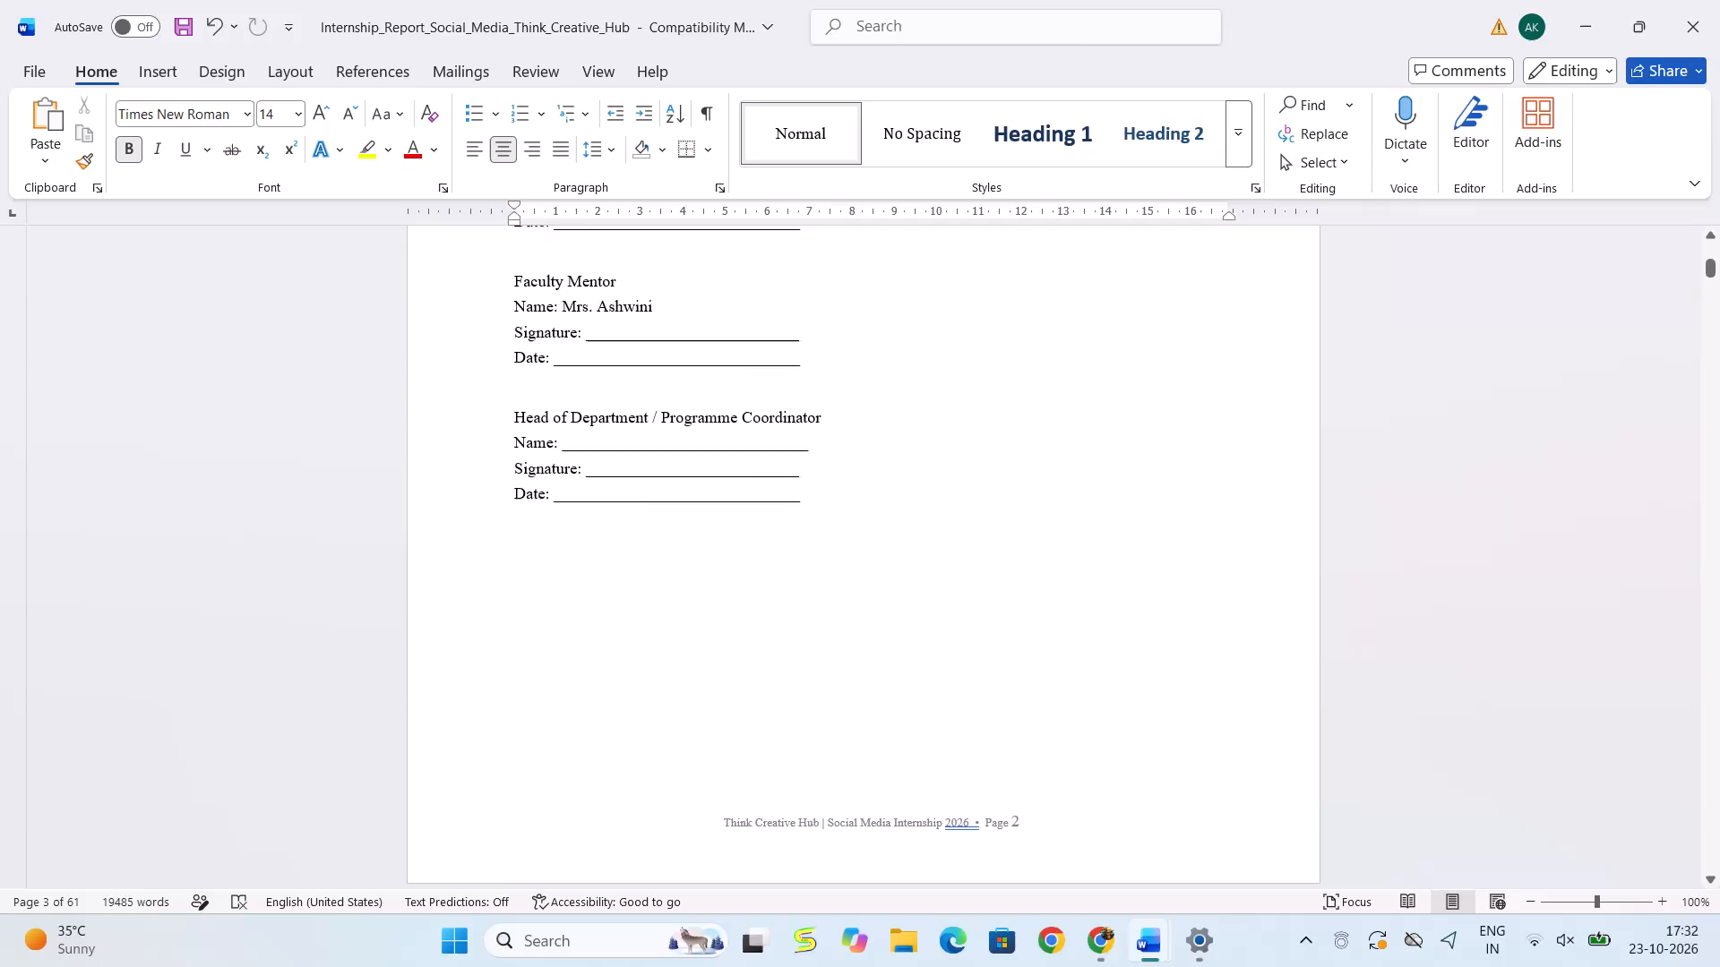
Copy the Social Media internship report's cover page text, from the INTERNSHIP REPORT title through the Faculty Mentor line.
scroll(924, 723, "up", 9)
scroll(924, 723, "down", 3)
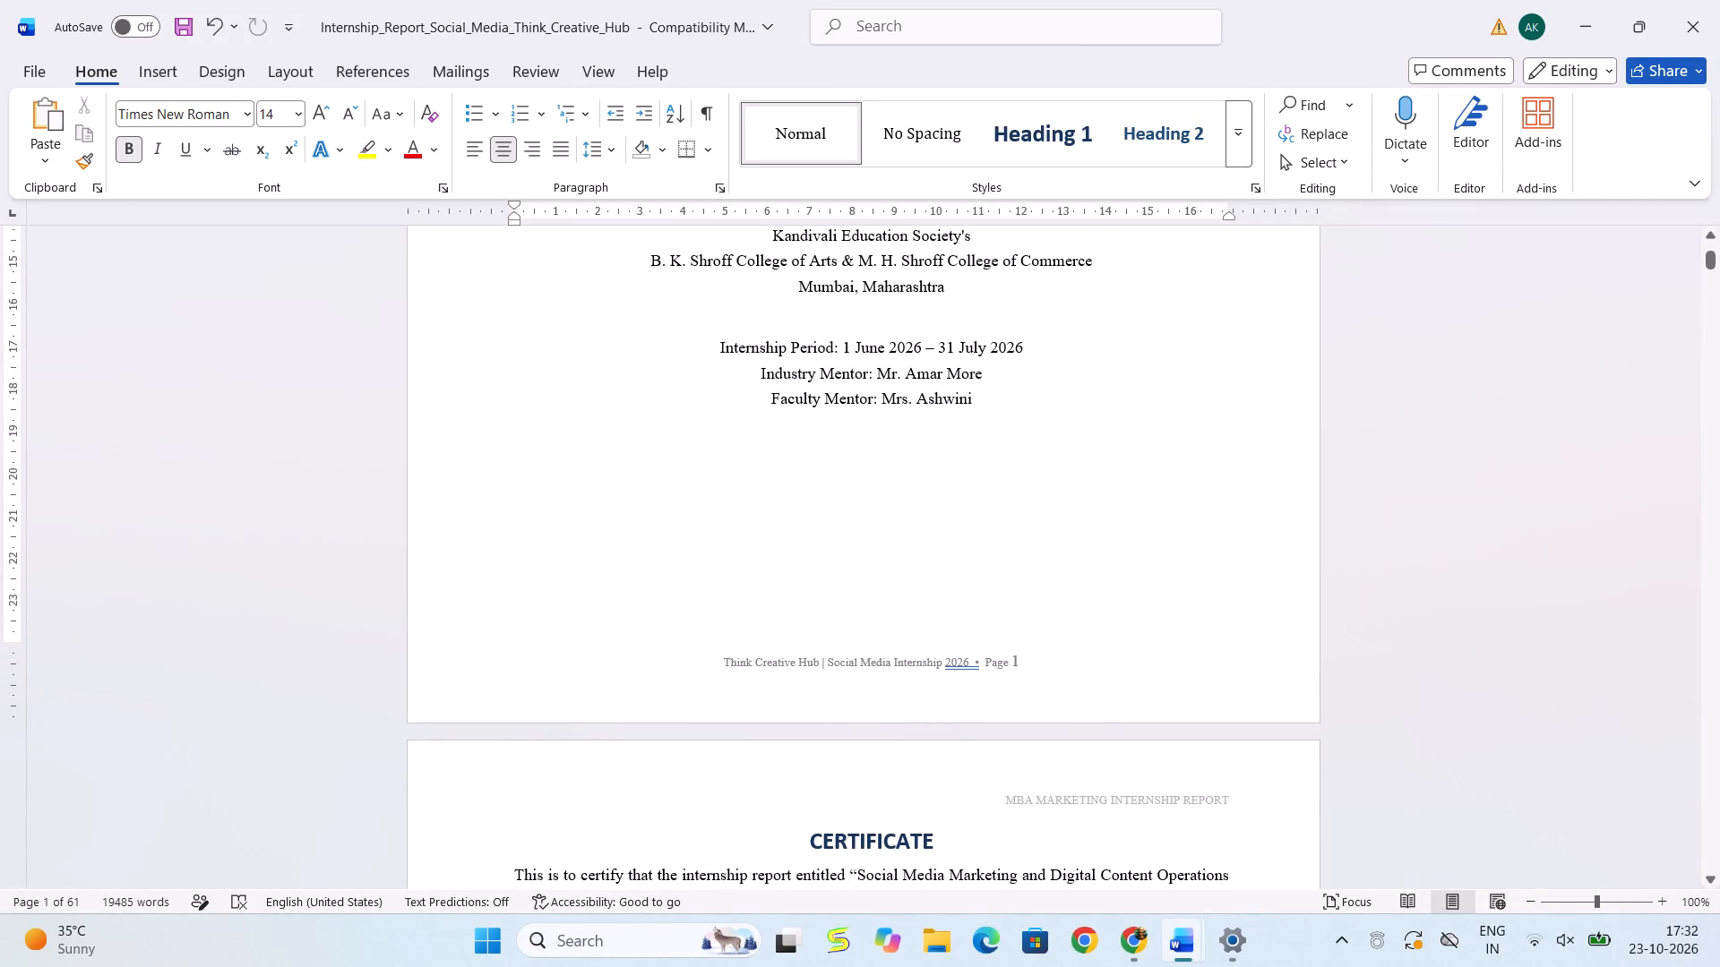
left_click_drag(719, 348, 970, 415)
left_click(970, 415)
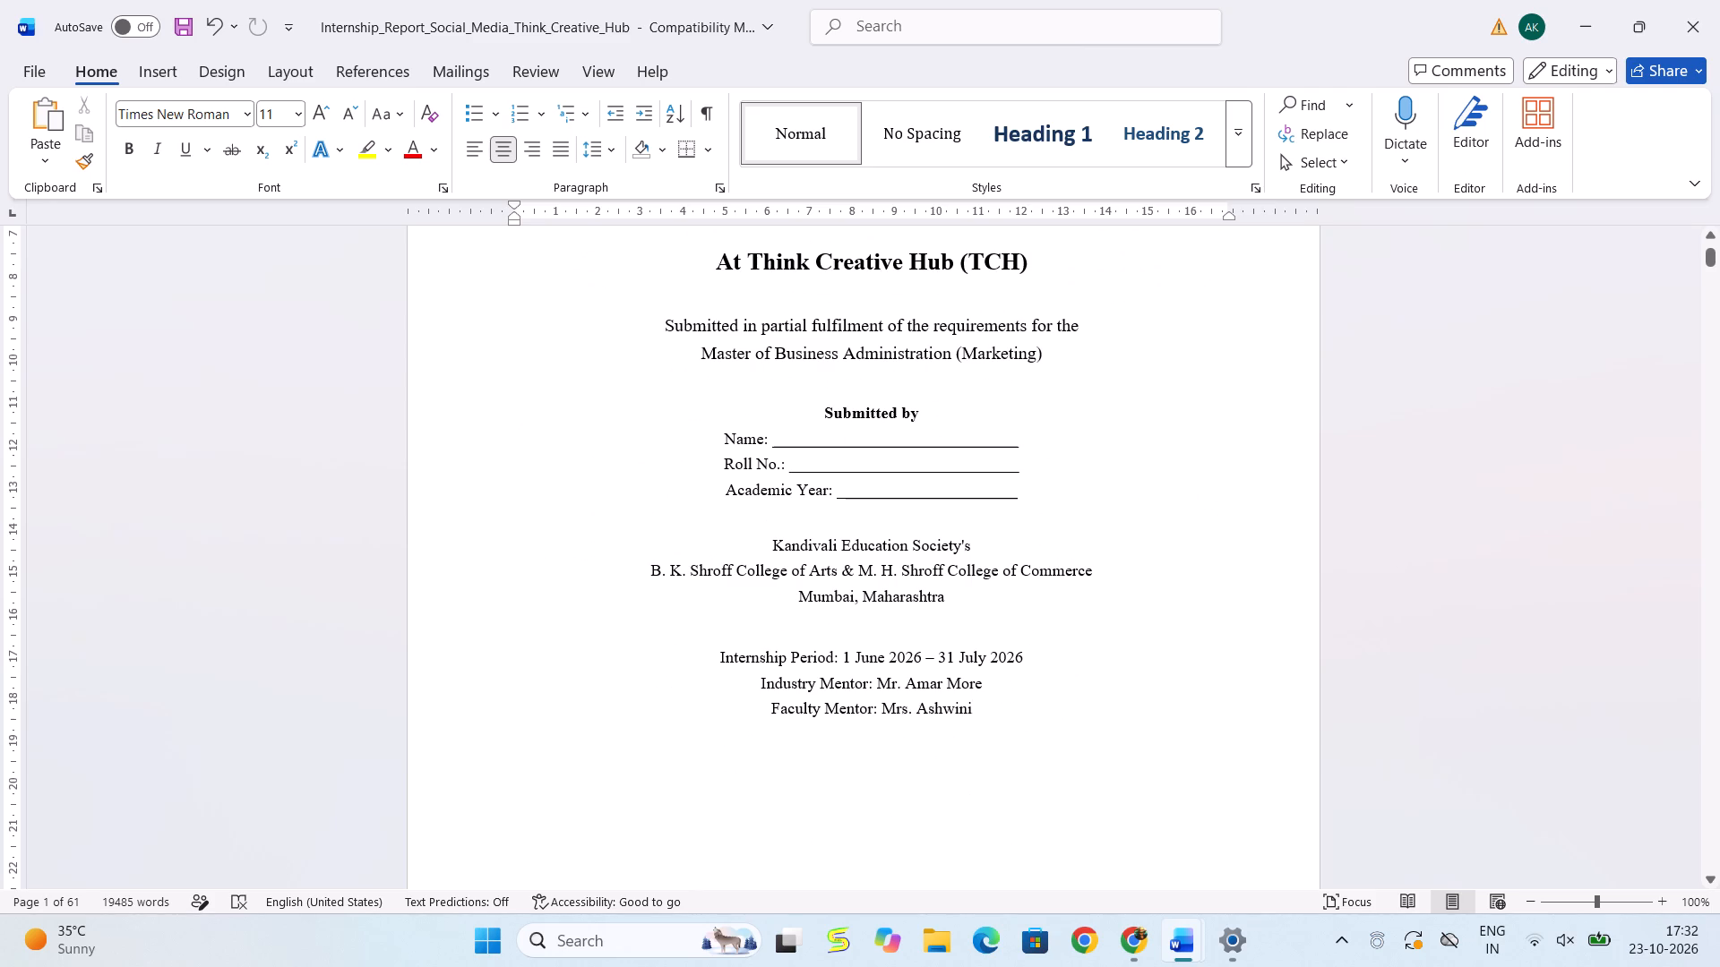
scroll(939, 680, "up", 1)
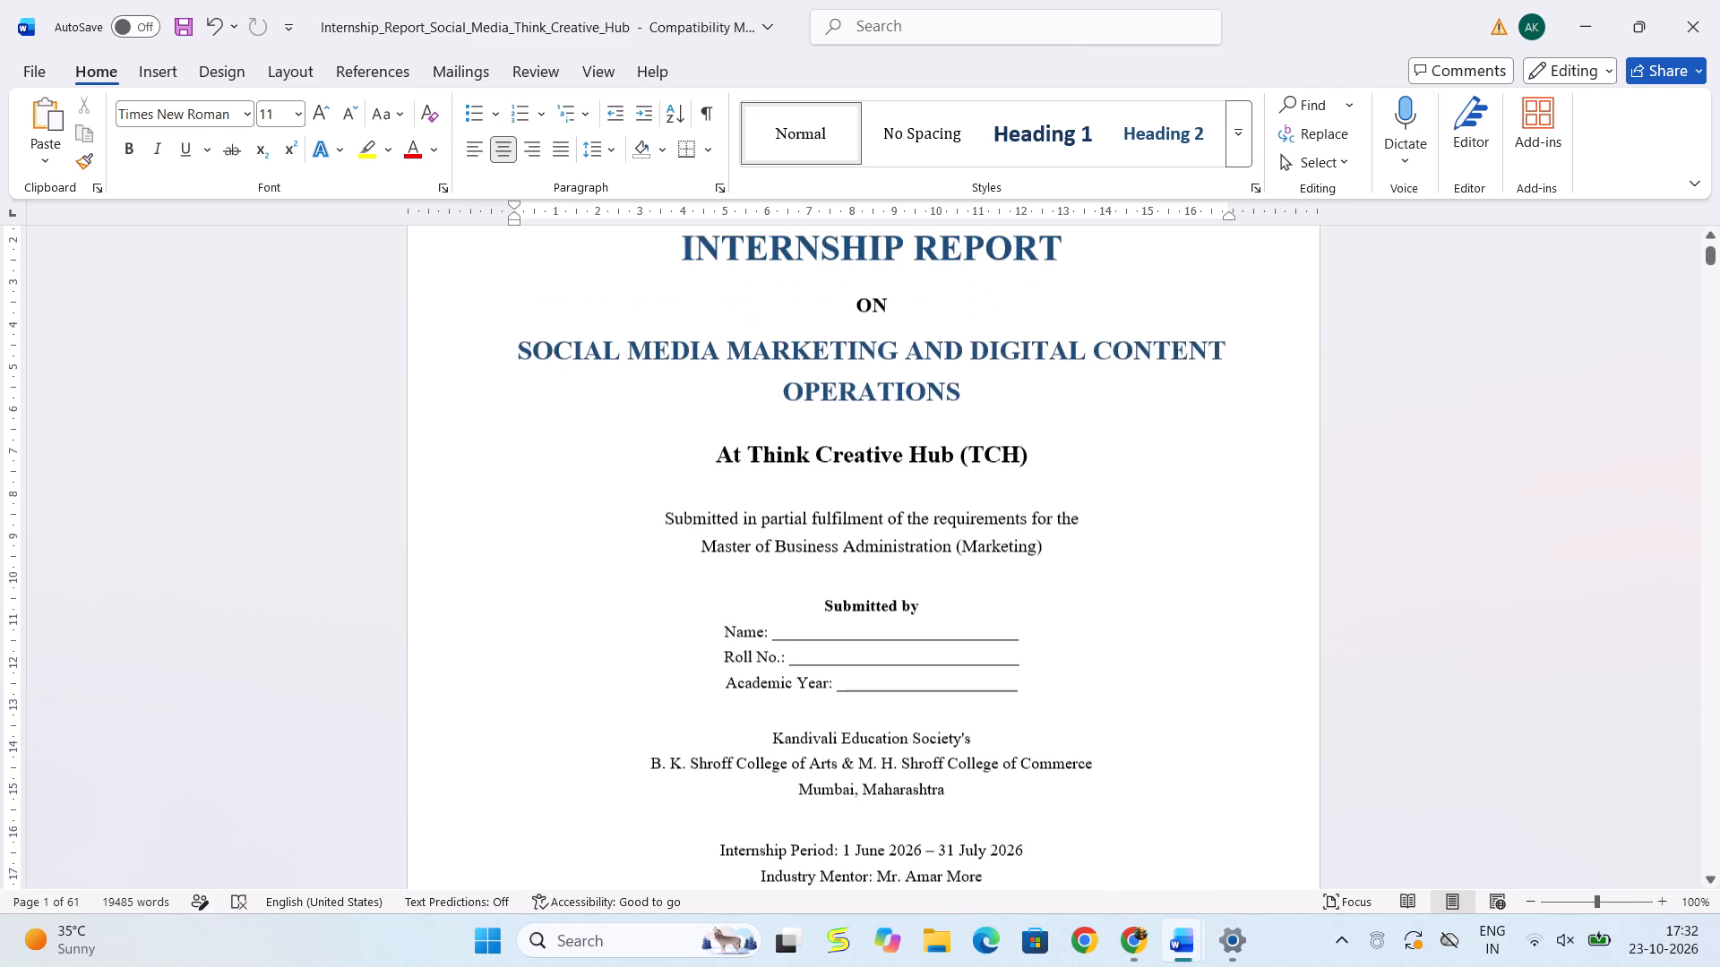
scroll(939, 680, "up", 1)
scroll(956, 770, "down", 1)
left_click(981, 663)
scroll(981, 663, "up", 2)
left_click(675, 447, "shift")
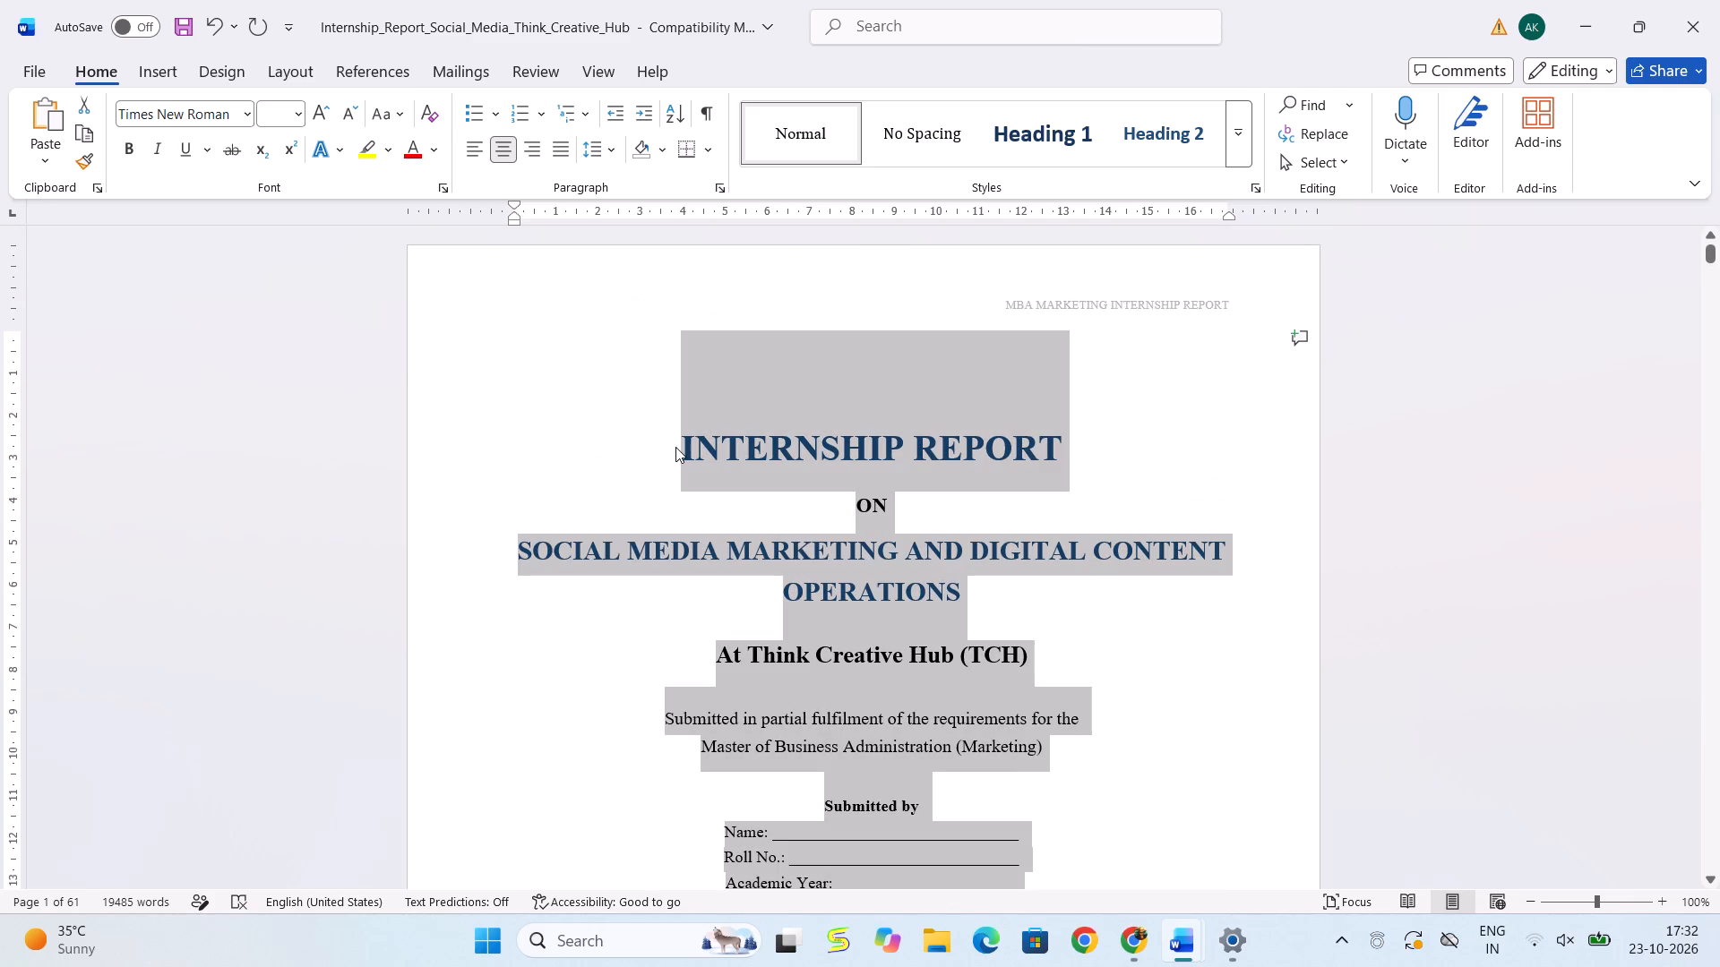
key("ctrl+c")
left_click(675, 447)
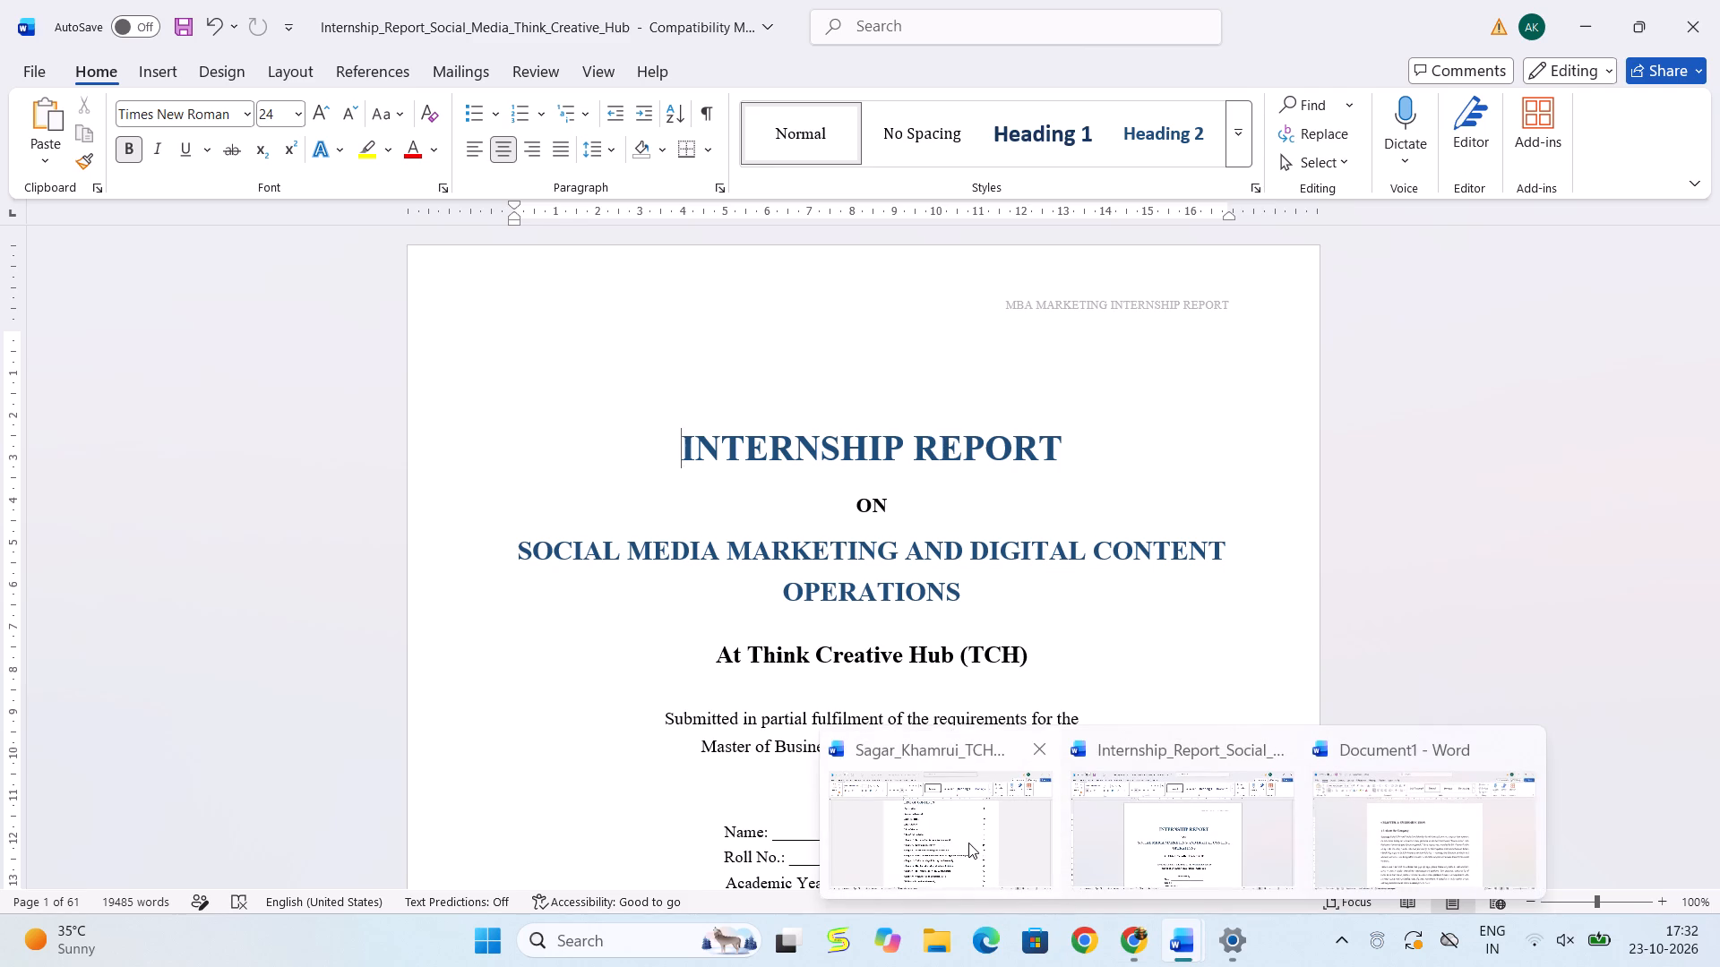
Switch to the TCH Internship Report document and replace its cover text, from REPORT through 2026 - 2027, with the copied cover text.
left_click(968, 843)
scroll(791, 508, "up", 12)
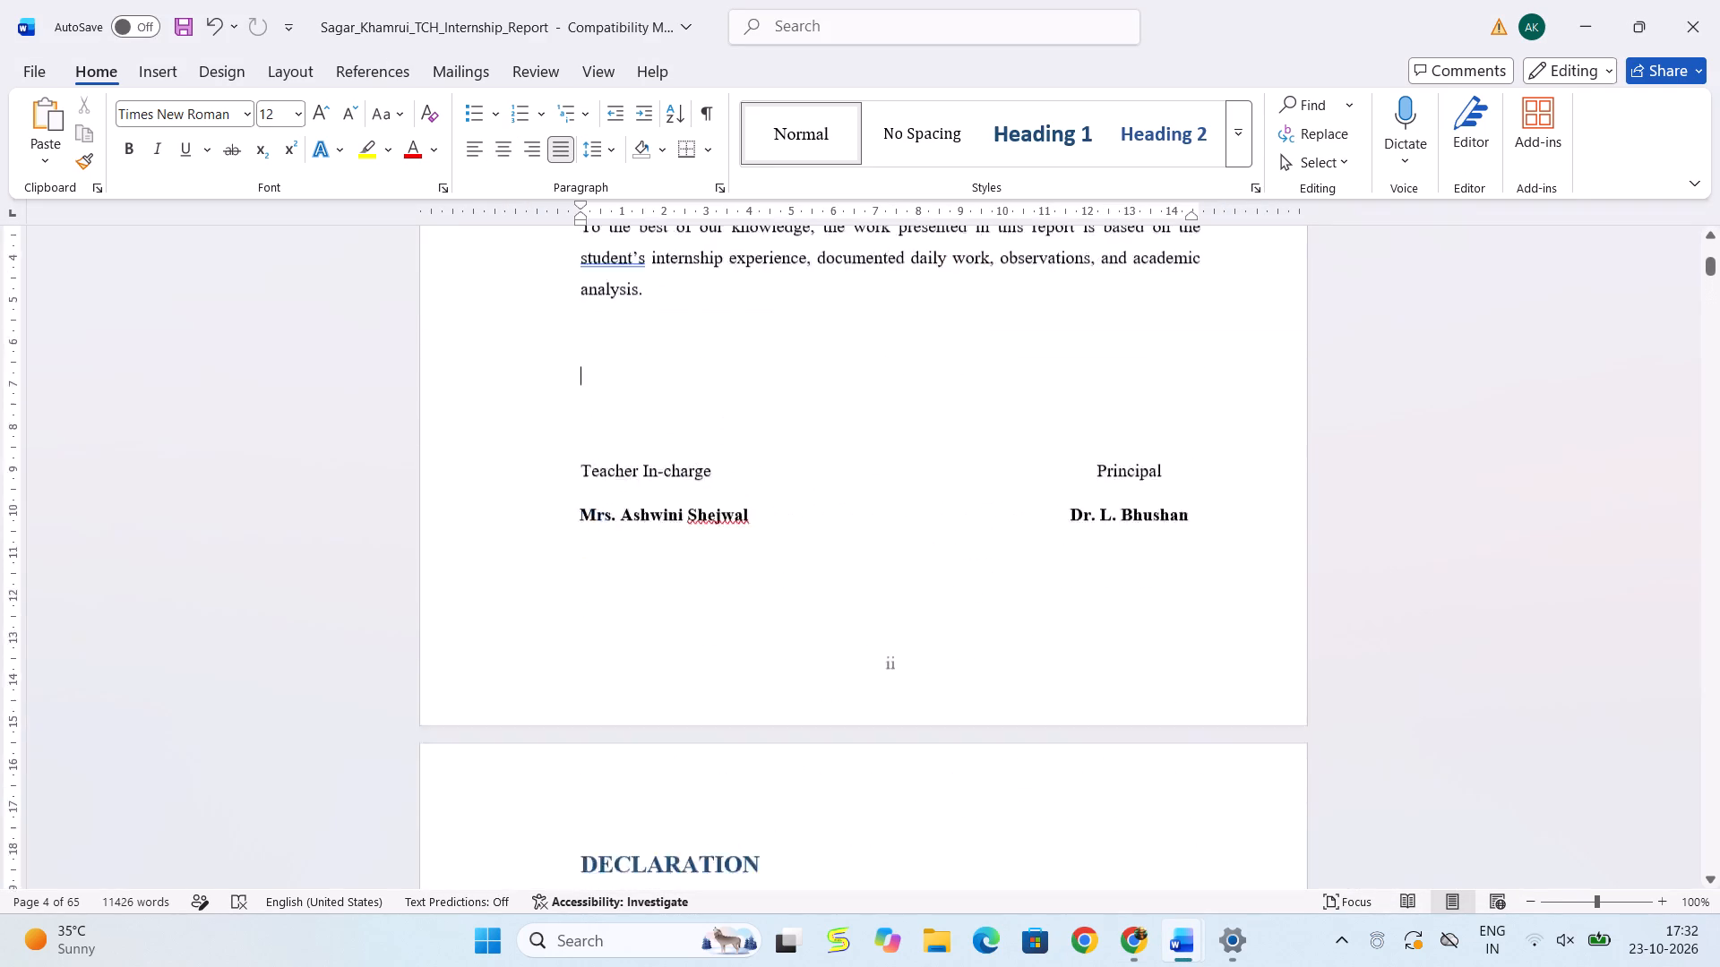
scroll(791, 508, "up", 6)
scroll(791, 508, "down", 1)
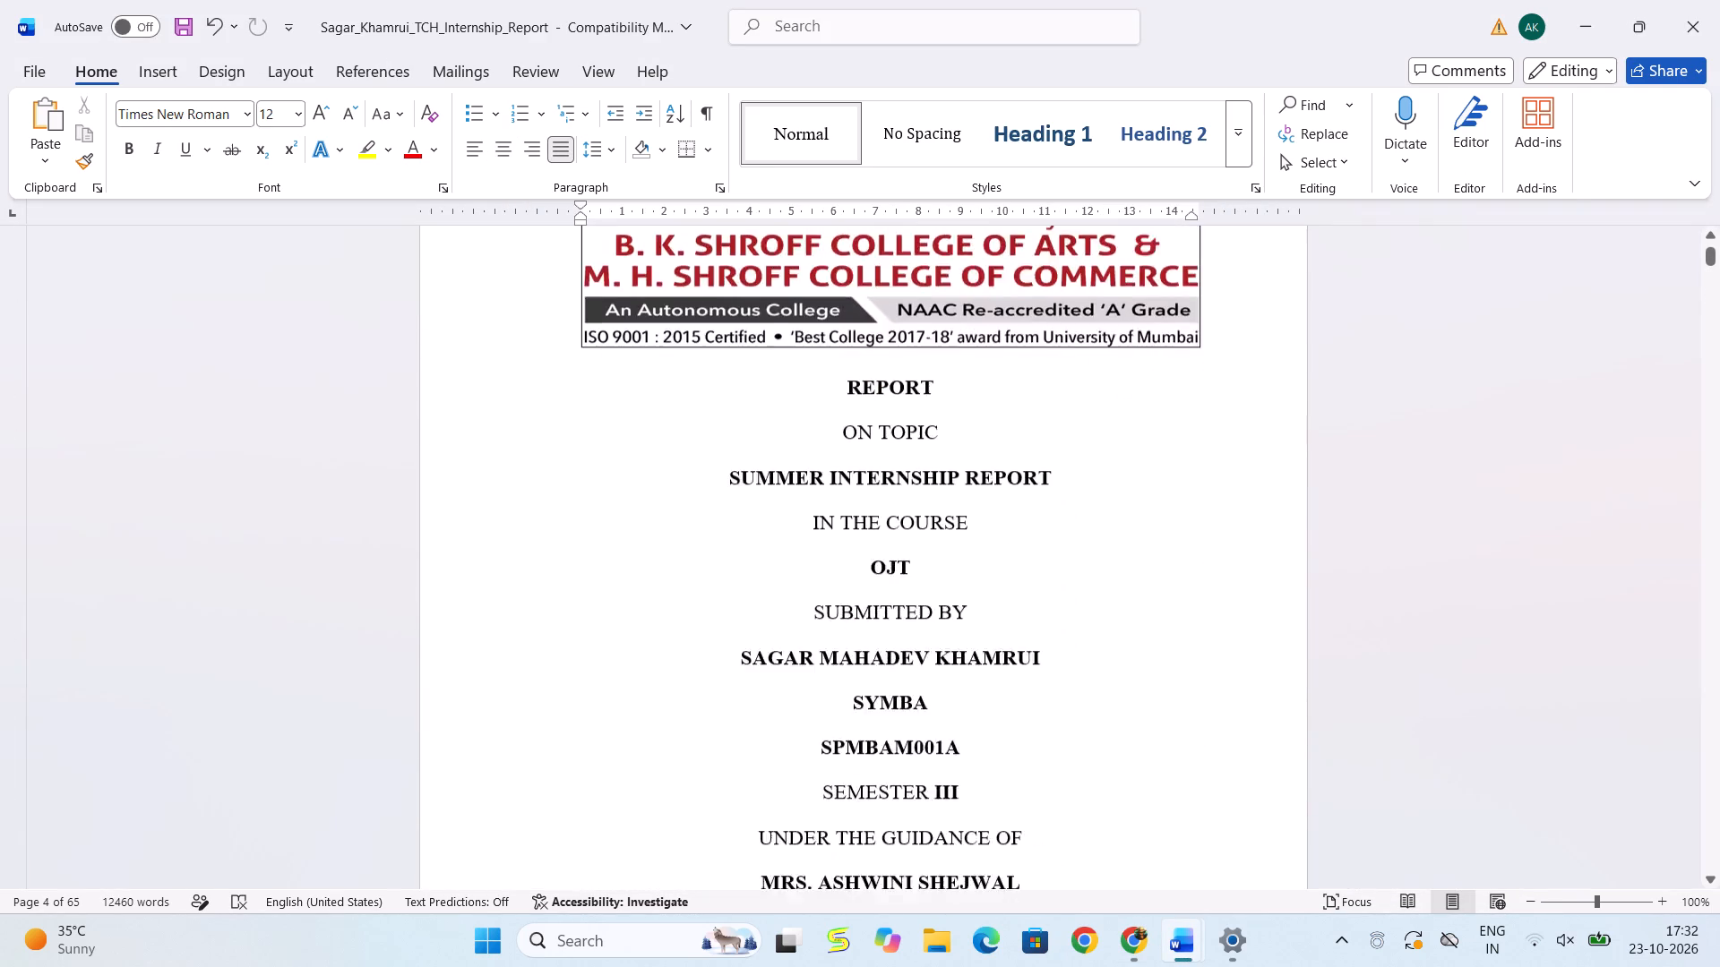
scroll(791, 508, "down", 1)
left_click(844, 269)
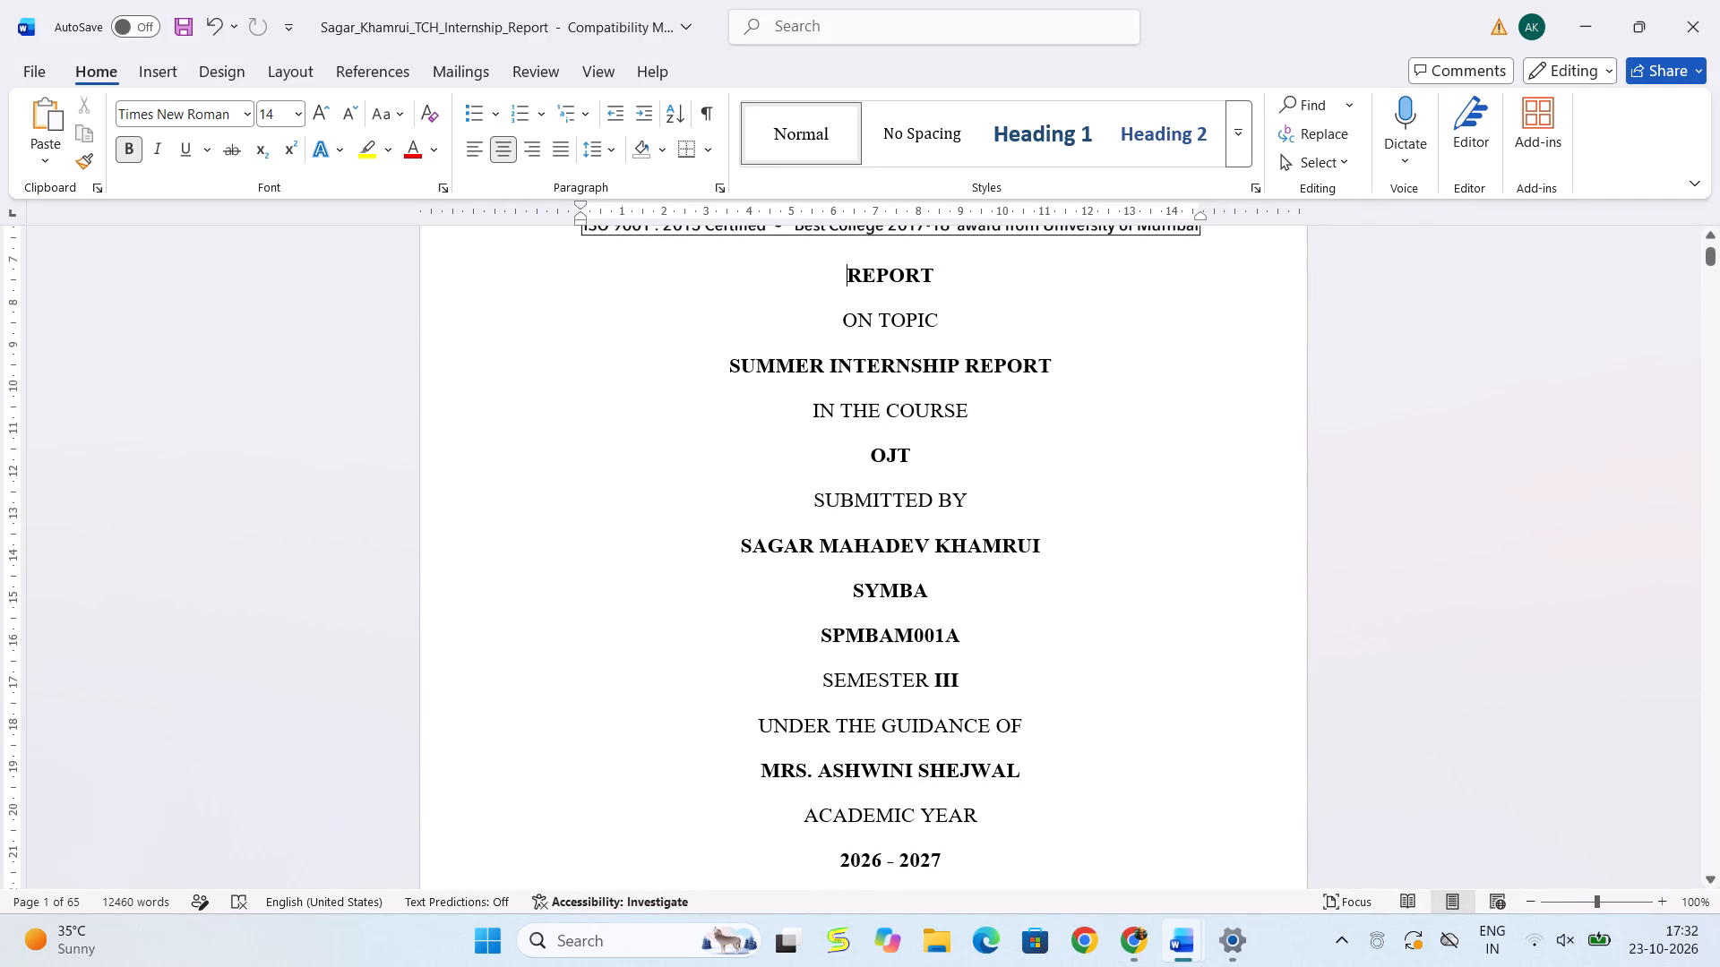
scroll(958, 540, "down", 2)
left_click(966, 414, "shift")
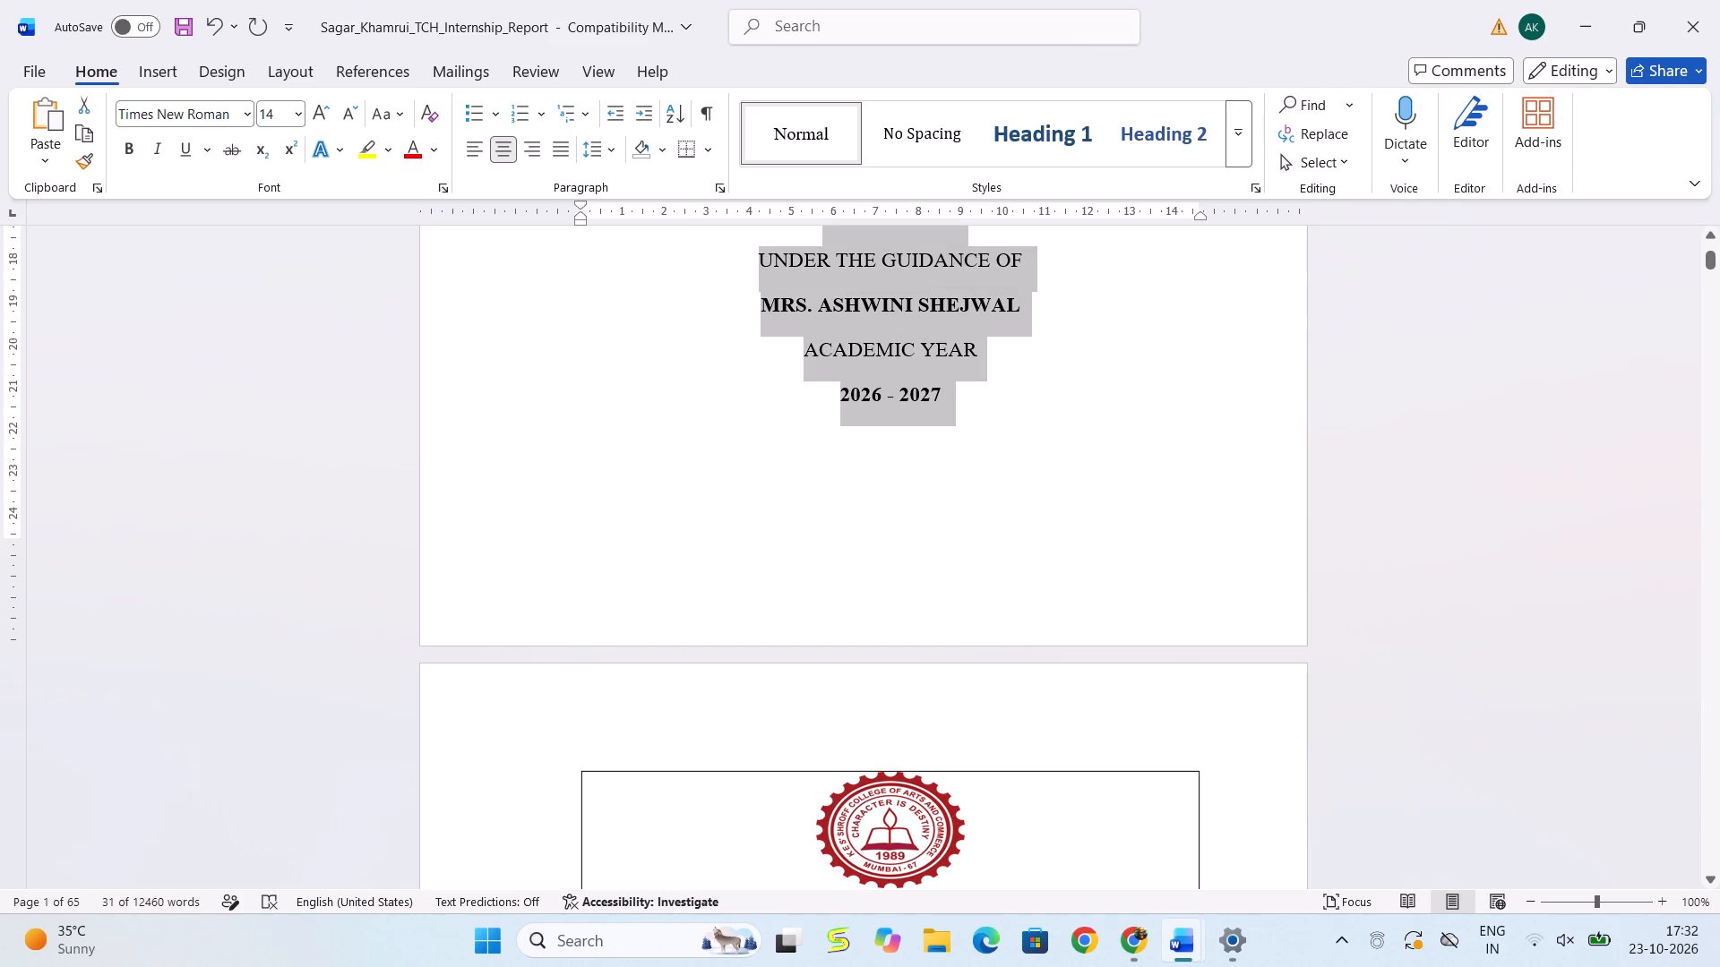
key("ctrl+v")
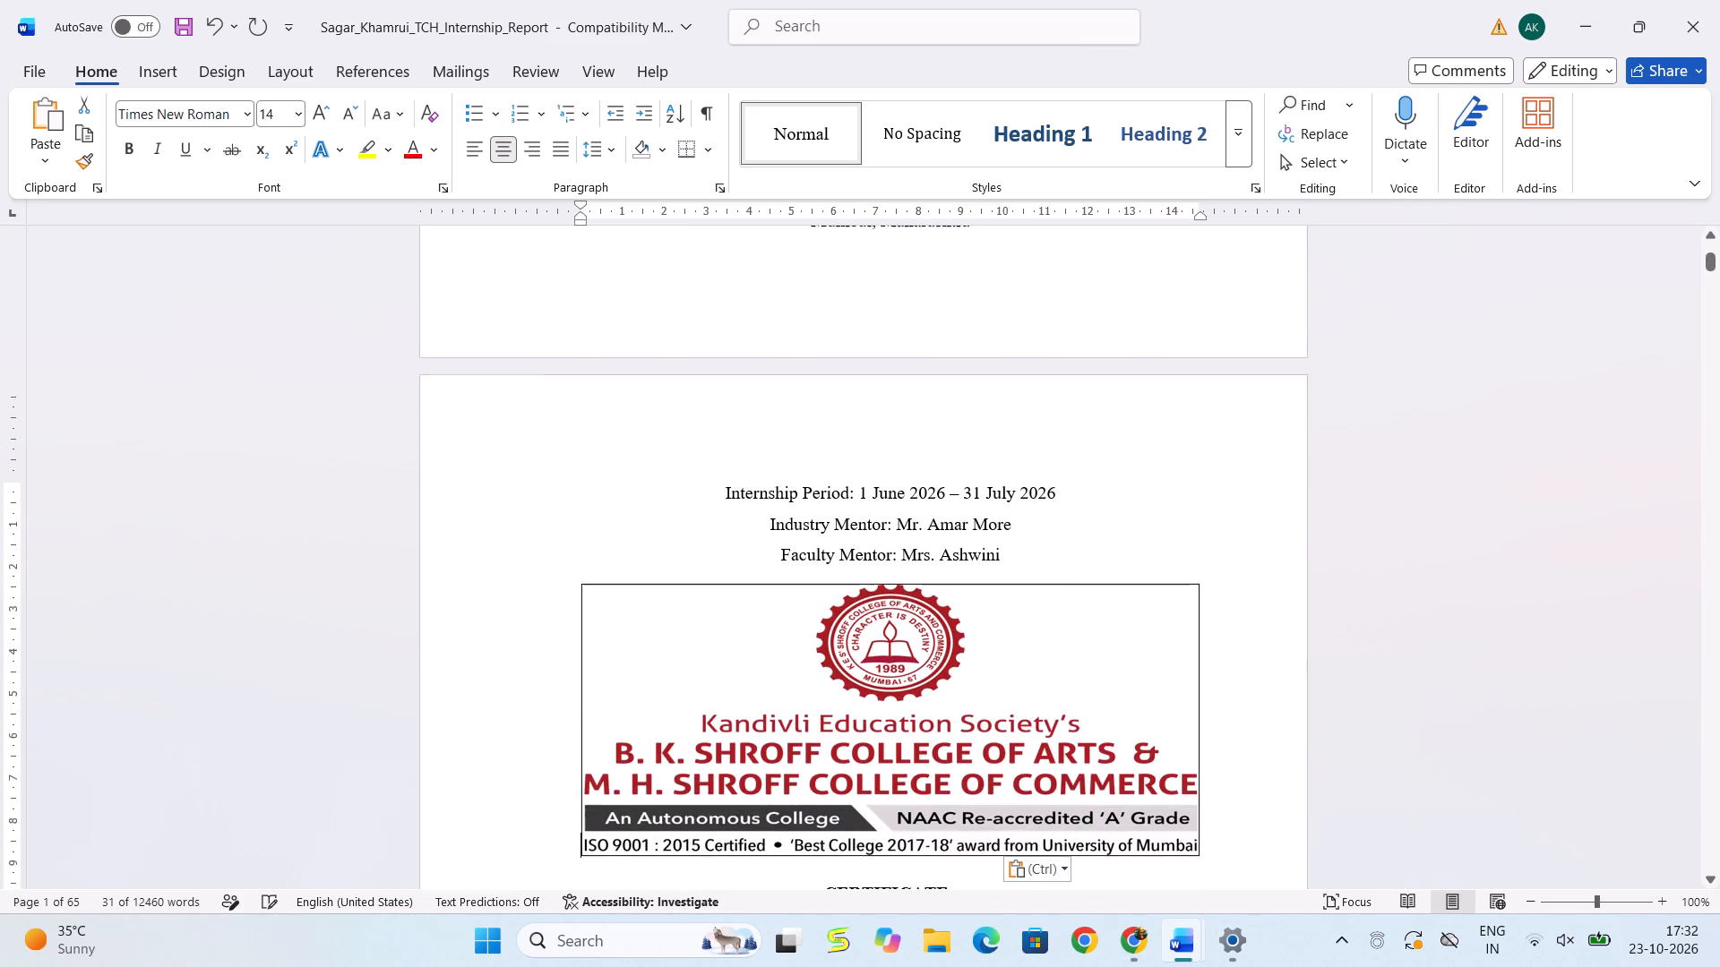
Remove the blank space between the college banner and the INTERNSHIP REPORT title on the cover page, keeping the title centred.
scroll(966, 414, "up", 3)
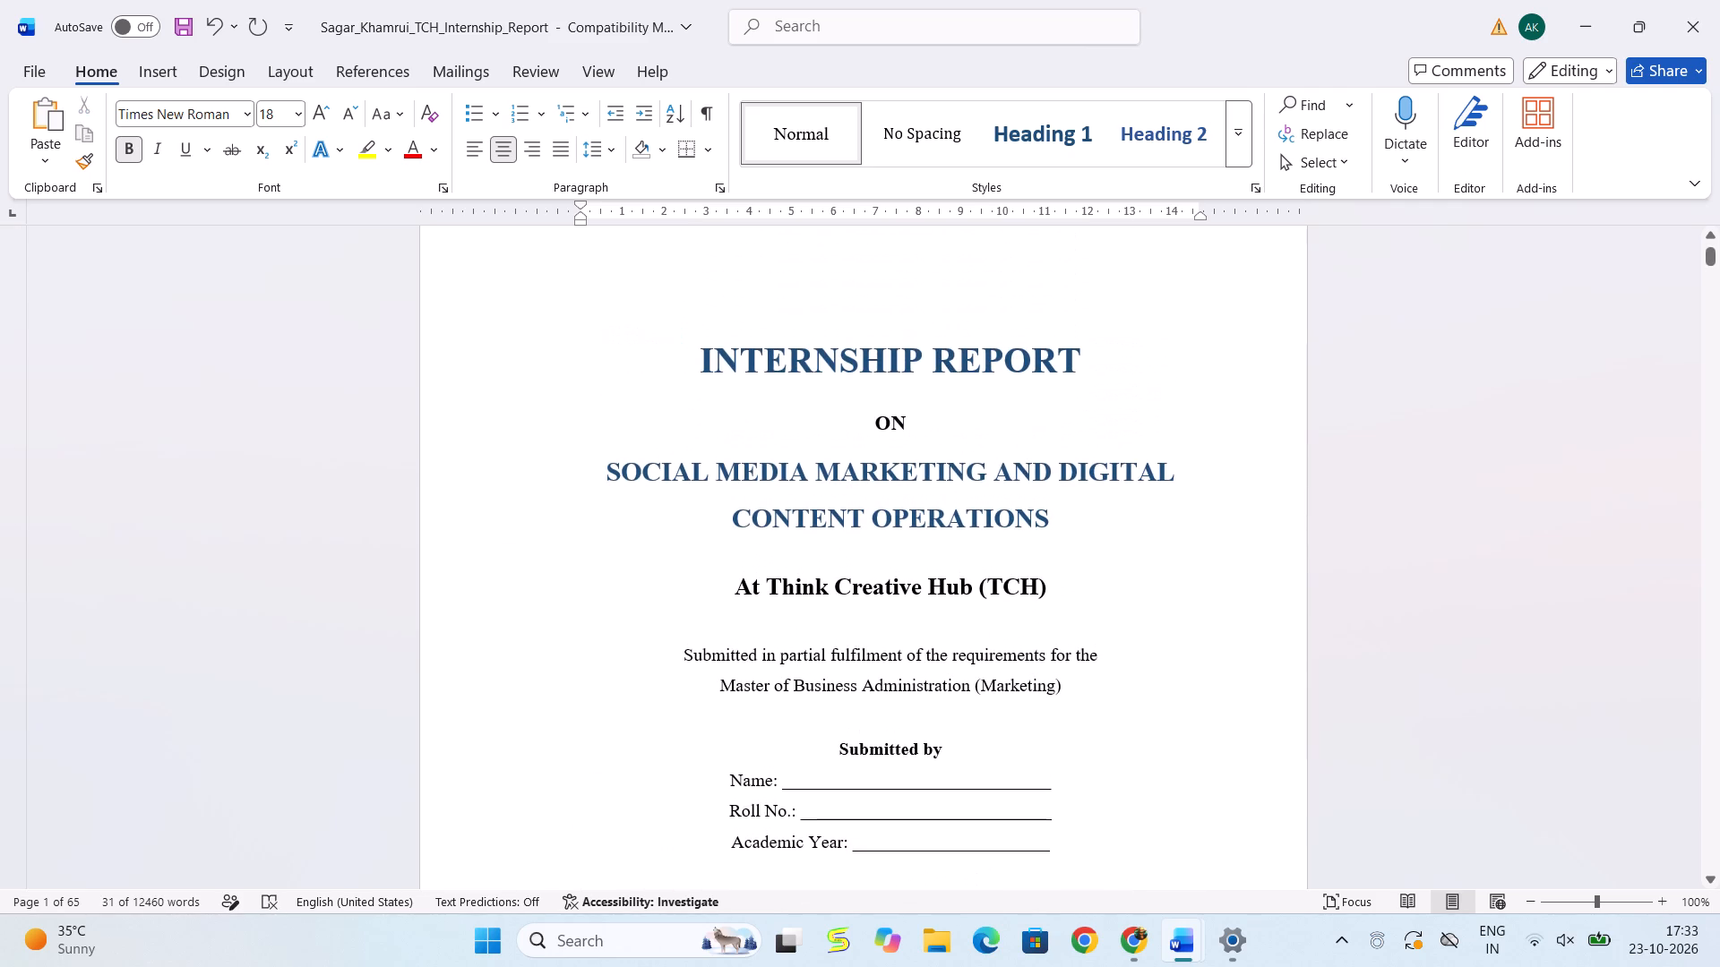
scroll(933, 502, "up", 1)
left_click(900, 624)
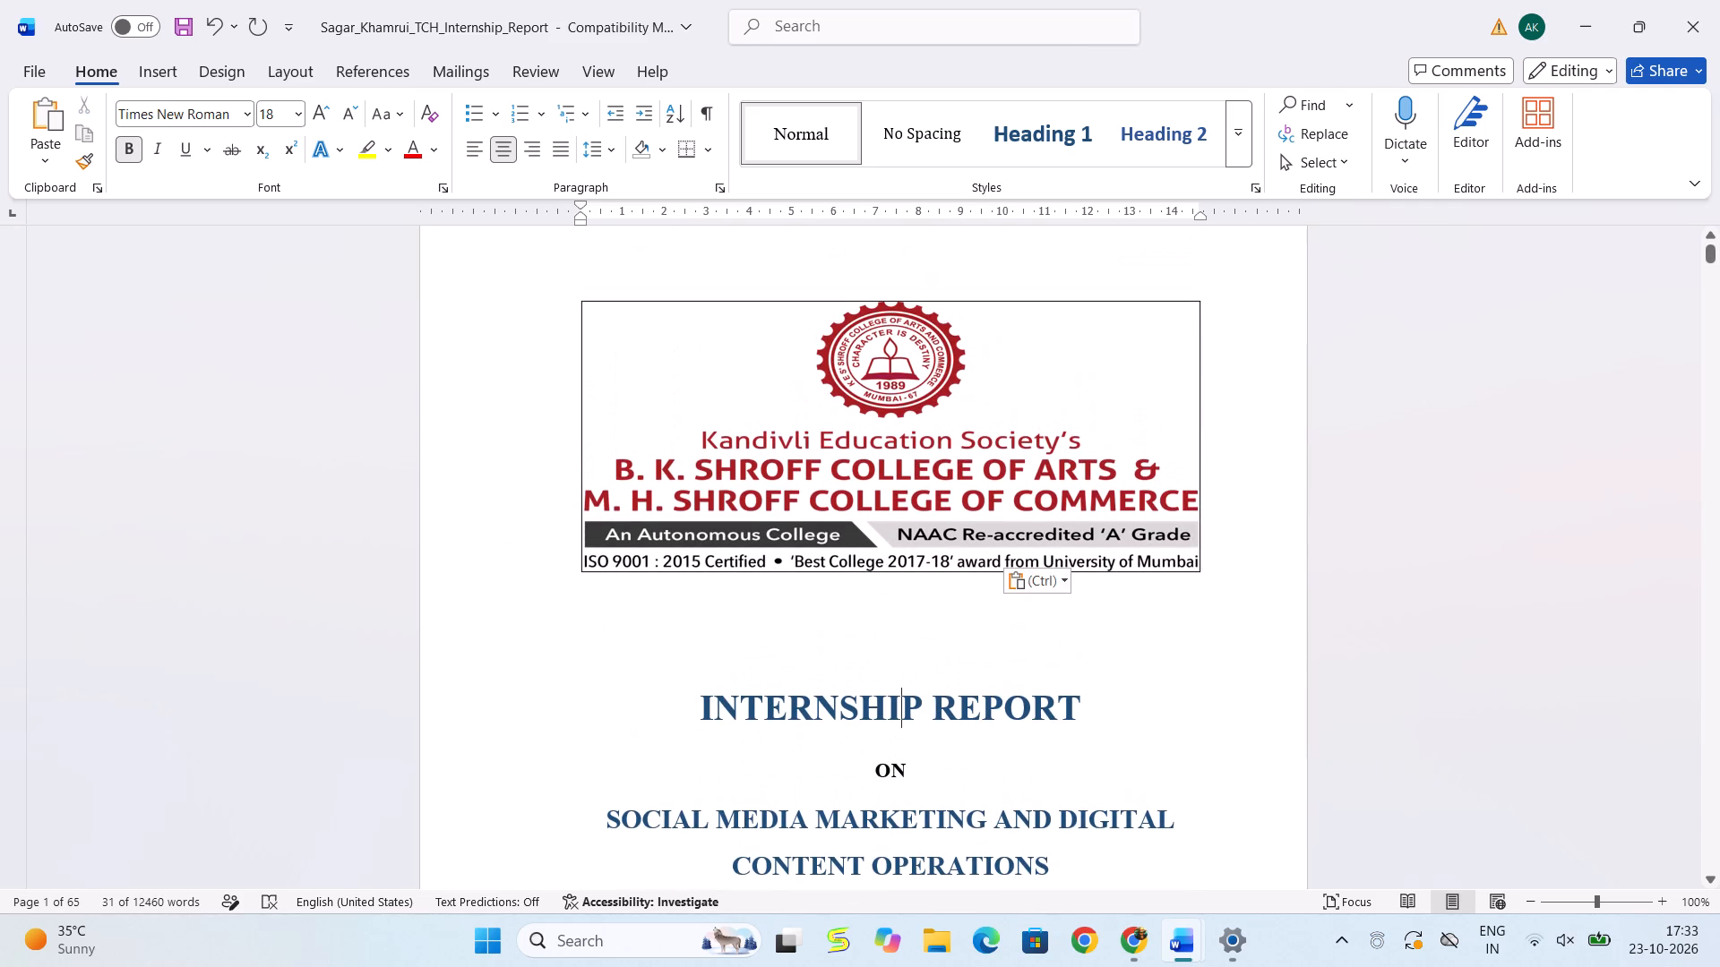
key("Left")
key("Left")
key("Left")
key("Up")
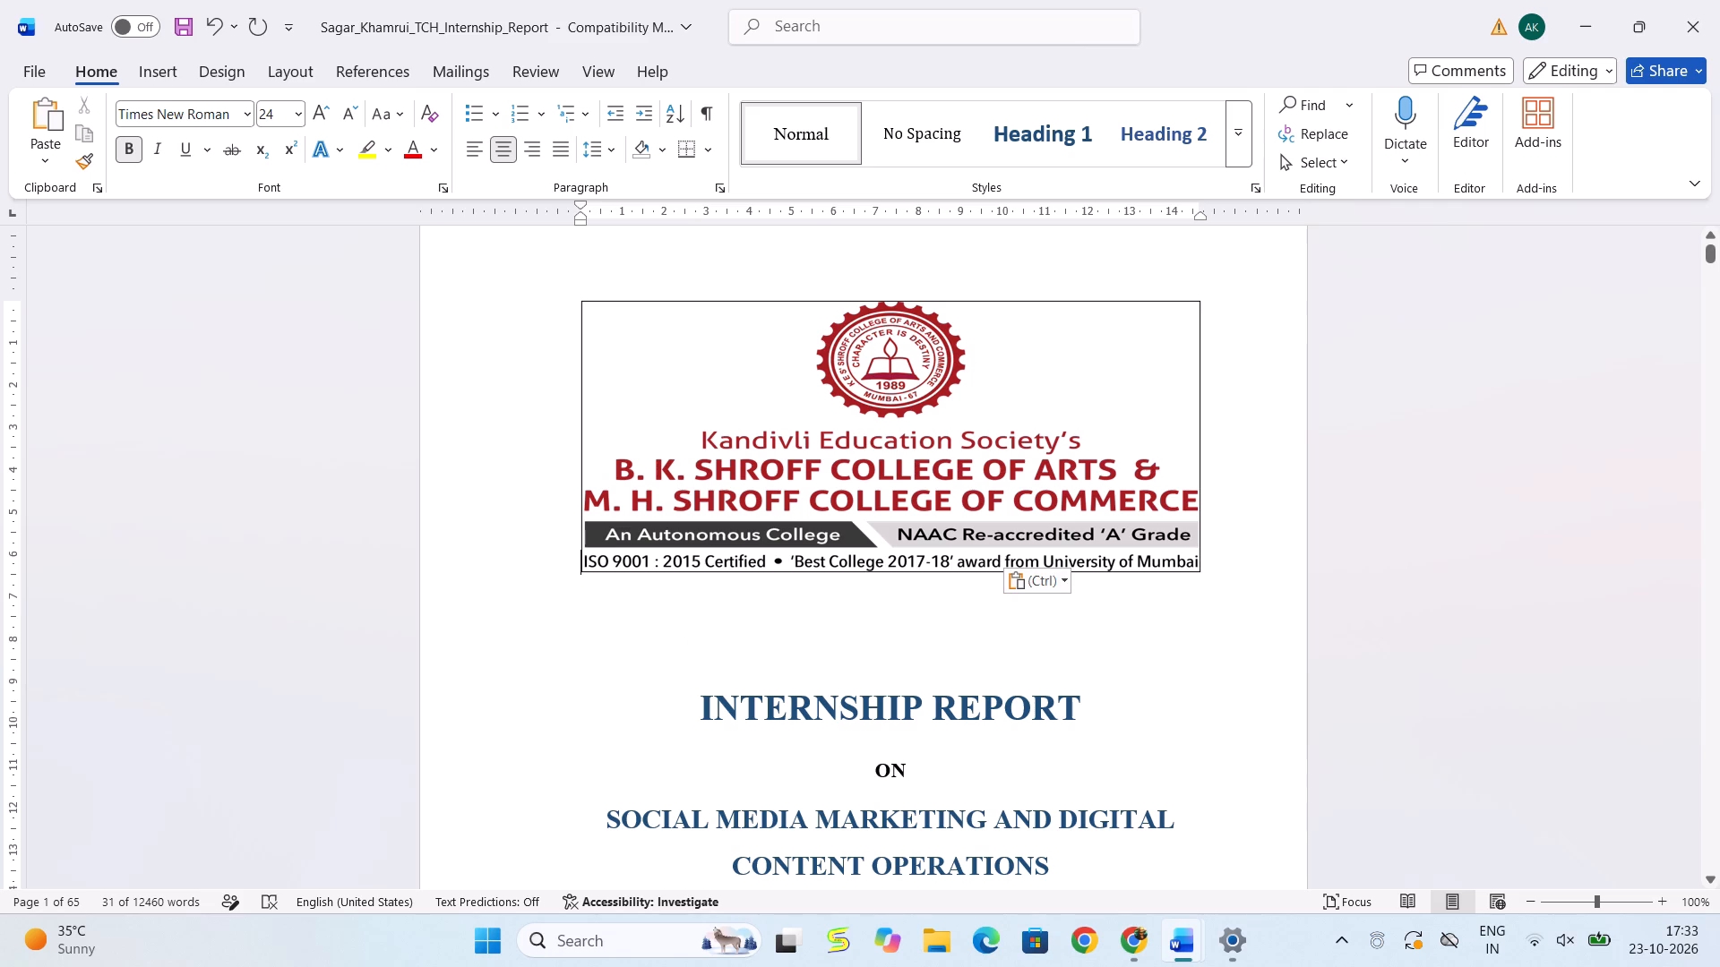
key("Down")
key("Left")
key("ctrl+Left")
key("BackSpace")
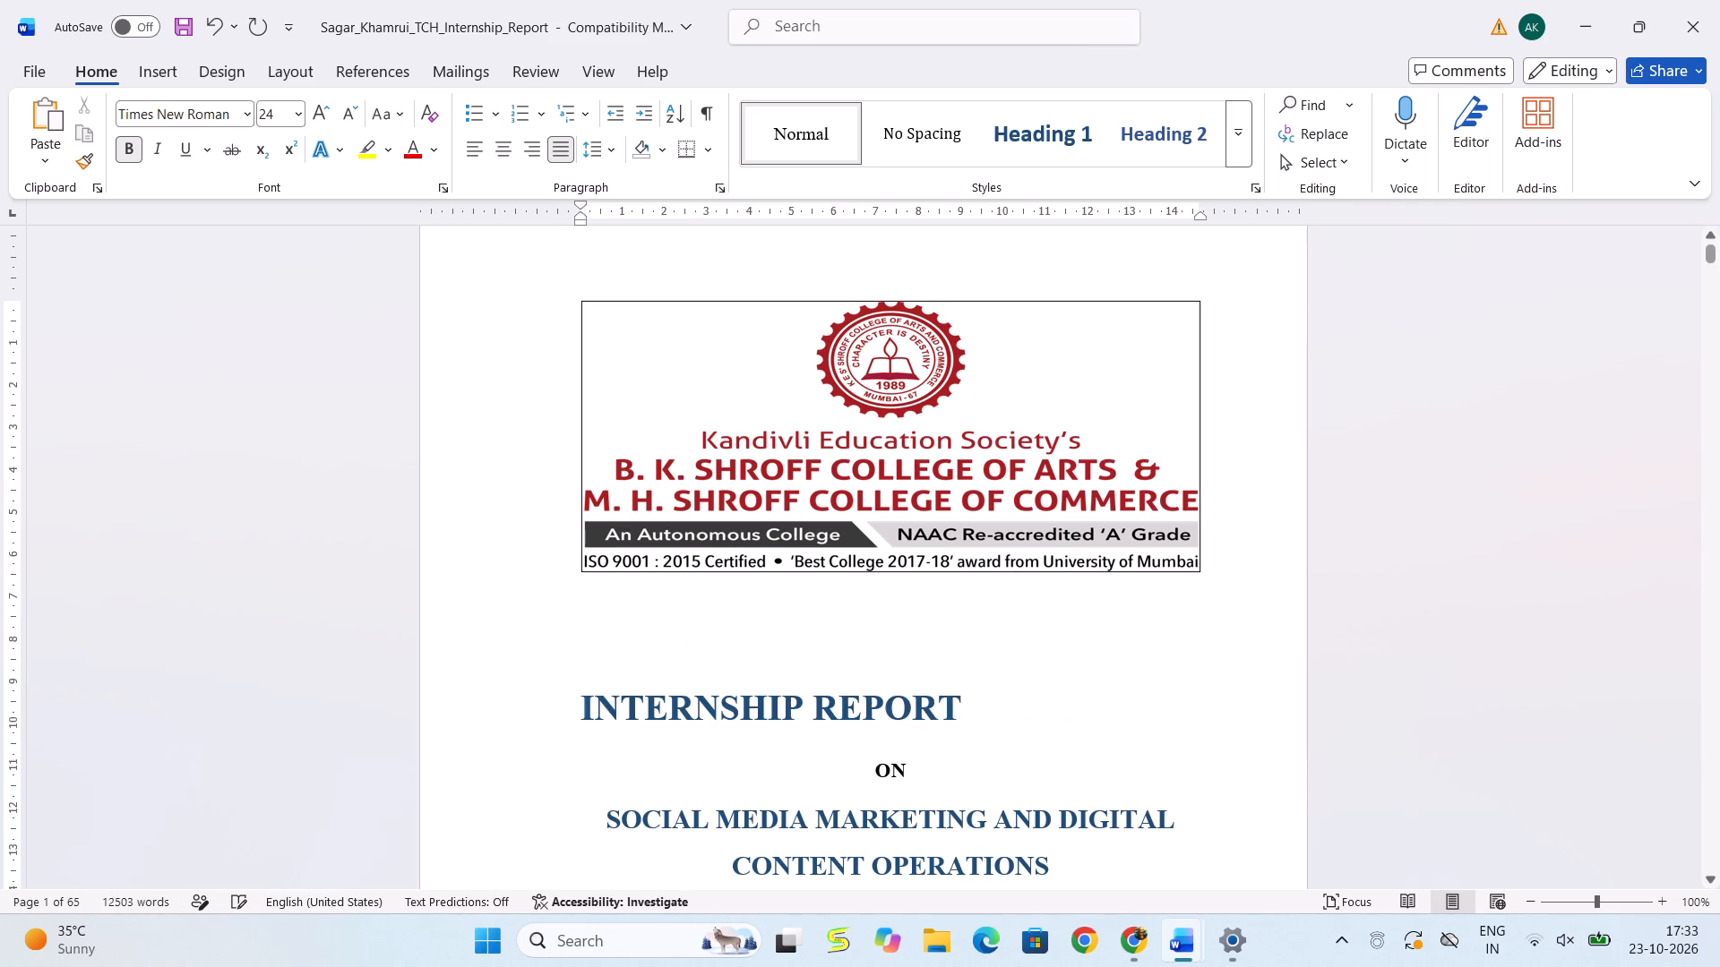
key("BackSpace")
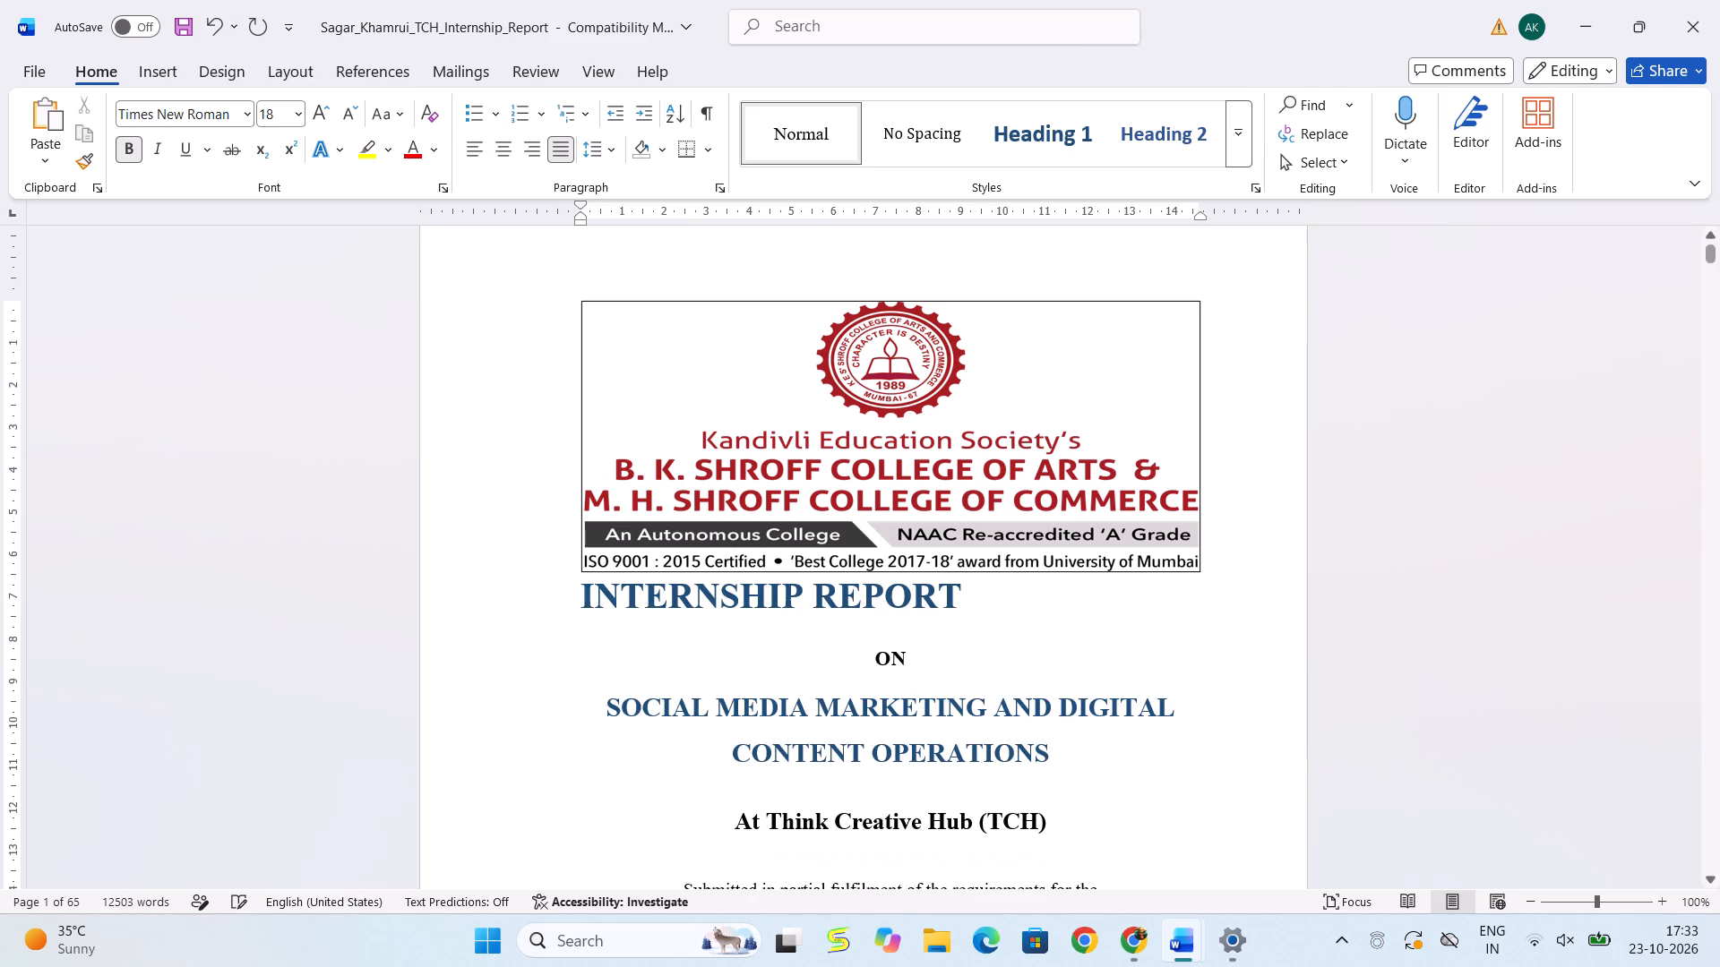
left_click(496, 151)
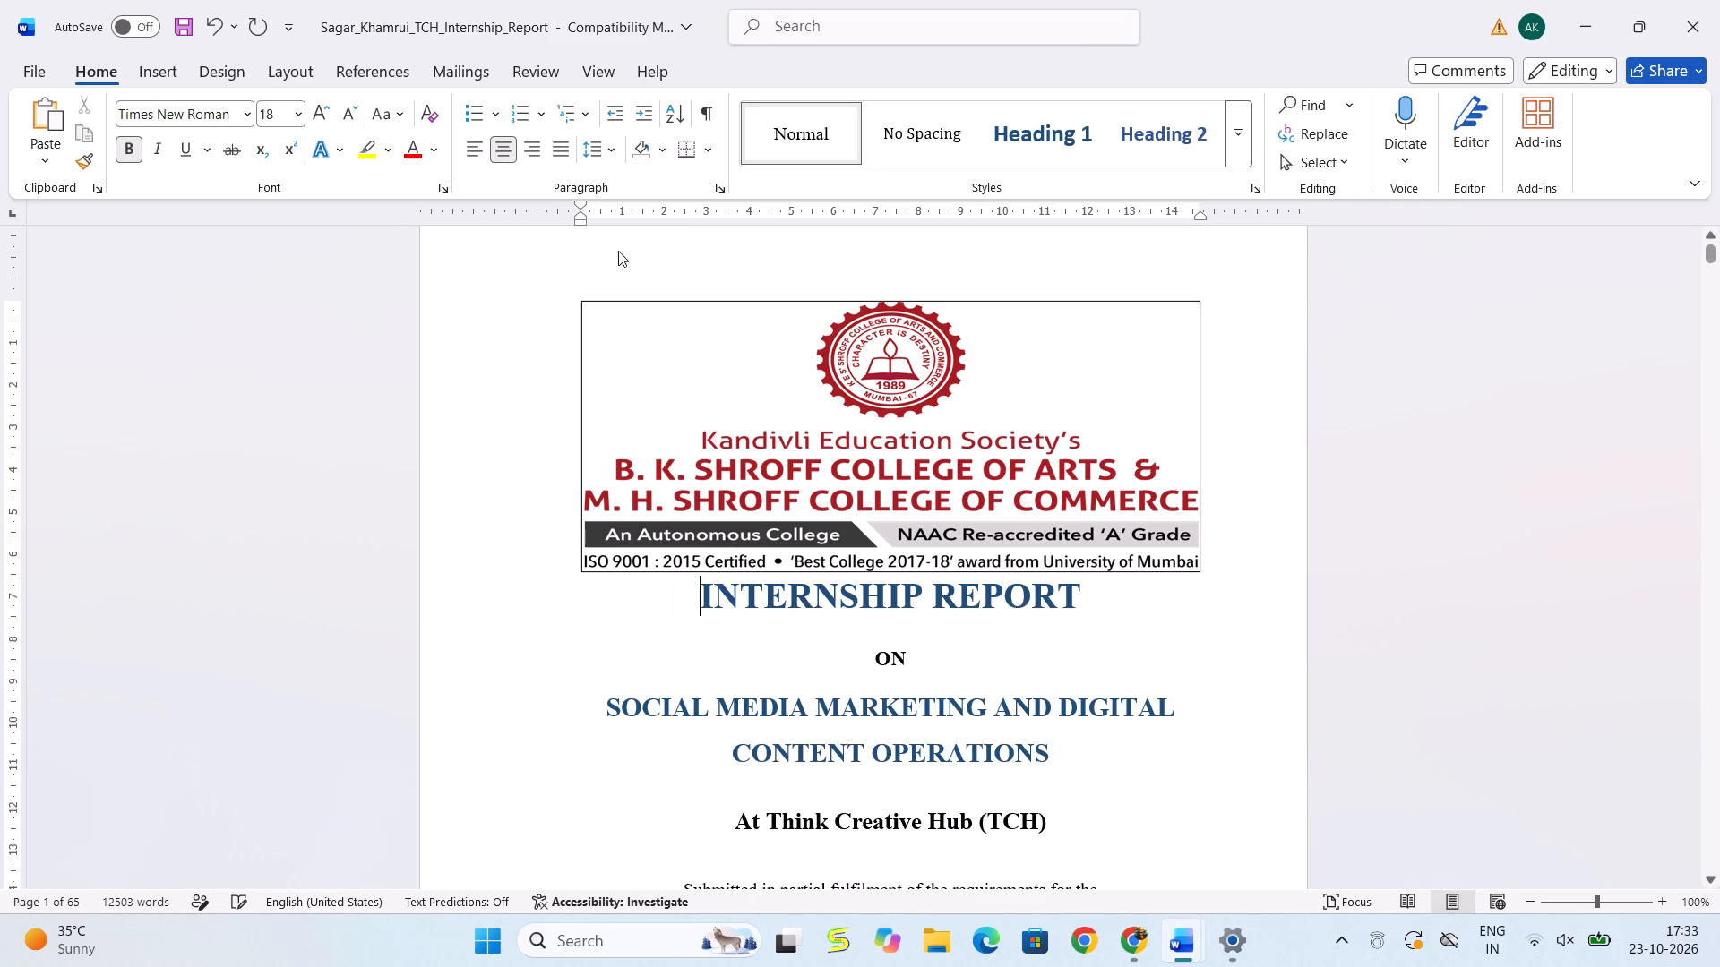
Delete the Kandivali Education Society's, college name and Mumbai, Maharashtra lines from the cover page.
scroll(767, 629, "down", 2)
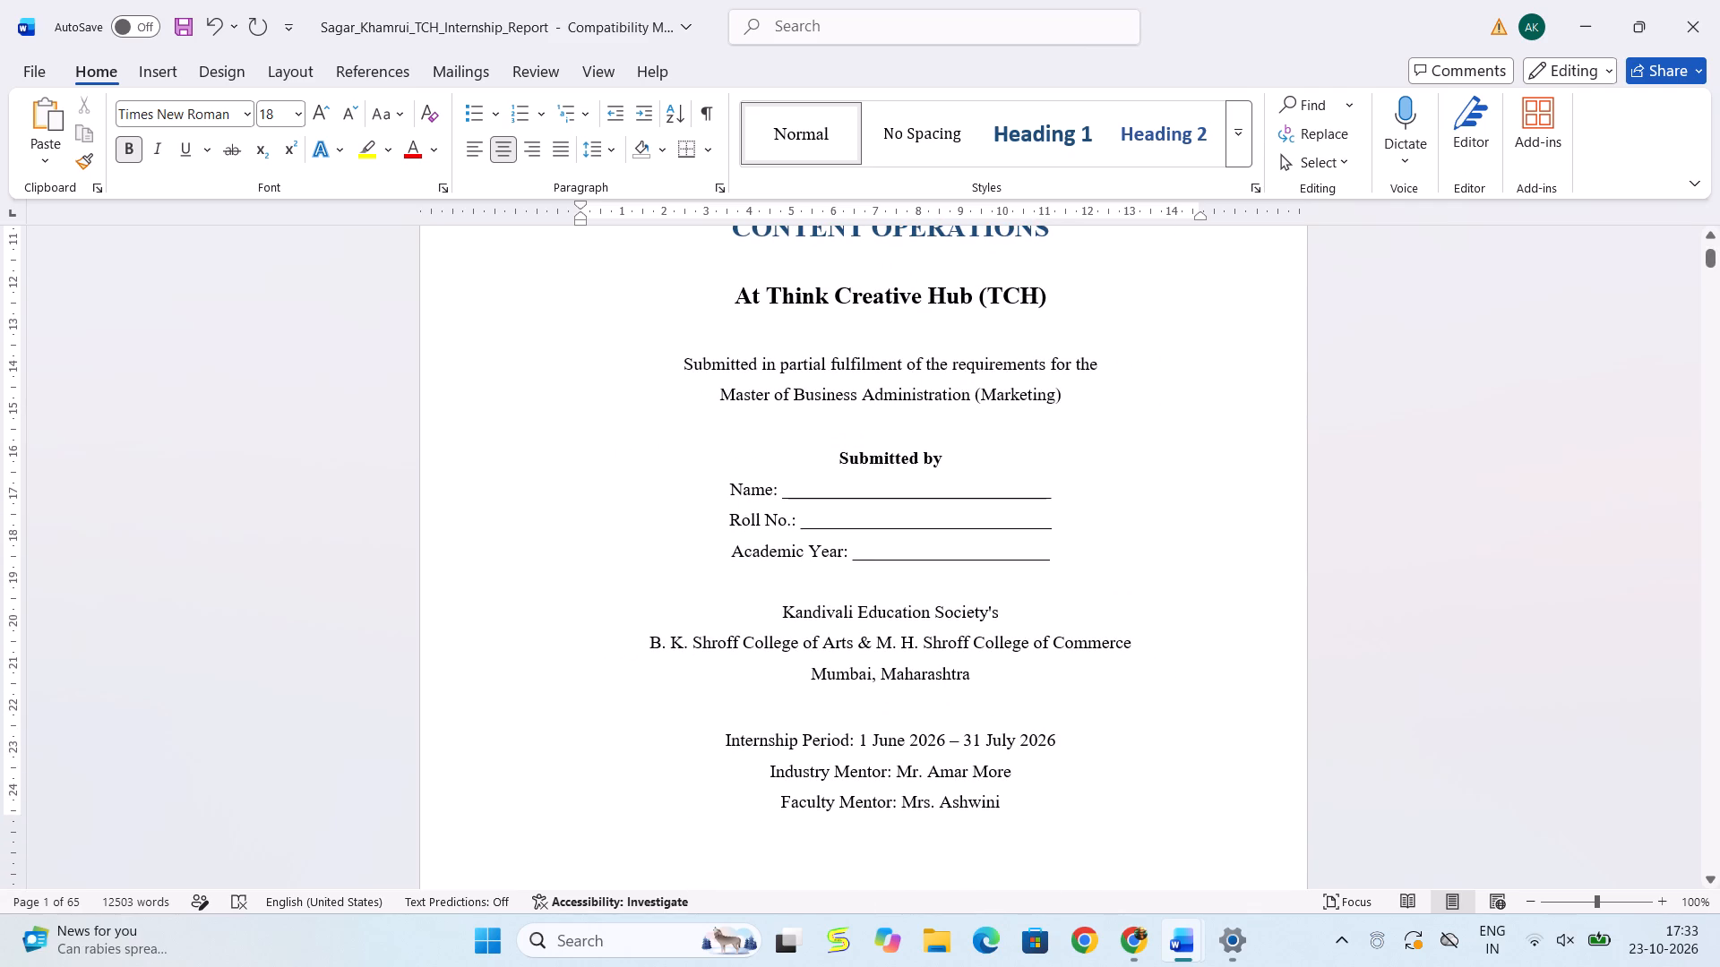
left_click_drag(773, 609, 987, 686)
key("BackSpace")
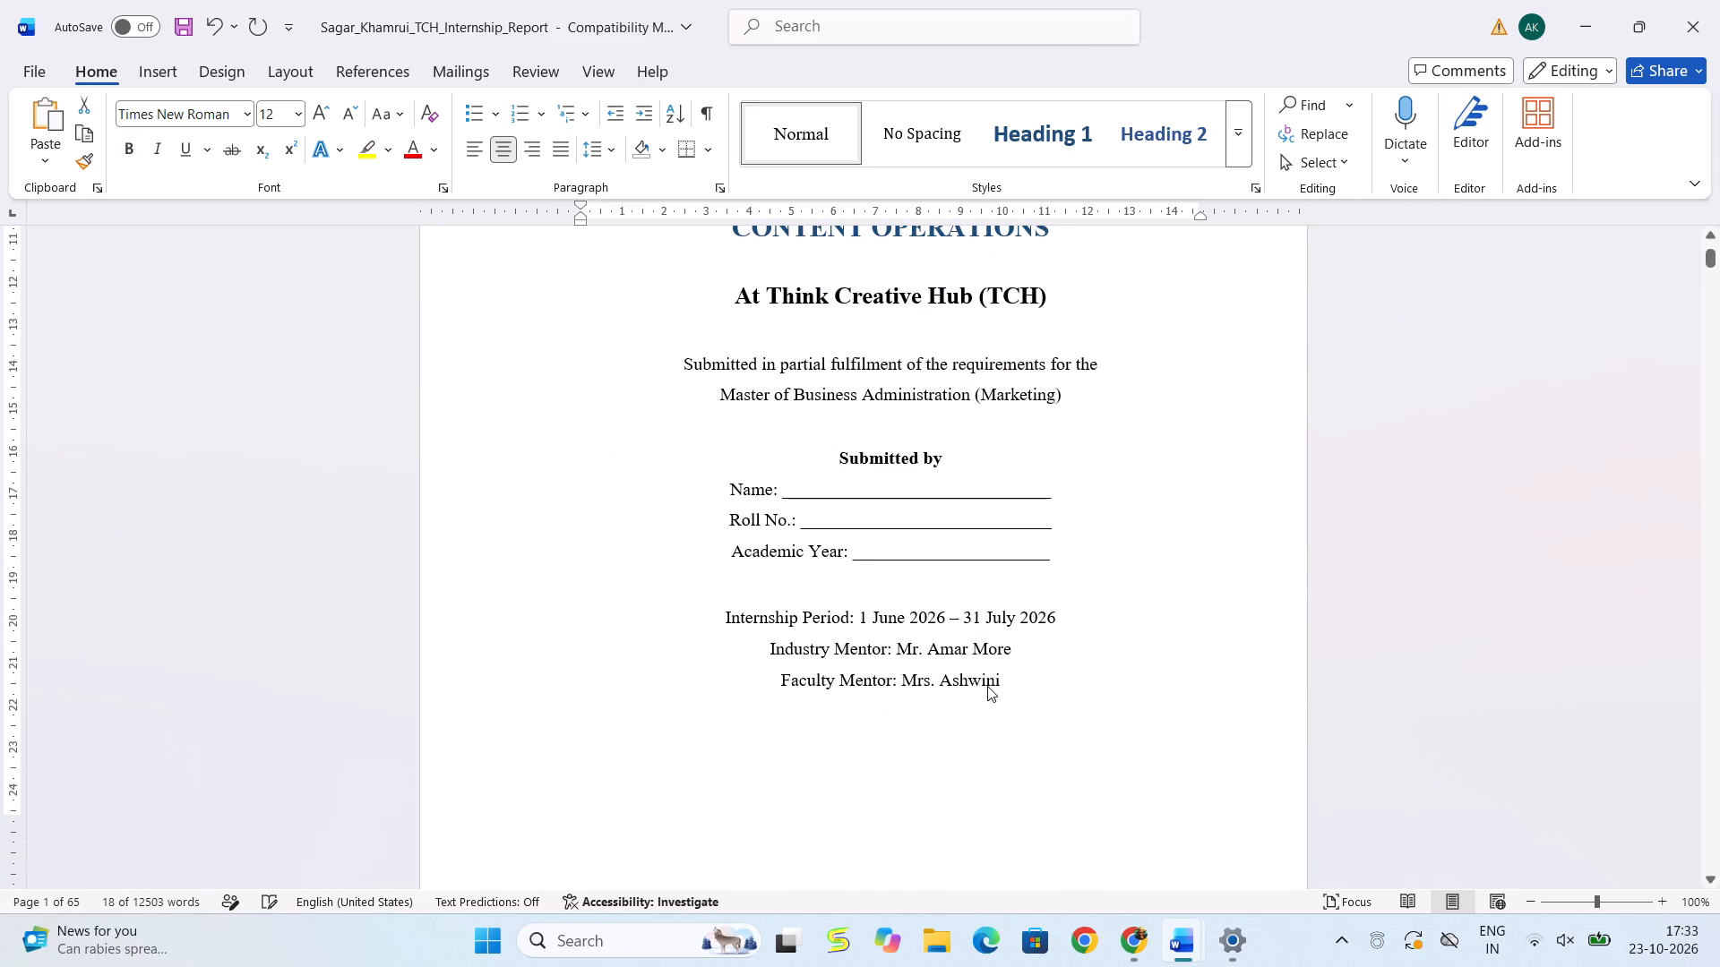
Insert one blank line between the college banner and the INTERNSHIP REPORT title on the cover page.
scroll(987, 686, "up", 2)
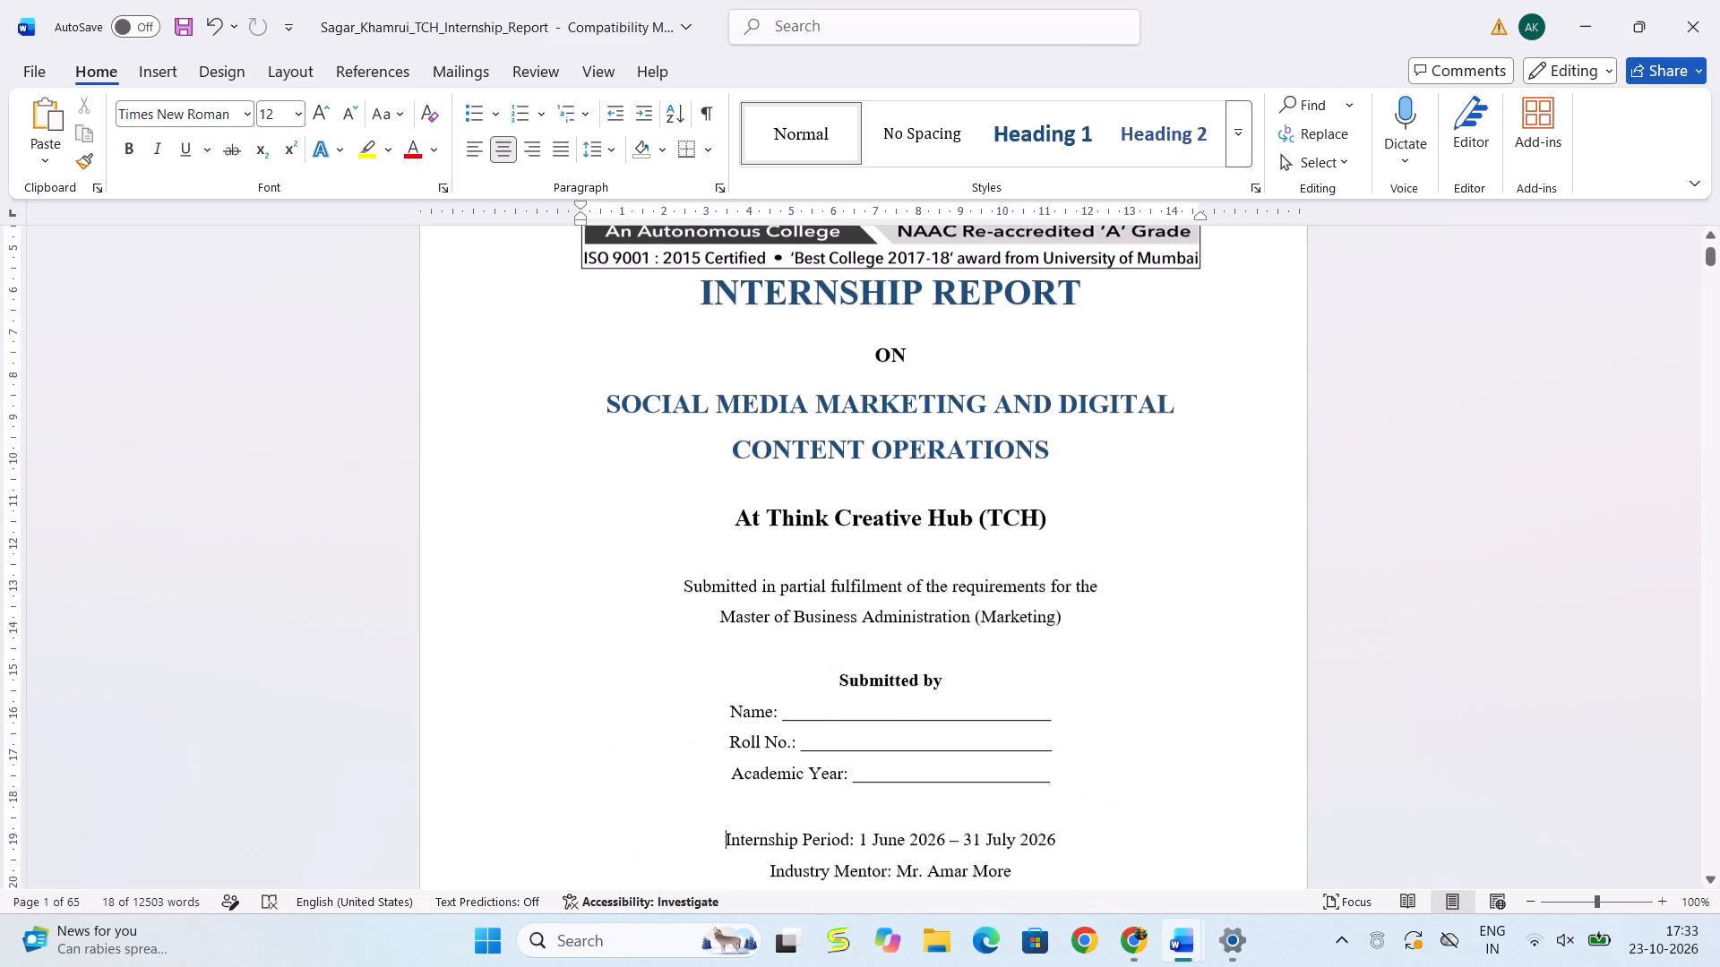
scroll(987, 686, "up", 1)
scroll(981, 639, "down", 1)
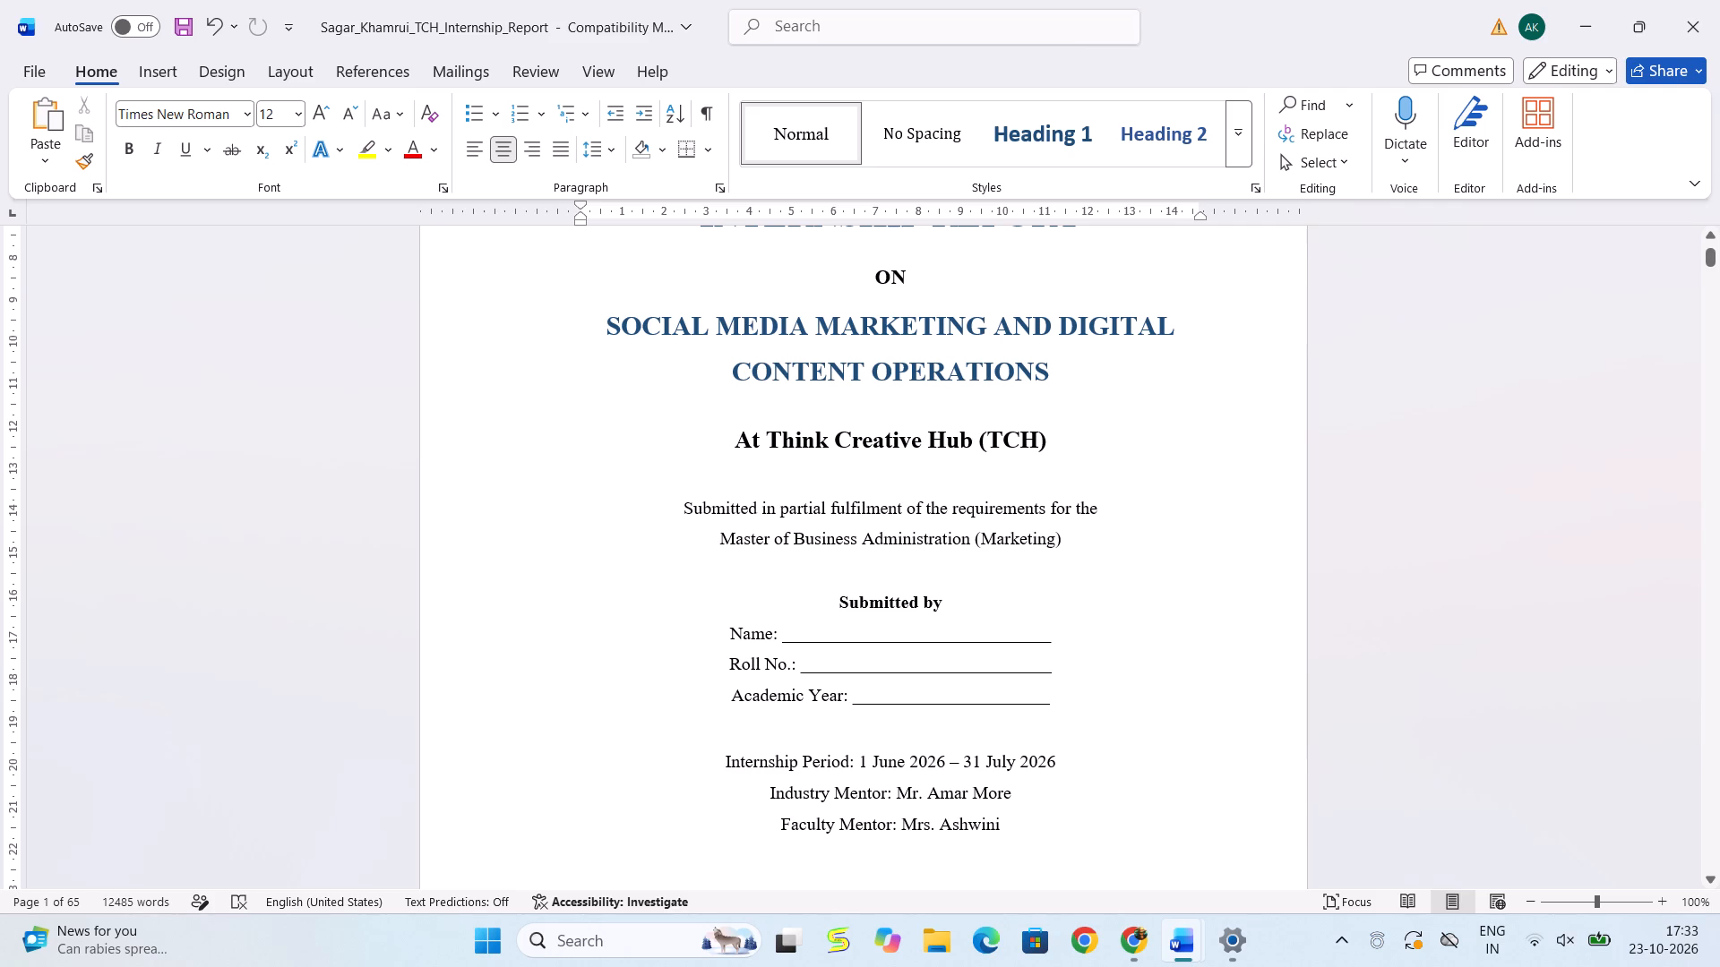
scroll(917, 731, "down", 1)
scroll(917, 731, "up", 1)
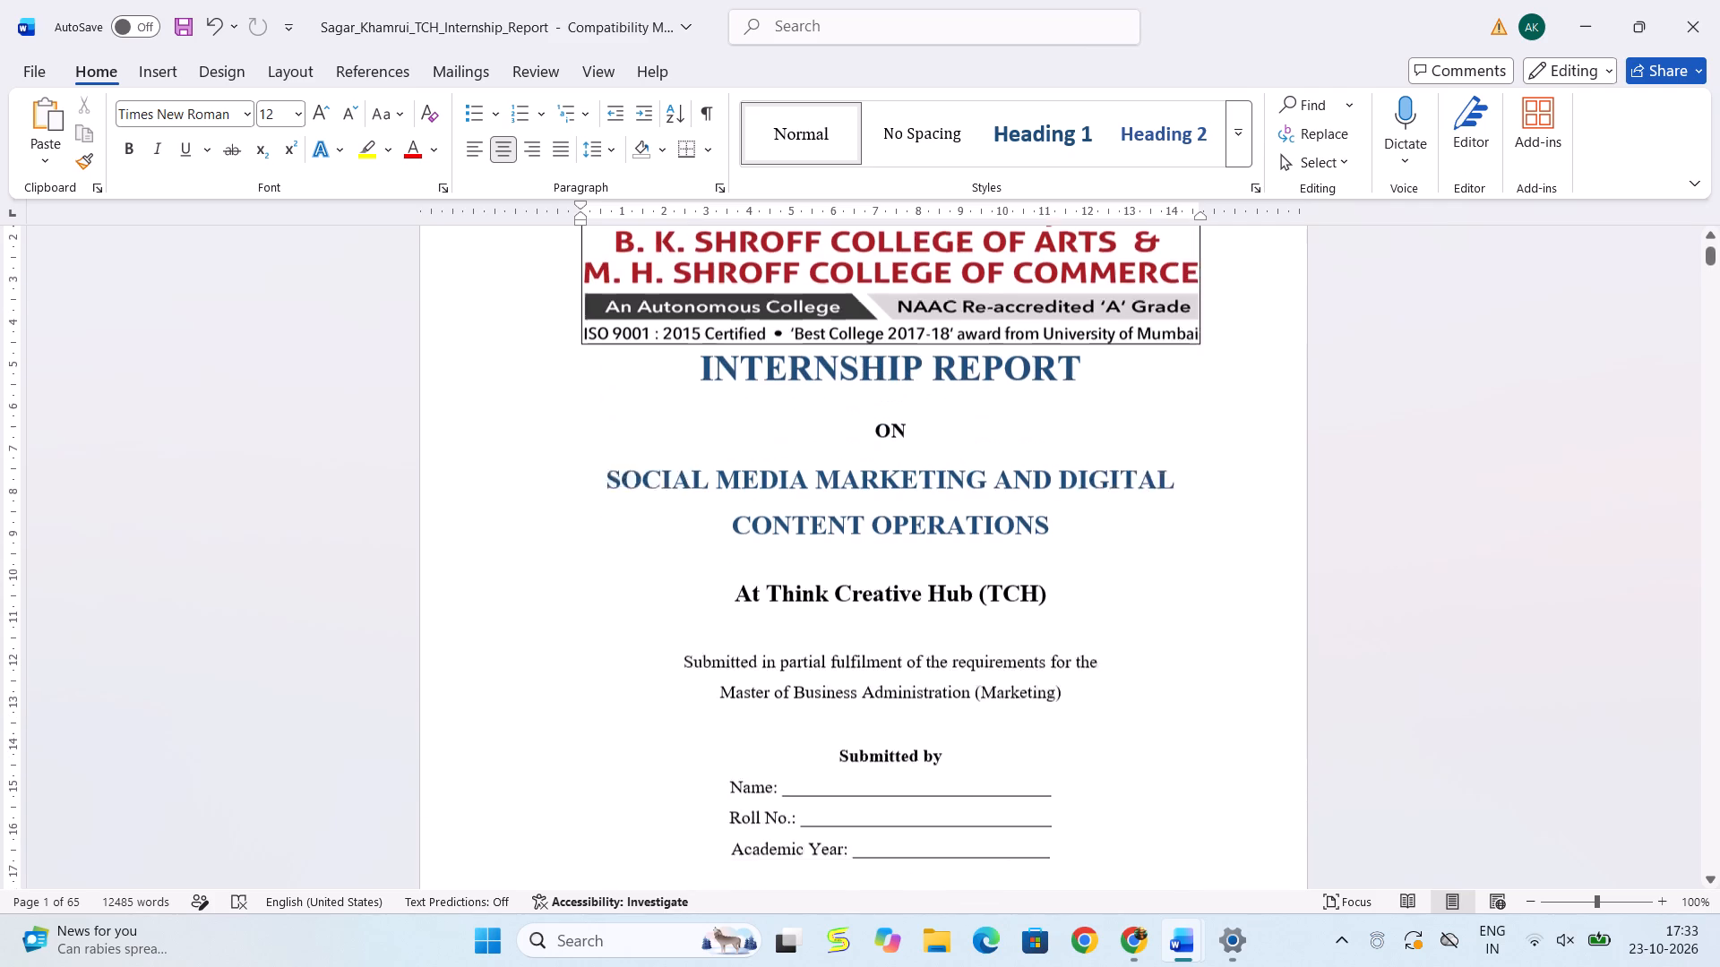
scroll(917, 731, "up", 1)
left_click(712, 457)
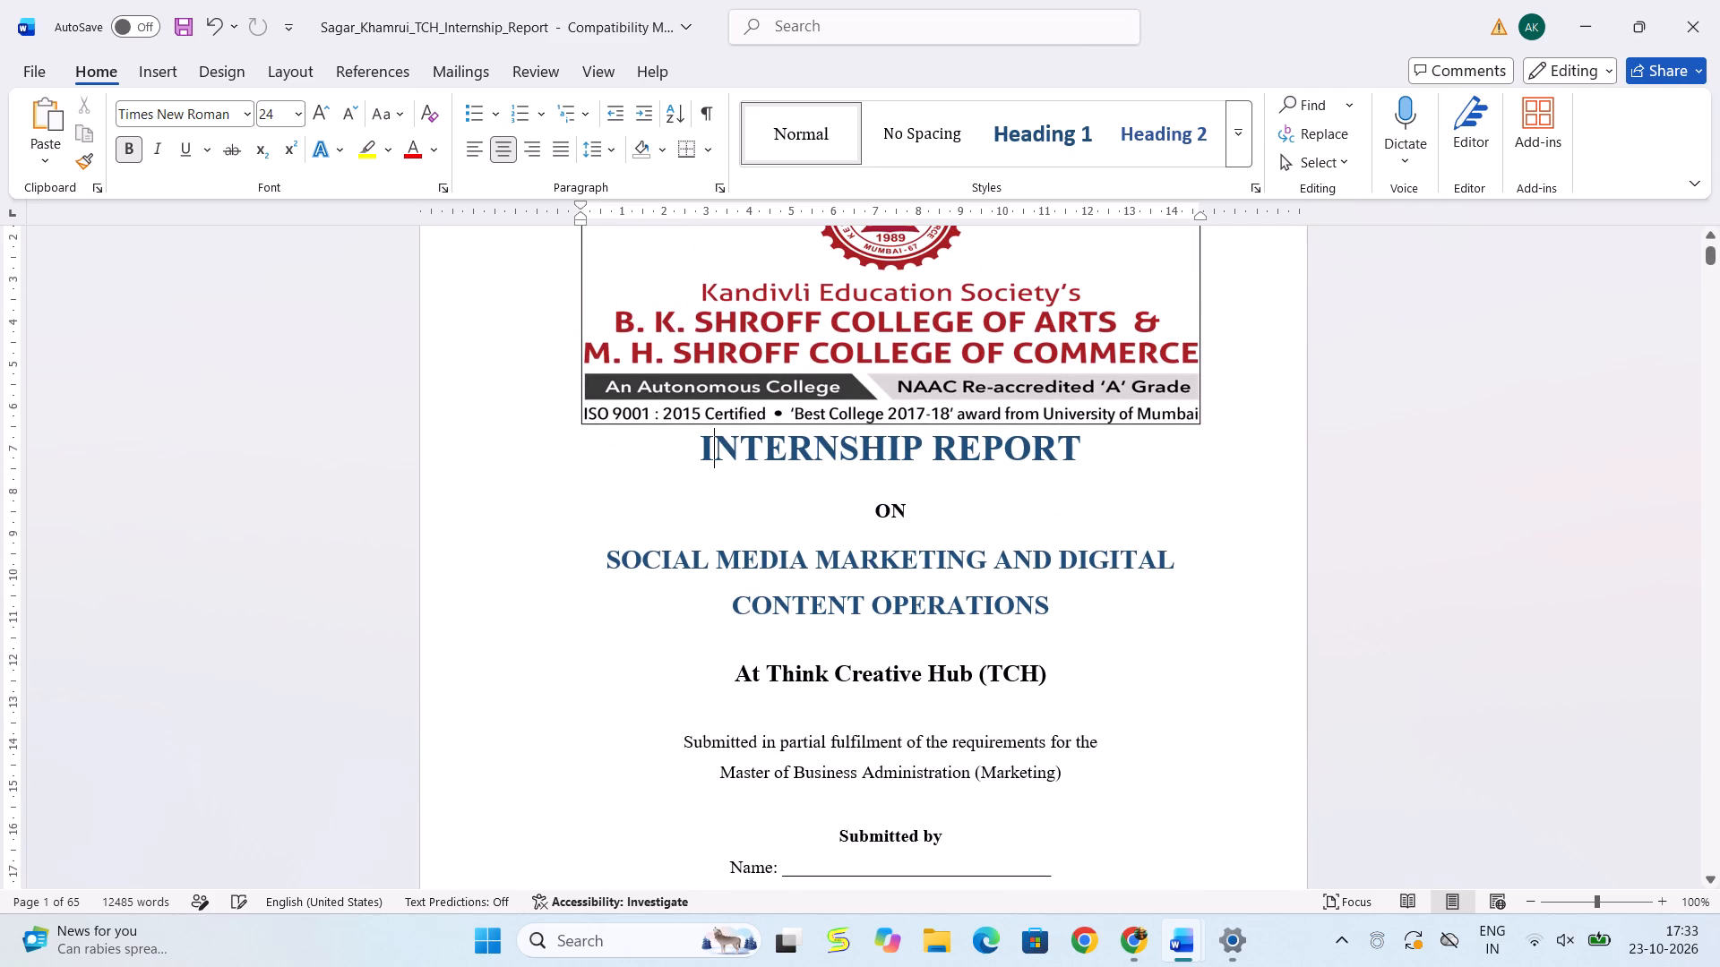
scroll(712, 457, "down", 1)
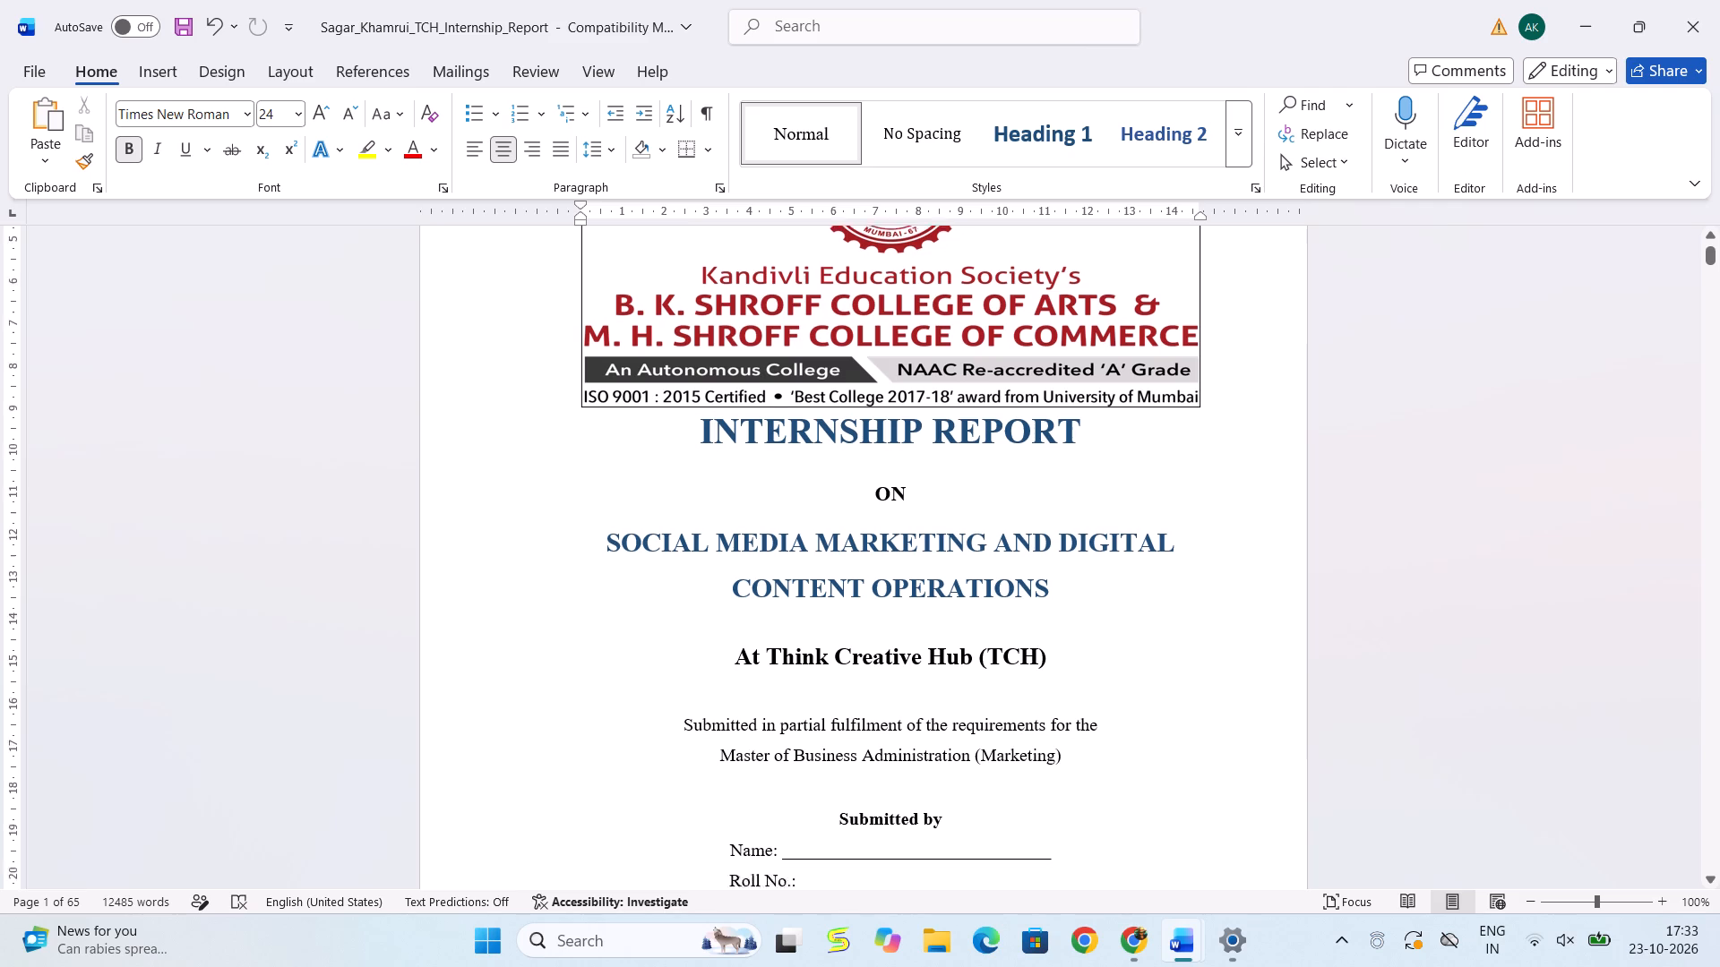
scroll(712, 457, "down", 2)
key("Left")
scroll(712, 457, "up", 3)
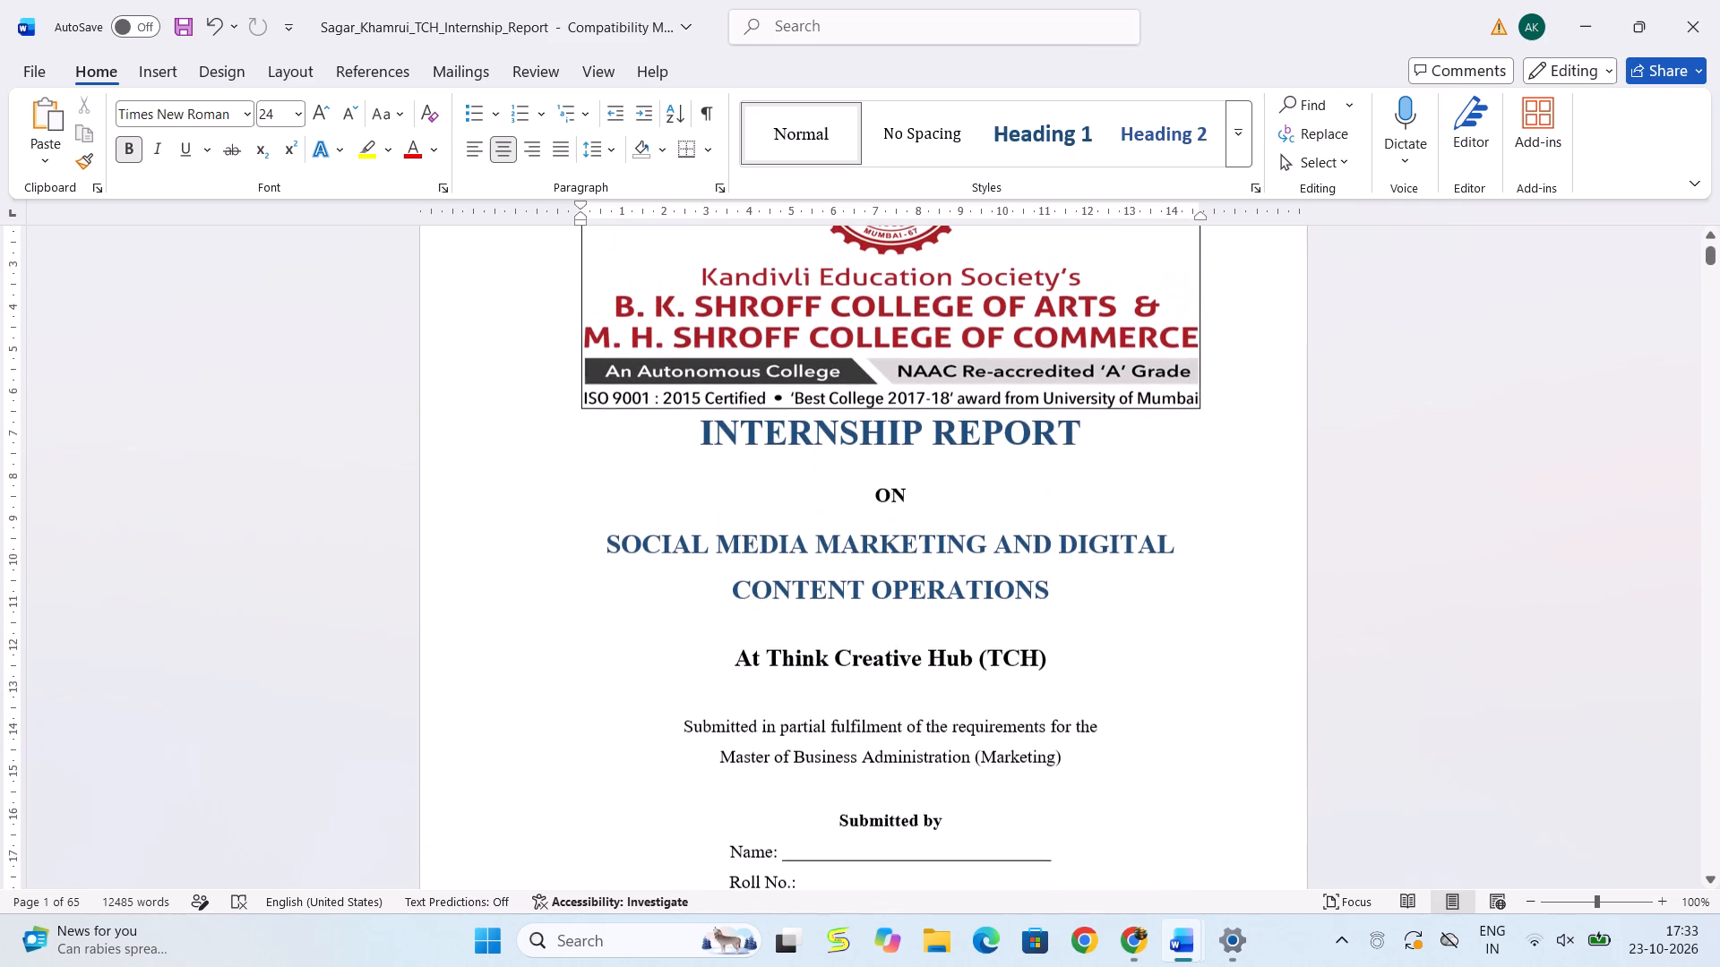
key("Return")
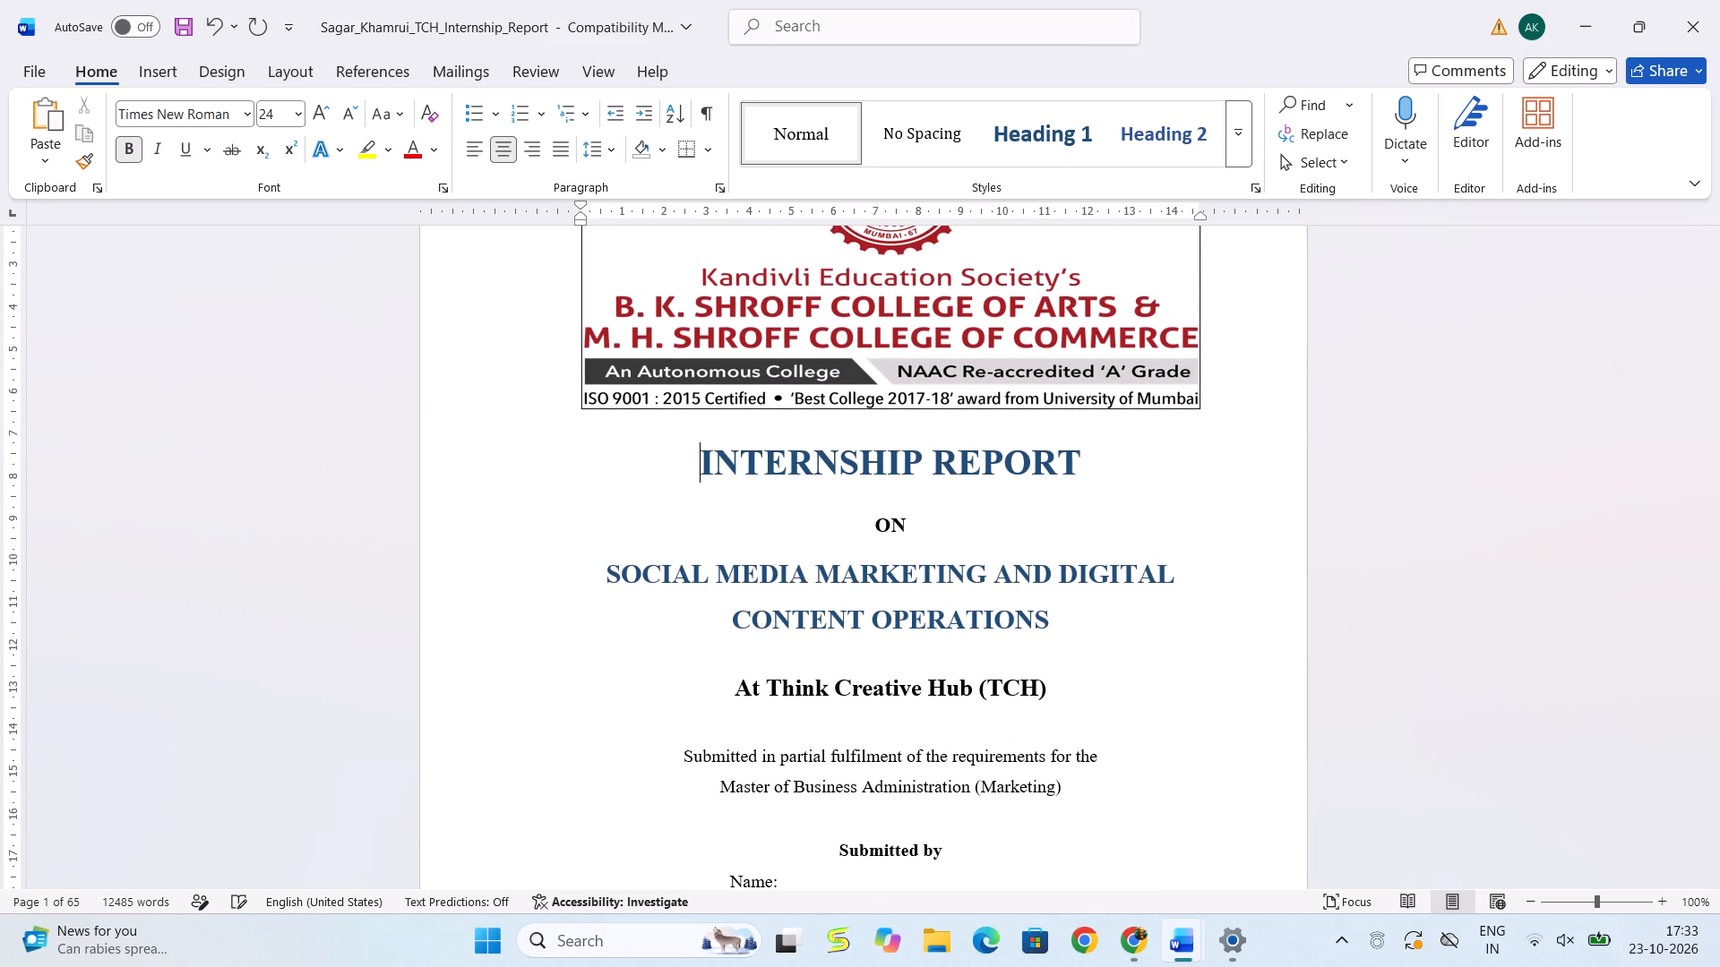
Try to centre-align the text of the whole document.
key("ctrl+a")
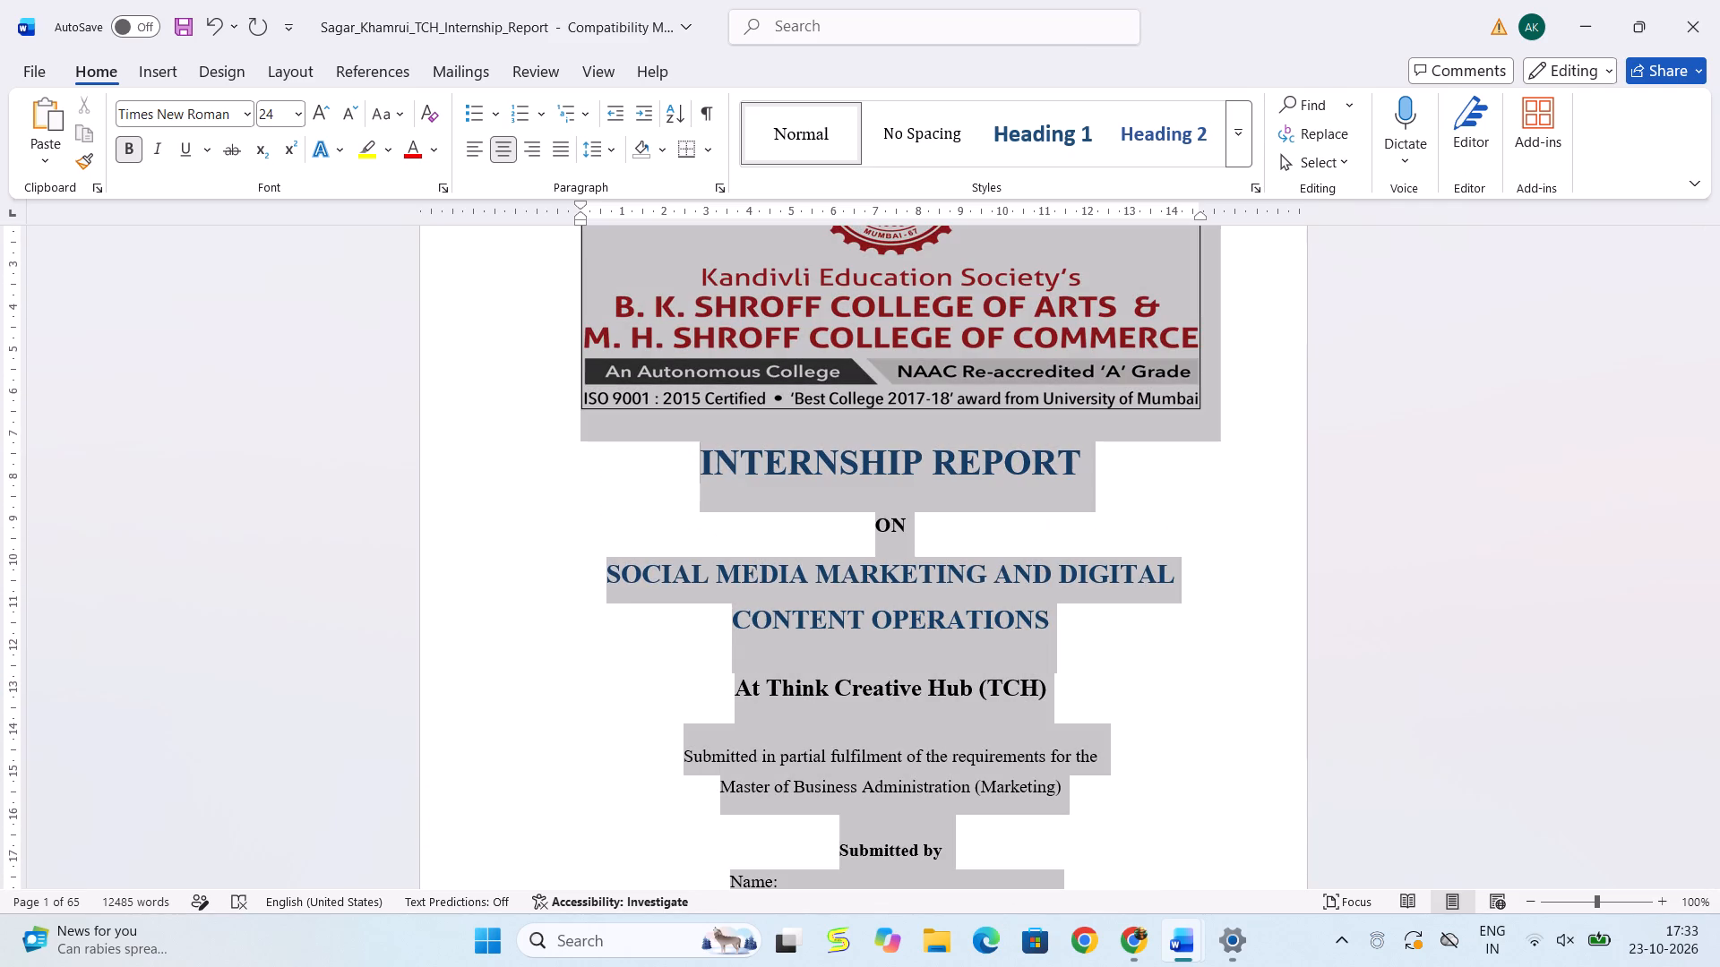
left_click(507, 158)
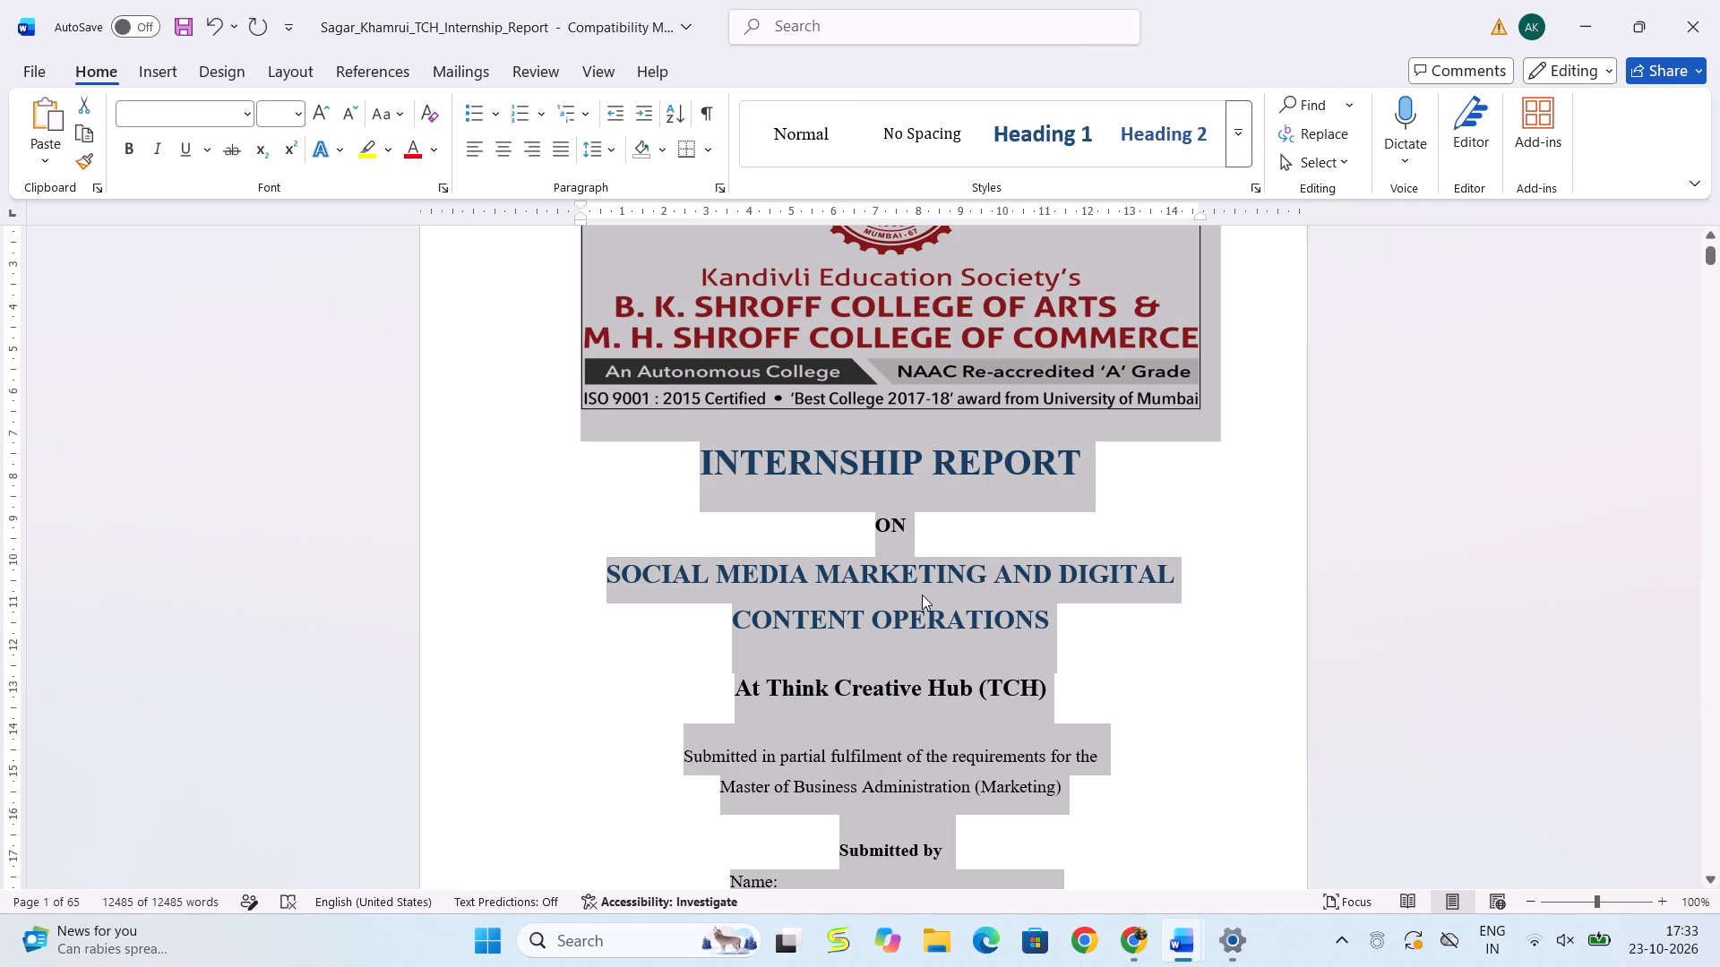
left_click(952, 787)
Change the faculty mentor's title on the cover page to "Asst. Prof.".
scroll(952, 787, "down", 1)
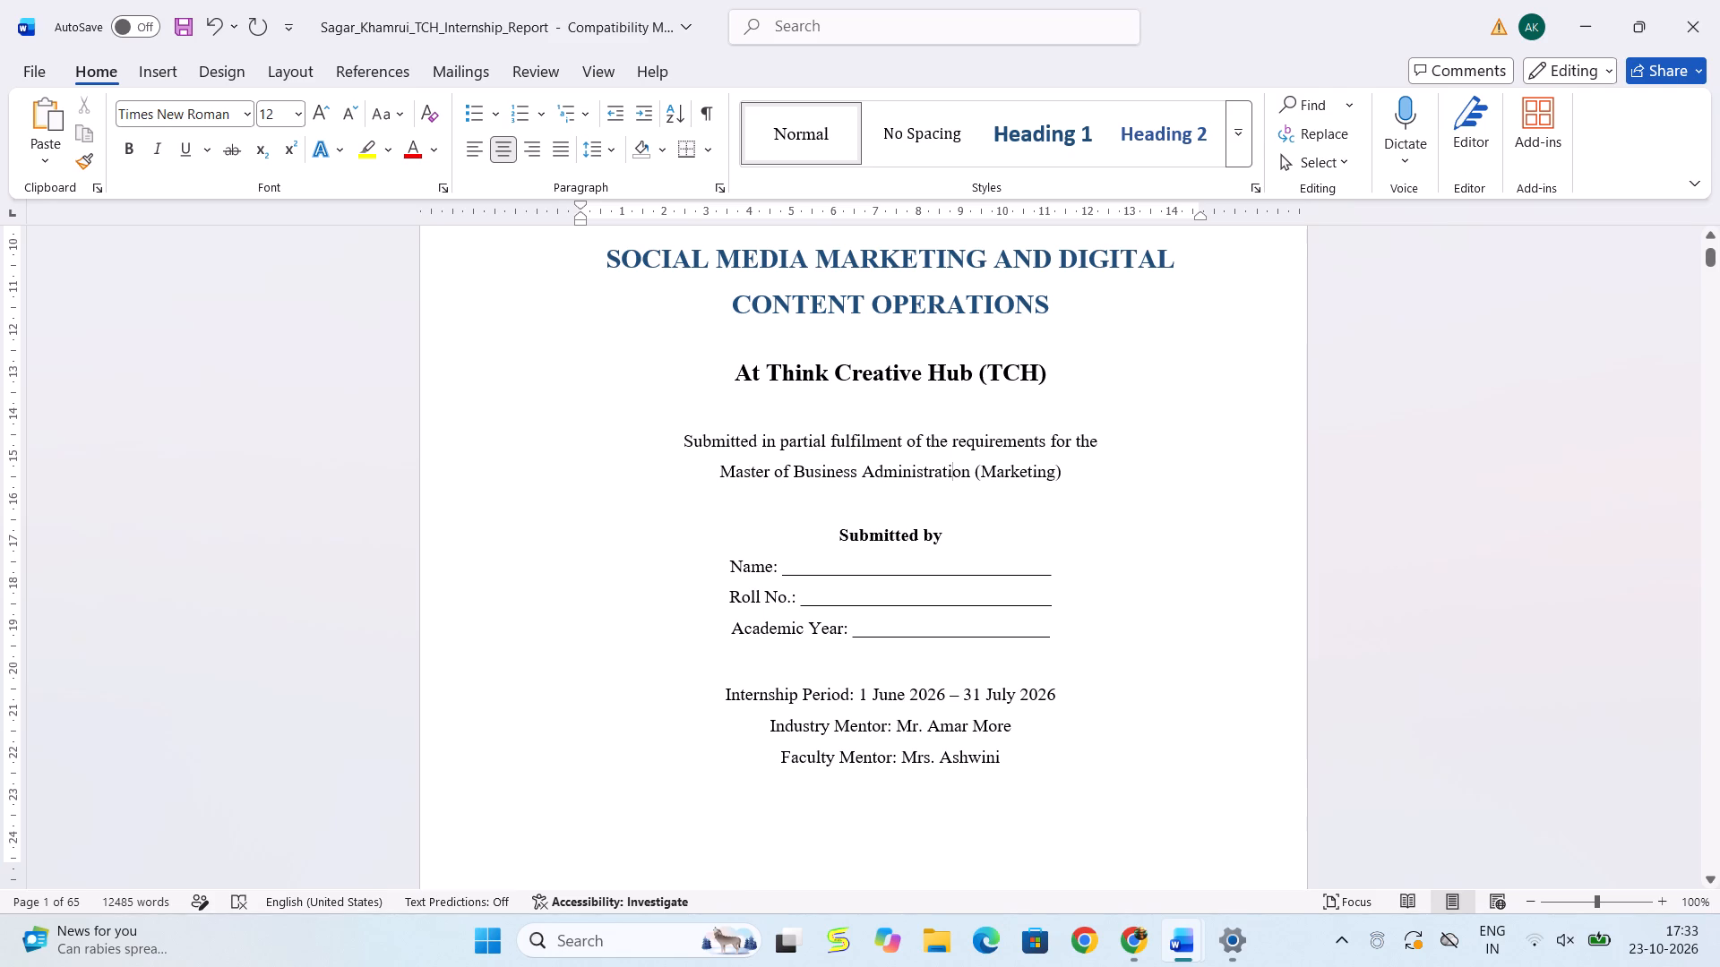
left_click_drag(929, 756, 914, 756)
left_click_drag(914, 756, 905, 756)
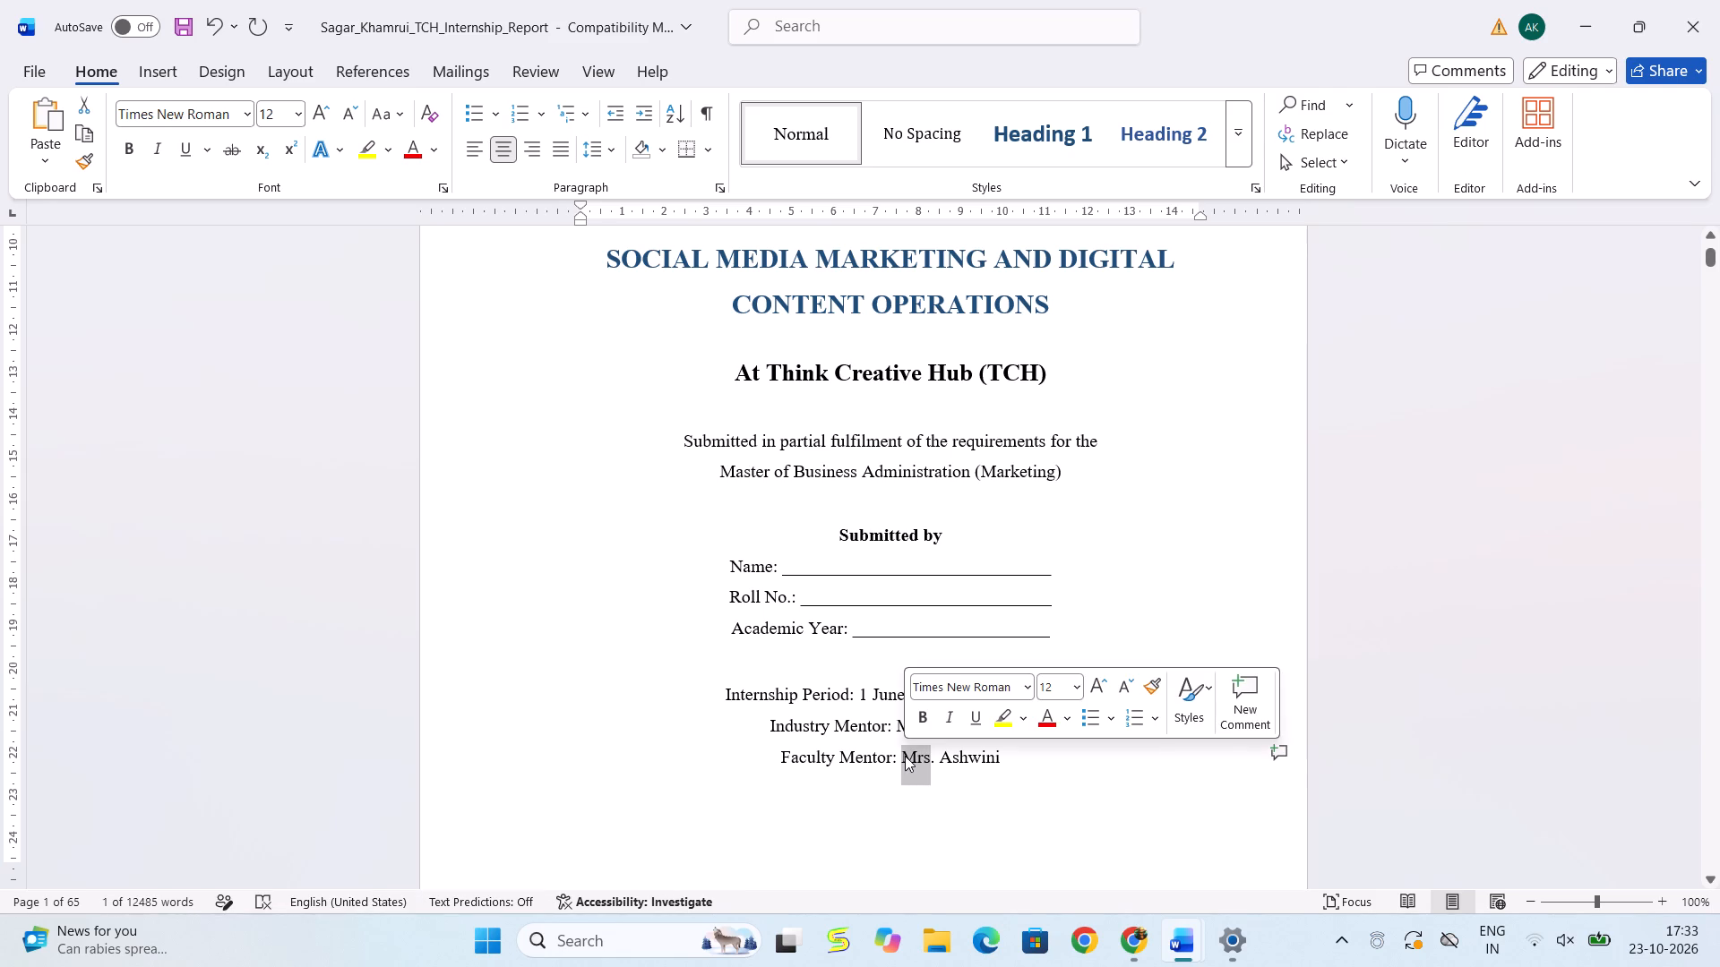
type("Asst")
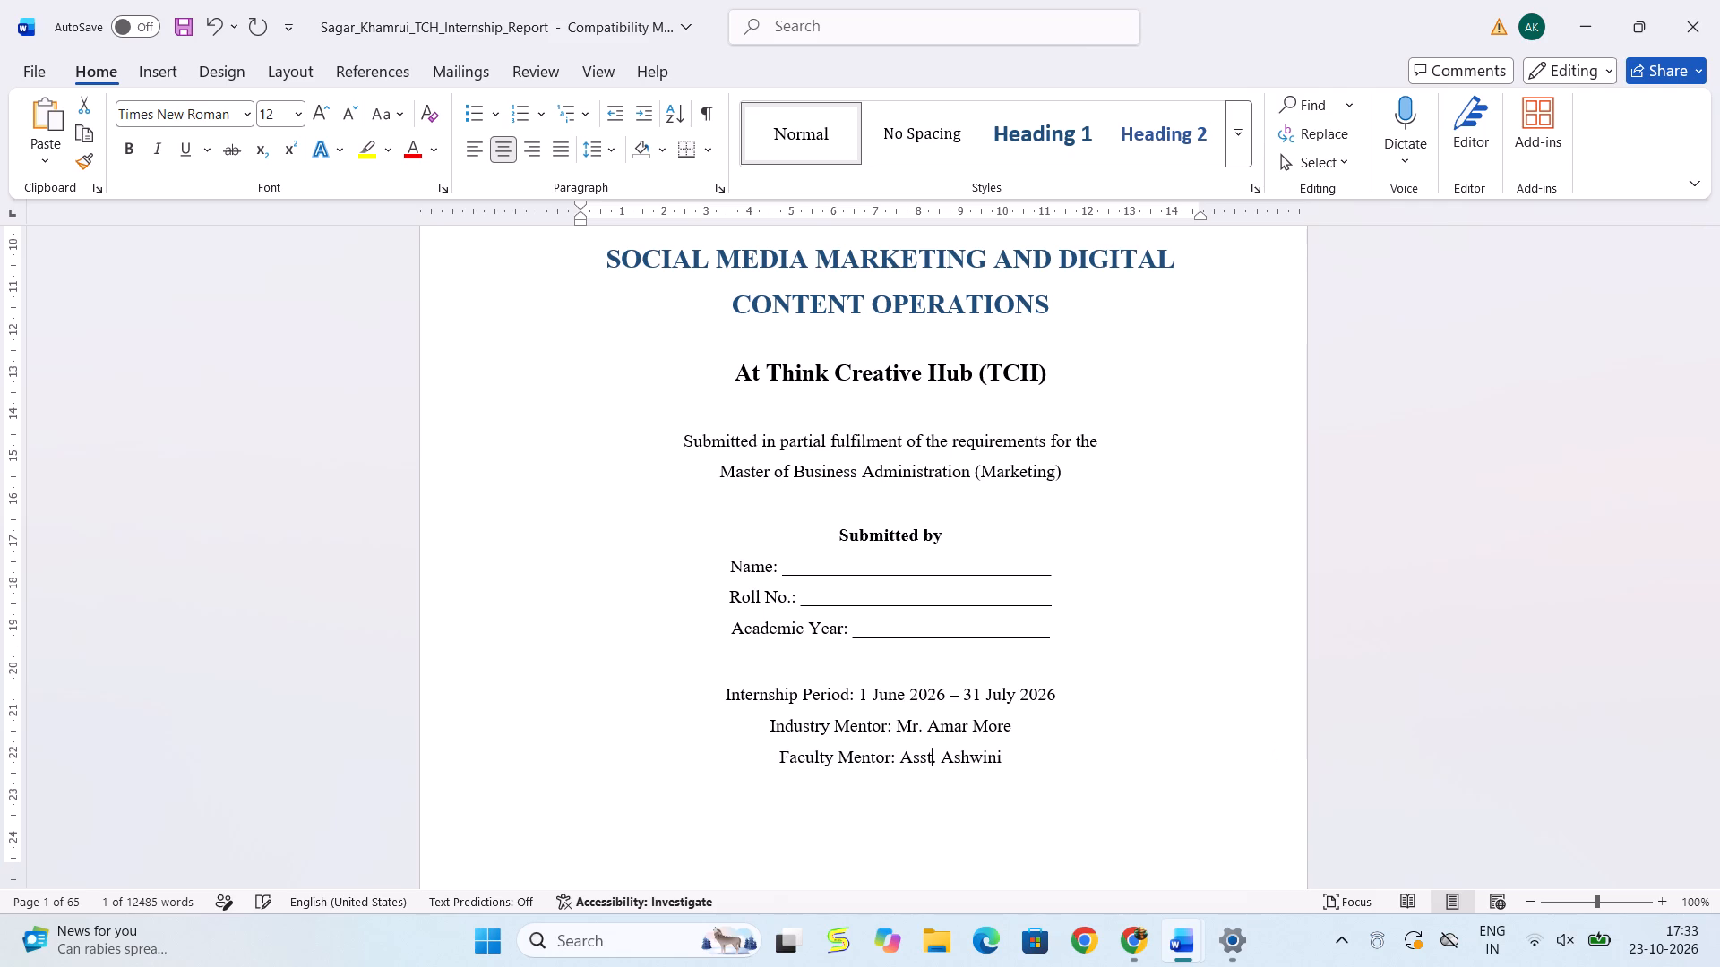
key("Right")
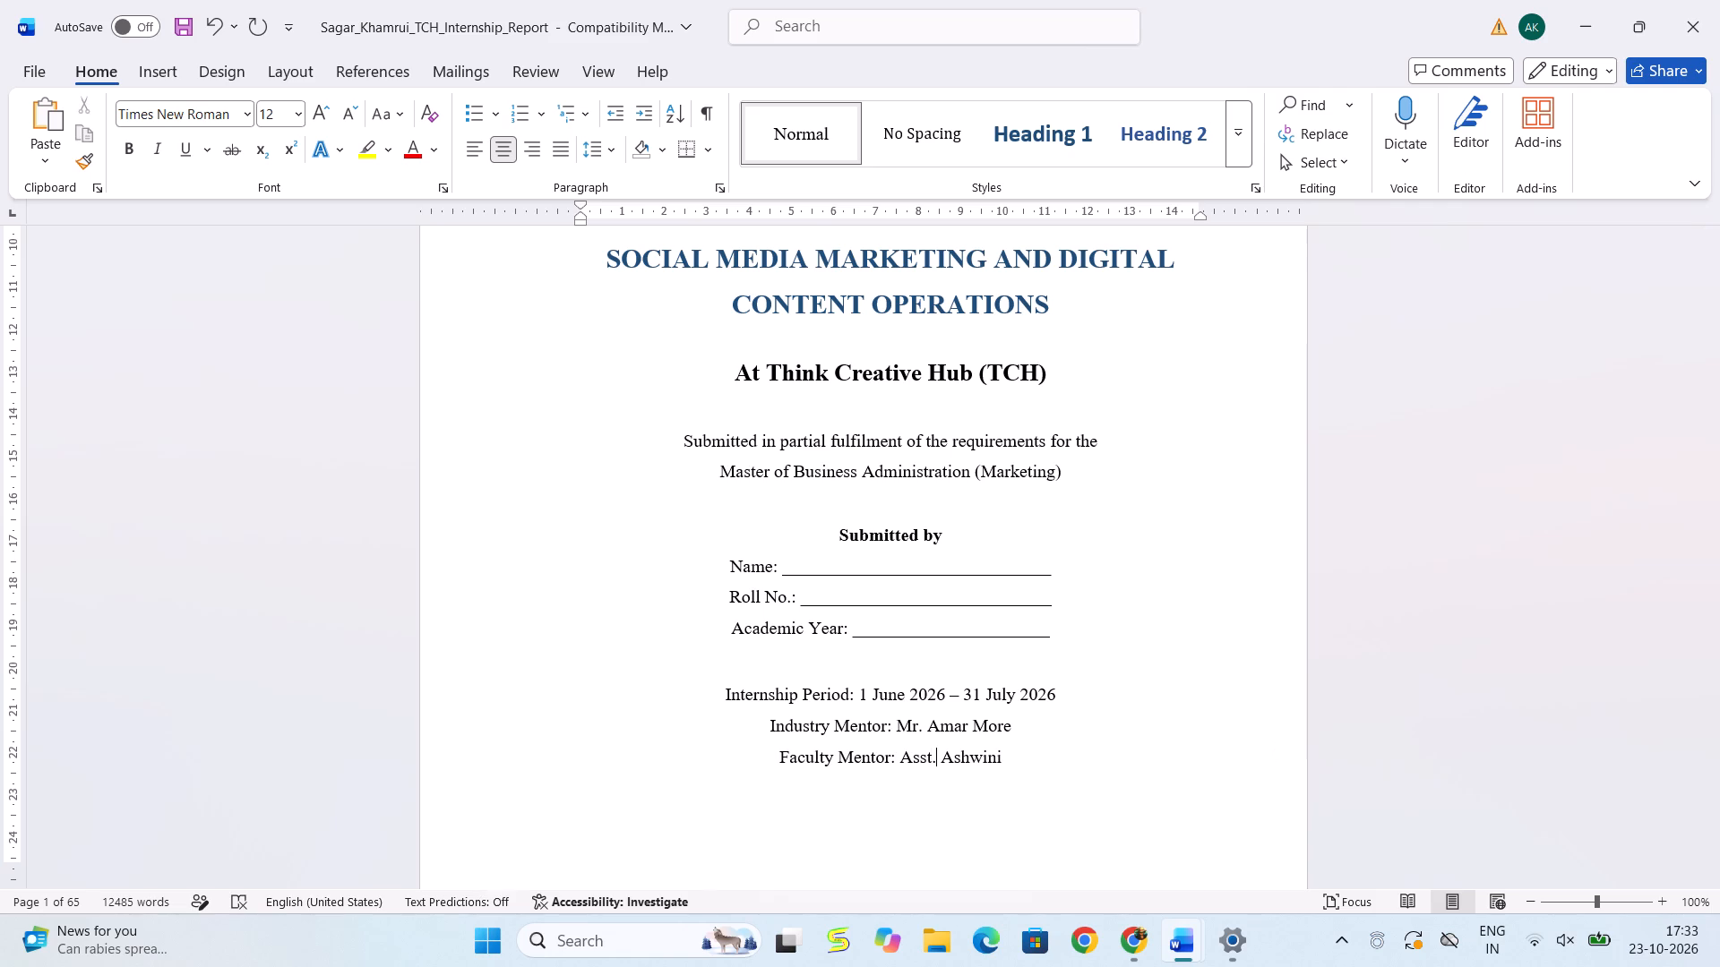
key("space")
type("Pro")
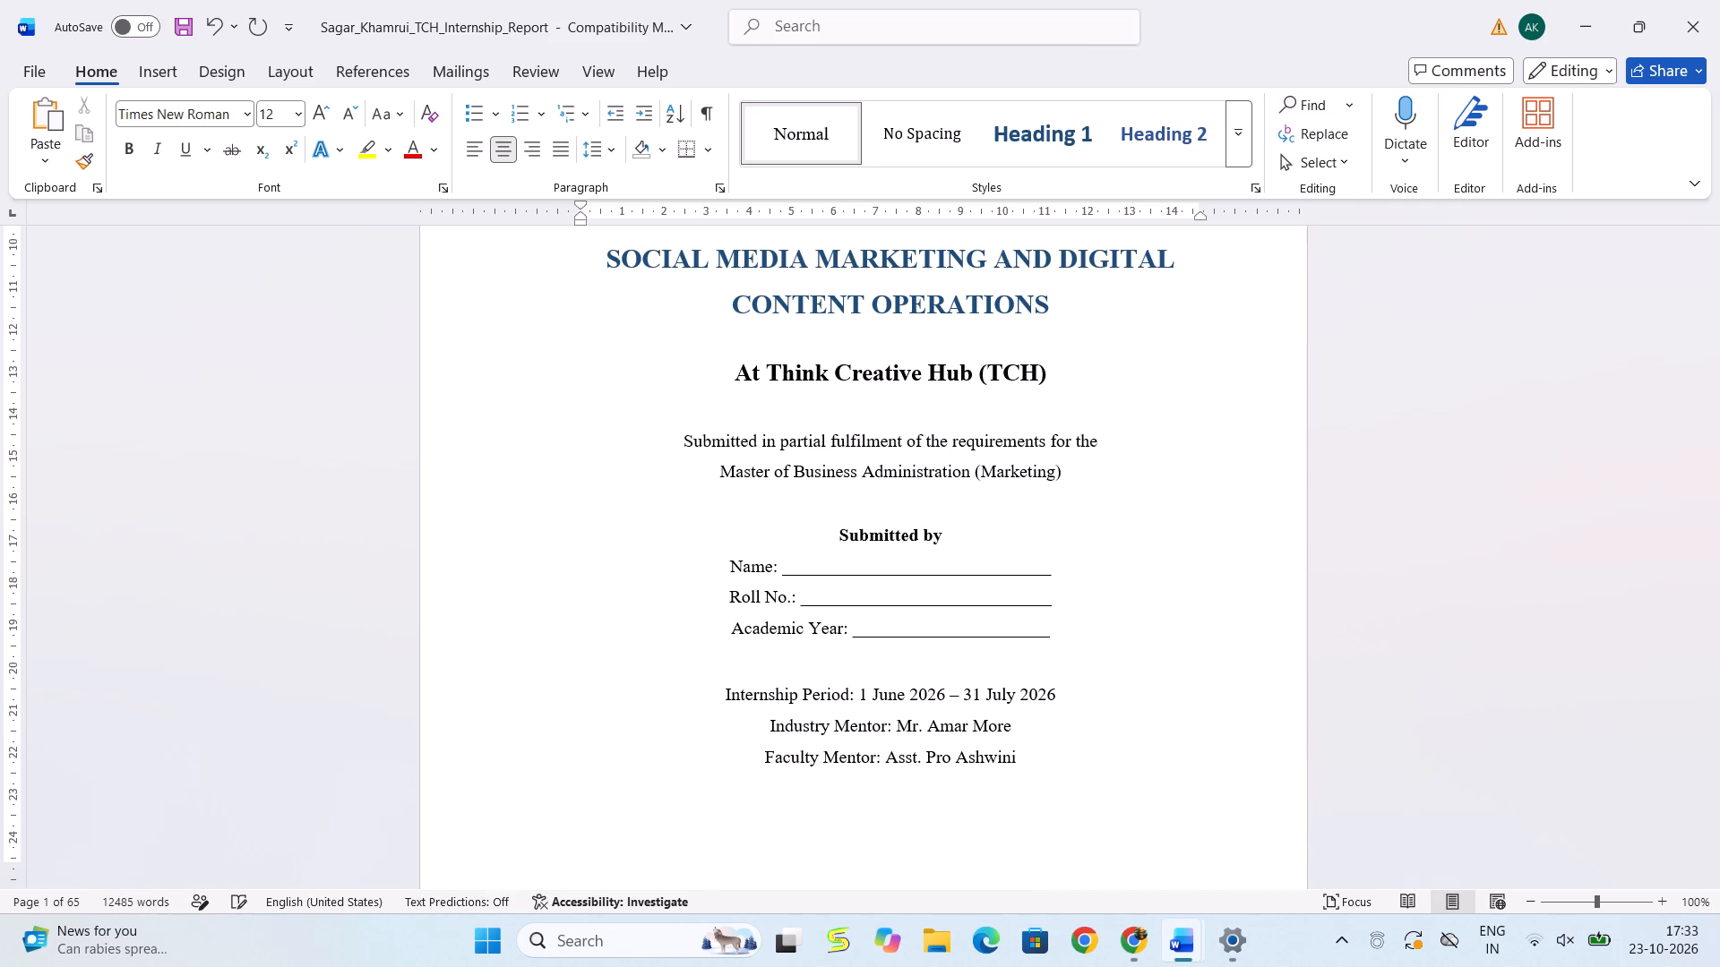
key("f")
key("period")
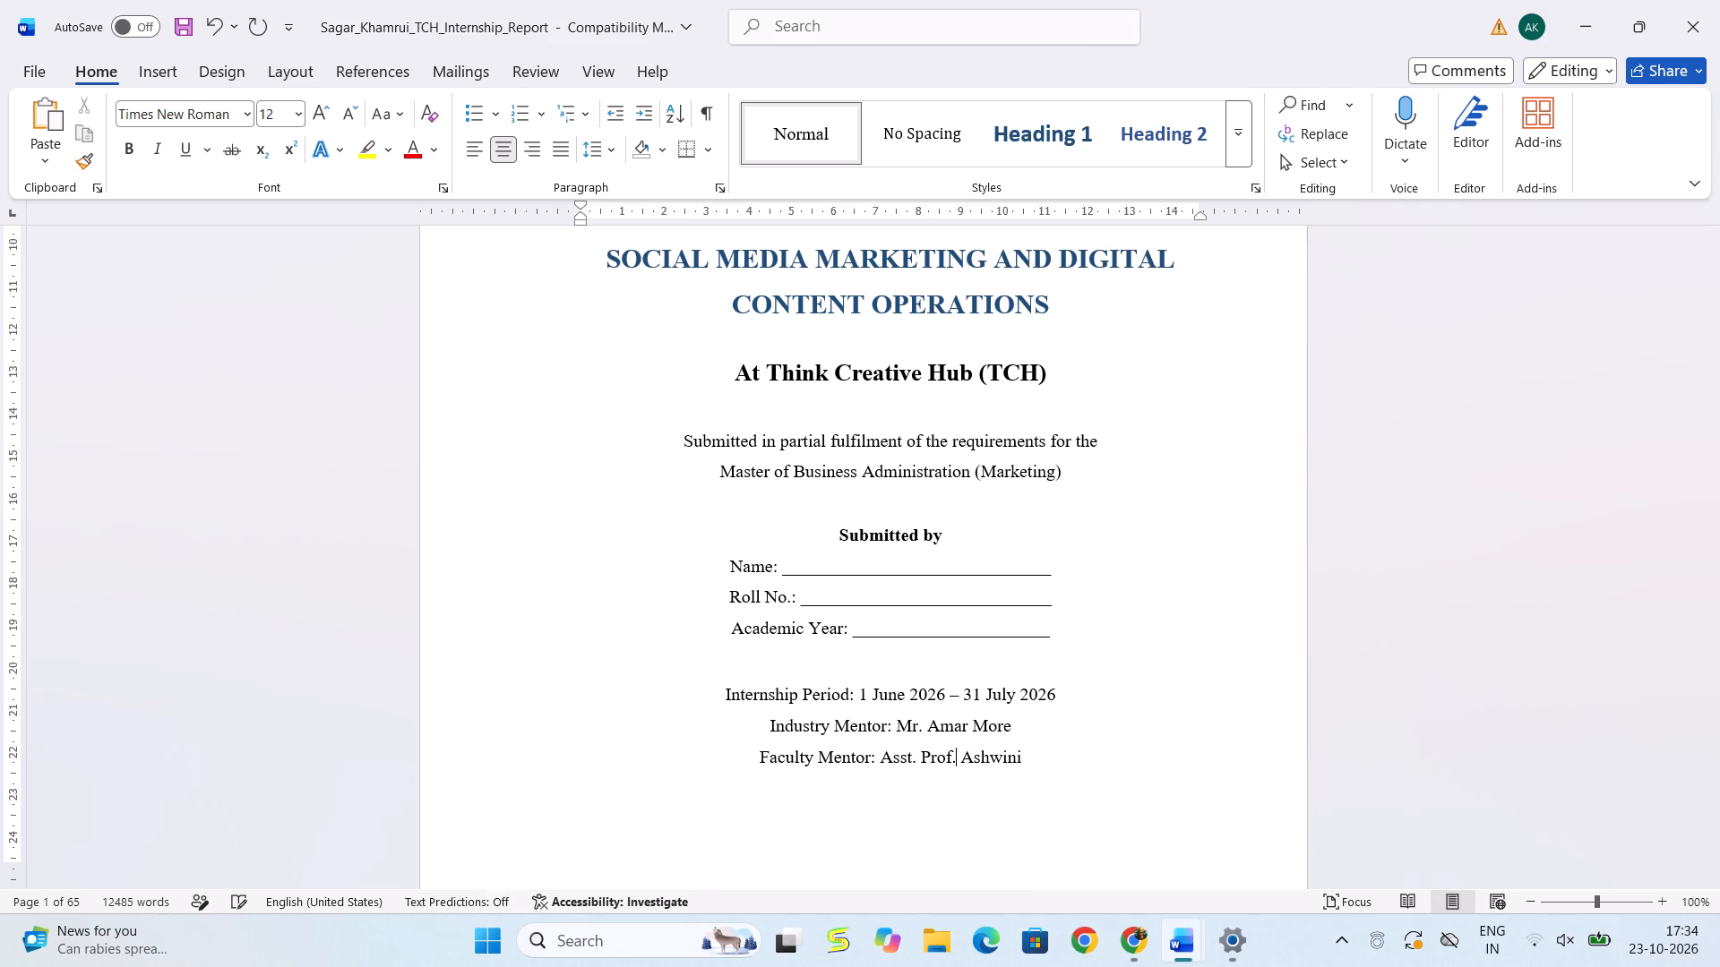
Add the faculty mentor's surname after the first name on the cover page's Faculty Mentor line.
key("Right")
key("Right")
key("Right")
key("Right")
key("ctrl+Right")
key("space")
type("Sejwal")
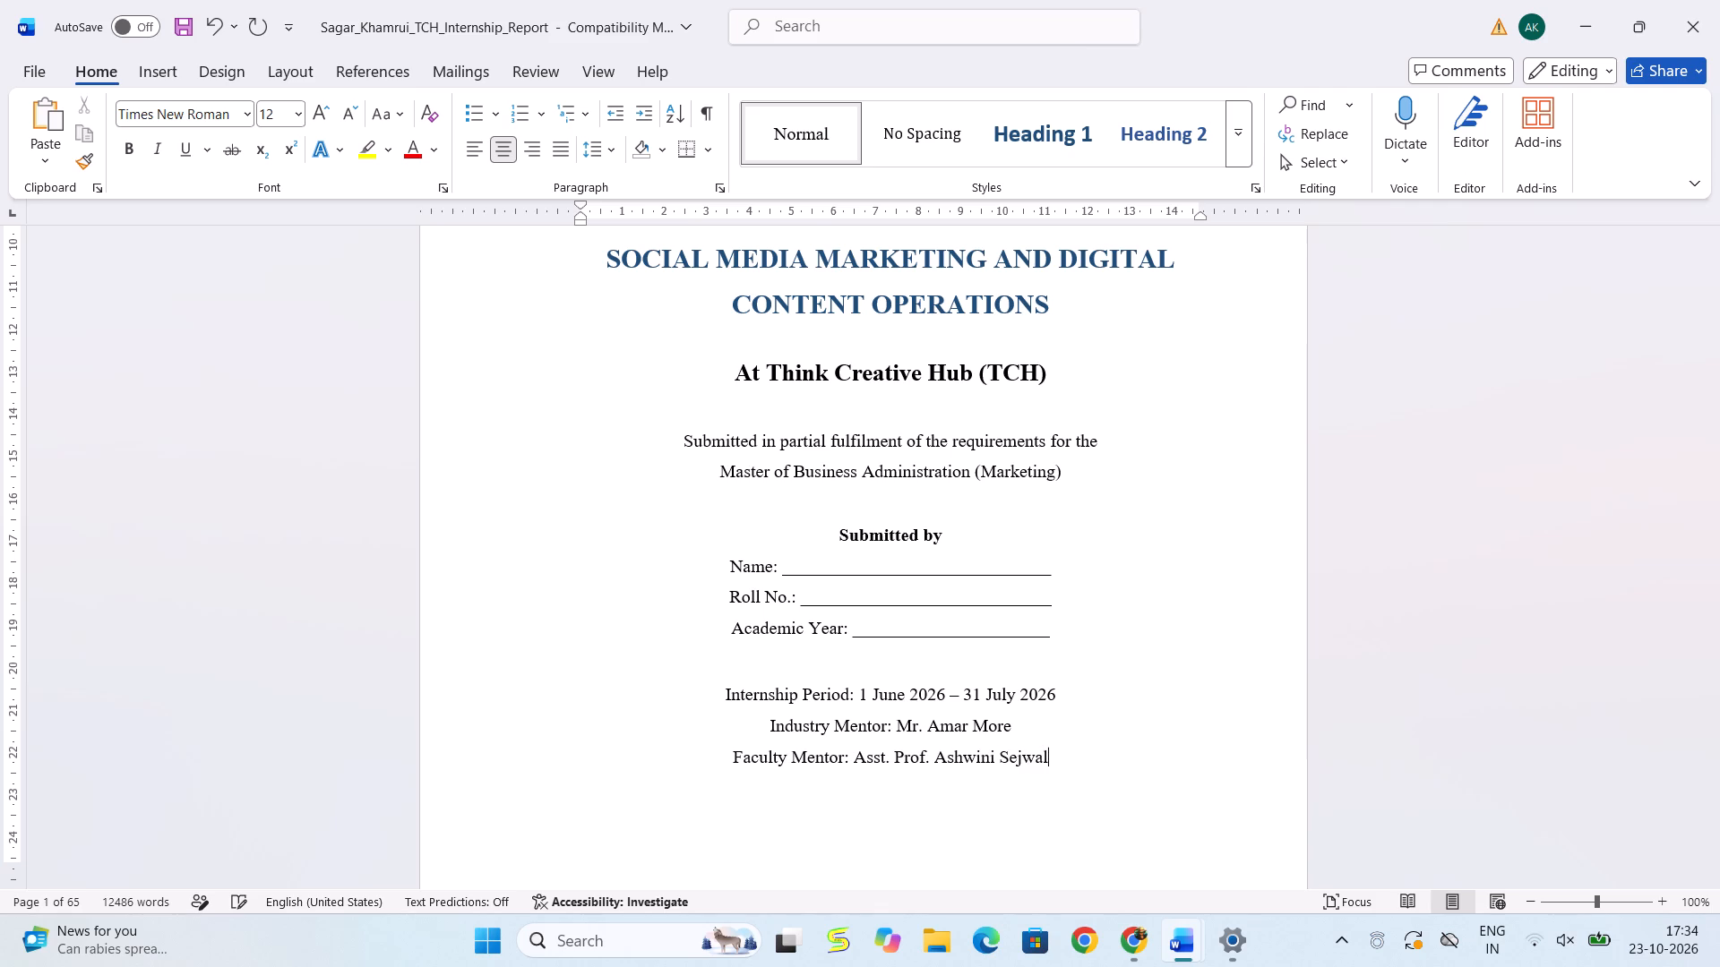
left_click(1005, 753)
key("h")
key("Right")
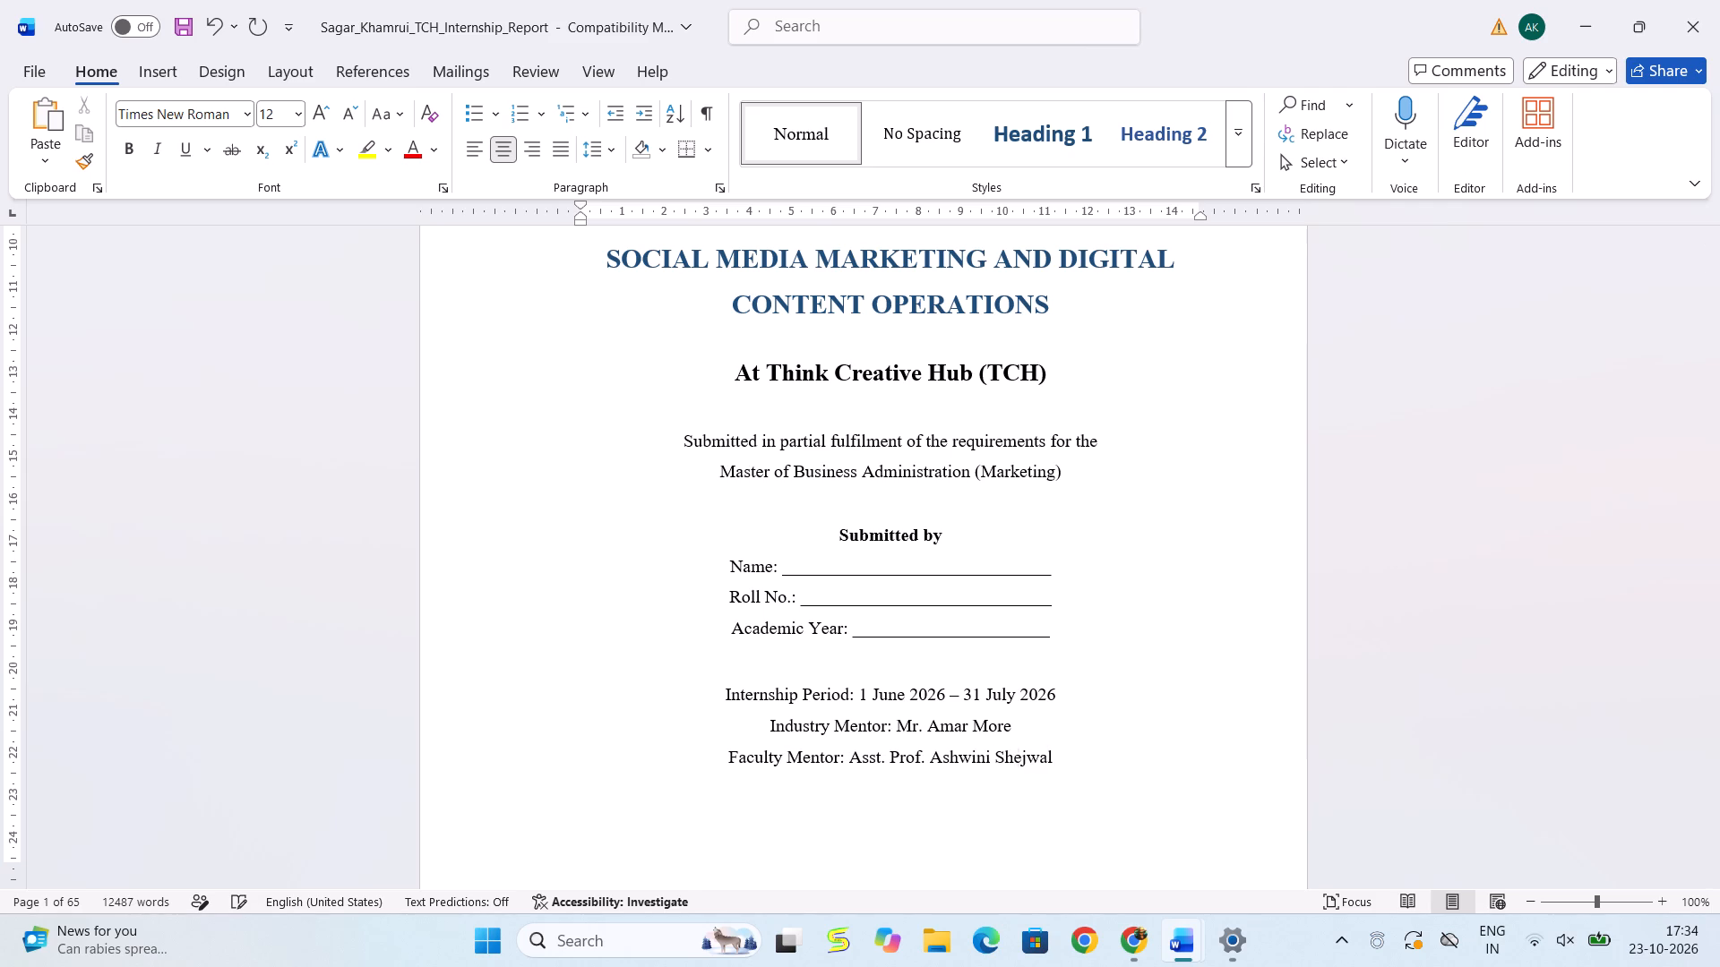
key("Right")
key("Right")
key("Right")
key("Right")
key("Right")
key("Right")
key("Down")
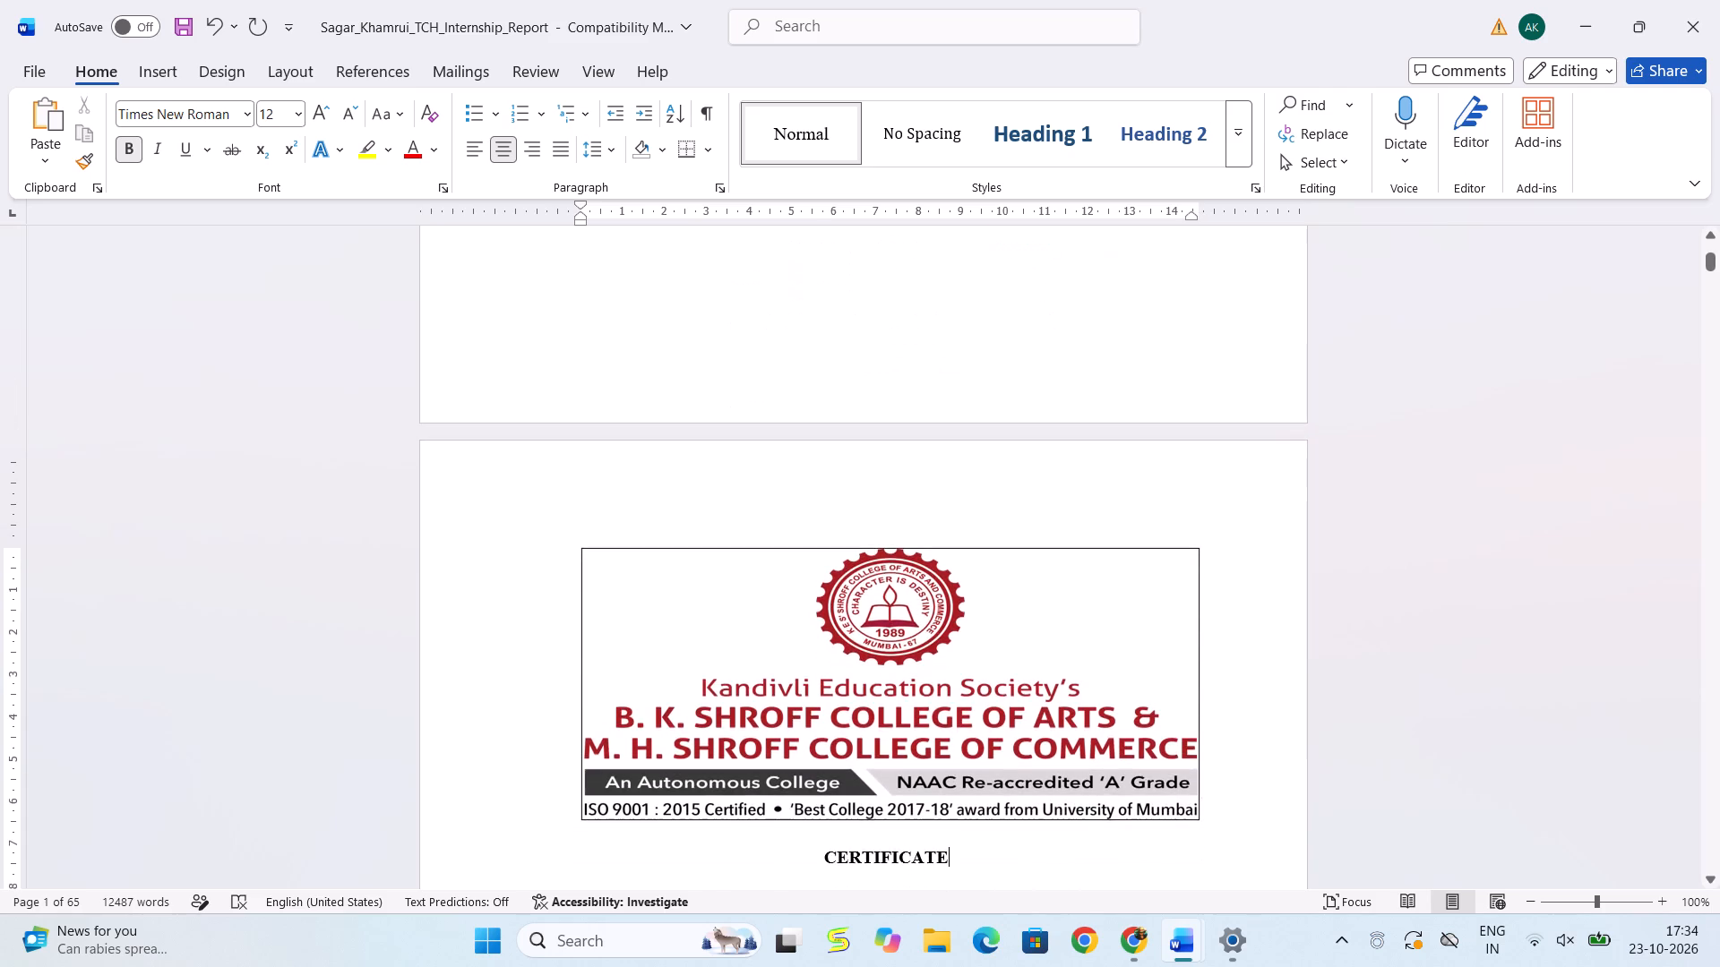
Change the Teacher In-charge's title to "Asst. Prof." in the signature block of the certificate page.
scroll(1005, 753, "down", 4)
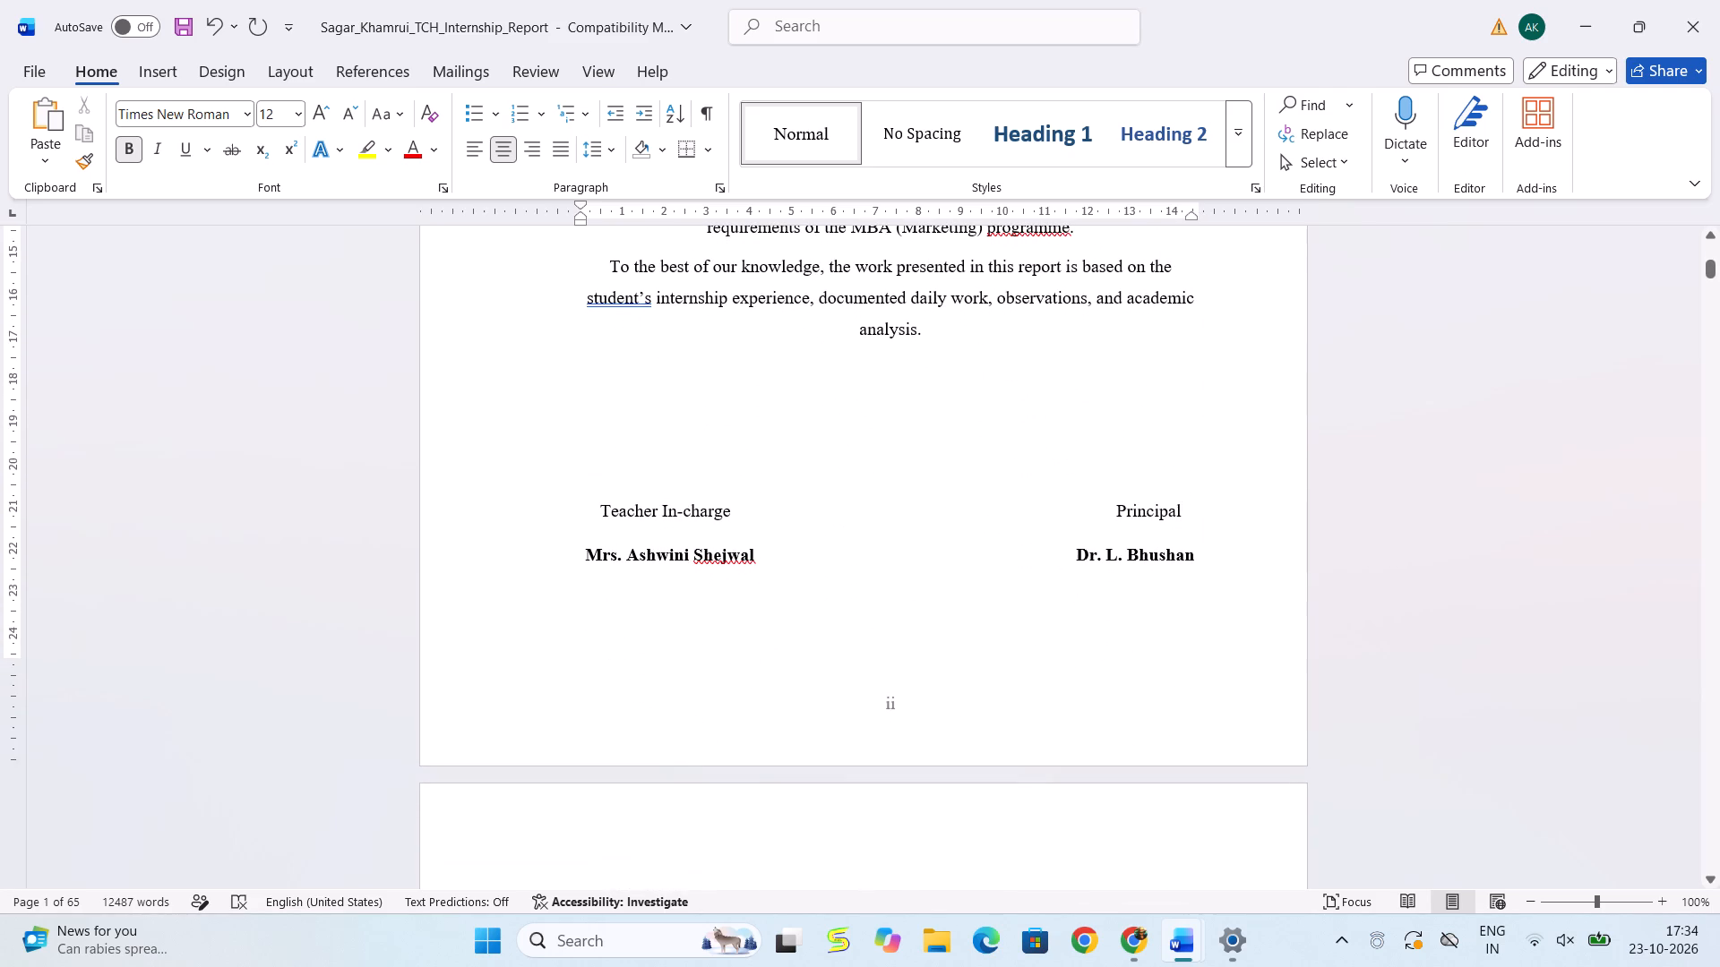
scroll(825, 557, "down", 6)
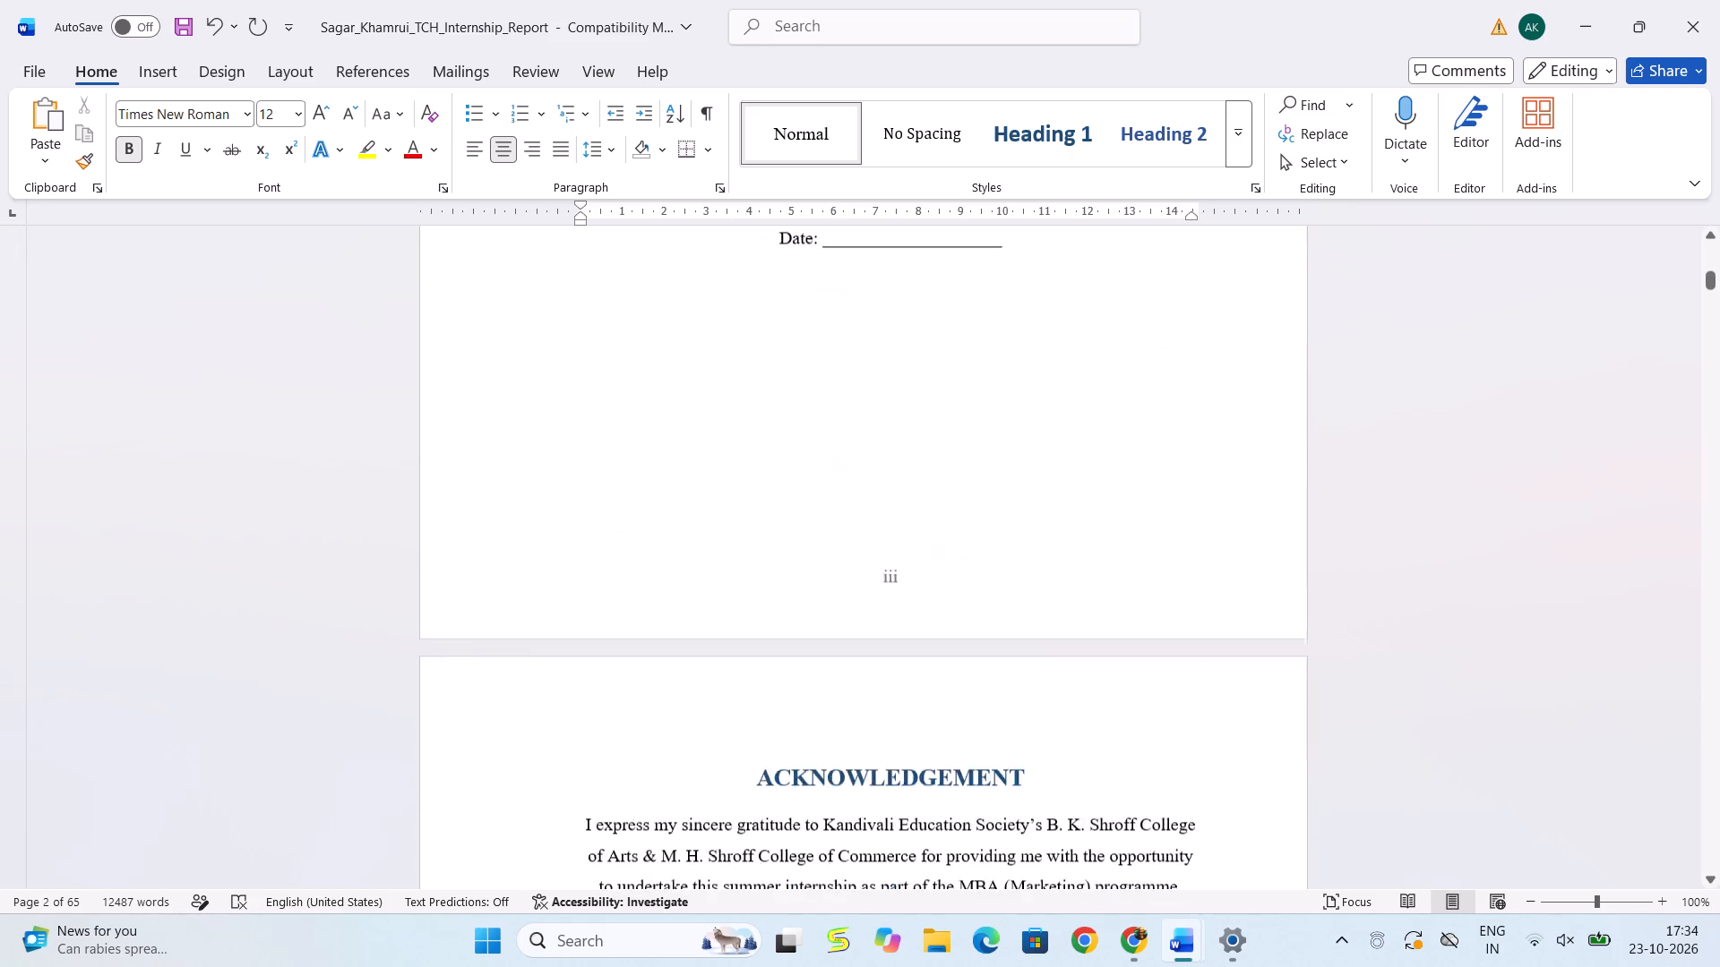
scroll(825, 557, "up", 5)
scroll(825, 557, "down", 1)
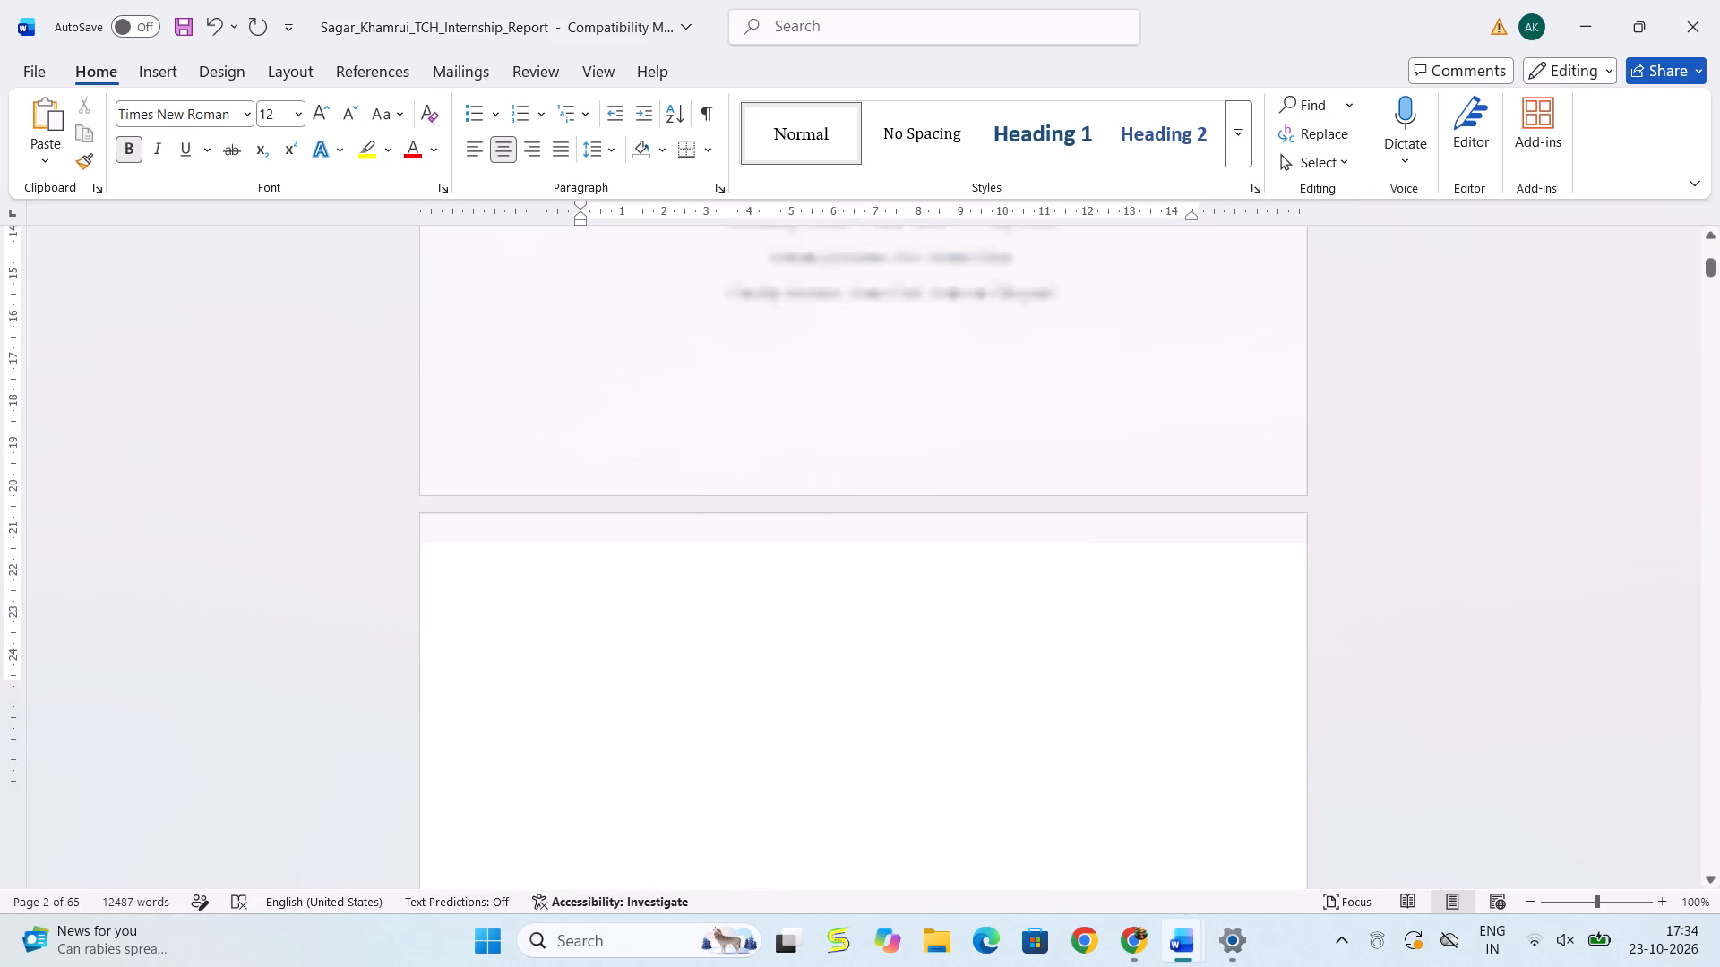
scroll(825, 557, "down", 2)
scroll(805, 690, "up", 1)
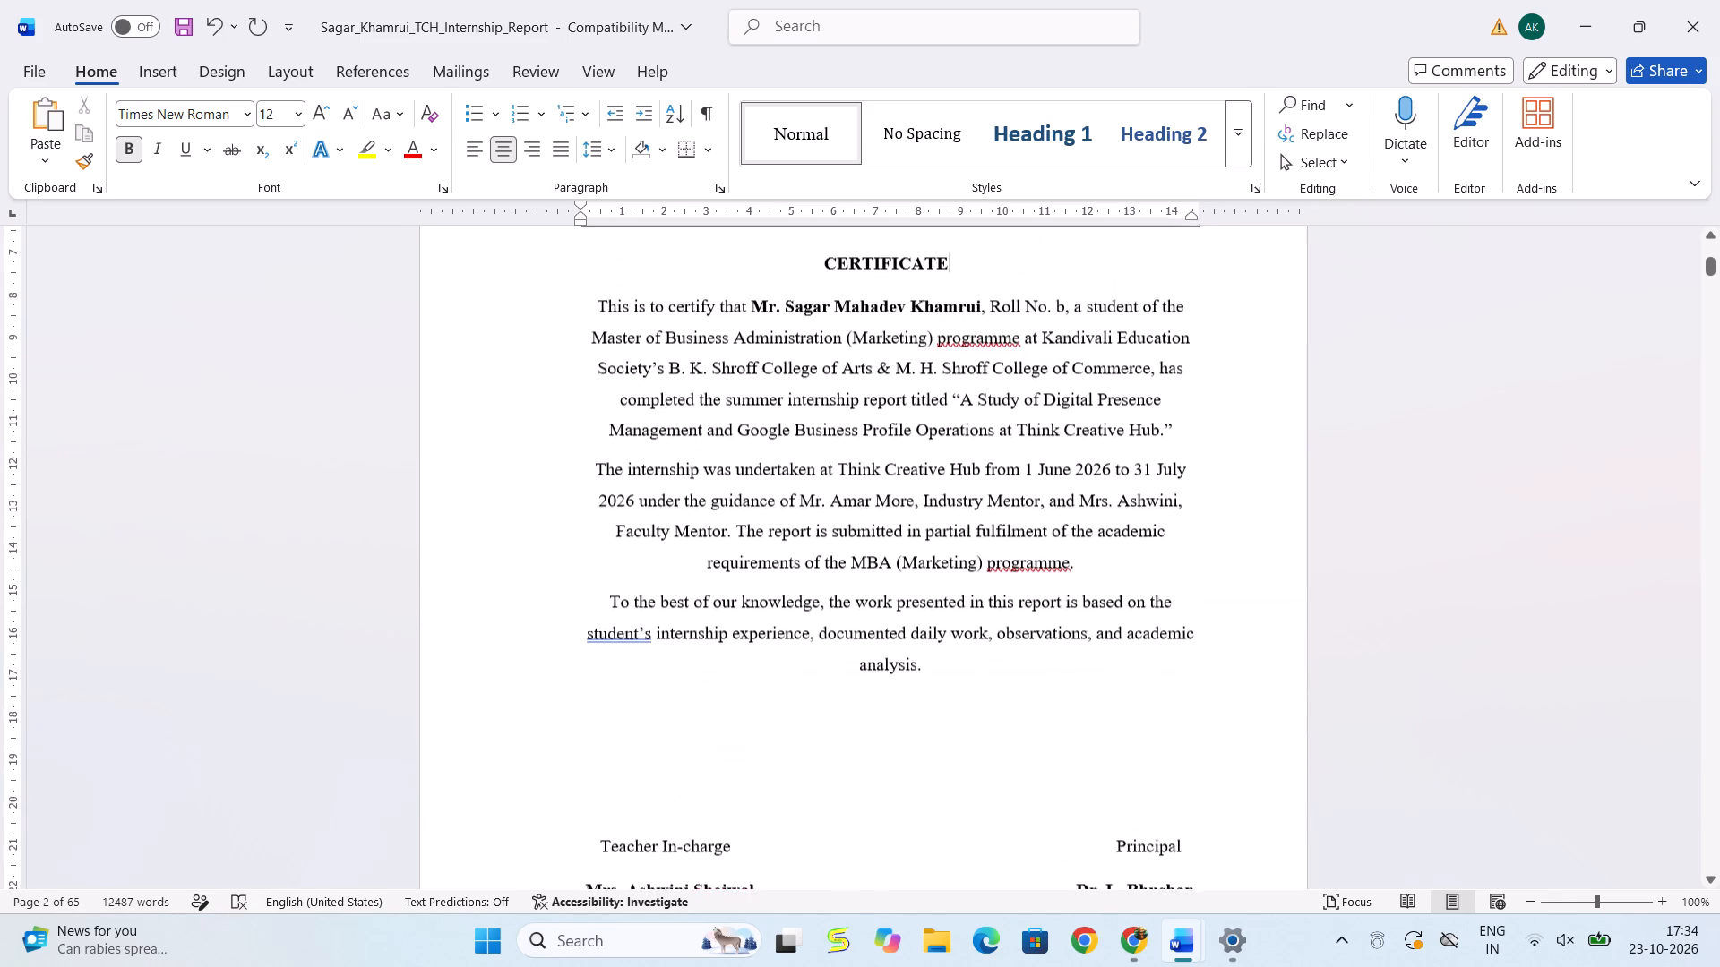
scroll(805, 690, "down", 1)
left_click_drag(615, 728, 580, 730)
type("Asst")
key("Right")
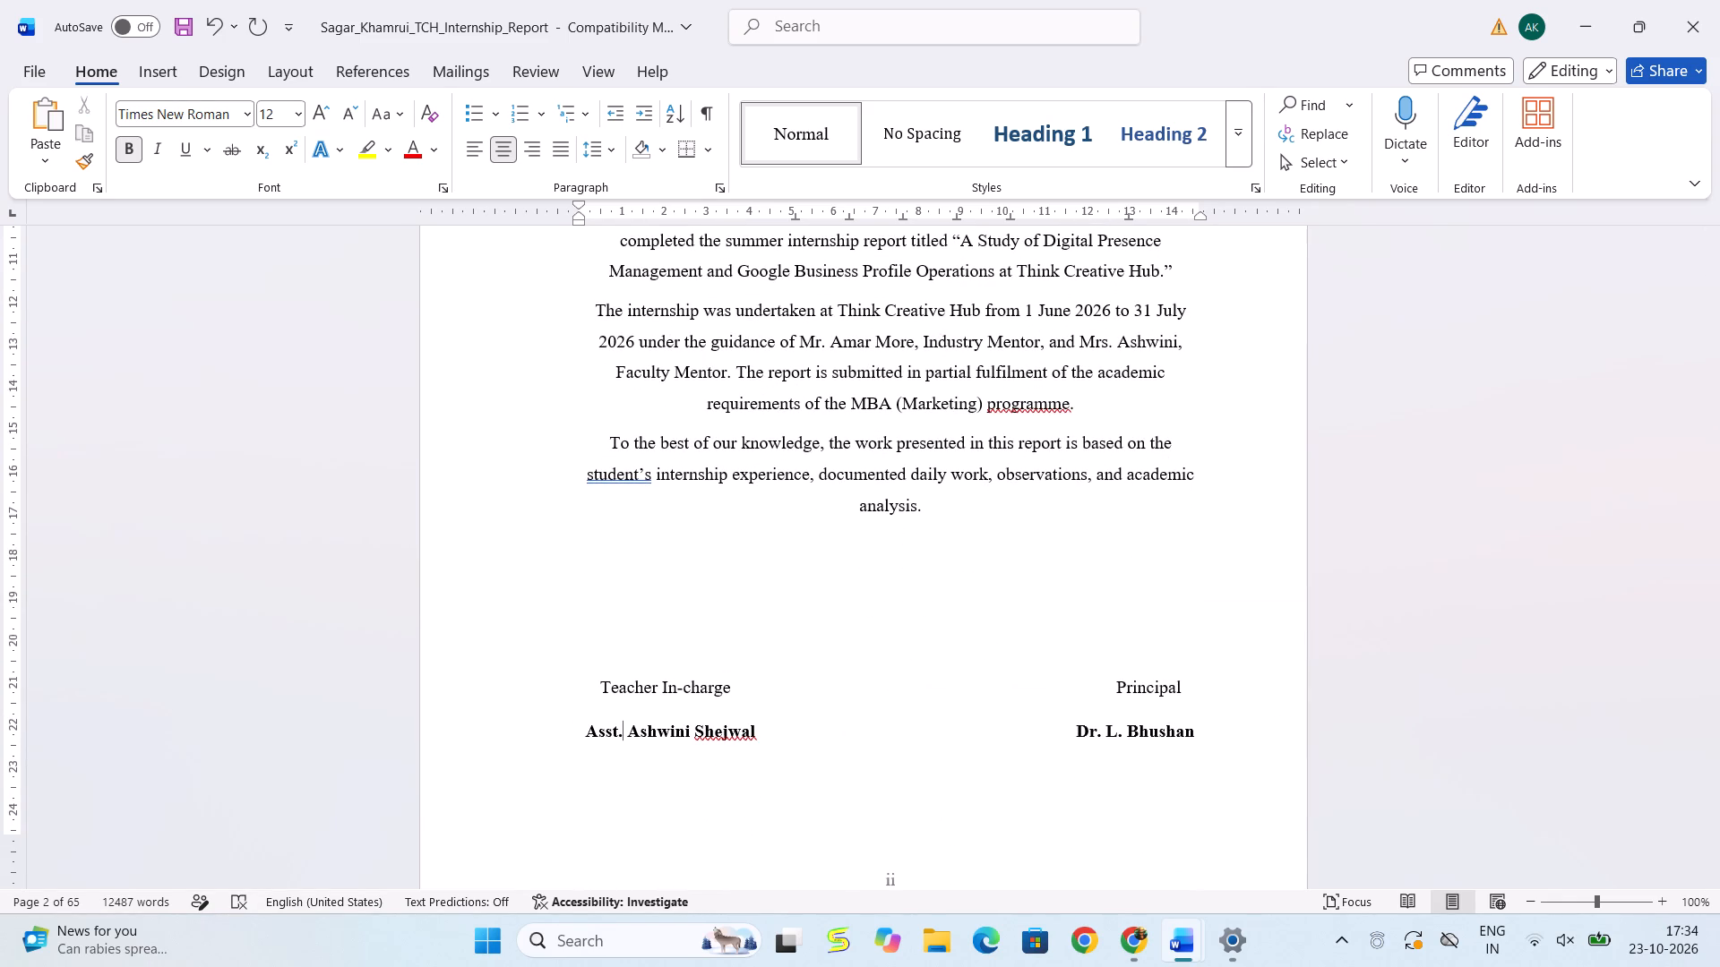
key("space")
type("Prof")
key("period")
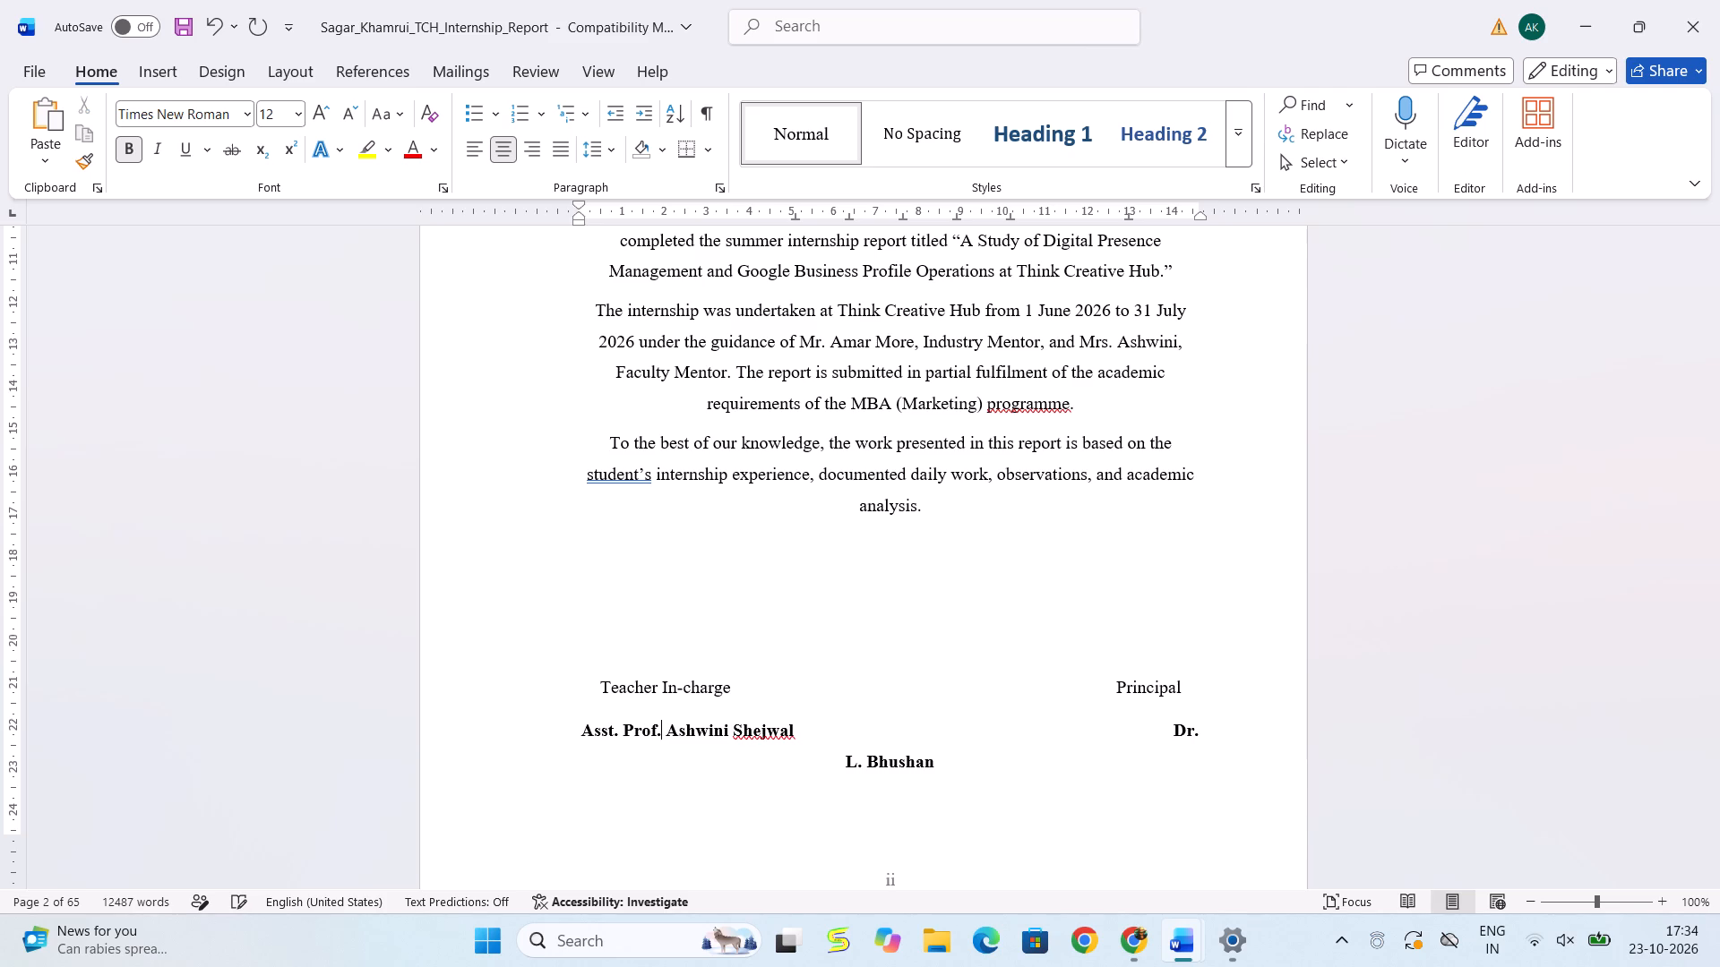
Justify the text of the whole document.
key("ctrl+a")
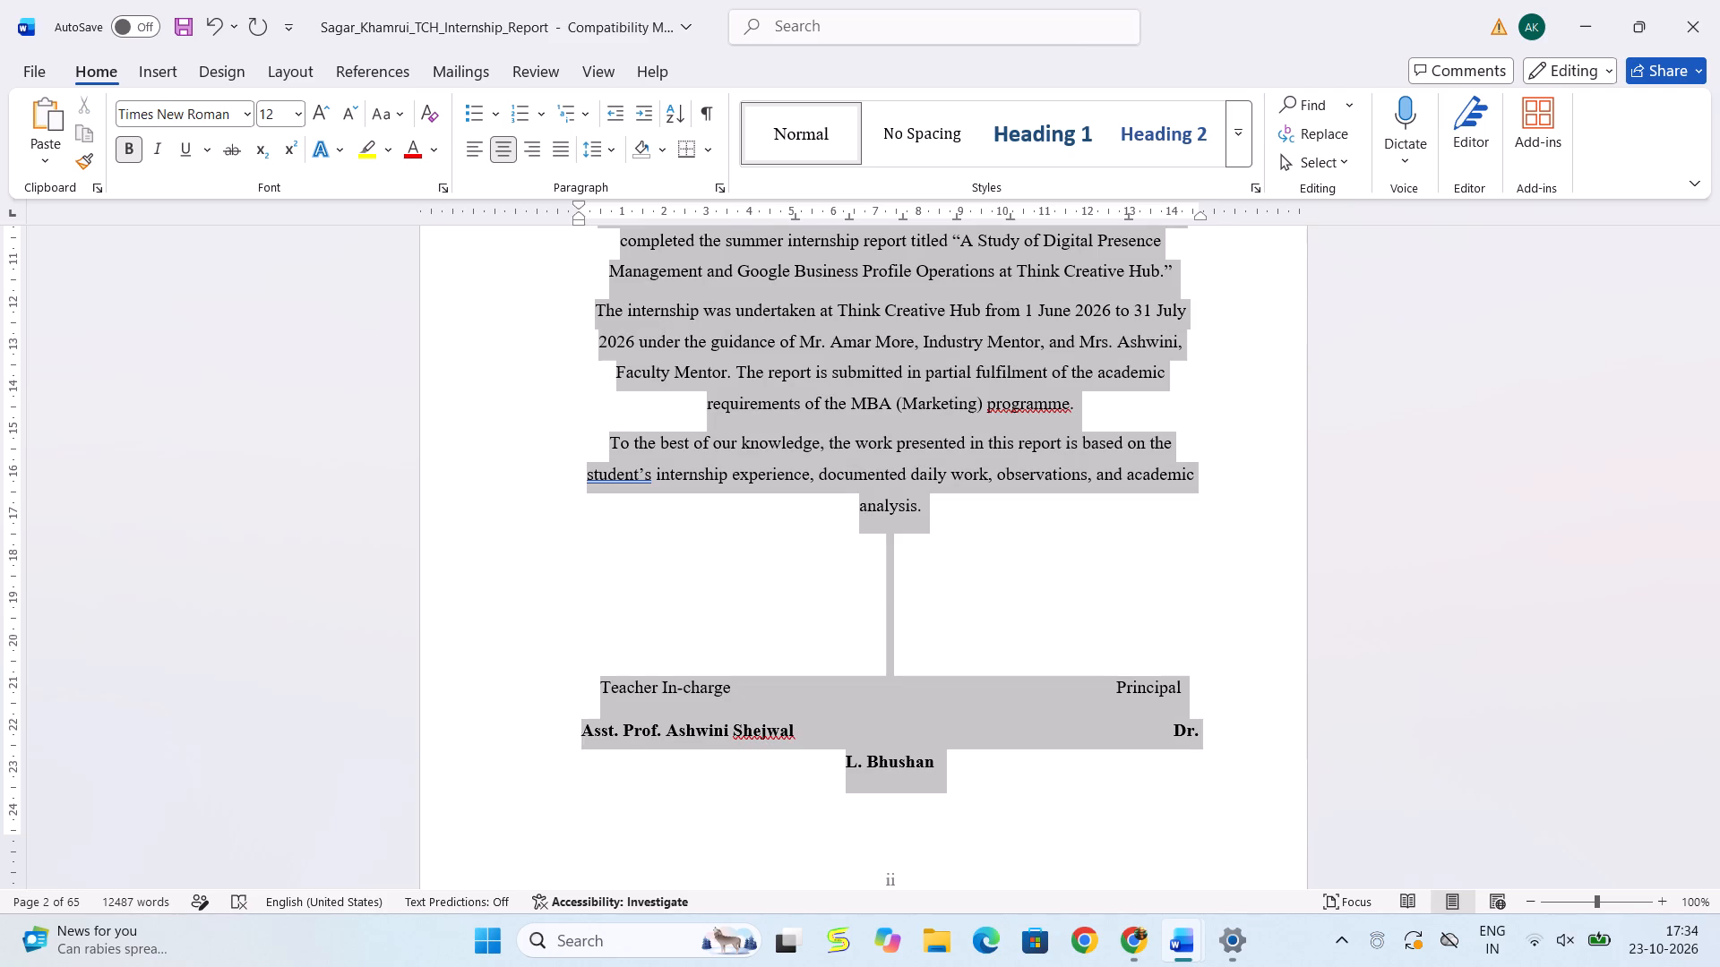
left_click(560, 153)
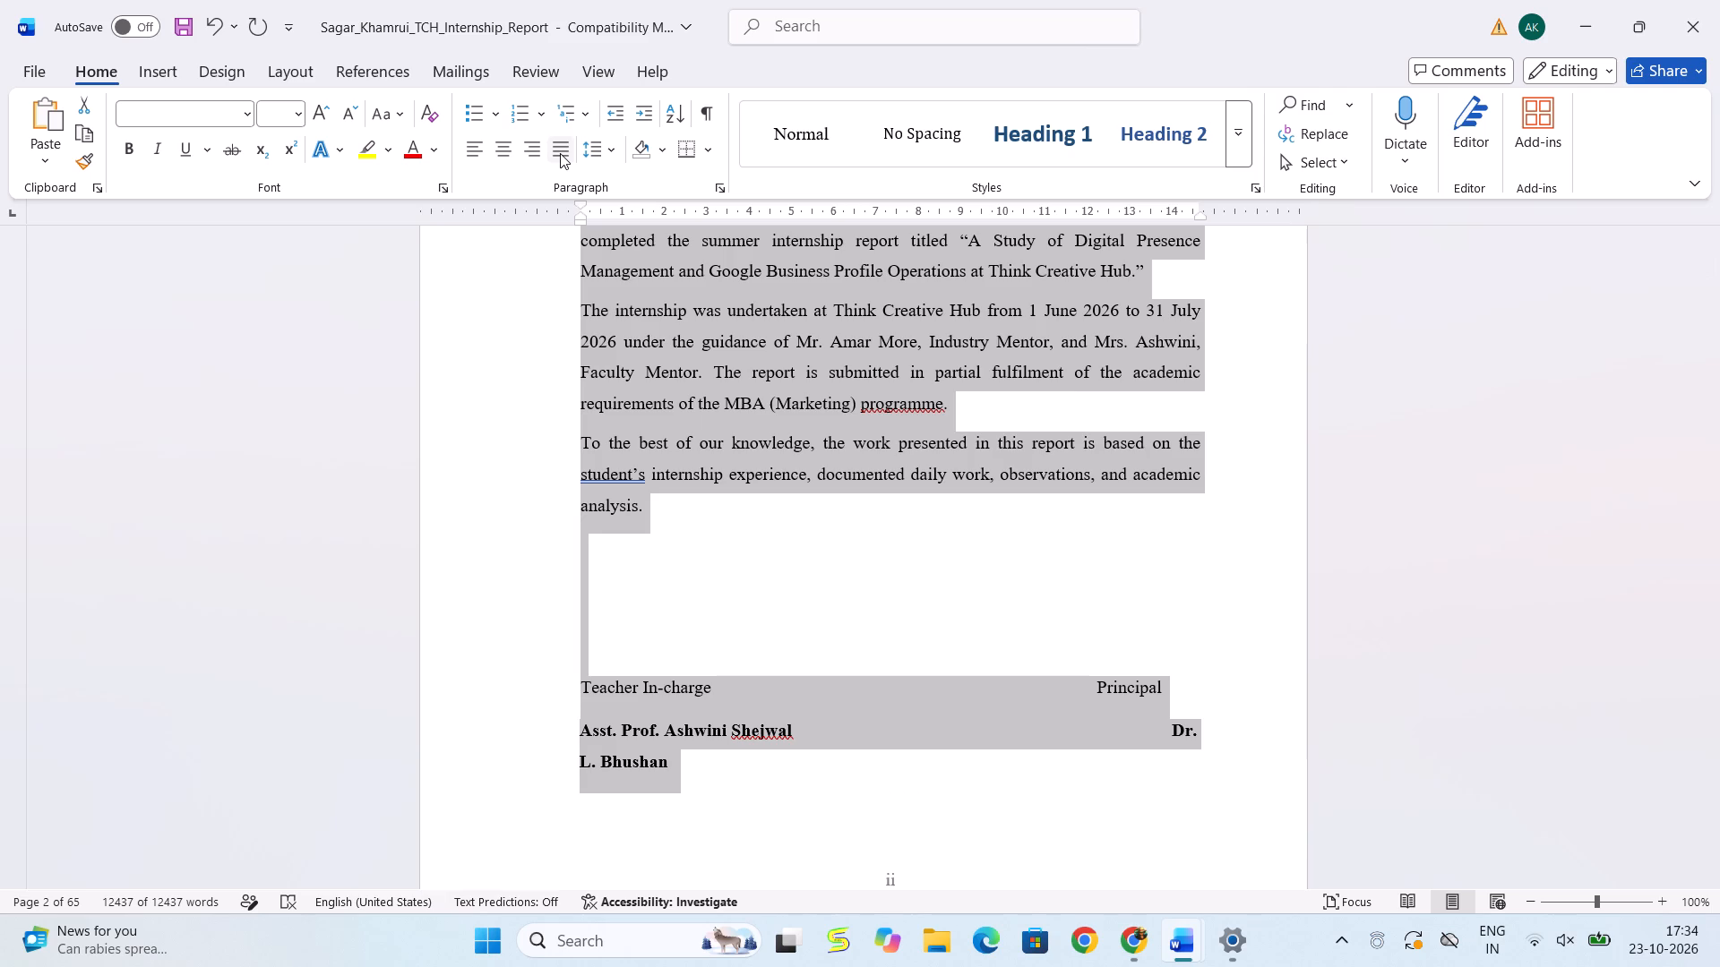
left_click(658, 443)
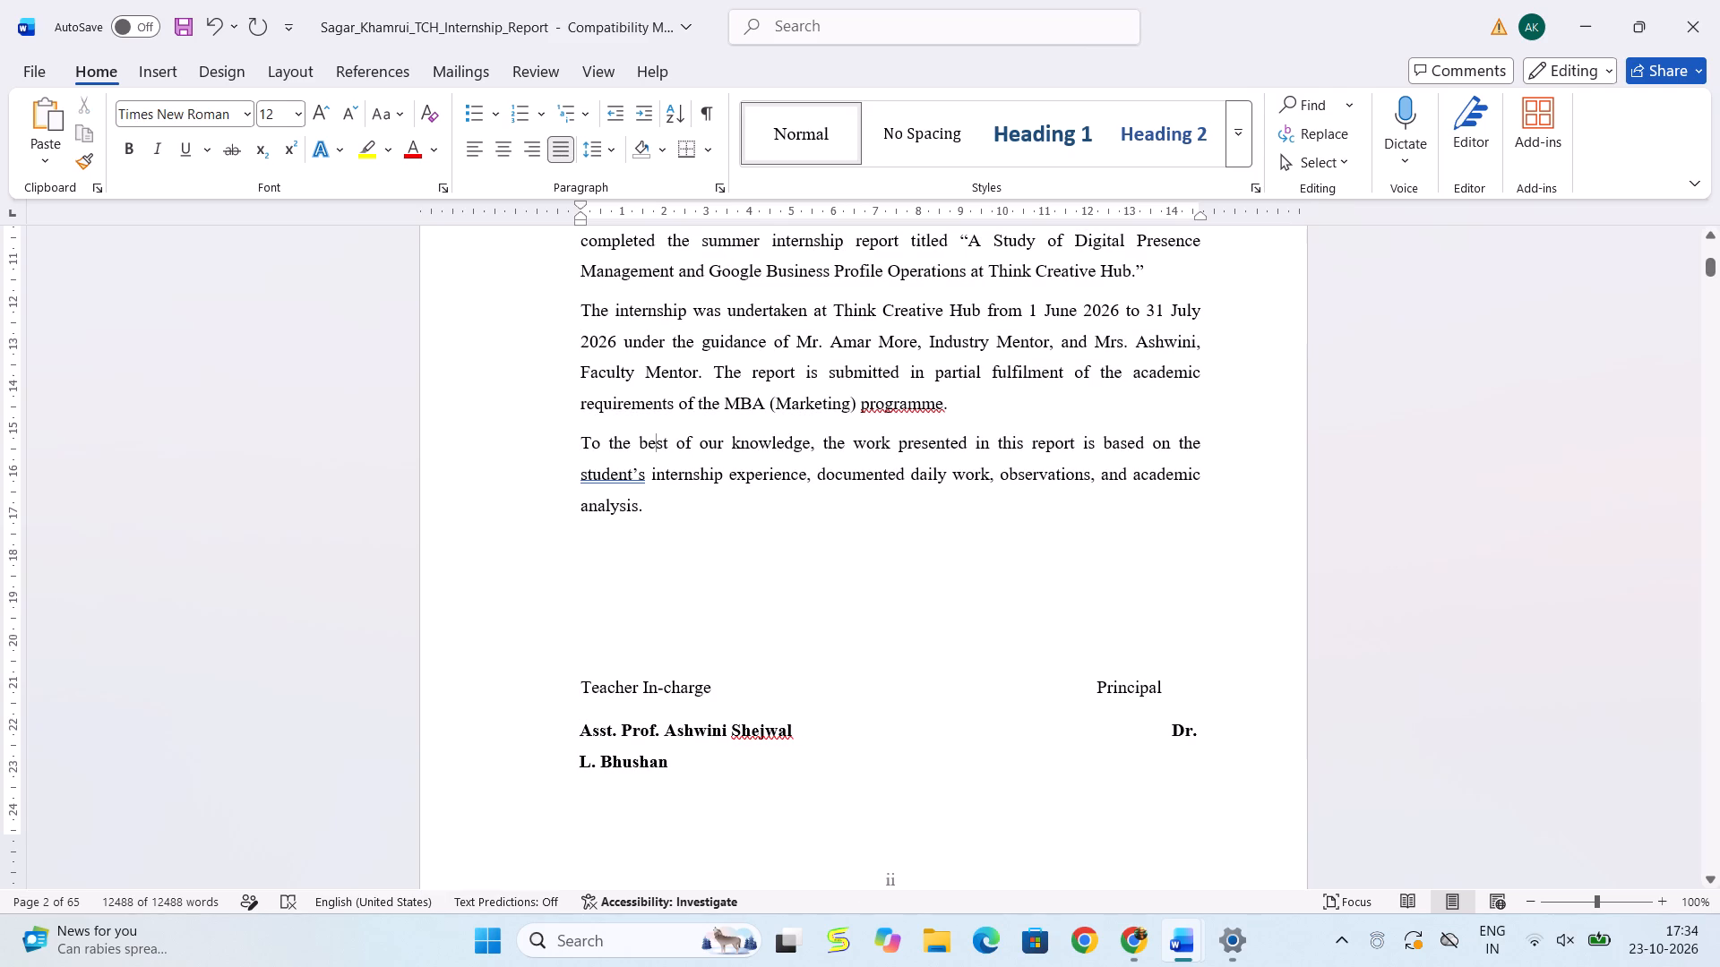
Remove the excess spacing before the principal's name on the certificate page so it fits on one line.
left_click(1171, 739)
key("BackSpace")
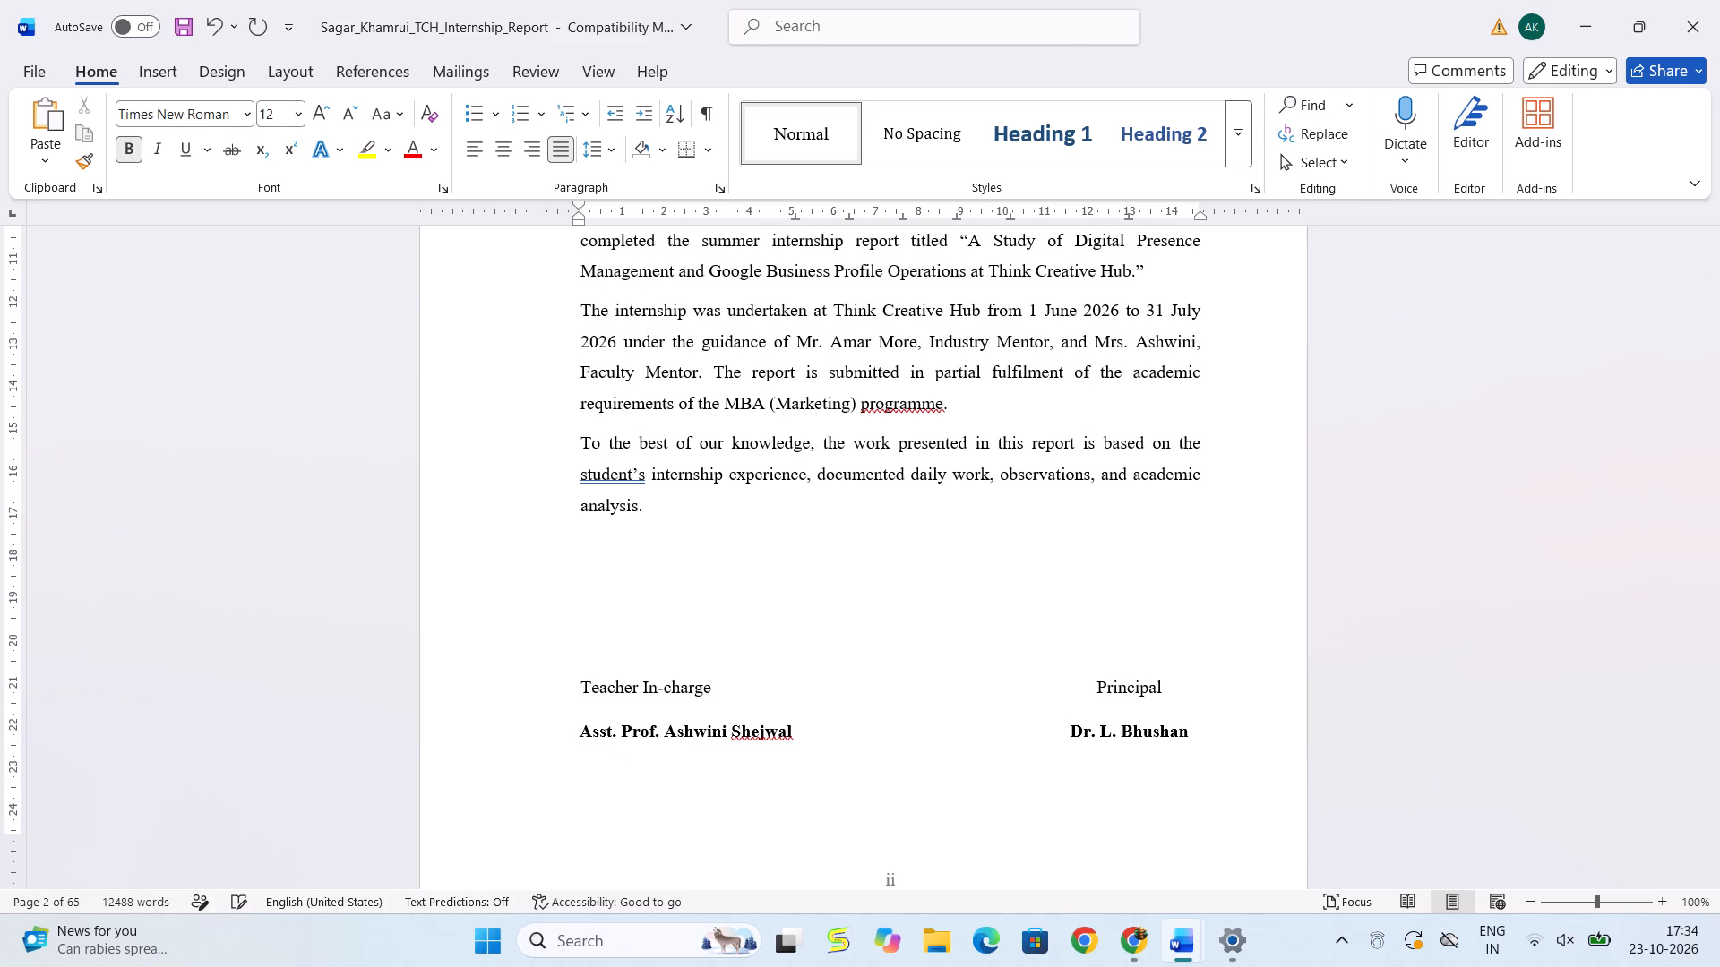
Centre-align the cover page text from the INTERNSHIP REPORT title through the Faculty Mentor line.
scroll(1171, 739, "up", 6)
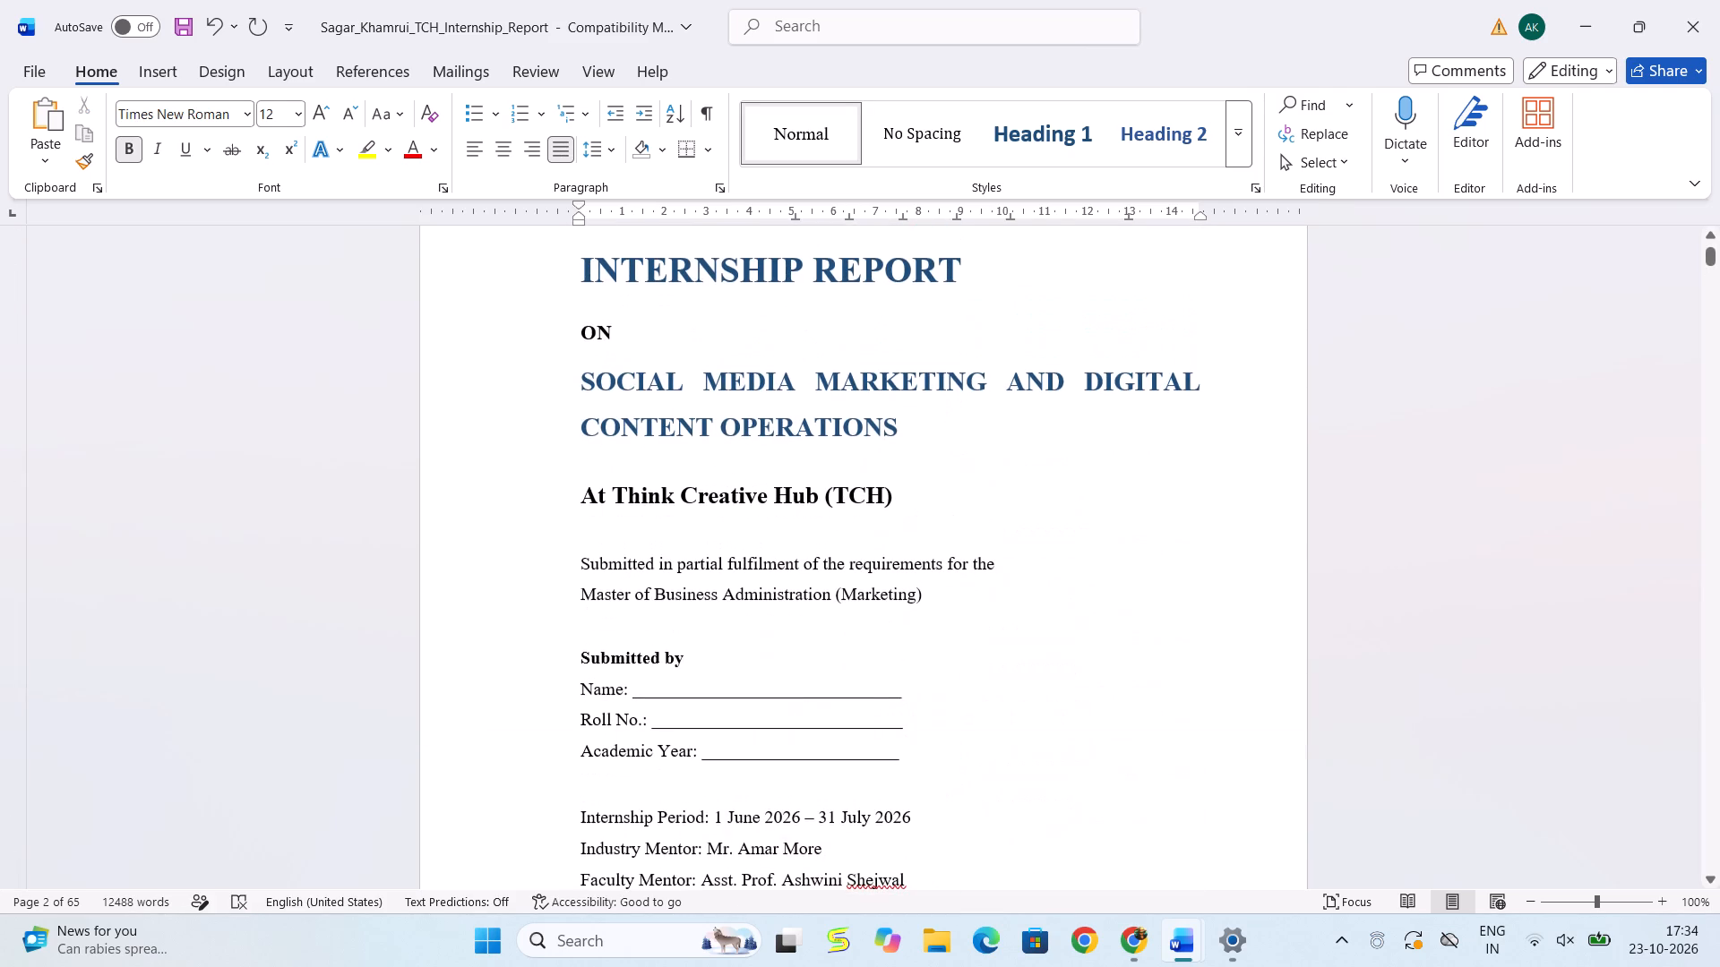
scroll(991, 541, "up", 1)
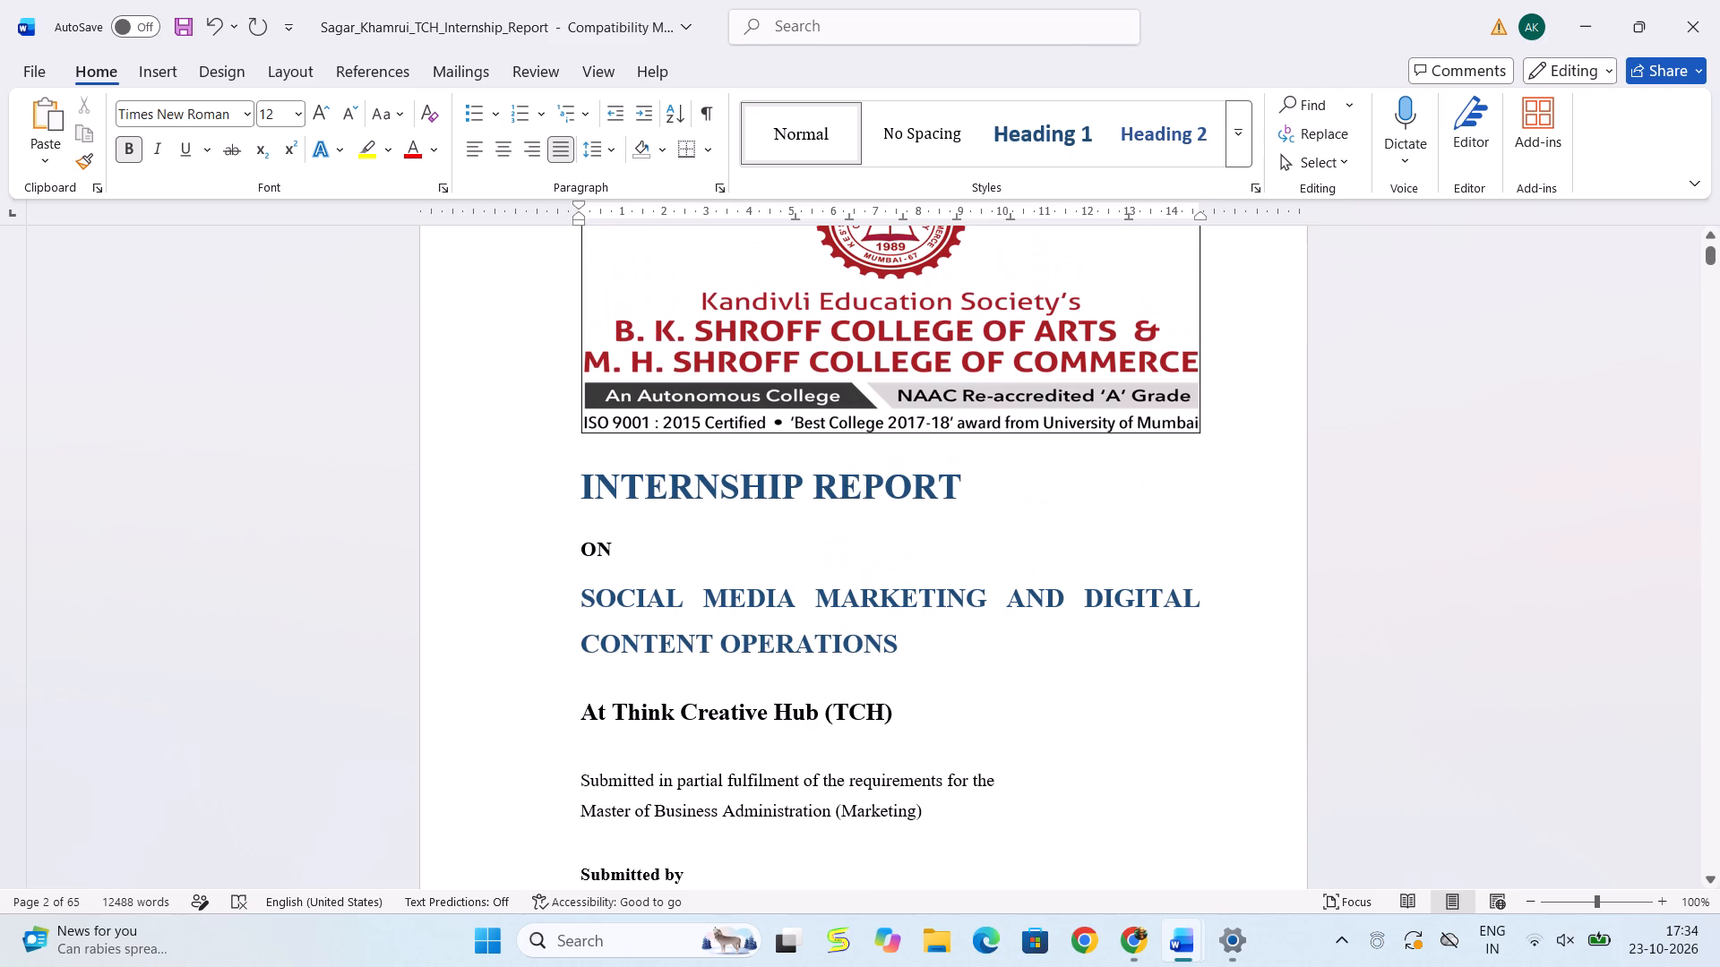
left_click_drag(580, 490, 710, 629)
scroll(710, 629, "down", 2)
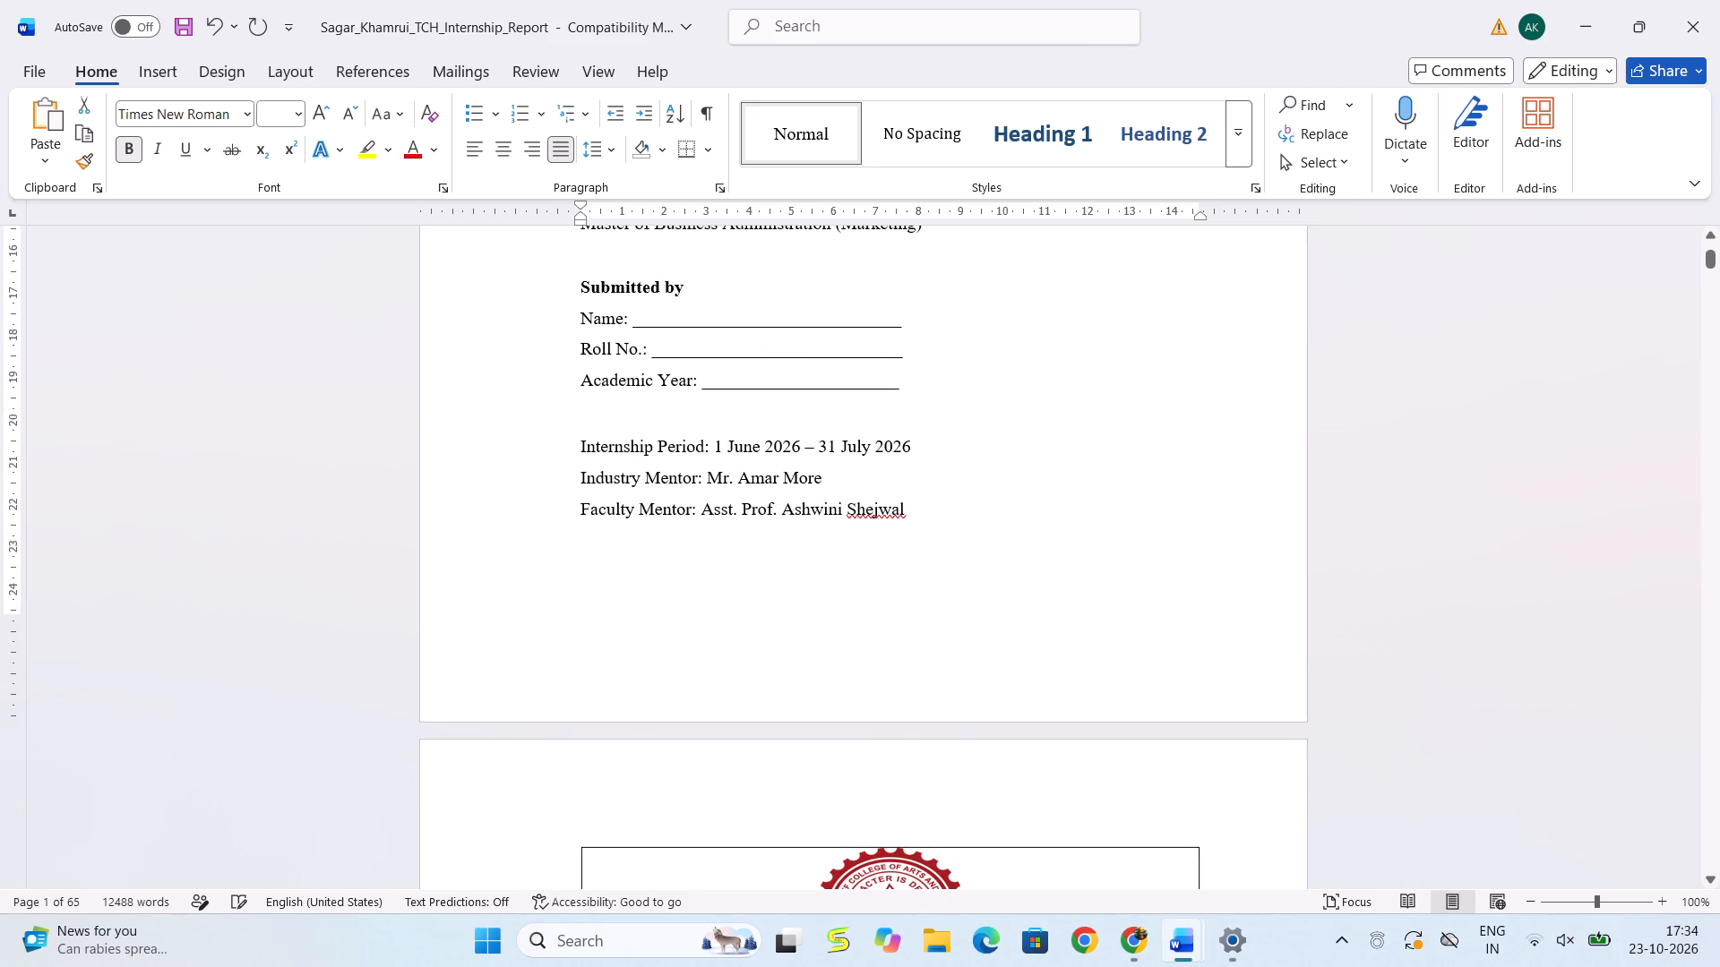
left_click(904, 509, "shift")
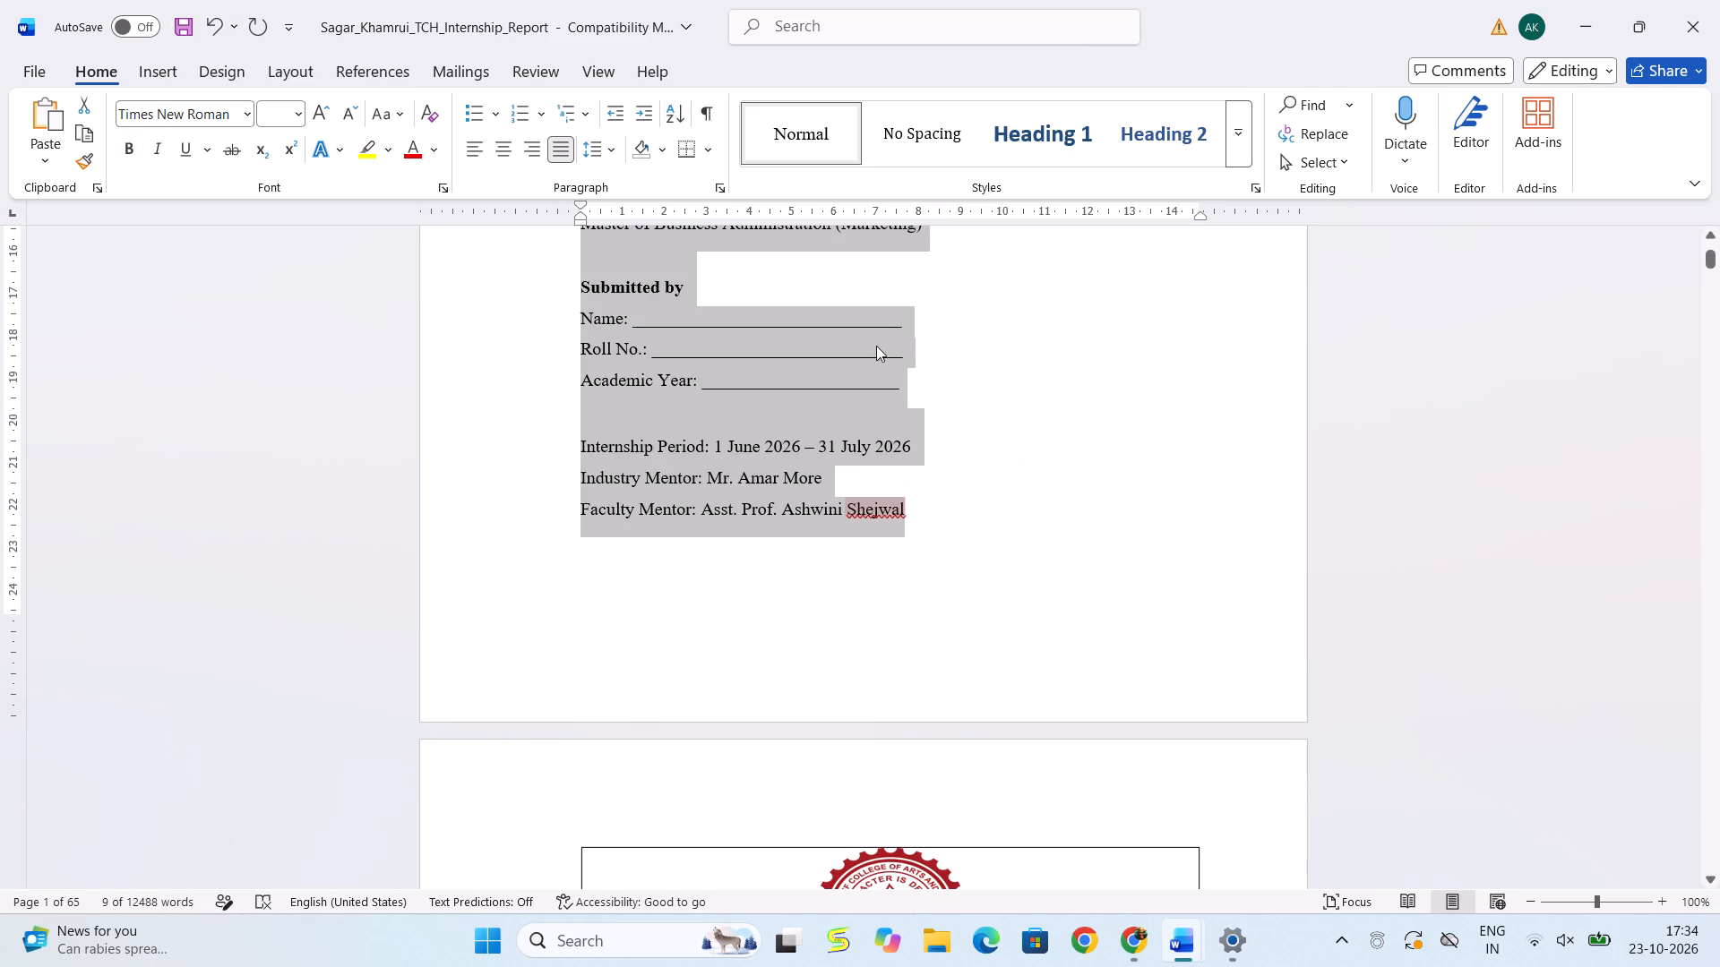
left_click(513, 135)
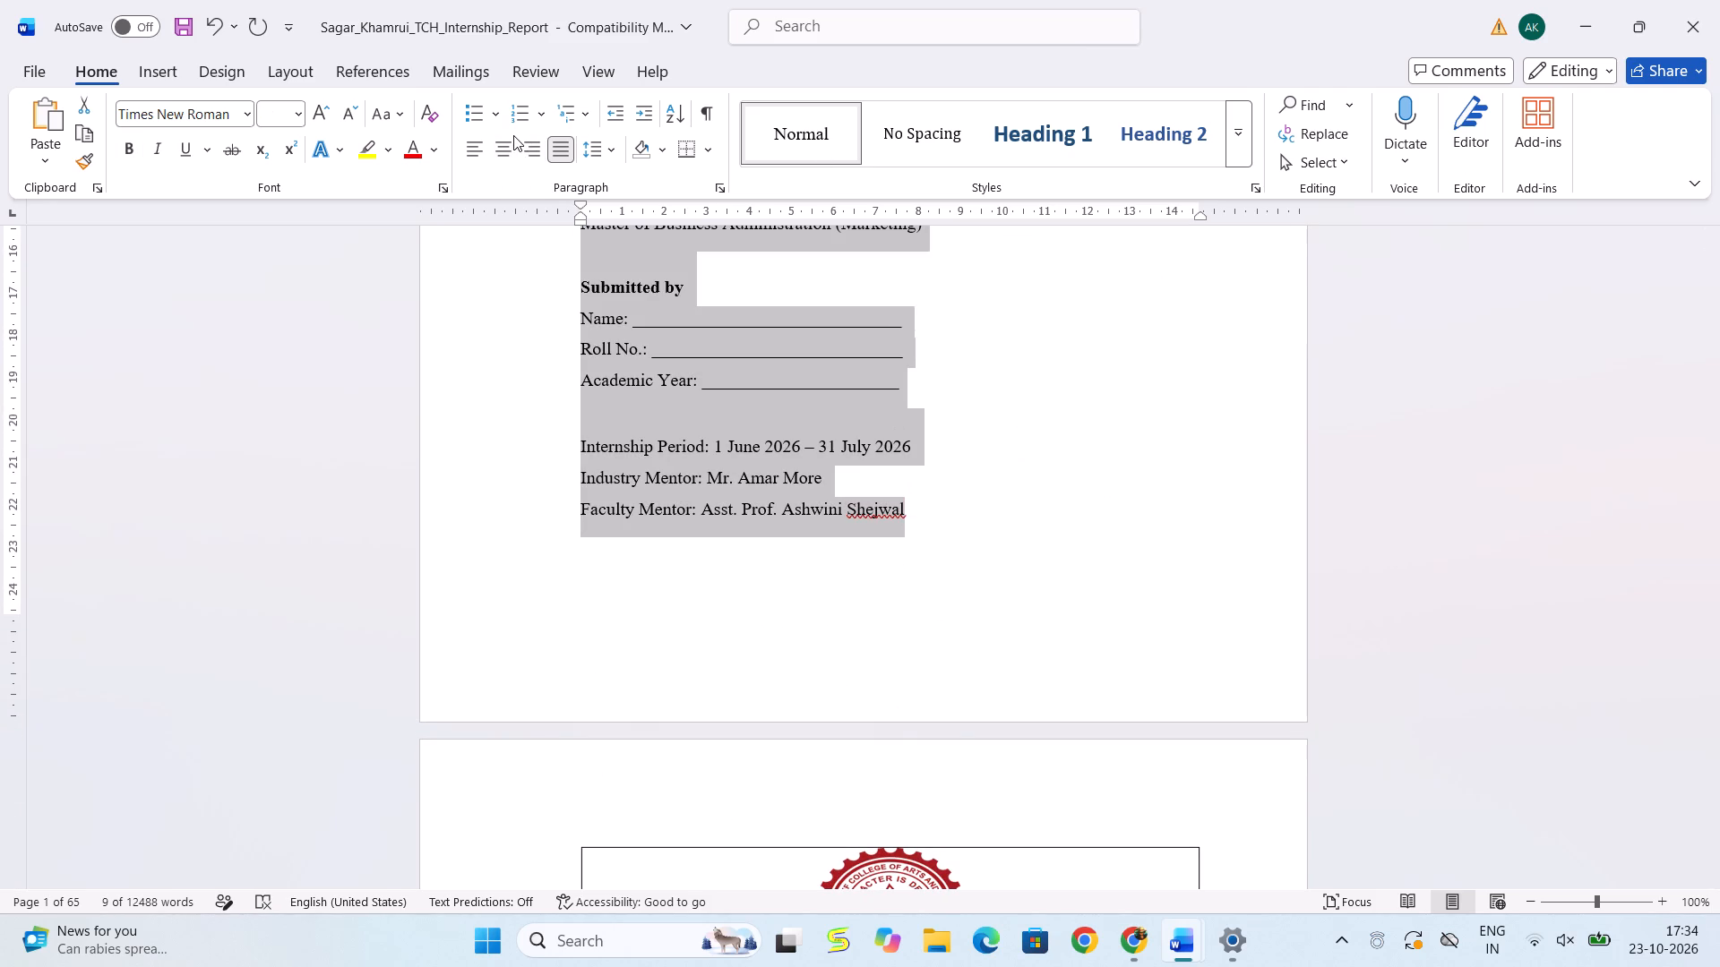
left_click(503, 141)
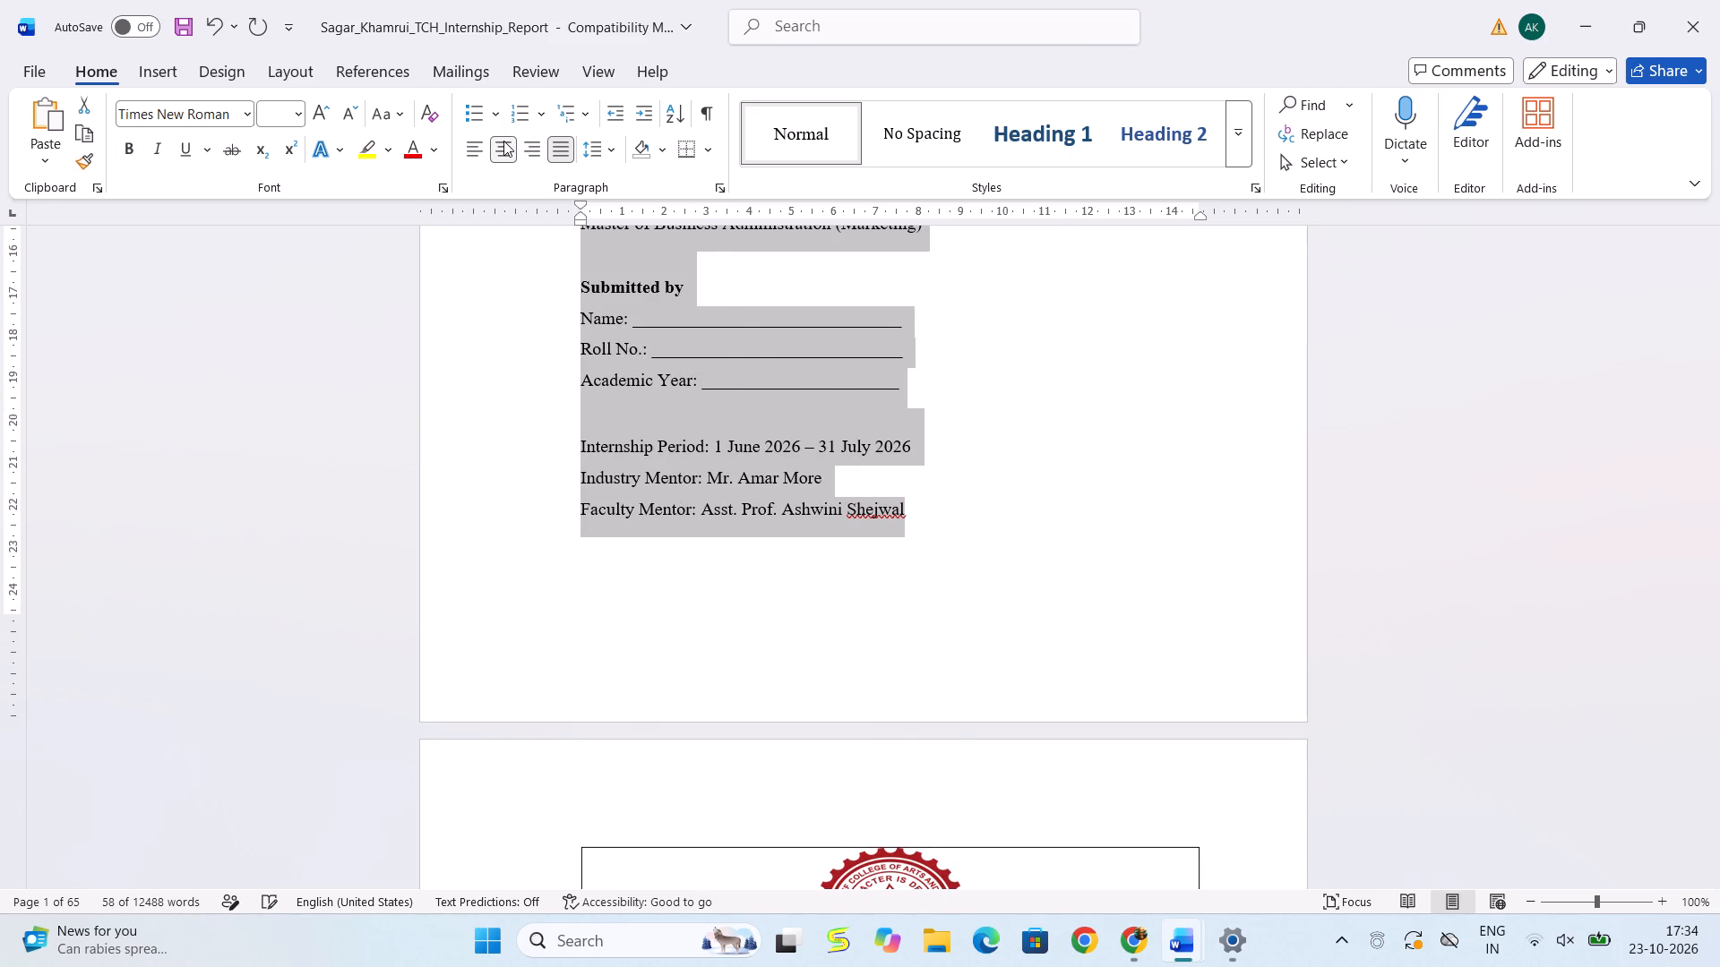
left_click(926, 453)
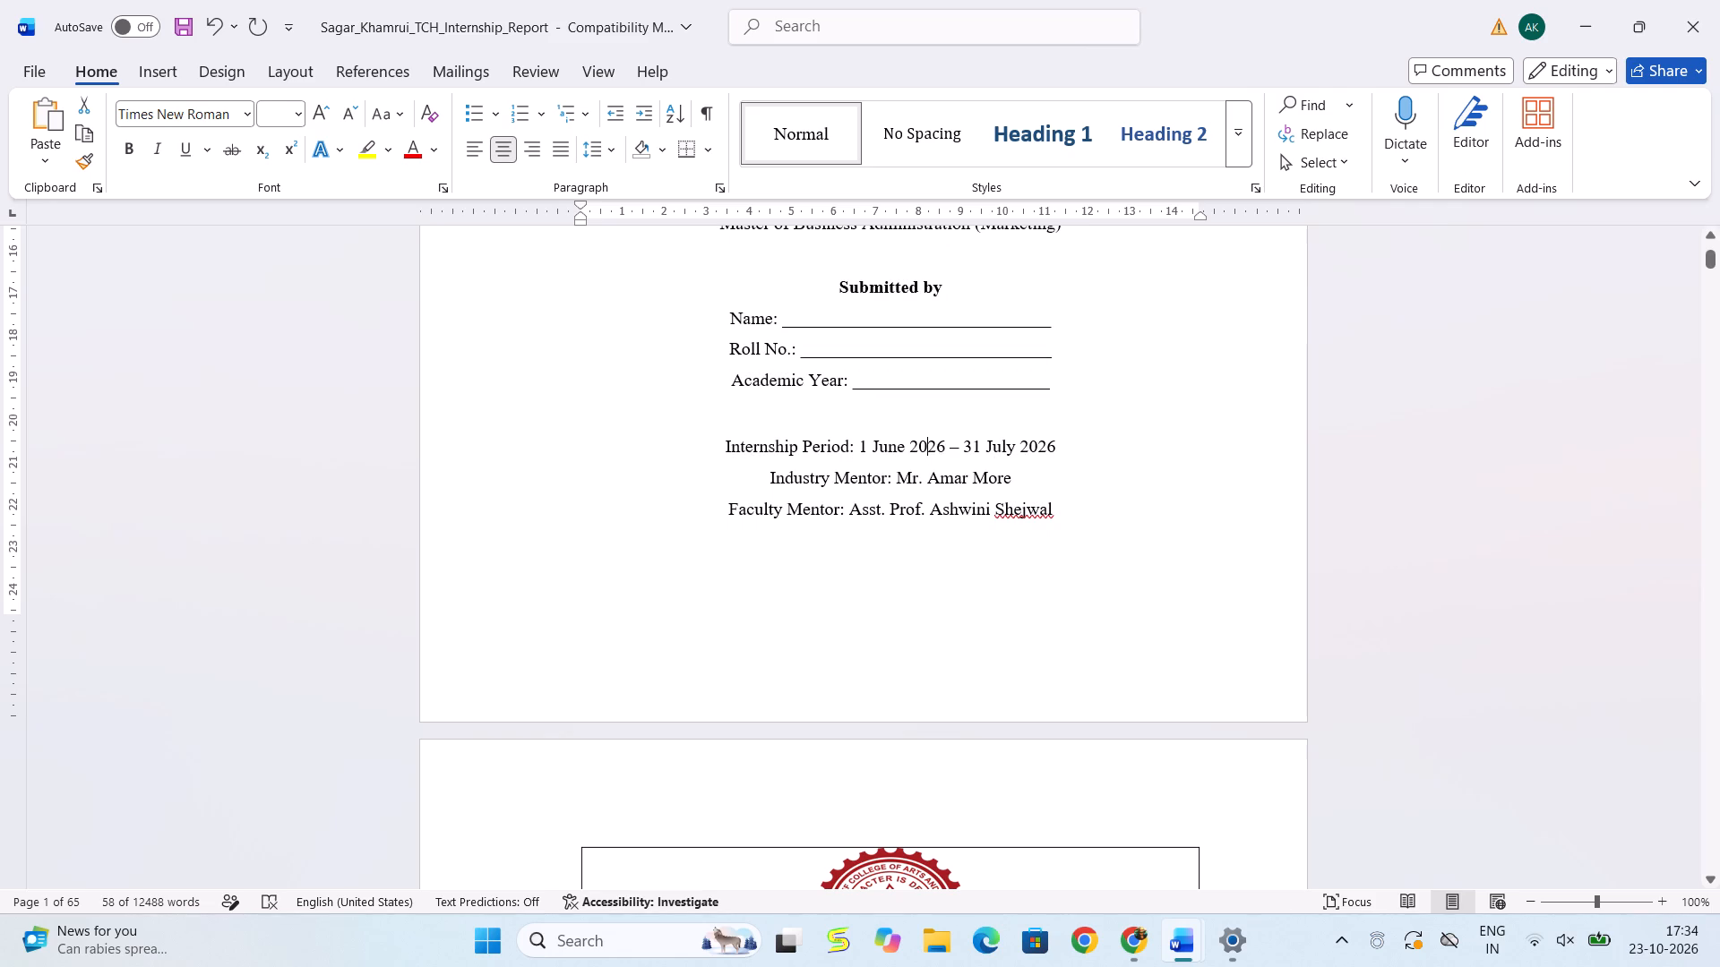
Enlarge the CERTIFICATE heading to 16 pt and centre-align it.
scroll(926, 453, "down", 2)
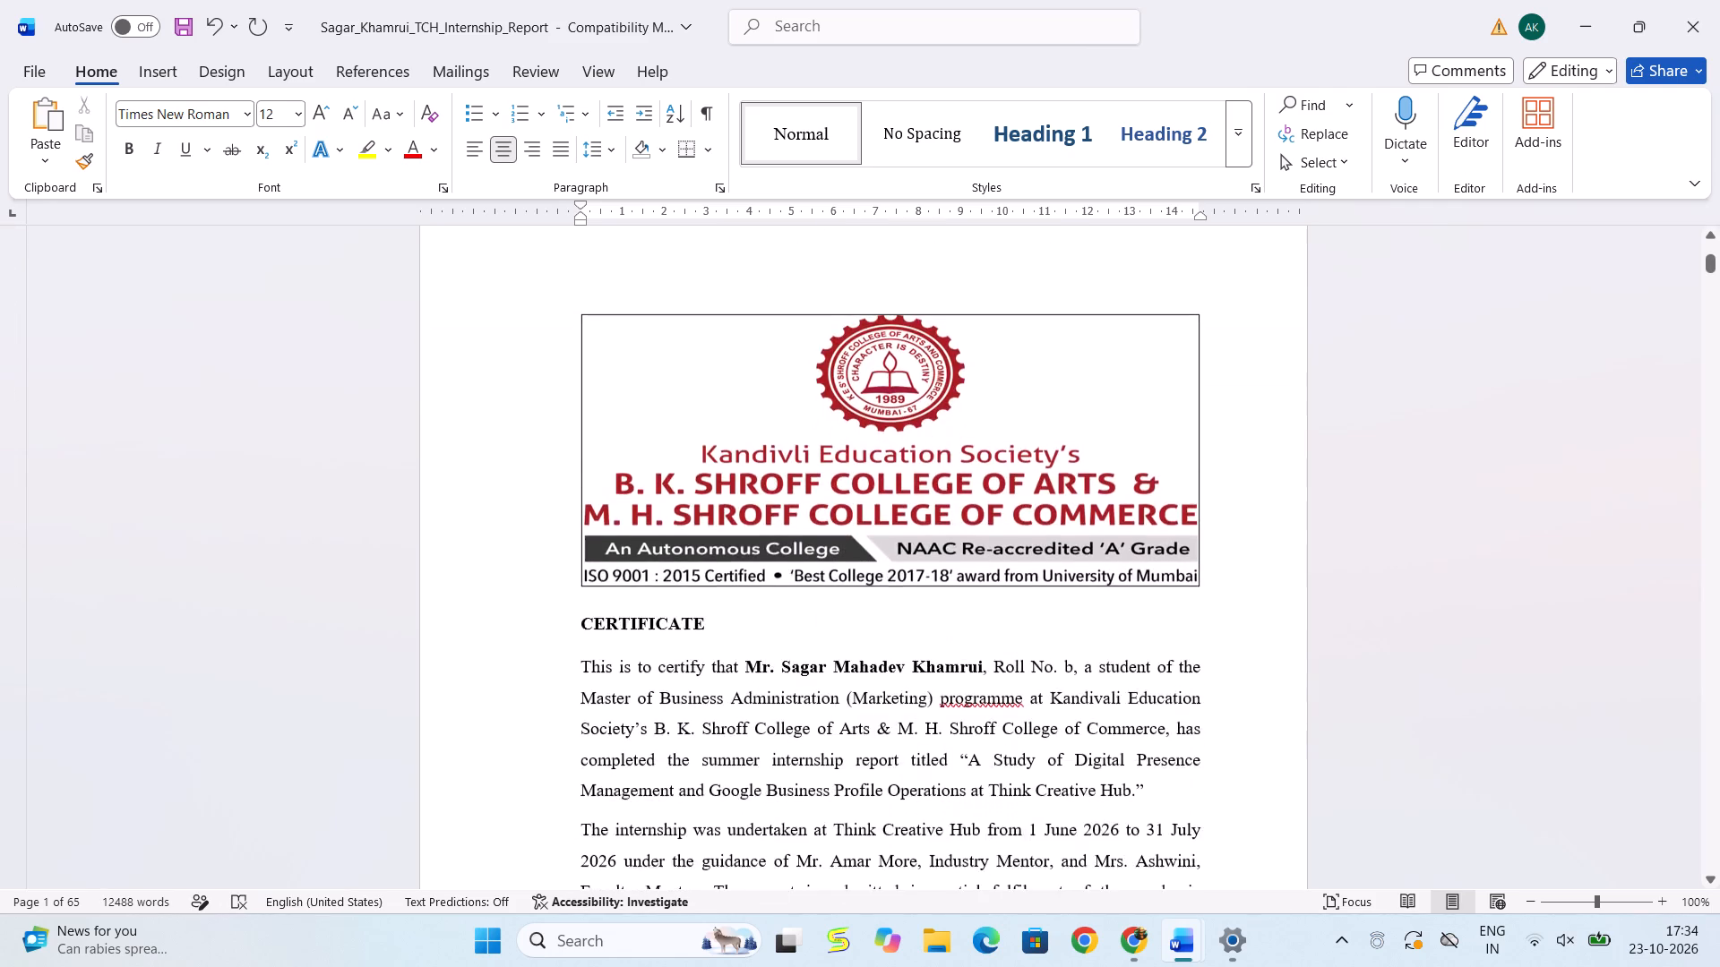
scroll(926, 453, "down", 4)
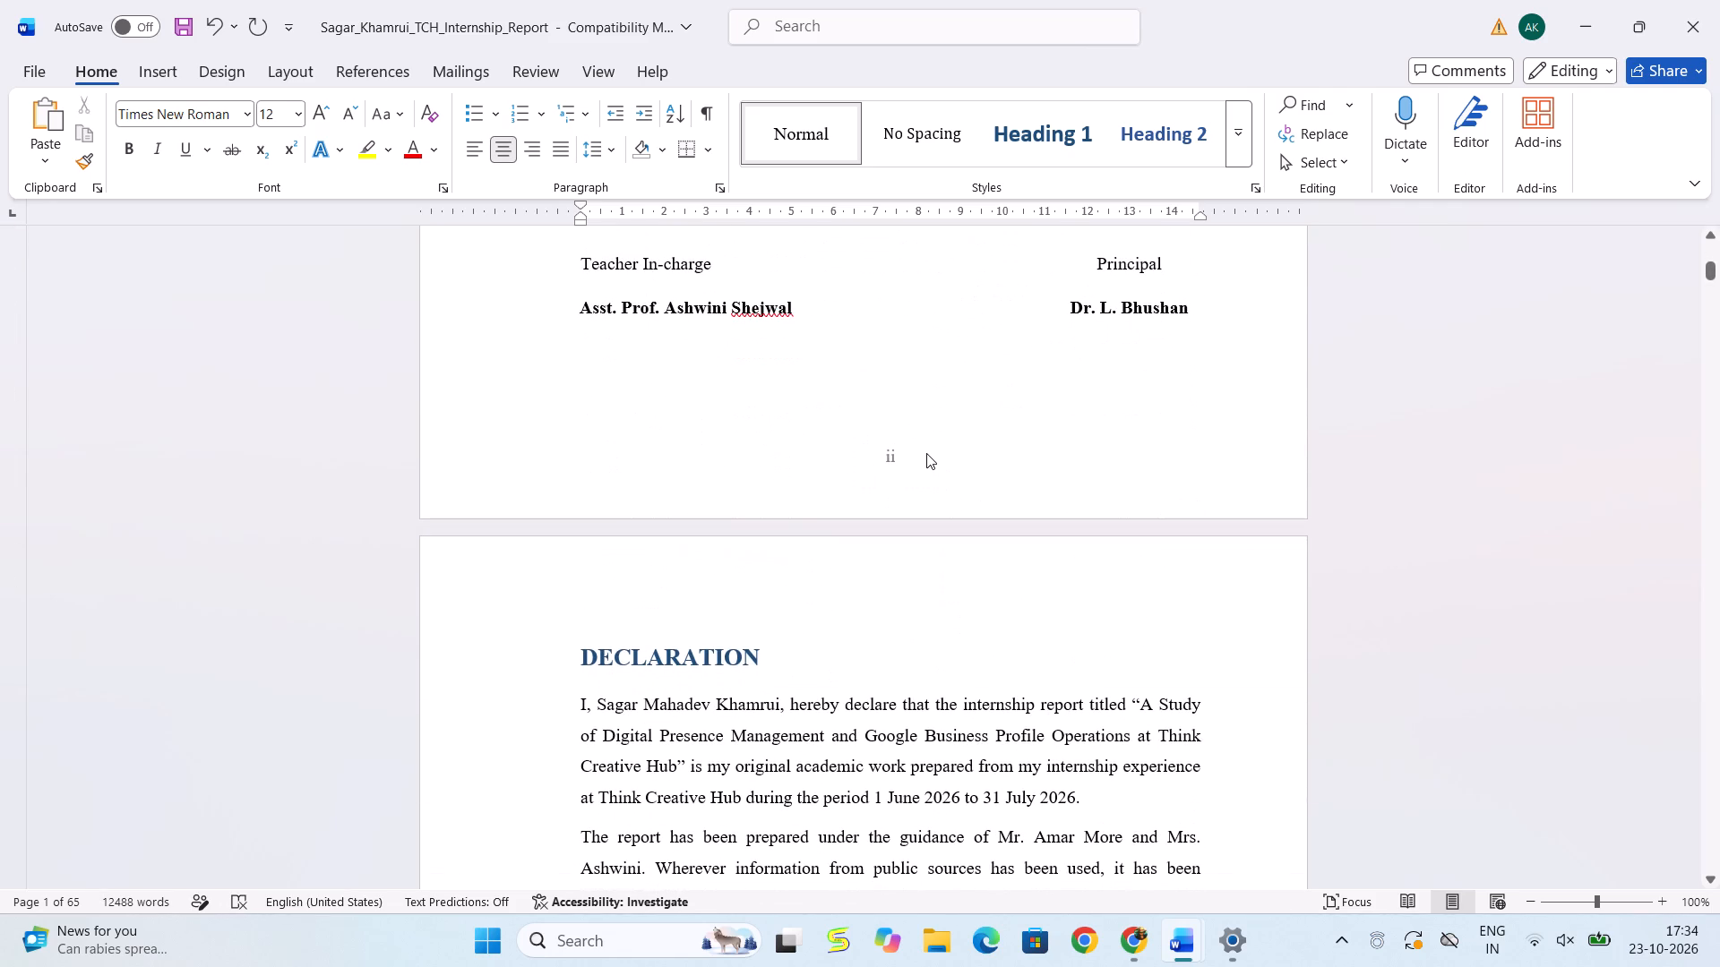
scroll(926, 453, "down", 2)
scroll(926, 453, "up", 1)
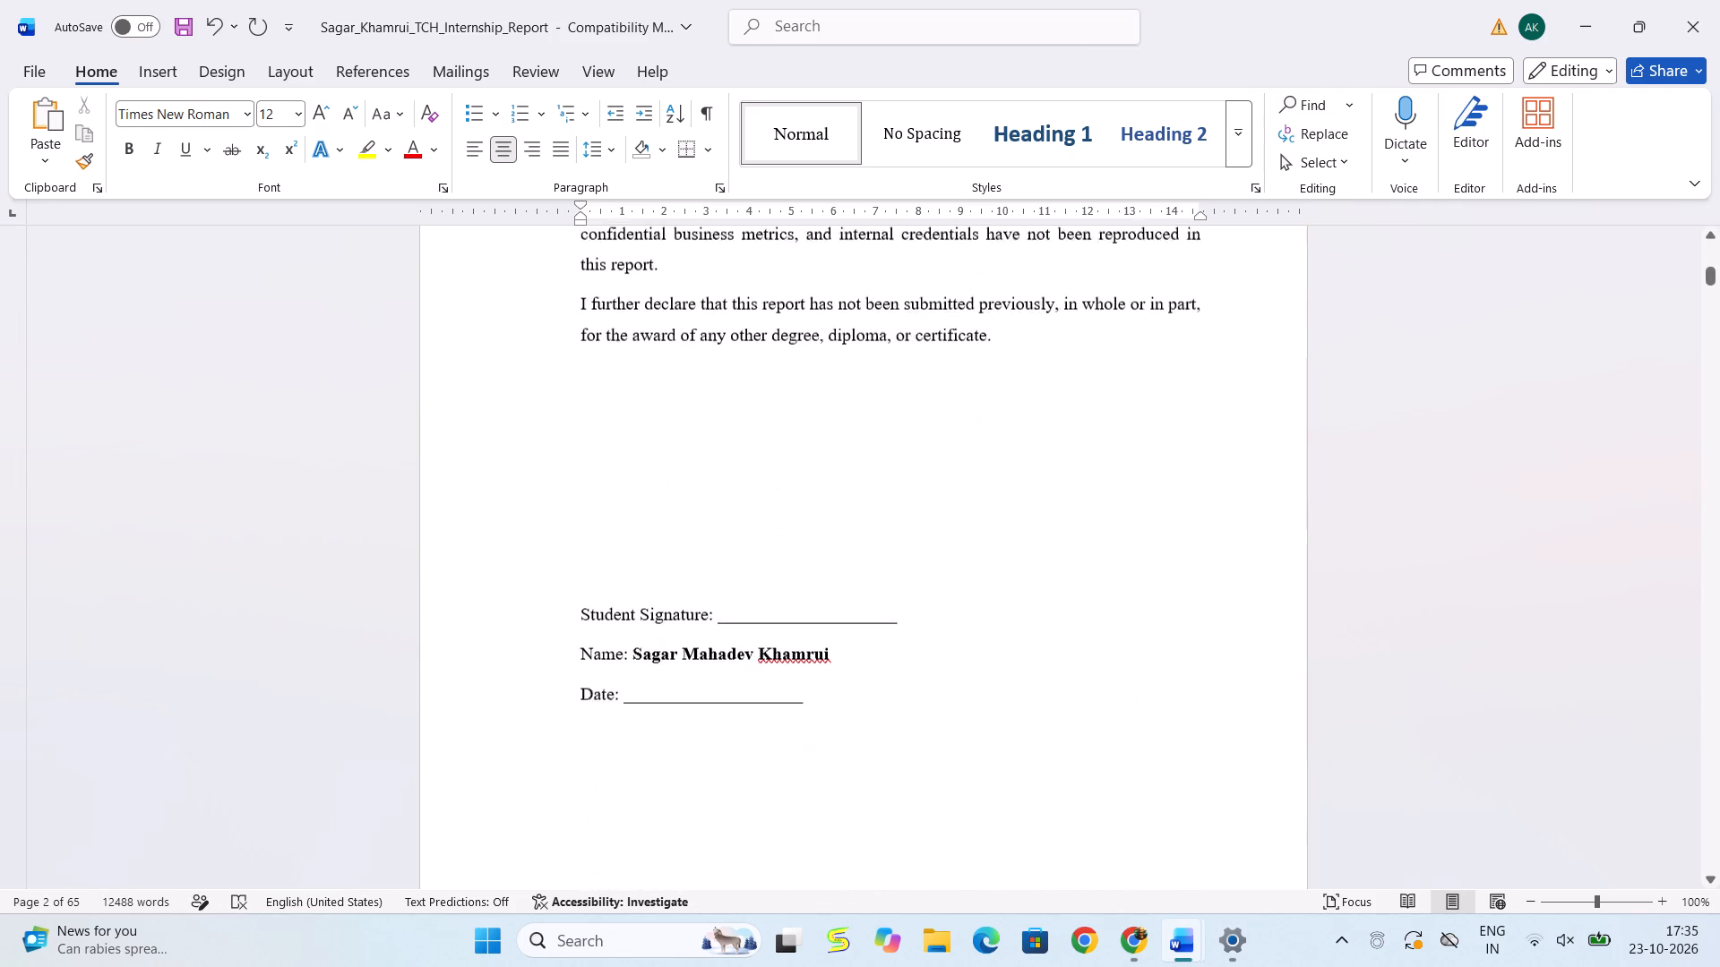
scroll(926, 453, "up", 2)
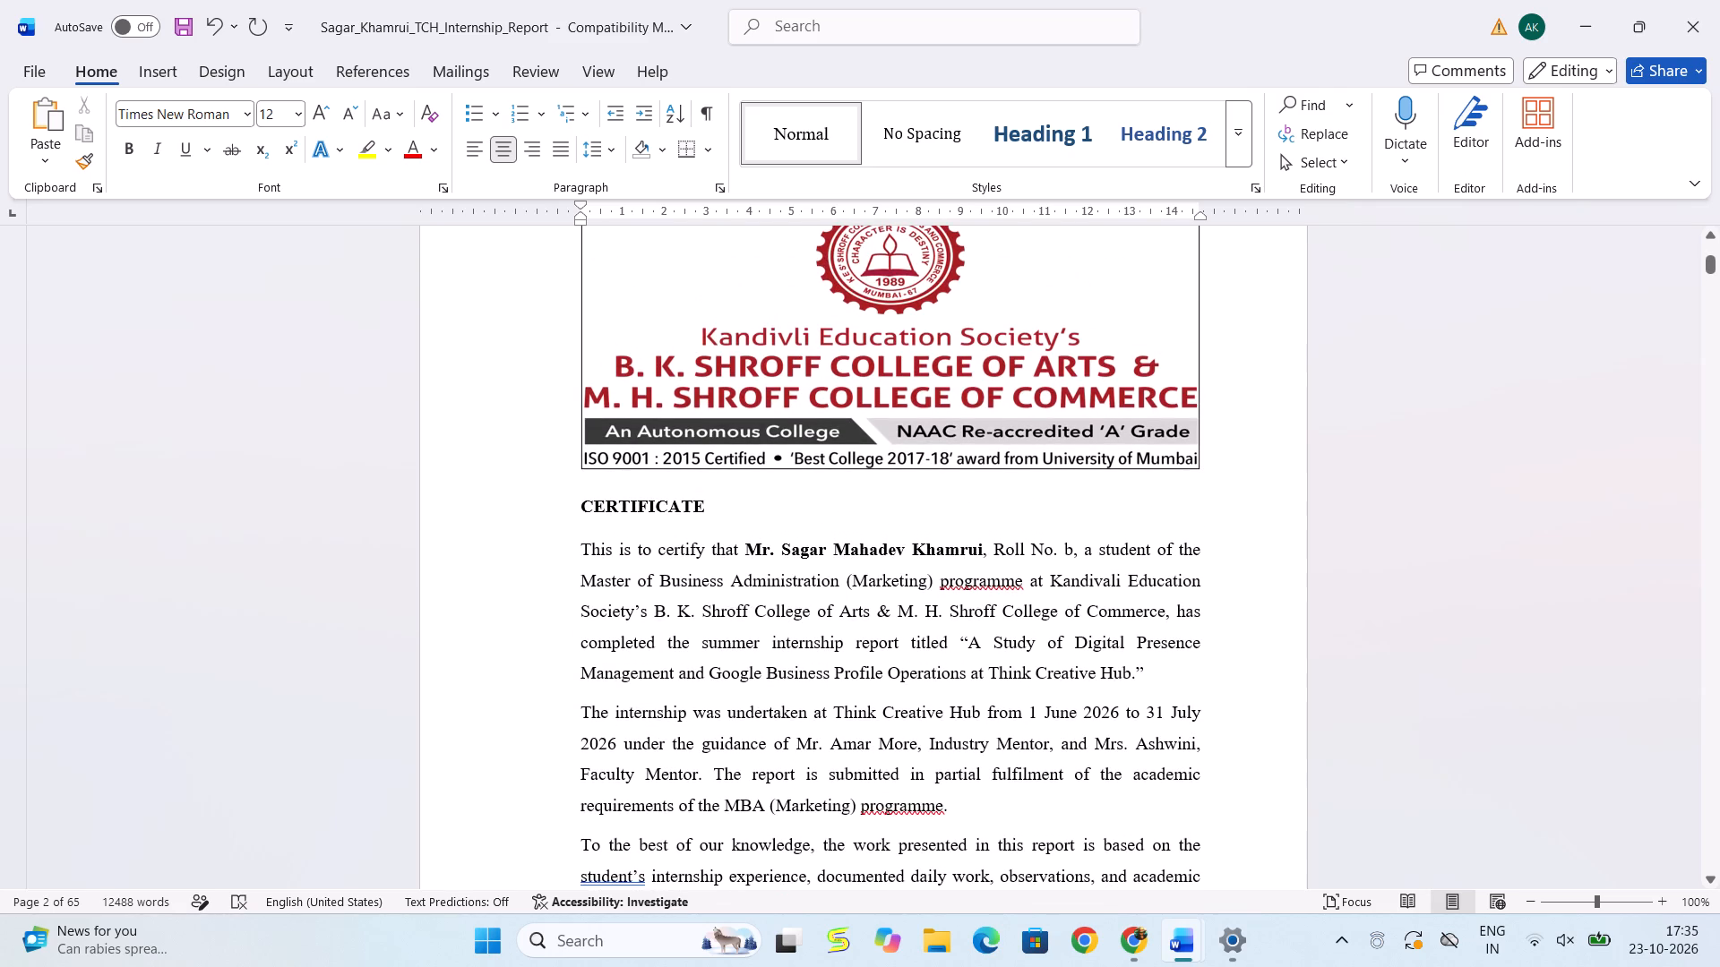
left_click(655, 505)
triple_click(655, 505)
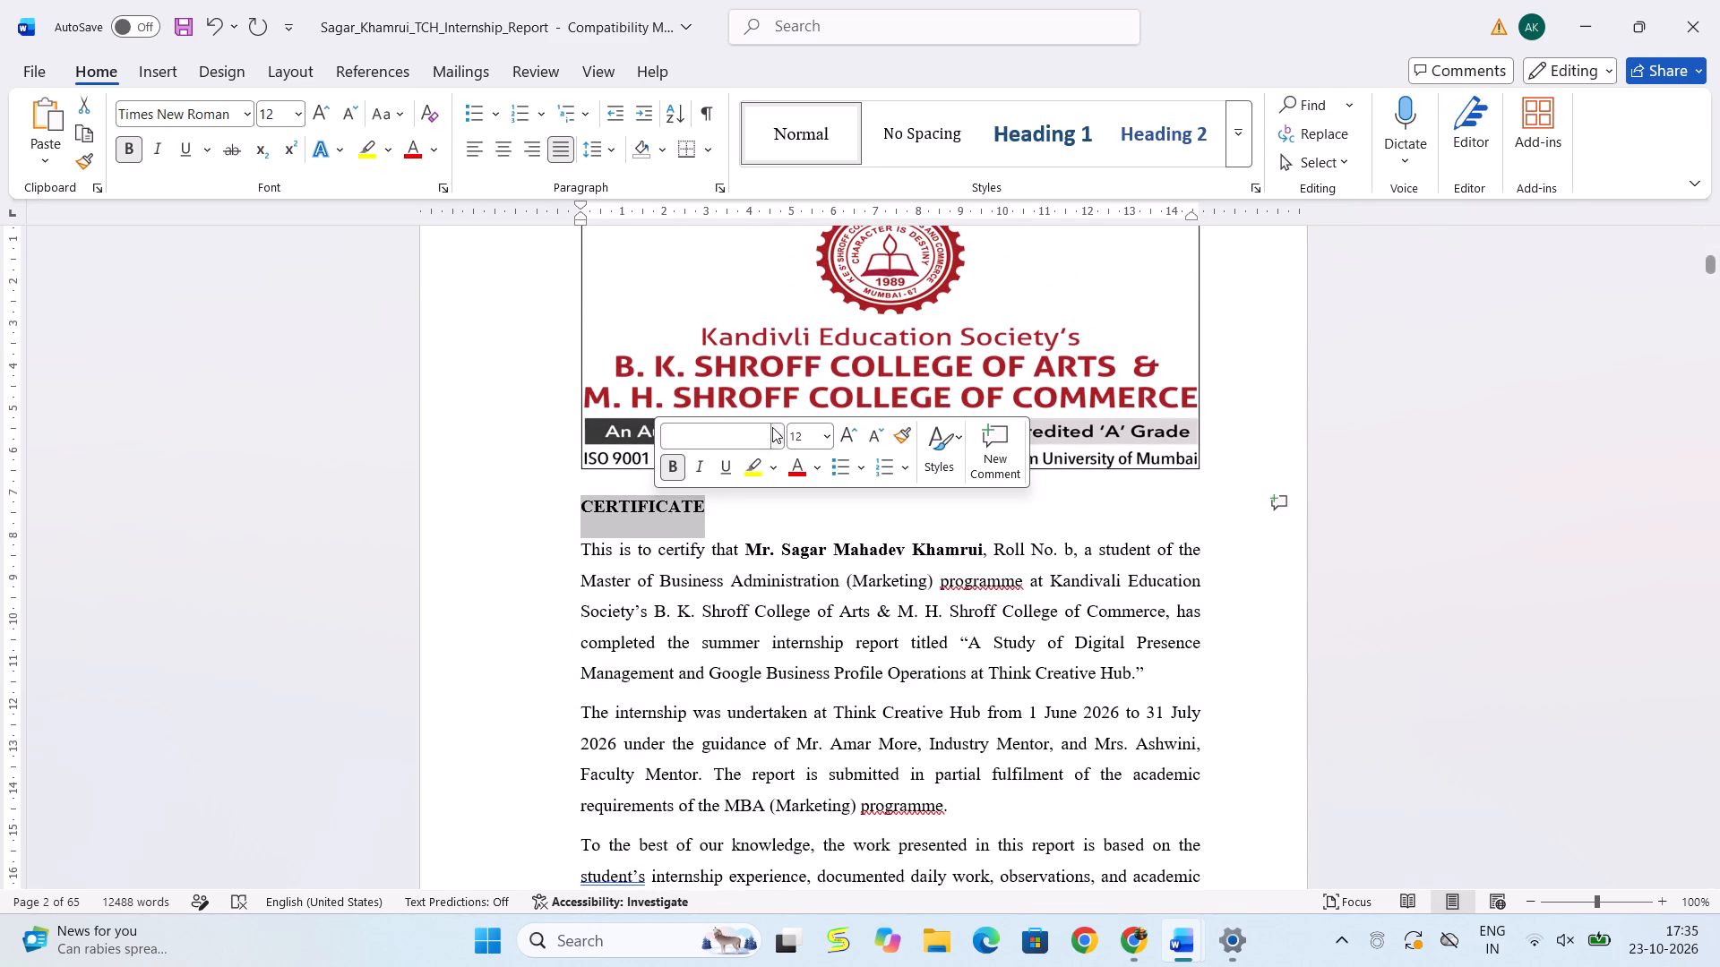
double_click(856, 436)
left_click(856, 436)
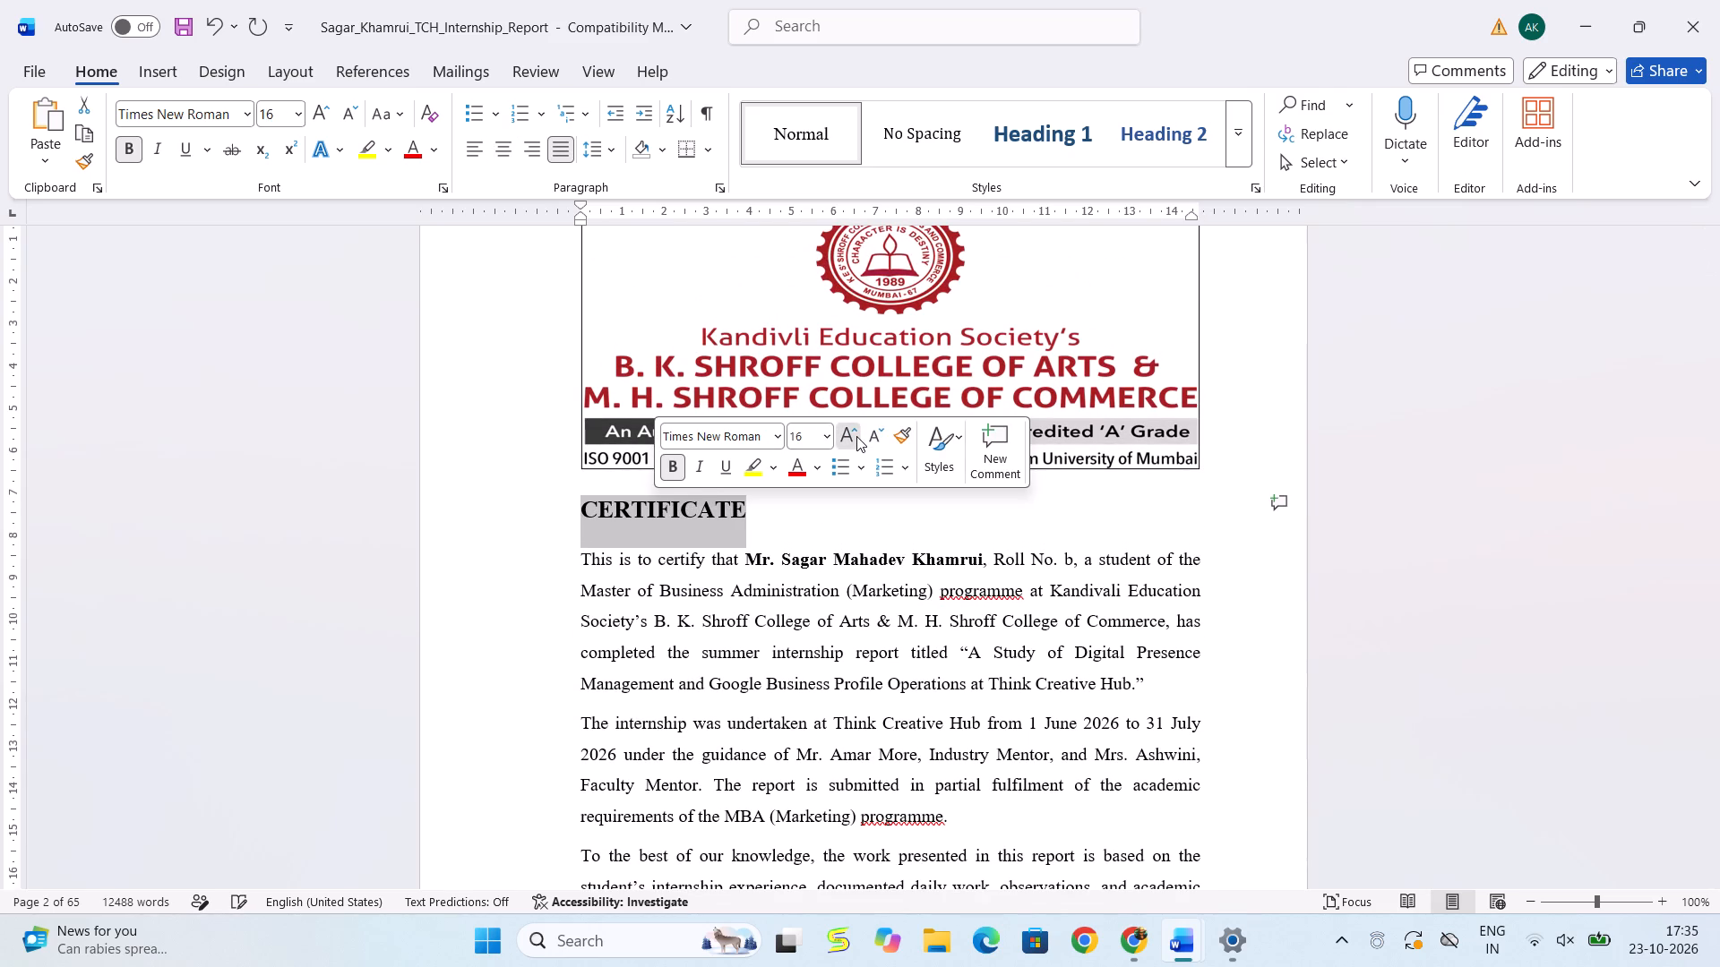
left_click(875, 435)
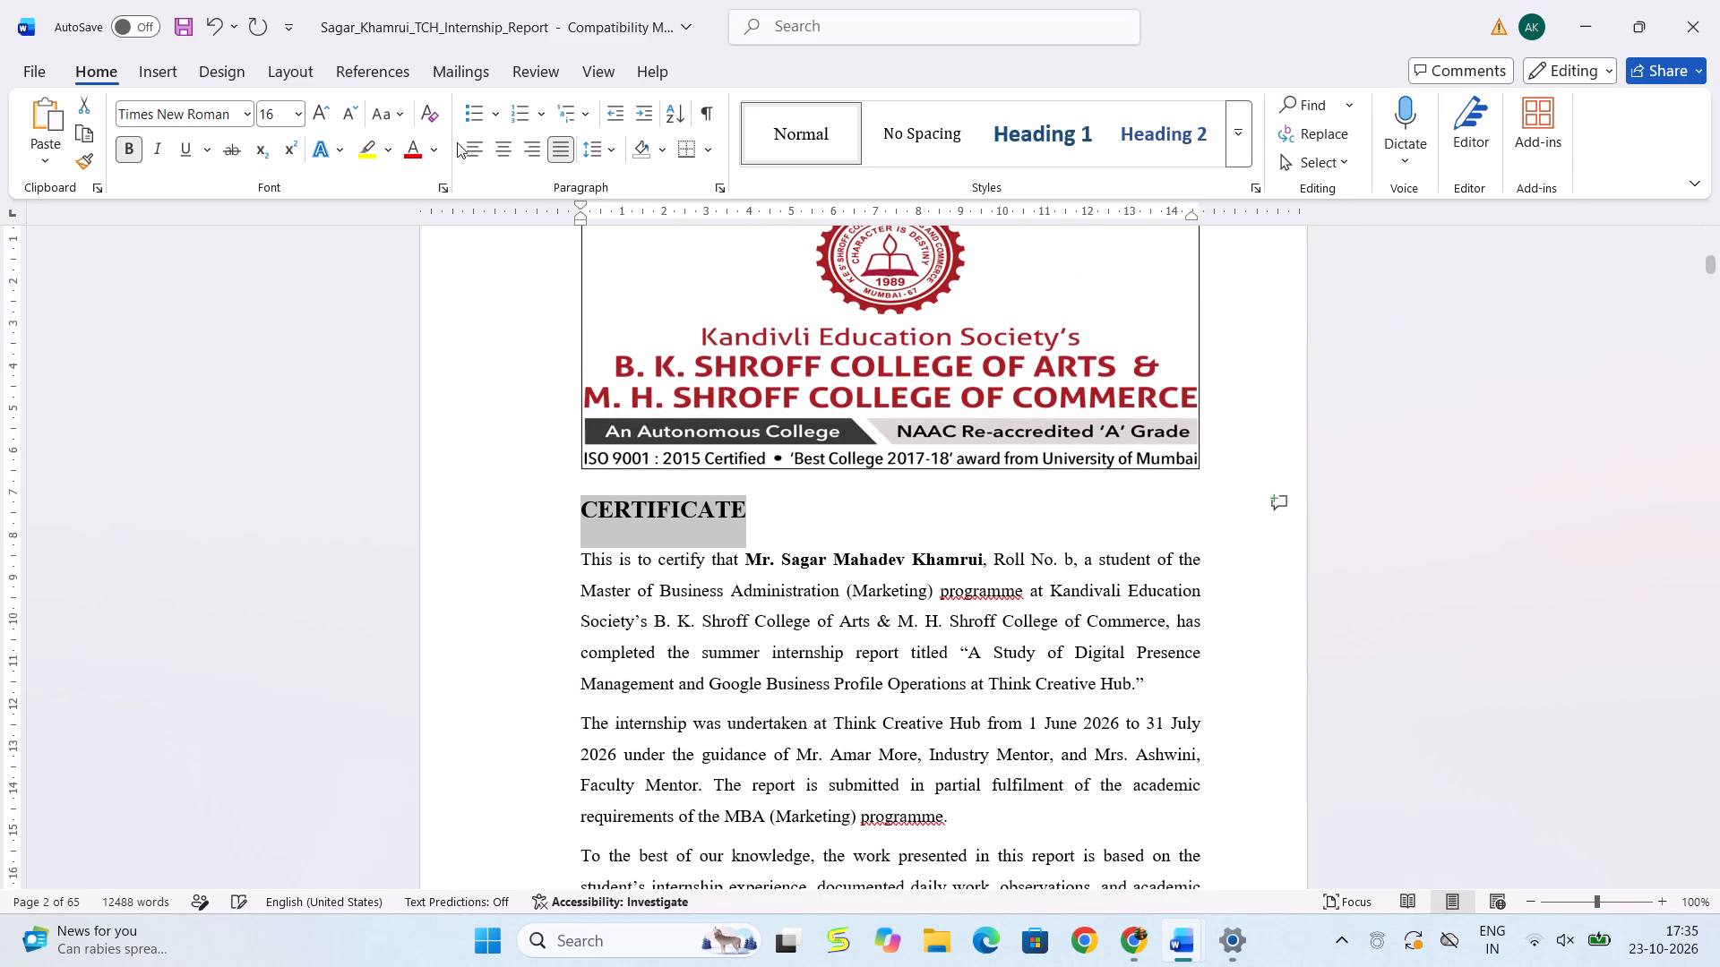
left_click(501, 148)
Copy the cover and certificate pages, from the college logo on the cover through the teacher and principal names.
scroll(708, 480, "up", 2)
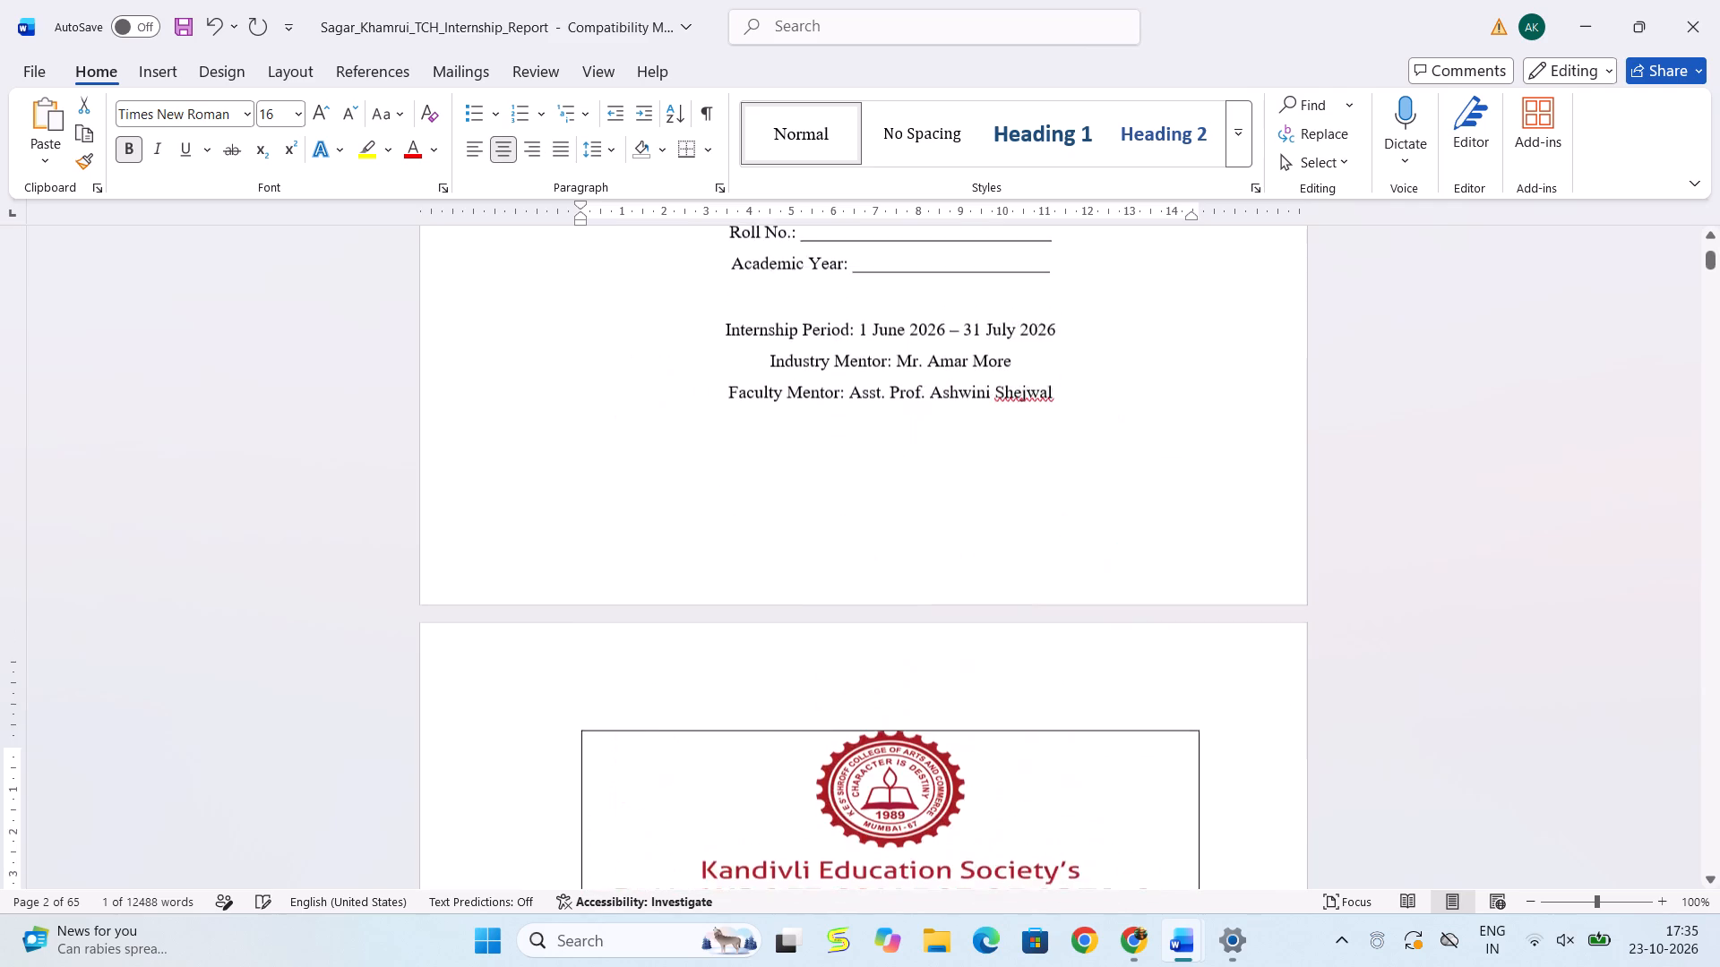
scroll(708, 480, "up", 2)
scroll(708, 480, "down", 2)
scroll(708, 480, "up", 2)
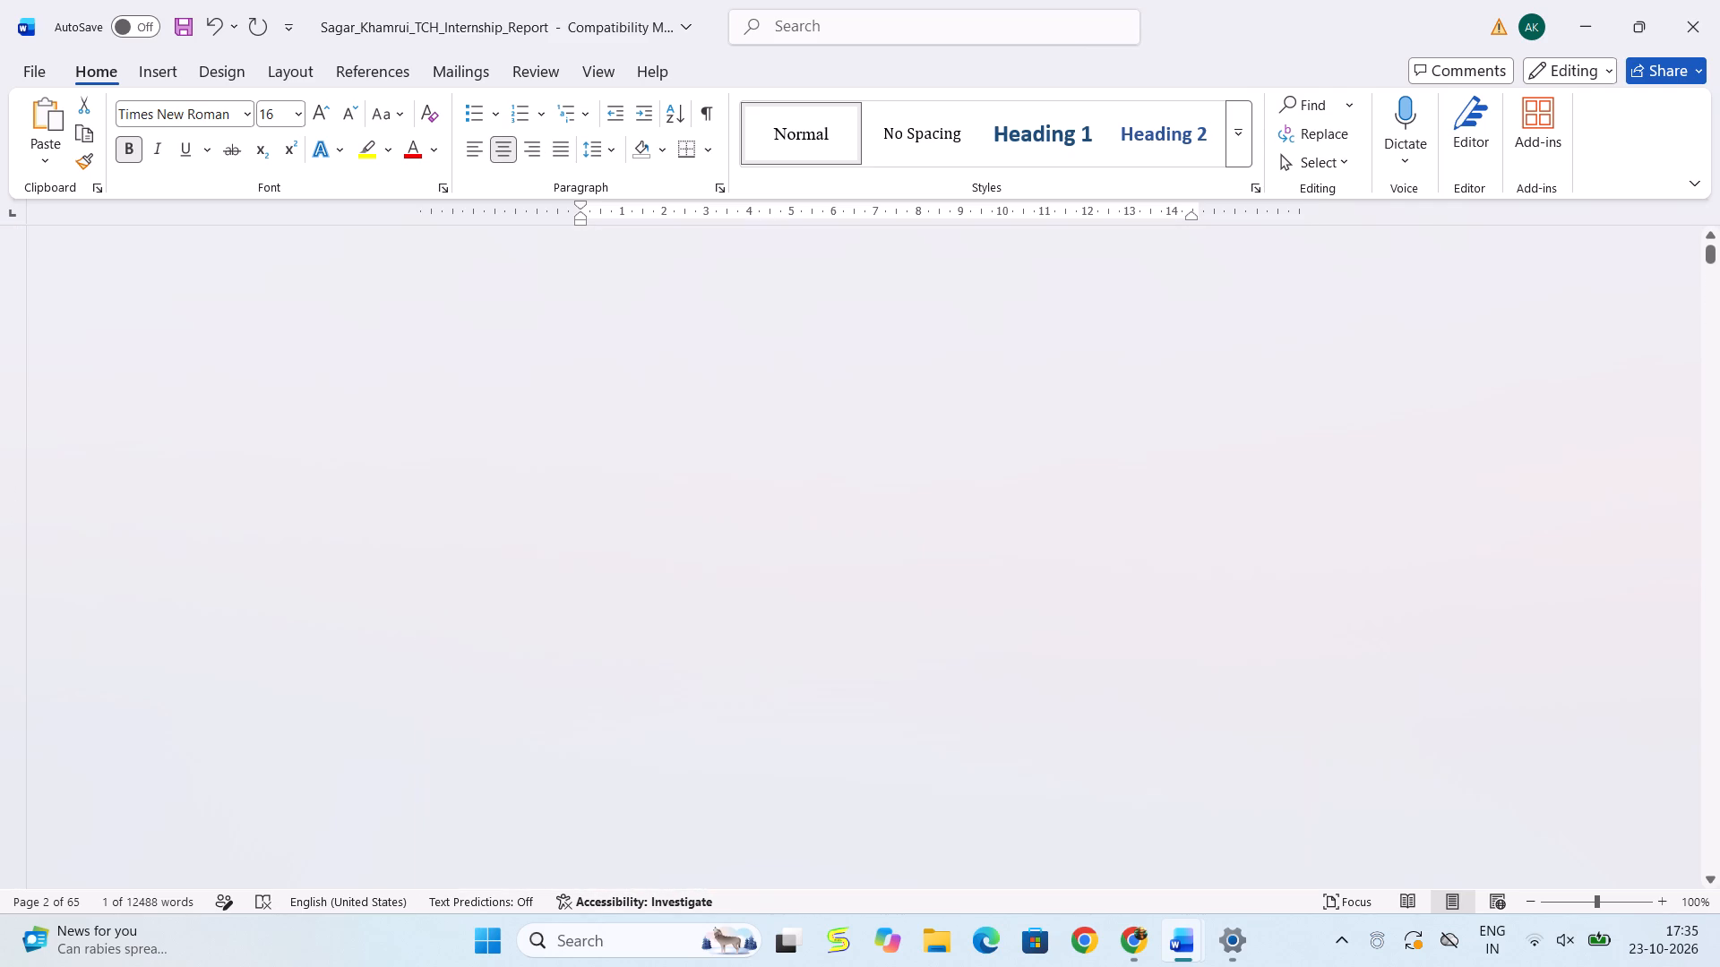
scroll(708, 480, "up", 10)
left_click(563, 329)
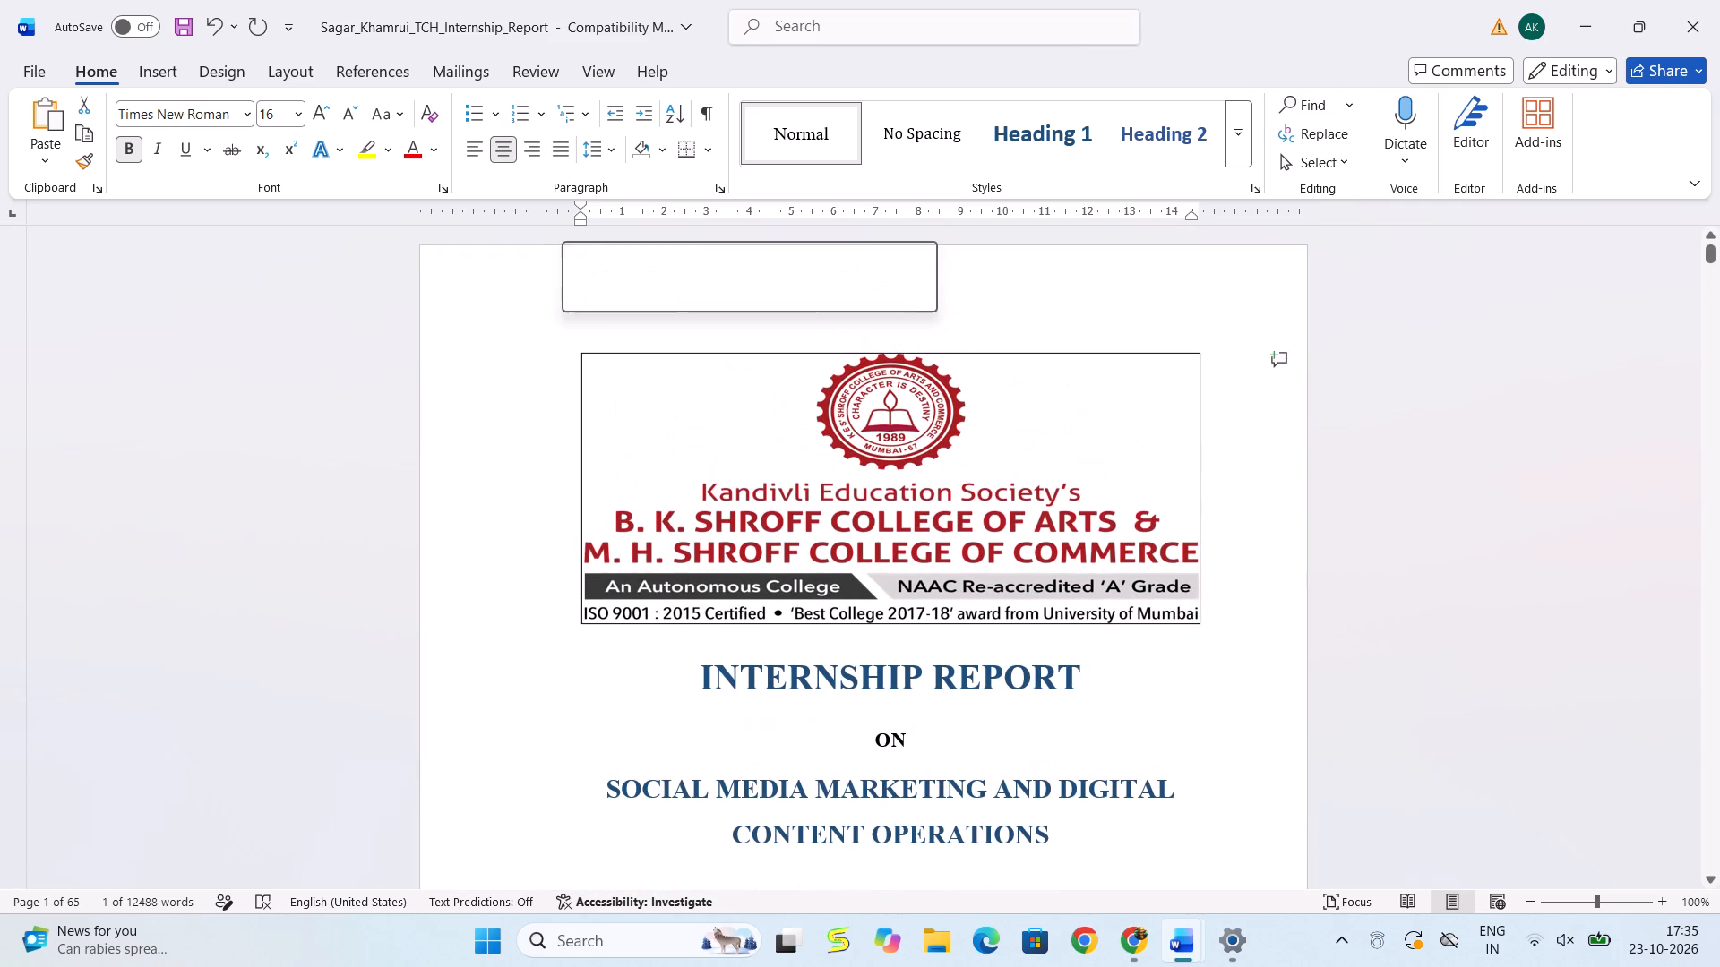
scroll(563, 329, "down", 6)
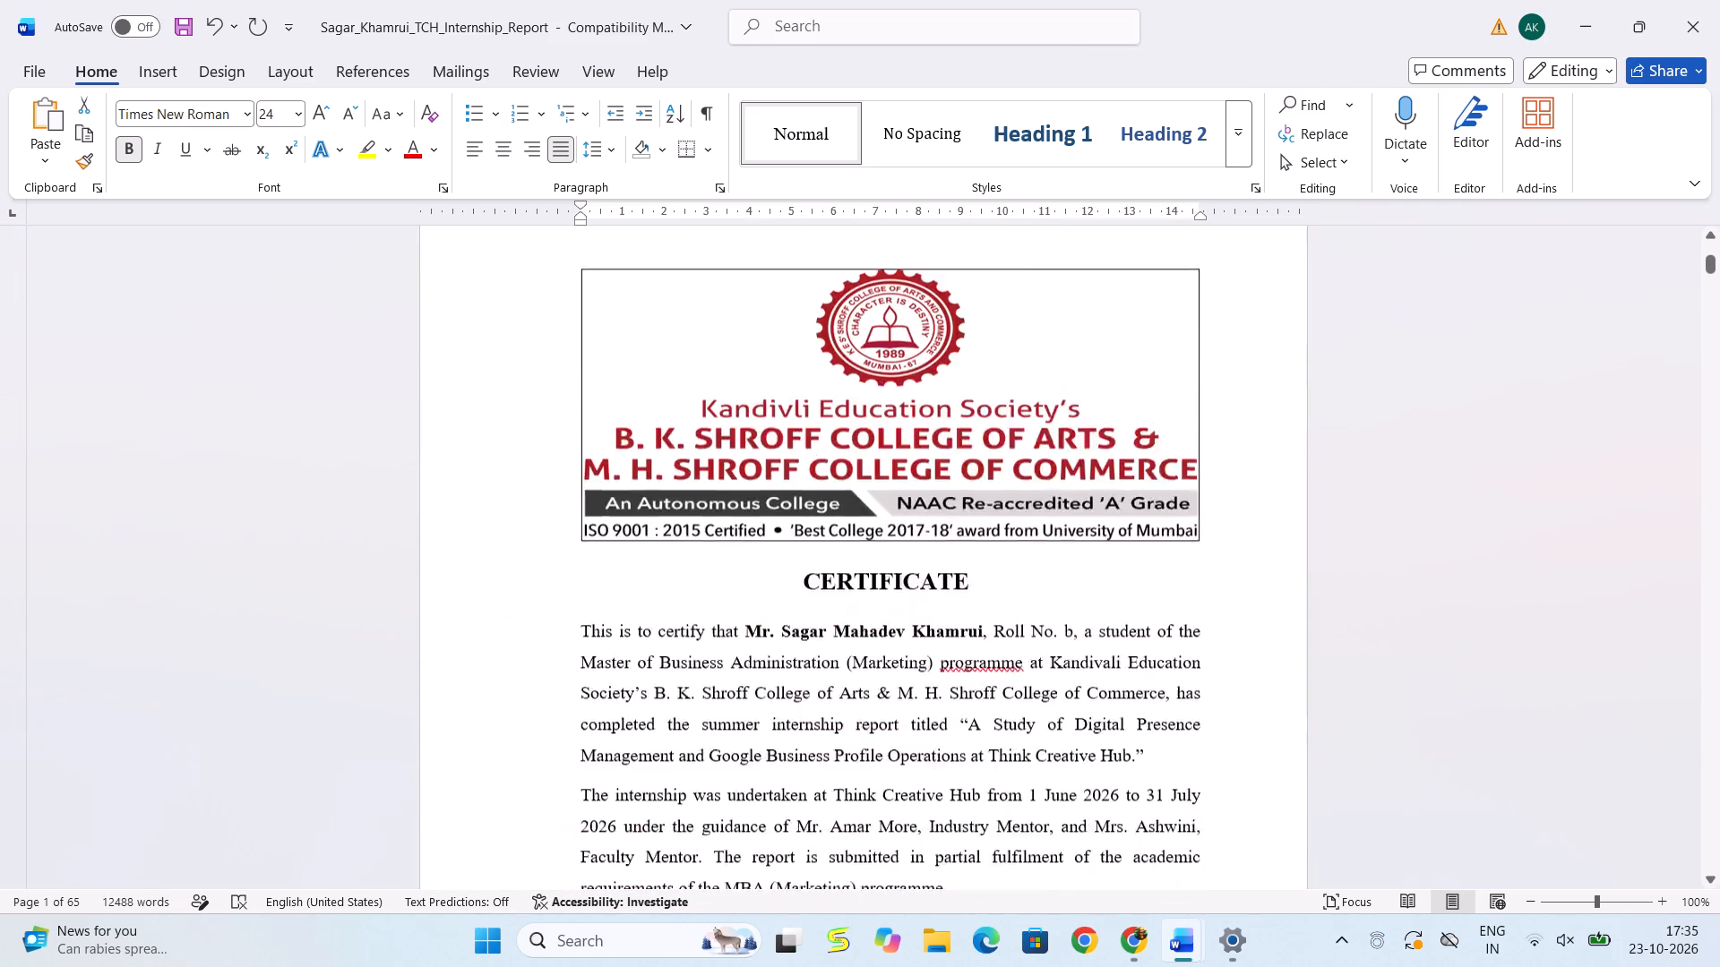
scroll(563, 329, "down", 4)
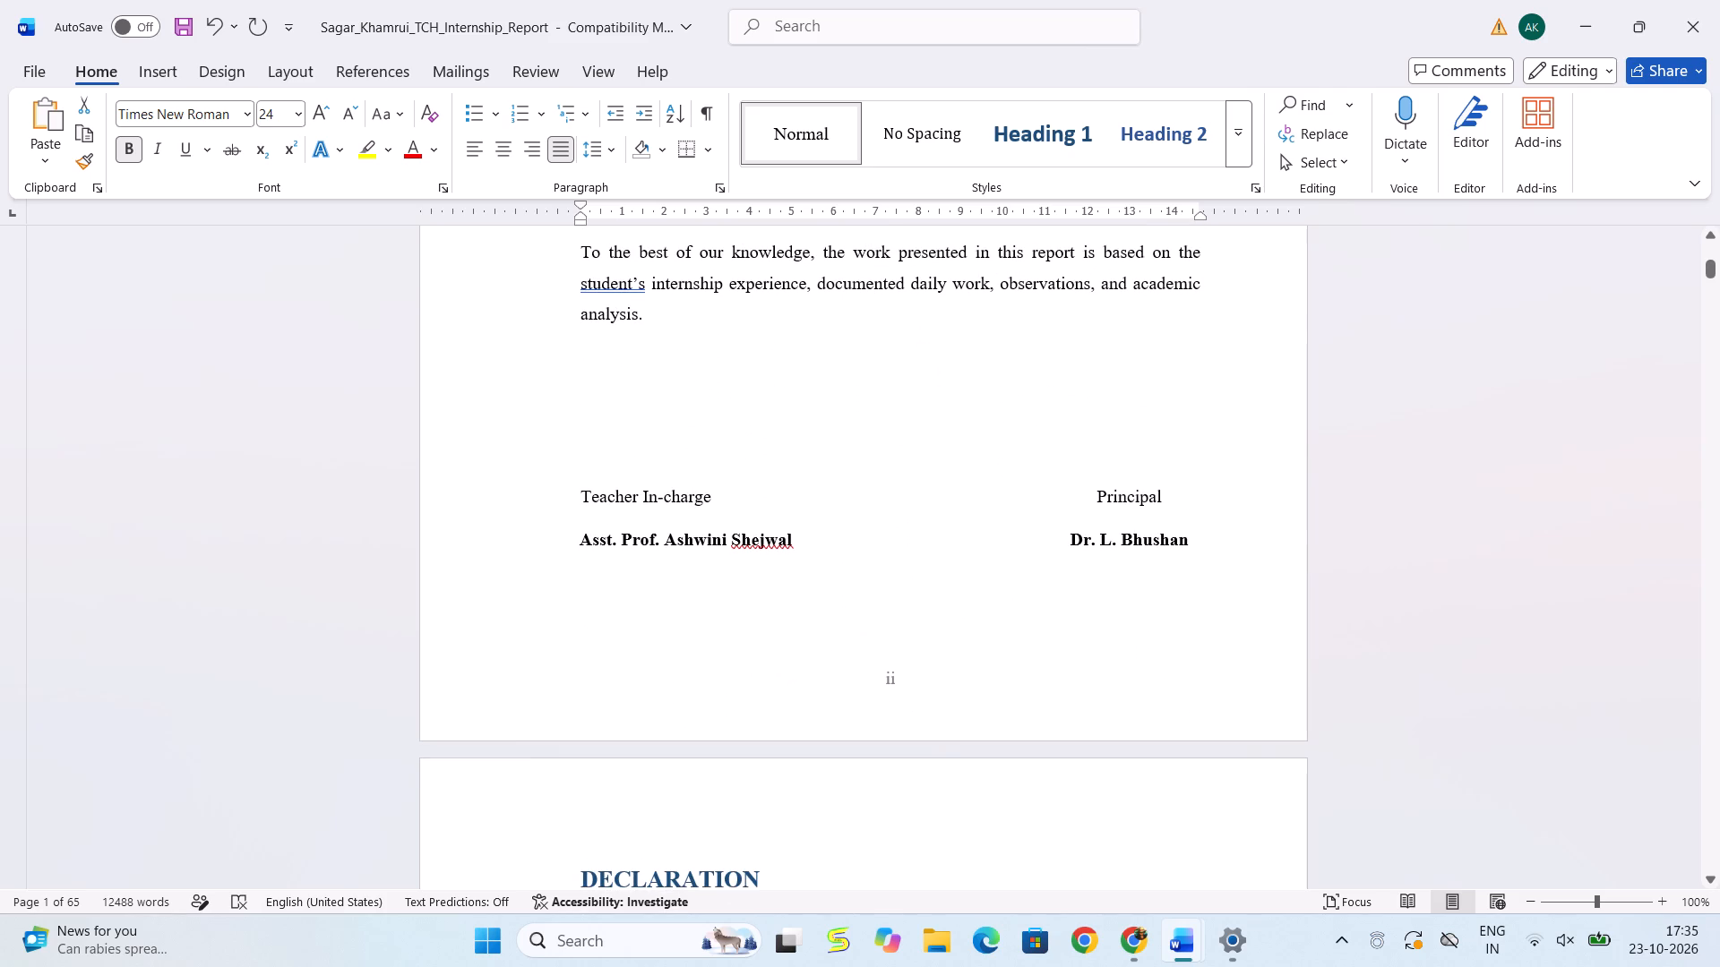
left_click(1200, 541, "shift")
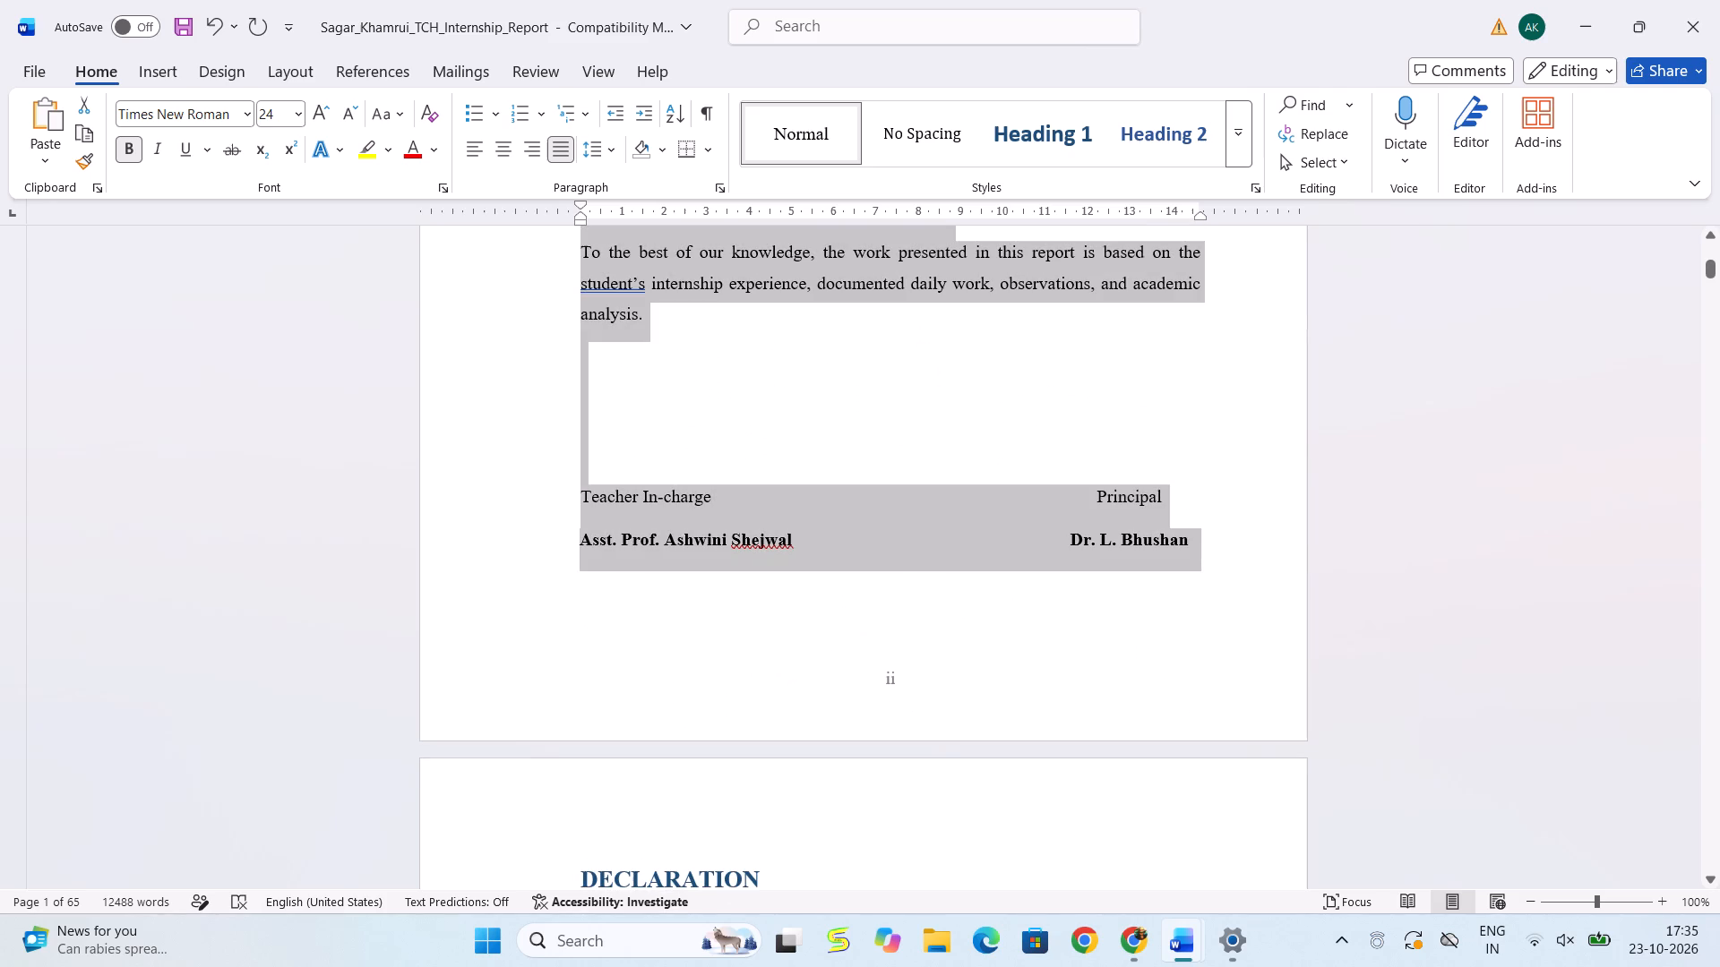
key("ctrl+c")
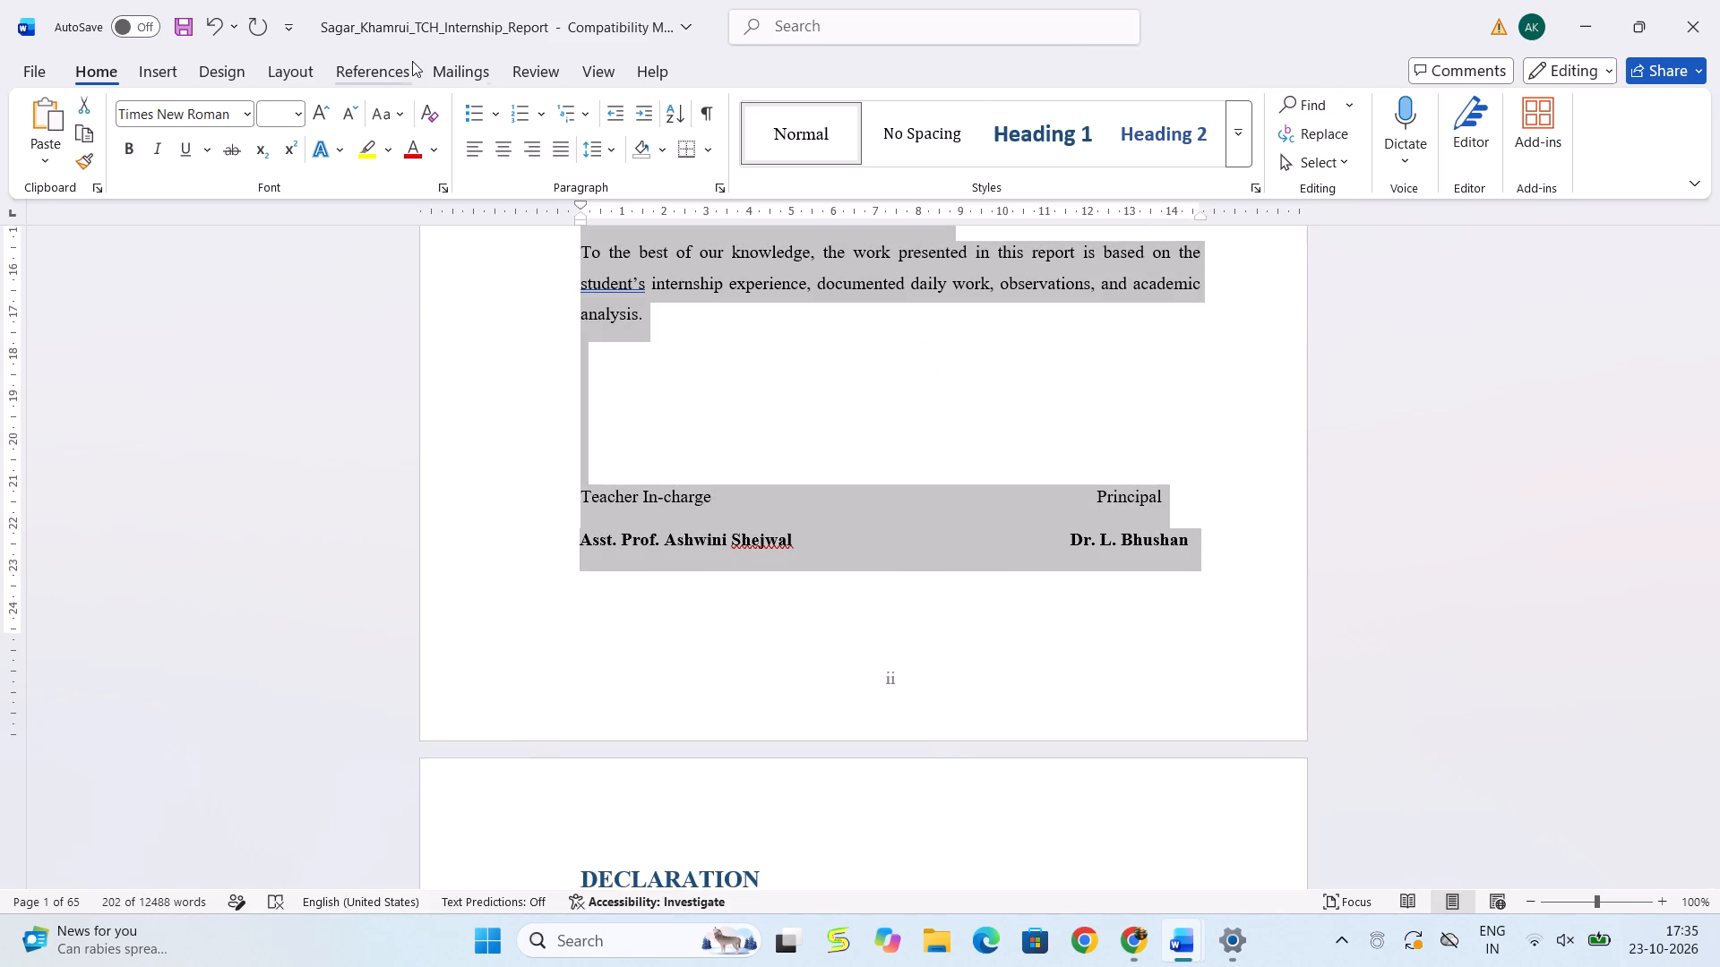
Create a new blank document, paste the copied cover and certificate pages into it, and remove the trailing empty line.
left_click(34, 73)
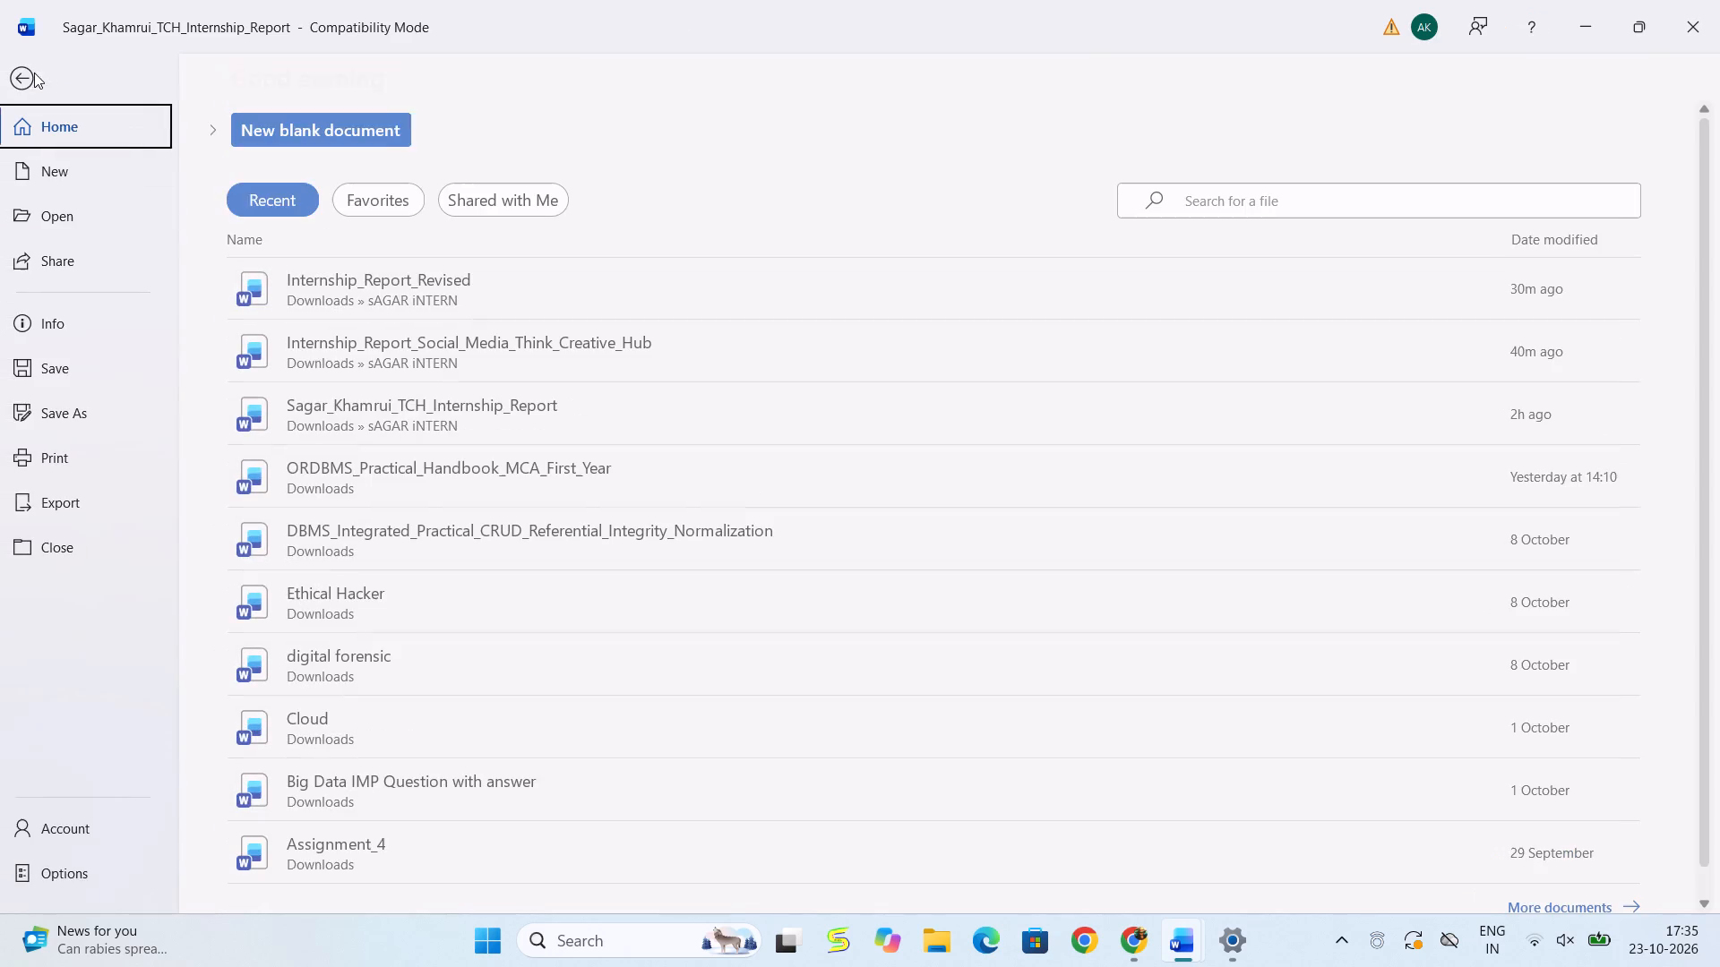
left_click(68, 175)
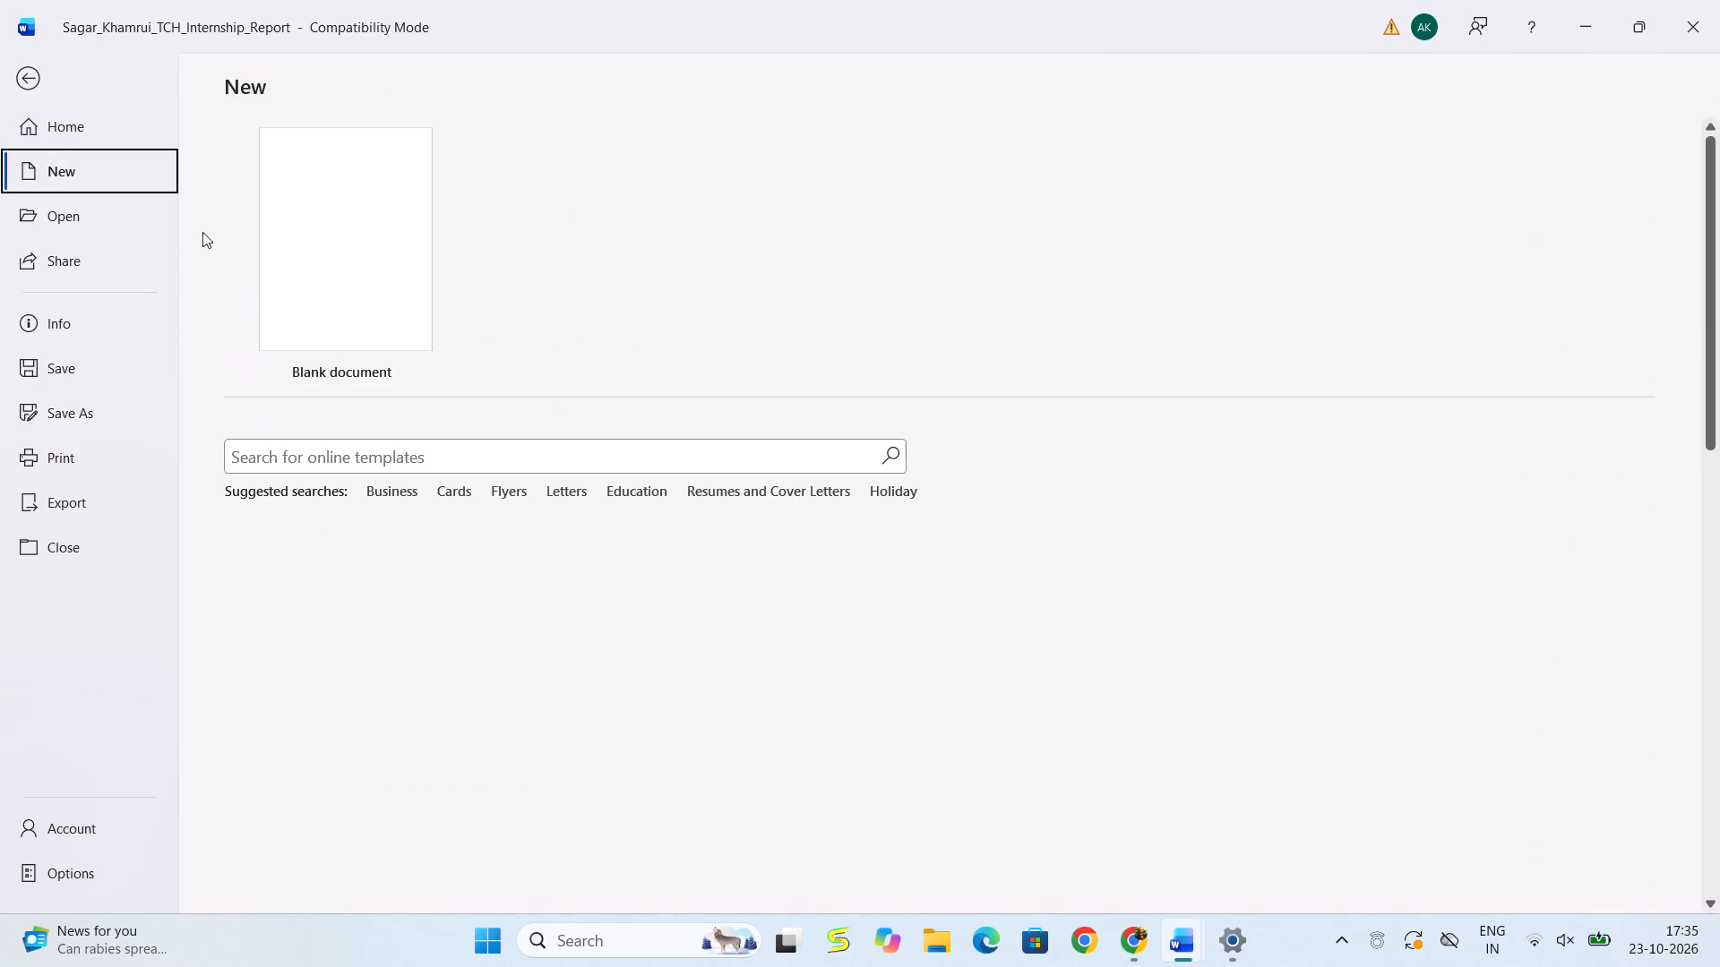
left_click(268, 253)
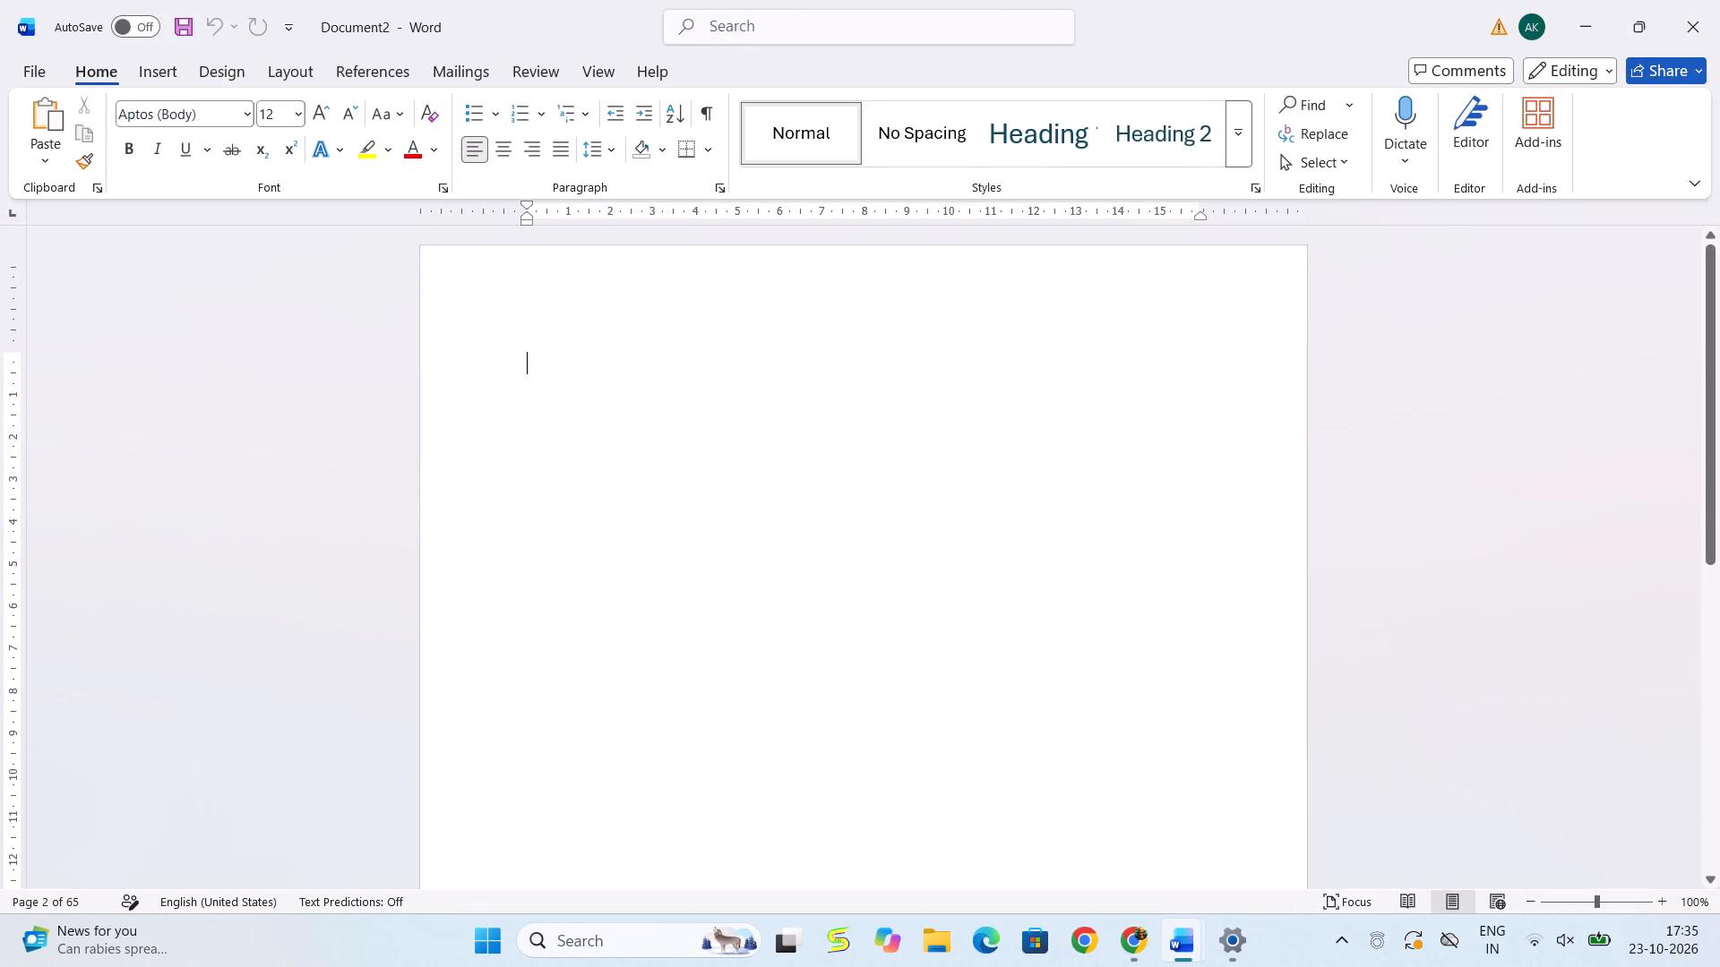
key("ctrl+v")
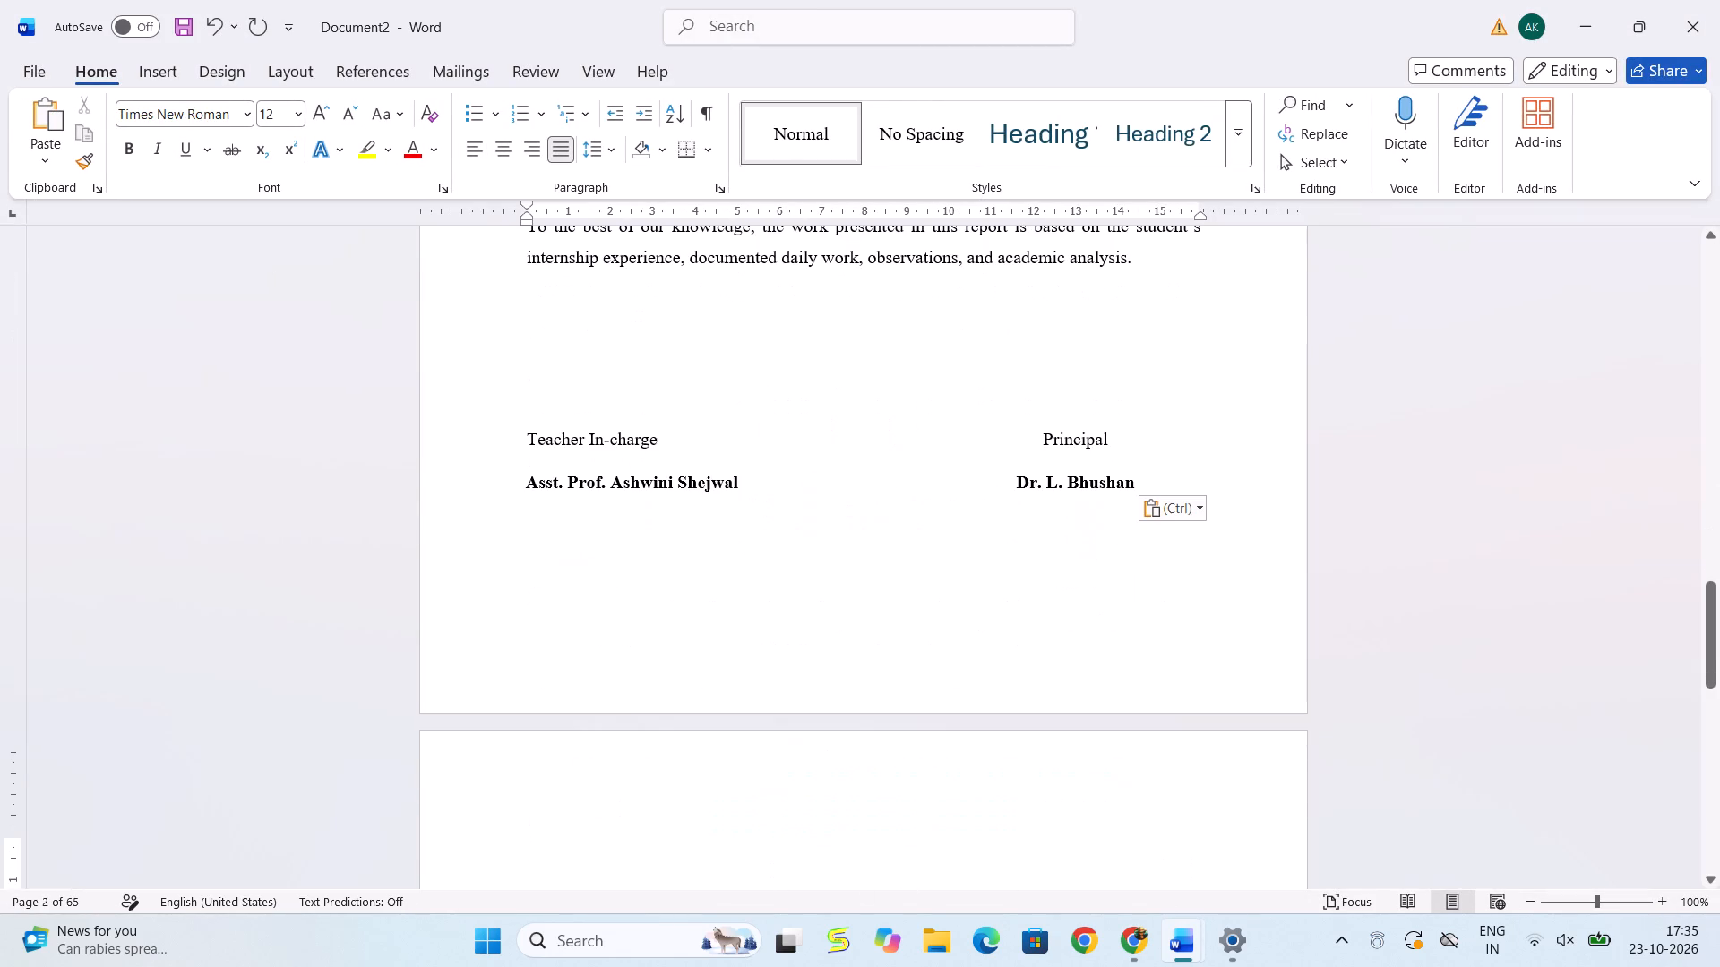
key("BackSpace")
Set the new document's paper size to A4 (21 cm x 29.7 cm).
scroll(268, 253, "up", 13)
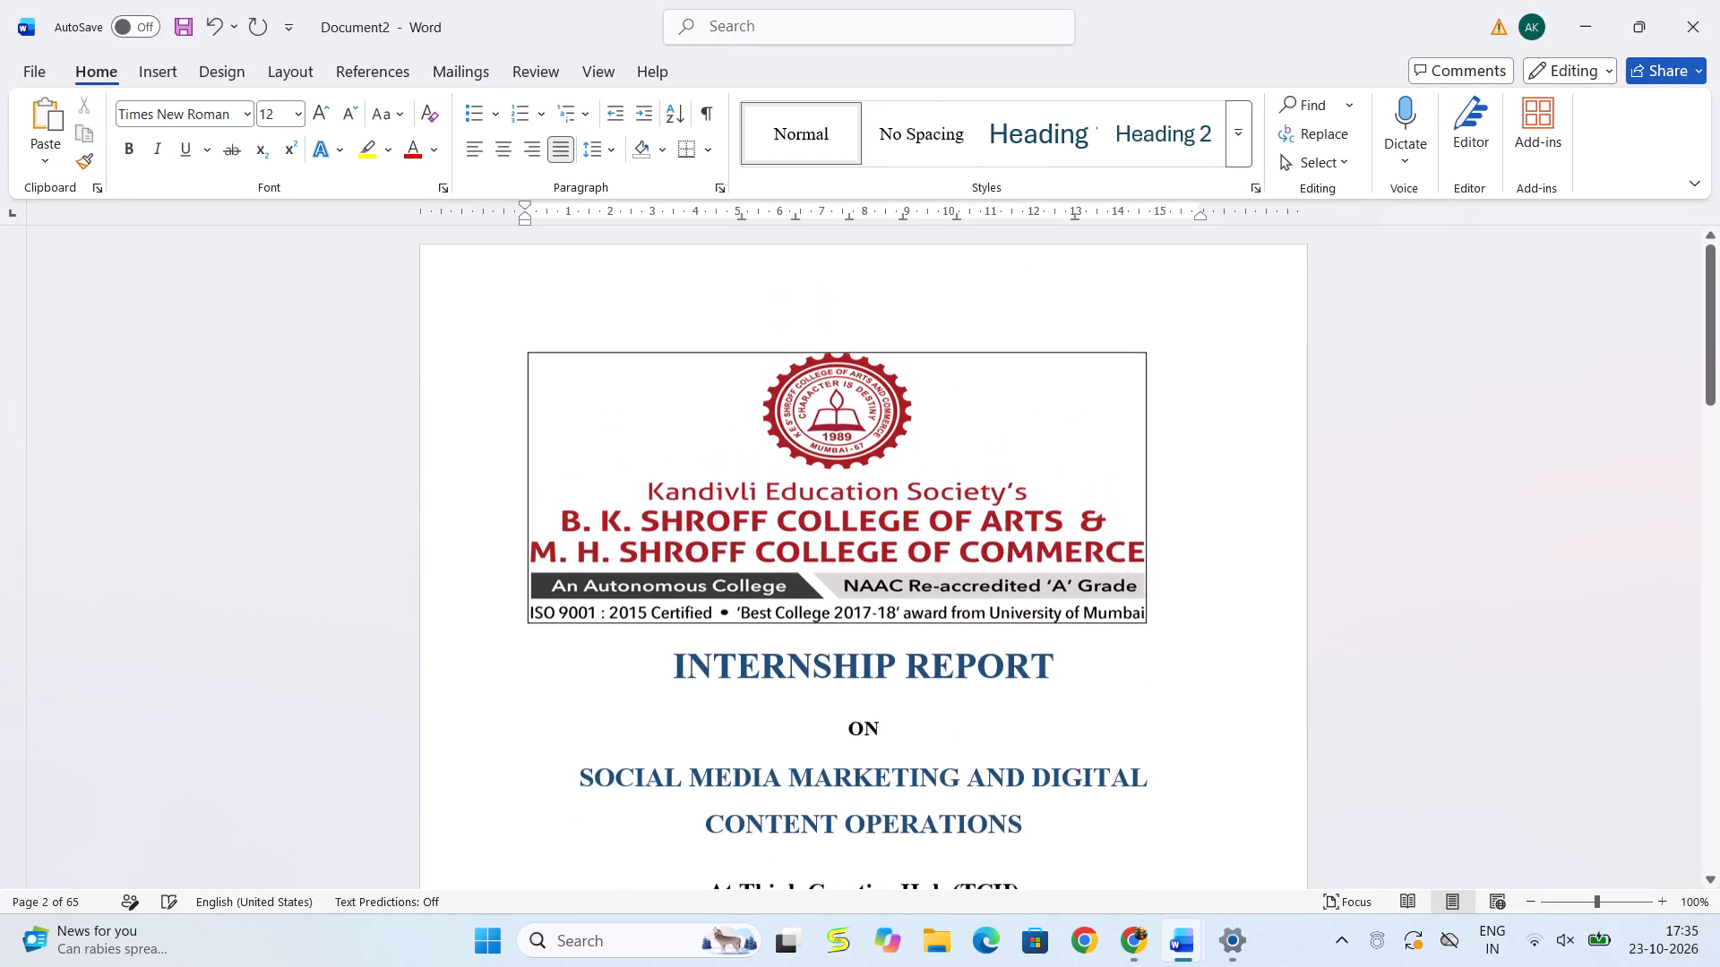
scroll(538, 473, "down", 6)
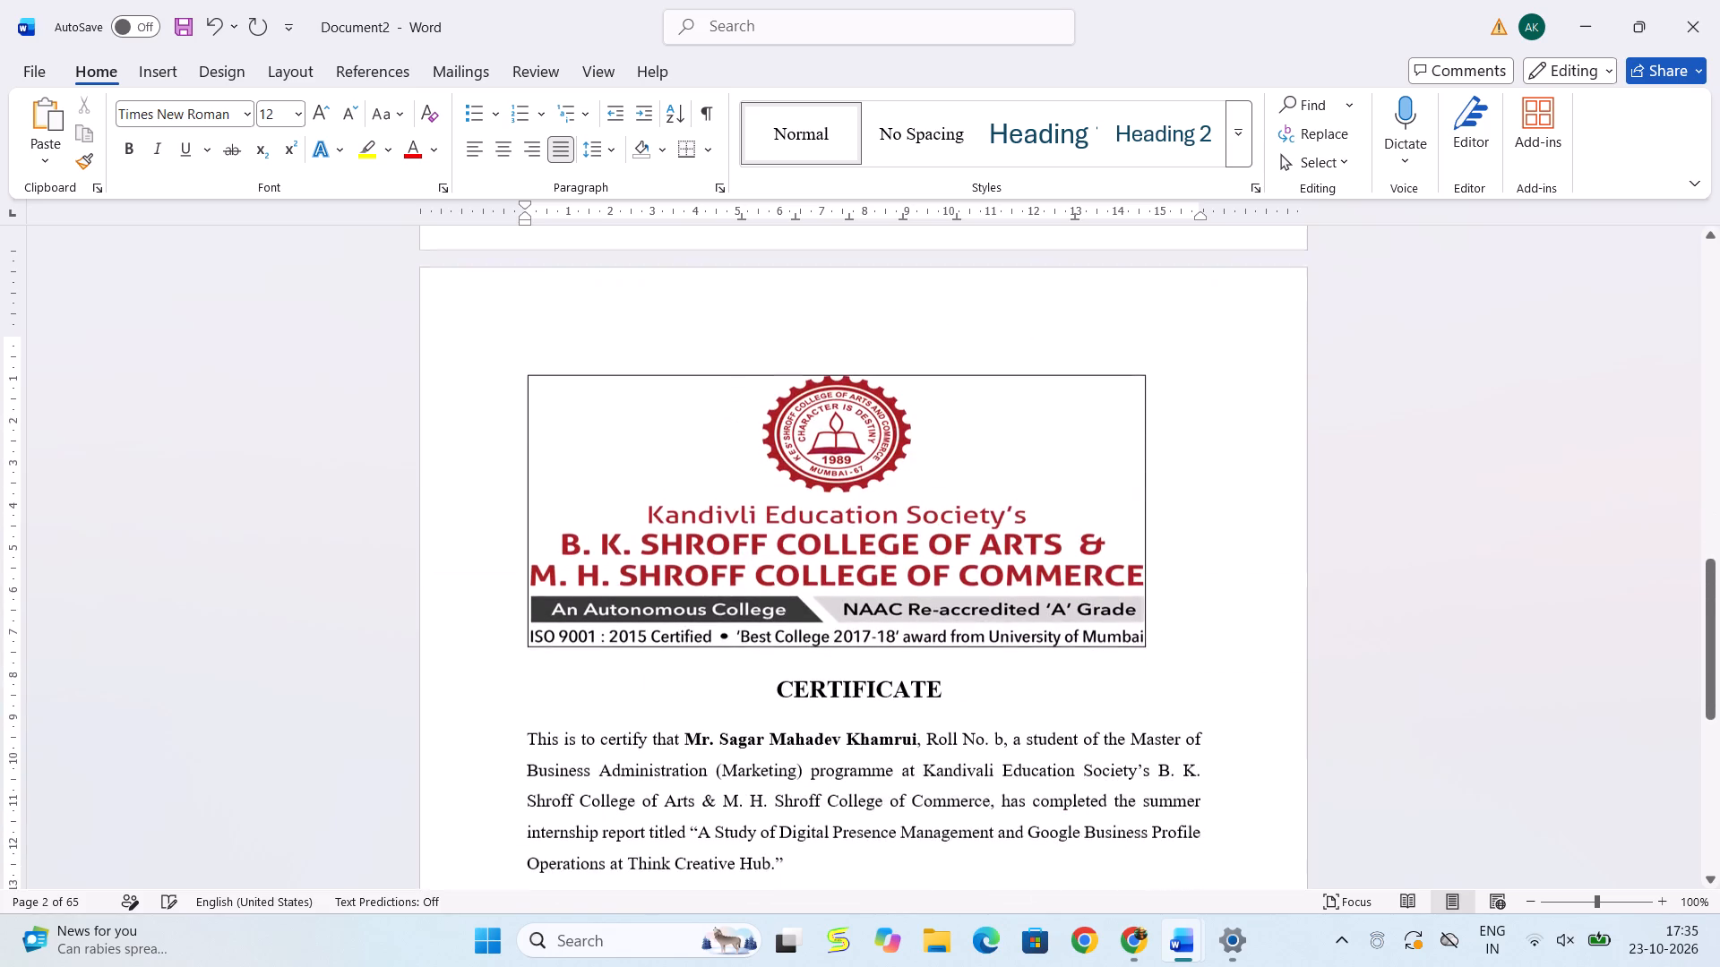
scroll(538, 473, "up", 6)
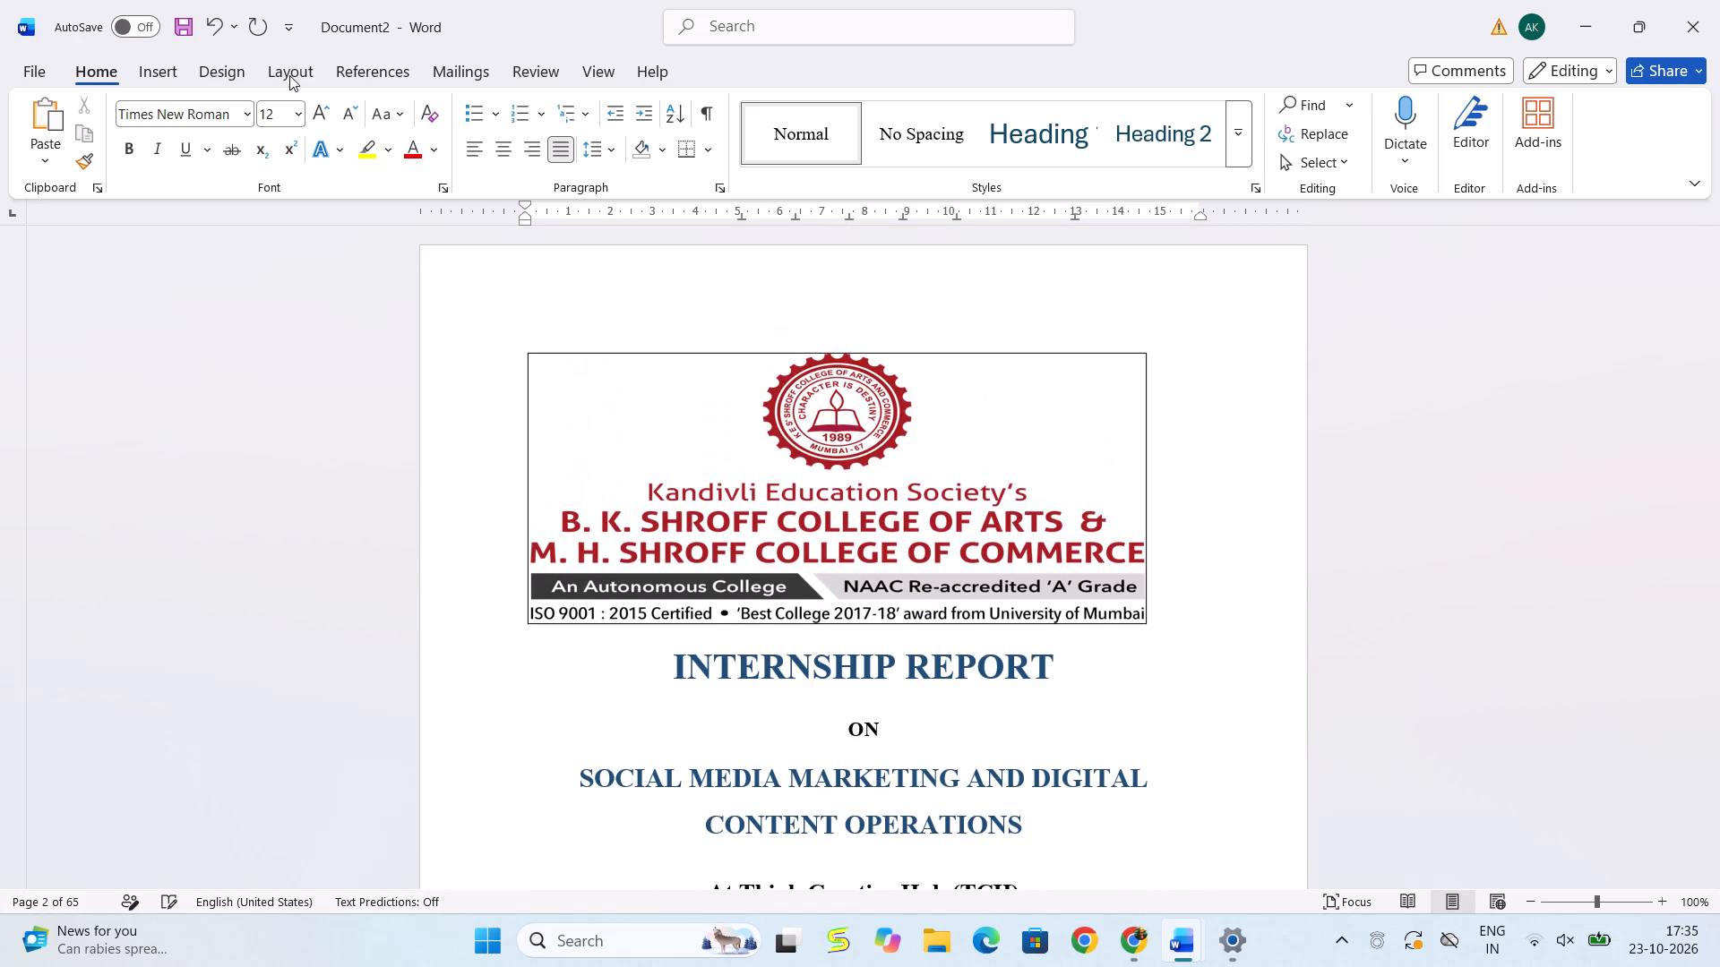
left_click(353, 73)
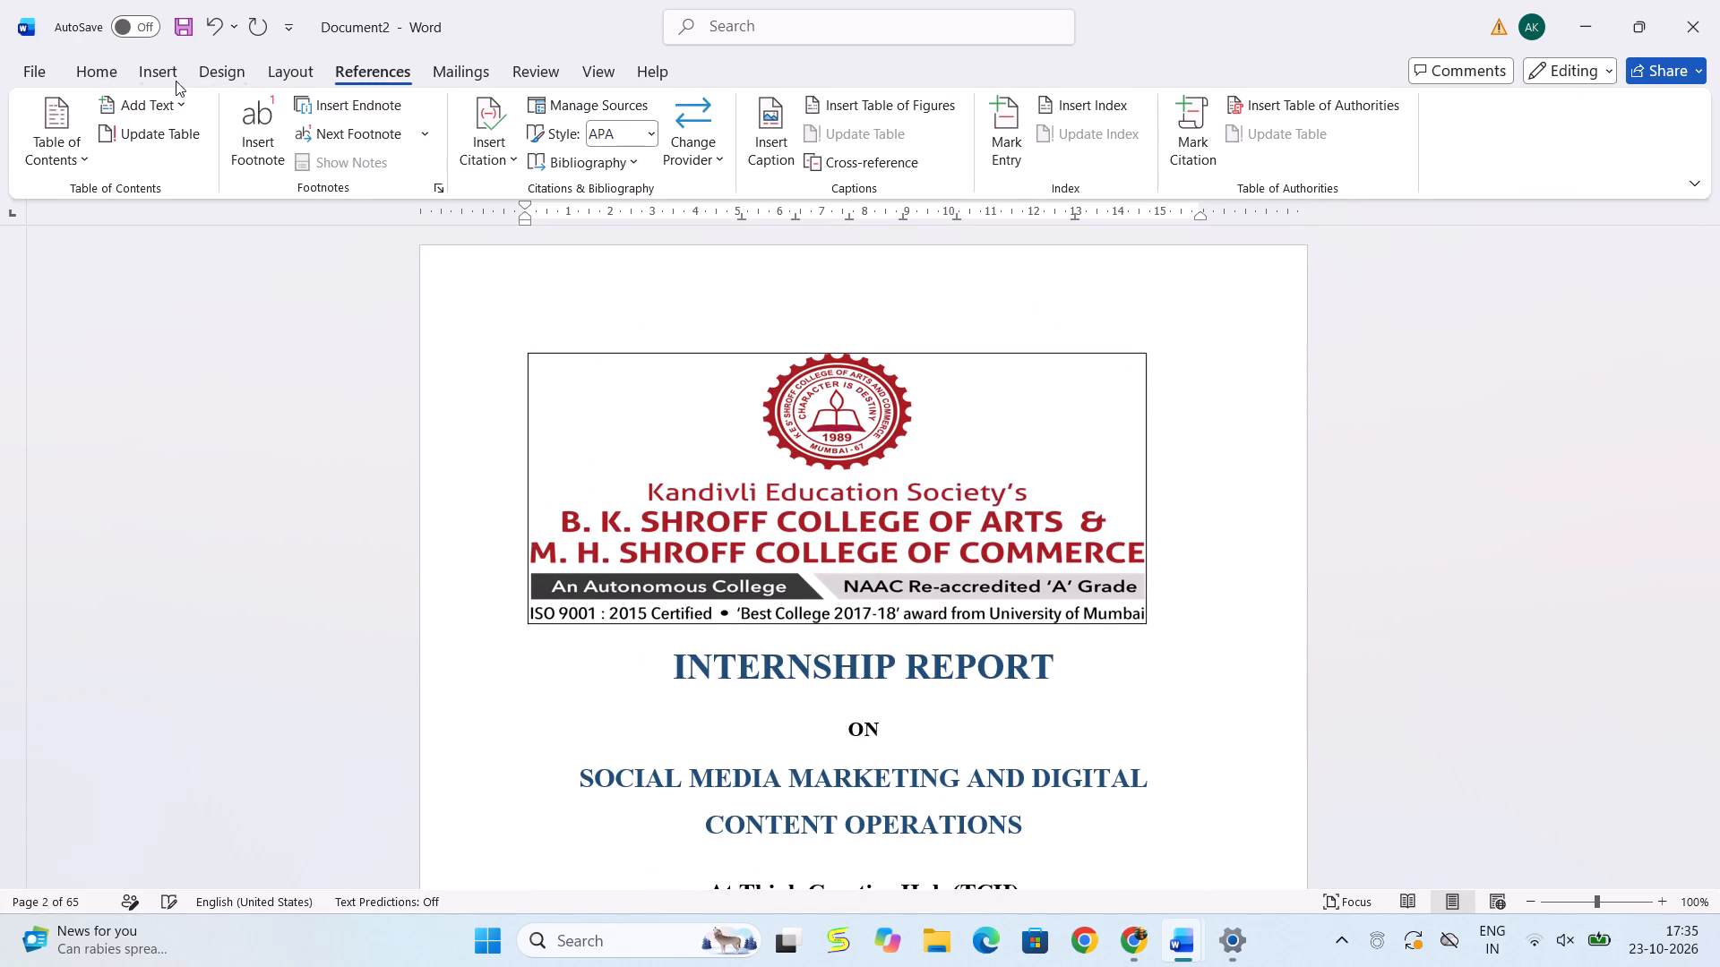
left_click(161, 85)
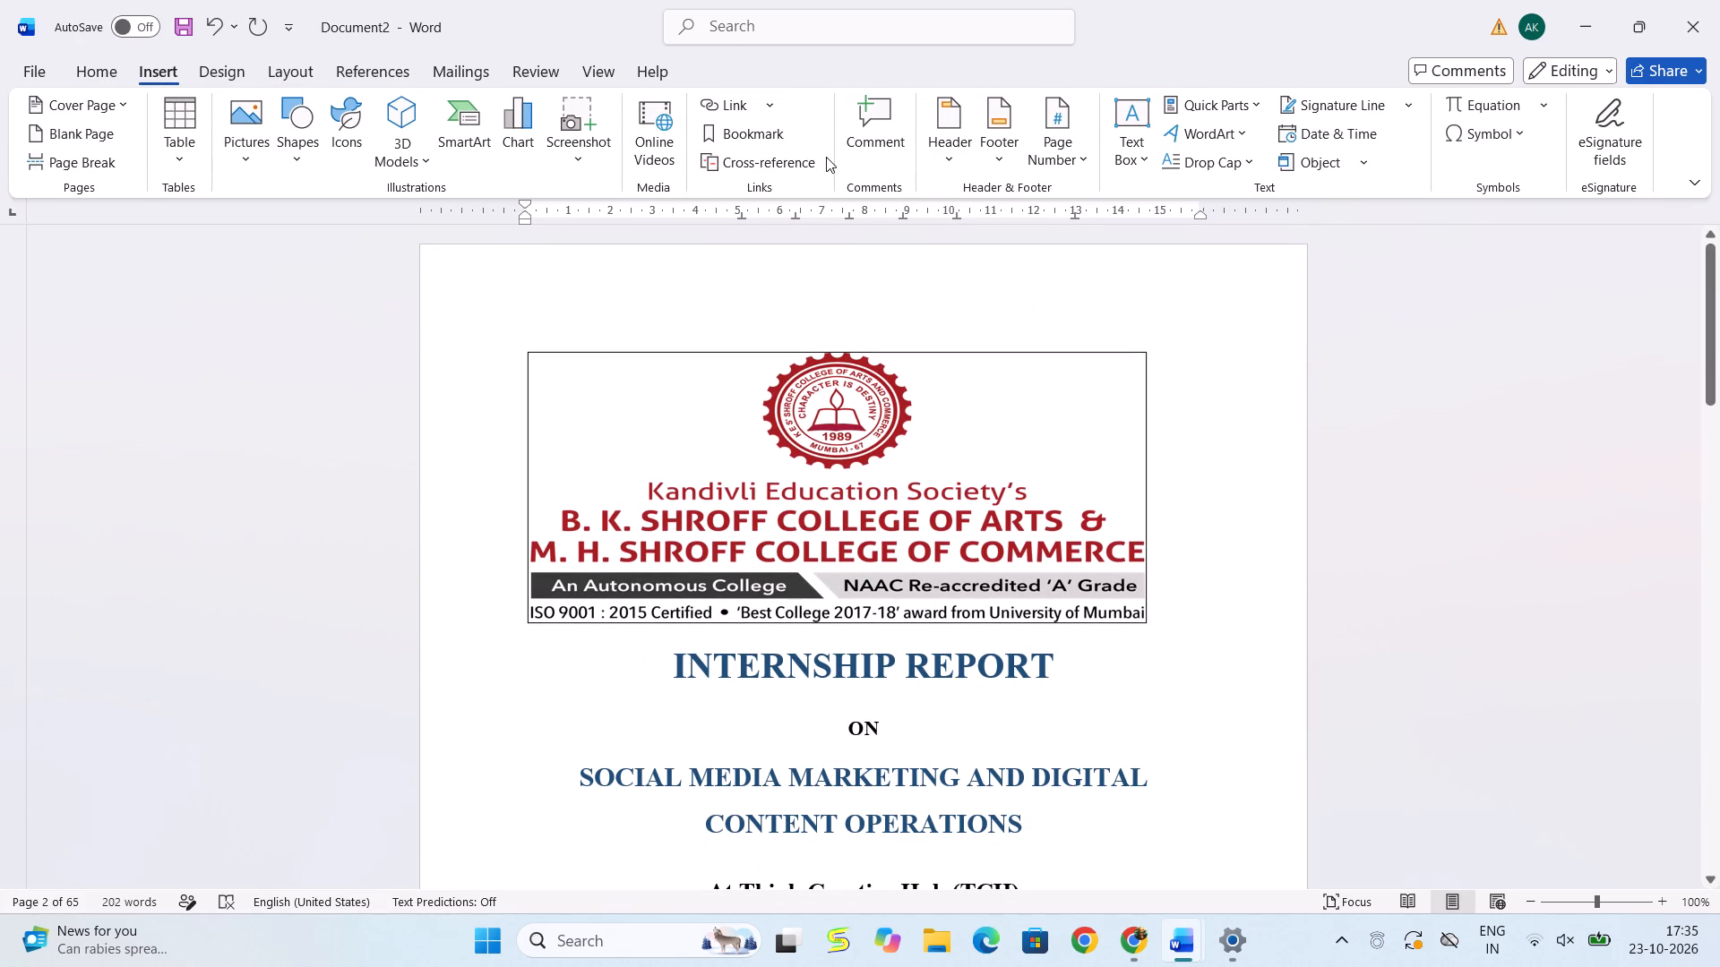
left_click(108, 76)
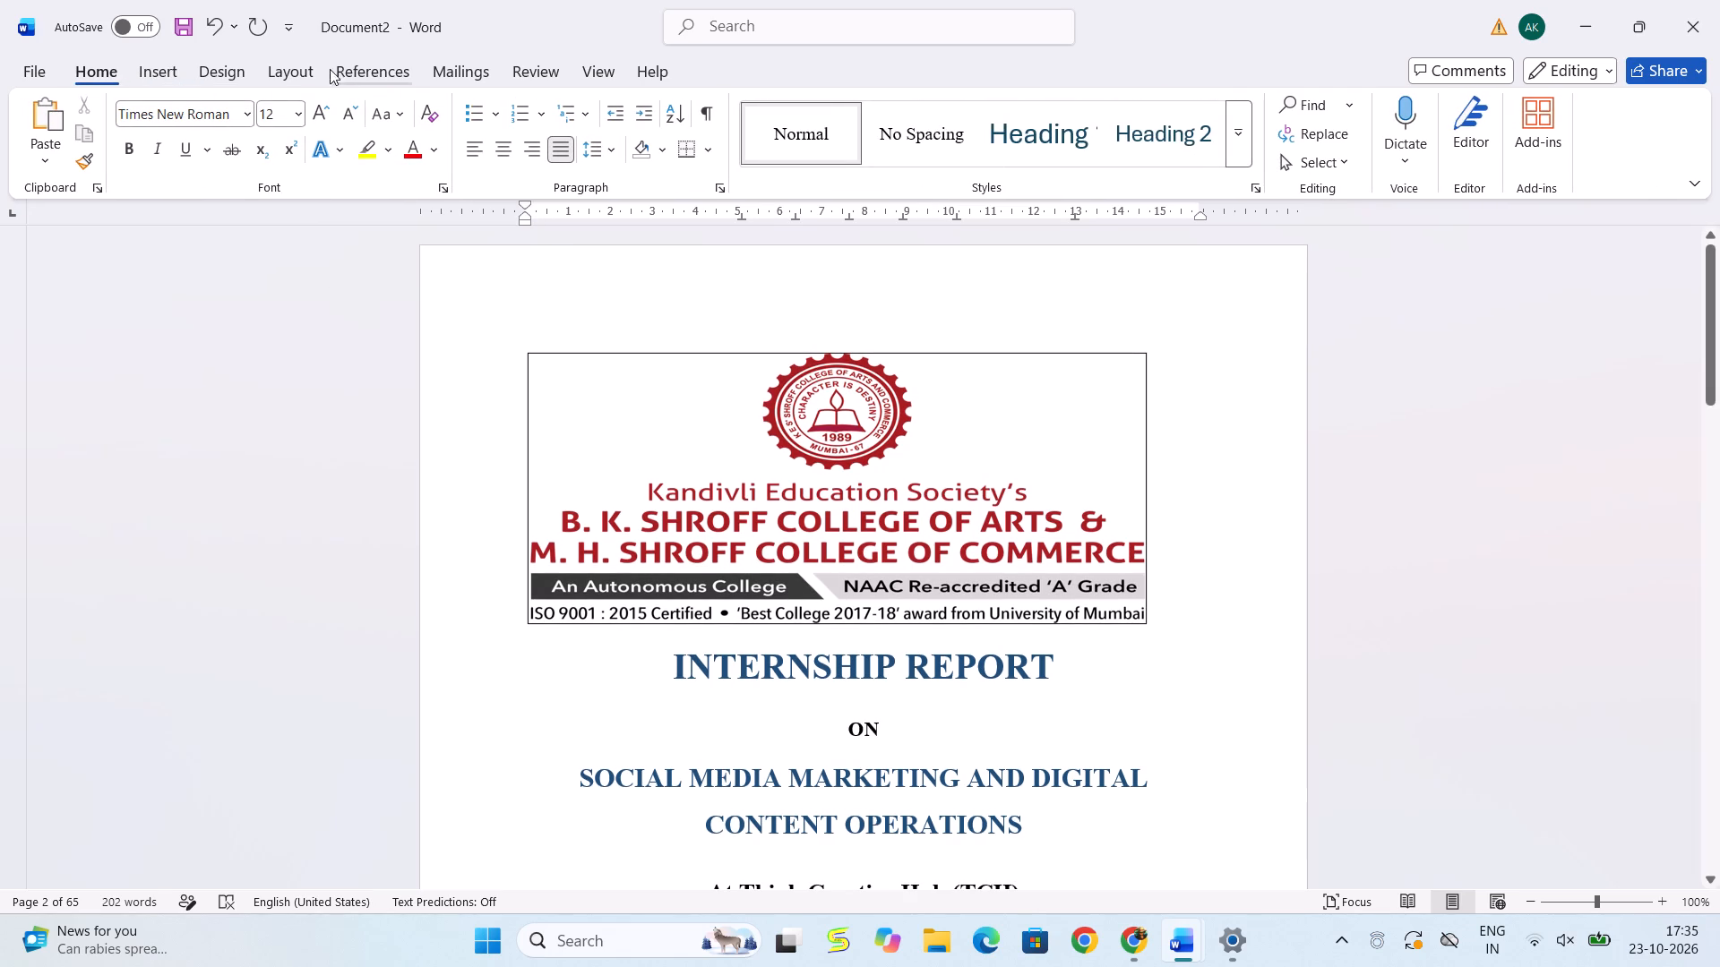
left_click(161, 64)
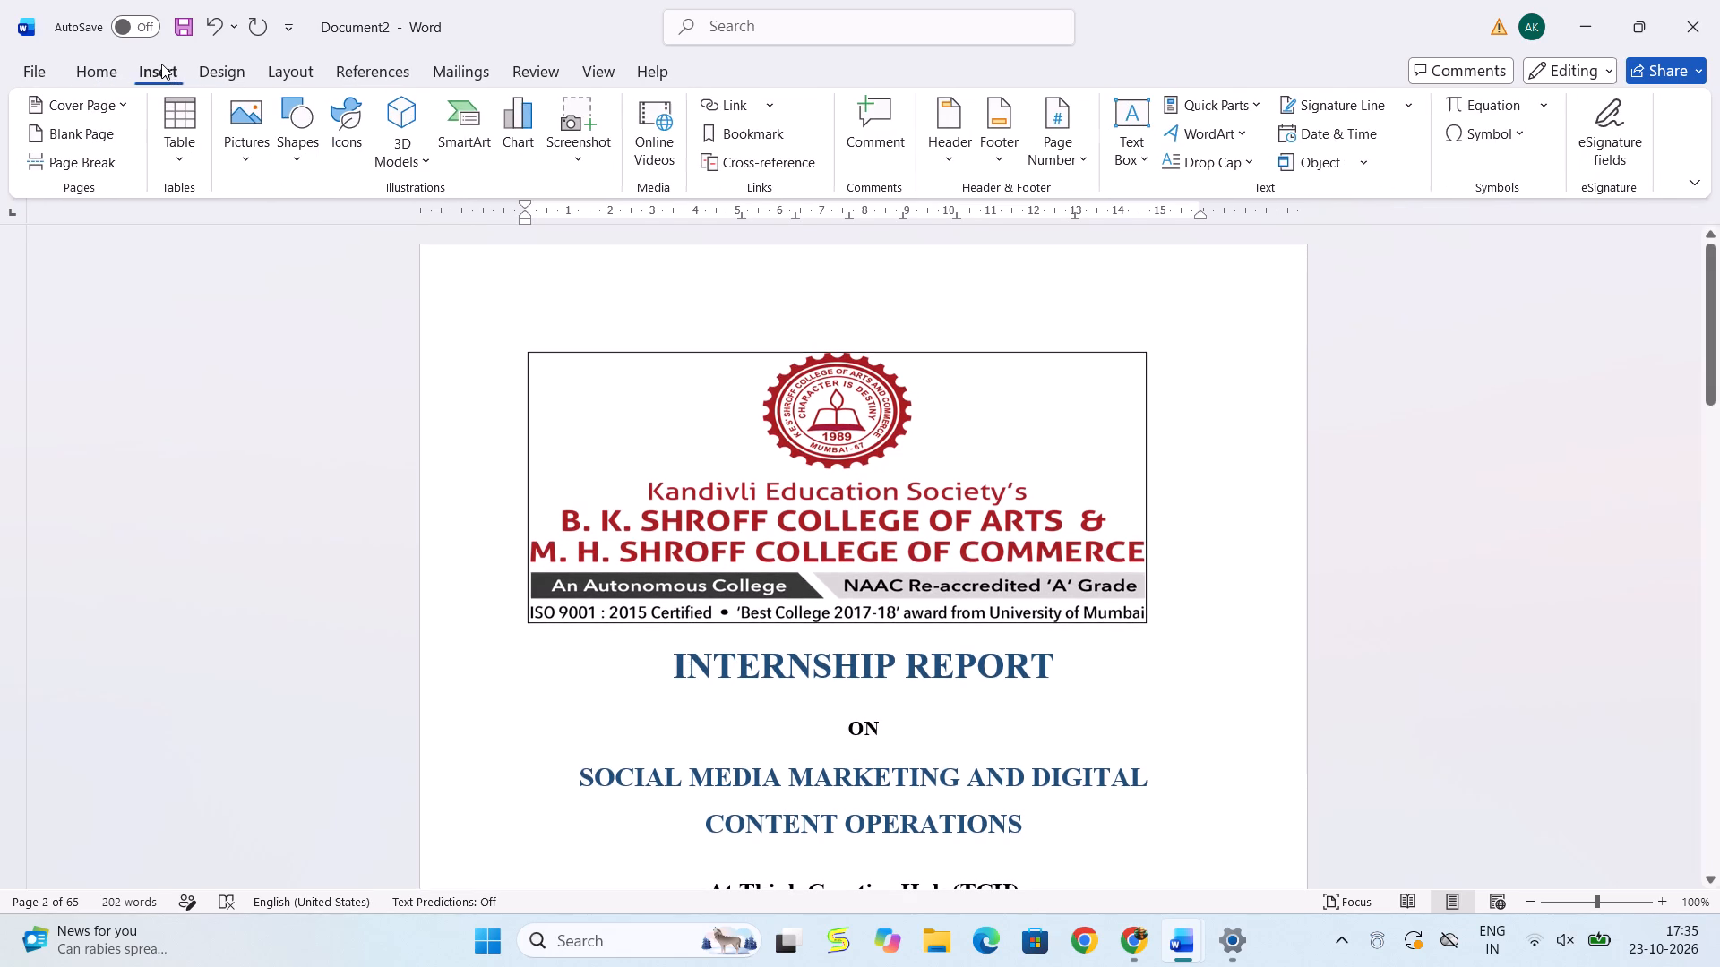
left_click(305, 66)
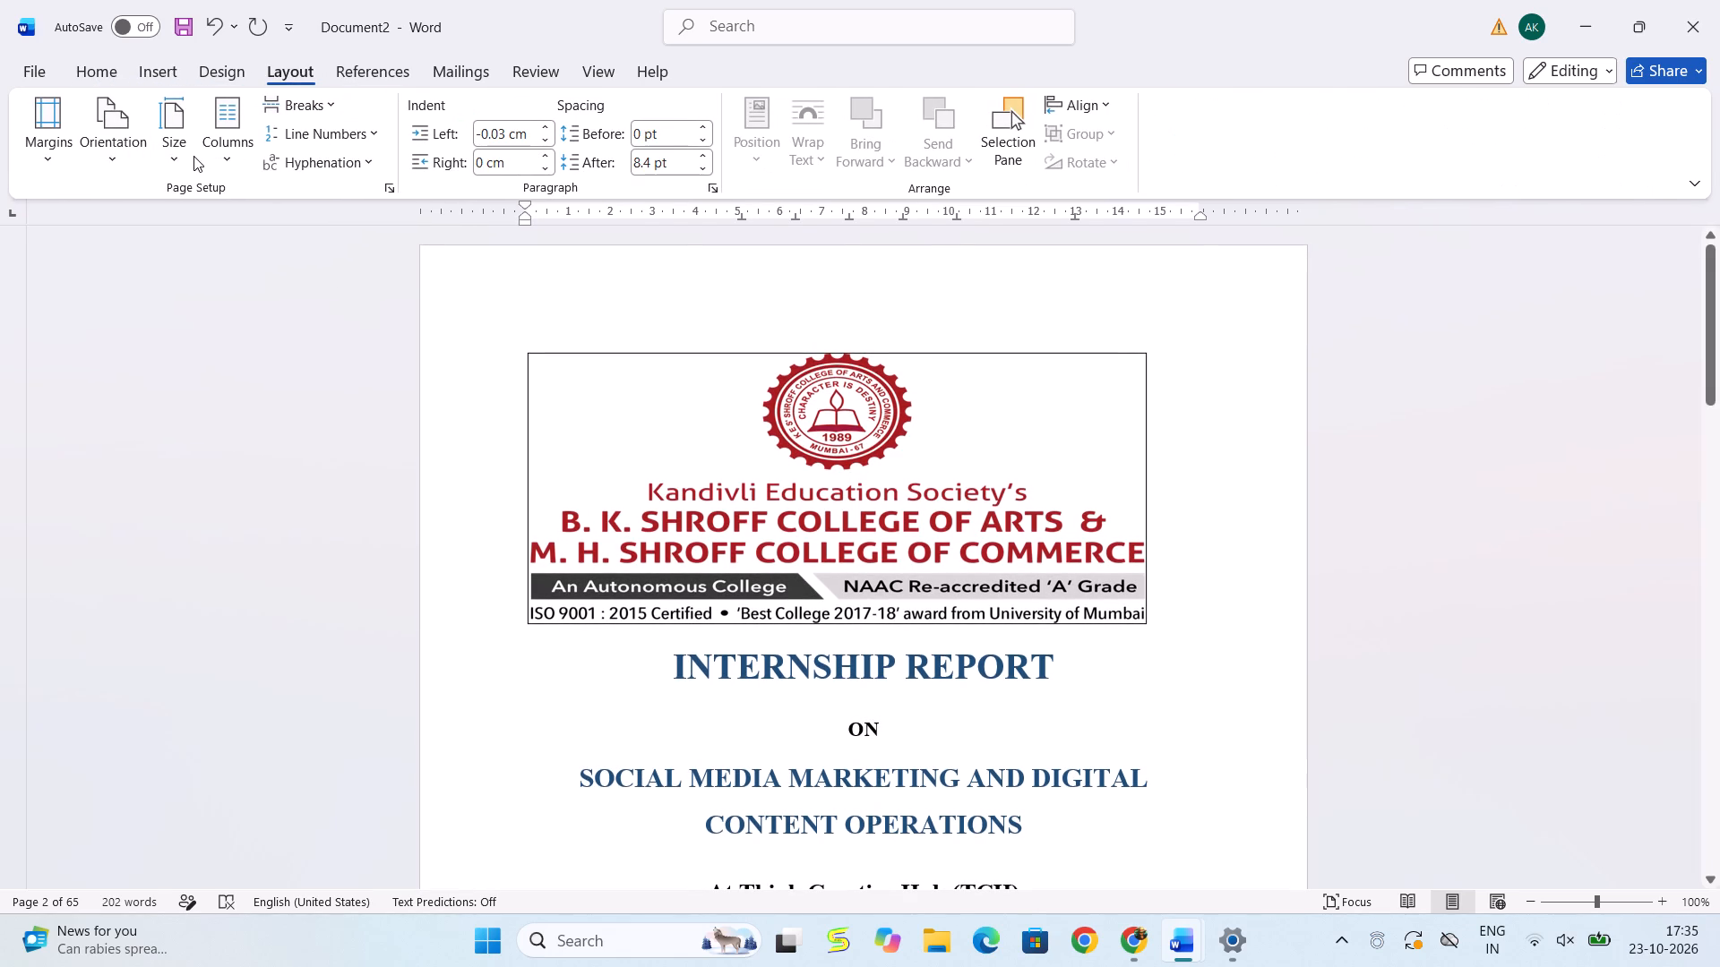
left_click(193, 156)
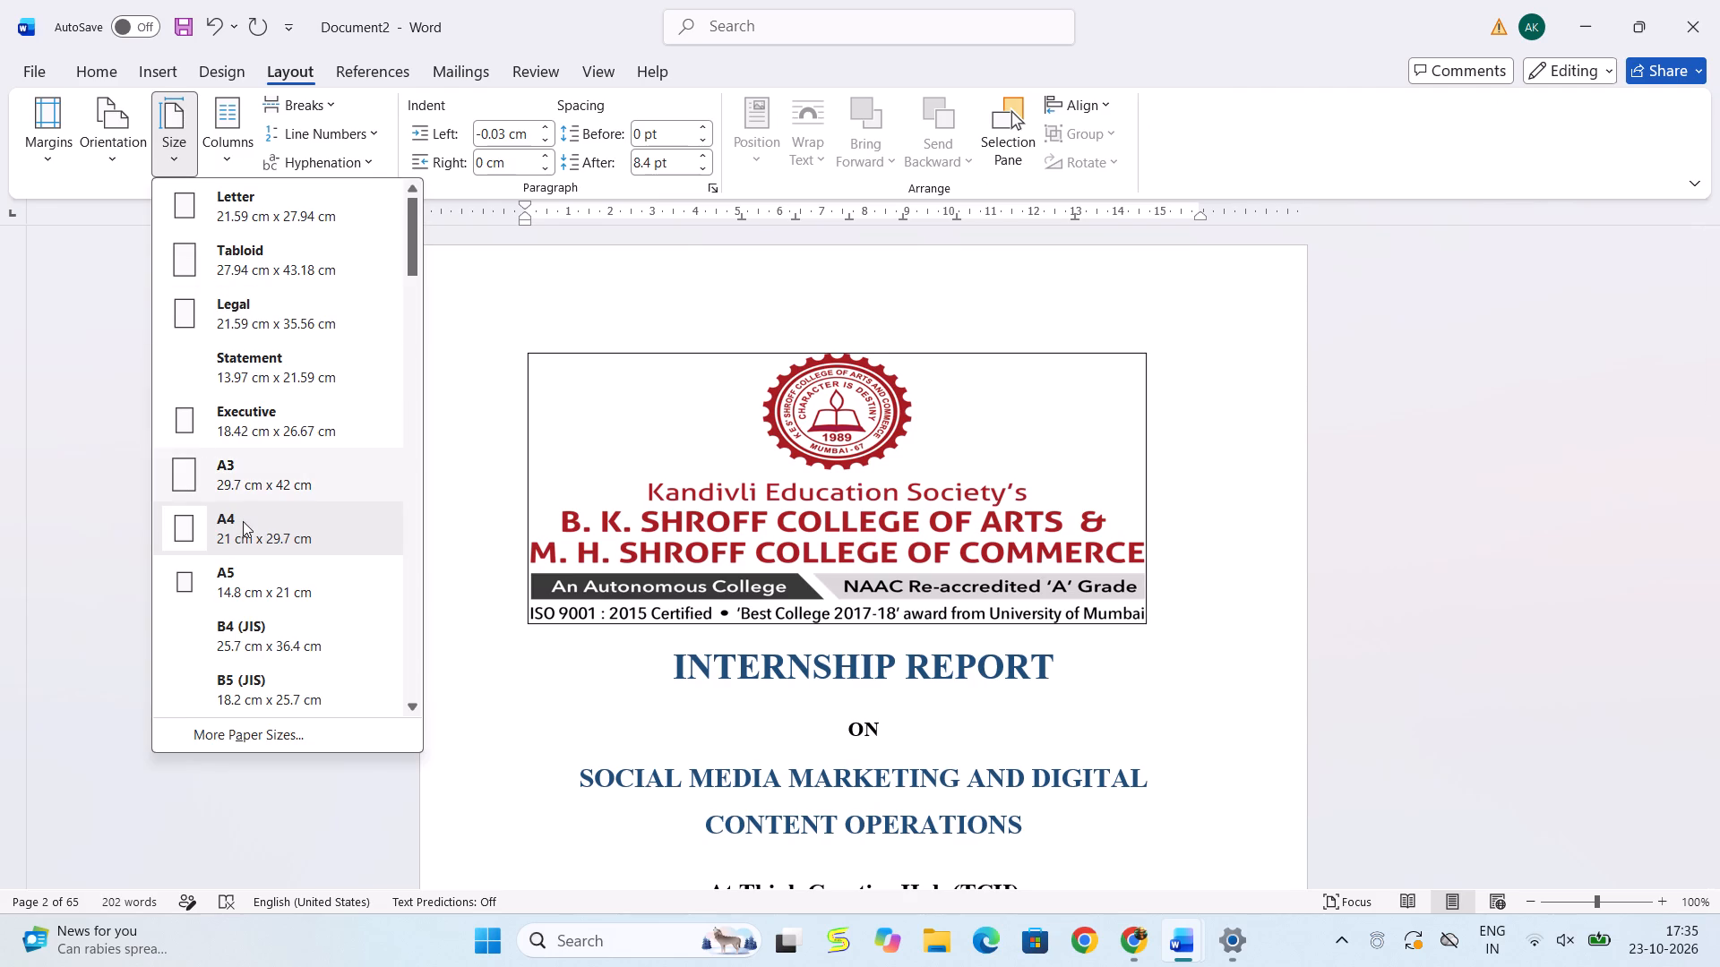
left_click(243, 521)
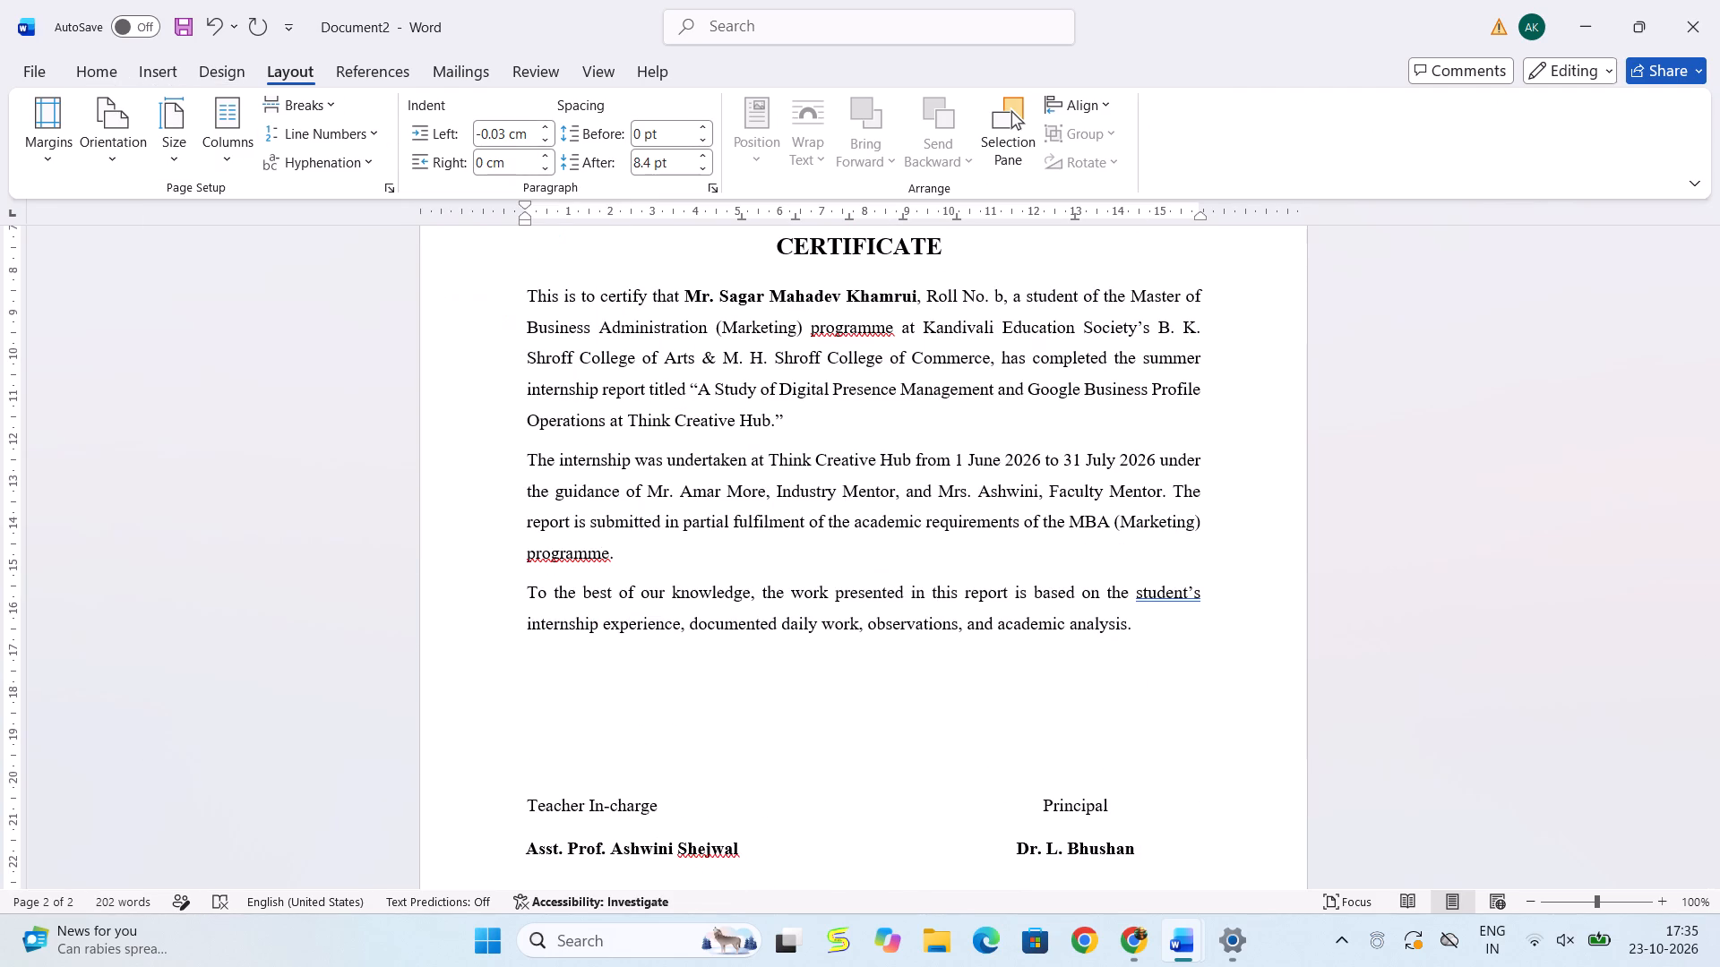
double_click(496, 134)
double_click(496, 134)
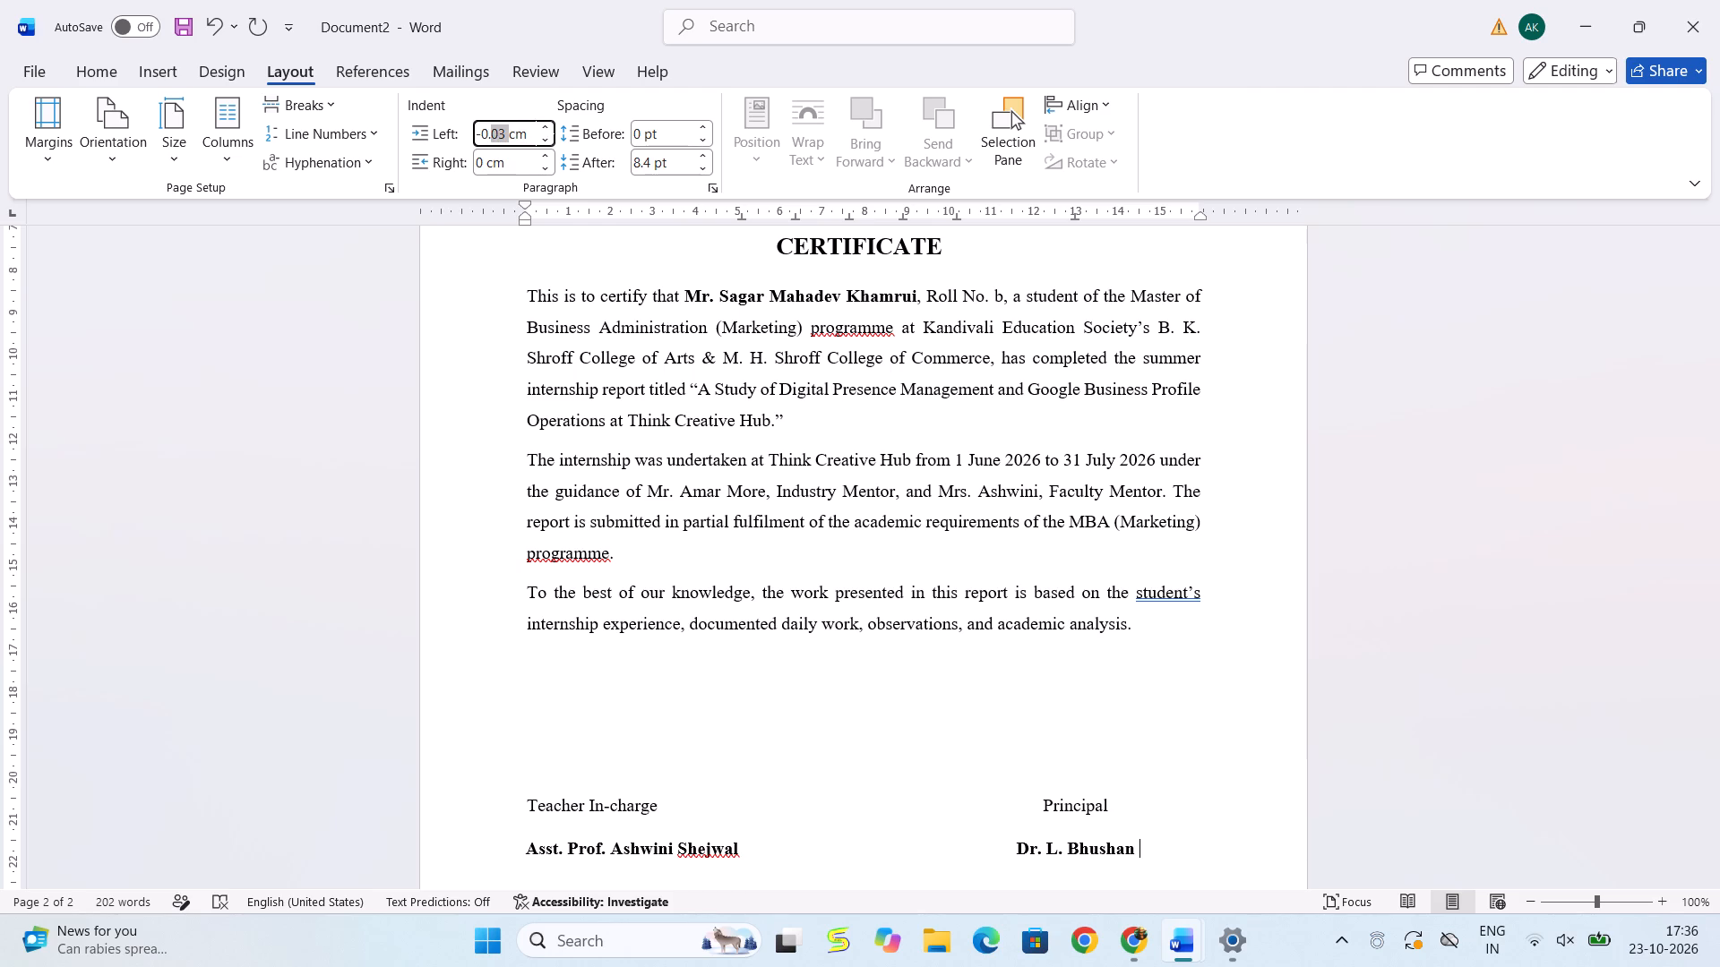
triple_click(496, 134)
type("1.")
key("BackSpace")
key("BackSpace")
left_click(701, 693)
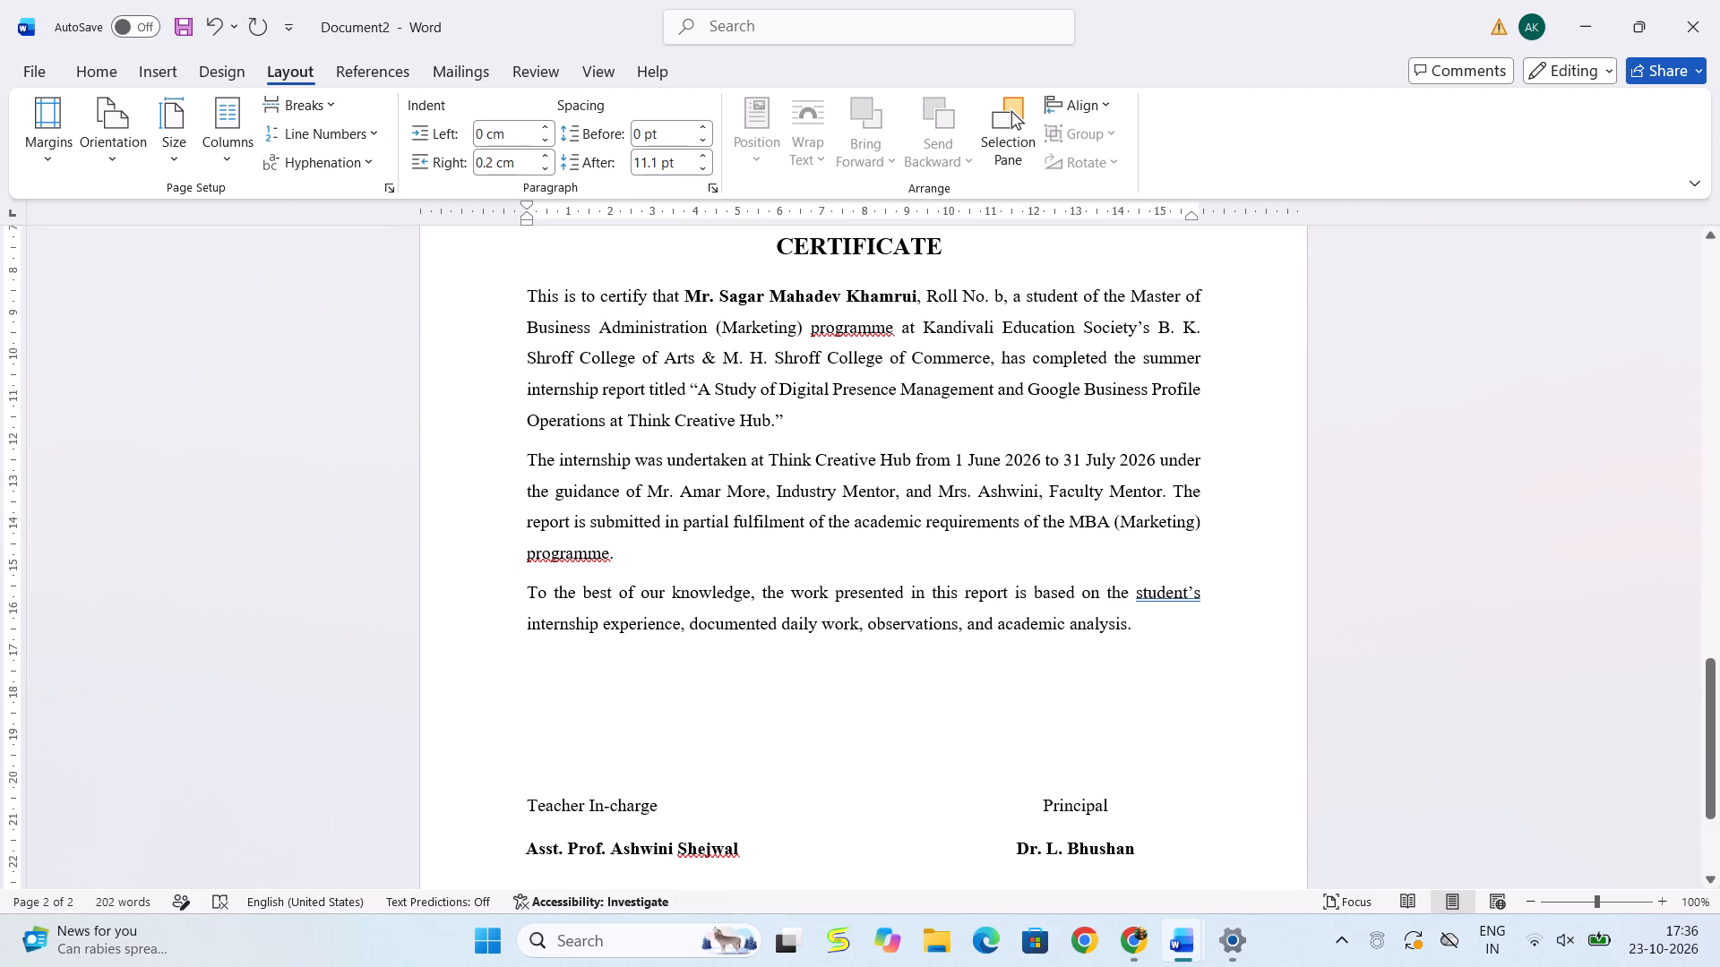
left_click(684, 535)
Centre-align the college logo banner above the INTERNSHIP REPORT title on the cover page.
scroll(684, 535, "down", 8)
scroll(684, 535, "up", 3)
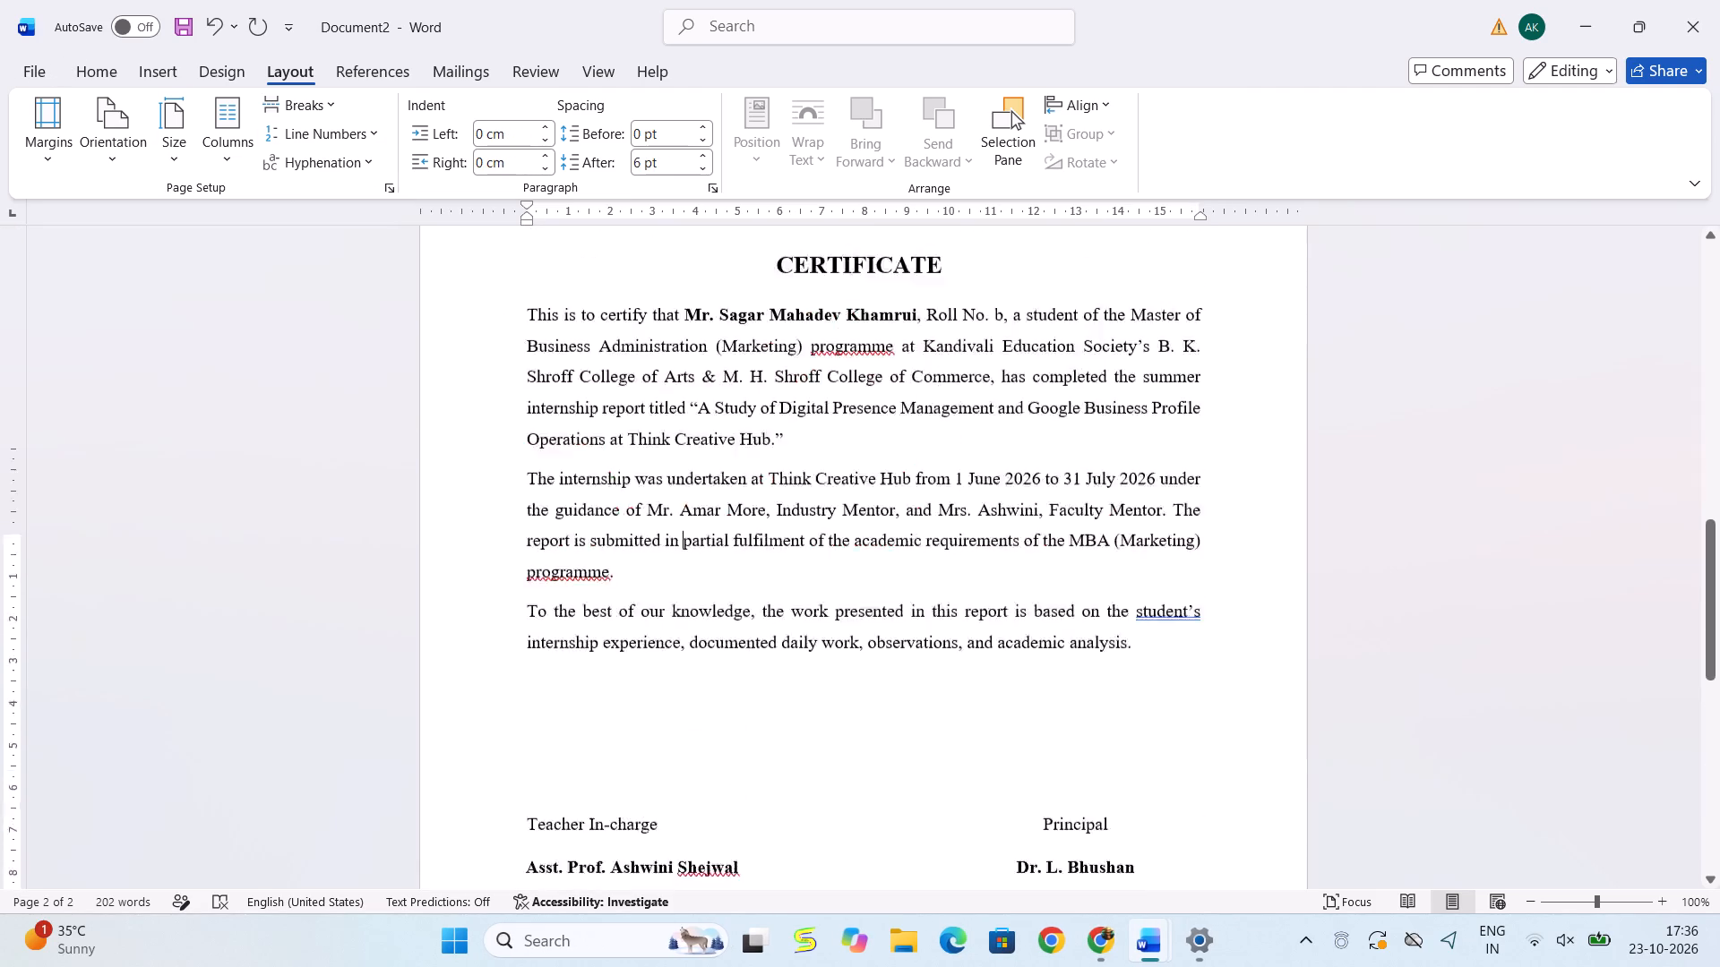
scroll(684, 535, "up", 7)
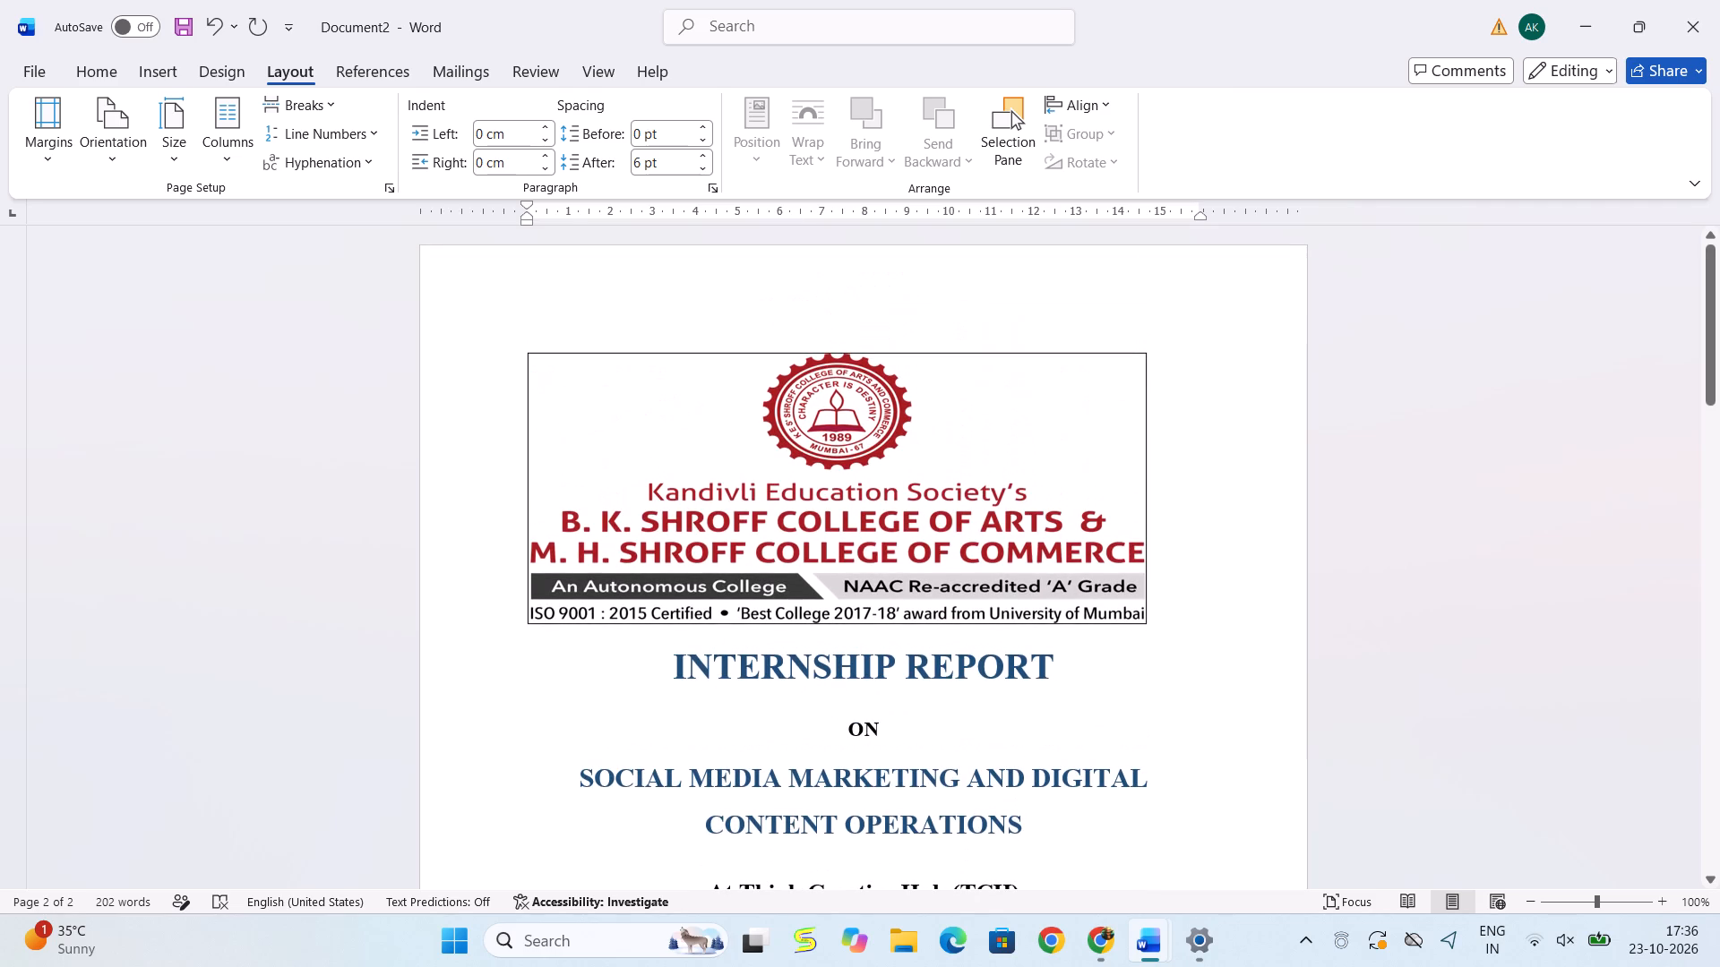
left_click(820, 482)
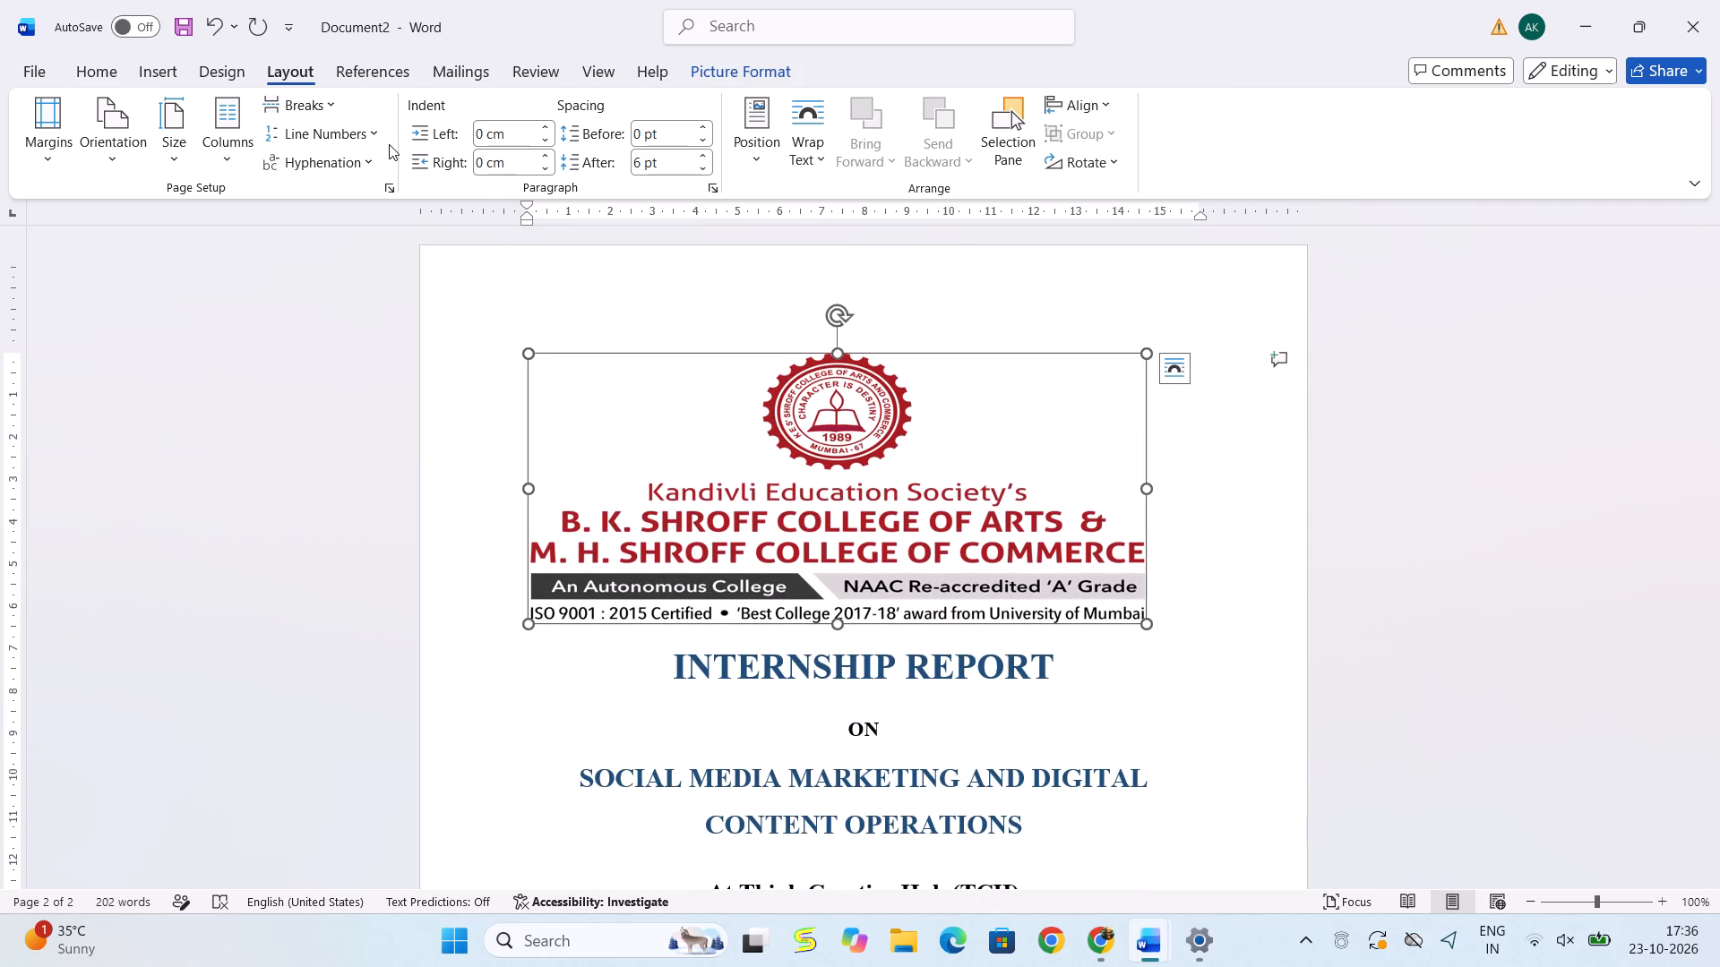
left_click(95, 79)
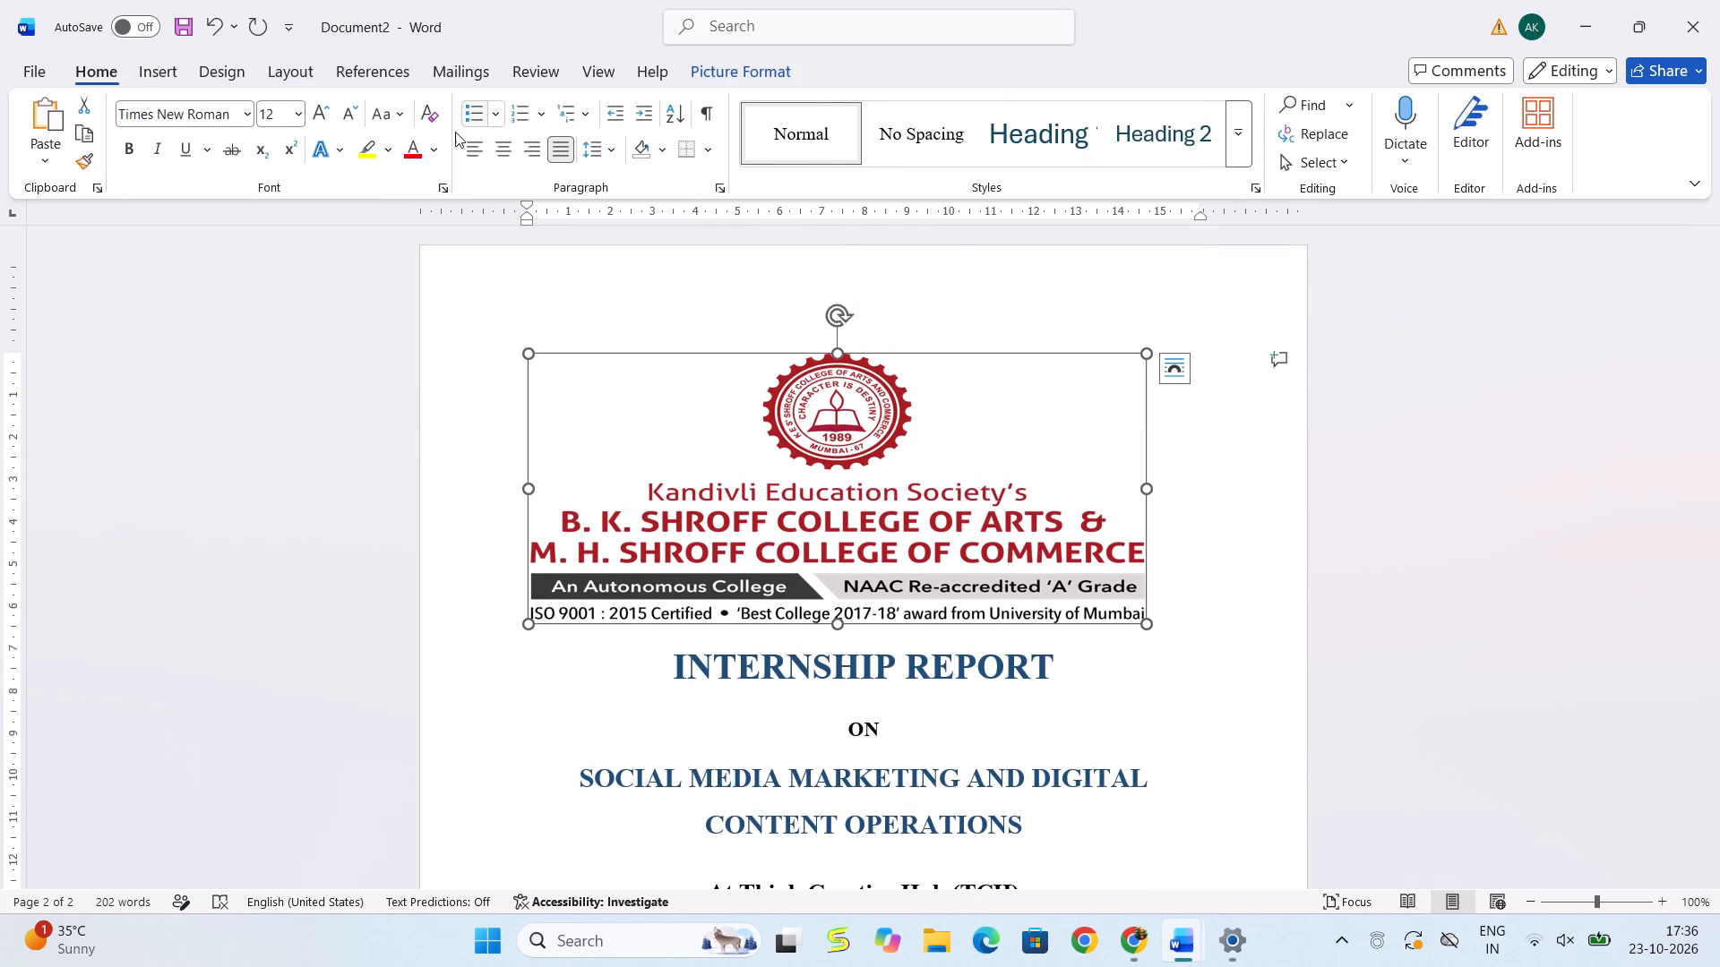
left_click(492, 157)
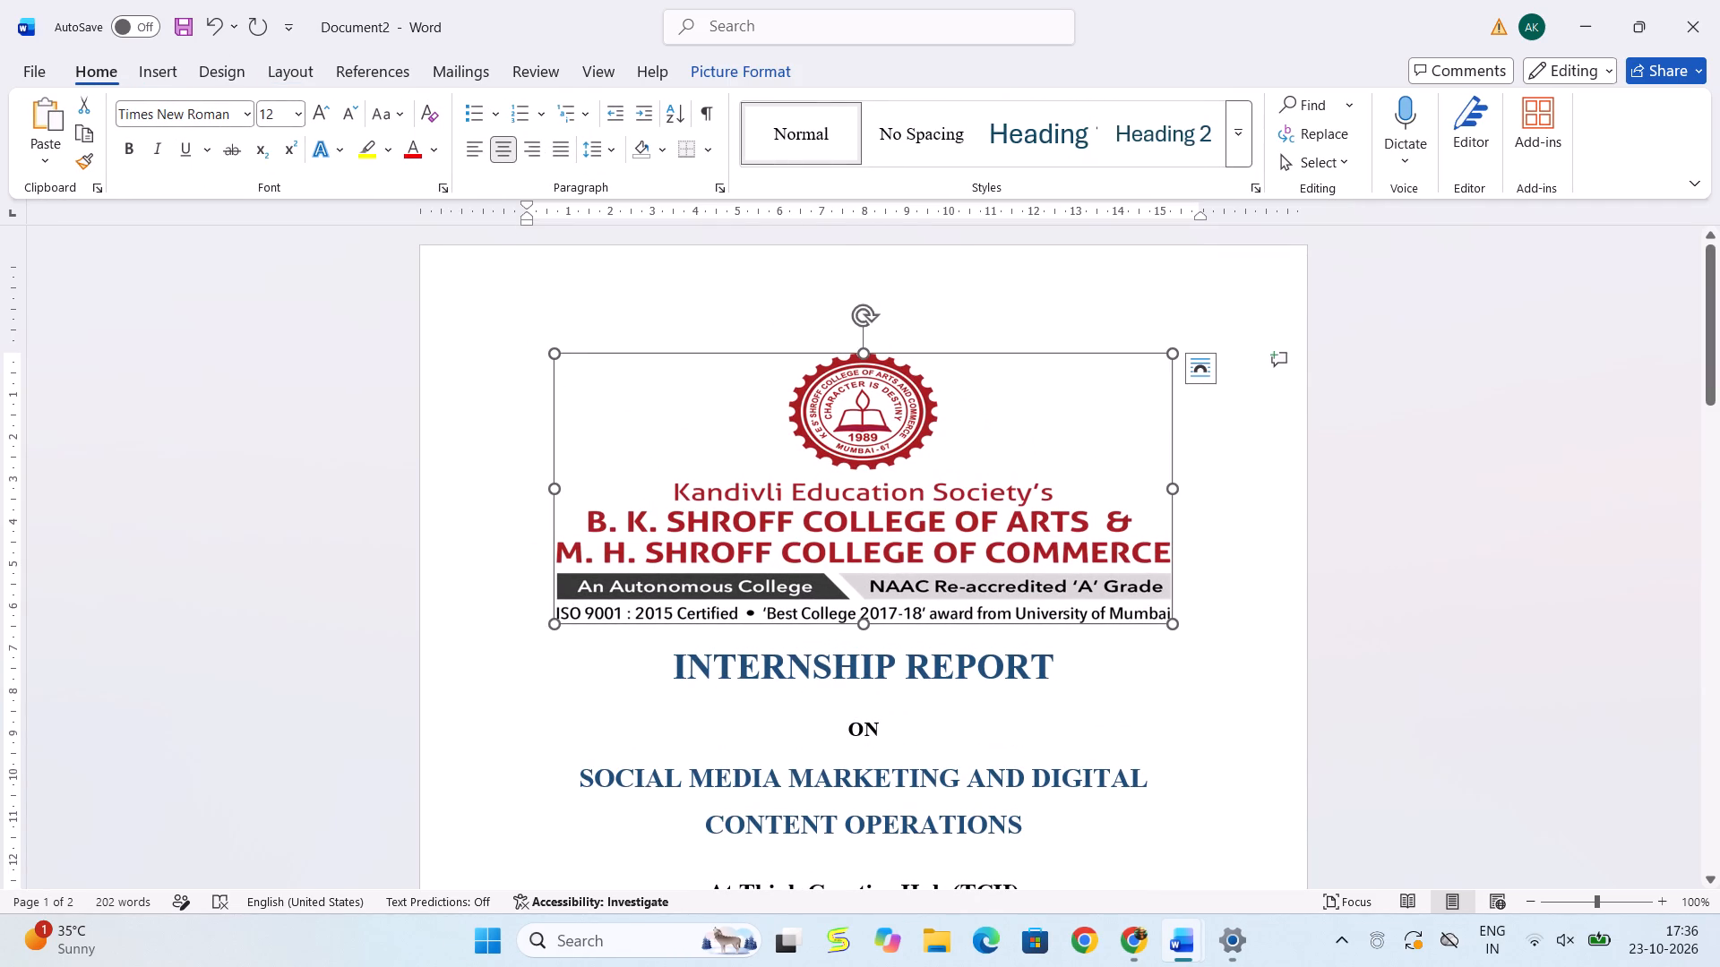
left_click(819, 680)
Save the new document as Intern Cover pg in the sAGAR iNTERN folder as a Word document.
scroll(819, 680, "down", 12)
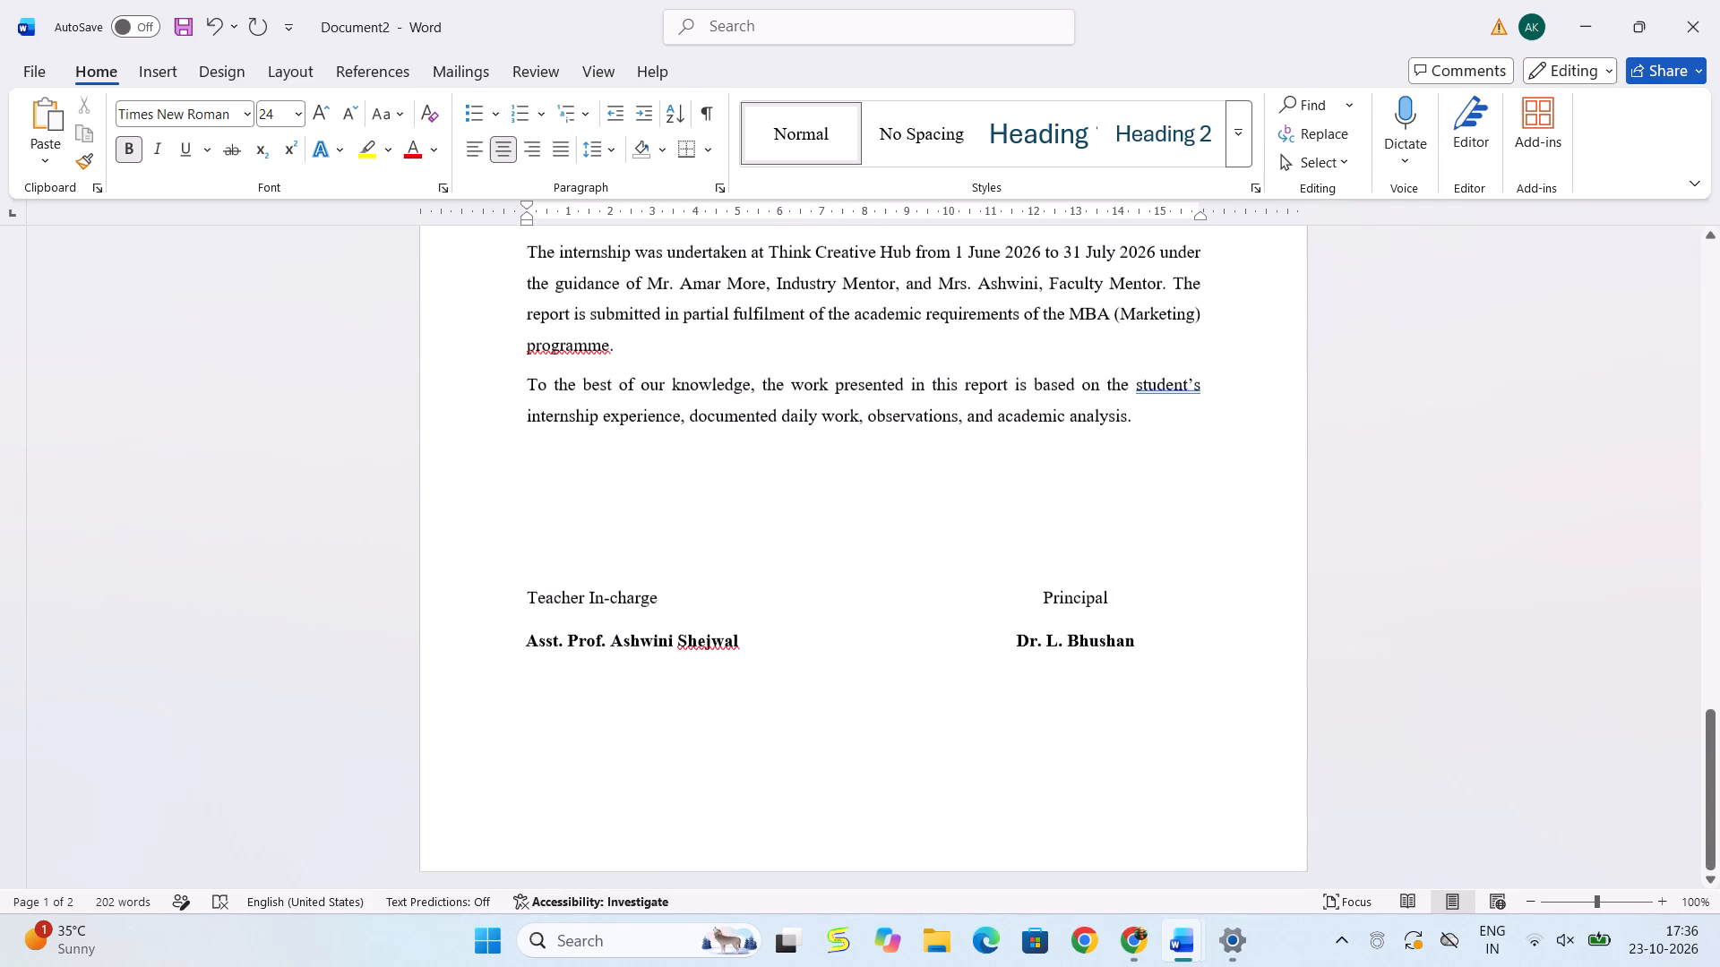
key("ctrl+s")
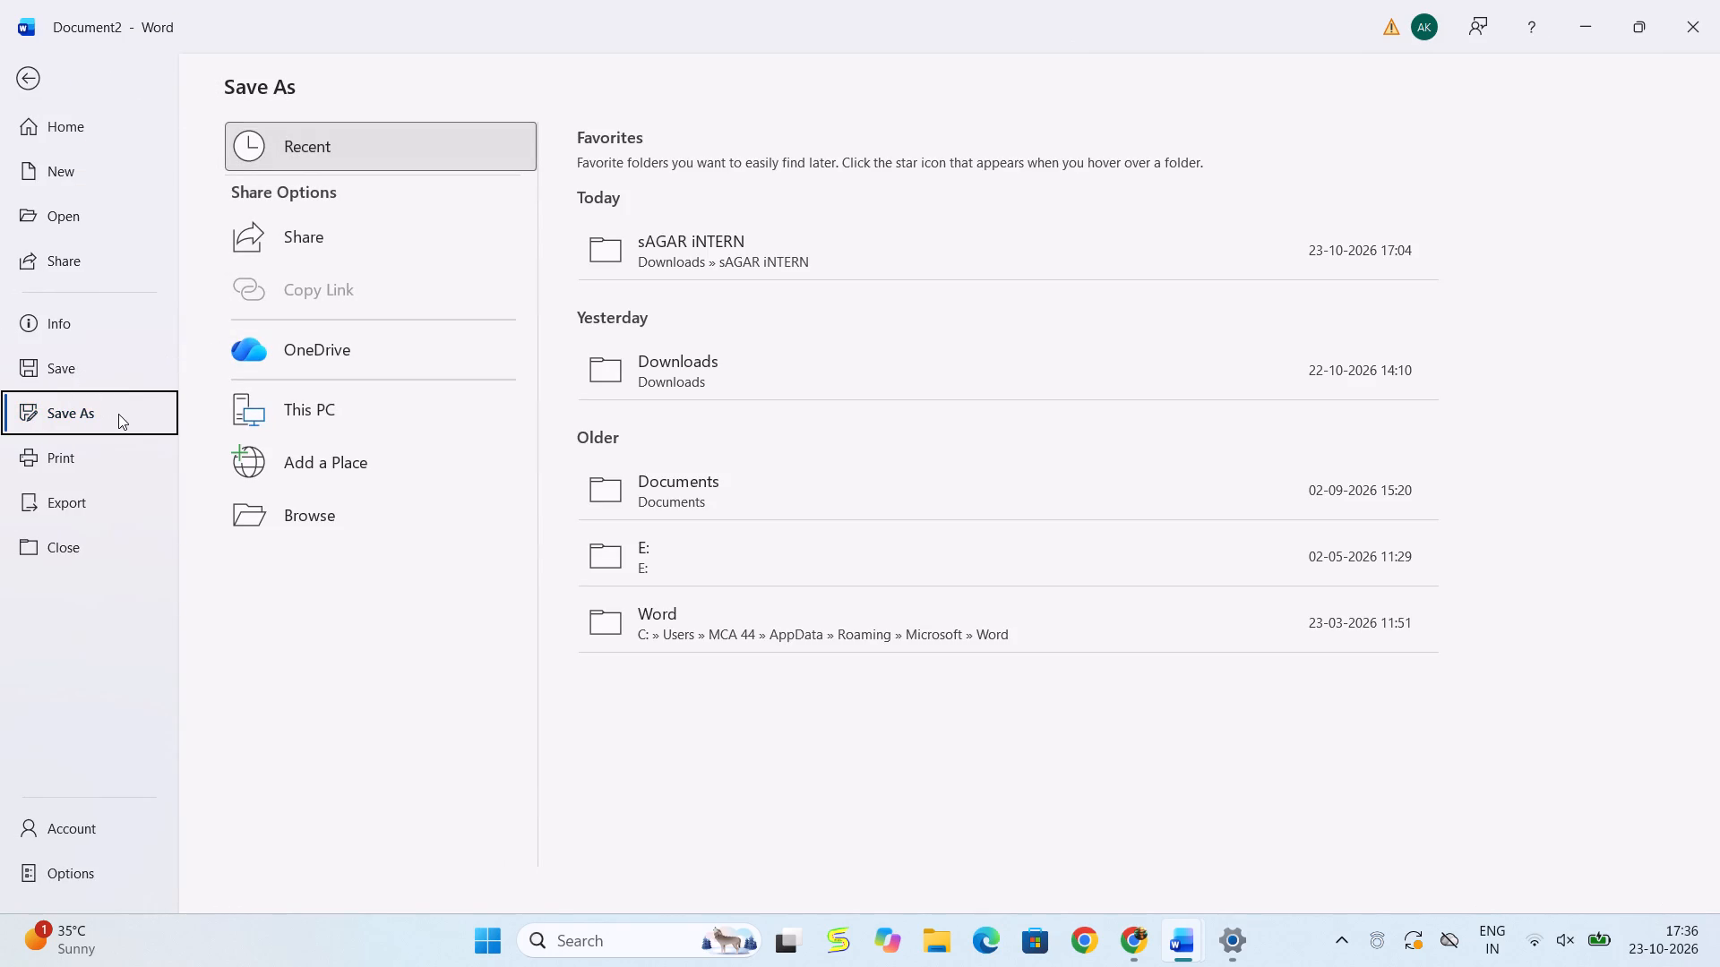
double_click(675, 253)
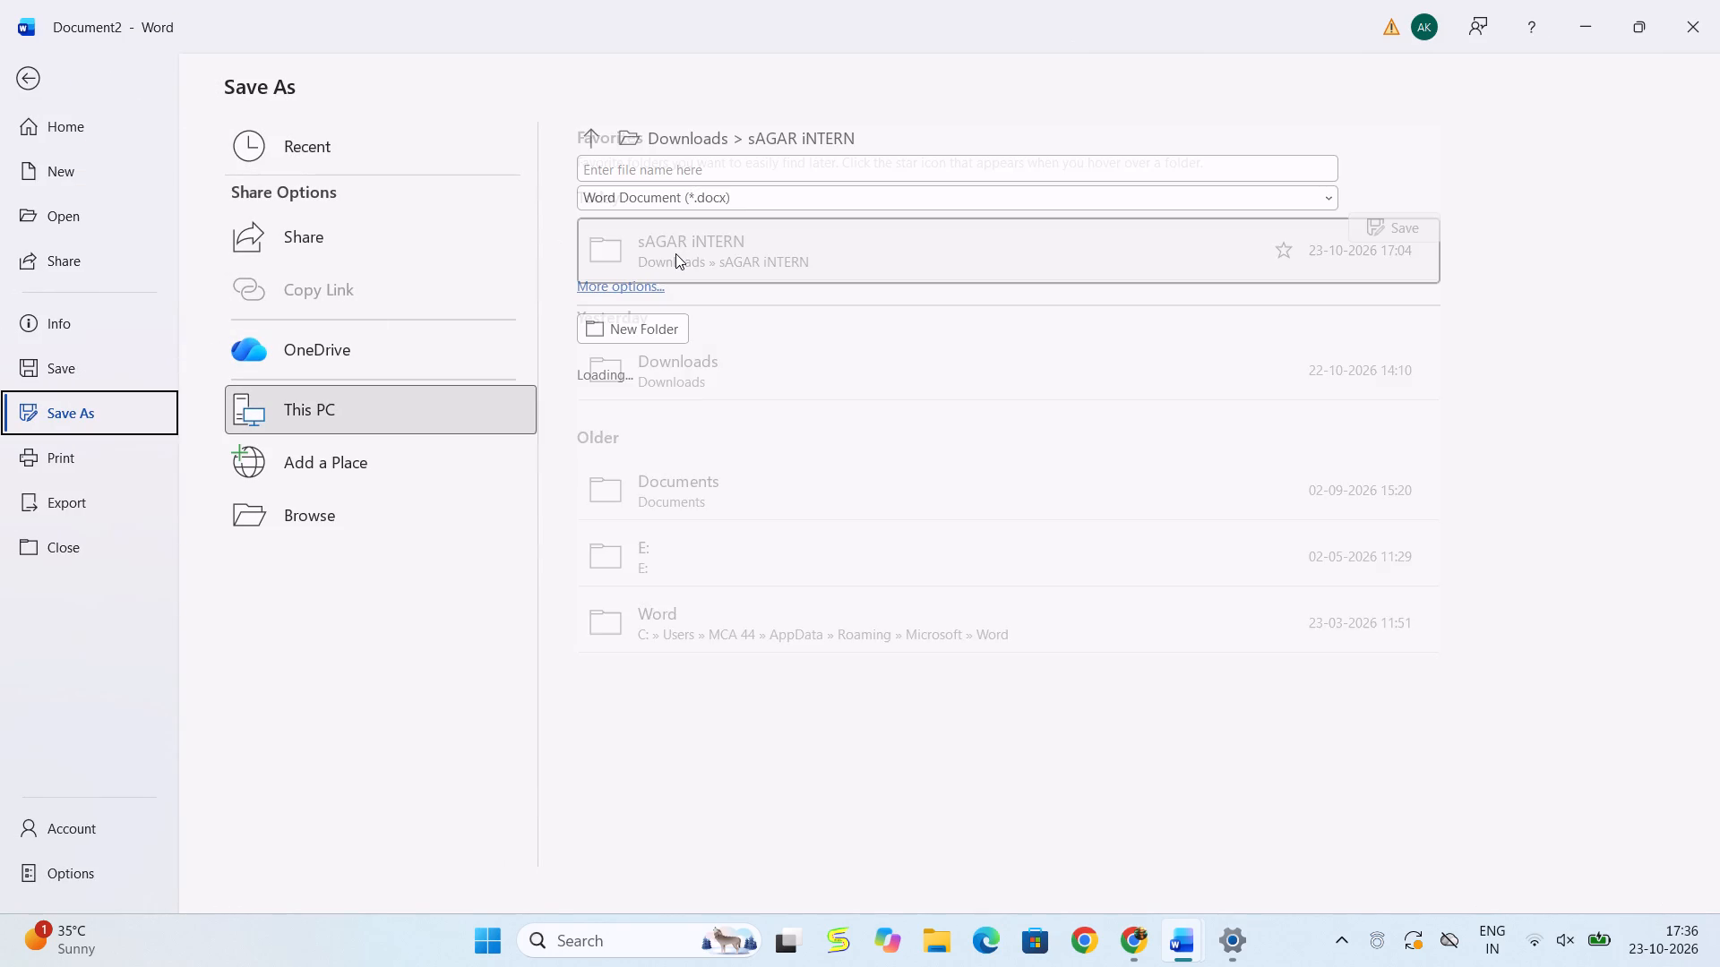
left_click(670, 163)
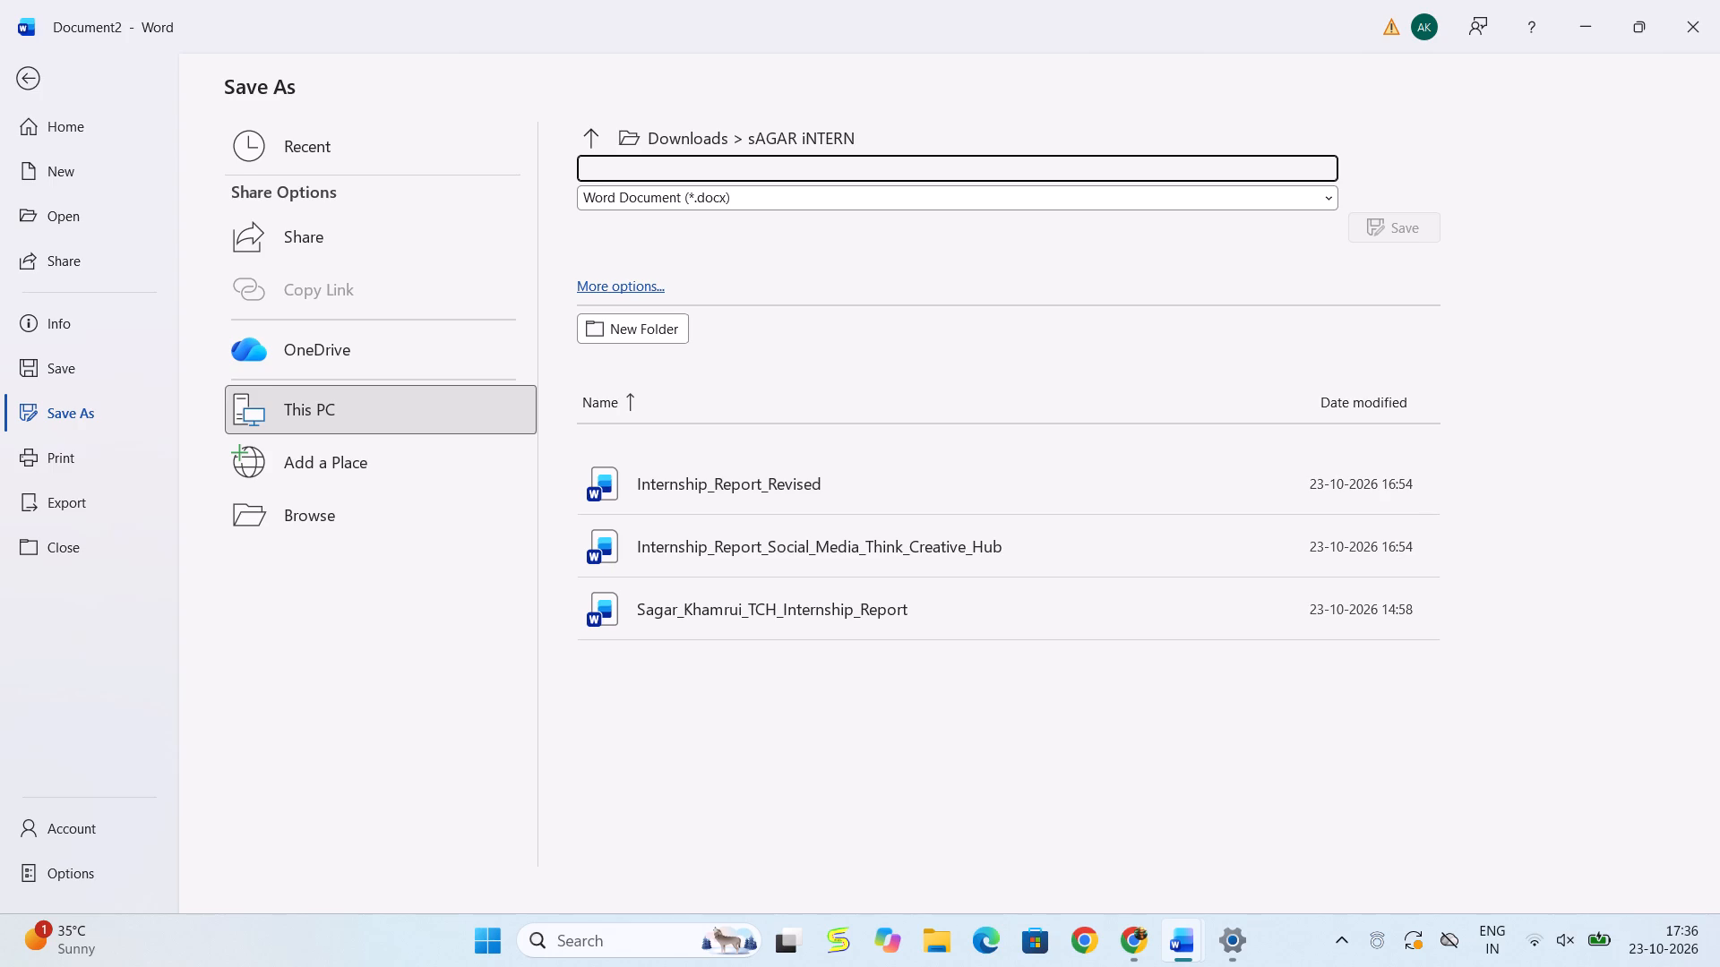
type("Intern")
key("space")
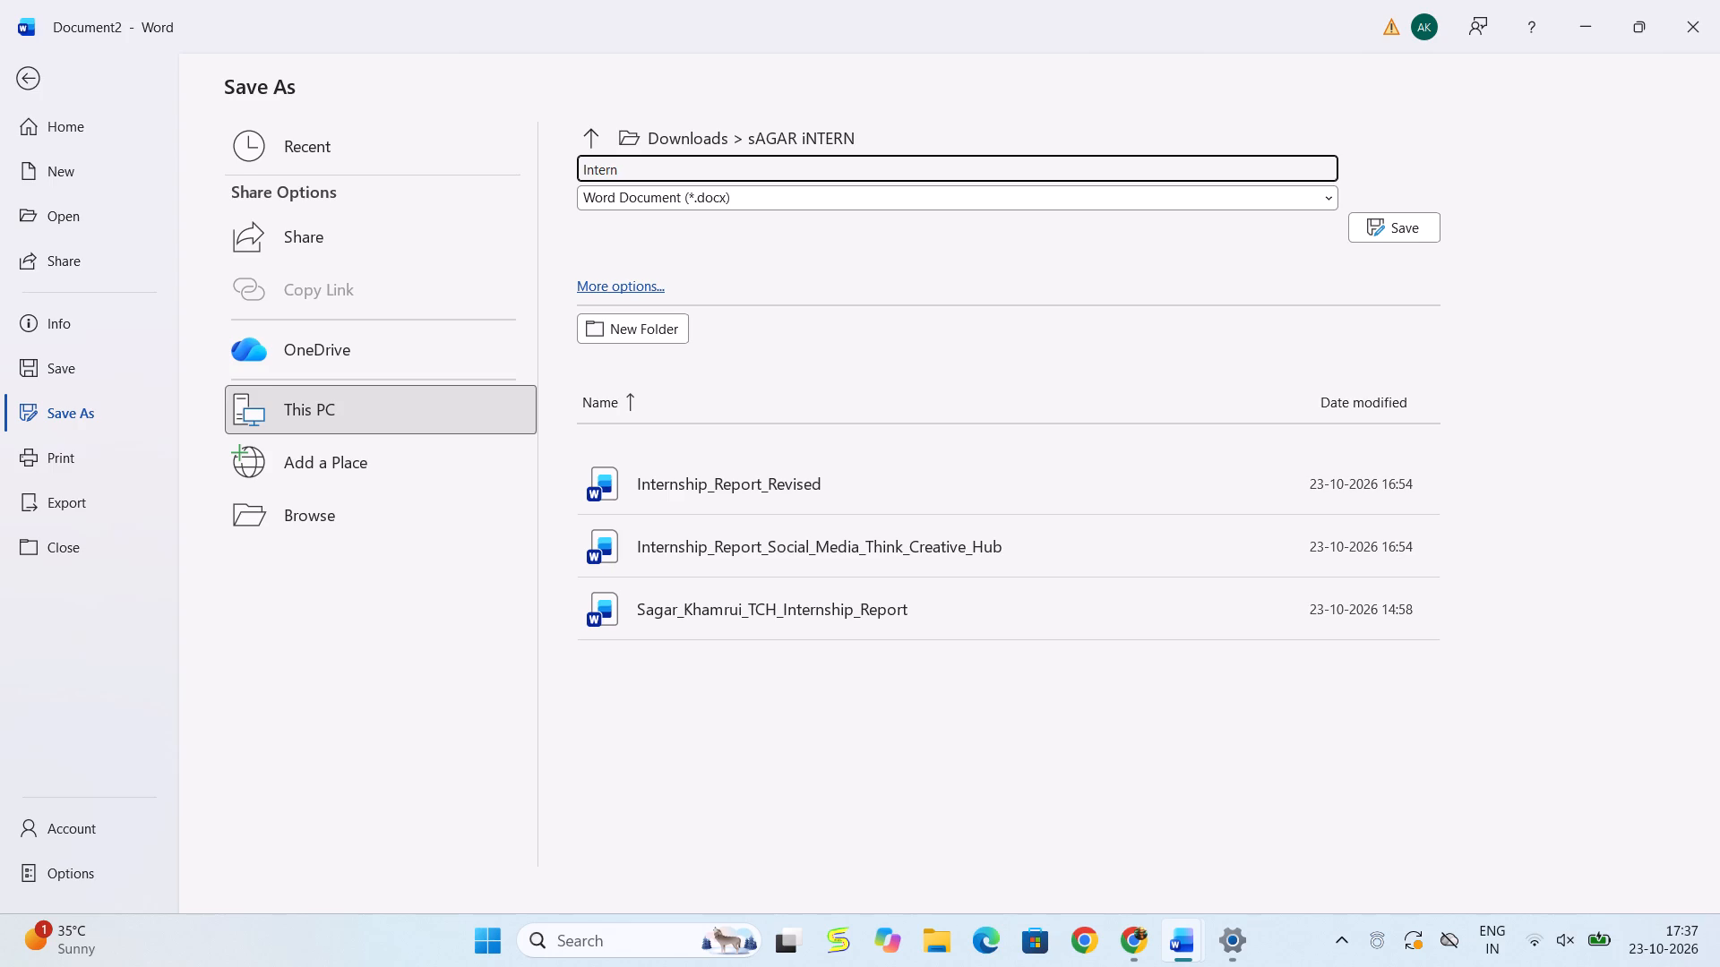
left_click(686, 167)
type("Cover pg")
key("Return")
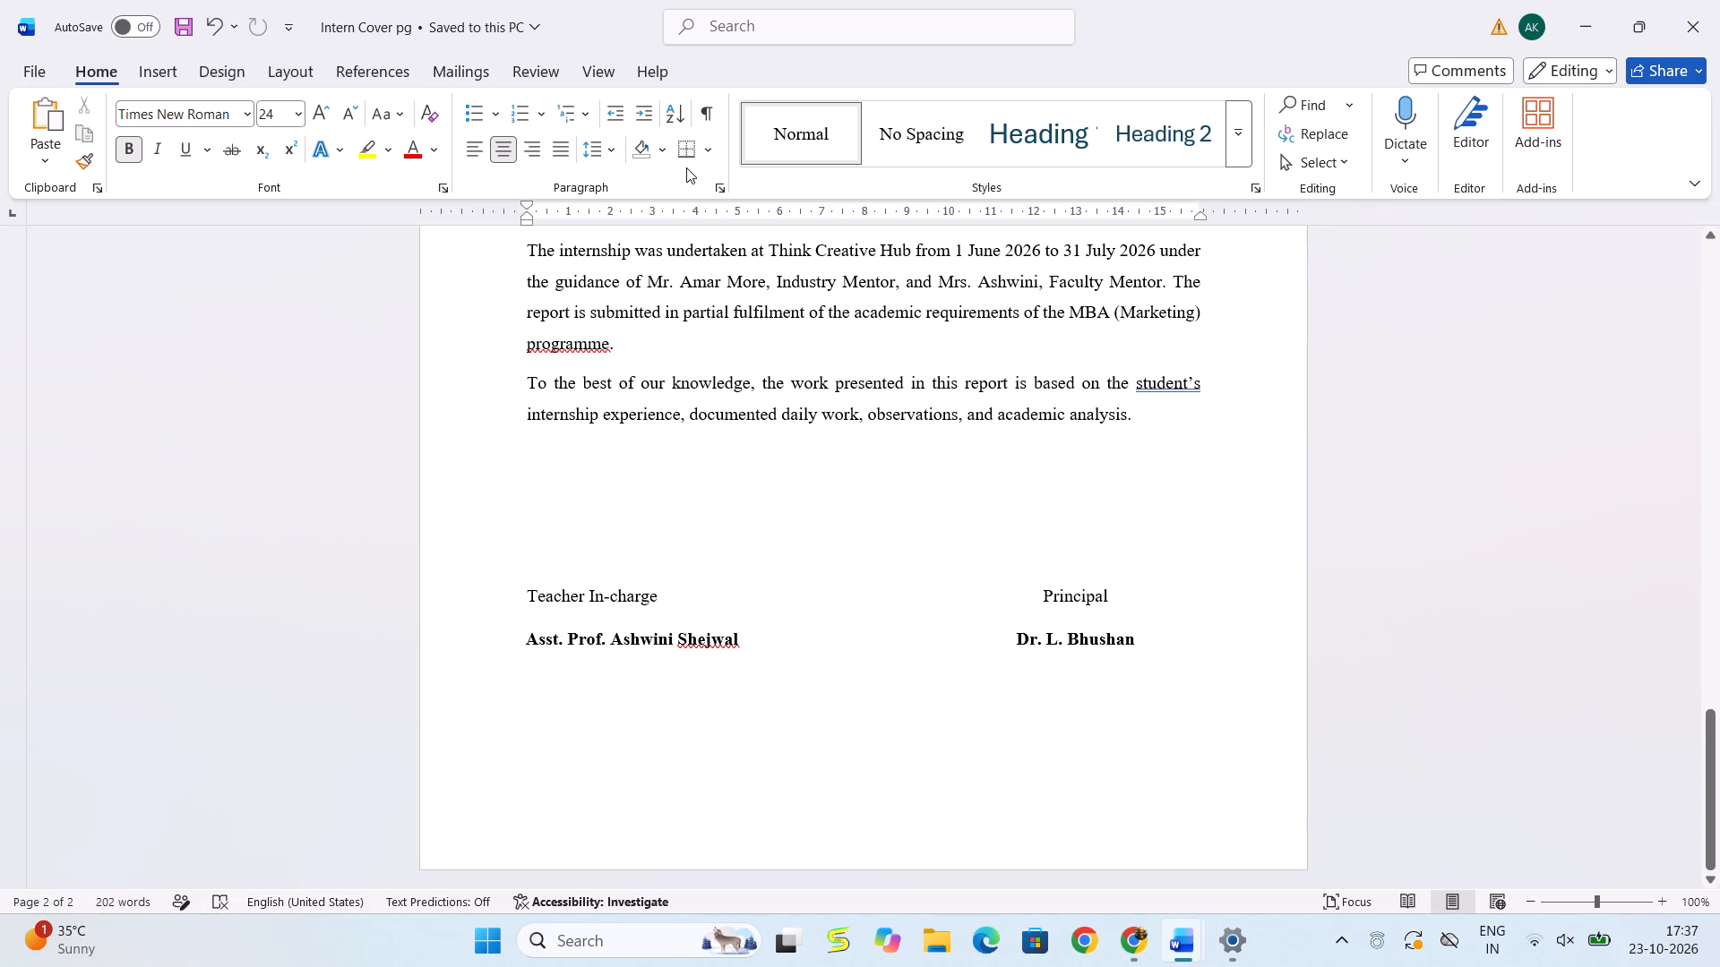
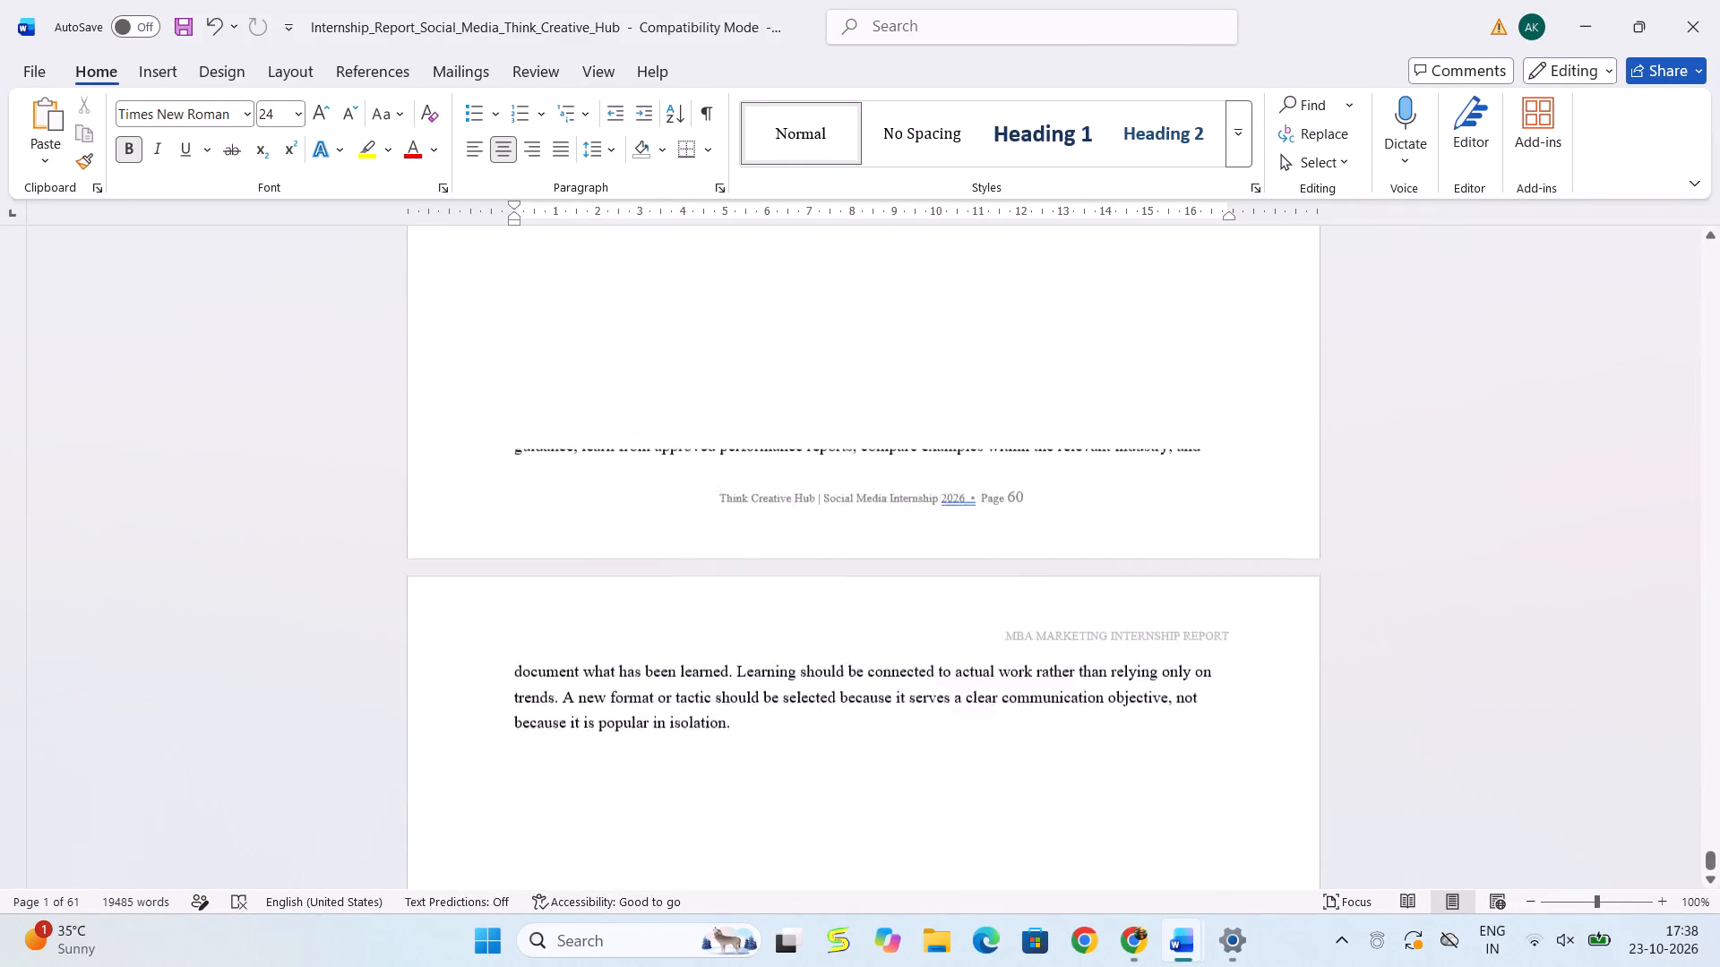
Delete the "Think Creative Hub | Social Media Internship 2026 •" text from the report's footer, keeping only the page number text.
double_click(976, 809)
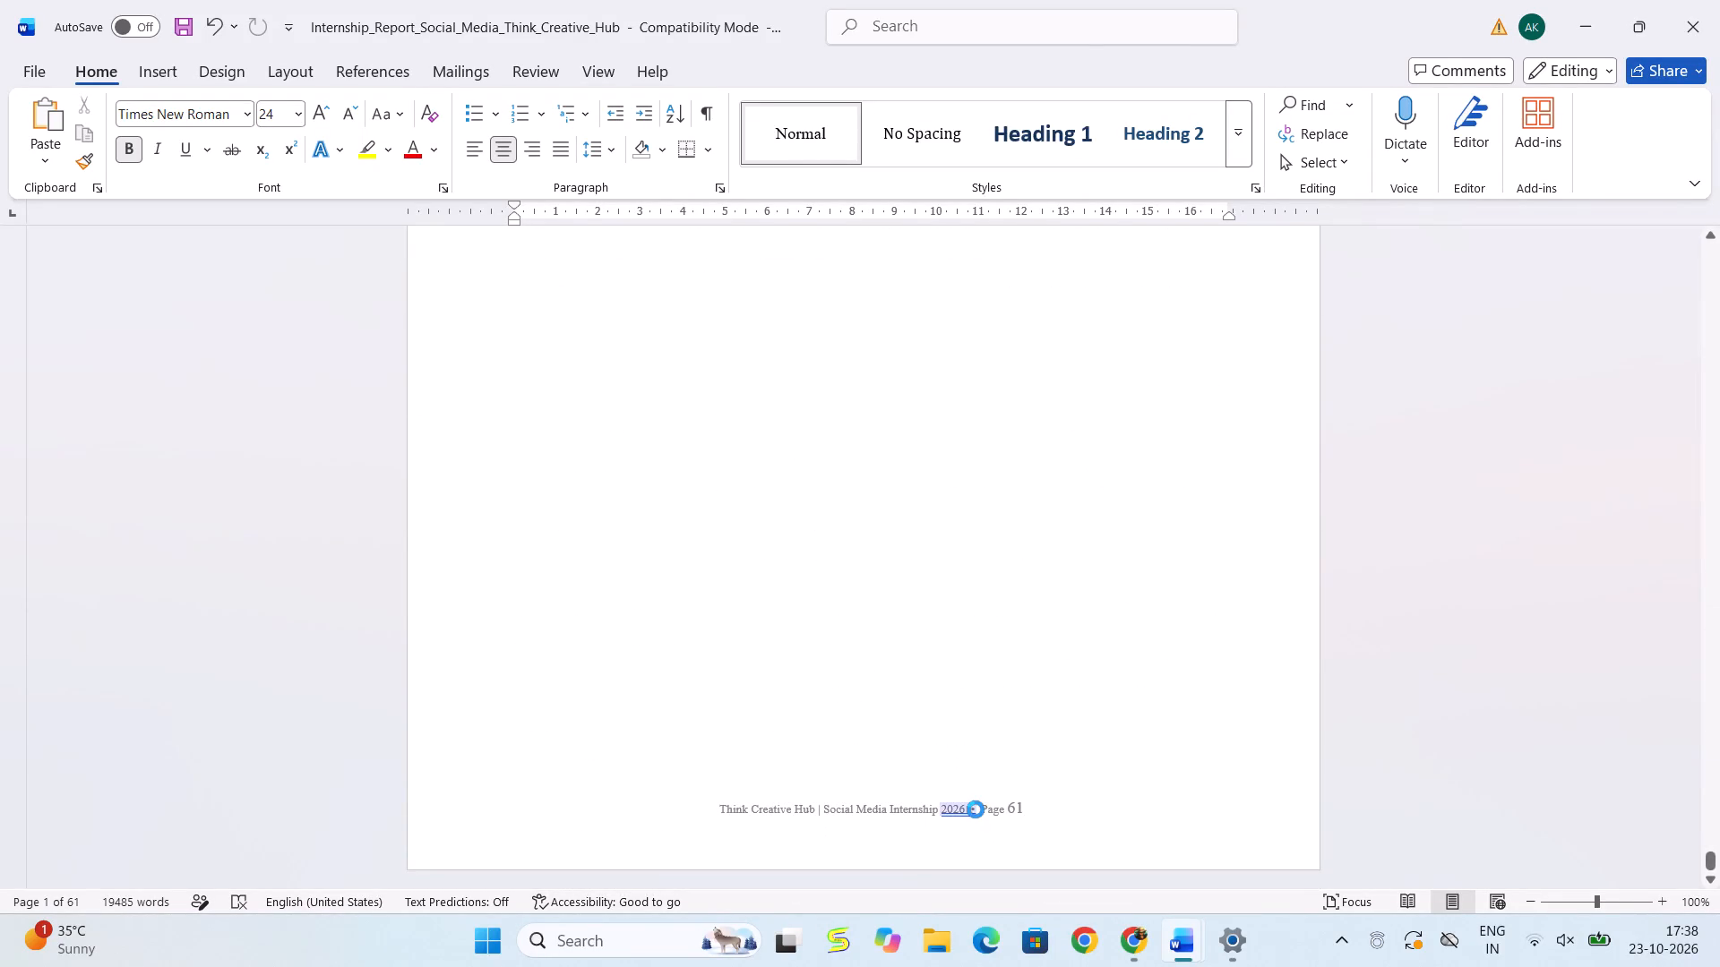
left_click(980, 810)
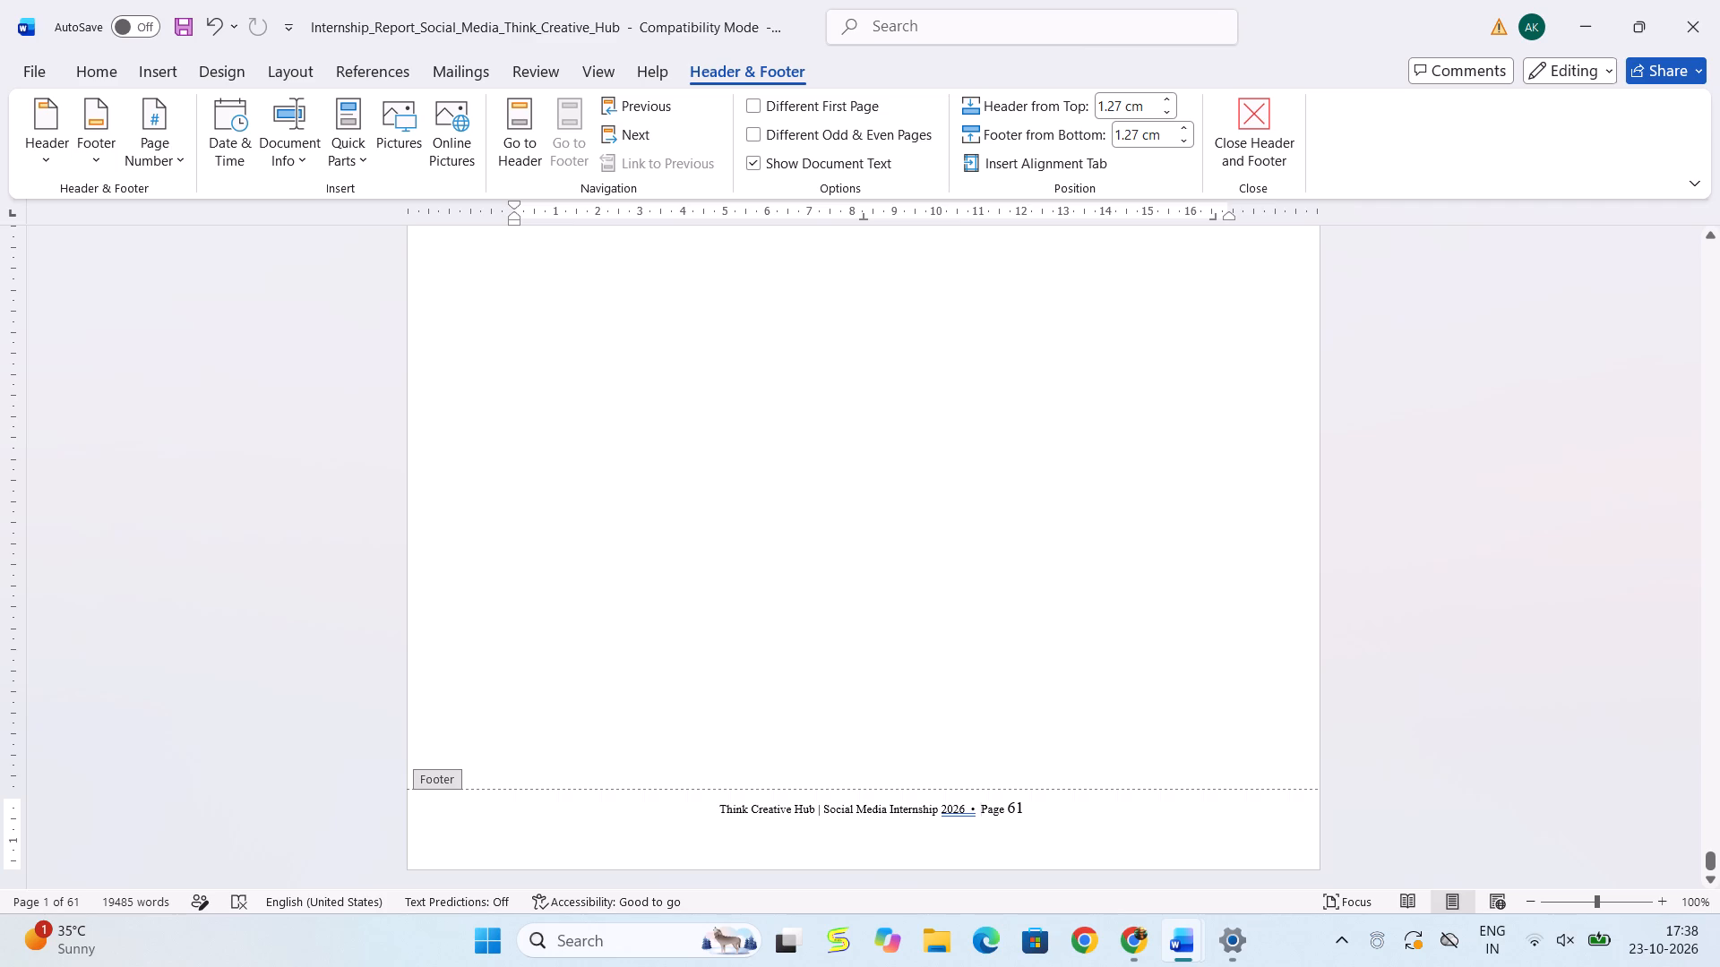
key("ctrl+BackSpace")
key("ctrl+BackSpace")
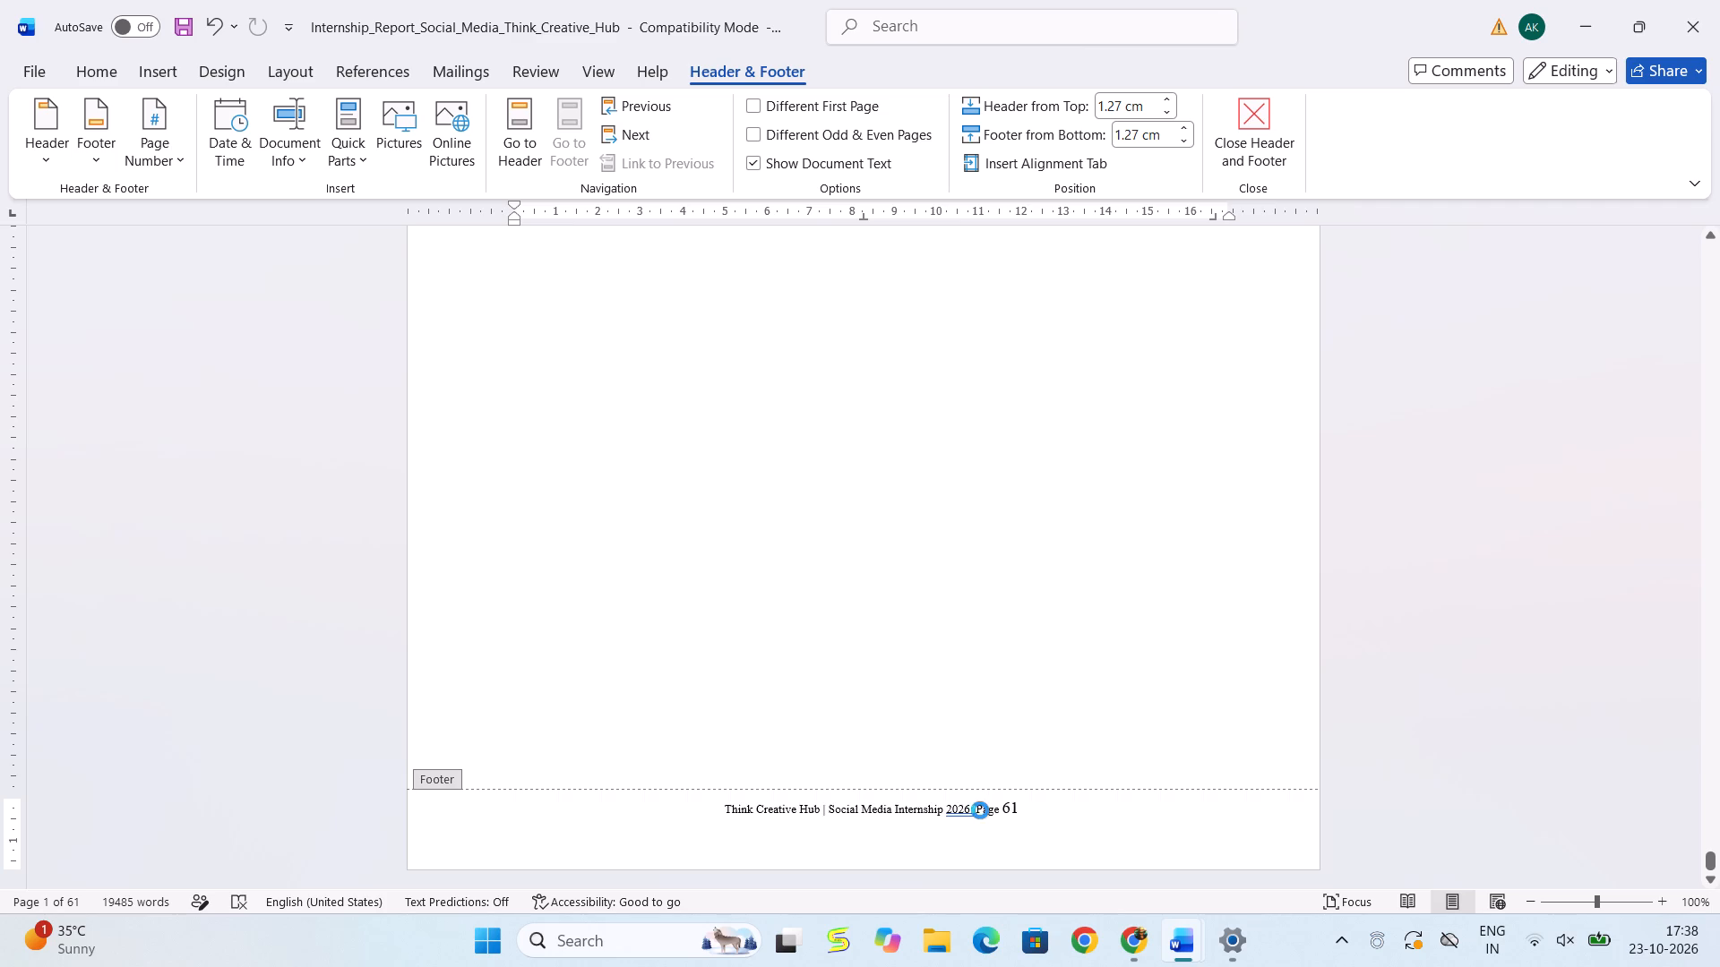
key("ctrl+BackSpace")
key("ctrl+BackSpace")
key("ctrl+BackSpace")
key("ctrl+BackSpace")
key("ctrl+BackSpace")
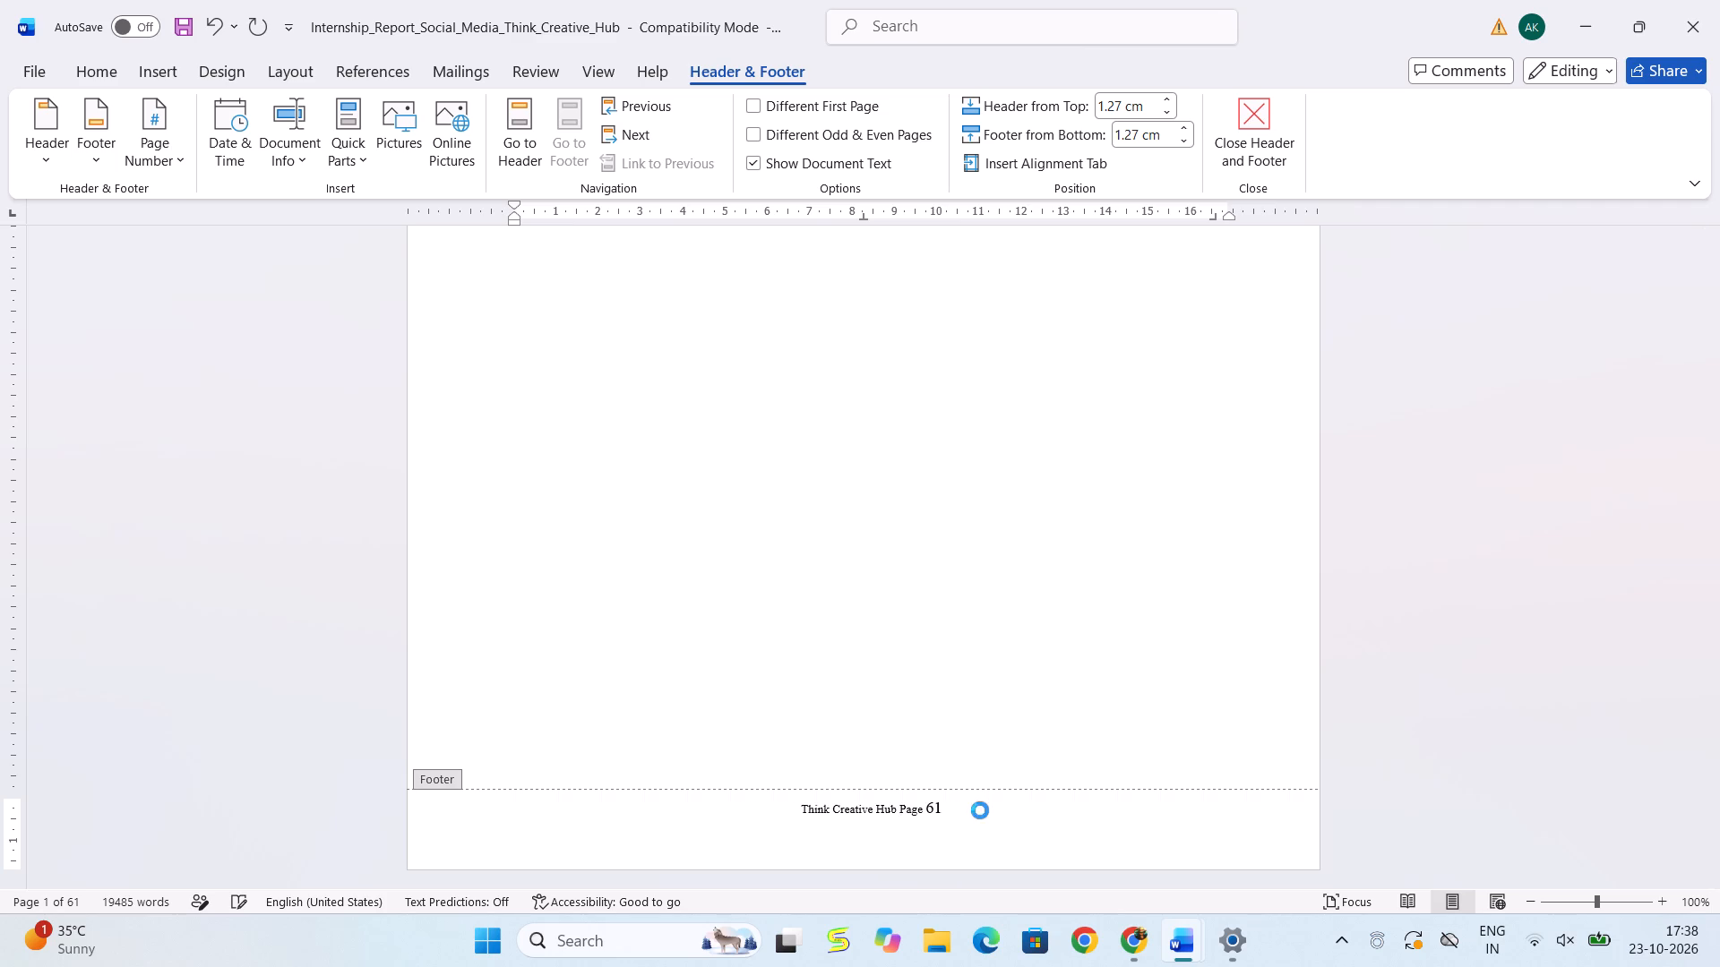
key("ctrl+BackSpace")
key("ctrl+BackSpace")
key("ctrl+BackSpace")
key("ctrl+BackSpace")
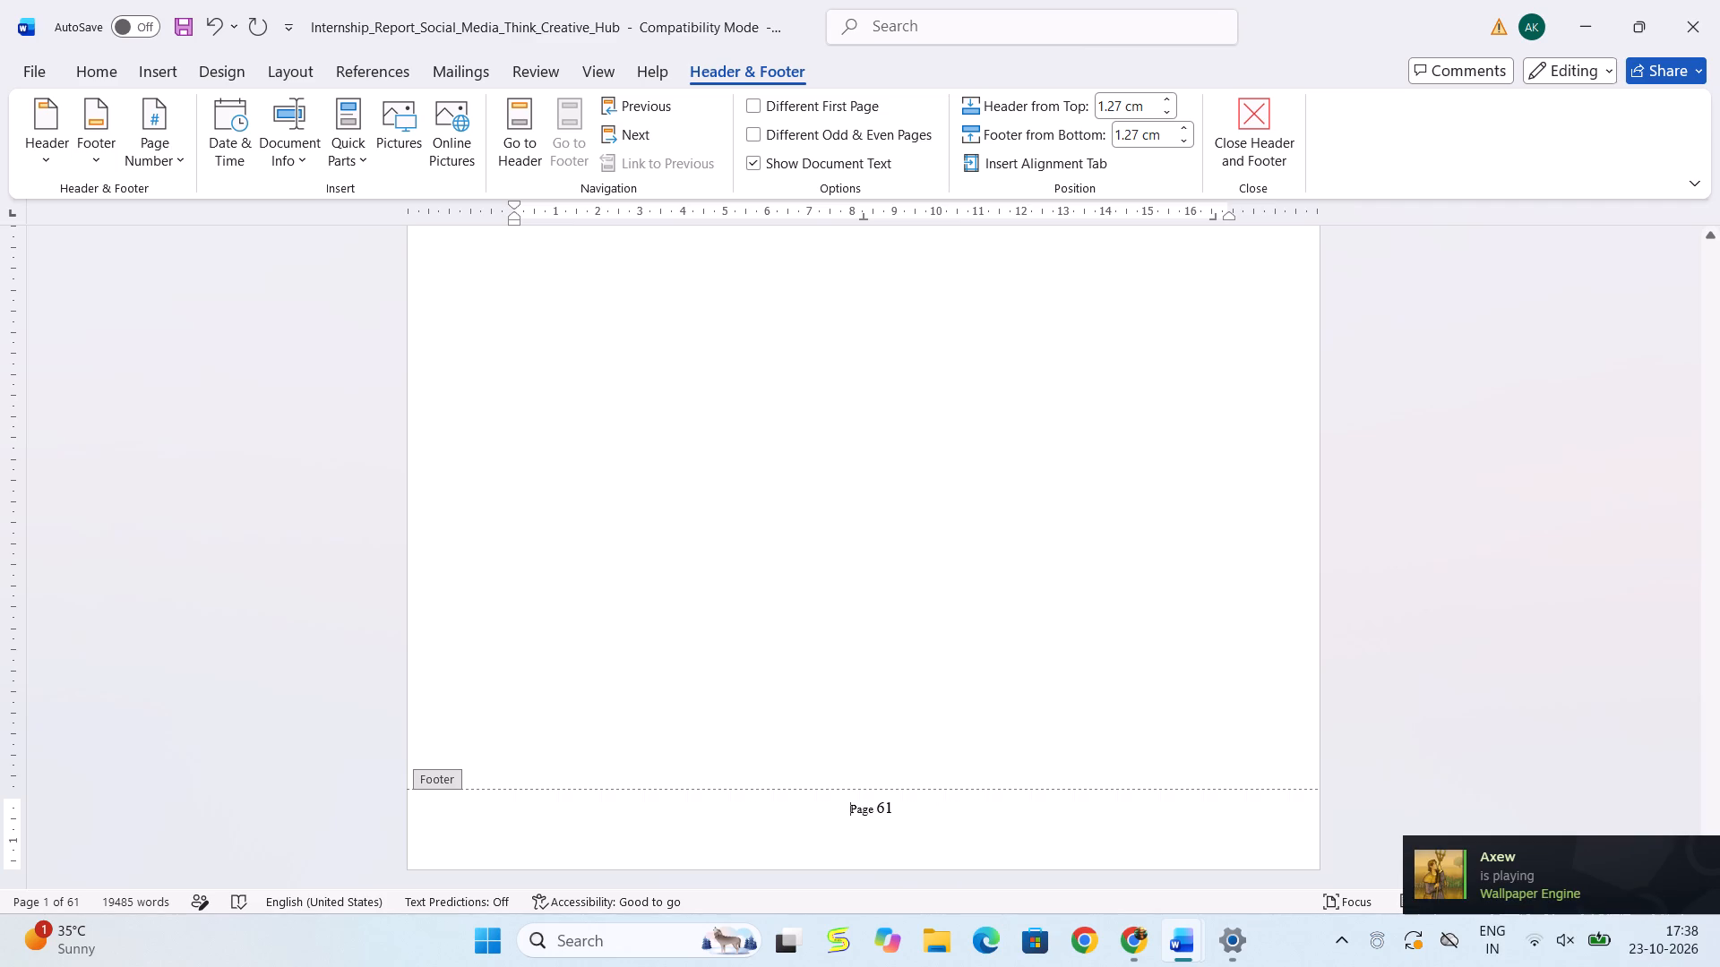
Format the footer's page number text in Times New Roman at size 10 and return to the document body.
triple_click(865, 814)
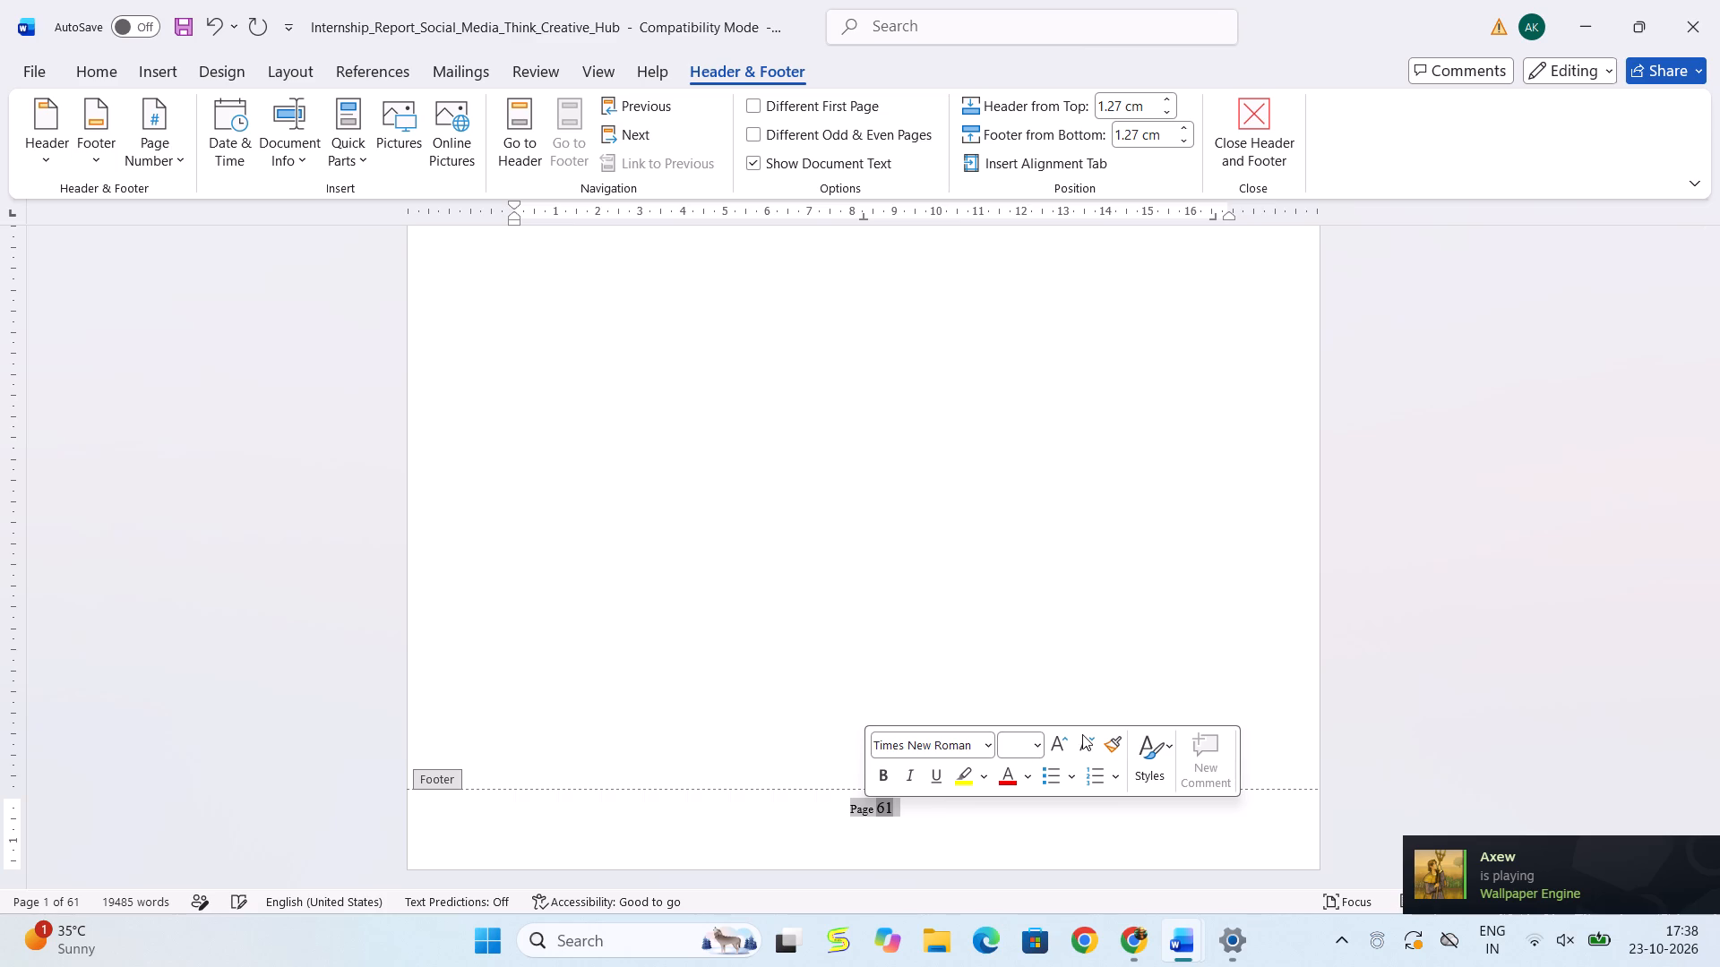
left_click(1060, 740)
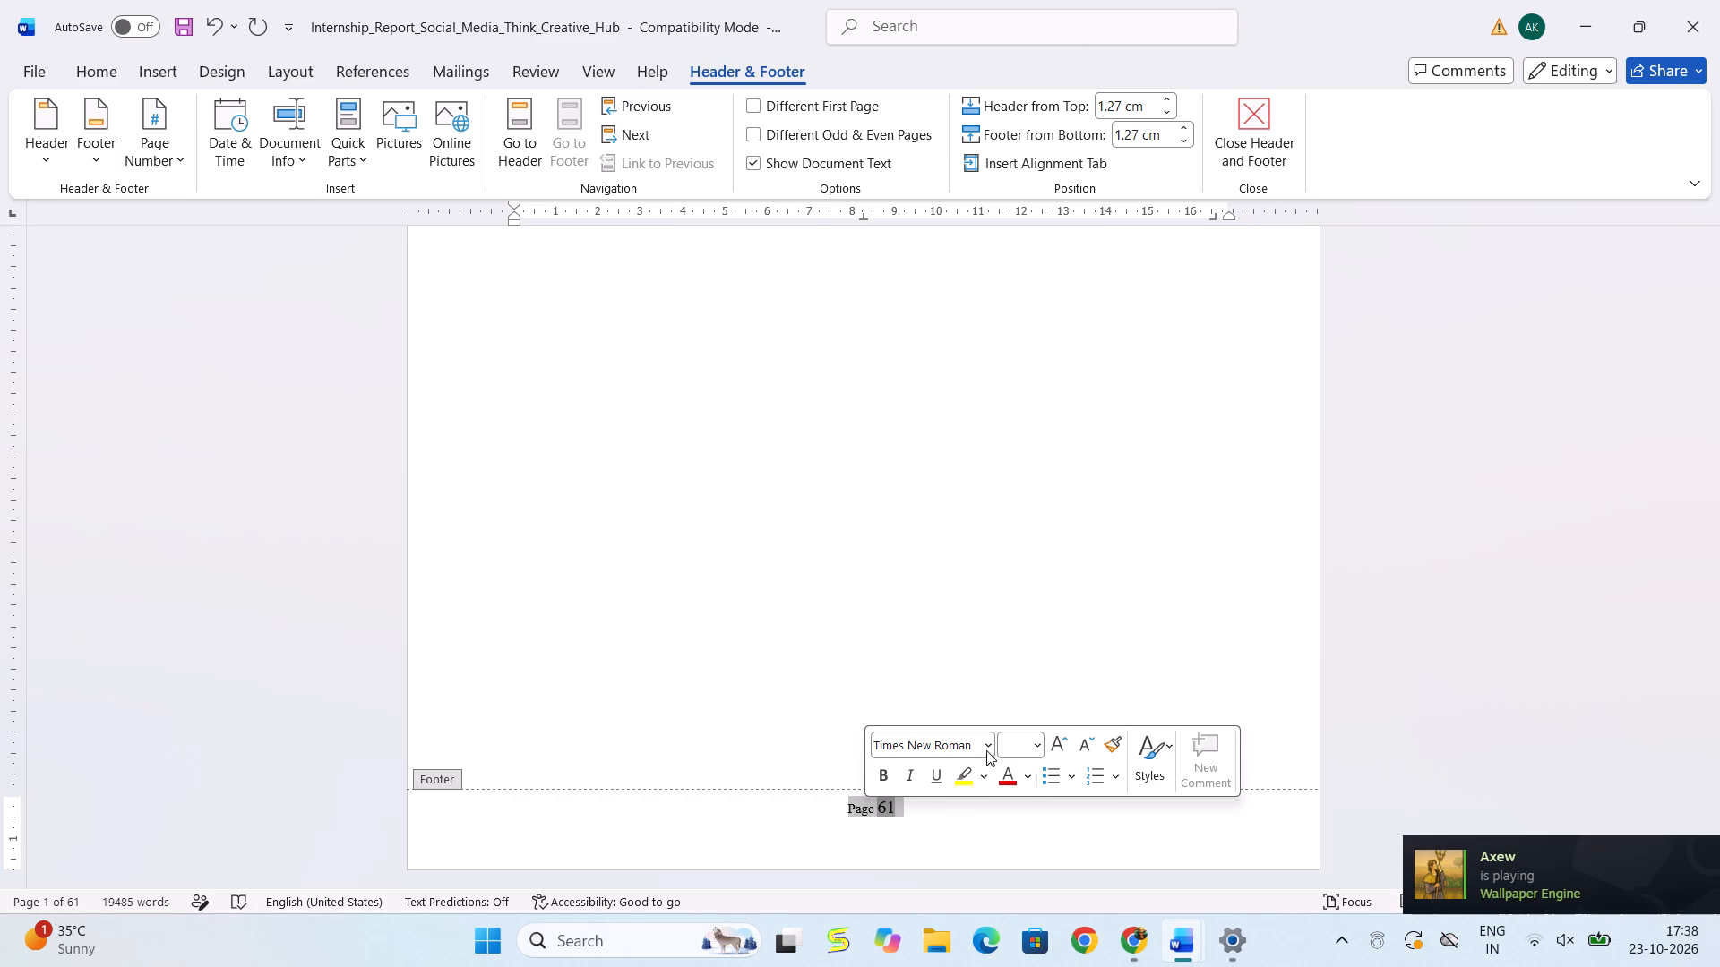
left_click(987, 748)
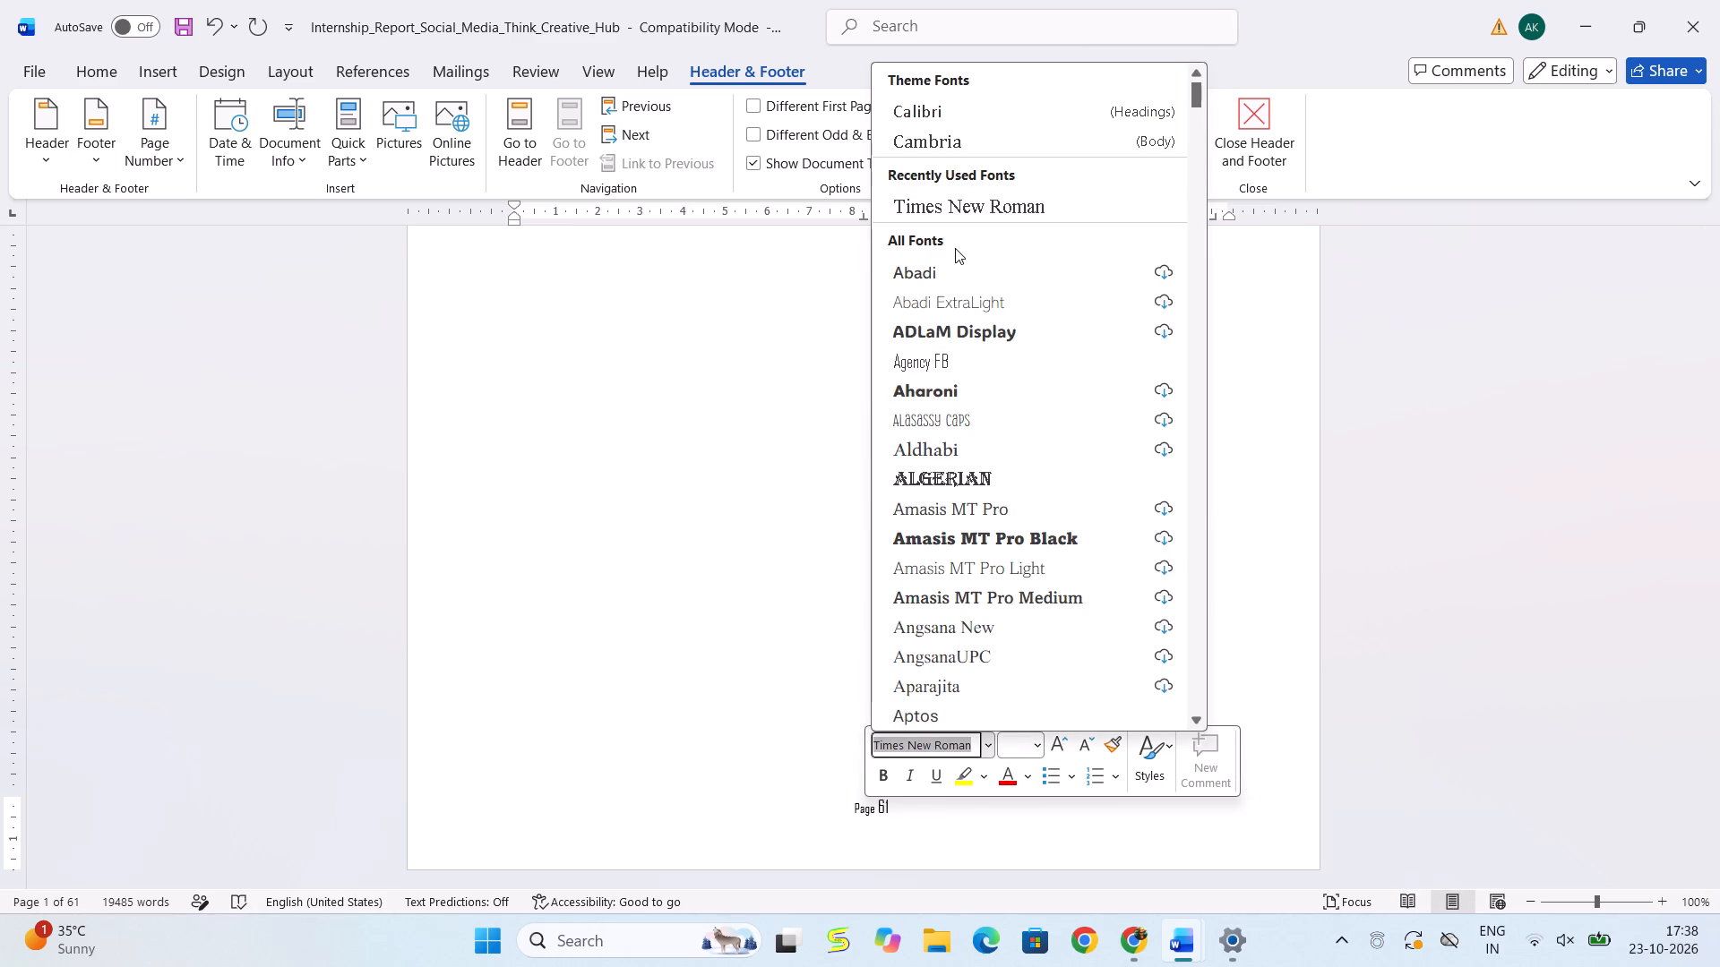
left_click(946, 201)
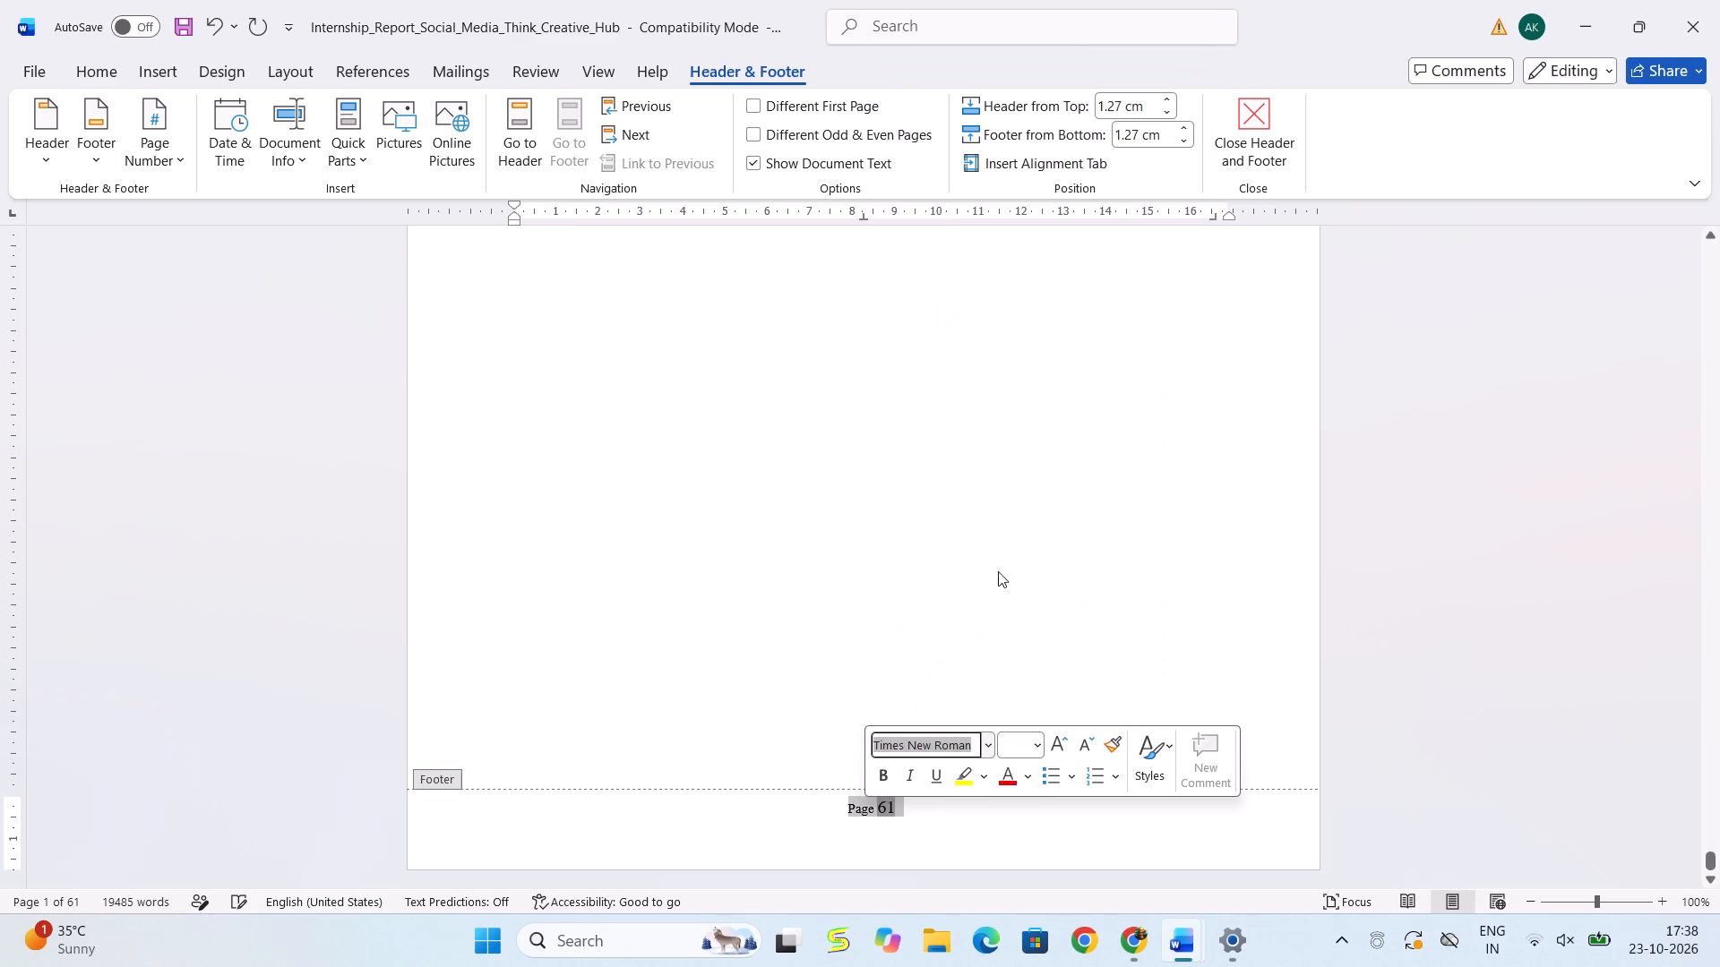
left_click(1038, 742)
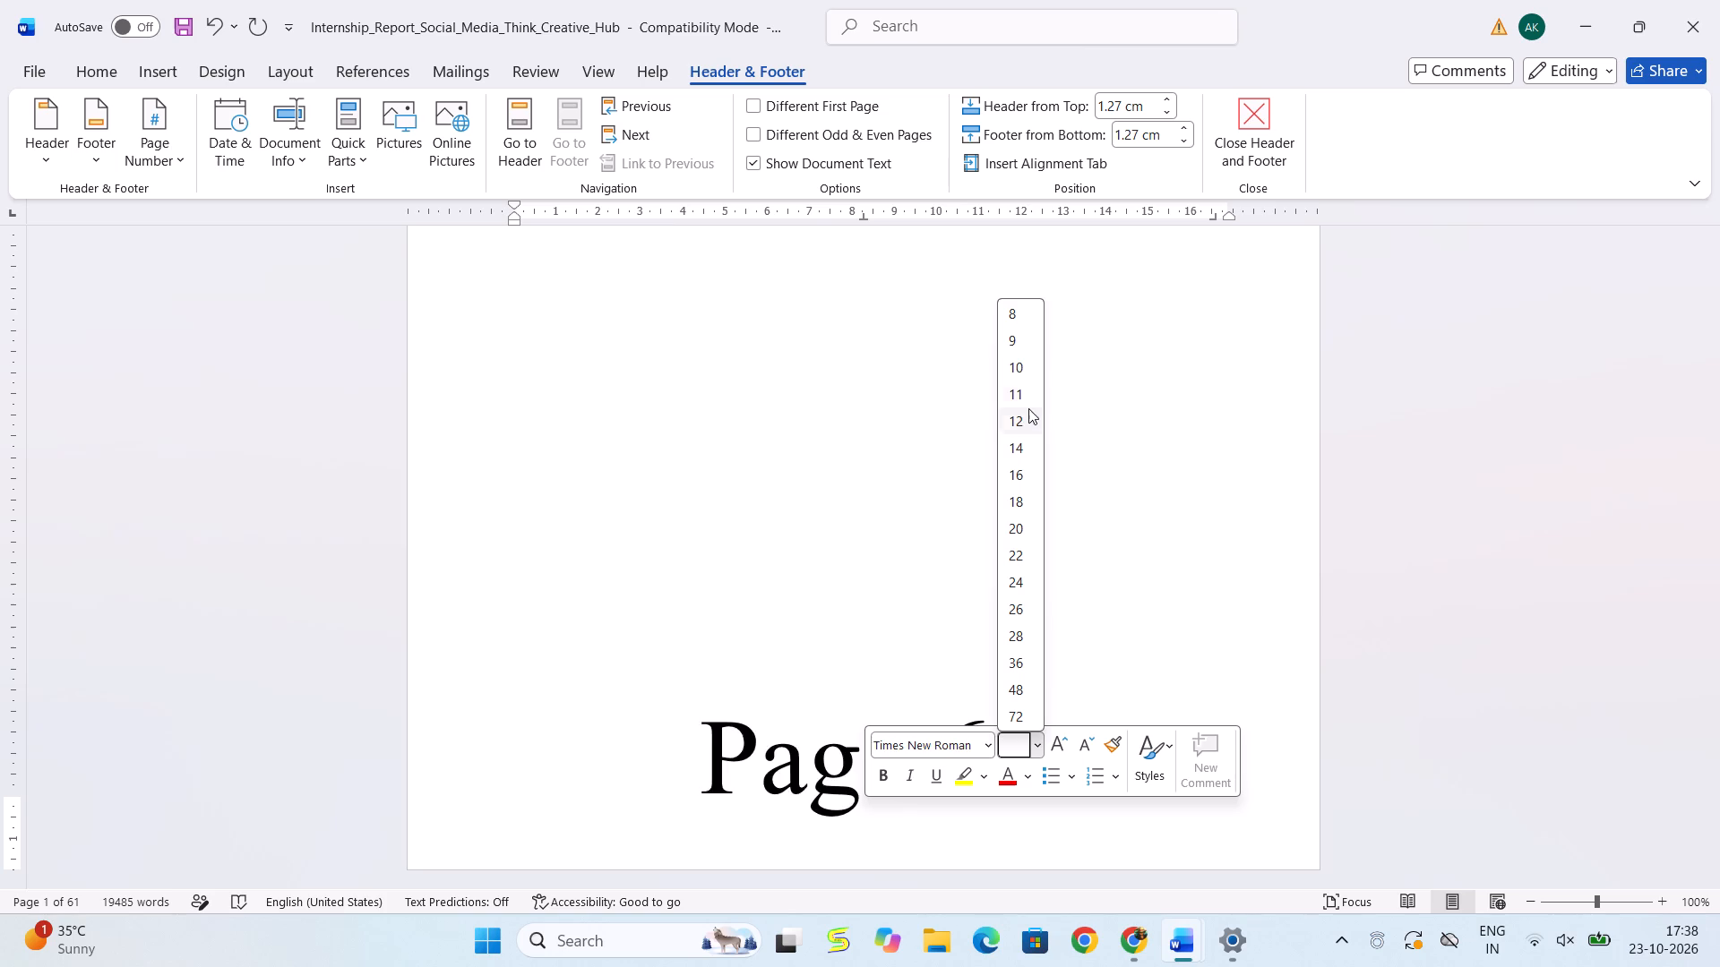
left_click(1014, 365)
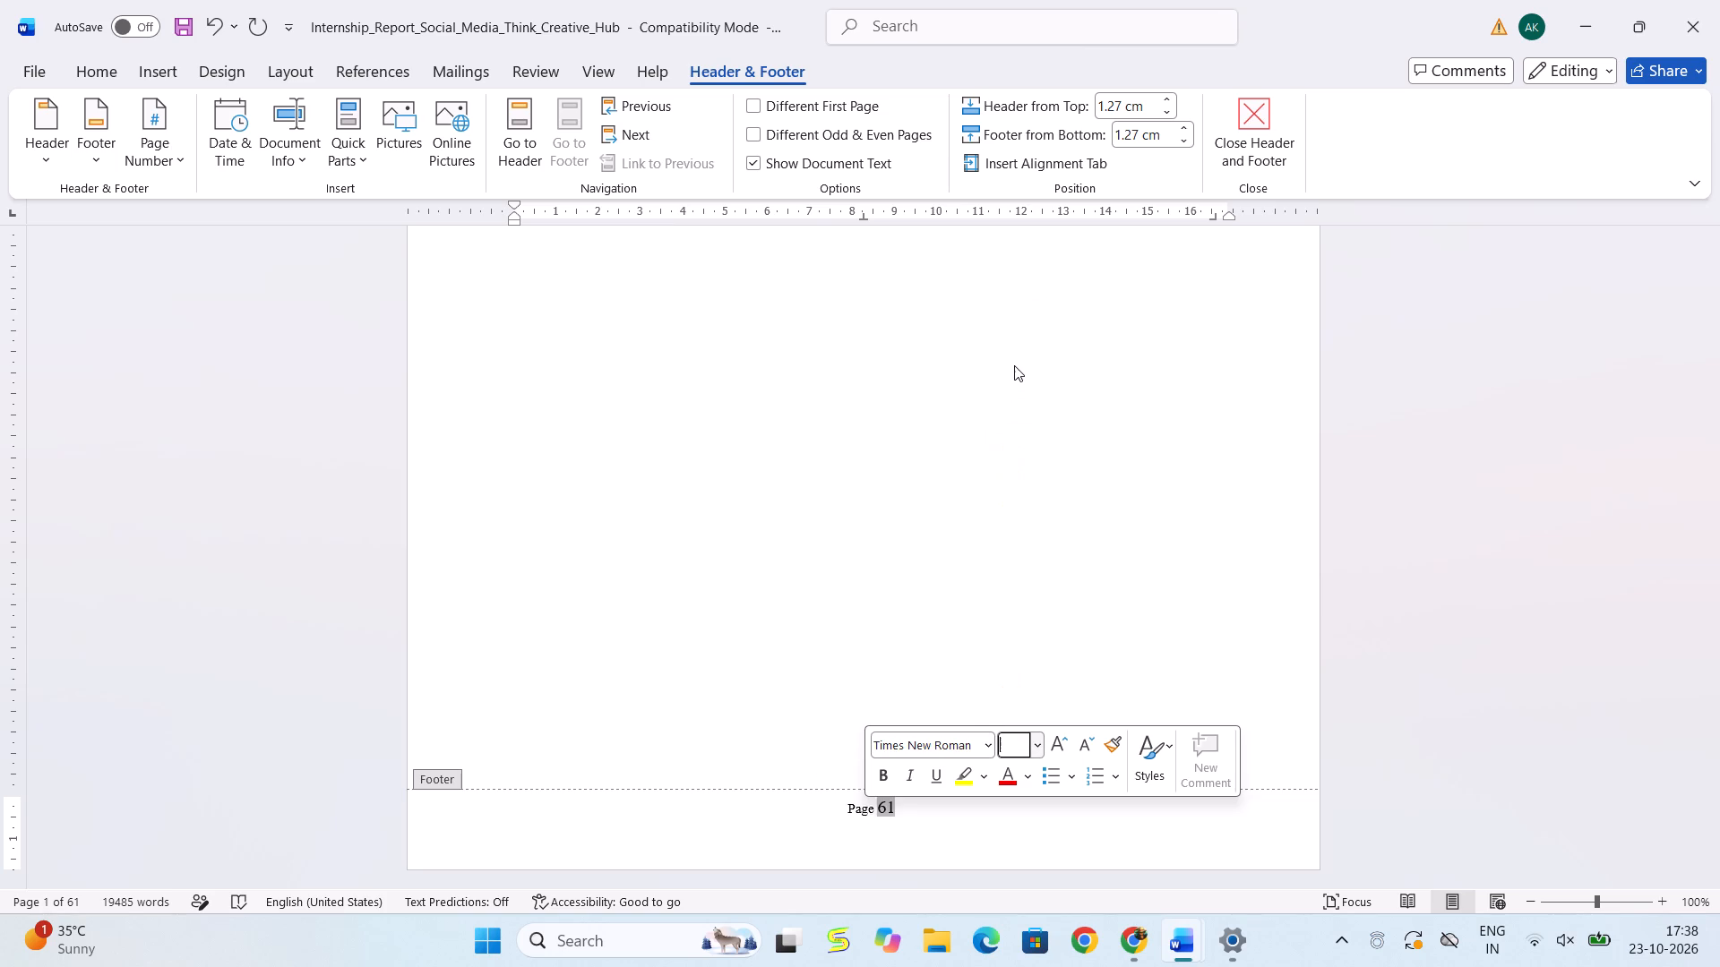
left_click(820, 438)
double_click(820, 438)
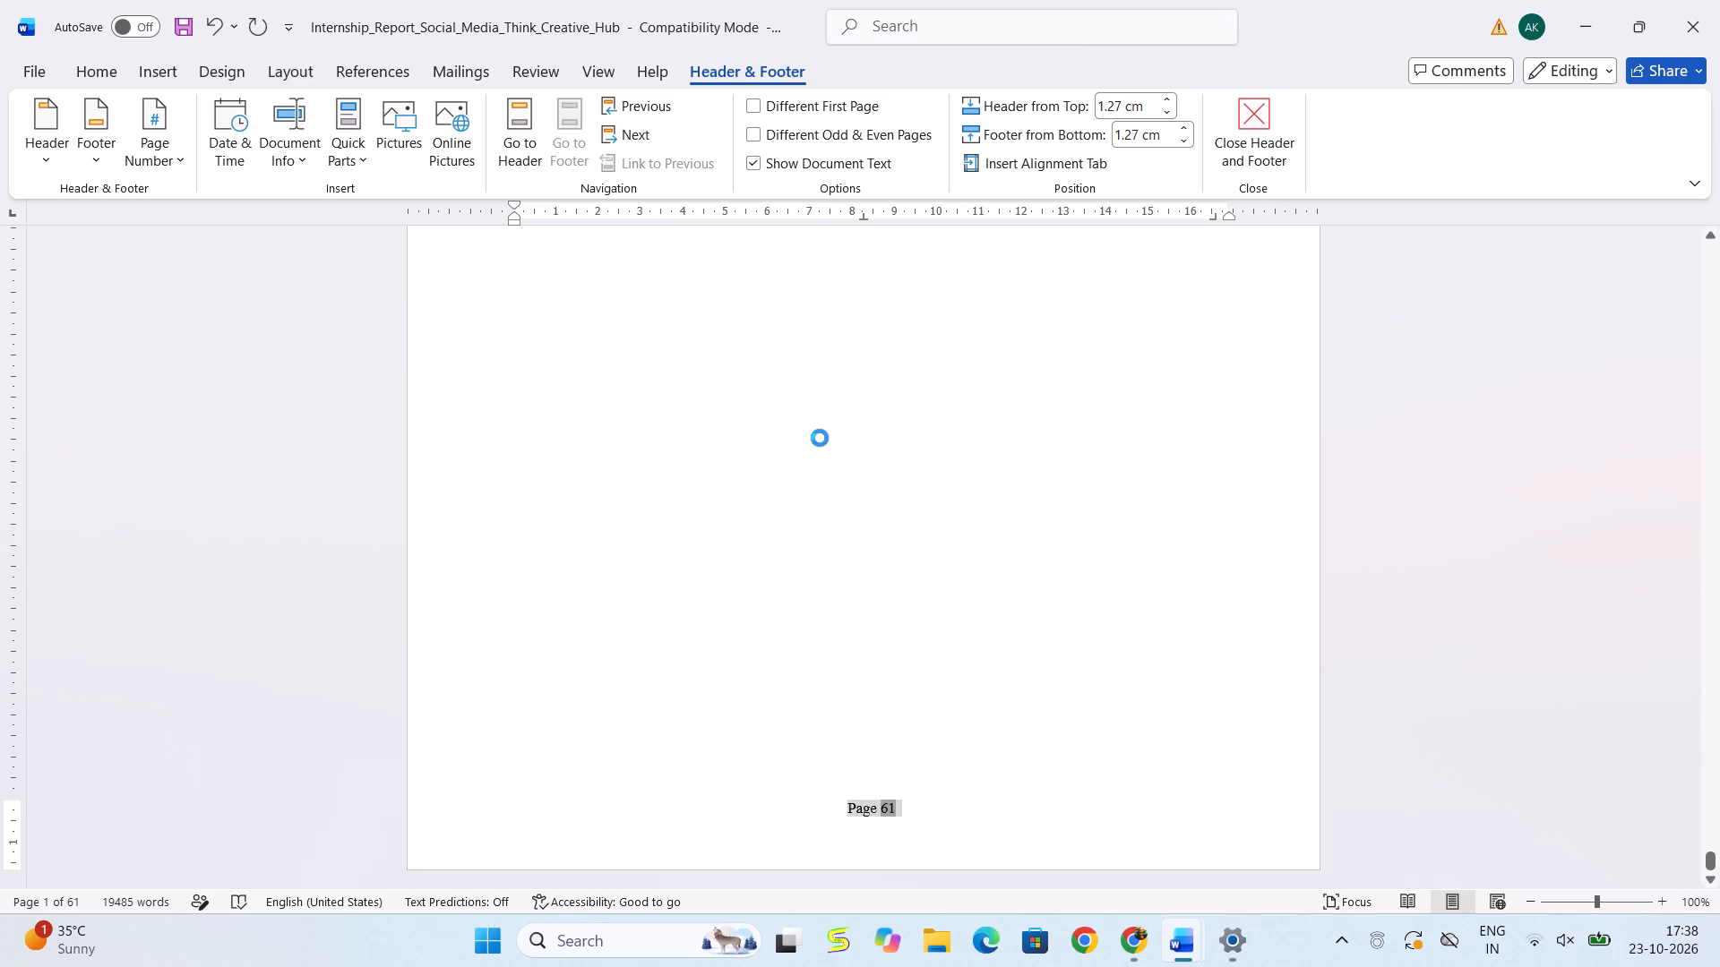
Review the report's annexure pages backwards from the last page to Annexure H, checking the footers and text formatting.
scroll(820, 438, "up", 5)
scroll(820, 438, "down", 2)
scroll(820, 438, "up", 1)
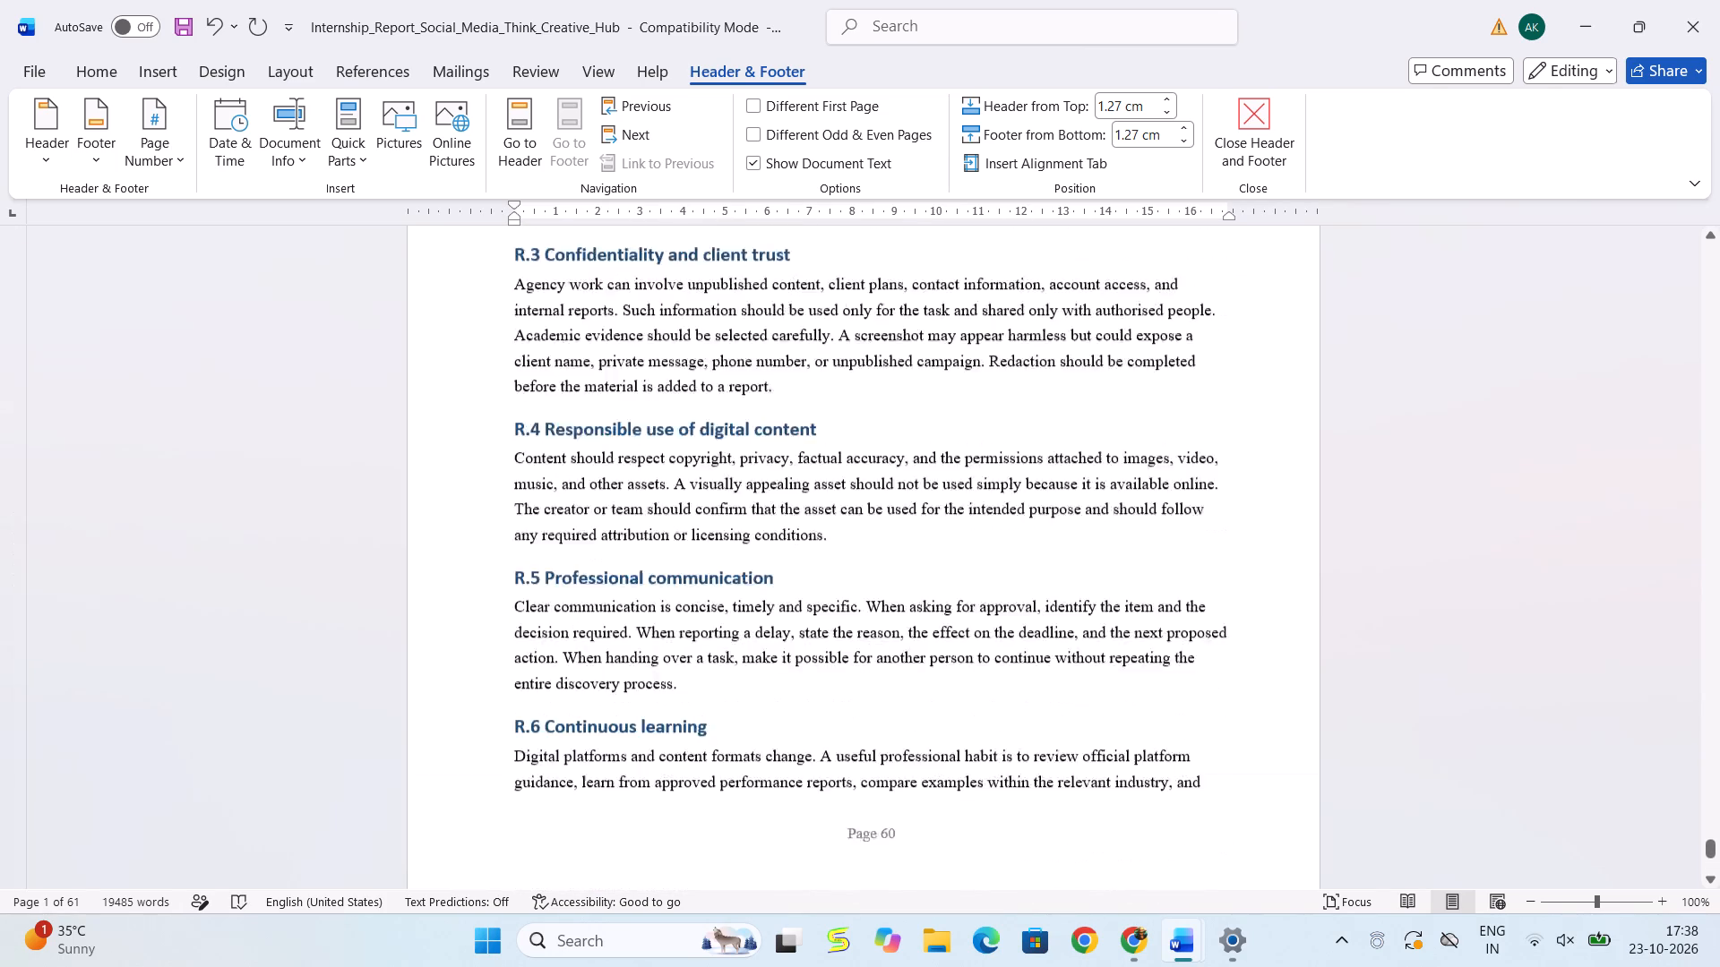
scroll(820, 438, "up", 7)
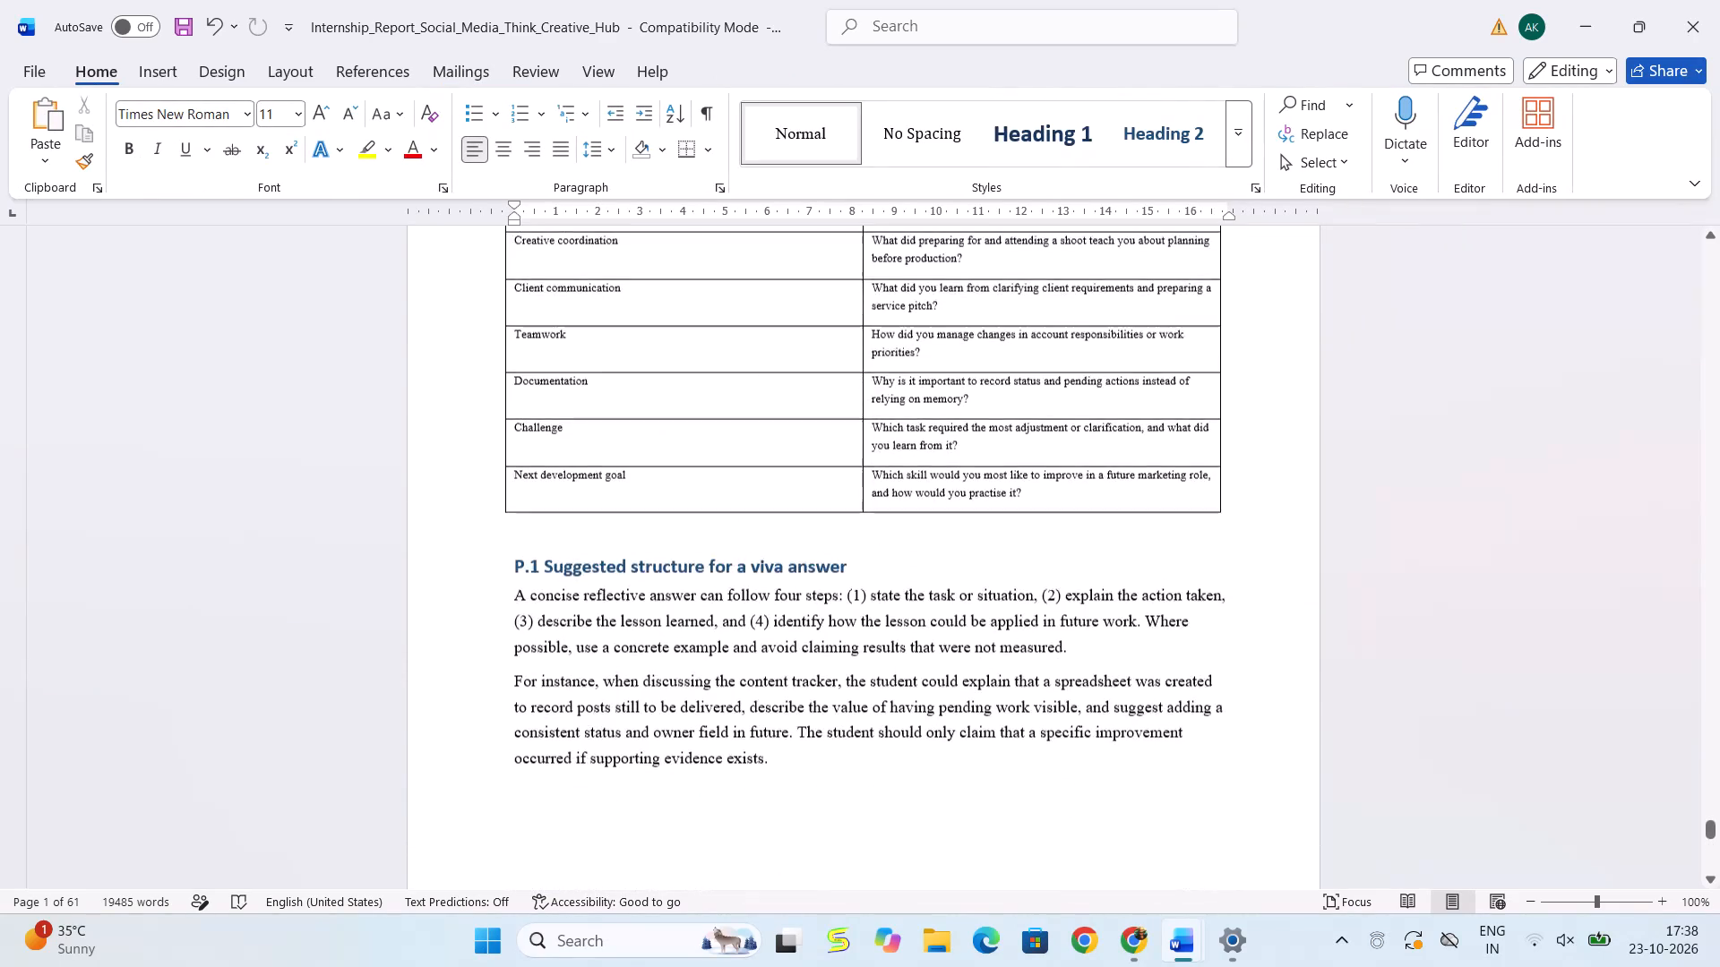
scroll(820, 438, "up", 6)
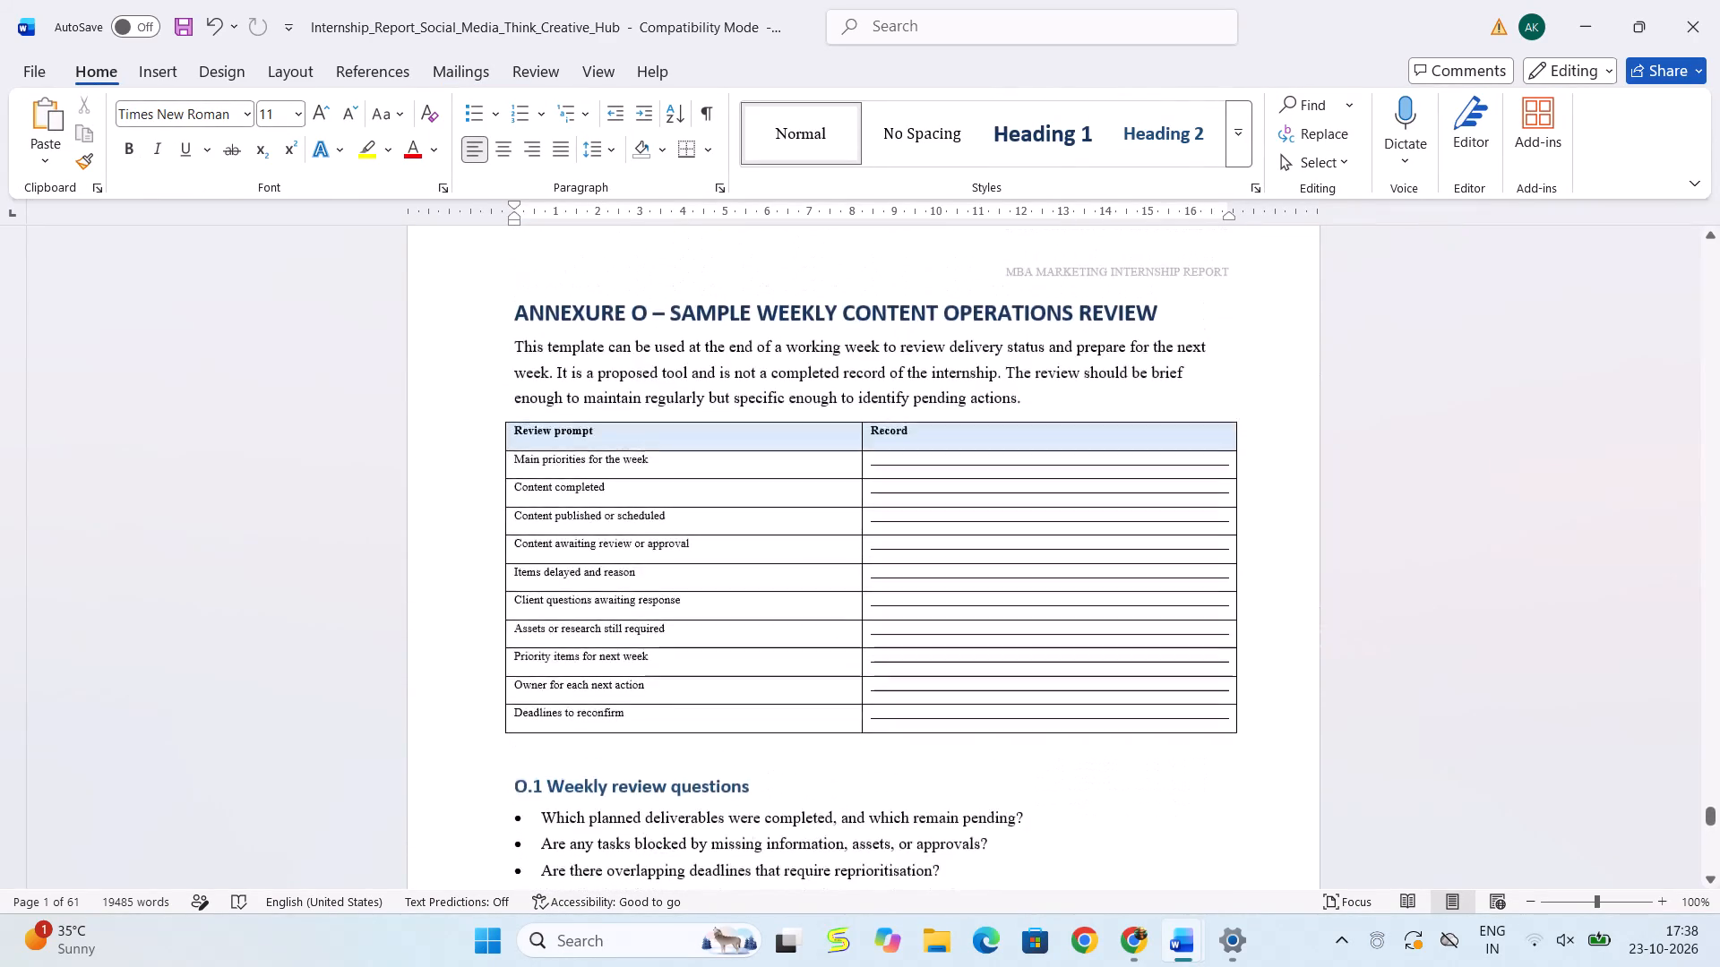
scroll(820, 438, "up", 5)
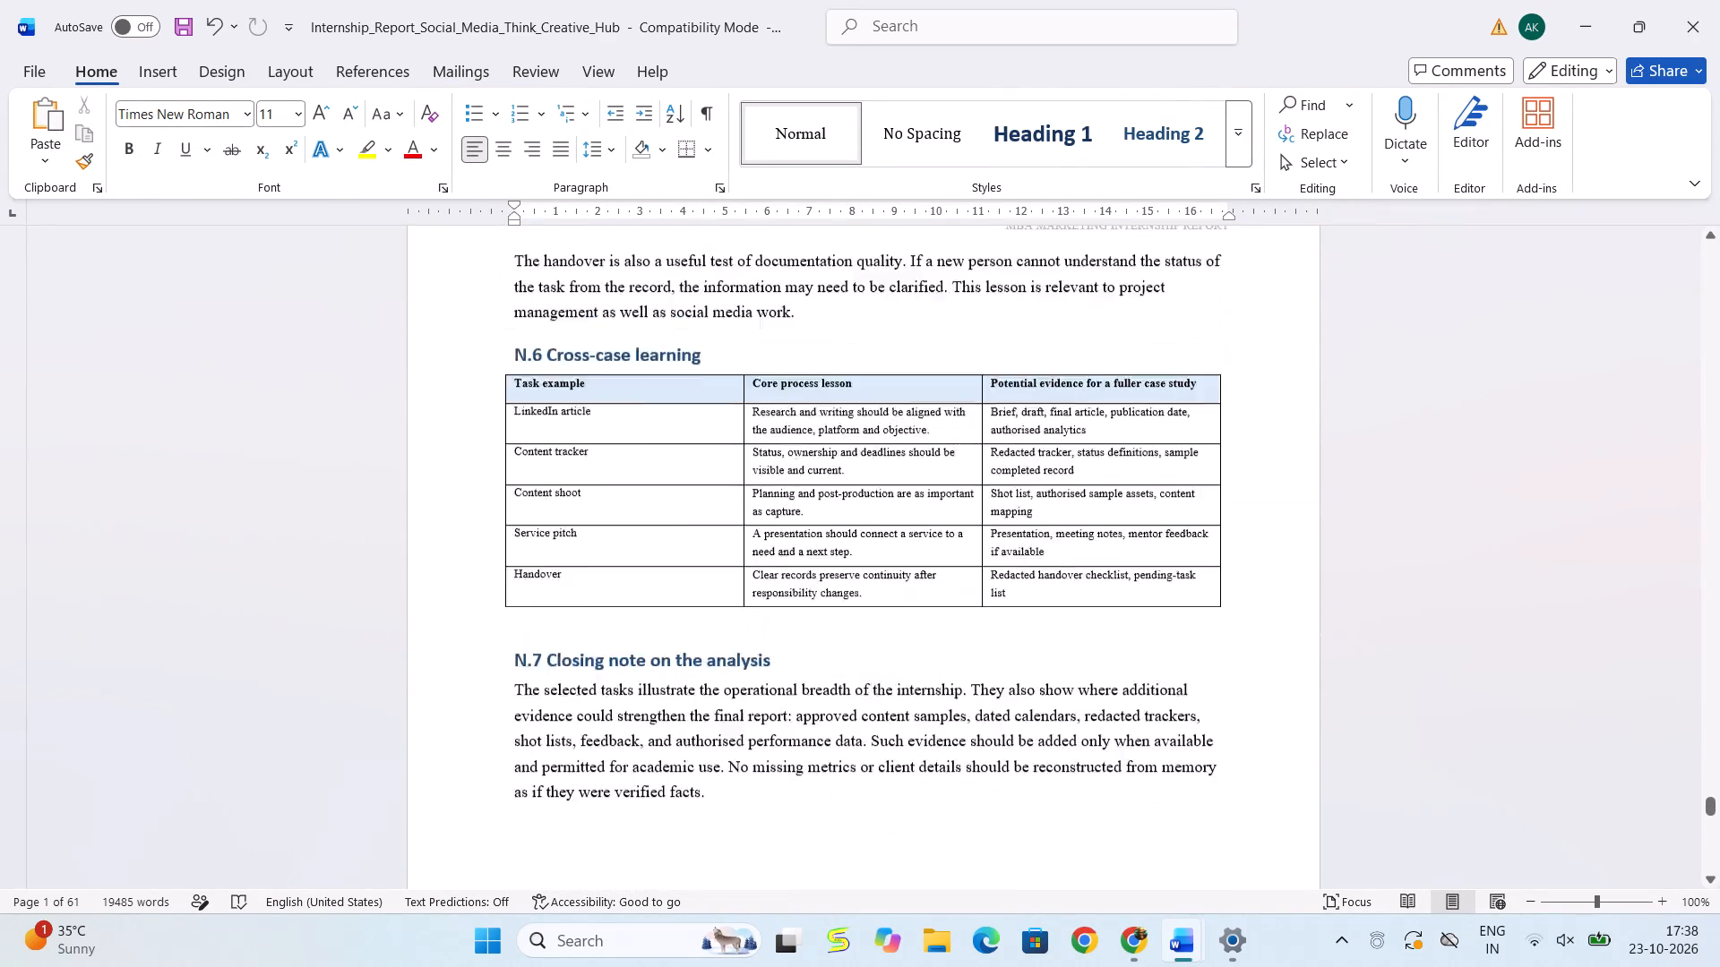
scroll(820, 438, "up", 7)
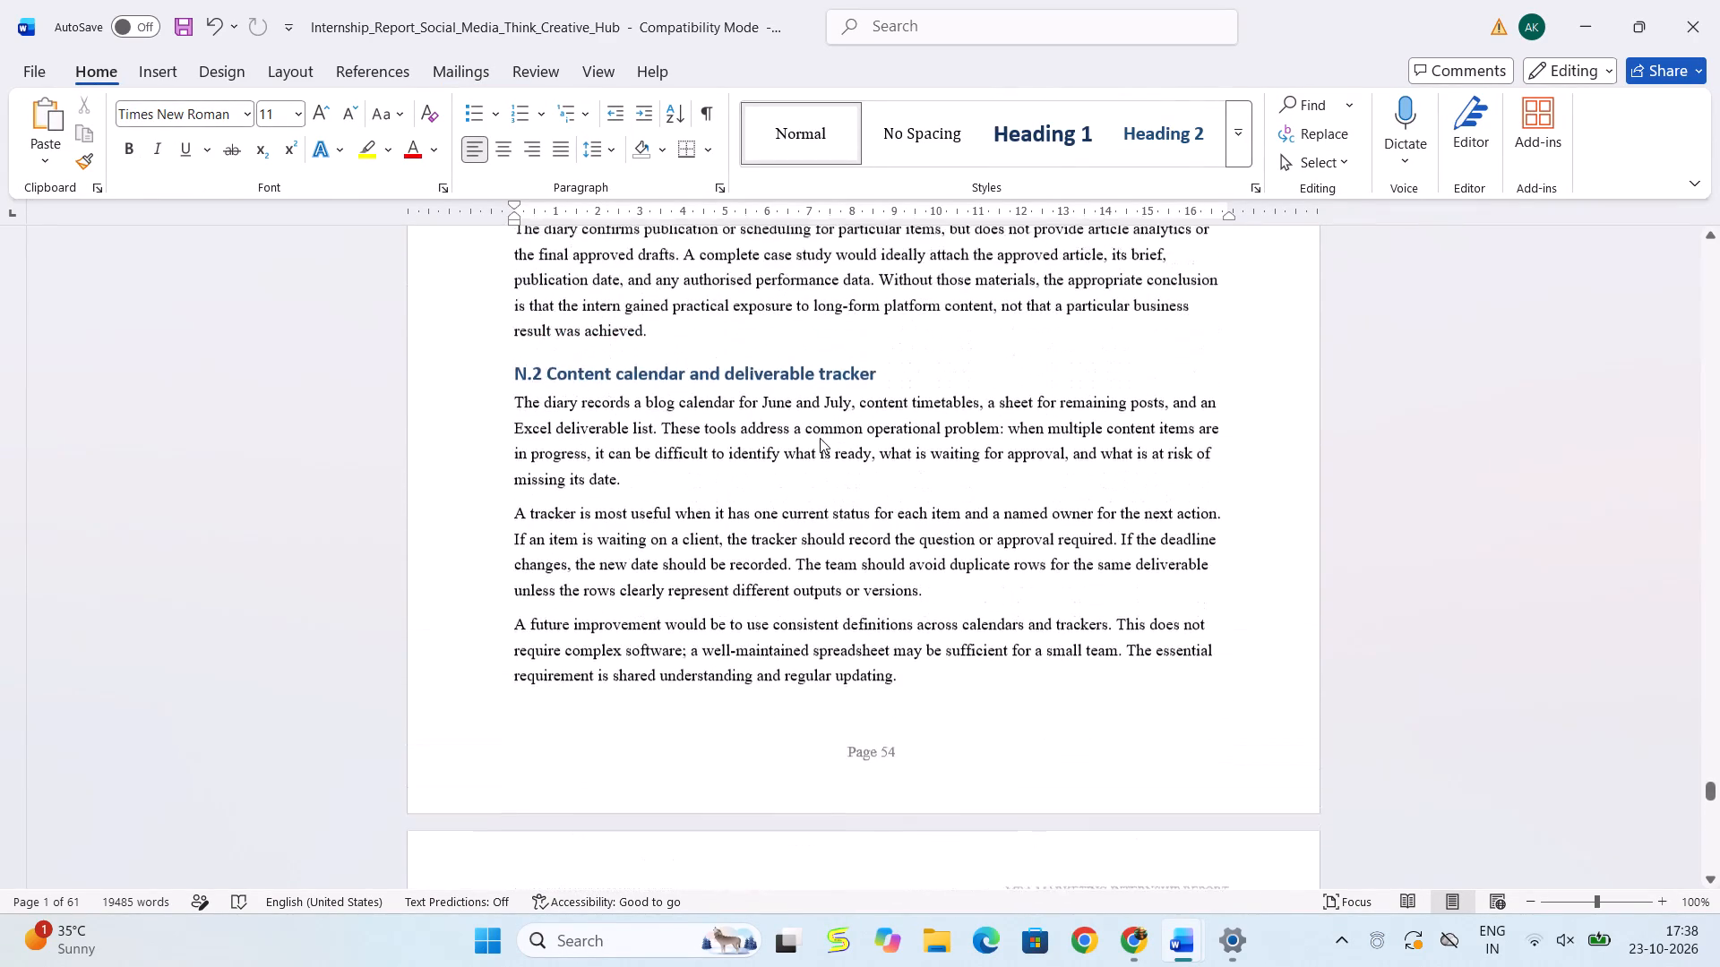
scroll(820, 438, "up", 5)
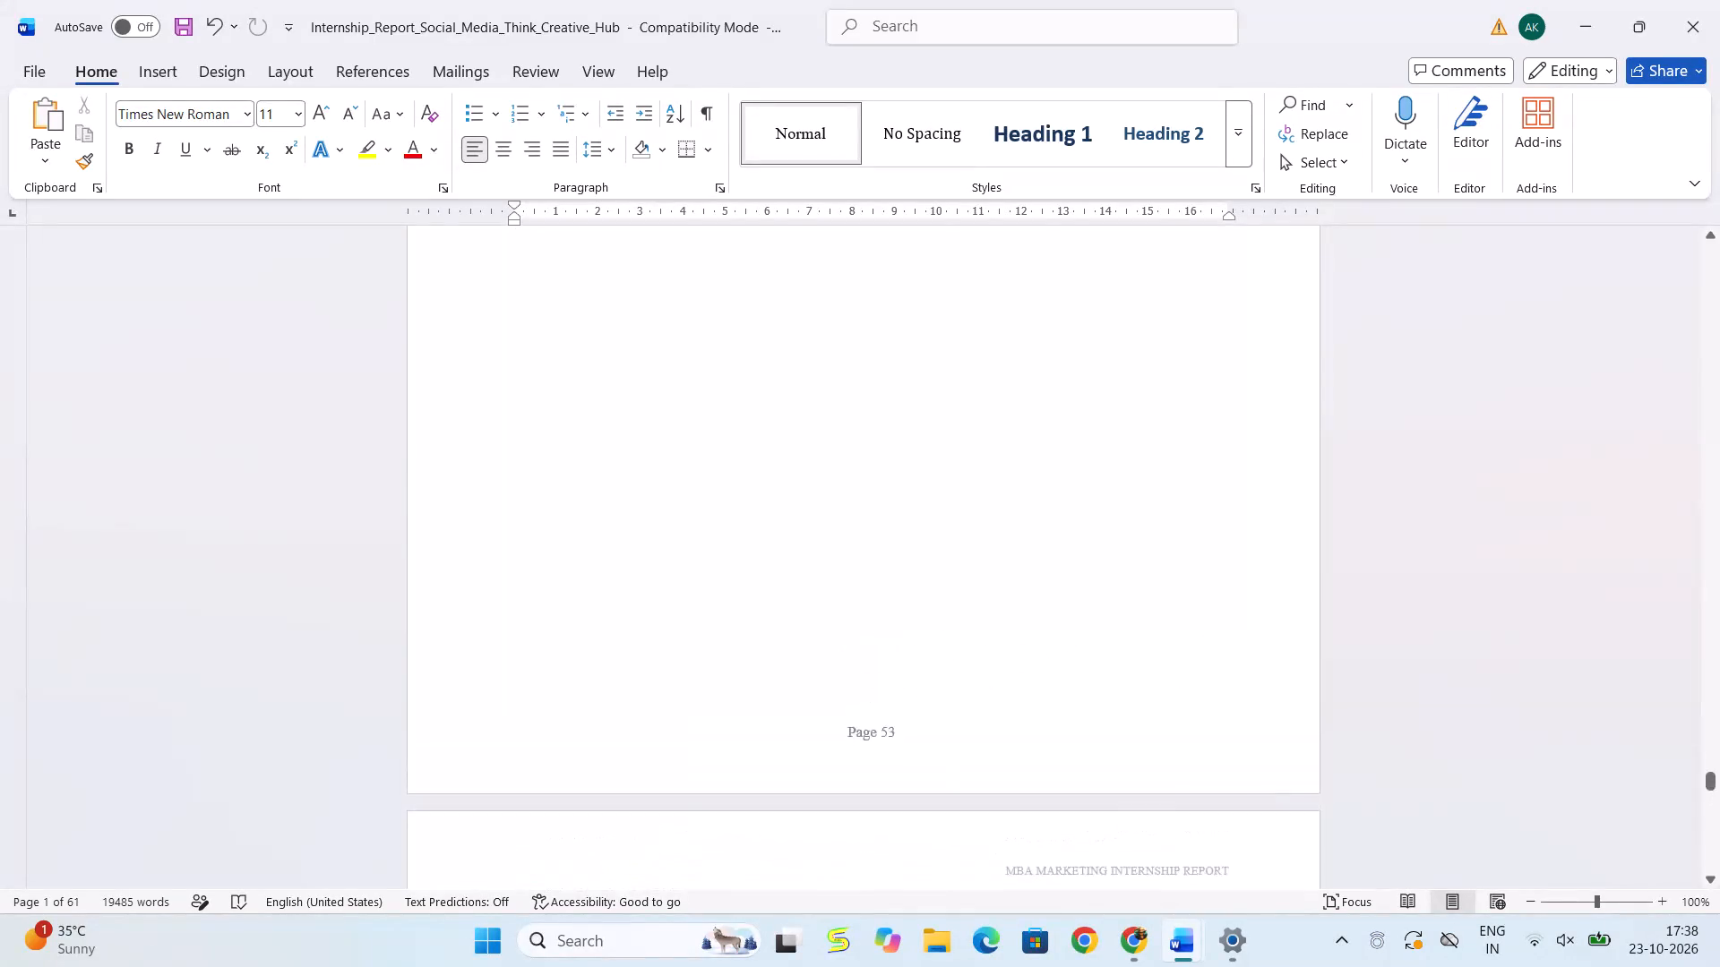
scroll(820, 438, "up", 8)
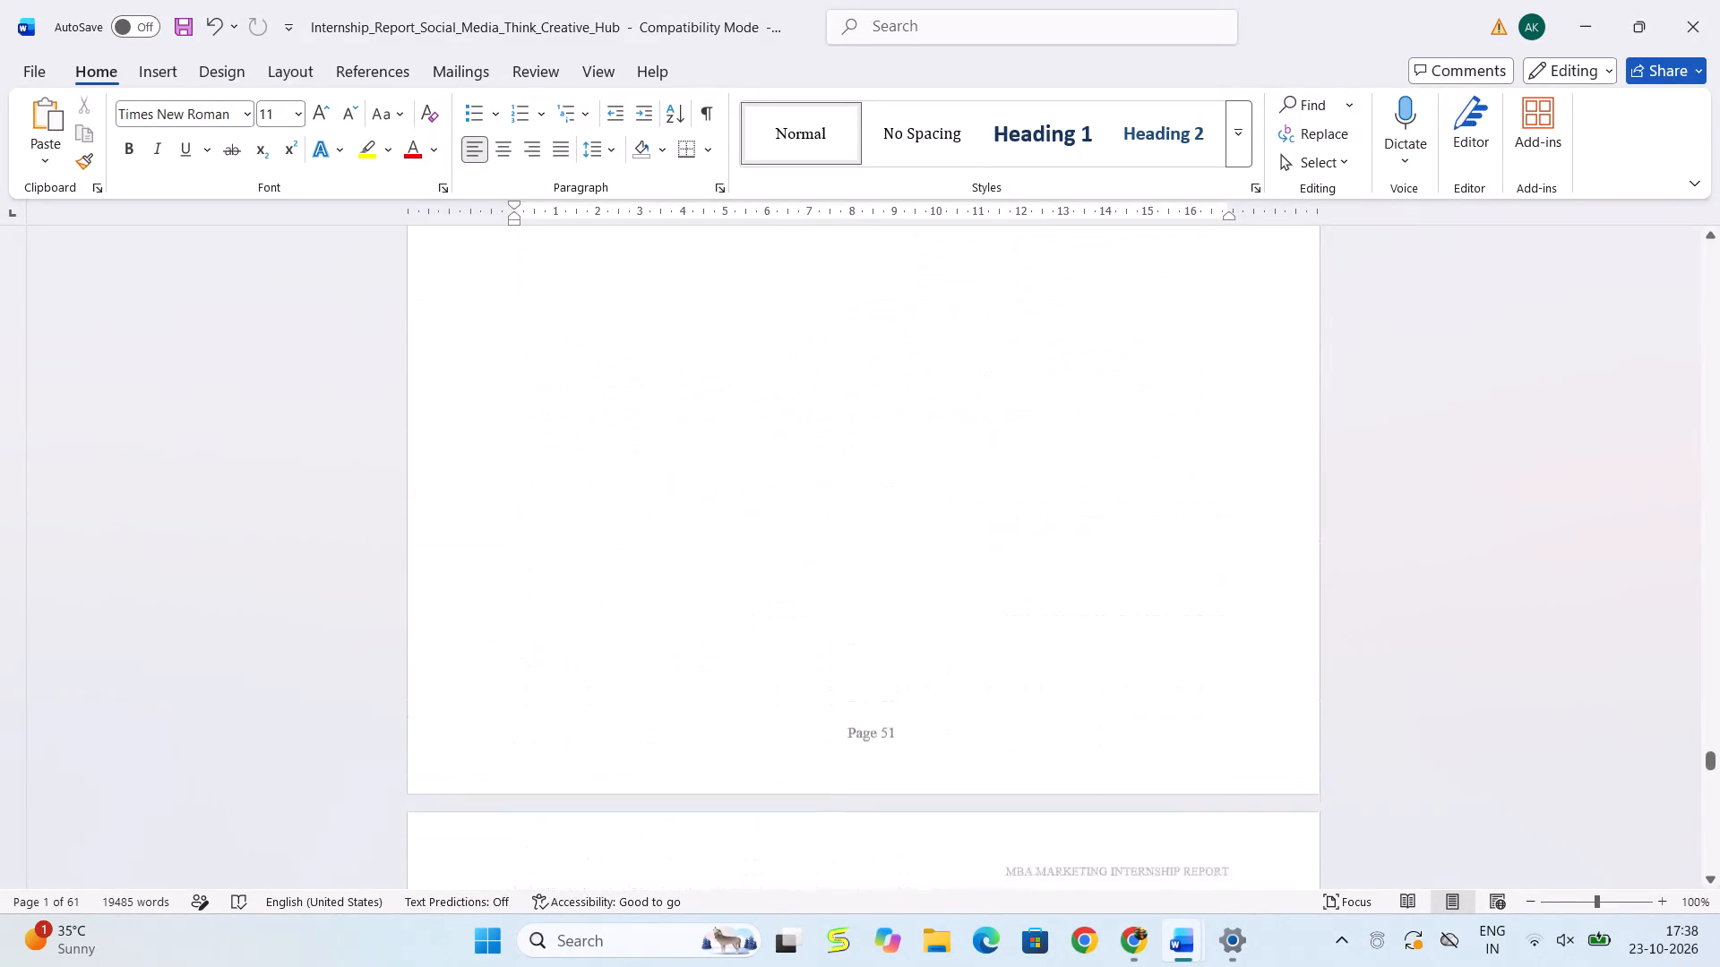
scroll(820, 438, "up", 8)
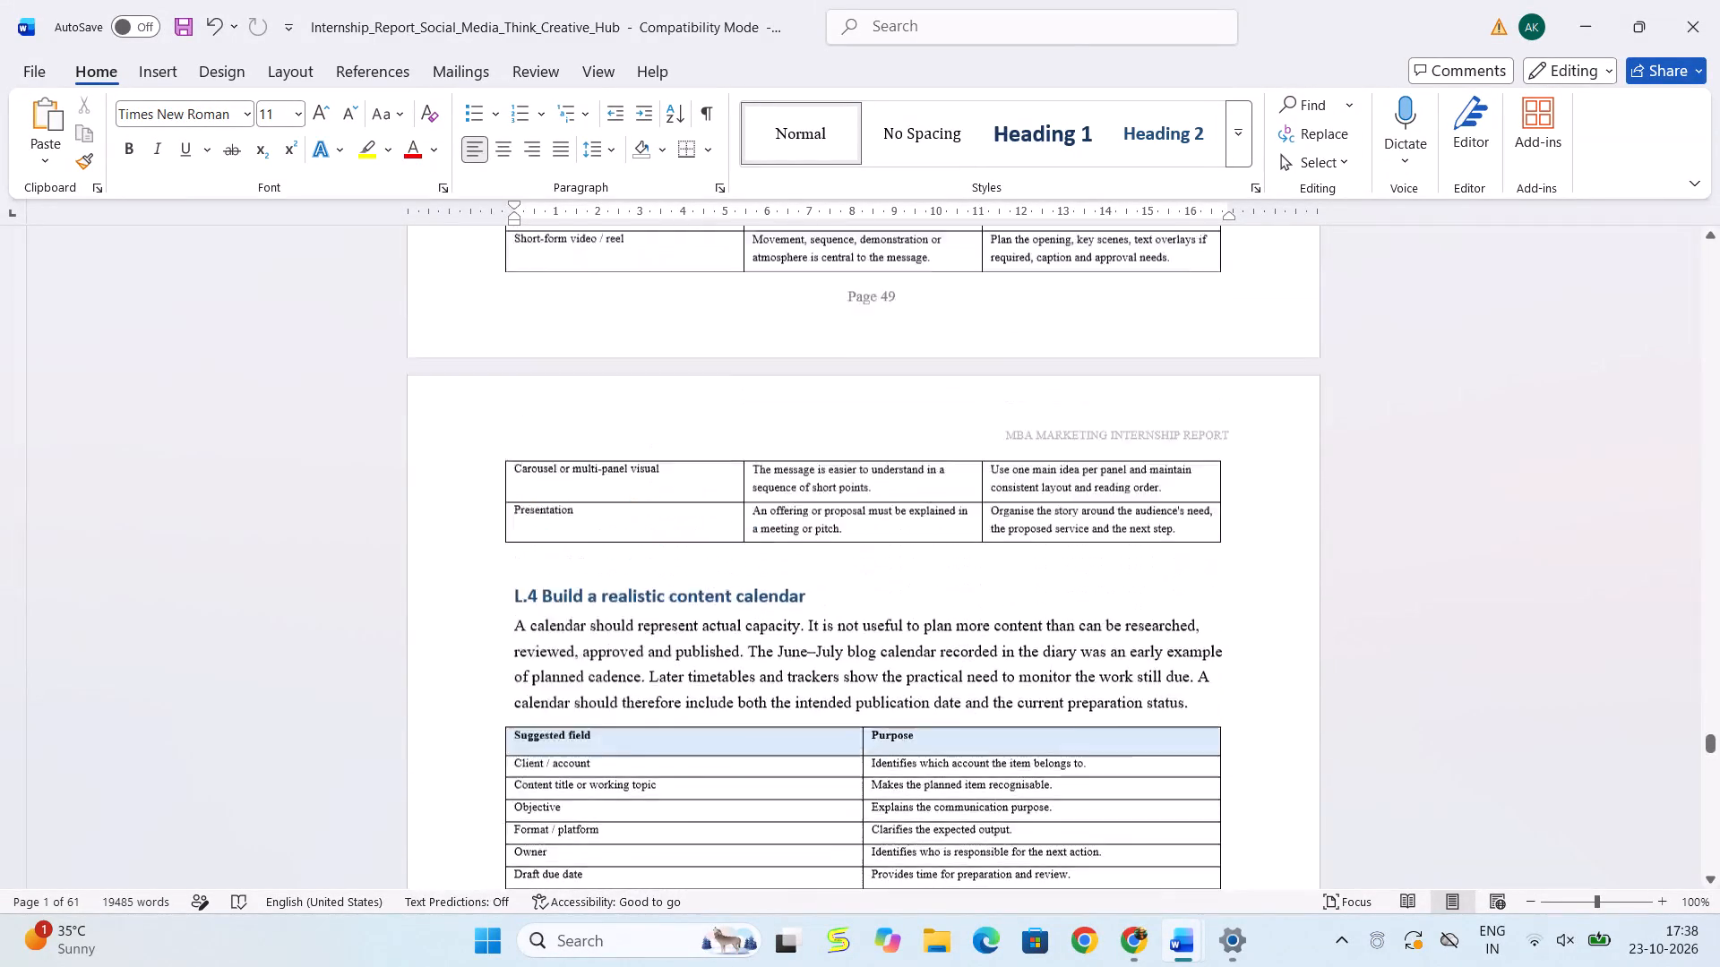
scroll(820, 438, "up", 5)
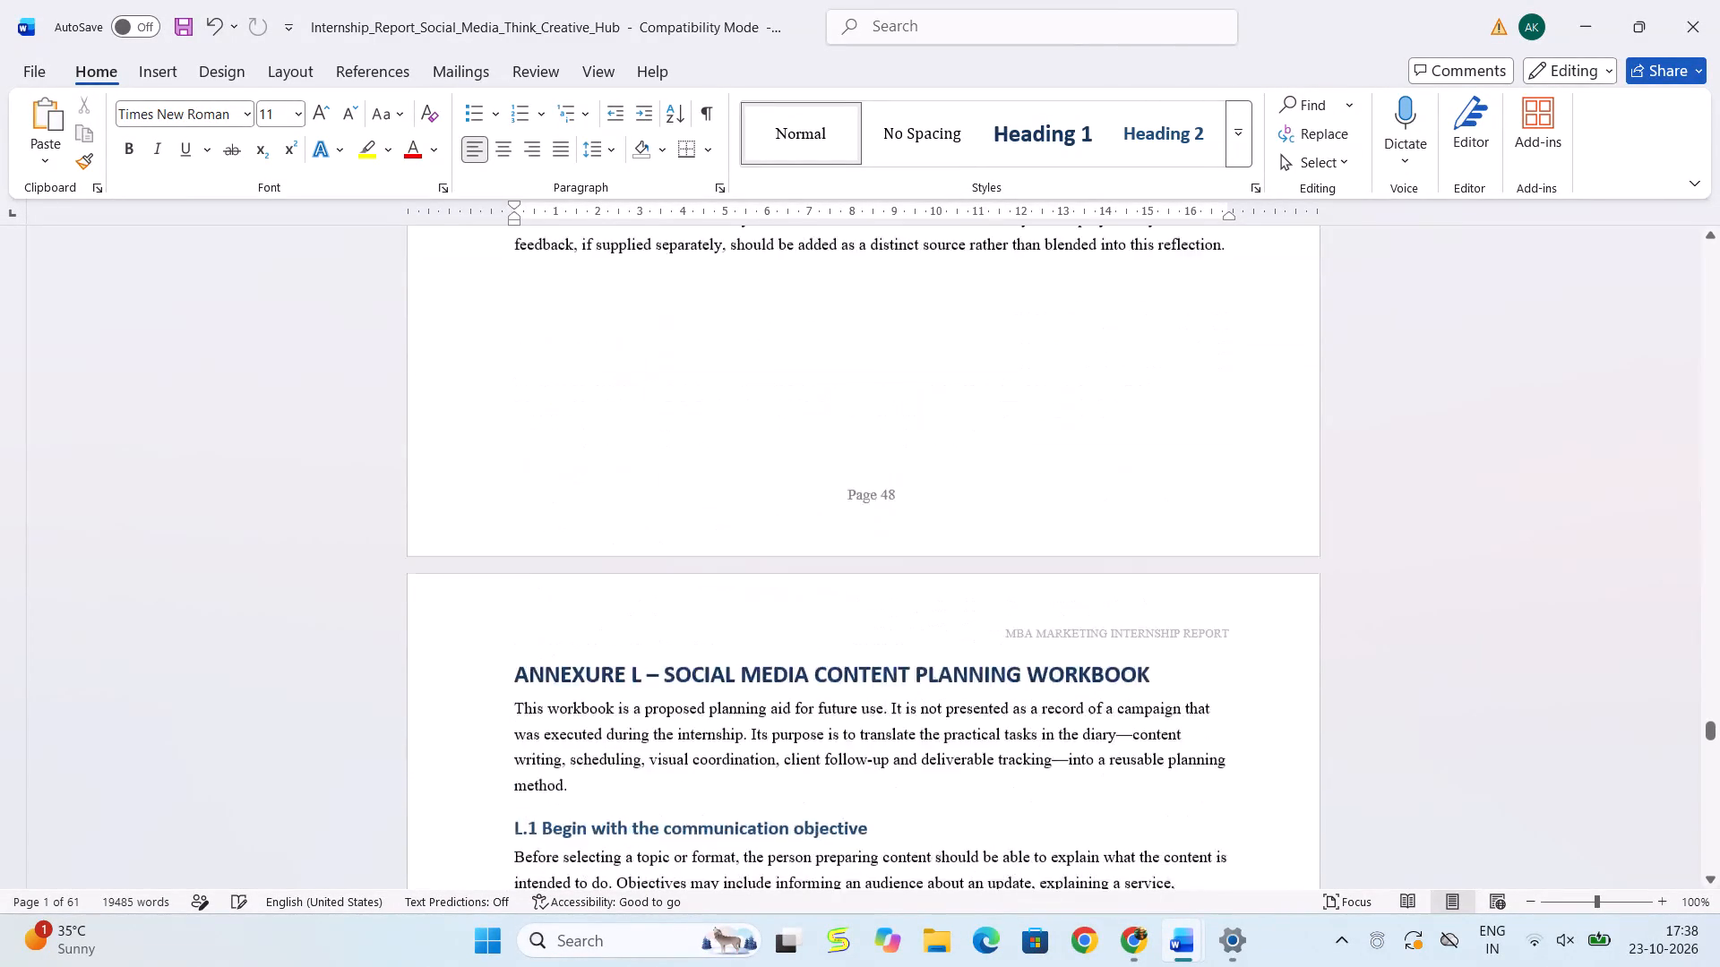
scroll(820, 438, "up", 1)
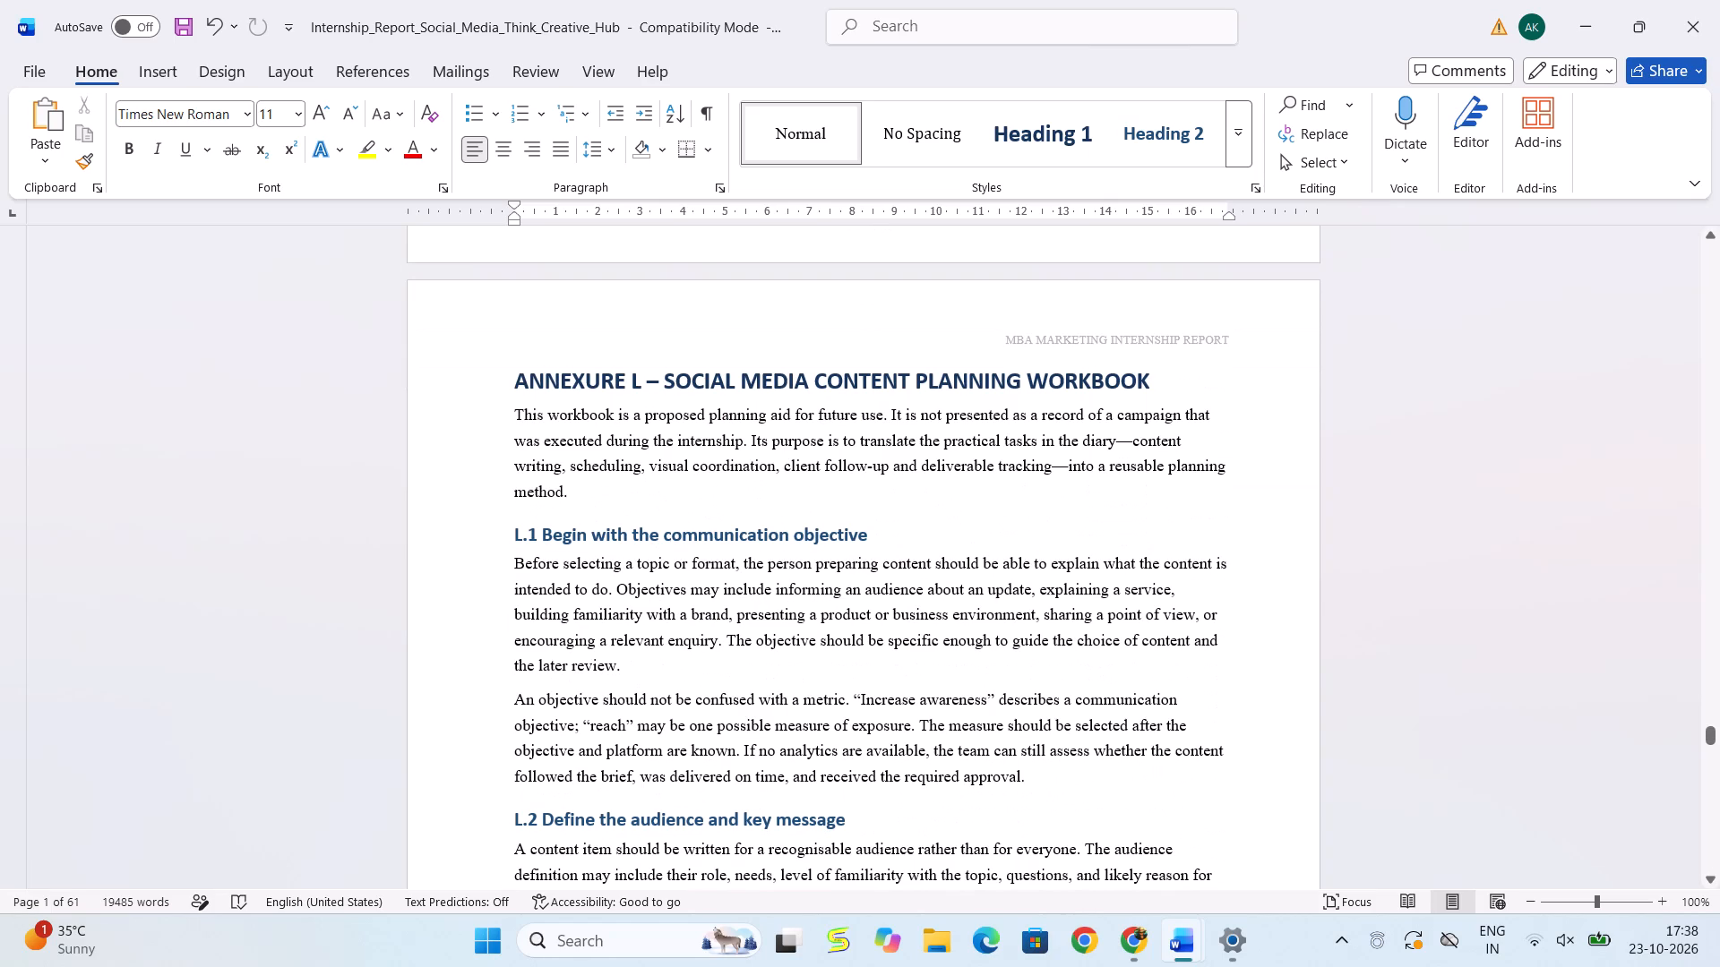
scroll(820, 438, "up", 1)
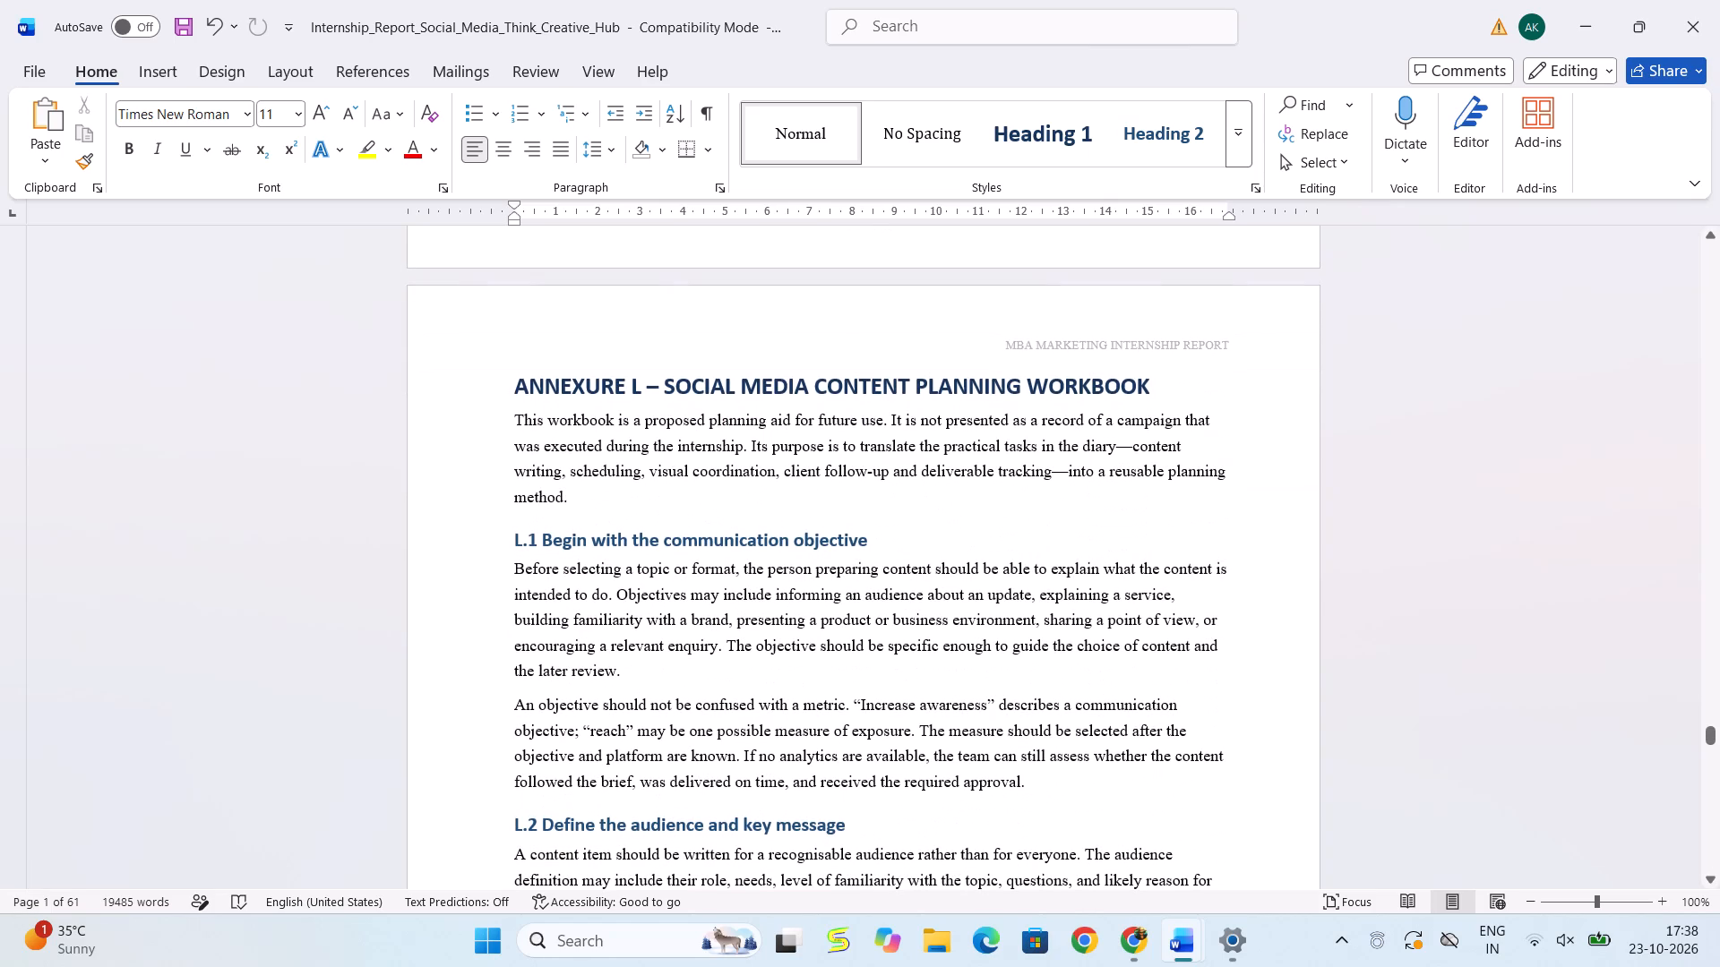
scroll(820, 438, "up", 6)
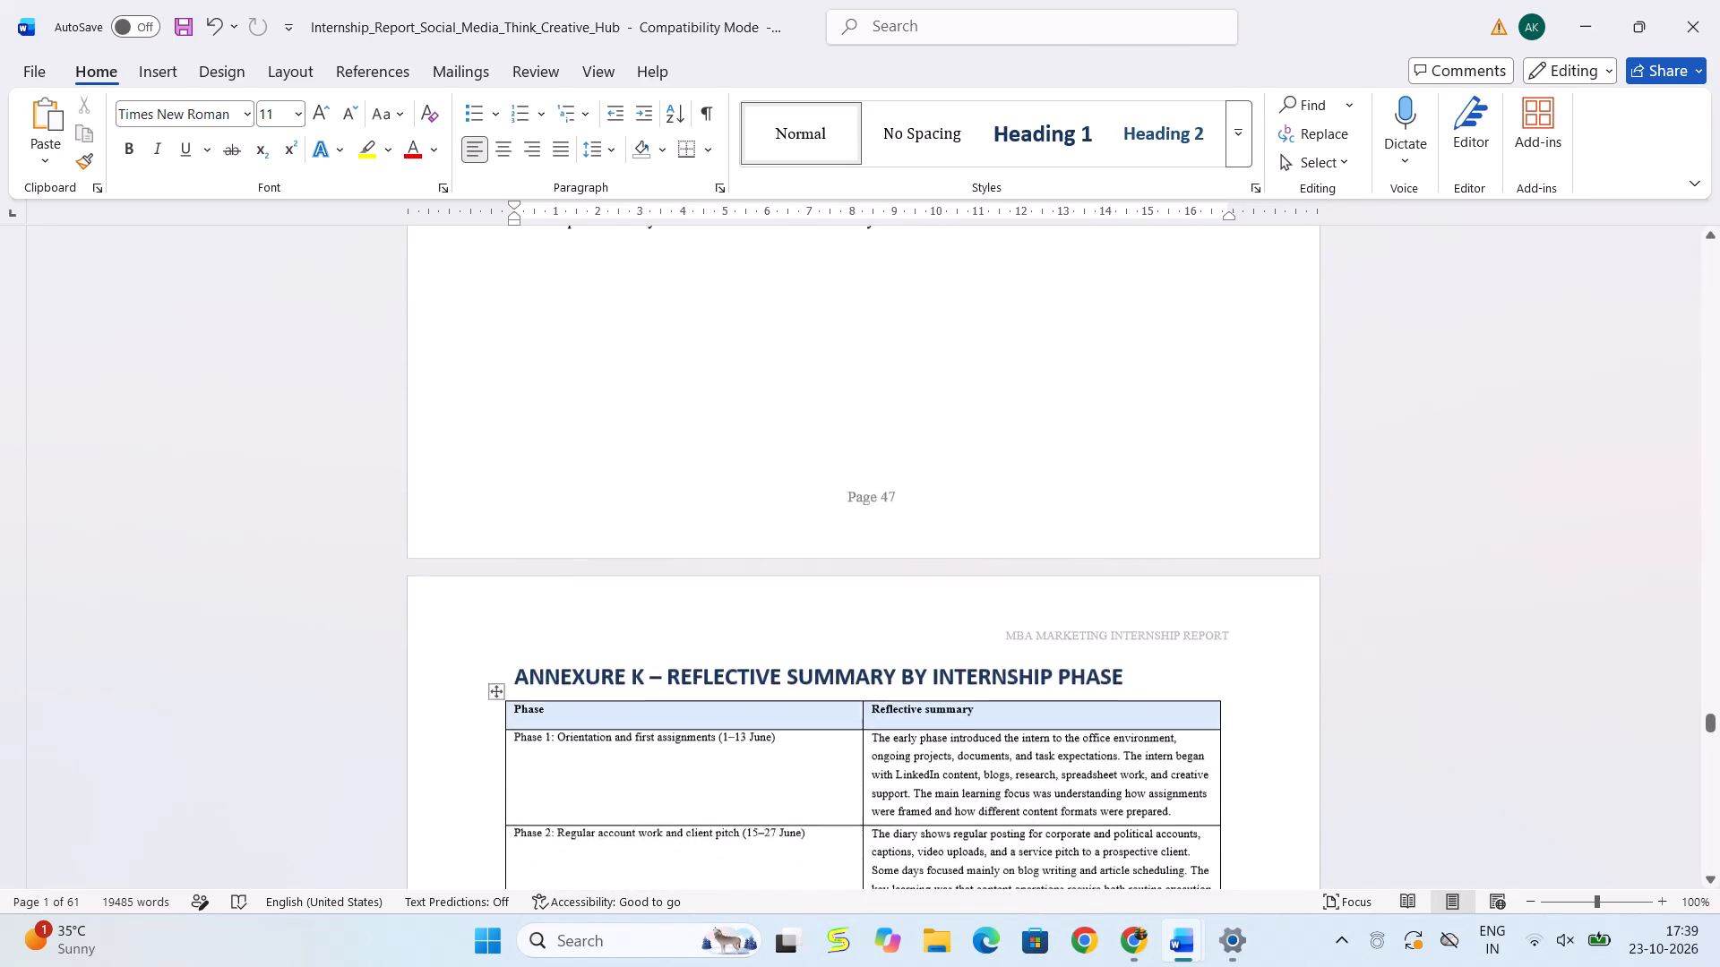
scroll(820, 438, "up", 8)
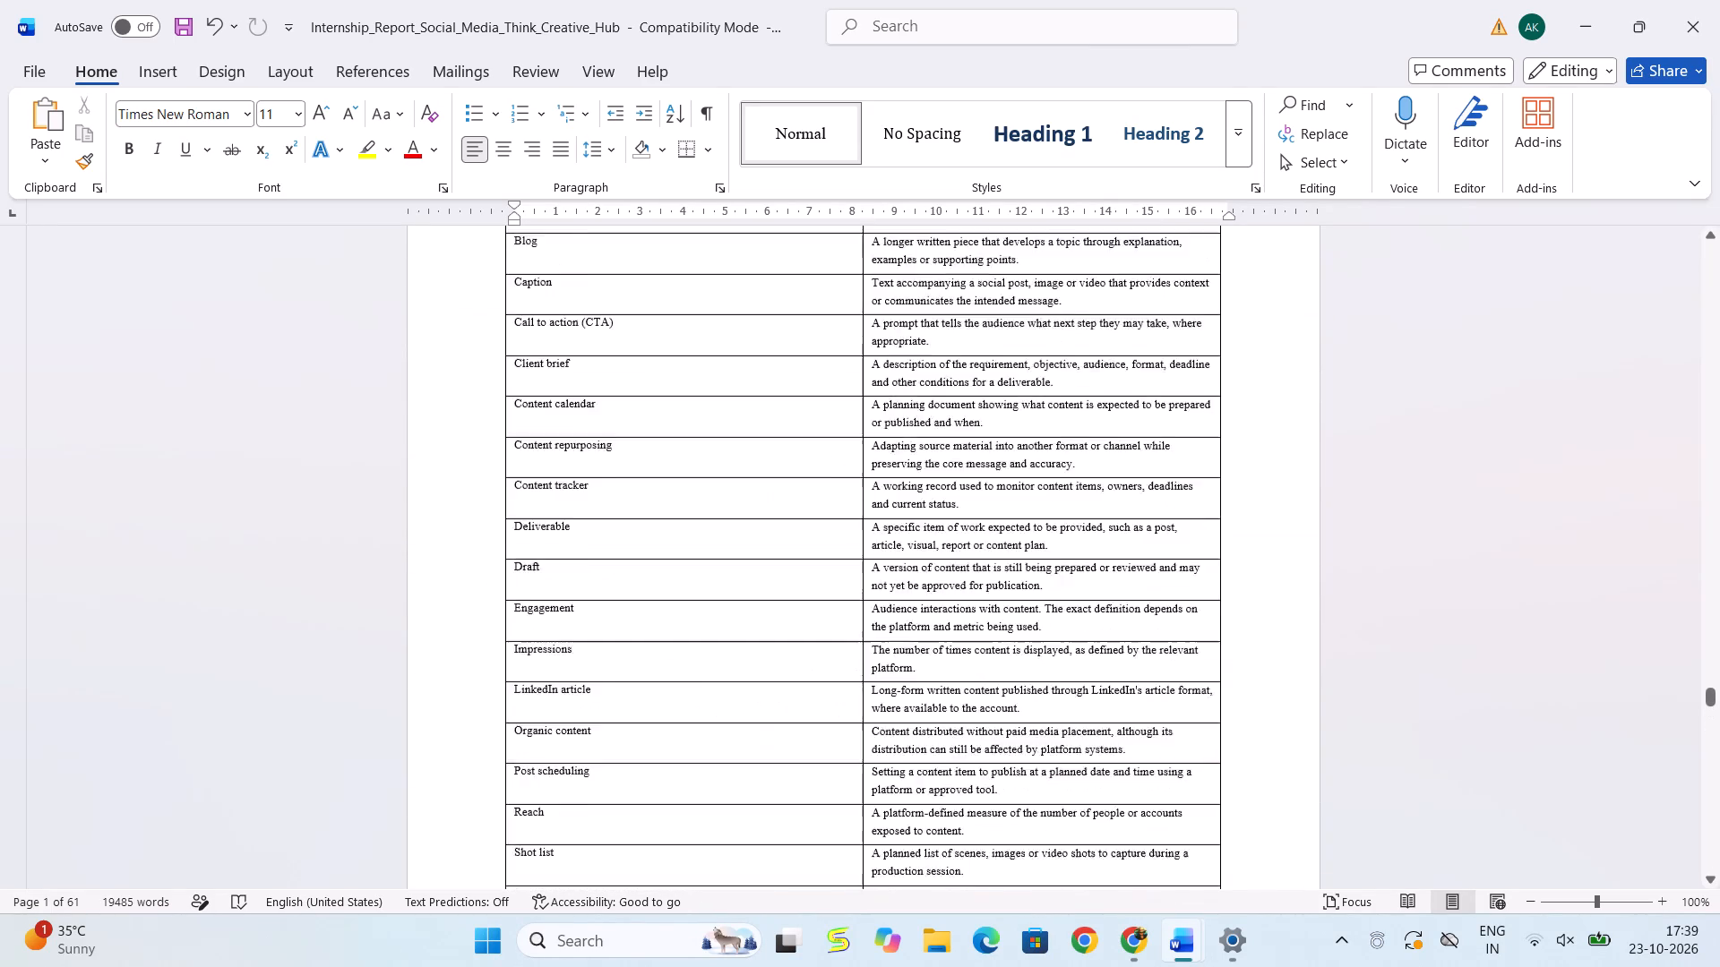
scroll(820, 438, "up", 4)
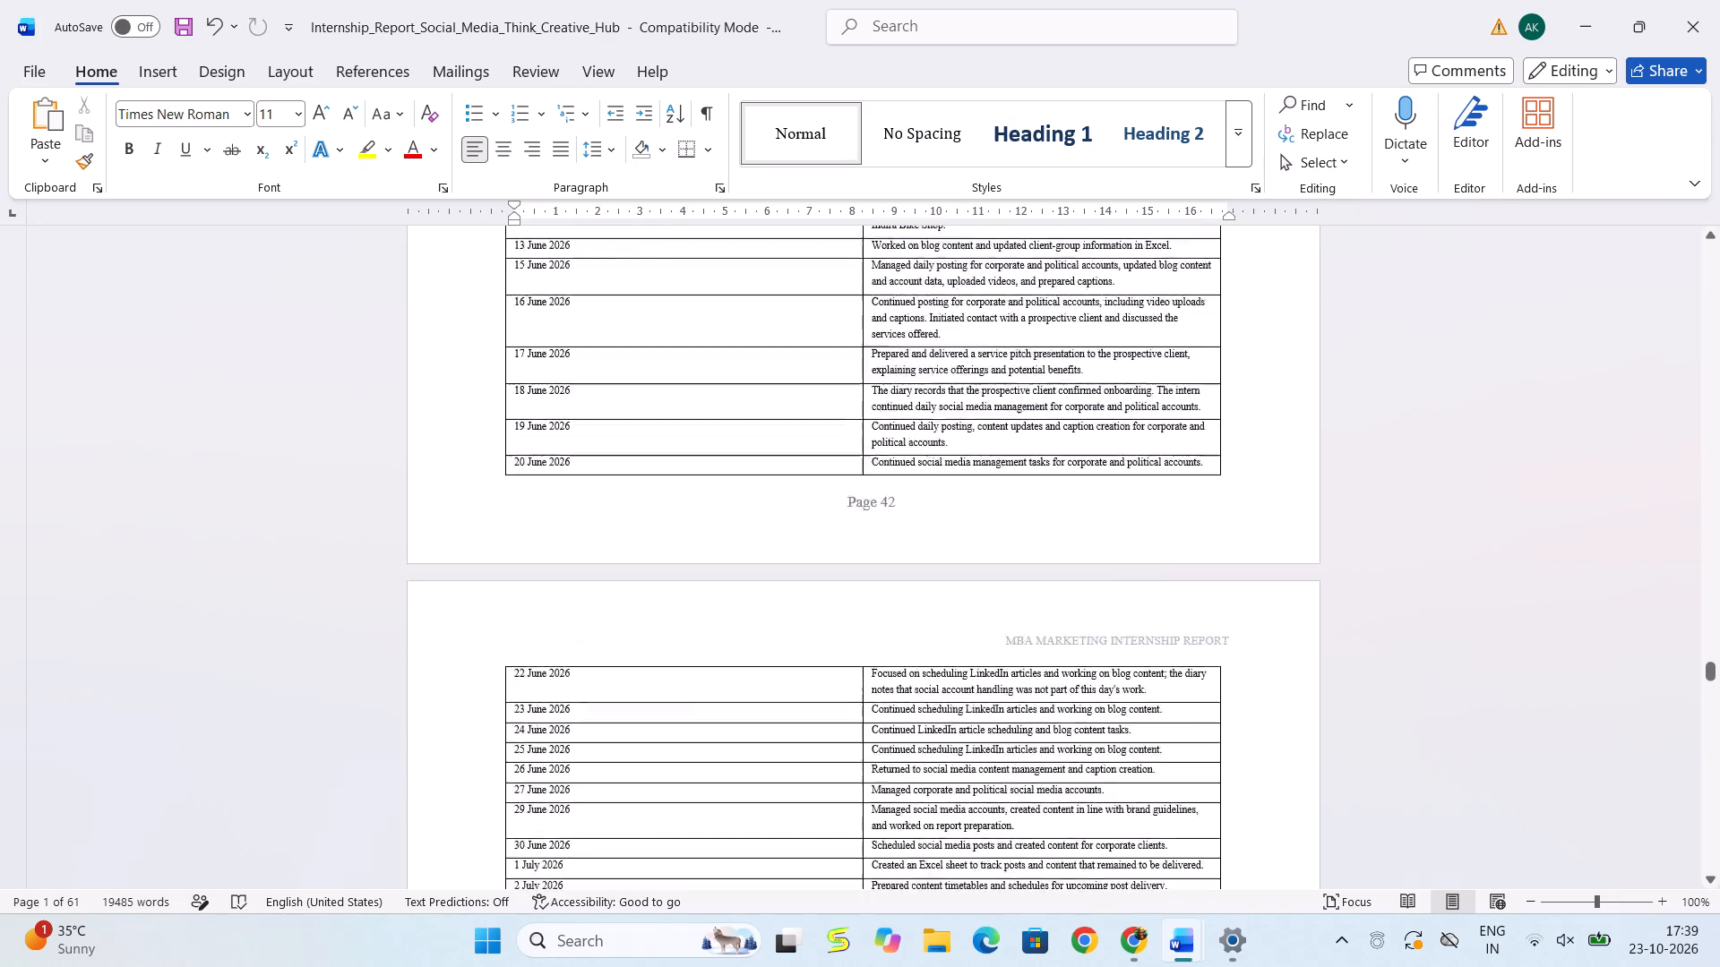
scroll(820, 438, "up", 6)
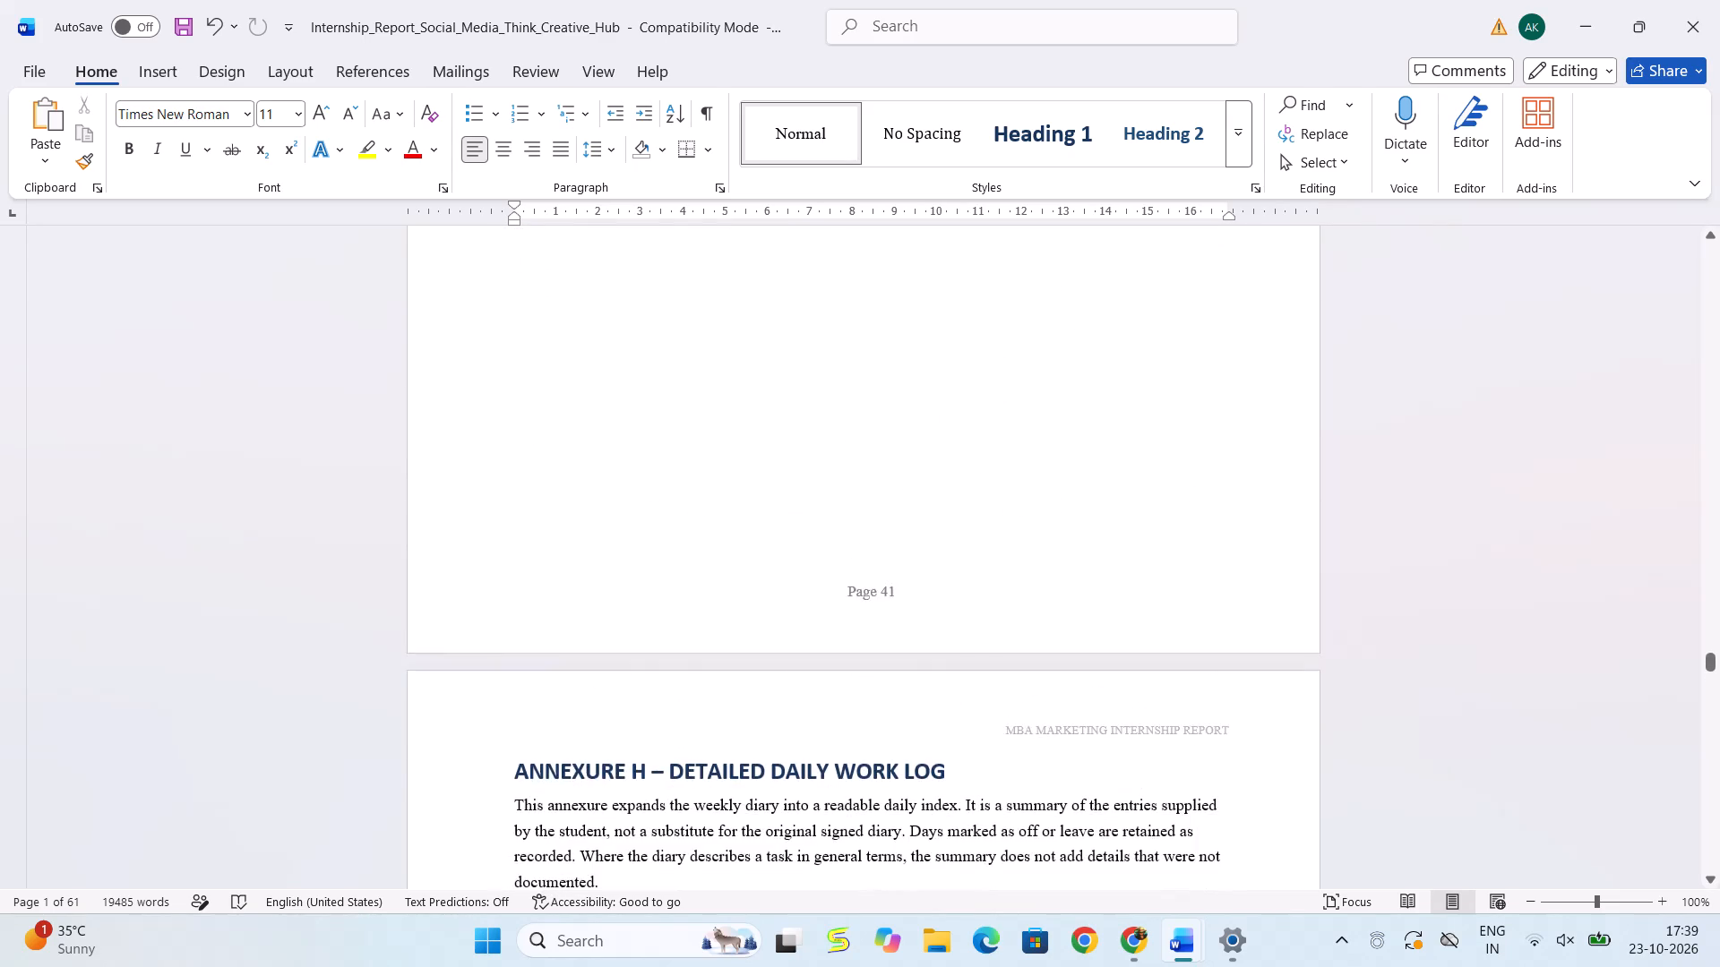
Set the 6 June 2026 diary summary in the Annexure H work log table to font size 12.
scroll(820, 438, "down", 3)
triple_click(924, 572)
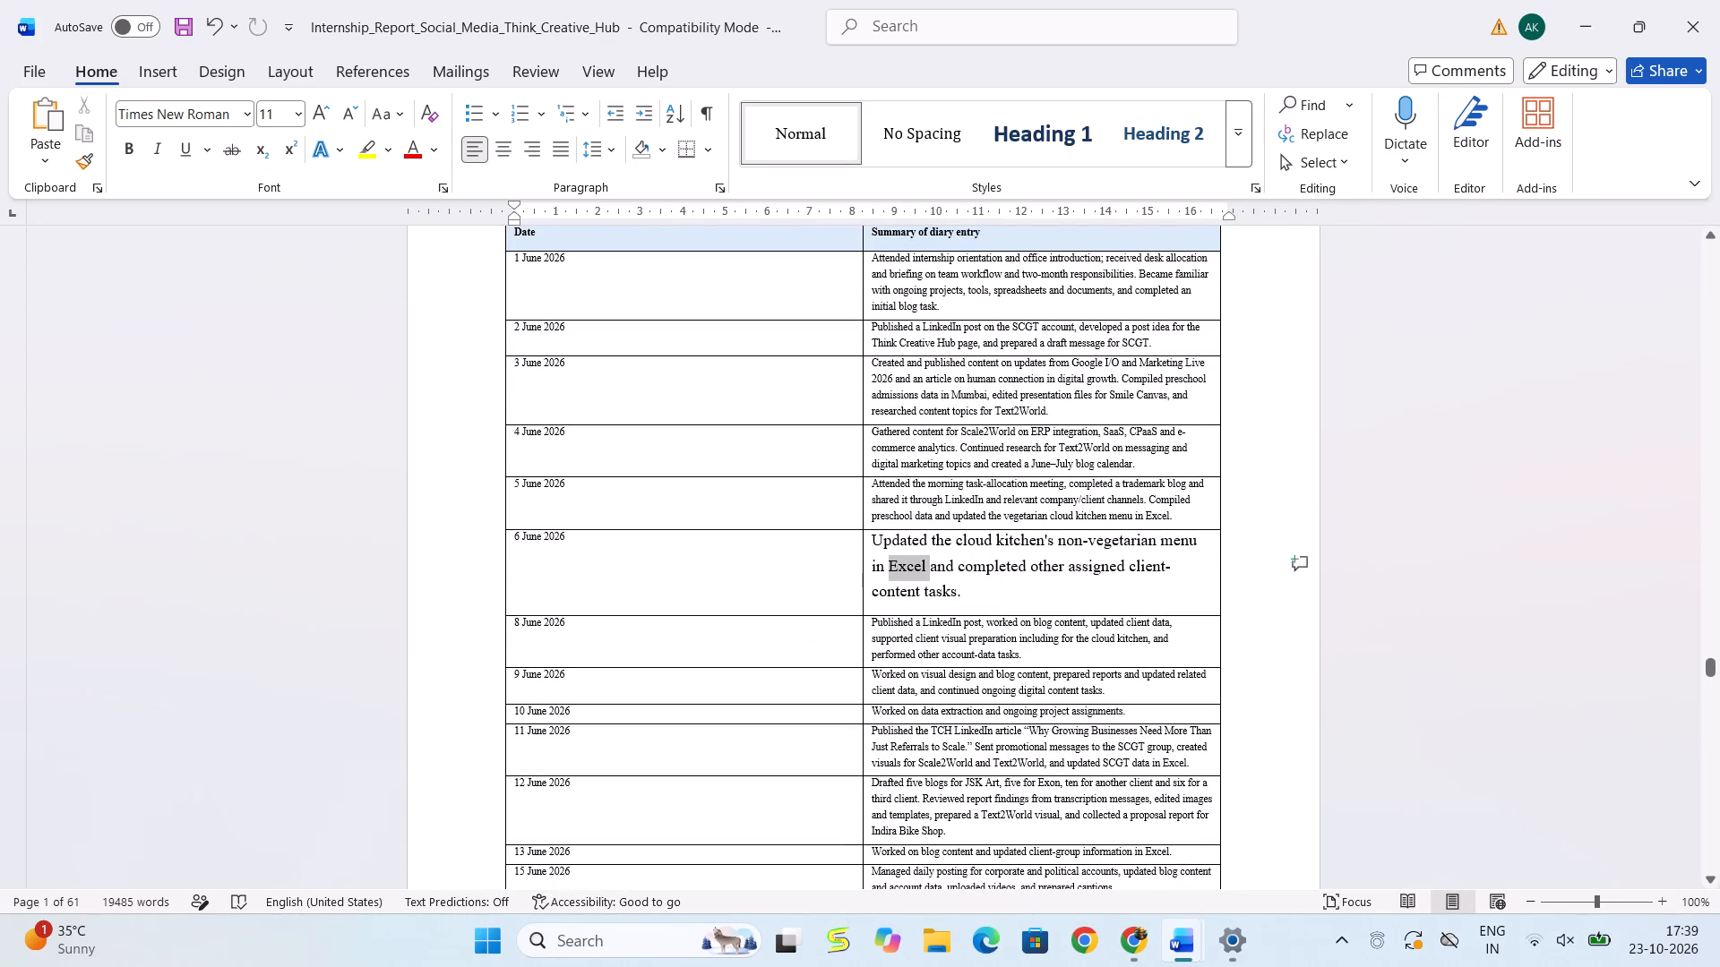
left_click(924, 572)
triple_click(900, 562)
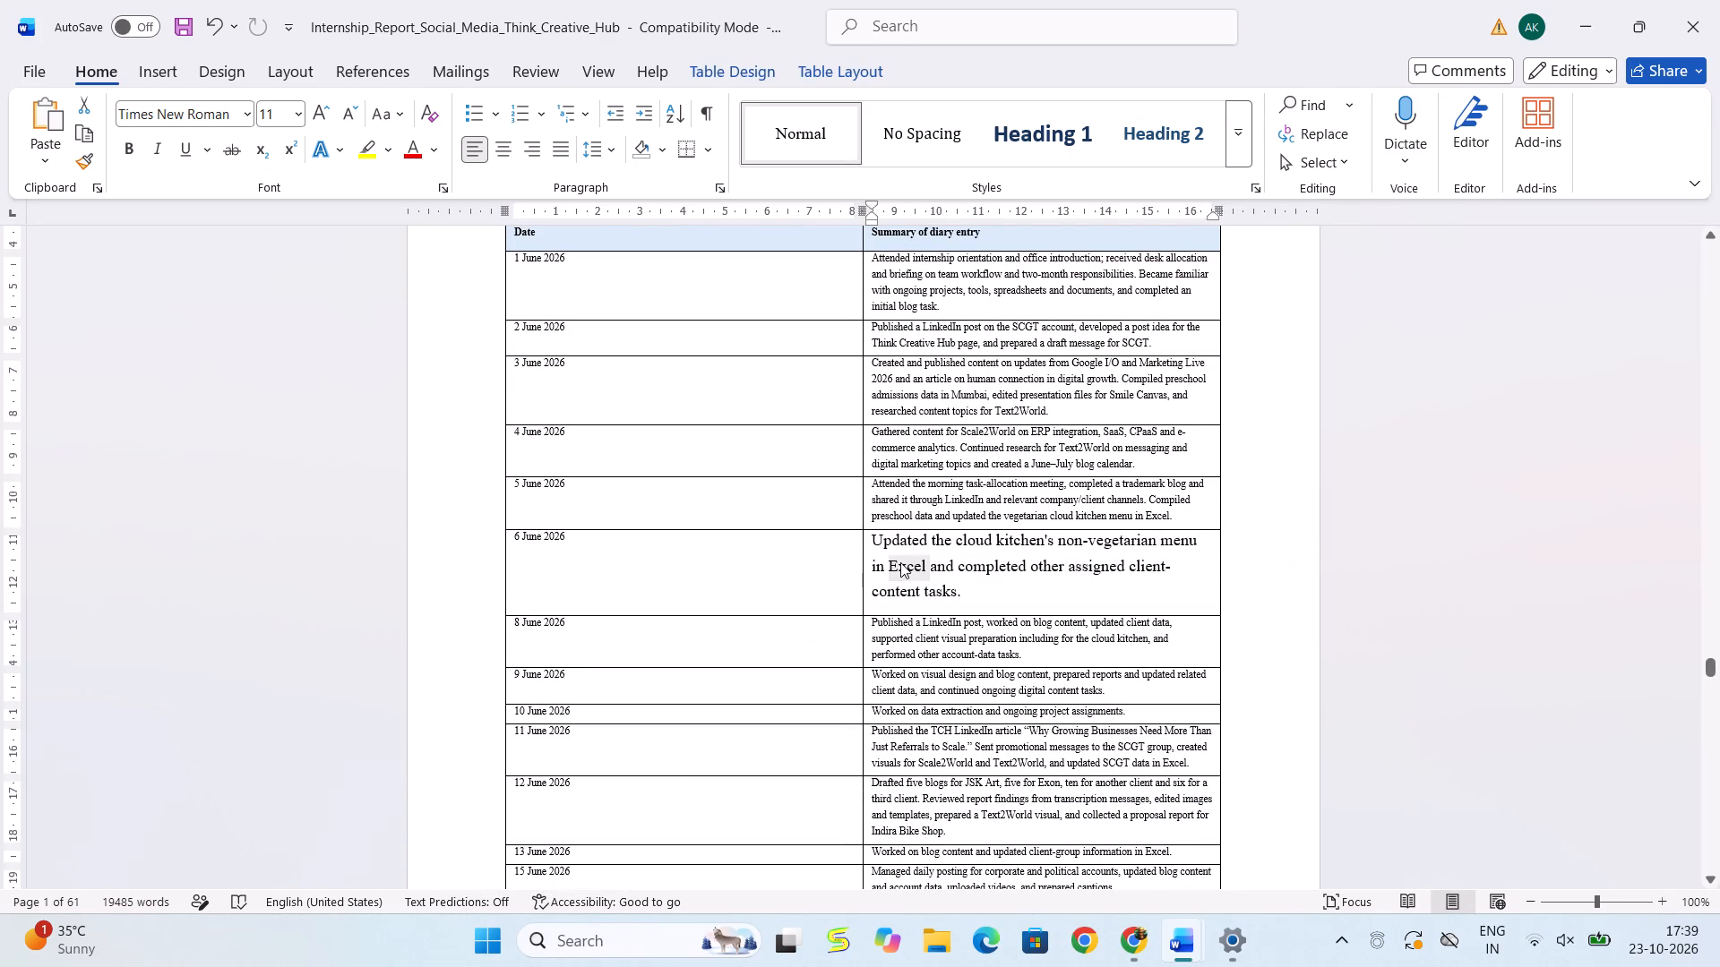
left_click(1036, 499)
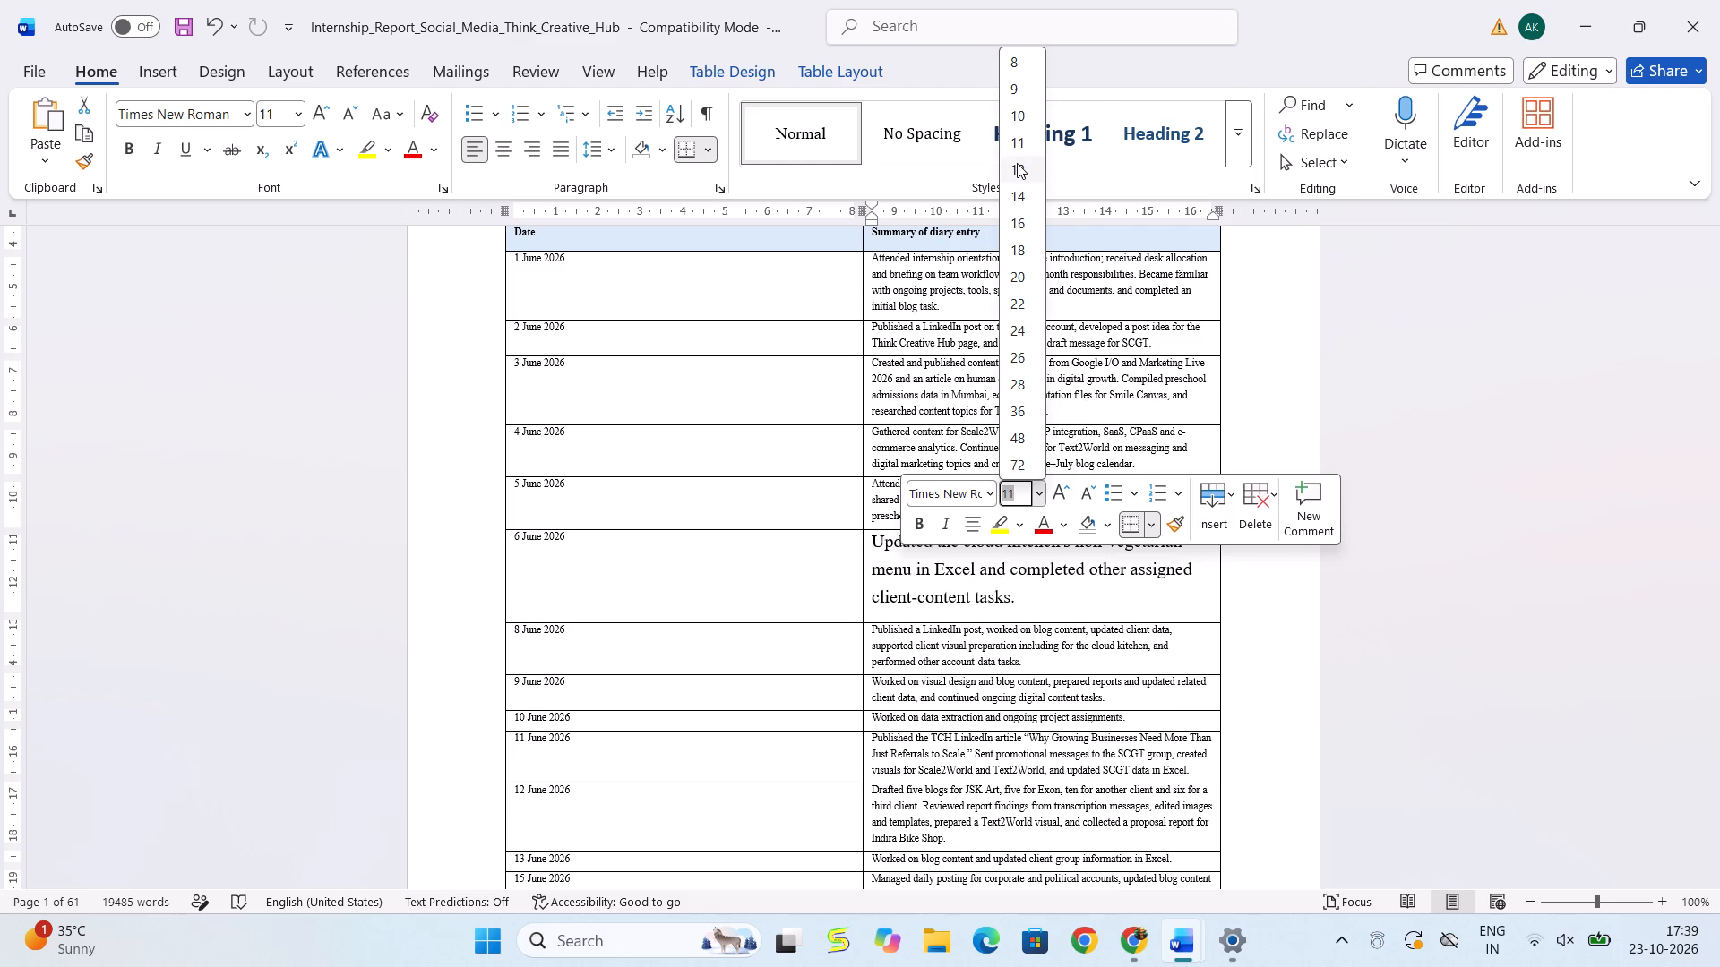
left_click(1017, 163)
Set the Annexure H content from the introductory paragraph through the work log table and closing source note to font size 12.
scroll(877, 552, "up", 1)
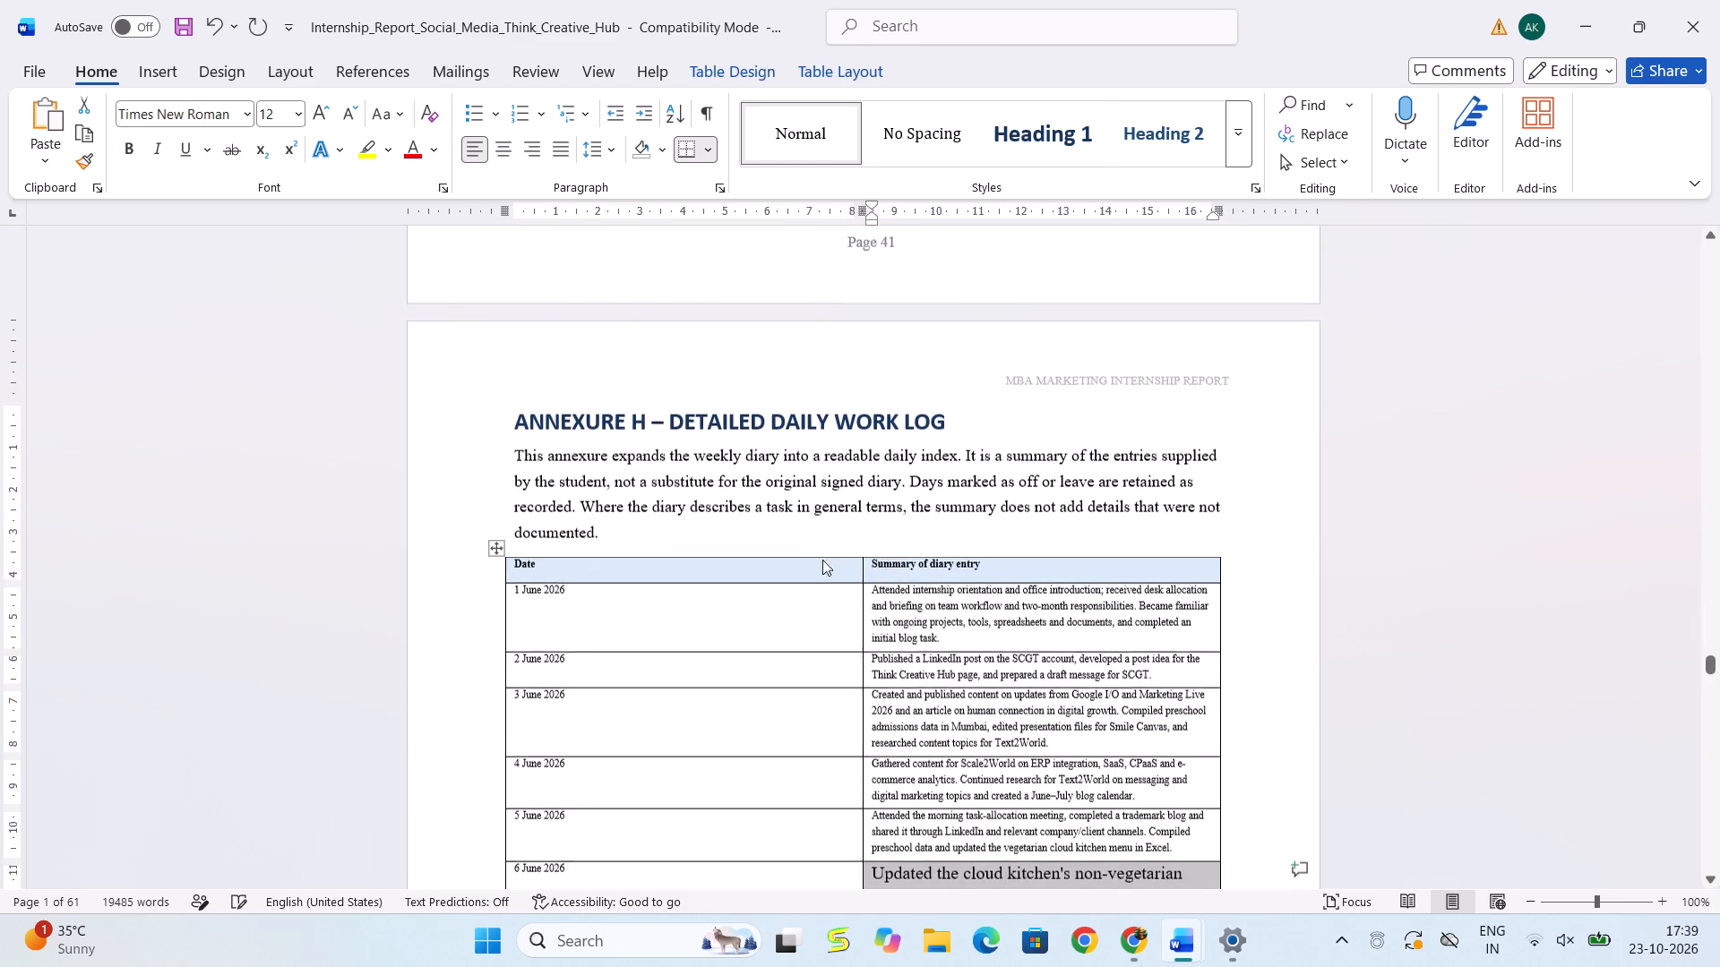
left_click(519, 421)
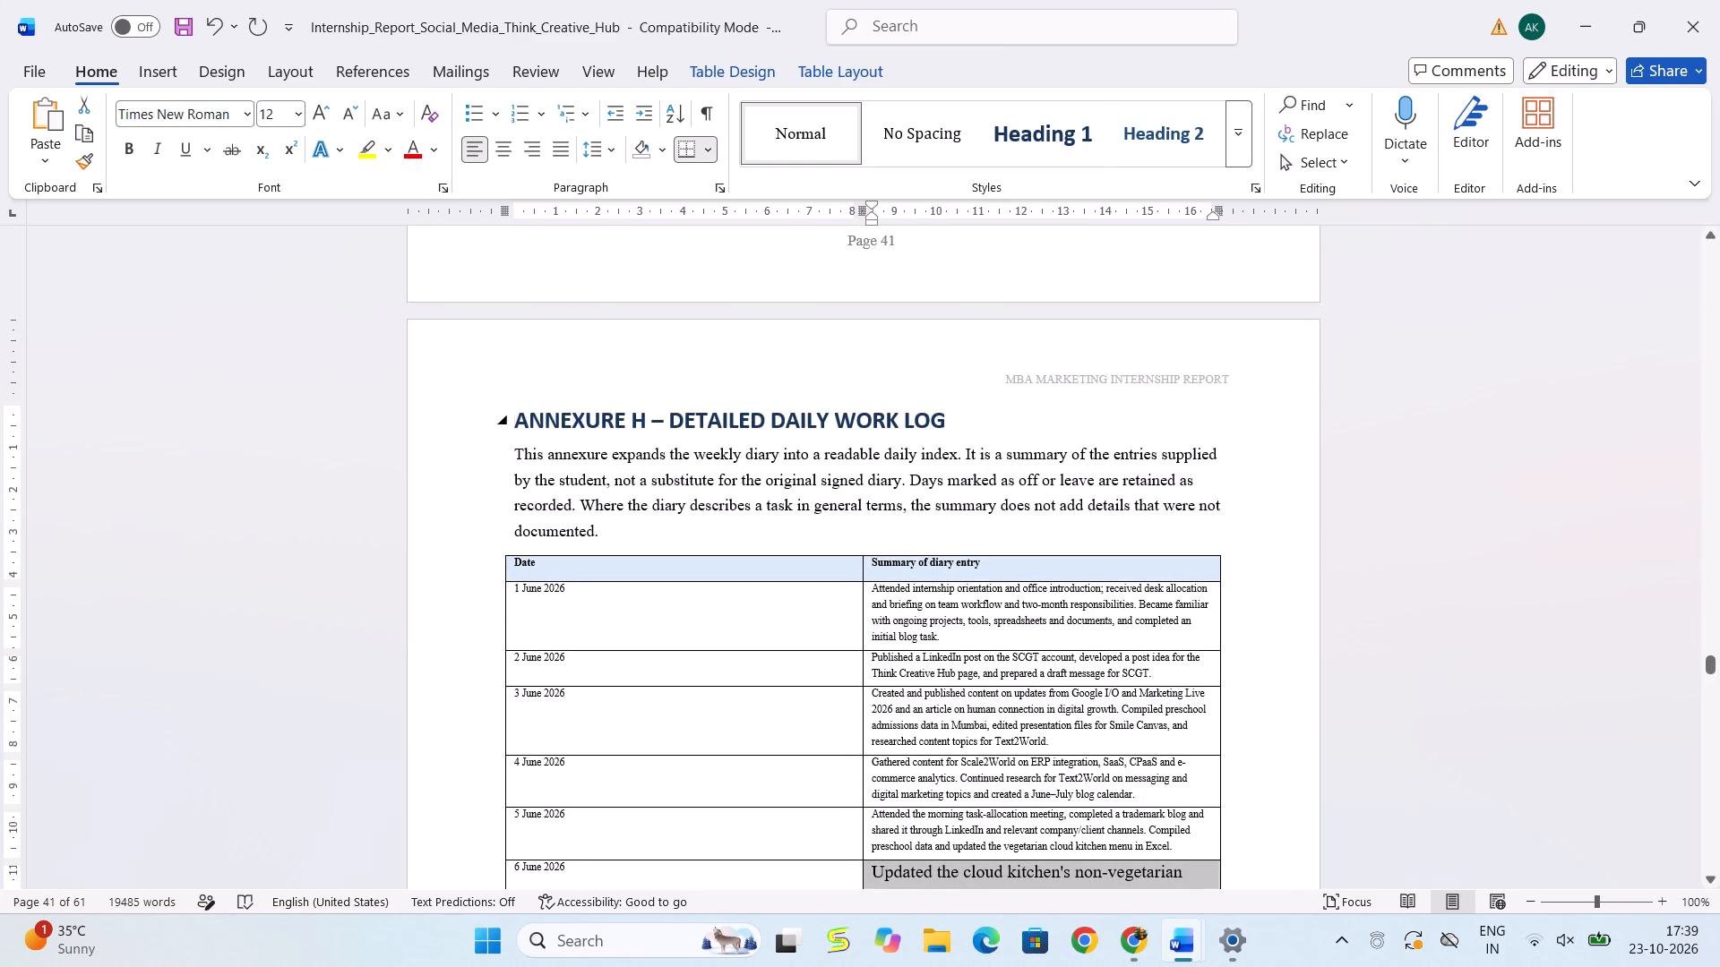
left_click(513, 456)
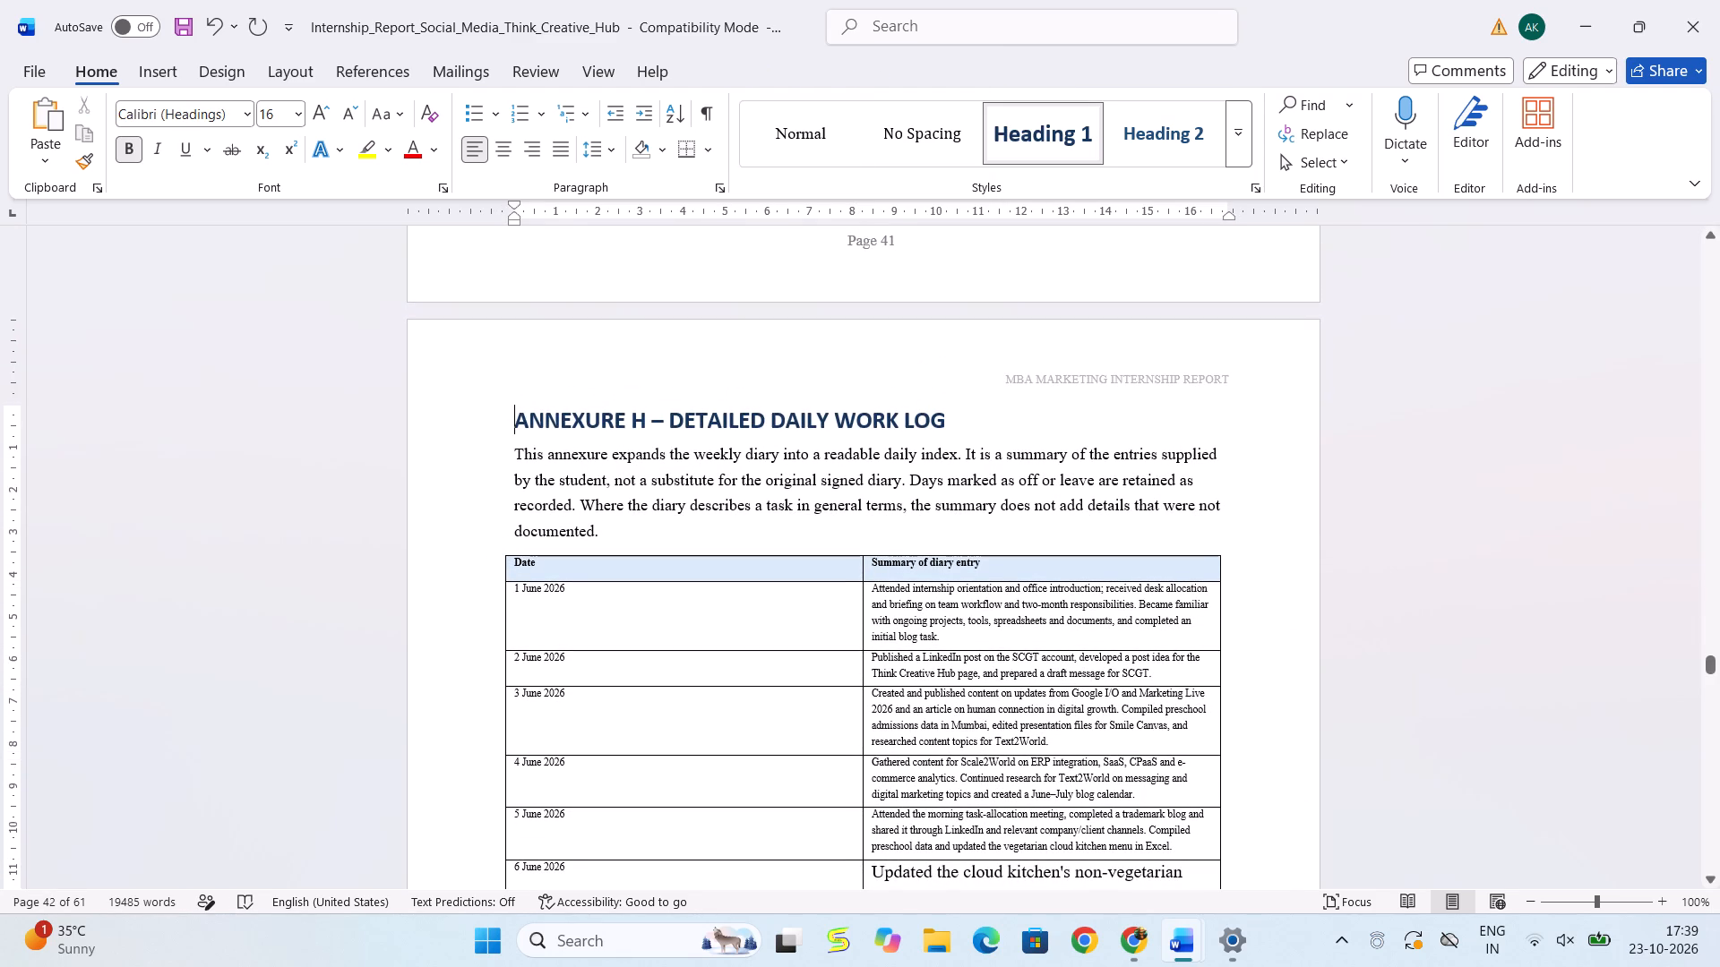
scroll(513, 456, "down", 10)
scroll(513, 456, "up", 1)
left_click(639, 504, "shift")
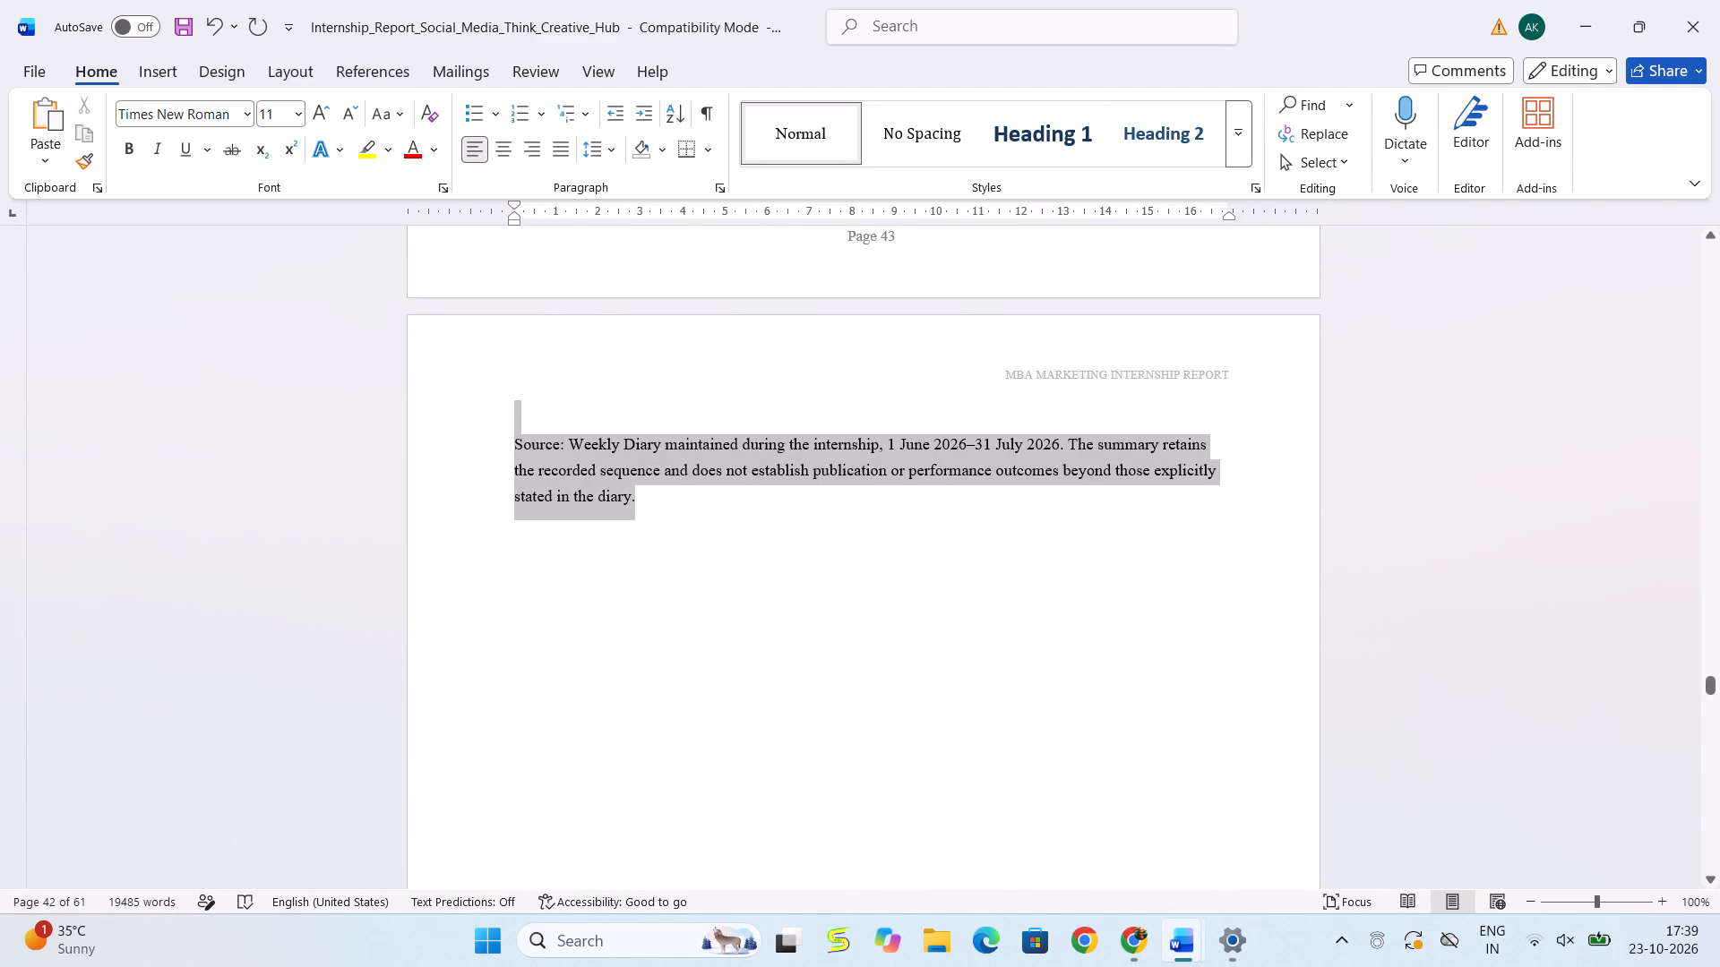
left_click(293, 119)
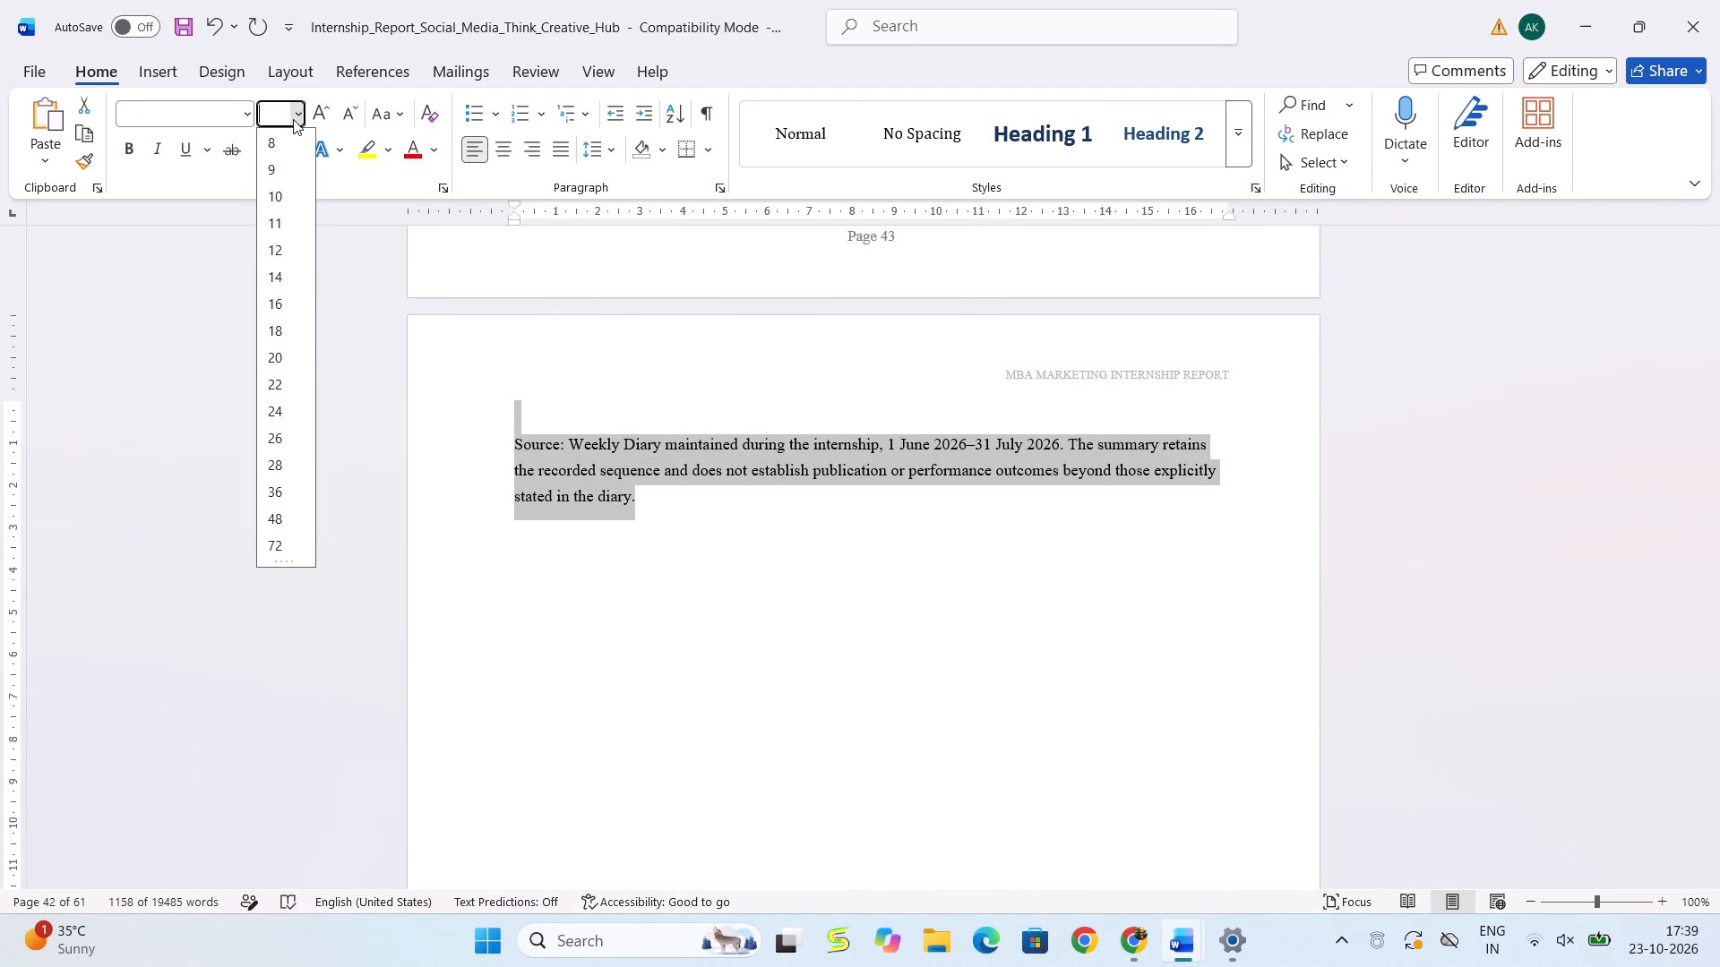
left_click(279, 241)
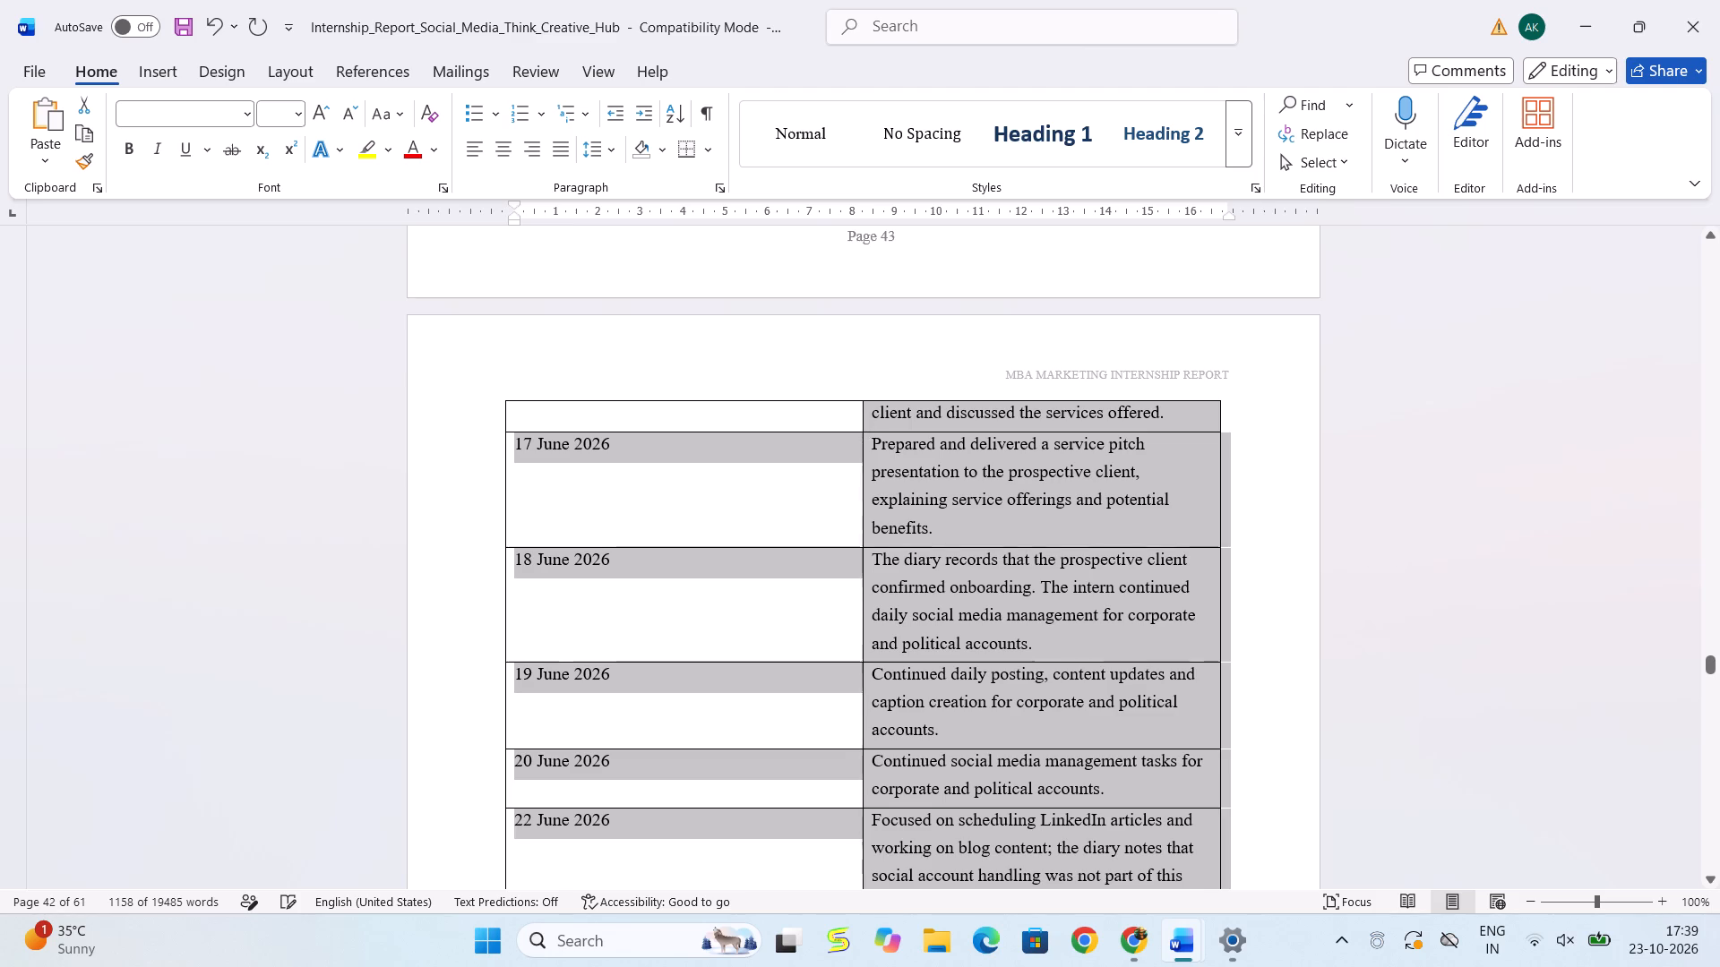
Narrow the Date column of the Annexure H work log table, moving its divider to about 3.5 cm on the ruler.
left_click(813, 493)
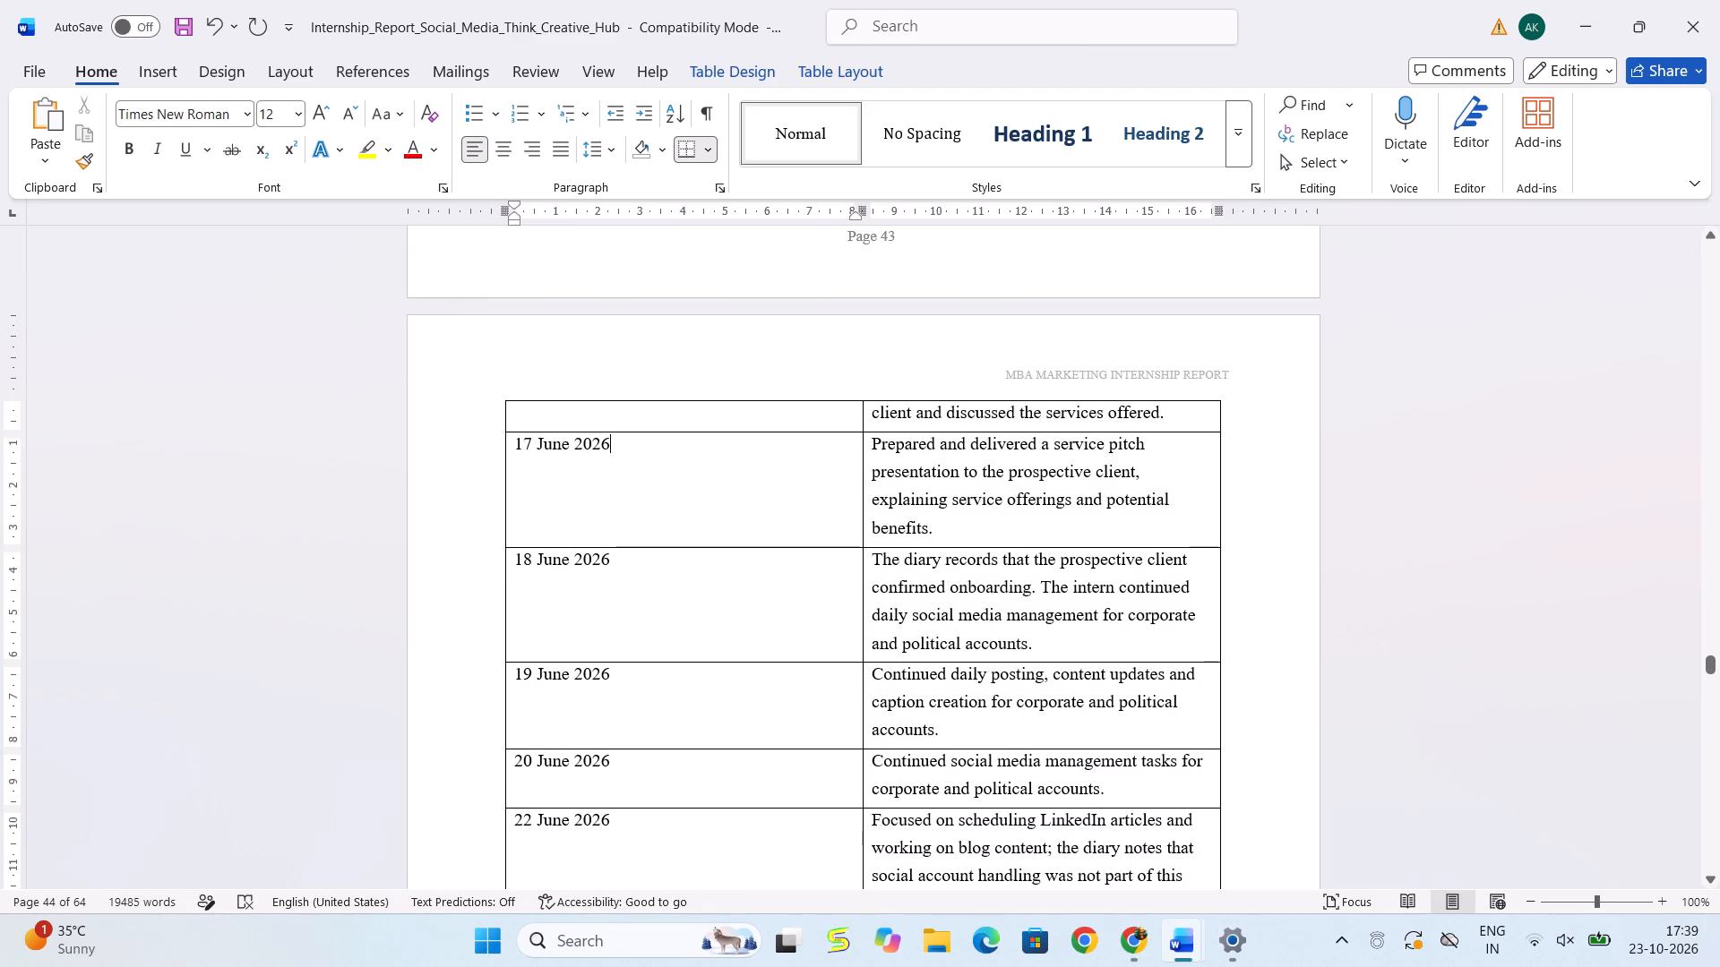
double_click(866, 494)
left_click(866, 494)
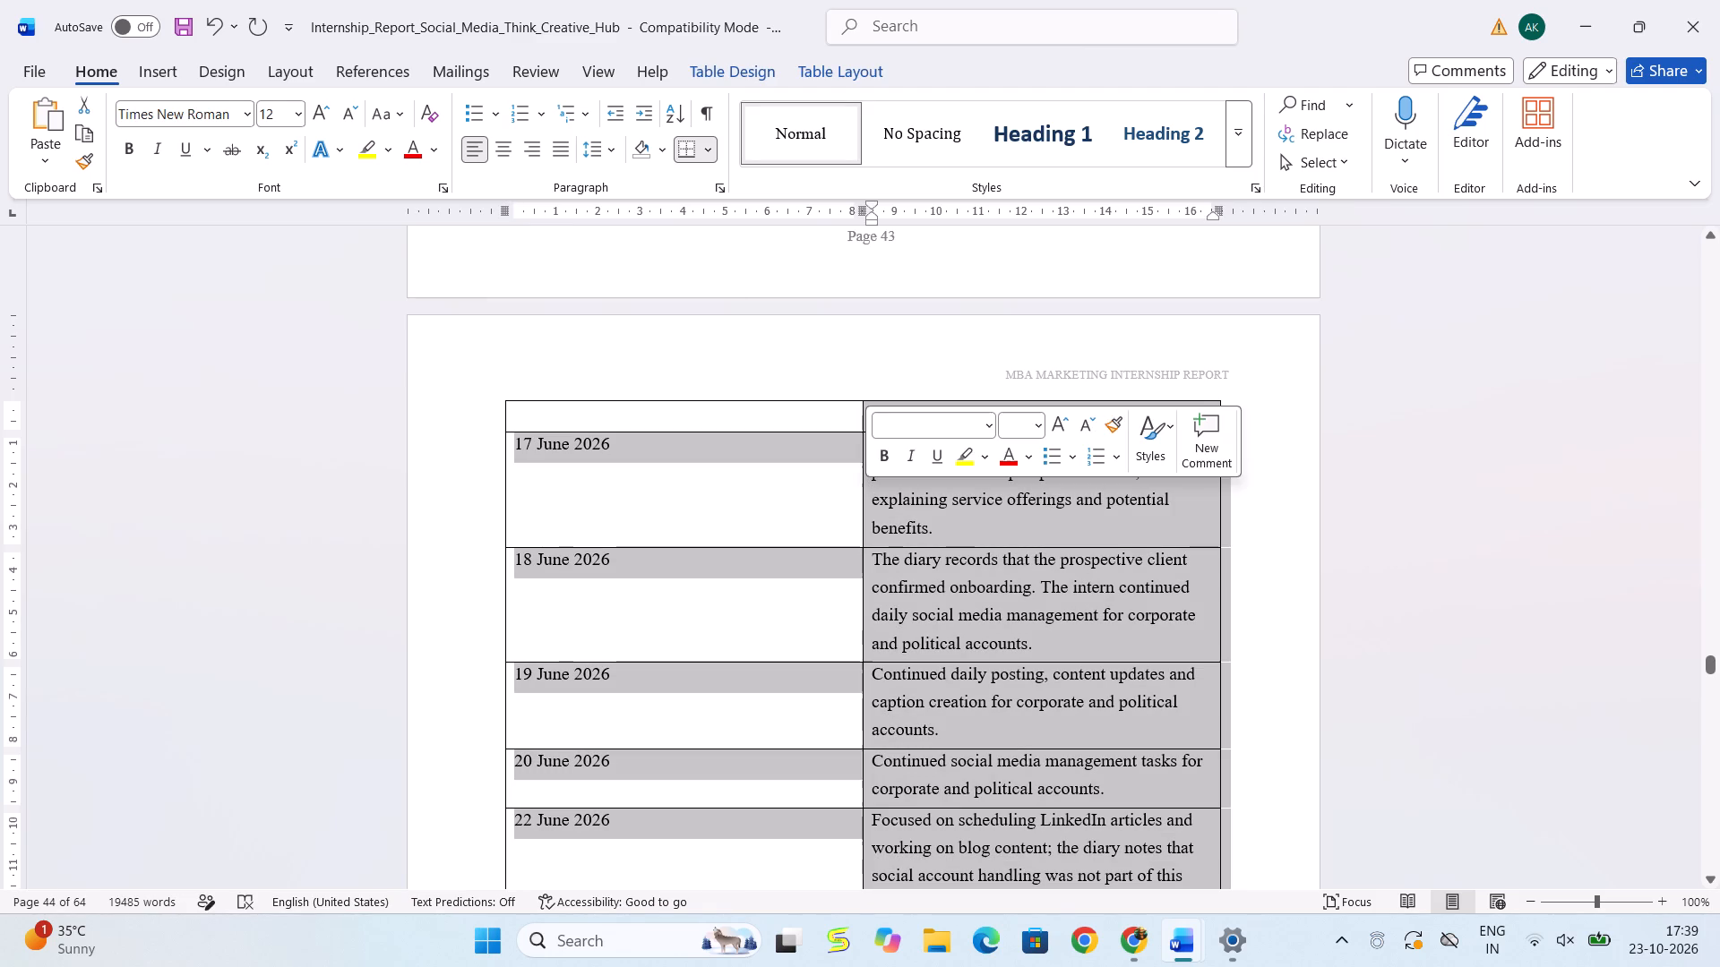
left_click(859, 496)
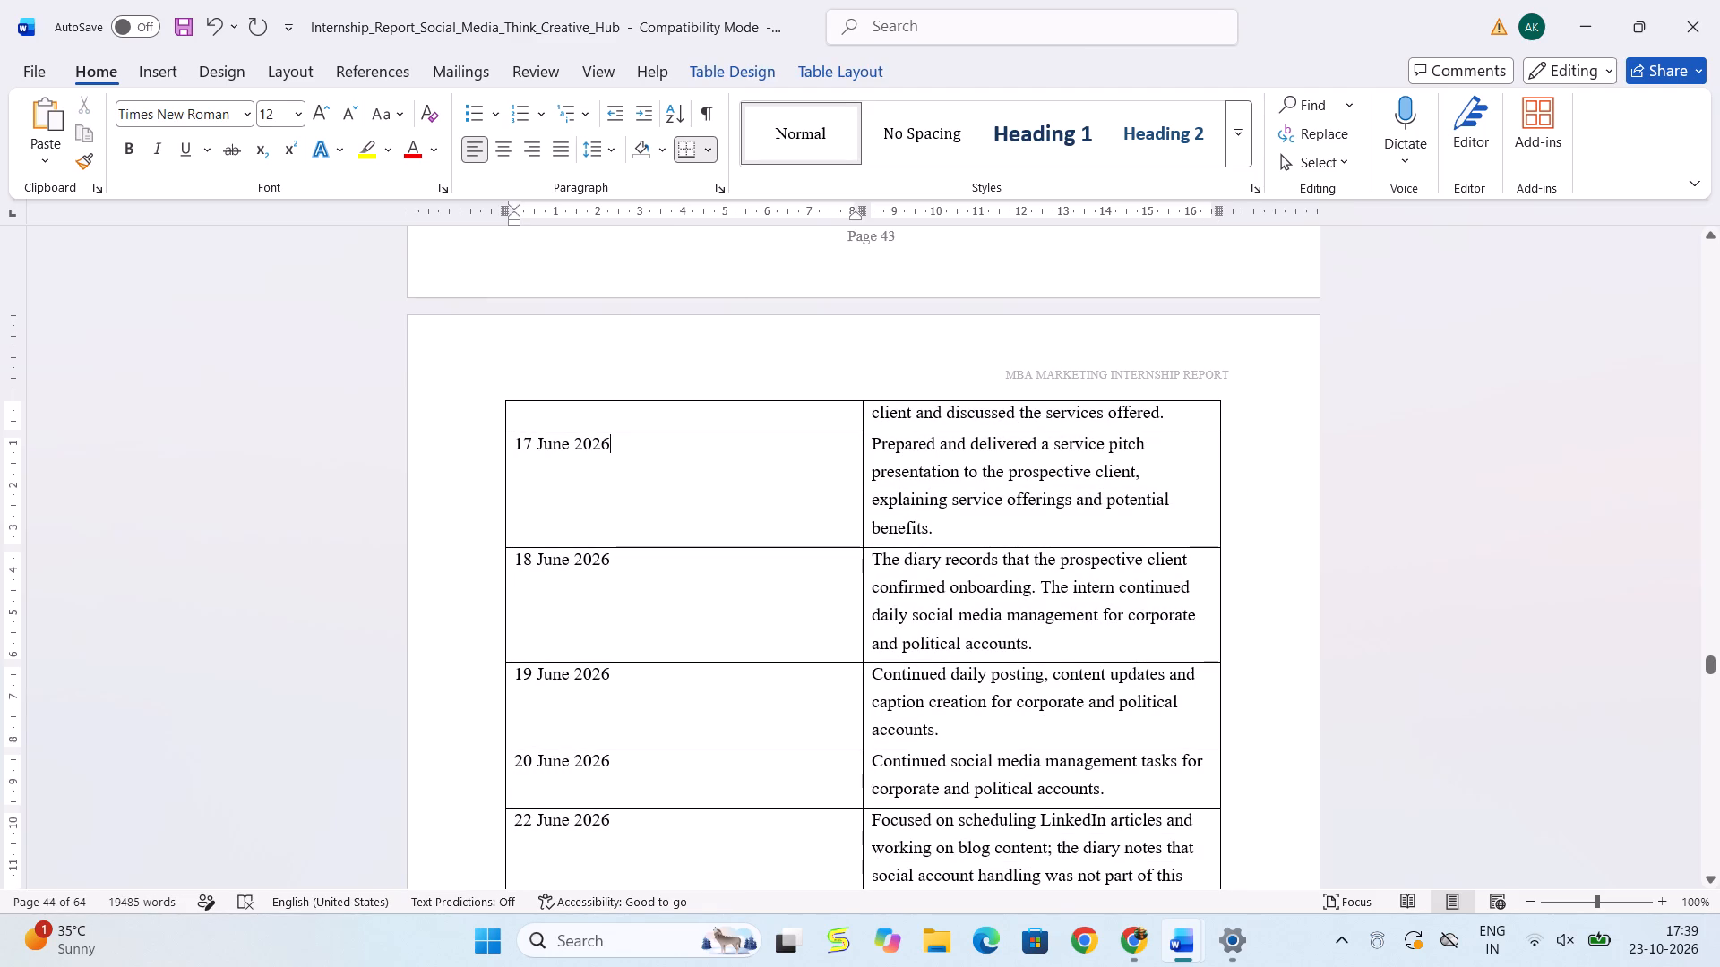
left_click_drag(861, 499, 714, 492)
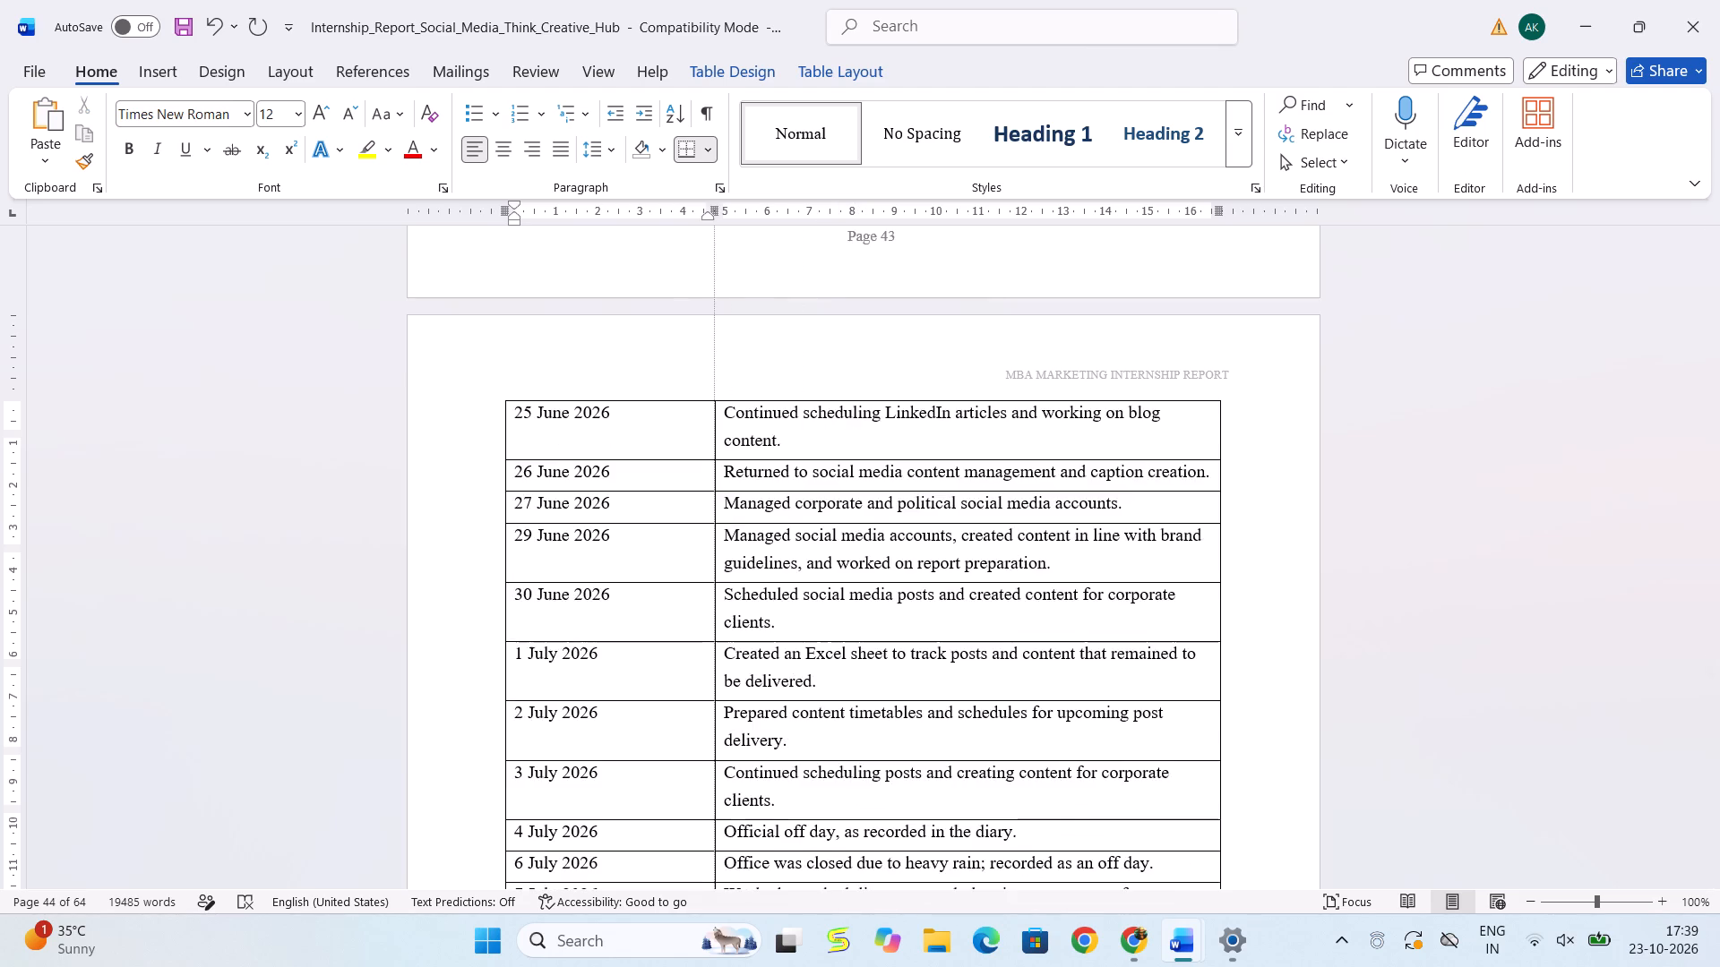
left_click_drag(714, 492, 664, 488)
left_click(664, 488)
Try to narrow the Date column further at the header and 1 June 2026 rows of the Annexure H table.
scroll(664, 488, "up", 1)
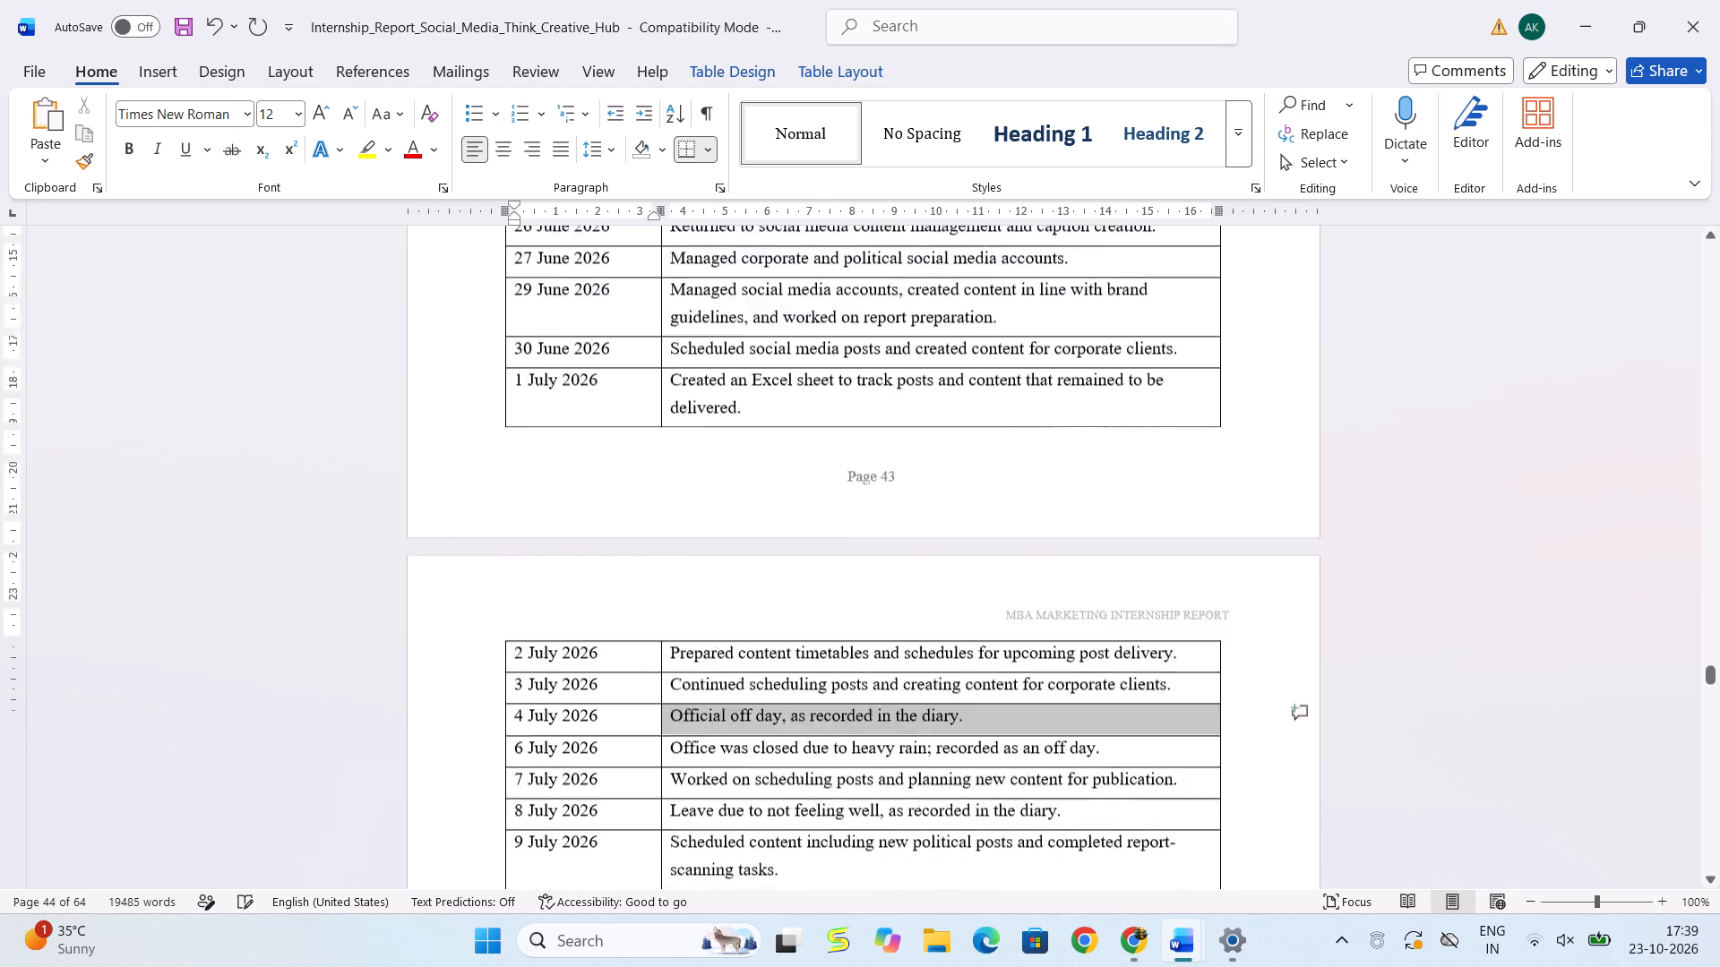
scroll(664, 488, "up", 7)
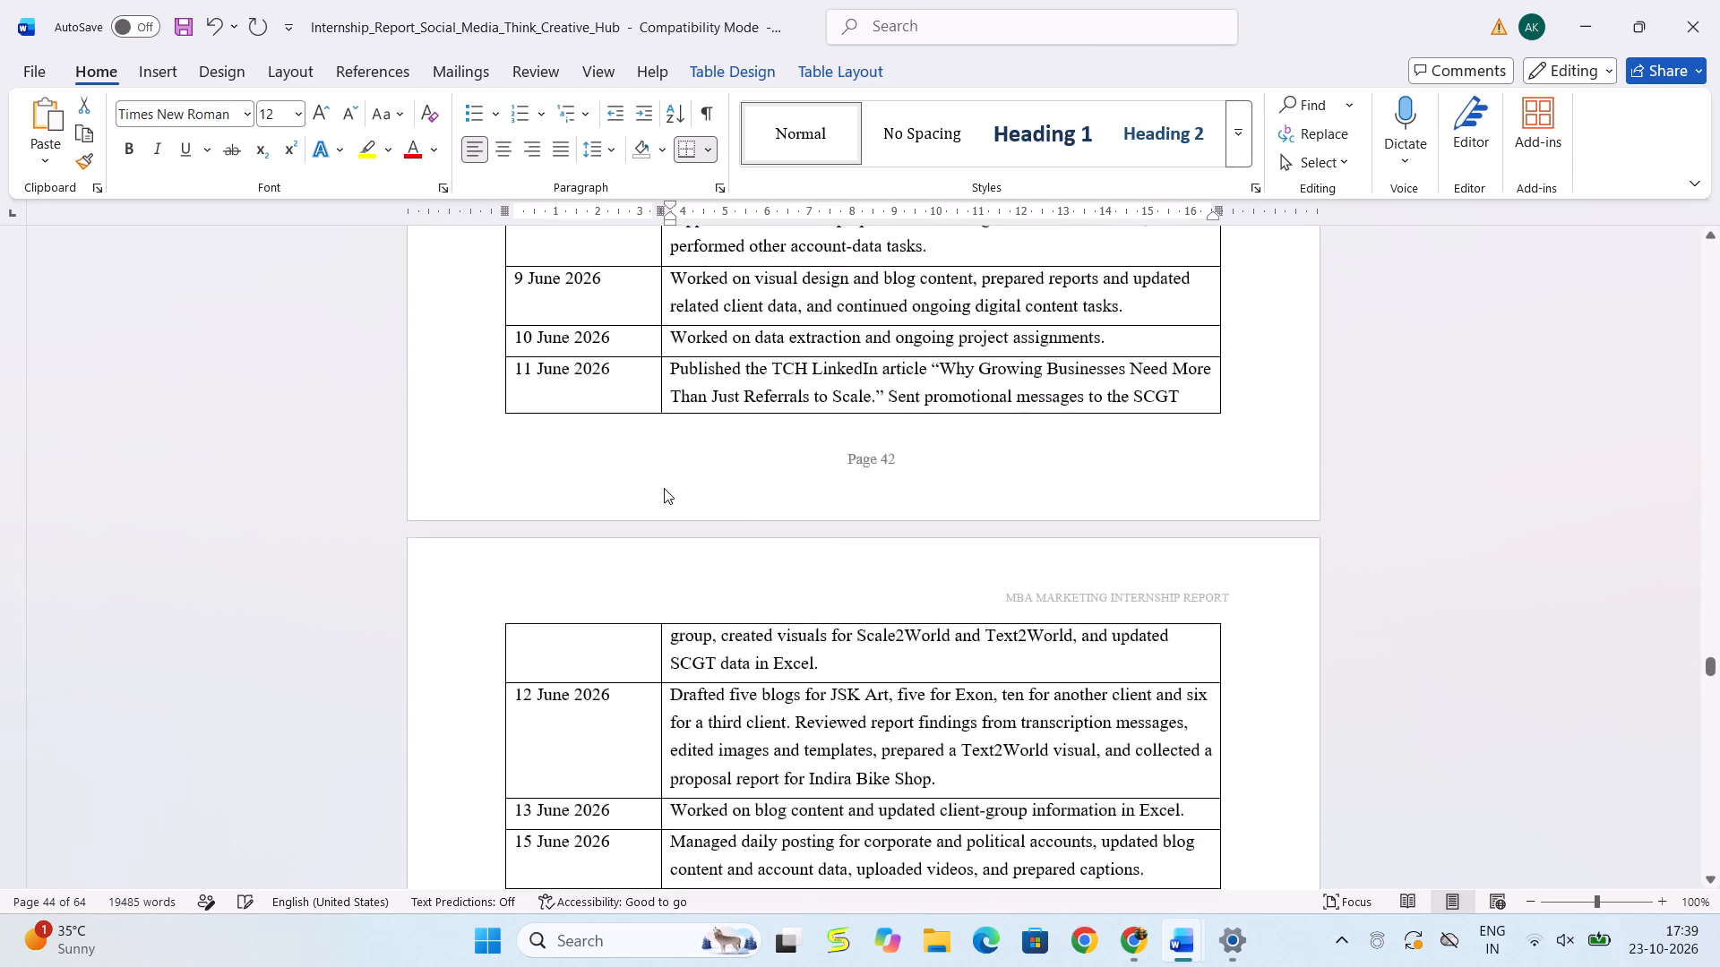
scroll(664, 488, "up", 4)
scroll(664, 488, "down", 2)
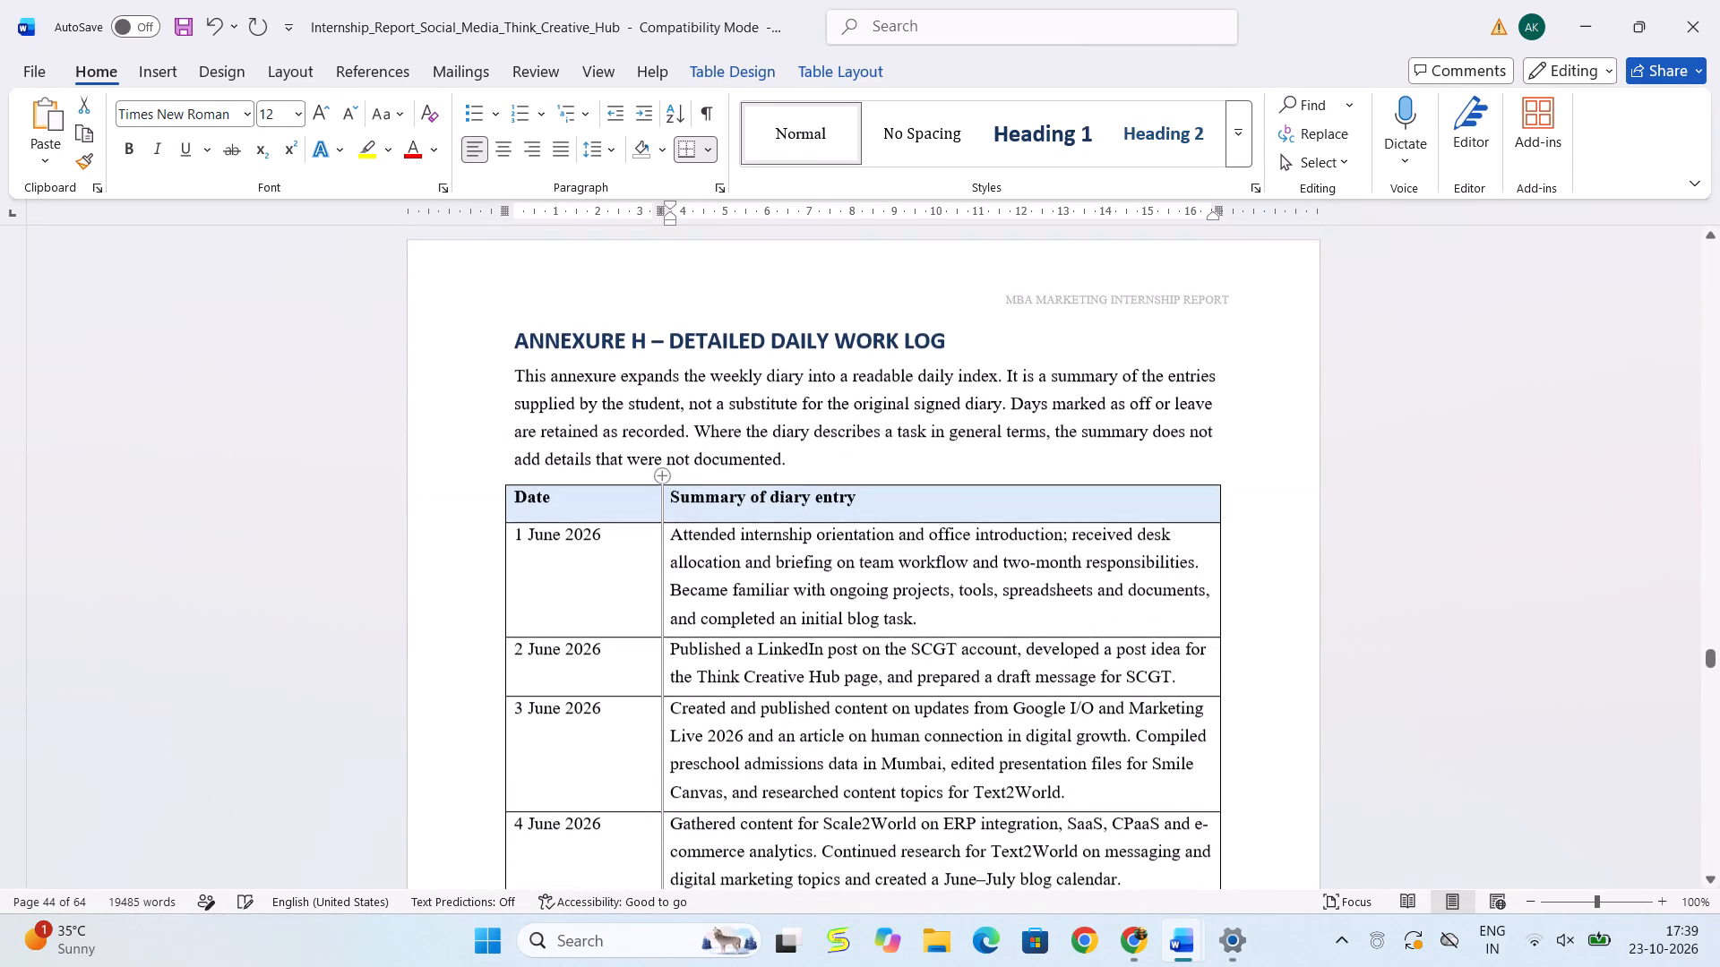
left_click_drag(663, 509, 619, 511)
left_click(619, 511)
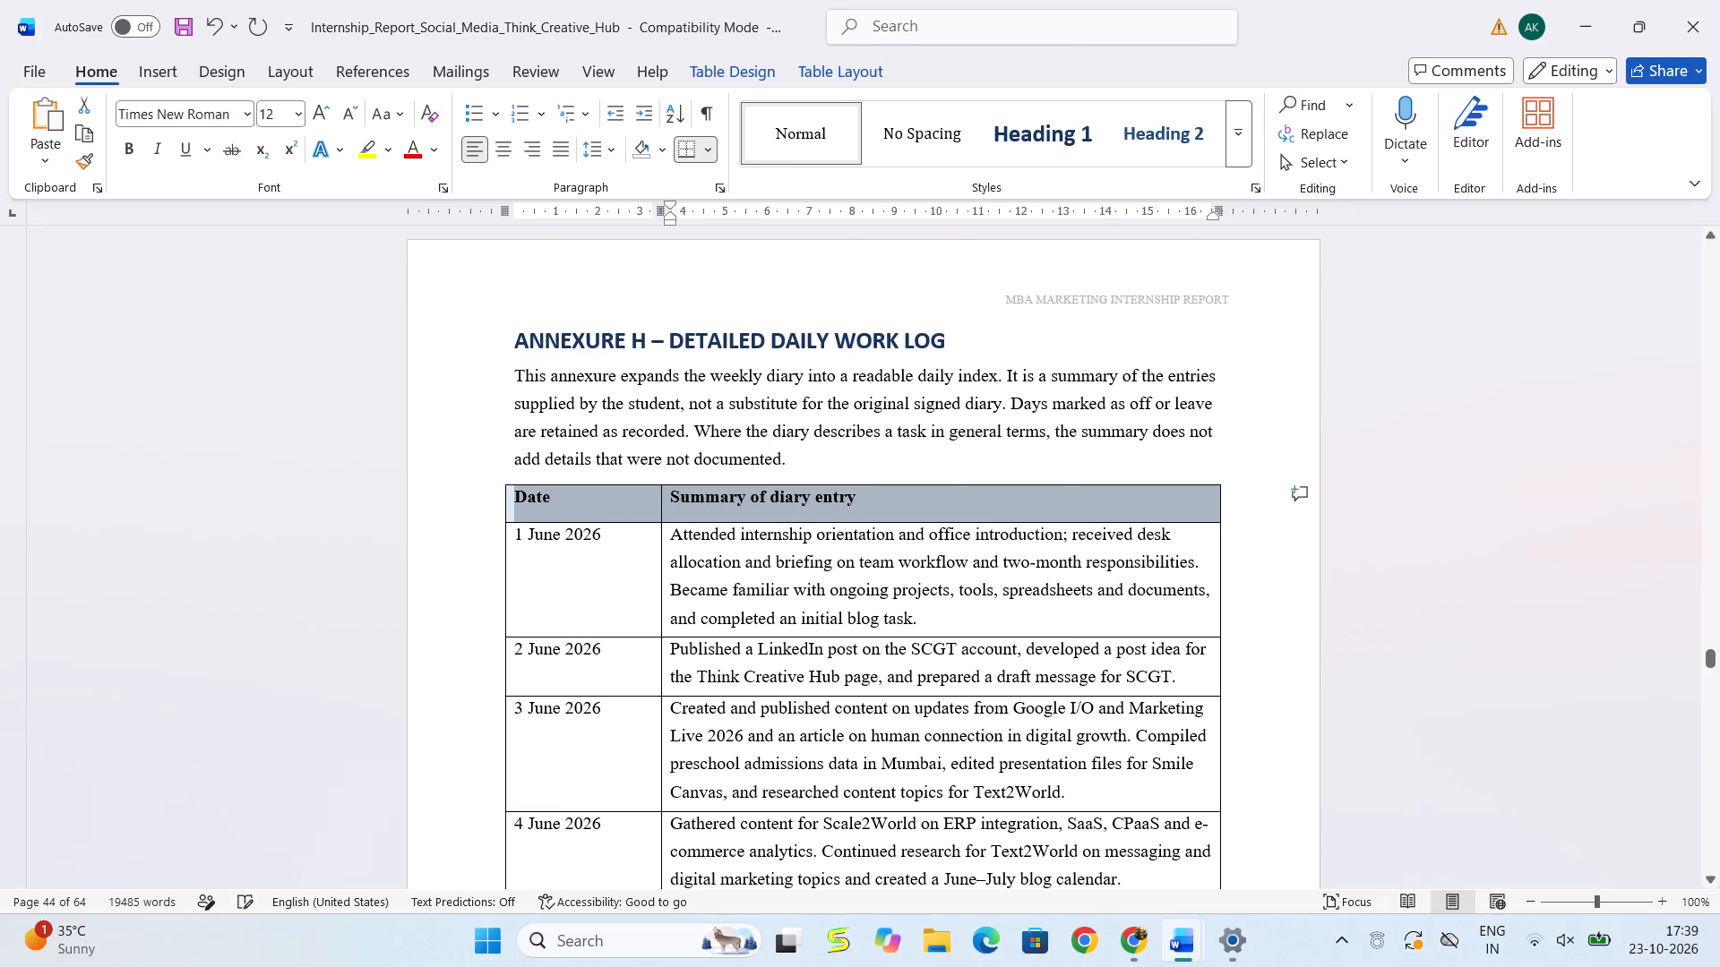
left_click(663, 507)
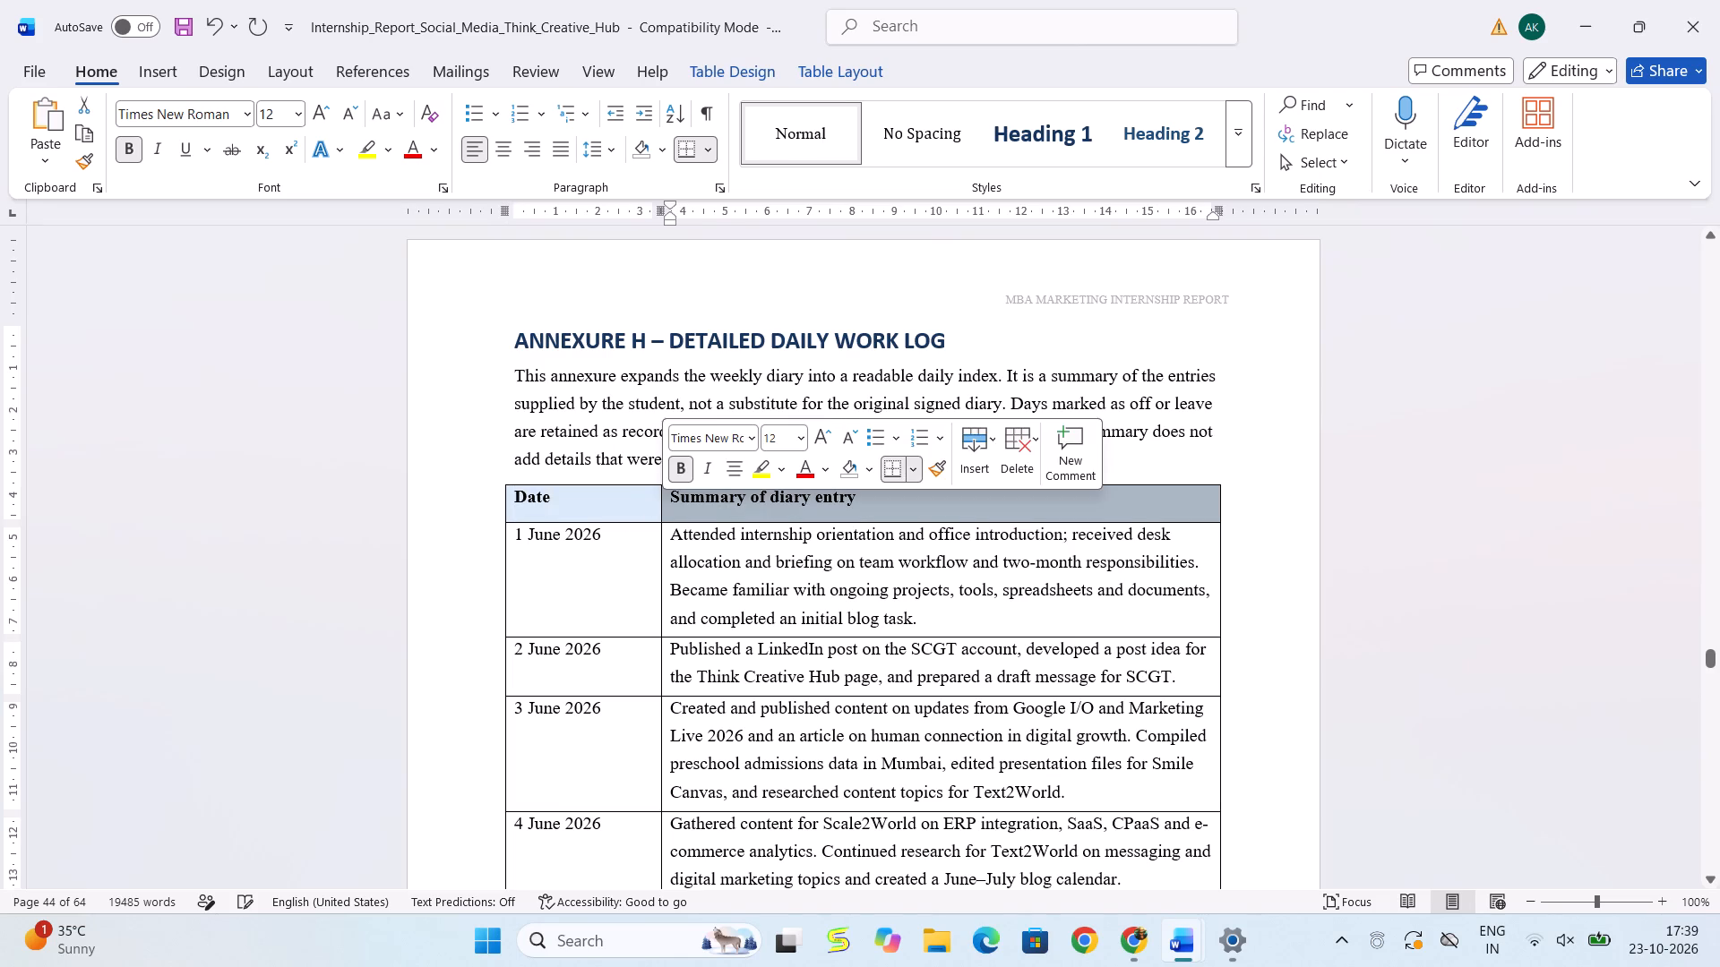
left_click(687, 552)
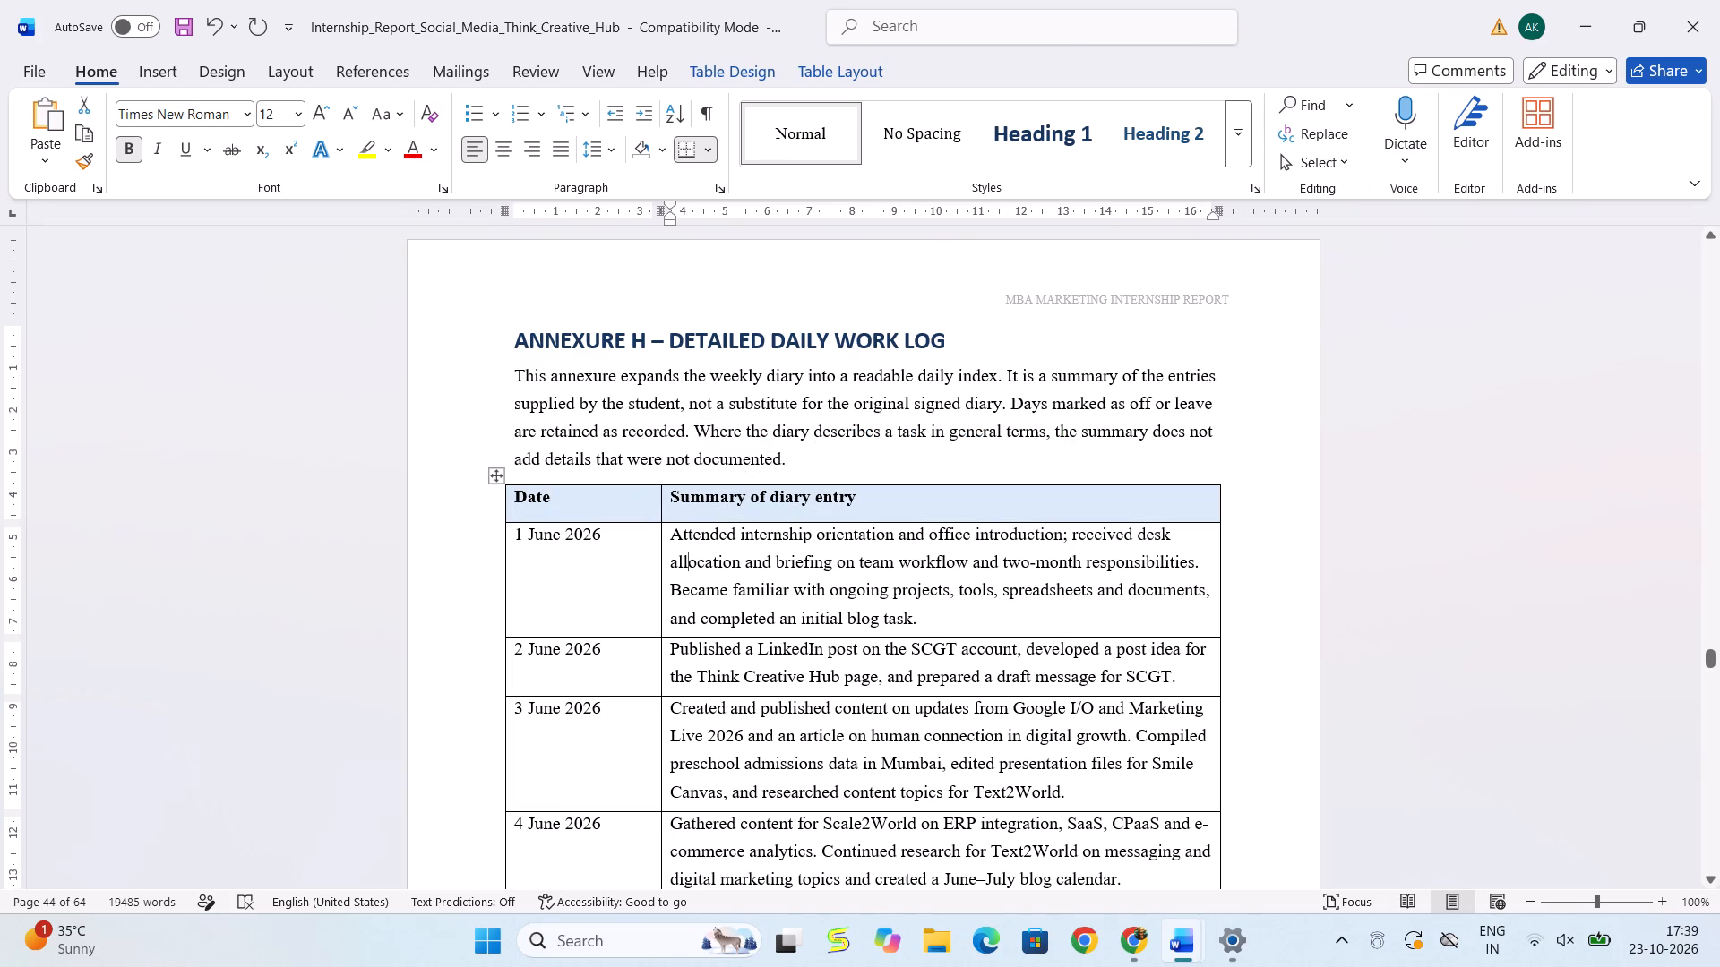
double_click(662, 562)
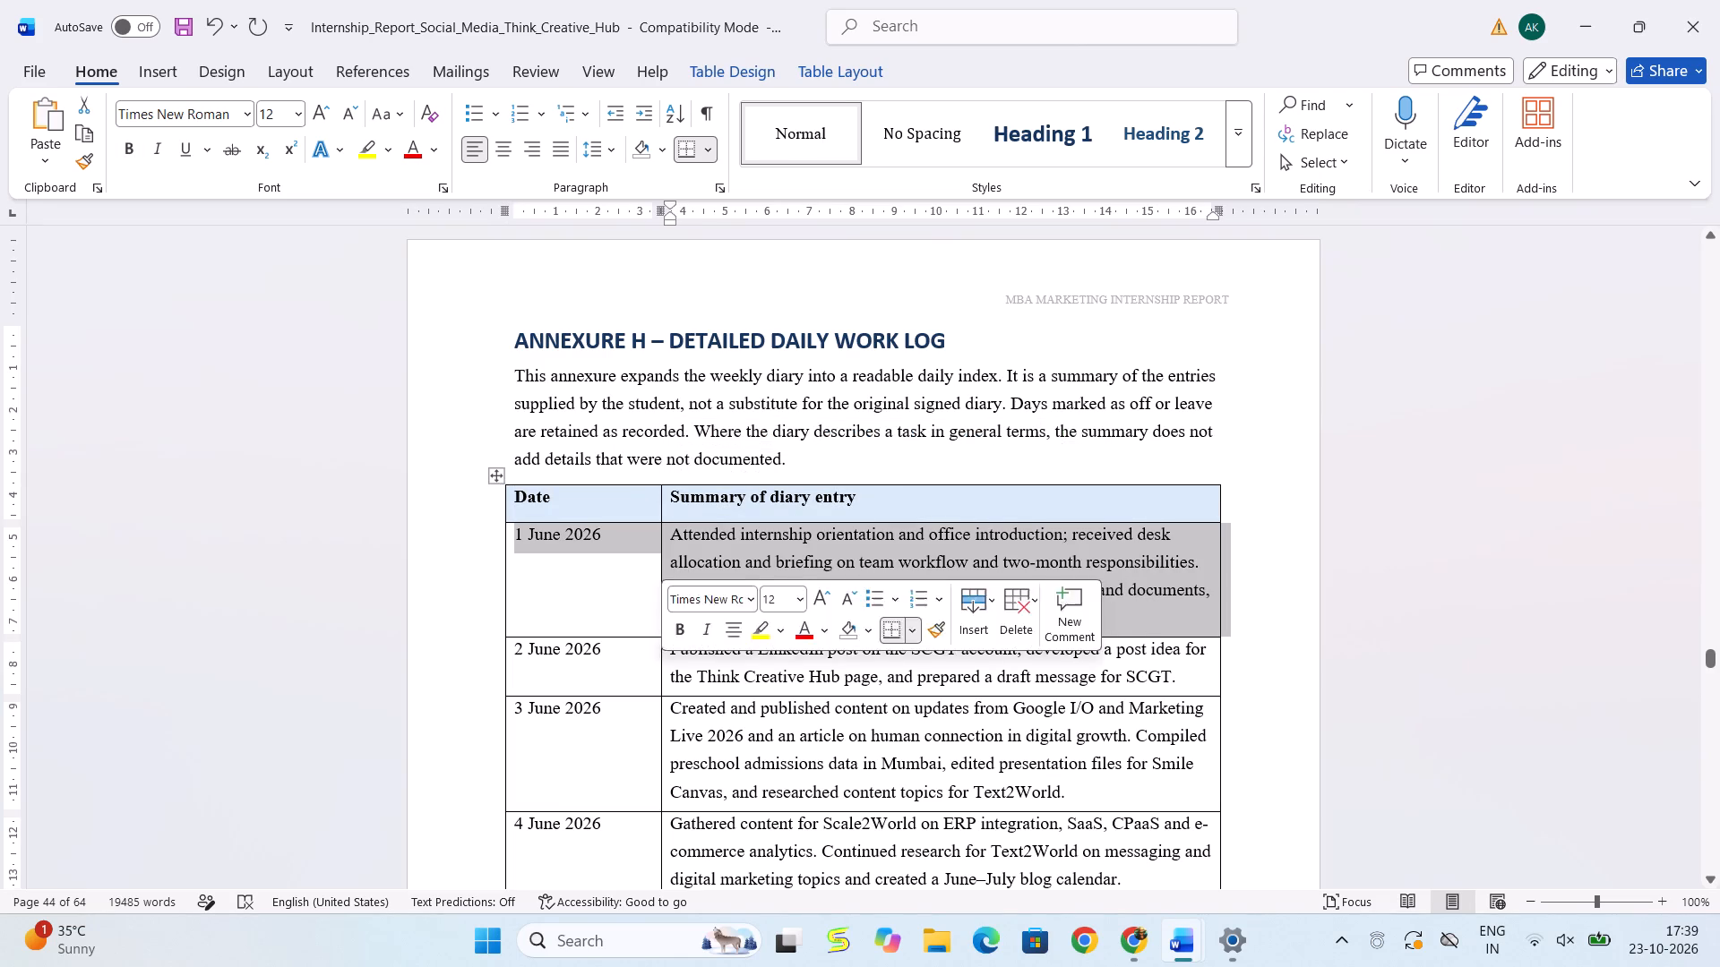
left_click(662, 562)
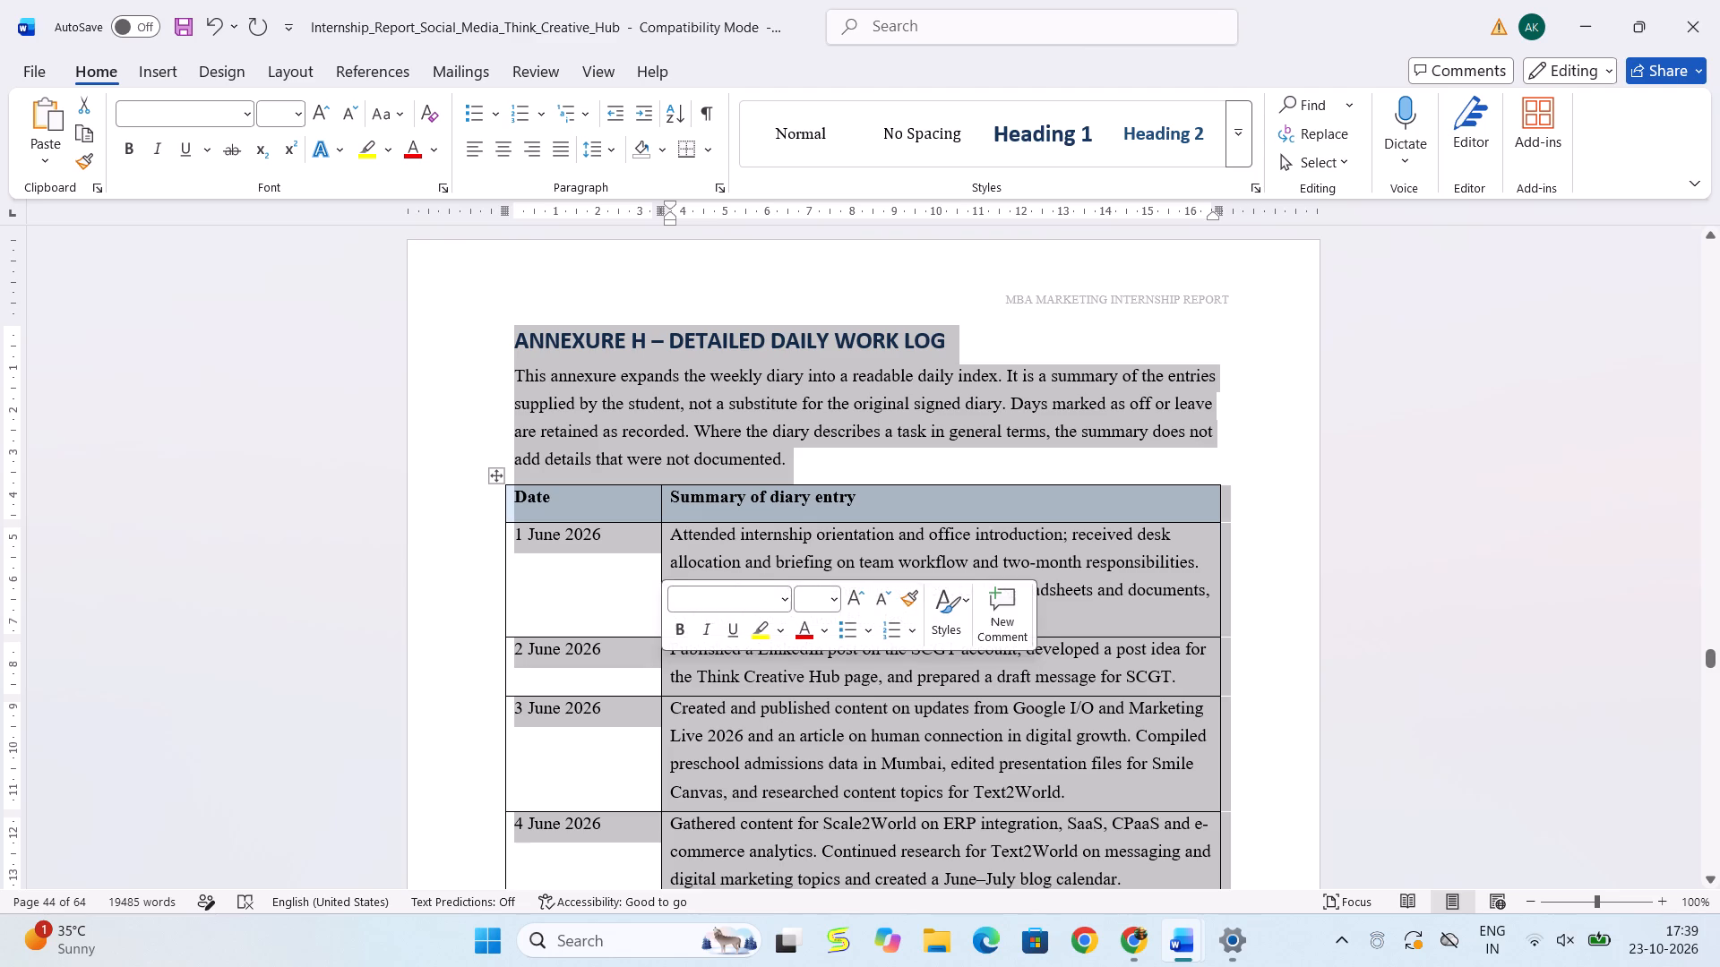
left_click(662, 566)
Delete the Final Submission Checklist heading and all its bullet points before Annexure H.
scroll(656, 567, "up", 1)
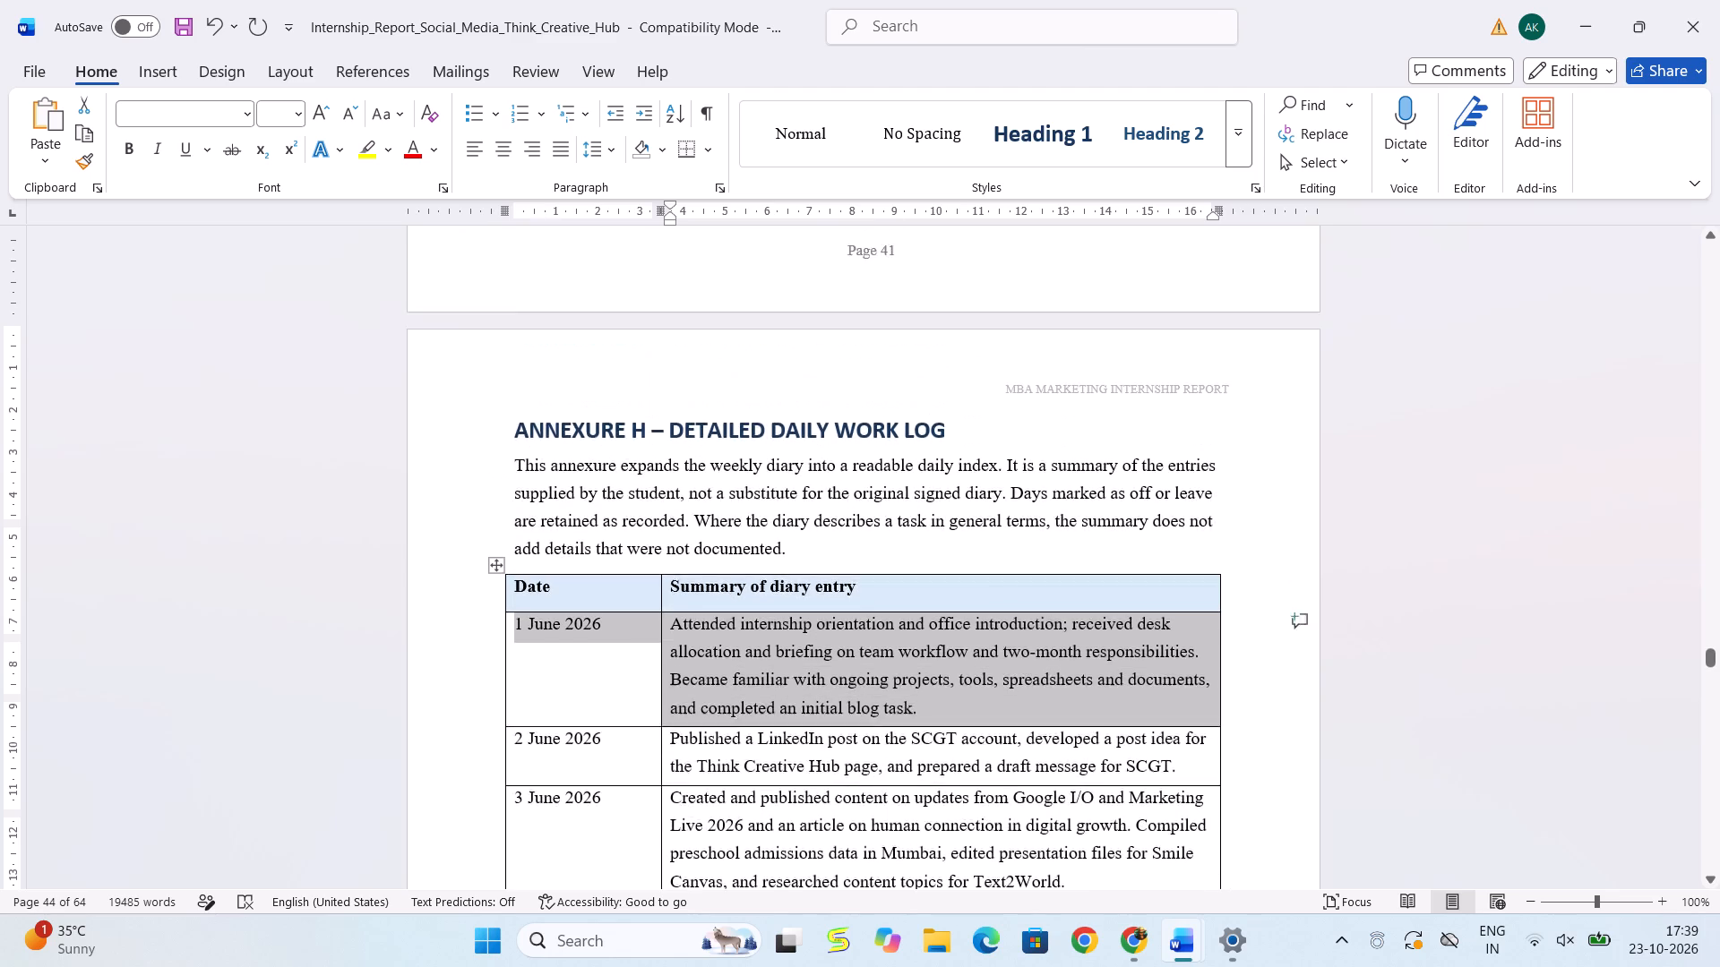
scroll(656, 567, "up", 5)
scroll(656, 567, "down", 1)
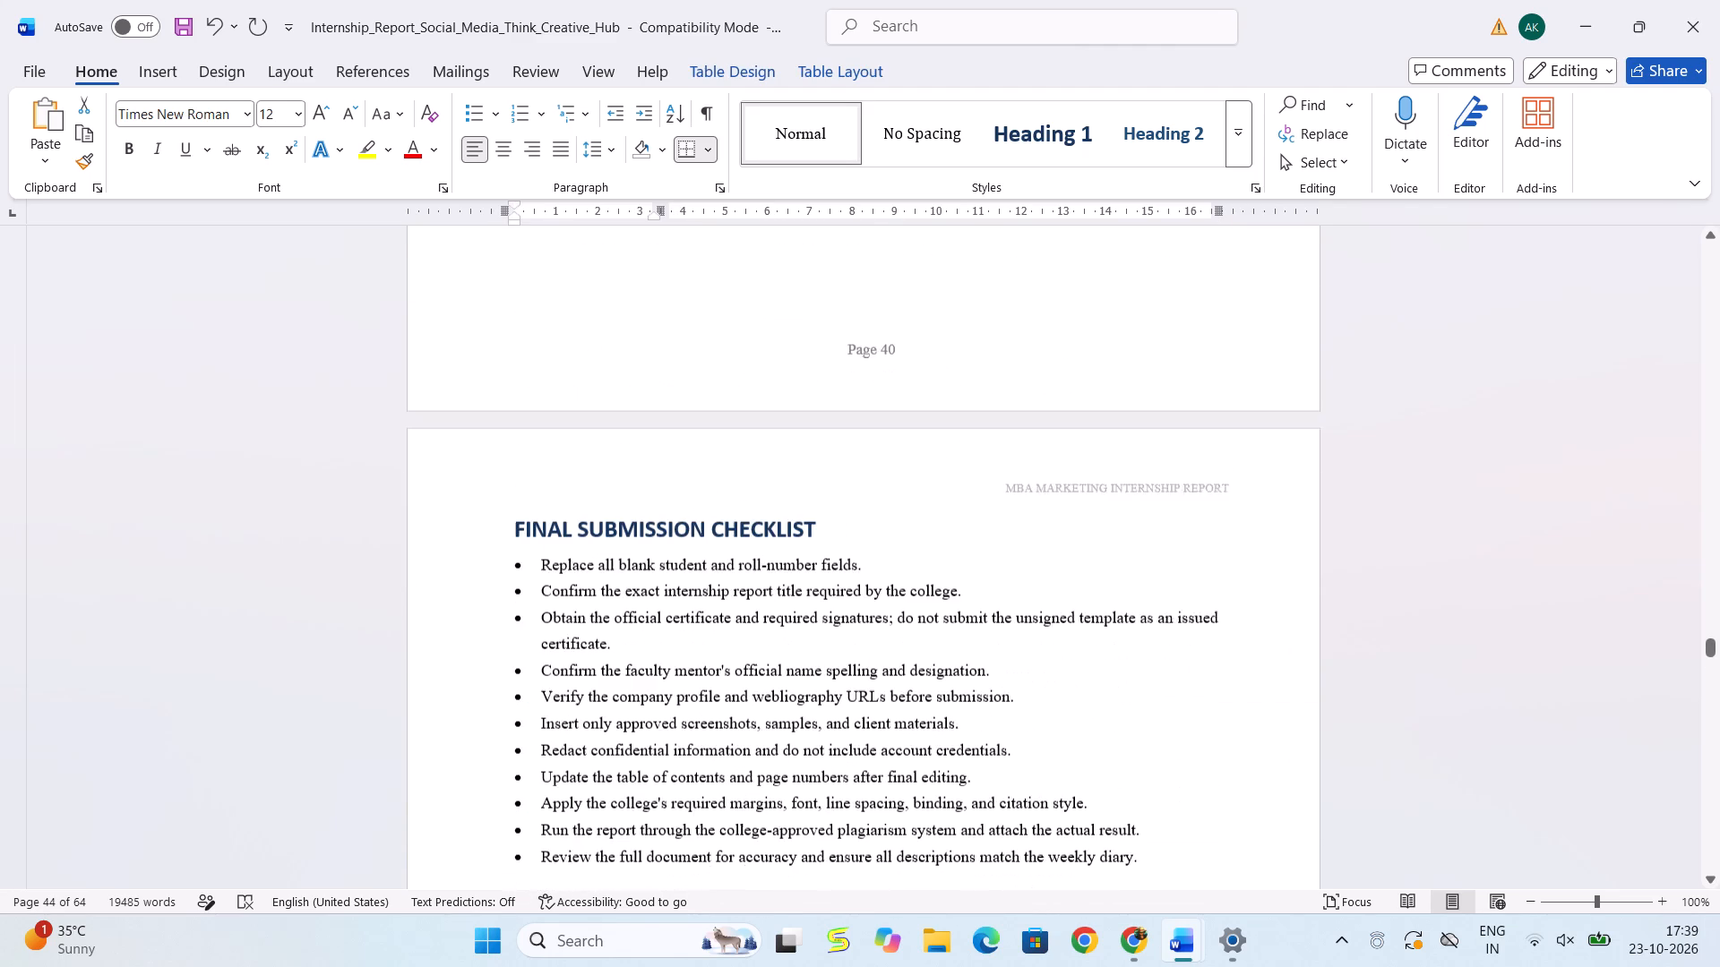
scroll(656, 567, "down", 1)
left_click_drag(1159, 826, 537, 472)
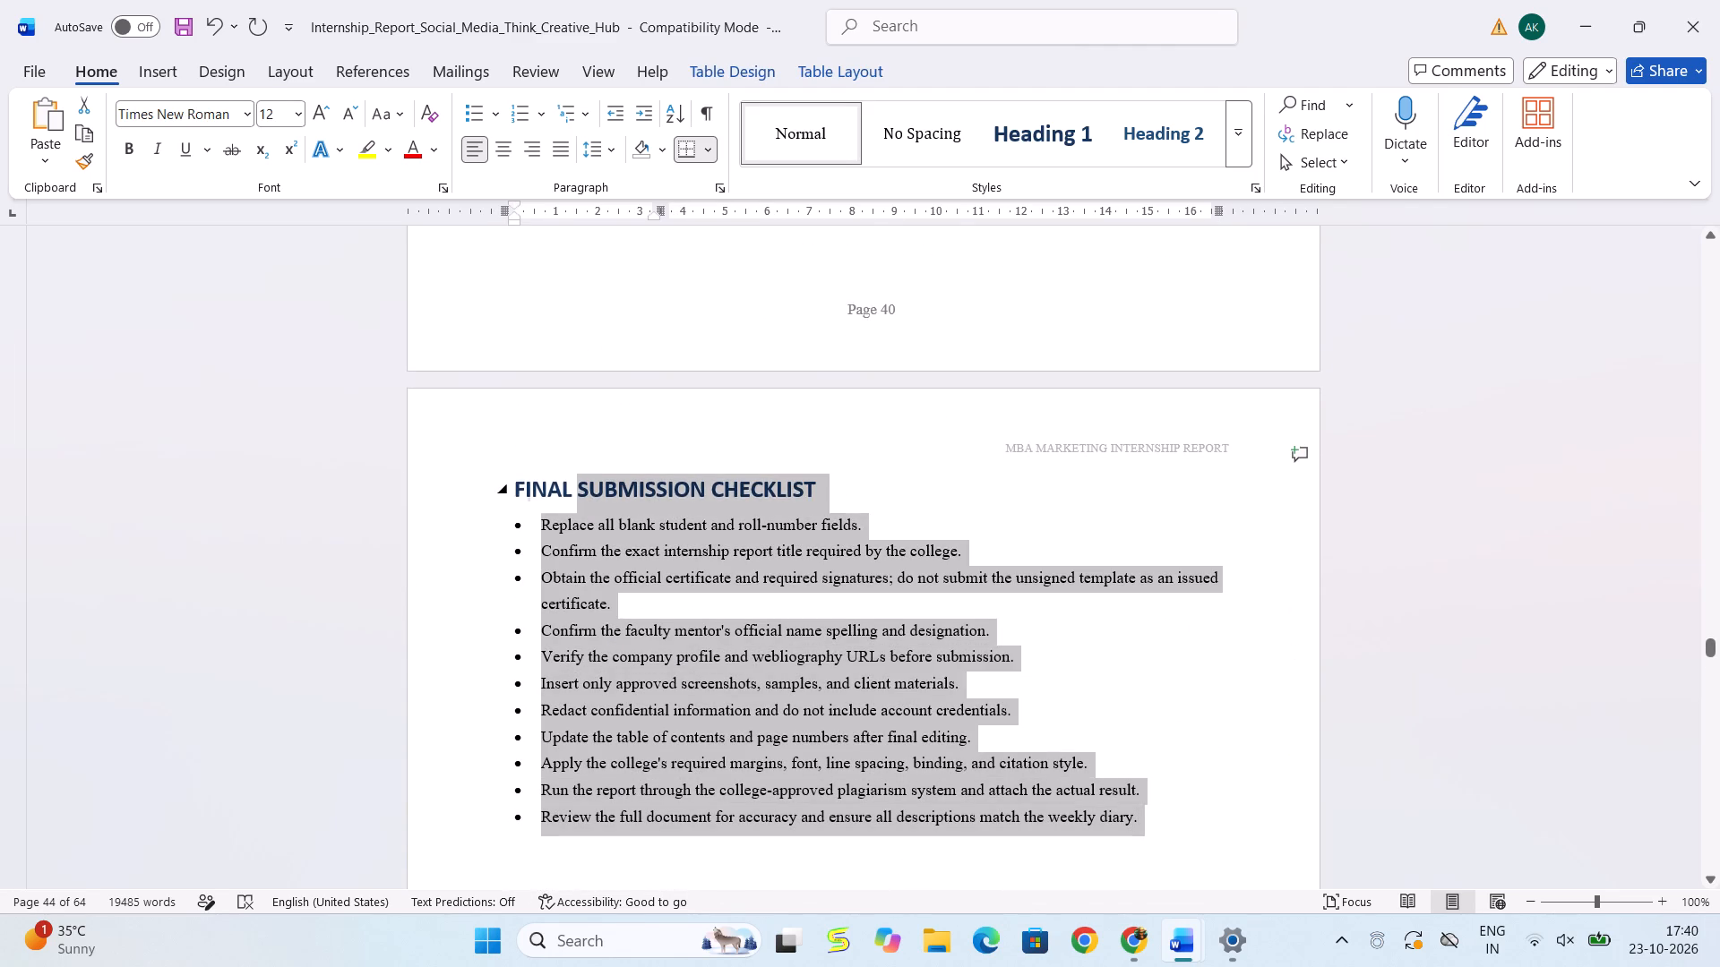
left_click_drag(537, 472, 538, 467)
key("BackSpace")
key("BackSpace")
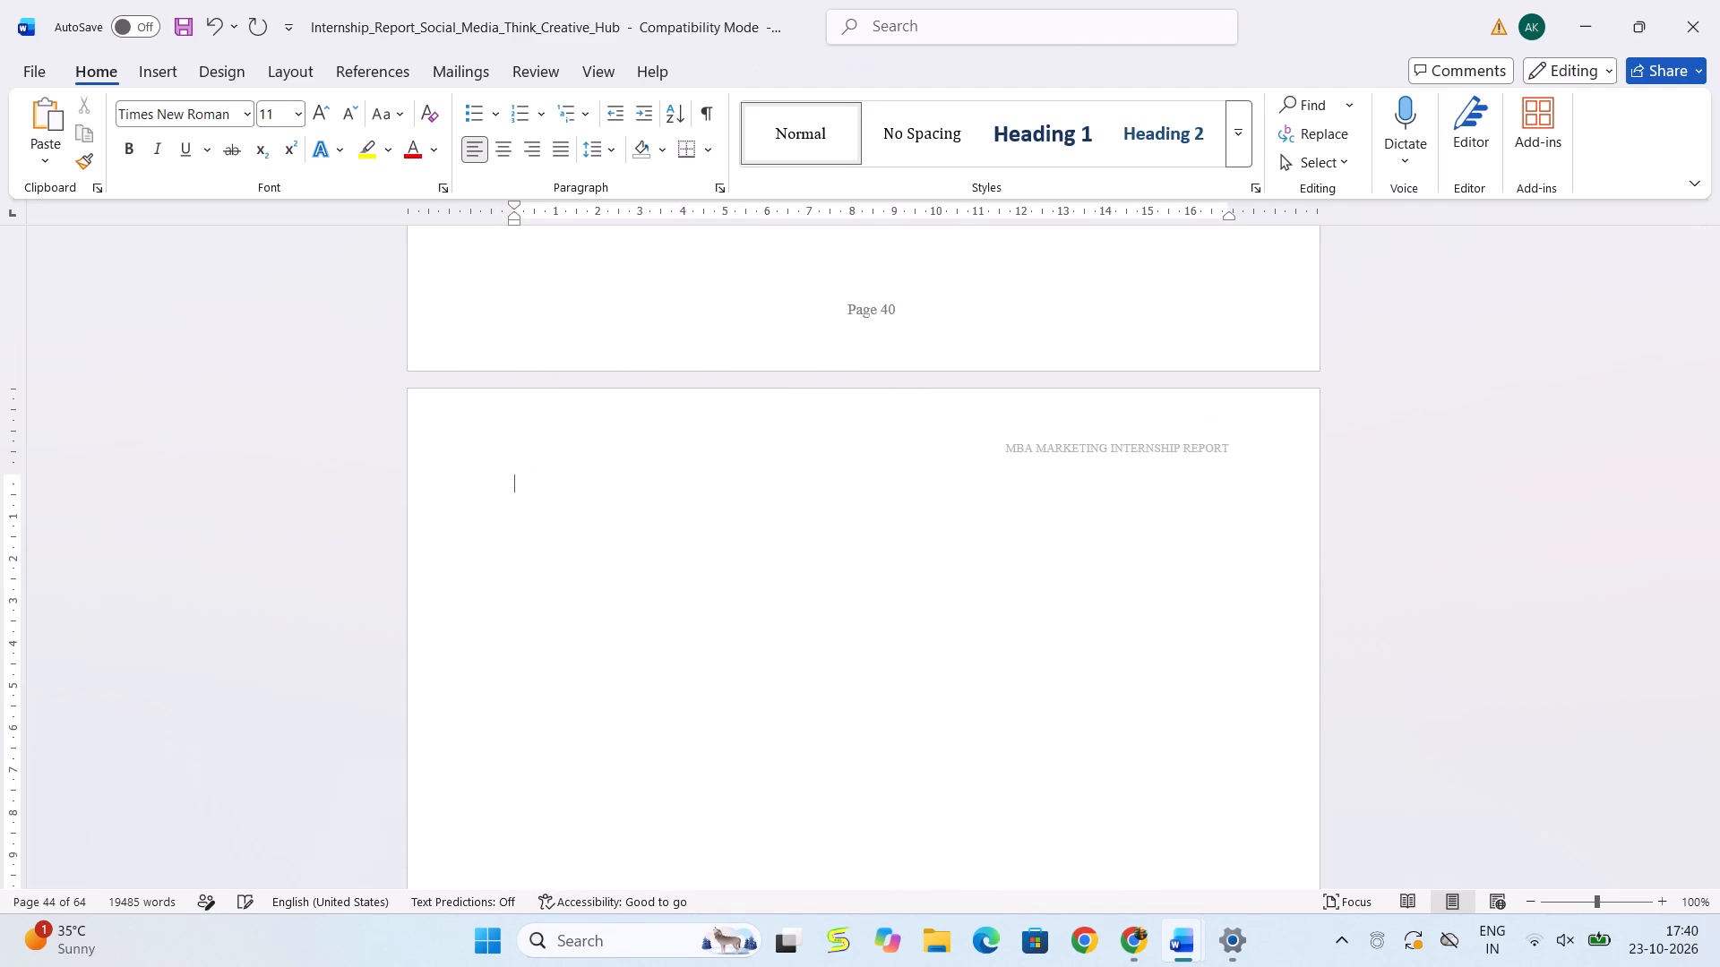
key("BackSpace")
Remove the blank line between the weekly diary table and the Annexure G – Plagiarism Report heading.
scroll(538, 467, "up", 1)
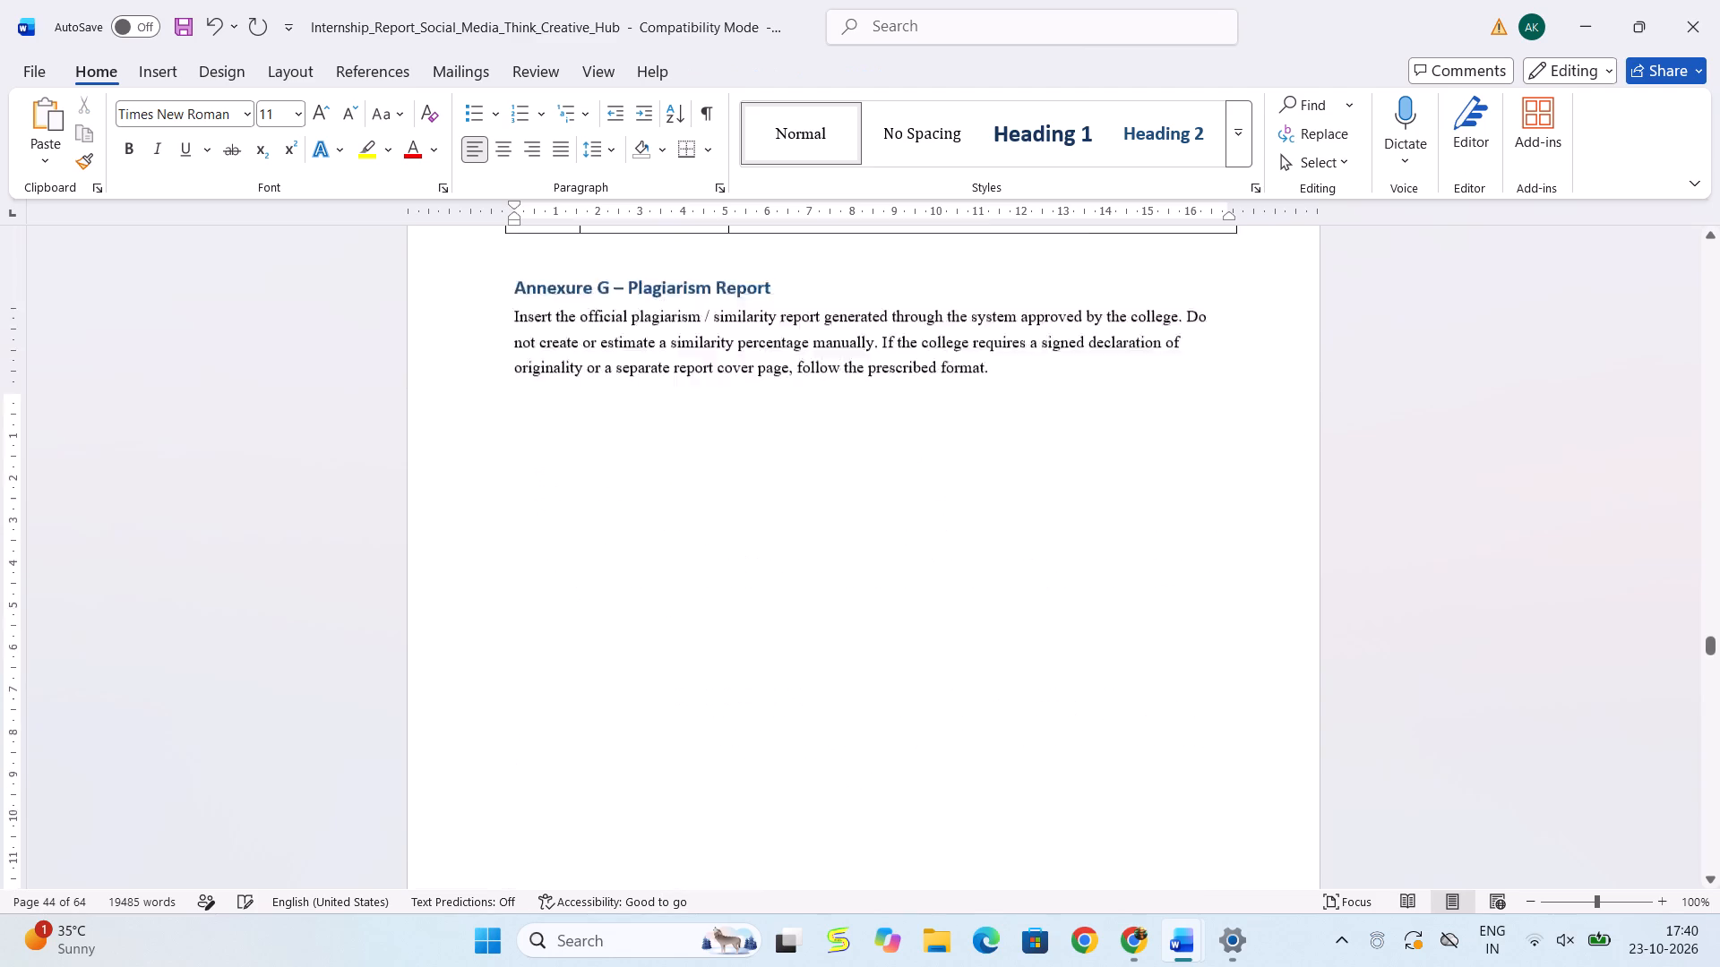
scroll(538, 467, "up", 3)
scroll(538, 467, "down", 1)
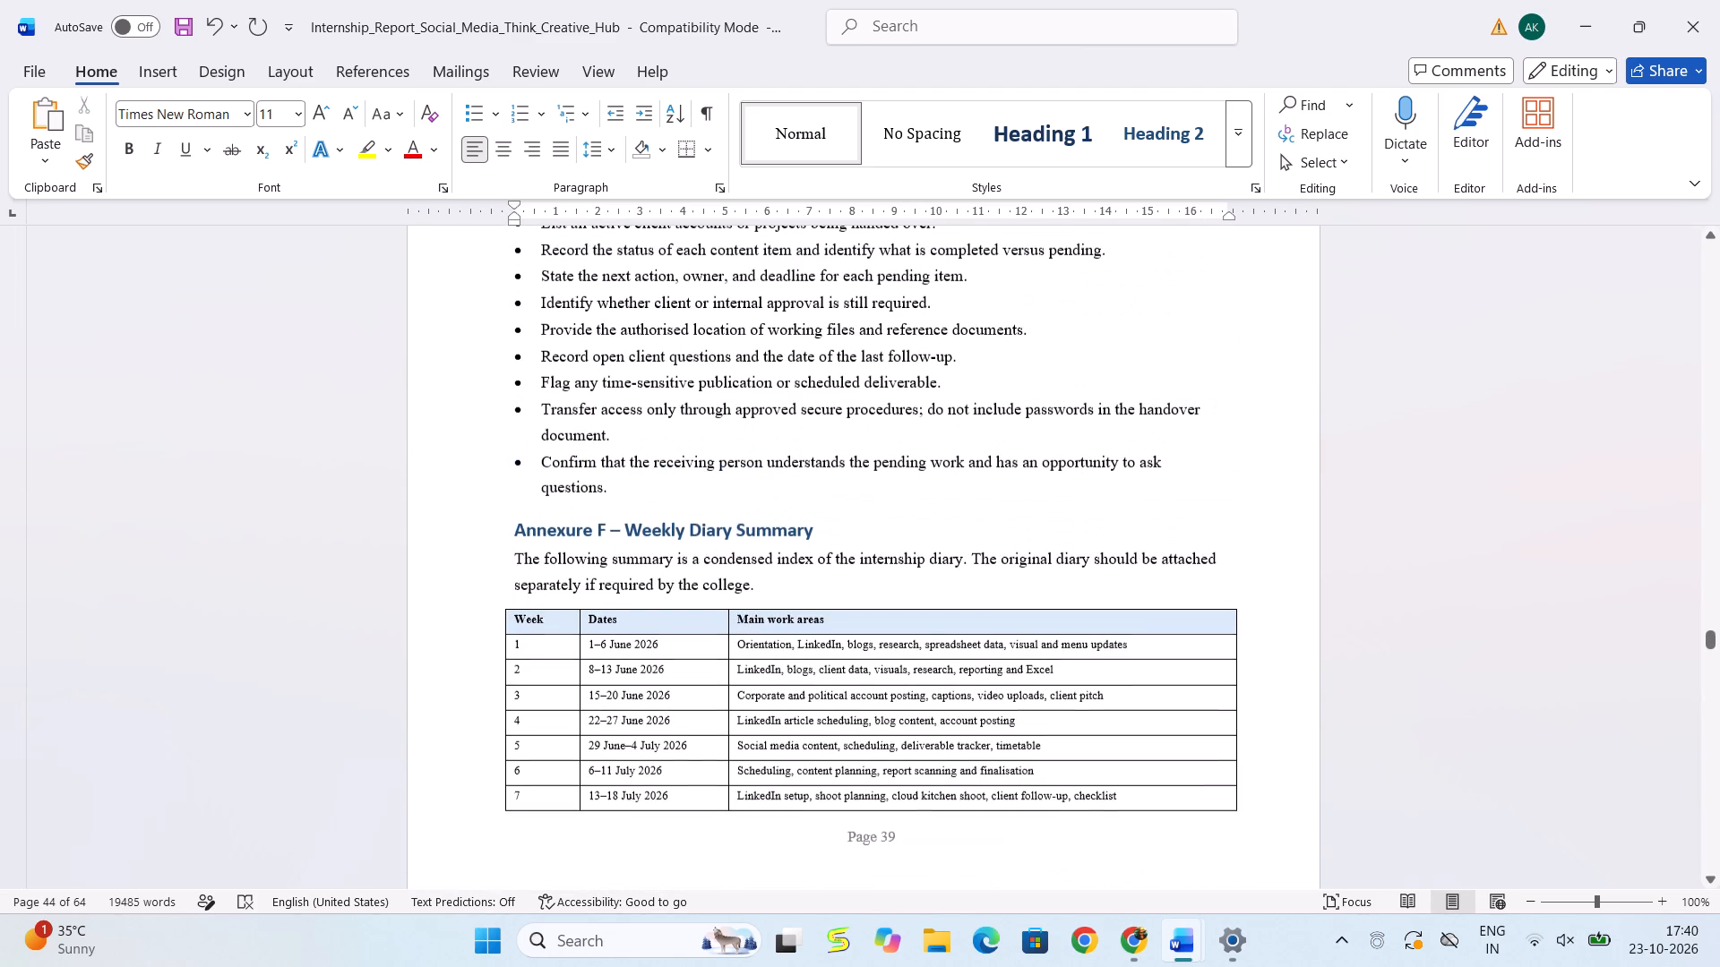
scroll(538, 467, "down", 1)
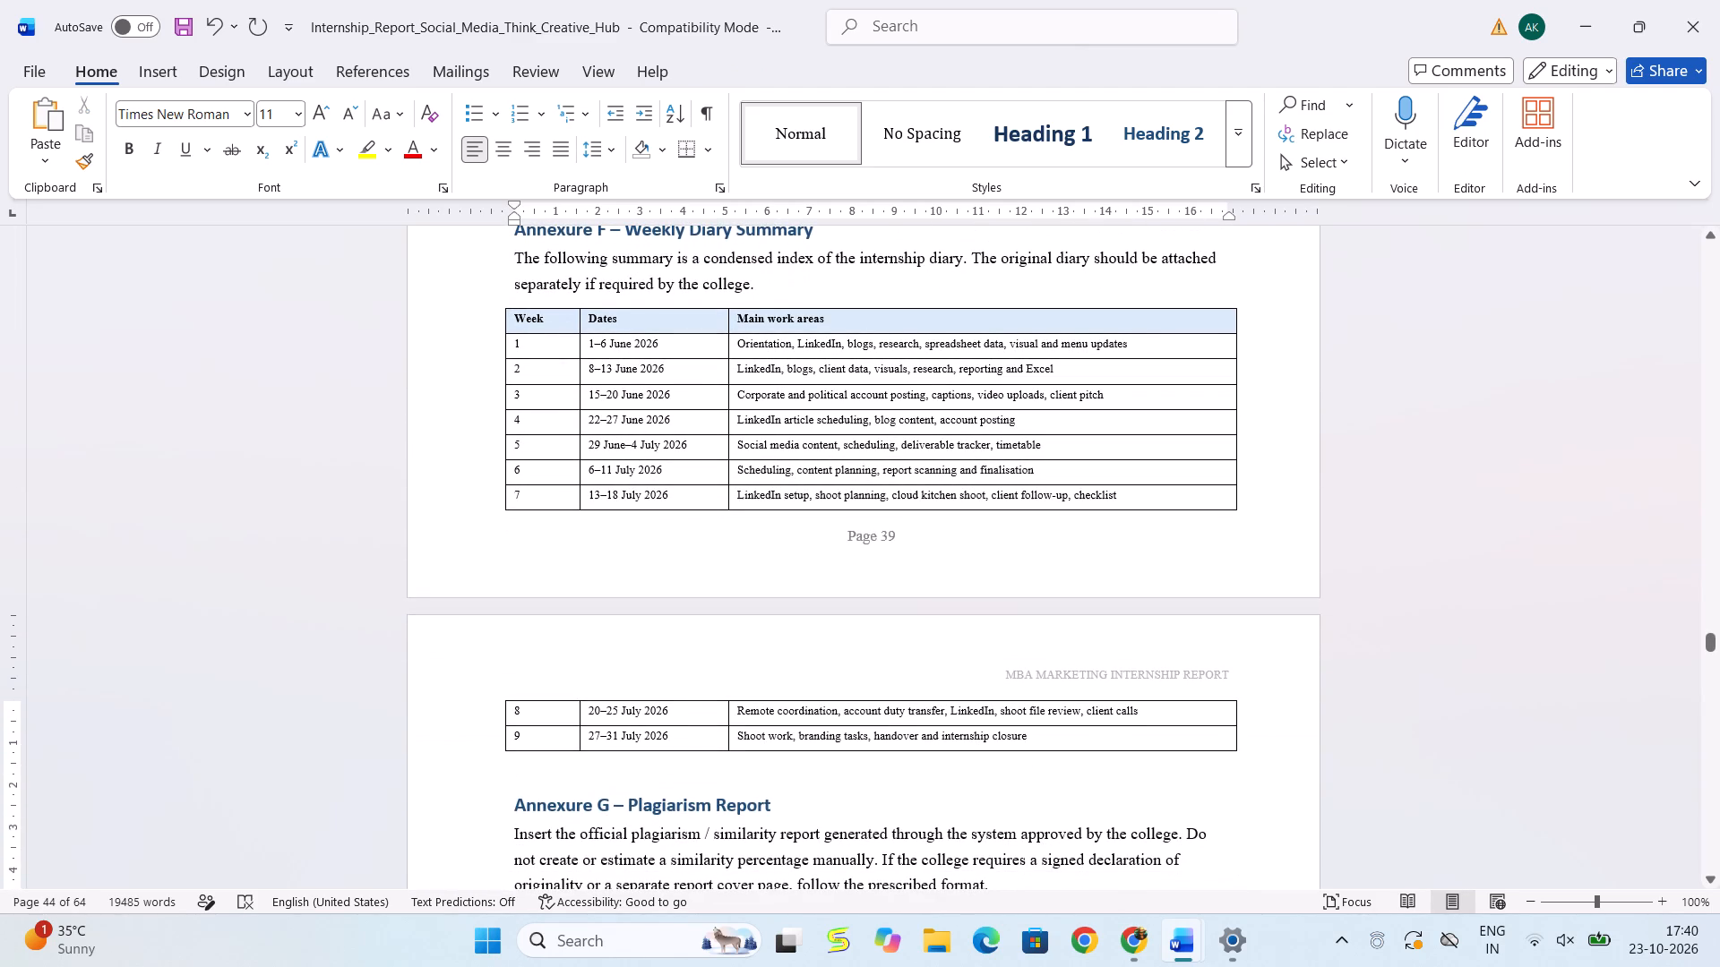
left_click(534, 770)
key("Down")
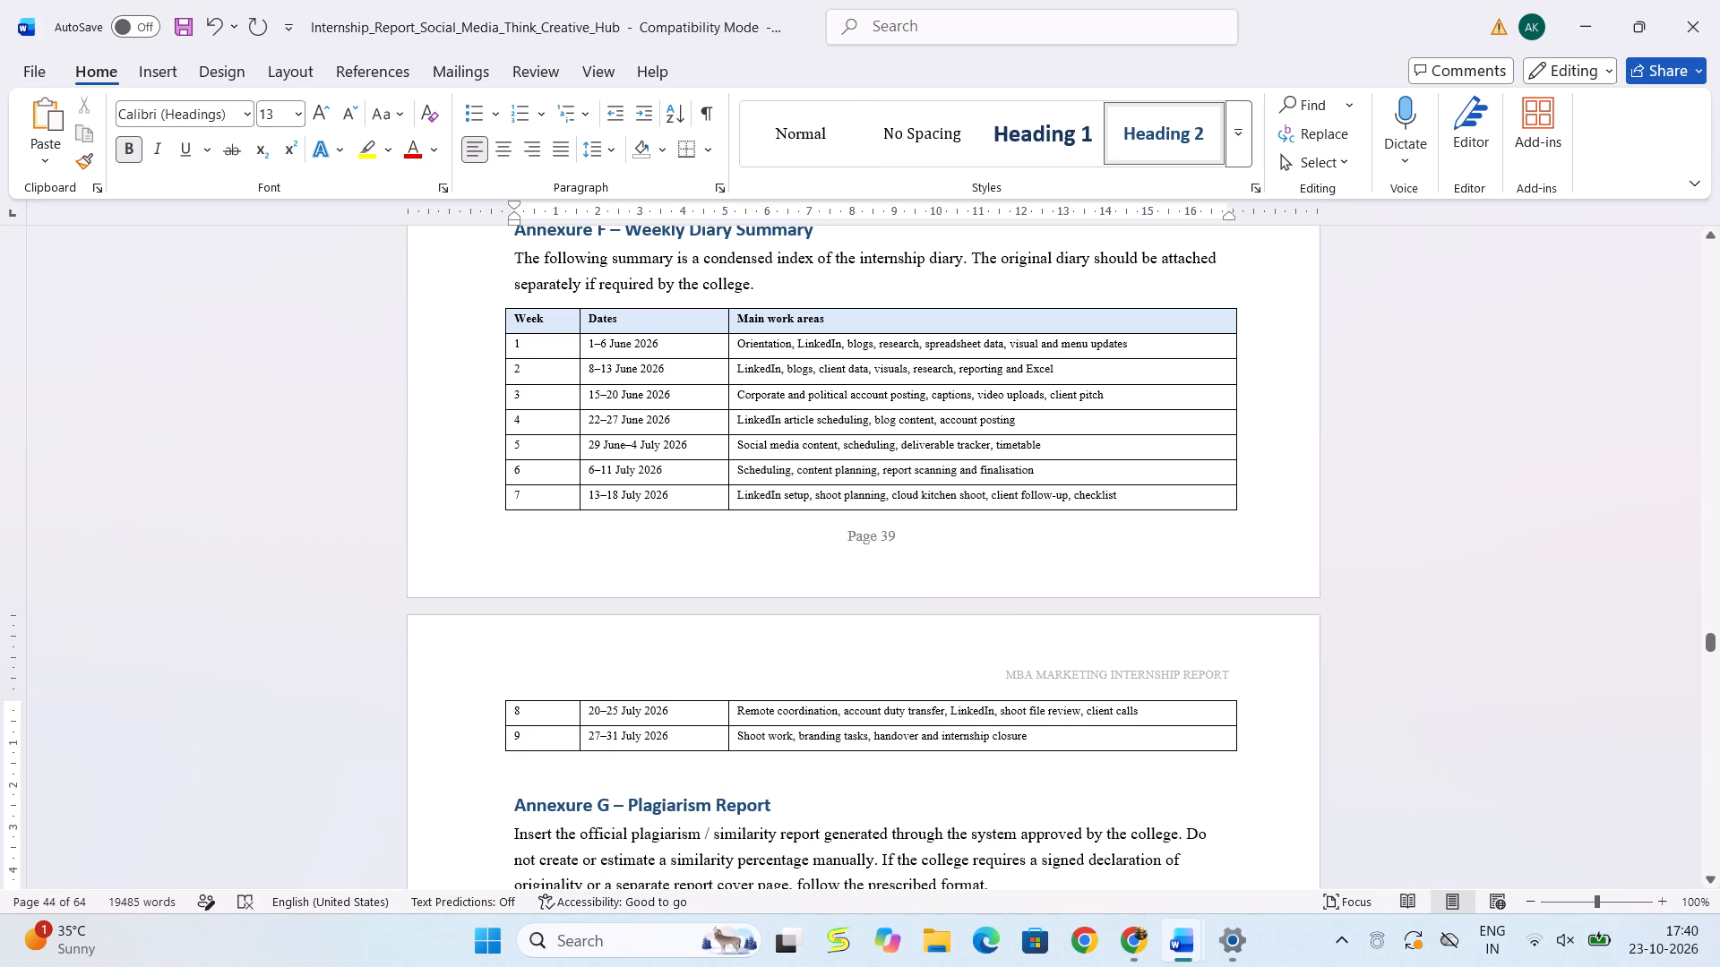
key("BackSpace")
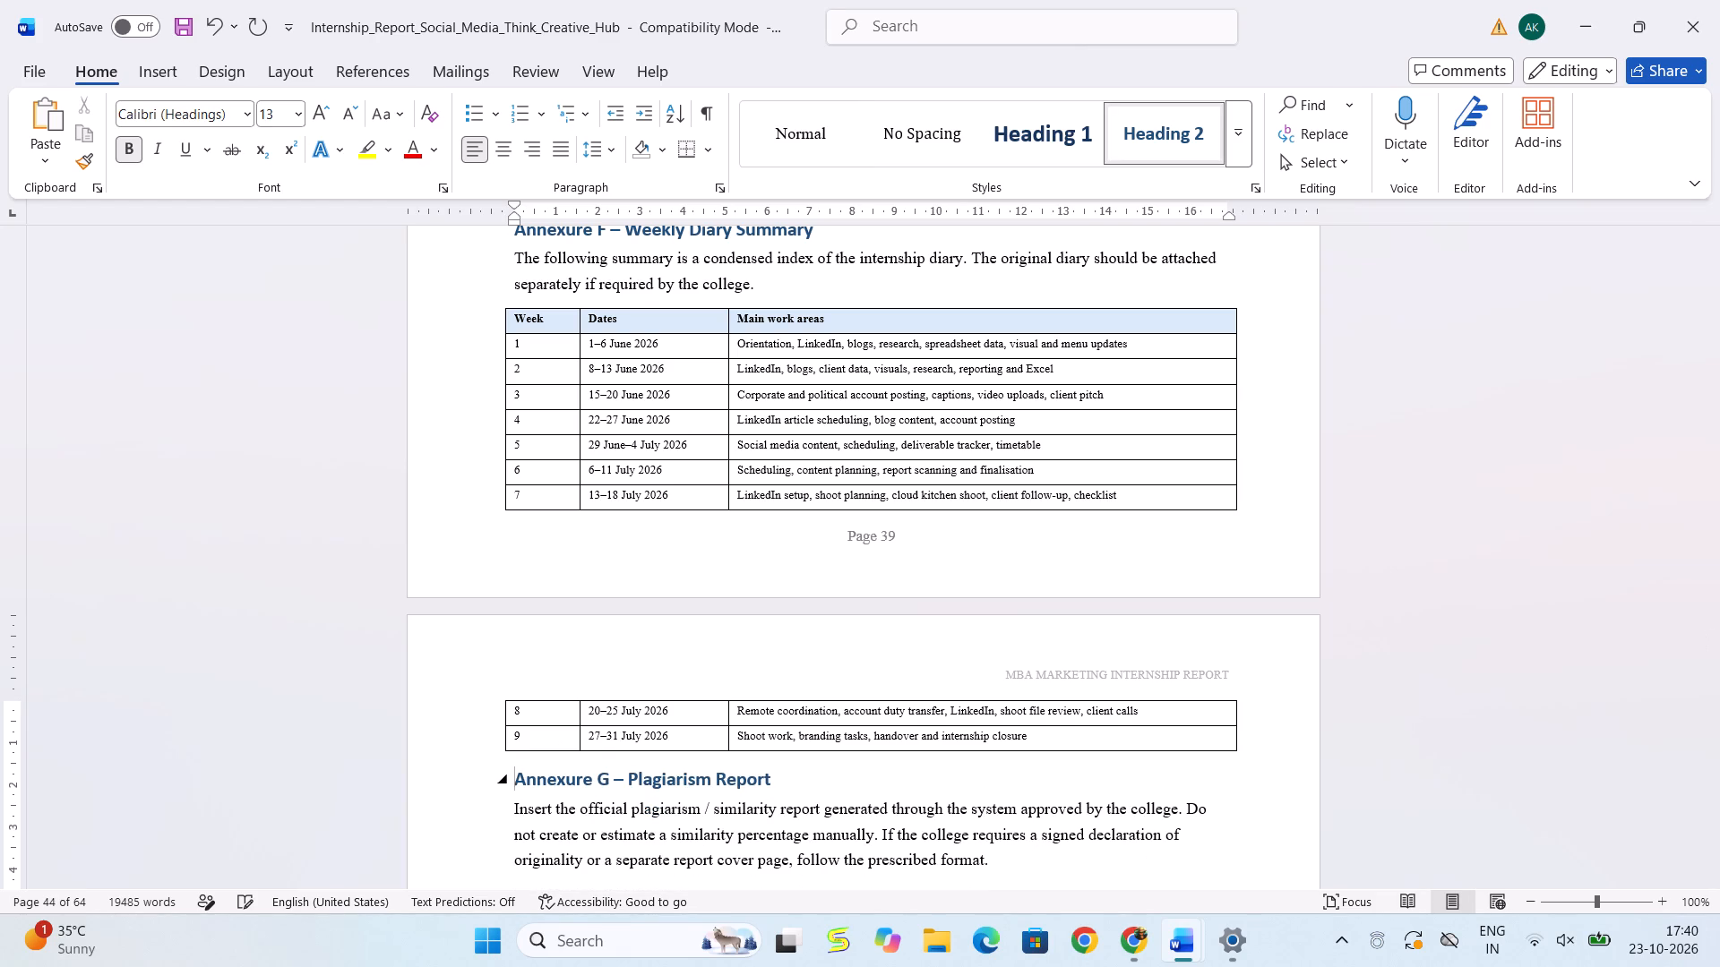
Delete the Annexure G – Plagiarism Report heading and its paragraph.
scroll(534, 770, "down", 2)
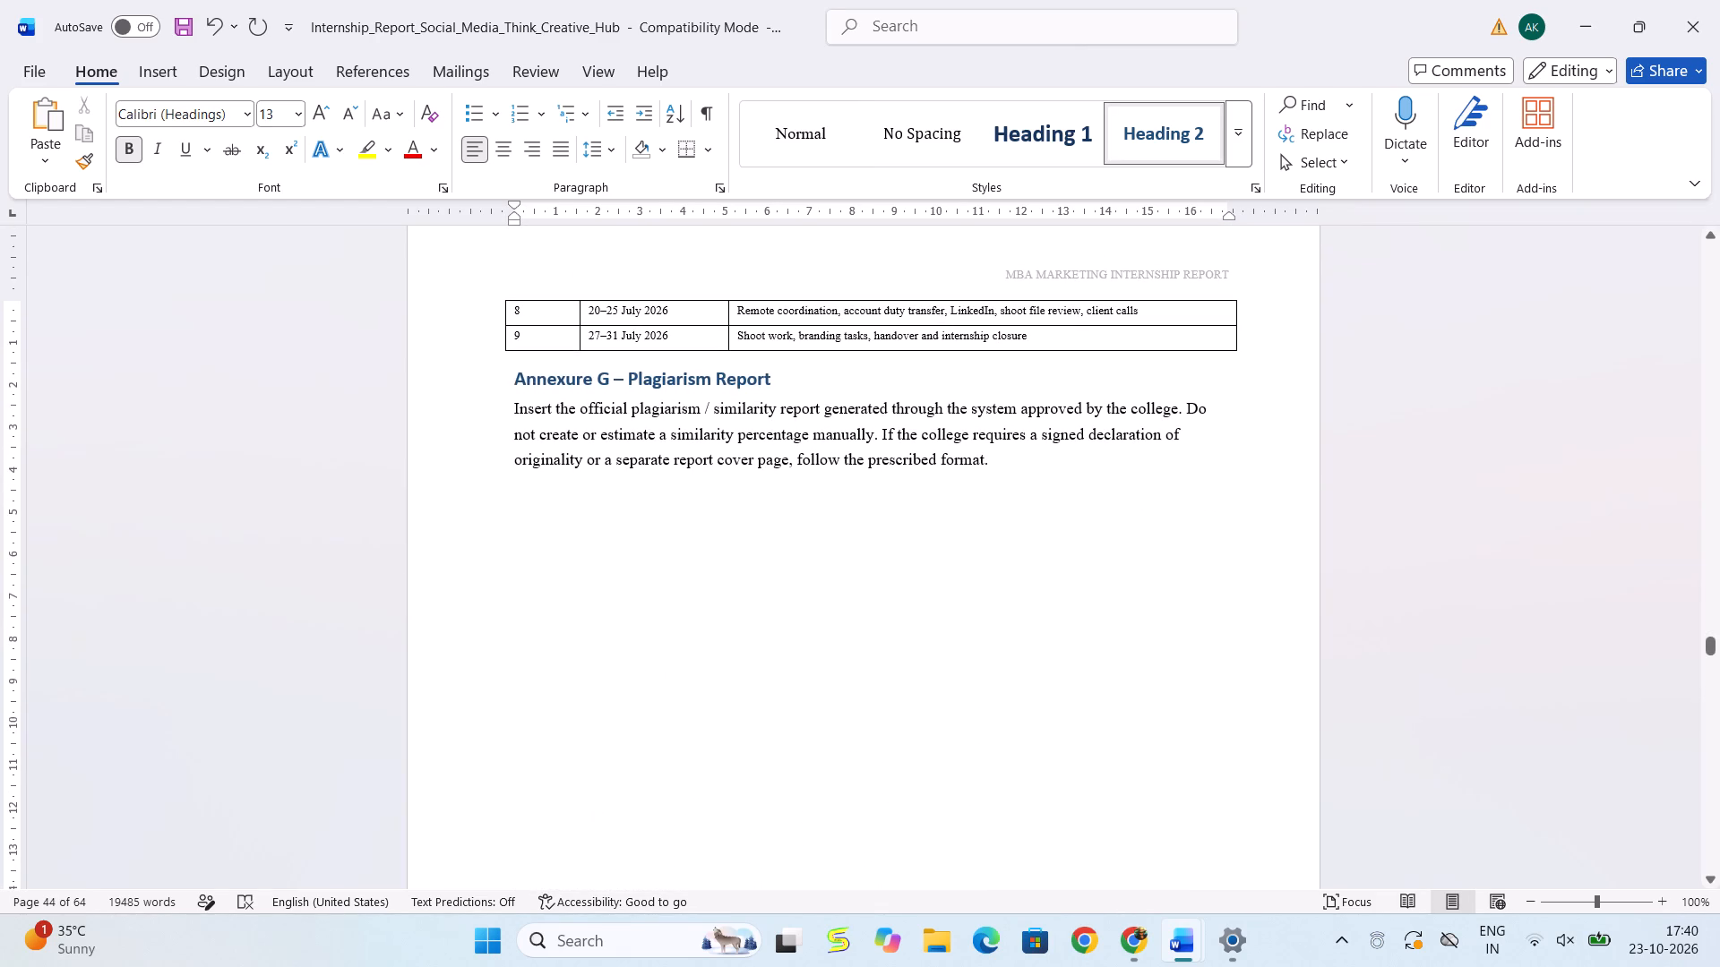
left_click(993, 459, "shift")
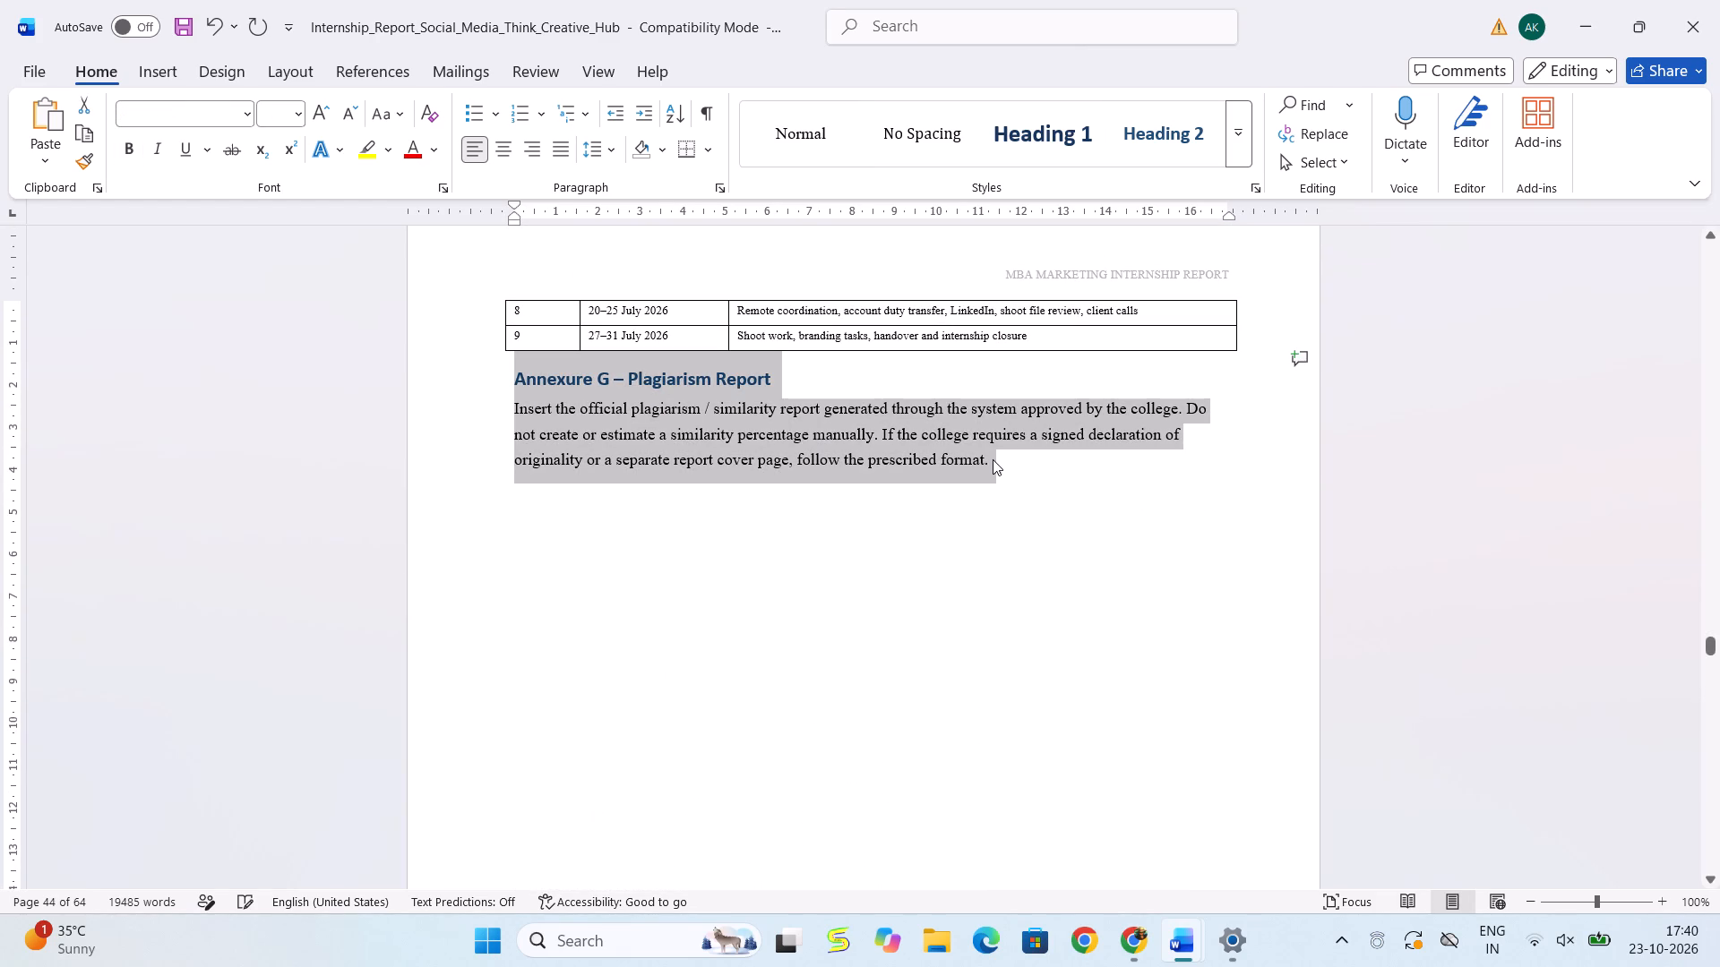
key("BackSpace")
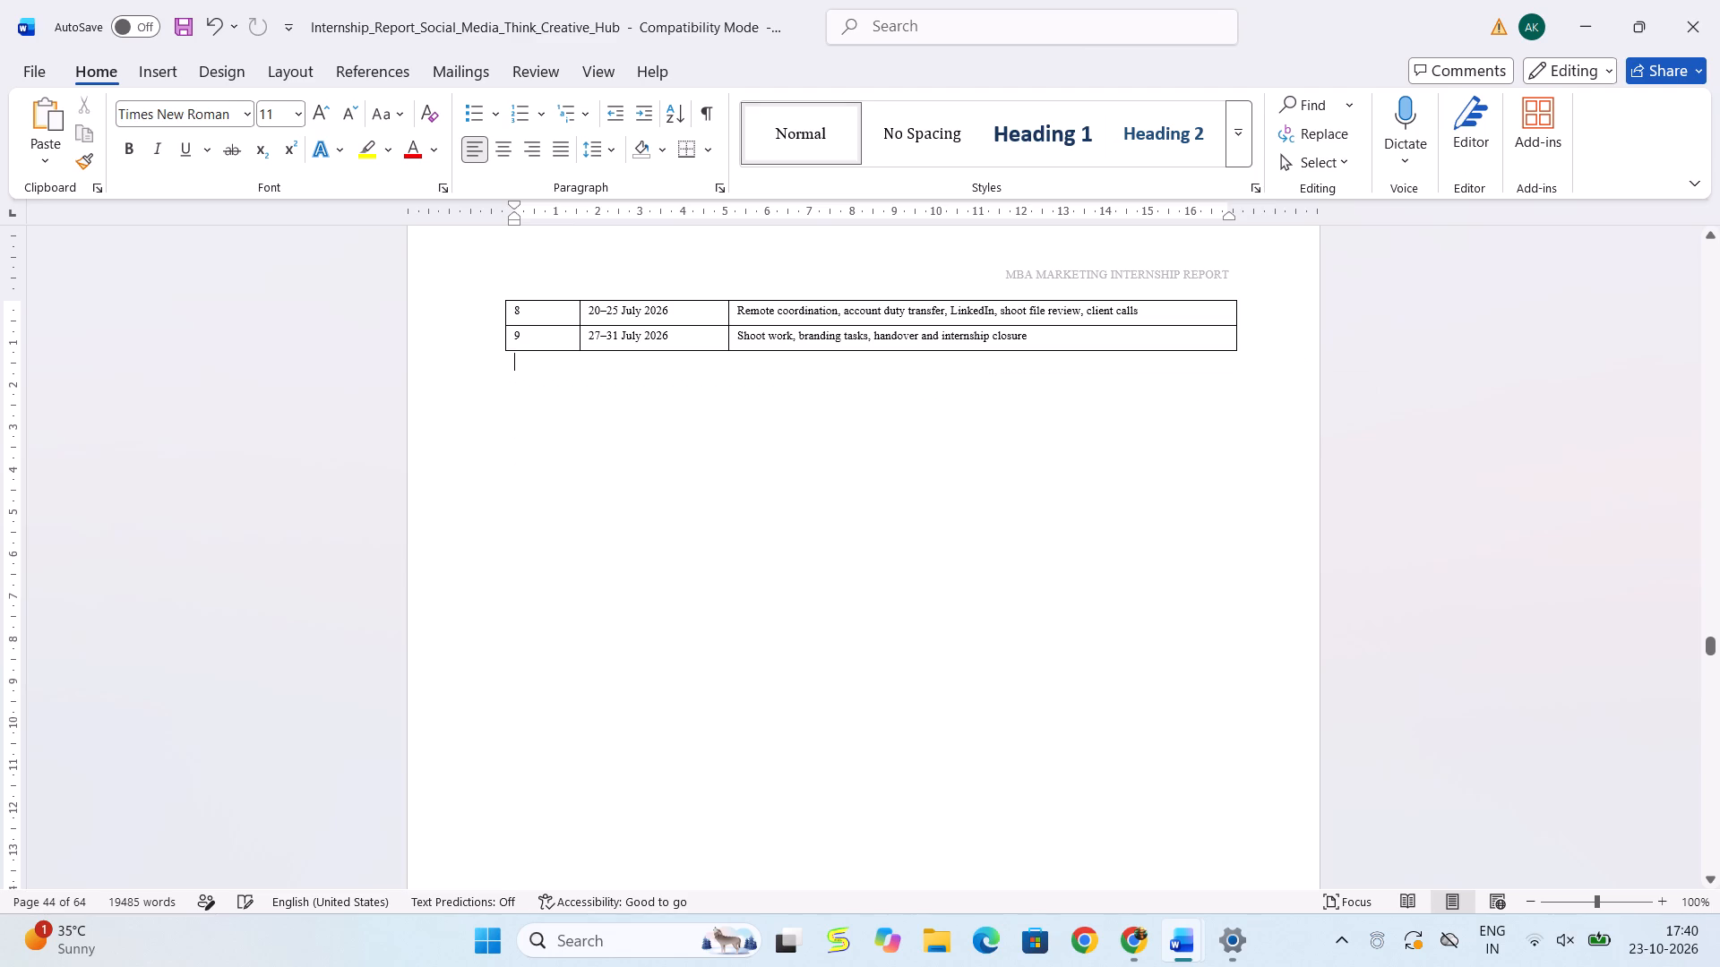
Set the Annexure F introductory paragraph and the whole weekly diary table to font size 12.
left_click(1208, 335)
scroll(1208, 335, "up", 2)
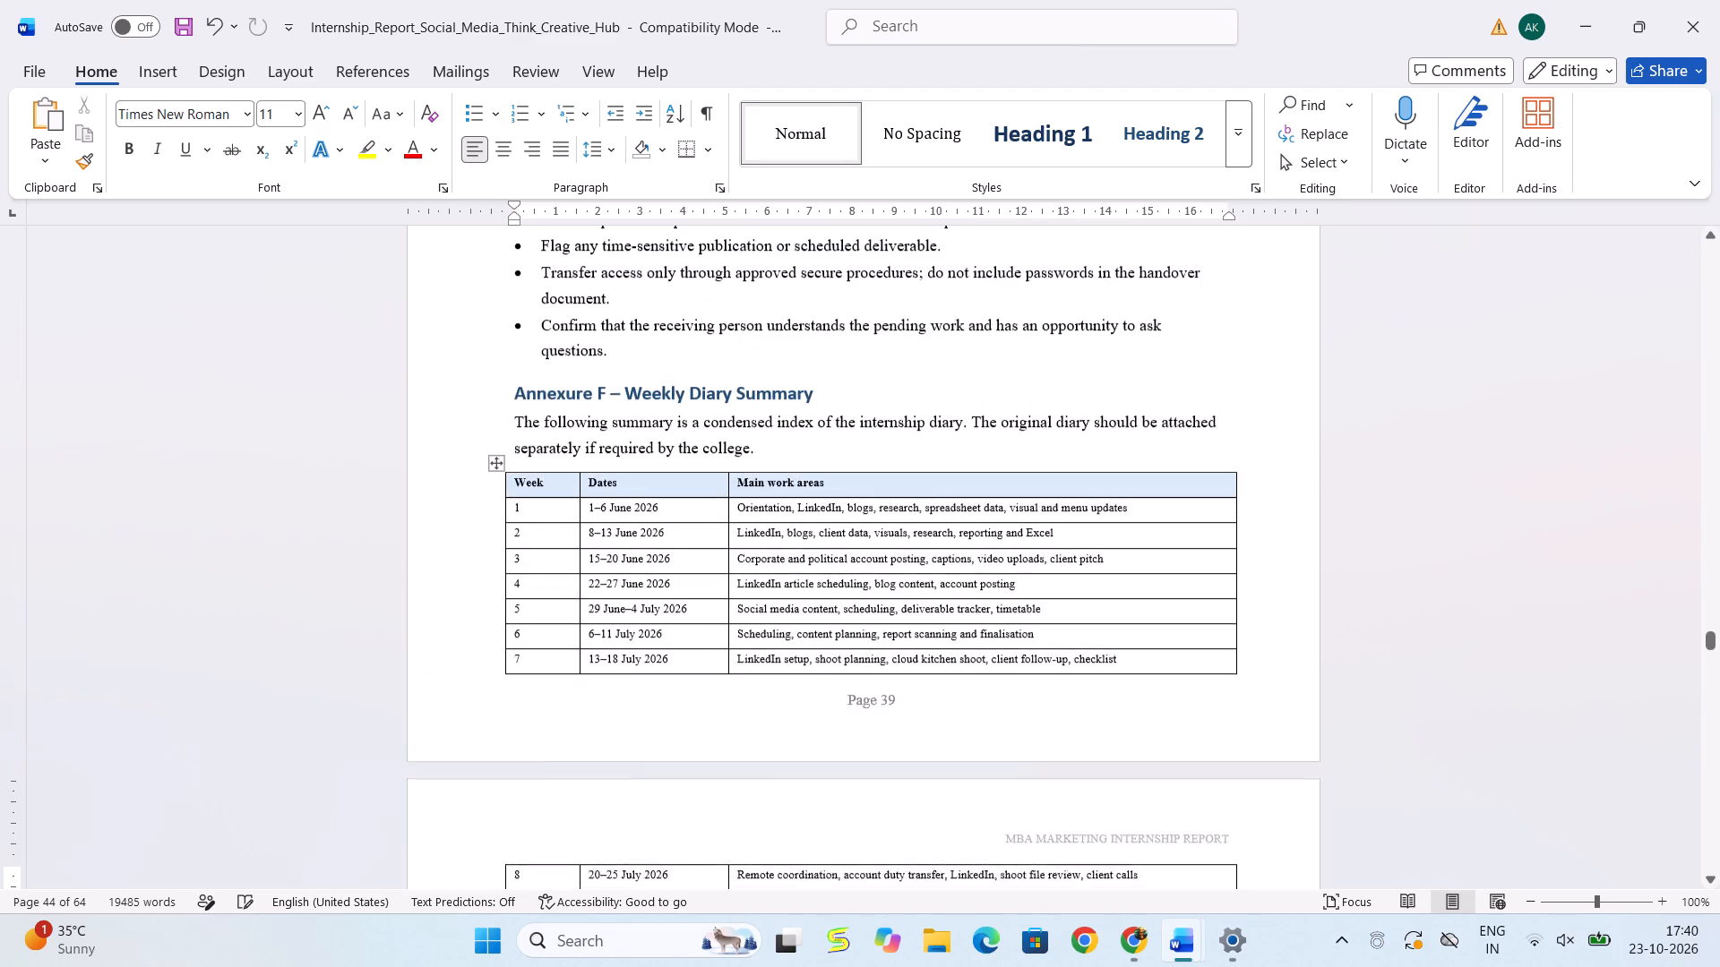
scroll(1208, 335, "up", 1)
left_click(514, 483, "shift")
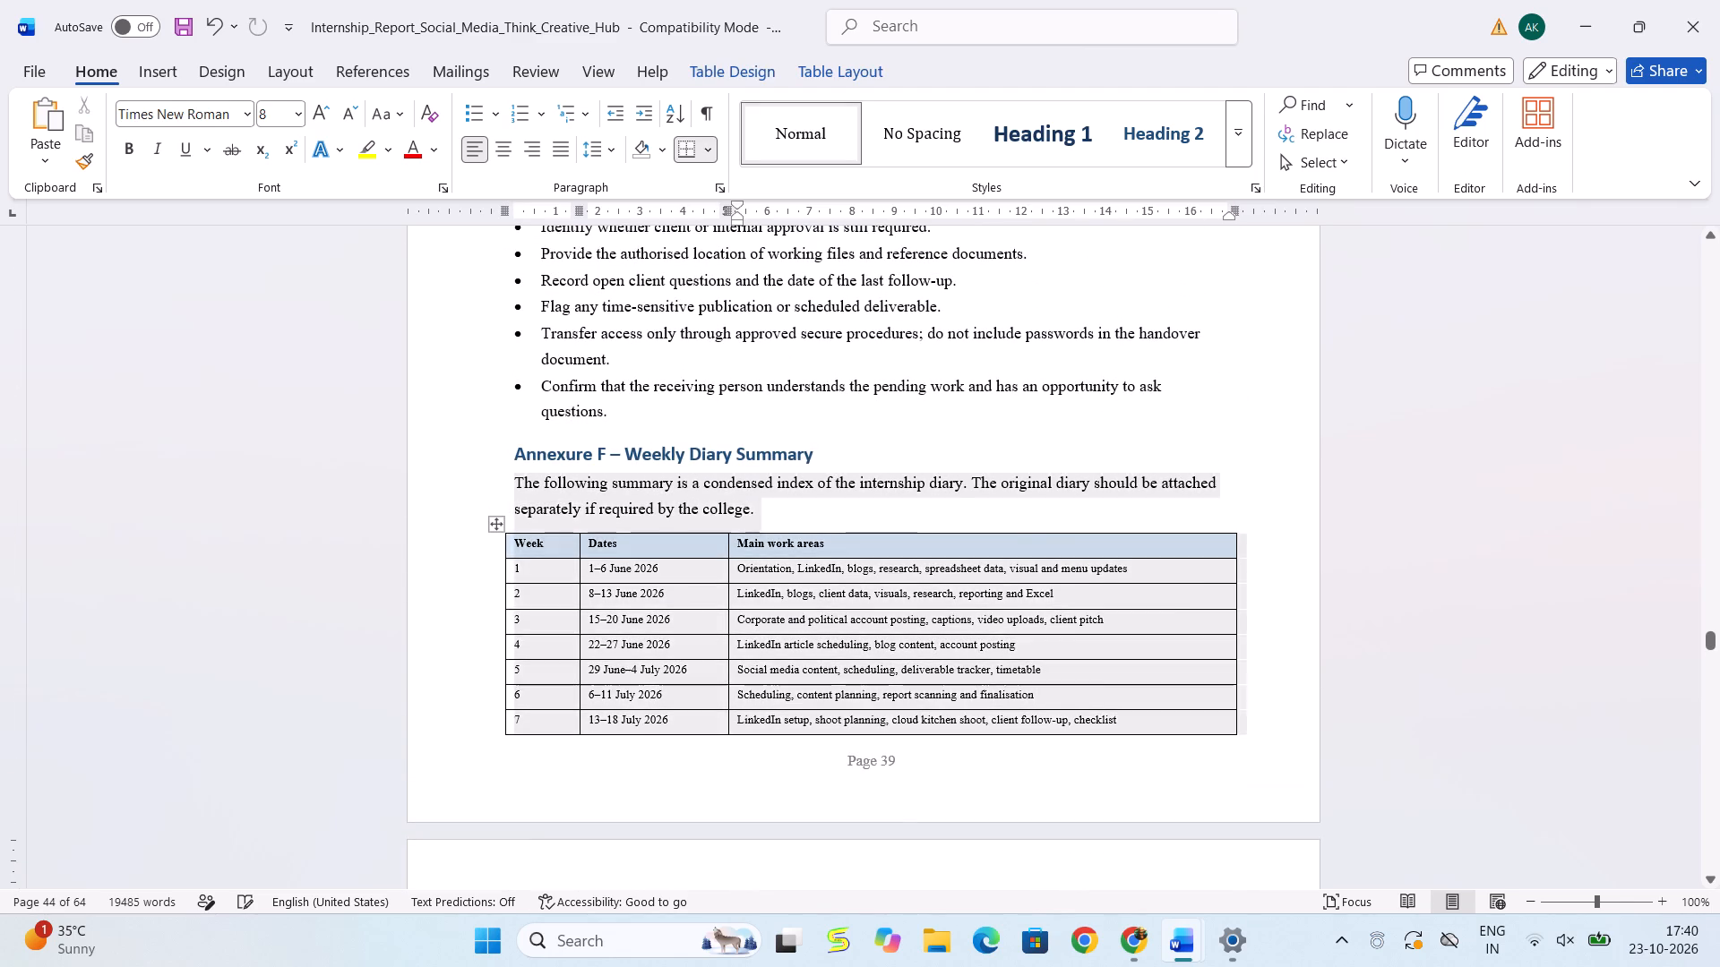
left_click(519, 373, "shift")
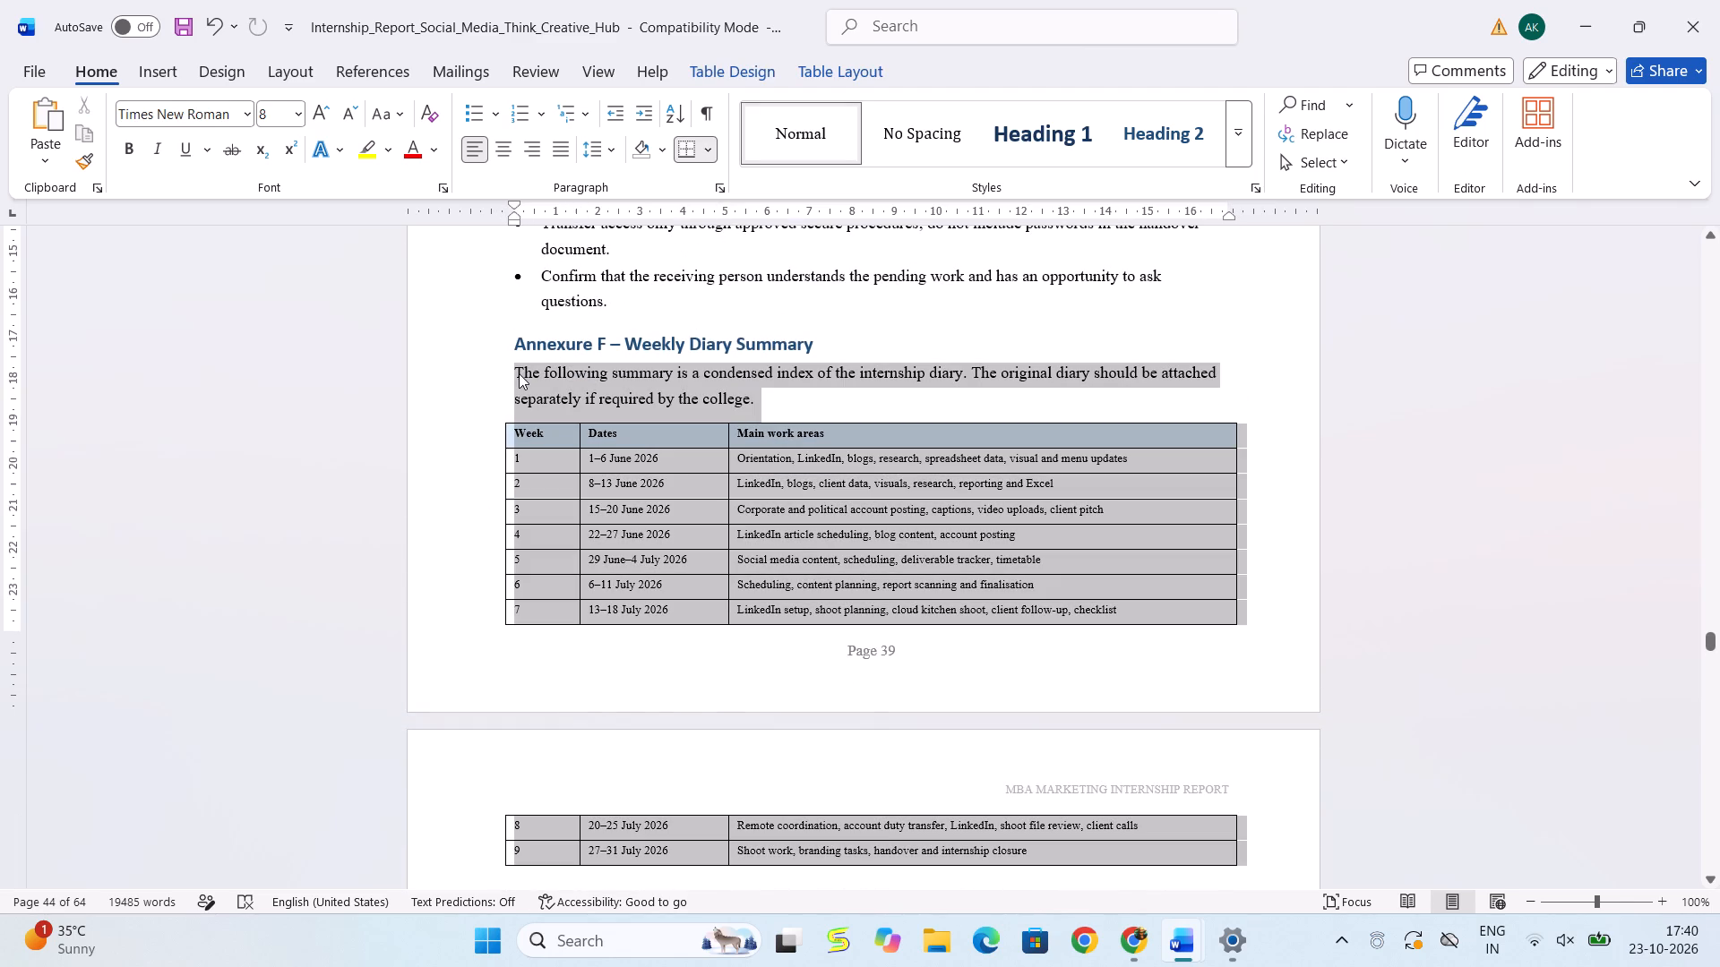
left_click(322, 116)
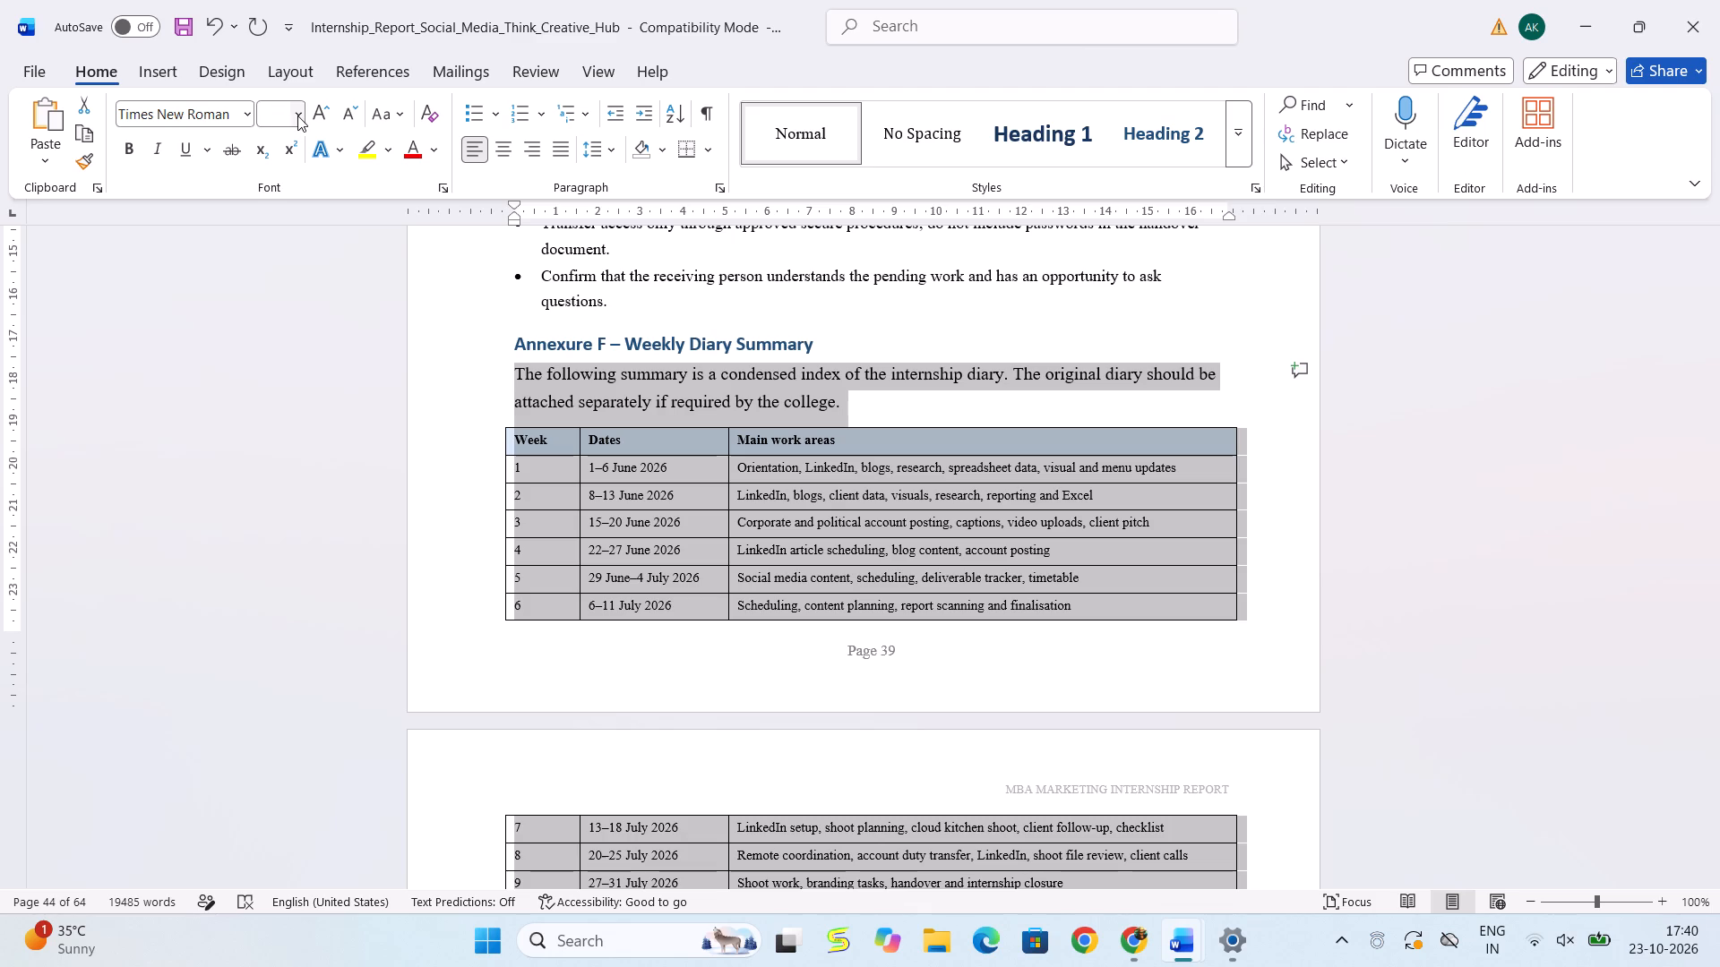
left_click(299, 116)
left_click(277, 244)
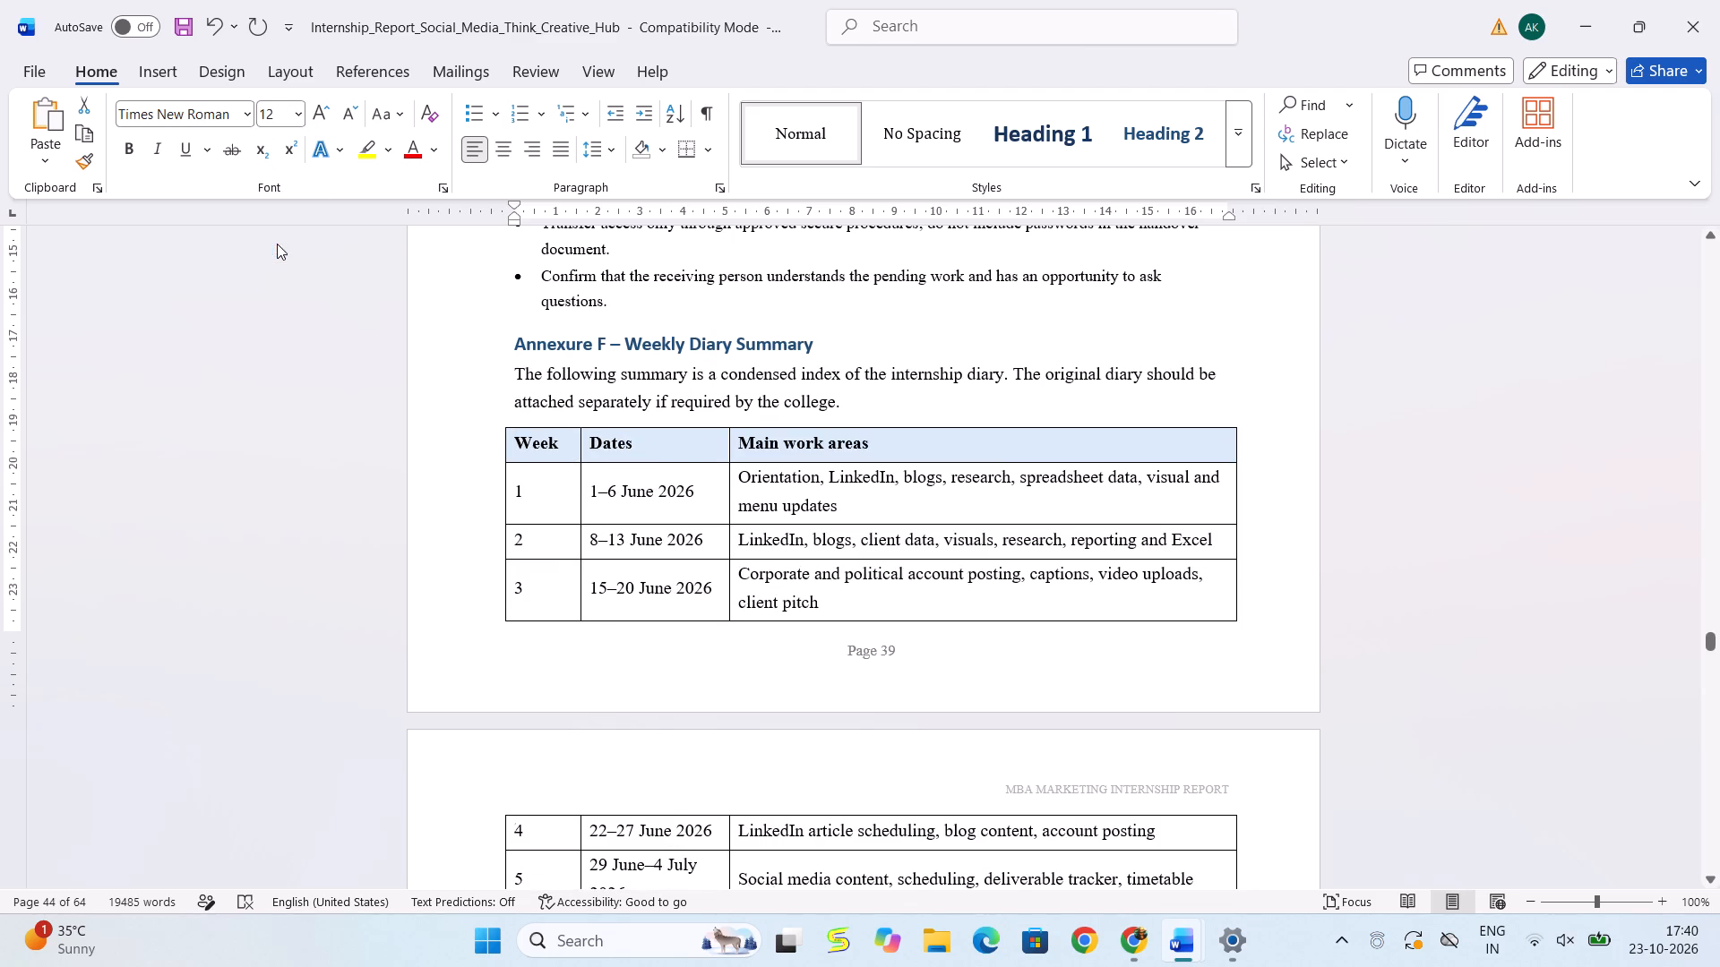
Set the Annexure F – Weekly Diary Summary heading to font size 16.
triple_click(527, 354)
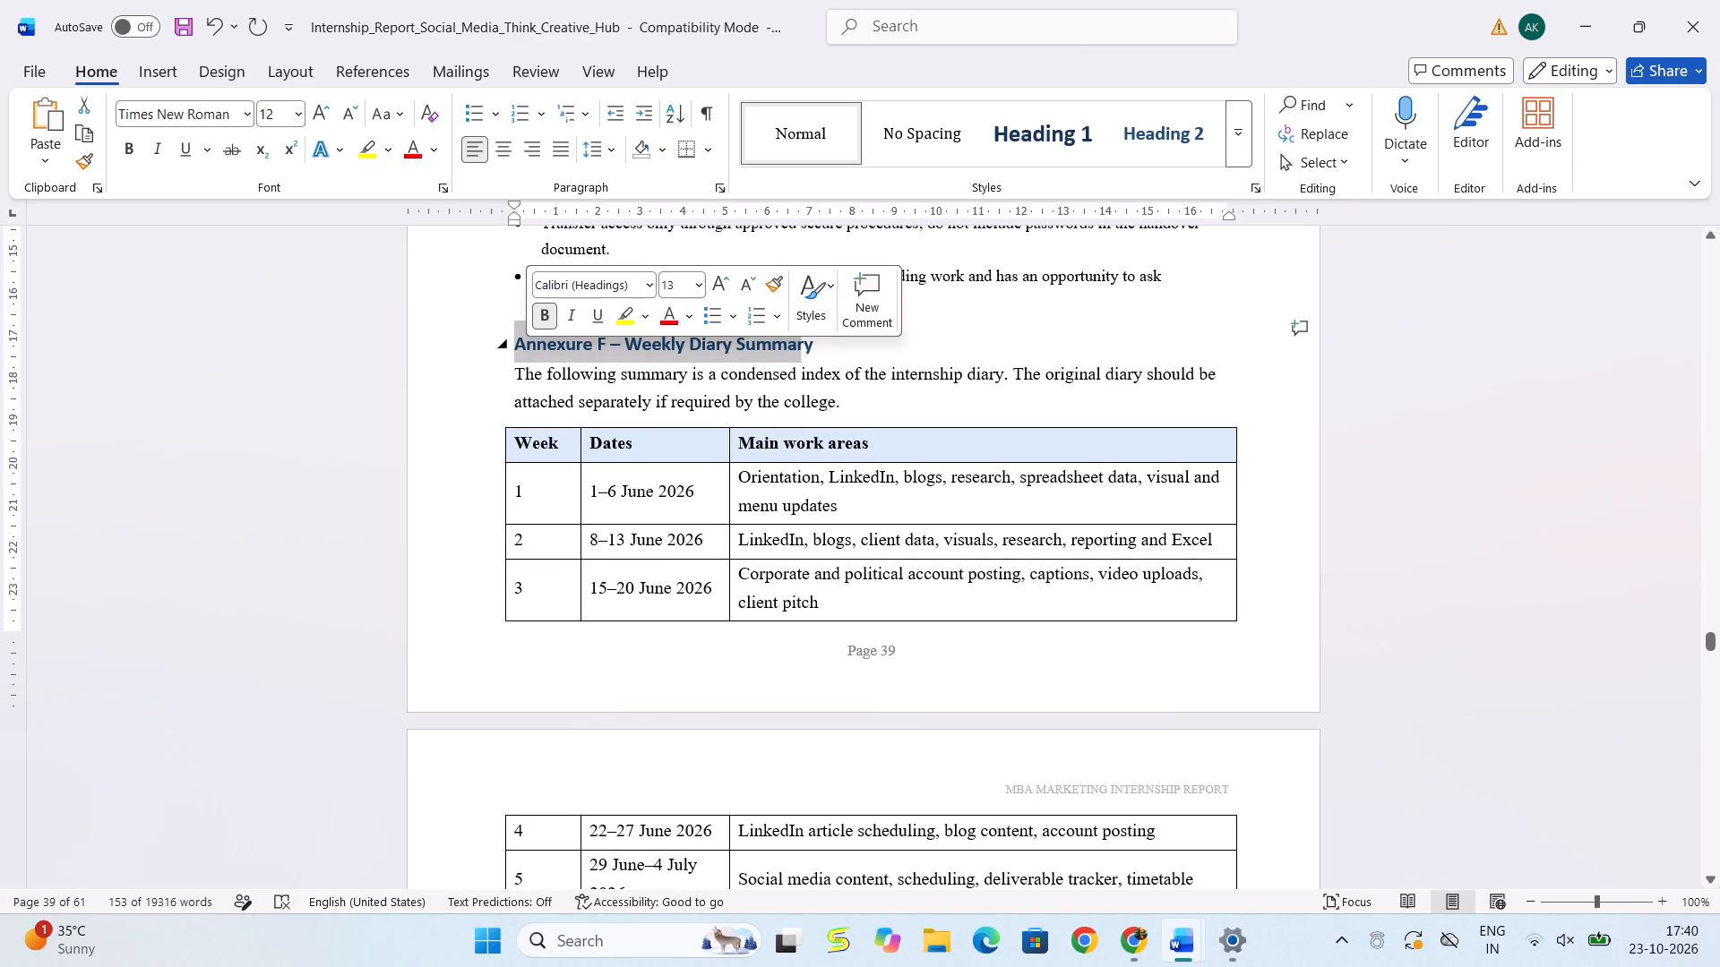
left_click(696, 283)
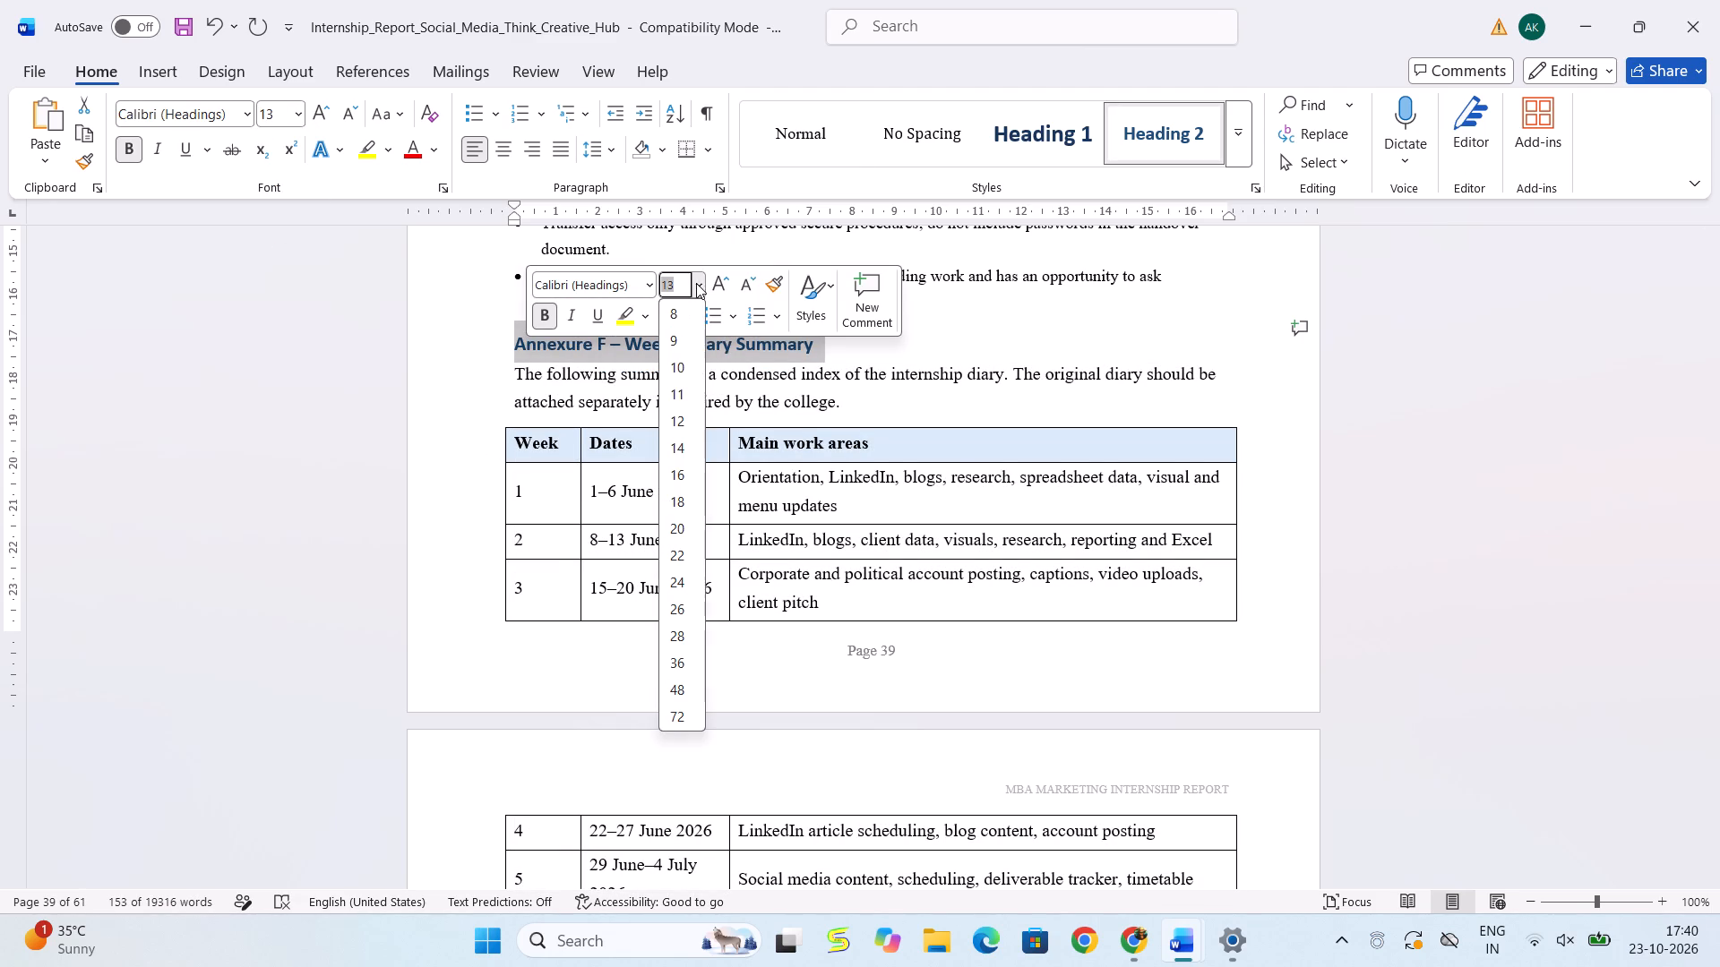
left_click(692, 482)
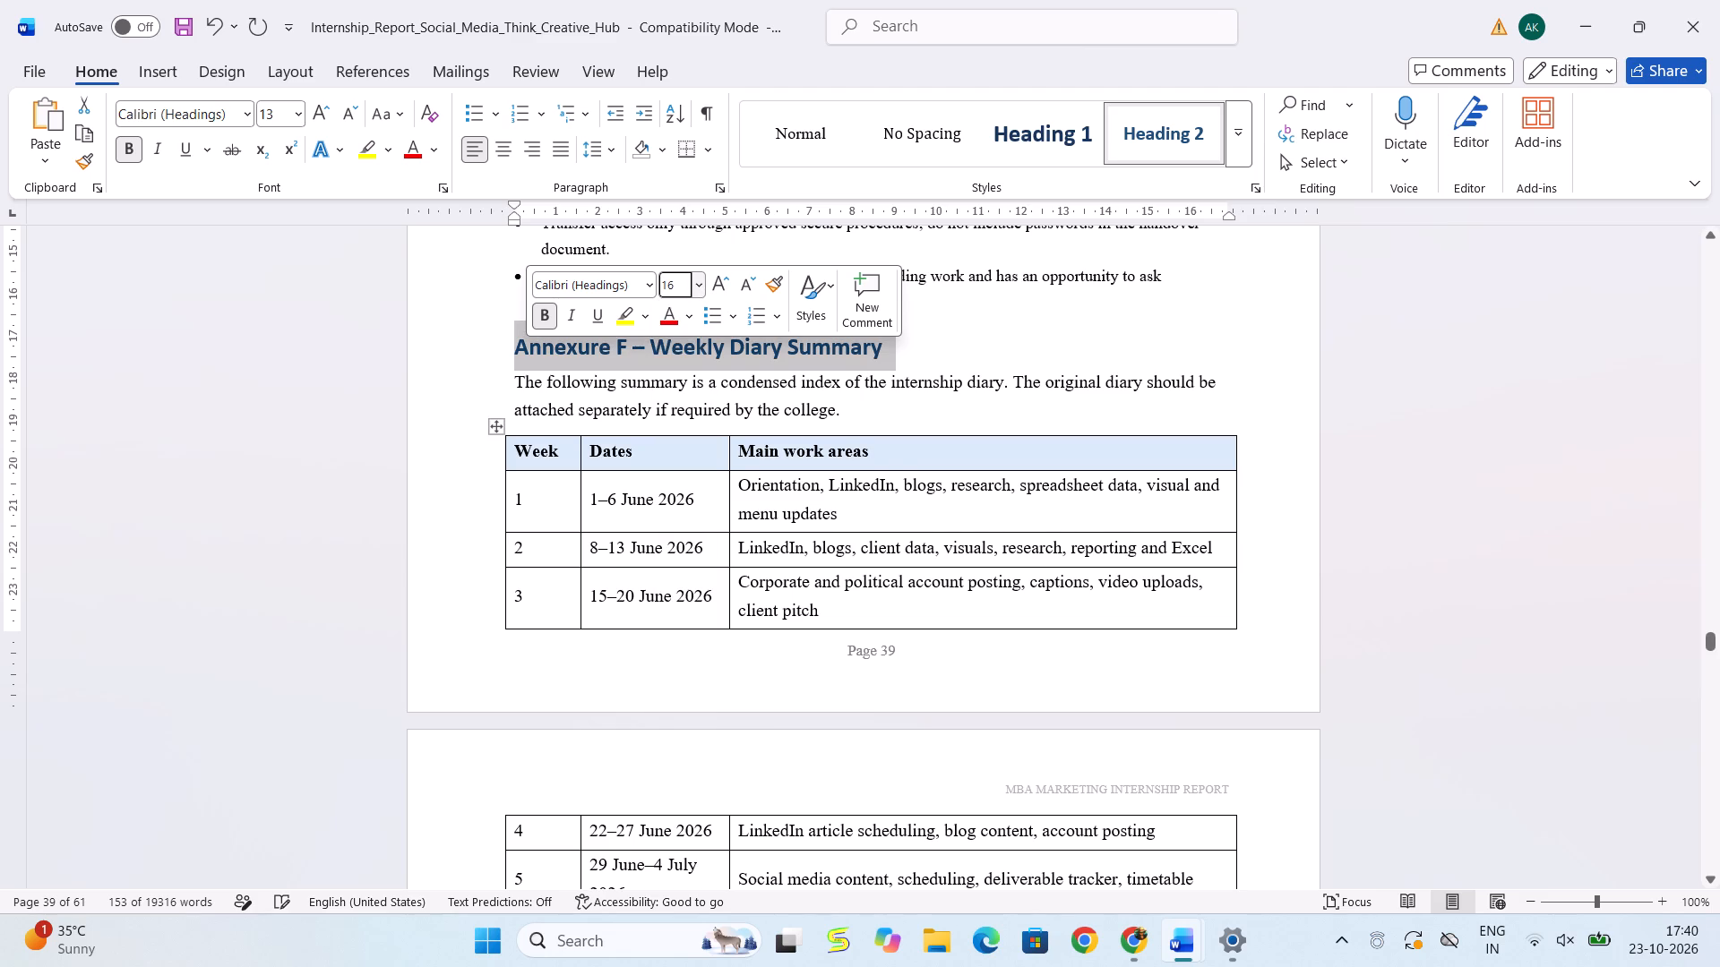
Insert a page break before the Annexure F – Weekly Diary Summary heading.
left_click(518, 356)
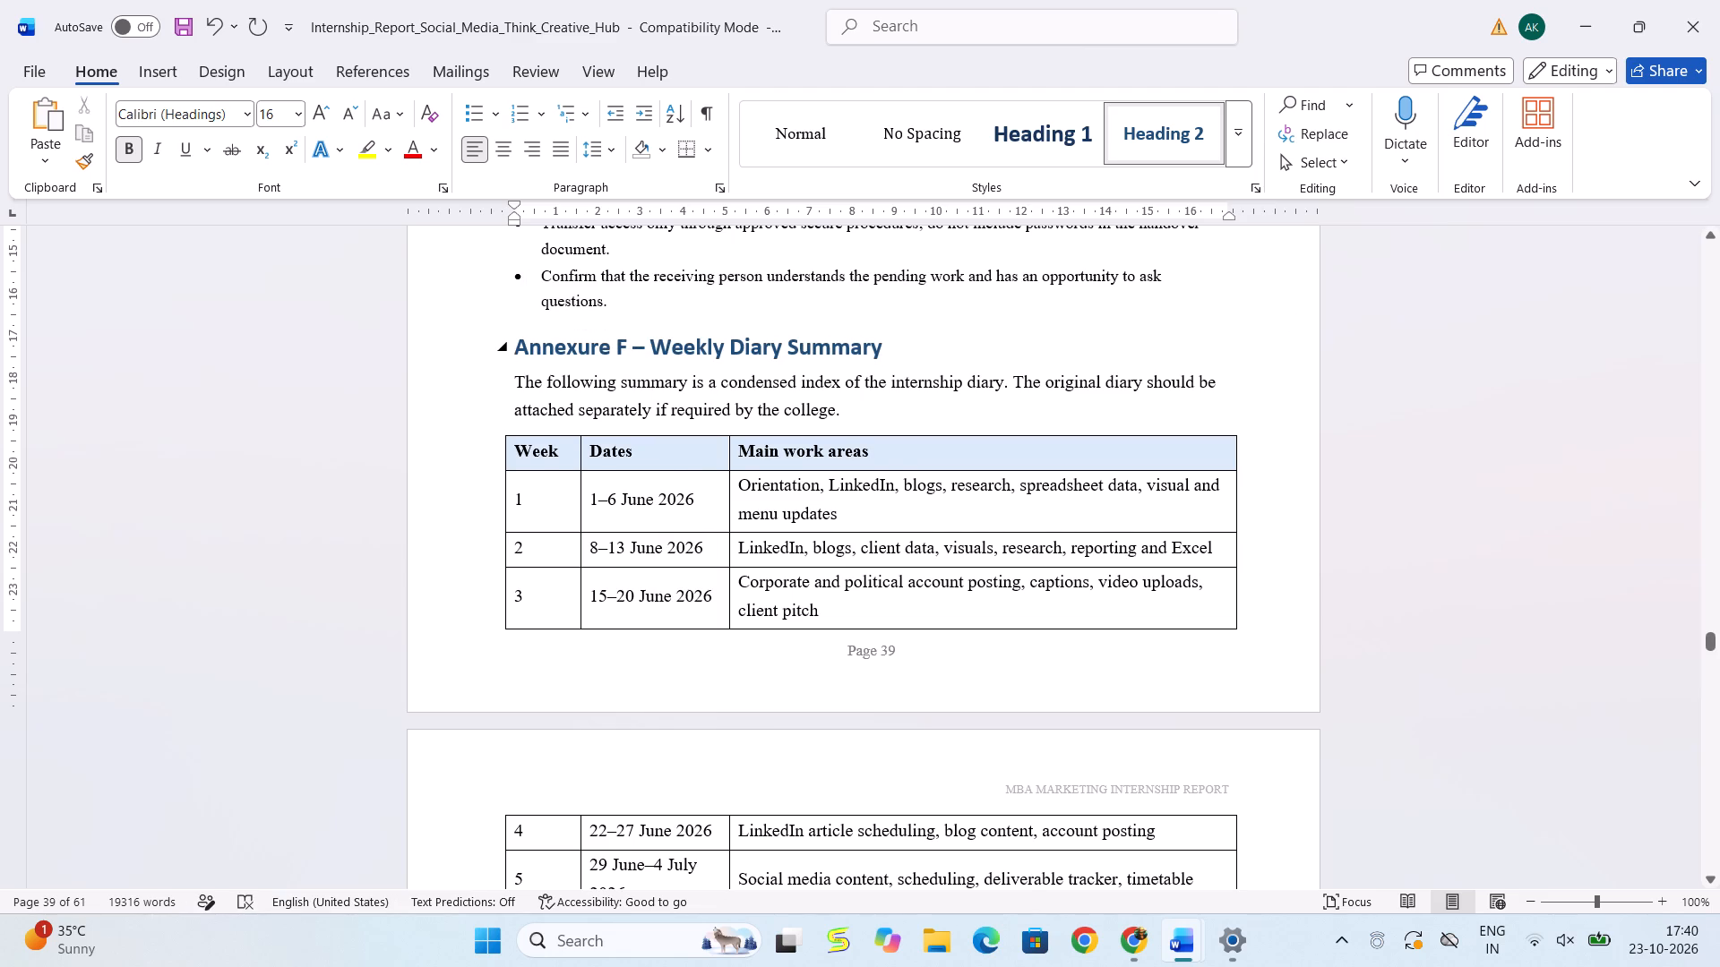
key("shift+Return")
key("BackSpace")
key("ctrl+Return")
Narrow the Term column of the Annexure I glossary table to about 4 cm, giving the width to the definition column.
scroll(518, 356, "down", 2)
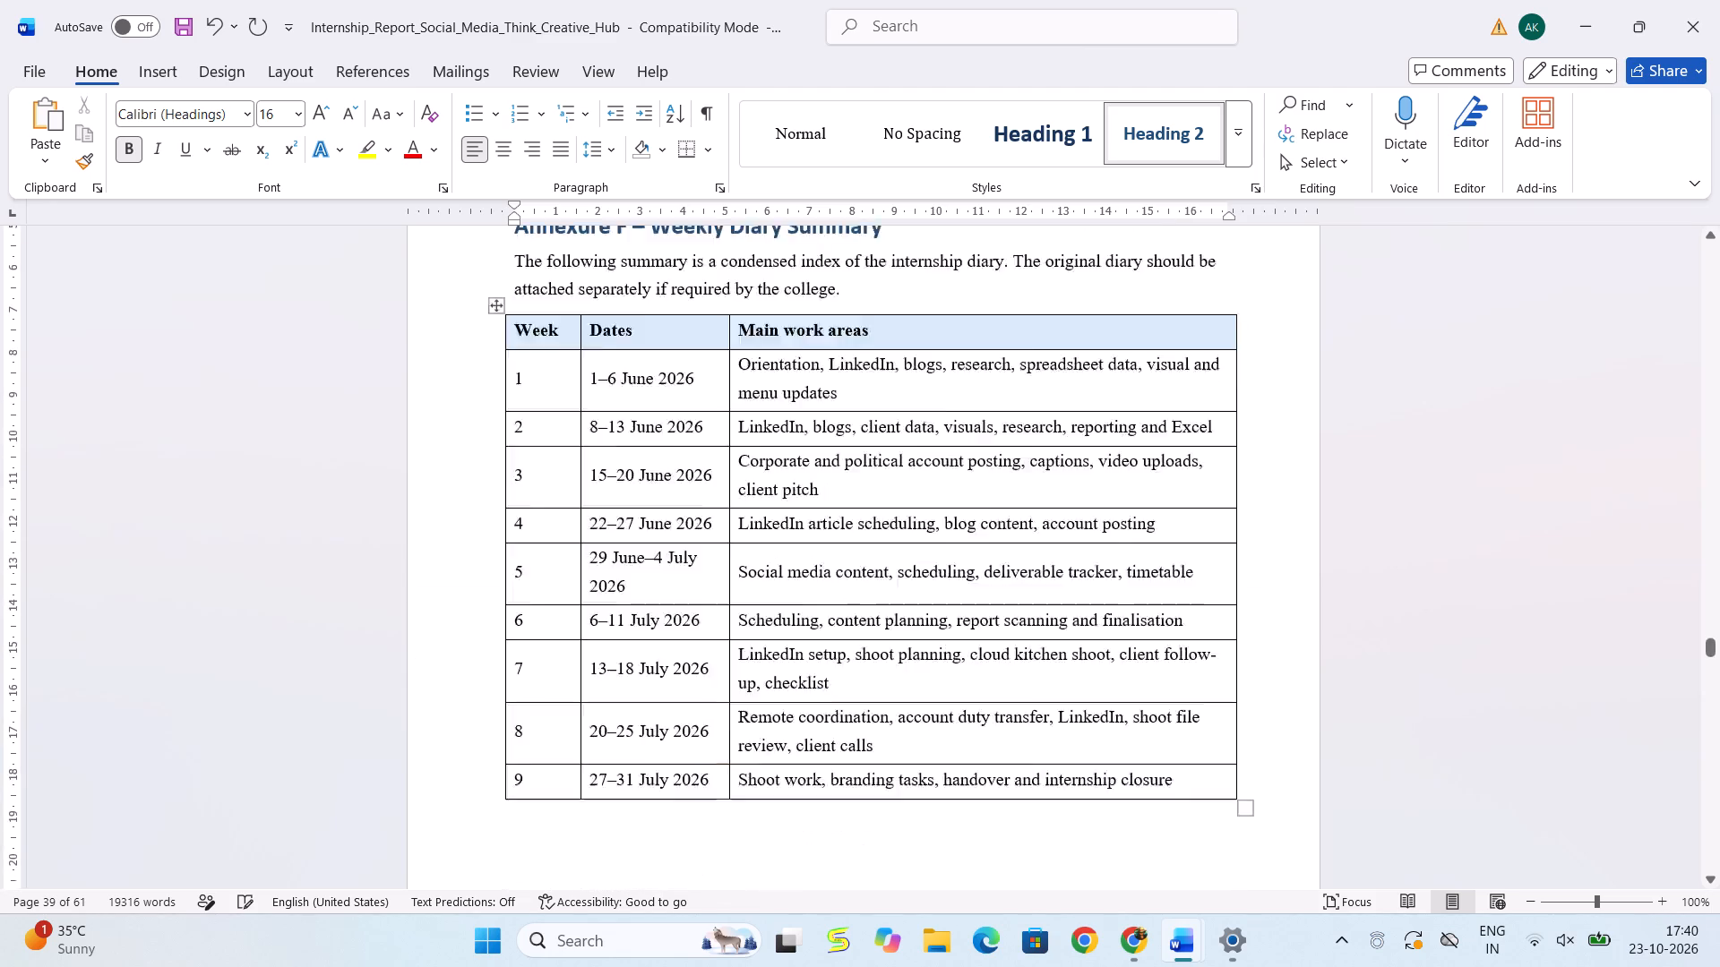
scroll(518, 356, "down", 4)
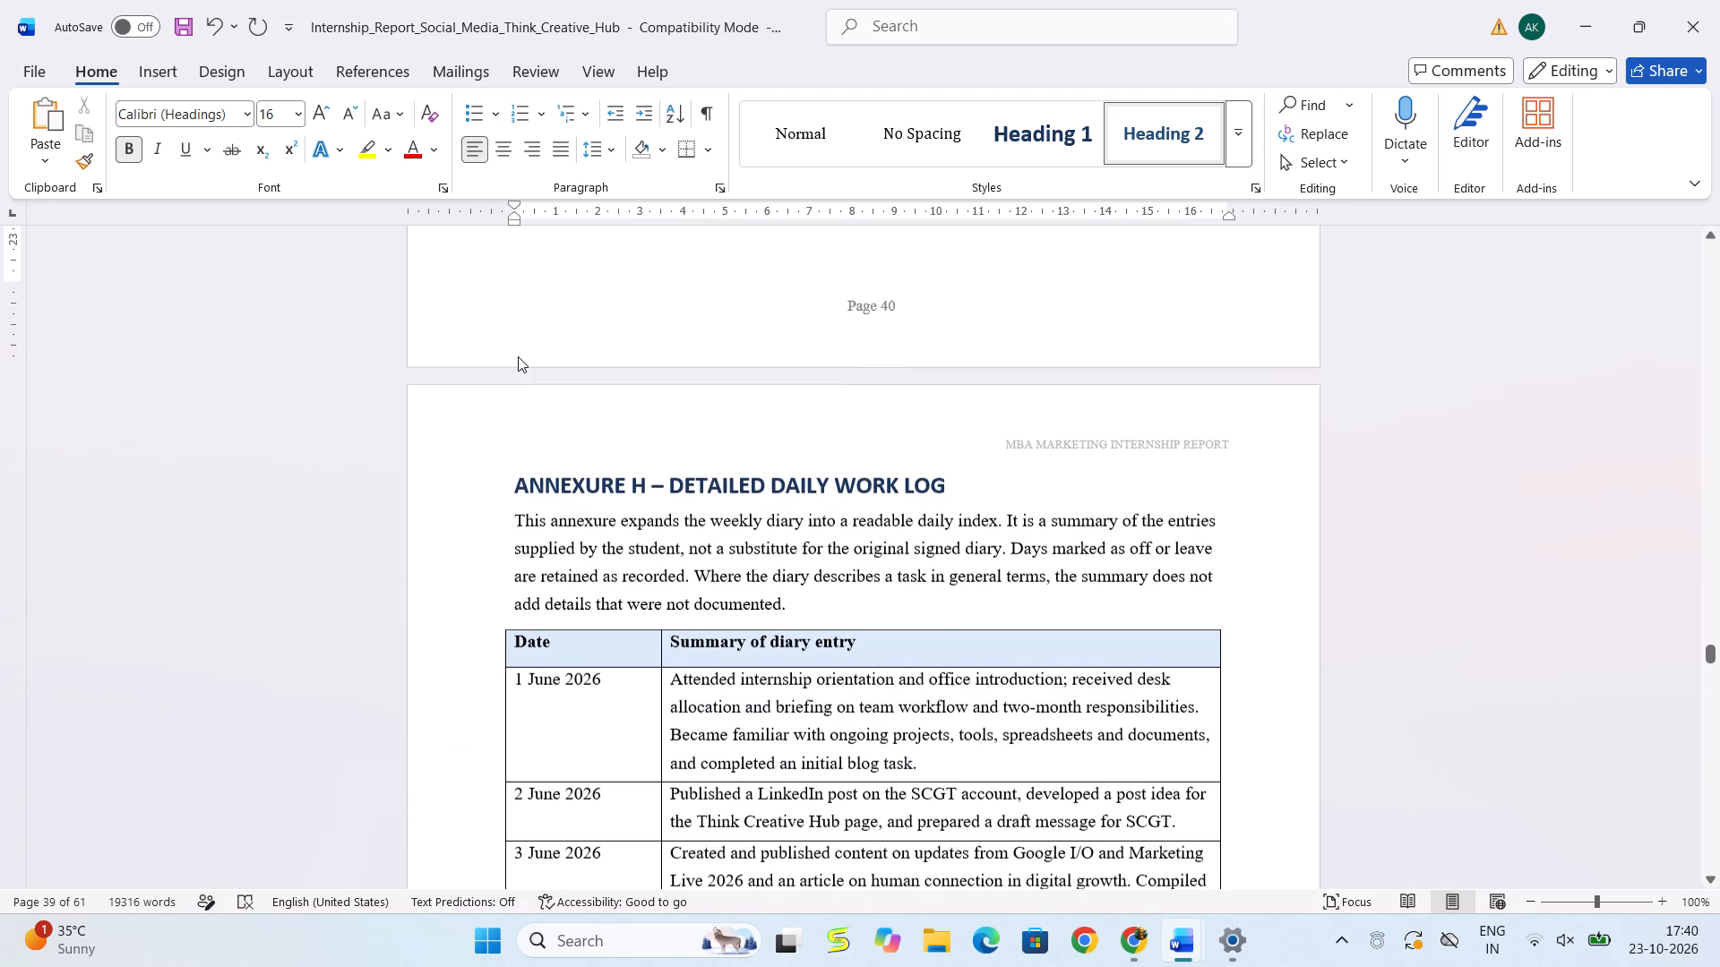
scroll(518, 356, "down", 1)
scroll(549, 554, "up", 4)
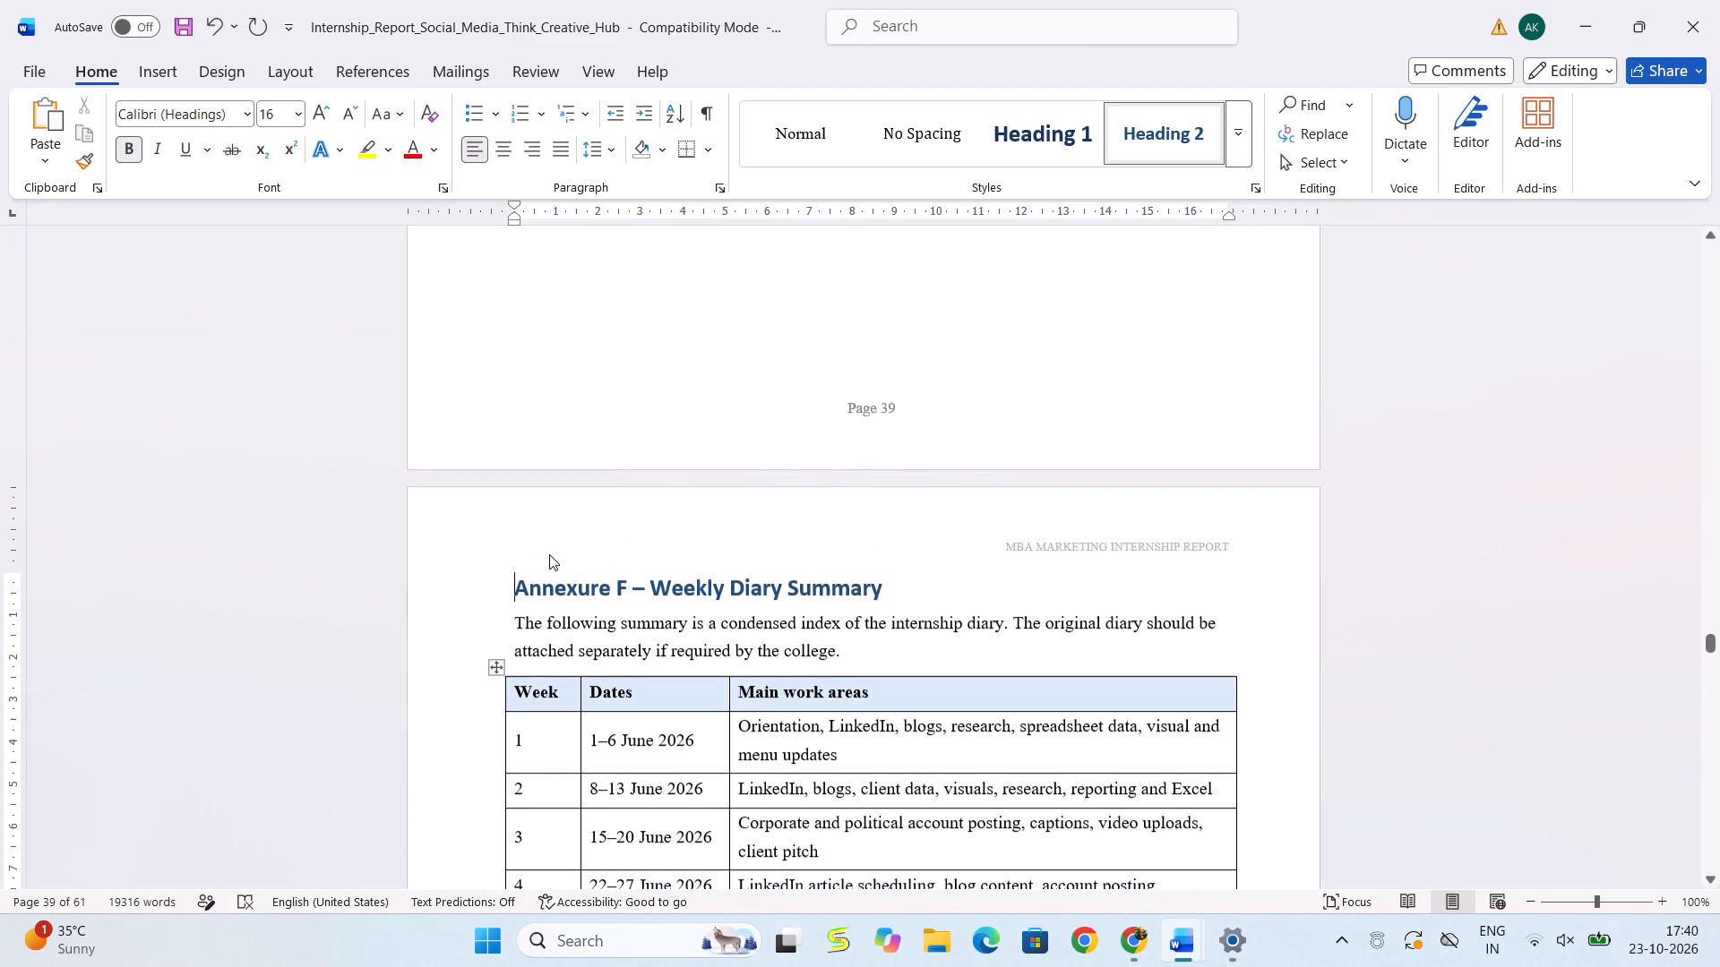
scroll(549, 554, "down", 13)
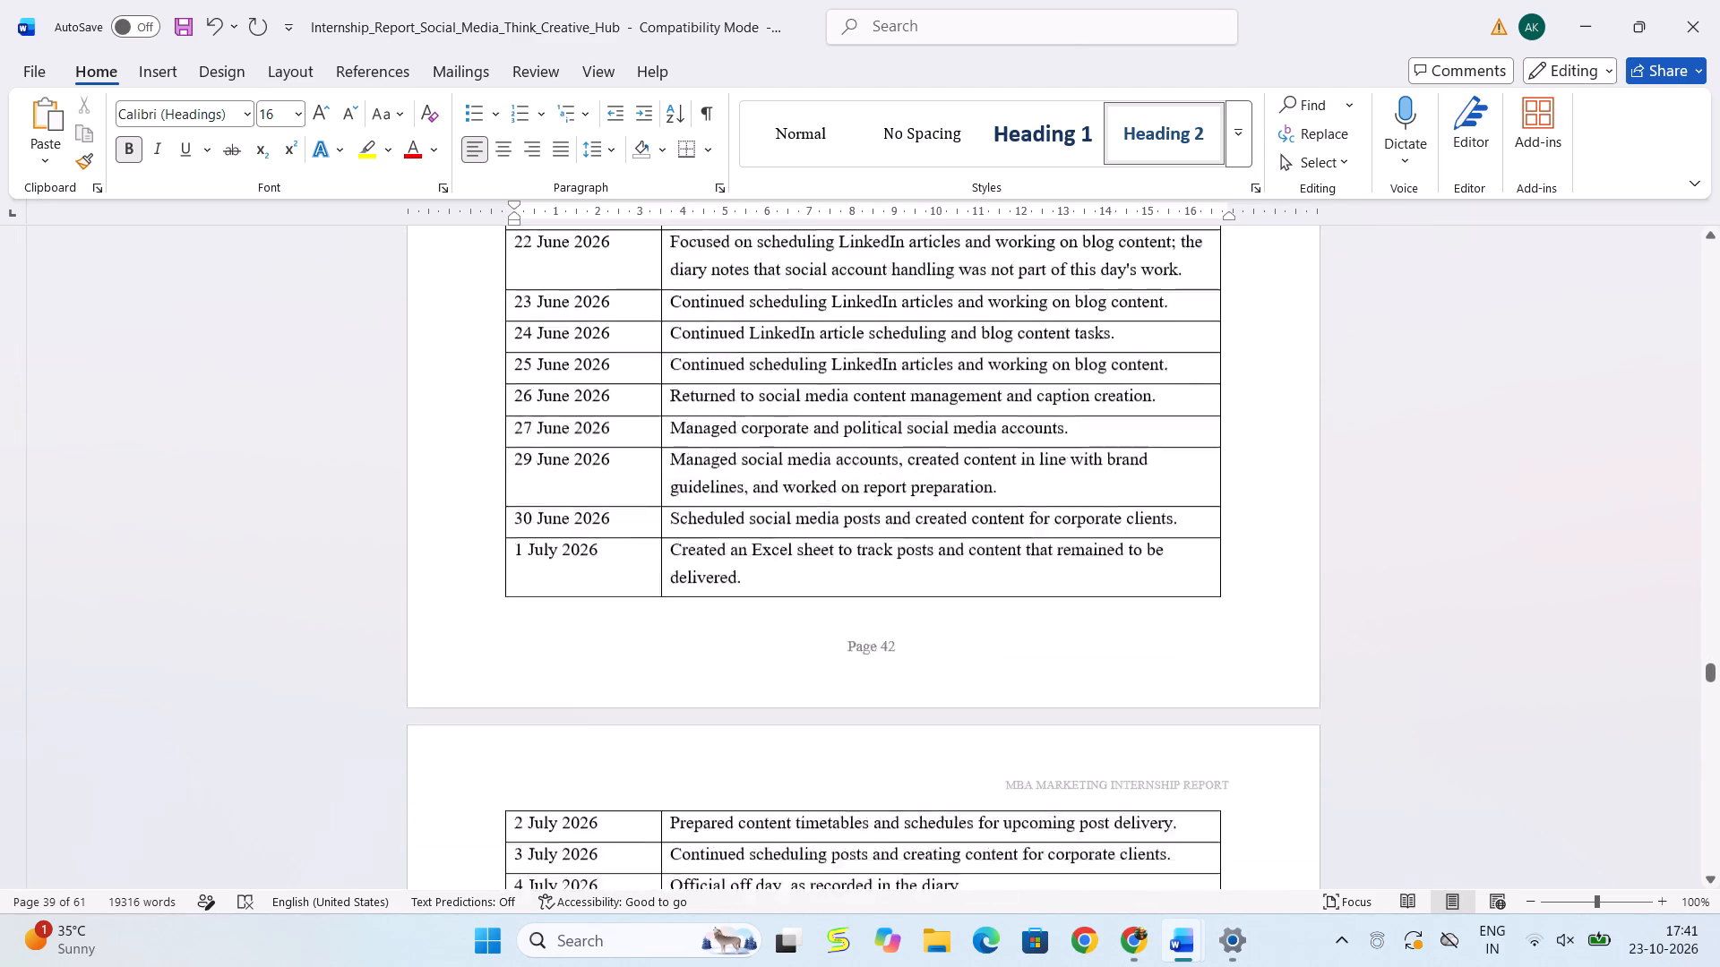
scroll(549, 554, "down", 10)
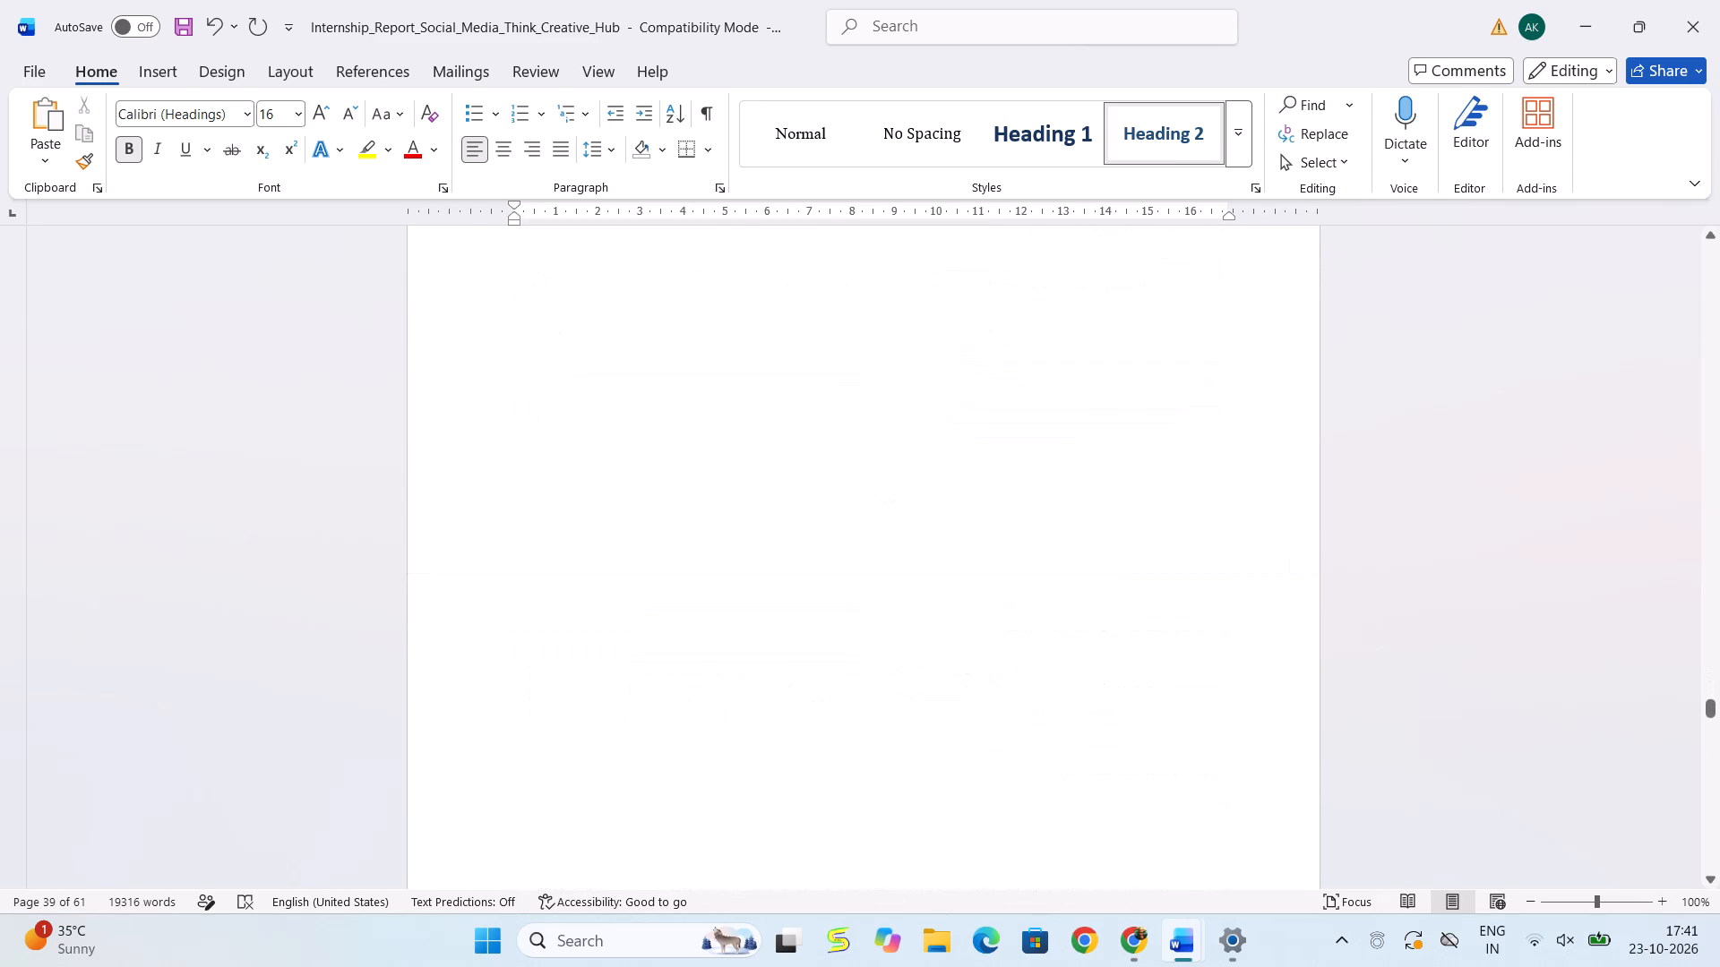
scroll(549, 554, "down", 1)
scroll(549, 554, "up", 6)
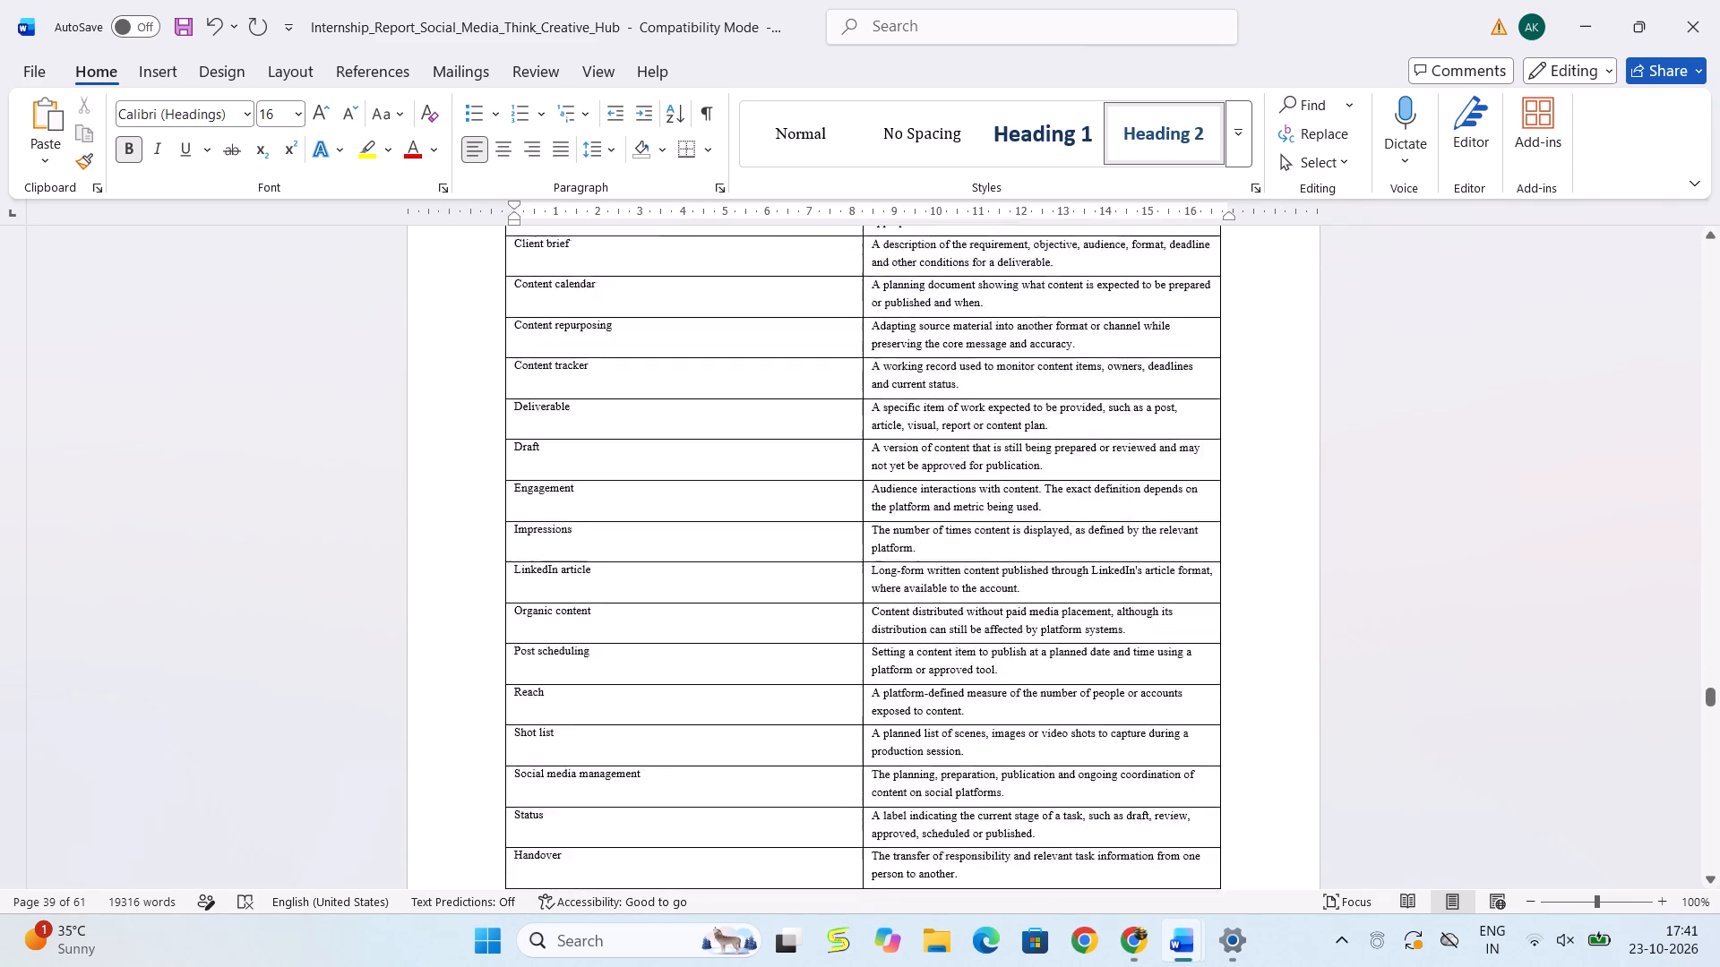
scroll(549, 554, "up", 1)
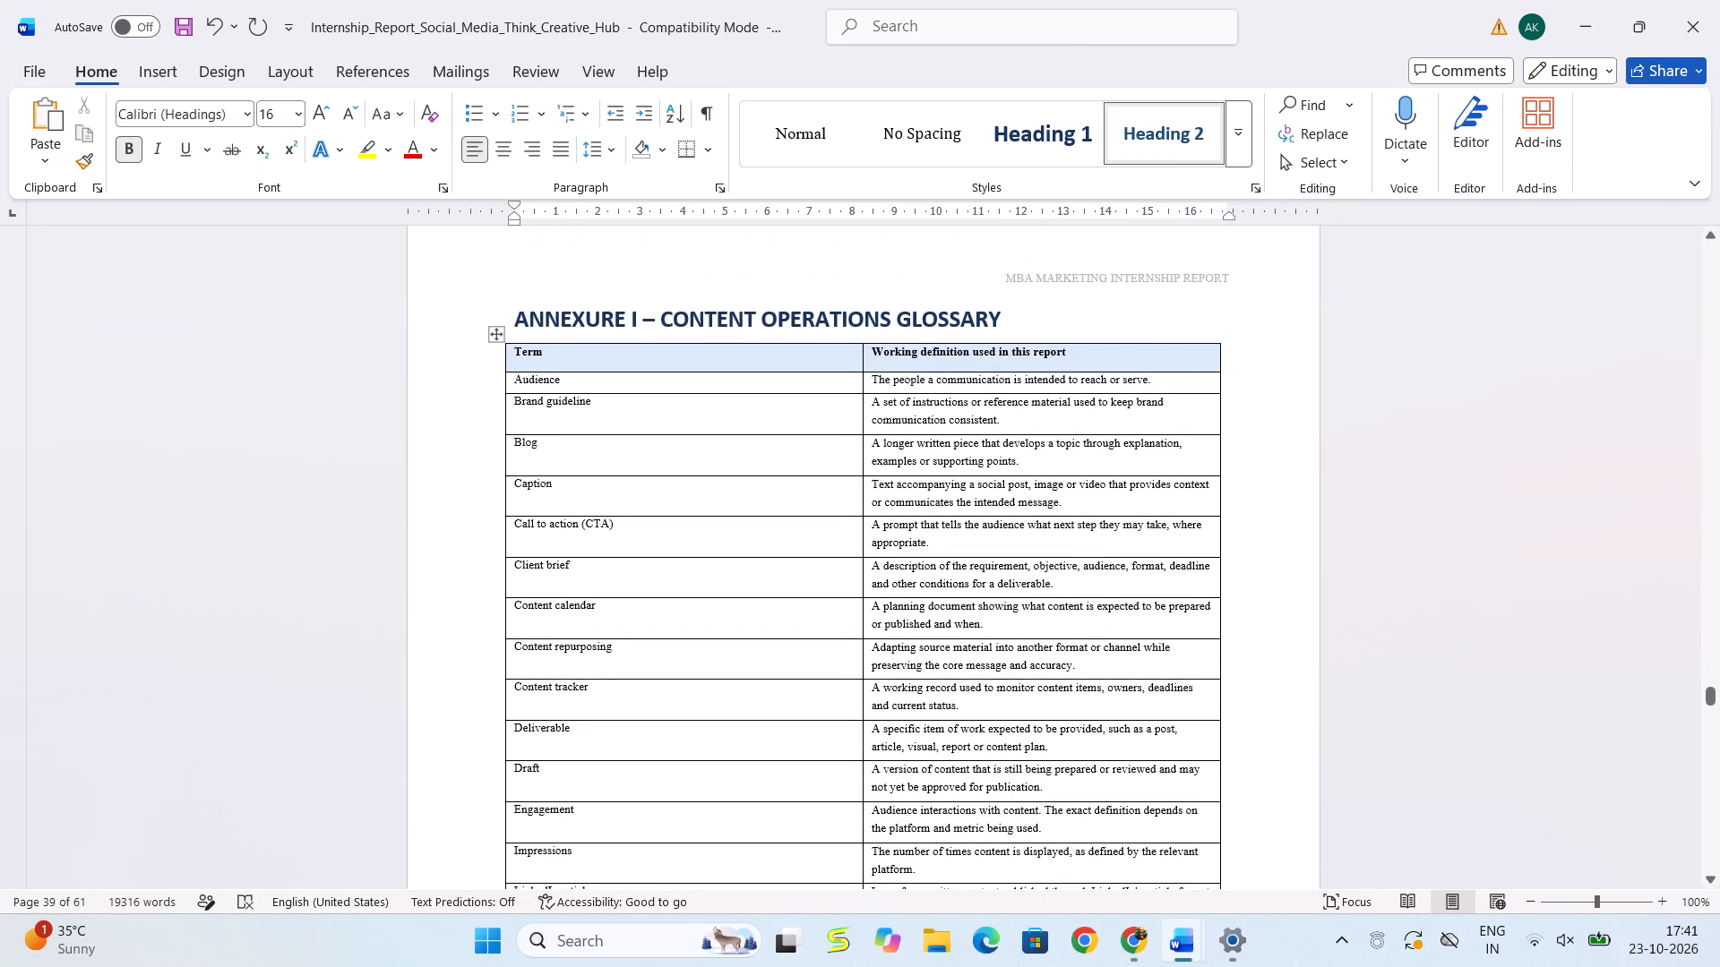
scroll(549, 554, "up", 1)
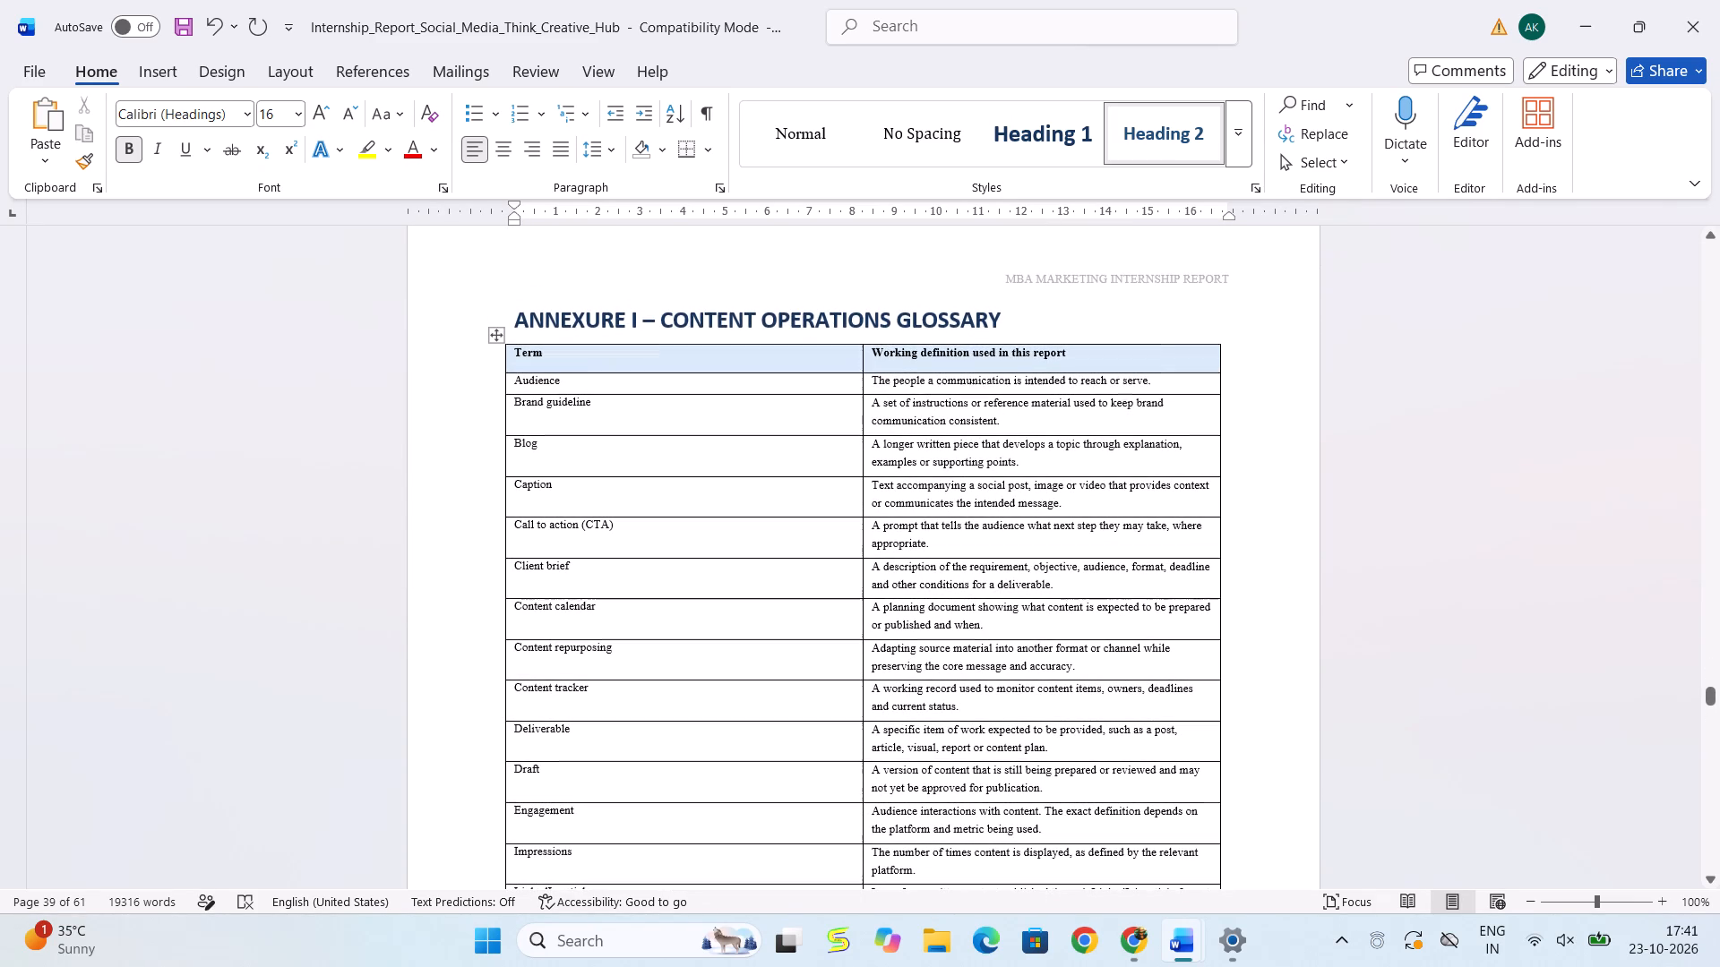
left_click_drag(863, 427, 669, 443)
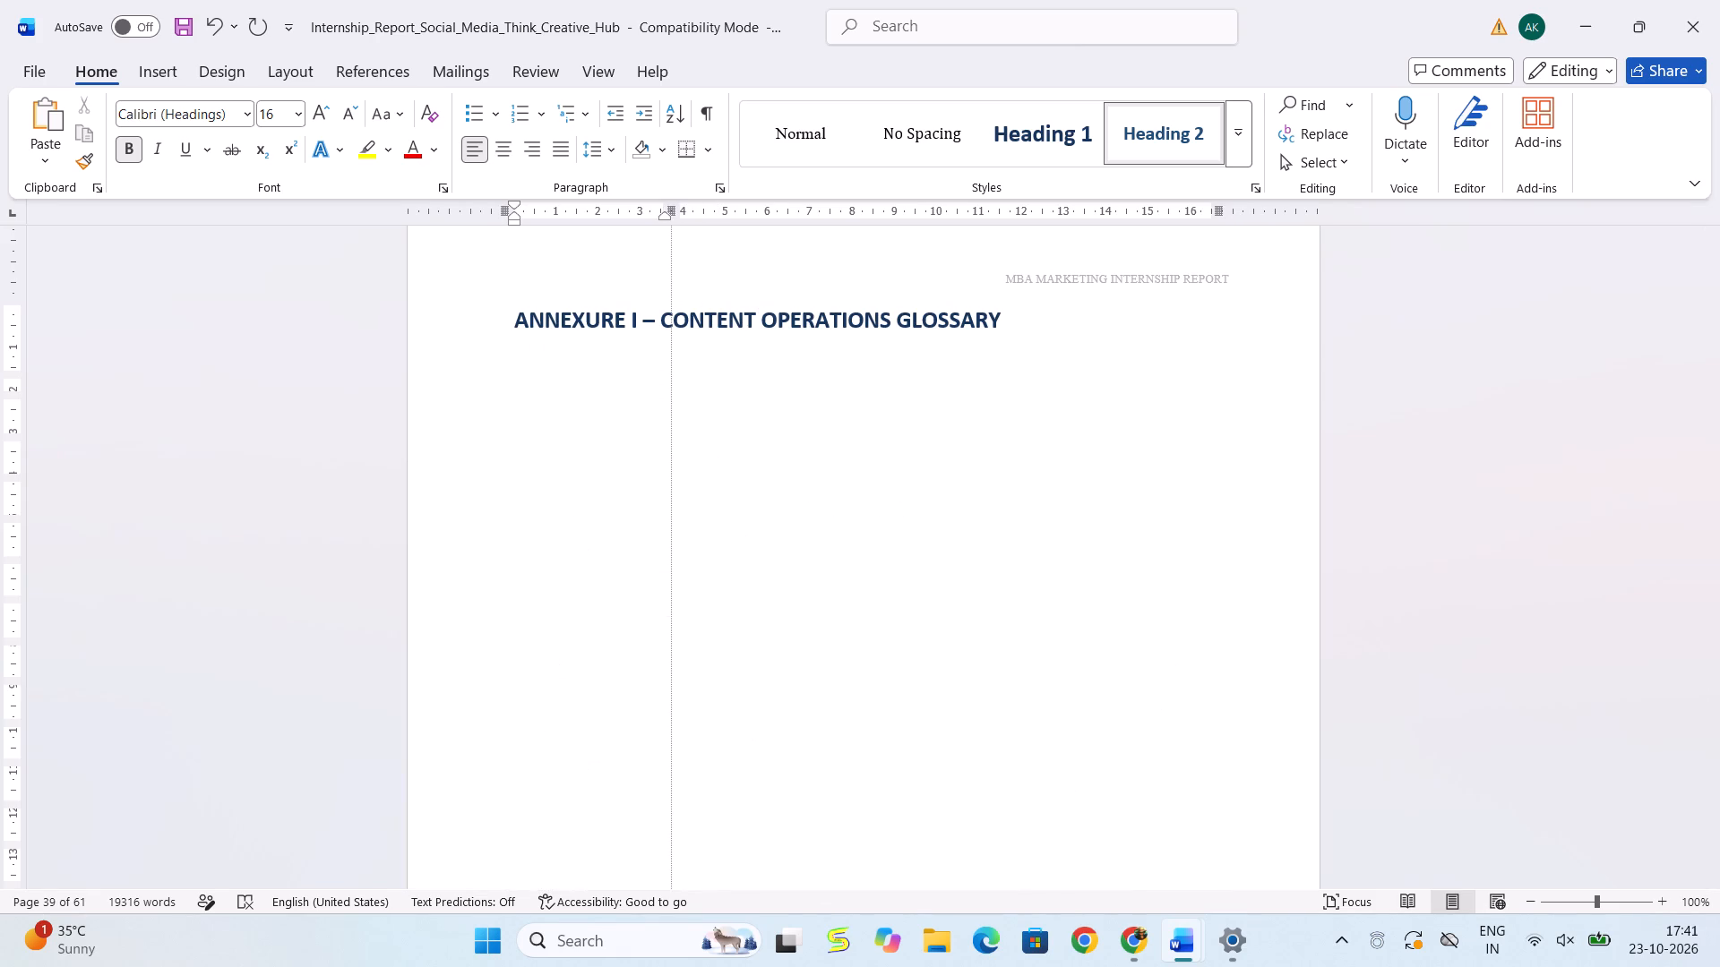
left_click_drag(669, 443, 671, 441)
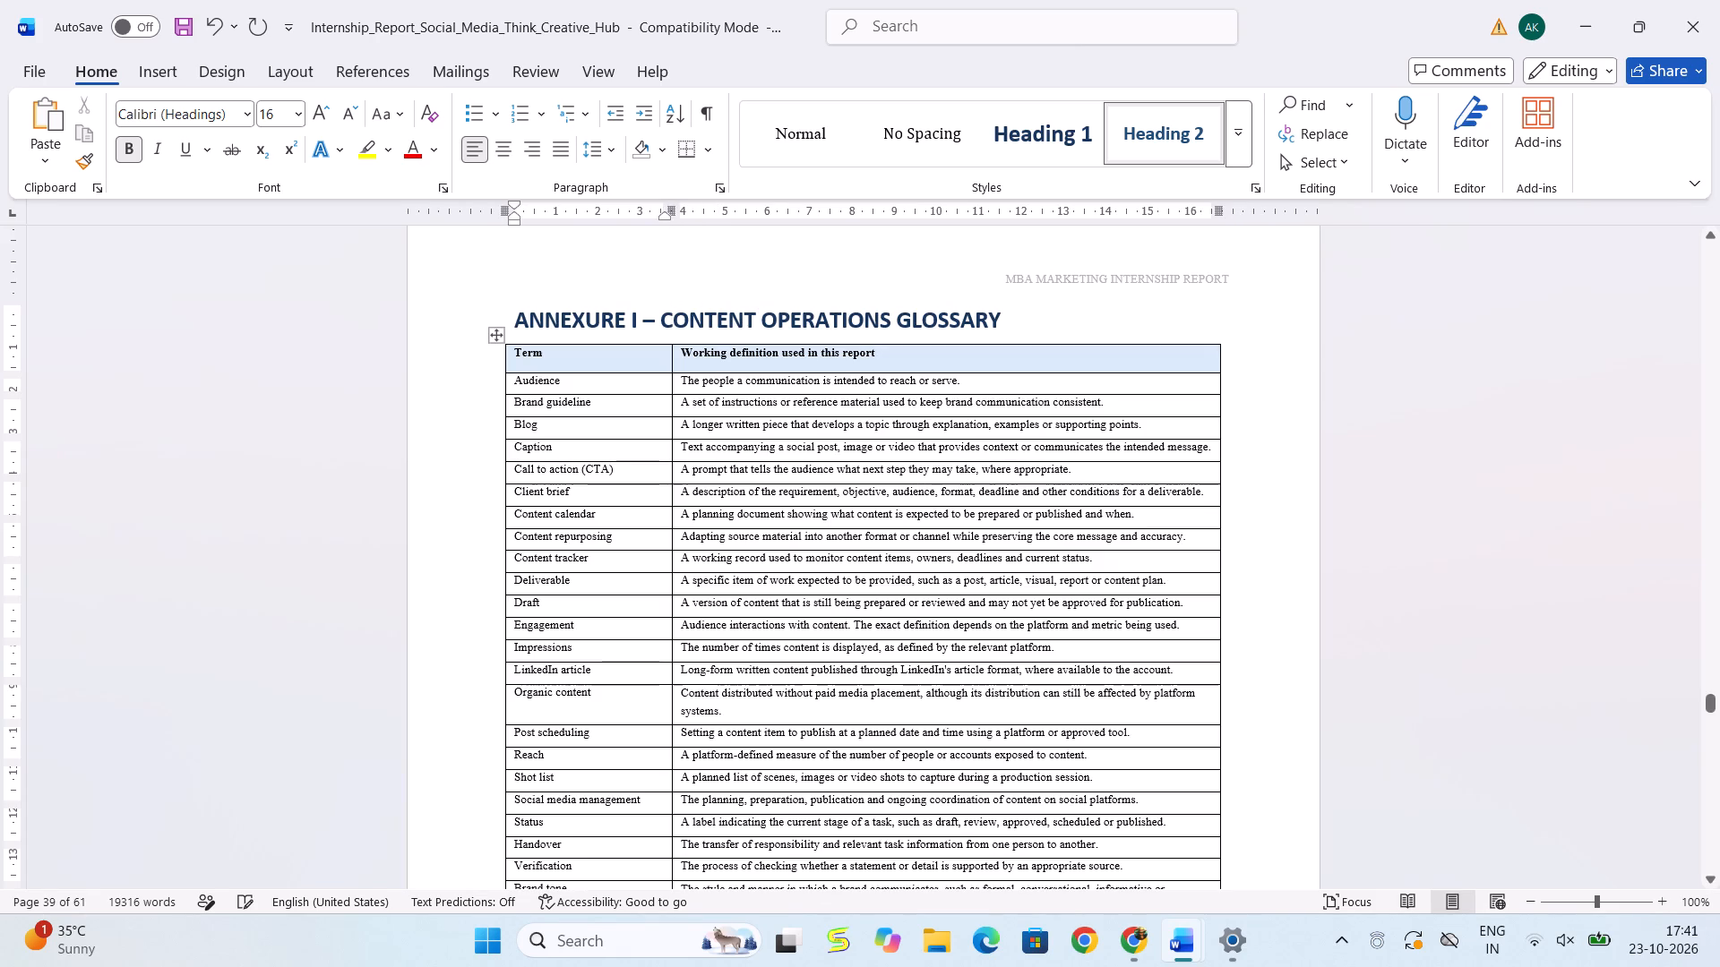
Justify the Annexure I glossary table and its closing paragraph and set their font size to 12.
left_click_drag(512, 355, 830, 714)
scroll(830, 714, "down", 1)
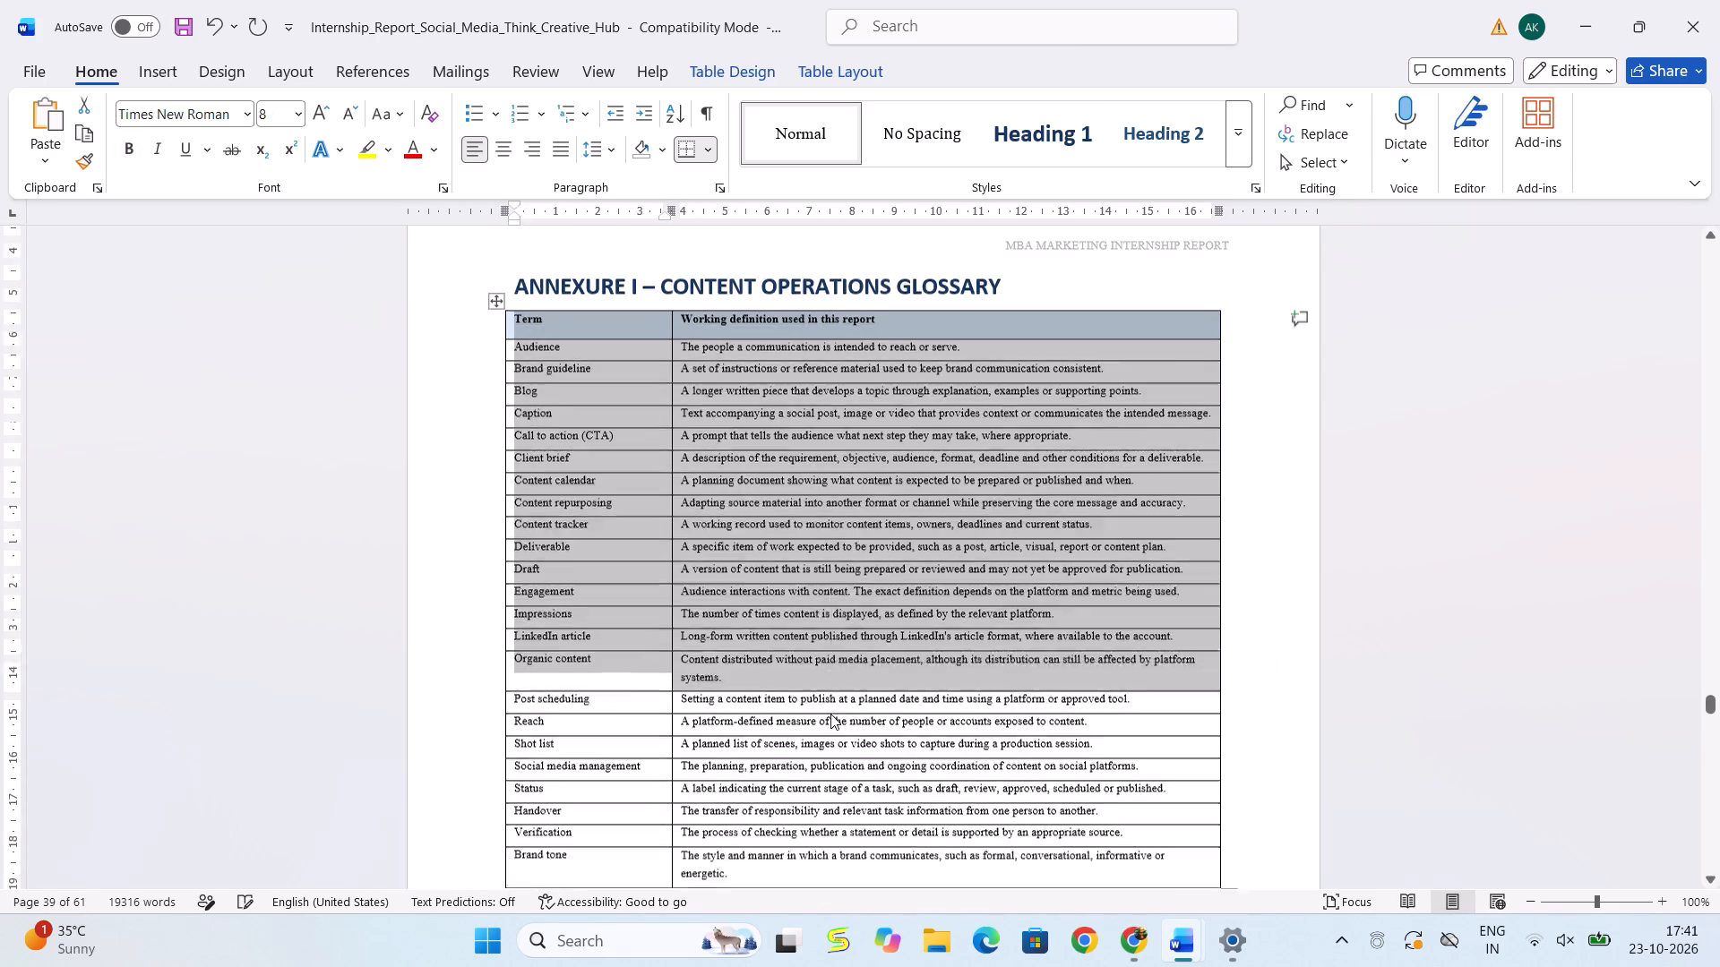
scroll(830, 714, "down", 1)
left_click(1209, 477, "shift")
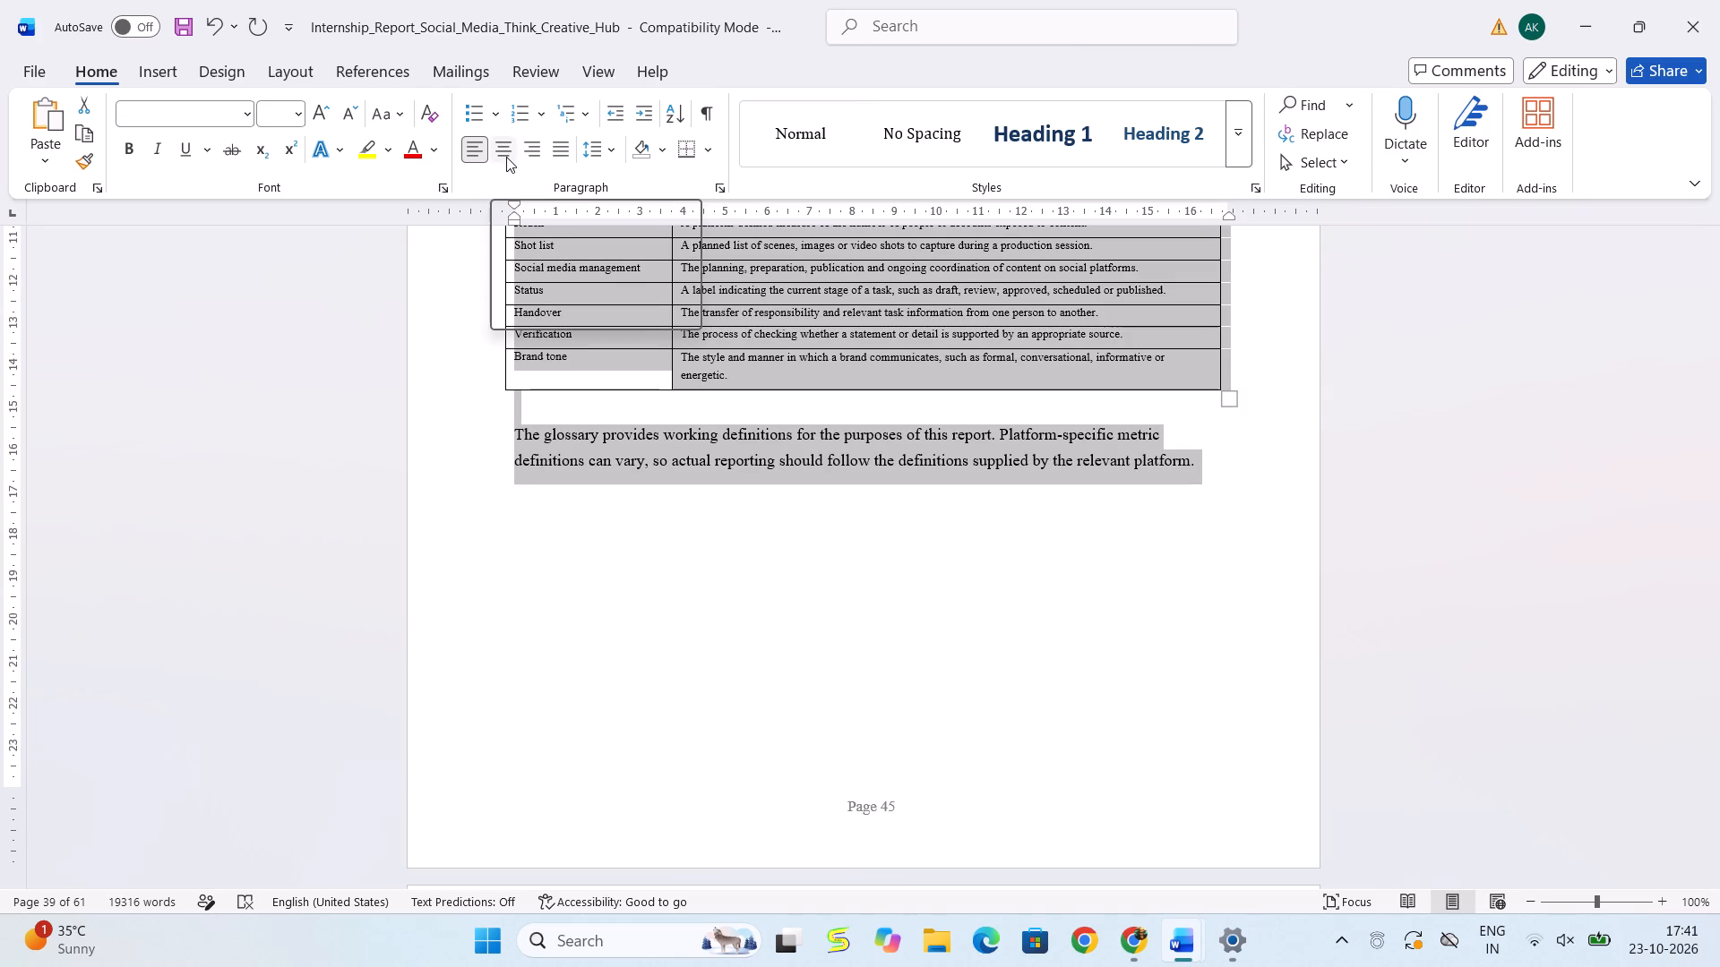
left_click(550, 150)
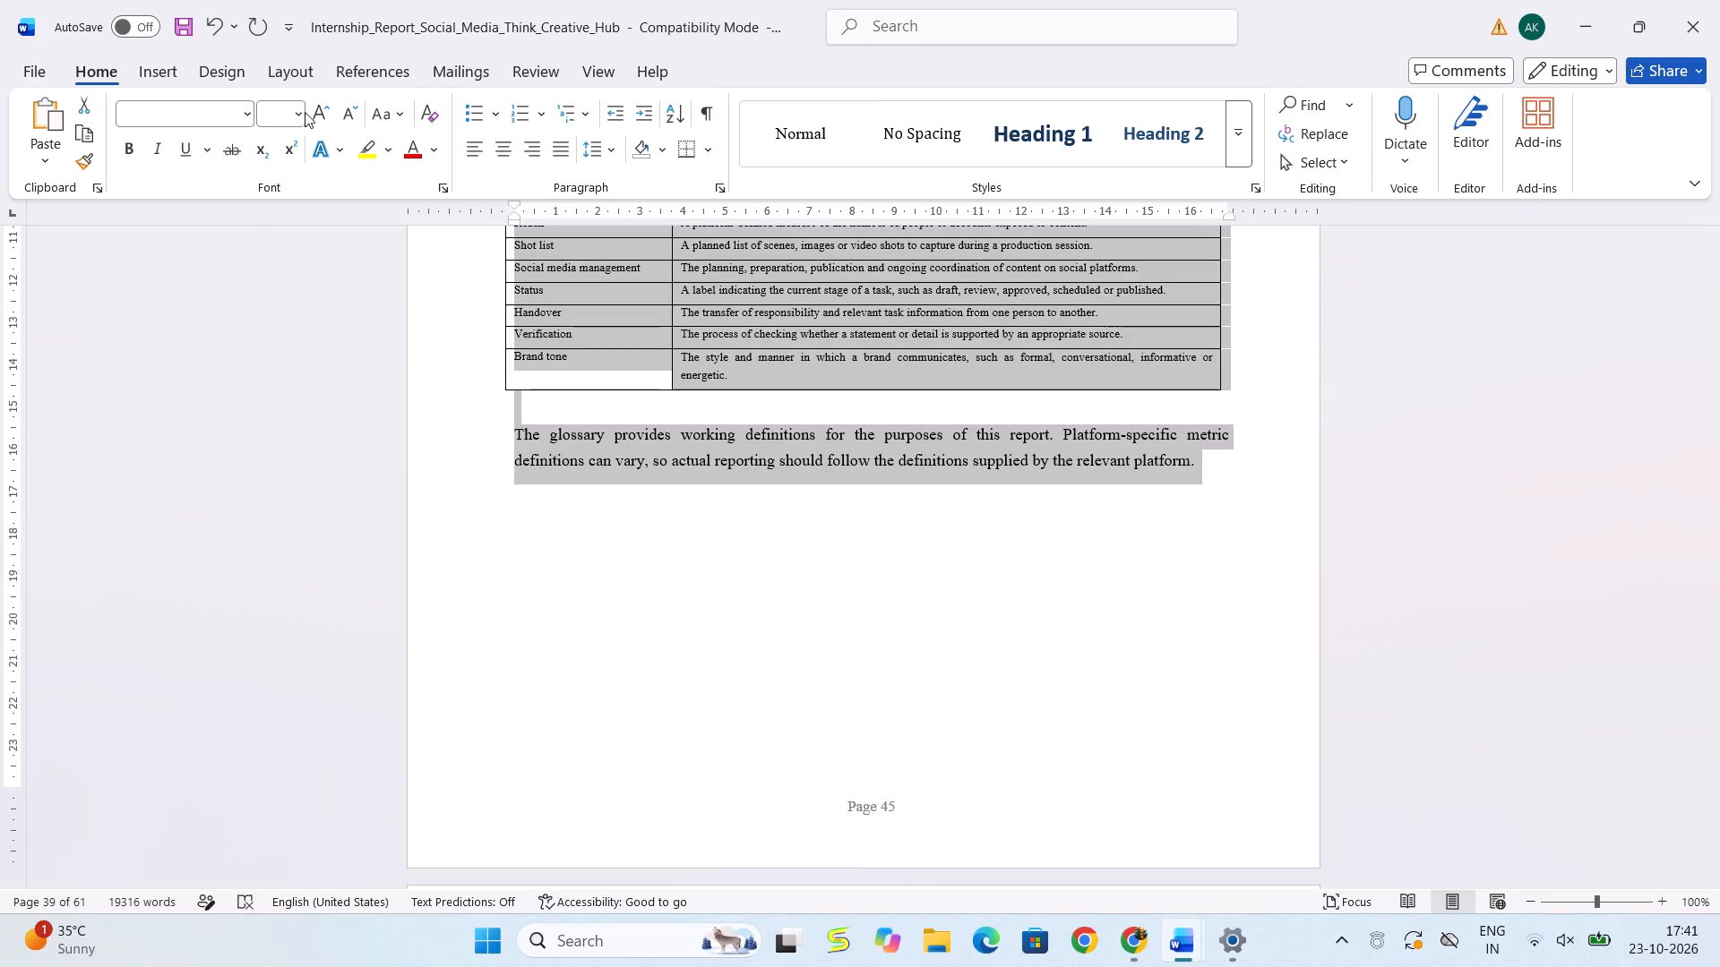
left_click(294, 117)
left_click(289, 258)
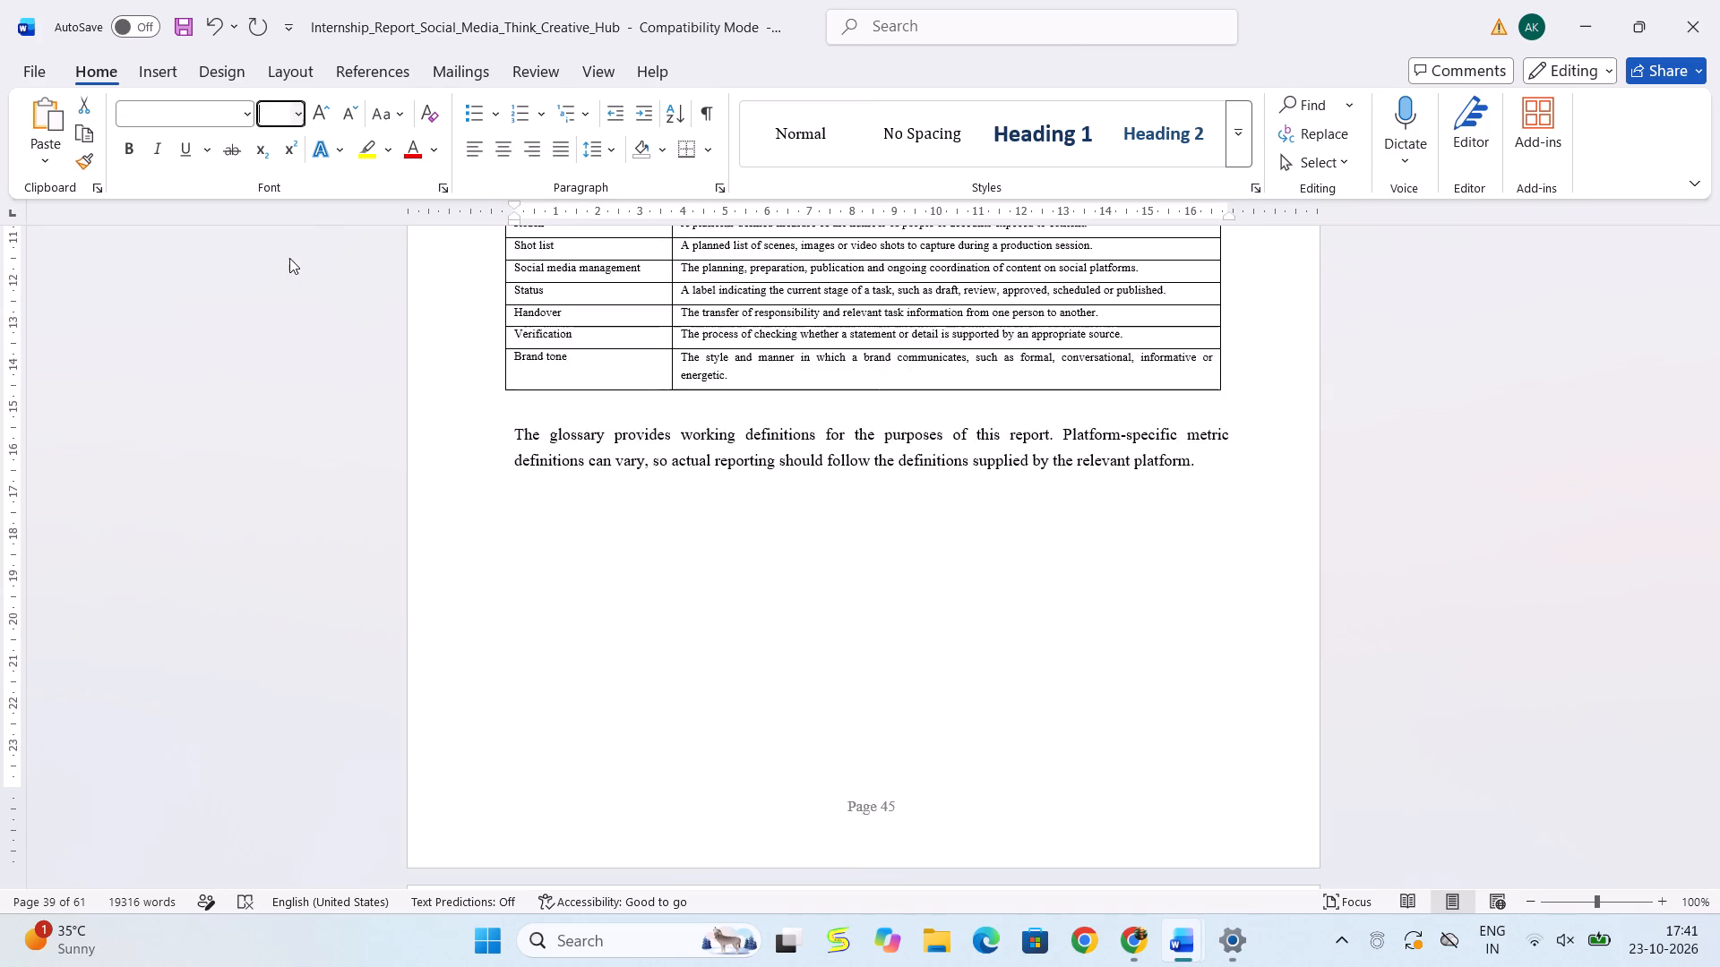
Change the font of the entire document to Times New Roman.
scroll(765, 510, "down", 4)
left_click(765, 510)
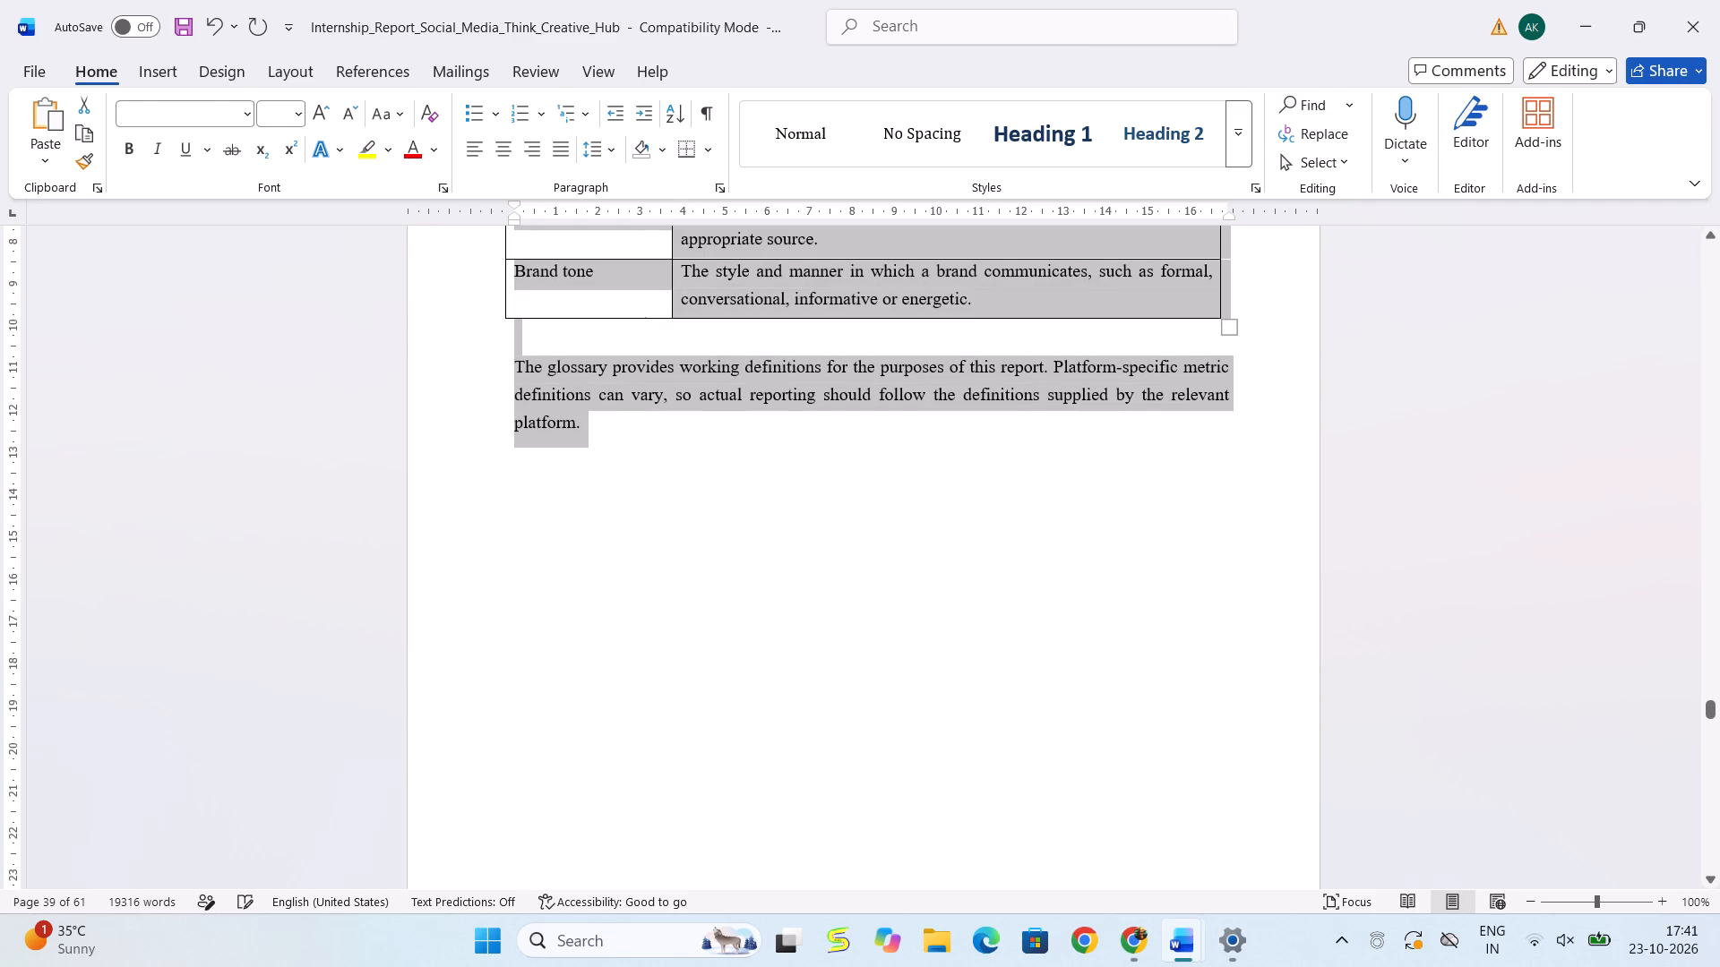
key("ctrl+a")
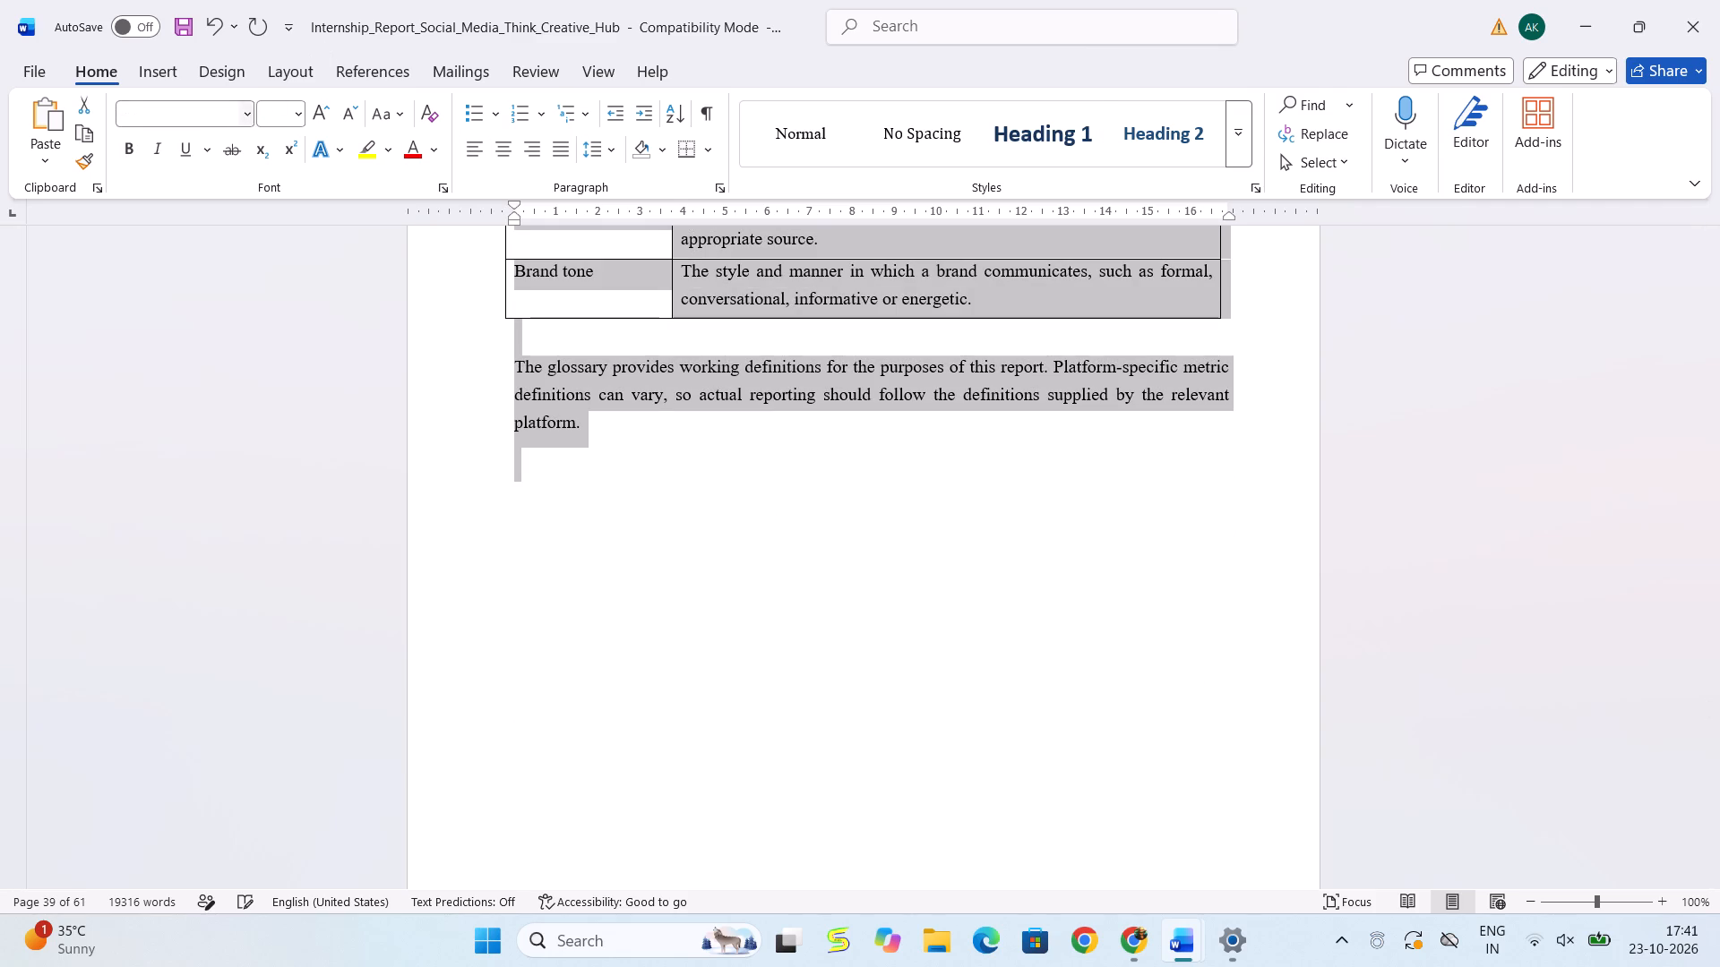
left_click(223, 114)
type("tim")
key("Return")
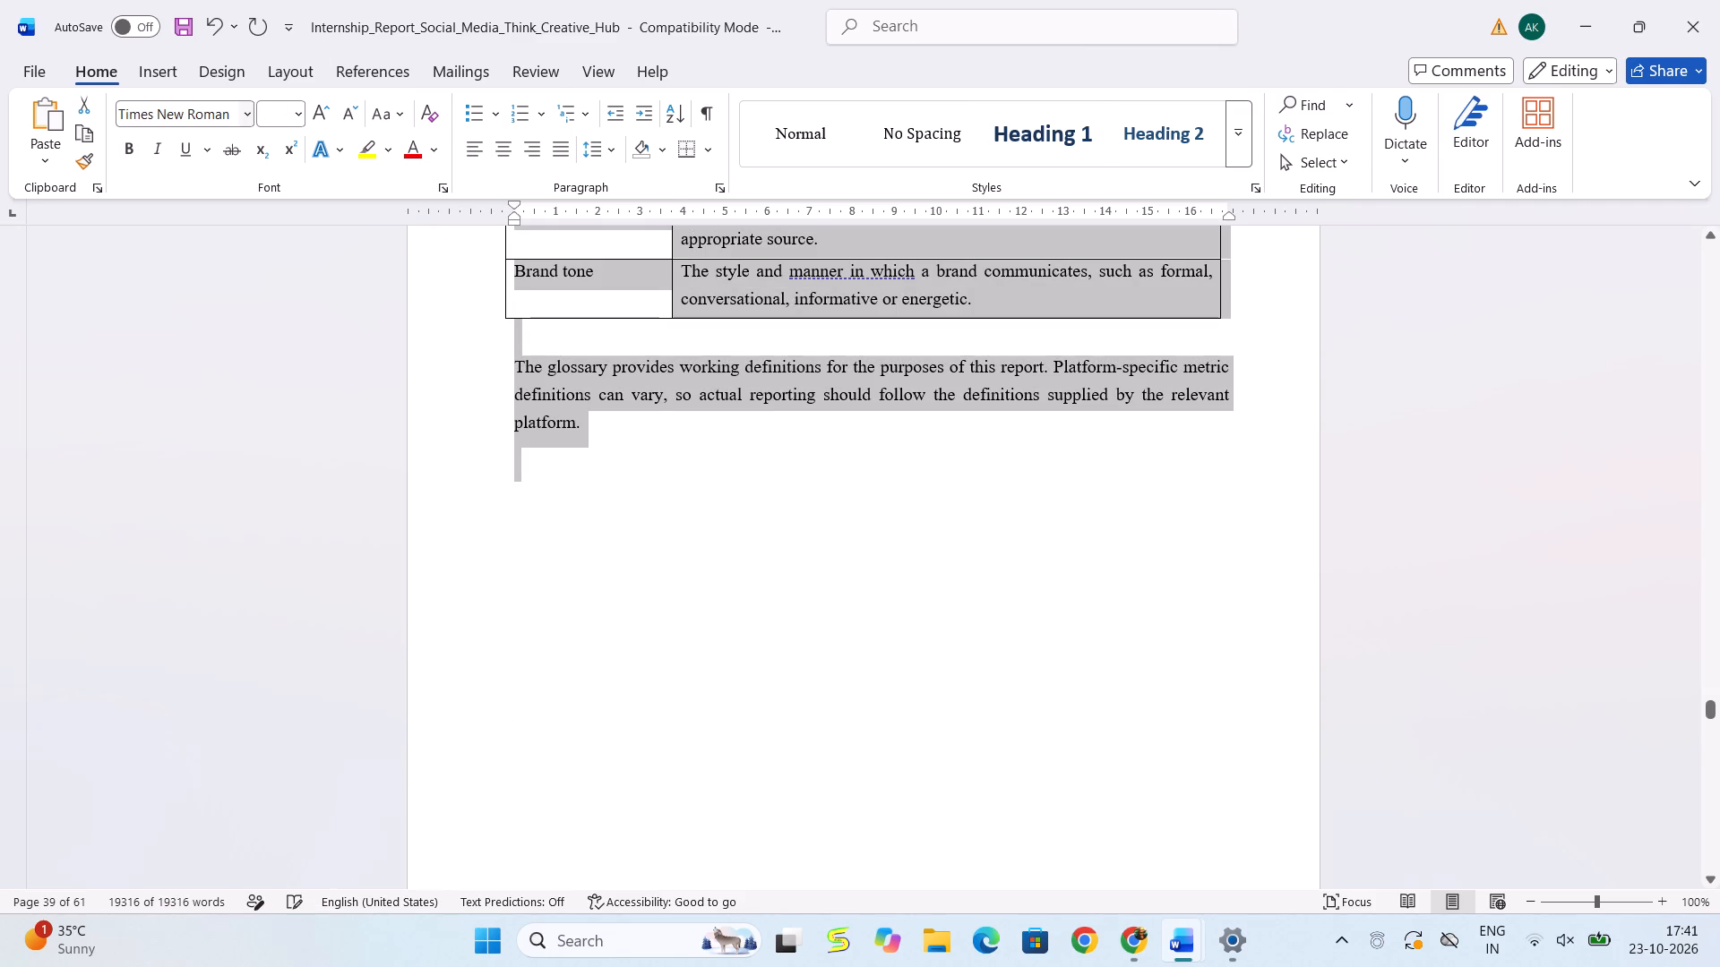
left_click(549, 480)
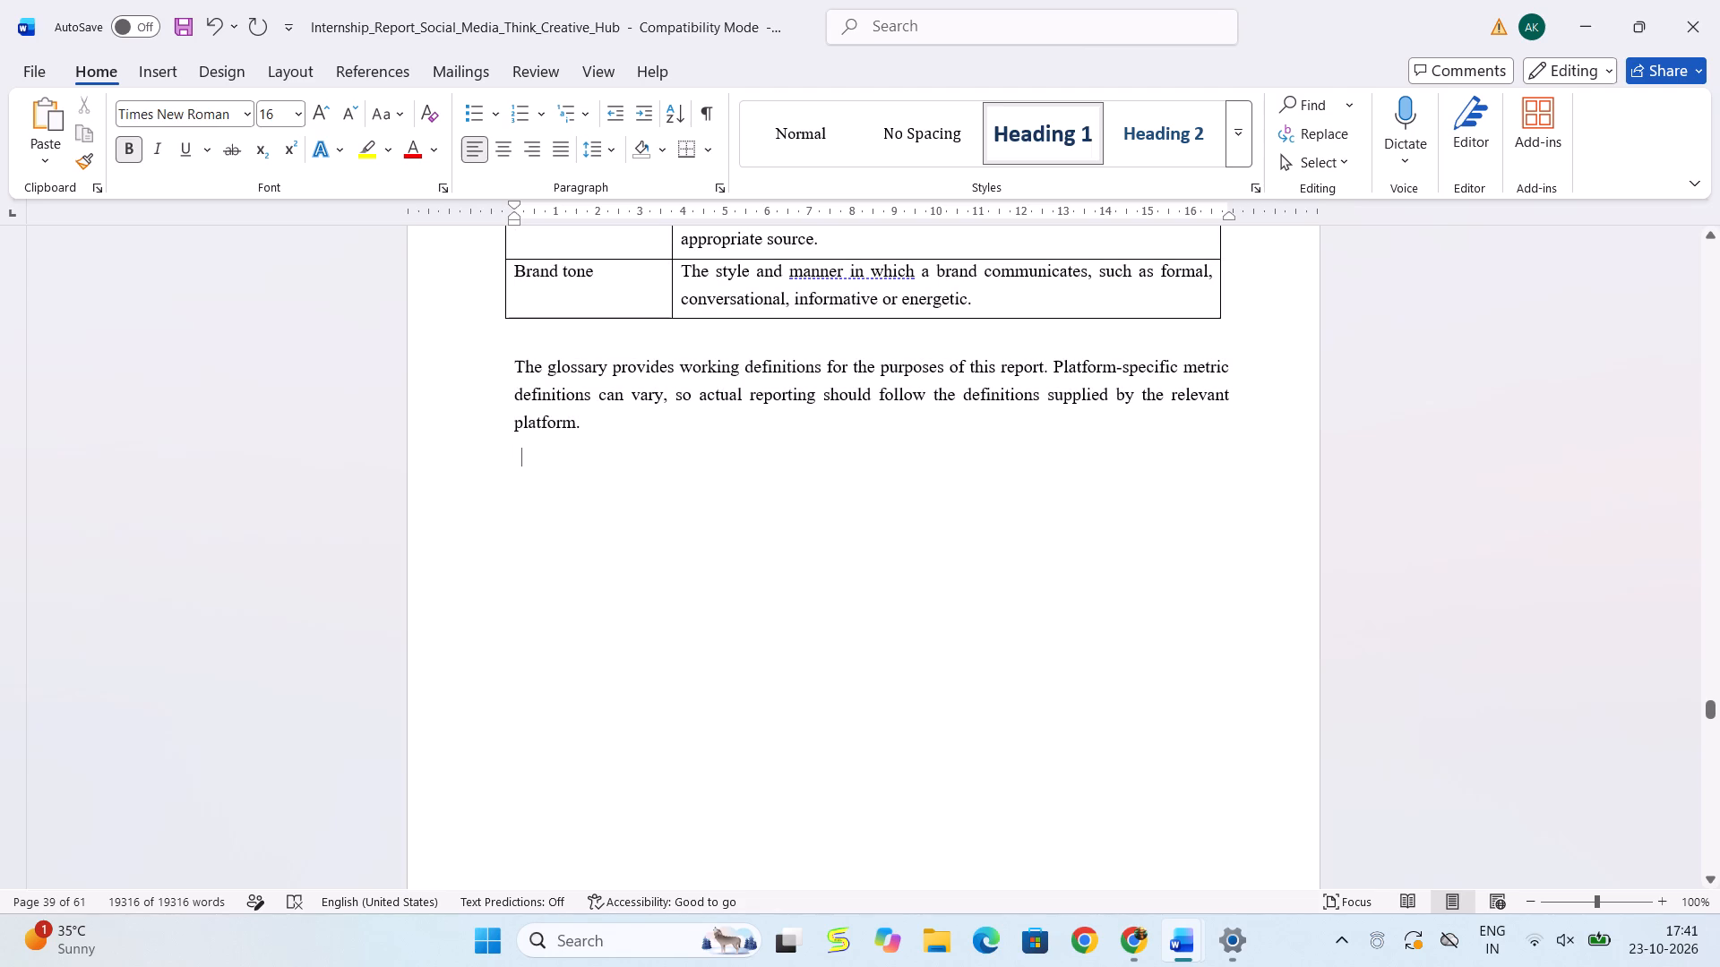
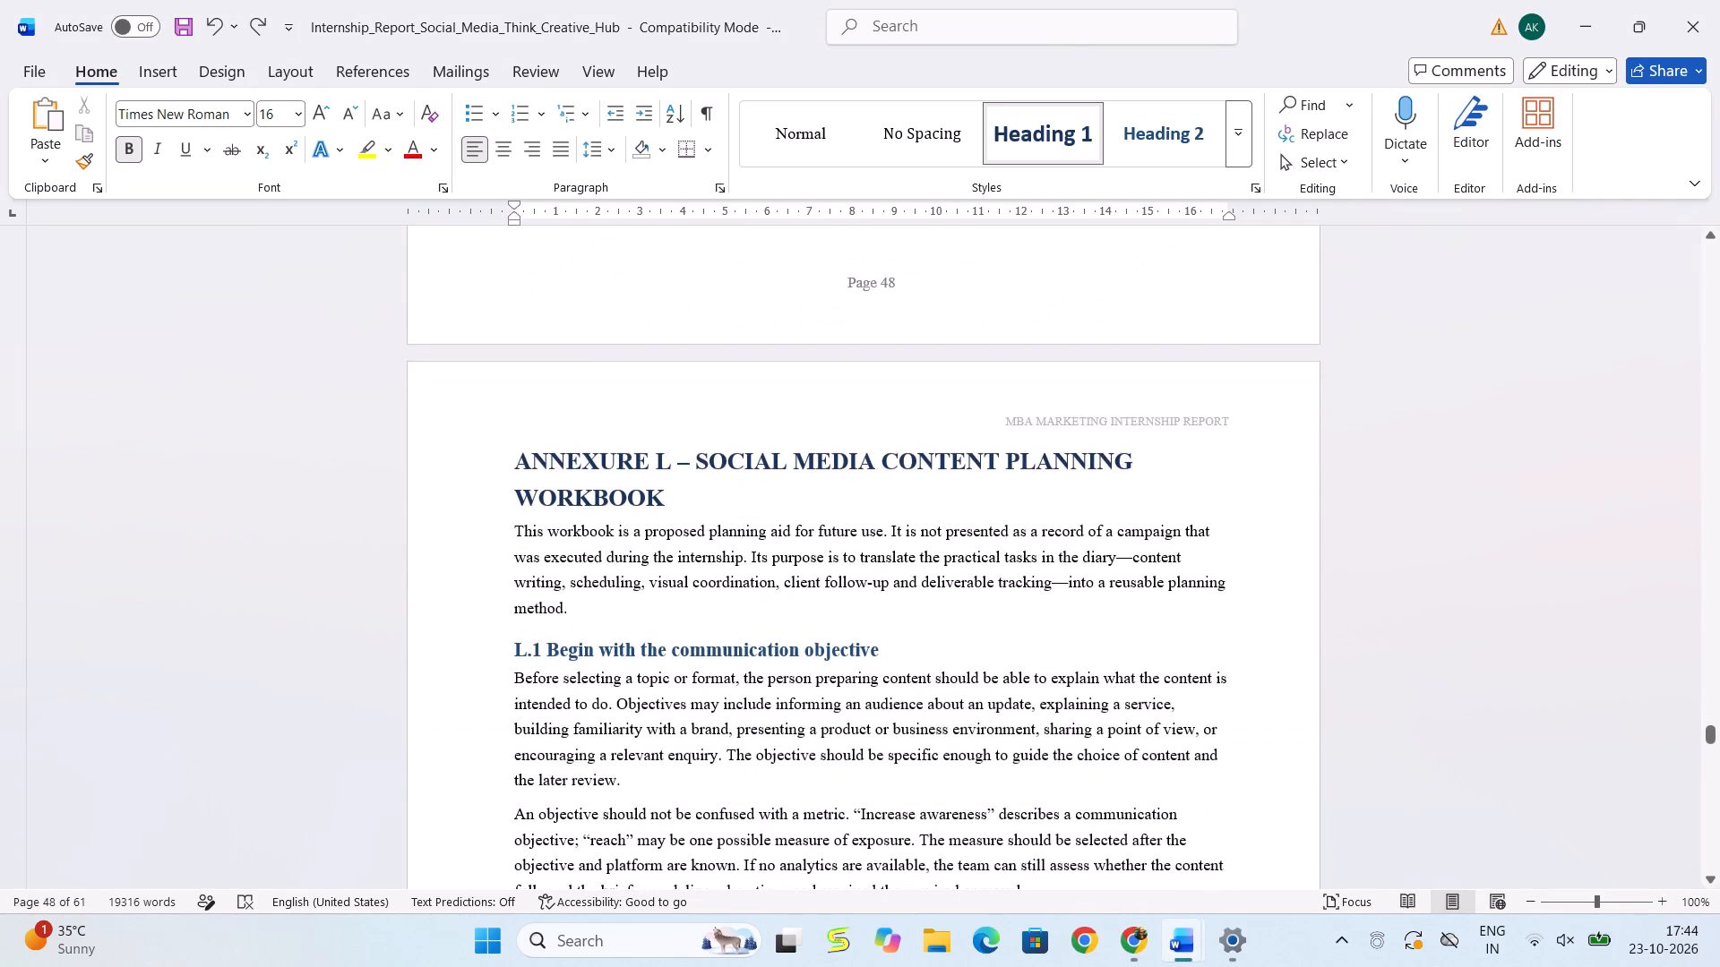
scroll(878, 607, "down", 8)
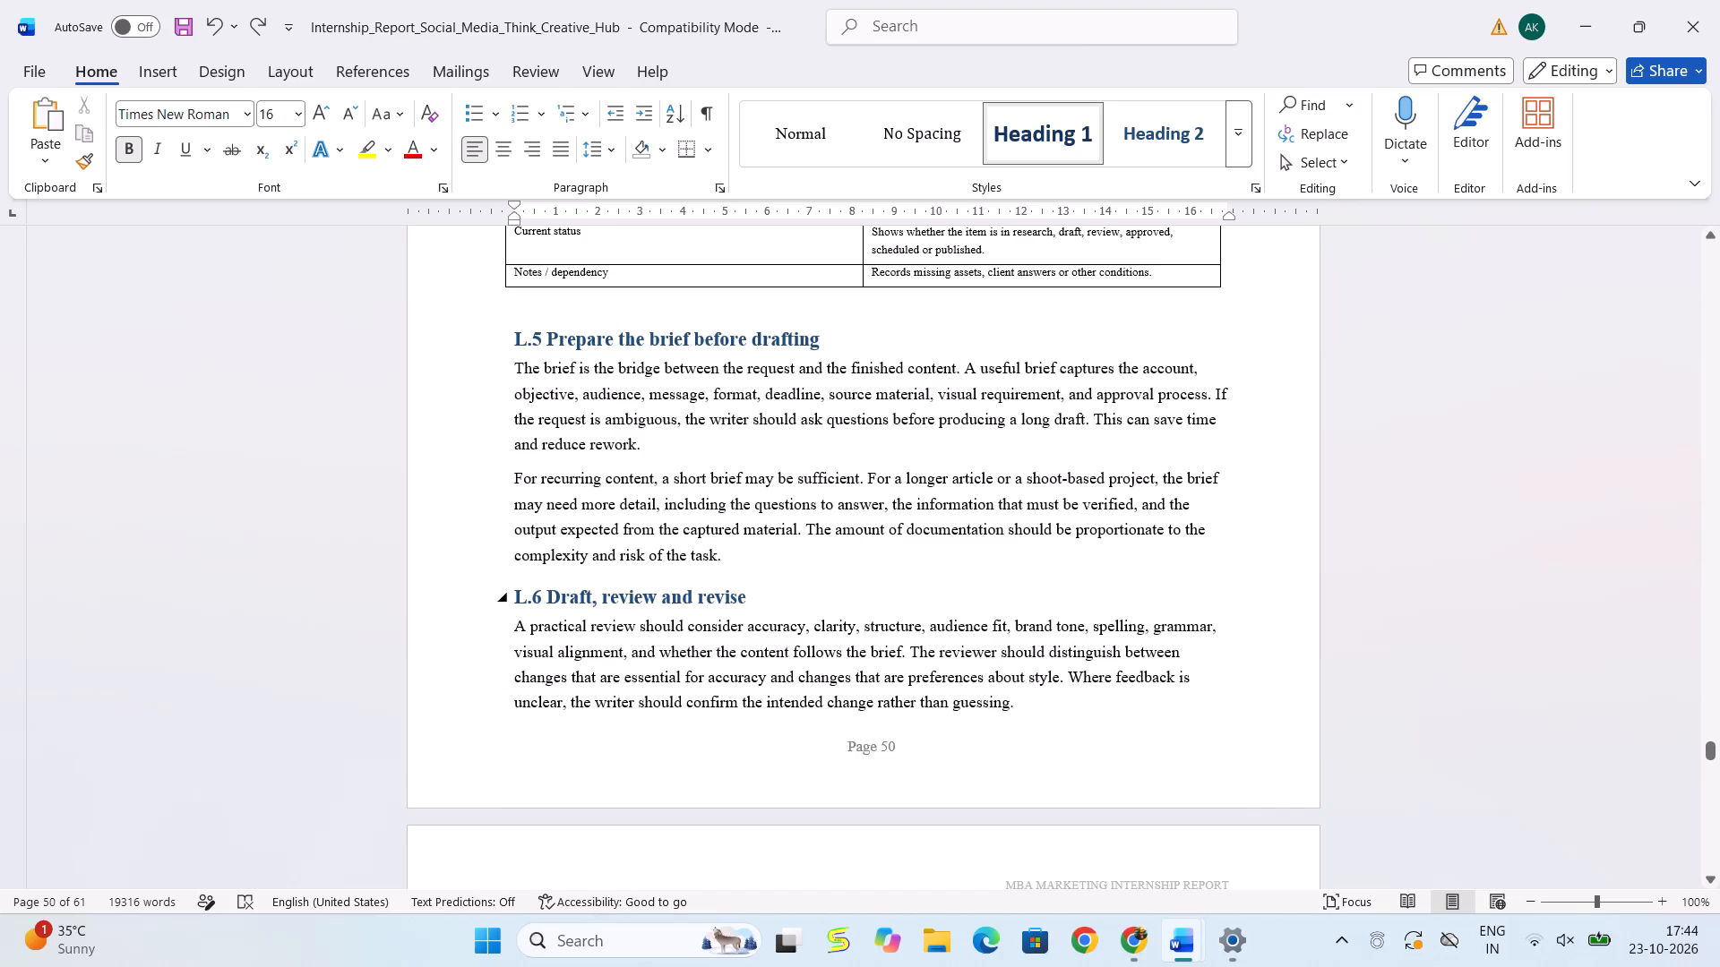
scroll(878, 607, "down", 4)
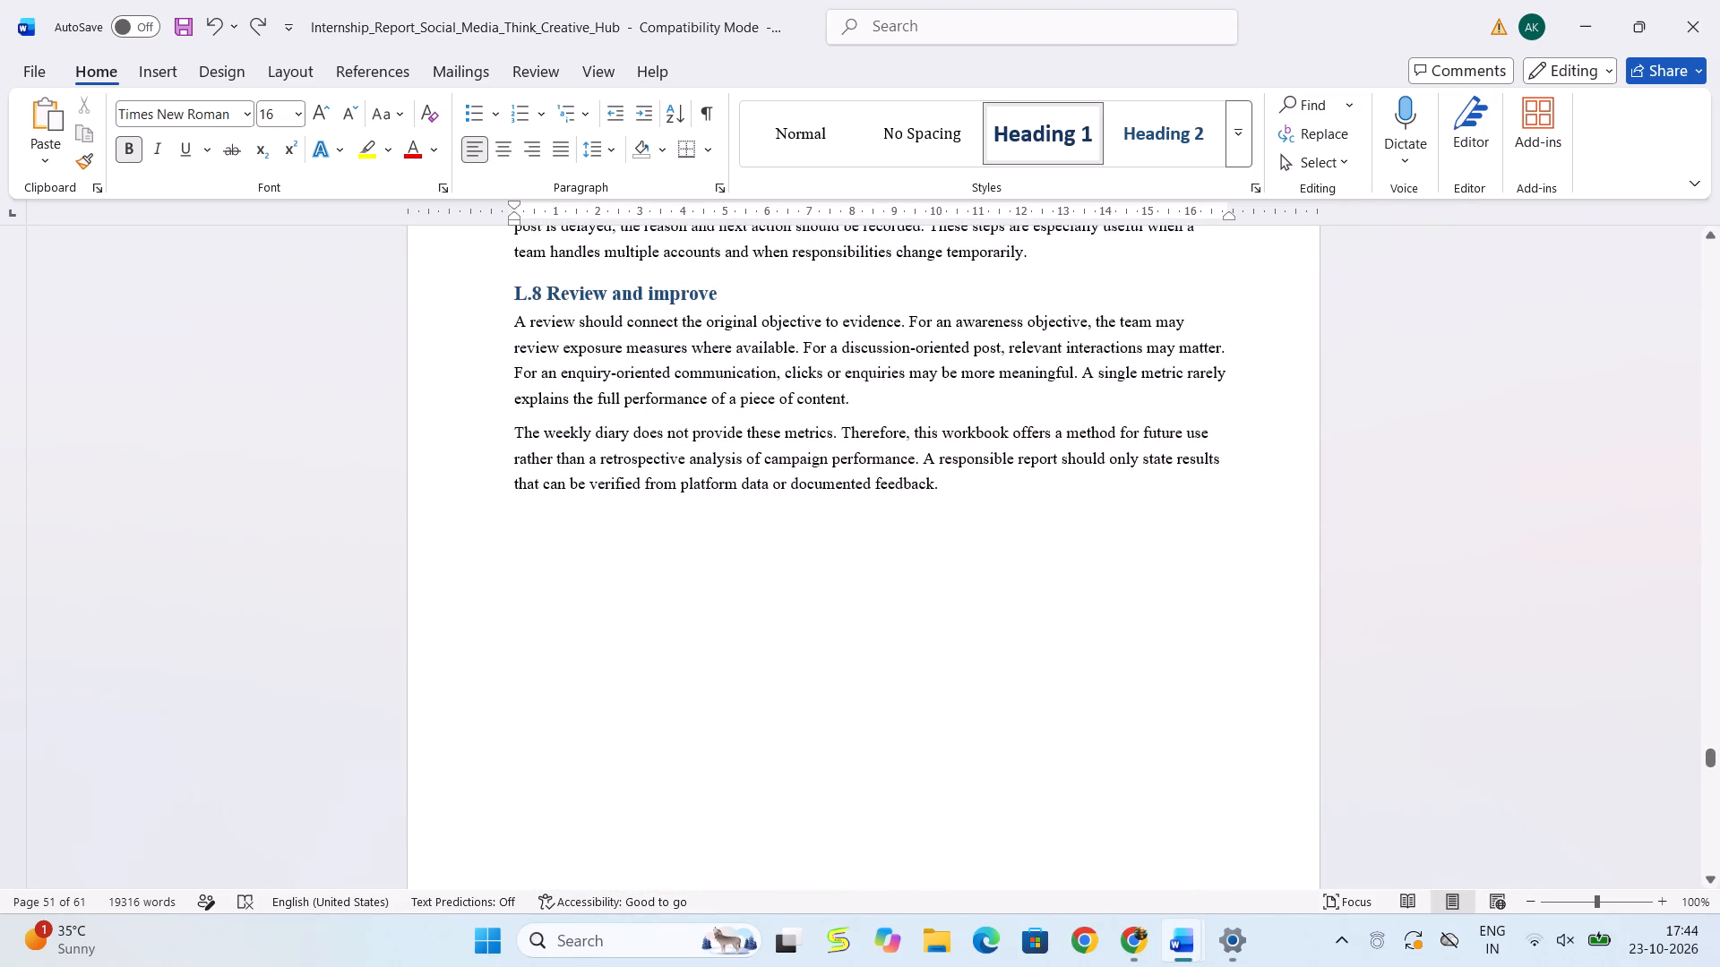
scroll(878, 607, "down", 3)
scroll(878, 607, "up", 1)
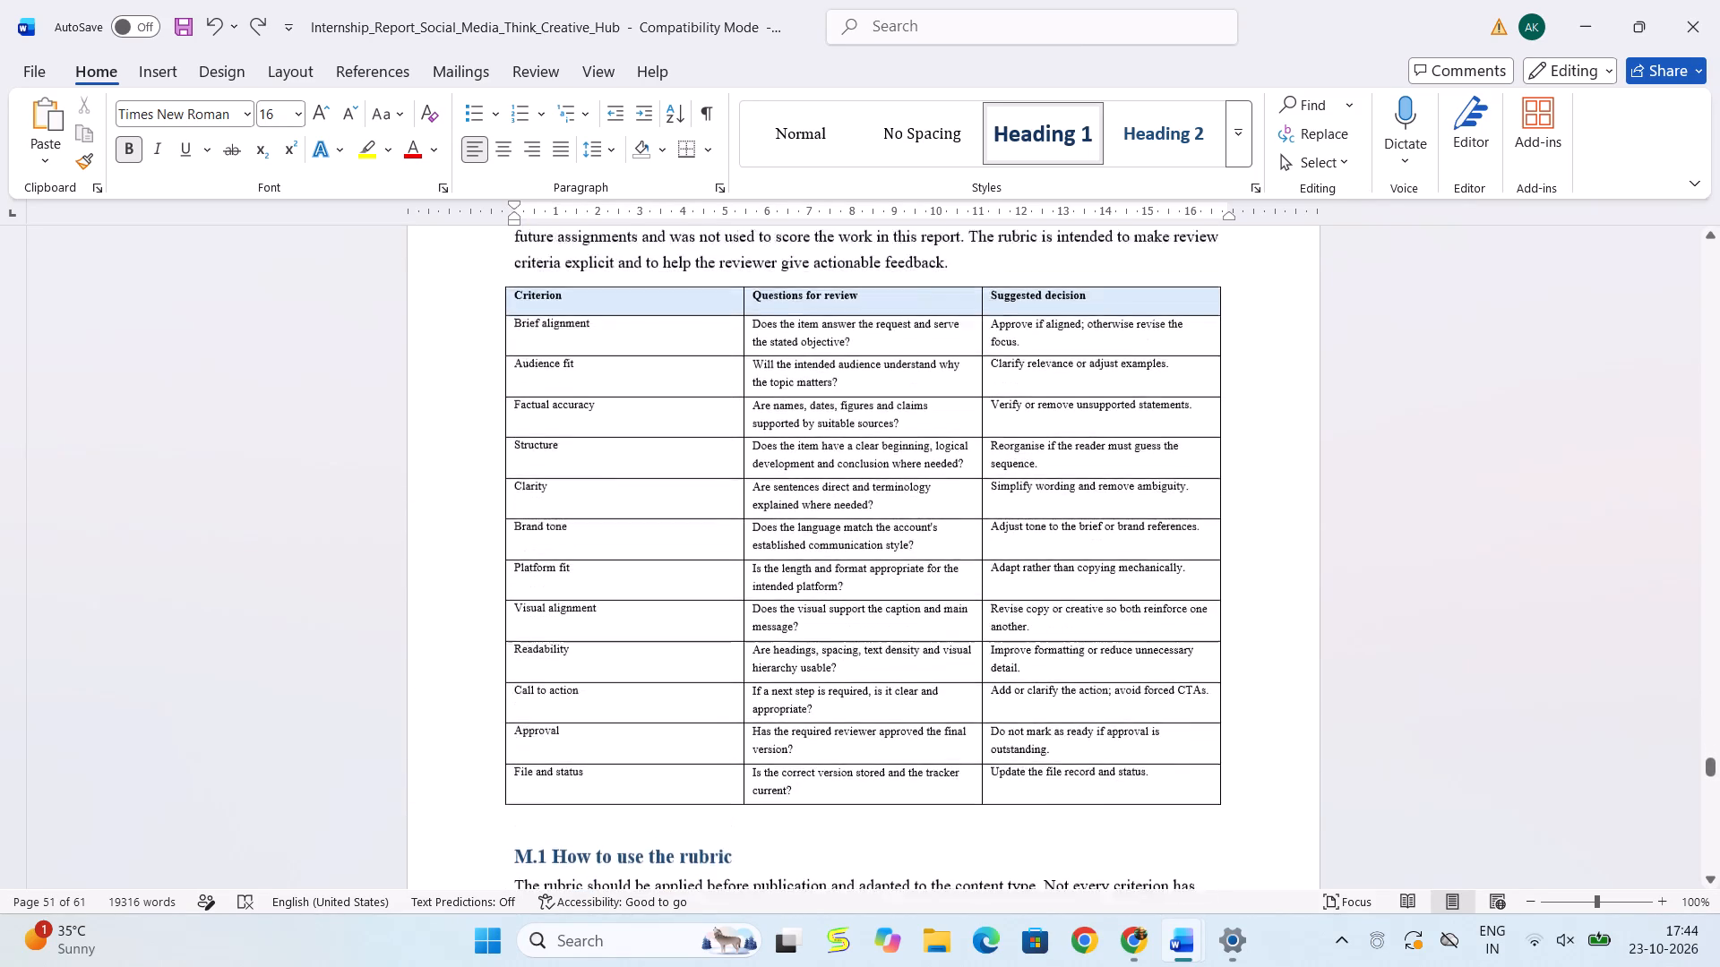
scroll(878, 607, "up", 2)
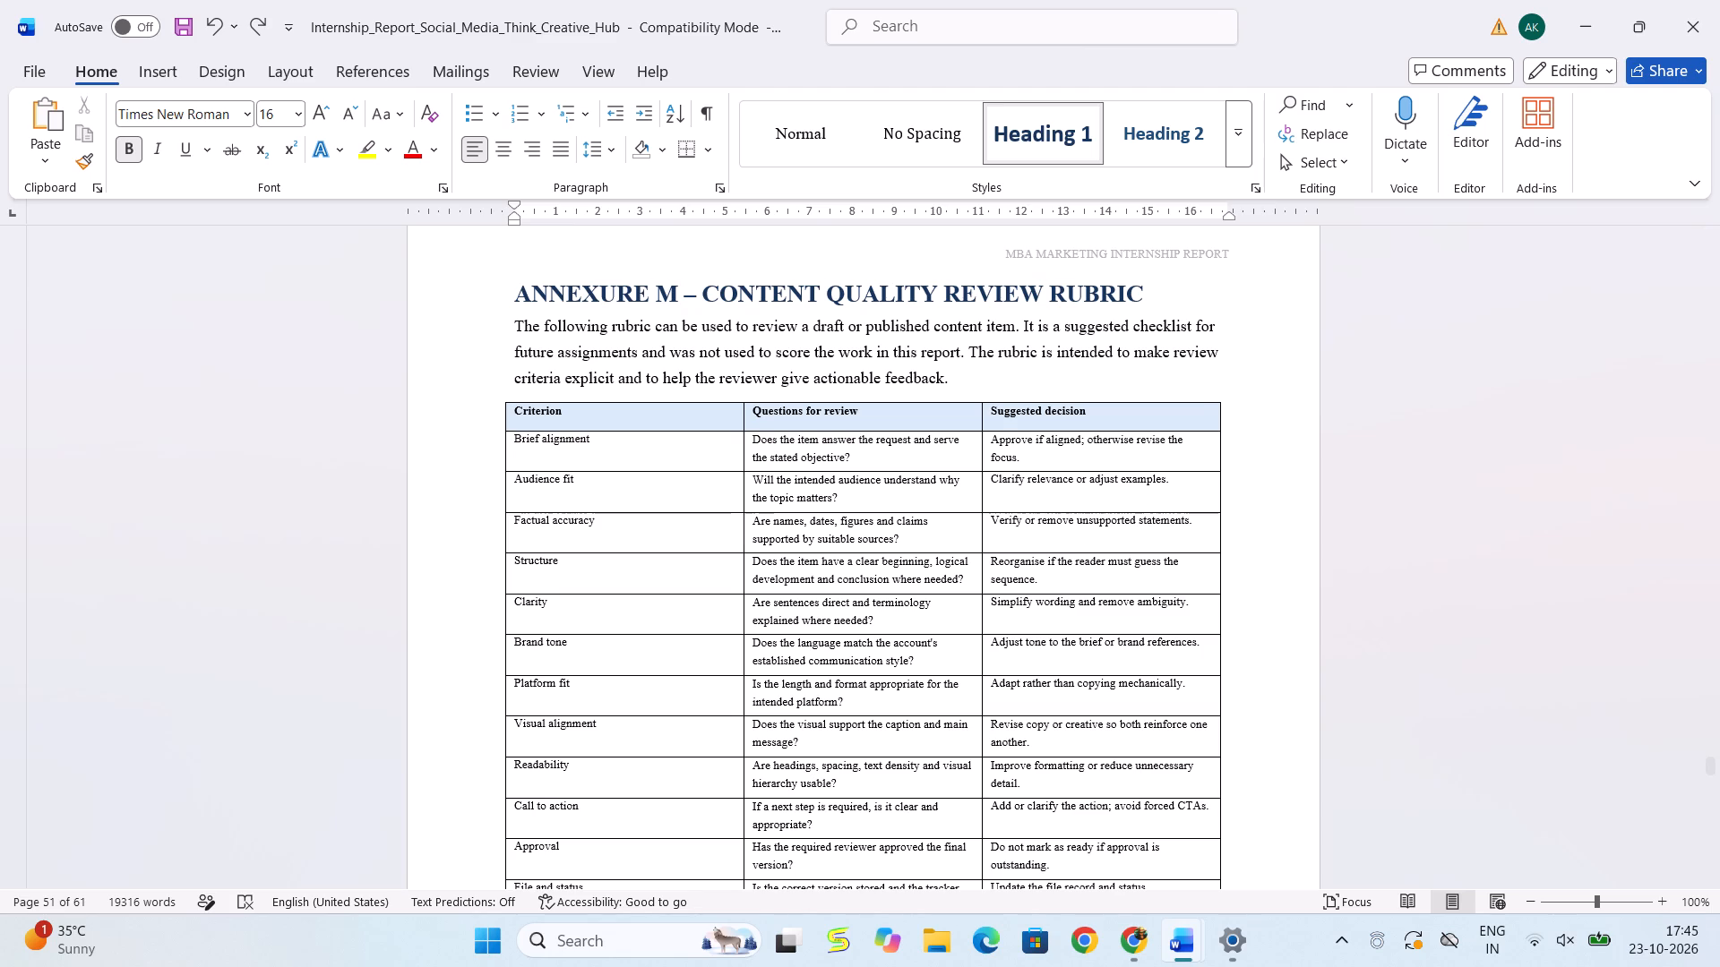
scroll(600, 506, "down", 2)
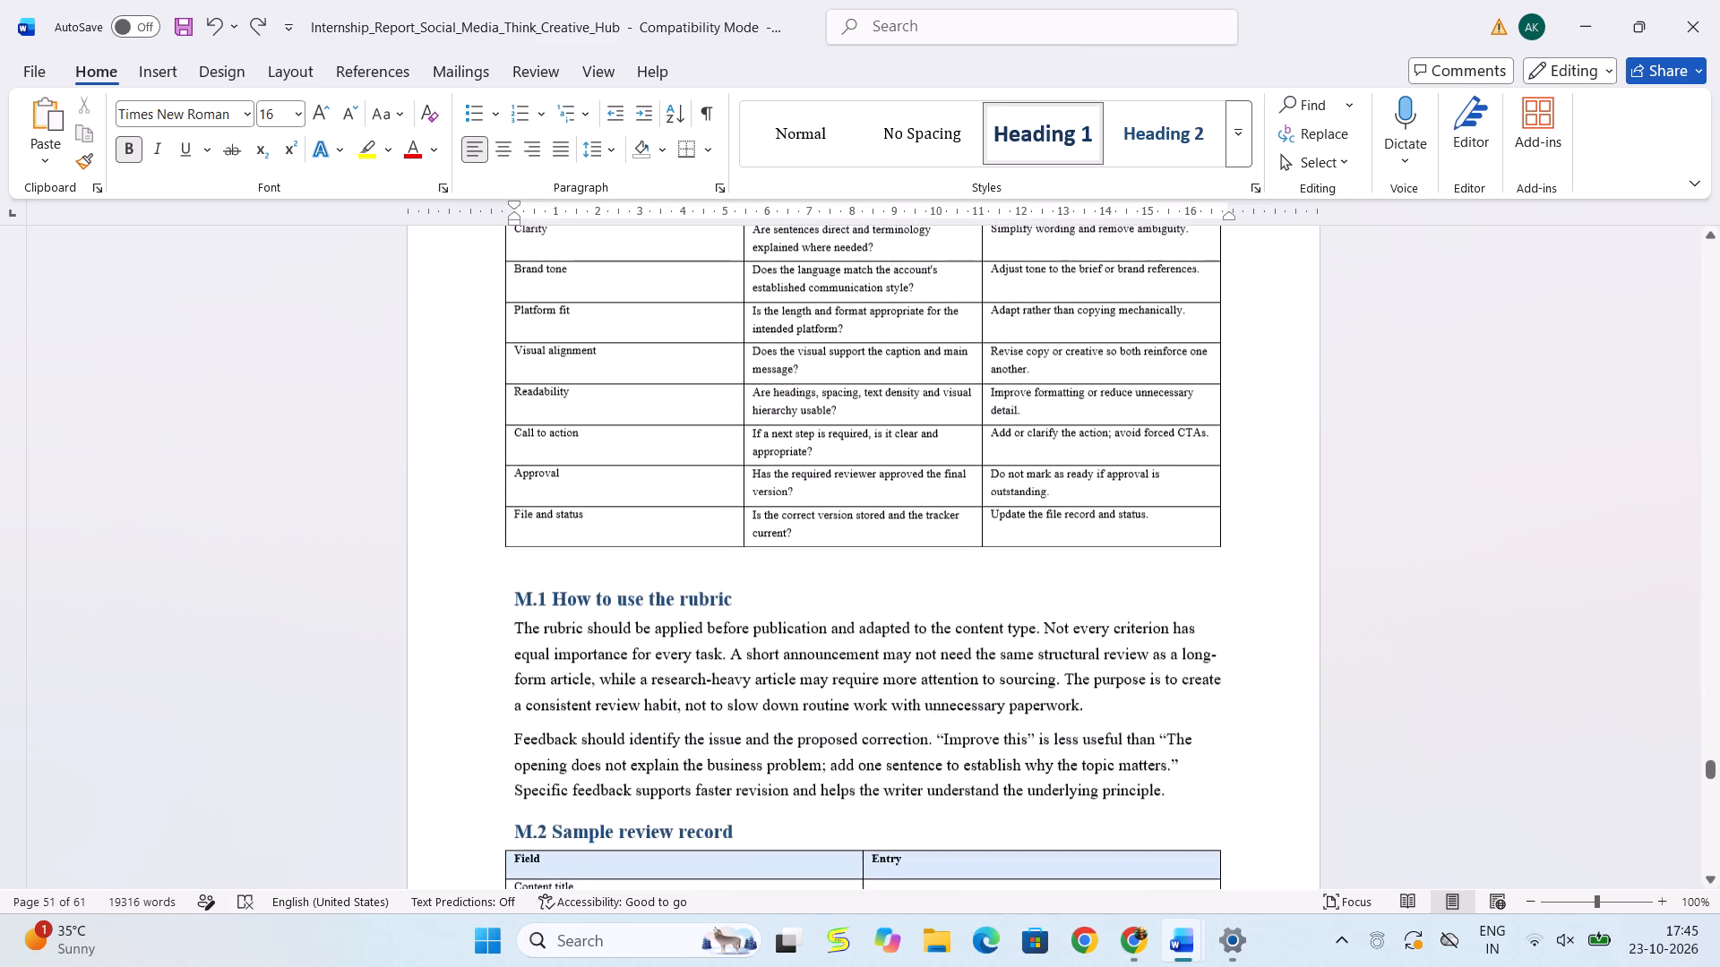
scroll(600, 506, "down", 1)
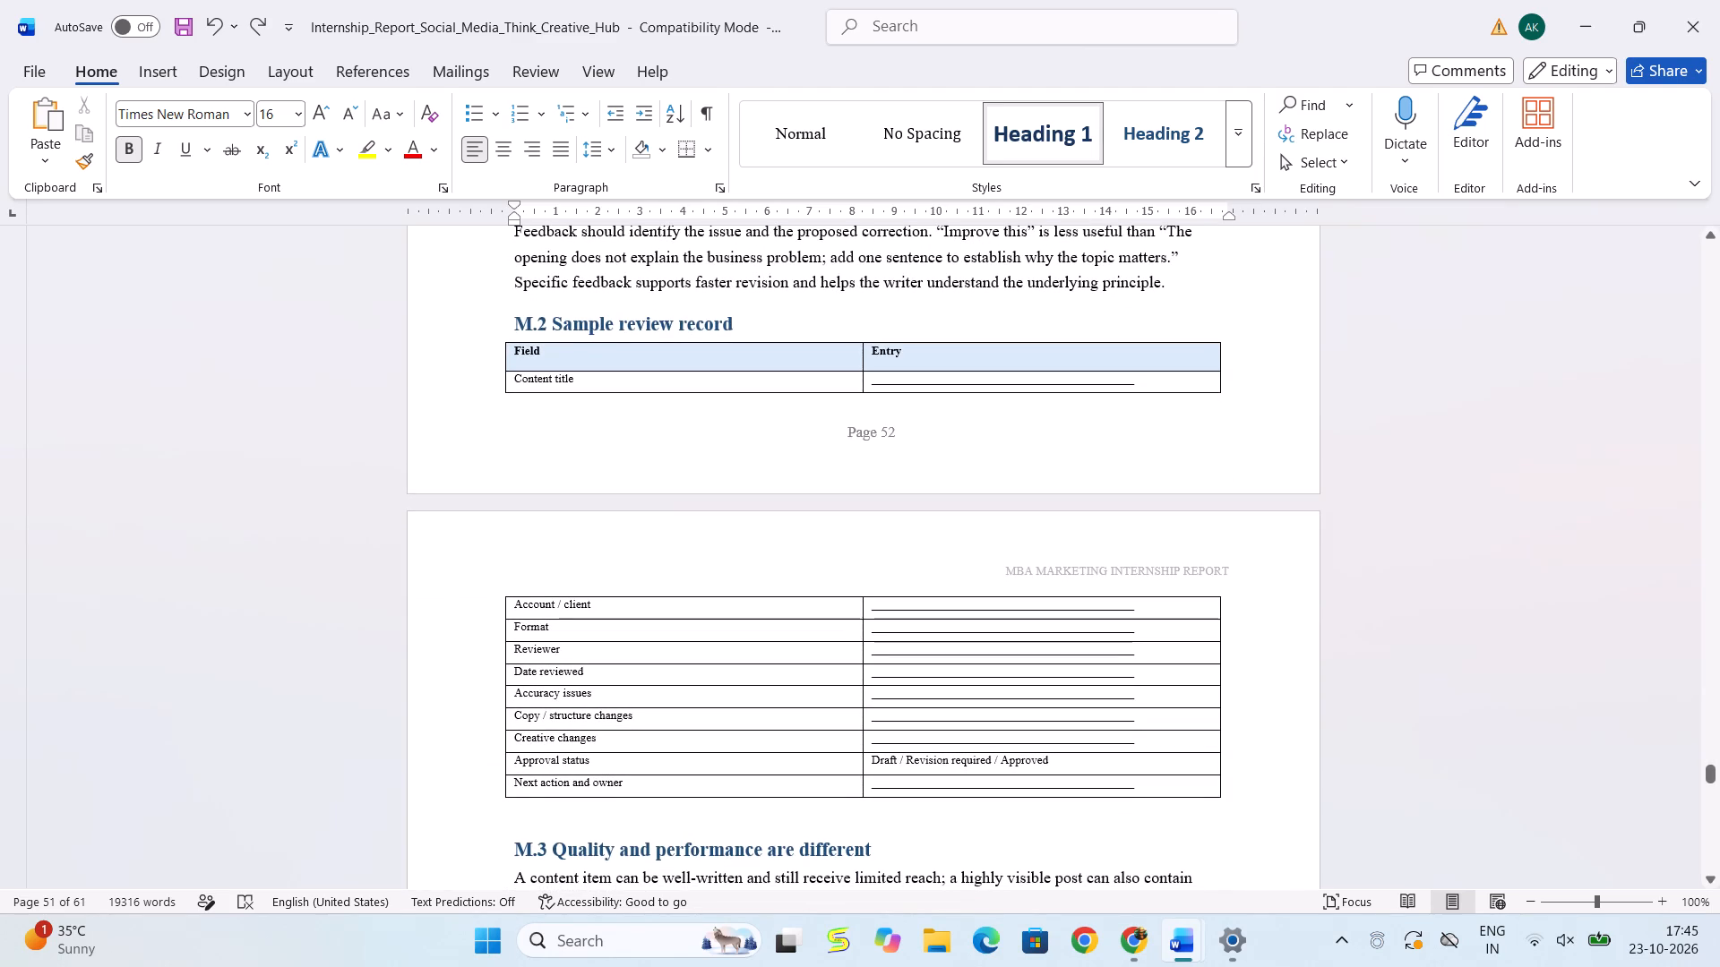
scroll(600, 506, "down", 1)
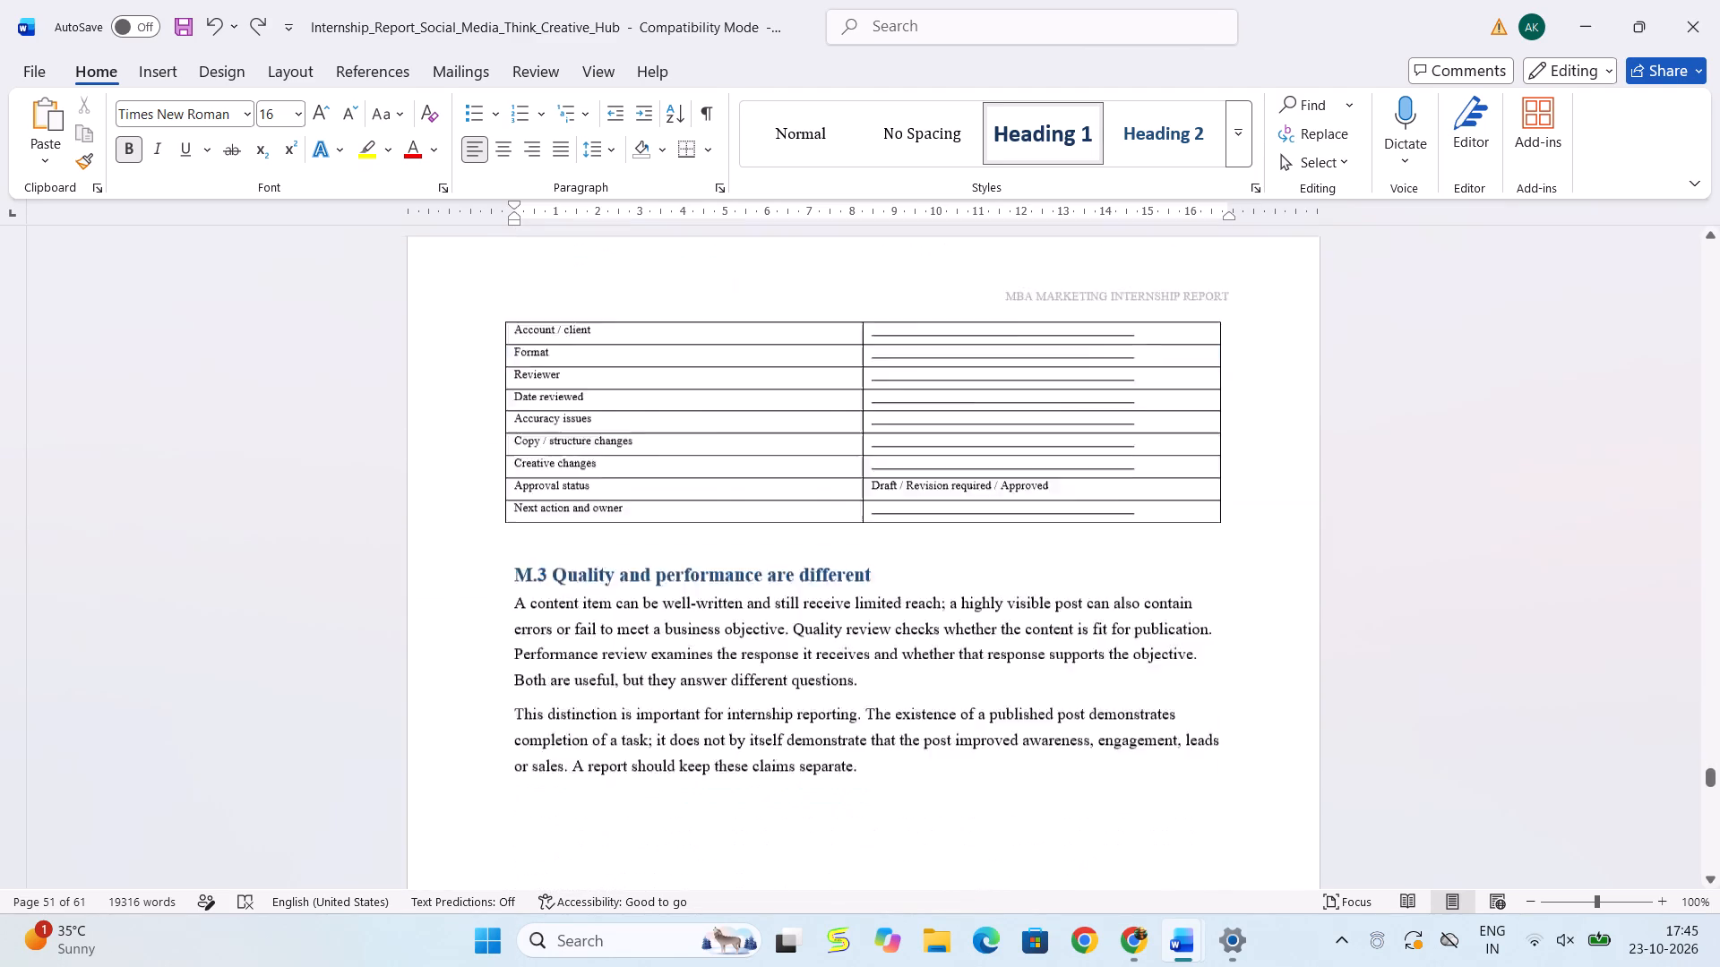
scroll(600, 506, "down", 1)
scroll(900, 530, "down", 1)
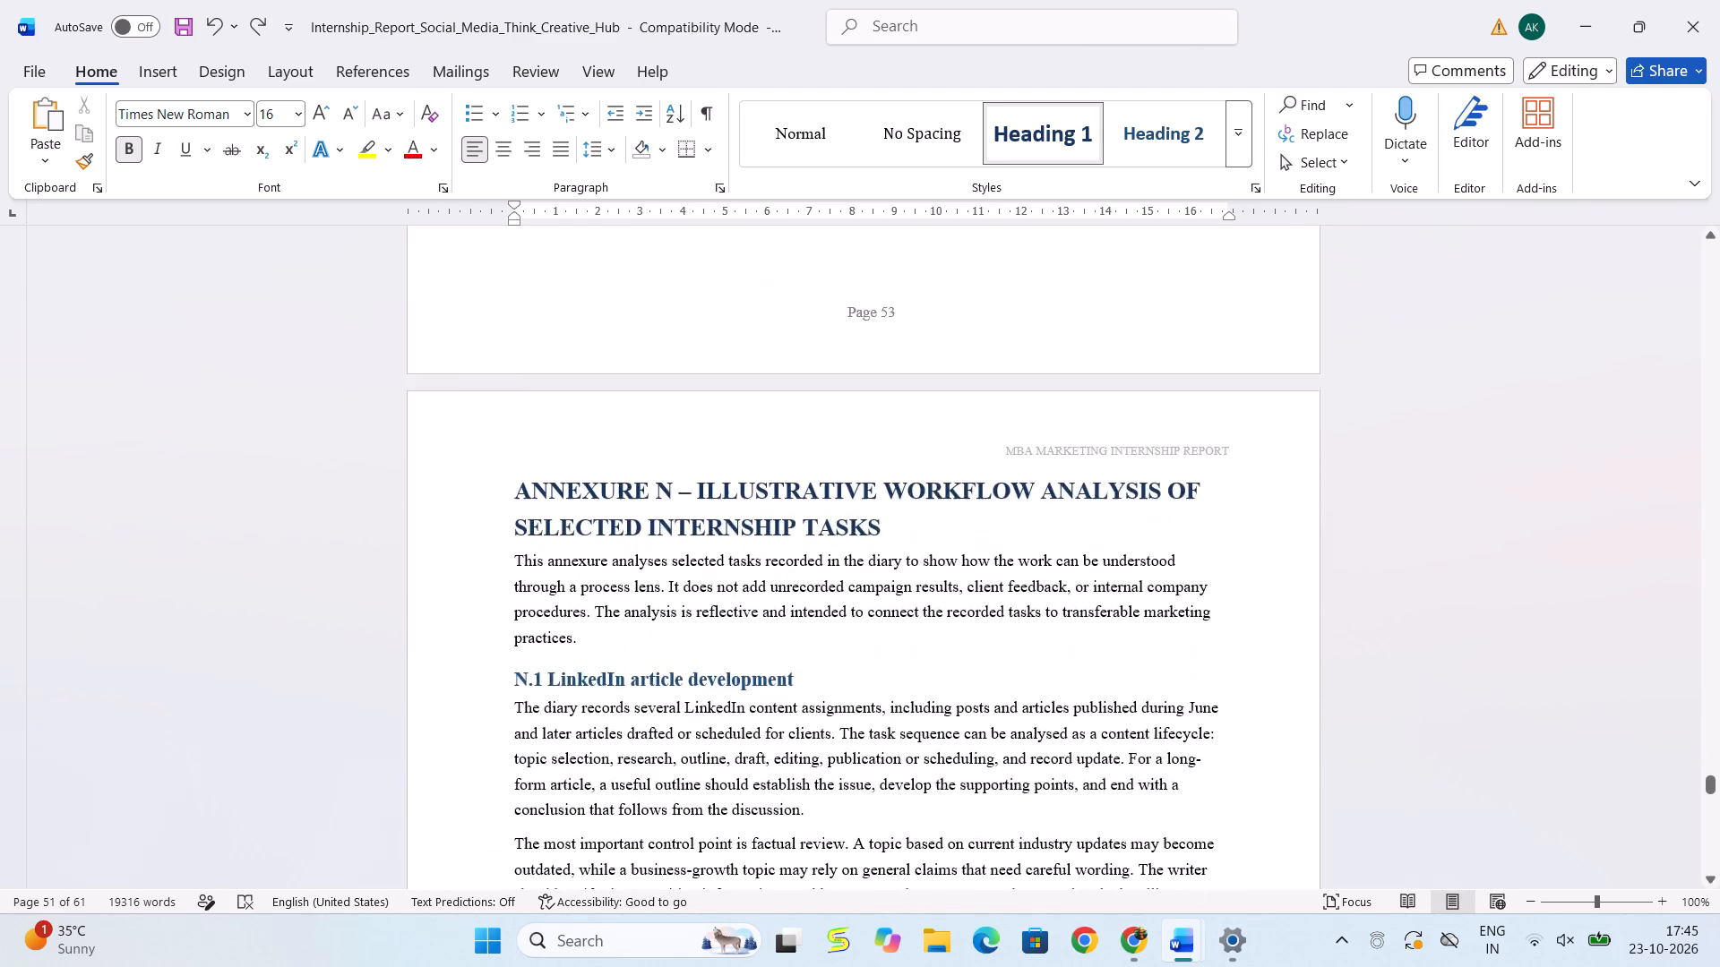
scroll(900, 530, "down", 1)
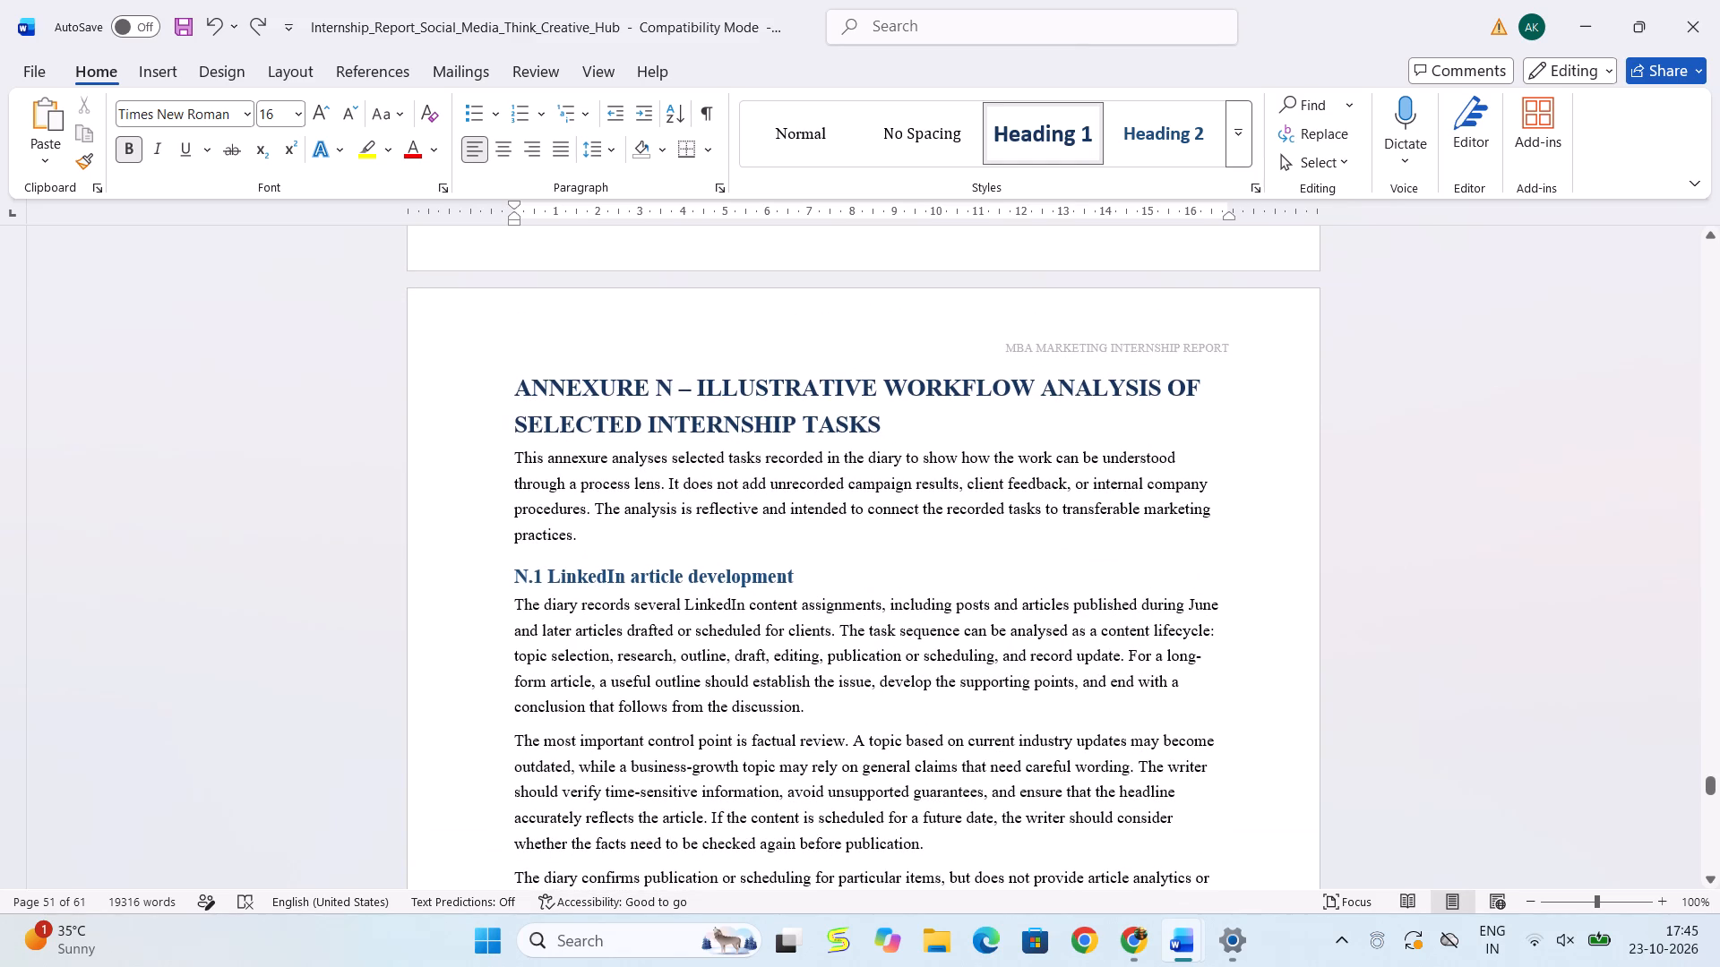
scroll(900, 530, "down", 1)
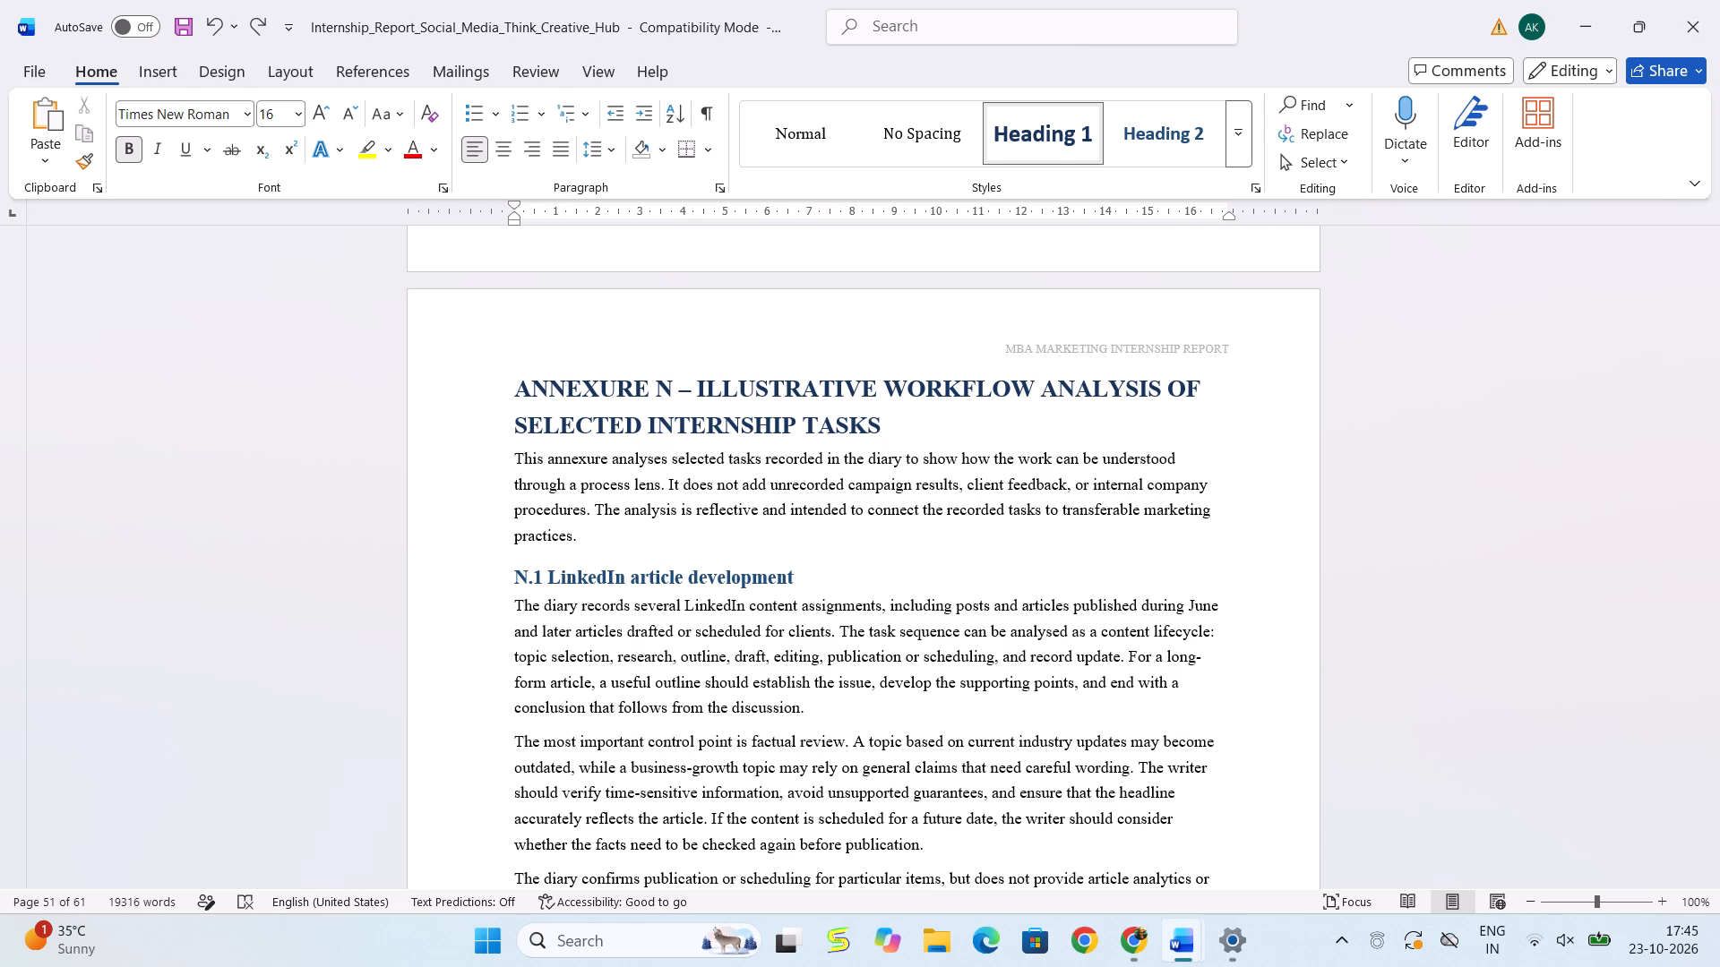
scroll(900, 530, "down", 8)
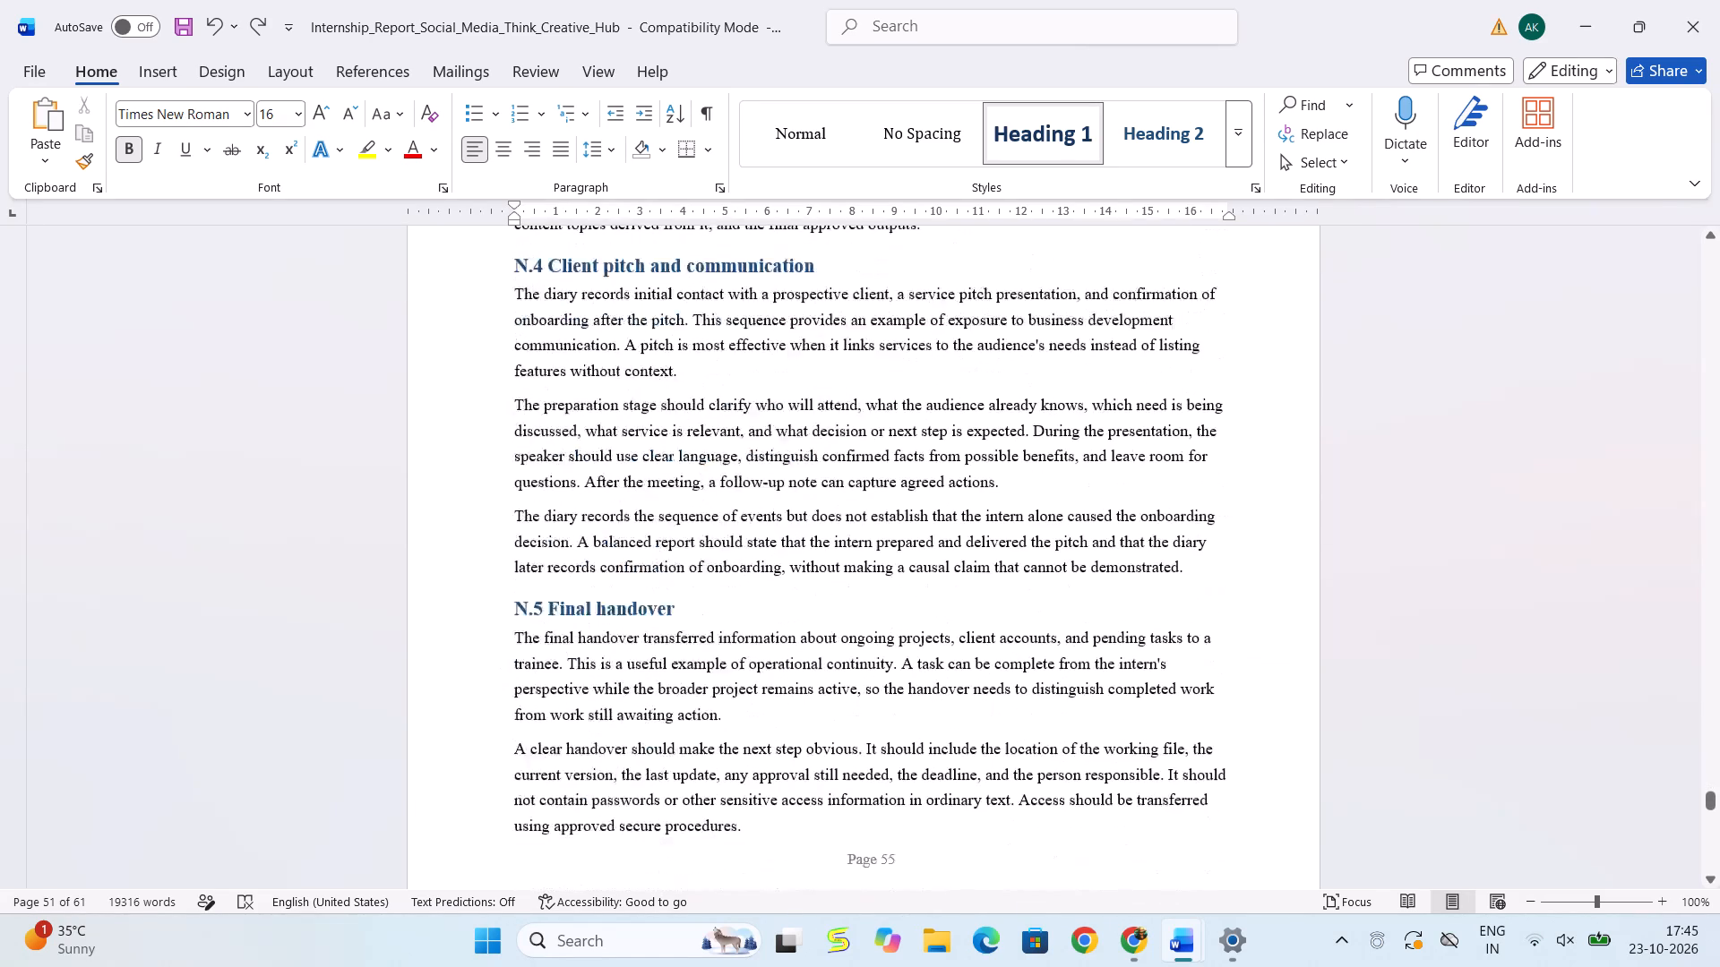
scroll(900, 530, "down", 4)
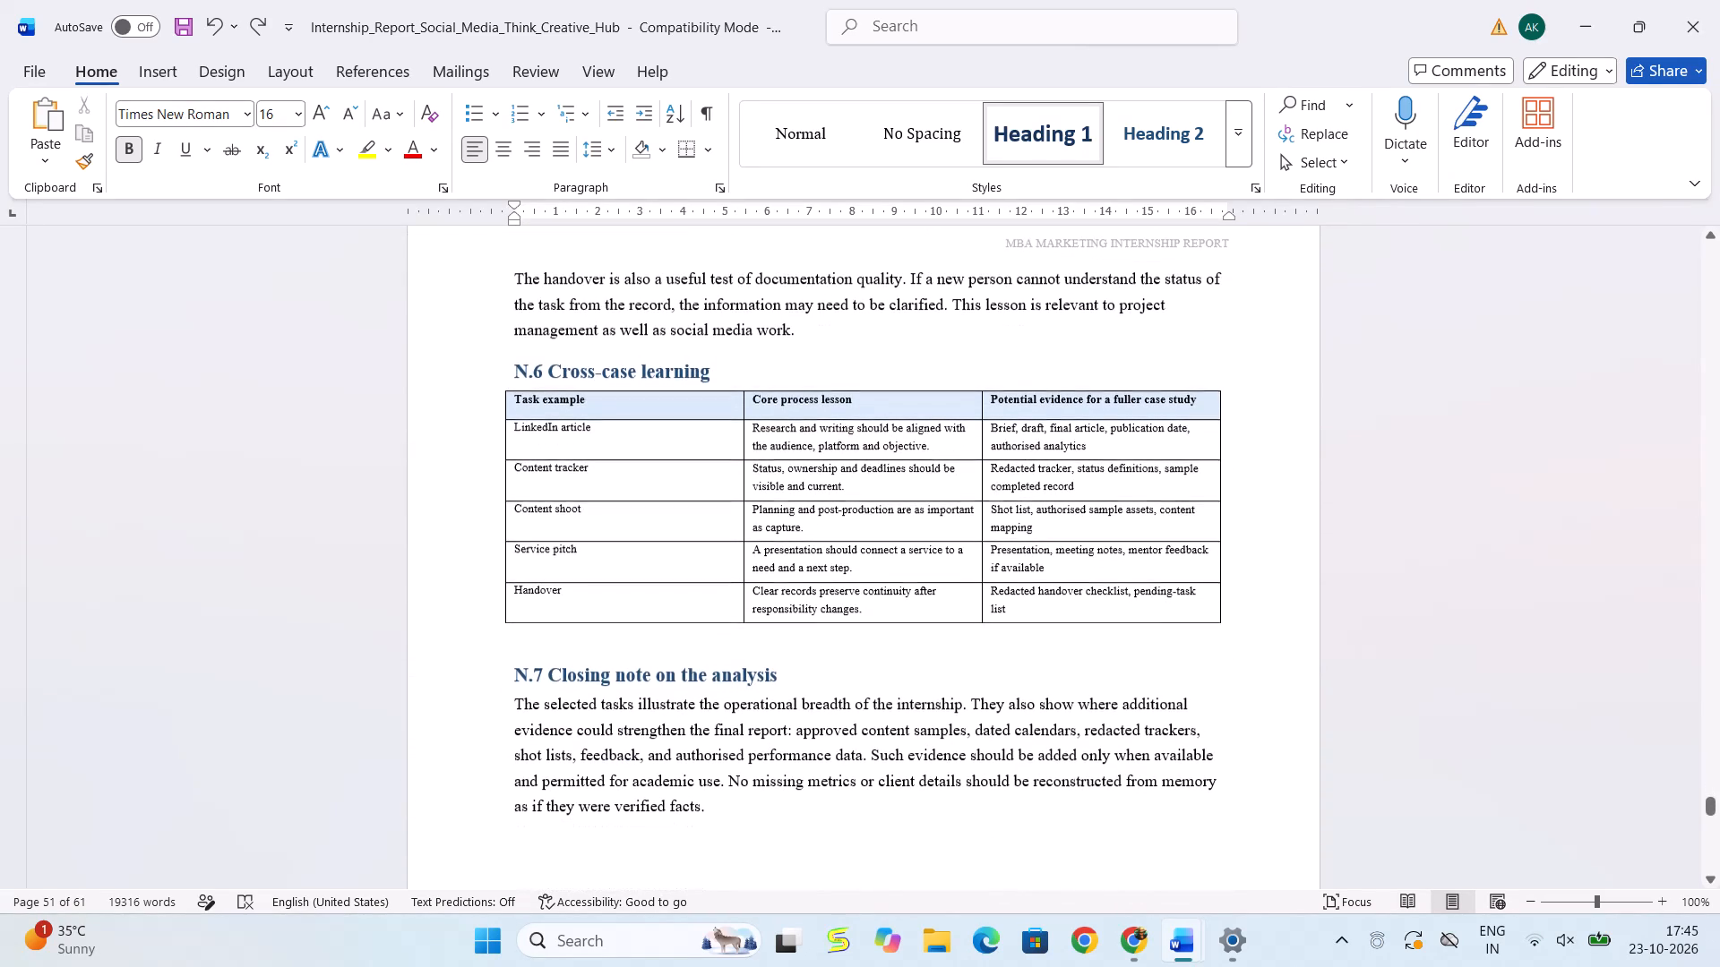
scroll(900, 530, "down", 3)
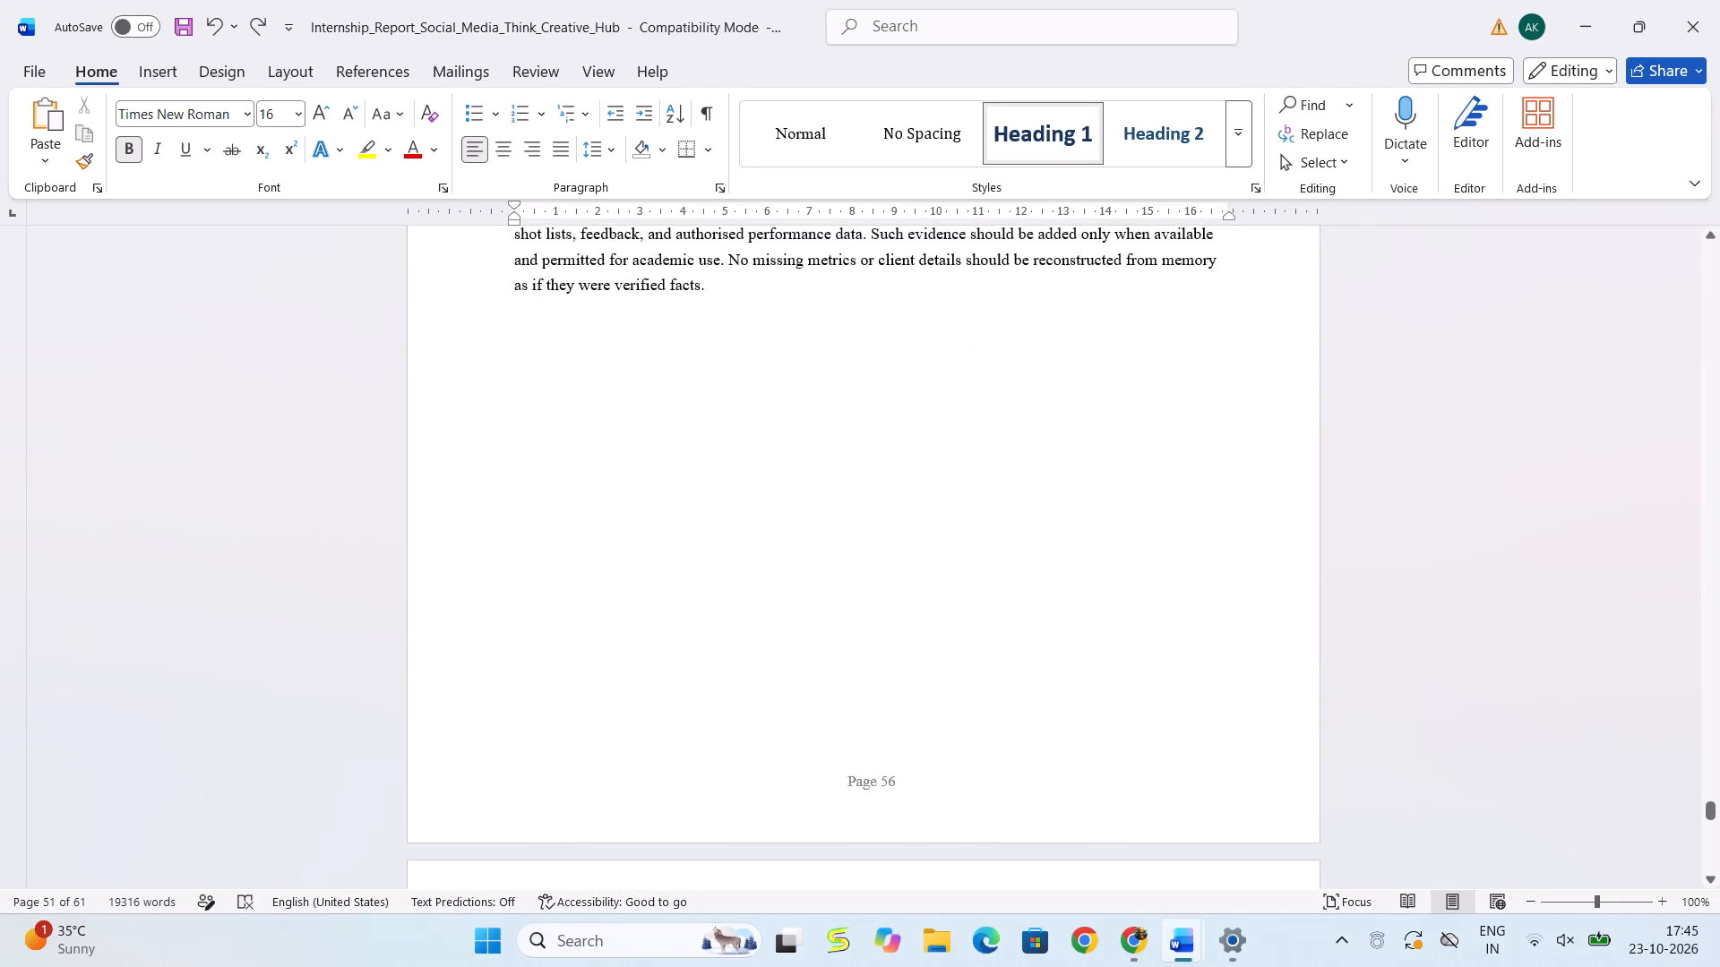
scroll(900, 530, "down", 2)
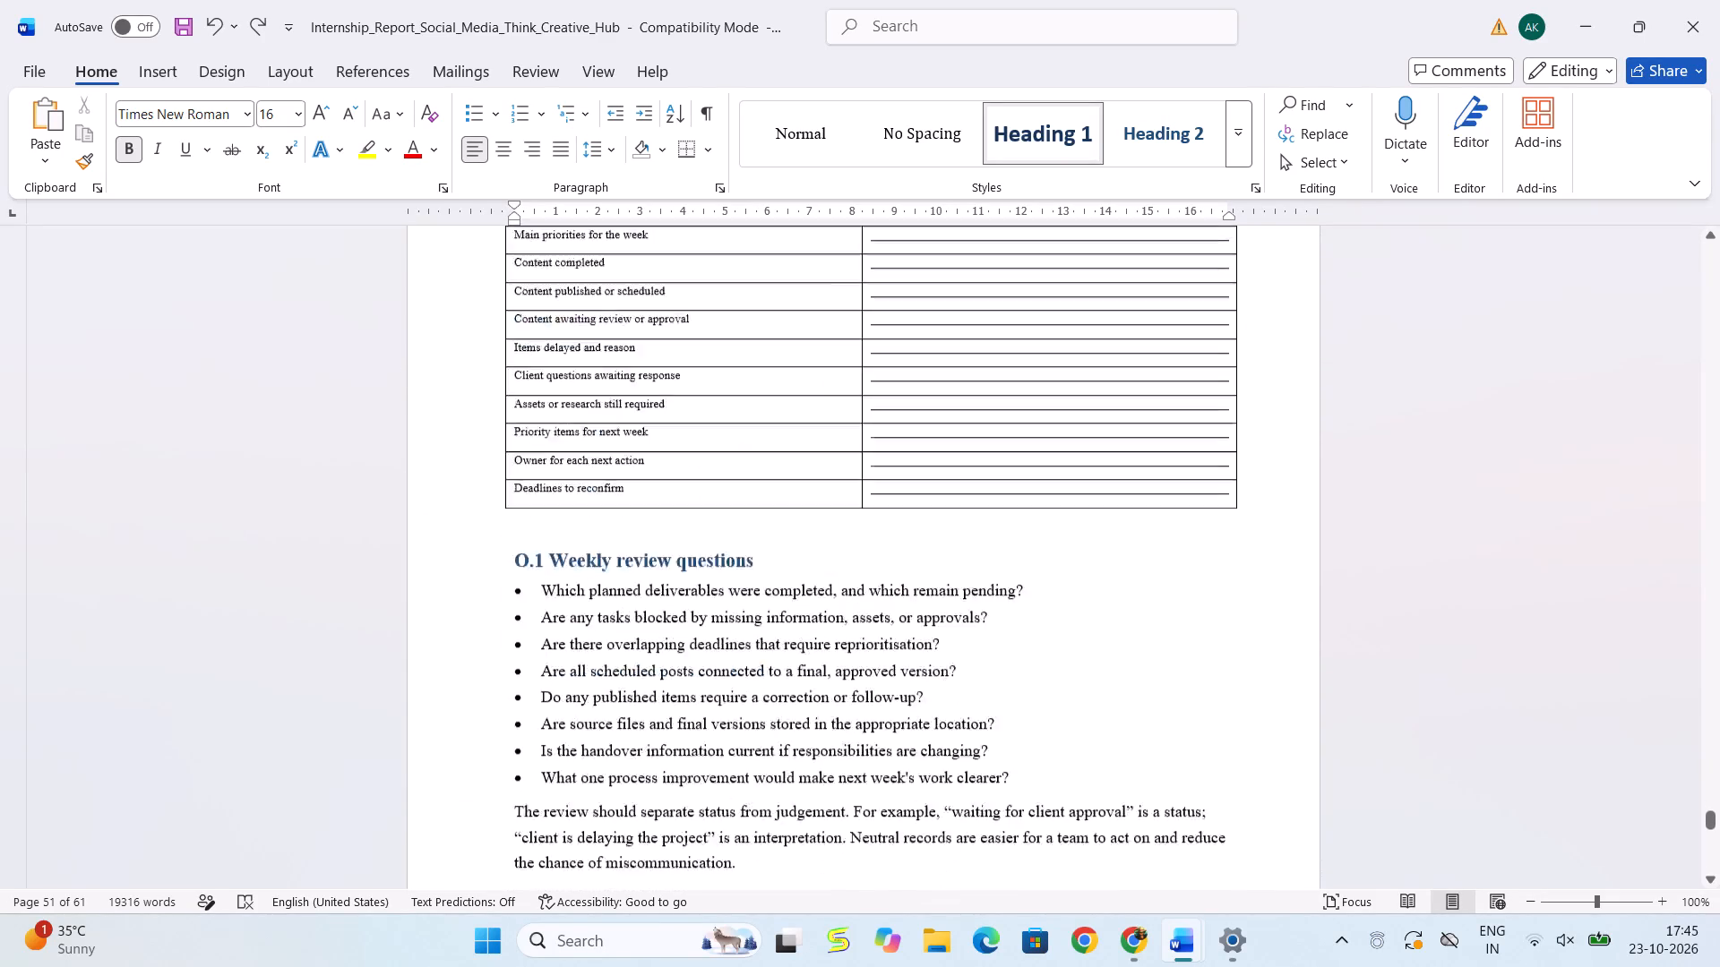
scroll(900, 530, "down", 1)
scroll(900, 530, "up", 5)
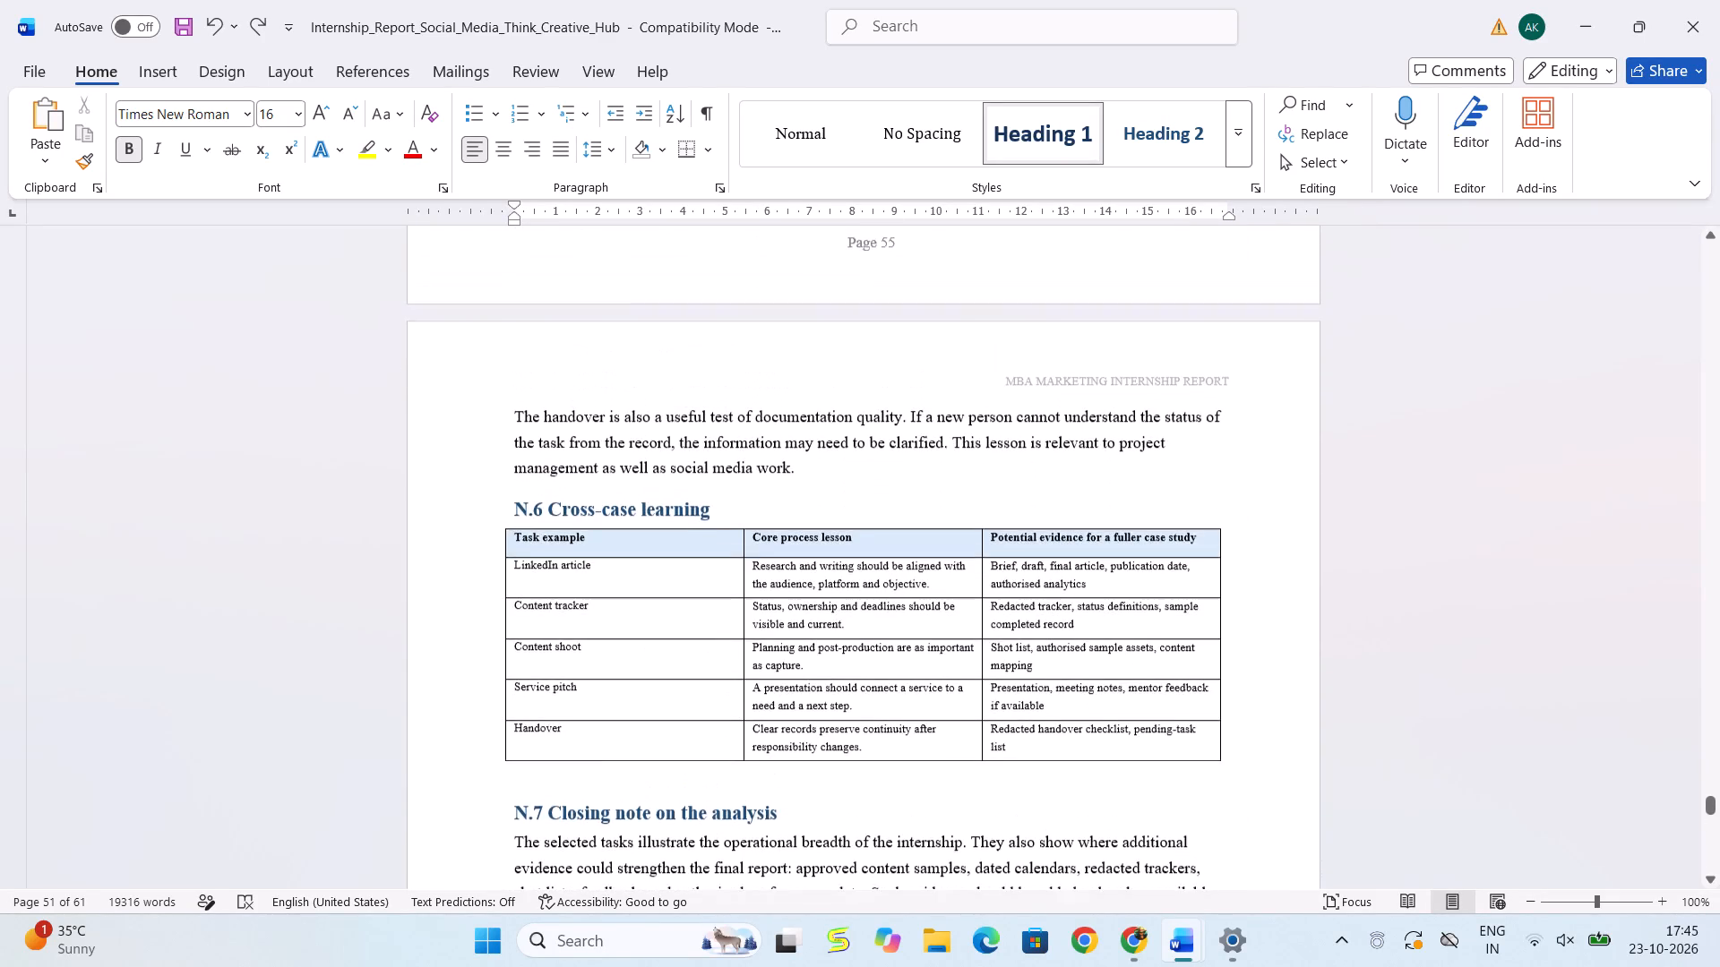
scroll(900, 530, "down", 1)
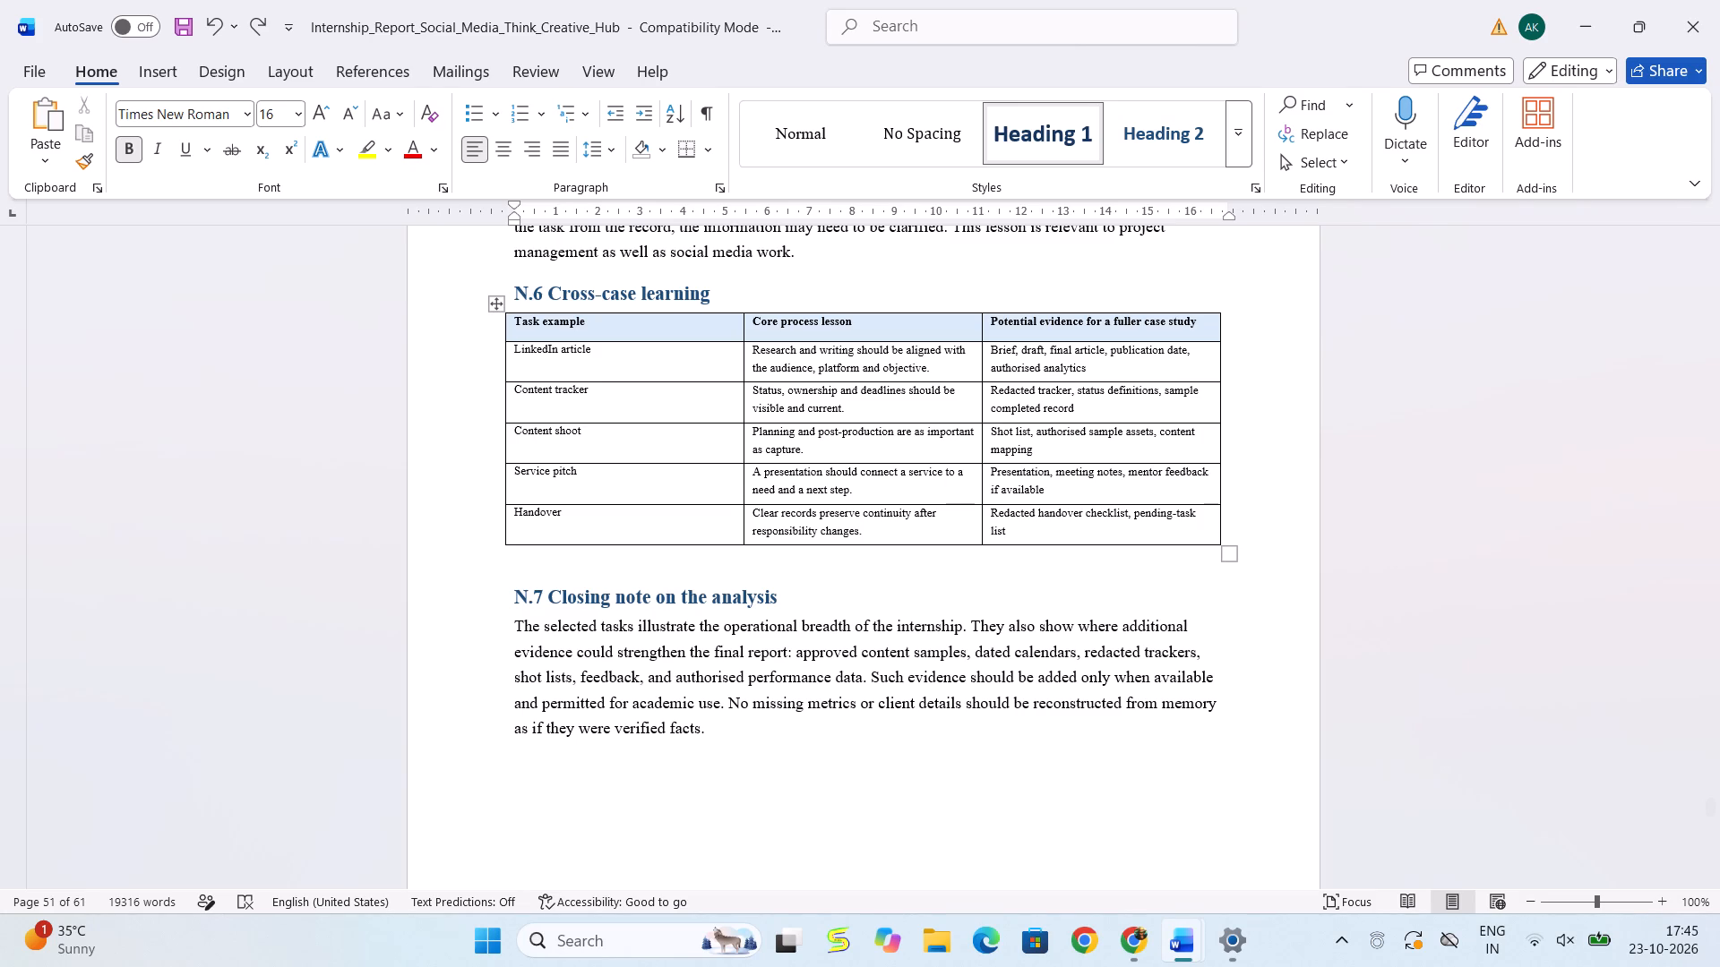
scroll(734, 747, "up", 3)
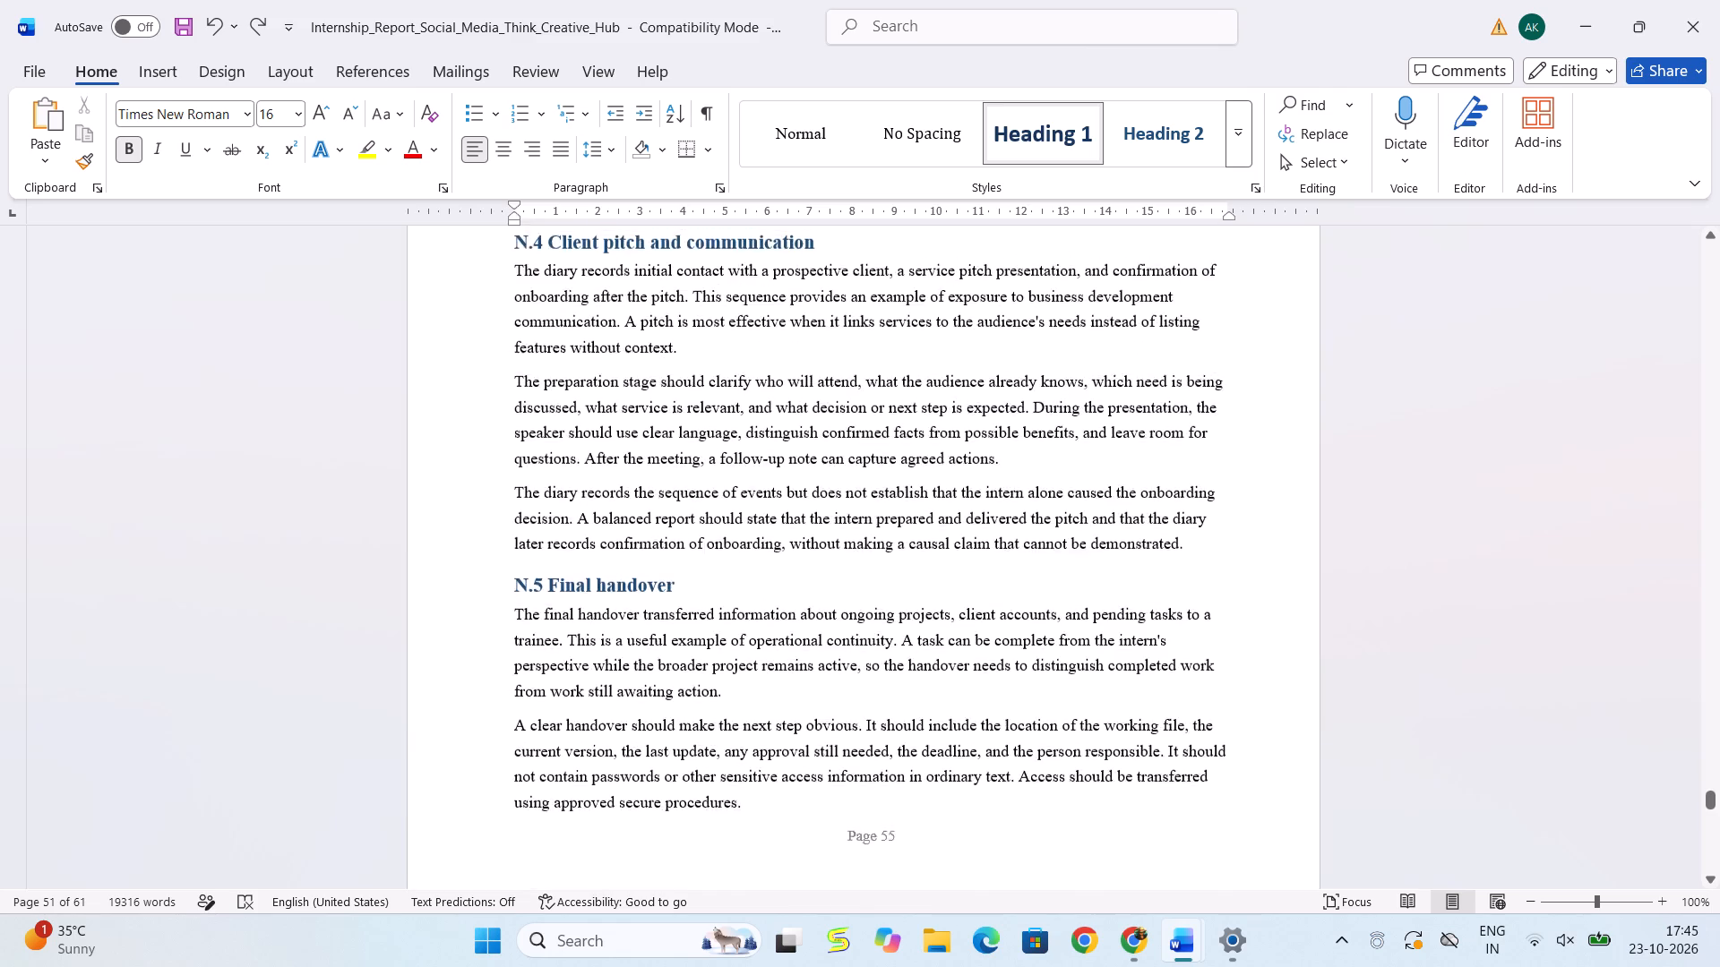
scroll(734, 747, "up", 6)
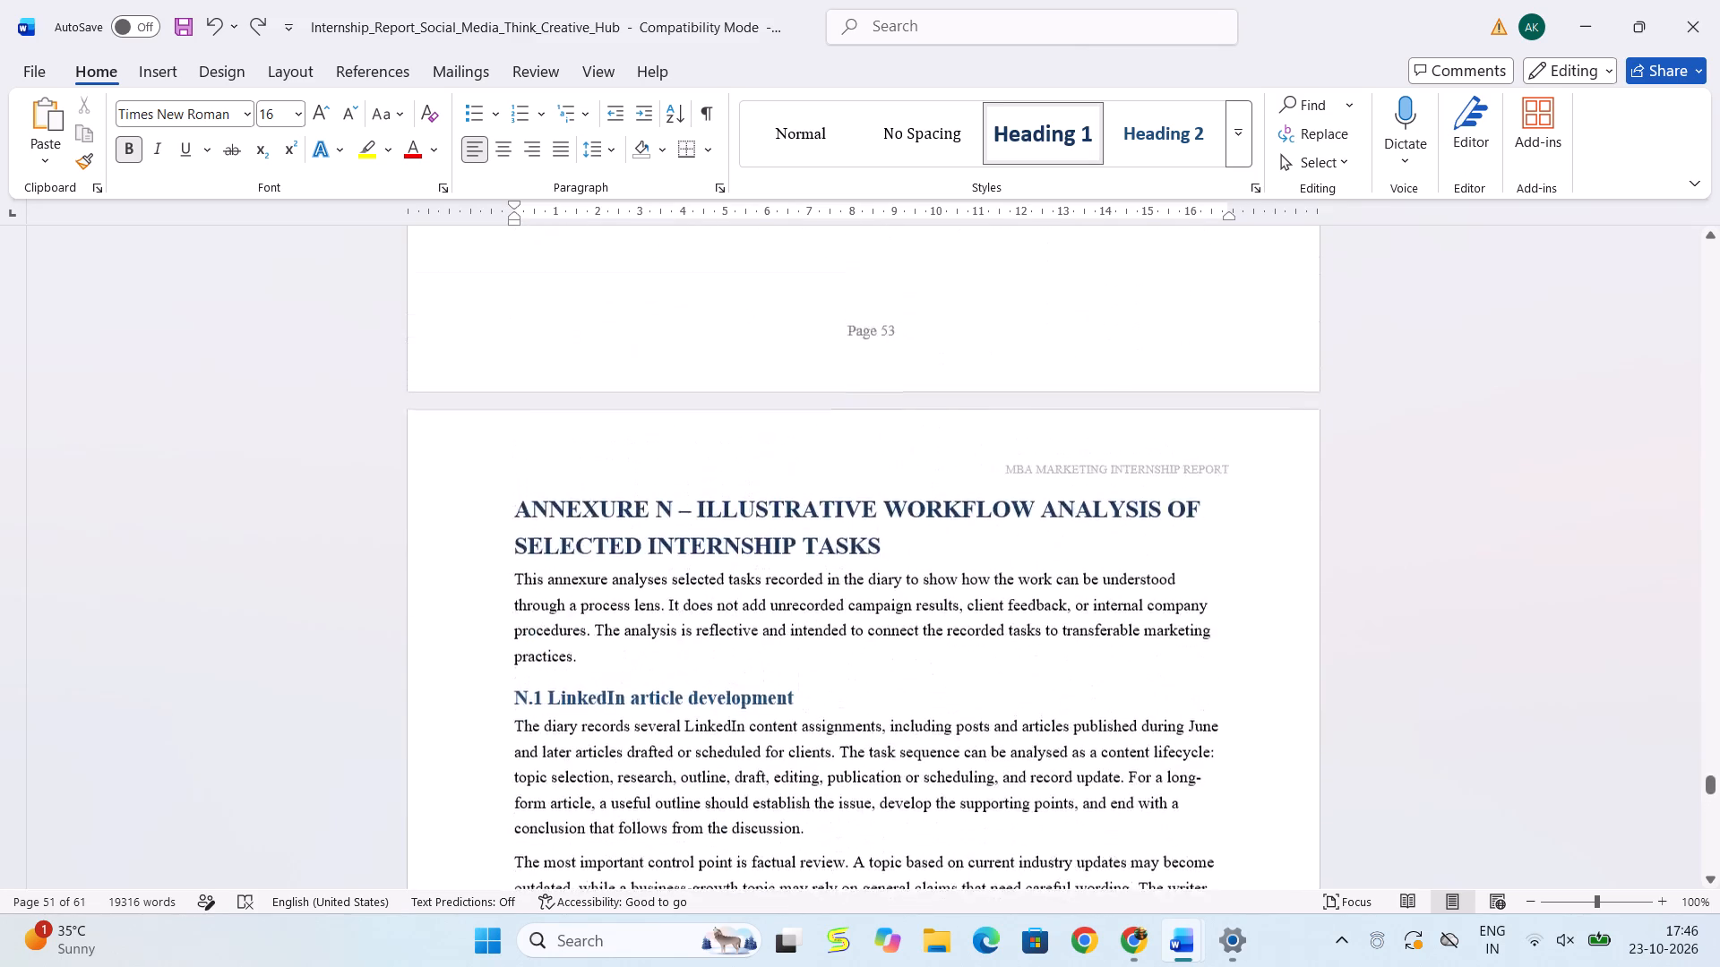
scroll(734, 747, "up", 5)
Delete the M.2 Sample review record and M.3 Quality and performance are different sections from Annexure M.
scroll(734, 747, "down", 1)
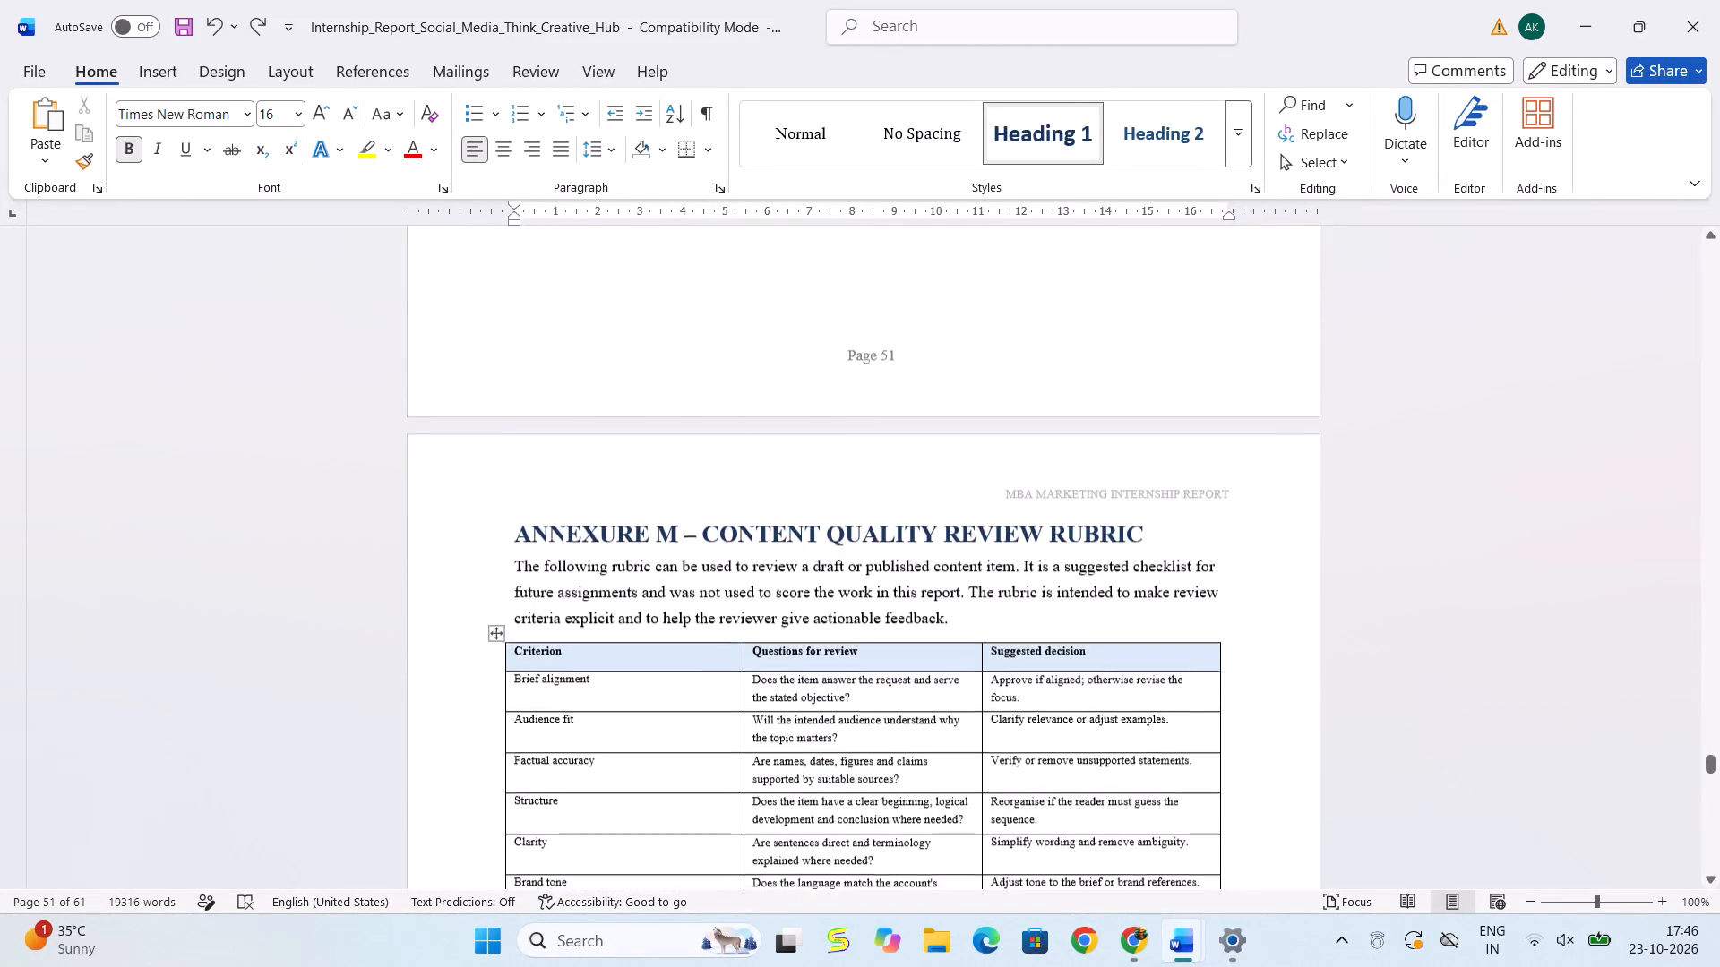
scroll(734, 747, "down", 4)
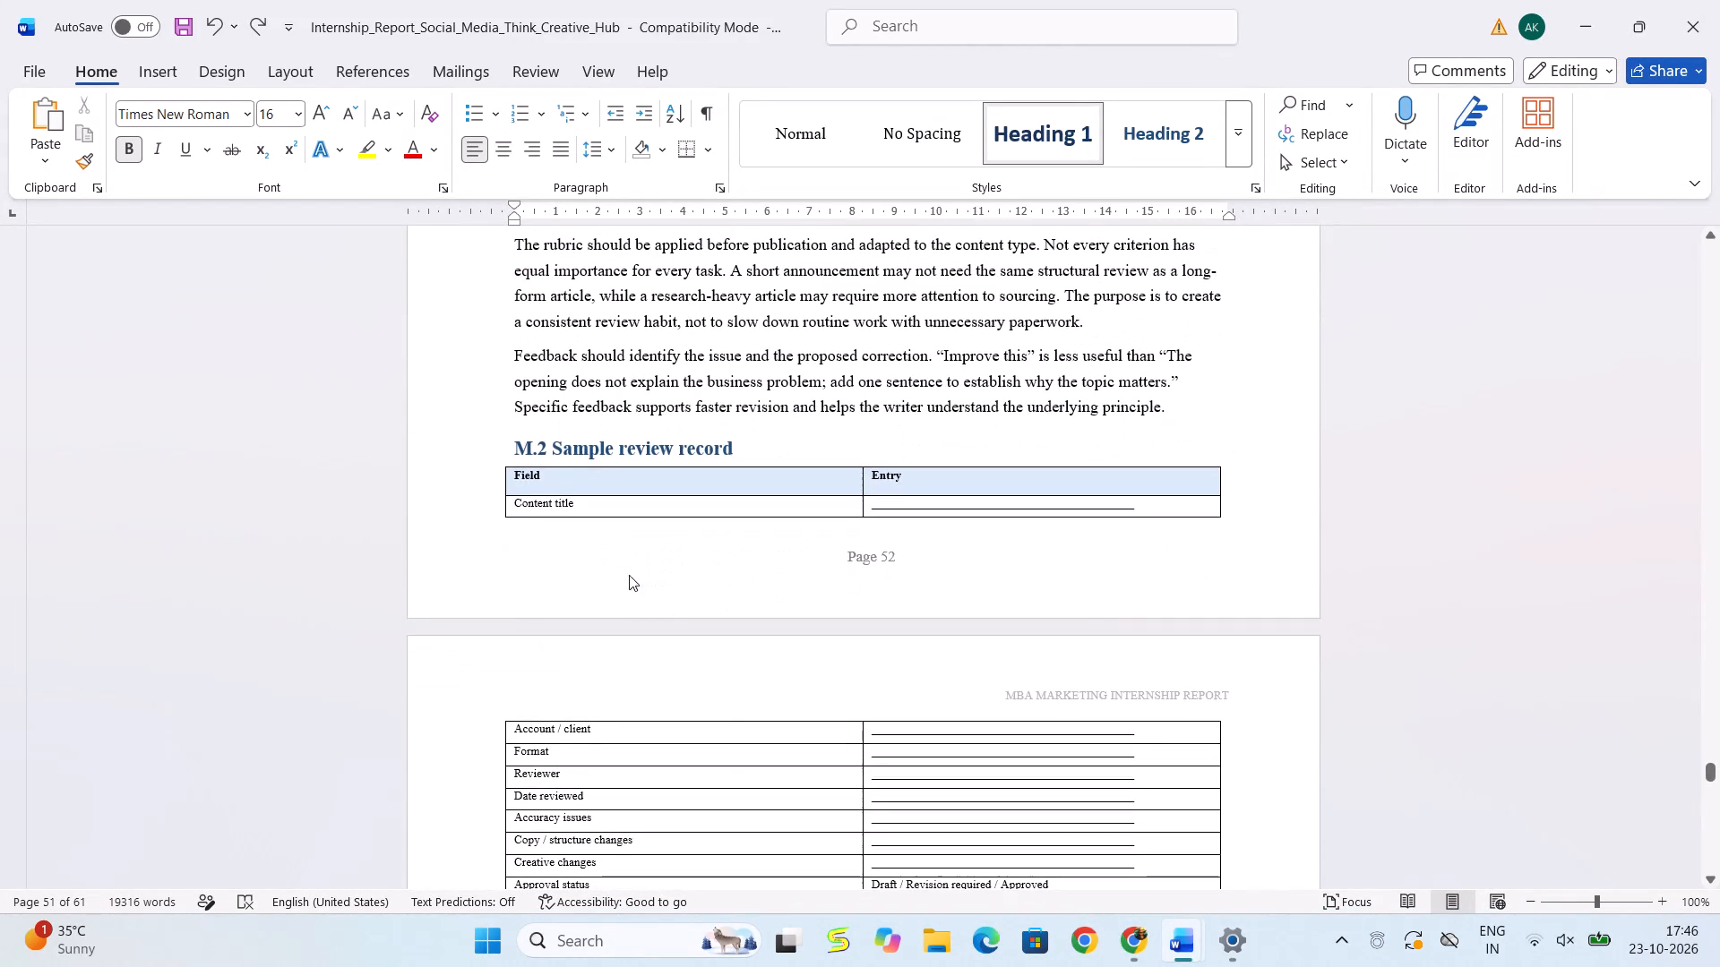
left_click(514, 445)
scroll(514, 445, "down", 1)
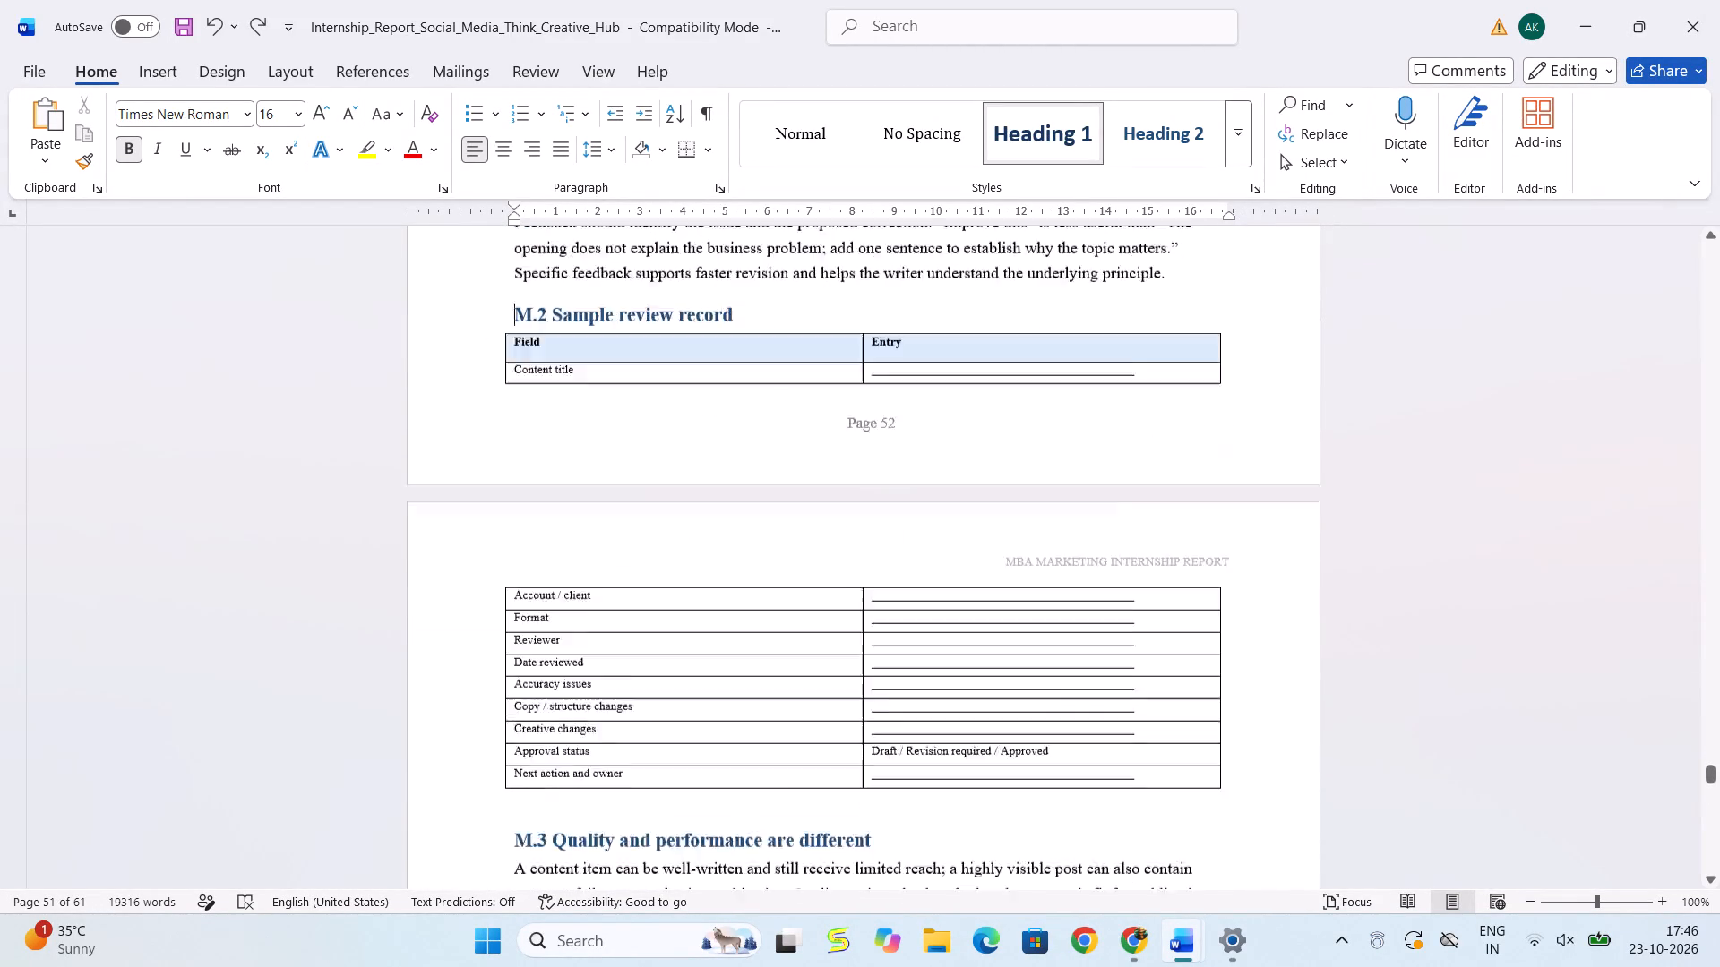
scroll(514, 445, "down", 1)
scroll(954, 765, "down", 1)
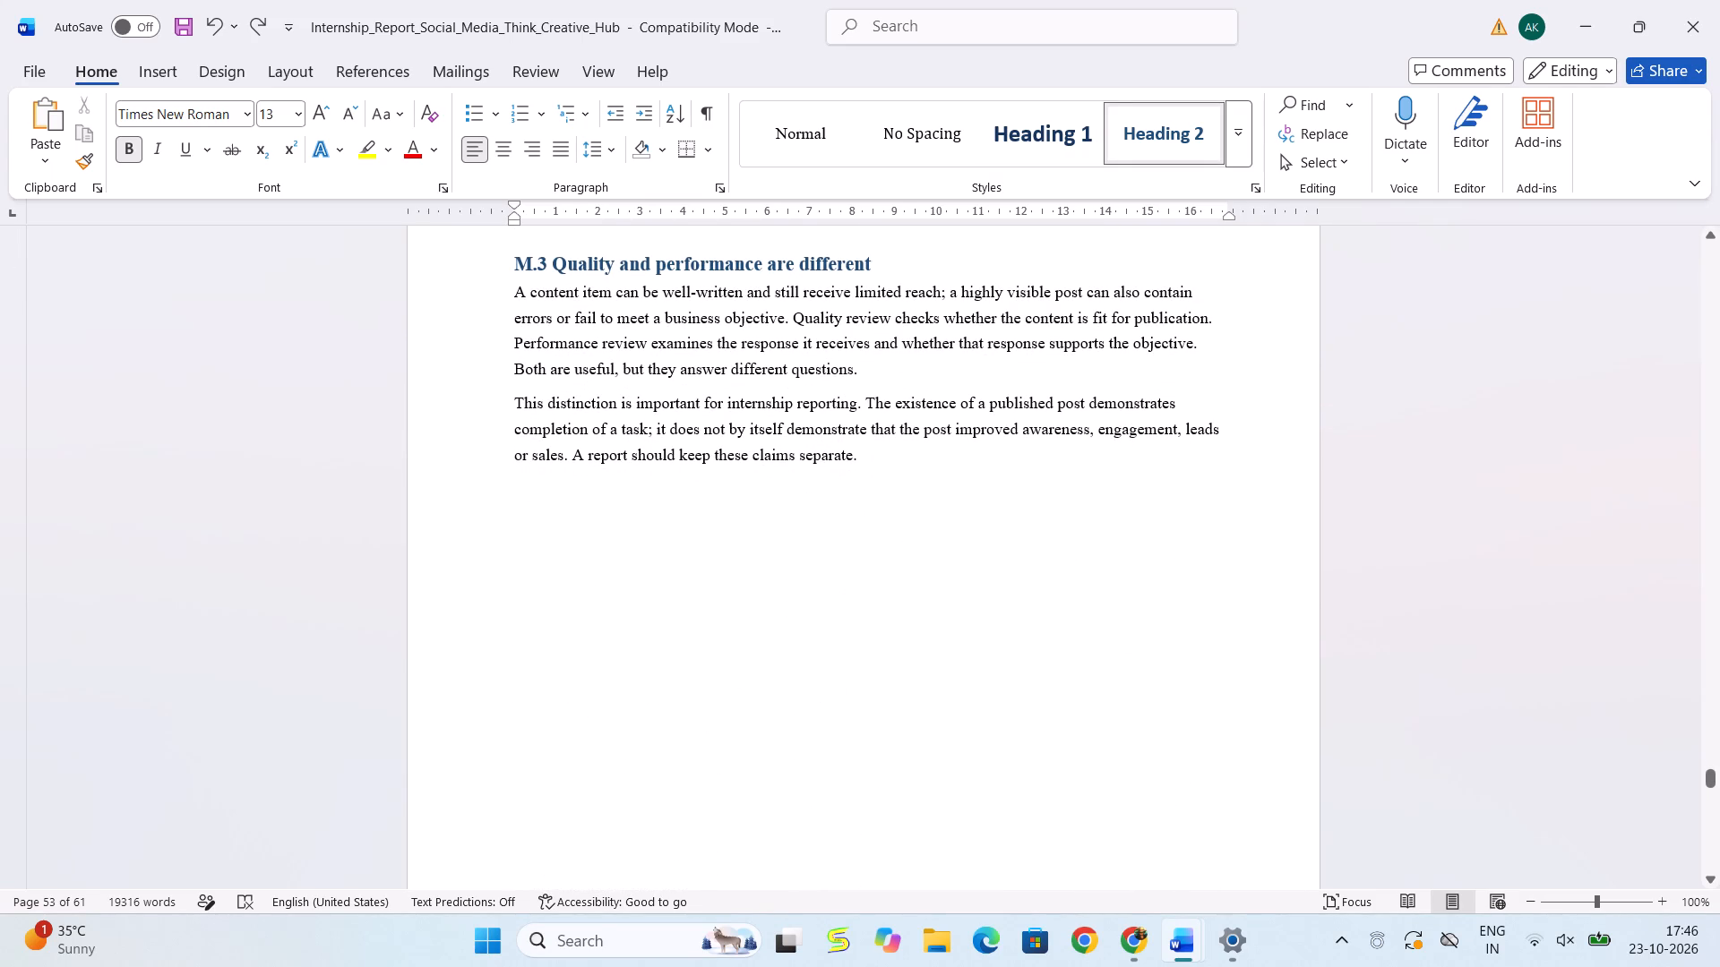
left_click(879, 466, "shift")
key("BackSpace")
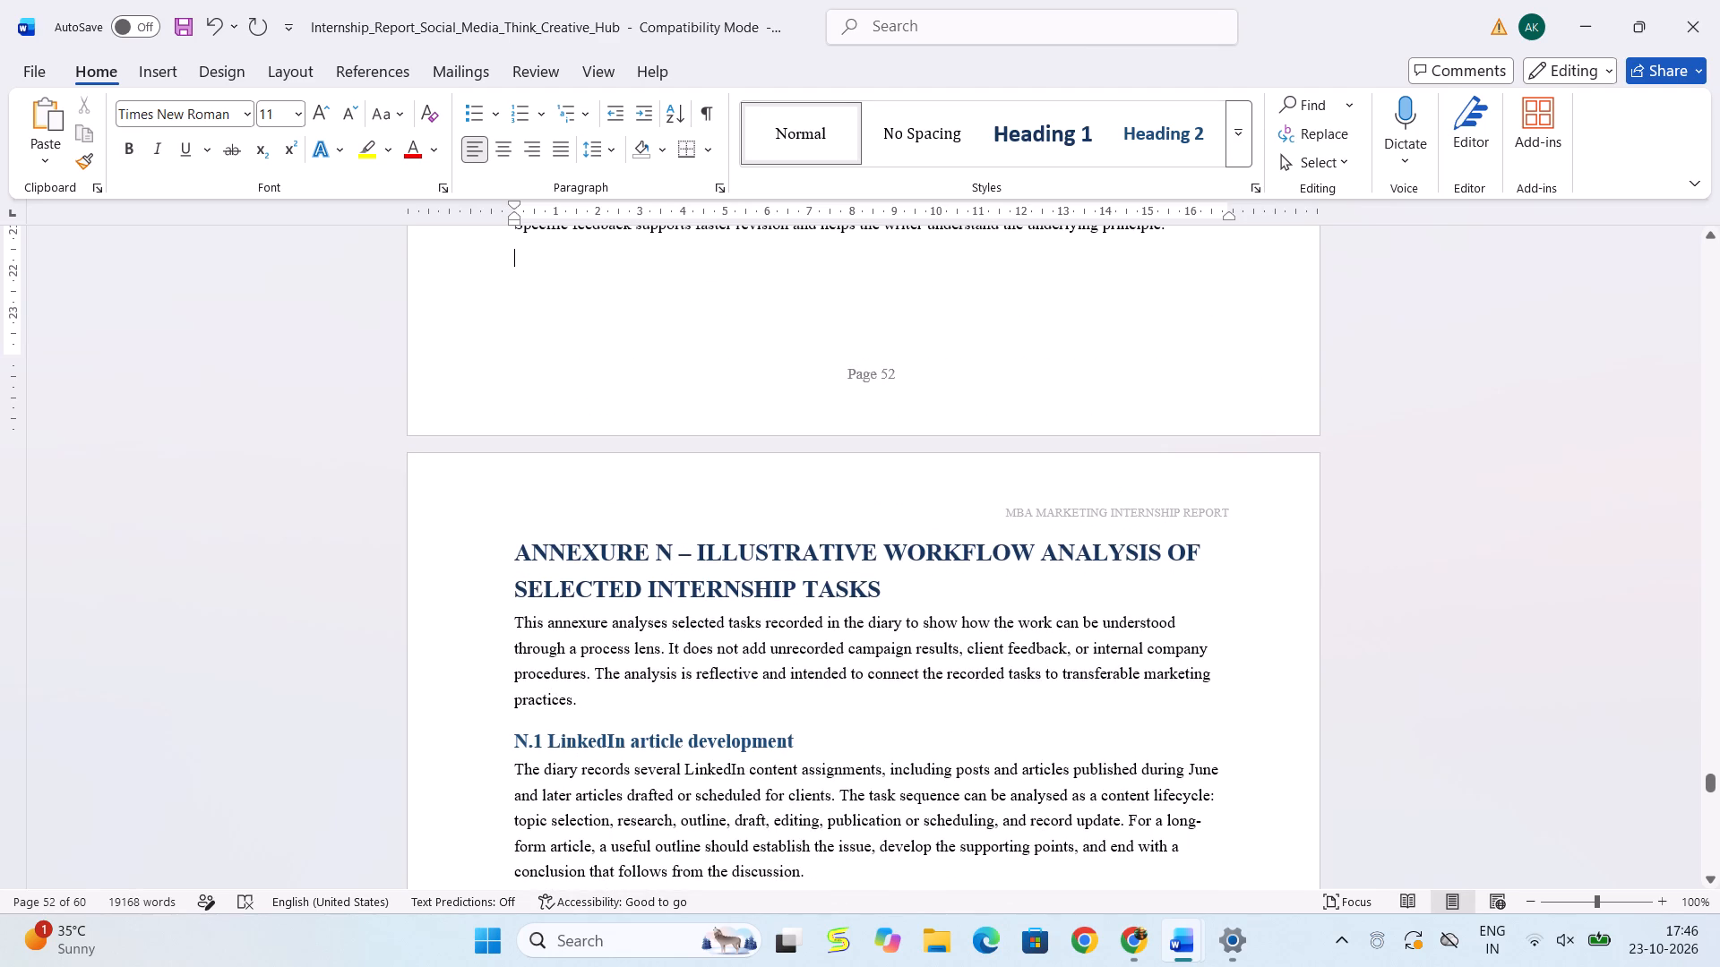
Review the remaining annexures from Annexure N through Annexure Q for content that is not needed.
scroll(756, 650, "up", 2)
scroll(756, 650, "down", 7)
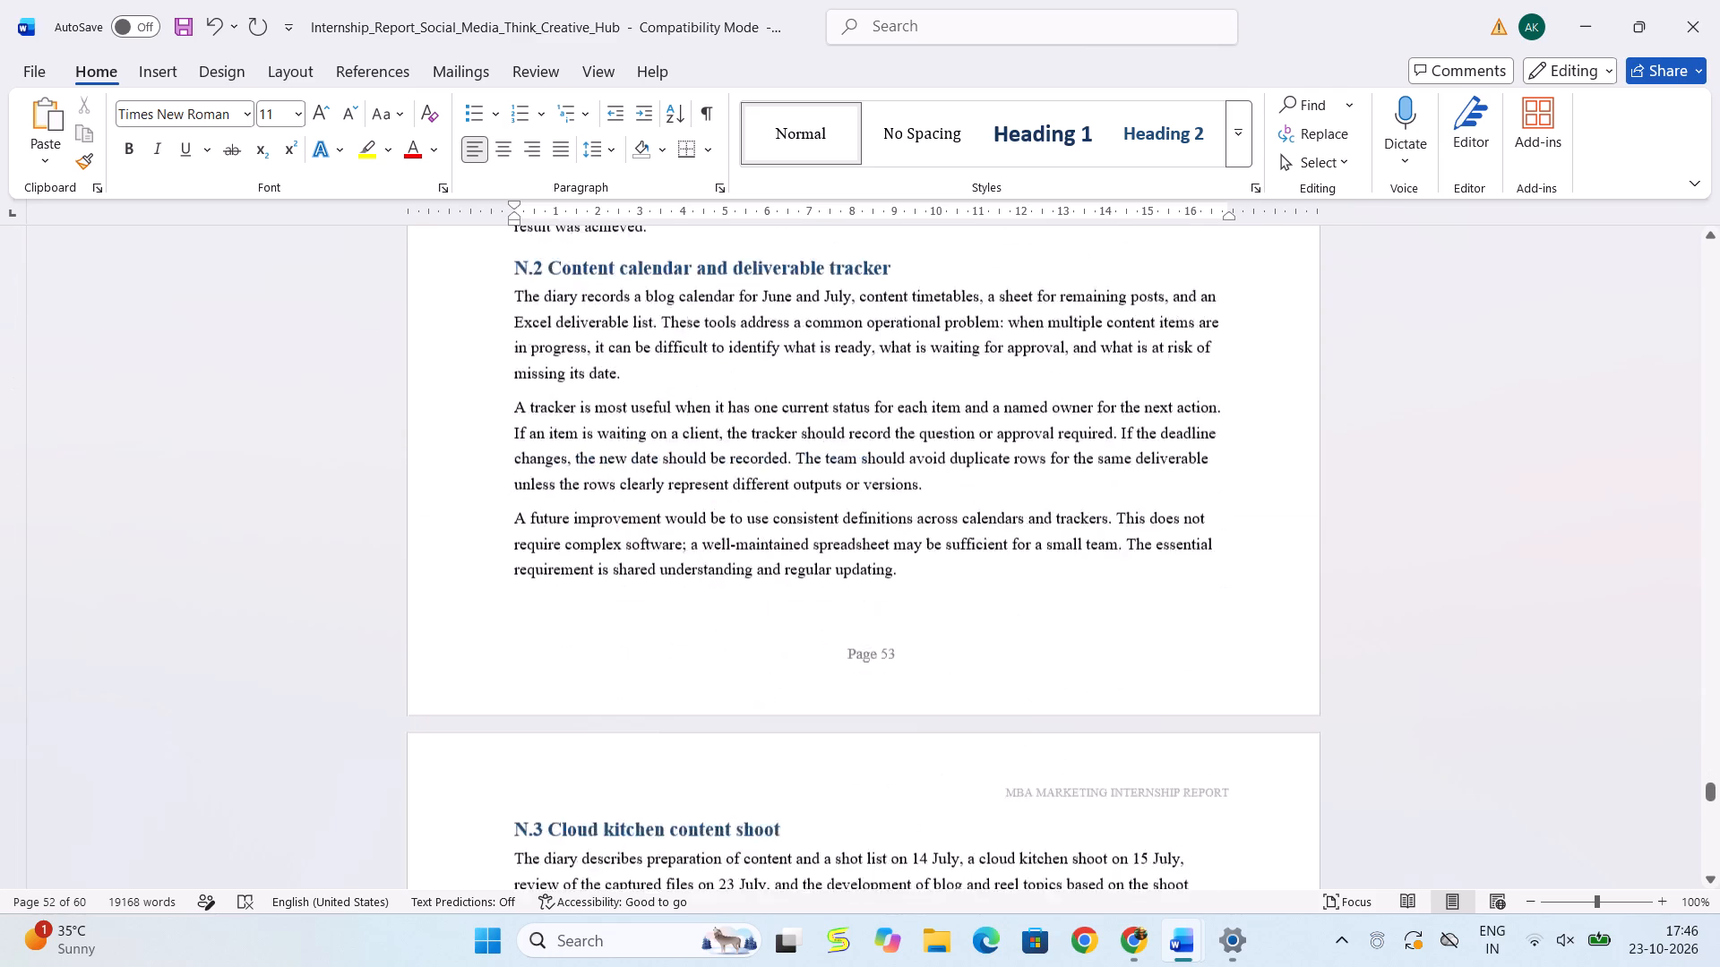
scroll(756, 650, "down", 6)
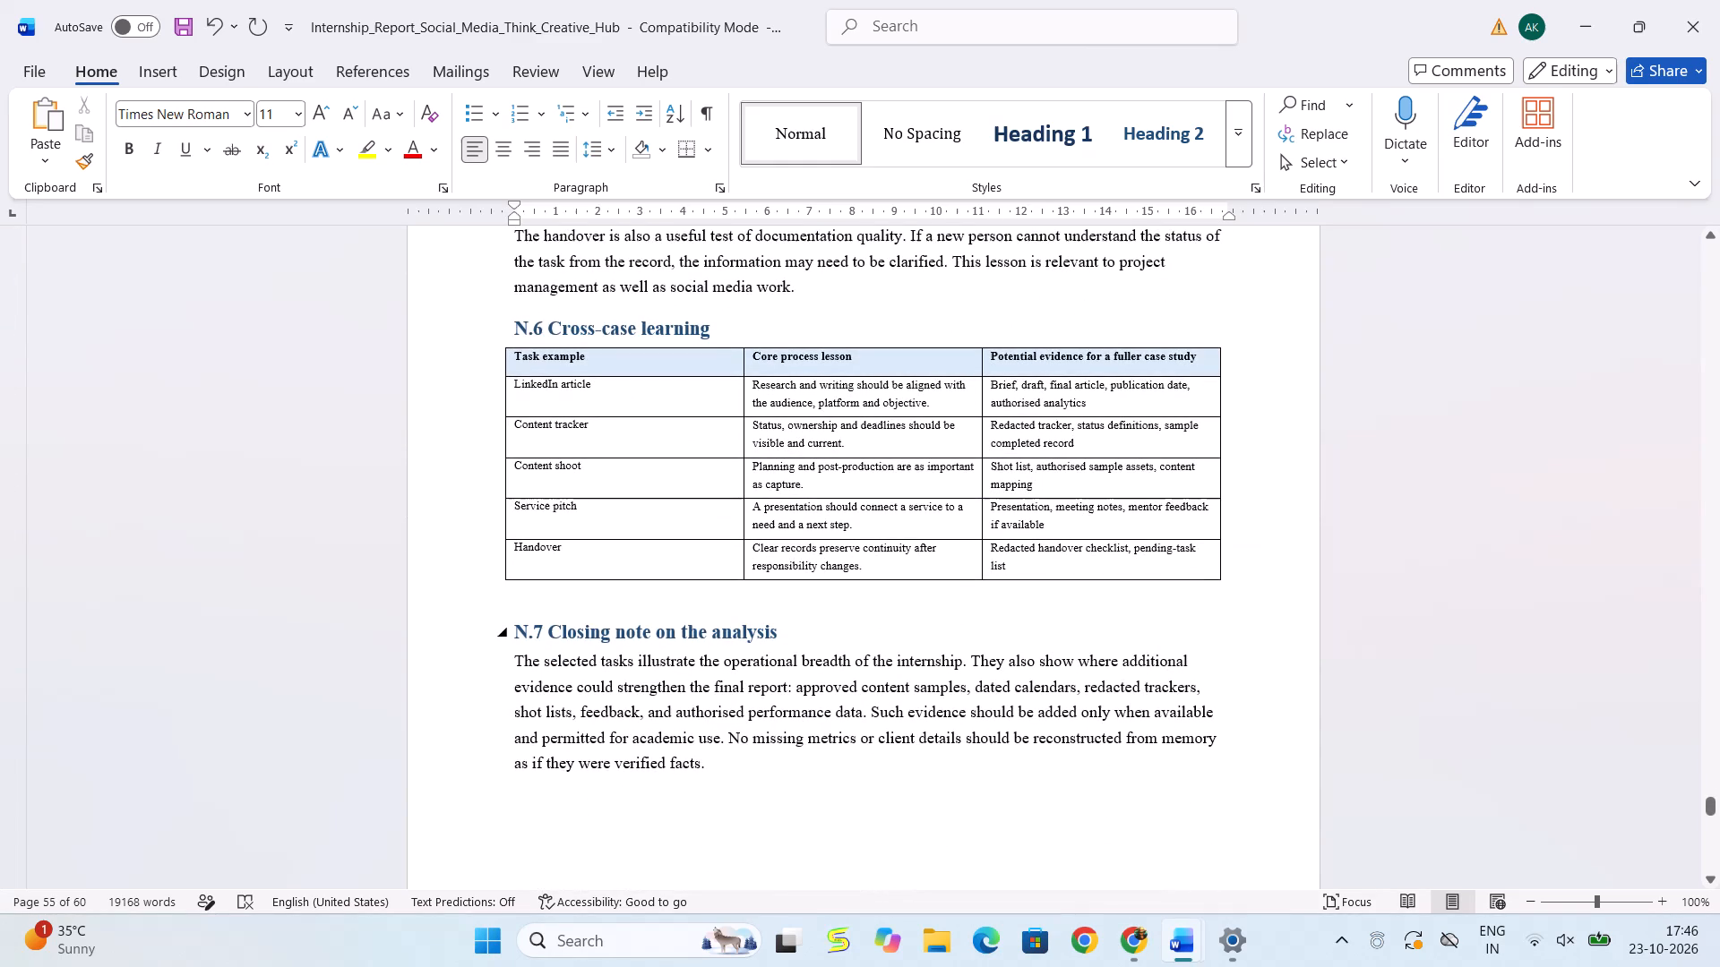
scroll(756, 650, "down", 6)
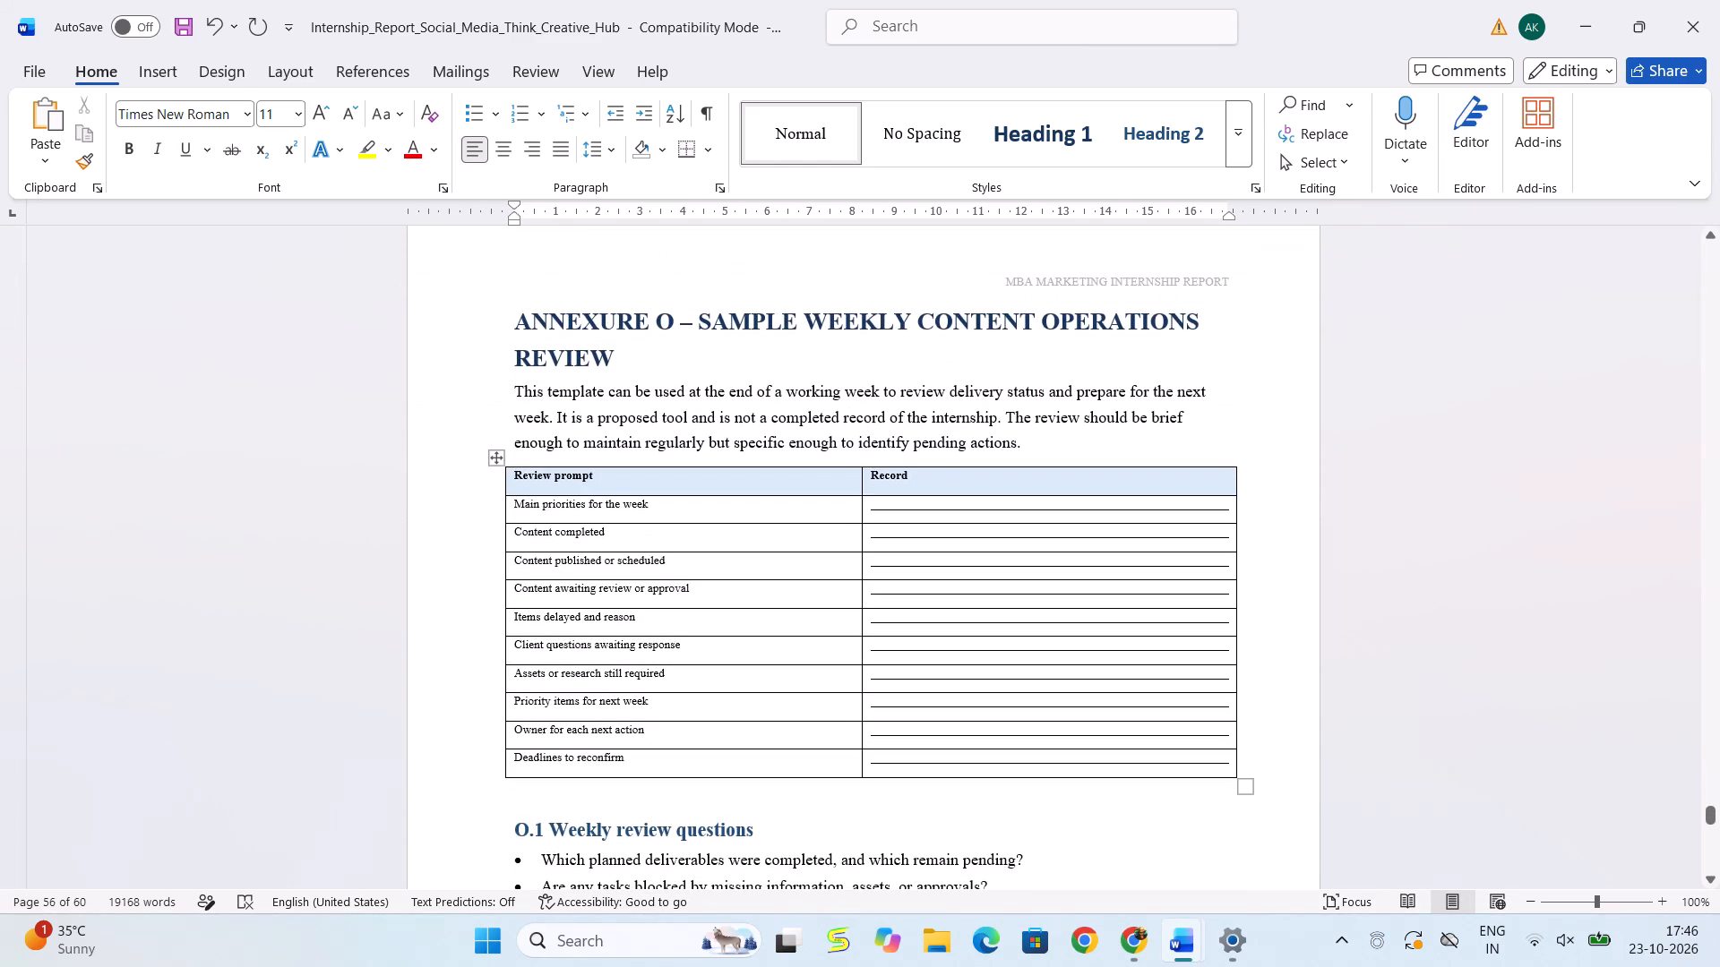
scroll(756, 650, "down", 12)
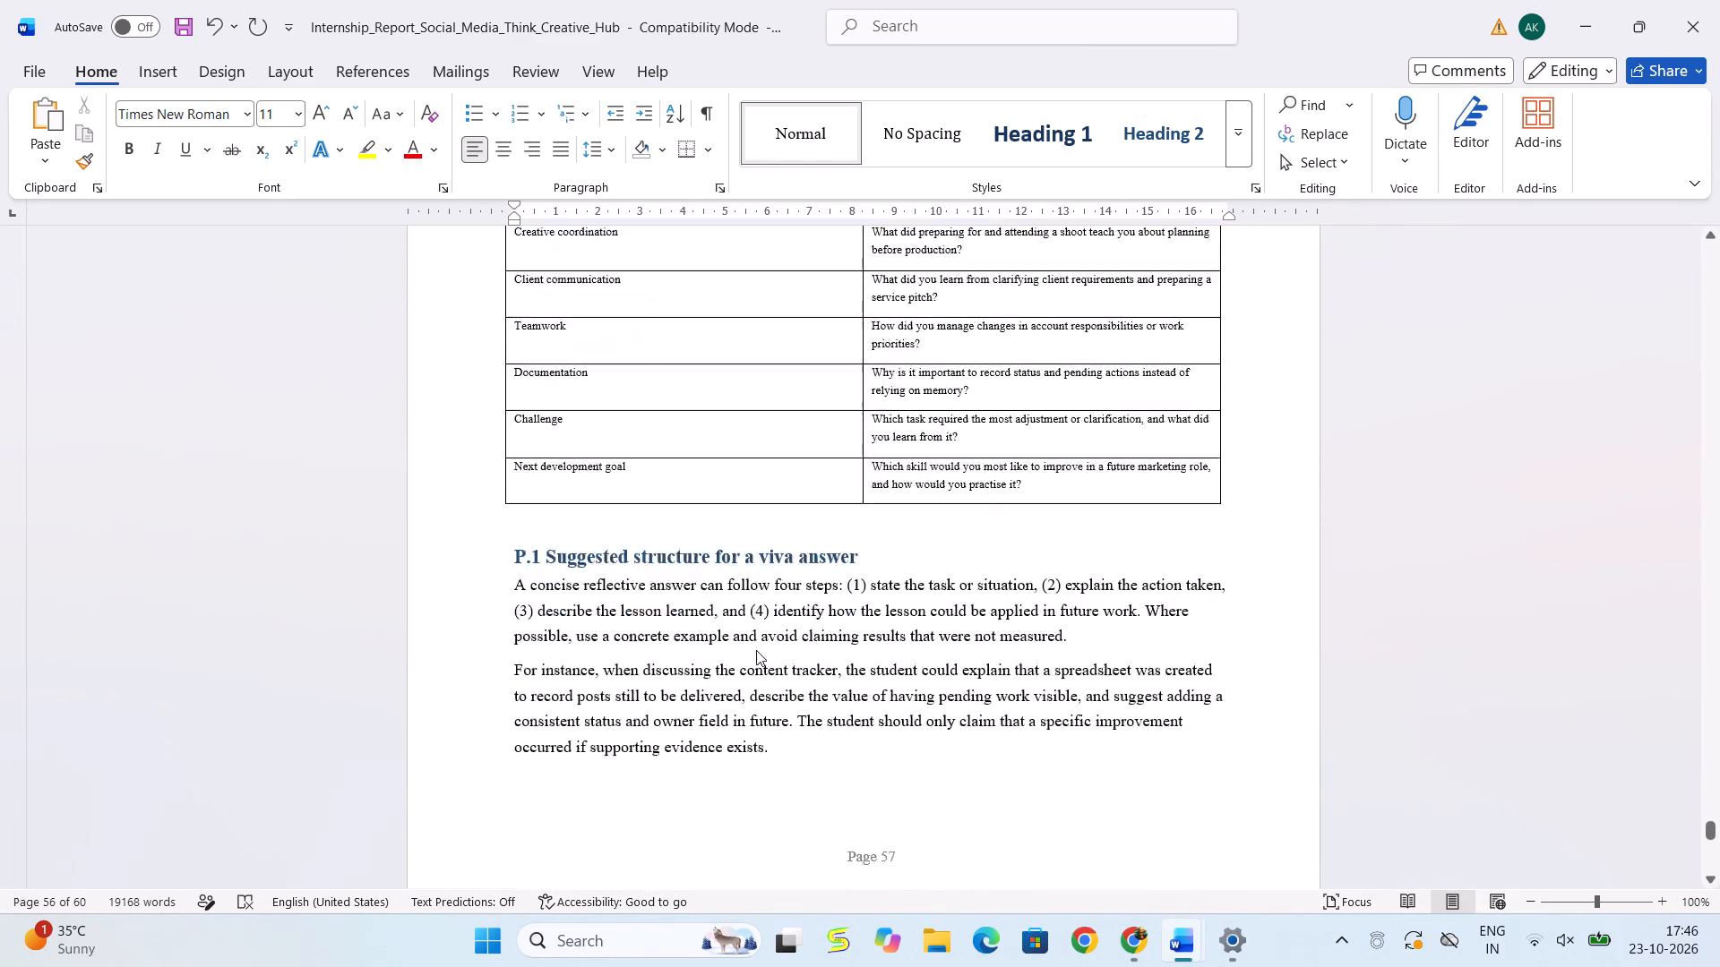
scroll(756, 650, "down", 8)
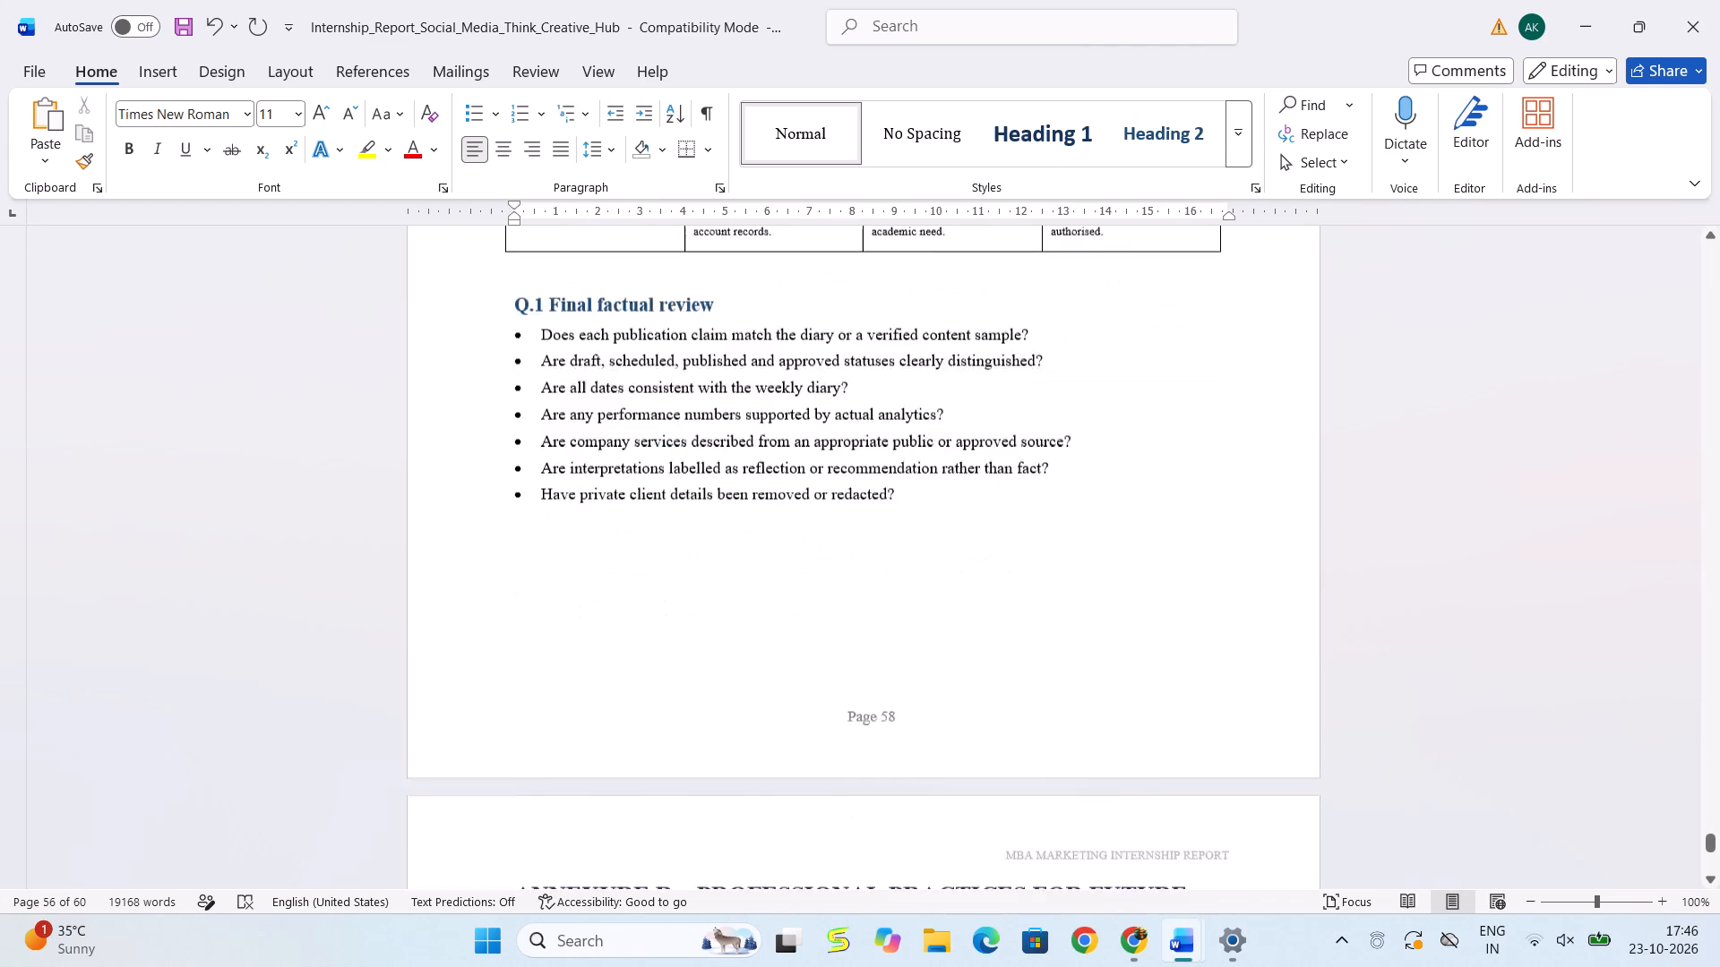
scroll(756, 650, "down", 1)
scroll(756, 650, "up", 6)
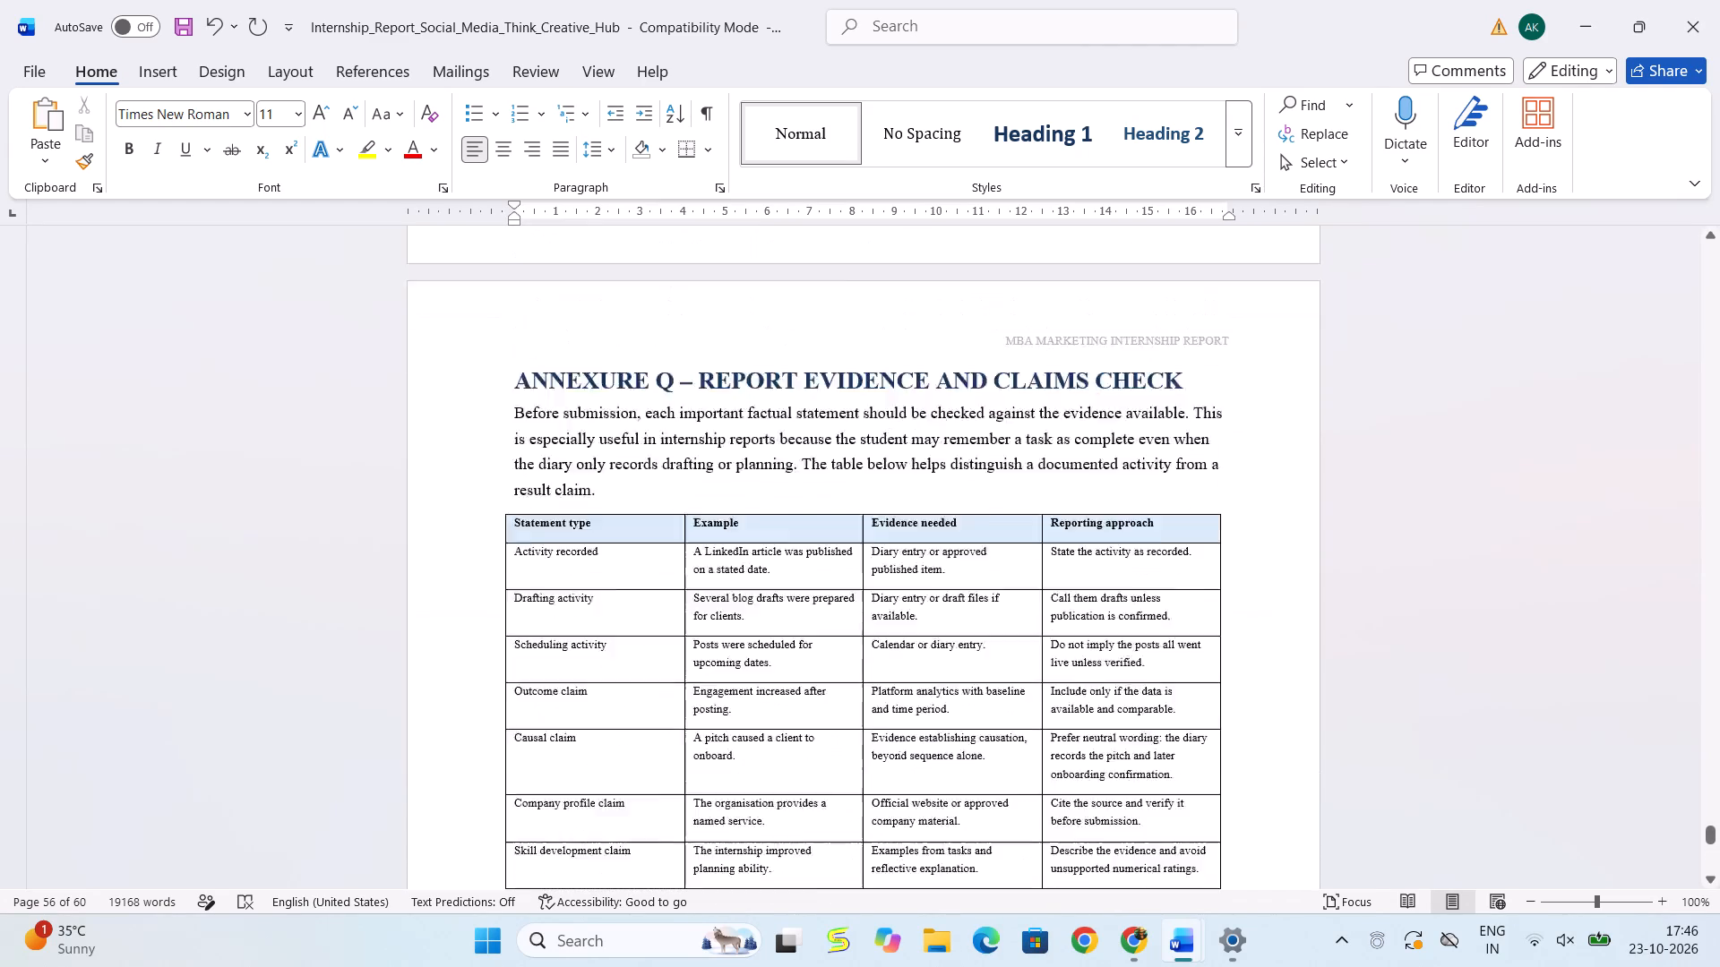
Delete the Q.1 Final factual review heading and its bullet list from the end of Annexure Q.
scroll(756, 650, "up", 1)
scroll(756, 650, "down", 1)
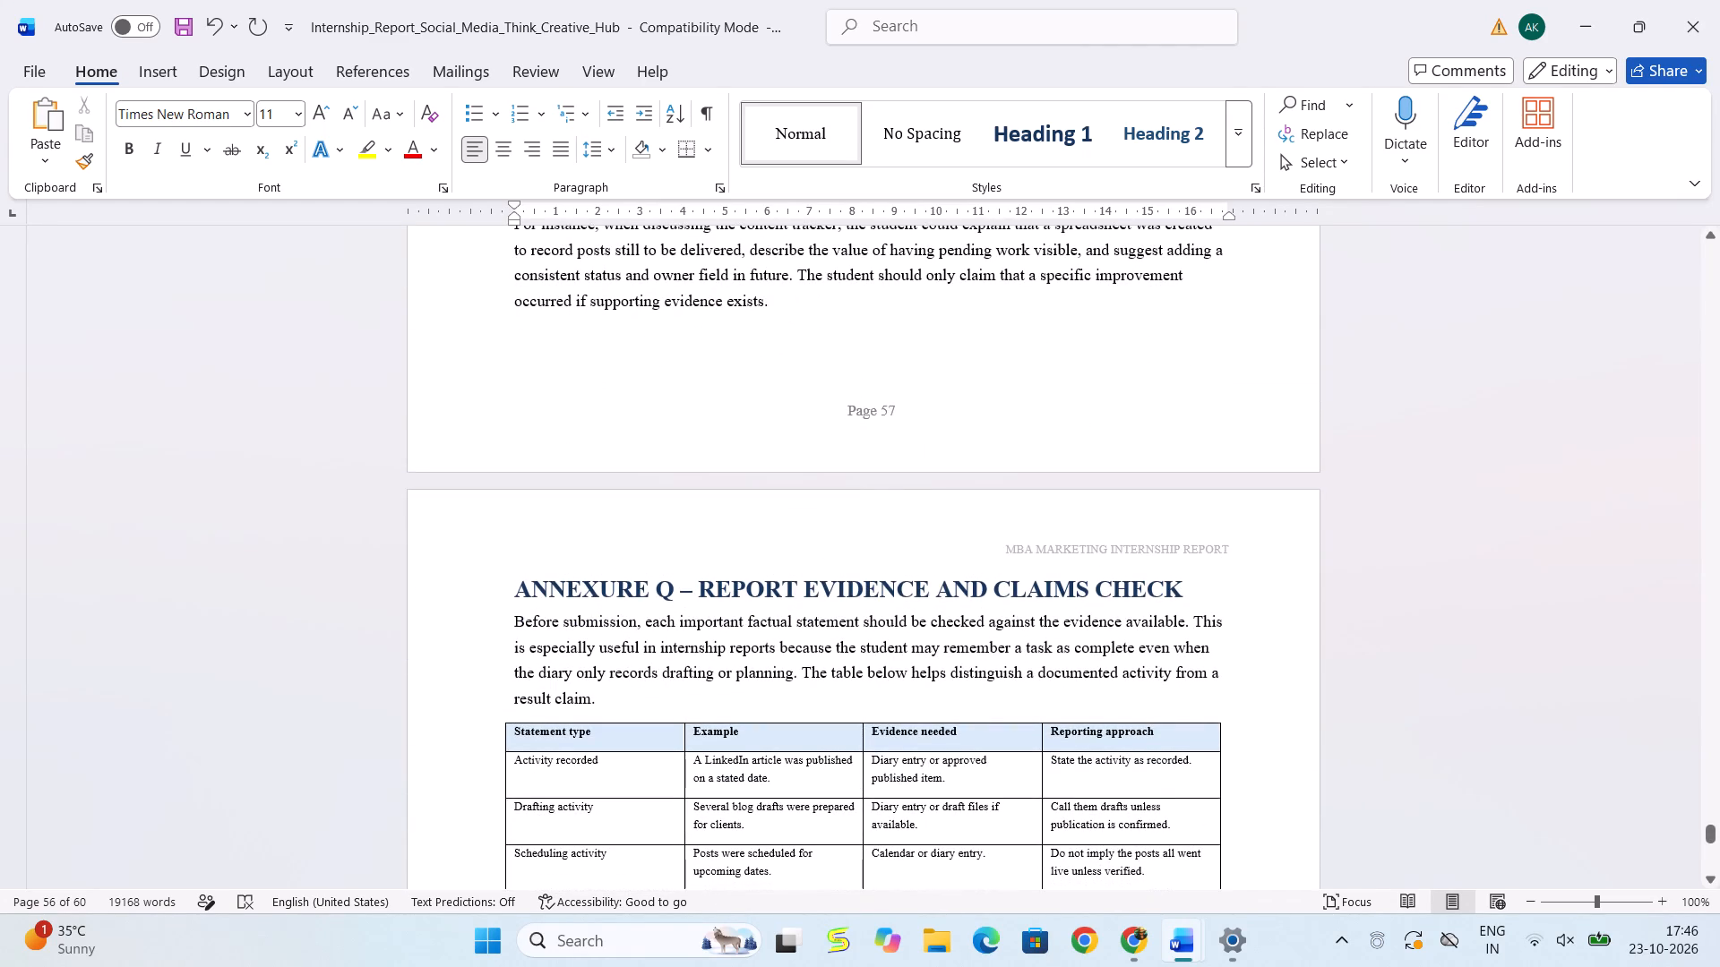
scroll(756, 650, "down", 1)
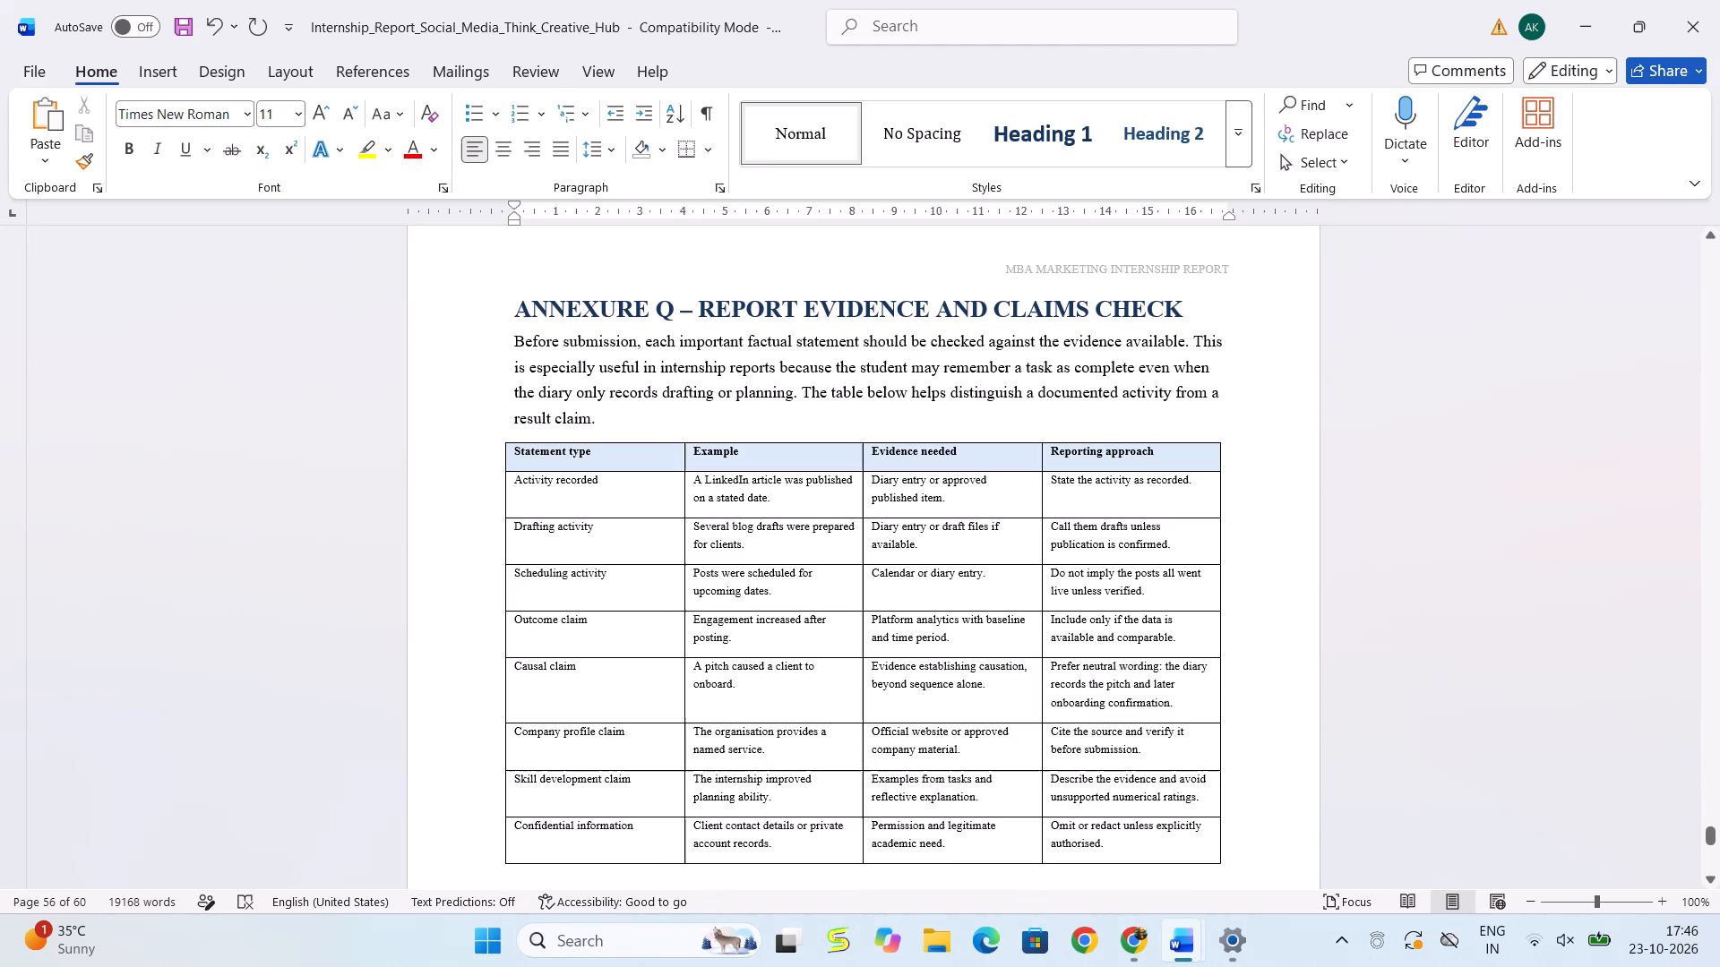
scroll(756, 650, "down", 3)
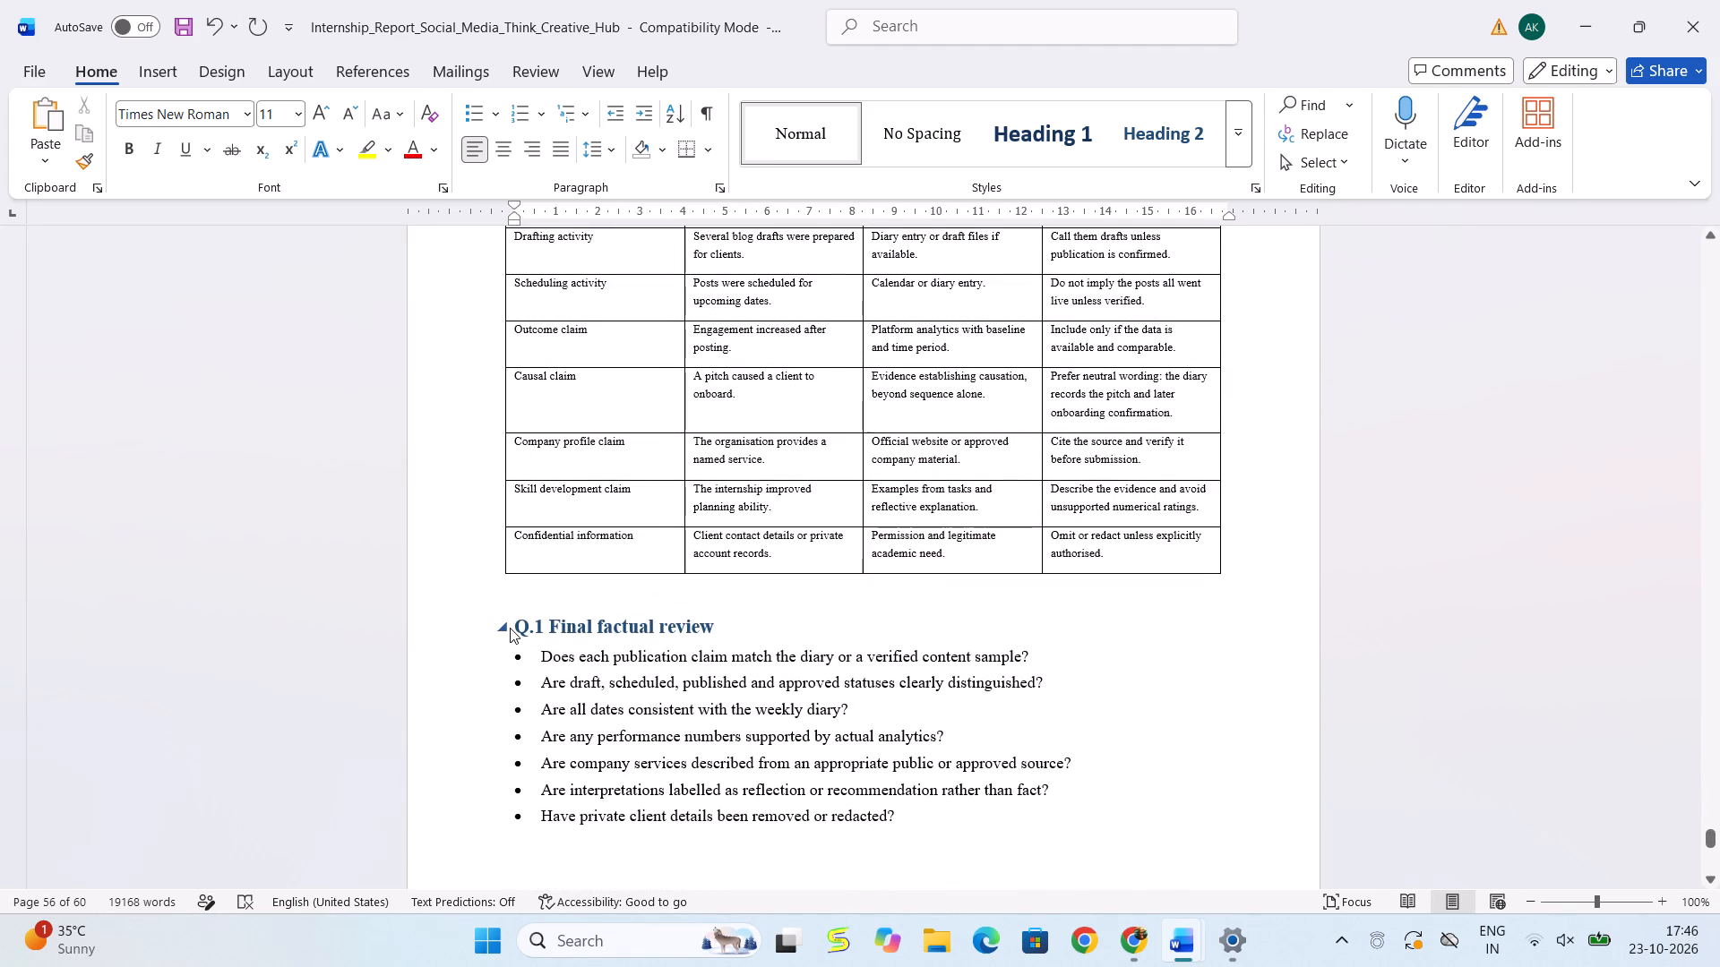
left_click_drag(512, 627, 922, 824)
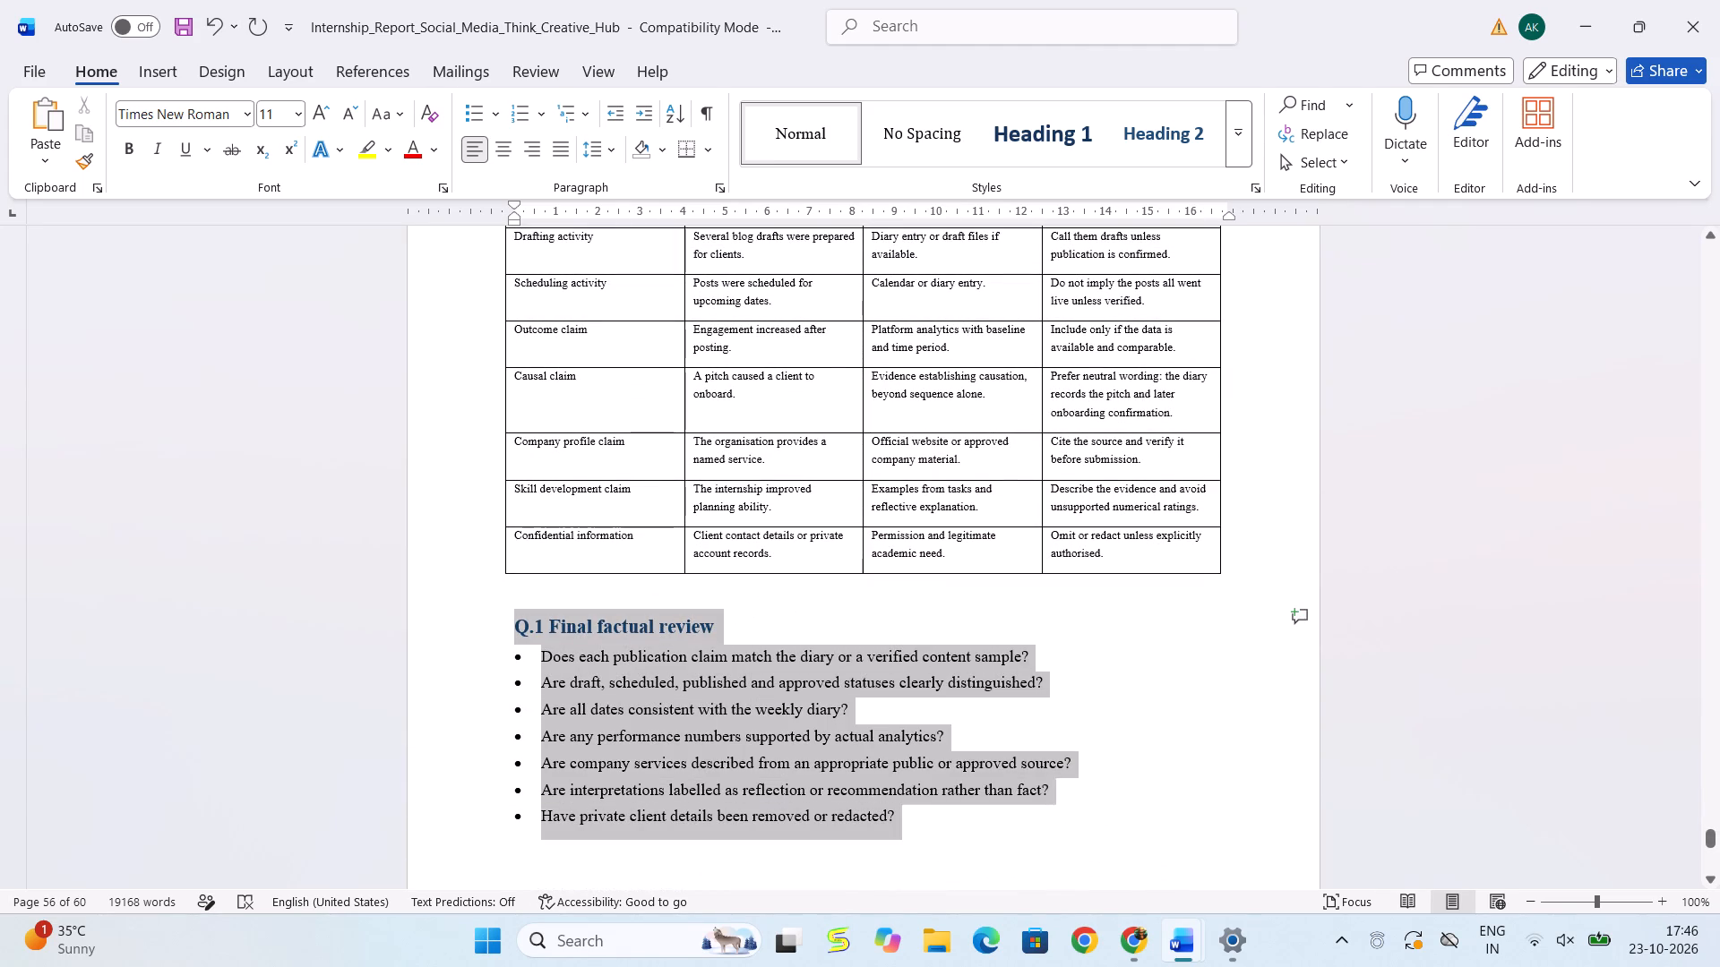
left_click_drag(922, 824, 916, 816)
key("BackSpace")
key("BackSpace")
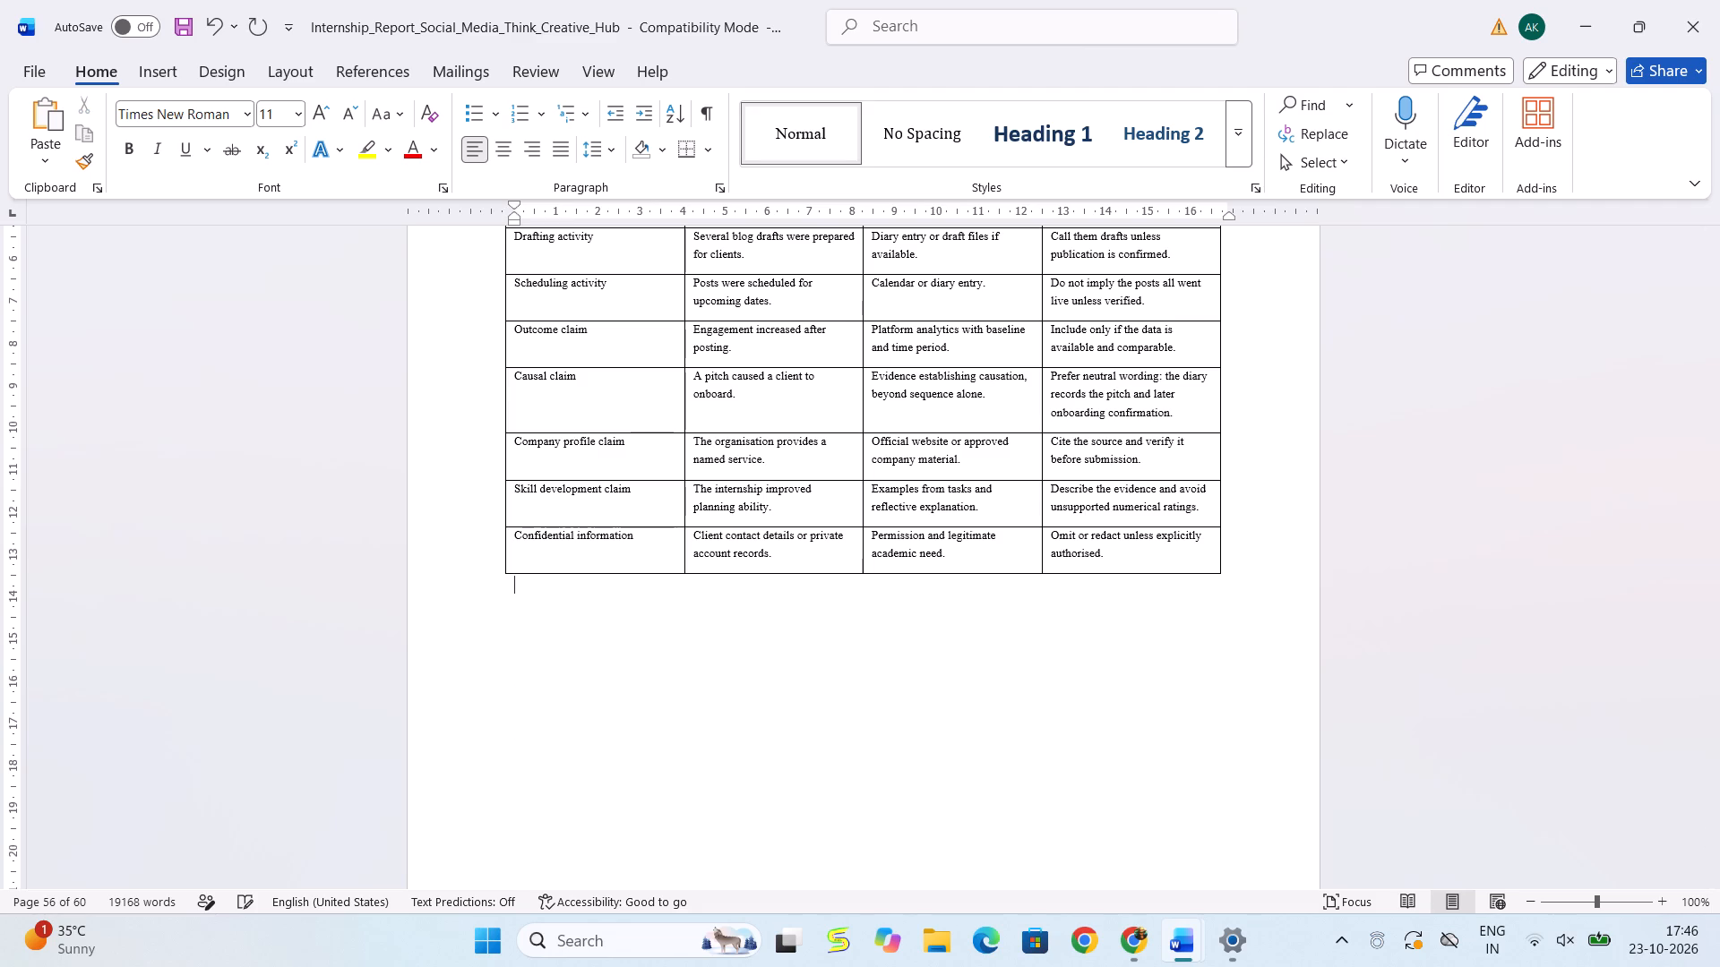
Delete the P.1 Suggested structure for a viva answer heading and its first paragraph from Annexure P.
scroll(916, 816, "up", 5)
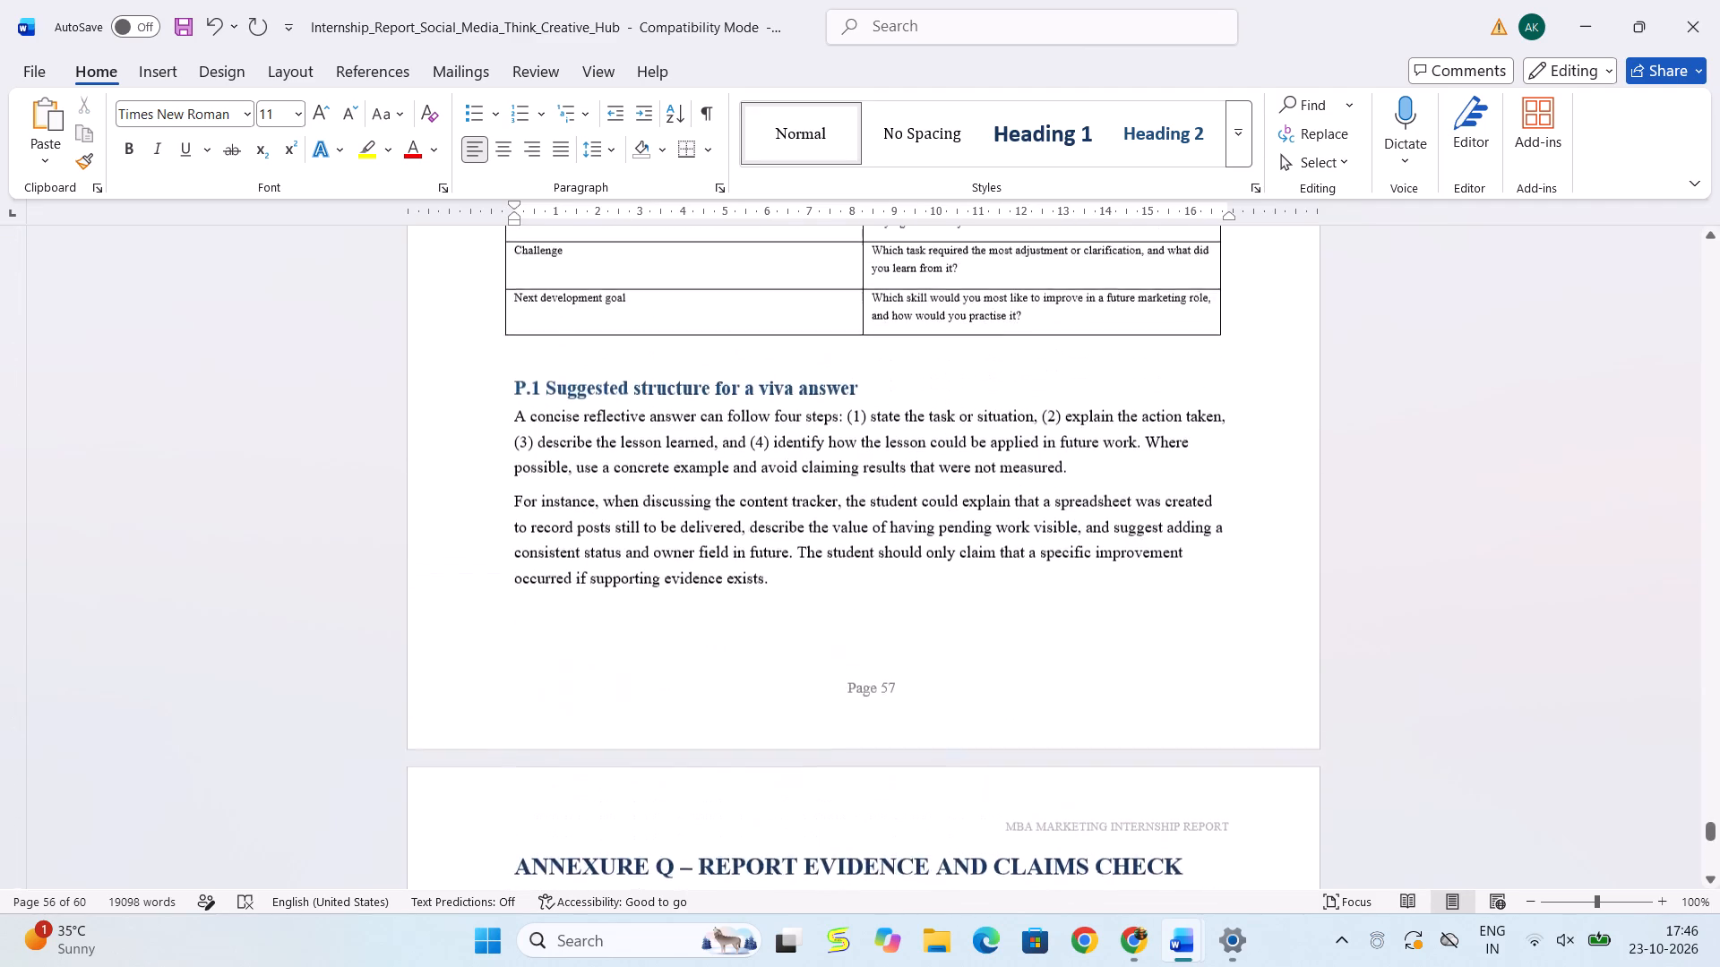
scroll(916, 816, "up", 1)
scroll(916, 816, "down", 1)
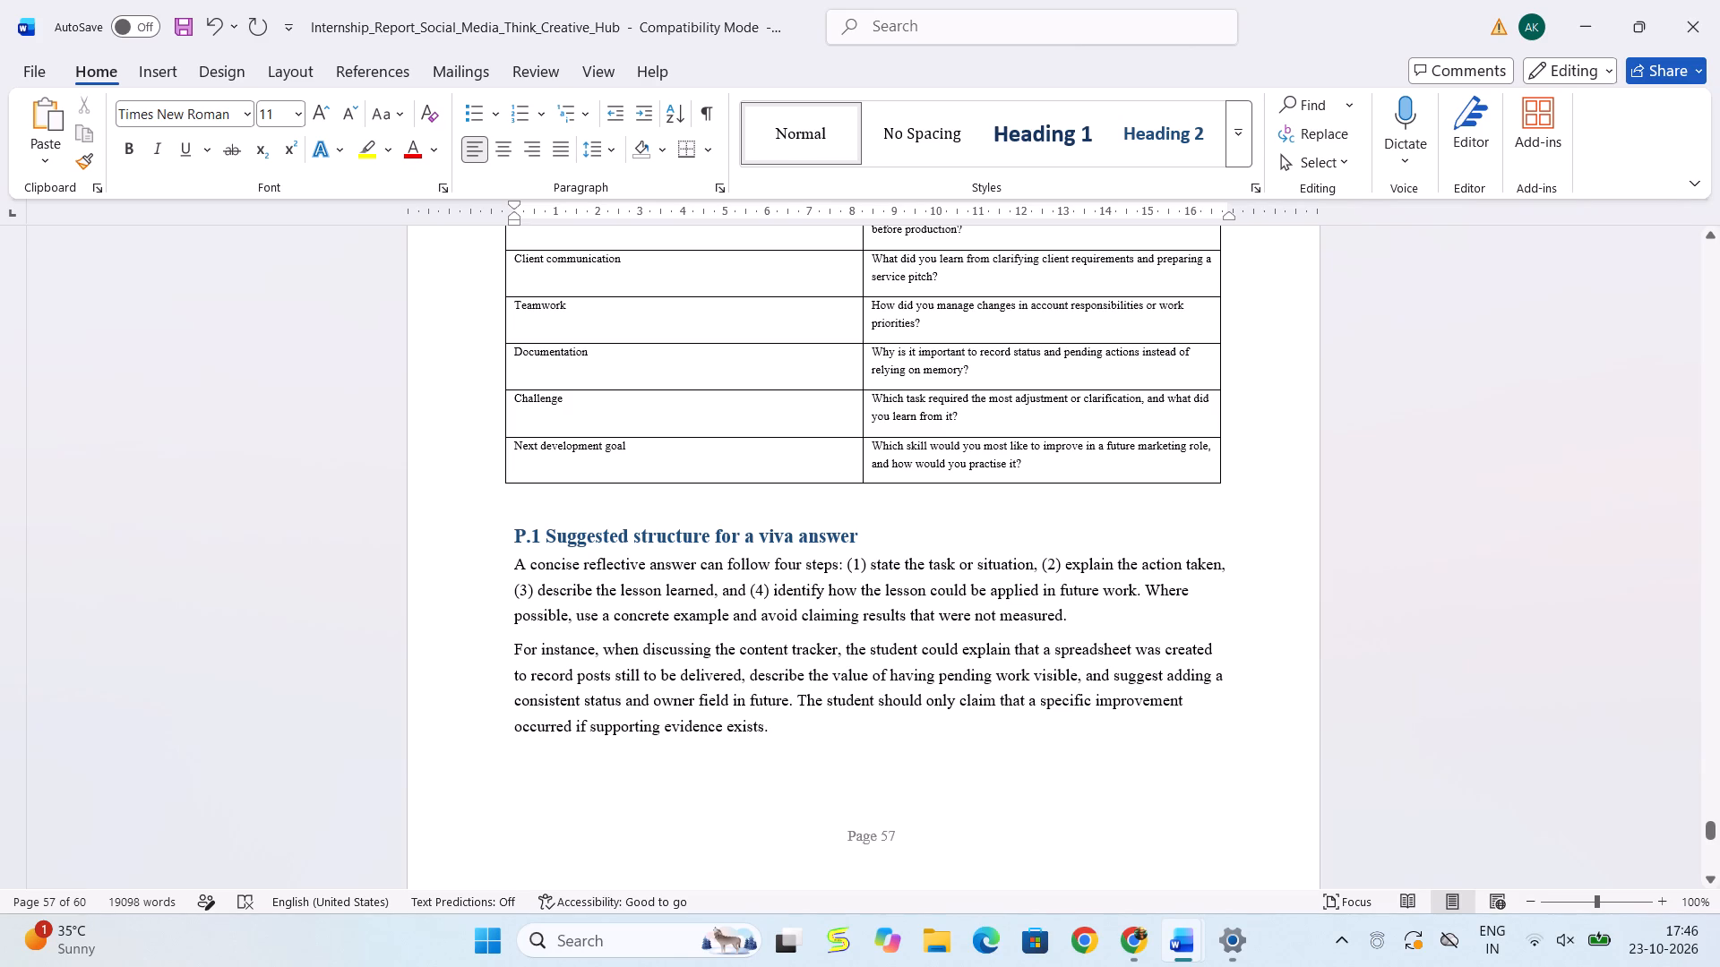
left_click_drag(1072, 615, 454, 547)
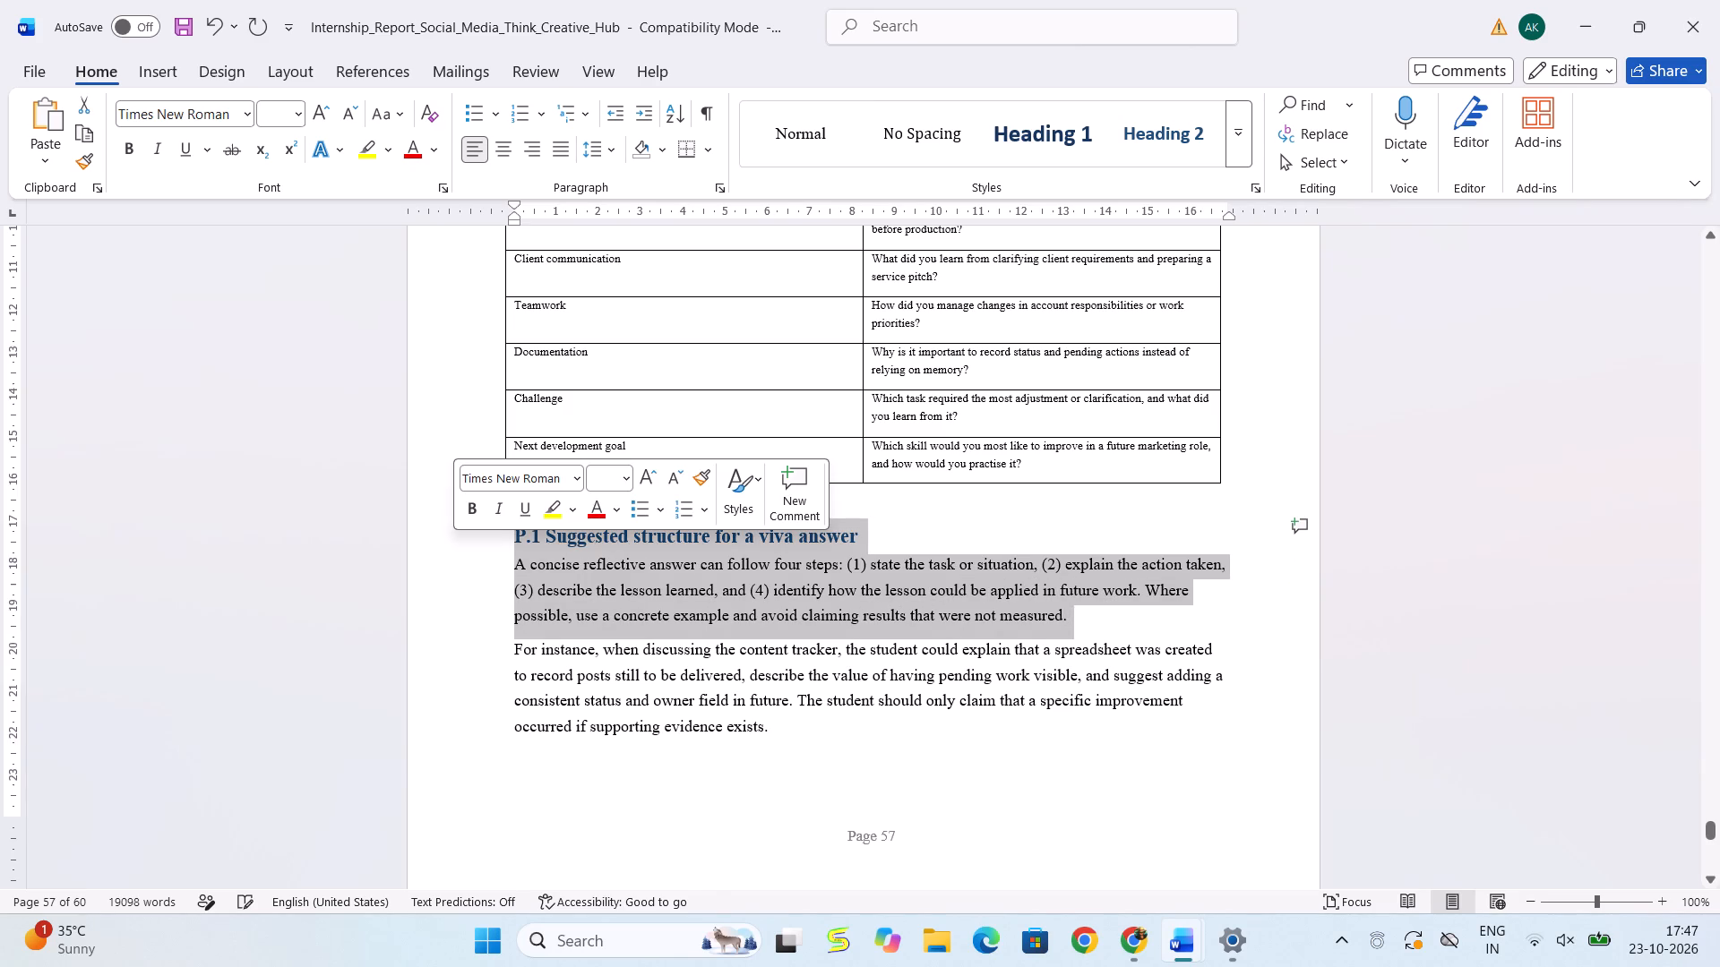
key("BackSpace")
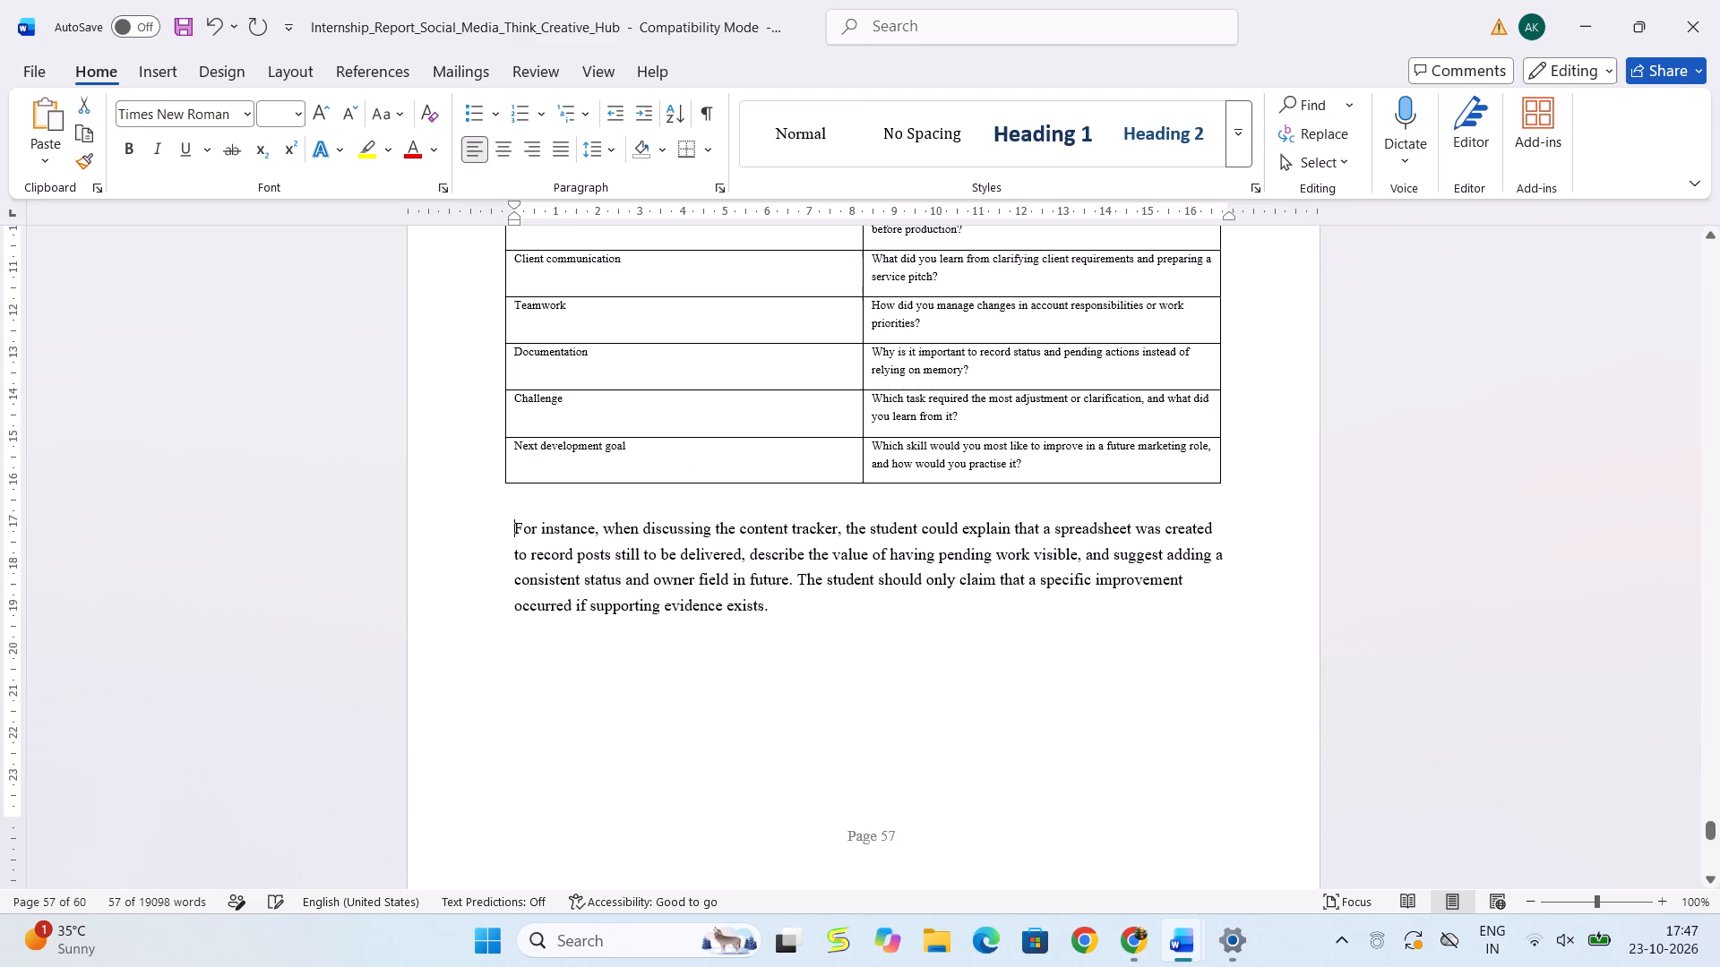
Delete all of Annexure P – Internship Self-Reflection Questionnaire, including its table, the remaining paragraph and the leftover blank space.
scroll(529, 467, "up", 2)
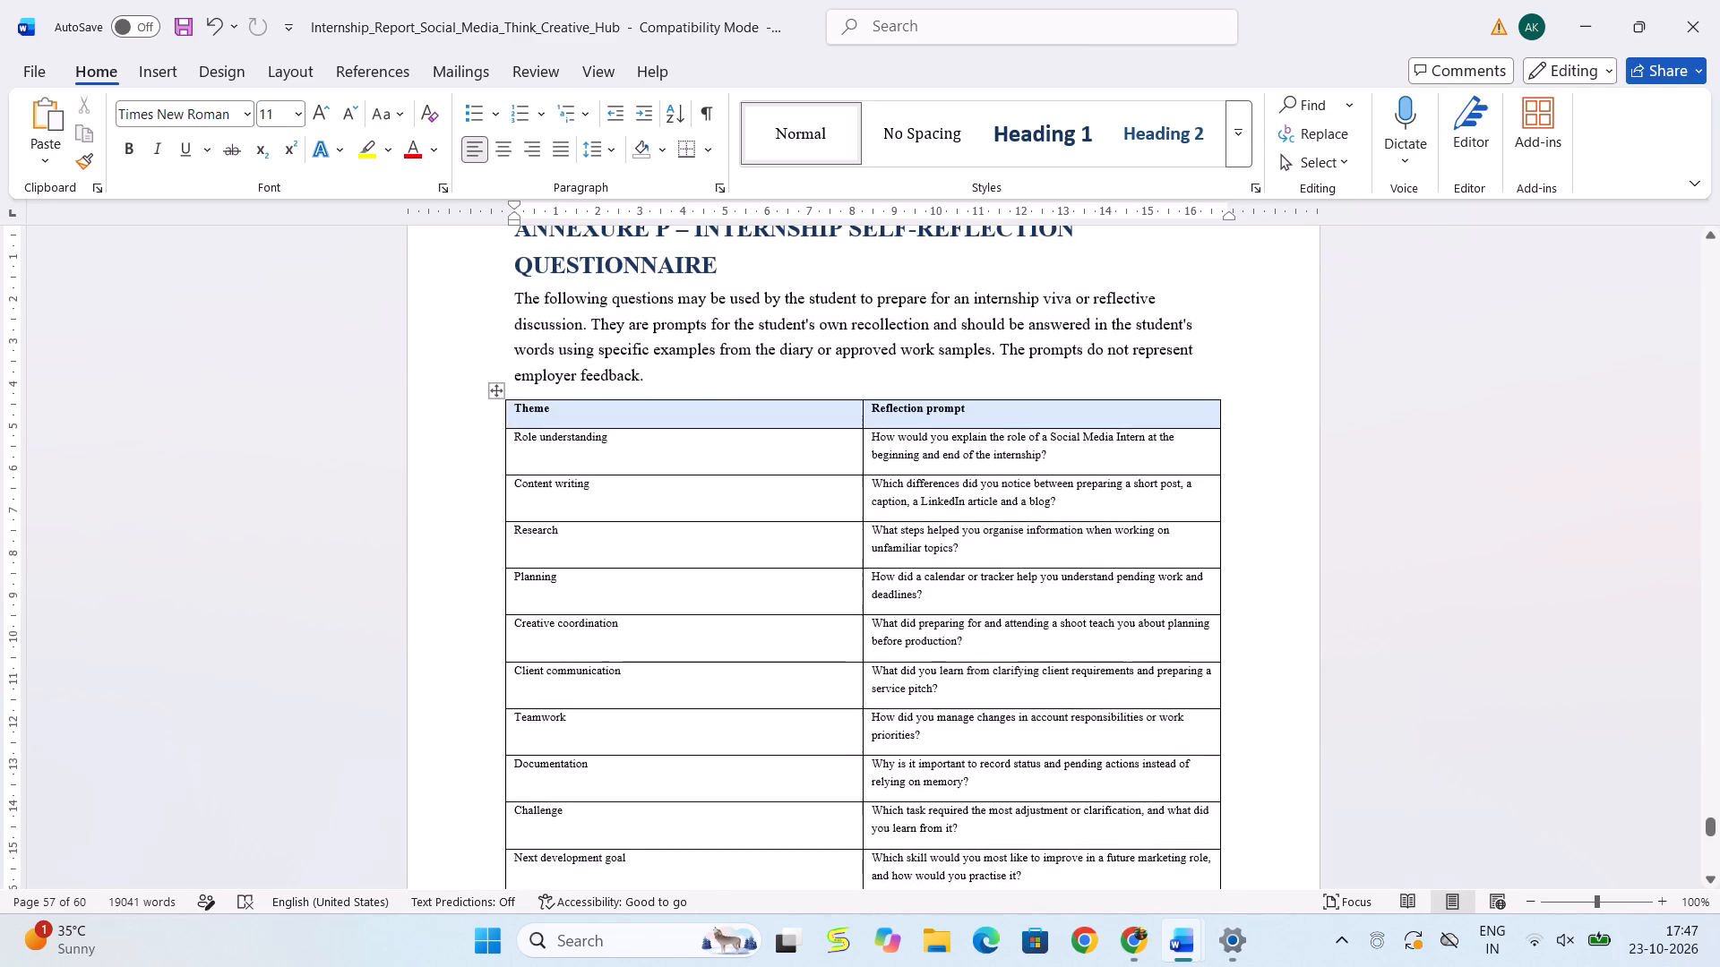
scroll(529, 467, "up", 2)
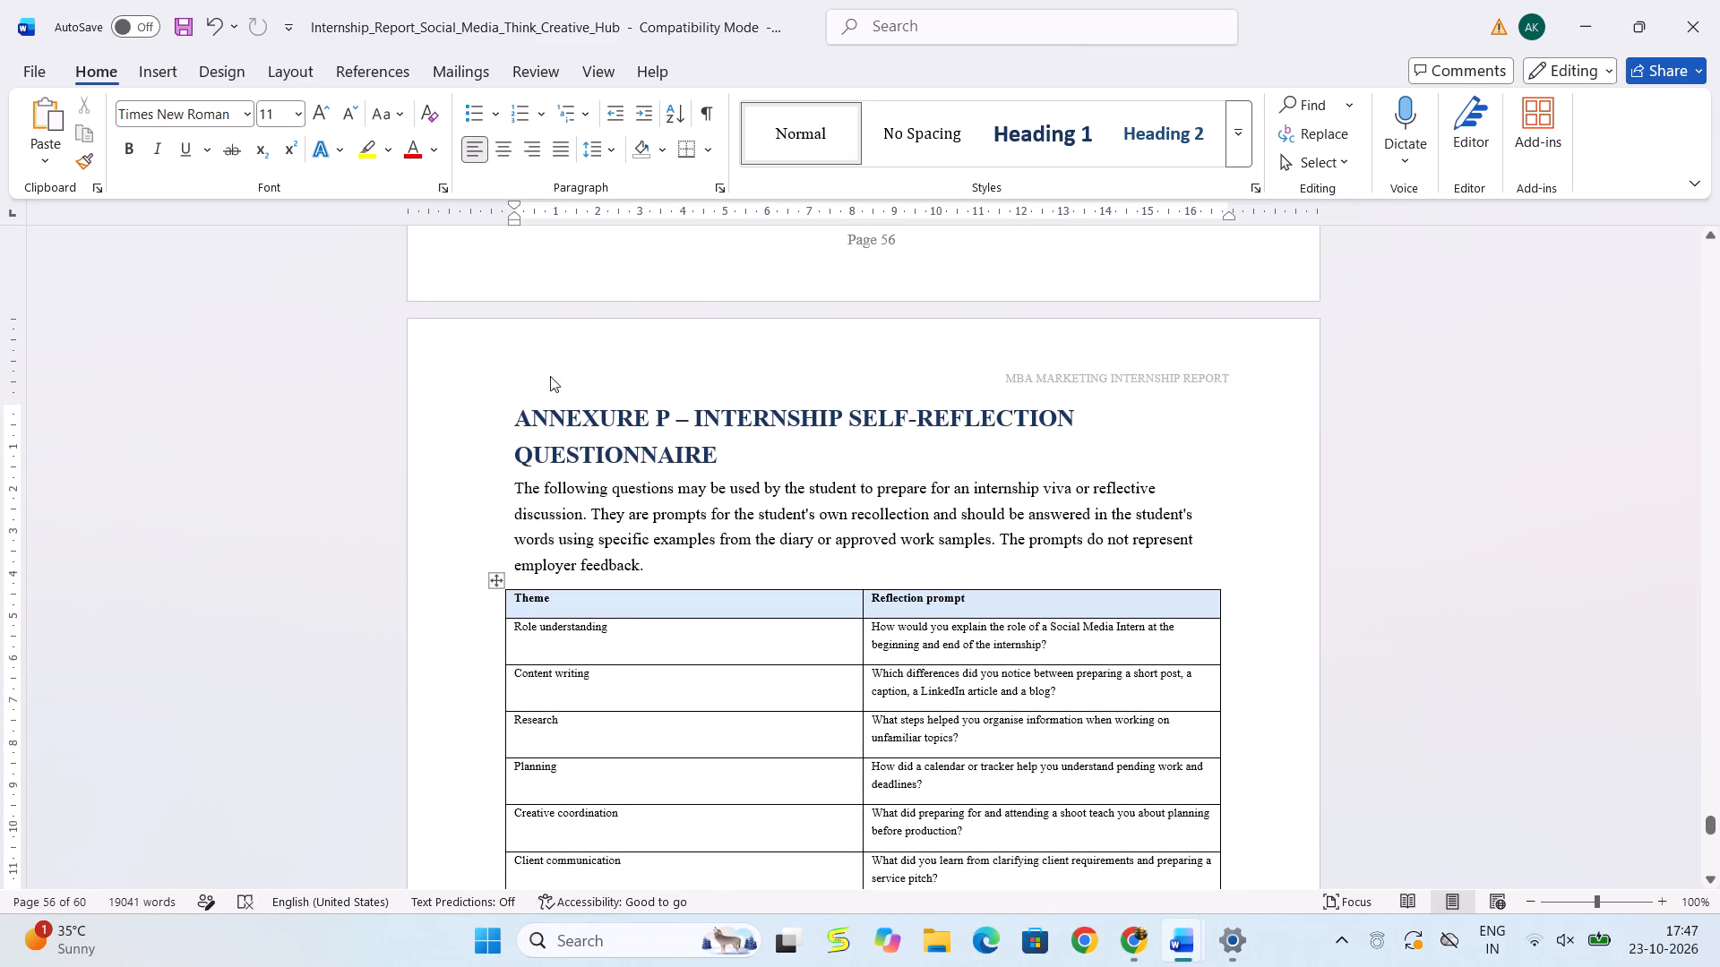
left_click_drag(517, 416, 770, 595)
scroll(770, 595, "down", 2)
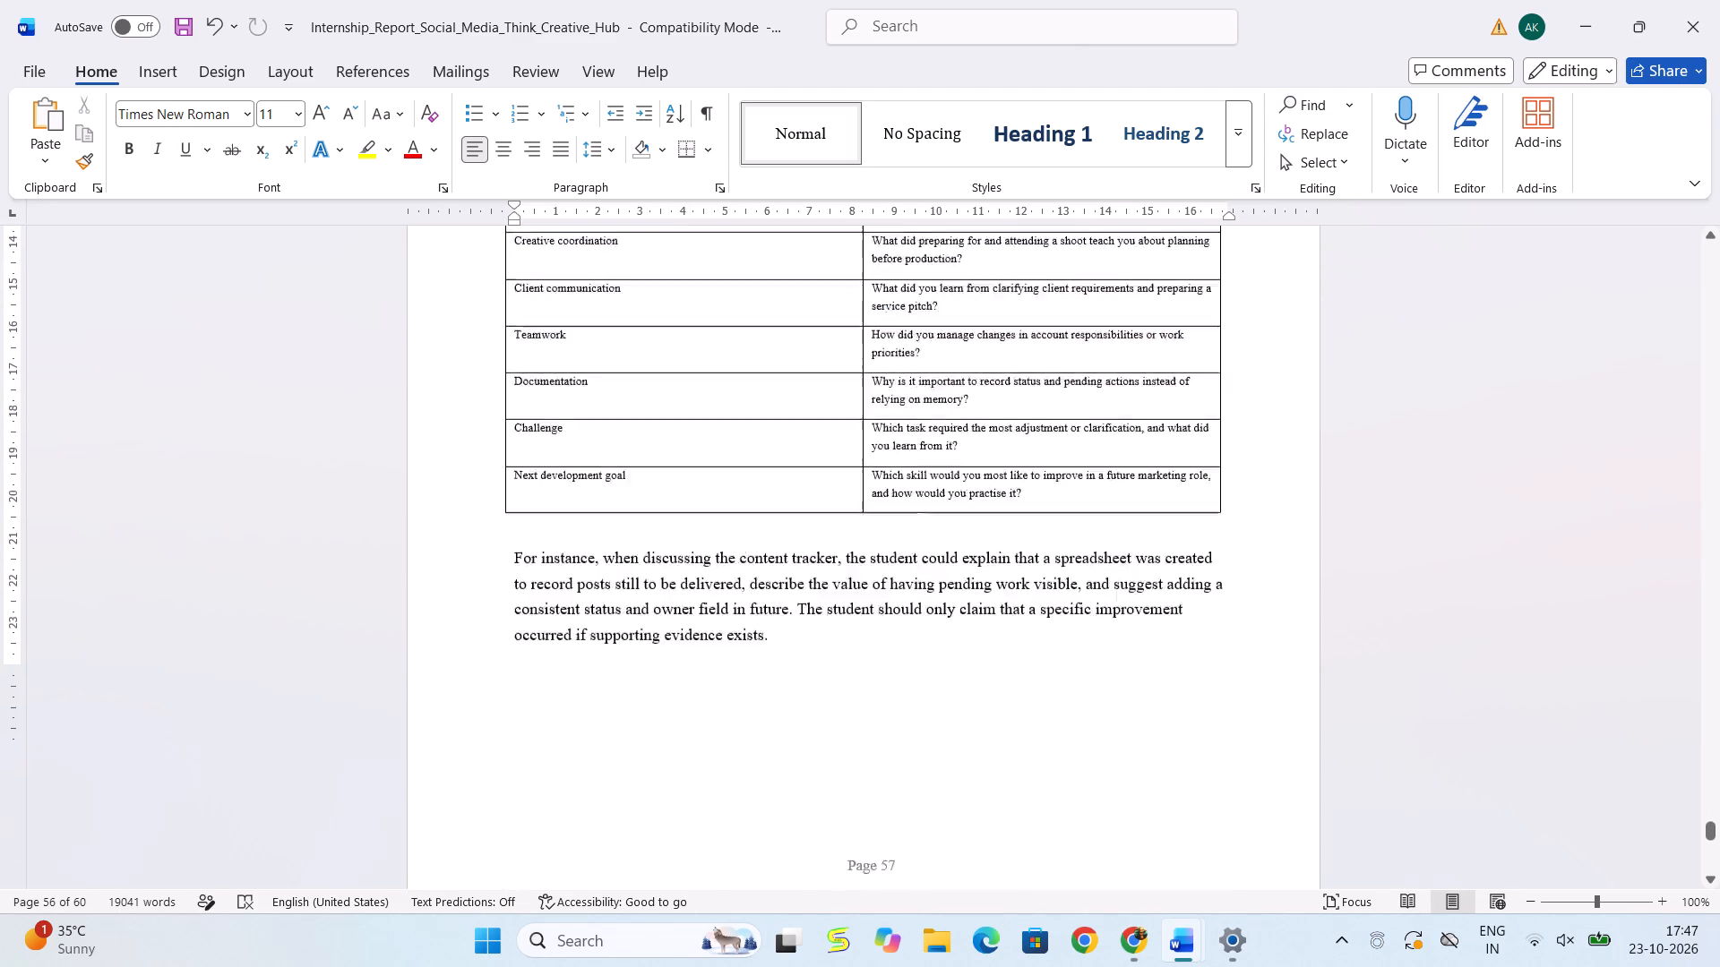
scroll(770, 595, "down", 1)
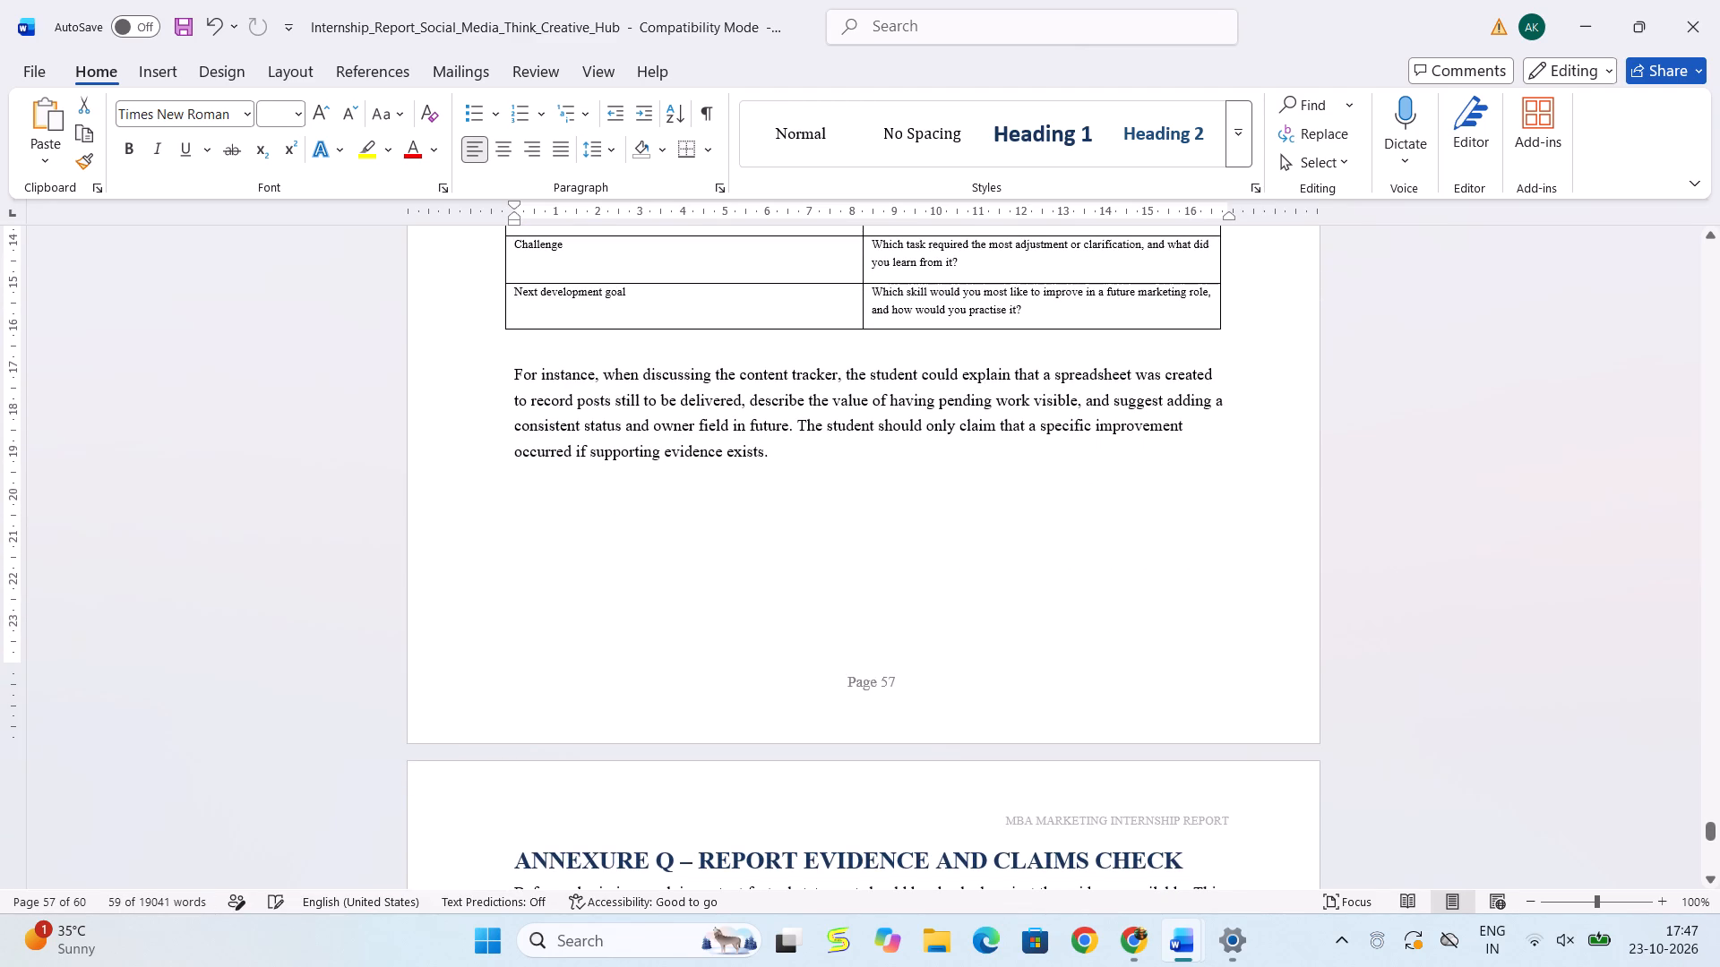
left_click(791, 458, "shift")
scroll(791, 458, "up", 2)
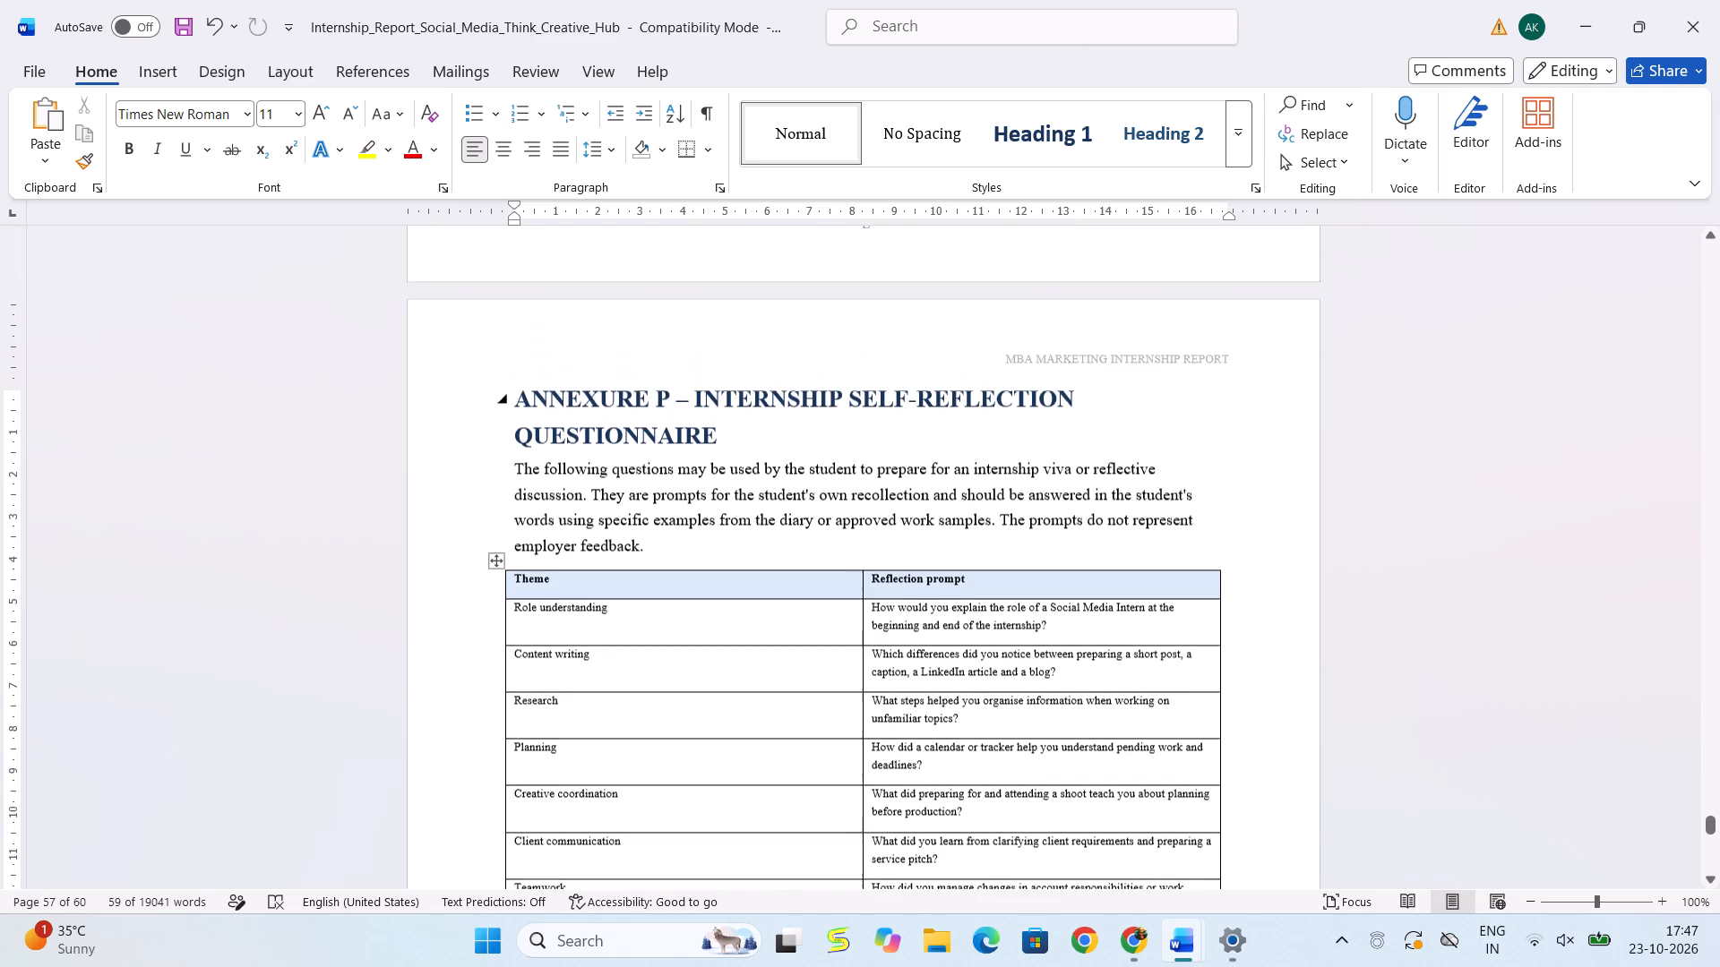
left_click(514, 407, "shift")
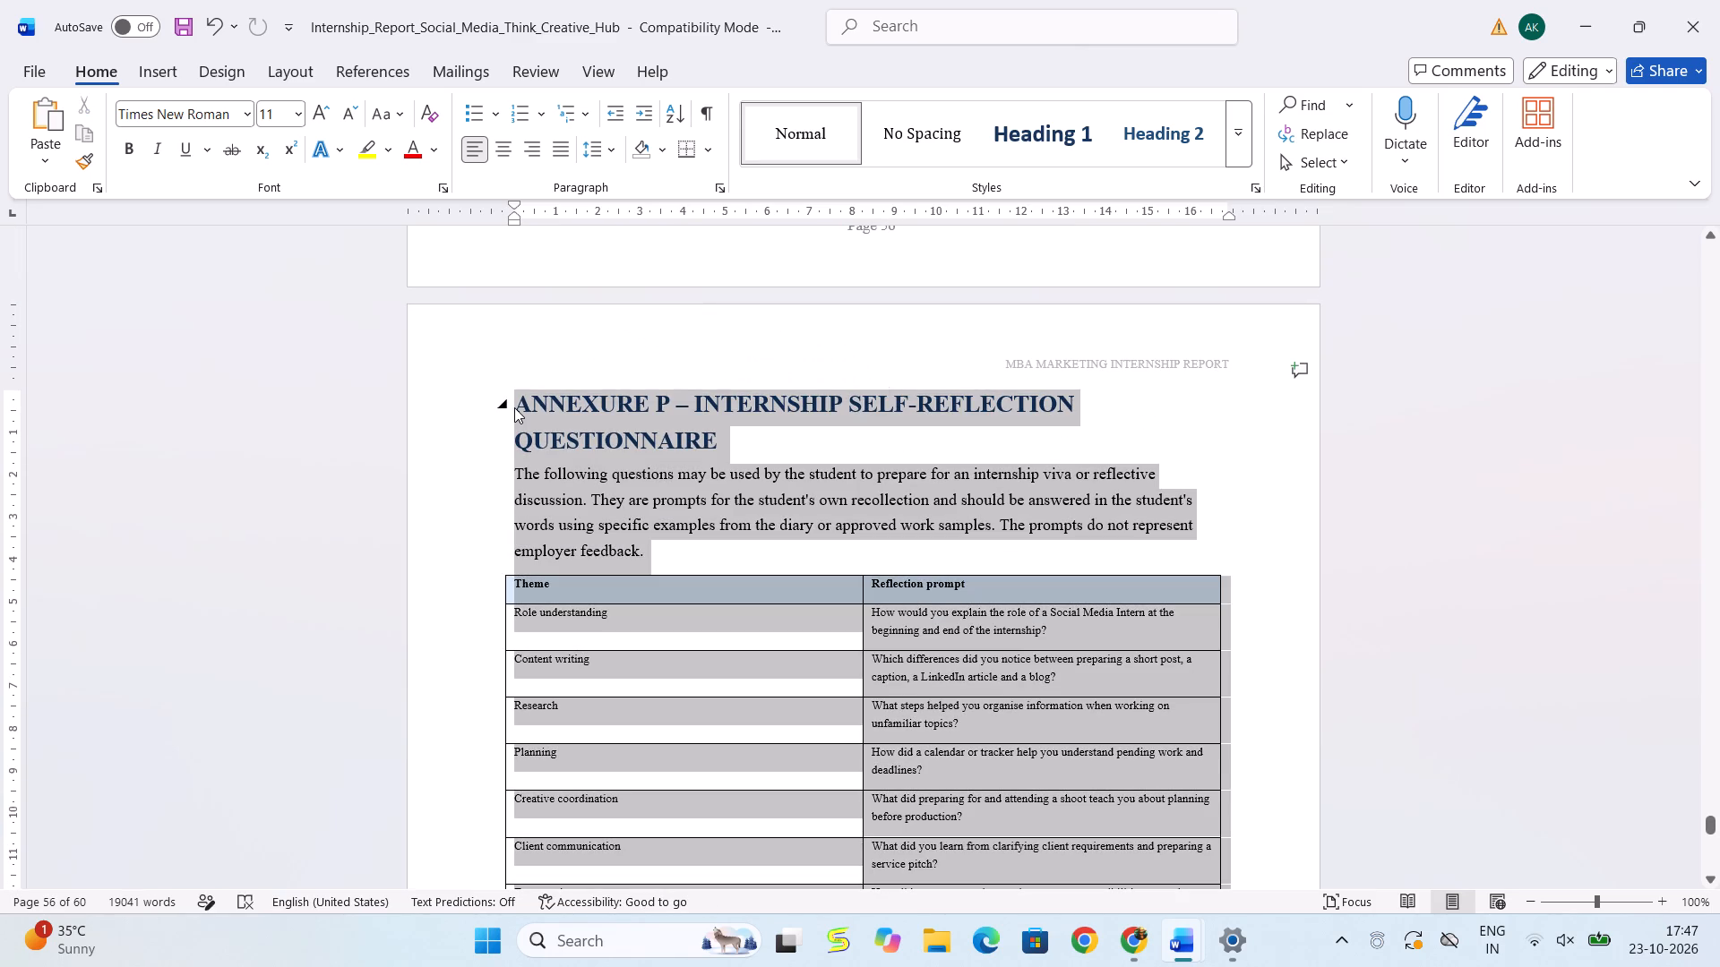
key("BackSpace")
key("BackSpace")
key("BackSpace")
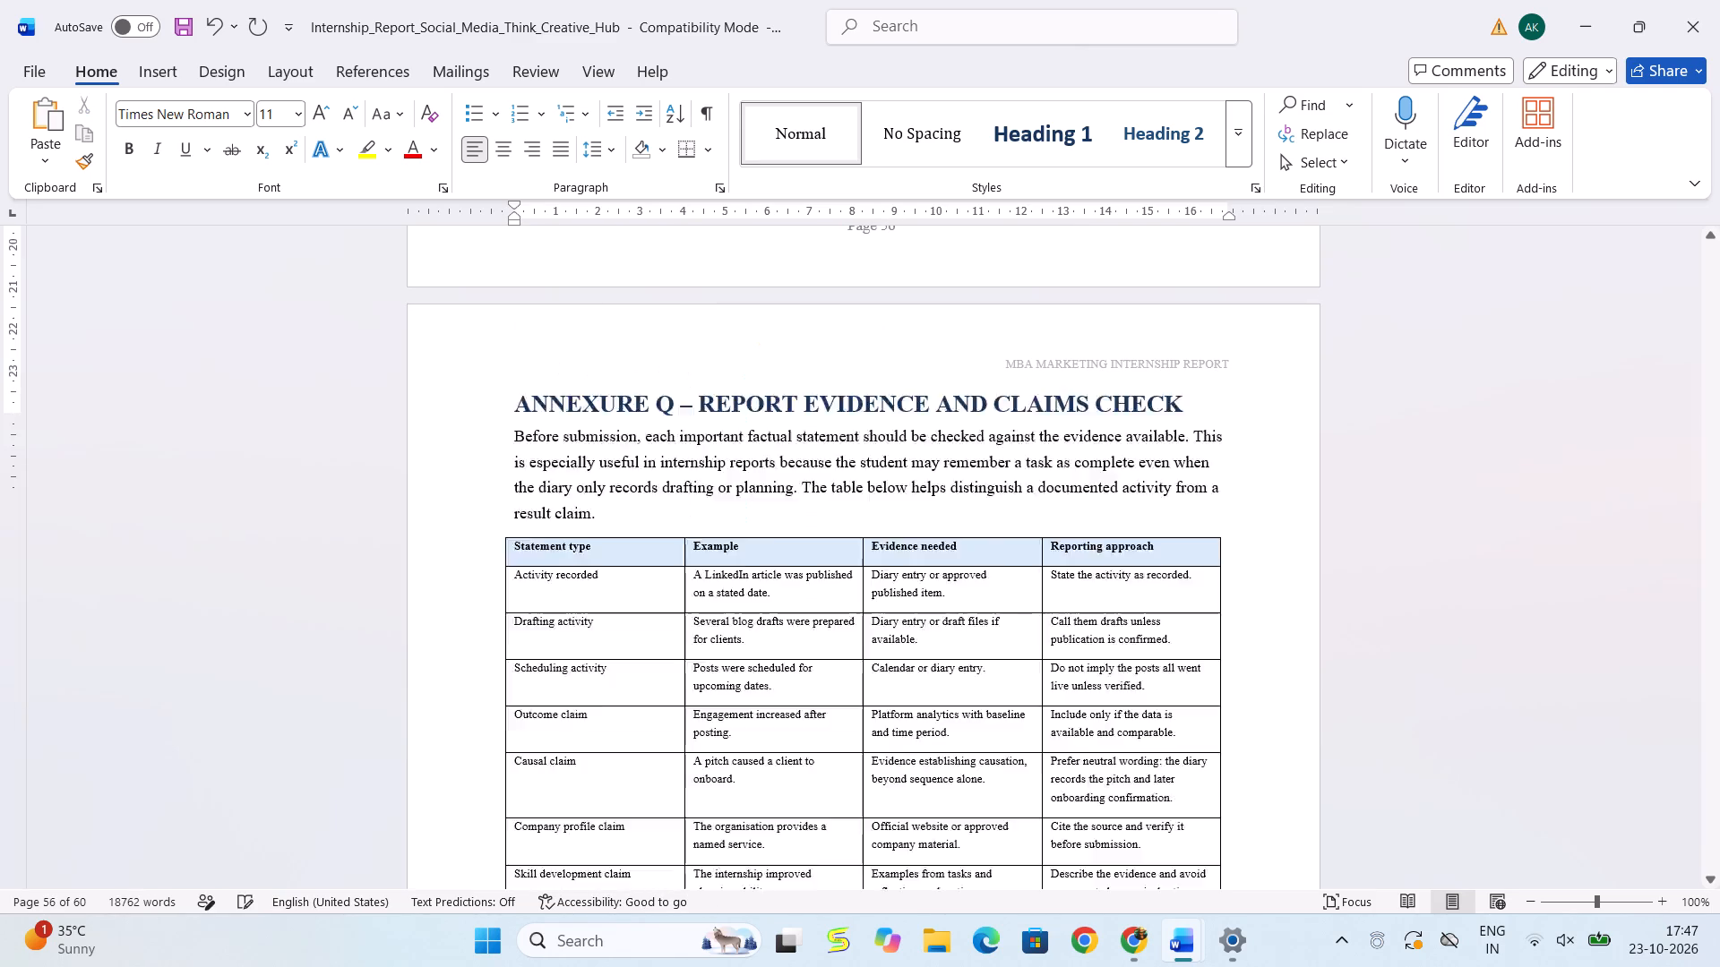
Delete the O.1 Weekly review questions section, with its bullets and closing paragraph, from Annexure O.
scroll(514, 407, "up", 1)
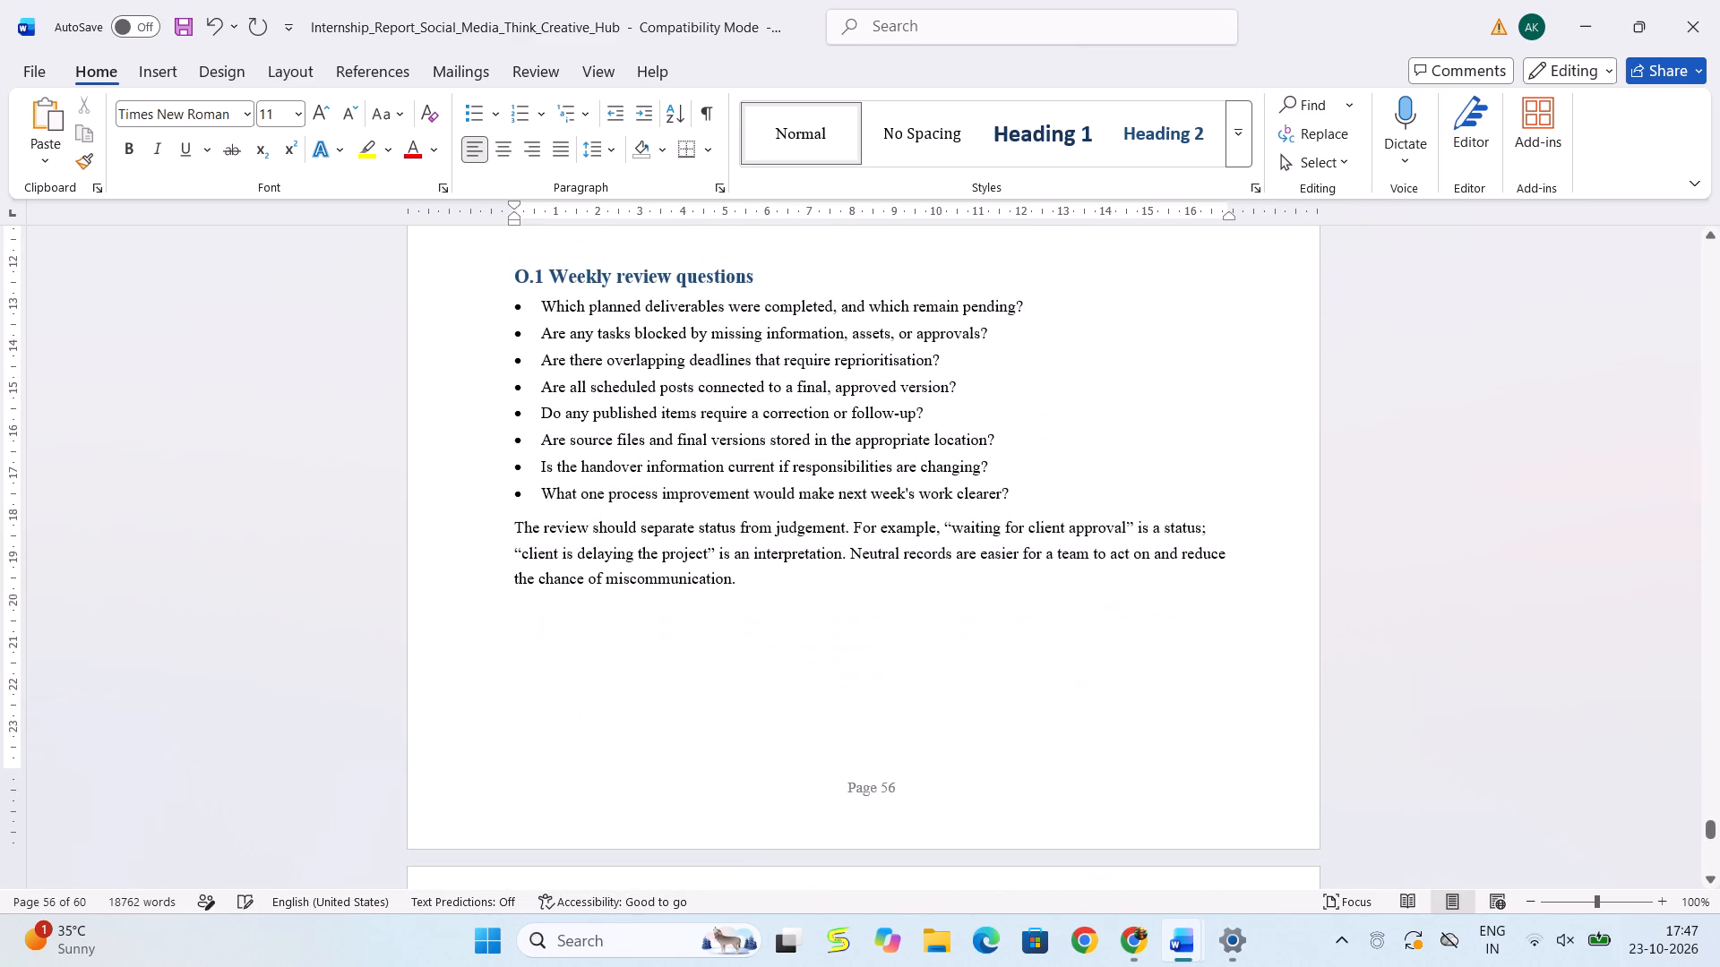
scroll(514, 407, "up", 2)
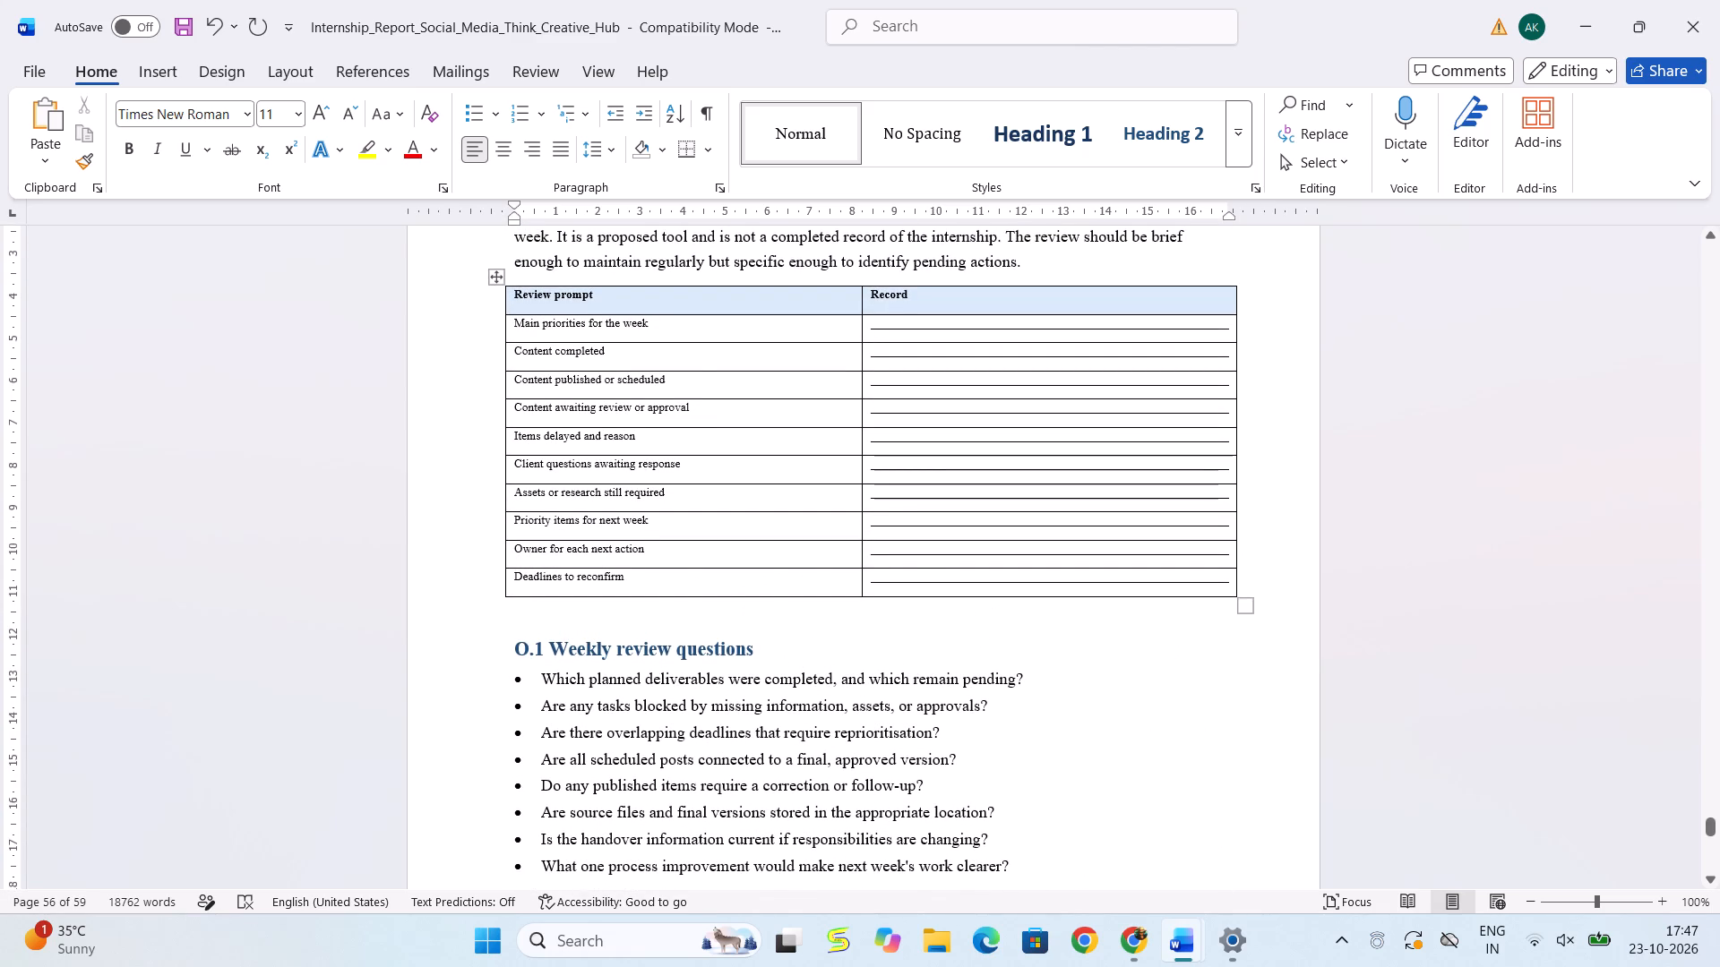
scroll(706, 542, "down", 1)
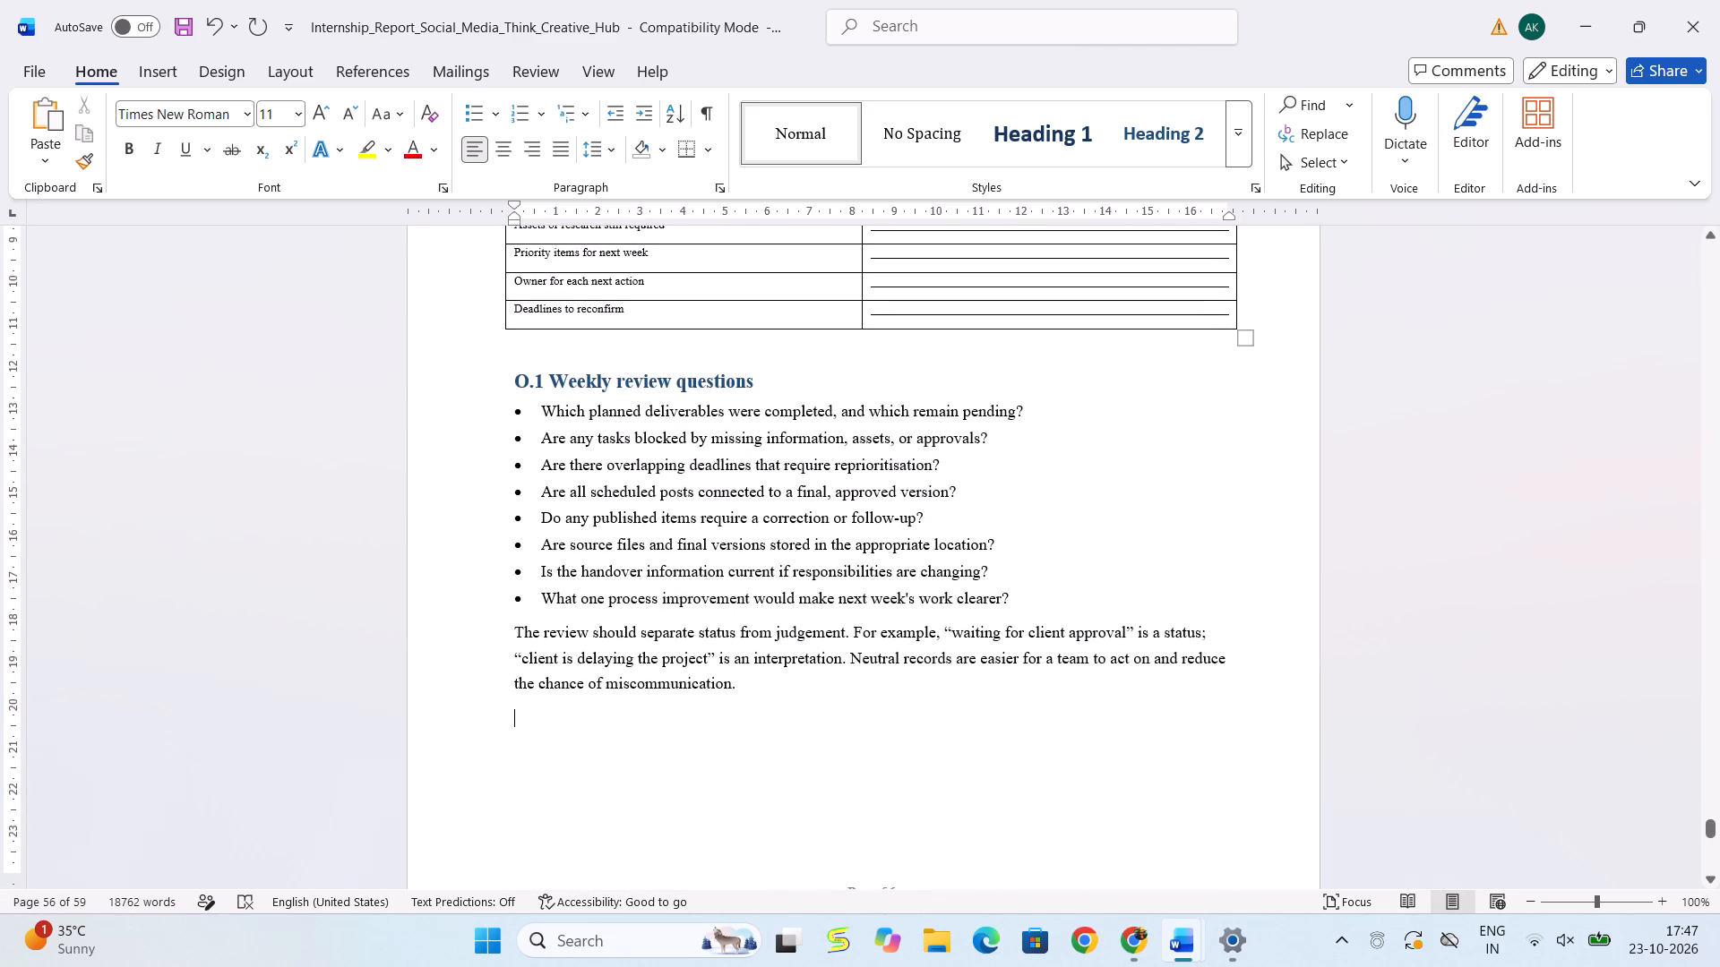
left_click(513, 386, "shift")
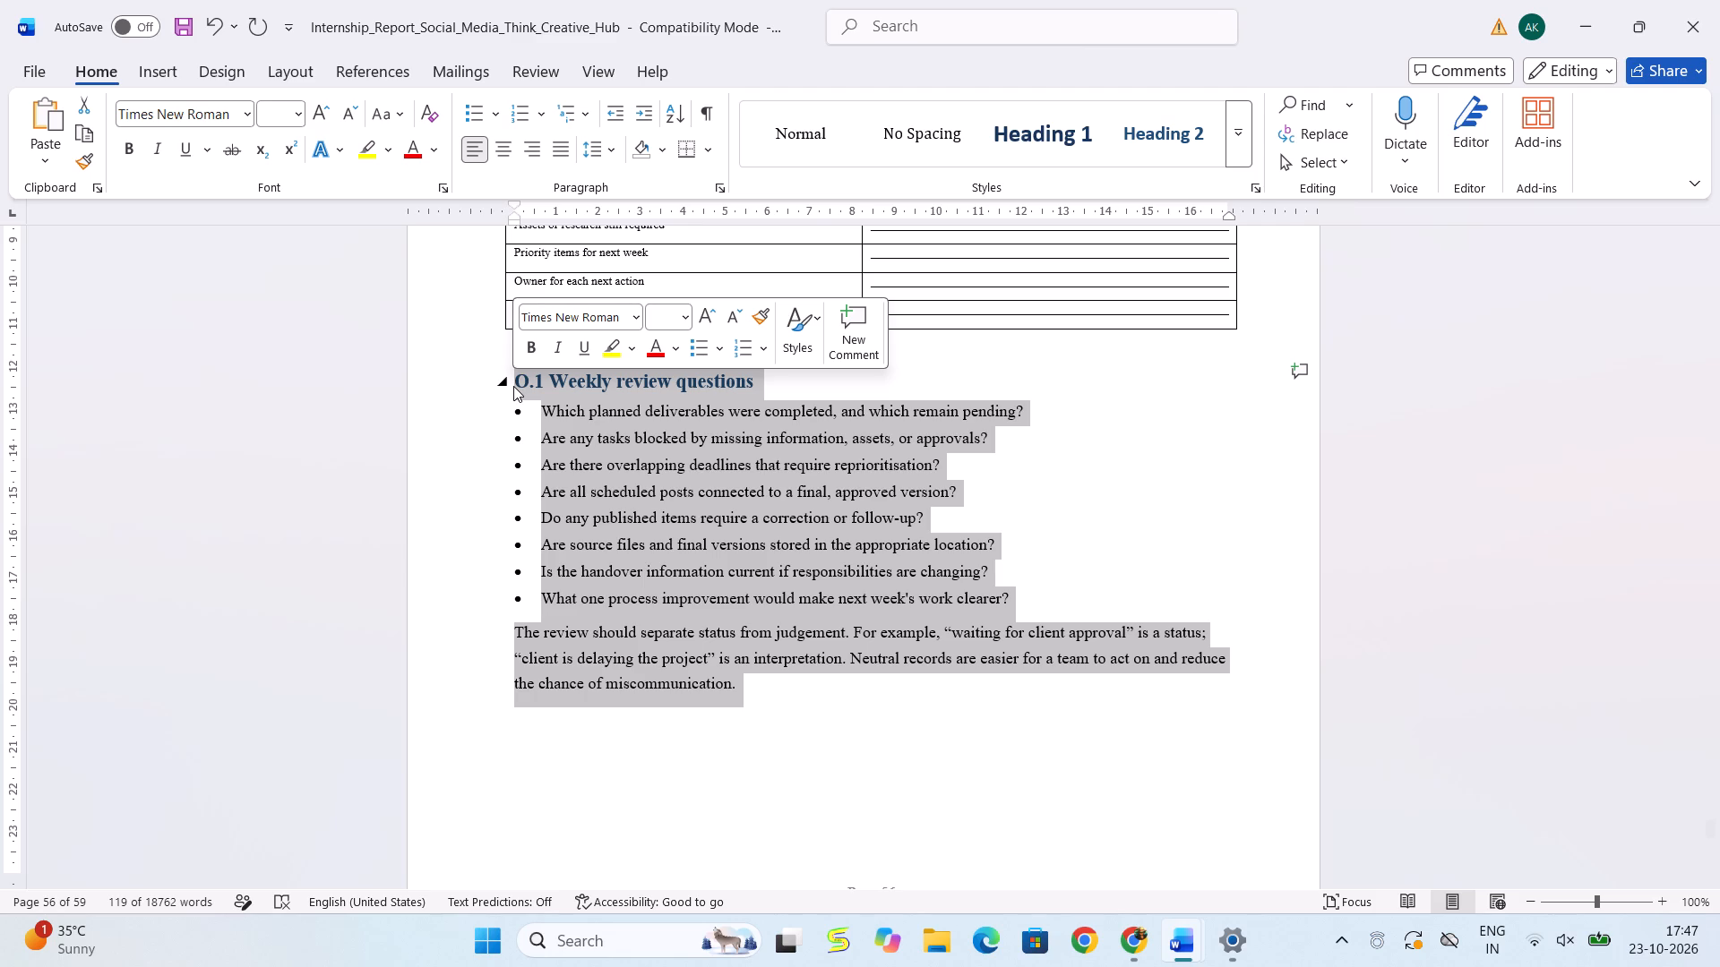
key("Delete")
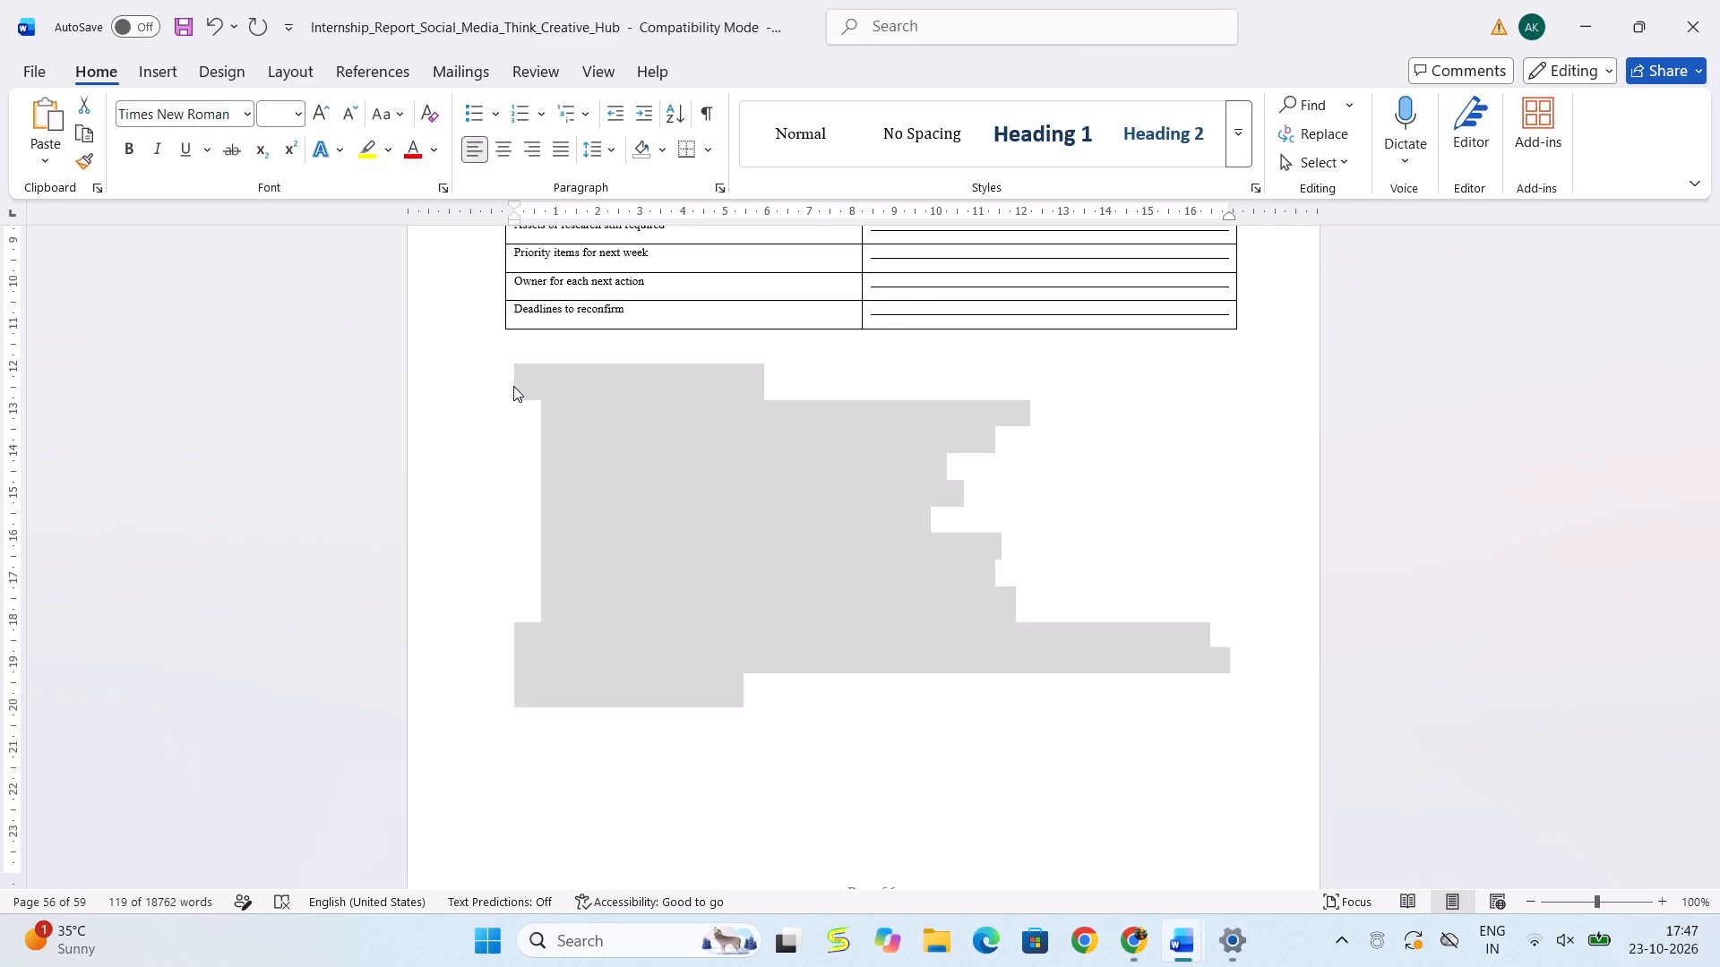
Delete the rest of Annexure O – Sample Weekly Content Operations Review, including its table and the leftover blank page.
scroll(513, 386, "up", 2)
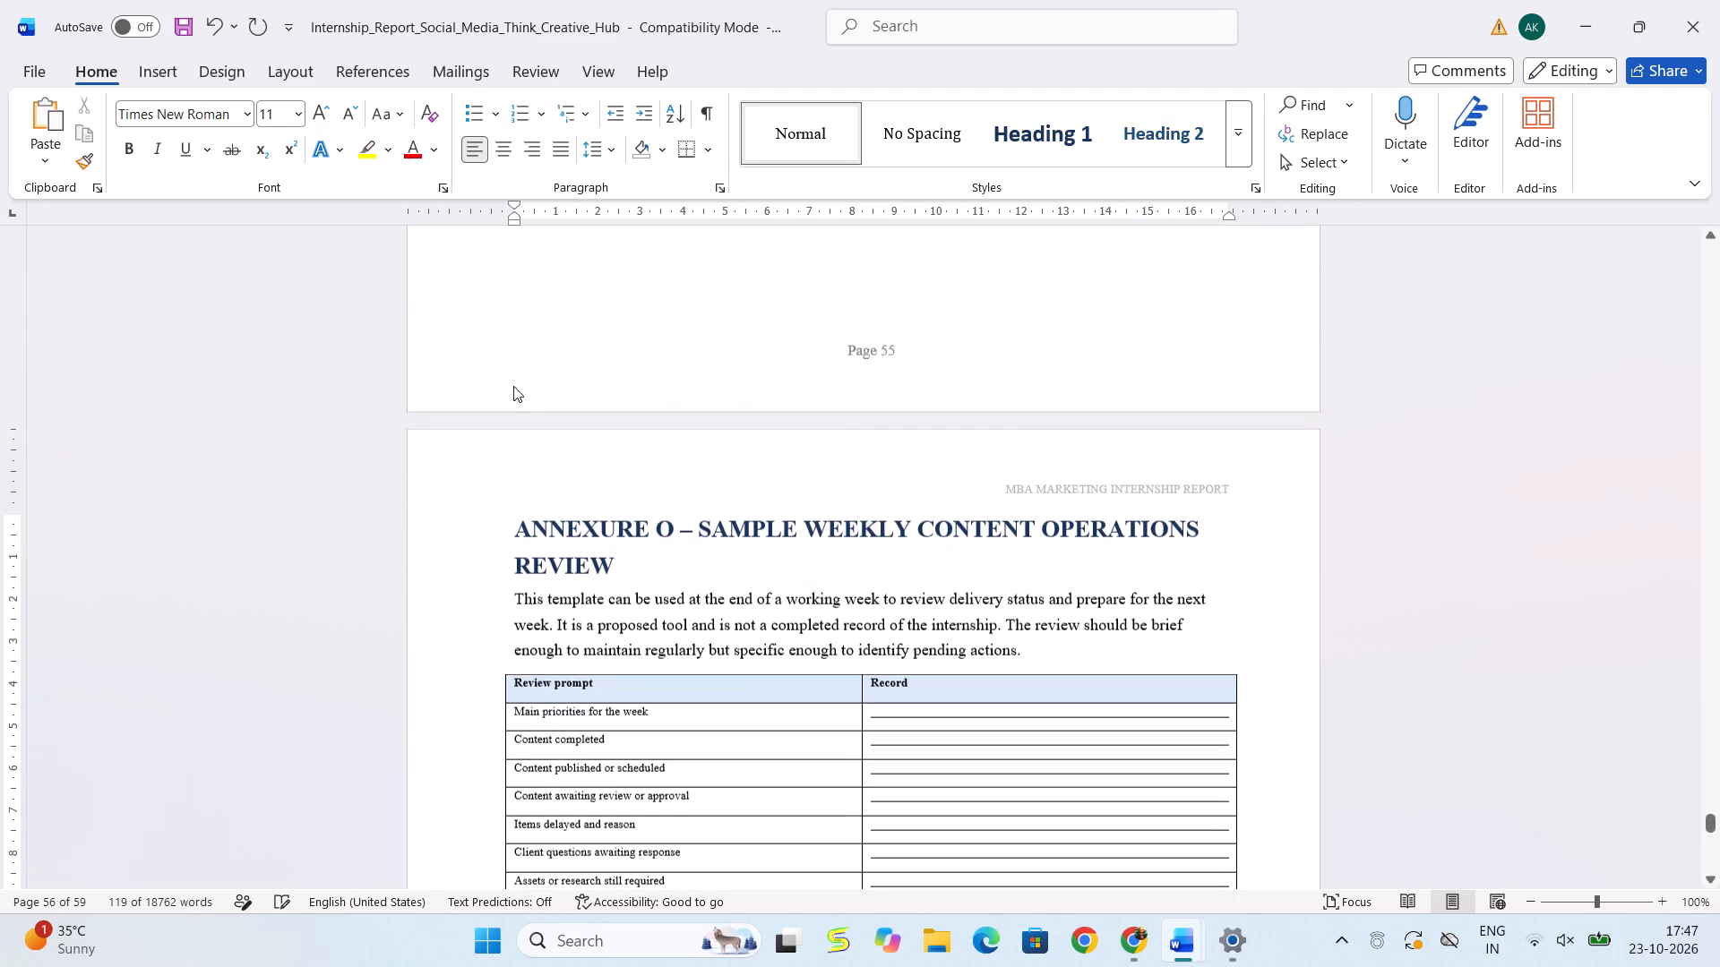
scroll(513, 386, "up", 1)
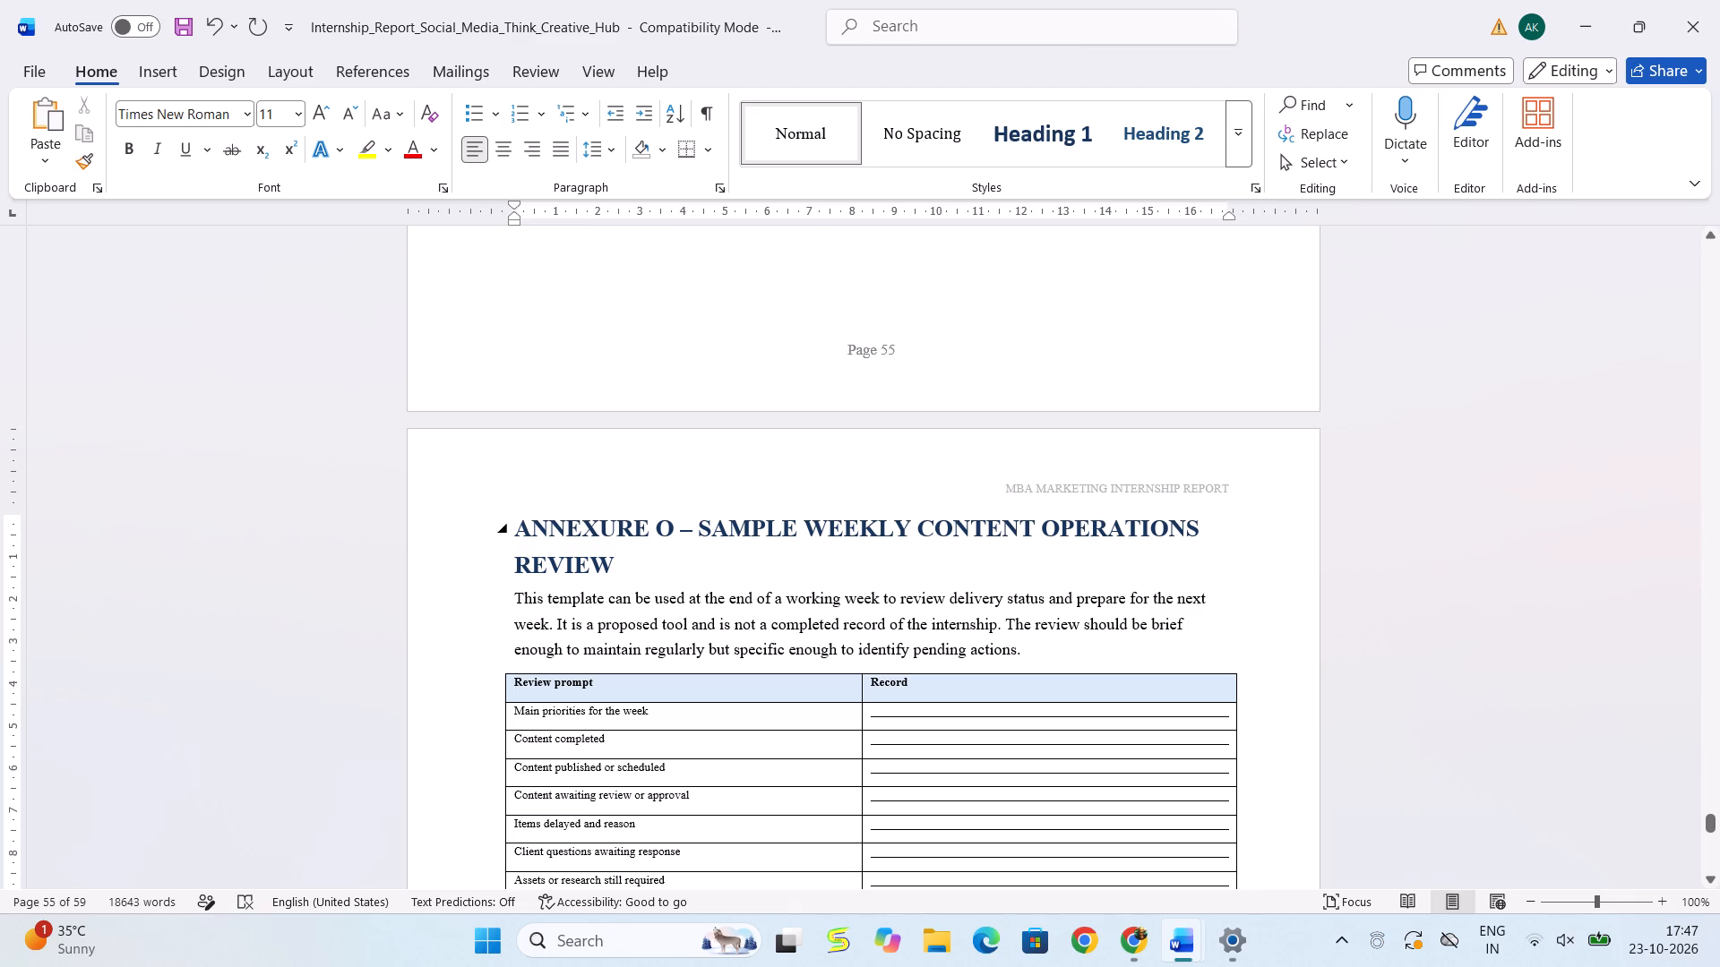
left_click(512, 542, "shift")
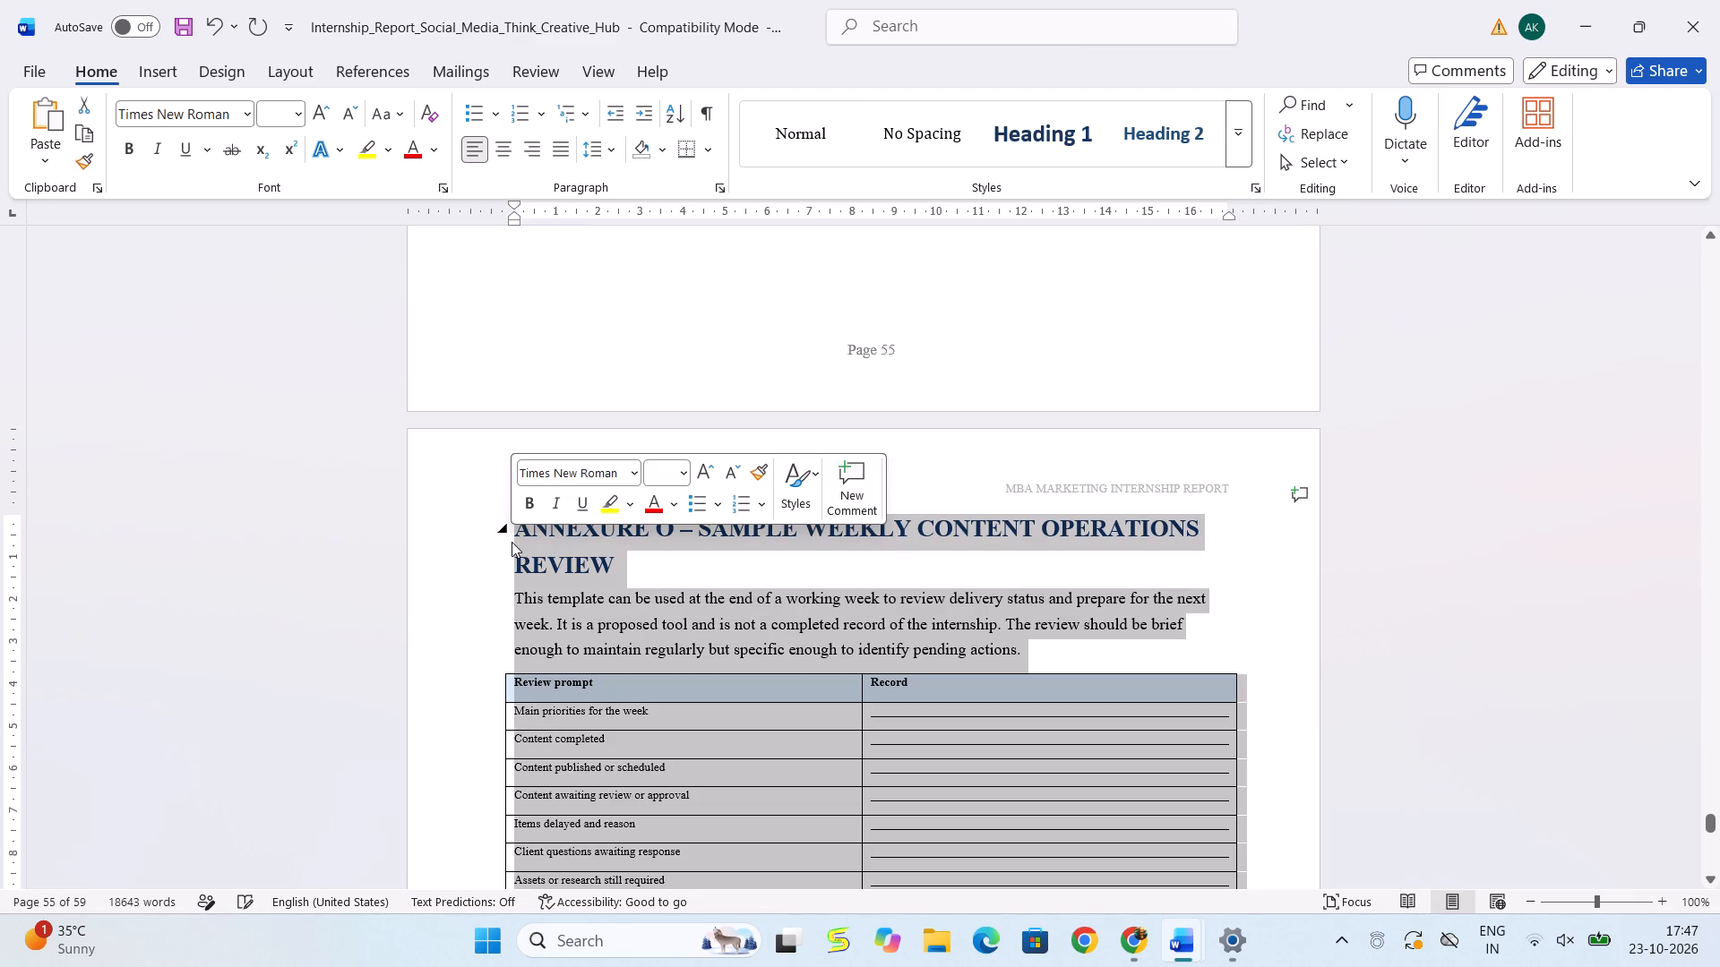
key("BackSpace")
key("BackSpace")
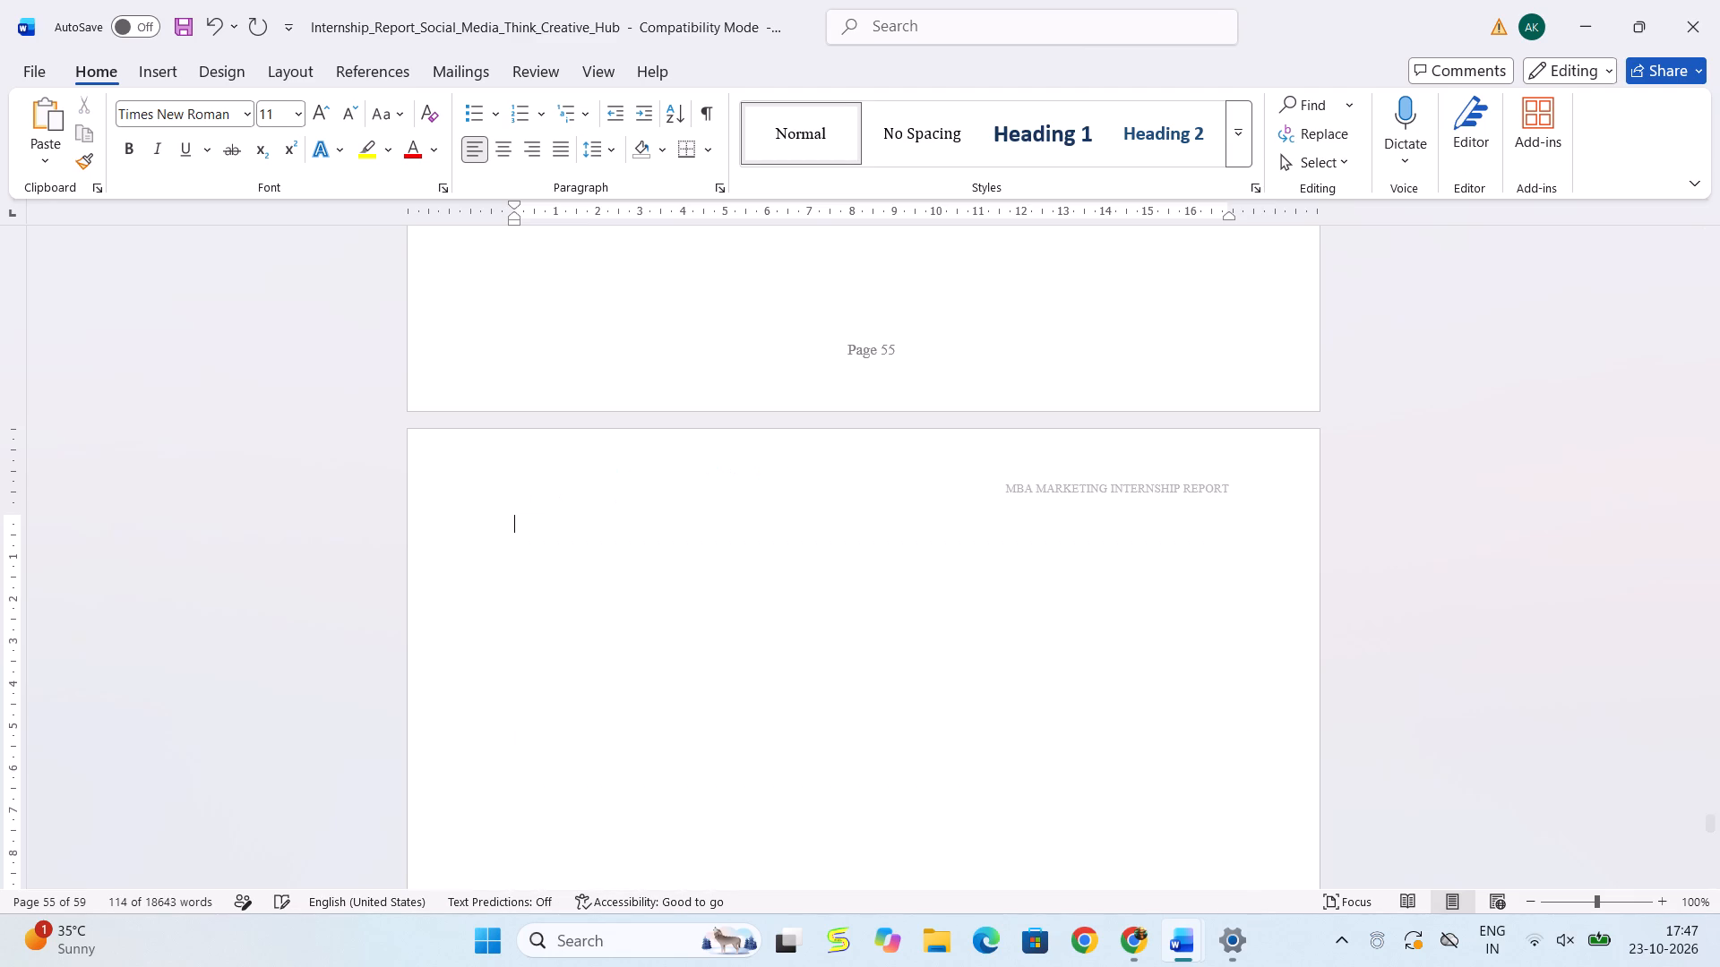
key("BackSpace")
Review Annexures N, M and L, working backward through the report, for further content that is not needed.
scroll(624, 506, "up", 1)
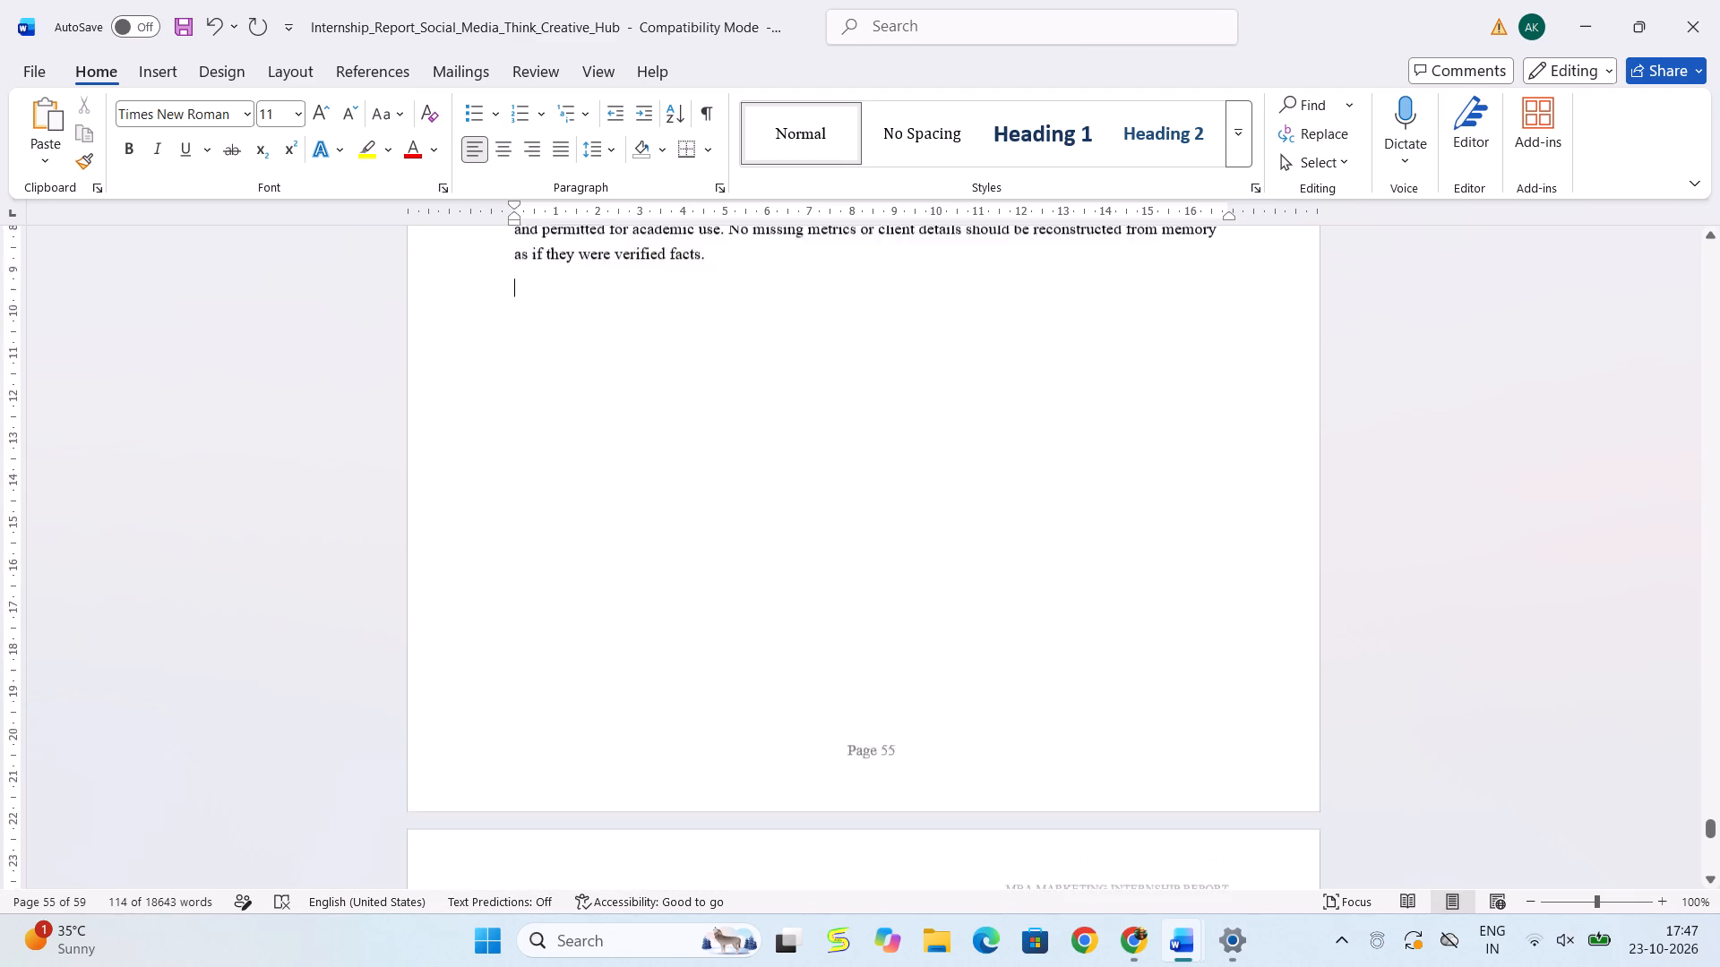
scroll(624, 506, "up", 3)
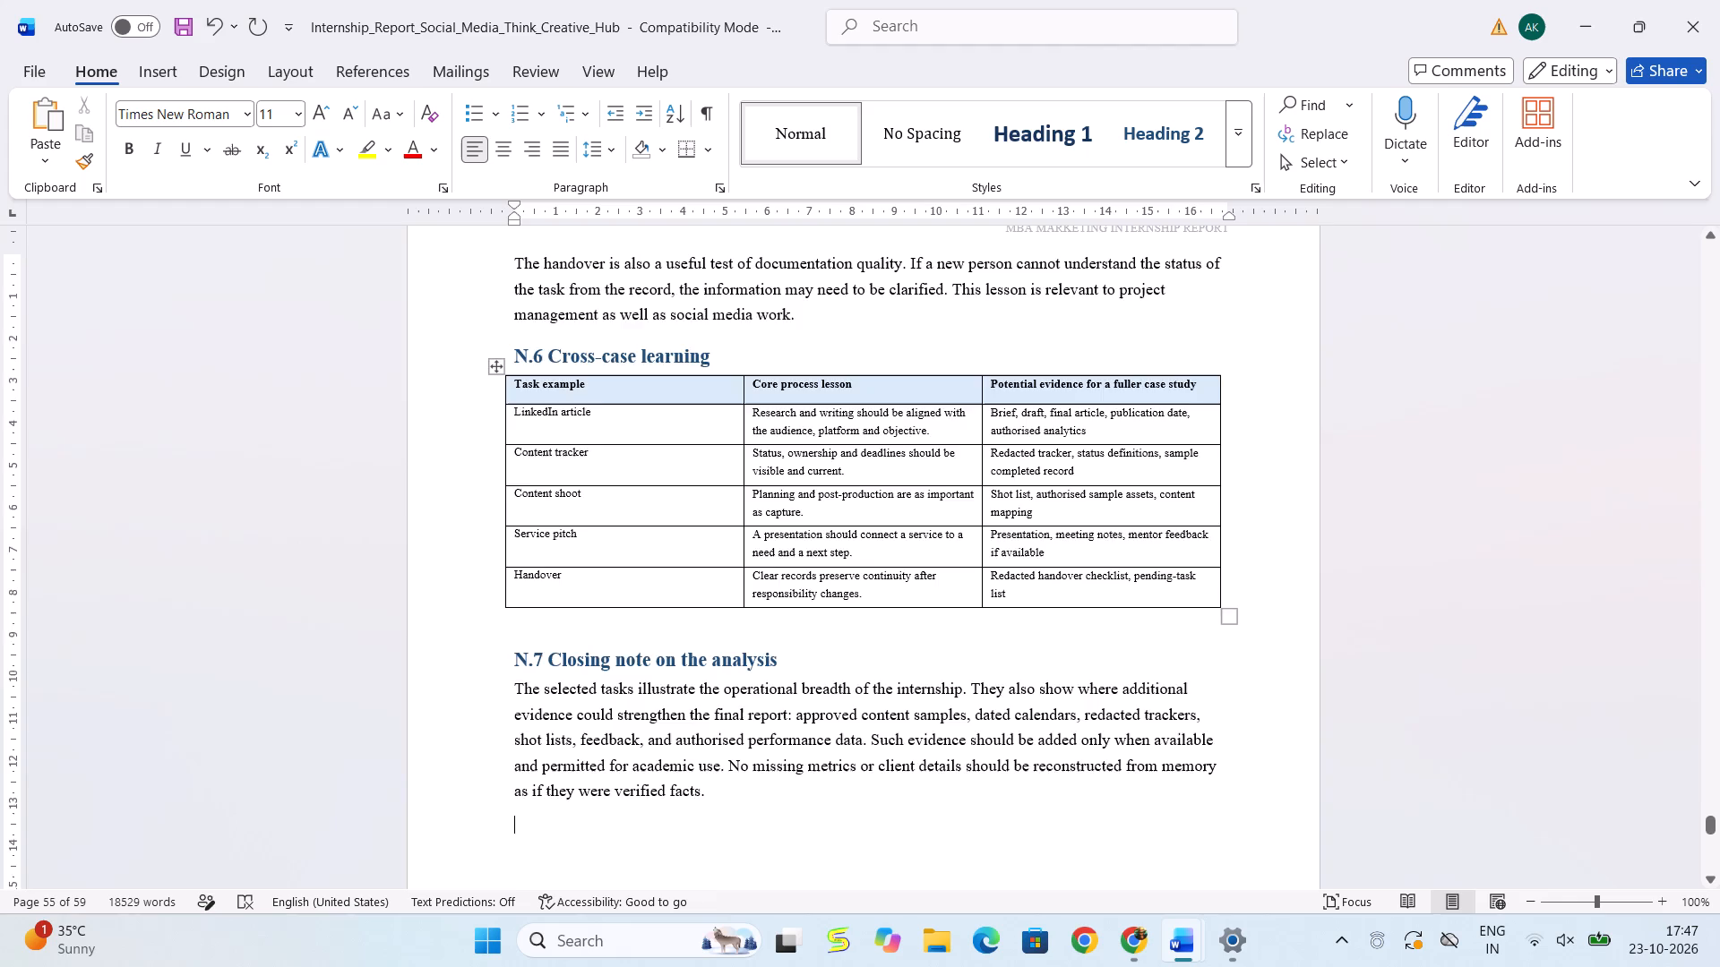
scroll(624, 506, "up", 7)
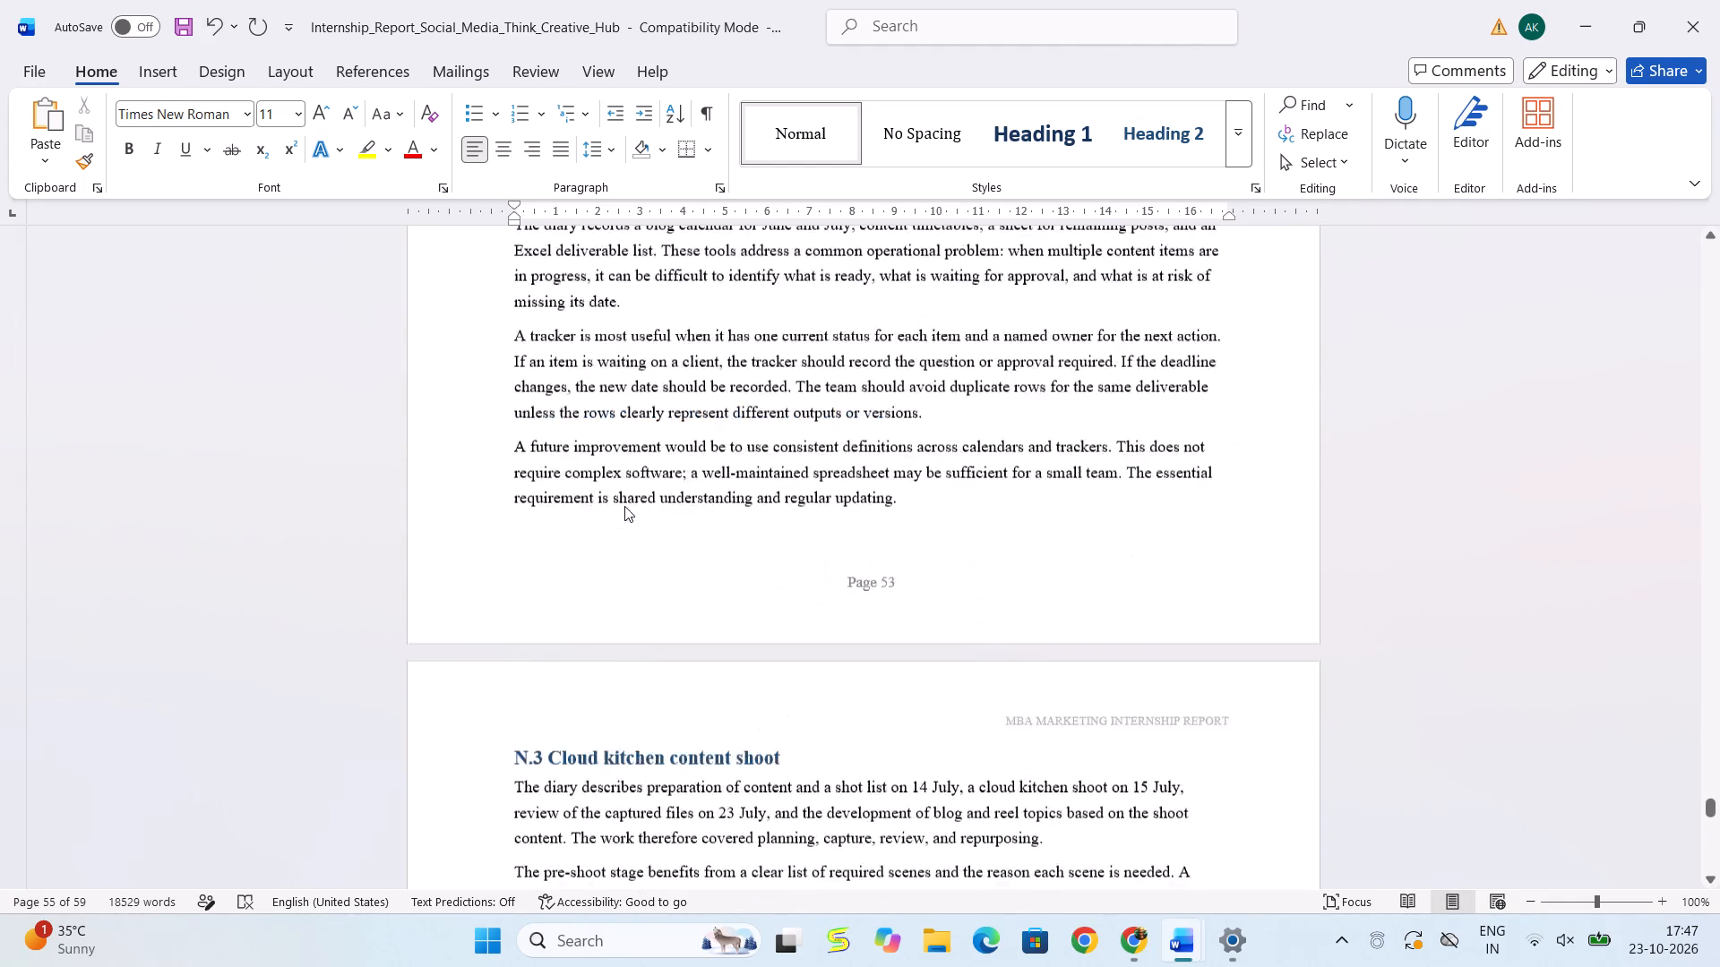
scroll(624, 506, "up", 2)
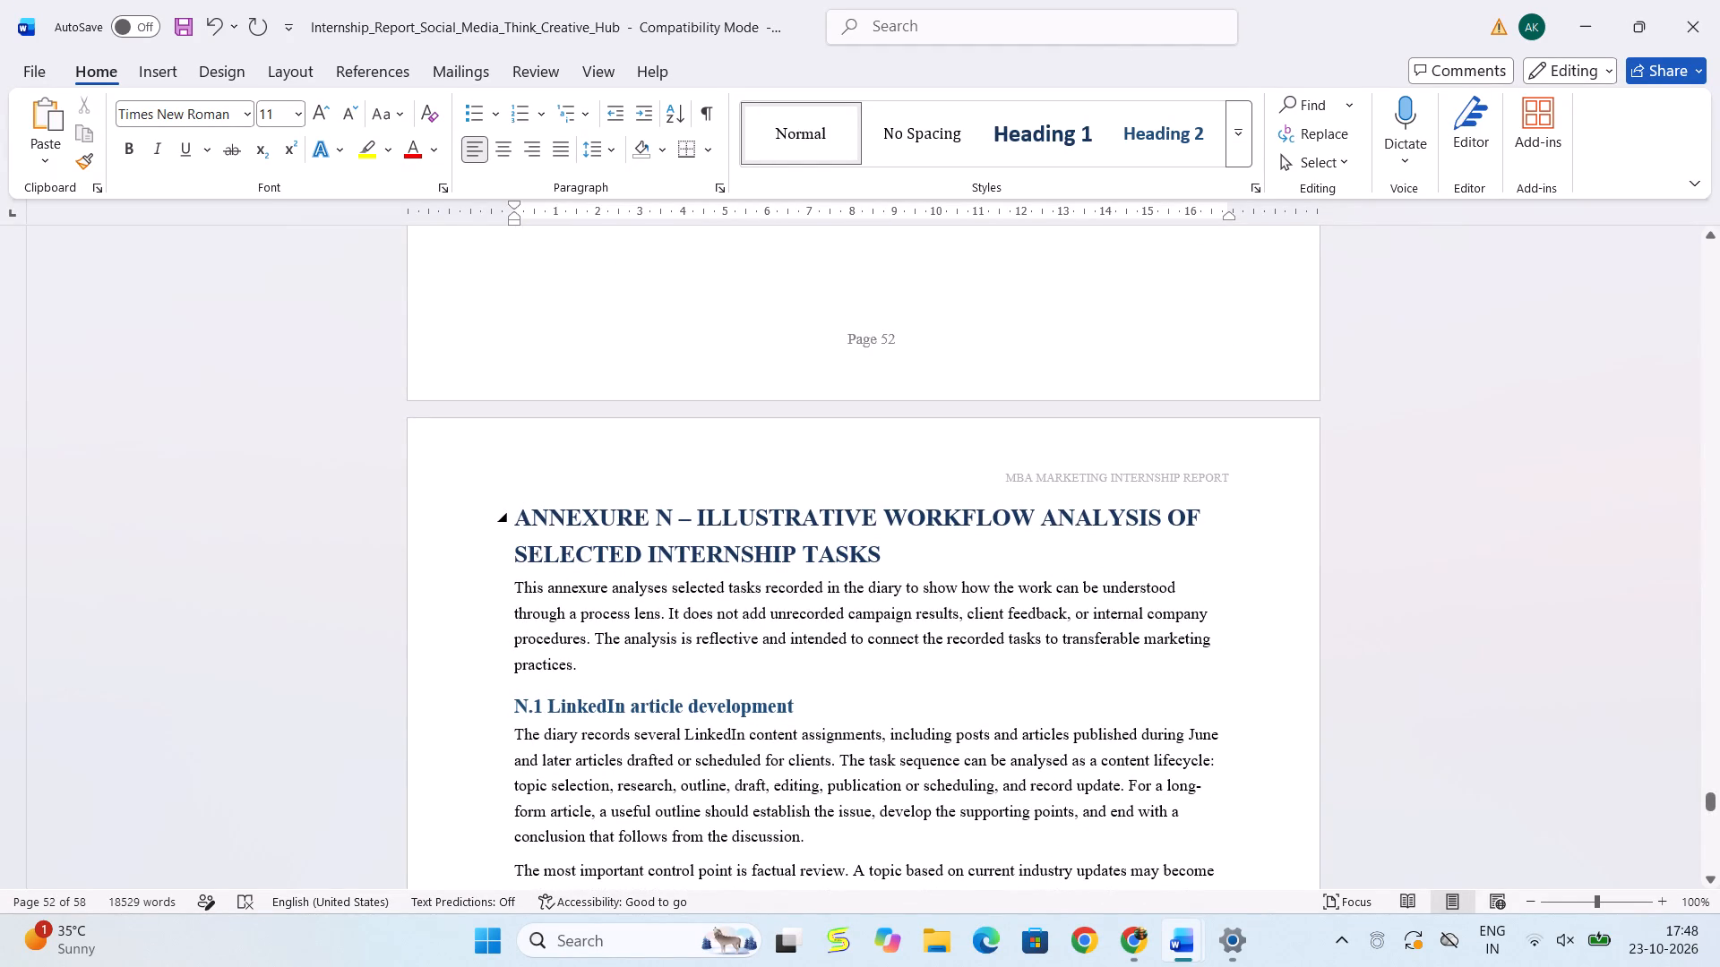
scroll(698, 520, "up", 3)
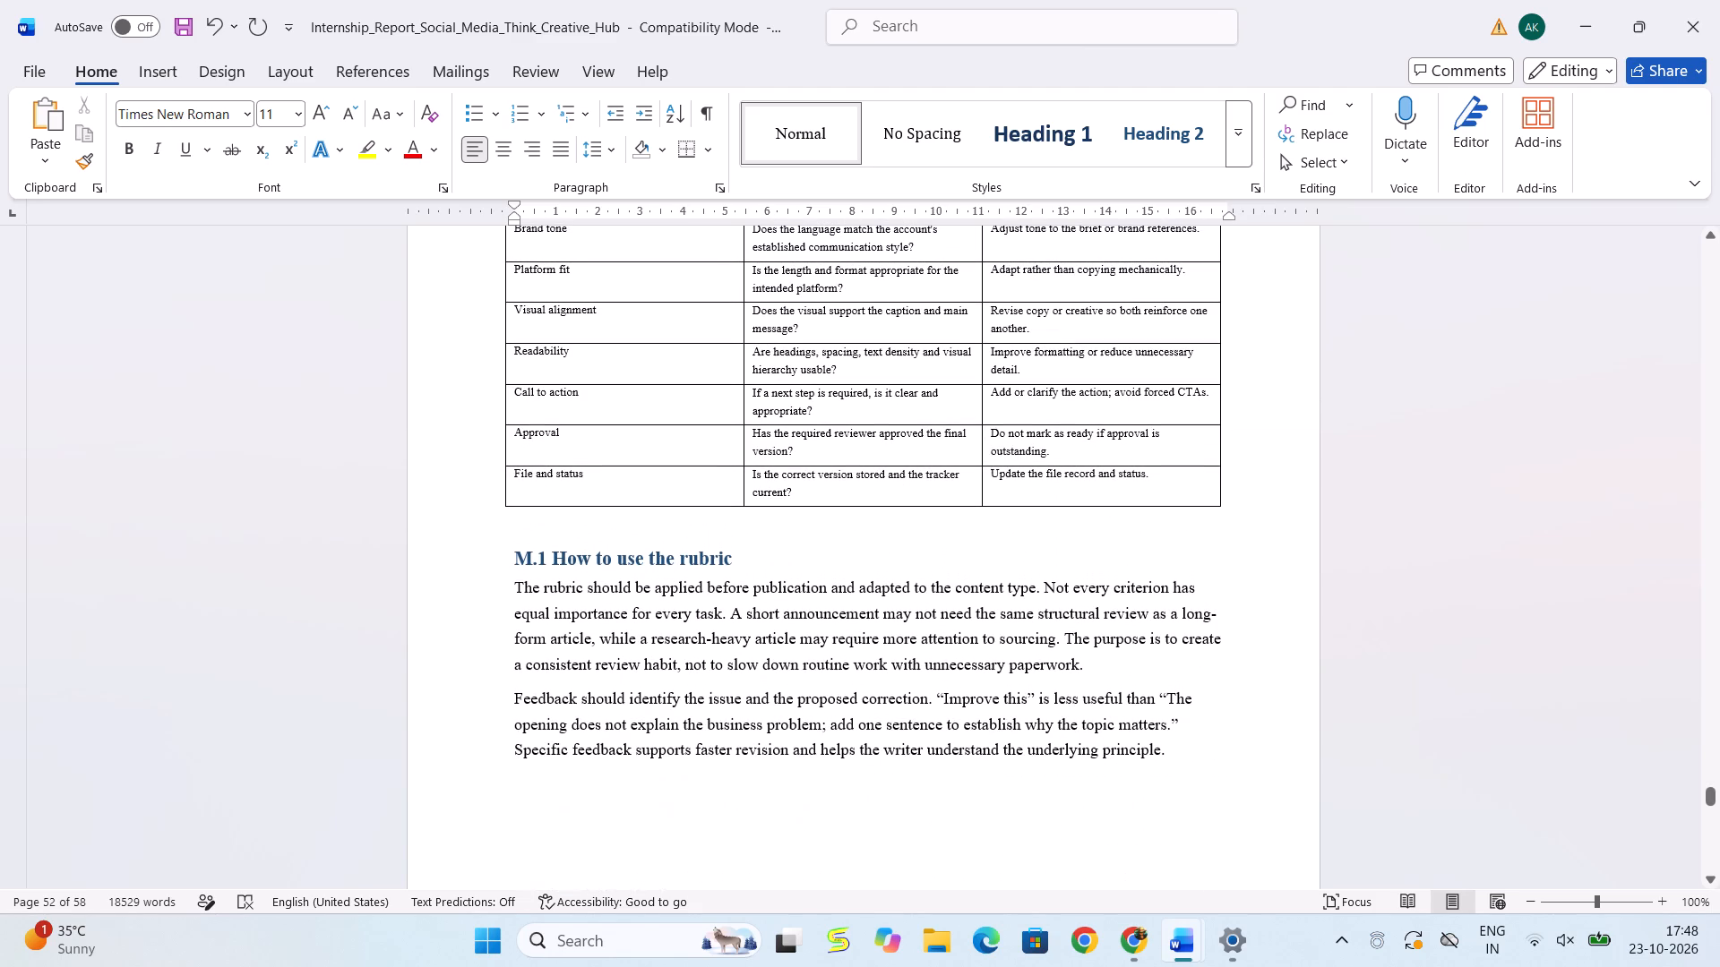
scroll(698, 520, "up", 2)
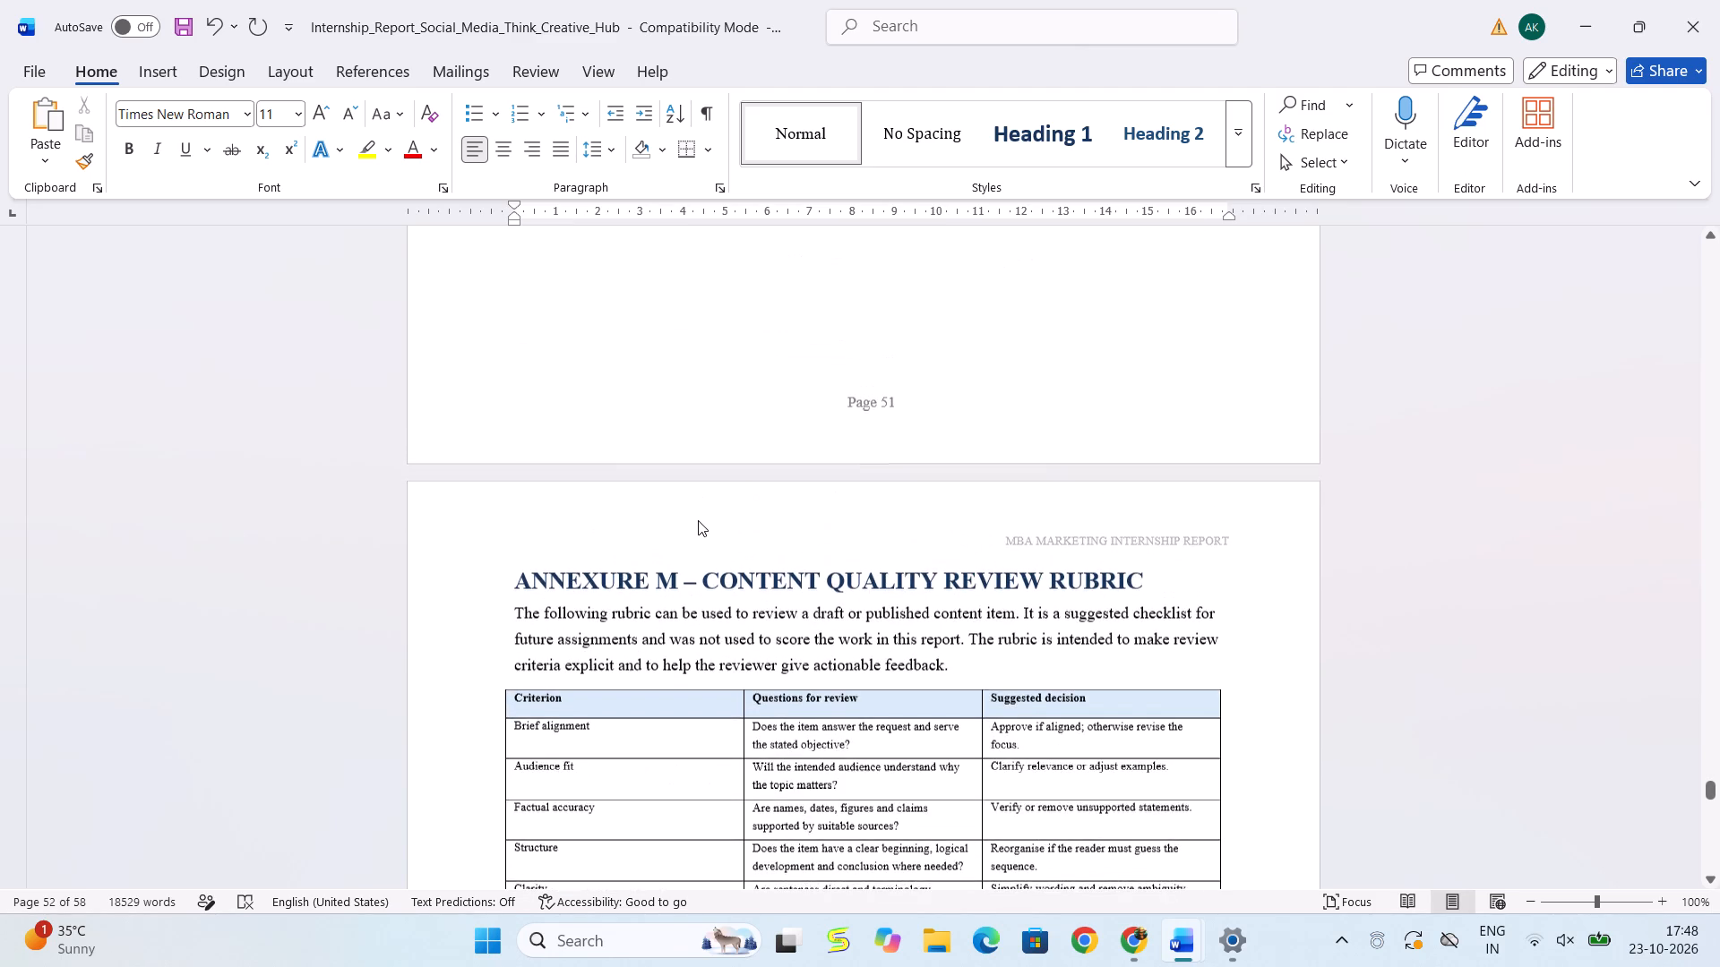
scroll(698, 520, "up", 7)
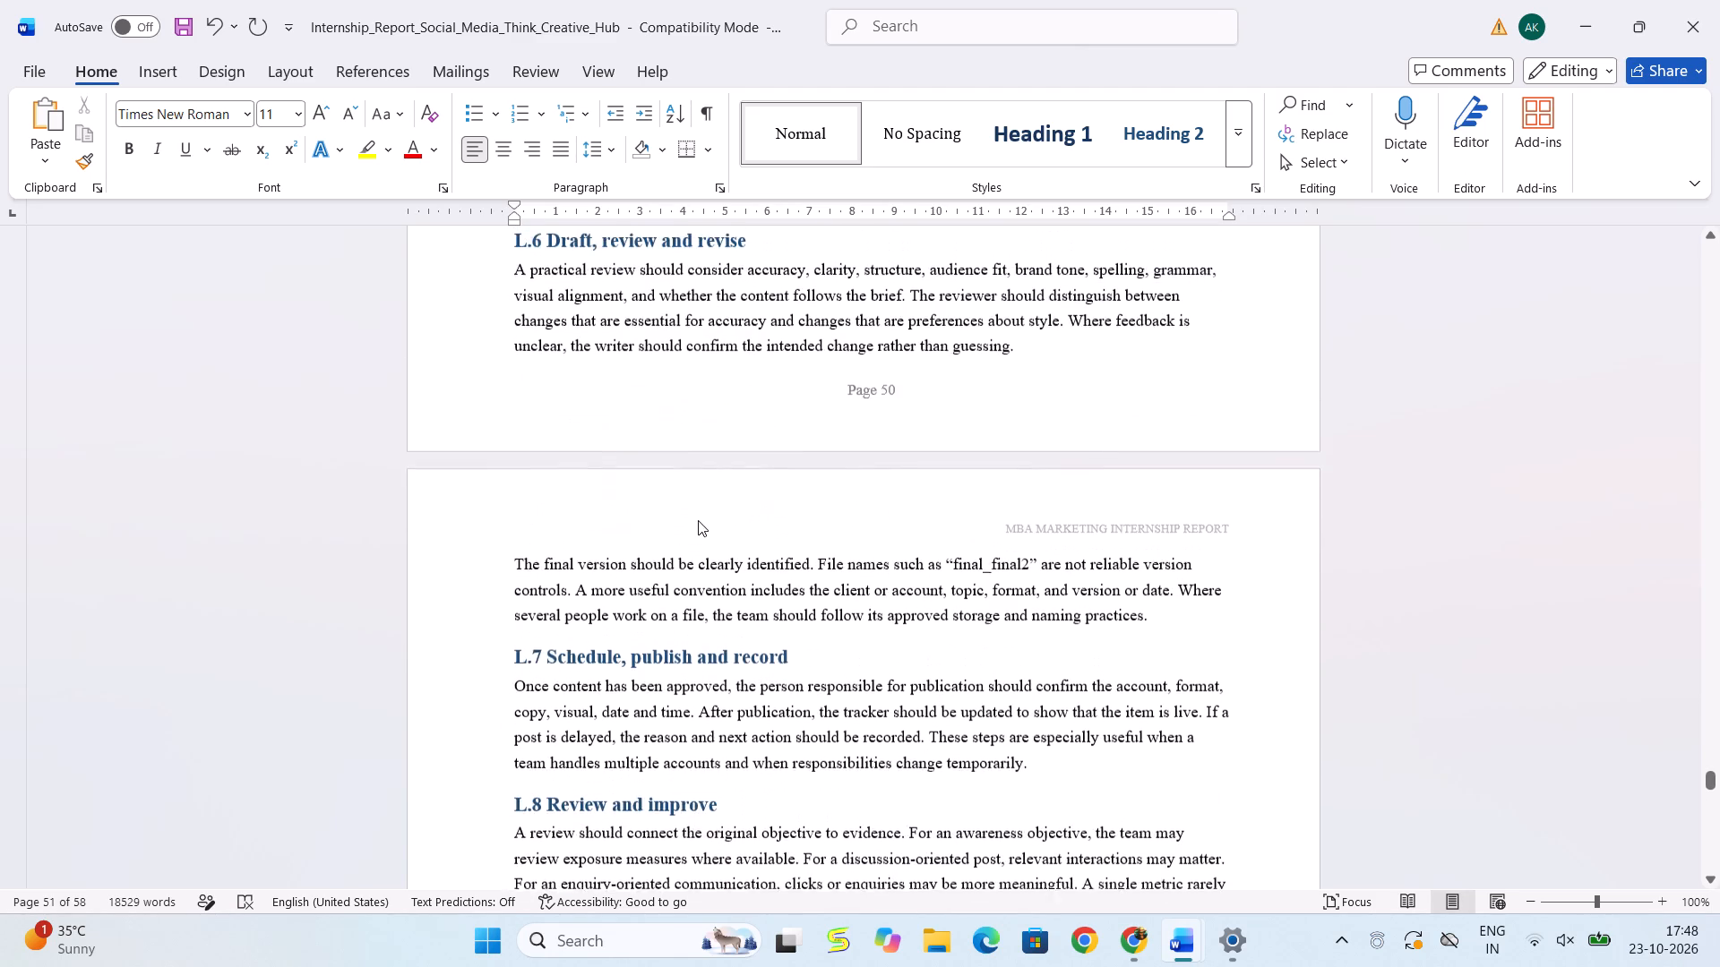
scroll(698, 520, "up", 5)
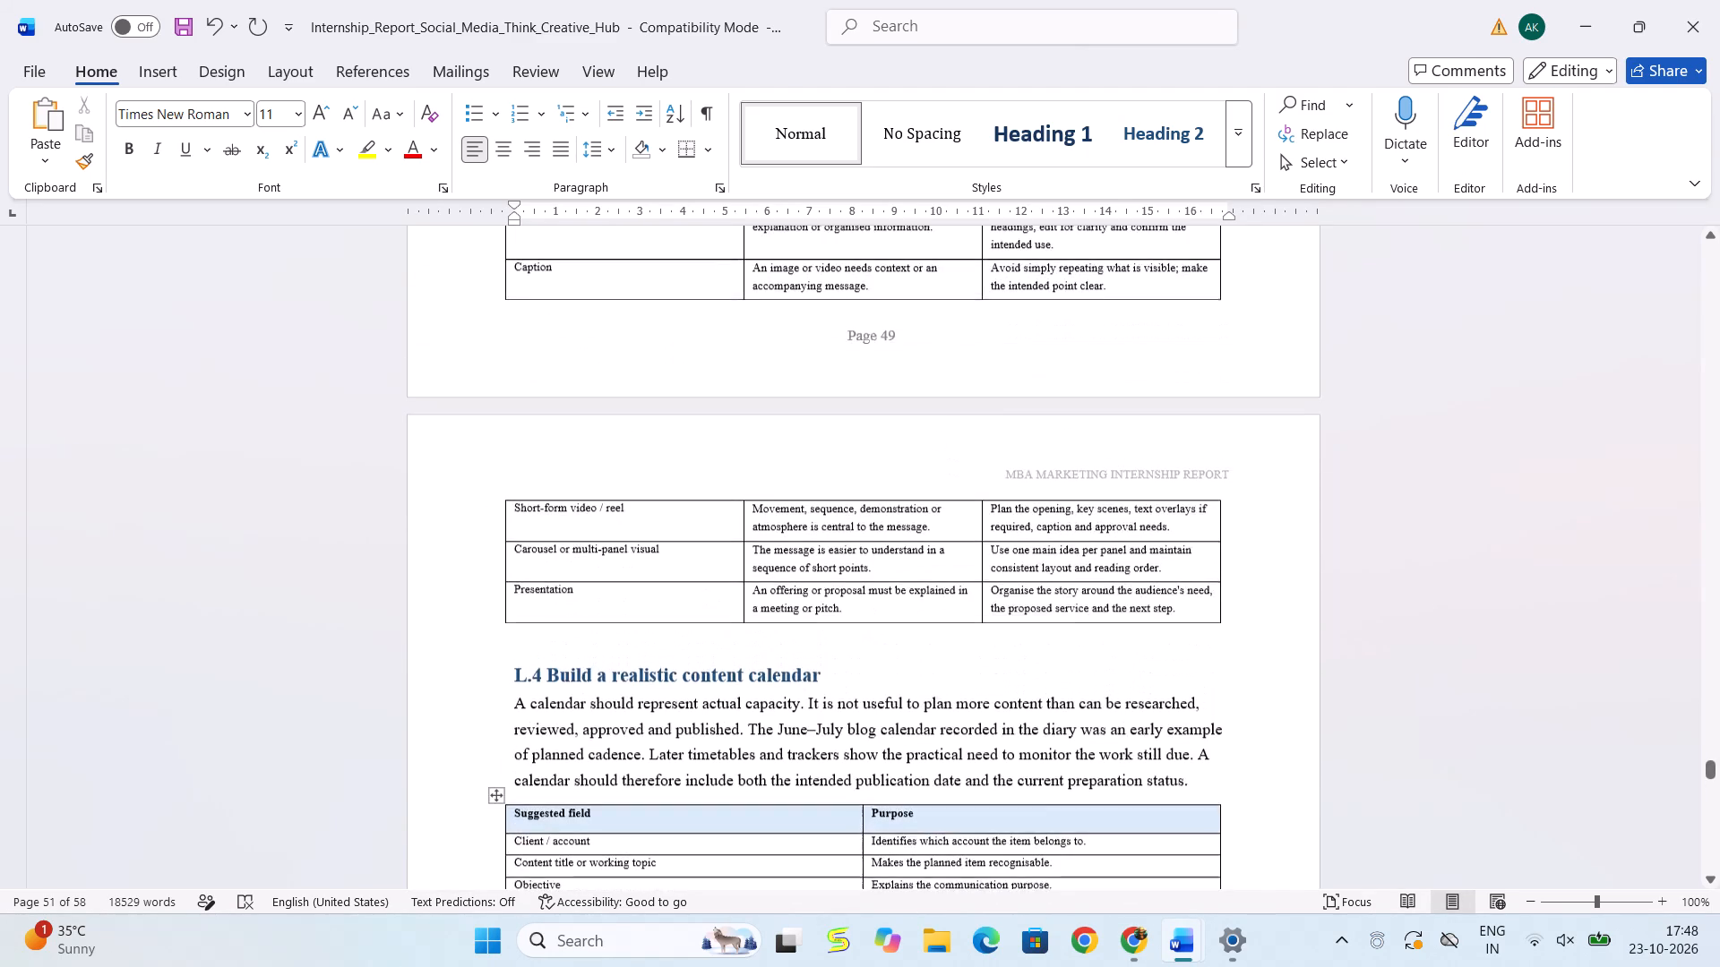
scroll(698, 520, "up", 4)
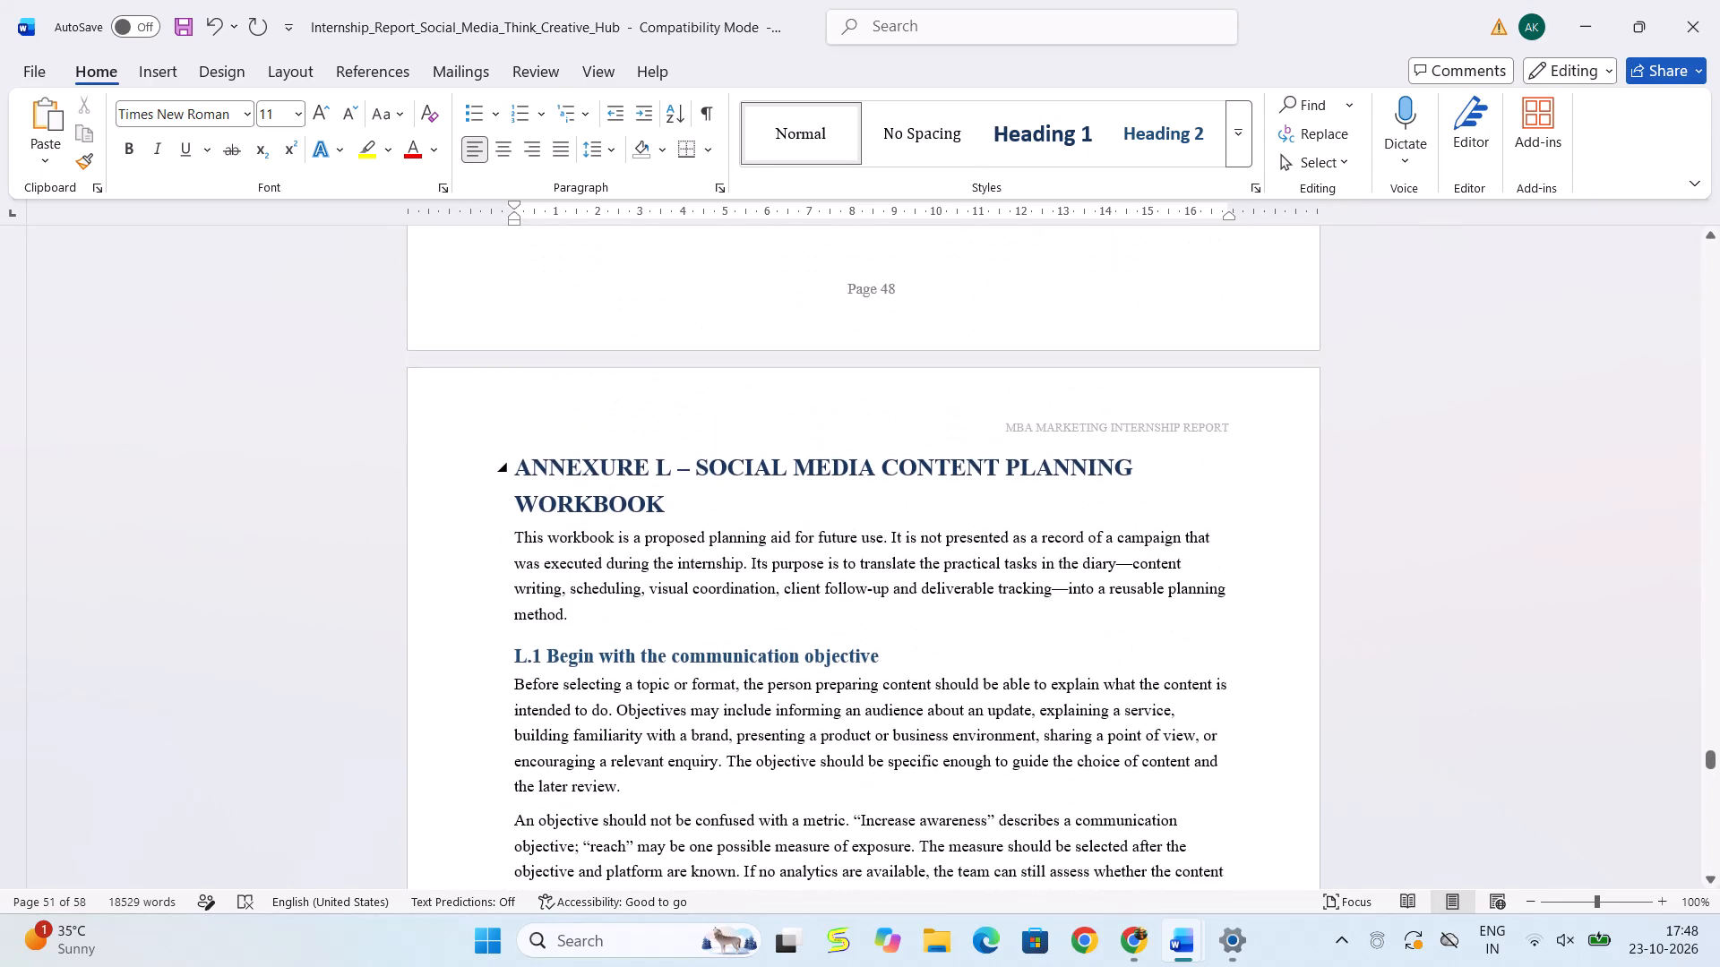
scroll(698, 520, "up", 1)
Review Annexures K, J and I, working backward through the social media internship report, for content that is not needed.
scroll(698, 520, "up", 4)
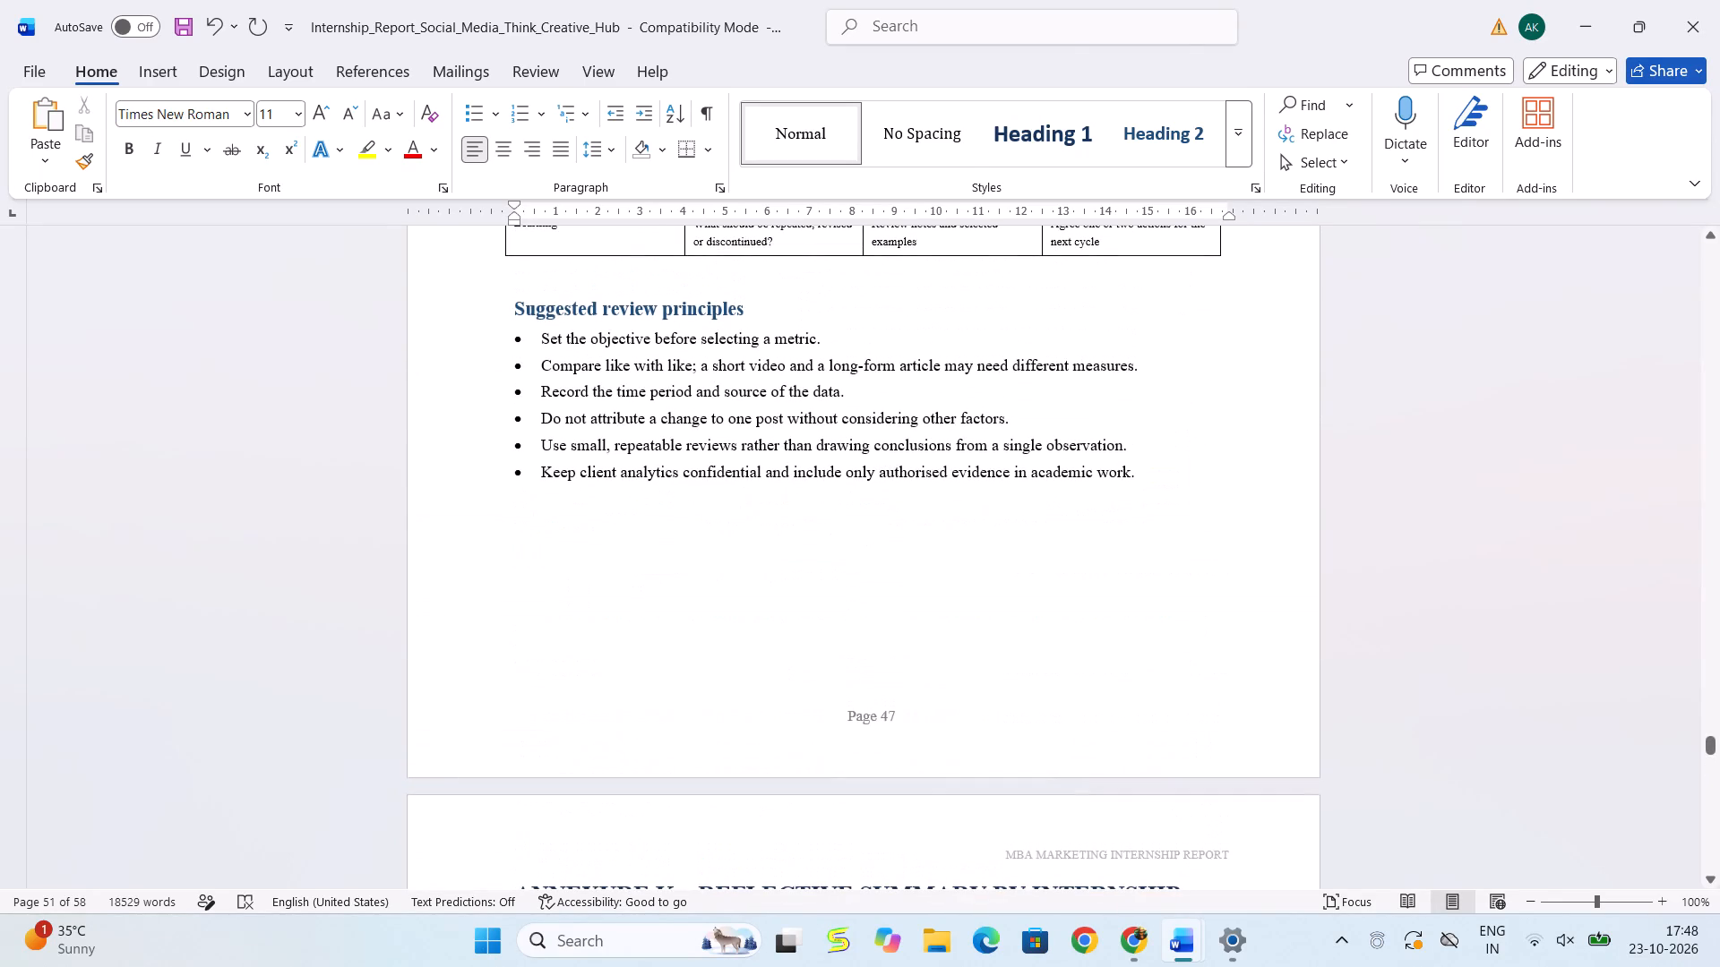
scroll(698, 520, "up", 2)
scroll(698, 520, "down", 1)
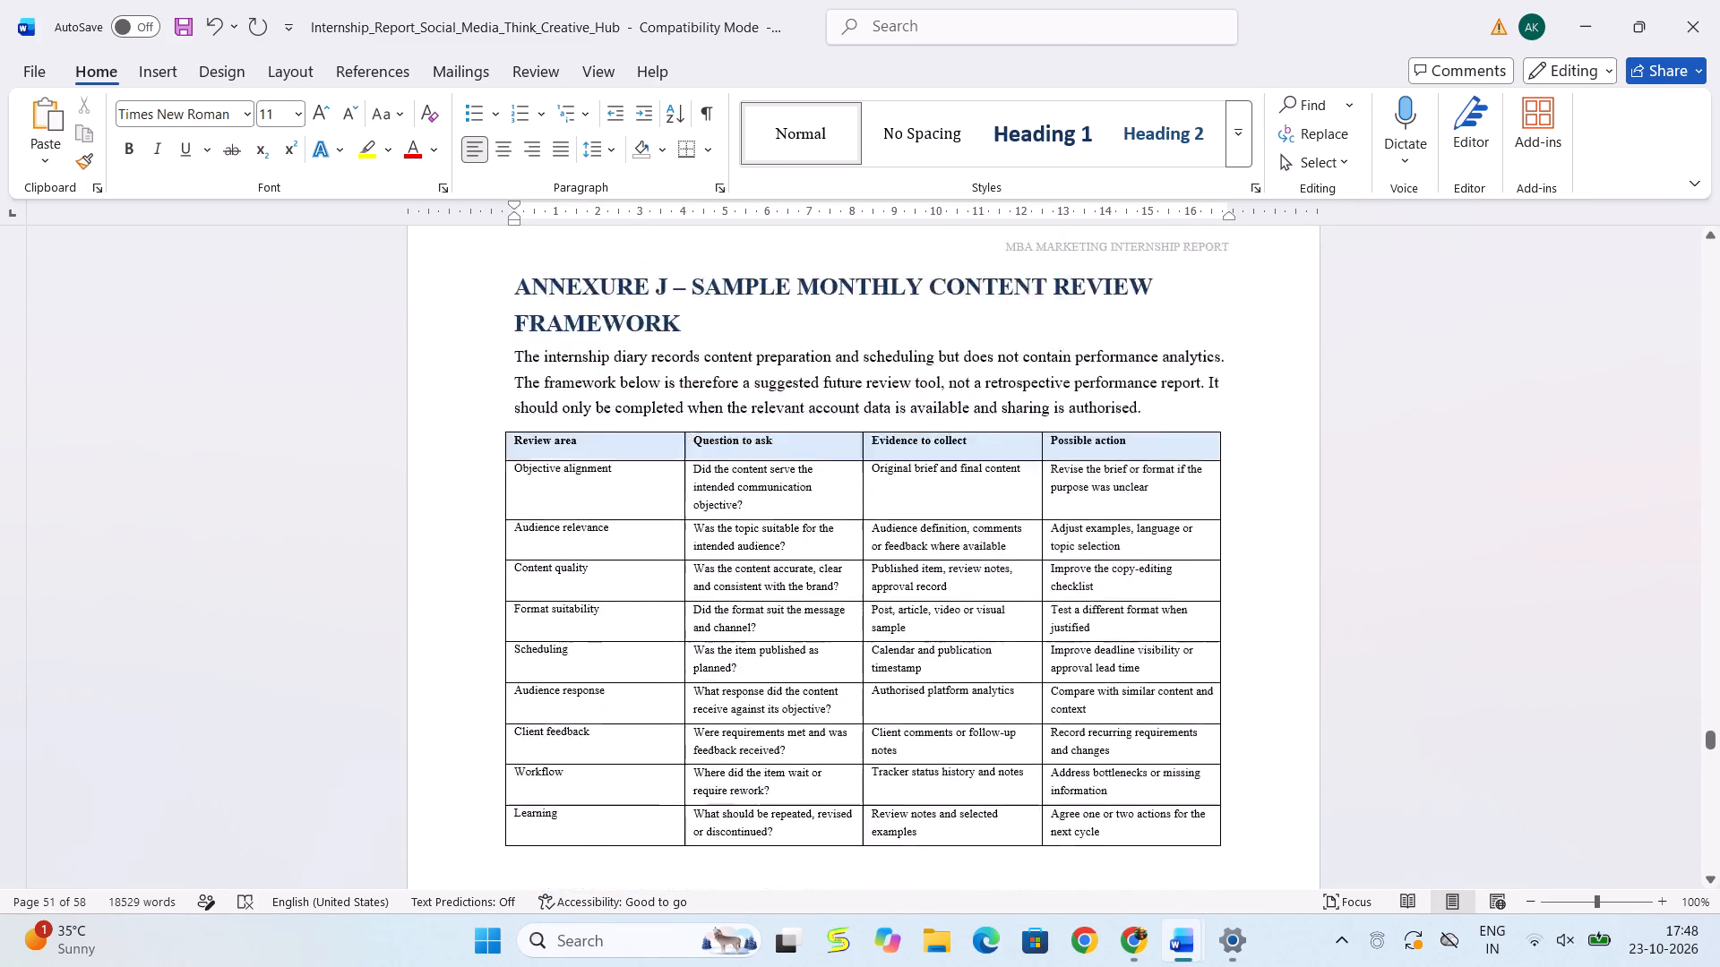
scroll(698, 520, "down", 2)
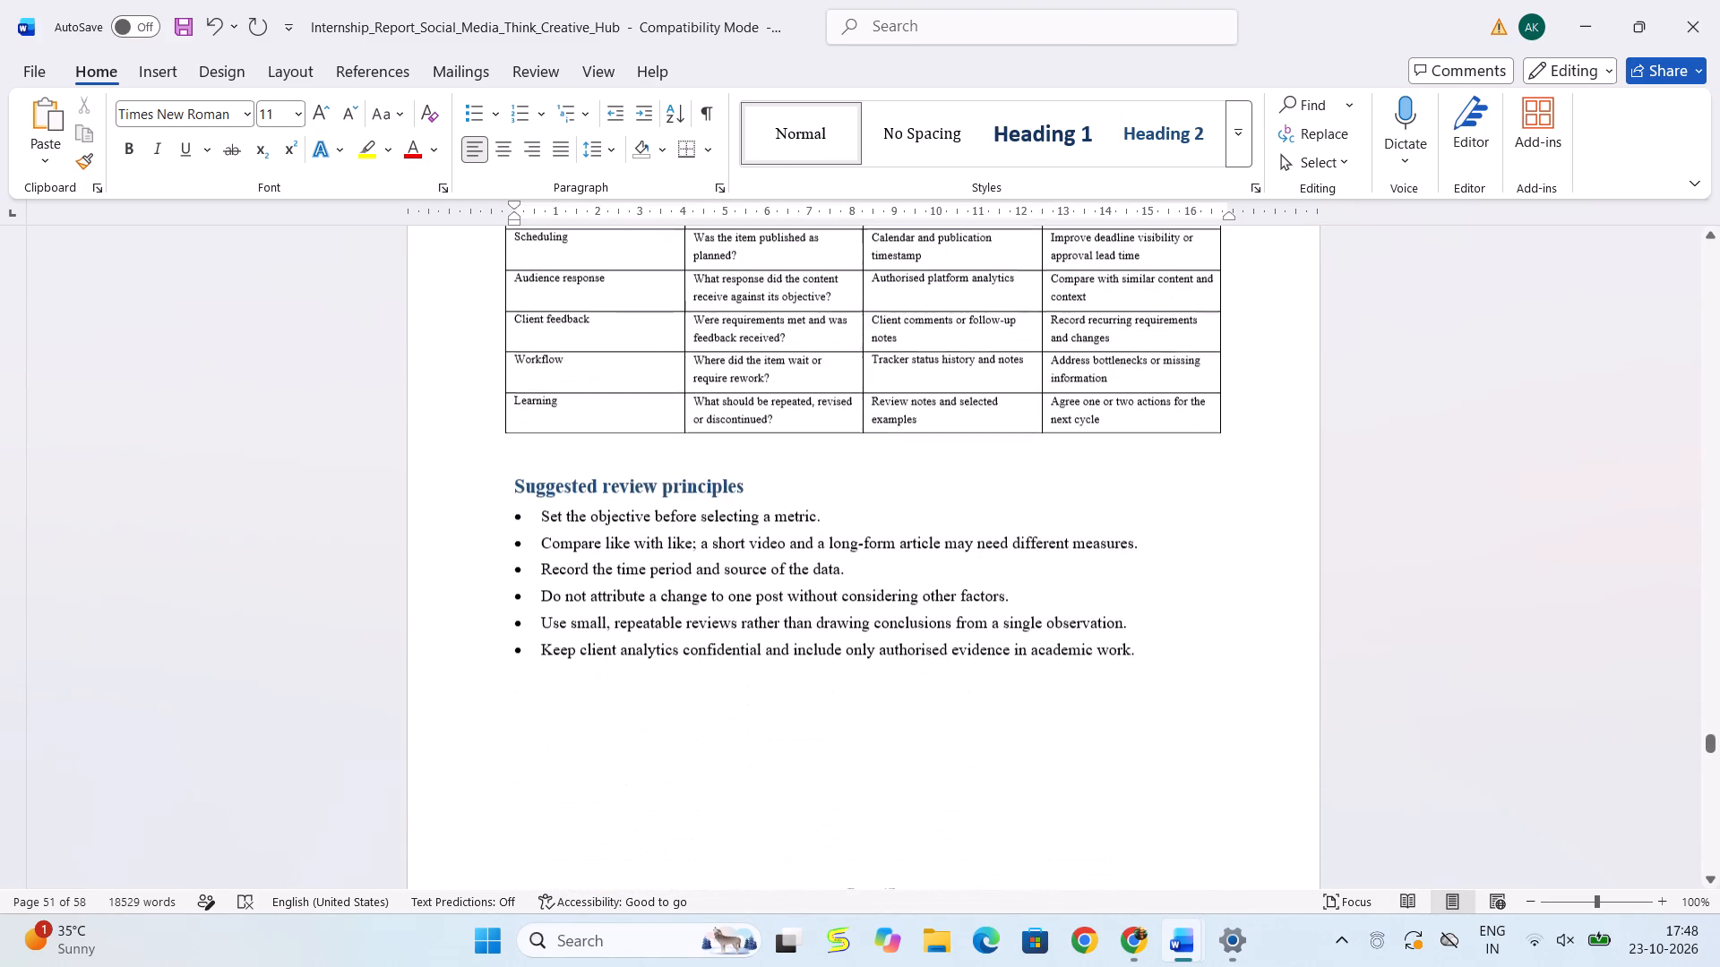
scroll(698, 520, "up", 2)
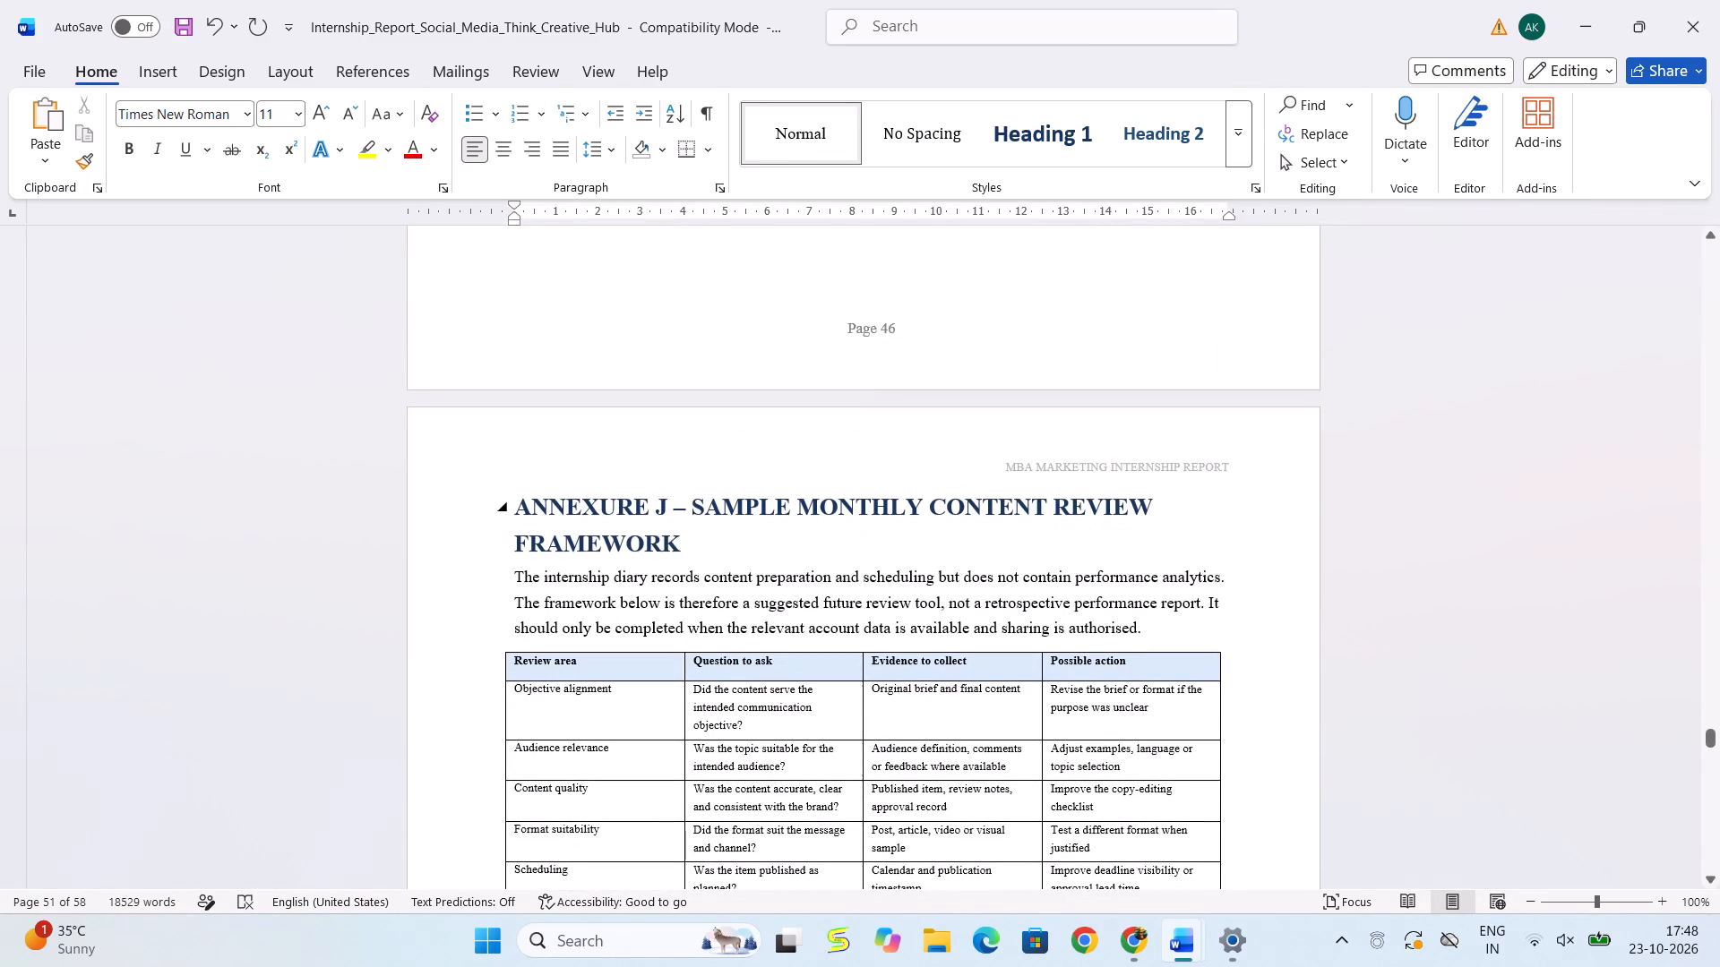
scroll(698, 520, "up", 4)
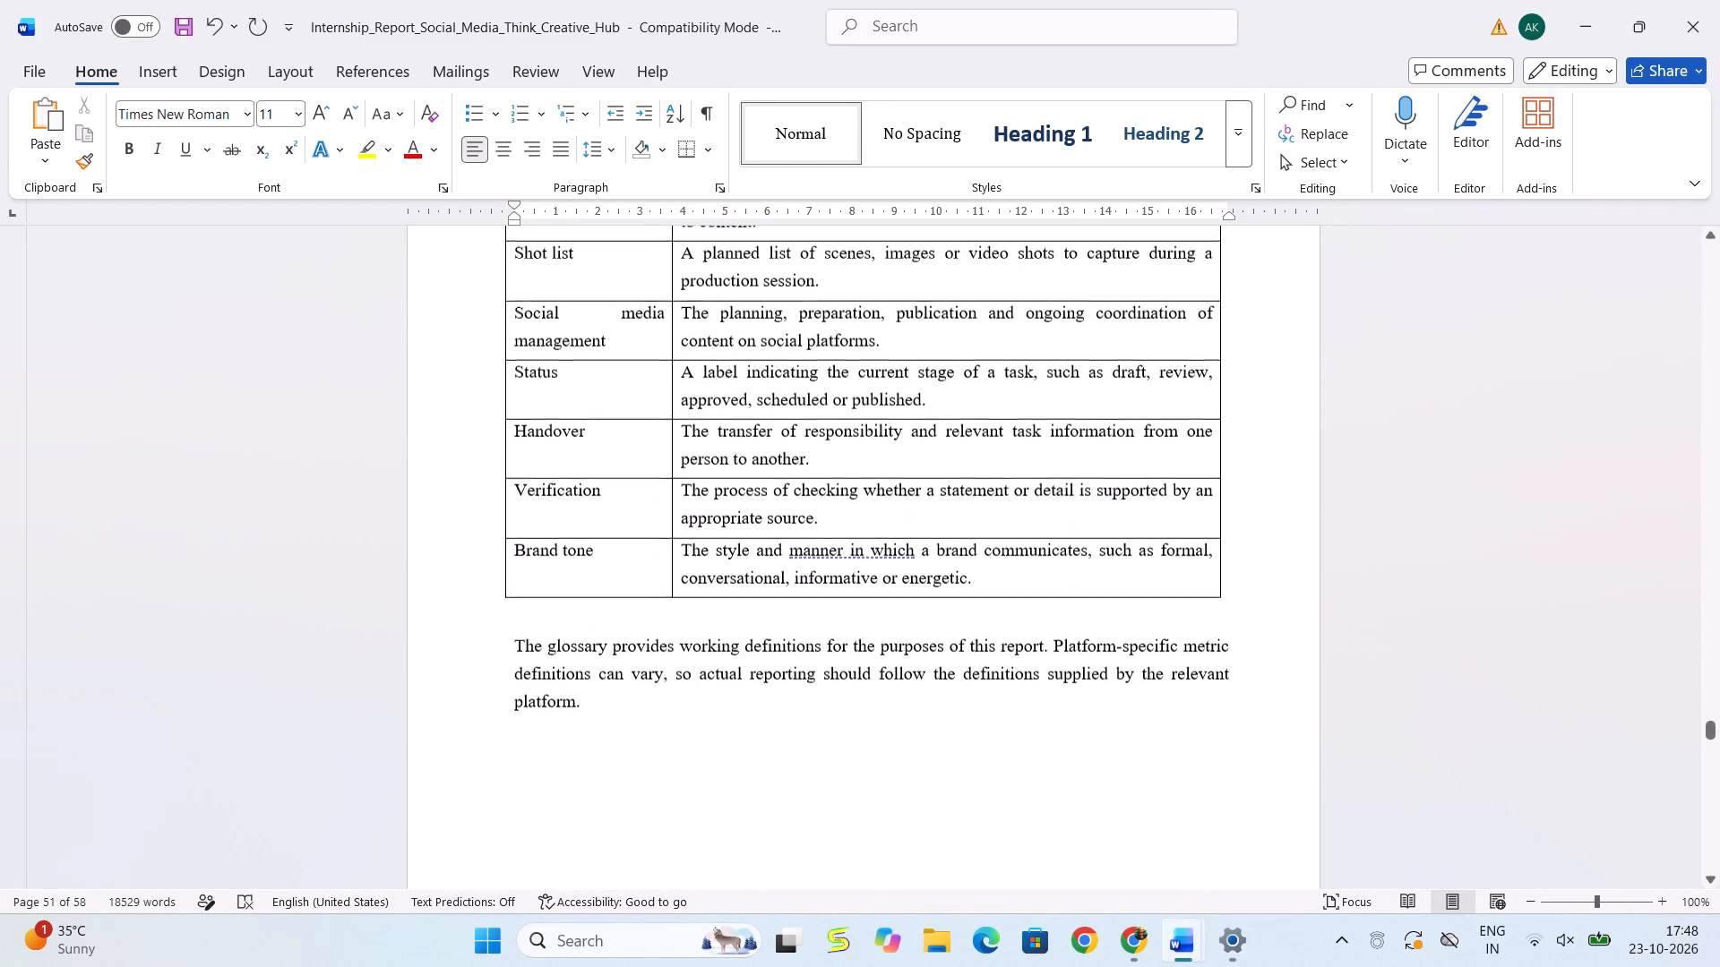
scroll(698, 520, "up", 4)
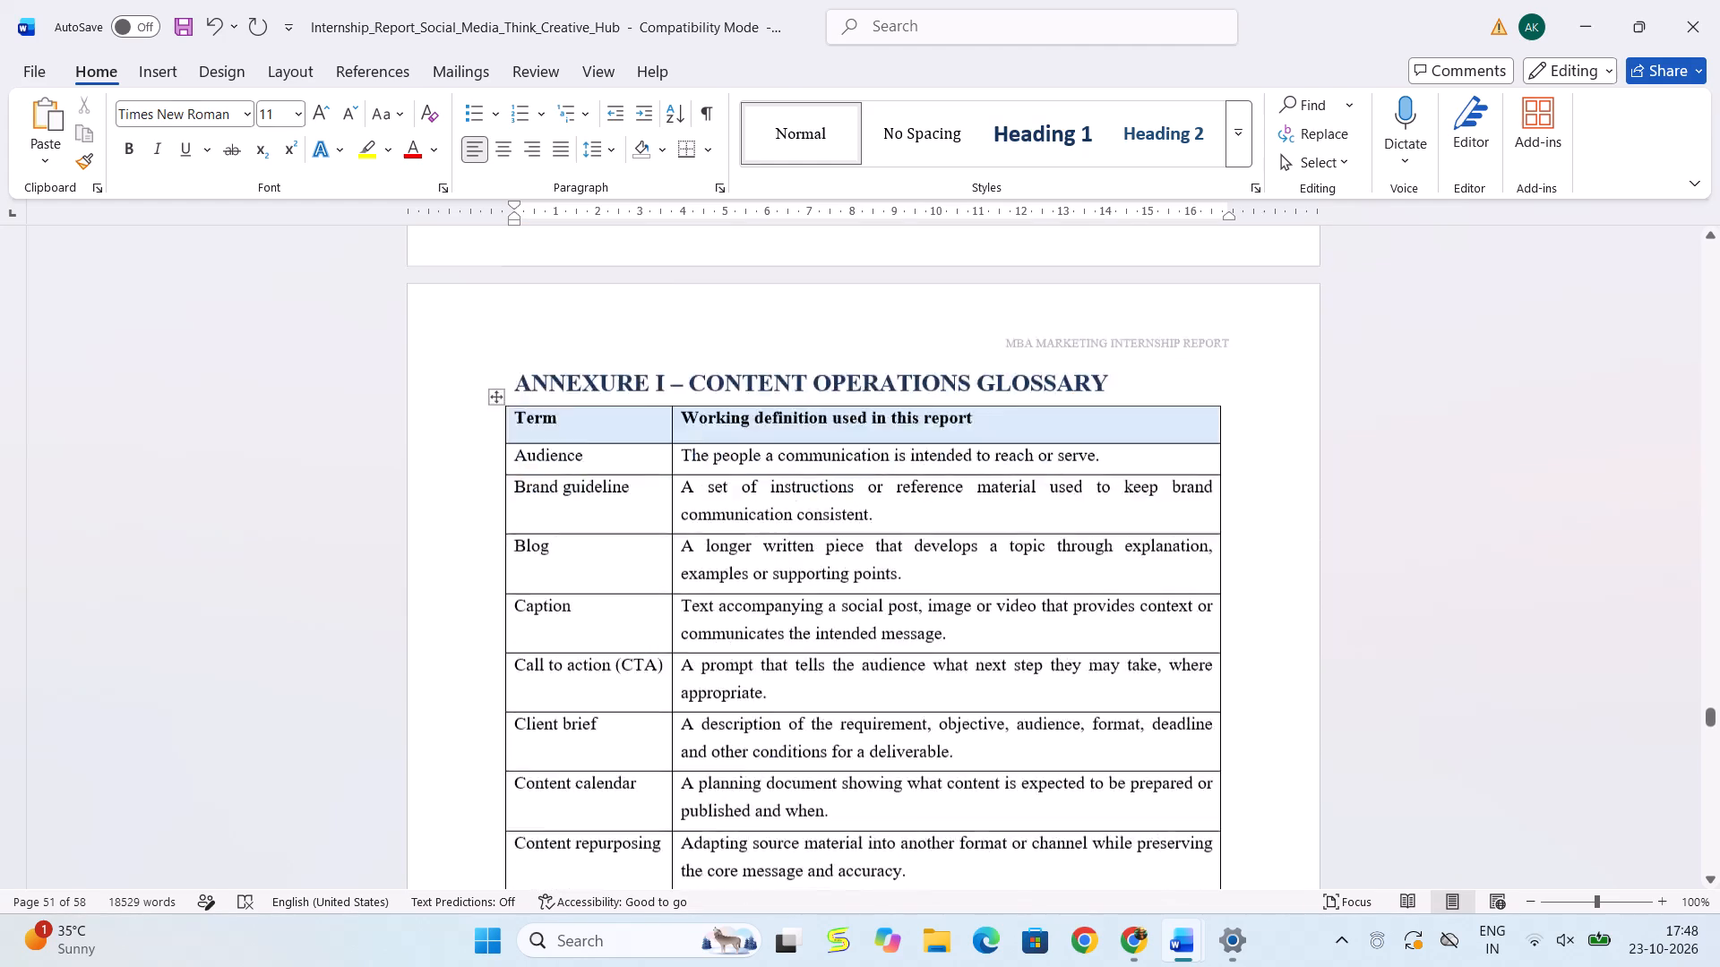
scroll(698, 520, "up", 1)
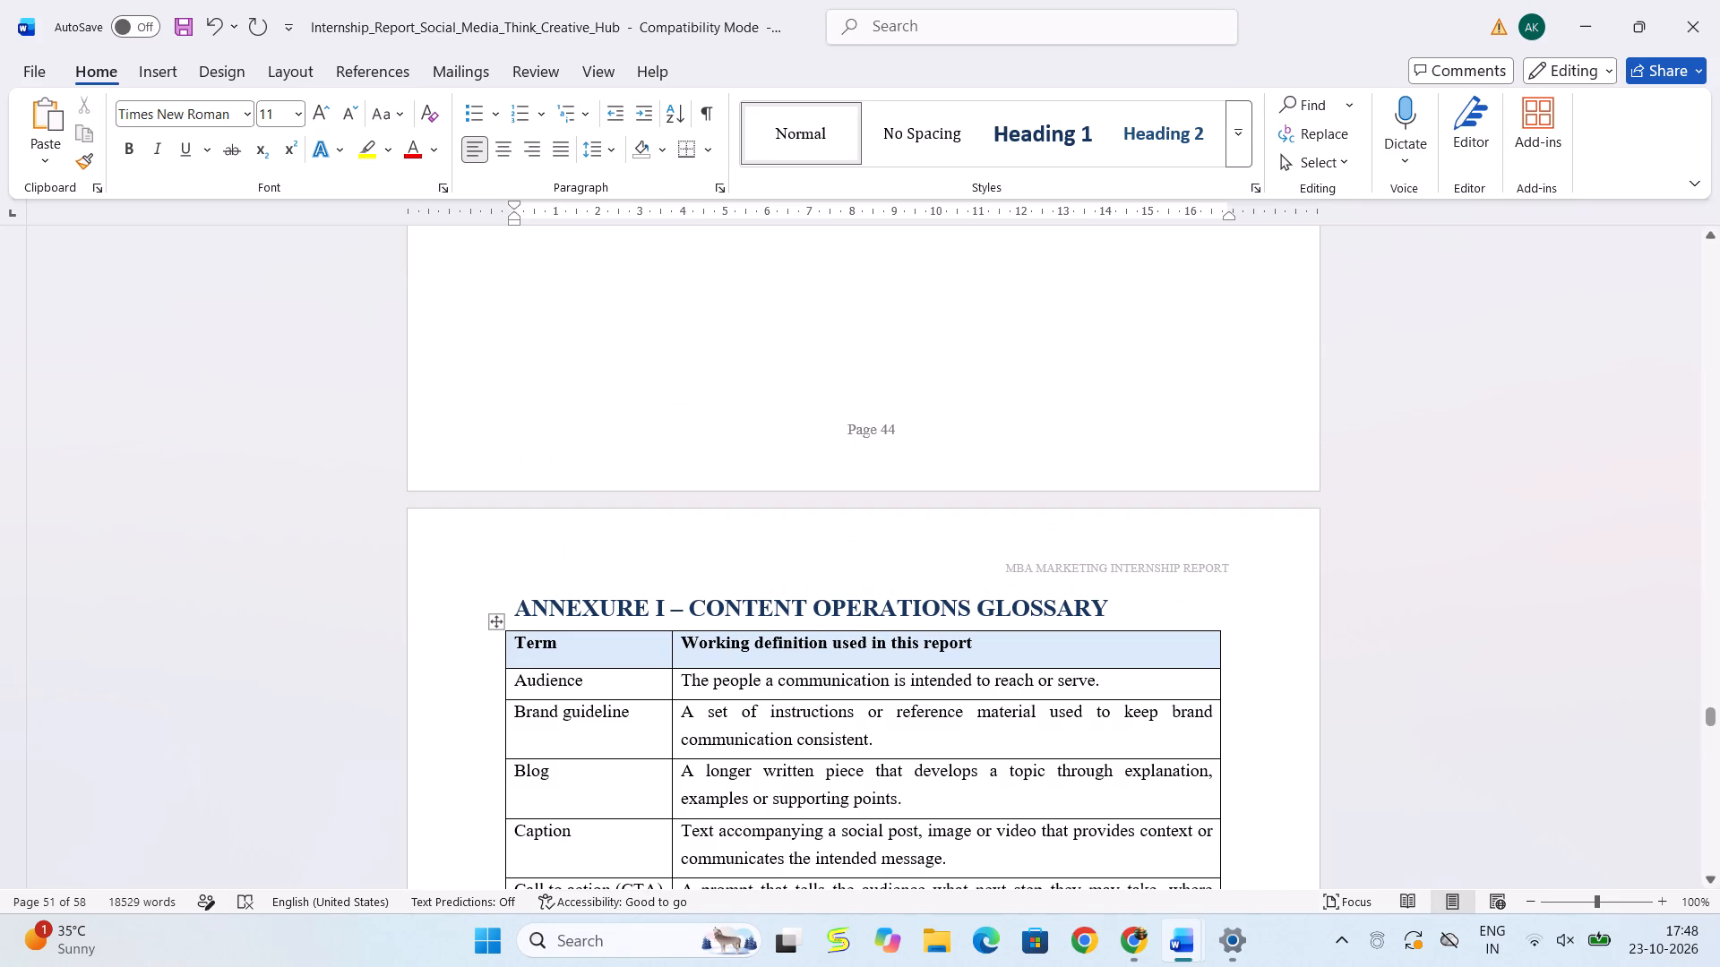
Go back to the beginning of the social media report and examine its cover and certificate pages.
scroll(893, 307, "up", 11)
scroll(893, 307, "up", 10)
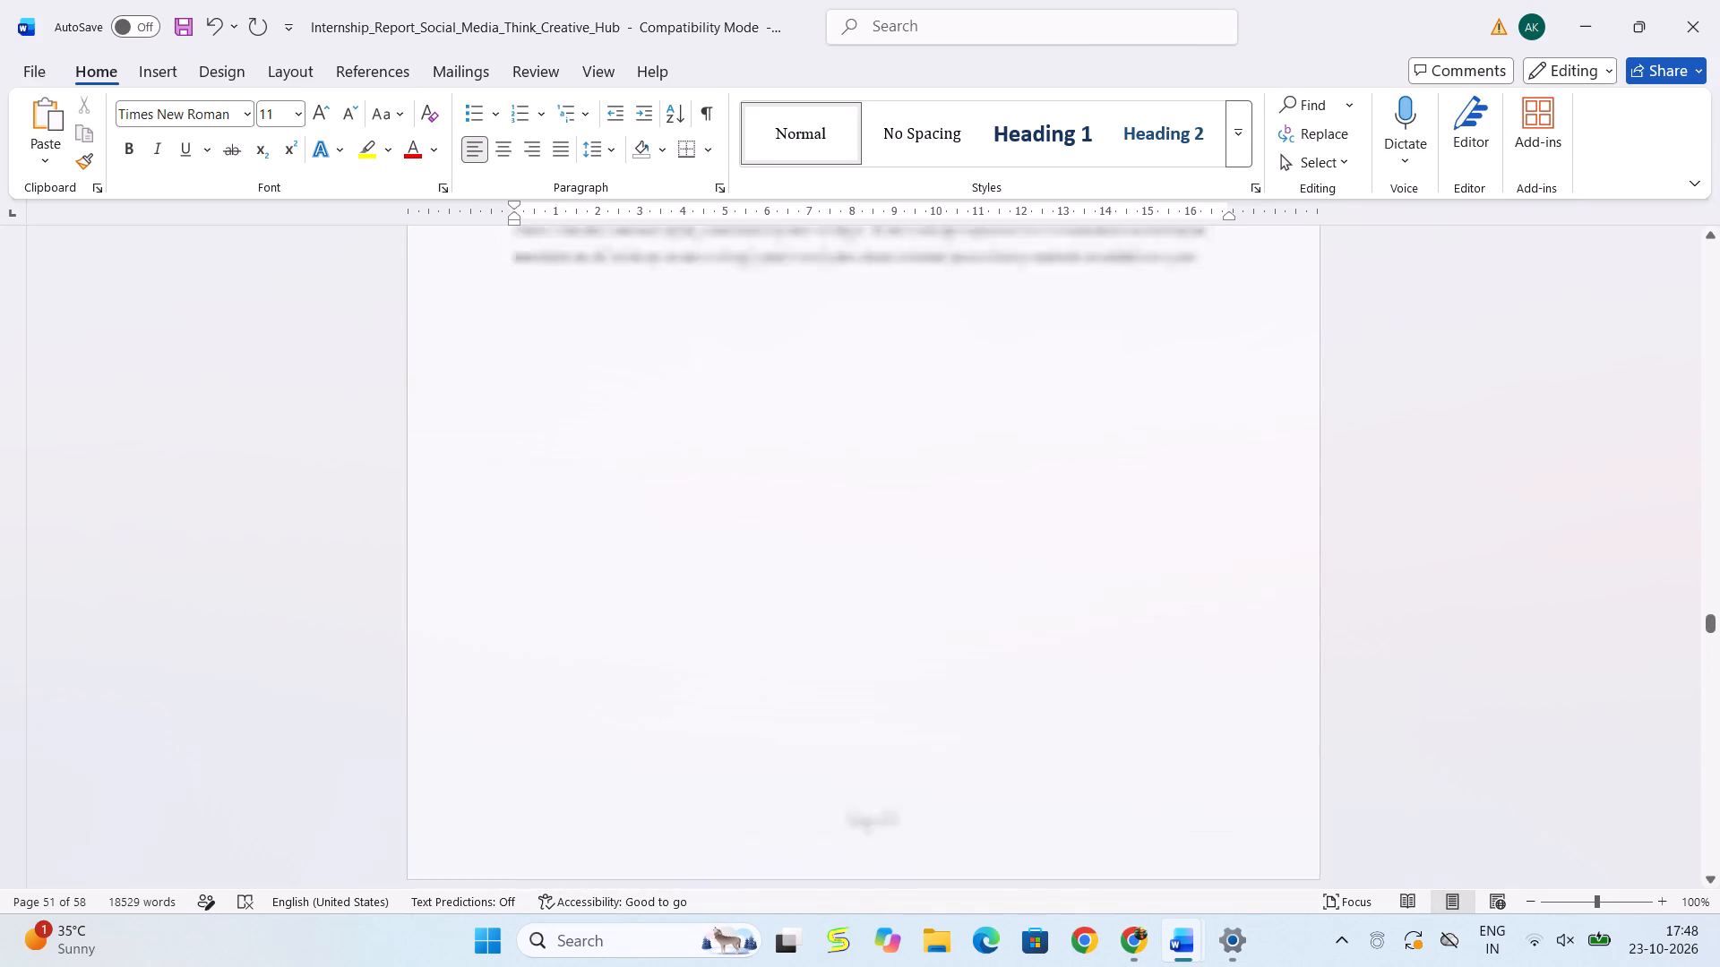
scroll(893, 307, "up", 15)
scroll(893, 307, "up", 19)
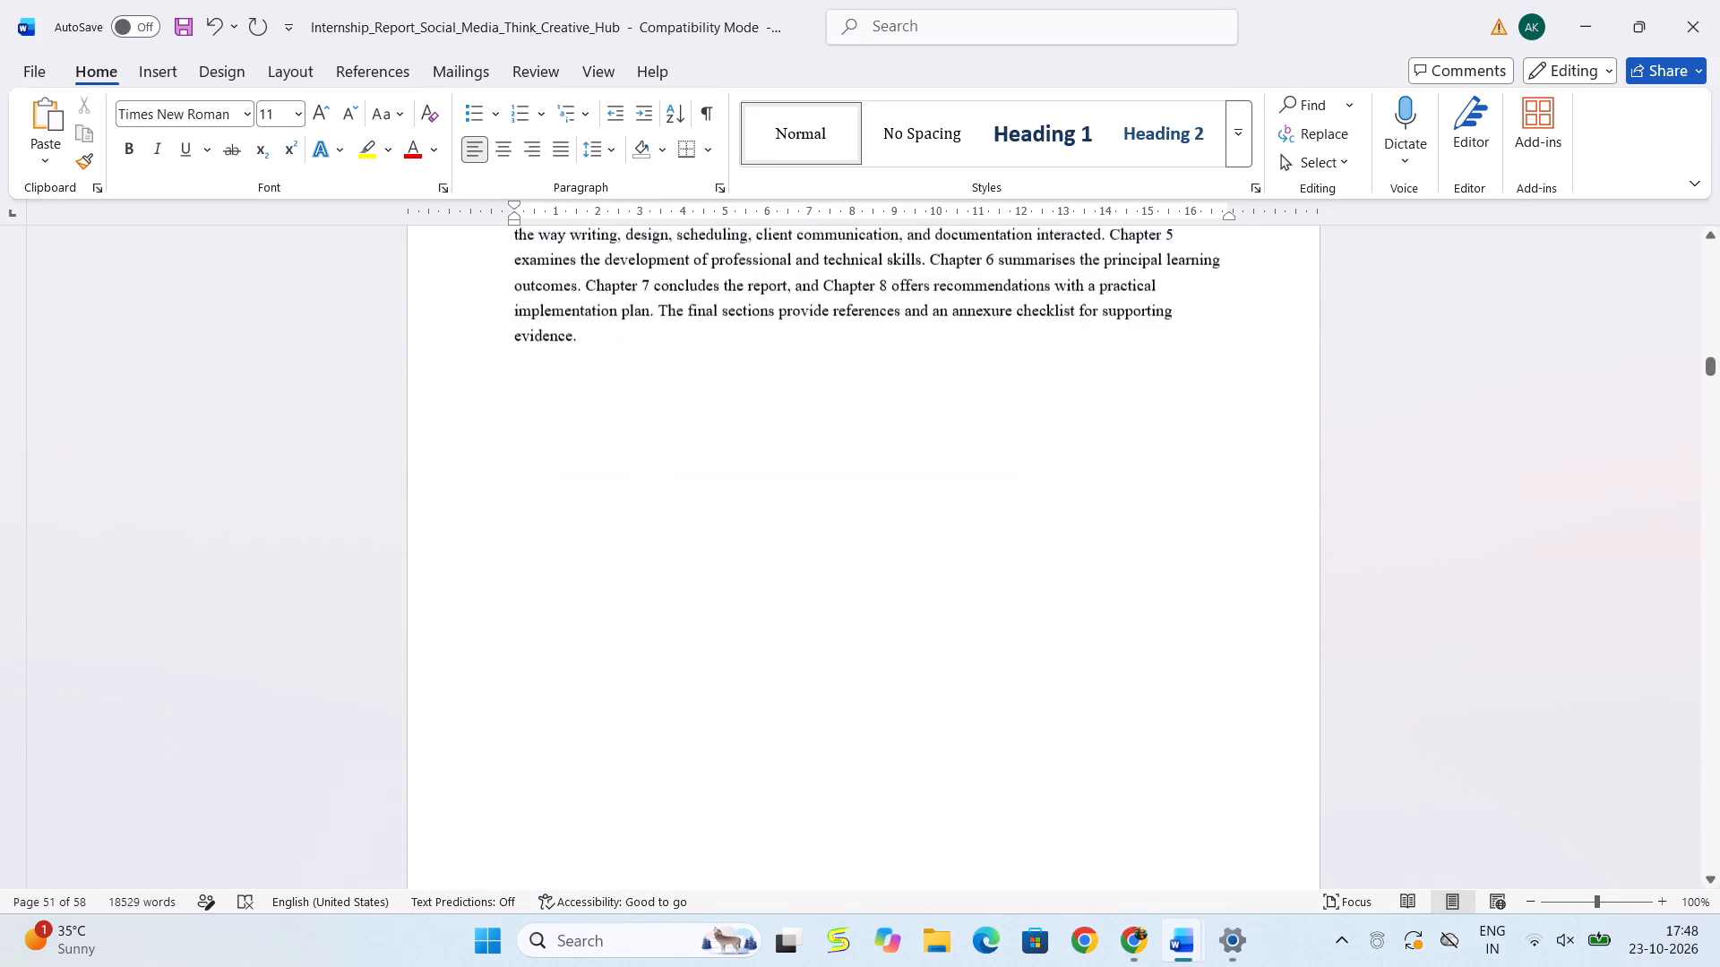
scroll(893, 307, "up", 11)
scroll(893, 307, "up", 11)
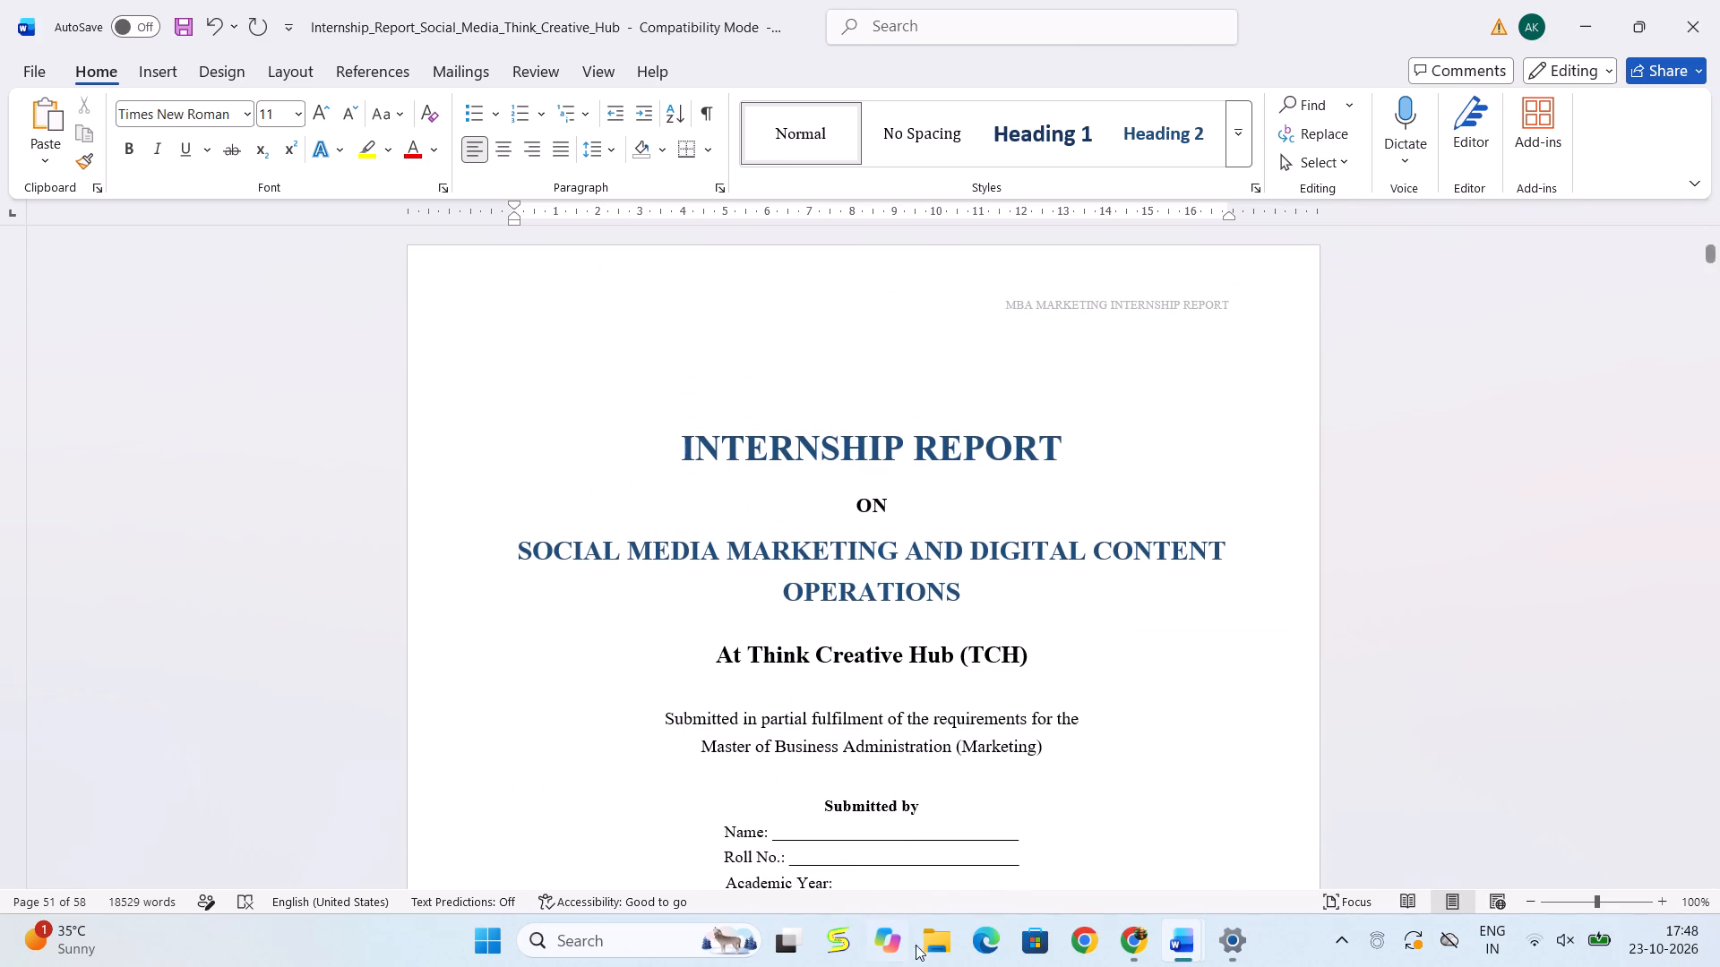
scroll(977, 783, "down", 4)
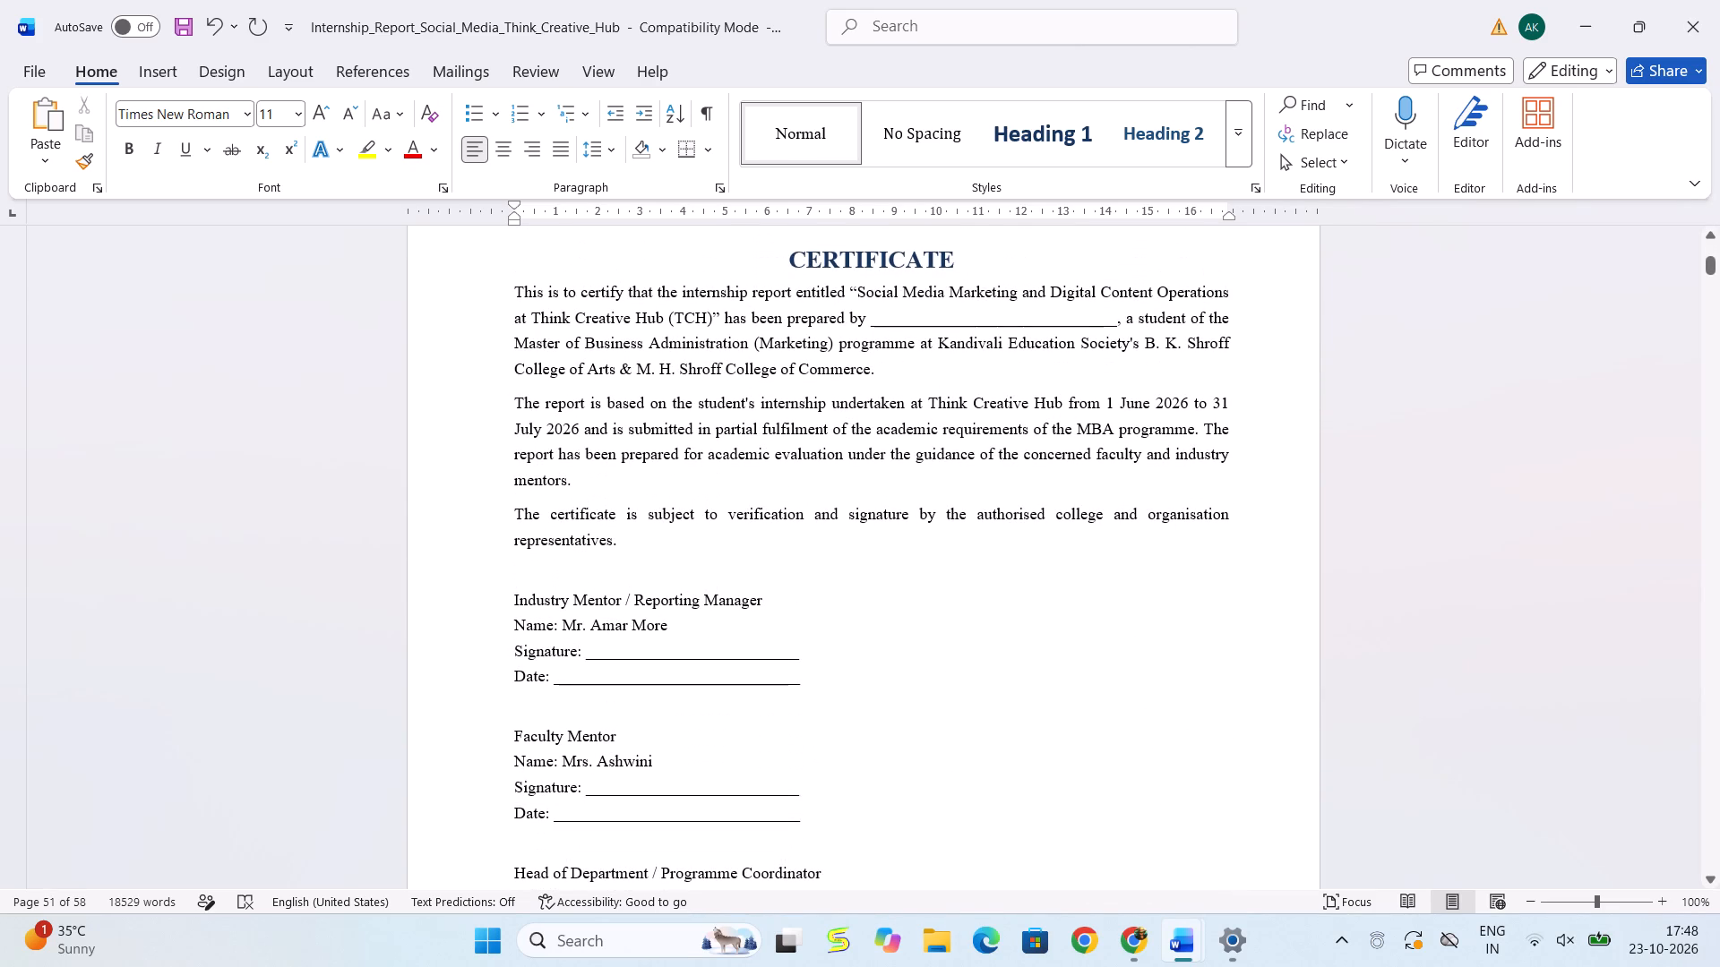
Switch to the TCH internship report document and copy its already selected cover and certificate pages.
left_click(1152, 934)
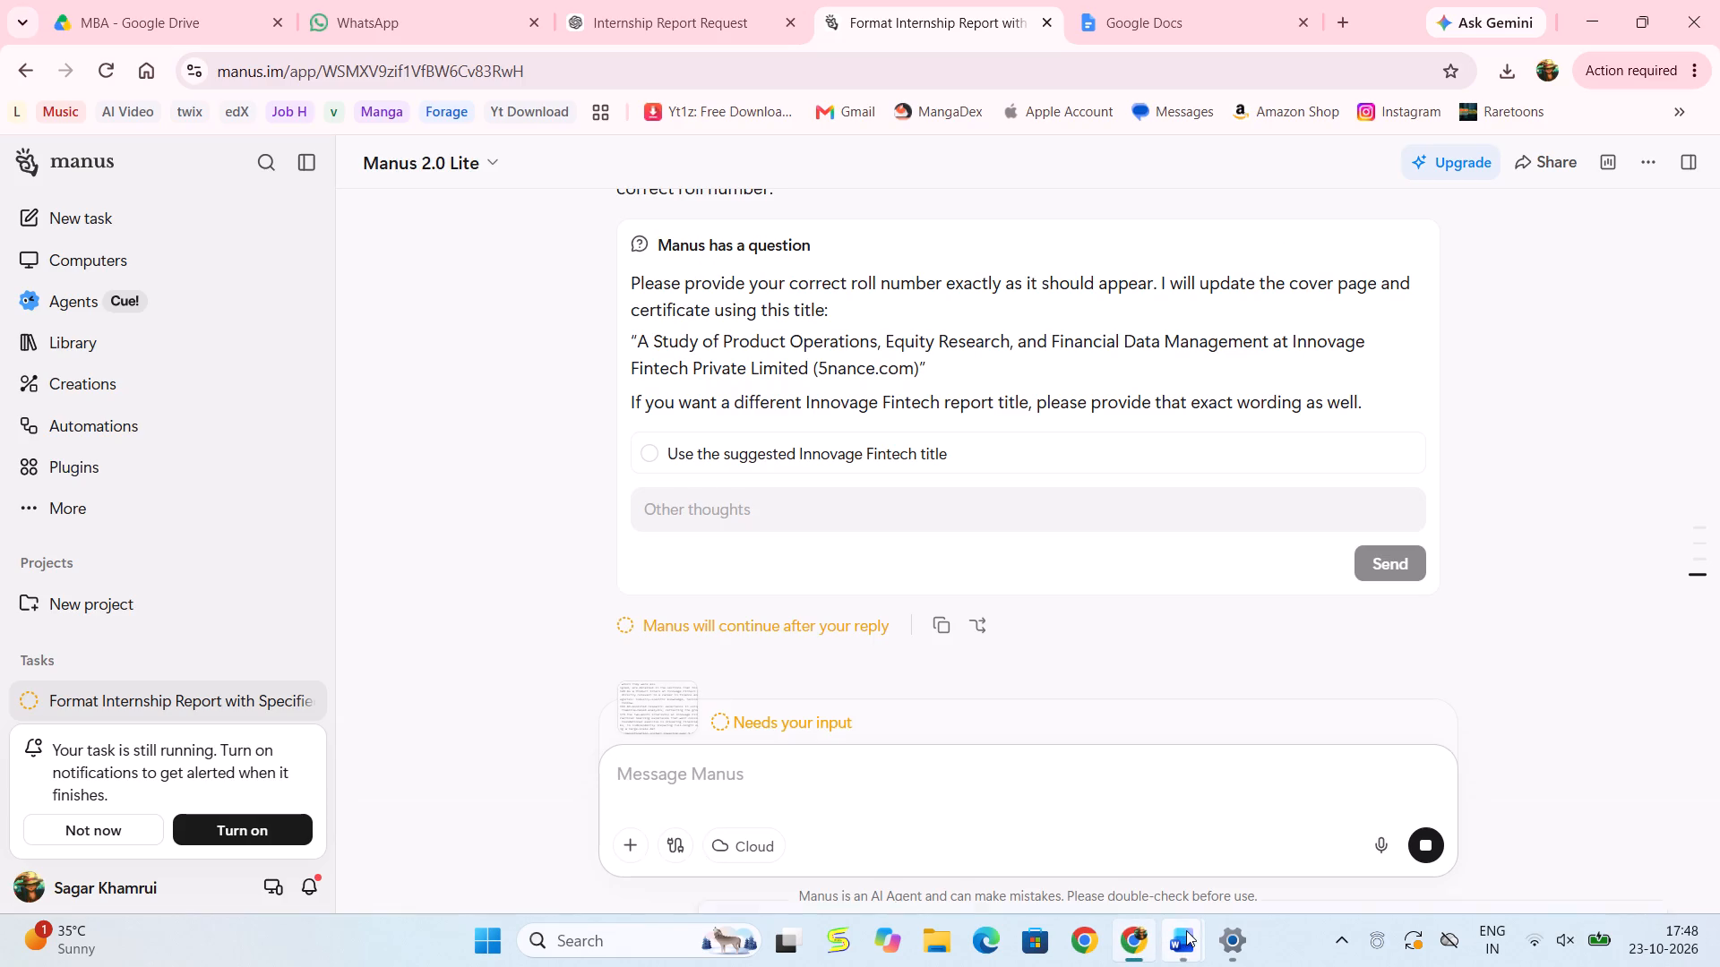
left_click(858, 816)
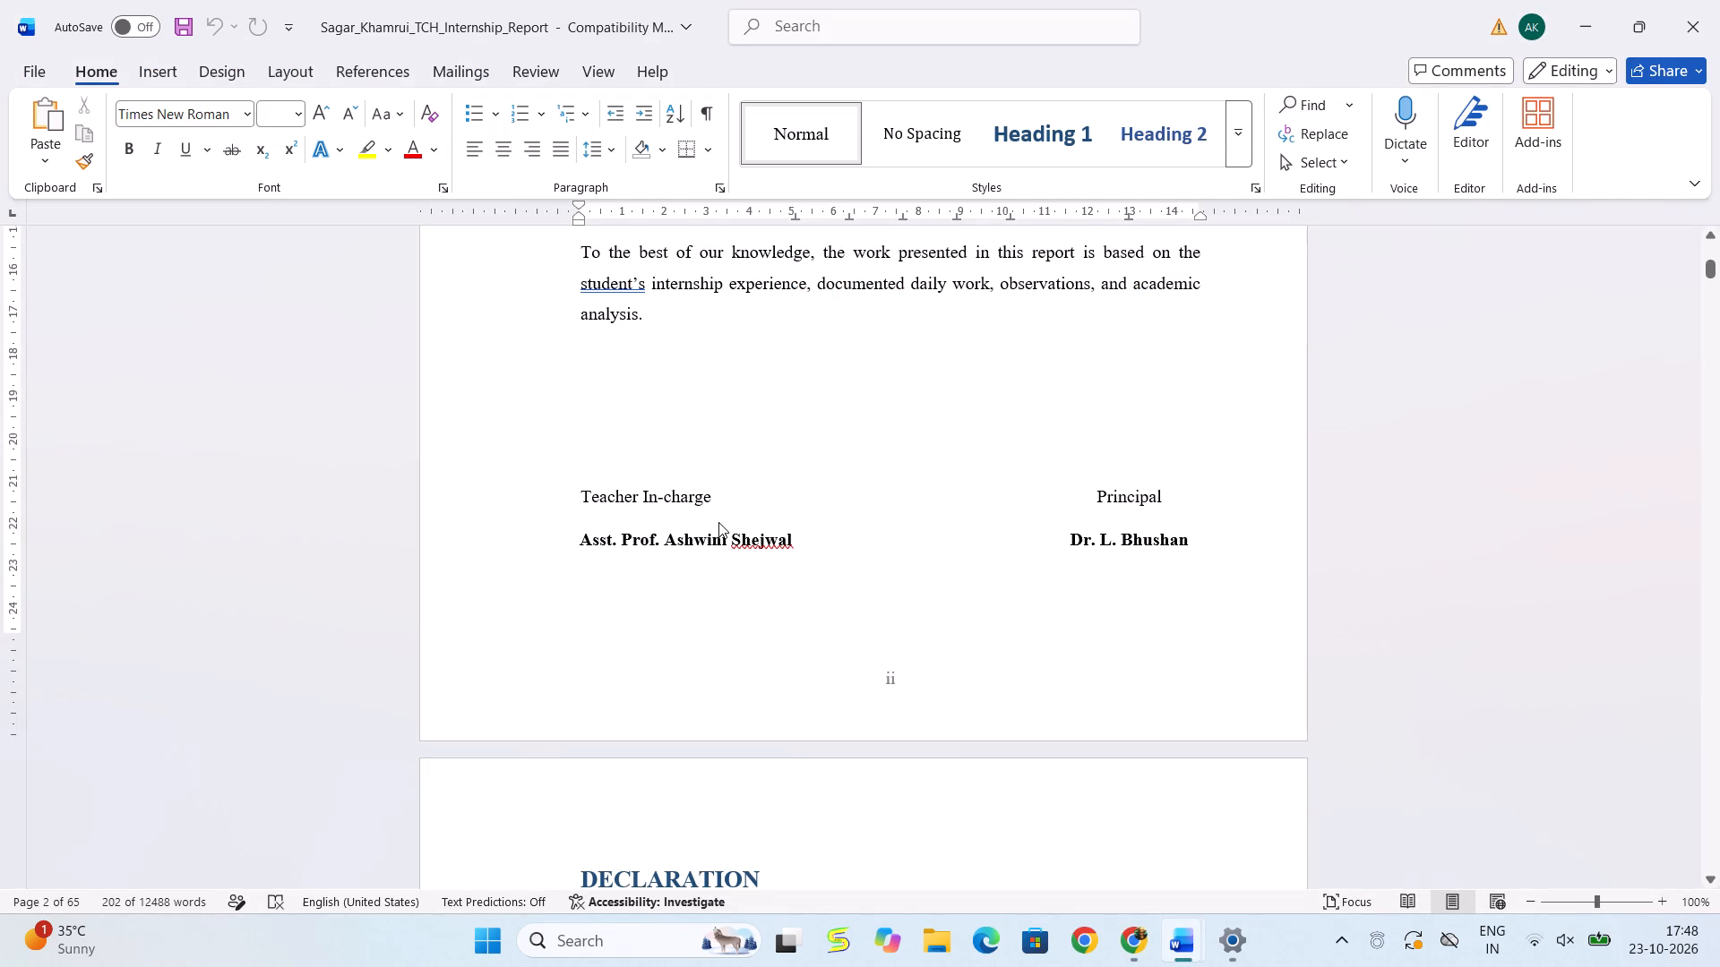
scroll(718, 522, "up", 7)
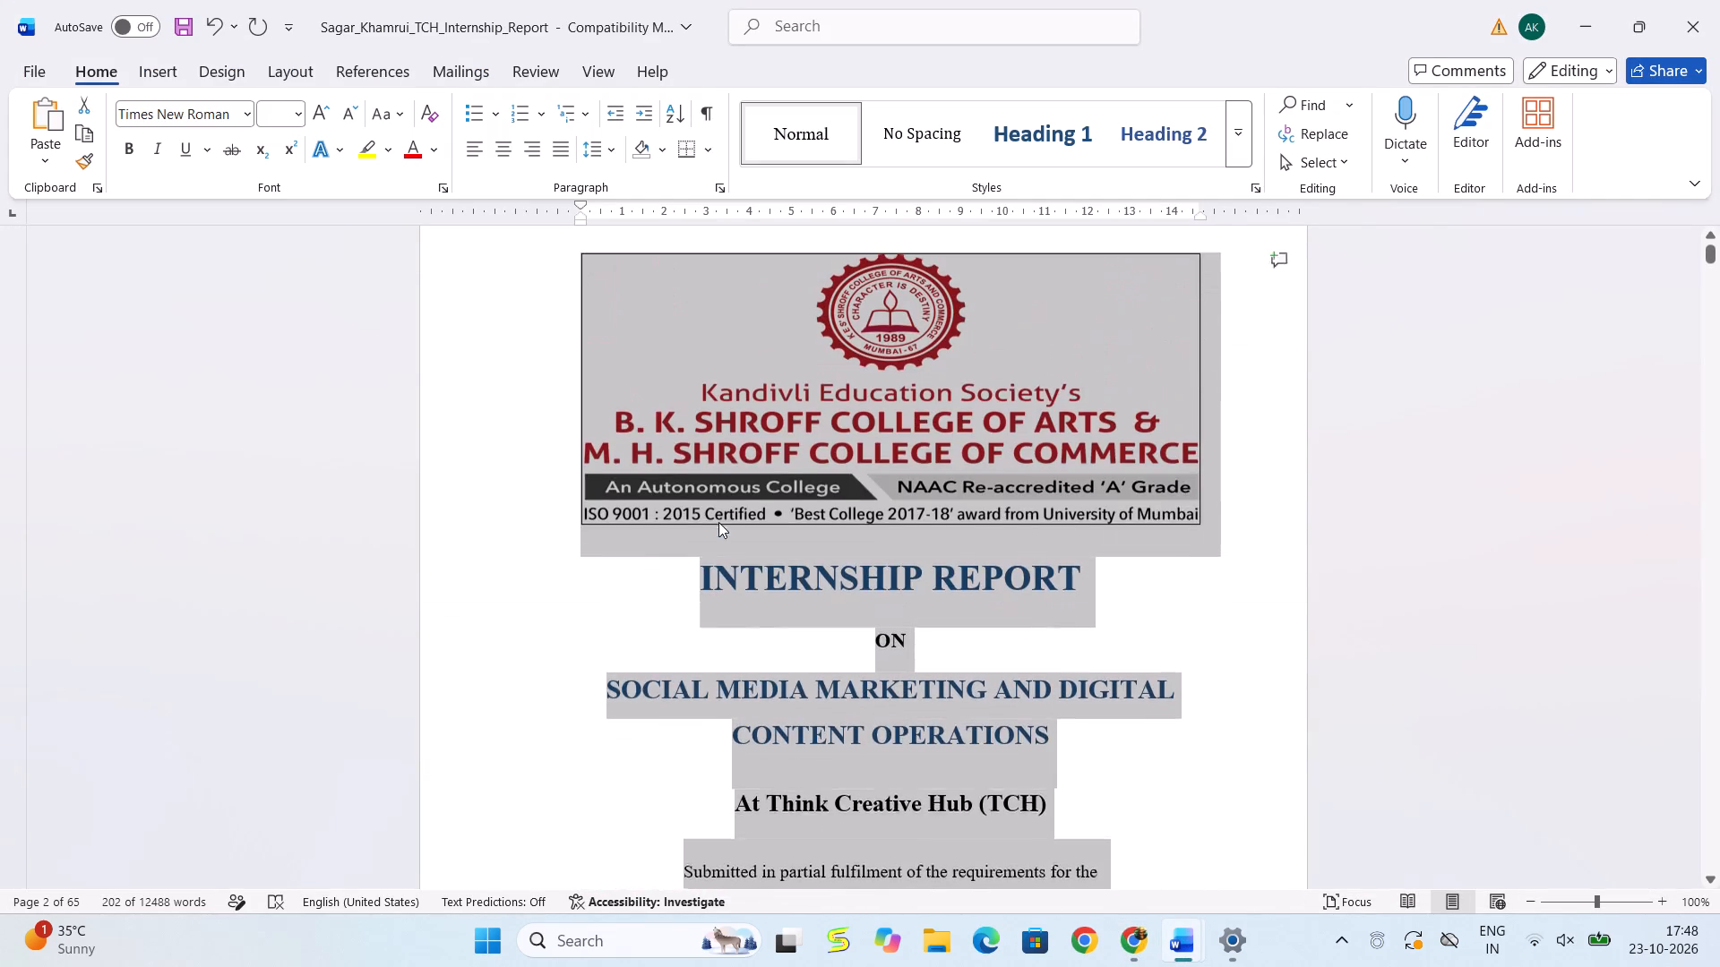
scroll(718, 522, "up", 1)
key("ctrl+c")
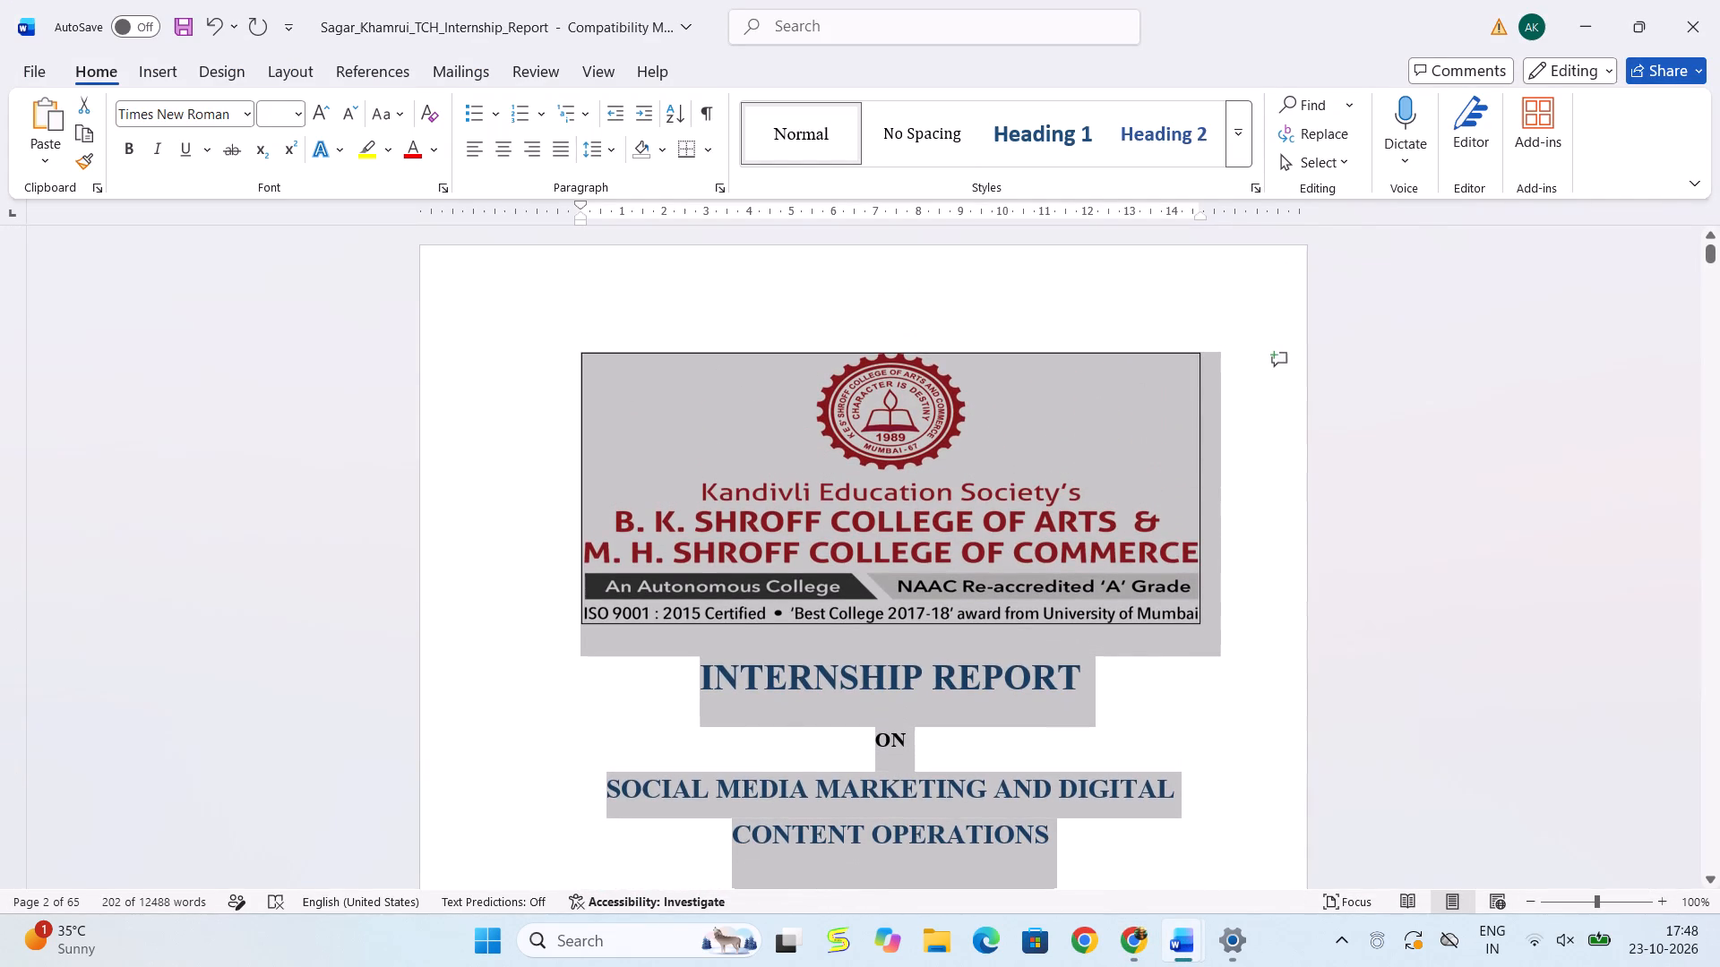
Close the Intern Cover pg document.
scroll(718, 522, "down", 10)
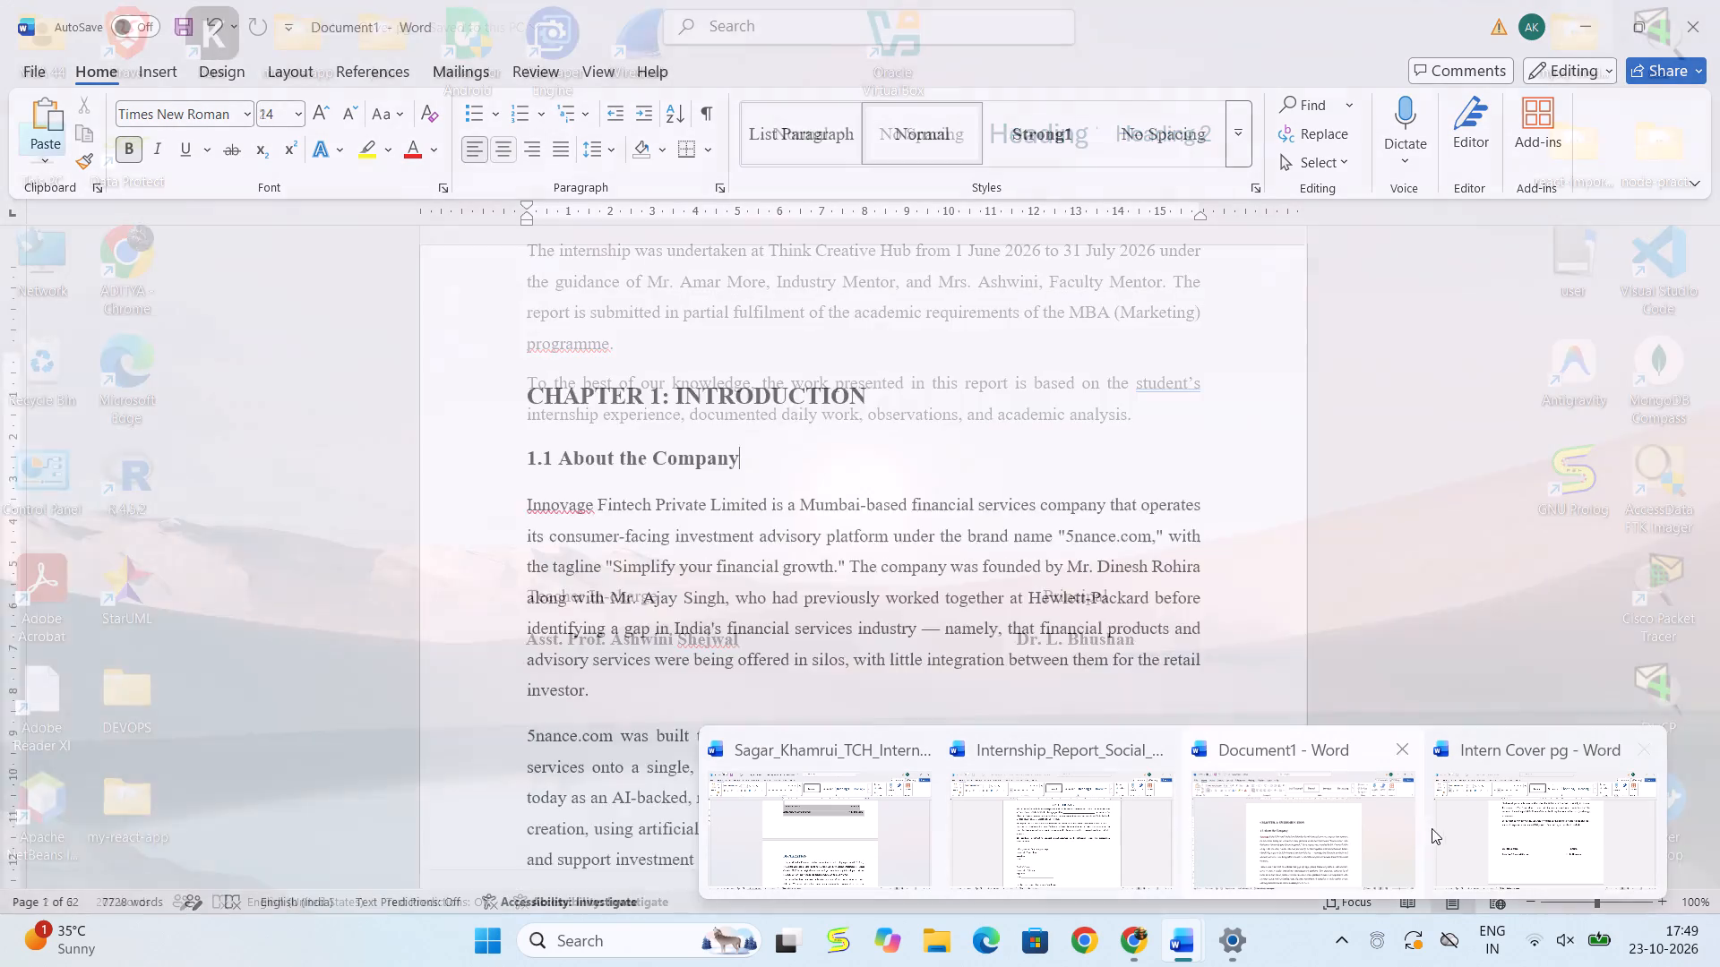
left_click(1633, 763)
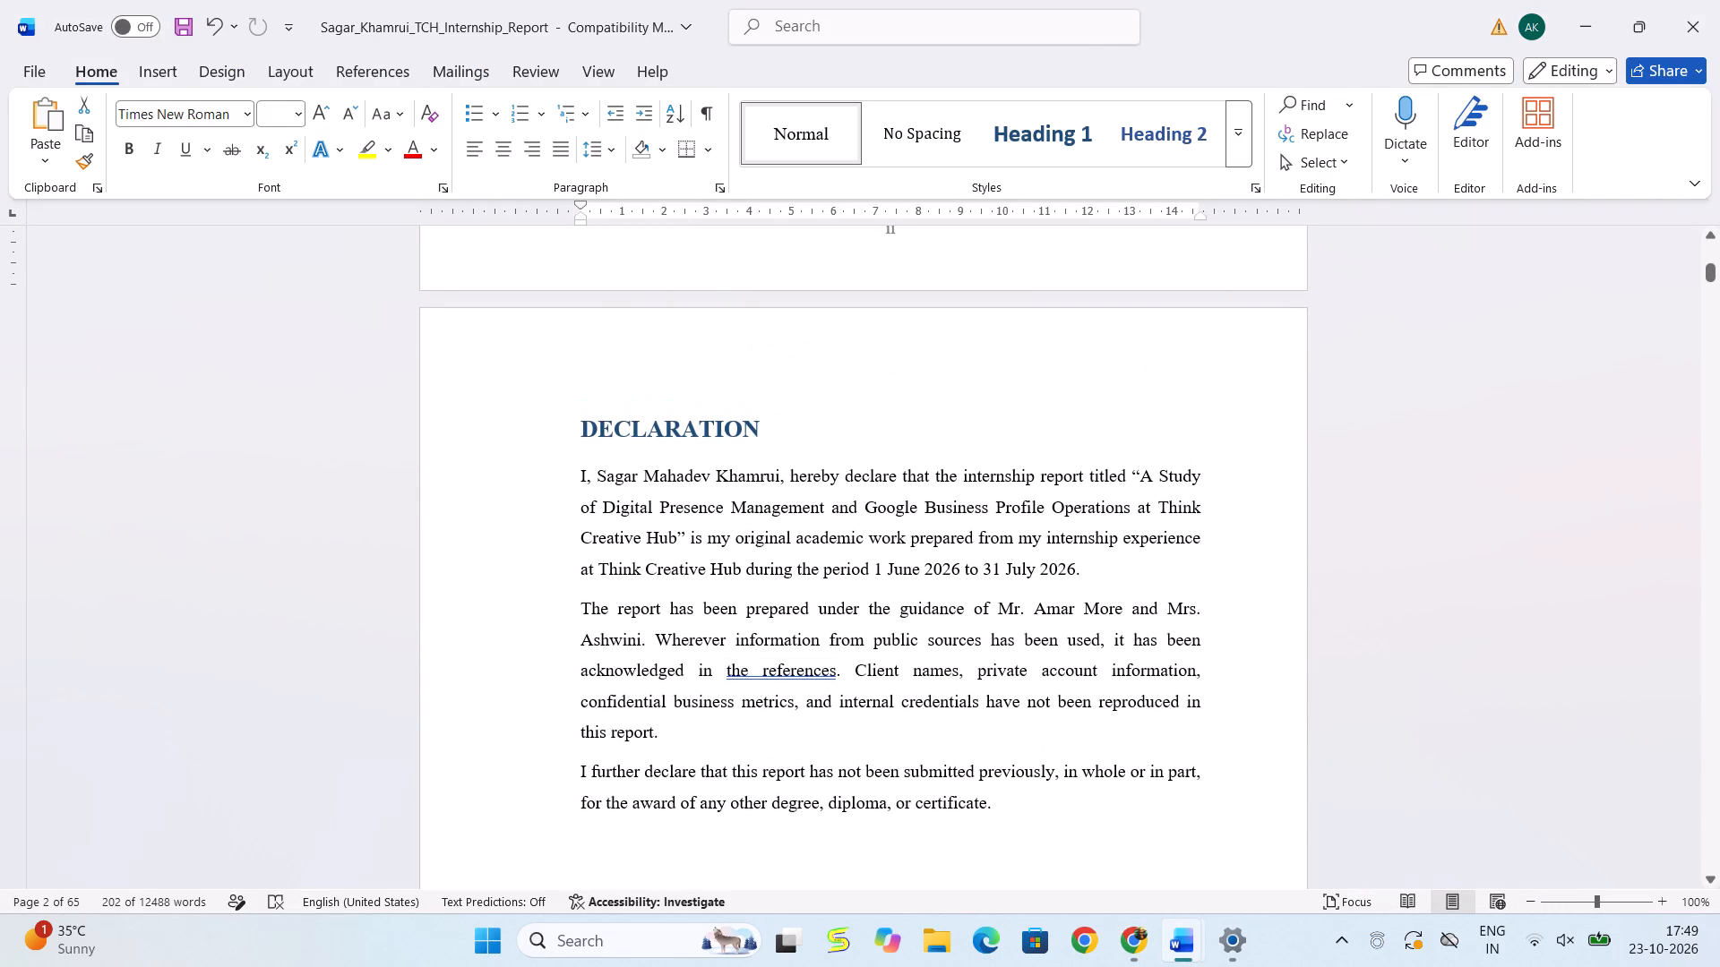
left_click(506, 147)
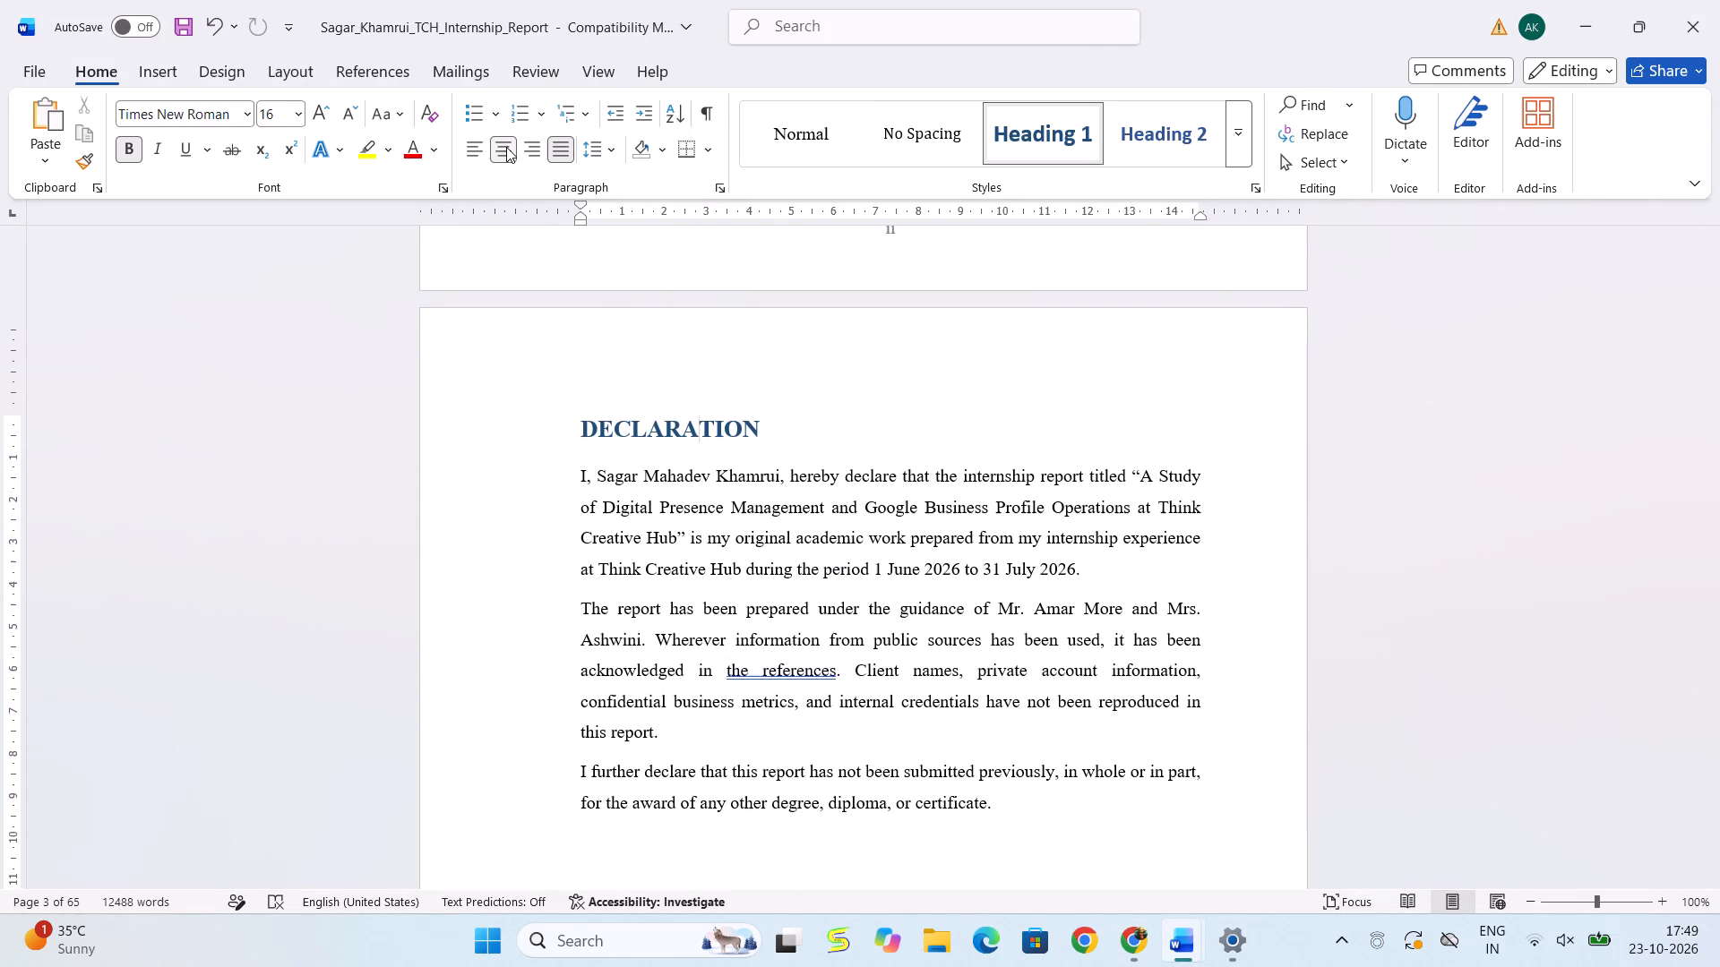
Centre the ACKNOWLEDGEMENT heading on the page following the declaration.
scroll(769, 547, "down", 4)
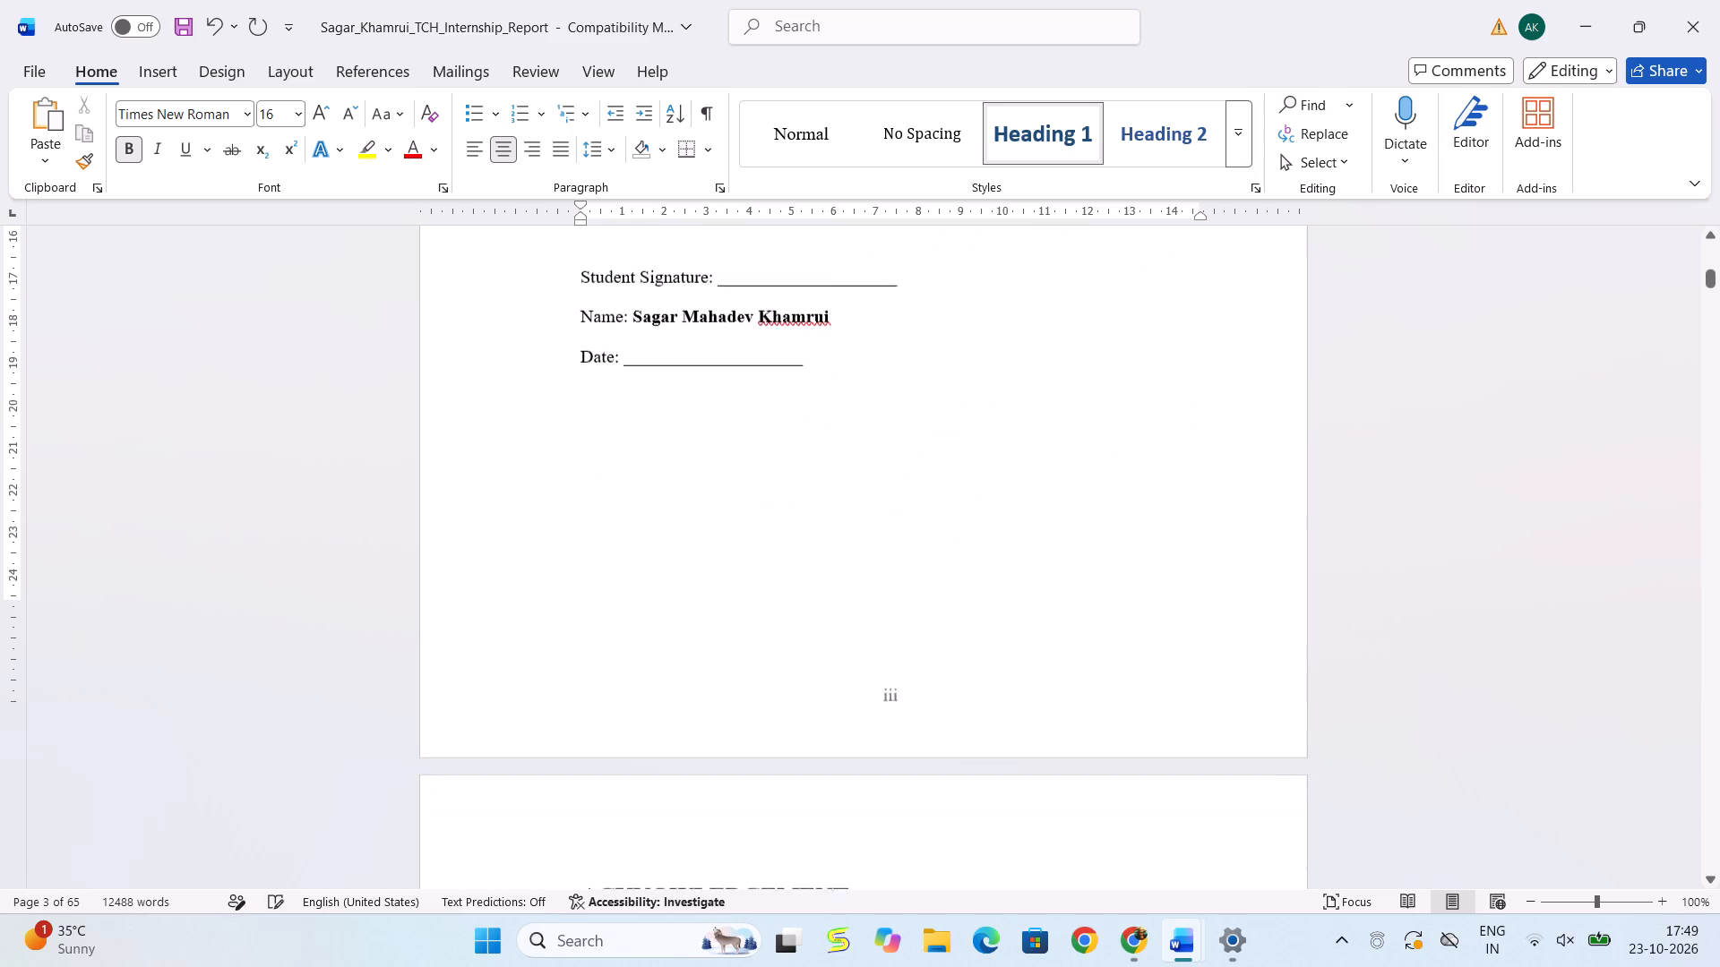
scroll(730, 601, "down", 2)
left_click(723, 680)
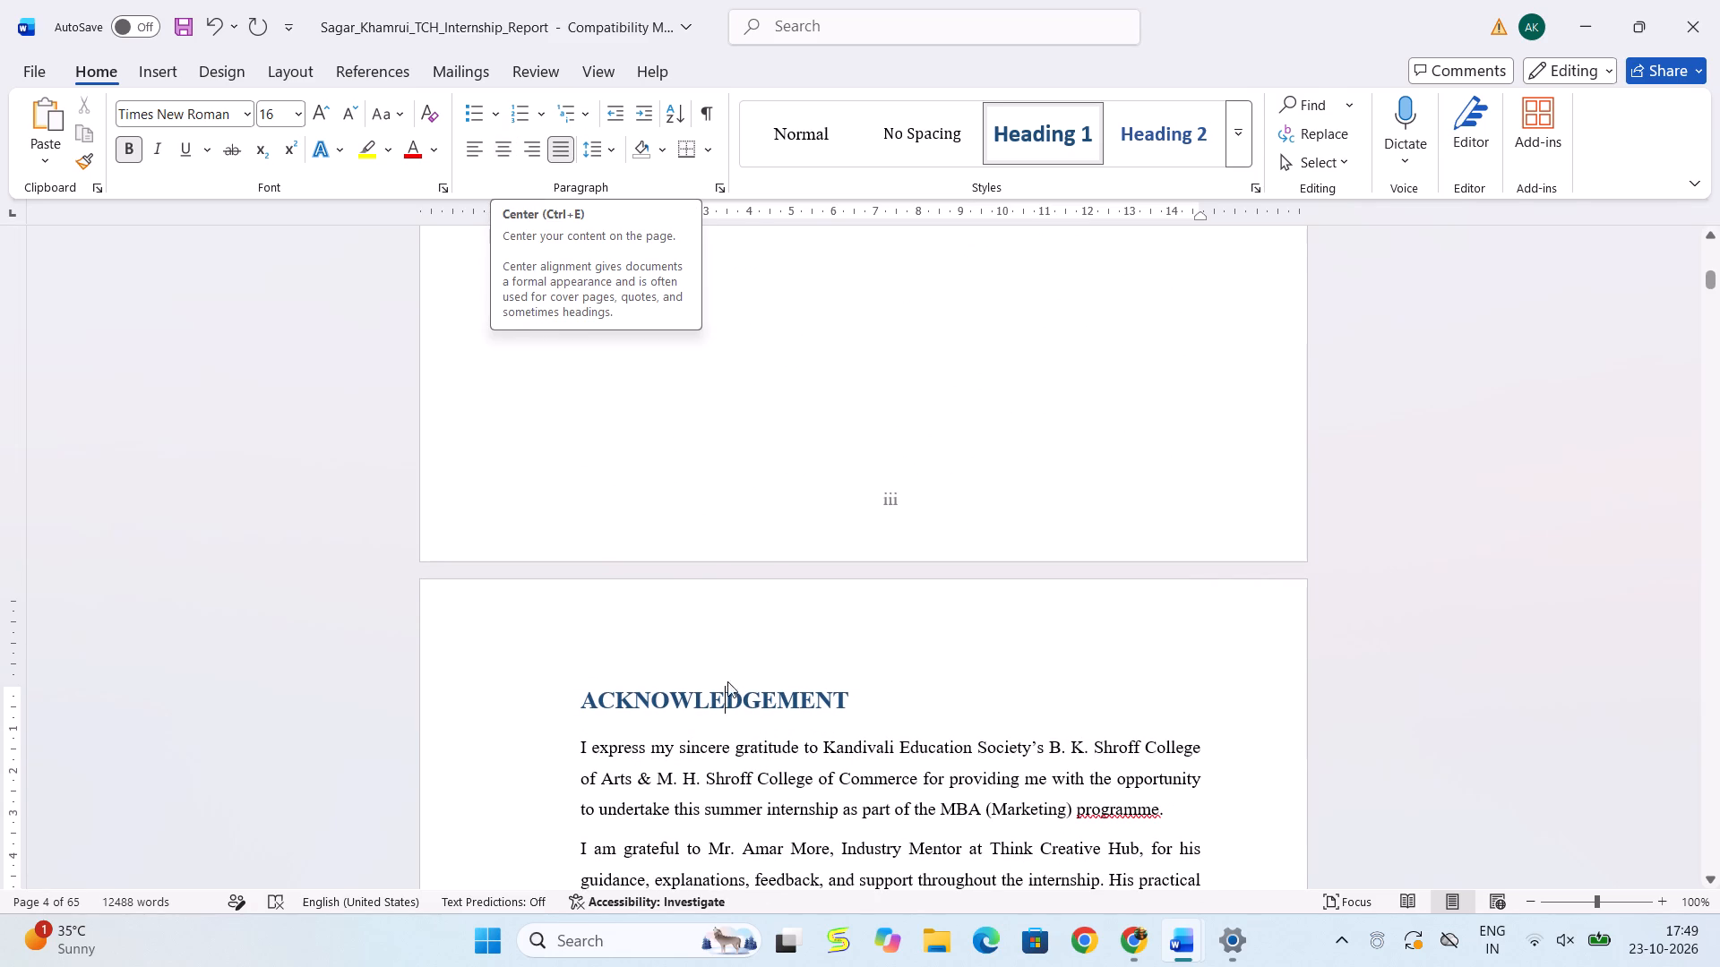
key("ctrl+e")
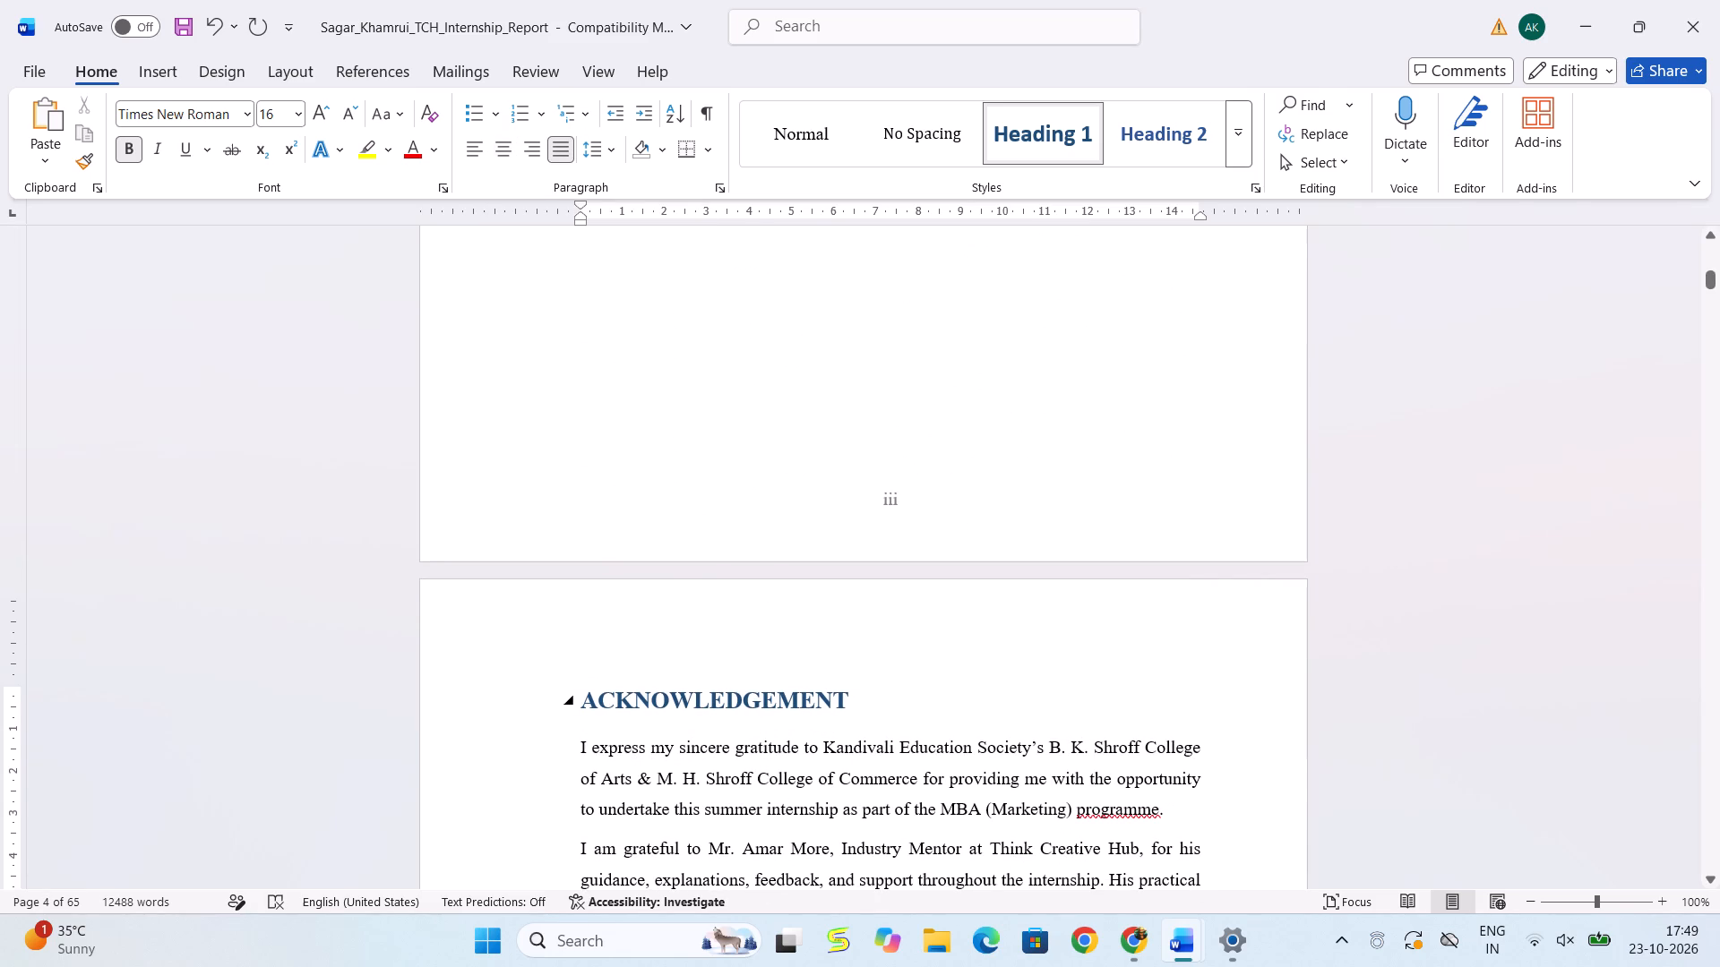
Centre the LIST OF CONTENTS heading.
scroll(750, 706, "down", 7)
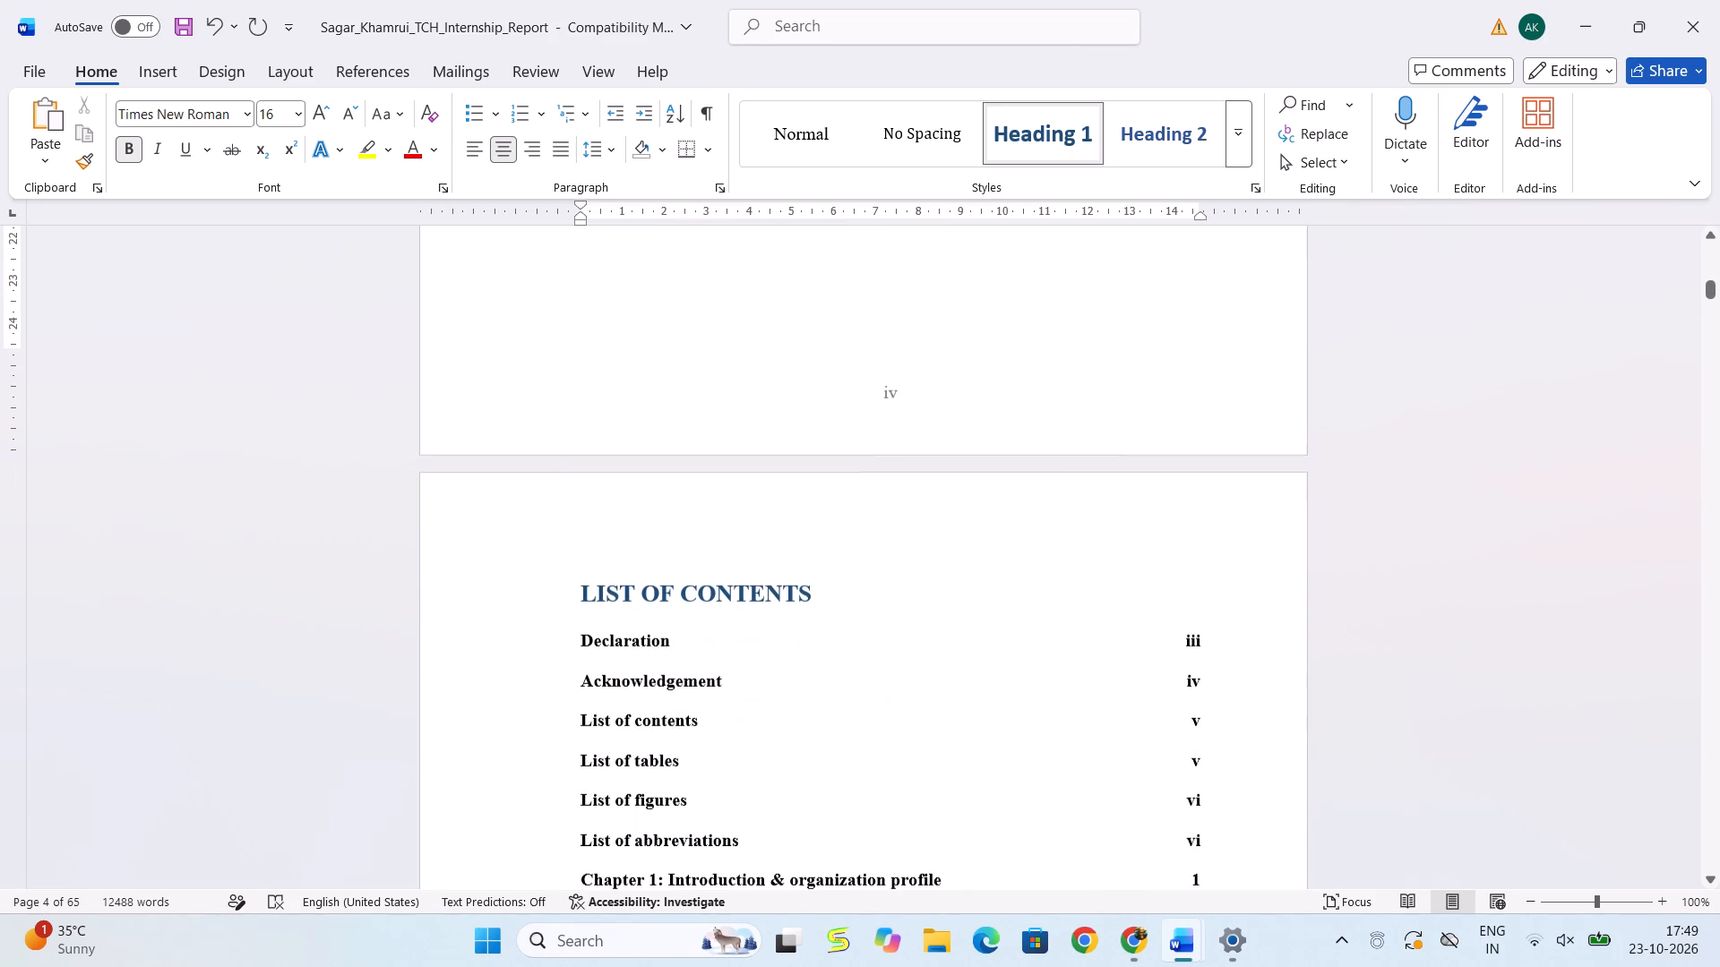
left_click(723, 591)
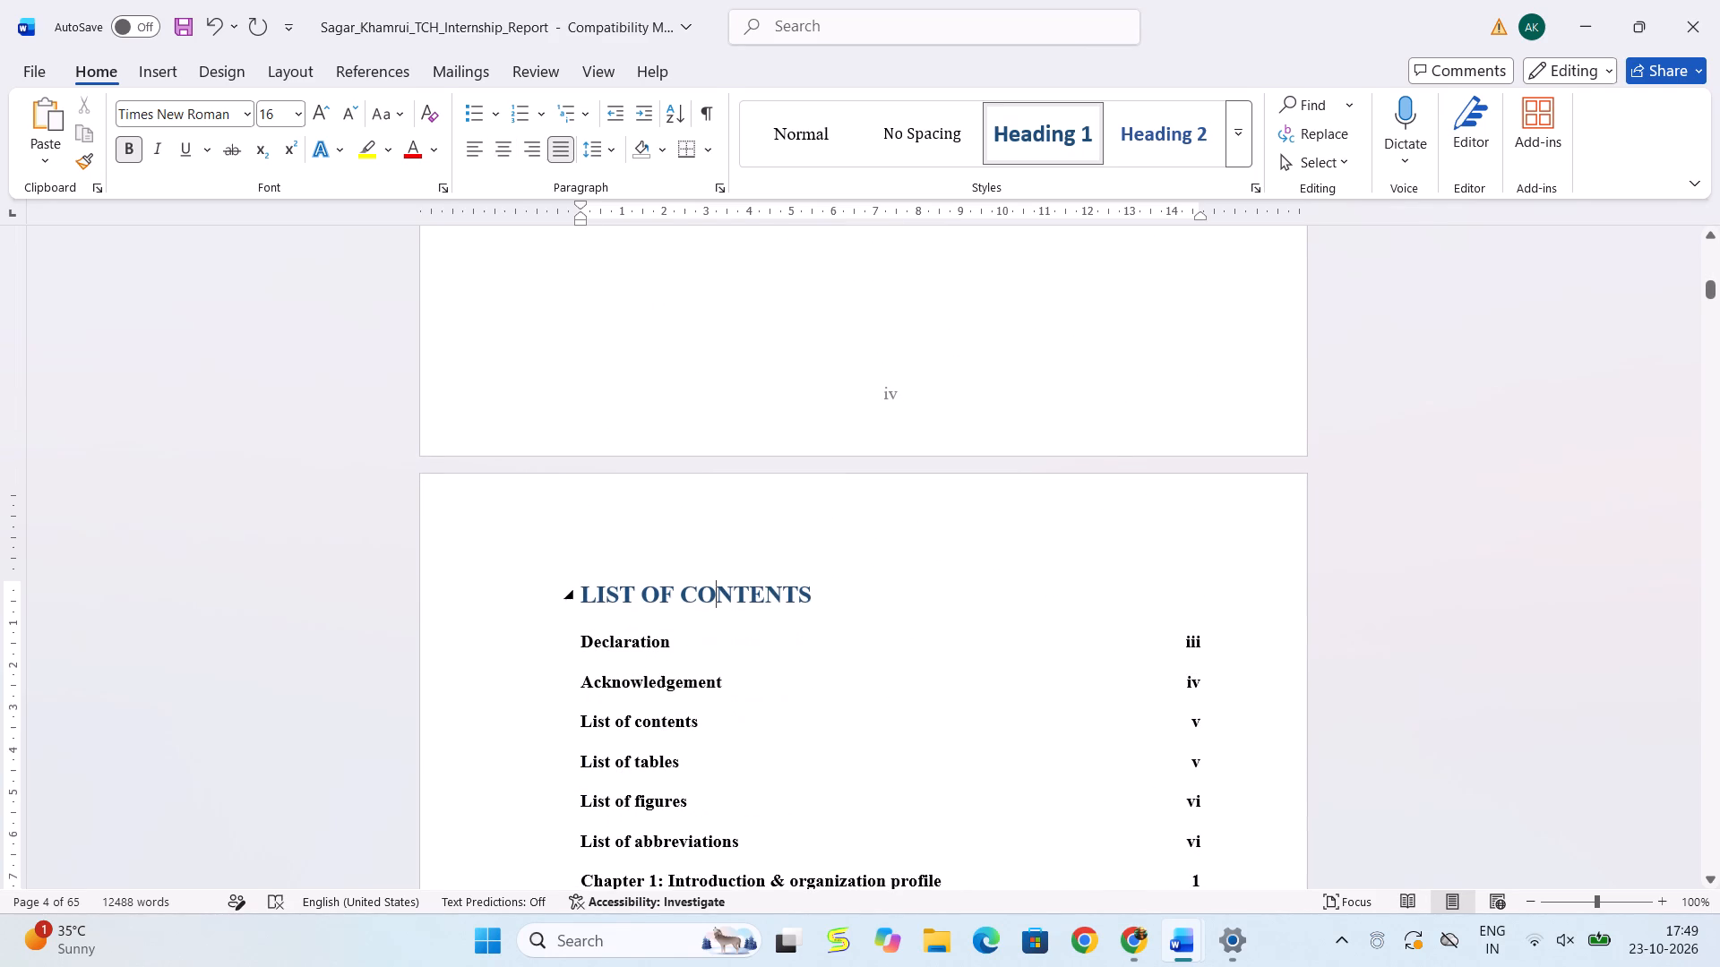
key("ctrl+e")
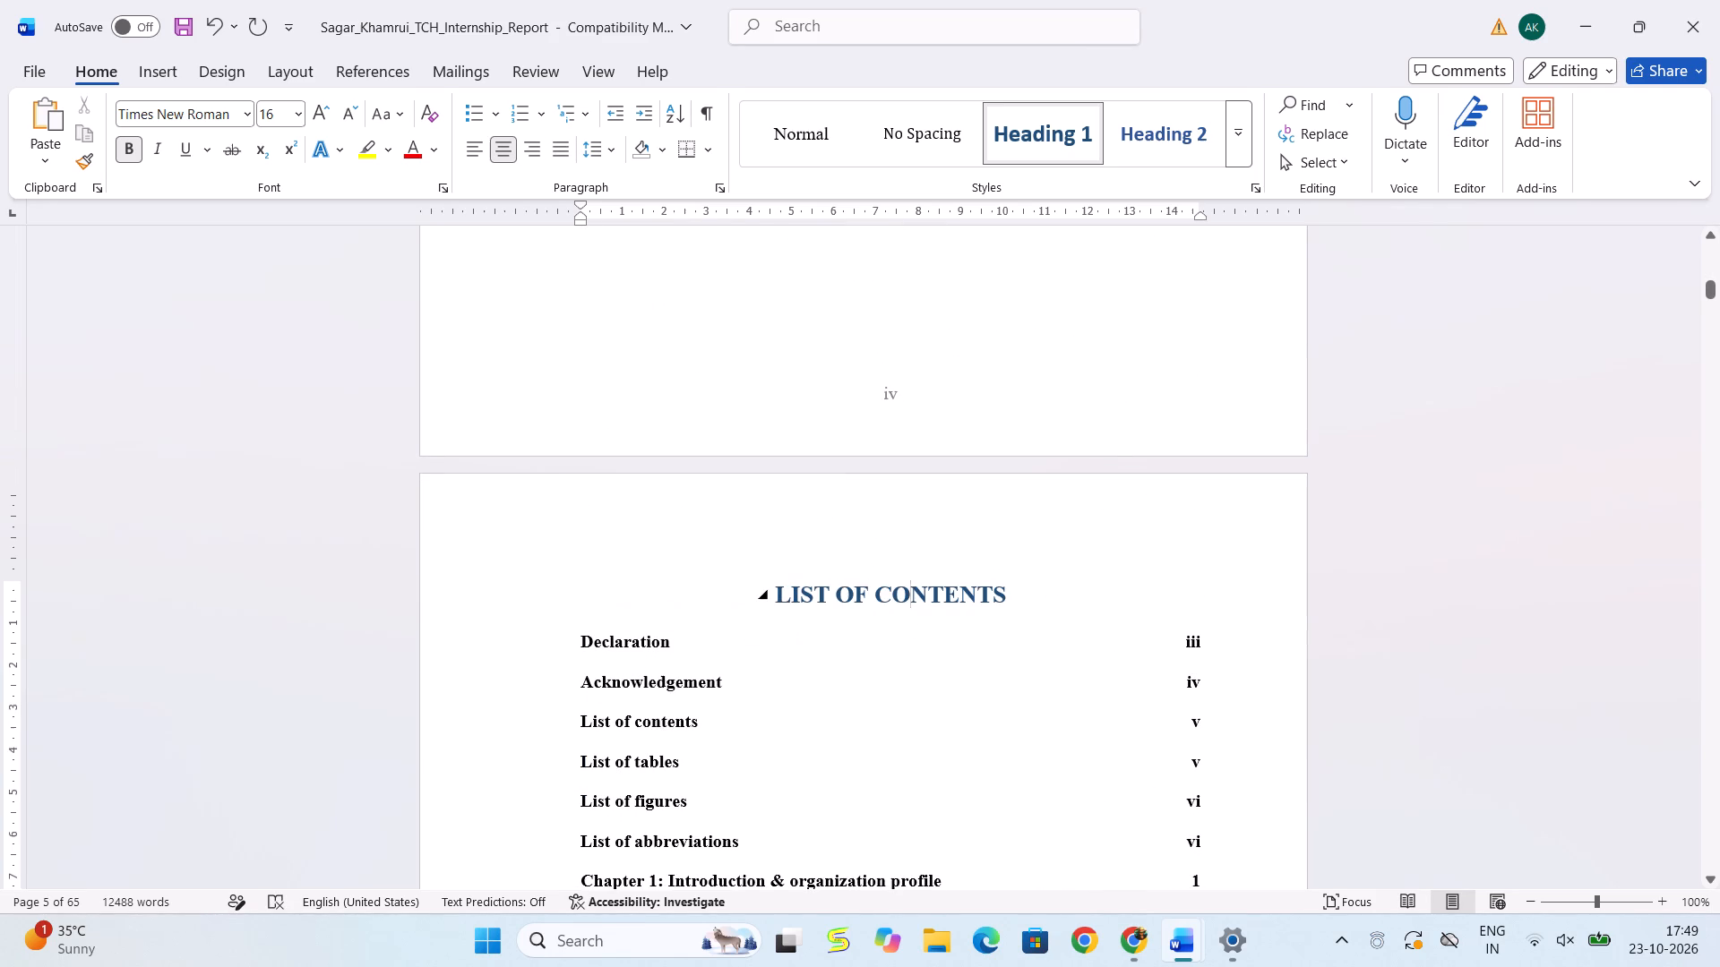
Replace the word LIST in the contents page heading with TABLE, so it reads TABLE OF CONTENTS.
left_click(828, 599)
key("BackSpace")
key("BackSpace")
key("BackSpace")
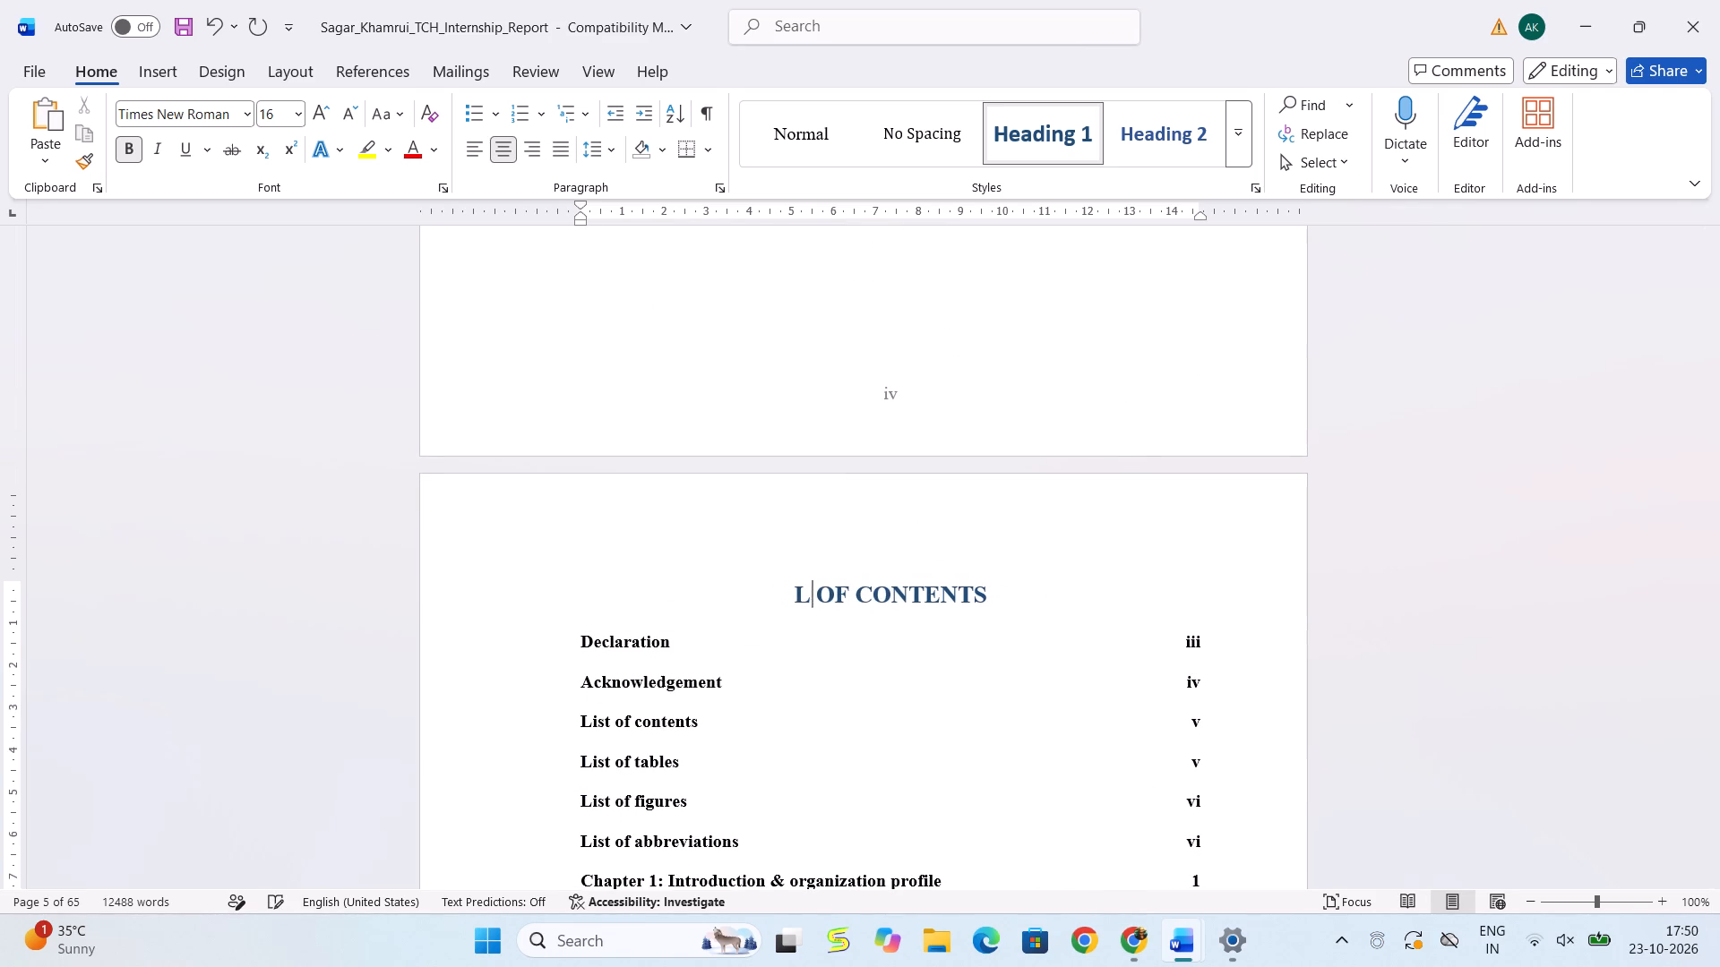
key("BackSpace")
type("Table")
key("BackSpace")
key("BackSpace")
key("BackSpace")
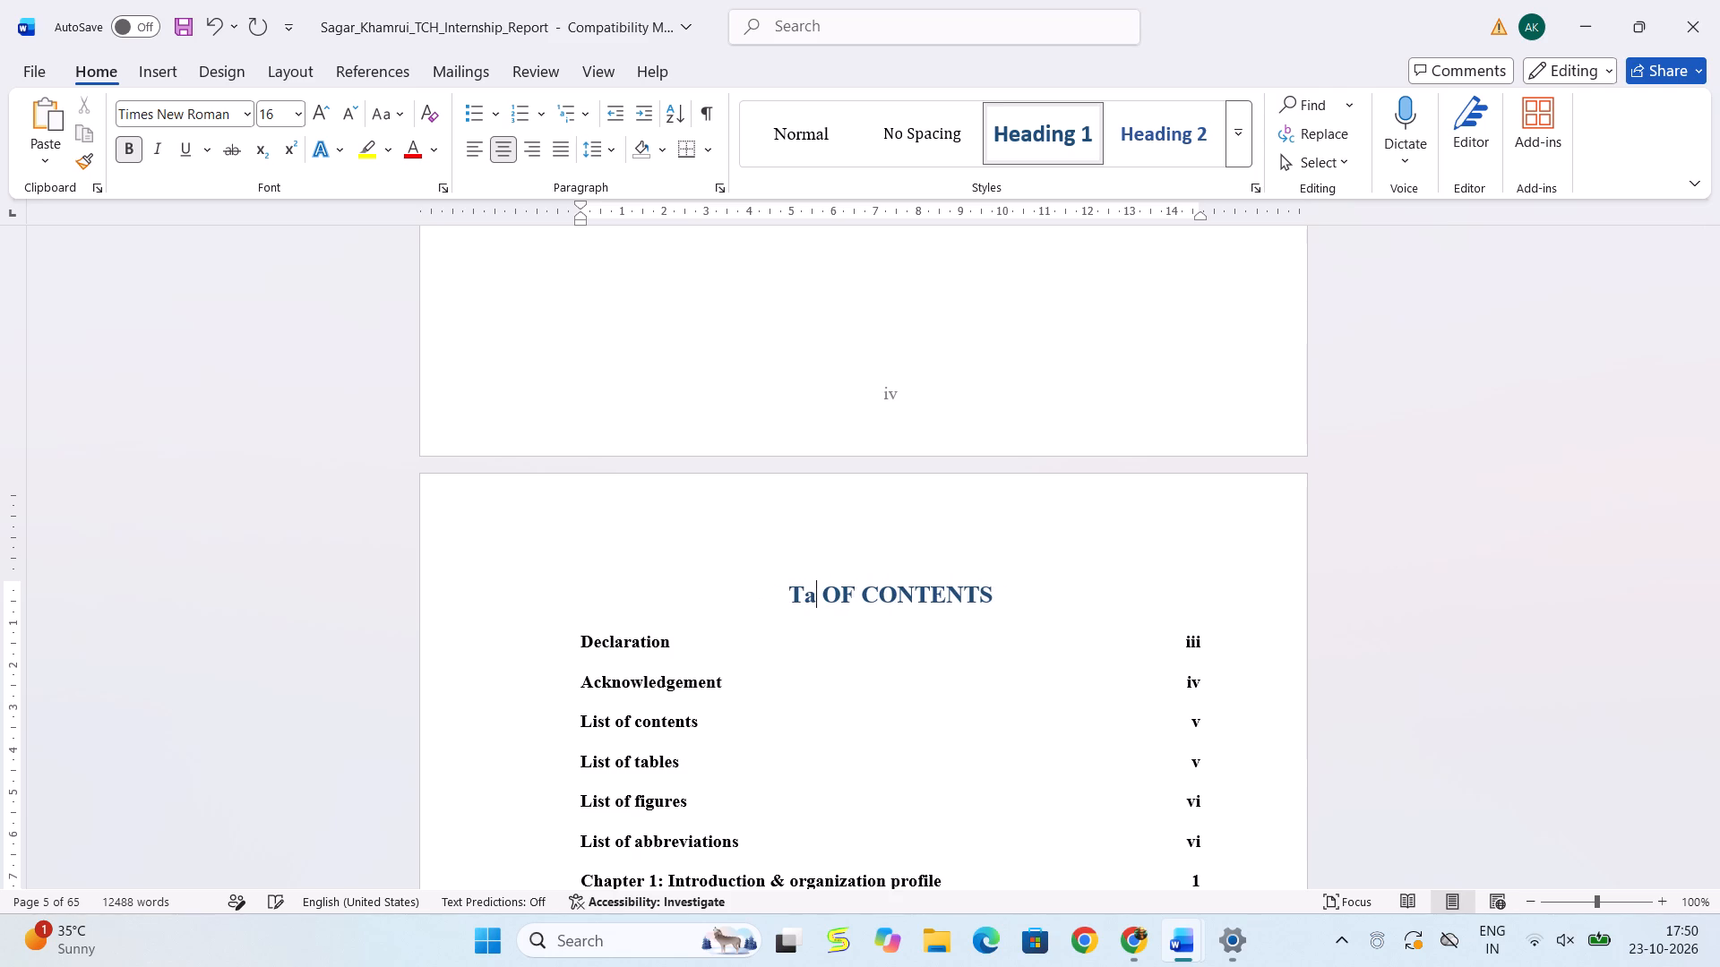
key("BackSpace")
type("ABLE")
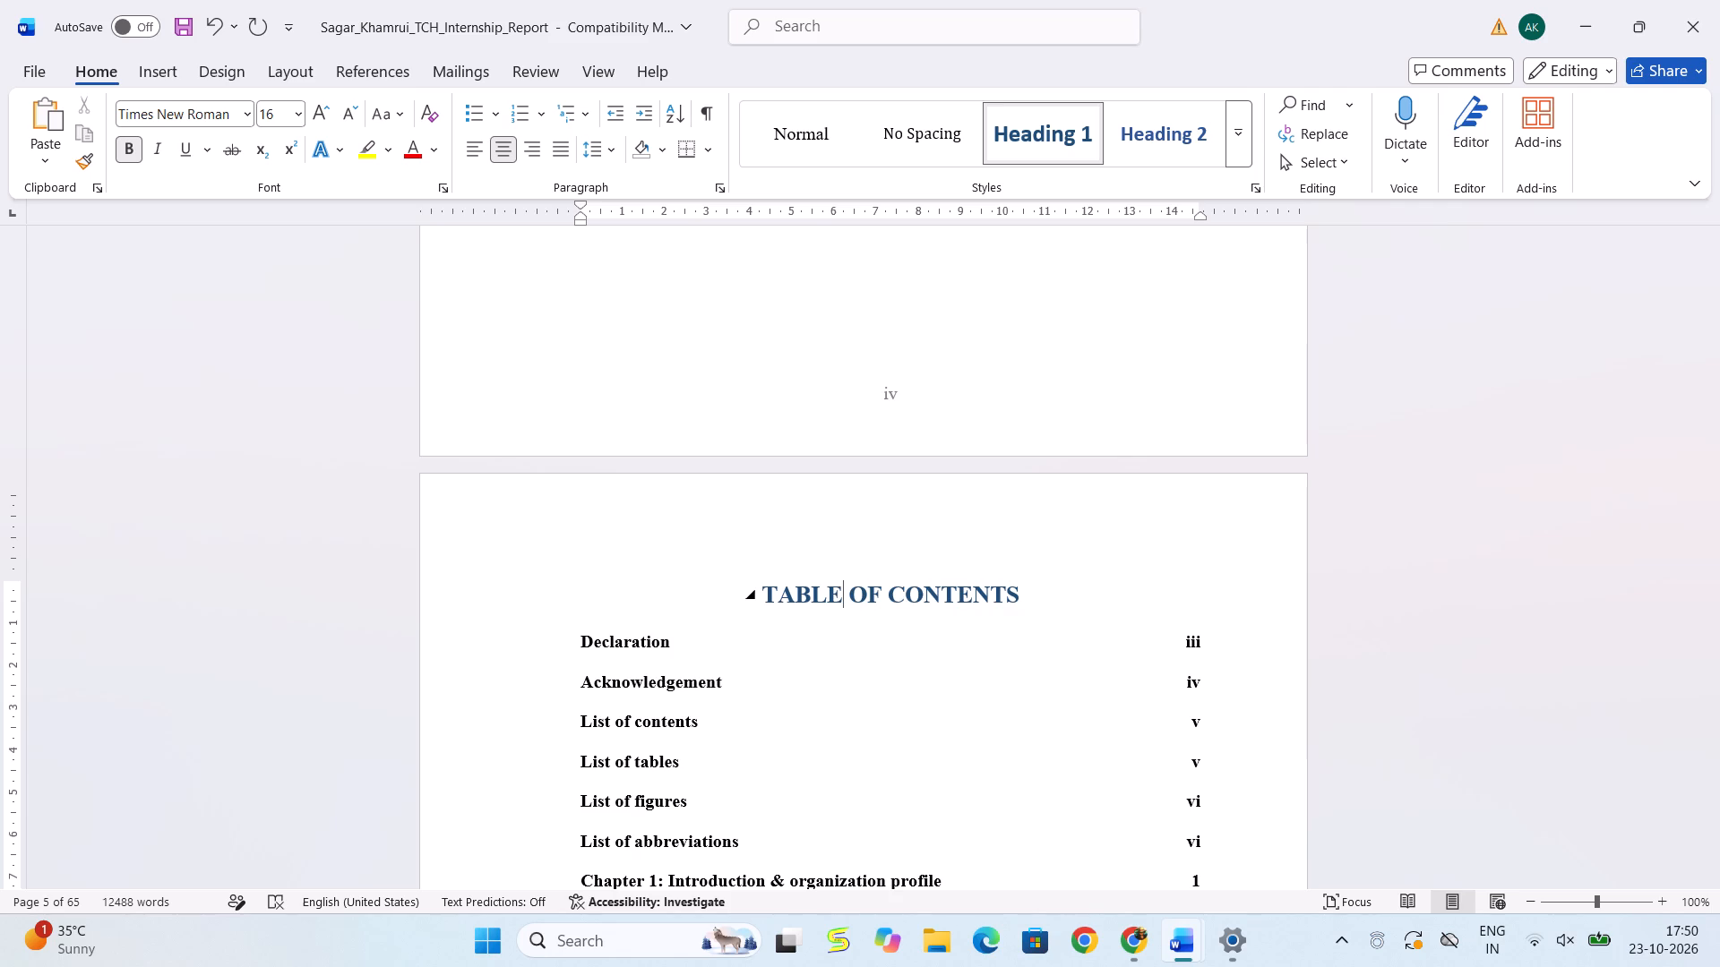
Centre the LIST OF TABLES heading below the contents entries.
scroll(828, 599, "down", 1)
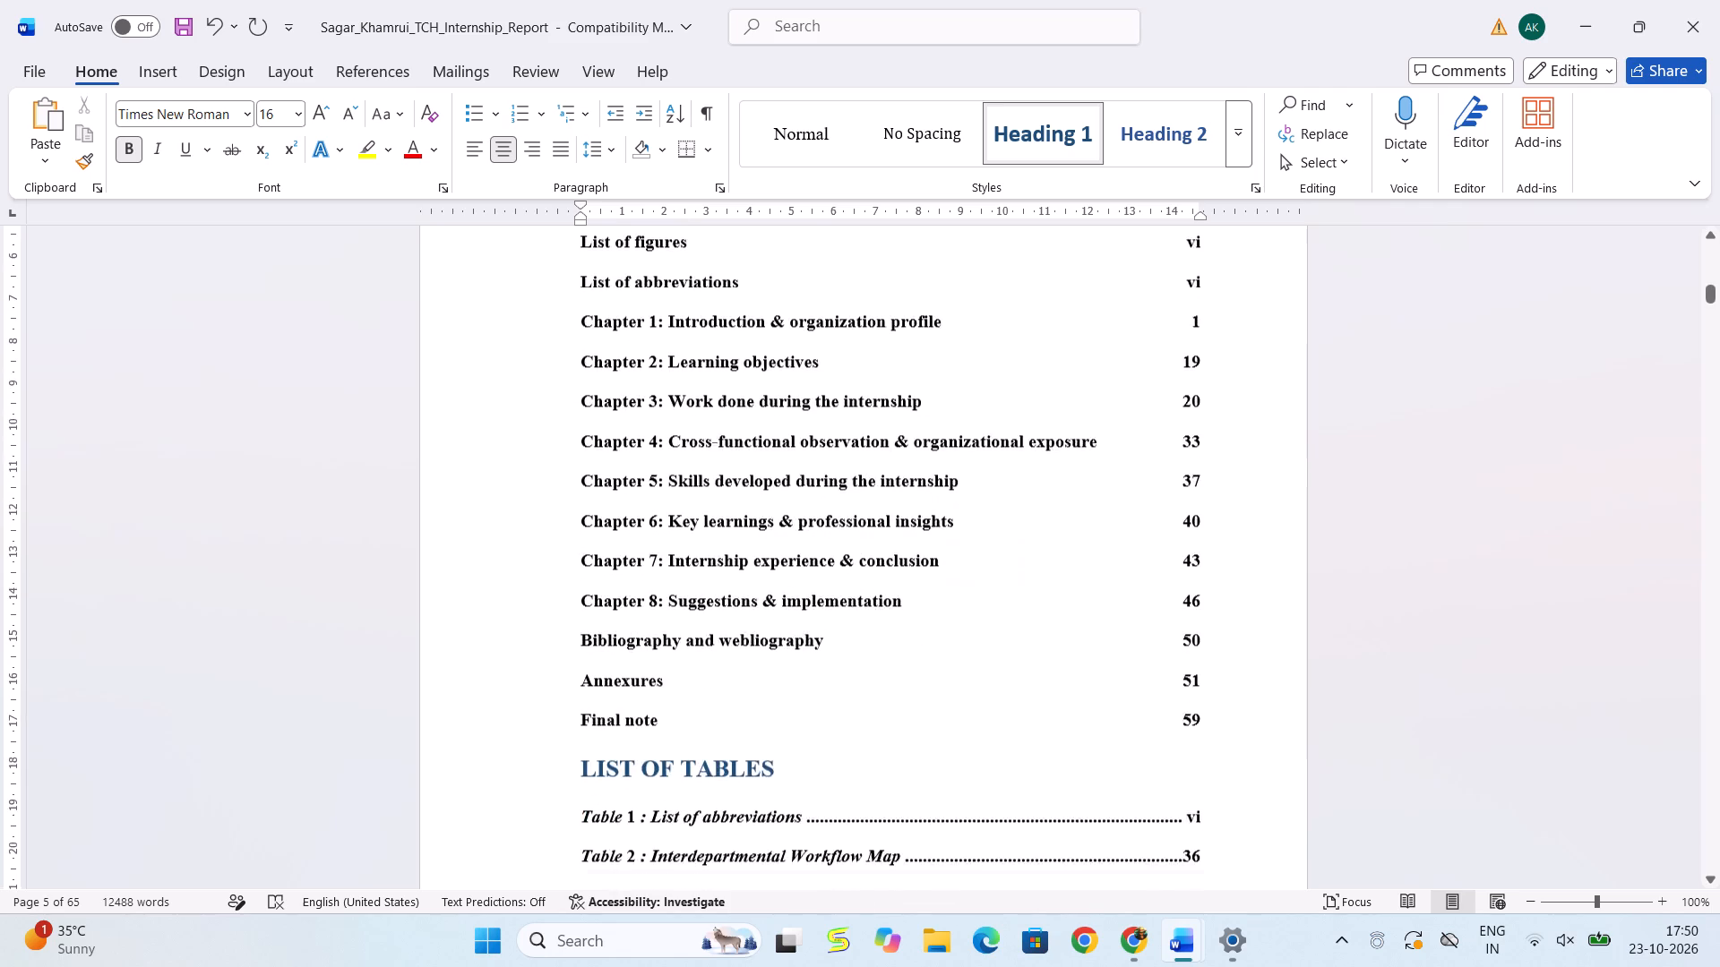
scroll(828, 599, "down", 2)
left_click(703, 255)
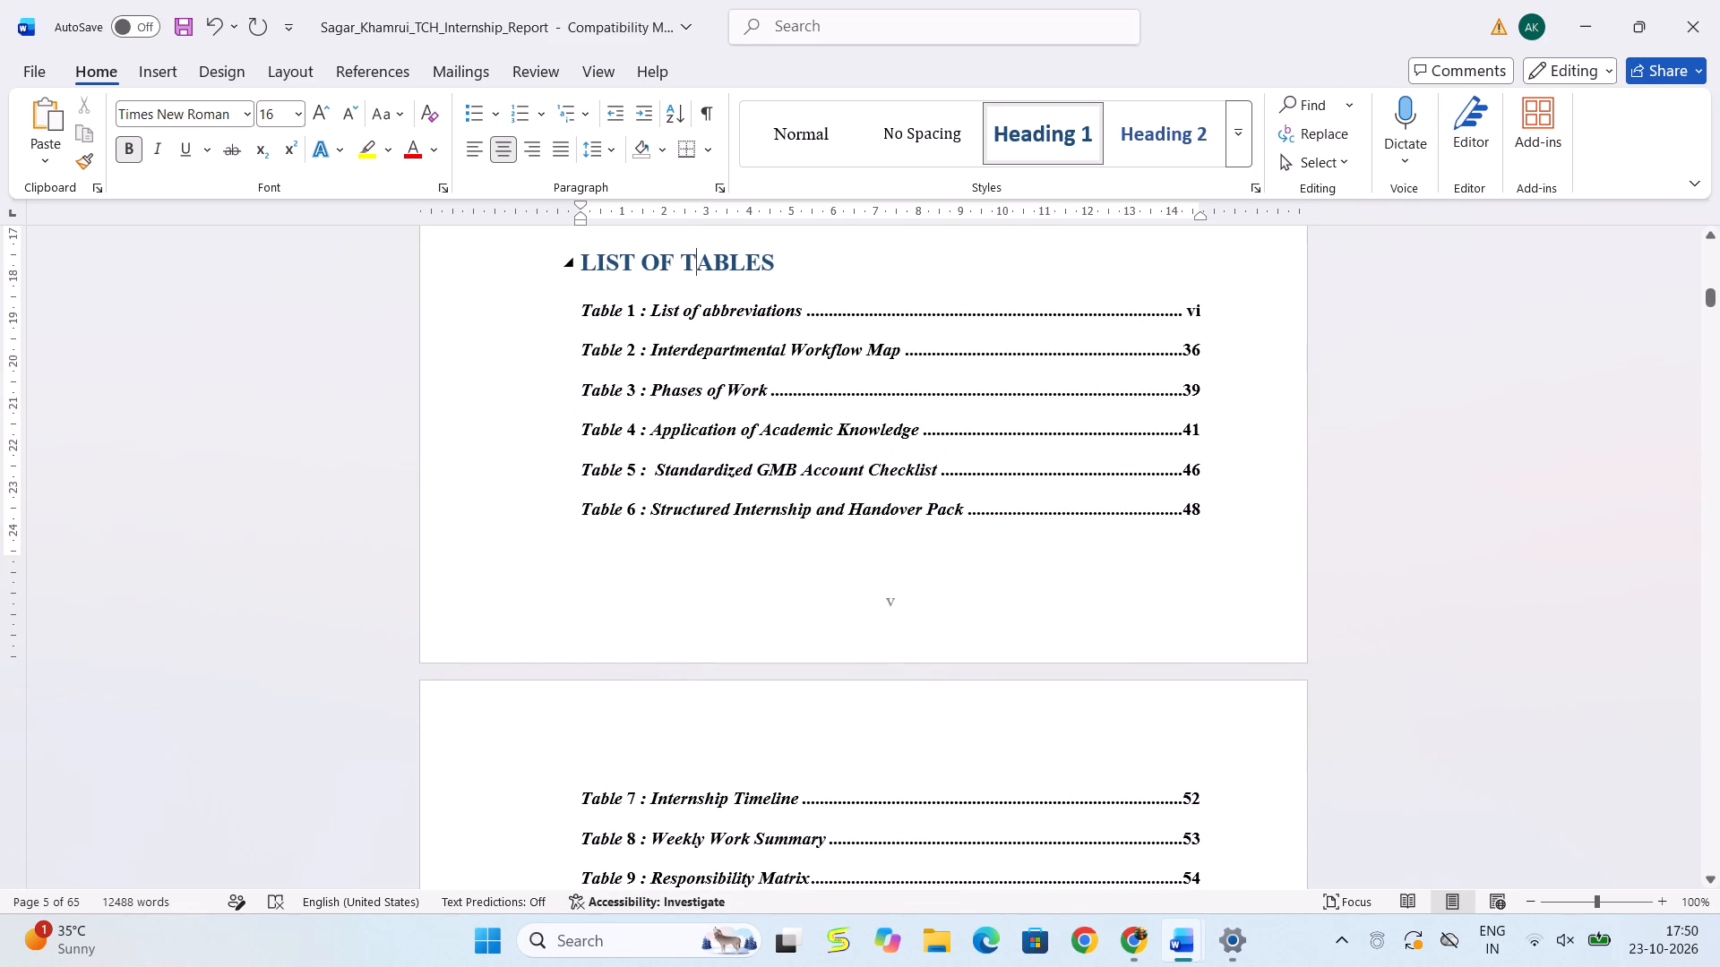
key("ctrl+e")
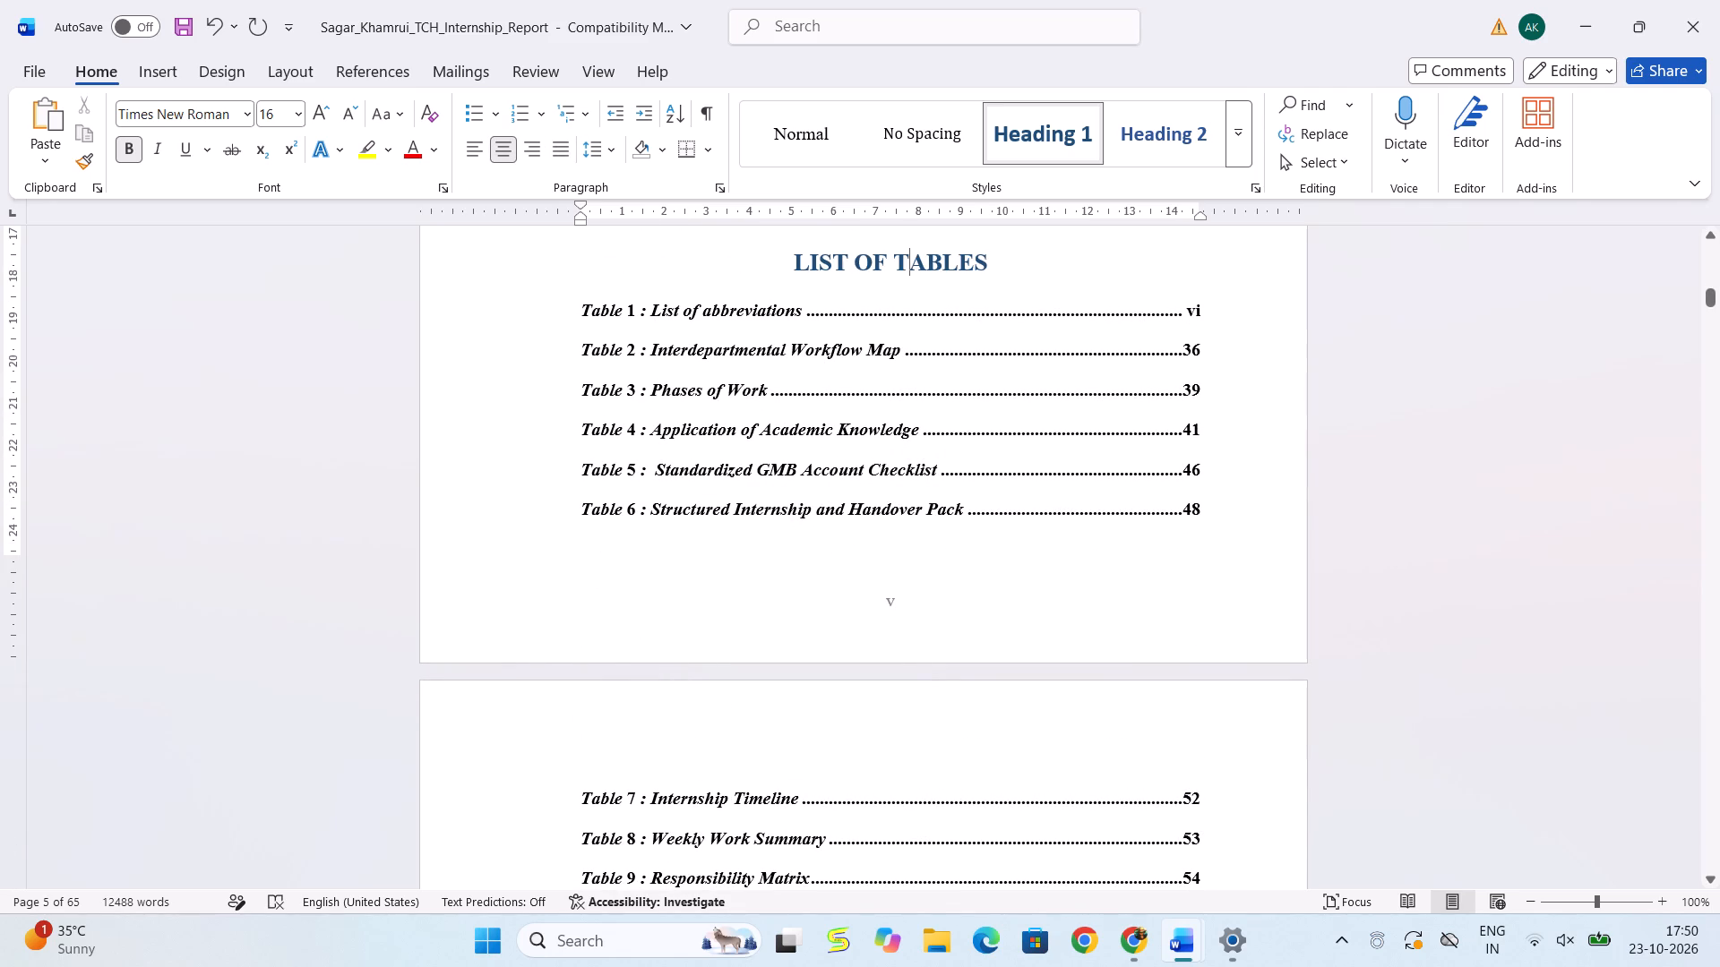
Centre the LIST OF ABBREVIATIONS and LIST OF FIGURES headings in the front matter.
scroll(718, 779, "down", 3)
left_click(724, 370)
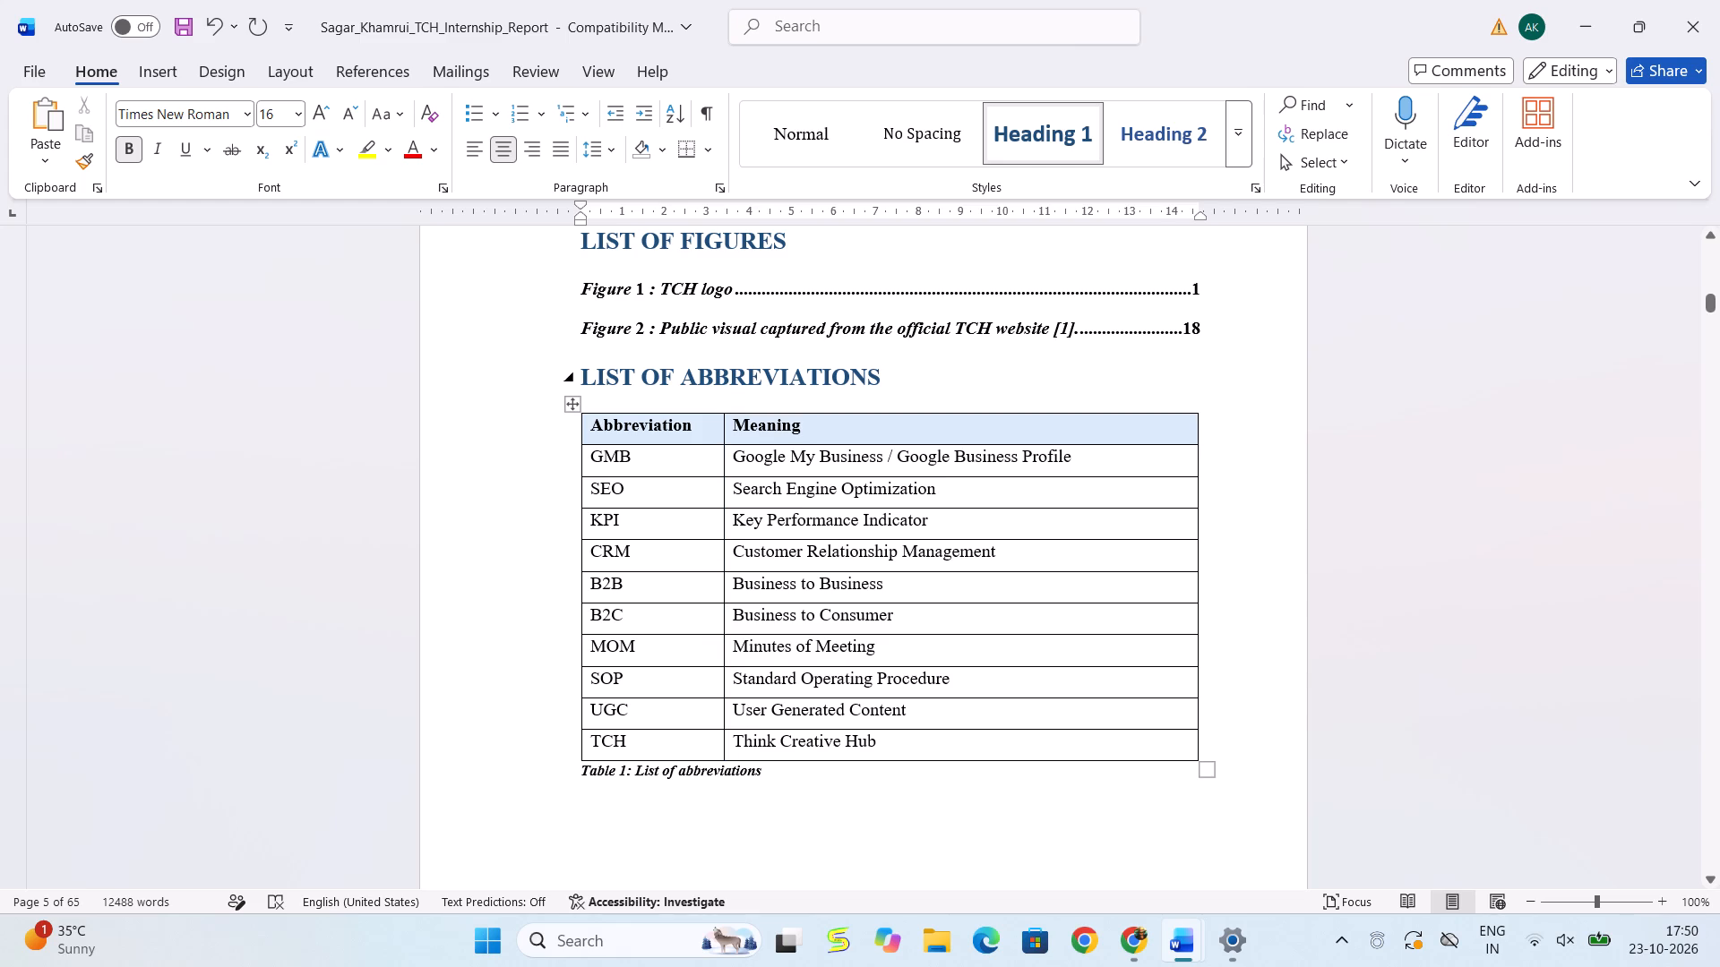
key("ctrl+e")
left_click(720, 241)
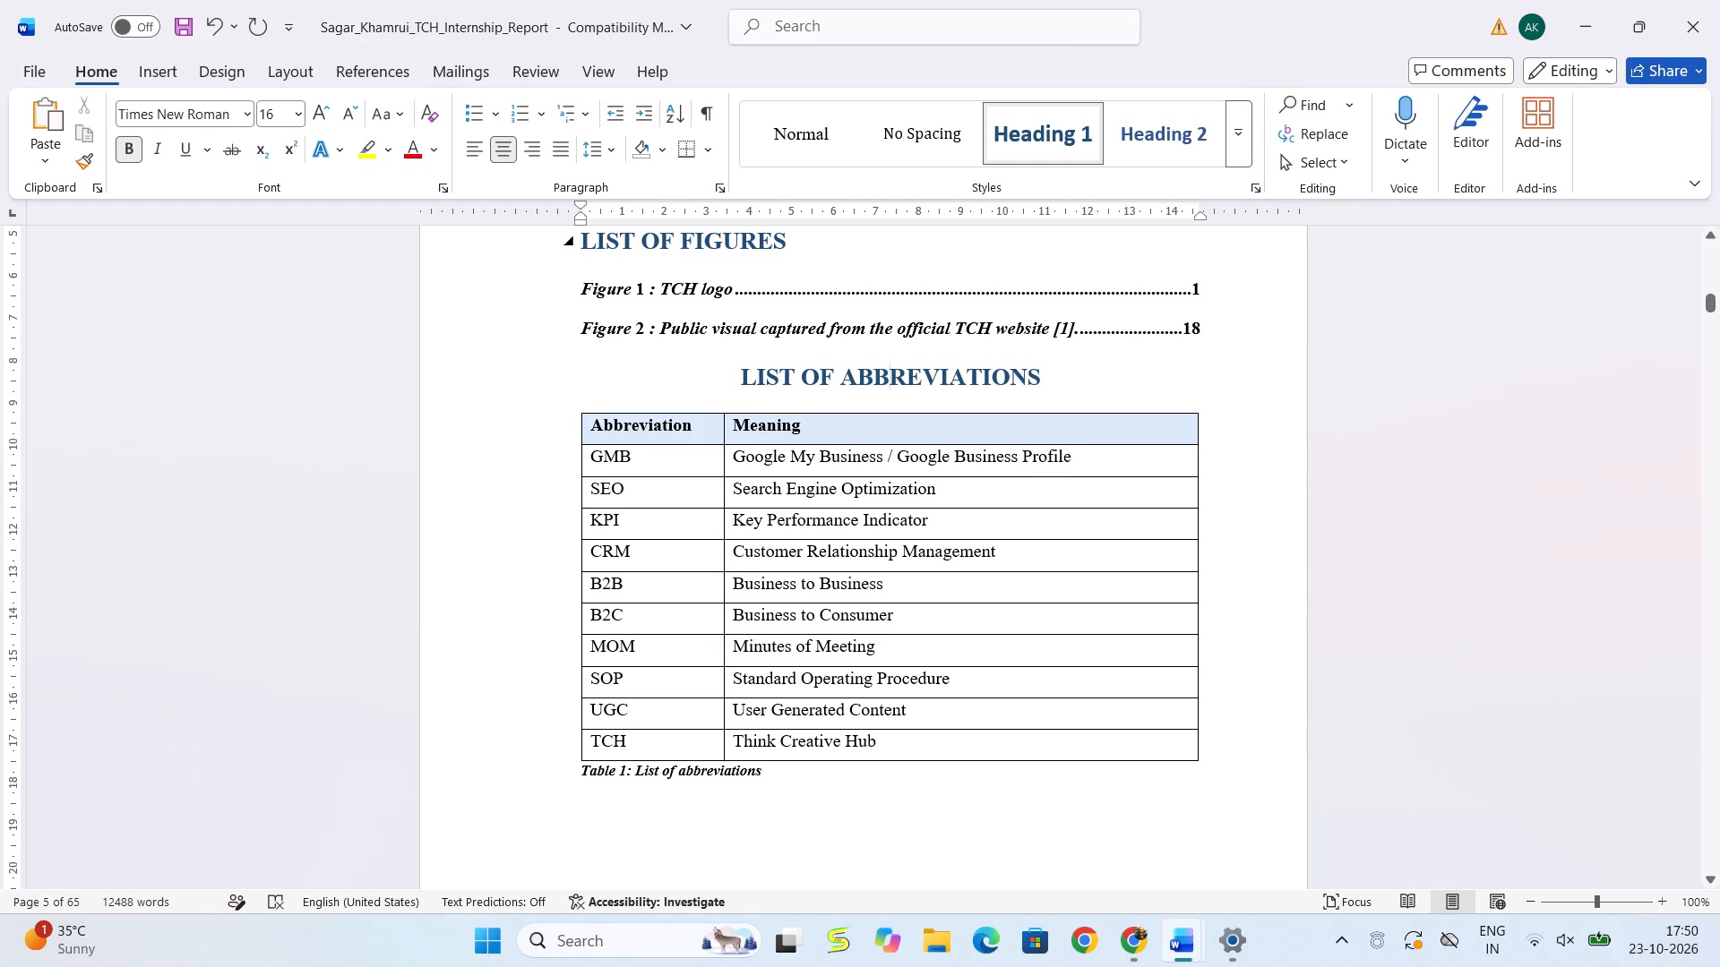
key("ctrl+e")
Centre the Table 1 caption below the abbreviations table.
scroll(778, 561, "down", 2)
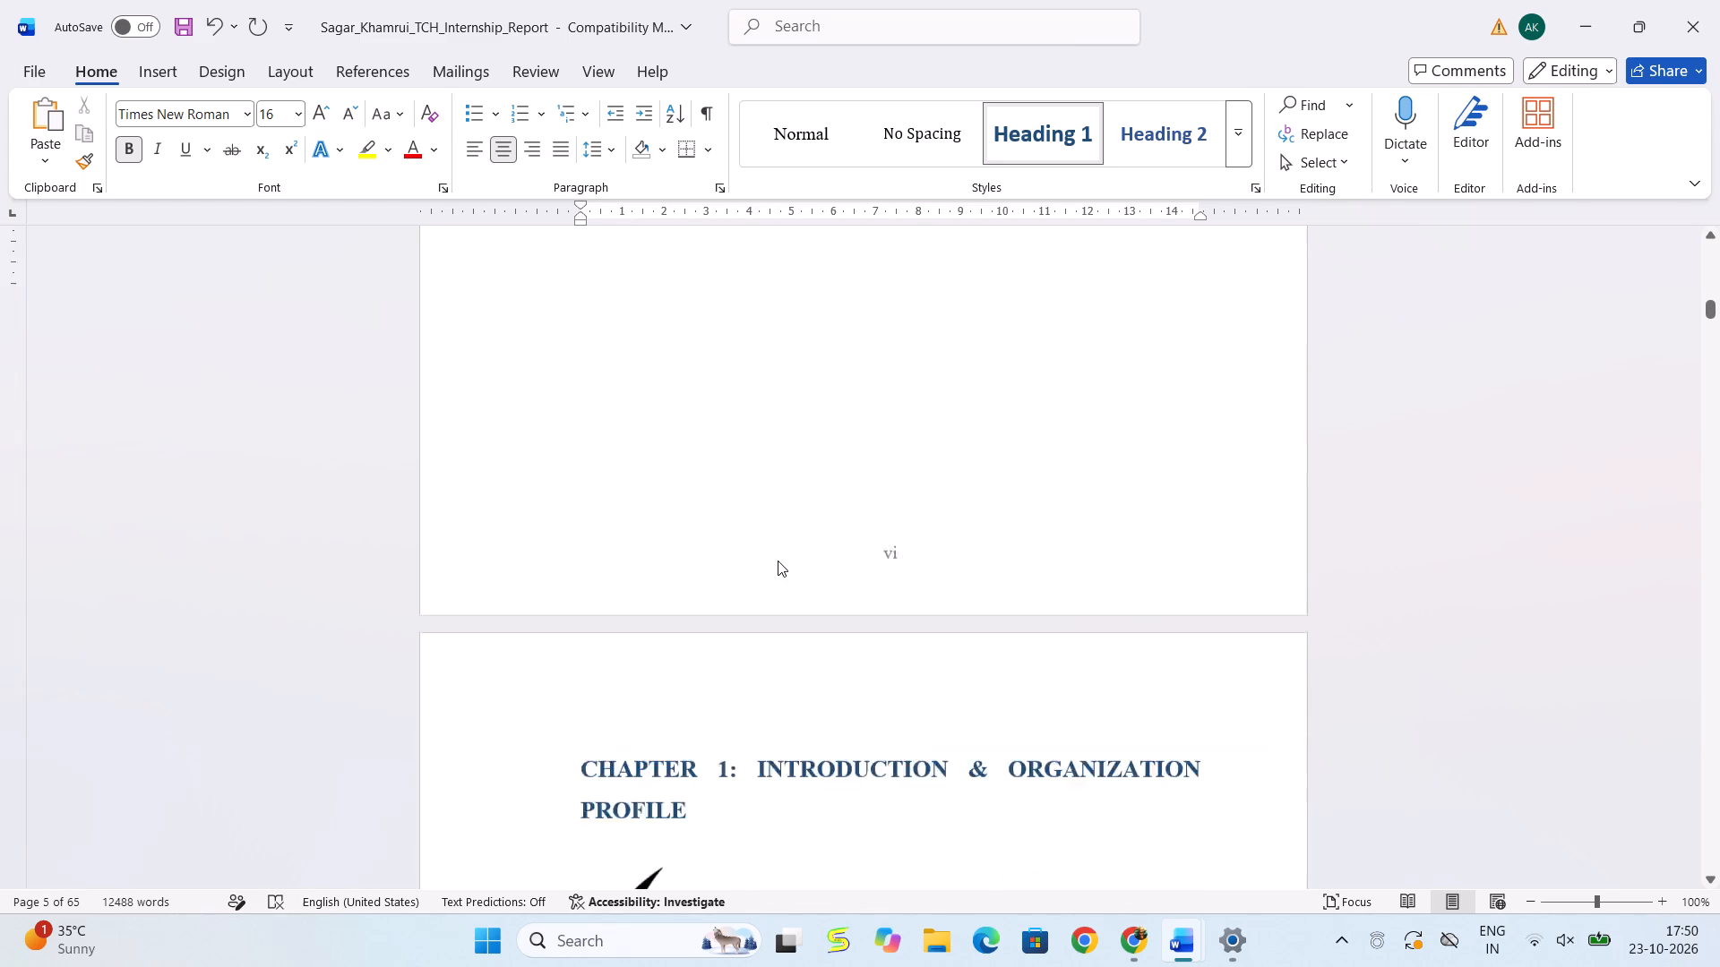
scroll(778, 561, "down", 1)
scroll(718, 476, "up", 3)
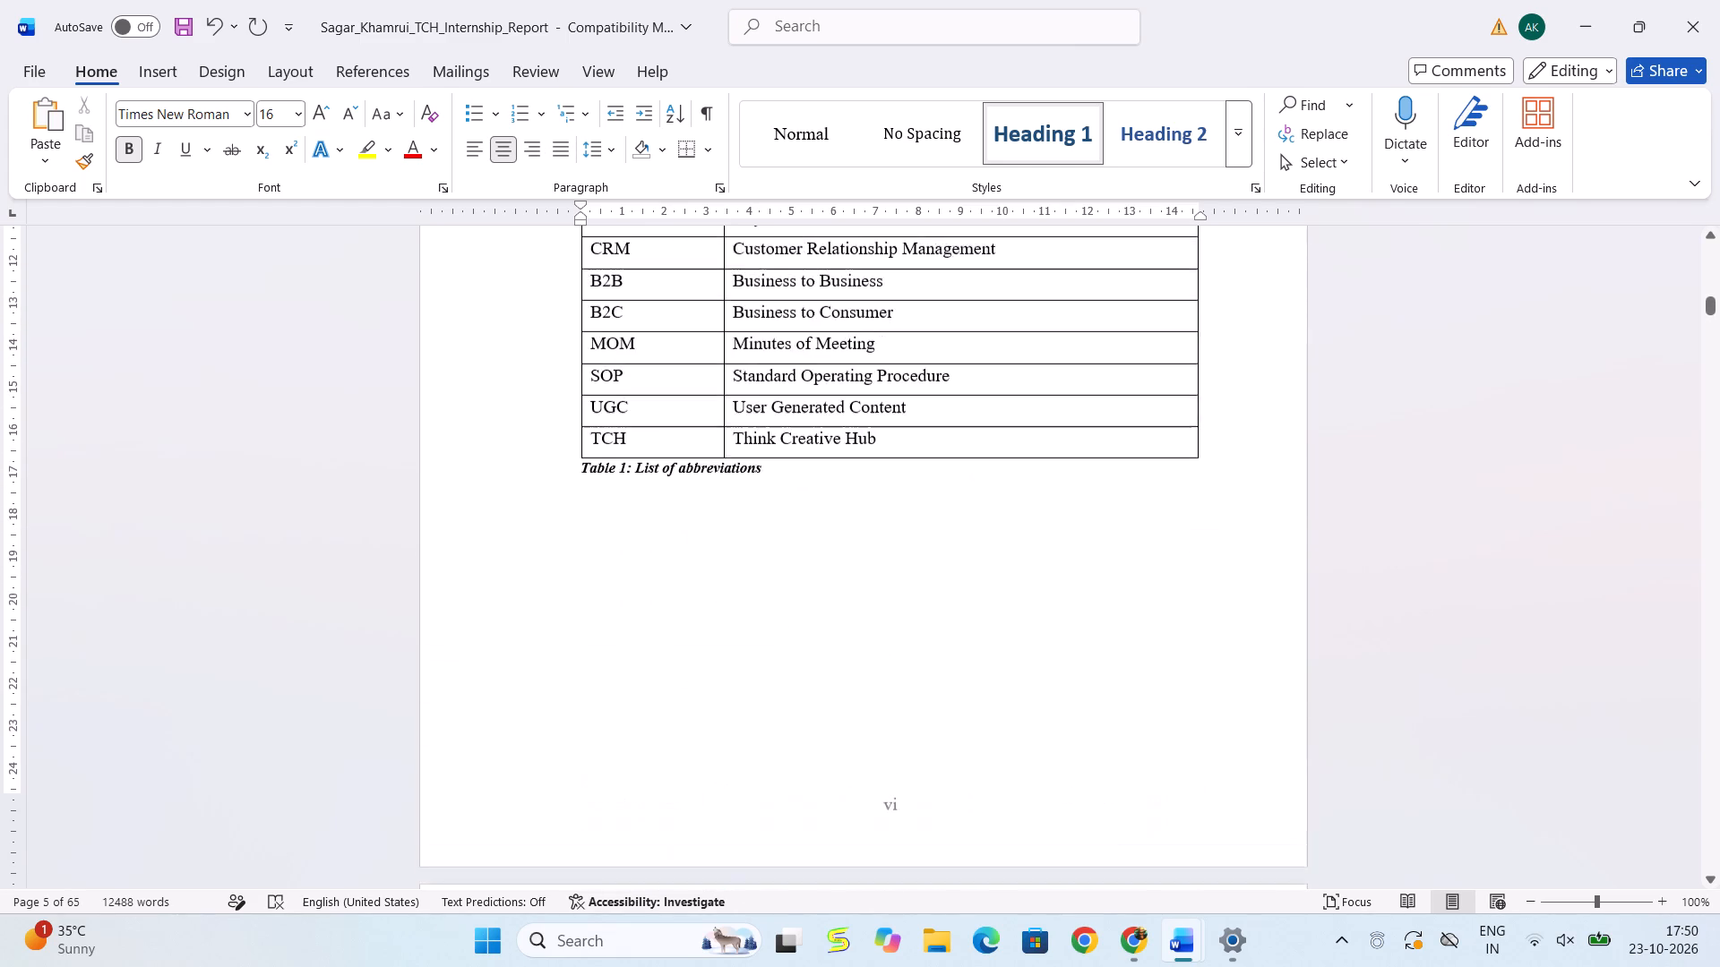
left_click(692, 504)
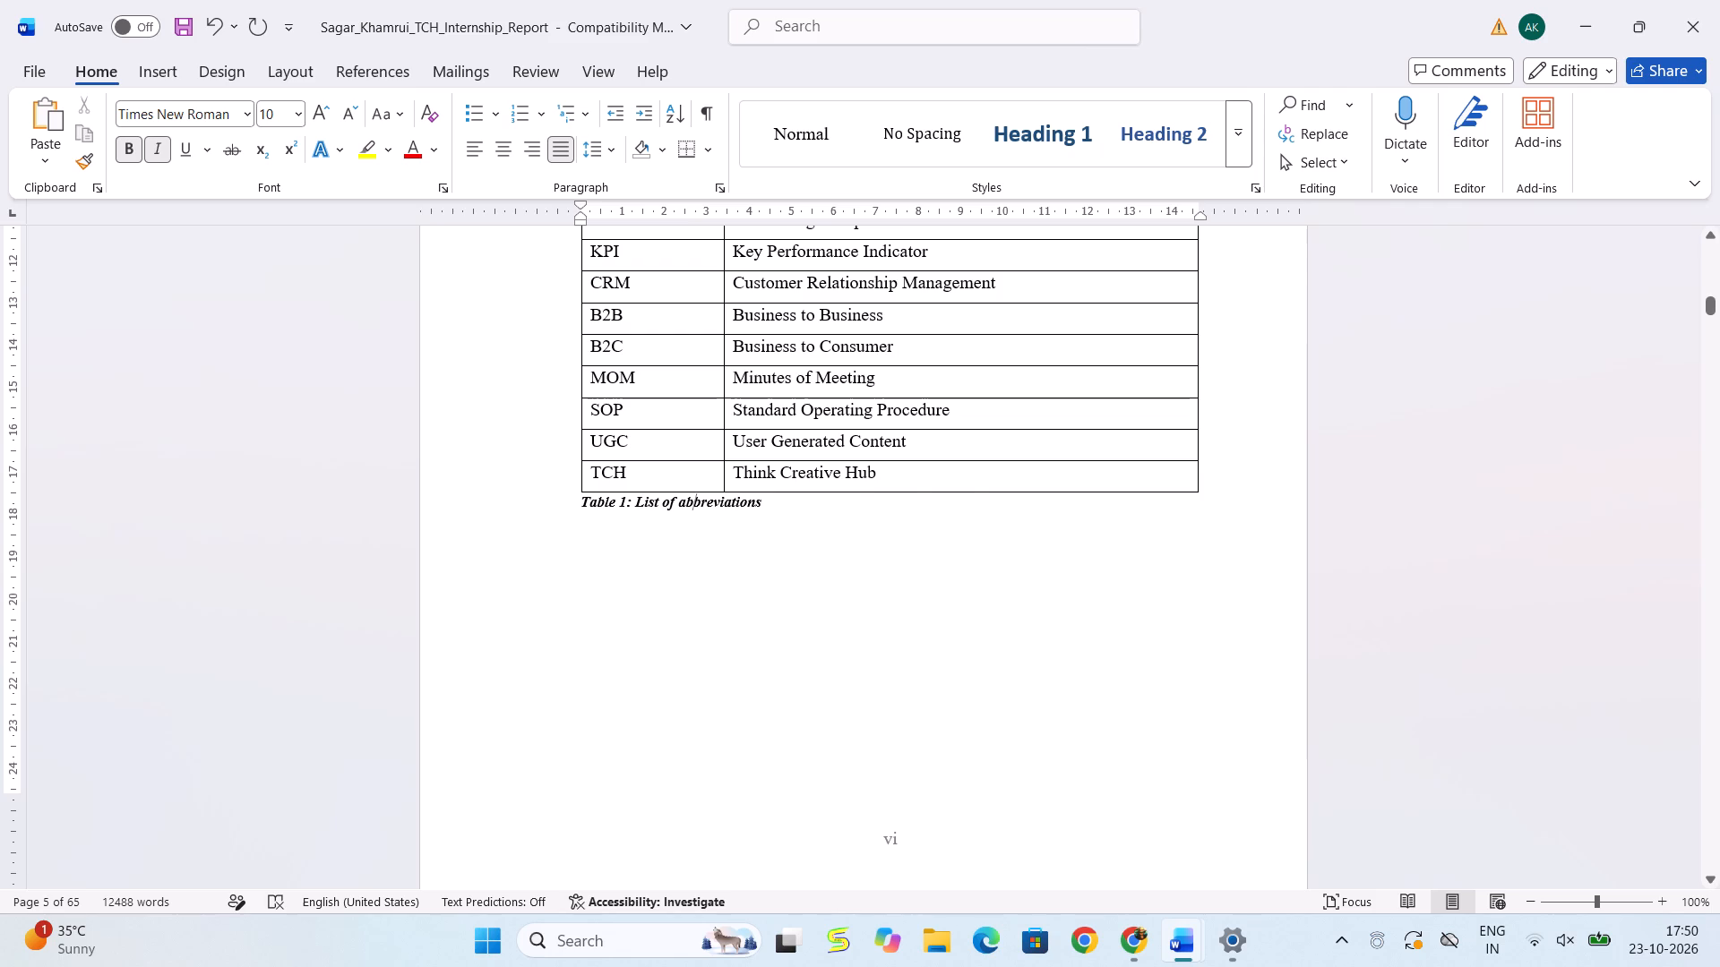
key("ctrl+e")
Centre the TCH logo, its Figure 1 caption and the THINK CREATIVE HUB (TCH!) line at the start of Chapter 1.
scroll(692, 504, "down", 2)
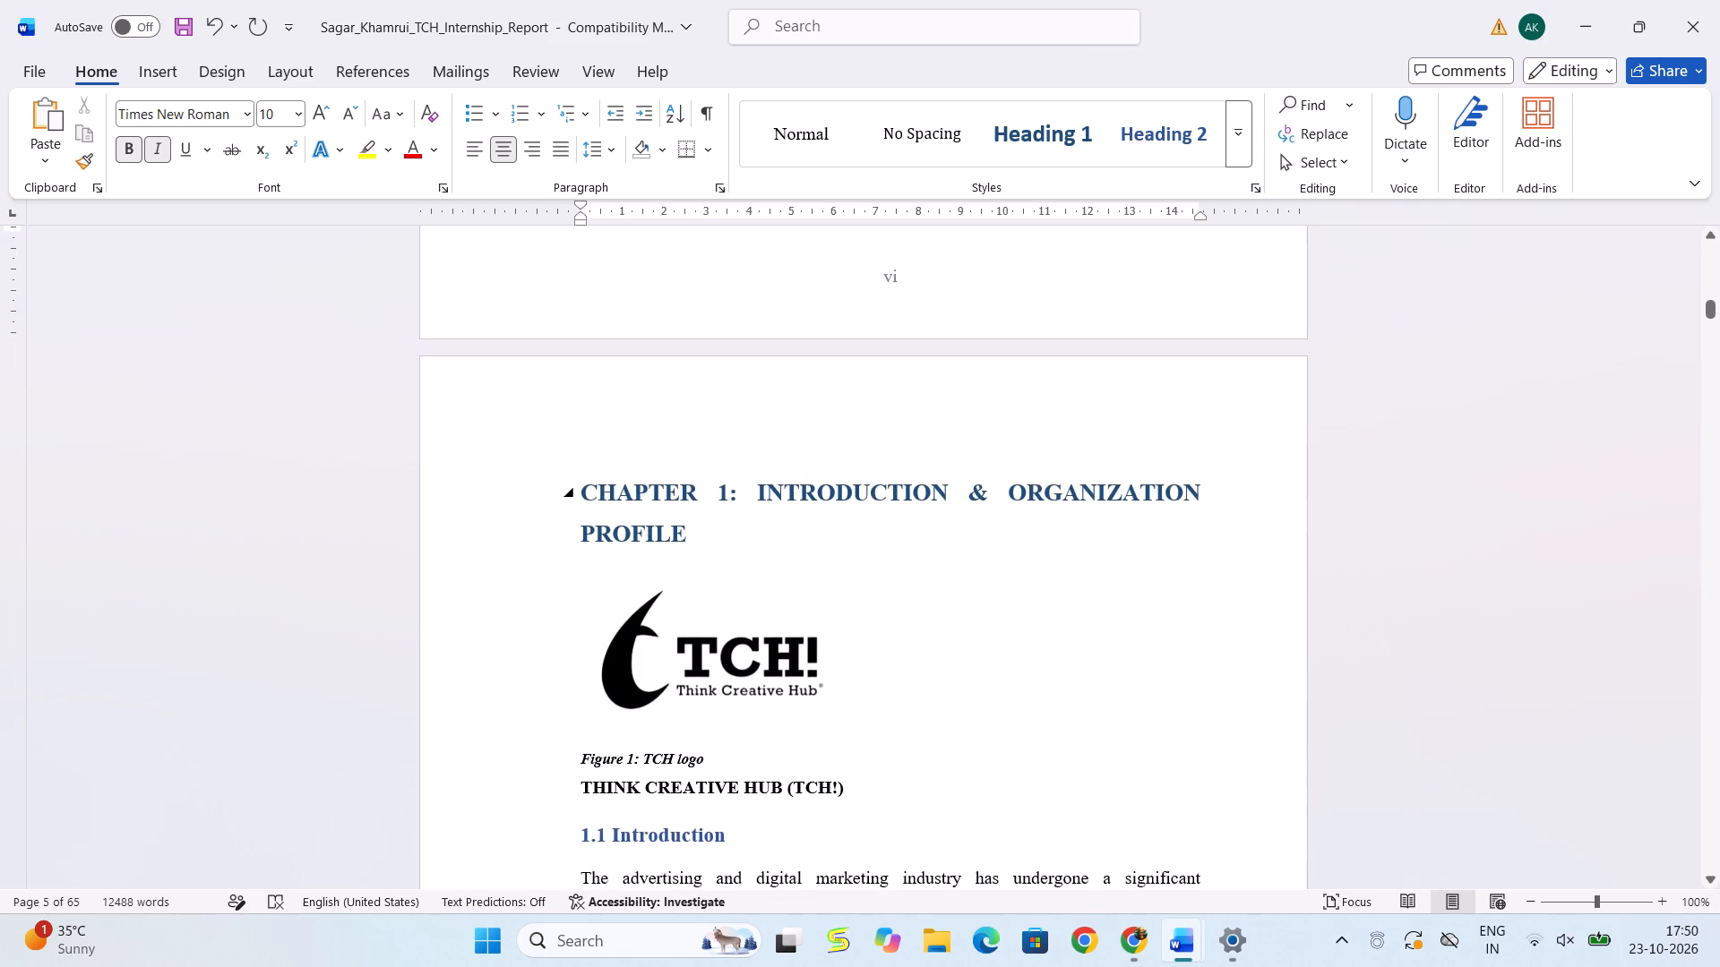
left_click(686, 490)
triple_click(686, 490)
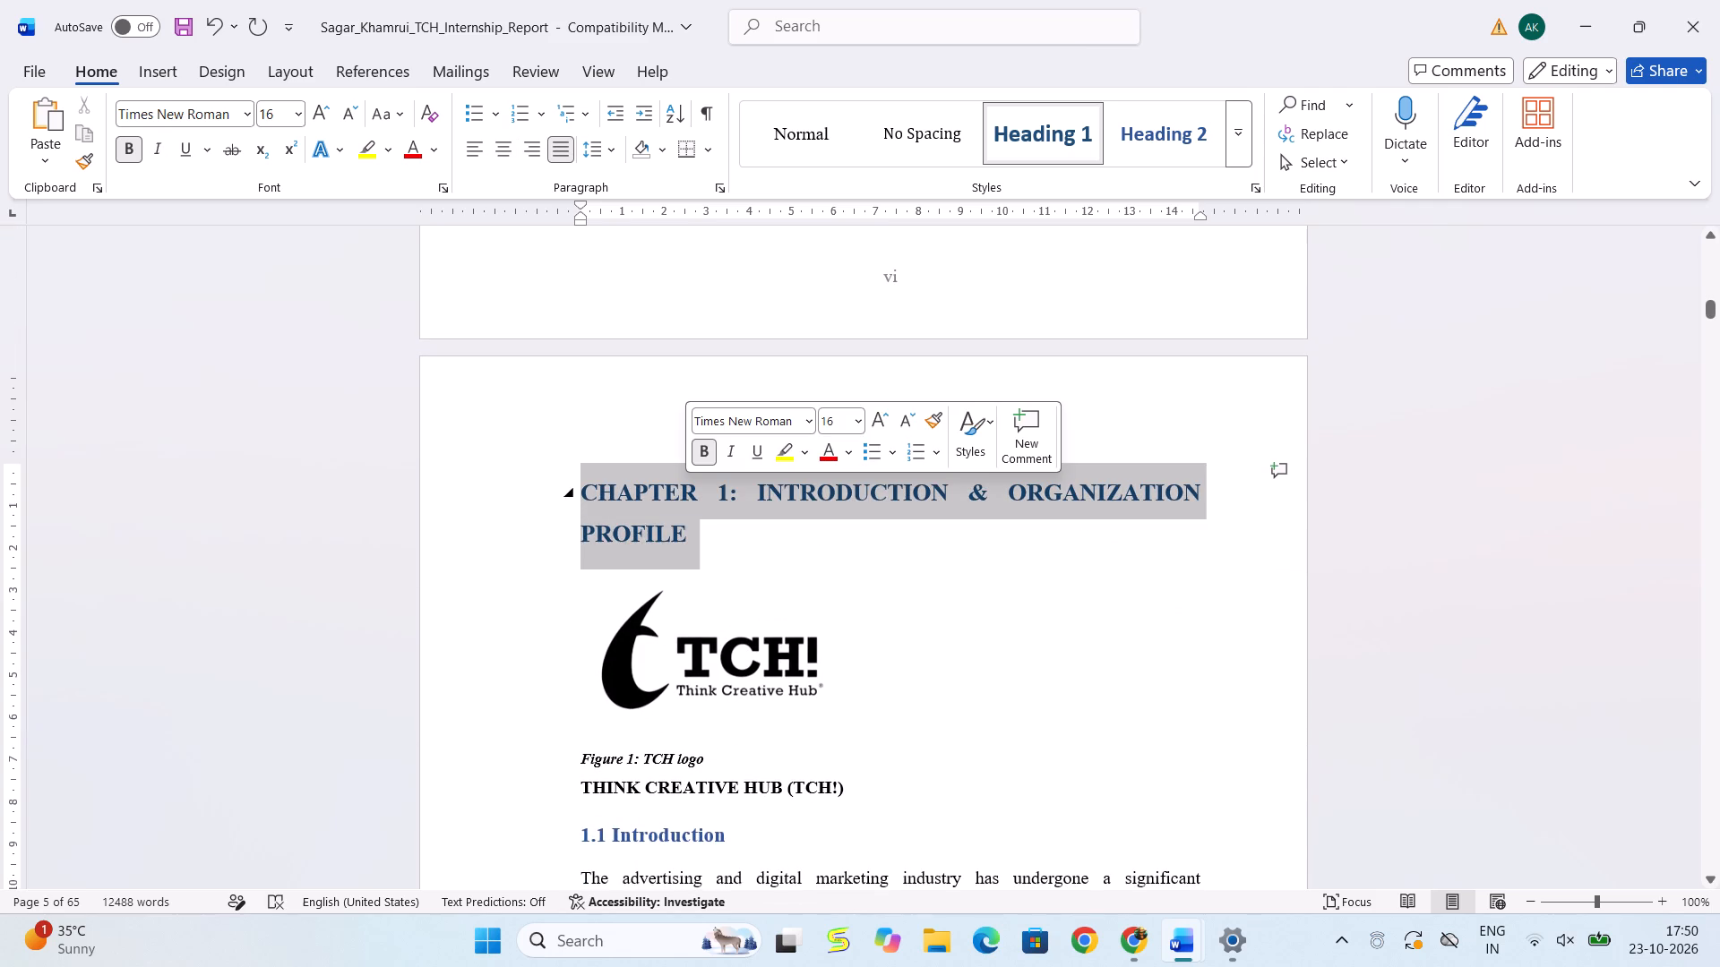
left_click(740, 646)
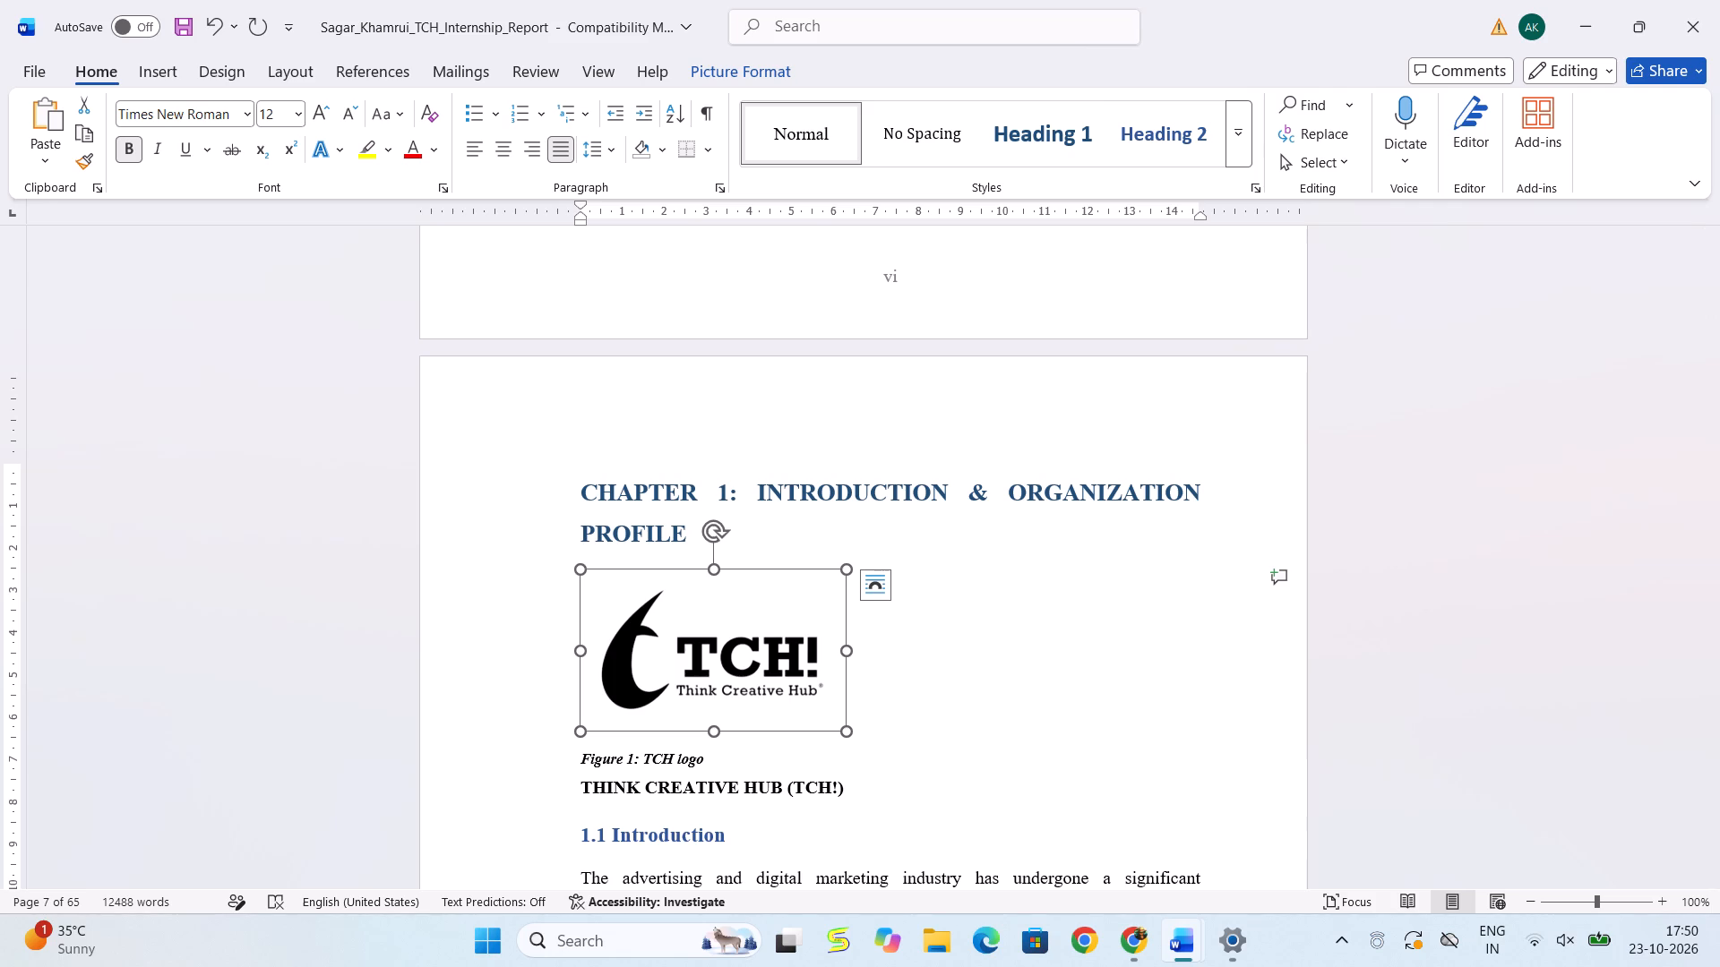
left_click(669, 760, "shift")
left_click(688, 675)
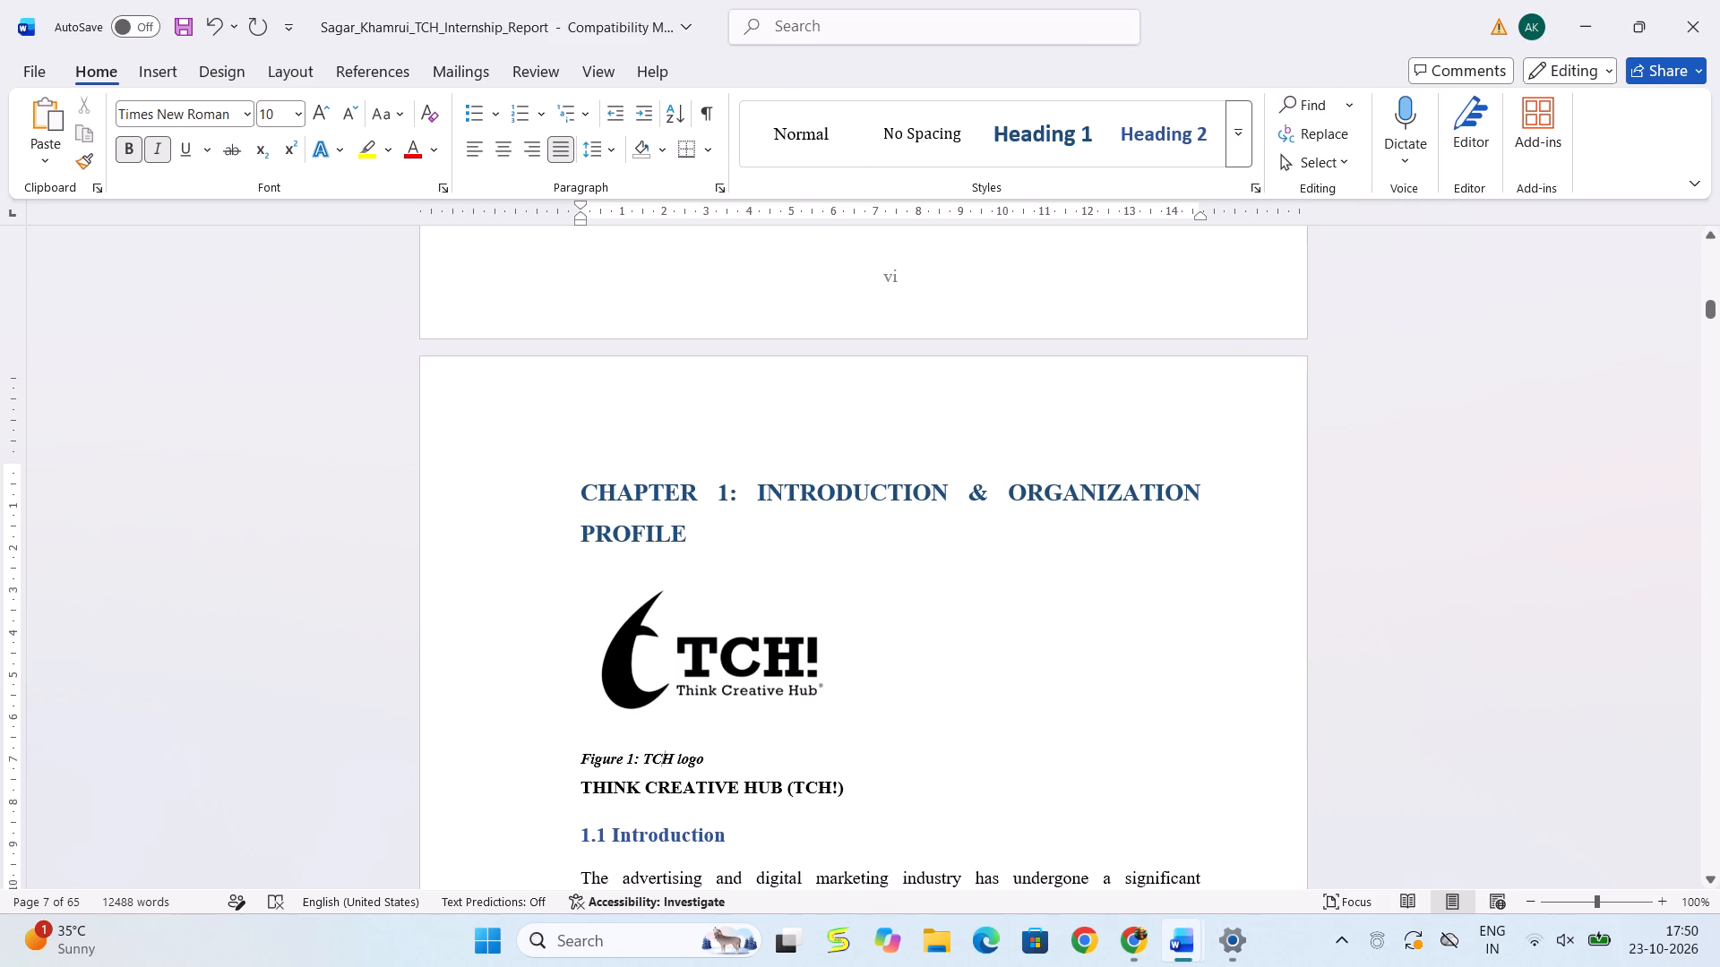
left_click(665, 751, "shift")
left_click(669, 785, "shift")
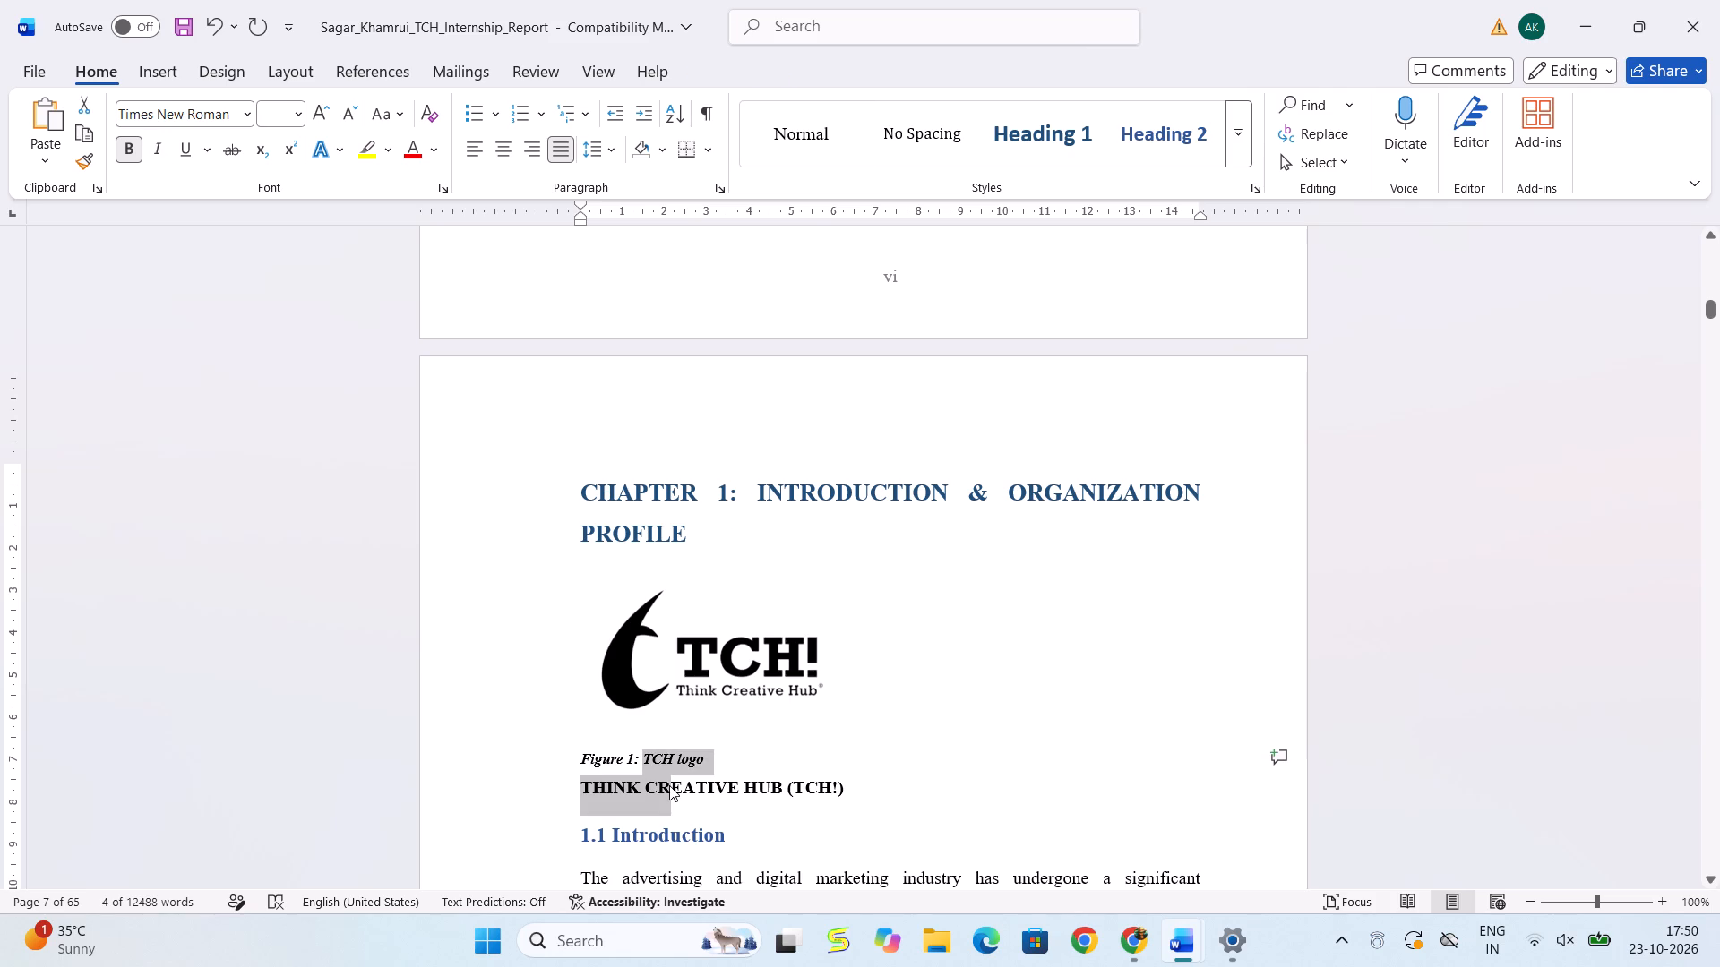
key("ctrl+e")
left_click(760, 636)
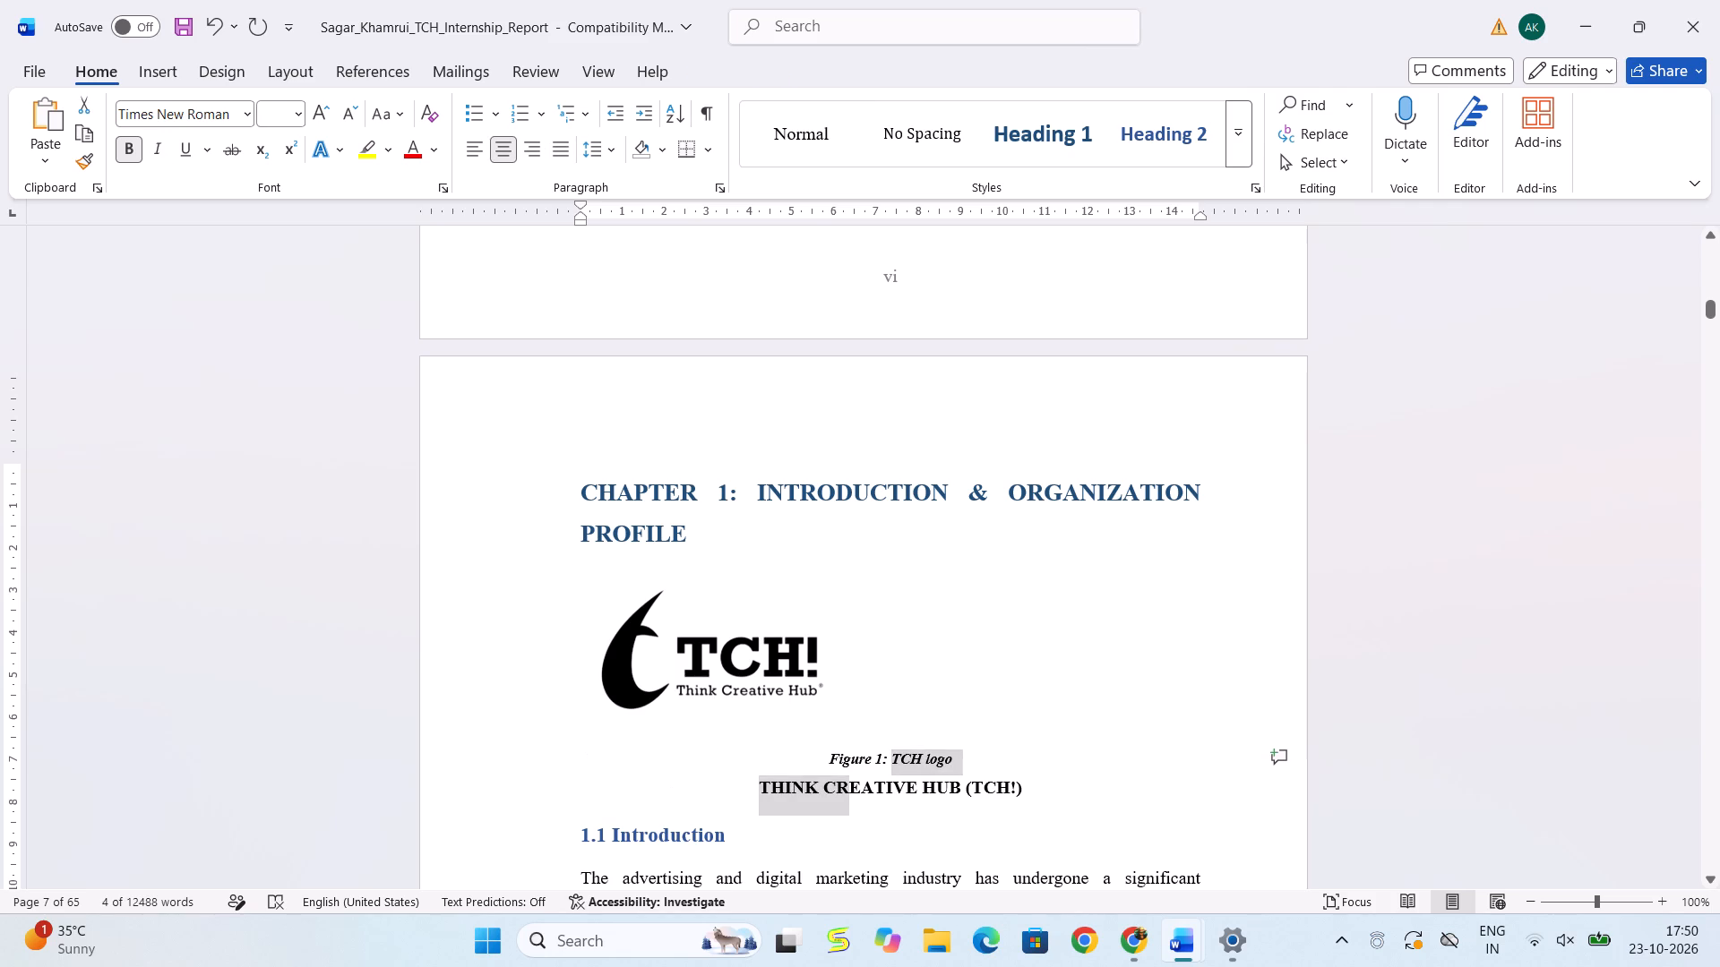
key("ctrl+e")
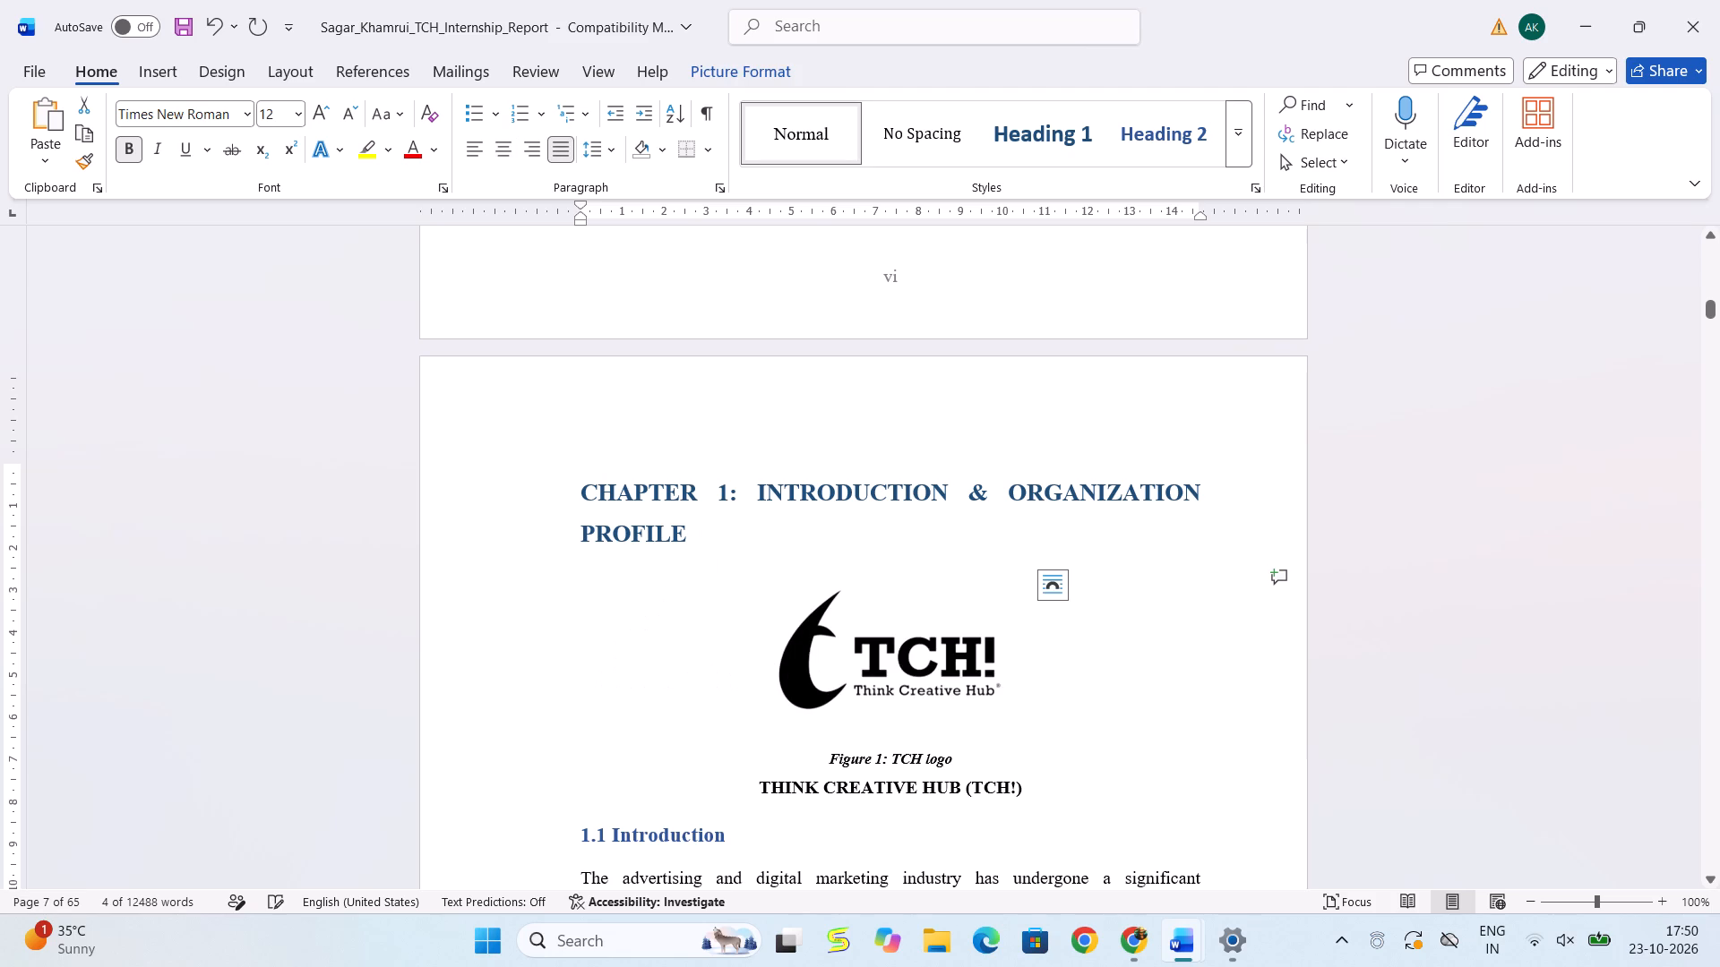
Centre the workflow sequence in section 1.8, from Client Requirement through Client Feedback / Further Action, including the arrows between the stages.
scroll(823, 761, "down", 2)
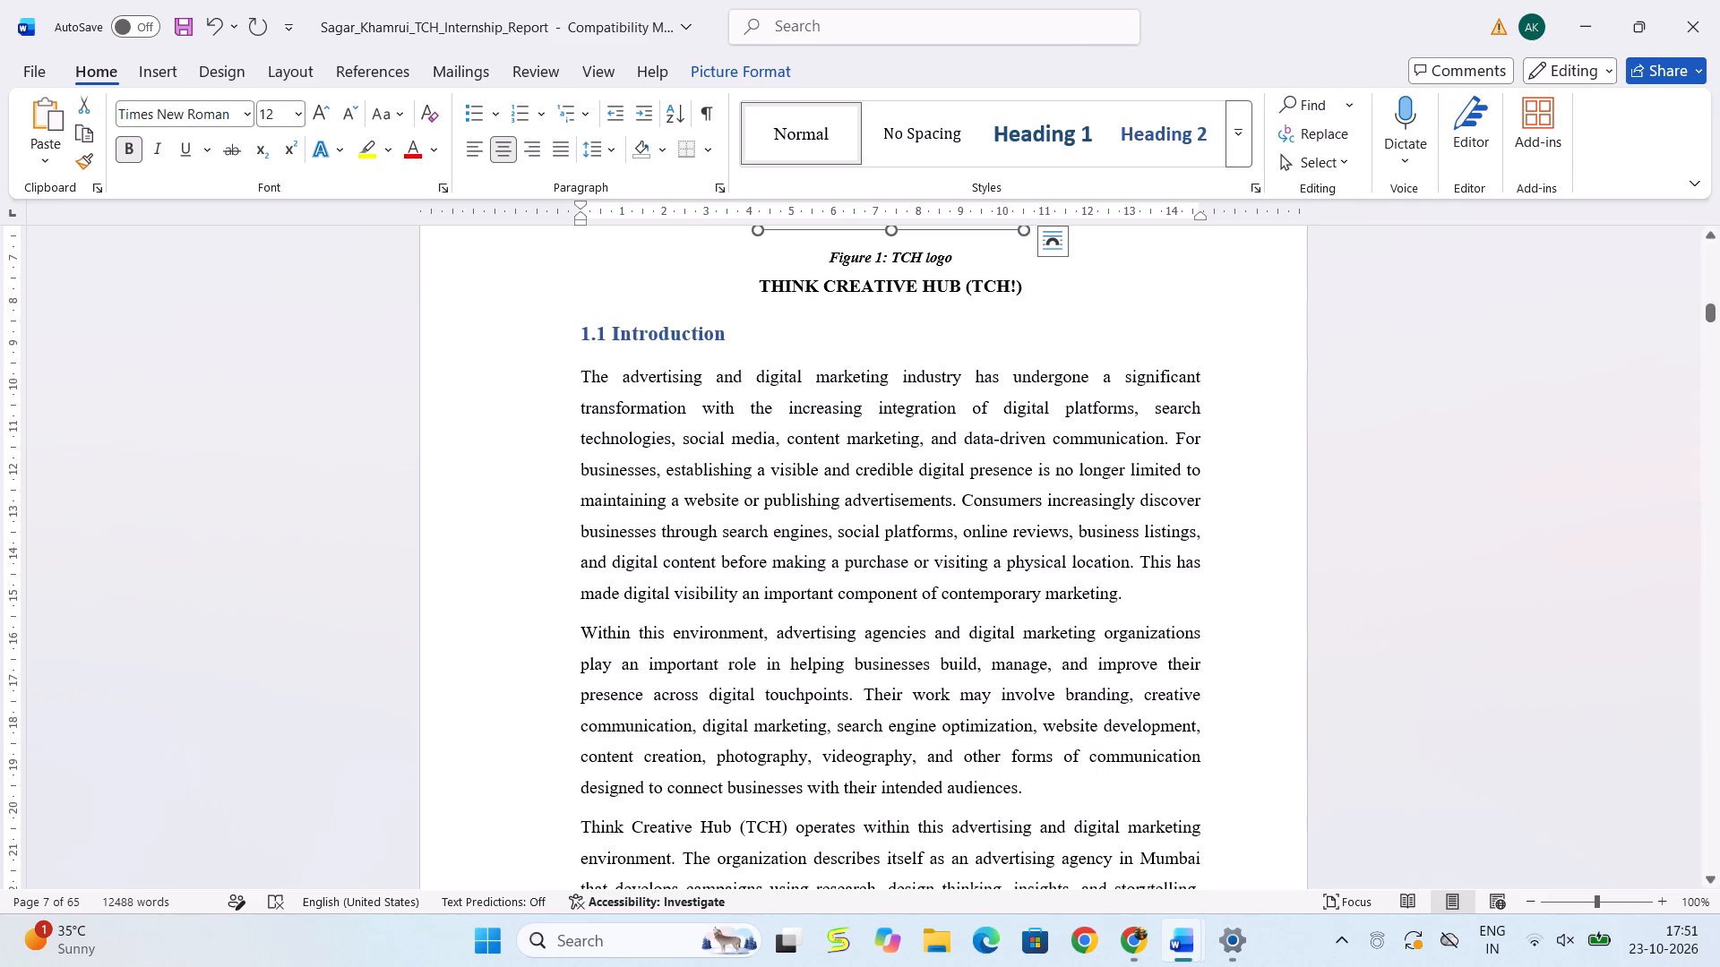
scroll(794, 807, "down", 6)
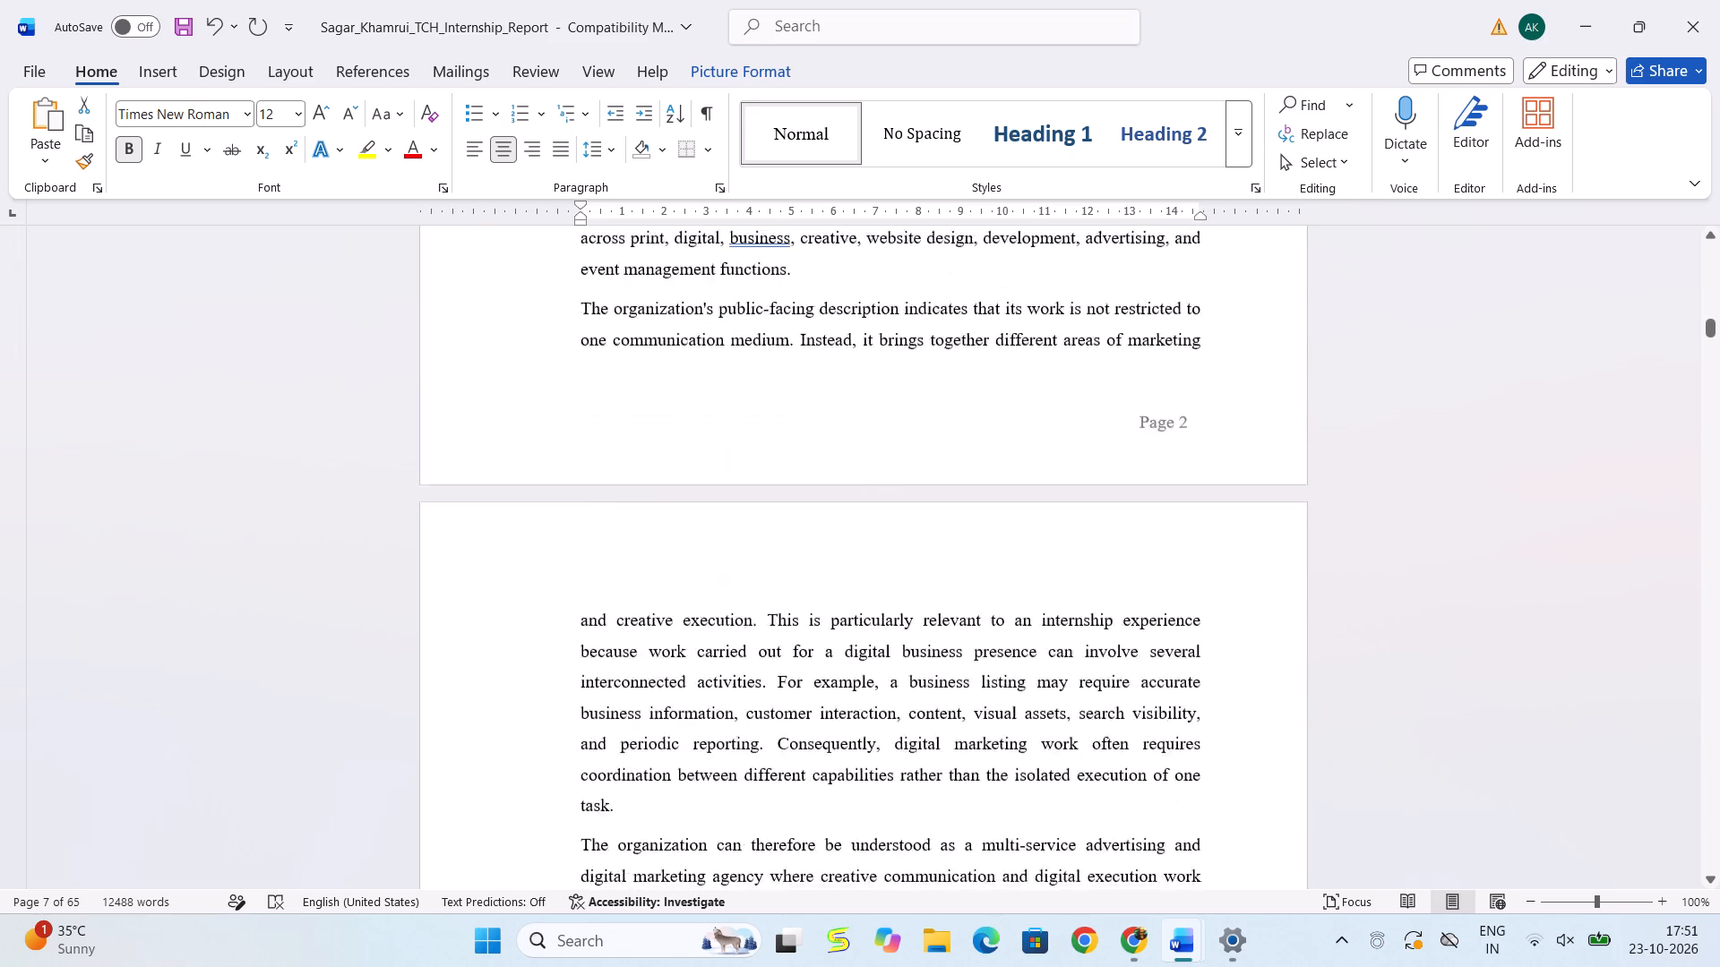
scroll(794, 807, "down", 2)
scroll(829, 712, "down", 4)
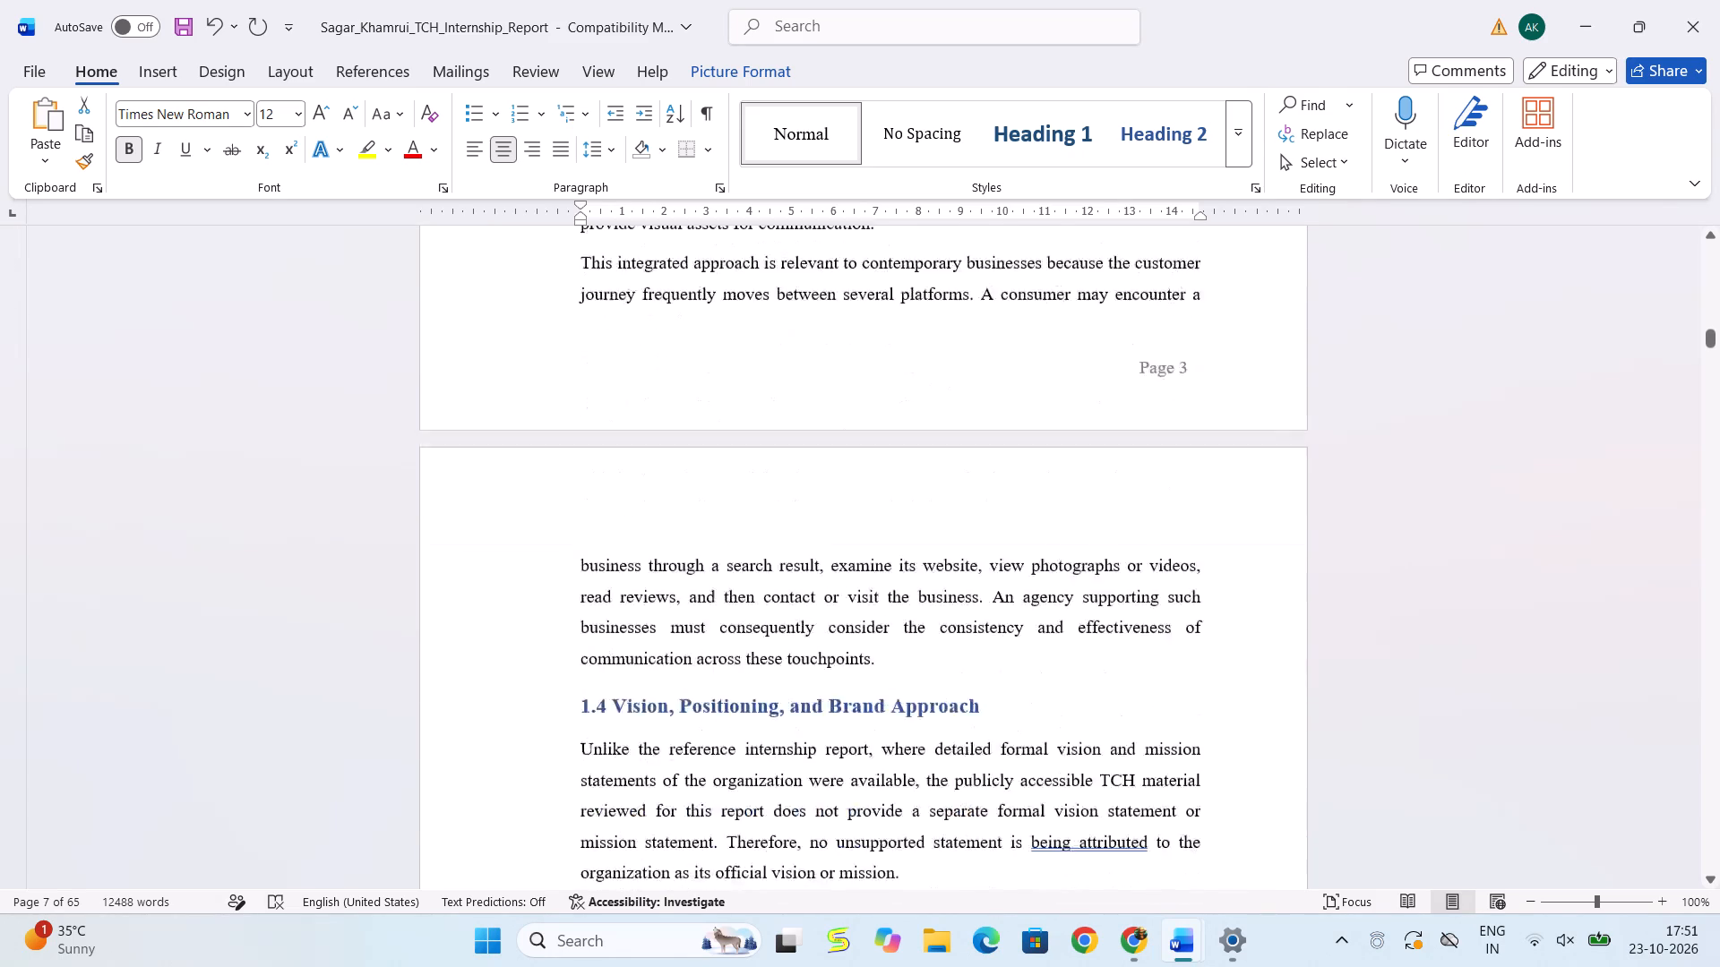
scroll(829, 712, "down", 8)
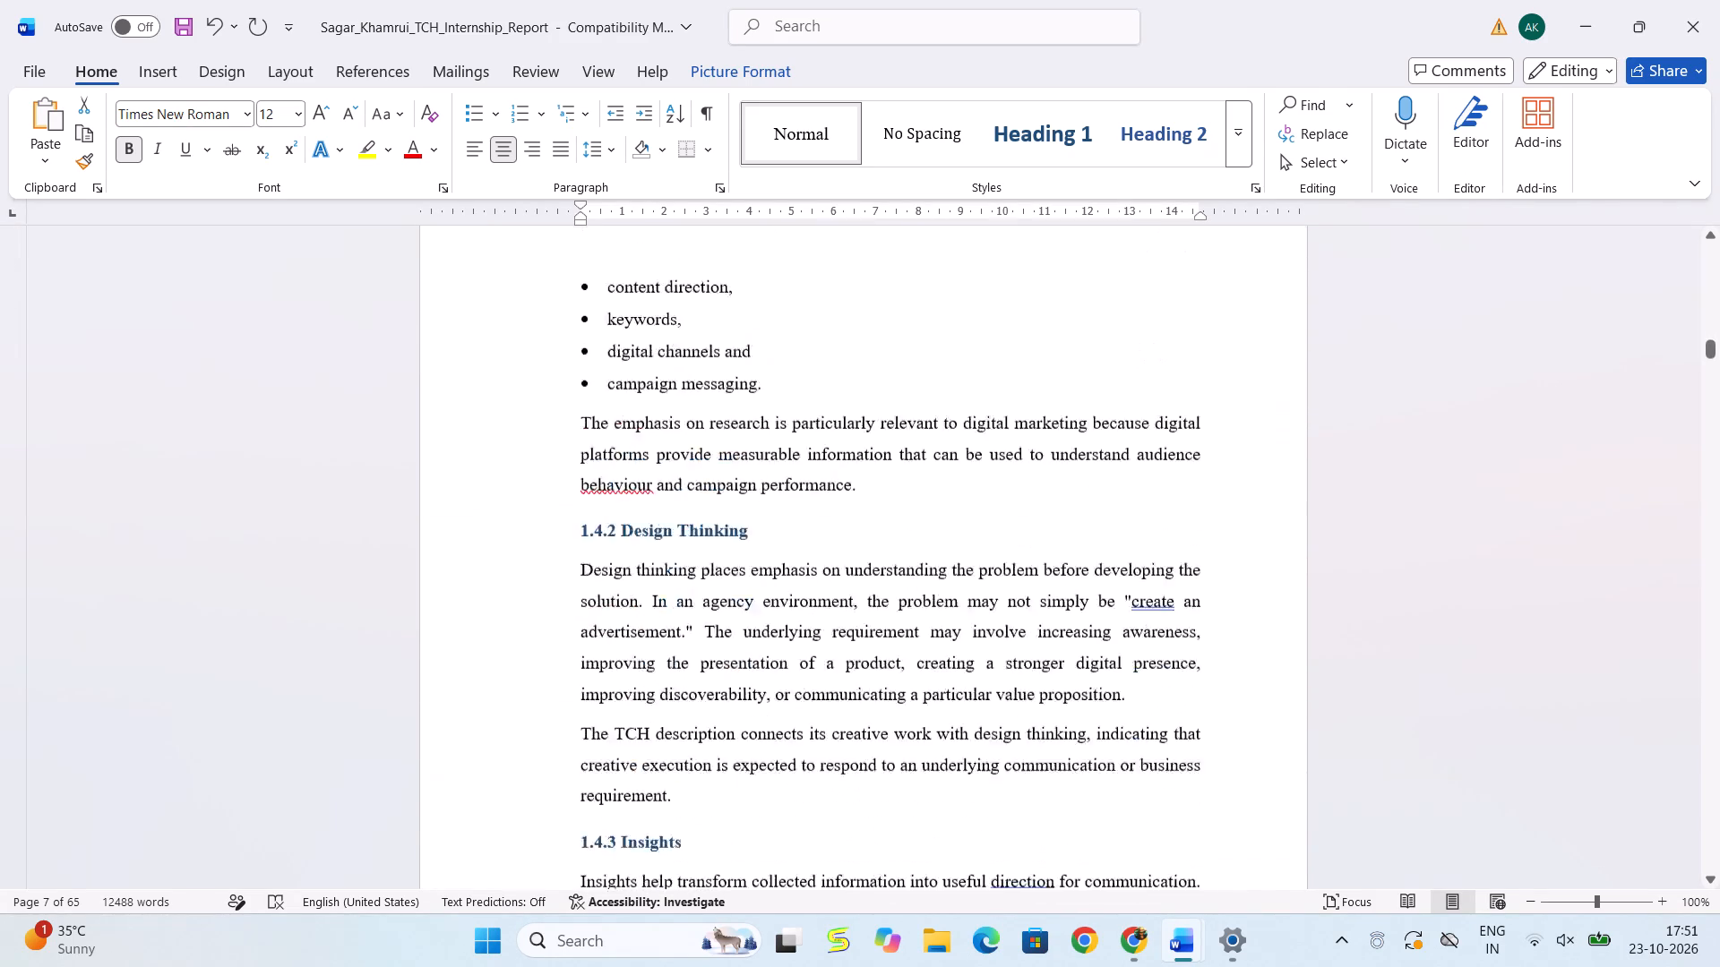
scroll(829, 712, "down", 5)
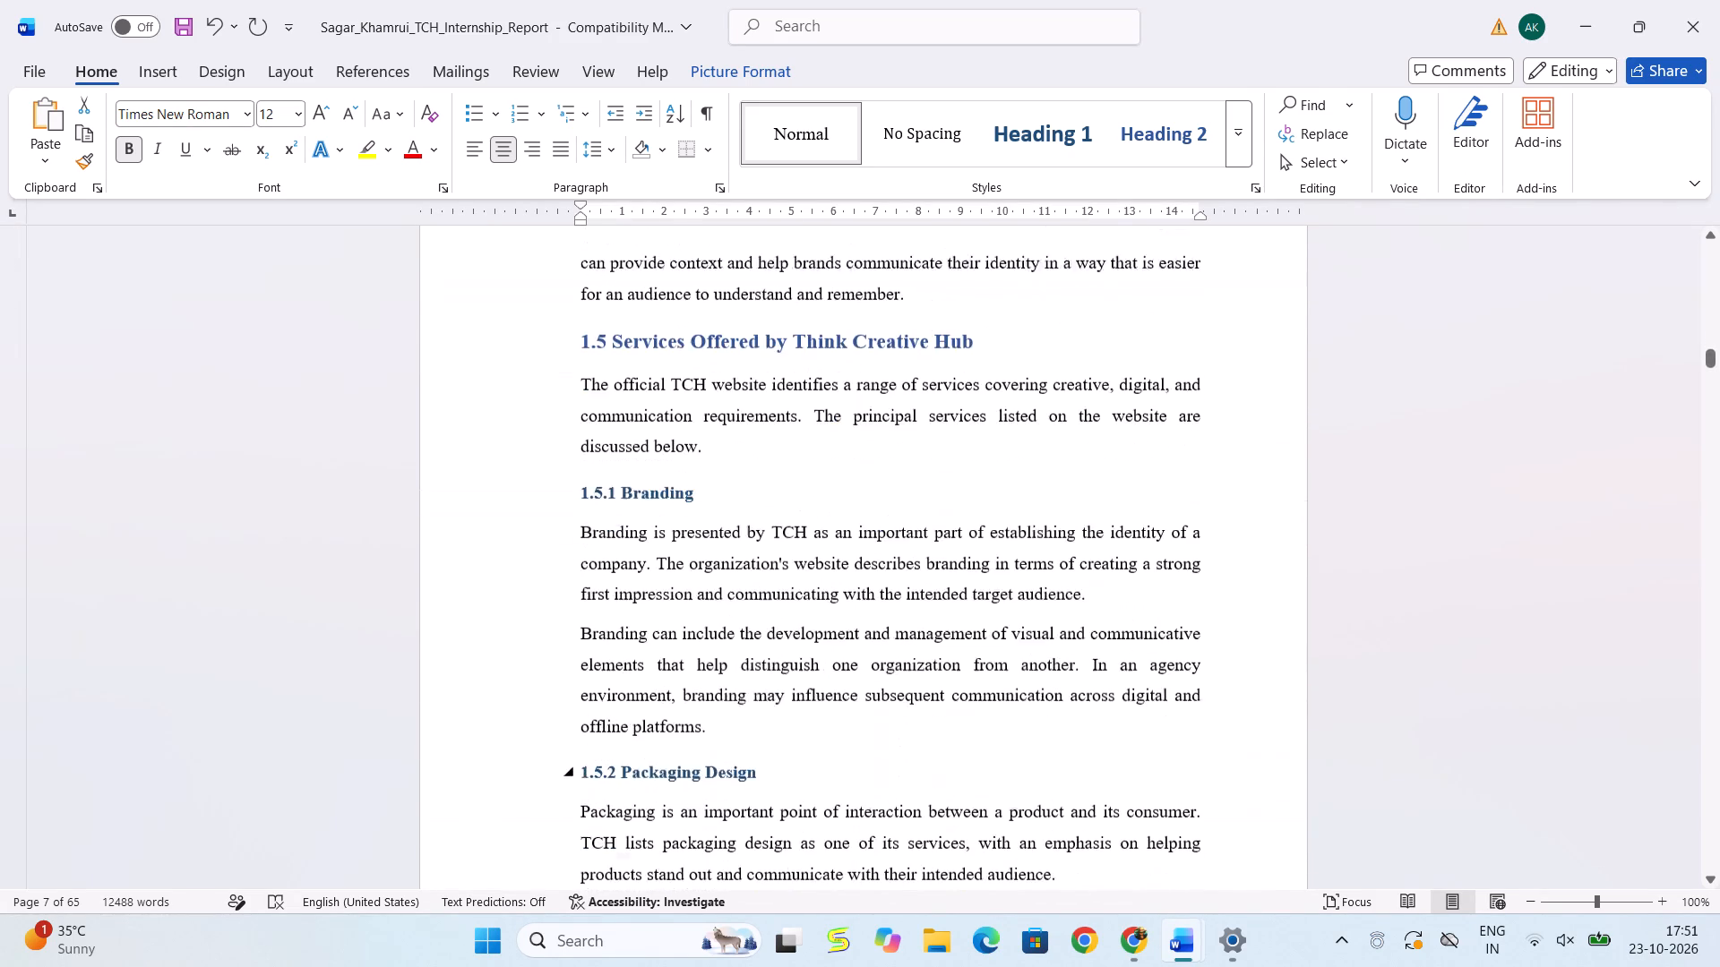
scroll(829, 712, "down", 5)
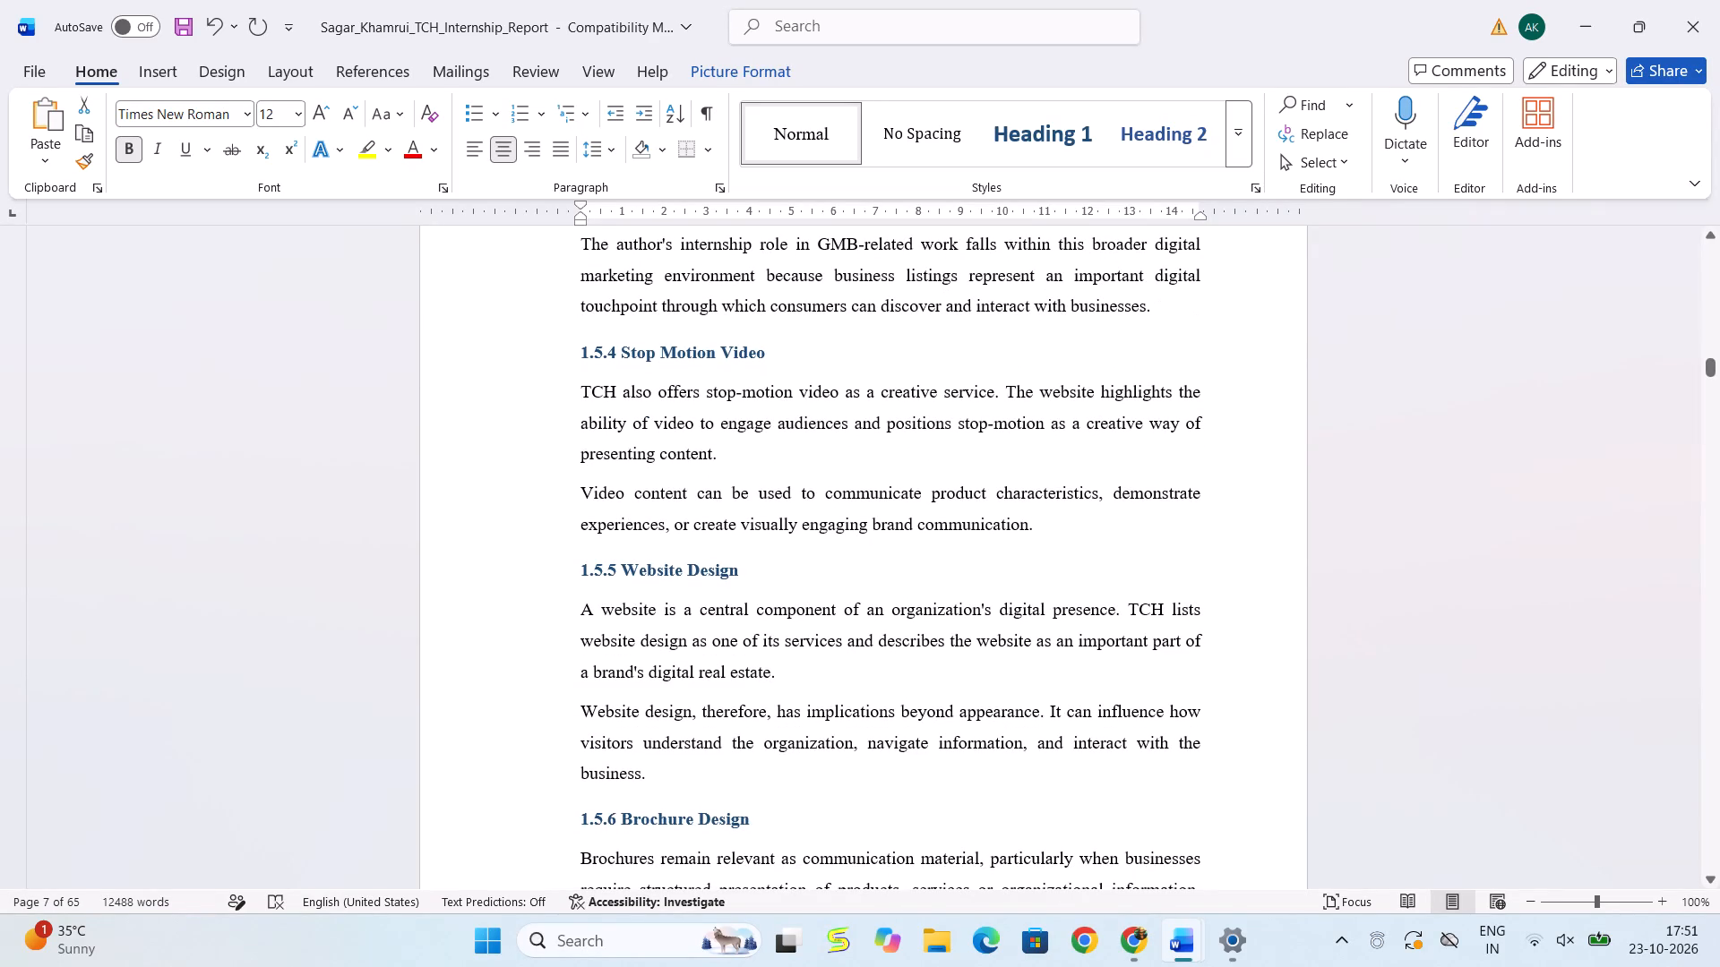
scroll(829, 712, "down", 5)
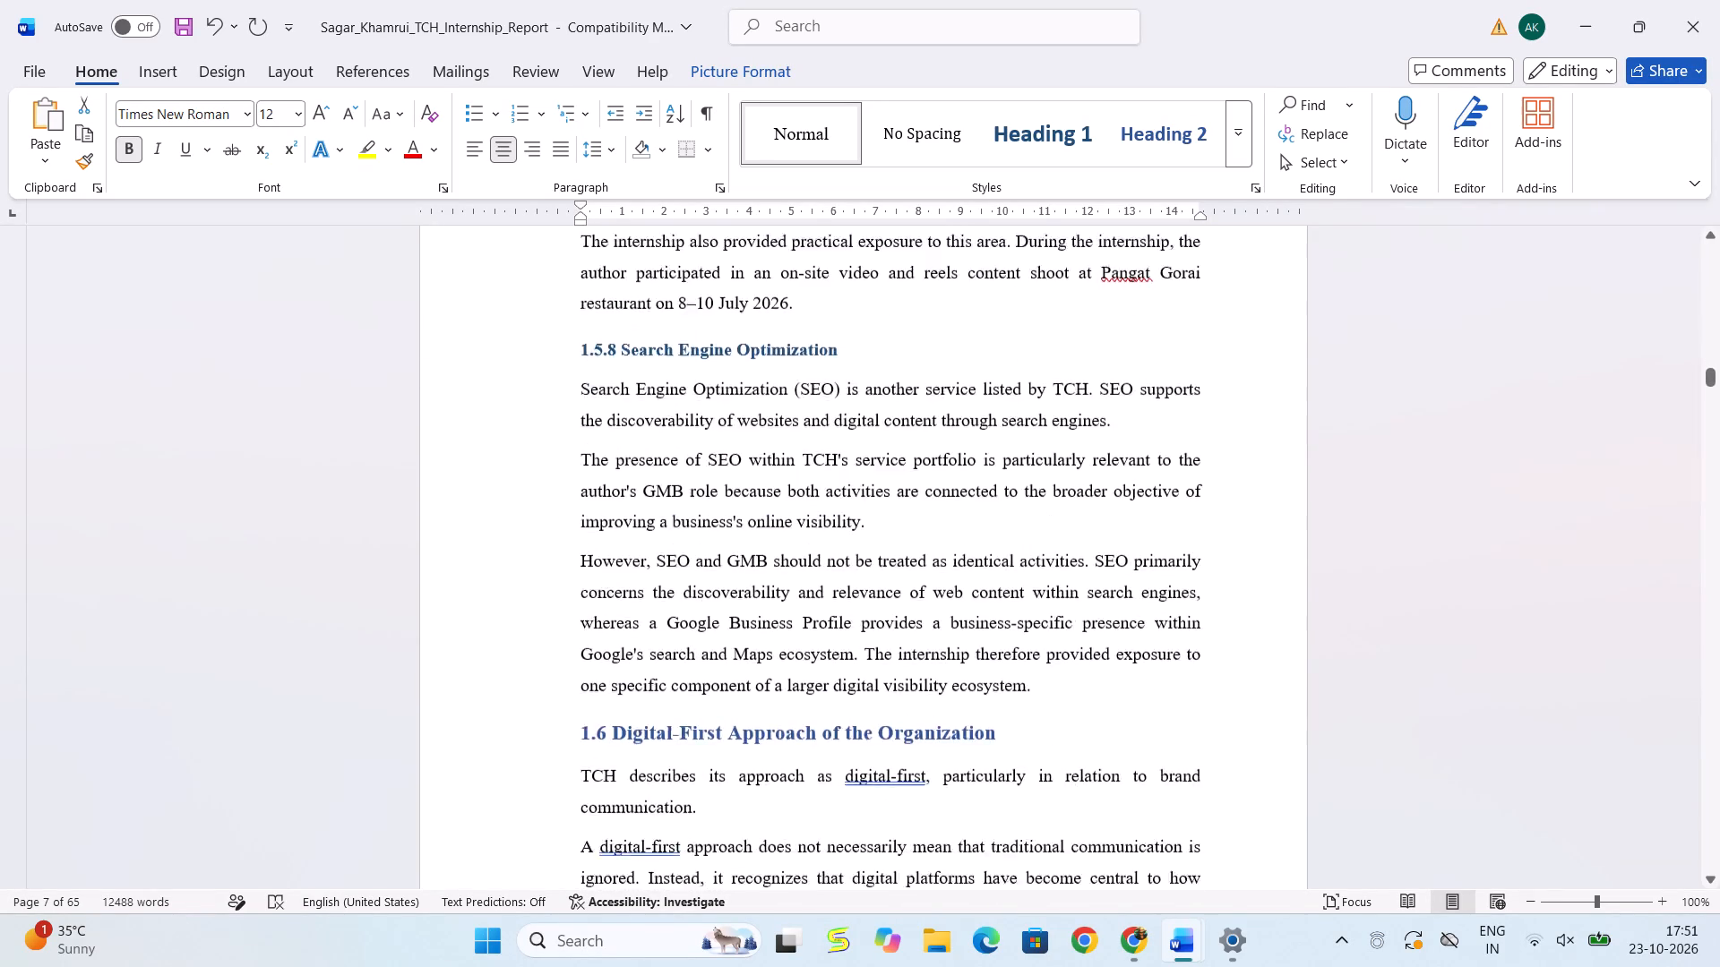
scroll(829, 712, "down", 8)
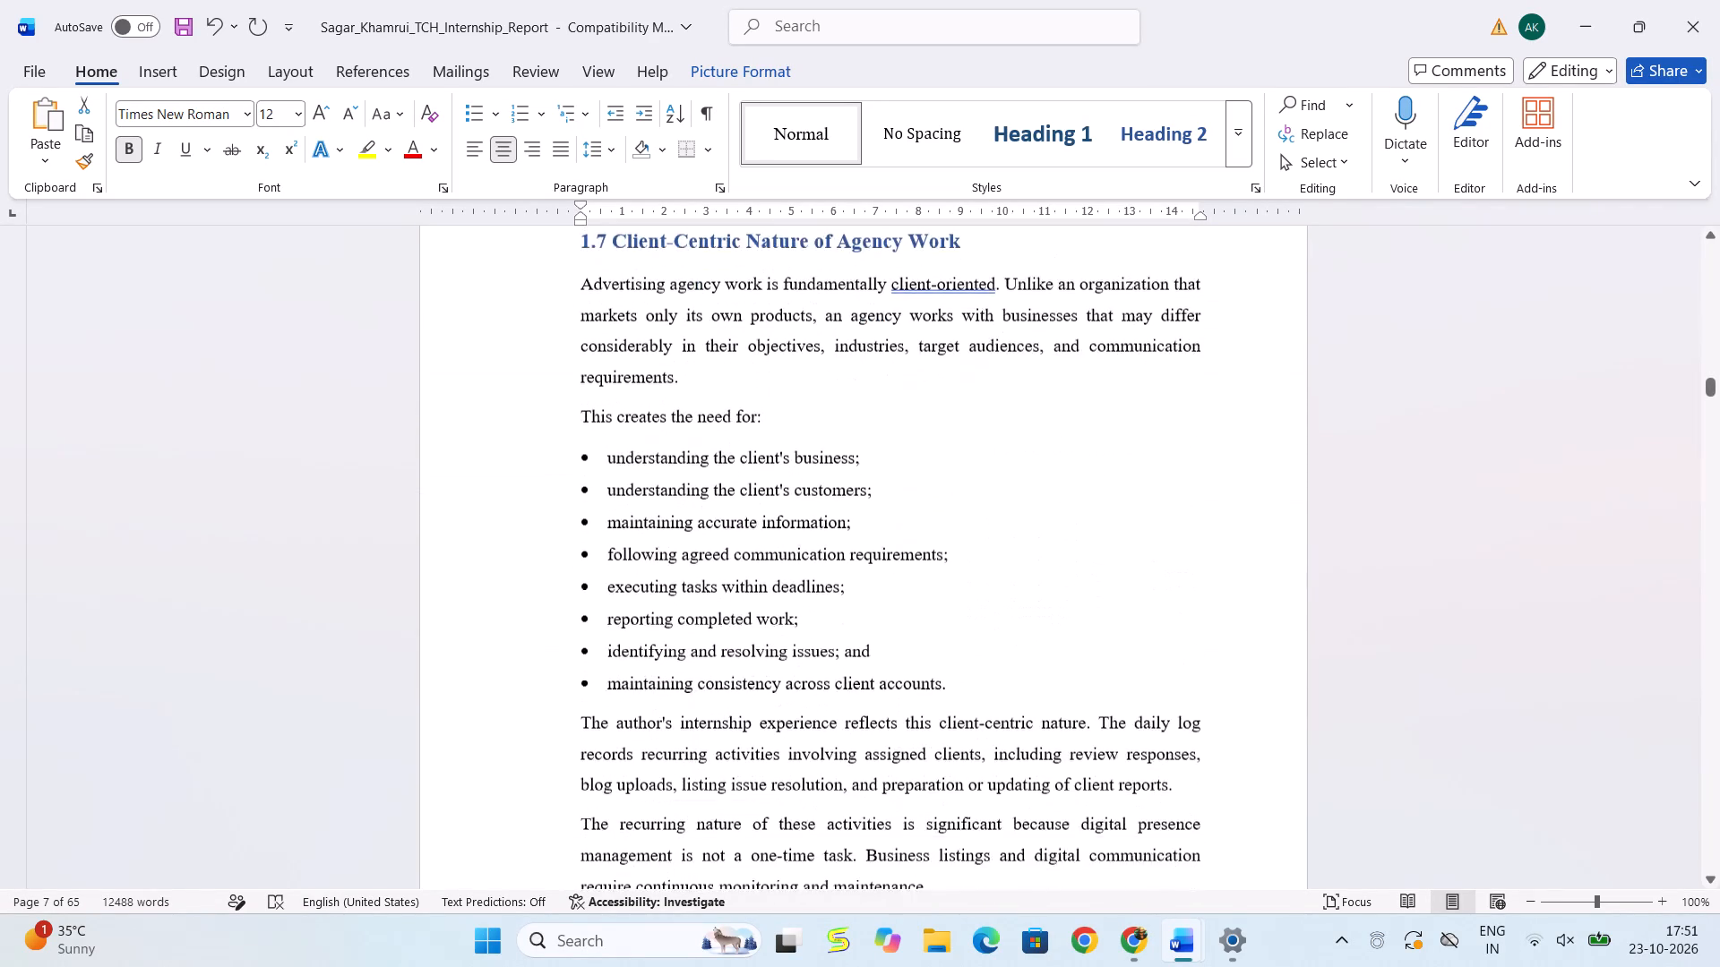
scroll(829, 712, "down", 4)
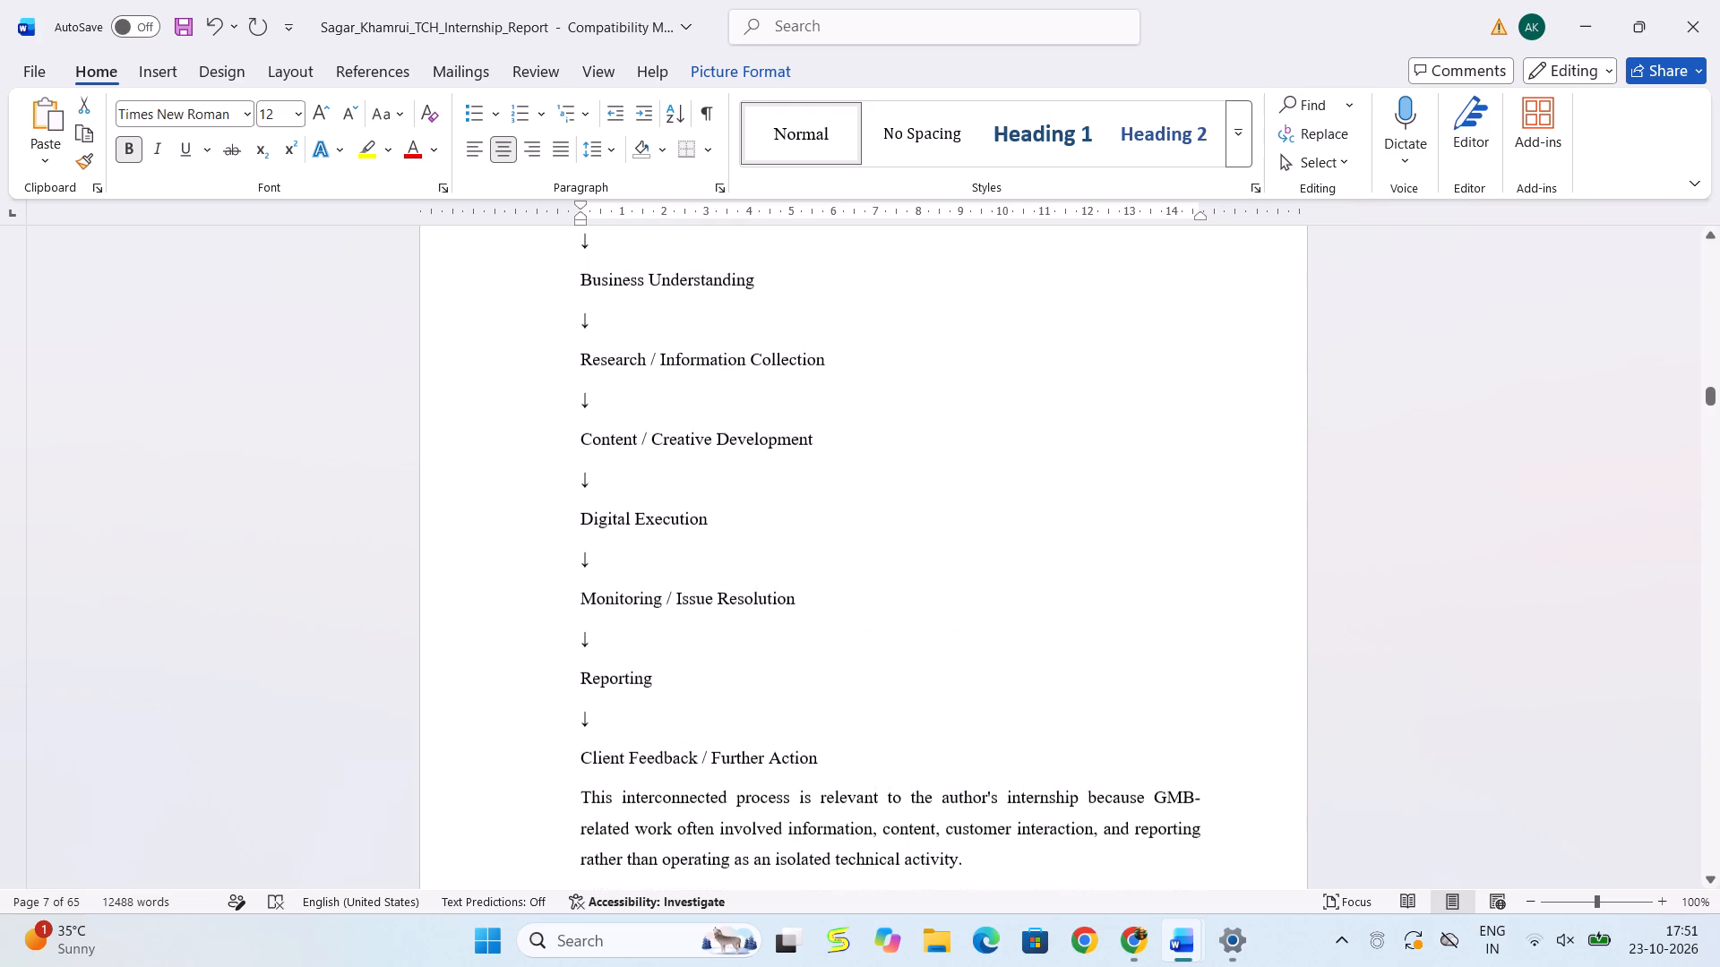
left_click(817, 746)
scroll(817, 746, "up", 4)
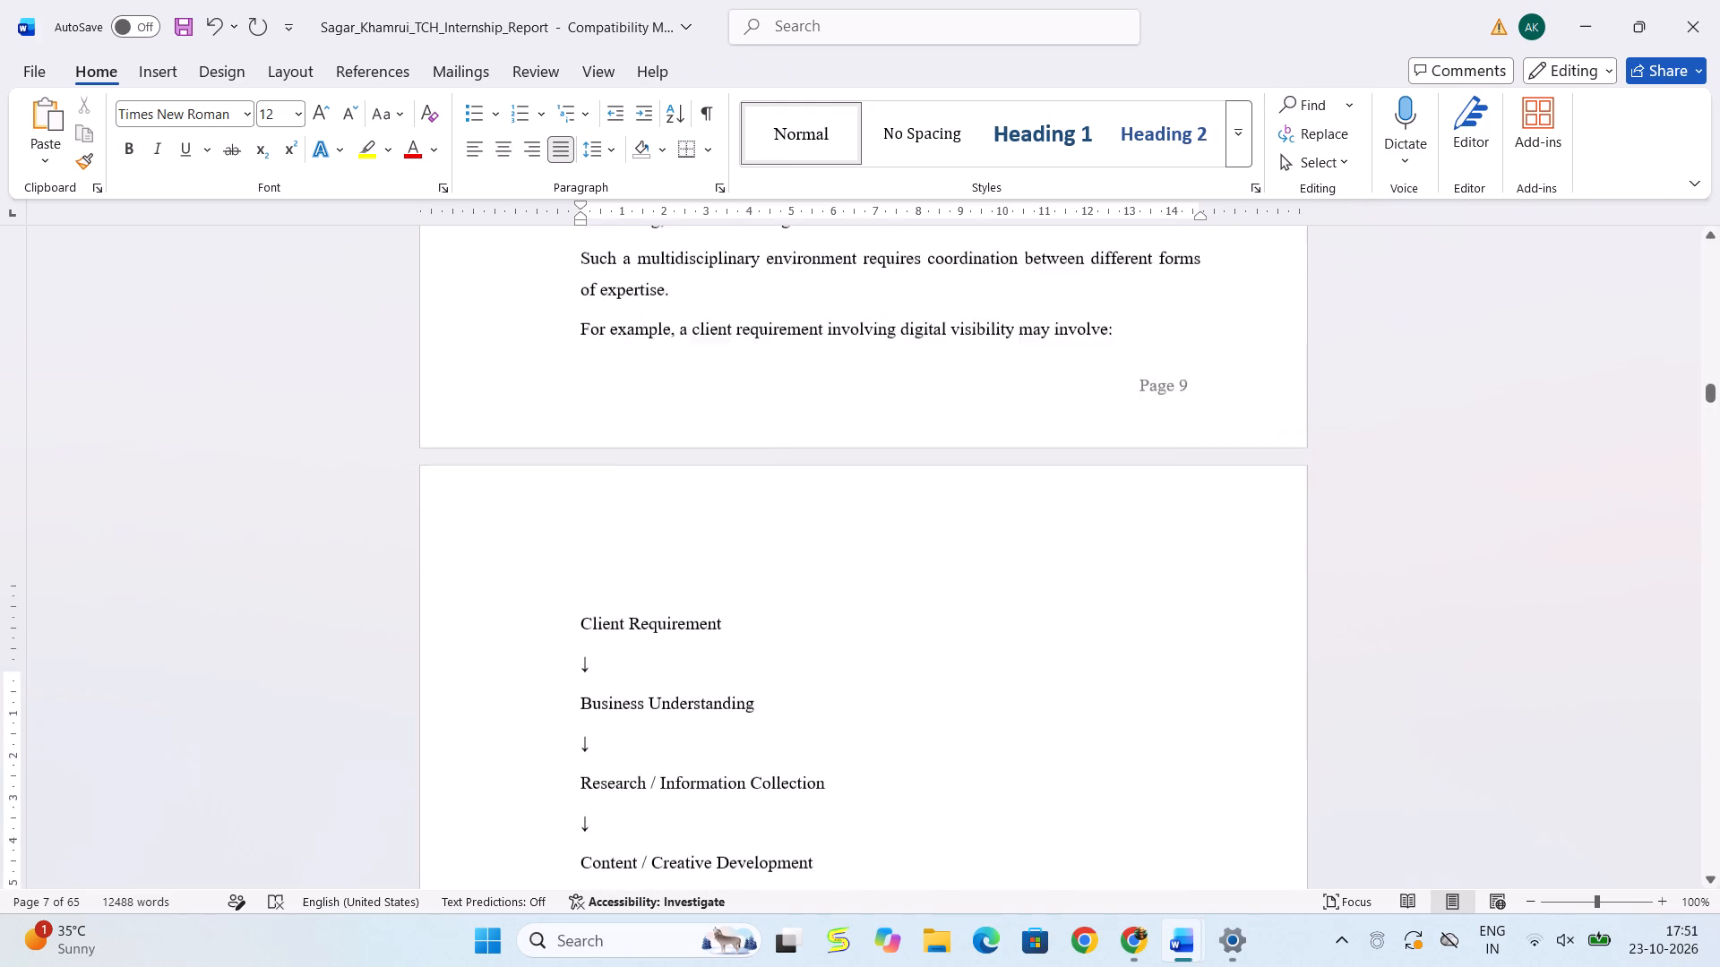
scroll(817, 746, "up", 1)
left_click(592, 812, "shift")
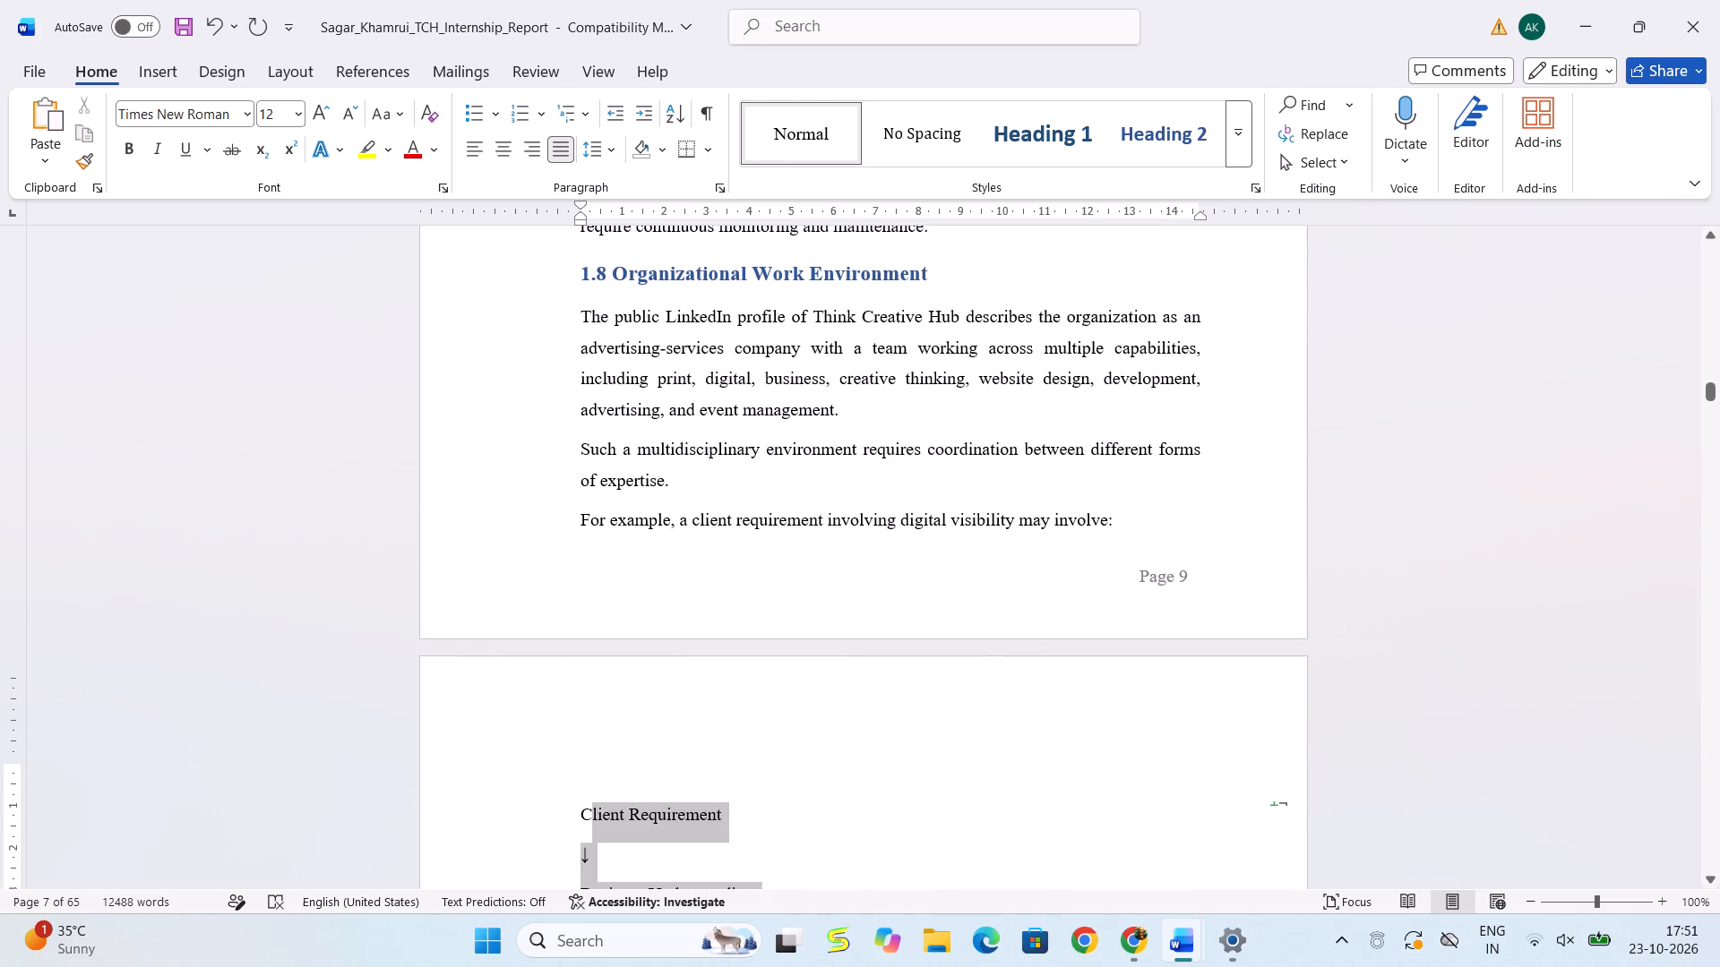
key("ctrl+e")
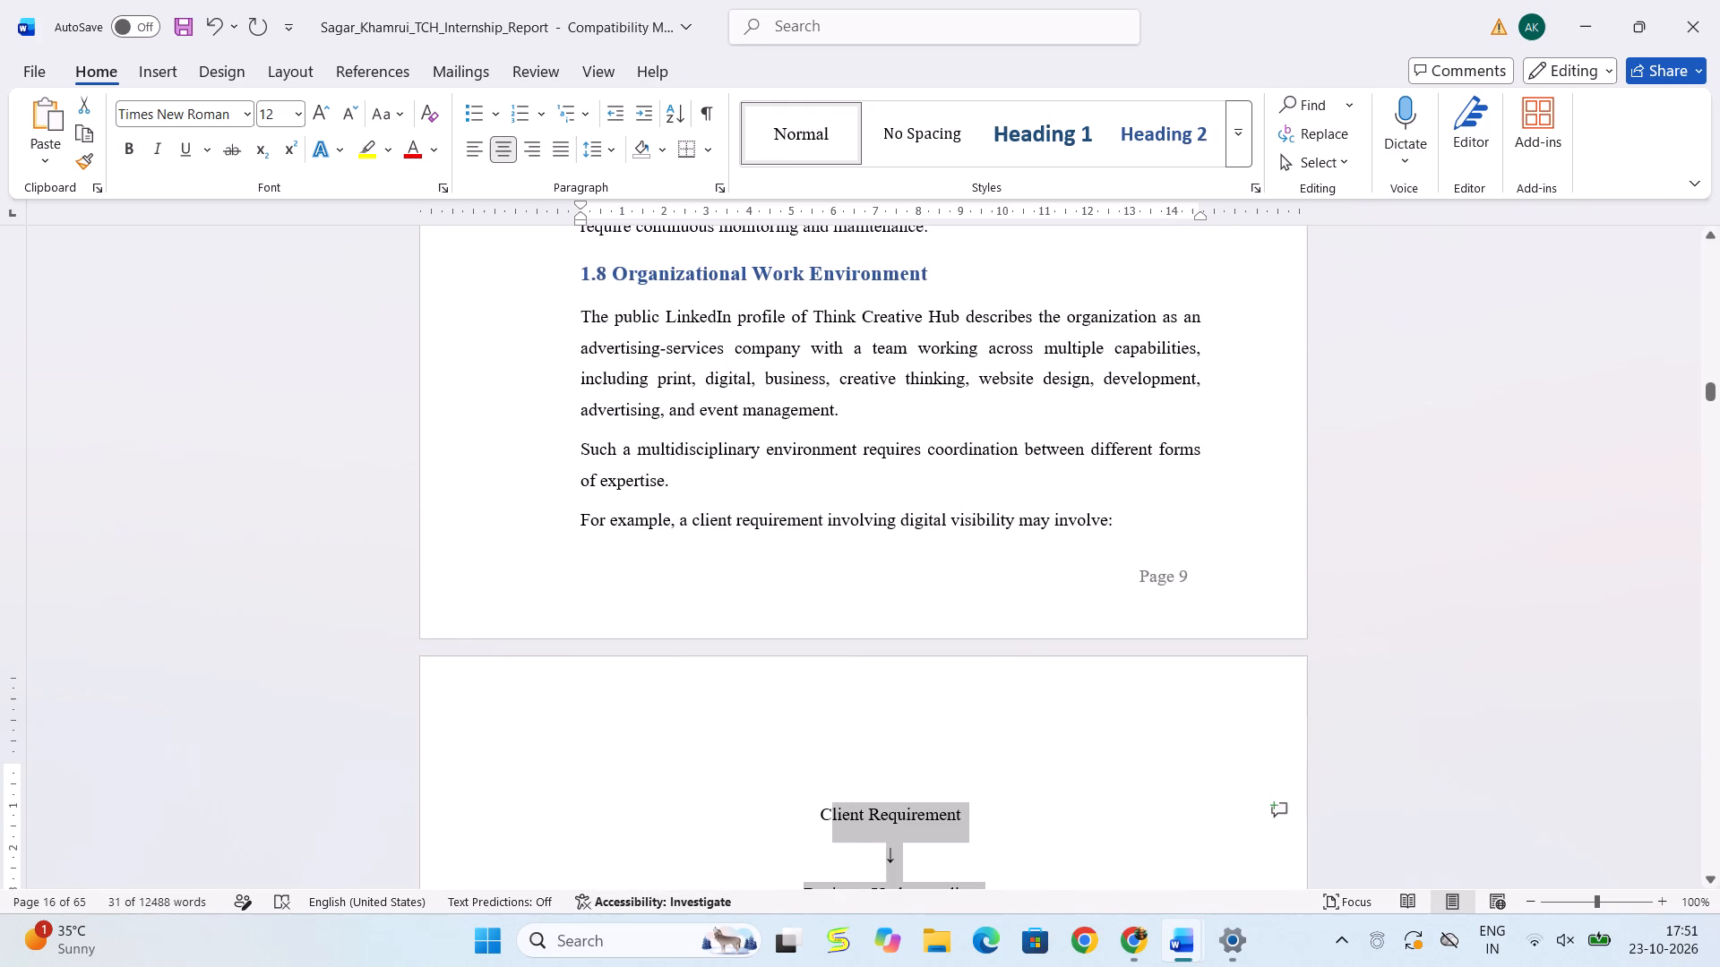
scroll(592, 812, "down", 2)
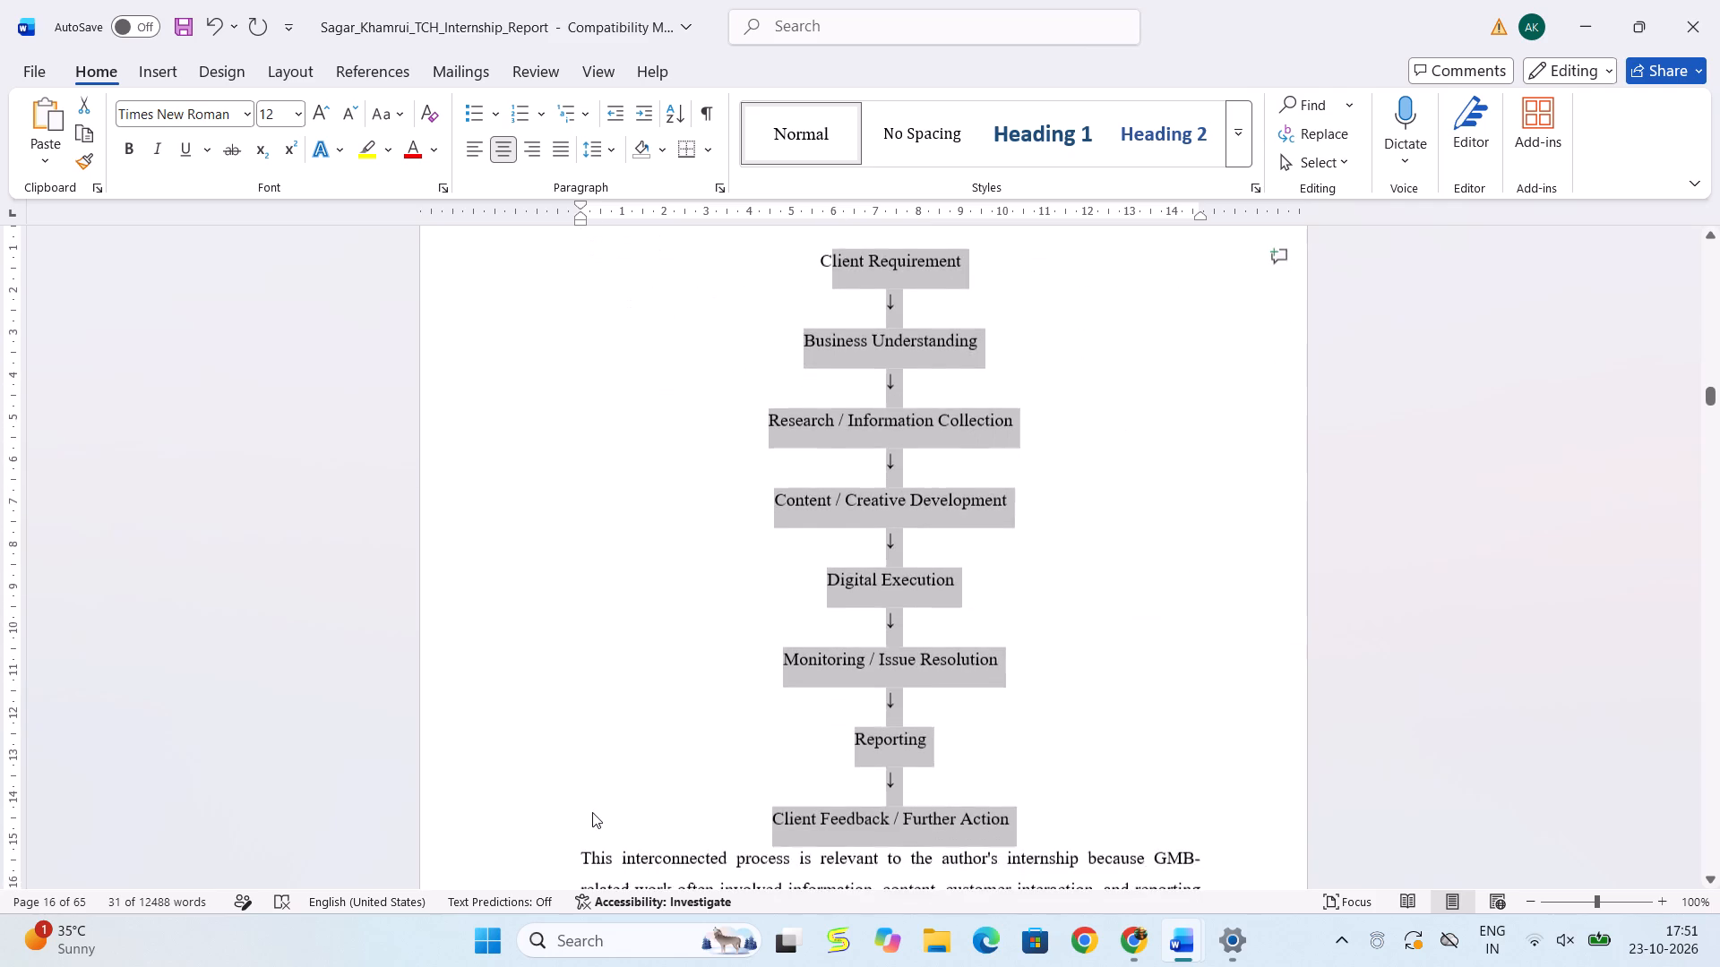
scroll(592, 812, "down", 2)
left_click(864, 449)
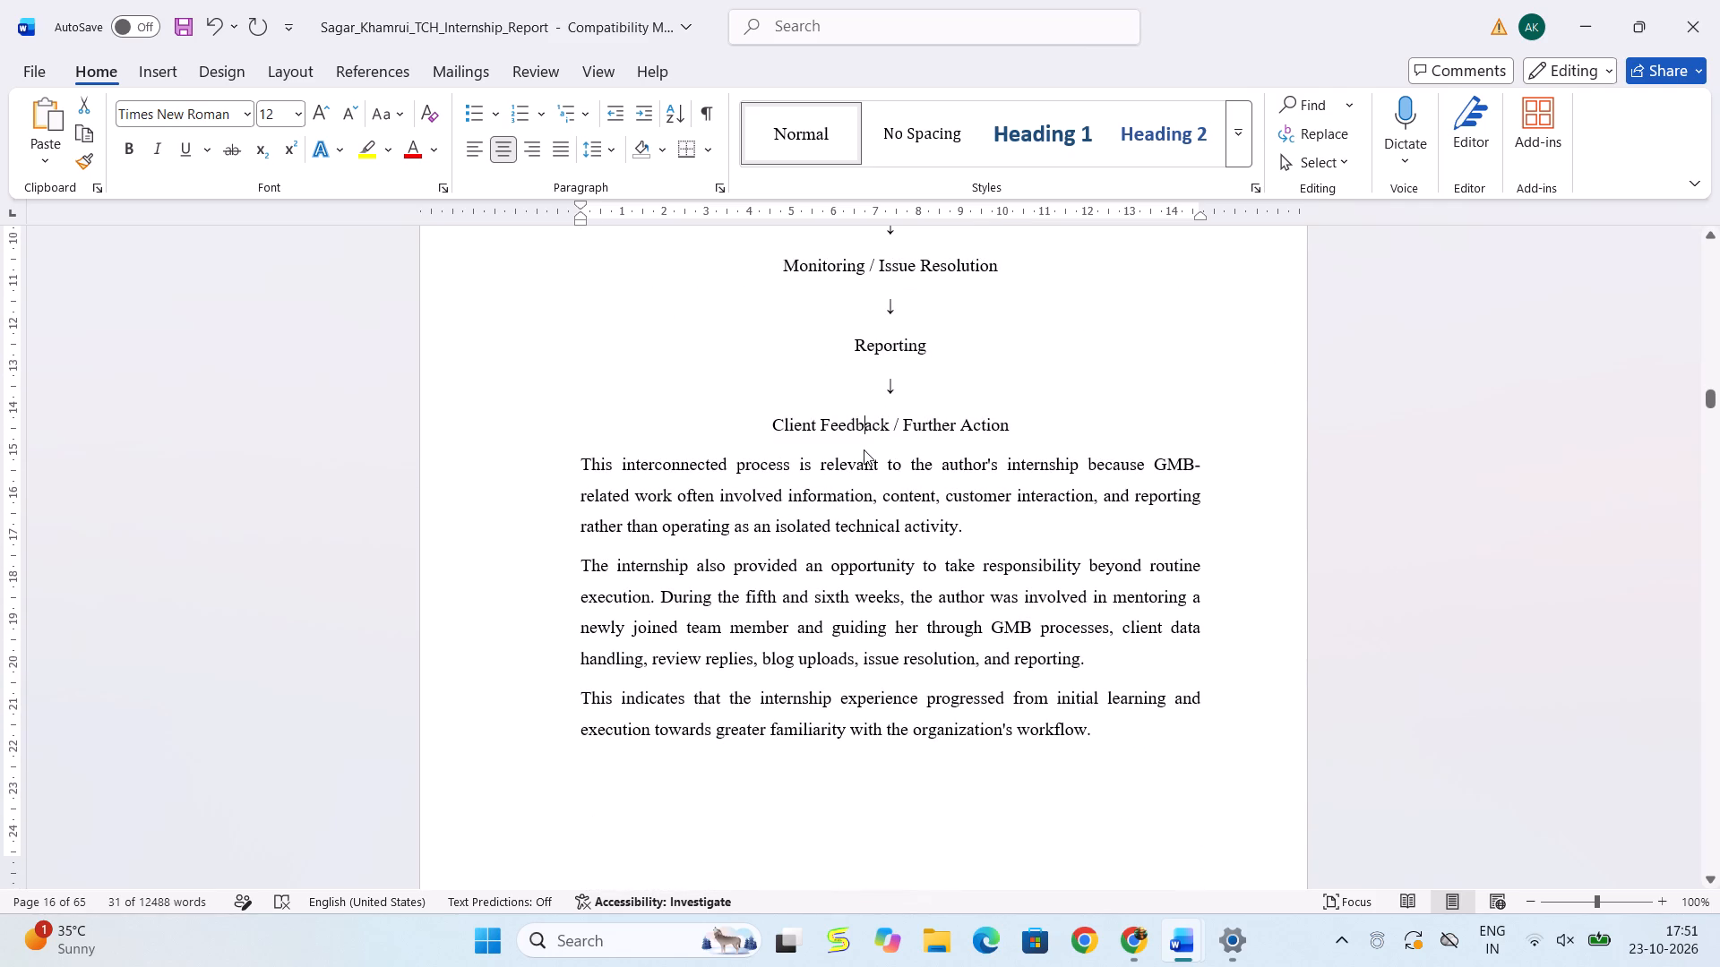
Make the progression line from Learning to Handover, just before section 1.14, bold.
scroll(864, 449, "down", 3)
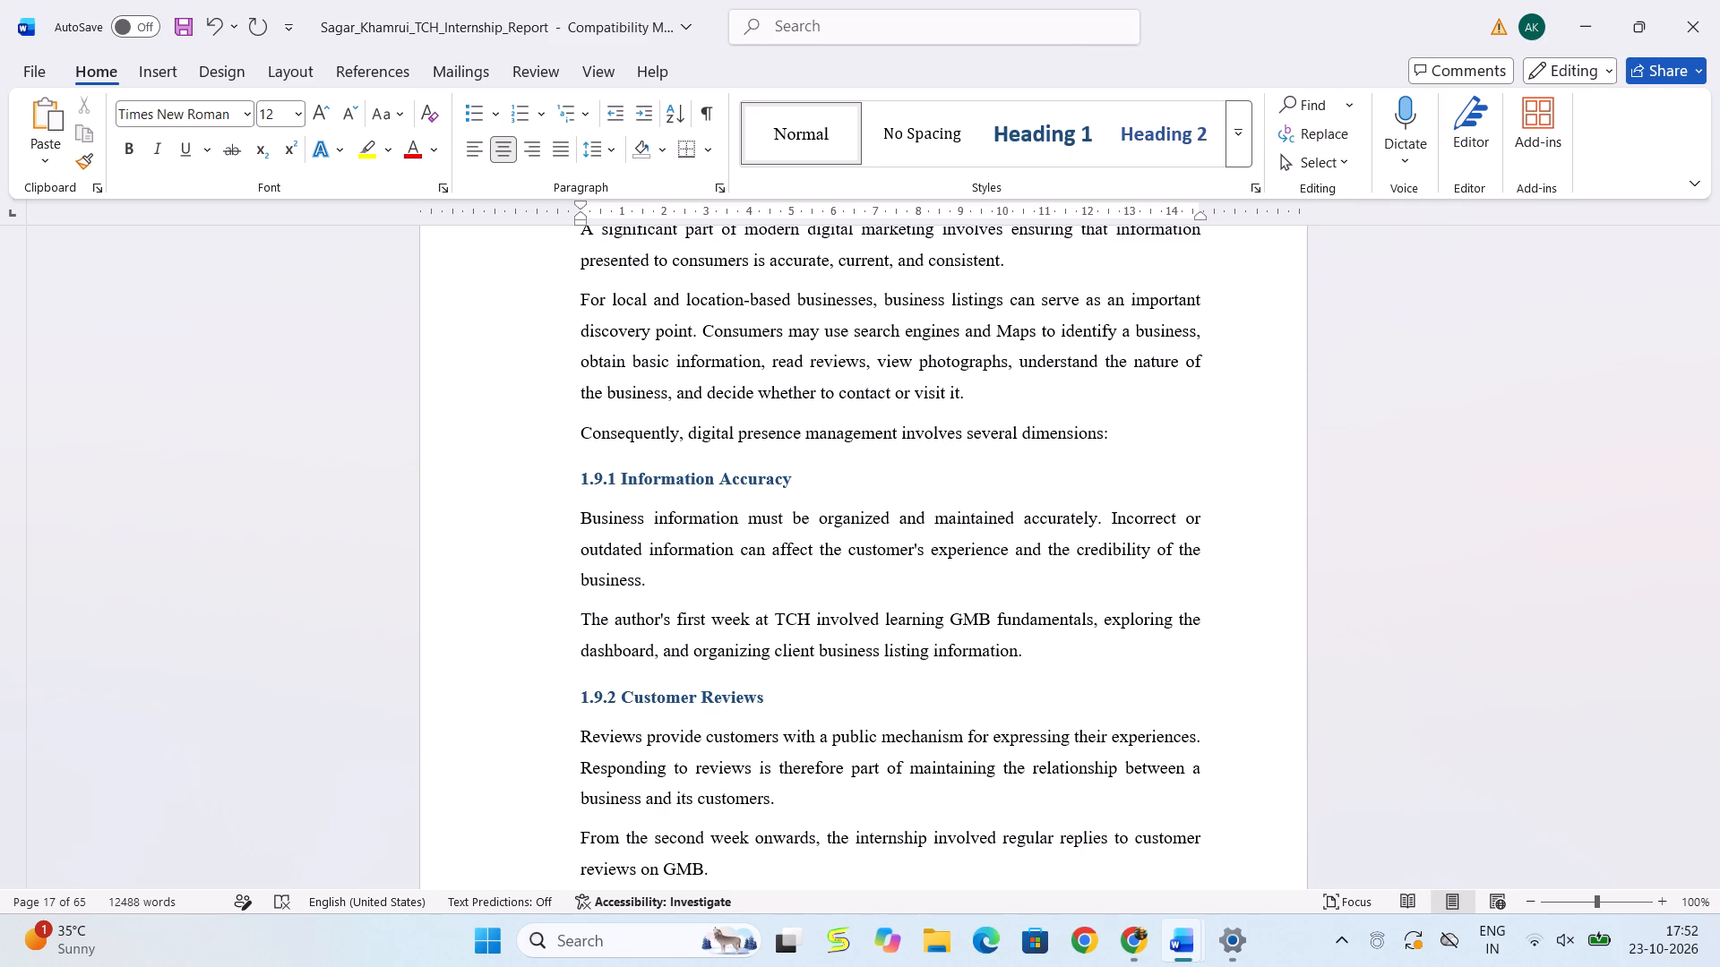
scroll(864, 449, "down", 6)
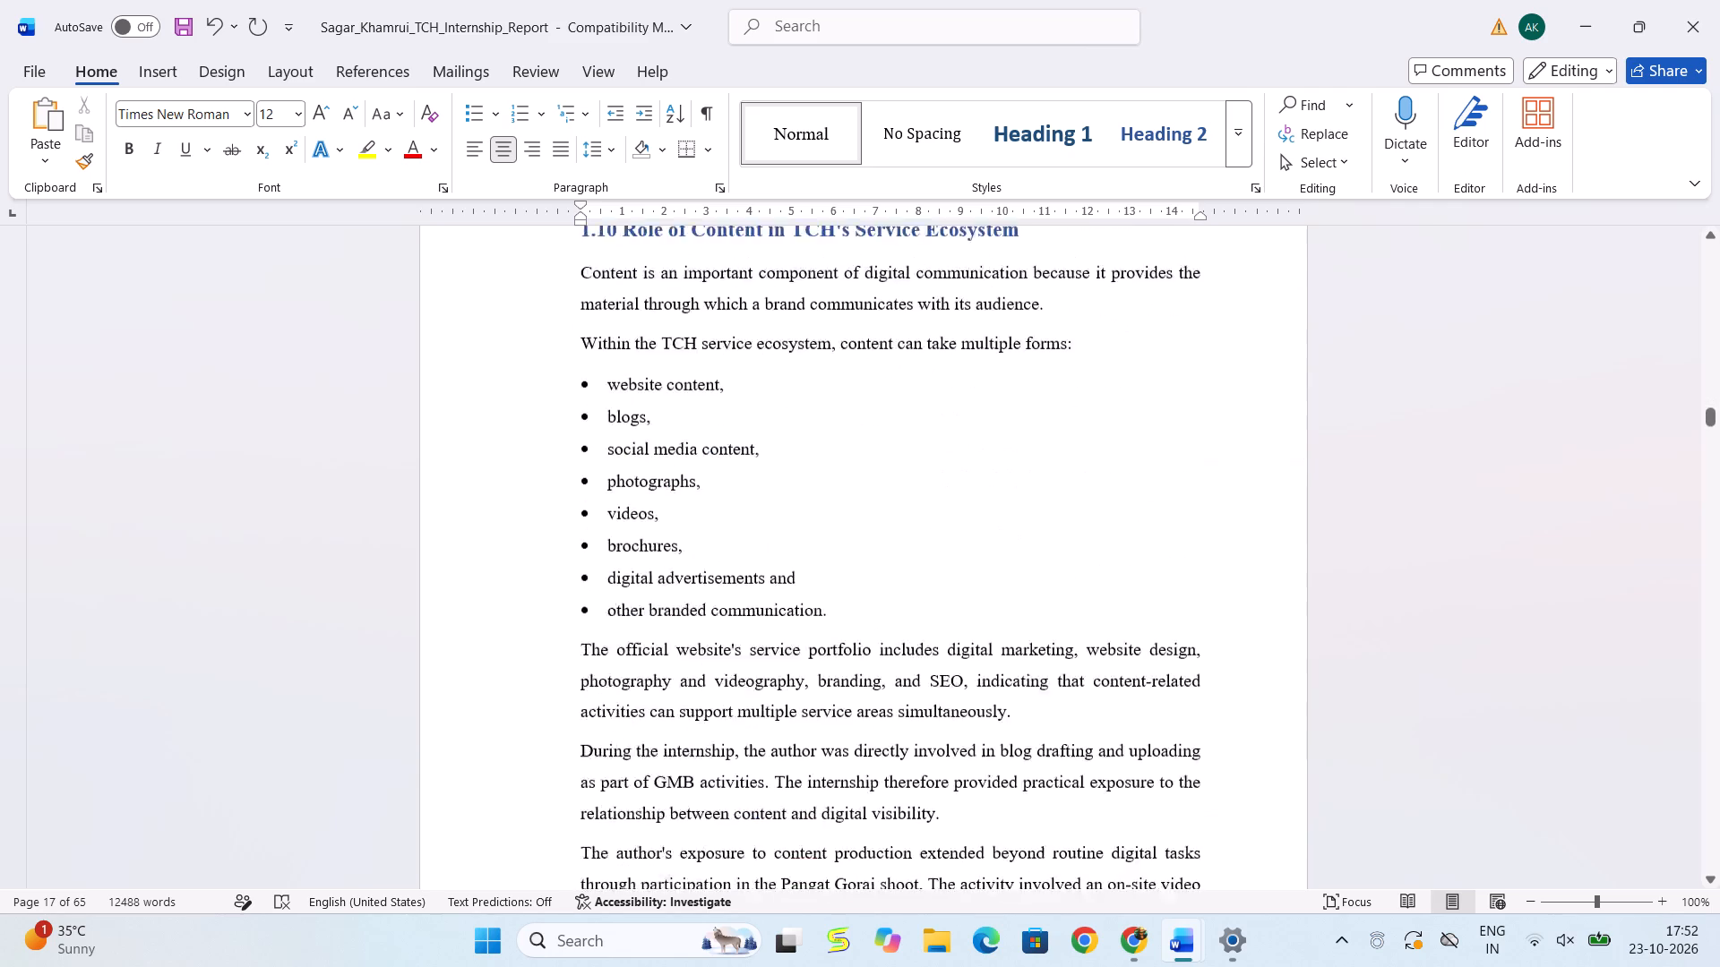
scroll(864, 449, "down", 8)
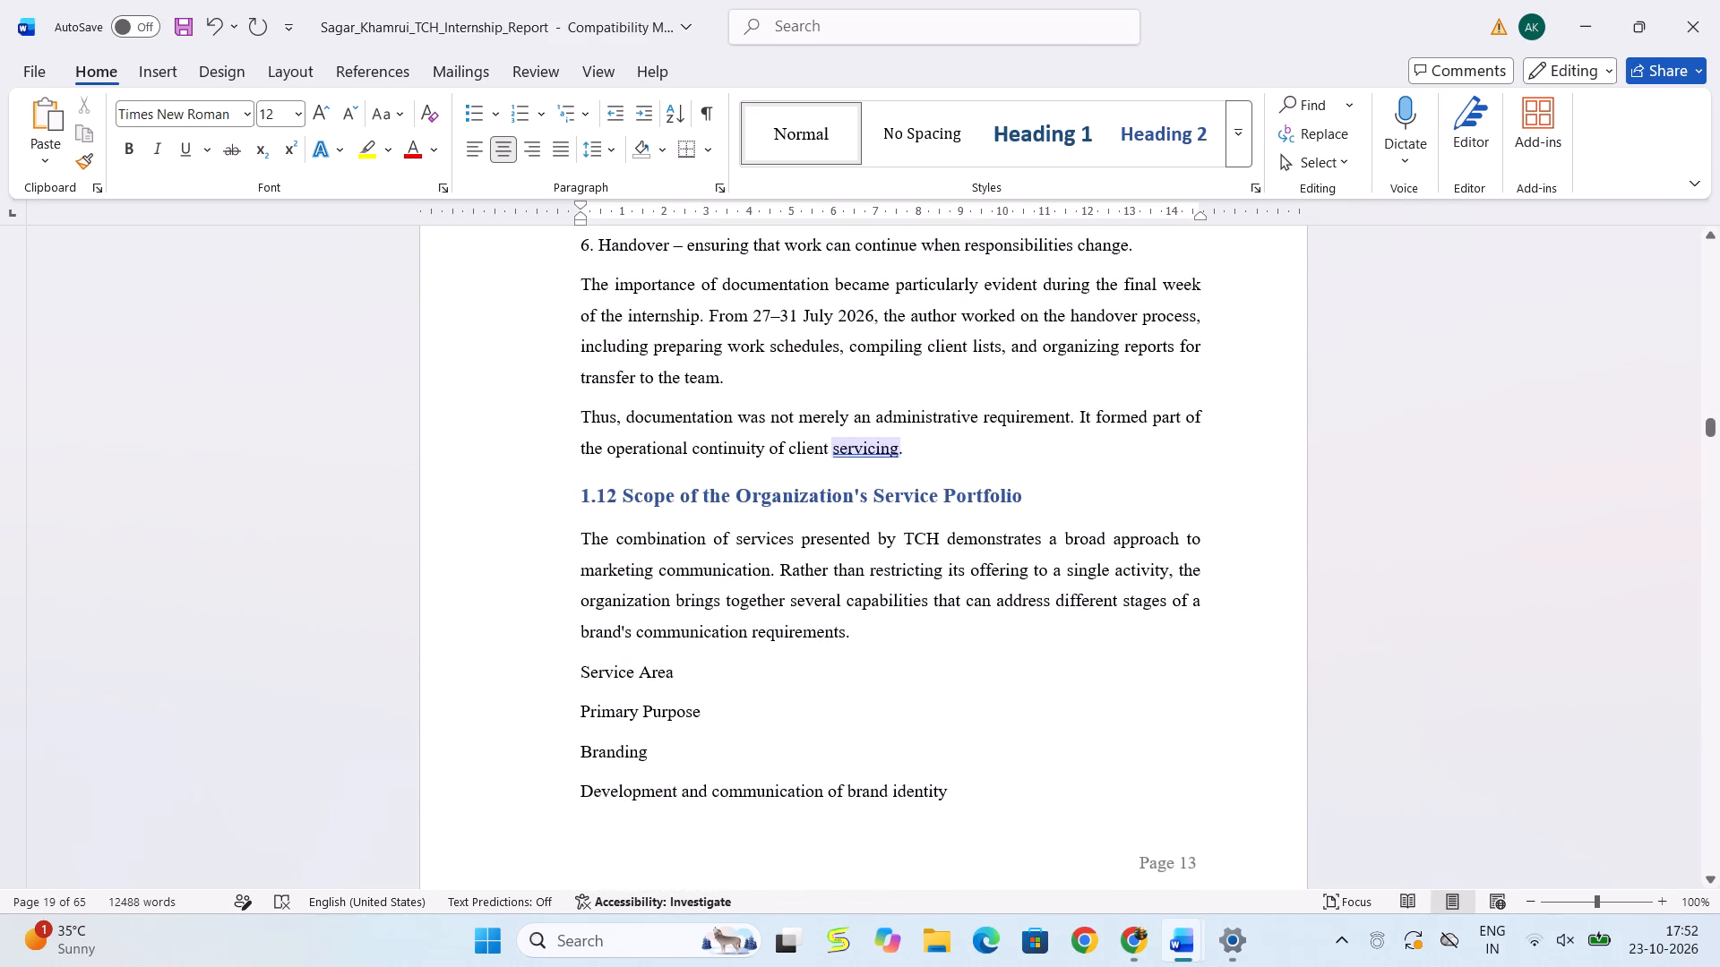
scroll(864, 449, "down", 3)
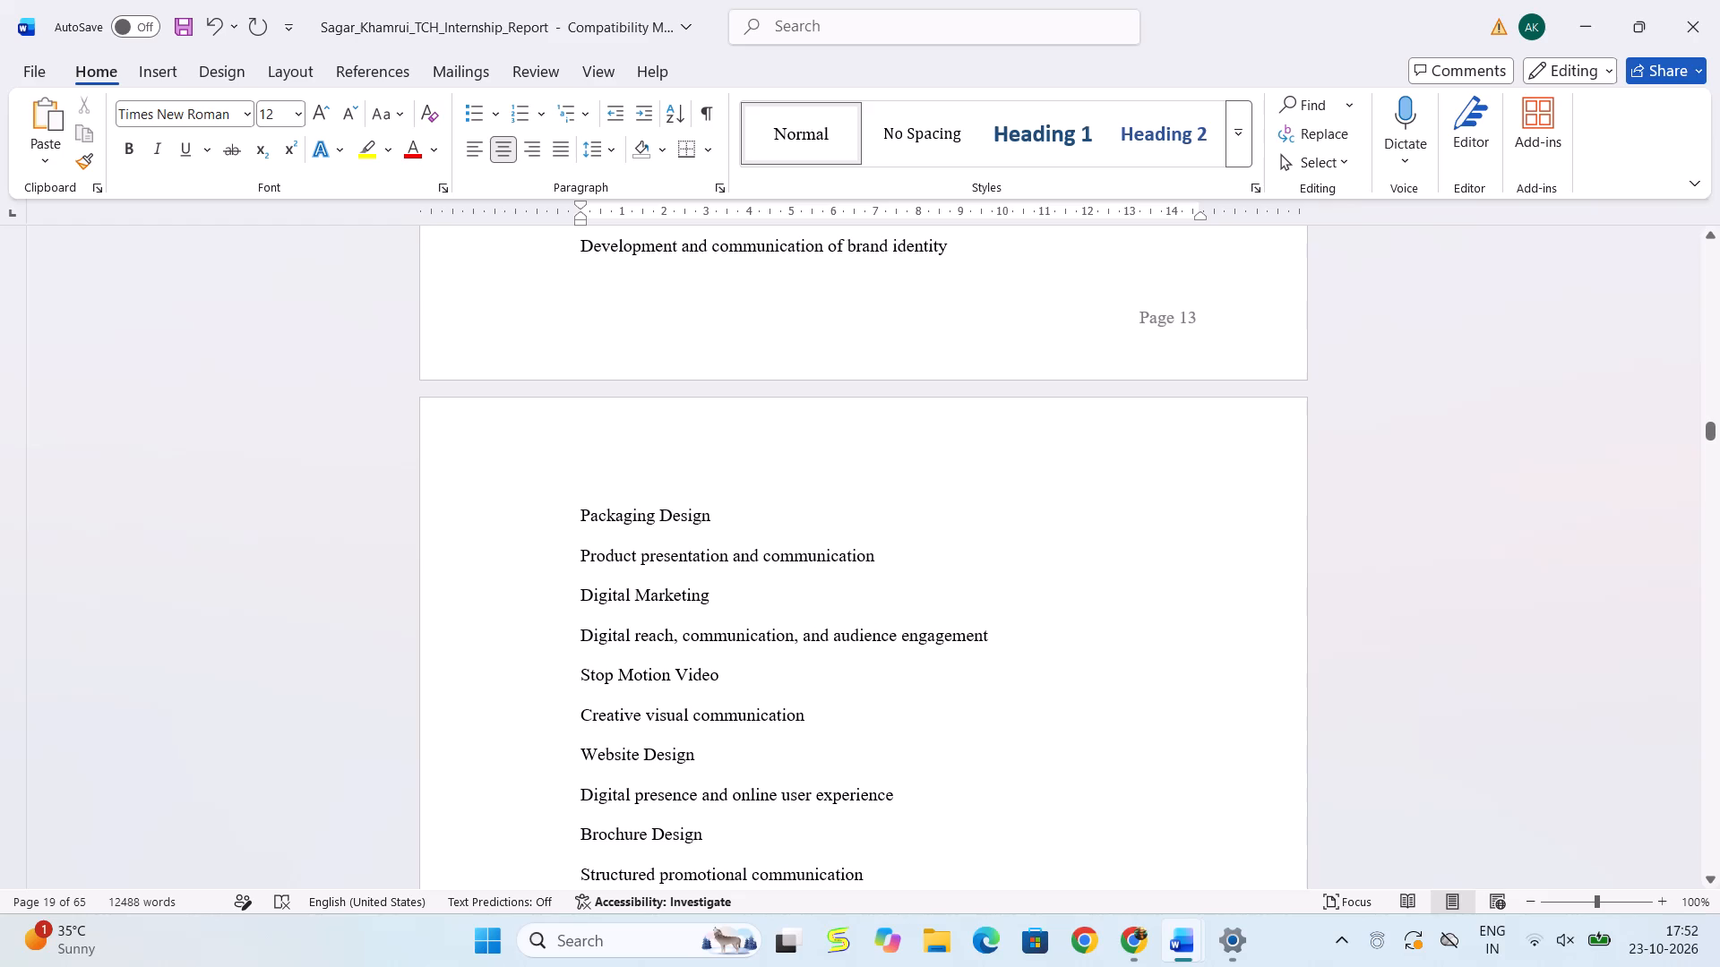
scroll(864, 449, "down", 5)
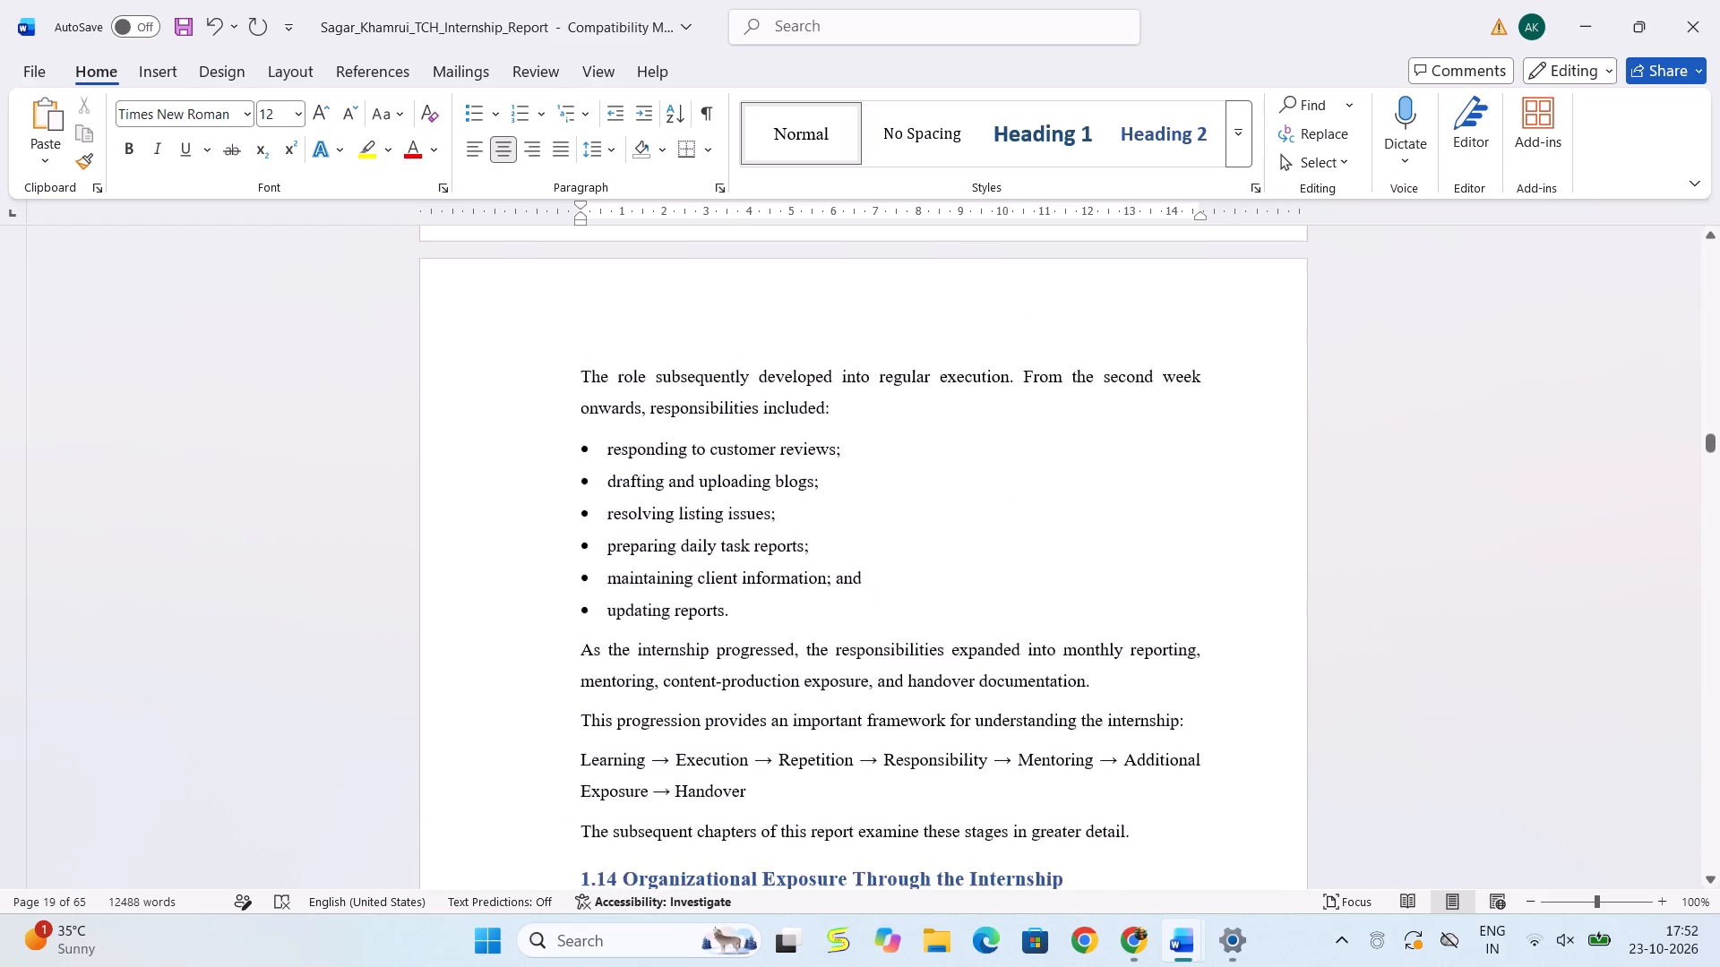
scroll(864, 449, "down", 3)
scroll(864, 449, "up", 1)
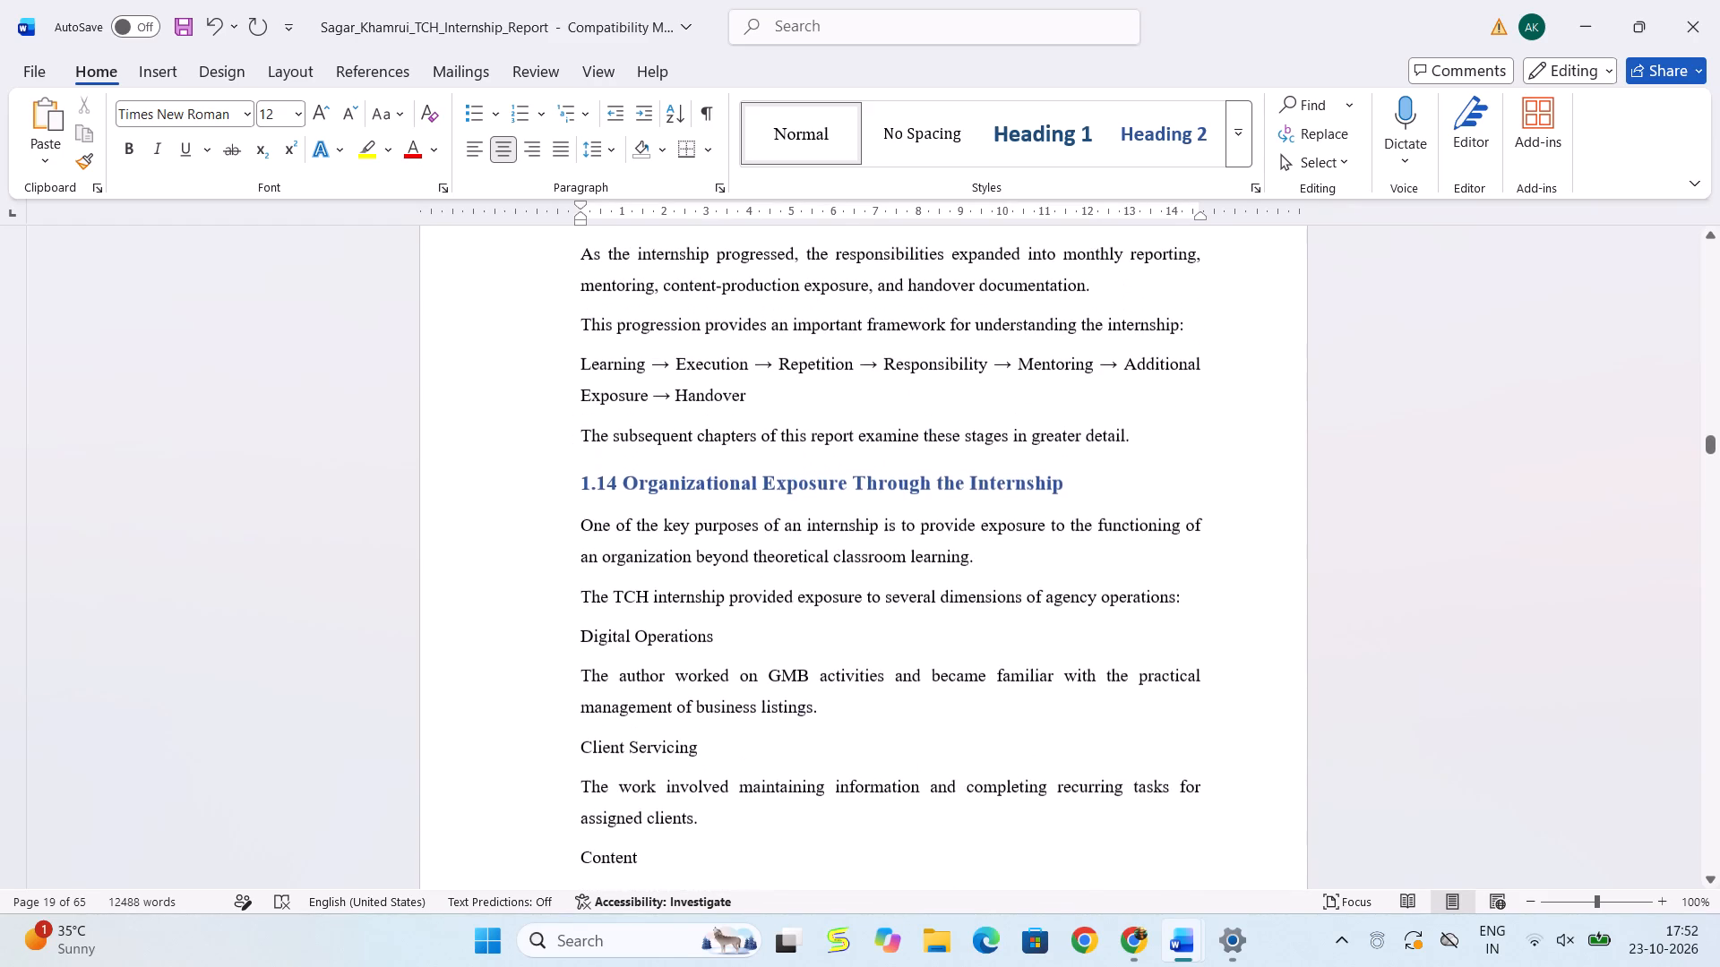
scroll(864, 449, "up", 1)
left_click_drag(751, 415, 577, 386)
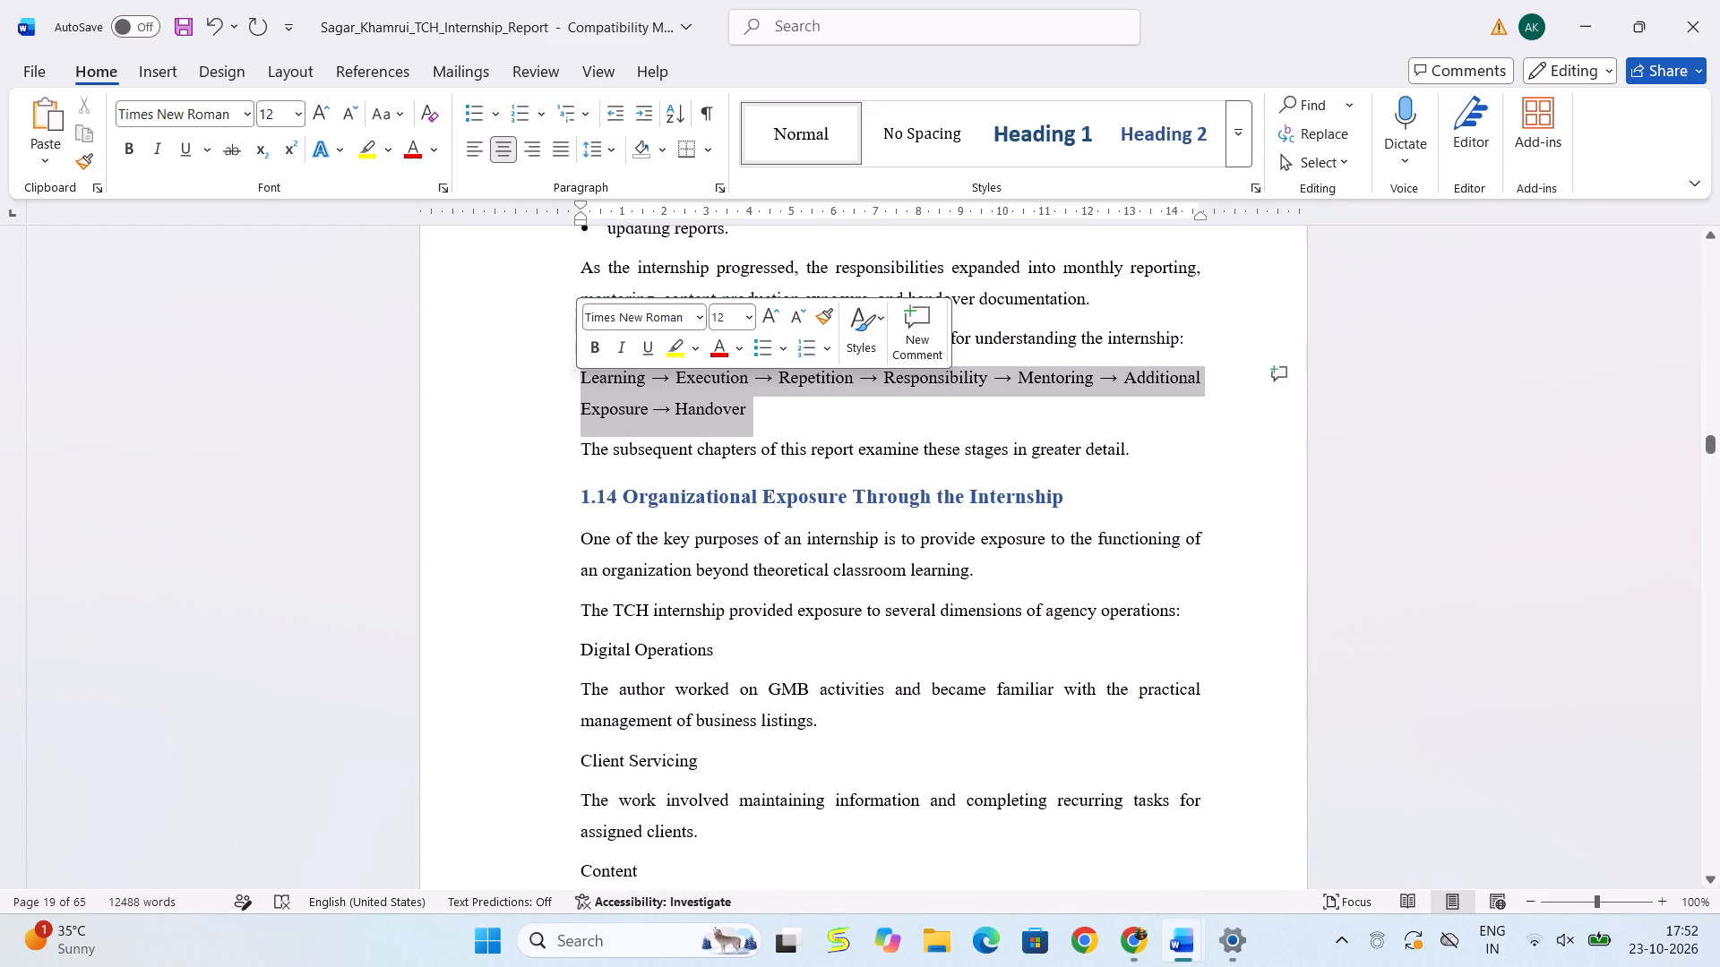
key("ctrl+b")
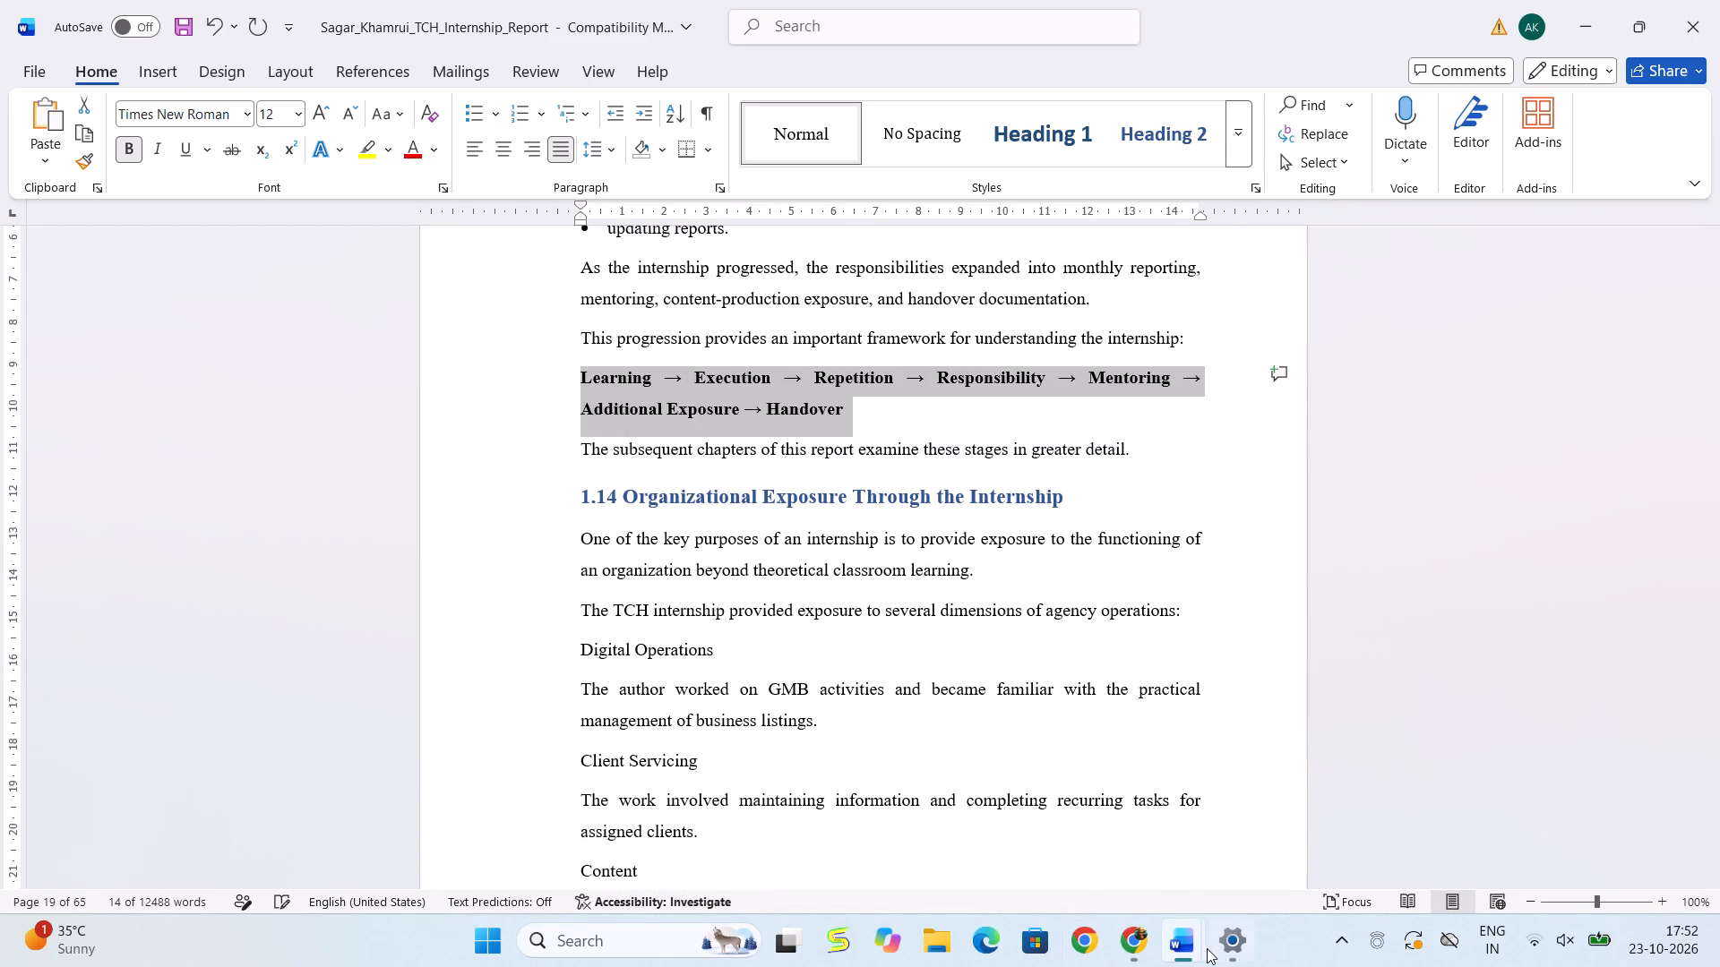
Switch to the Internship_Report_Social_Media_Think_Creative_Hub document and review its front matter, table of contents, list of tables and chapter layout.
left_click(1135, 841)
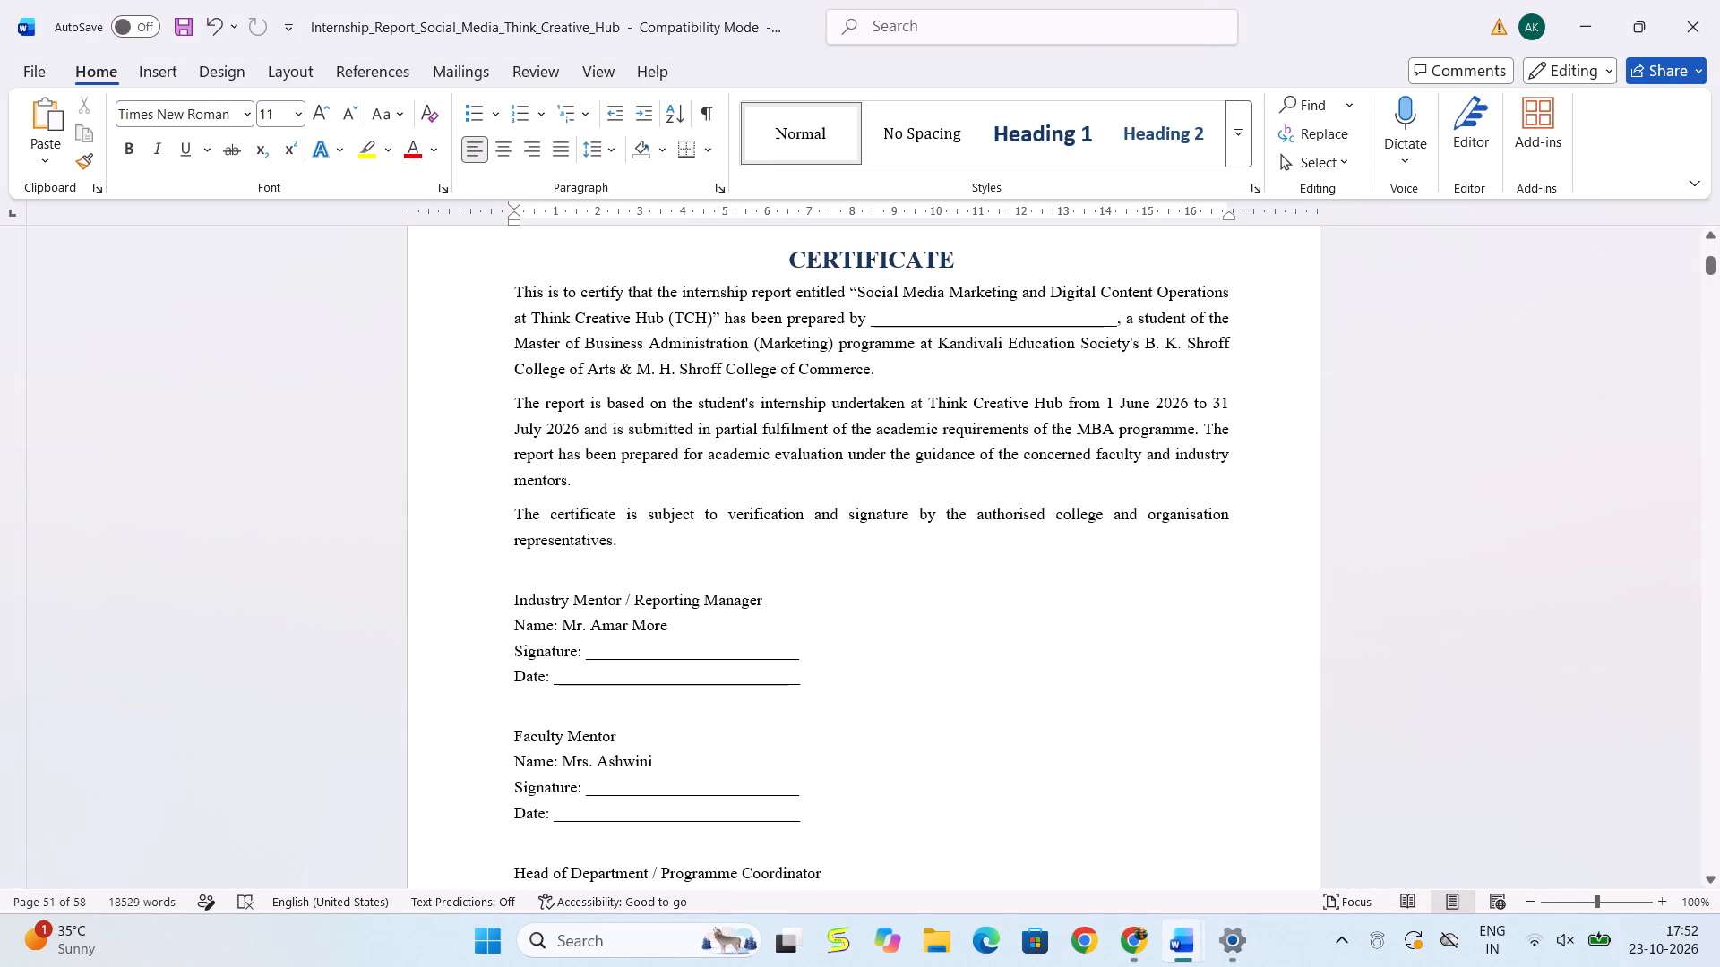
scroll(838, 695, "down", 11)
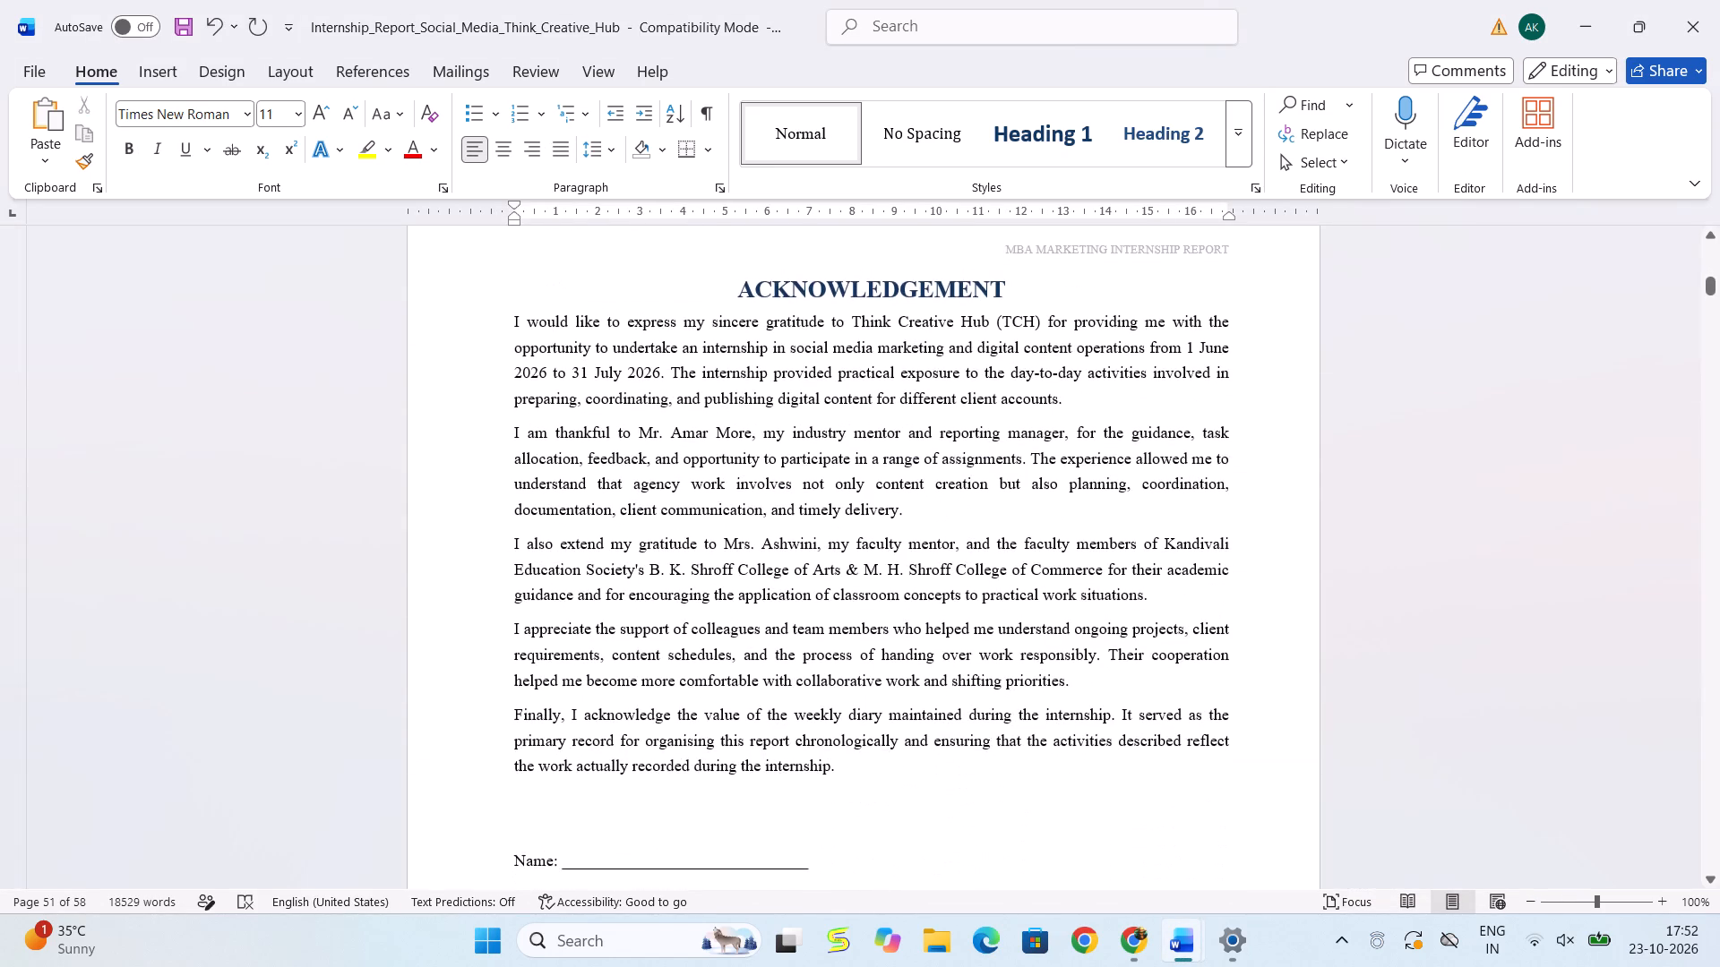
scroll(838, 695, "down", 13)
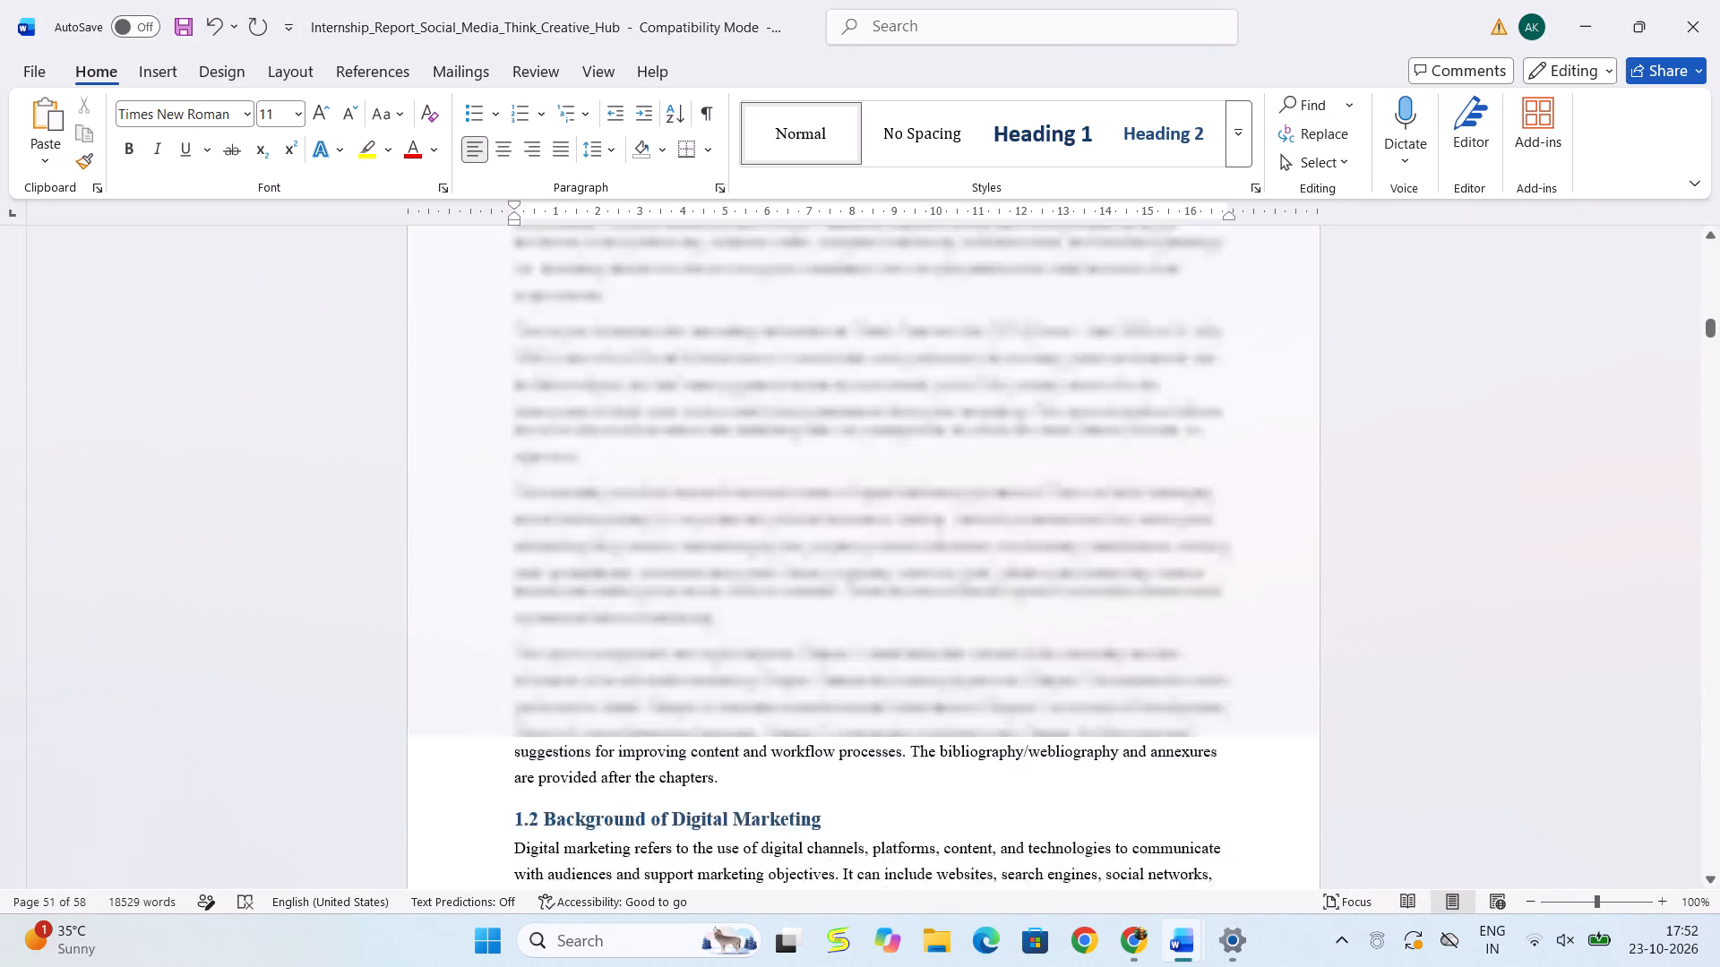
scroll(838, 695, "down", 10)
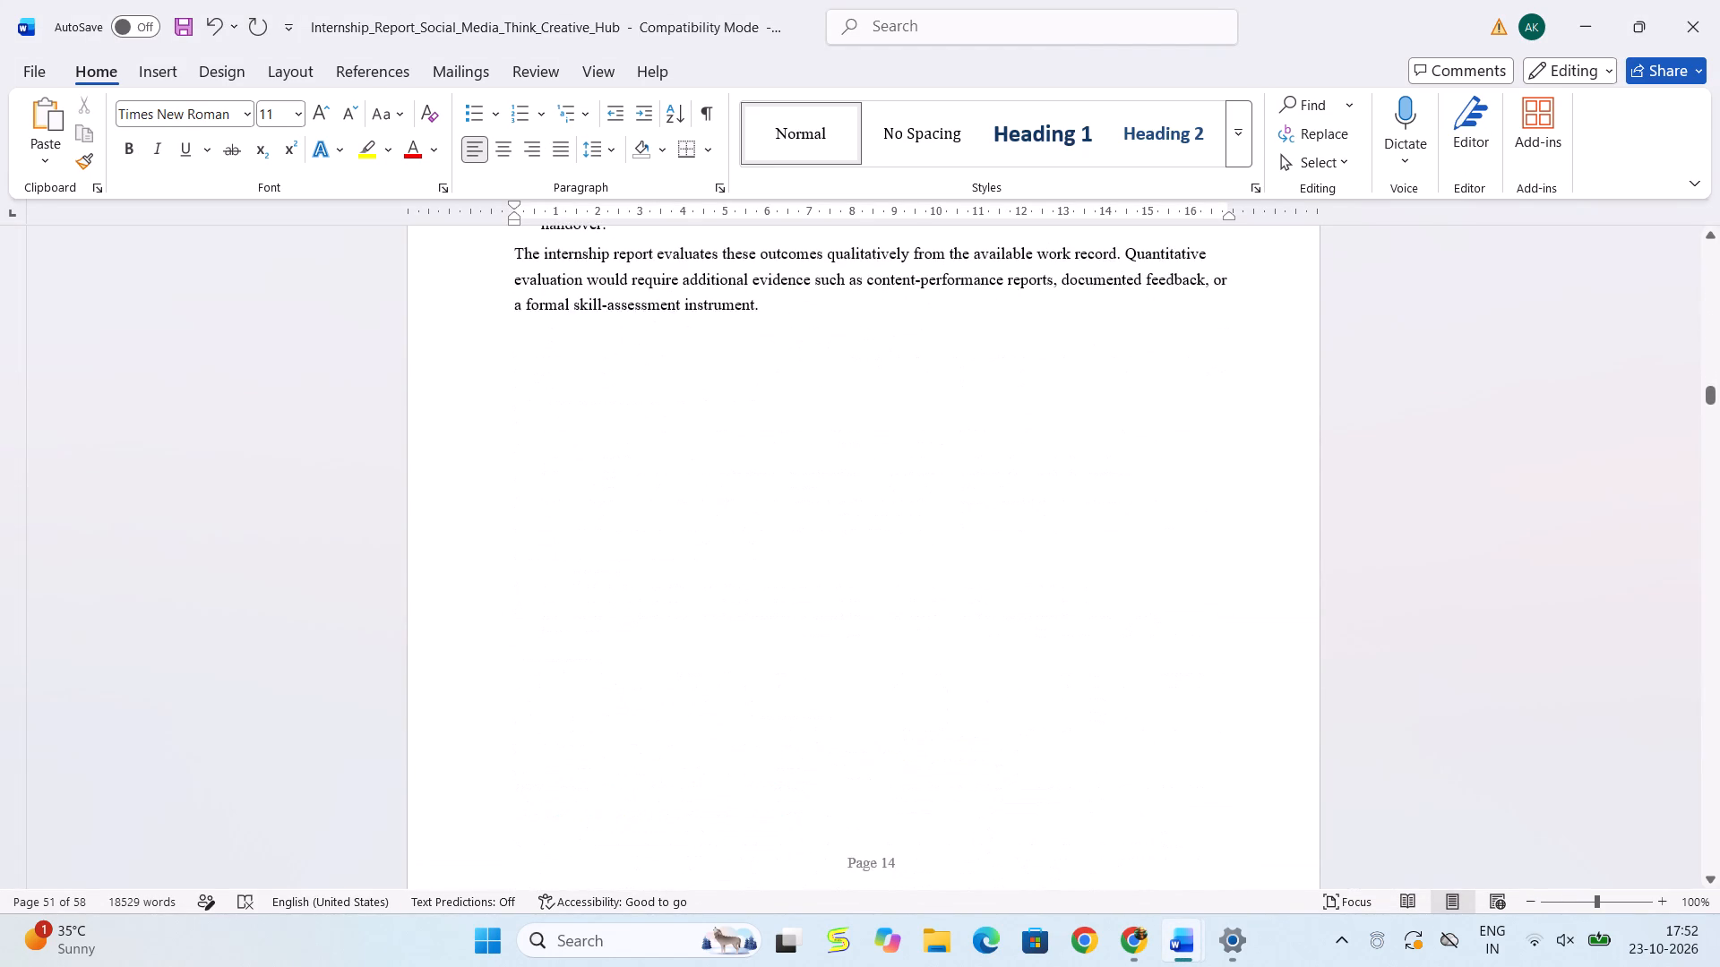
scroll(838, 695, "down", 17)
scroll(838, 695, "up", 8)
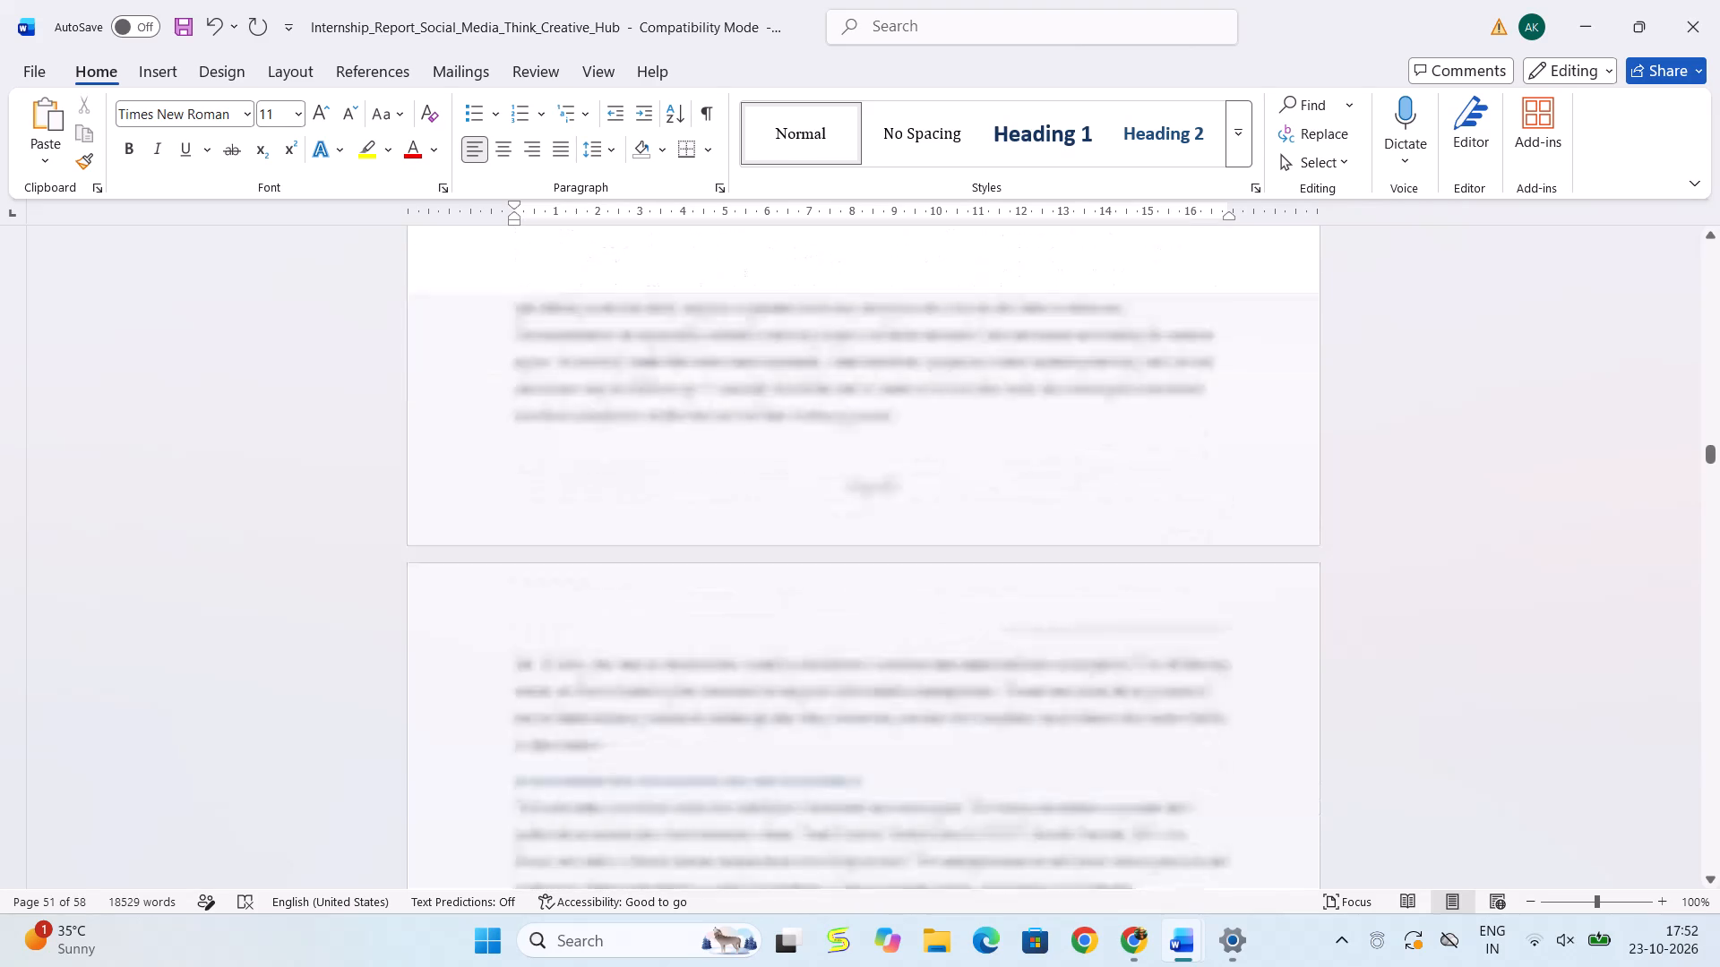
scroll(838, 695, "up", 20)
scroll(838, 695, "up", 10)
scroll(838, 695, "down", 6)
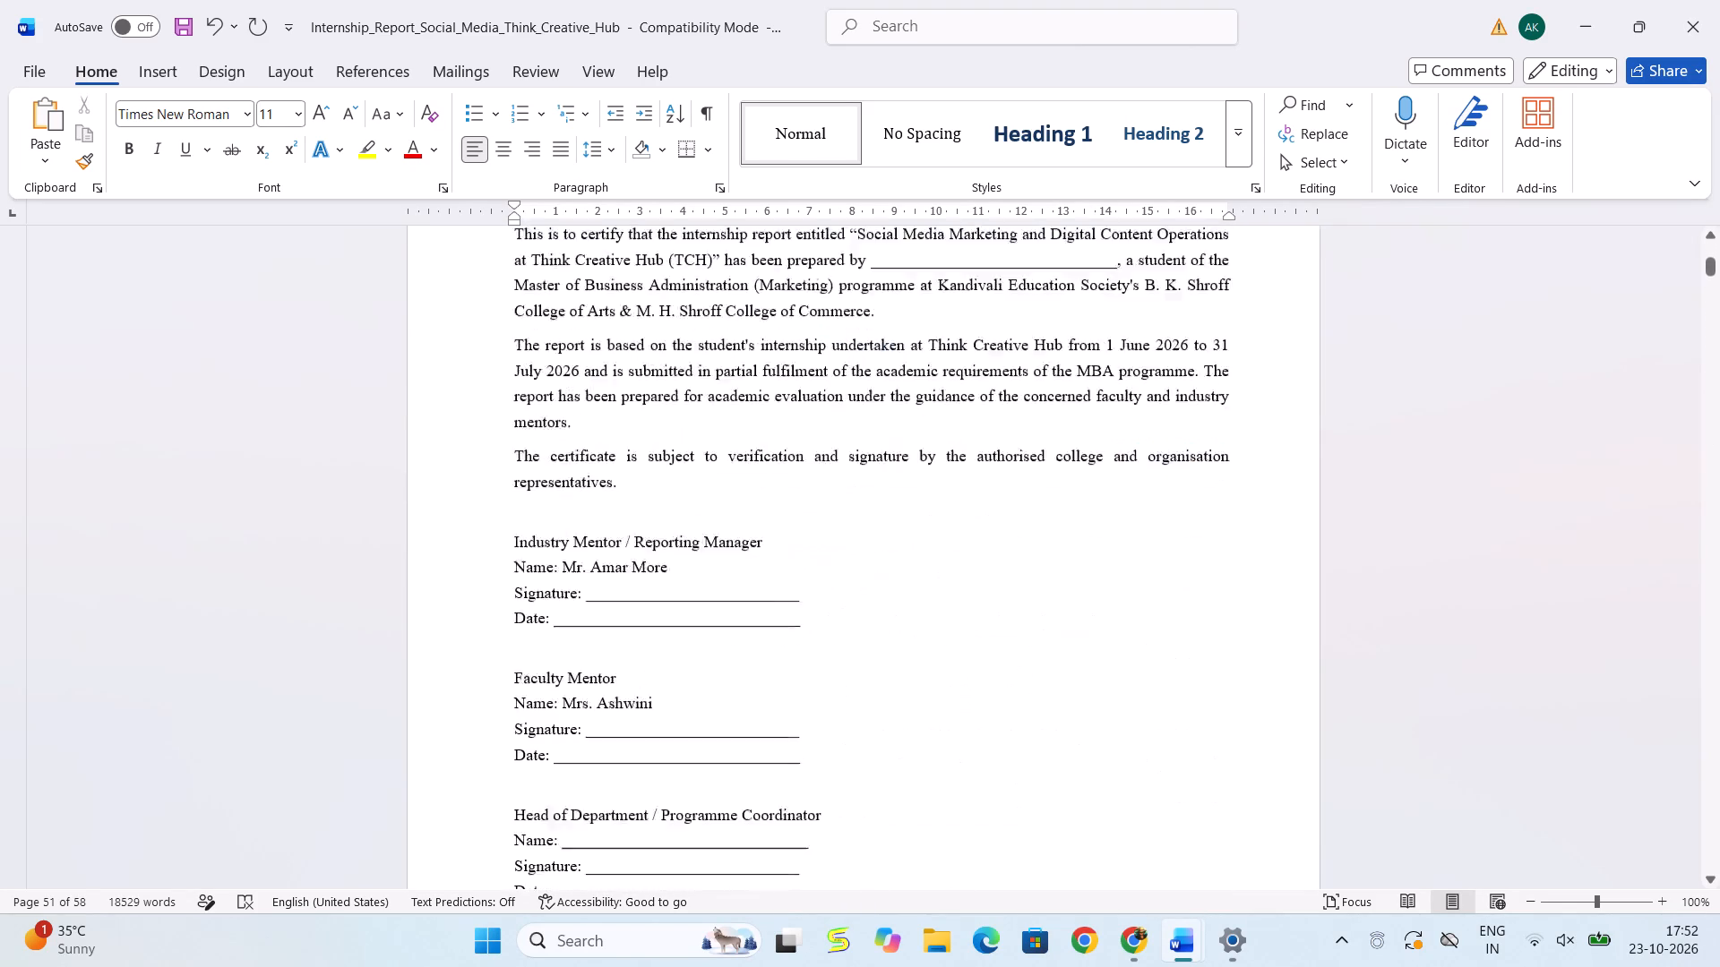
scroll(838, 695, "down", 10)
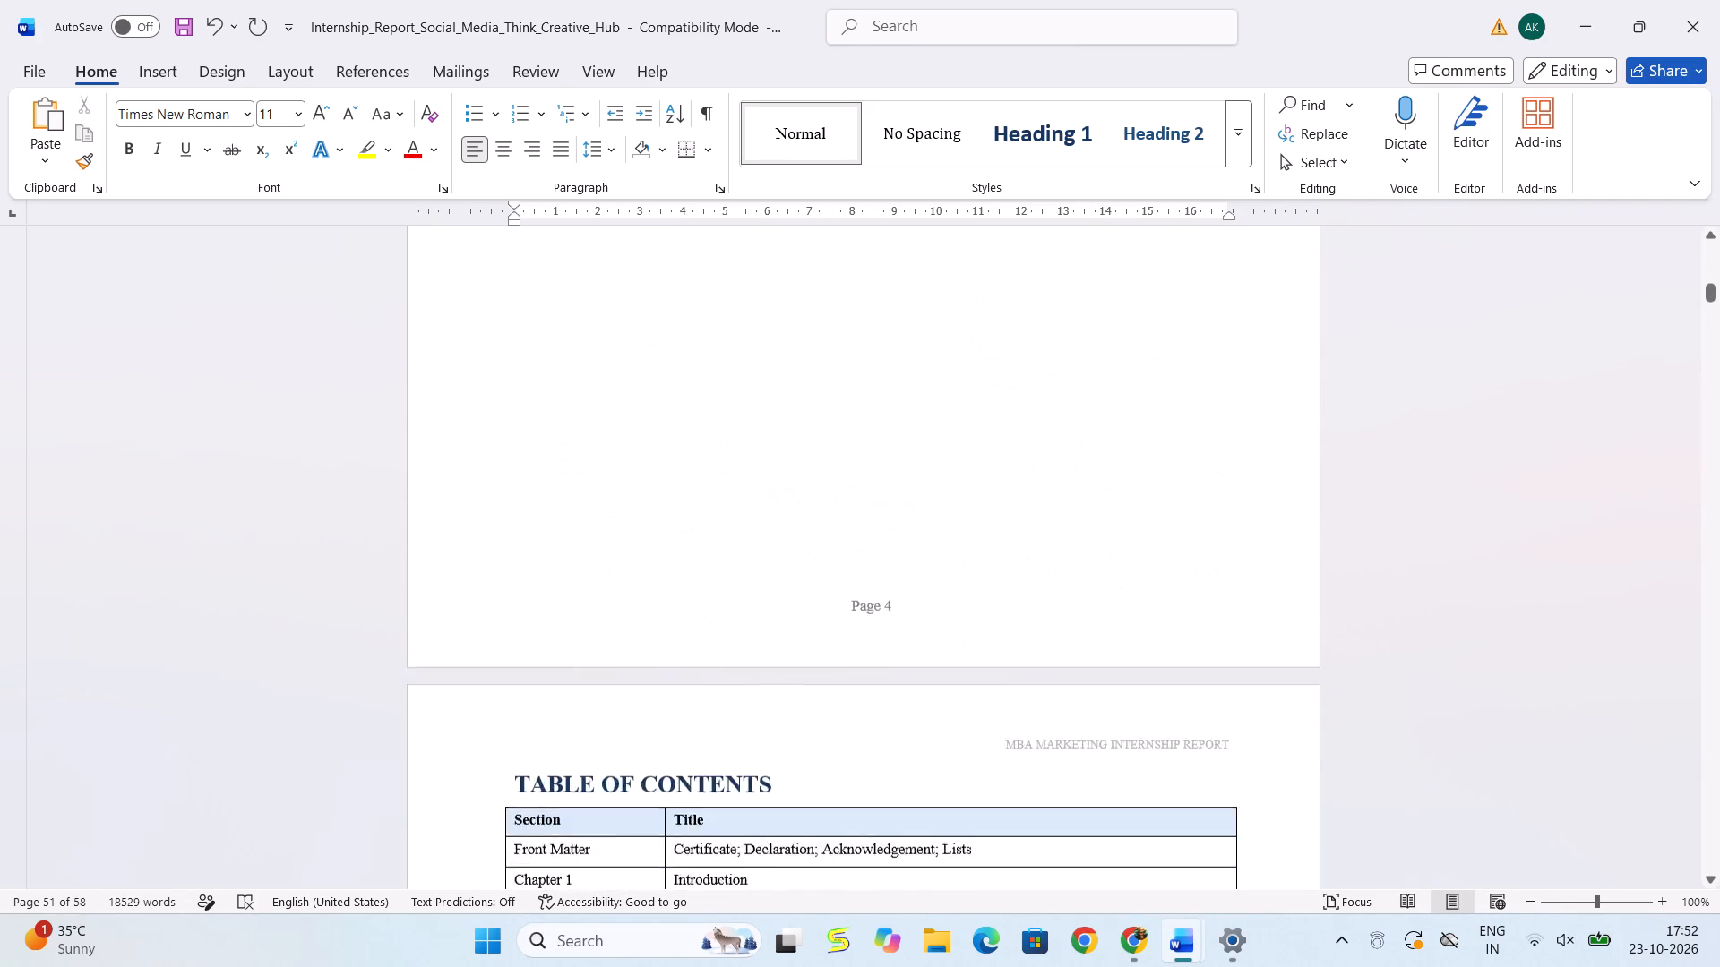
scroll(838, 695, "down", 4)
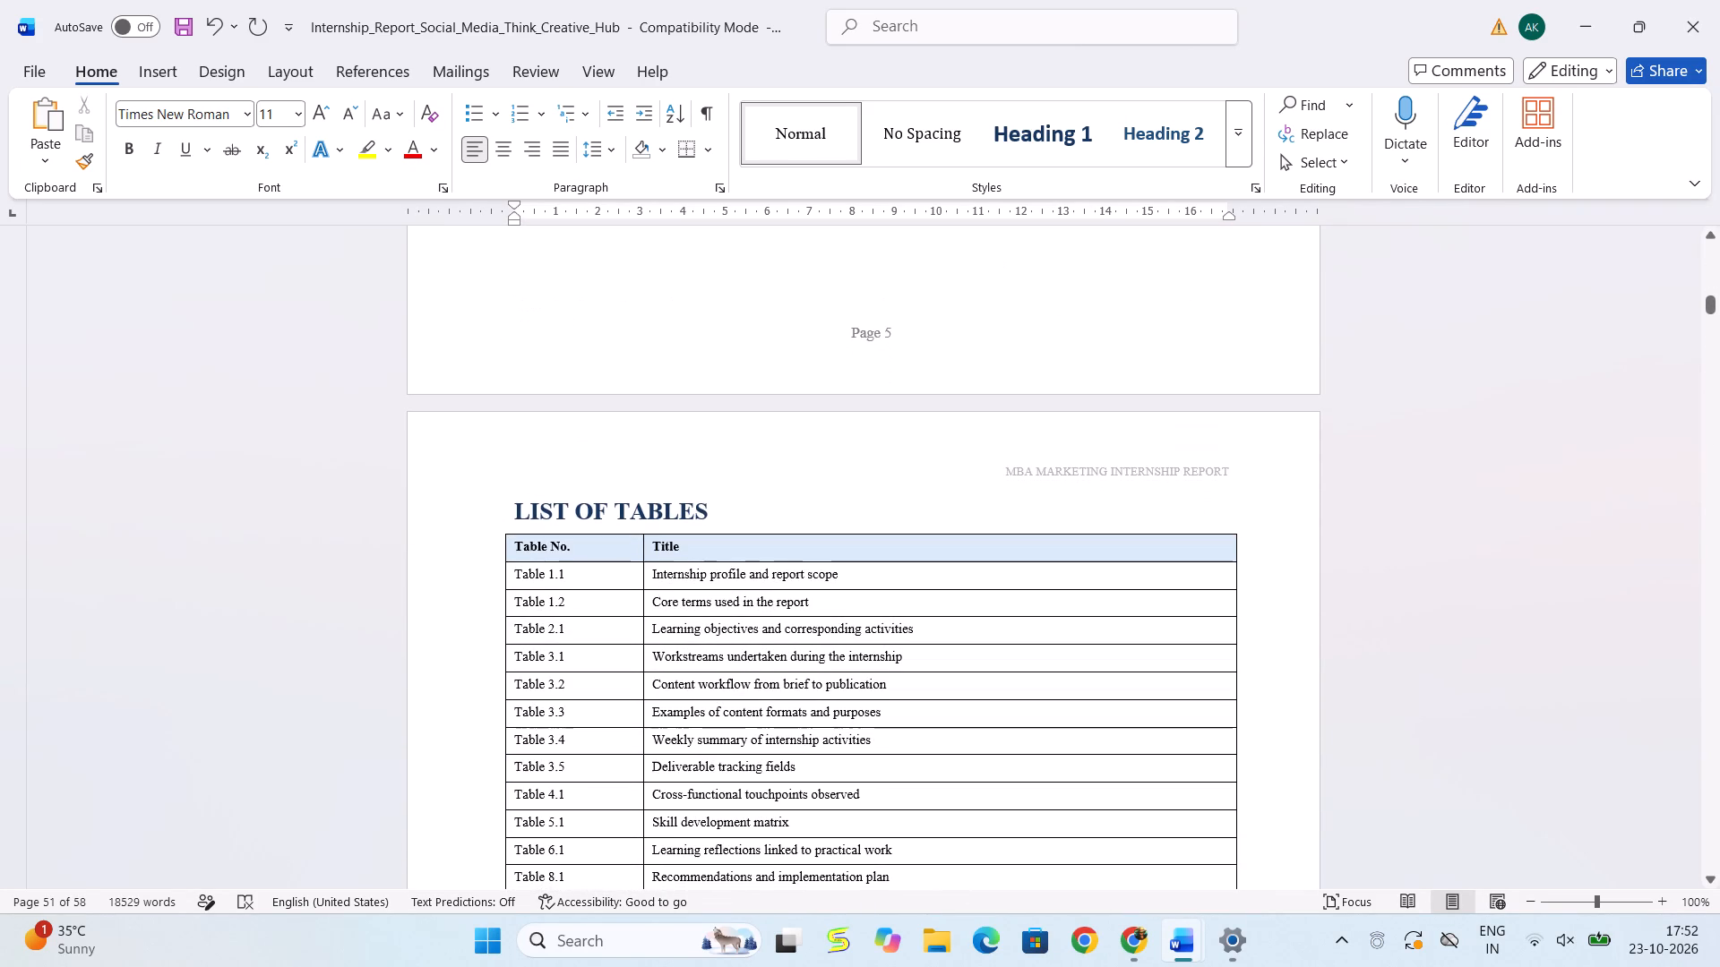
scroll(838, 695, "down", 5)
scroll(838, 695, "up", 5)
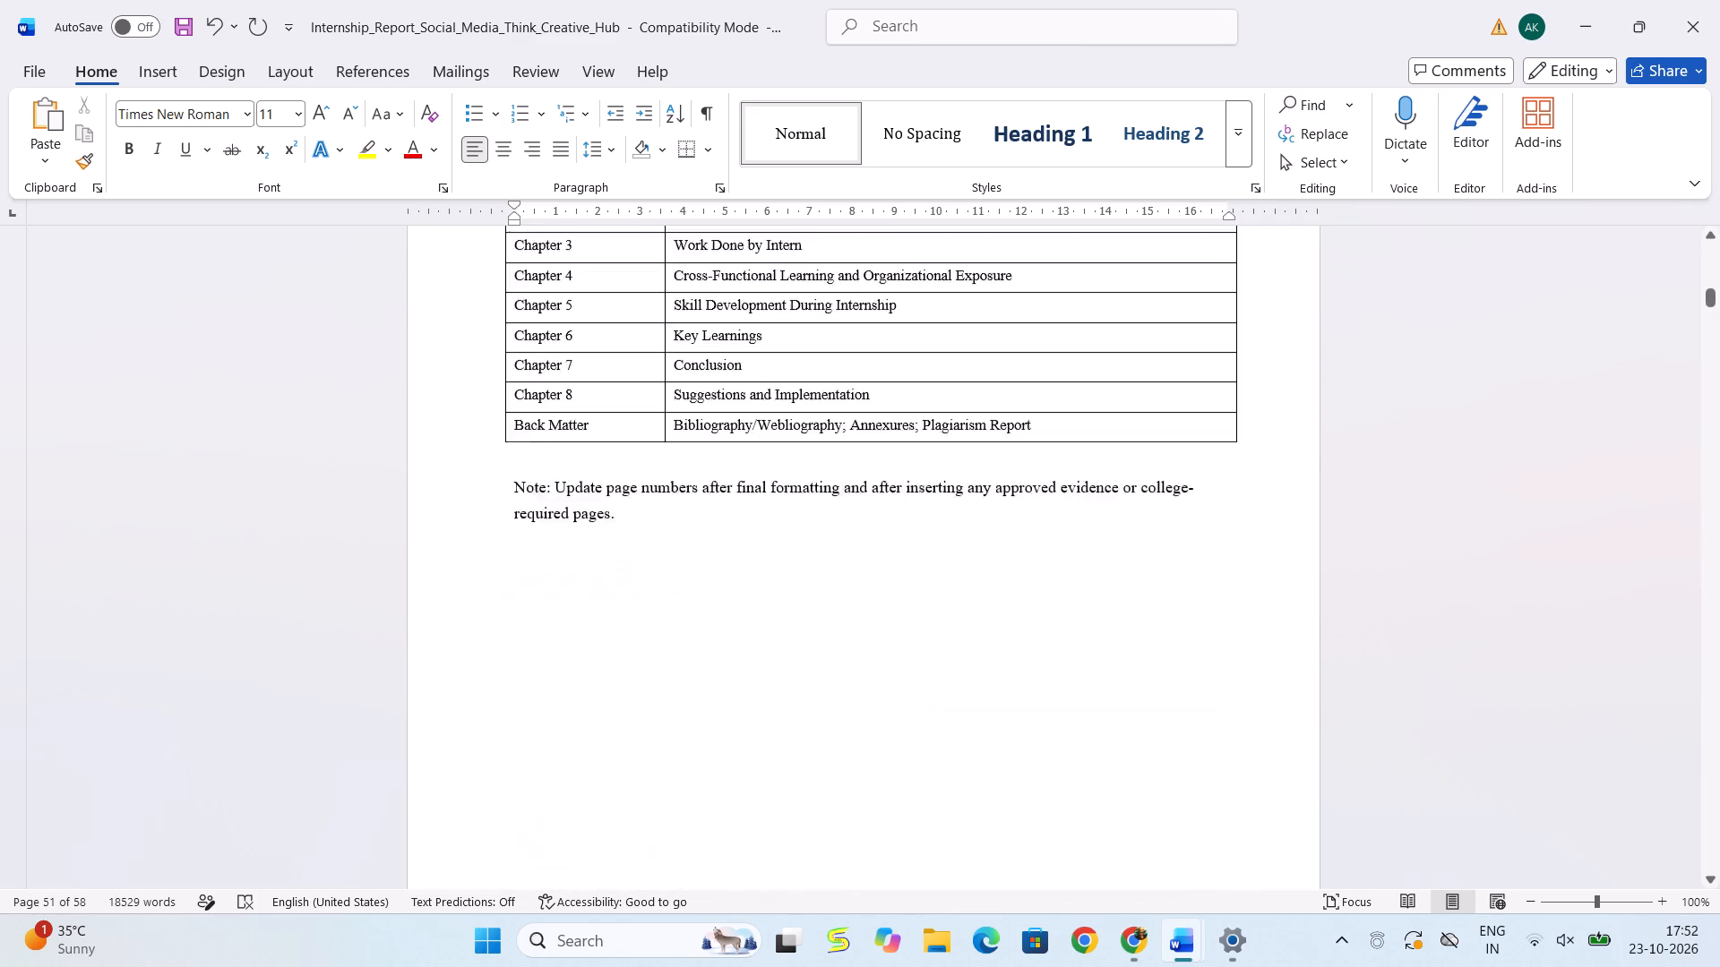
scroll(838, 695, "down", 18)
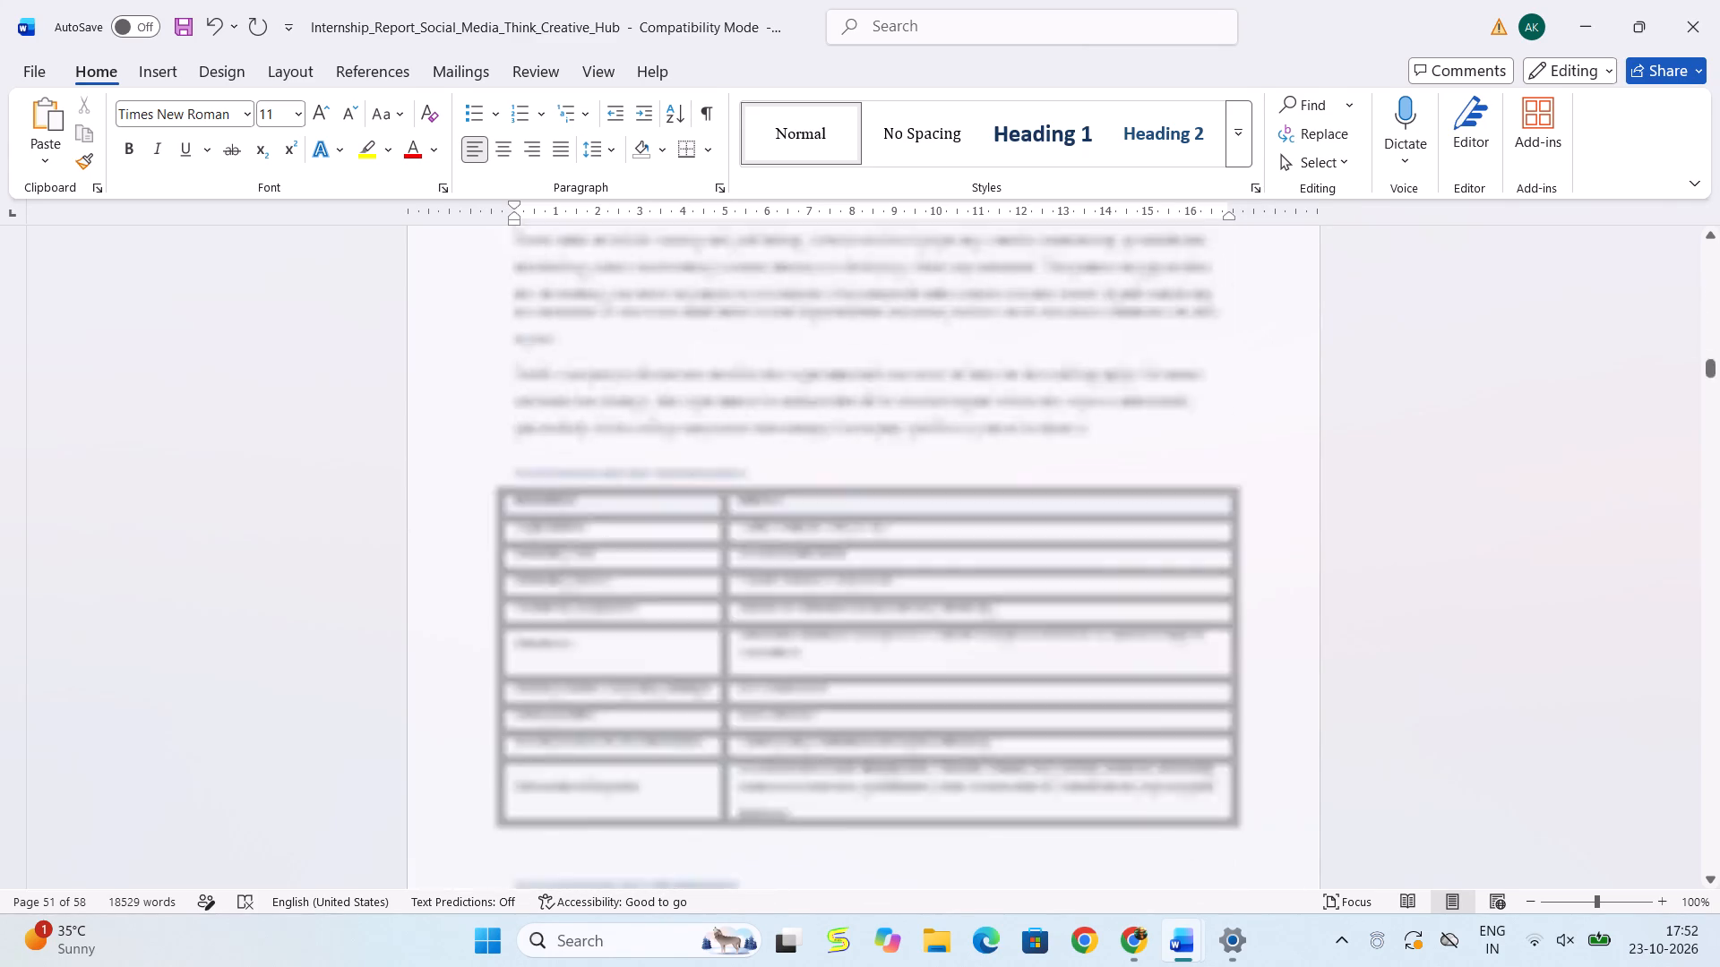
scroll(838, 695, "down", 15)
scroll(838, 695, "down", 12)
scroll(838, 695, "down", 11)
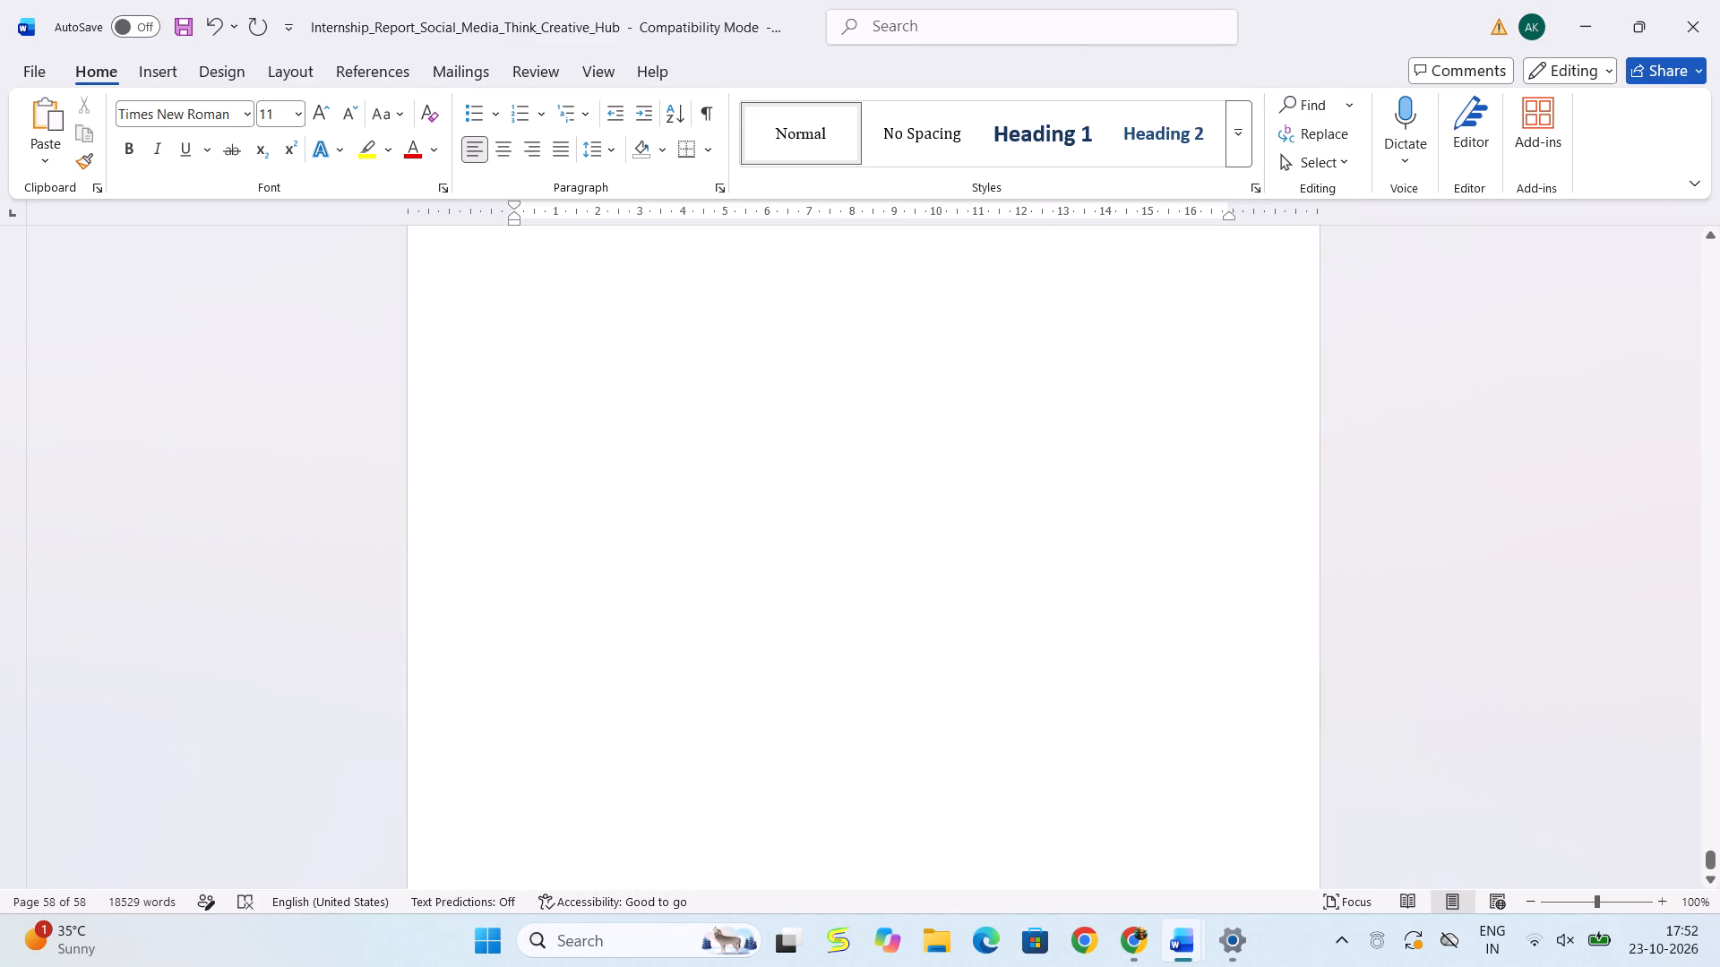
Examine the closing annexures of the social media report, from Annexure R back to Annexure M, checking their headings, tables and page layout.
scroll(838, 695, "down", 12)
scroll(838, 695, "up", 8)
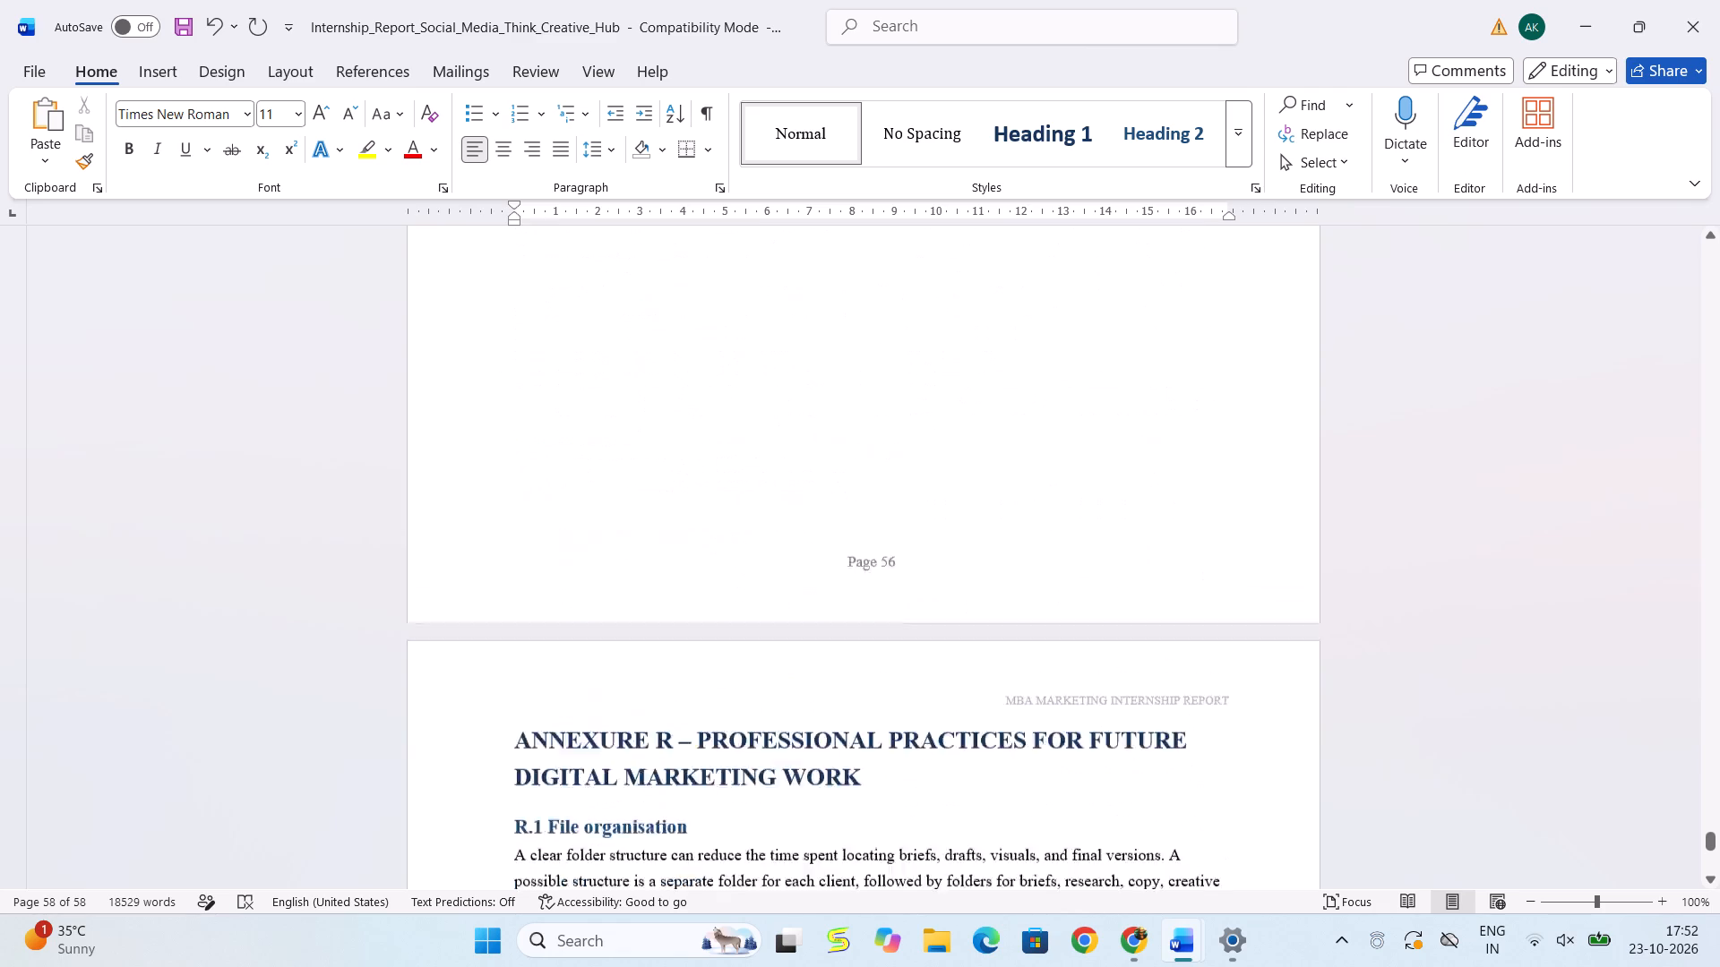
scroll(838, 695, "down", 1)
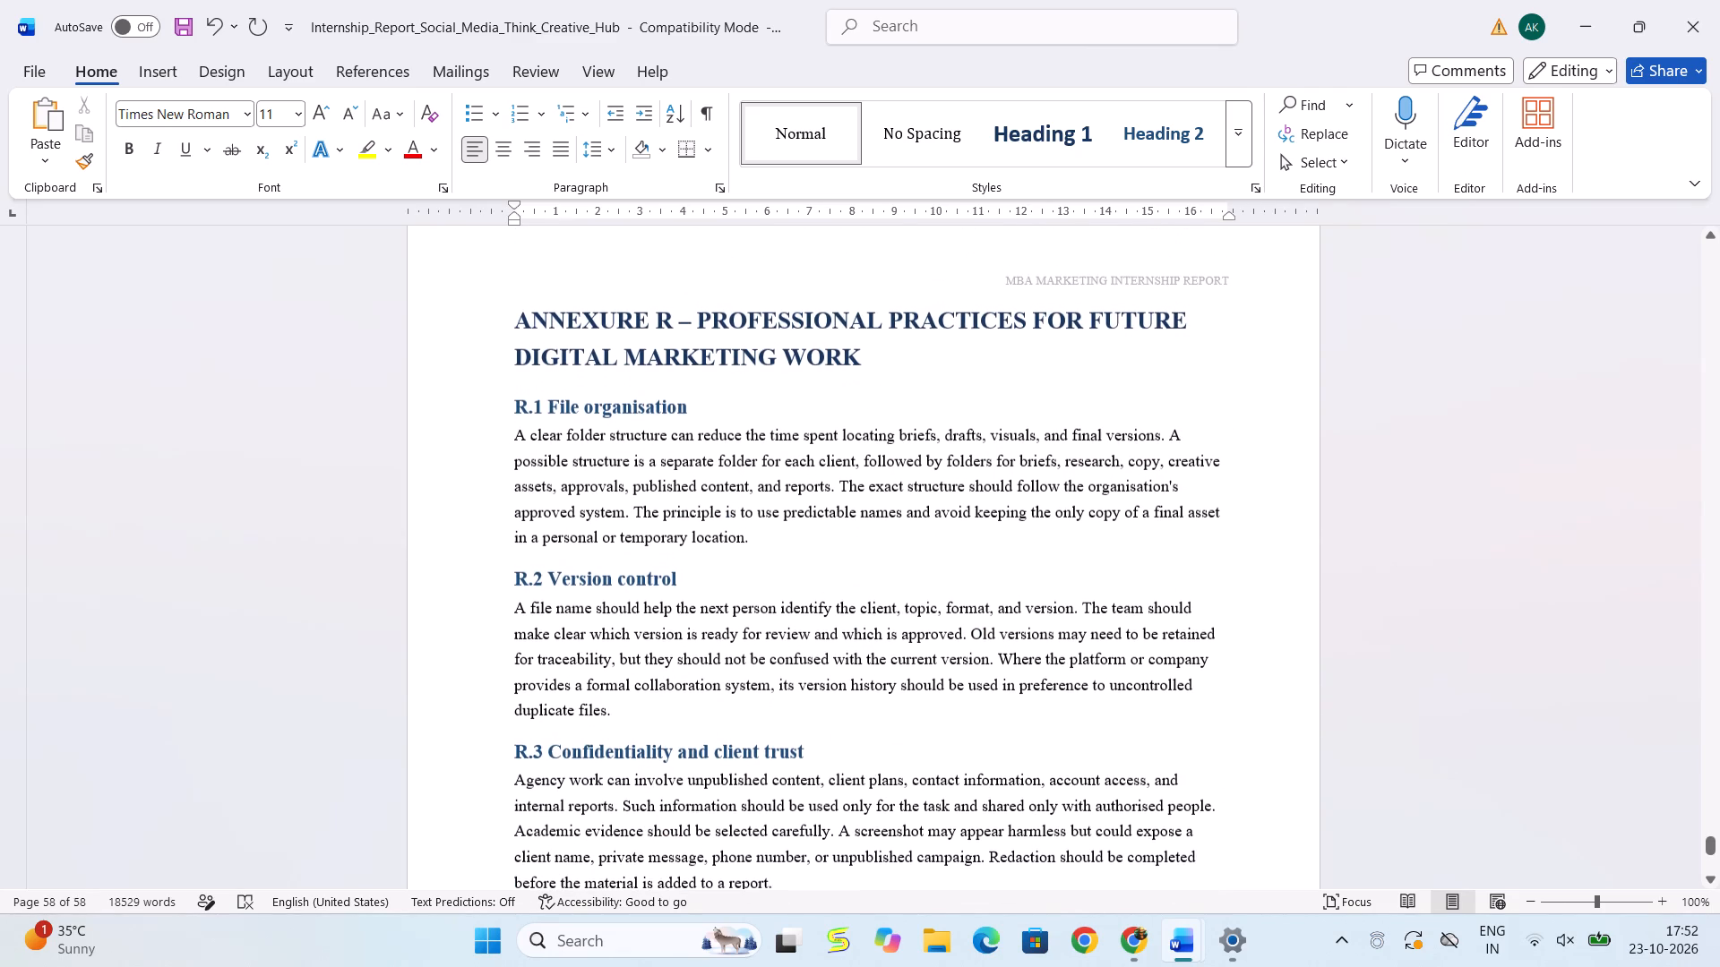
scroll(838, 695, "down", 3)
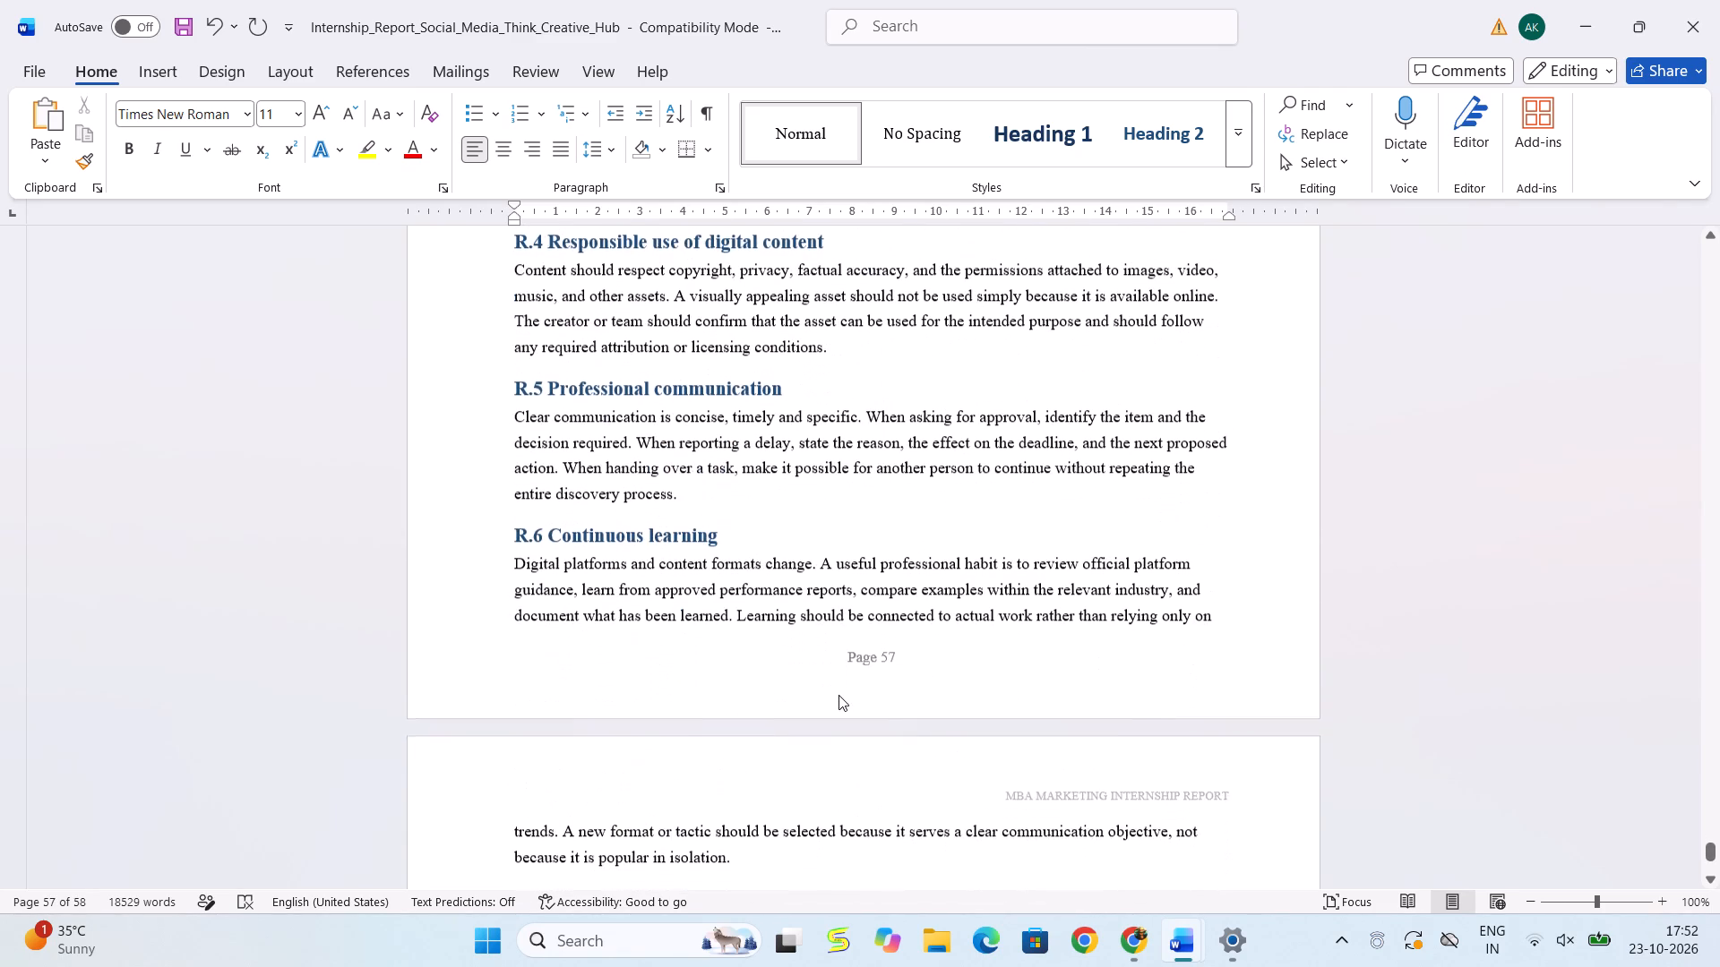
scroll(838, 695, "down", 1)
scroll(838, 695, "up", 4)
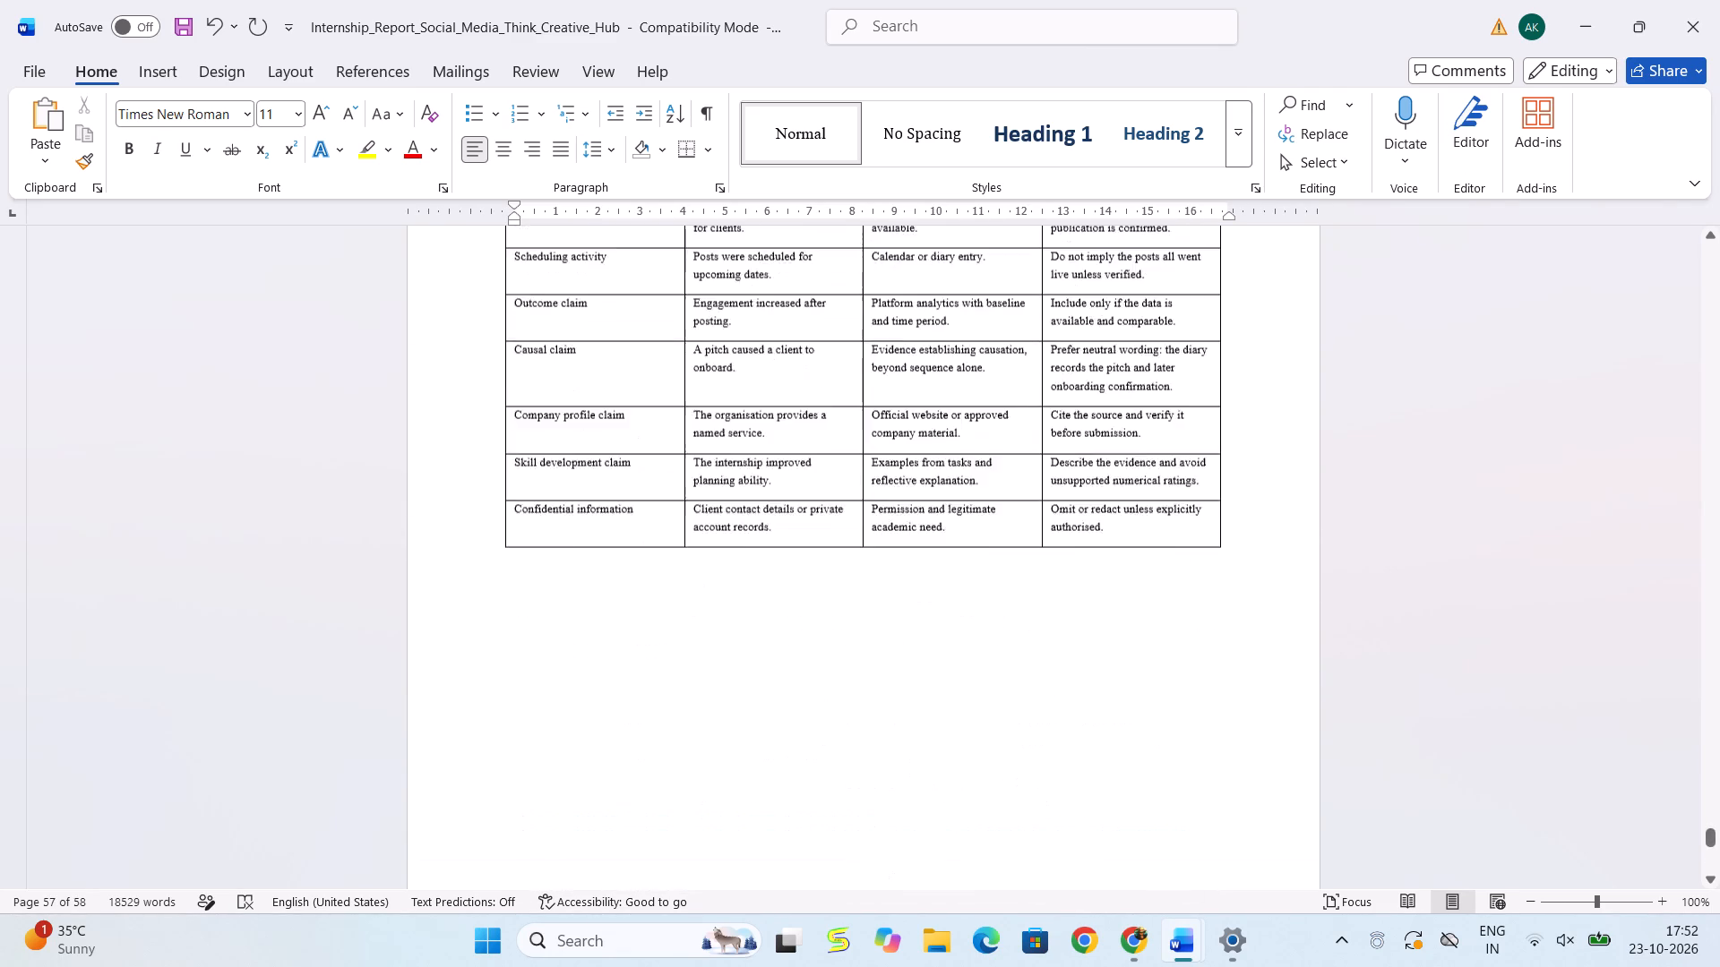
scroll(838, 695, "up", 2)
scroll(838, 695, "down", 2)
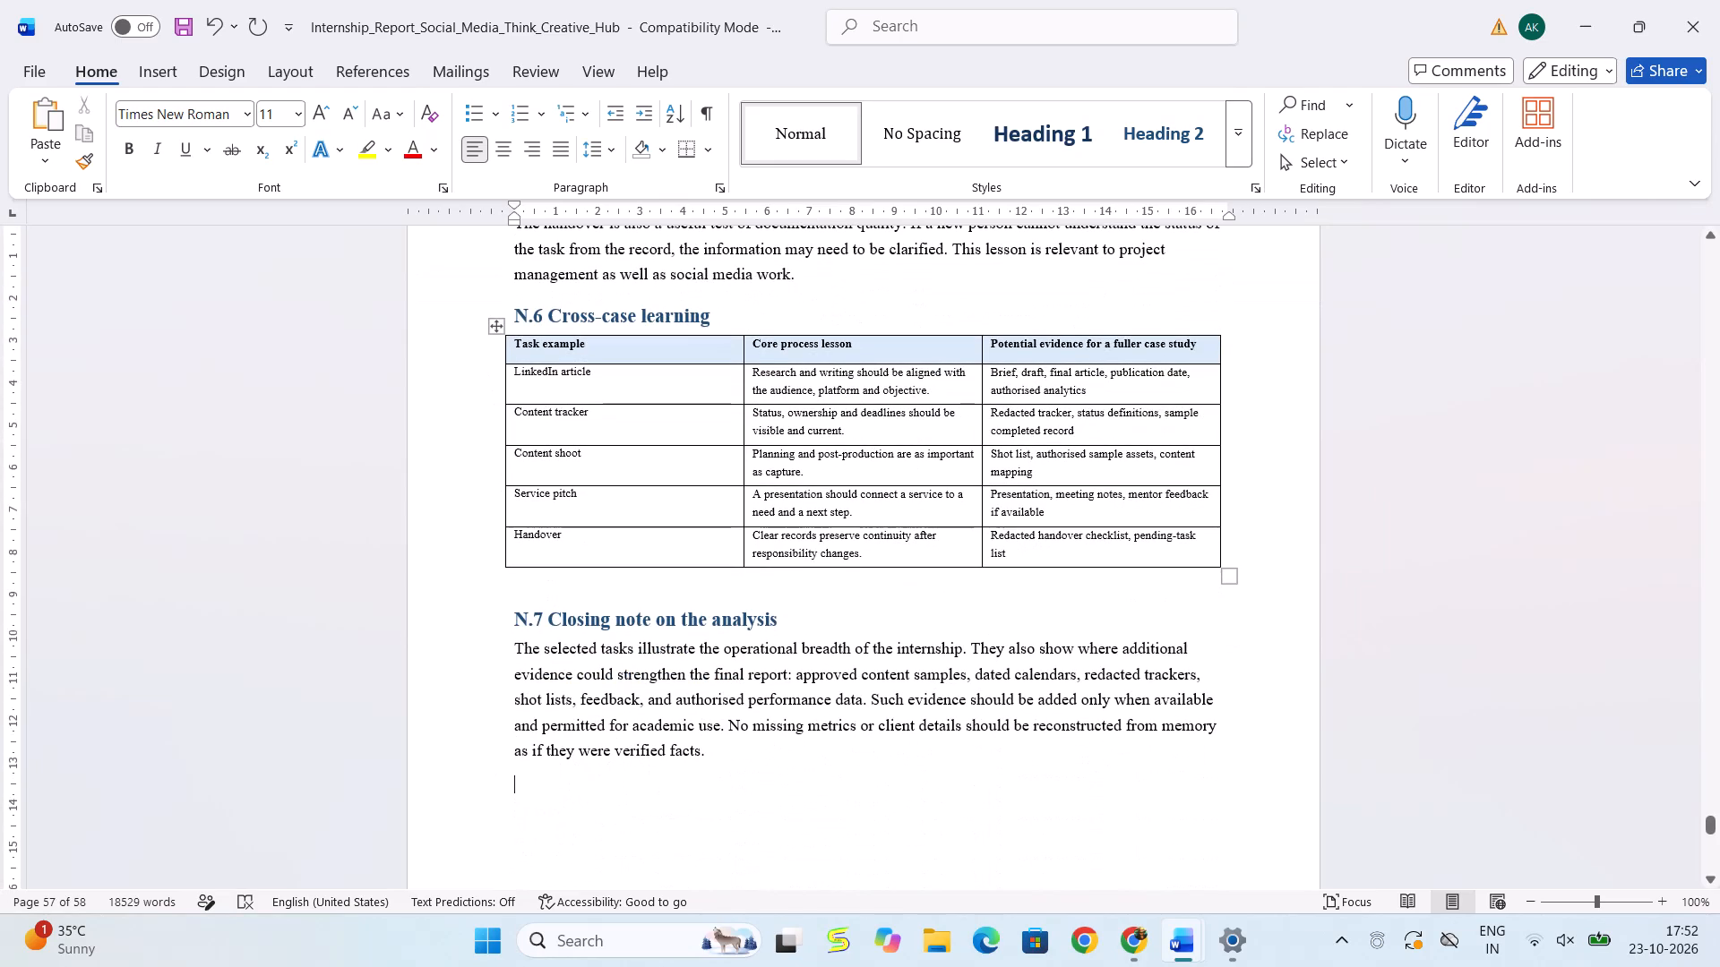
scroll(838, 695, "down", 1)
scroll(754, 499, "up", 3)
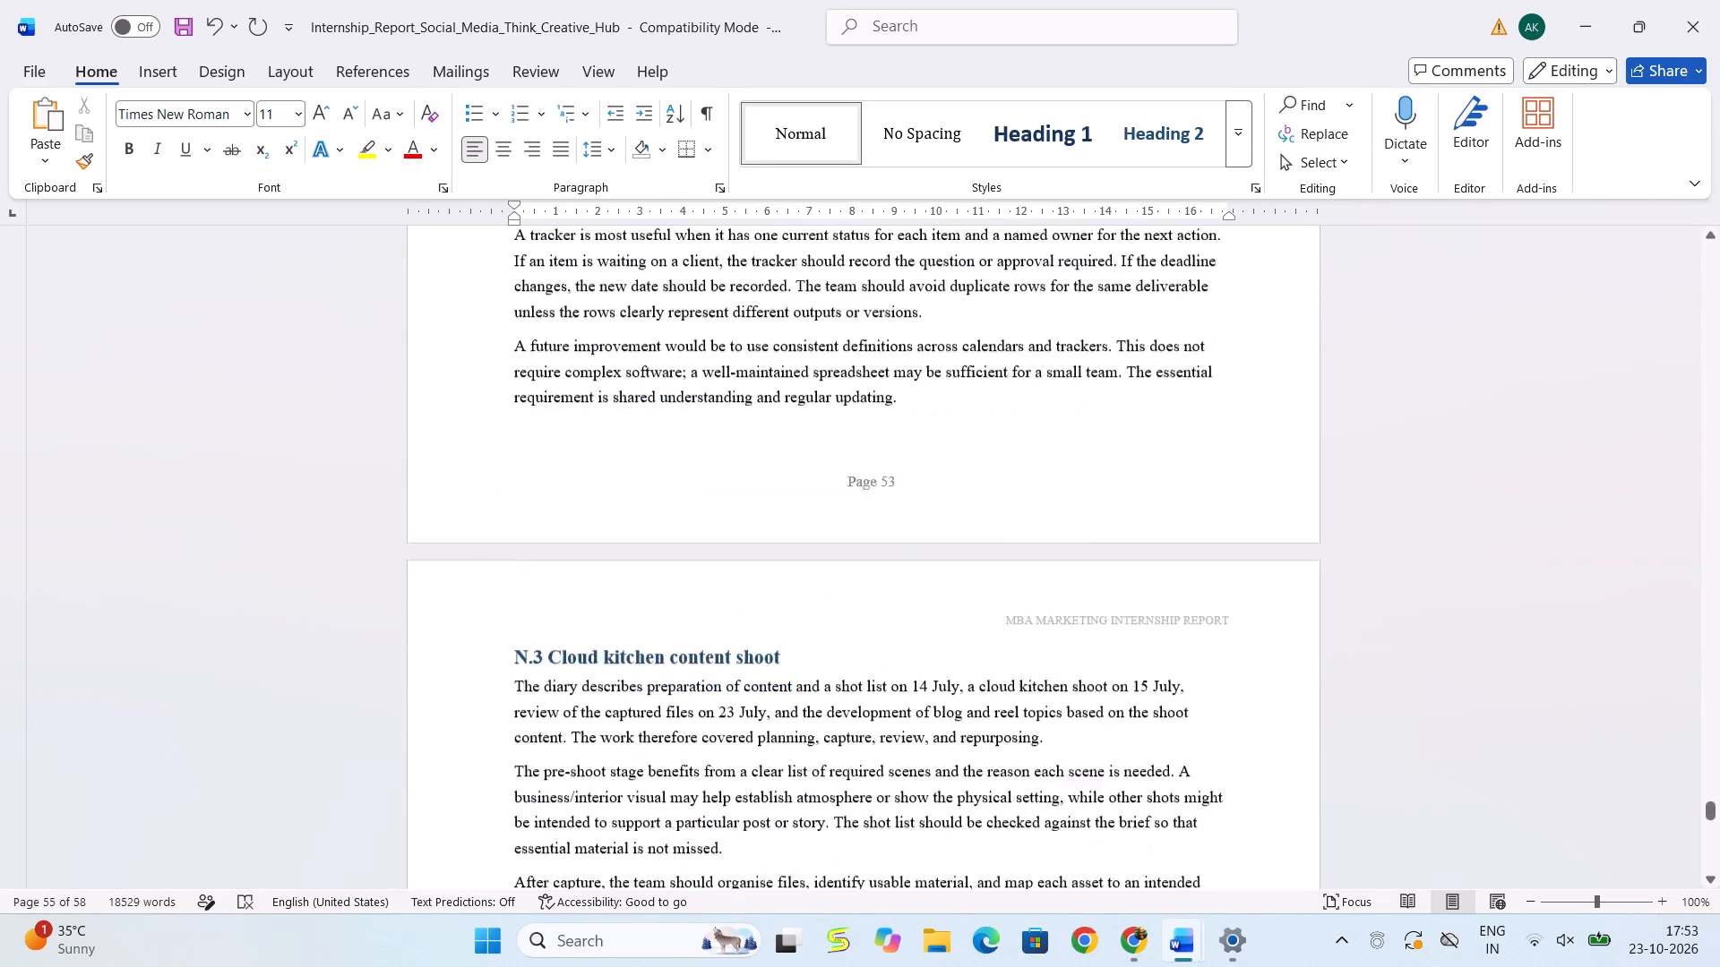
scroll(754, 499, "up", 6)
scroll(754, 499, "down", 7)
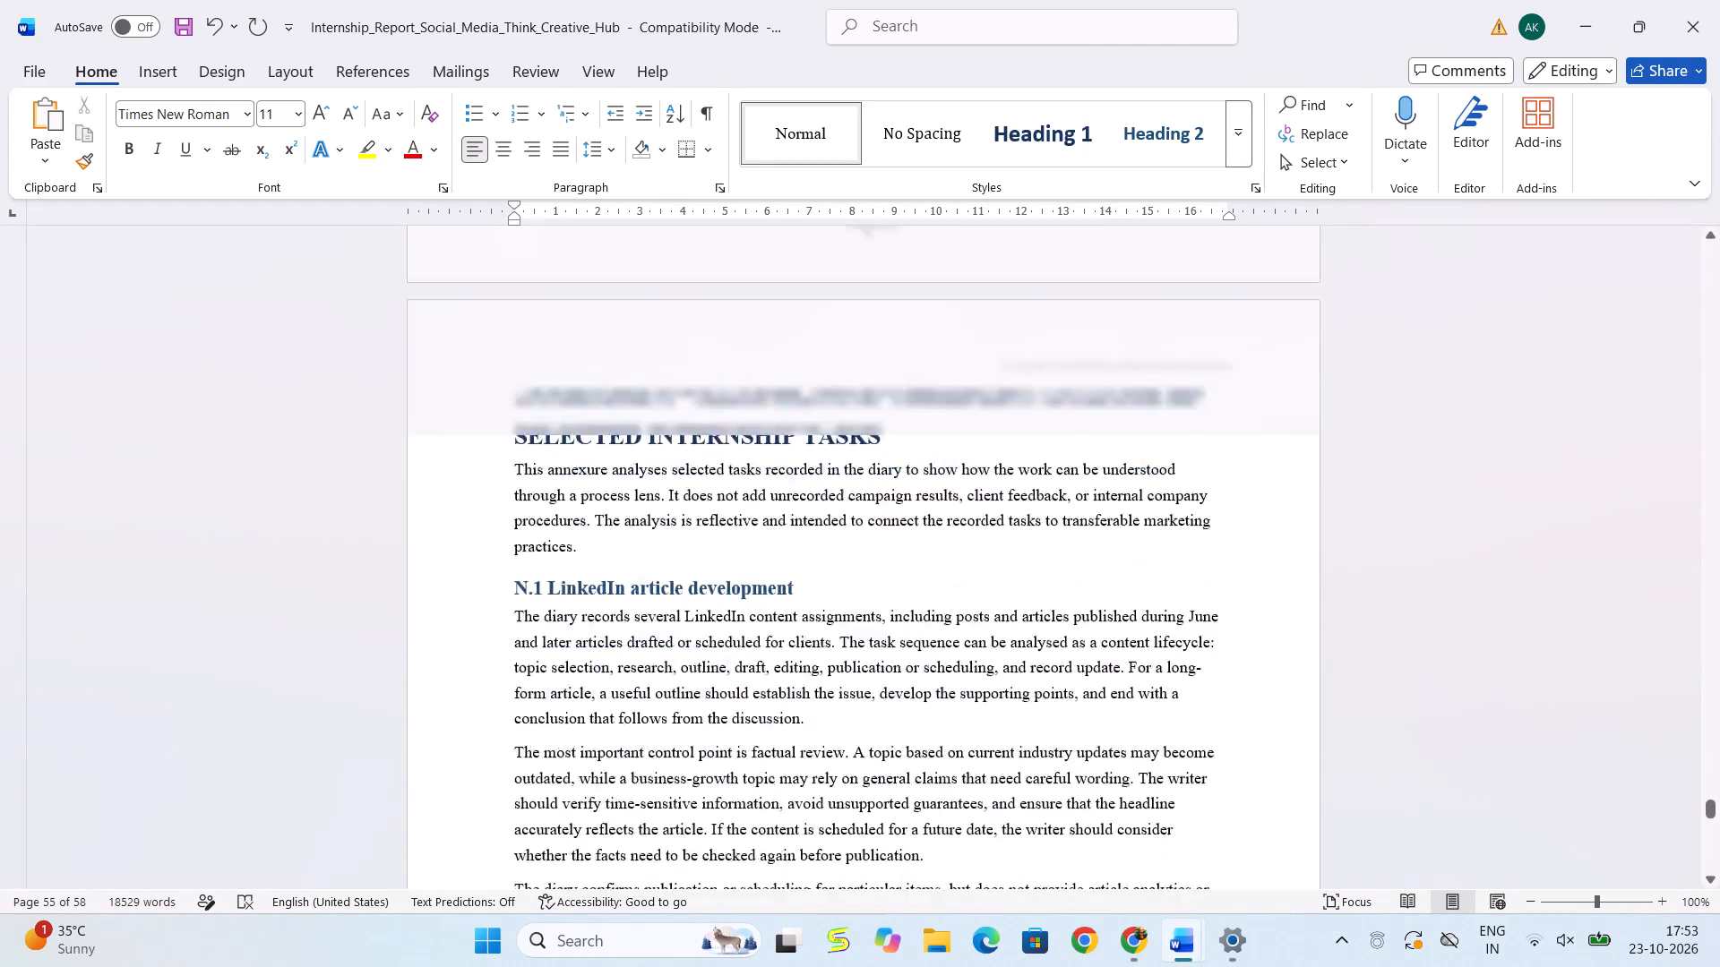
scroll(754, 499, "down", 10)
scroll(754, 499, "up", 3)
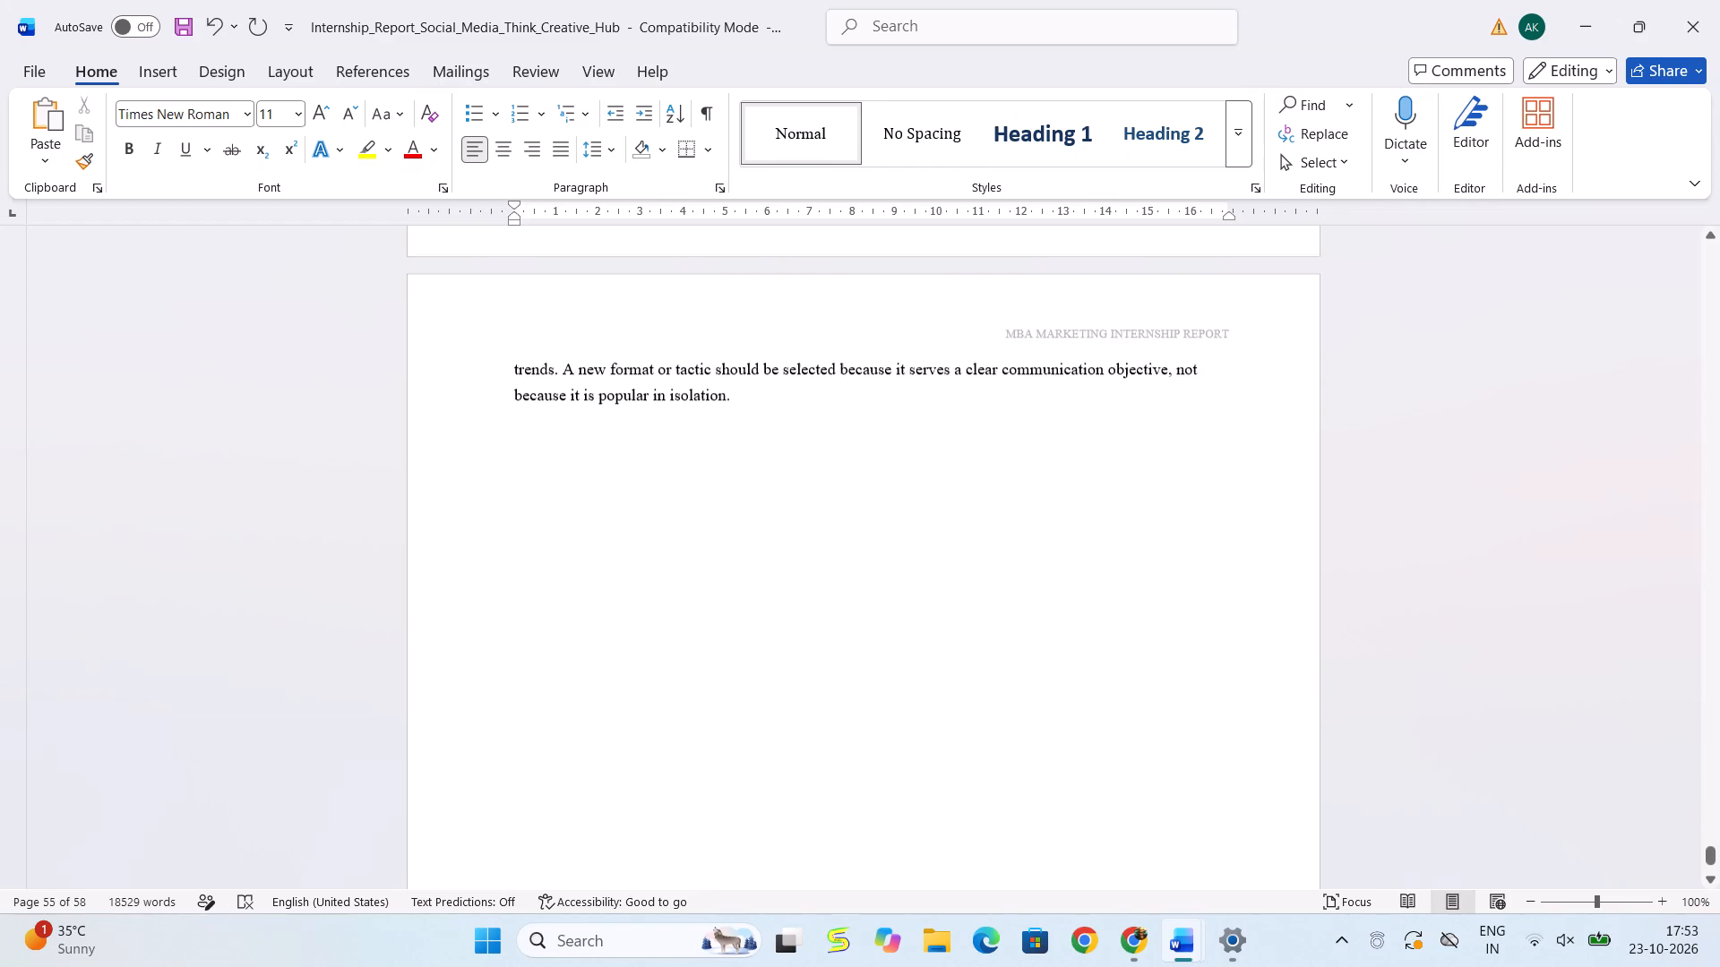
scroll(754, 499, "up", 3)
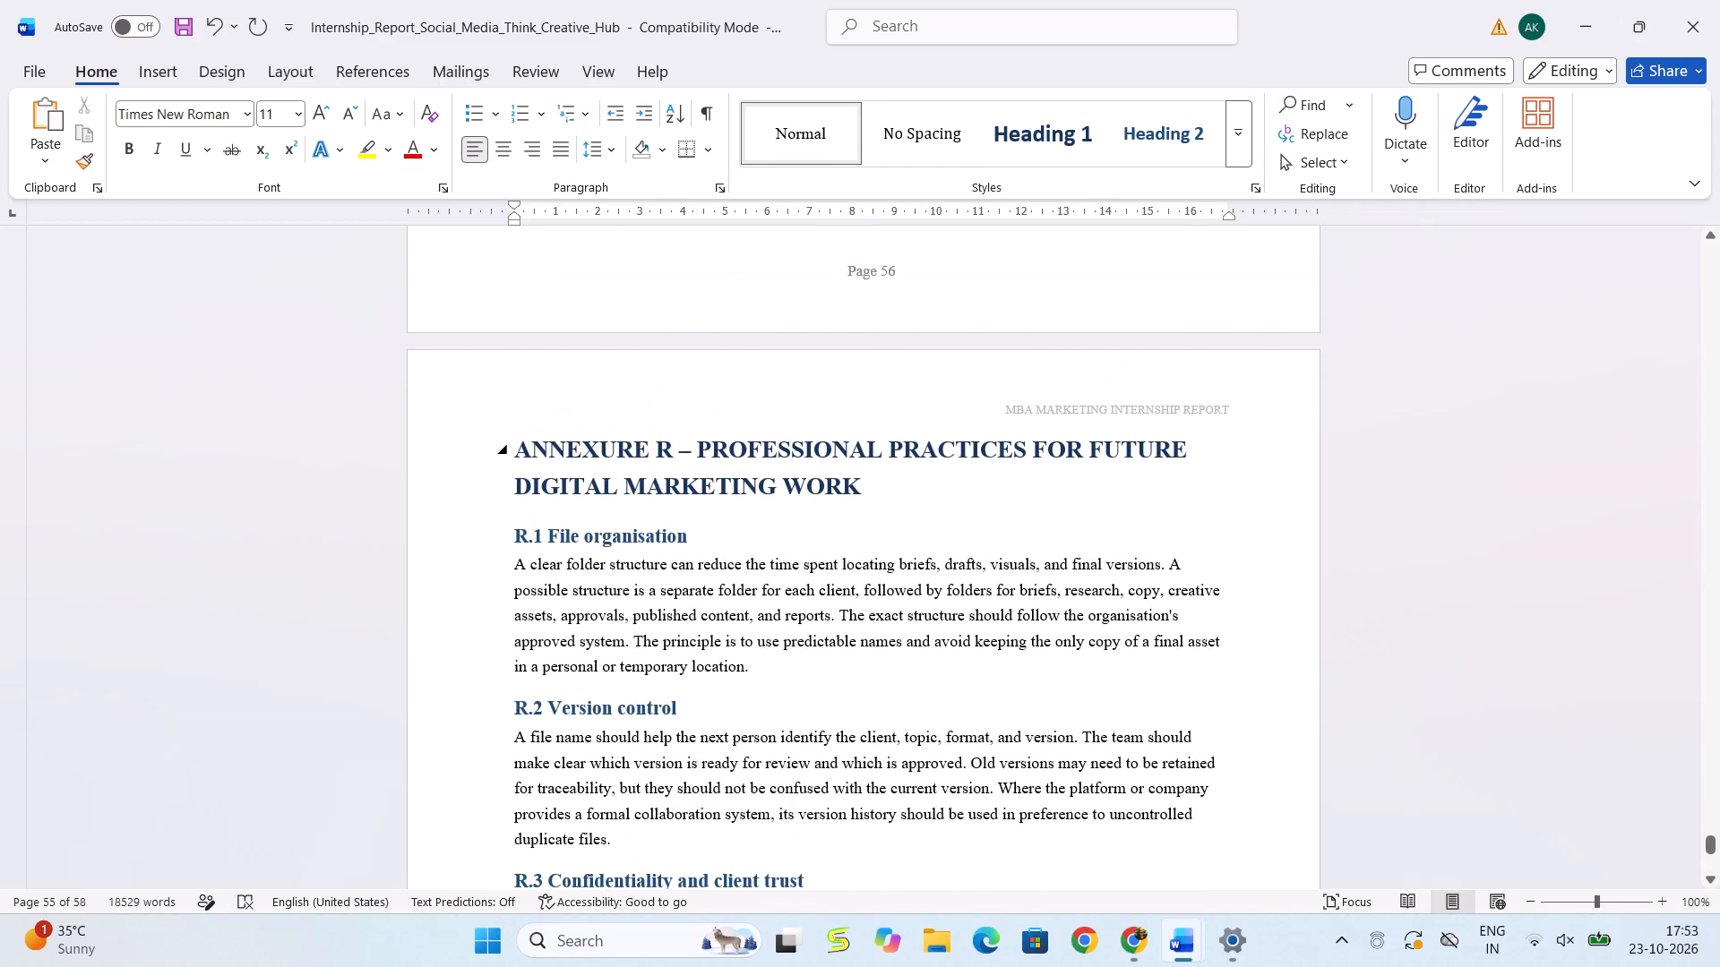
scroll(754, 499, "up", 4)
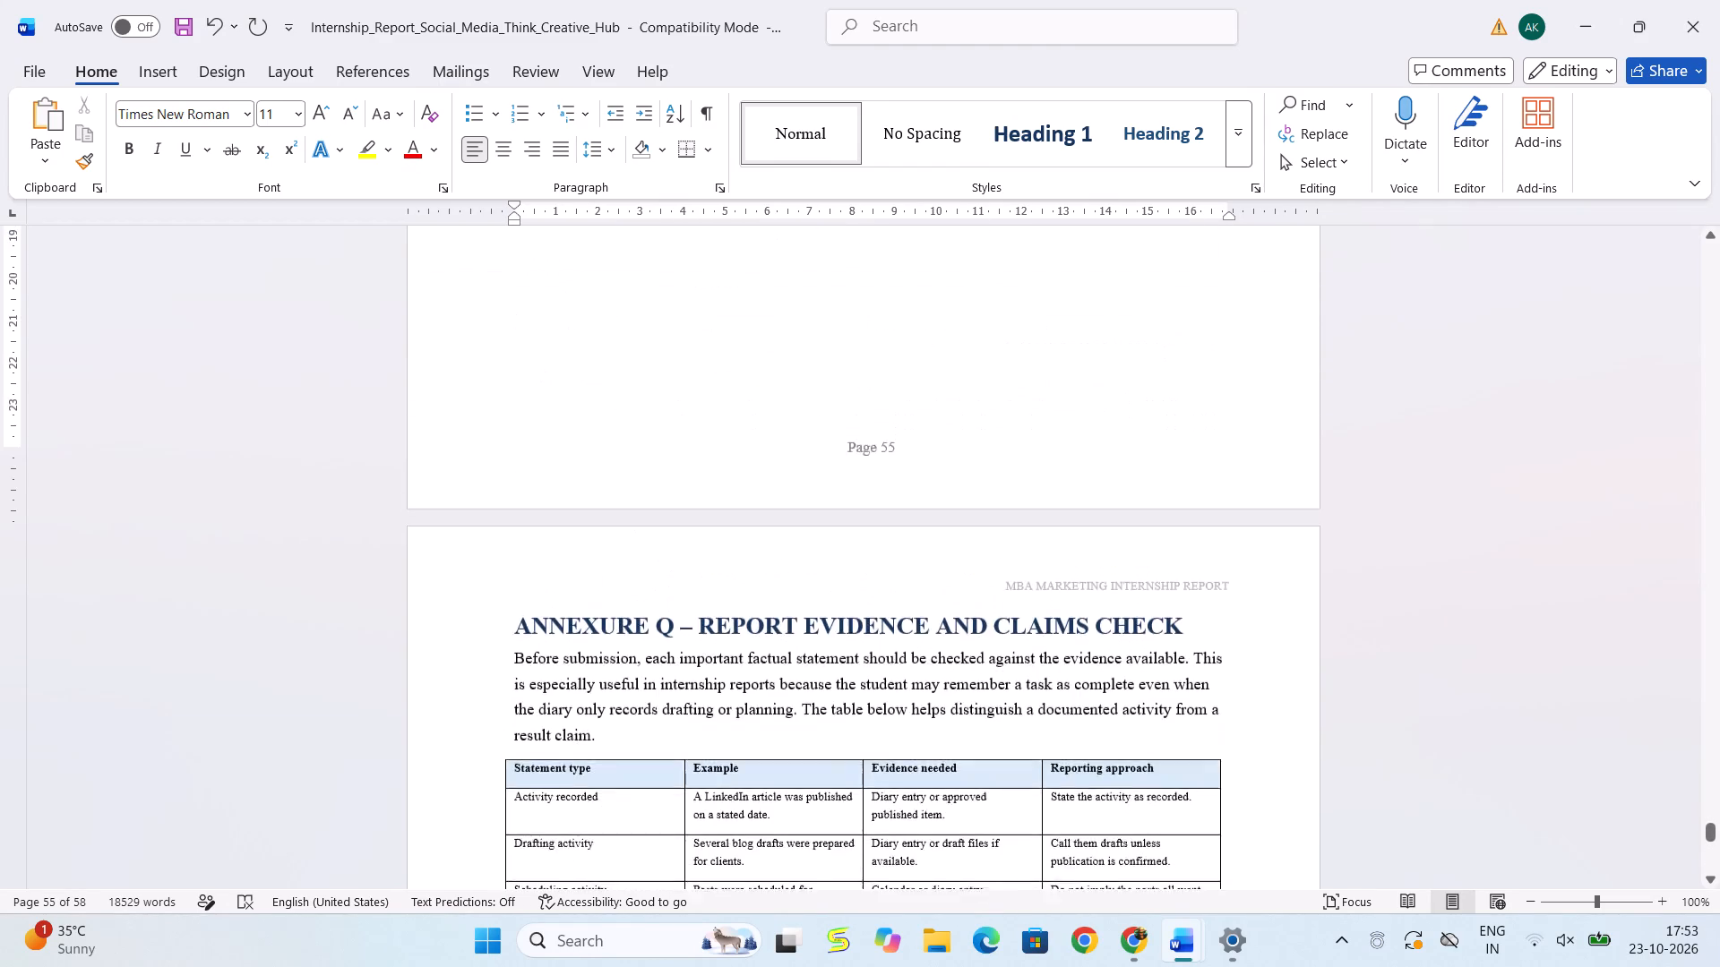
scroll(754, 499, "up", 7)
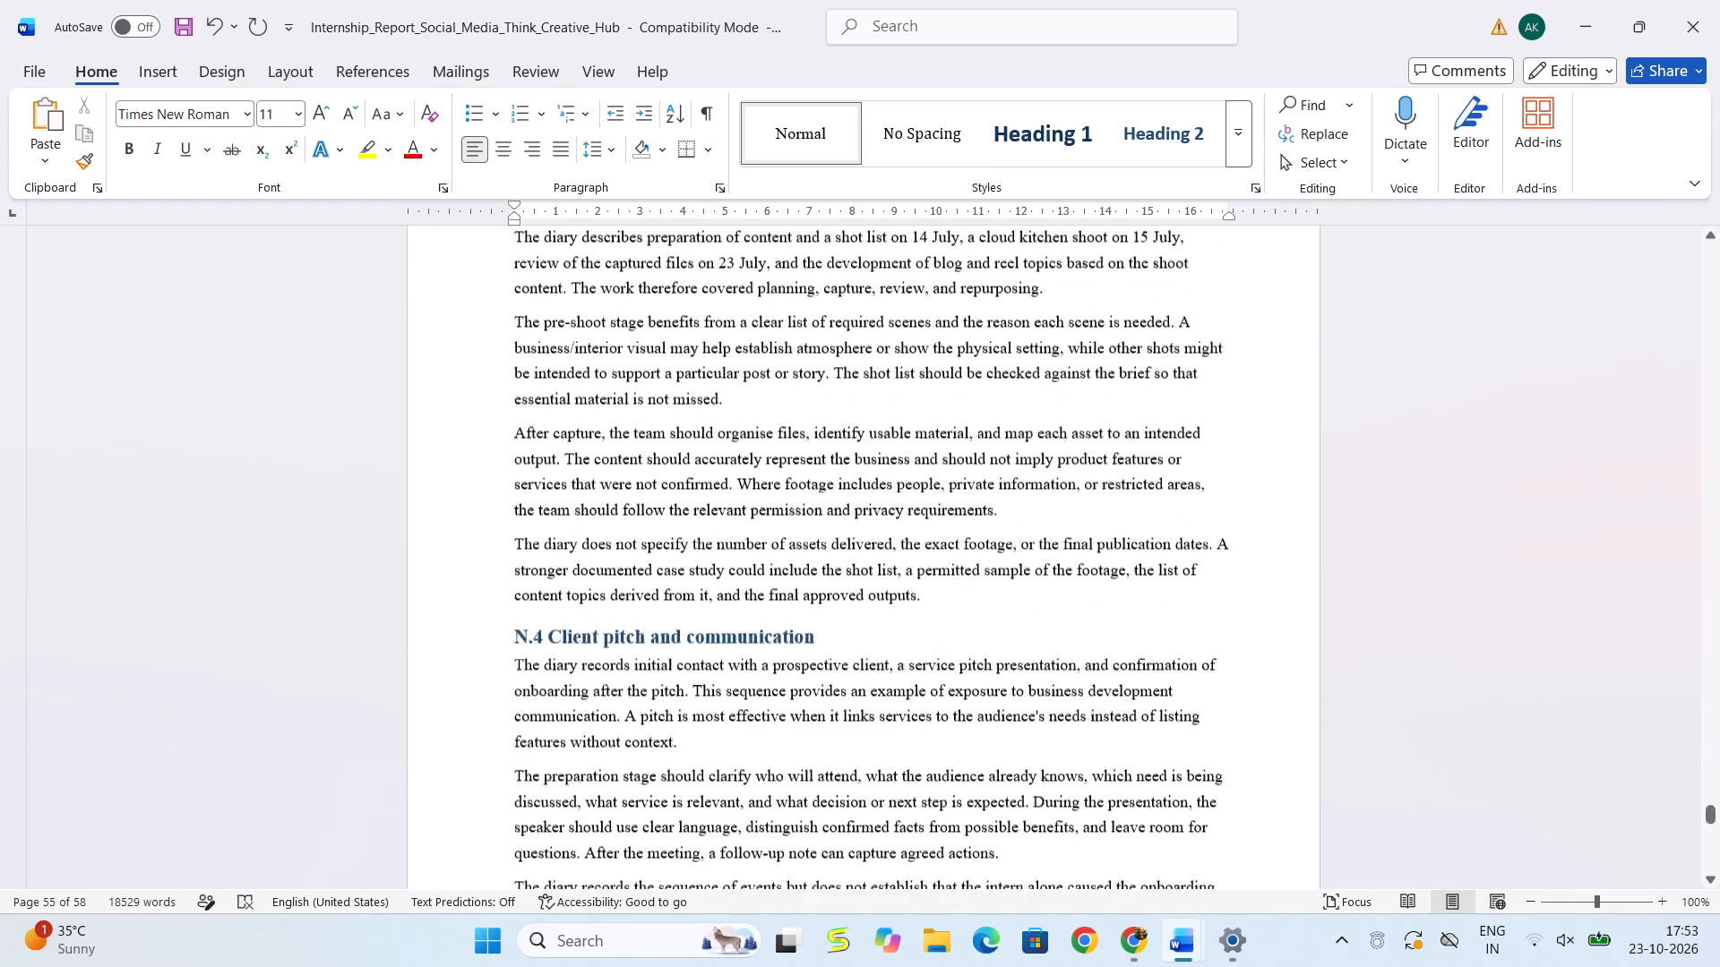
scroll(754, 499, "up", 5)
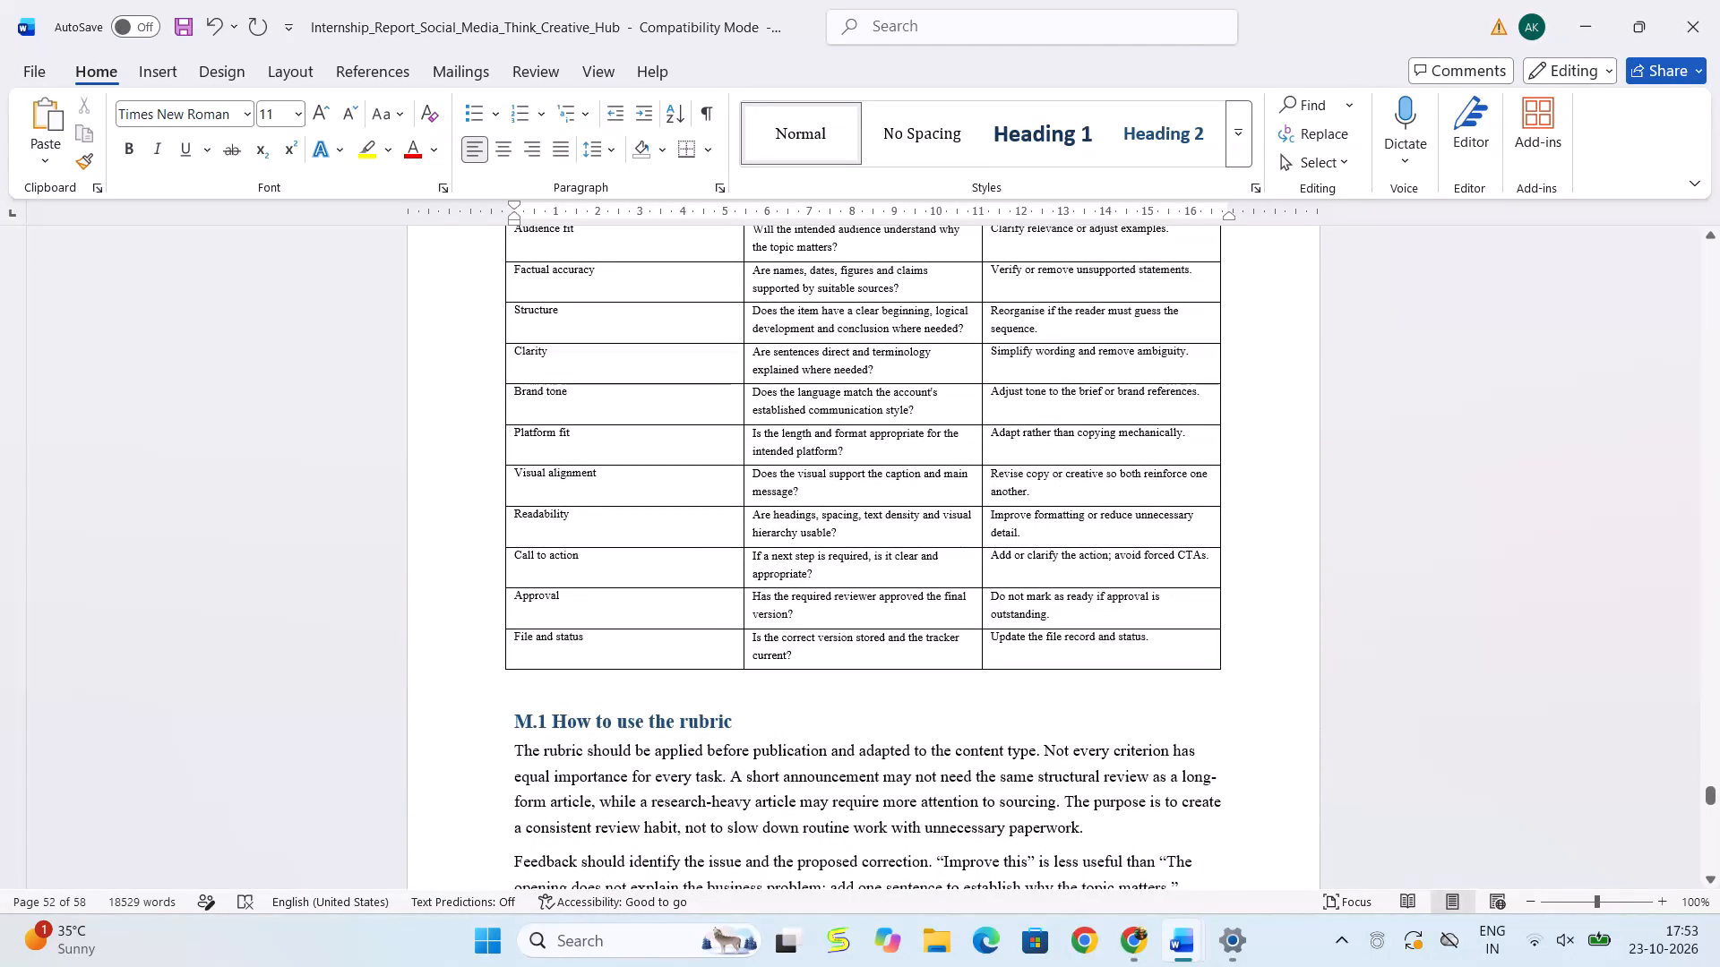
scroll(754, 499, "up", 1)
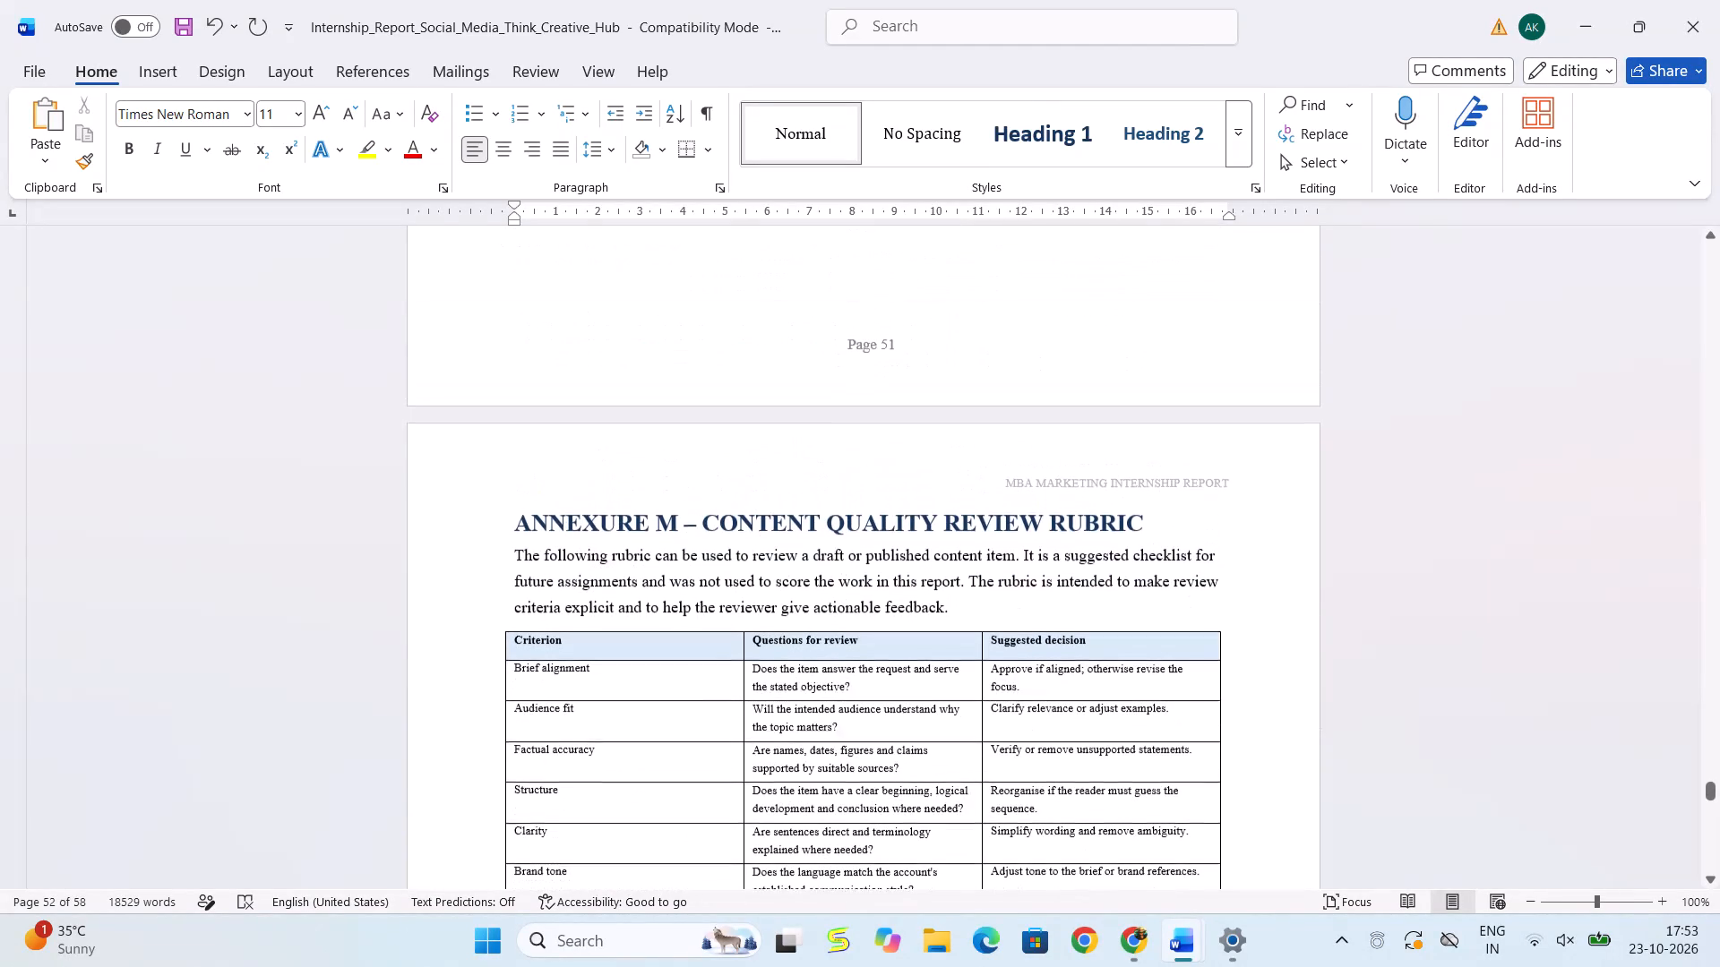
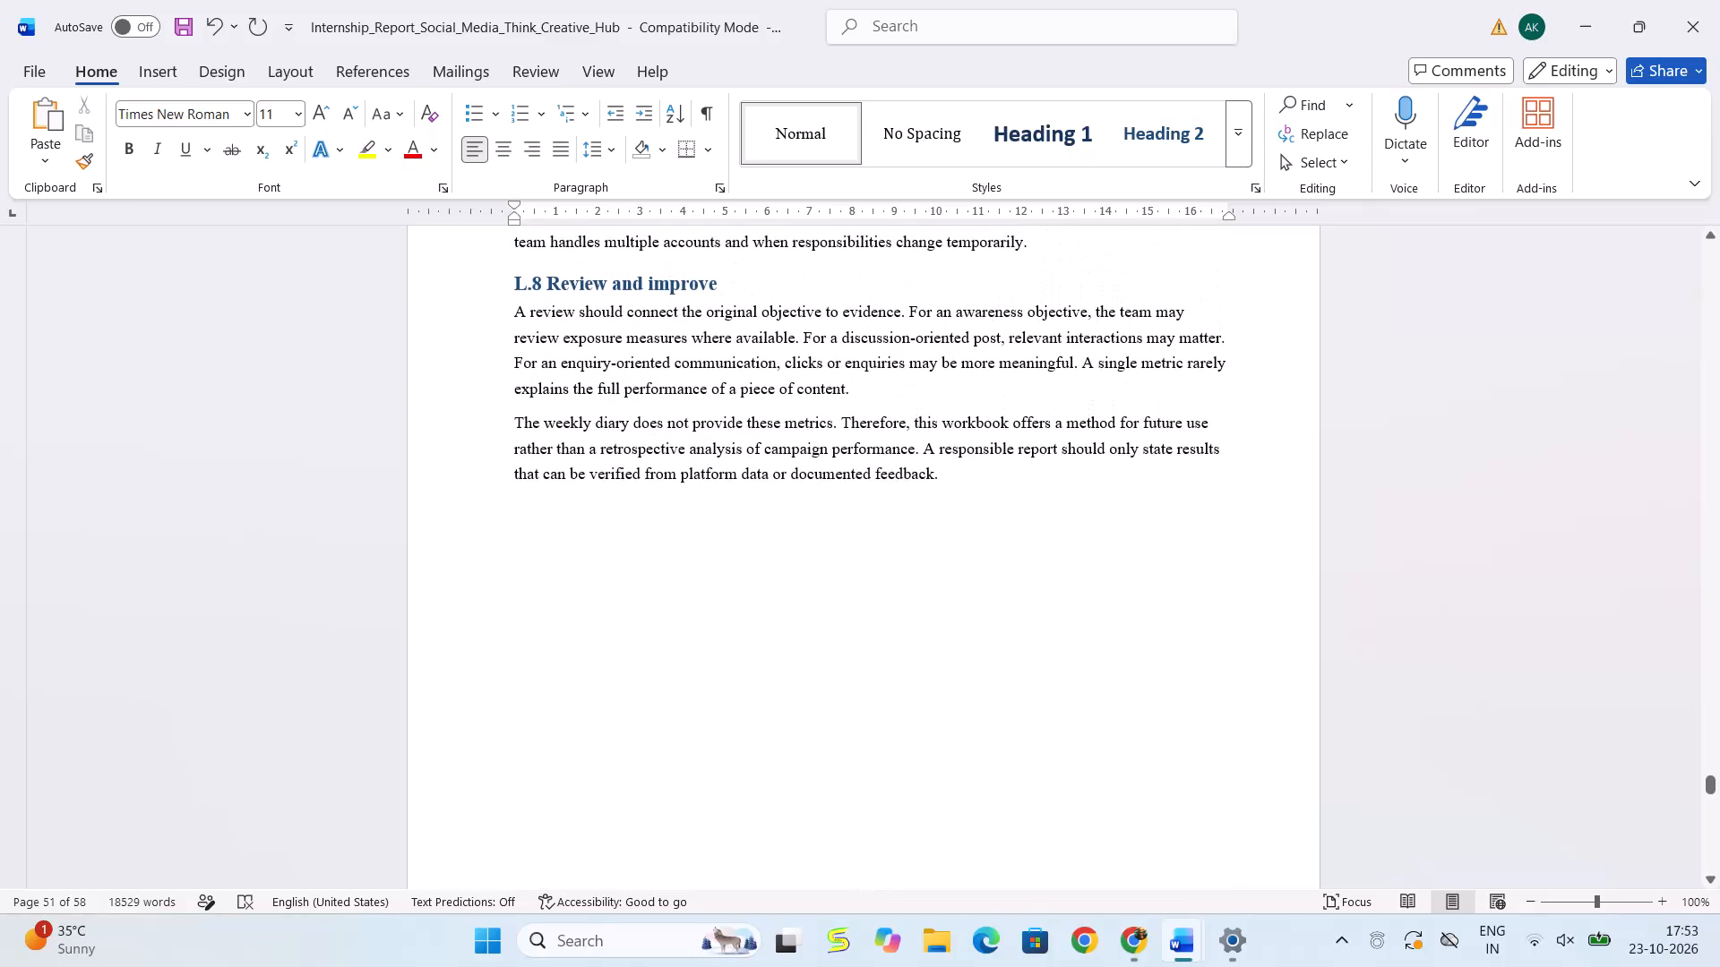
Examine Annexures L, K and J of the social media report, checking their headings, tables and page layout.
scroll(754, 499, "up", 1)
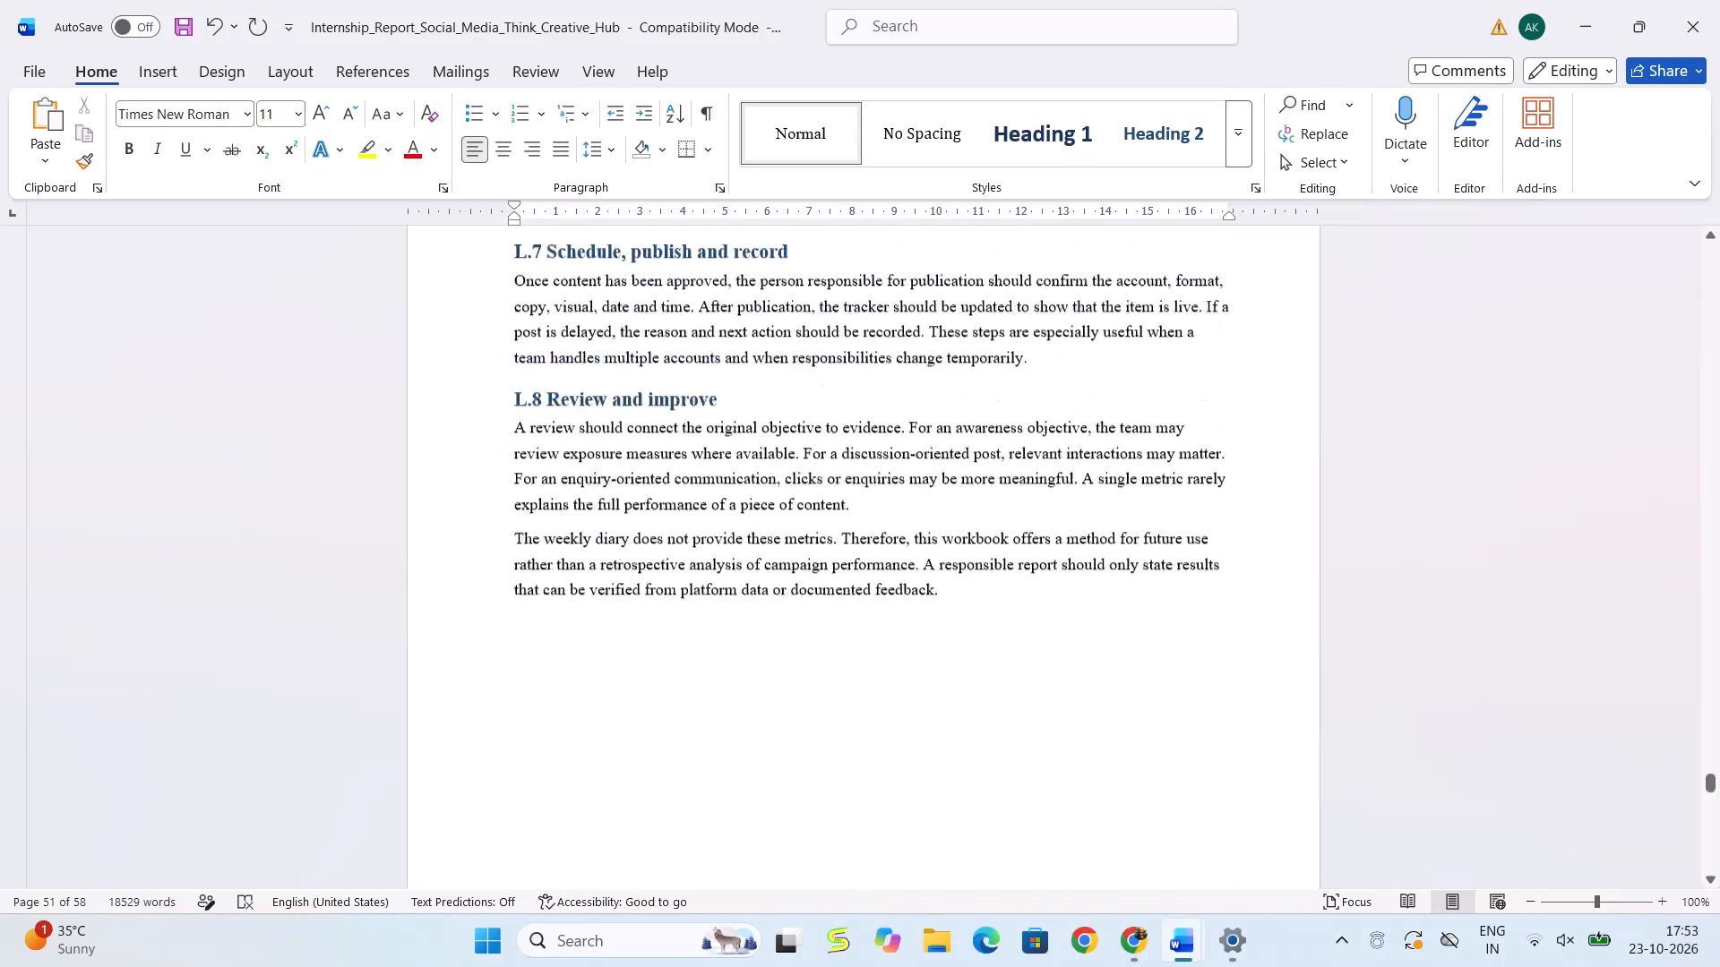
scroll(754, 499, "up", 8)
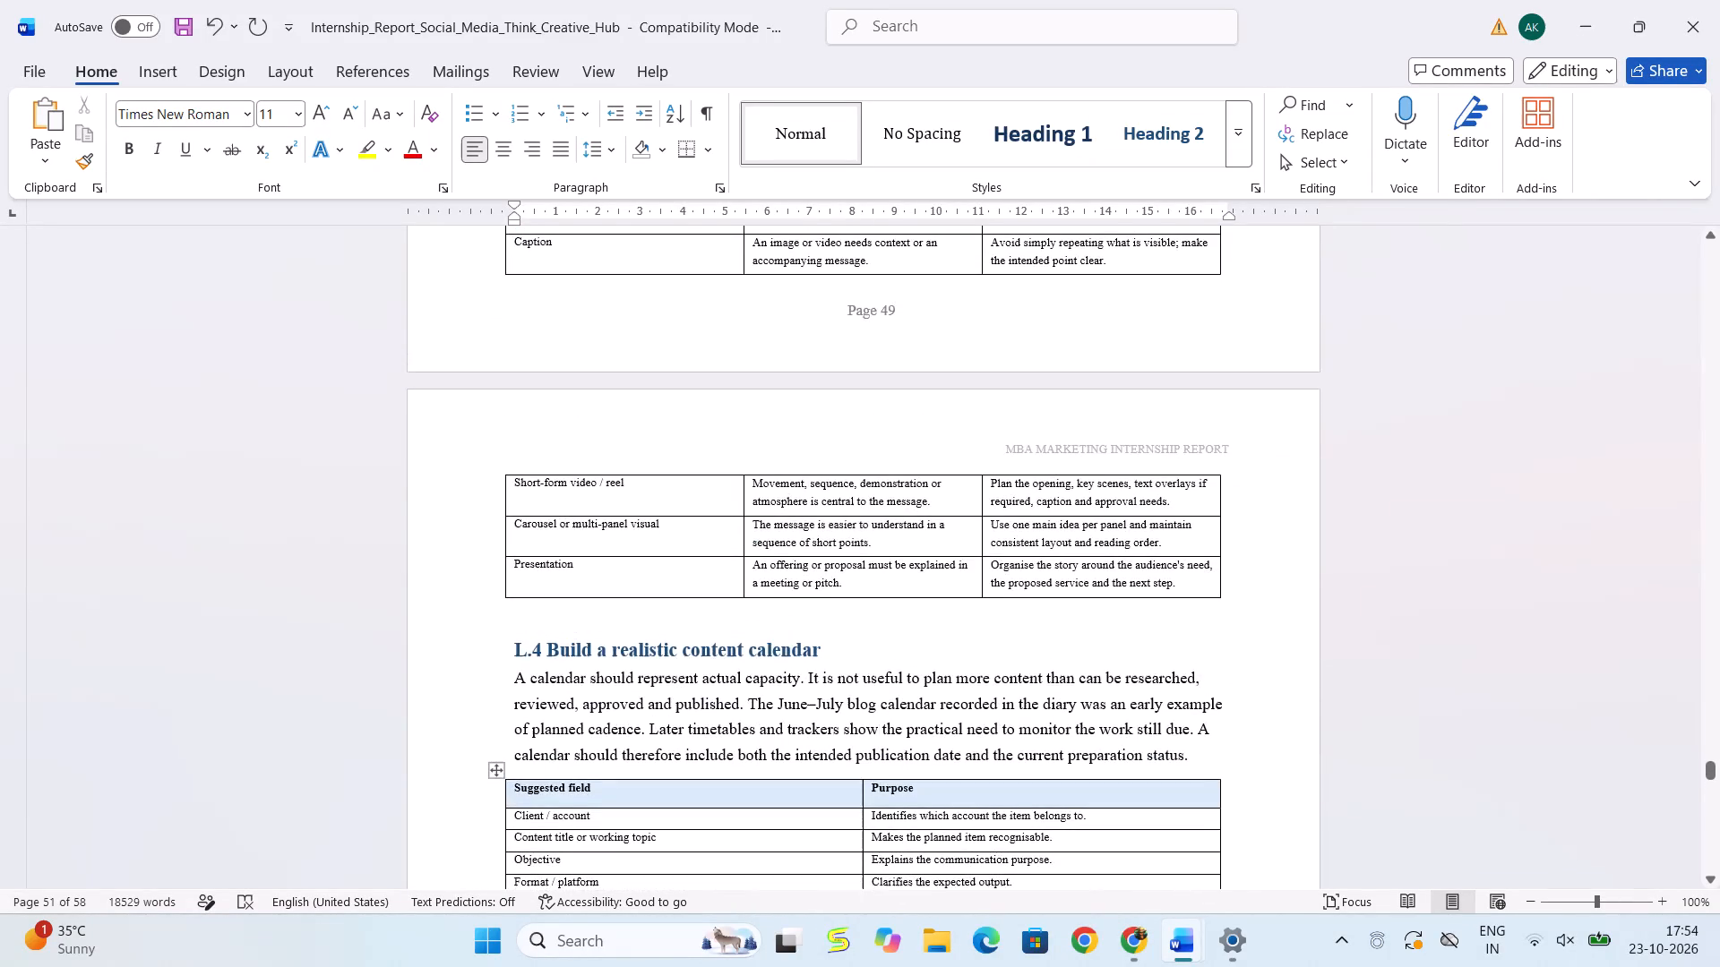
scroll(754, 499, "up", 5)
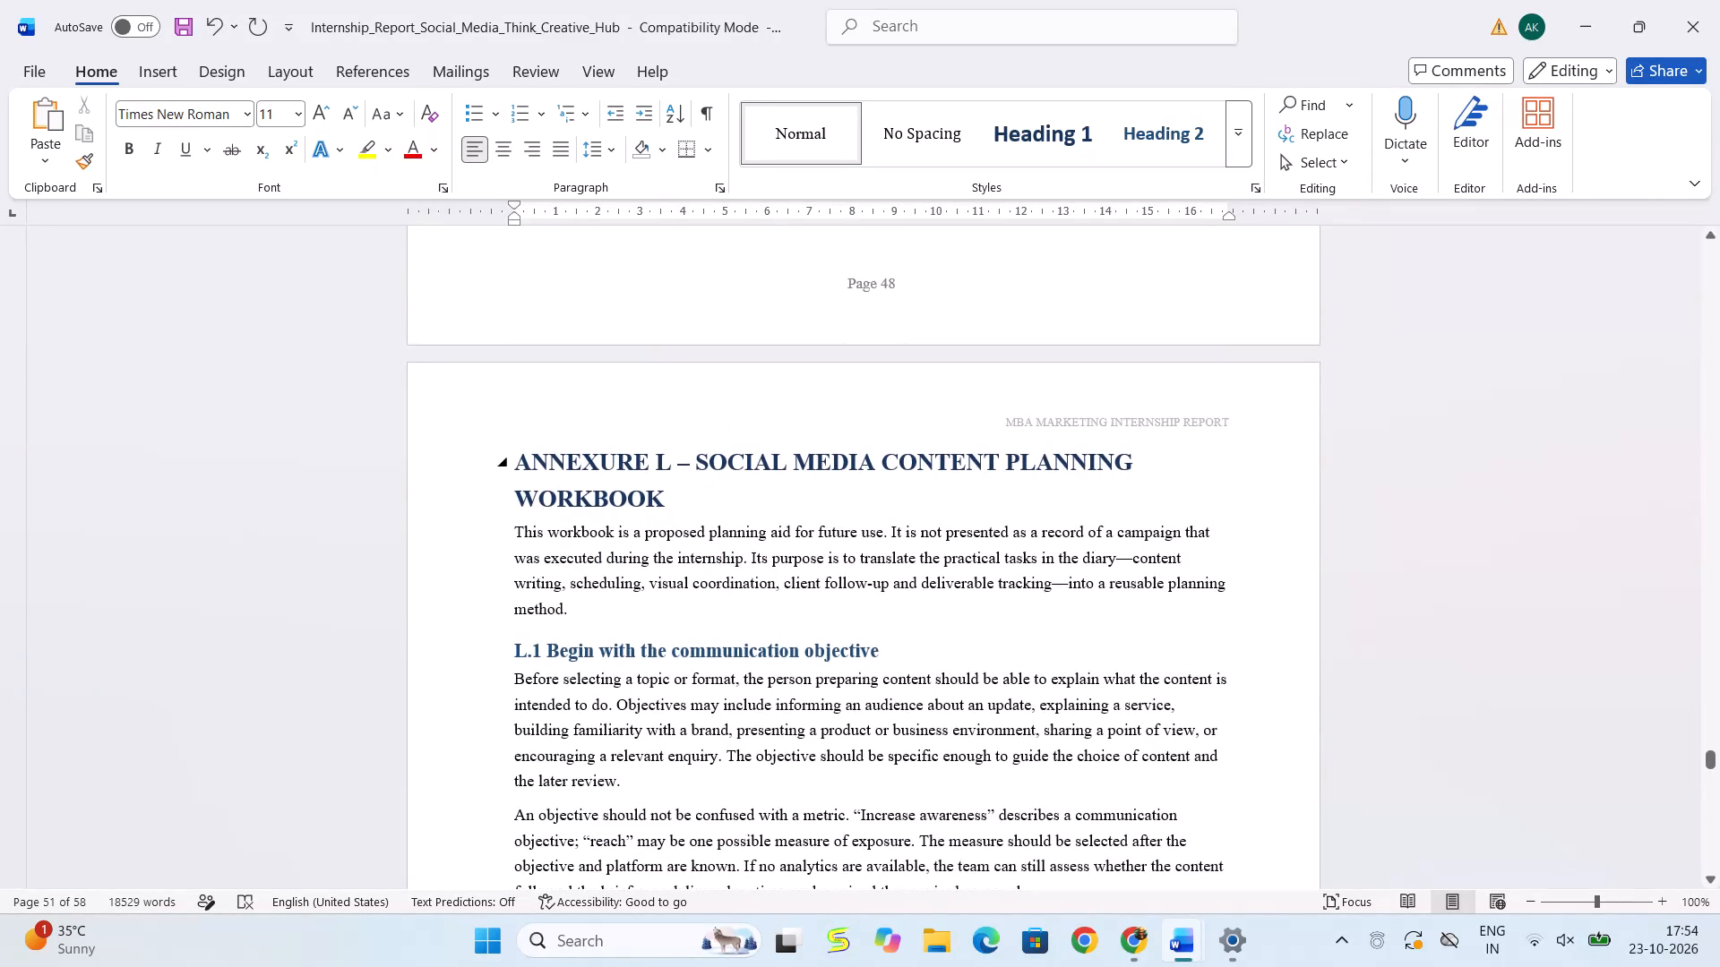
scroll(691, 487, "up", 5)
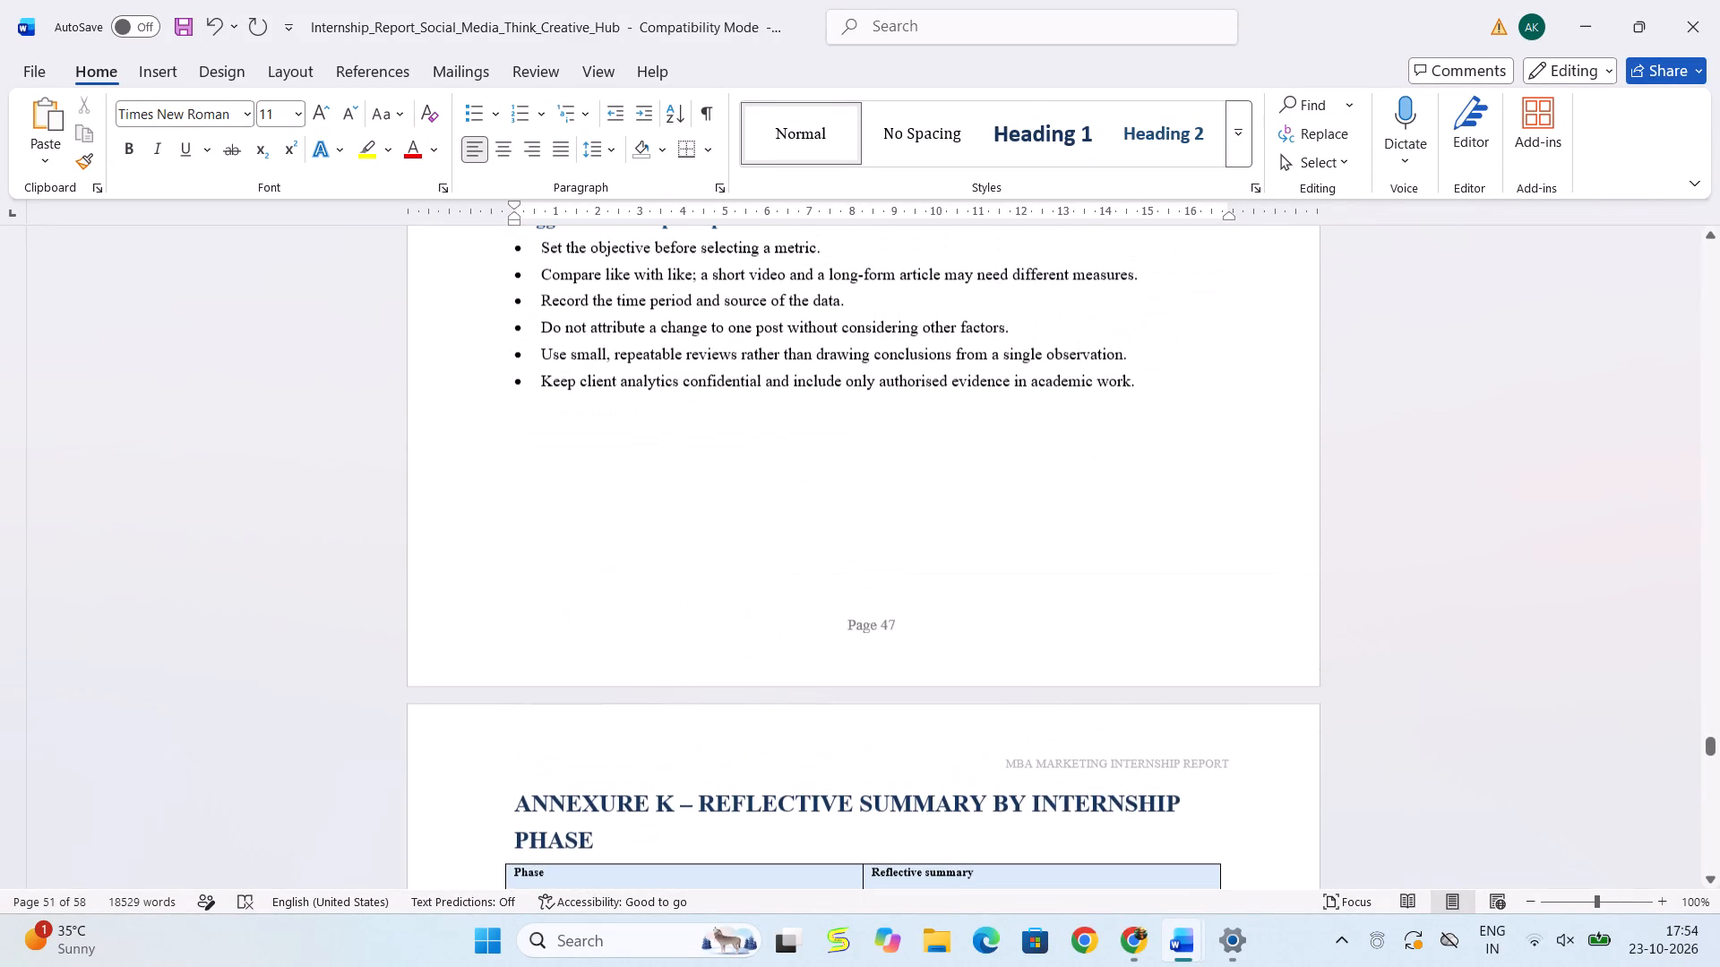
scroll(691, 487, "up", 1)
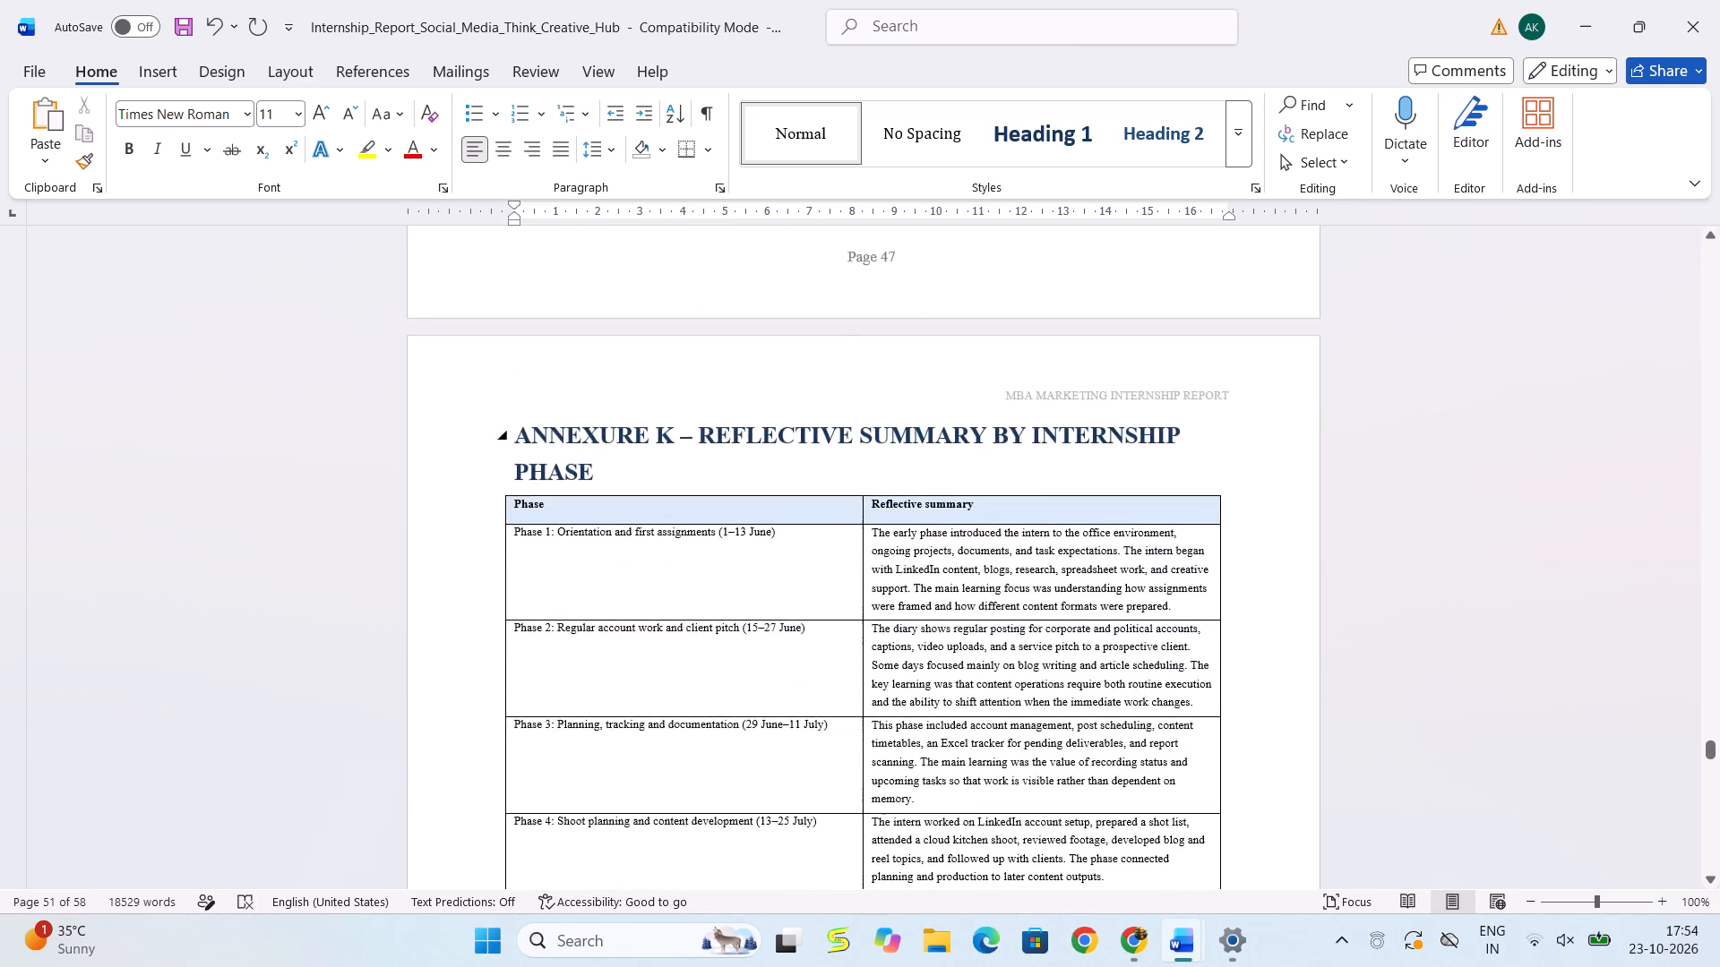
scroll(691, 487, "up", 2)
scroll(691, 487, "down", 2)
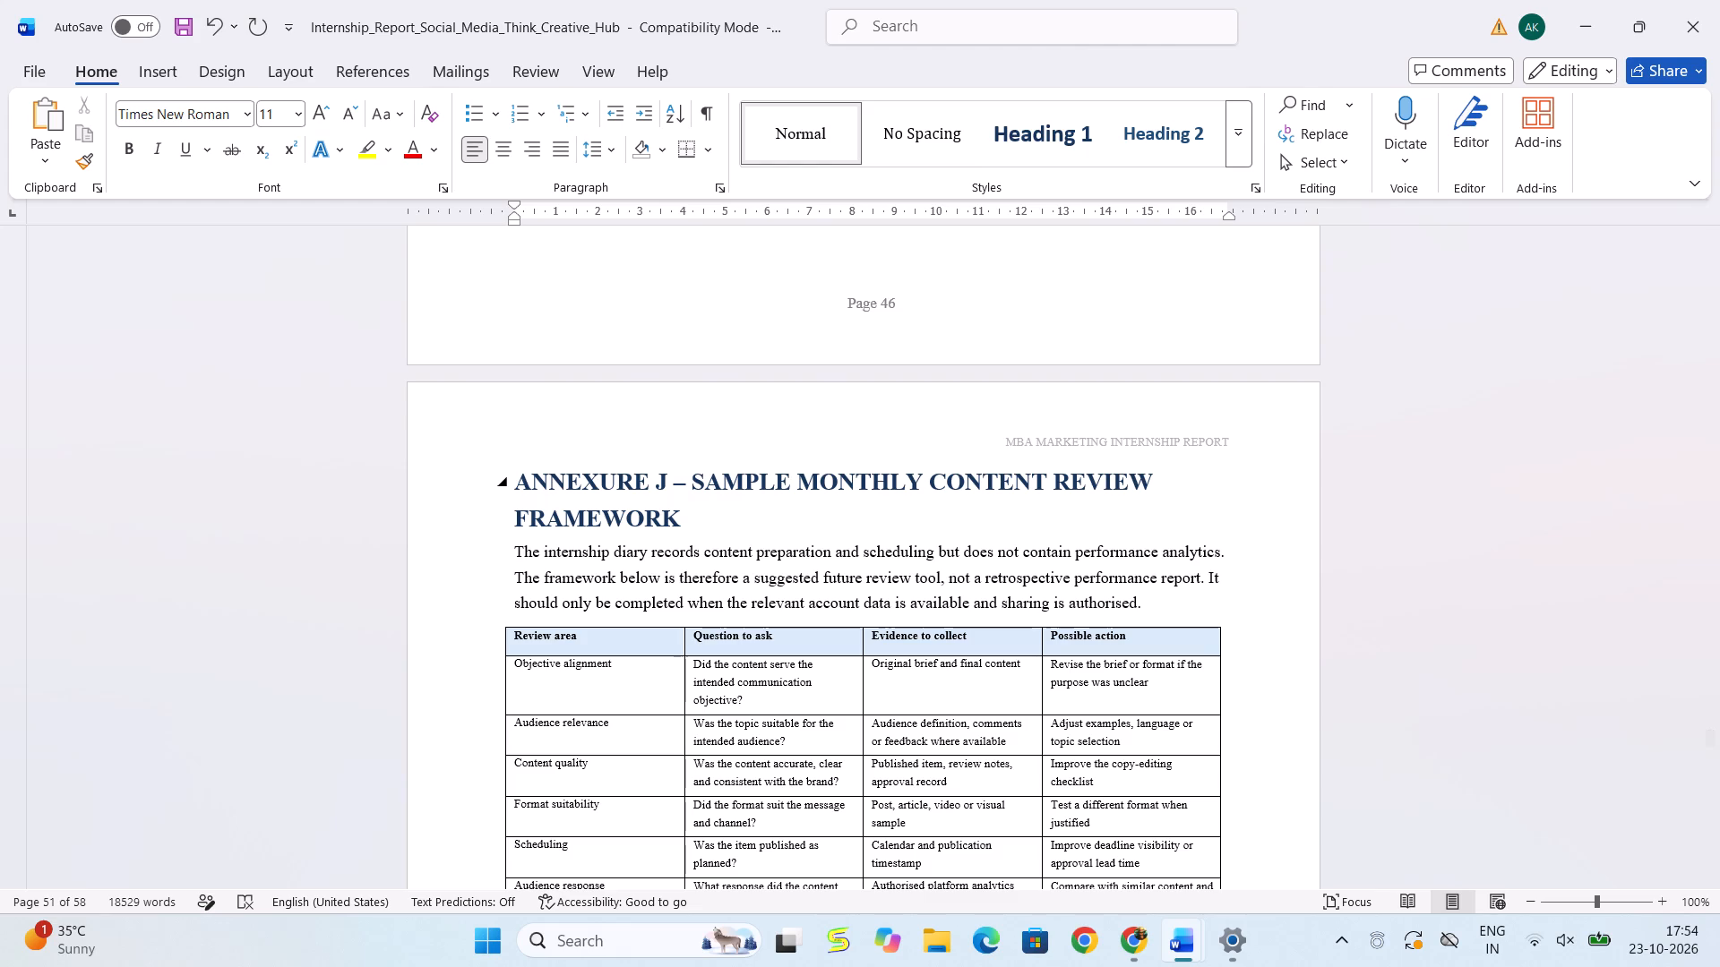
Switch to the TCH_Internship_Report document and review its cover and certificate pages.
left_click(1183, 918)
left_click(1021, 802)
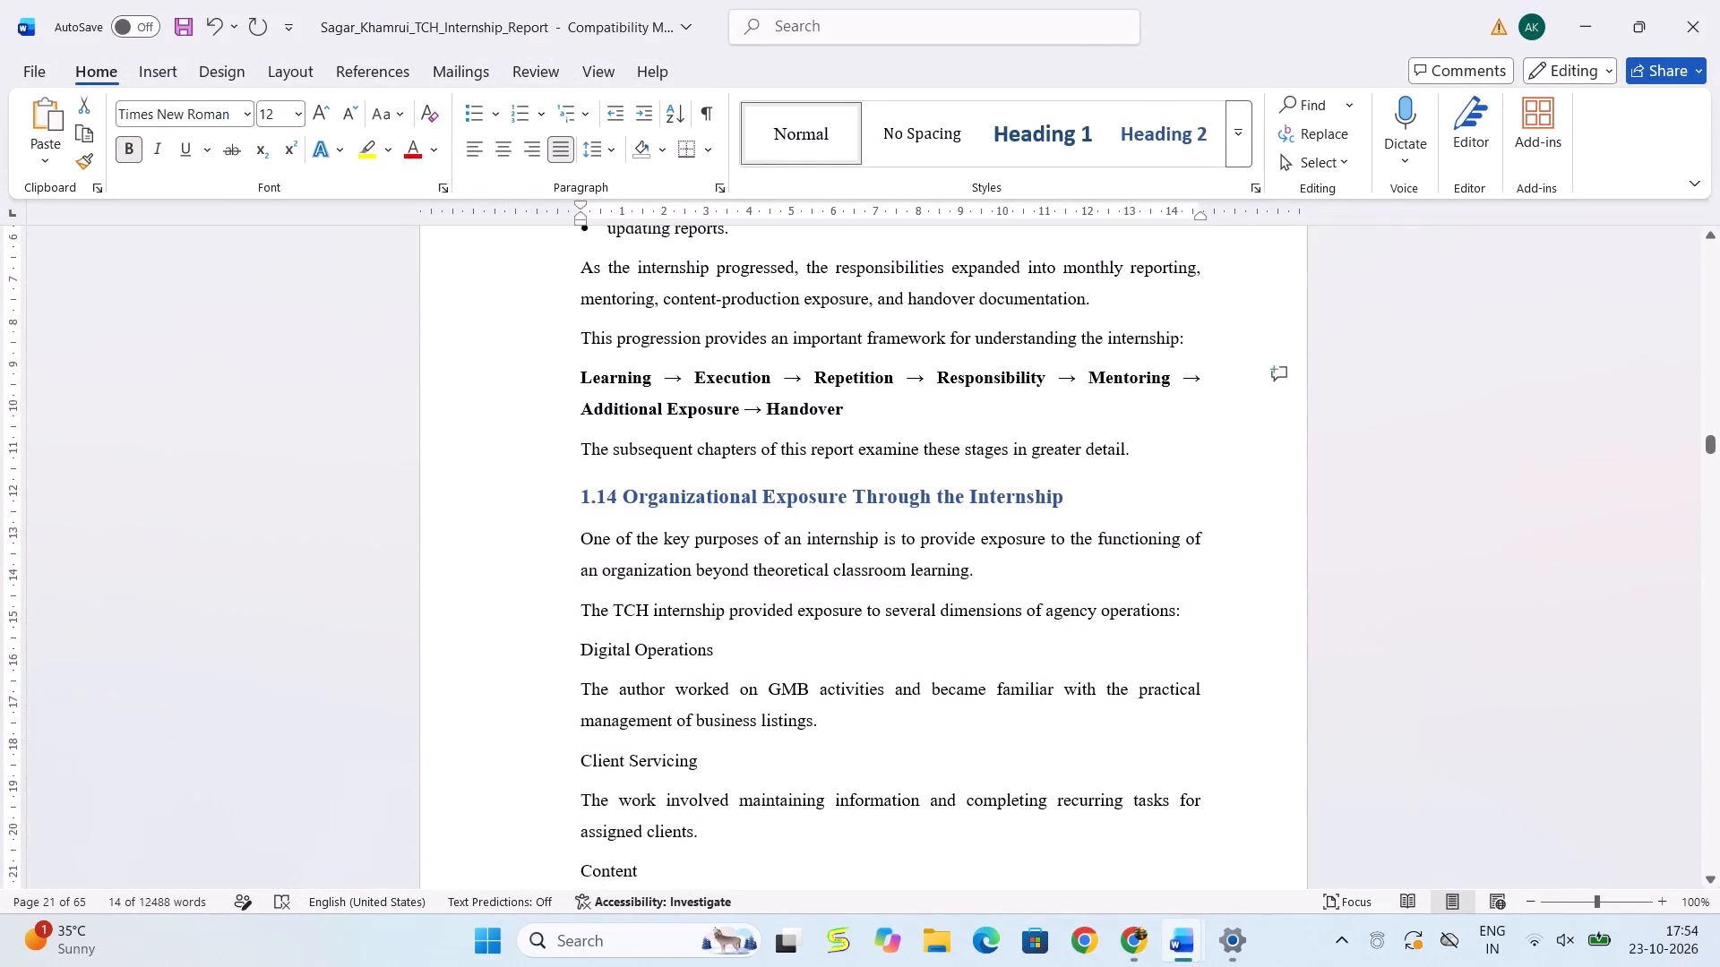
scroll(935, 565, "up", 14)
scroll(935, 565, "up", 20)
scroll(935, 565, "up", 8)
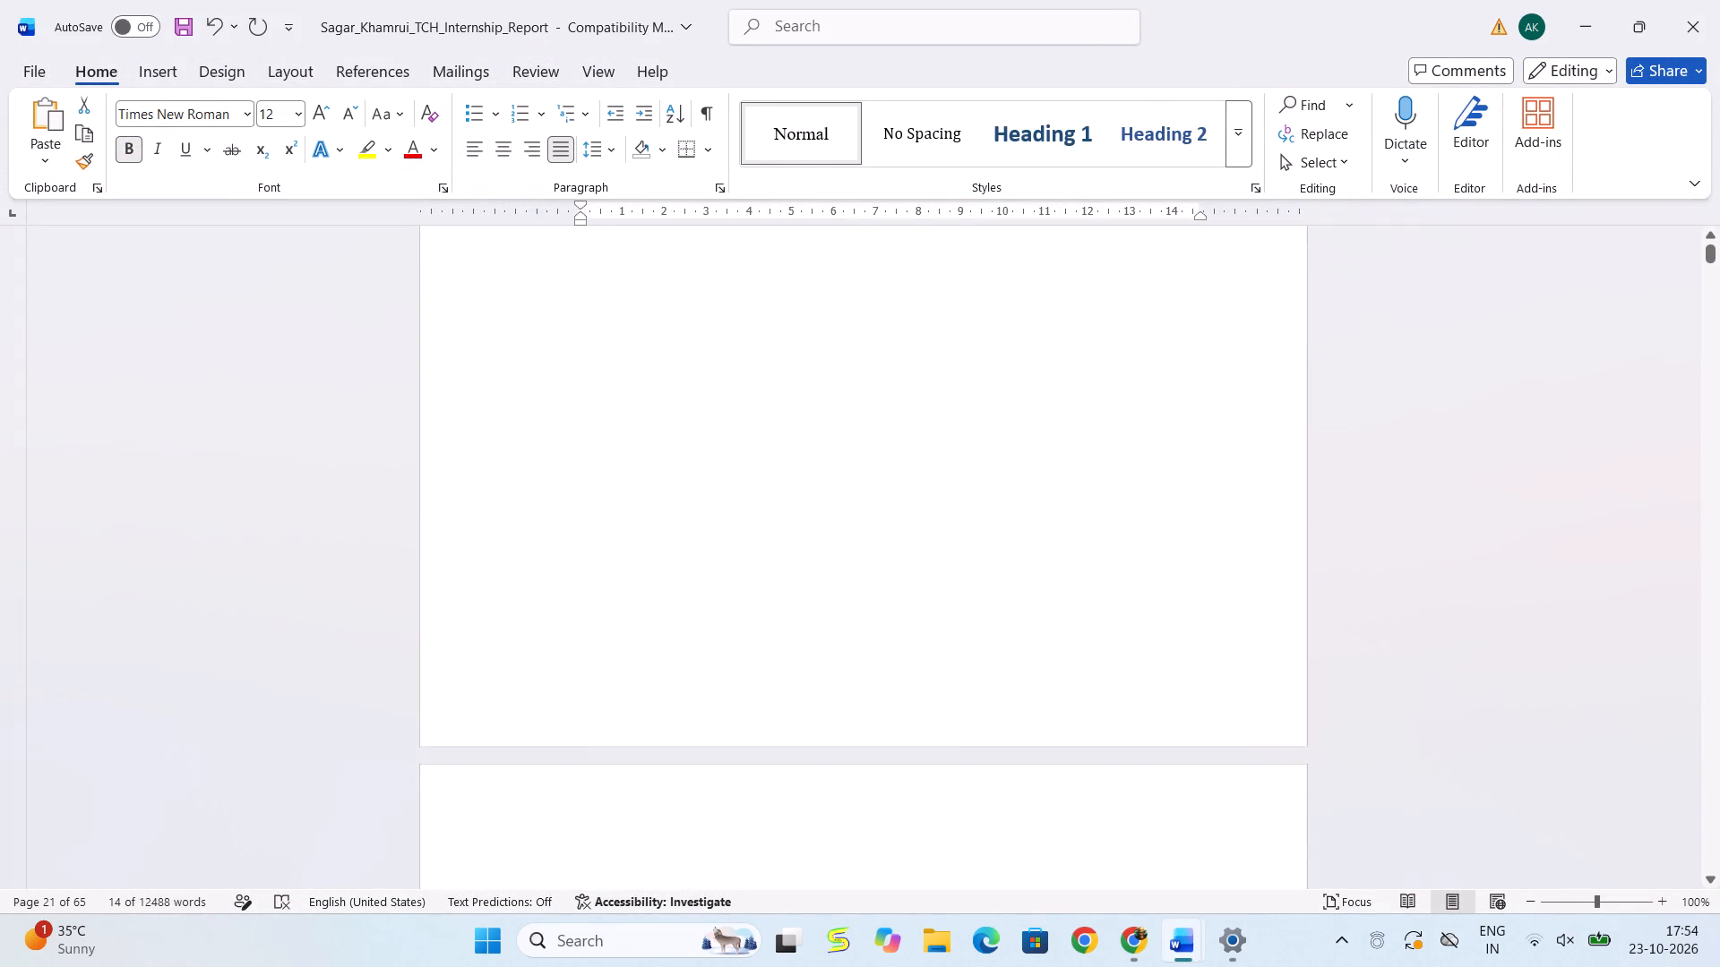
scroll(935, 565, "up", 6)
scroll(935, 565, "down", 1)
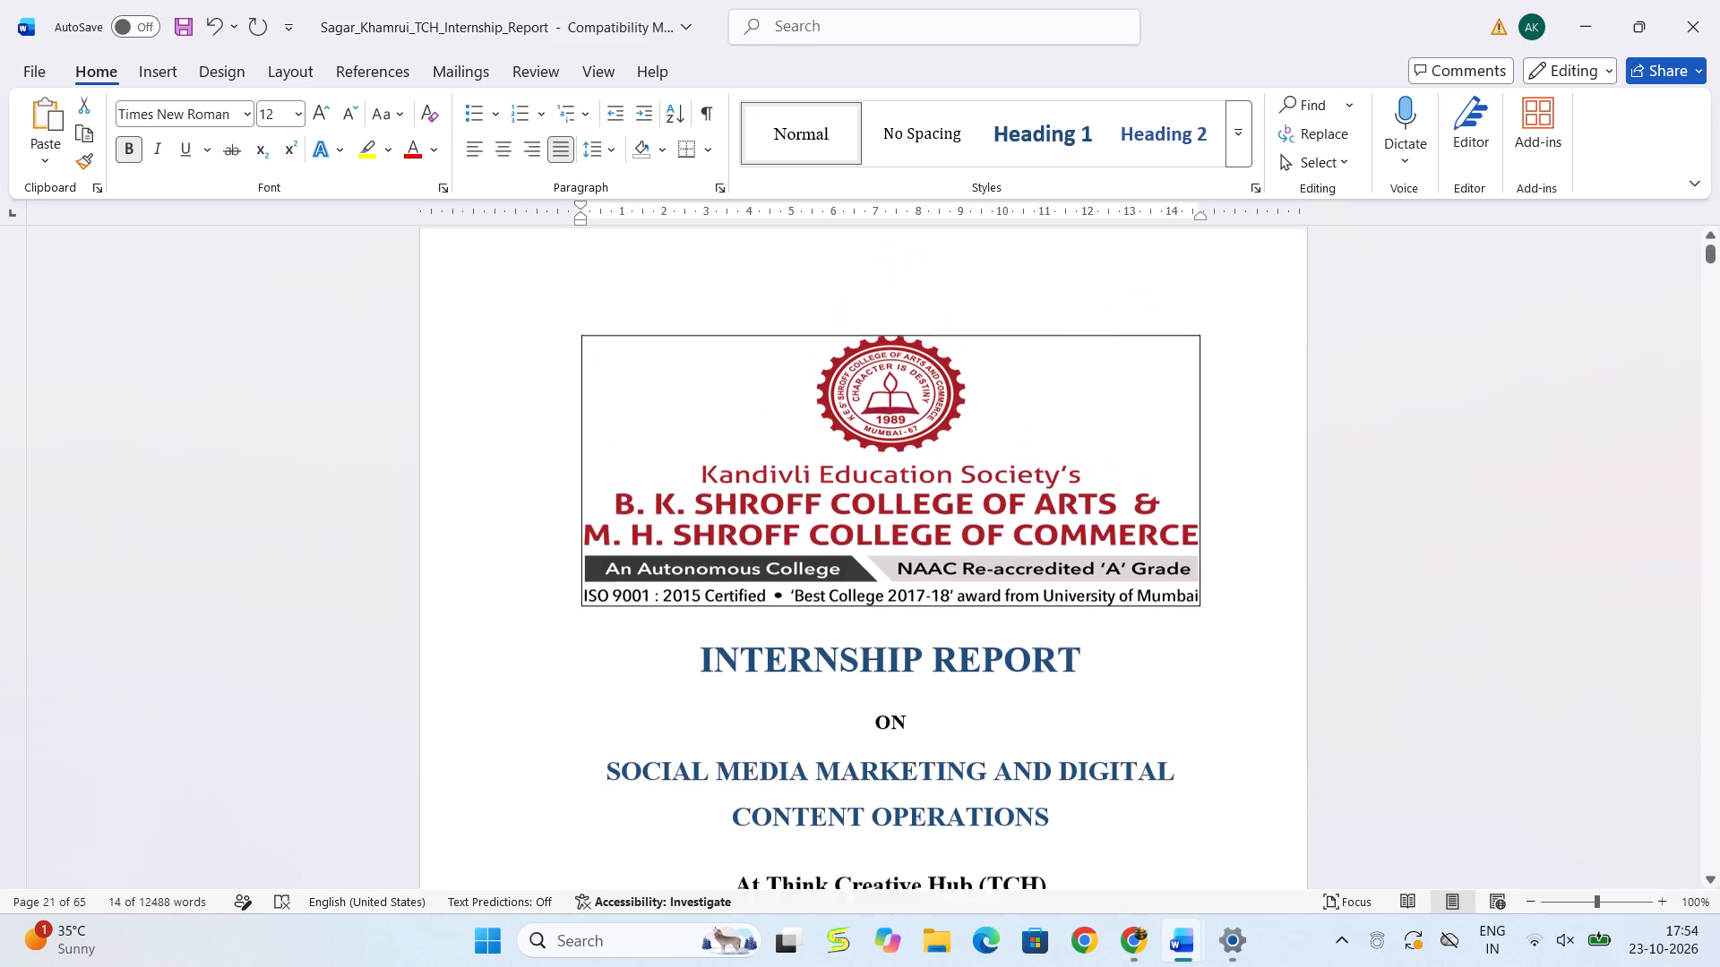
scroll(935, 565, "down", 6)
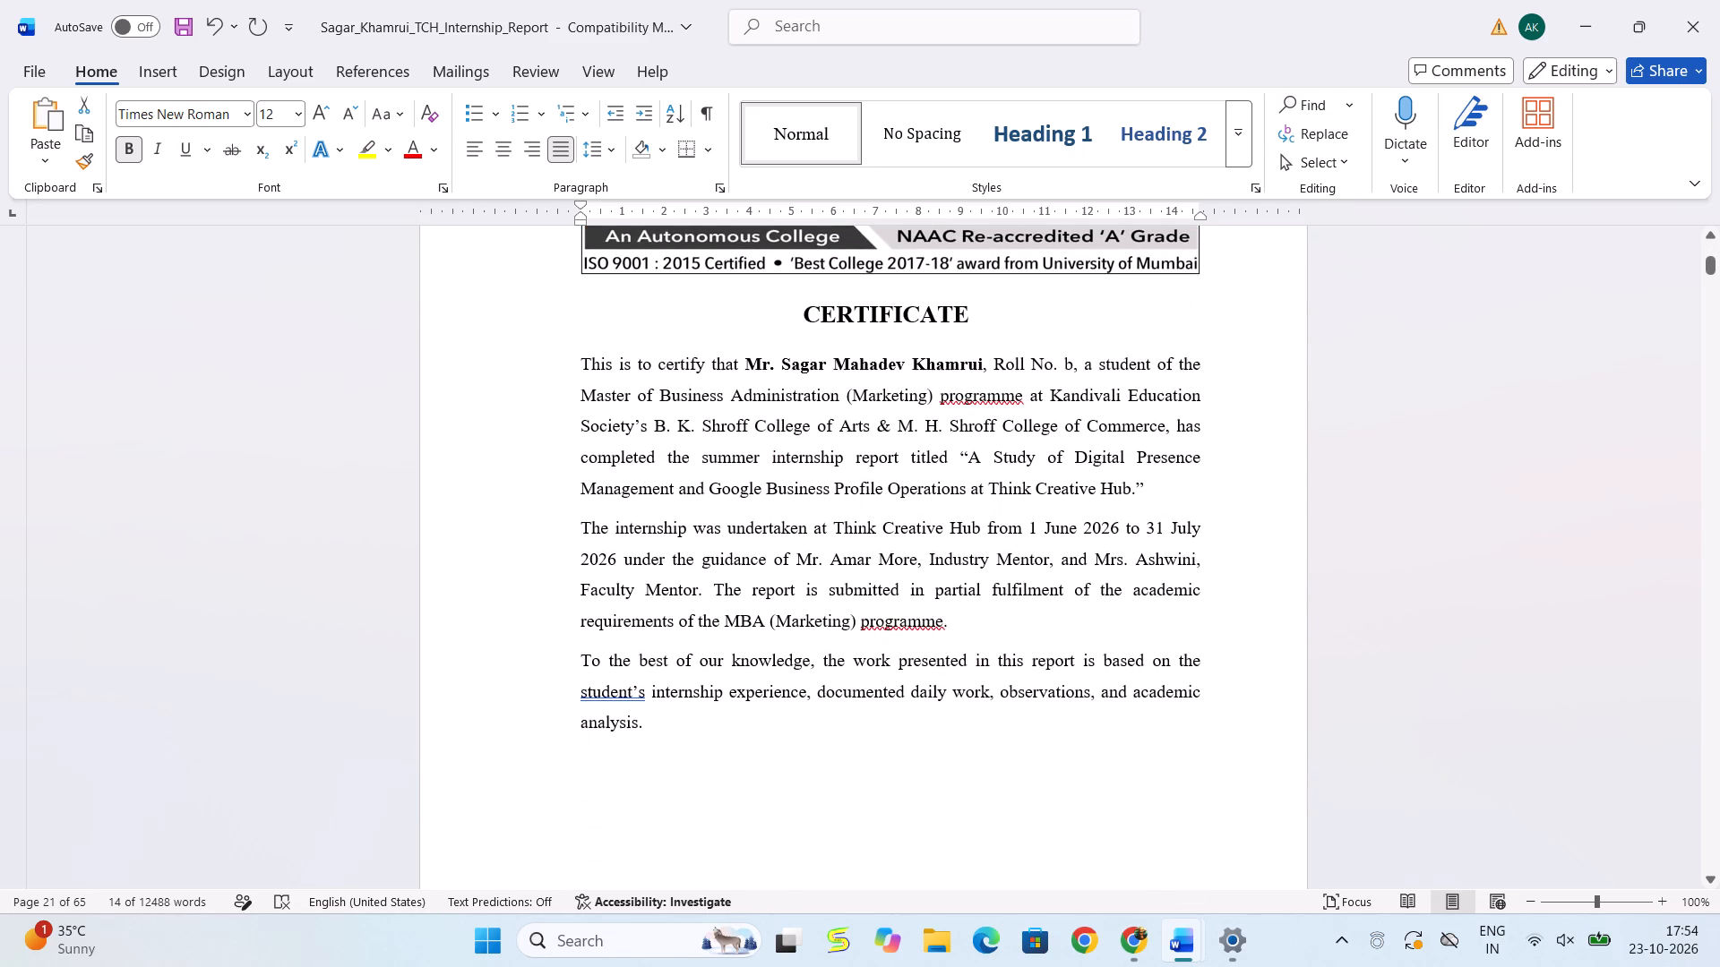
scroll(935, 565, "down", 2)
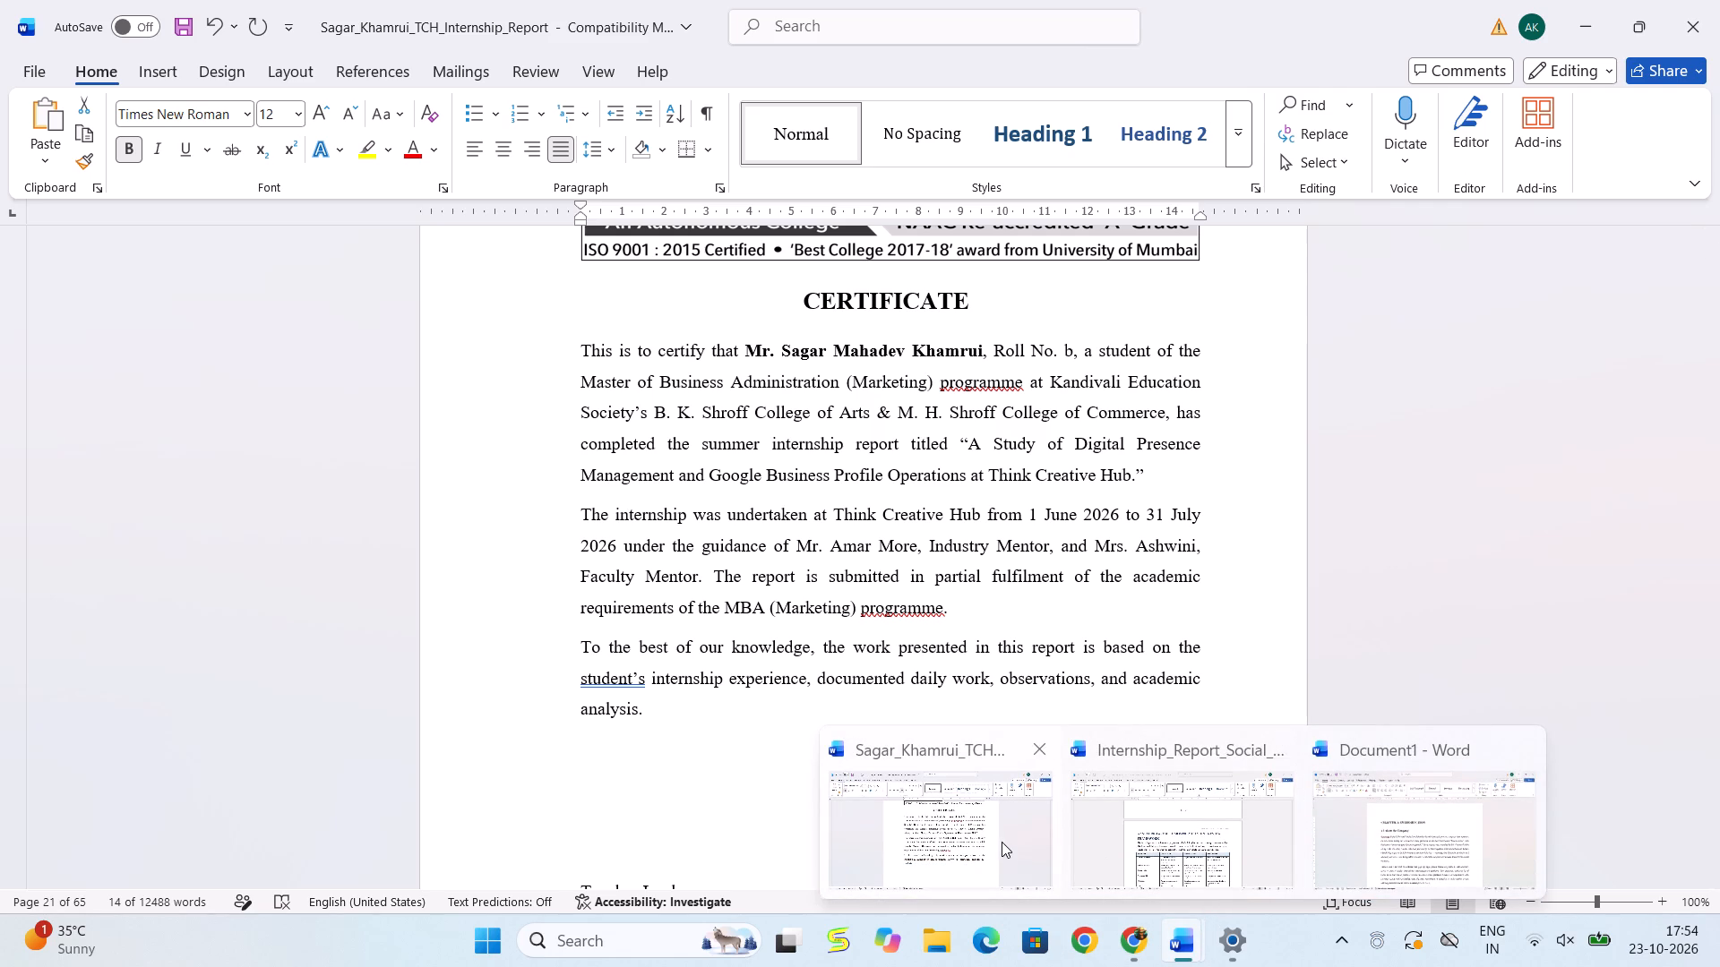
left_click(1097, 831)
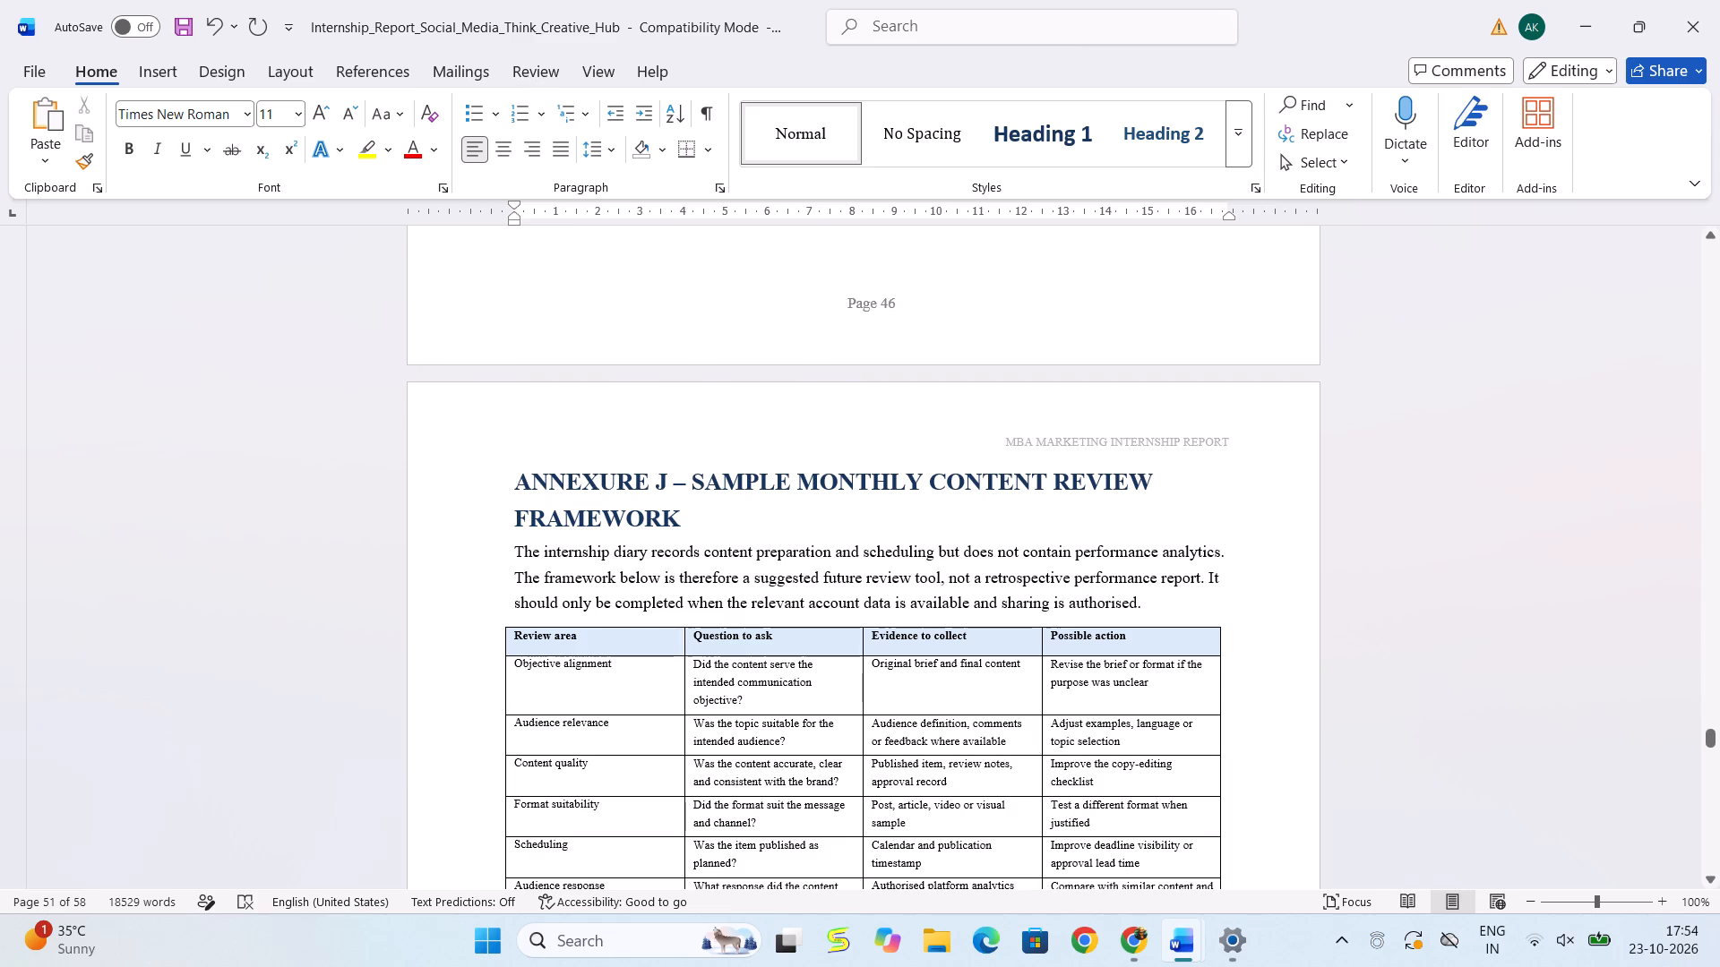
scroll(899, 616, "up", 6)
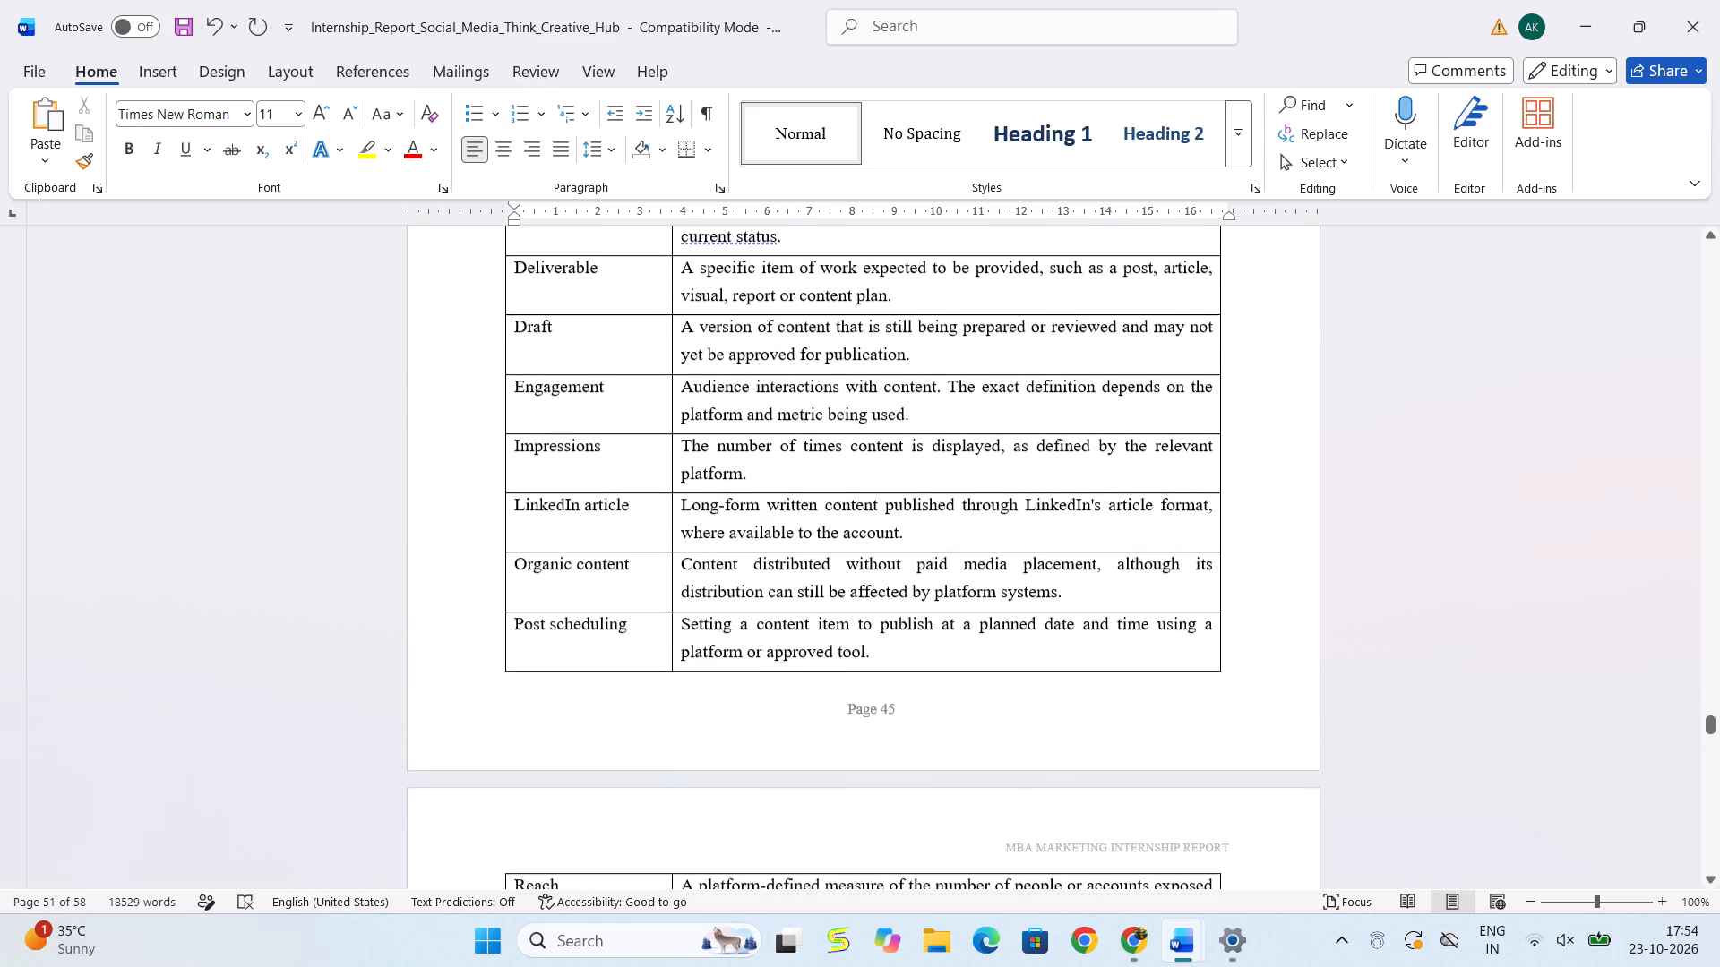
scroll(899, 616, "up", 6)
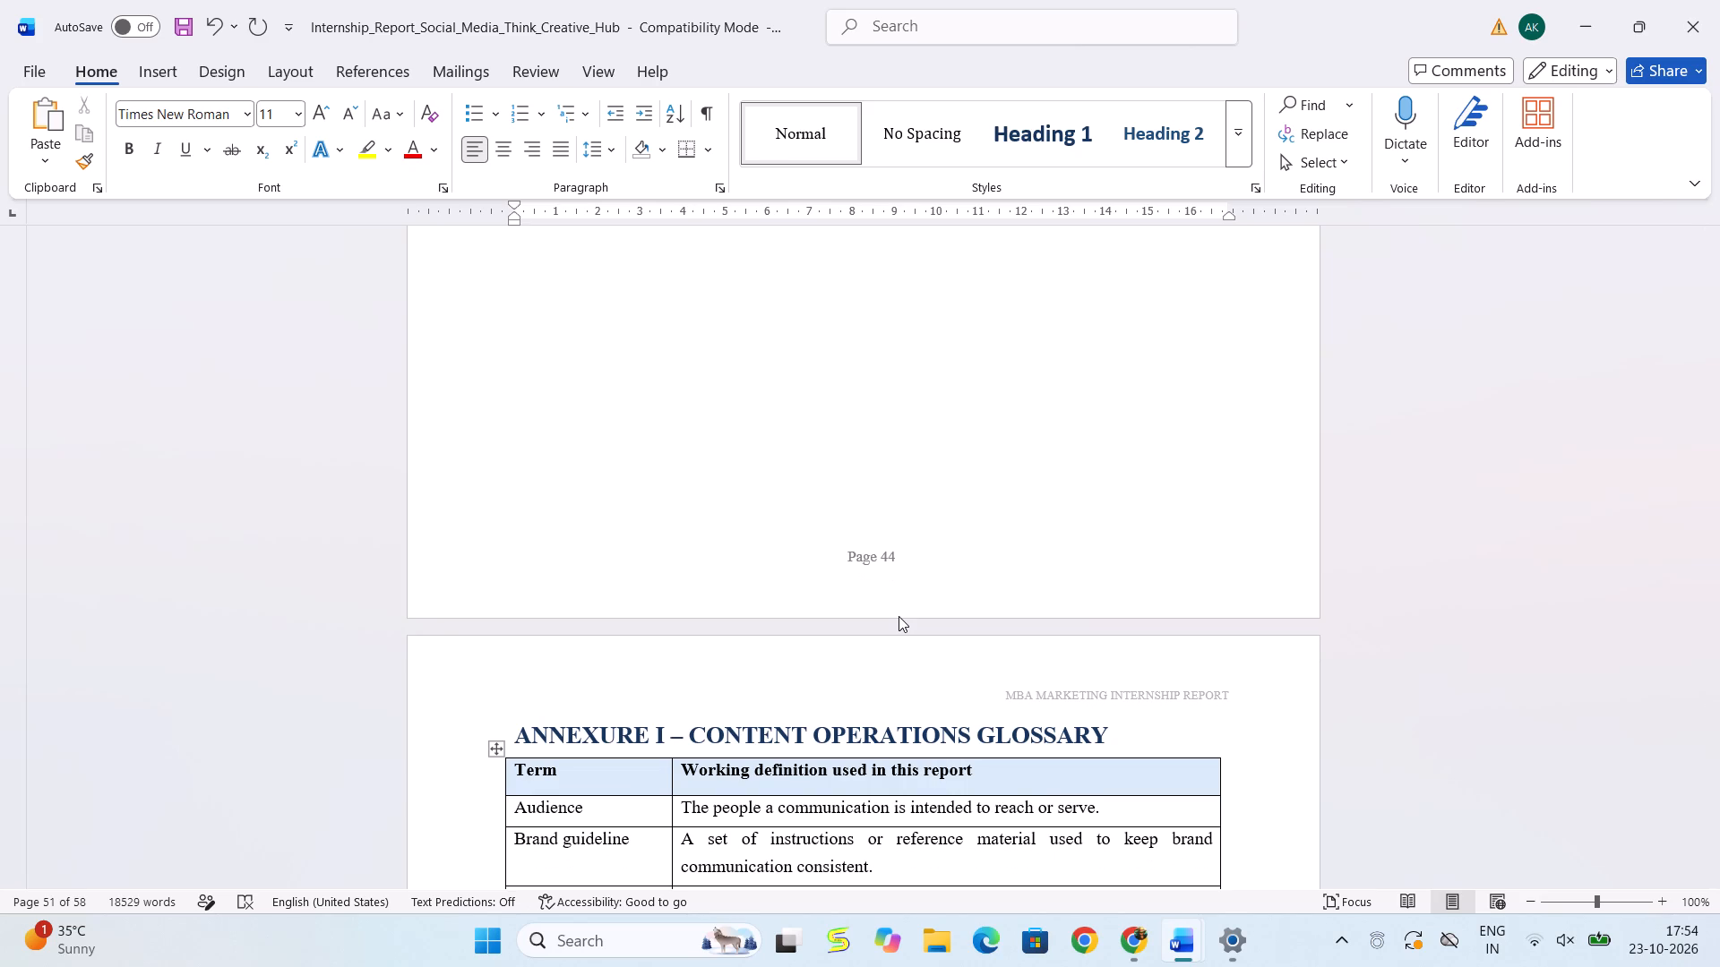
scroll(899, 616, "up", 16)
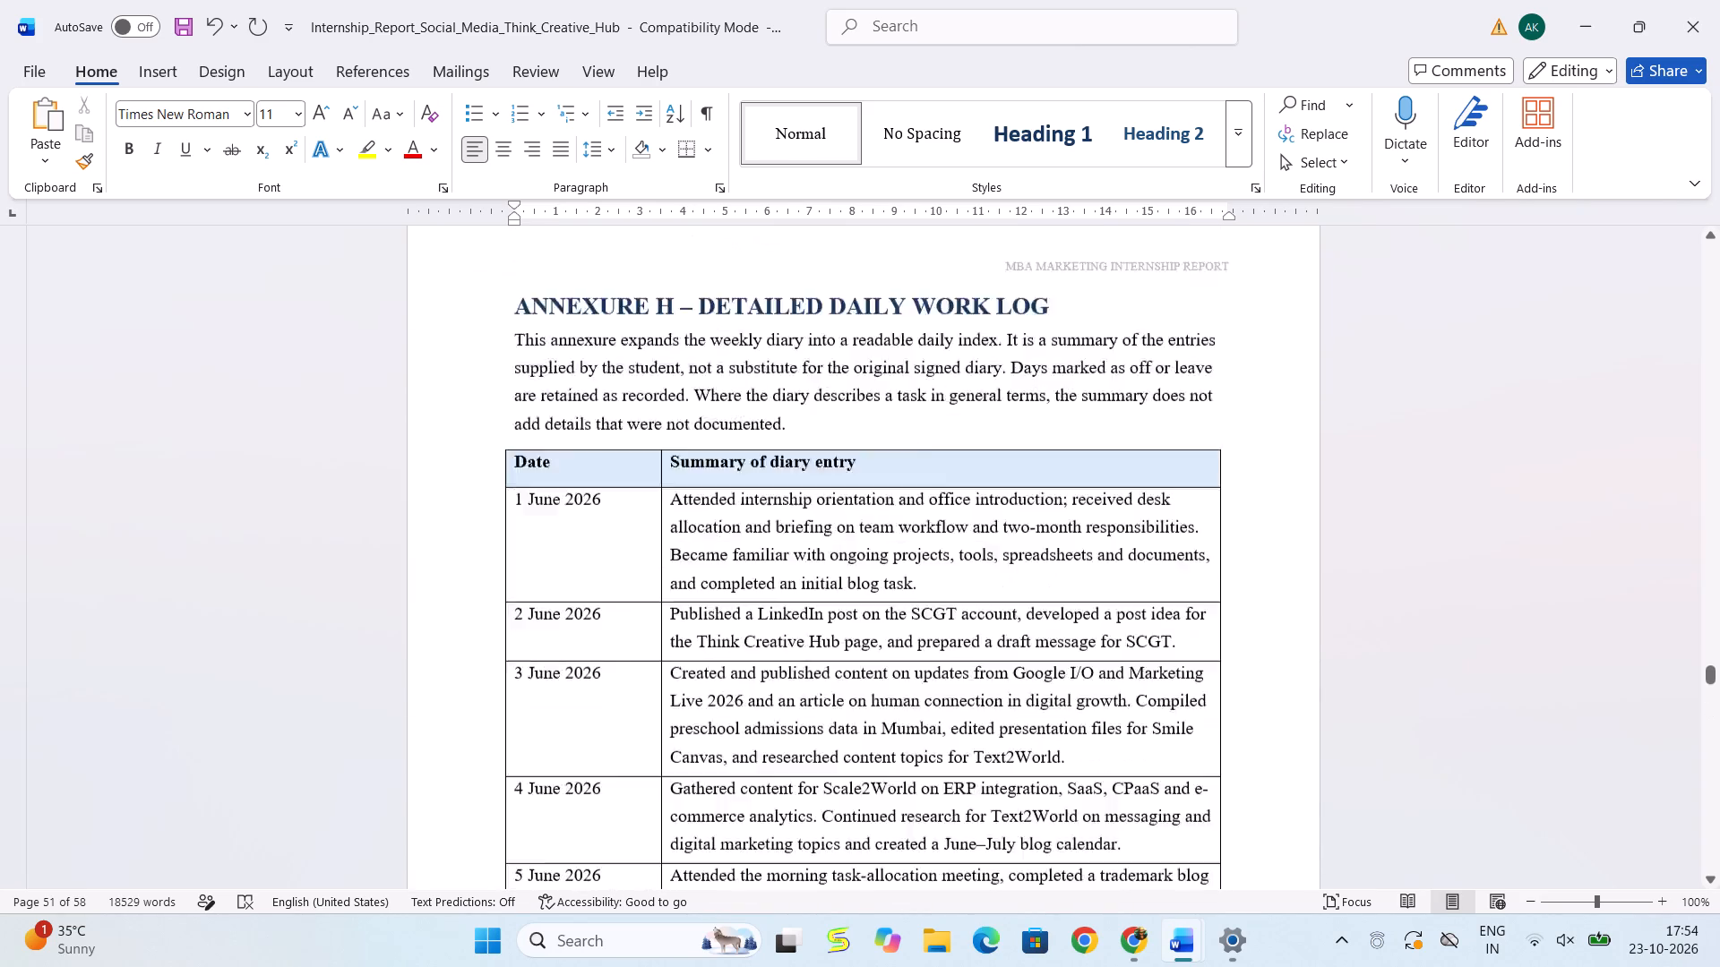
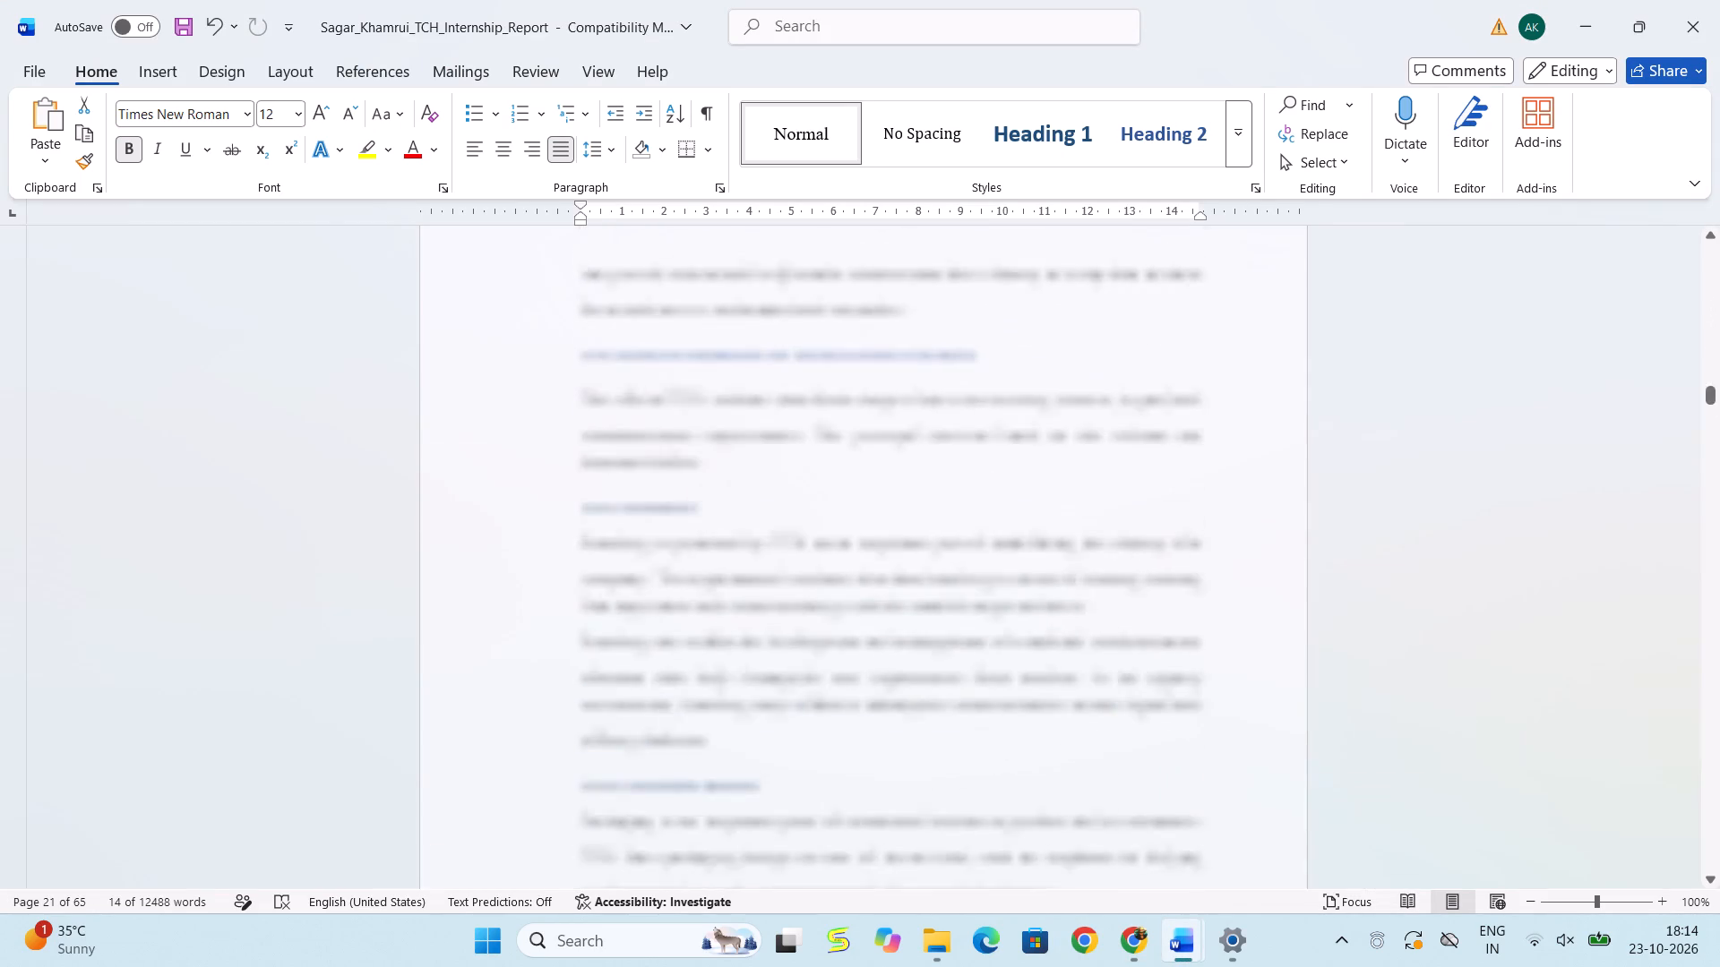
scroll(770, 749, "down", 20)
scroll(770, 749, "down", 17)
scroll(759, 548, "up", 4)
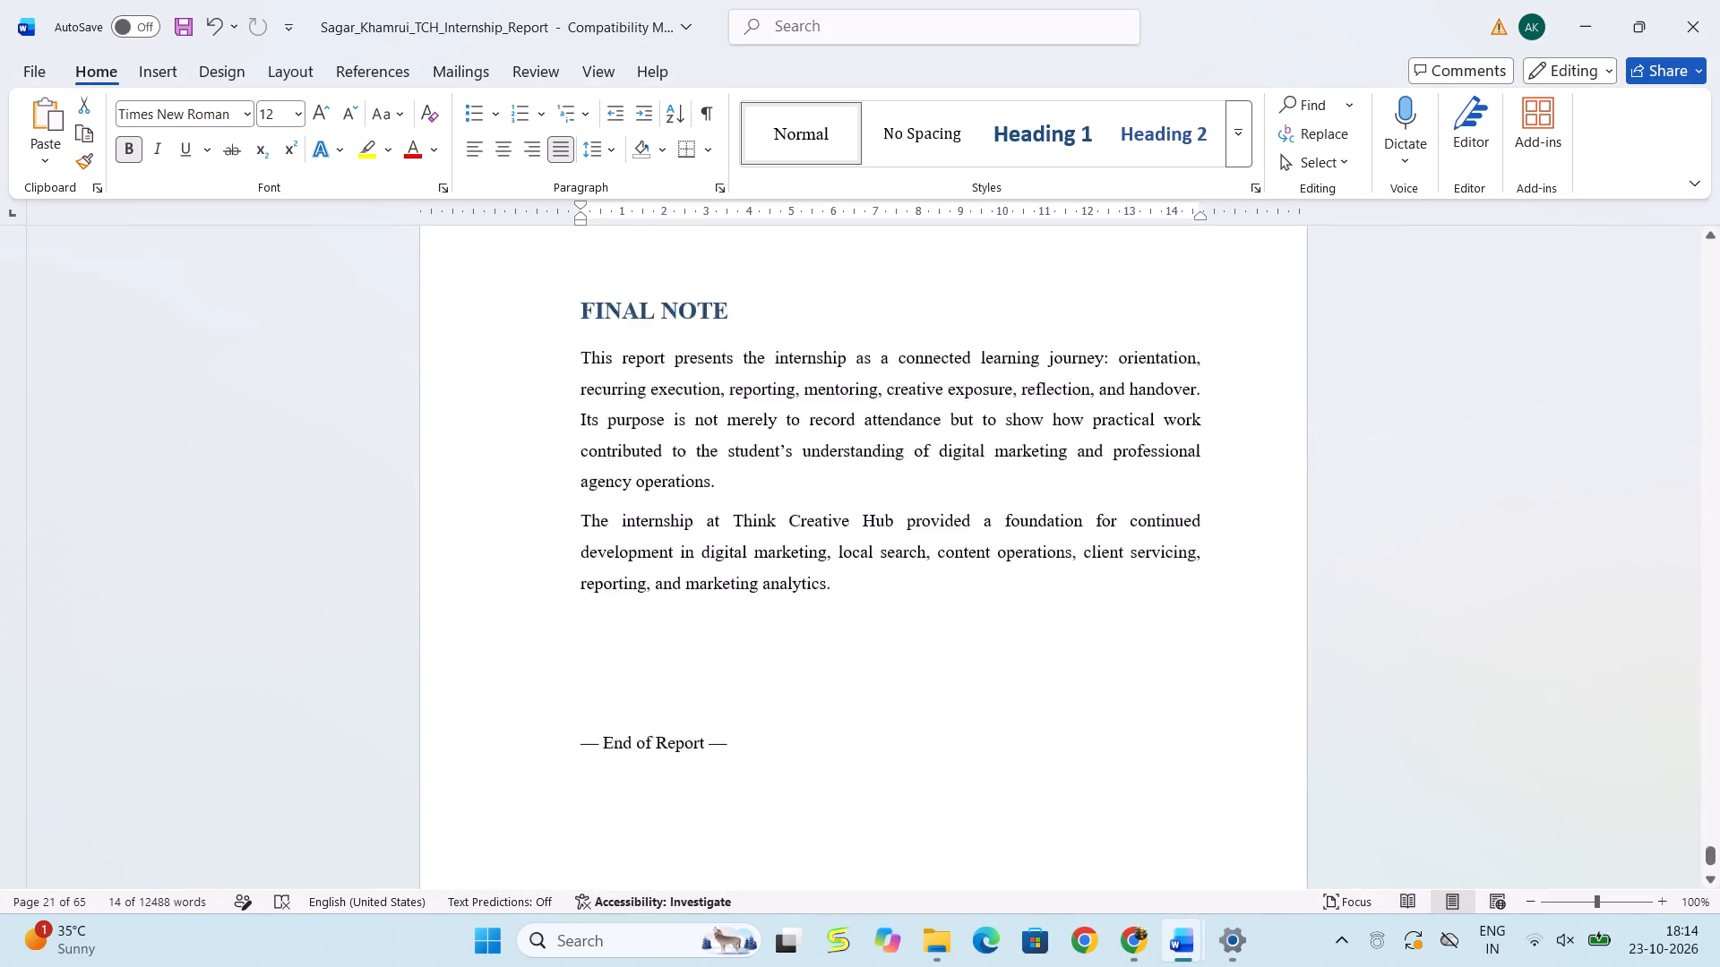
scroll(759, 548, "up", 2)
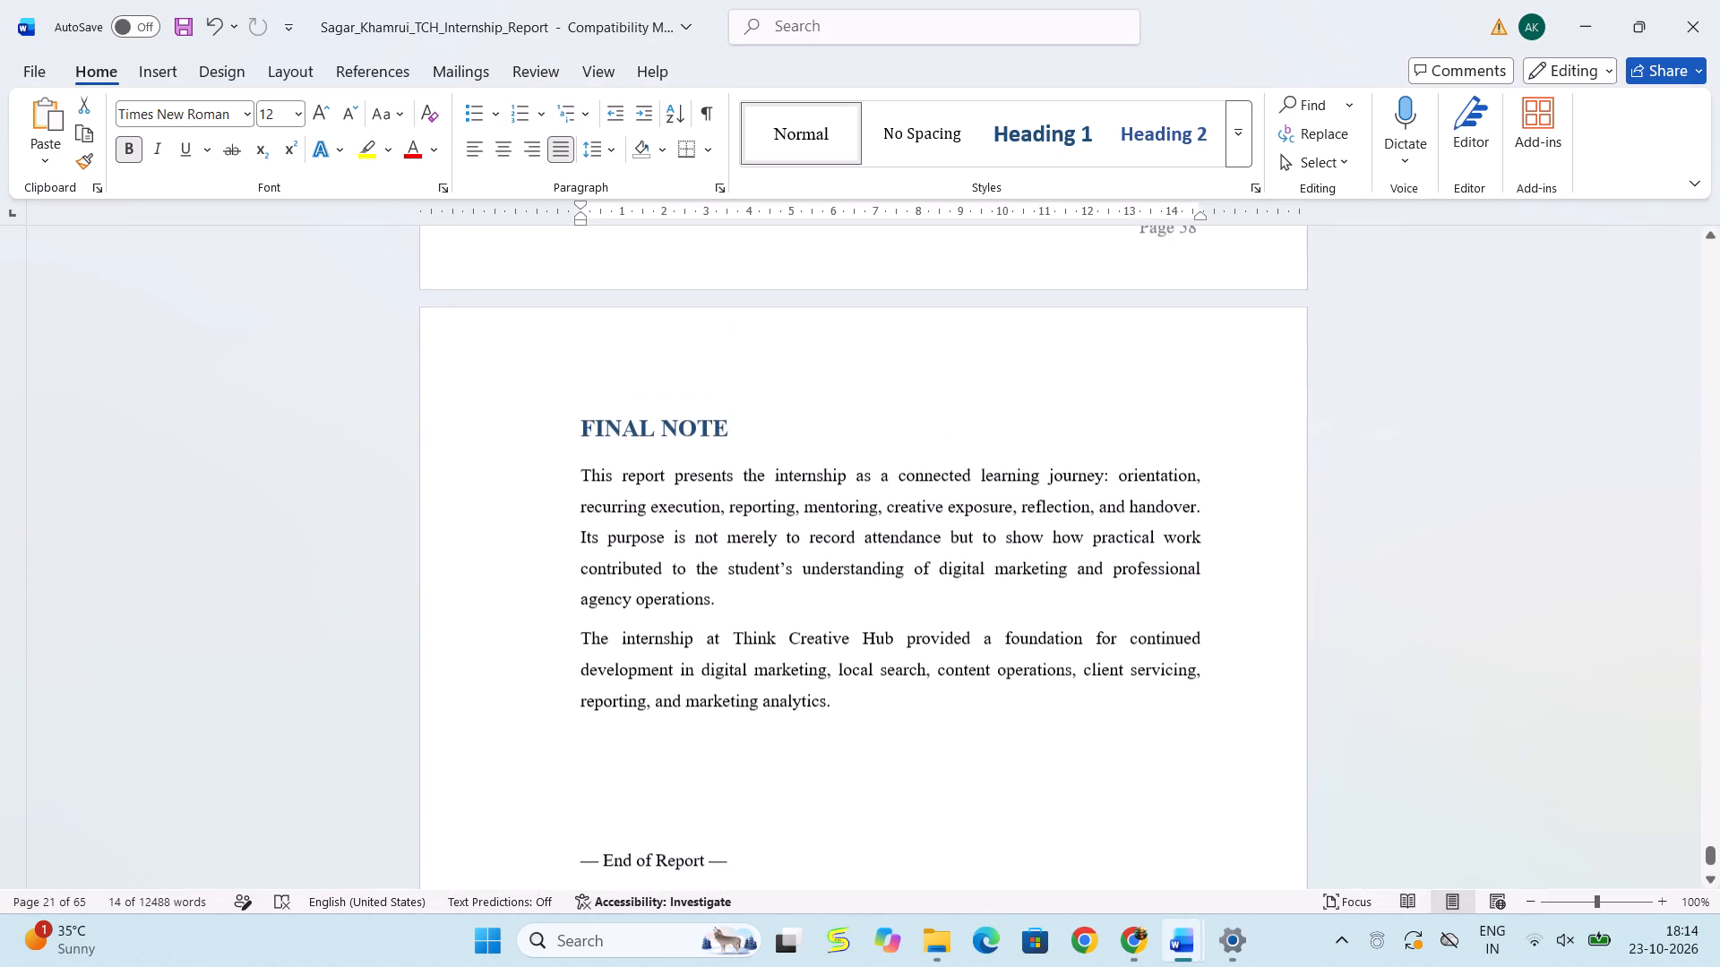
scroll(759, 548, "up", 7)
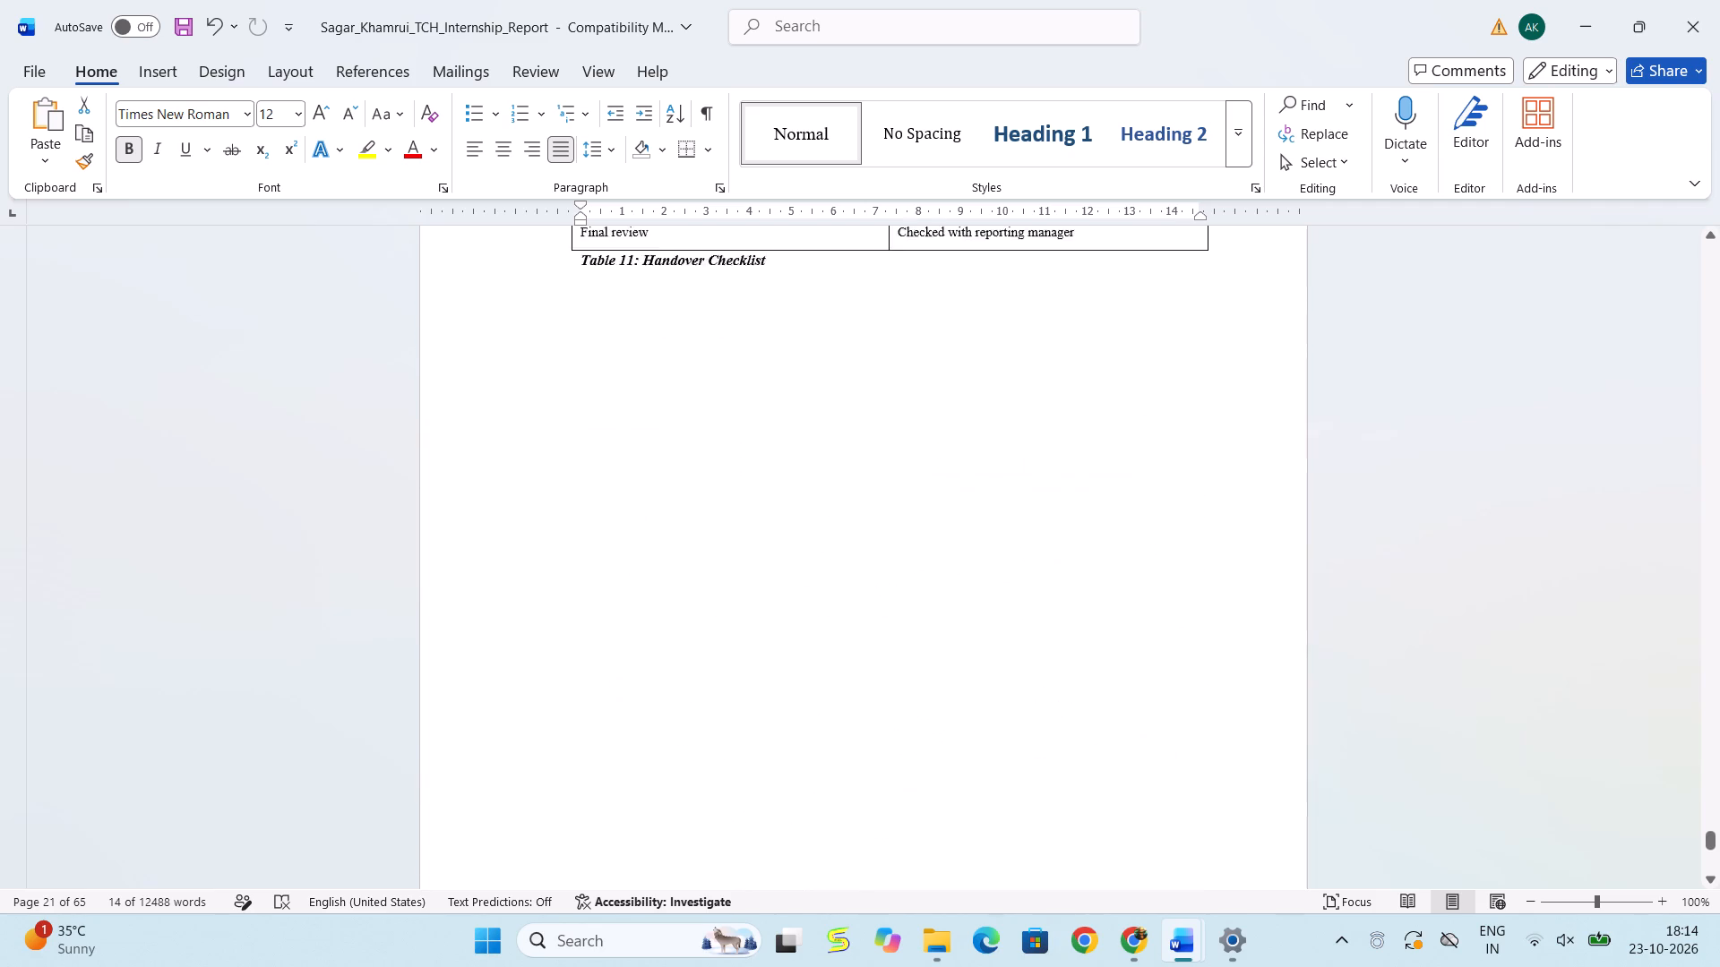
scroll(759, 548, "up", 1)
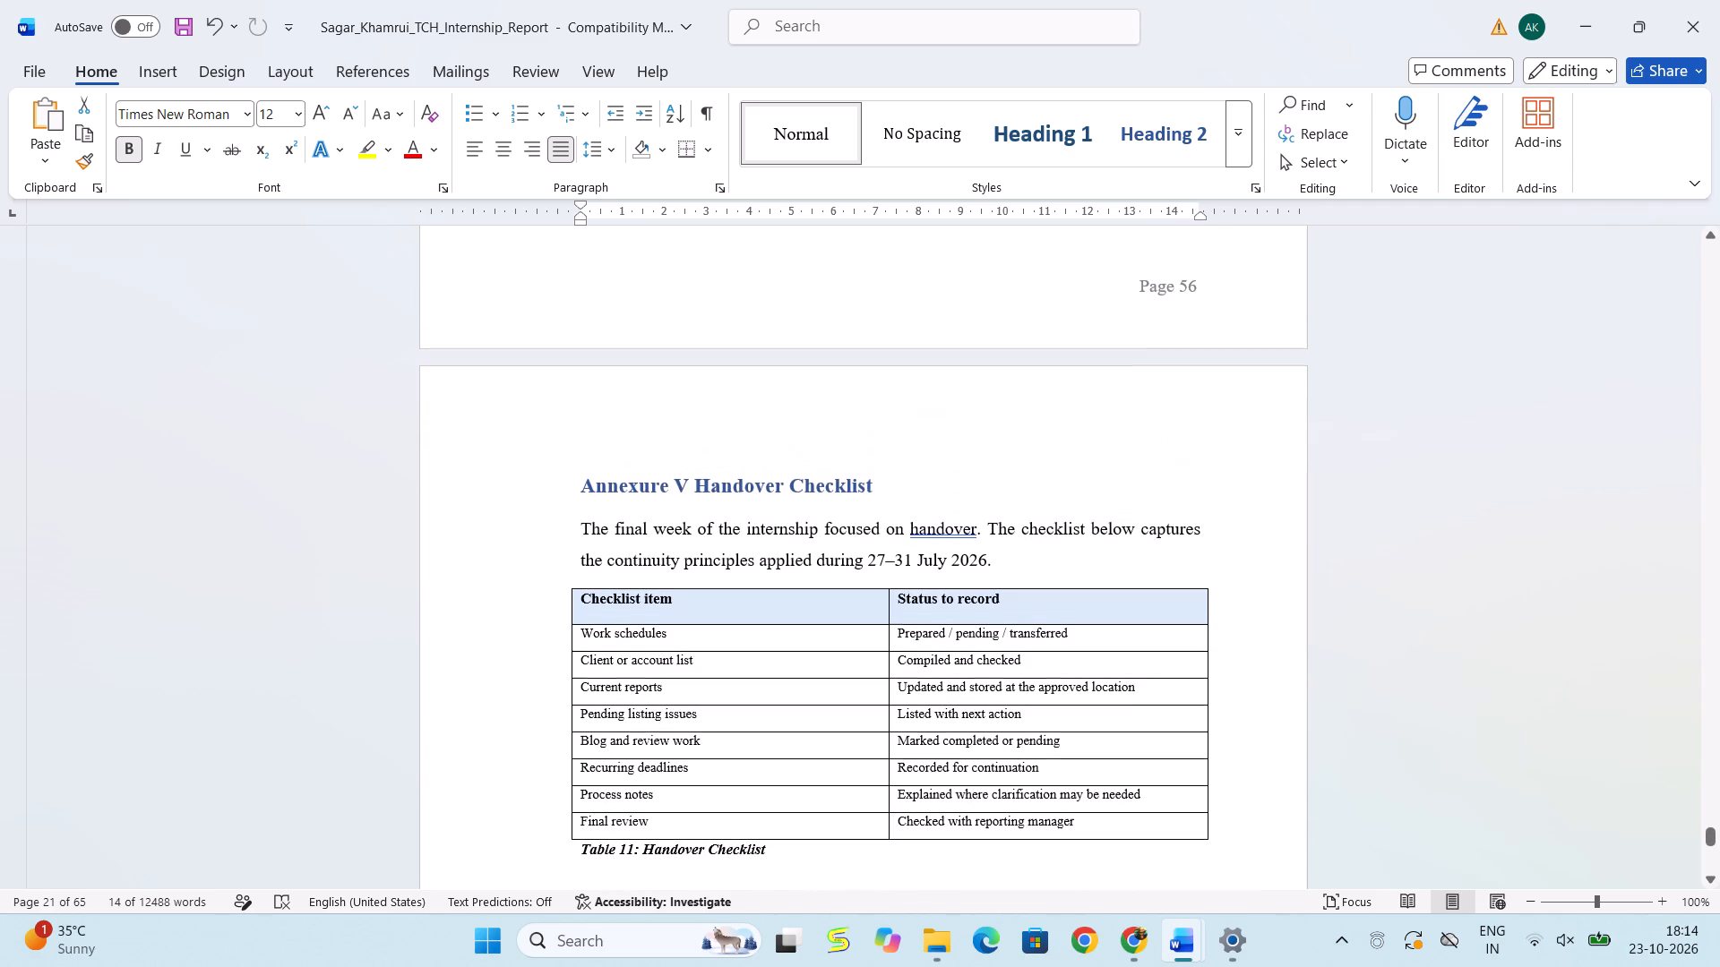
scroll(759, 548, "up", 2)
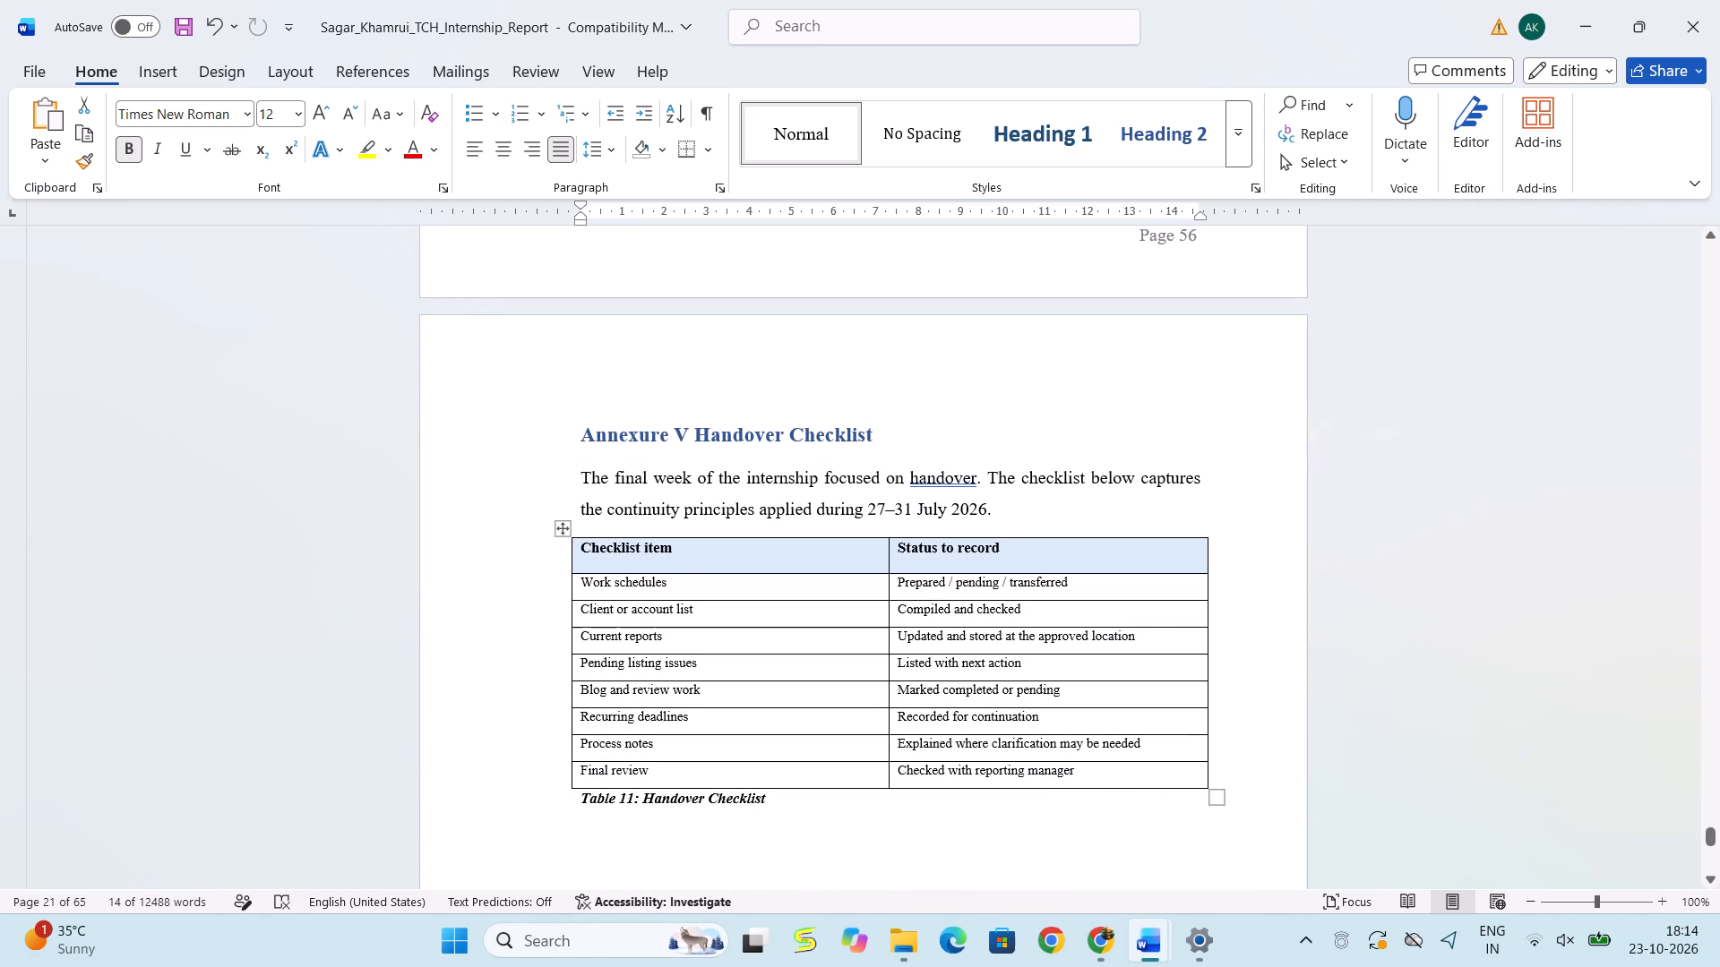
left_click(658, 610)
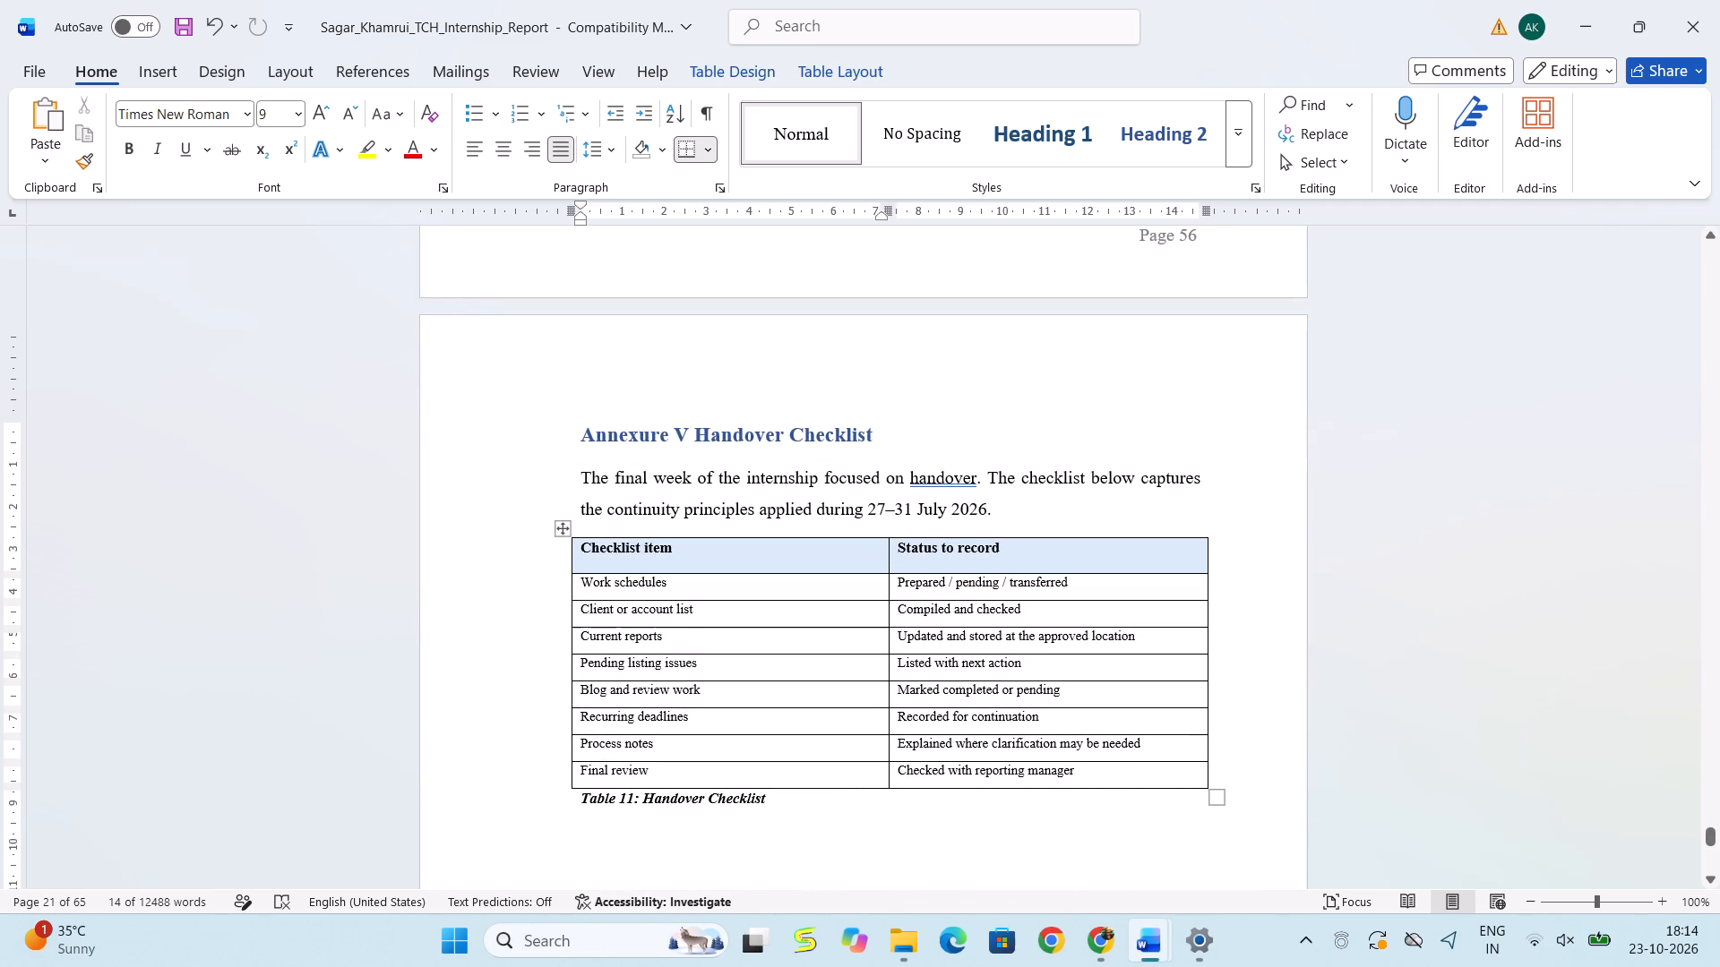
left_click_drag(658, 610, 1024, 748)
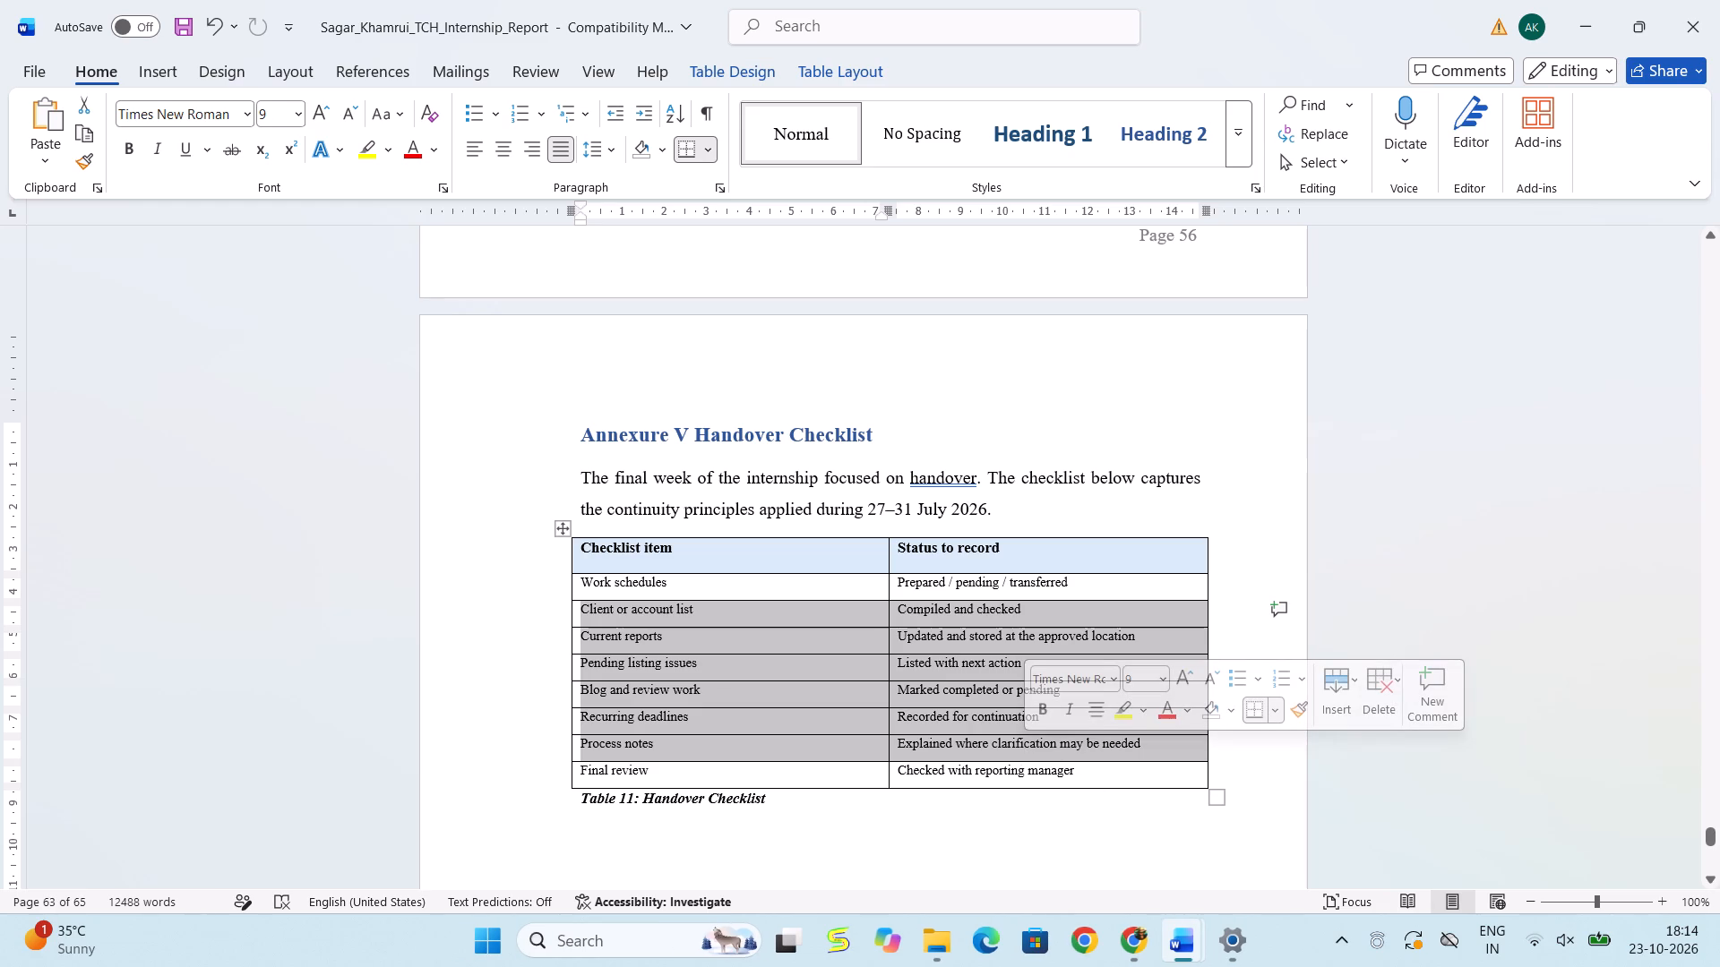
left_click(1096, 775)
left_click_drag(1096, 775, 691, 605)
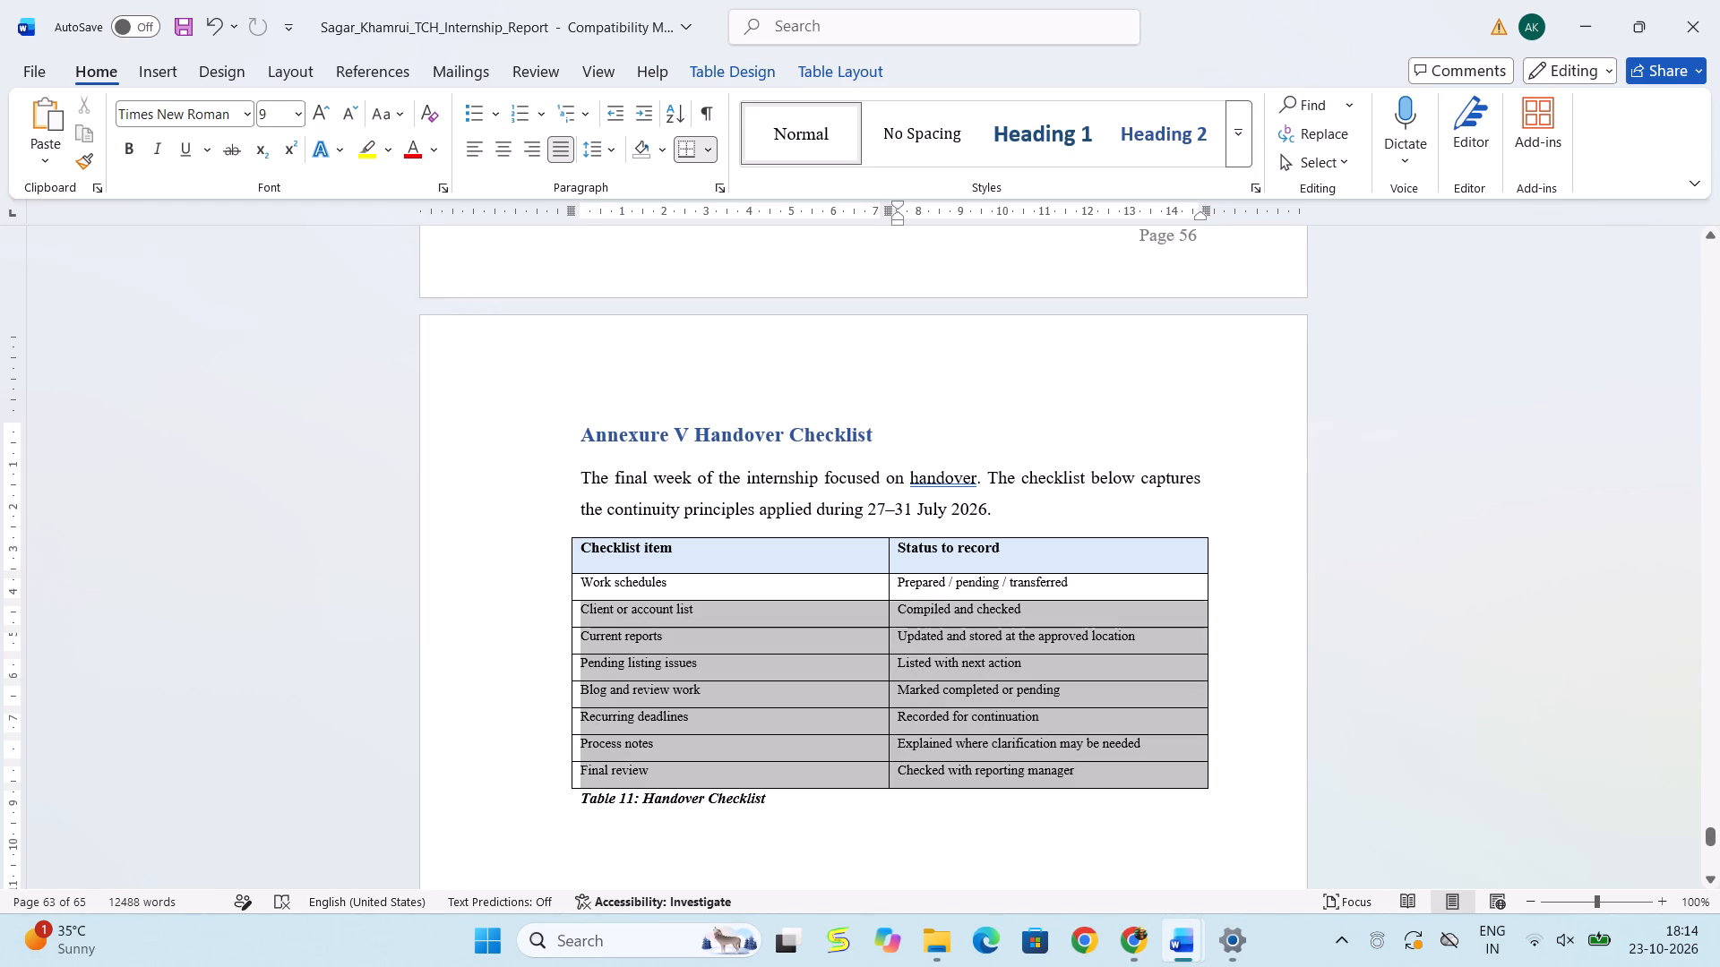
left_click_drag(691, 605, 589, 541)
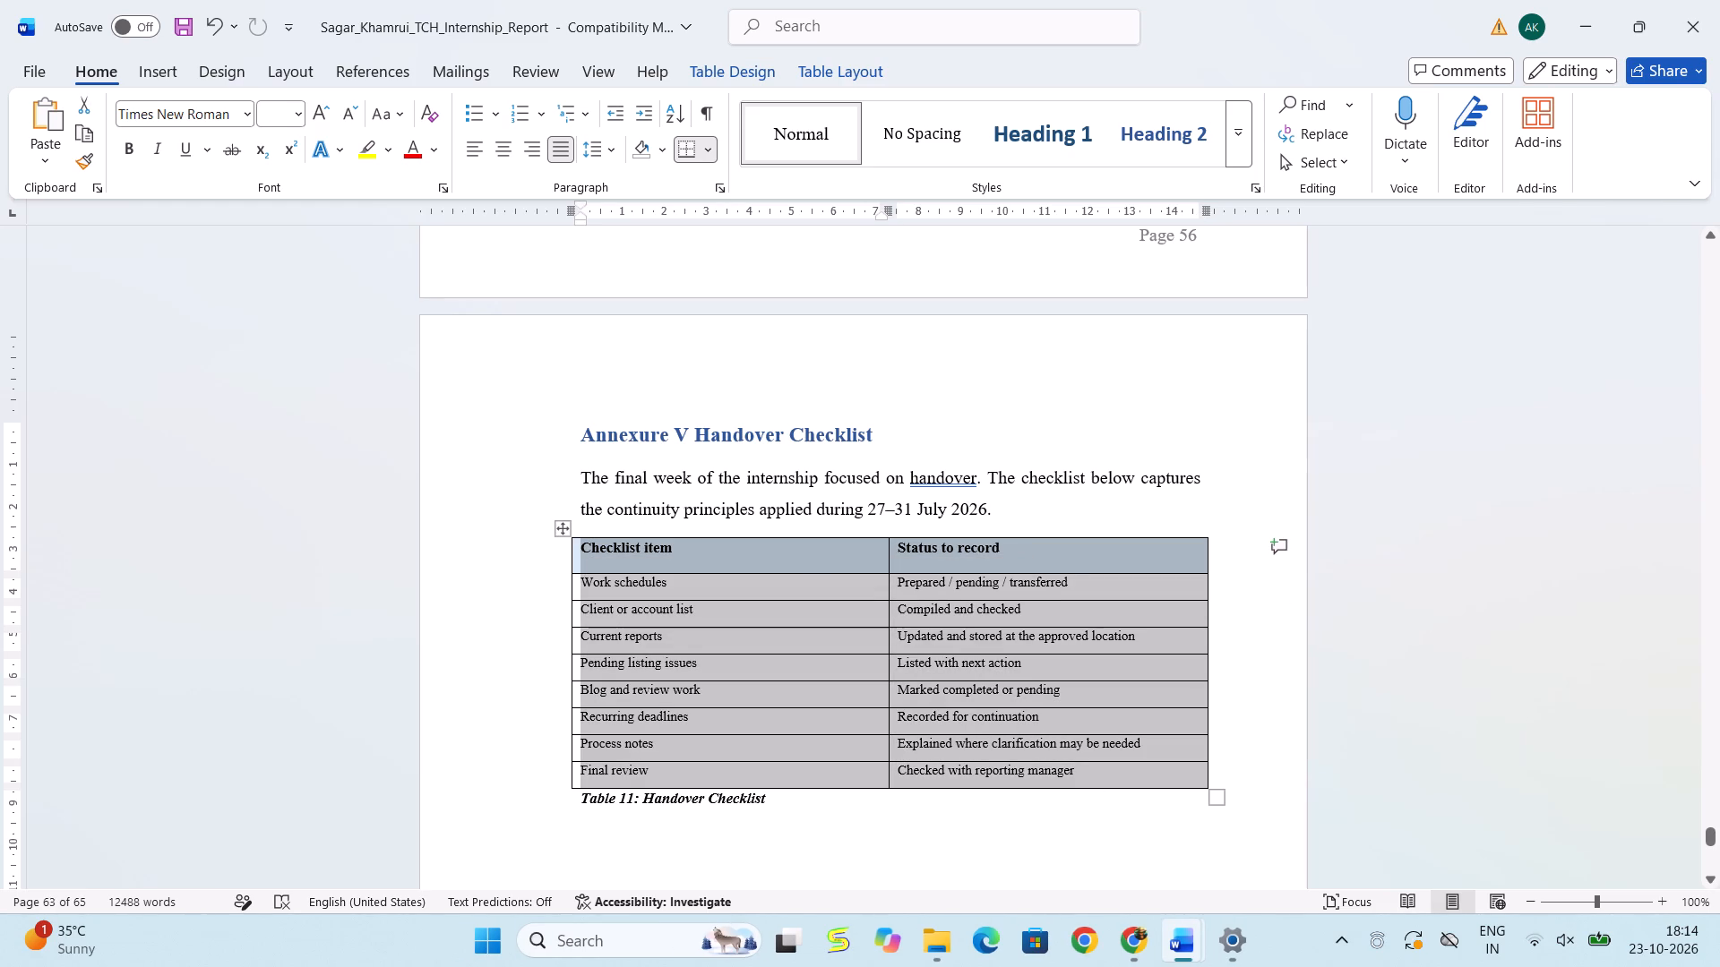
left_click(299, 107)
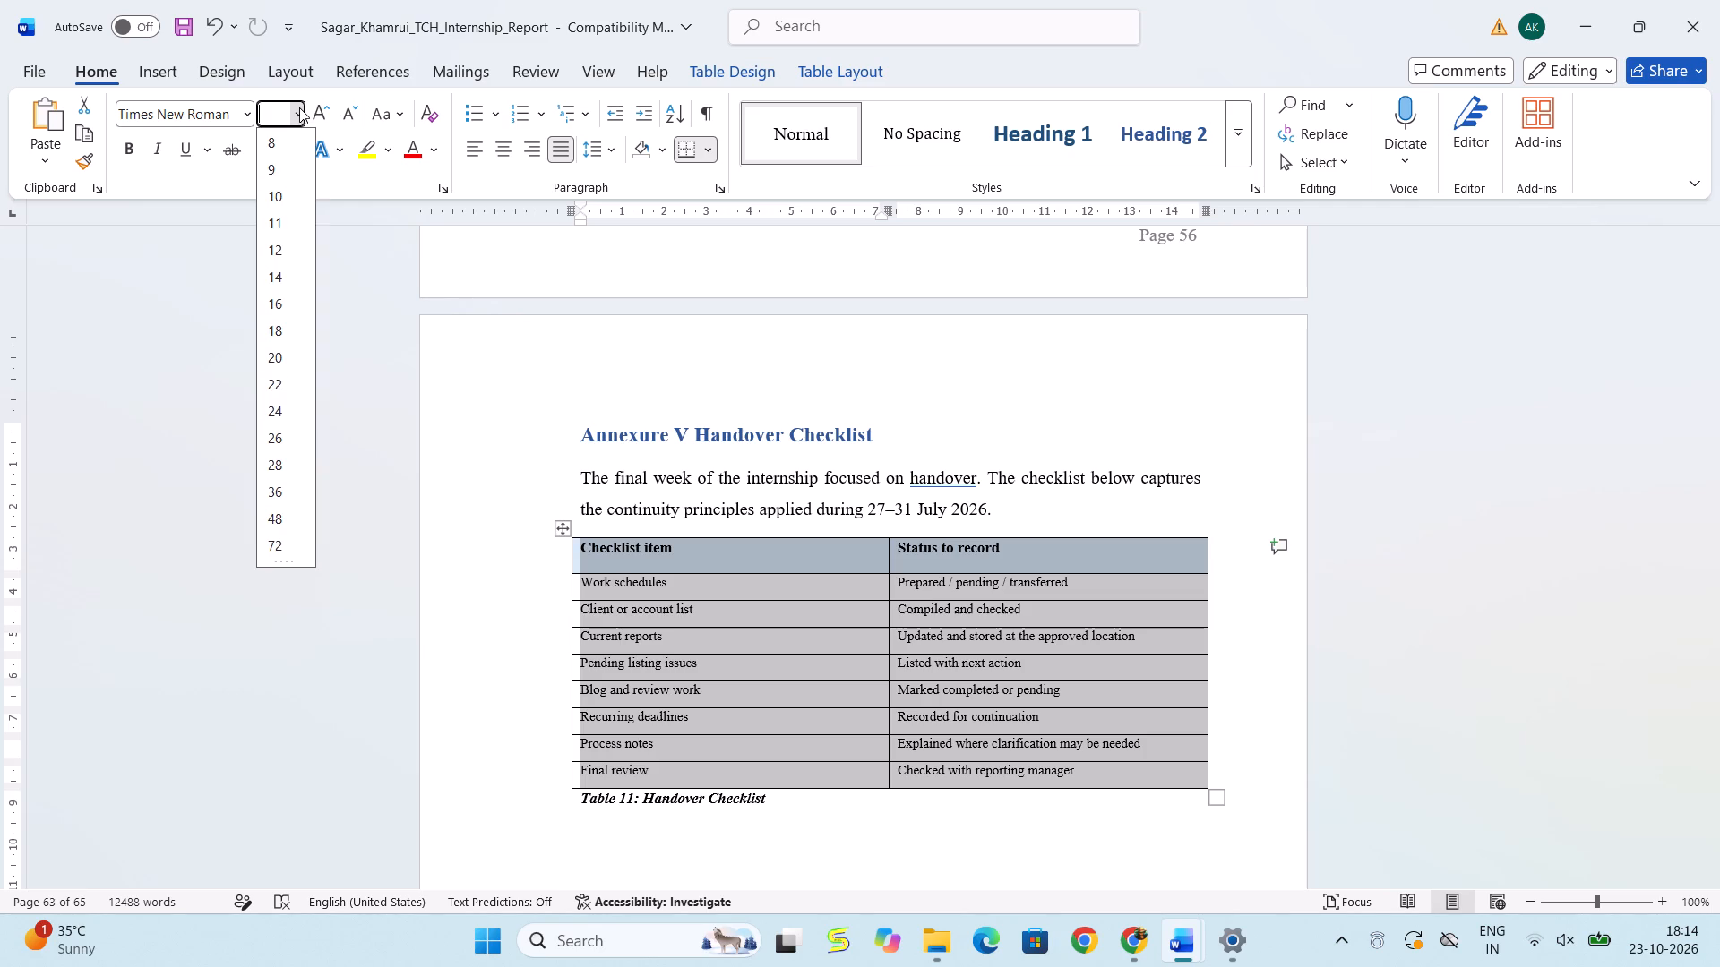
left_click(282, 249)
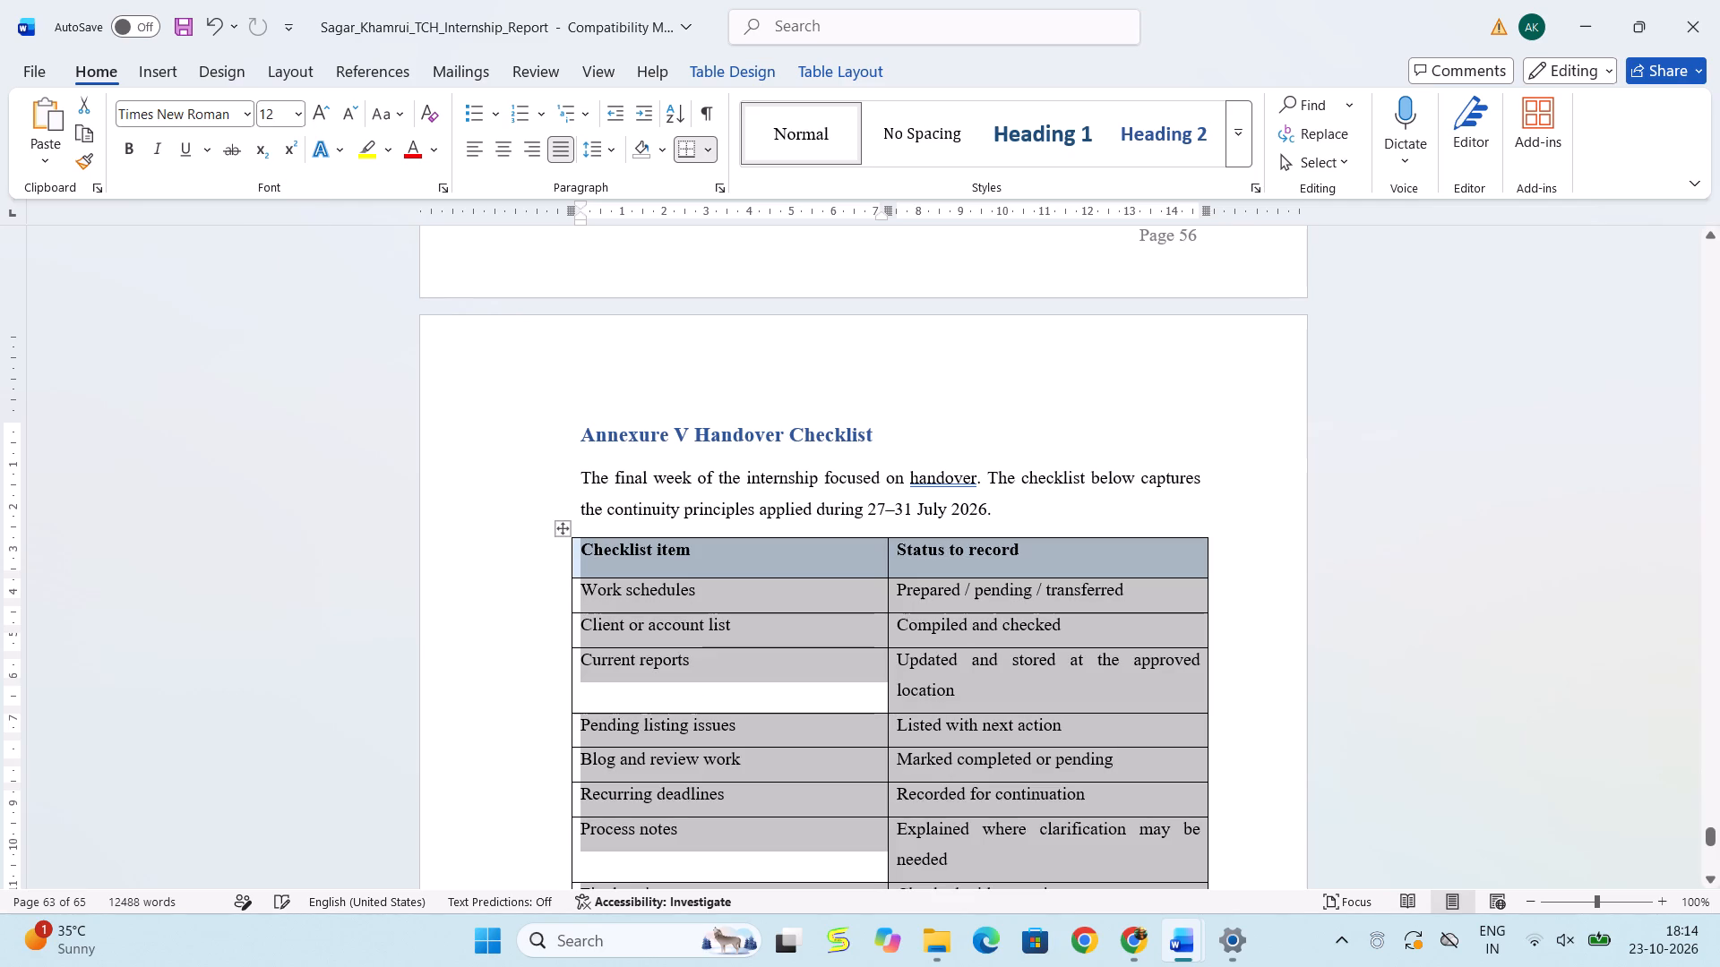
left_click(609, 466)
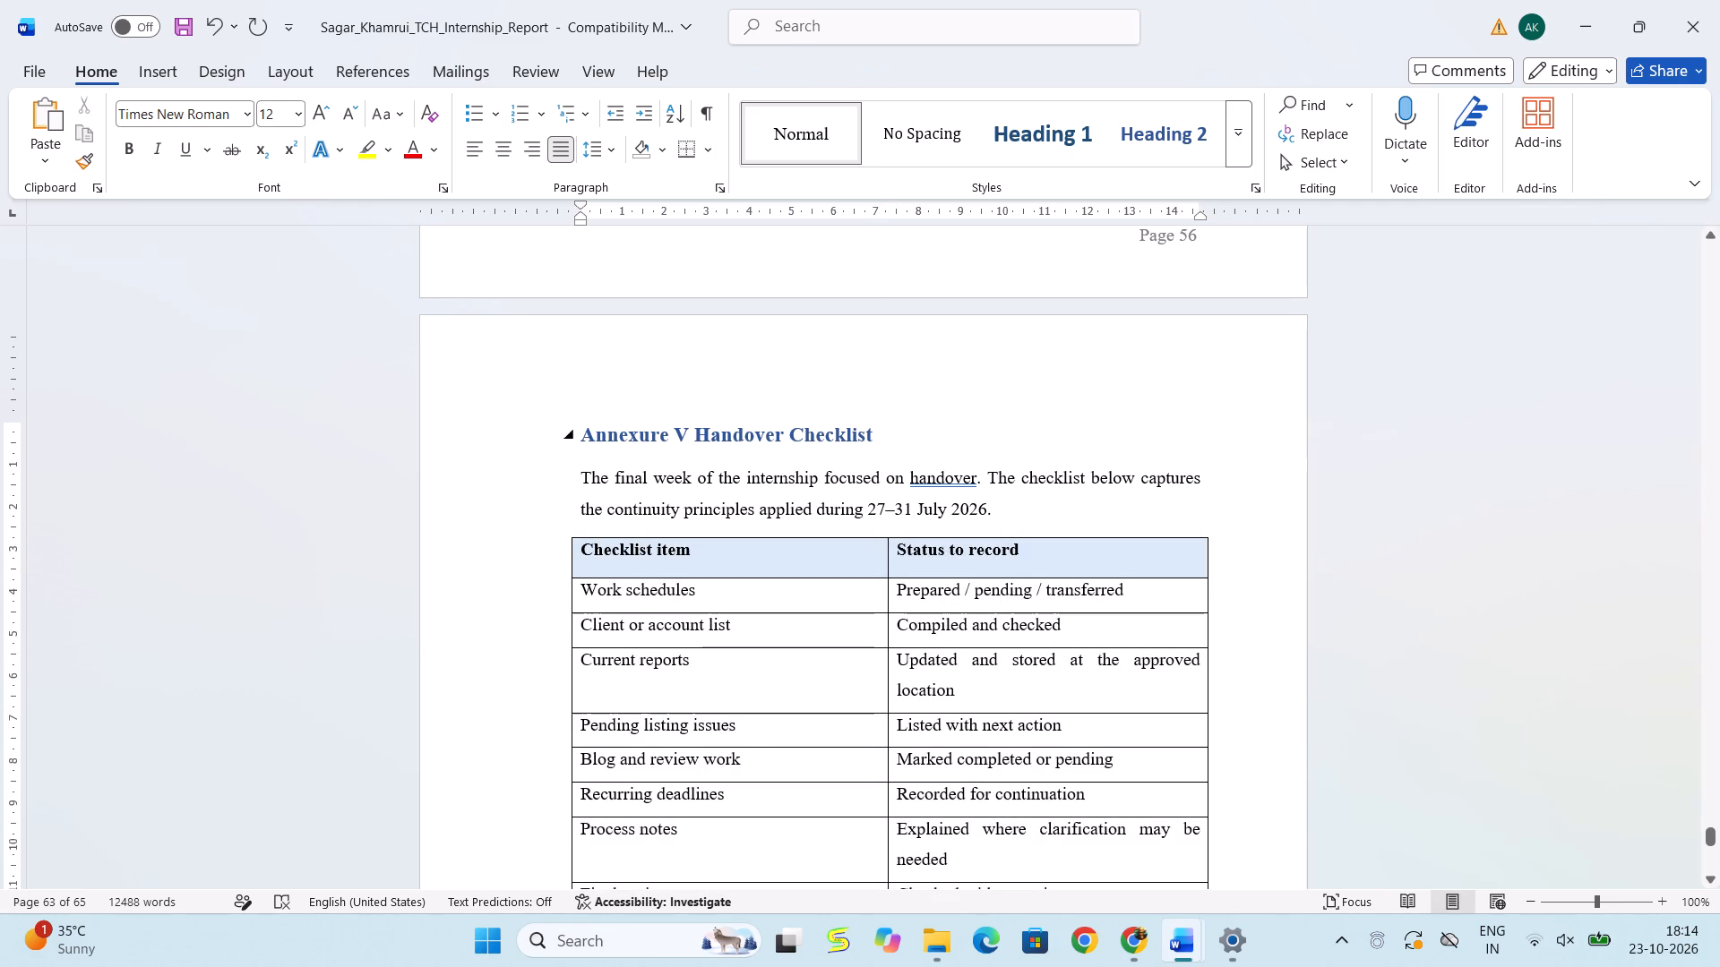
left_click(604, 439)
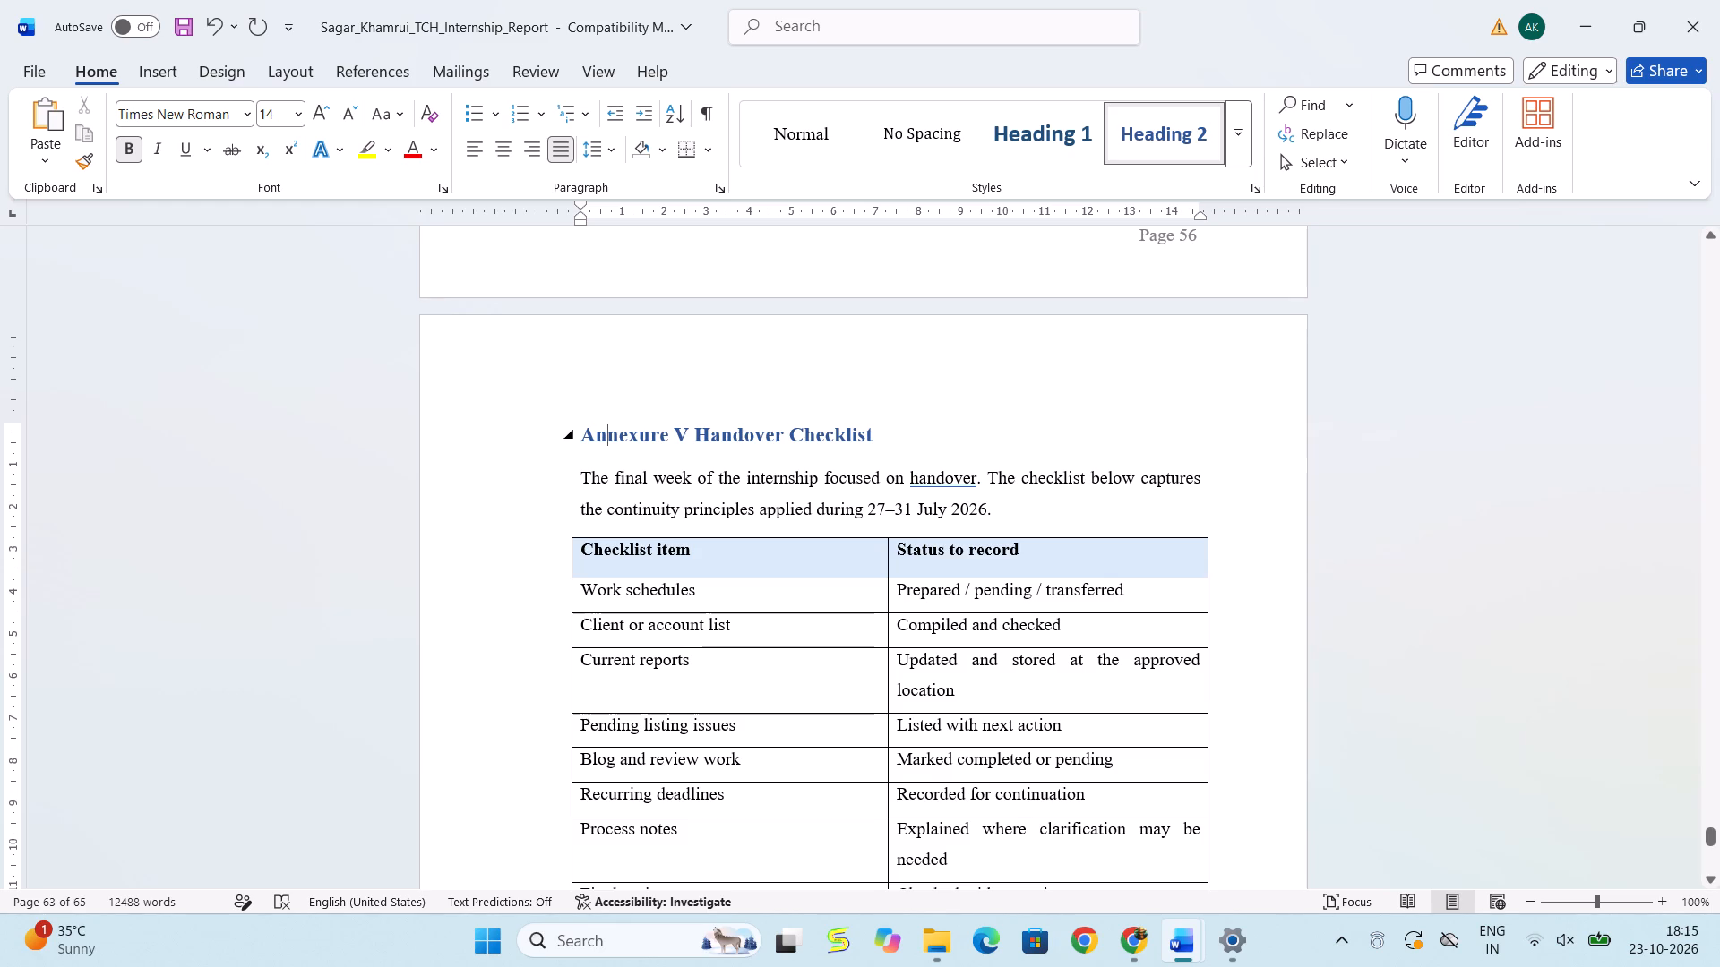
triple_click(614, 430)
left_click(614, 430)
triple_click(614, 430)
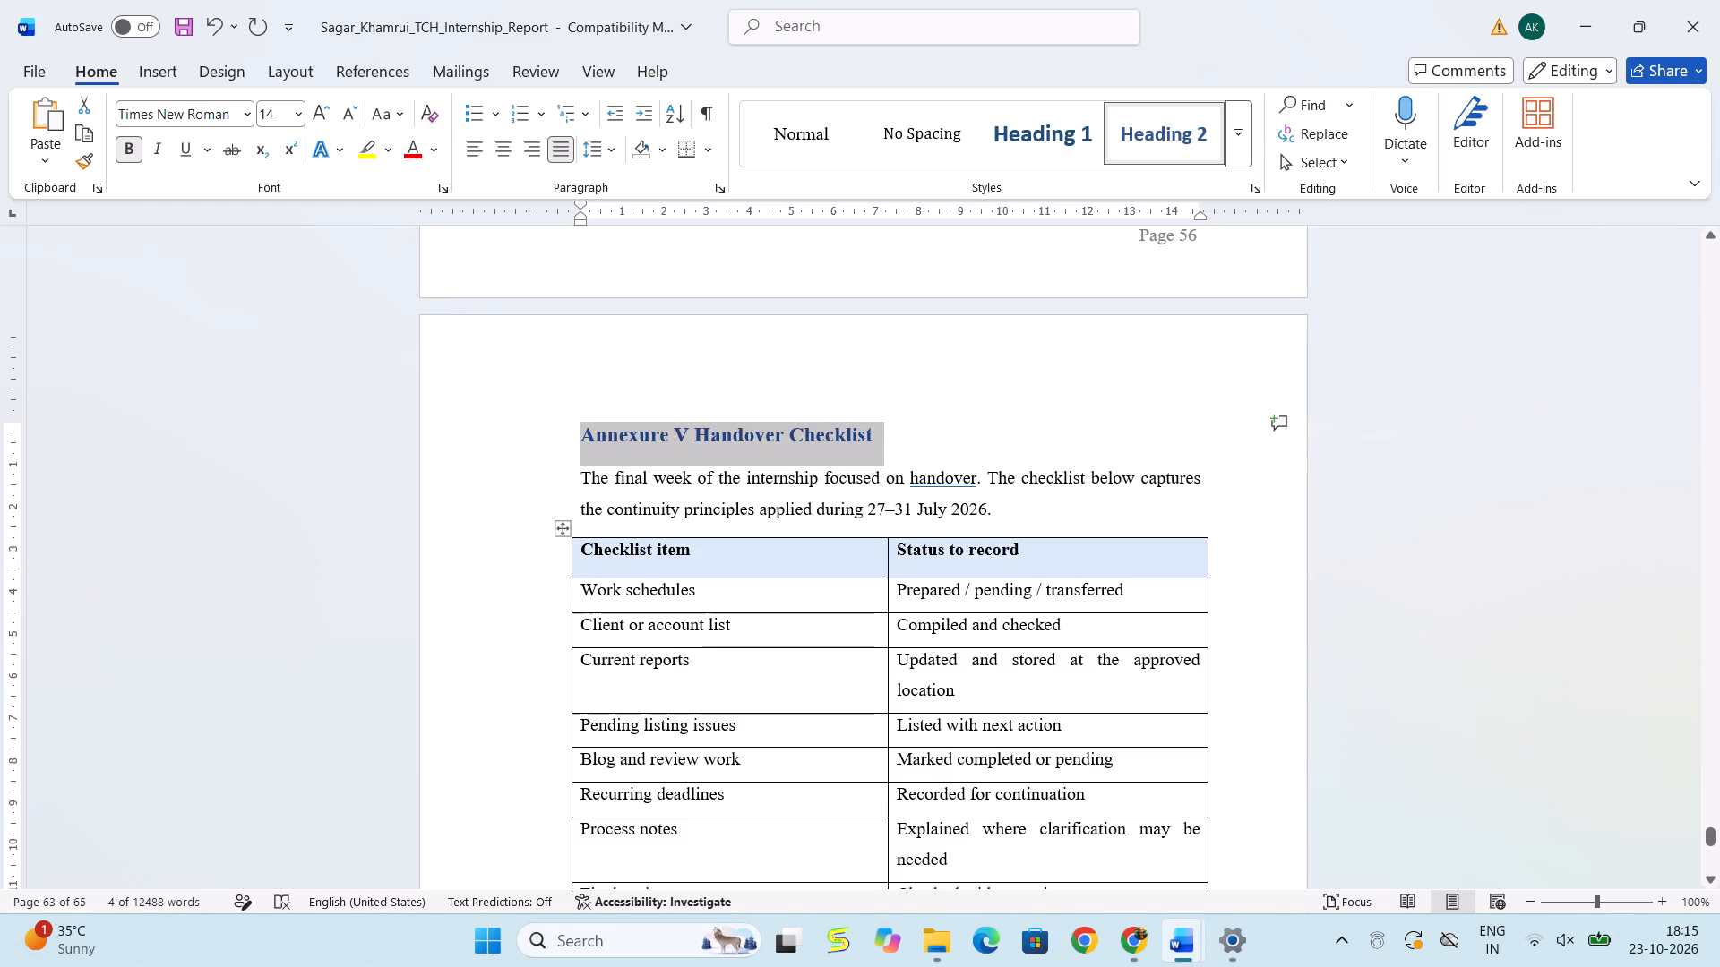
Narrow the Handover Checklist table by moving its outer border inward to line up with the body text margins.
left_click_drag(572, 552, 587, 551)
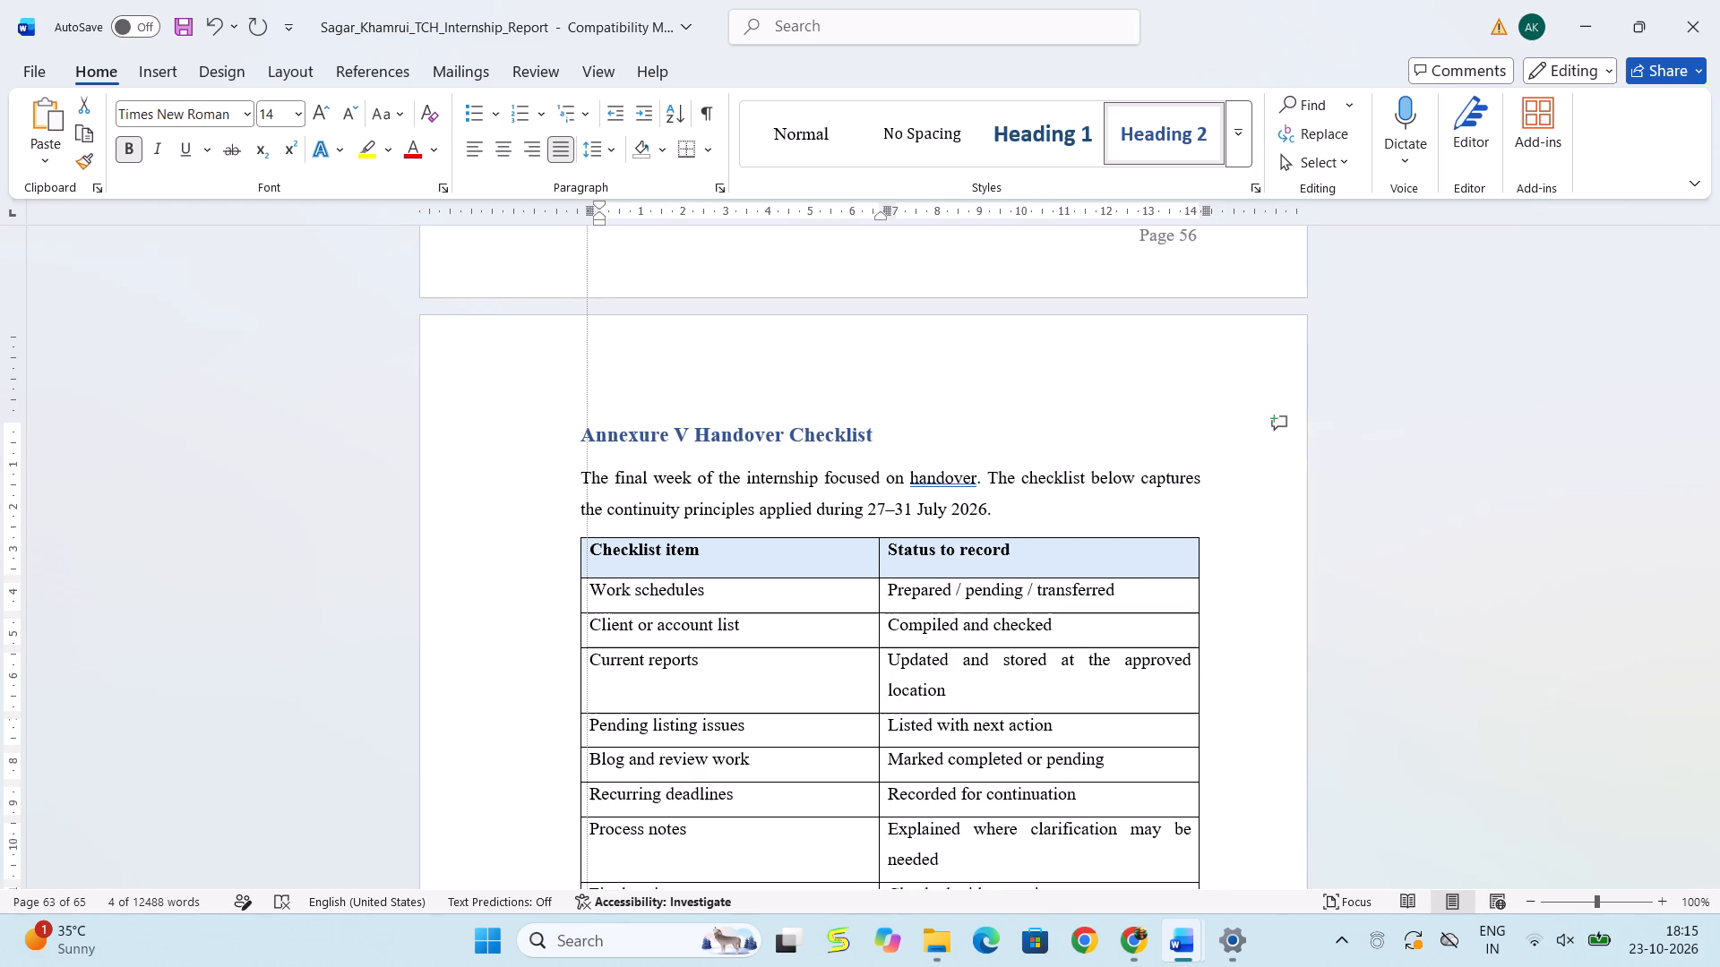
left_click_drag(587, 551, 586, 552)
left_click(586, 552)
left_click(670, 475)
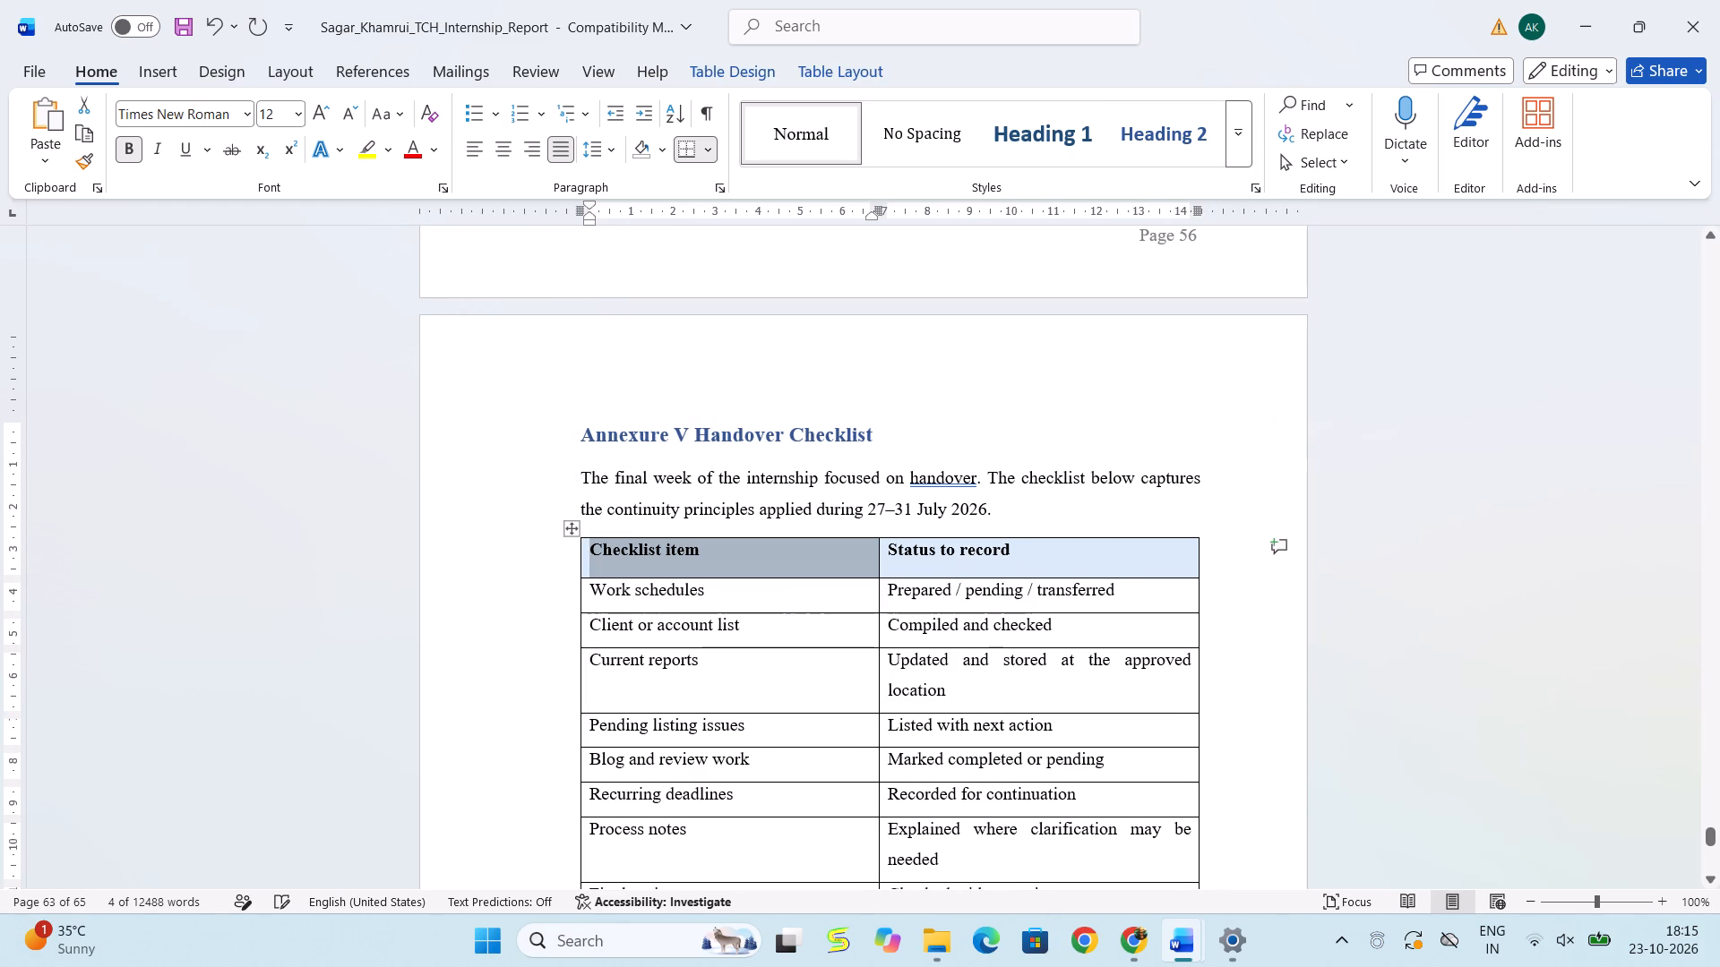
Set all text in Annexure IV's GMB Work Cycle Template table to 12 pt.
scroll(670, 475, "up", 3)
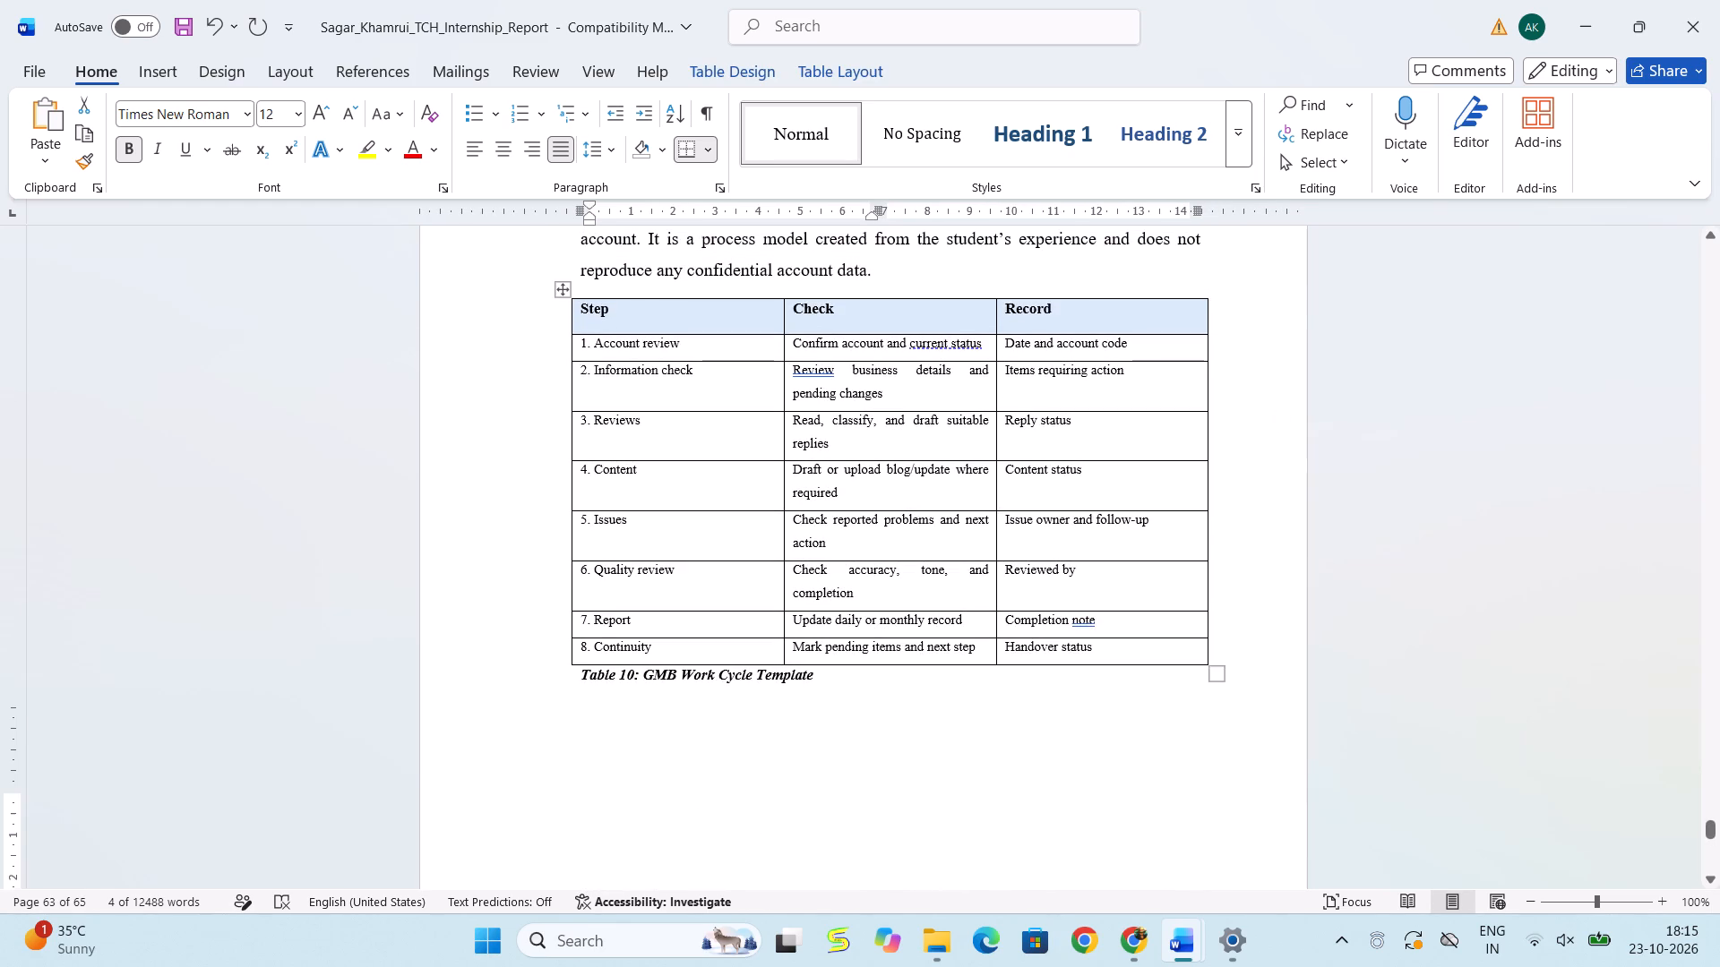
scroll(606, 399, "up", 4)
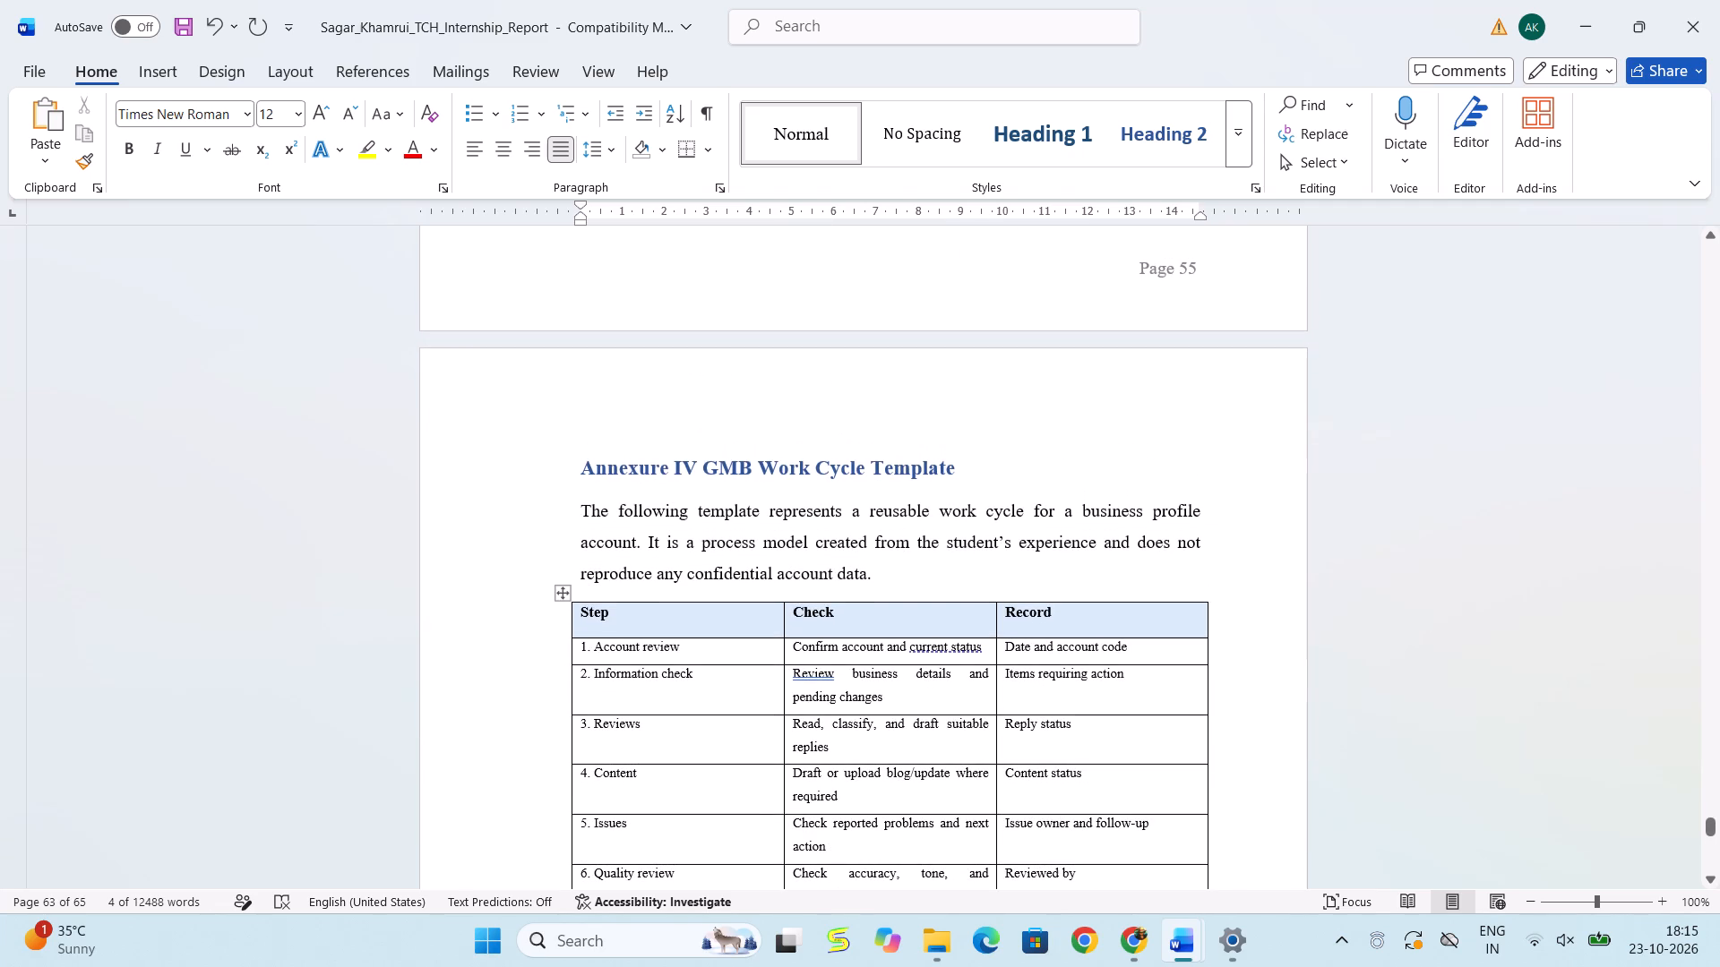
left_click(562, 585)
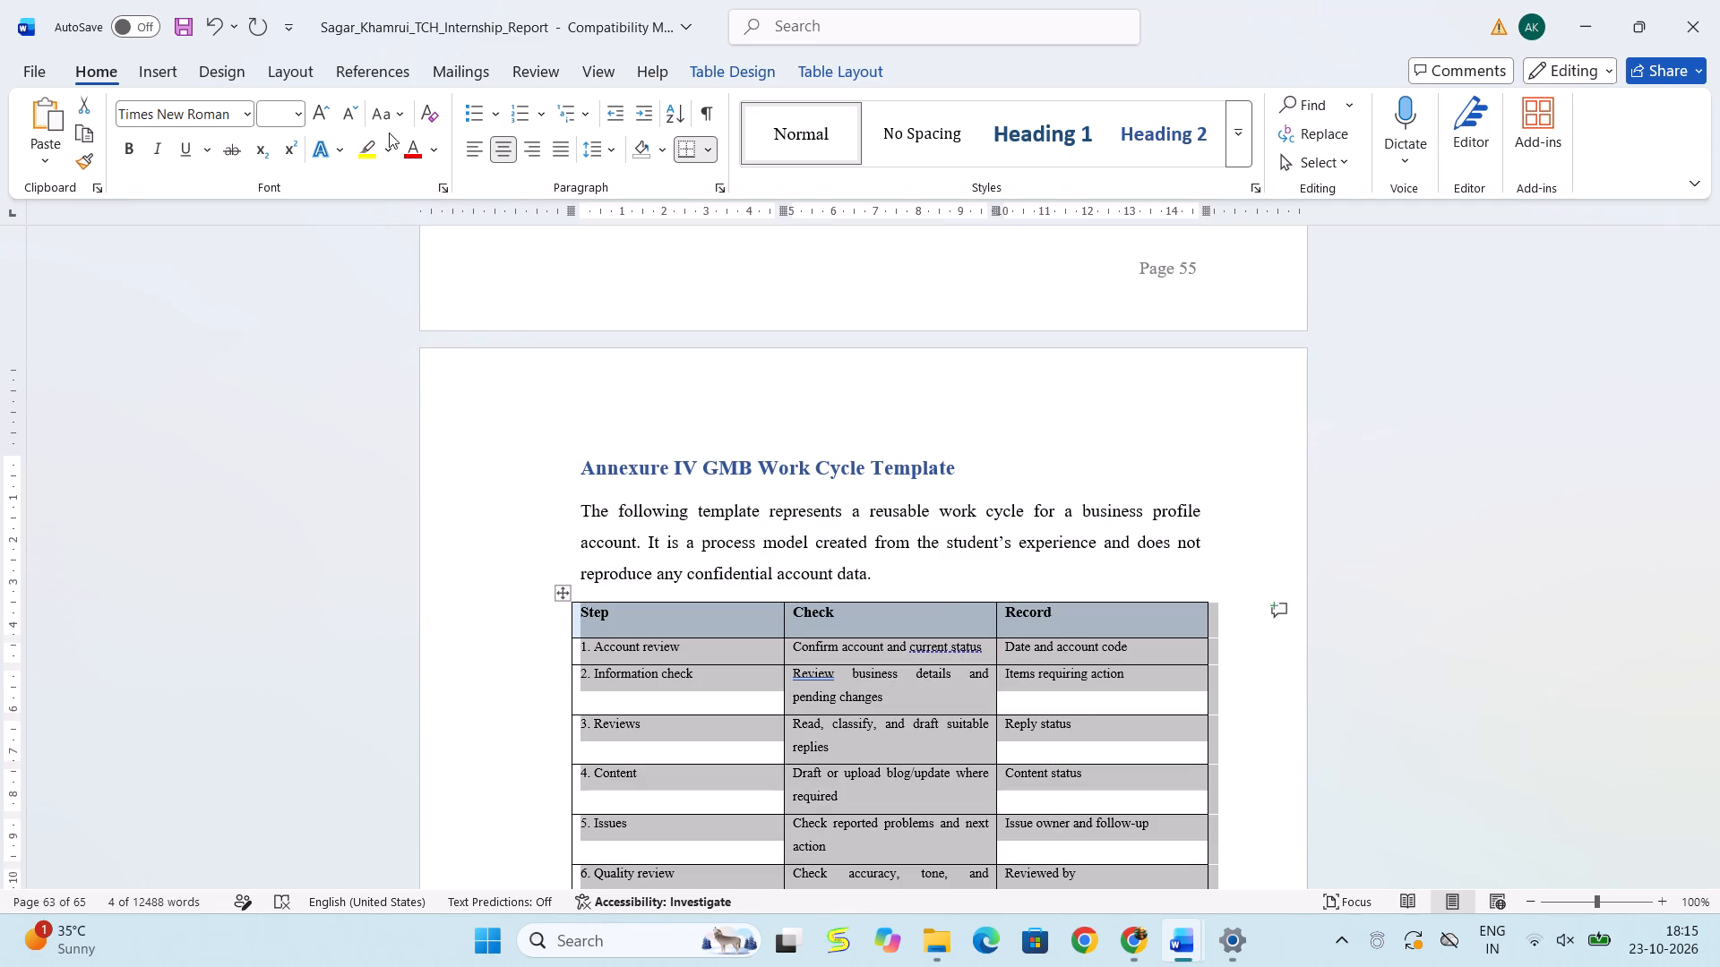
left_click(325, 105)
left_click(301, 117)
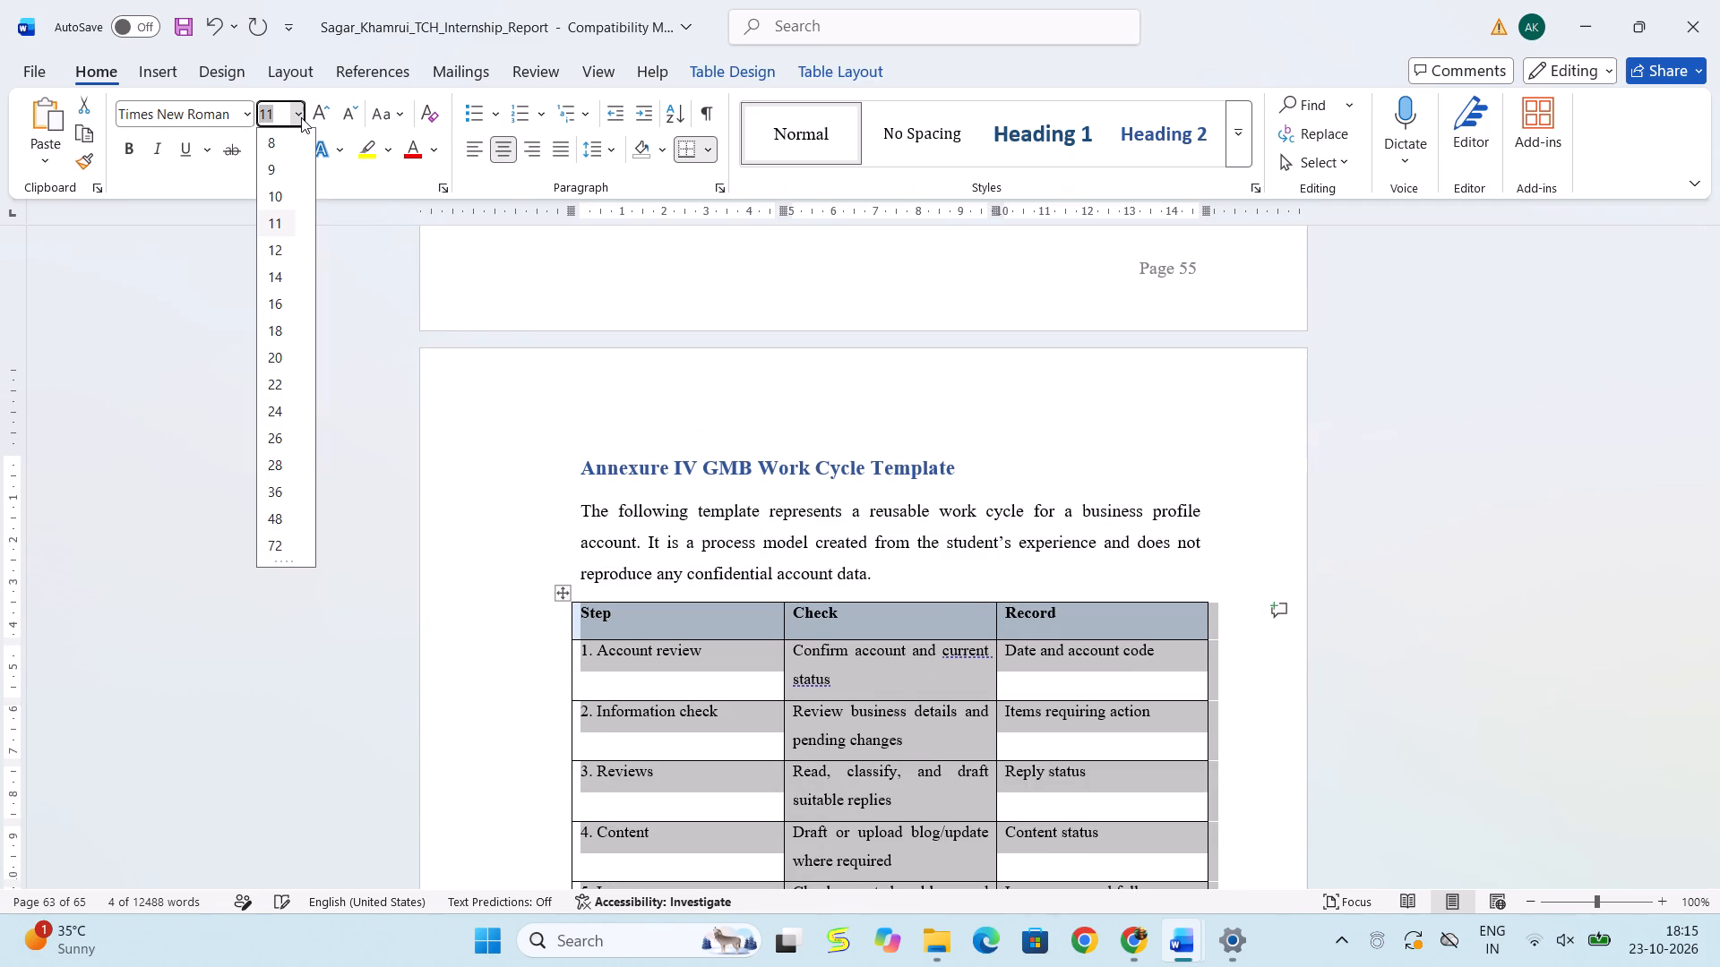
left_click(275, 252)
left_click(668, 509)
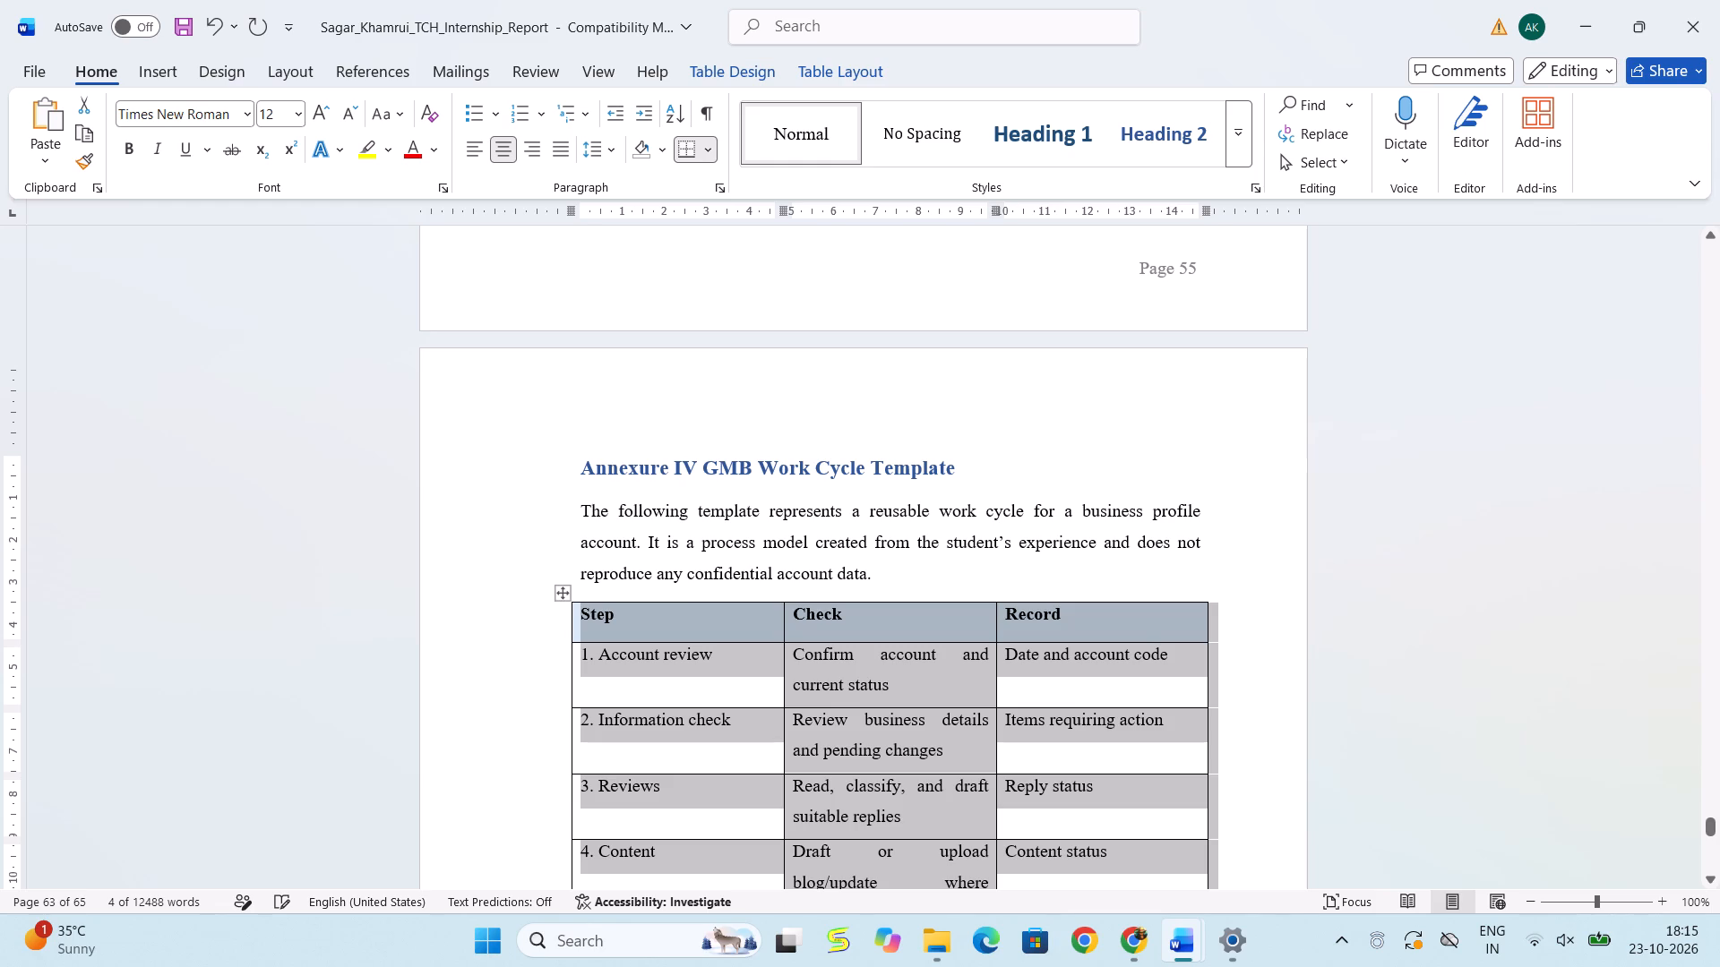
left_click(666, 469)
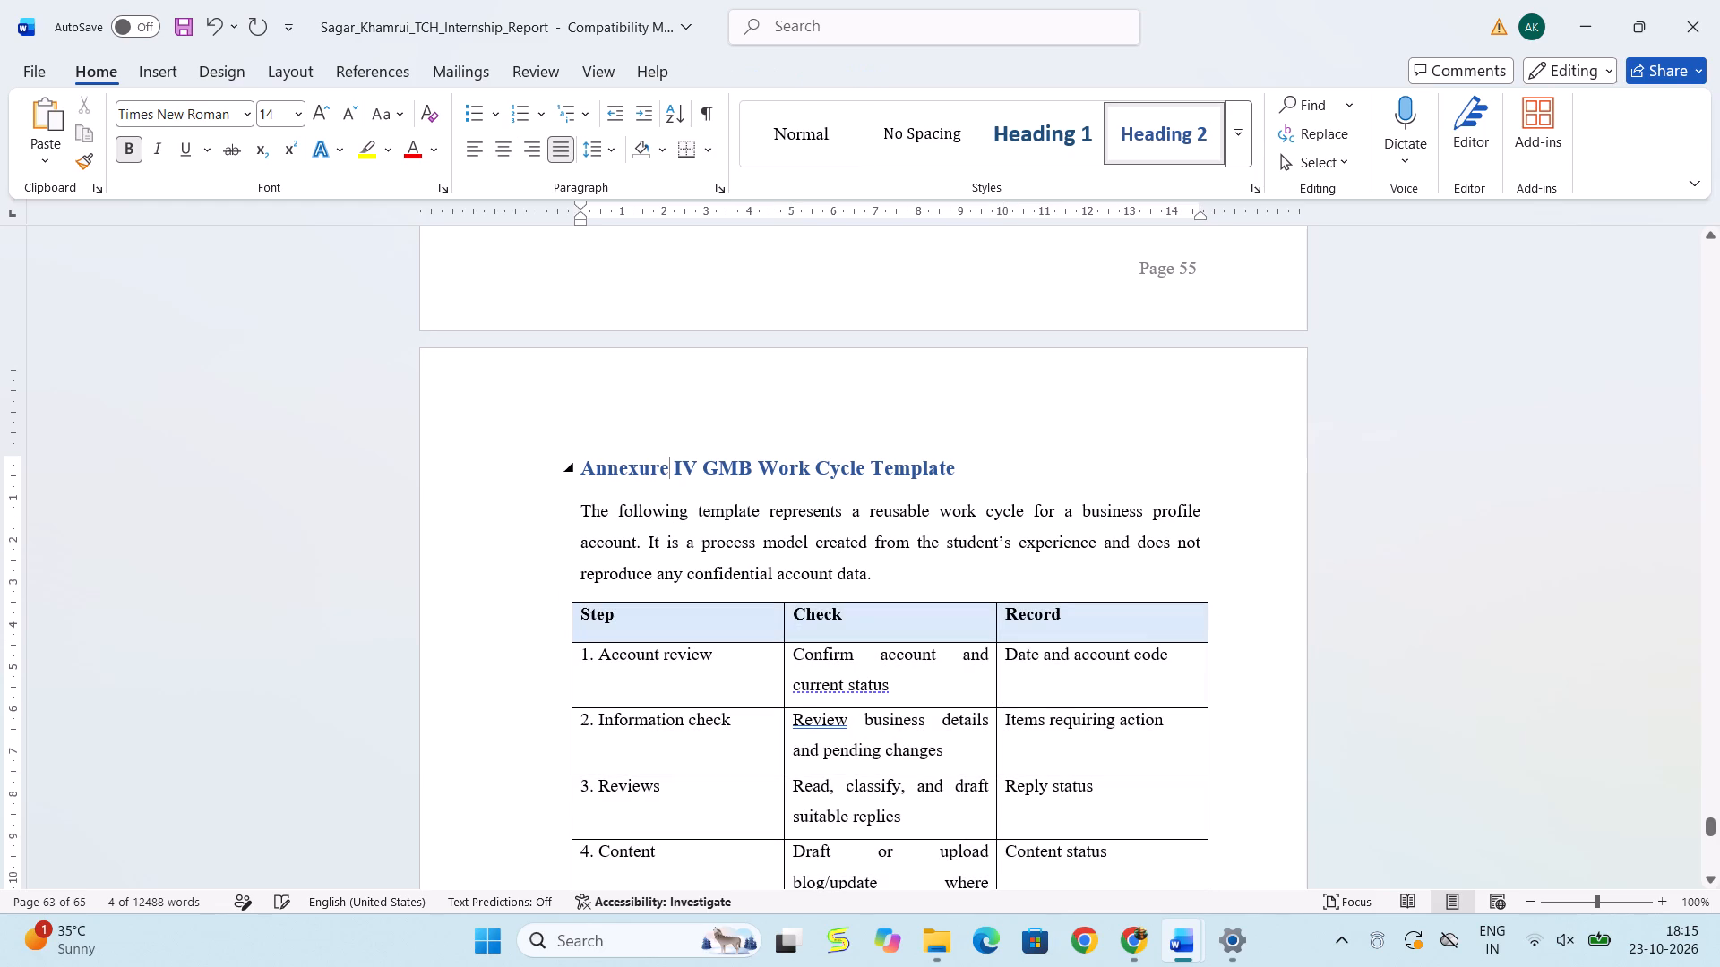
Centre the captions "Table 10: GMB Work Cycle Template" and "Table 11: Handover Checklist" beneath their tables.
scroll(666, 469, "down", 3)
left_click(667, 576)
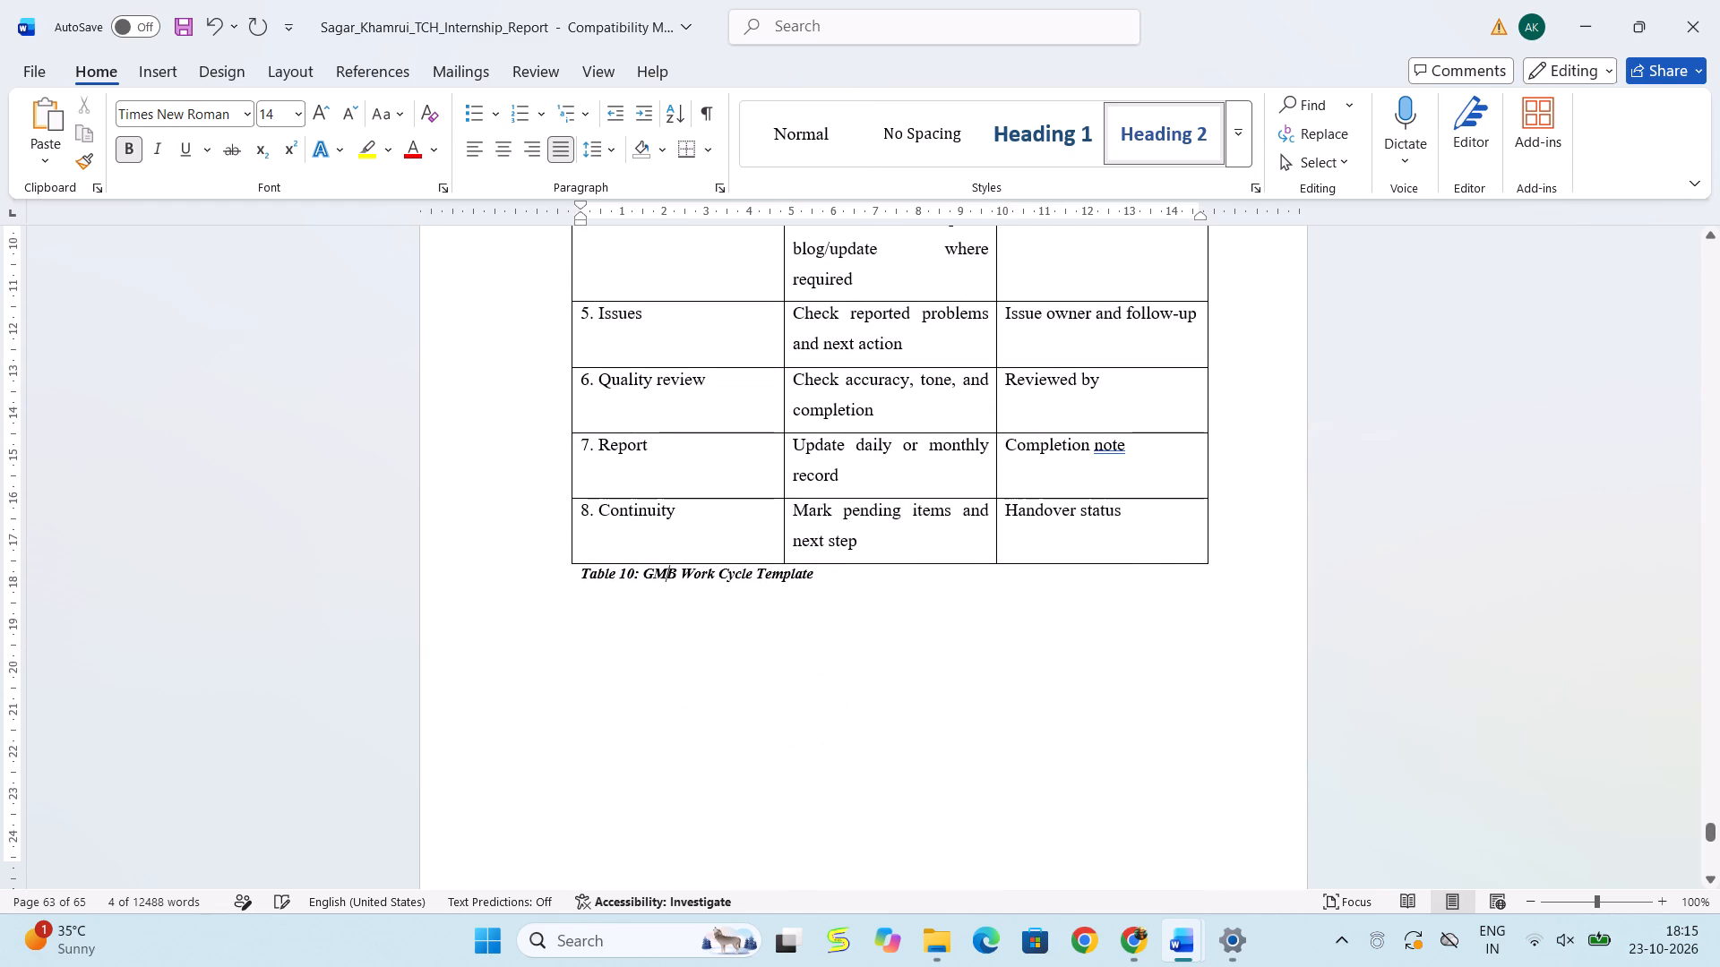
key("ctrl+e")
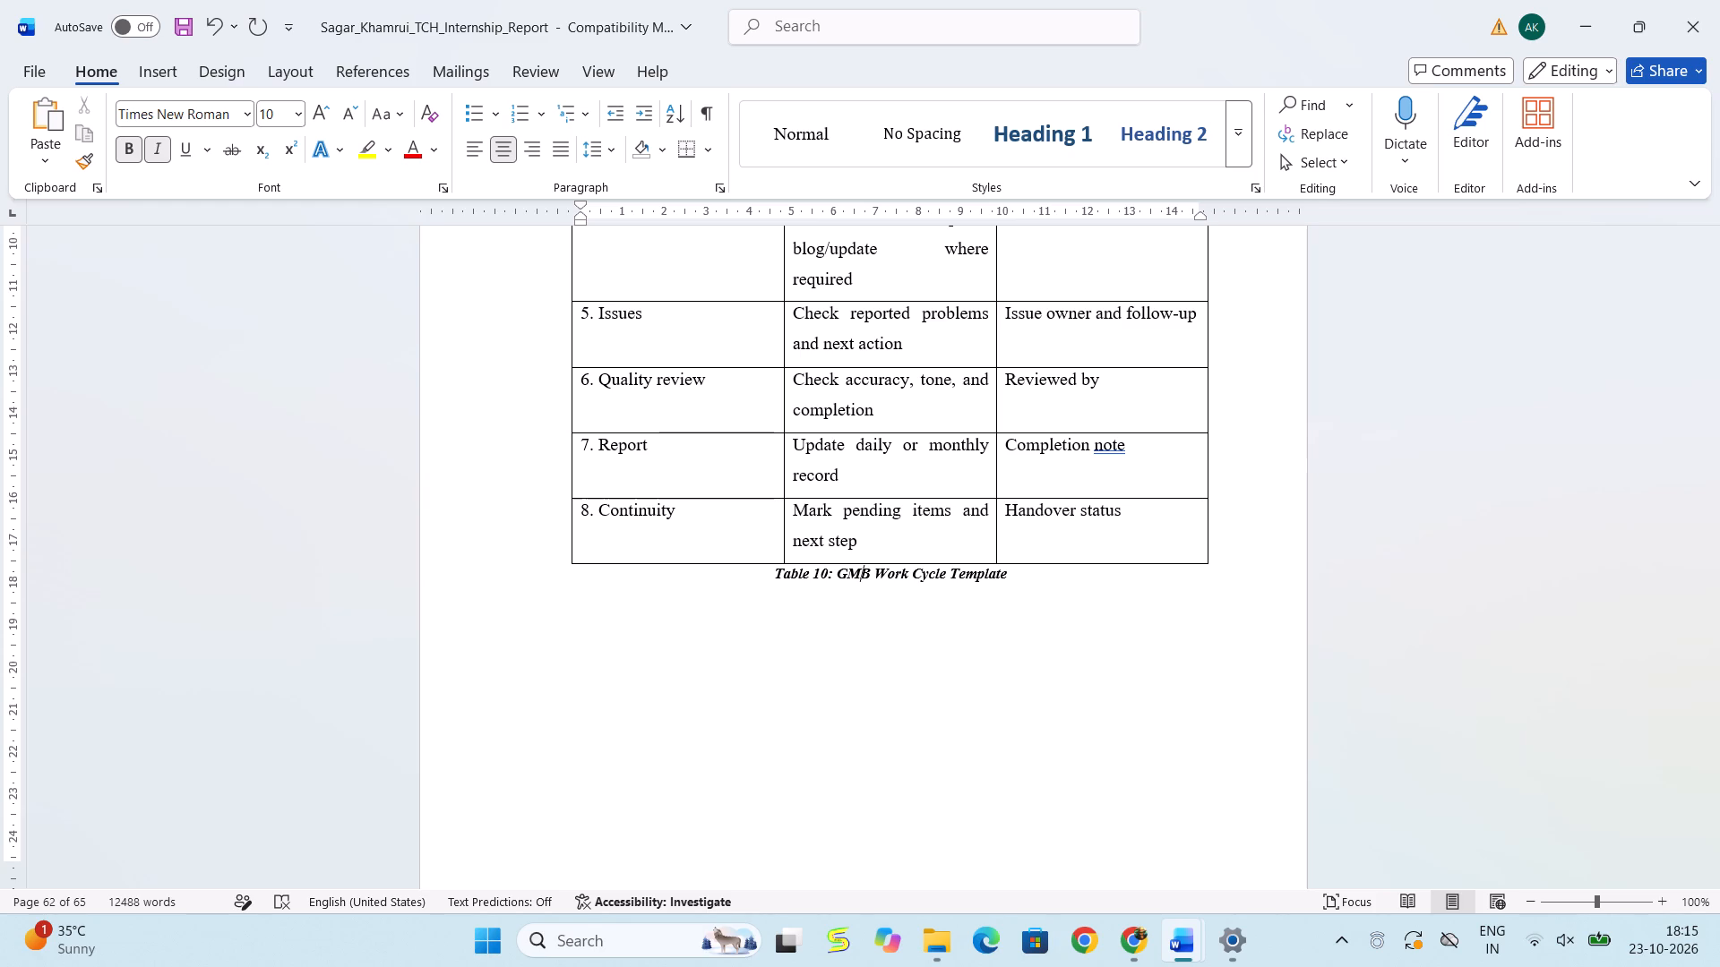
scroll(667, 576, "down", 5)
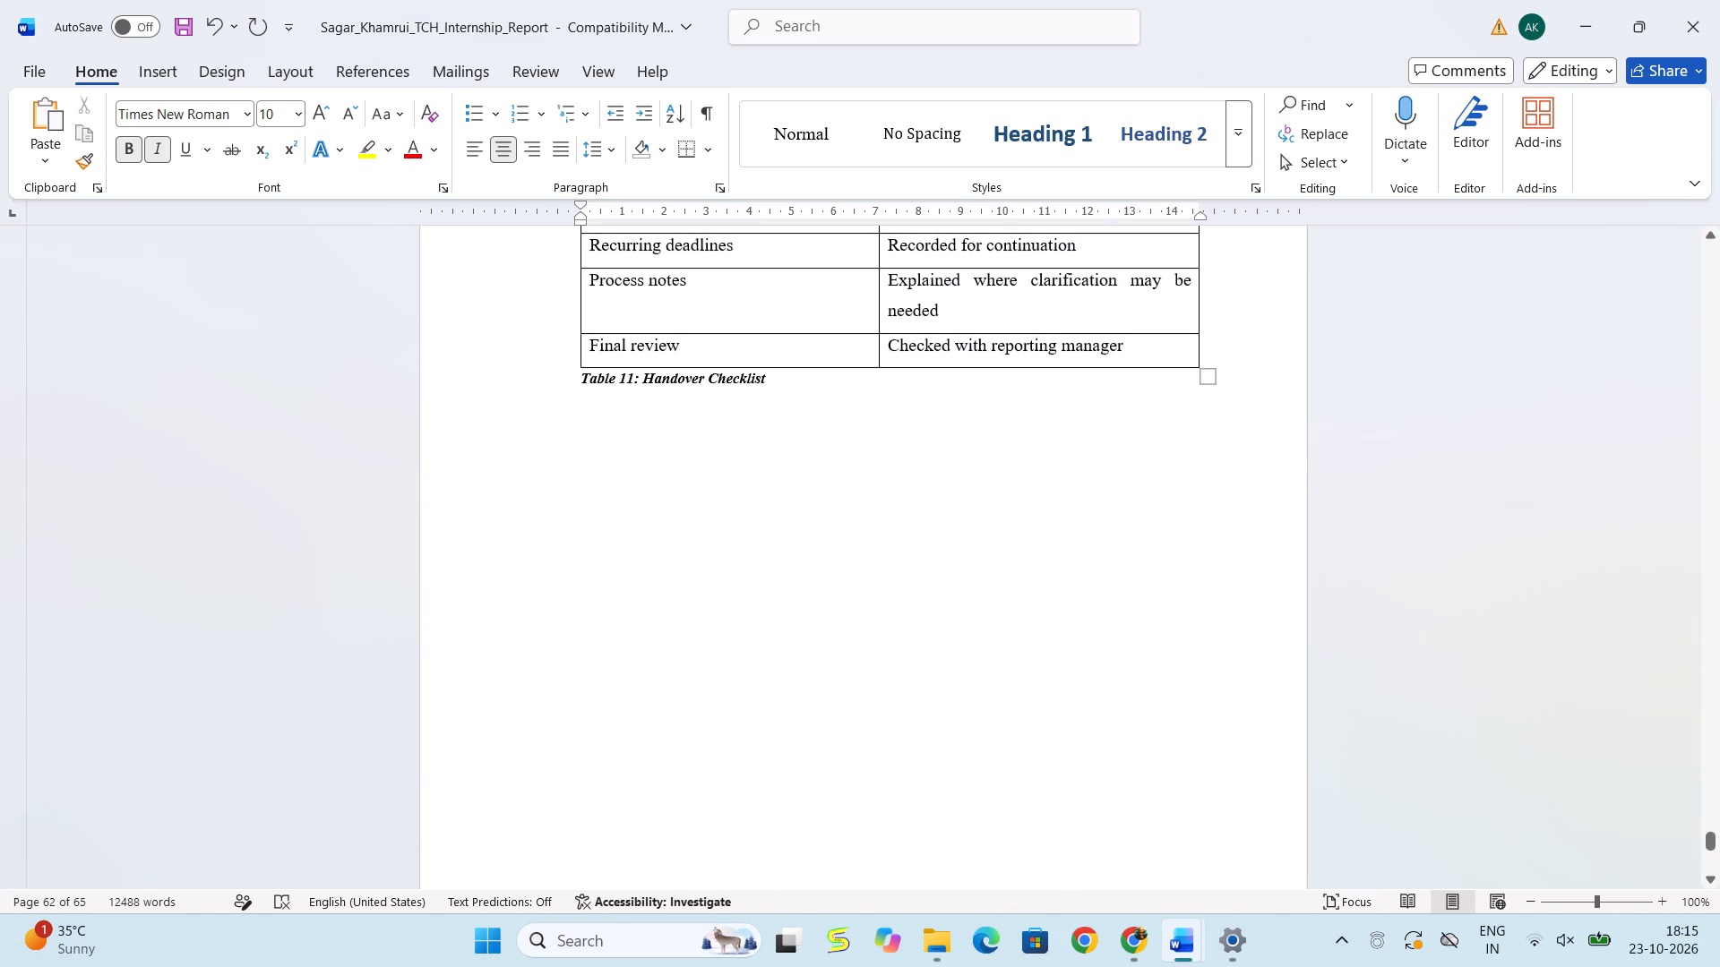
left_click(680, 382)
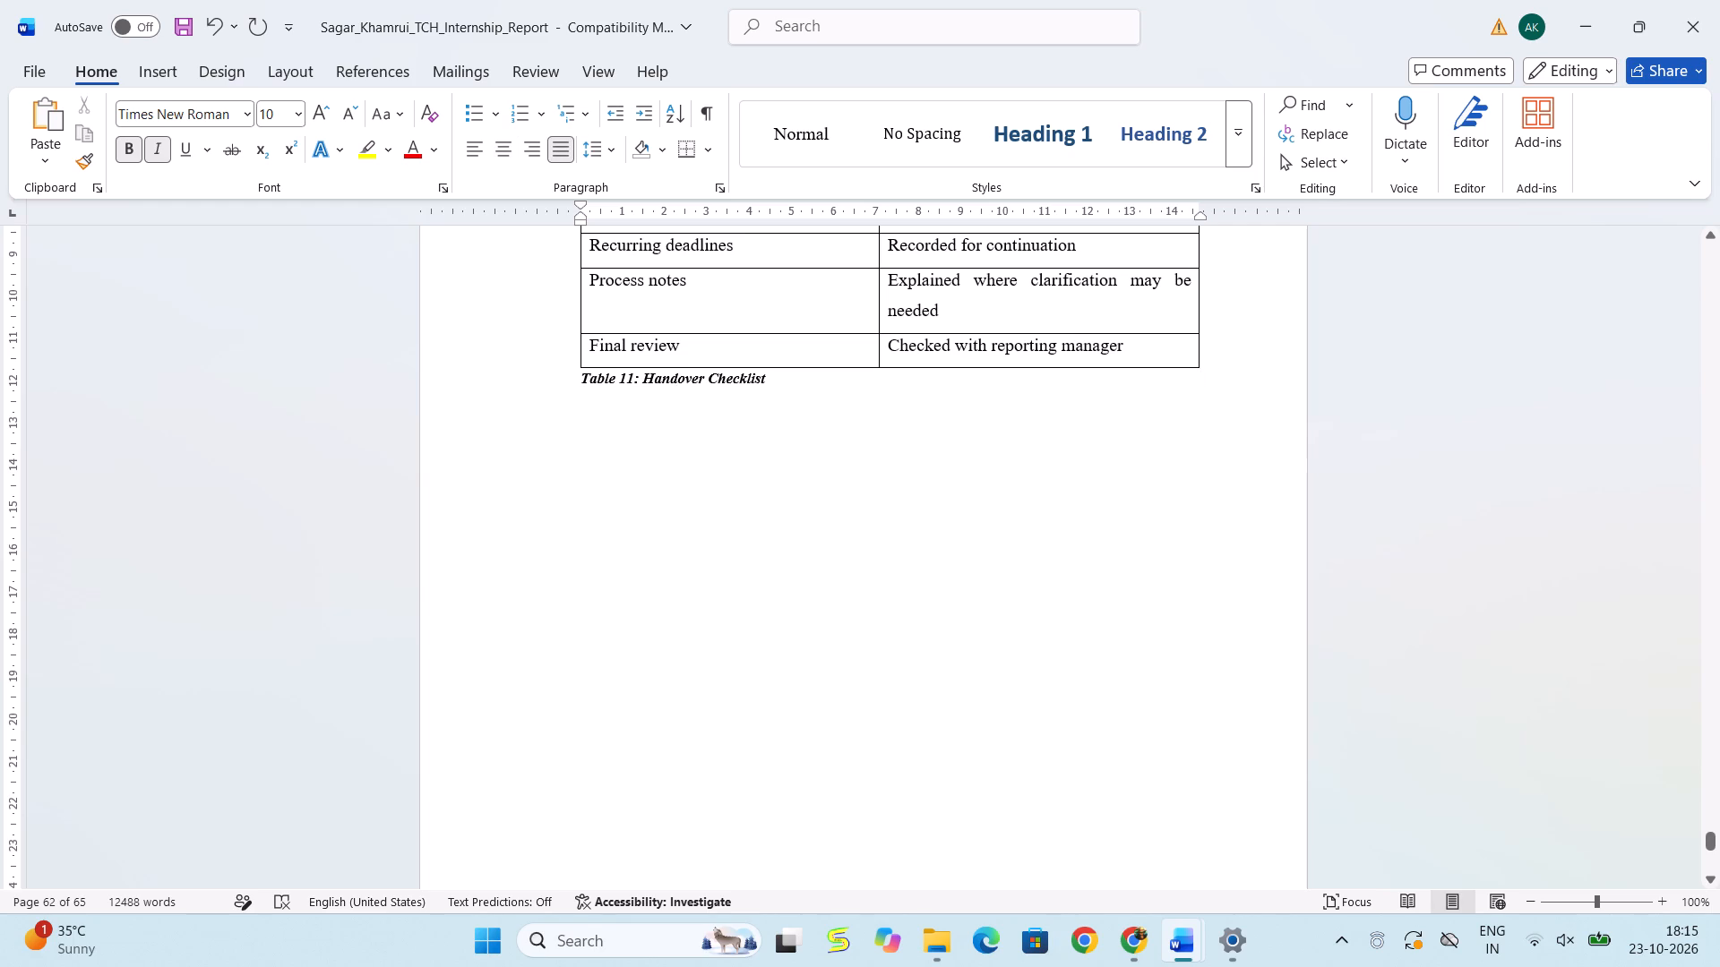
key("ctrl+e")
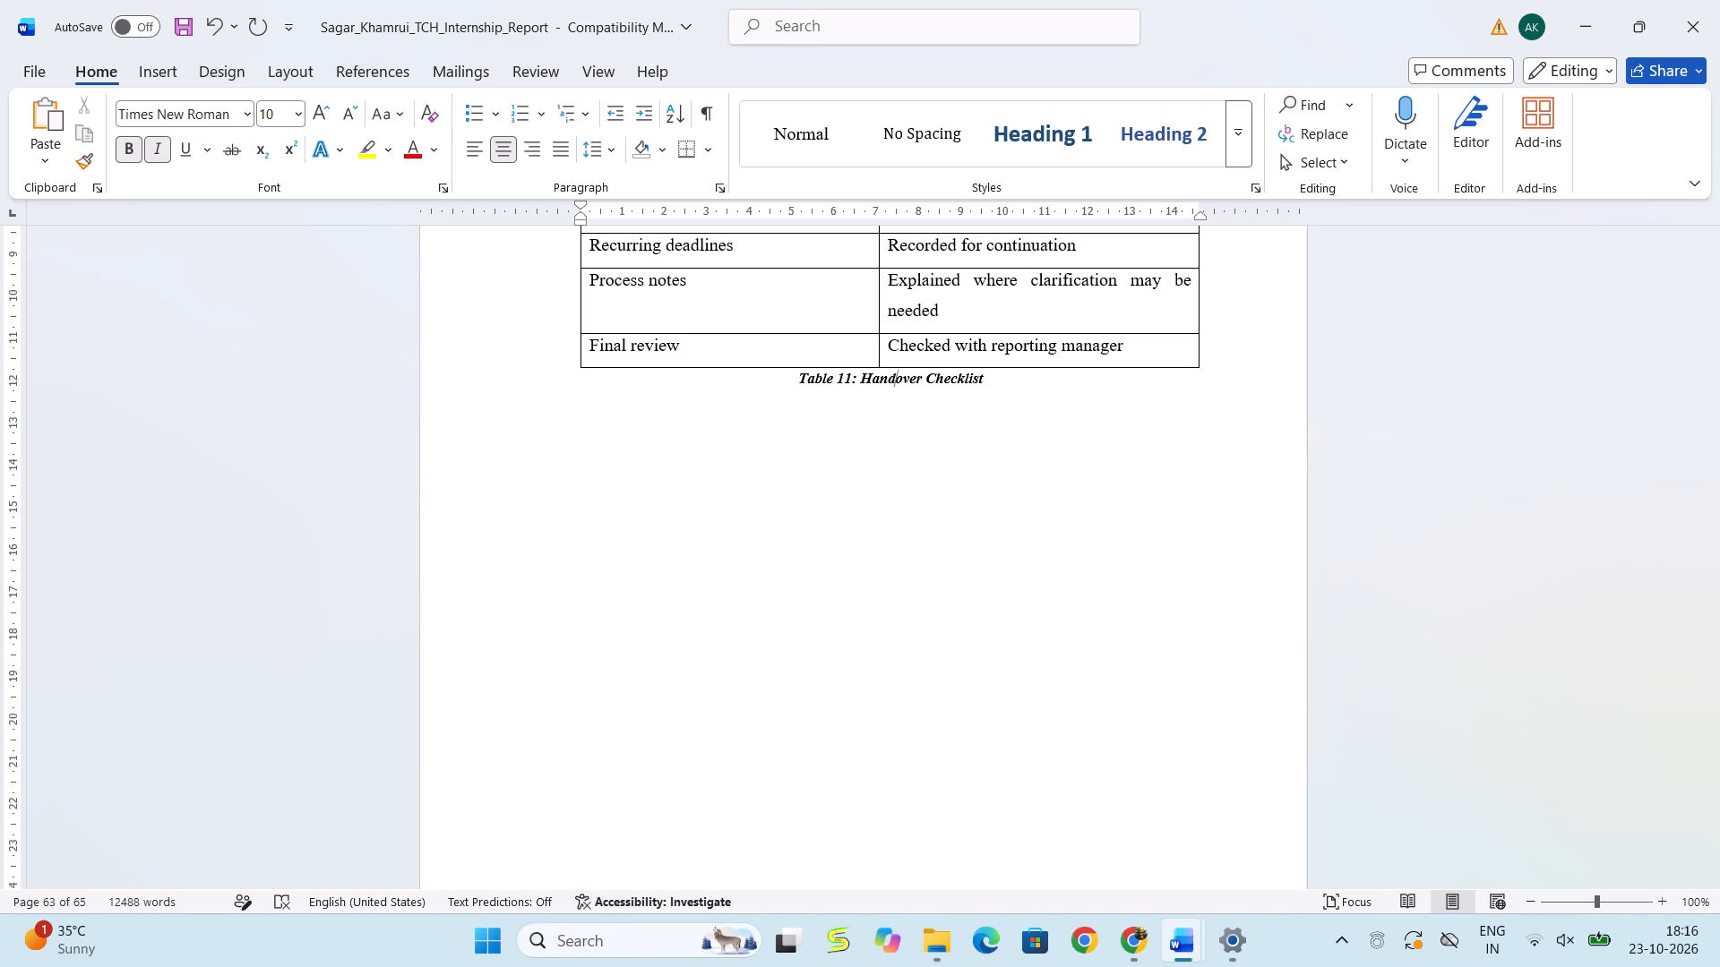
Centre the caption "Table 9: Responsibility Matrix" beneath the table in Annexure III.
scroll(680, 382, "down", 4)
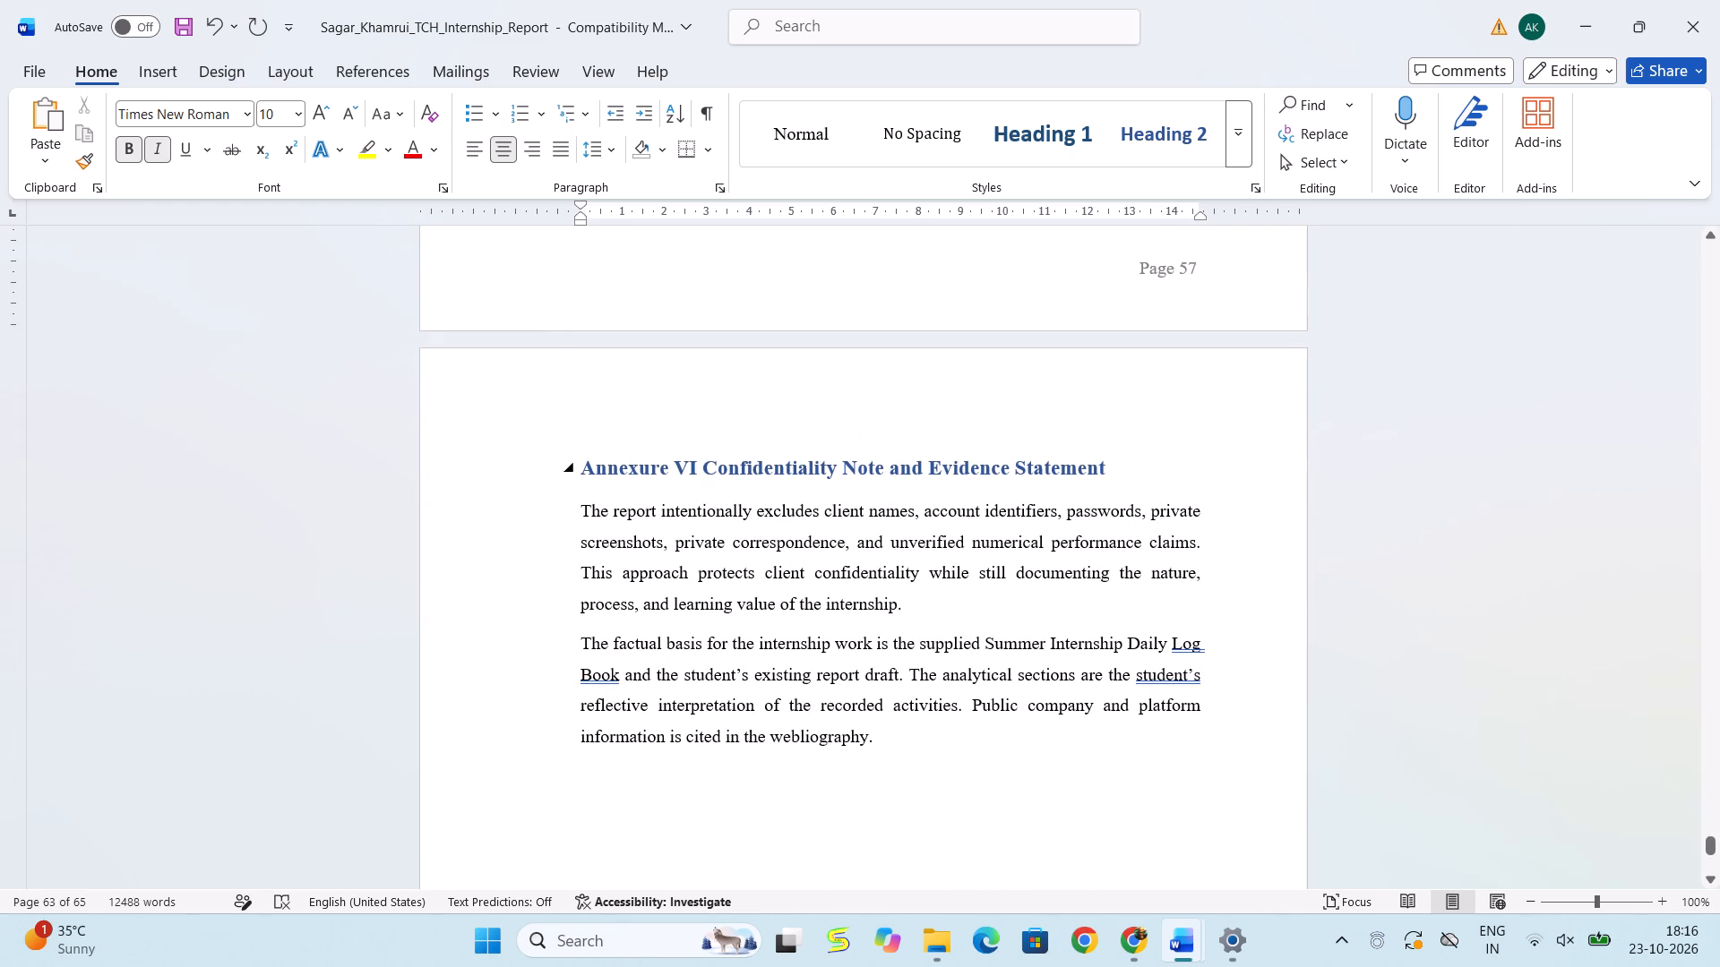
scroll(858, 495, "up", 3)
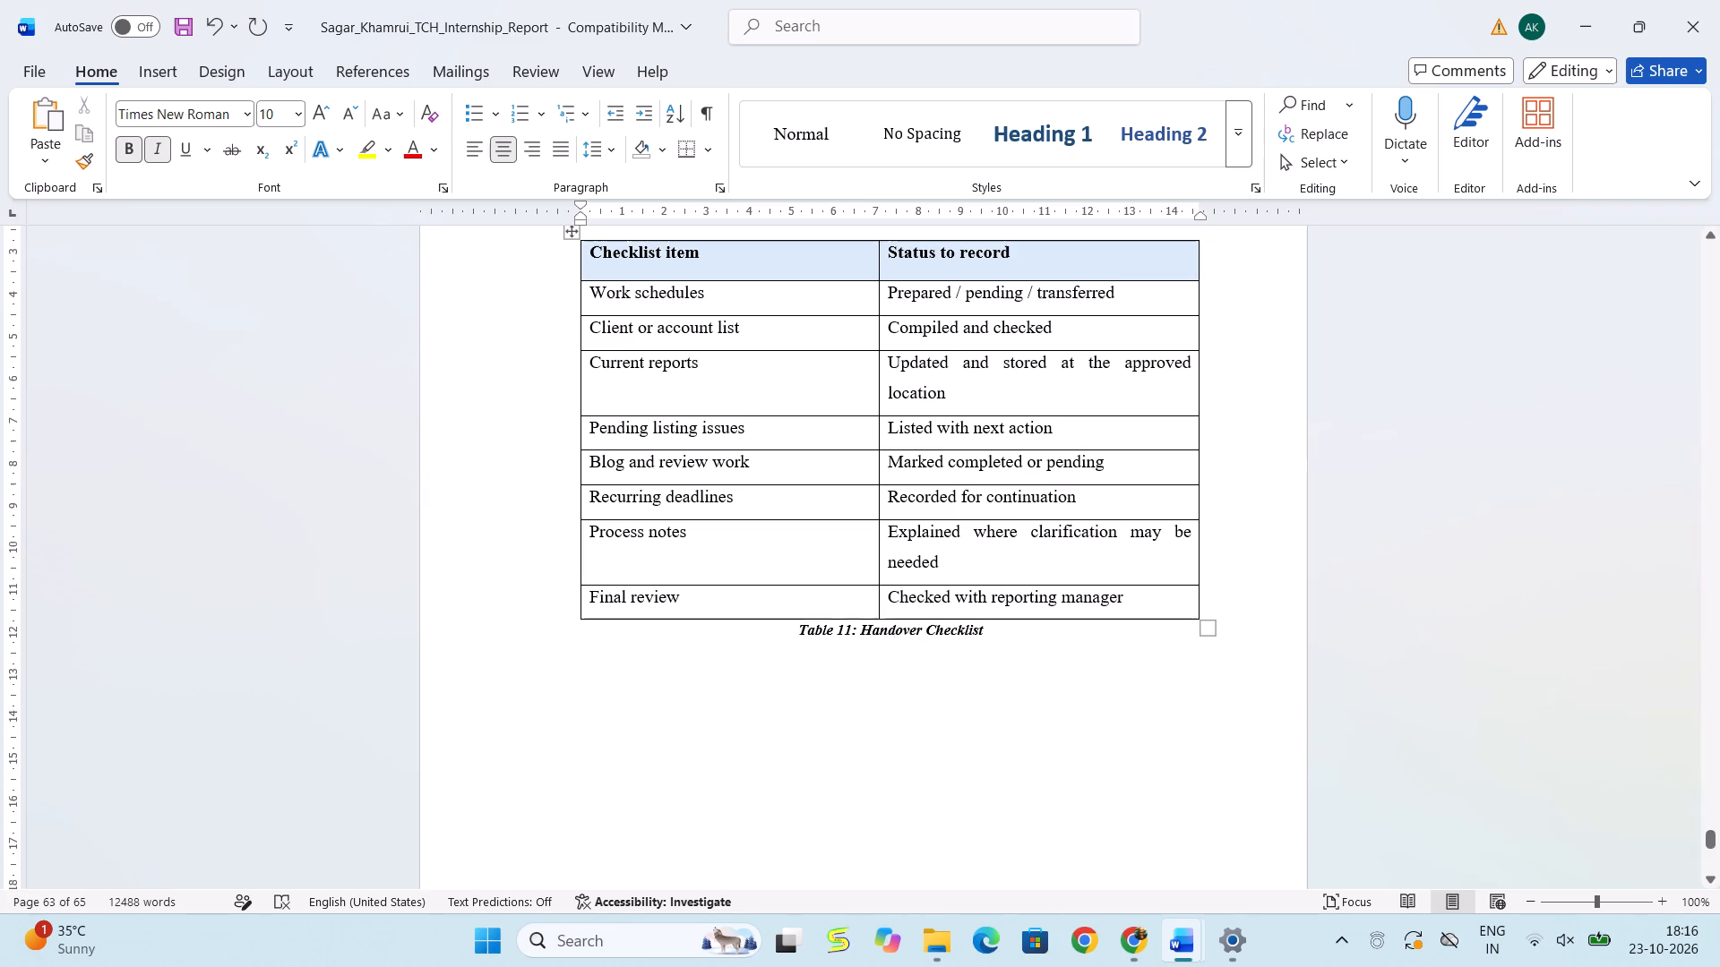
scroll(725, 489, "up", 6)
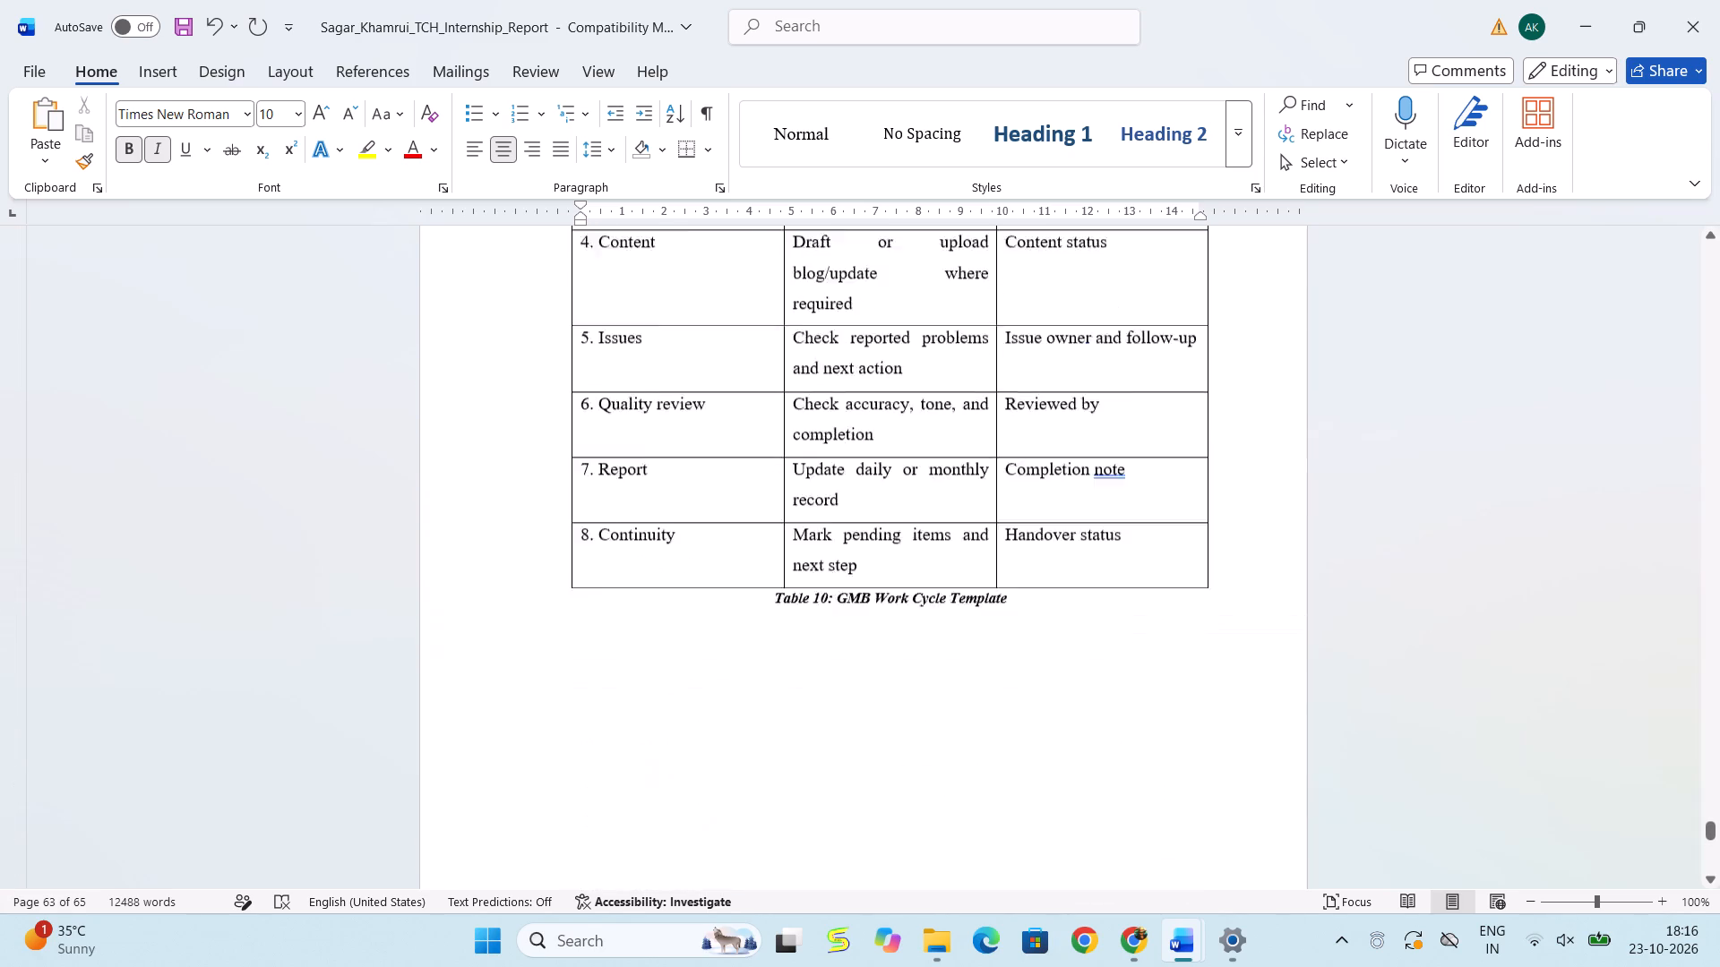
scroll(725, 489, "up", 8)
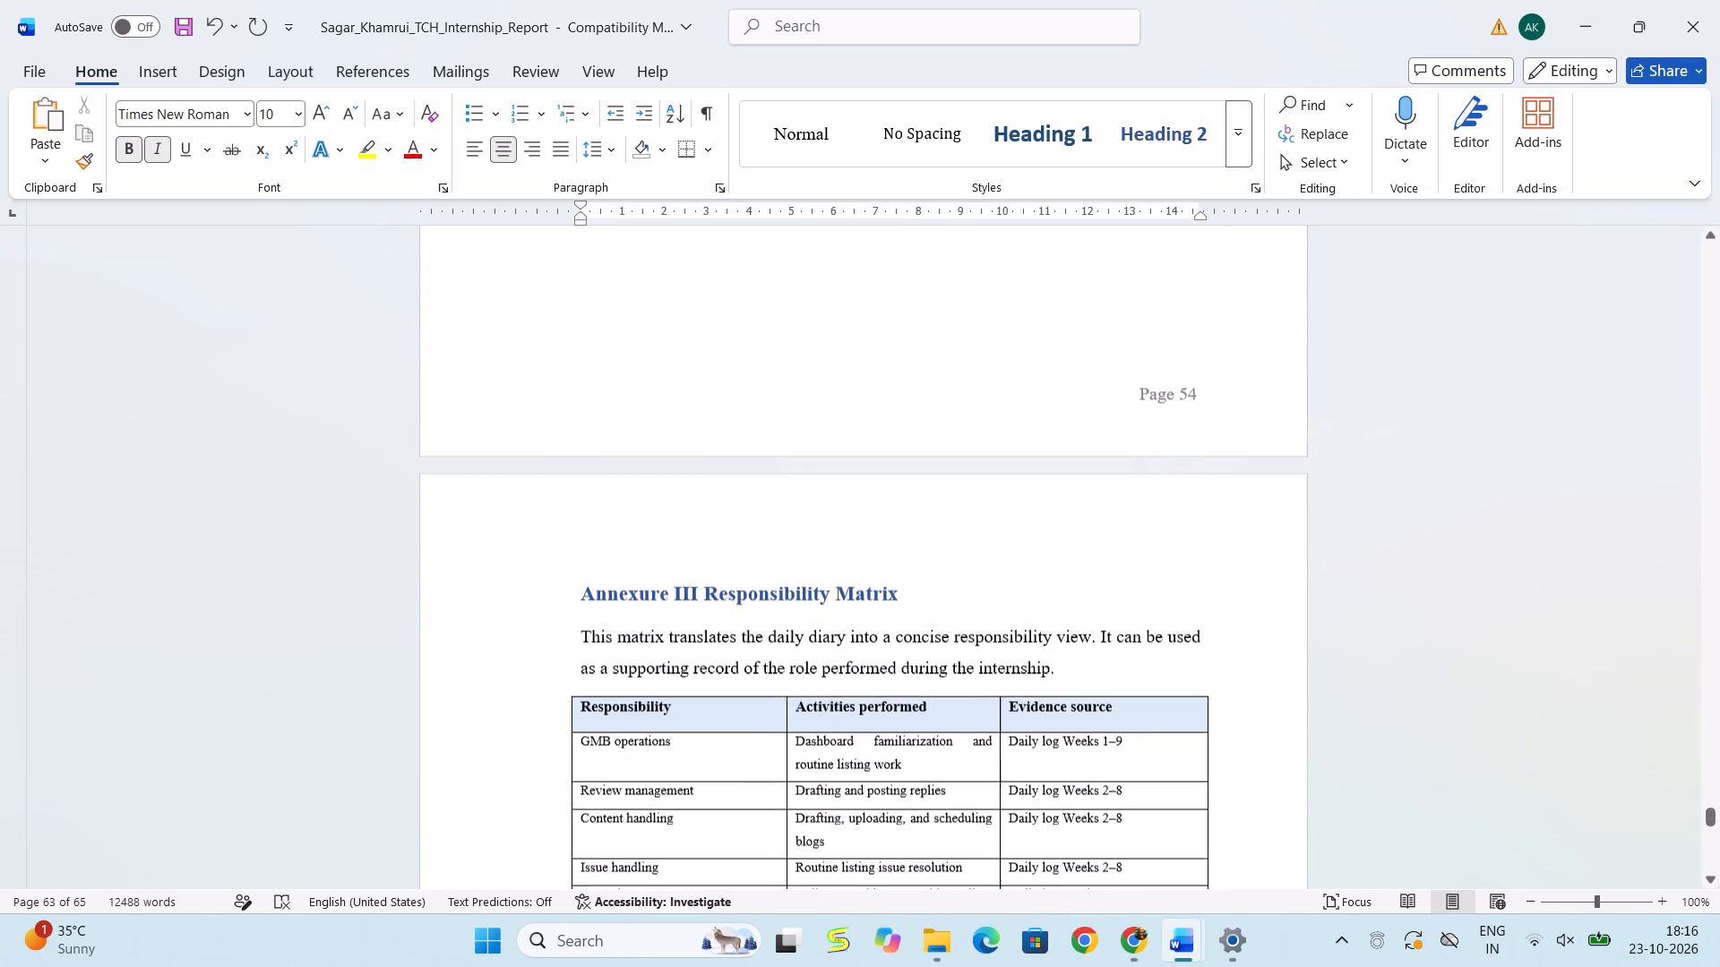
scroll(725, 489, "down", 2)
left_click(684, 731)
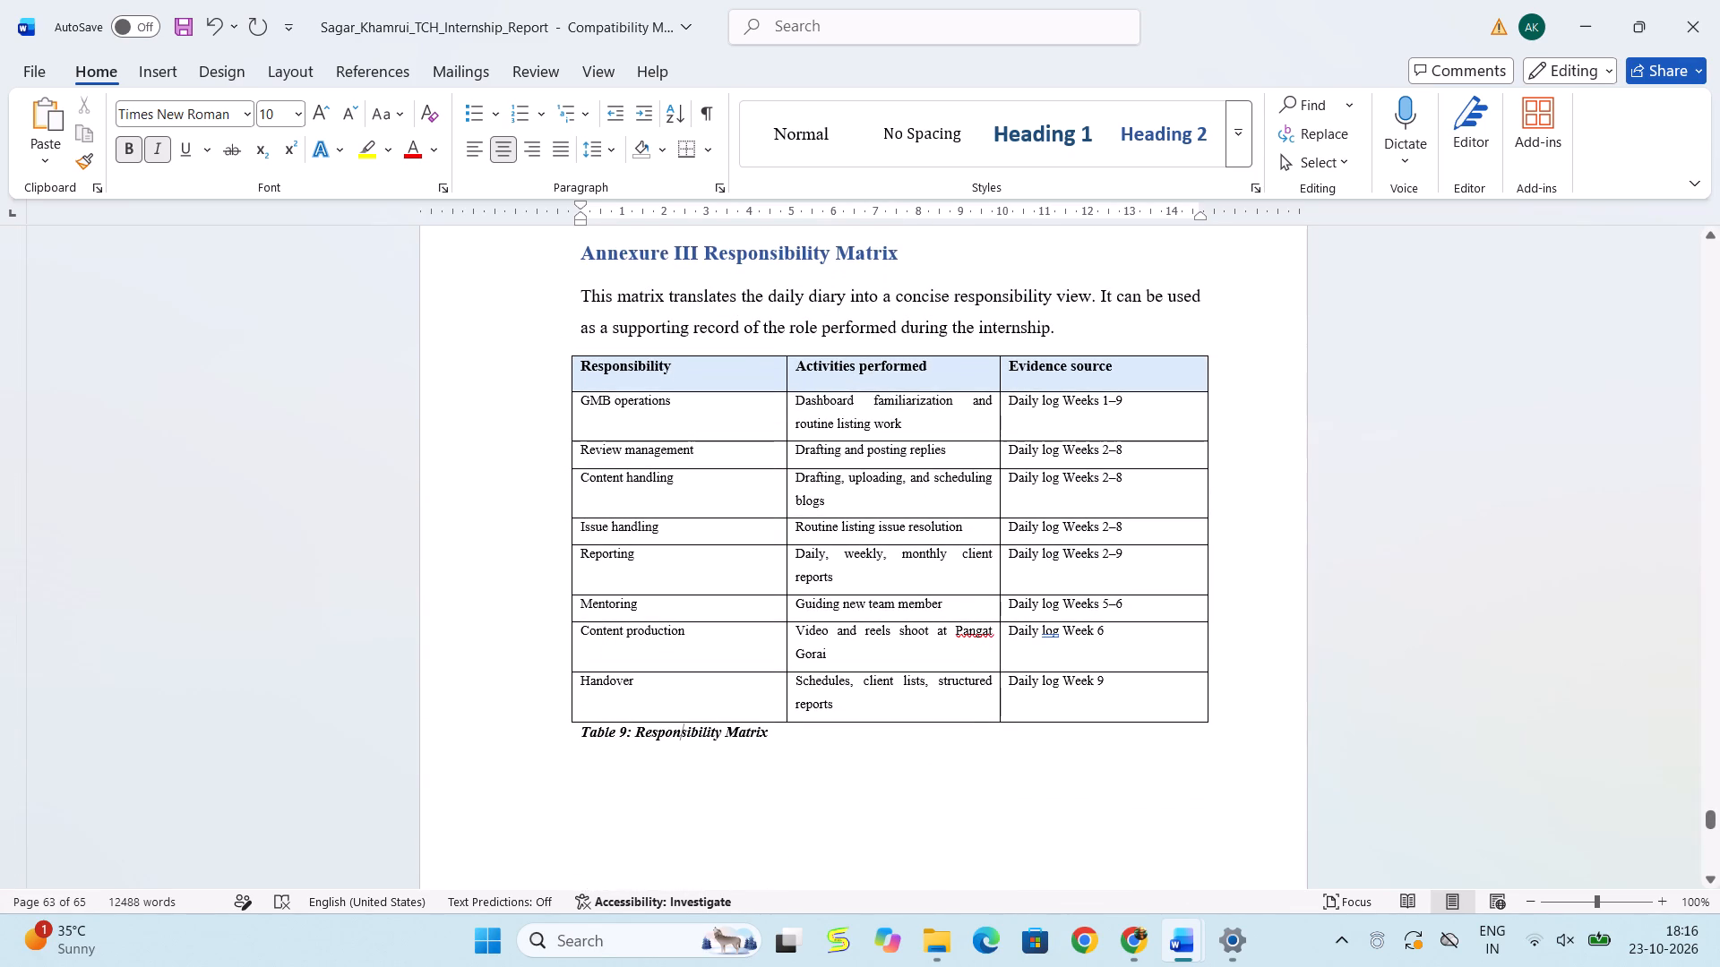
key("ctrl+e")
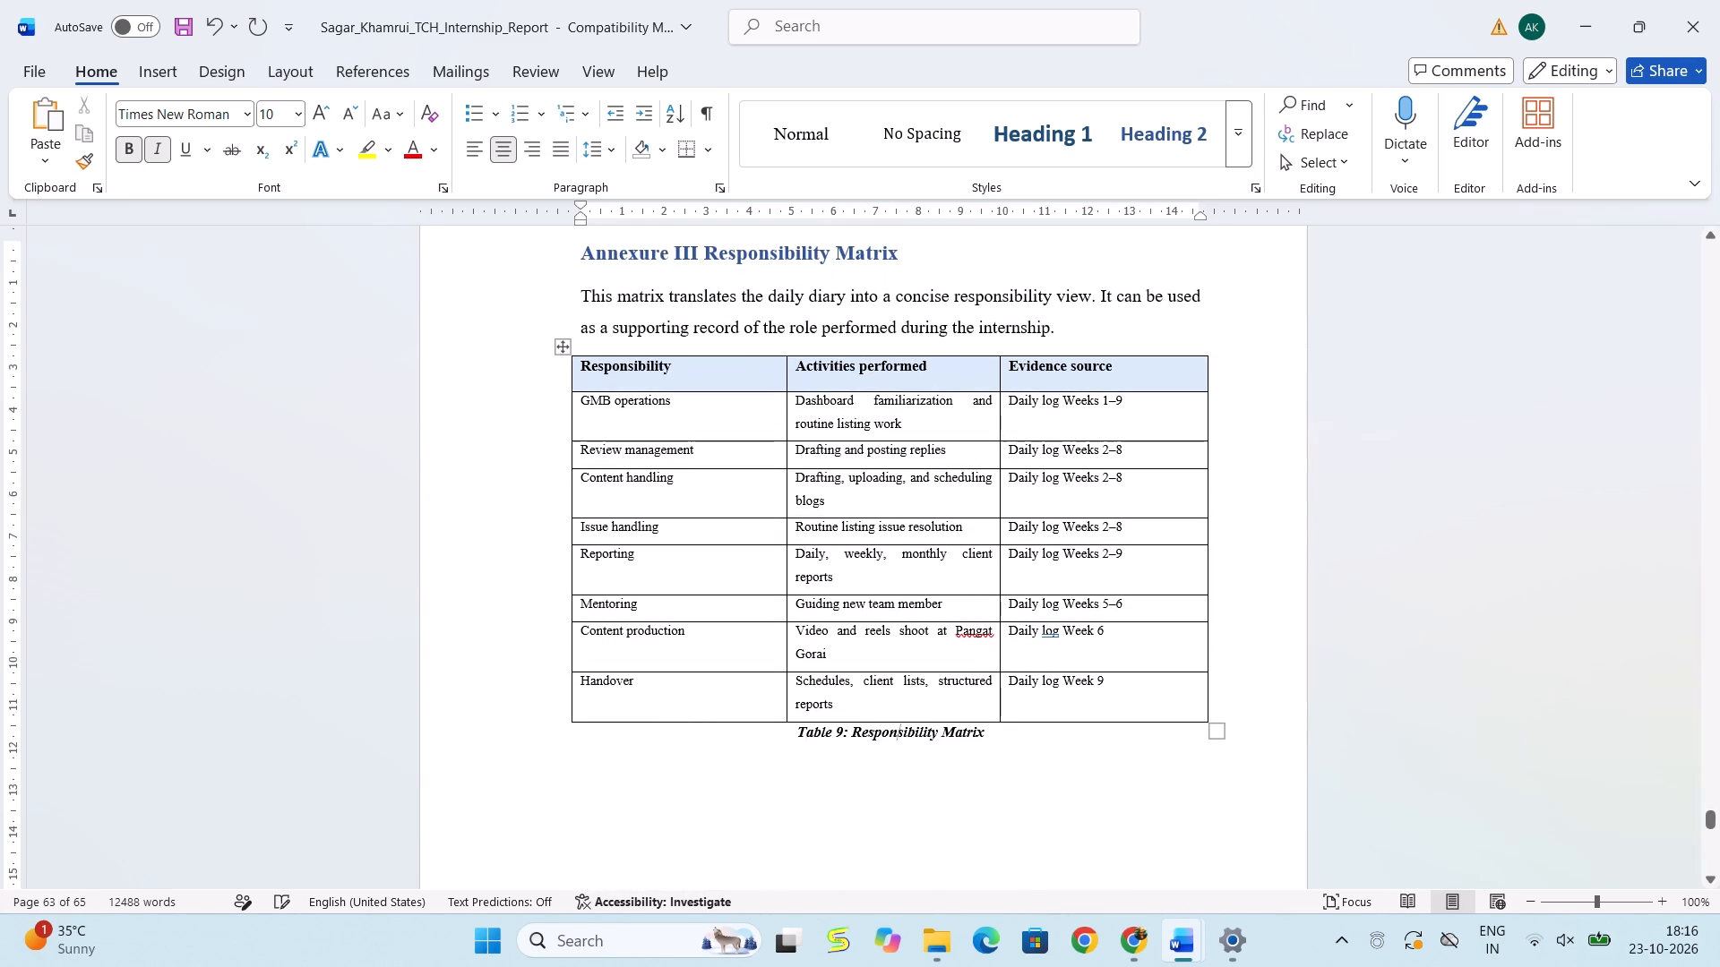
Set all text in Annexure III's Responsibility Matrix table to 12 pt.
left_click(562, 350)
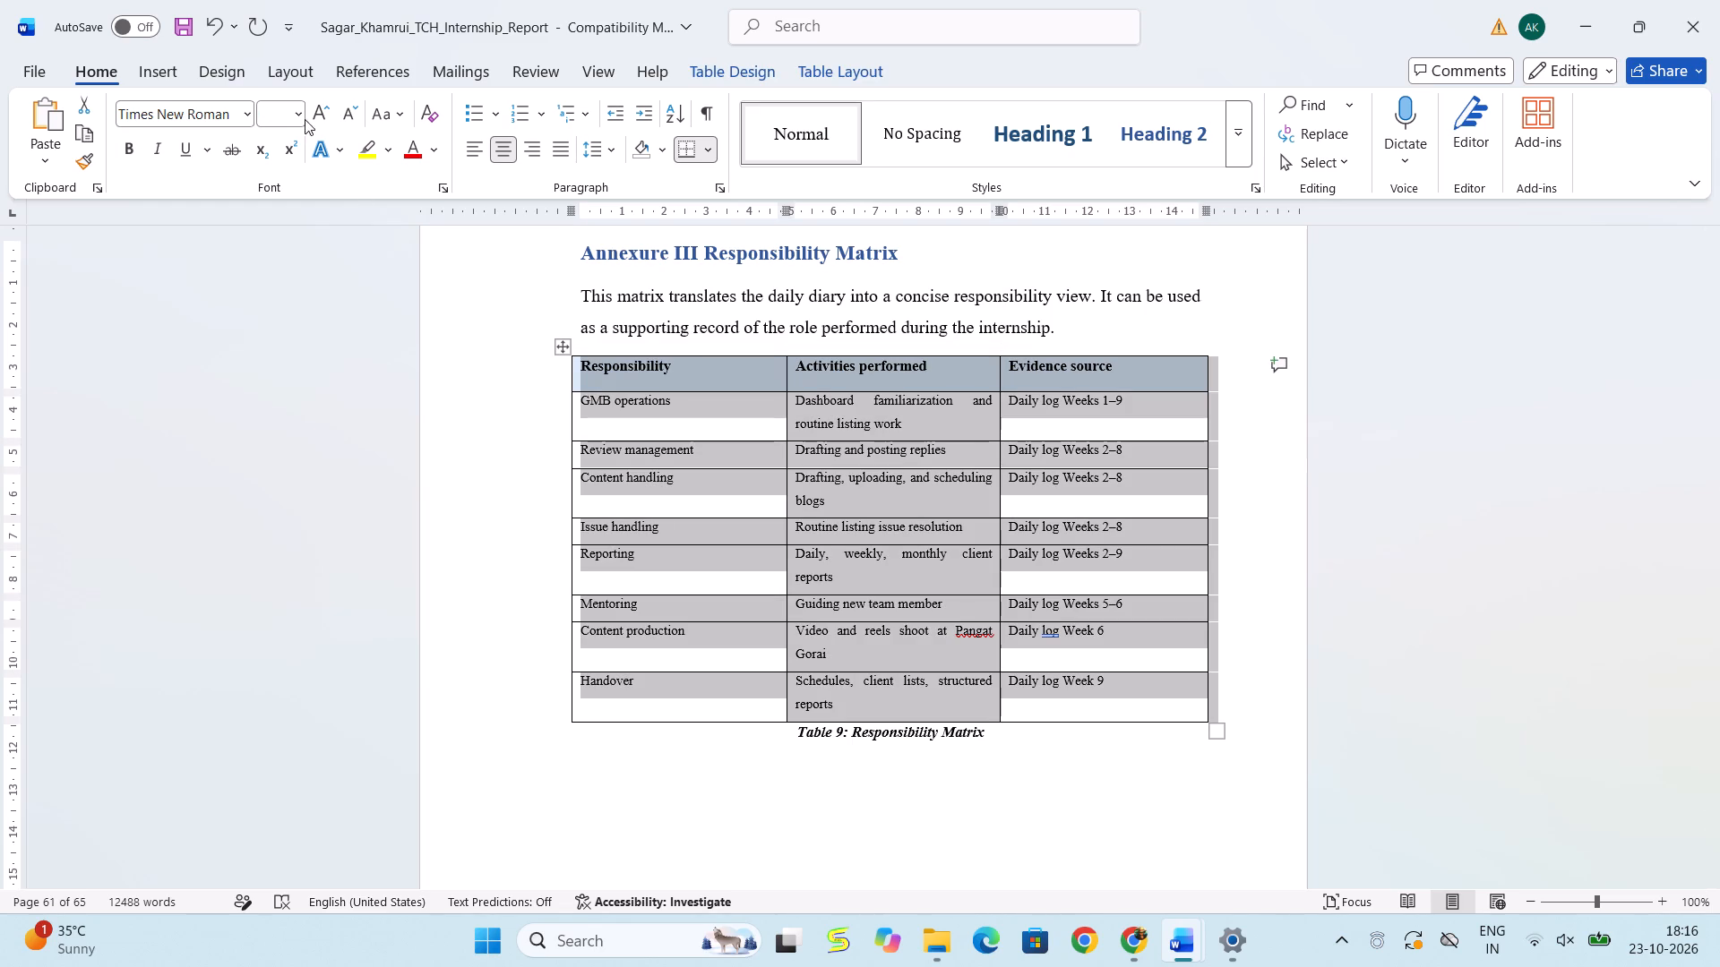
left_click(298, 113)
left_click(282, 259)
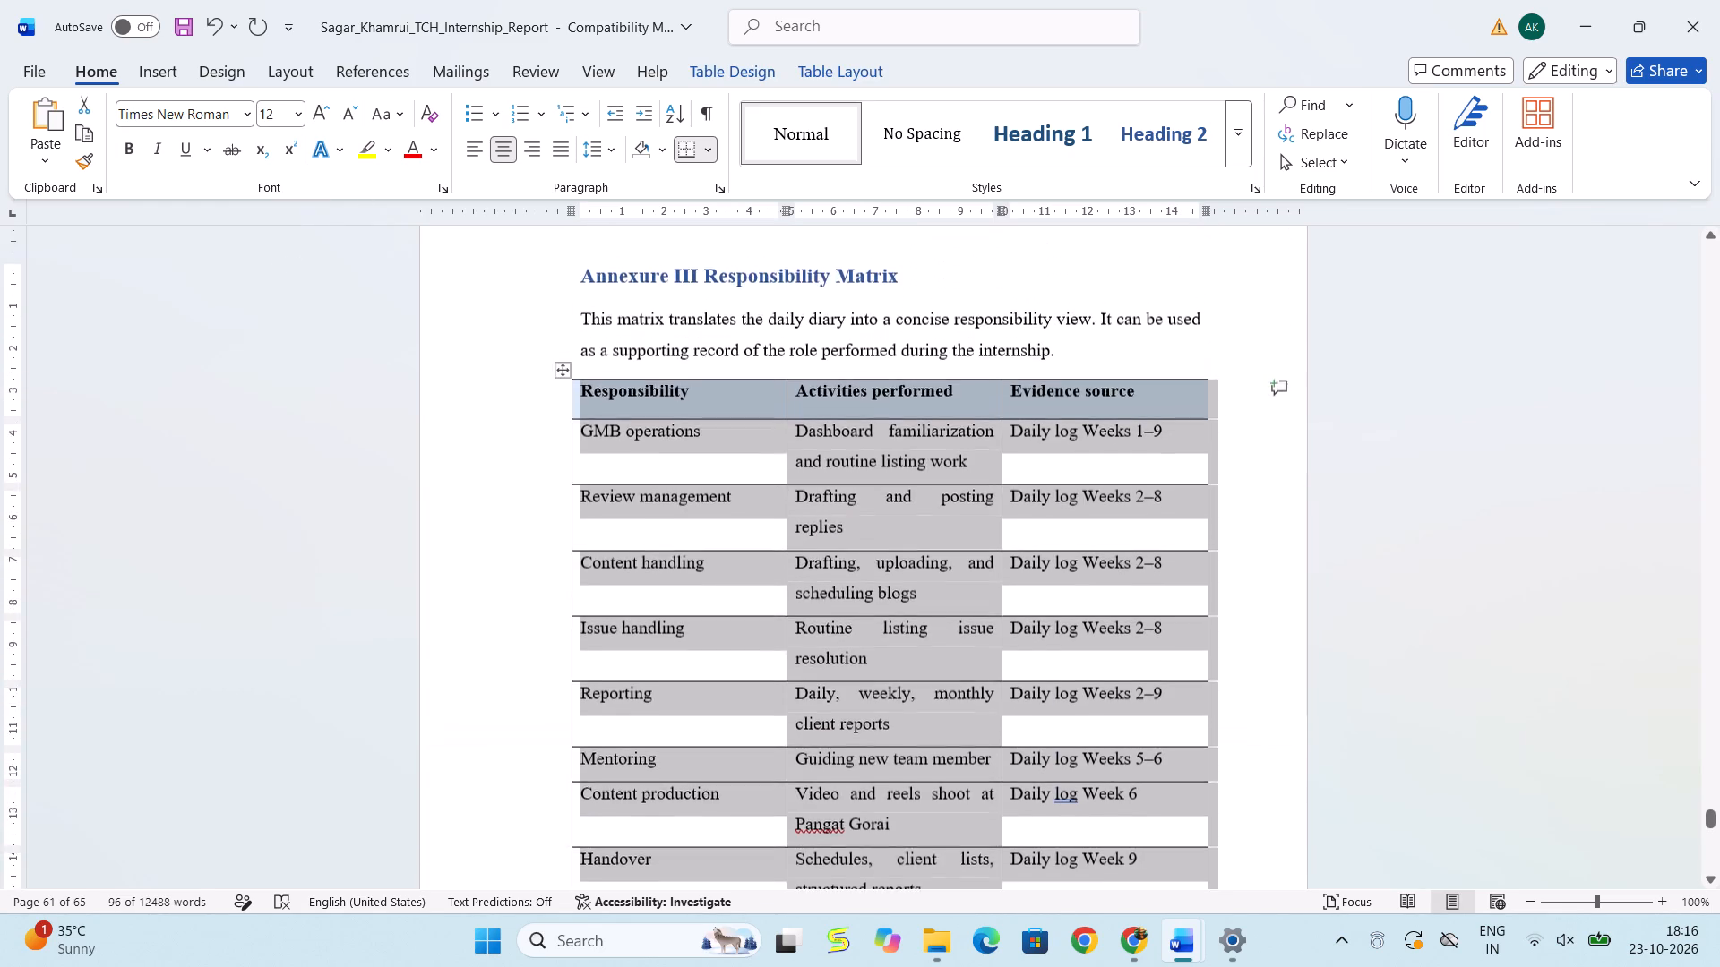
Centre the caption "Table 8: Weekly Work Summary" beneath the table in Annexure II.
scroll(791, 502, "up", 1)
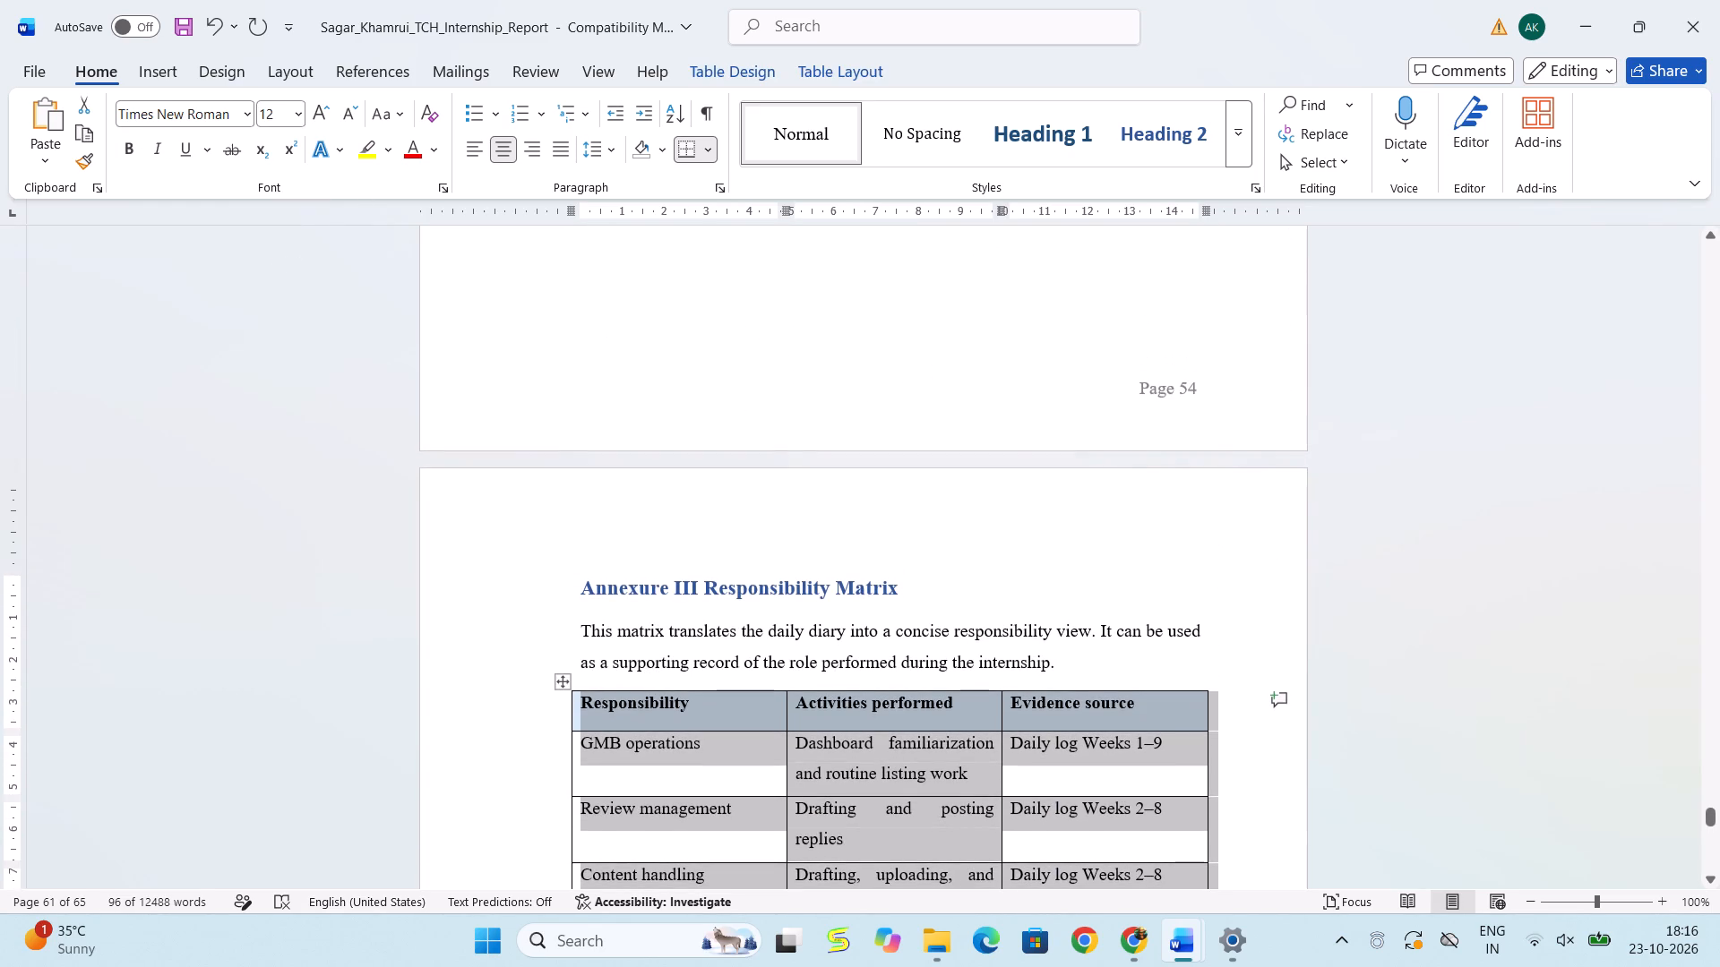
left_click(735, 317)
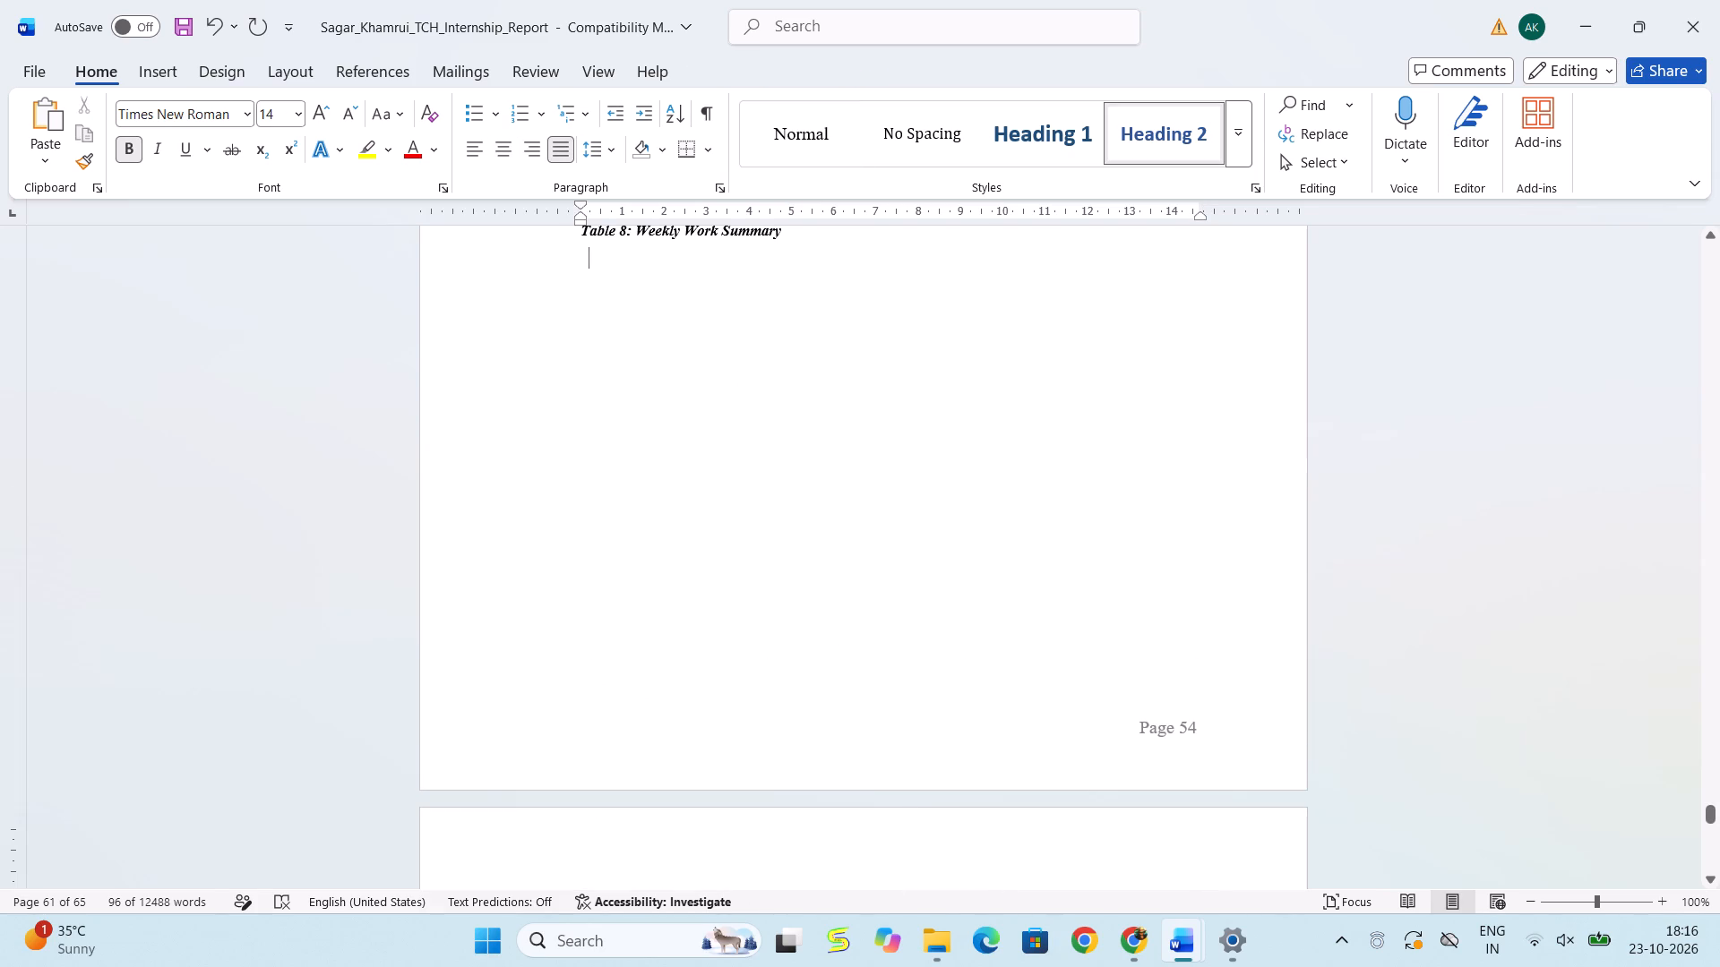
scroll(735, 317, "up", 1)
left_click(686, 555)
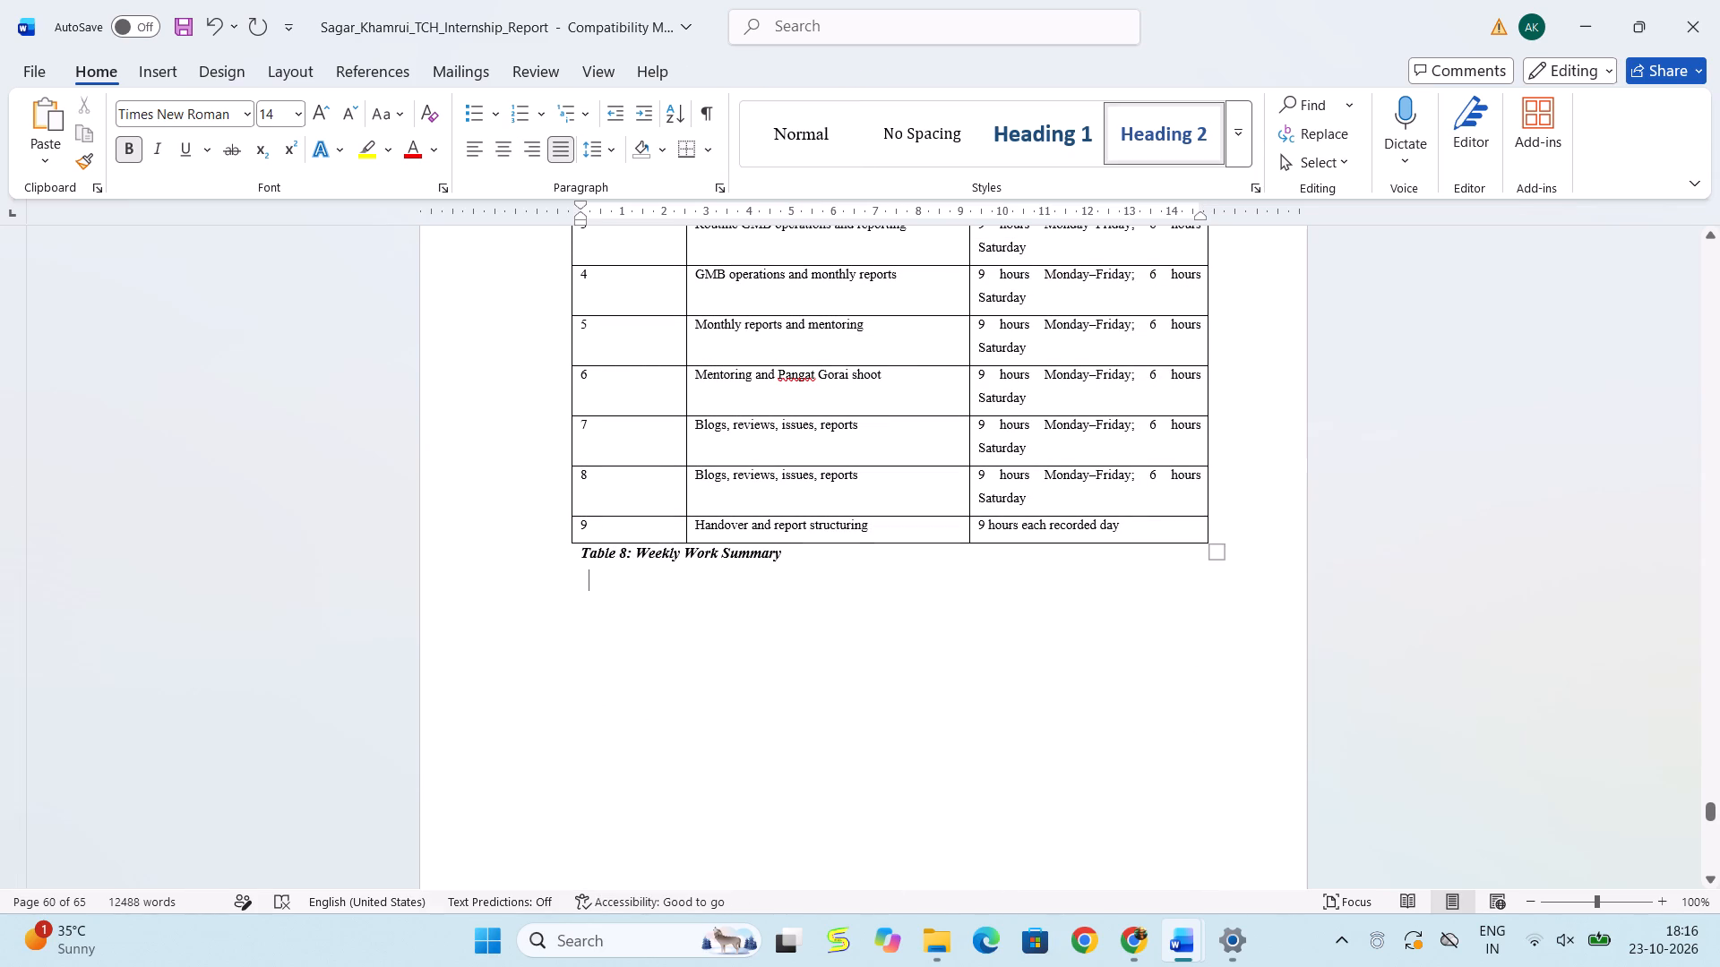
key("ctrl+e")
Set all text in Annexure II's Weekly Work Summary table to 12 pt.
scroll(686, 555, "up", 1)
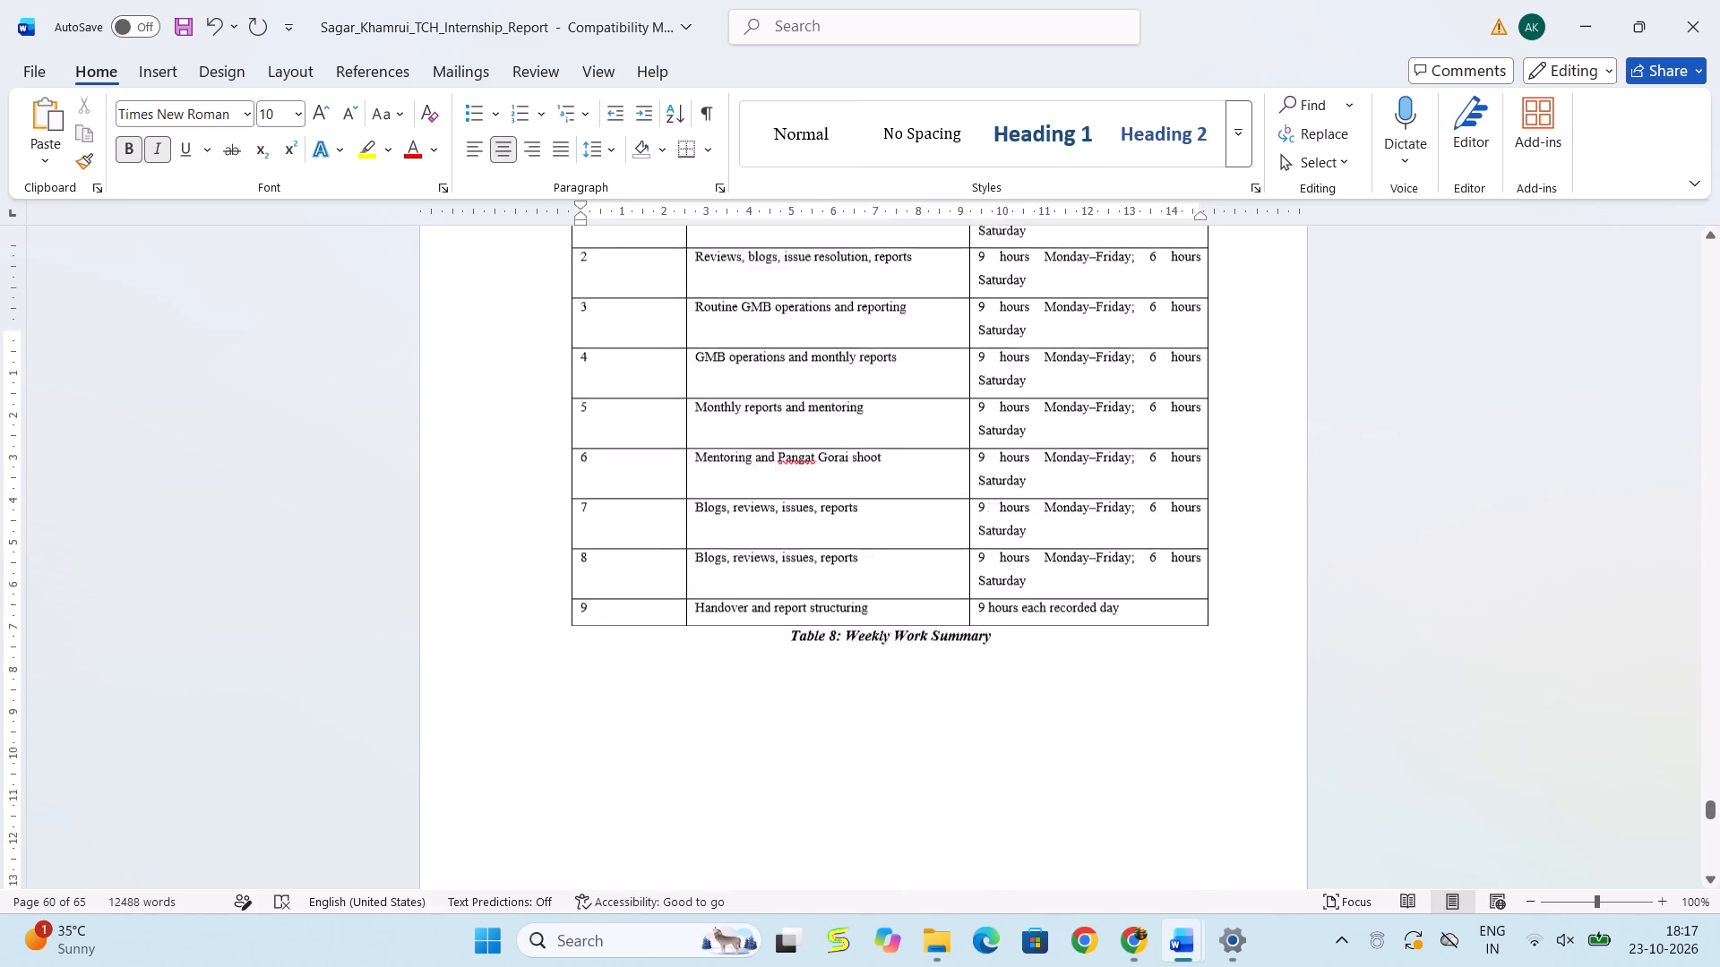
scroll(686, 555, "up", 1)
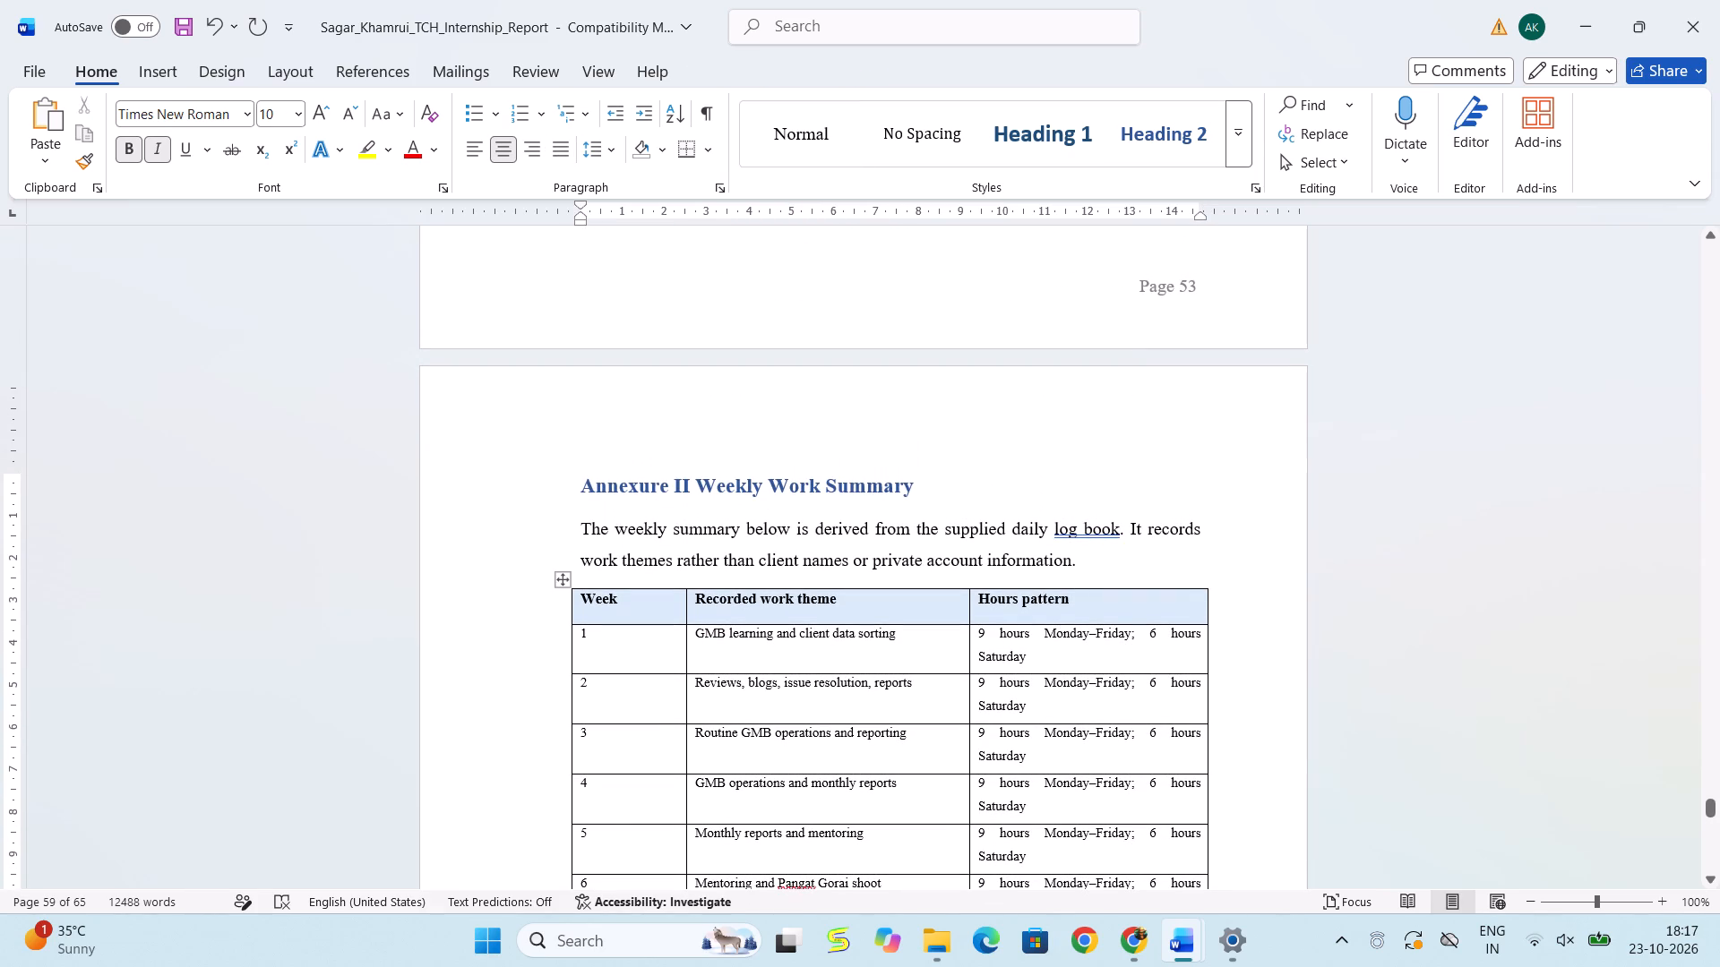
left_click(559, 576)
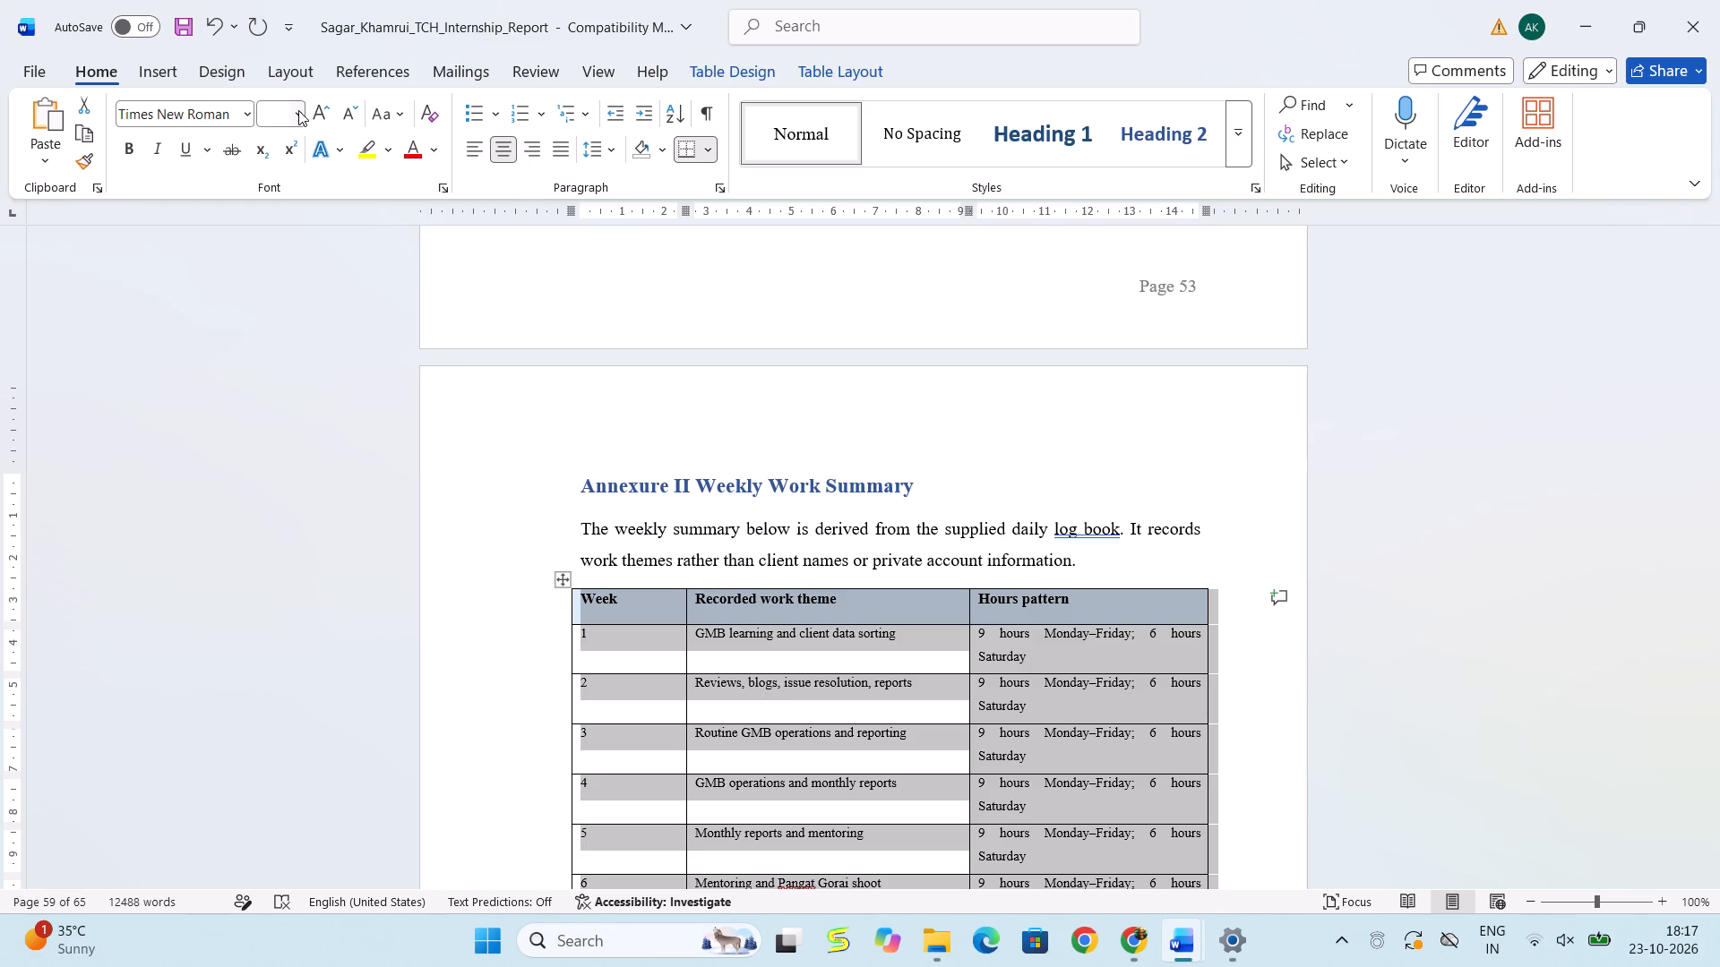
left_click(300, 110)
left_click(285, 245)
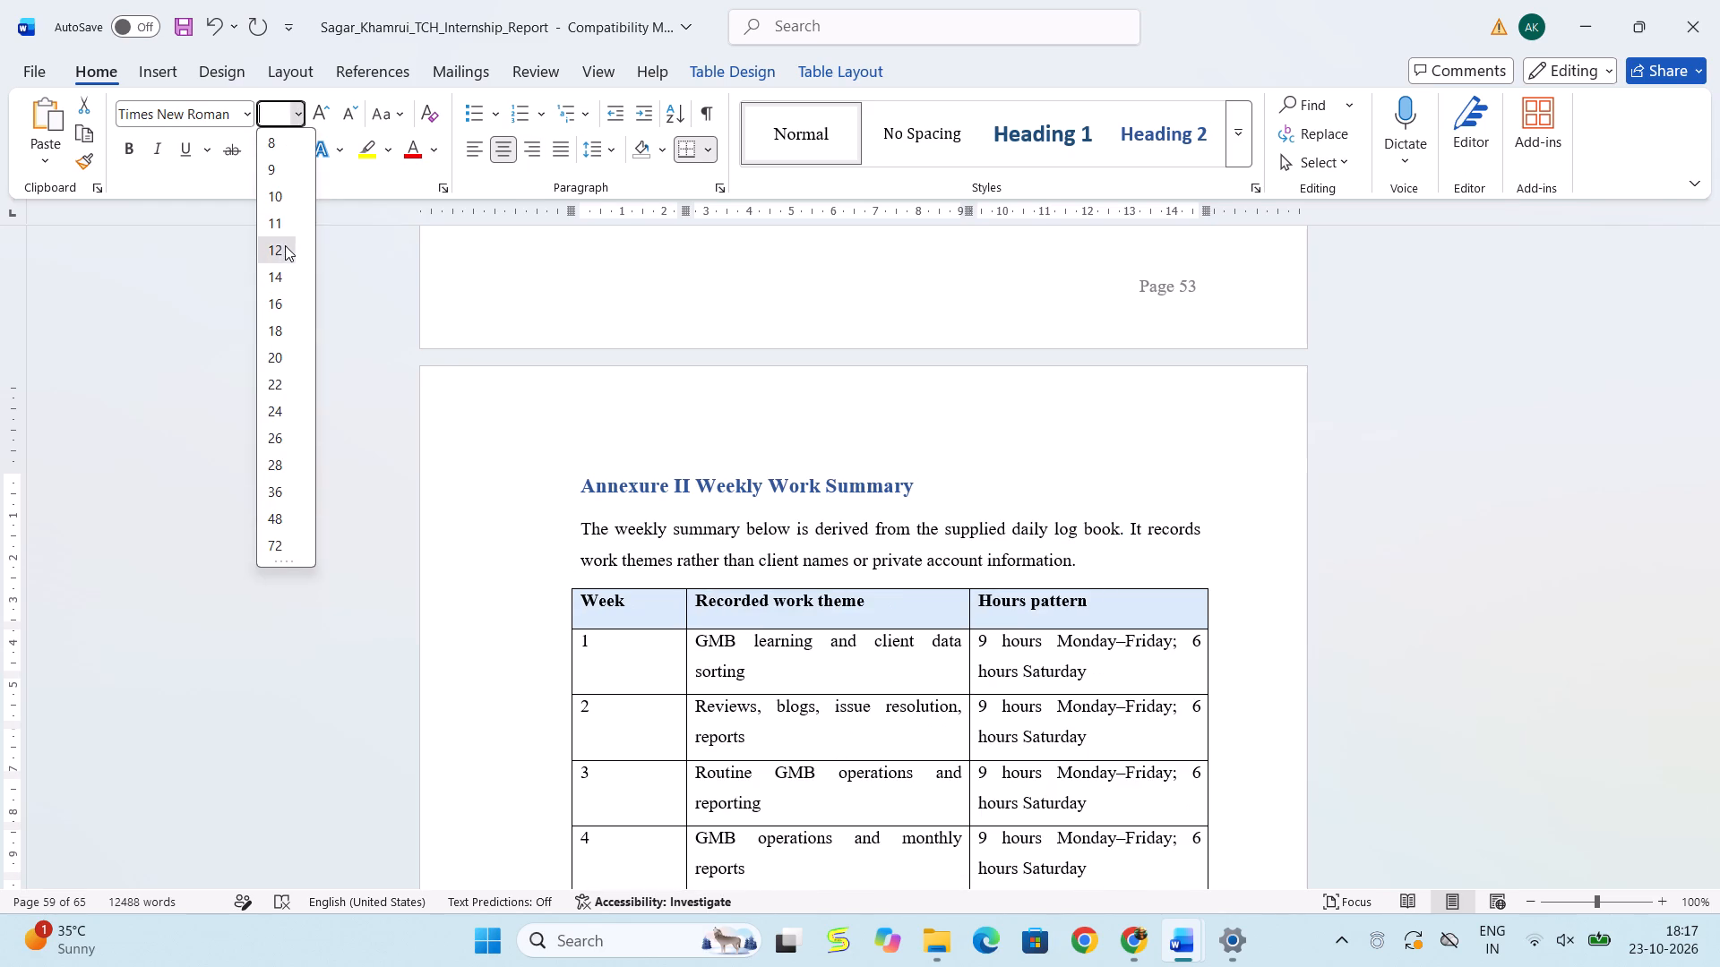
left_click(644, 483)
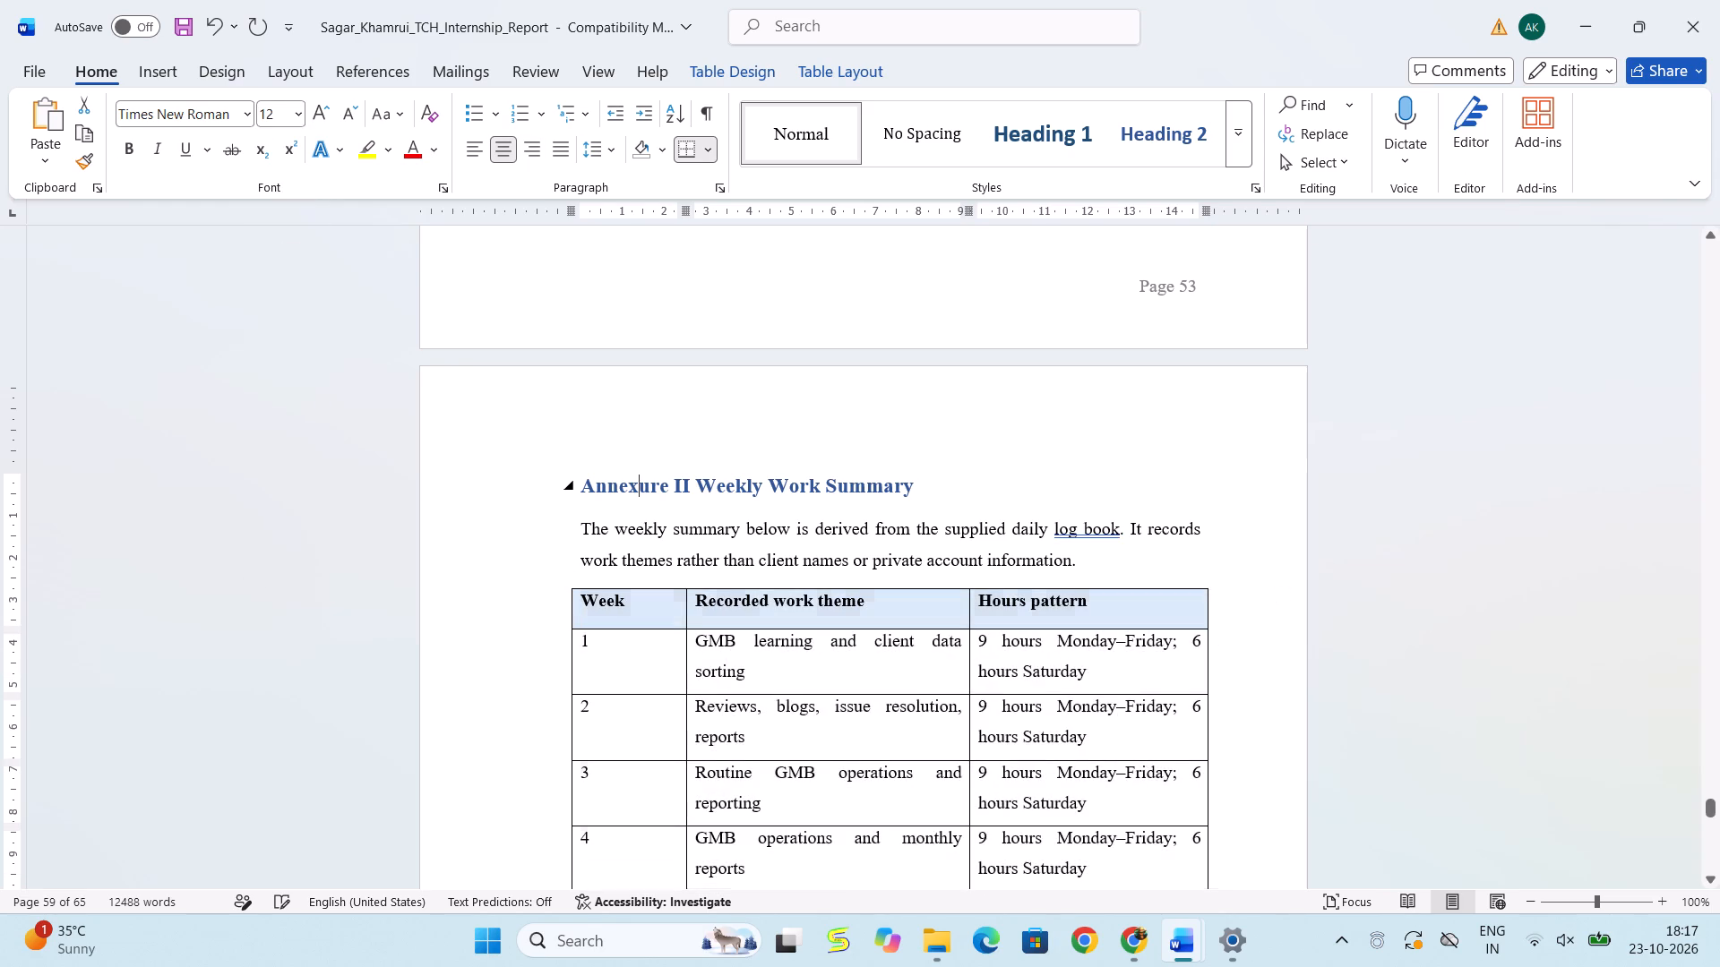
Set all text in Annexure I's Internship Timeline table to 12 pt.
scroll(644, 483, "up", 5)
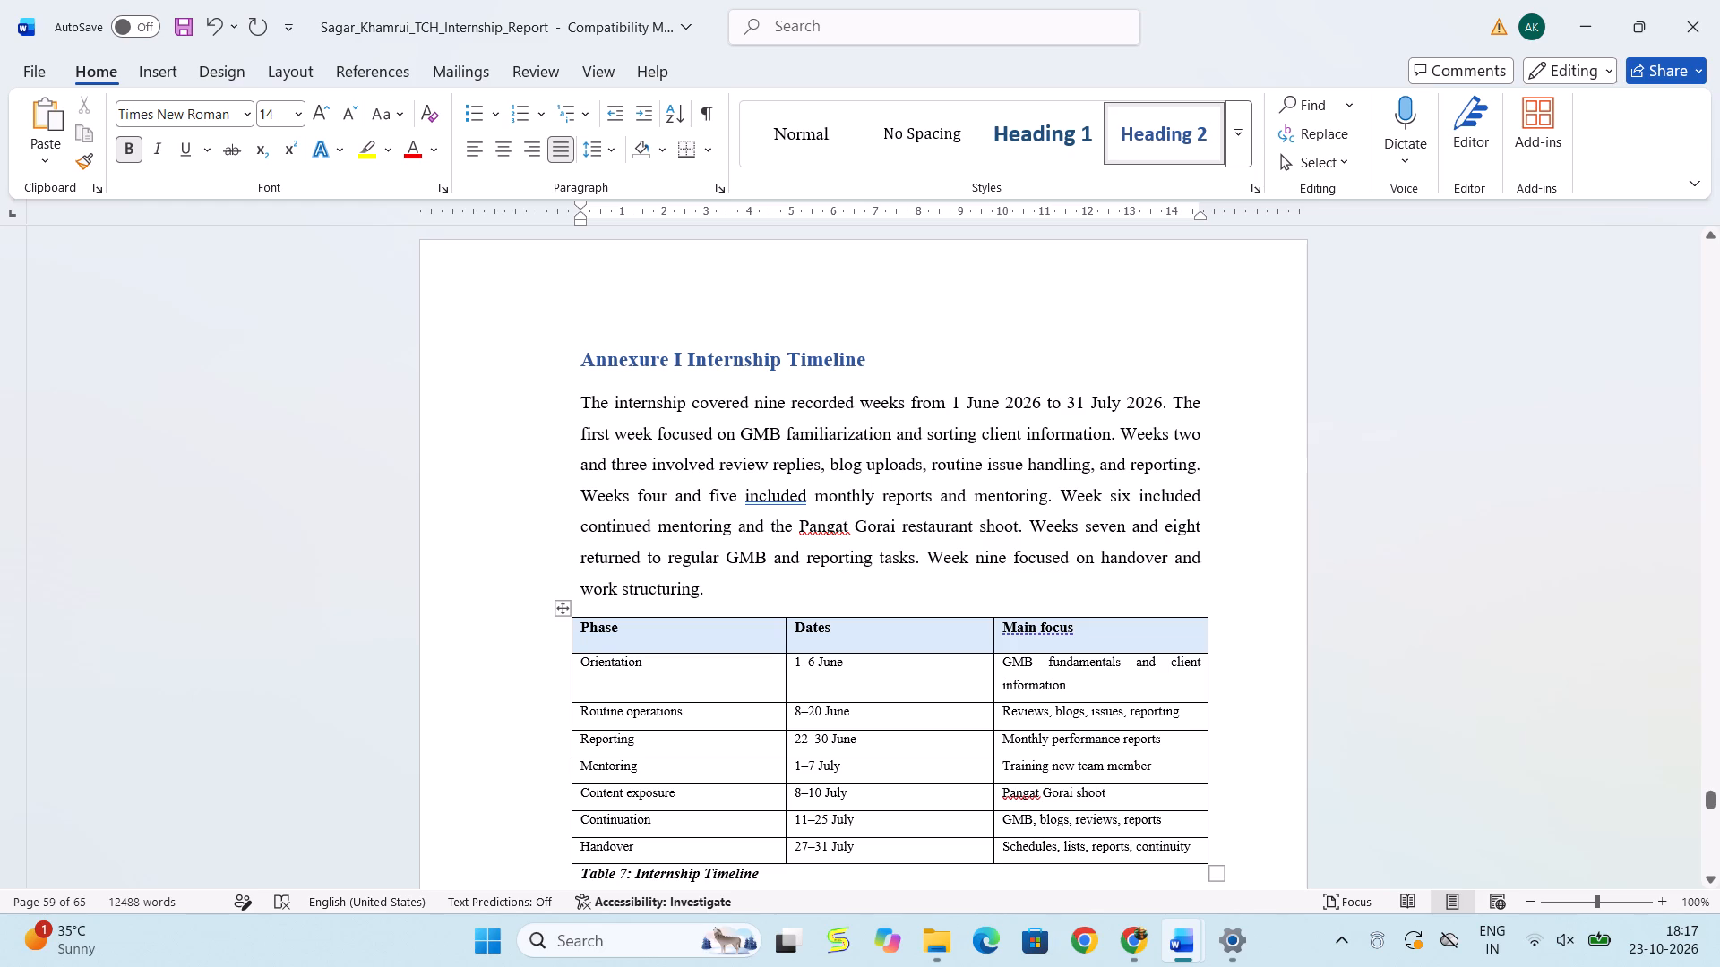
left_click(556, 611)
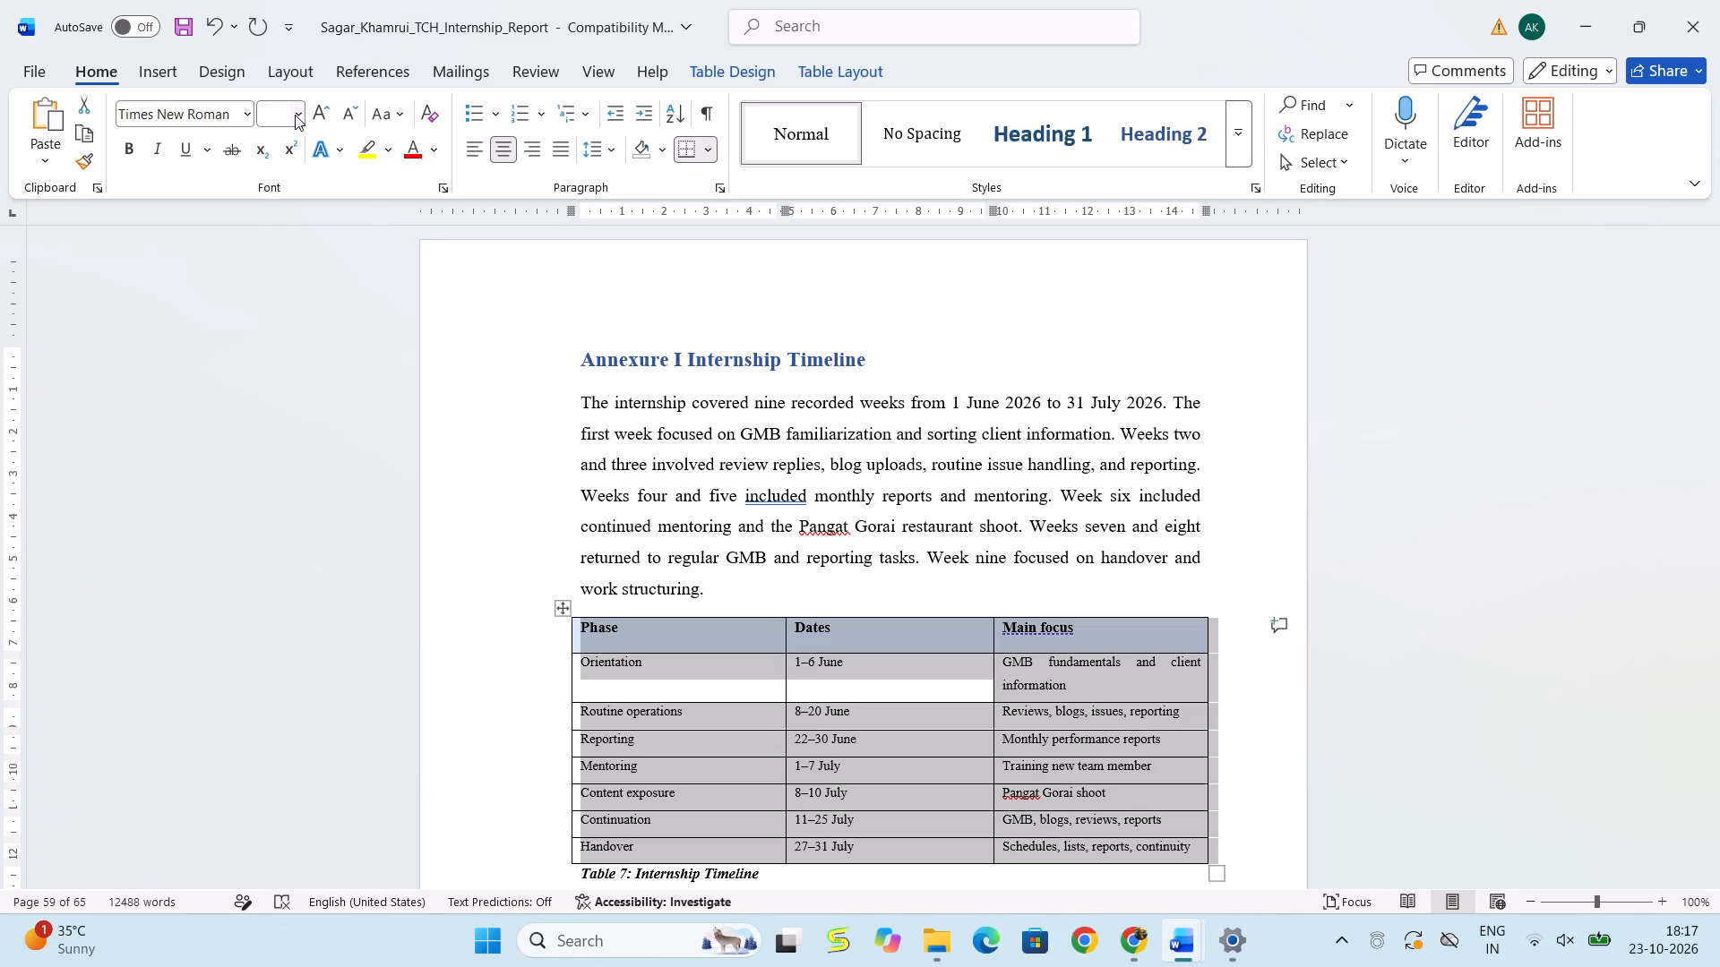
left_click(295, 115)
left_click(273, 258)
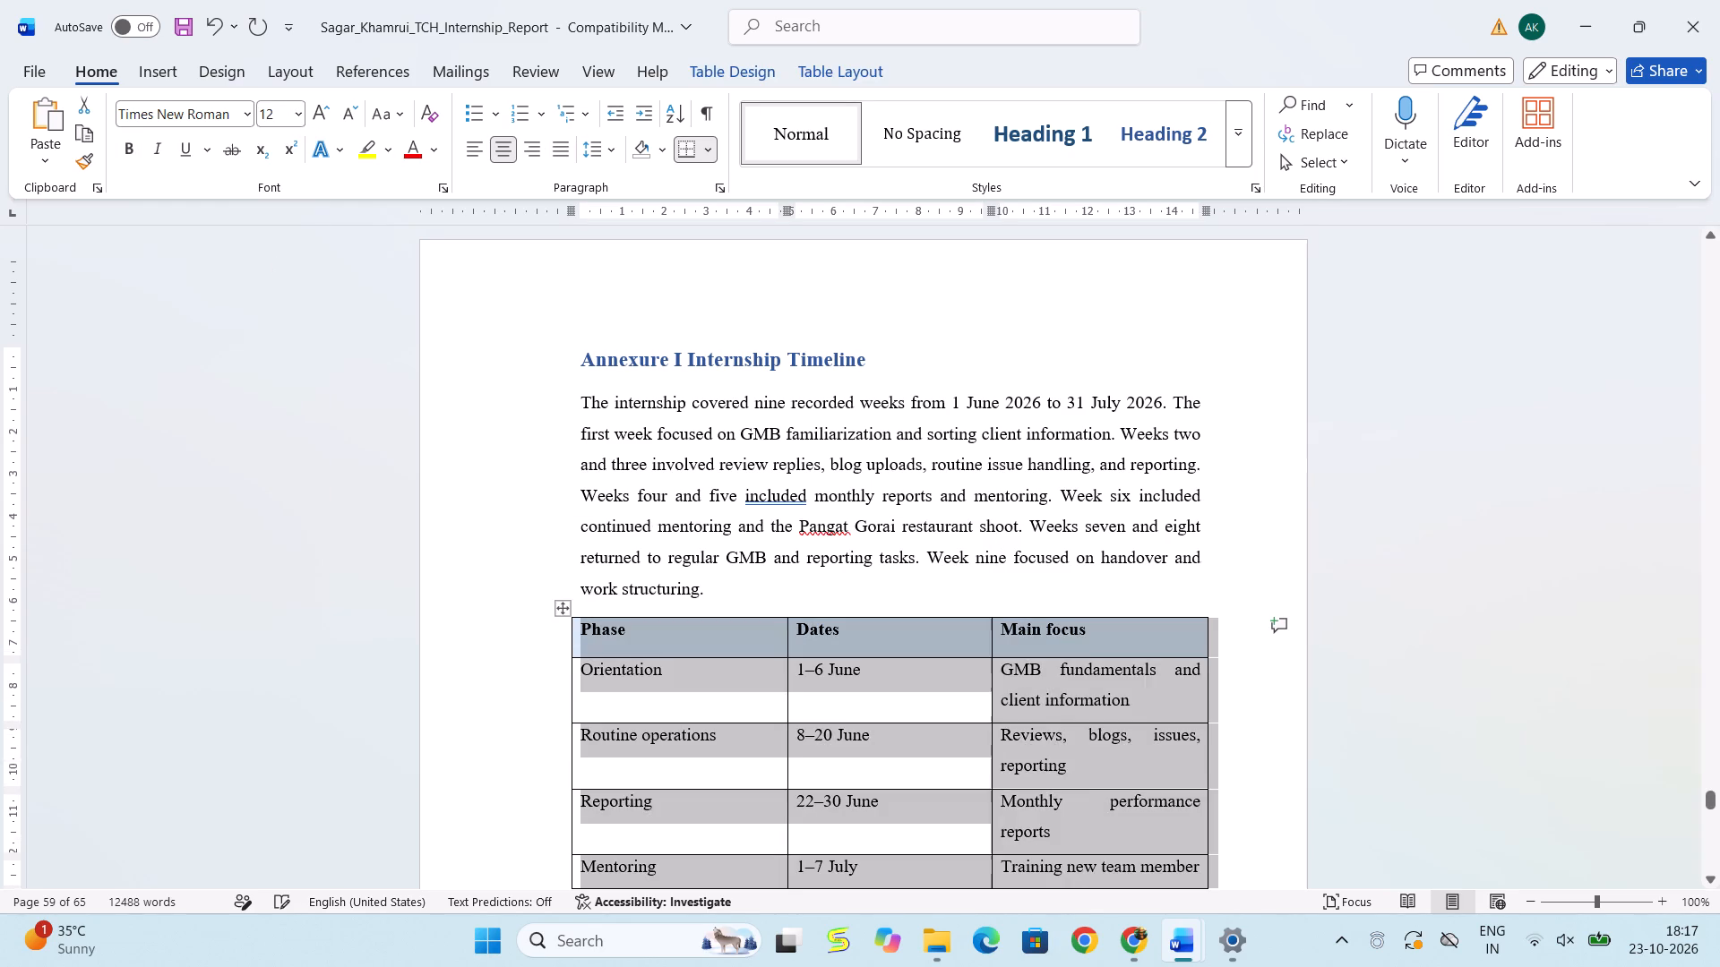
Centre the caption "Table 7: Internship Timeline" beneath the table in Annexure I.
scroll(605, 500, "down", 2)
left_click(612, 585)
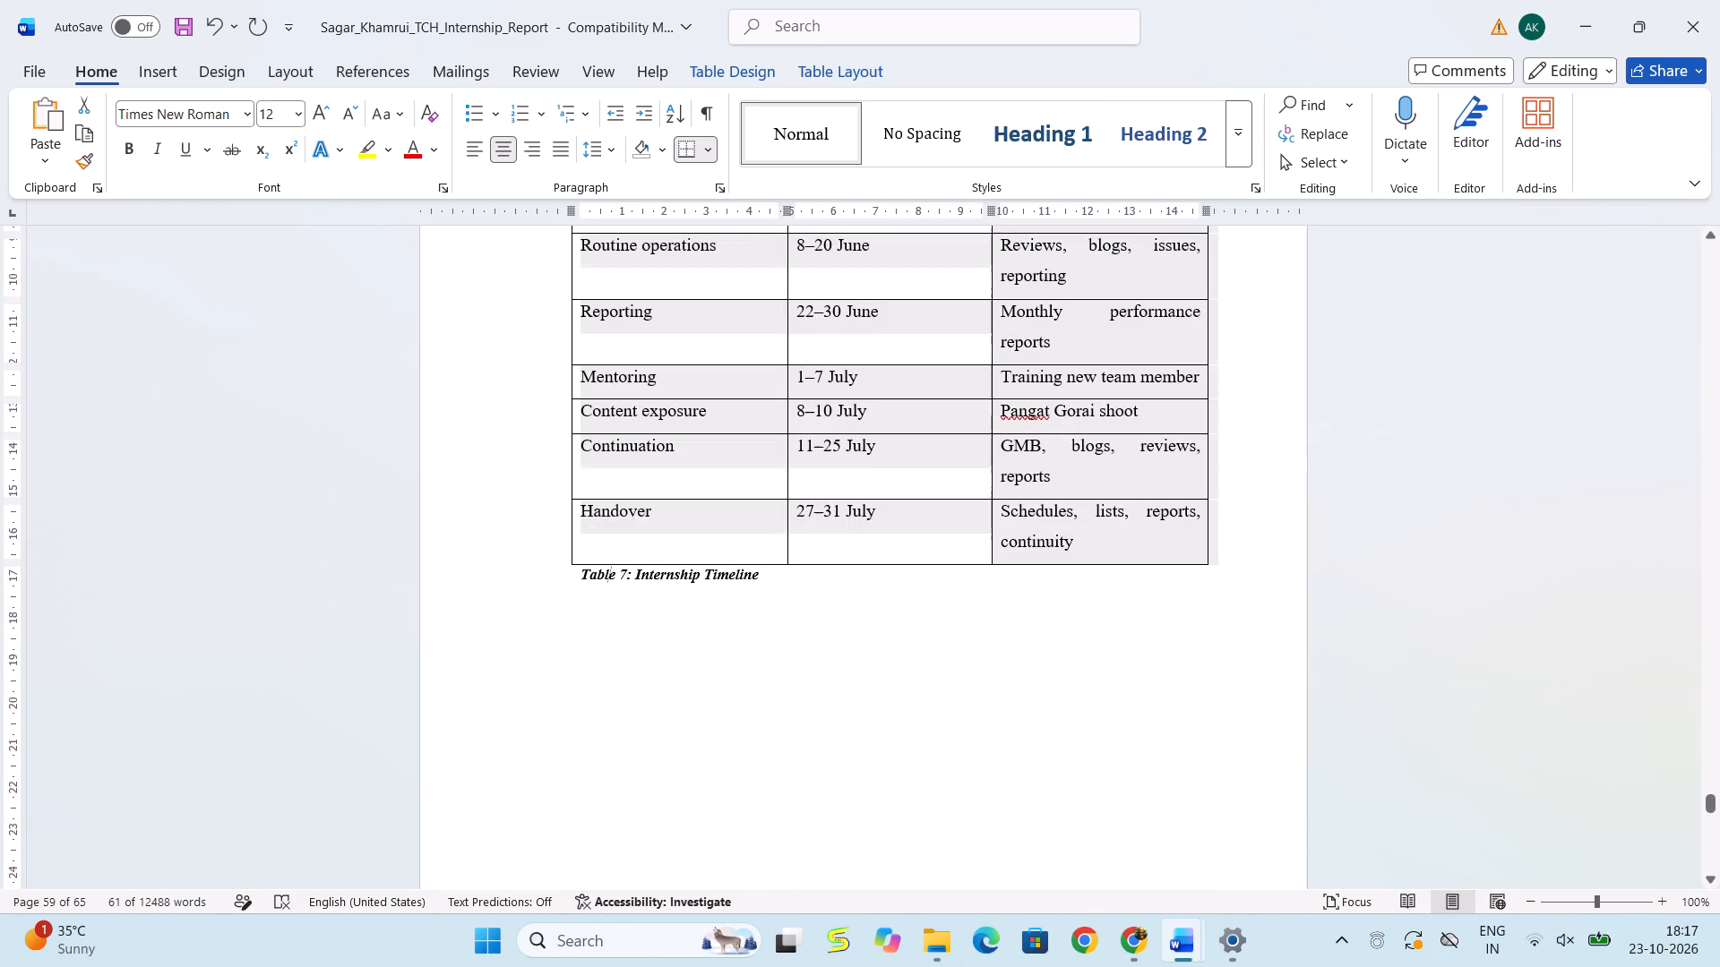
key("ctrl+e")
Shorten the heading "ANNEXURES / APPENDICES" to "ANNEXURES".
scroll(612, 585, "up", 1)
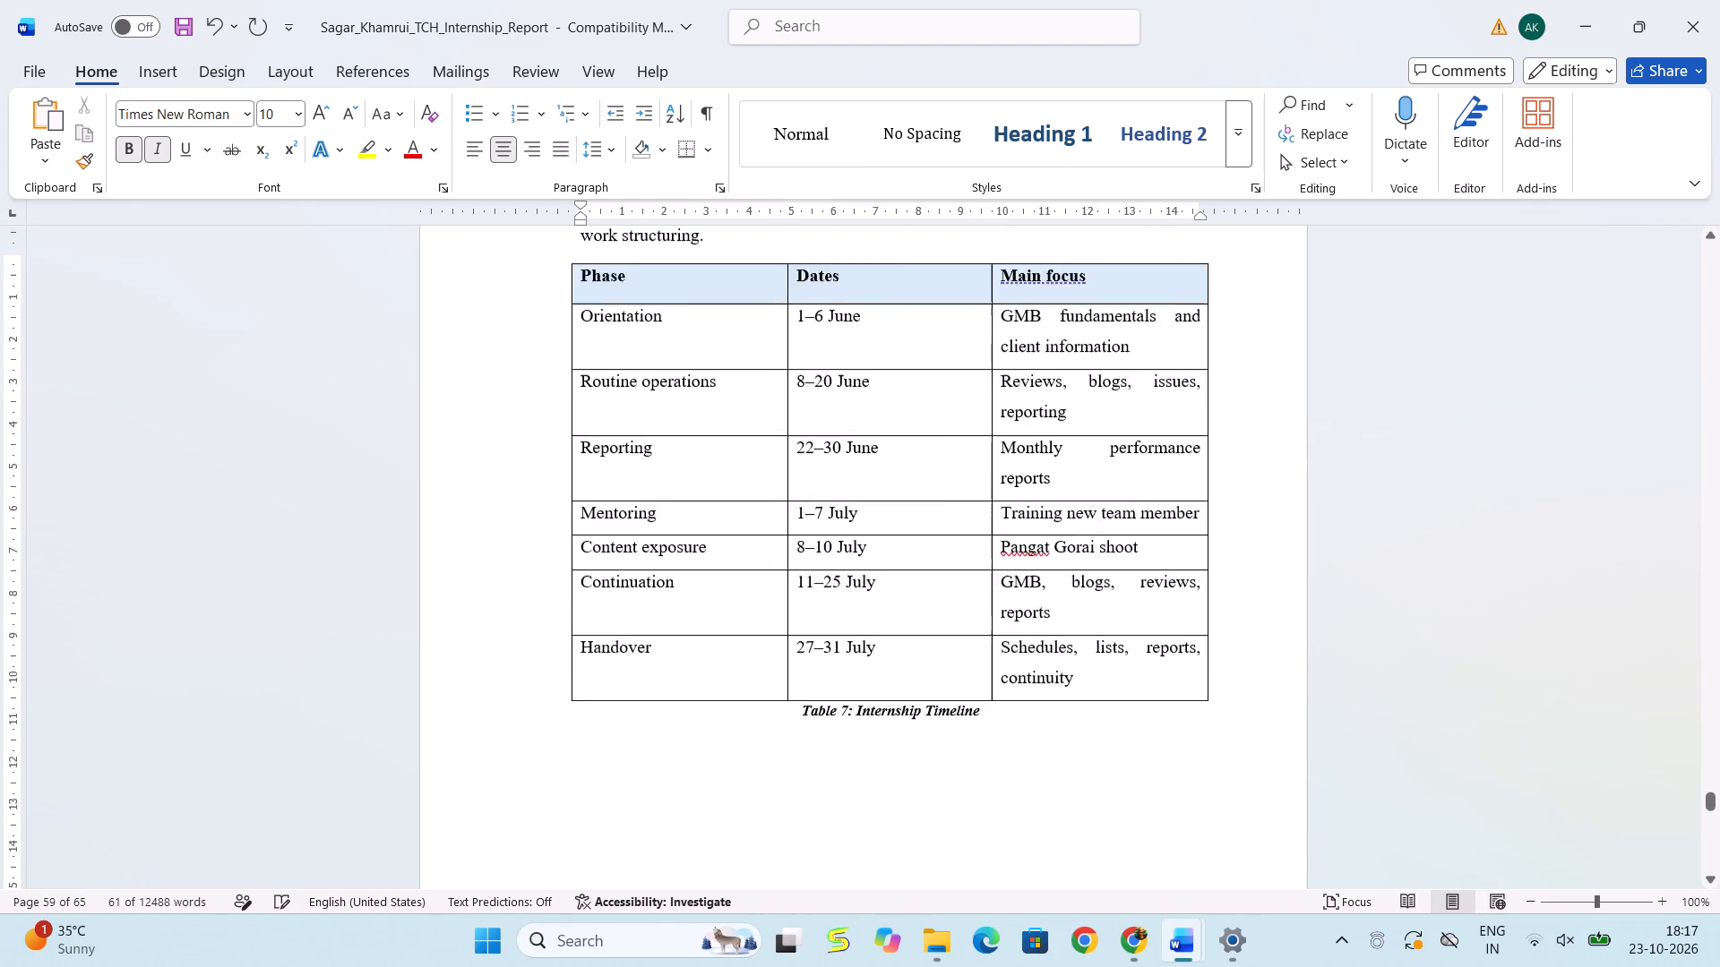
scroll(612, 585, "up", 4)
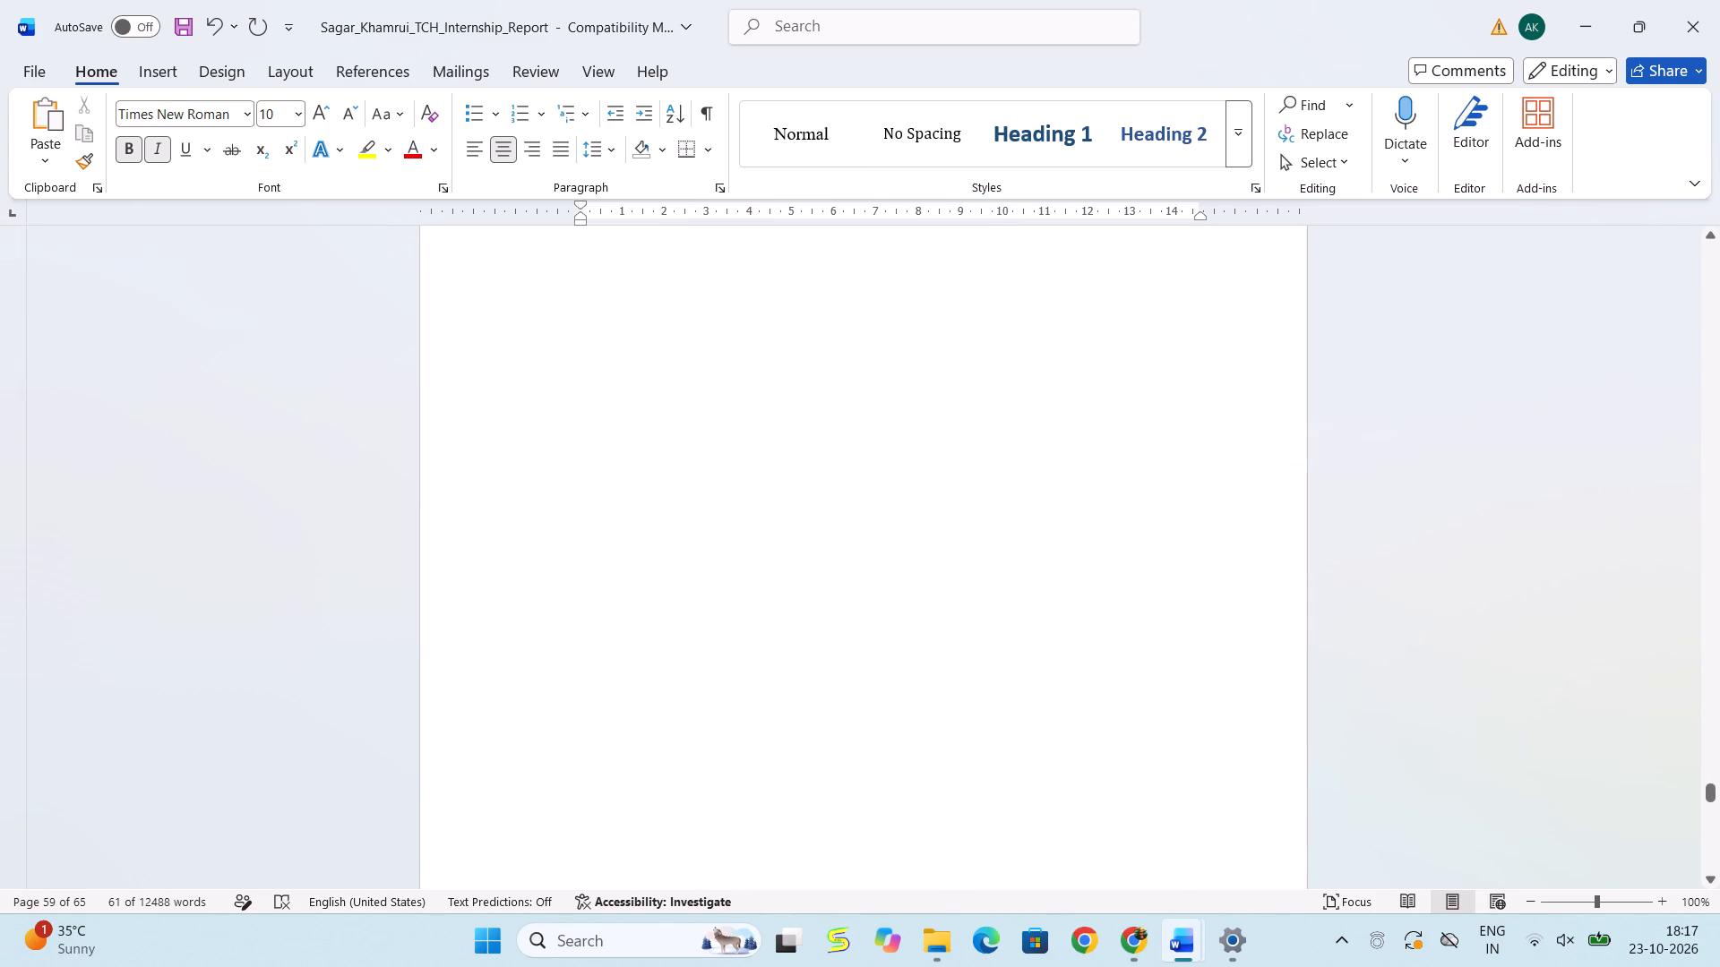
scroll(612, 585, "up", 2)
left_click(824, 616)
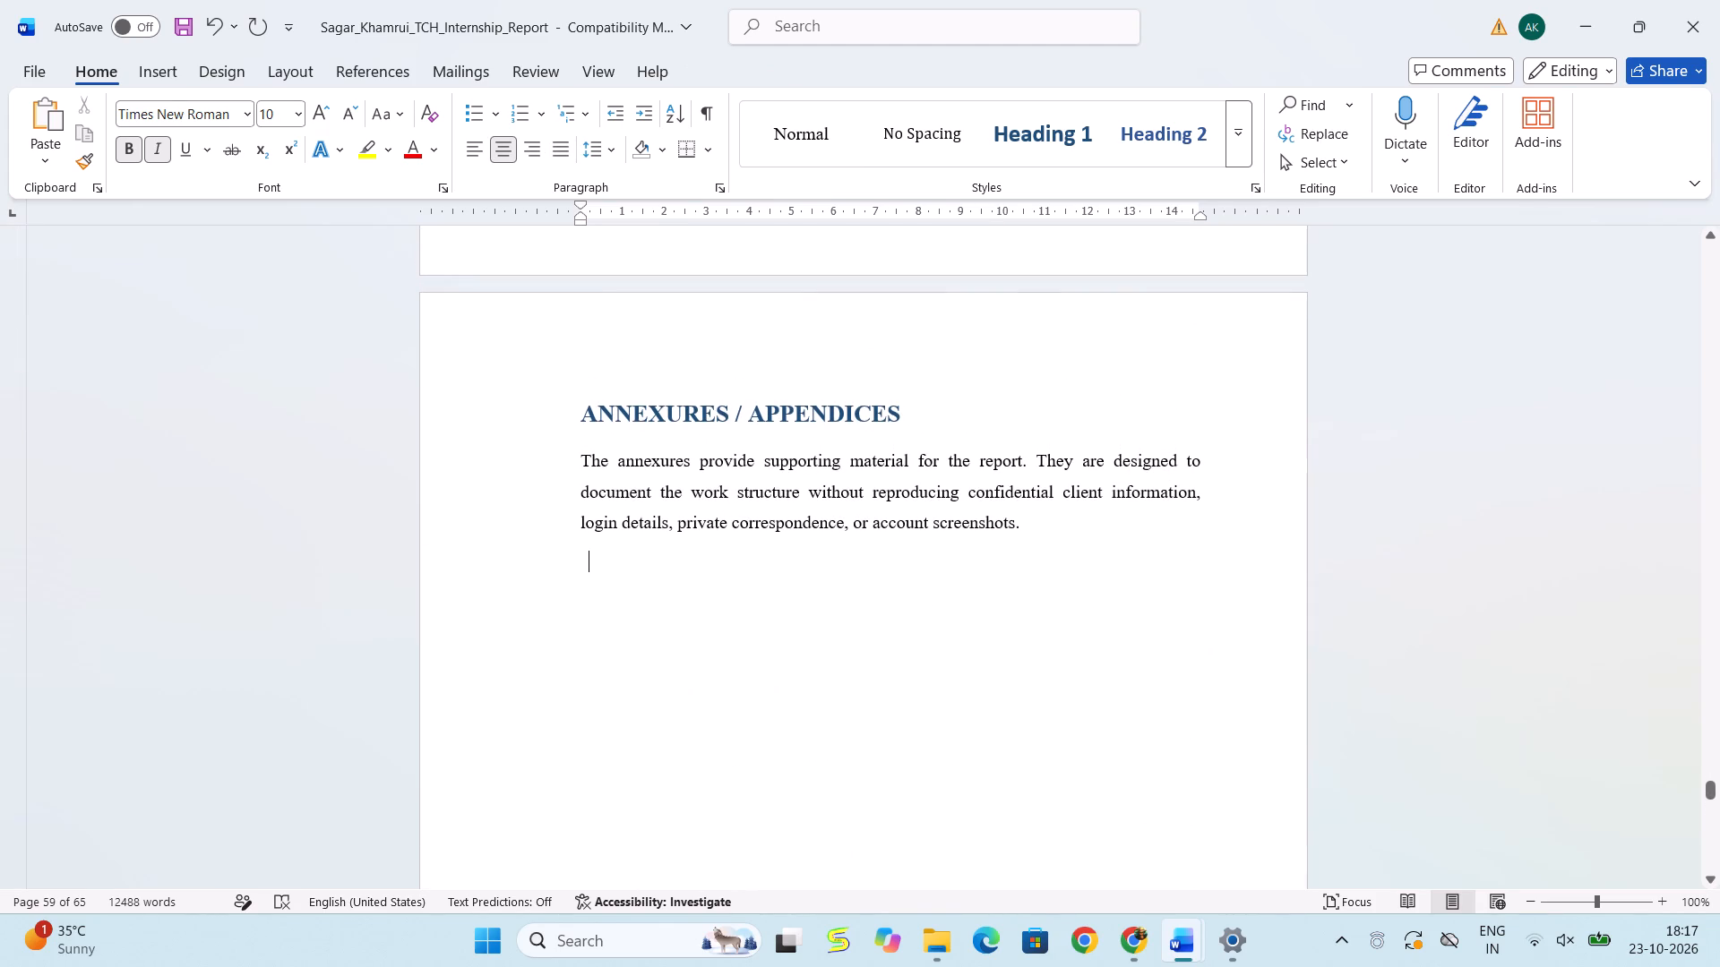
left_click(917, 409)
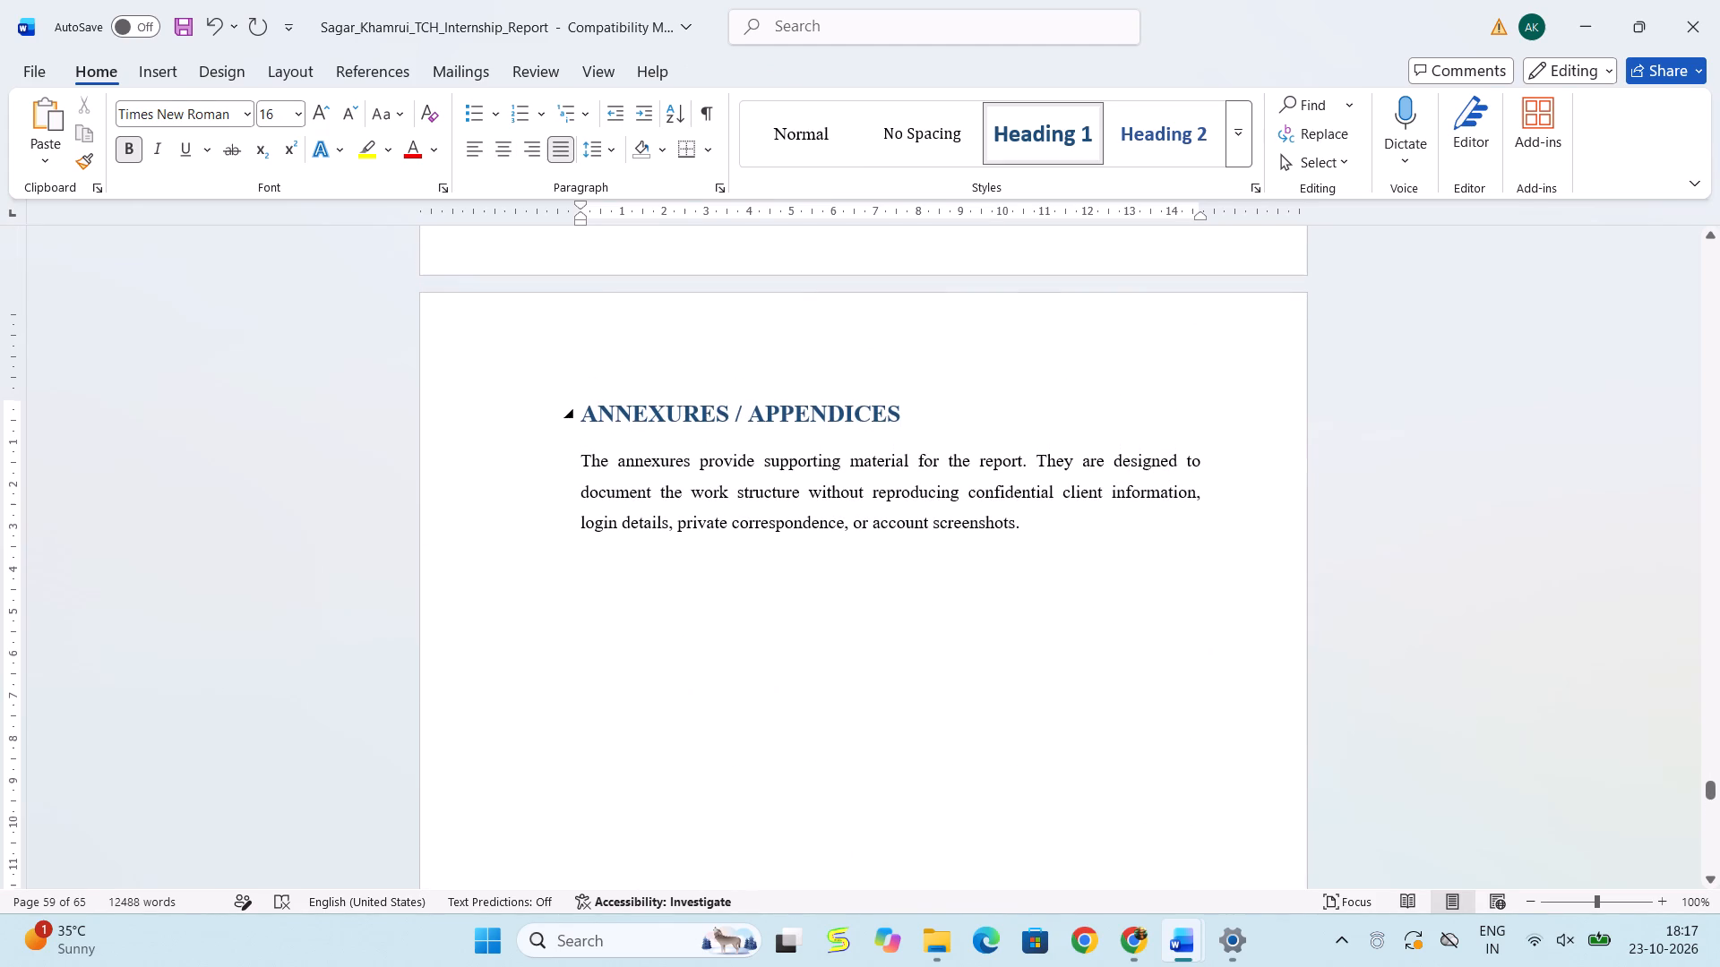
key("ctrl+BackSpace")
key("ctrl+BackSpace")
key("BackSpace")
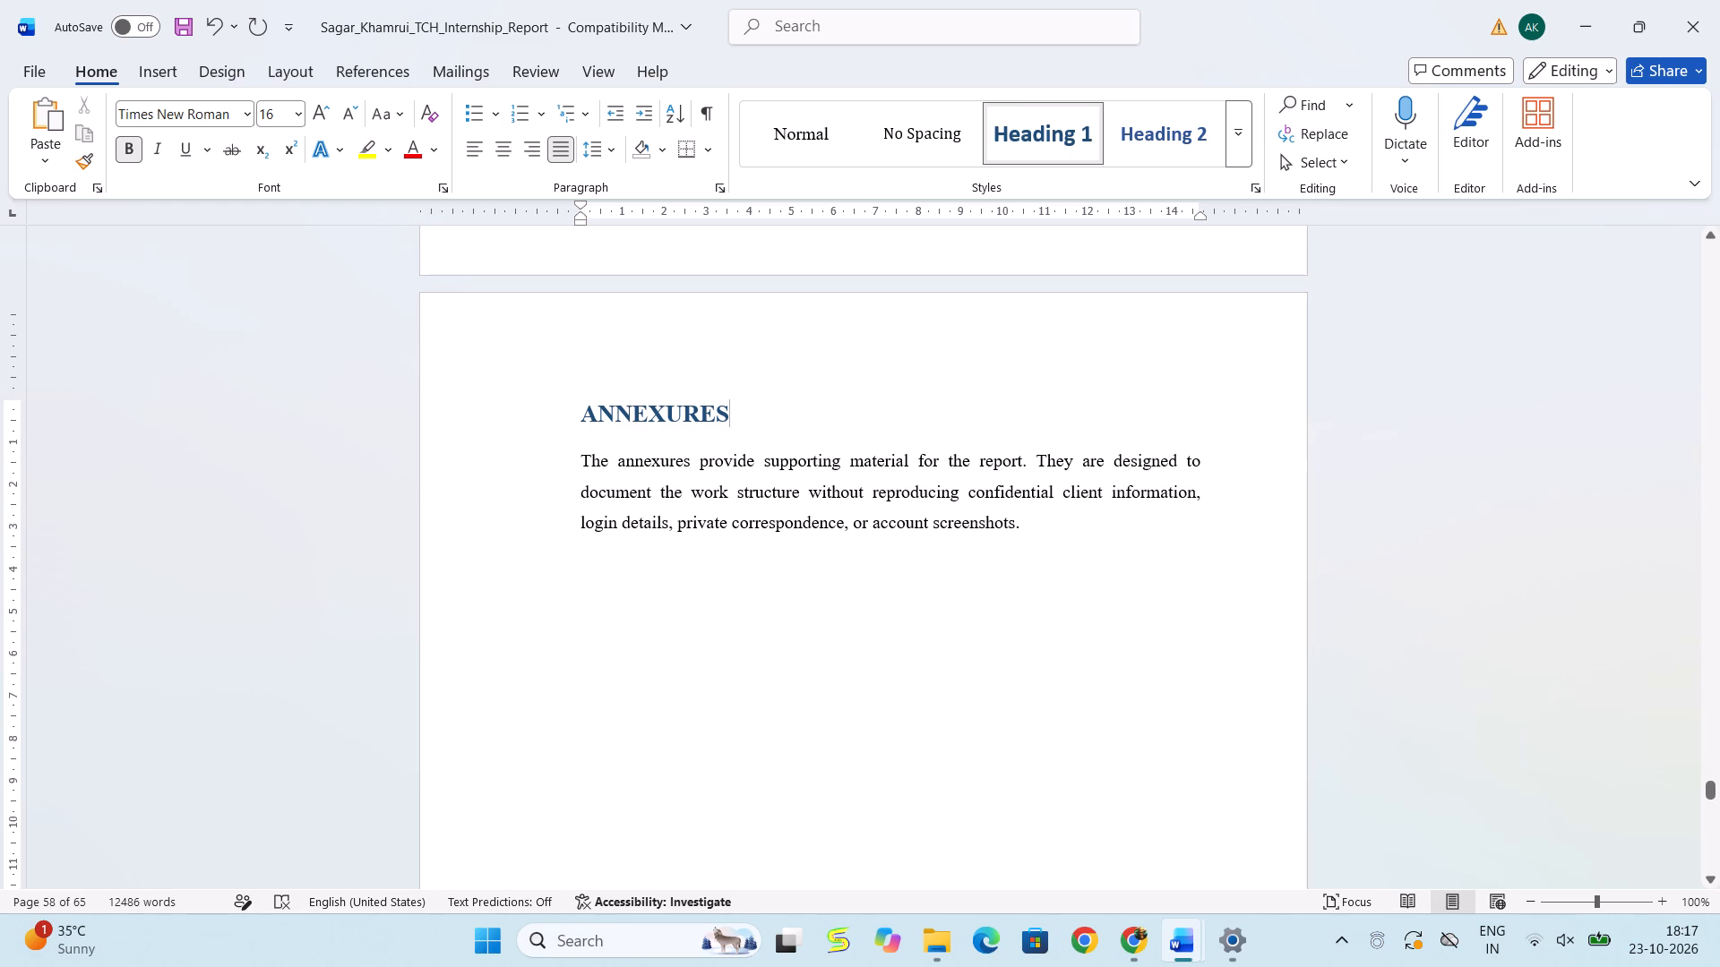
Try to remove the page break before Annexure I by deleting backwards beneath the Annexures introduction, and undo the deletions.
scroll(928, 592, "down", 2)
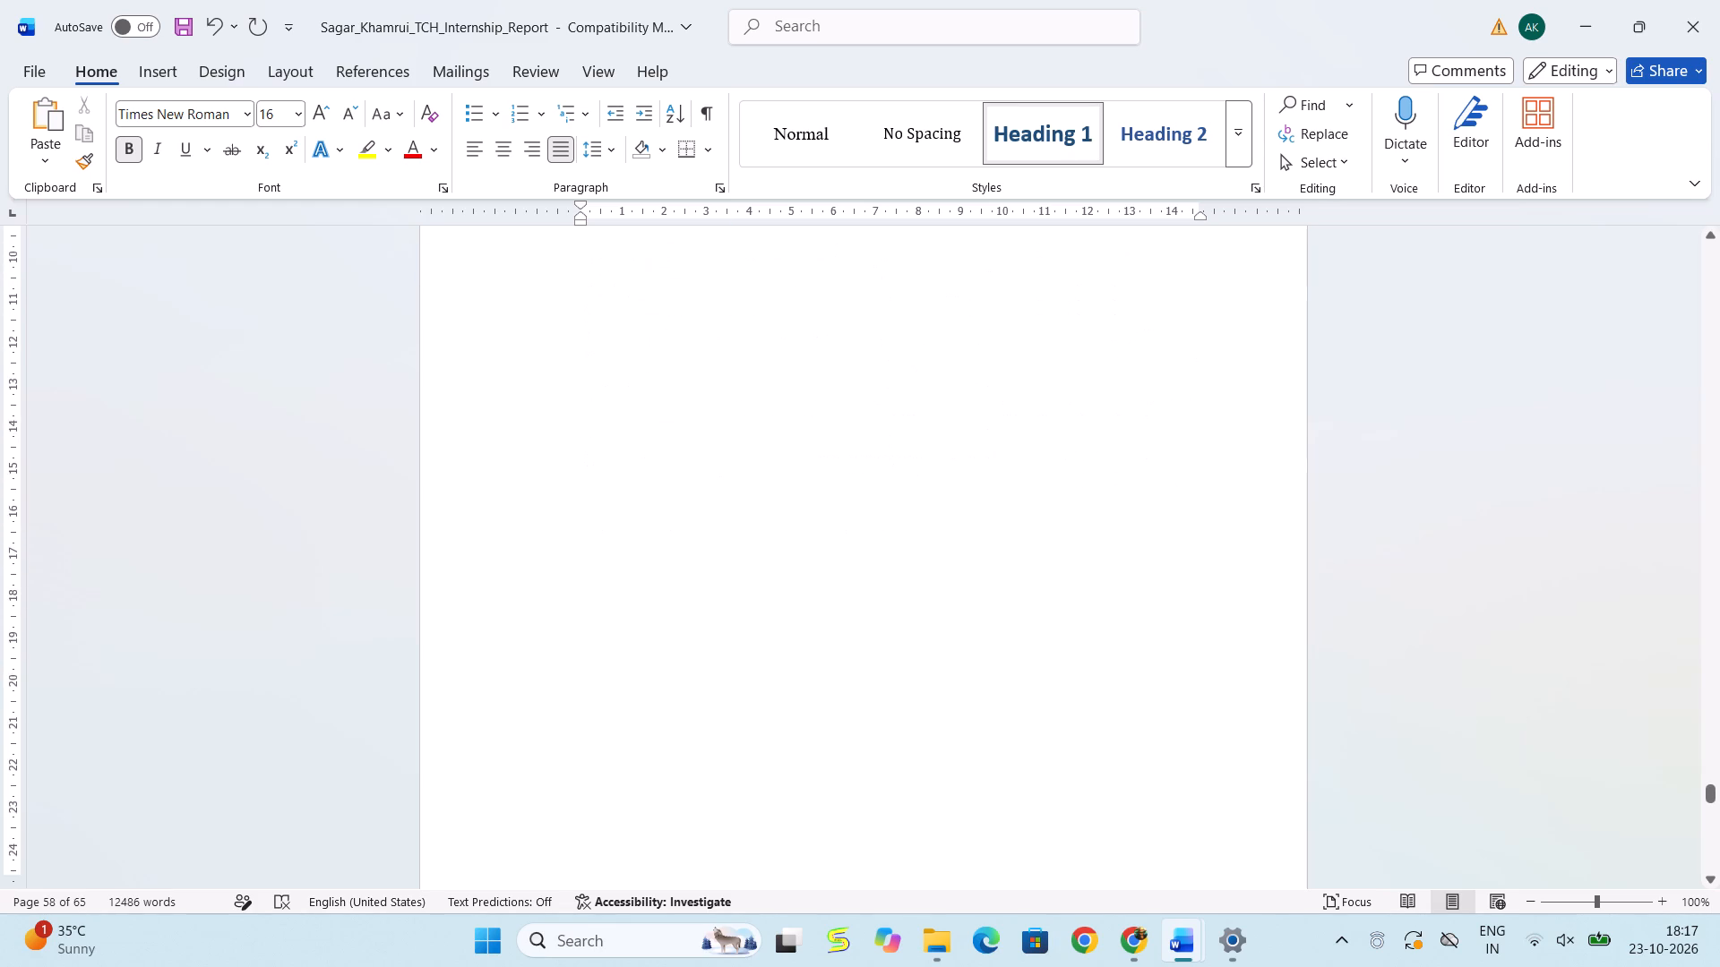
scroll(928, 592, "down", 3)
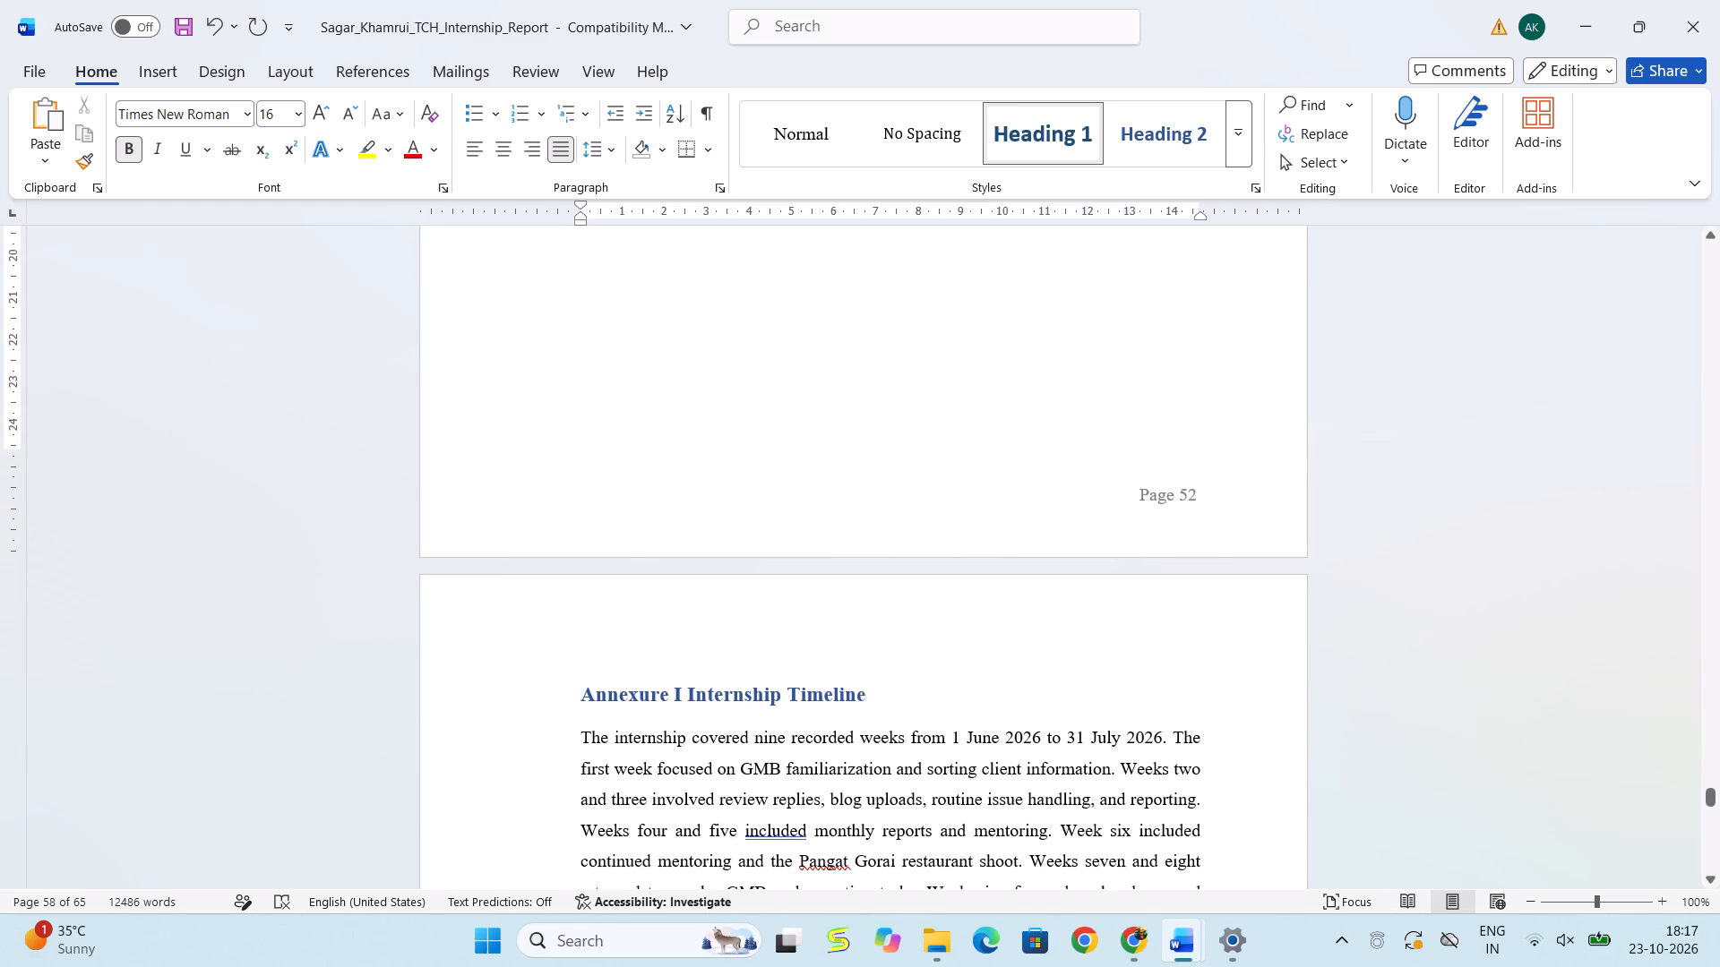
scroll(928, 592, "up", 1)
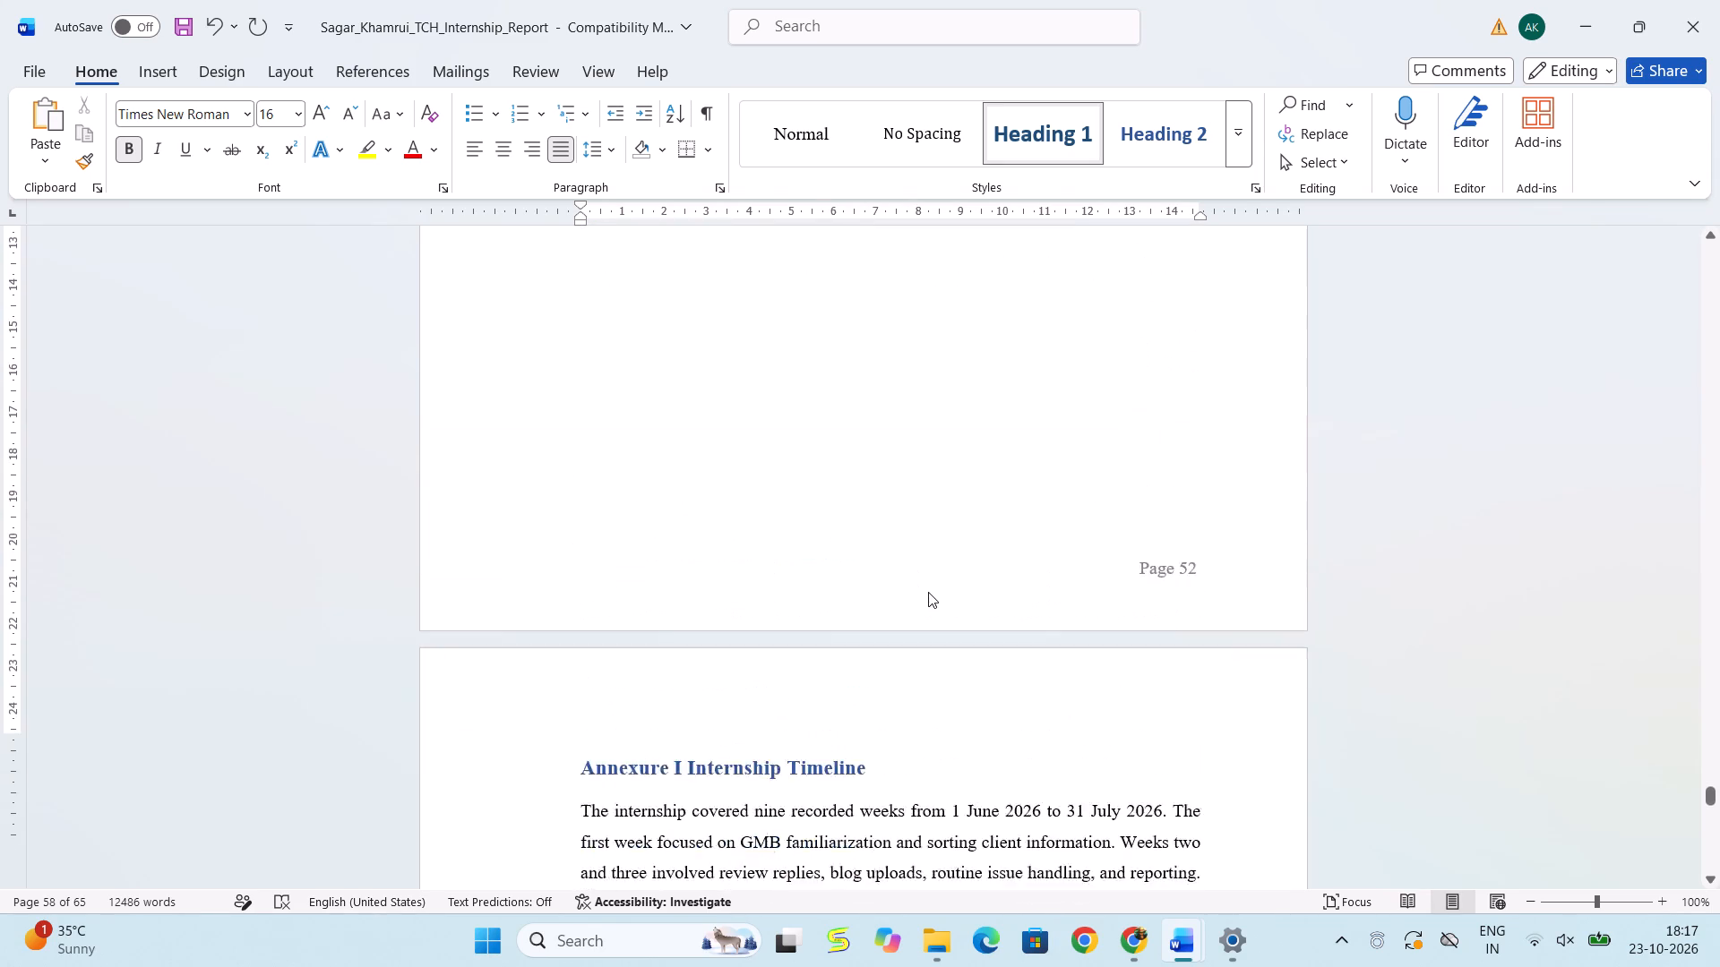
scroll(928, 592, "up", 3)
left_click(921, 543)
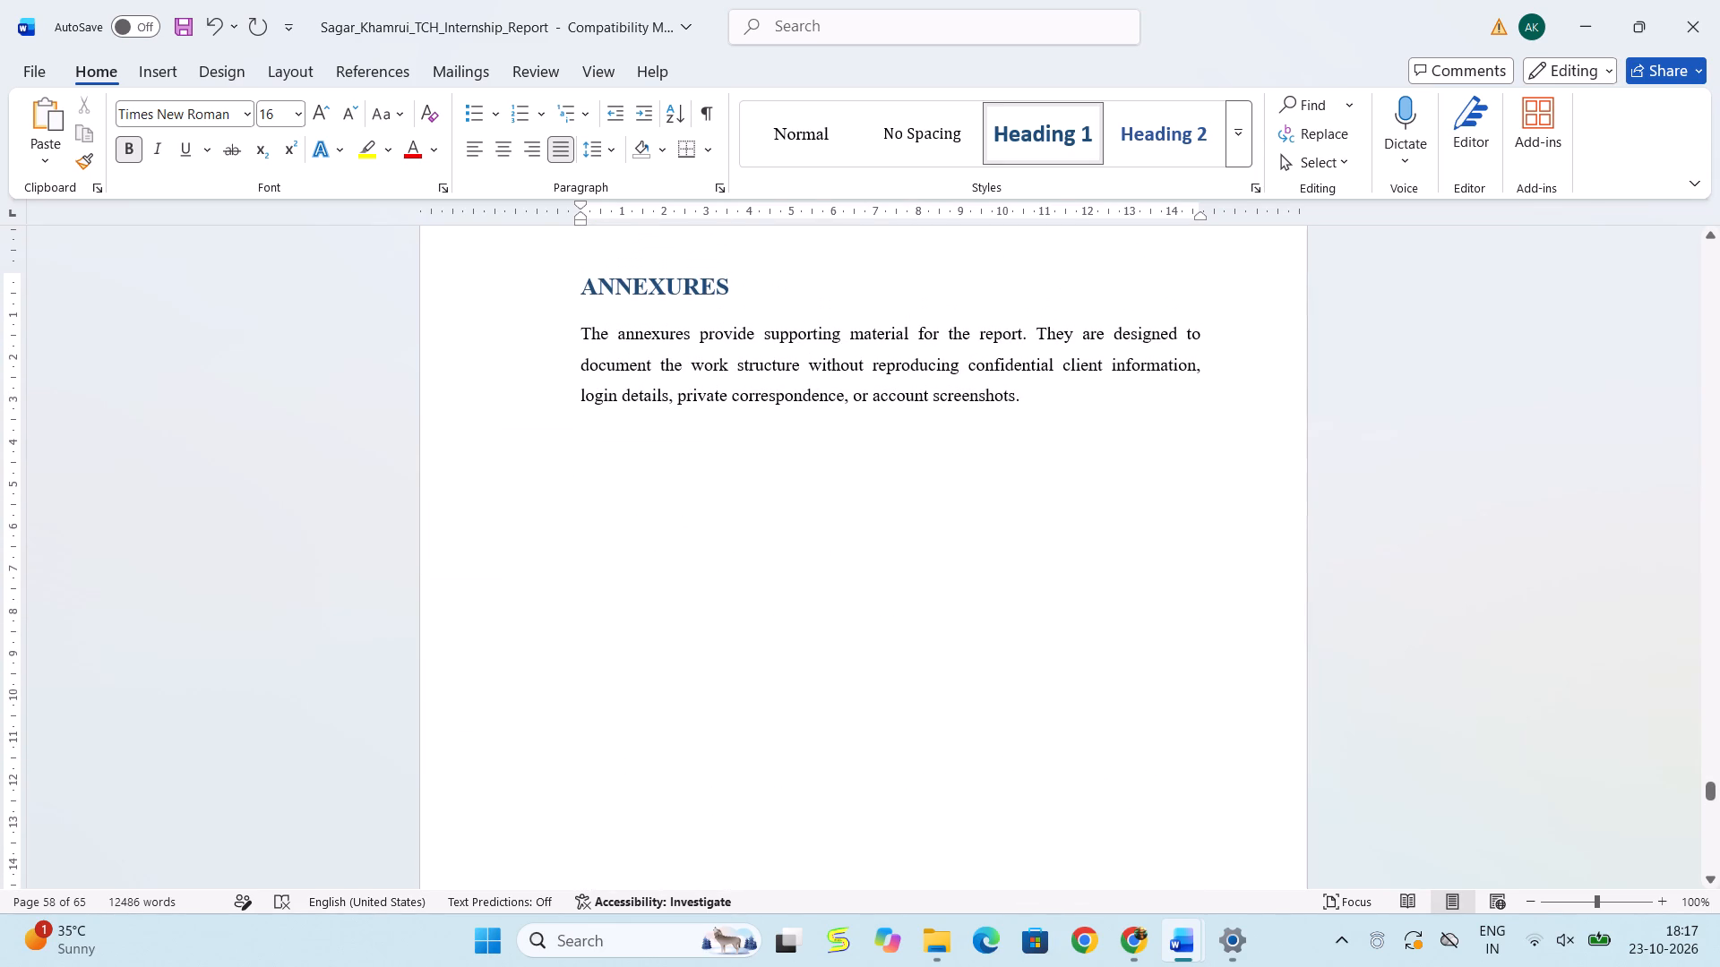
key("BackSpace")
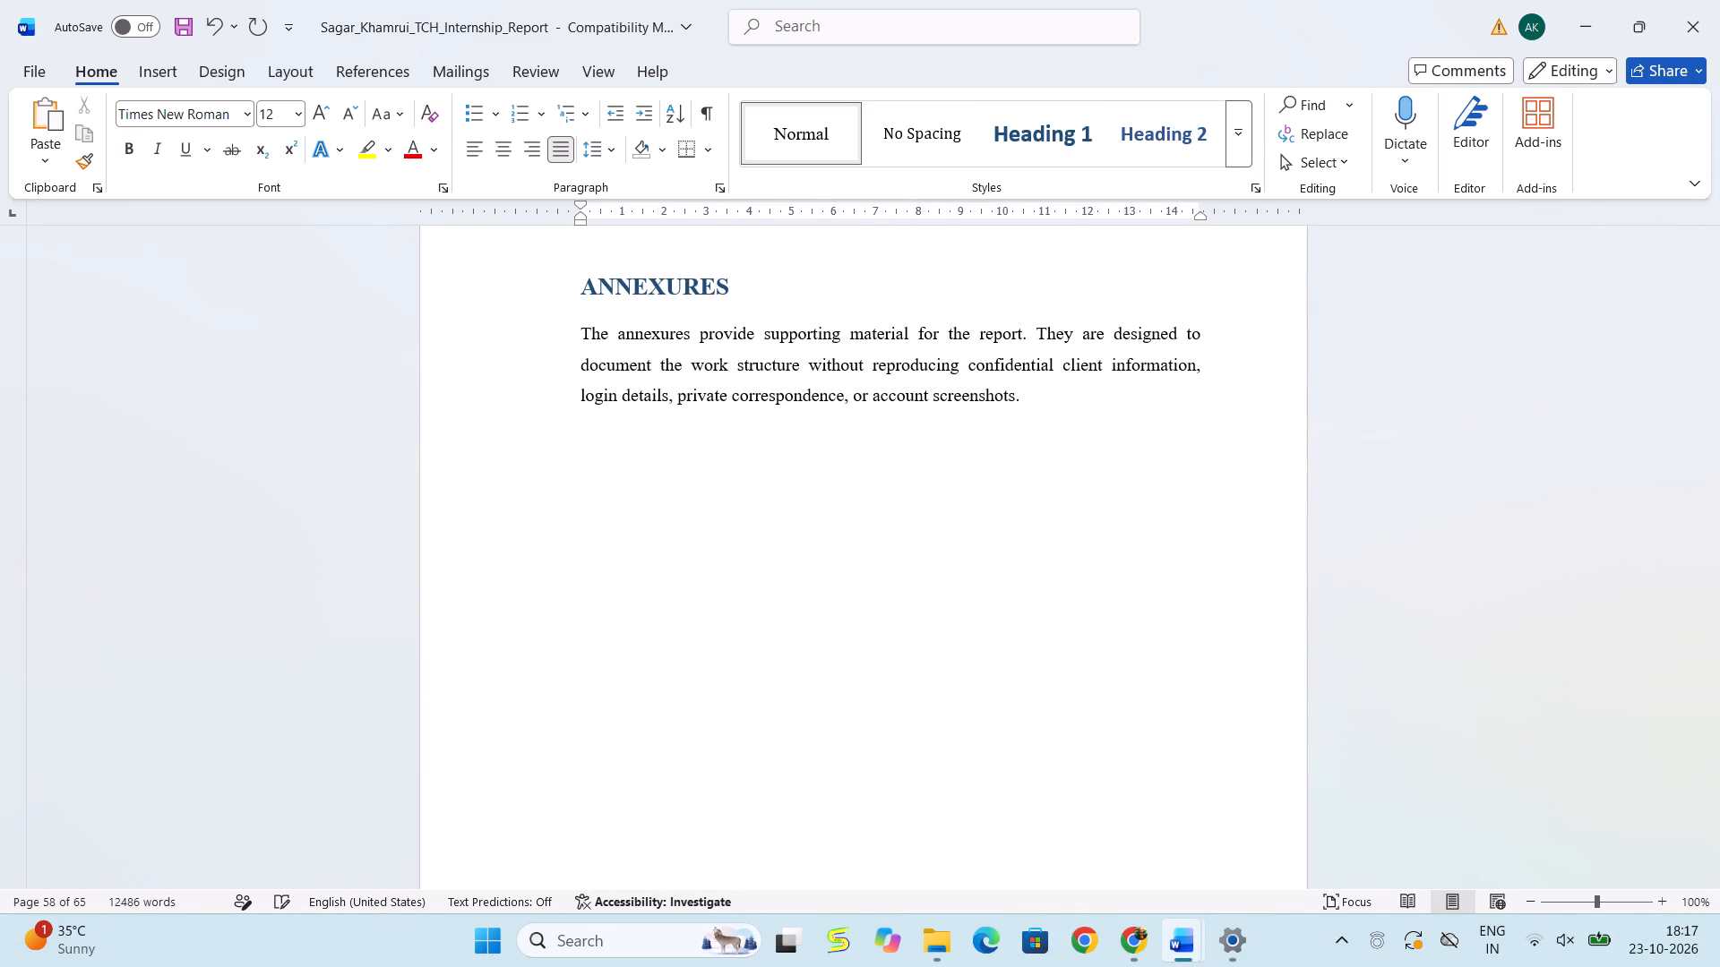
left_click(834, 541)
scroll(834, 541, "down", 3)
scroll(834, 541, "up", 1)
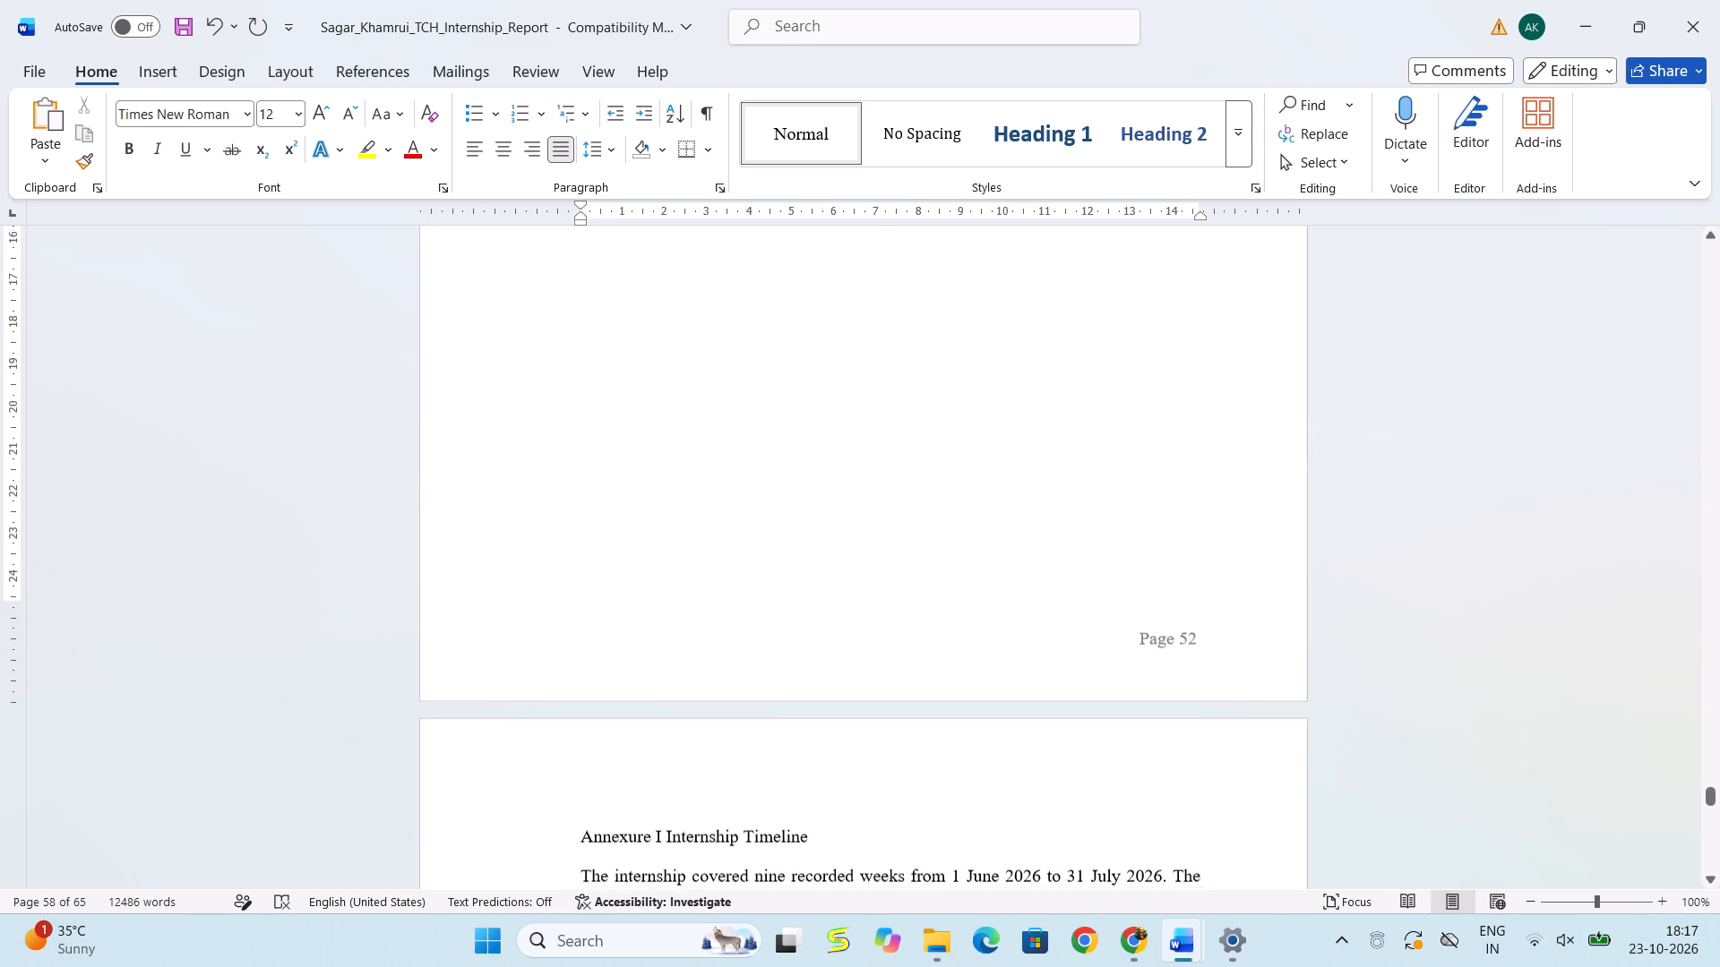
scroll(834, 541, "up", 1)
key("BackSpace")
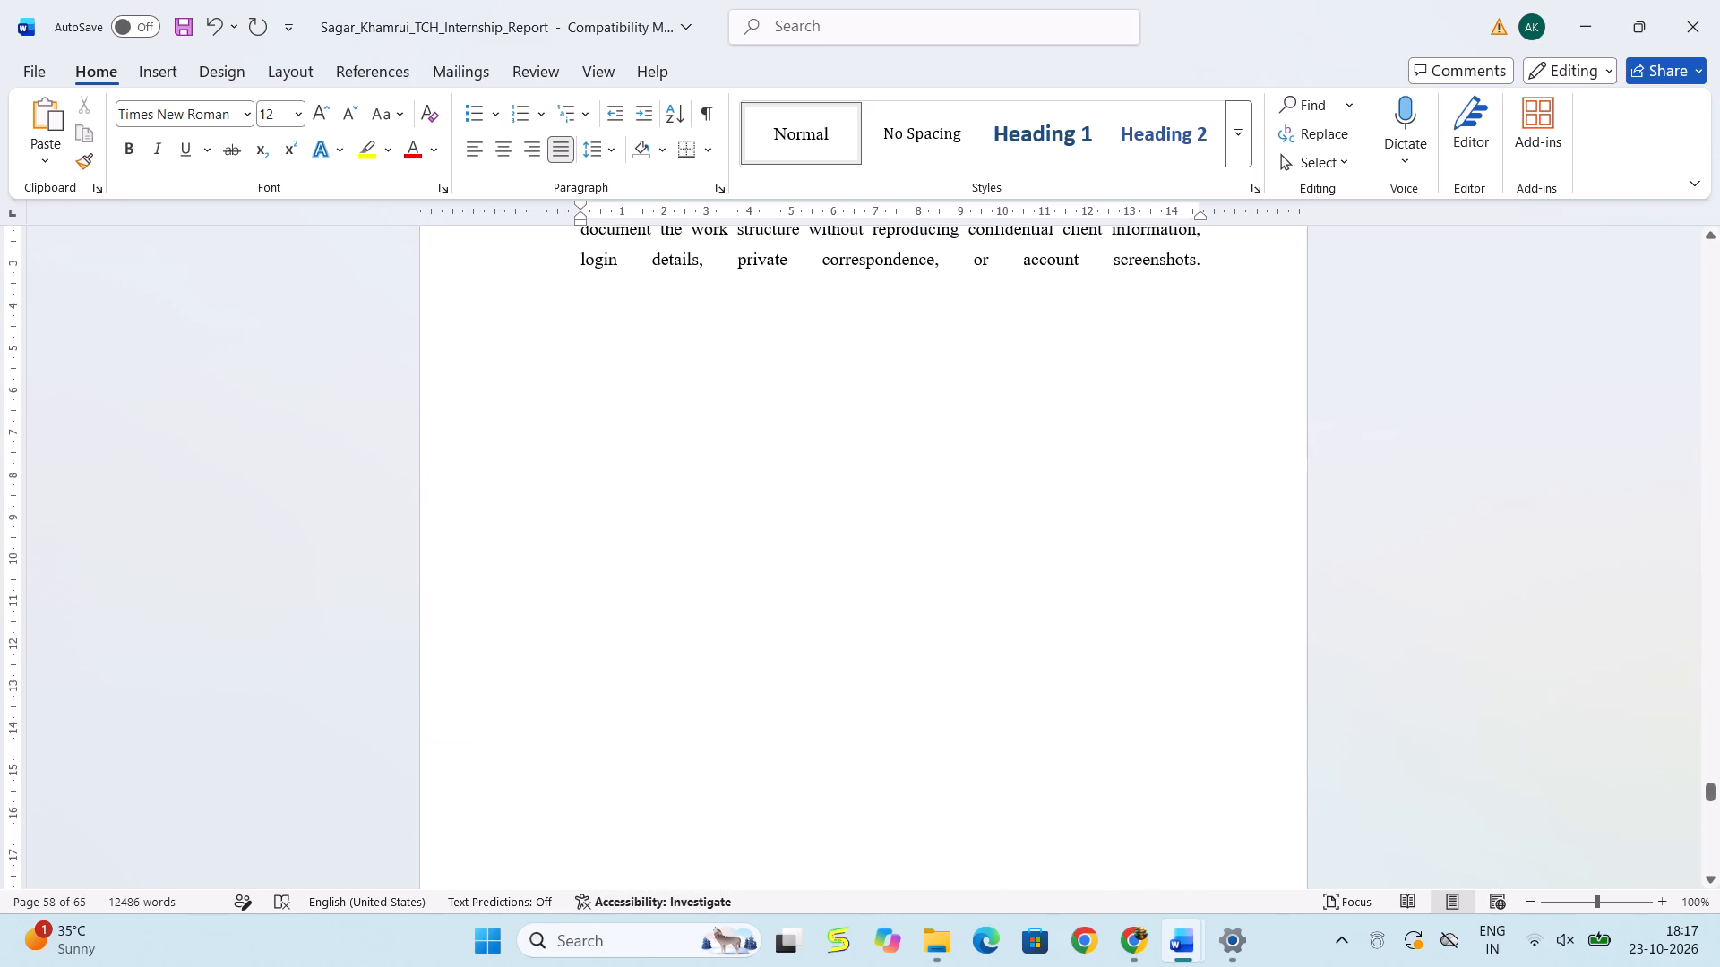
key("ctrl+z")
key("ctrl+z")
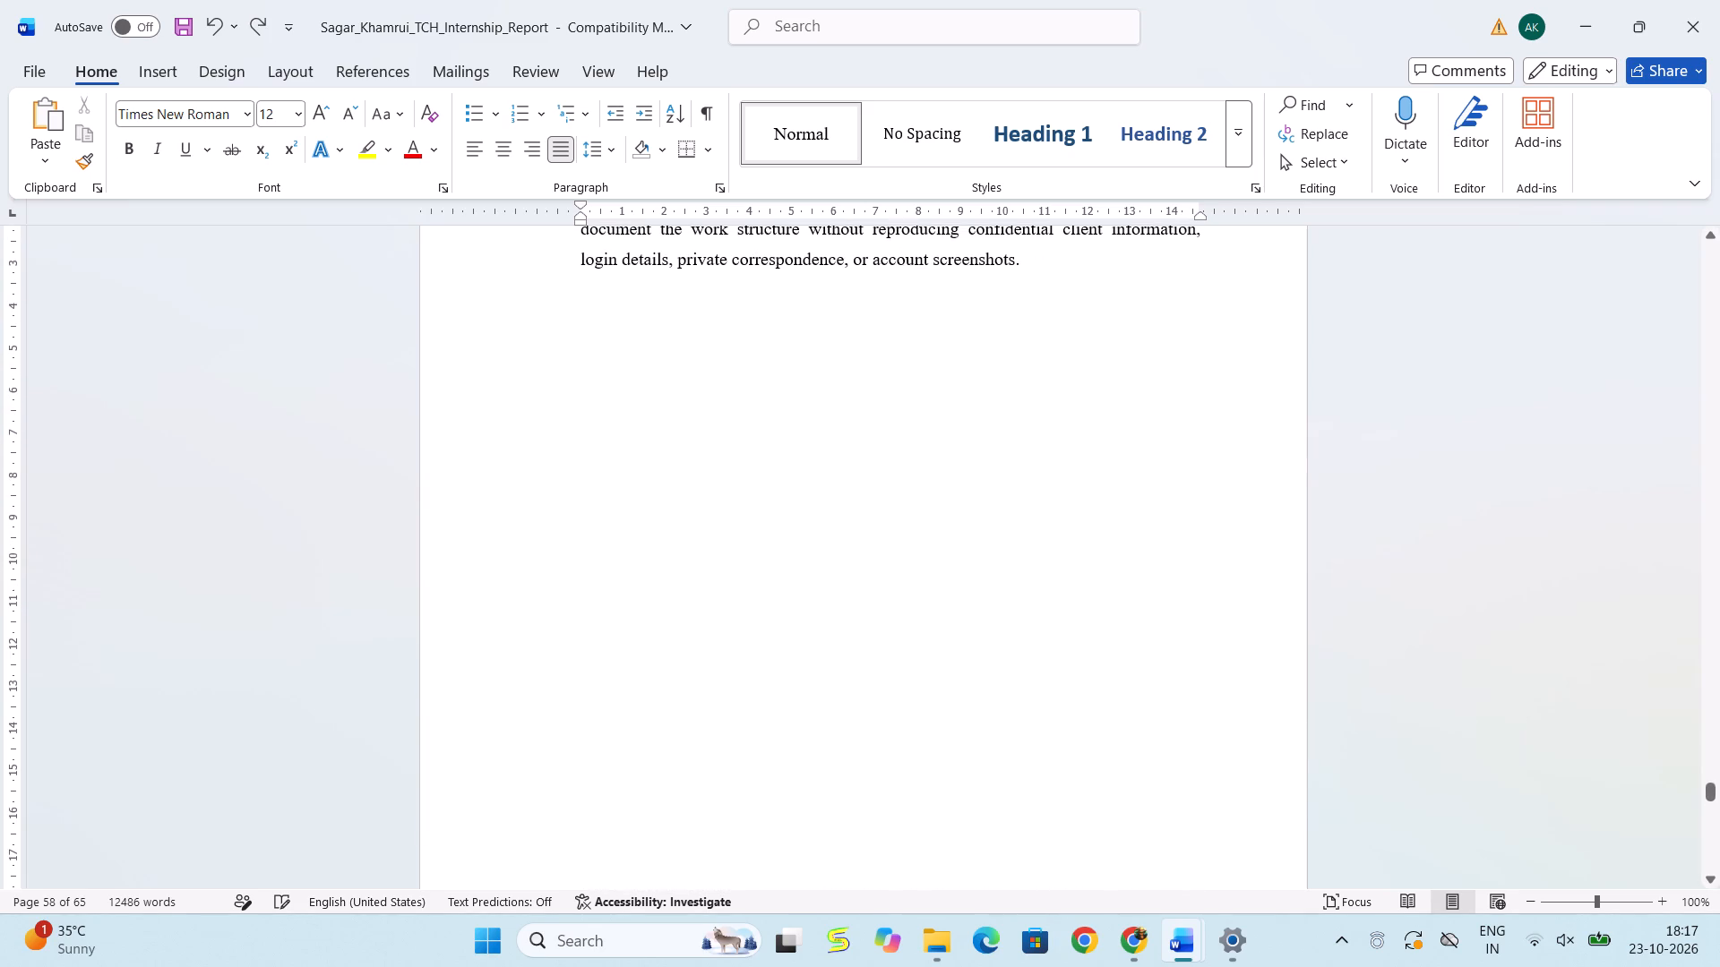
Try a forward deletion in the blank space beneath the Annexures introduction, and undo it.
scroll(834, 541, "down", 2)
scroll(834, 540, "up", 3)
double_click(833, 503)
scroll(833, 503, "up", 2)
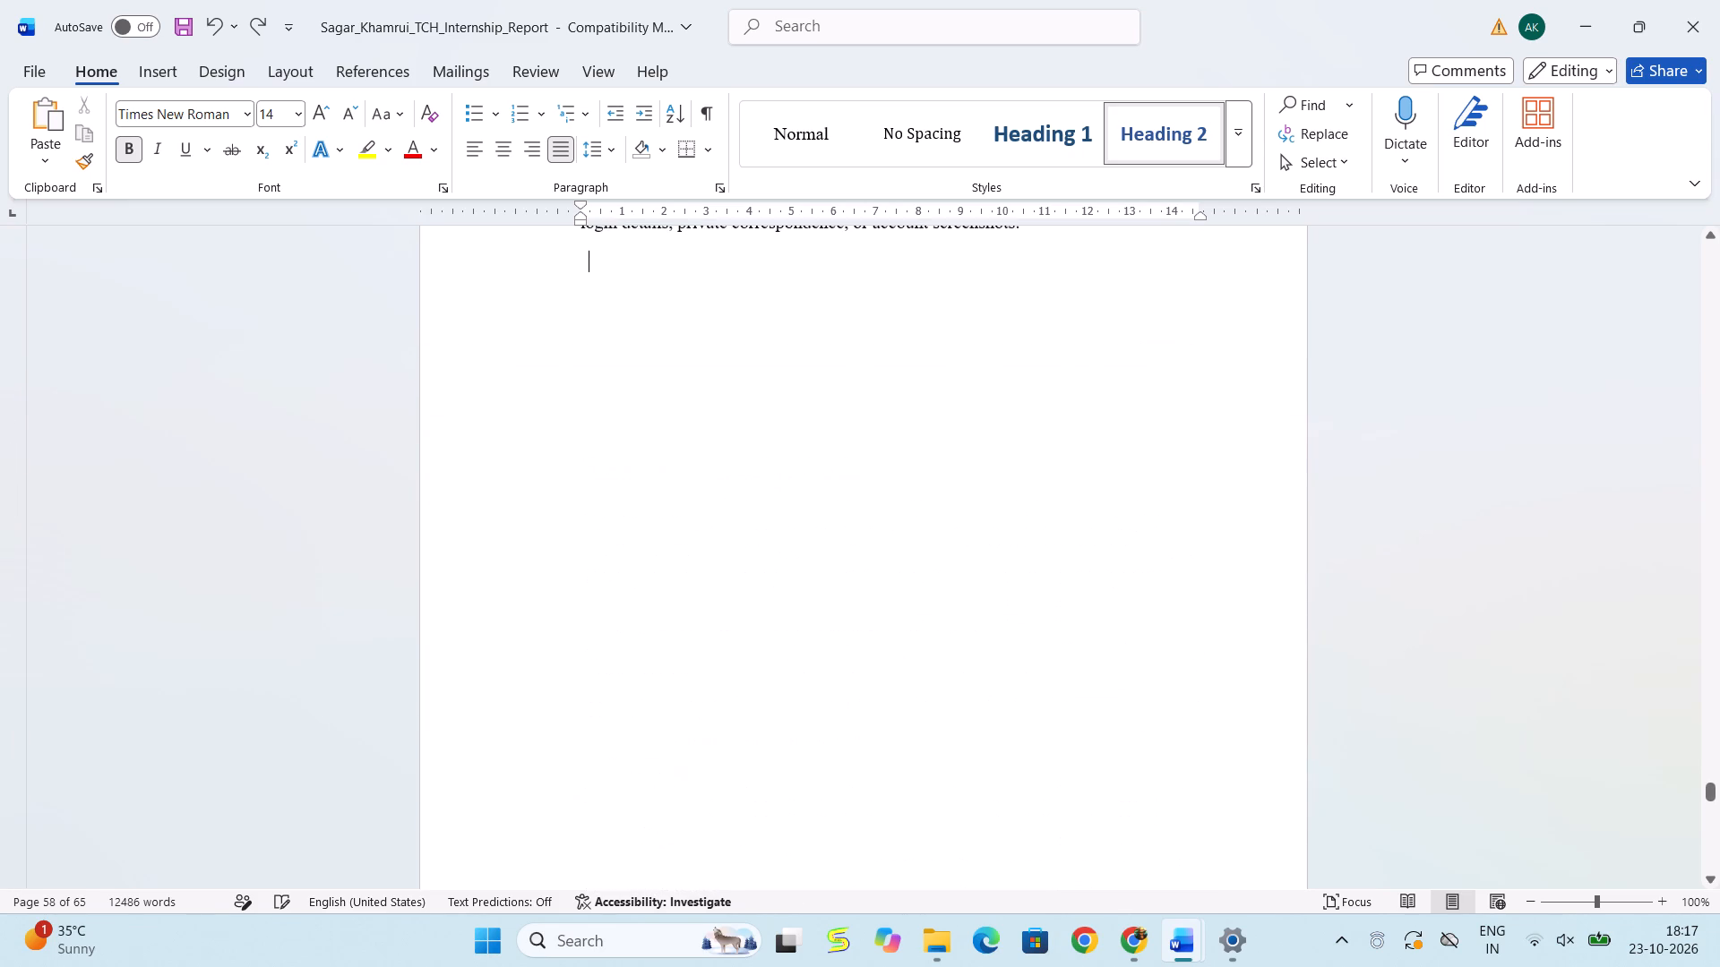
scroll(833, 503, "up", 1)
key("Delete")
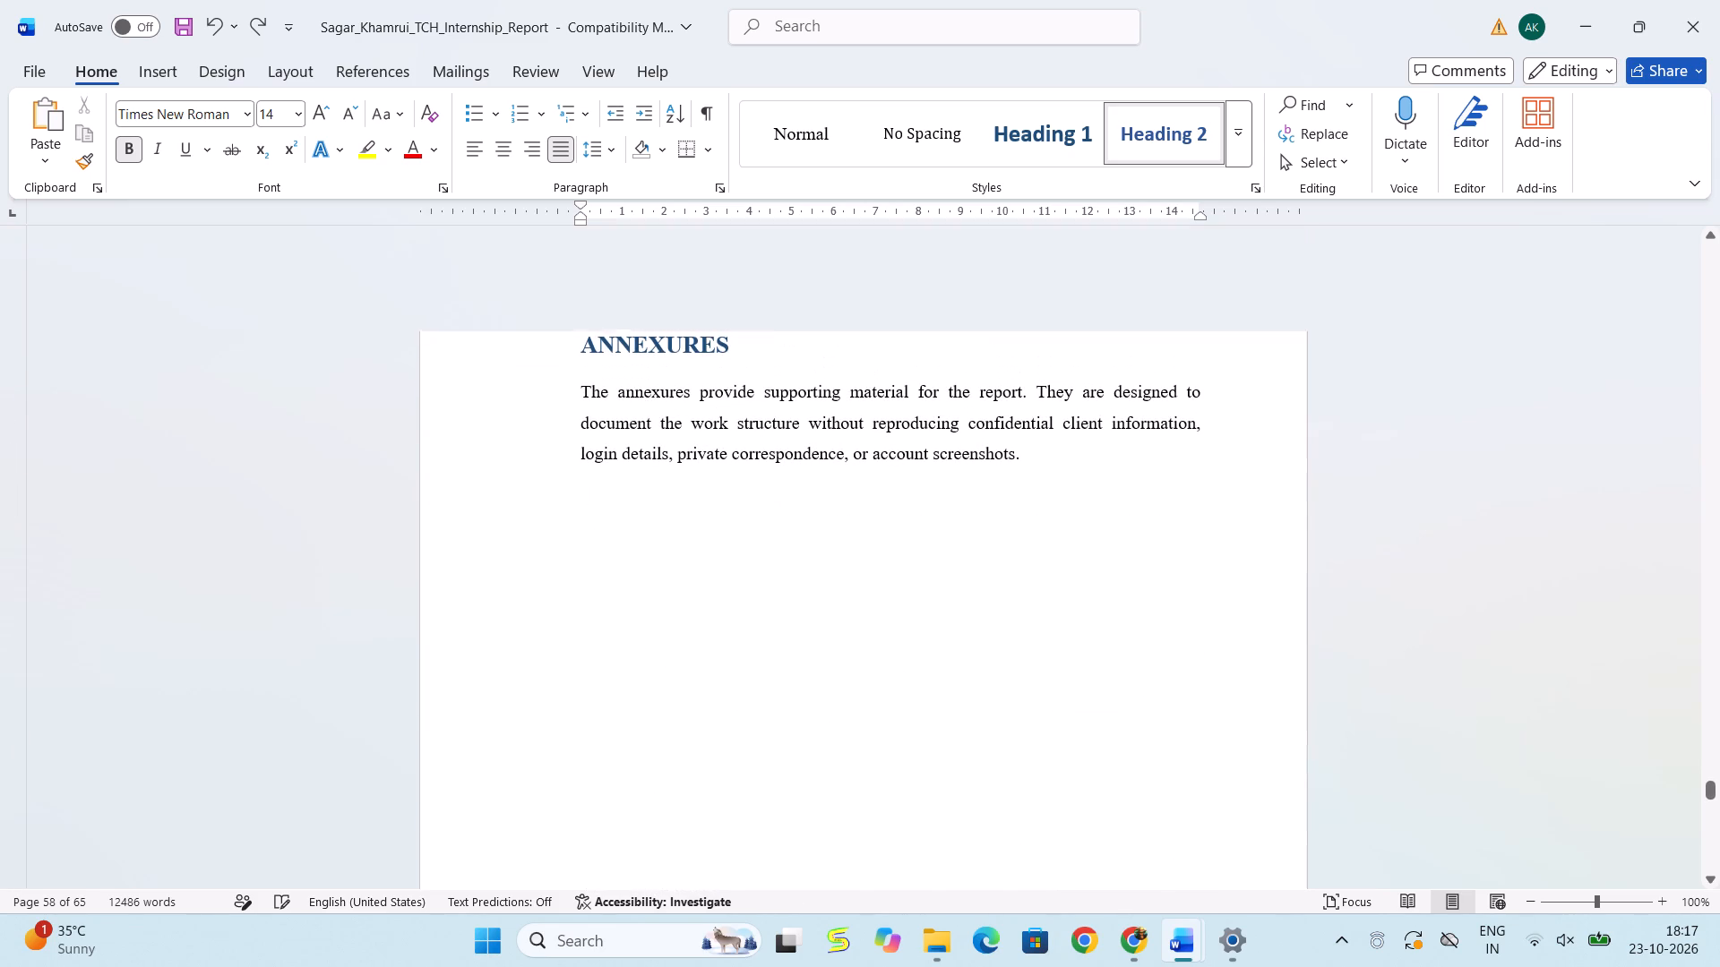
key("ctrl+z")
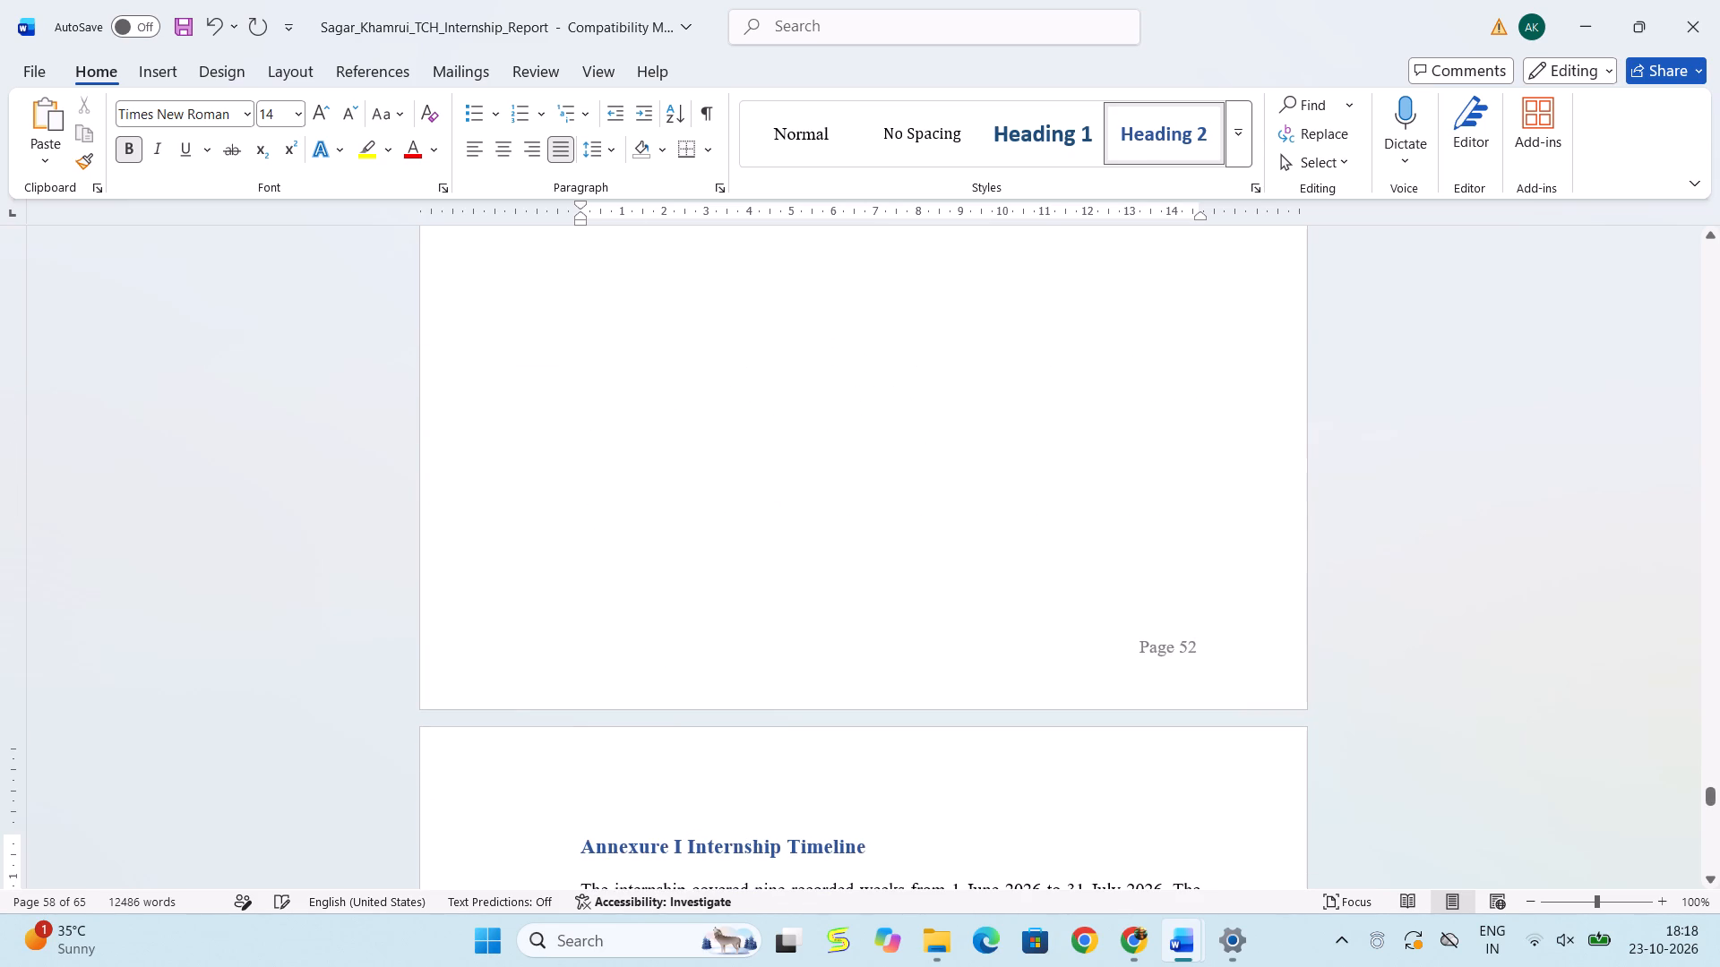
Centre the line "— End of Report —" beneath the Final Note text on the last page.
scroll(833, 503, "down", 2)
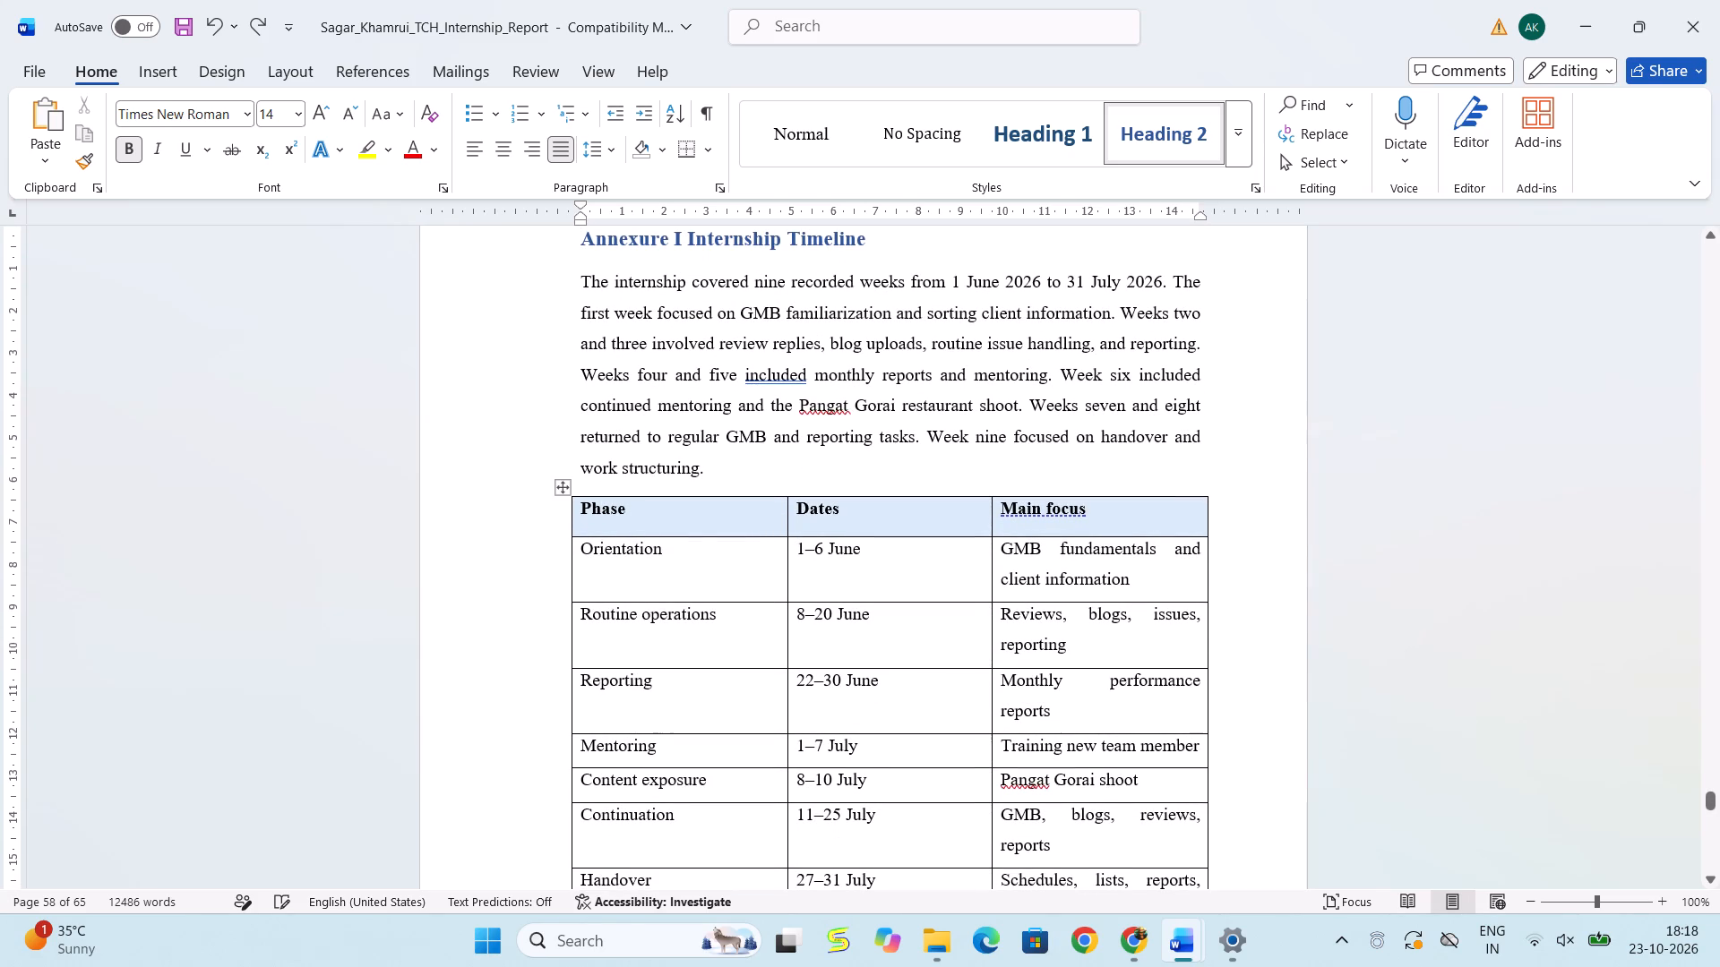
scroll(833, 503, "down", 4)
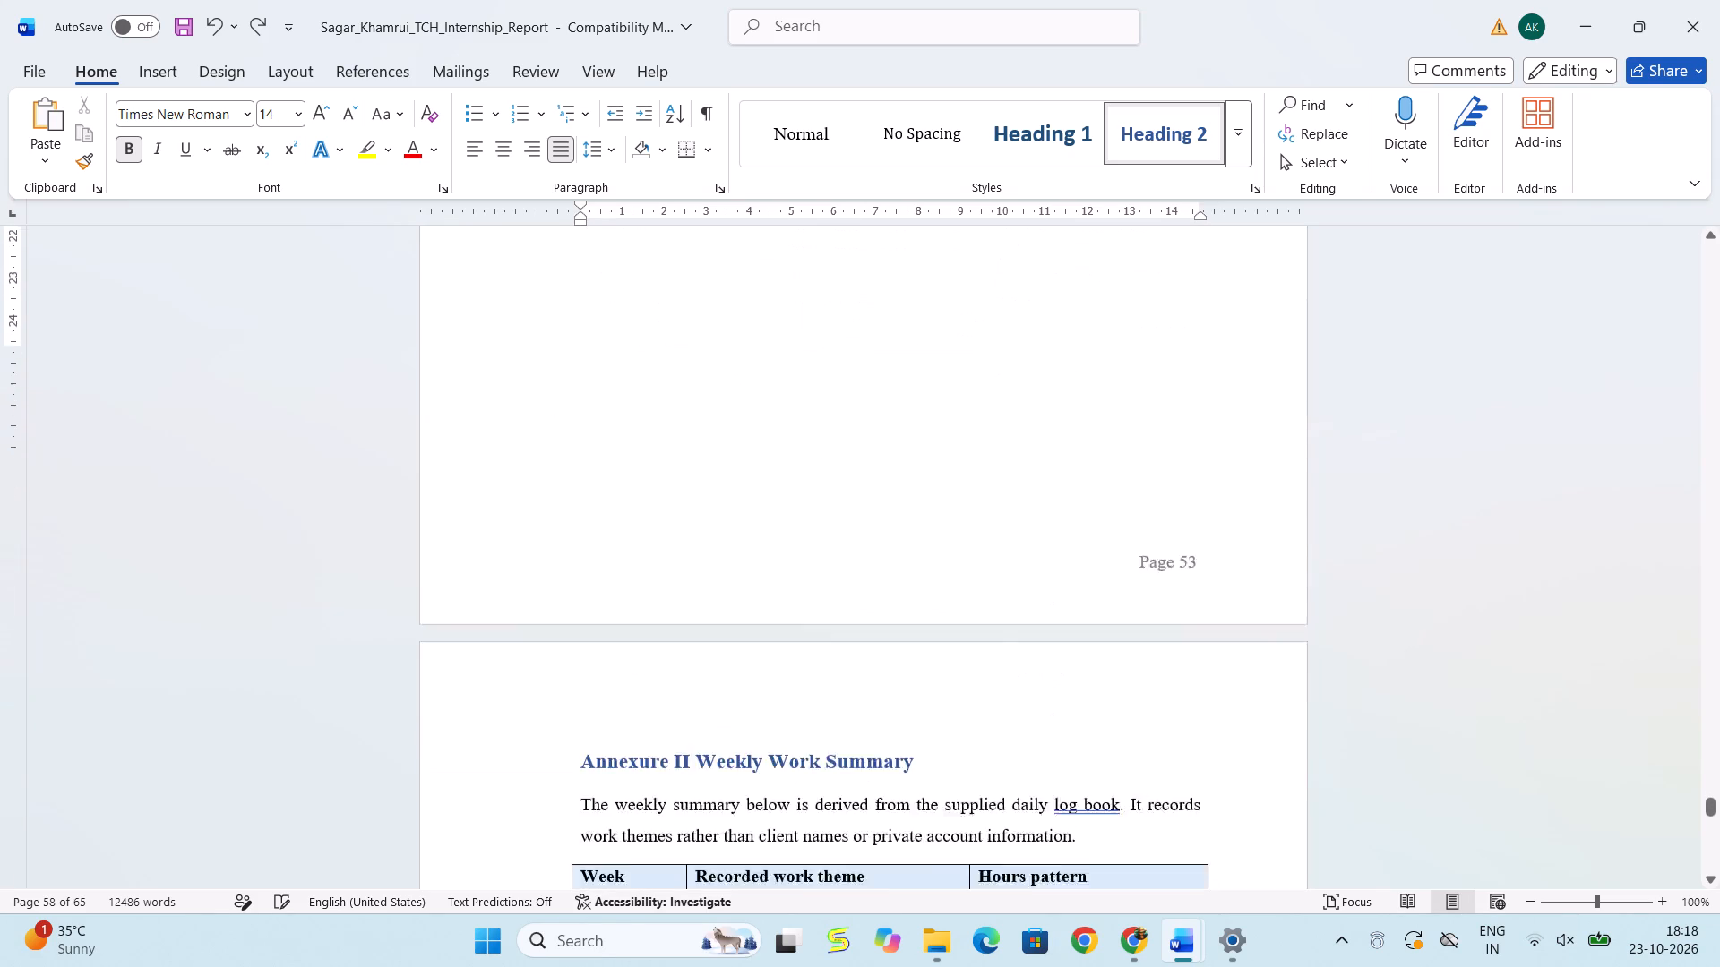
scroll(833, 503, "down", 2)
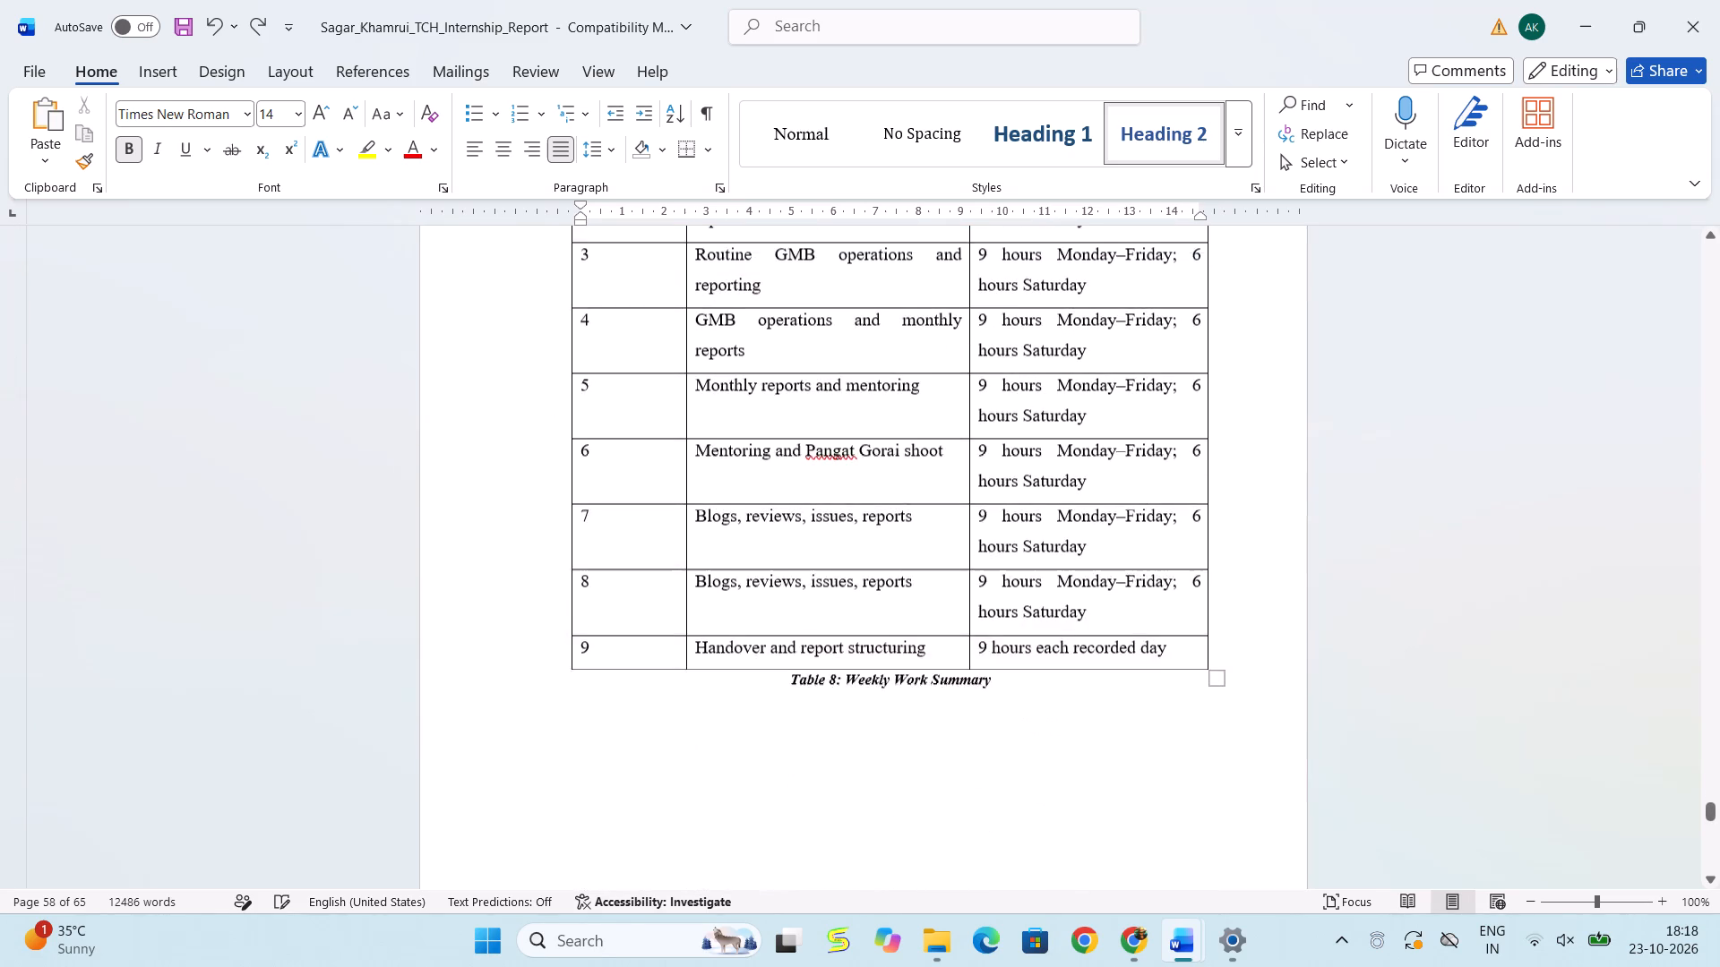
scroll(833, 503, "down", 1)
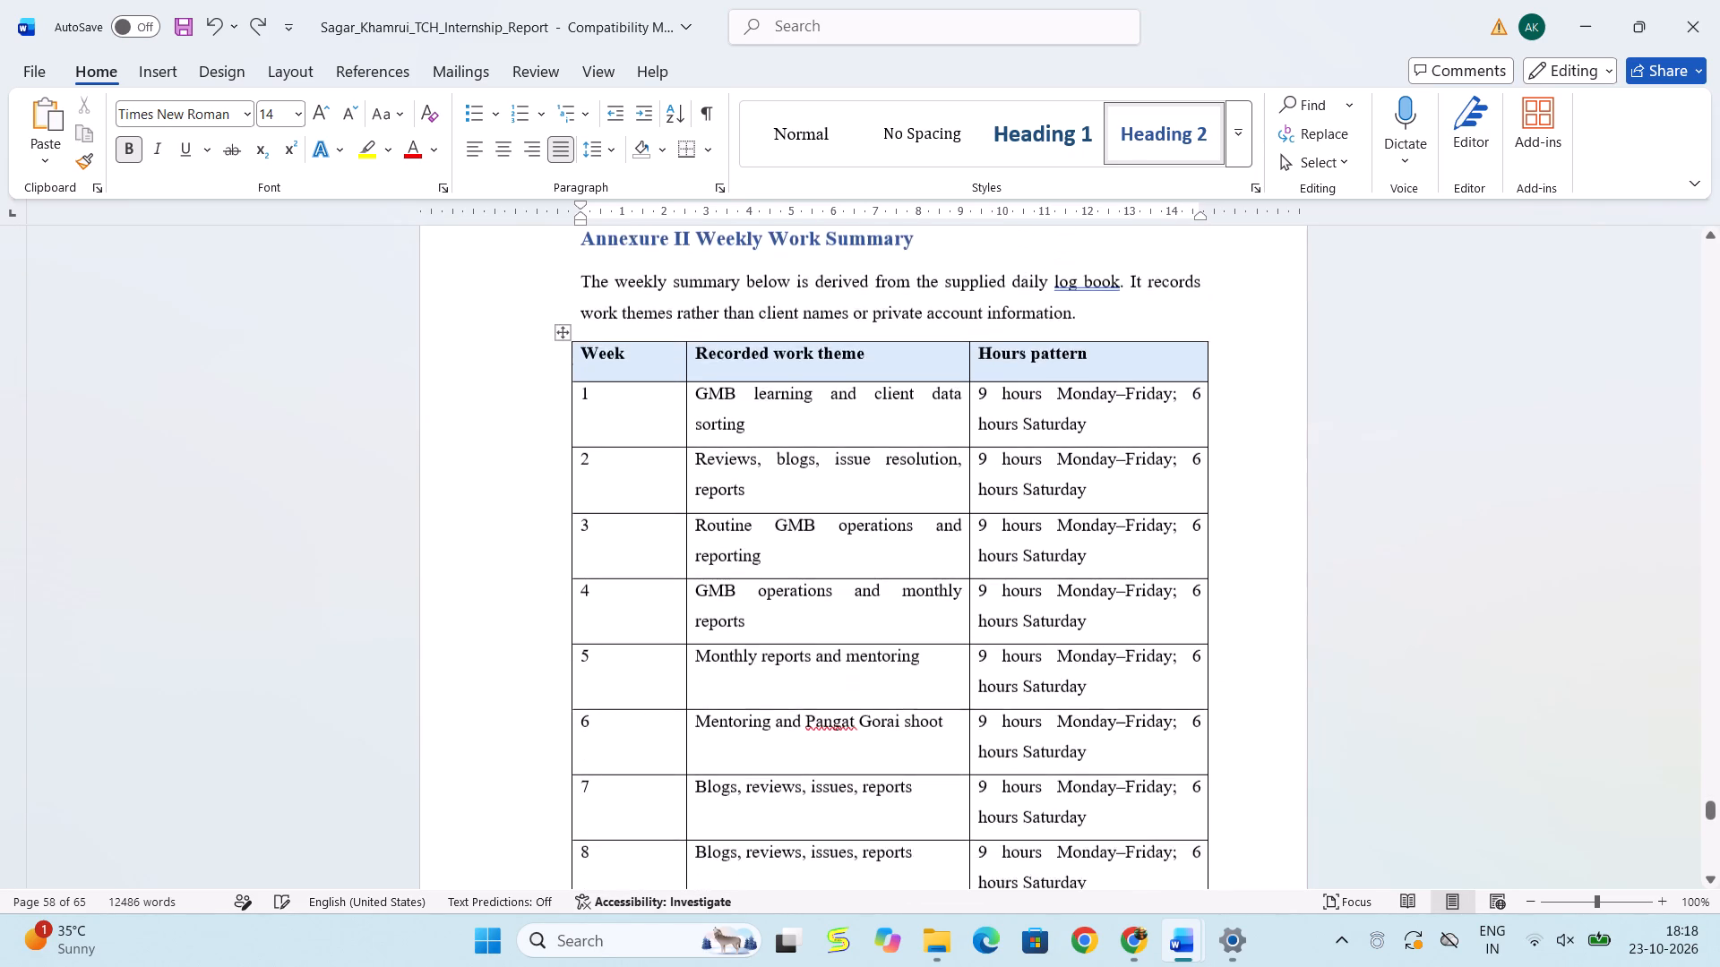
scroll(833, 503, "down", 3)
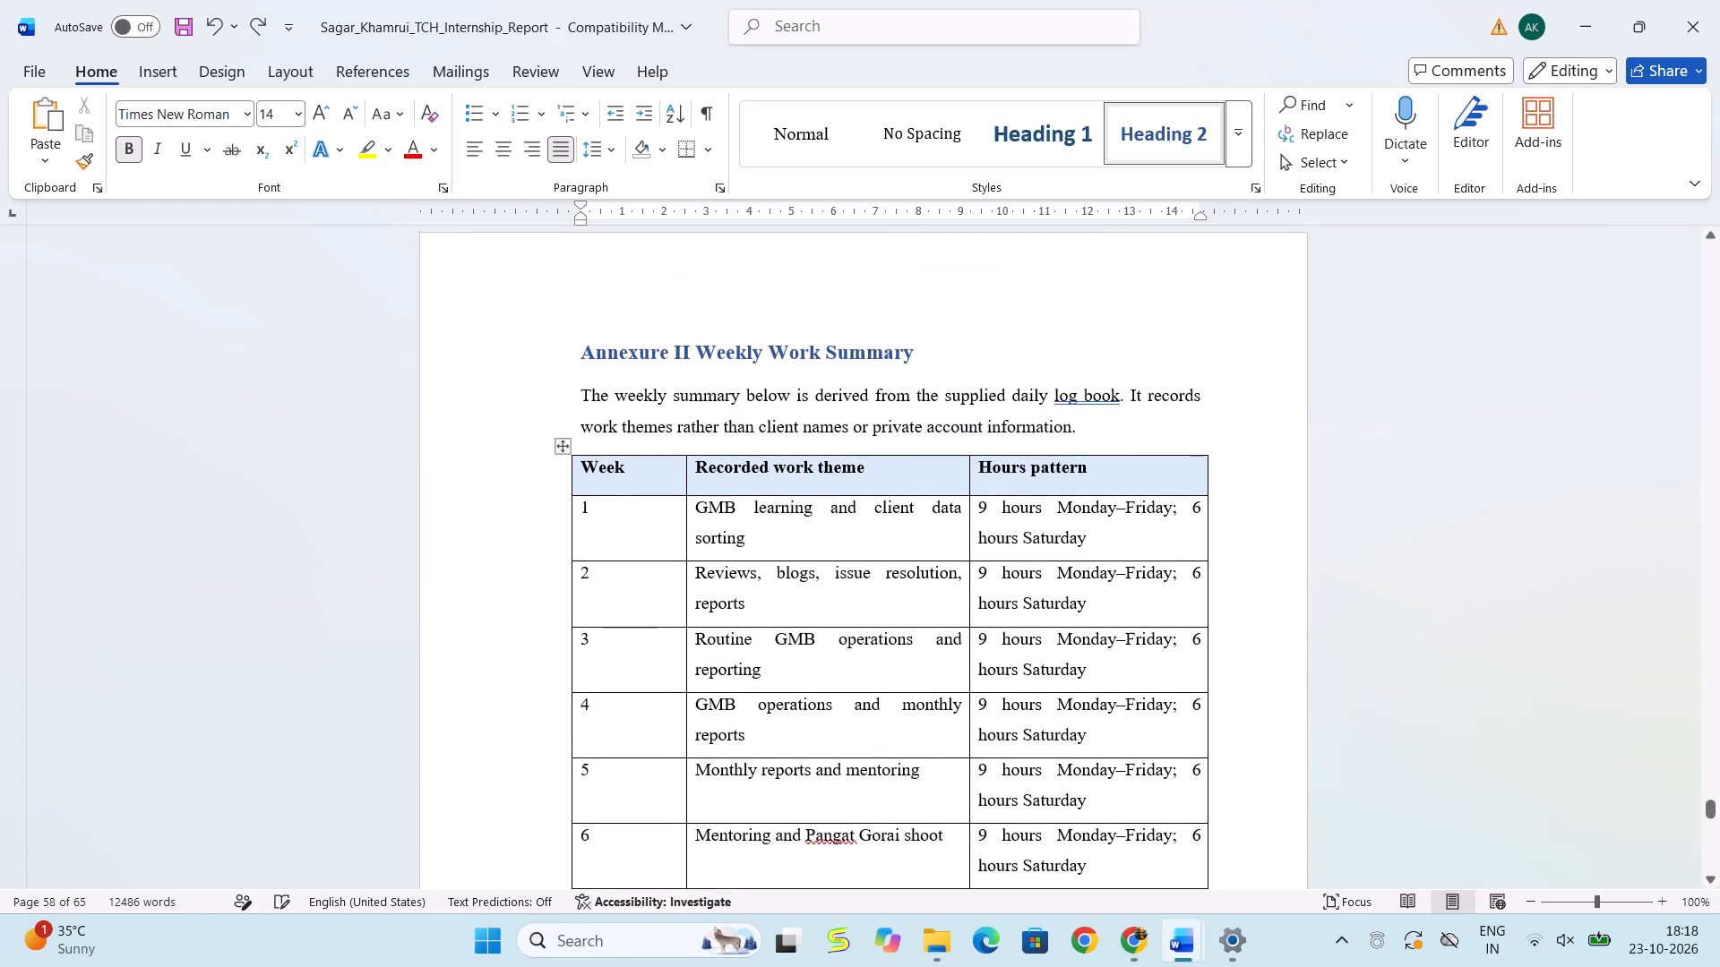
scroll(833, 503, "down", 9)
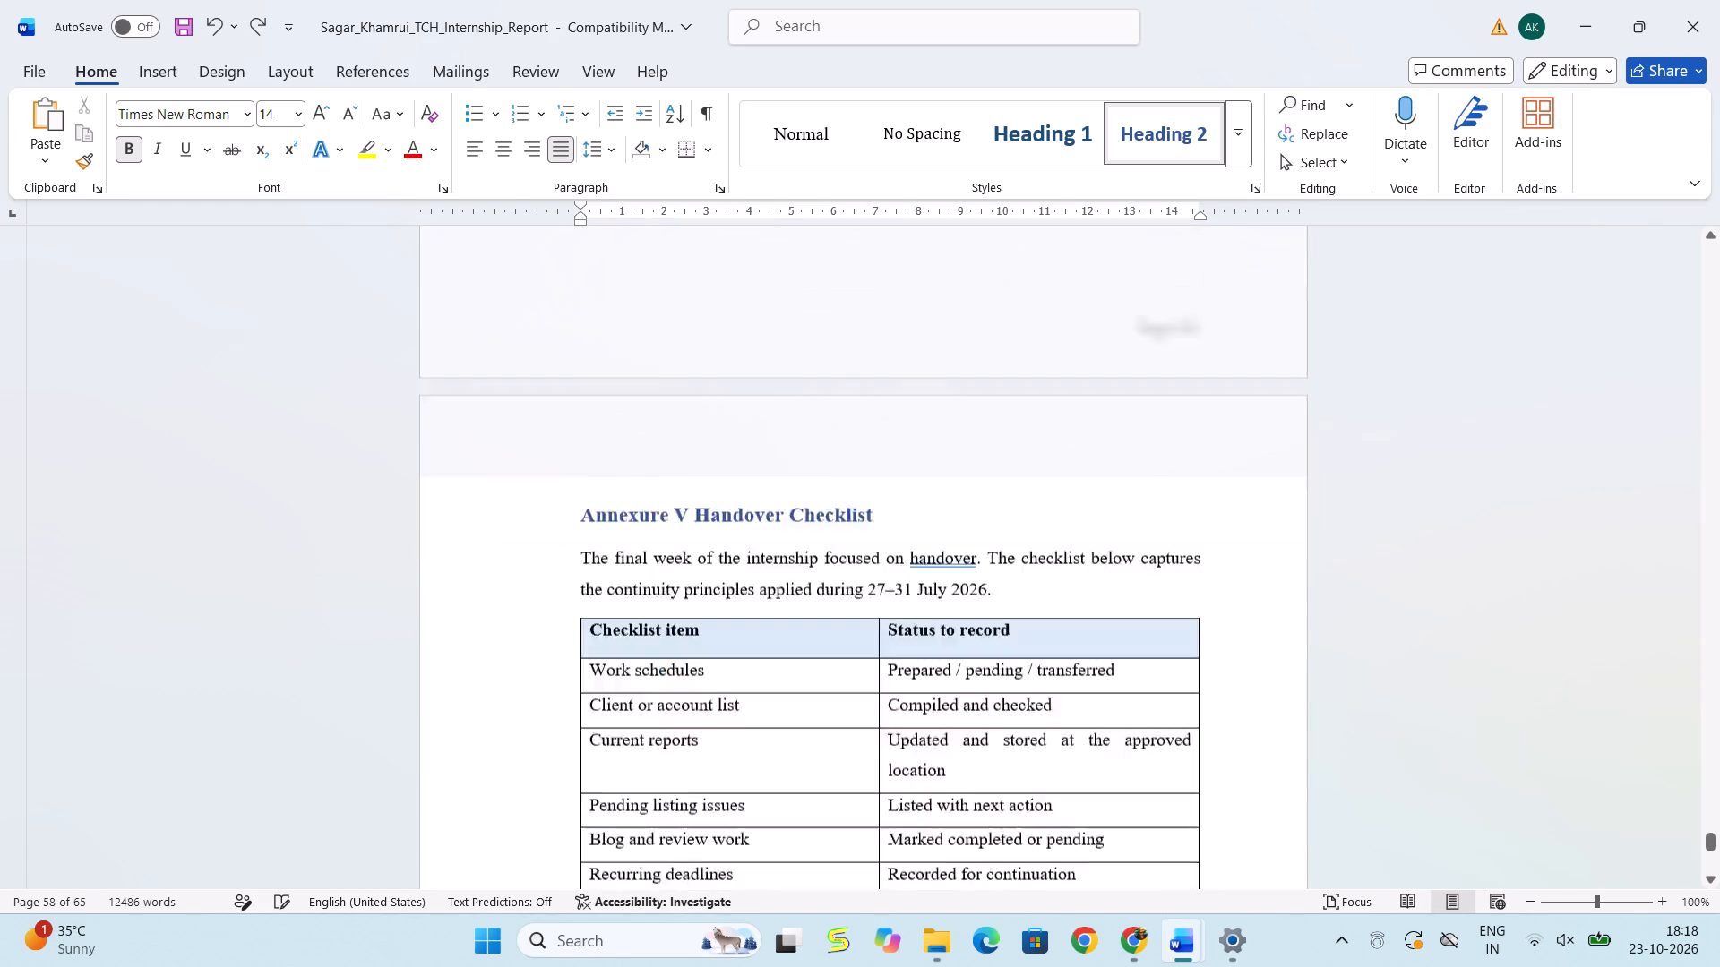
scroll(833, 503, "down", 11)
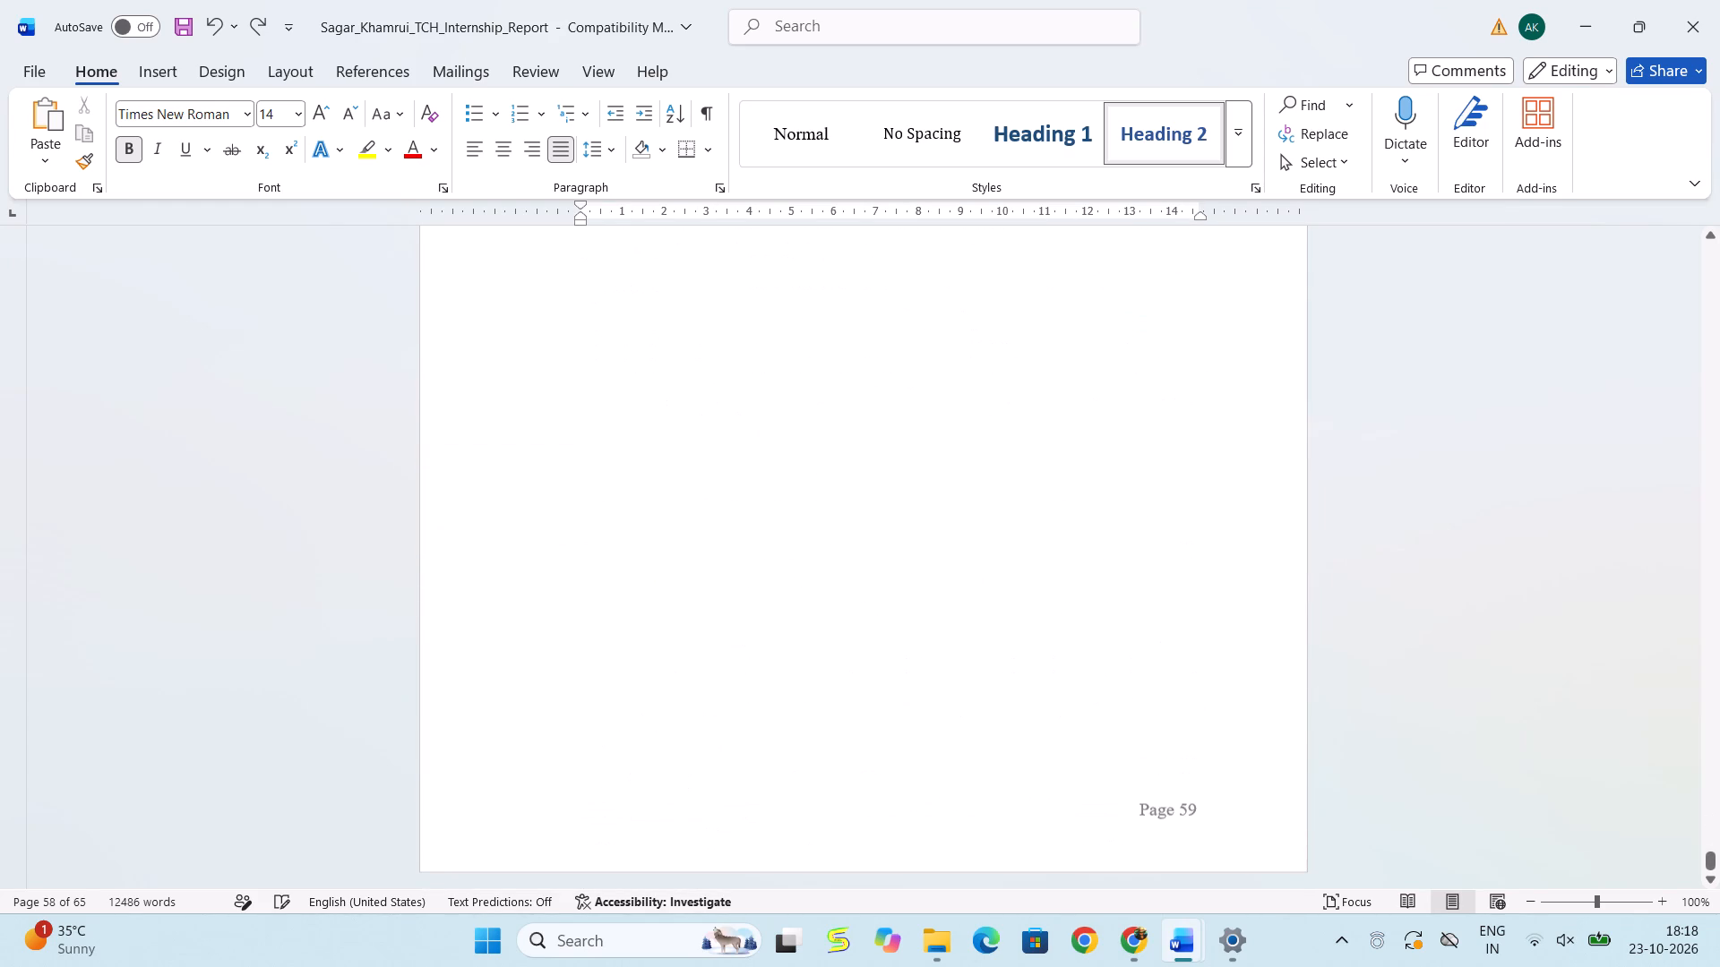
scroll(833, 503, "up", 2)
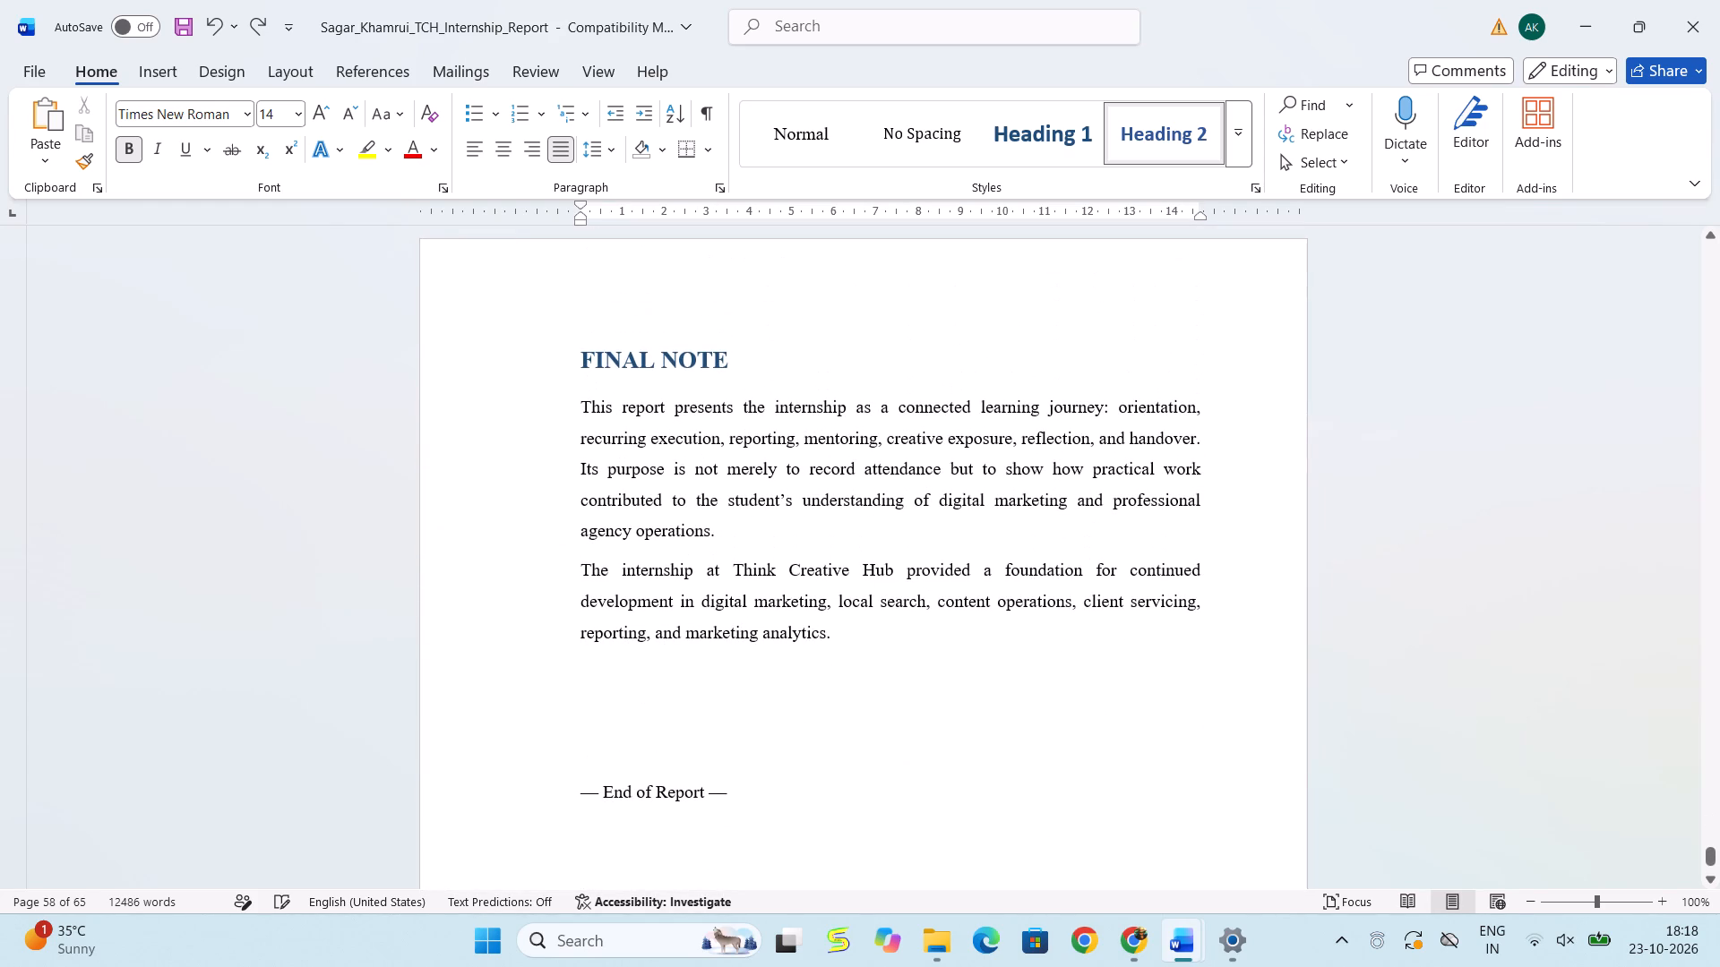
left_click(674, 783)
key("ctrl+e")
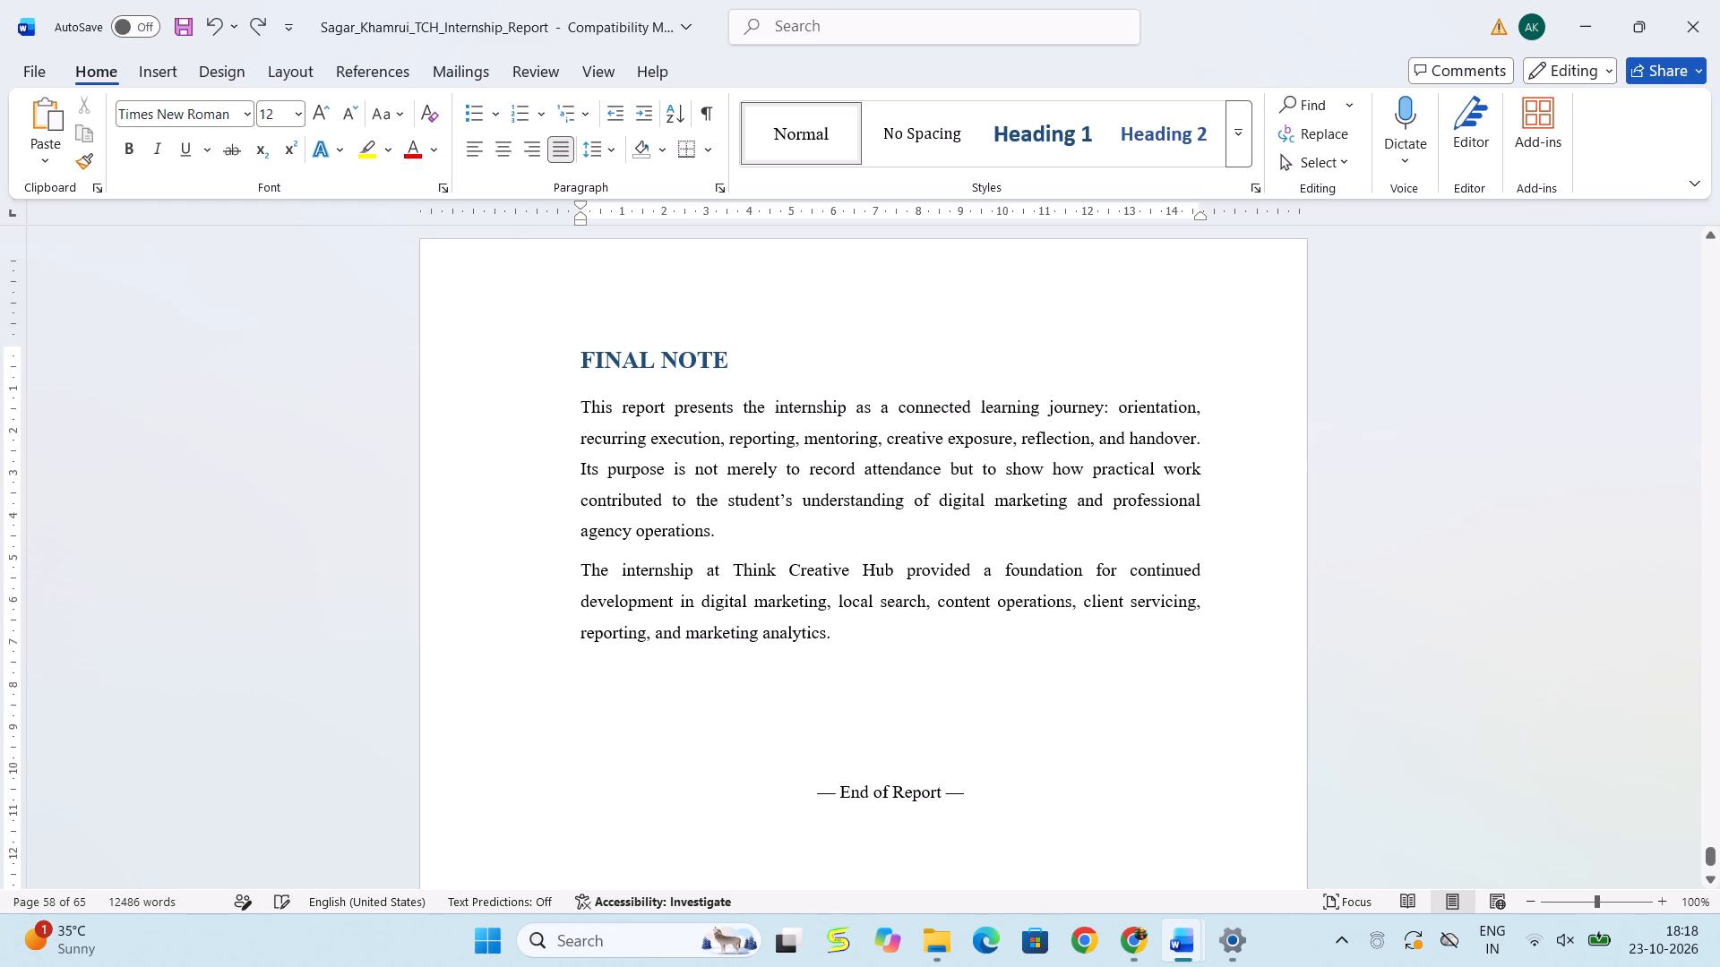
Set all text in the Structured Internship and Handover Pack table, just before section 8.7, to 12 pt.
scroll(674, 783, "up", 14)
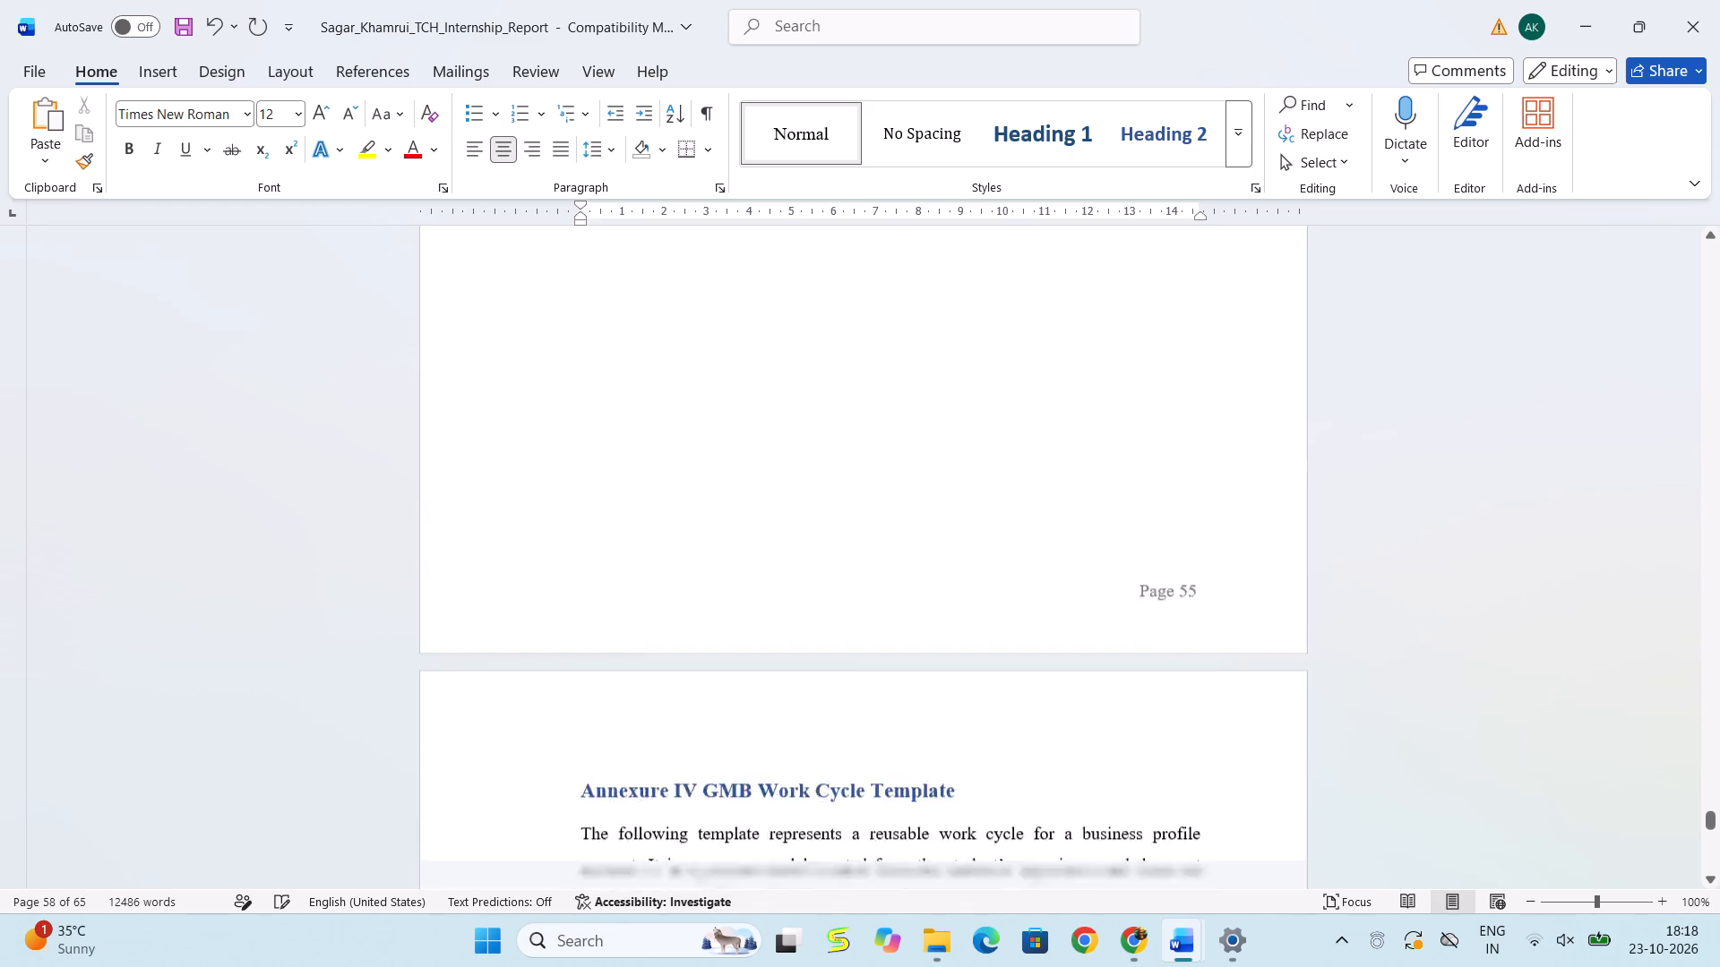
scroll(674, 783, "up", 9)
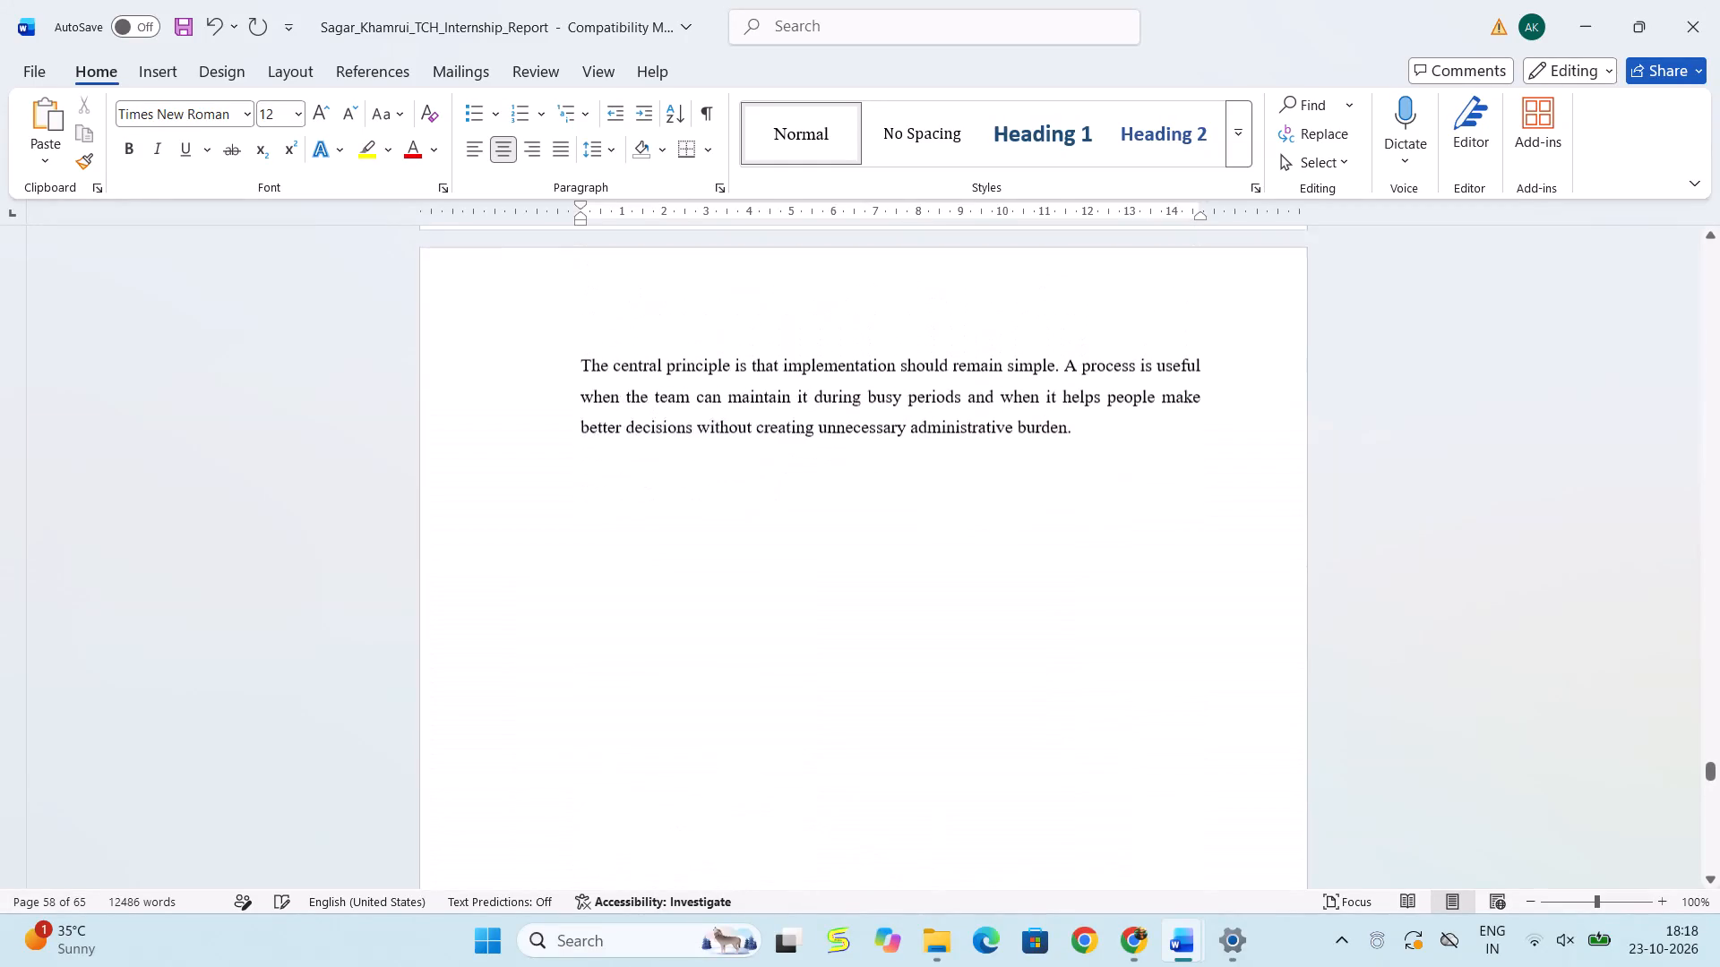
scroll(674, 783, "up", 5)
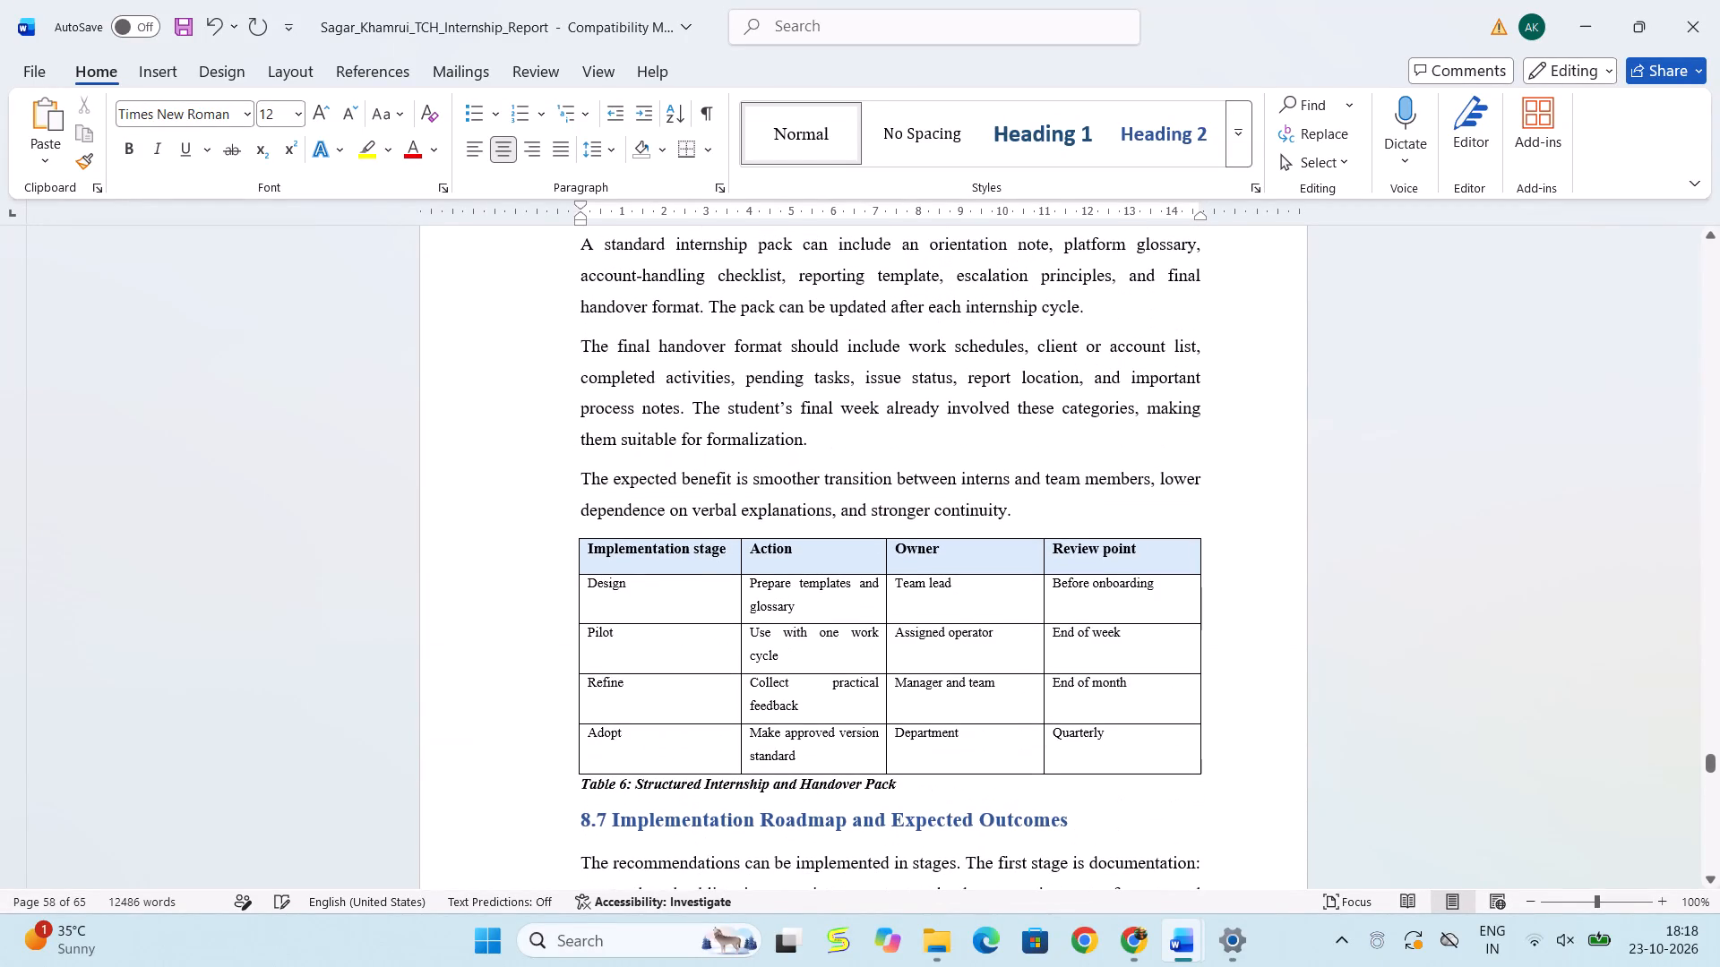
left_click(567, 527)
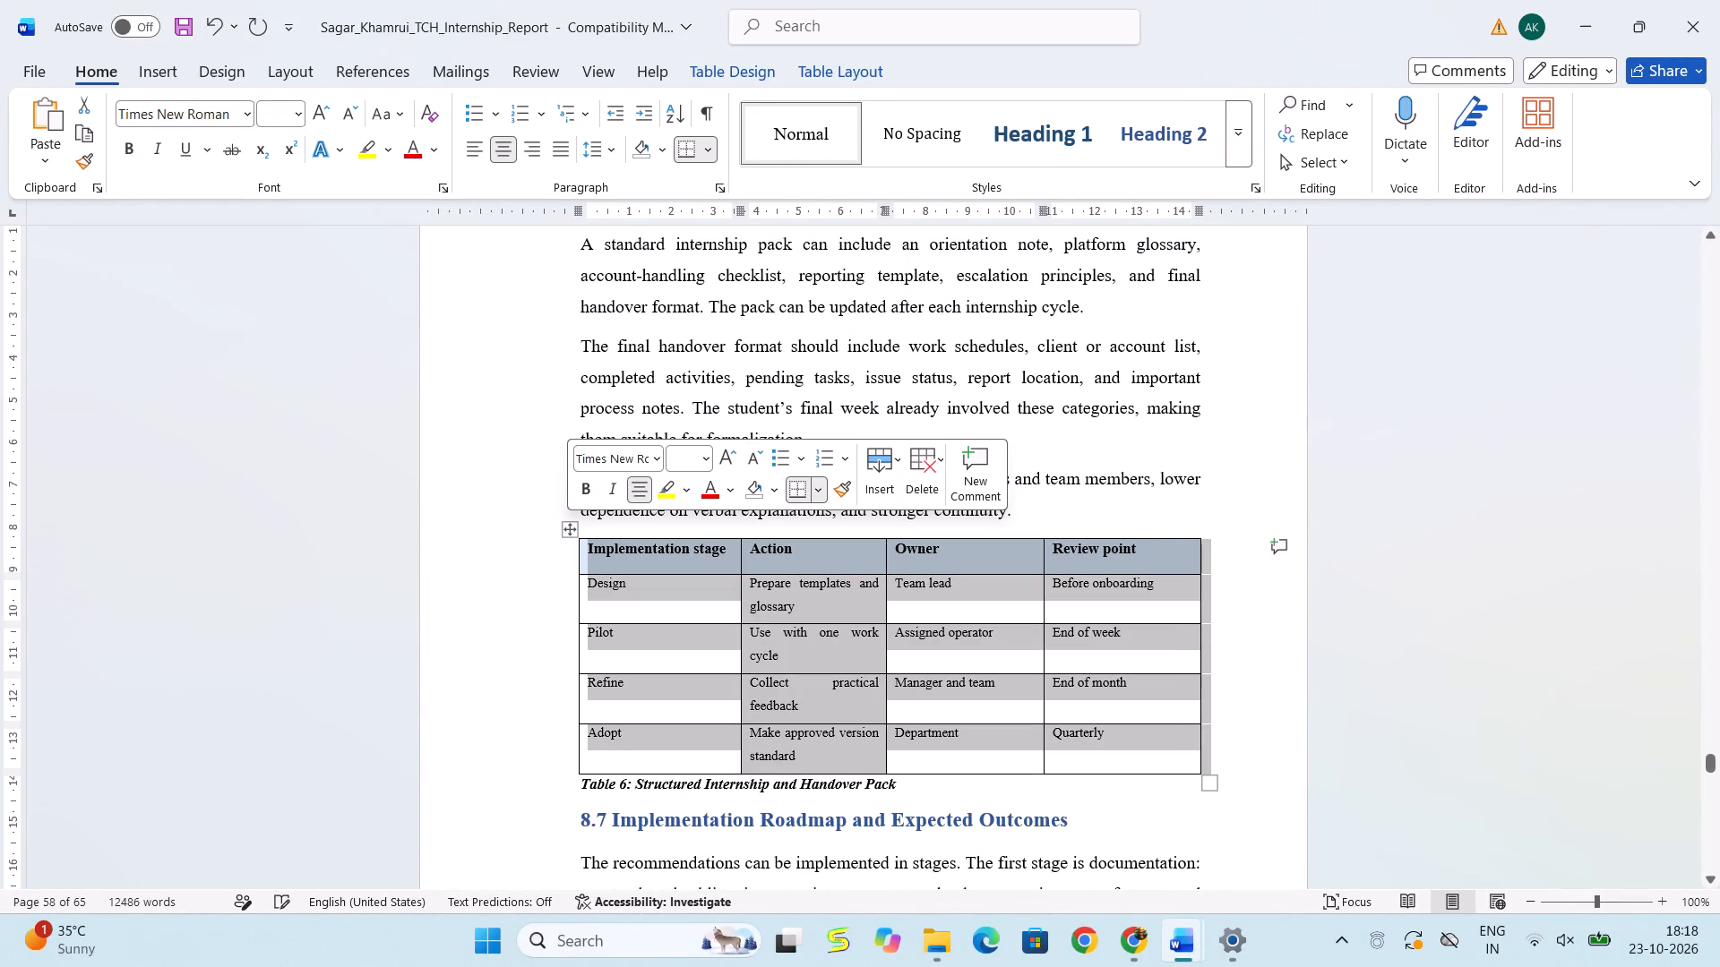
left_click(707, 461)
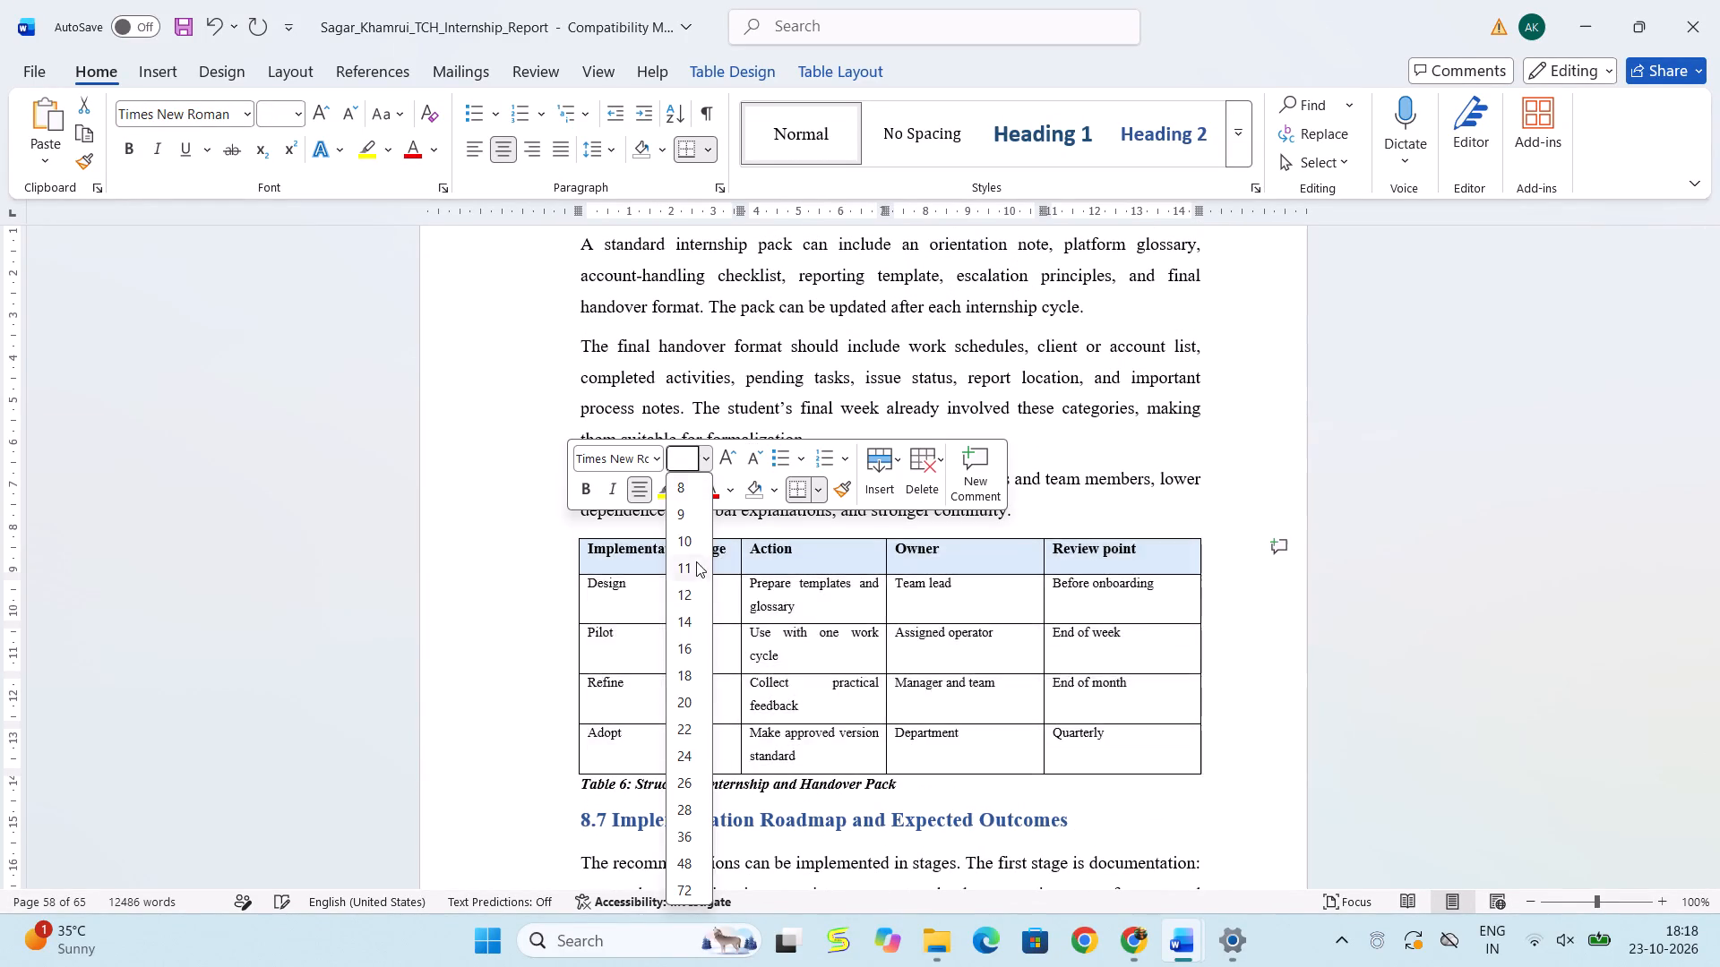
left_click(691, 592)
Centre the caption "Table 6: Structured Internship and Handover Pack" beneath its table and save the report.
scroll(691, 592, "down", 1)
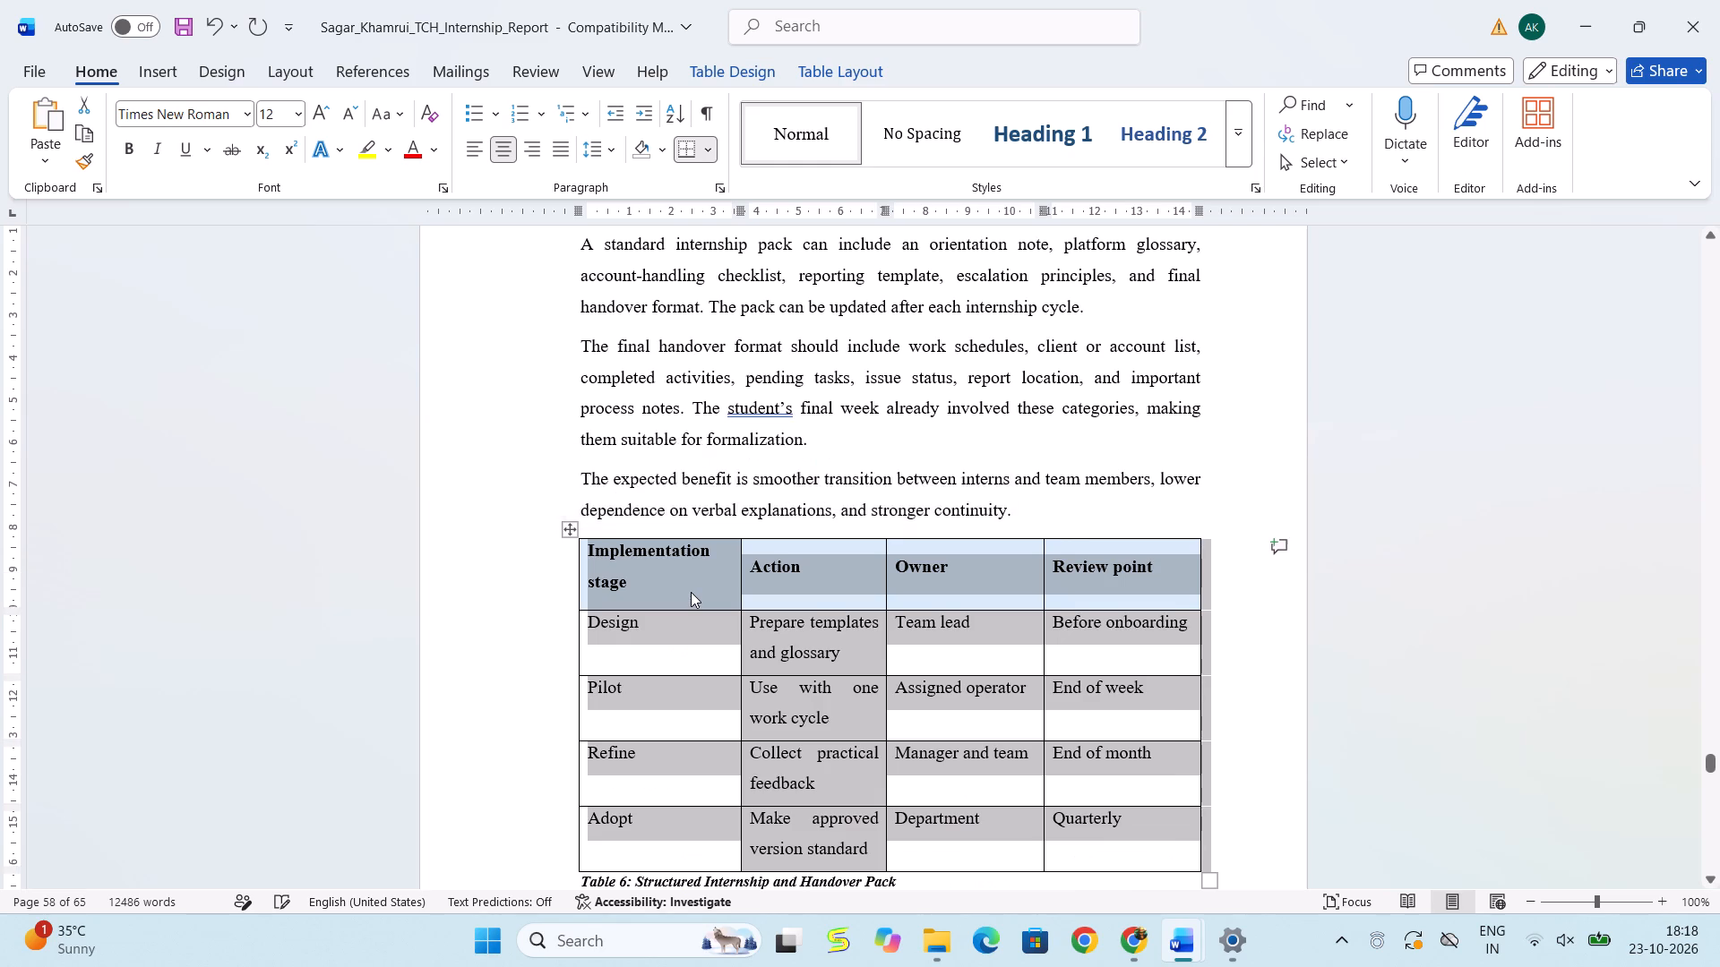
scroll(691, 592, "down", 1)
left_click(683, 549)
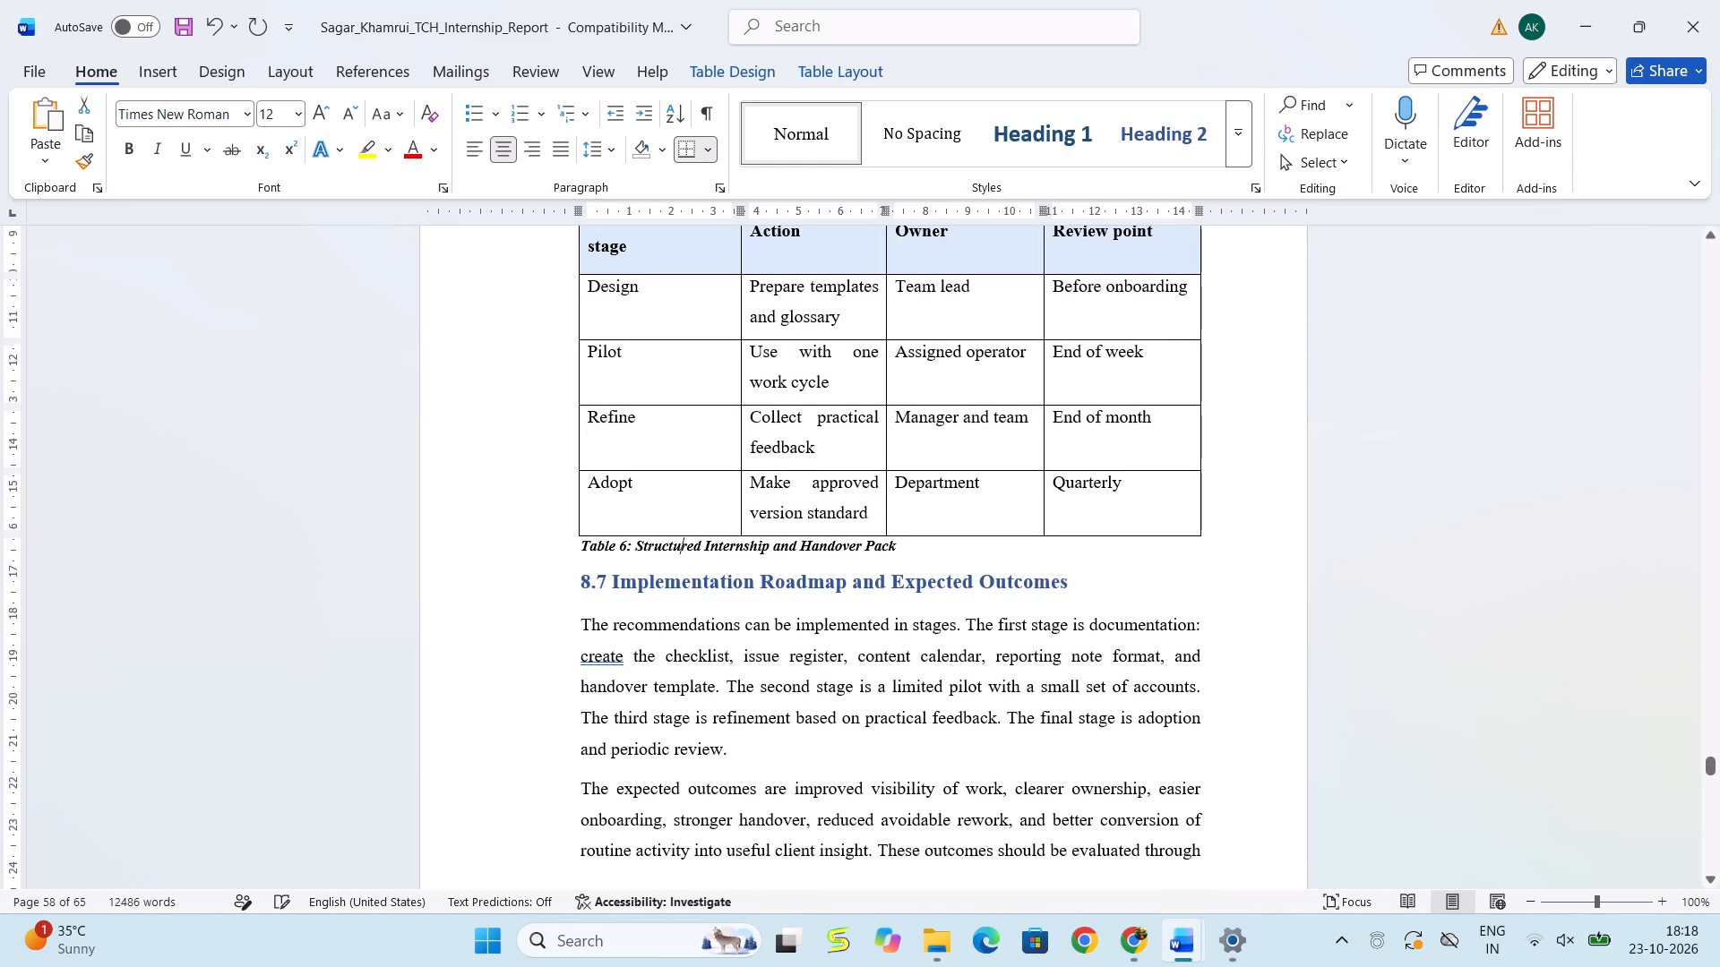
key("ctrl+e")
key("ctrl+s")
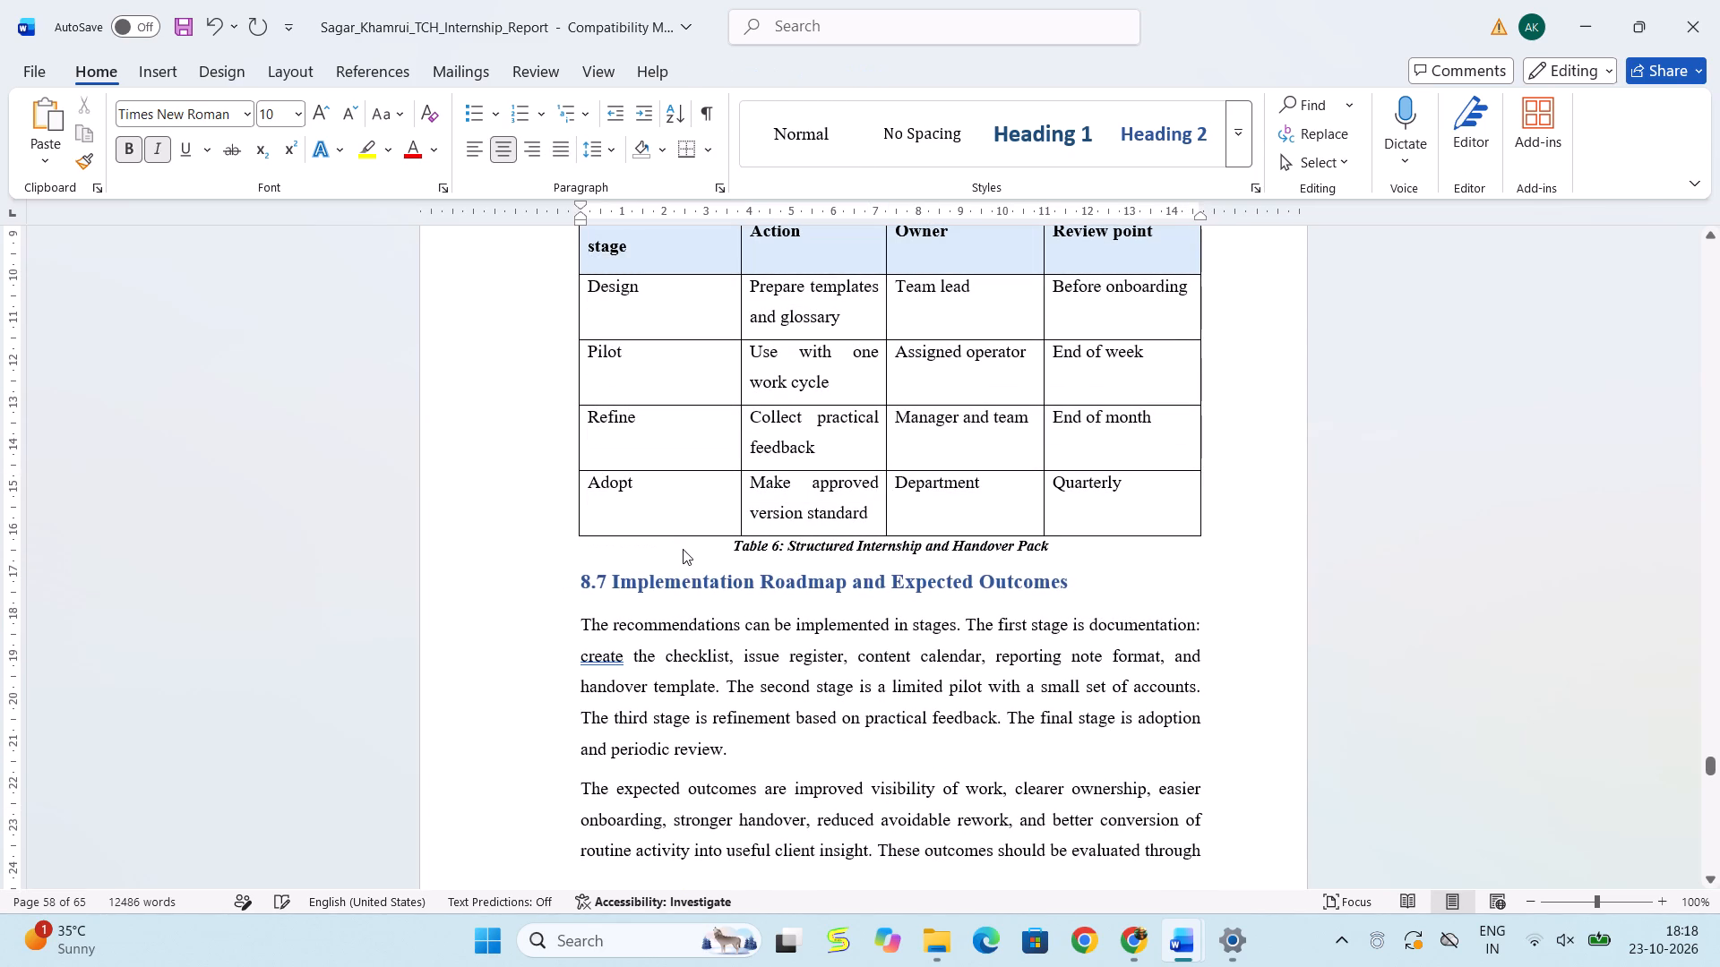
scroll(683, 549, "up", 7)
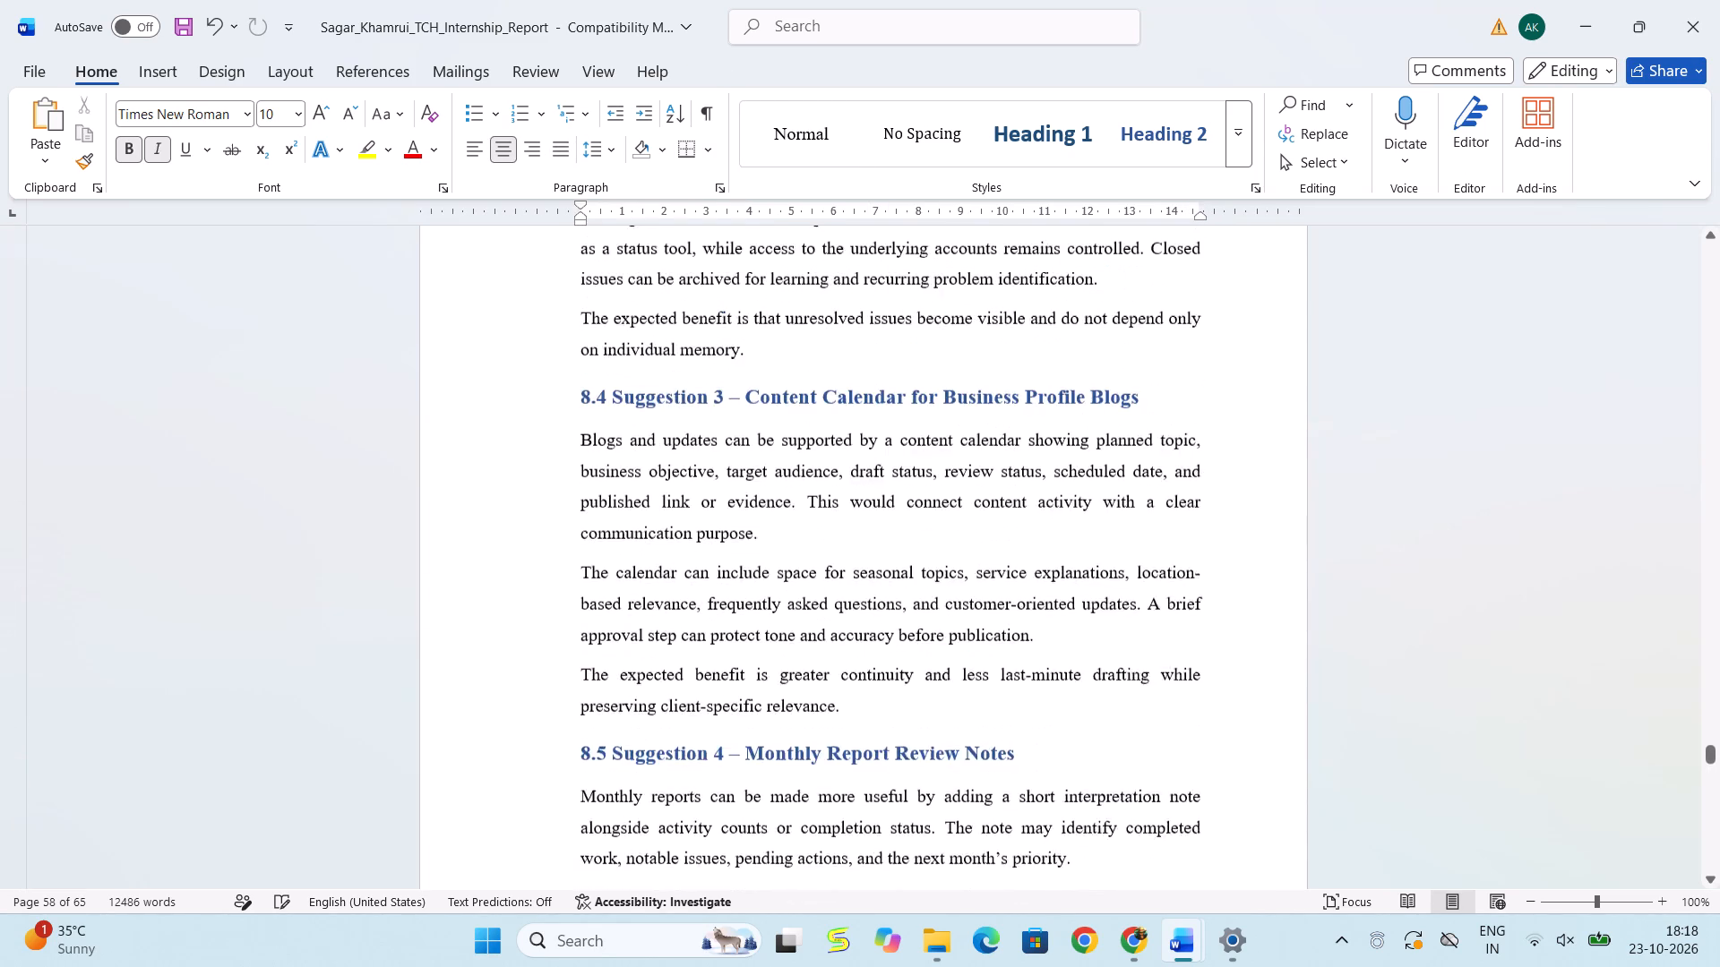
Remove the blank page between the Table 5 caption and section 8.3.
scroll(683, 549, "up", 3)
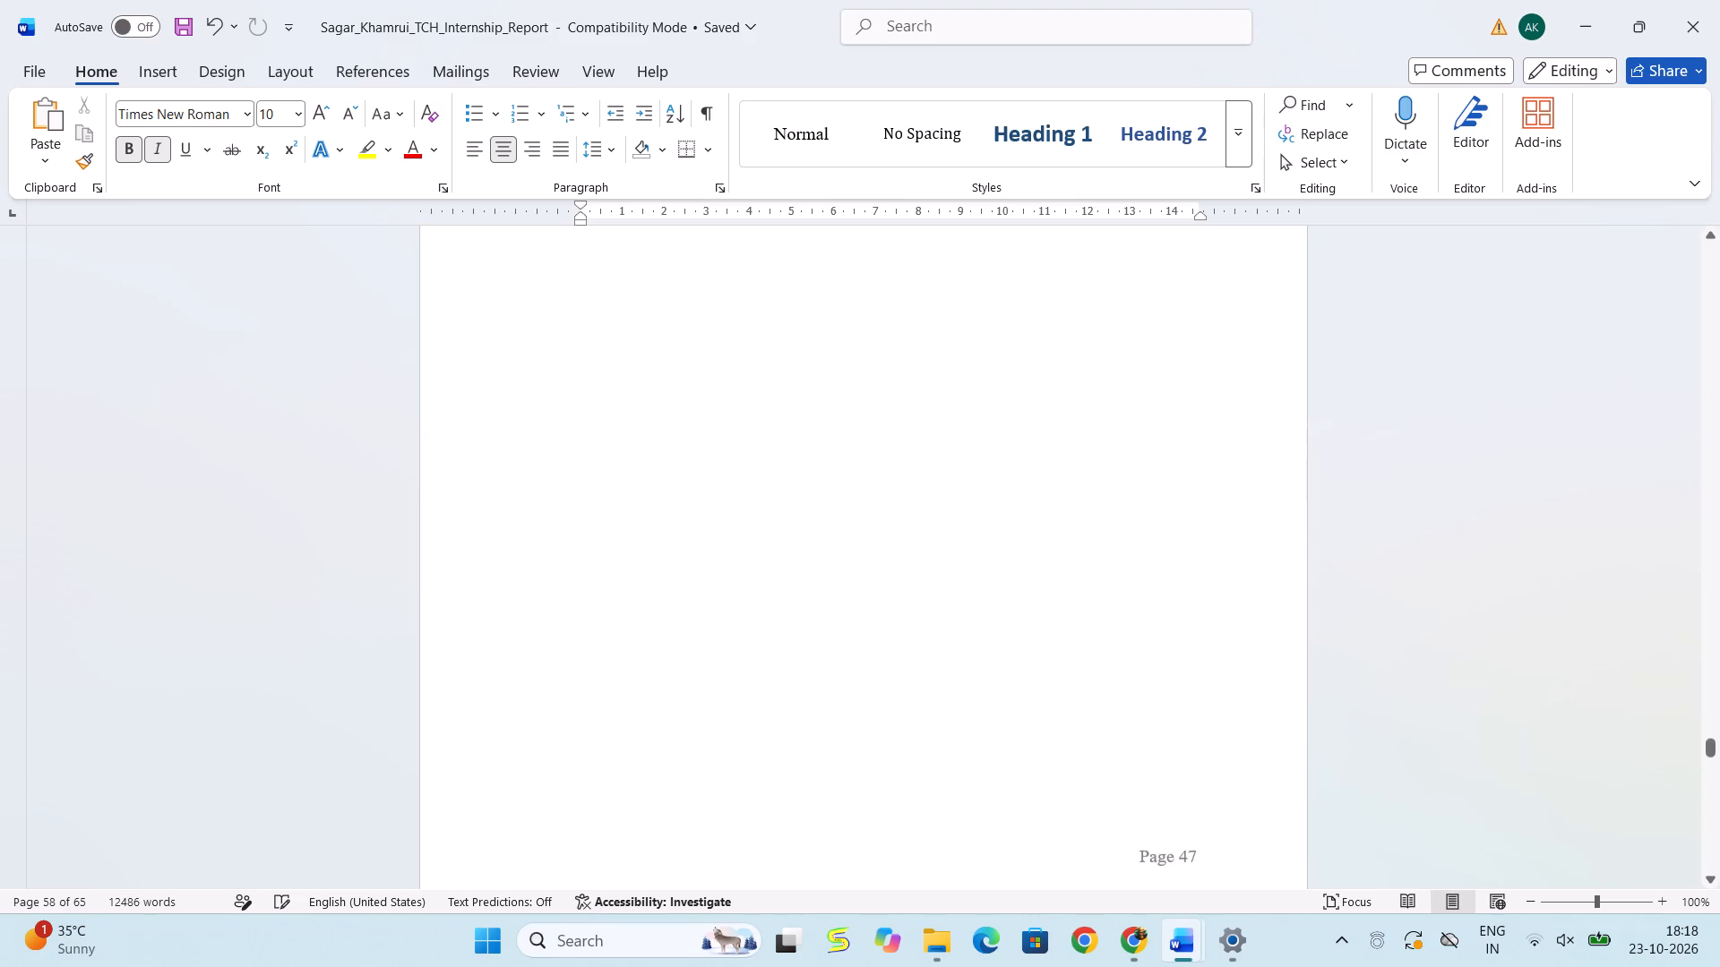
scroll(683, 549, "up", 1)
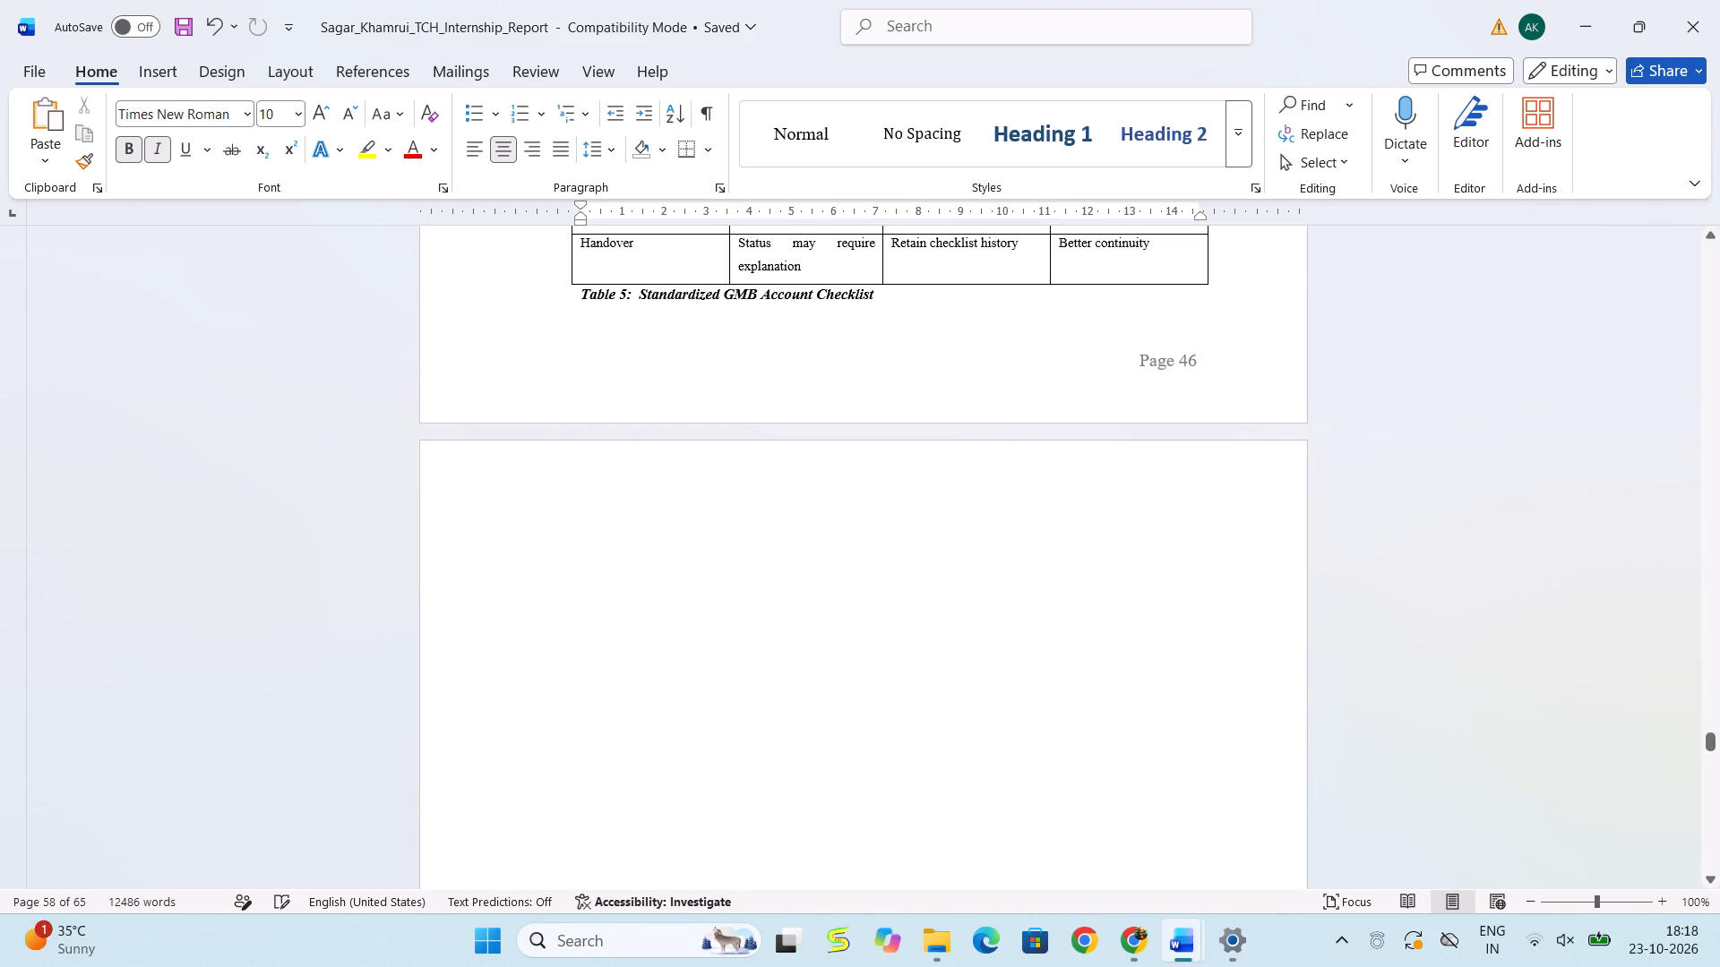
left_click(806, 507)
key("BackSpace")
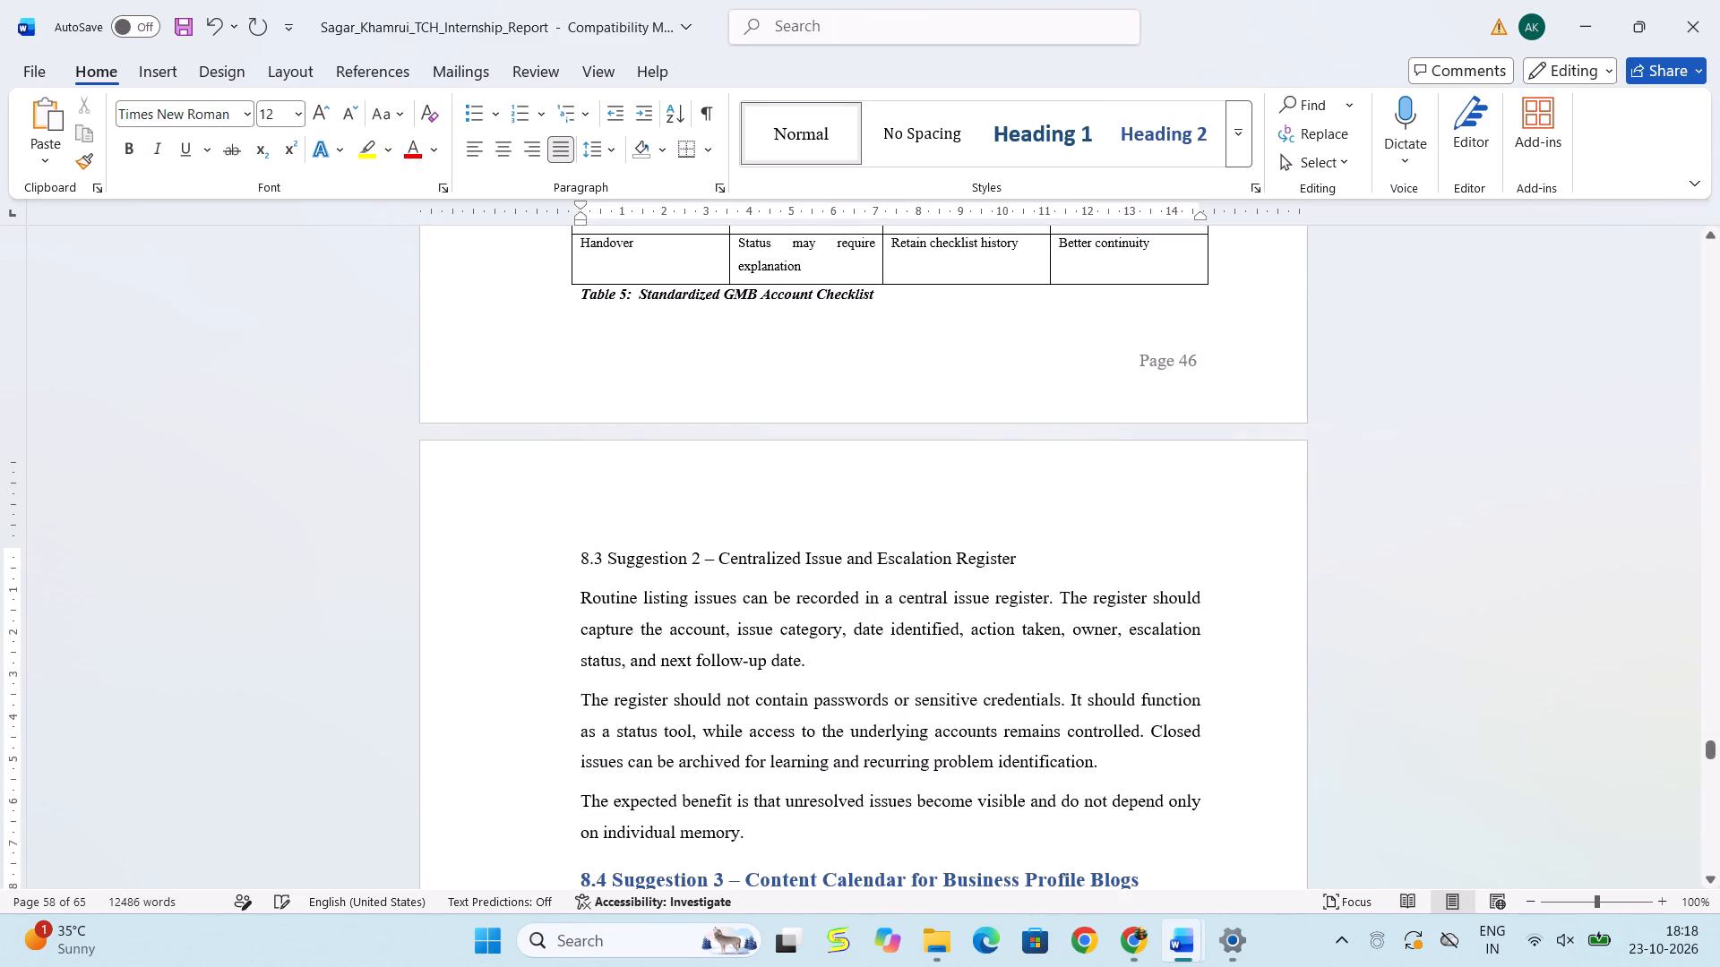
key("Down")
key("BackSpace")
Format the heading "8.3 Suggestion 2 – Centralized Issue and Escalation Register" as 14 pt, bold and dark blue.
triple_click(635, 557)
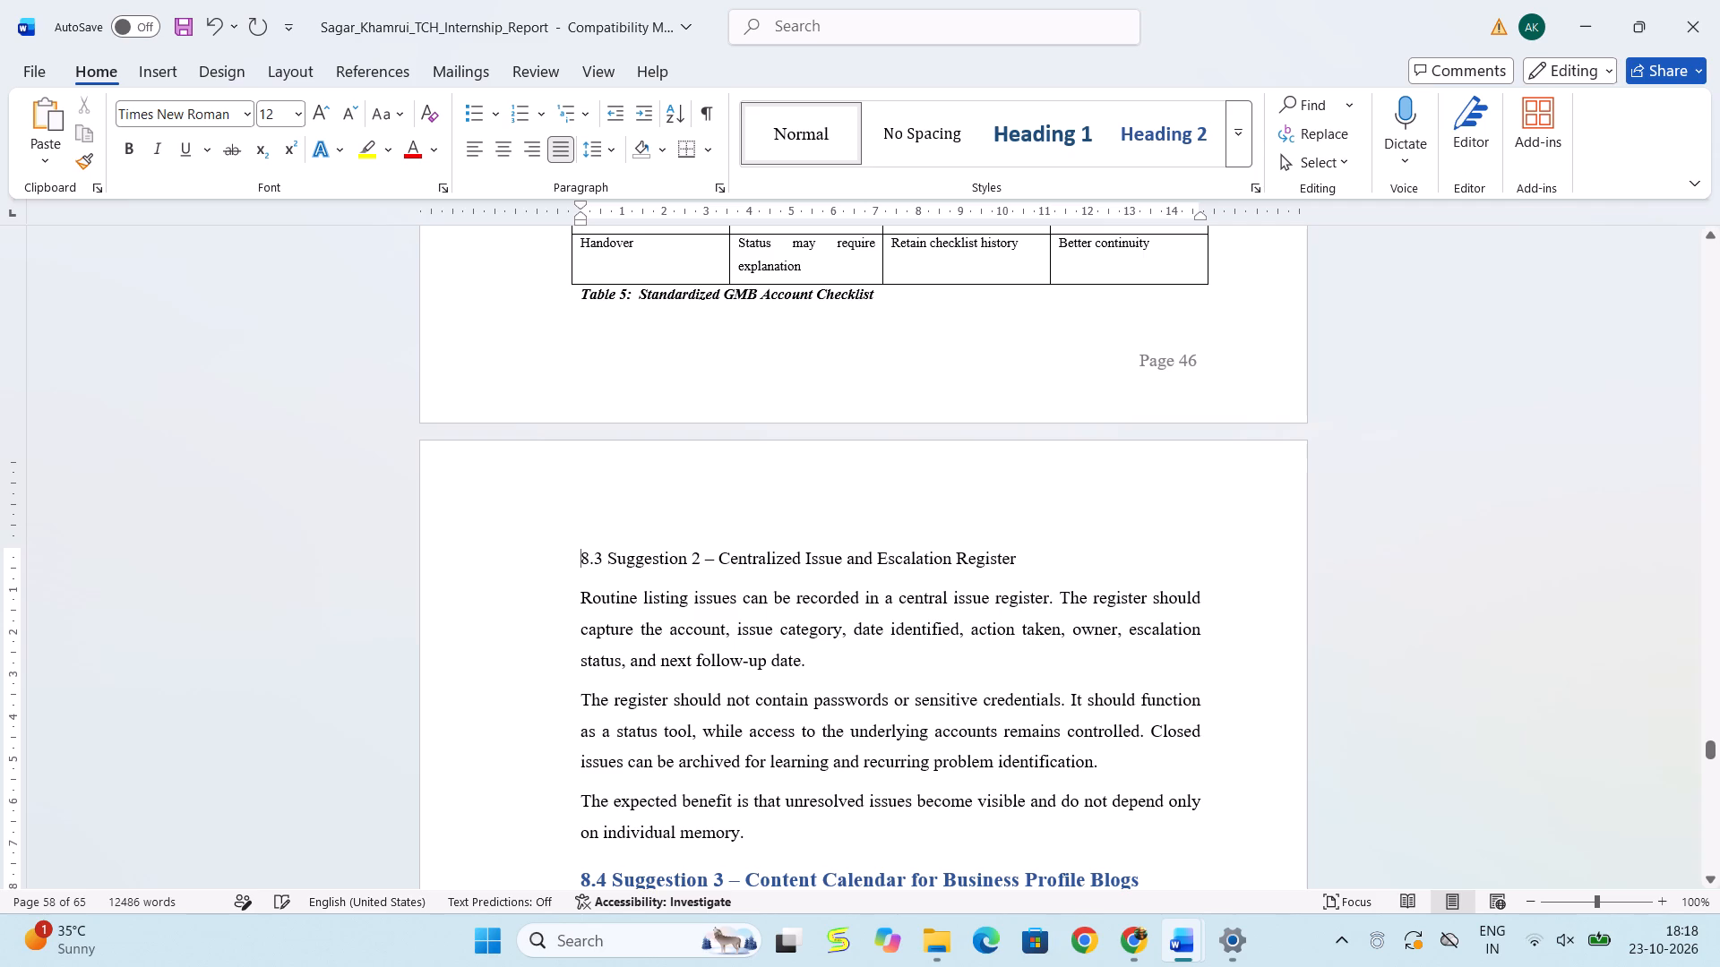
left_click(635, 557)
triple_click(651, 567)
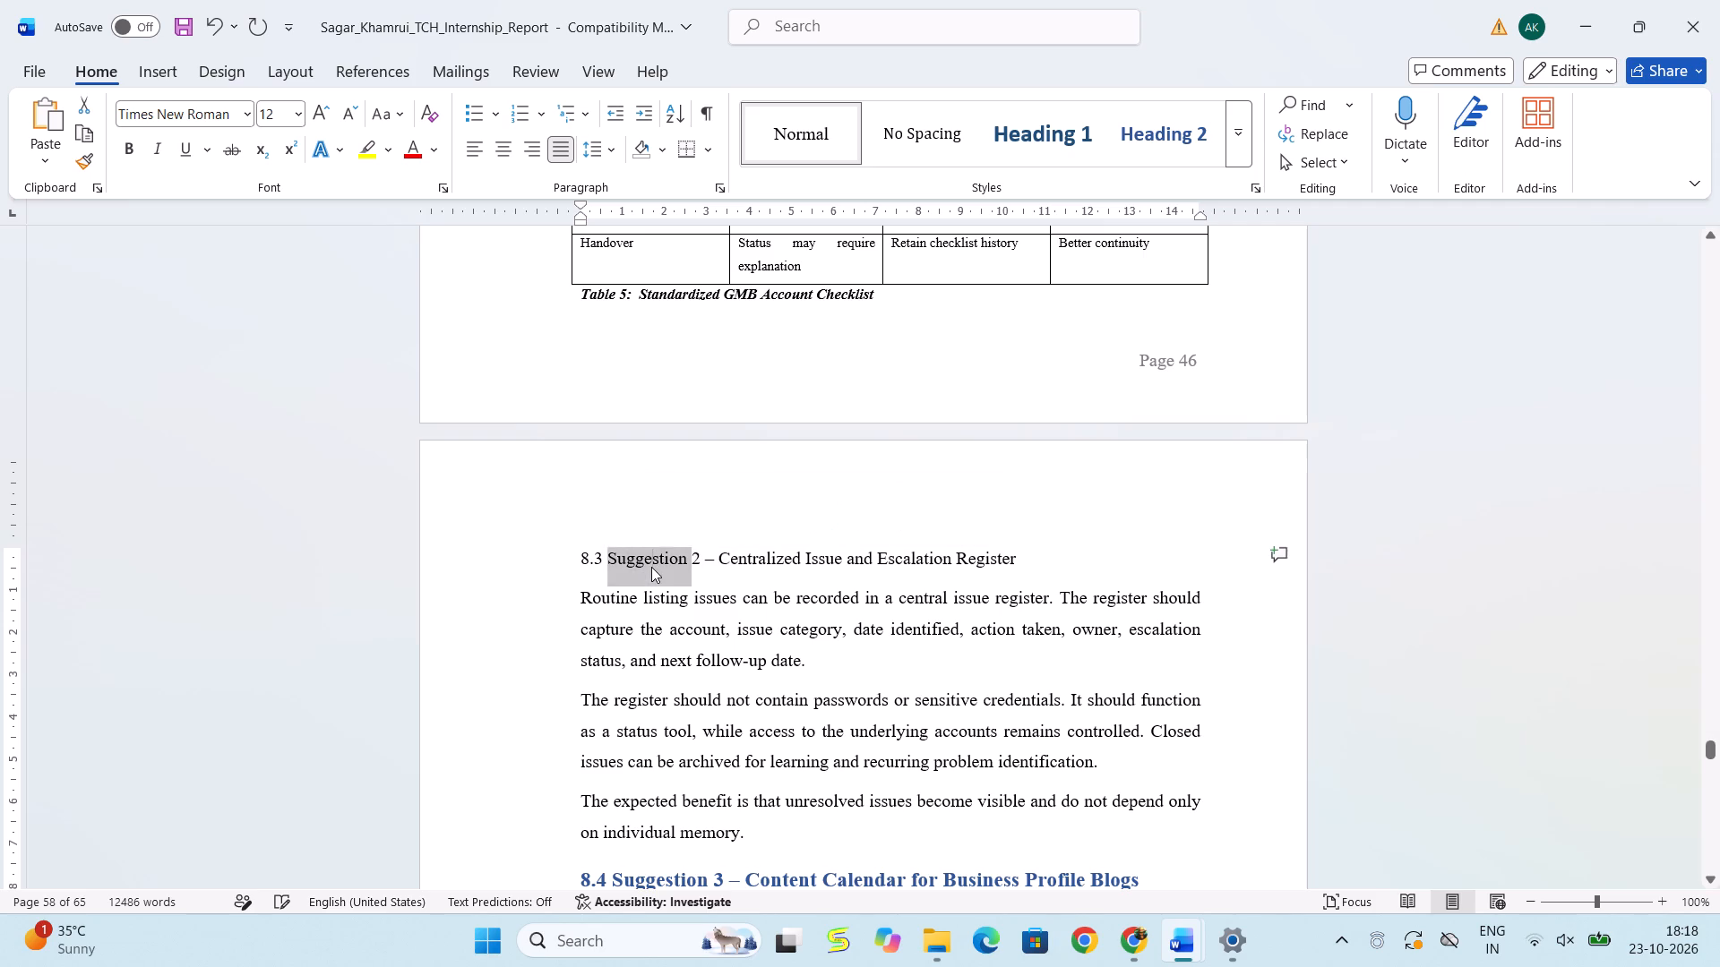
left_click(847, 501)
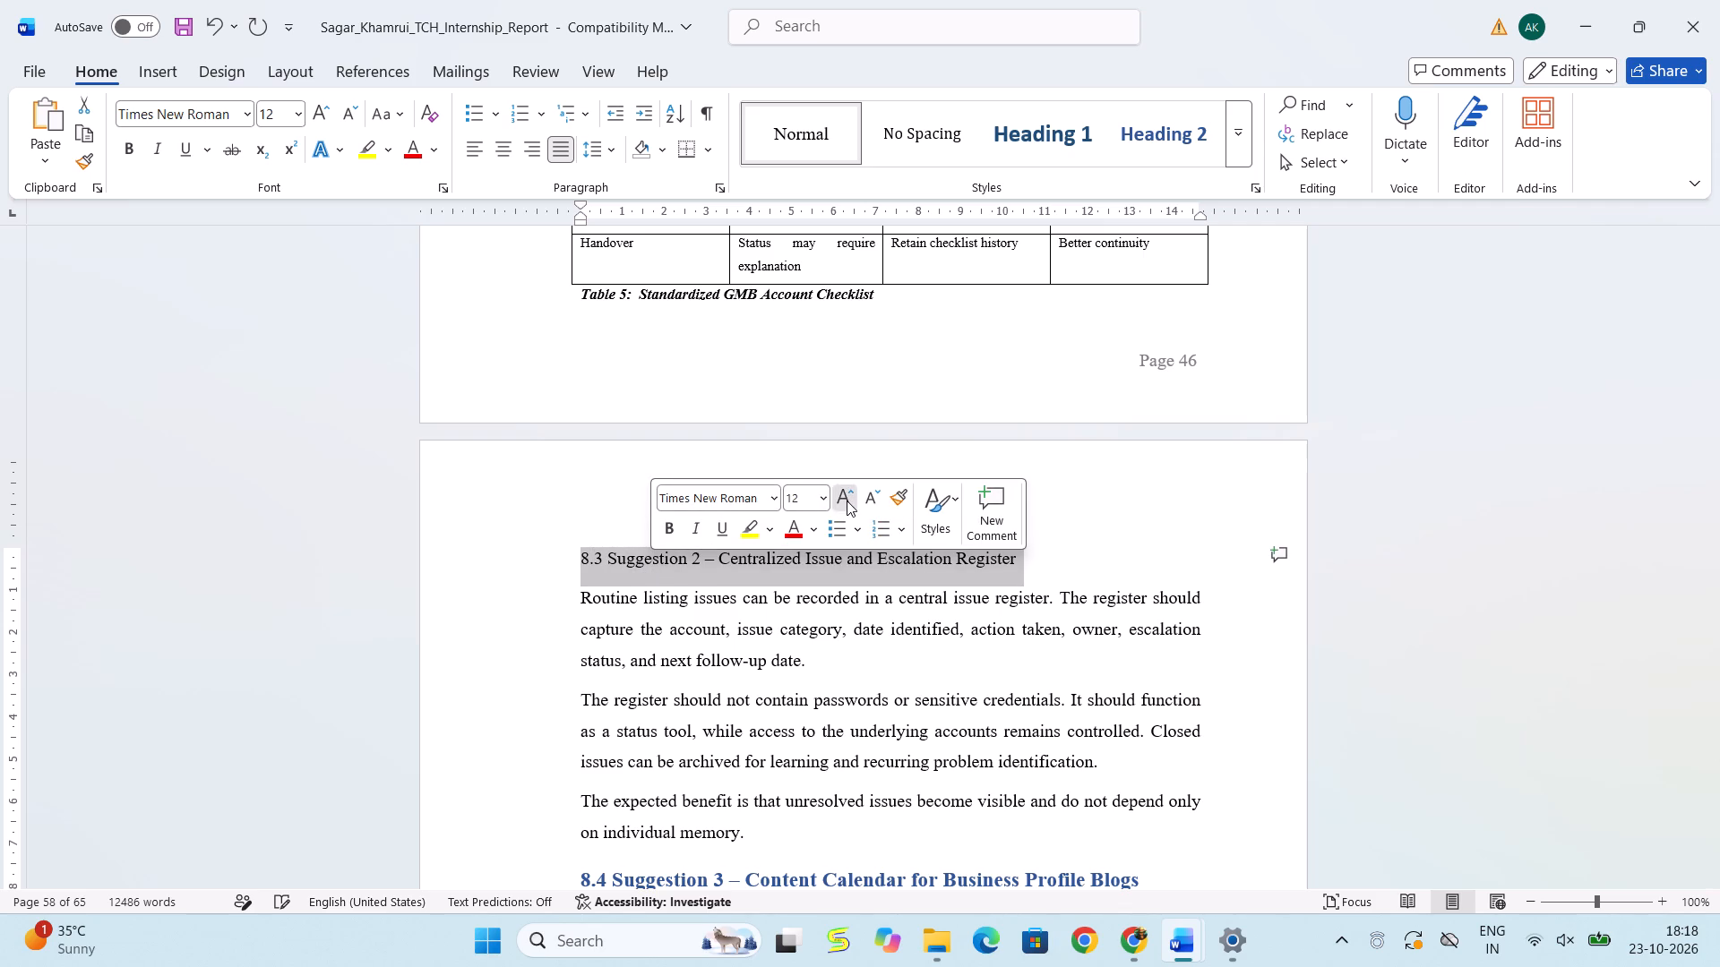
left_click(812, 530)
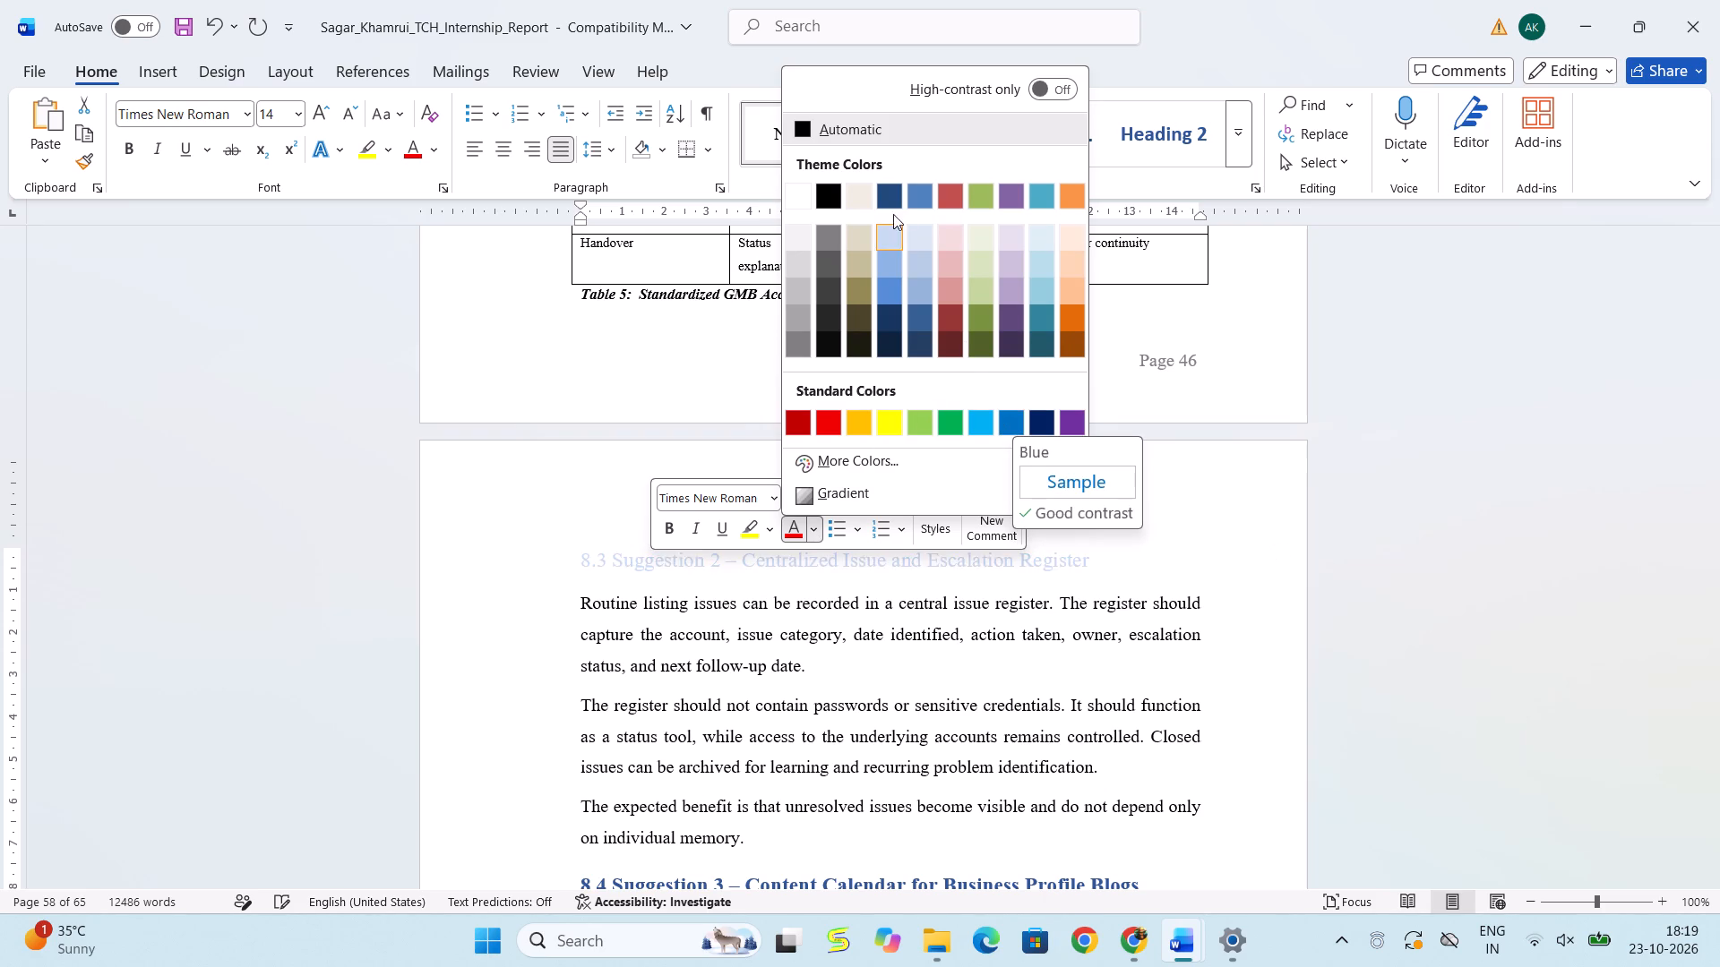
left_click(895, 191)
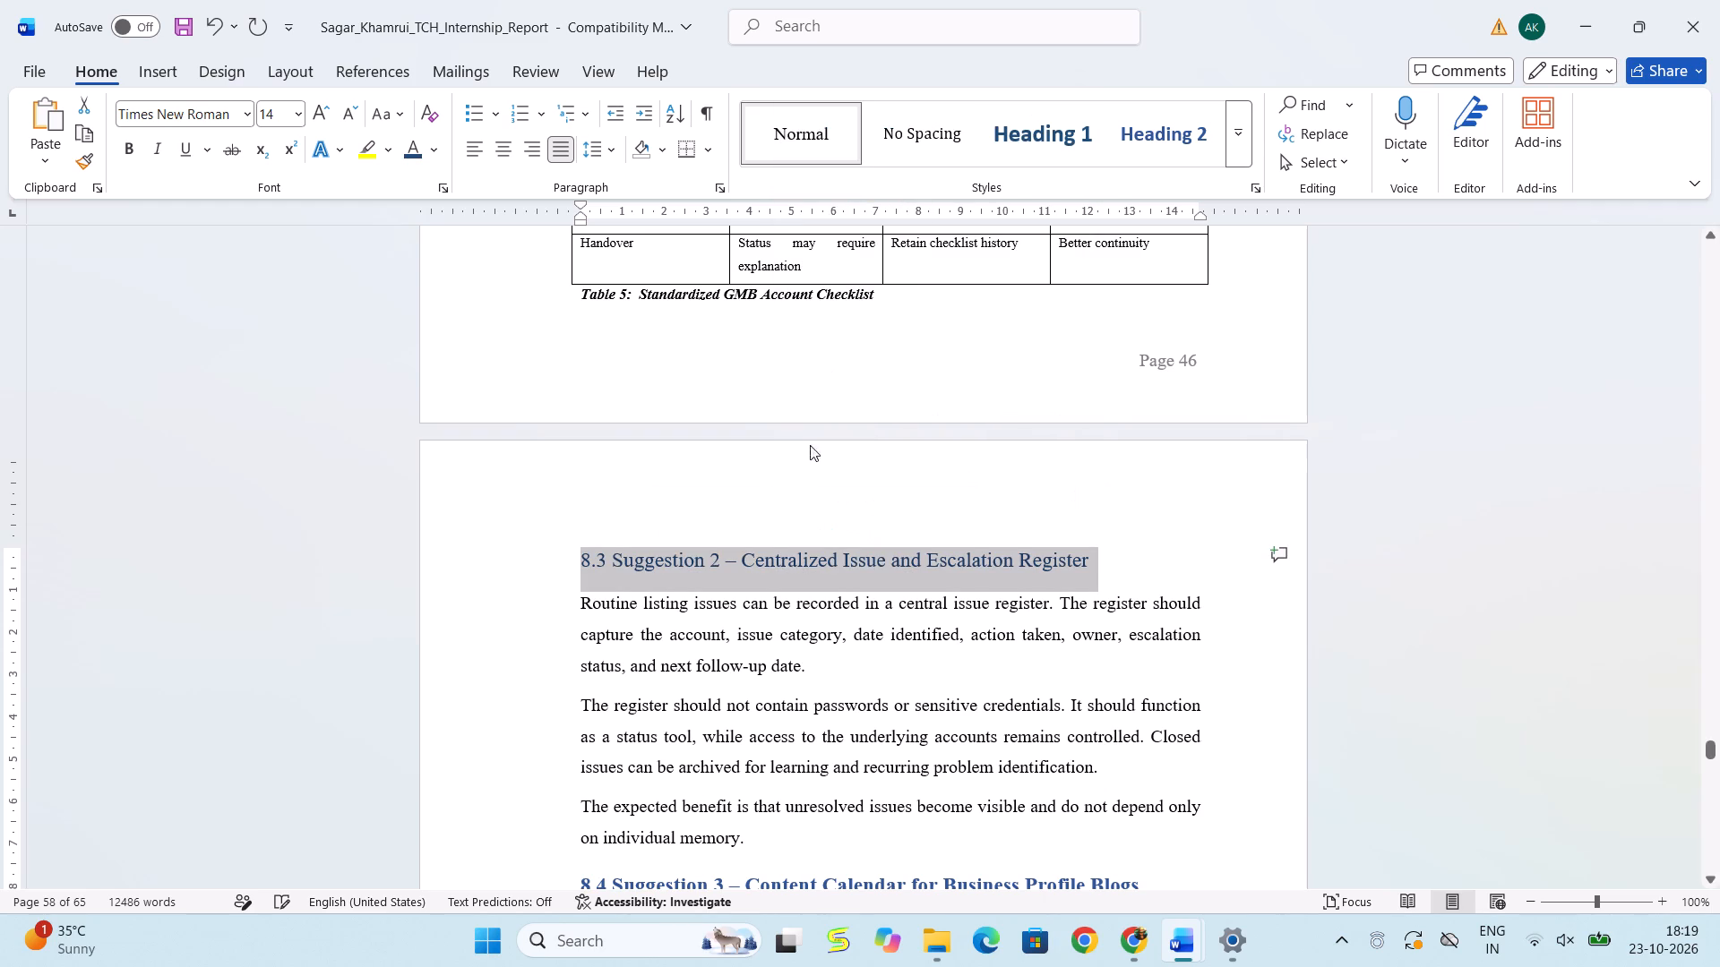
left_click(125, 141)
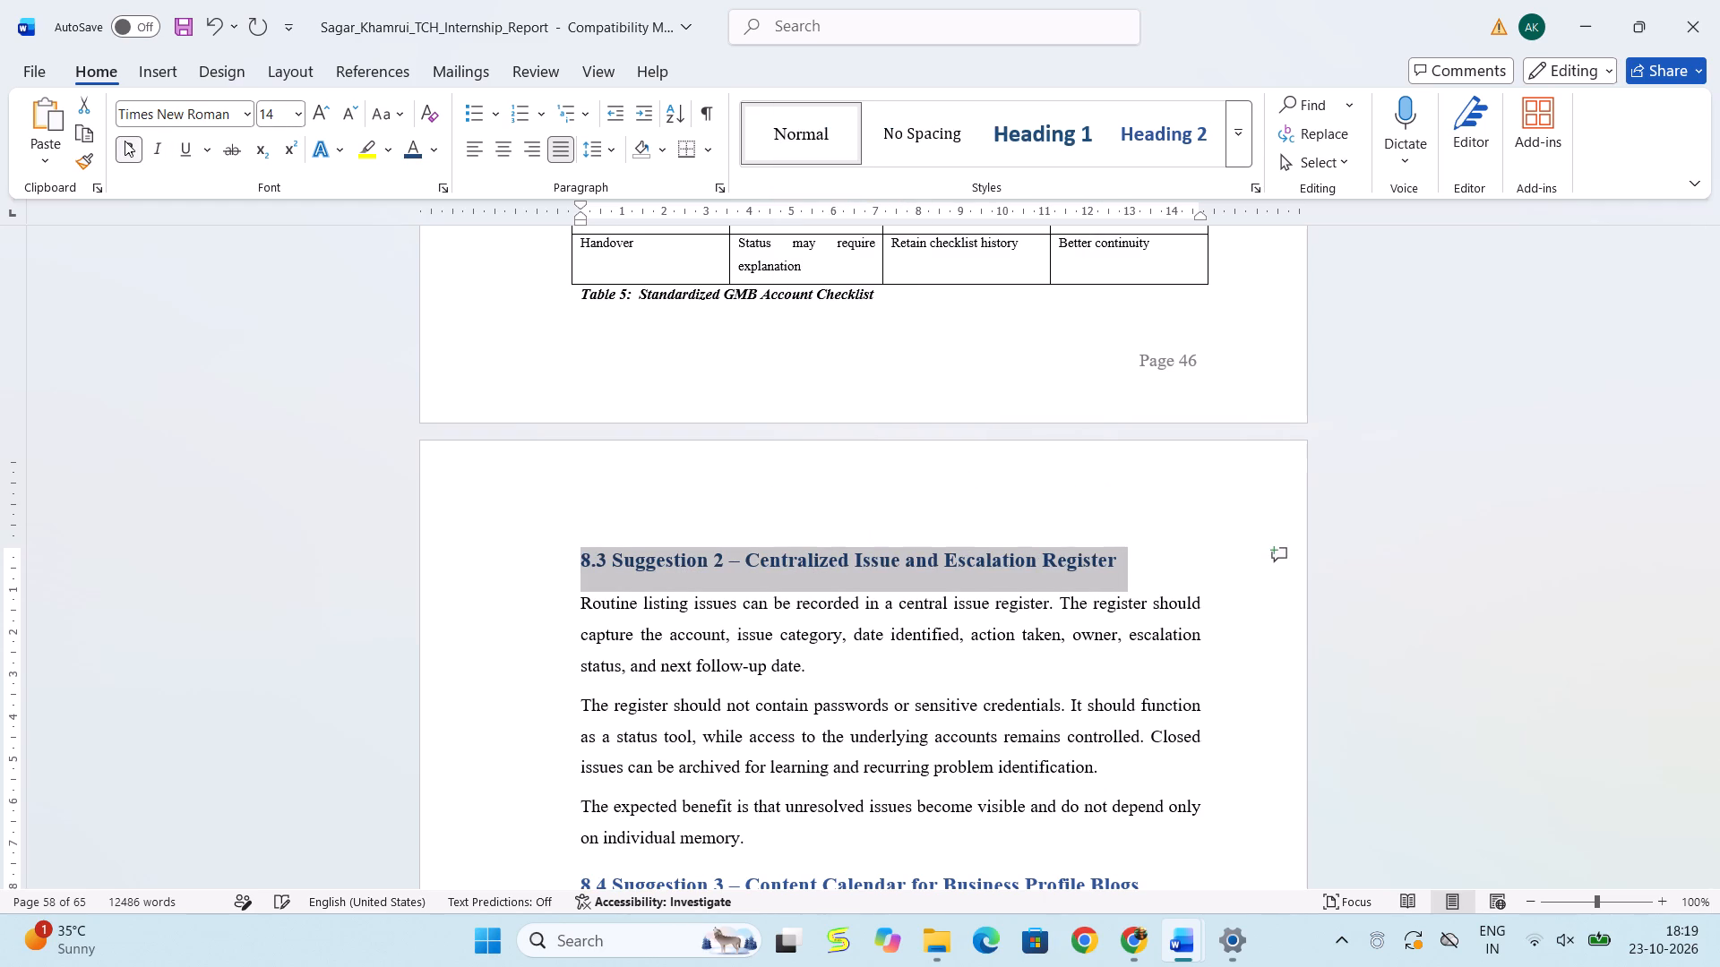
left_click(503, 698)
Set the font colour of the entire report's text to Automatic.
scroll(727, 710, "down", 1)
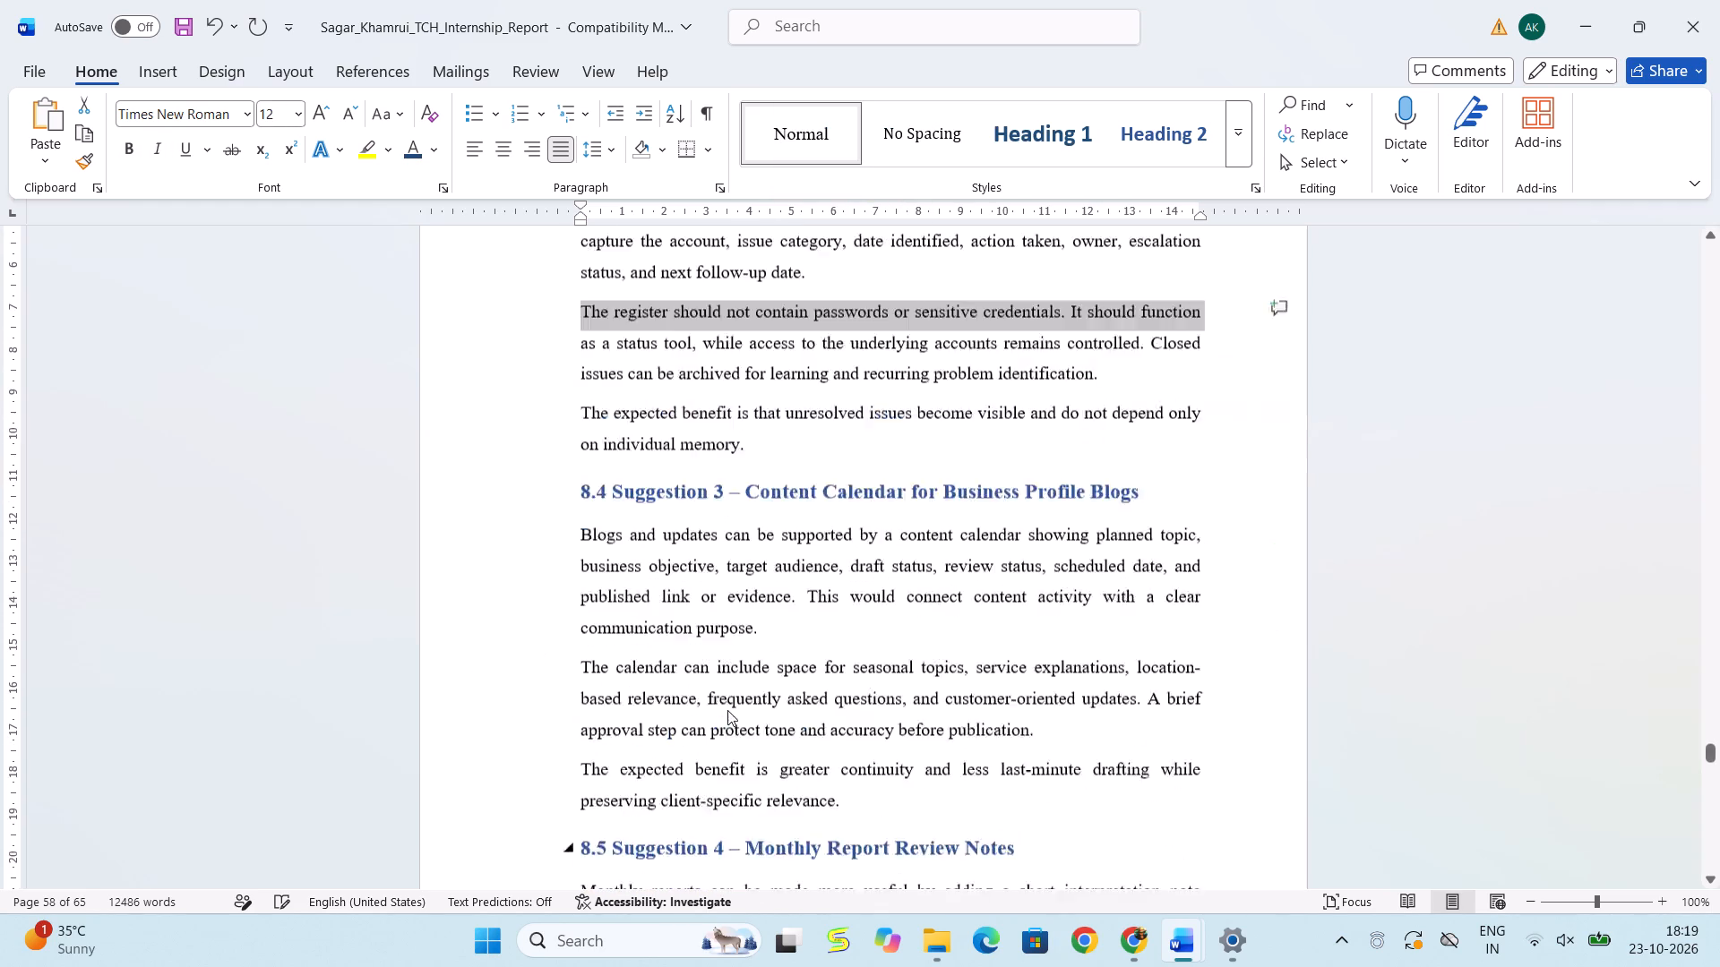
scroll(727, 710, "down", 1)
left_click(697, 504)
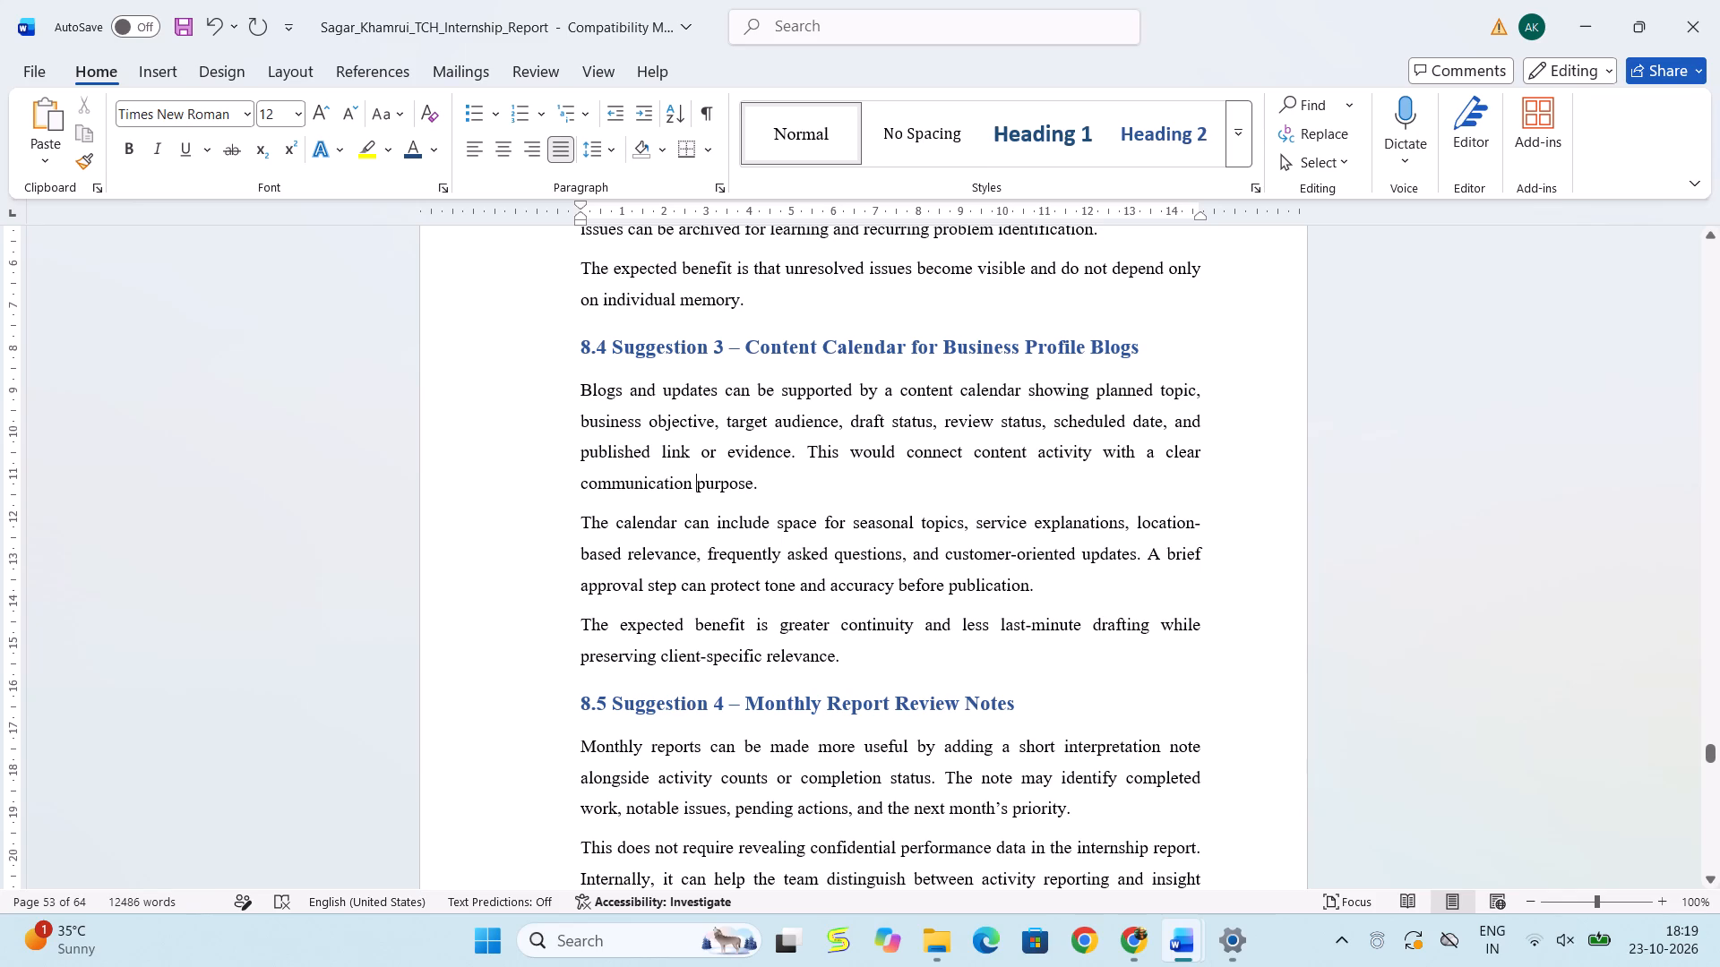
key("ctrl+a")
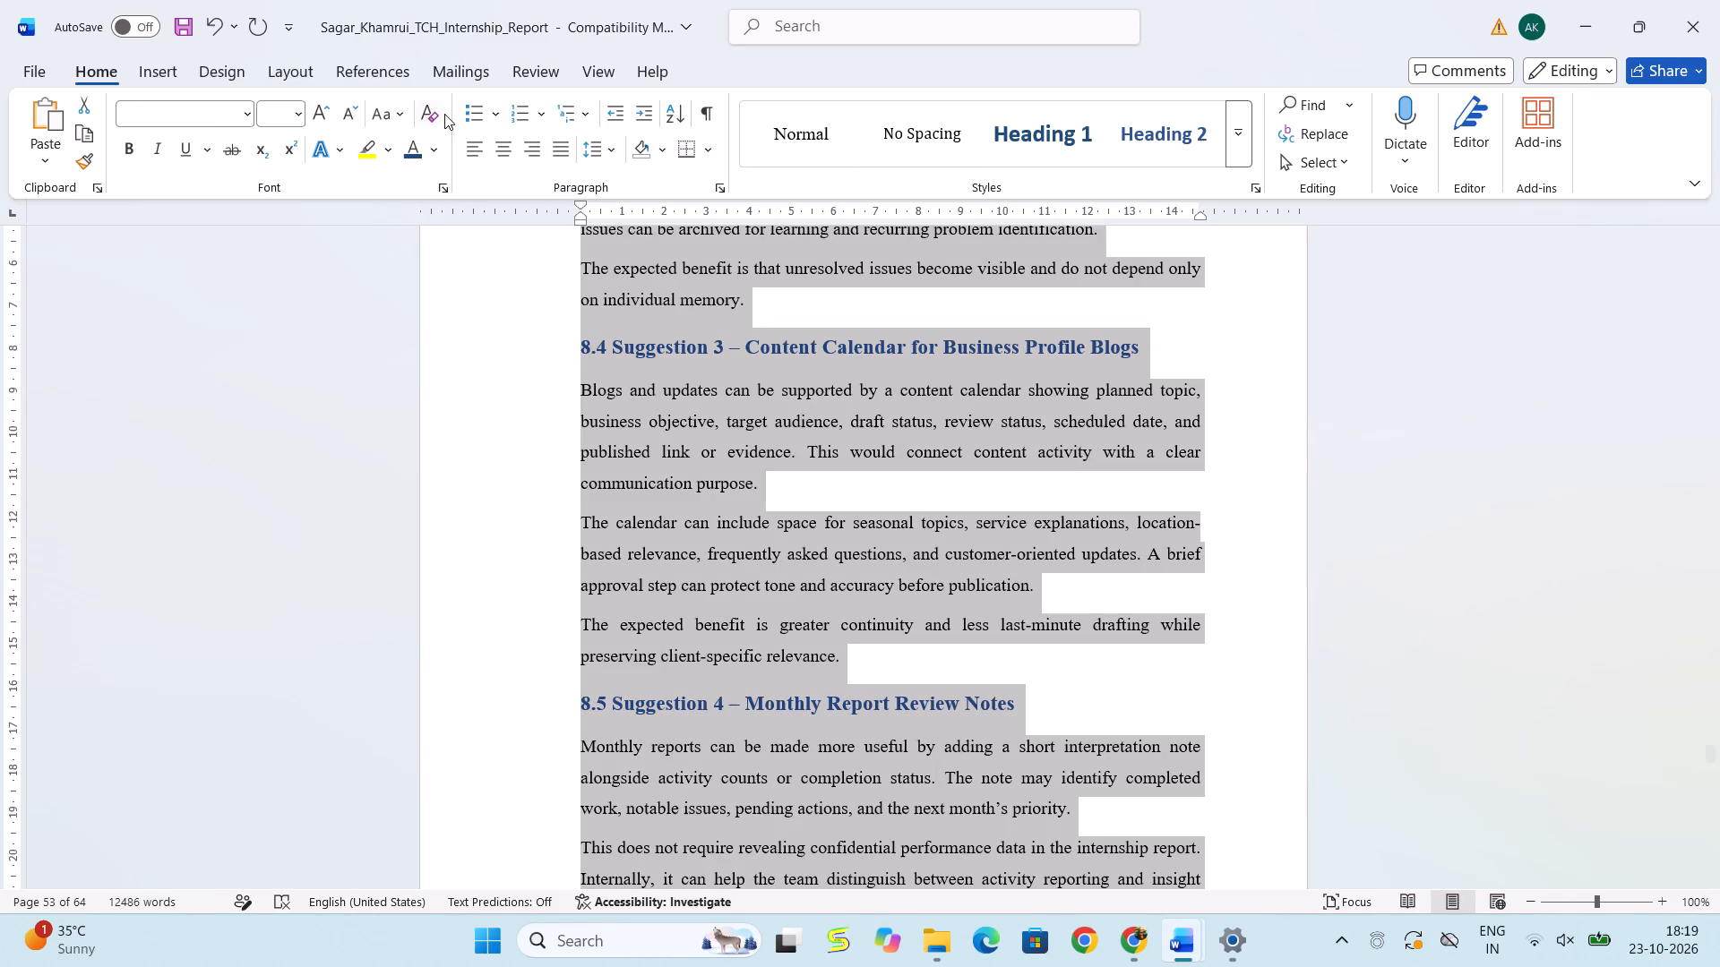
left_click(433, 155)
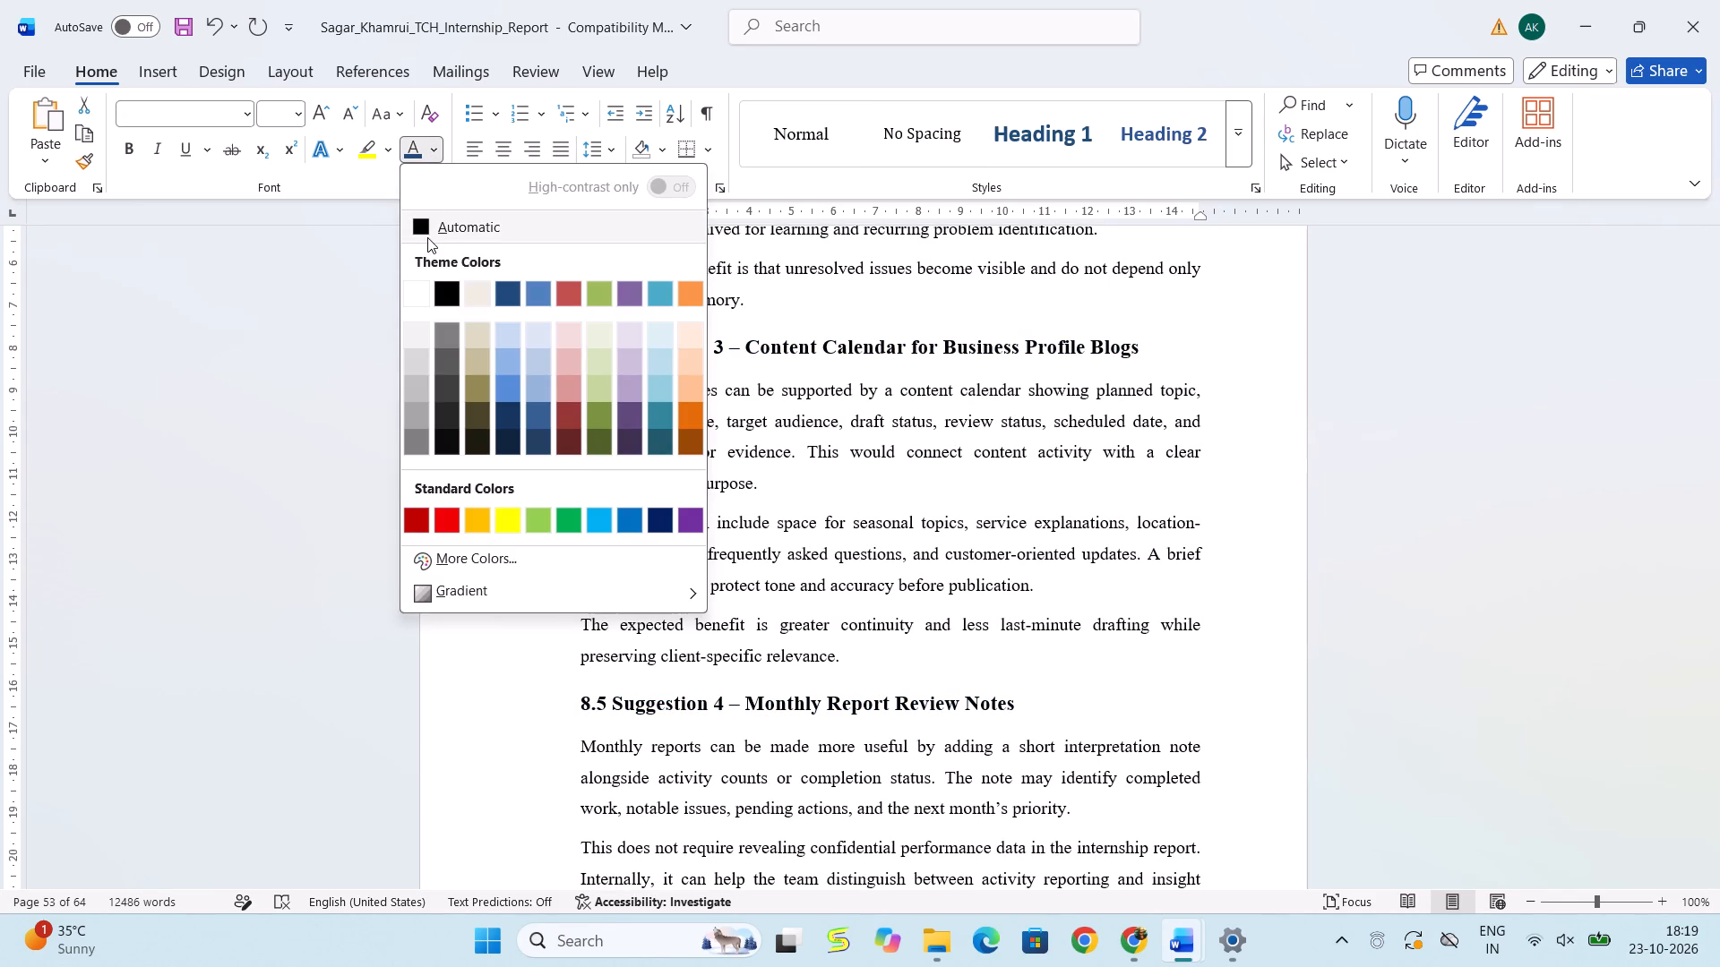
left_click(427, 234)
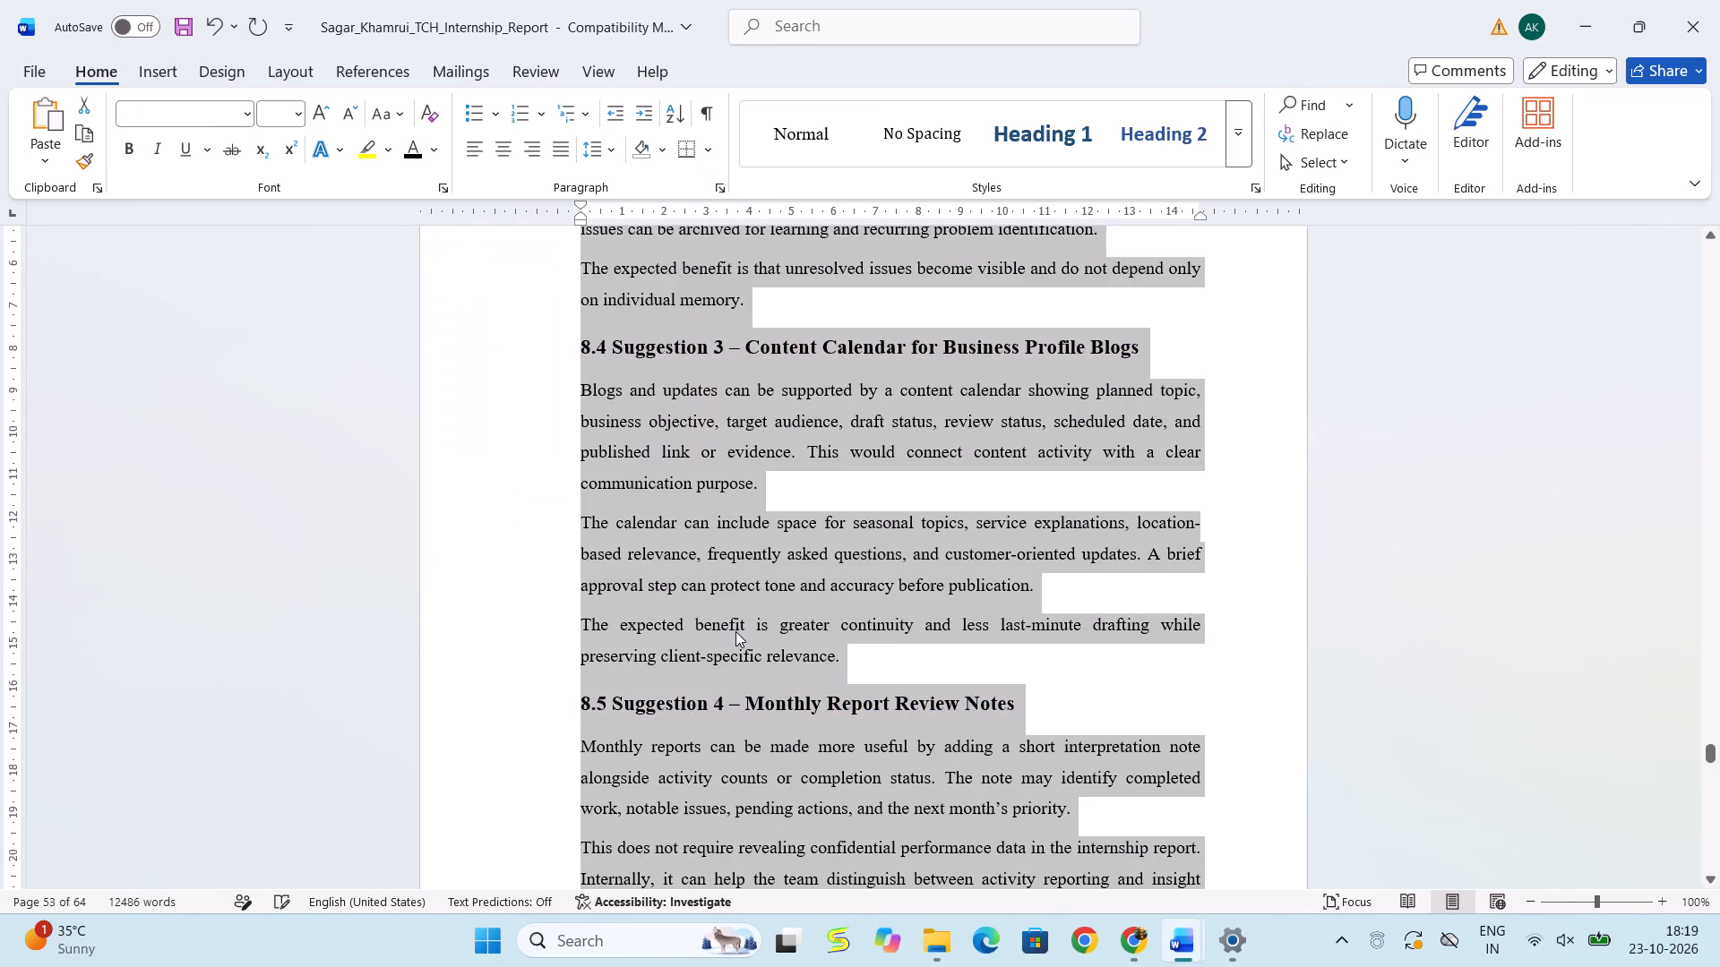
left_click(612, 382)
Set all text in the Standardized GMB Account Checklist table in section 8.2 to 12 pt.
scroll(612, 382, "down", 2)
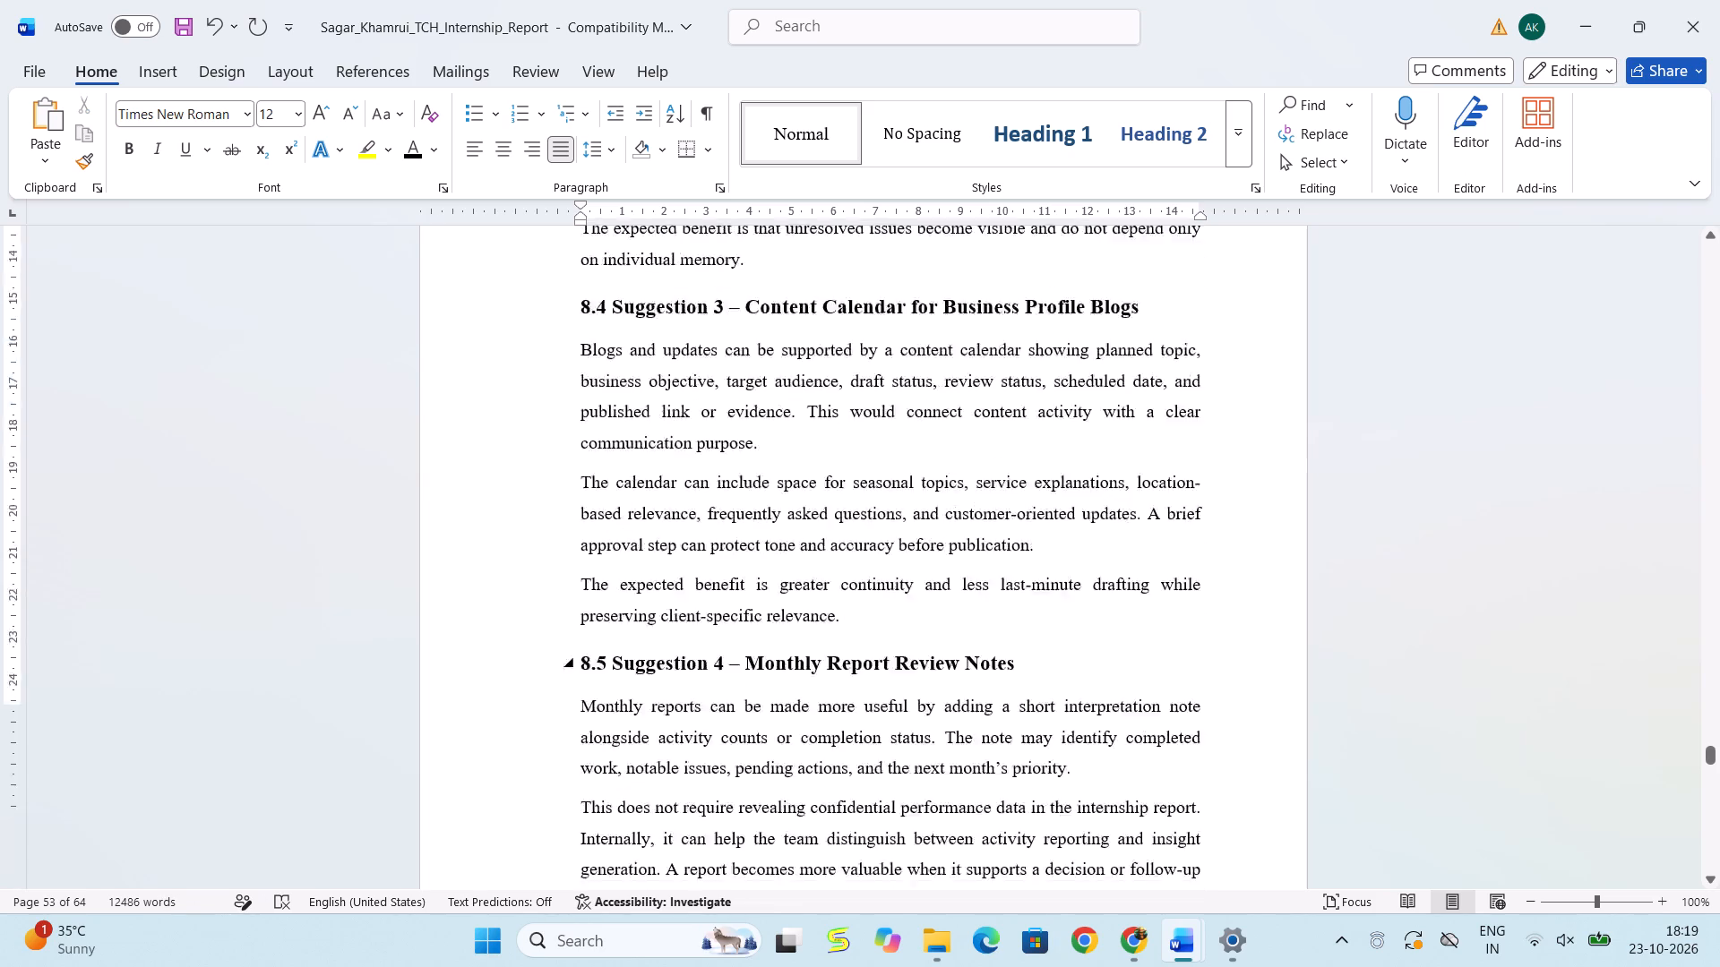
scroll(612, 382, "down", 4)
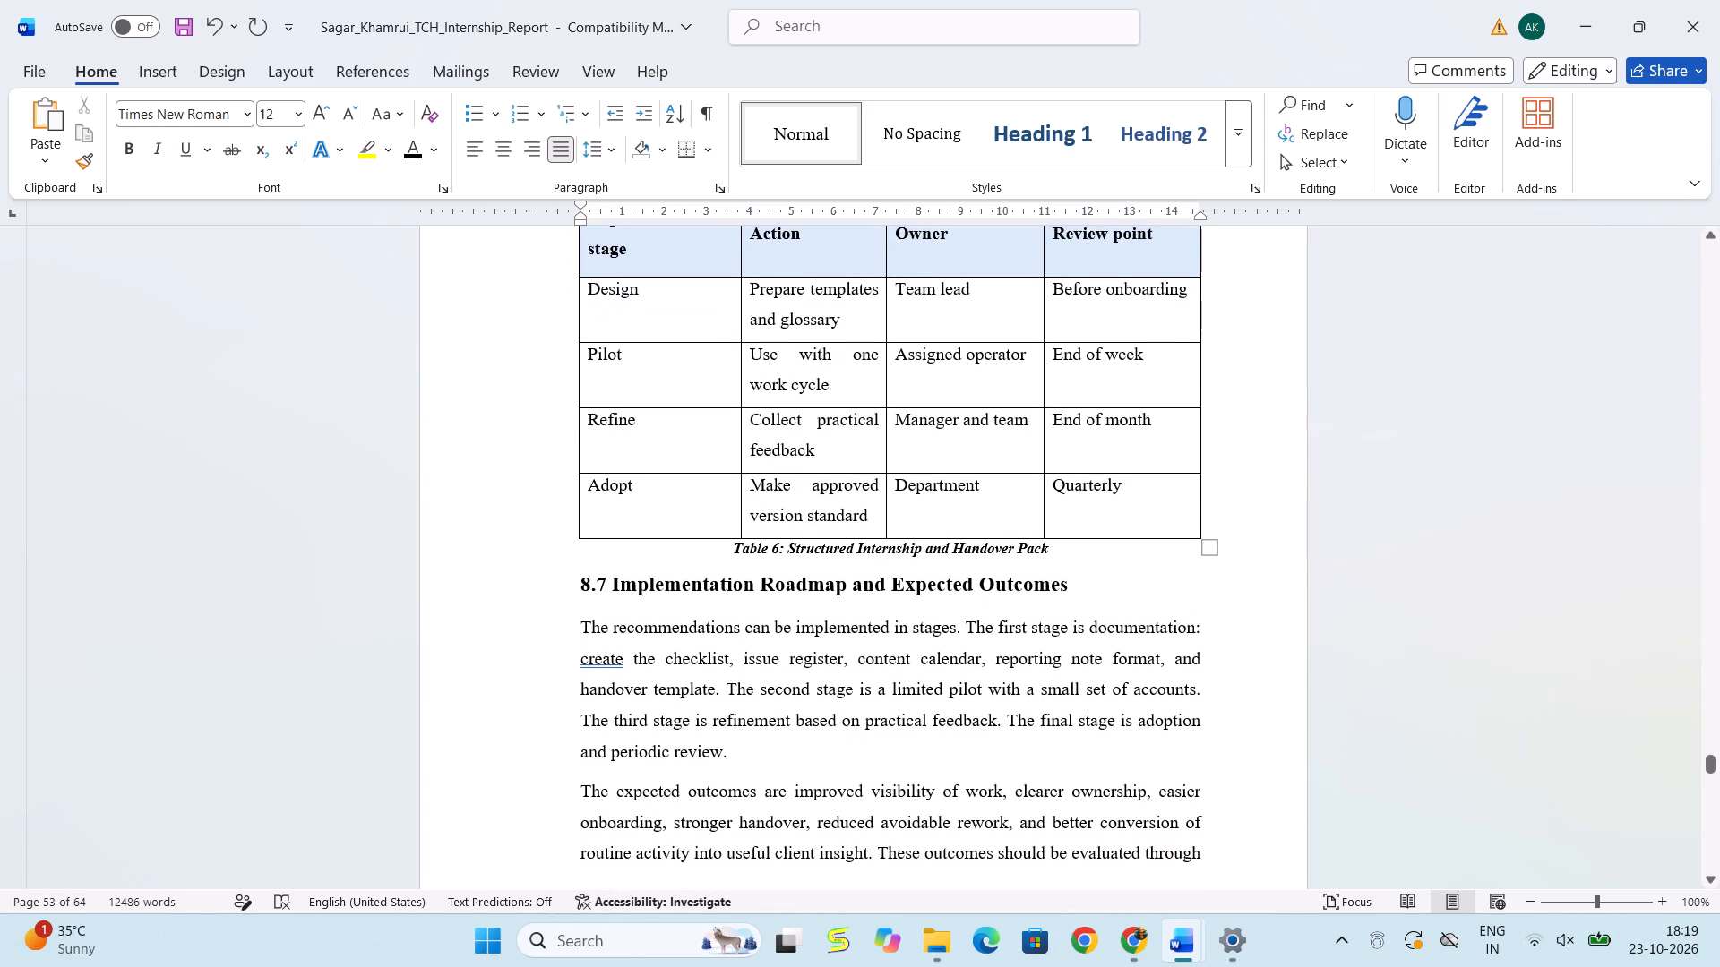
scroll(612, 382, "down", 3)
scroll(612, 382, "up", 6)
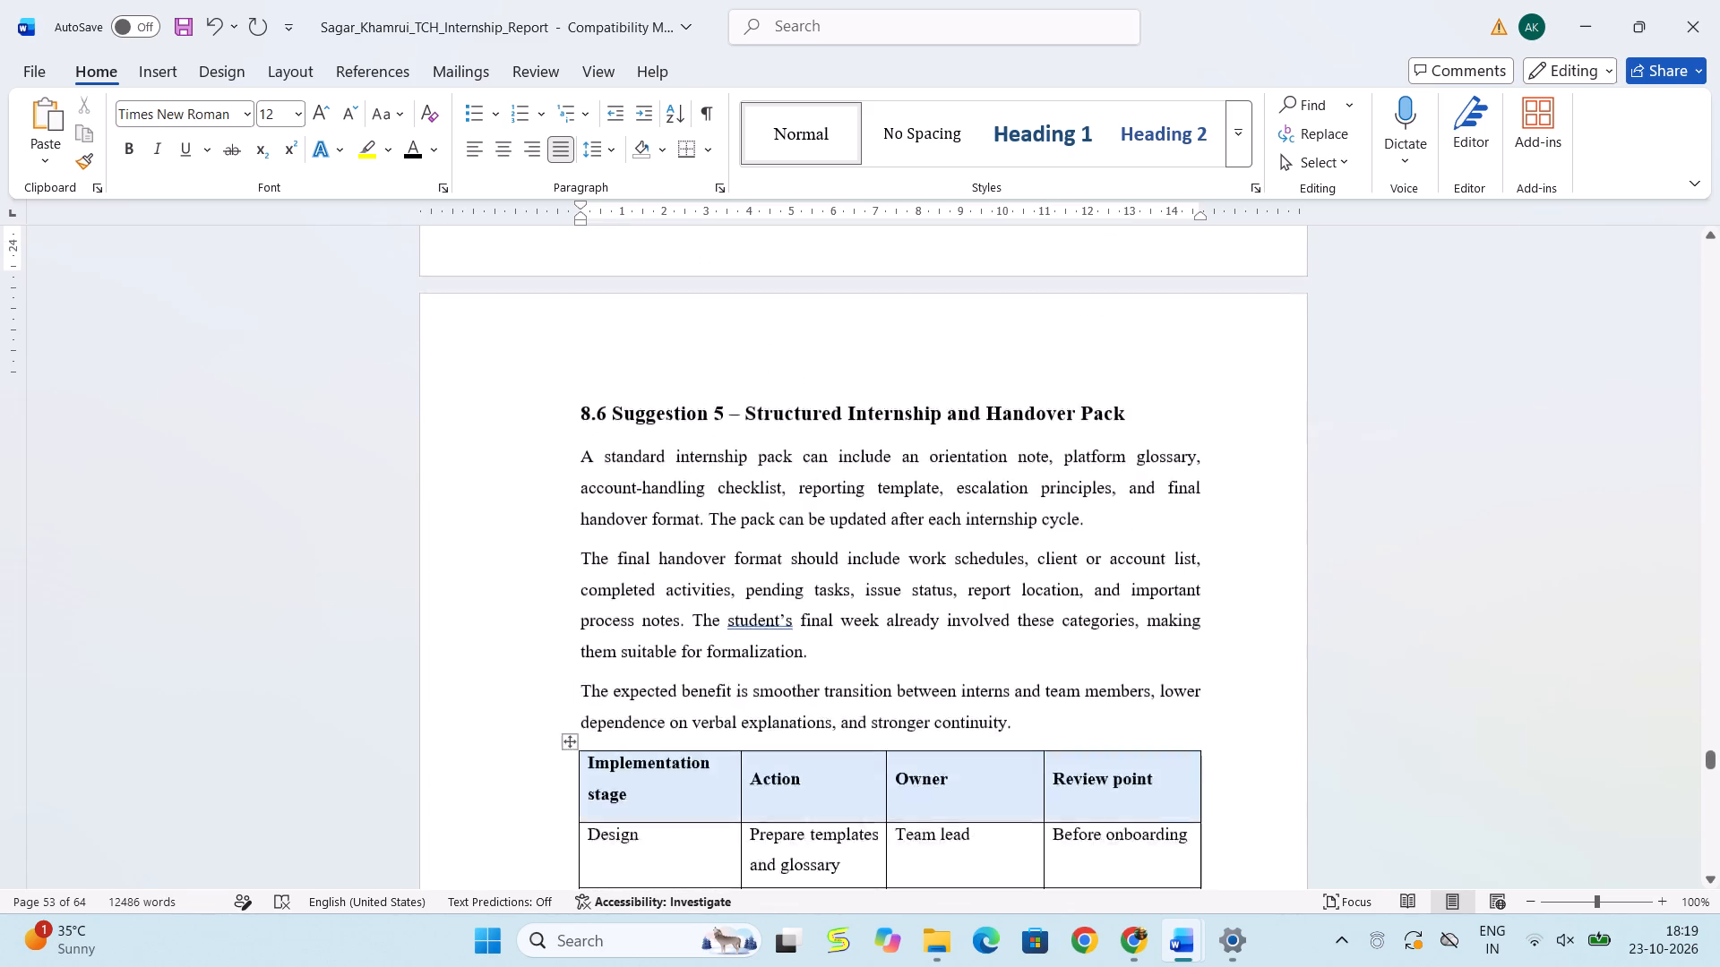
scroll(612, 382, "up", 11)
scroll(612, 382, "down", 1)
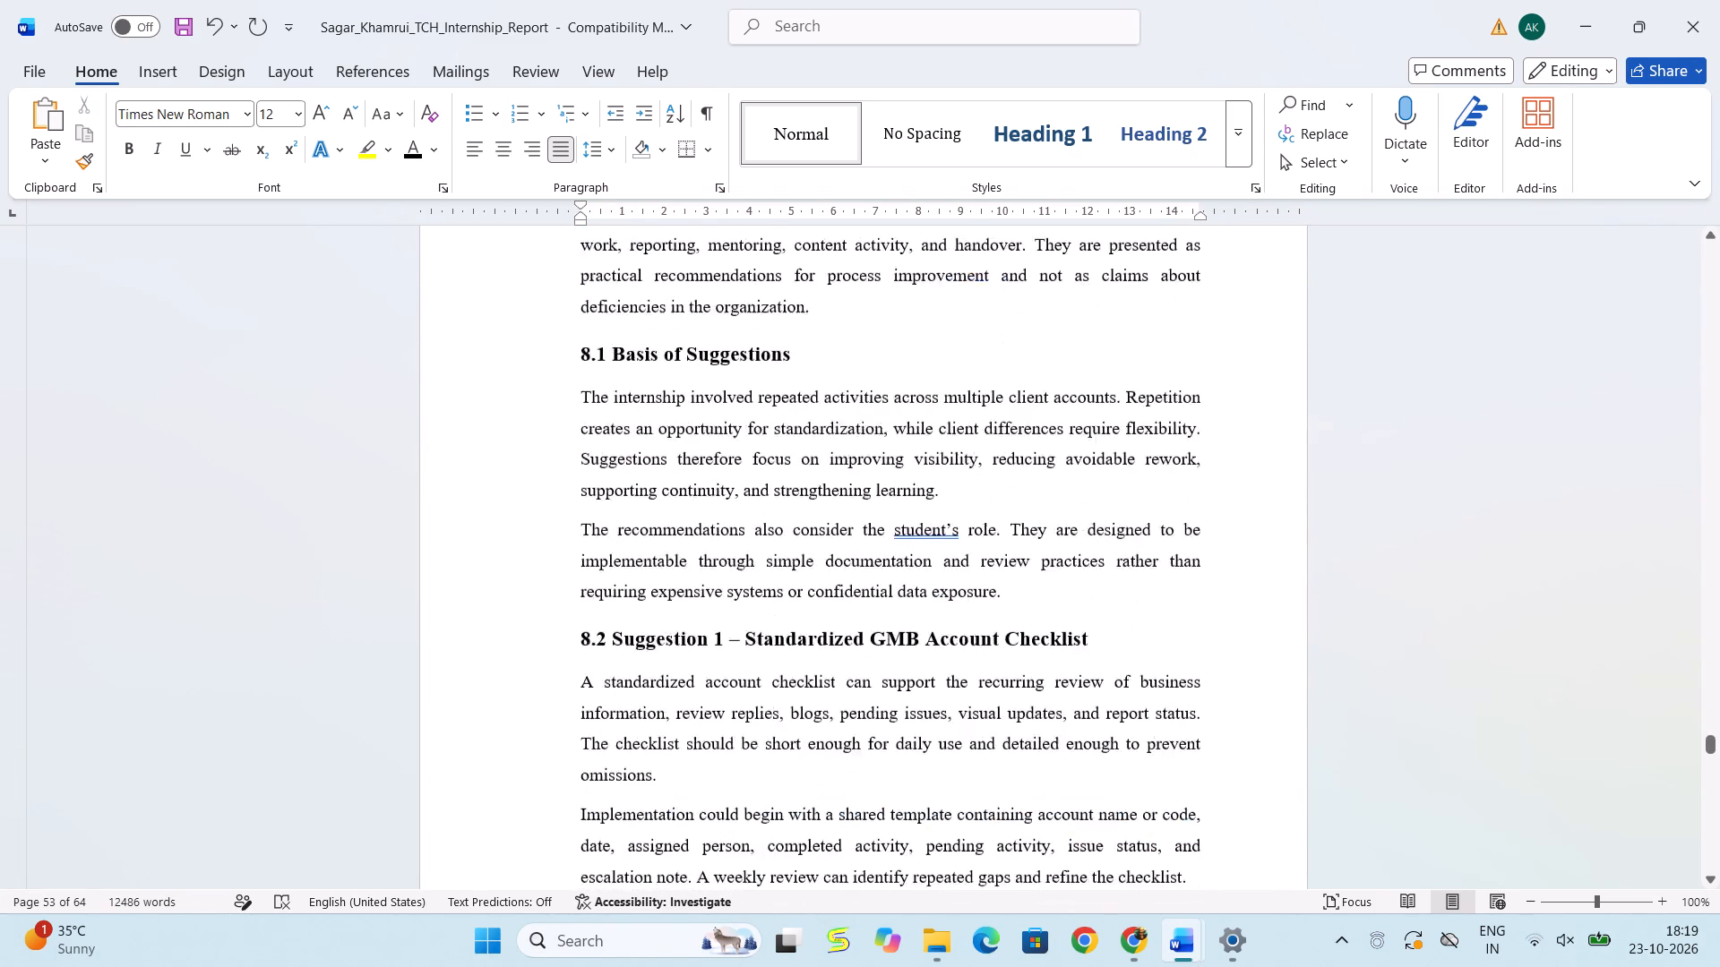
scroll(612, 382, "down", 1)
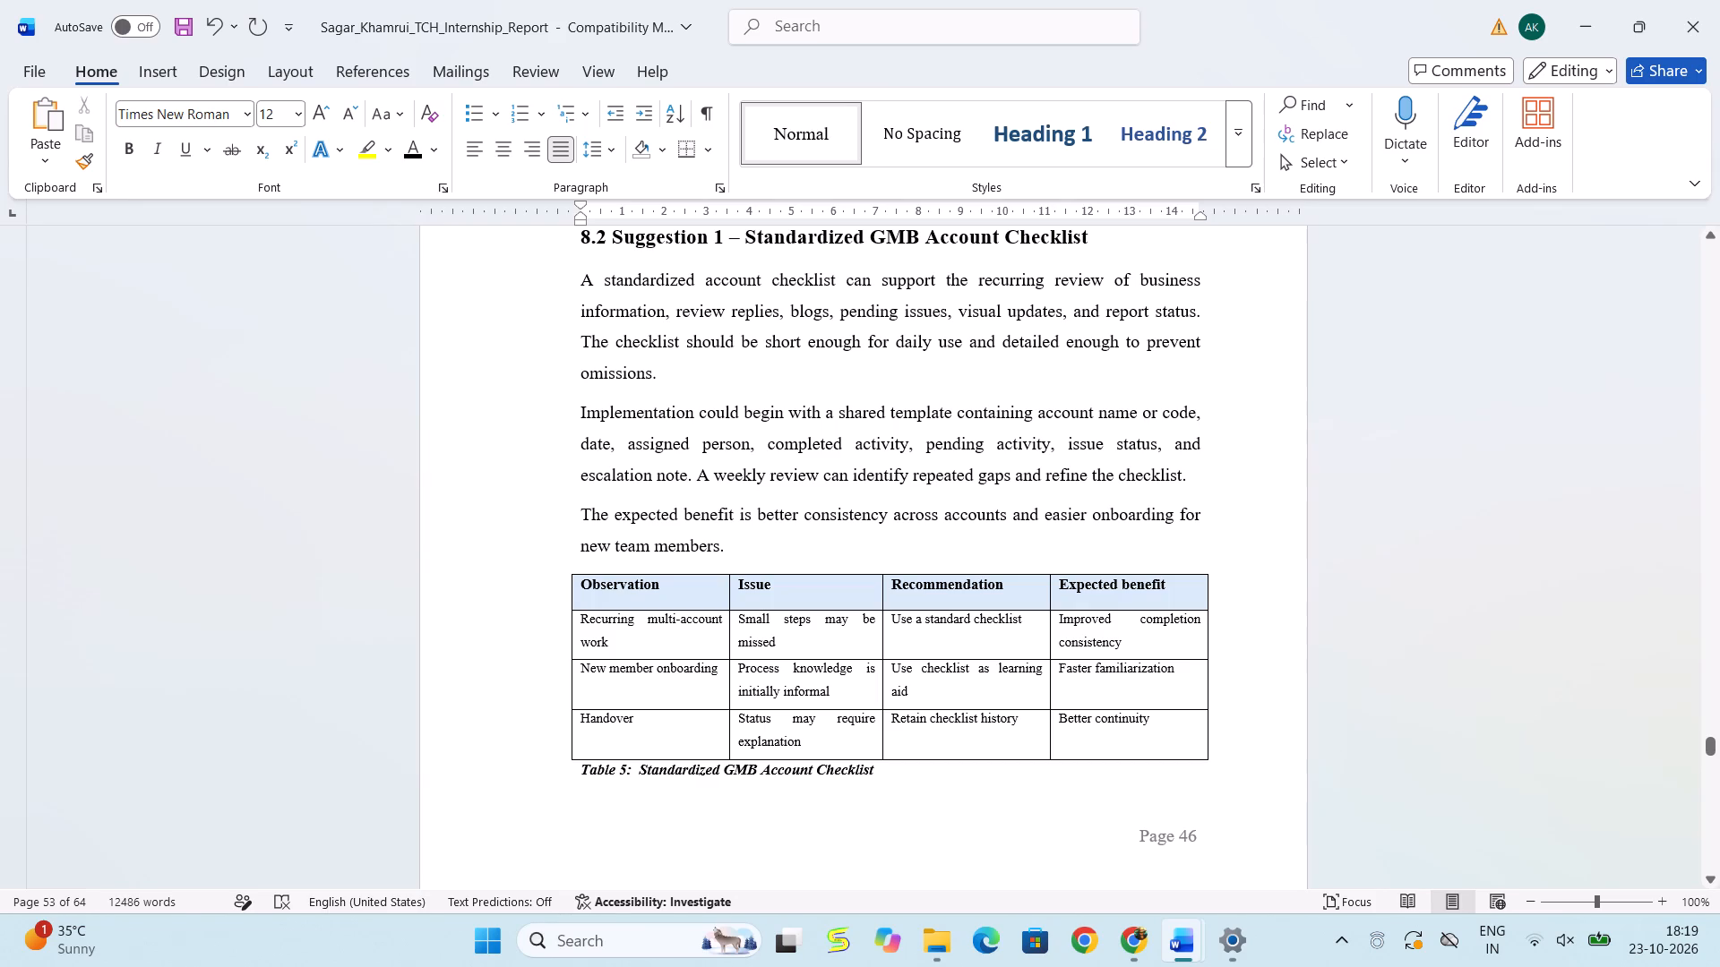
left_click(609, 592)
left_click(563, 564)
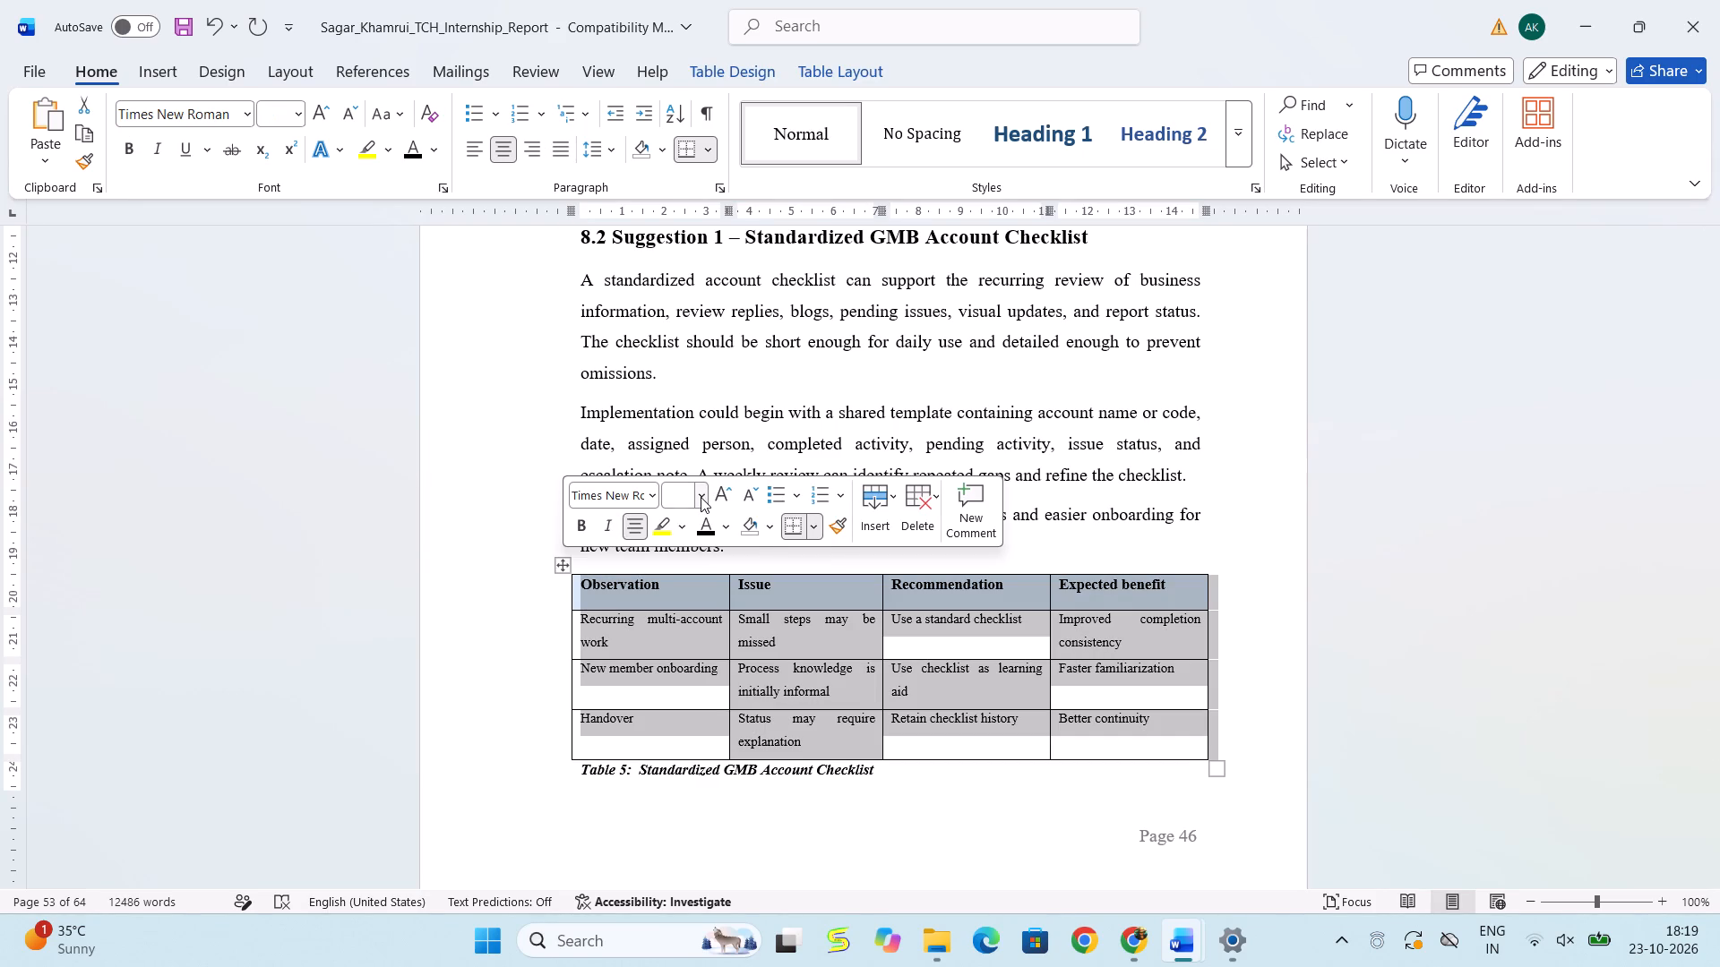
left_click(701, 497)
left_click(692, 172)
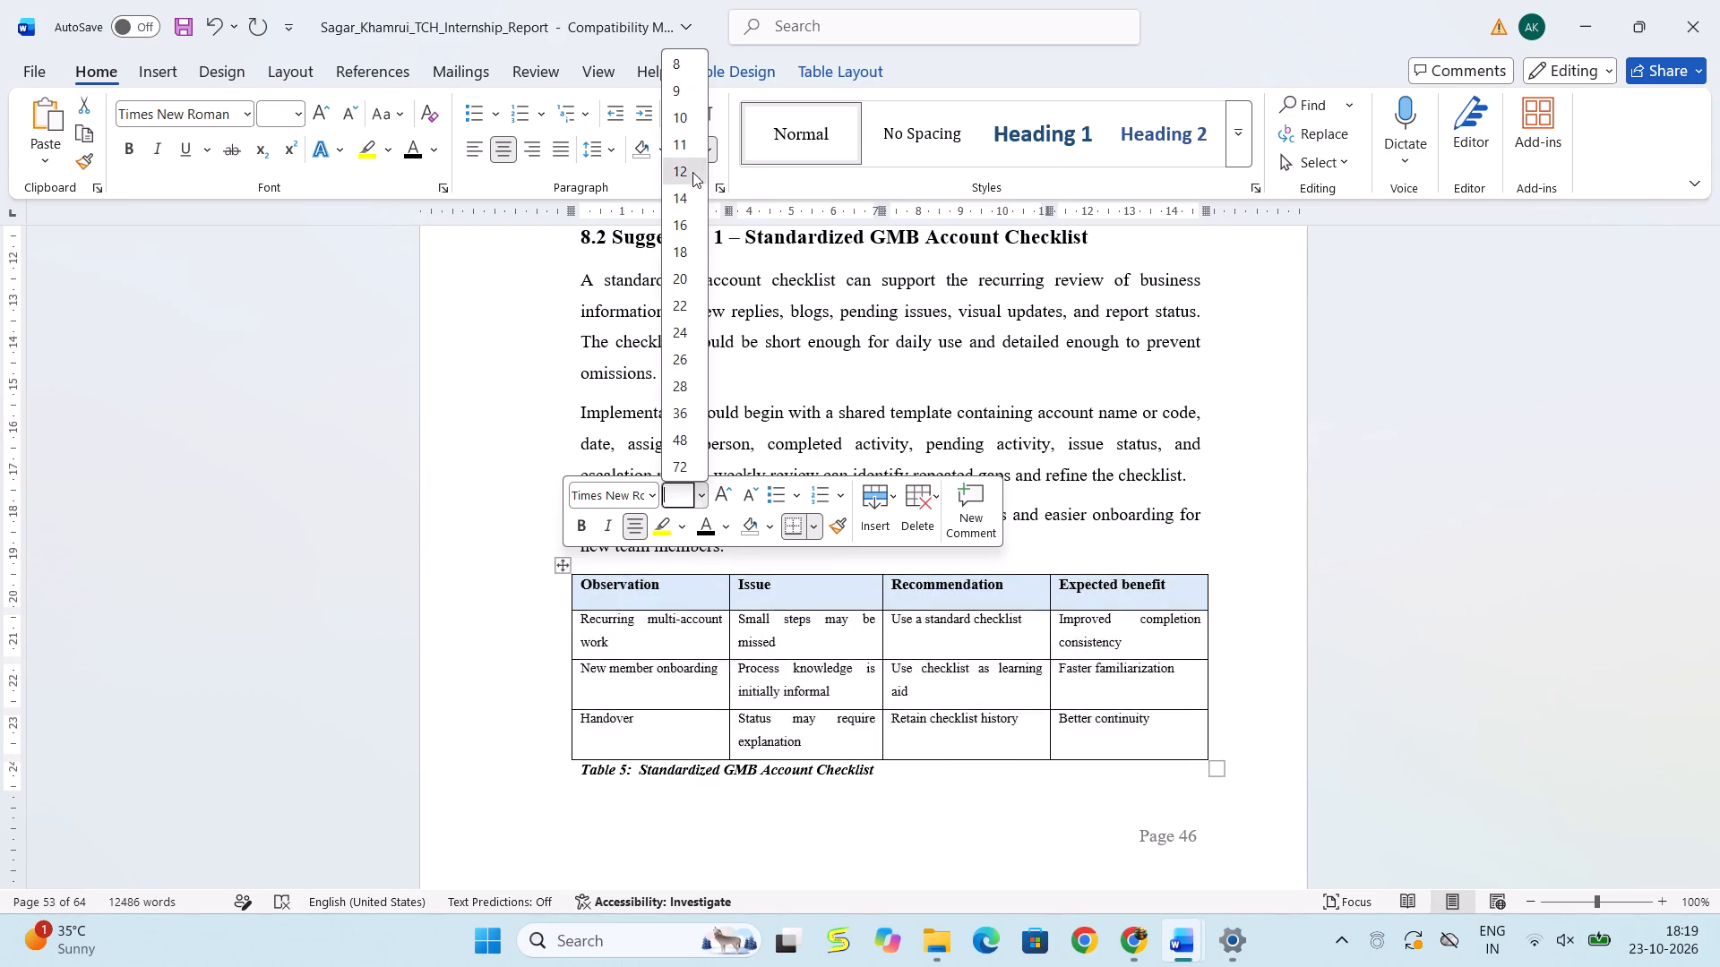
Centre the caption "Table 5: Standardized GMB Account Checklist" beneath its table.
scroll(697, 646, "down", 3)
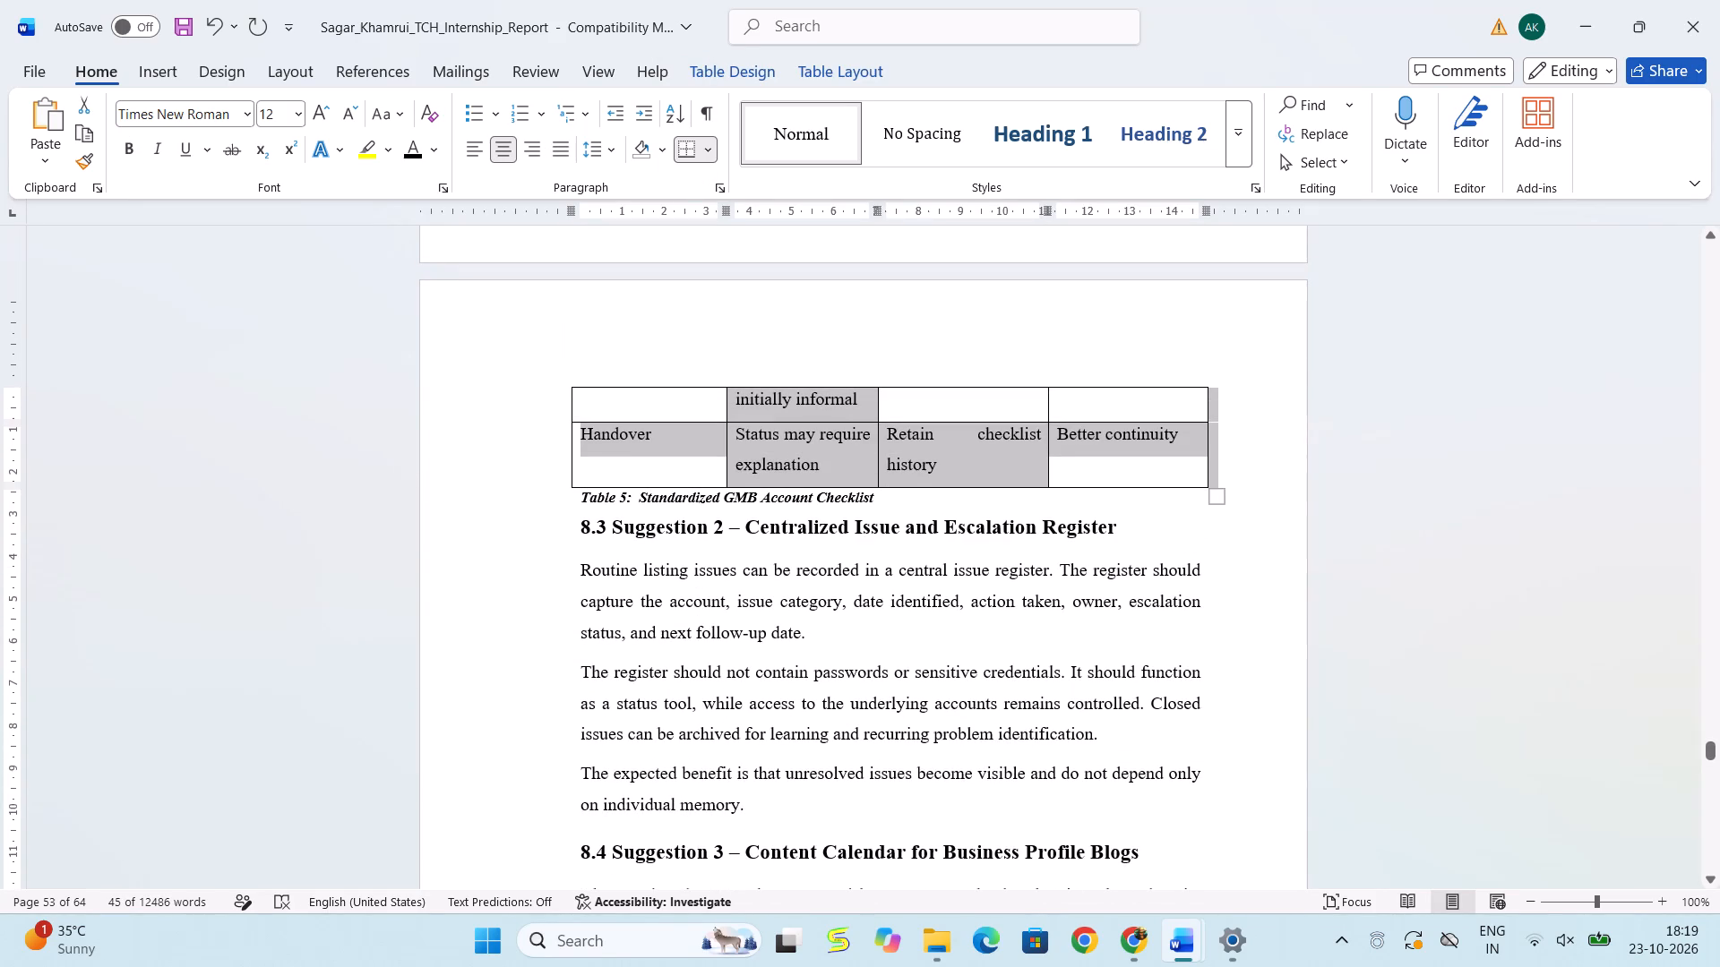
left_click(622, 491)
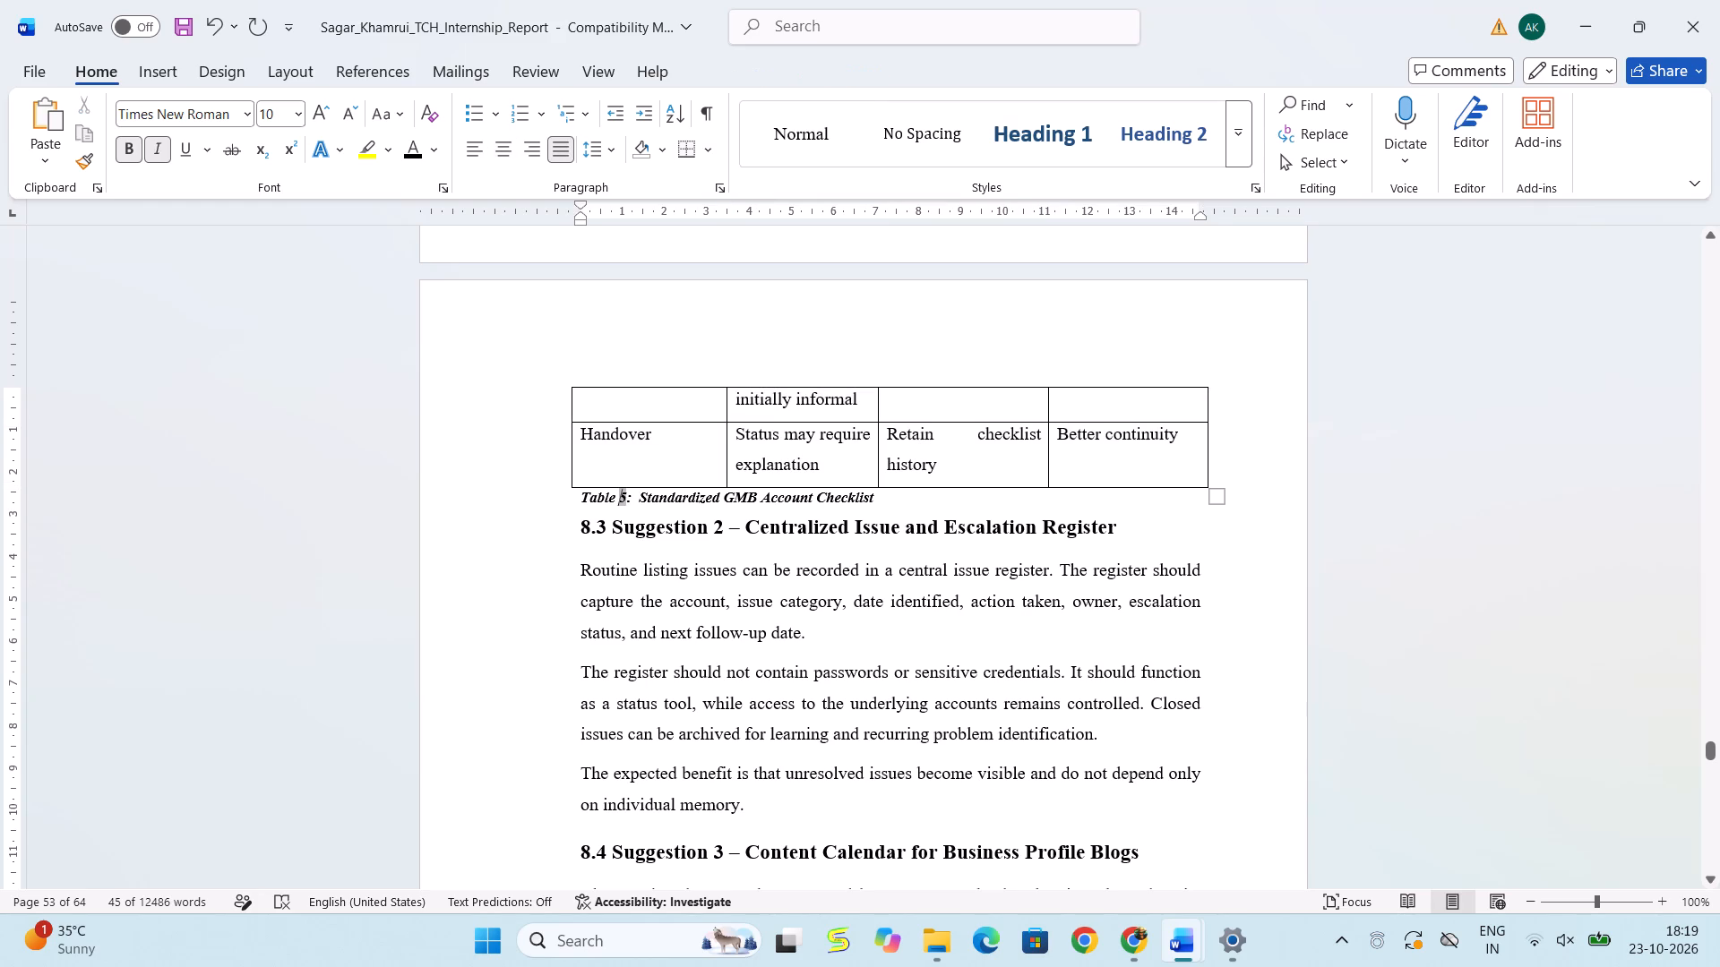
key("ctrl+e")
Insert a page break before the section 8.2 paragraph beginning "The expected benefit is better consistency across accounts".
scroll(622, 491, "up", 2)
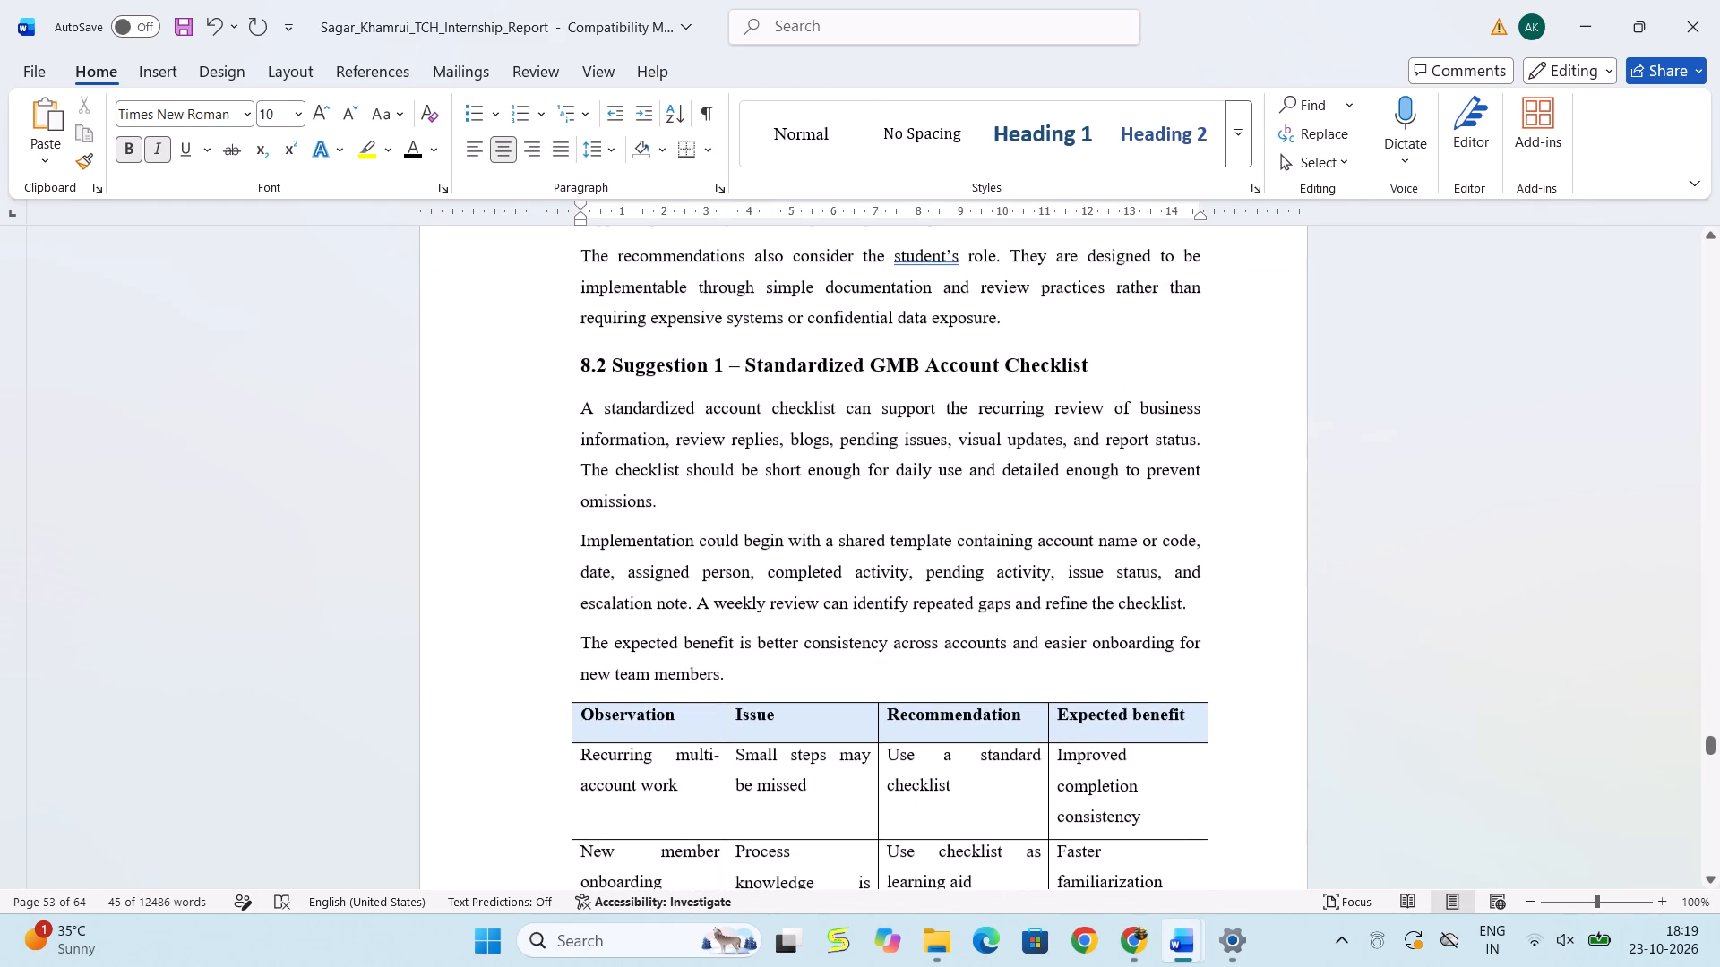
left_click(581, 637)
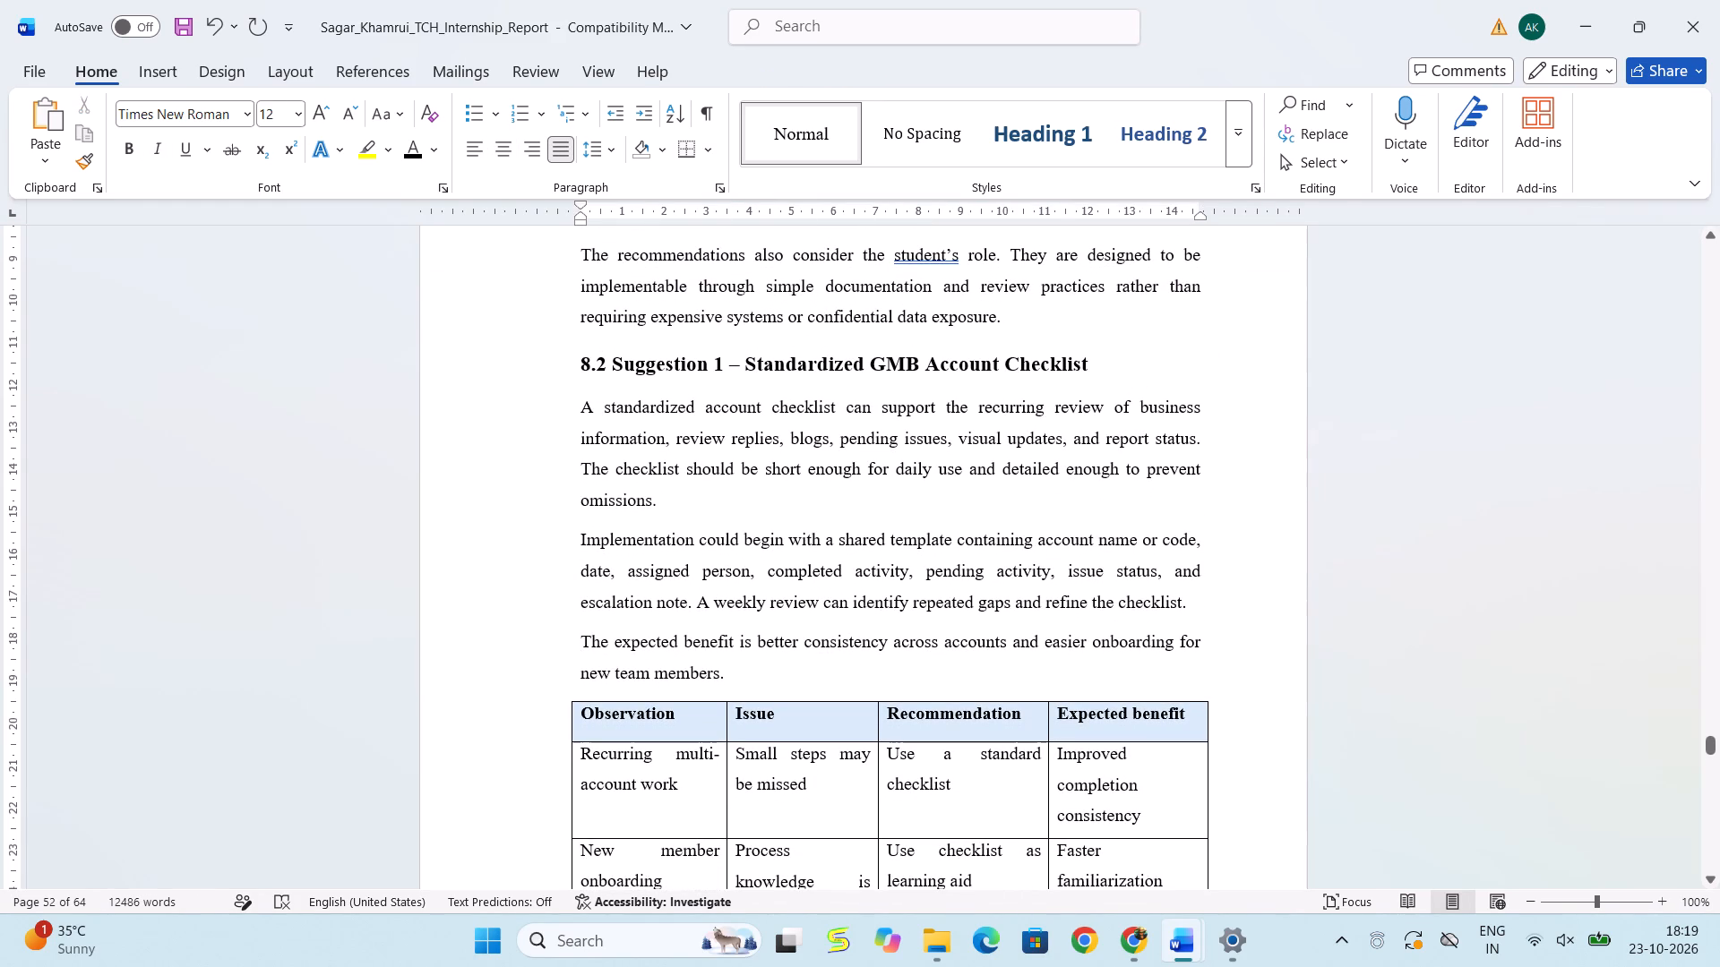
key("ctrl+Return")
Review the page layout from the Table 5 page through the bibliography and Annexures to Annexure I.
scroll(595, 635, "down", 2)
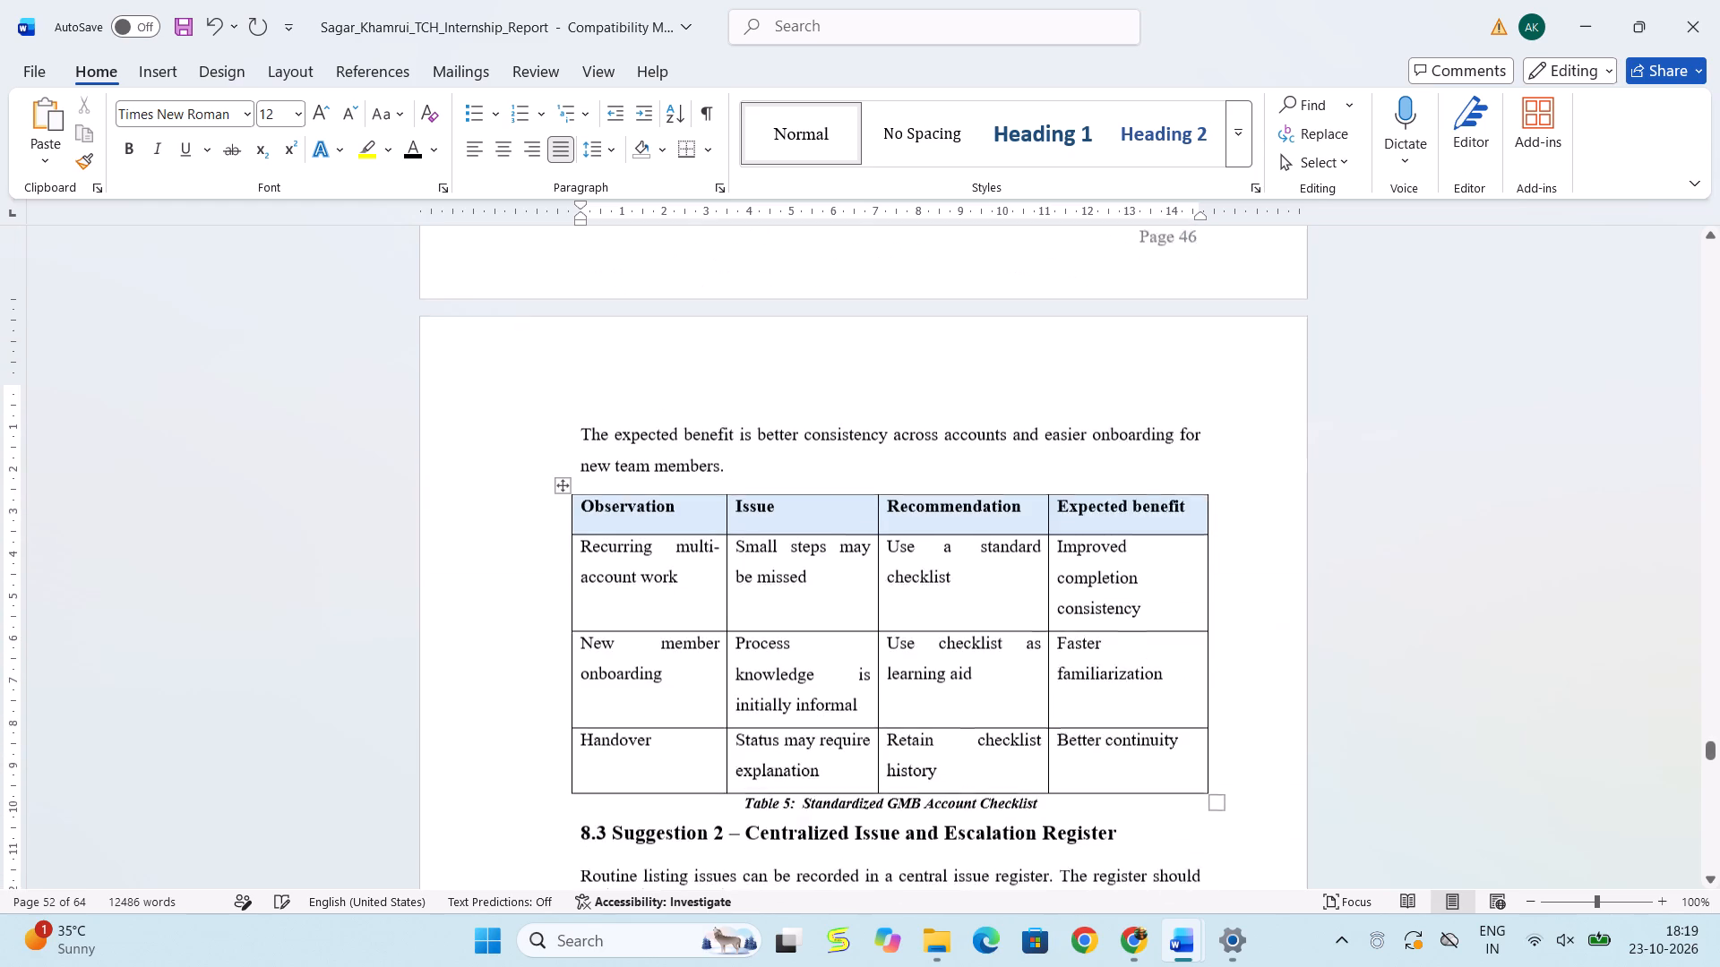
scroll(595, 635, "down", 11)
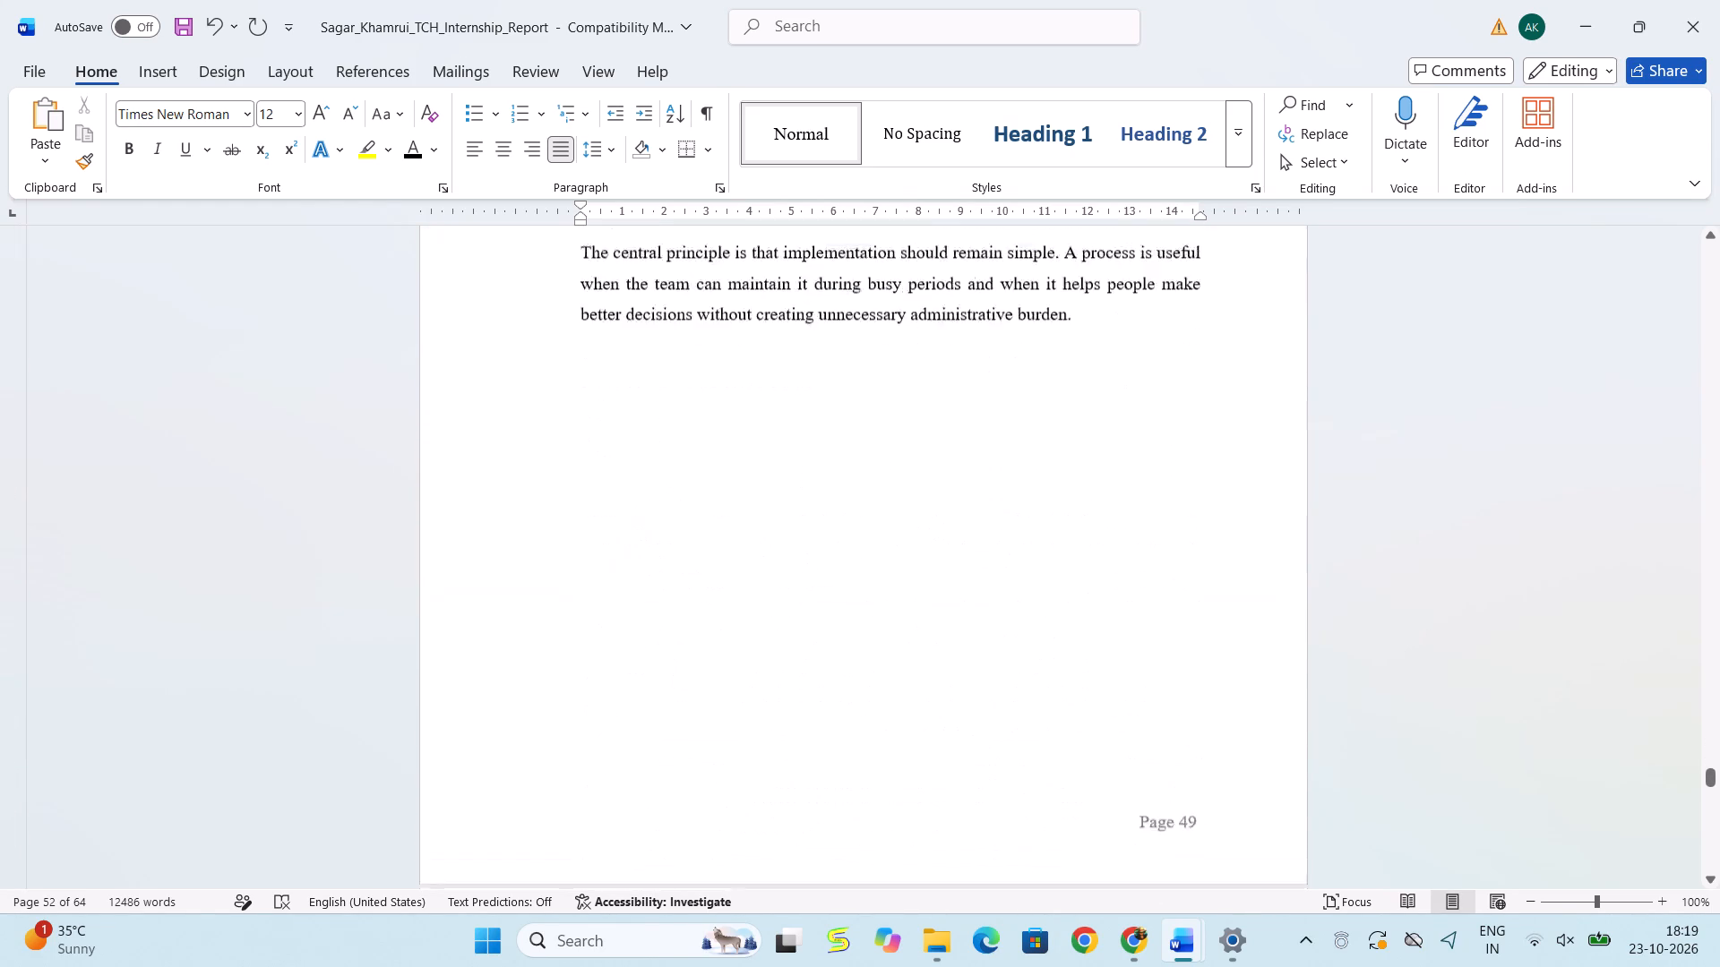
scroll(595, 635, "down", 2)
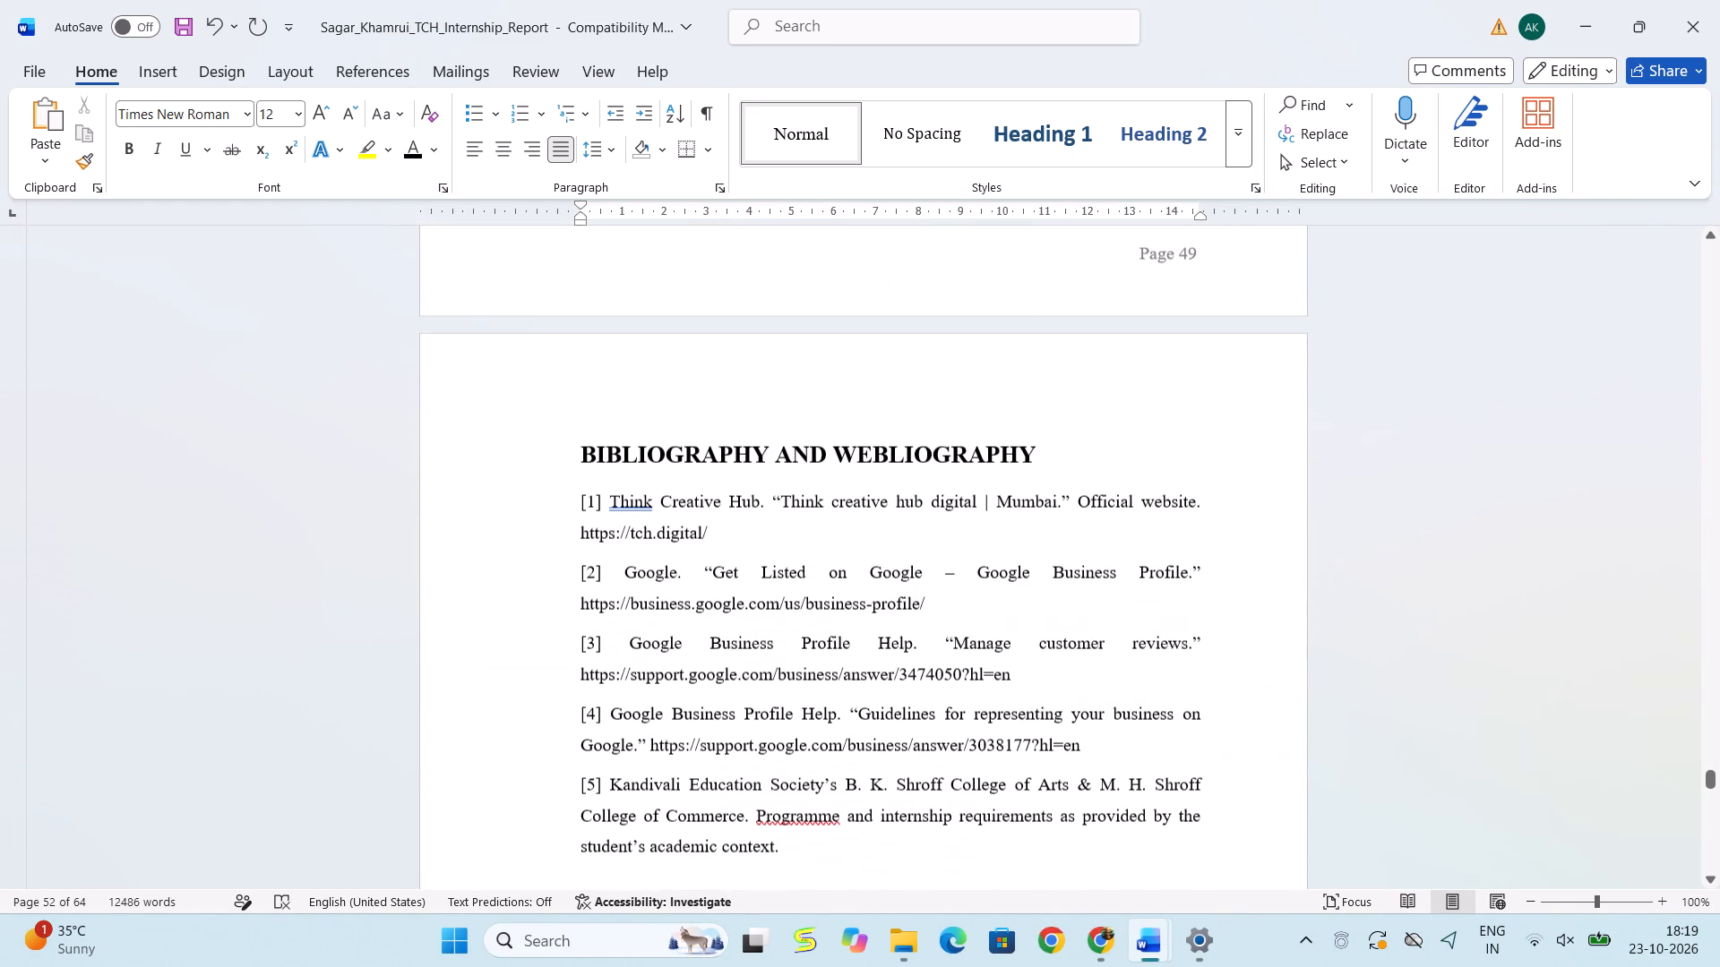
scroll(595, 635, "down", 1)
scroll(696, 530, "down", 1)
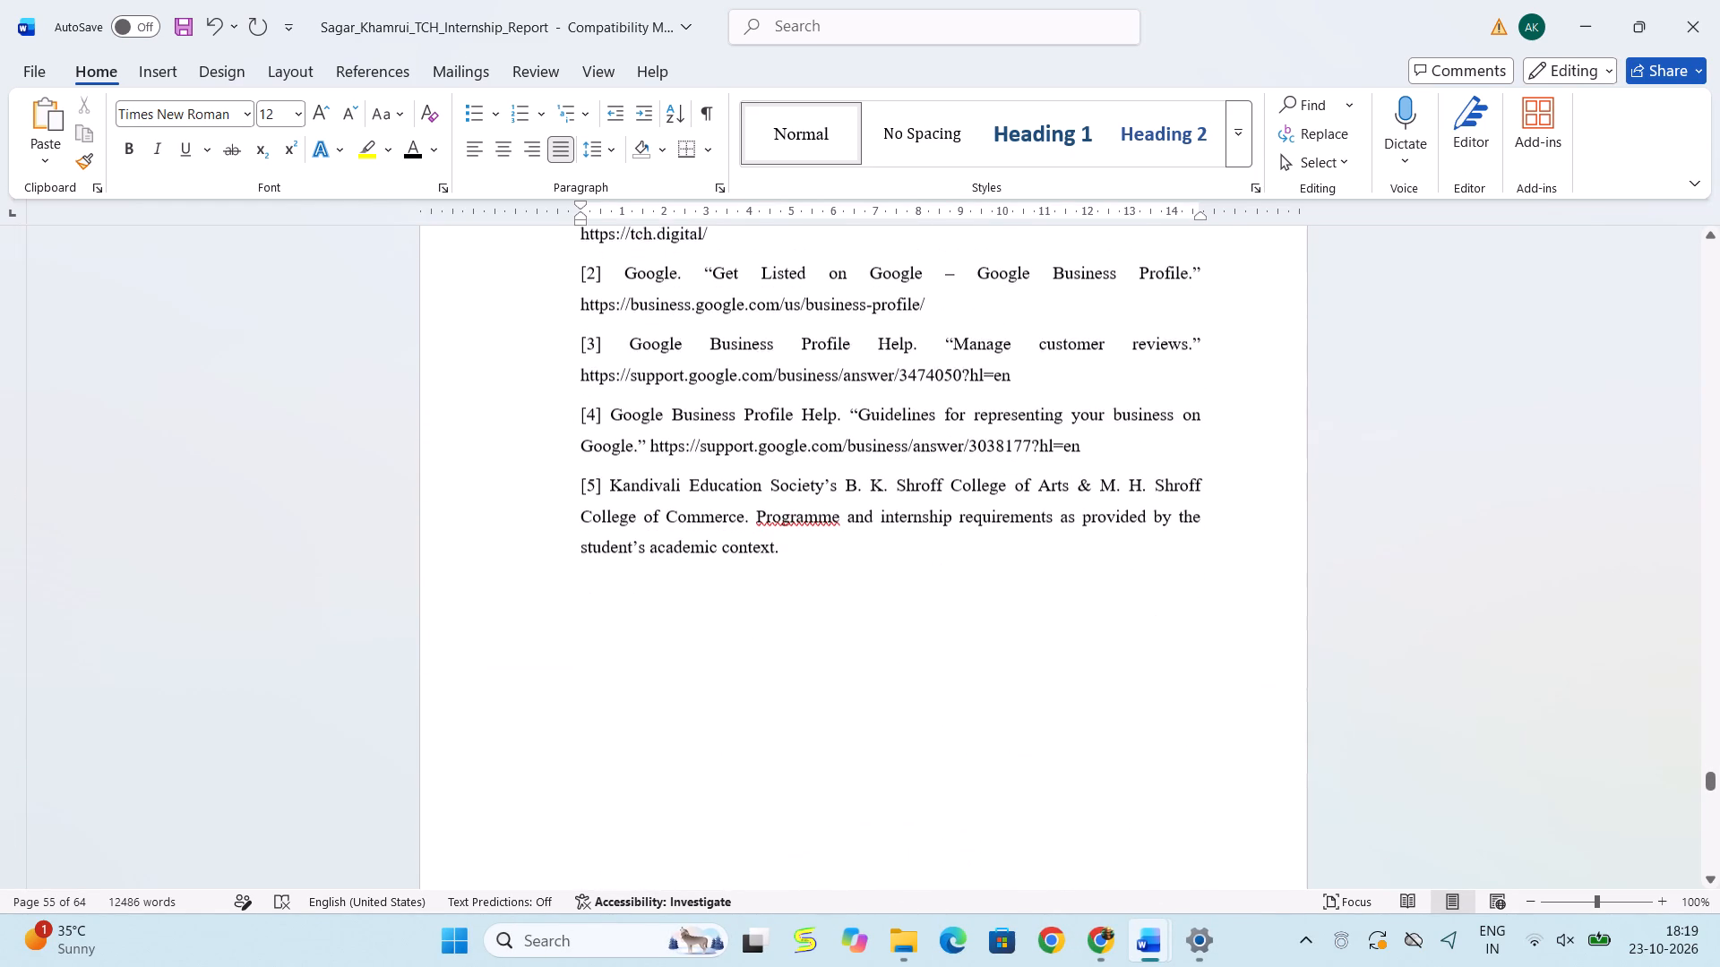
scroll(696, 530, "down", 1)
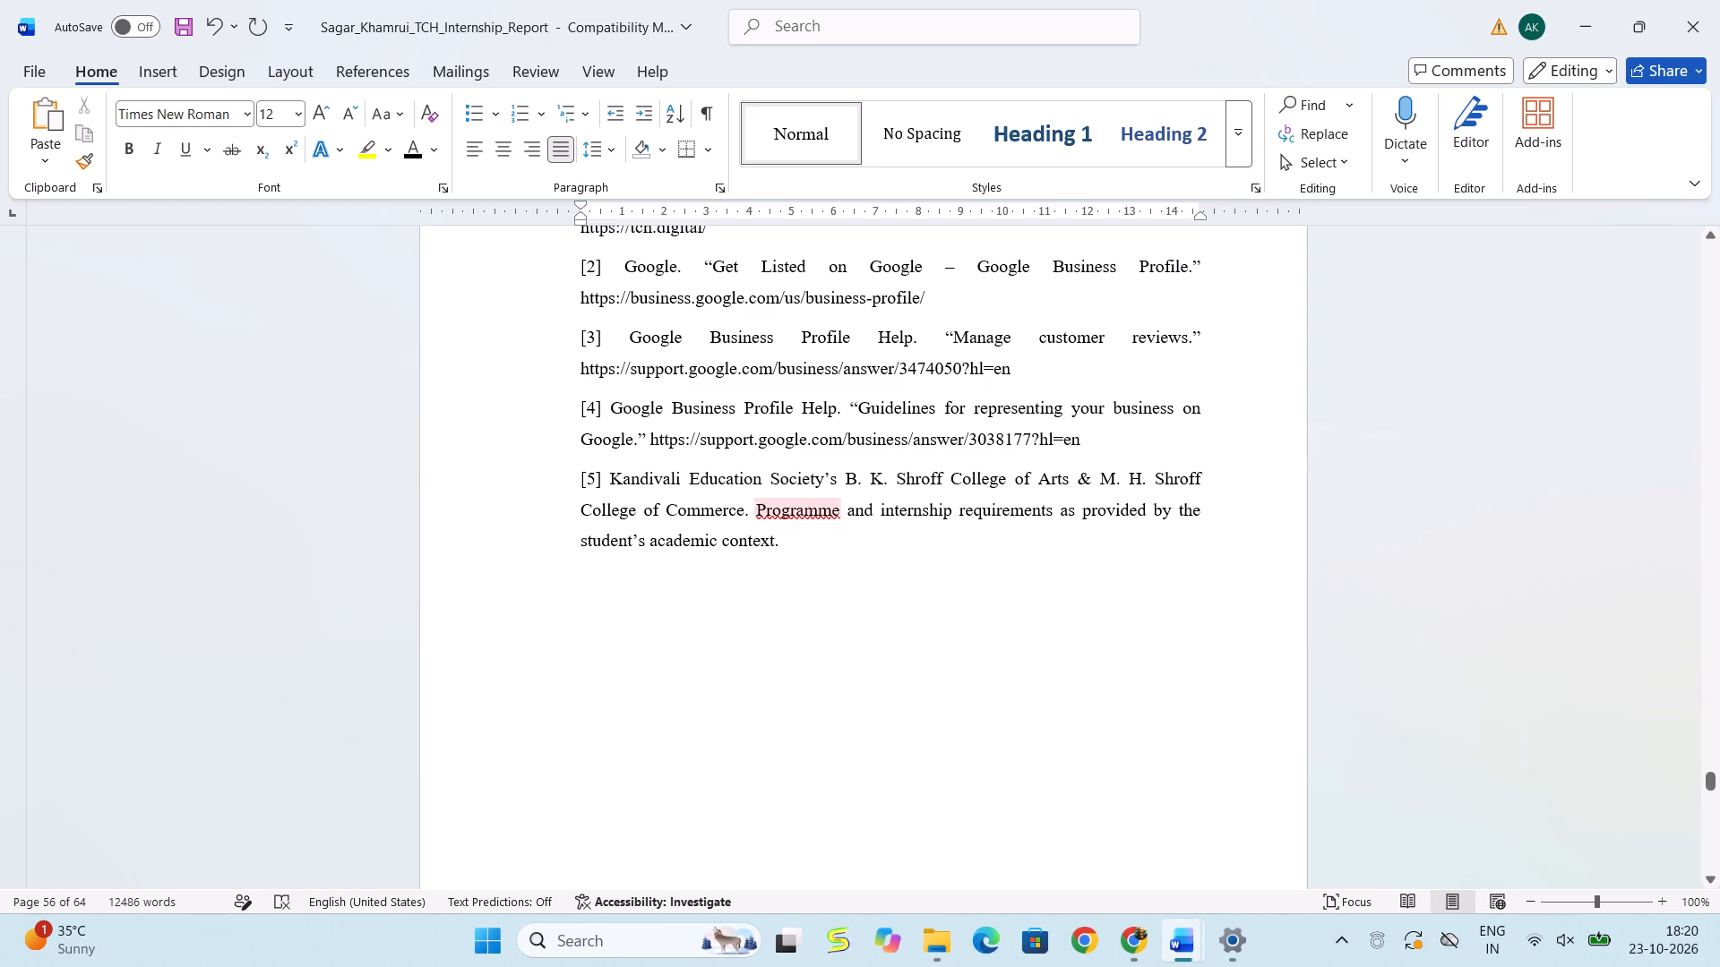
scroll(779, 526, "down", 6)
scroll(779, 526, "up", 1)
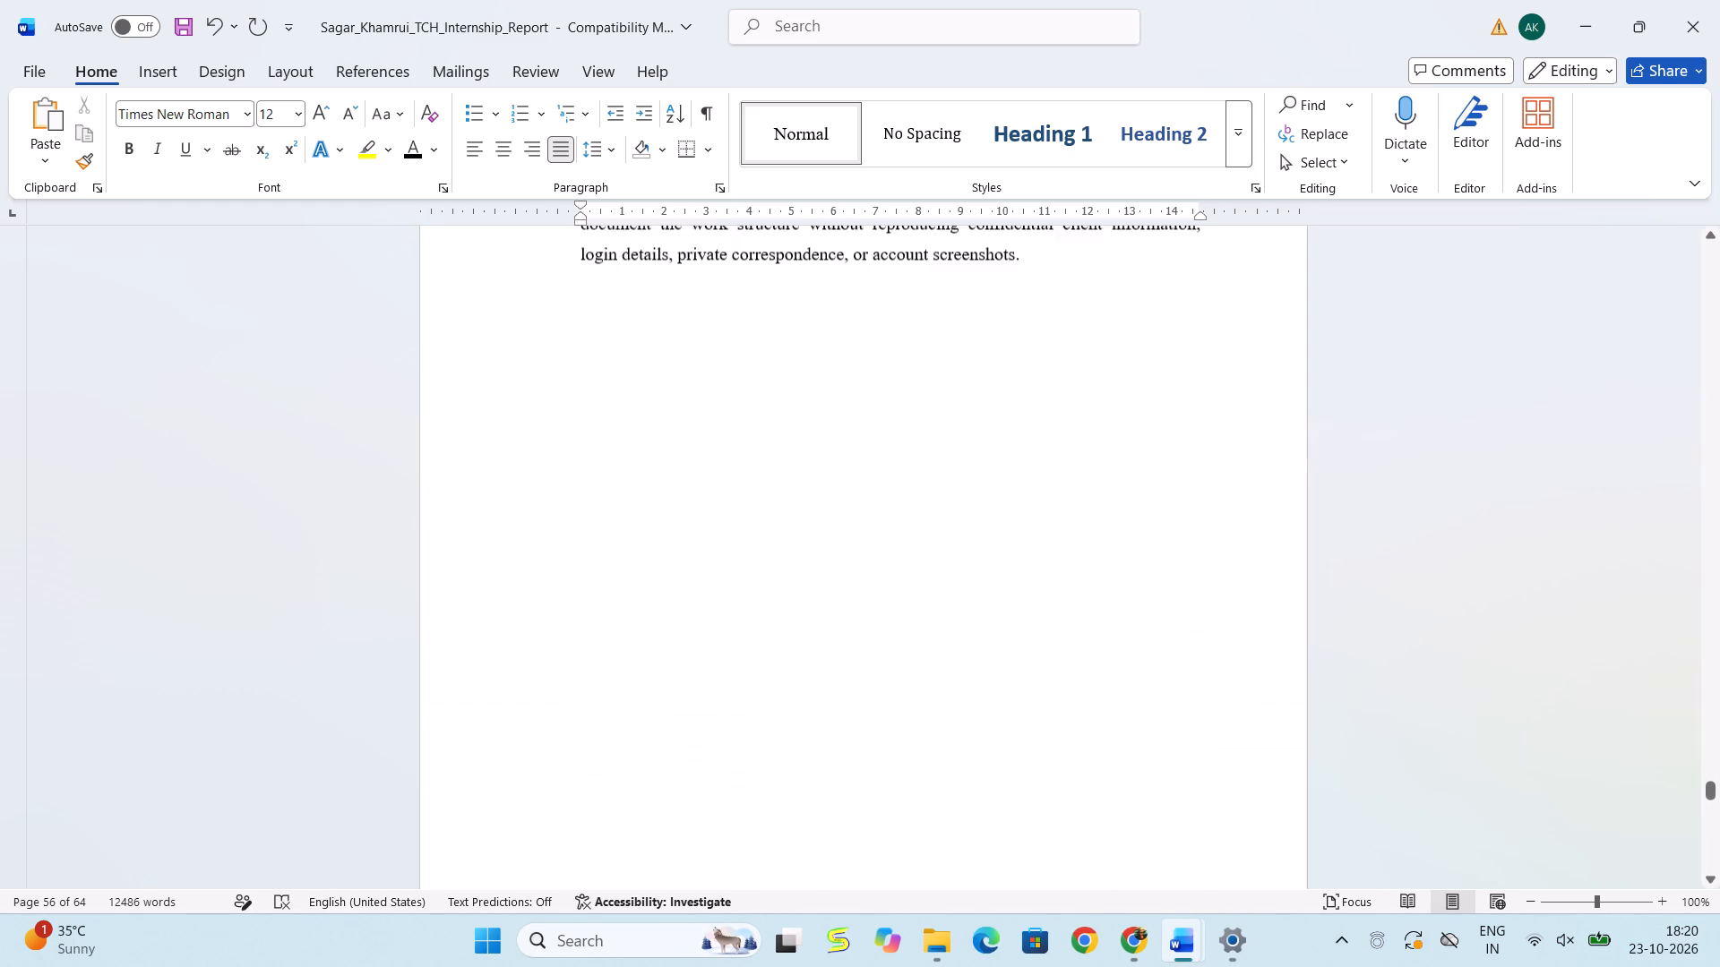
scroll(779, 526, "up", 3)
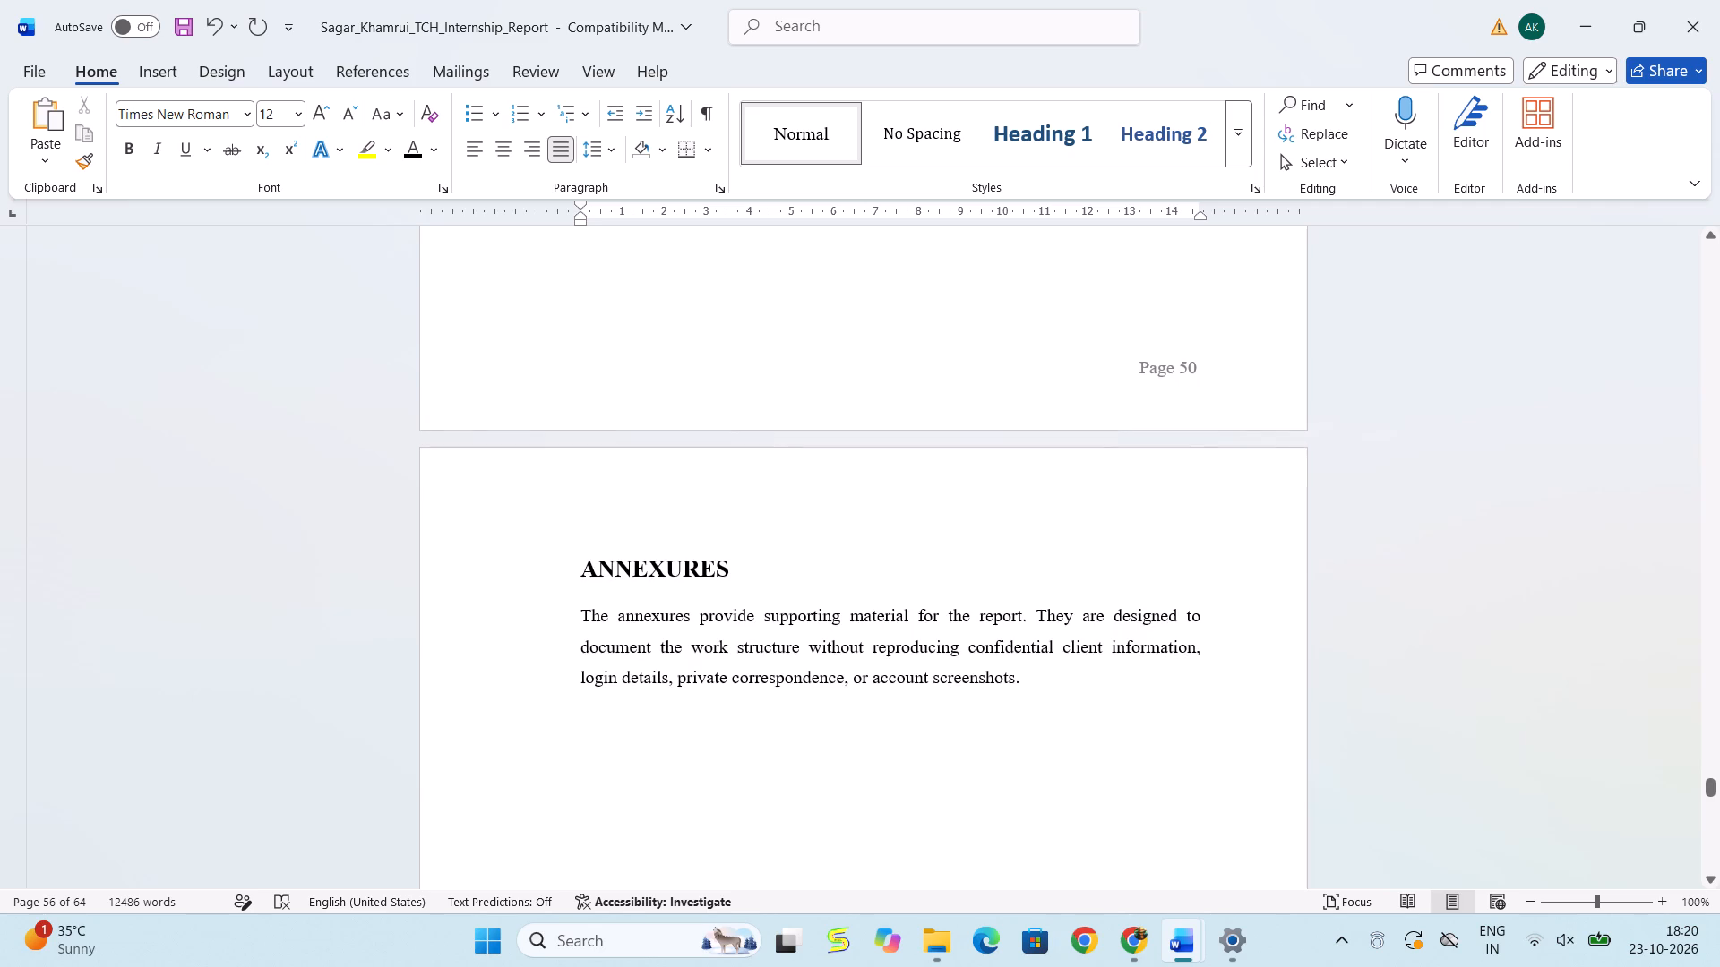
scroll(722, 700, "down", 4)
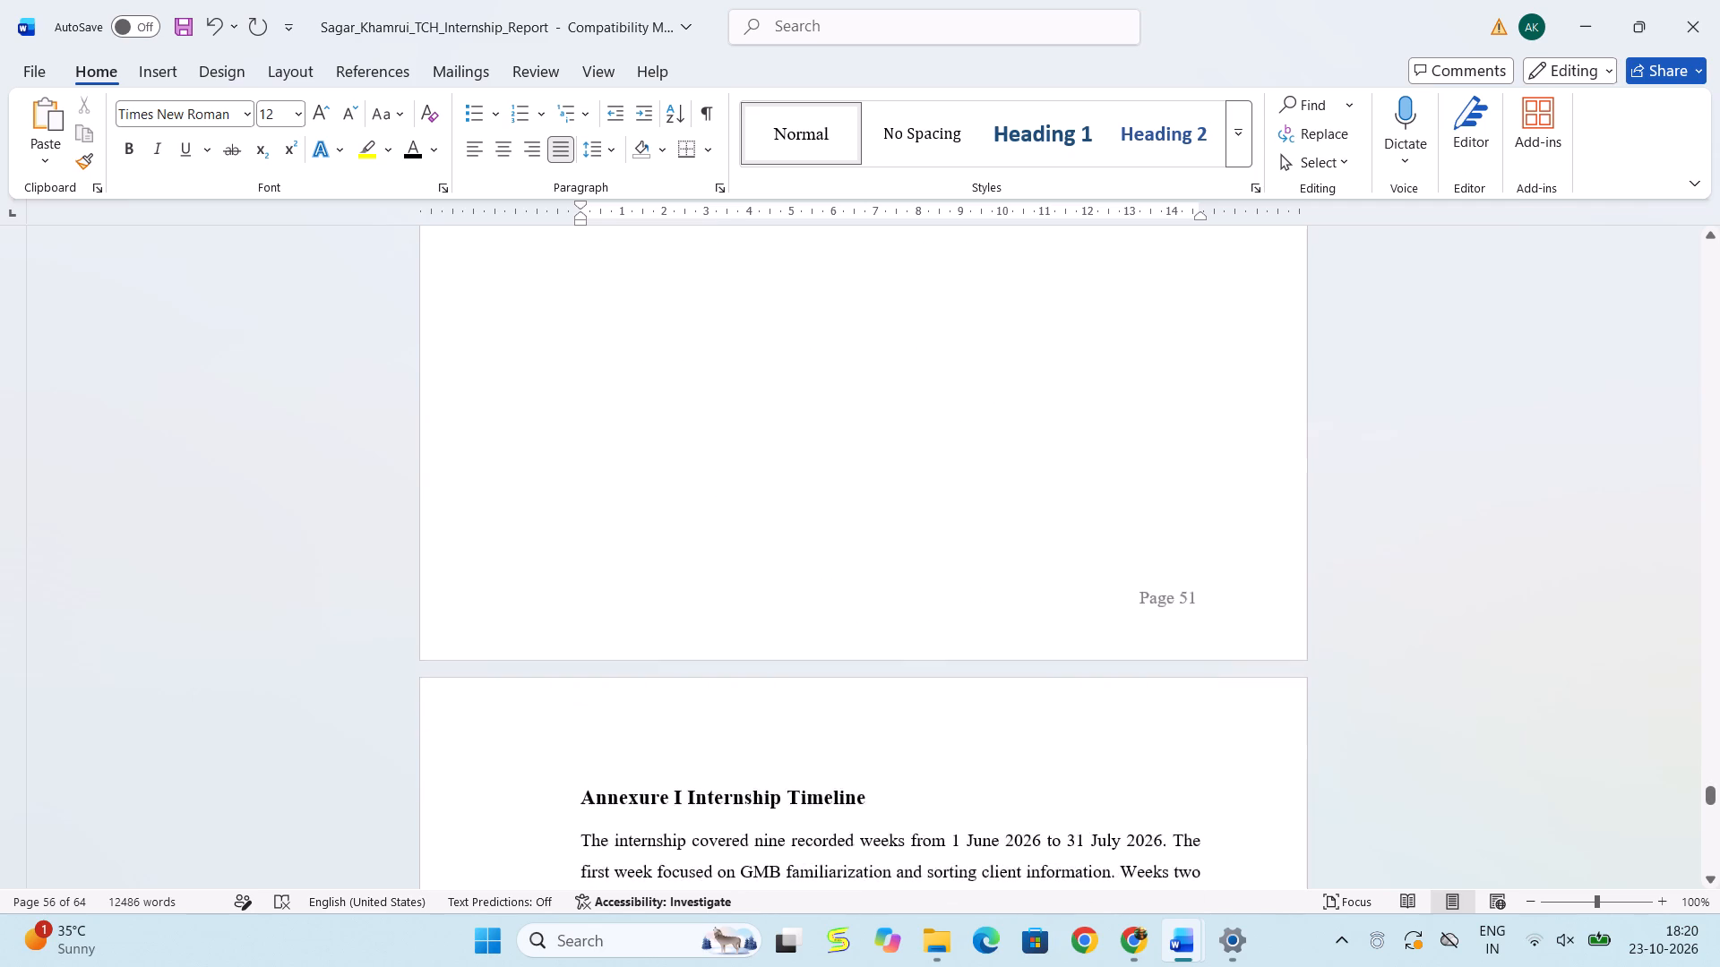
scroll(722, 700, "down", 2)
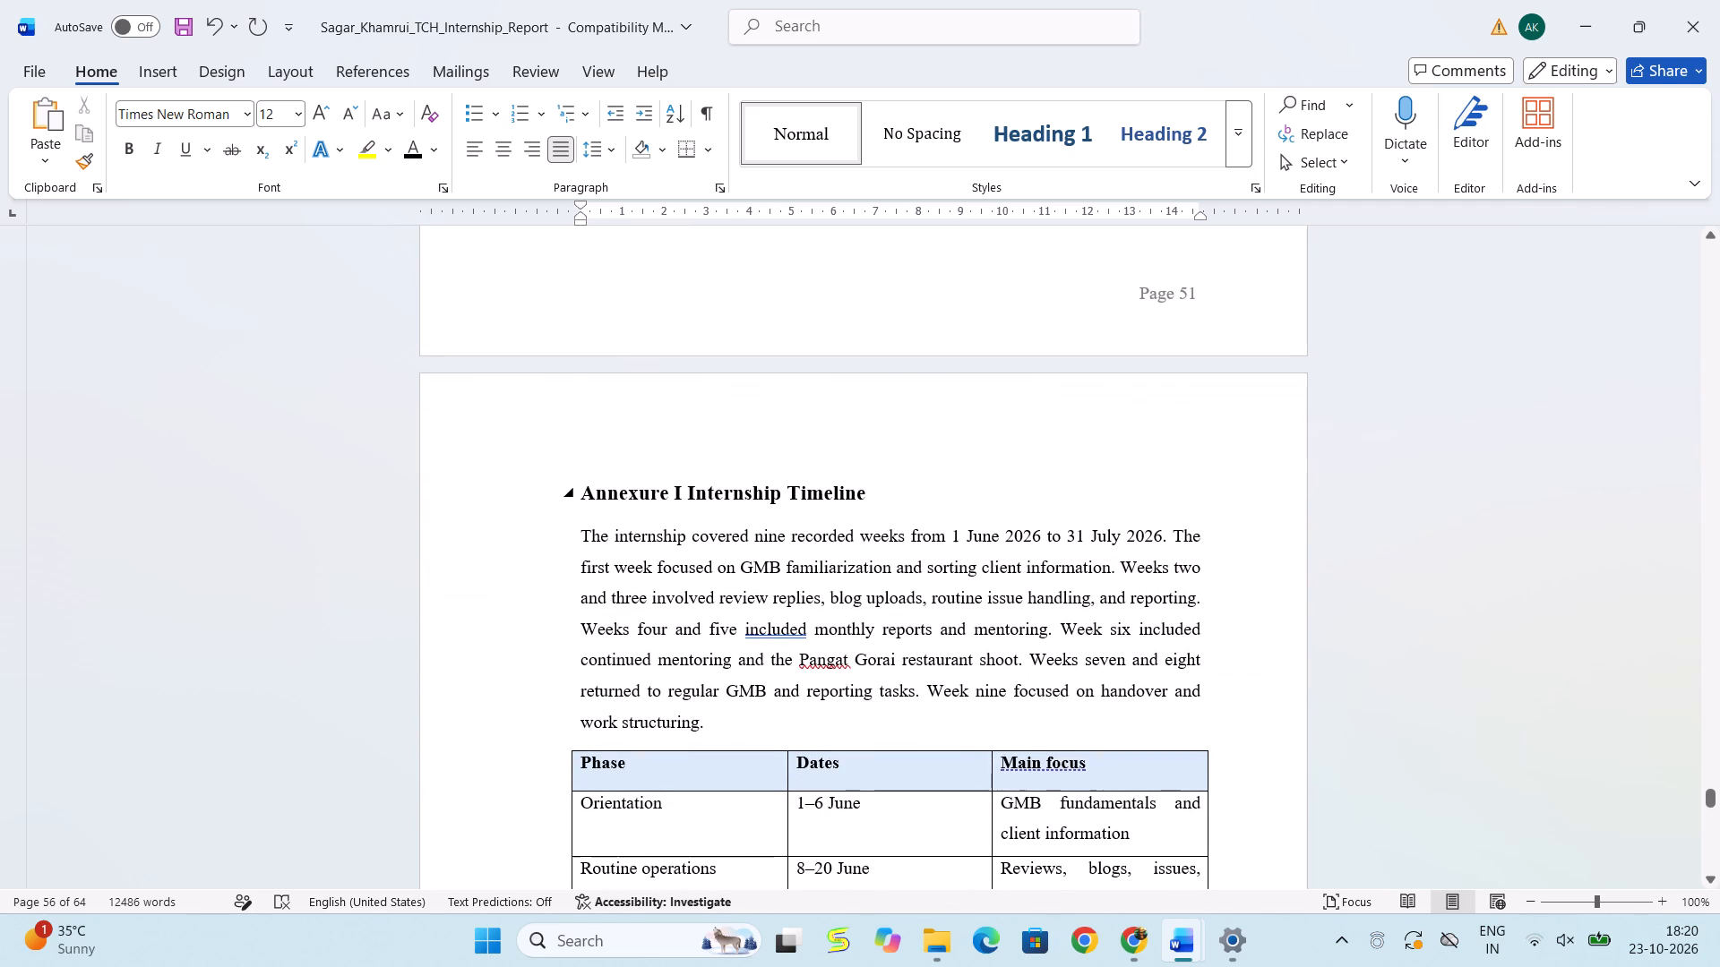
Add a colon after the numeral in the Annexure I, Annexure II and Annexure III headings.
left_click(690, 503)
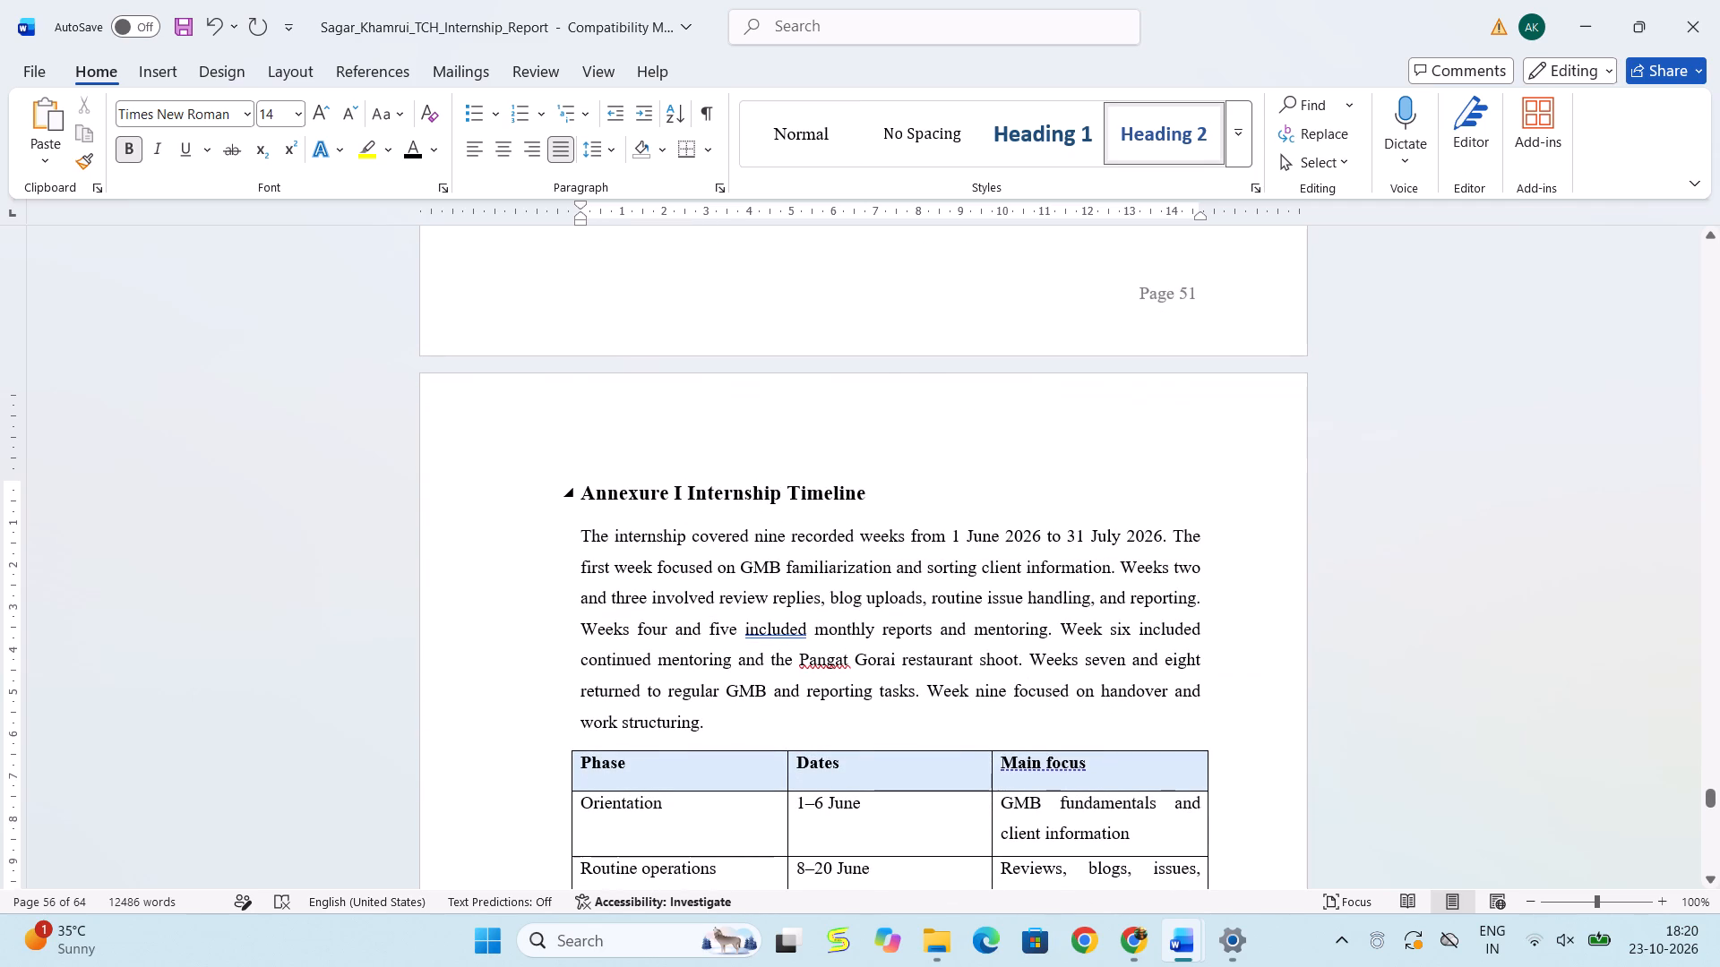
scroll(690, 503, "down", 5)
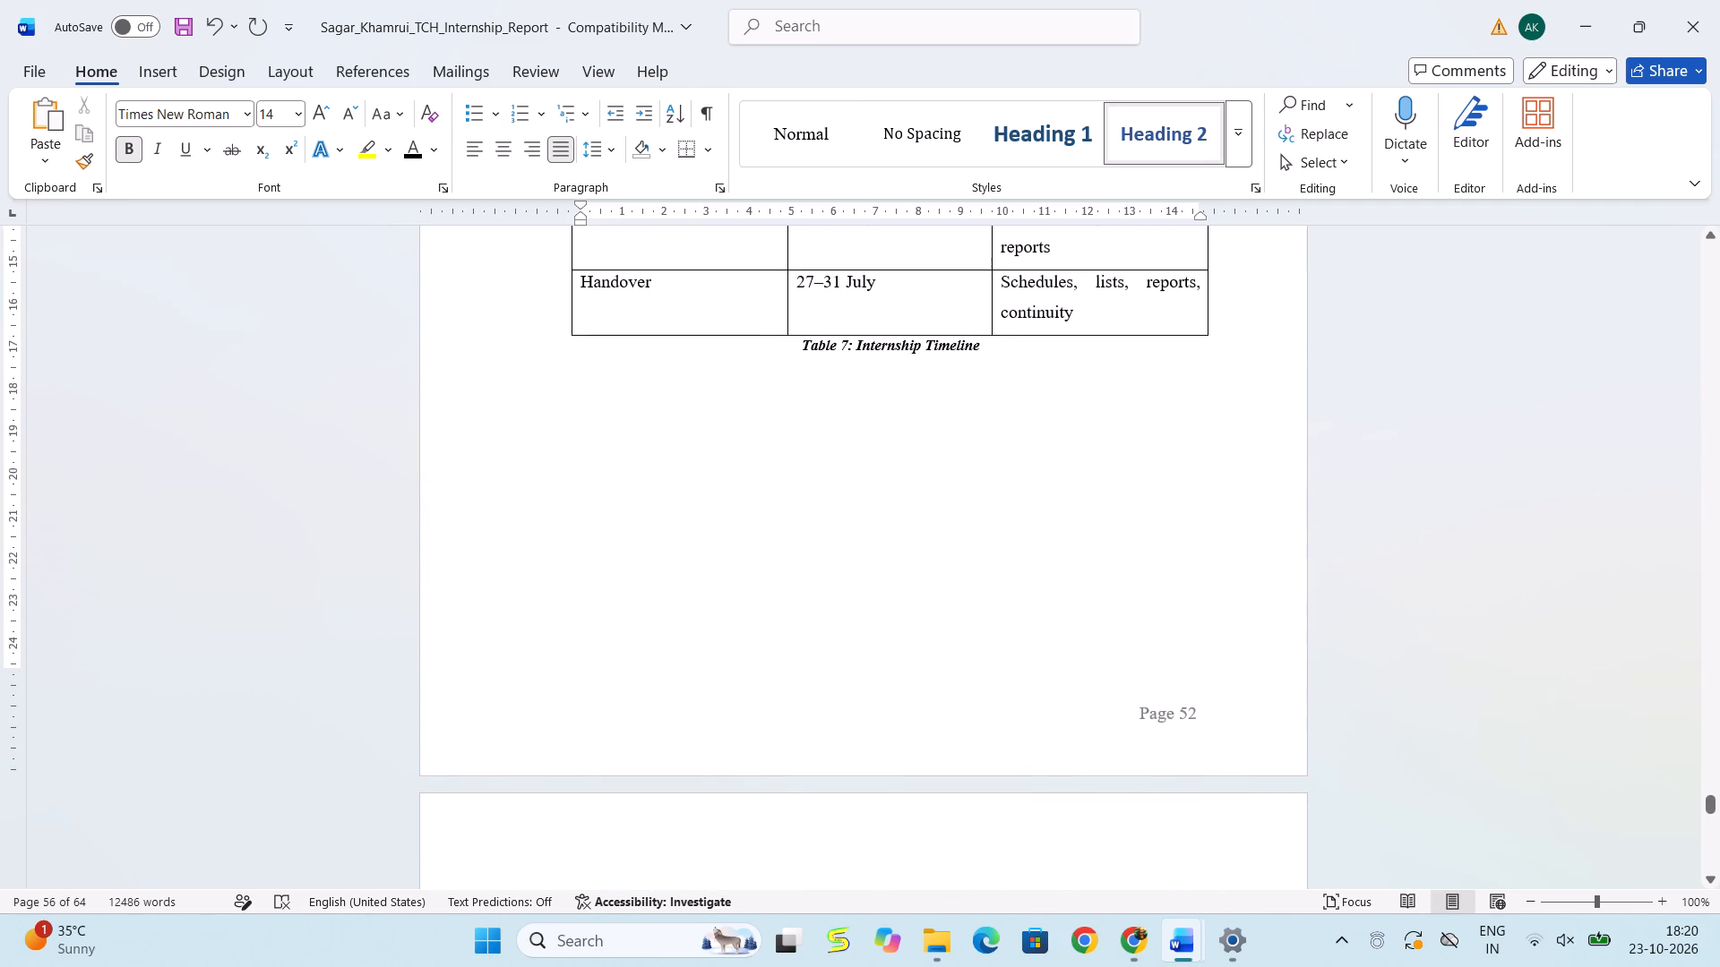
key("Left")
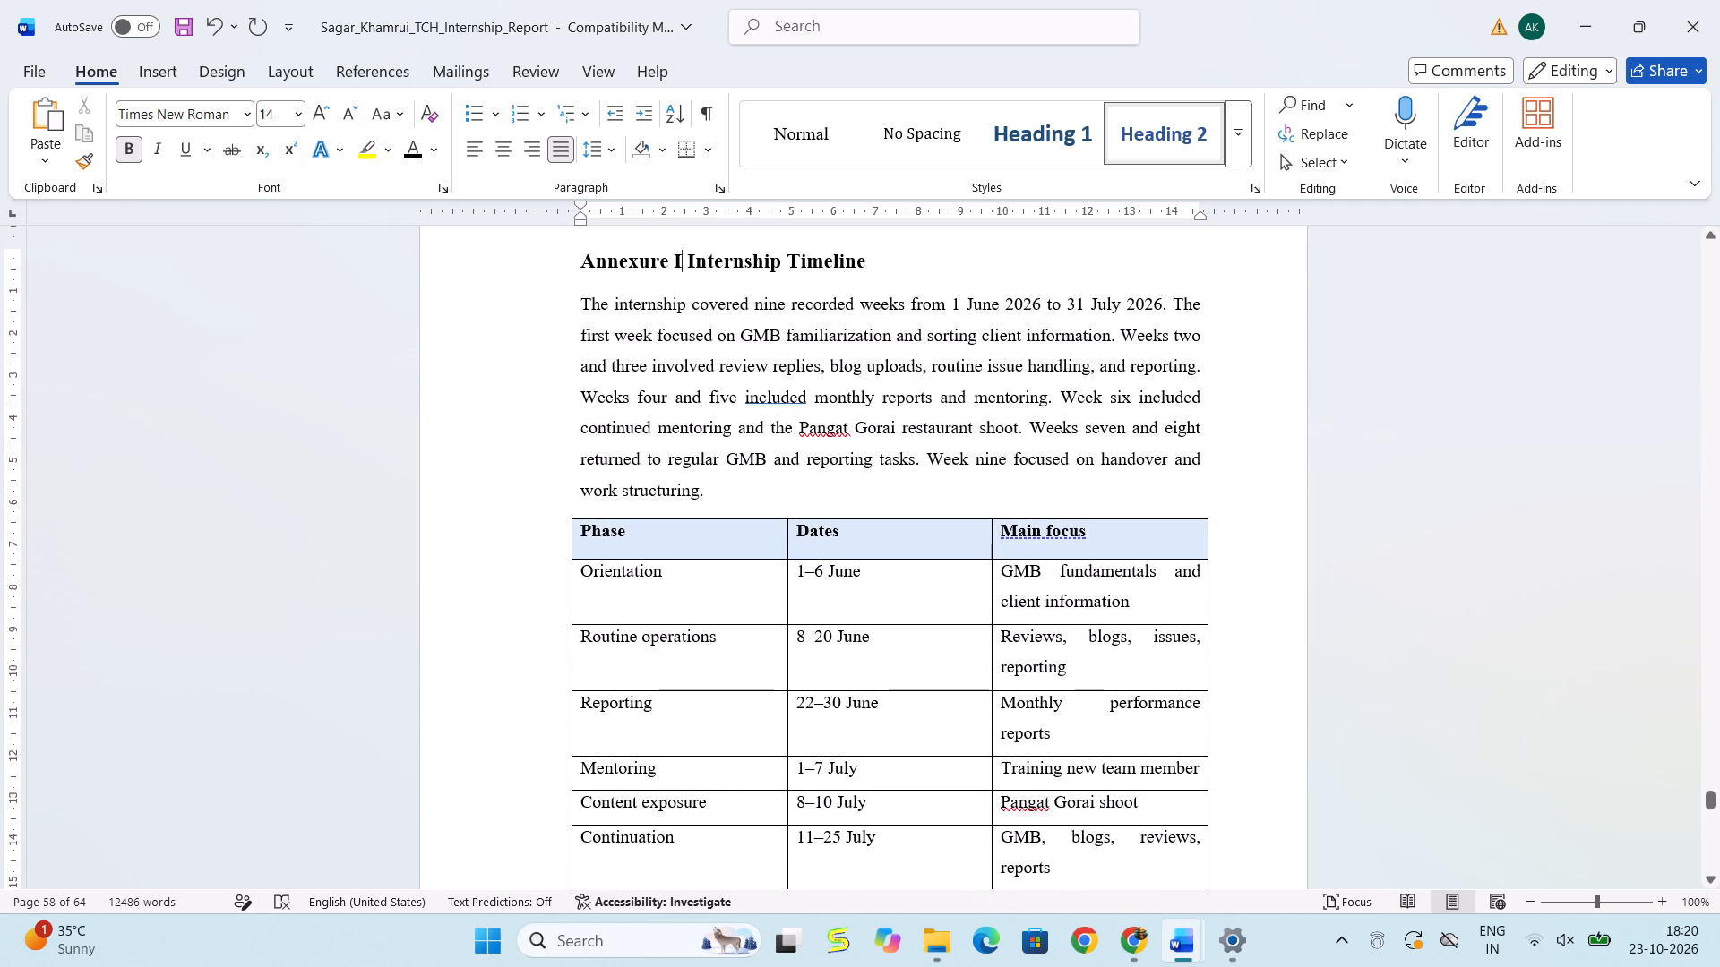
key("shift+colon")
scroll(690, 503, "down", 3)
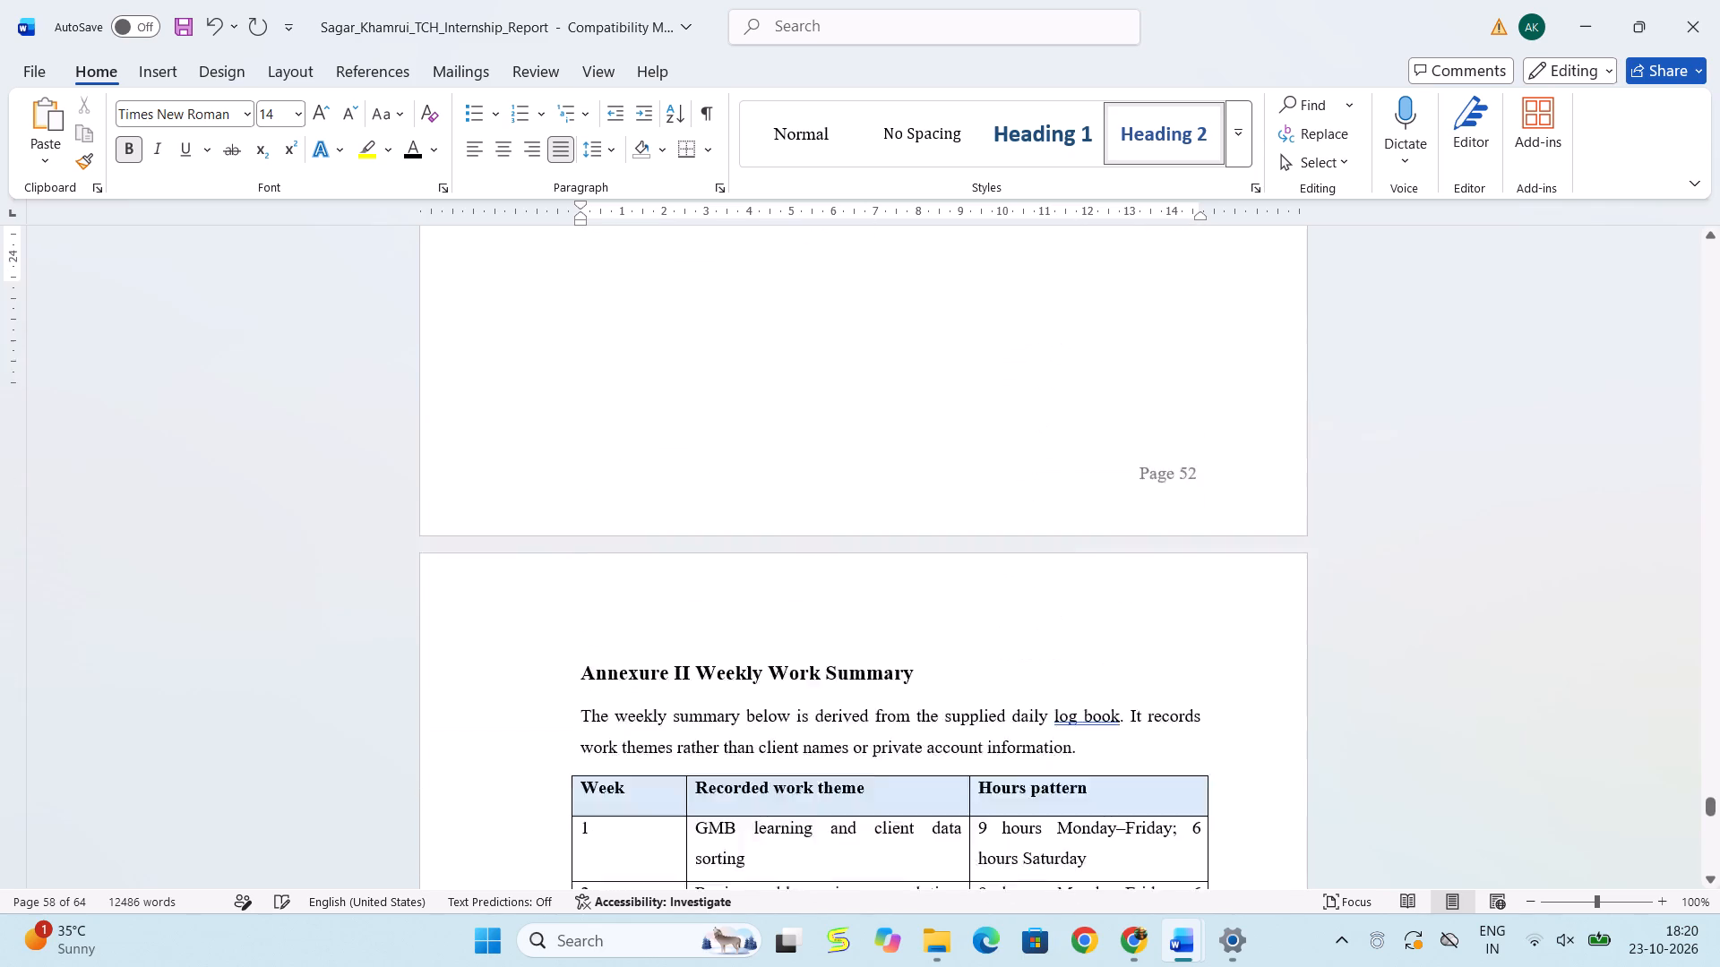
scroll(690, 503, "down", 1)
left_click(691, 519)
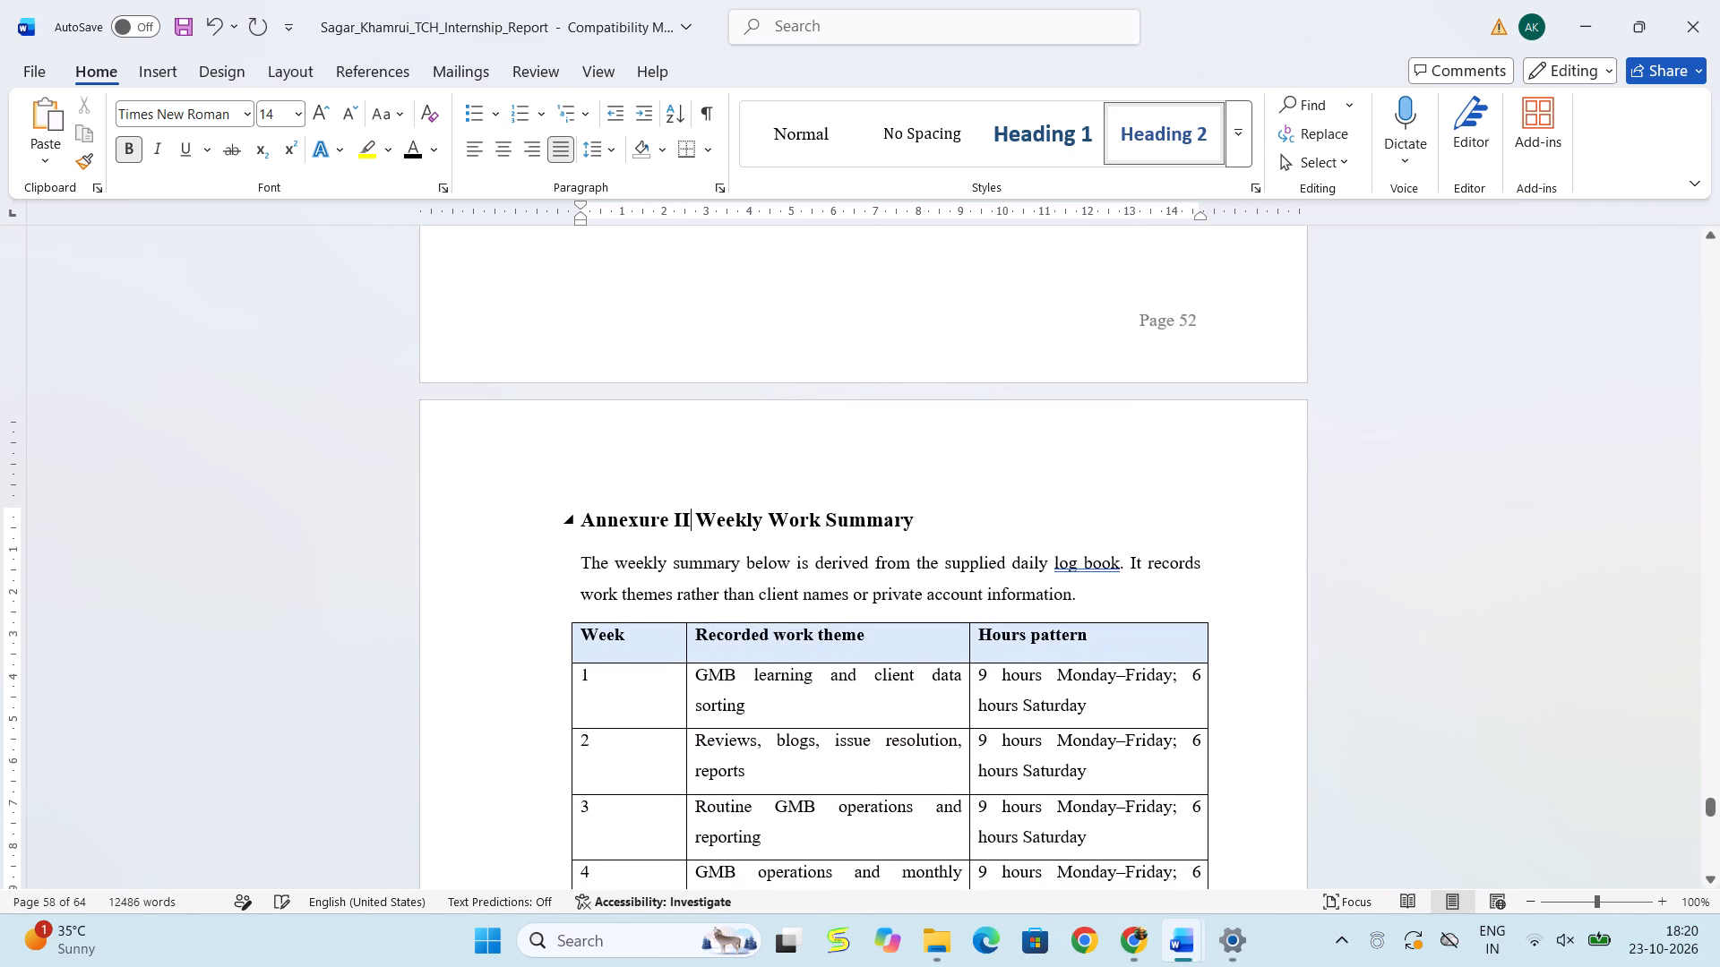
key("shift+colon")
scroll(691, 519, "down", 3)
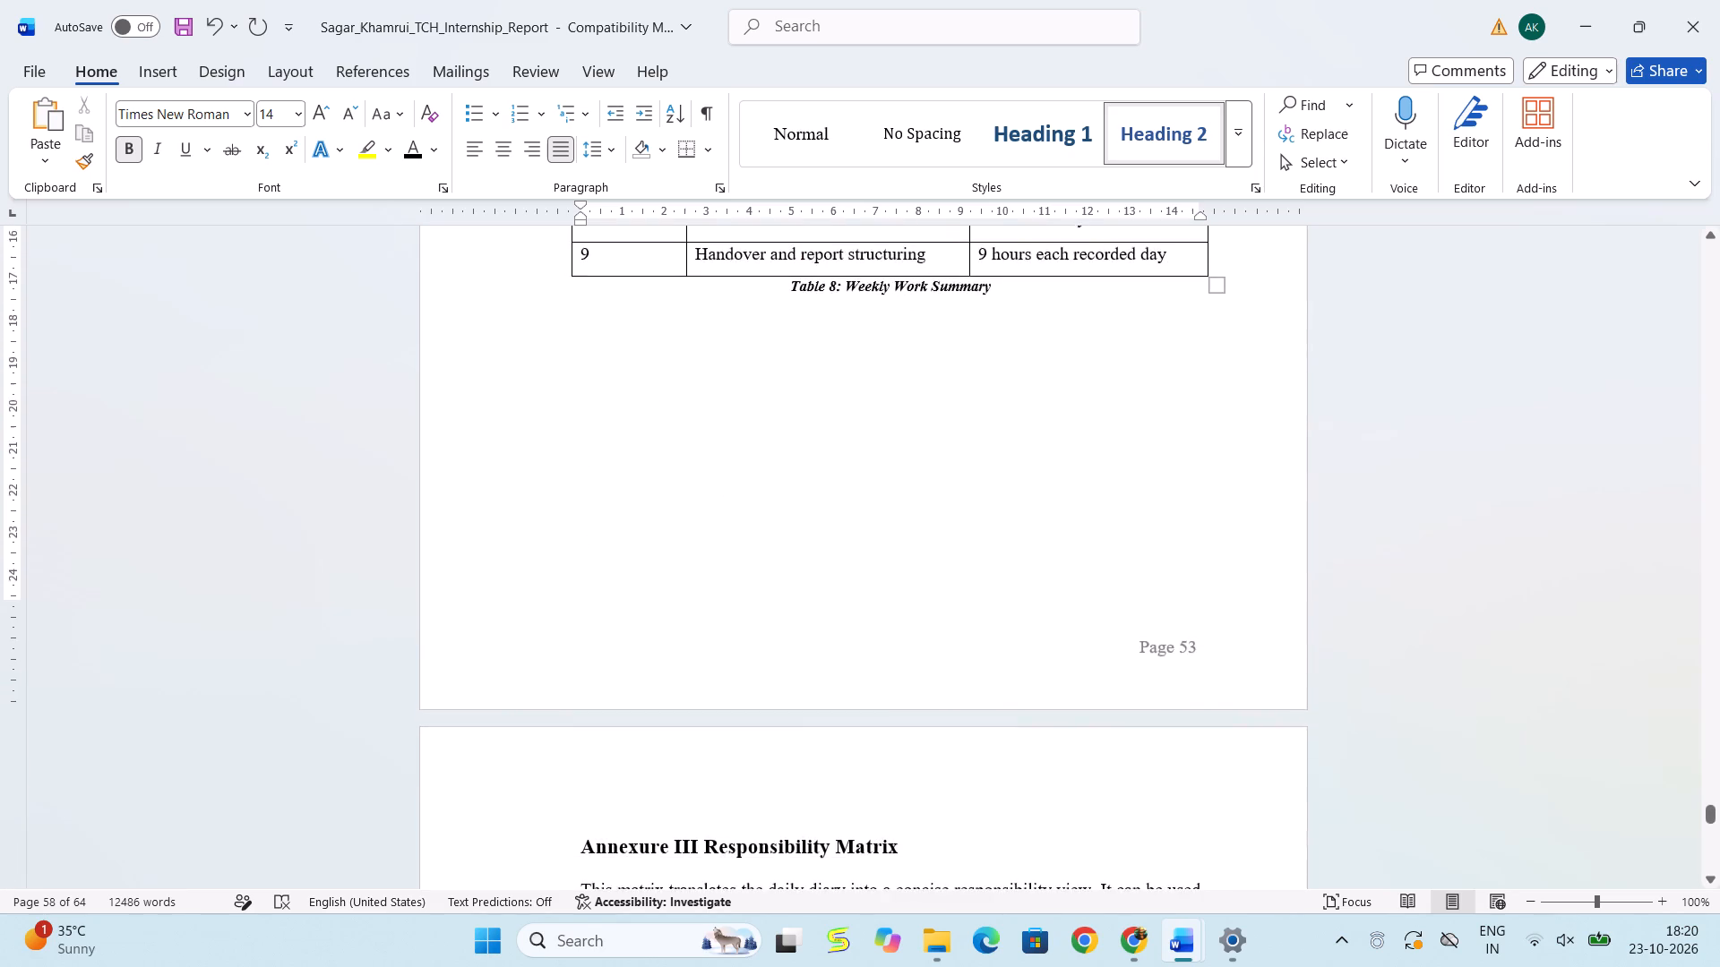
scroll(691, 519, "down", 2)
left_click(693, 295)
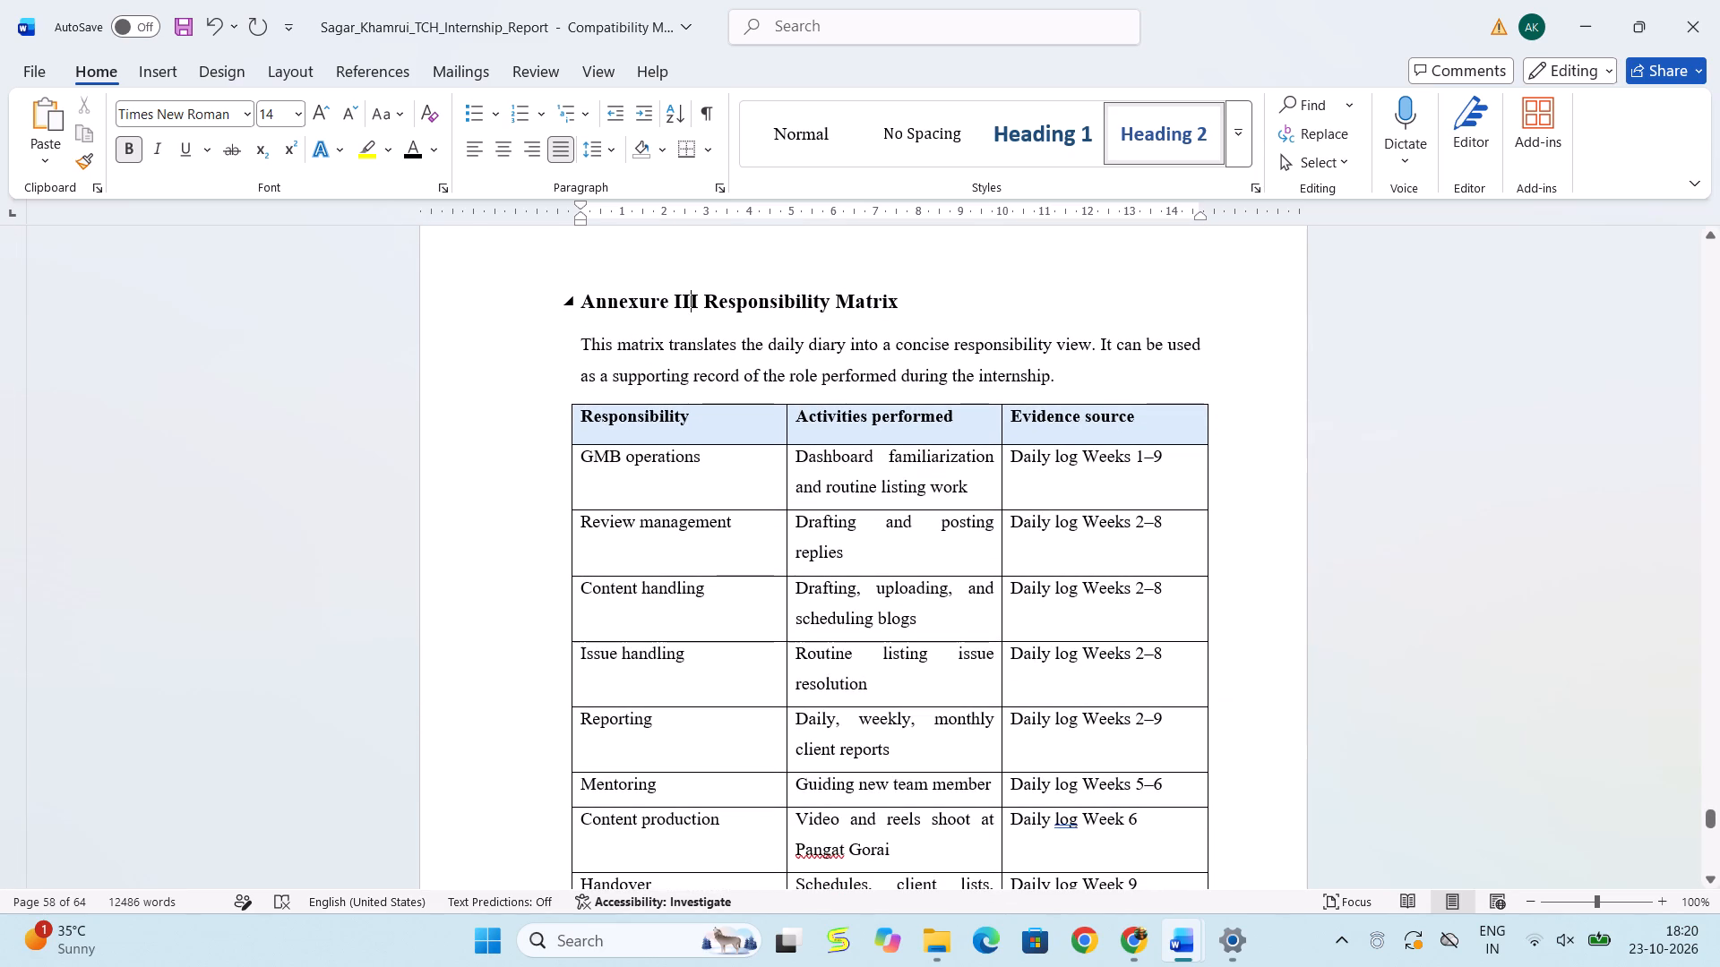
key("Right")
key("shift+colon")
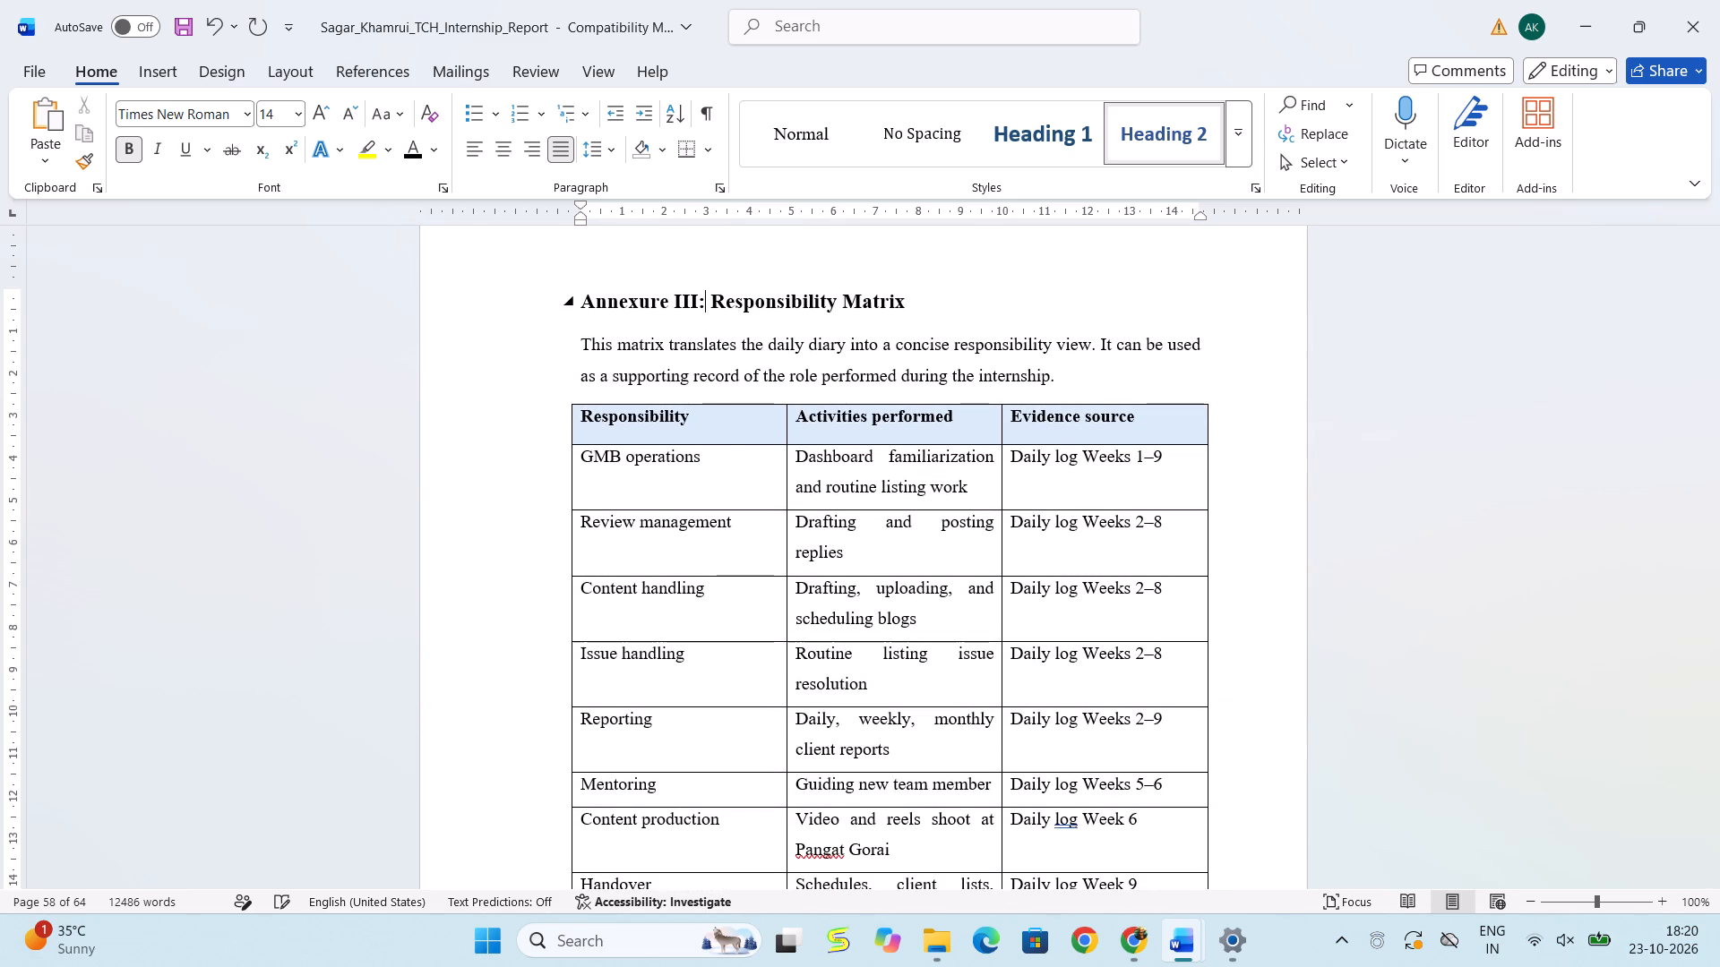
Add a colon after the numeral in the Annexure IV, Annexure V and Annexure VI headings.
scroll(693, 295, "down", 4)
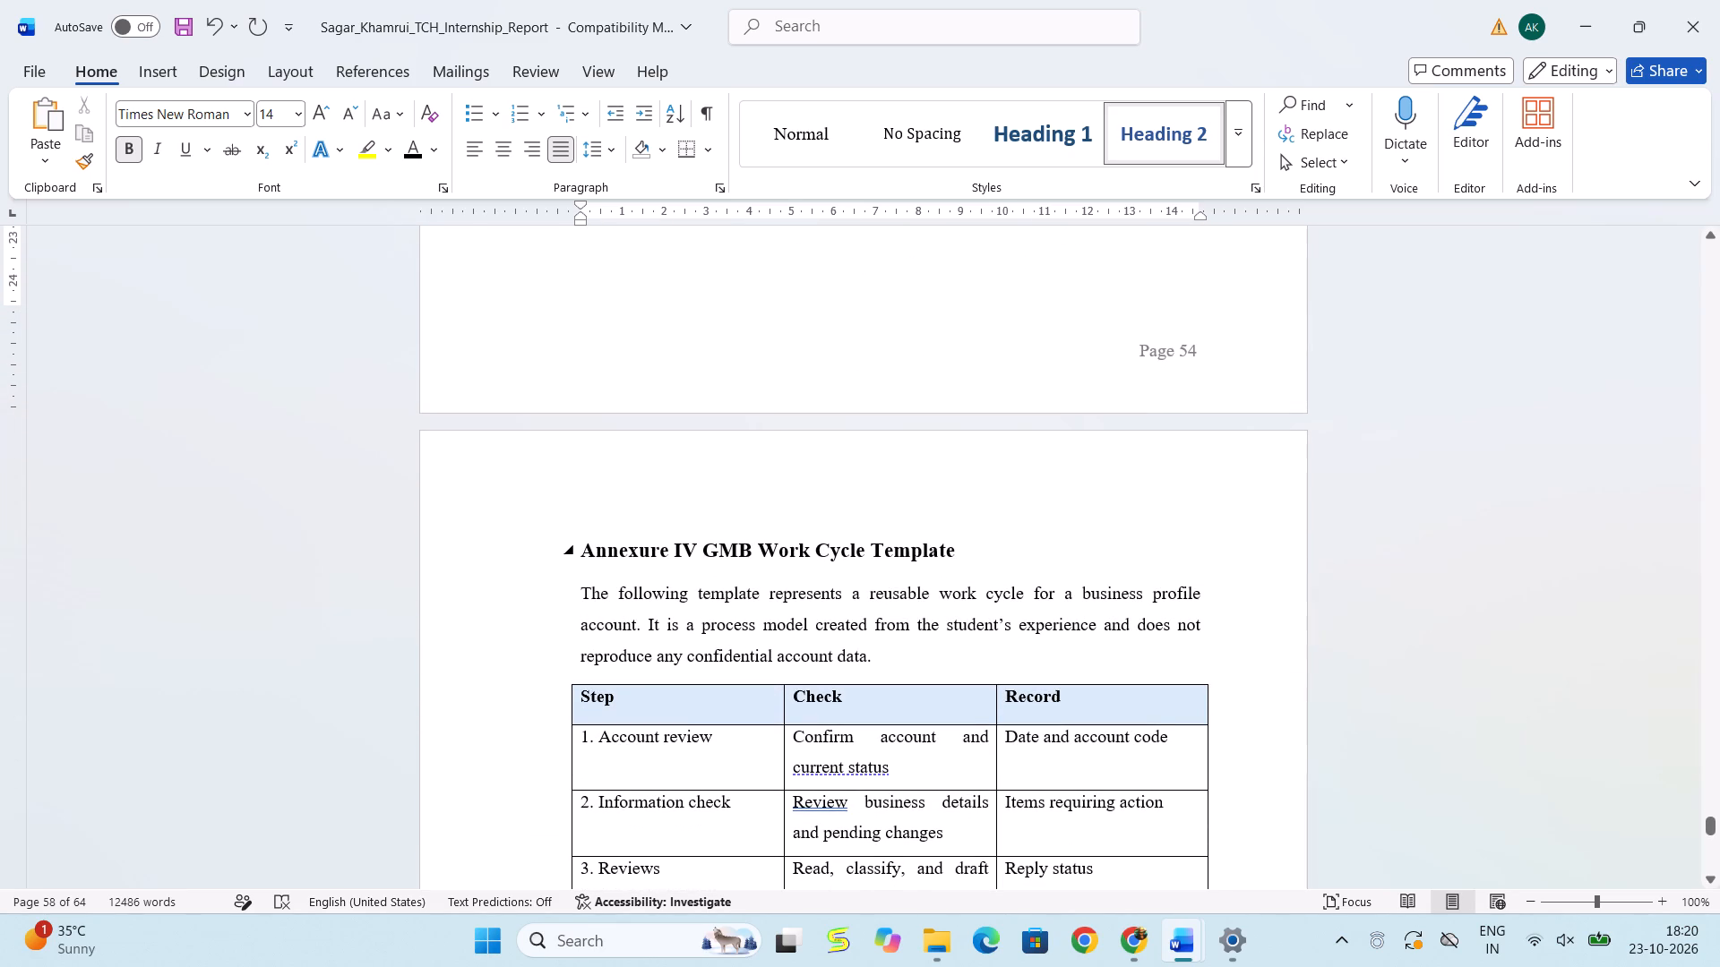
left_click(698, 541)
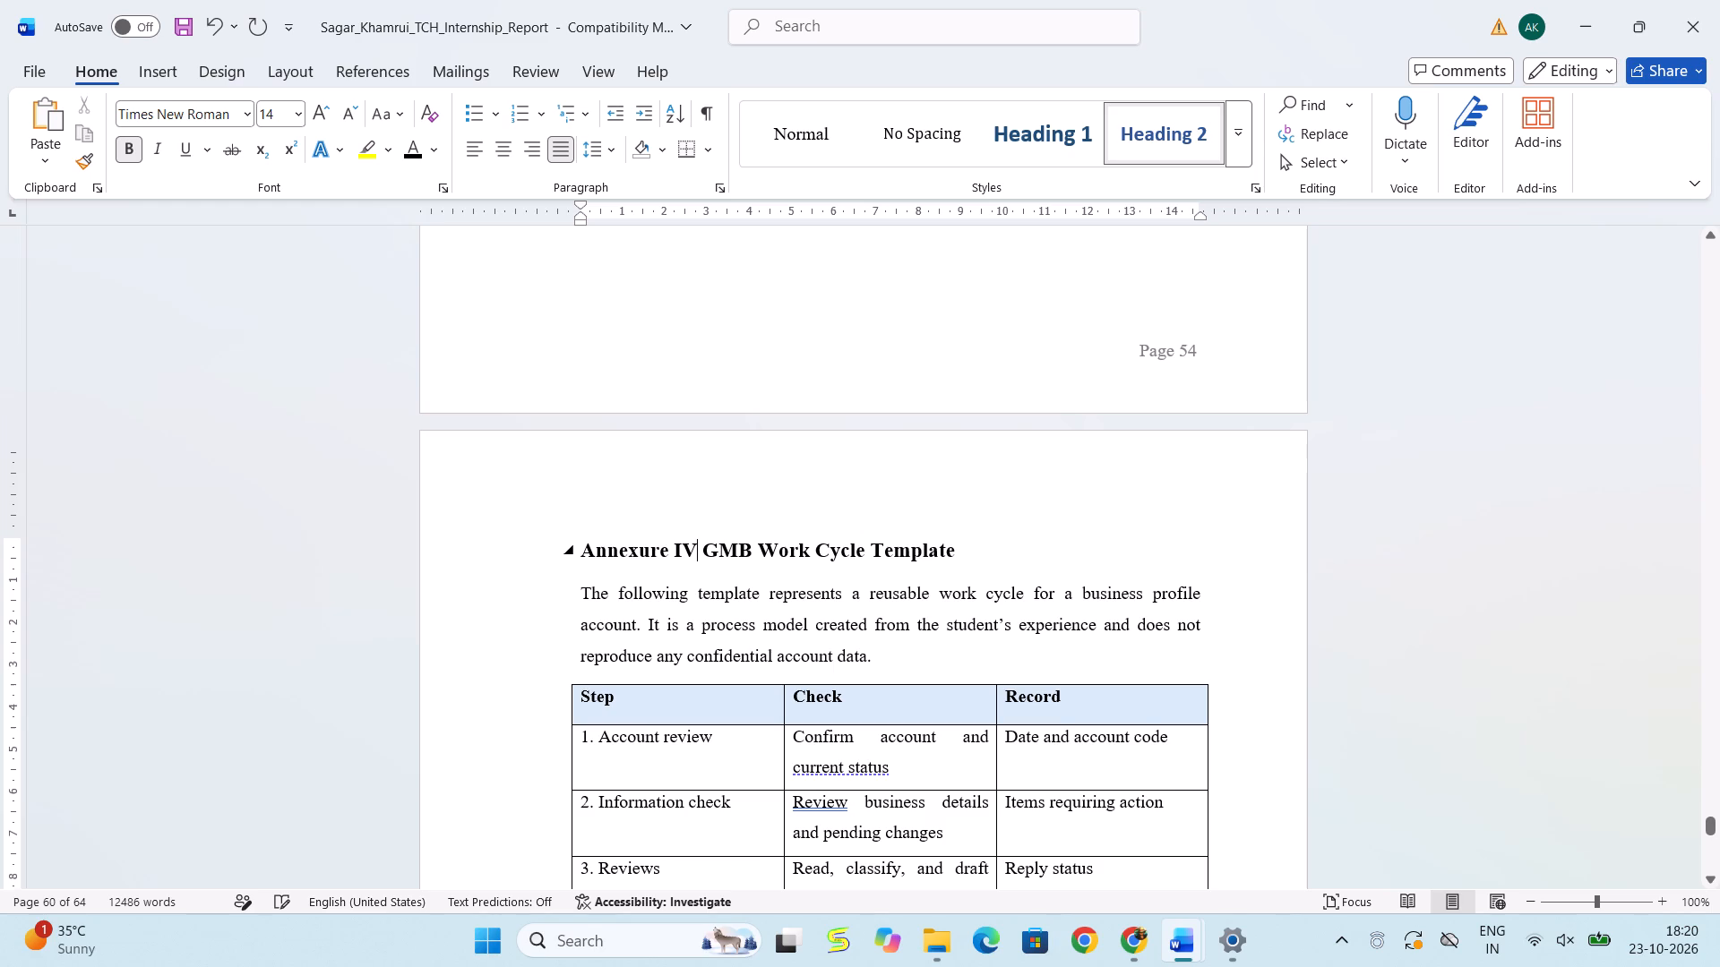
key("shift+colon")
scroll(698, 541, "down", 6)
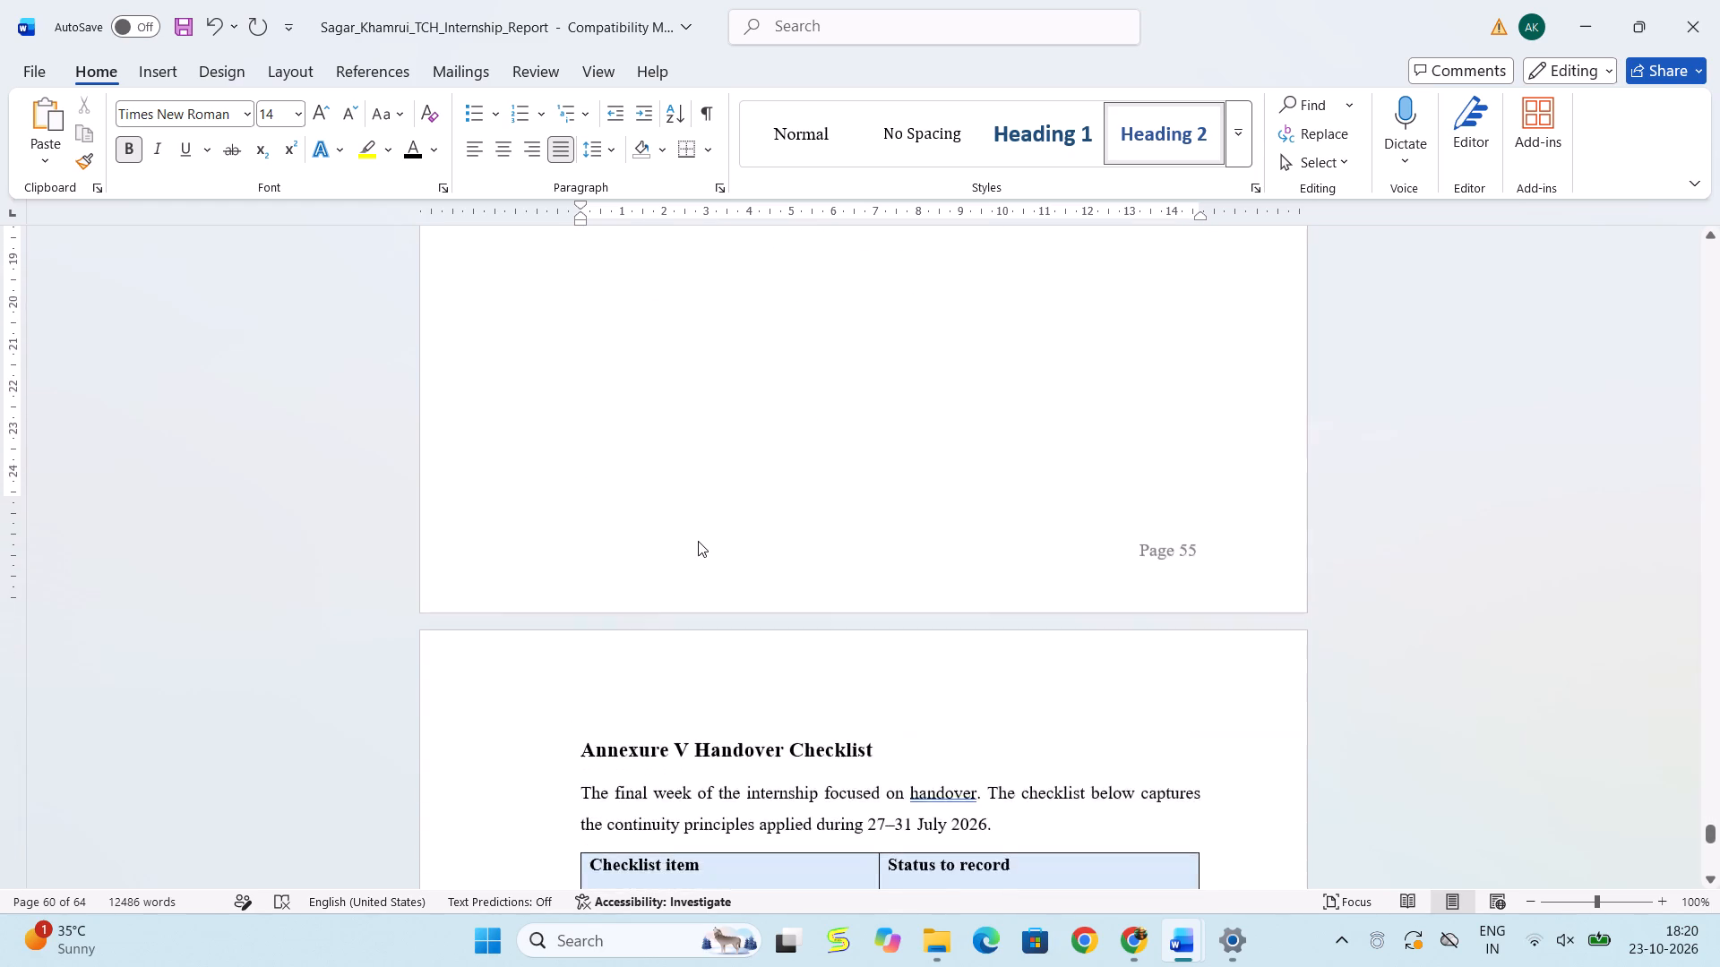
scroll(698, 541, "down", 2)
left_click(684, 463)
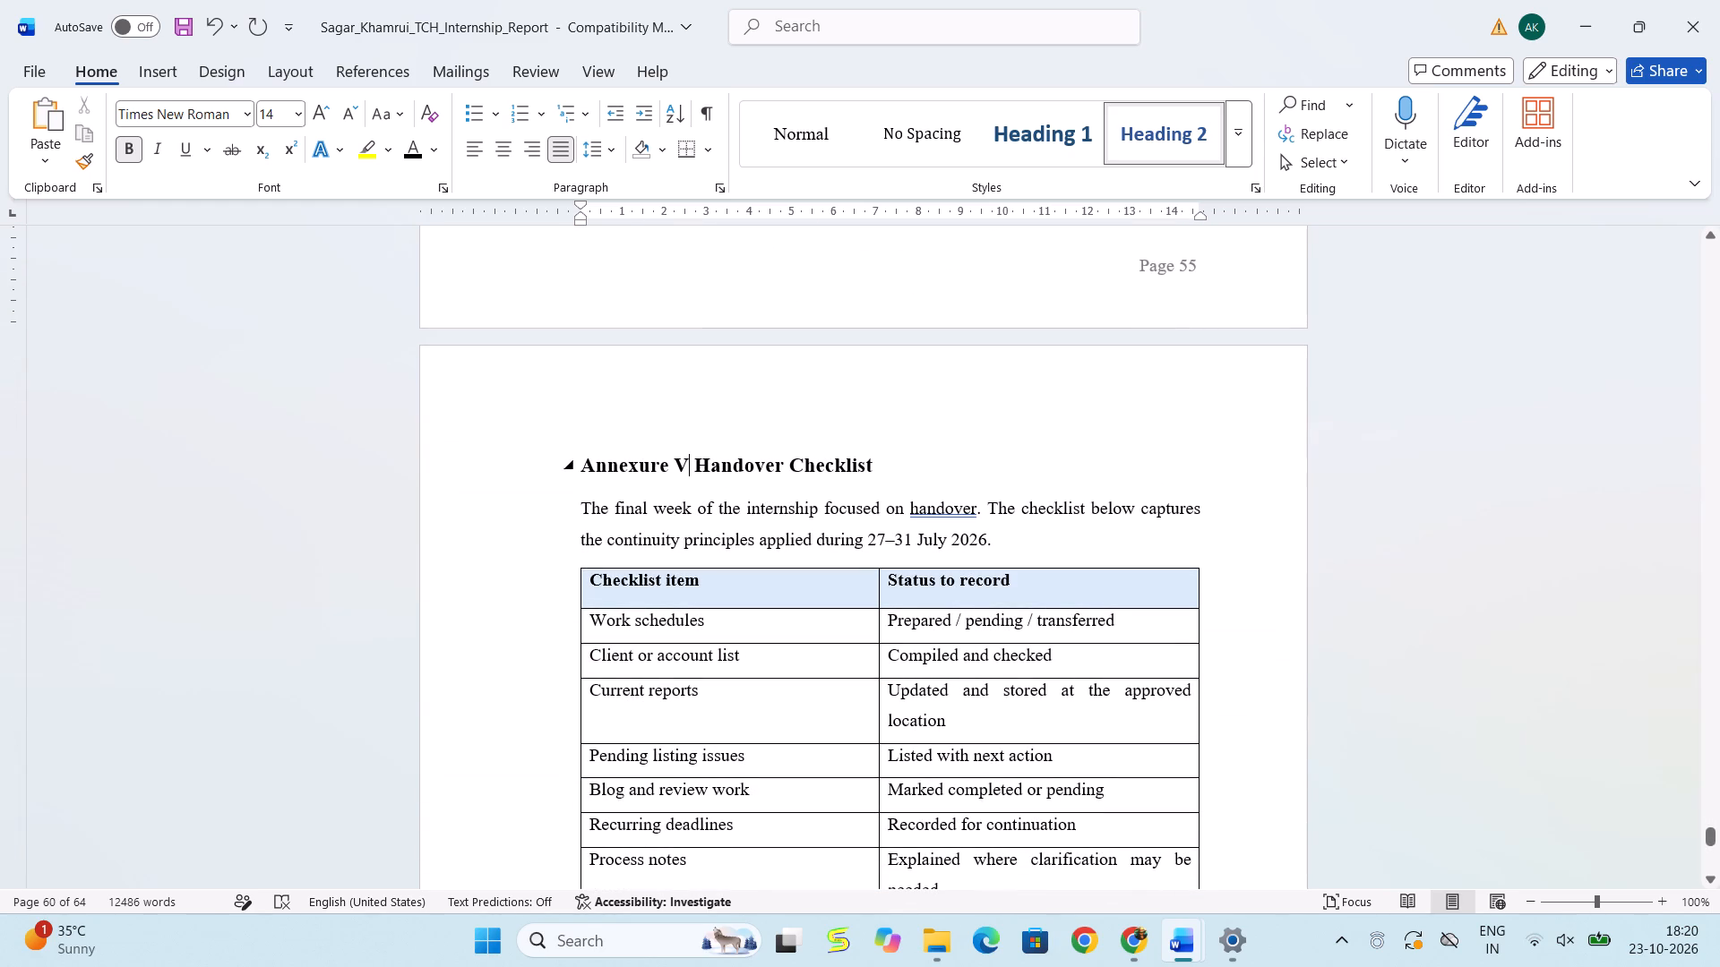
key("shift+colon")
scroll(684, 463, "down", 1)
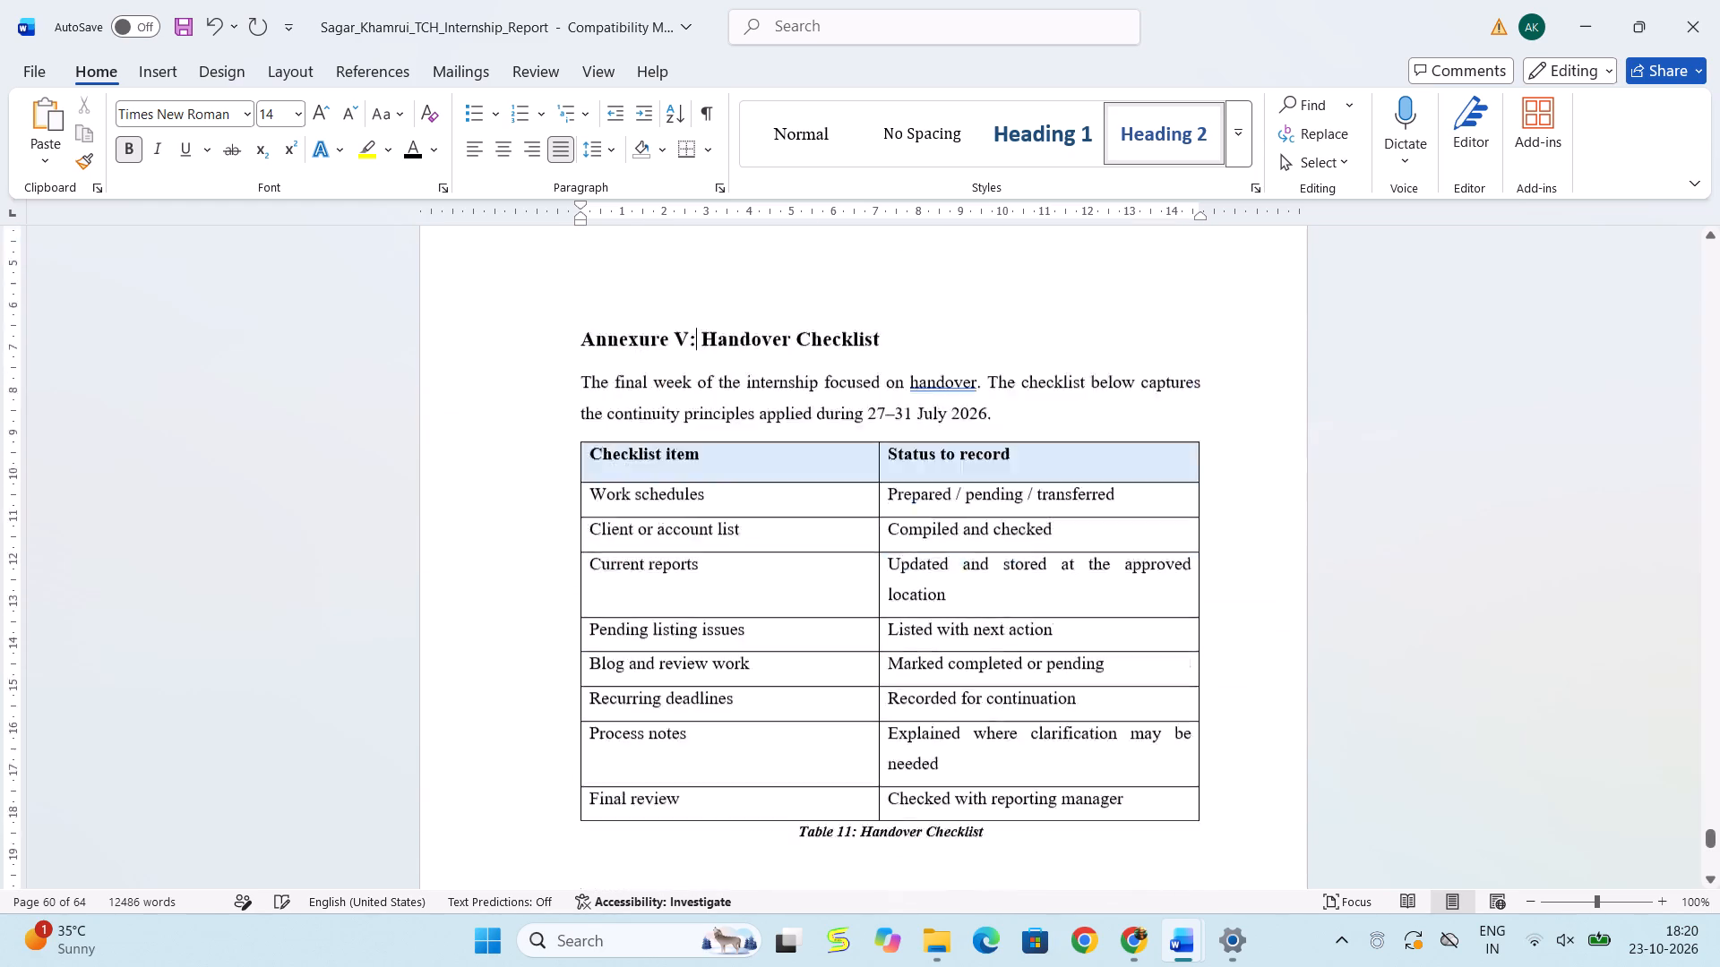
scroll(684, 463, "down", 4)
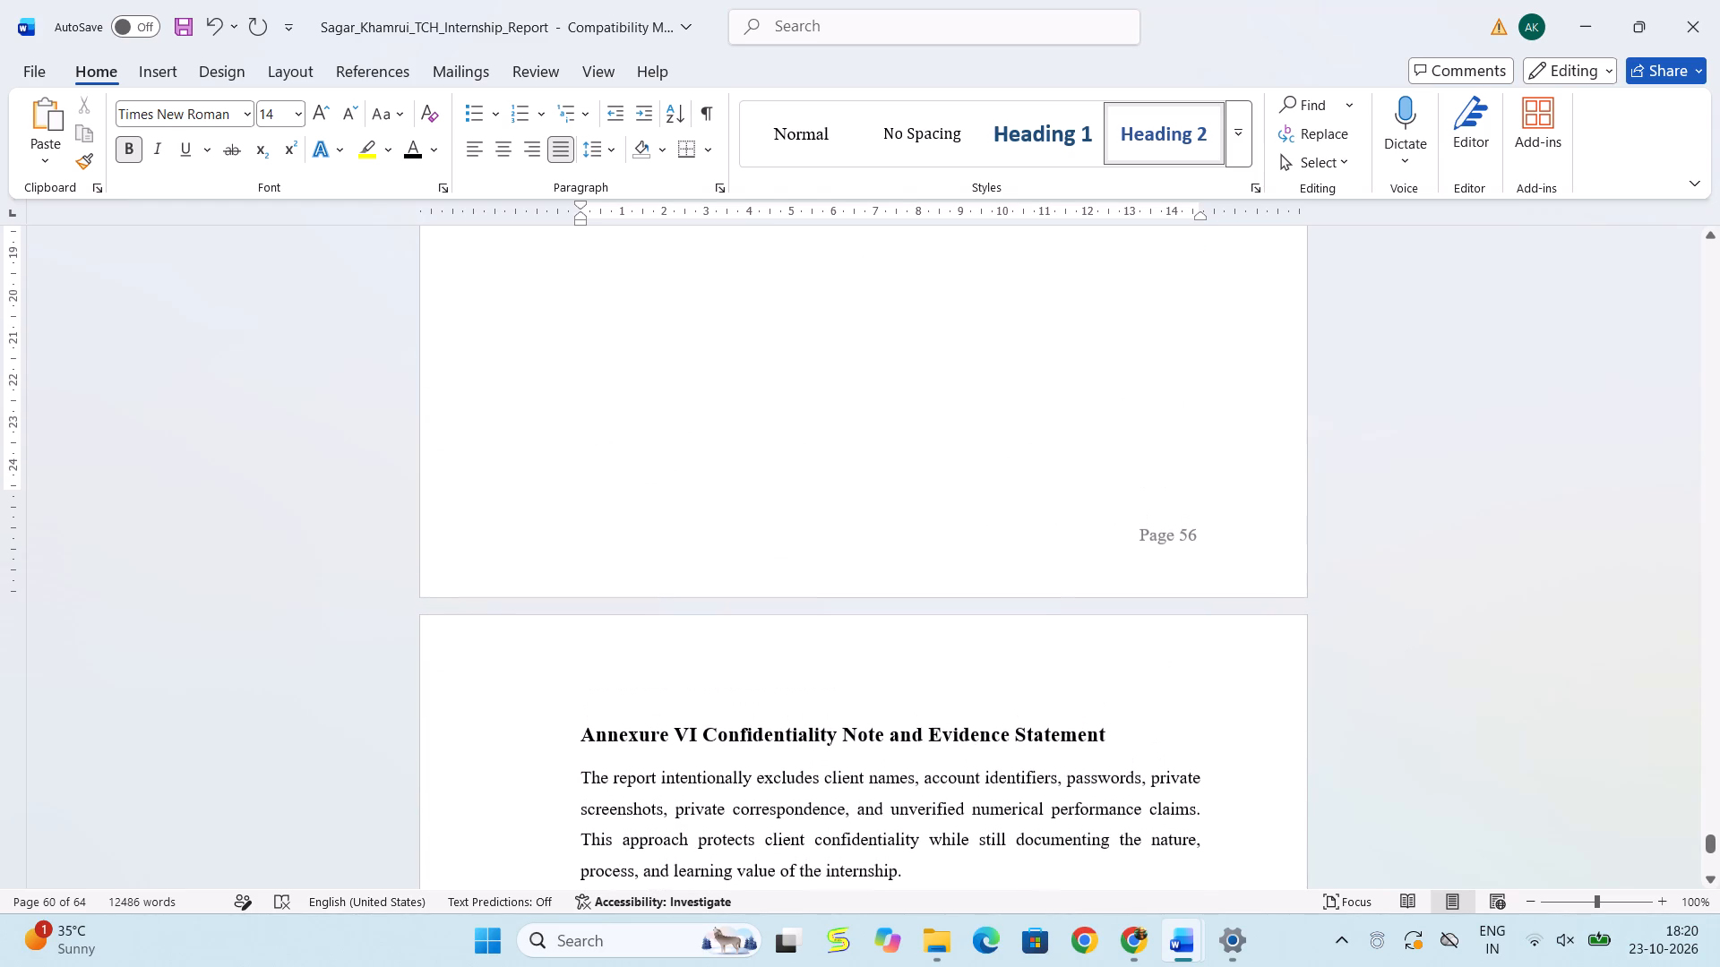
left_click(695, 731)
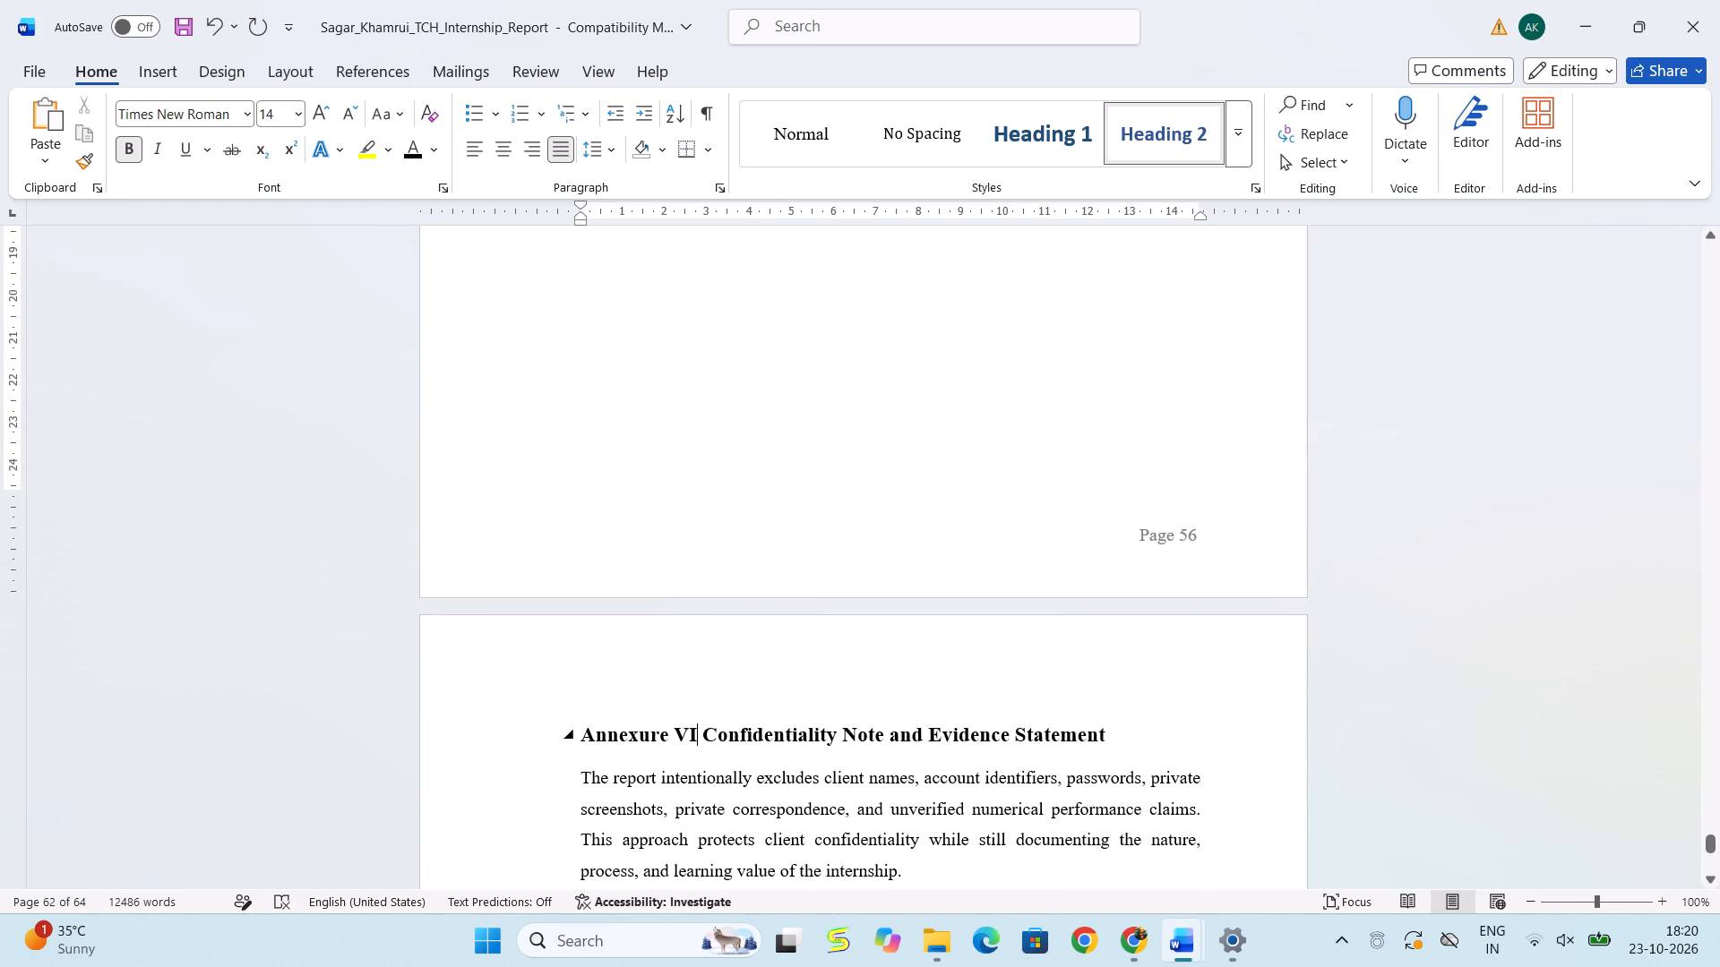
key("shift+colon")
Review the report's formatting from the Final Note backwards through the annexures and chapters to chapter 1.
scroll(695, 731, "down", 2)
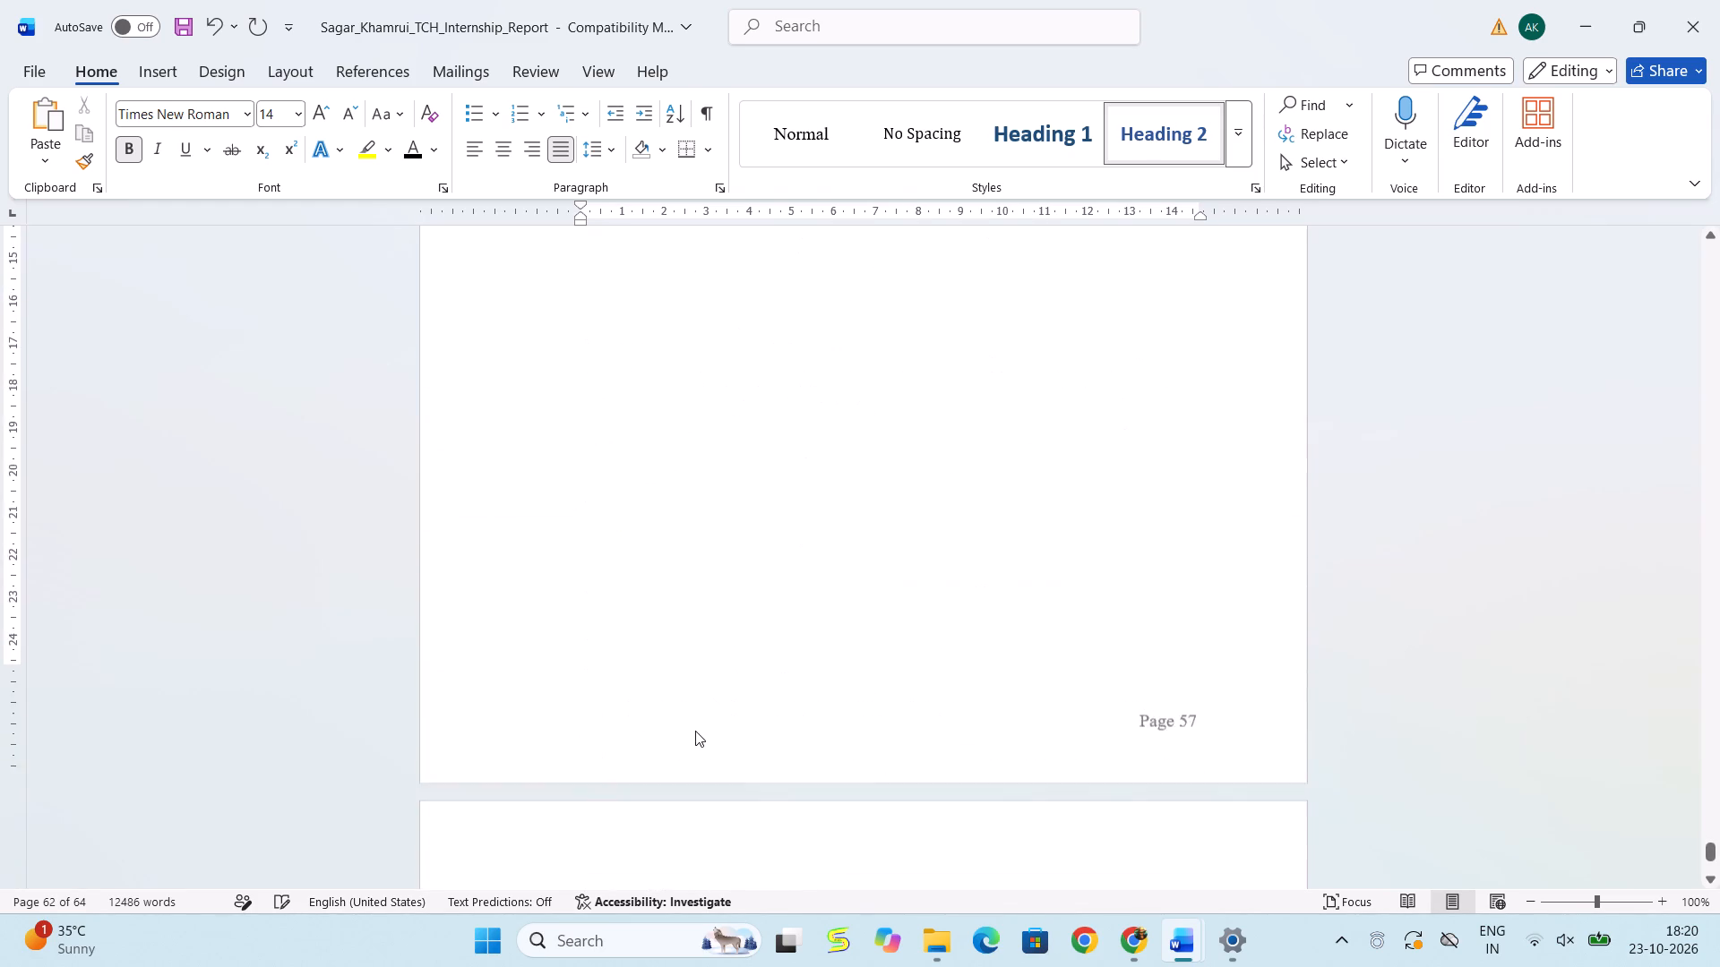
scroll(695, 731, "down", 4)
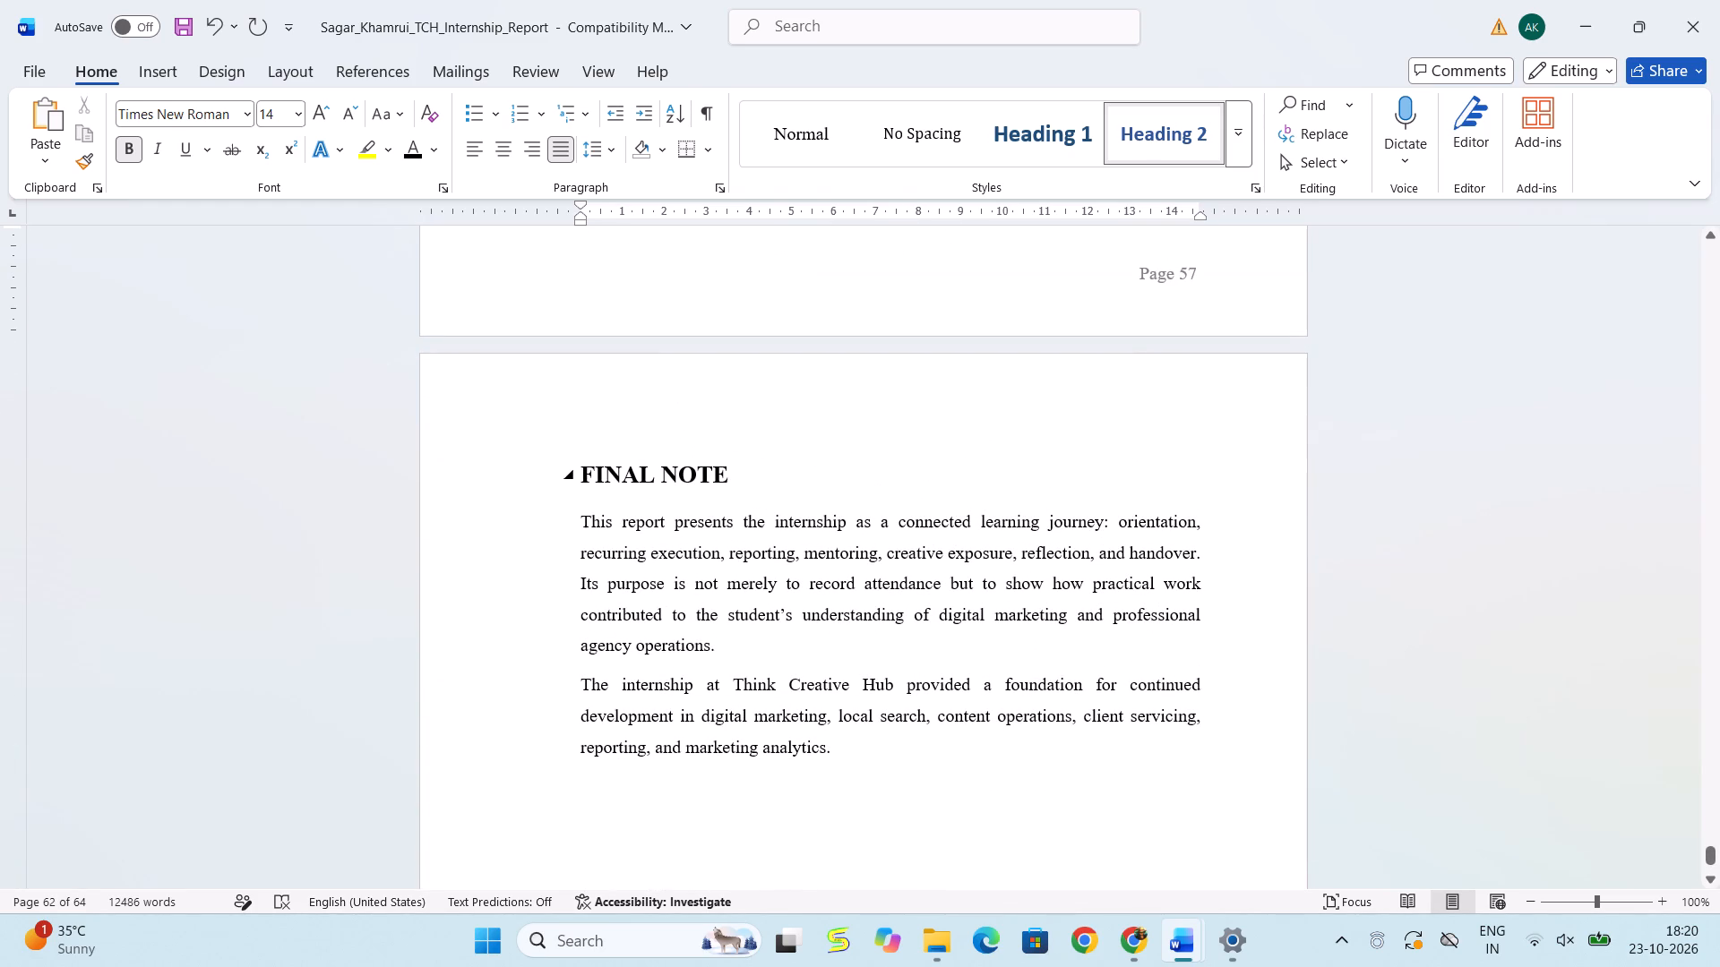
left_click(652, 480)
scroll(652, 480, "up", 12)
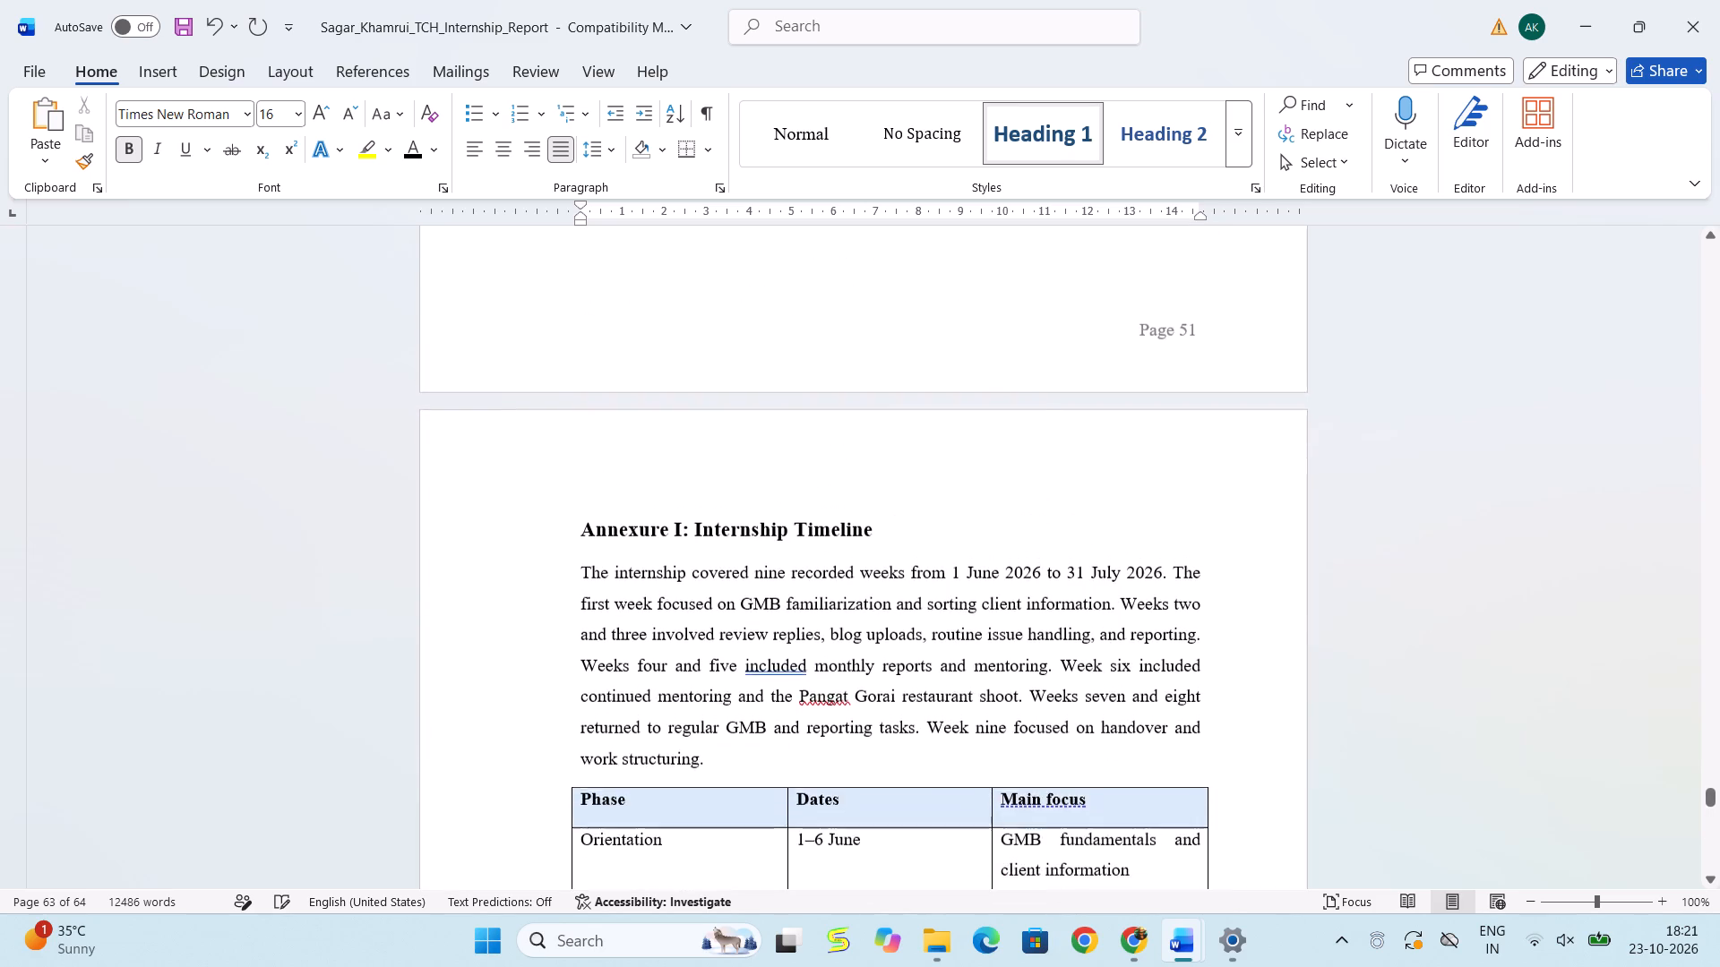
scroll(652, 480, "up", 12)
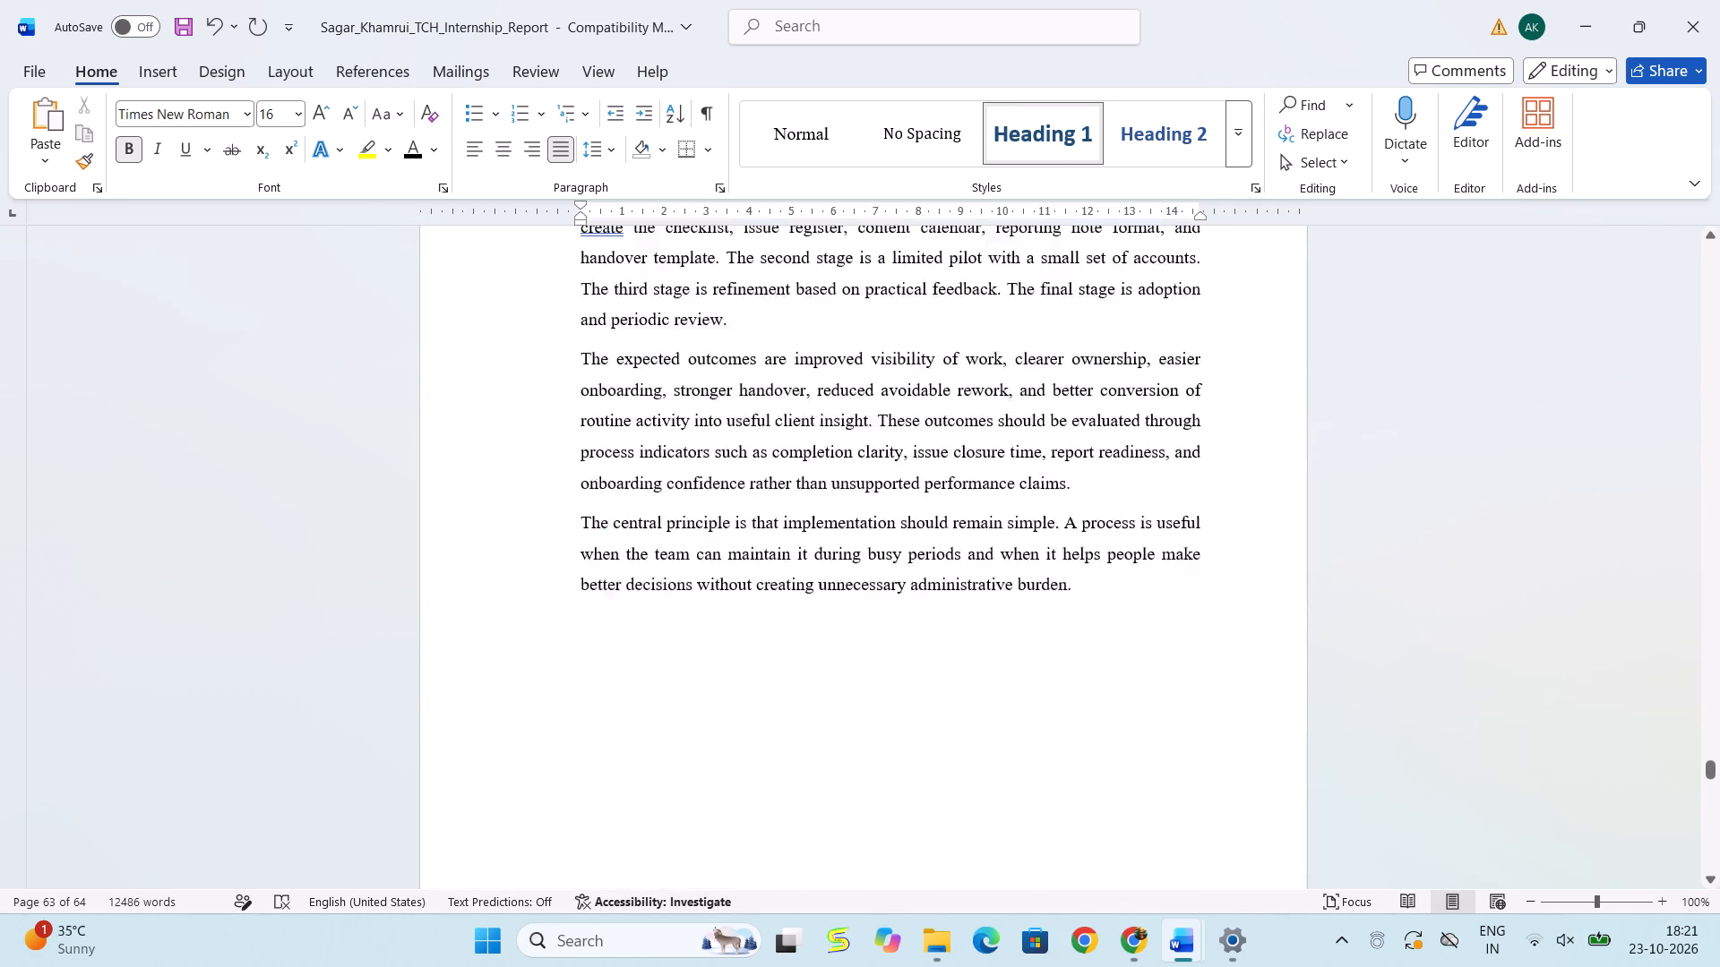
scroll(652, 480, "up", 4)
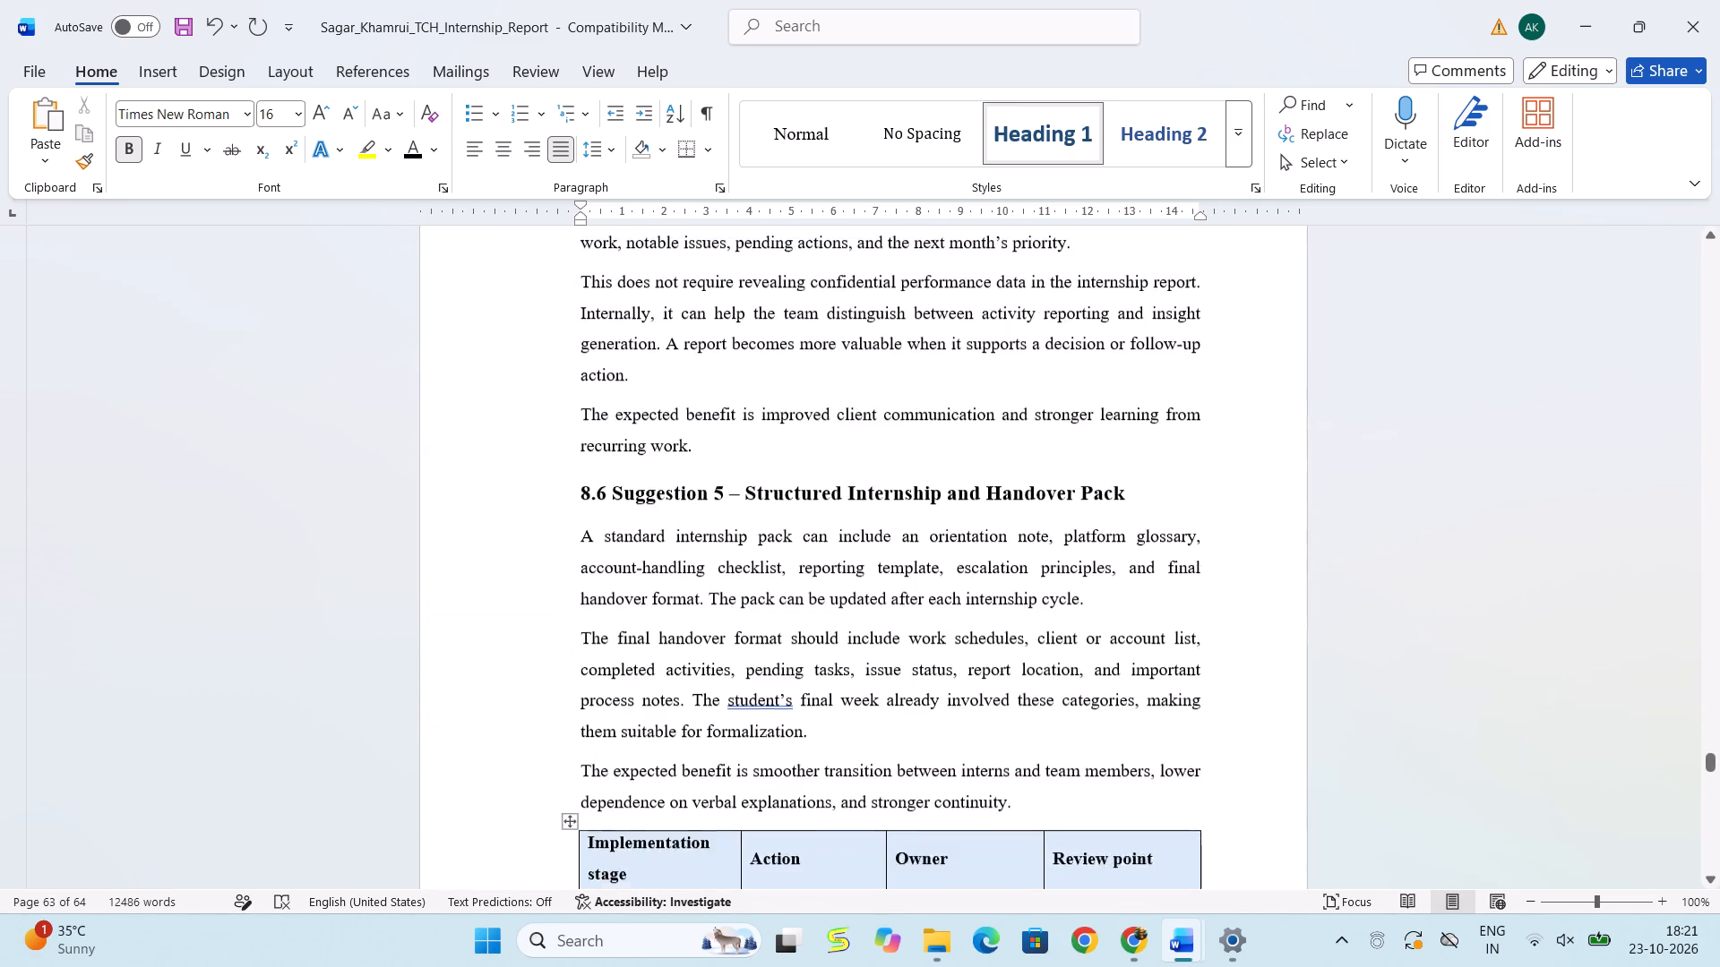
scroll(652, 480, "up", 9)
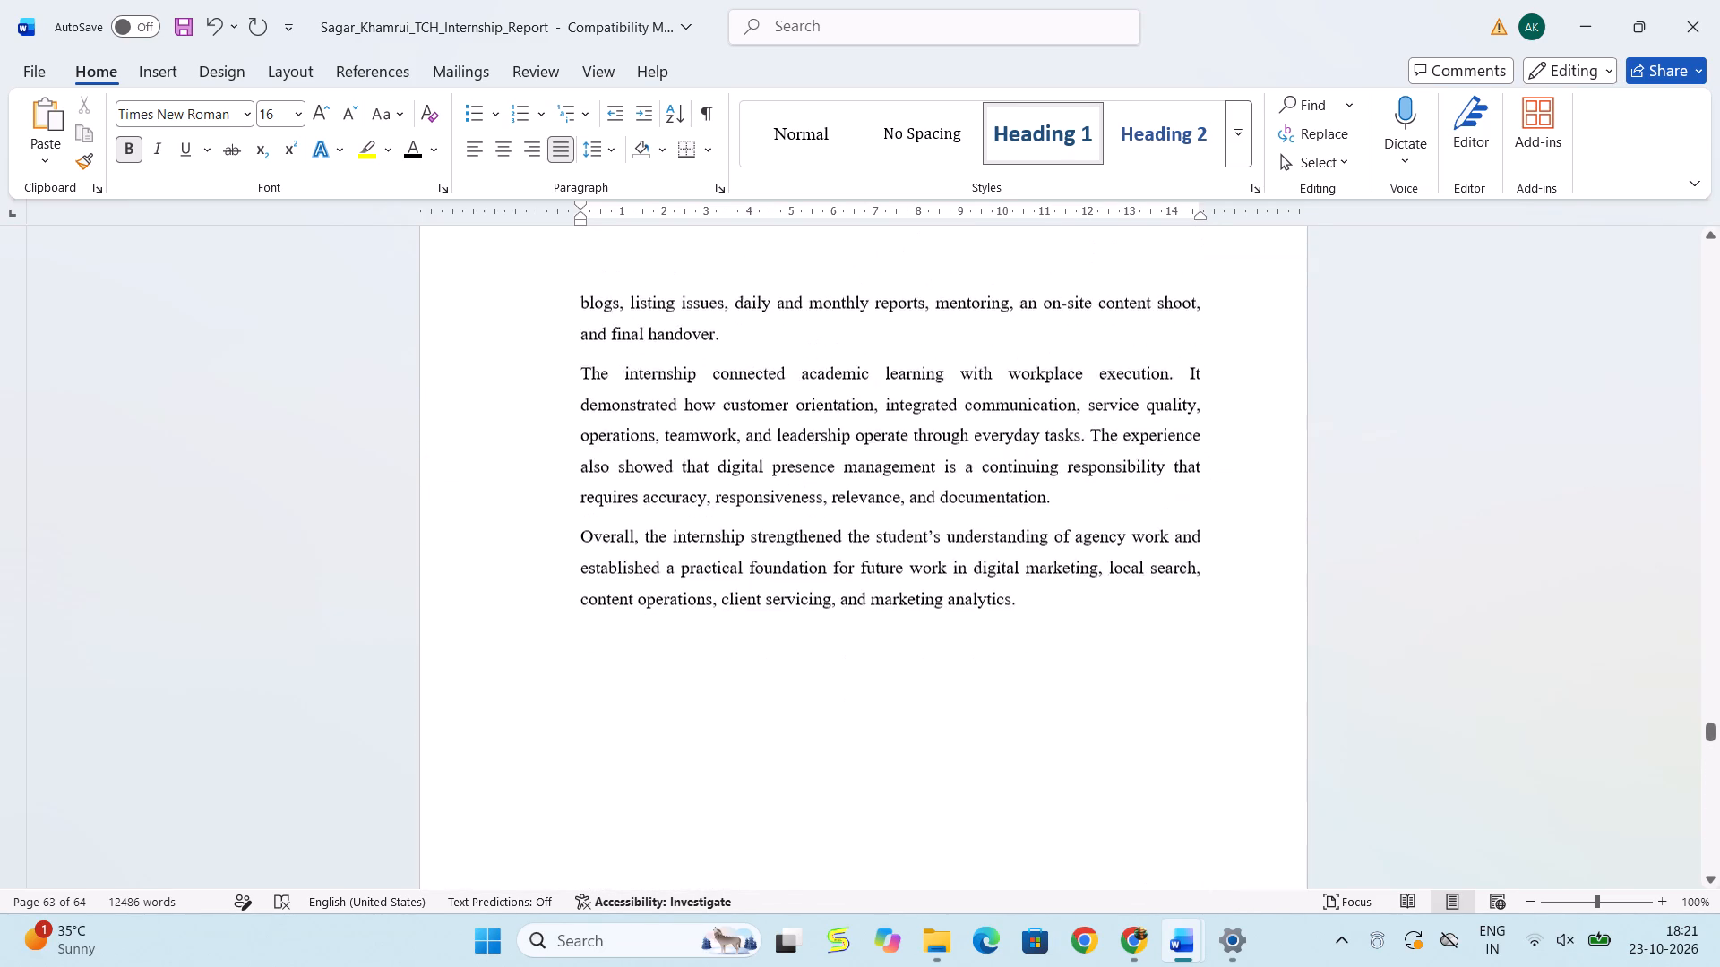
scroll(652, 480, "up", 20)
scroll(652, 480, "up", 1)
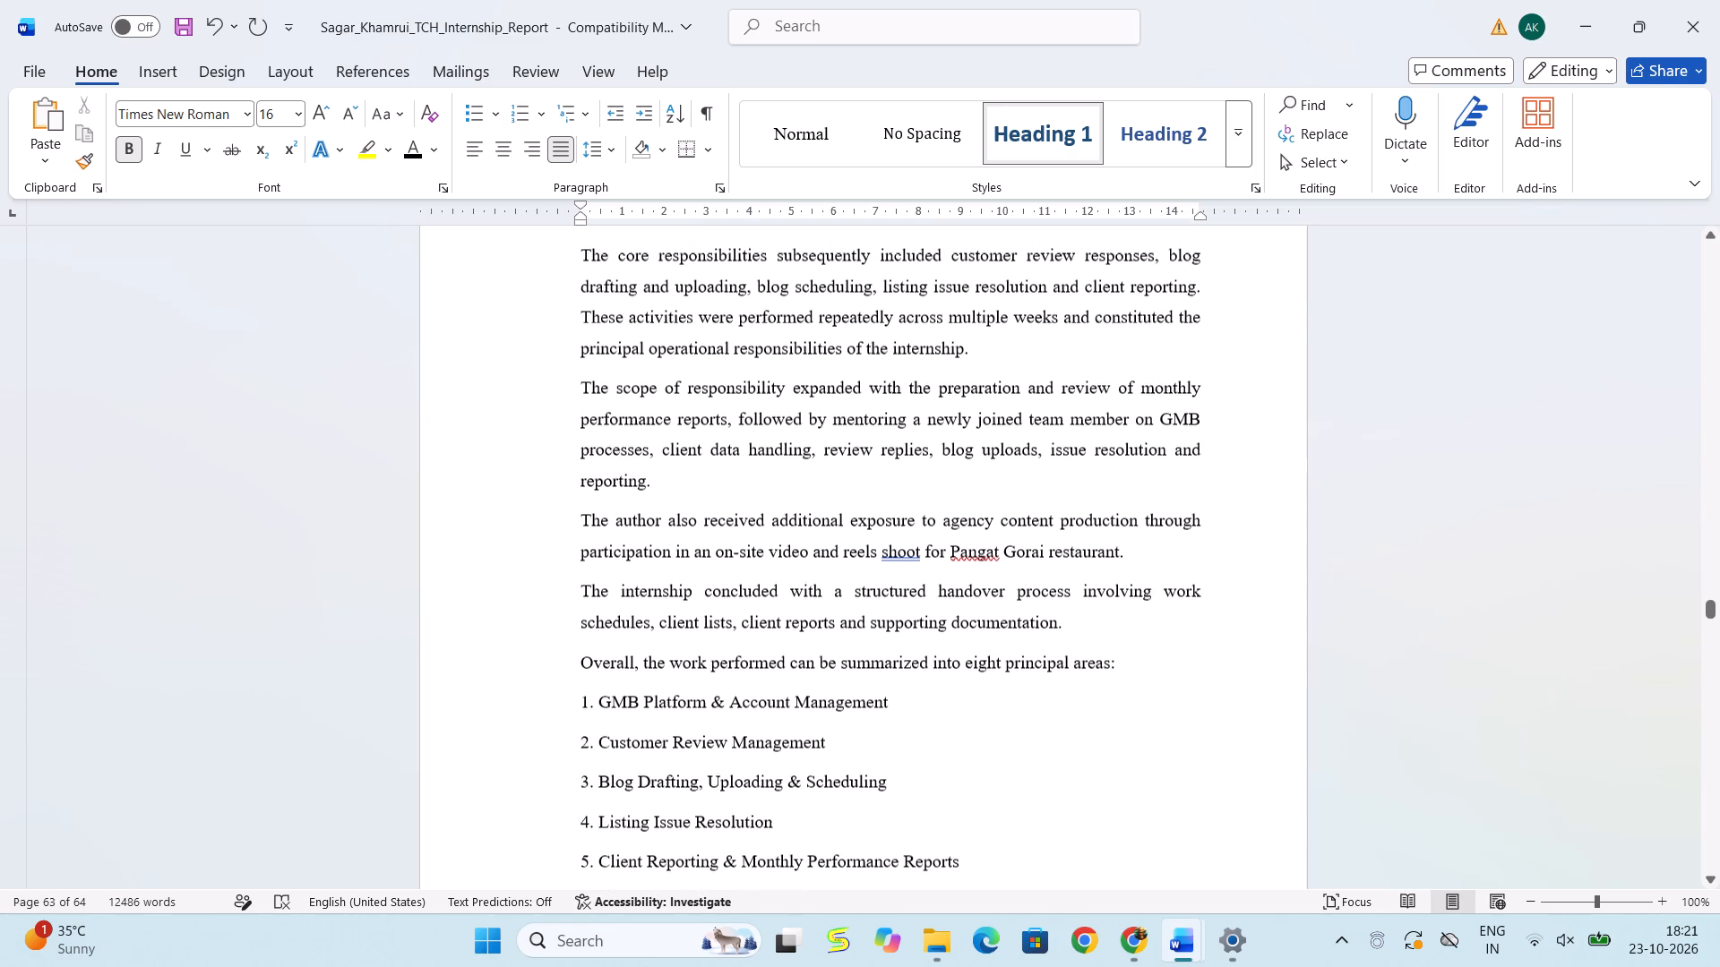
scroll(652, 480, "up", 13)
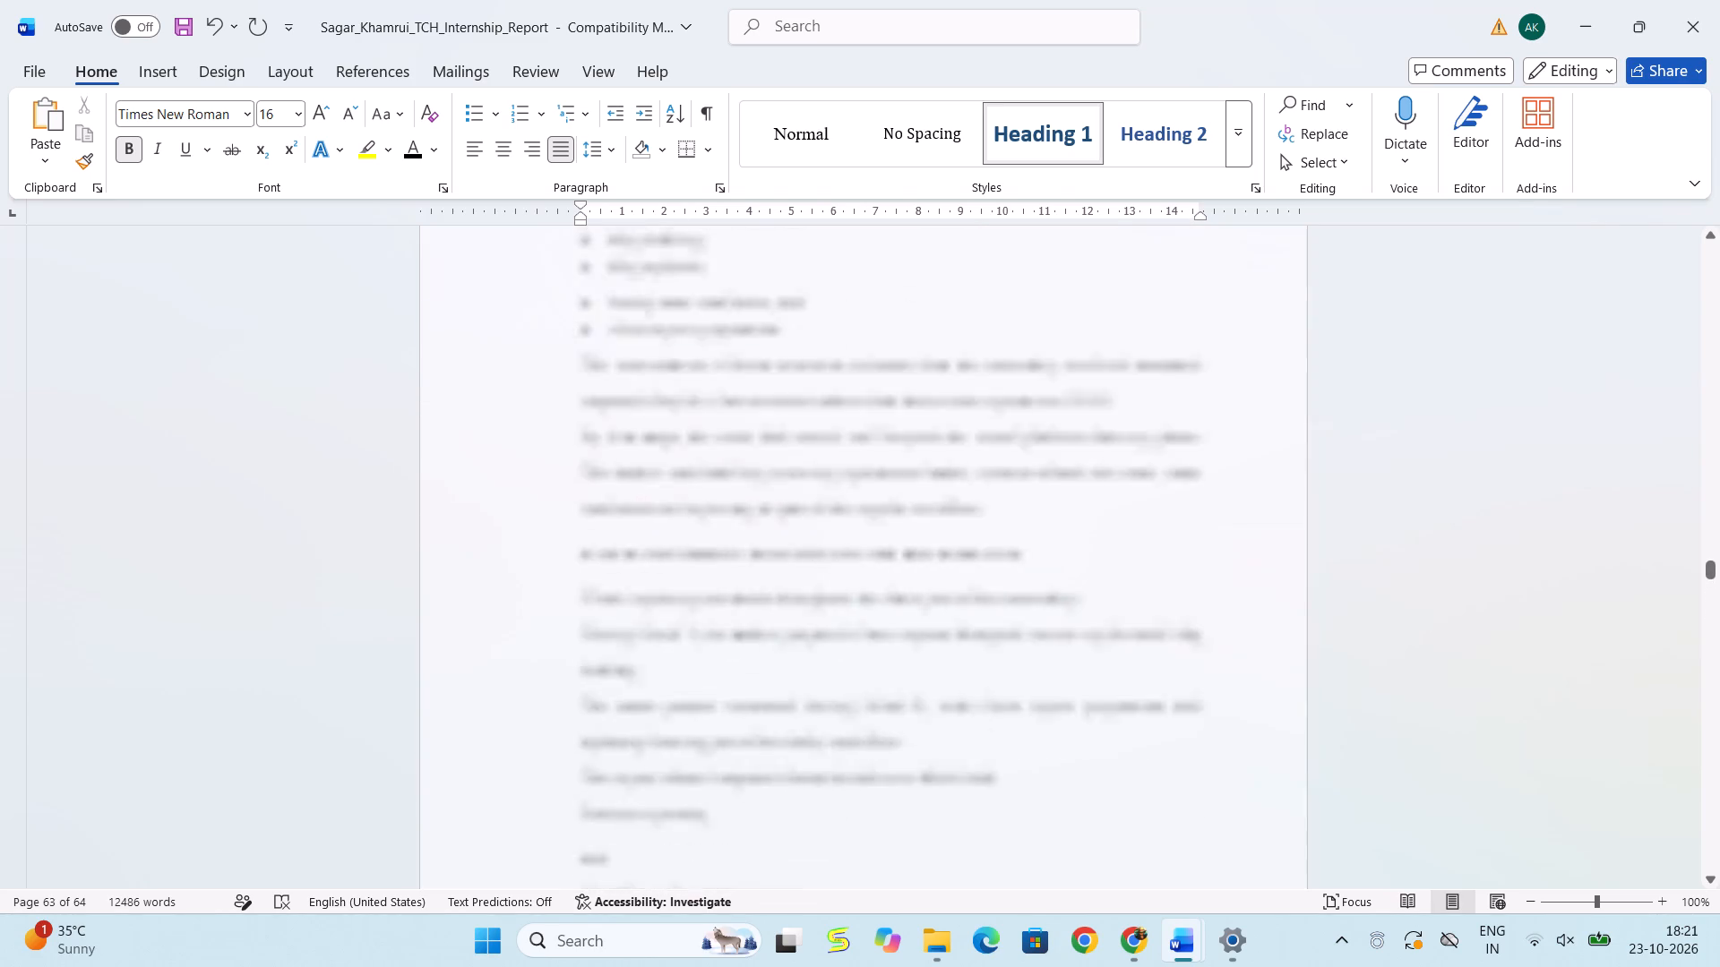
scroll(652, 480, "up", 16)
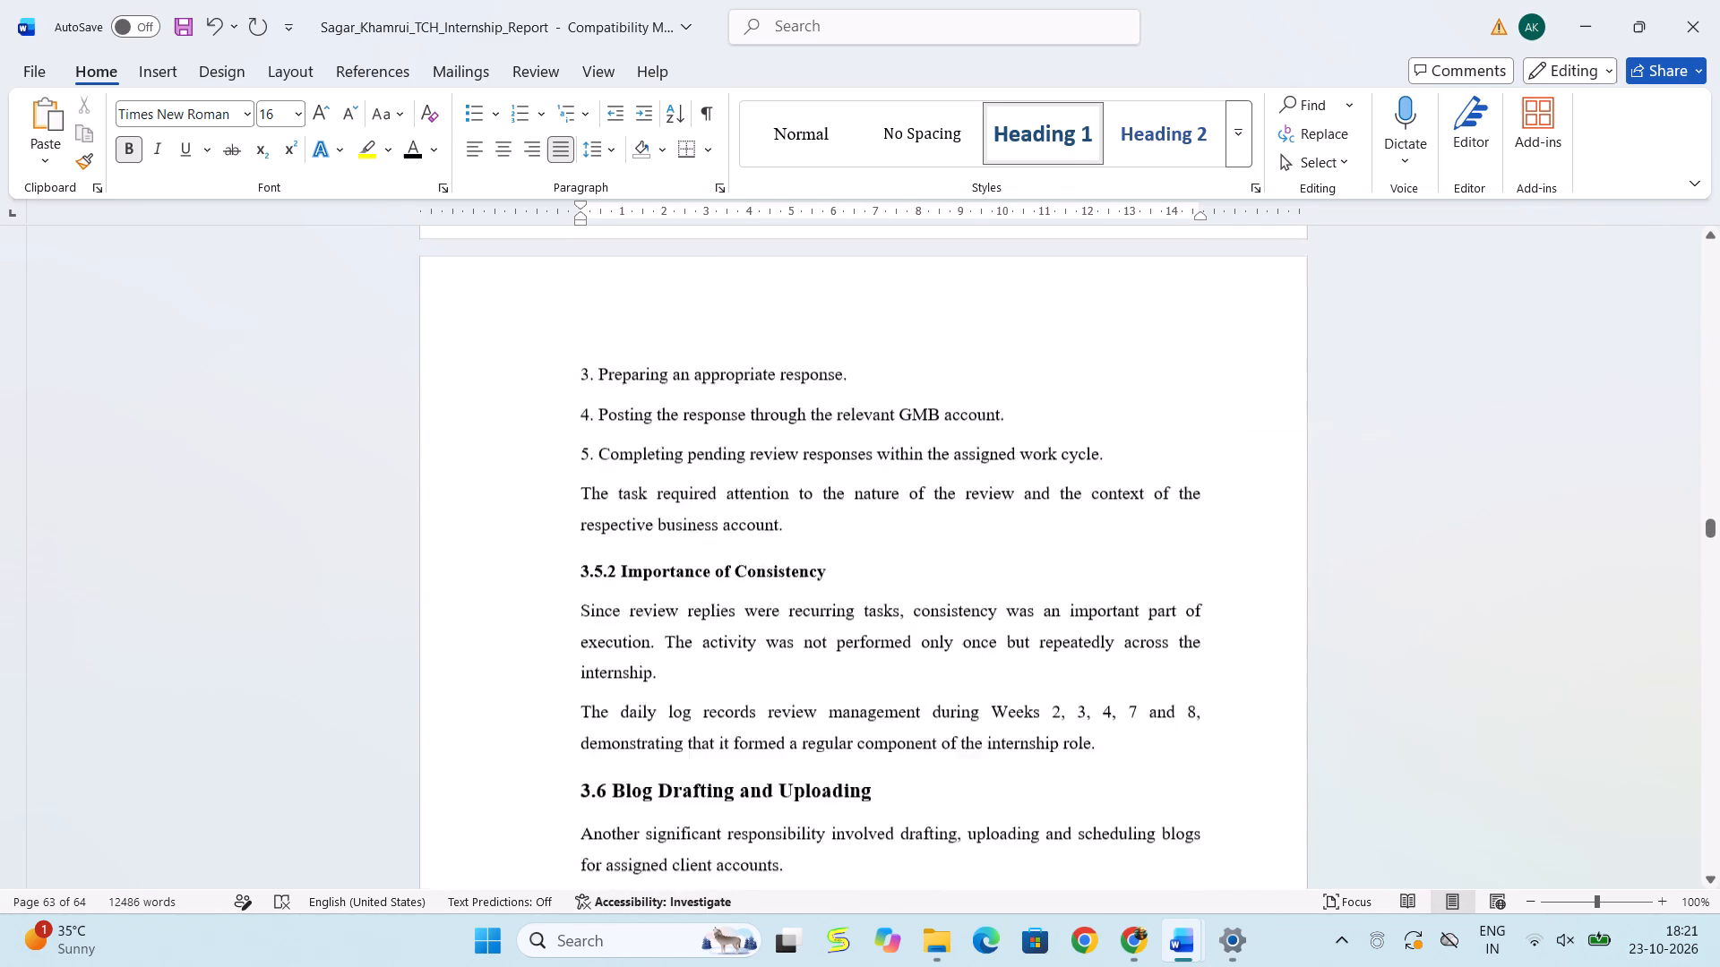
scroll(652, 480, "up", 18)
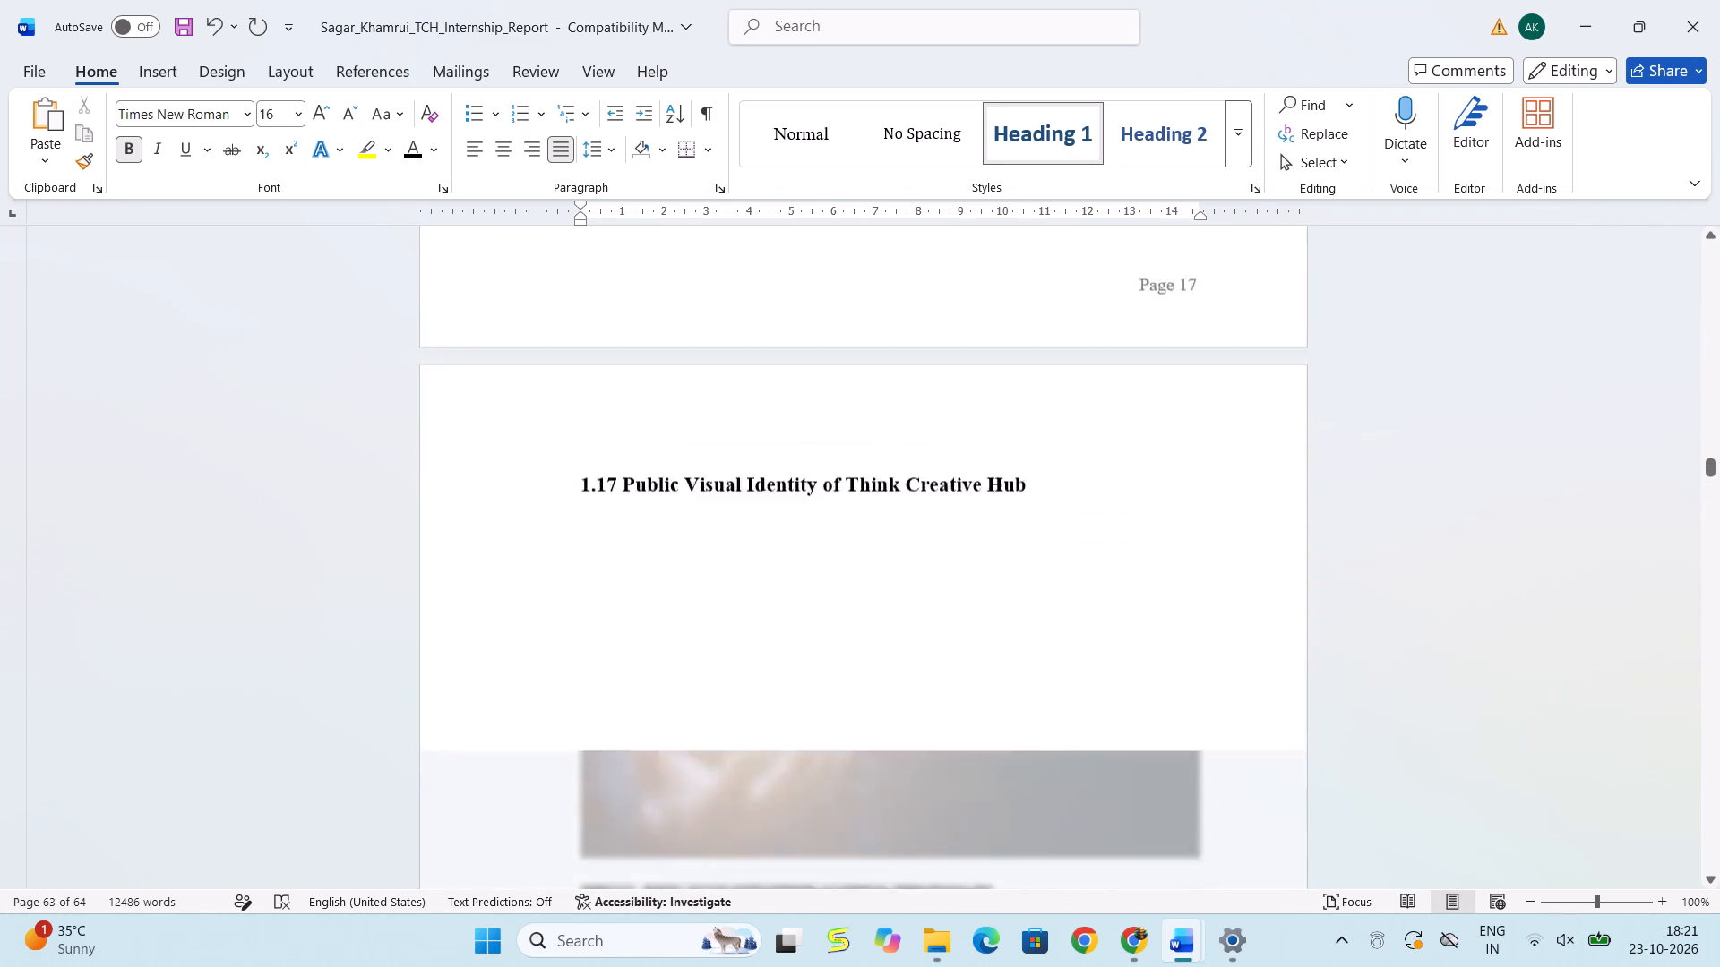
scroll(652, 480, "up", 16)
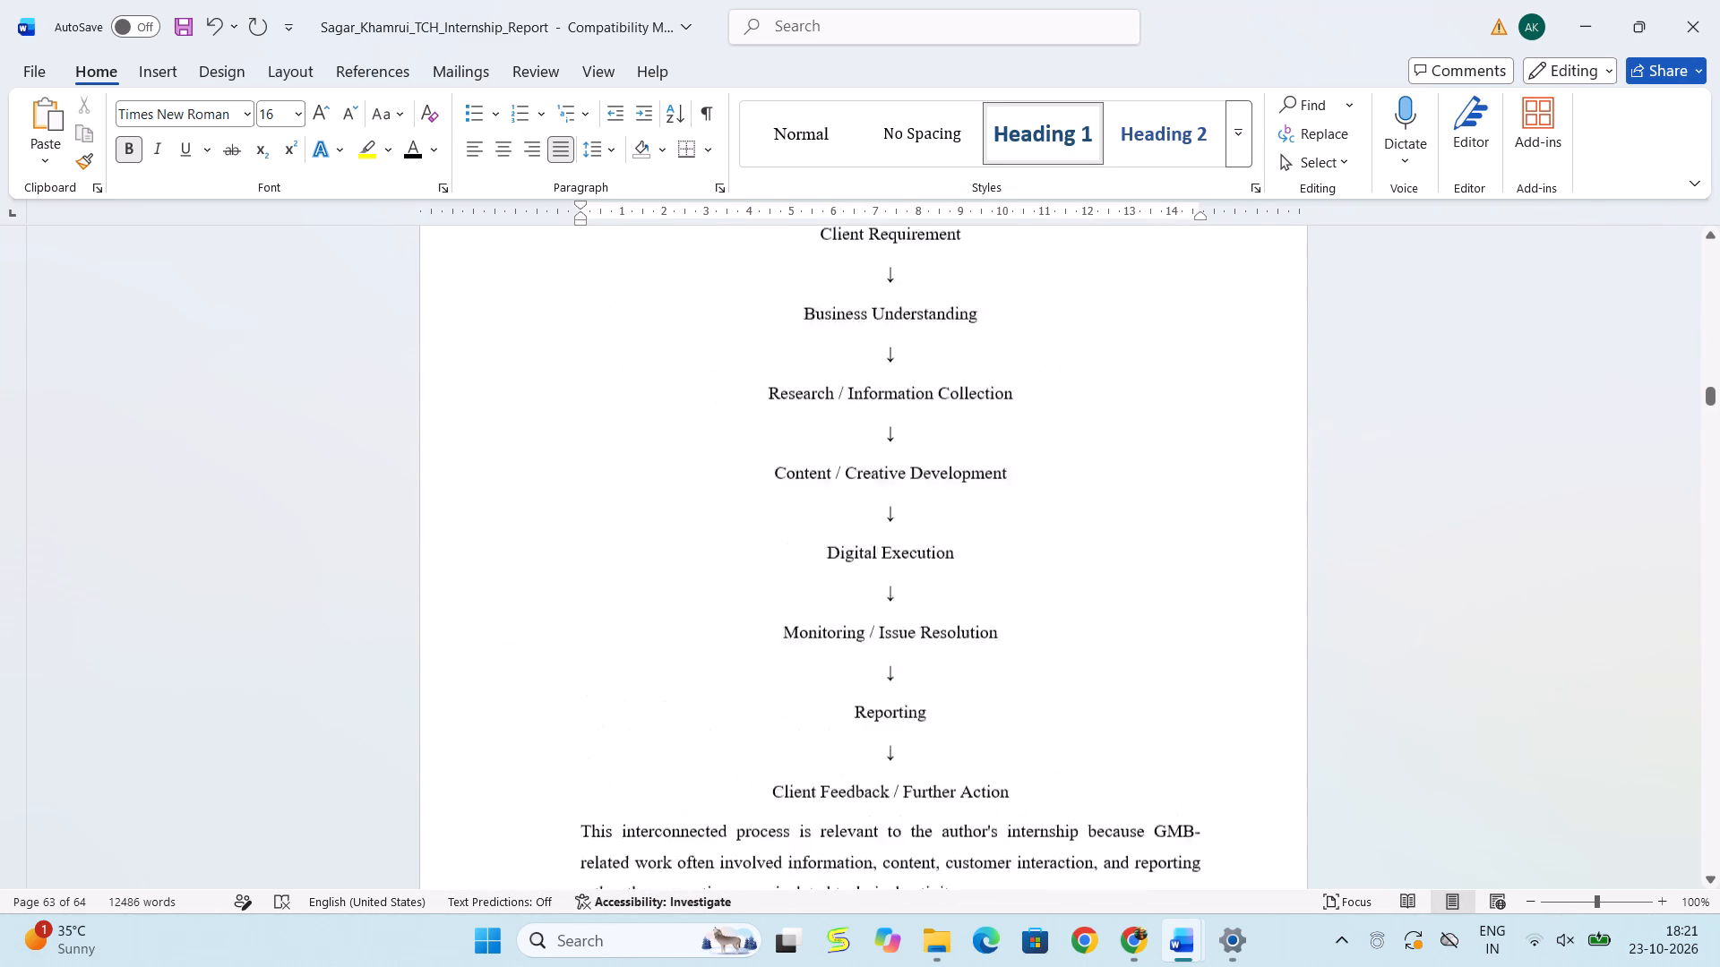
Right-align the student's name that closes the acknowledgement page.
scroll(652, 480, "up", 10)
scroll(652, 480, "up", 14)
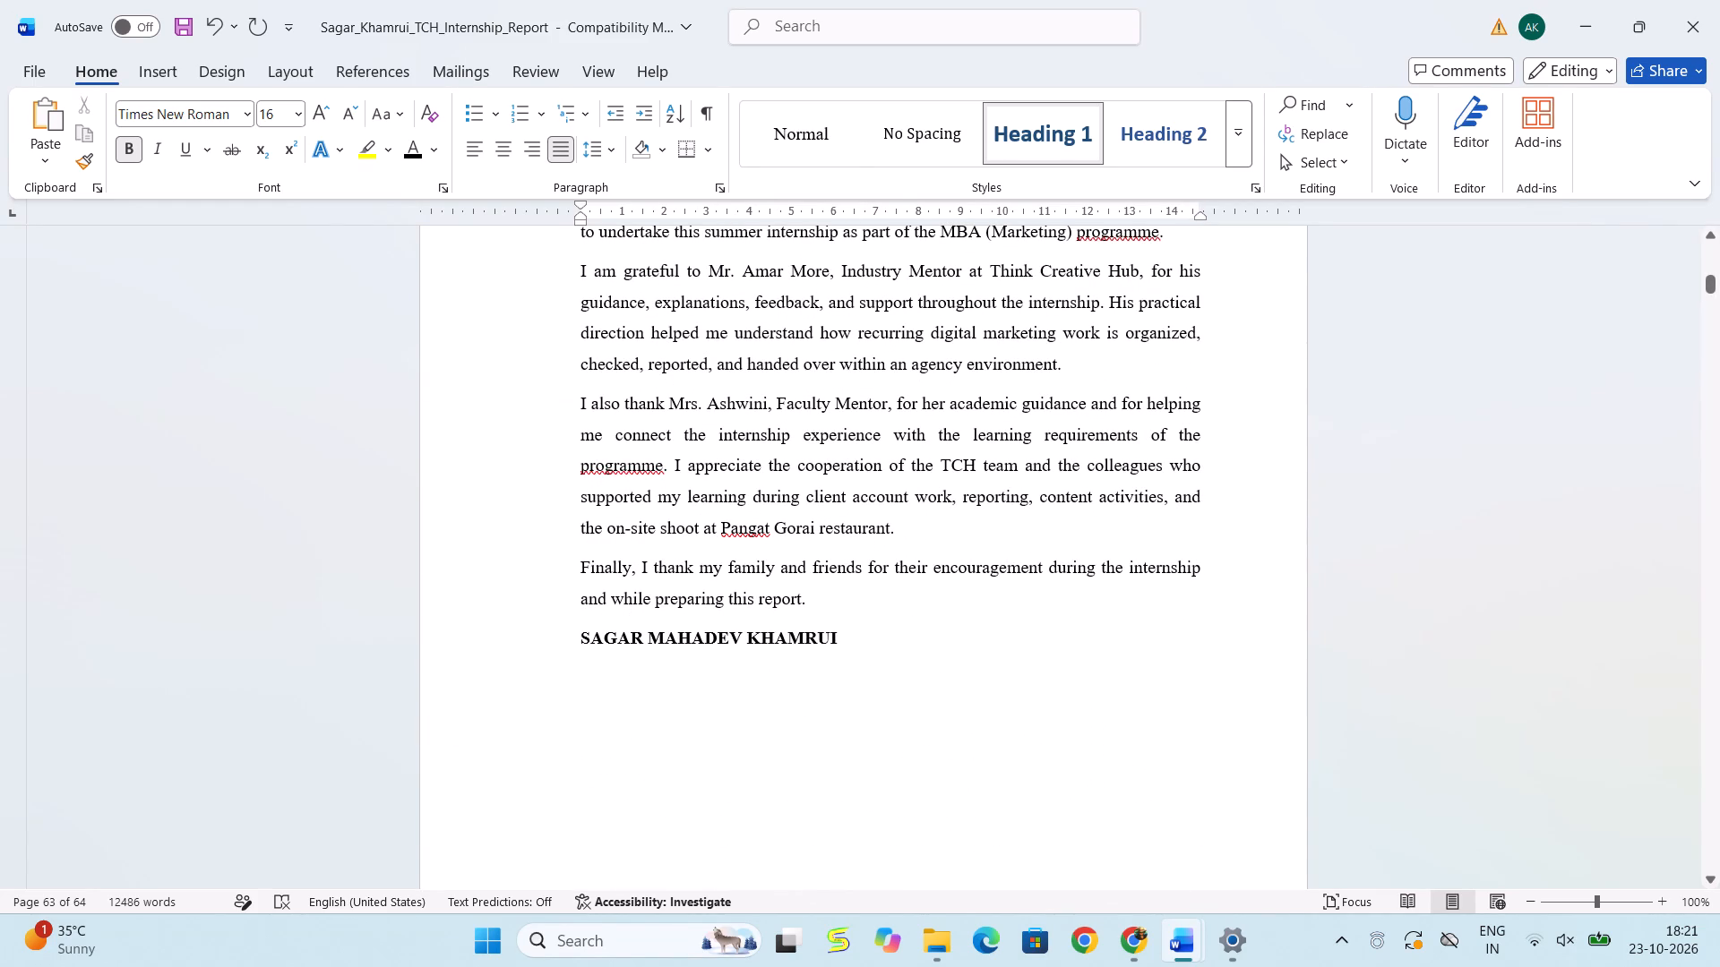
left_click(646, 635)
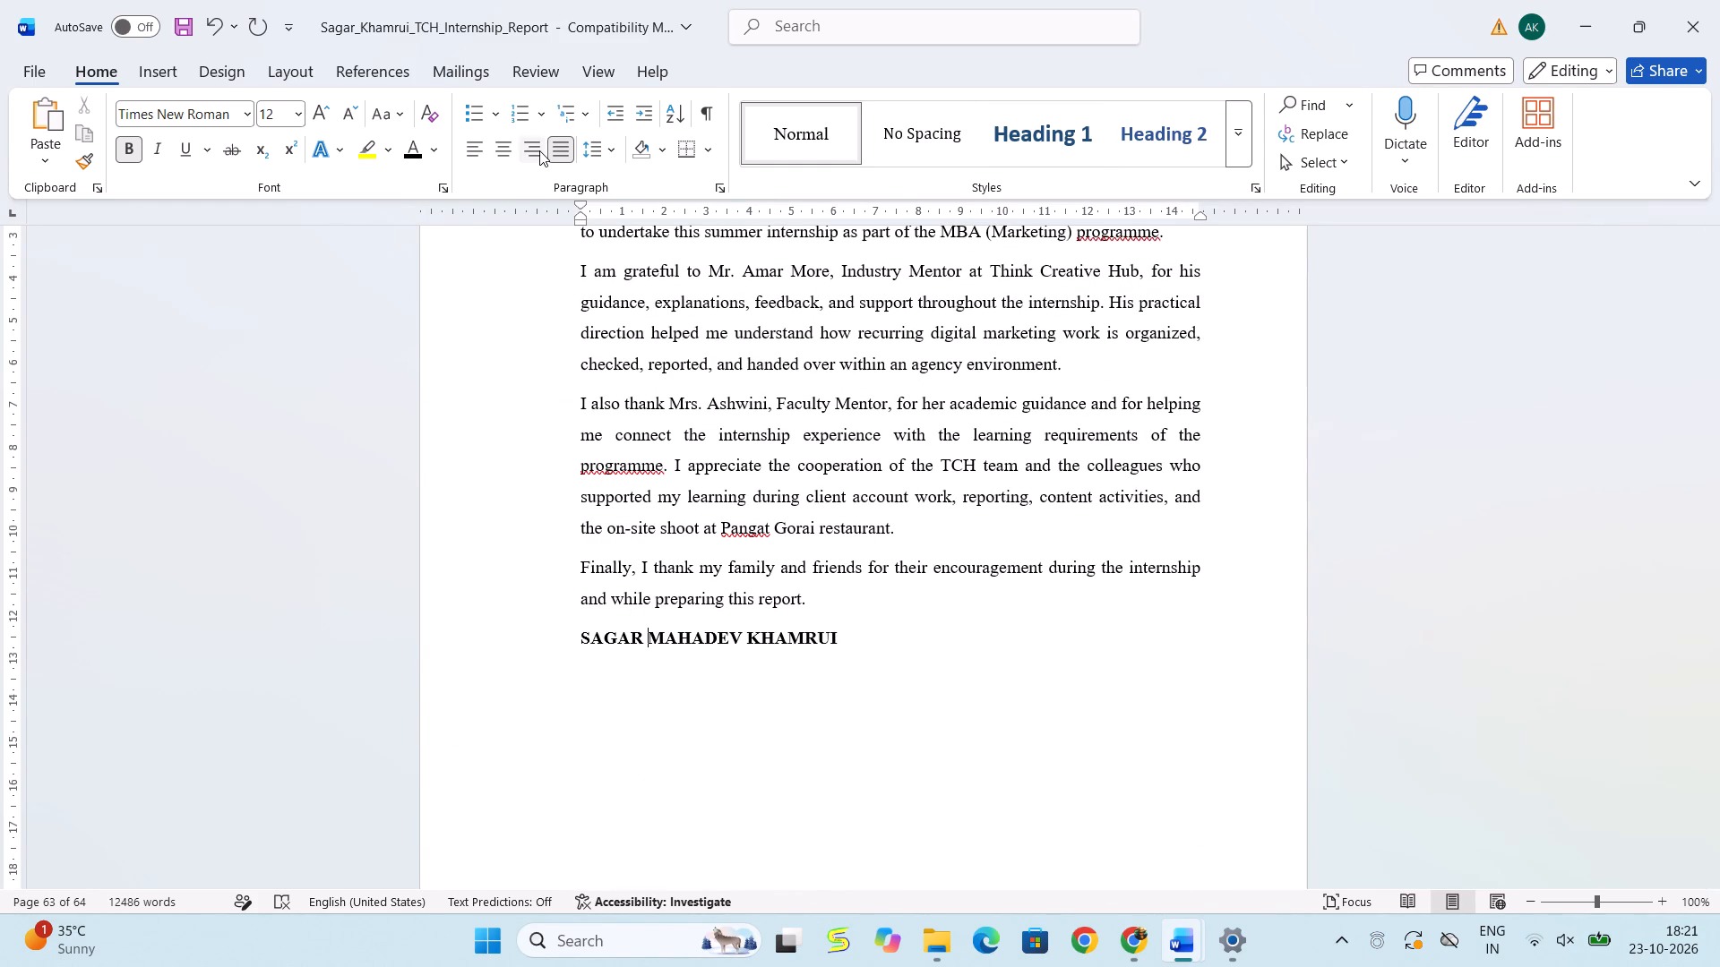
left_click(539, 150)
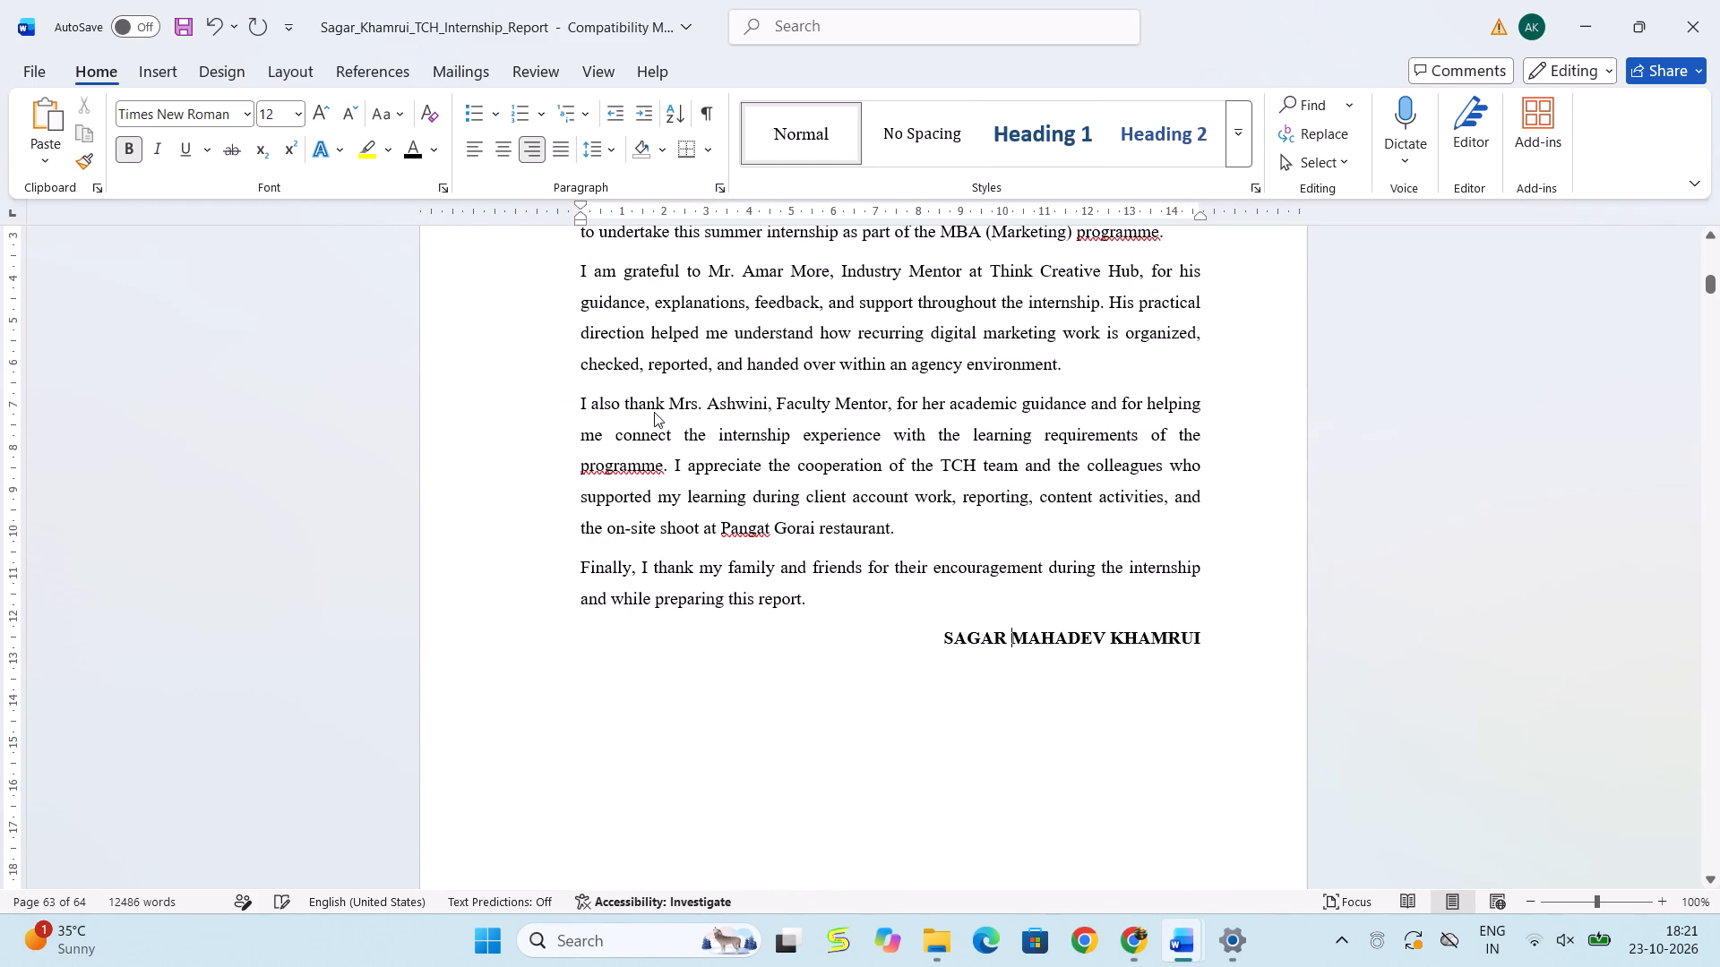
Review the front matter, the lists of tables and figures, and chapter 1 up to section 1.13.
scroll(660, 426, "up", 6)
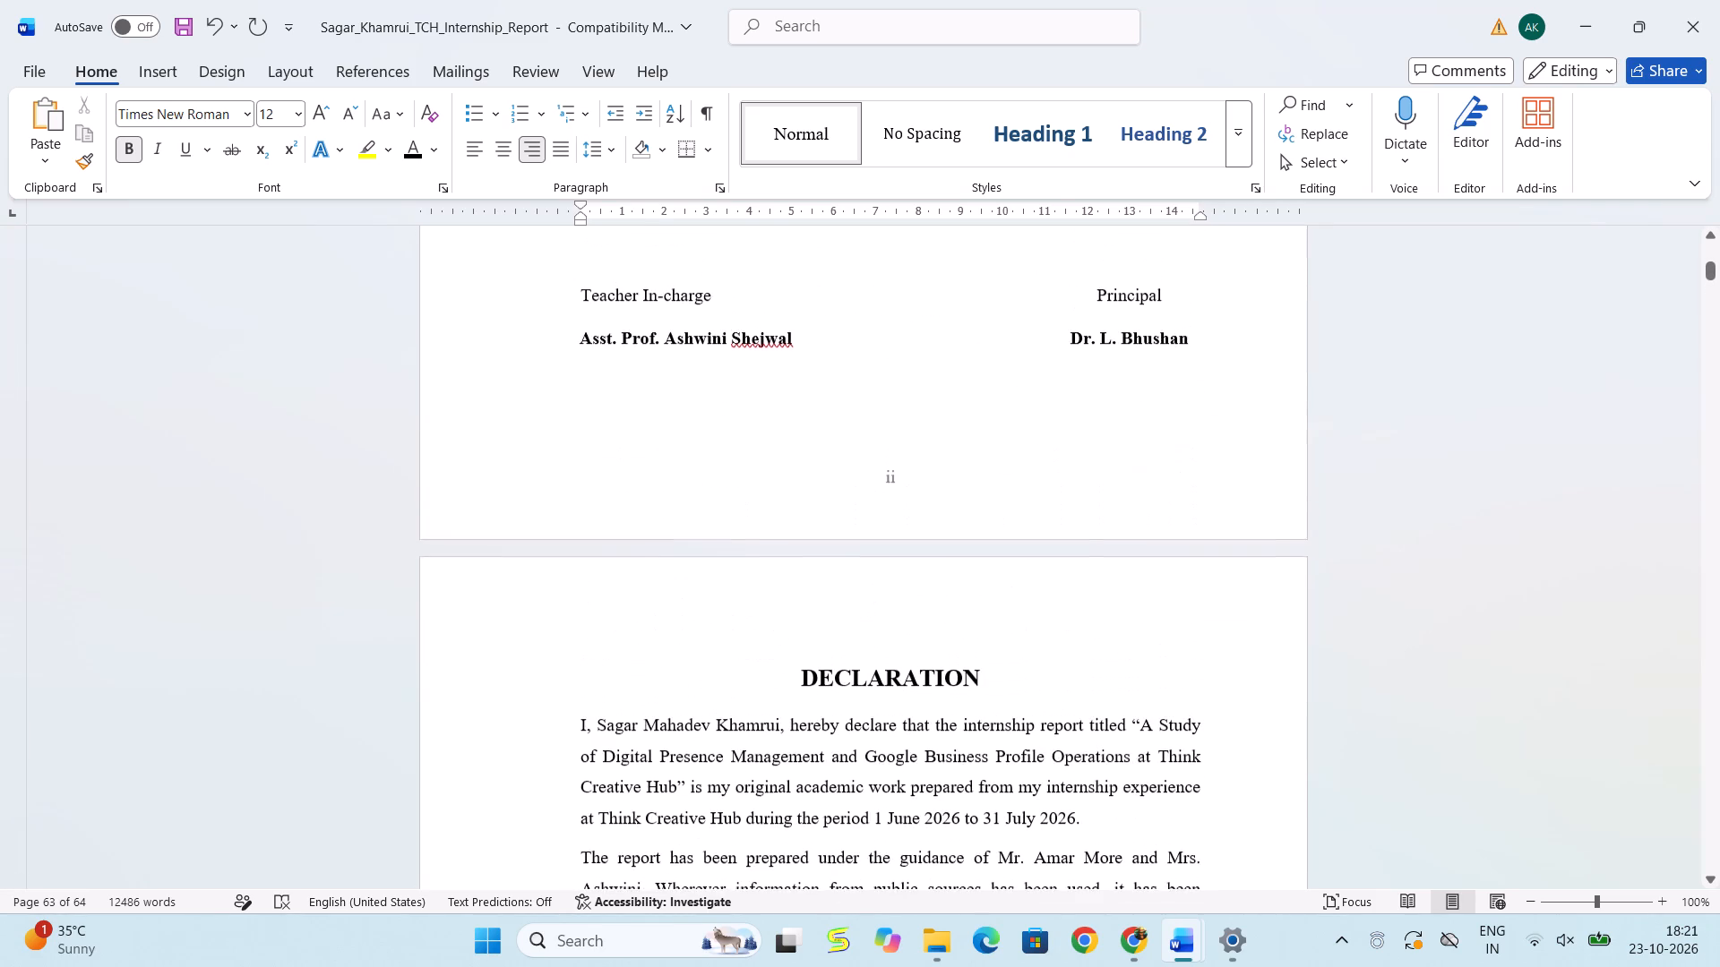
scroll(660, 426, "up", 4)
scroll(660, 426, "down", 11)
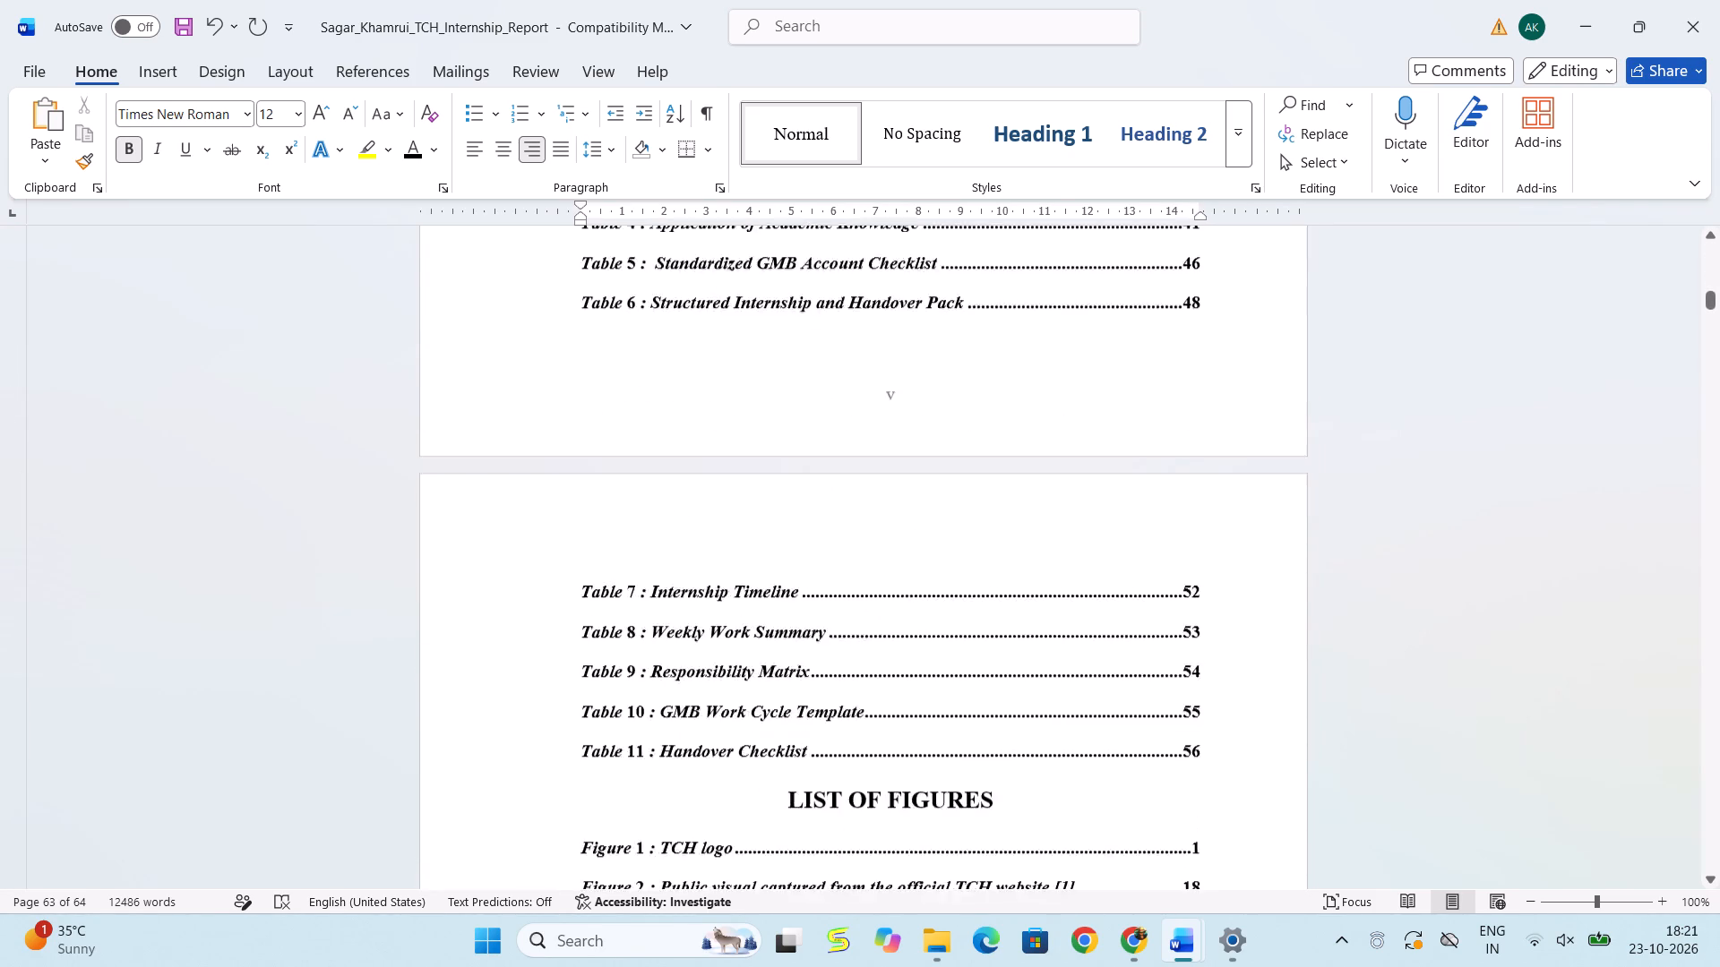
scroll(660, 426, "down", 14)
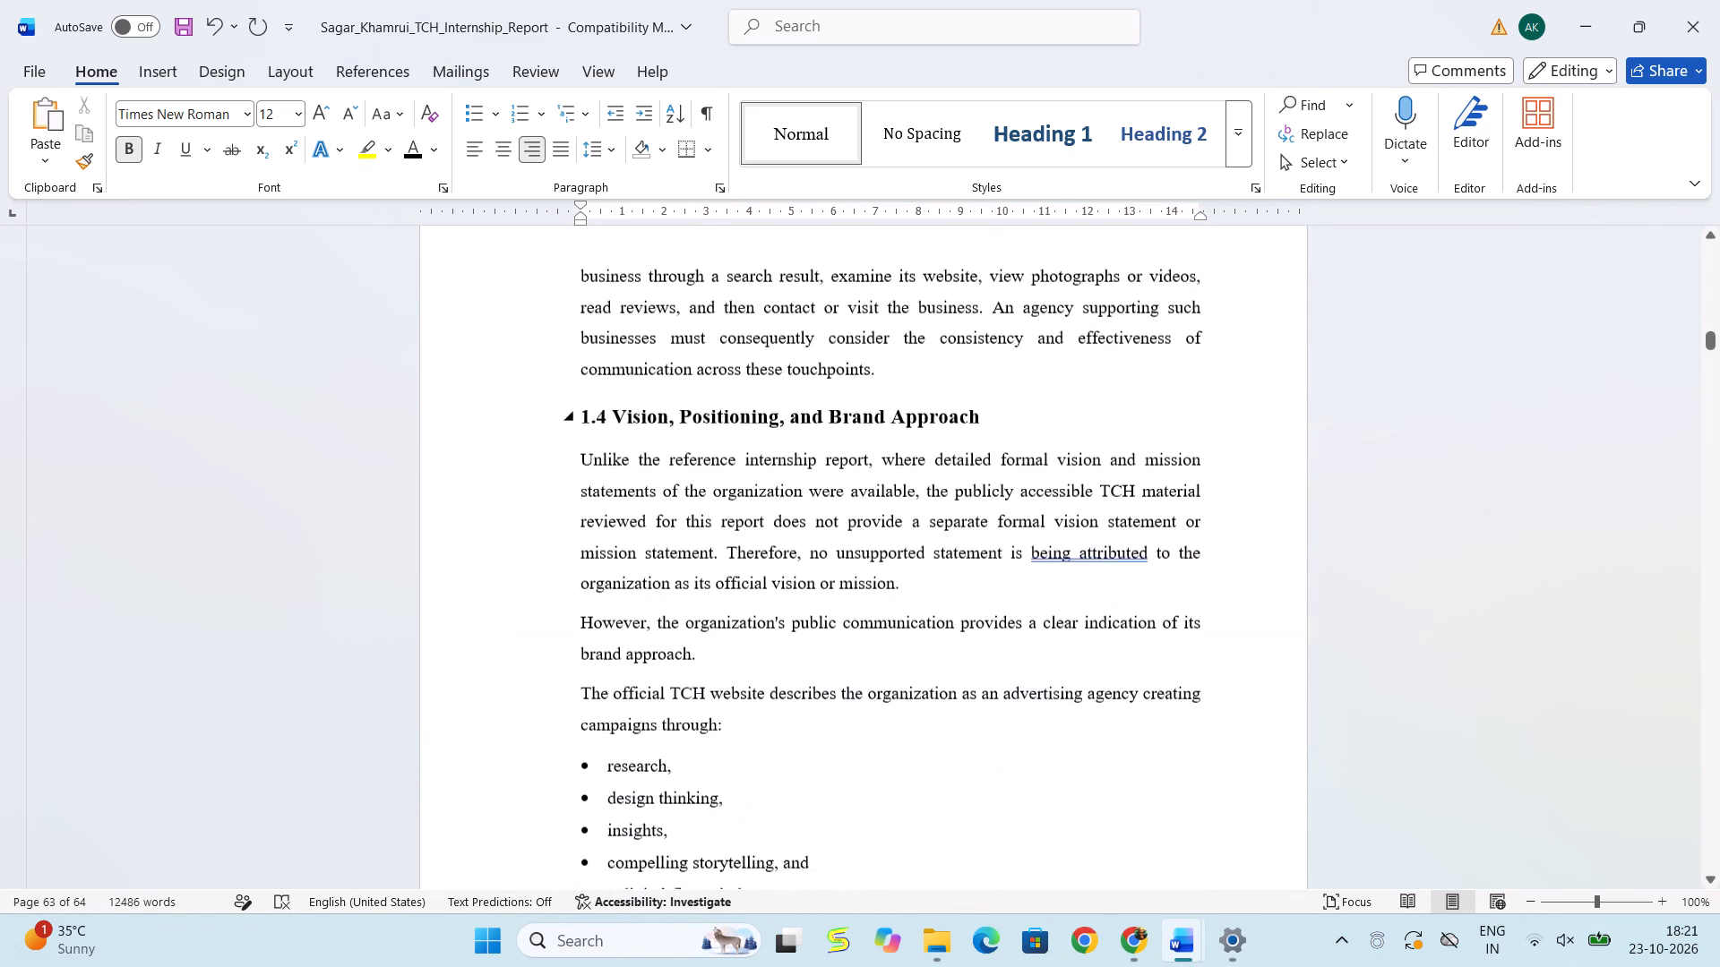
scroll(660, 426, "down", 12)
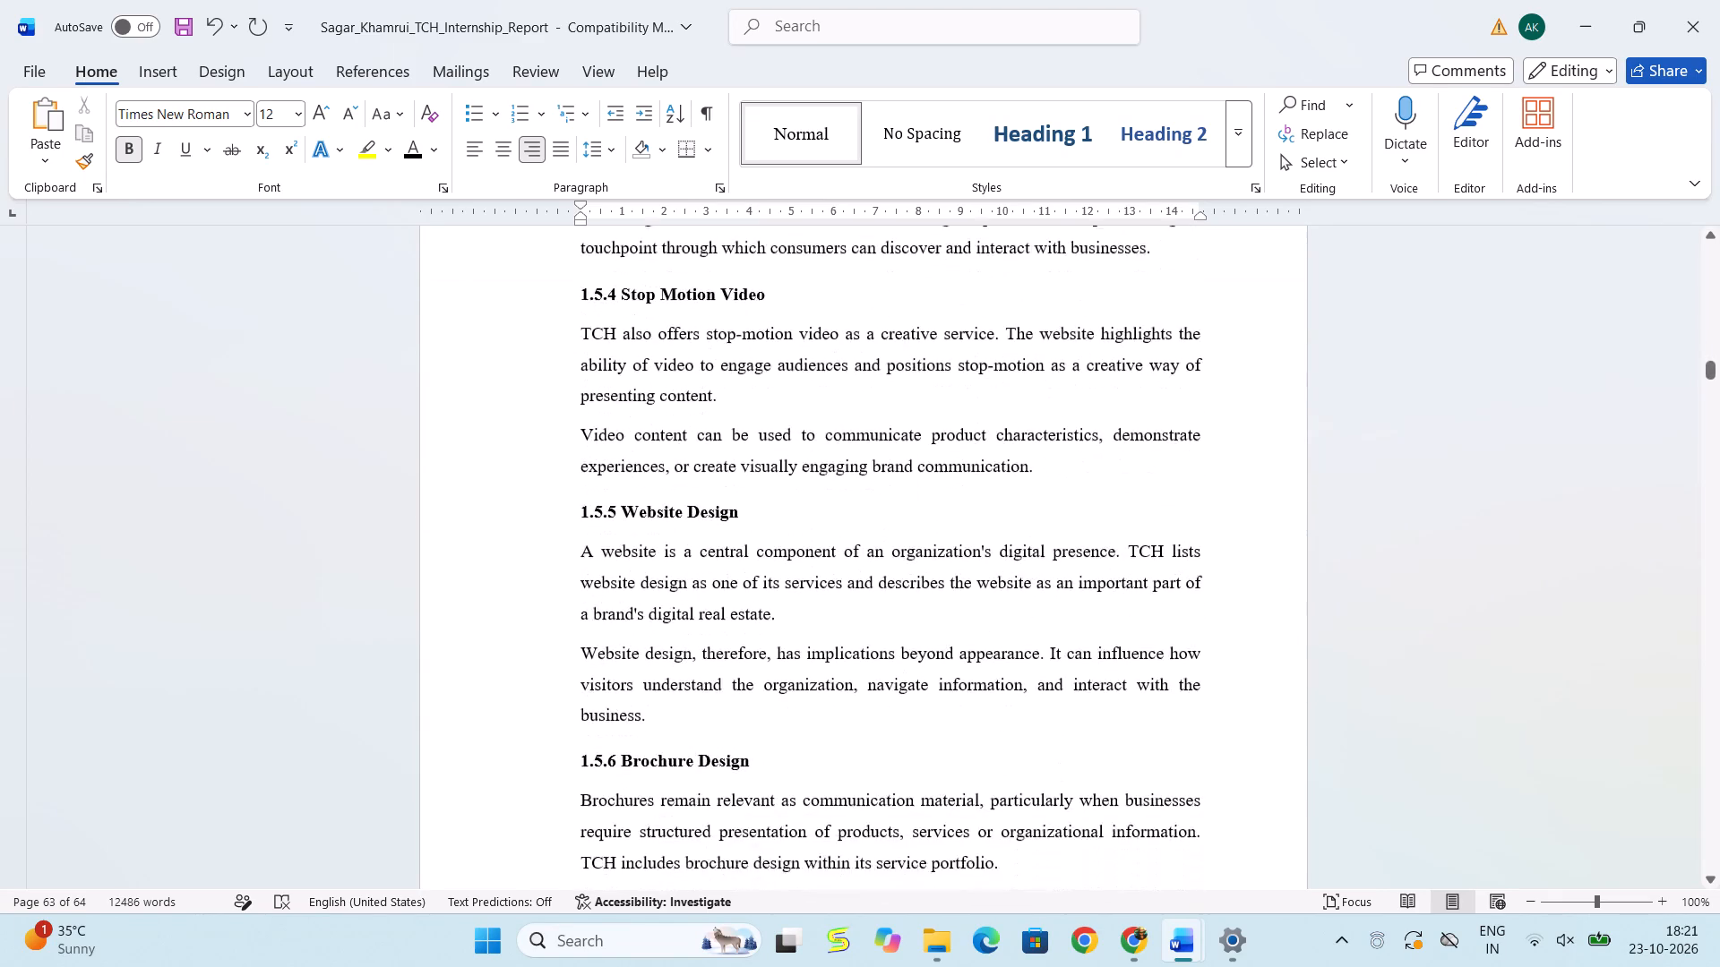
scroll(660, 426, "down", 10)
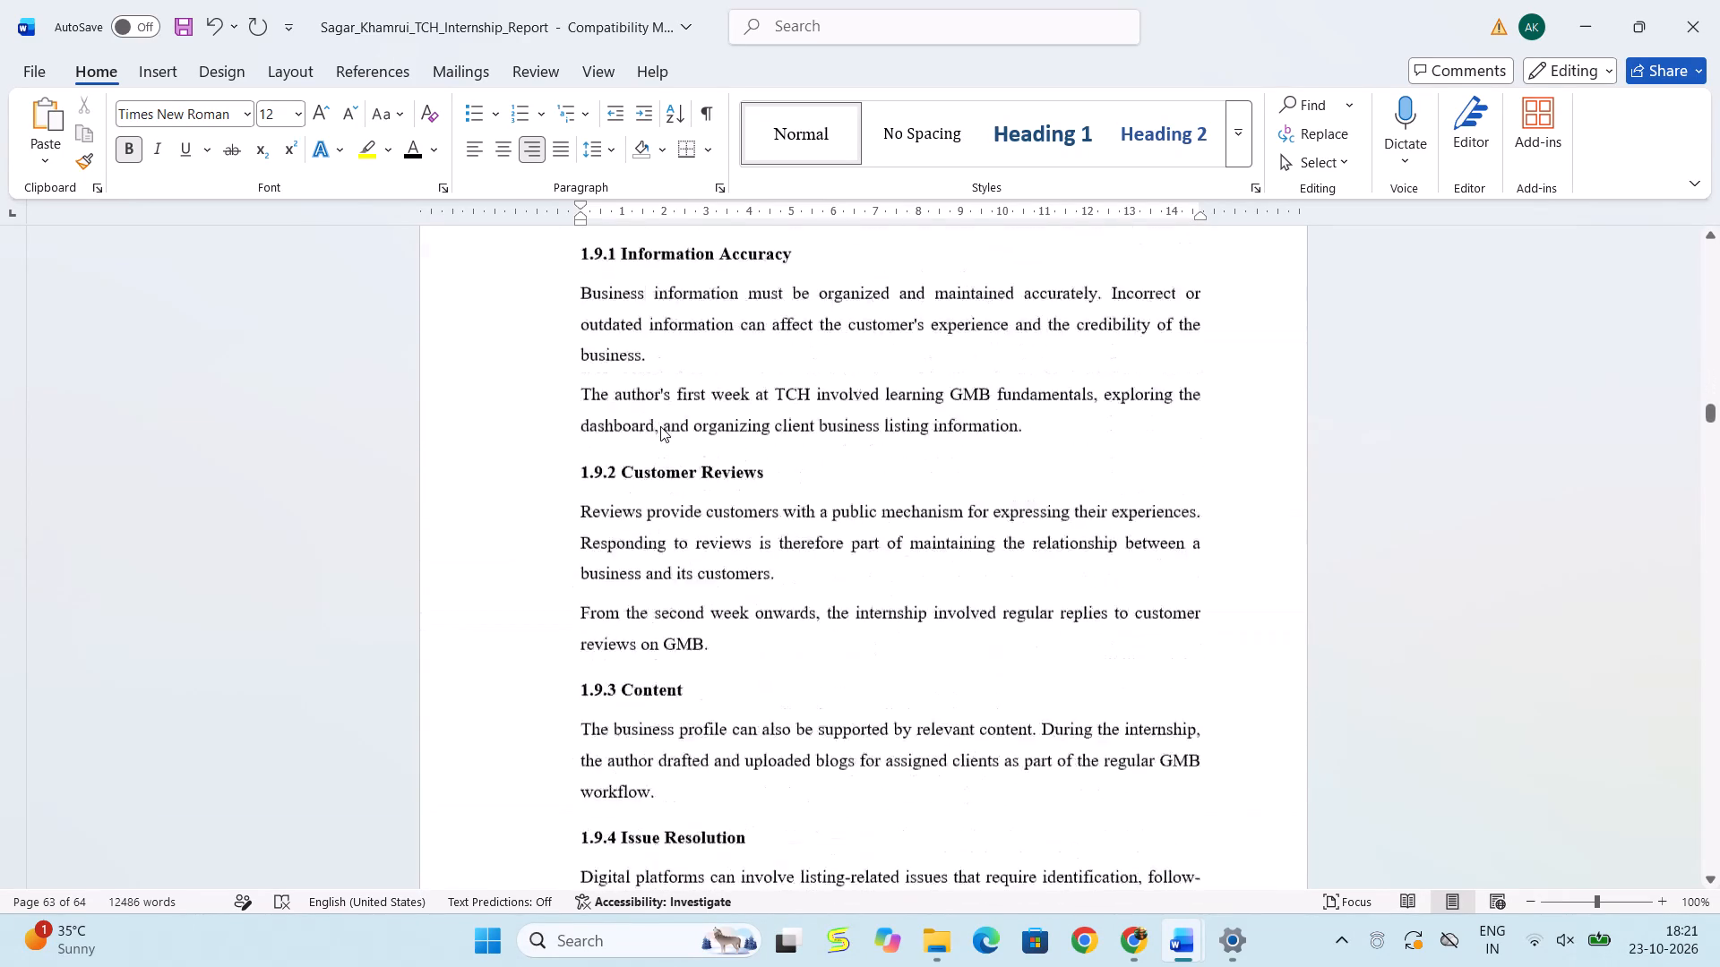
scroll(660, 426, "down", 9)
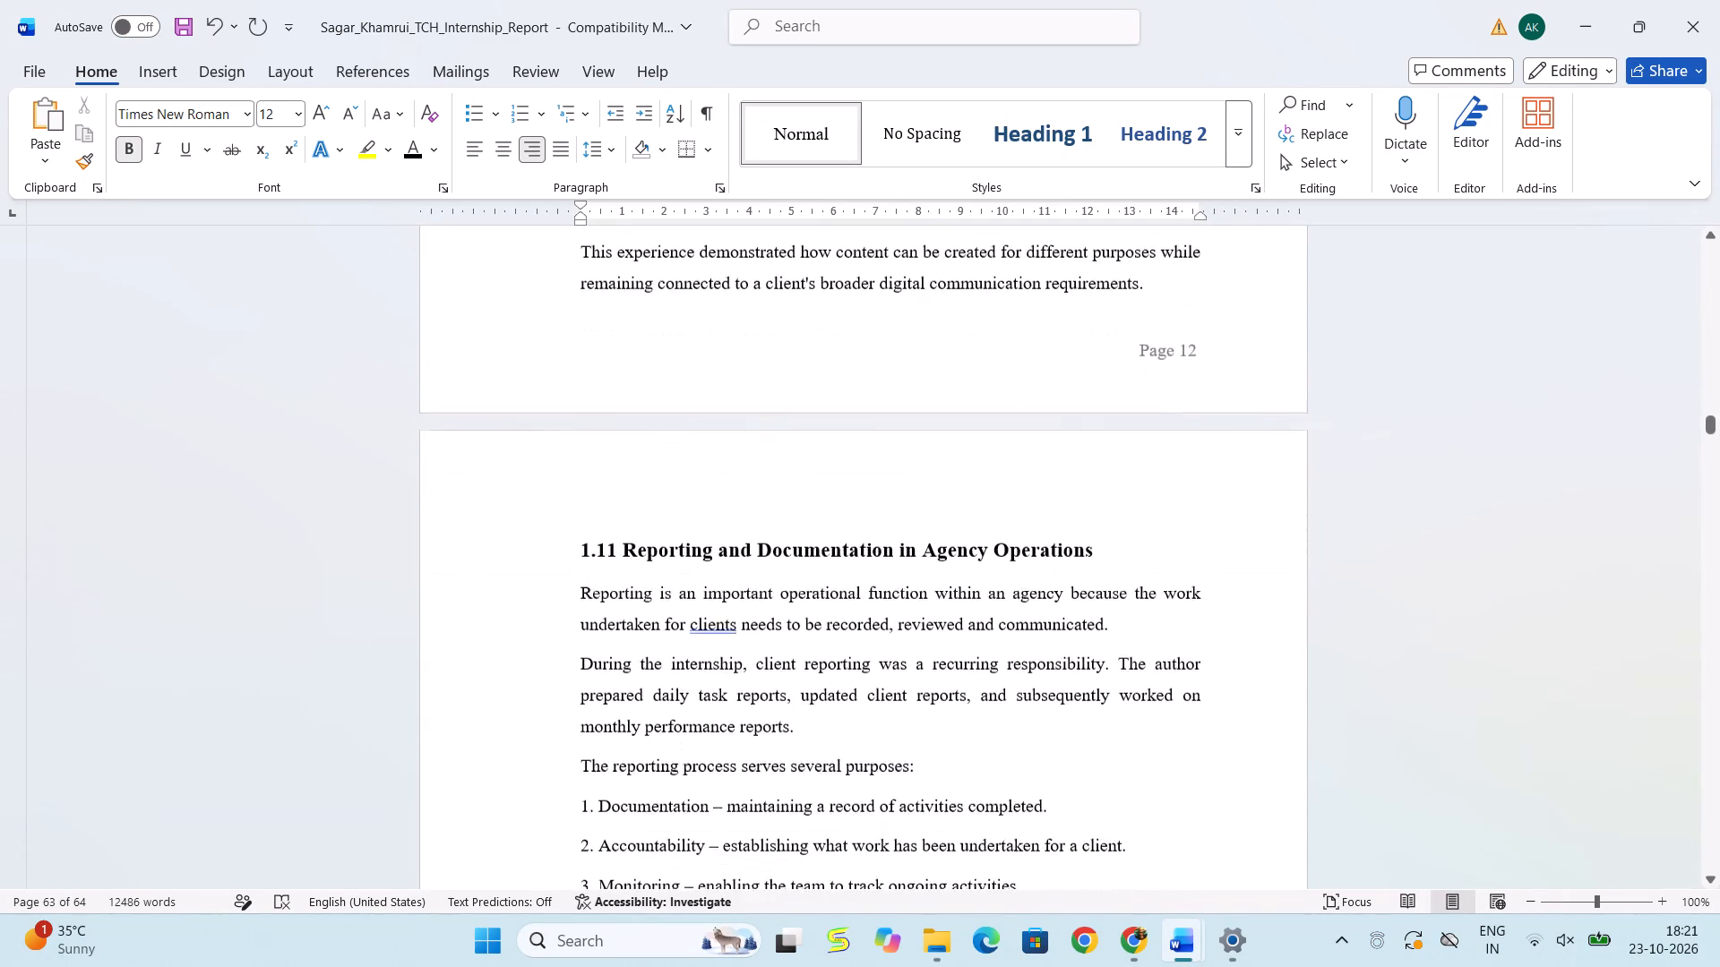
scroll(660, 426, "down", 9)
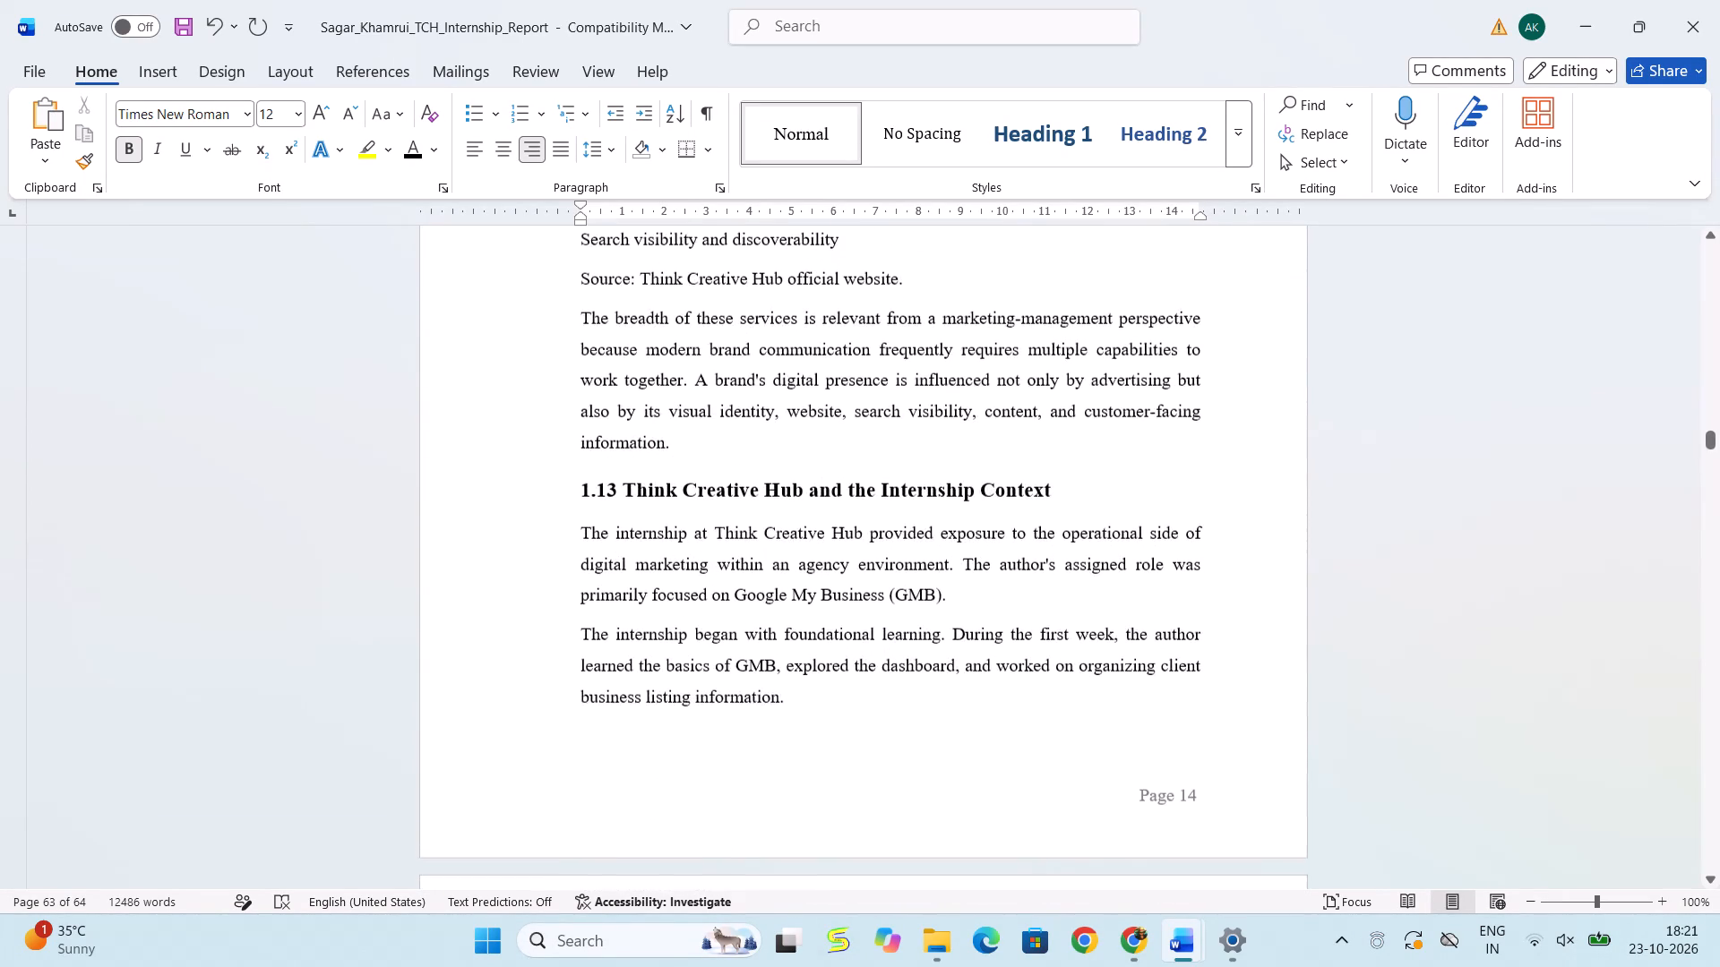
Centre the caption "Figure 2: Public visual captured from the official TCH website [1]." beneath its image in section 1.17.
scroll(660, 426, "down", 7)
scroll(660, 426, "up", 1)
left_click(650, 516)
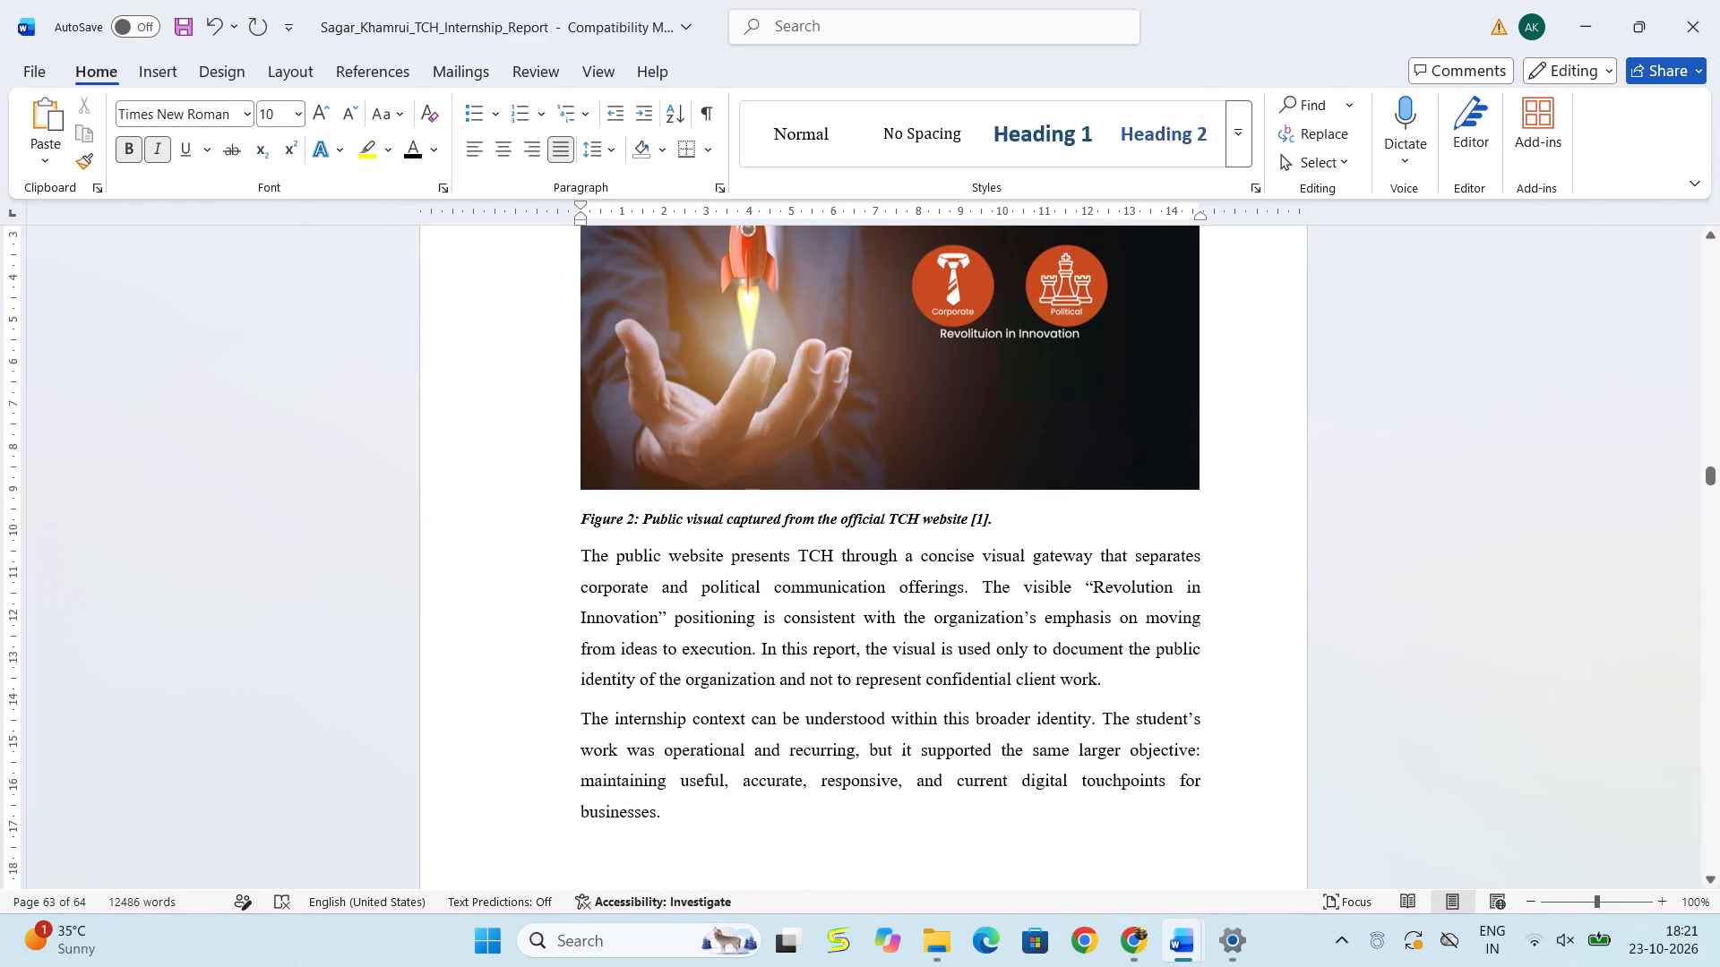
key("ctrl+e")
Check the layout of the pages from the Figure 2 image back through section 1.16.
scroll(694, 521, "up", 1)
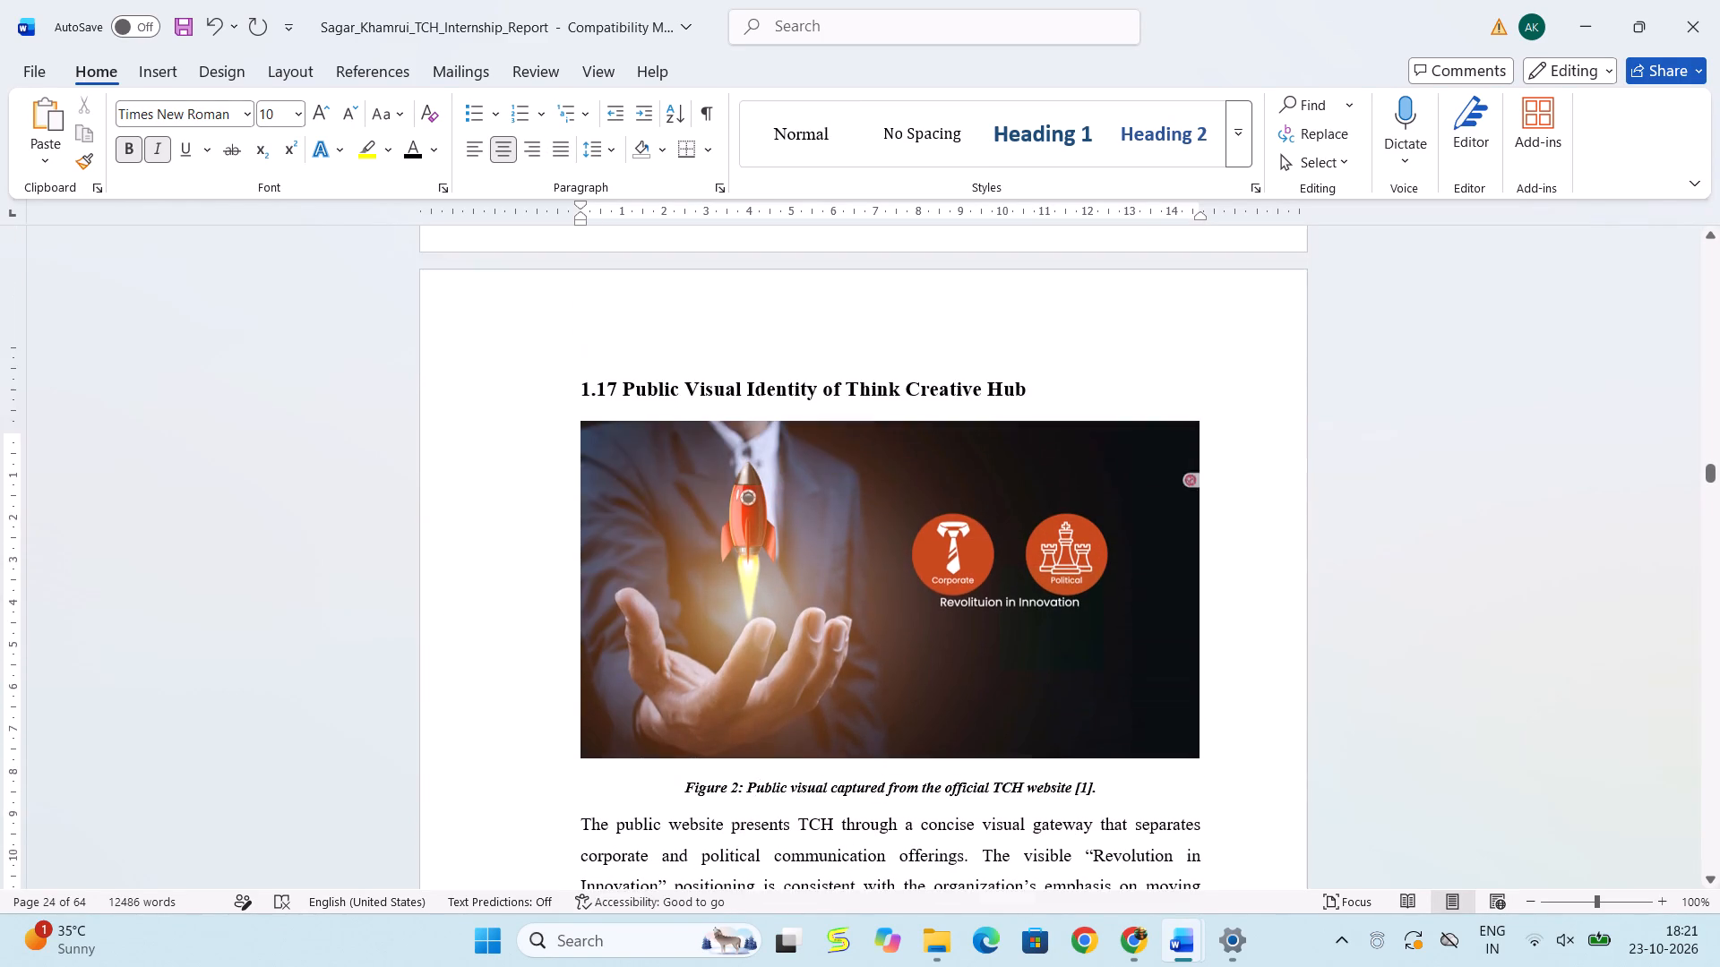
scroll(694, 521, "up", 4)
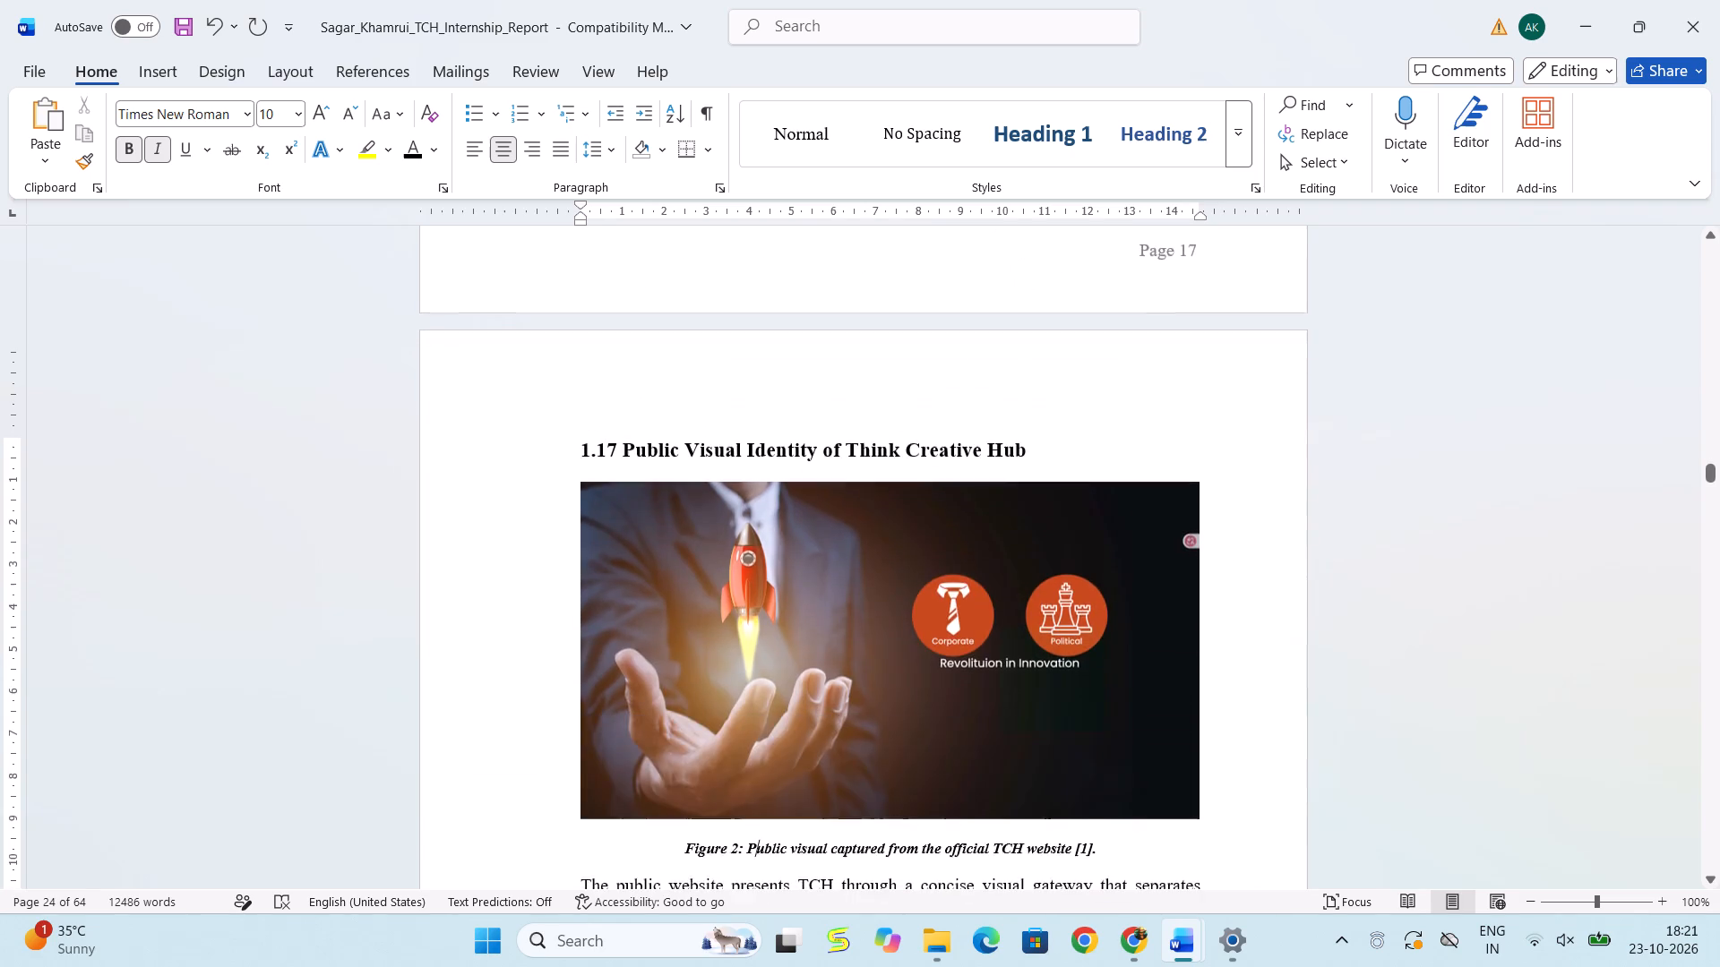
scroll(694, 521, "up", 2)
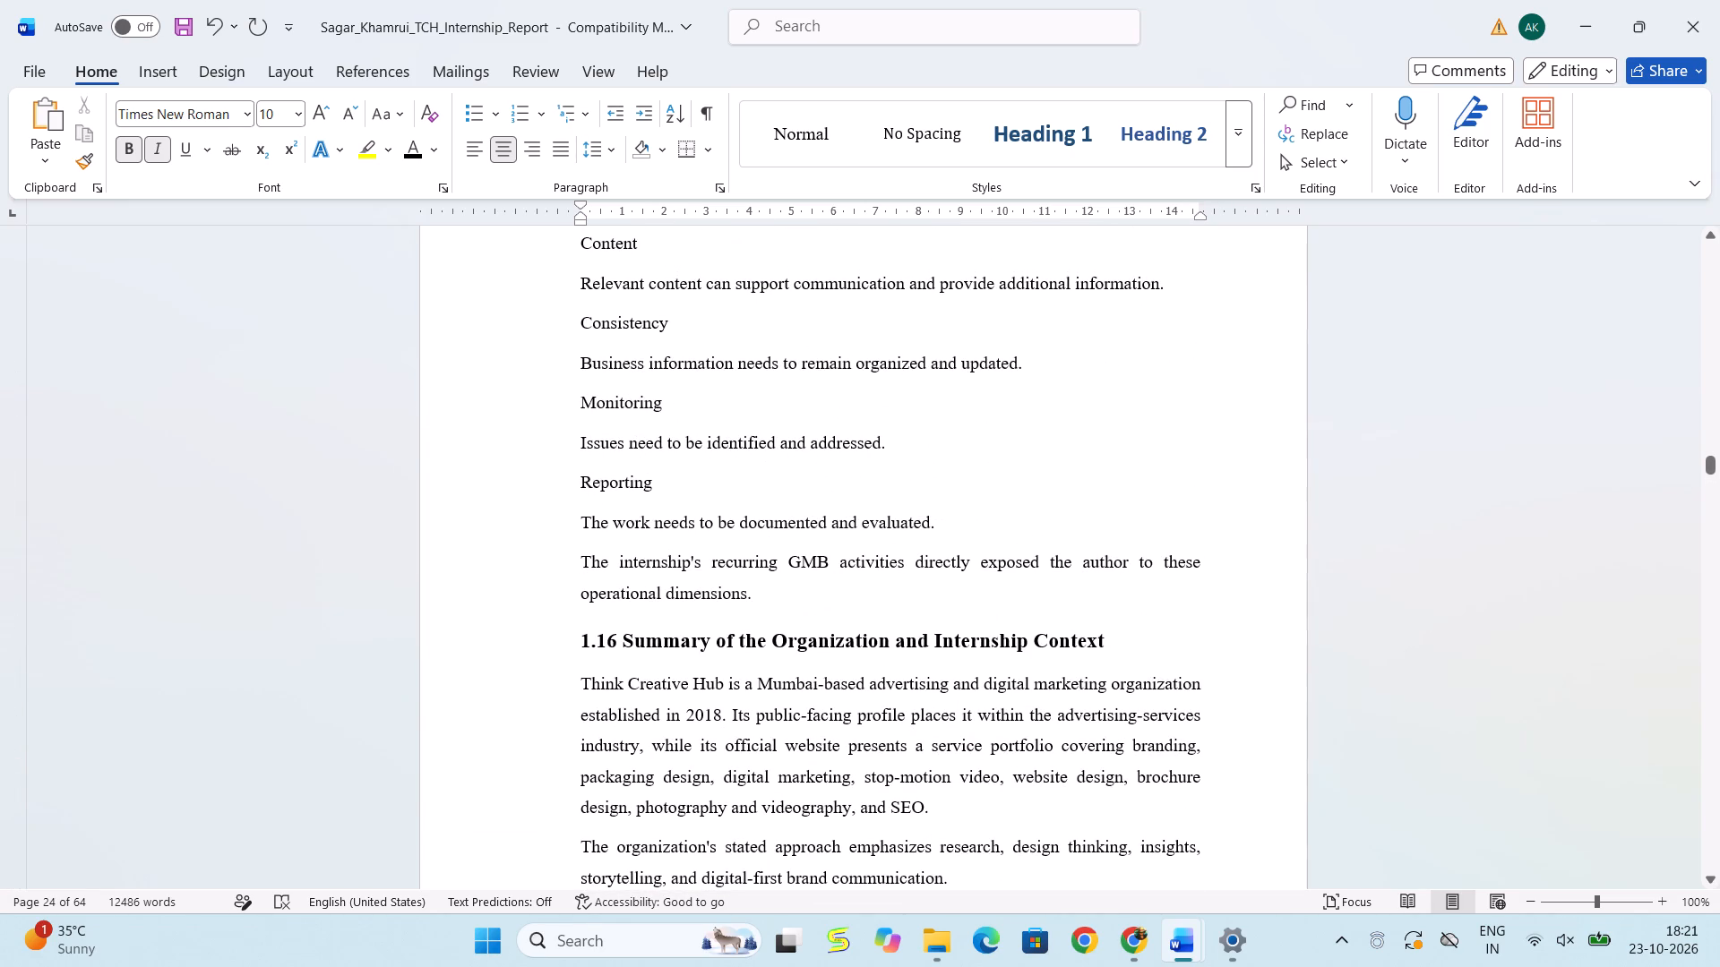
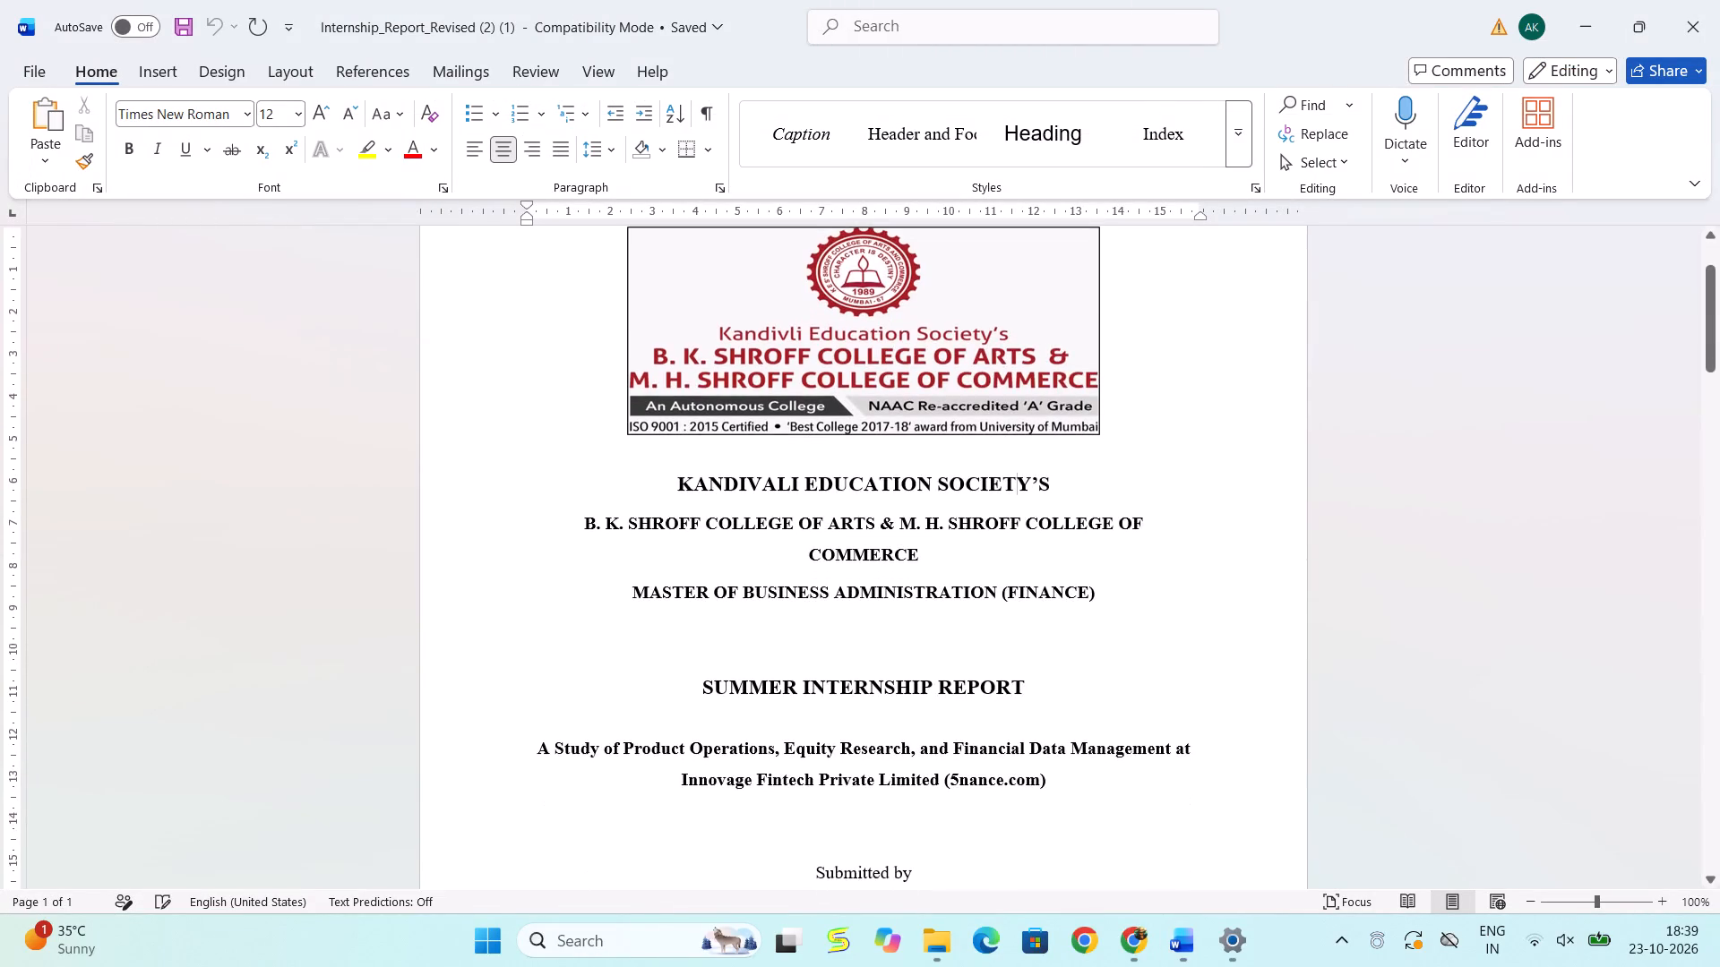
Place the text cursor after "Teacher In-charge" in the signature table on the certificate page.
scroll(1019, 511, "down", 4)
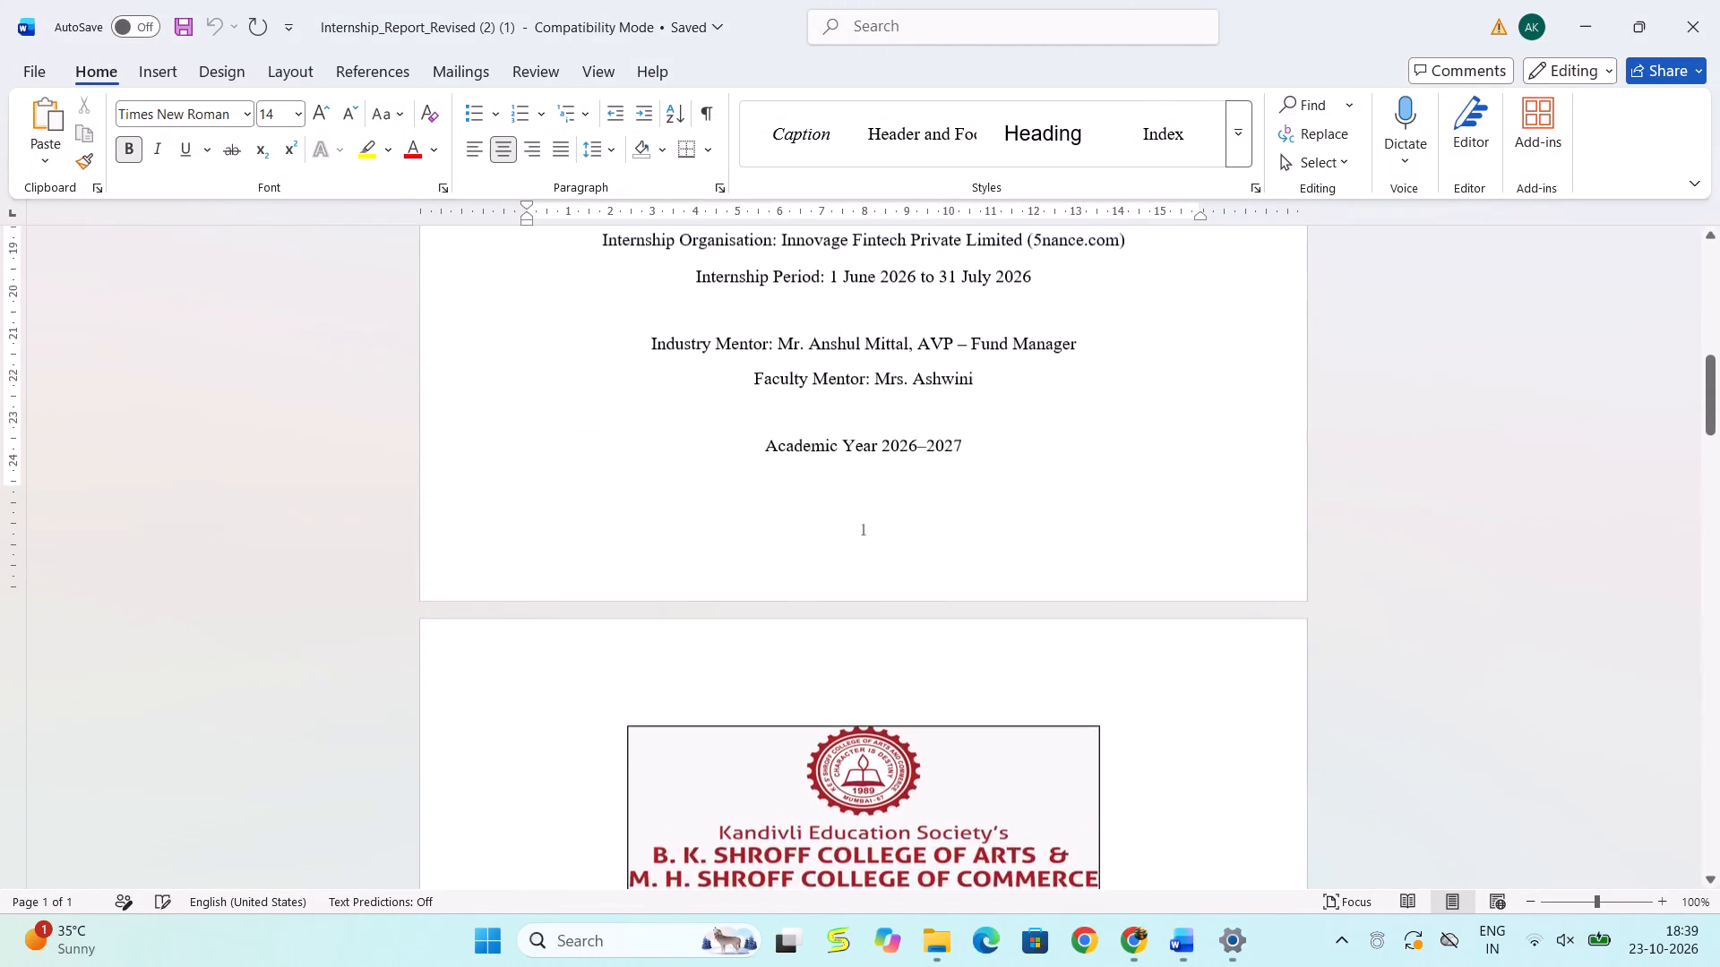
scroll(1019, 511, "down", 1)
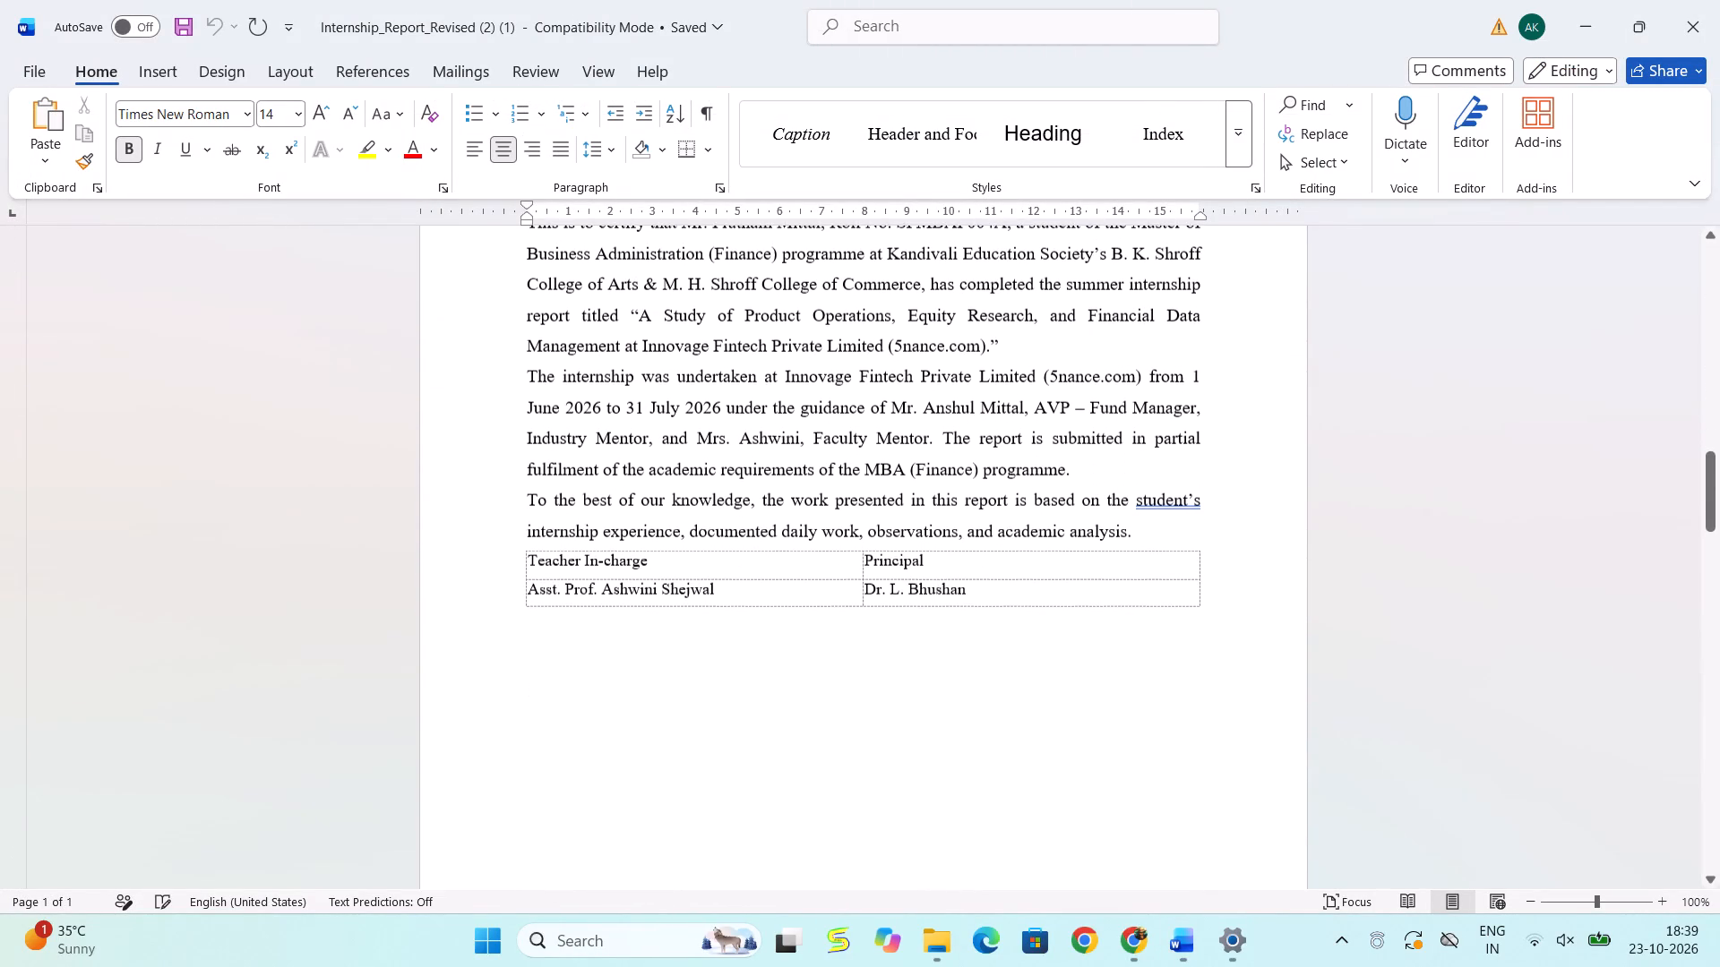
left_click(847, 562)
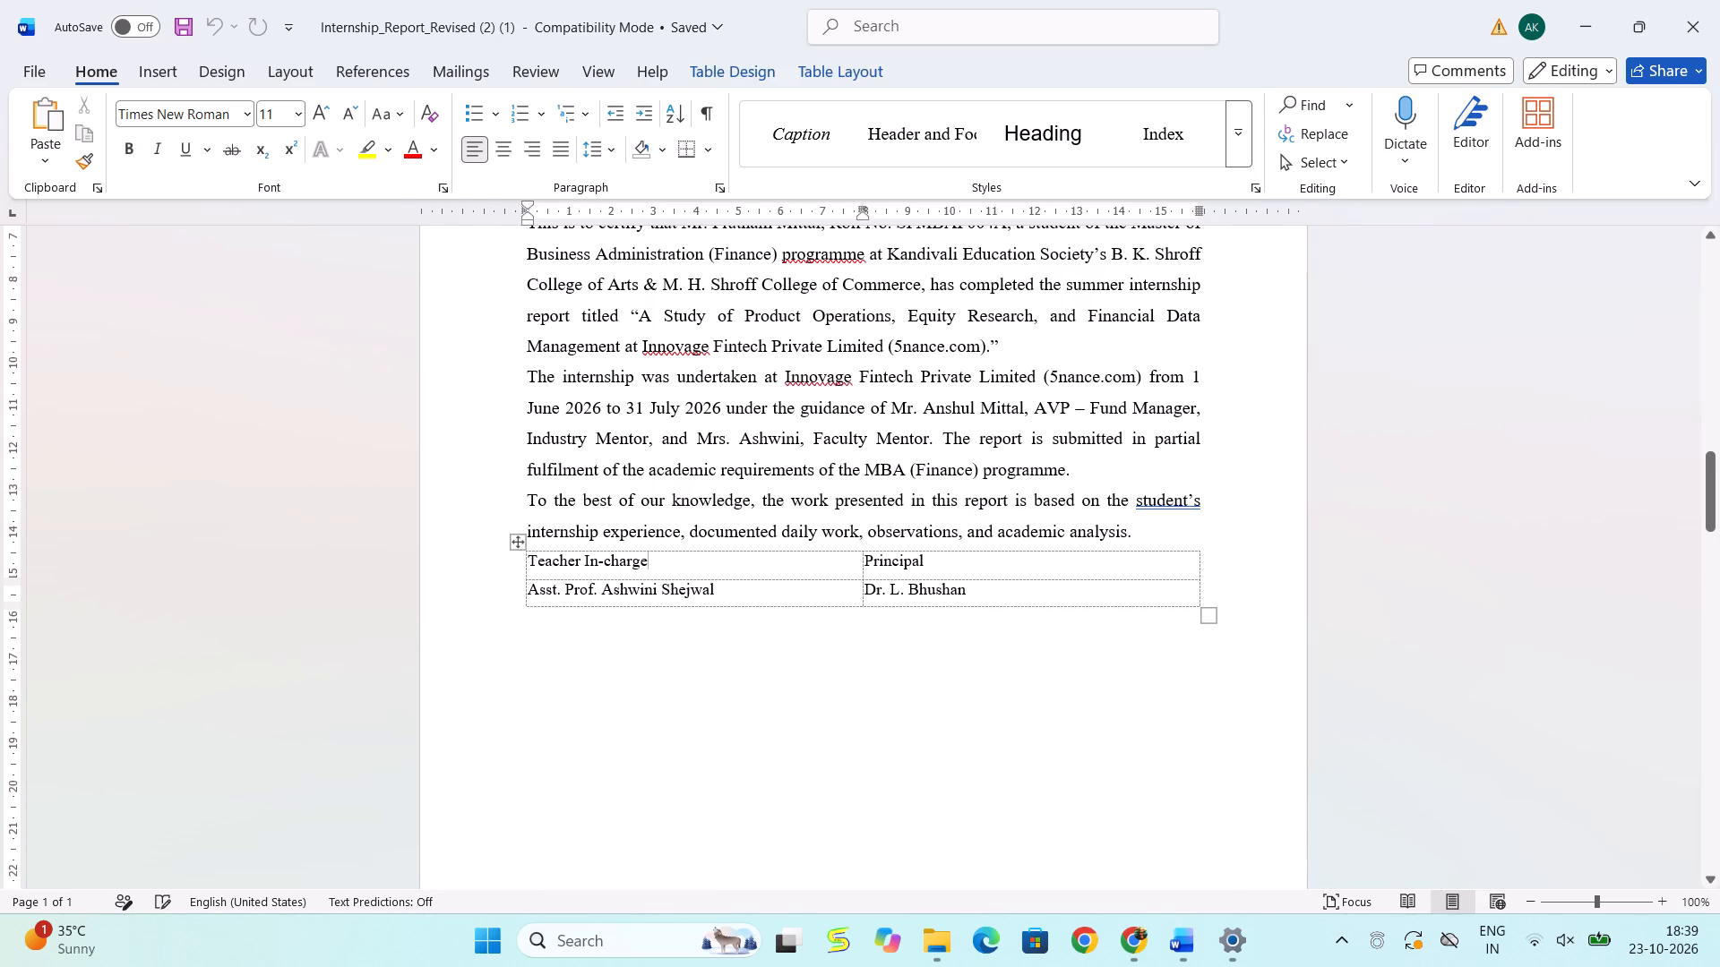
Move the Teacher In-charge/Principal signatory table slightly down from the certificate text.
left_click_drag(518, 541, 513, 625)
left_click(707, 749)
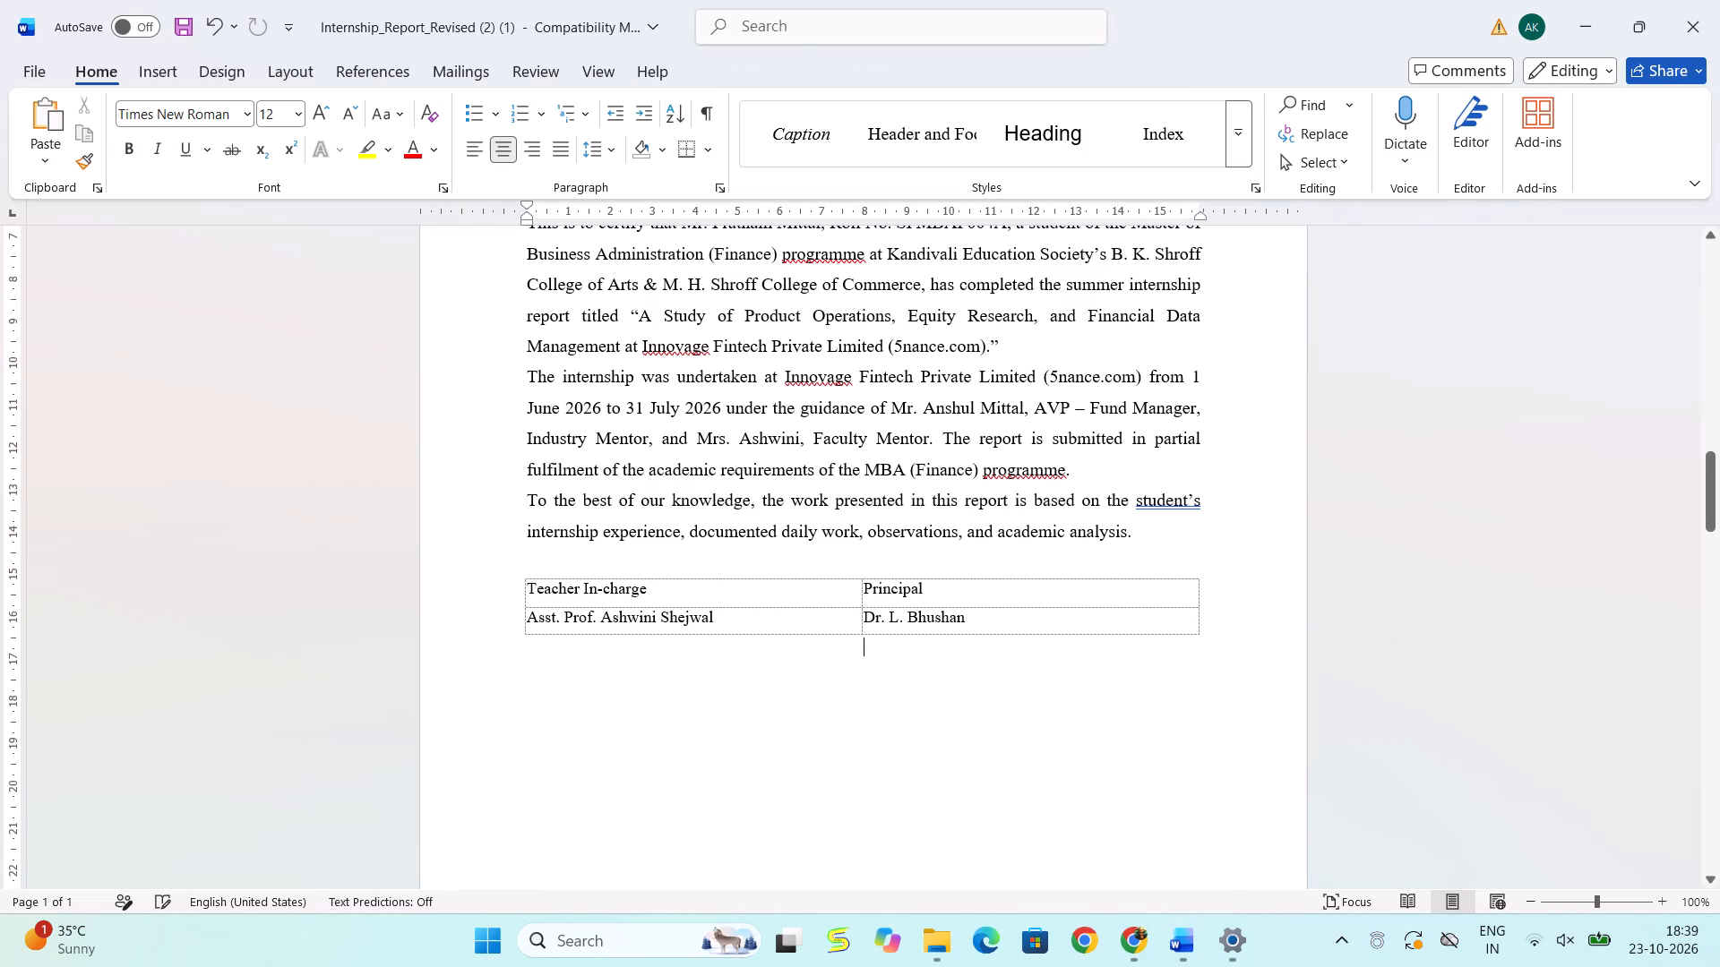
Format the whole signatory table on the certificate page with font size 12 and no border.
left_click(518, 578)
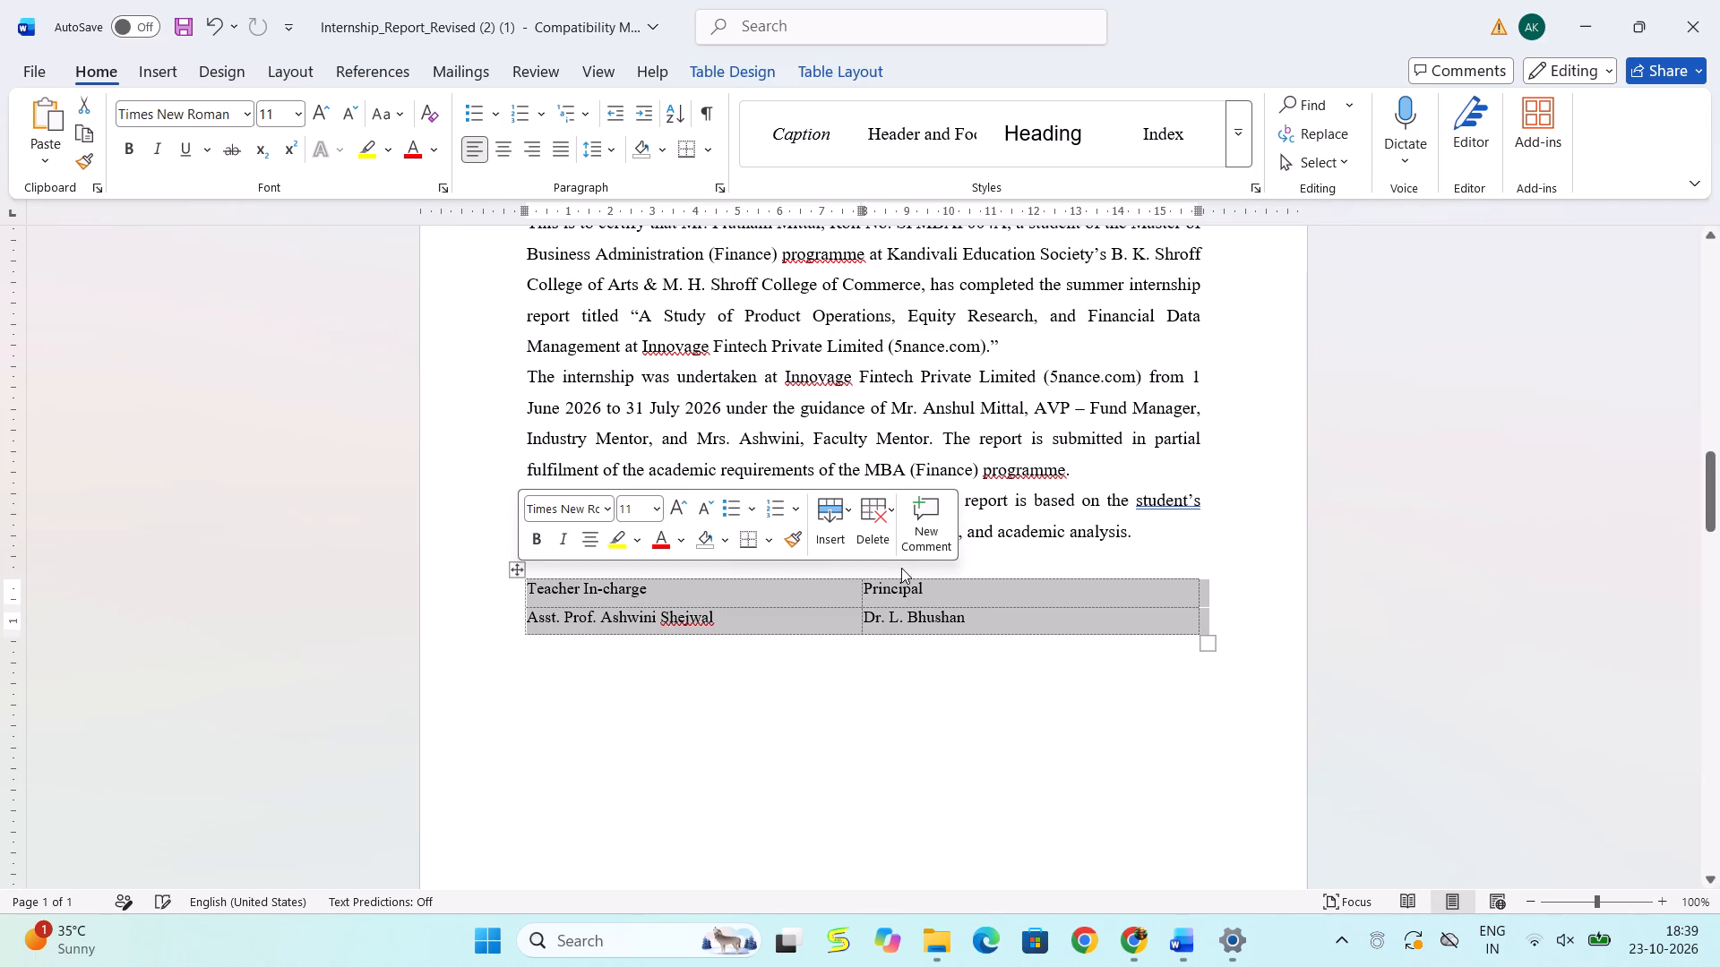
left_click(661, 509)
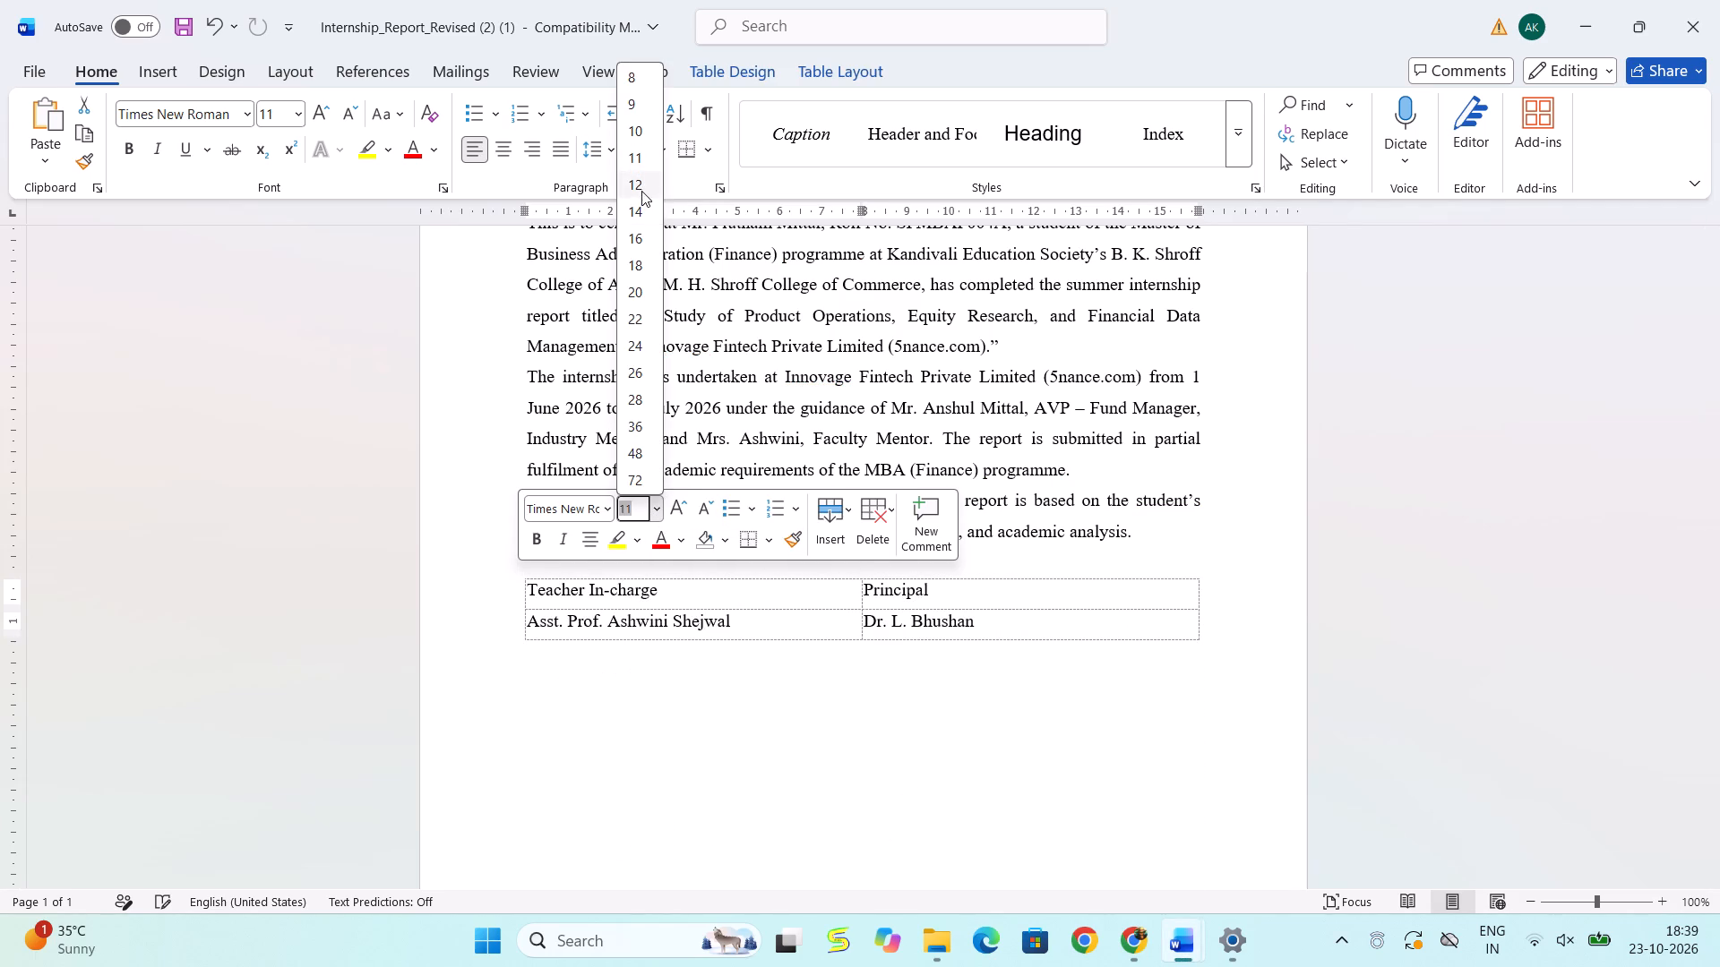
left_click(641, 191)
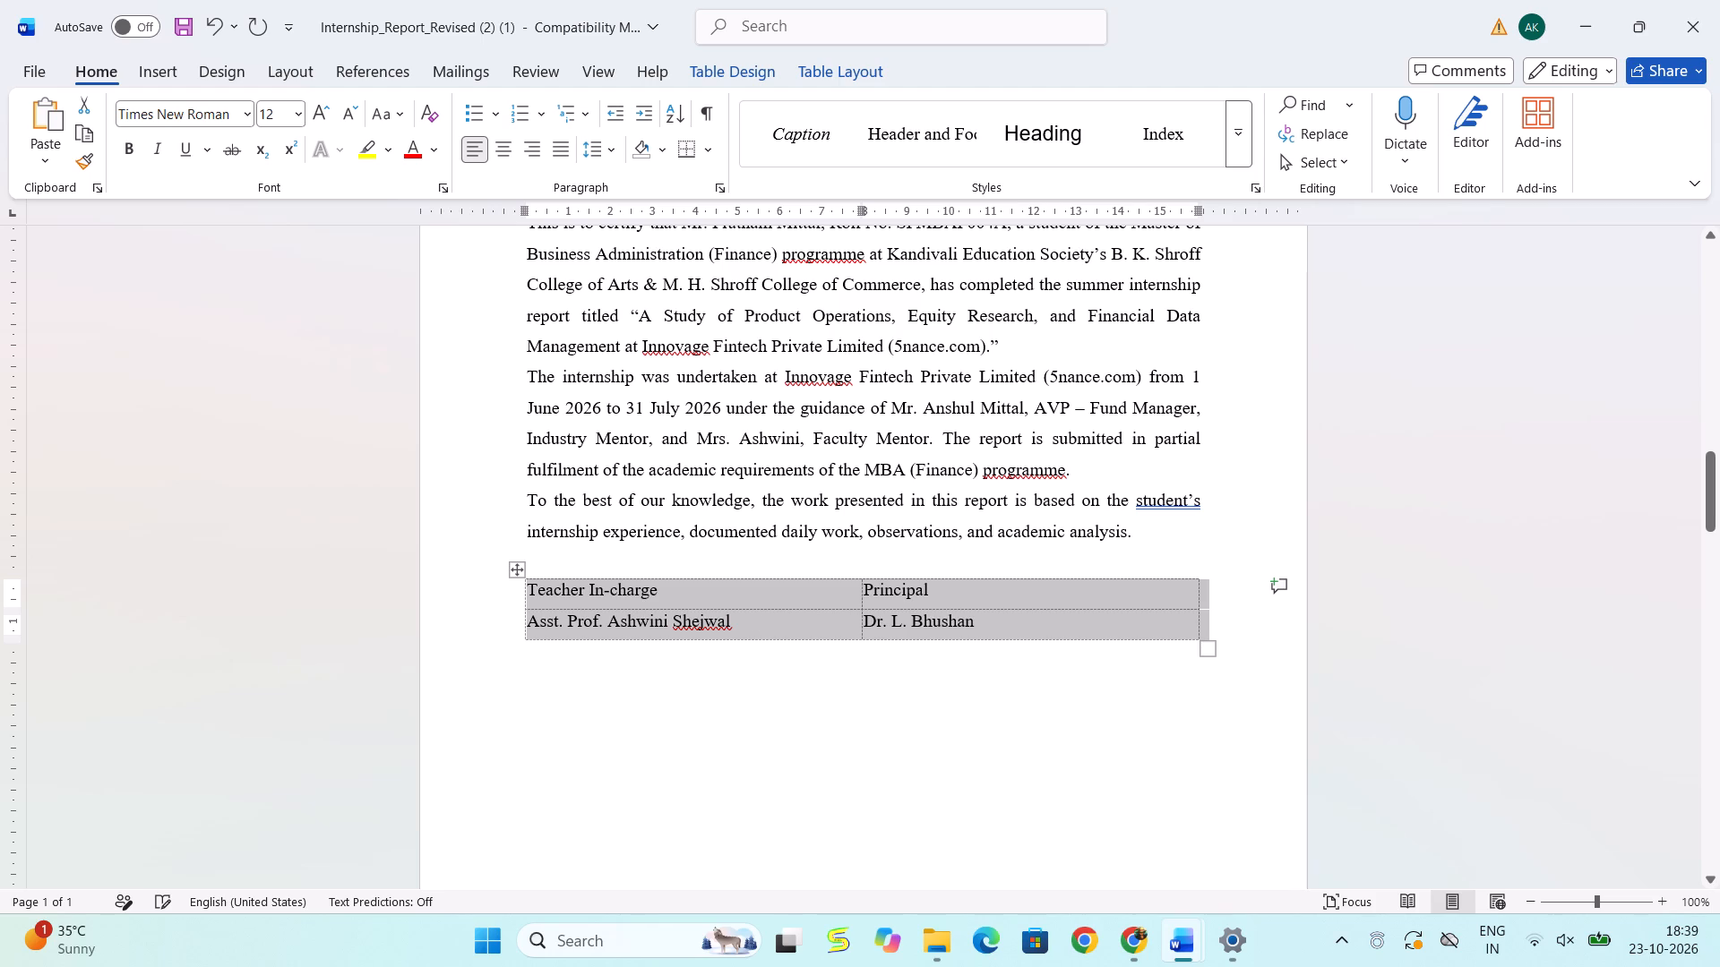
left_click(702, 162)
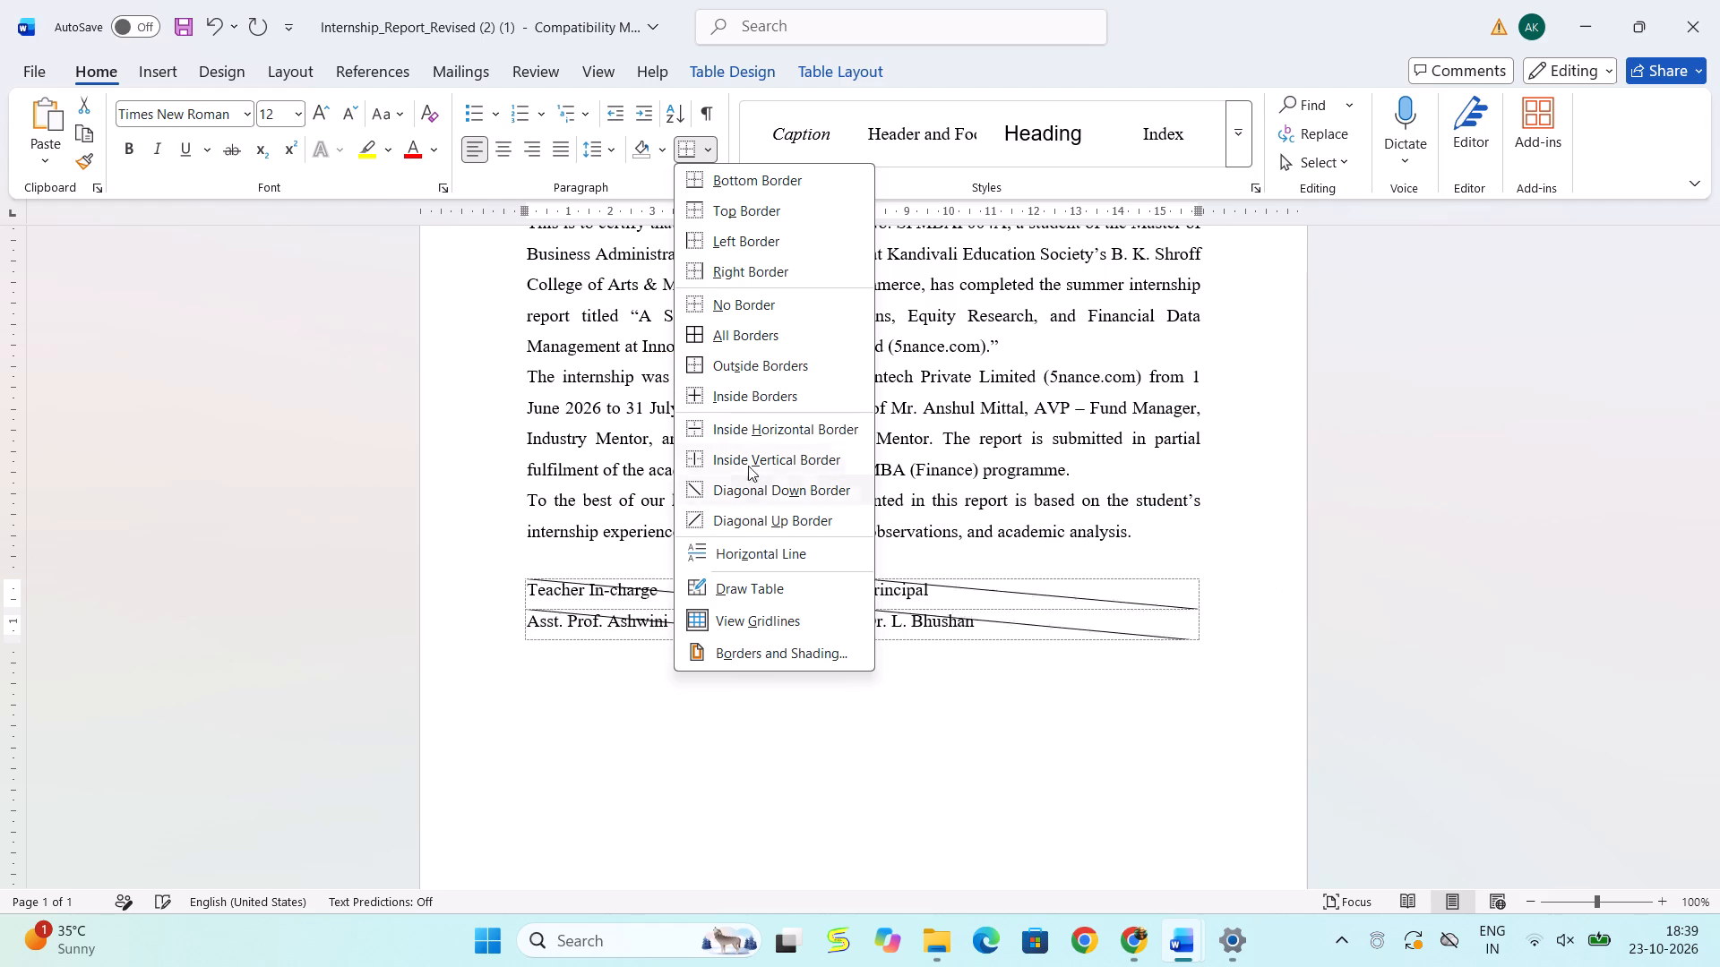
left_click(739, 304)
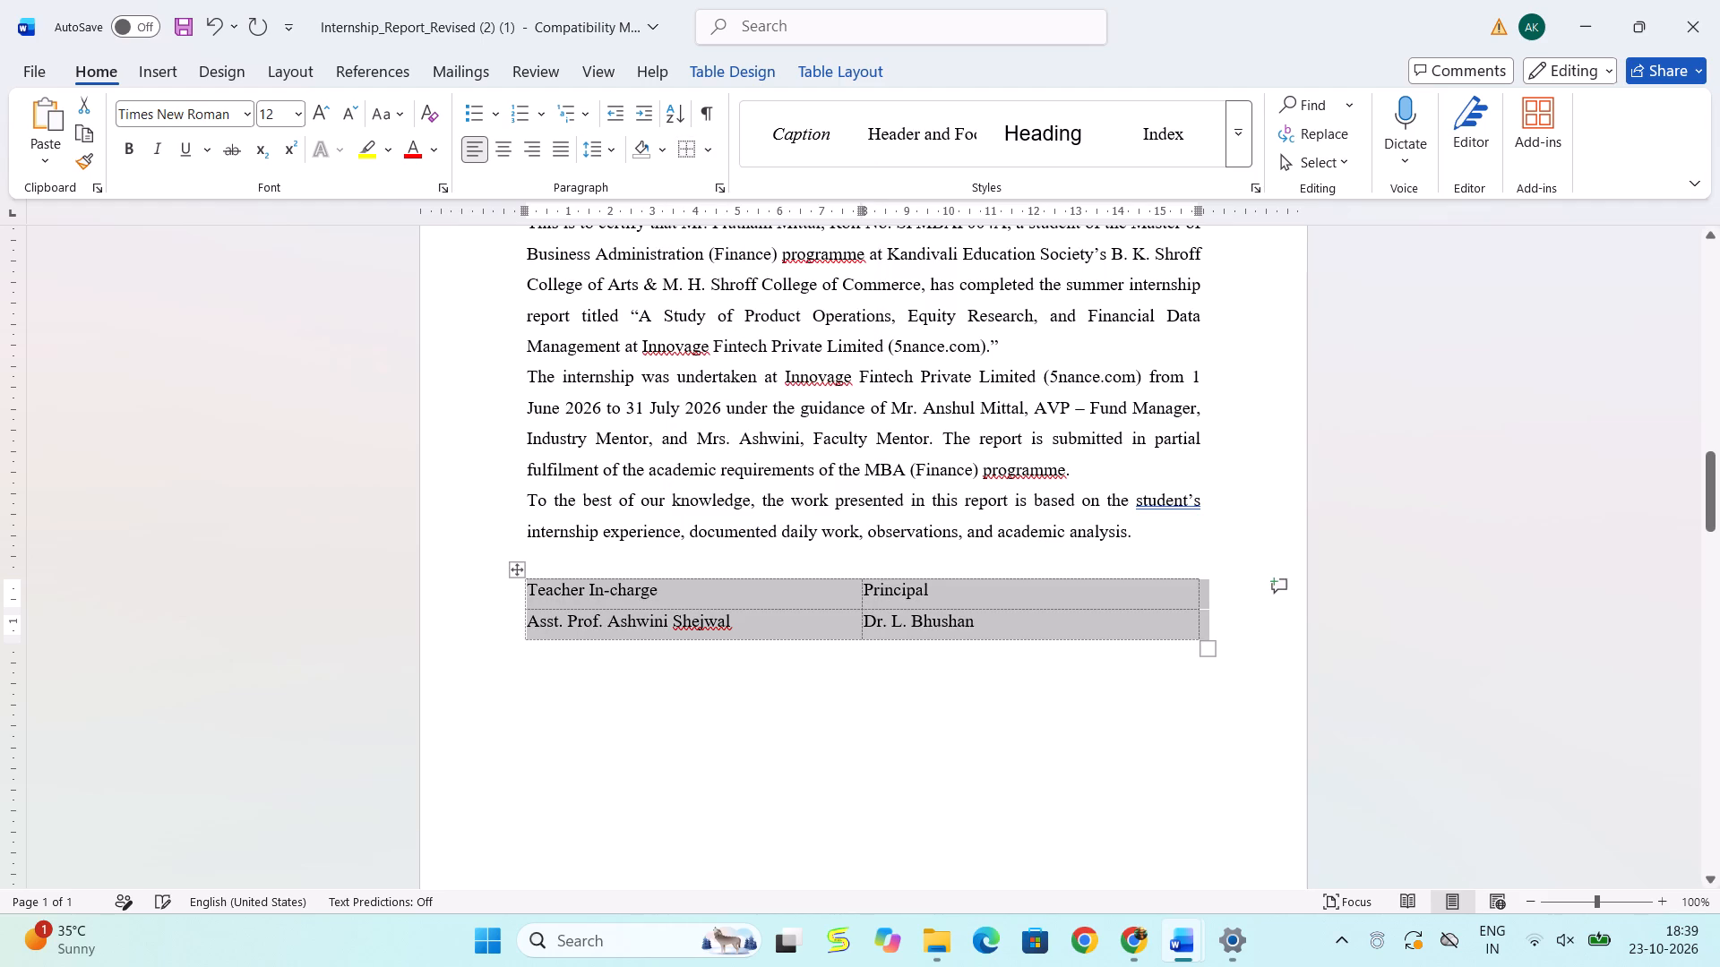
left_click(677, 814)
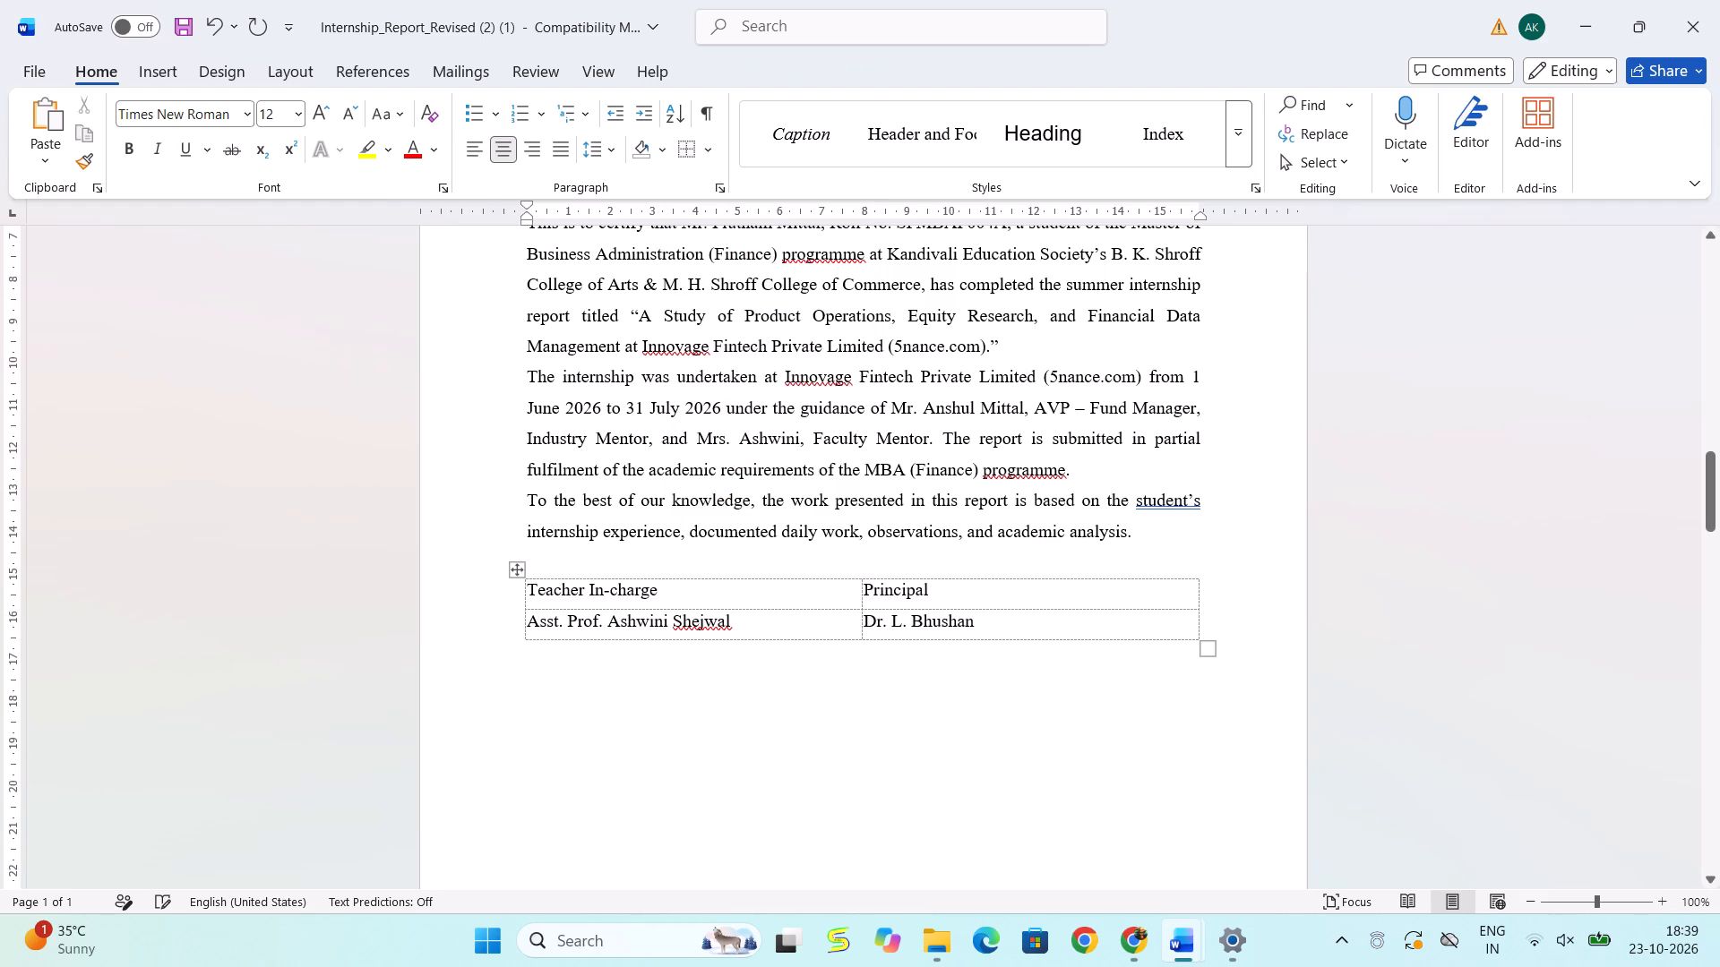
Clear the signatory table's text and delete the whole table below the certificate paragraphs.
left_click_drag(790, 596, 996, 629)
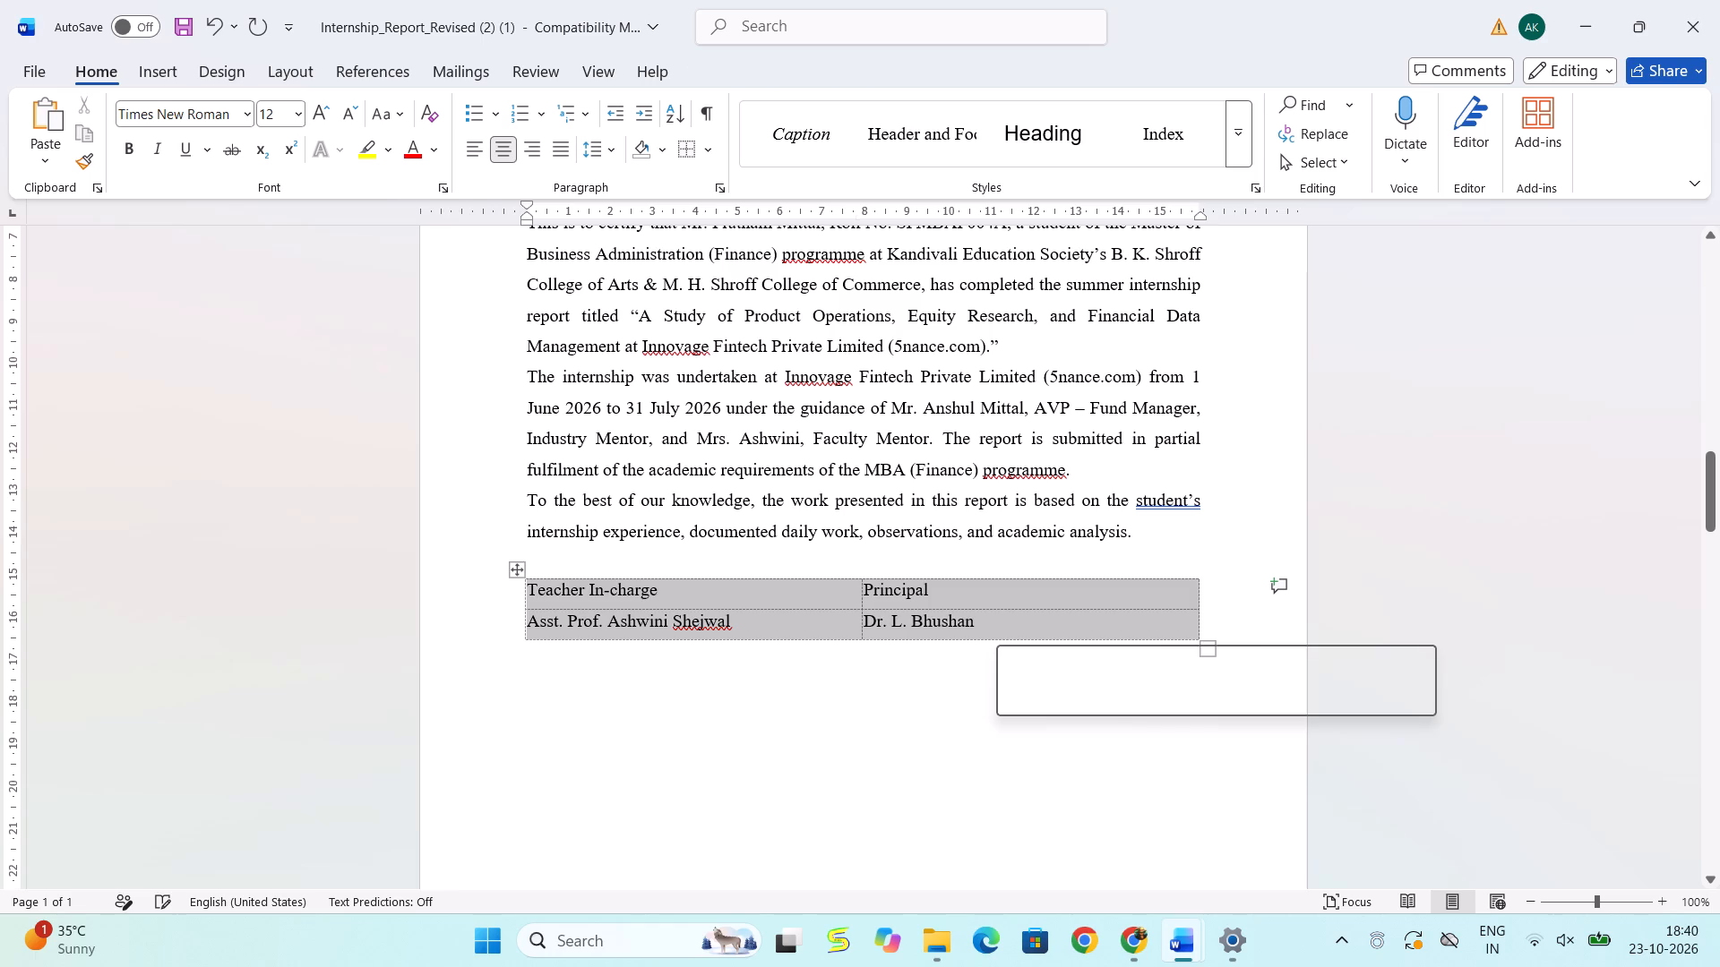
key("Delete")
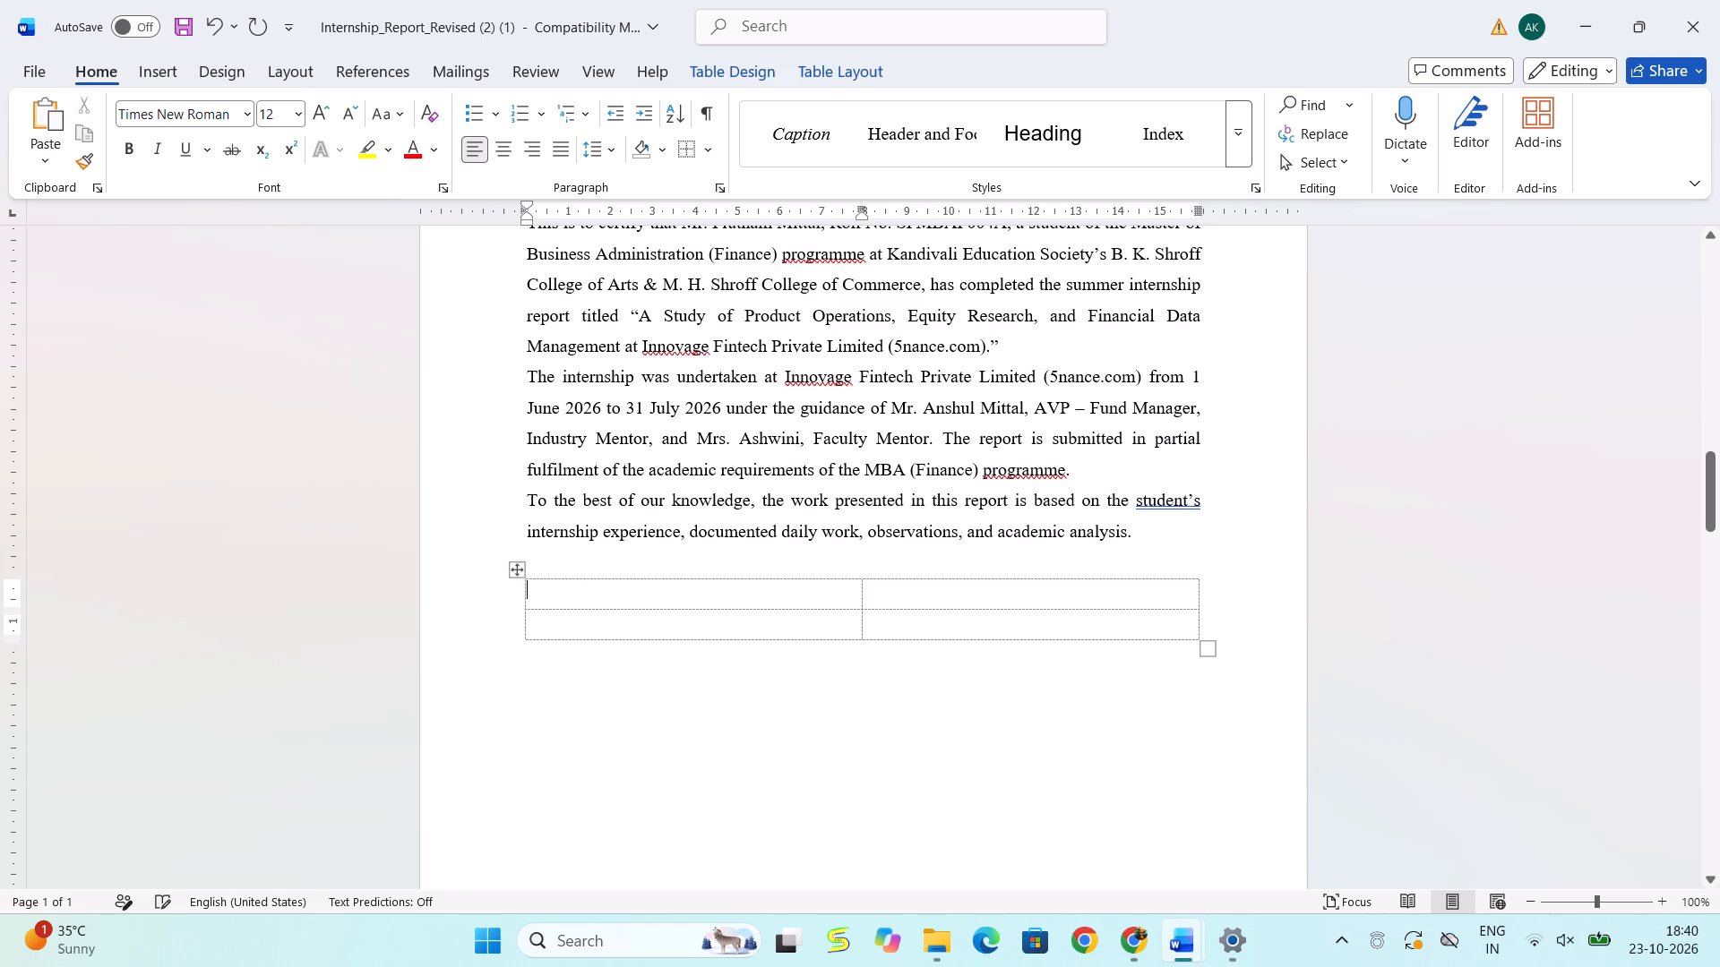
left_click(1207, 647)
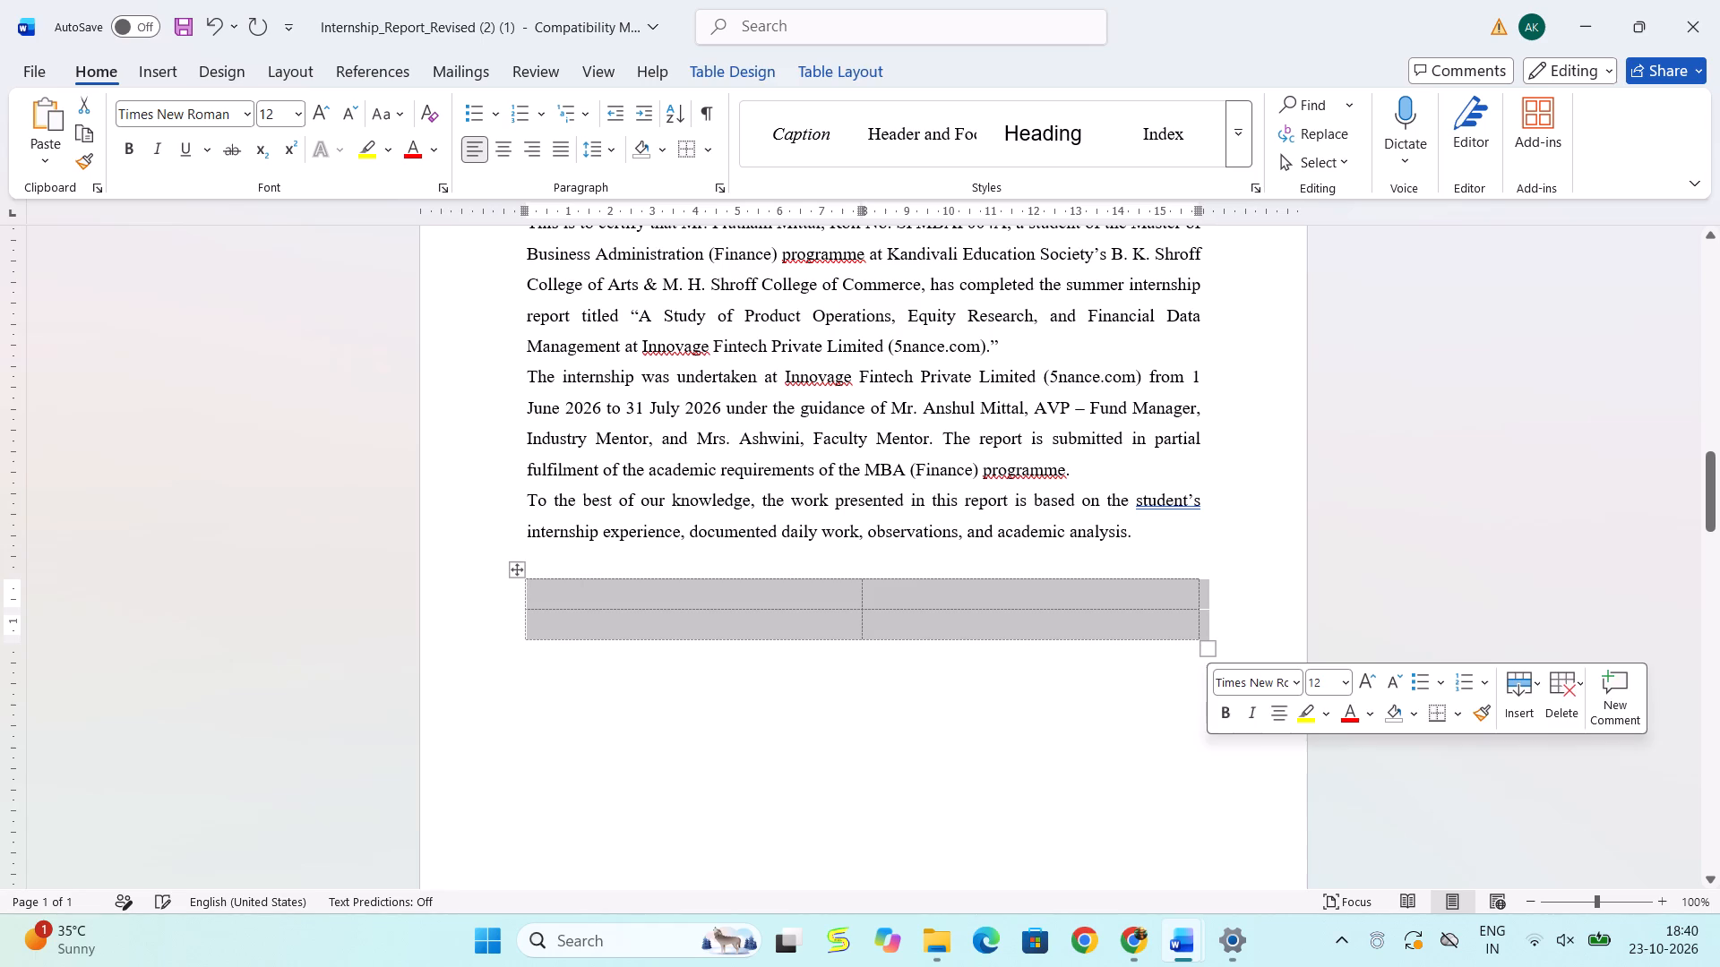
scroll(653, 572, "up", 1)
key("Delete")
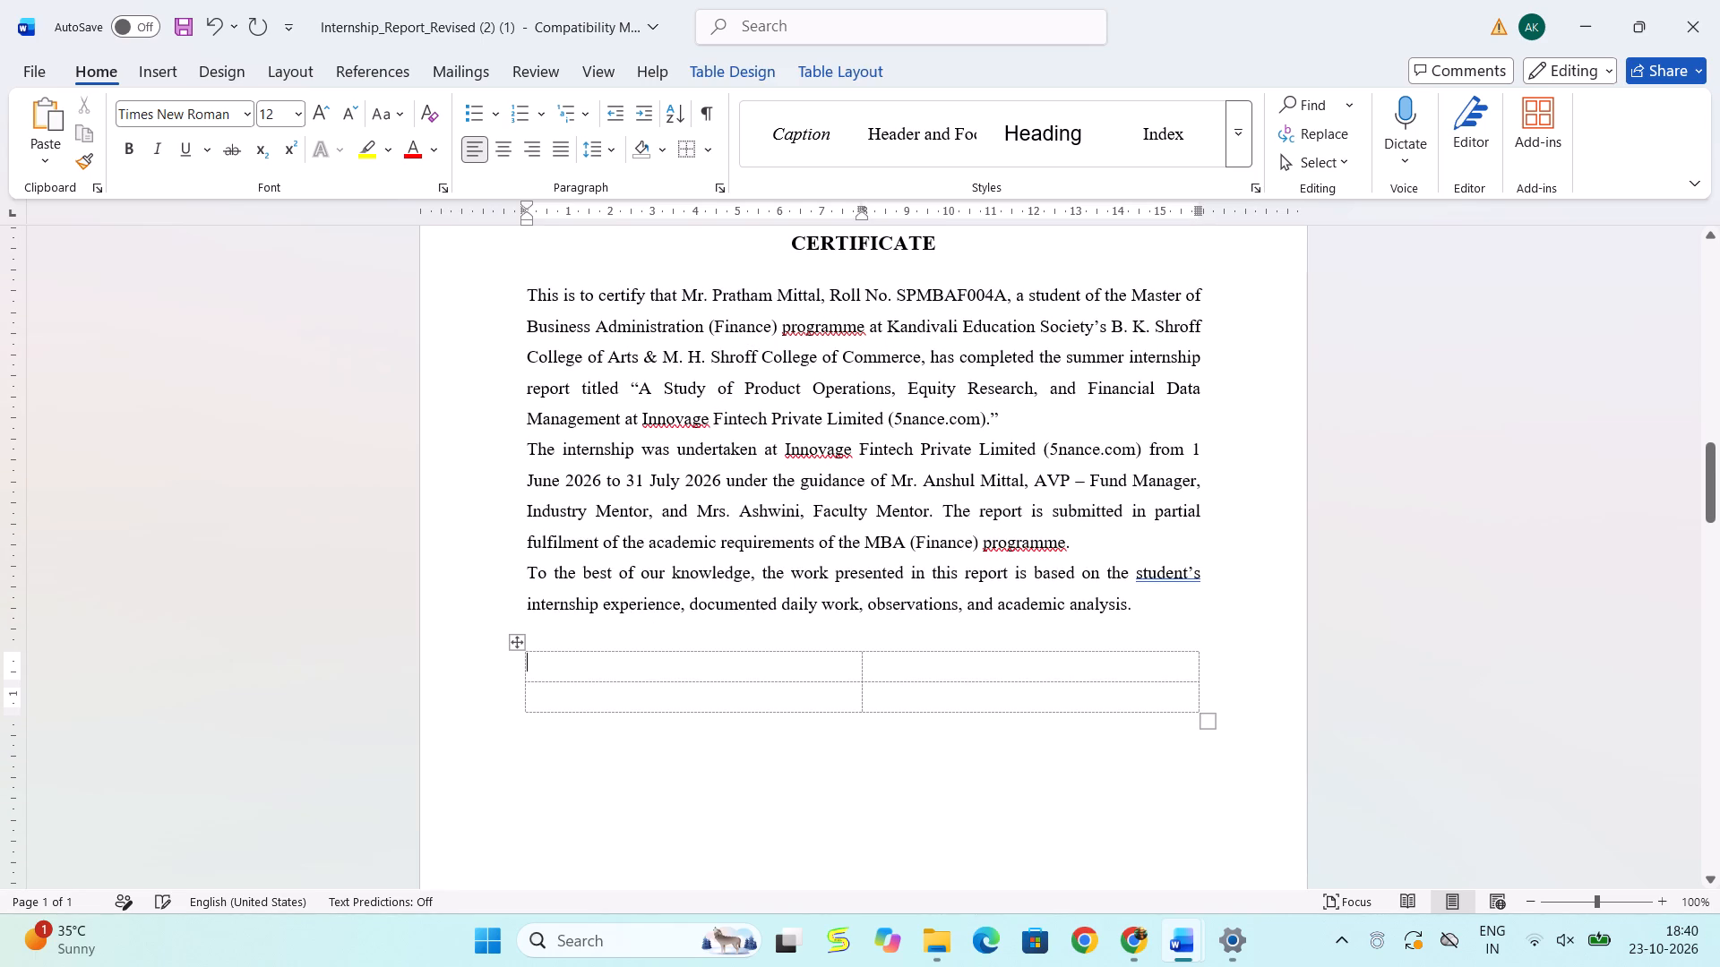
right_click(622, 669)
left_click(556, 658)
left_click_drag(556, 658, 686, 693)
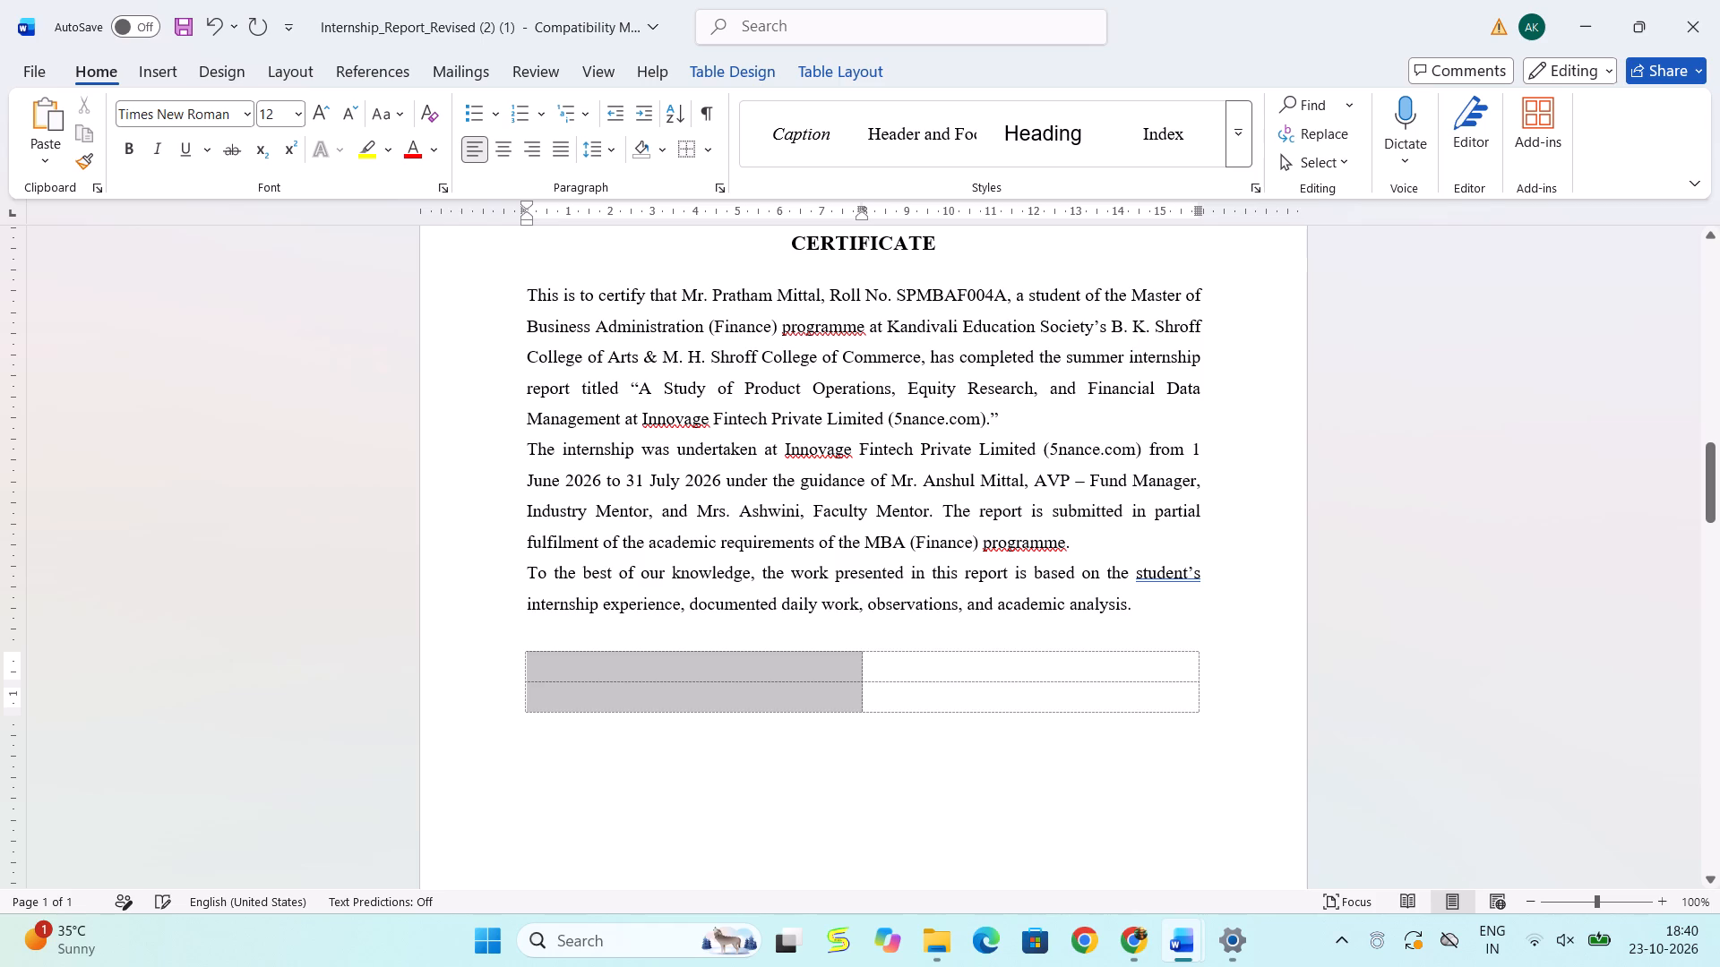
left_click_drag(686, 693, 912, 739)
right_click(899, 672)
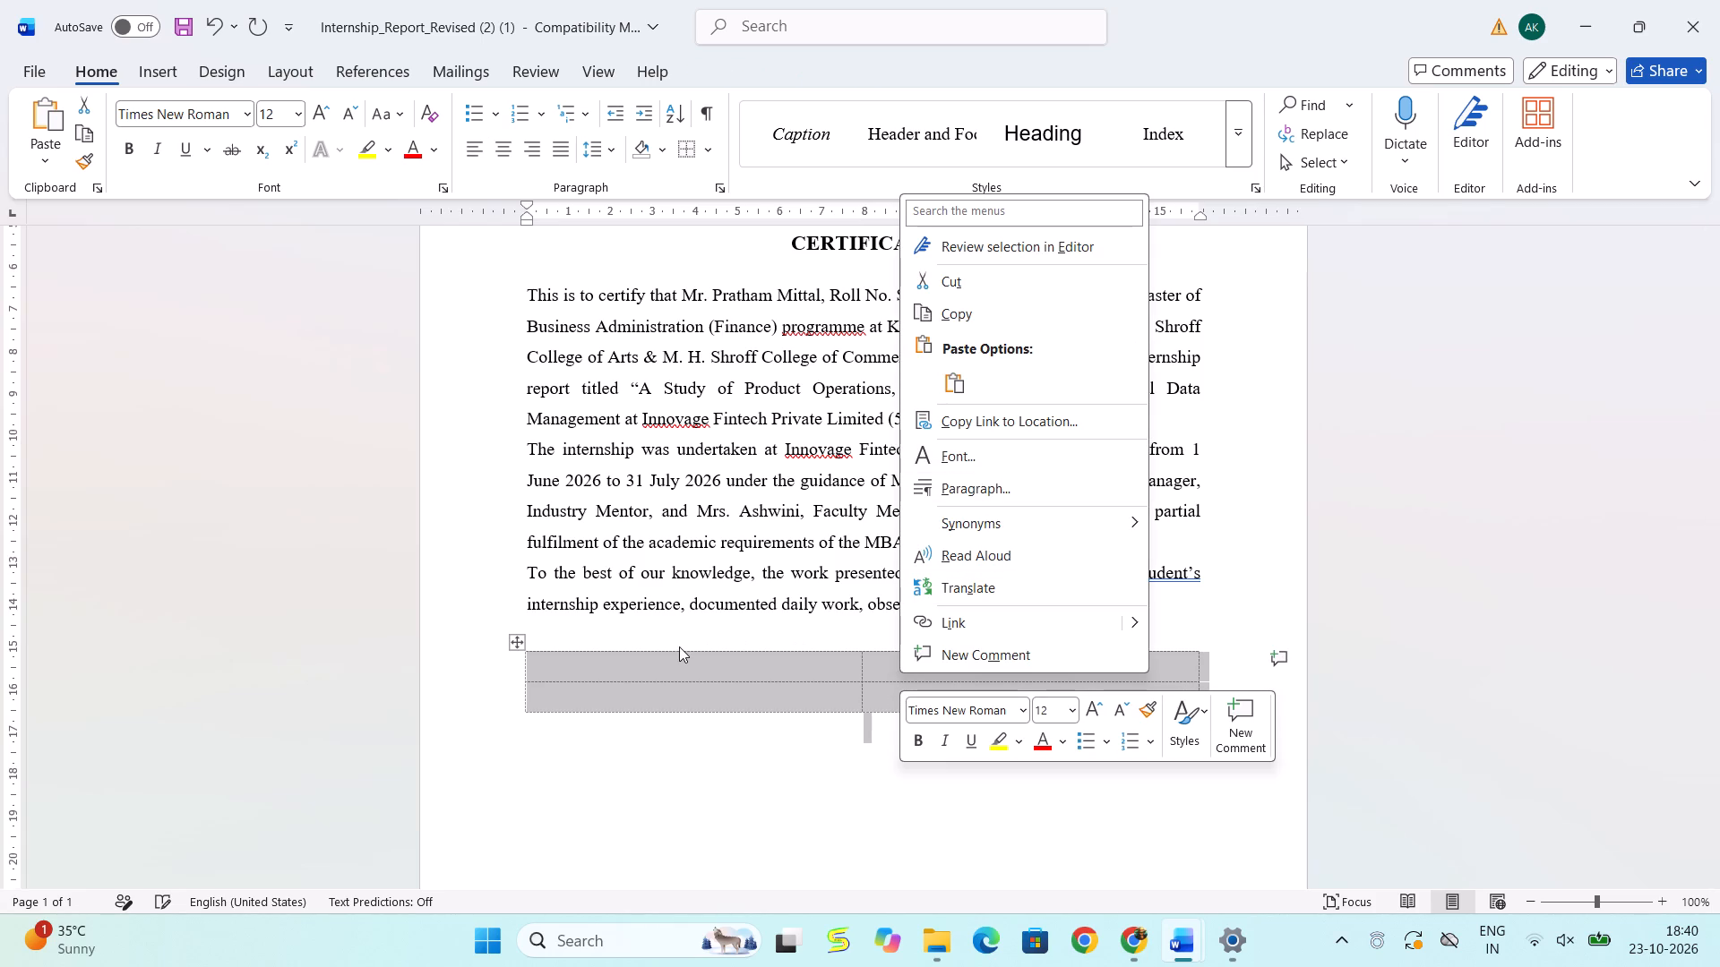
left_click(523, 646)
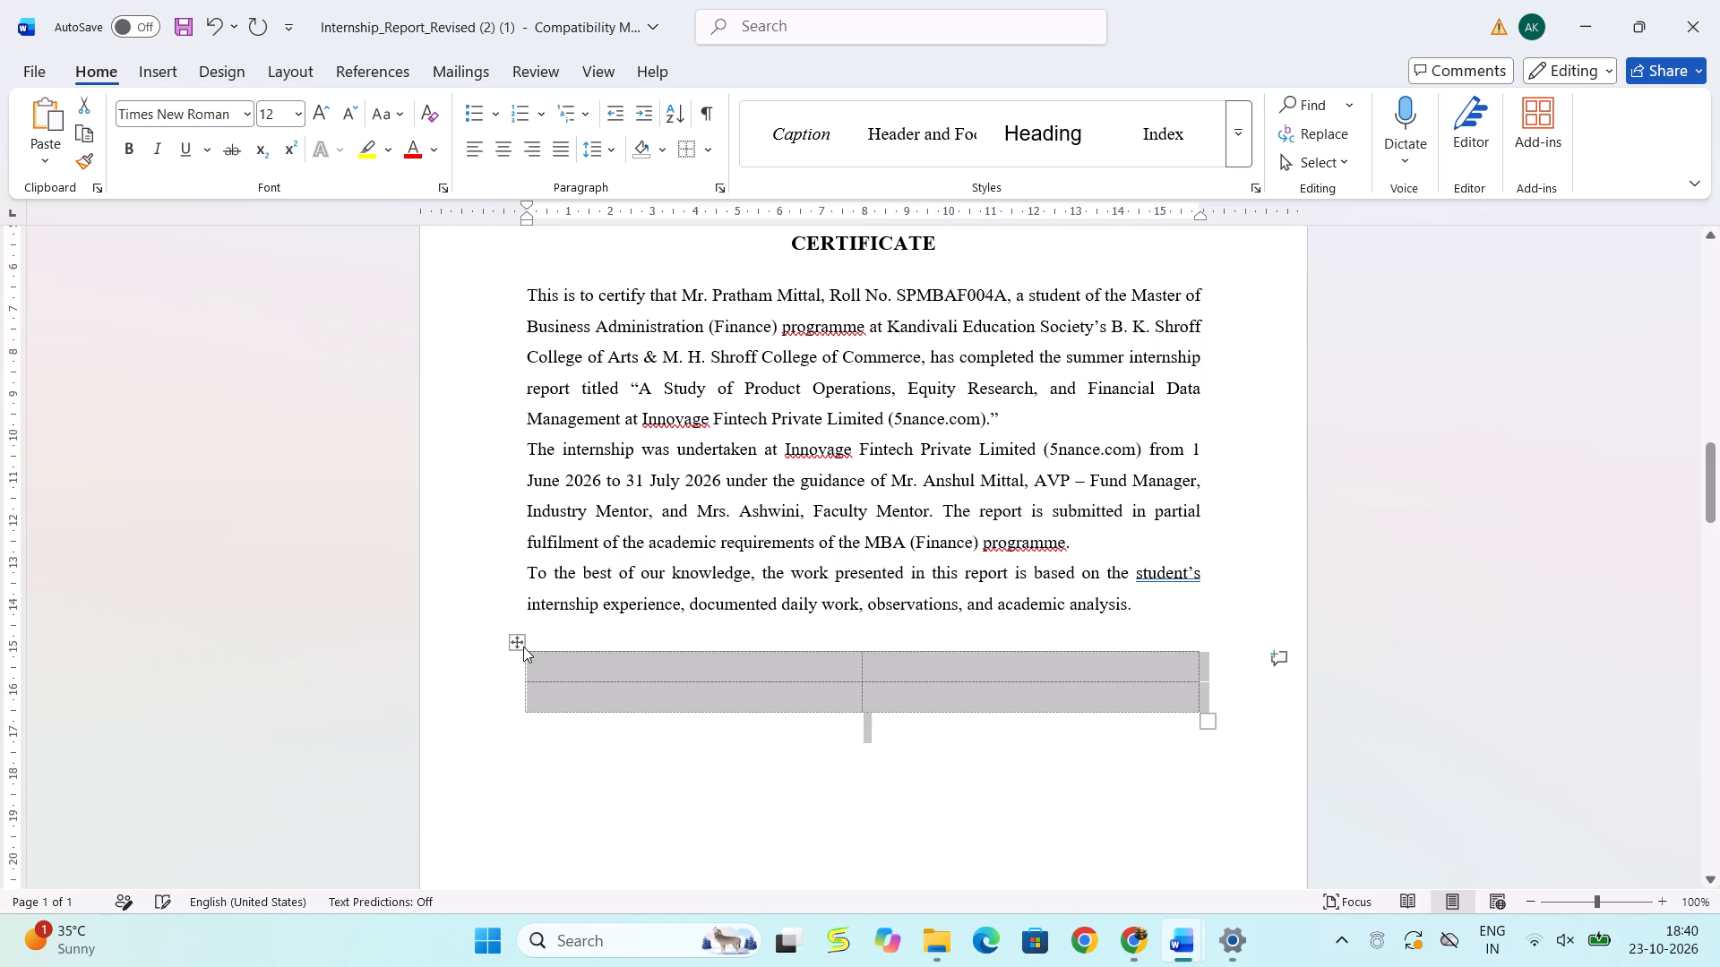
right_click(523, 646)
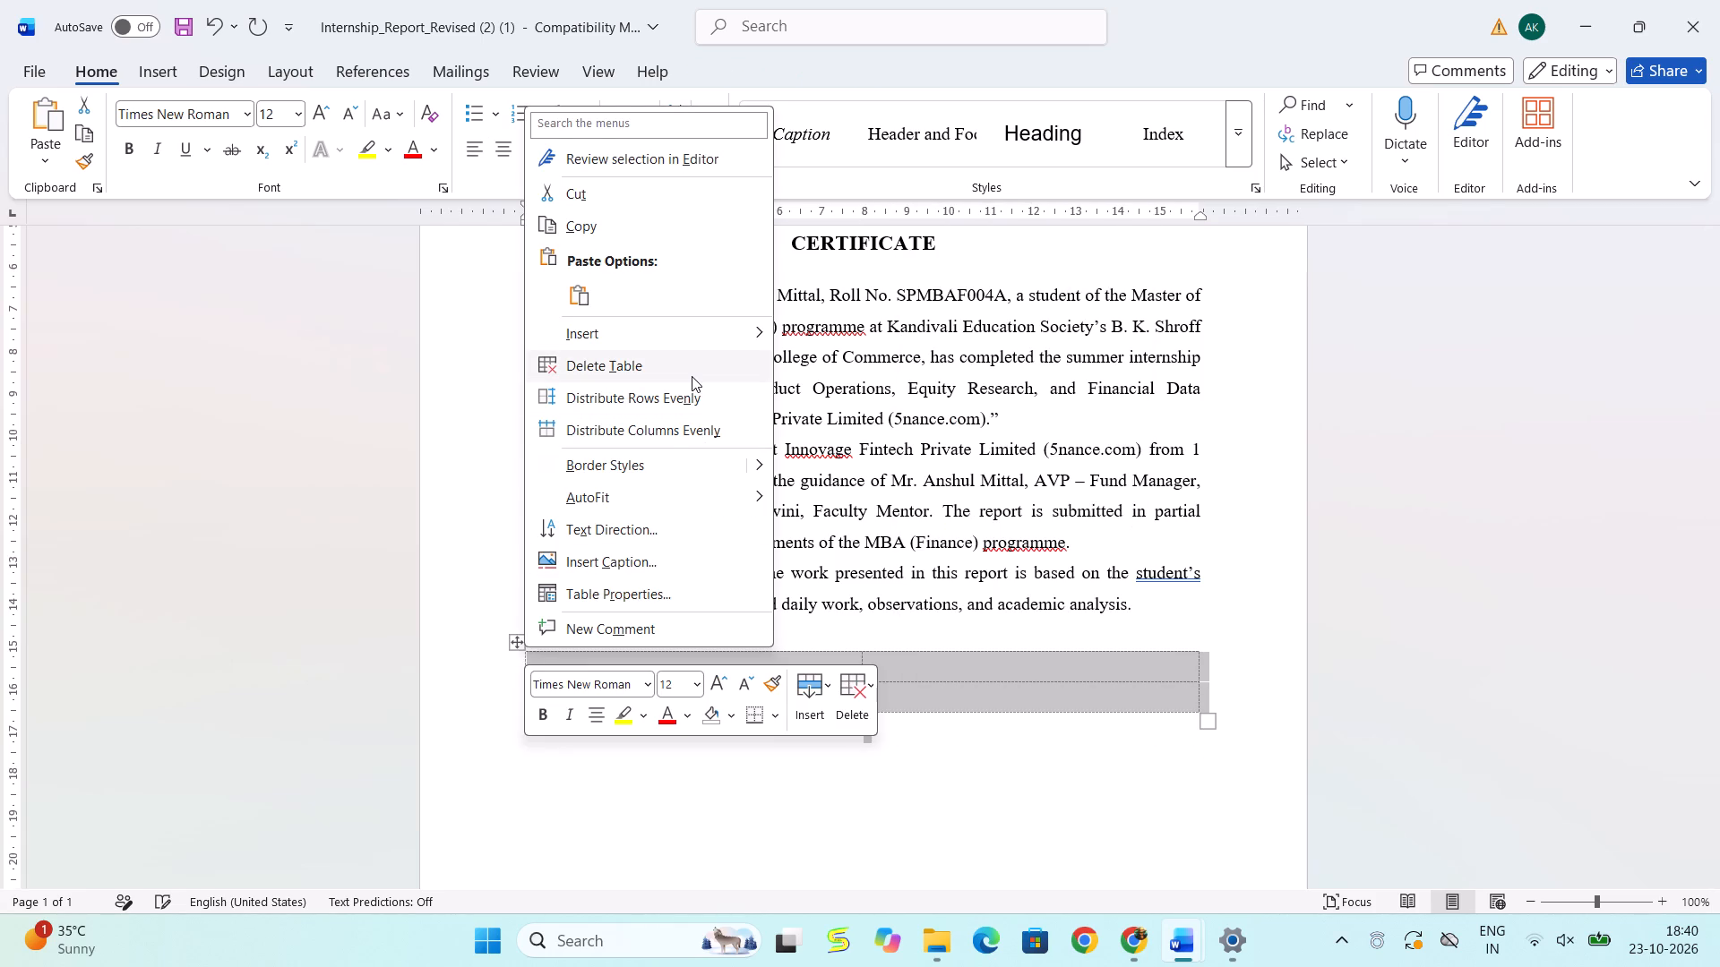
left_click(692, 376)
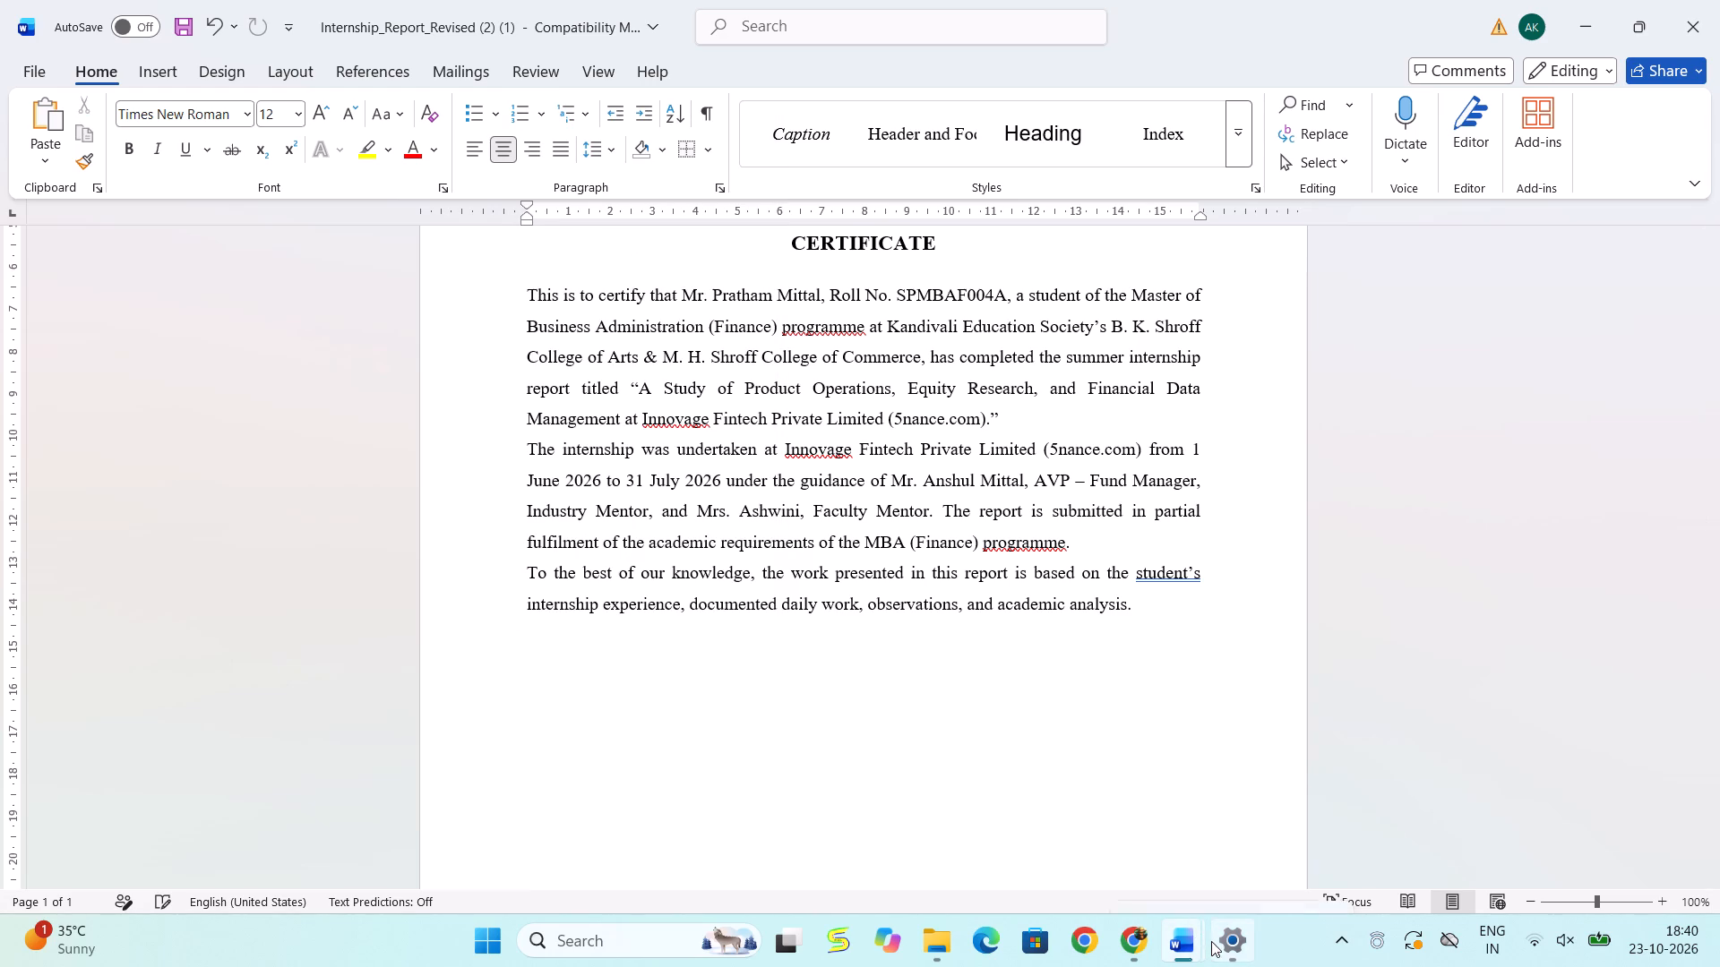
Switch to the other open TCH internship report and copy the Teacher In-charge and Principal signatory lines from its certificate page.
left_click(1181, 954)
left_click(1050, 831)
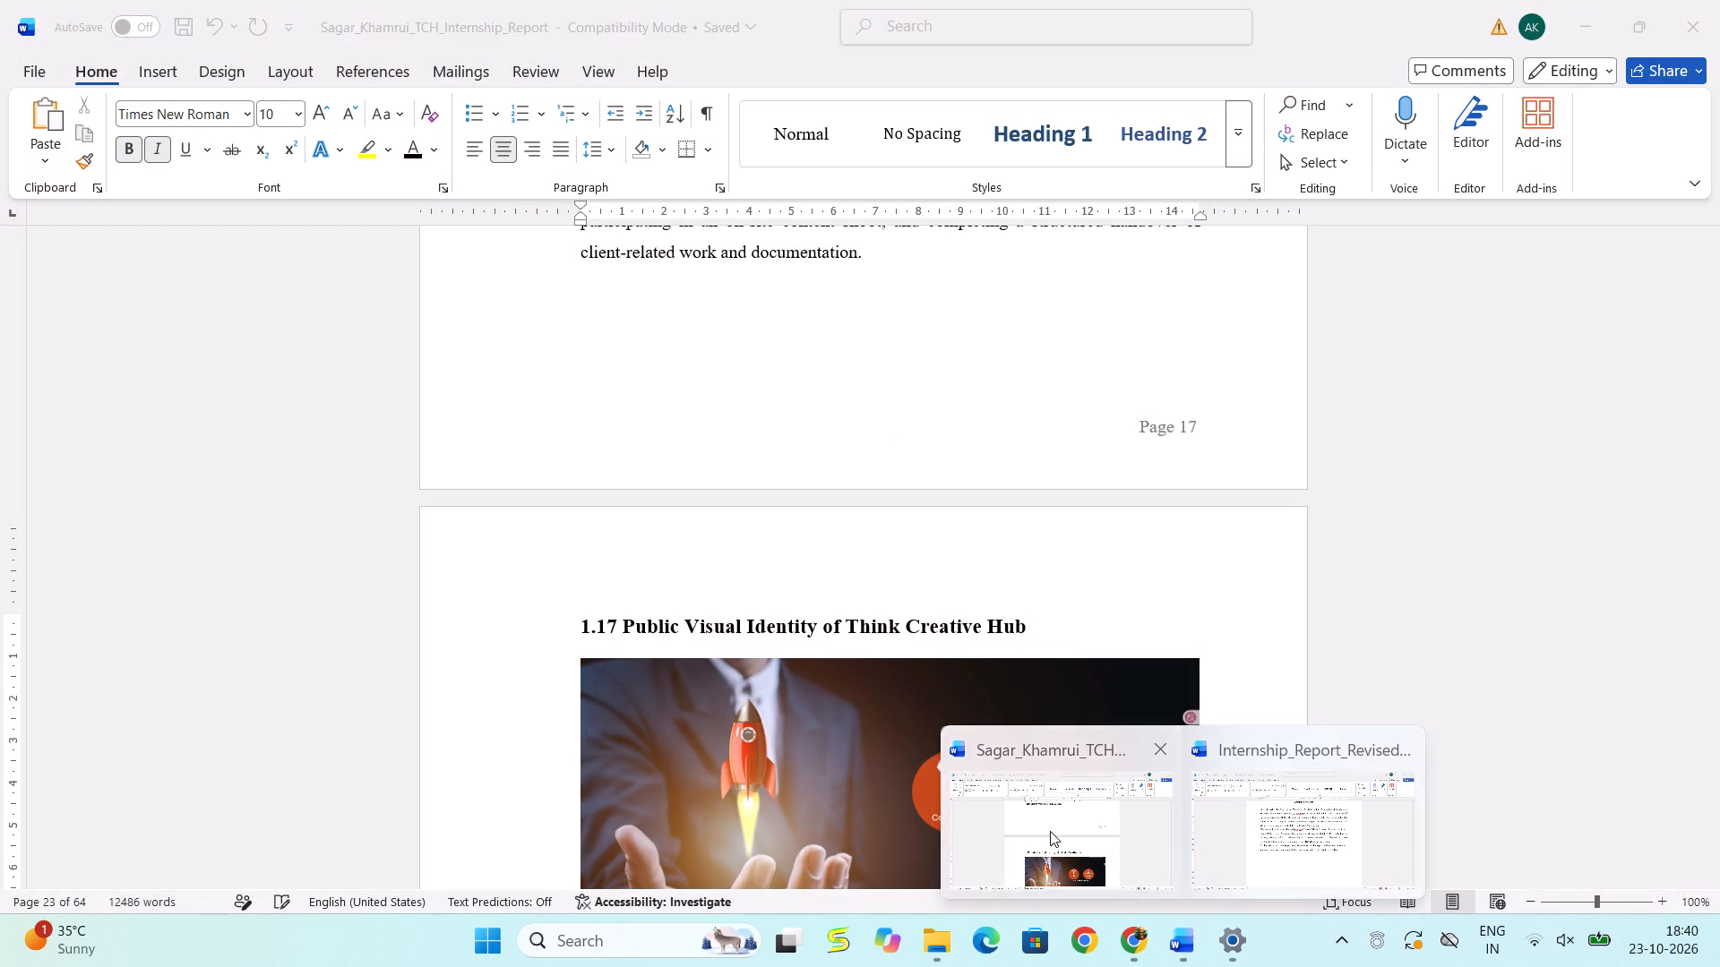
scroll(1050, 831, "up", 20)
scroll(1050, 831, "up", 13)
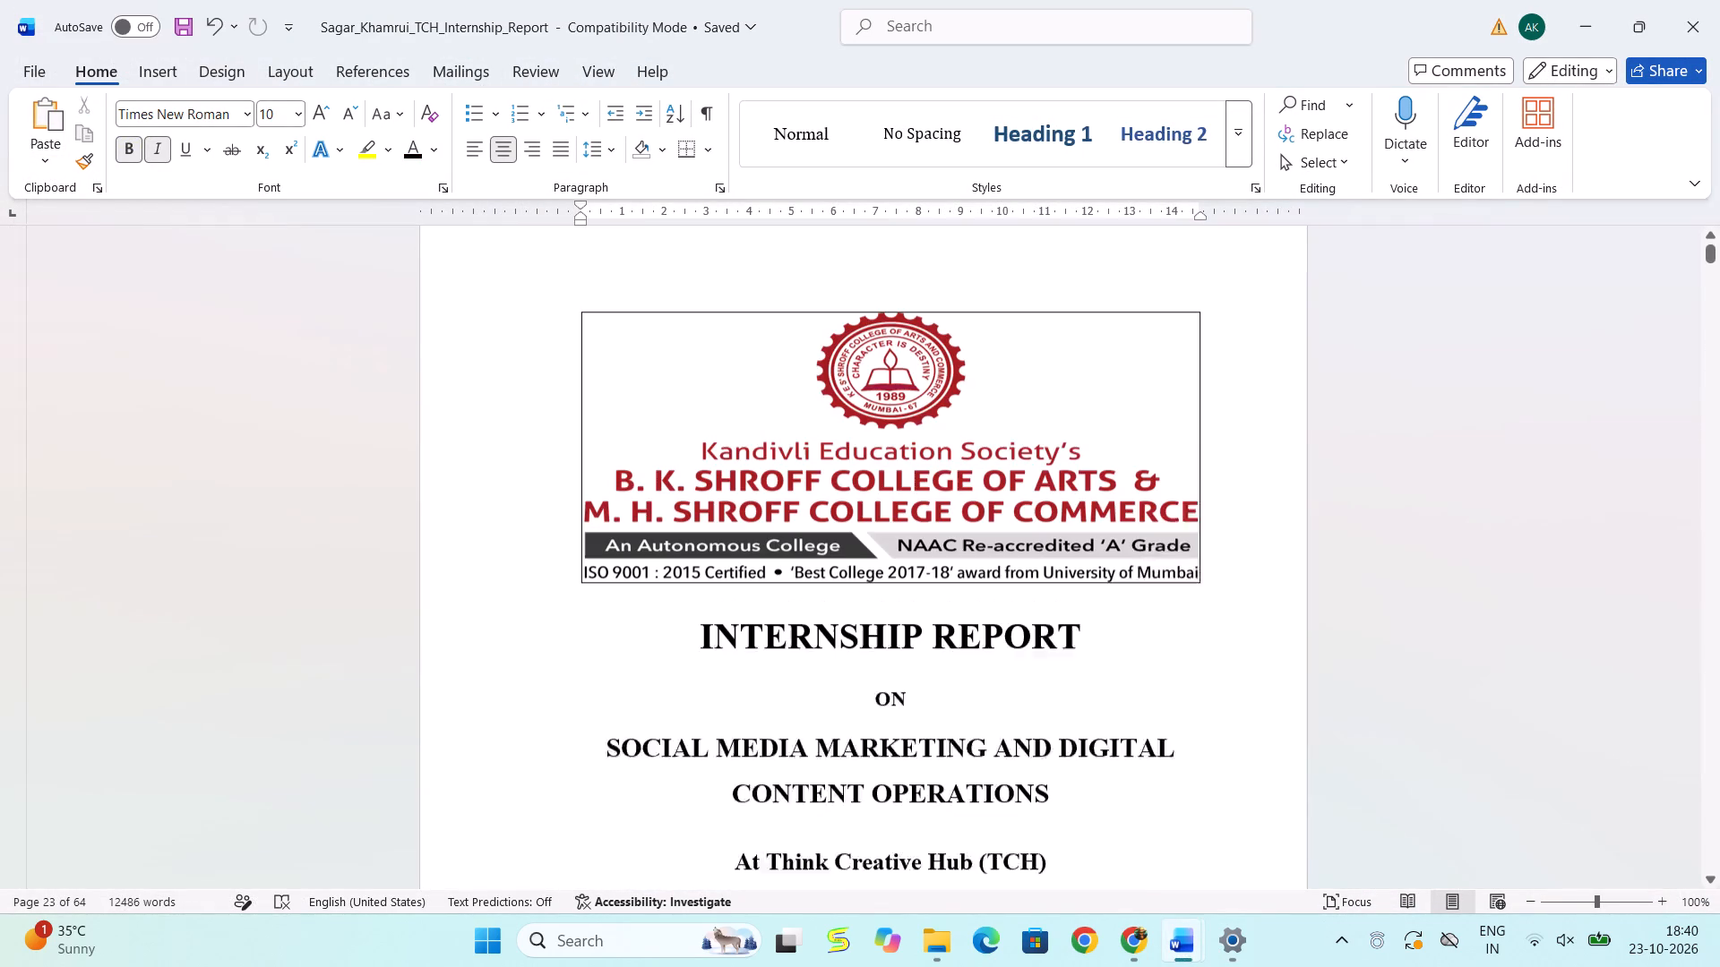
scroll(1050, 831, "down", 7)
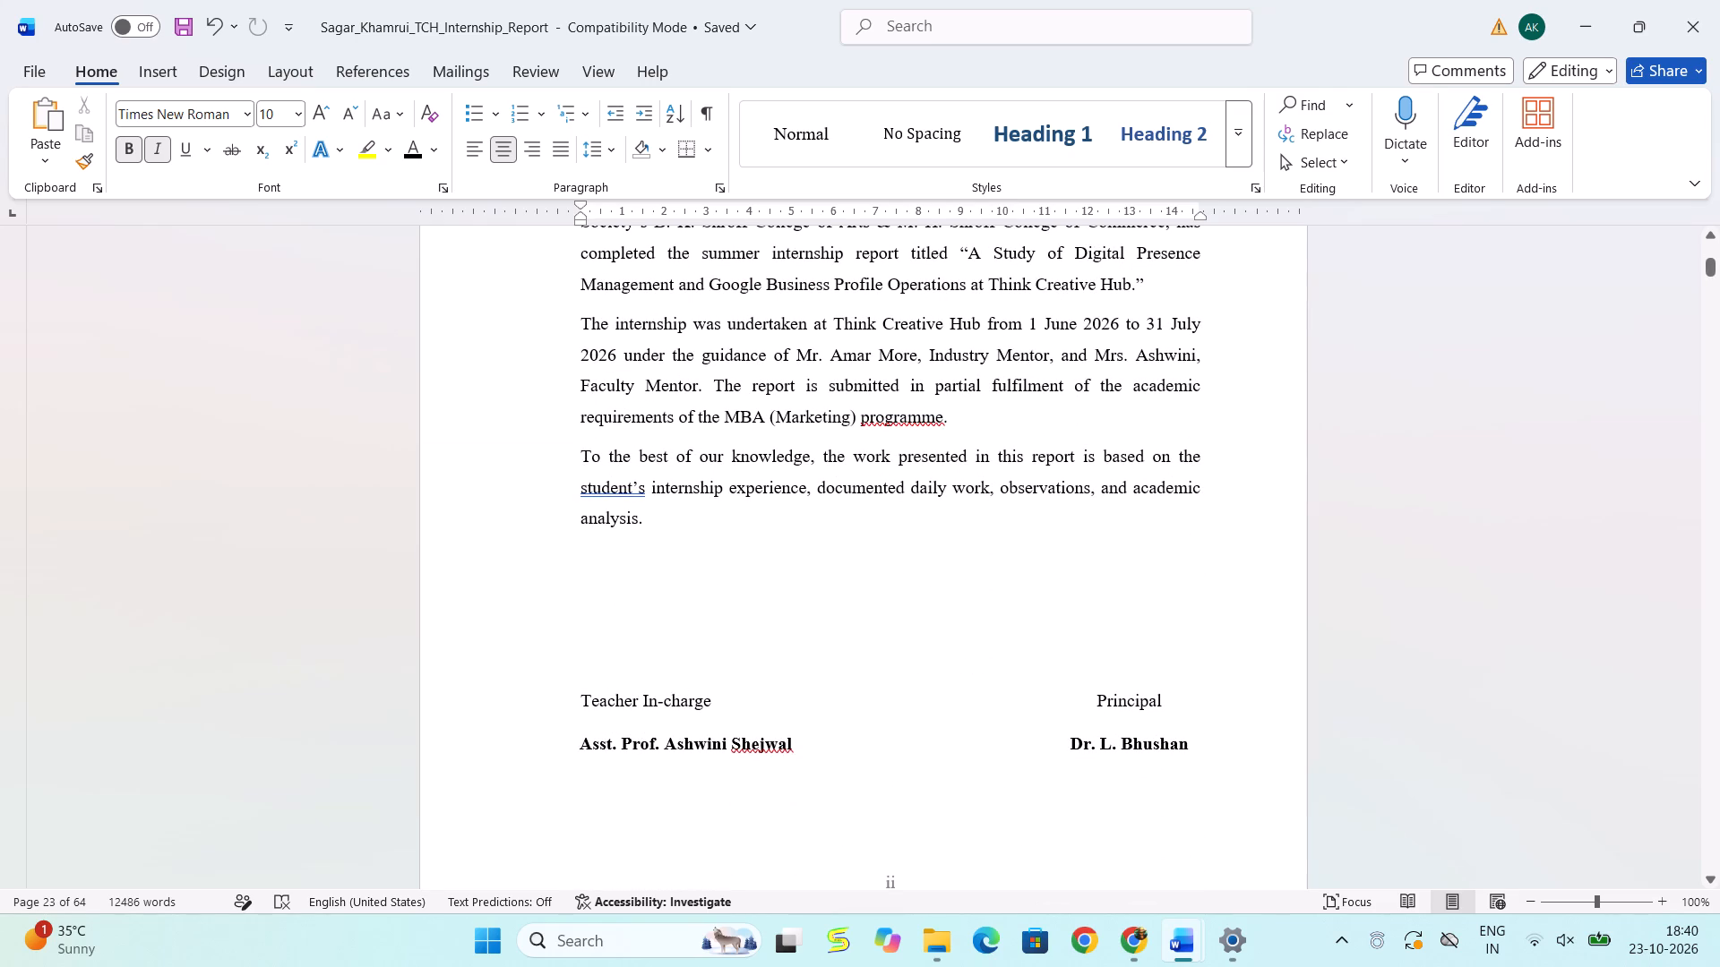
left_click_drag(577, 698, 1195, 752)
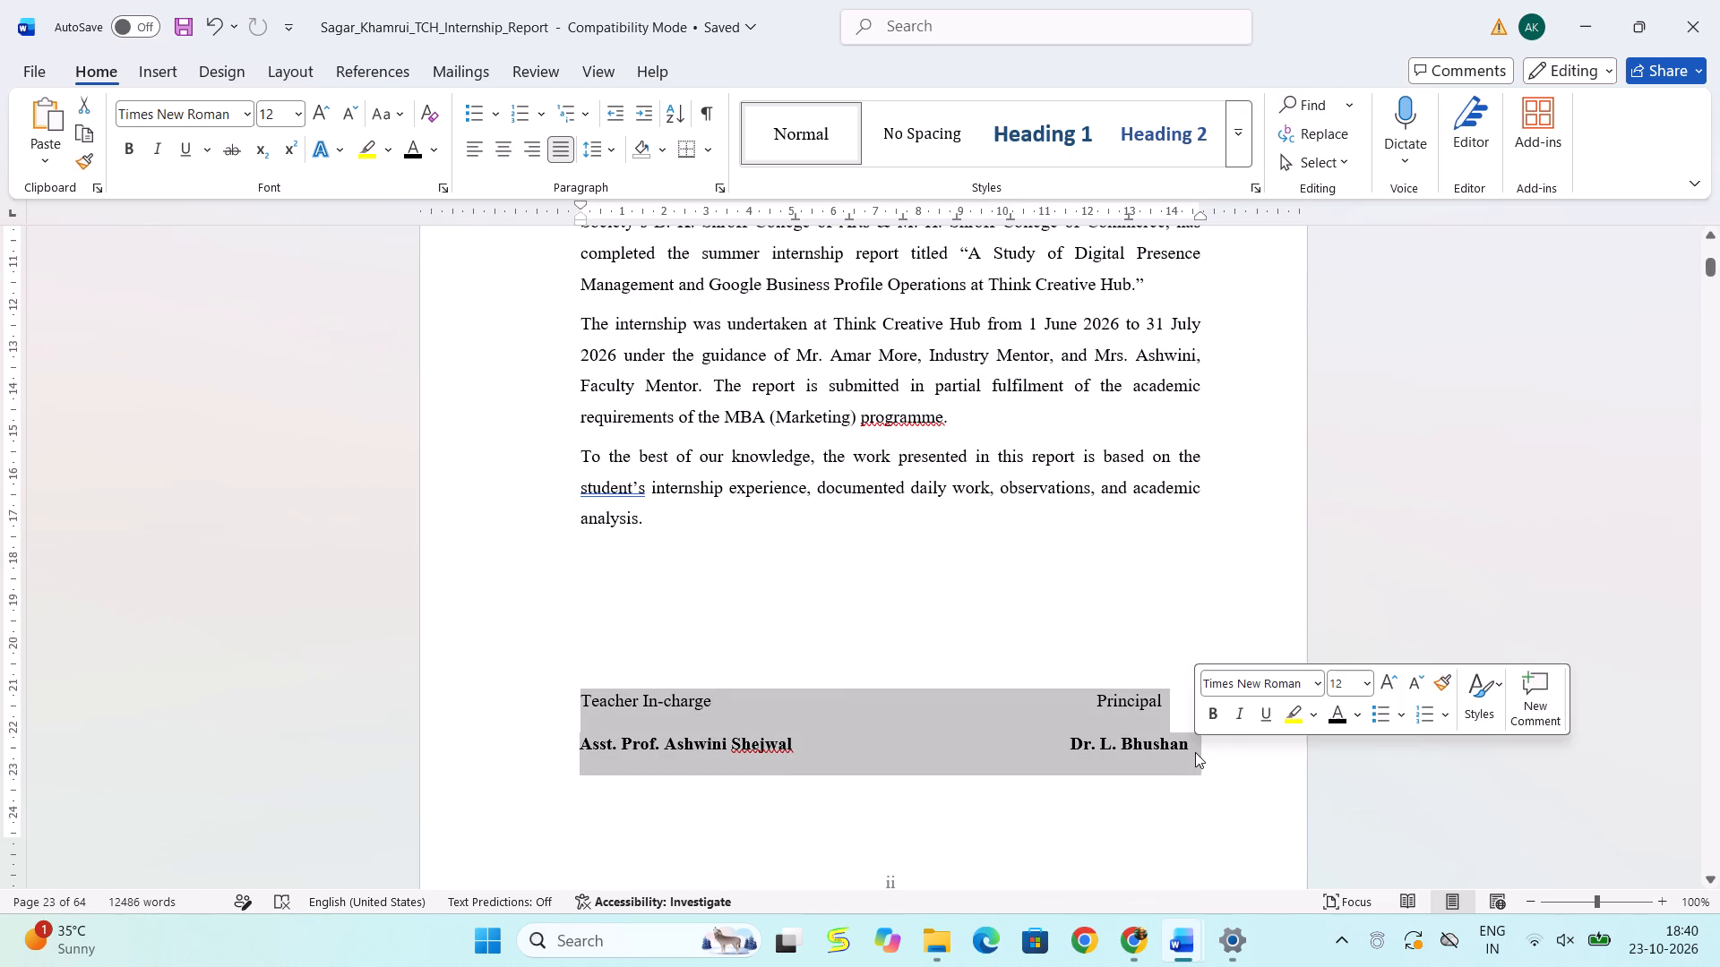
key("ctrl+c")
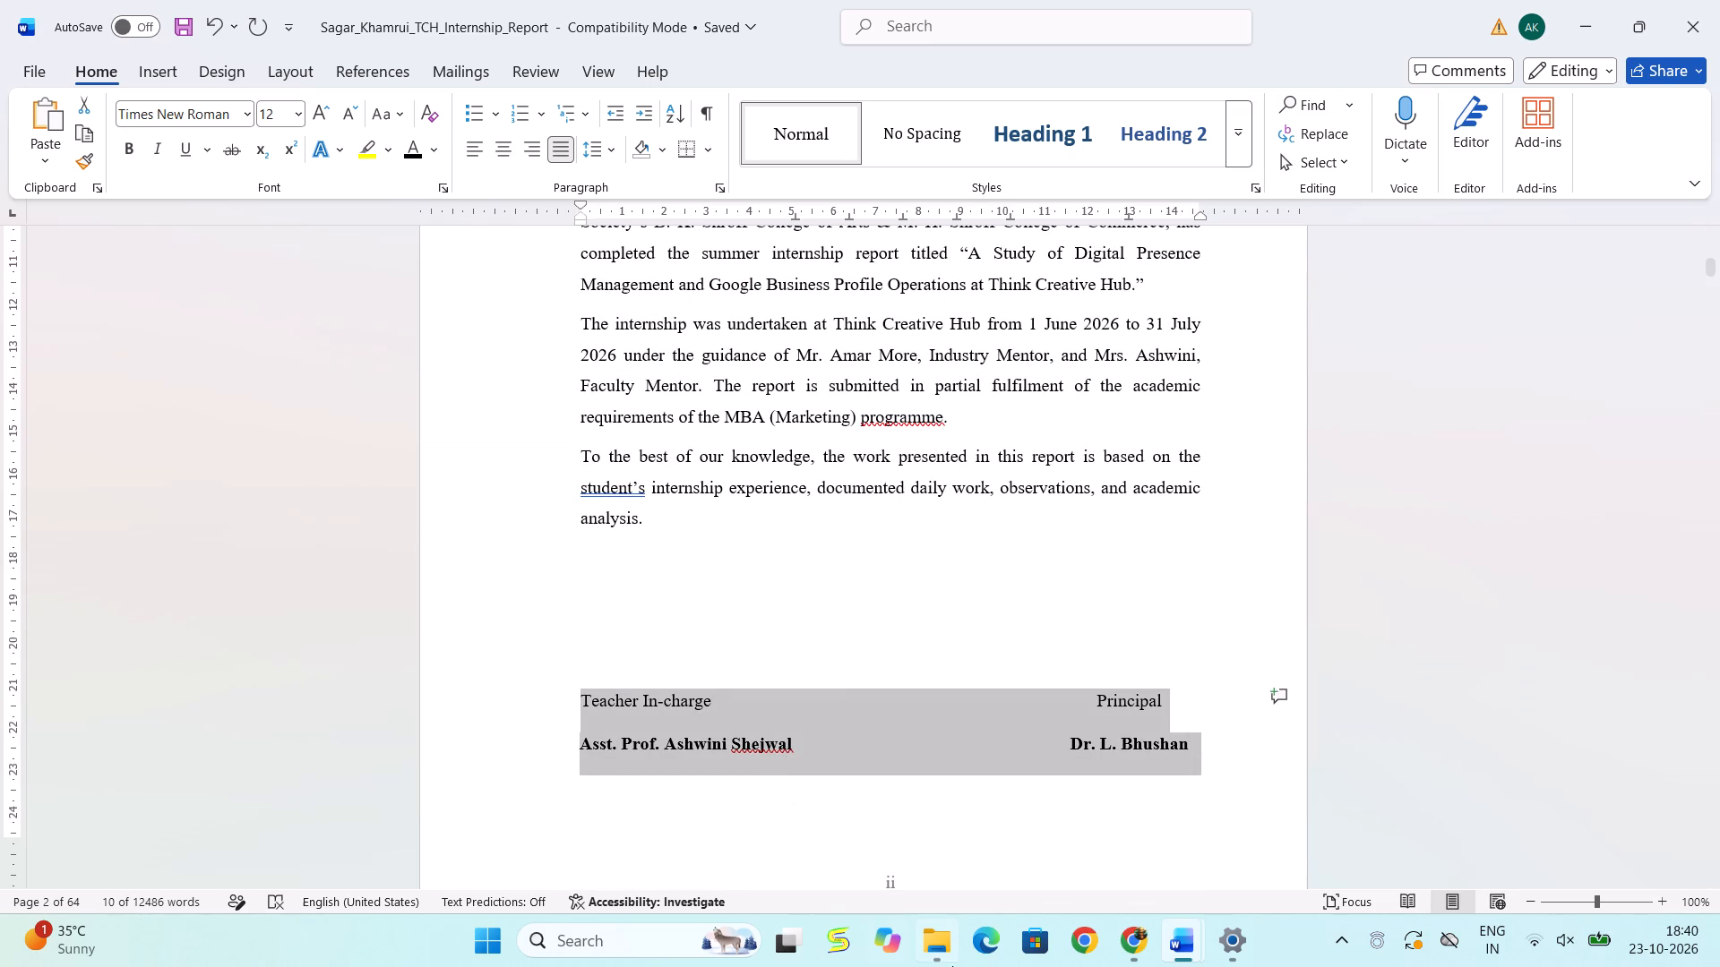
Return to Internship_Report_Revised and paste the copied signatory lines below the certificate text, leaving blank lines between them.
left_click(1290, 836)
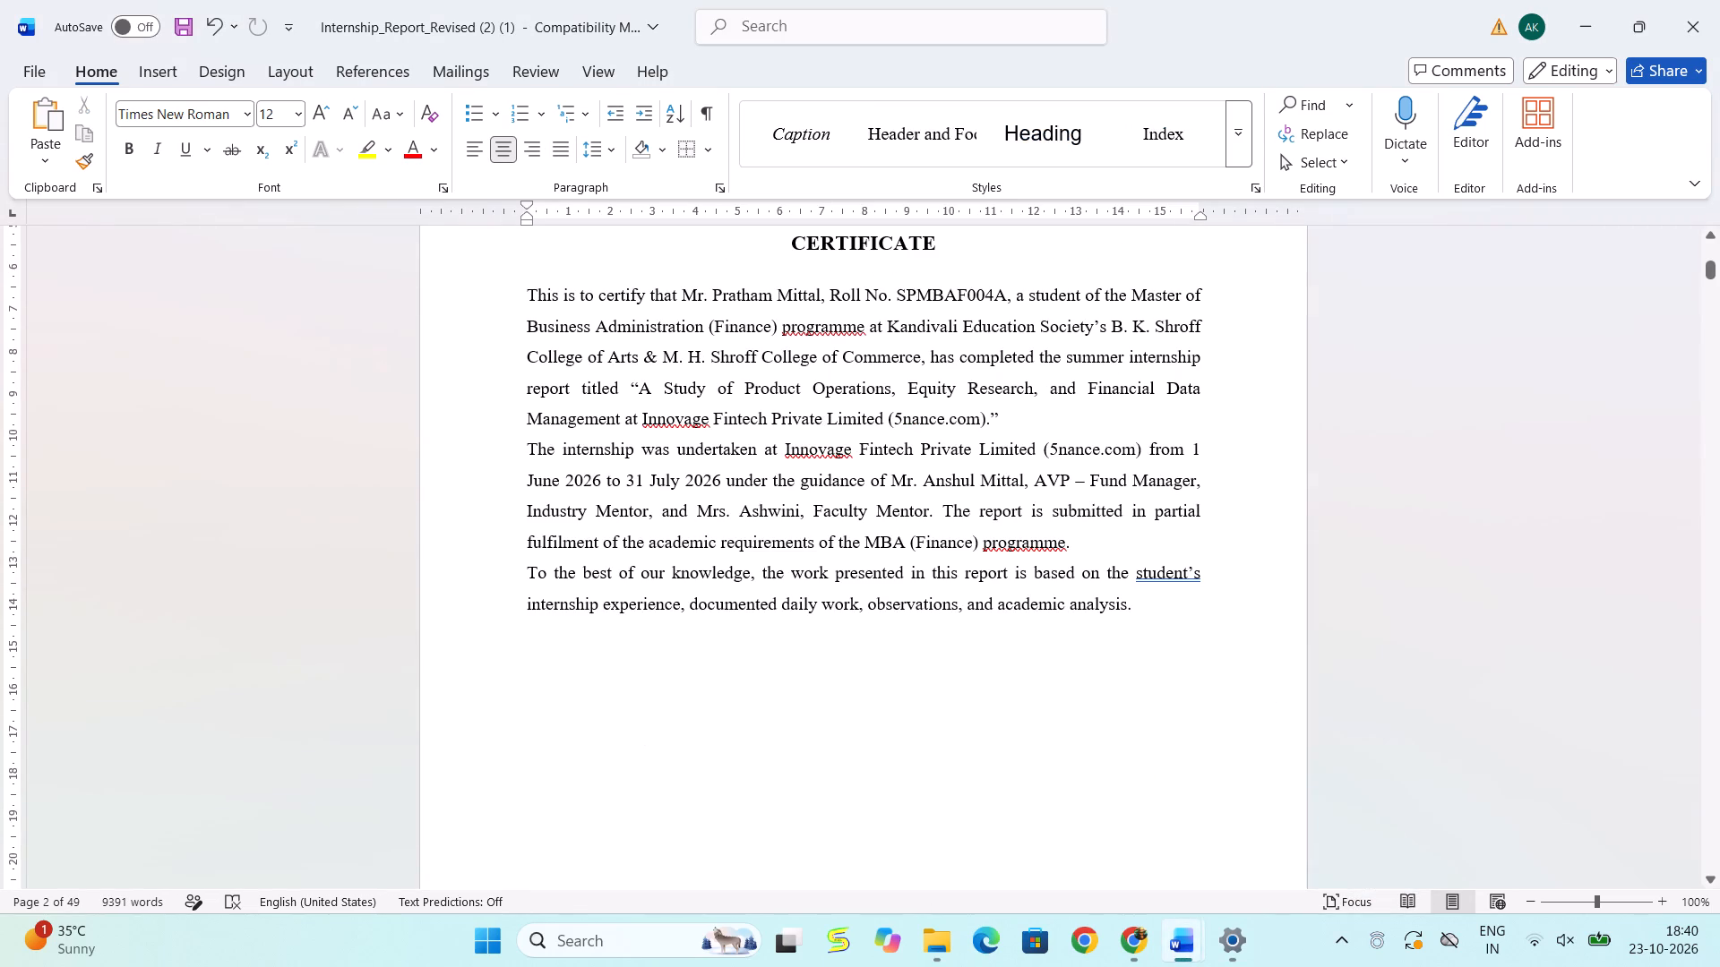
key("Return")
key("BackSpace")
key("BackSpace")
key("Return")
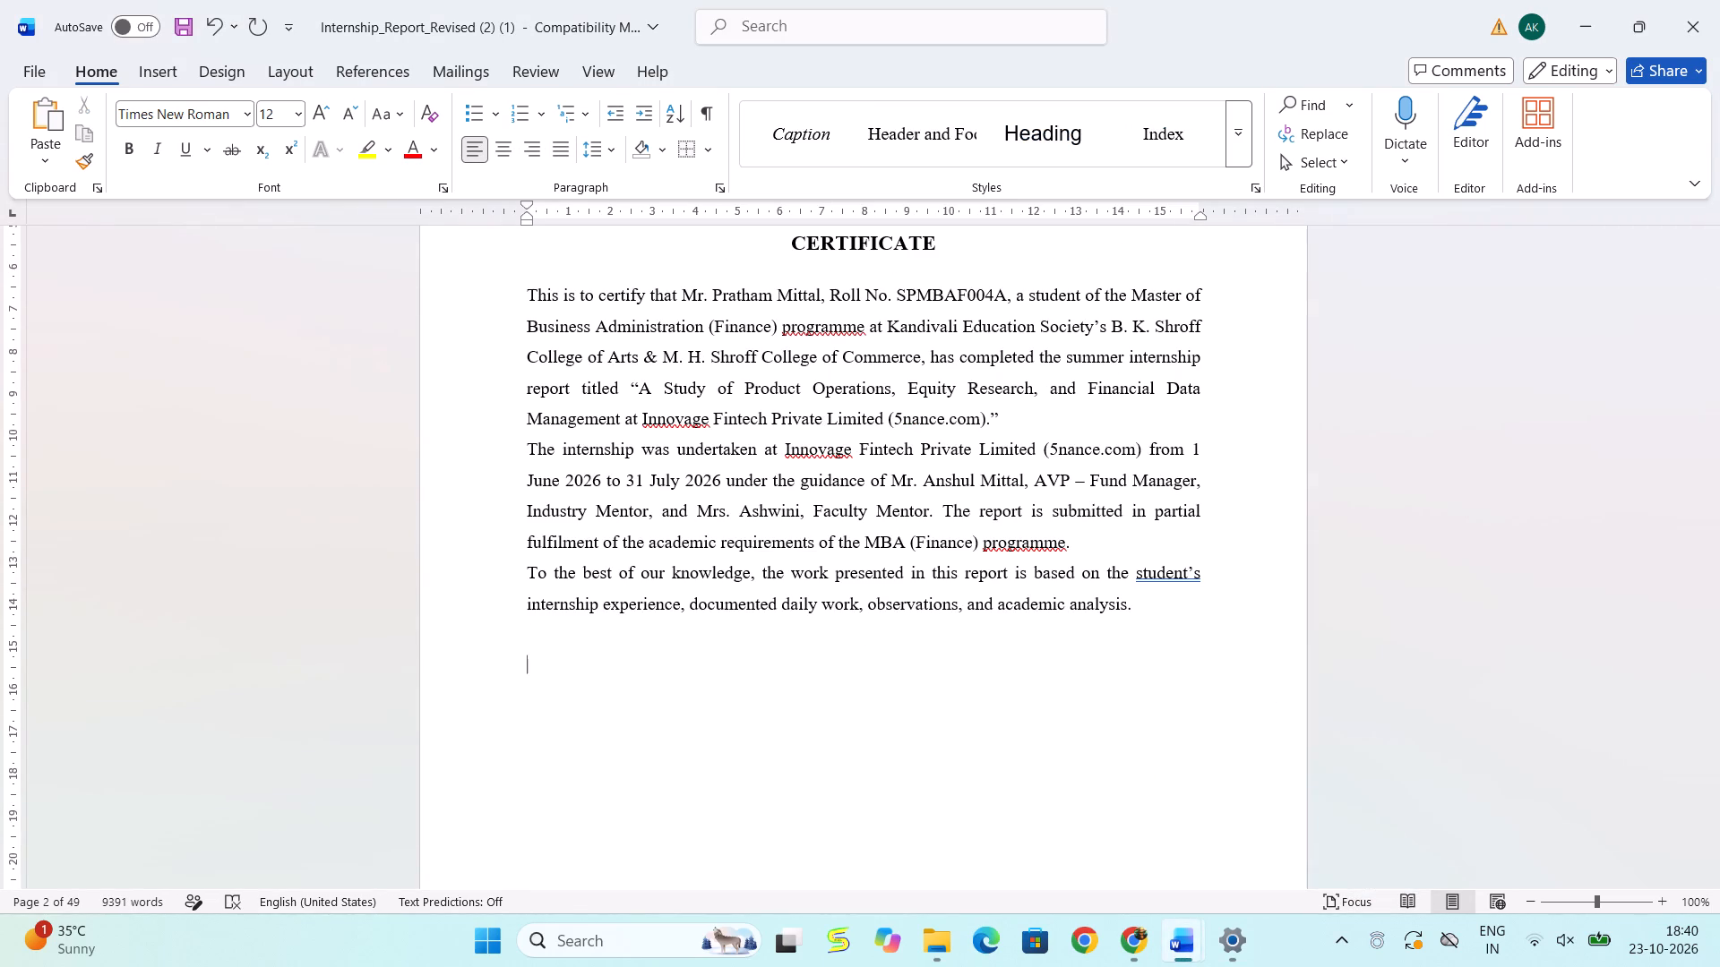
key("Return")
key("ctrl+v")
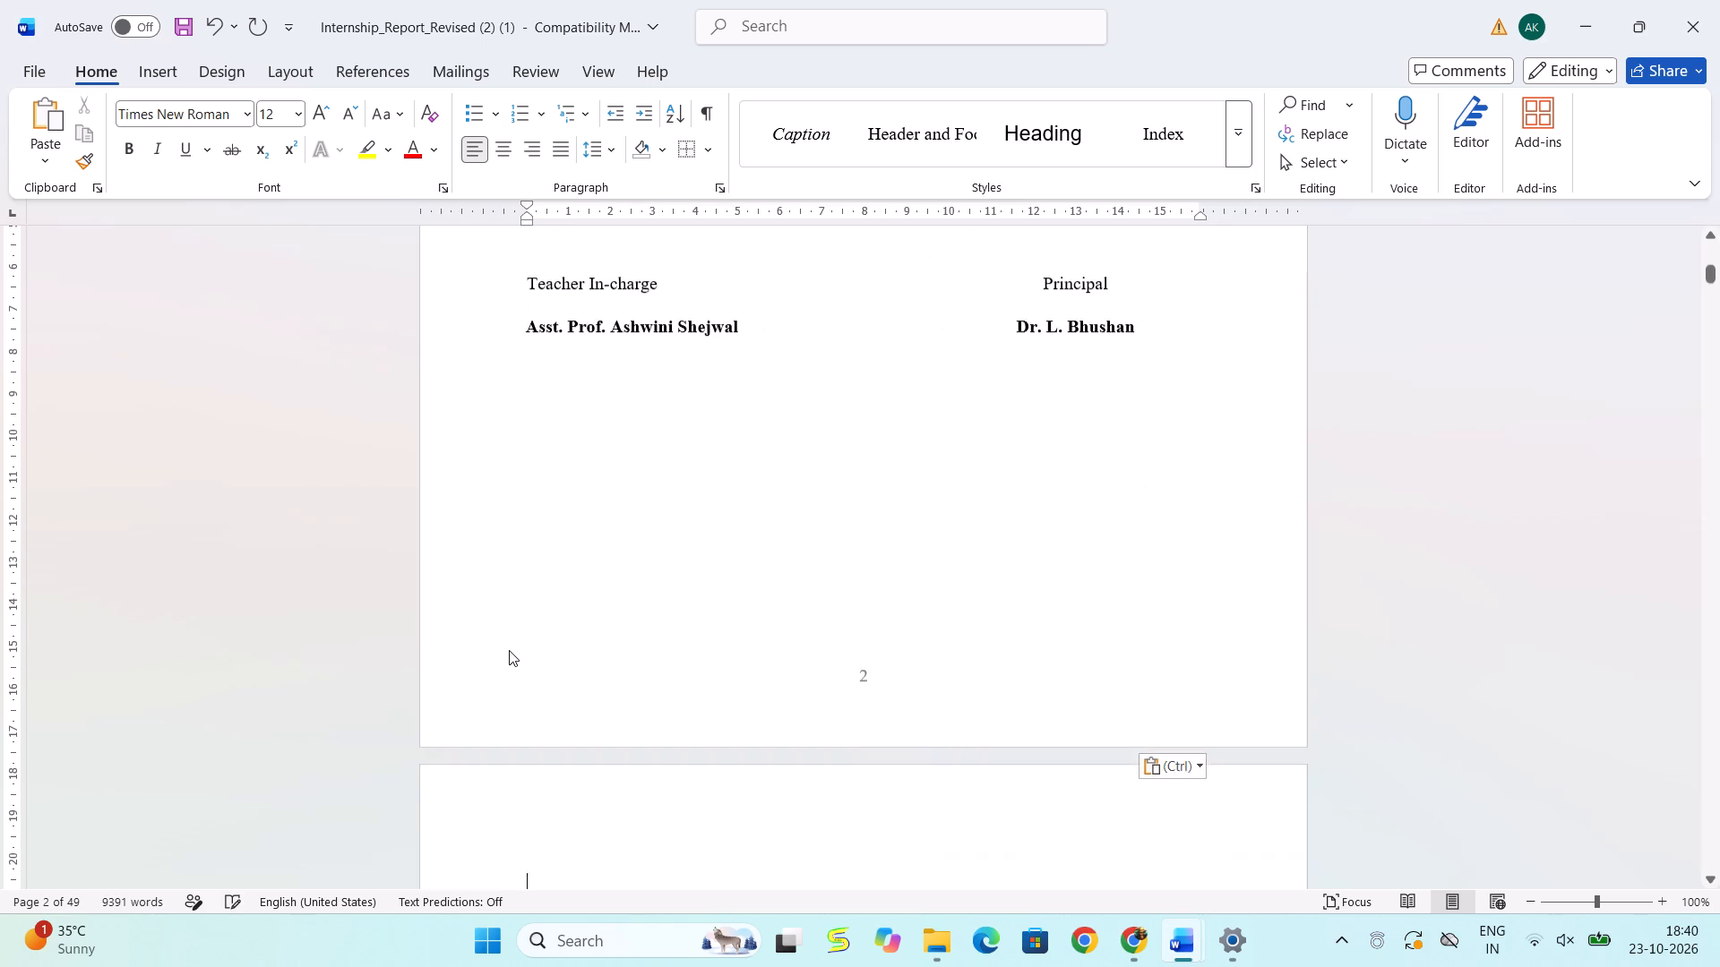
Remove the extra blank page between the certificate and the DECLARATION page.
scroll(759, 672, "down", 3)
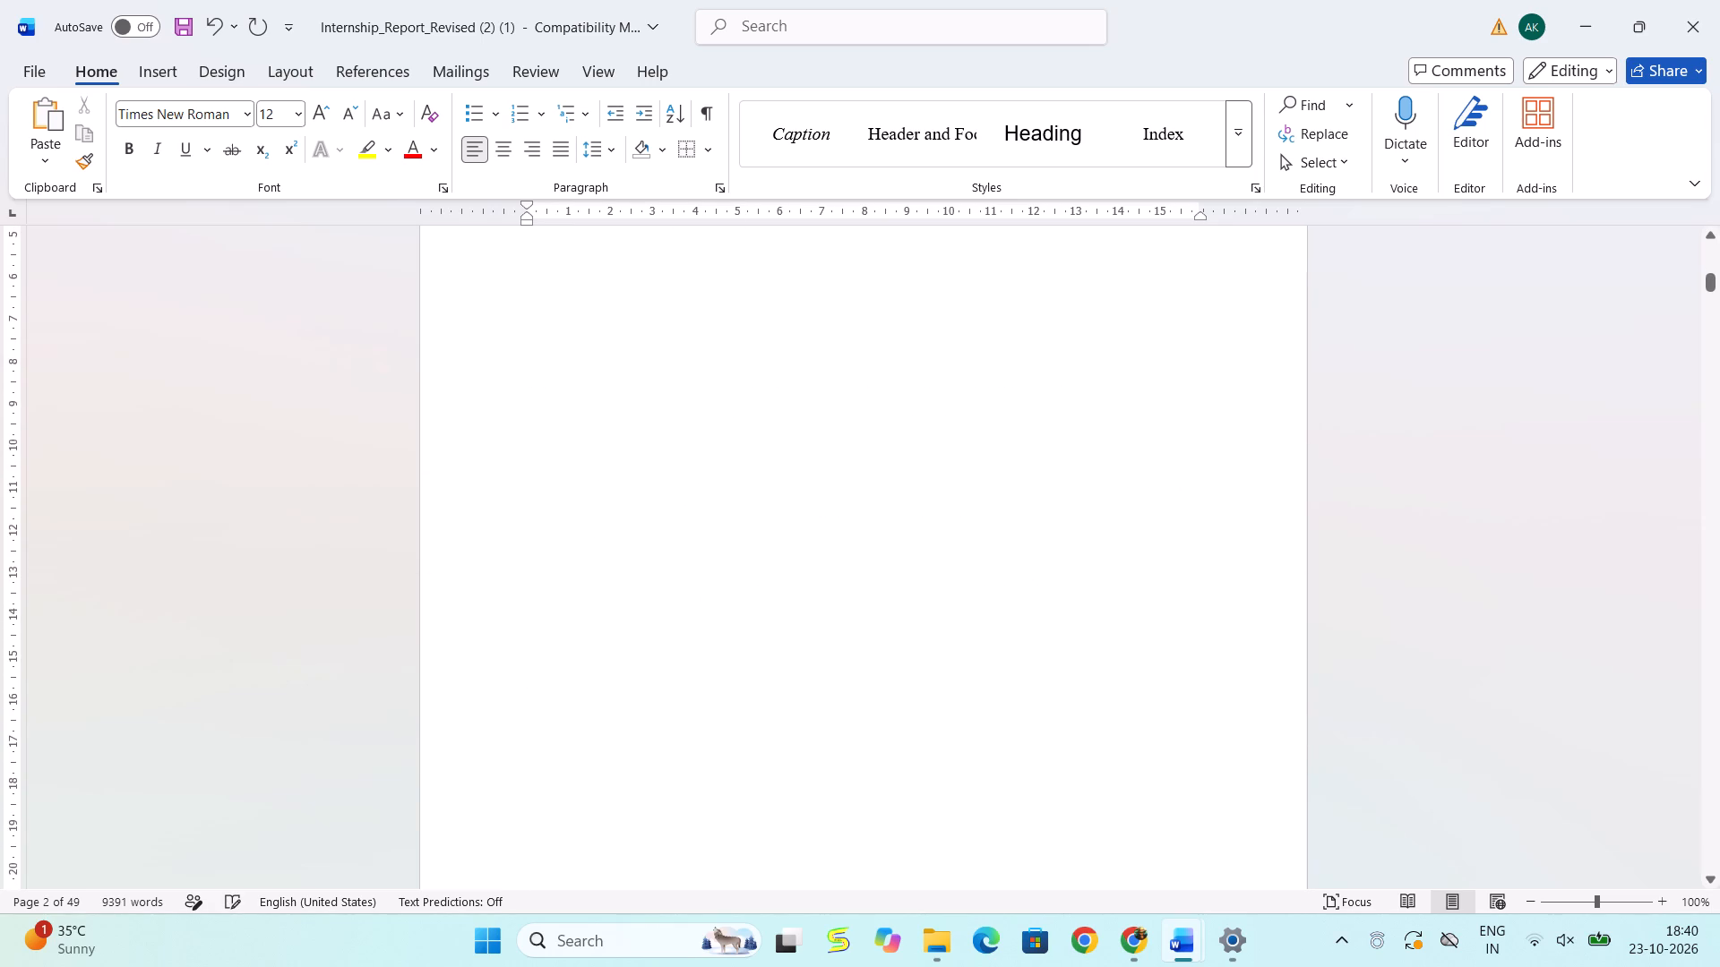
scroll(535, 360, "up", 1)
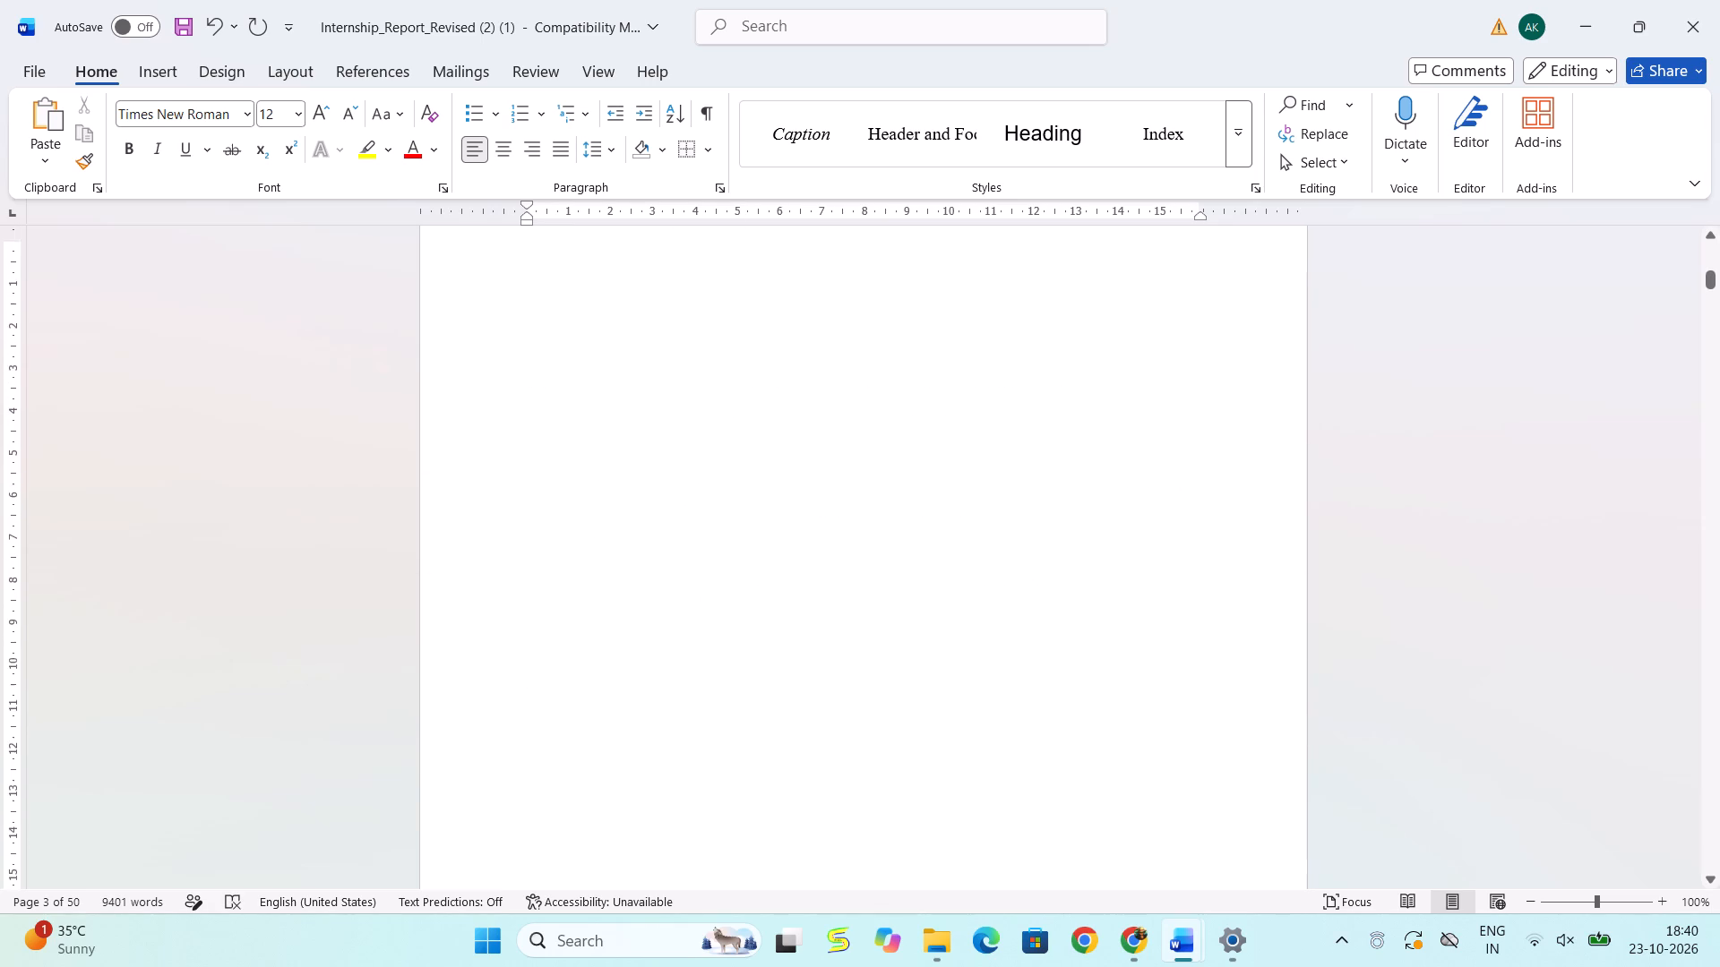
scroll(535, 360, "up", 1)
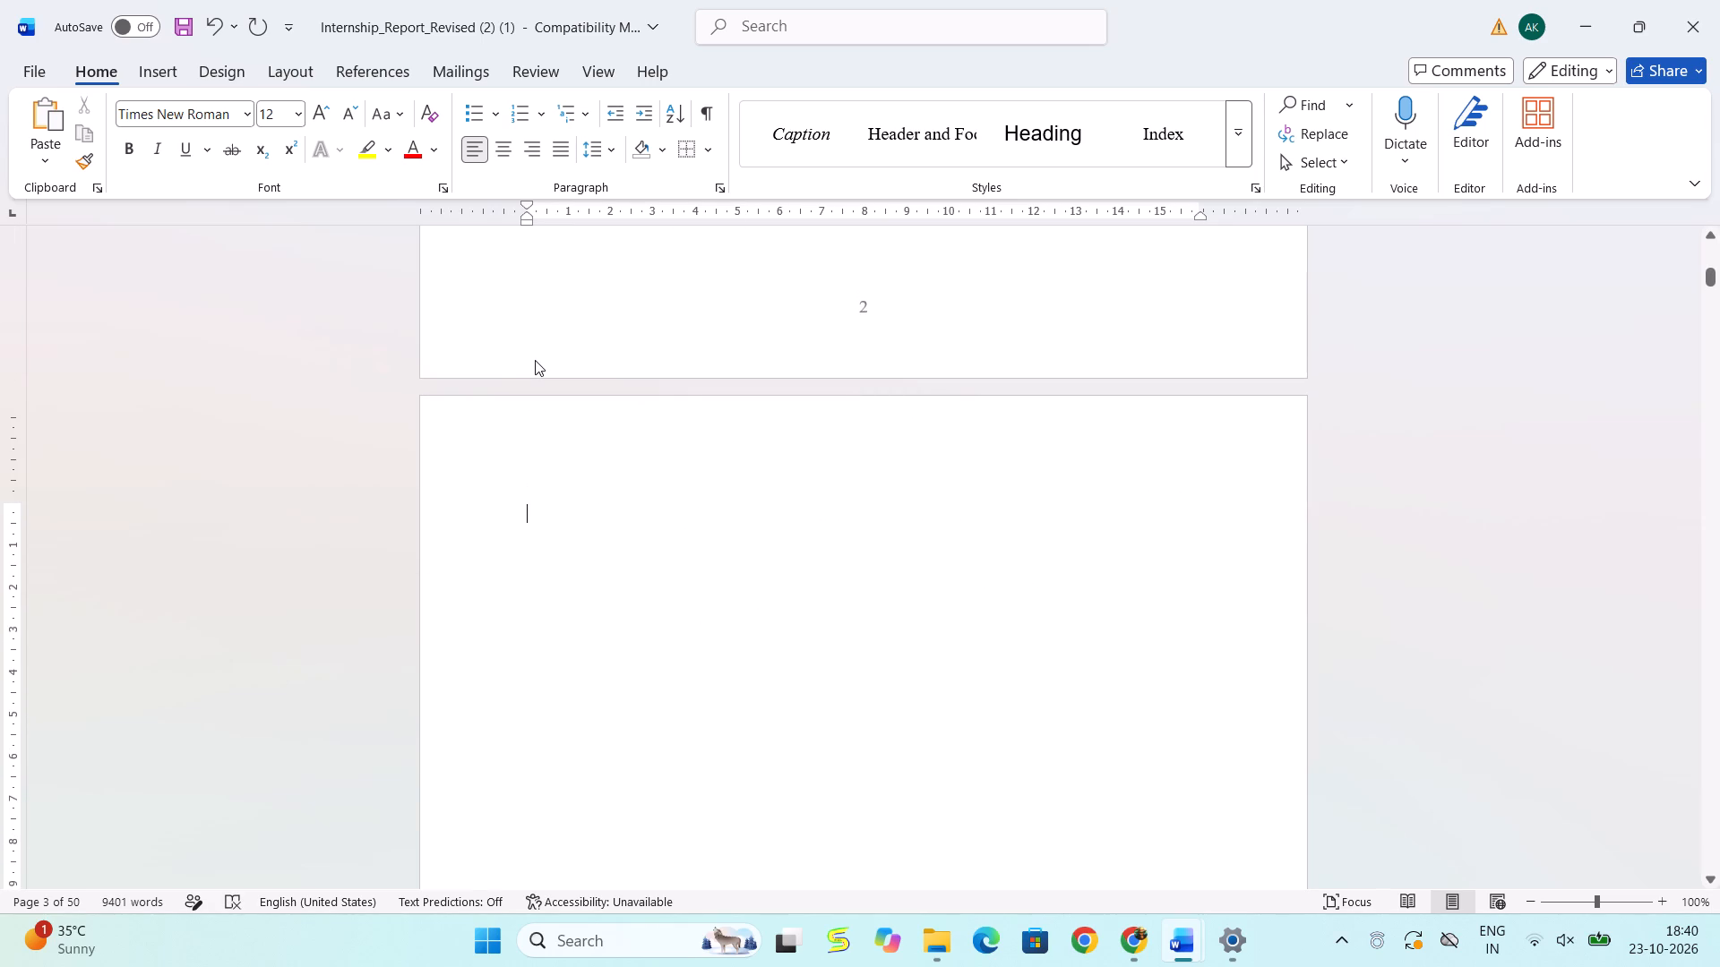
left_click(532, 514)
key("BackSpace")
key("BackSpace")
key("BackSpace")
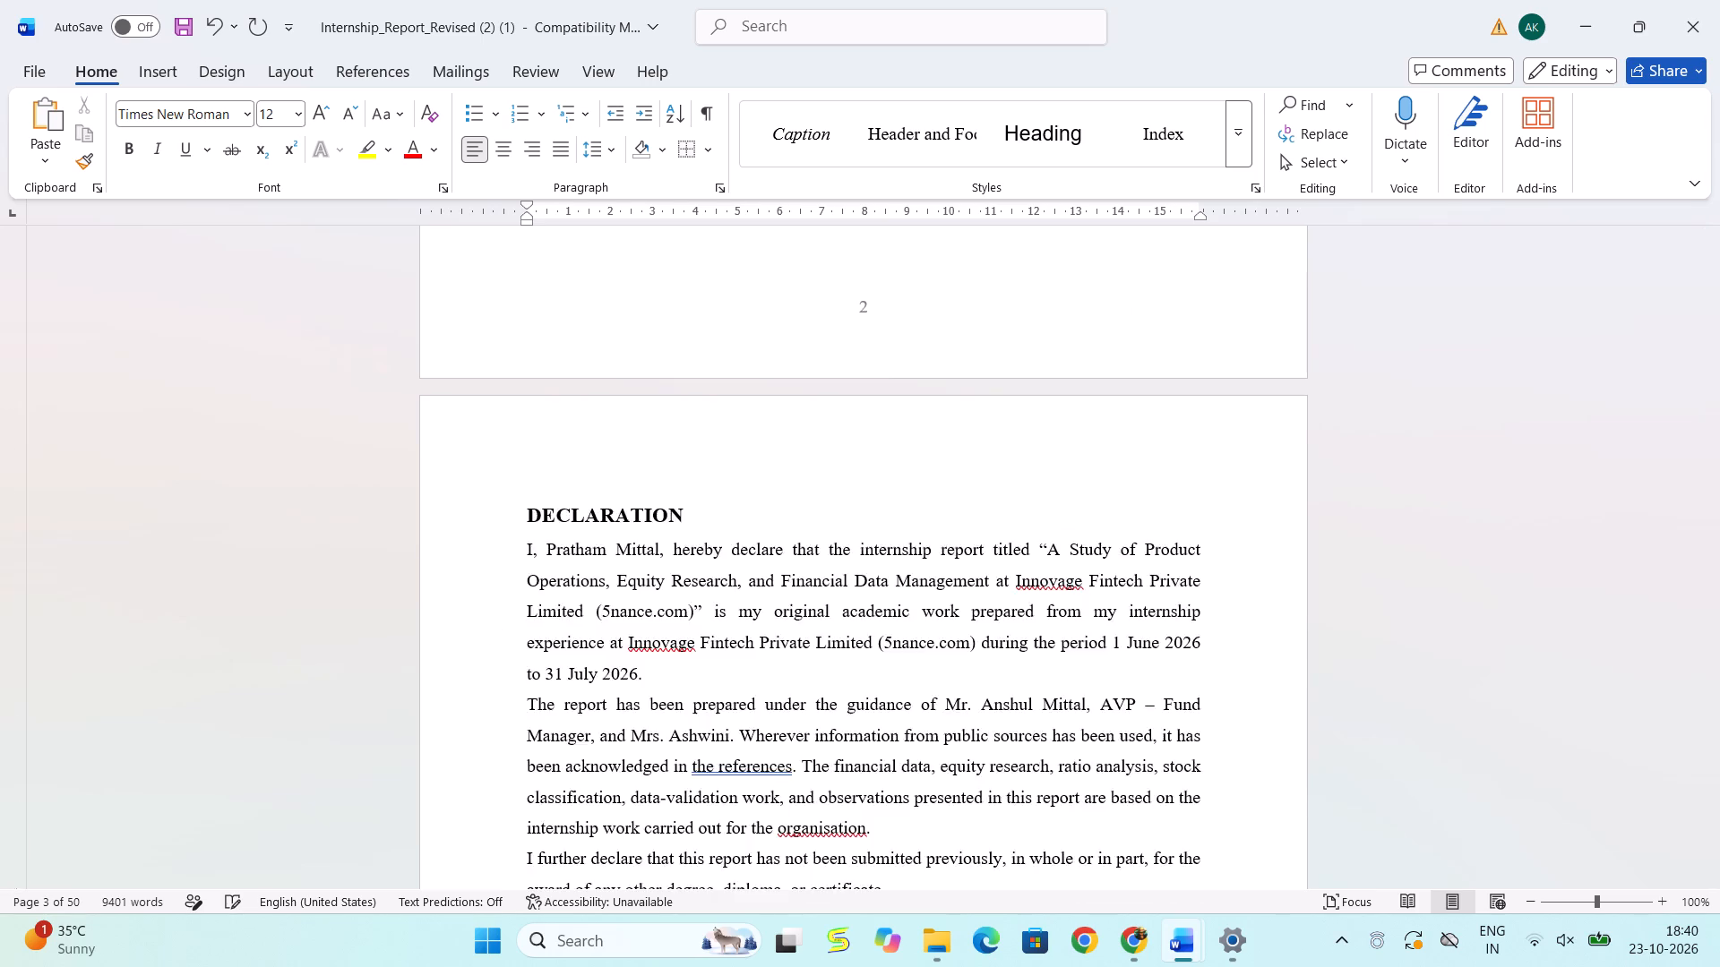
Review the cover, certificate and DECLARATION pages, checking the font formatting of the certificate's body text and heading.
scroll(542, 501, "up", 13)
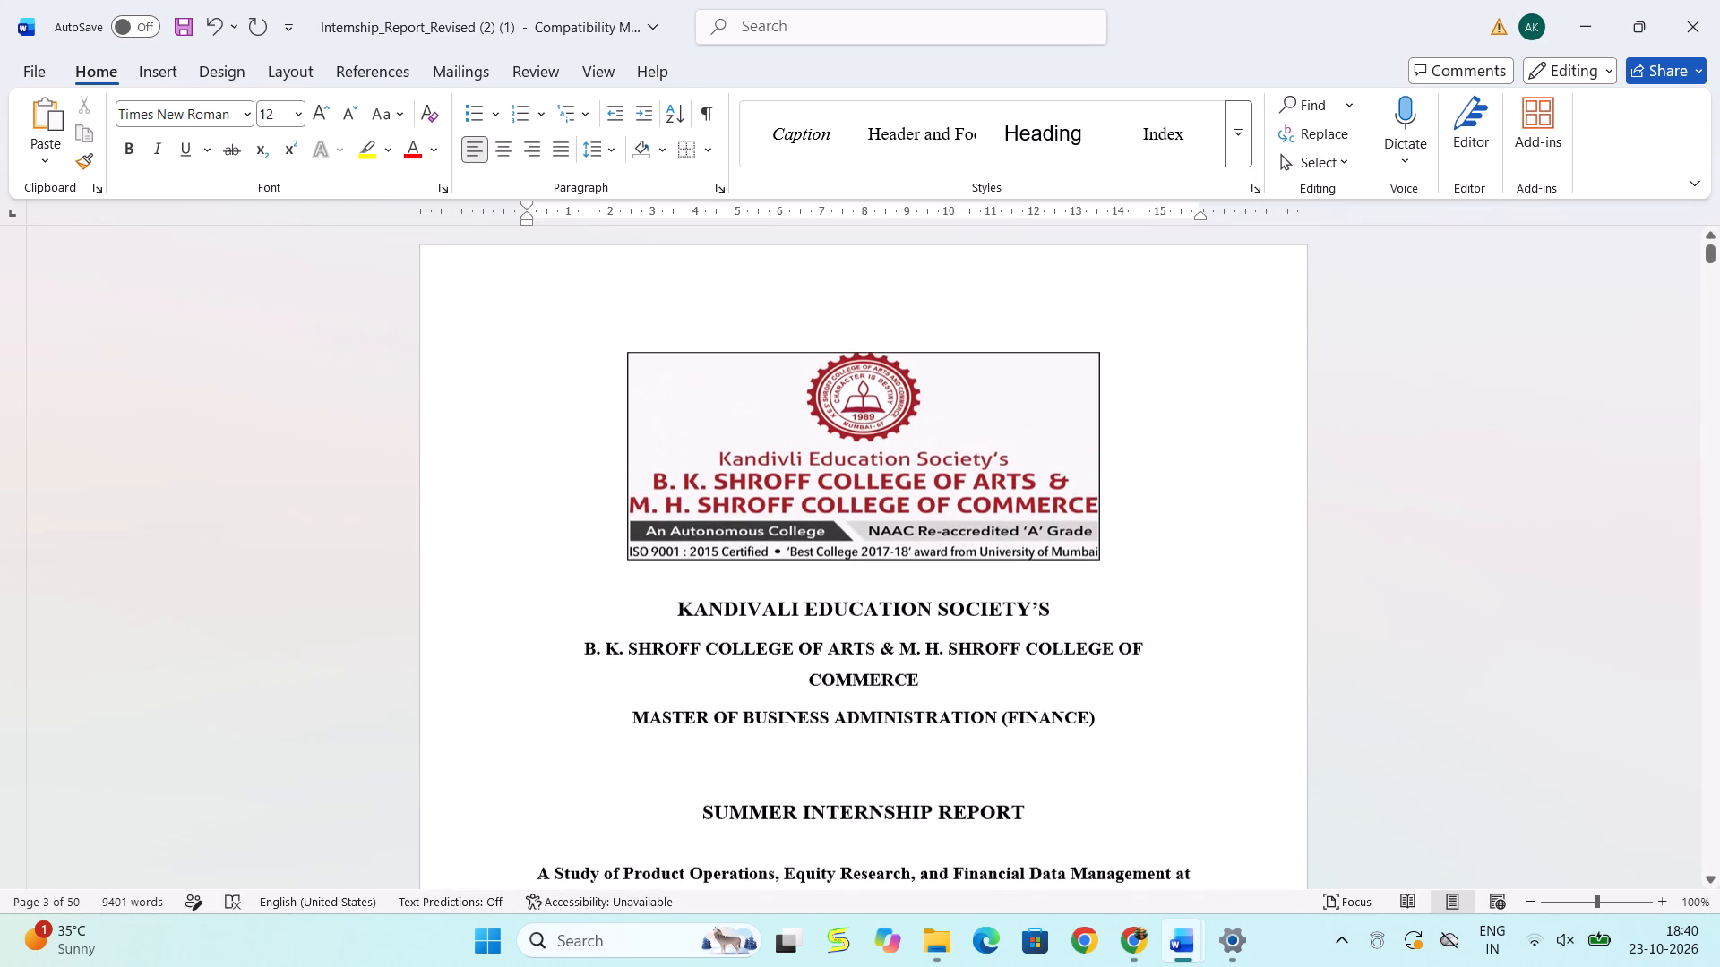
scroll(694, 634, "down", 2)
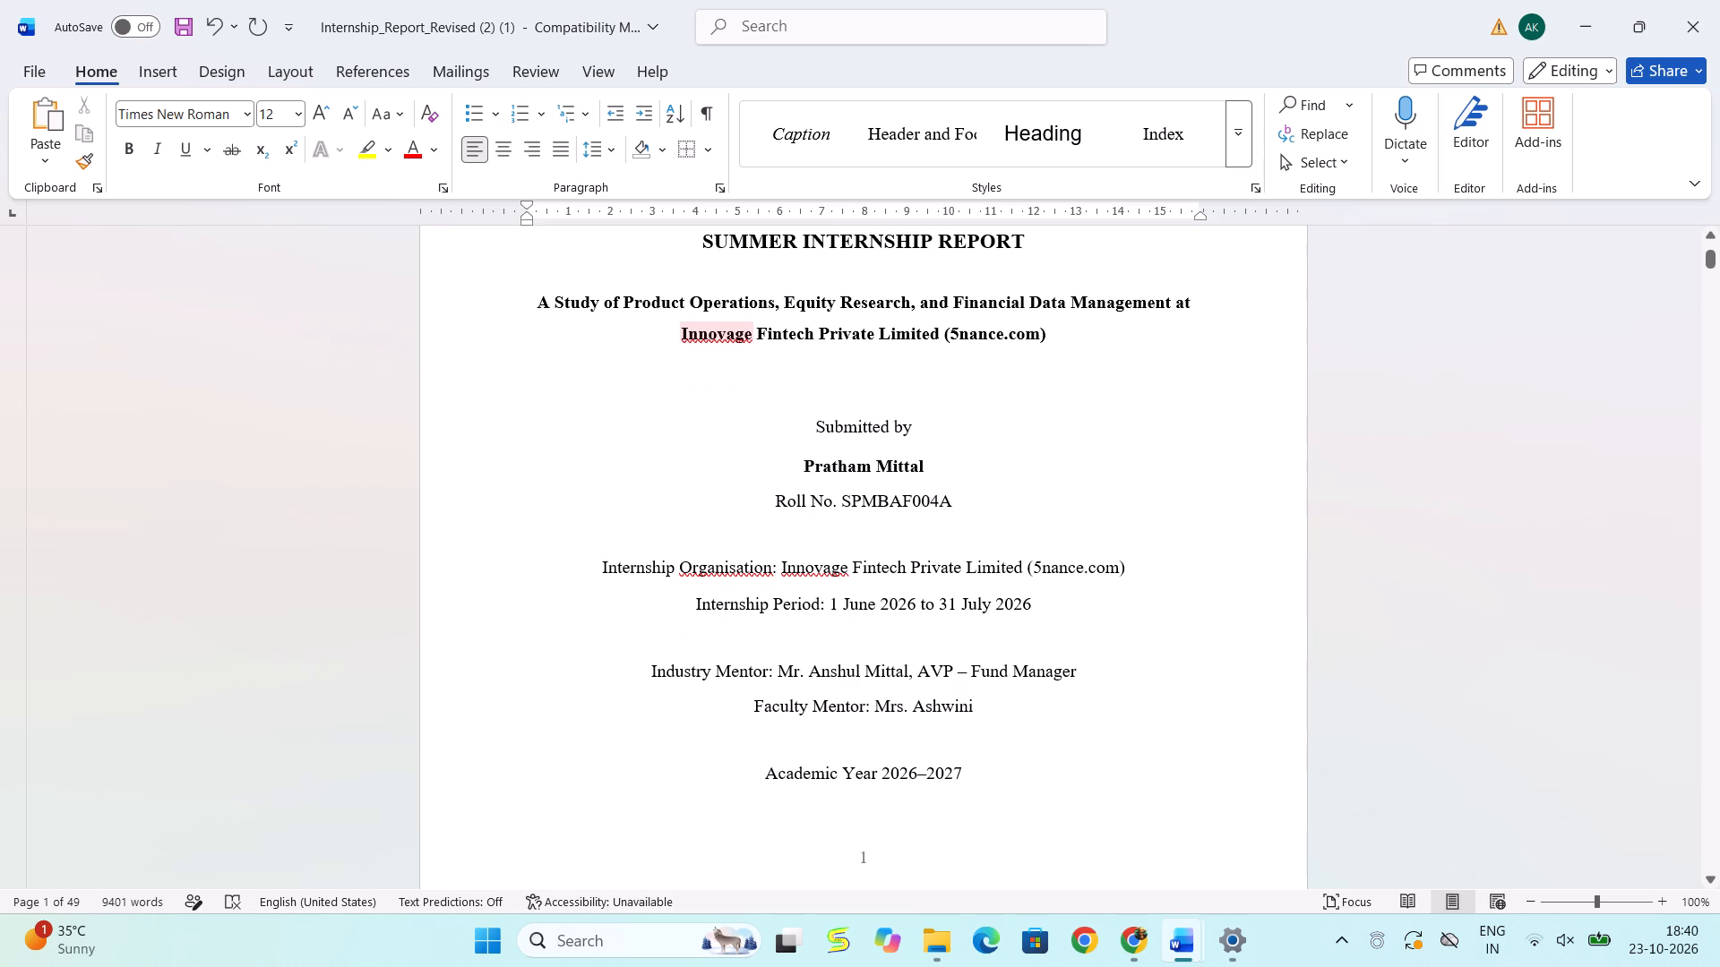
scroll(697, 434, "down", 3)
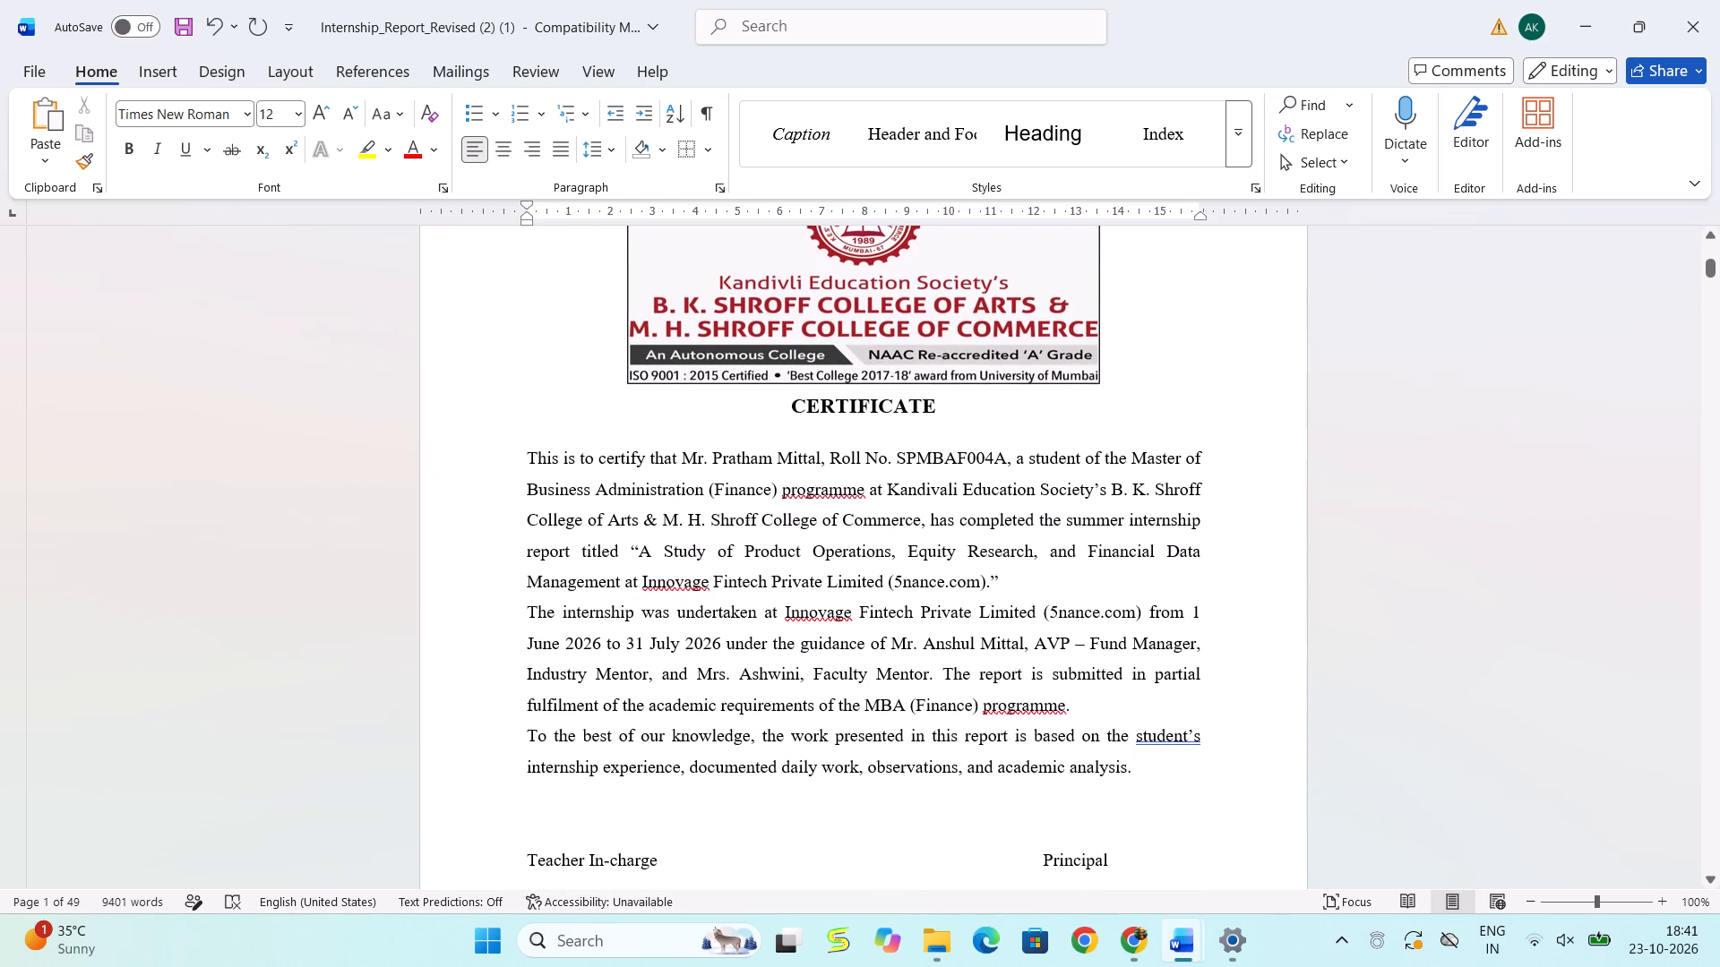
left_click_drag(526, 458, 1144, 772)
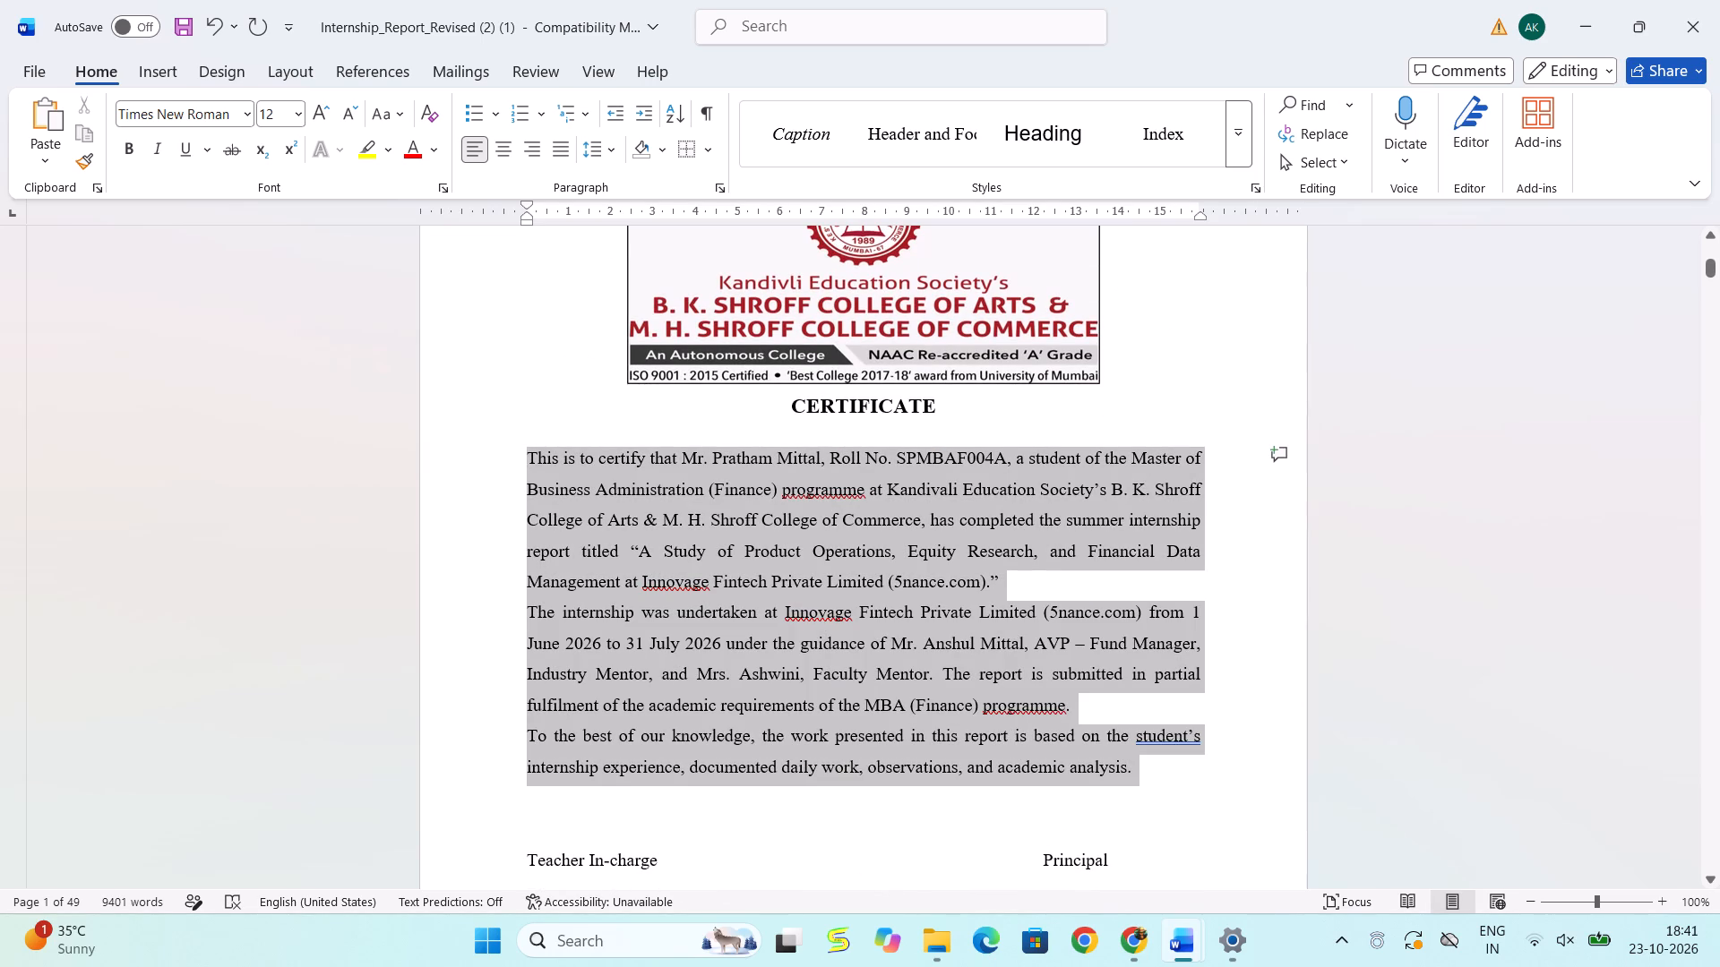
left_click_drag(1144, 772, 1151, 778)
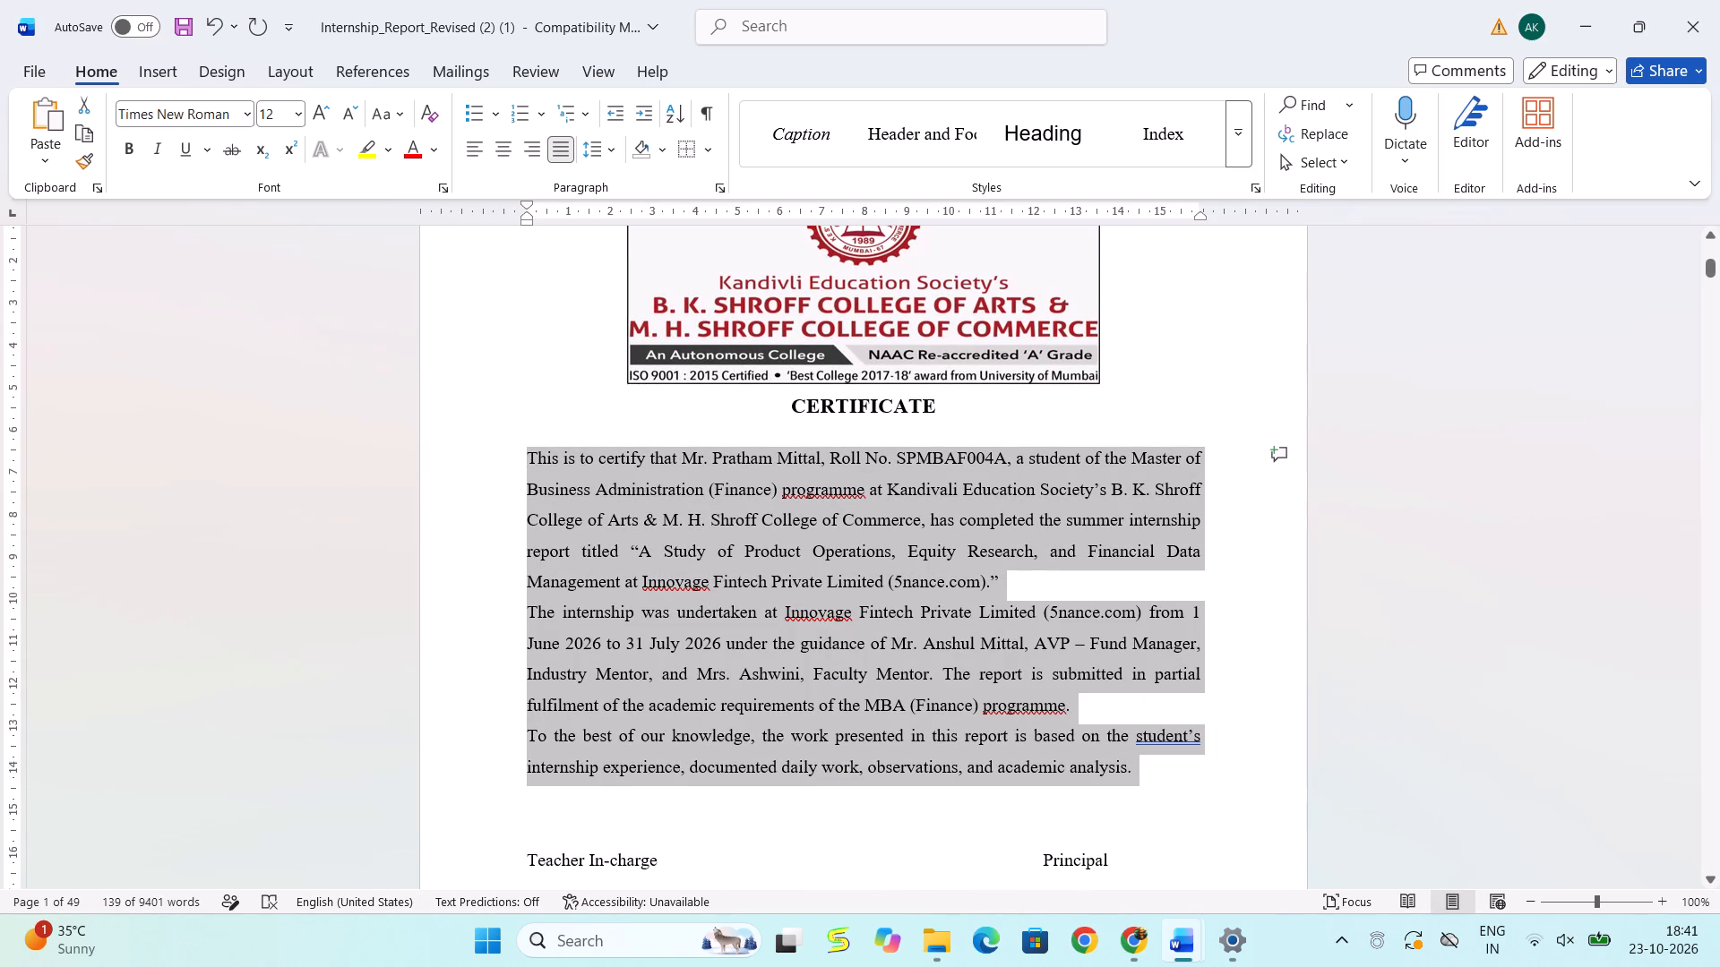
left_click_drag(791, 406, 973, 408)
left_click(1179, 872)
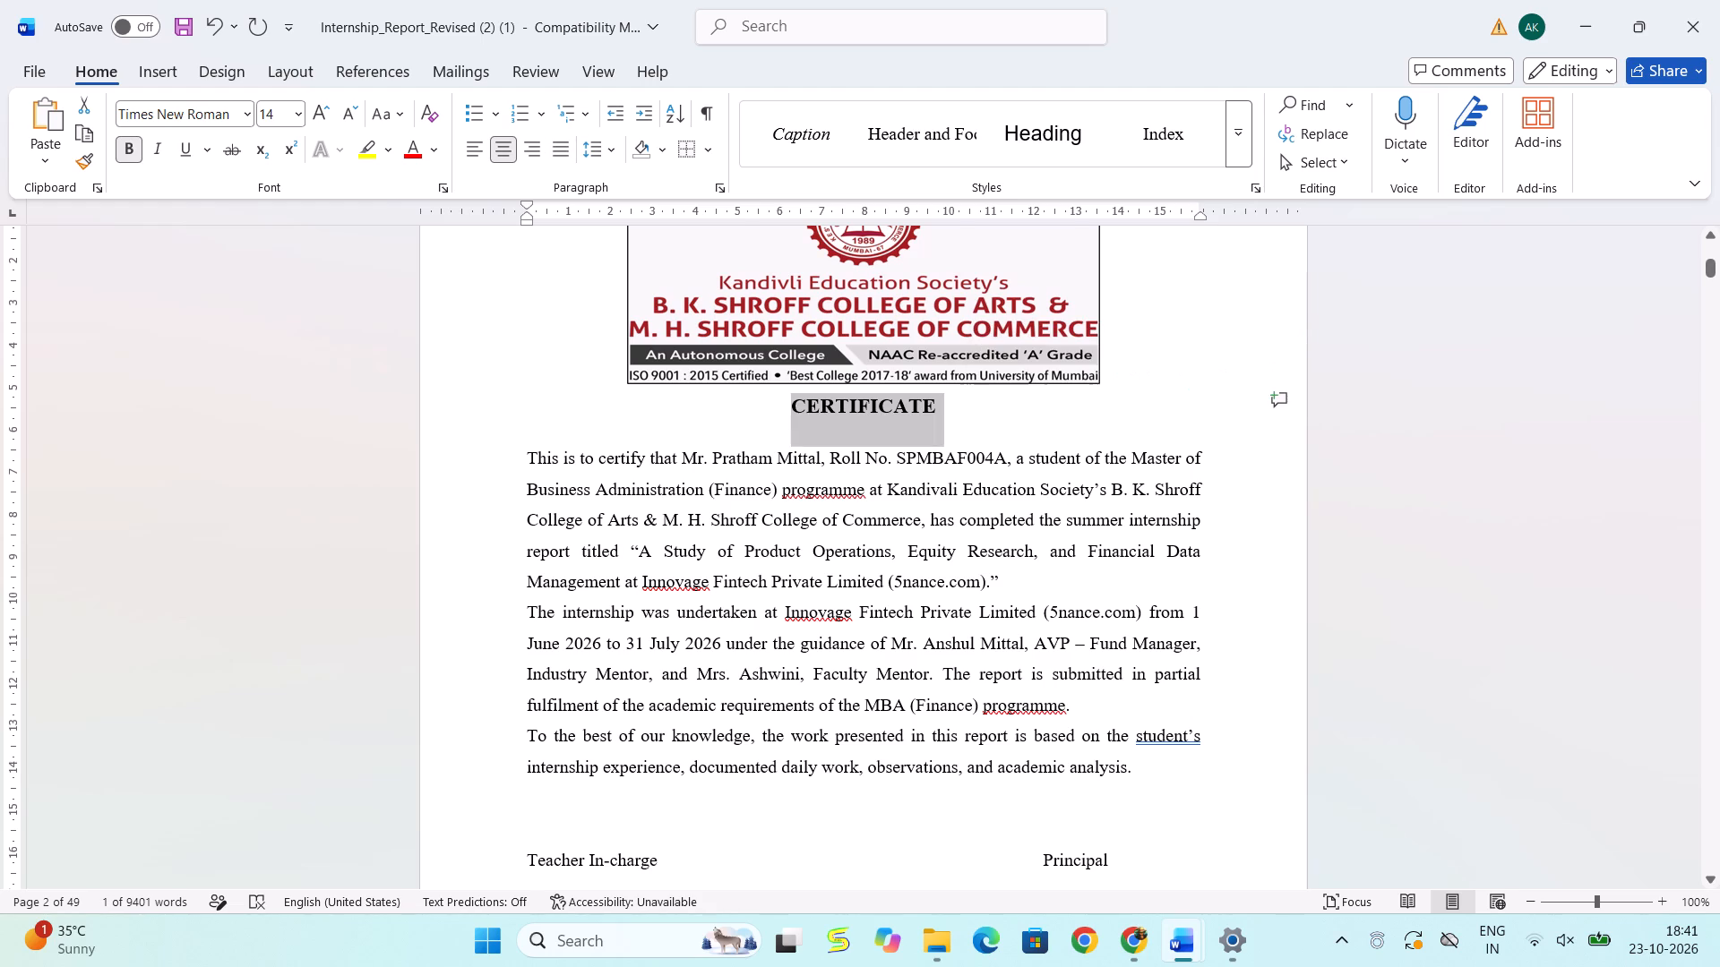
scroll(1198, 786, "down", 2)
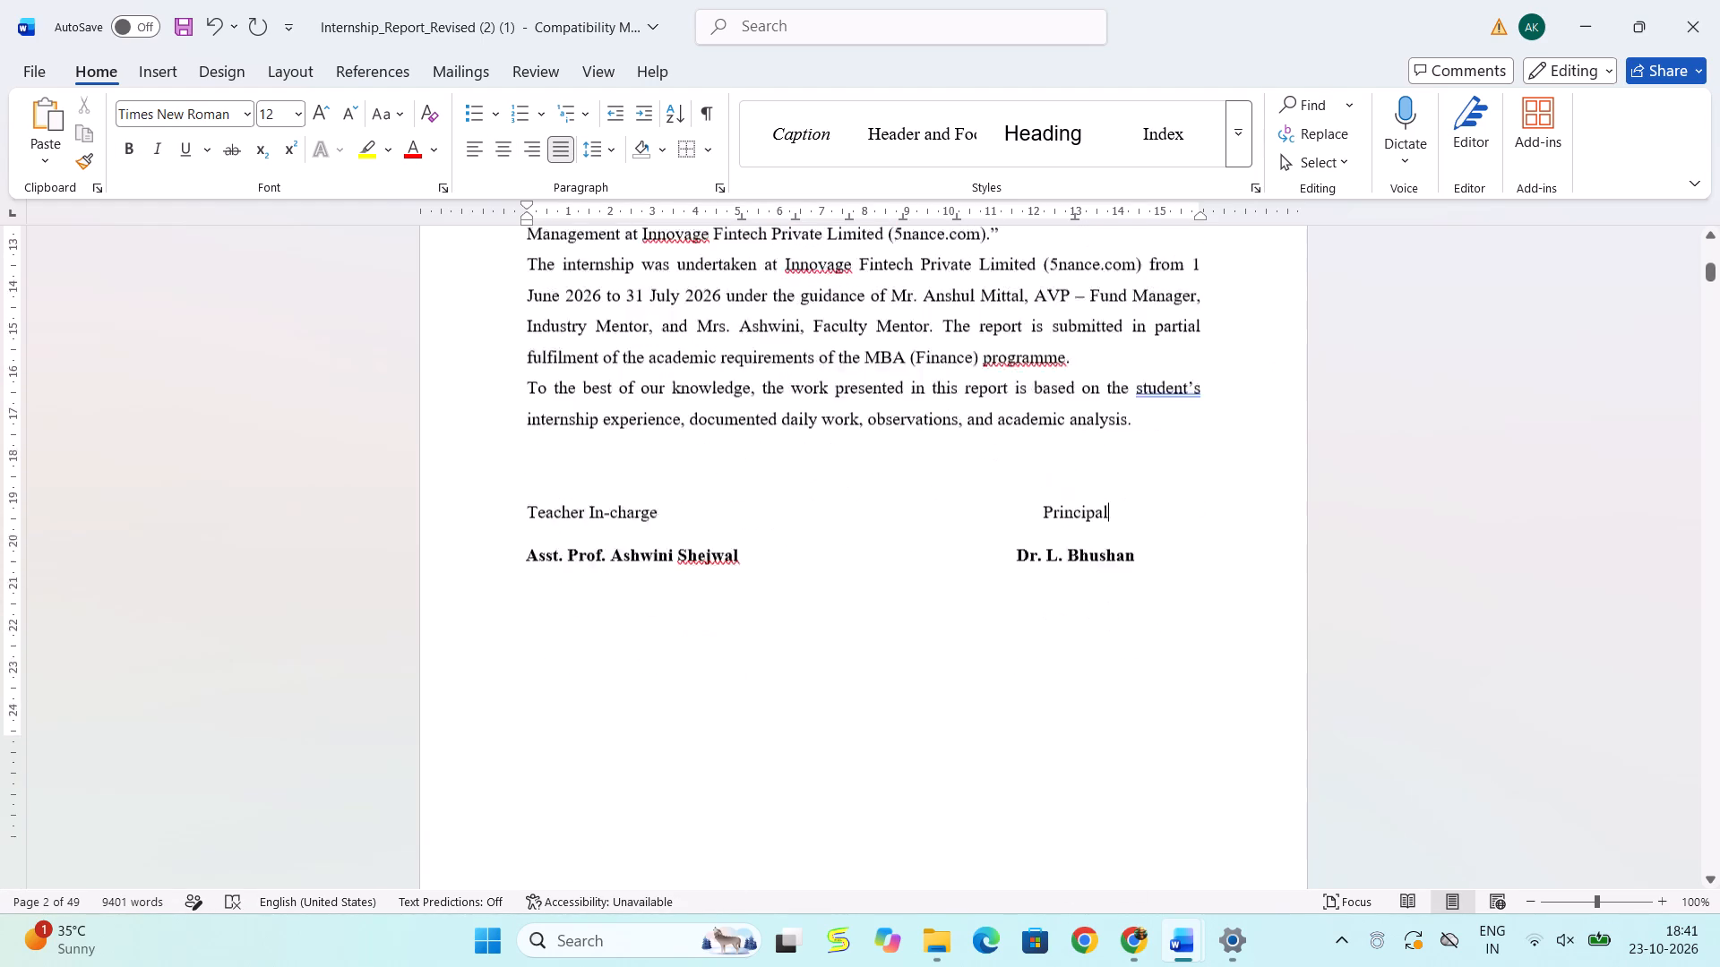
scroll(1198, 786, "down", 3)
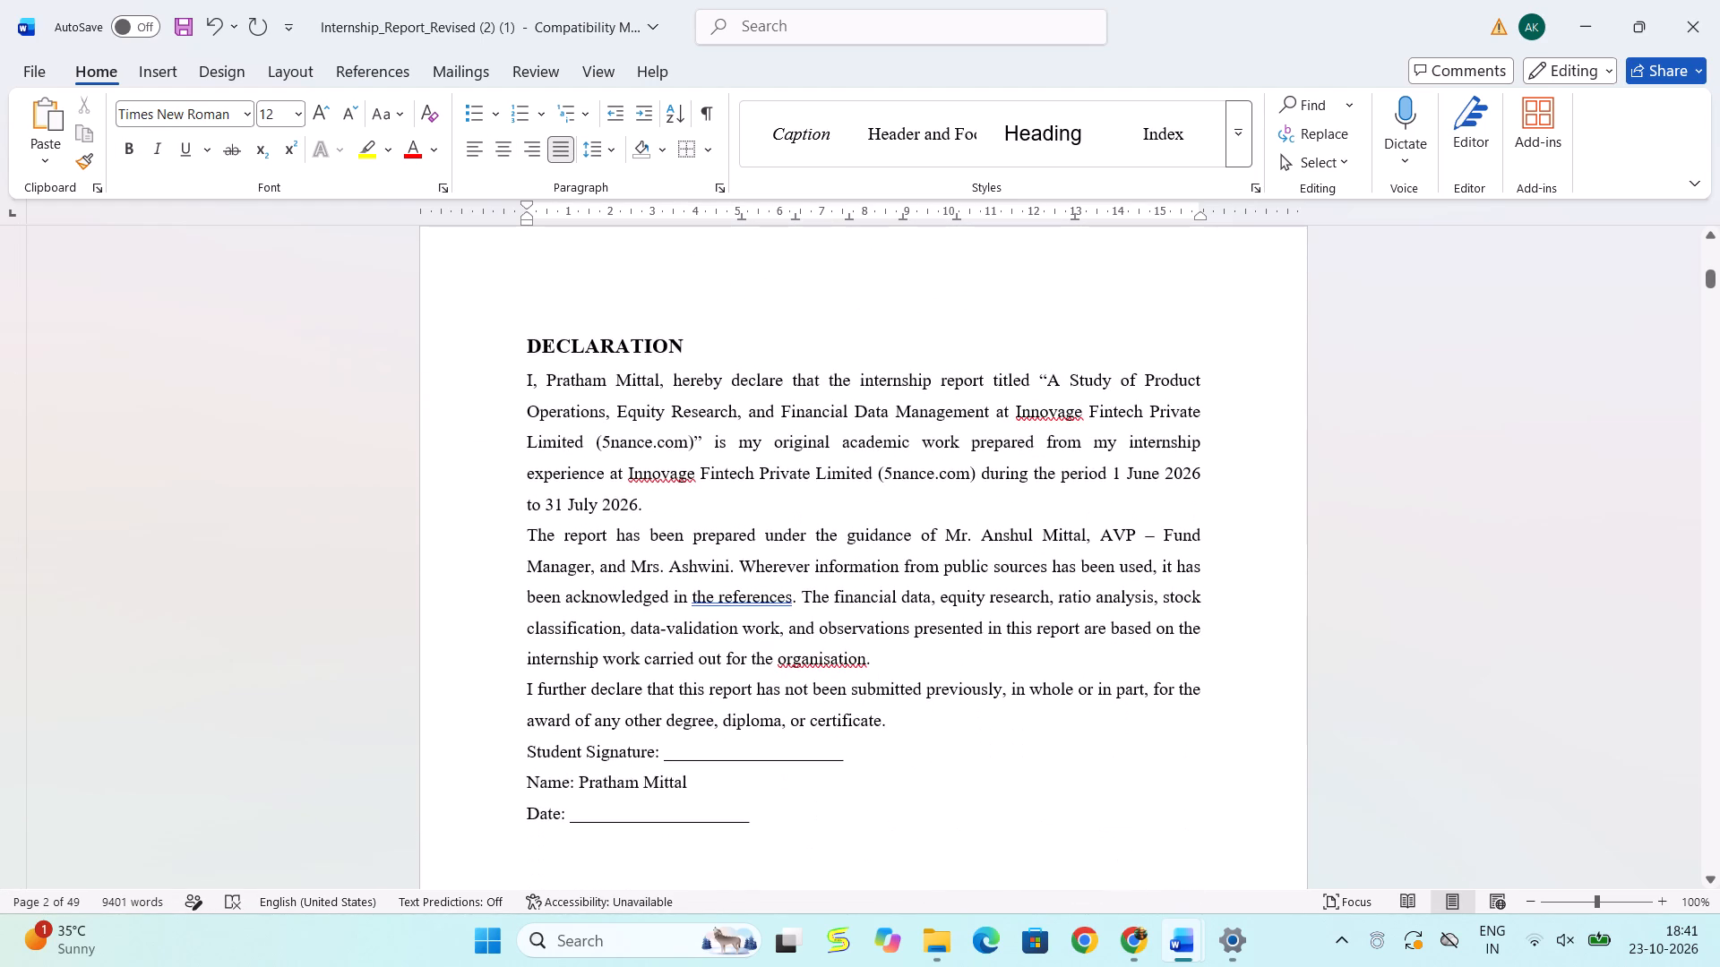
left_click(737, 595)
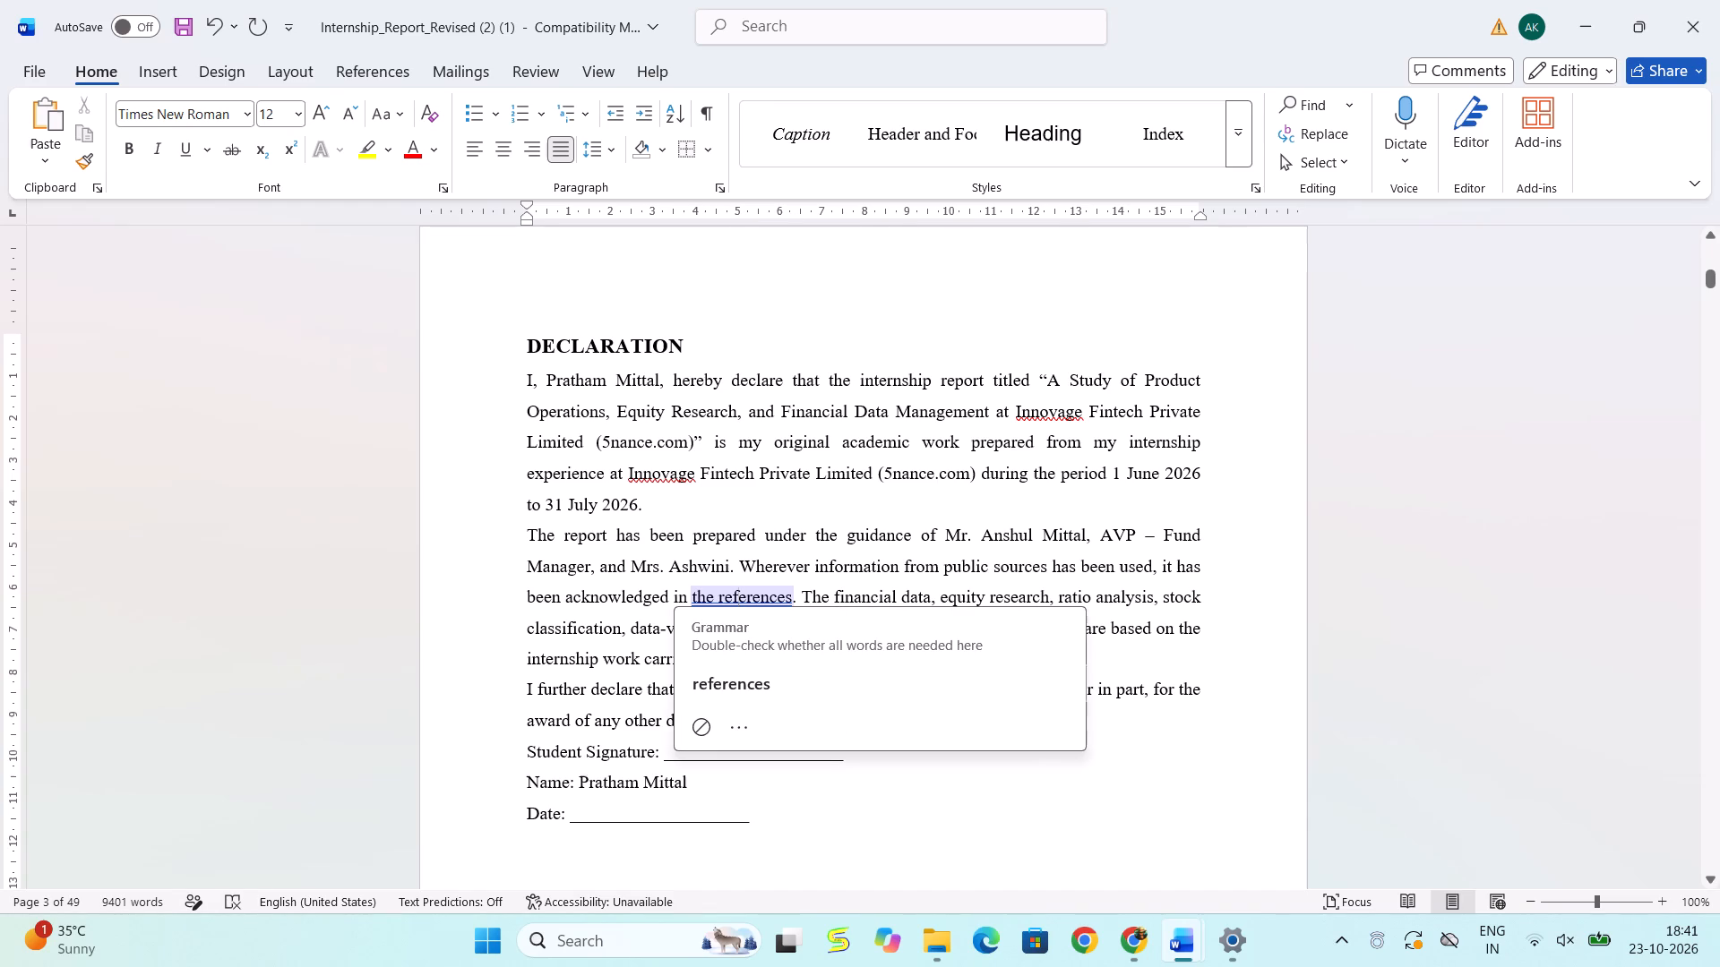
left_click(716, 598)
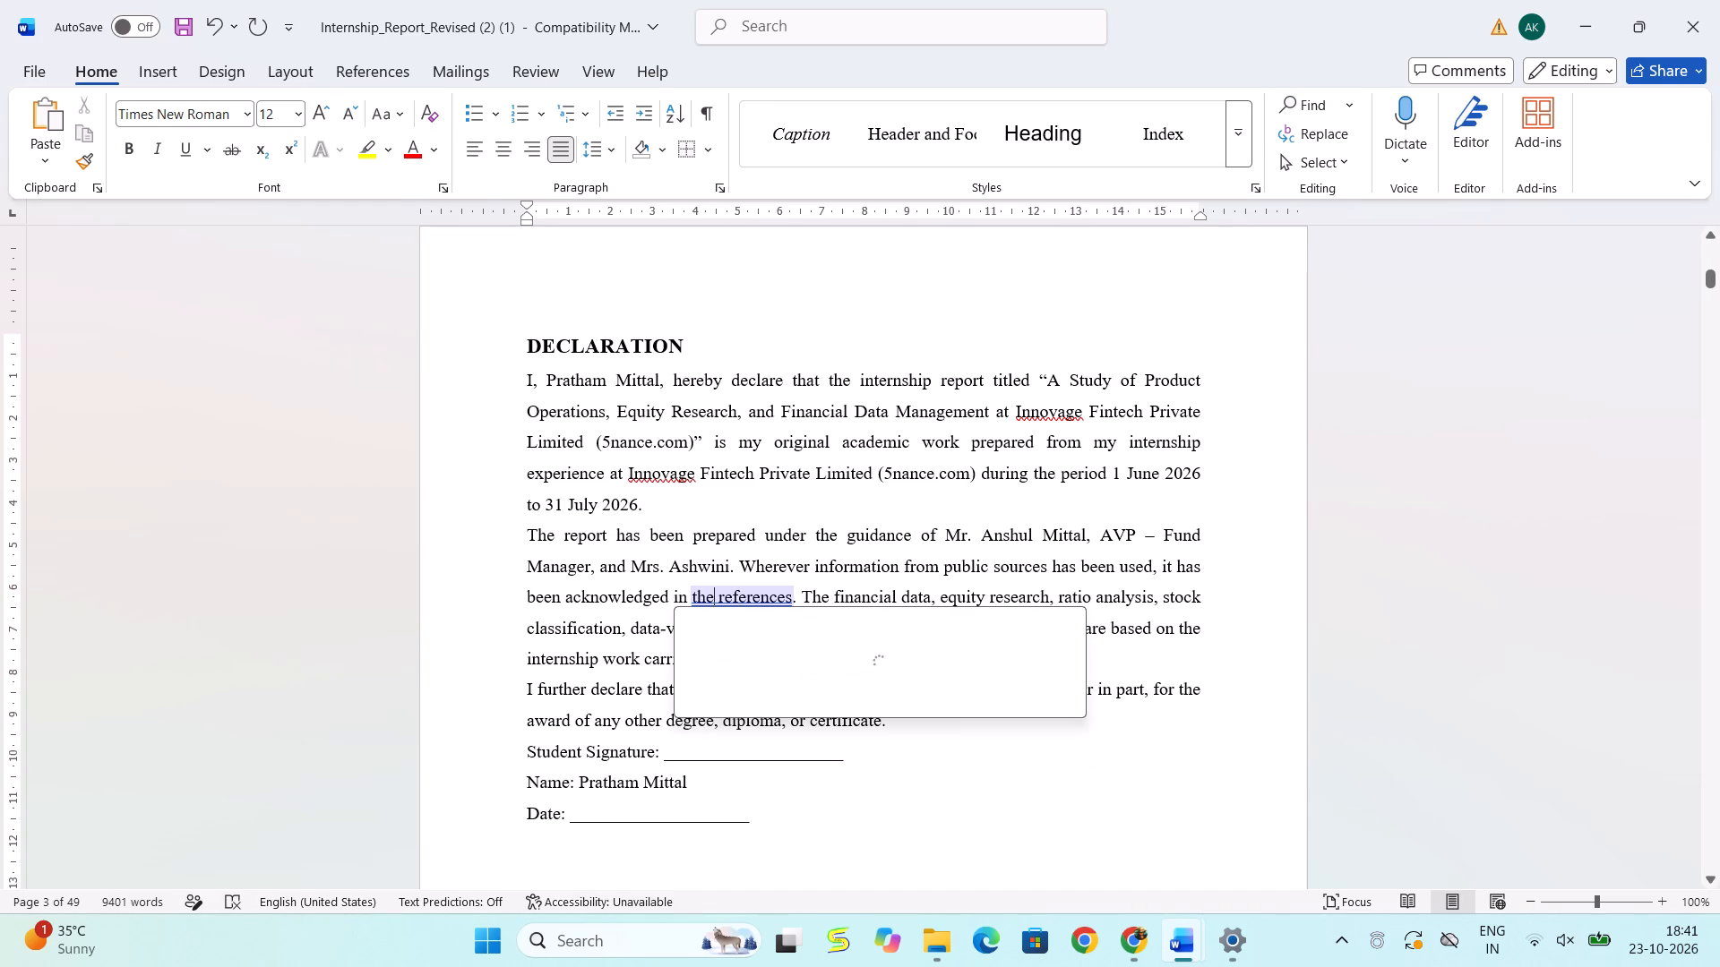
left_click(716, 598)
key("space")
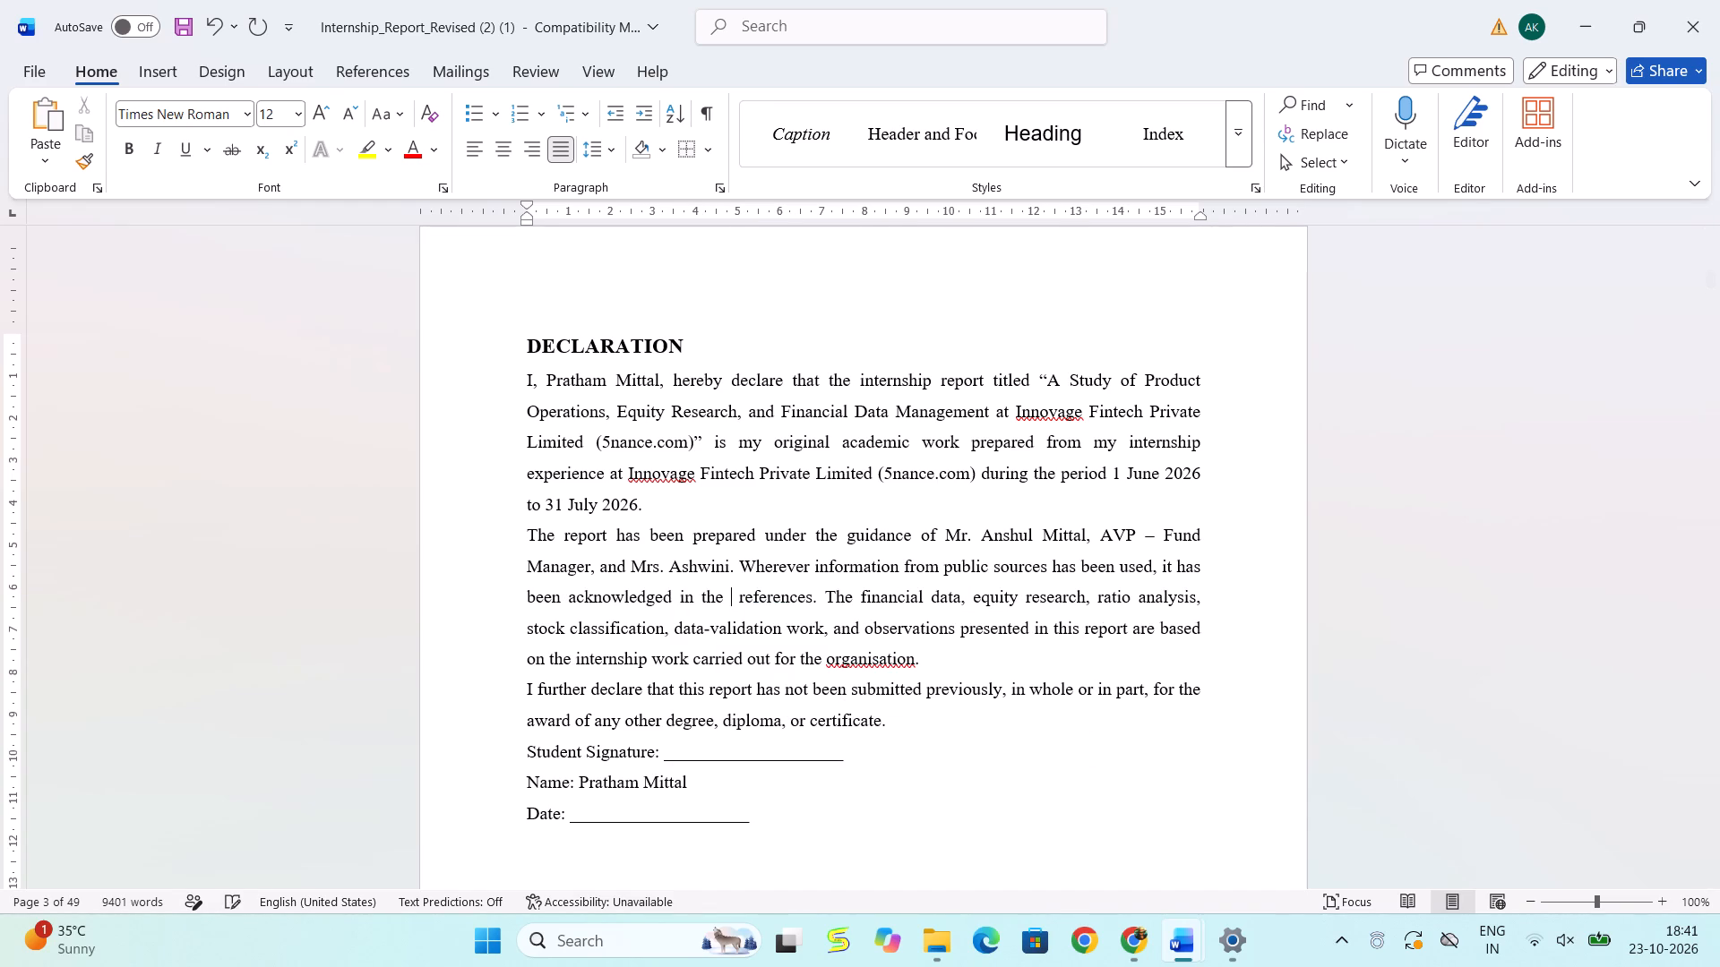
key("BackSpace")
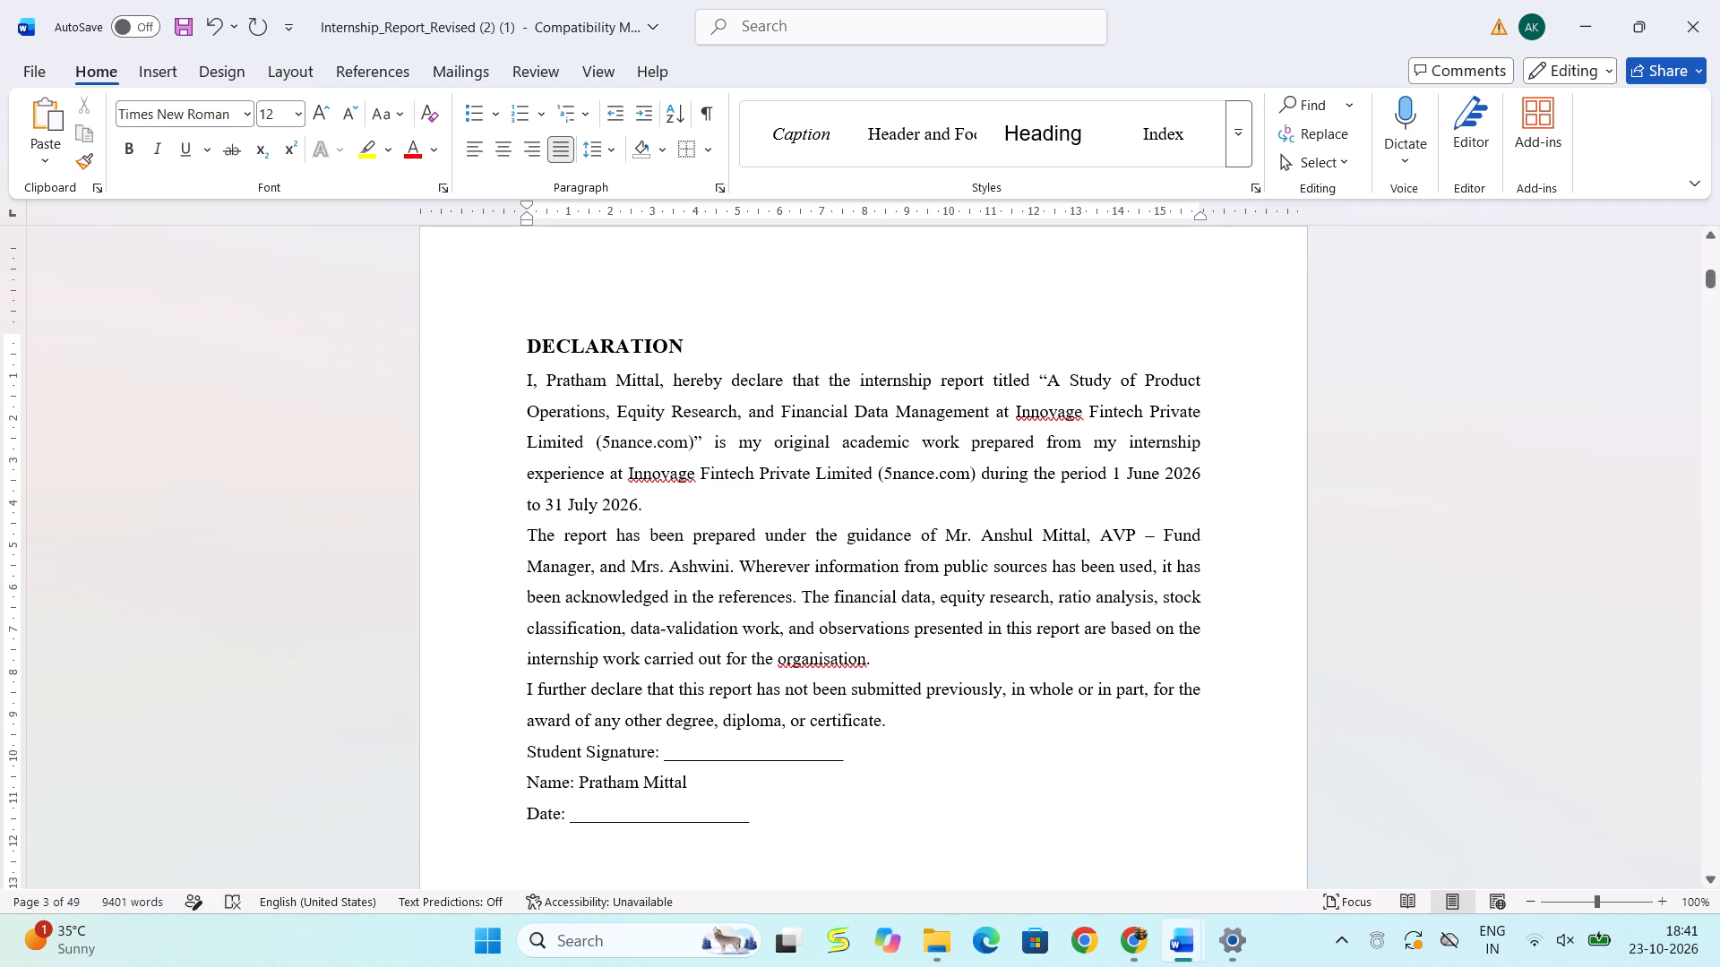
Insert a blank line above the Student Signature line on the DECLARATION page.
left_click(521, 750)
key("Return")
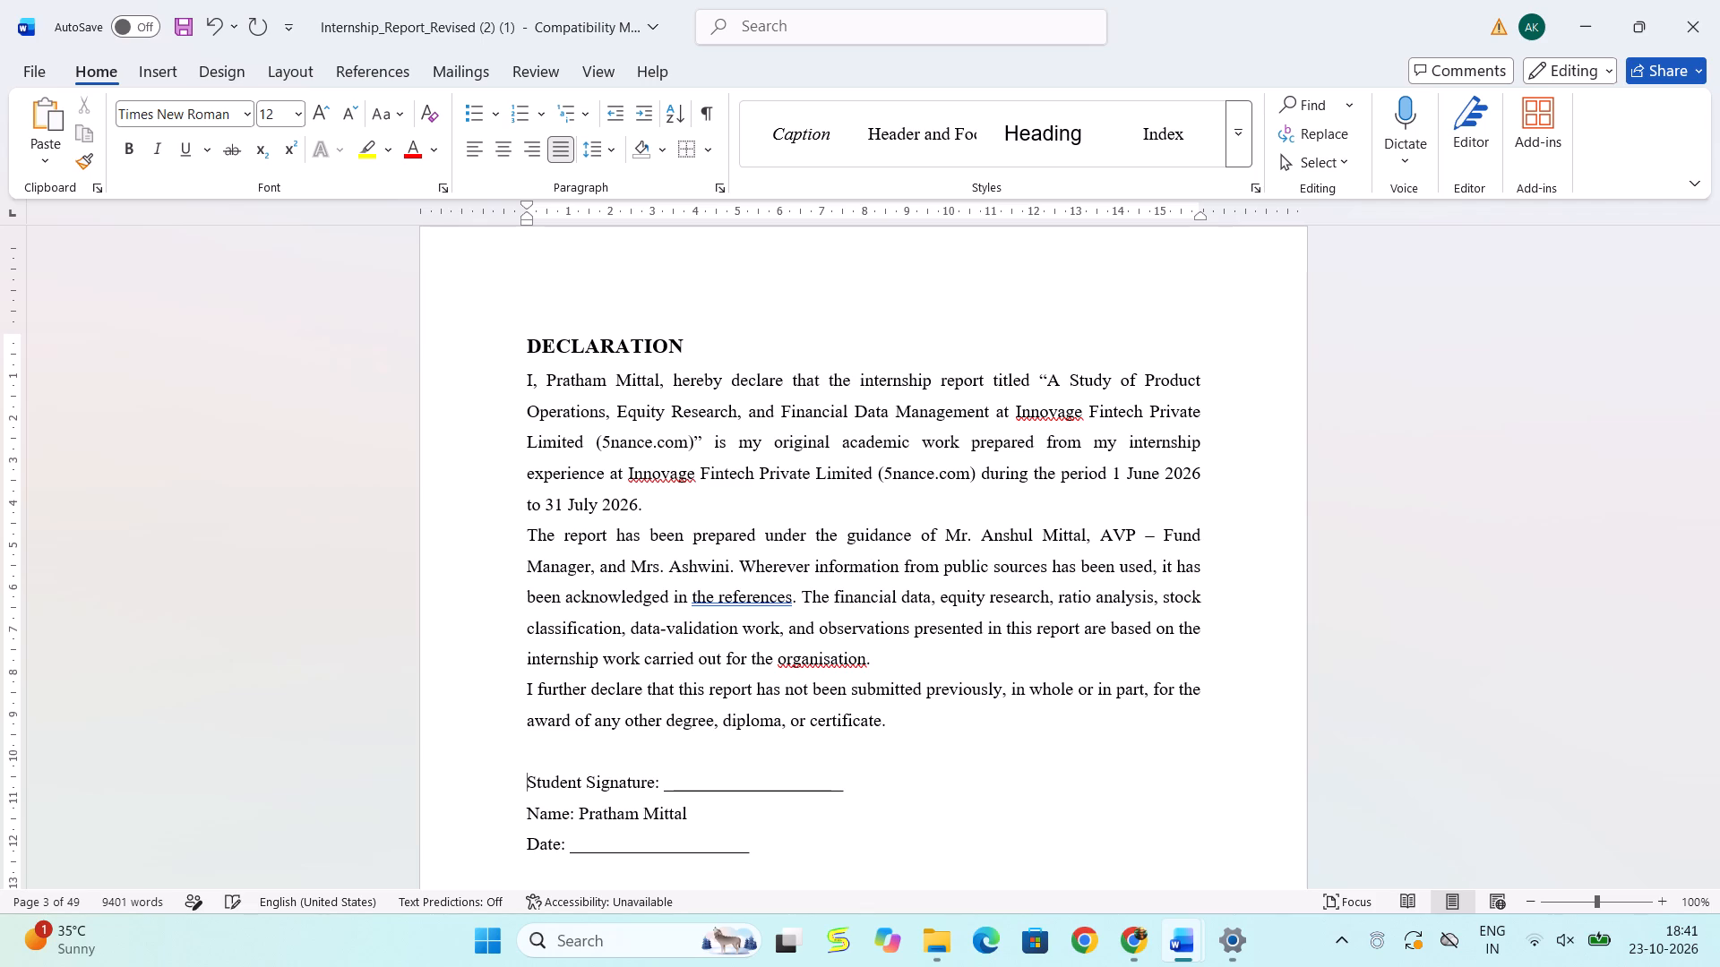
Check the declaration's body text formatting and centre the DECLARATION heading.
left_click_drag(521, 750, 532, 384)
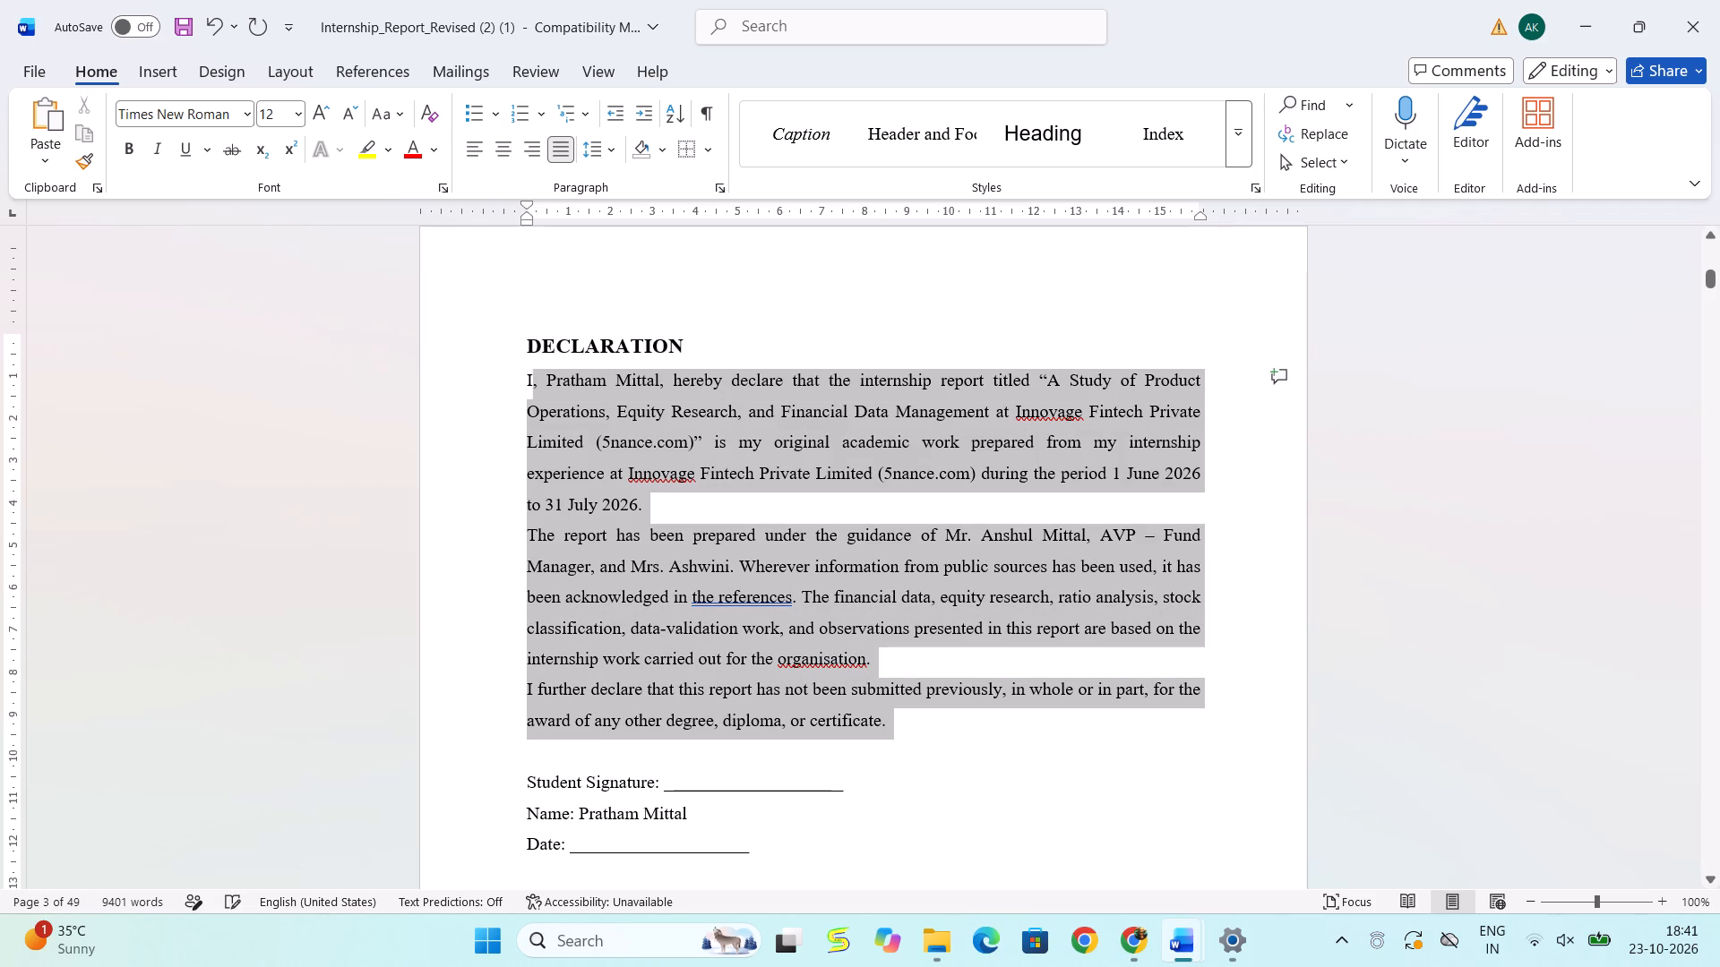
left_click_drag(532, 384, 531, 383)
left_click_drag(531, 383, 517, 383)
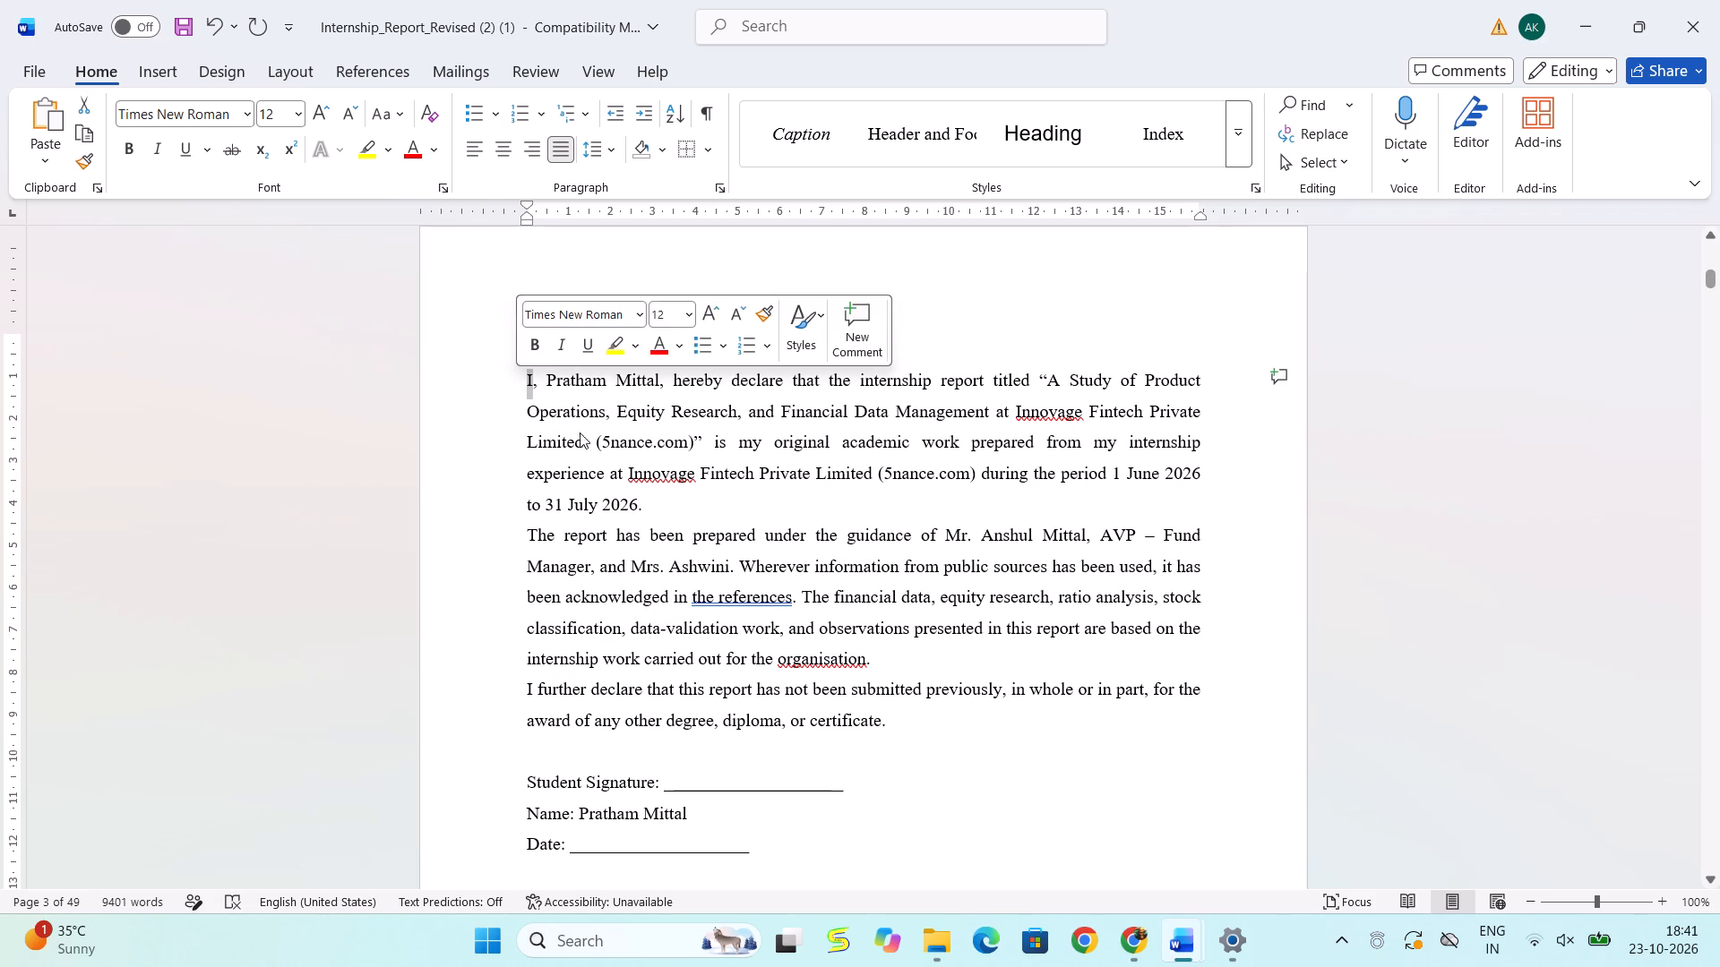
left_click(616, 478)
left_click(520, 346)
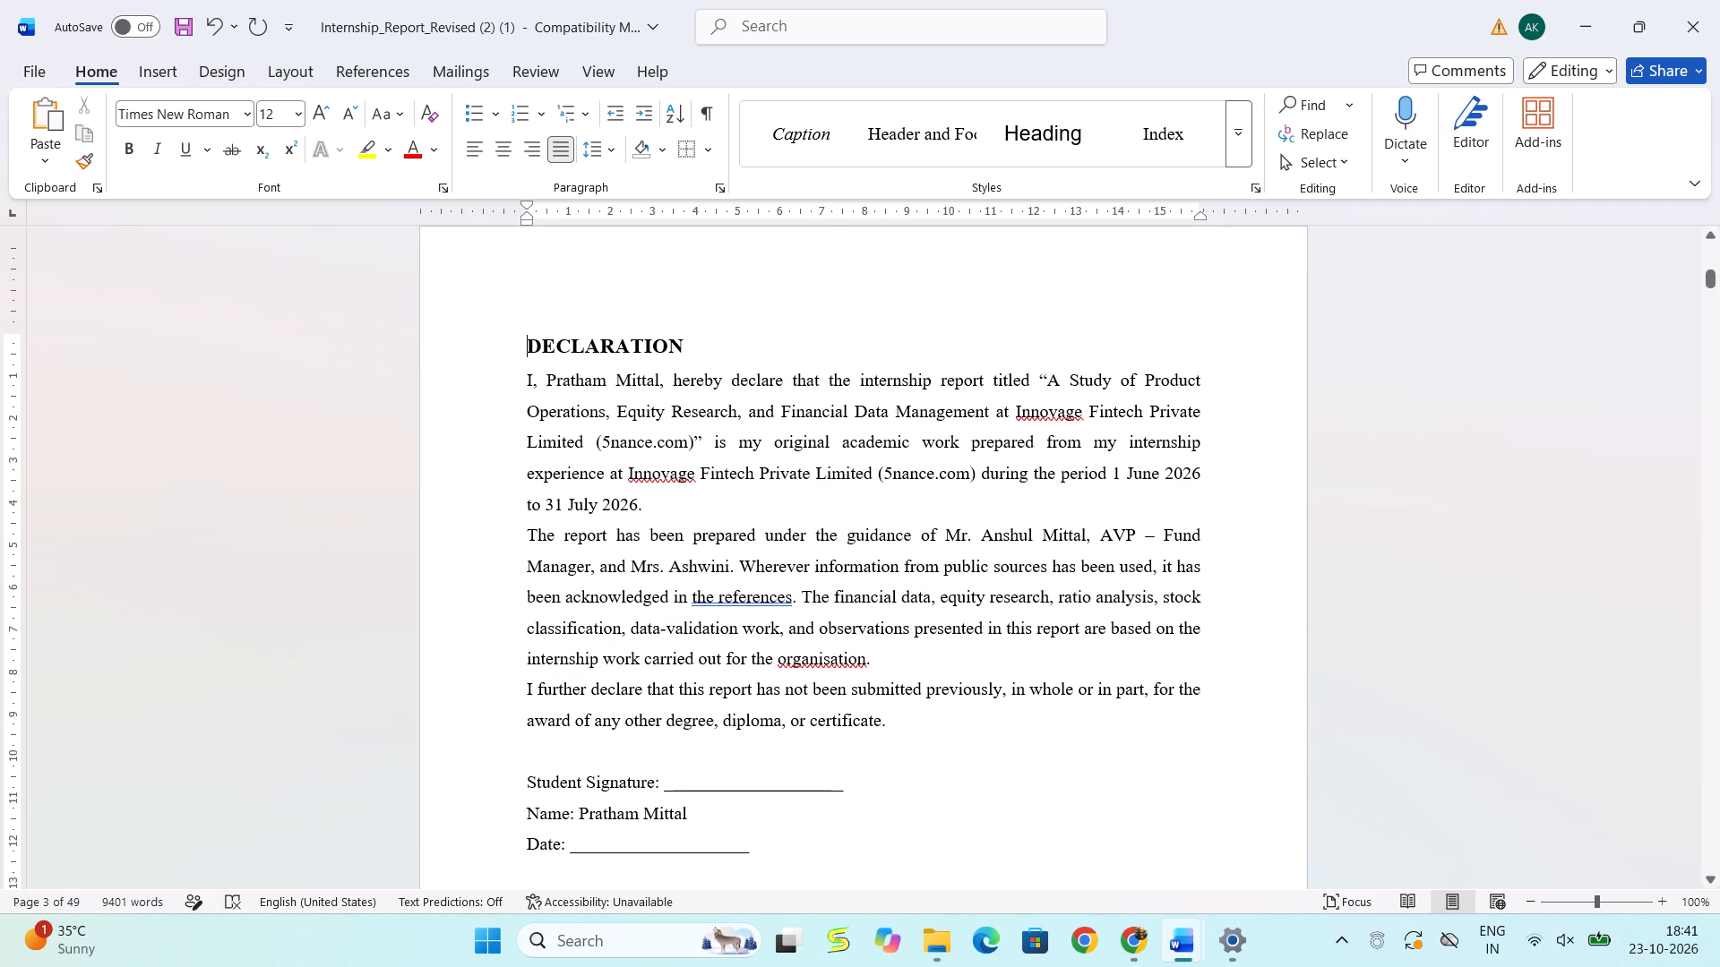
left_click_drag(520, 346, 689, 343)
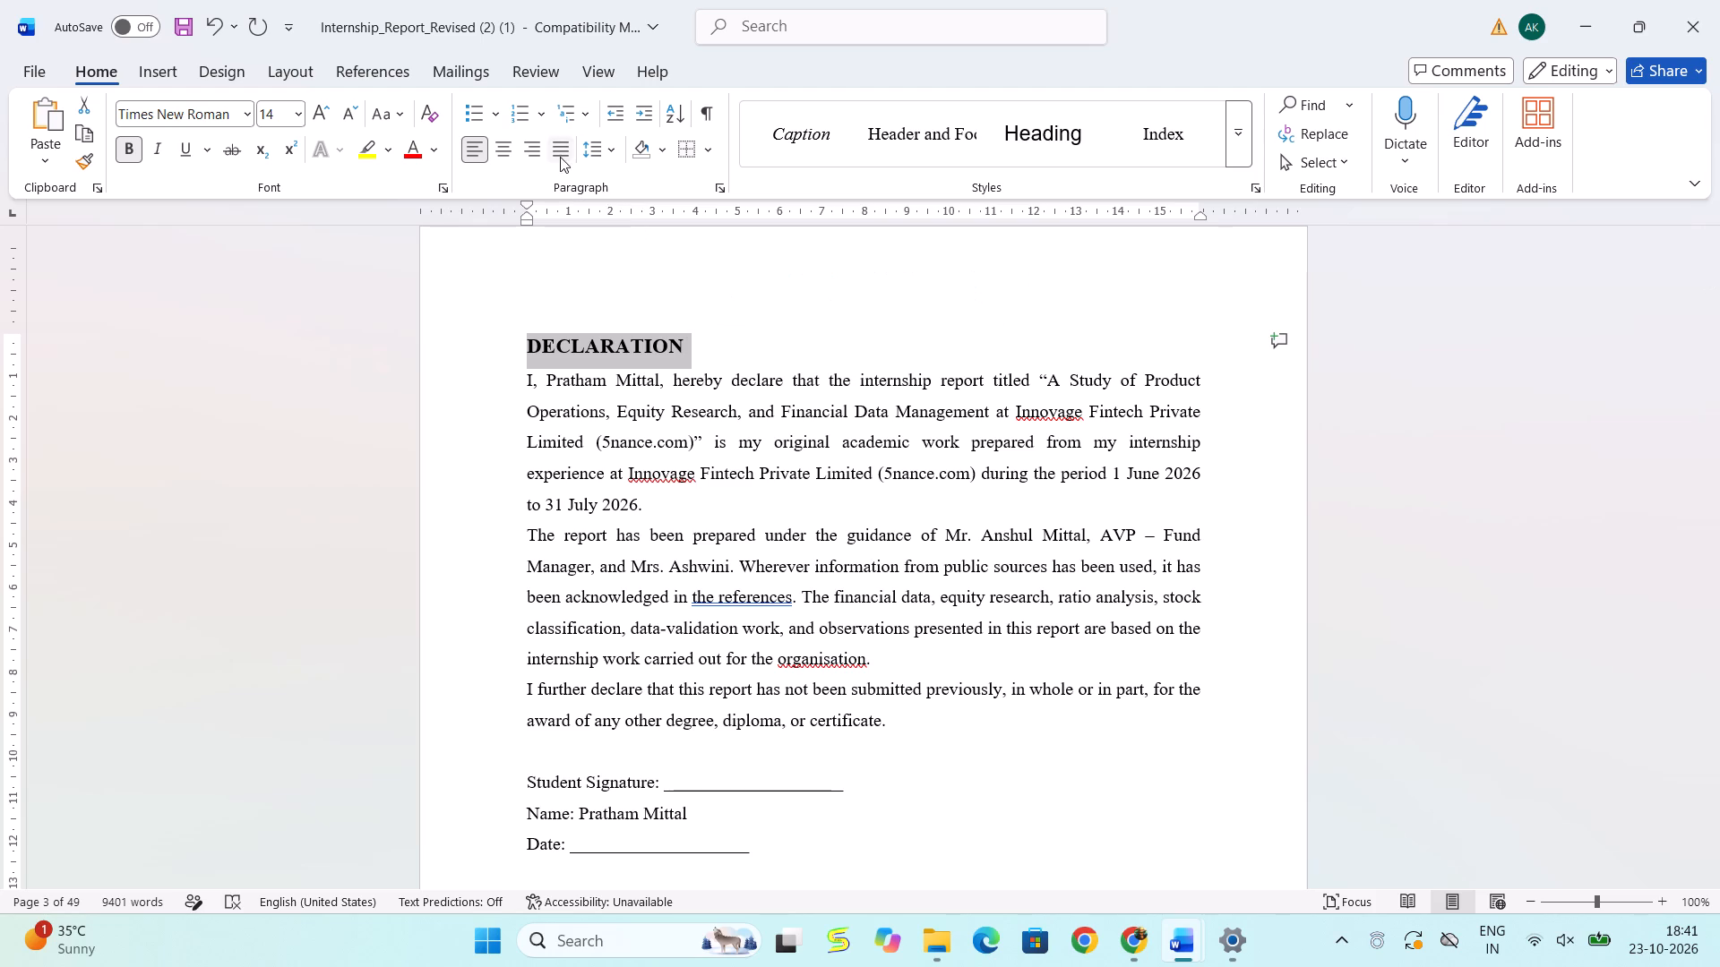
left_click(556, 155)
left_click(556, 155)
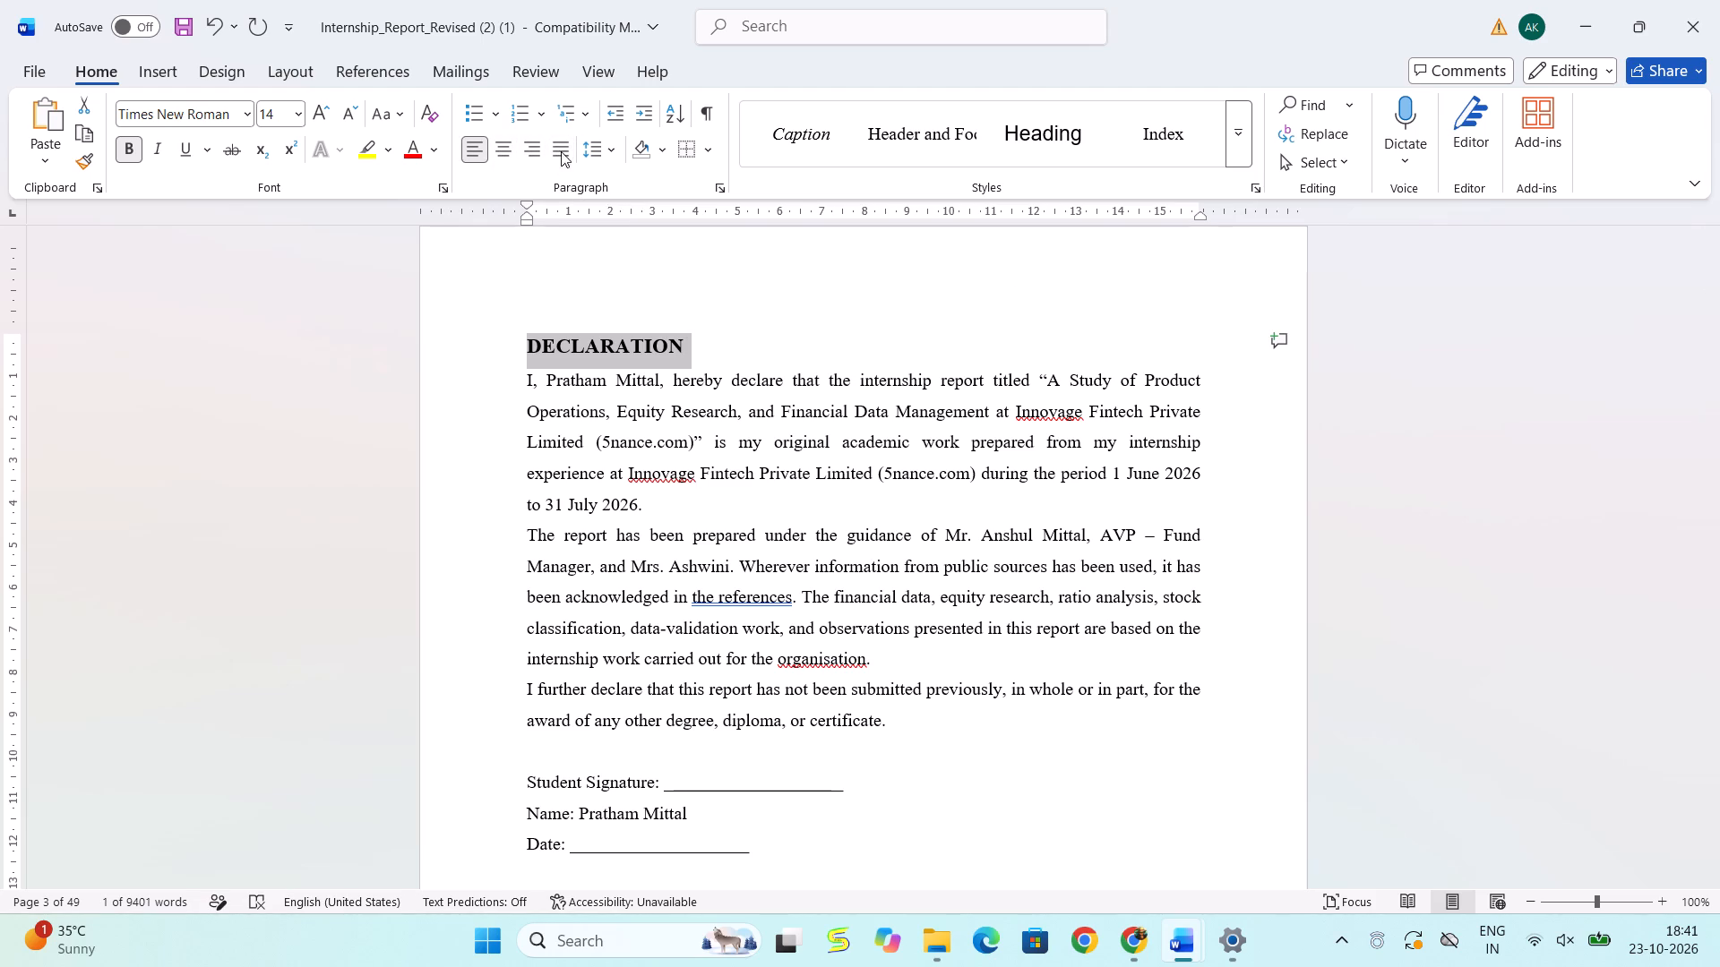
left_click(506, 147)
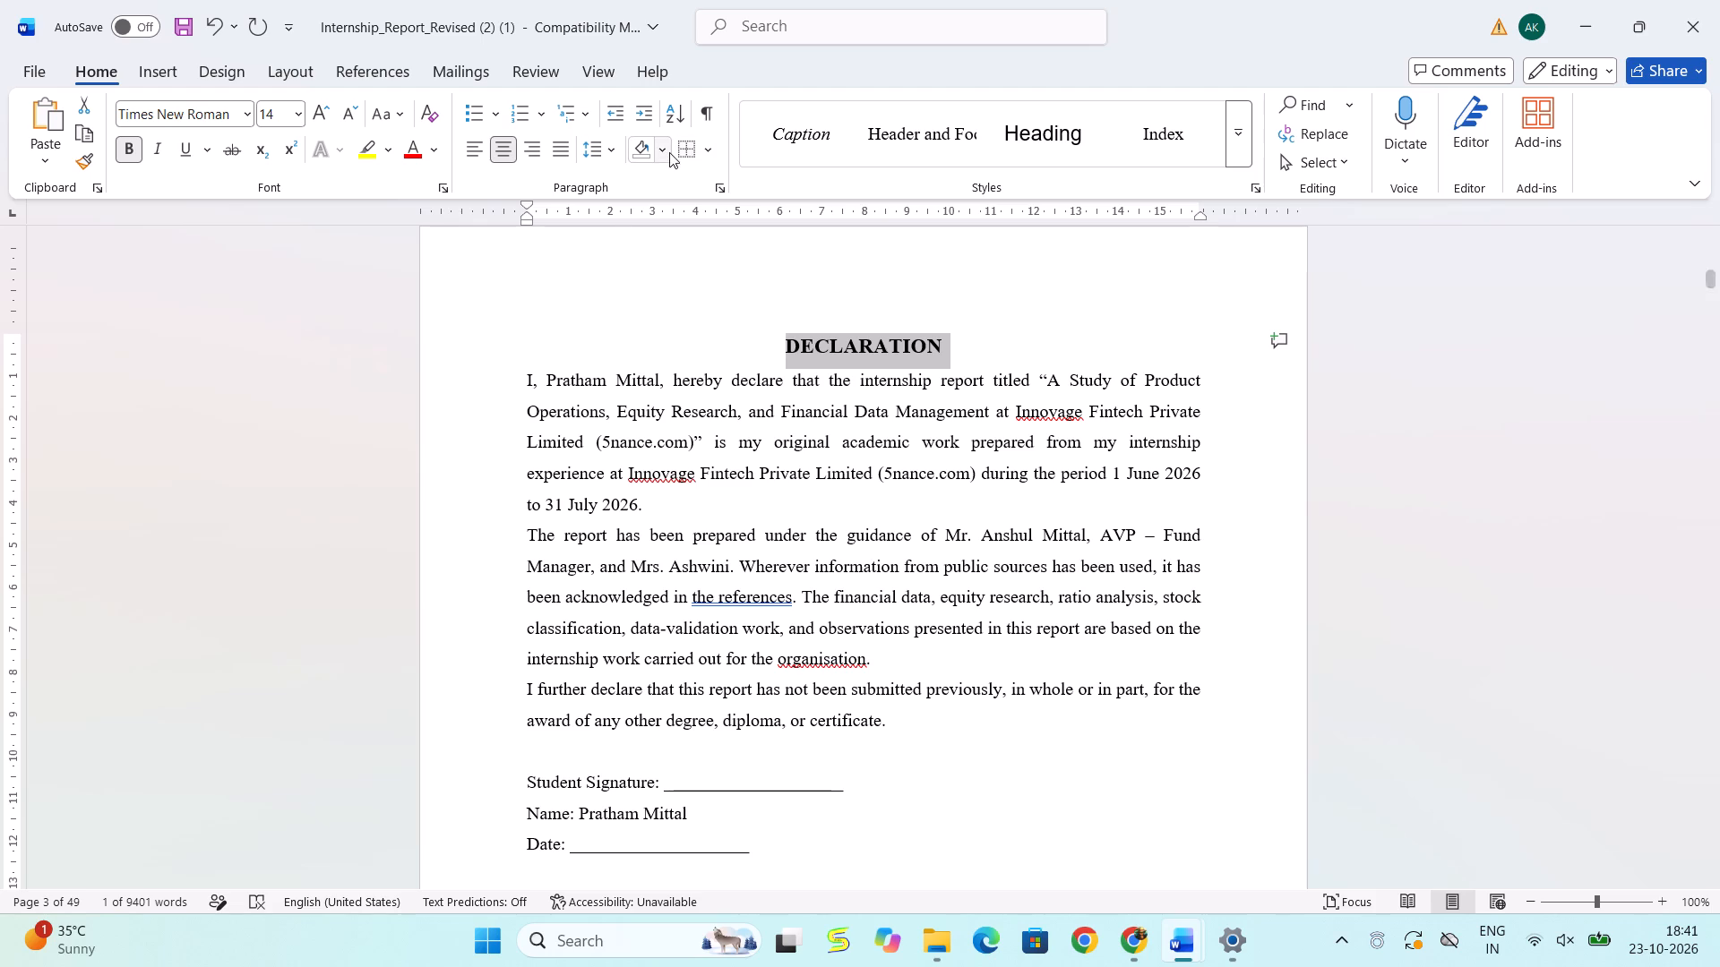
left_click(929, 756)
Set the "CHAPTER 1: INTRODUCTION" heading's font size to 16.
scroll(929, 756, "down", 4)
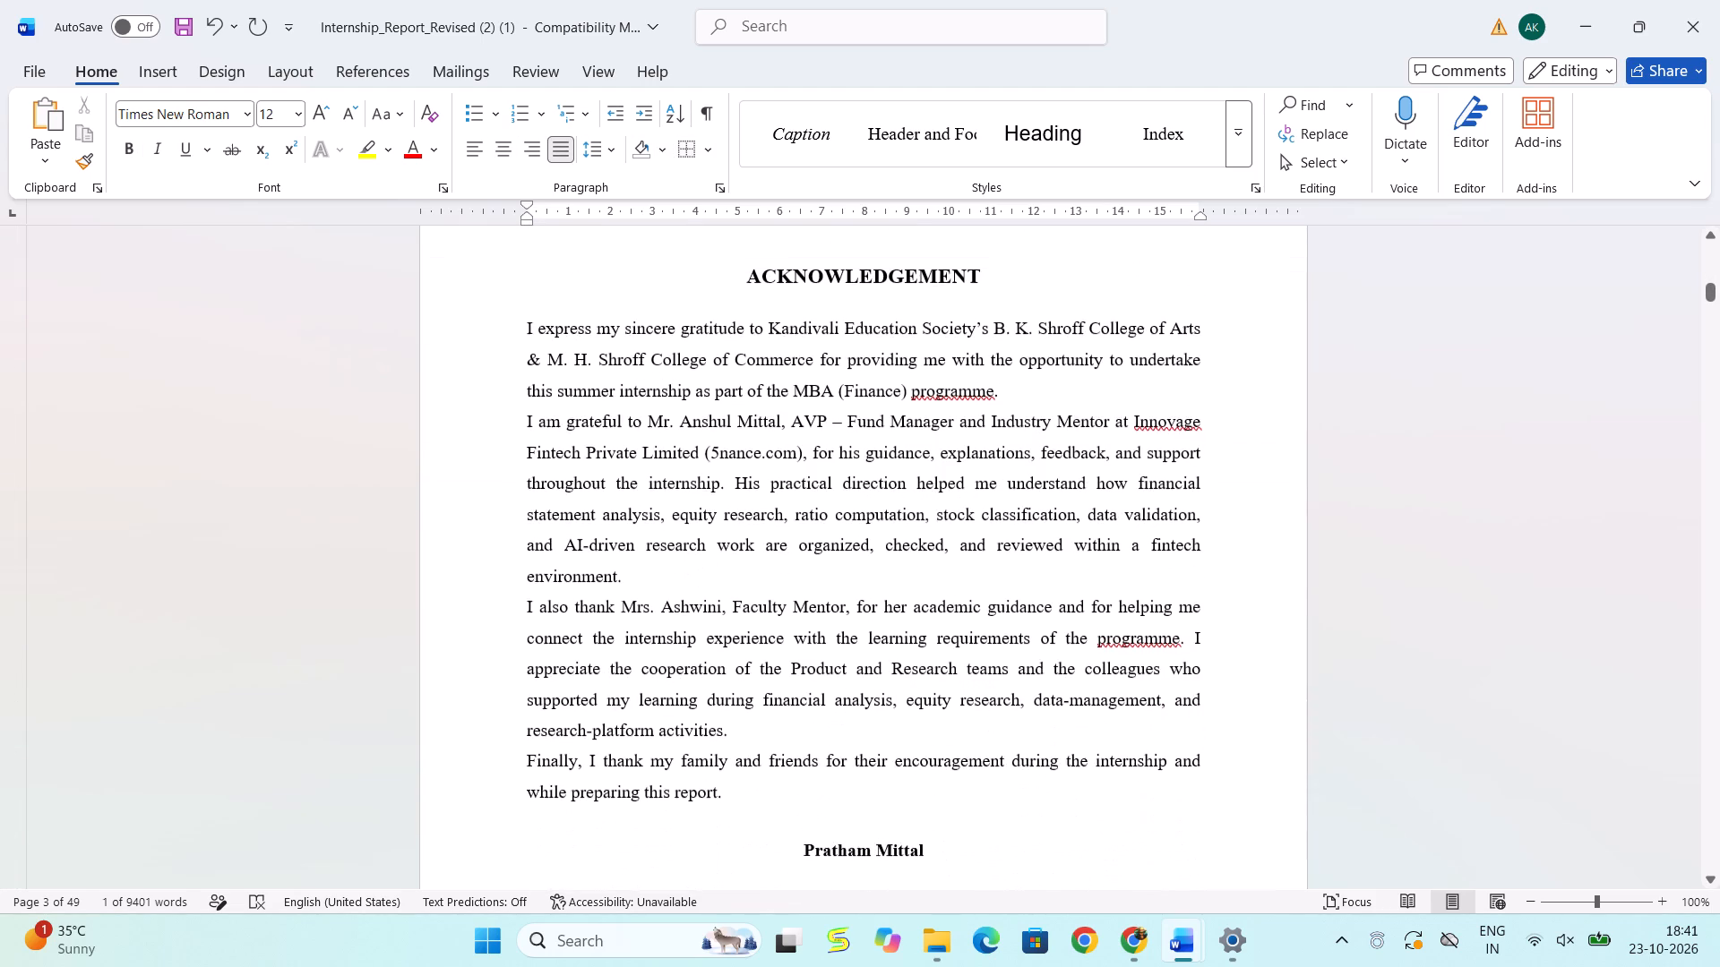
scroll(929, 756, "down", 1)
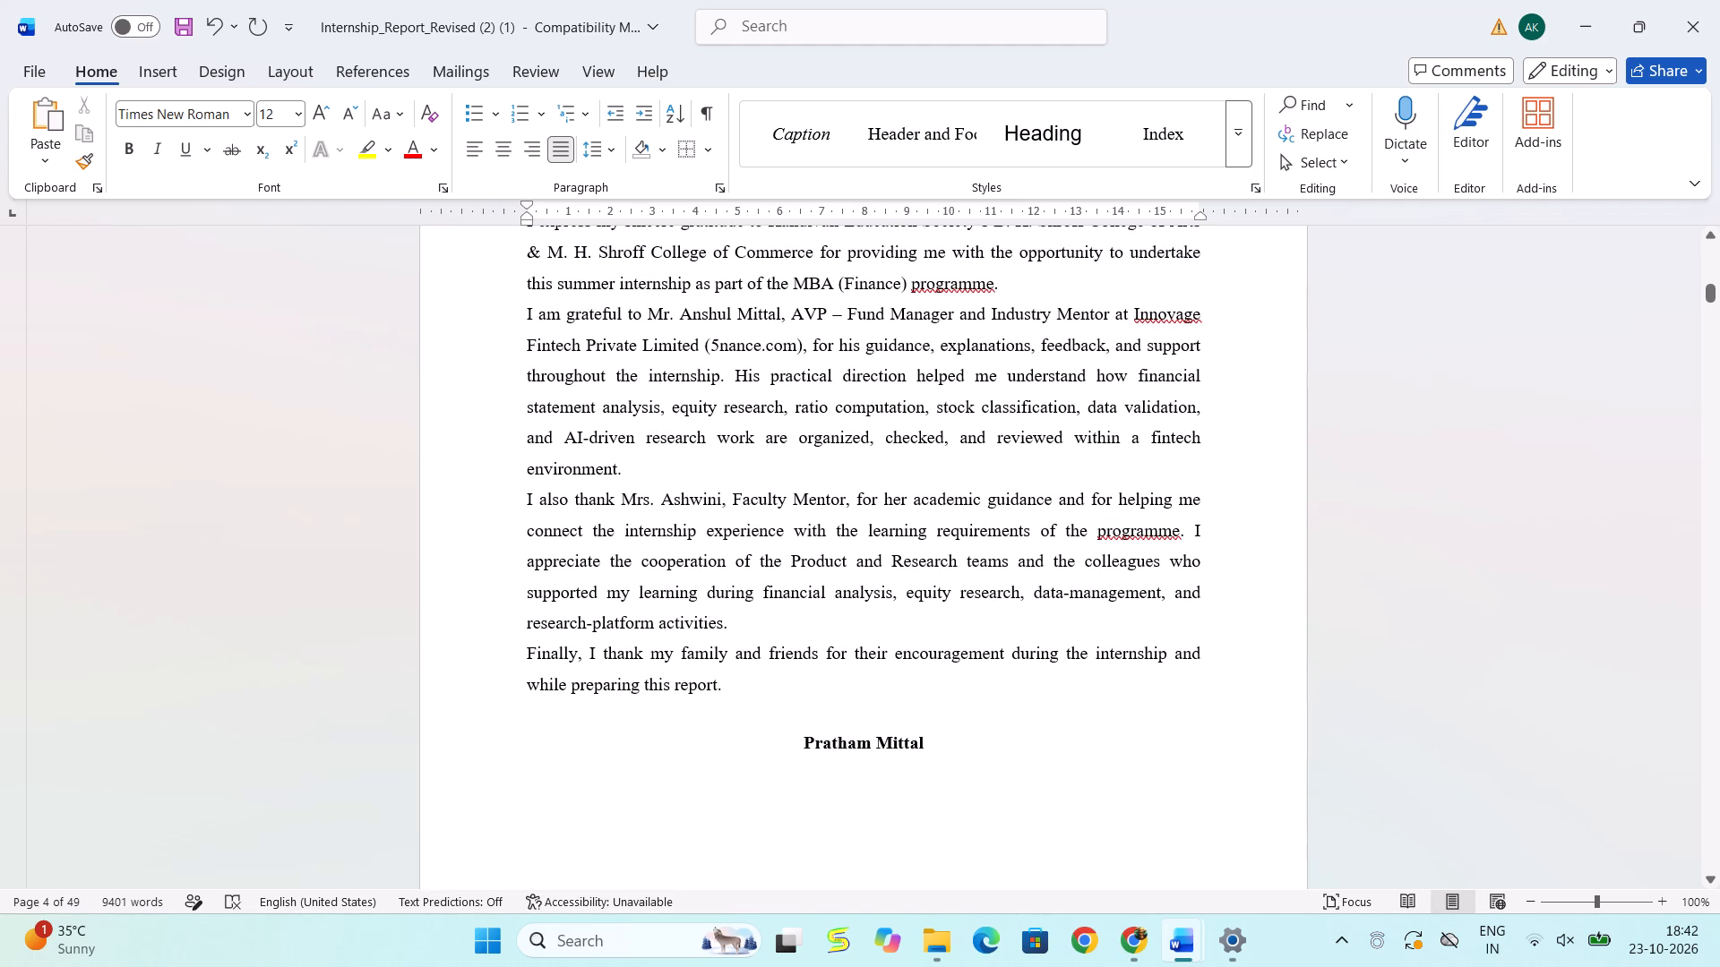
scroll(929, 756, "down", 3)
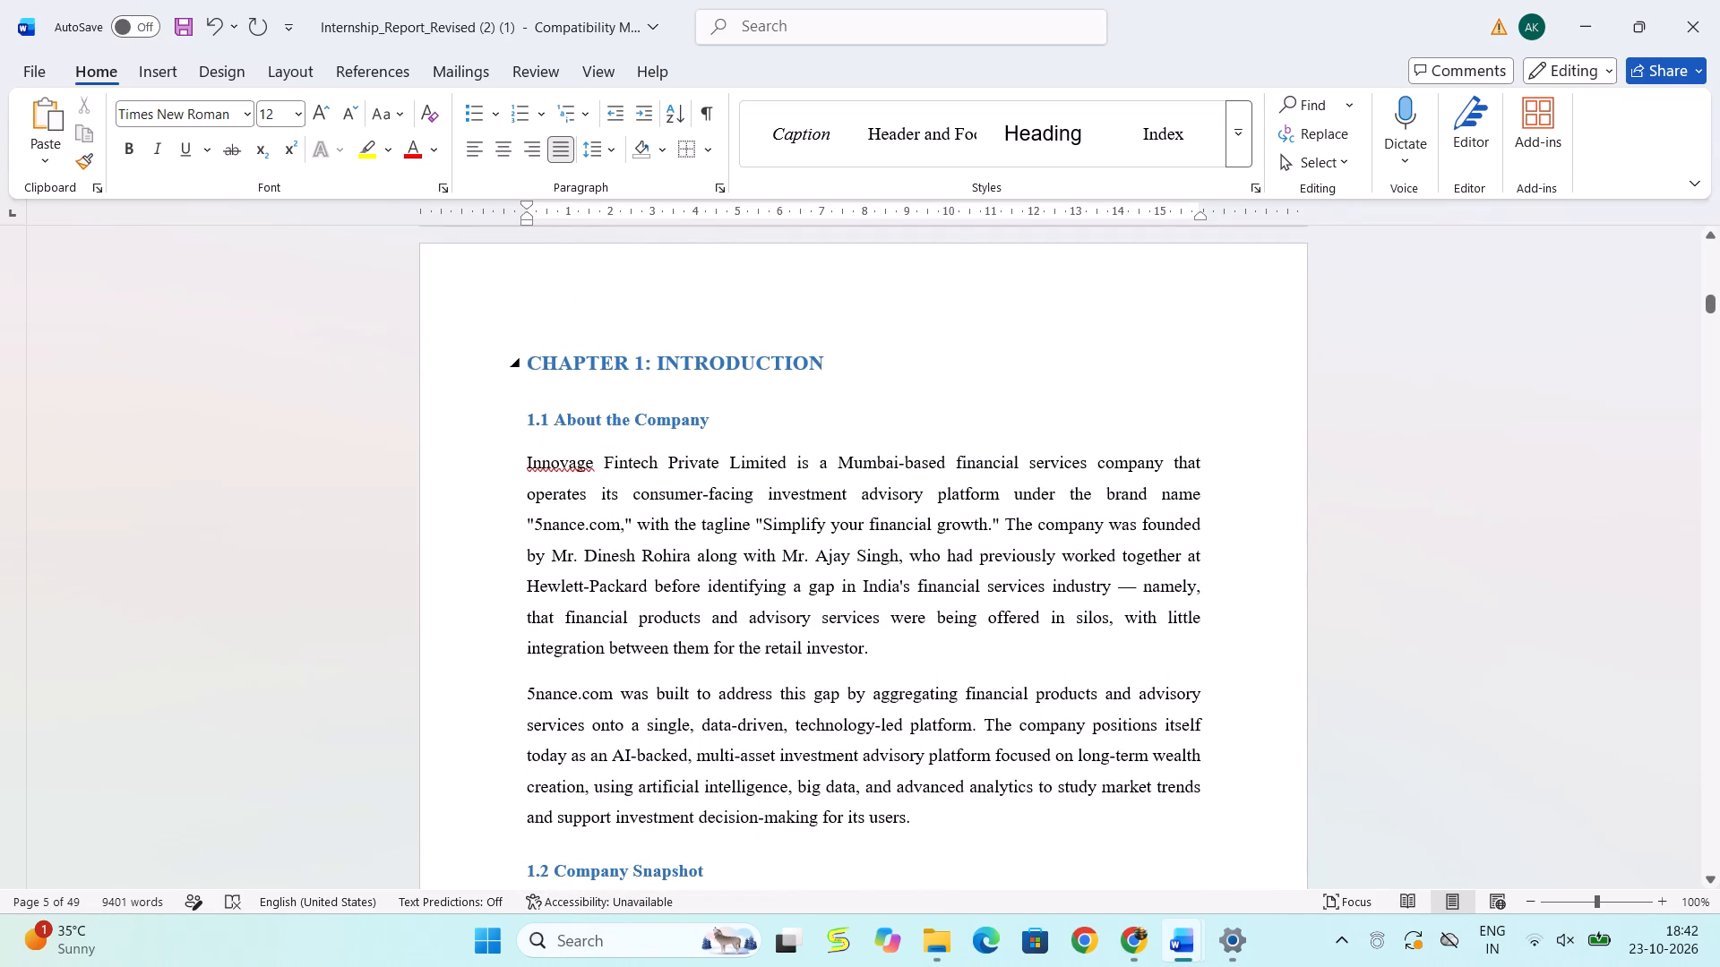
left_click_drag(531, 363, 847, 334)
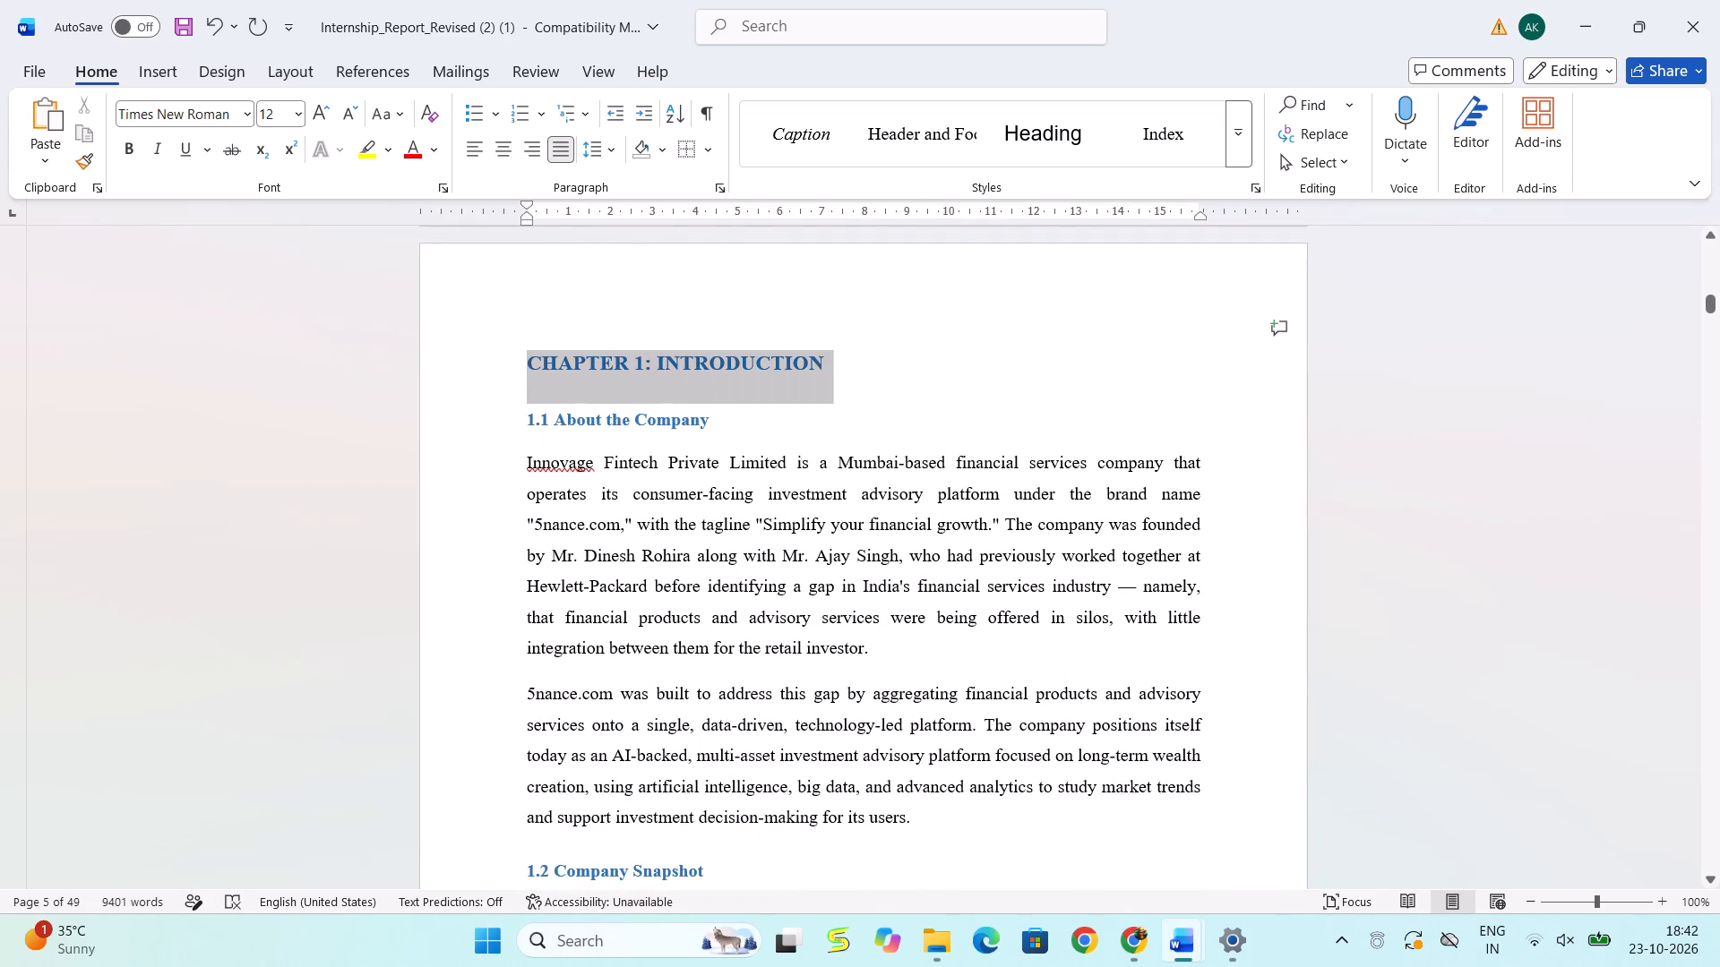
left_click_drag(847, 334, 847, 338)
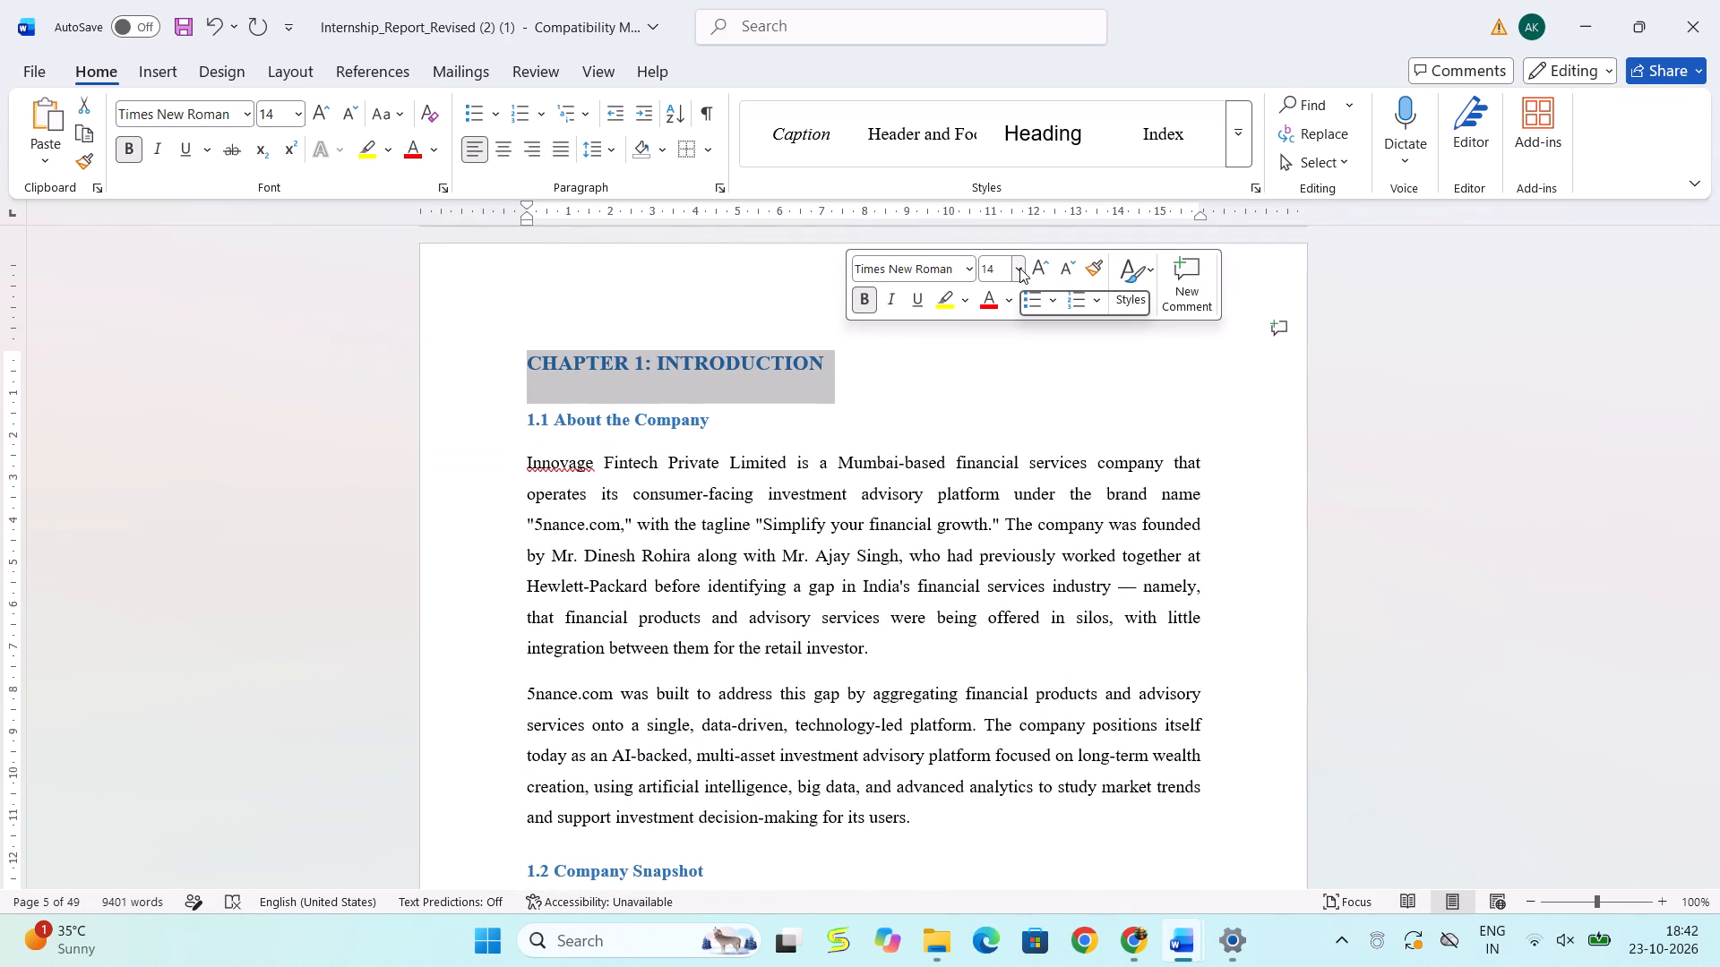
left_click(1019, 268)
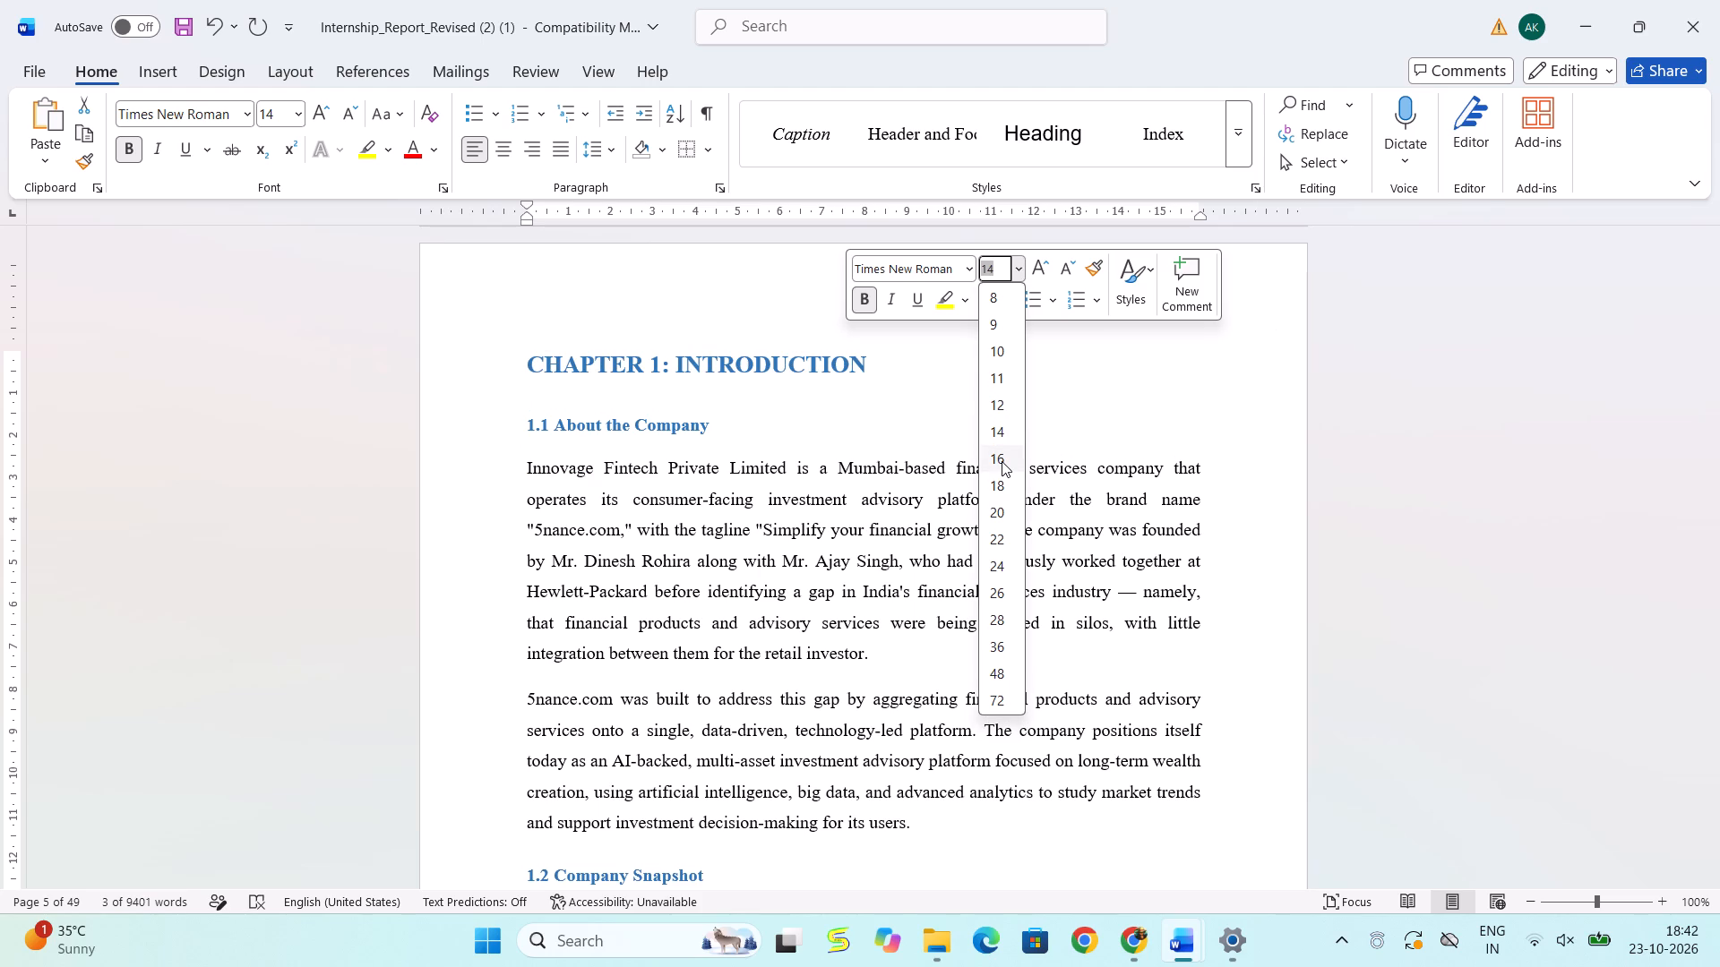
left_click(1002, 461)
Set the "1.1 About the Company" subheading's font size to 14.
left_click_drag(729, 431, 548, 418)
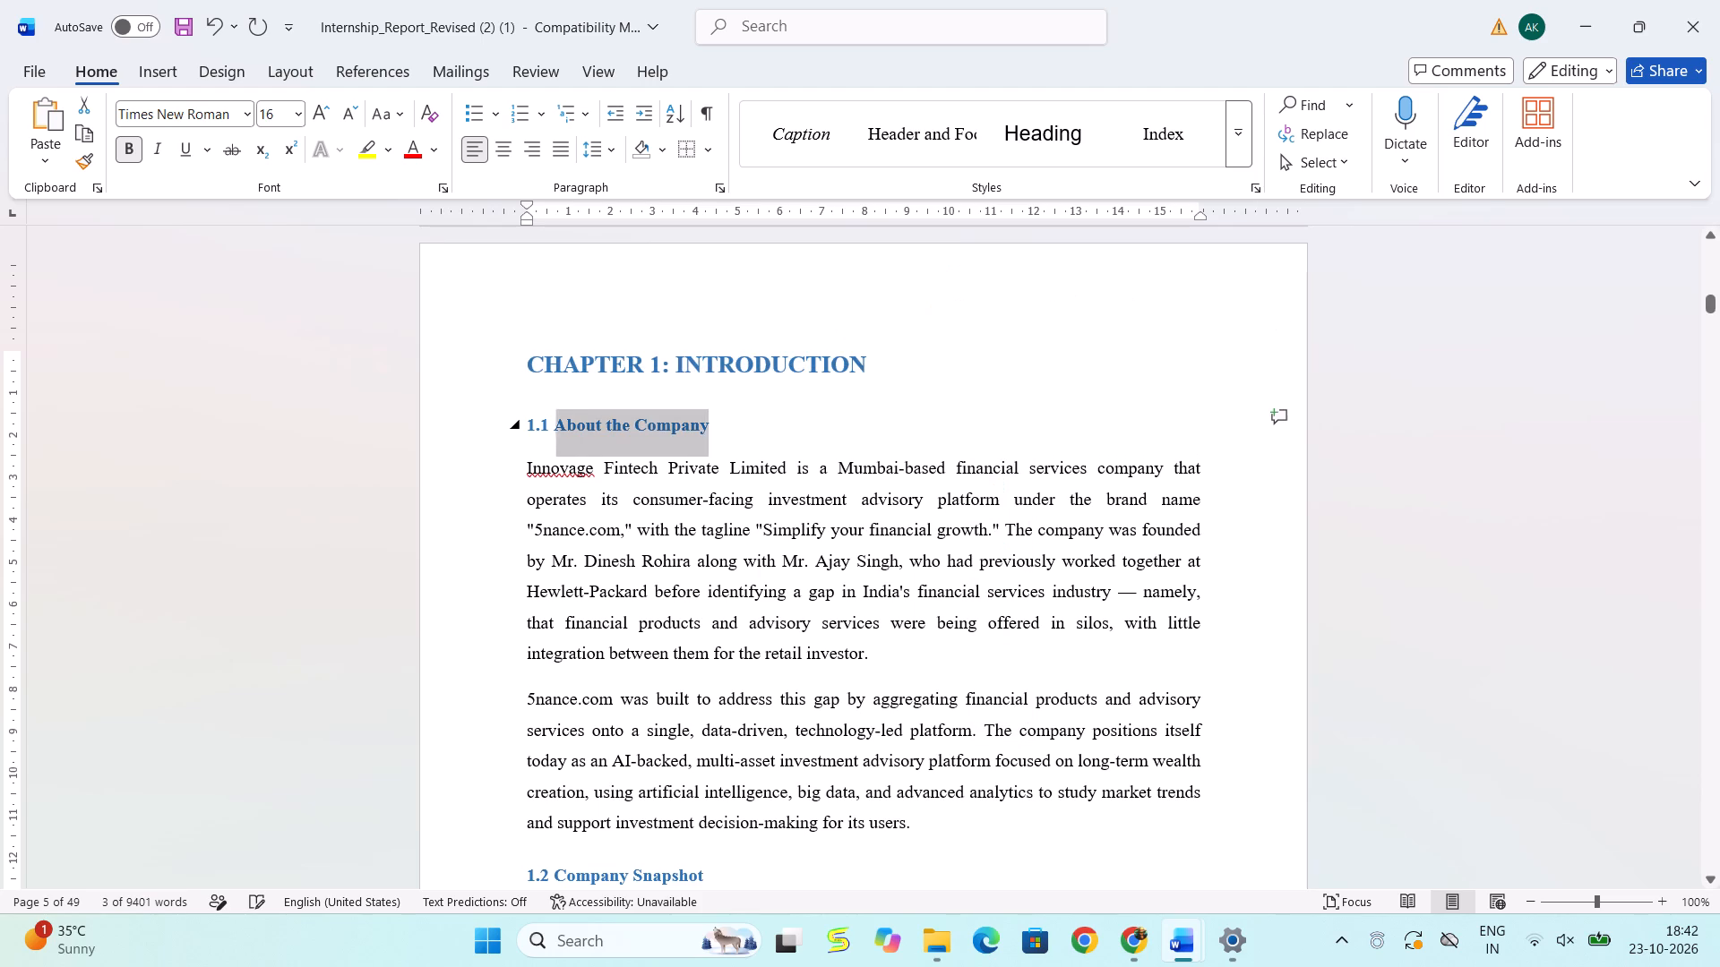
left_click_drag(548, 418, 501, 420)
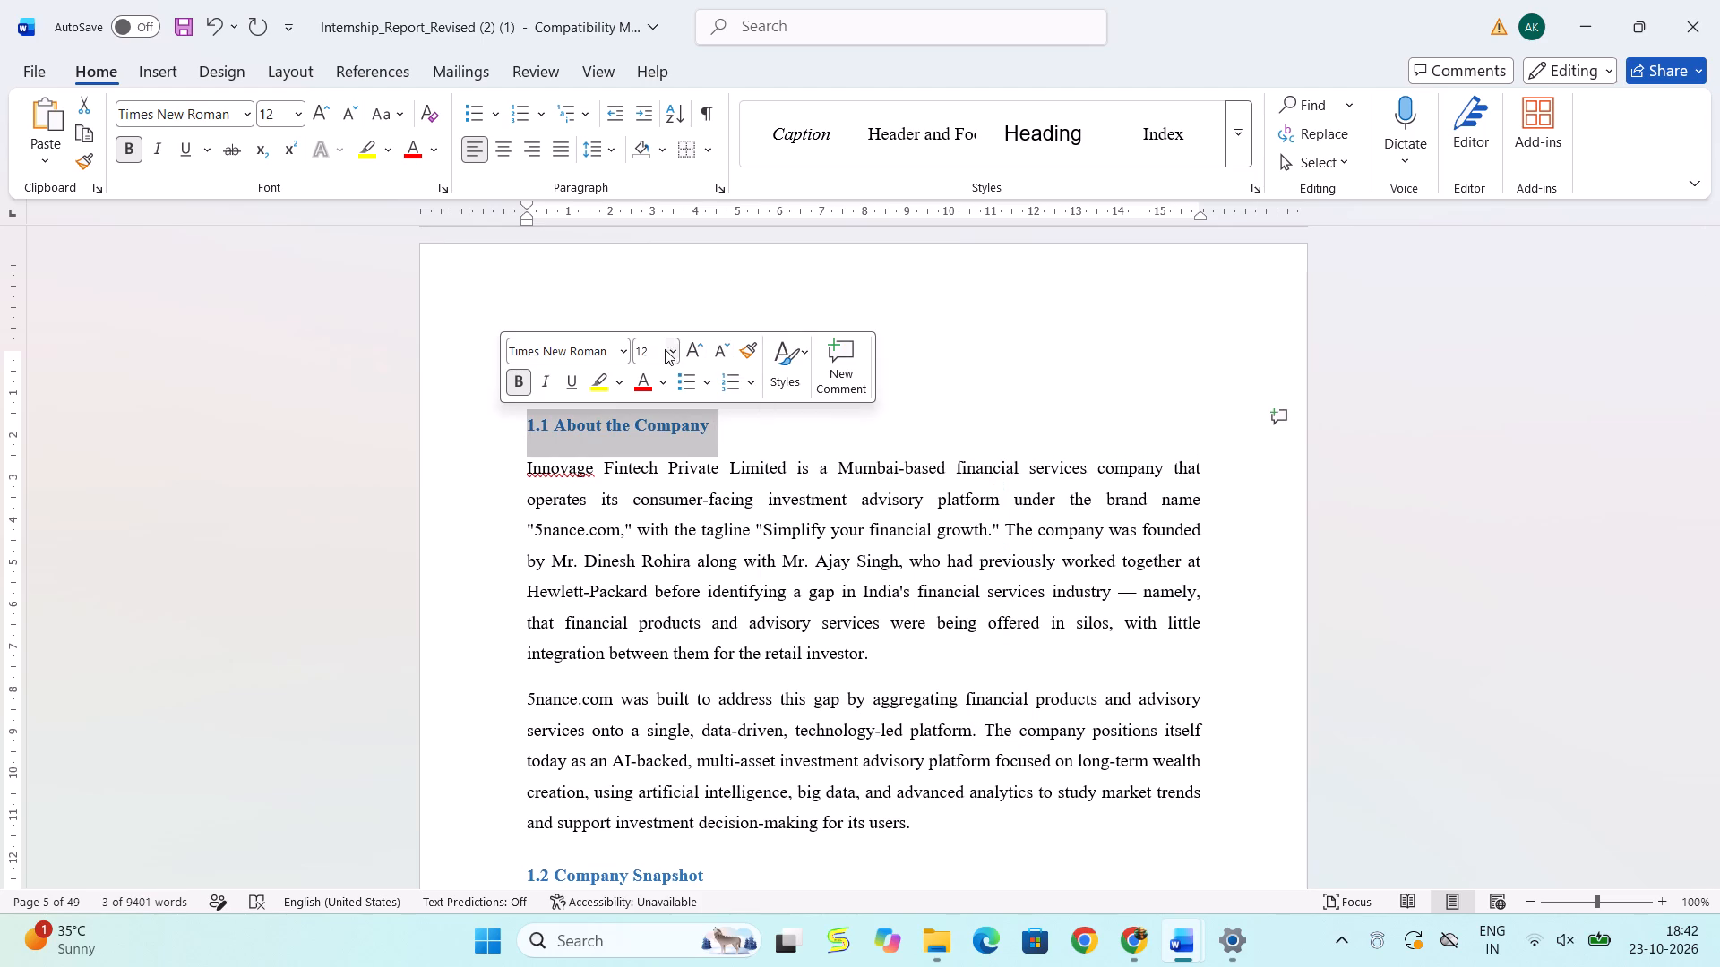
left_click(668, 351)
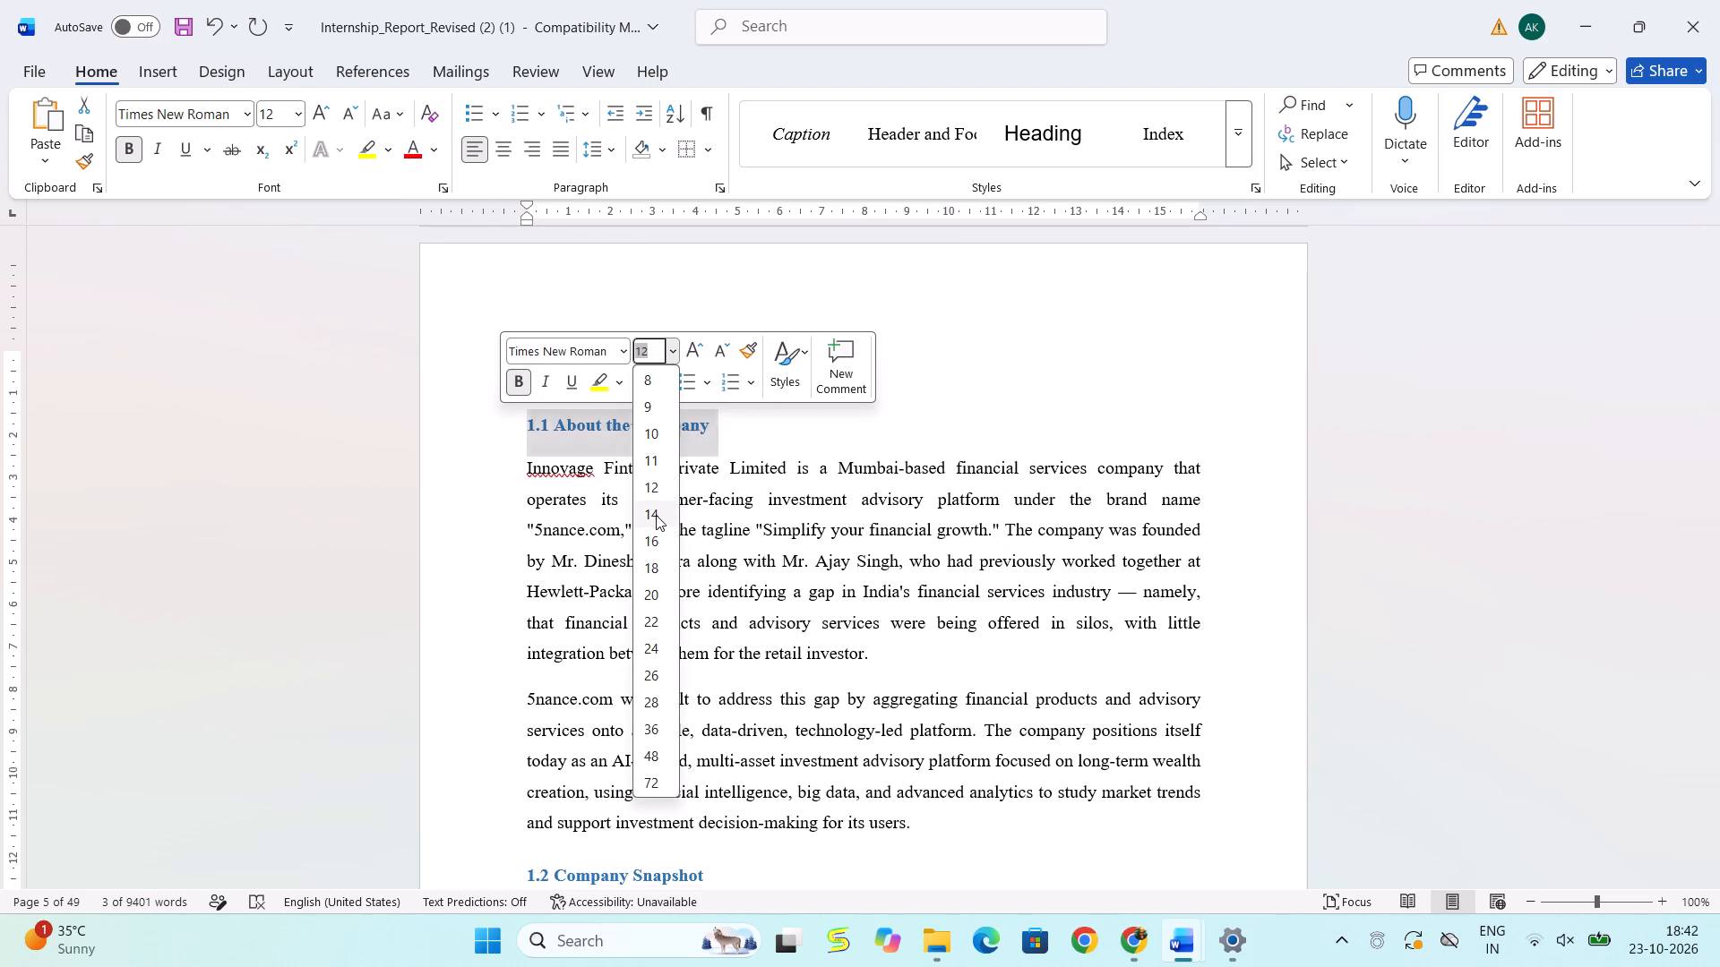
left_click(656, 515)
left_click(796, 419)
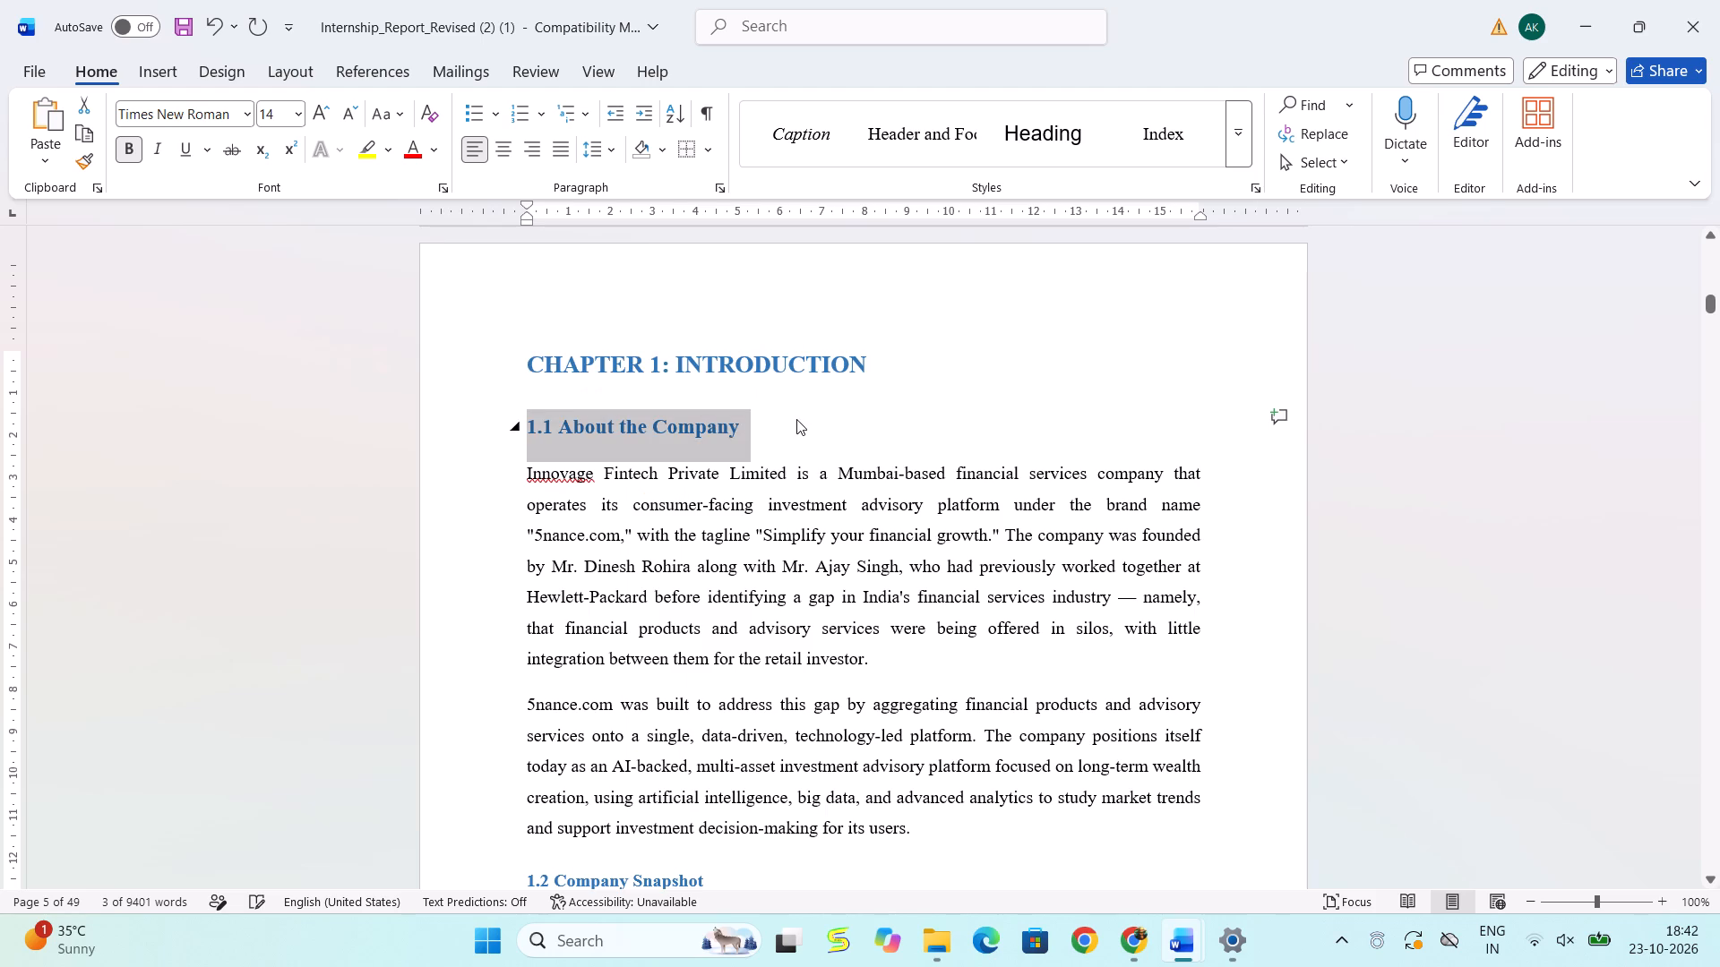
Centre the "CHAPTER 1: INTRODUCTION" heading.
left_click_drag(527, 359, 762, 336)
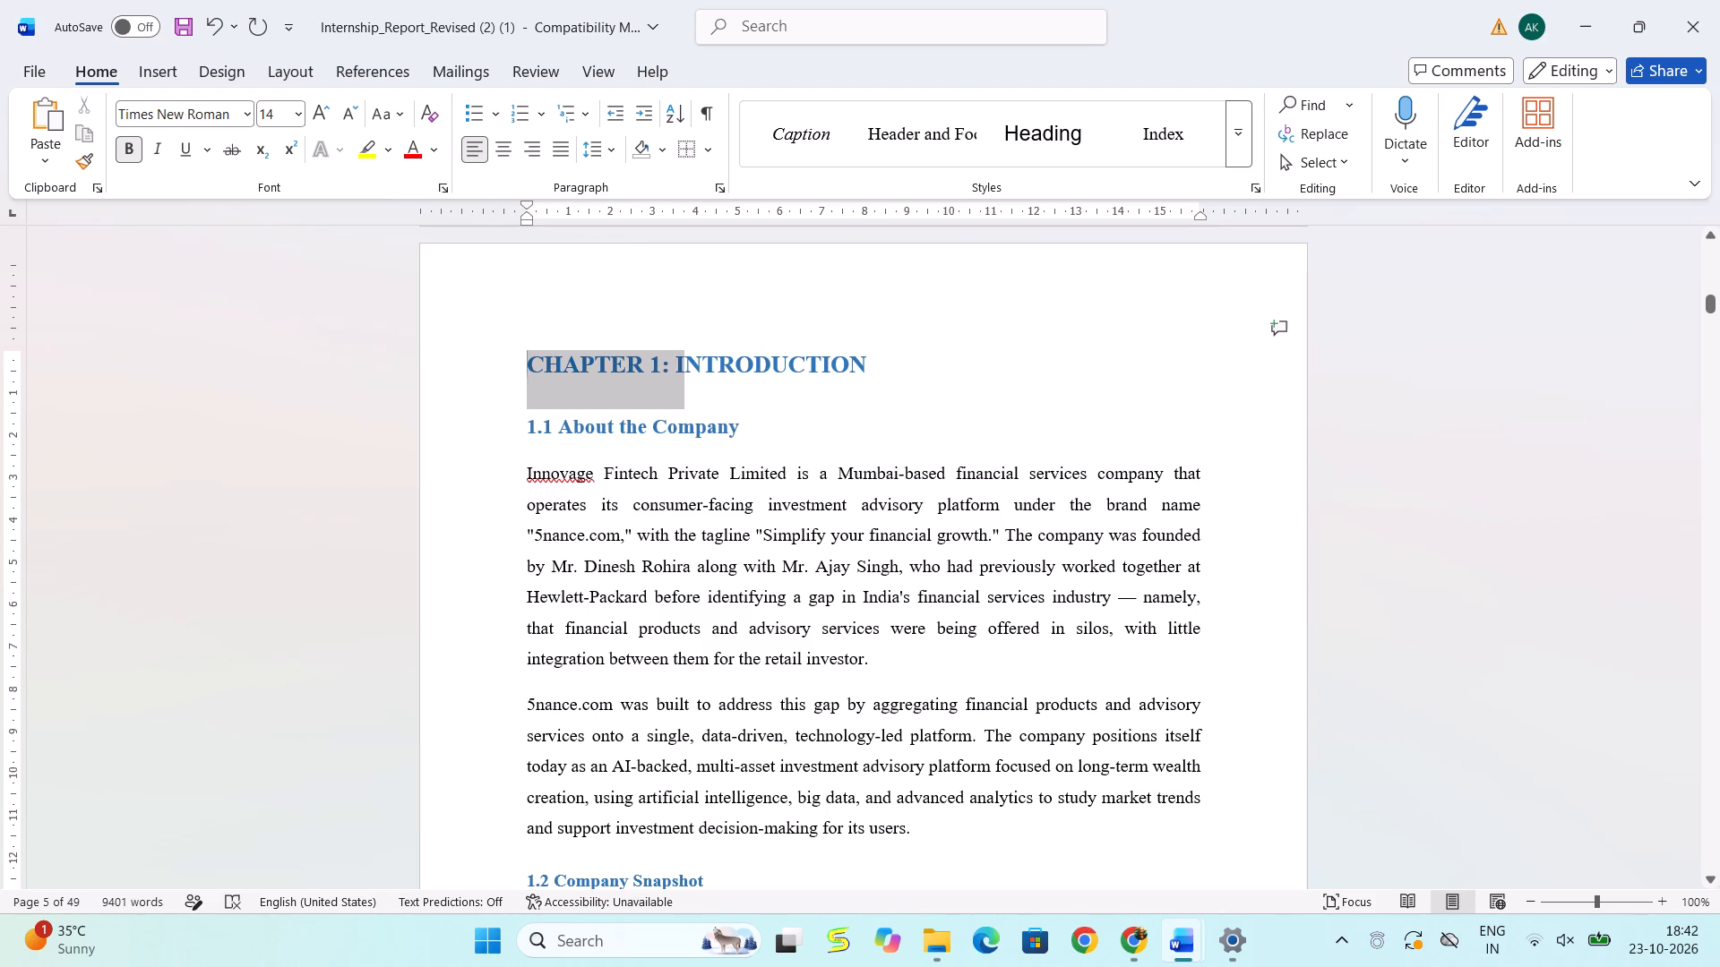
left_click_drag(762, 336, 865, 321)
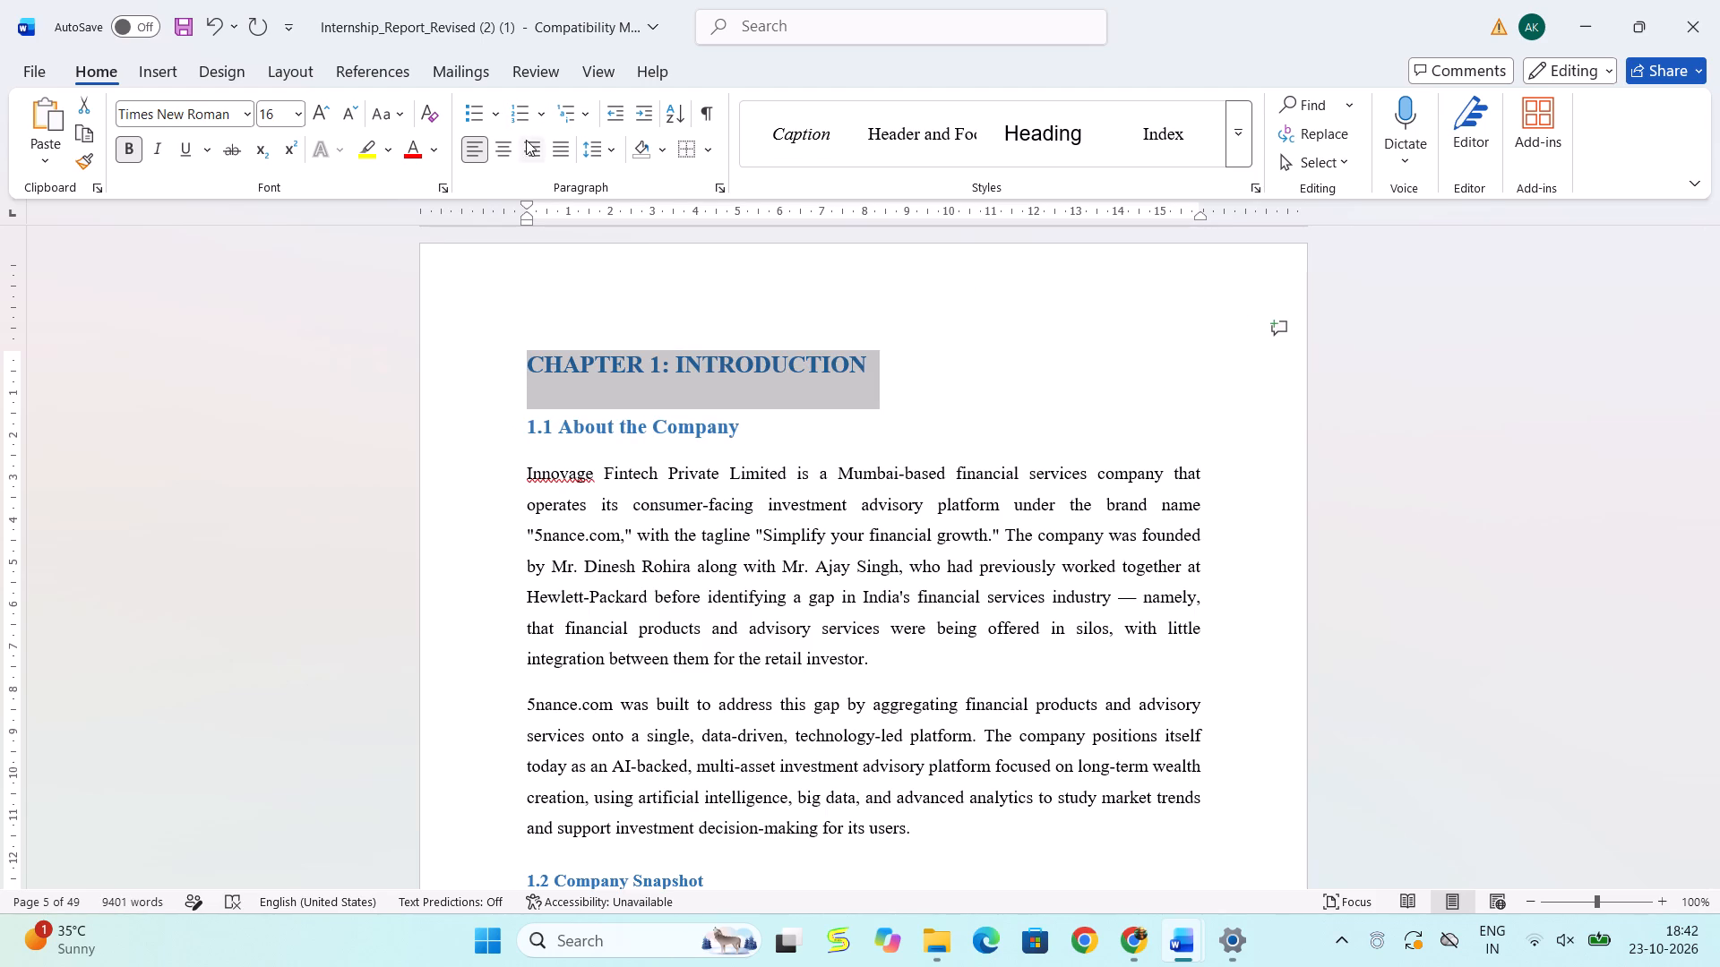
left_click(513, 146)
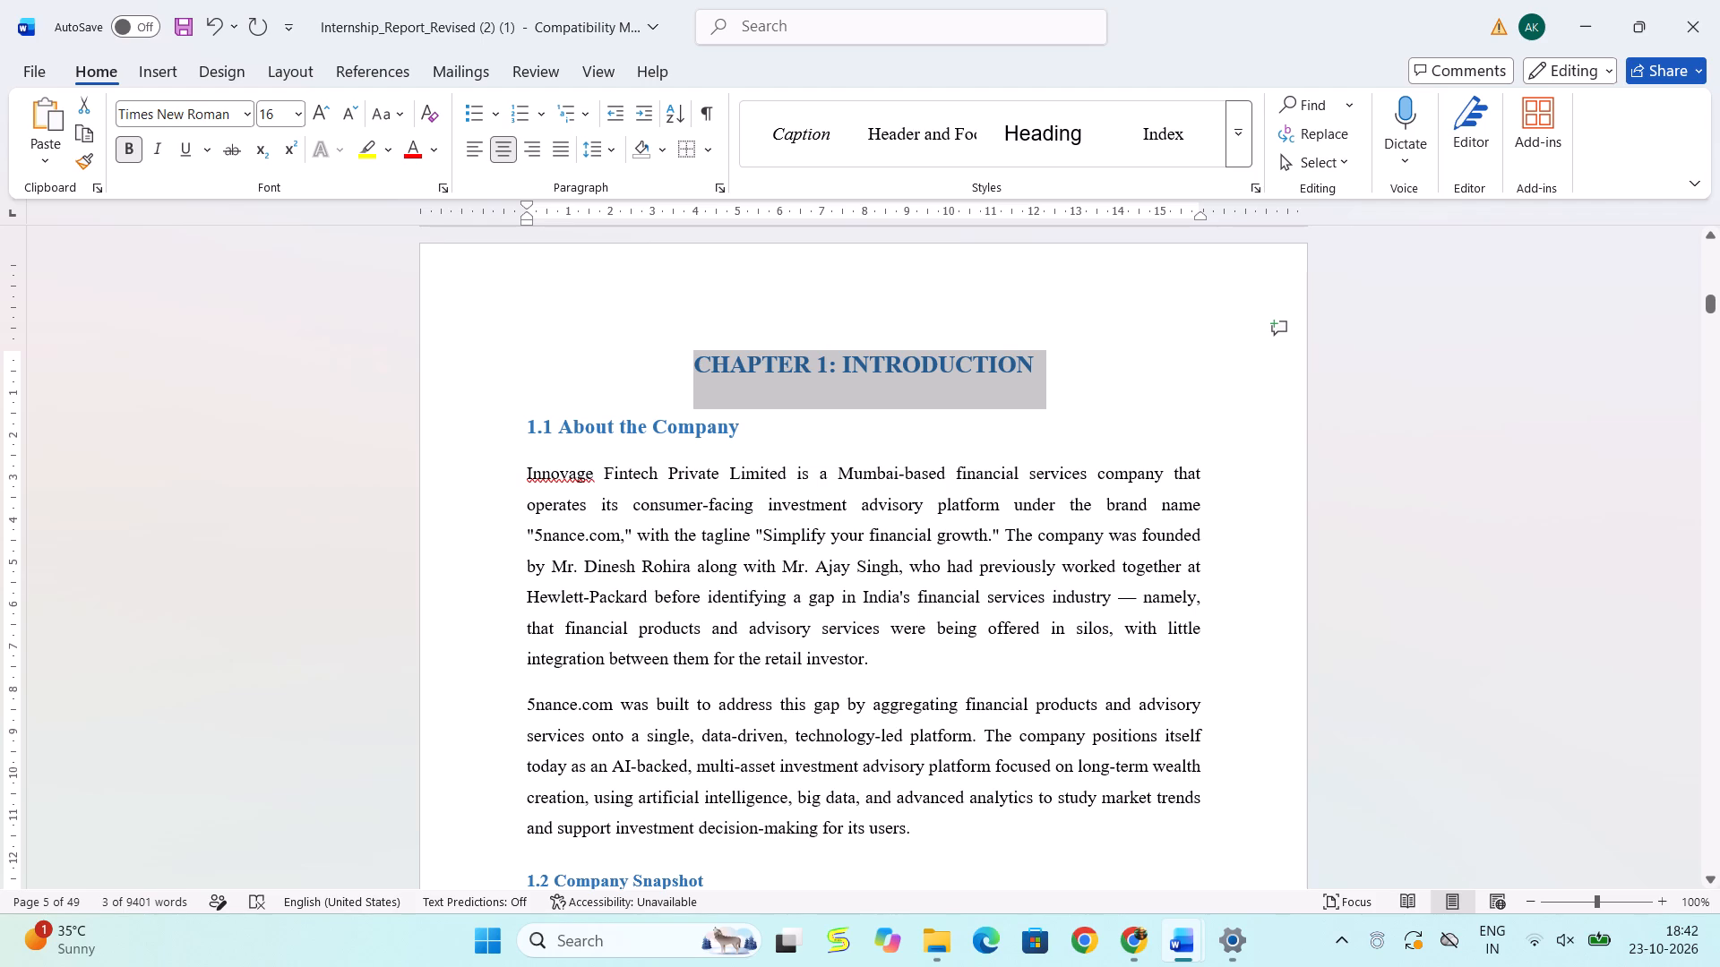
Set the "1.2 Company Snapshot" subheading's font size to 14.
left_click_drag(520, 475, 905, 672)
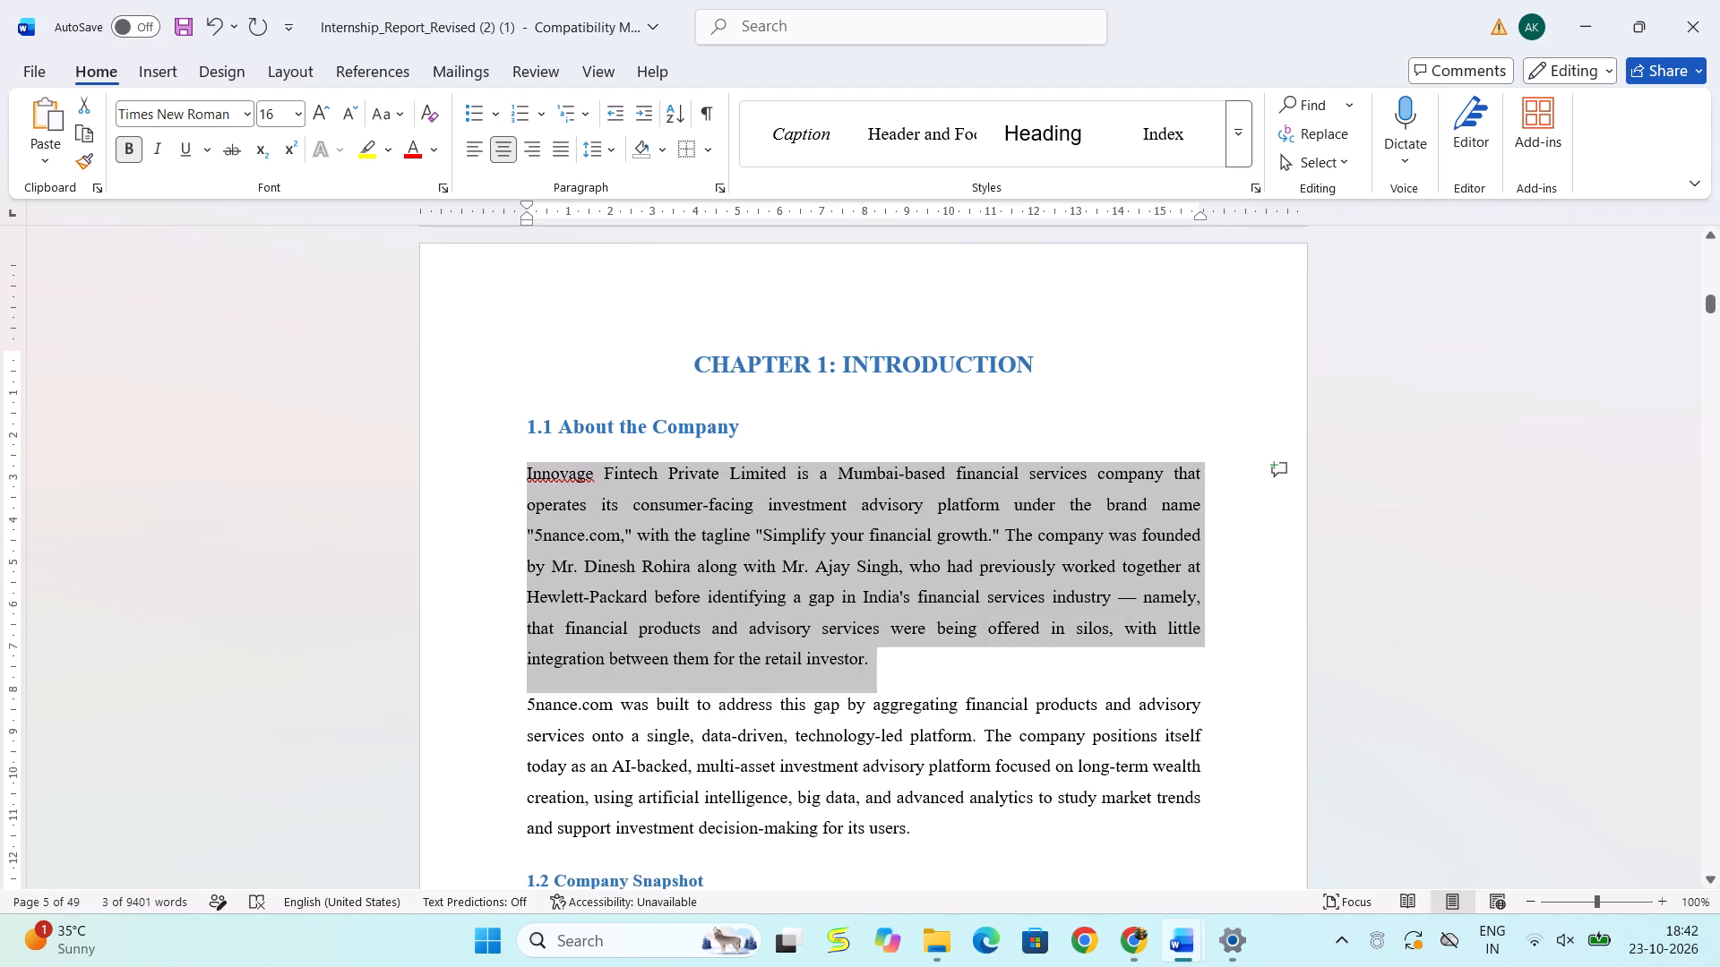
left_click_drag(905, 672, 907, 673)
left_click(997, 757)
scroll(997, 757, "down", 1)
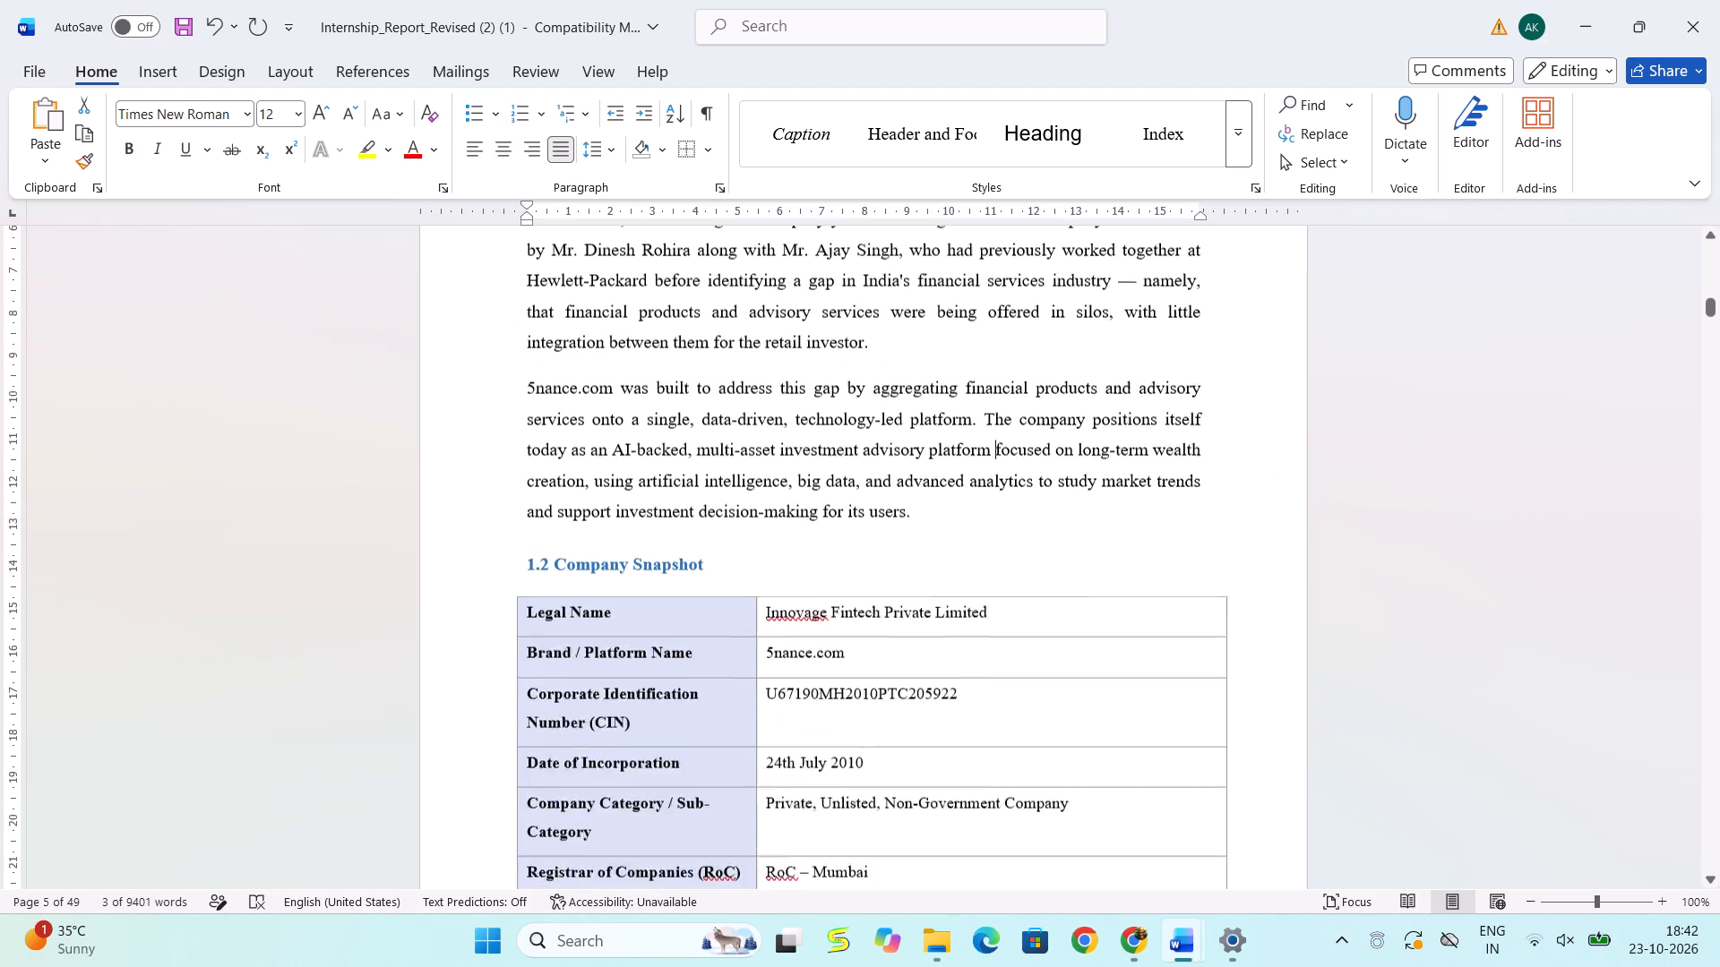
scroll(997, 757, "down", 1)
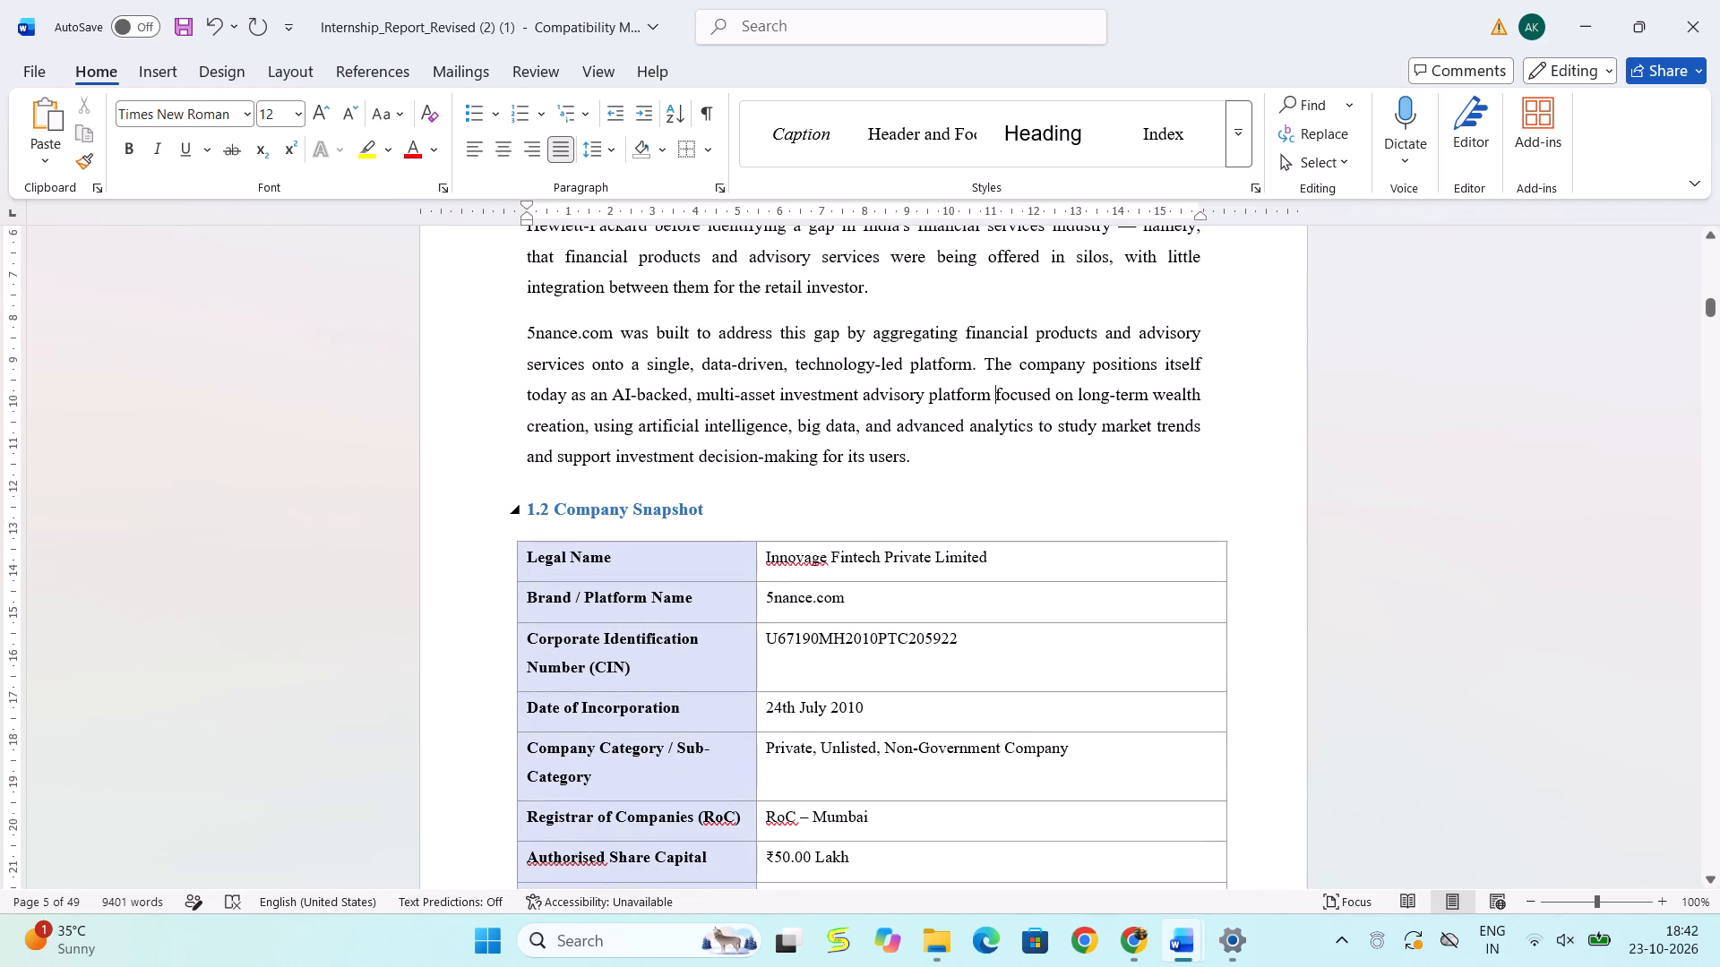
left_click_drag(525, 510, 723, 509)
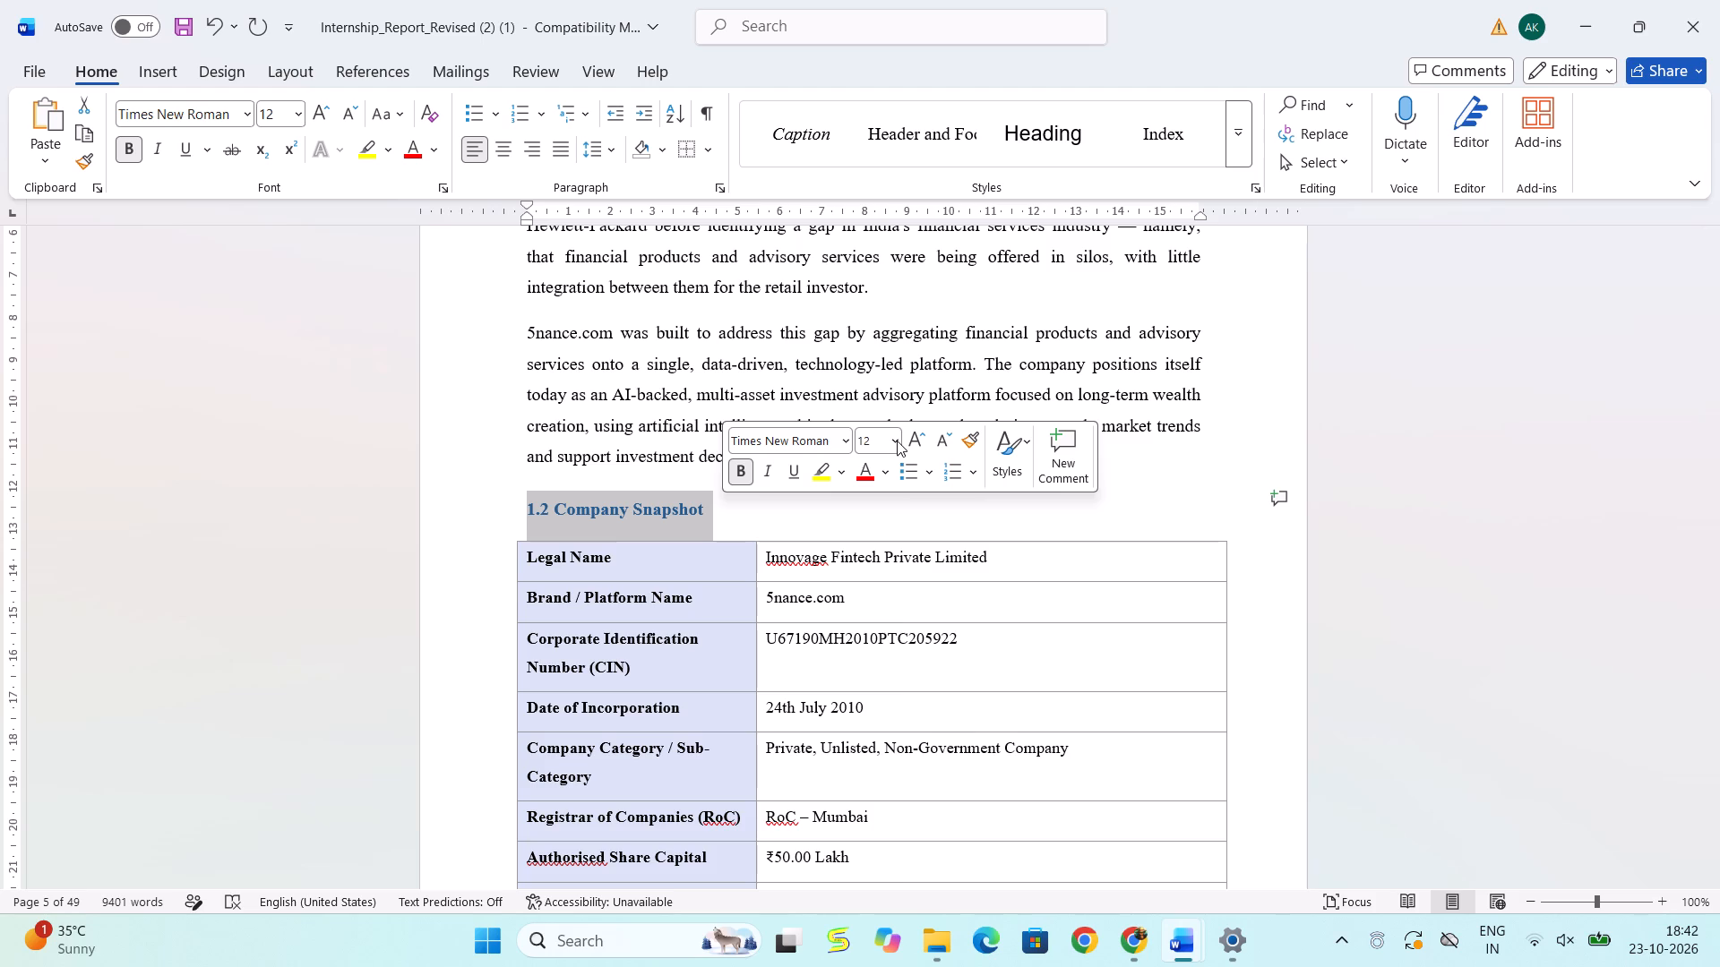
left_click(895, 442)
left_click(869, 606)
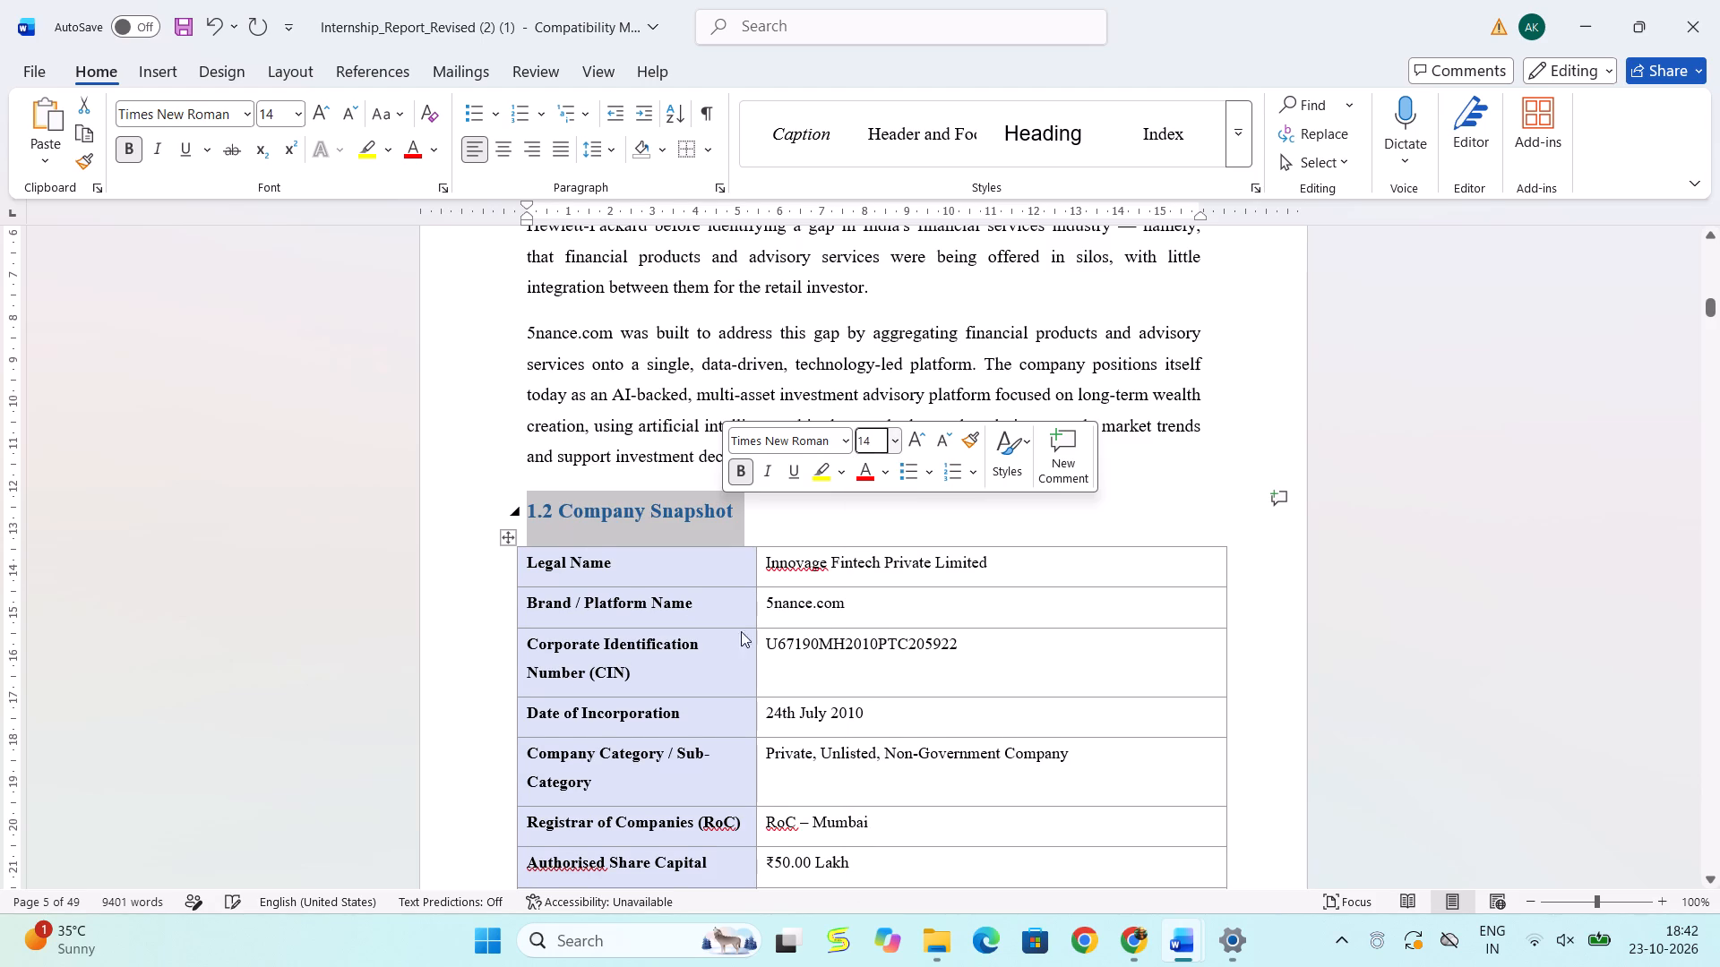
Set the "1.3 Founders and Company History" subheading's font size to 14.
scroll(807, 694, "down", 1)
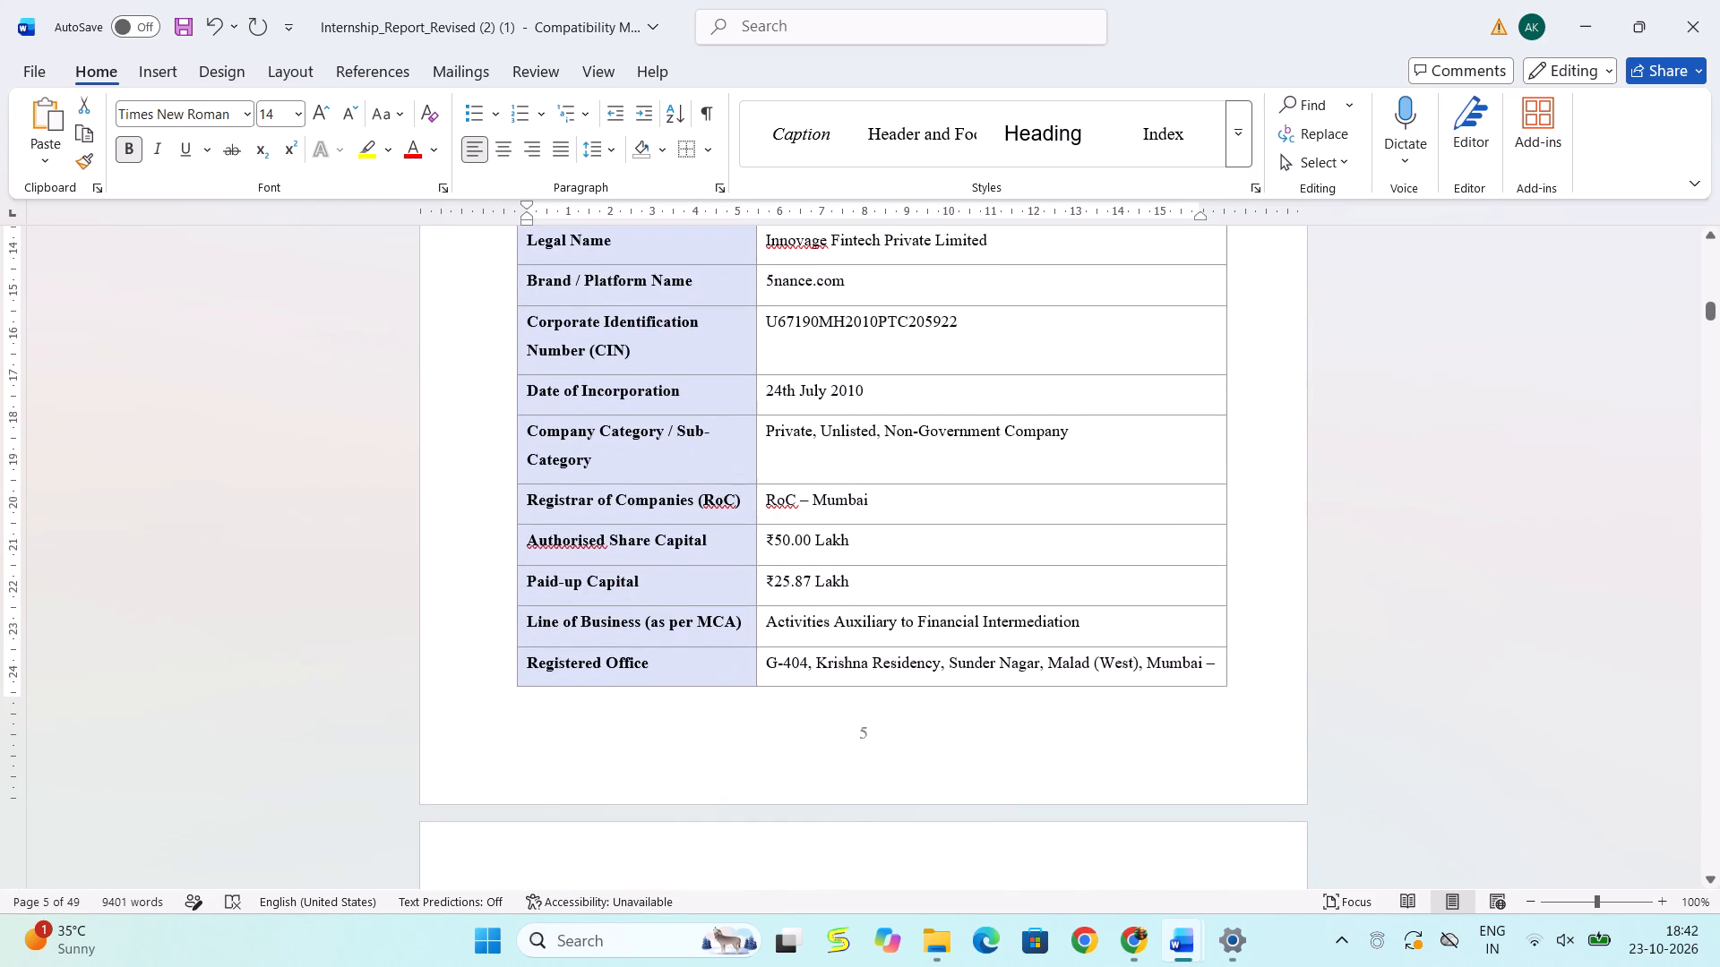
scroll(807, 694, "down", 3)
left_click(807, 694)
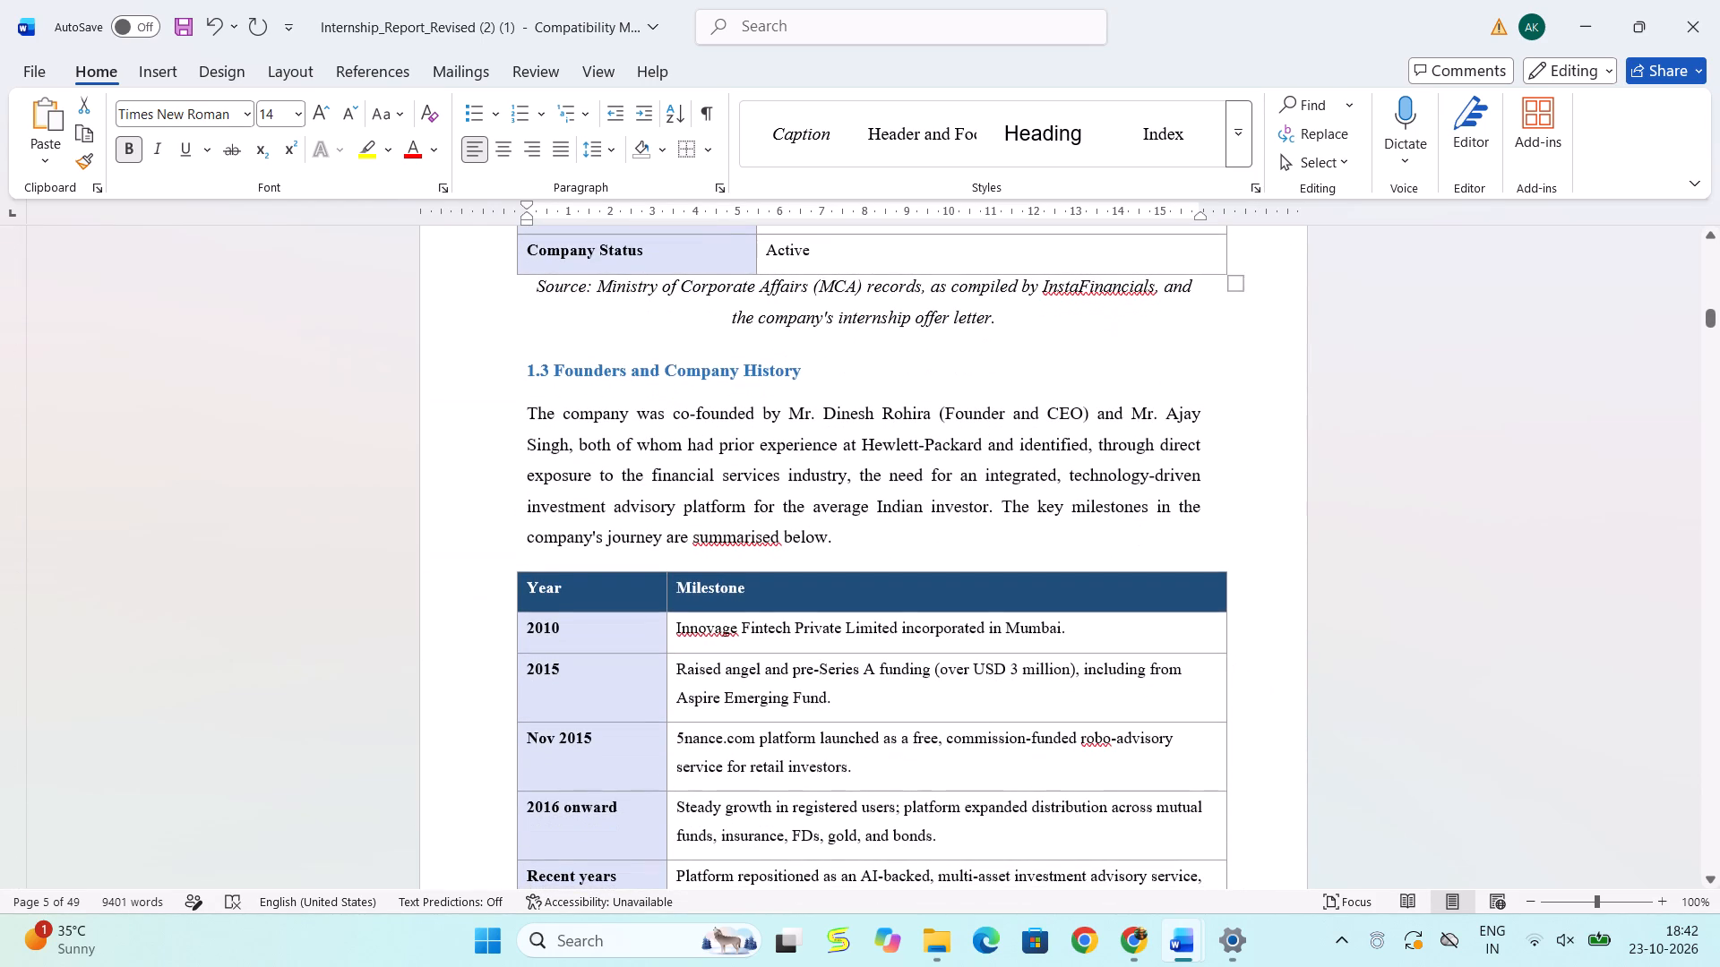
left_click(535, 375)
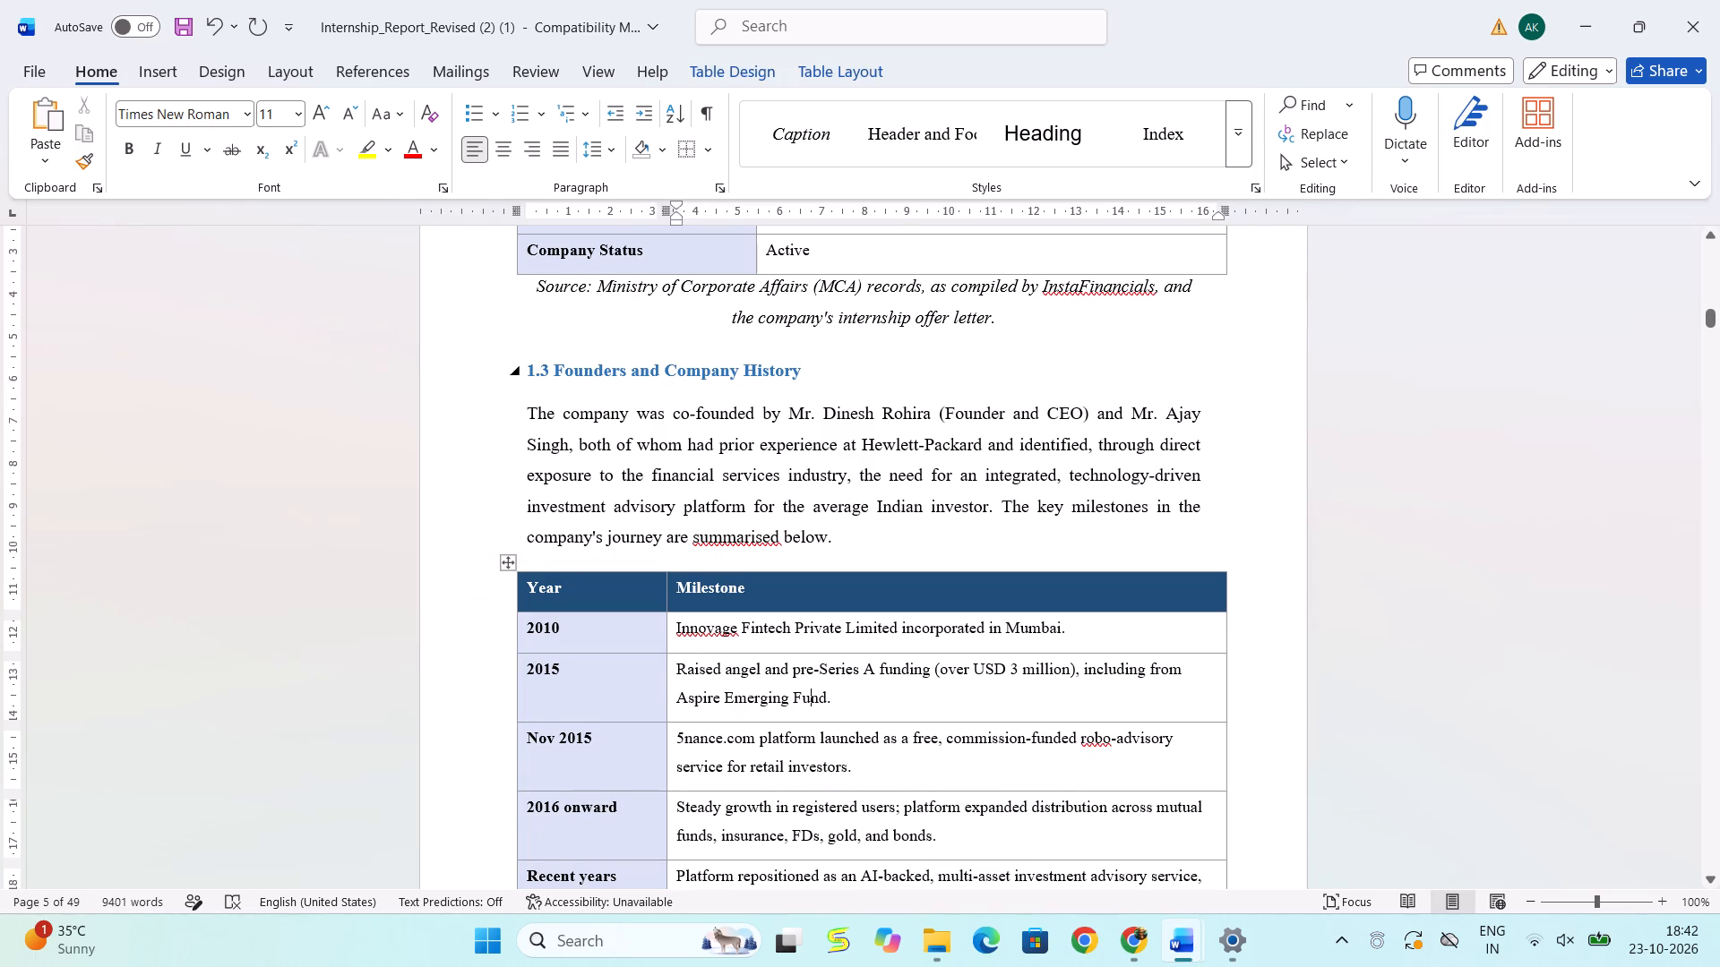
left_click_drag(524, 370, 785, 370)
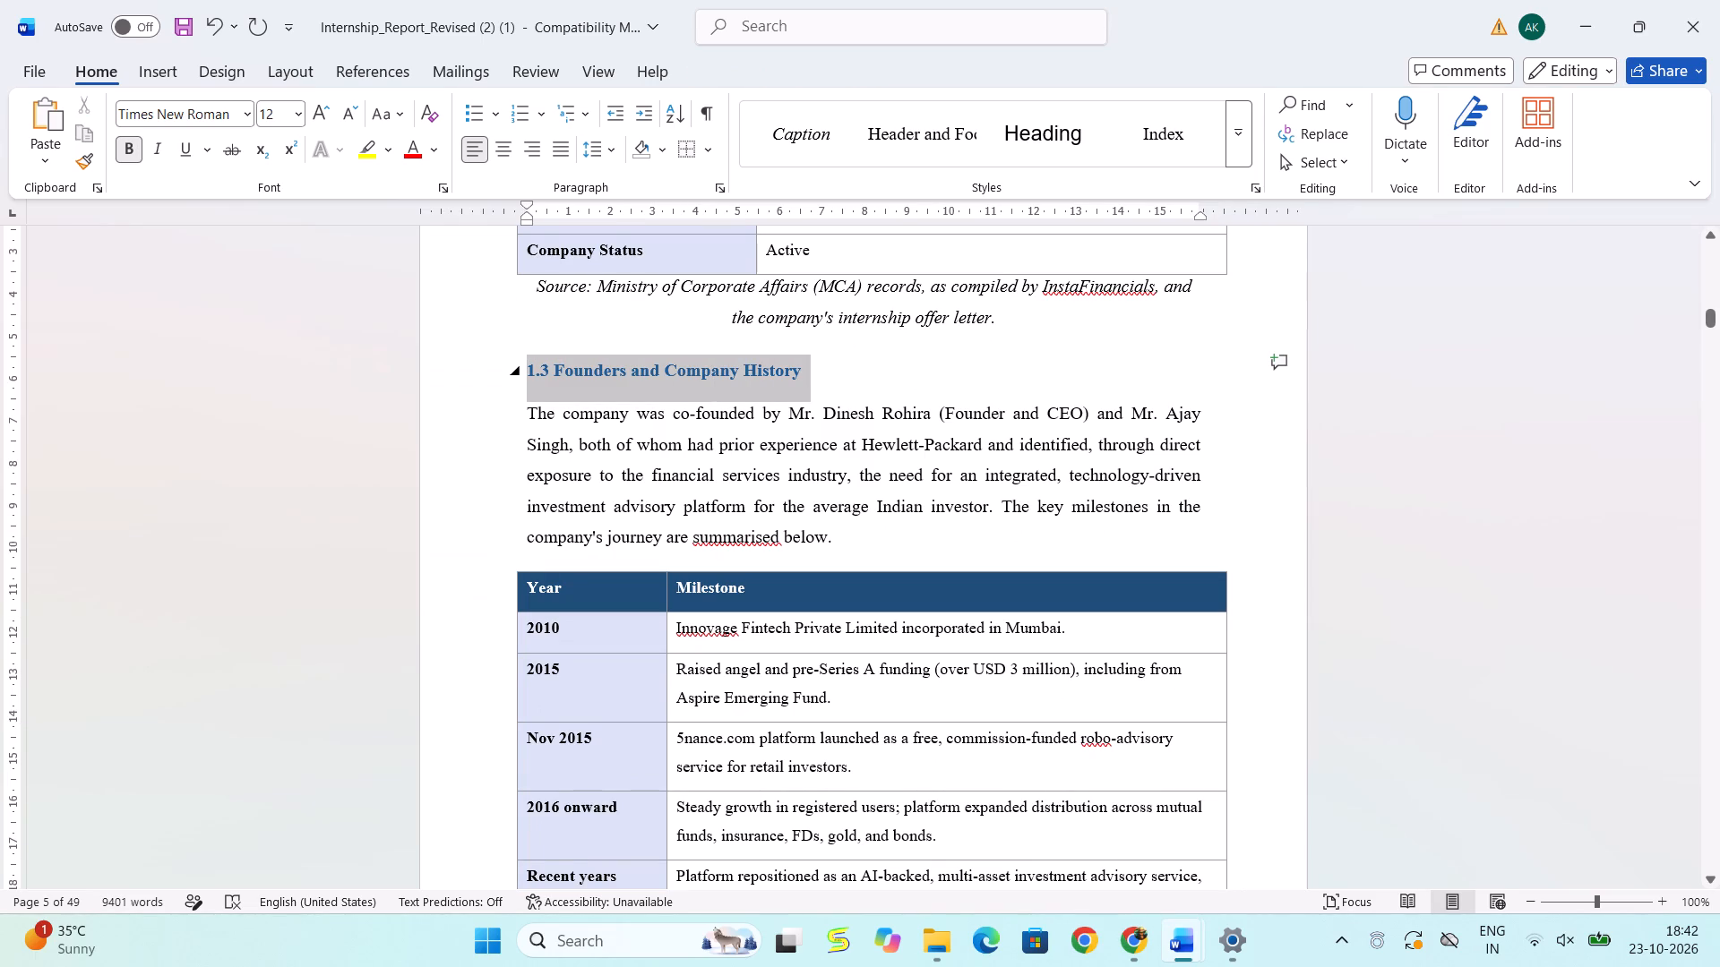
left_click_drag(785, 370, 806, 364)
left_click(977, 292)
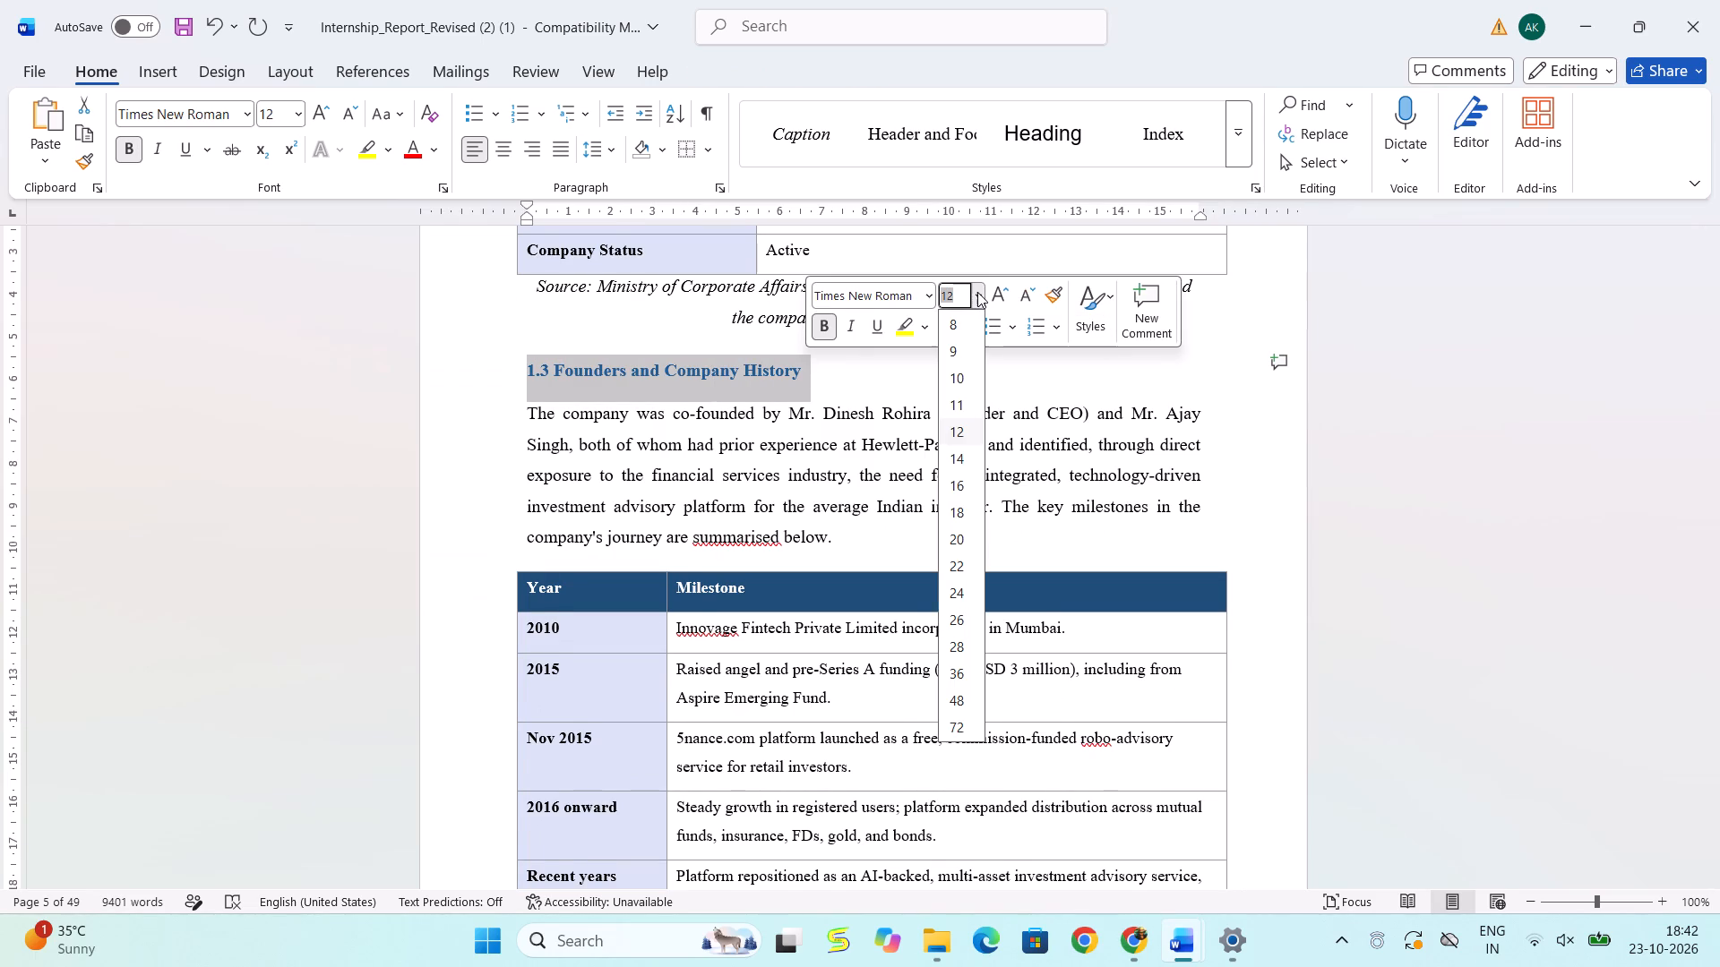
left_click(956, 455)
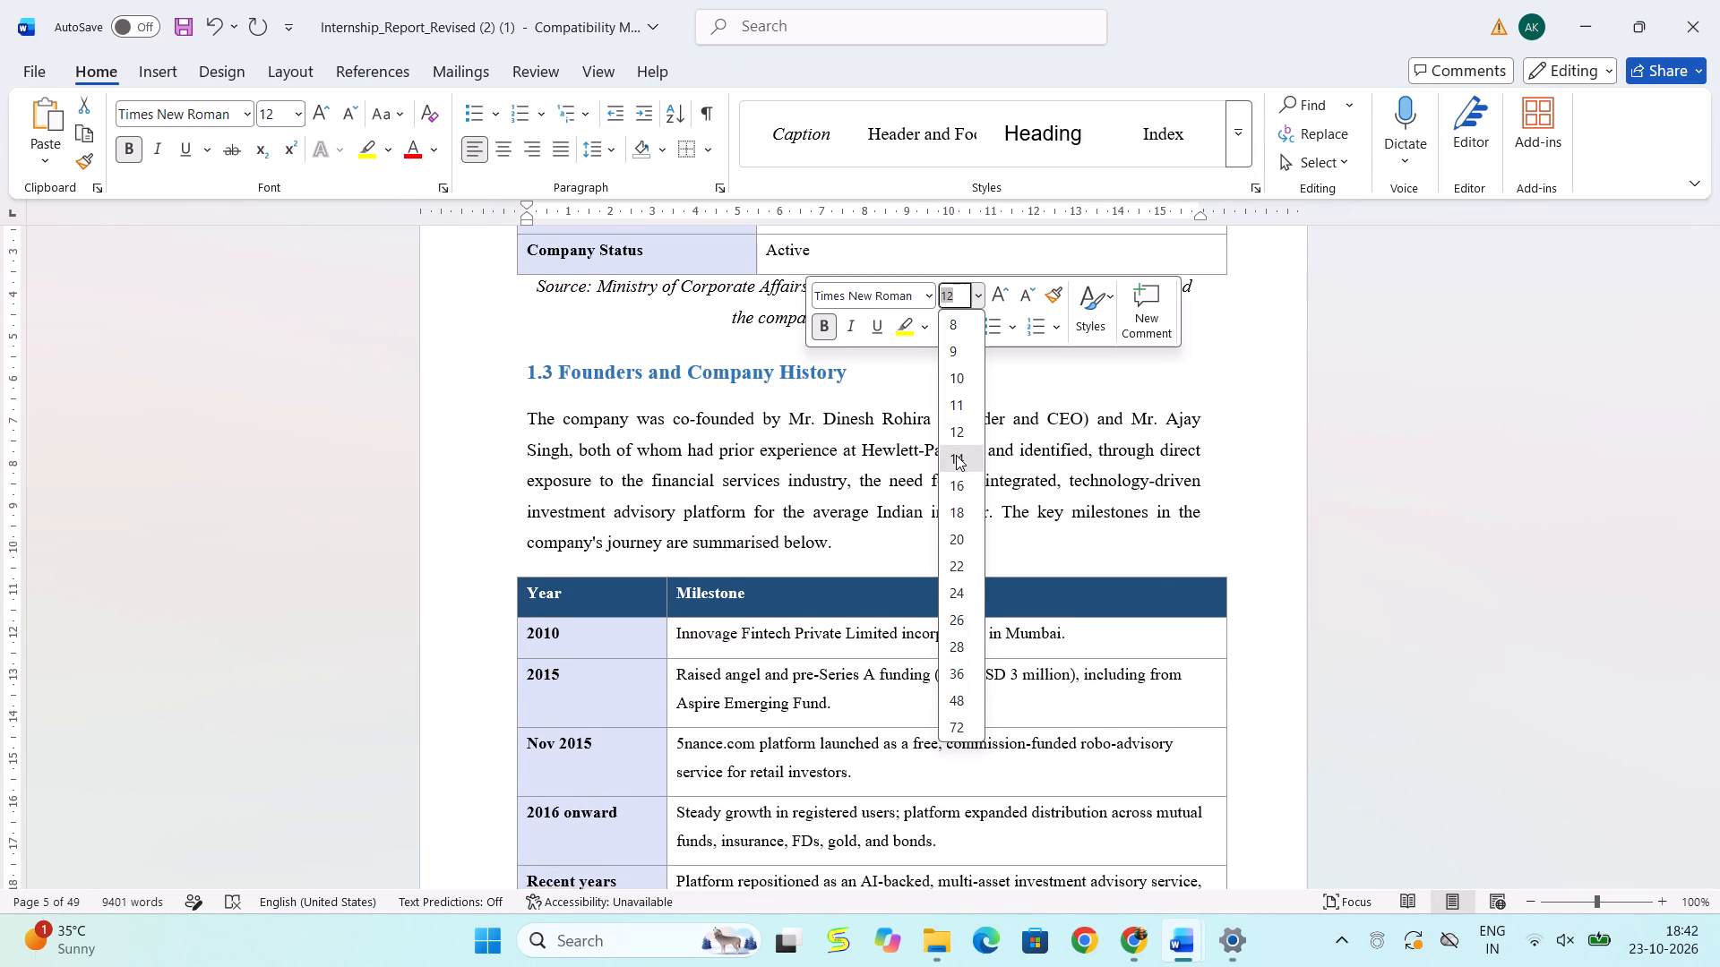
left_click(933, 389)
Set the font size of the italic source note below the company snapshot table to 10.
scroll(933, 389, "up", 1)
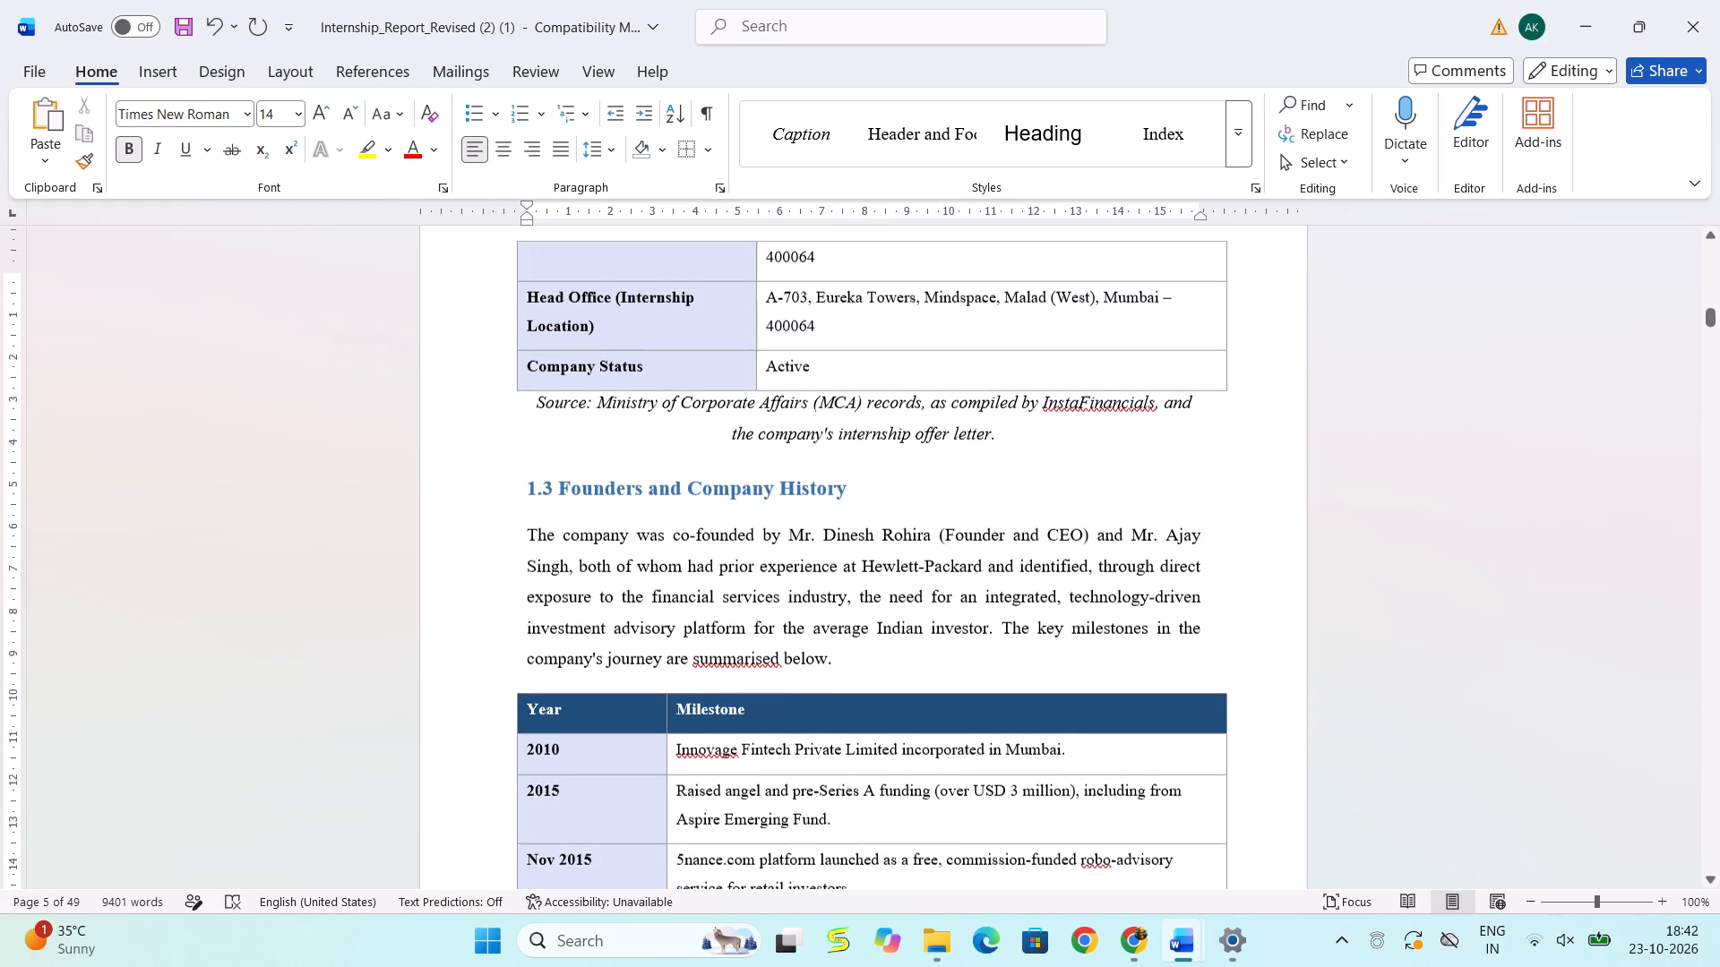
scroll(933, 389, "up", 1)
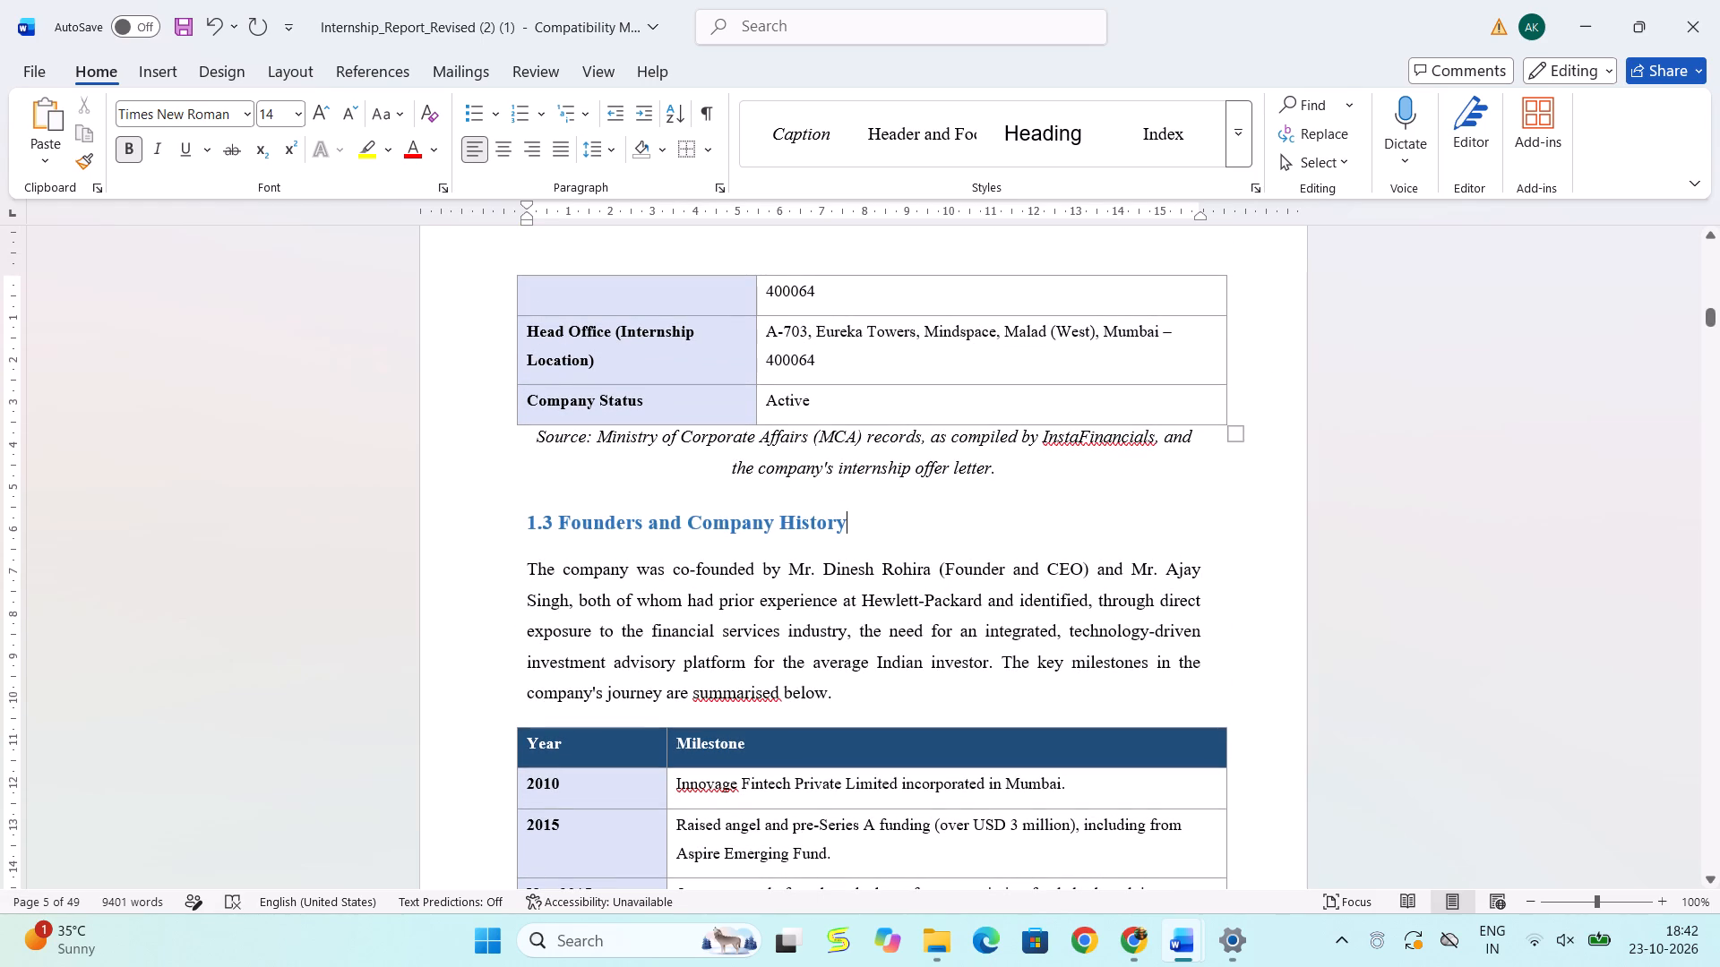
left_click_drag(535, 441, 1090, 494)
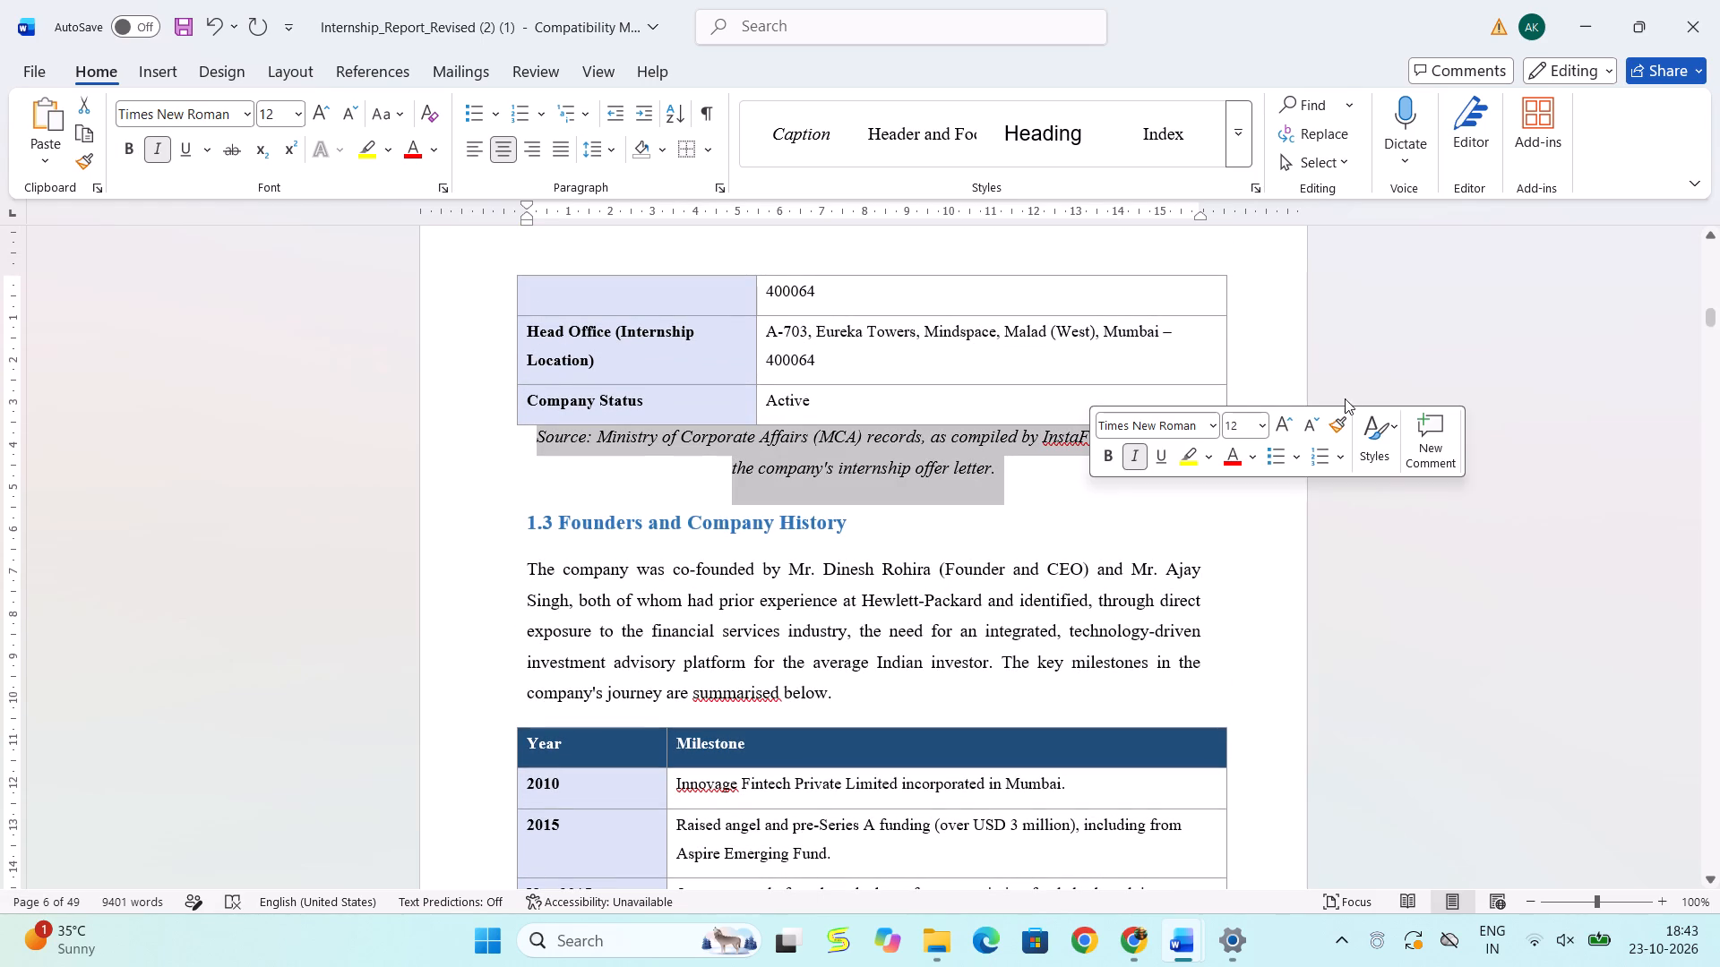
left_click(1252, 422)
key("BackSpace")
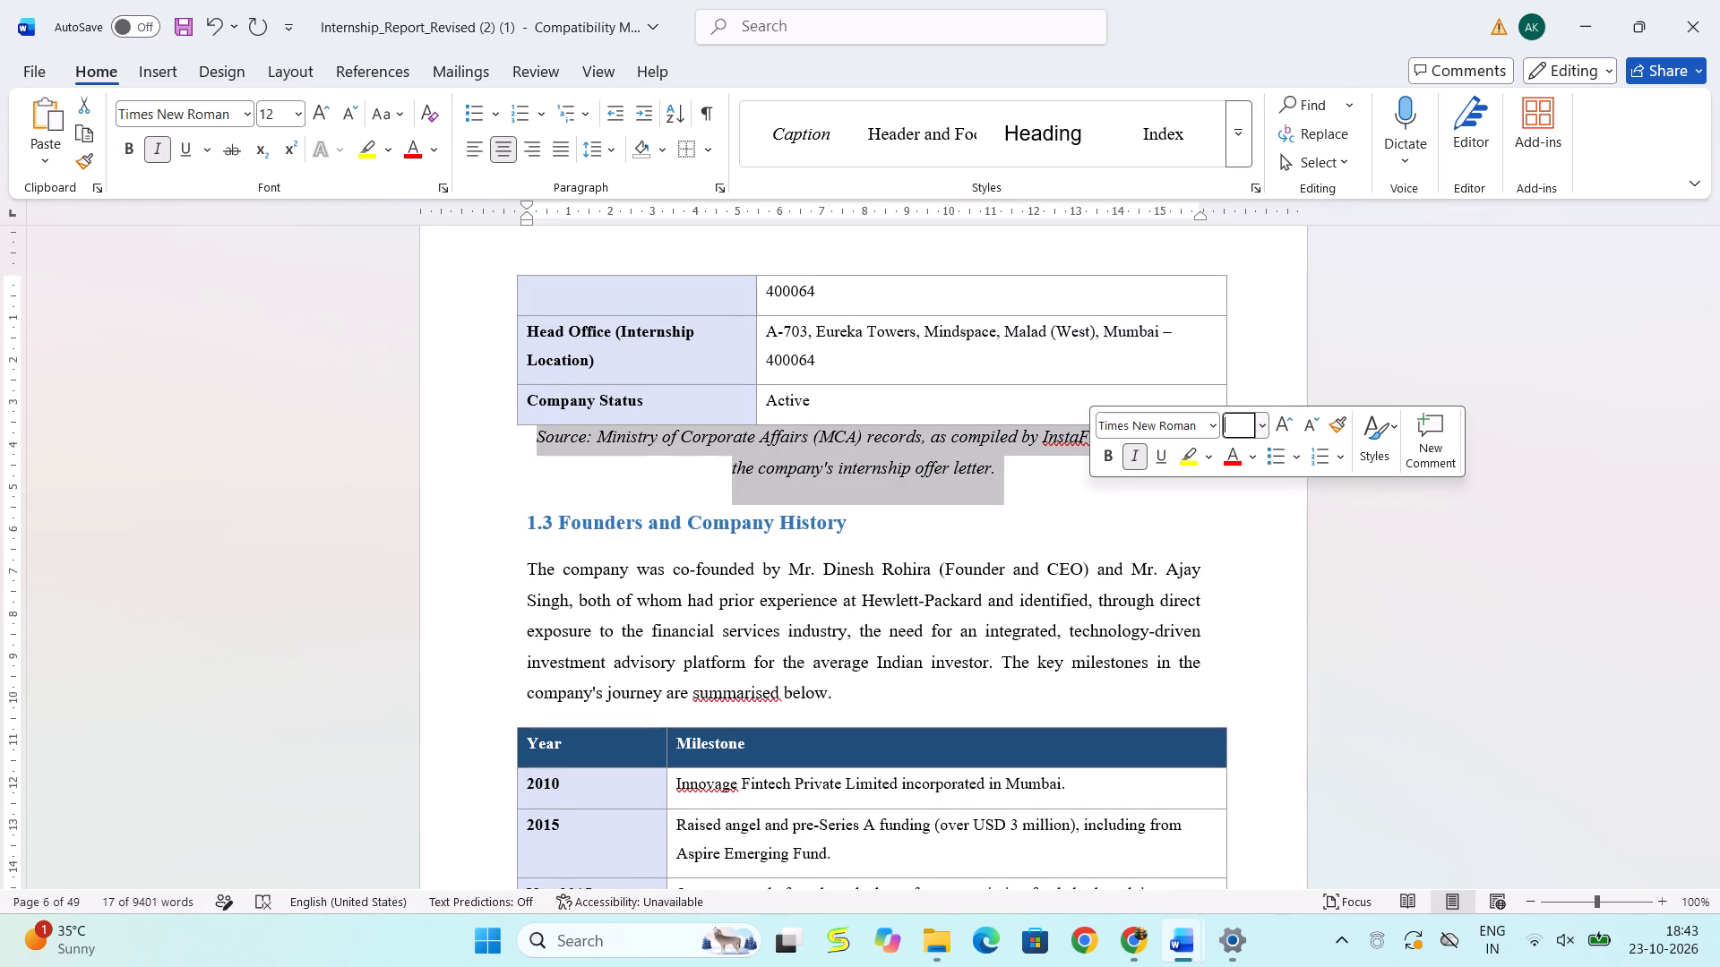
type("10")
key("Return")
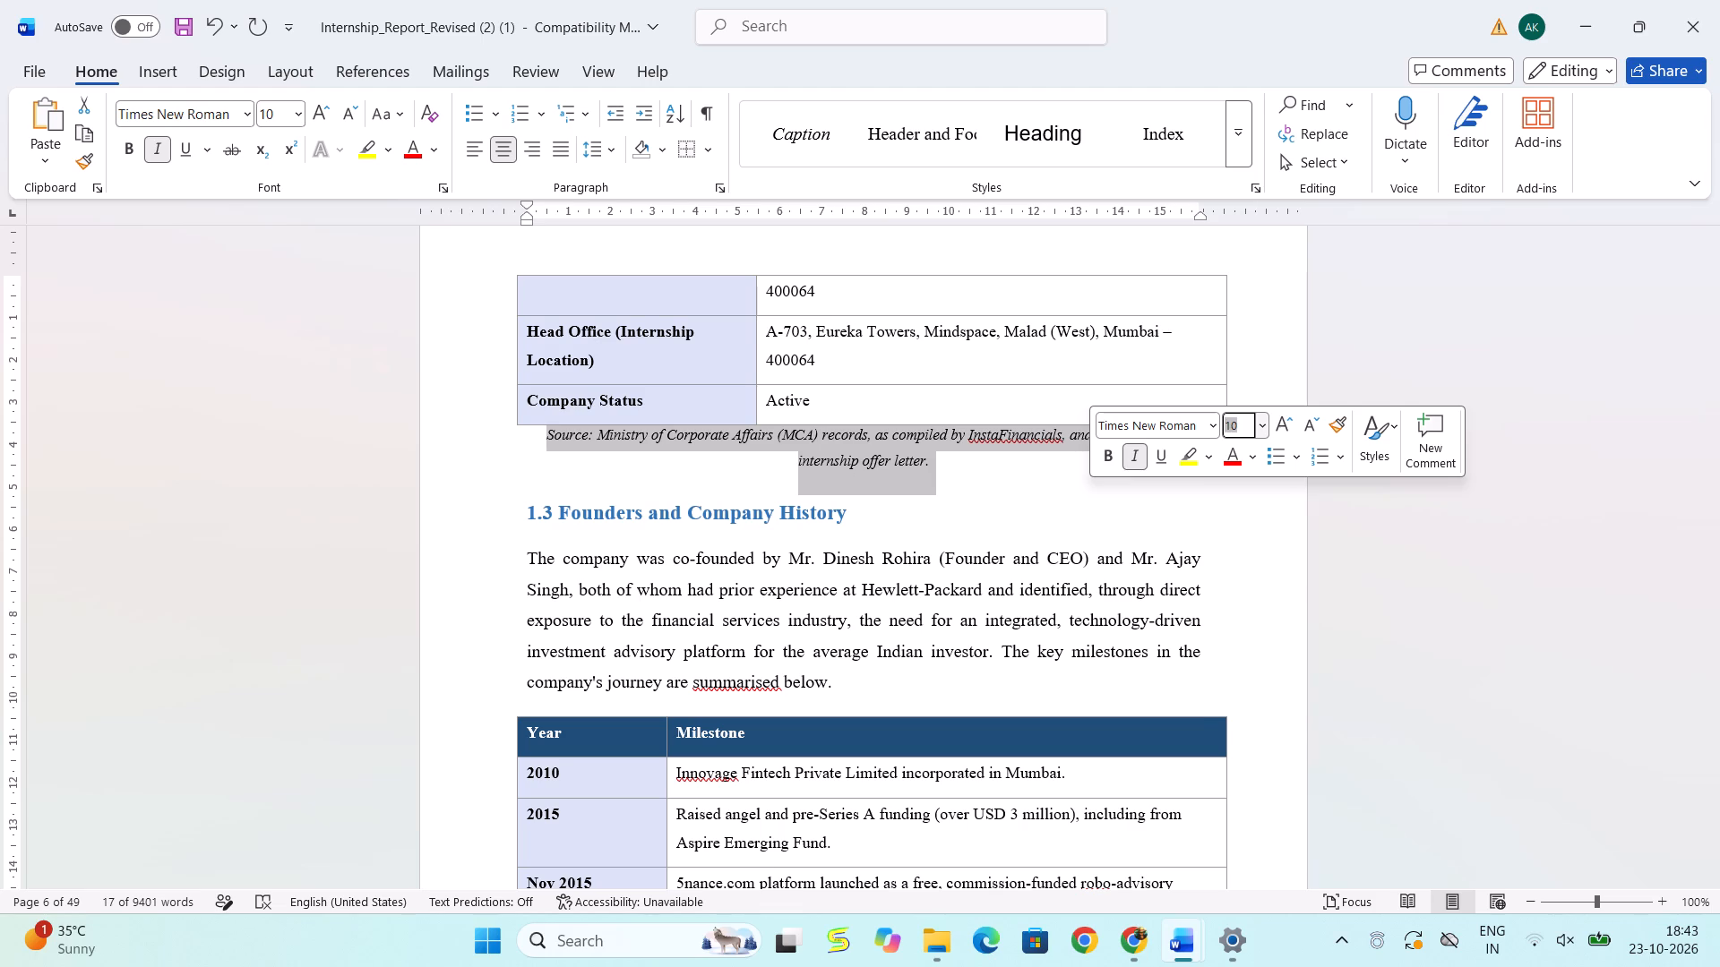
left_click(1010, 512)
Set the "Fig. 1.3.1: Timeline of key milestones" caption's font size to 10.
scroll(1010, 512, "down", 2)
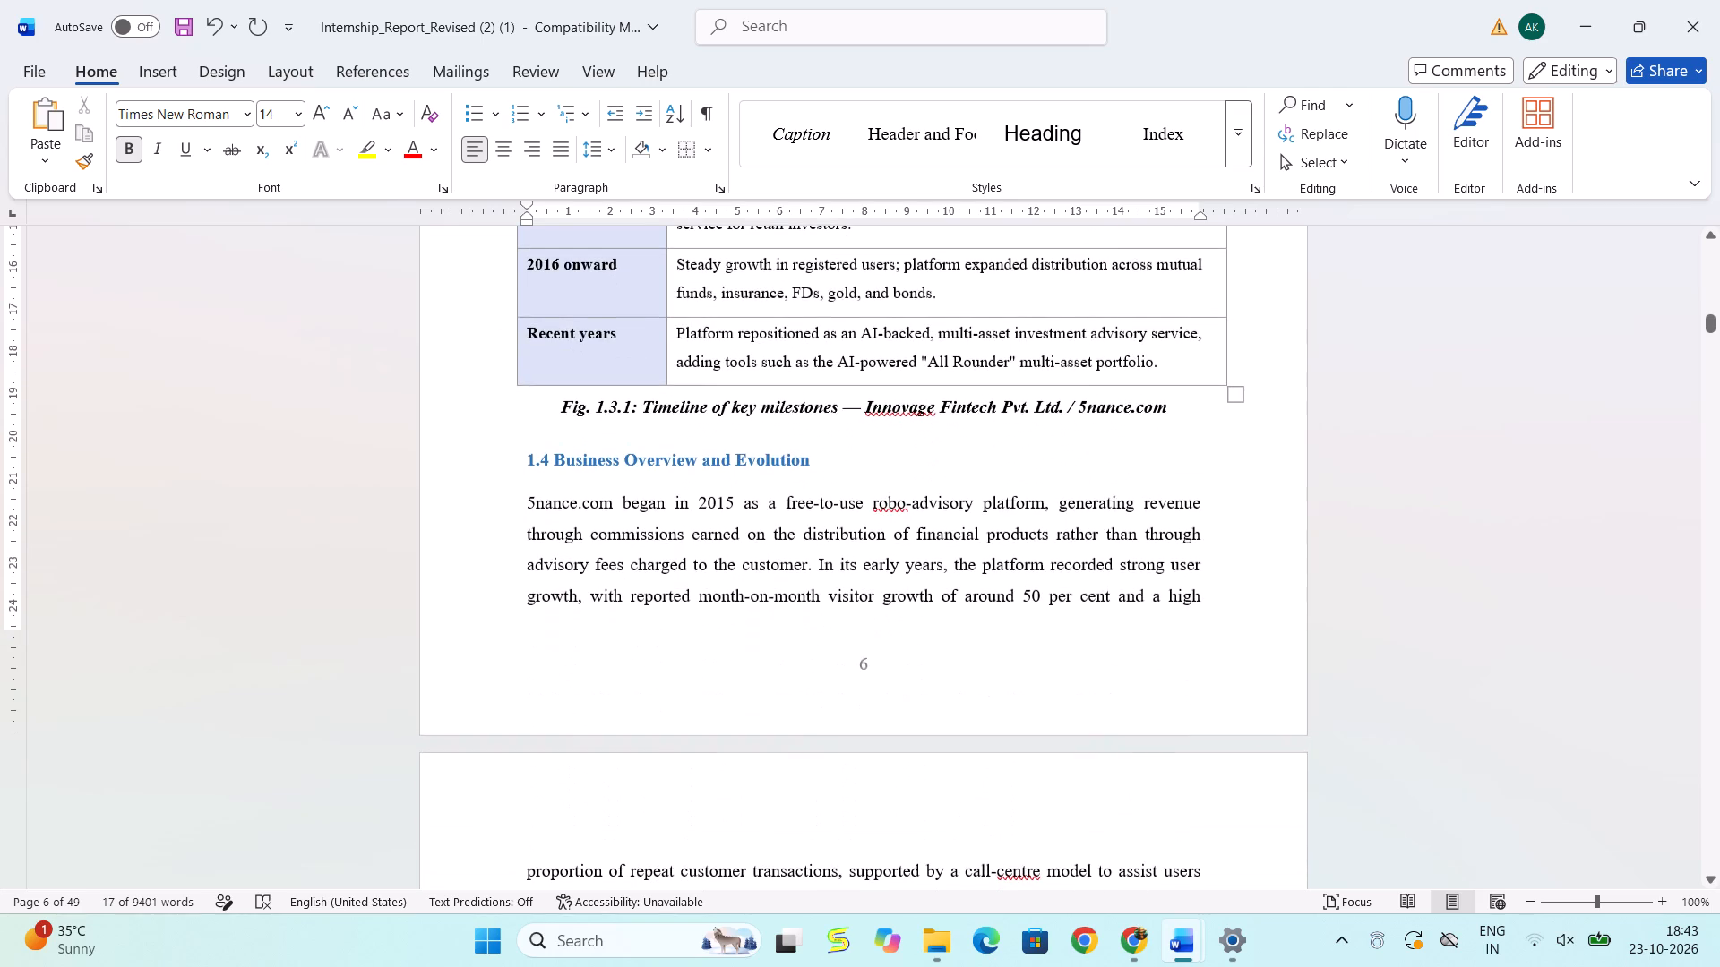
left_click_drag(551, 410, 1067, 398)
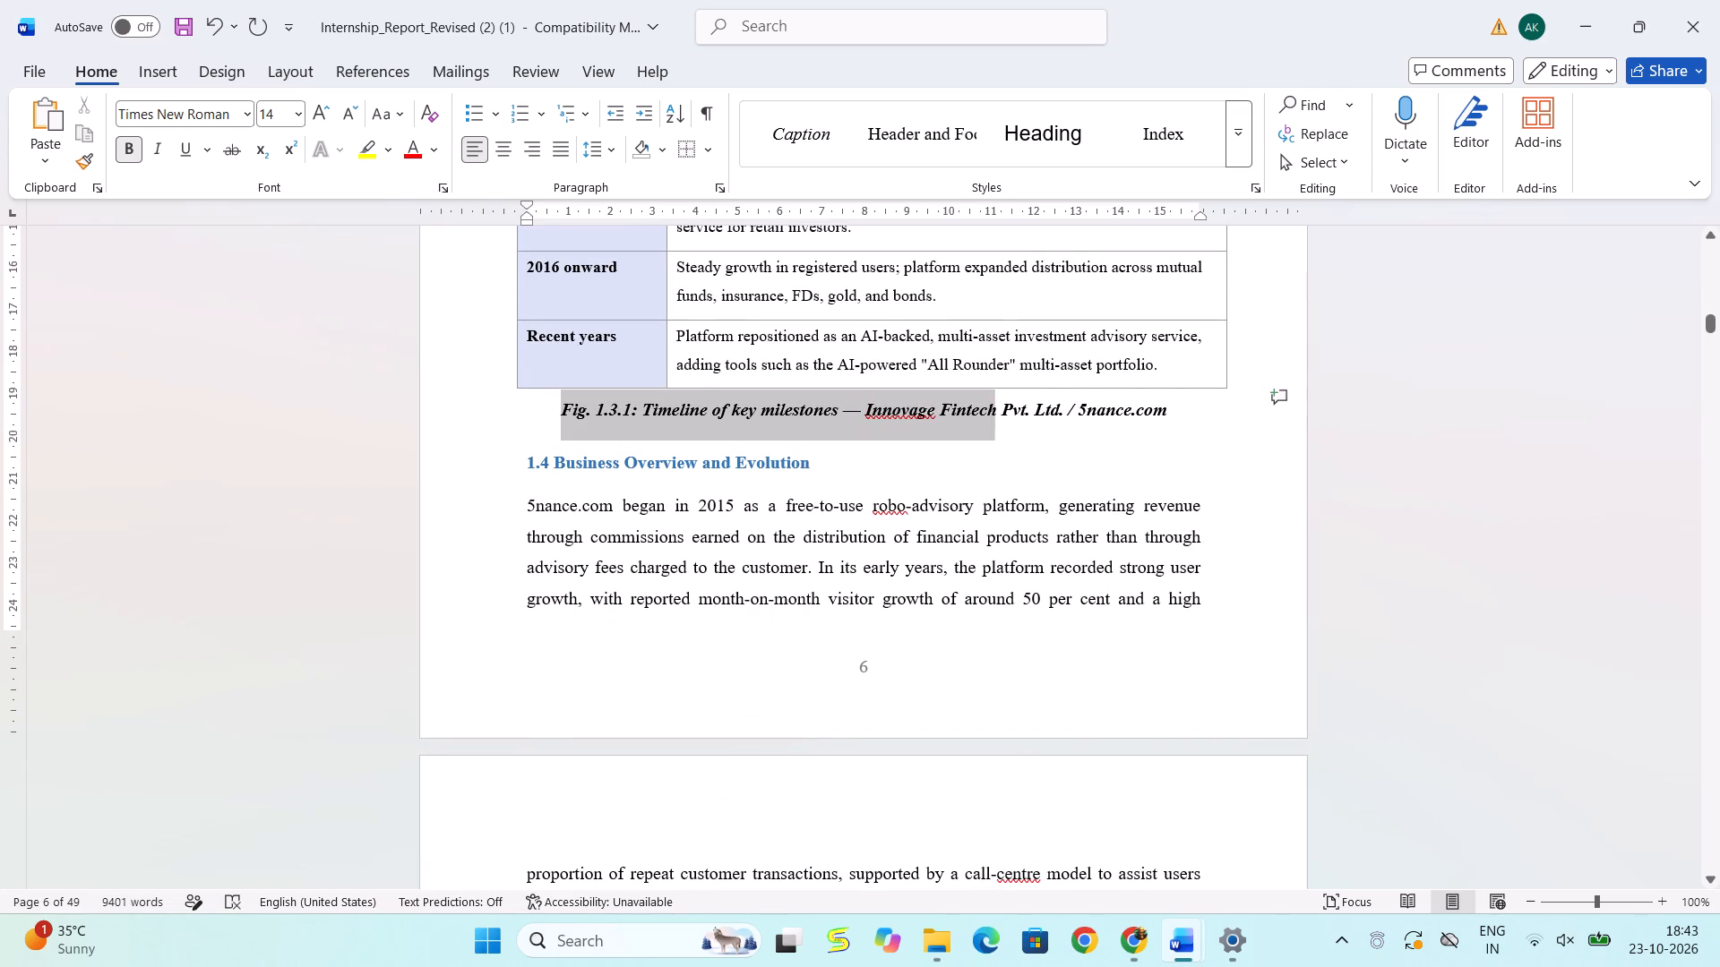
left_click_drag(1067, 398, 1204, 432)
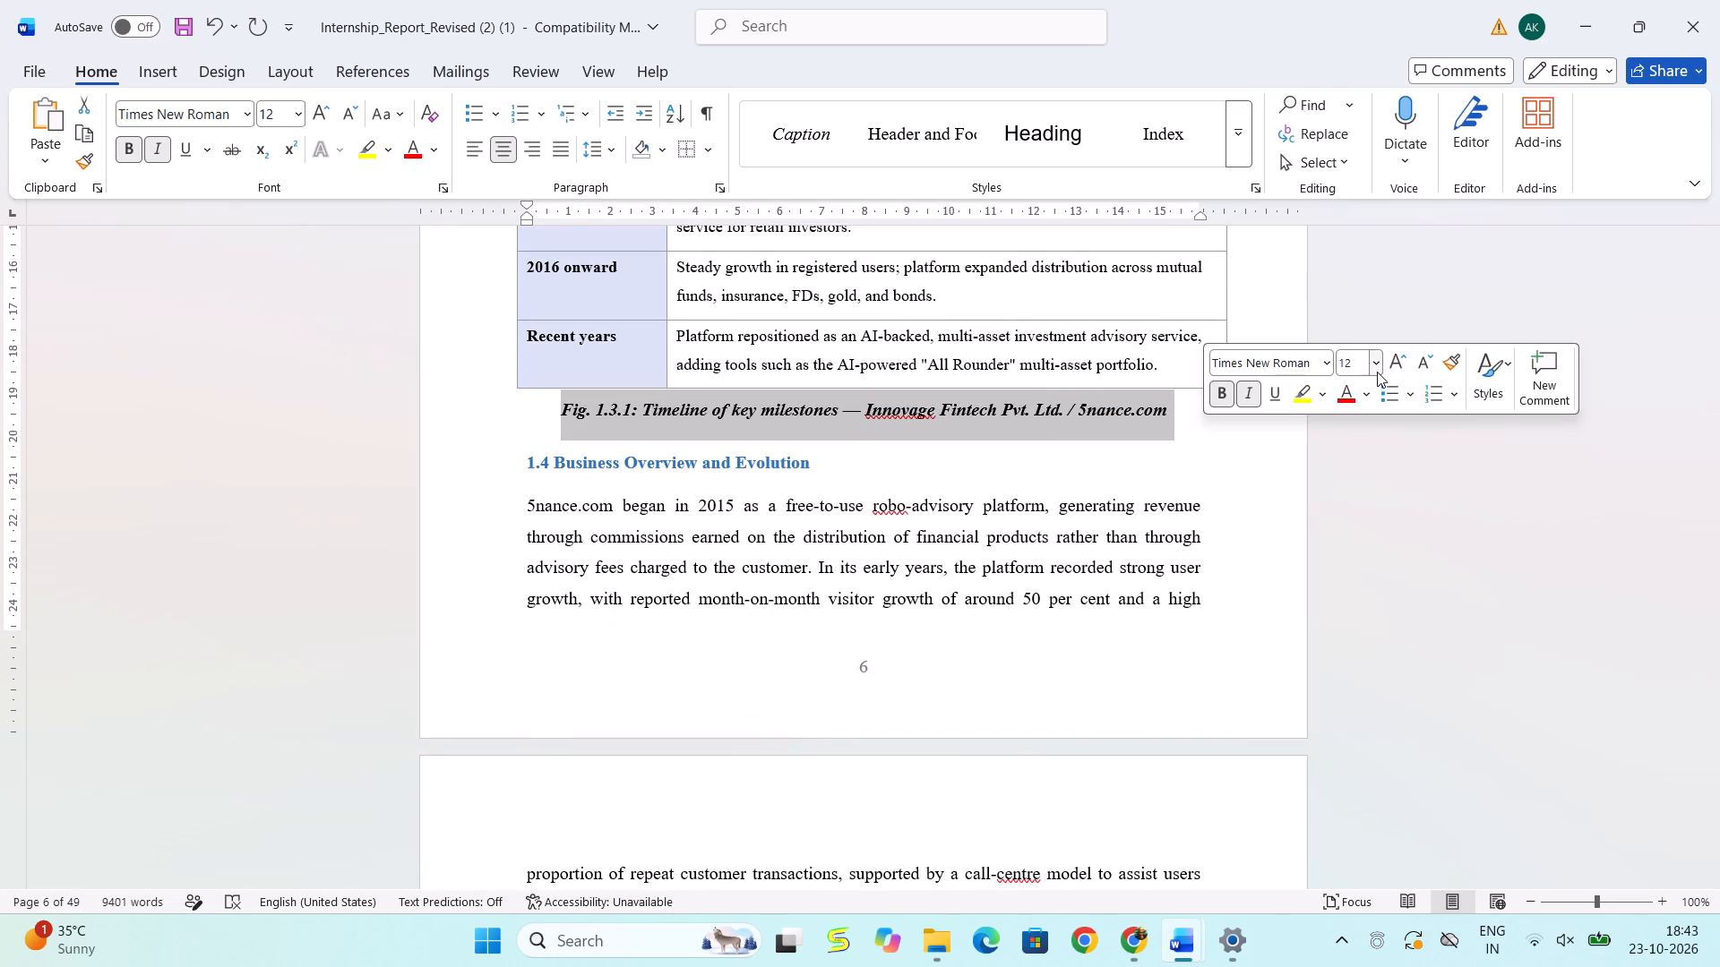
left_click(1377, 370)
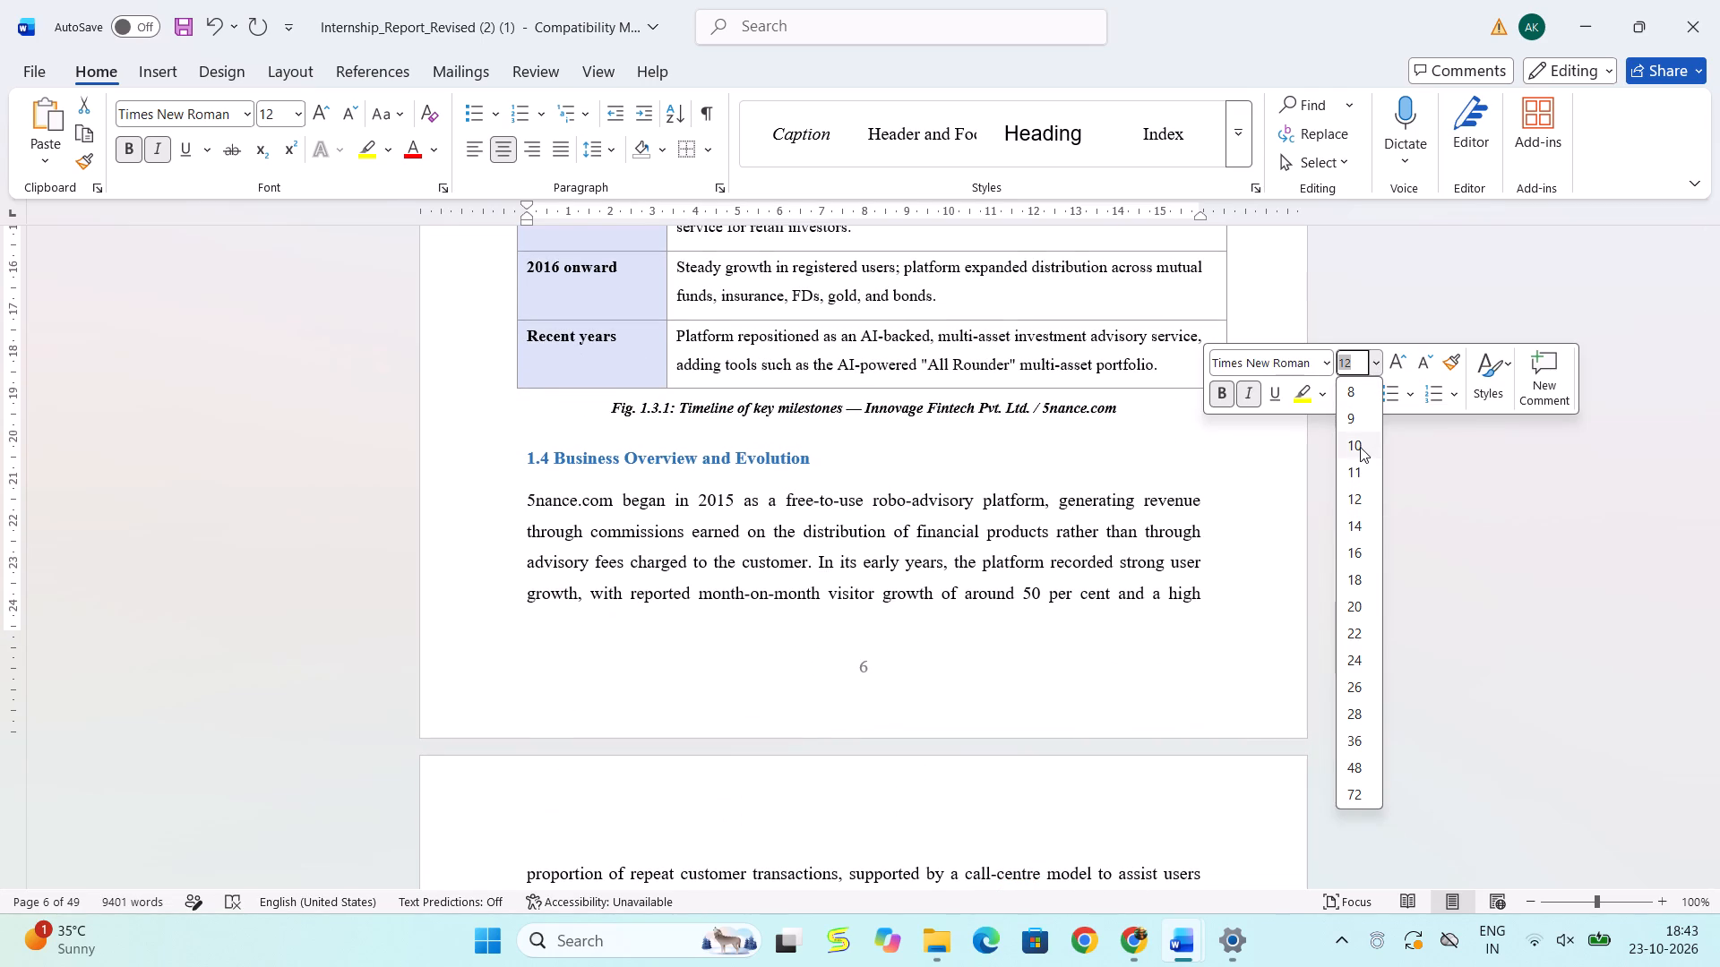
left_click(1360, 447)
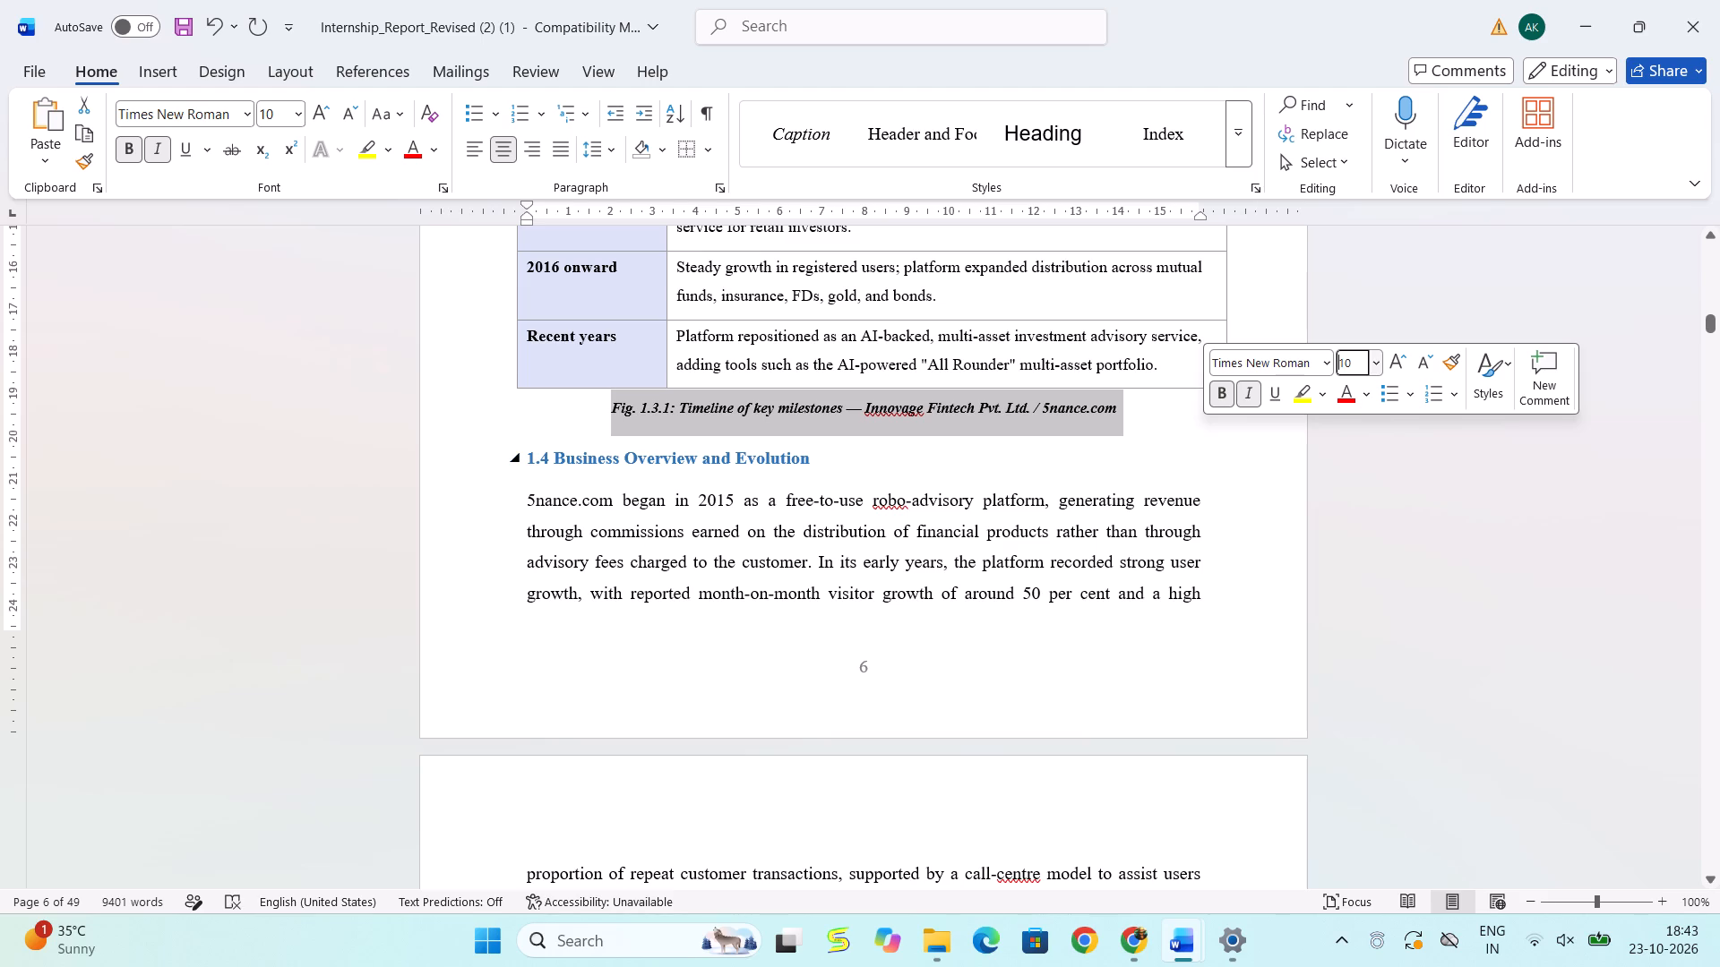
Set the "1.4 Business Overview and Evolution" subheading's font size to 14.
left_click_drag(529, 457, 747, 463)
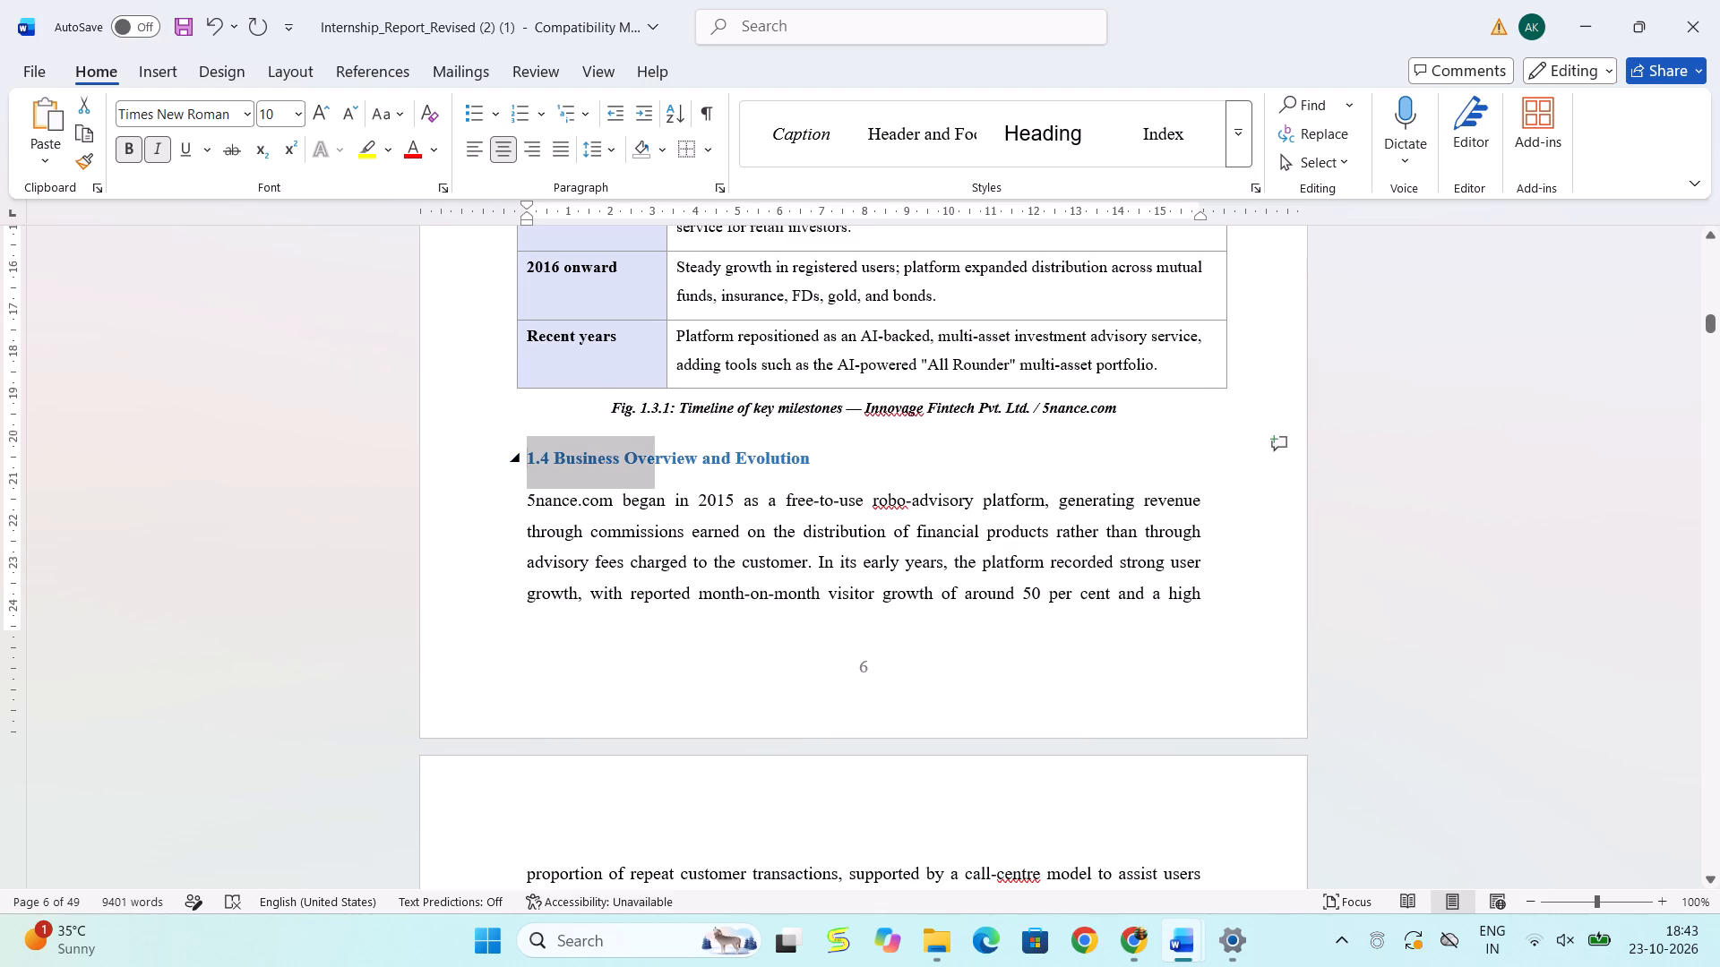
left_click_drag(747, 463, 829, 464)
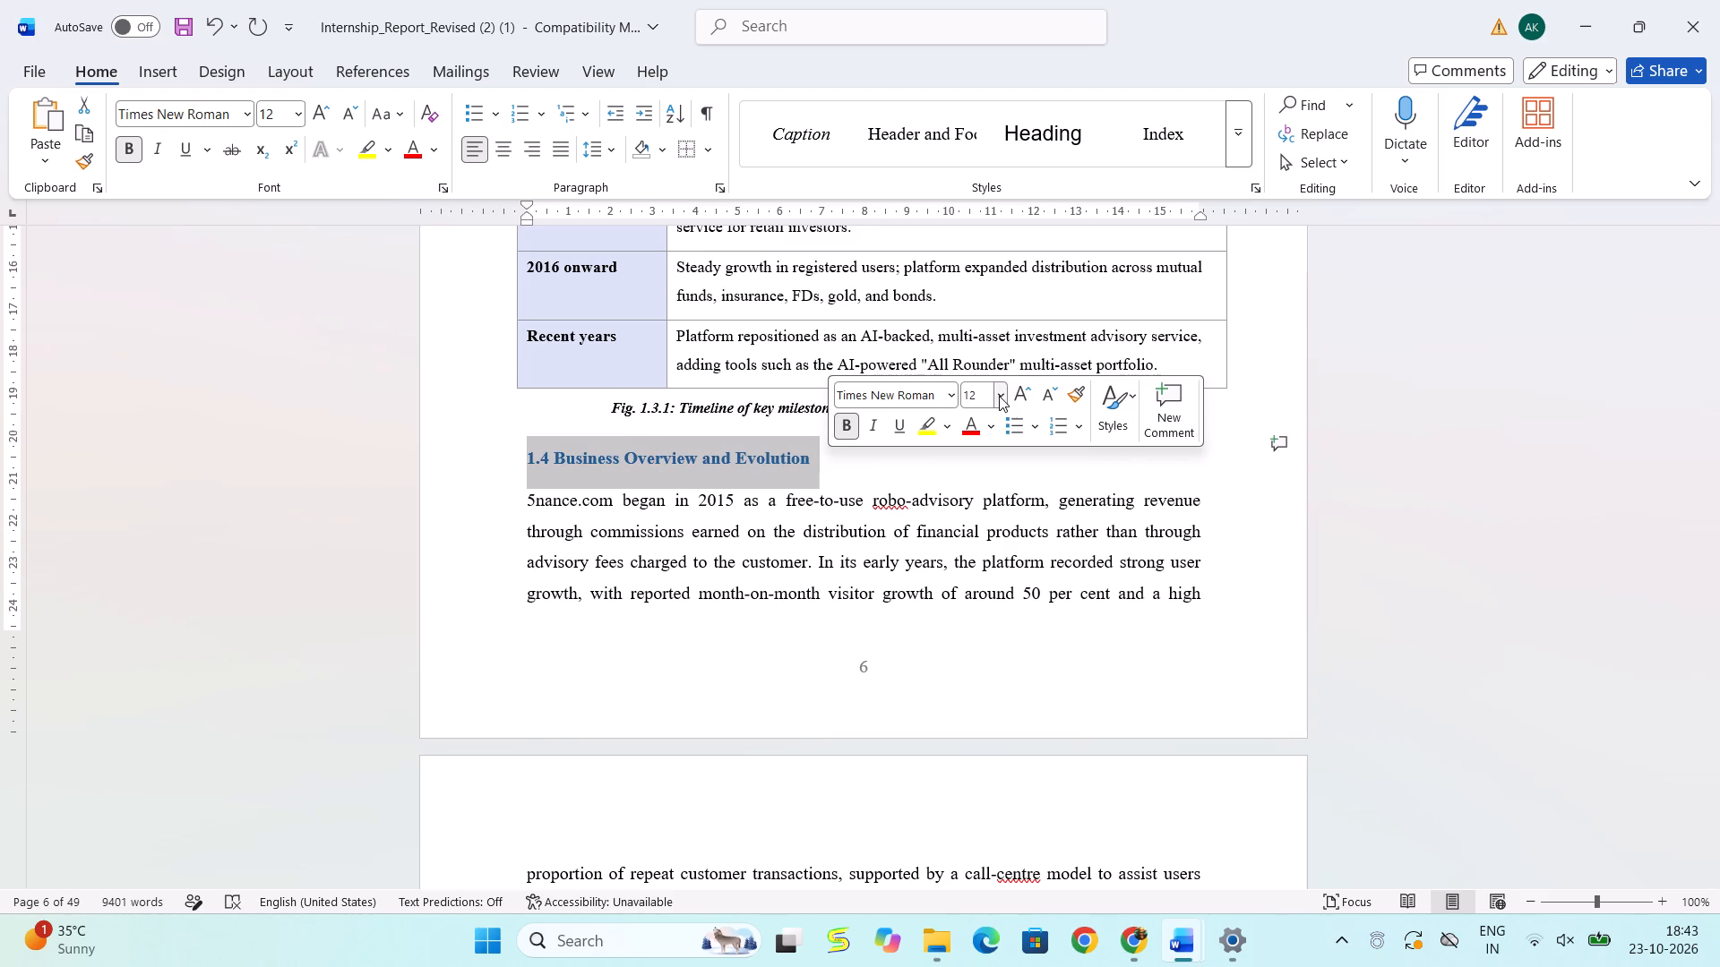
left_click(995, 397)
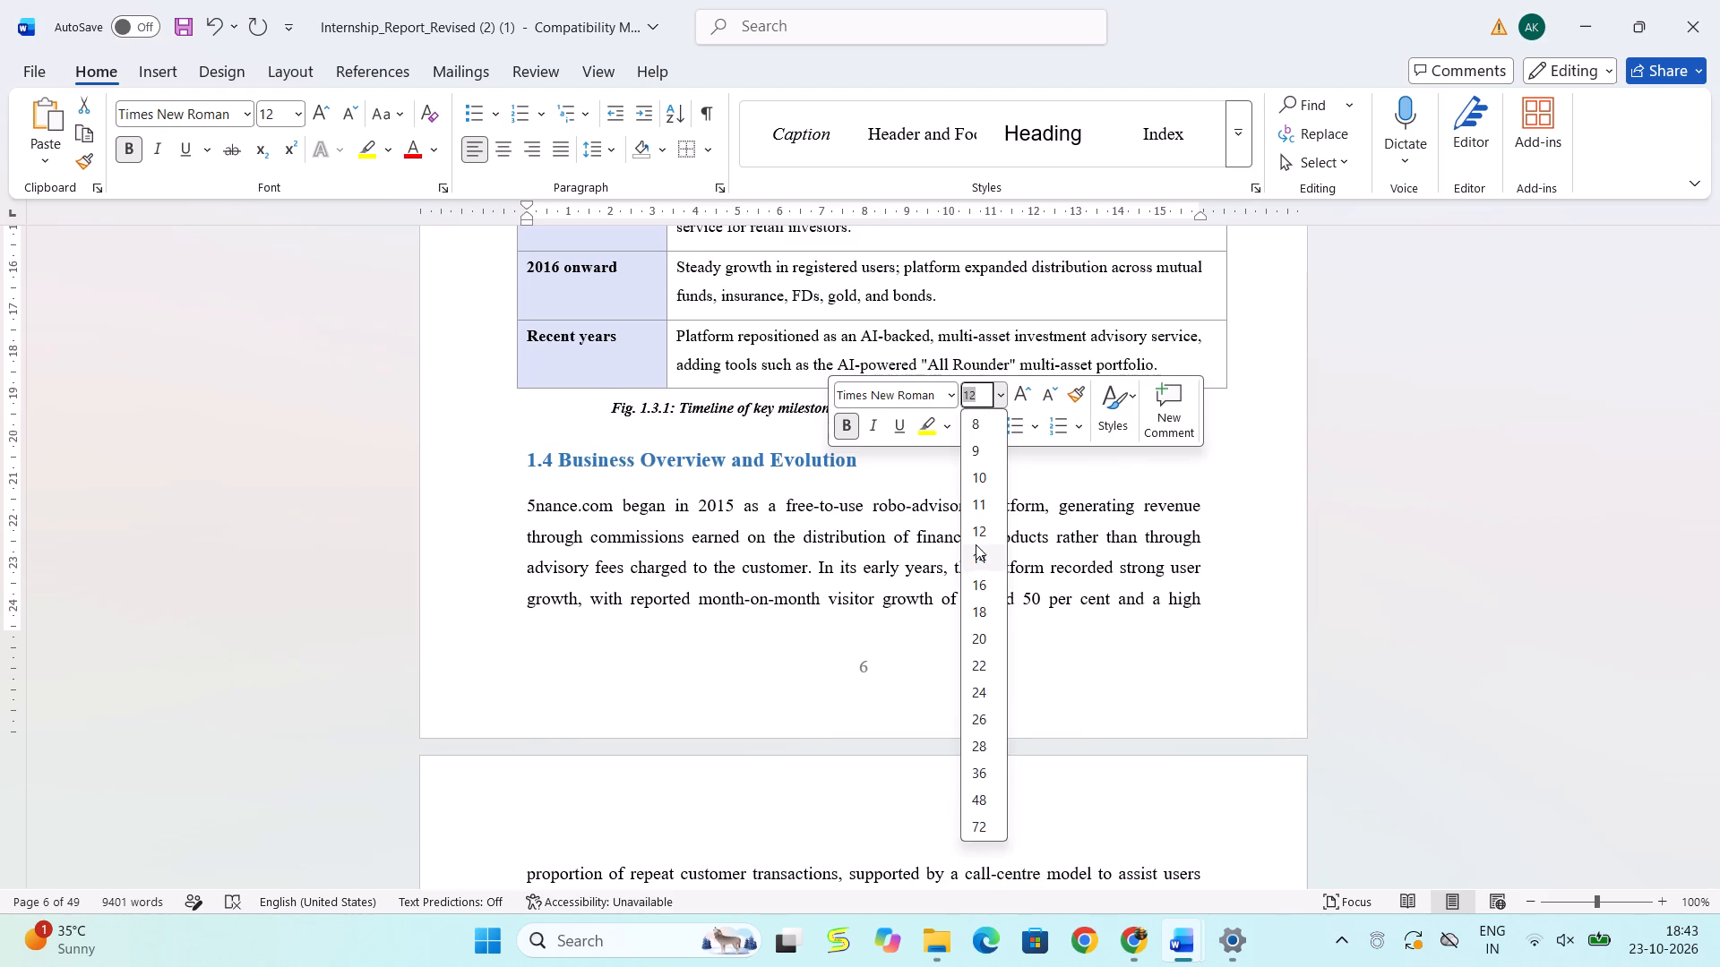
left_click(976, 552)
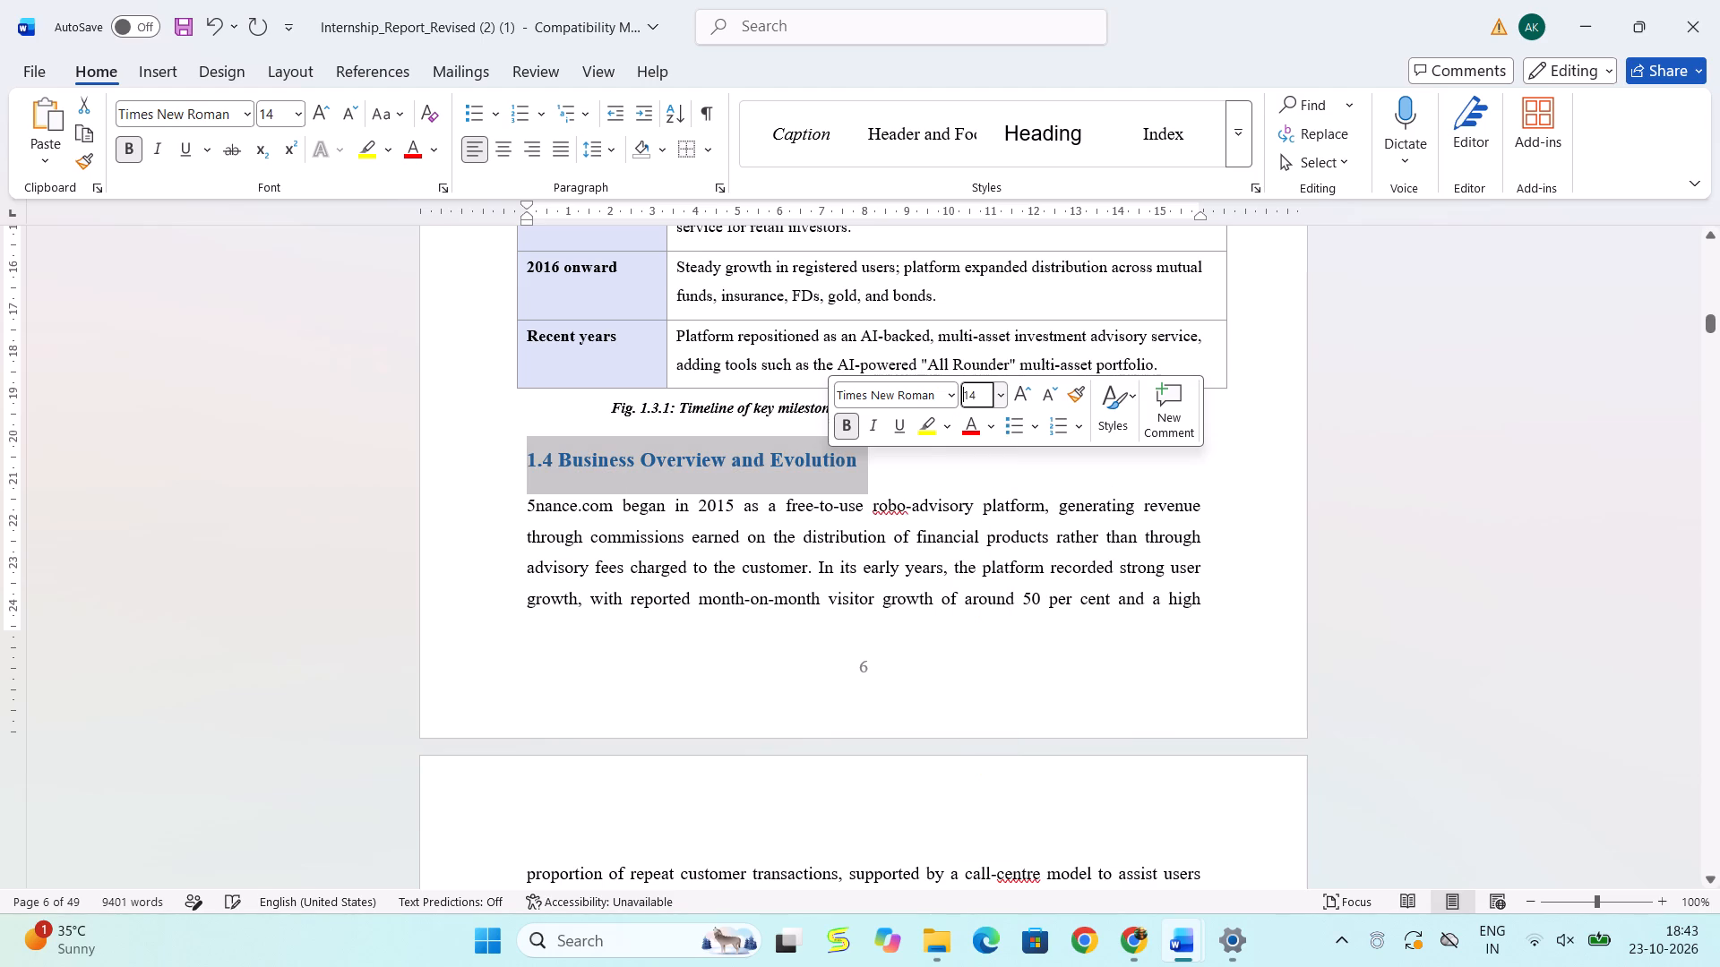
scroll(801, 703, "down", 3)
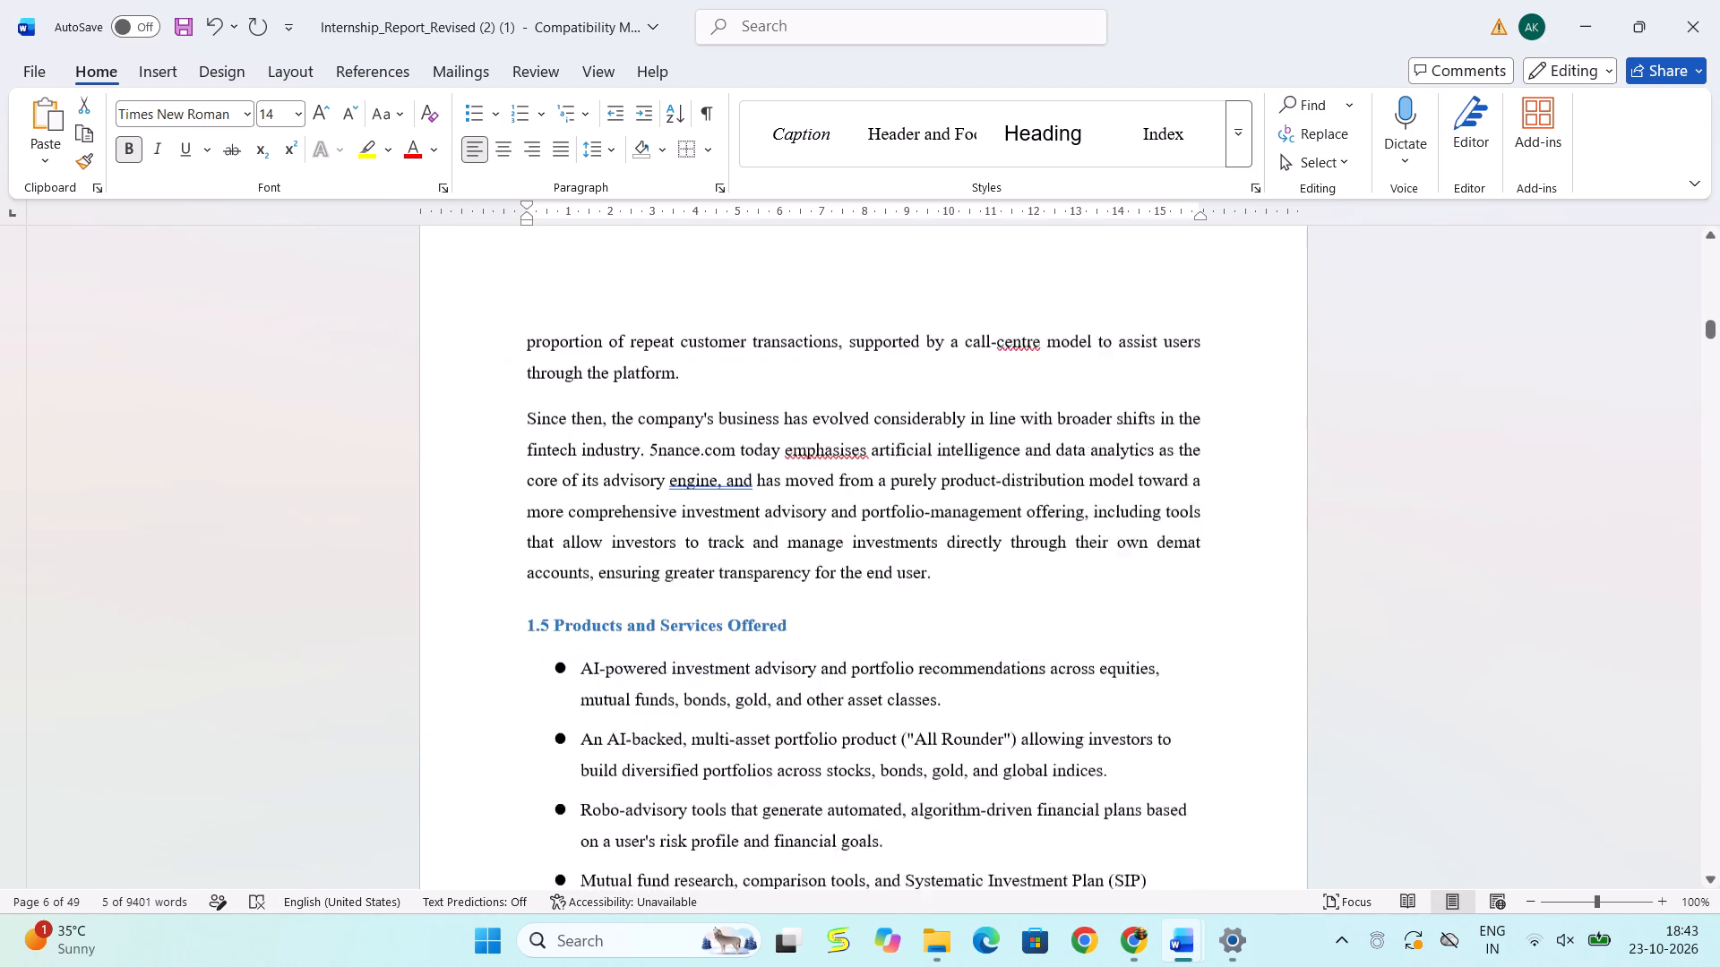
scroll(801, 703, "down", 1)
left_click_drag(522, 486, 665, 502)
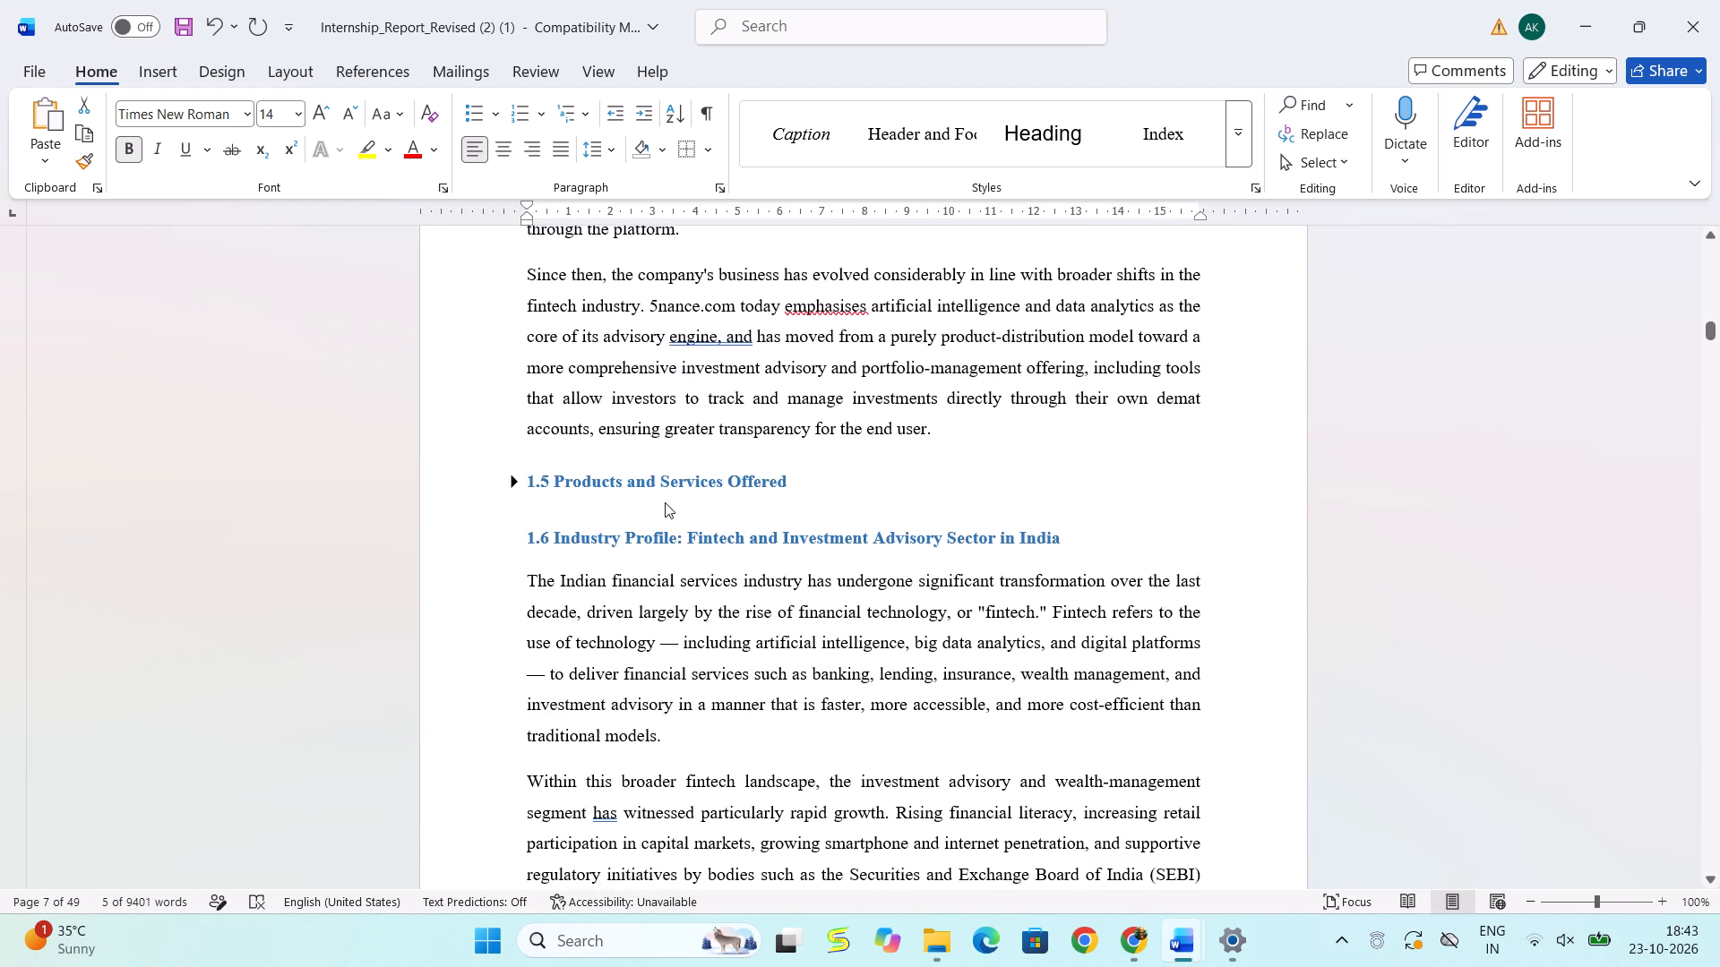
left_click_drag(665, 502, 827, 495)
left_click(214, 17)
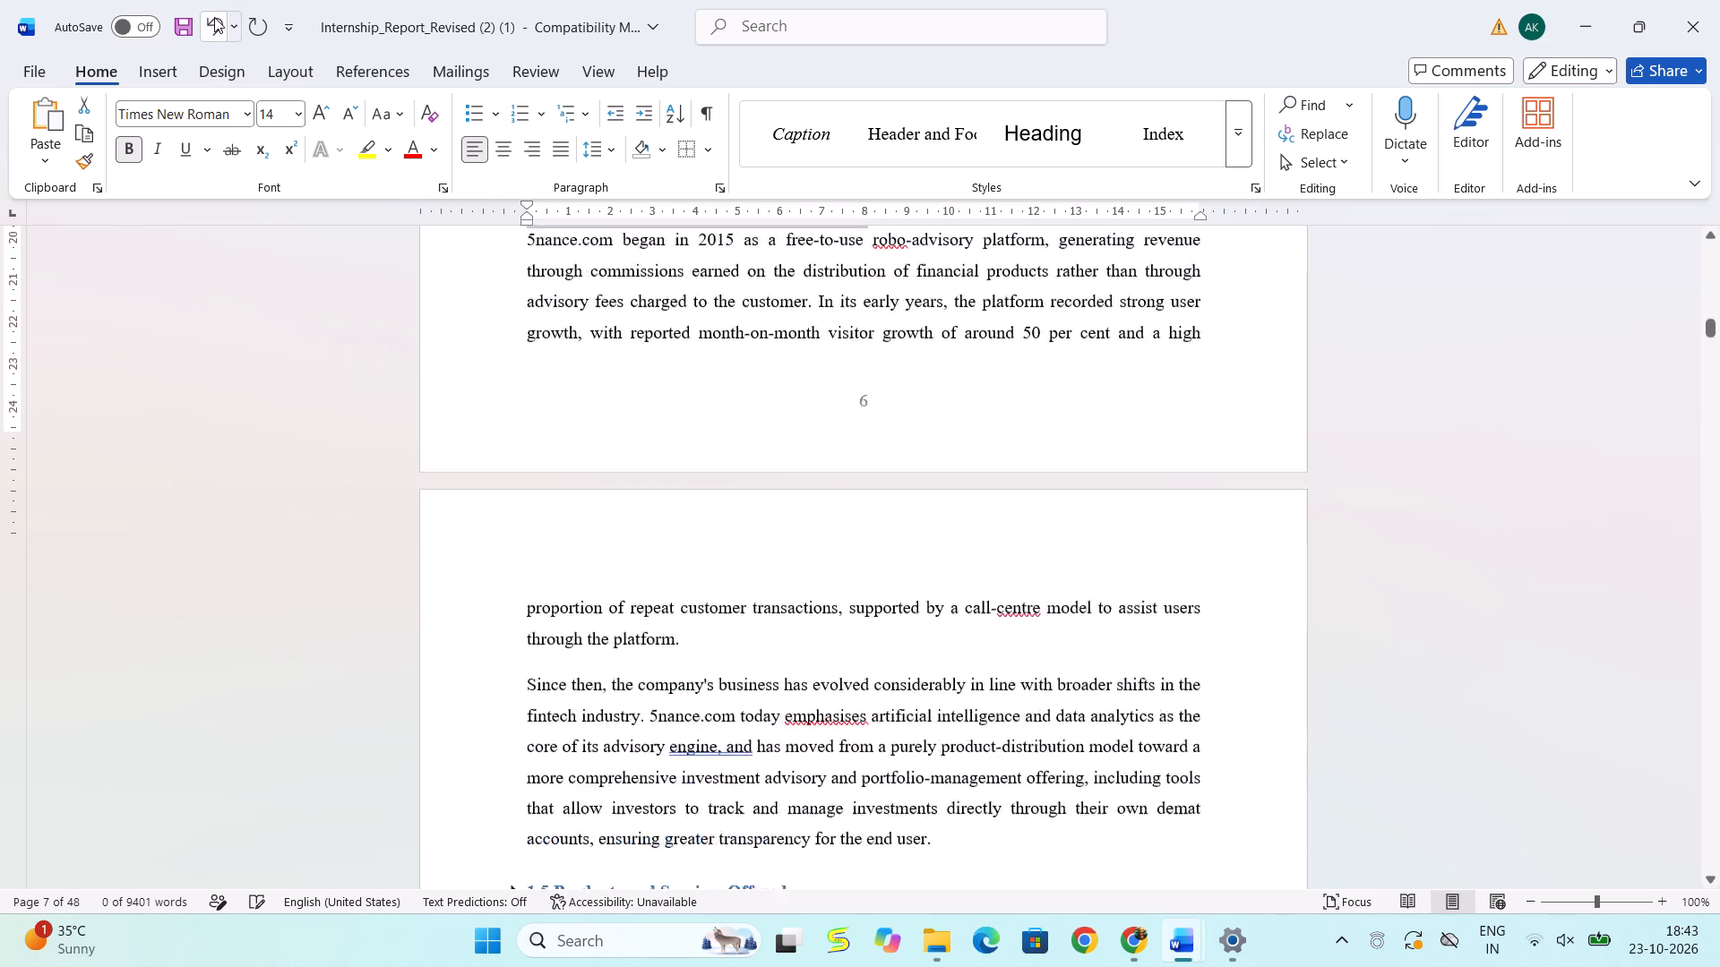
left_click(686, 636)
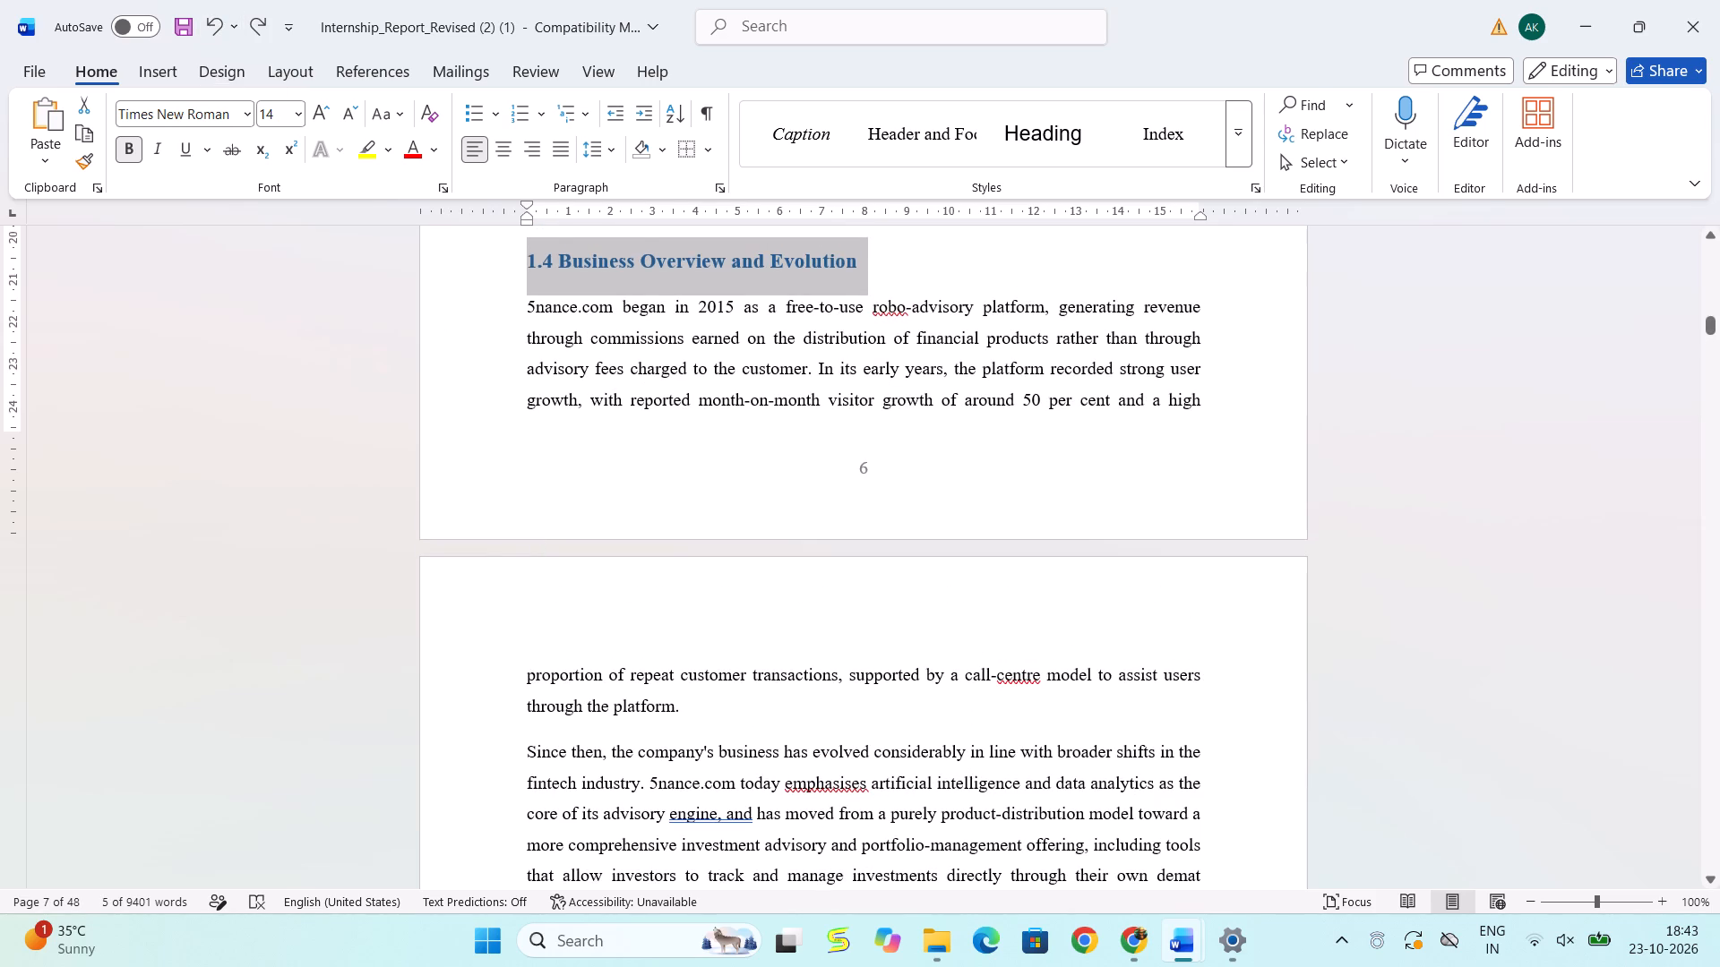
Set the "1.5 Products and Services Offered" subheading's font size to 14.
scroll(686, 636, "down", 3)
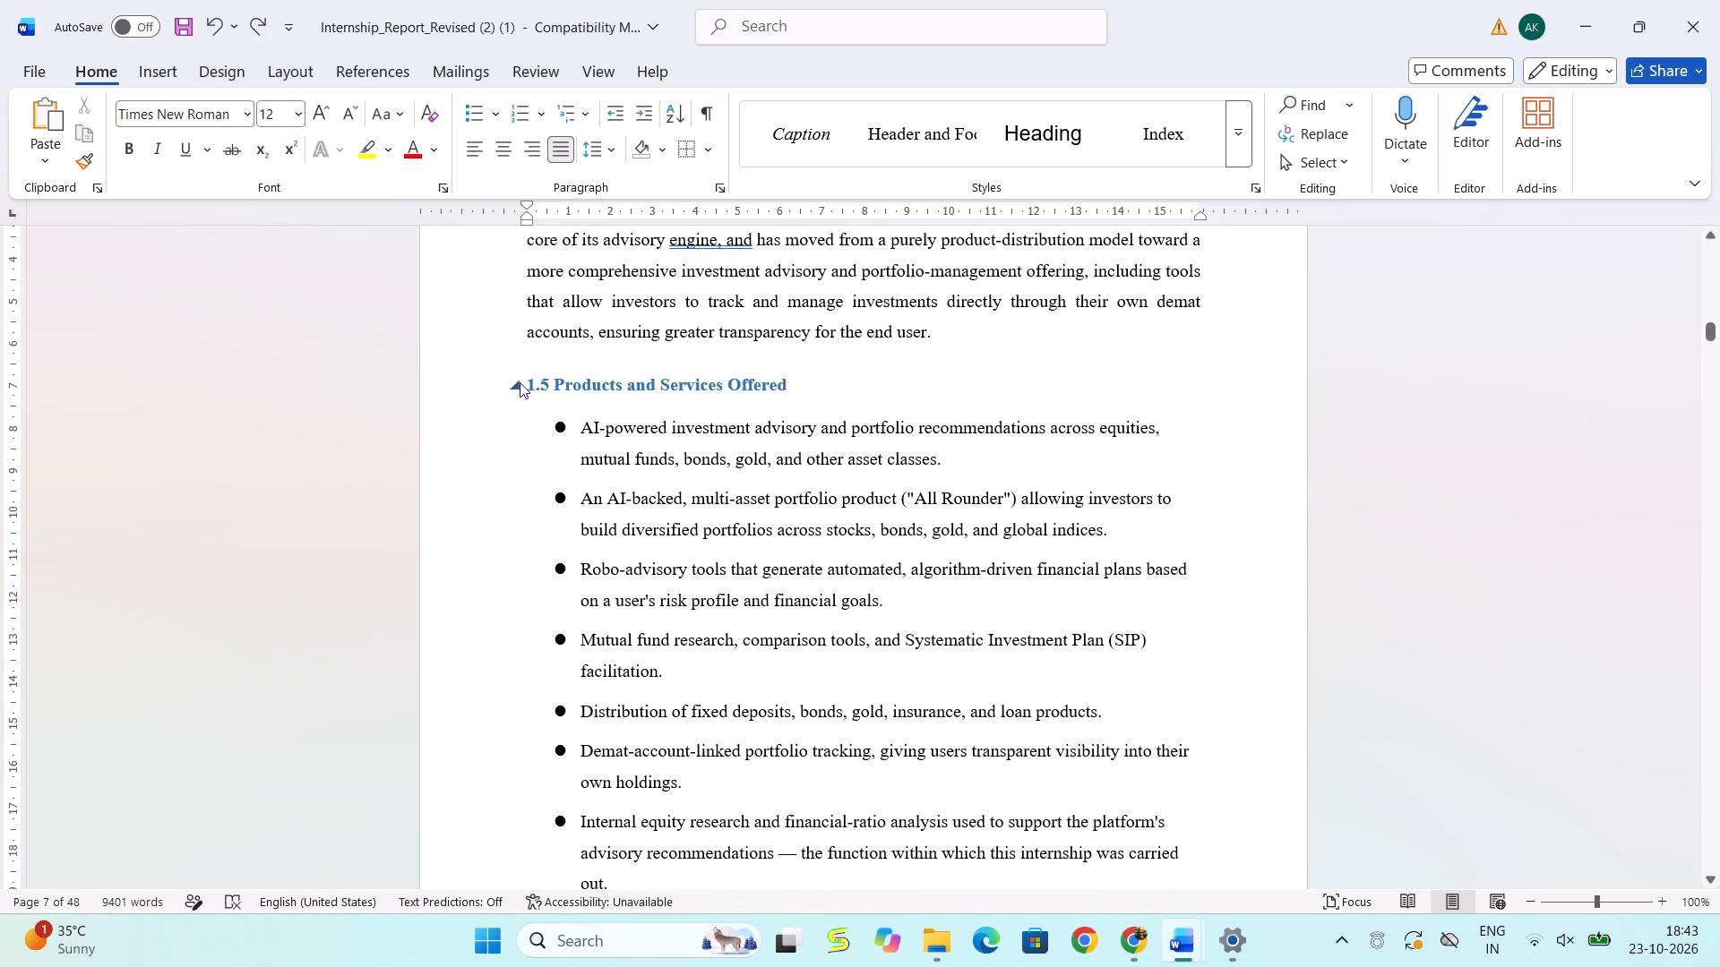
left_click_drag(526, 390, 812, 401)
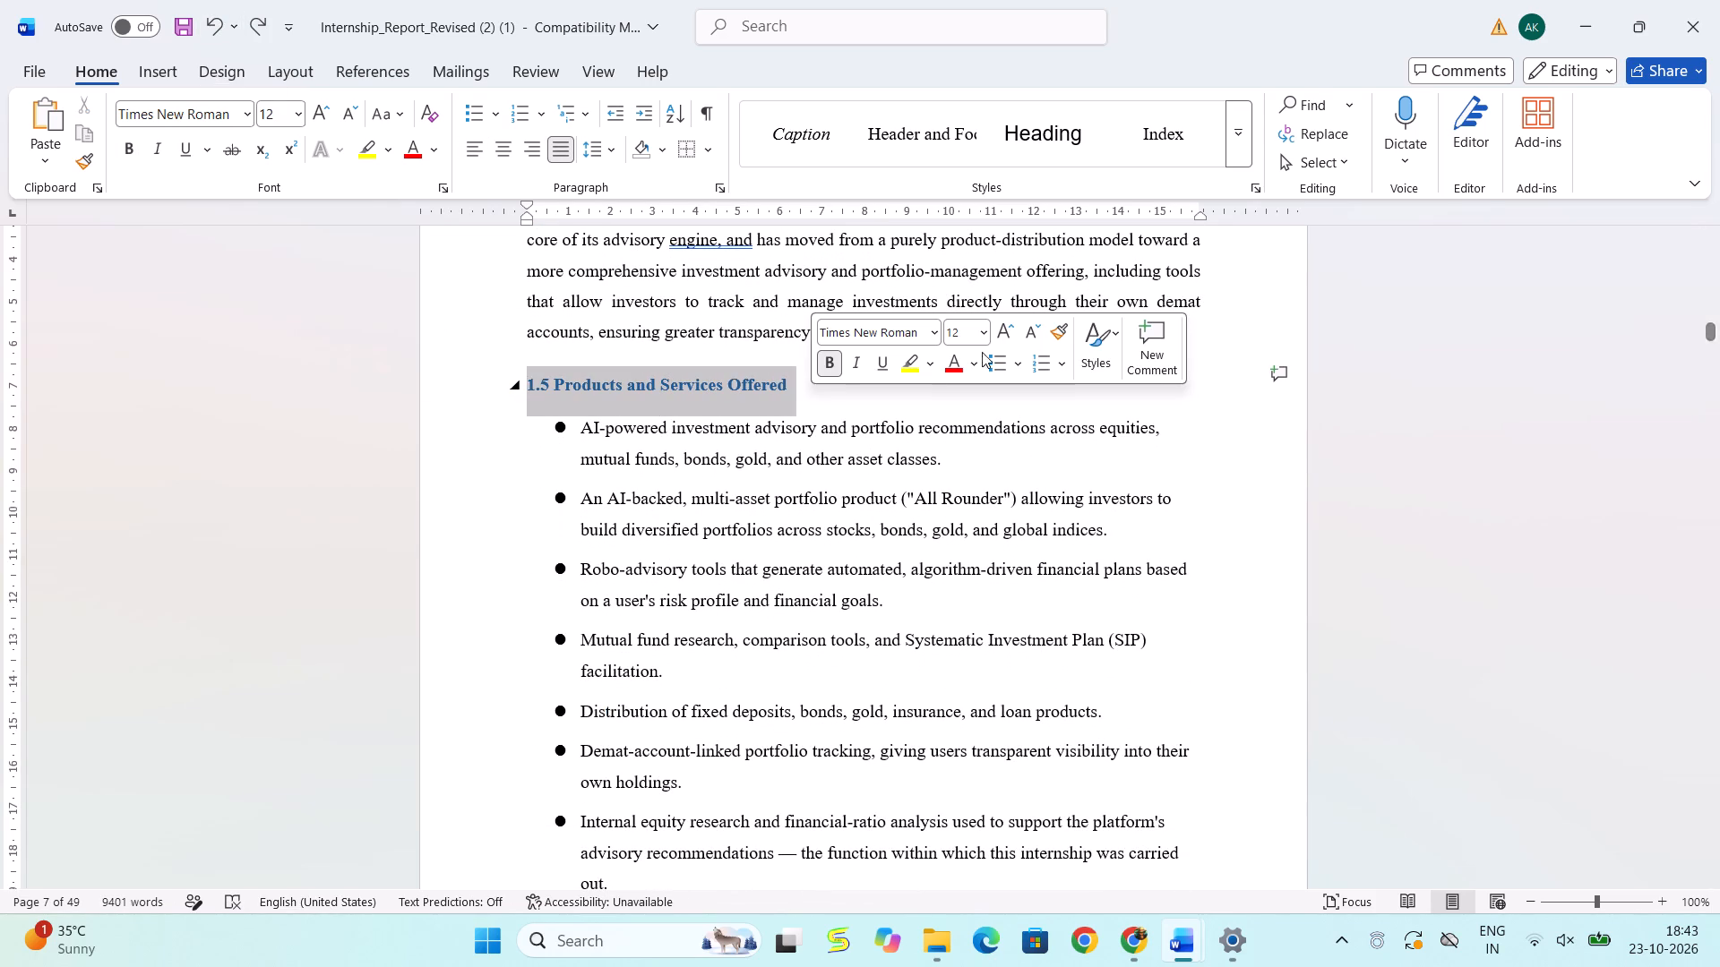
left_click(964, 338)
key("BackSpace")
type("14")
key("Return")
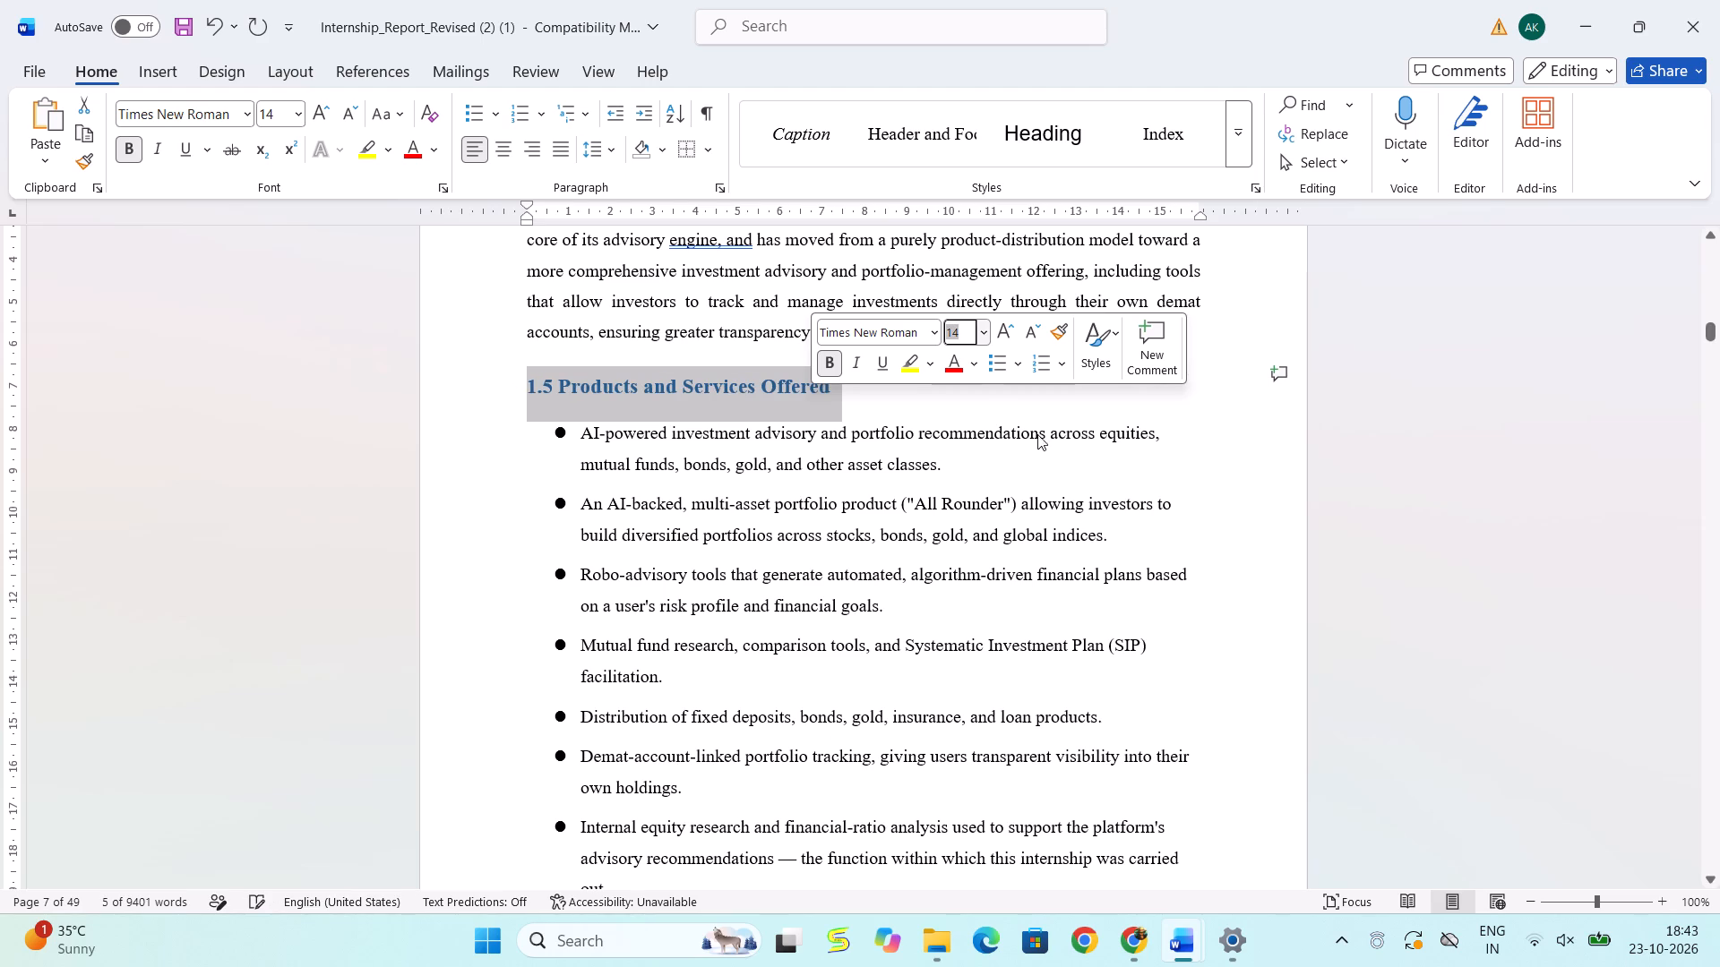
left_click(1225, 454)
scroll(1225, 454, "down", 3)
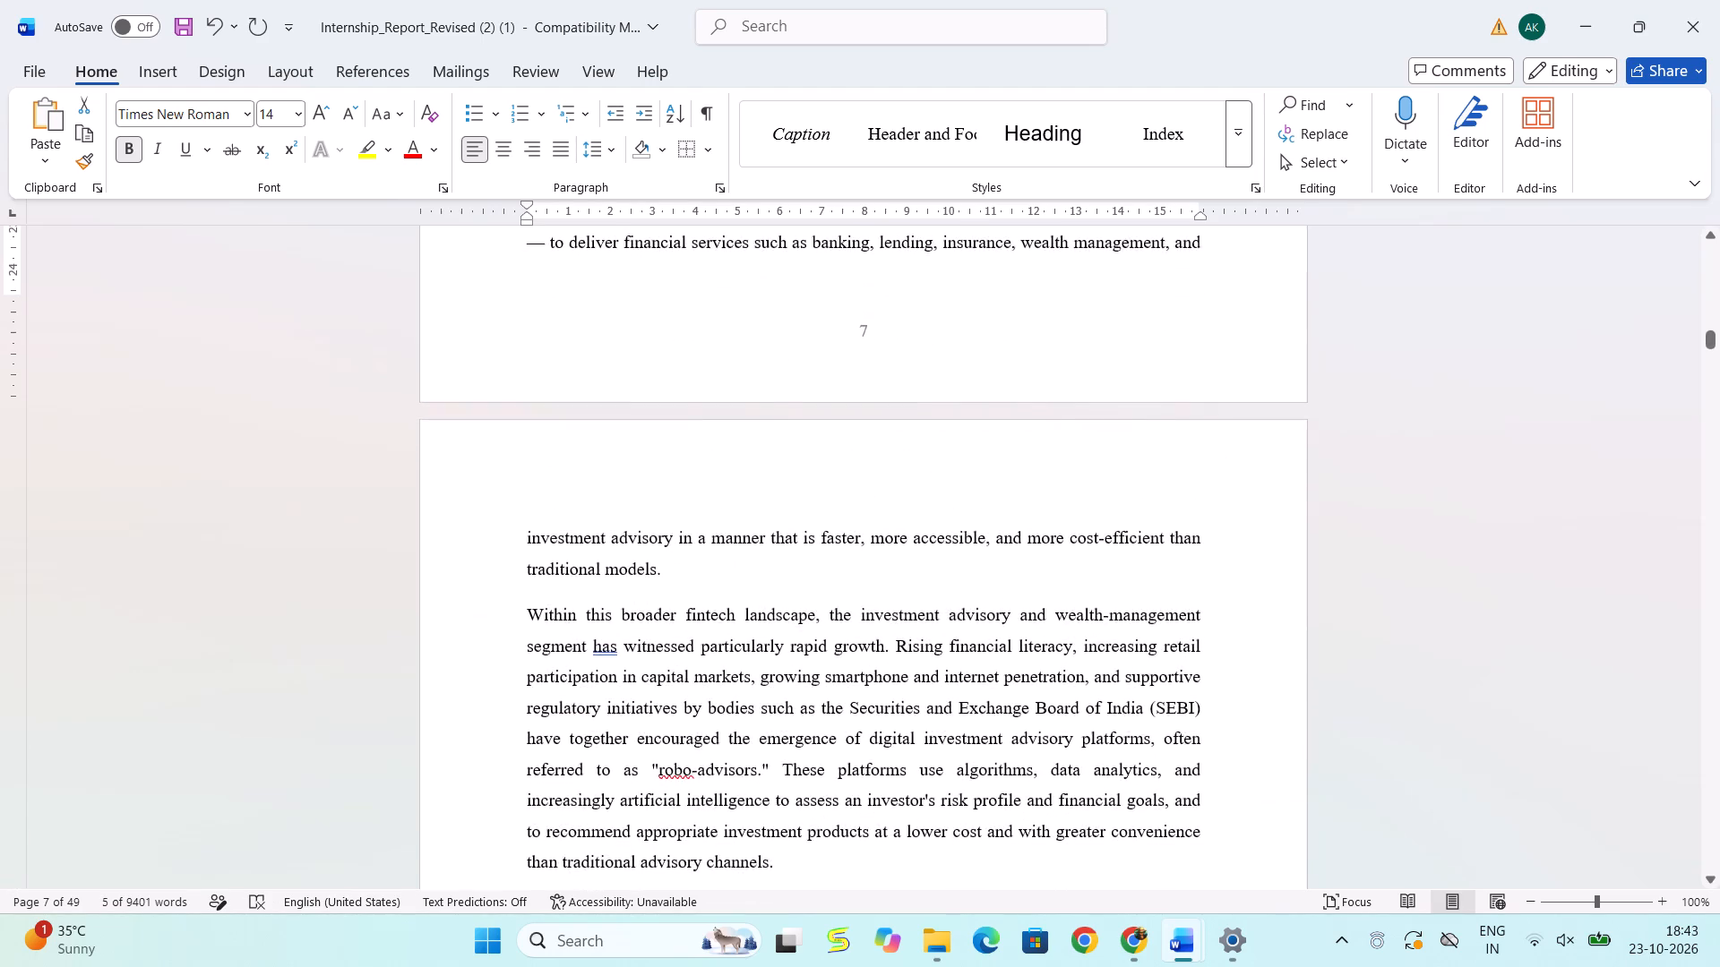
Set the "1.6 Industry Profile: Fintech and Investment Advisory Sector in India" subheading's font size to 14.
scroll(1225, 454, "down", 1)
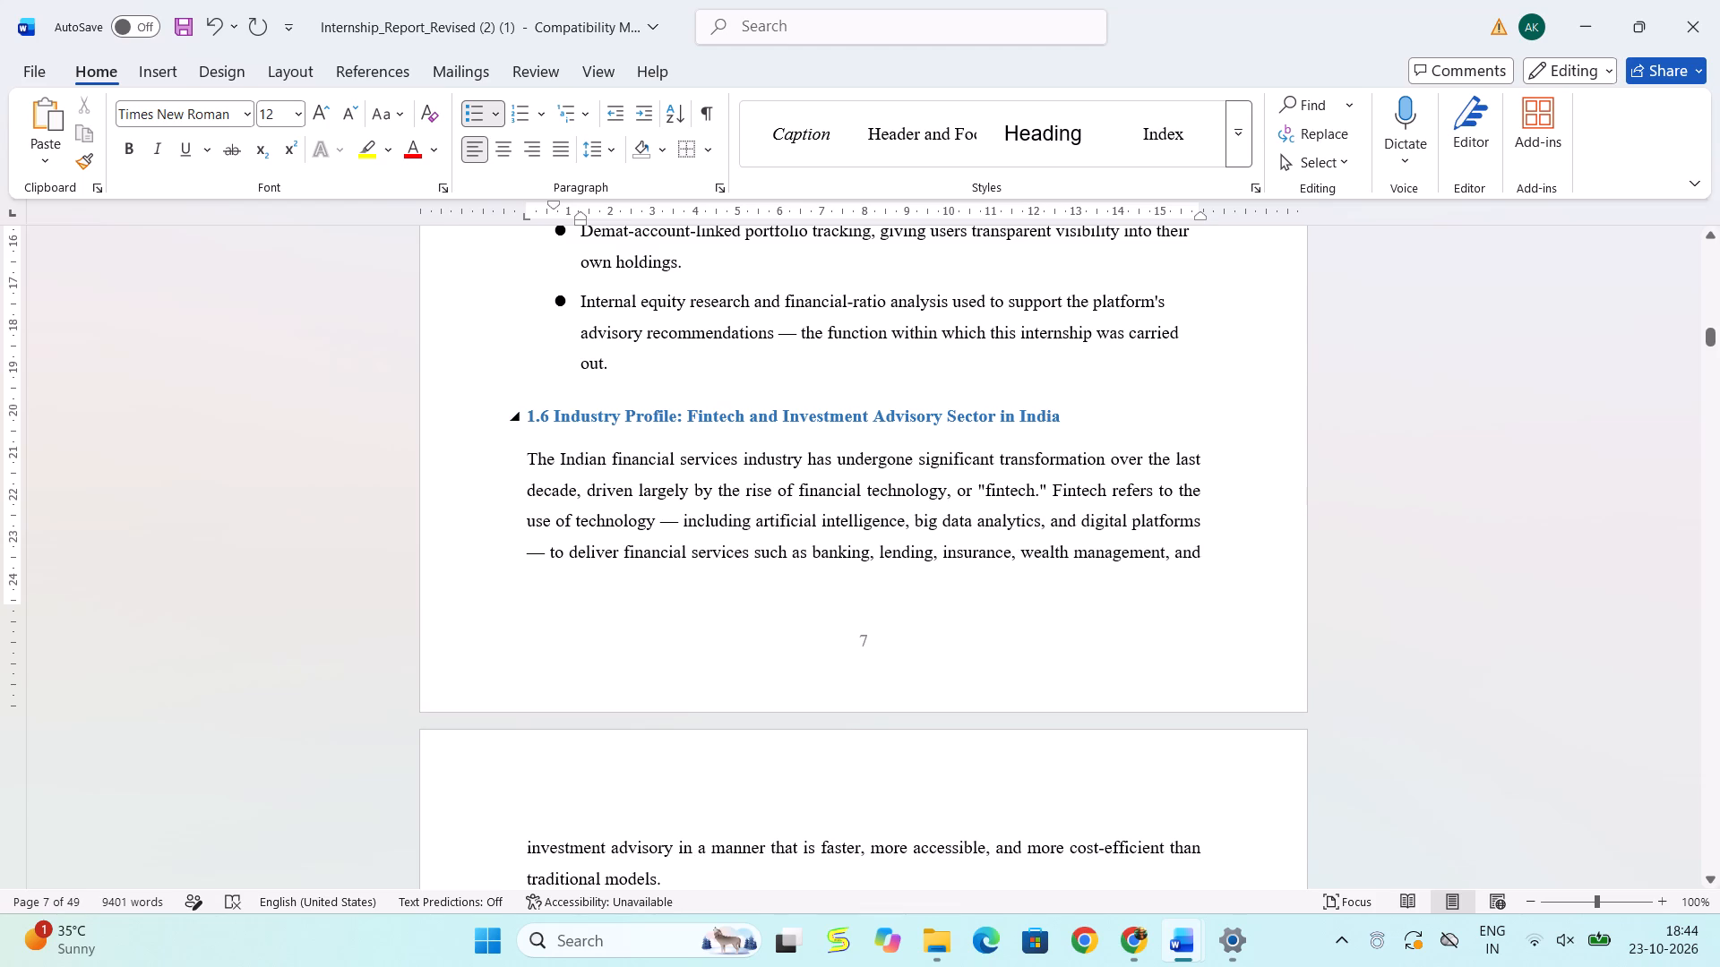
left_click_drag(529, 416, 1112, 429)
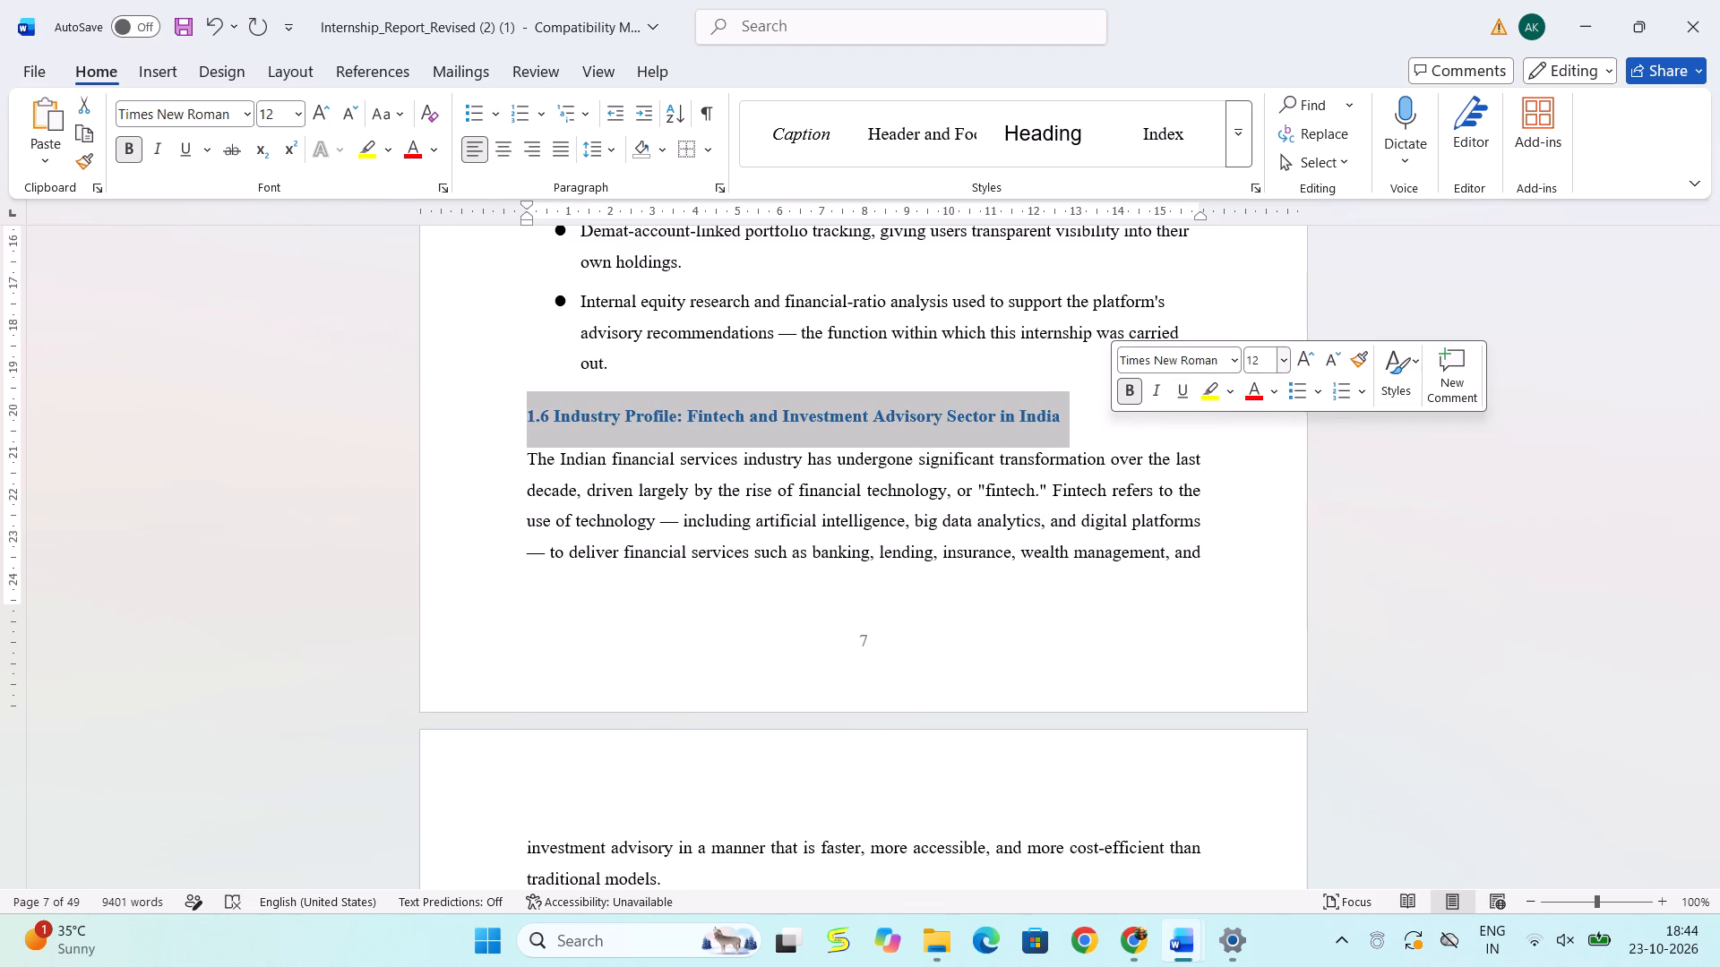
left_click(1256, 364)
key("BackSpace")
type("14")
key("Return")
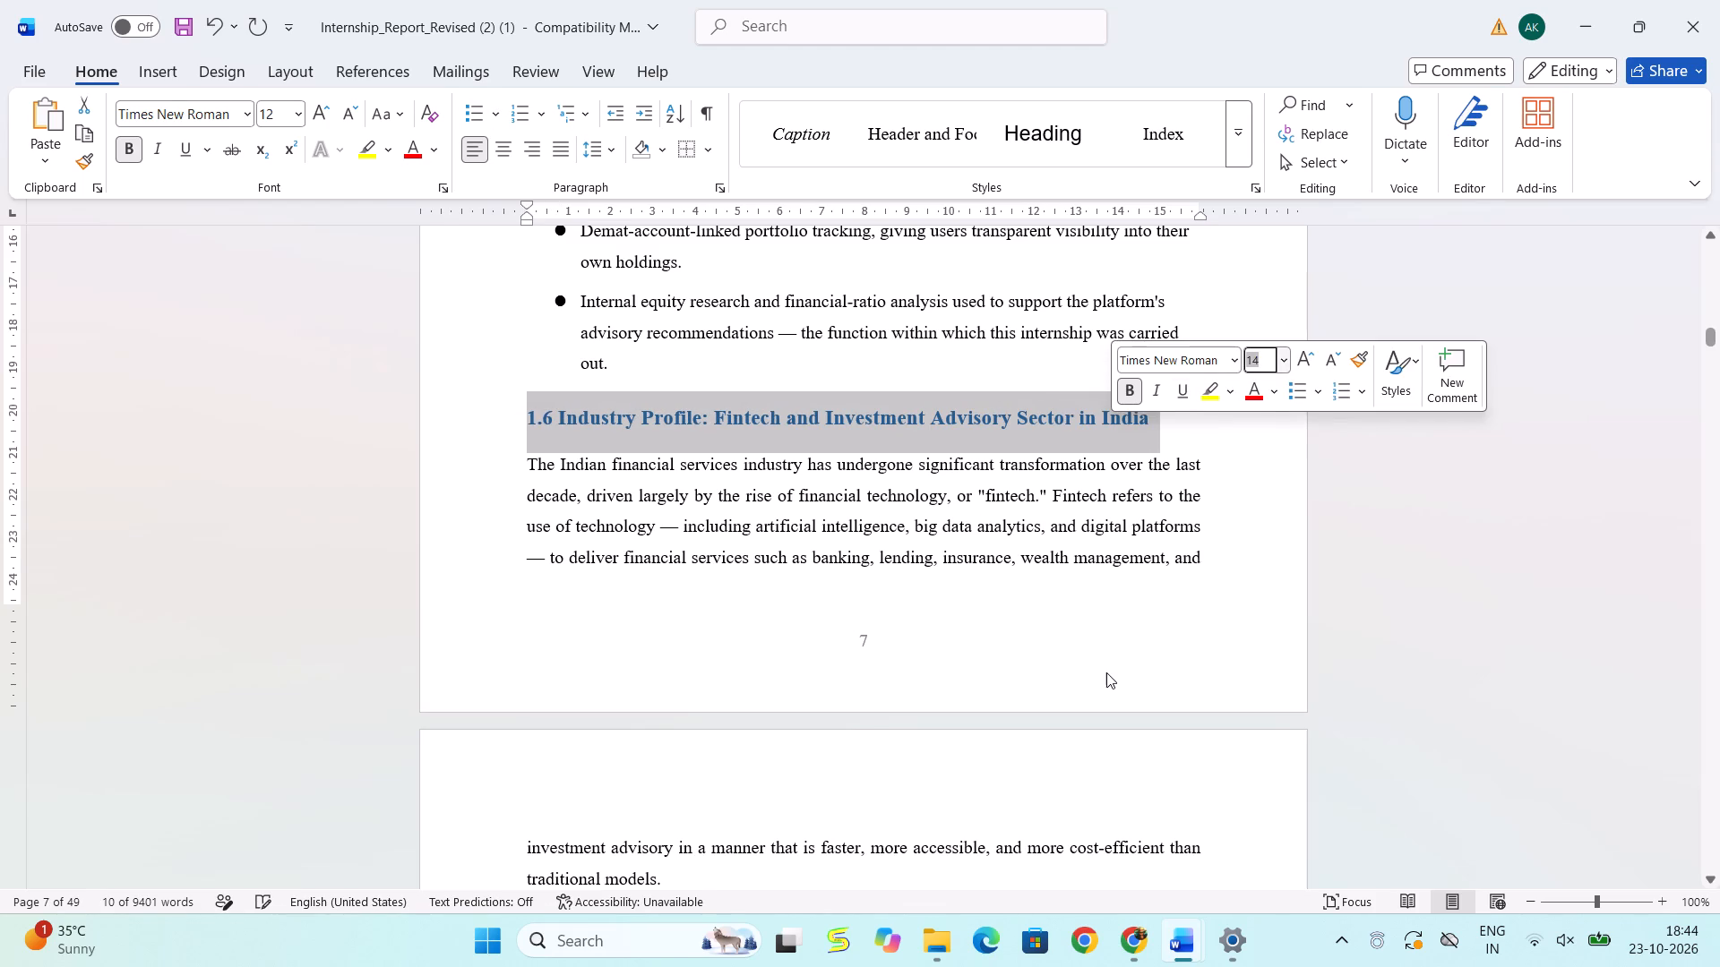
left_click(1106, 672)
Set the "1.7 Reporting Structure during the Internship" subheading's font size to 14.
scroll(1106, 672, "down", 2)
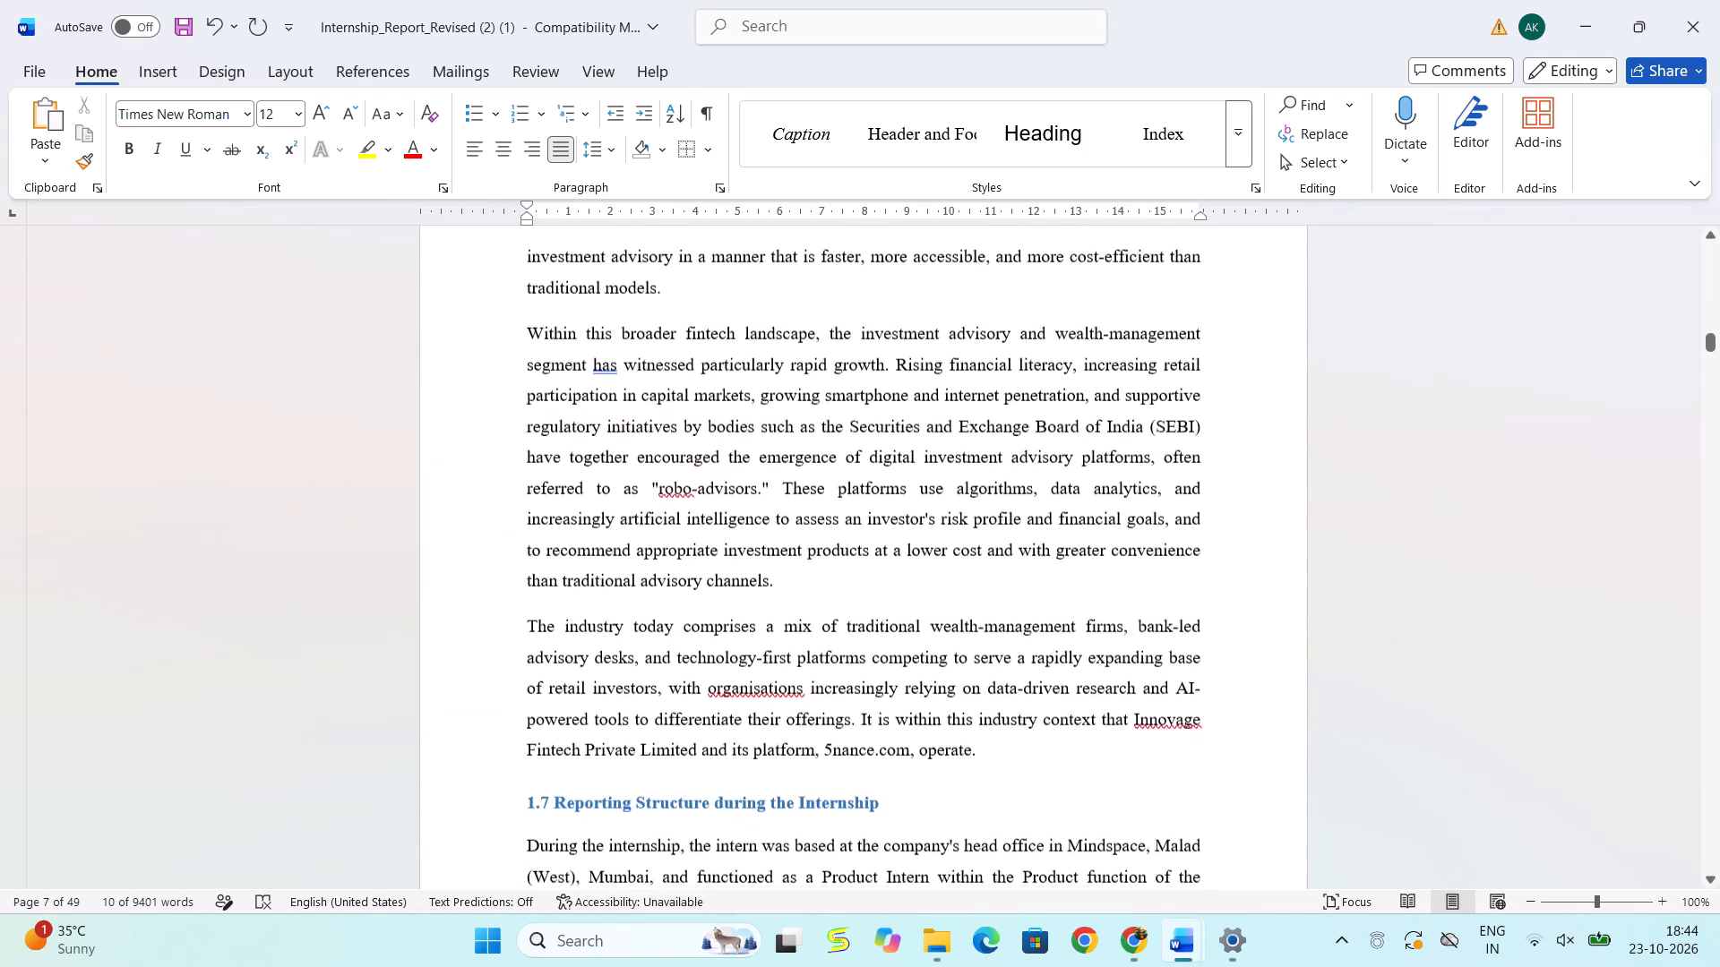
scroll(1106, 672, "down", 1)
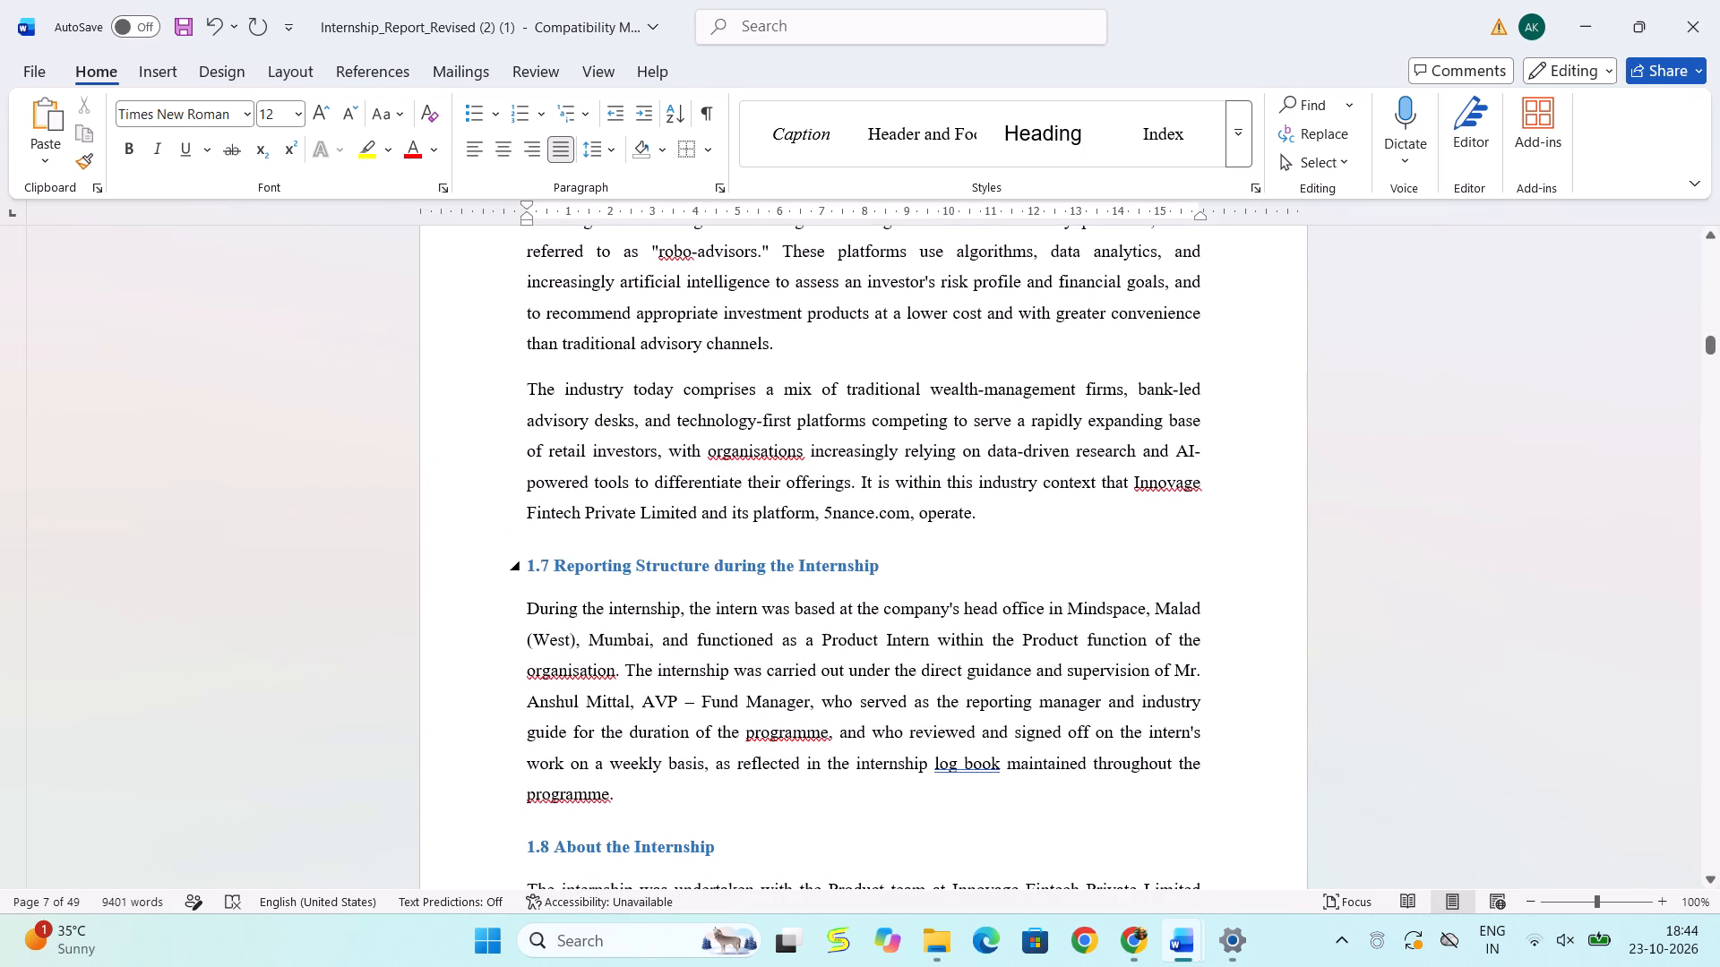
left_click_drag(882, 564, 508, 563)
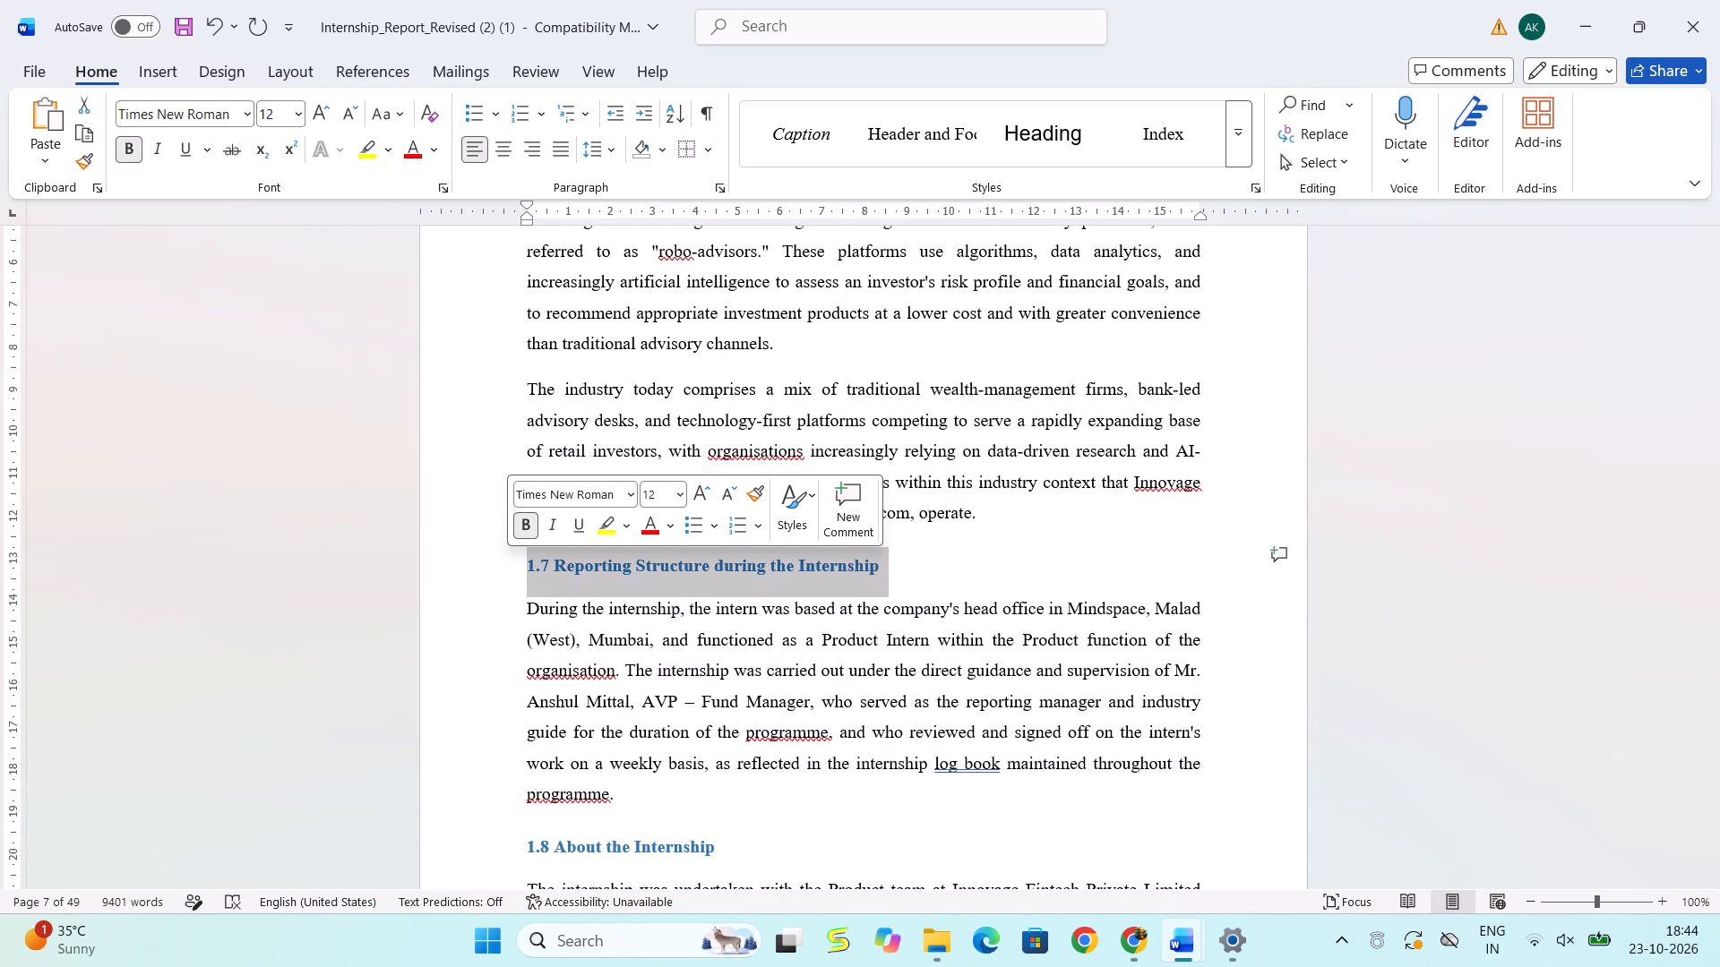
left_click(662, 491)
key("BackSpace")
type("14")
key("Return")
left_click(1040, 590)
Set the "1.8 About the Internship" subheading's font size to 14.
scroll(1040, 590, "down", 1)
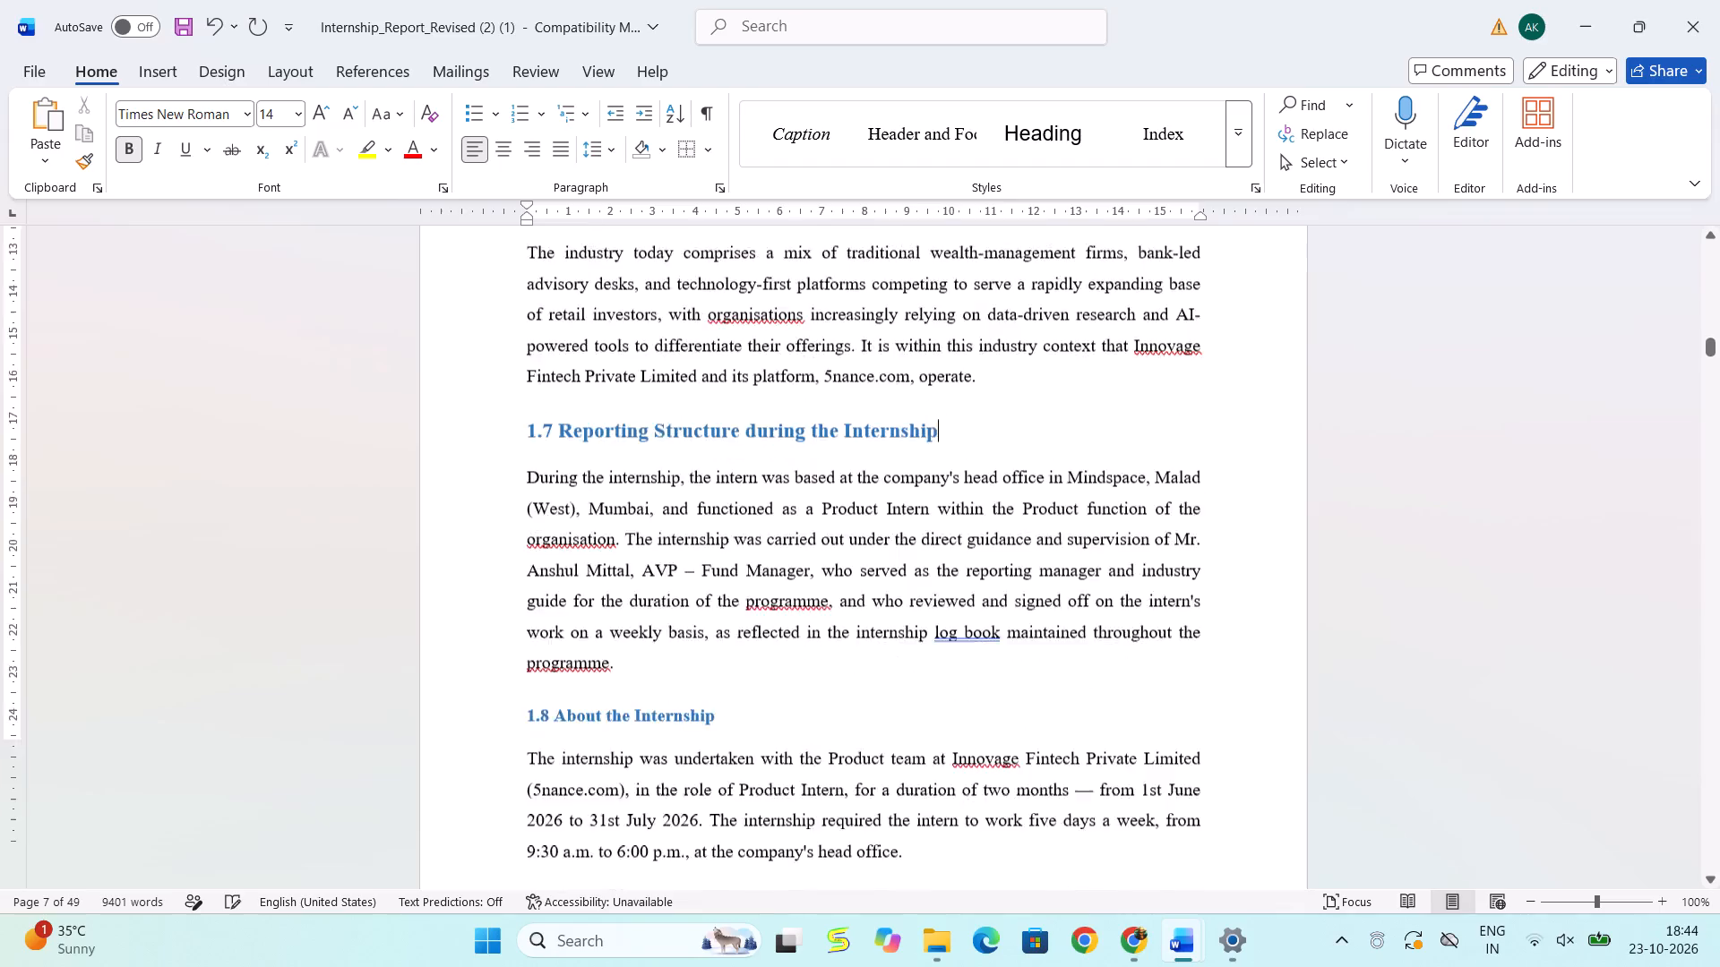
scroll(1040, 590, "down", 1)
left_click_drag(731, 501, 531, 499)
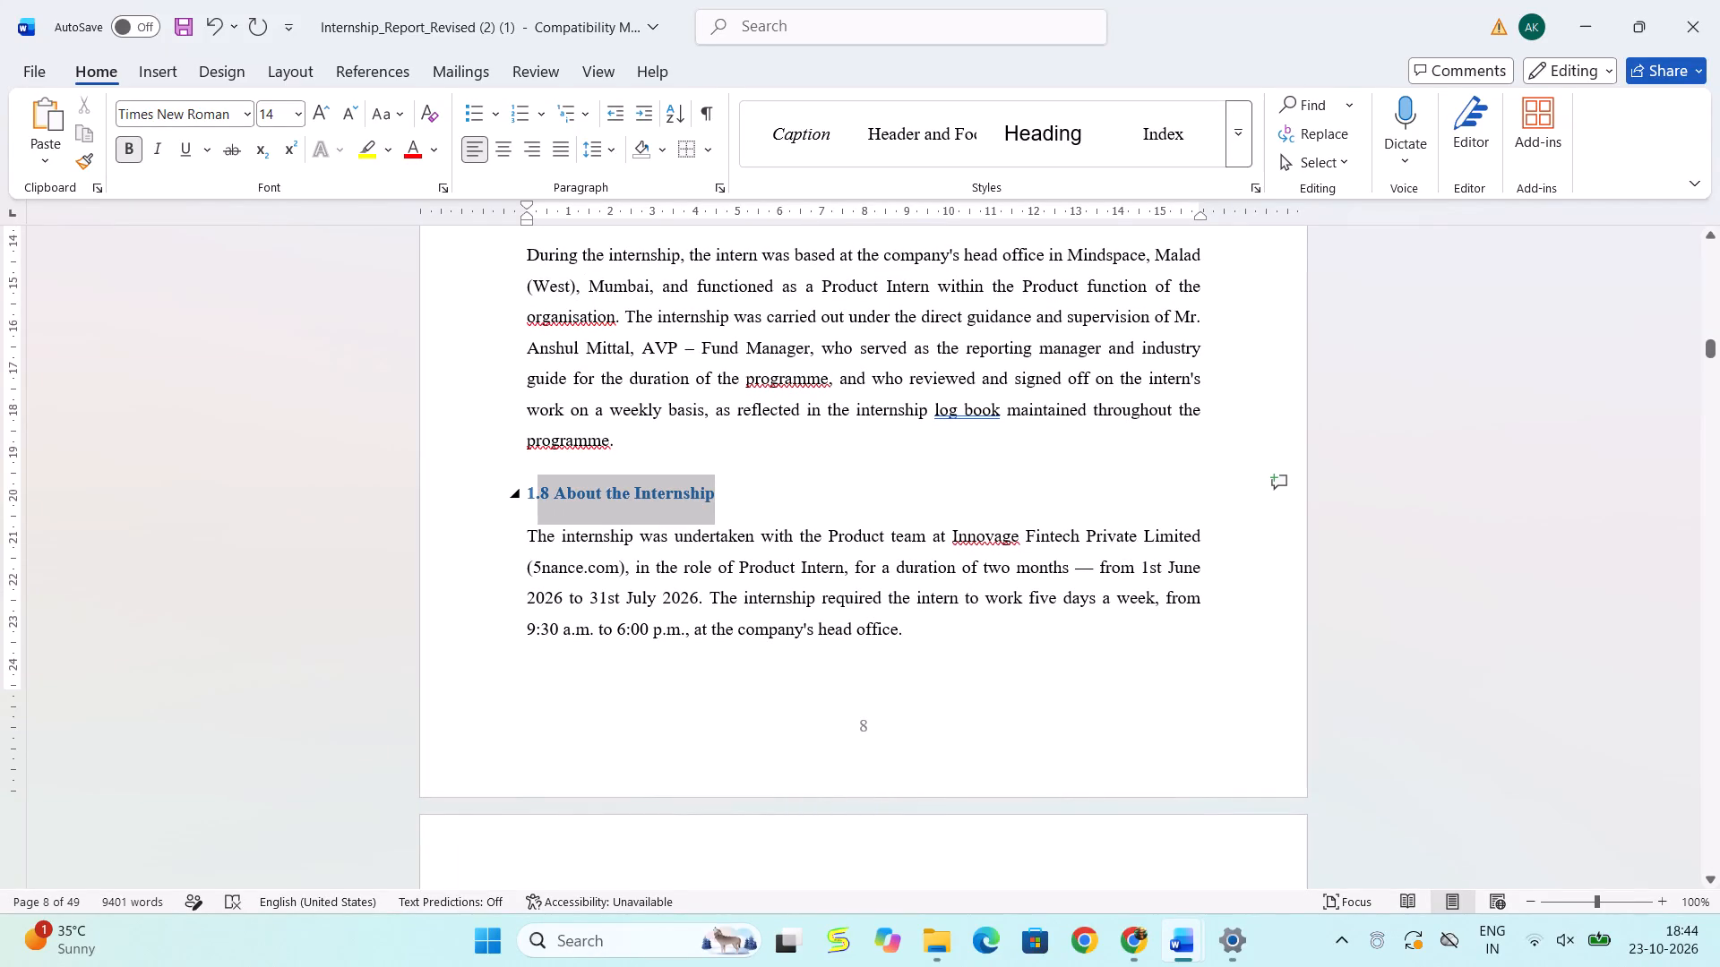
left_click_drag(531, 499, 520, 497)
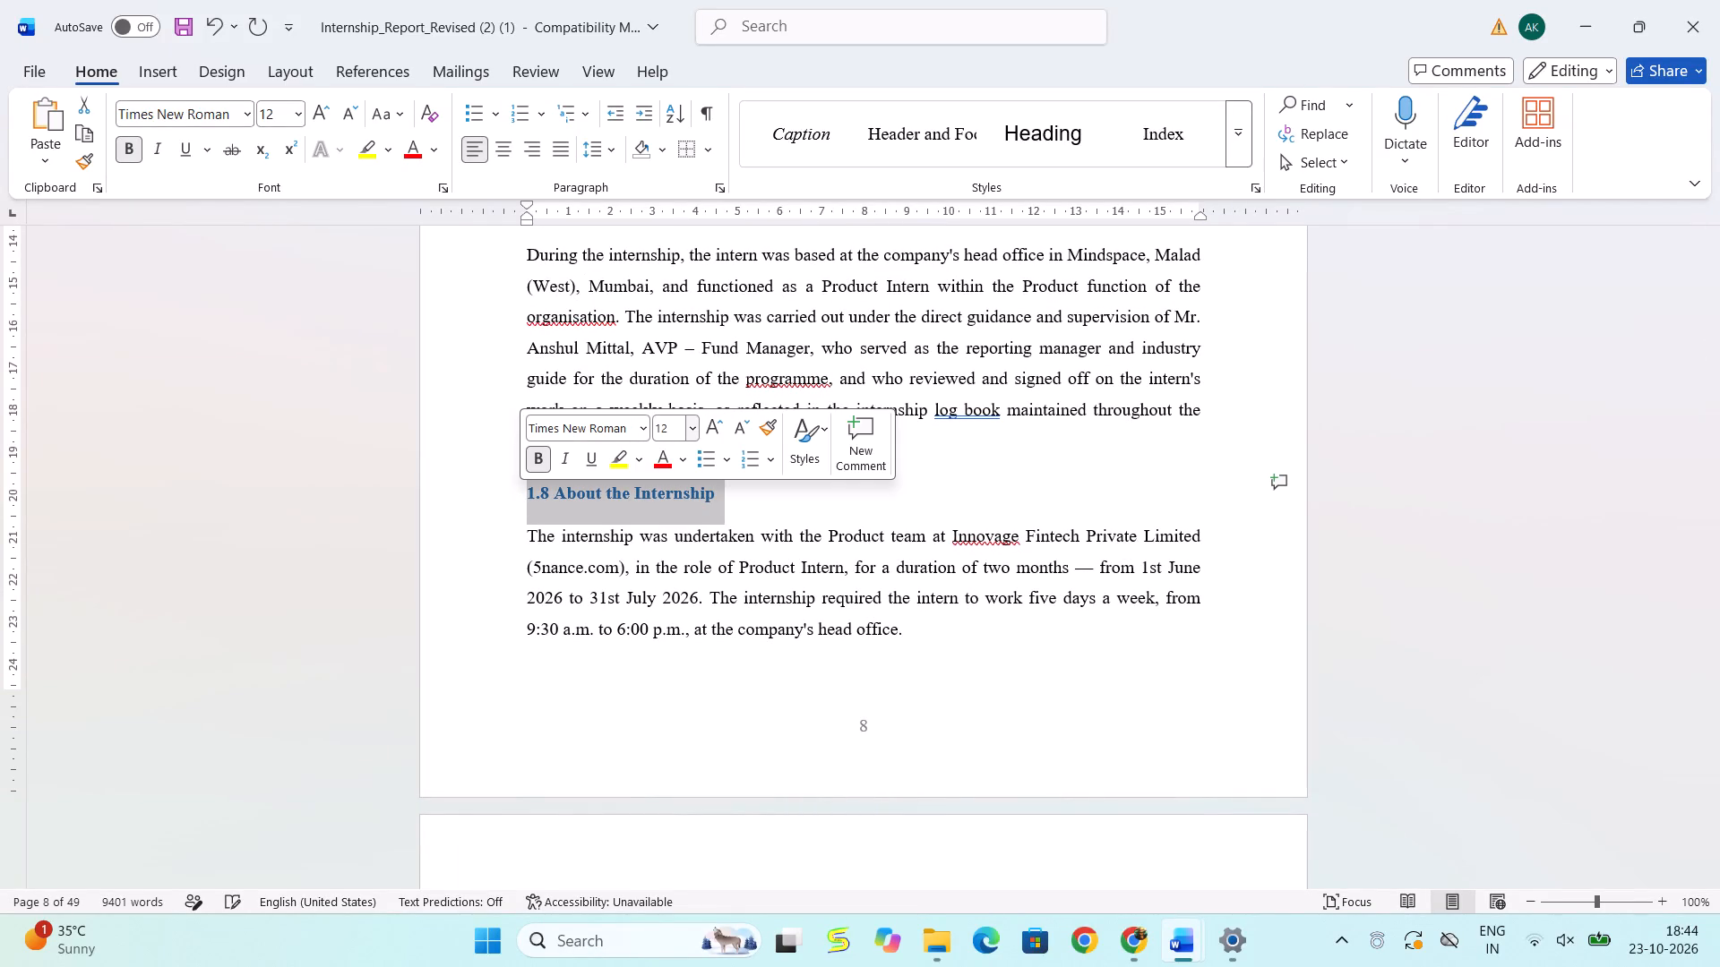
left_click(675, 424)
key("BackSpace")
type("14")
key("Return")
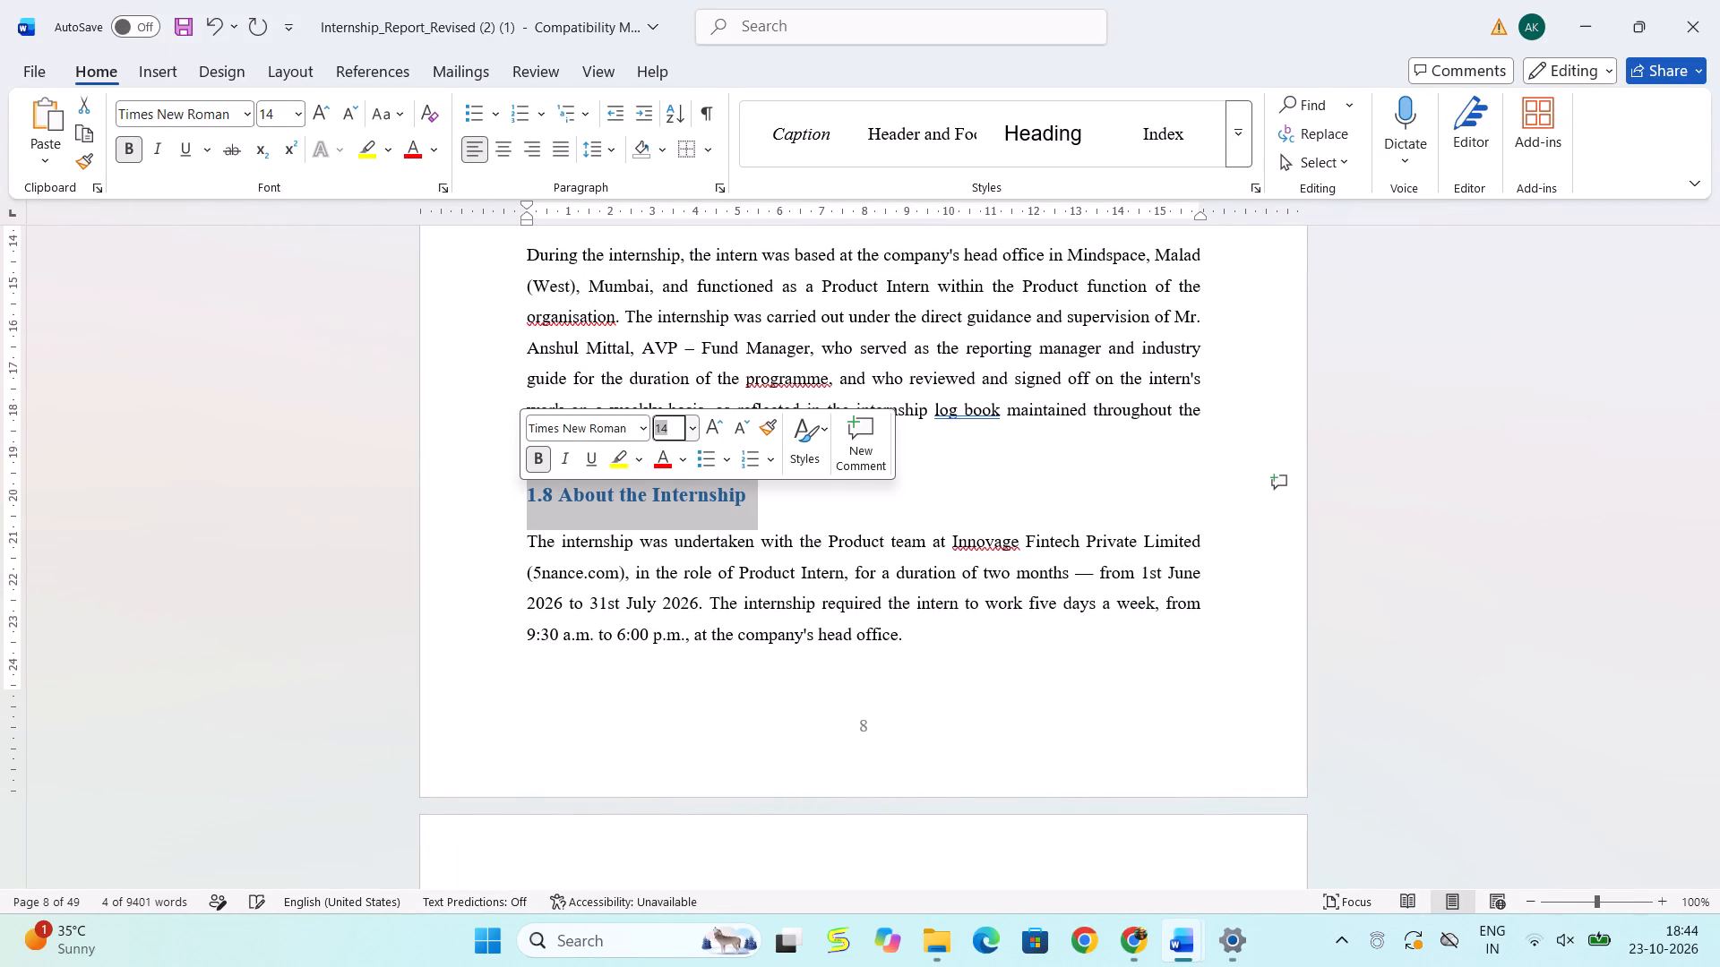
left_click(1056, 777)
Set the "CHAPTER 2: LEARNING OBJECTIVES" heading to font size 16 and centre it.
scroll(1056, 777, "down", 1)
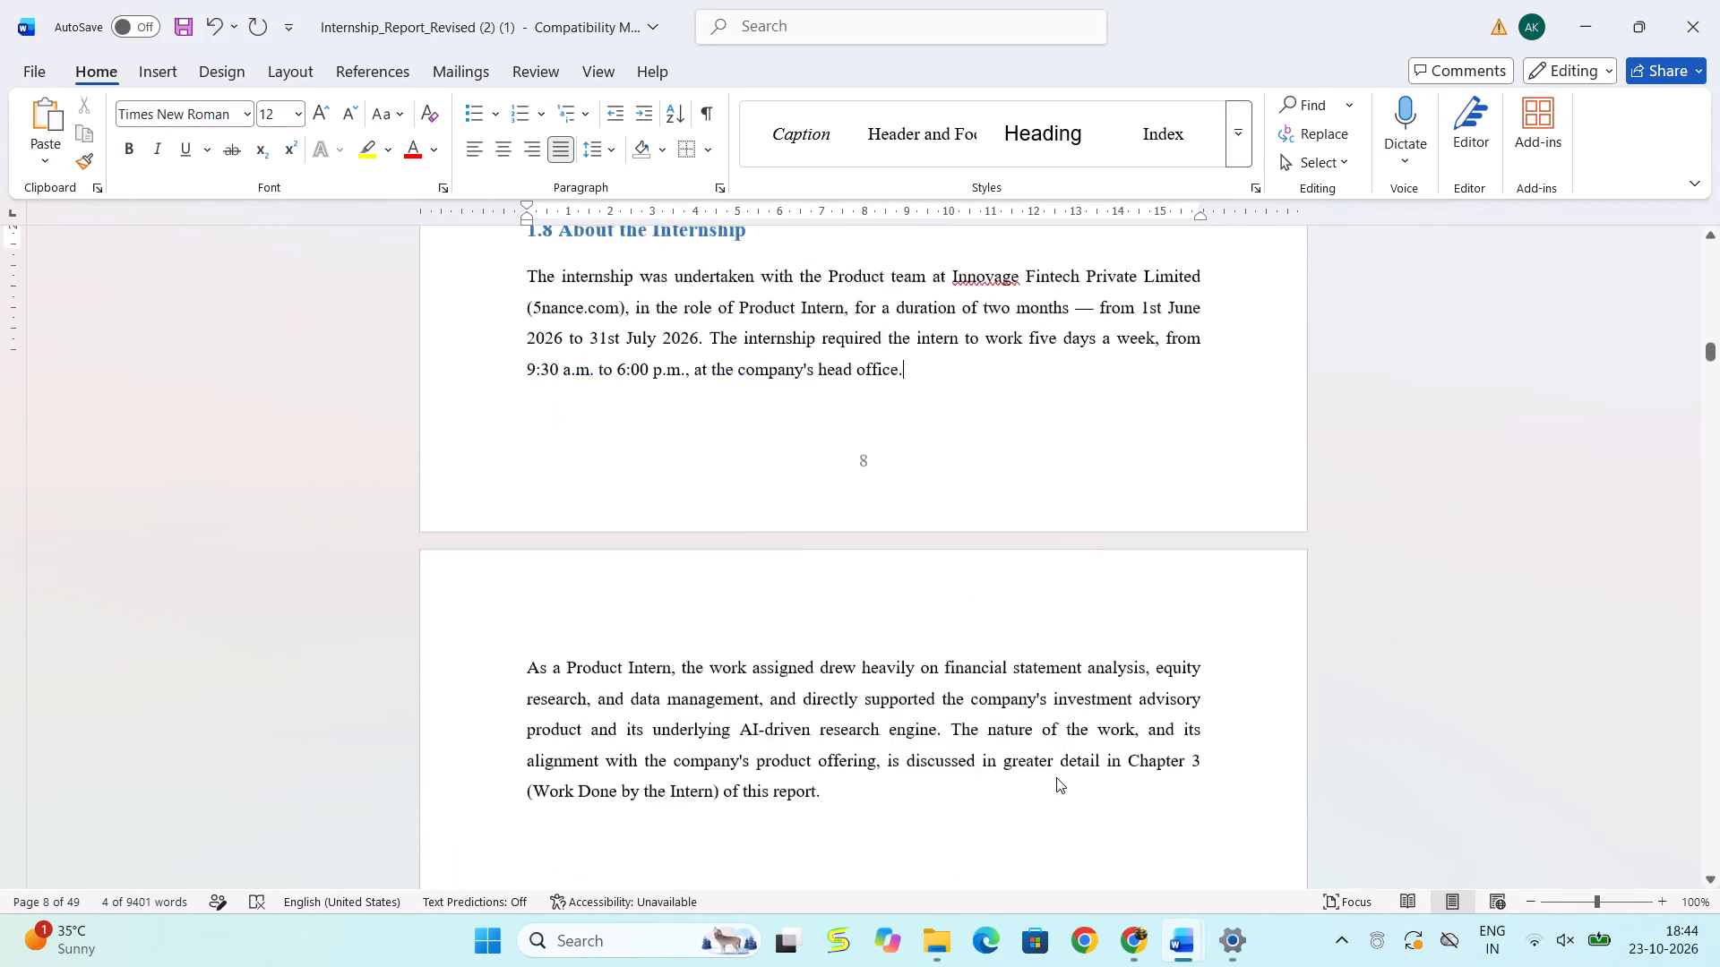
scroll(1056, 777, "down", 4)
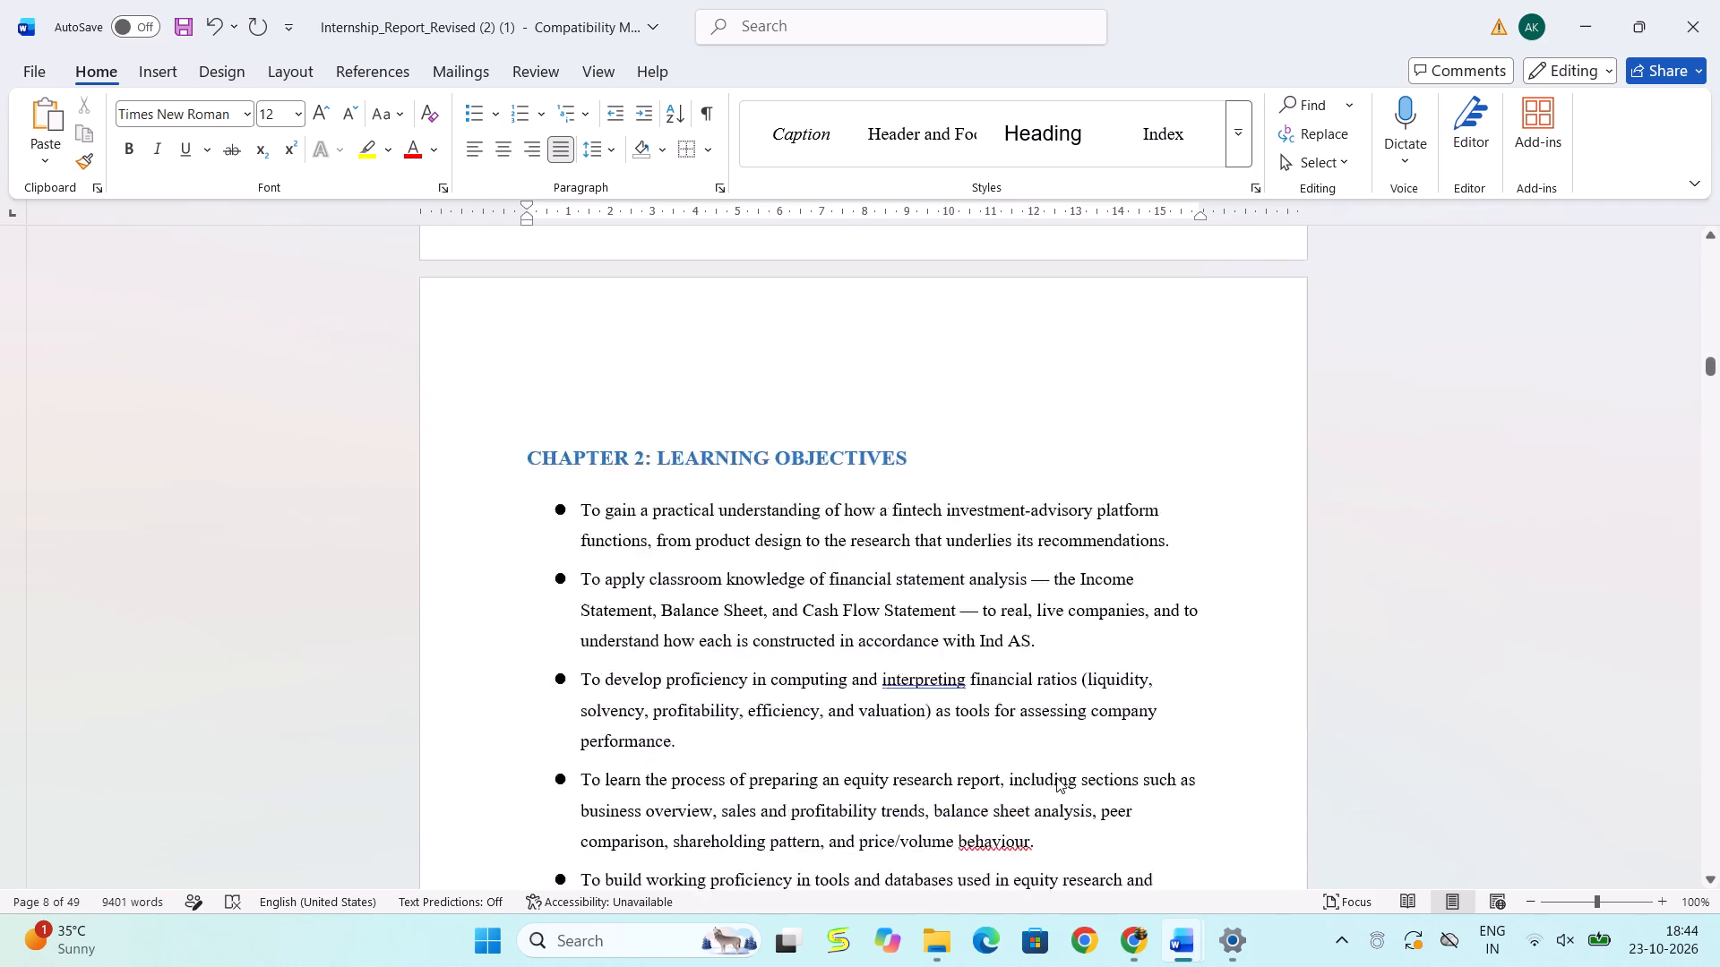
scroll(1056, 777, "down", 1)
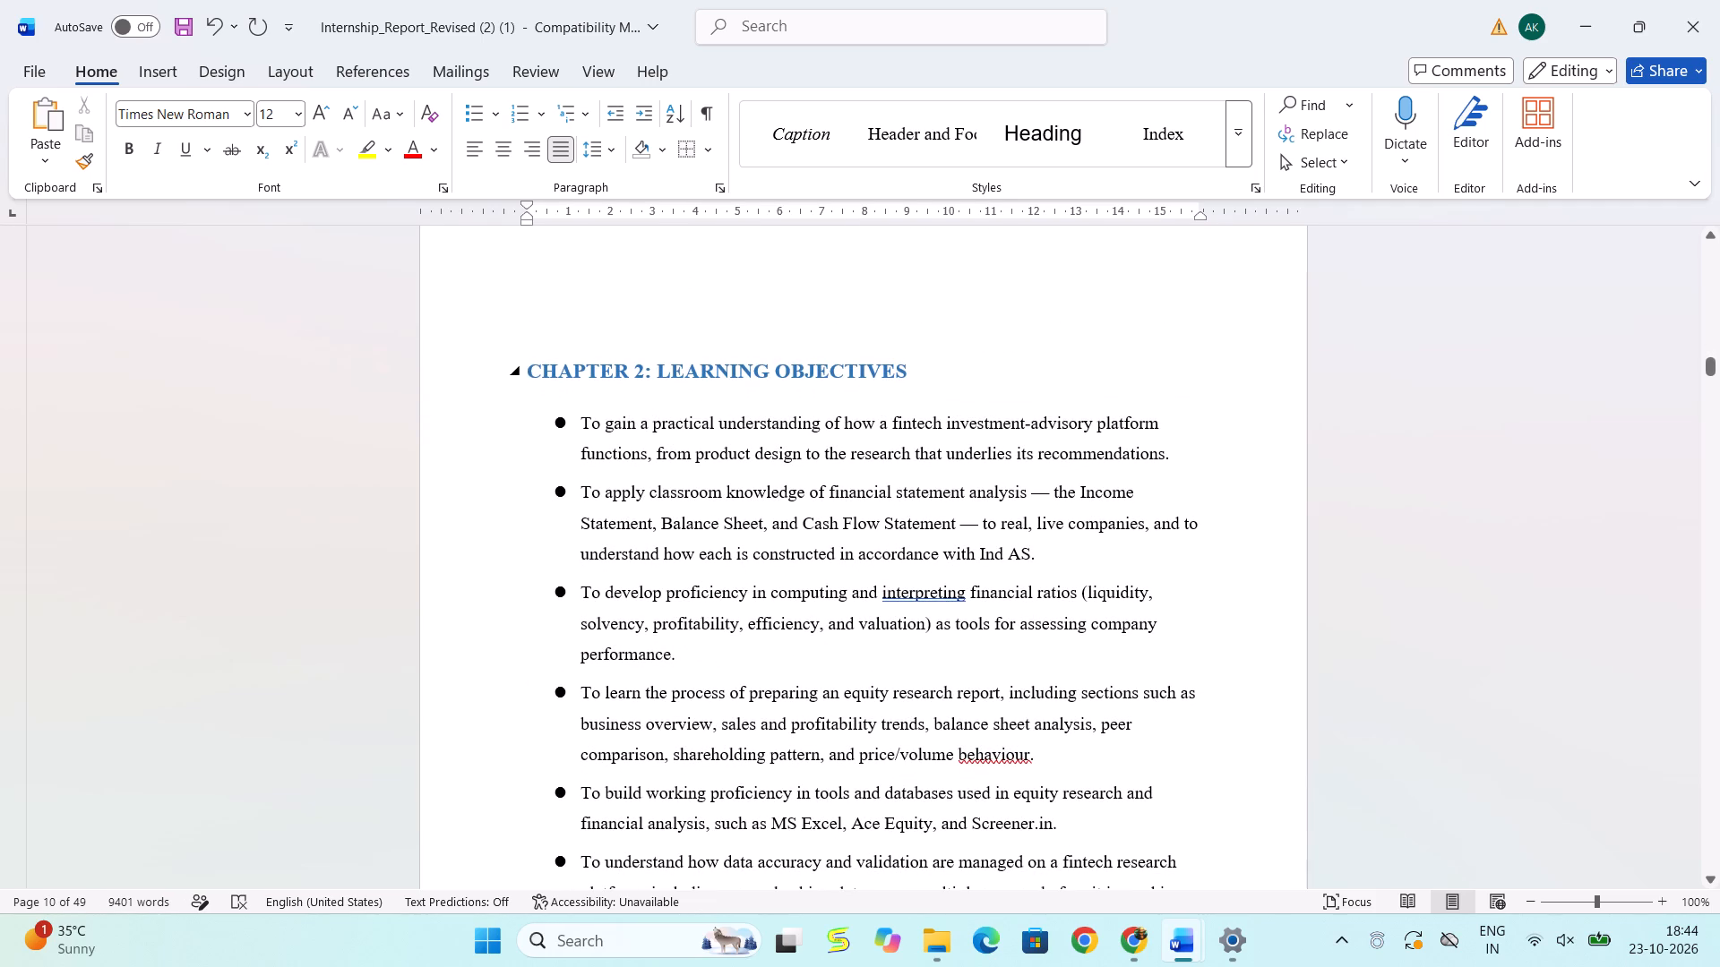
left_click_drag(528, 373, 869, 379)
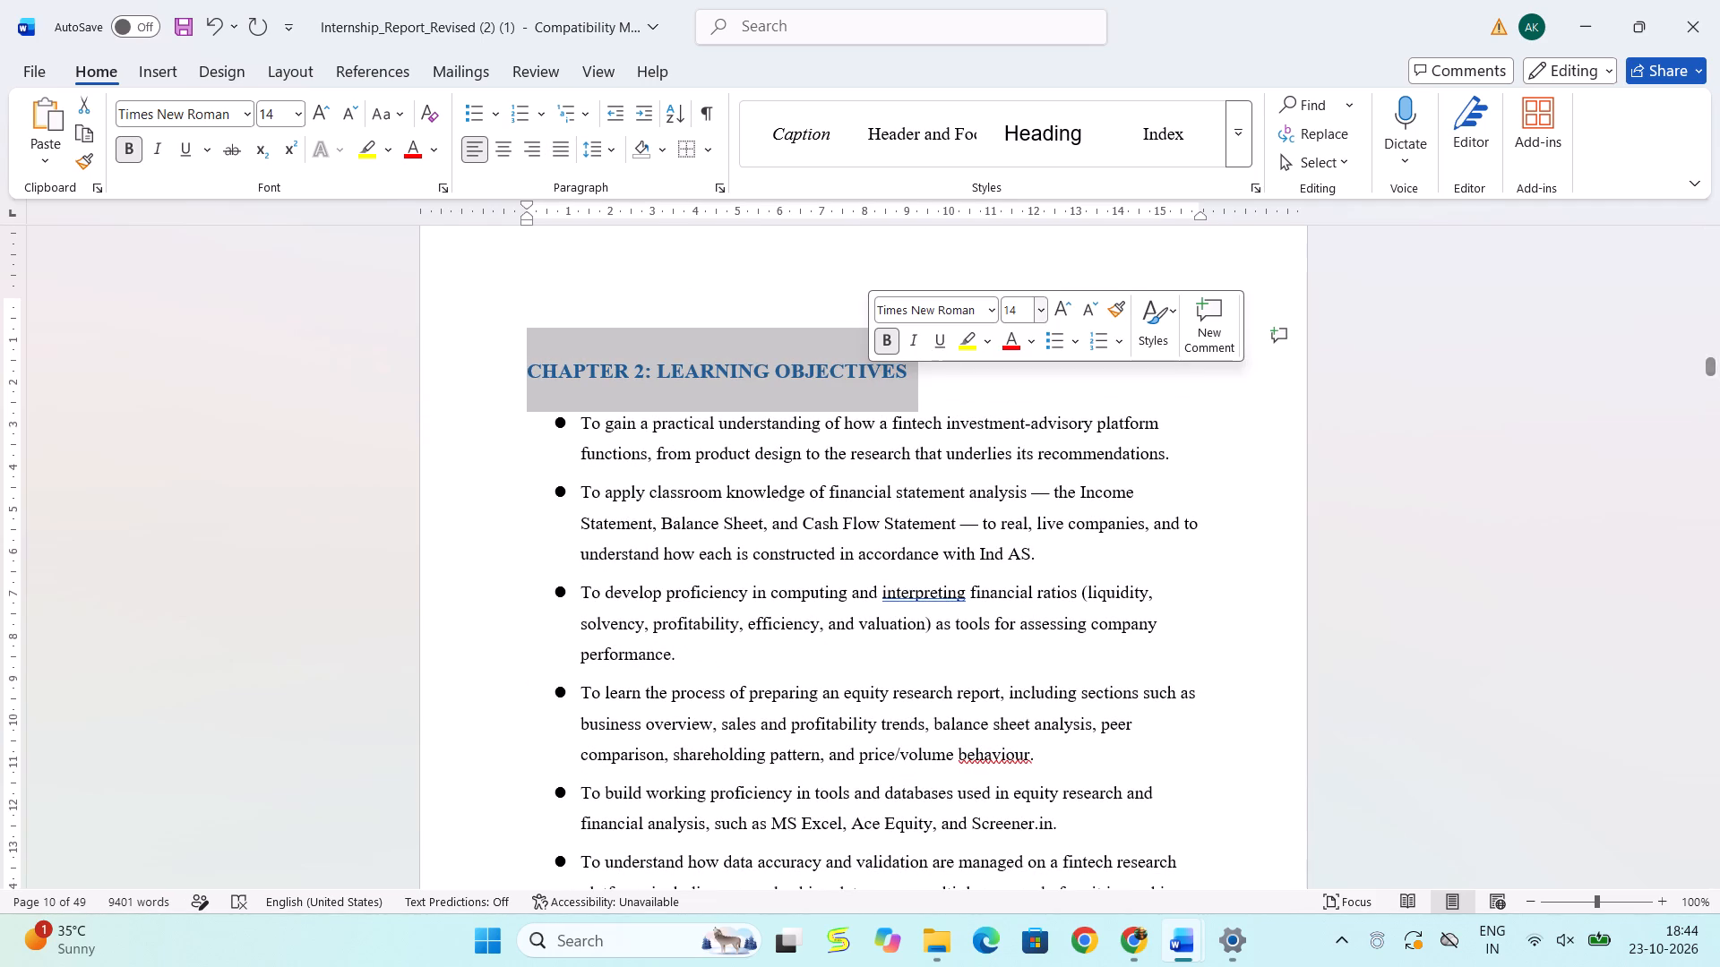
left_click(1018, 312)
key("BackSpace")
type("16")
key("Return")
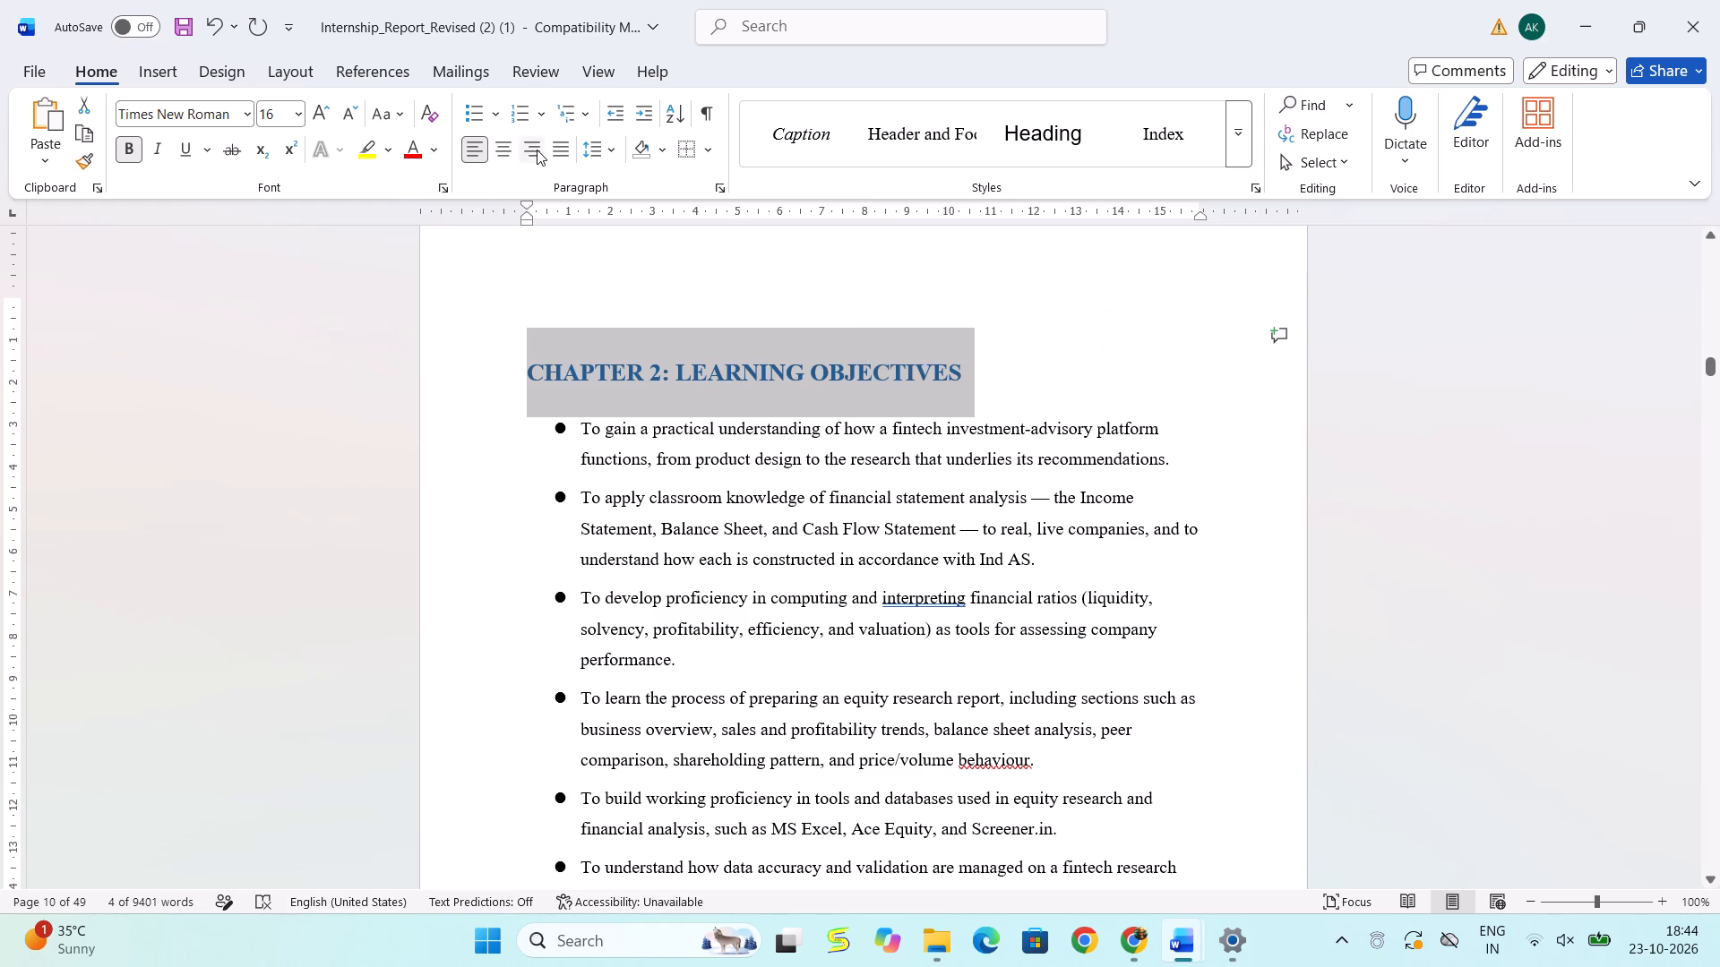
left_click(506, 150)
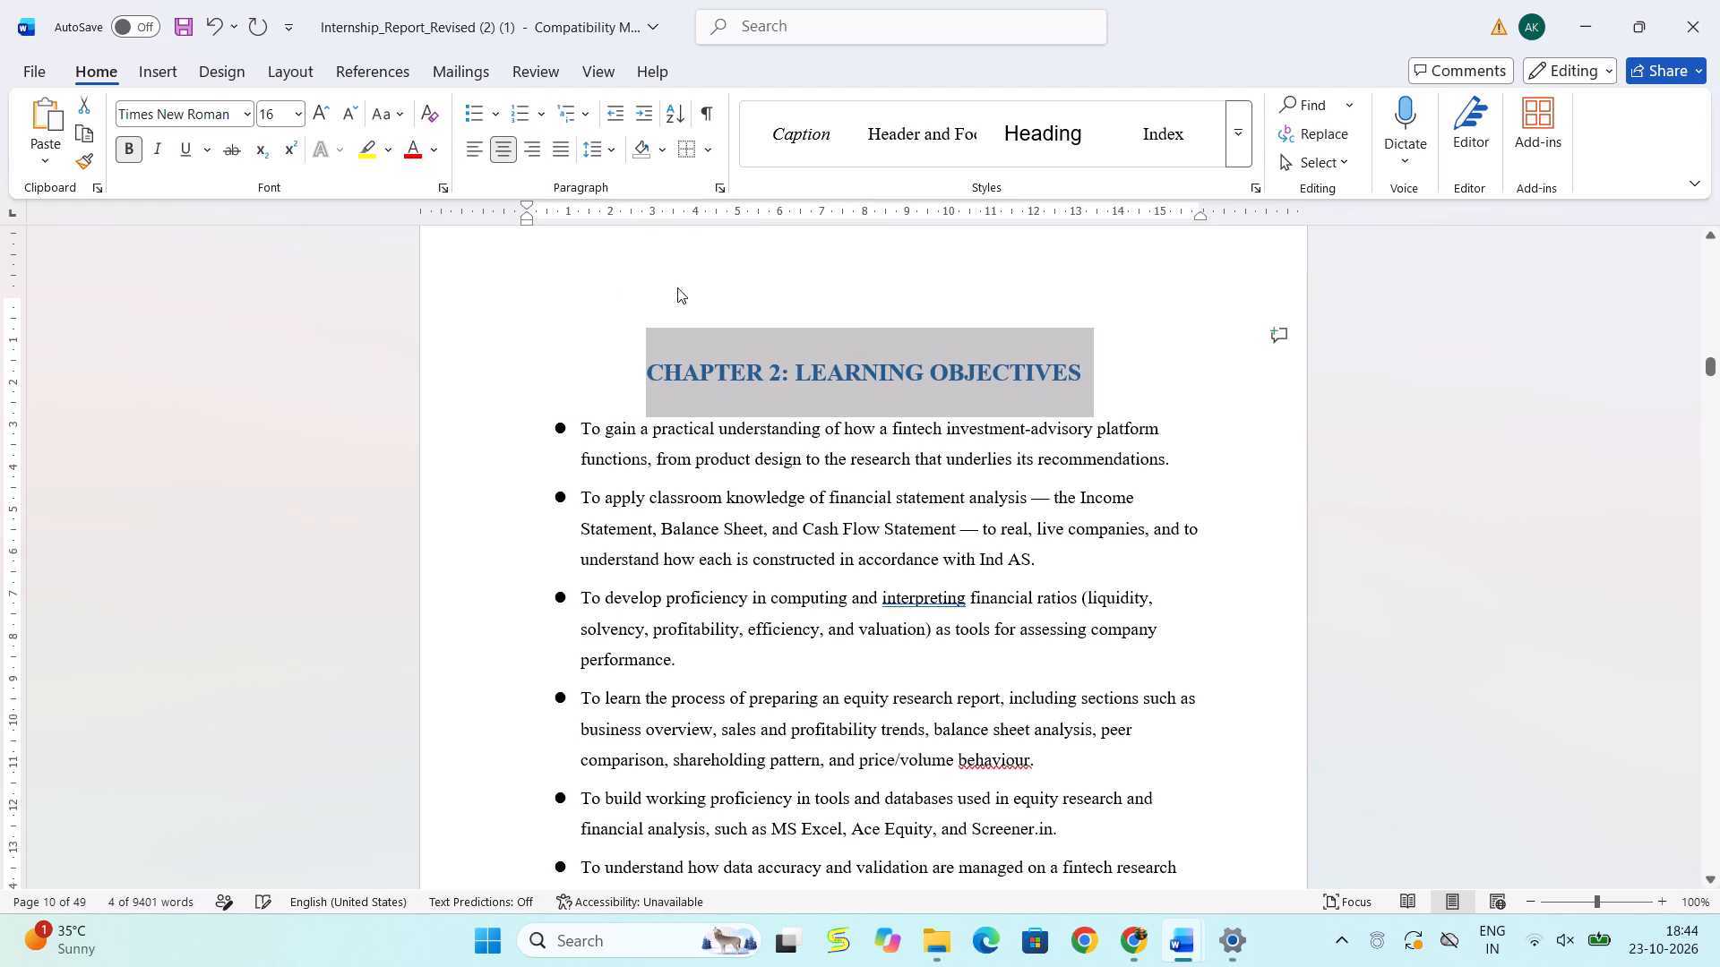
Set the "CHAPTER 3: WORK DONE BY THE INTERN" heading to font size 16 and centre it.
scroll(827, 550, "down", 2)
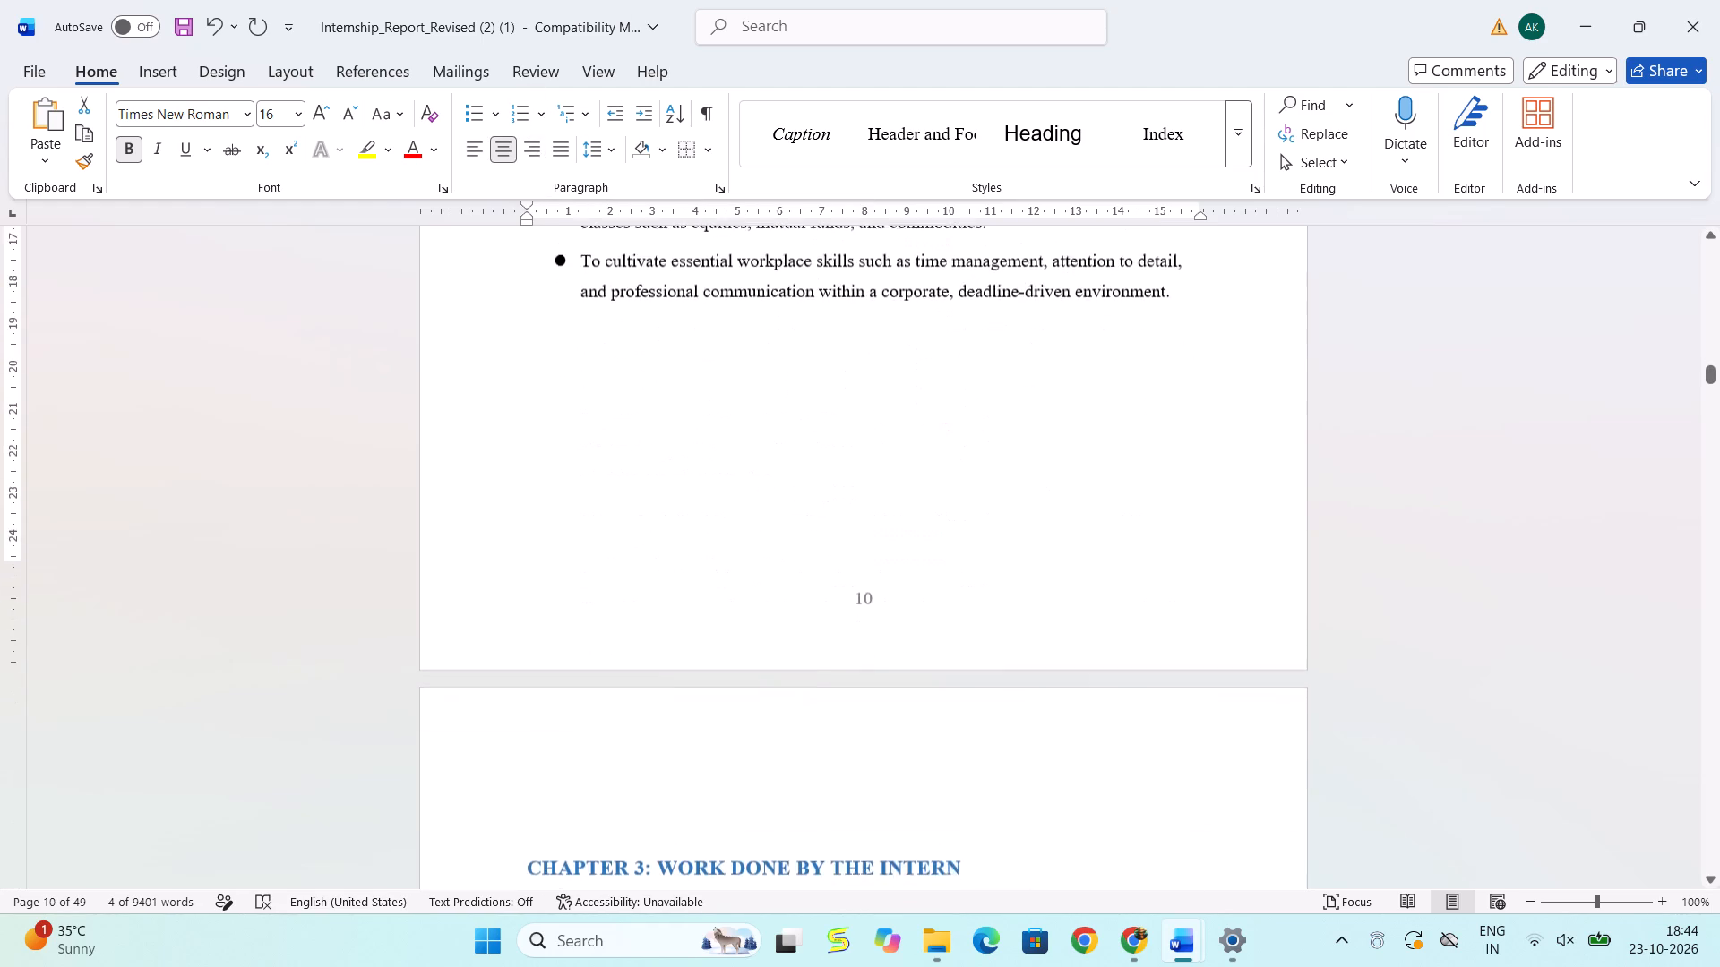
scroll(827, 550, "down", 2)
left_click_drag(526, 398, 983, 397)
left_click(1144, 321)
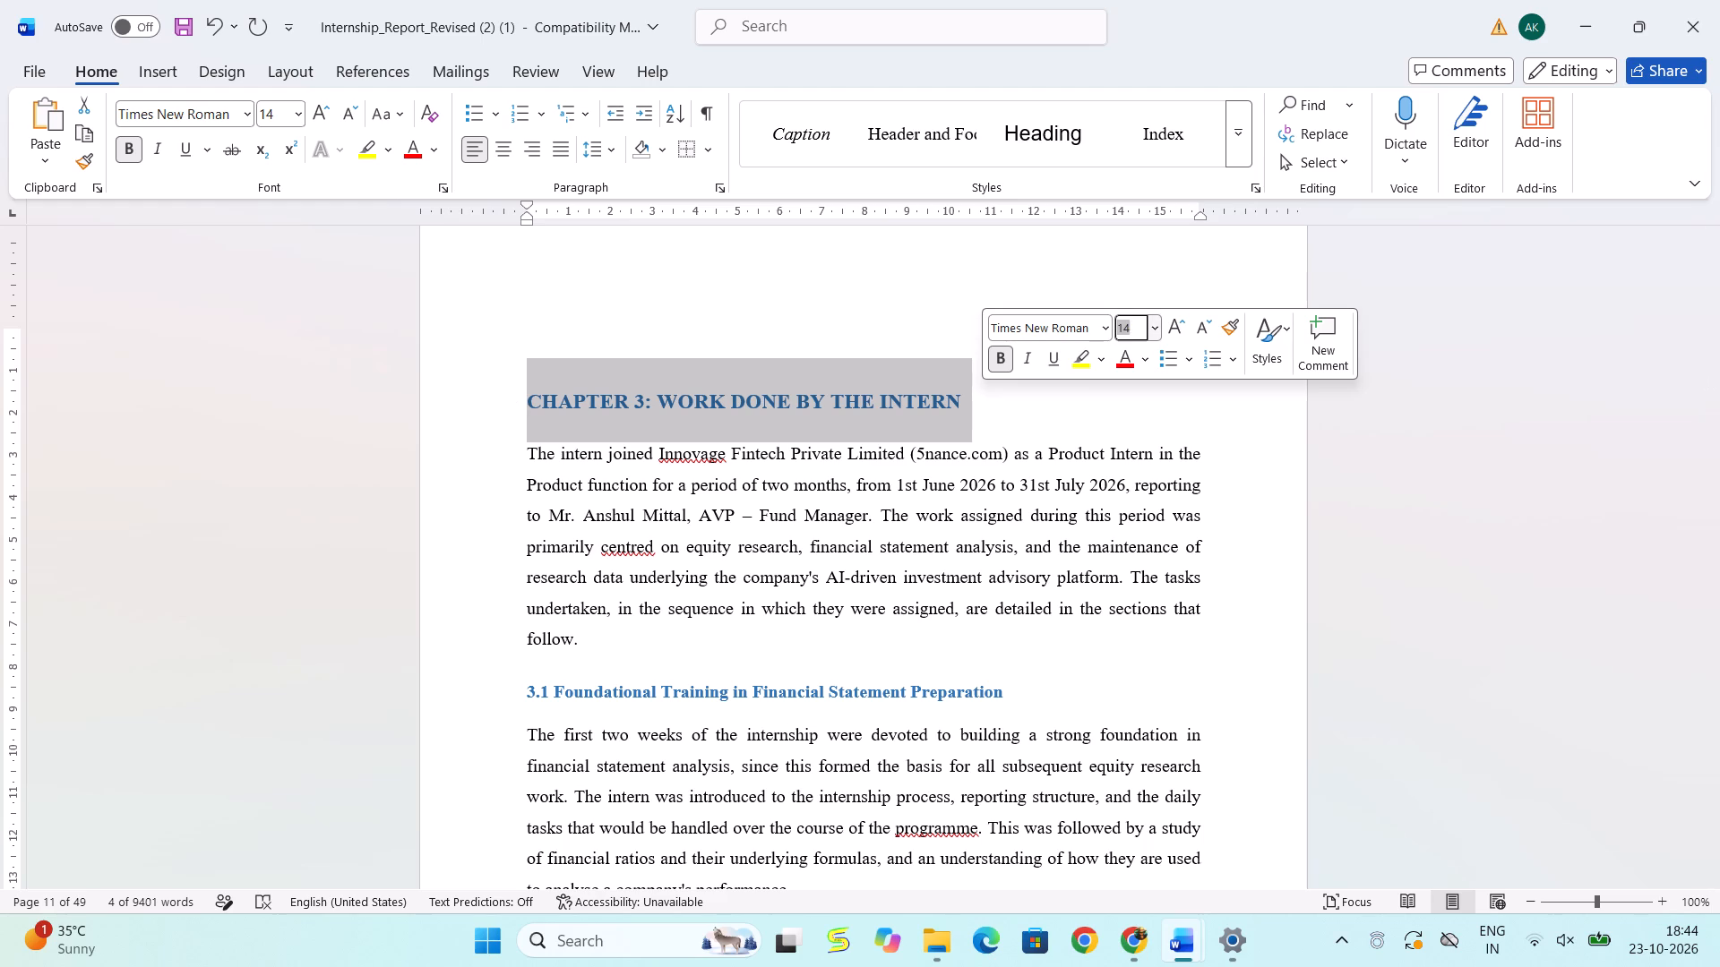
key("BackSpace")
type("16")
key("Return")
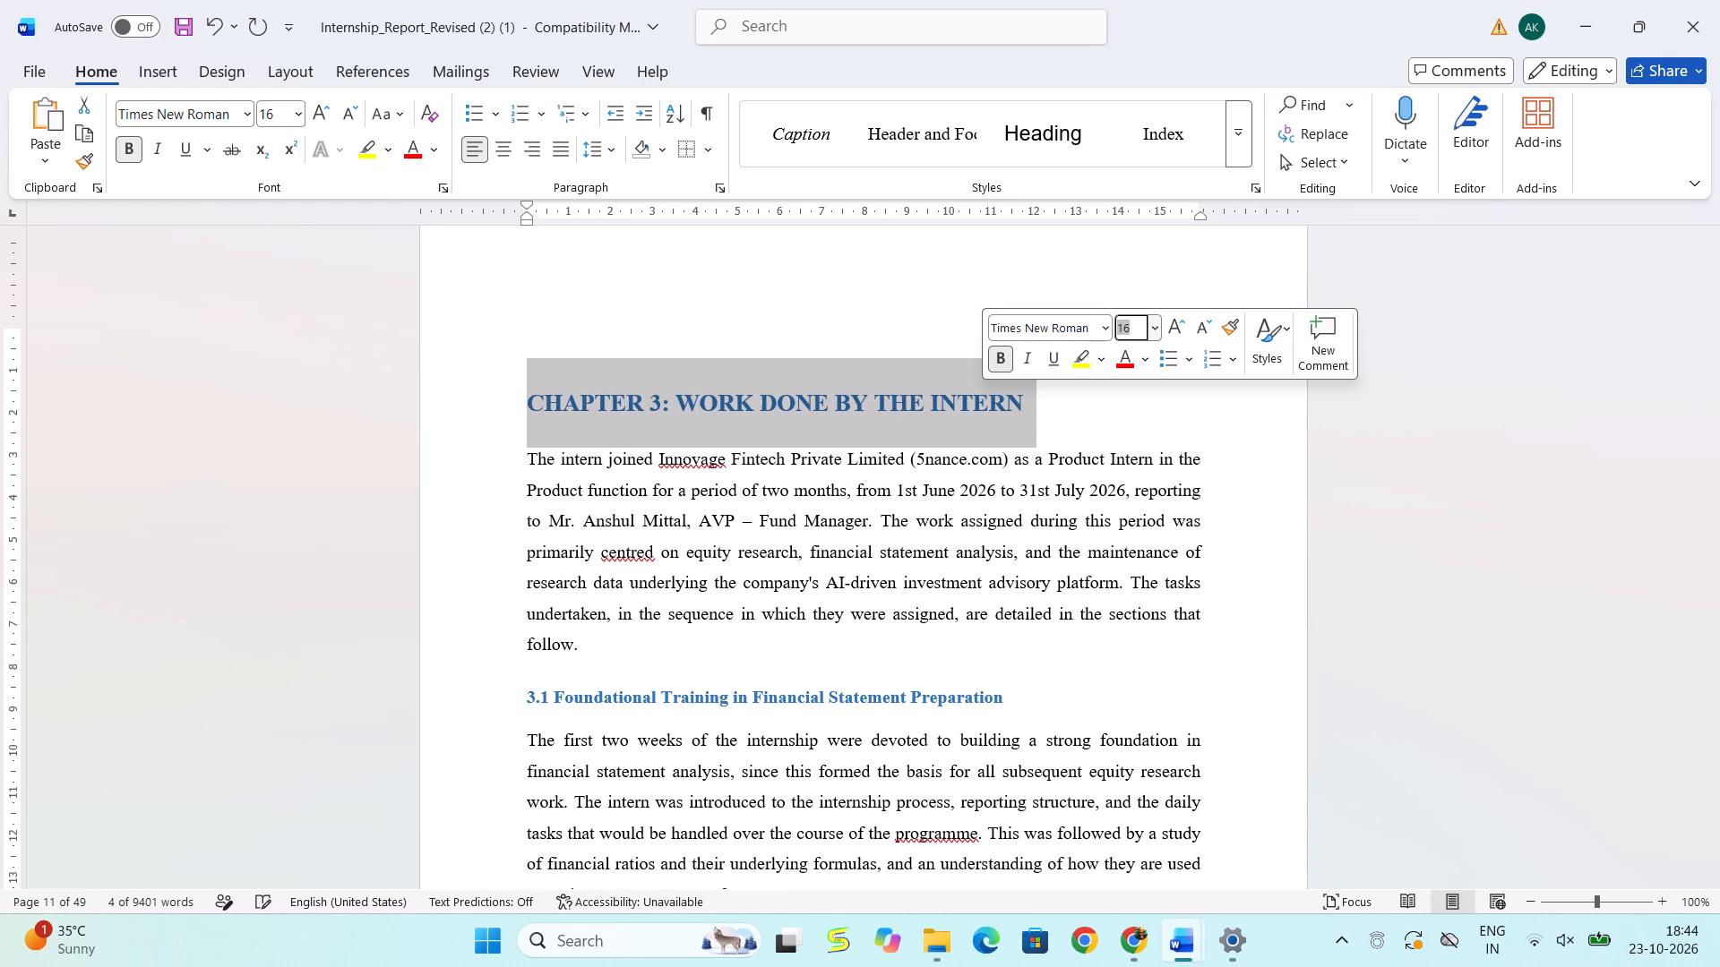
left_click(501, 146)
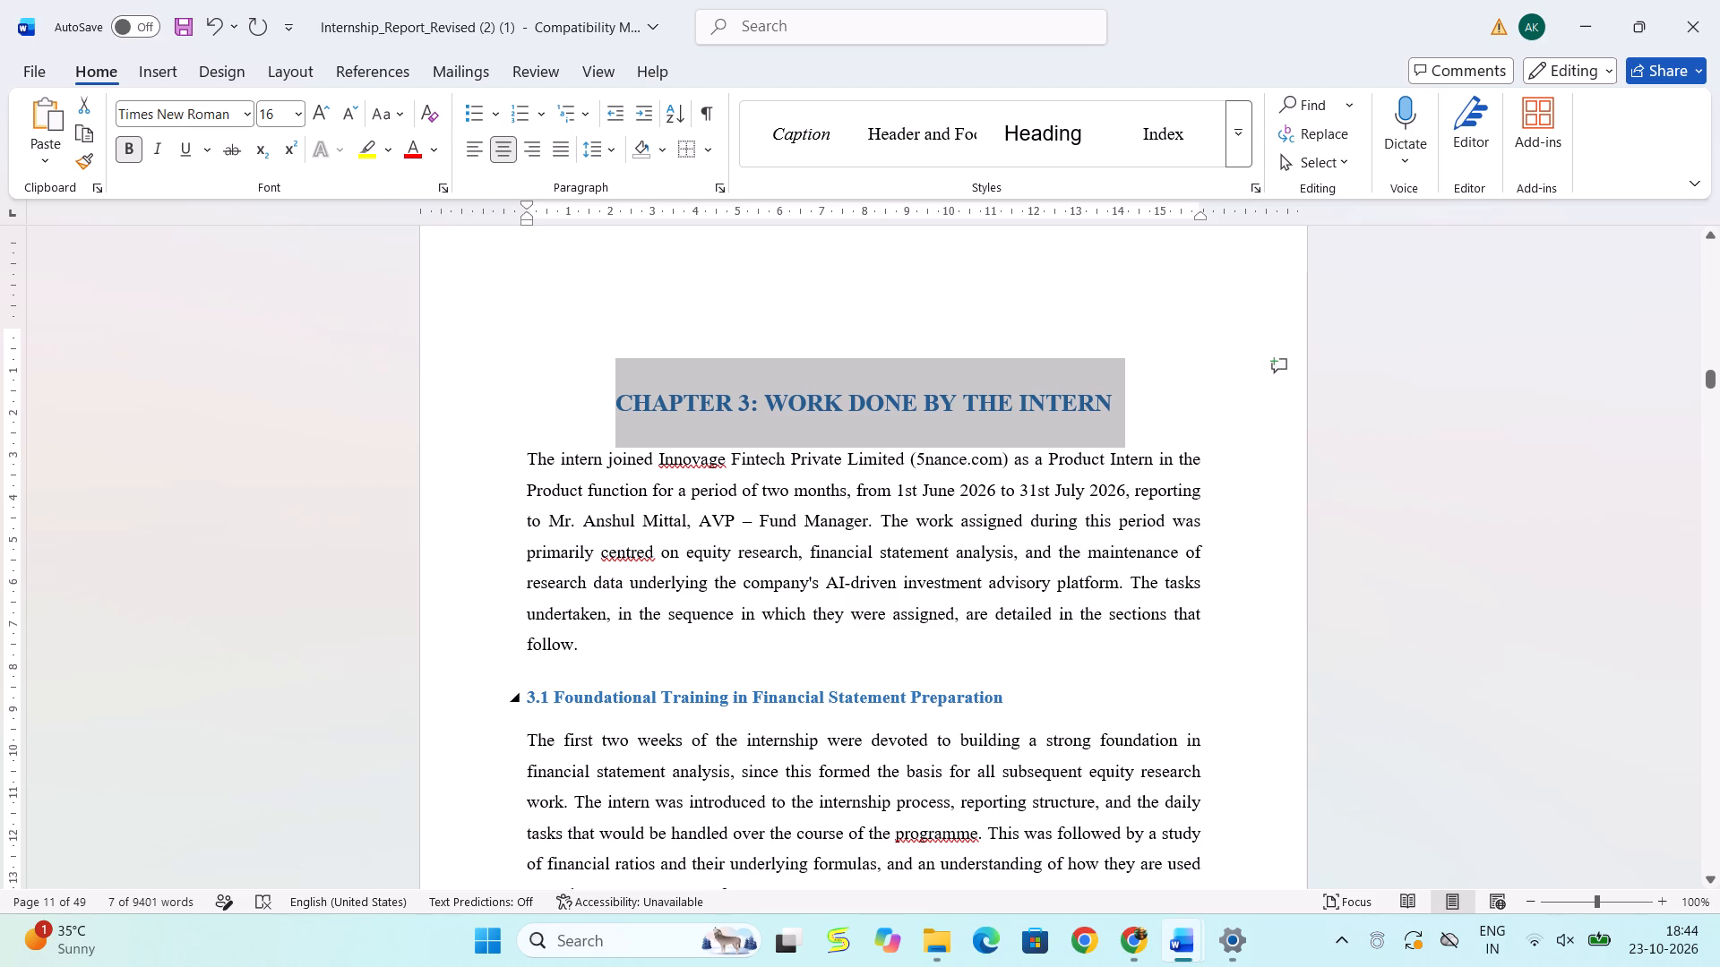
Set the "3.1 Foundational Training in Financial Statement Preparation" subheading's font size to 14.
left_click_drag(523, 702, 1012, 693)
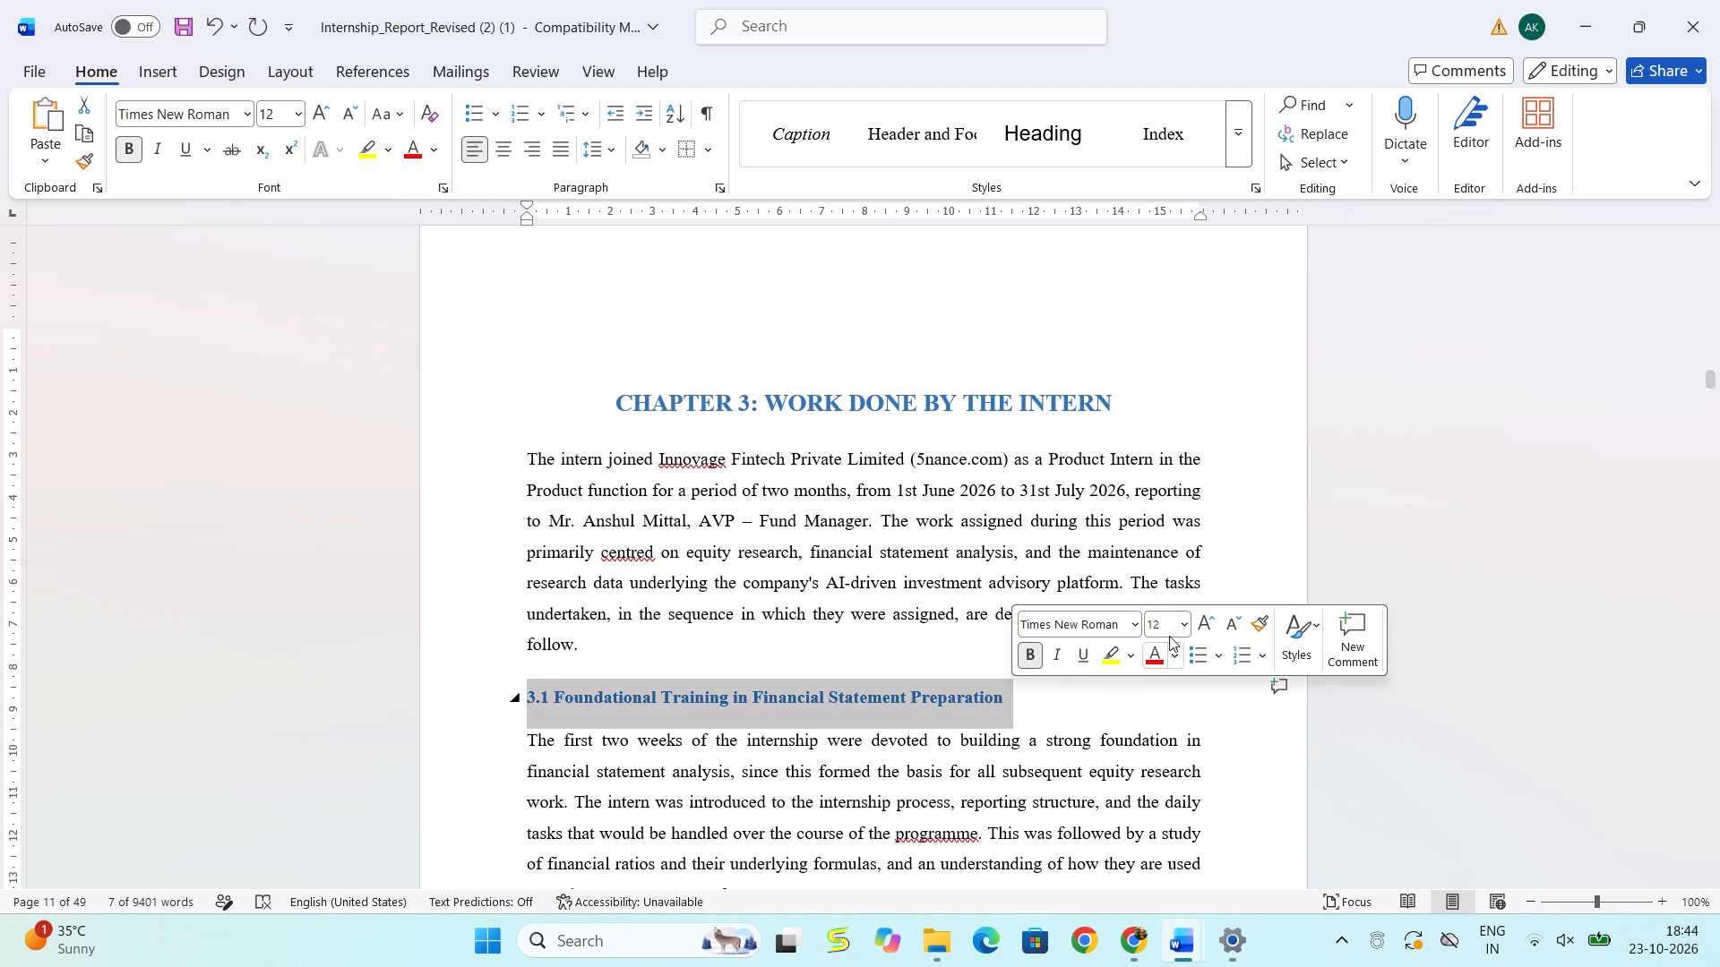
left_click(1172, 629)
key("BackSpace")
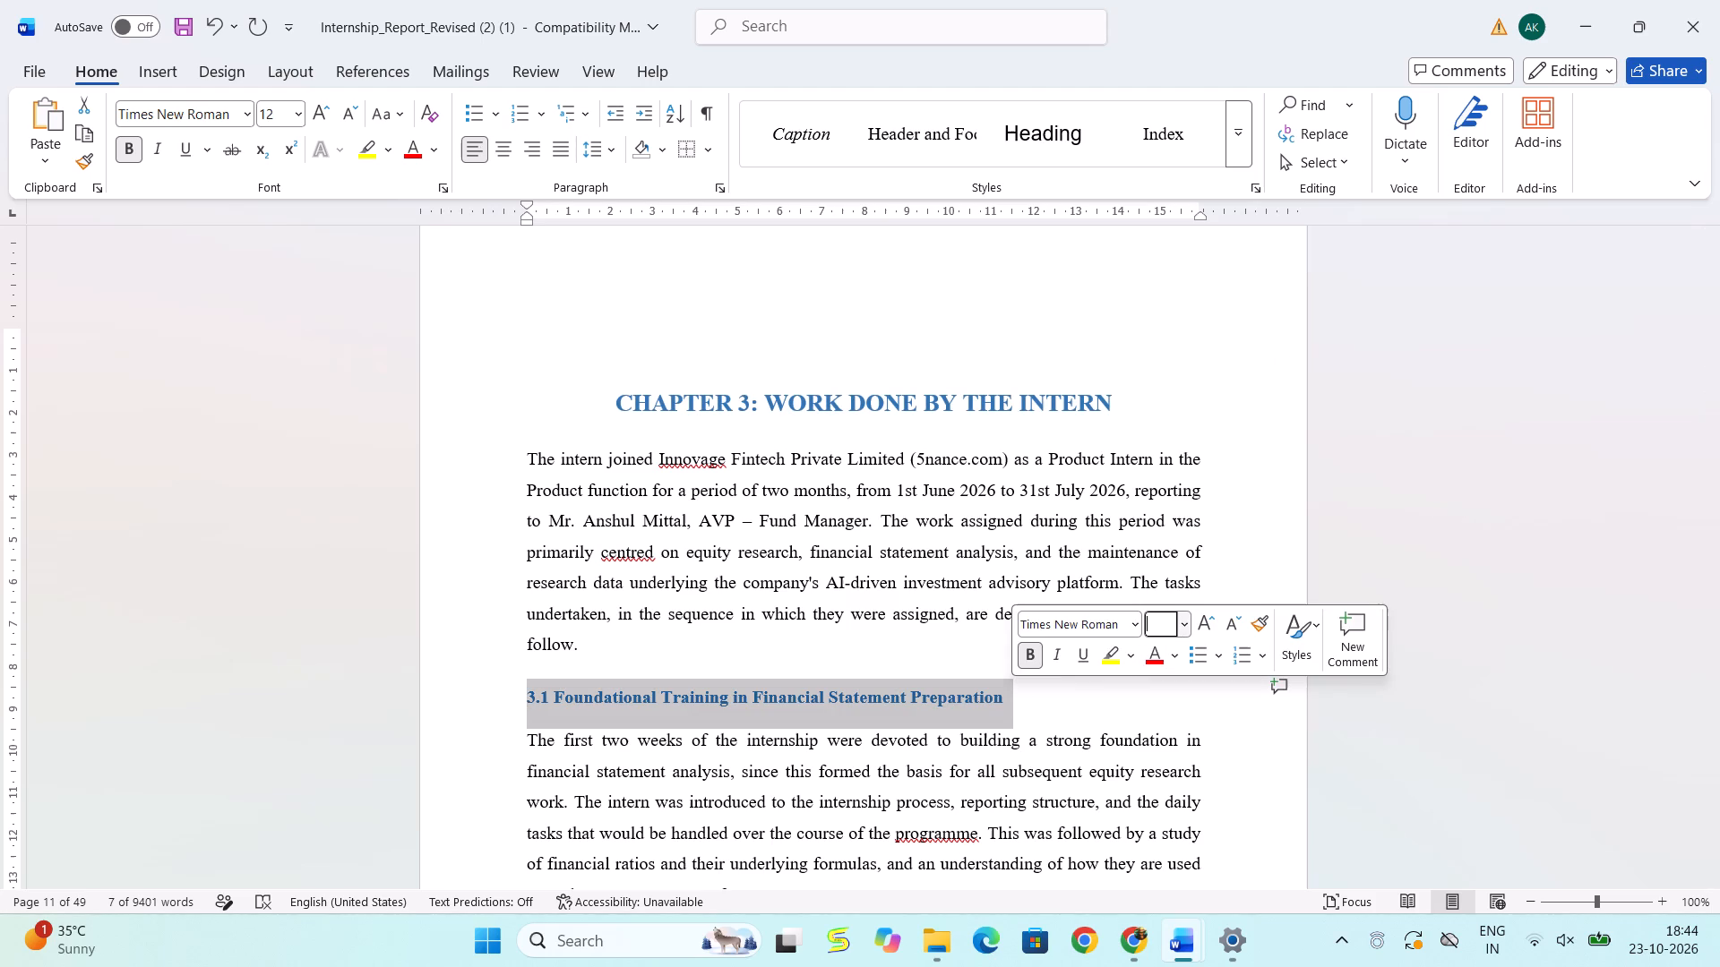
type("14")
key("Return")
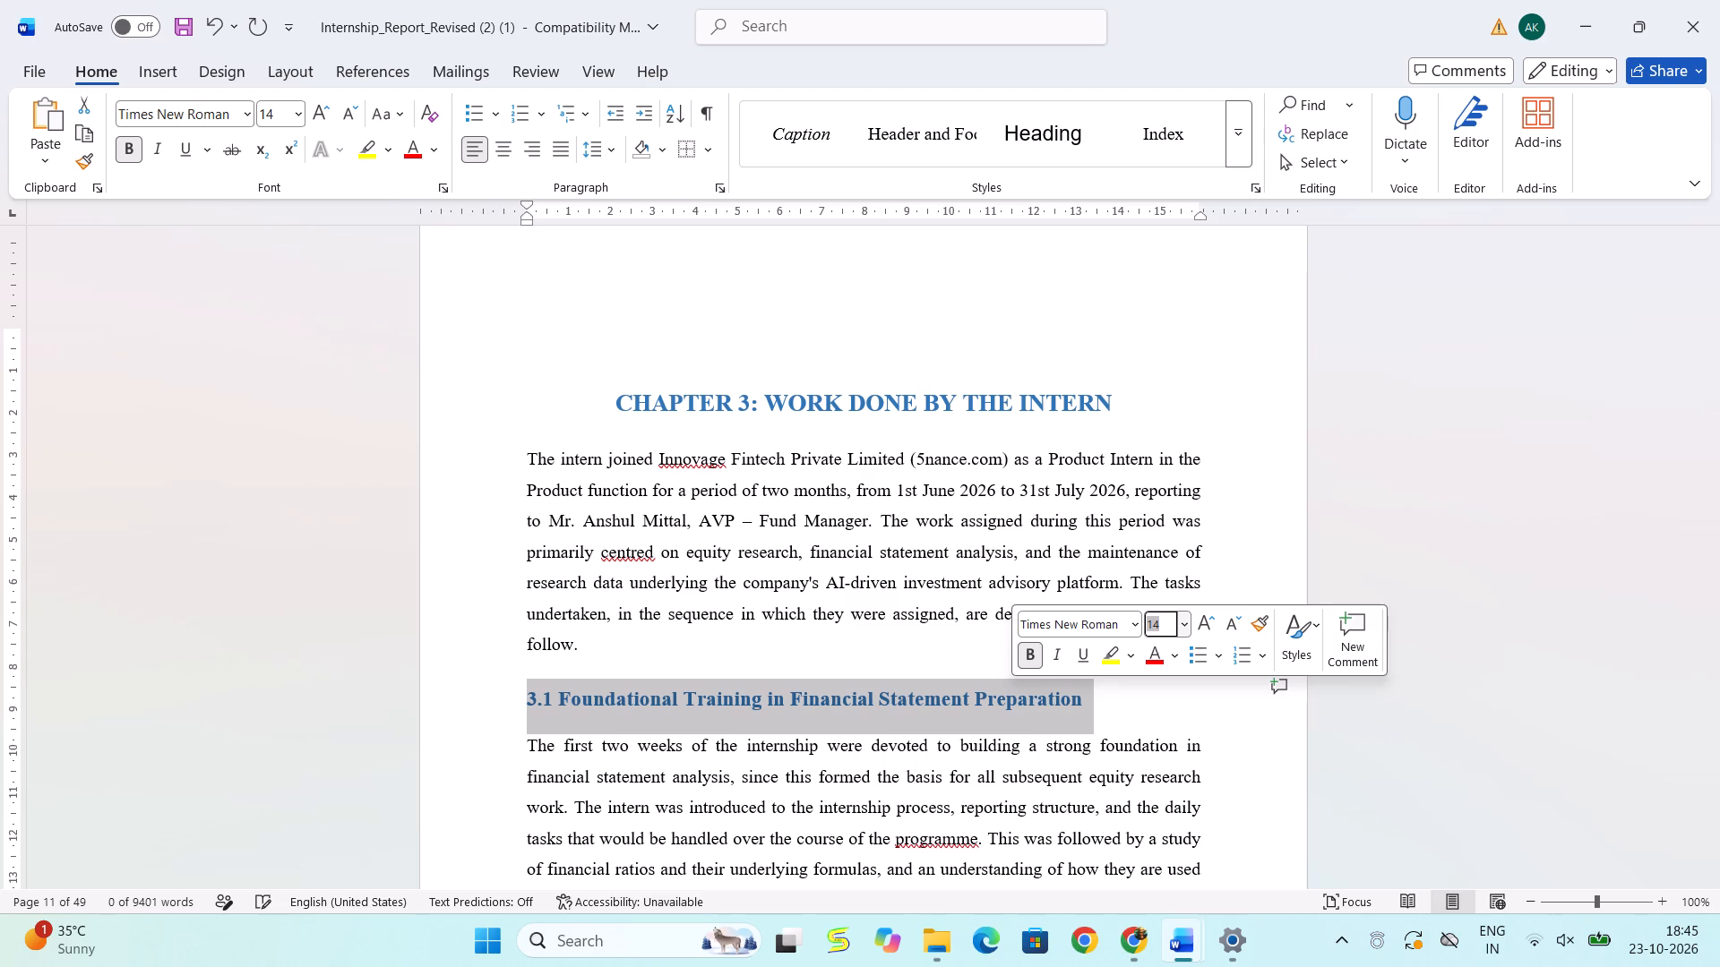
left_click(1121, 728)
Set the "3.2 Computation of Financial Ratios" subheading's font size to 14.
scroll(1121, 728, "down", 3)
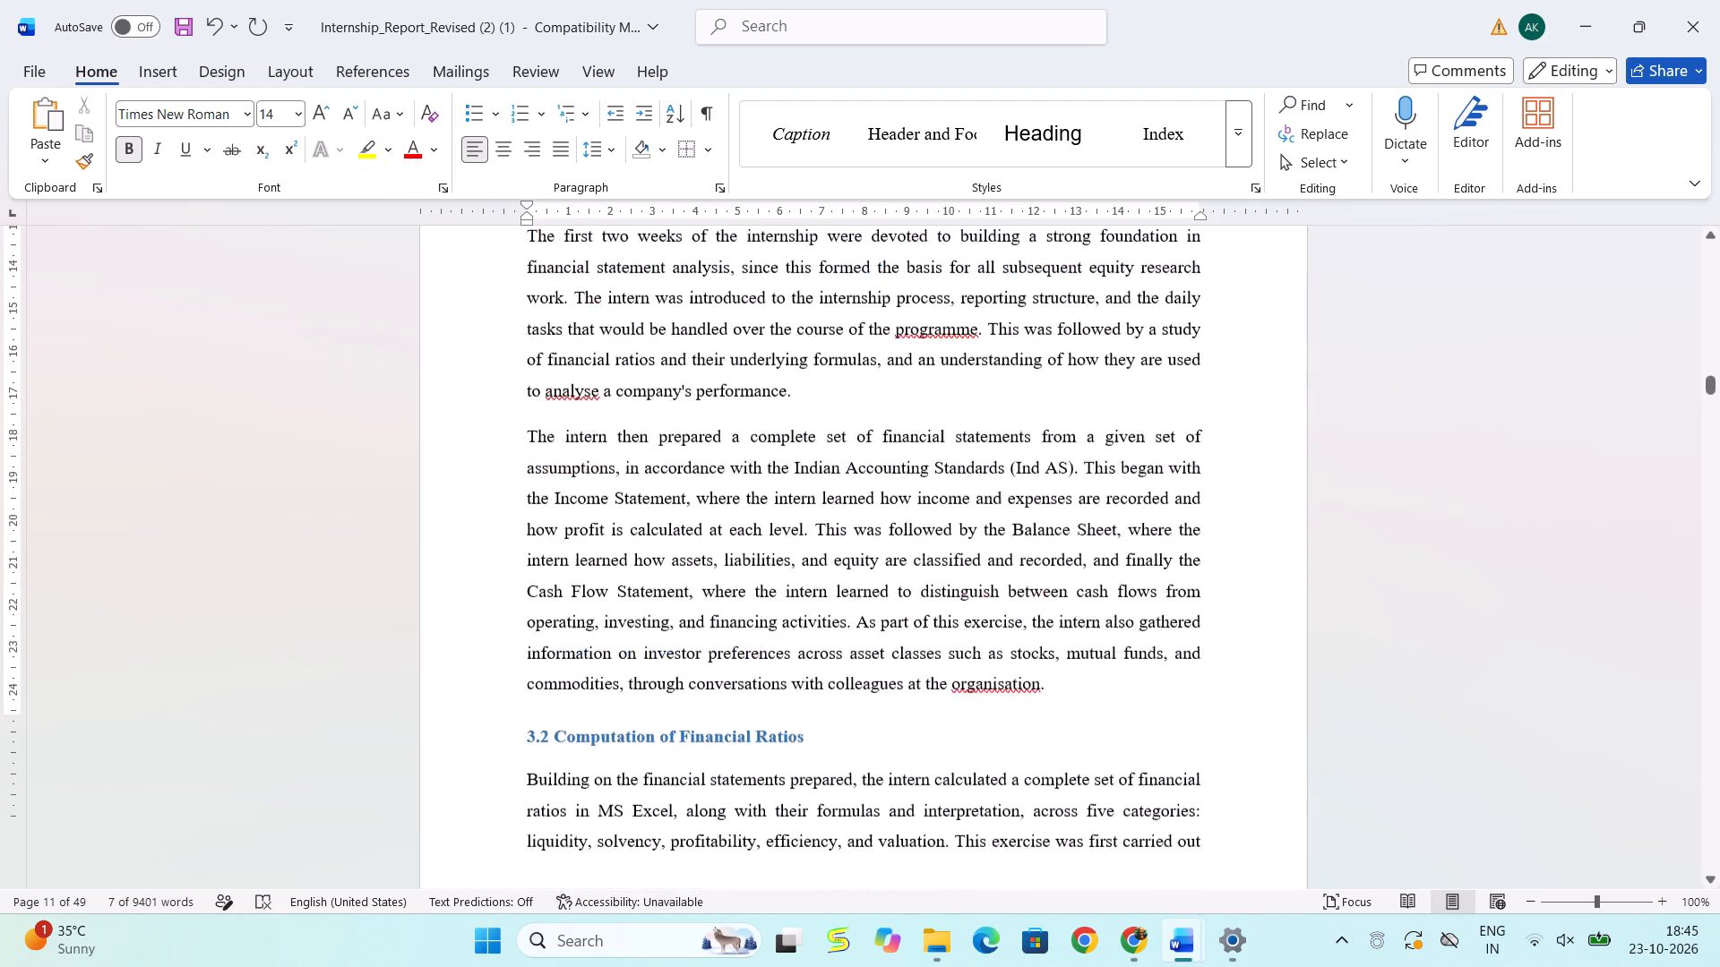
scroll(1121, 728, "down", 1)
left_click_drag(825, 595, 520, 583)
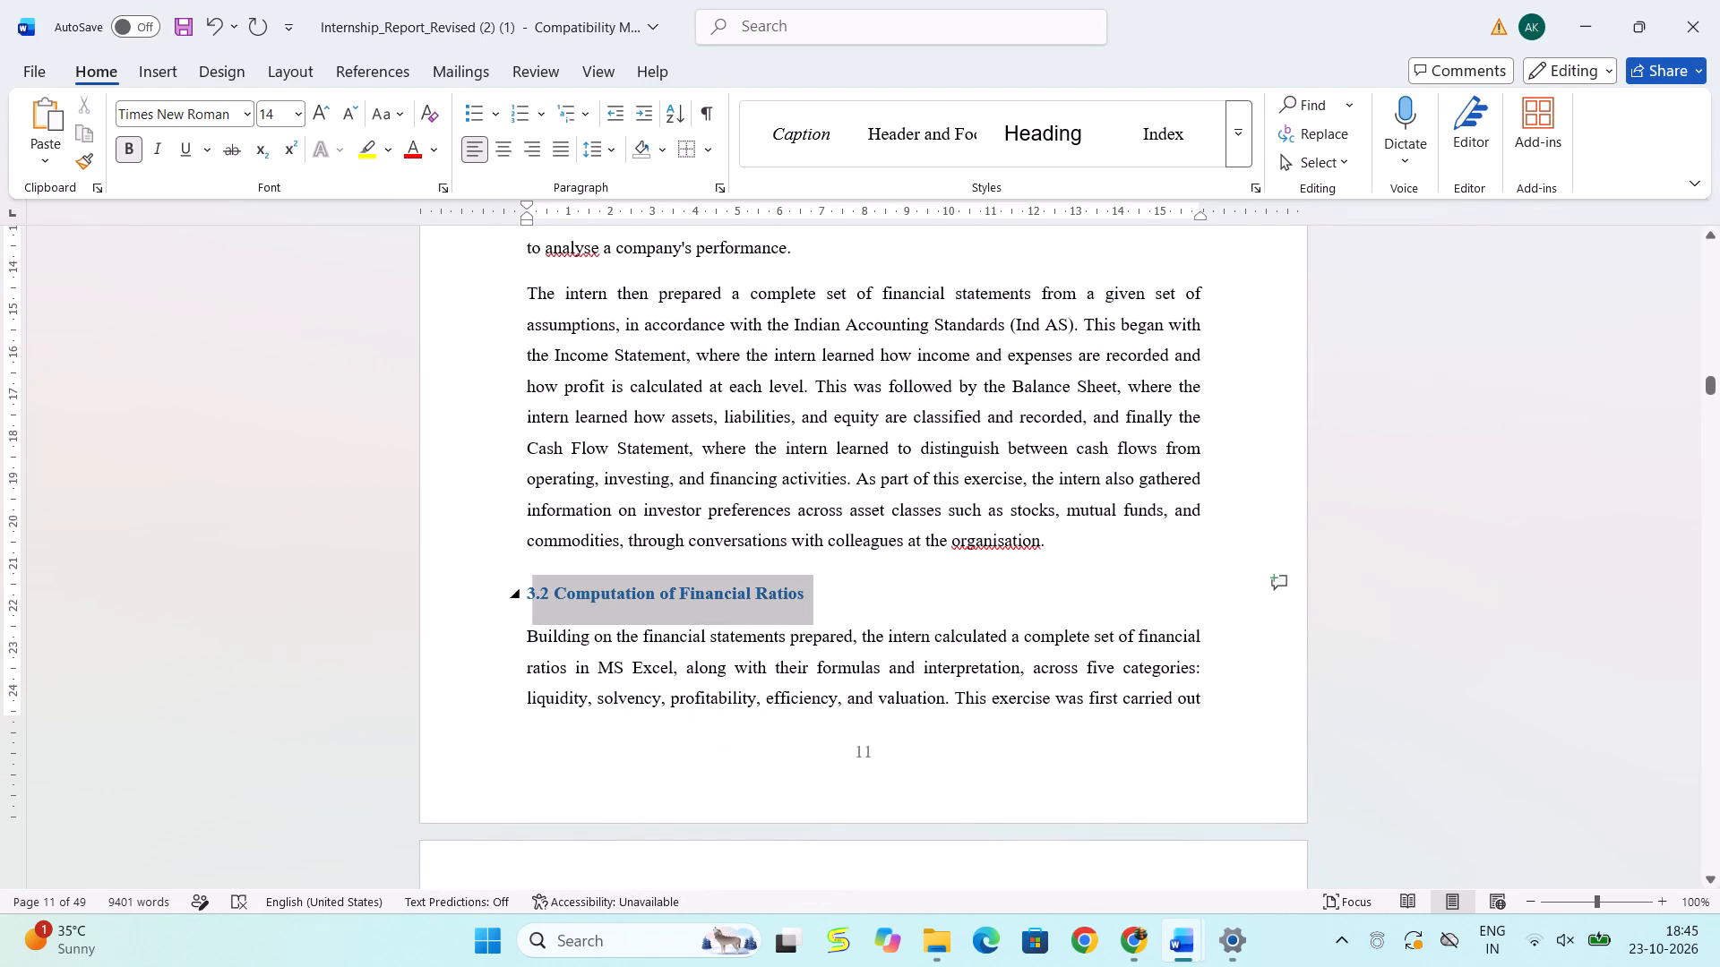
left_click_drag(520, 583, 506, 586)
left_click(658, 515)
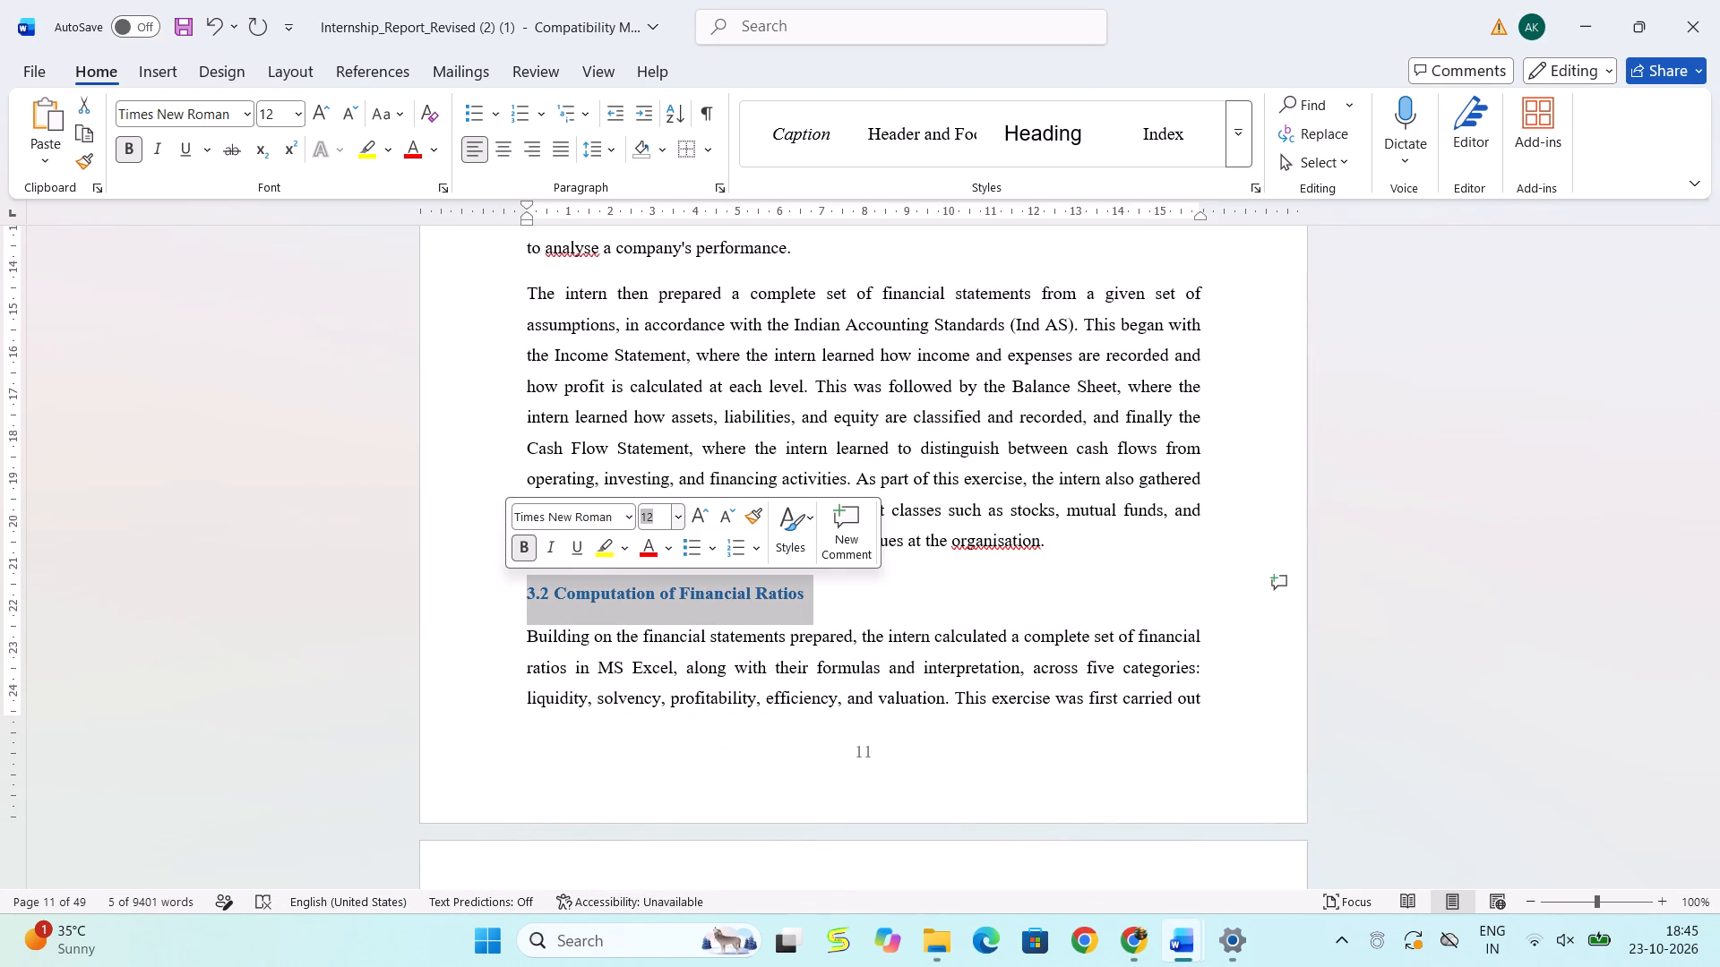
key("BackSpace")
type("14")
key("Return")
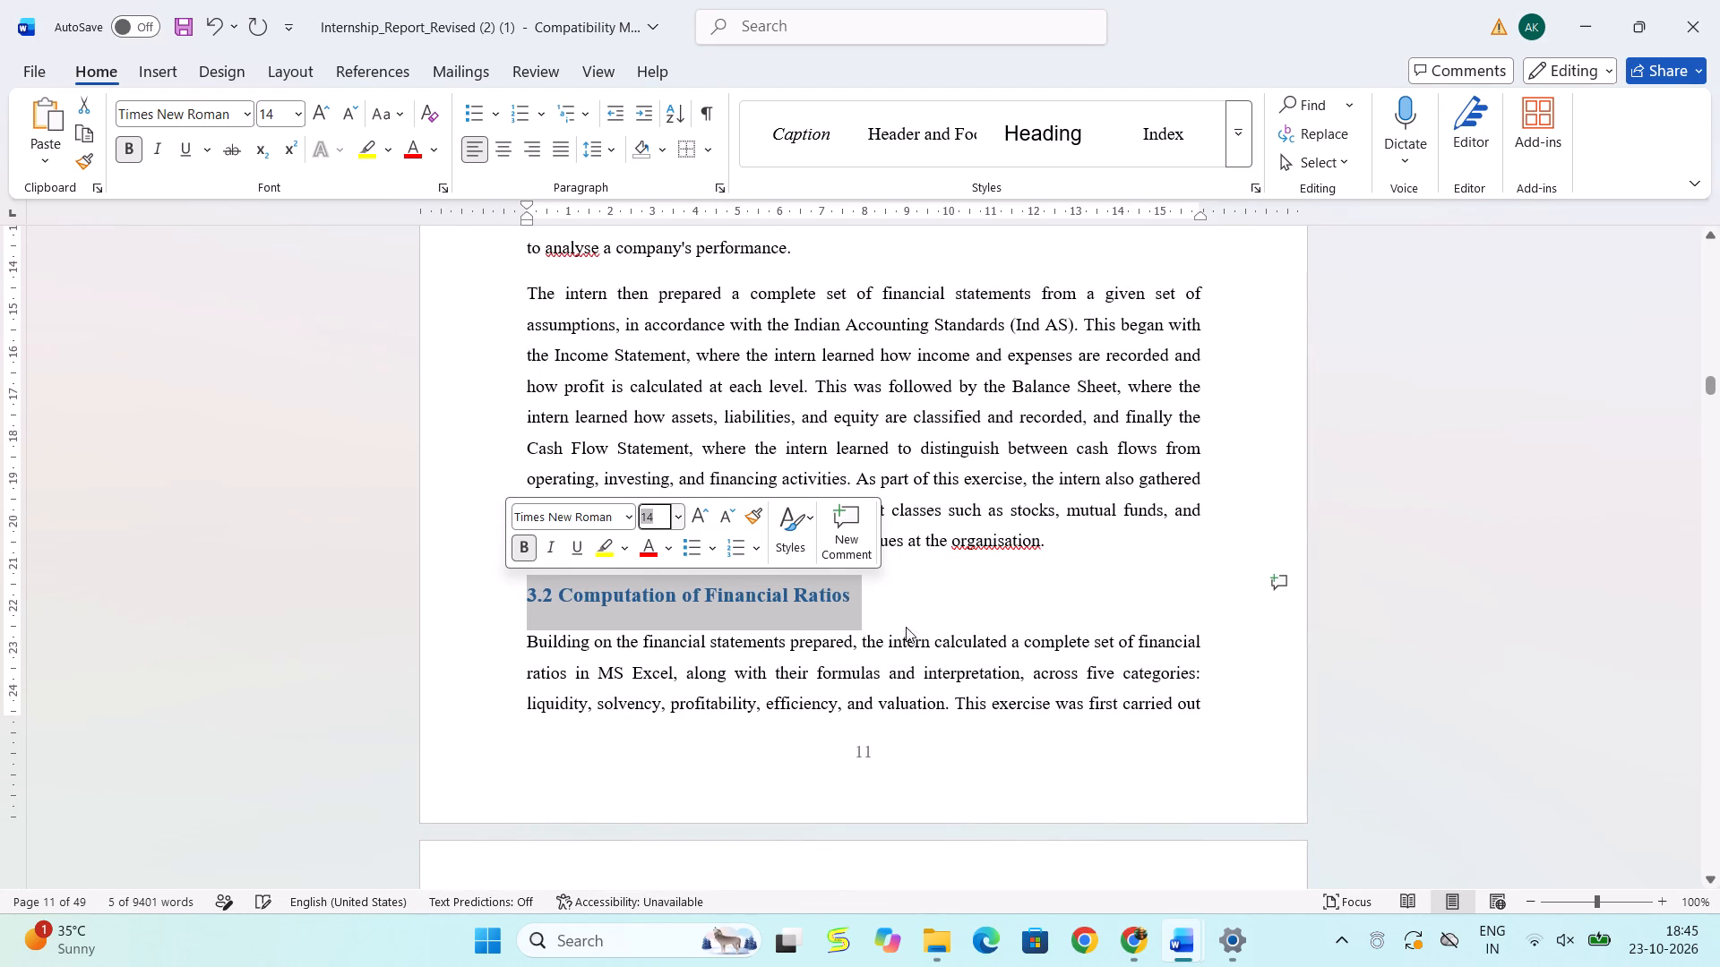
Set the "3.3 Preparation of Equity Research Reports" subheading's font size to 14.
scroll(1057, 703, "down", 2)
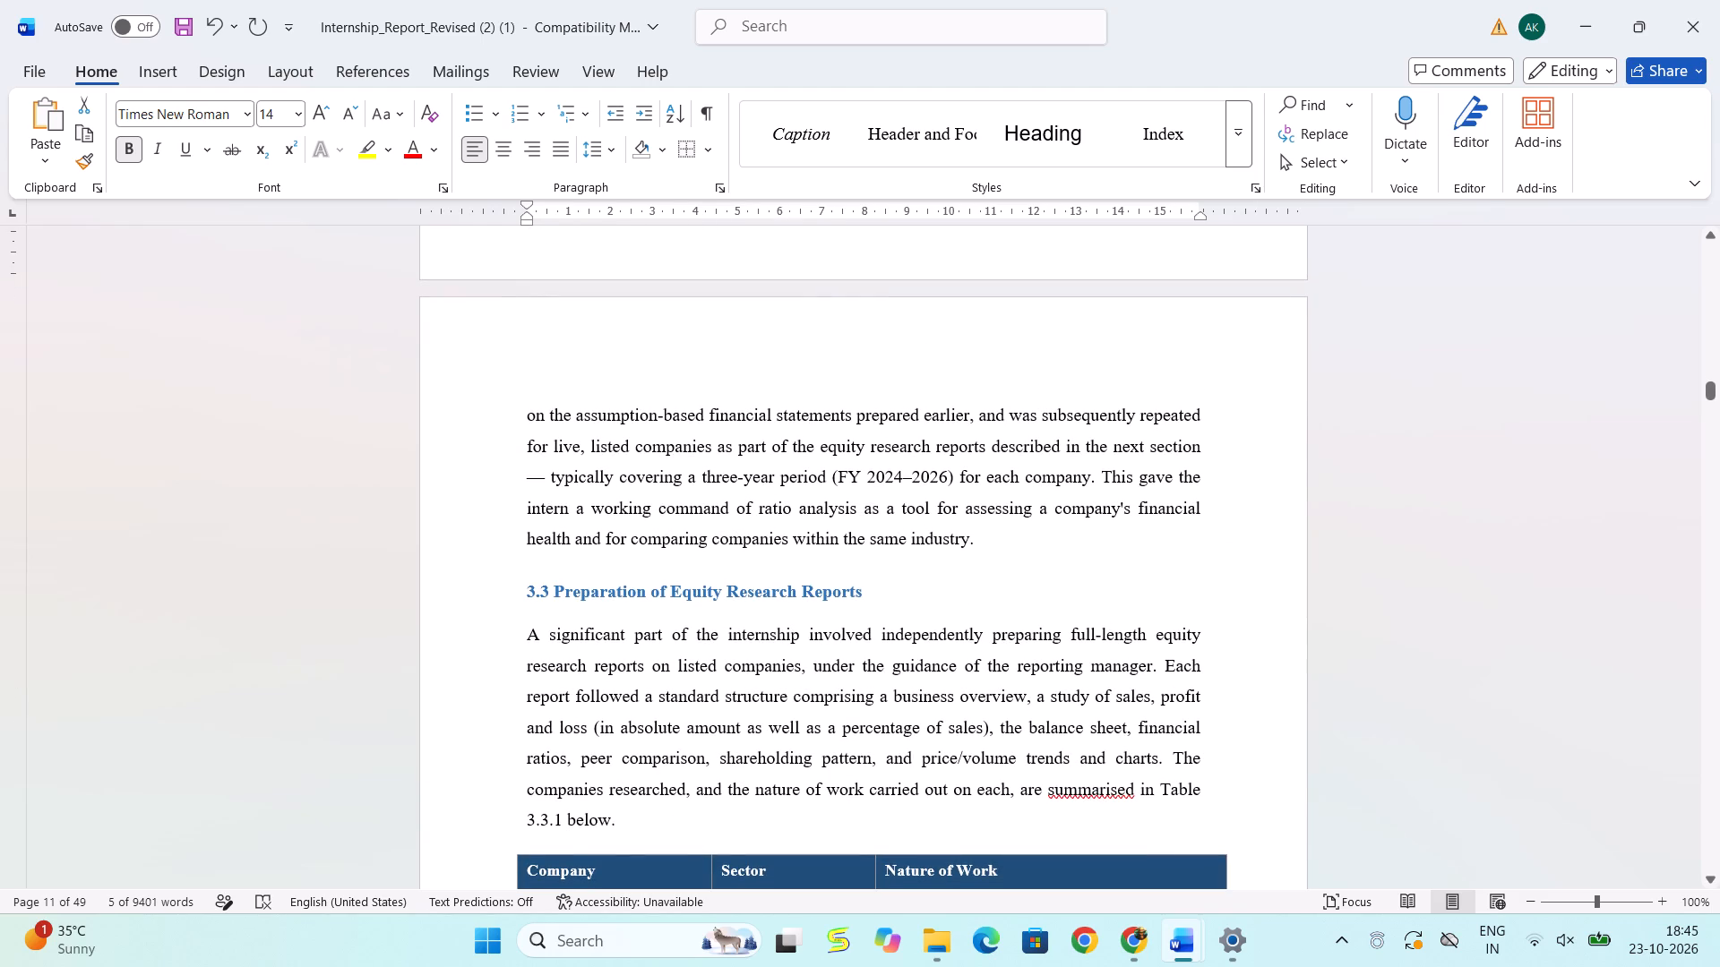
left_click_drag(871, 589, 519, 612)
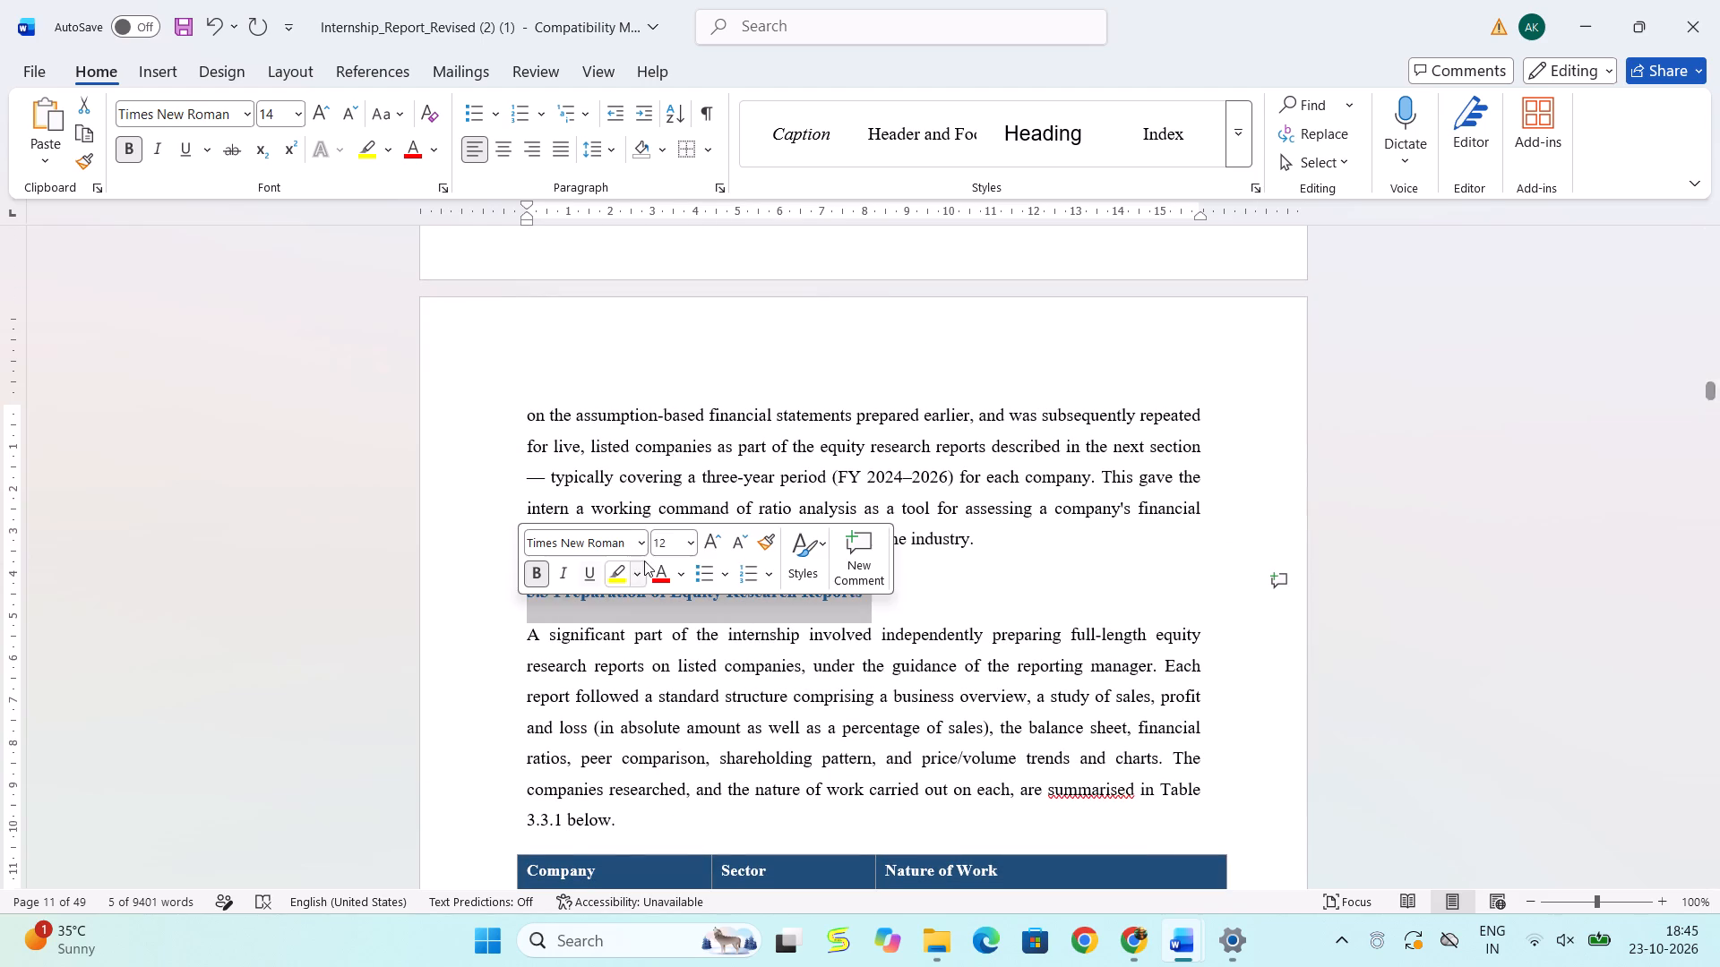
left_click(664, 544)
key("BackSpace")
type("14")
key("Return")
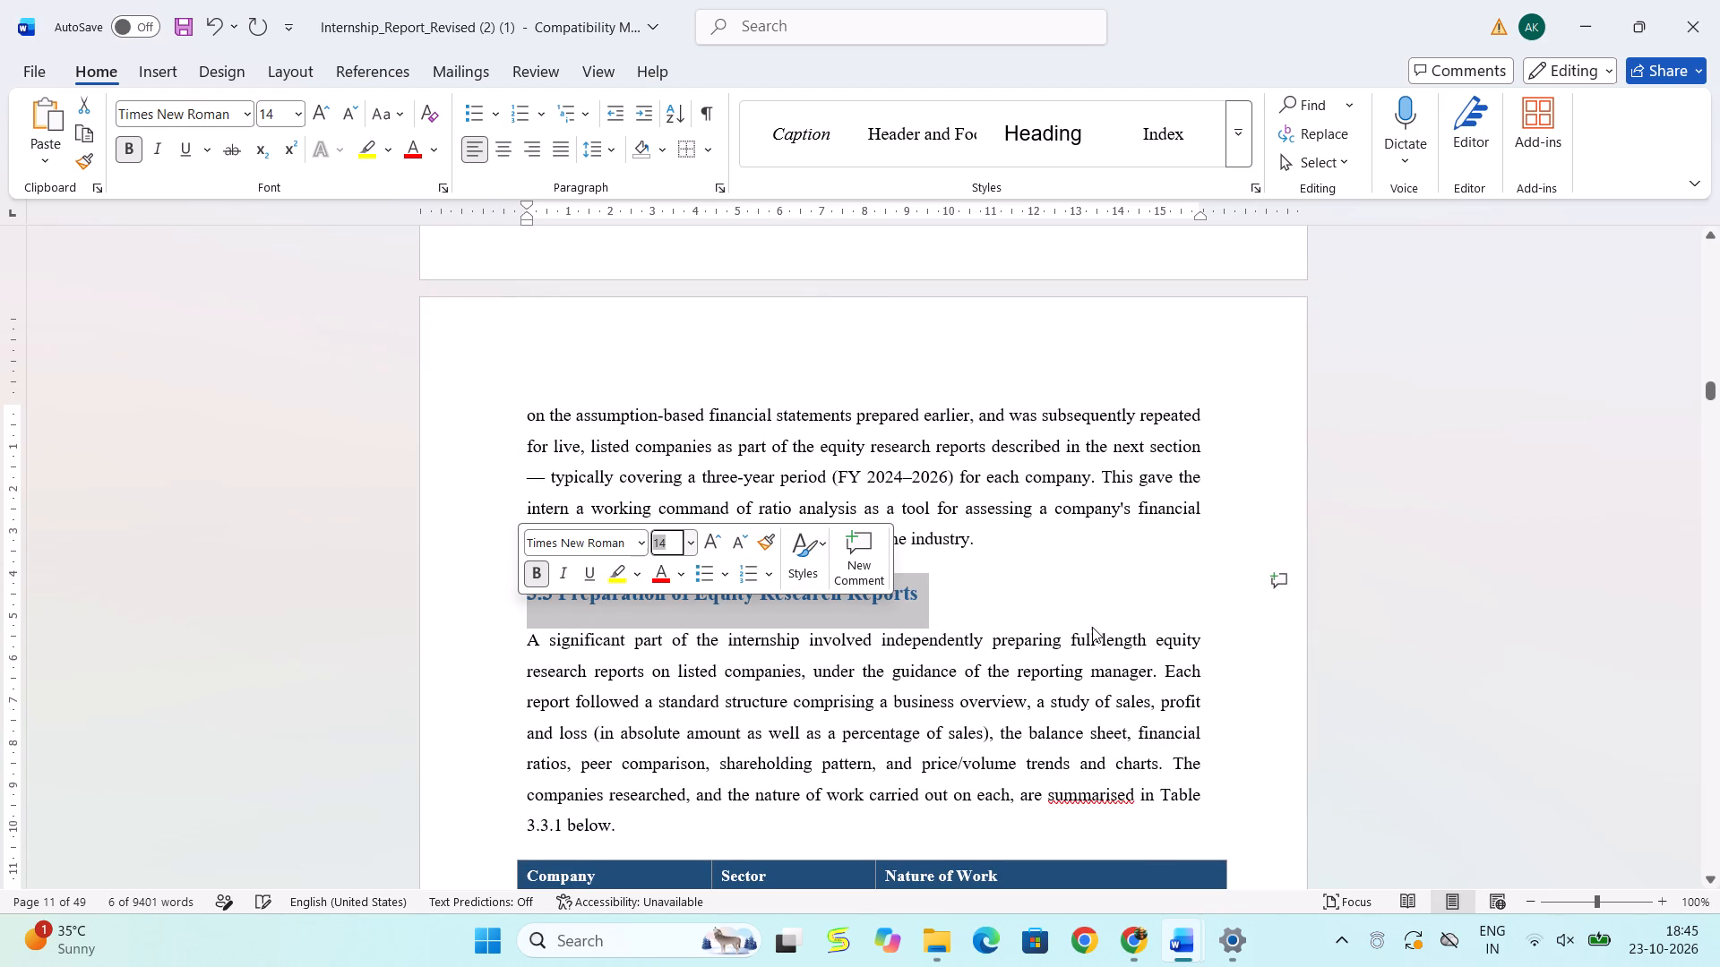
left_click(1073, 587)
Set the font size of the "Table 3.3.1: Companies researched during the internship" caption to 10.
scroll(1073, 587, "down", 1)
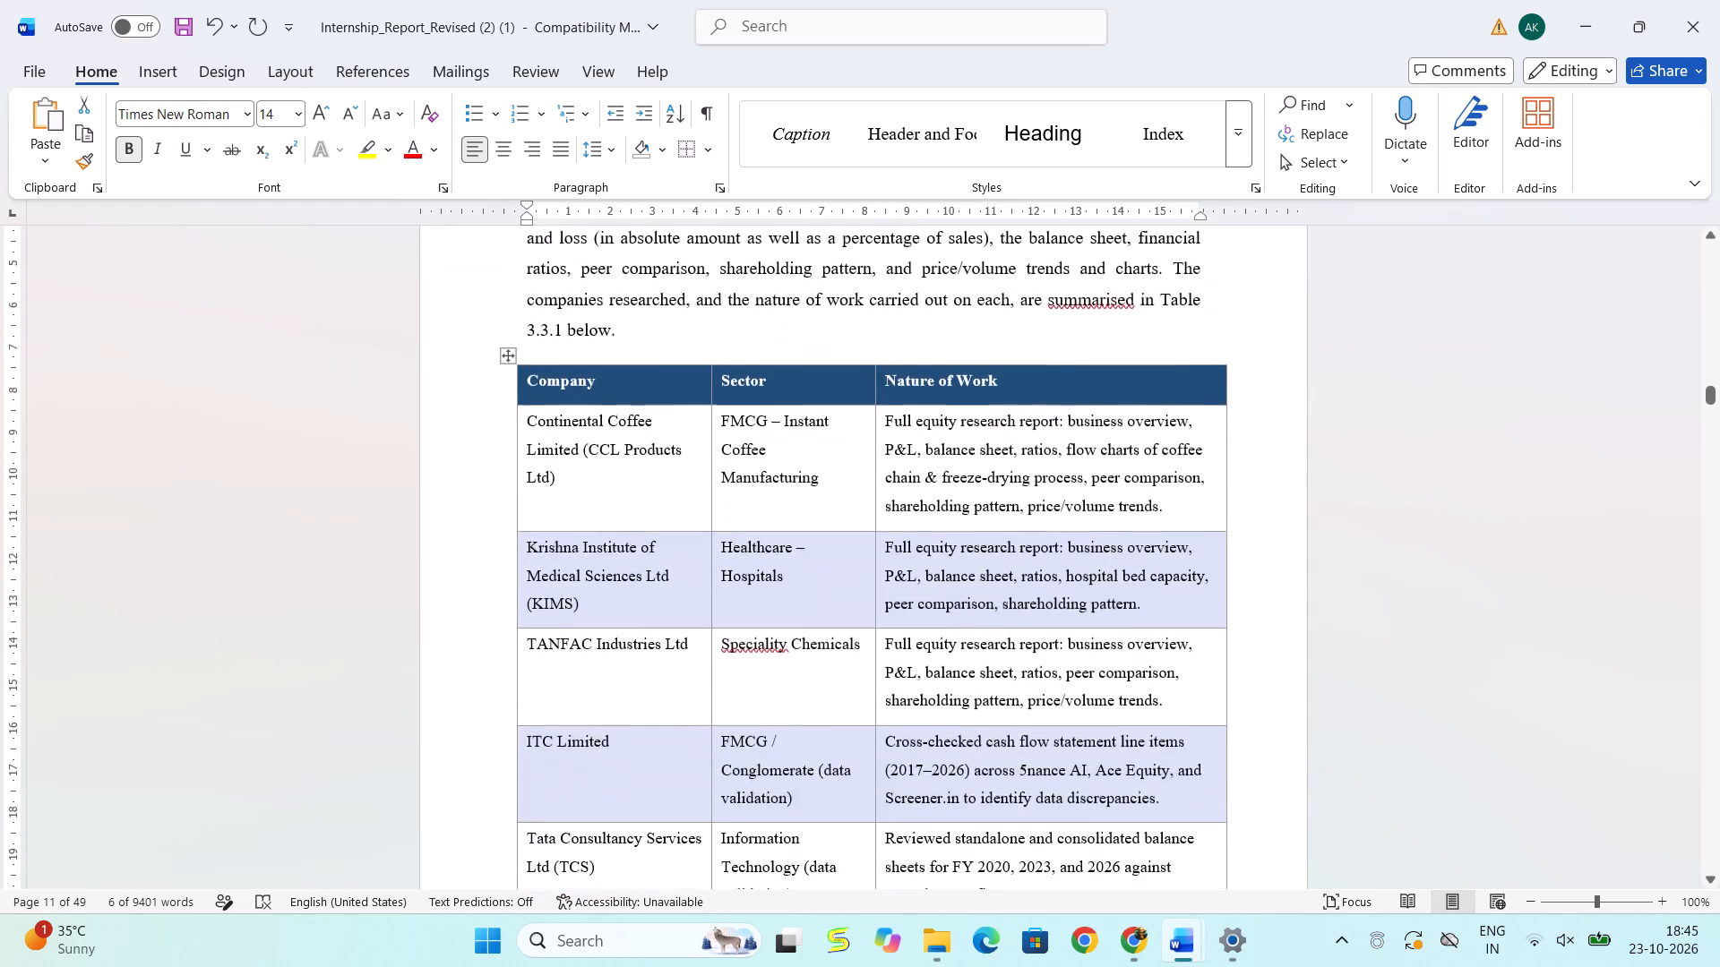
scroll(1073, 587, "down", 5)
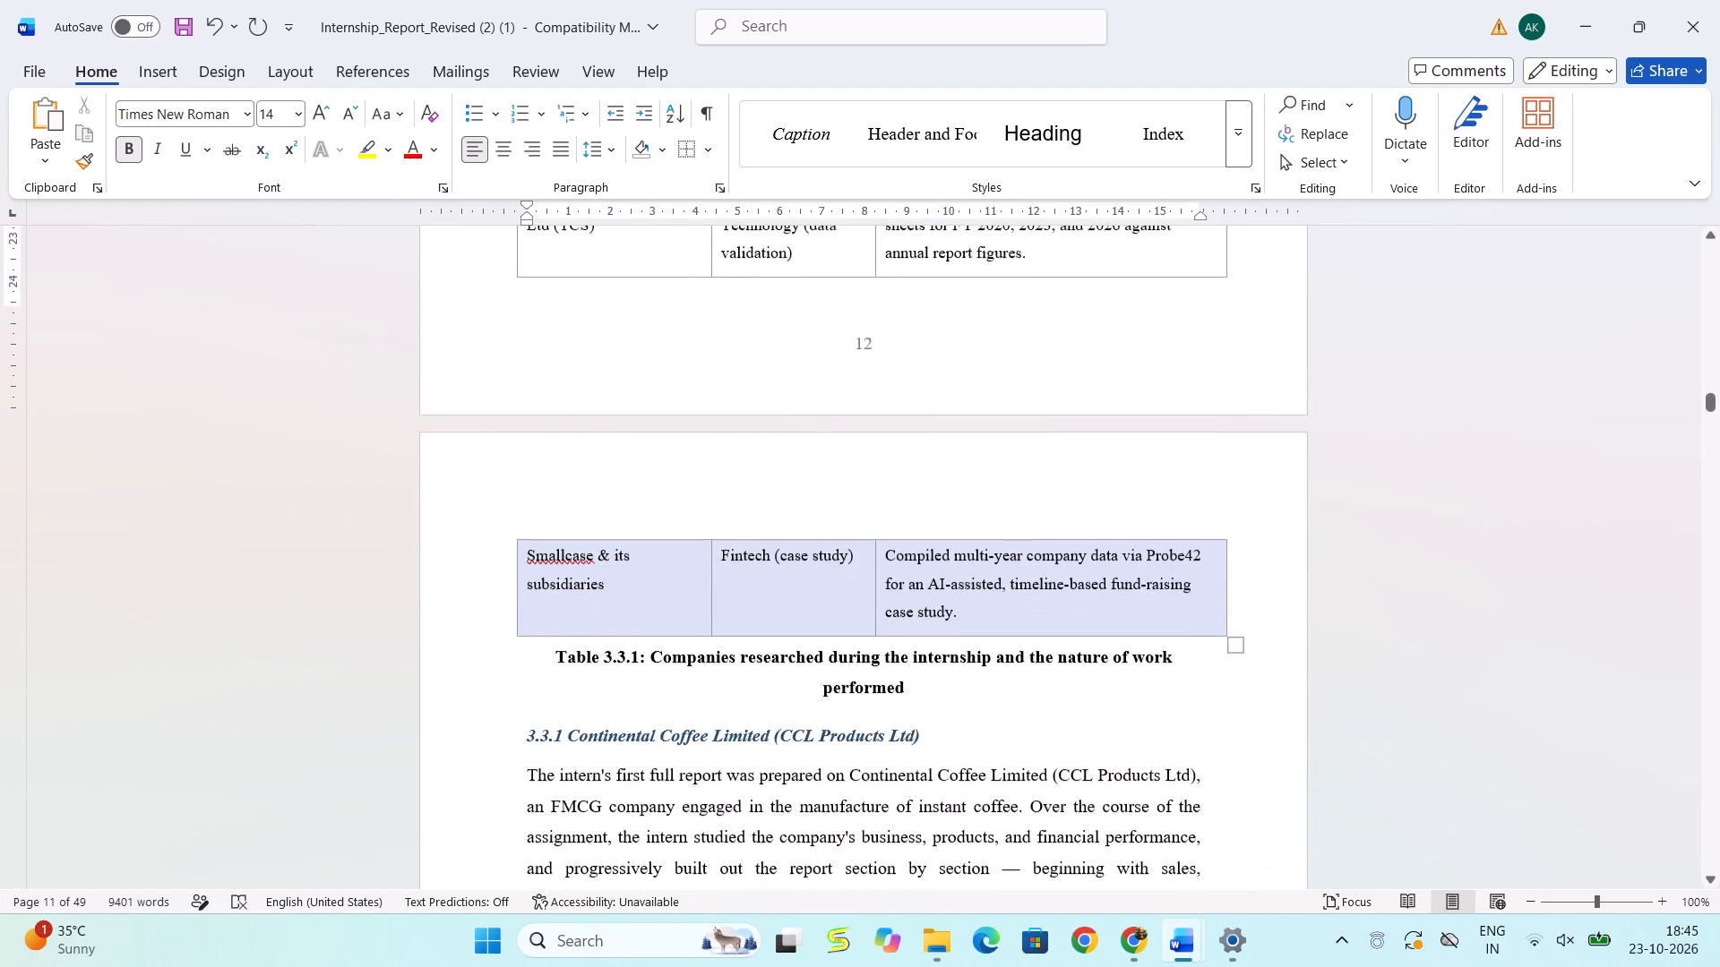
scroll(1073, 587, "down", 1)
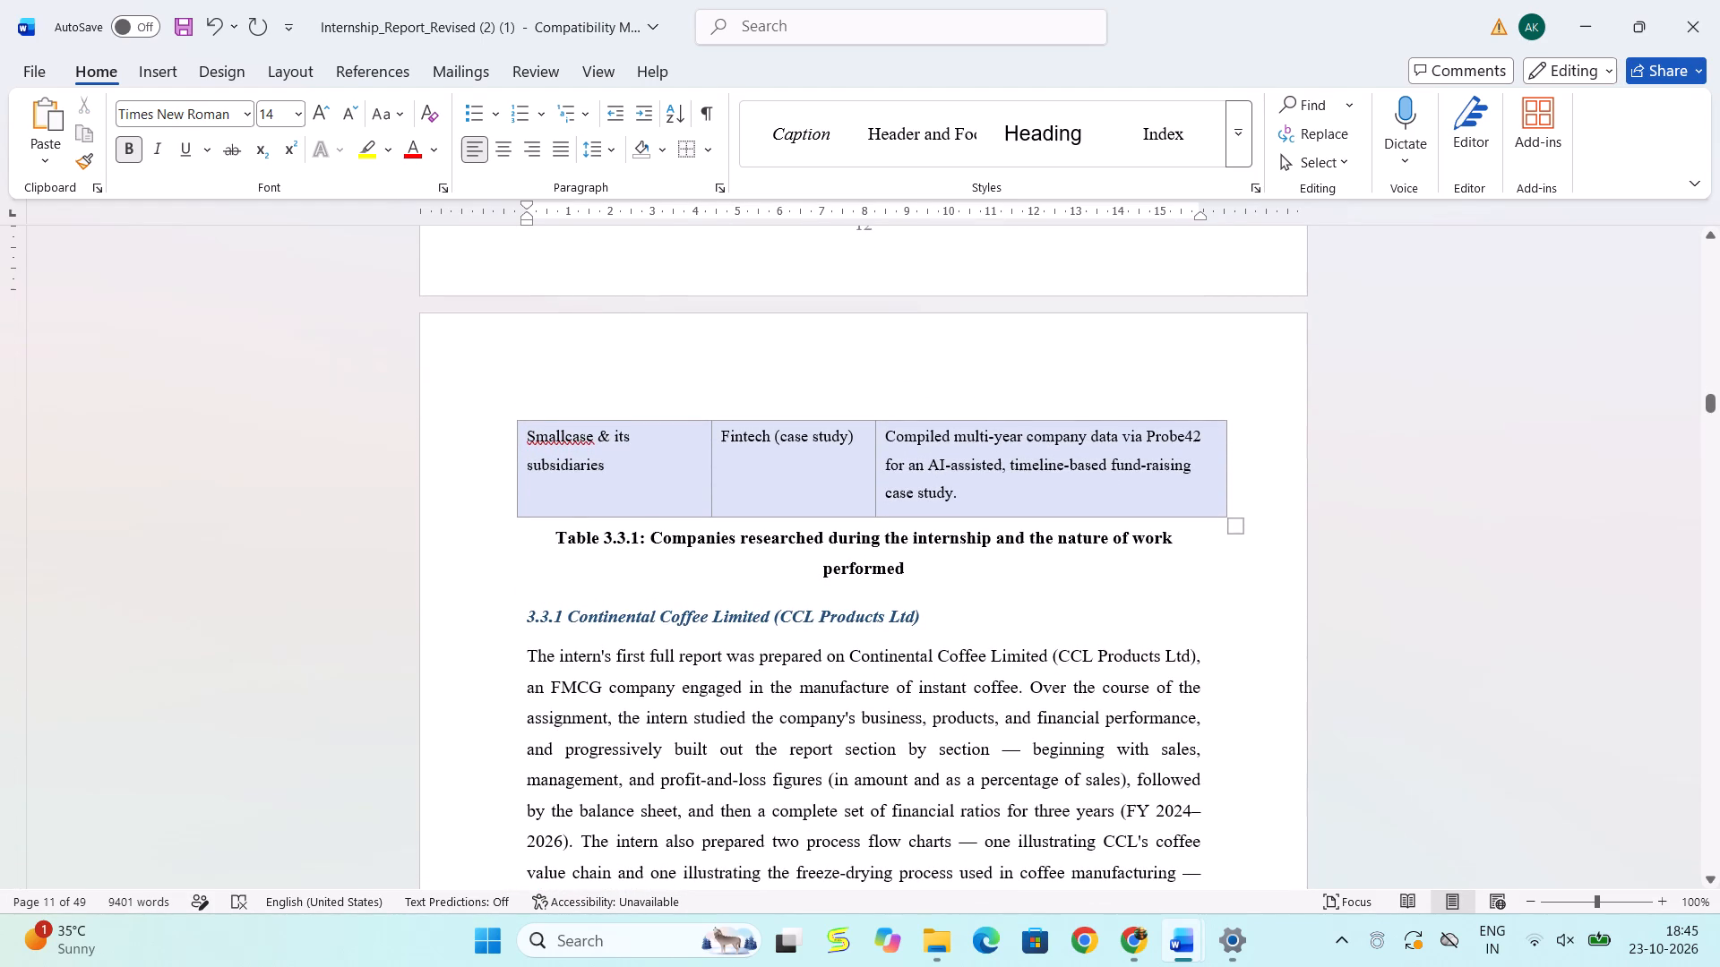
left_click_drag(557, 537, 981, 575)
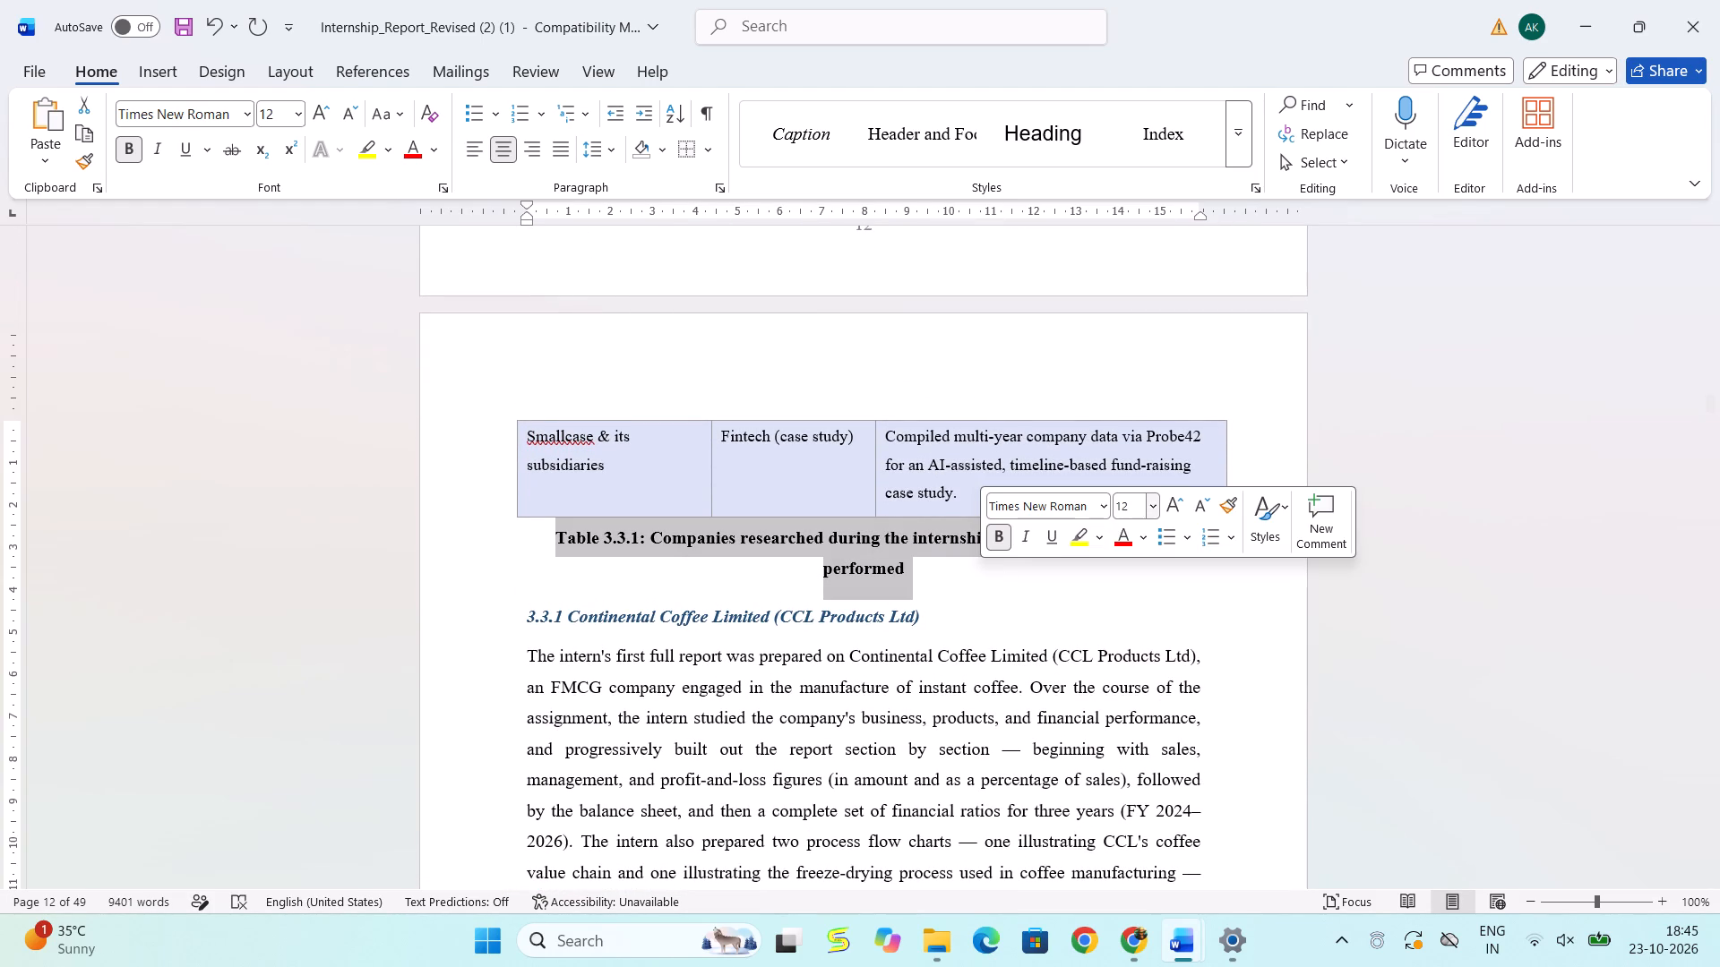
left_click(1126, 504)
key("BackSpace")
type("10")
key("Return")
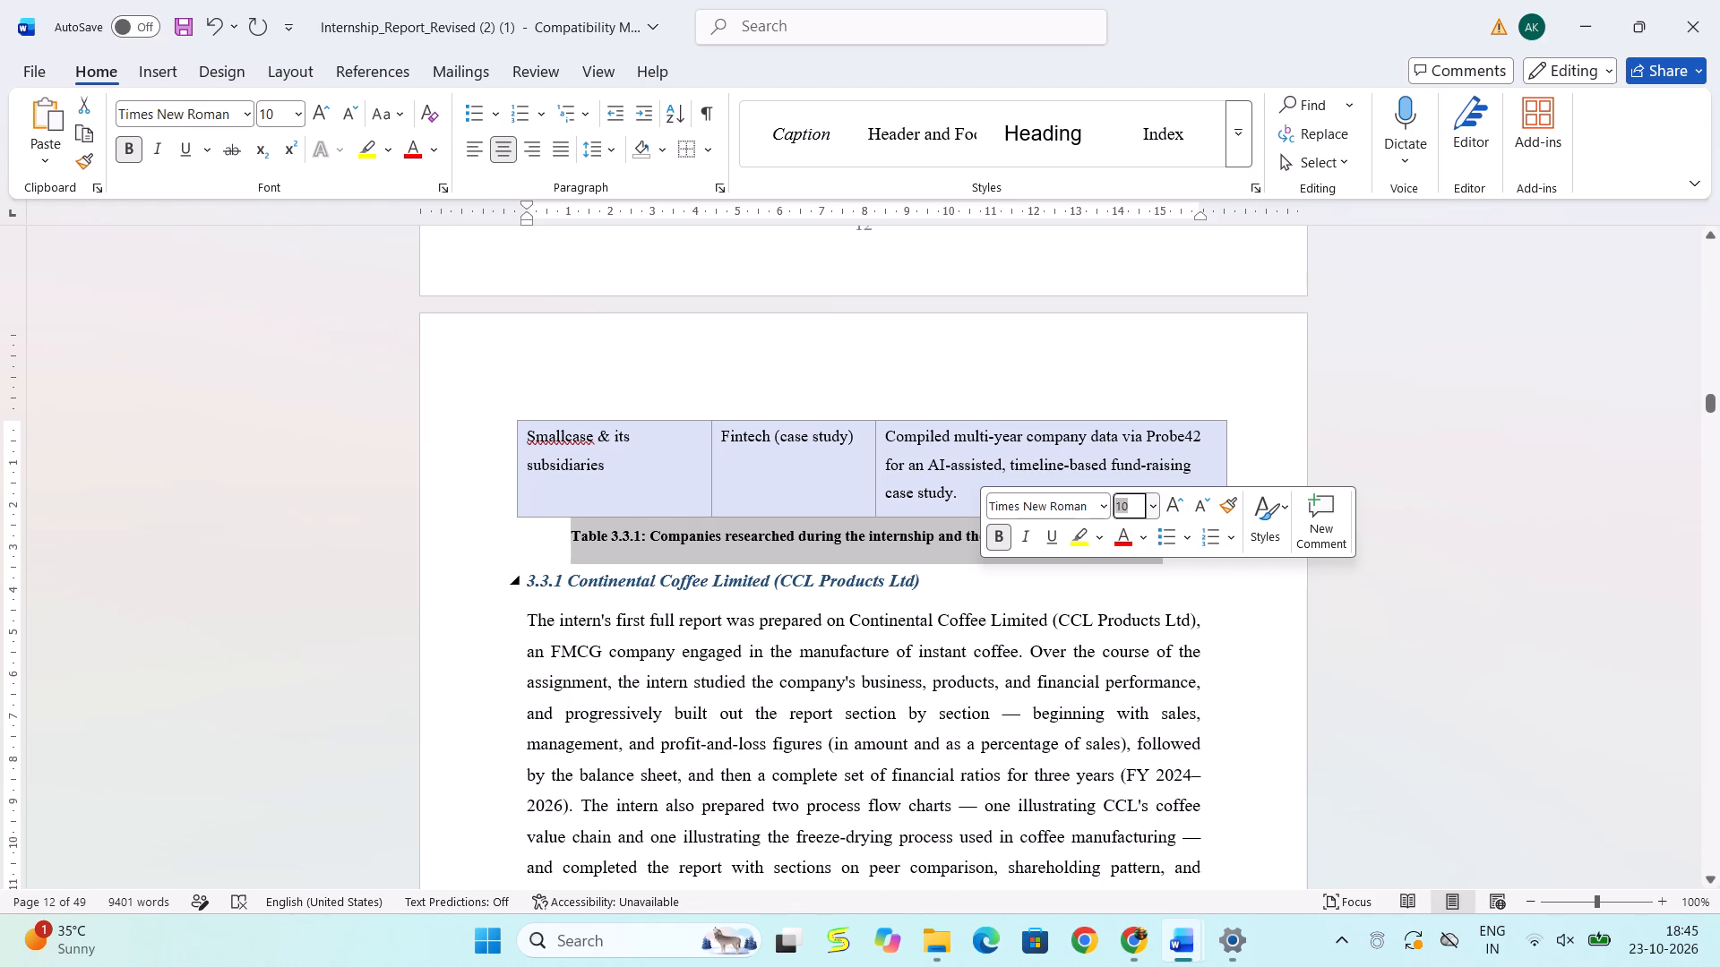
Set the "3.3.1 Continental Coffee Limited (CCL Products Ltd)" subheading to font size 14 and remove its italics.
left_click_drag(928, 584, 512, 588)
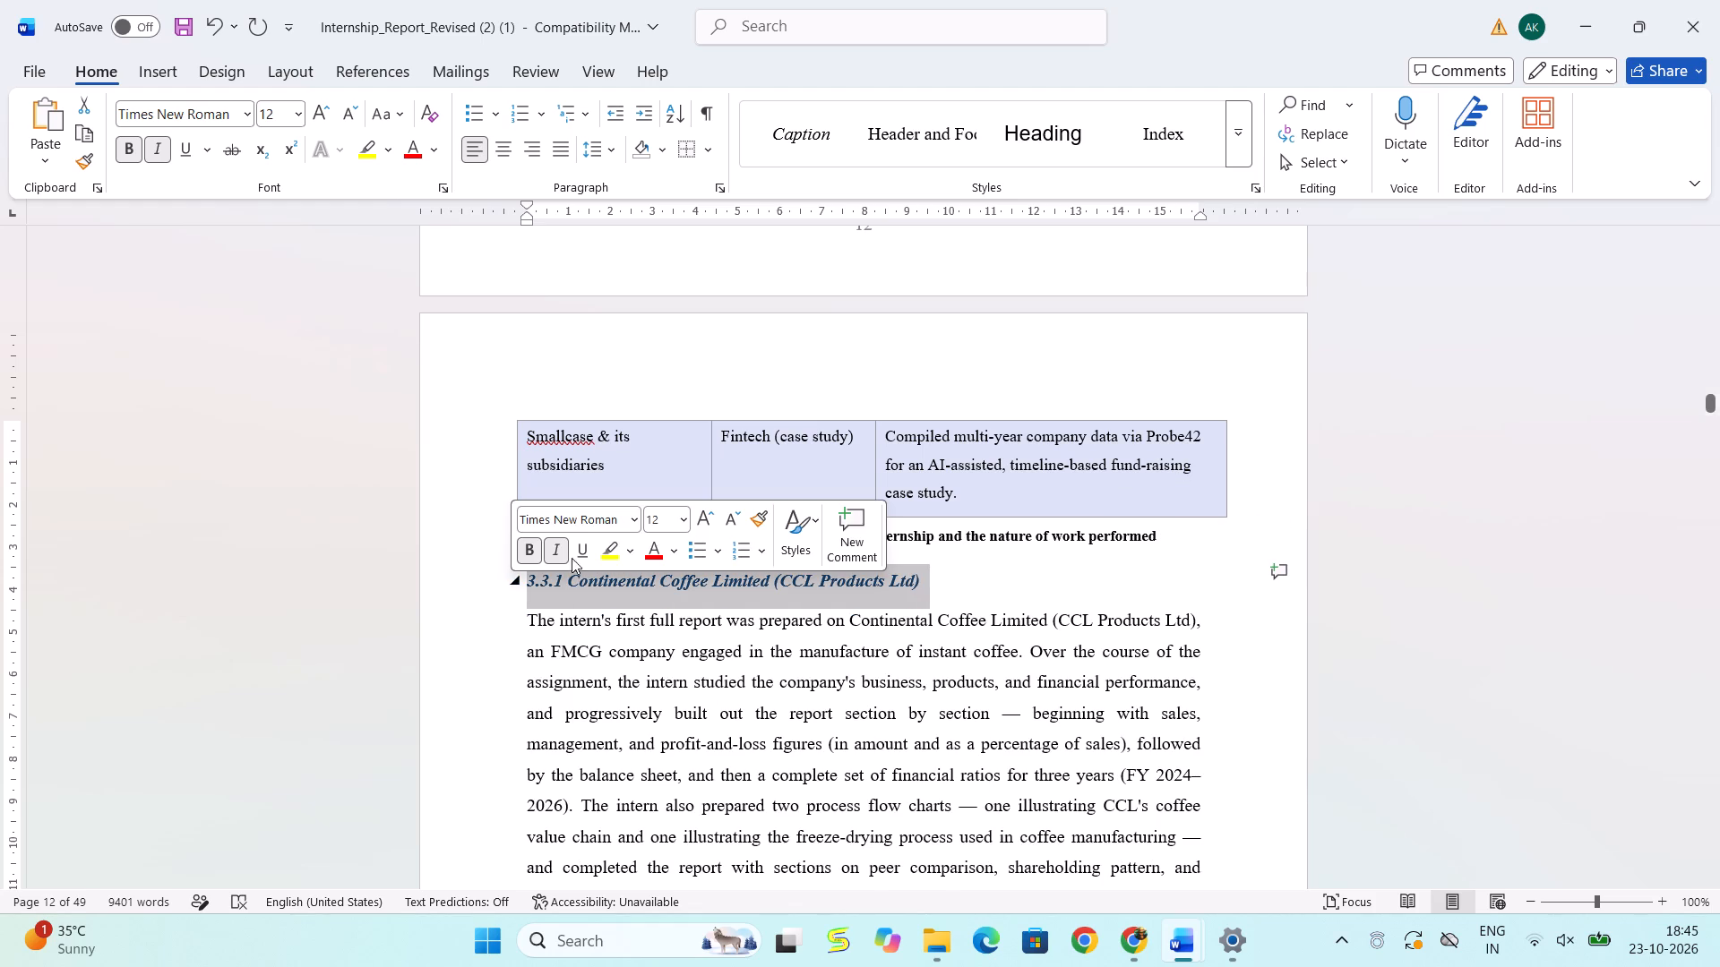
left_click(677, 520)
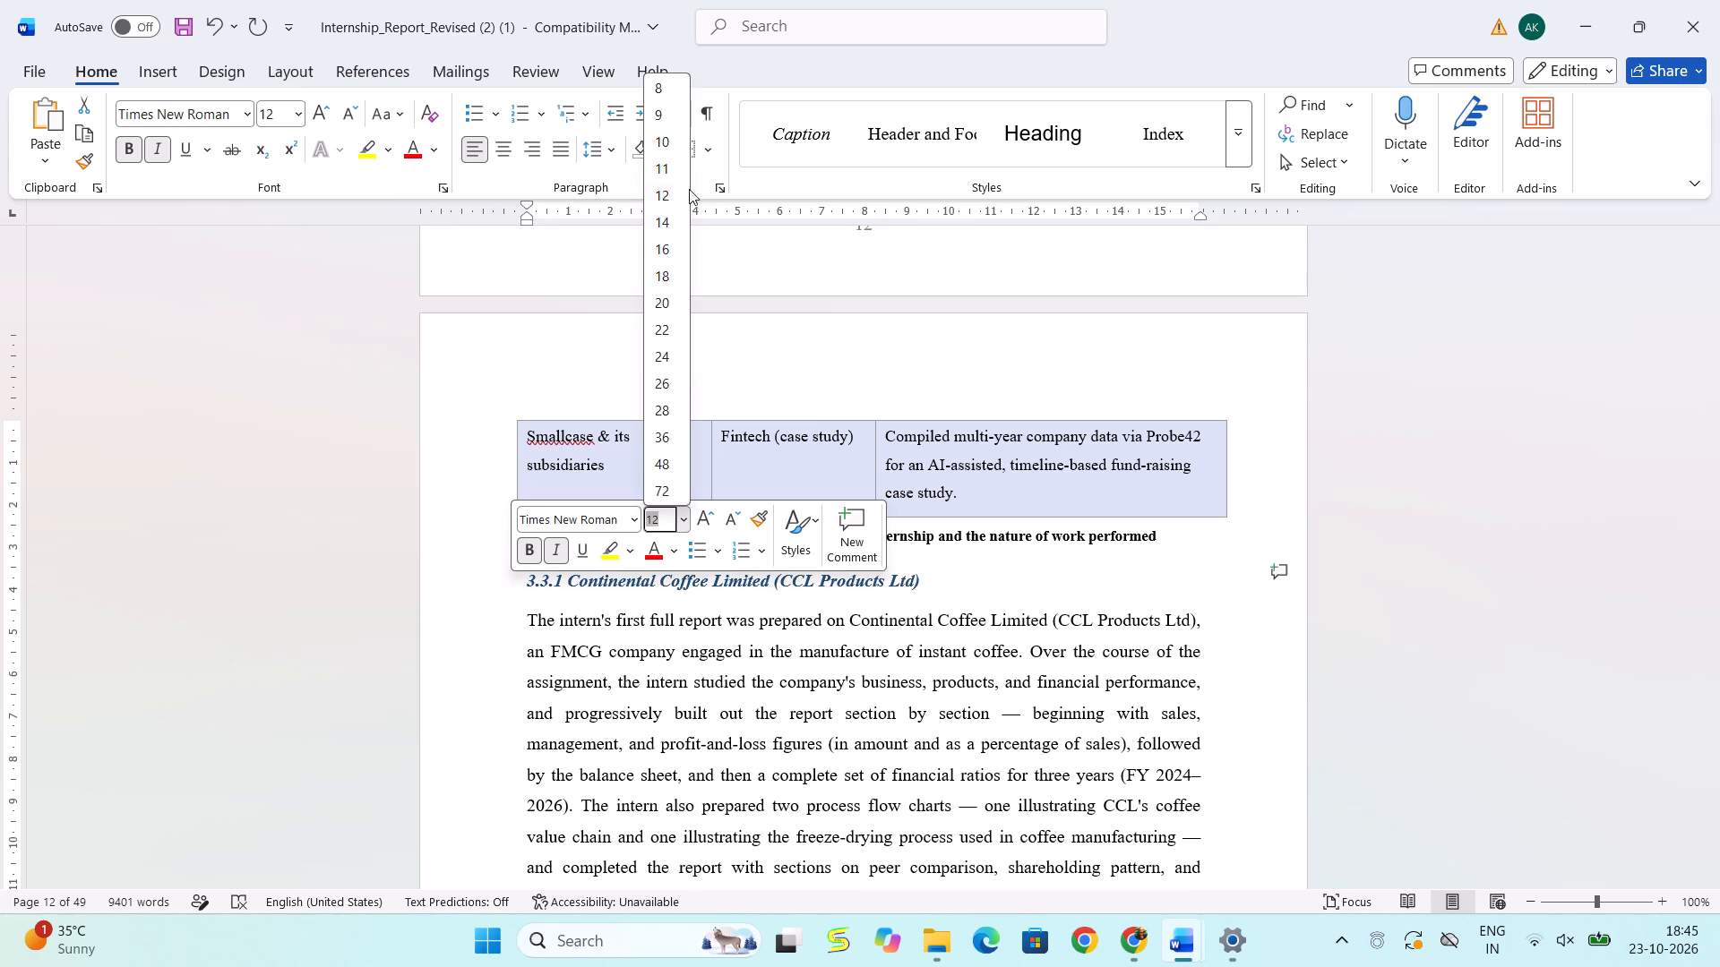
left_click(668, 226)
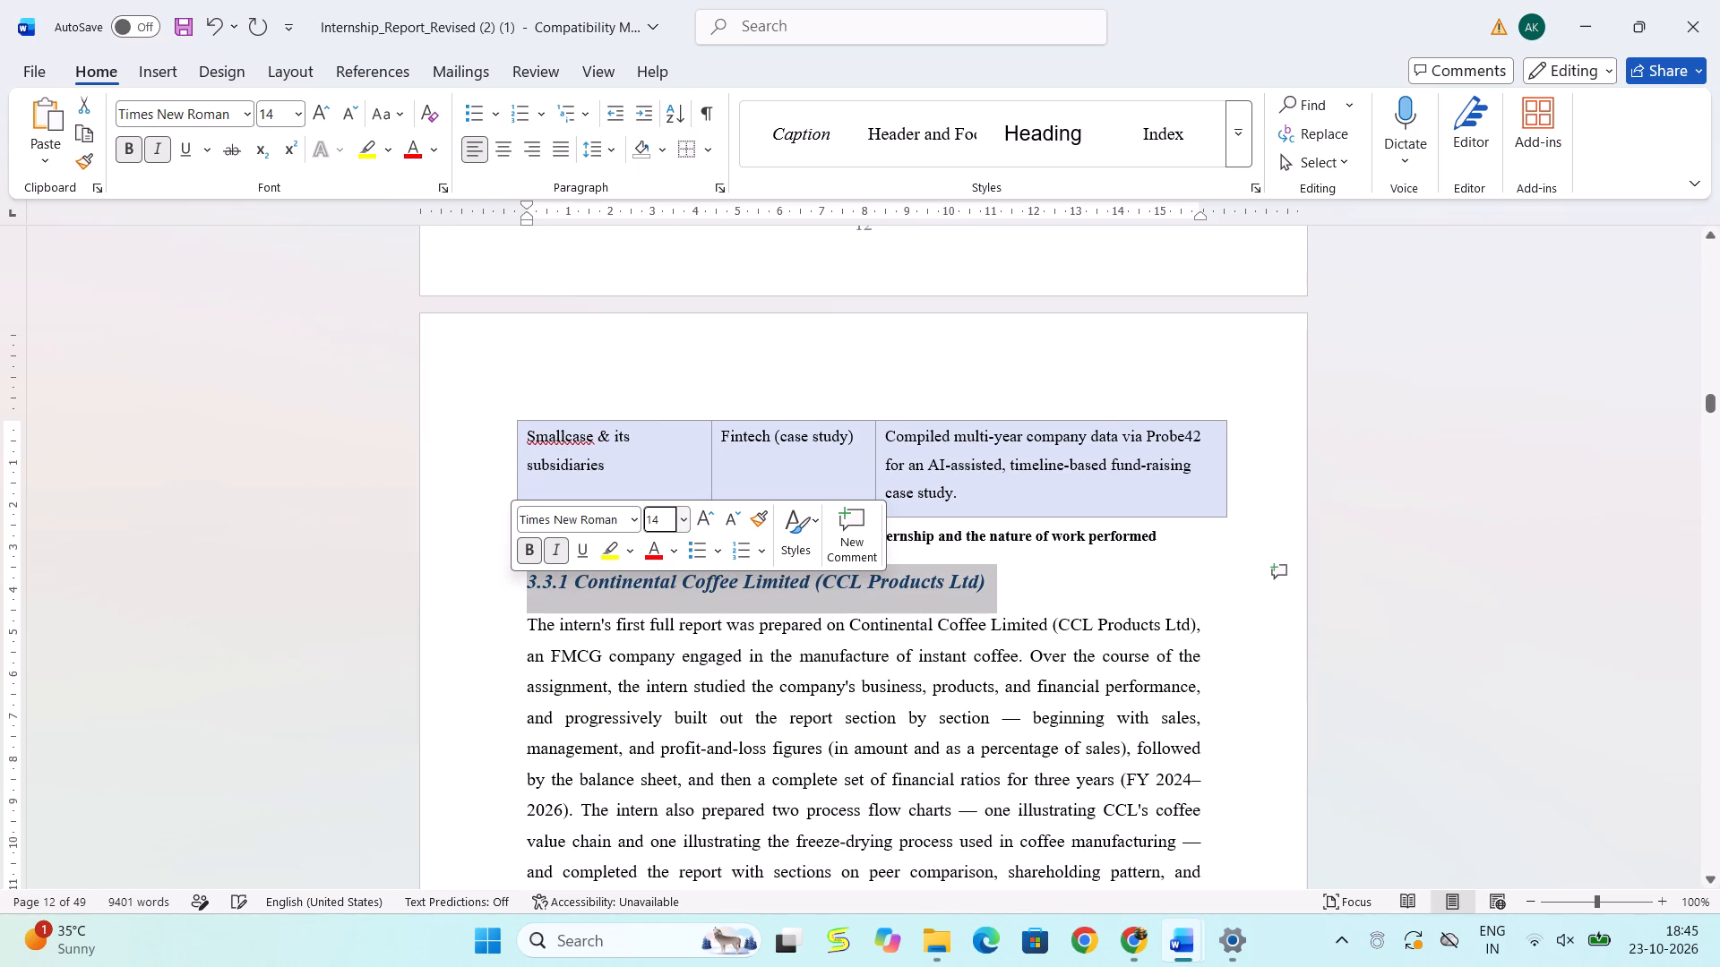
left_click(162, 154)
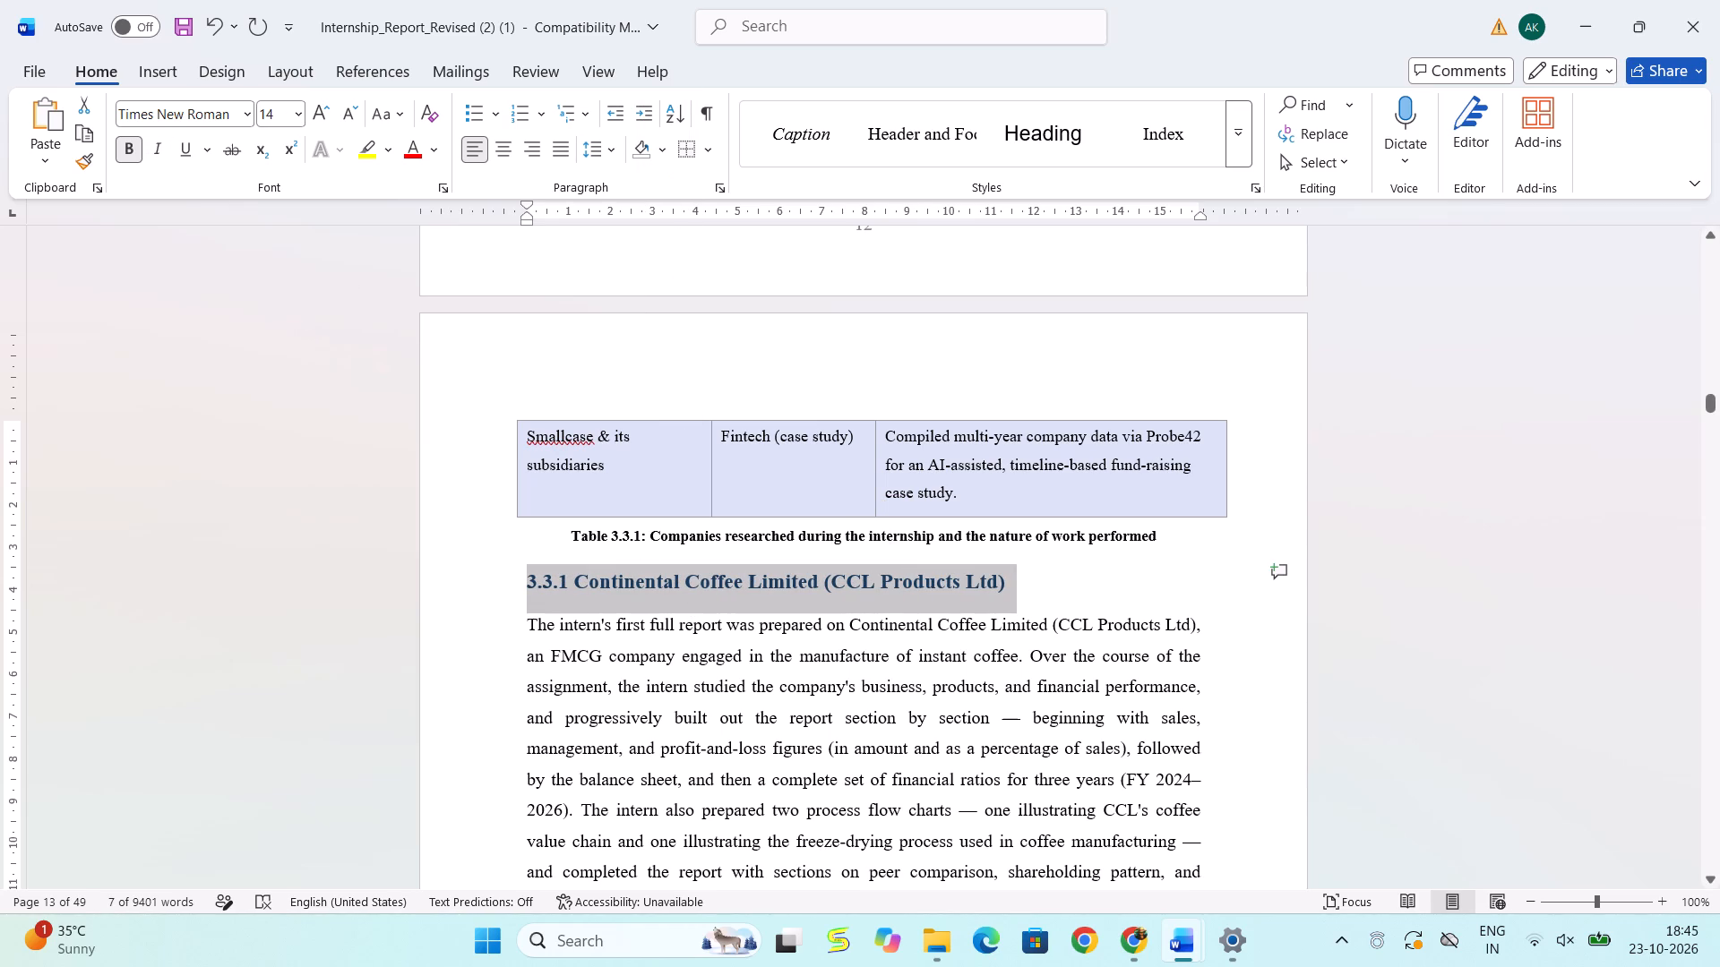
Set the font size of the "Table 3.3.2" caption under the CCL Products ratio table to 10.
scroll(898, 736, "down", 3)
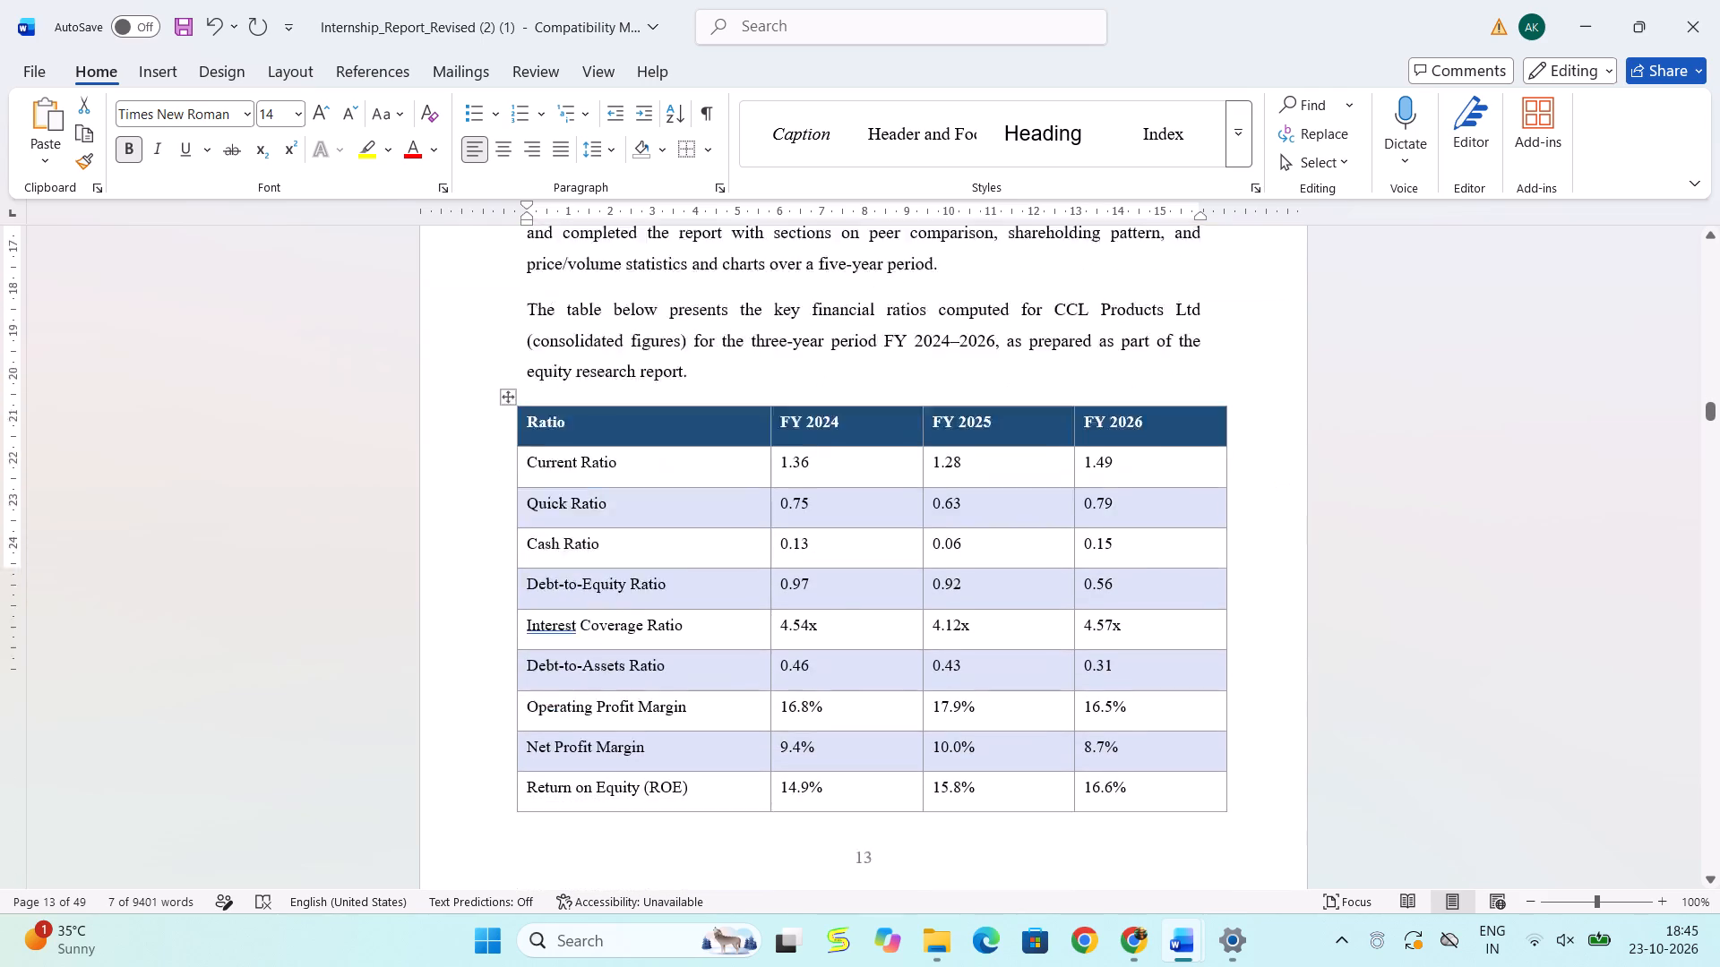
scroll(898, 736, "down", 2)
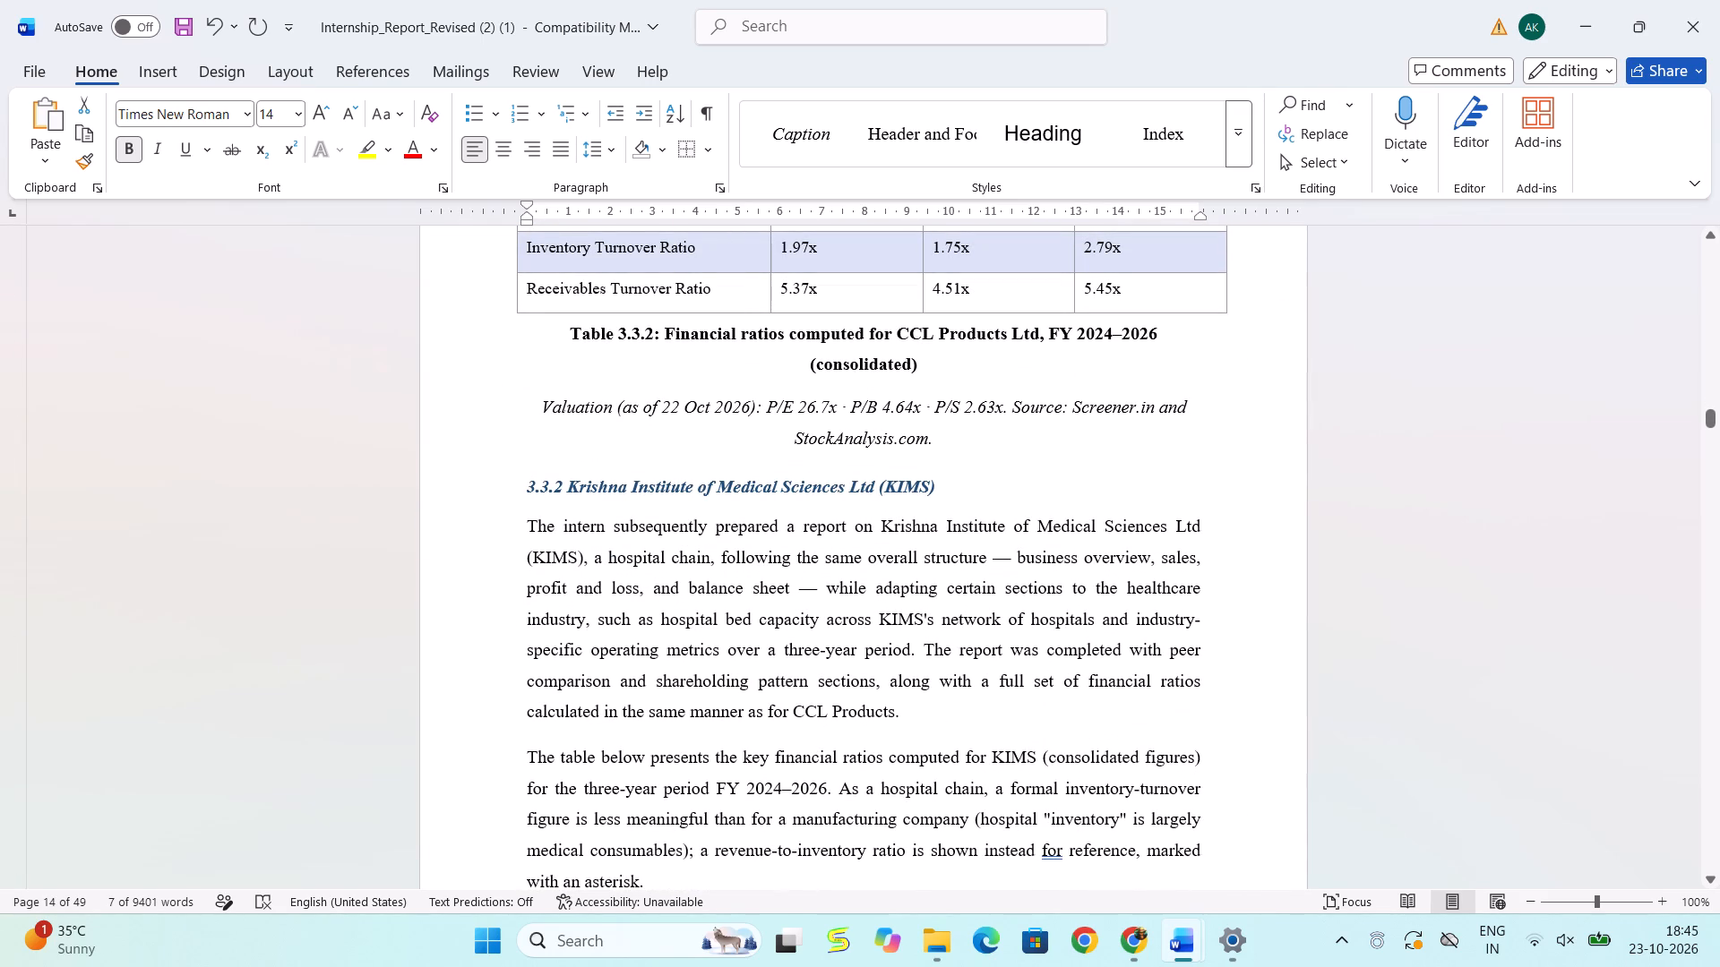
left_click_drag(564, 329, 979, 410)
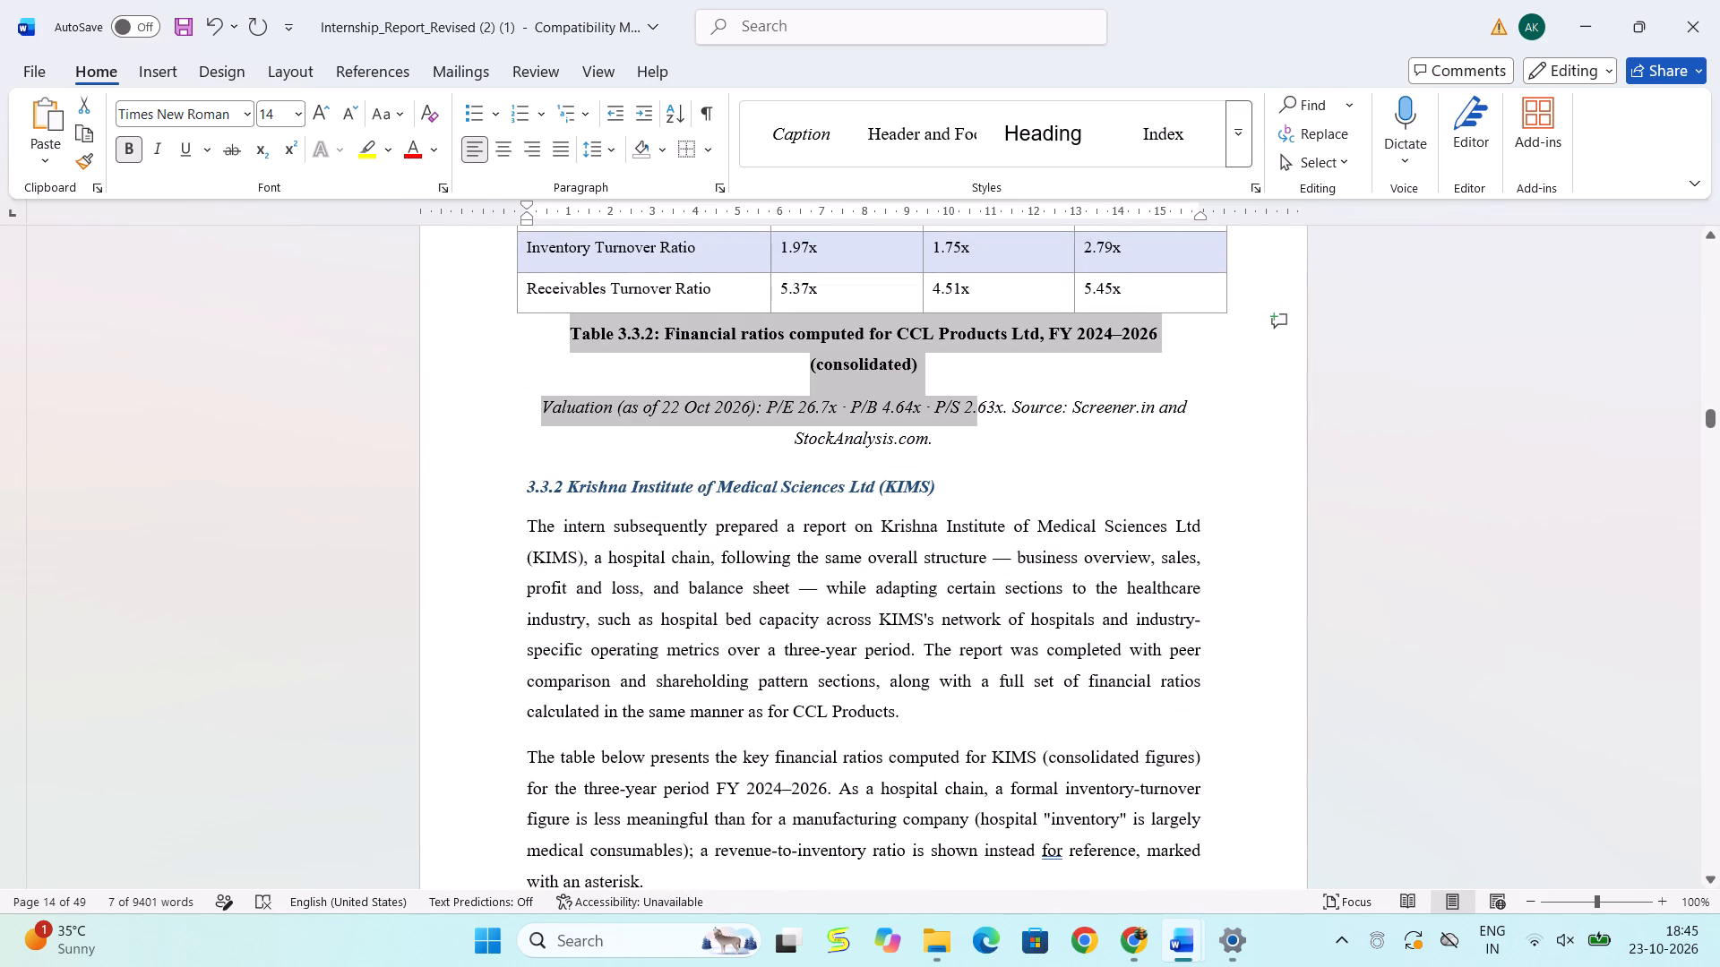
left_click_drag(979, 410, 1048, 458)
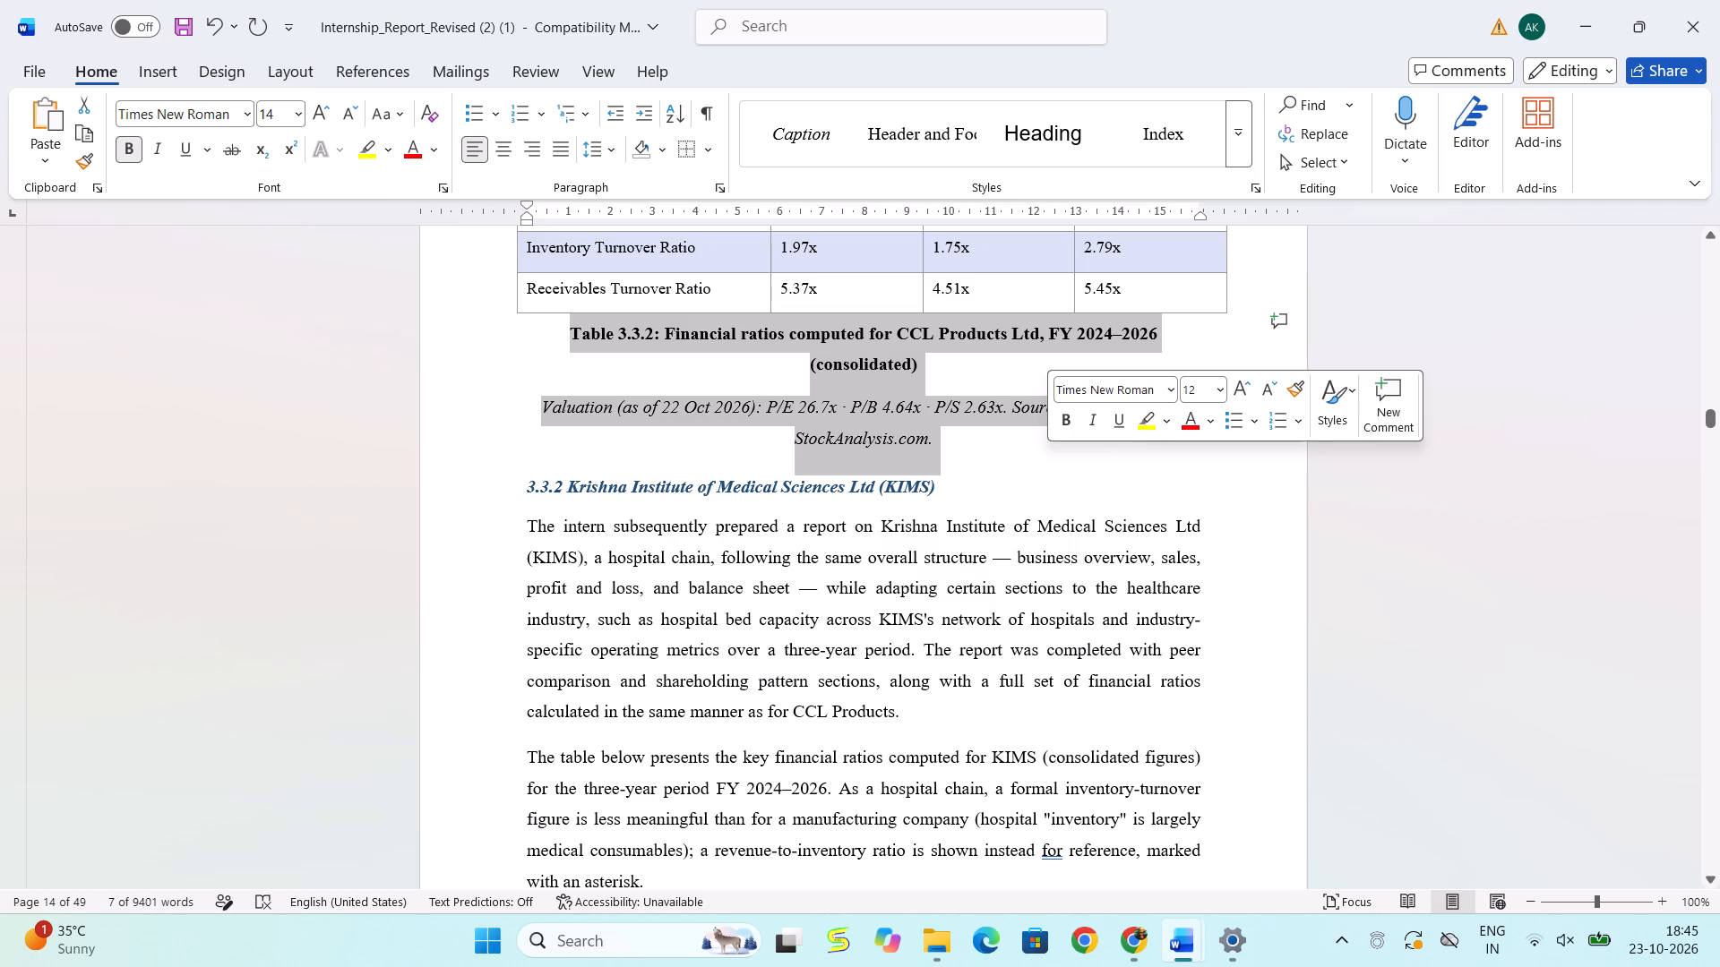
left_click(930, 354)
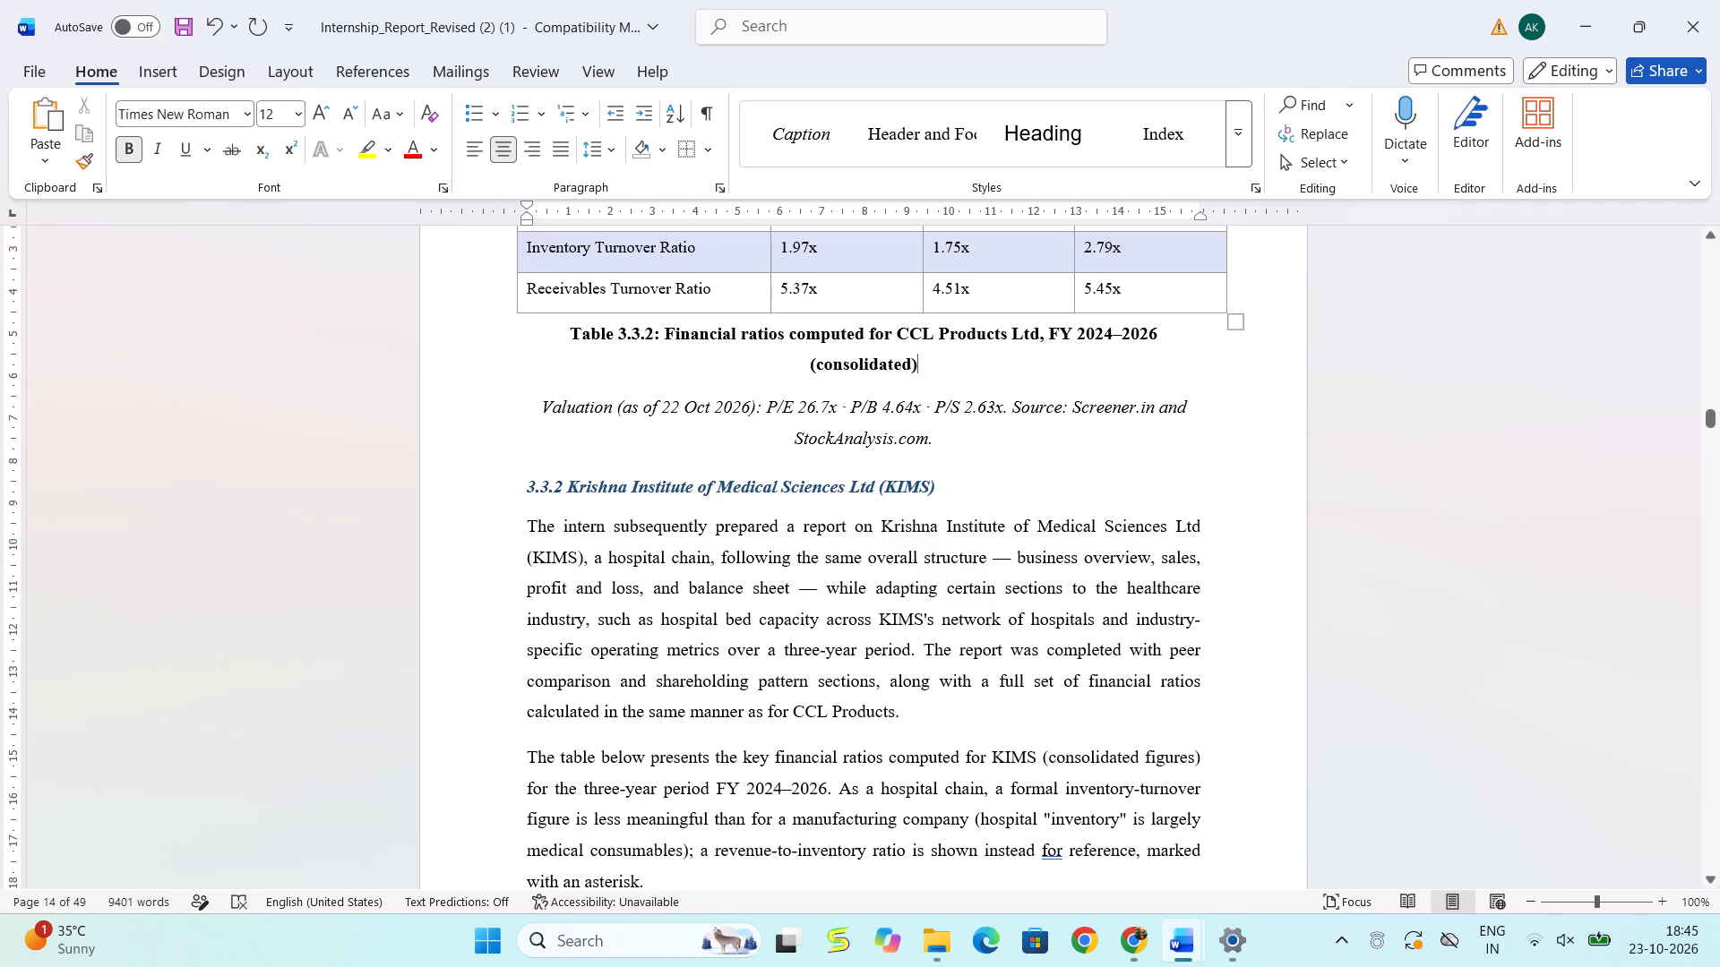
left_click_drag(569, 338, 921, 381)
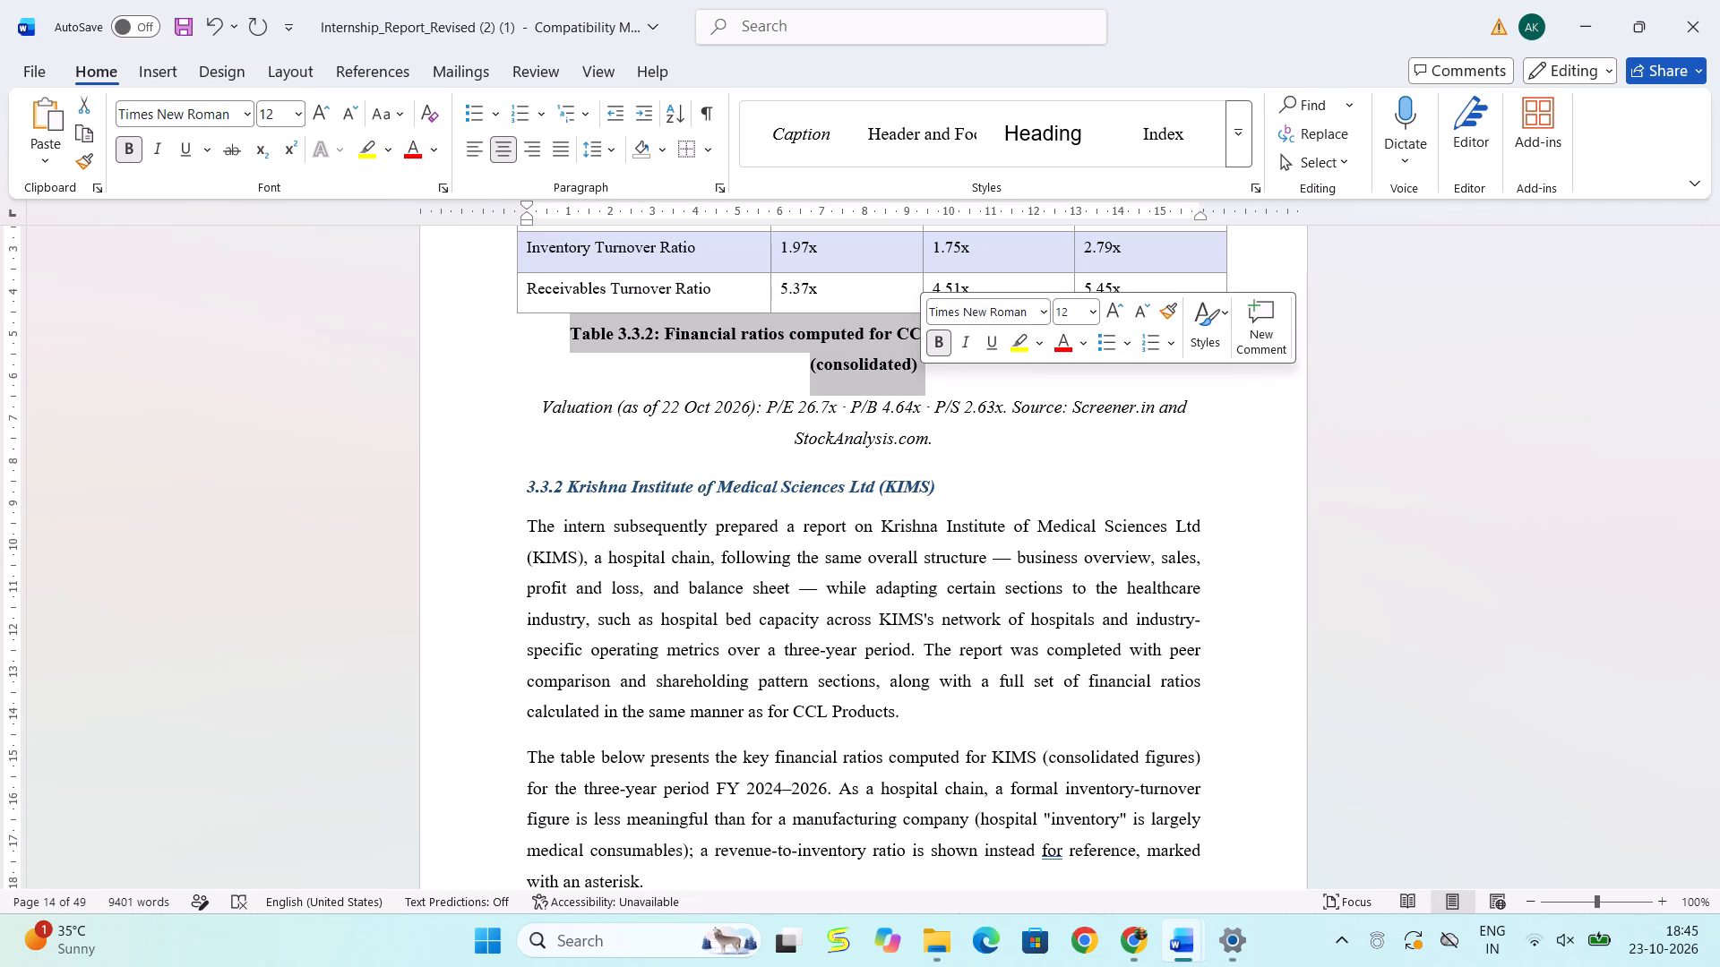
left_click(1076, 310)
key("BackSpace")
type("10")
key("Return")
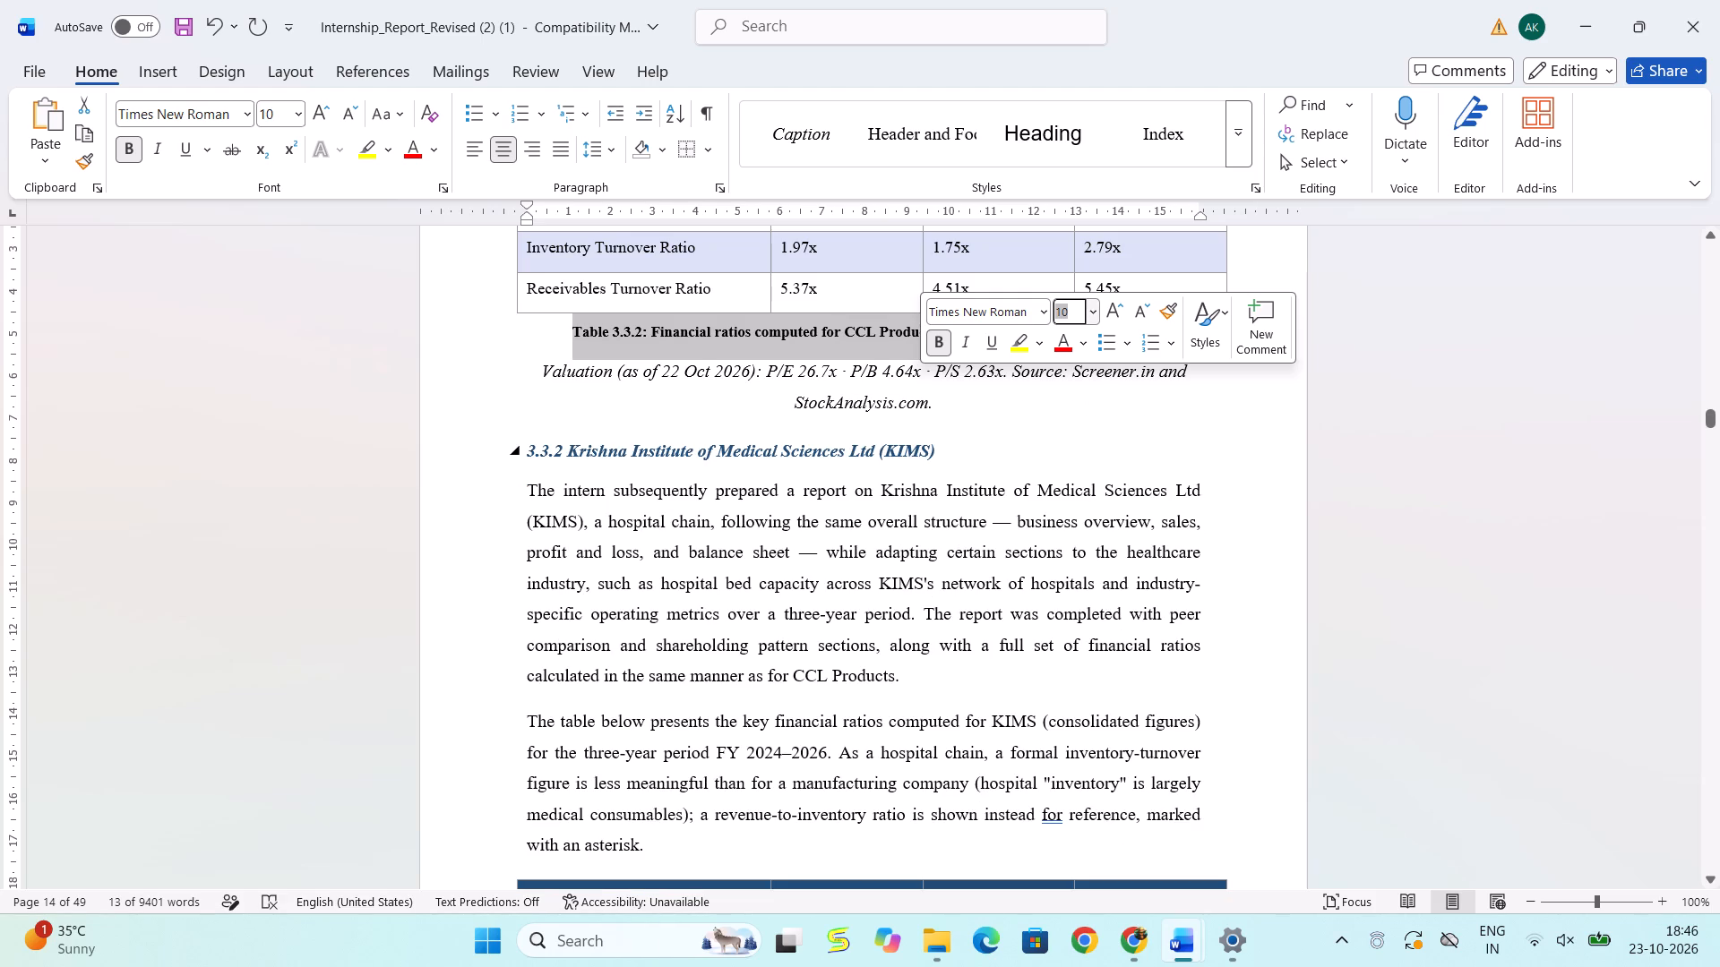
key("Return")
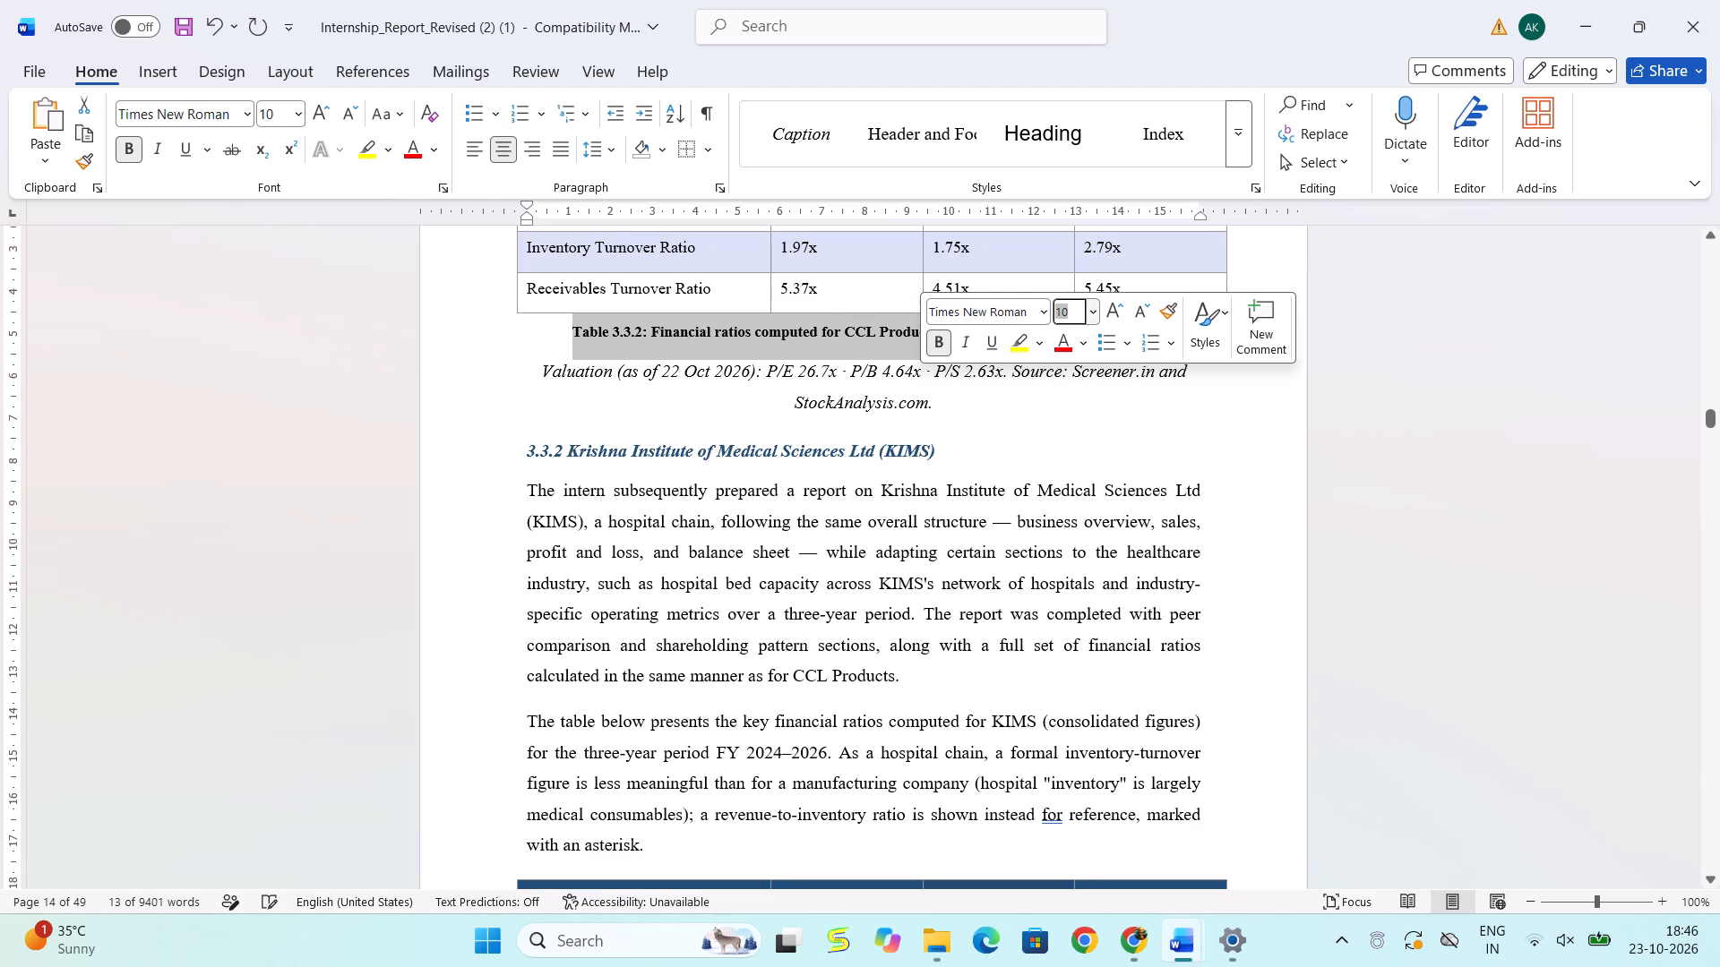
left_click(1011, 433)
Remove the italics from the "3.3.2 Krishna Institute of Medical Sciences Ltd (KIMS)" subheading and set its font size to 14.
left_click_drag(950, 460, 660, 437)
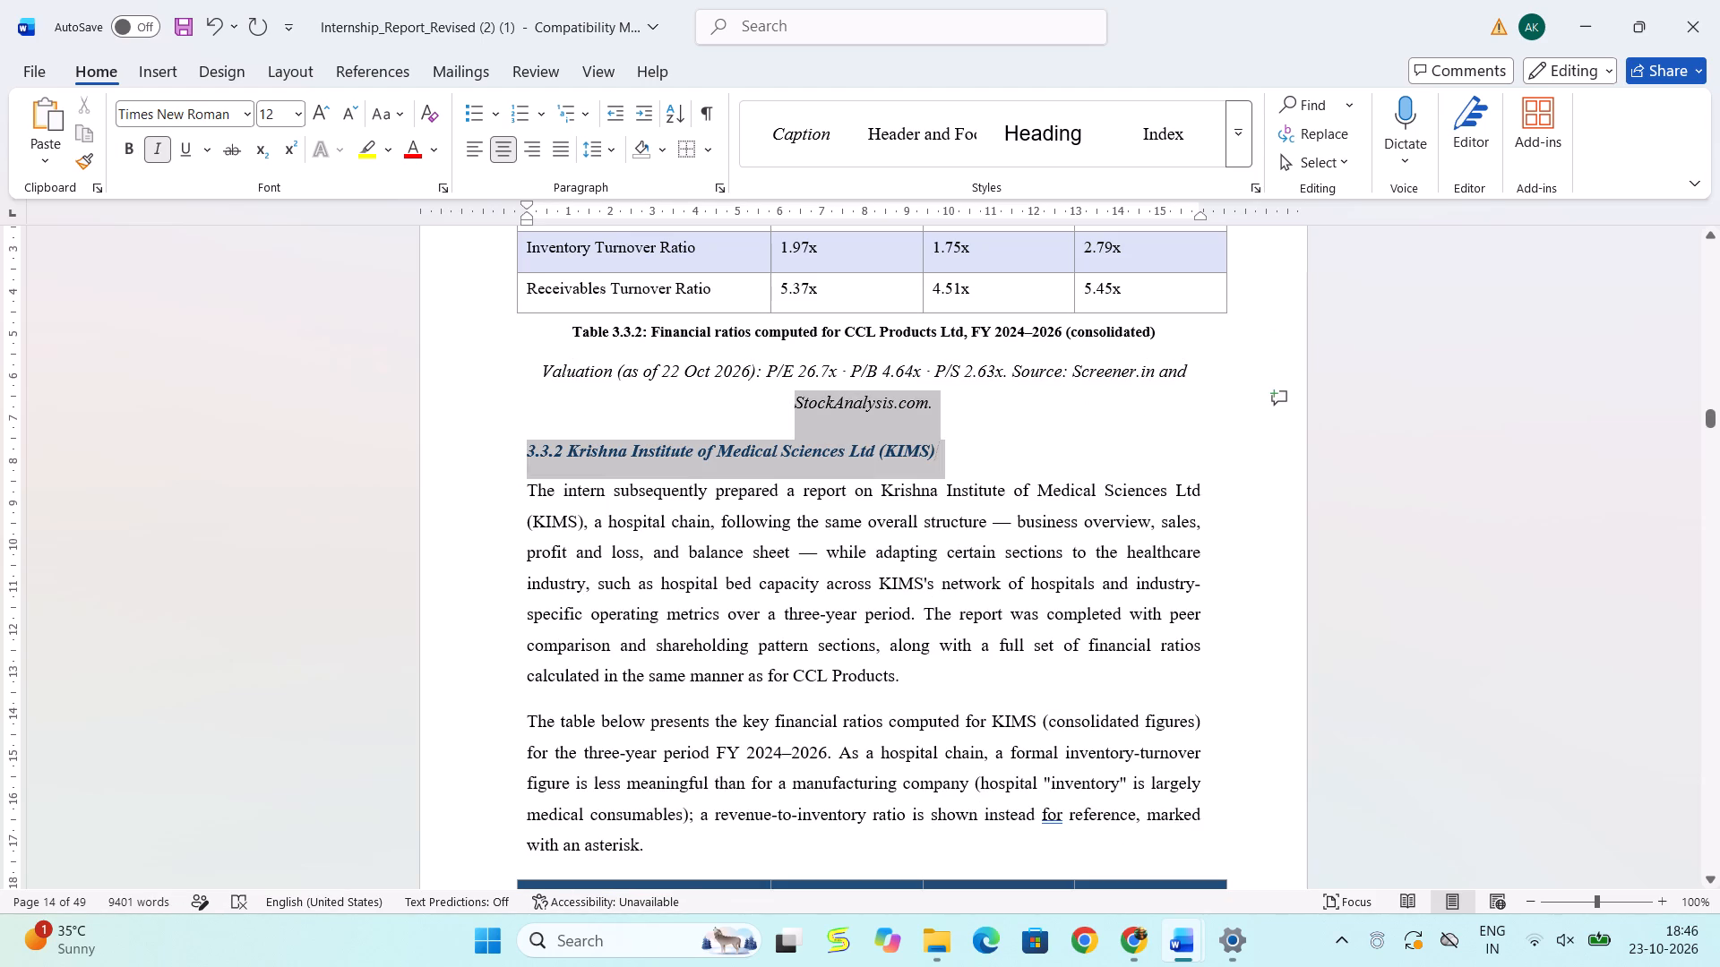
left_click_drag(660, 437, 512, 449)
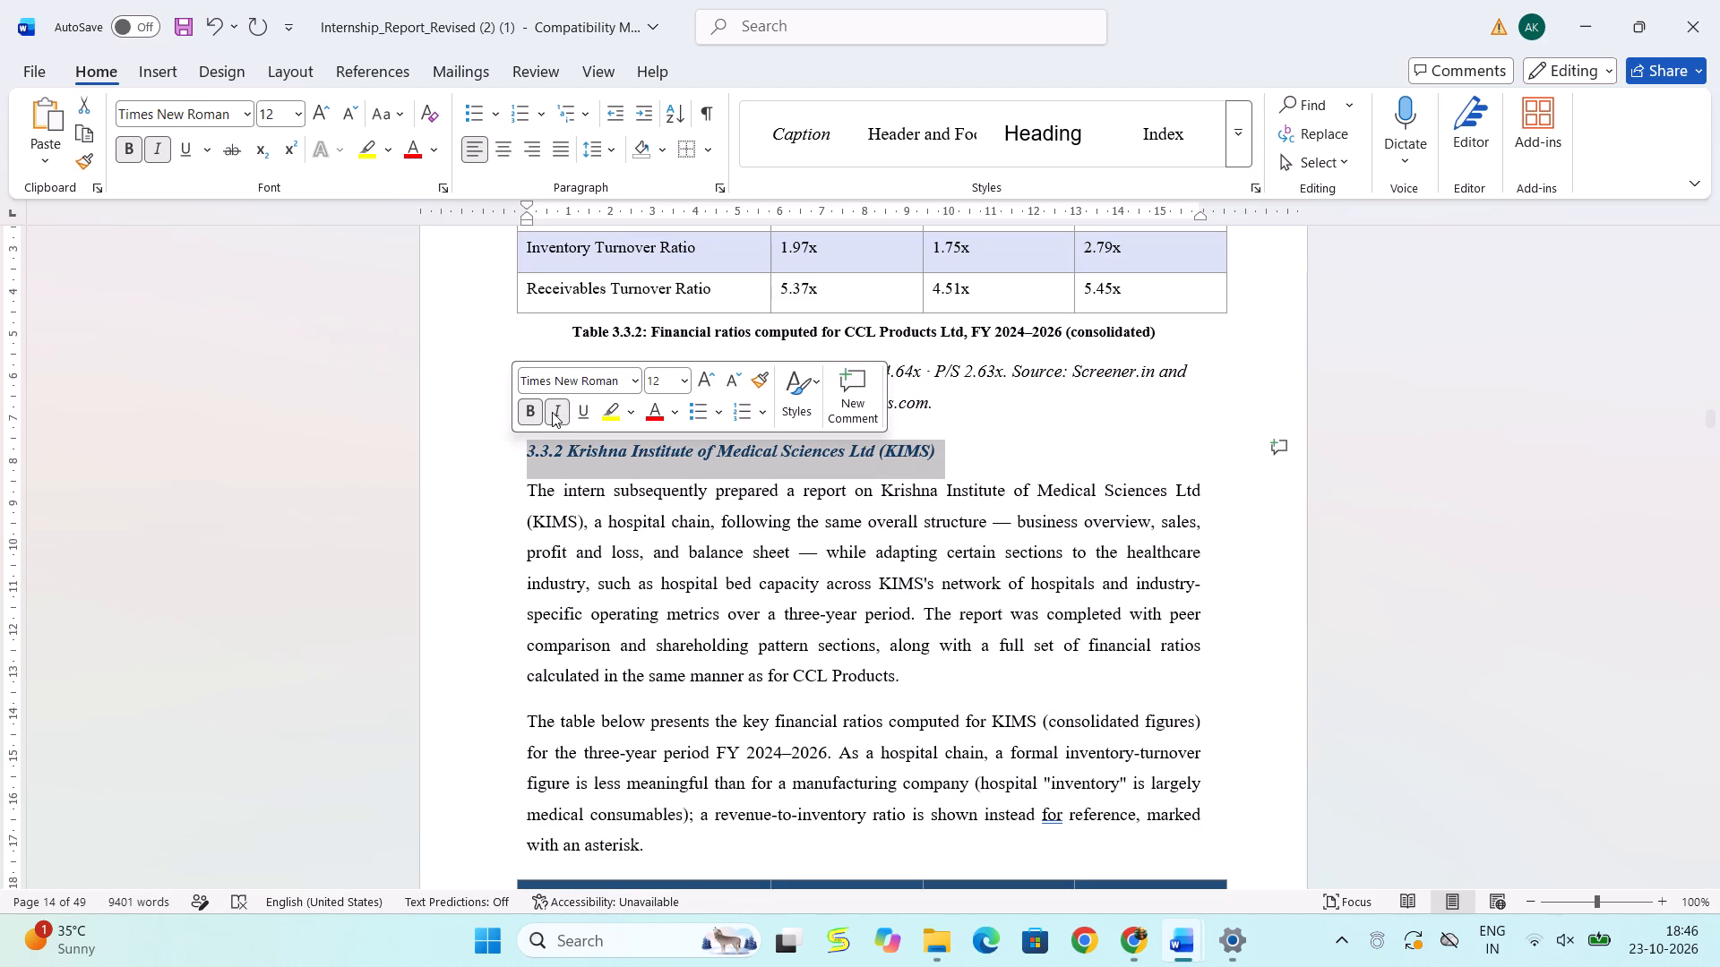
left_click(552, 412)
left_click(668, 377)
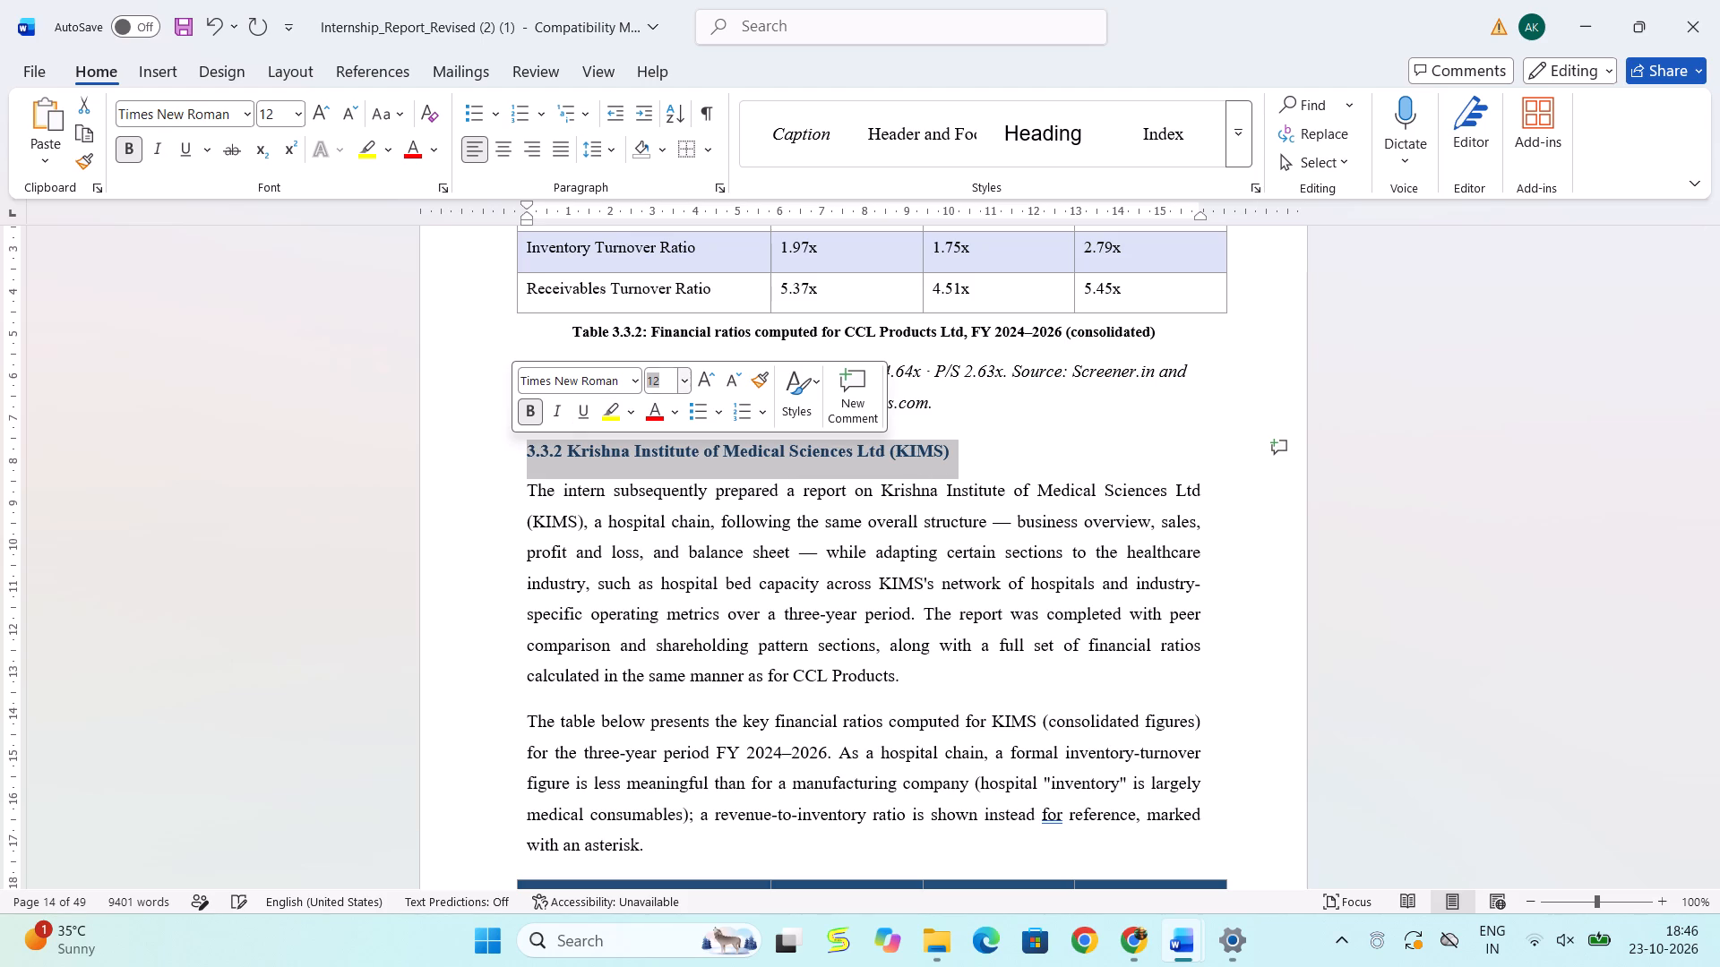
key("BackSpace")
type("14")
key("Return")
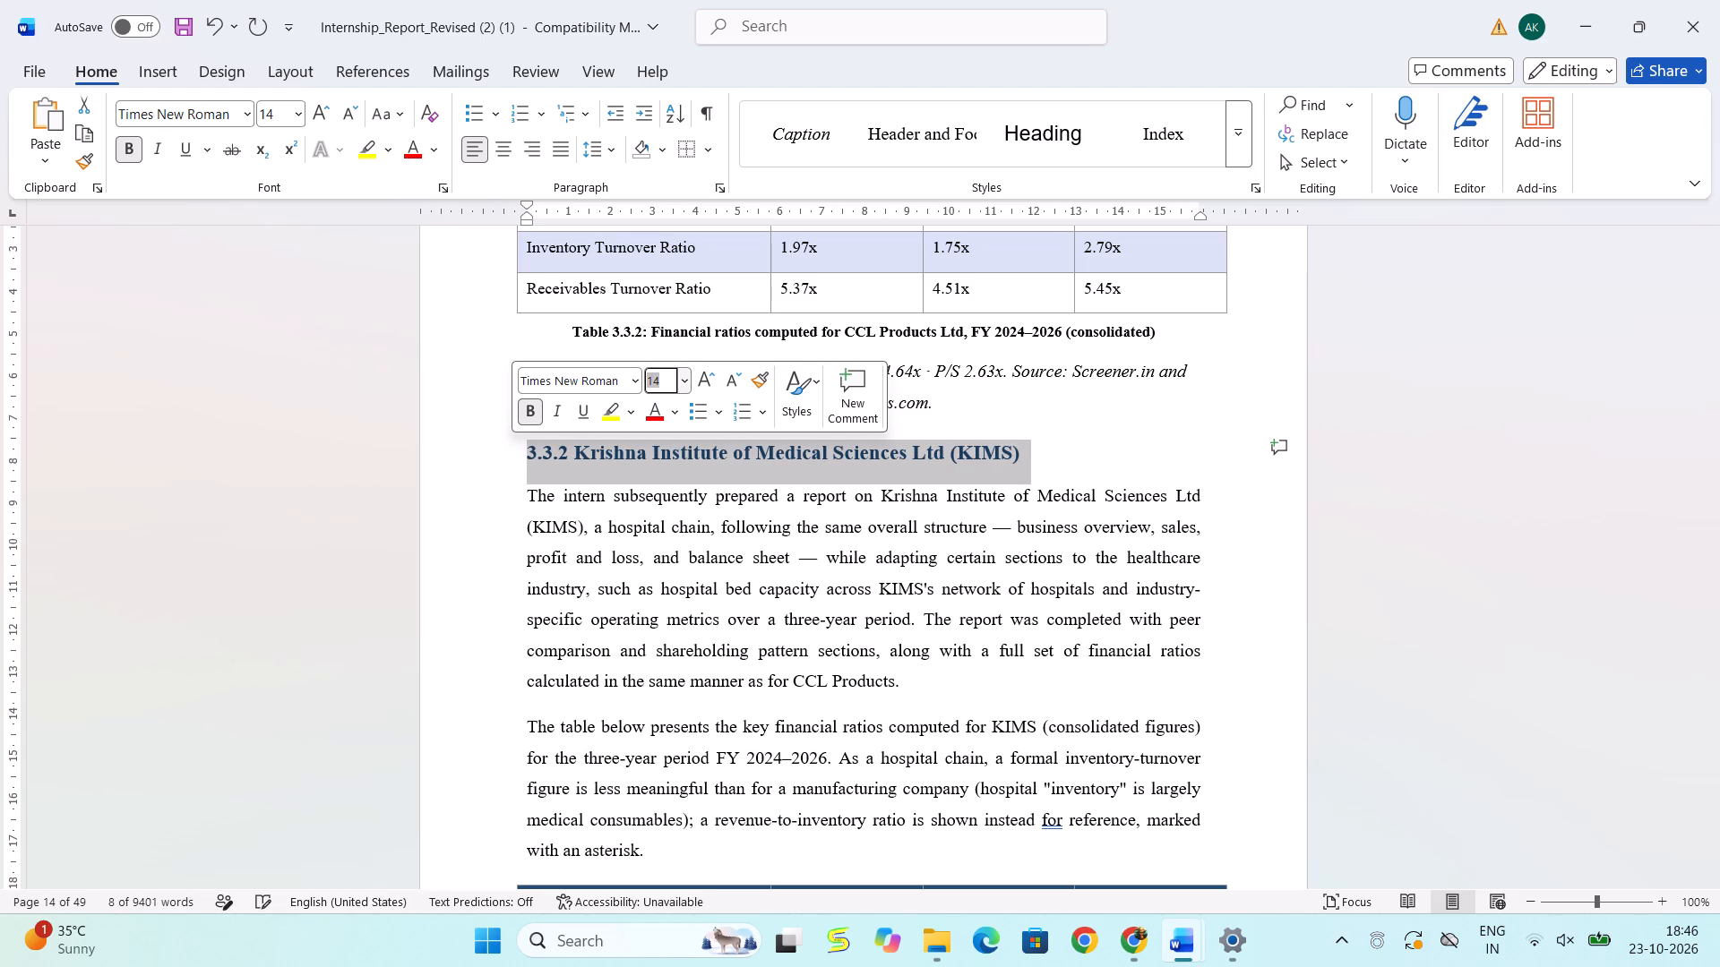
left_click(941, 687)
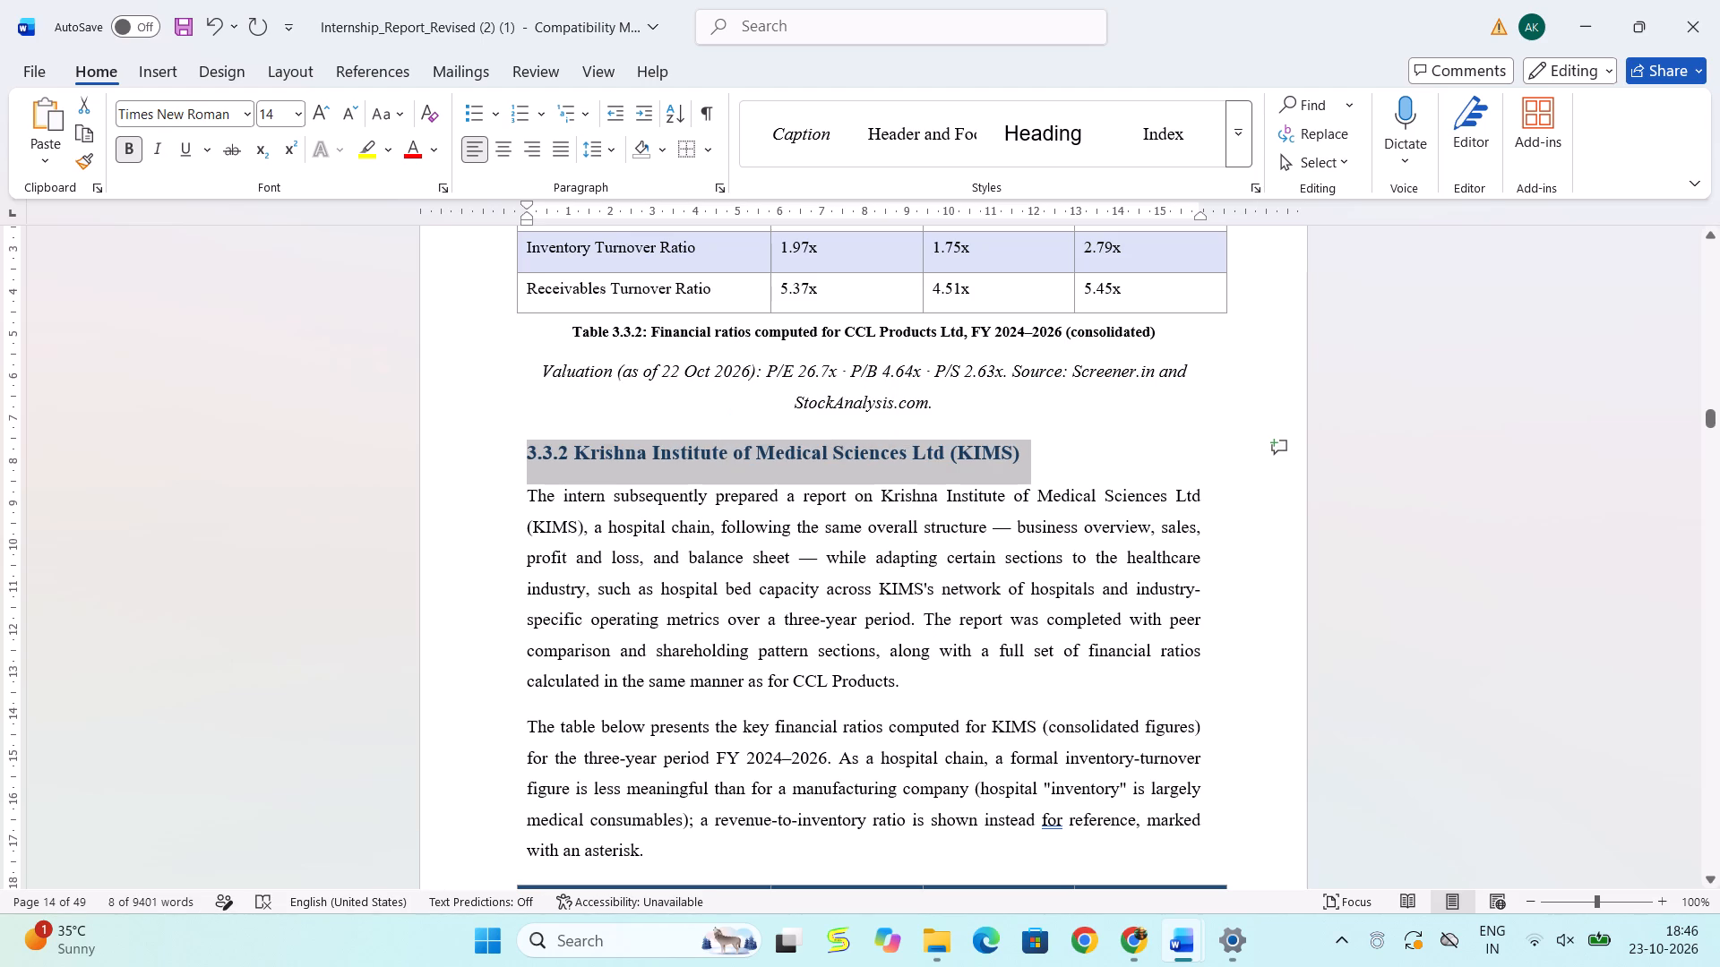
Set the font size of the "Table 3.3.3" caption under the Krishna Institute of Medical Sciences ratio table to 10.
scroll(941, 687, "down", 4)
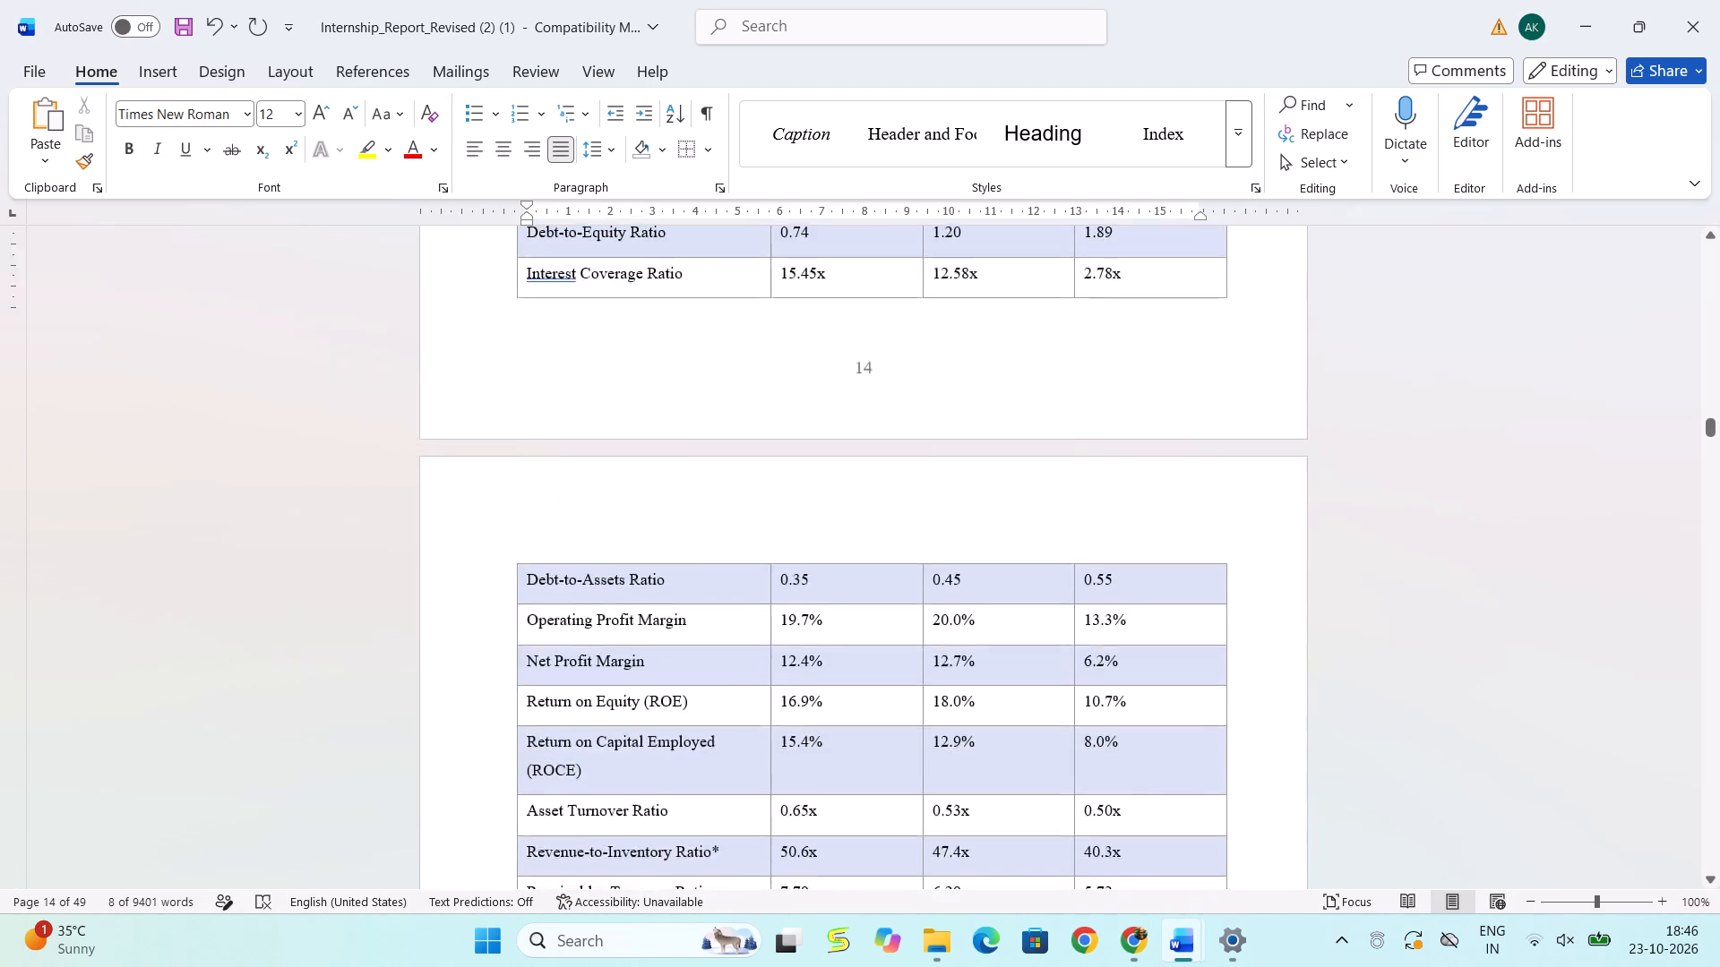
scroll(941, 687, "down", 1)
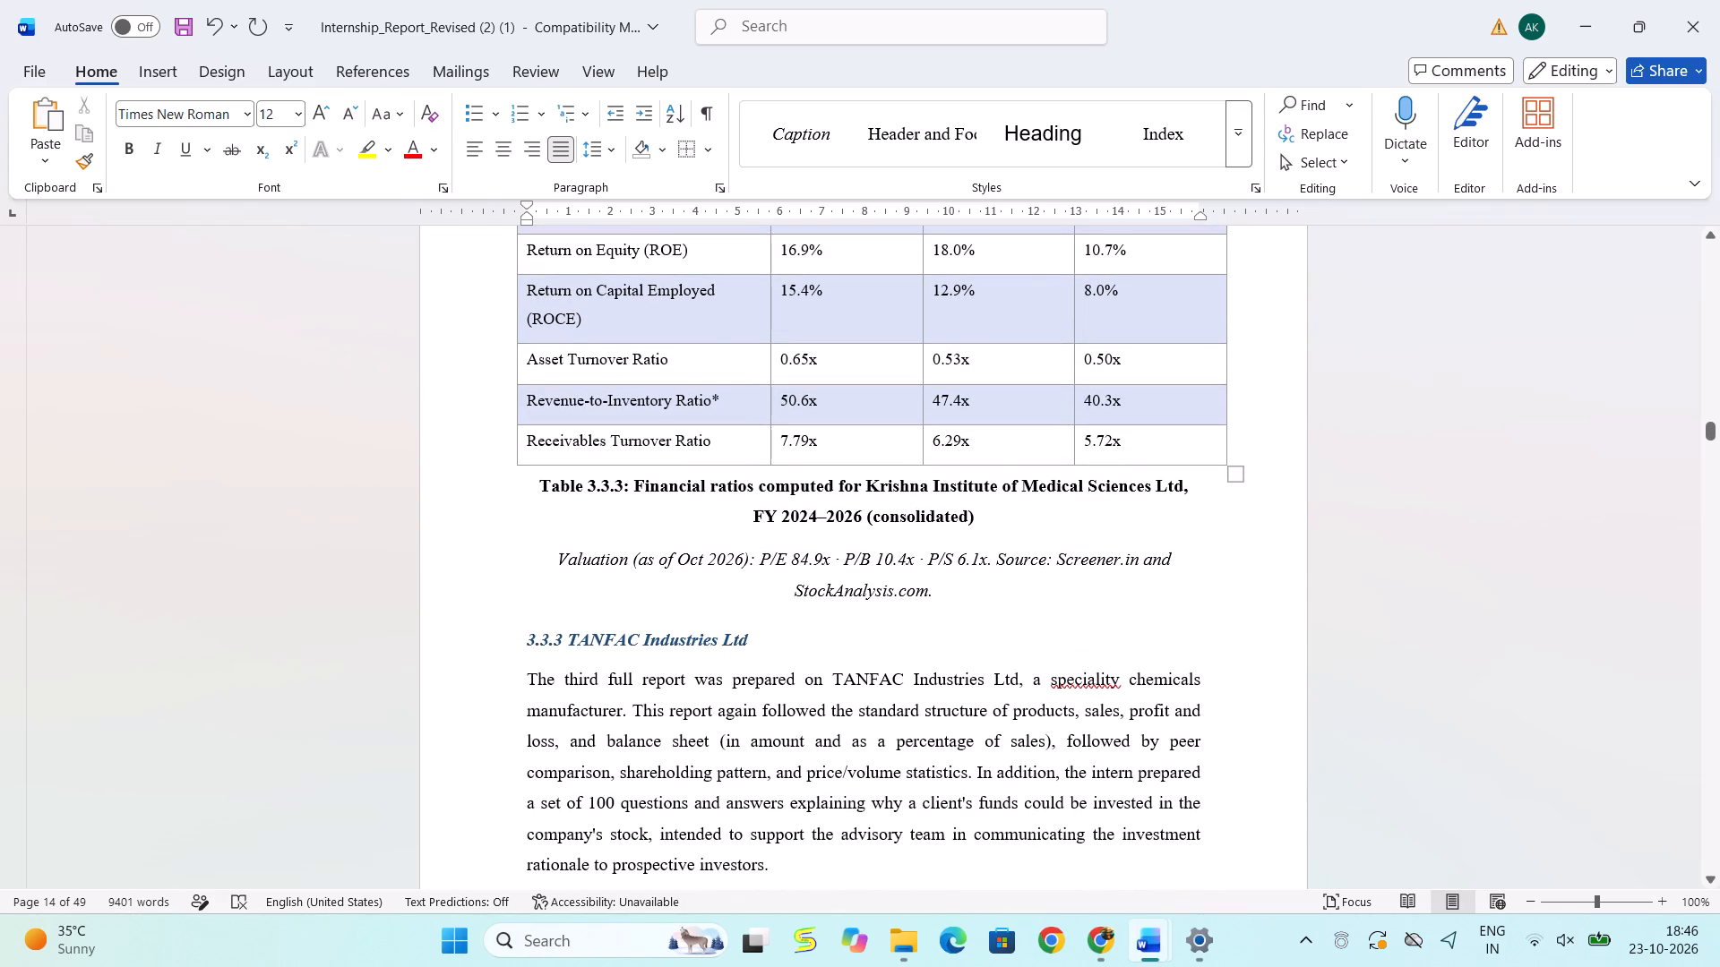
left_click_drag(539, 476, 1046, 518)
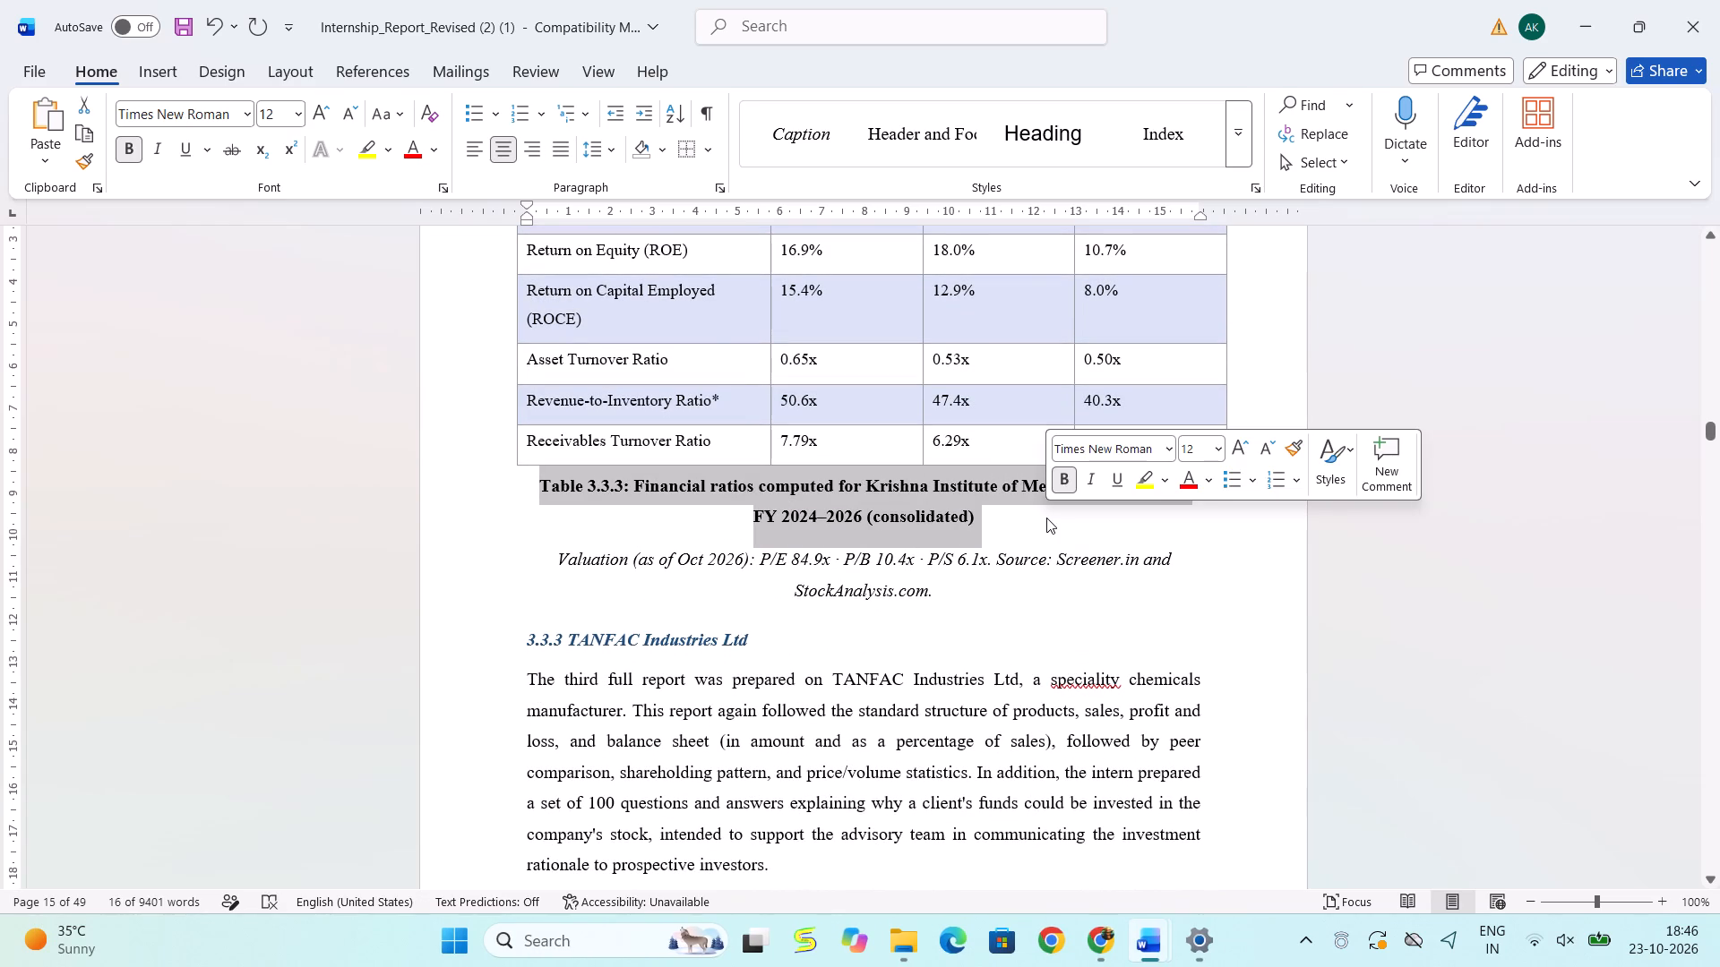
left_click(1199, 455)
key("BackSpace")
type("10")
key("Return")
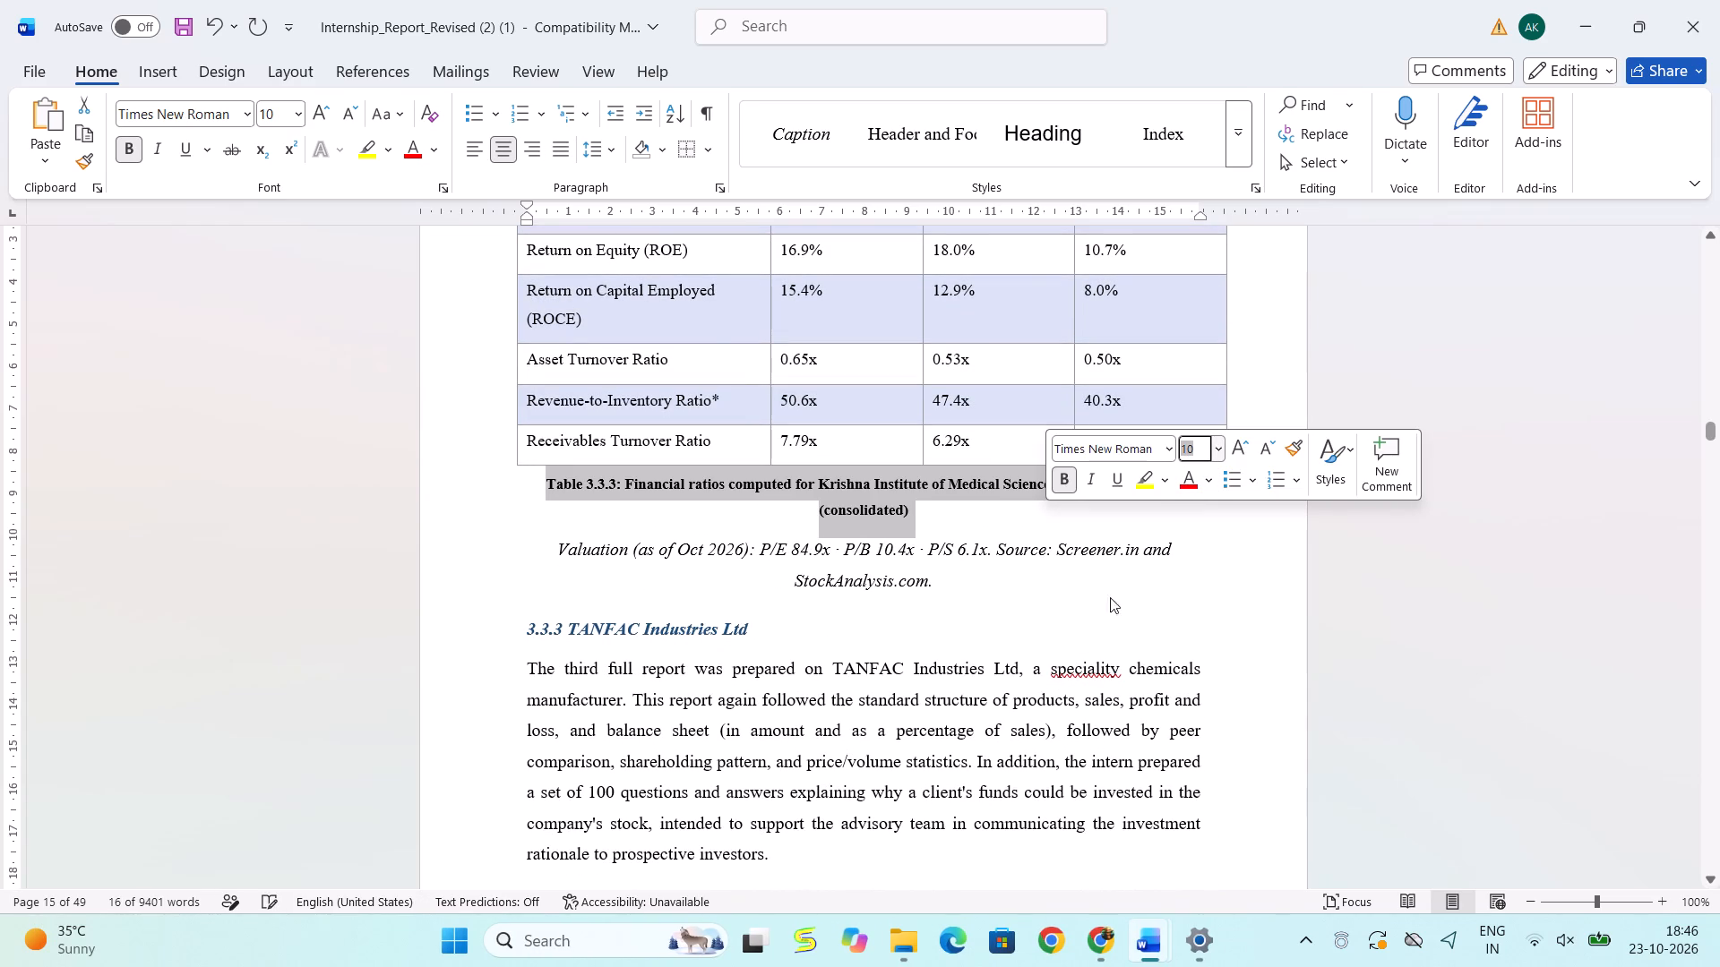
left_click(1064, 616)
Remove the italics from the "3.3.3 TANFAC Industries Ltd" subheading and set its font size to 14.
left_click_drag(752, 632, 725, 632)
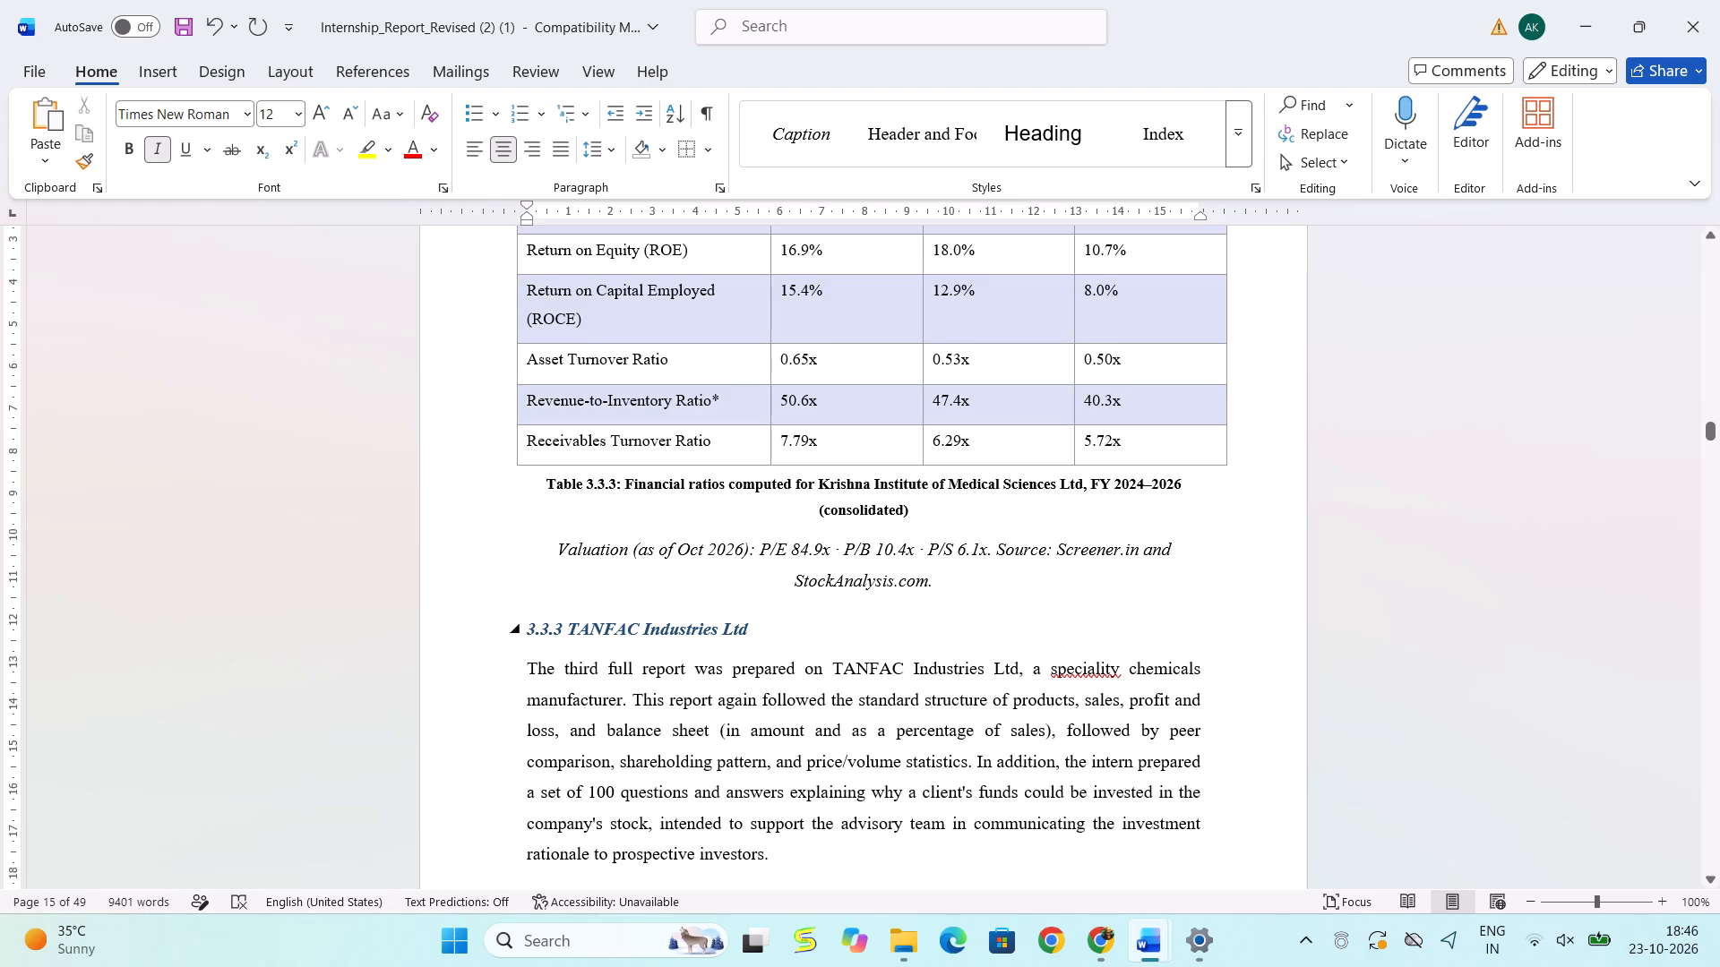
left_click_drag(725, 632, 499, 626)
left_click(546, 593)
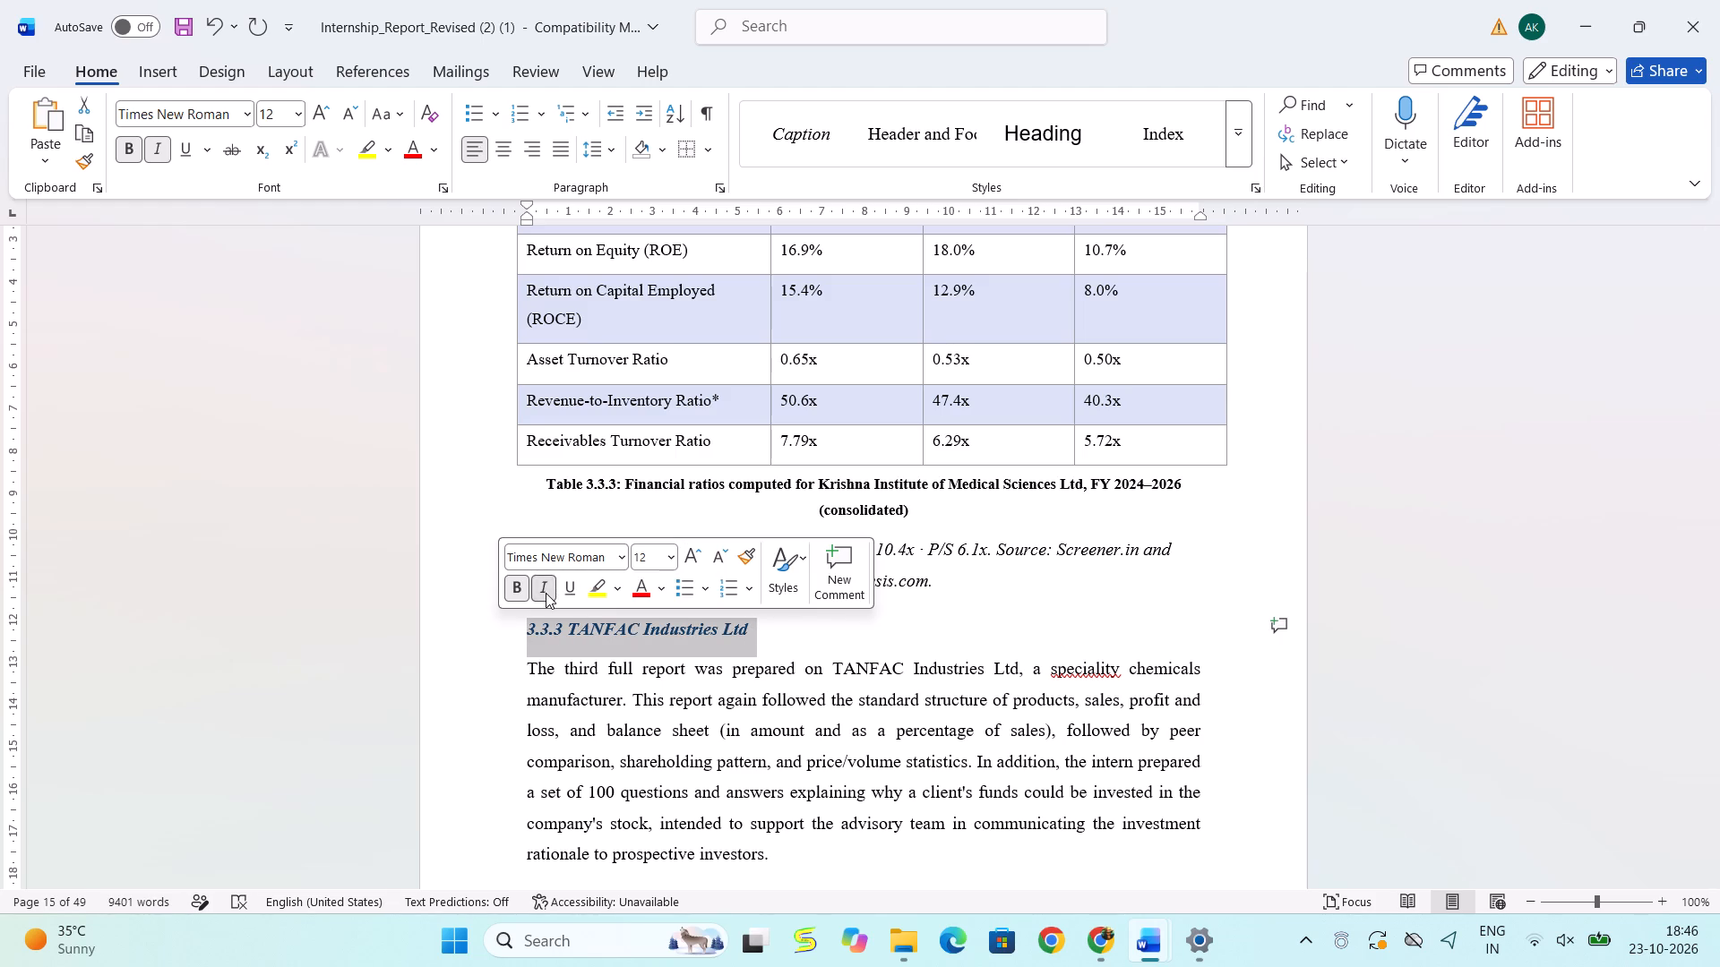
left_click(653, 558)
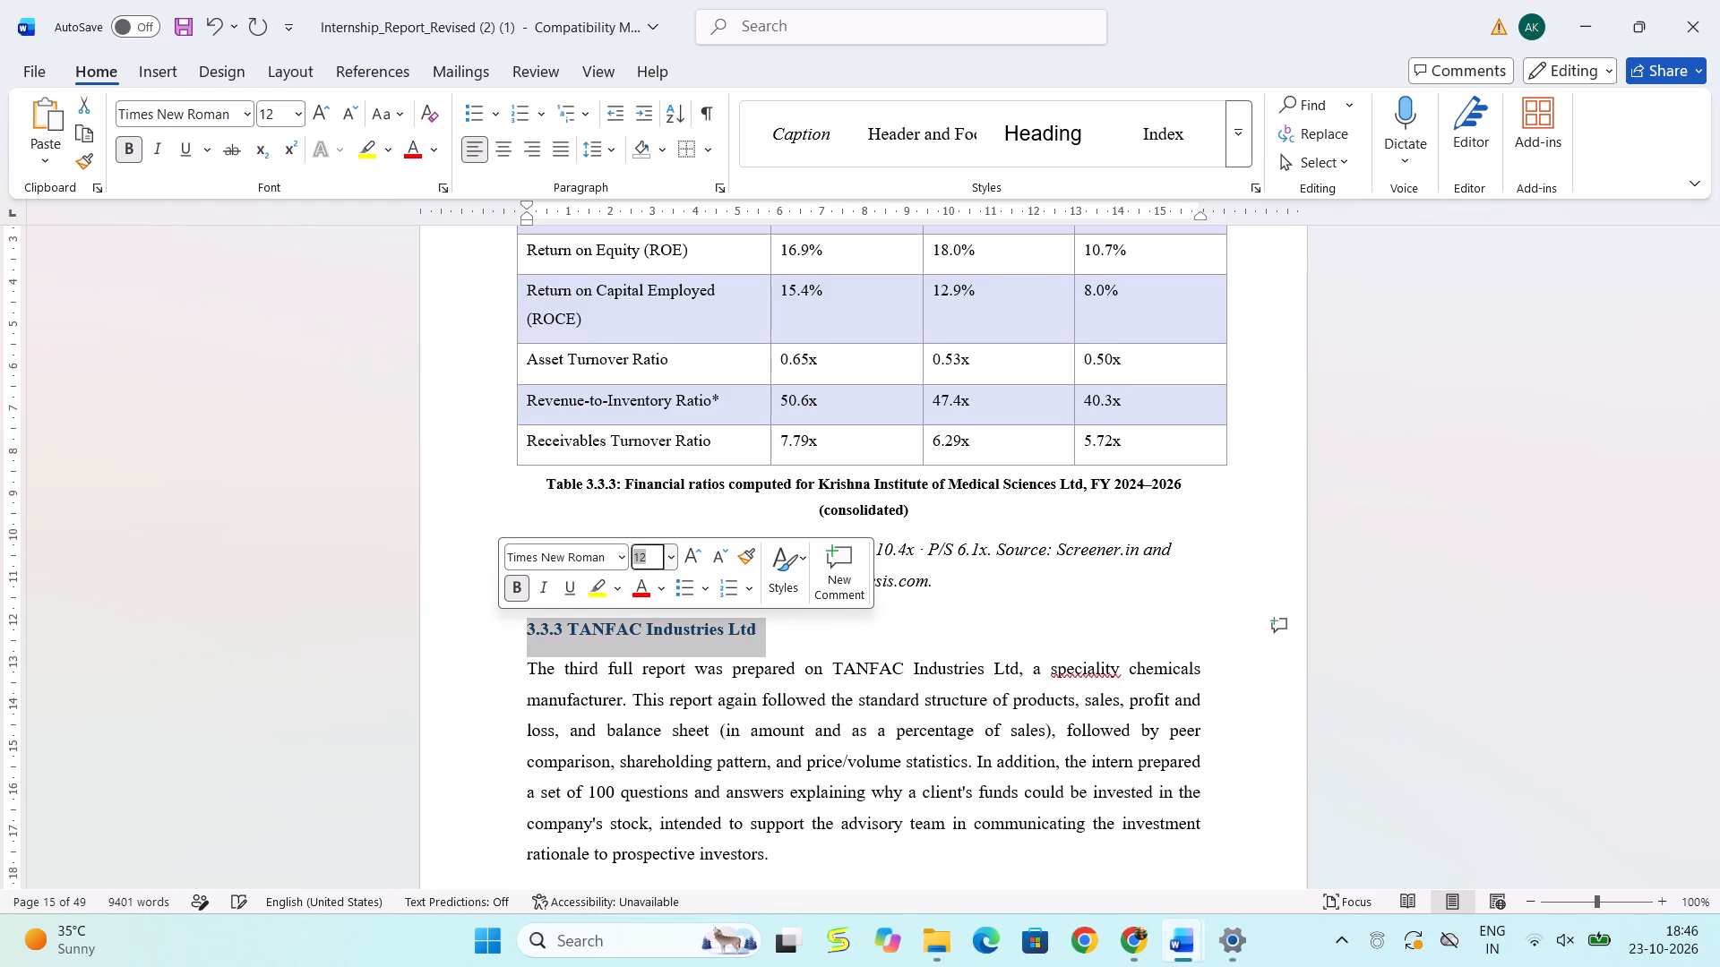
key("BackSpace")
type("14")
key("Return")
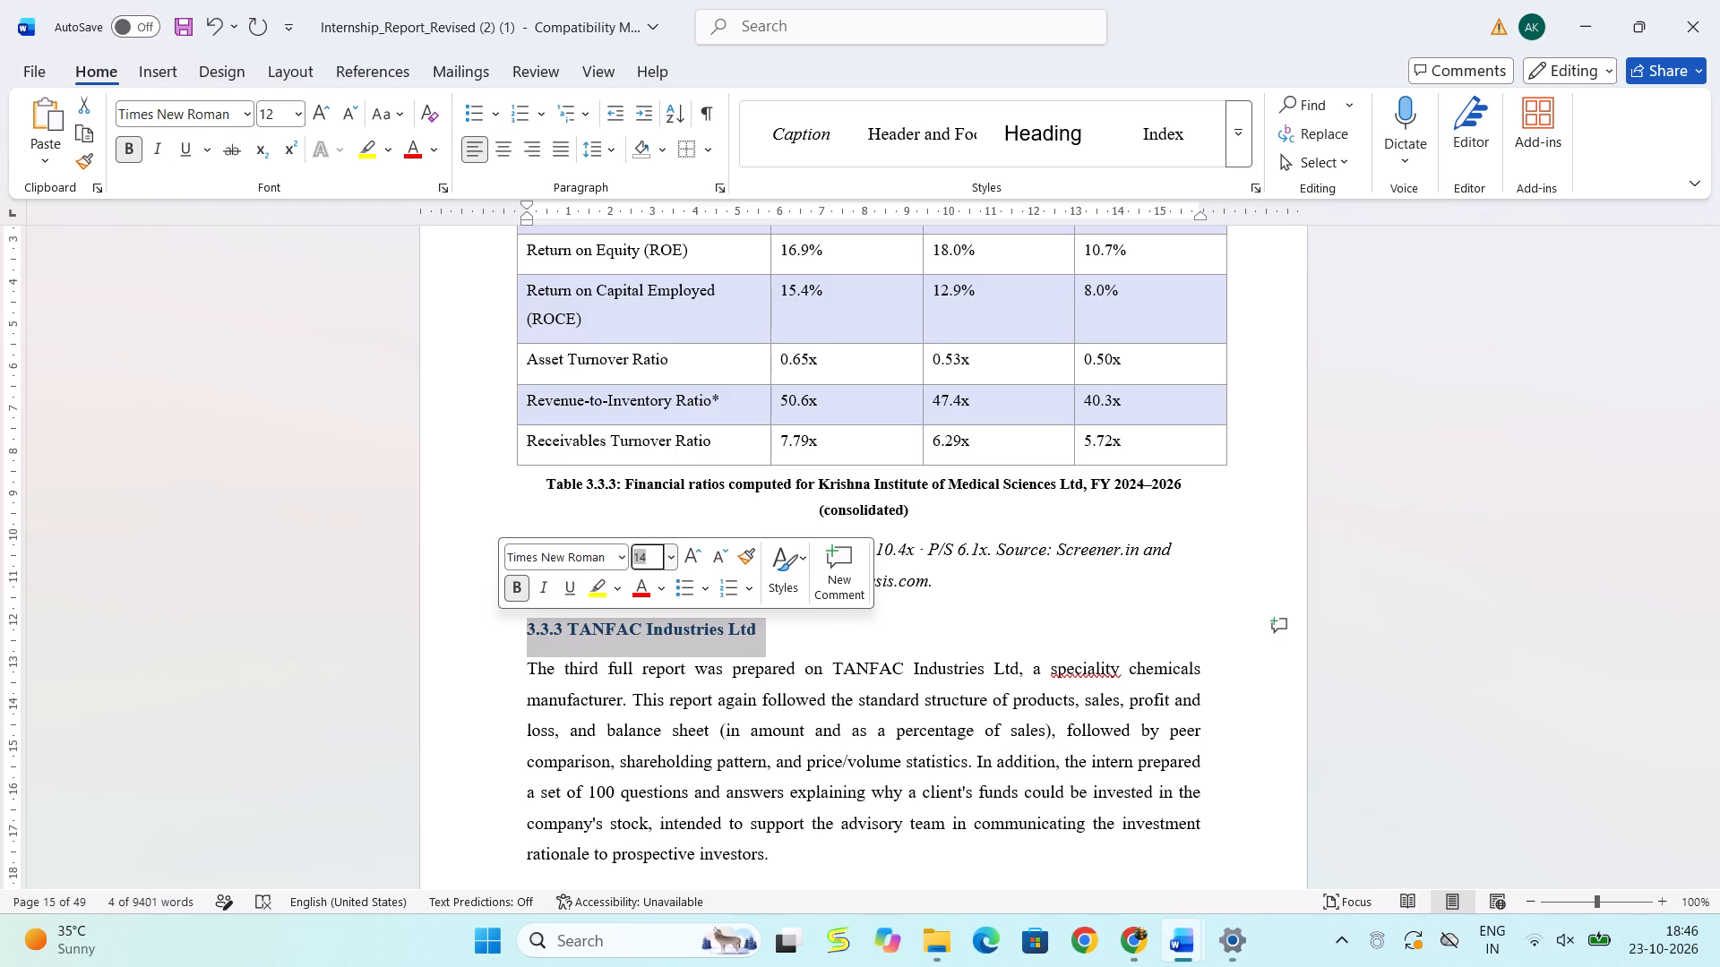
left_click(981, 617)
Set the font size of the "Table 3.3.4" caption under the TANFAC Industries ratio table to 10.
scroll(981, 617, "down", 1)
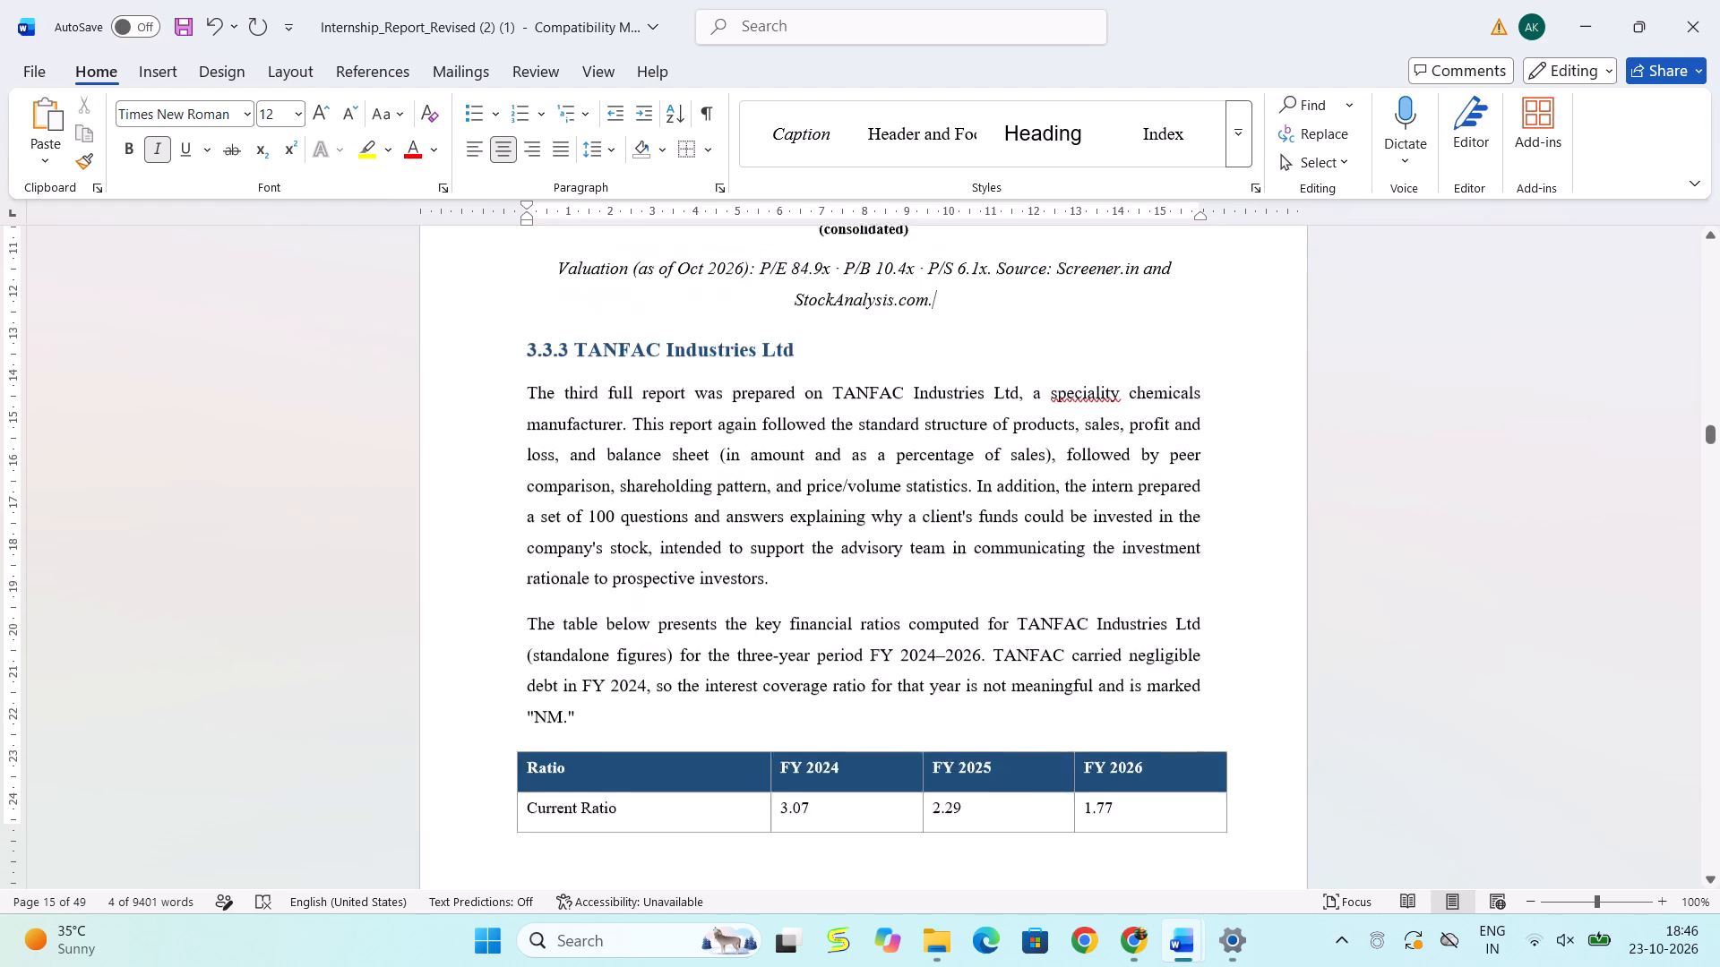
scroll(981, 617, "down", 2)
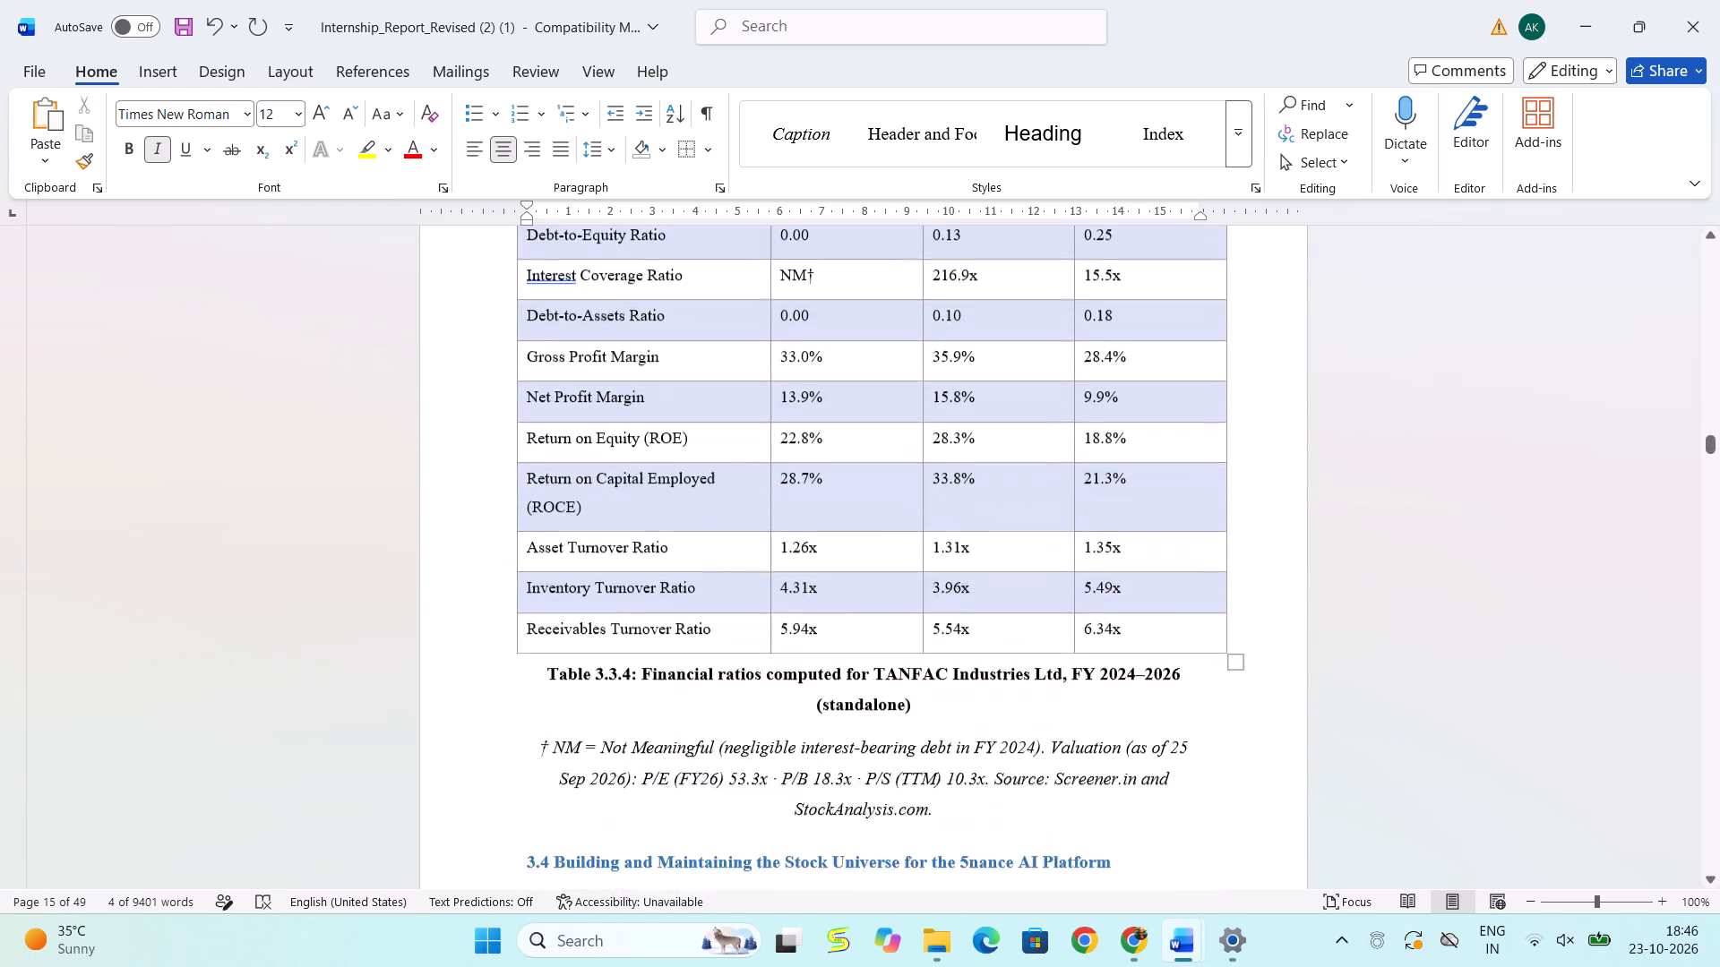
scroll(981, 617, "down", 1)
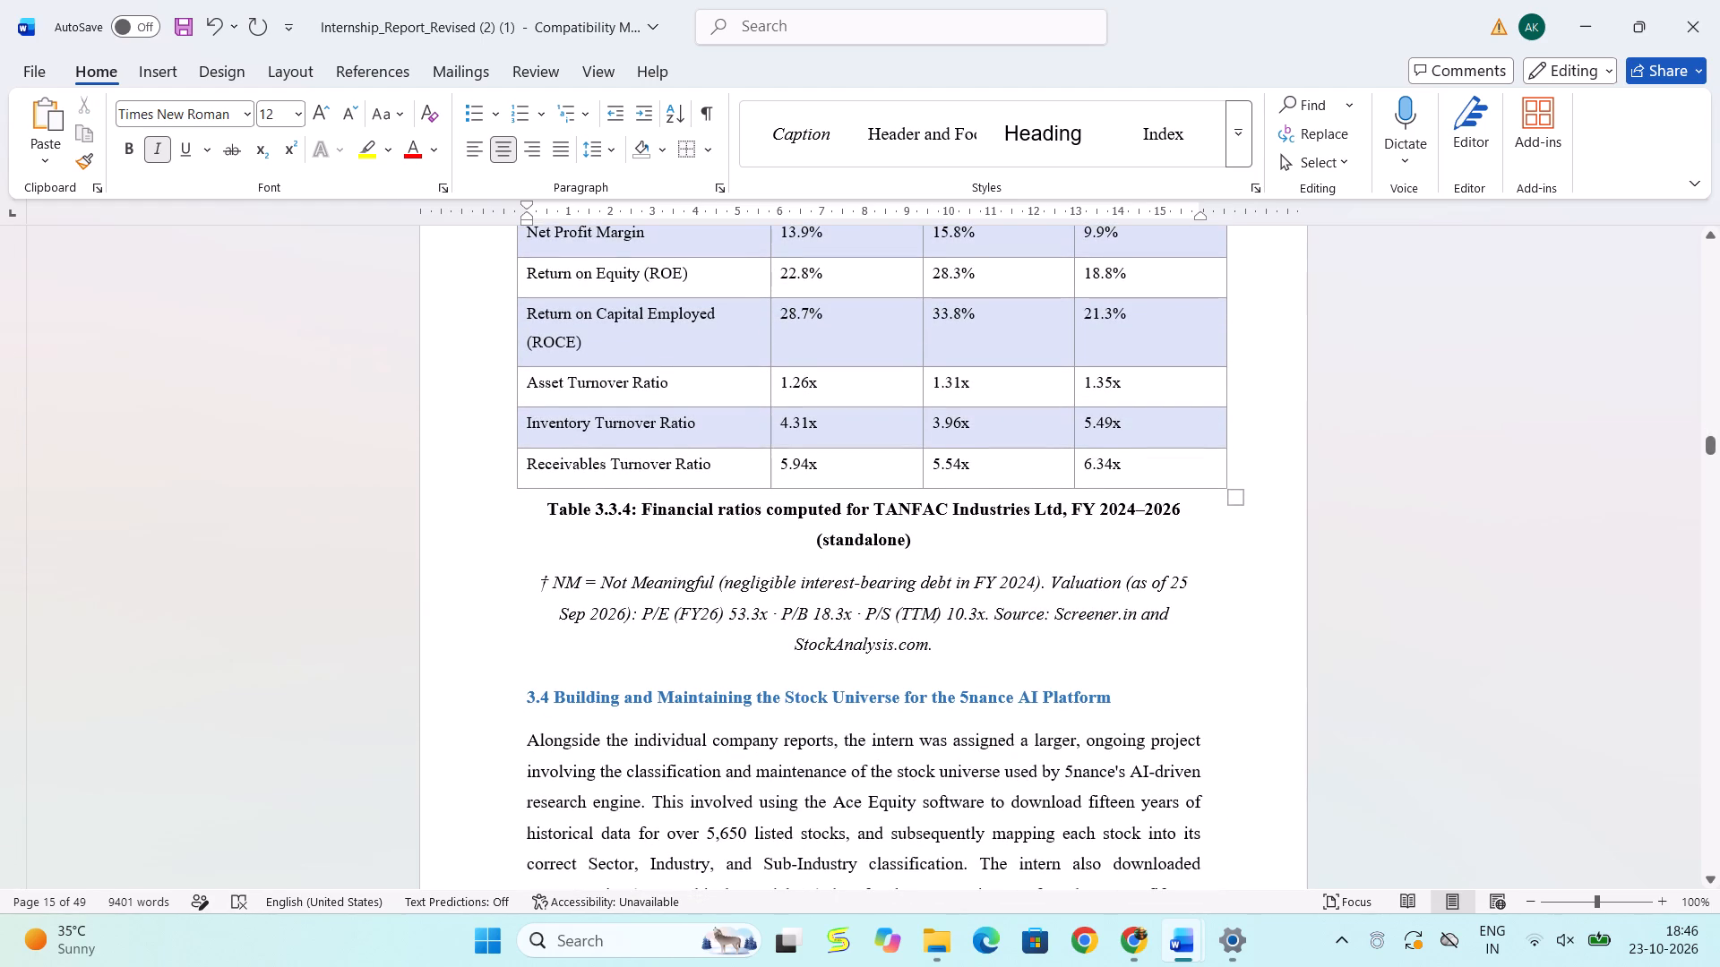
left_click_drag(547, 511, 927, 537)
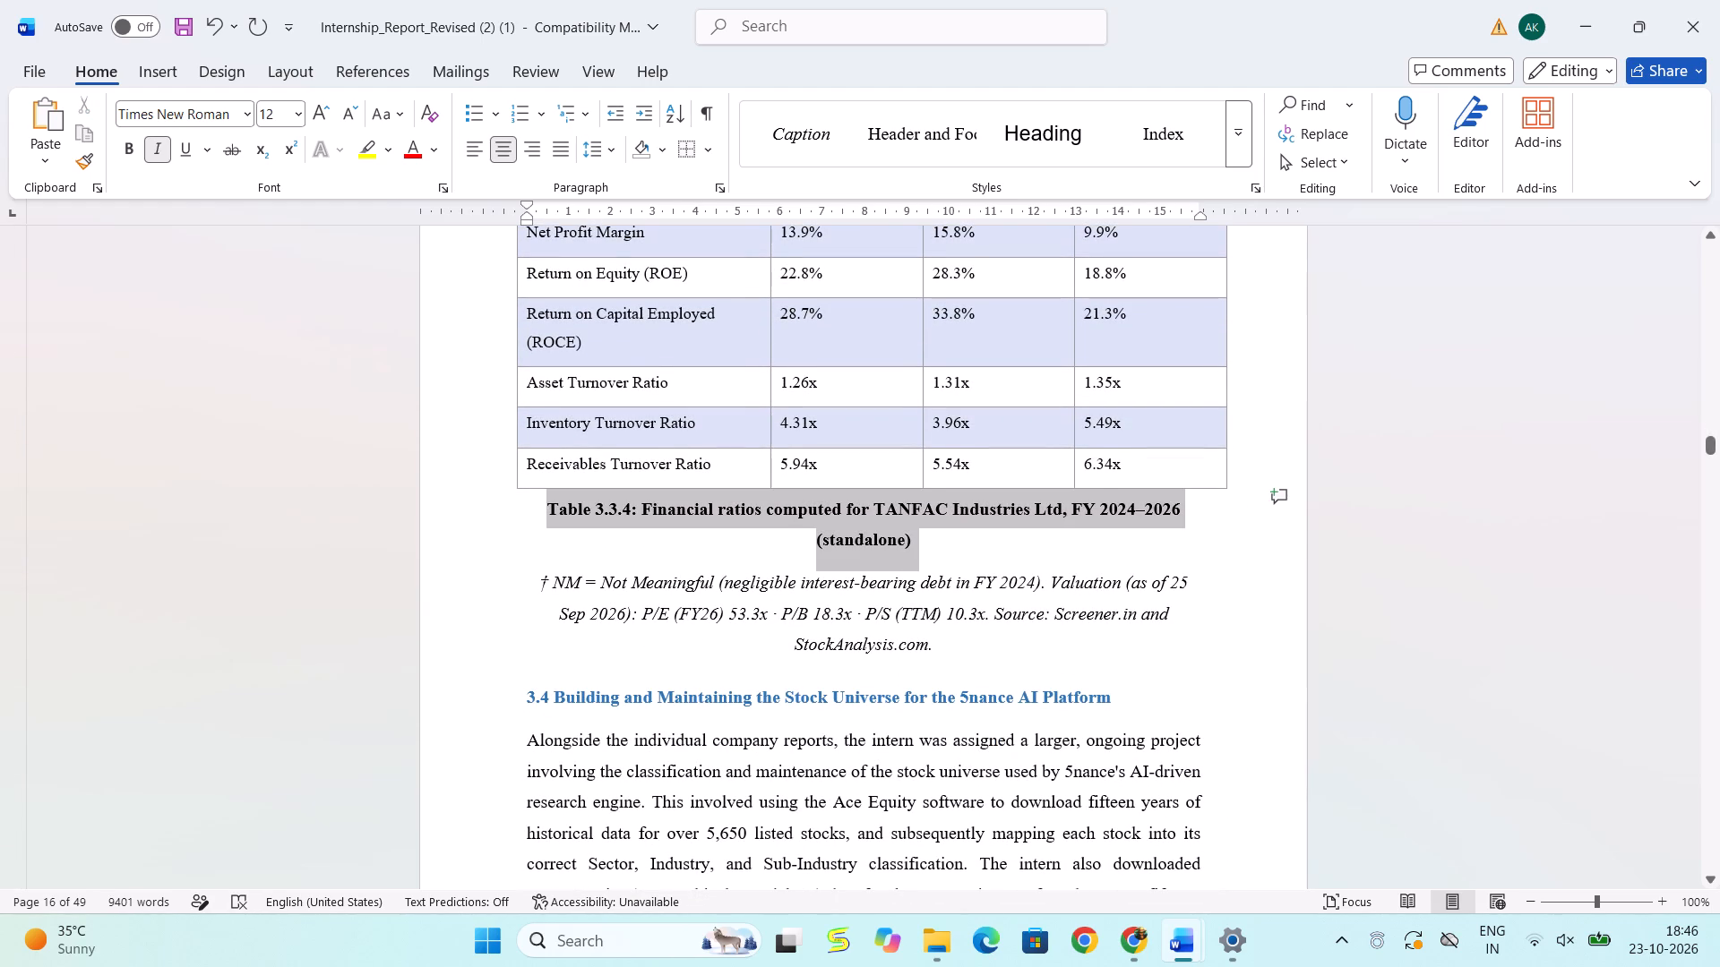
left_click_drag(927, 537, 926, 538)
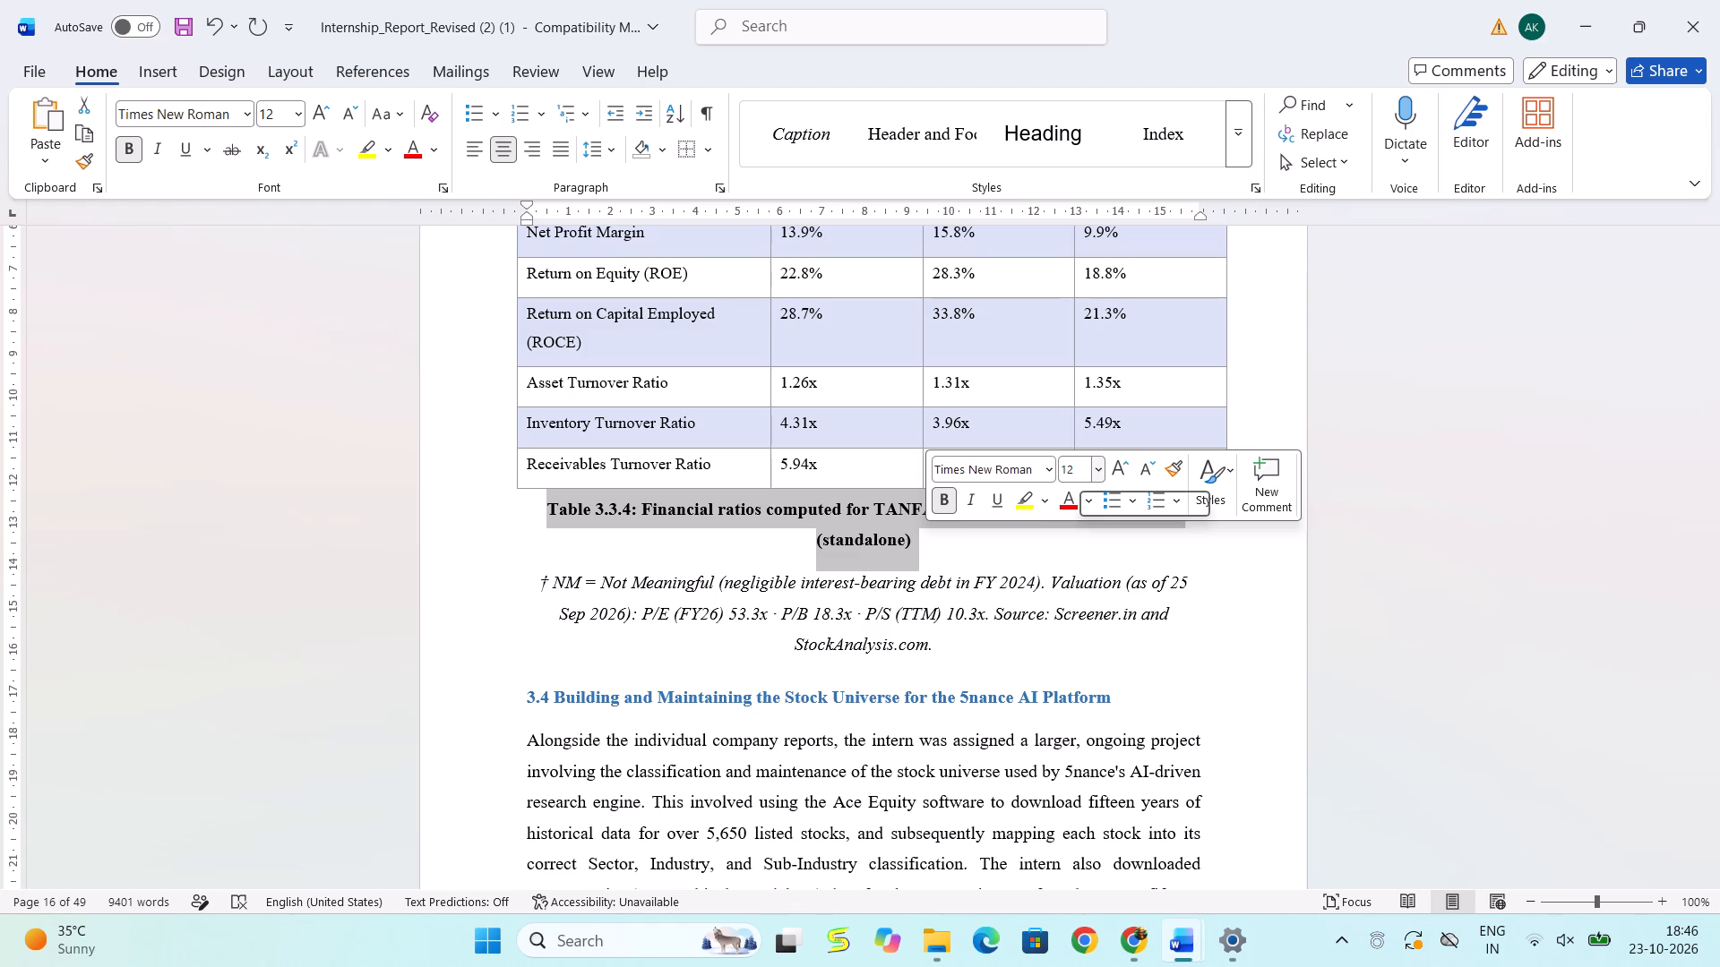
left_click(1079, 470)
key("BackSpace")
type("10")
key("Return")
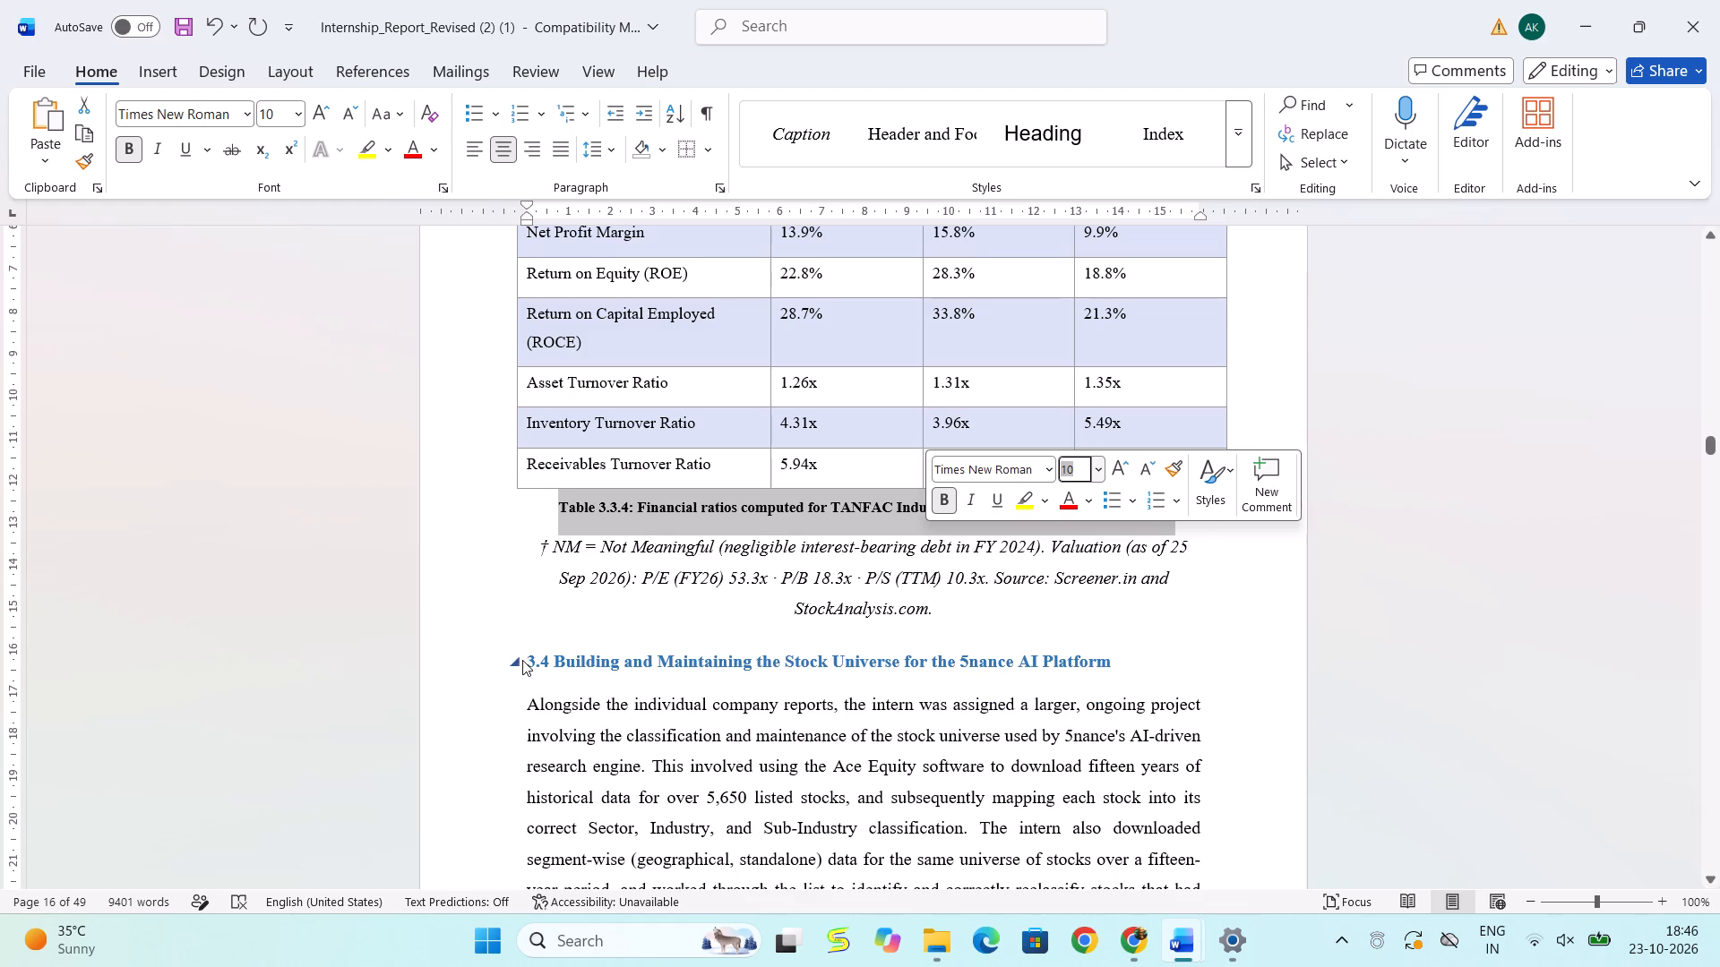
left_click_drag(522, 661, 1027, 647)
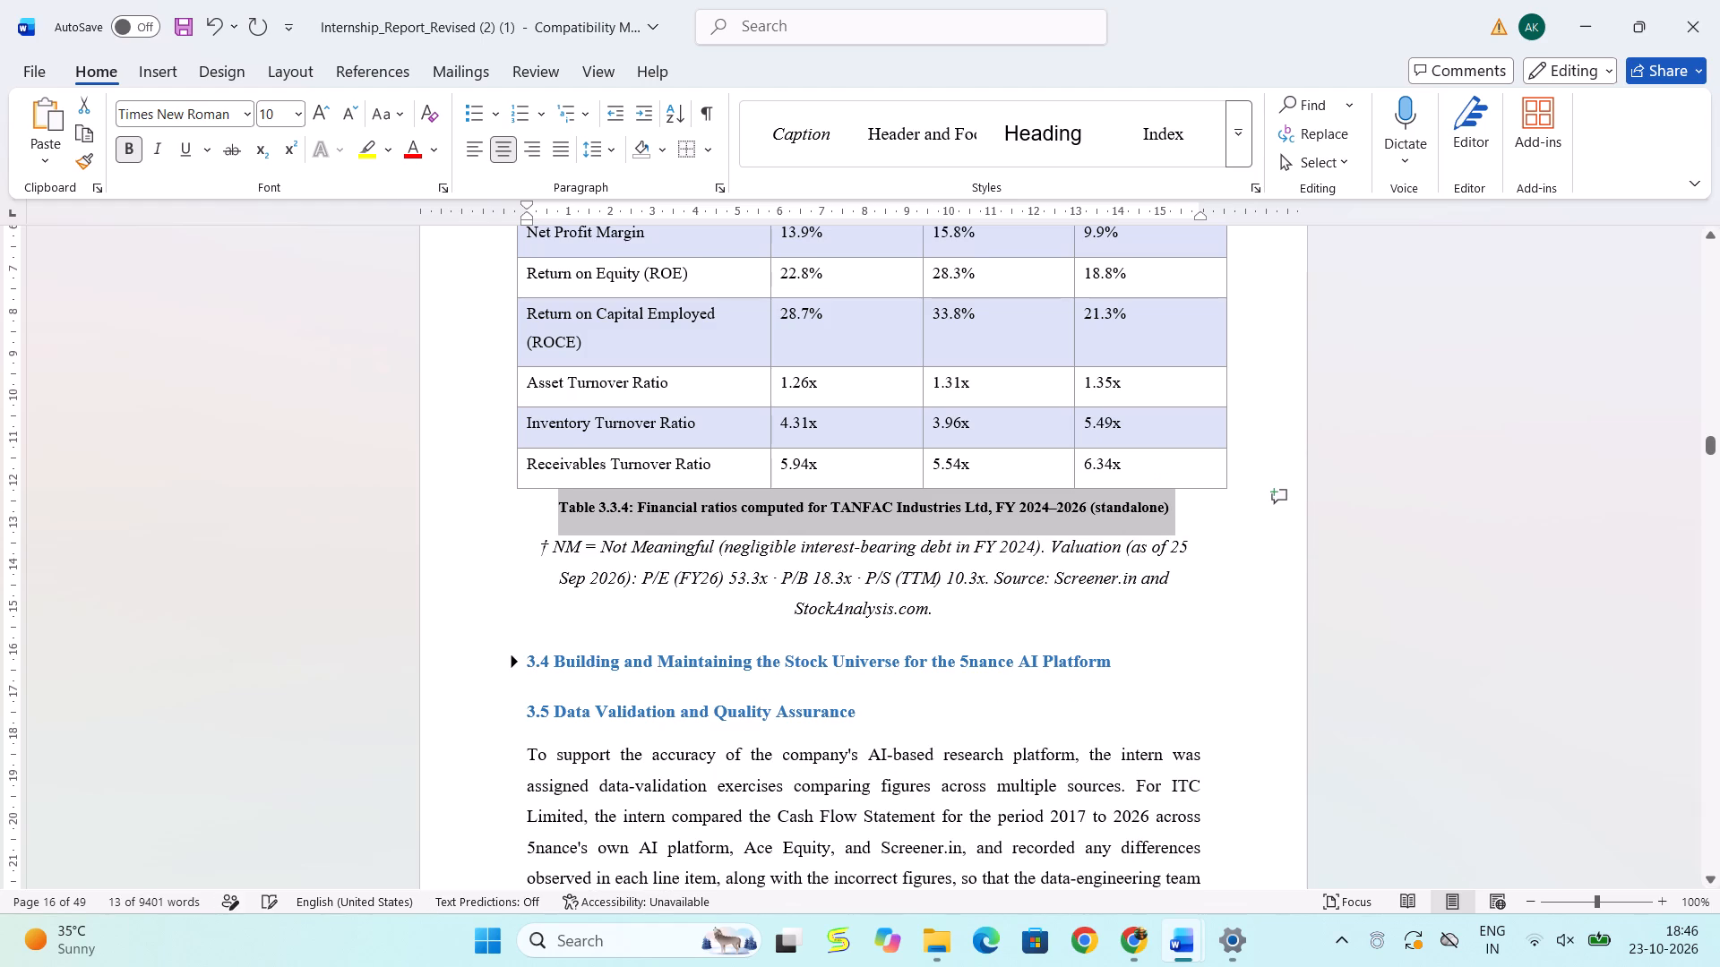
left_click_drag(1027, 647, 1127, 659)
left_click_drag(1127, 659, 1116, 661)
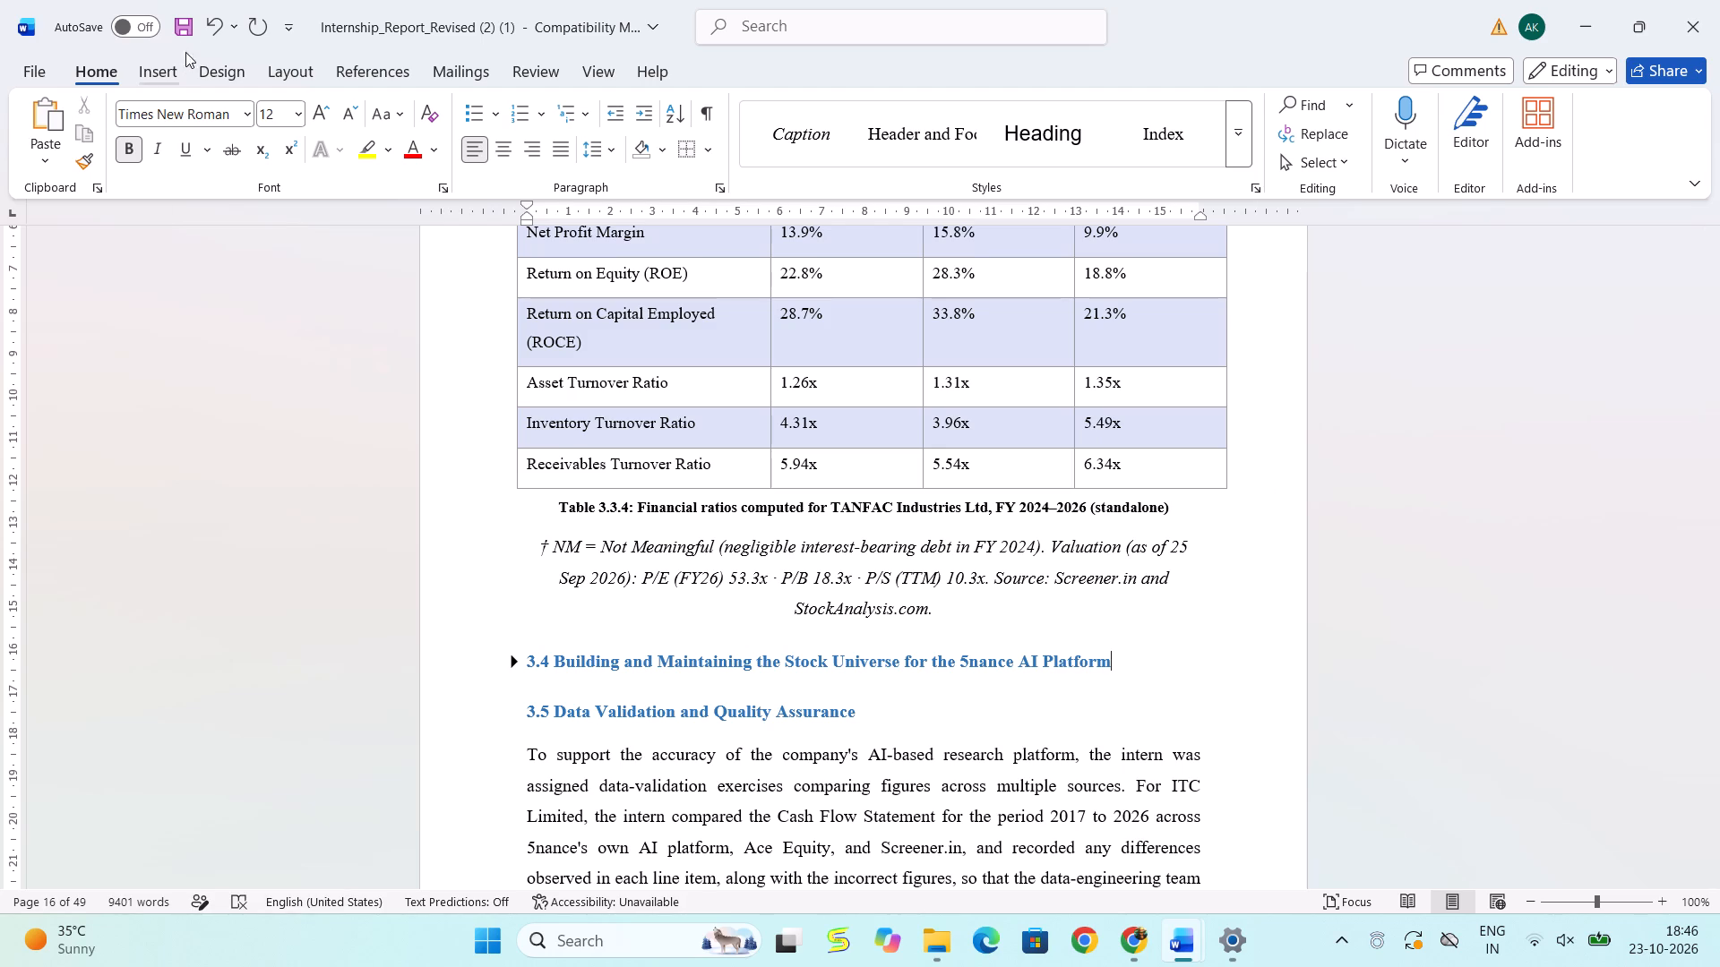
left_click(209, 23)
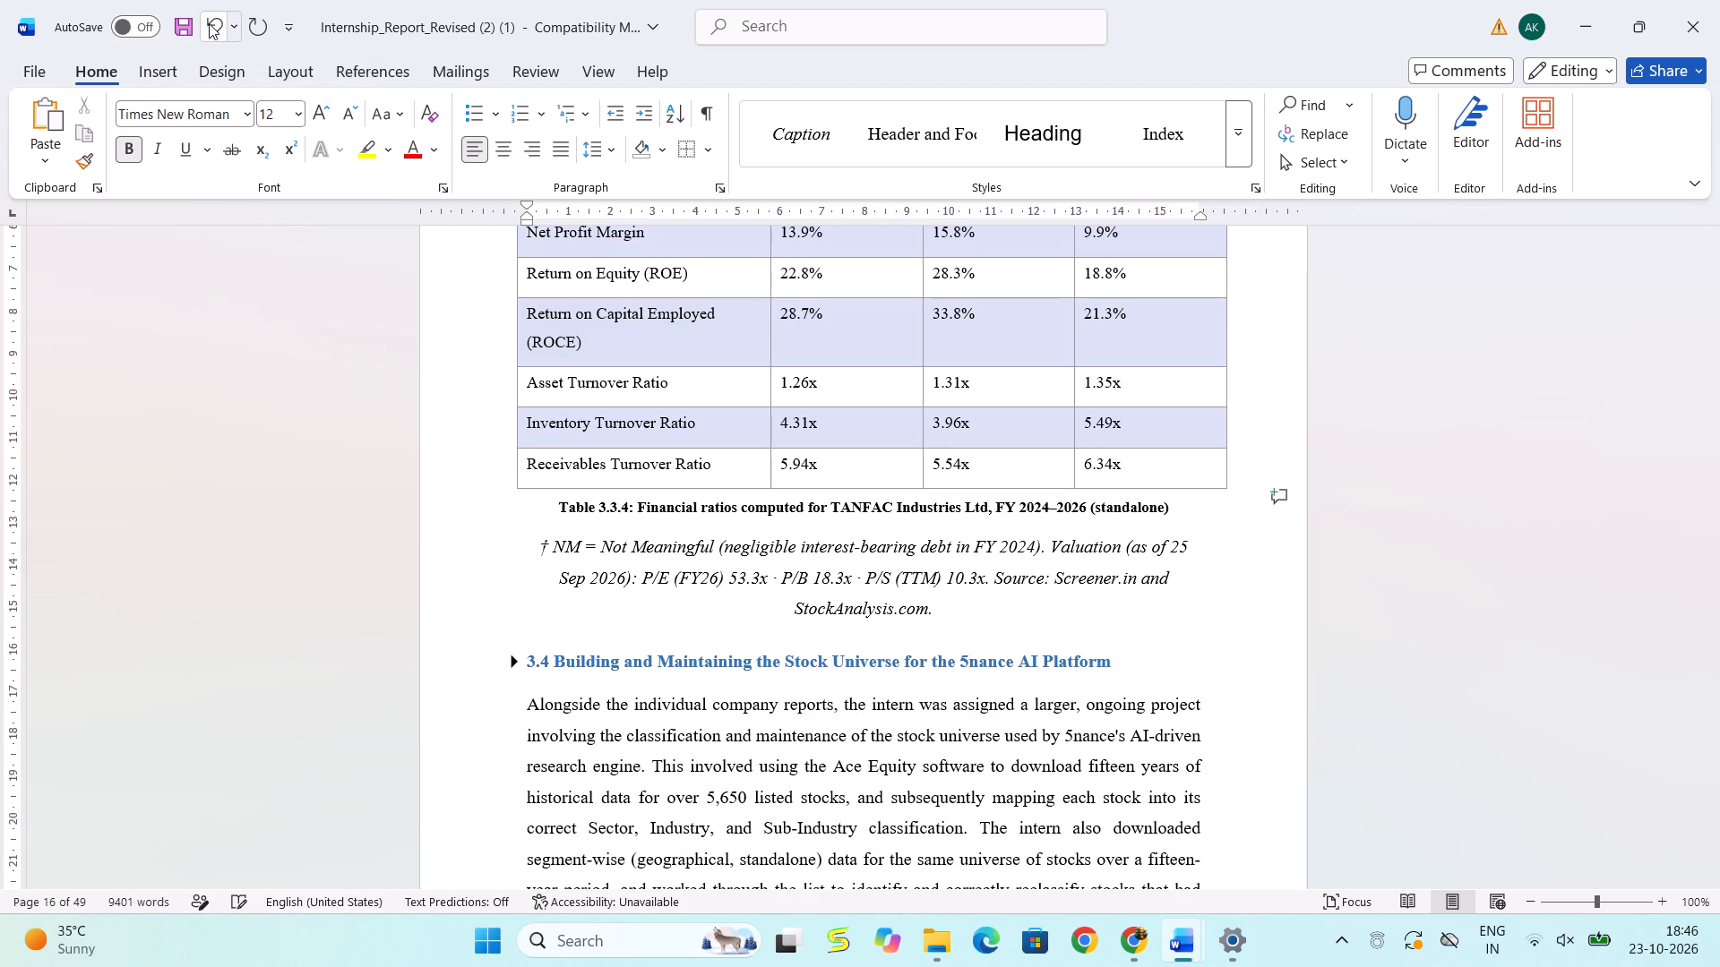
Set the font size of the "3.4 Building and Maintaining the Stock Universe for the 5nance AI Platform" subheading to 14.
left_click(1138, 651)
left_click_drag(523, 665, 1106, 667)
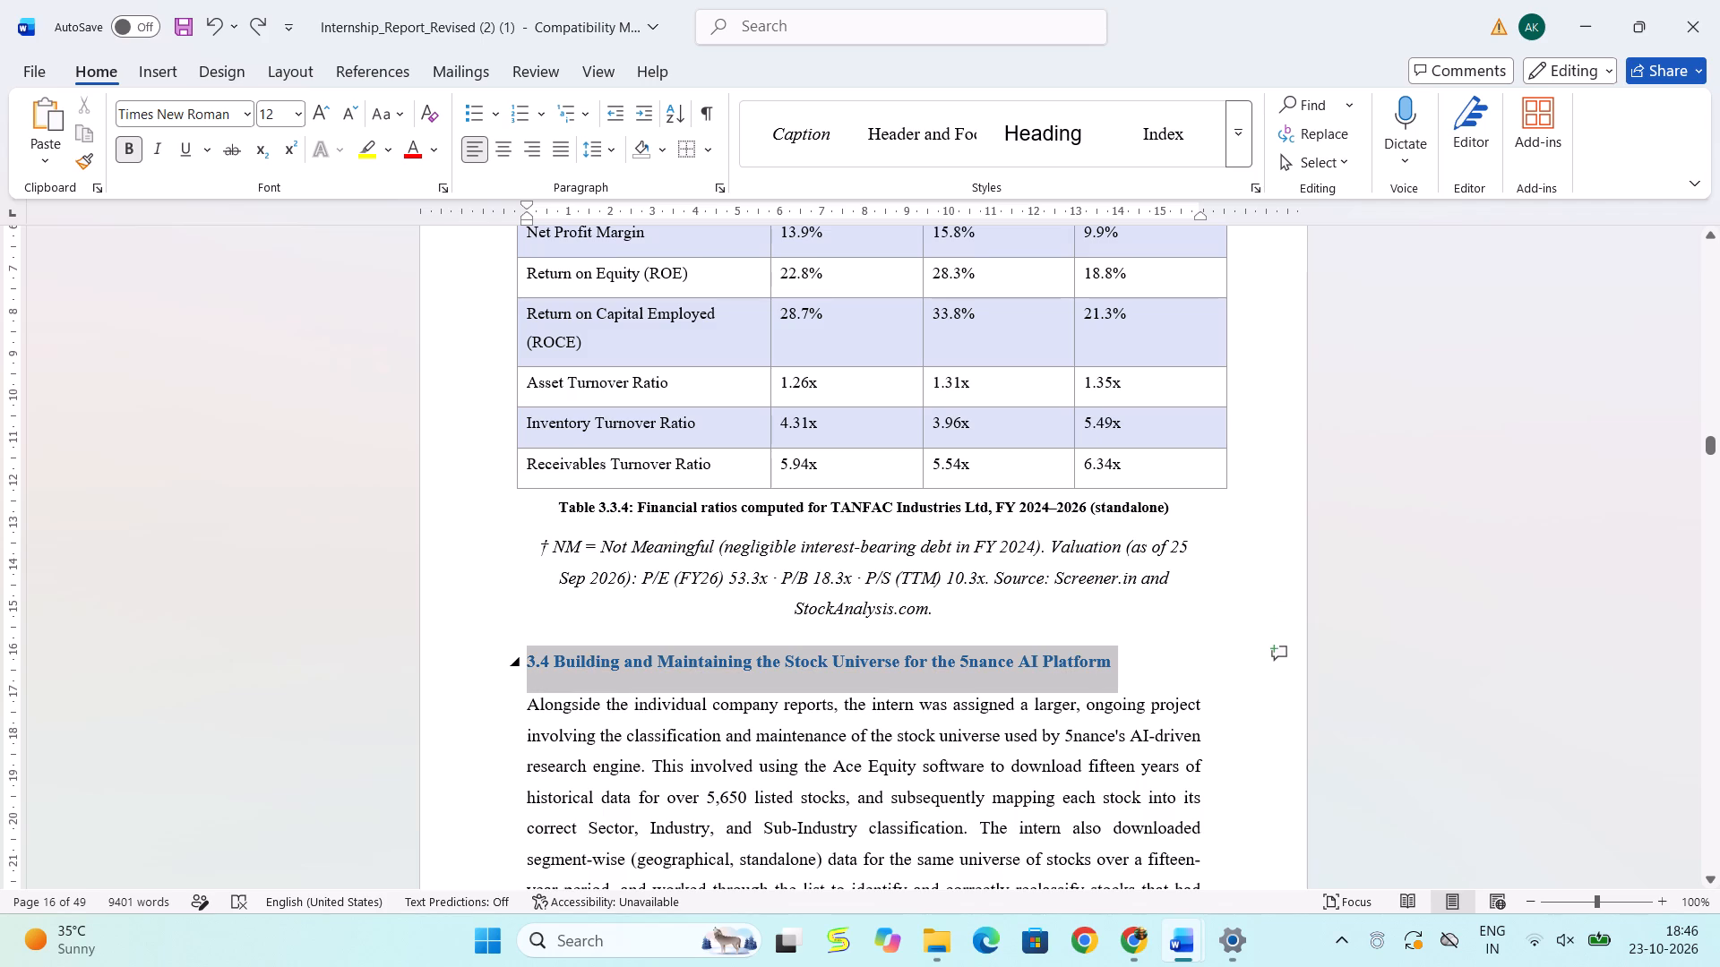
left_click_drag(1106, 667, 1132, 666)
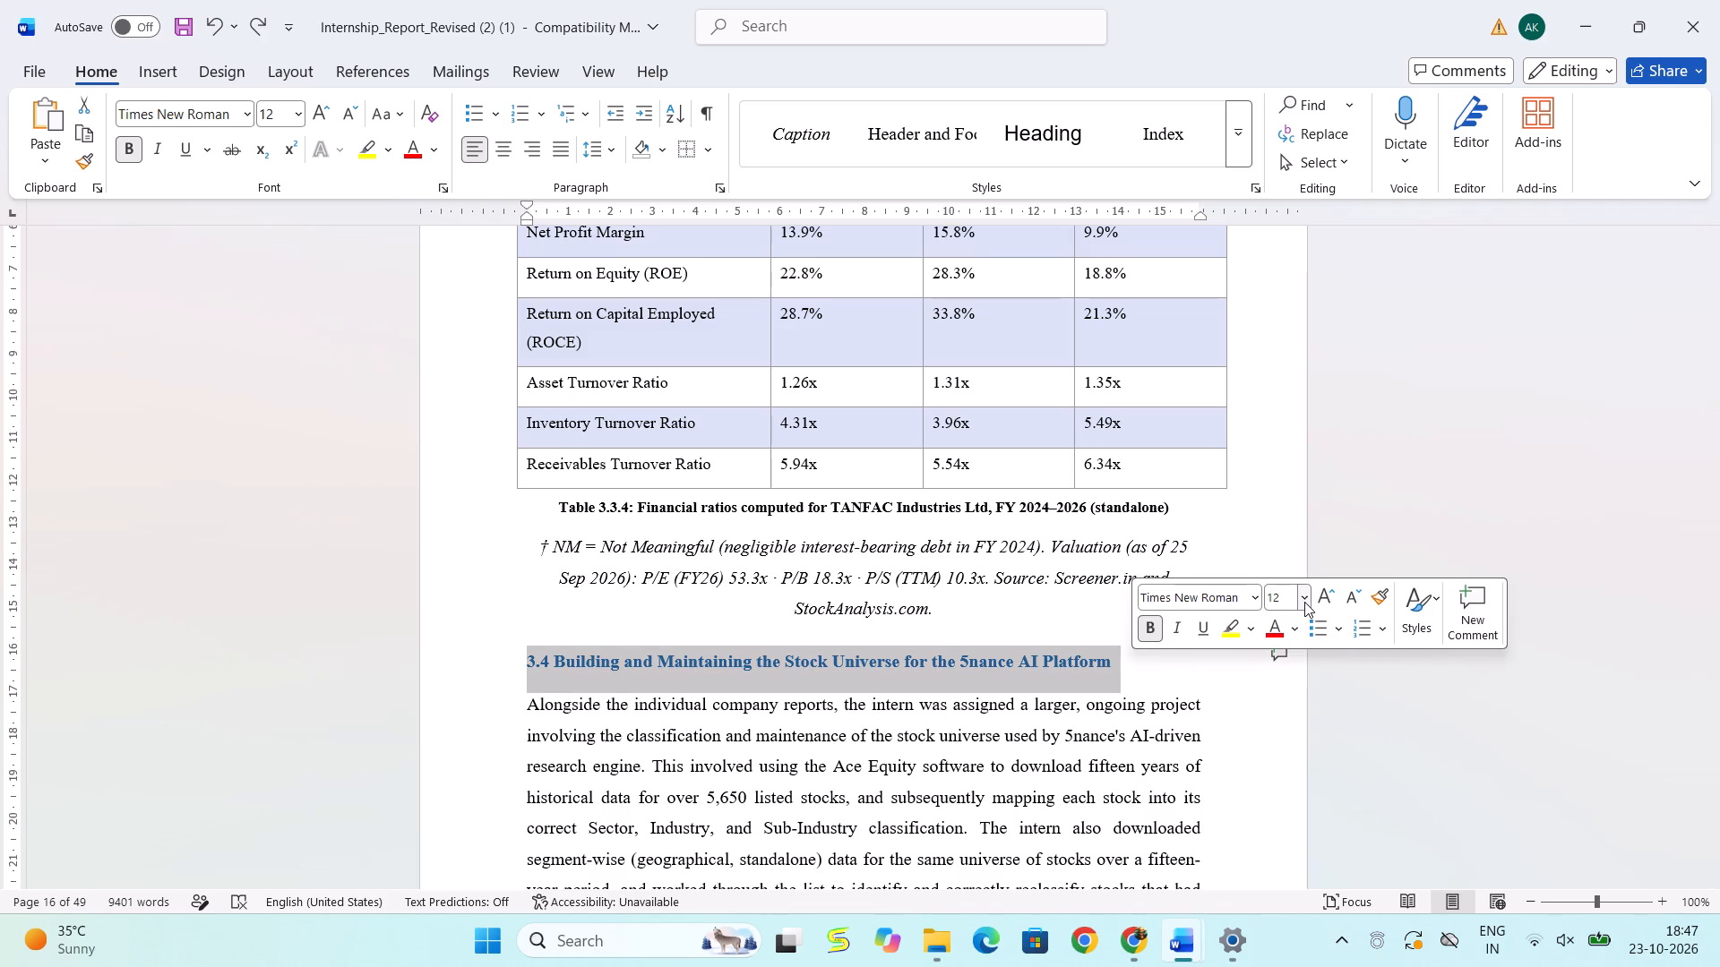
left_click(1304, 602)
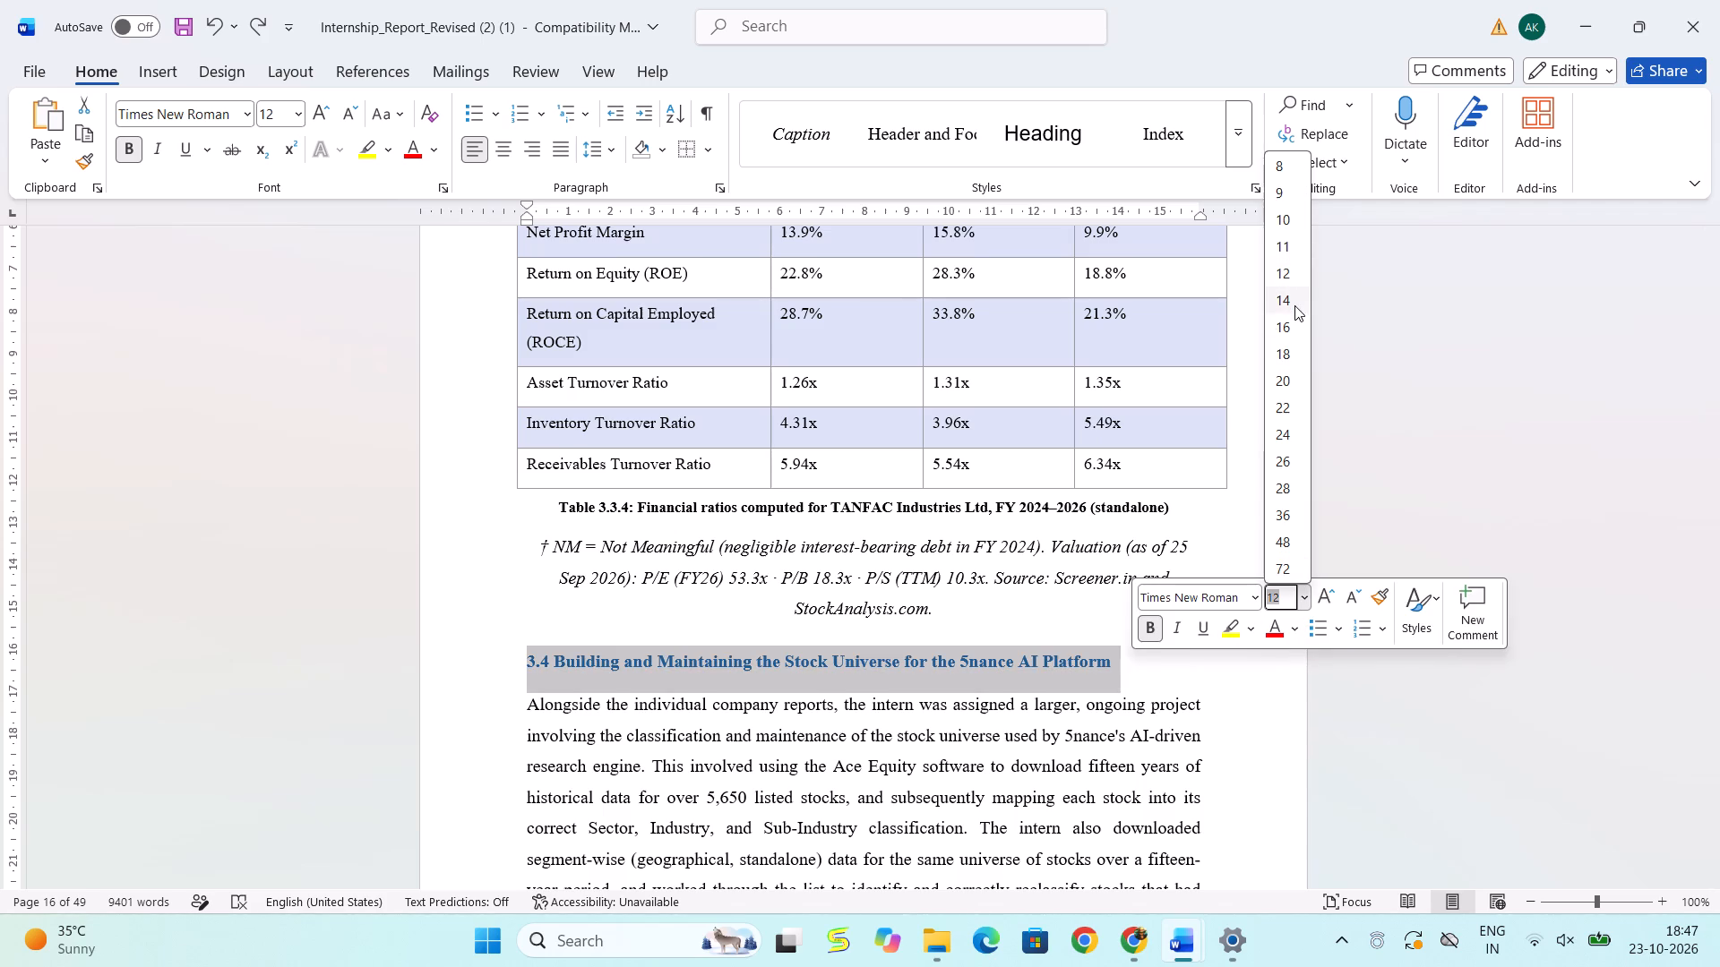
left_click(1294, 305)
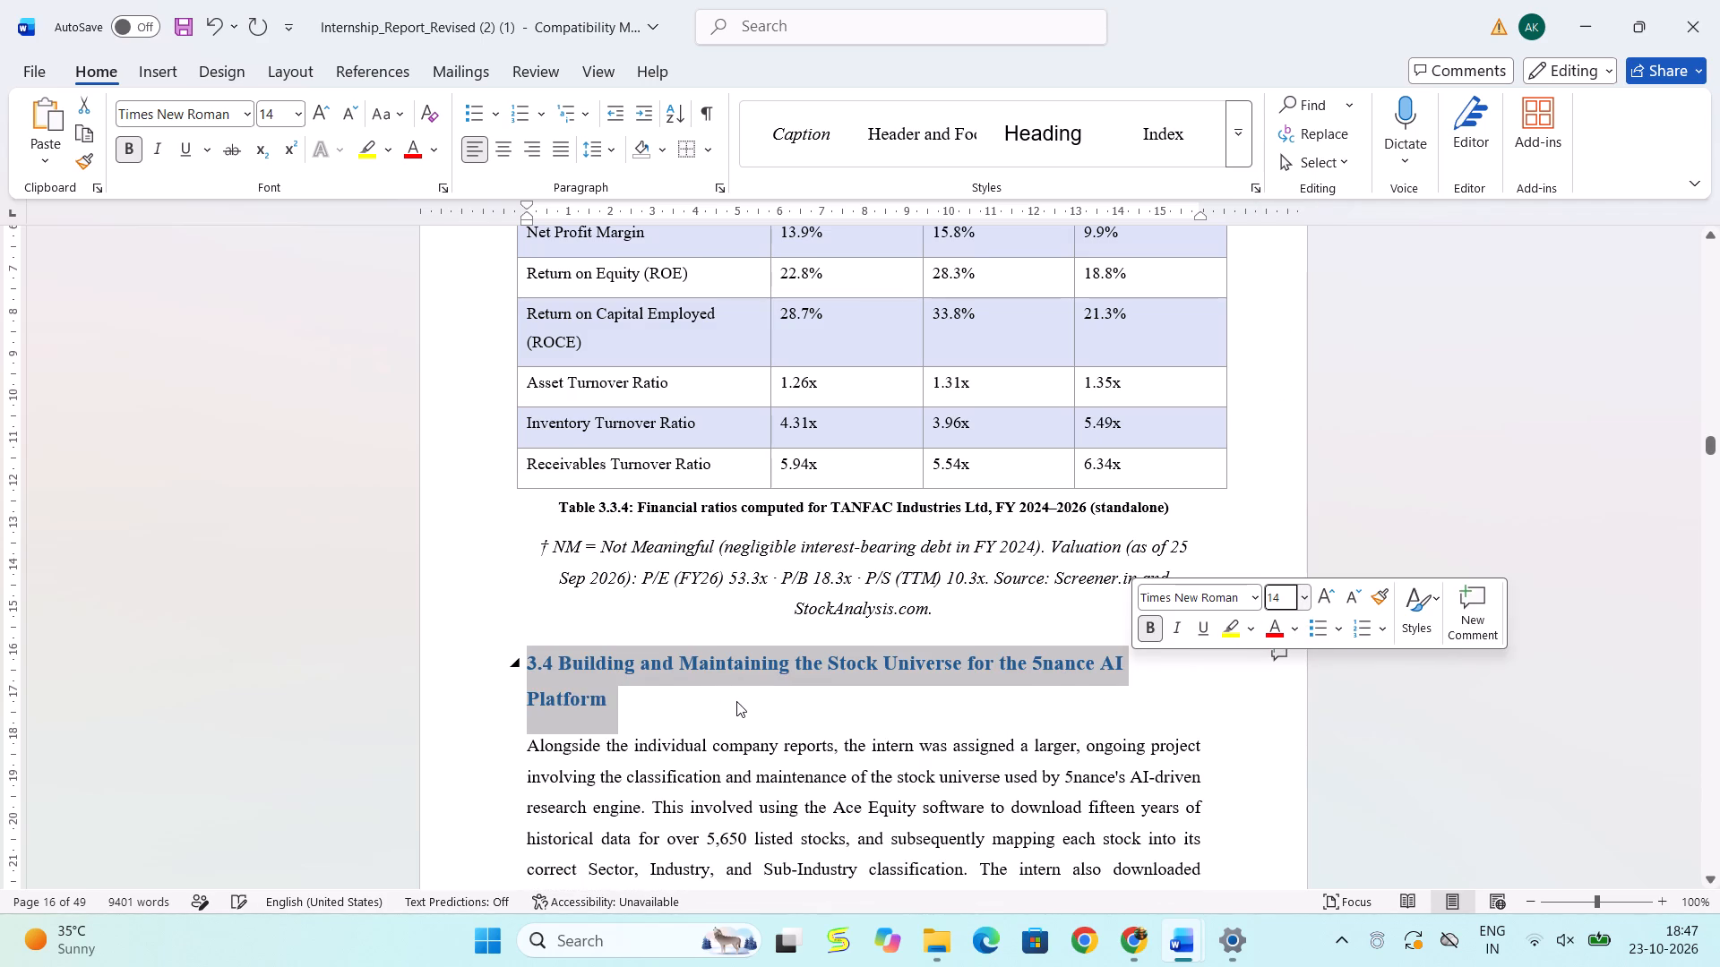
left_click(736, 701)
Set the font size of the "3.5 Data Validation and Quality Assurance" subheading to 14.
scroll(736, 701, "down", 3)
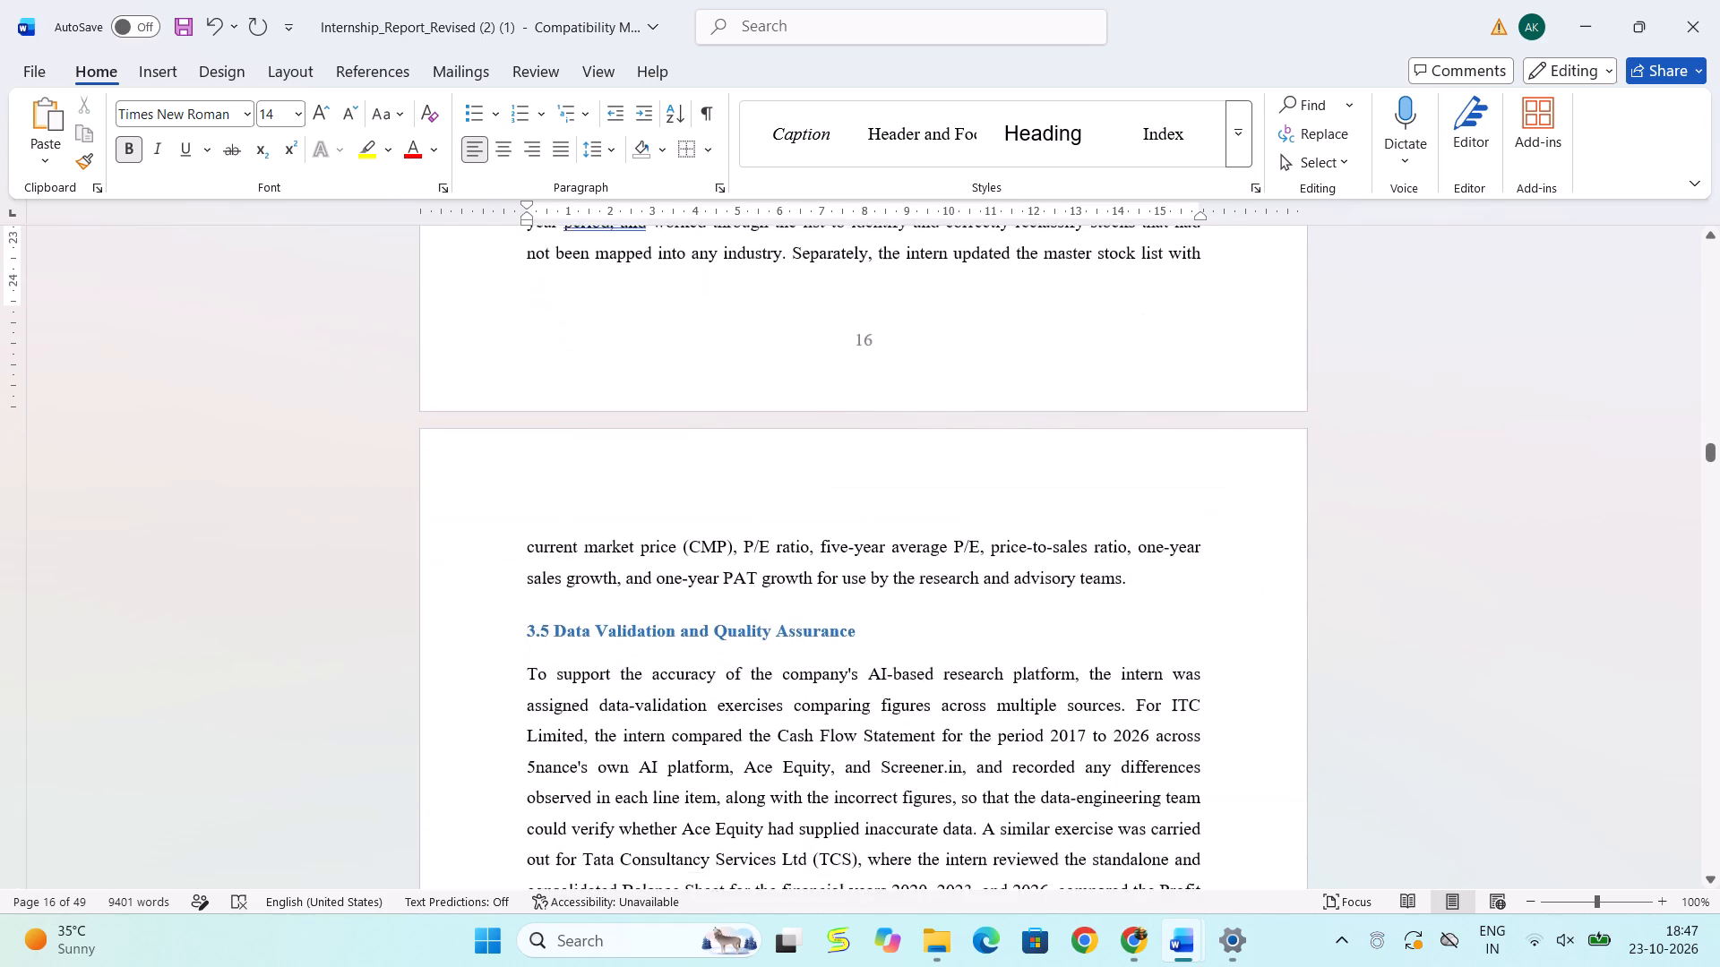
scroll(736, 701, "down", 1)
left_click_drag(864, 423, 532, 458)
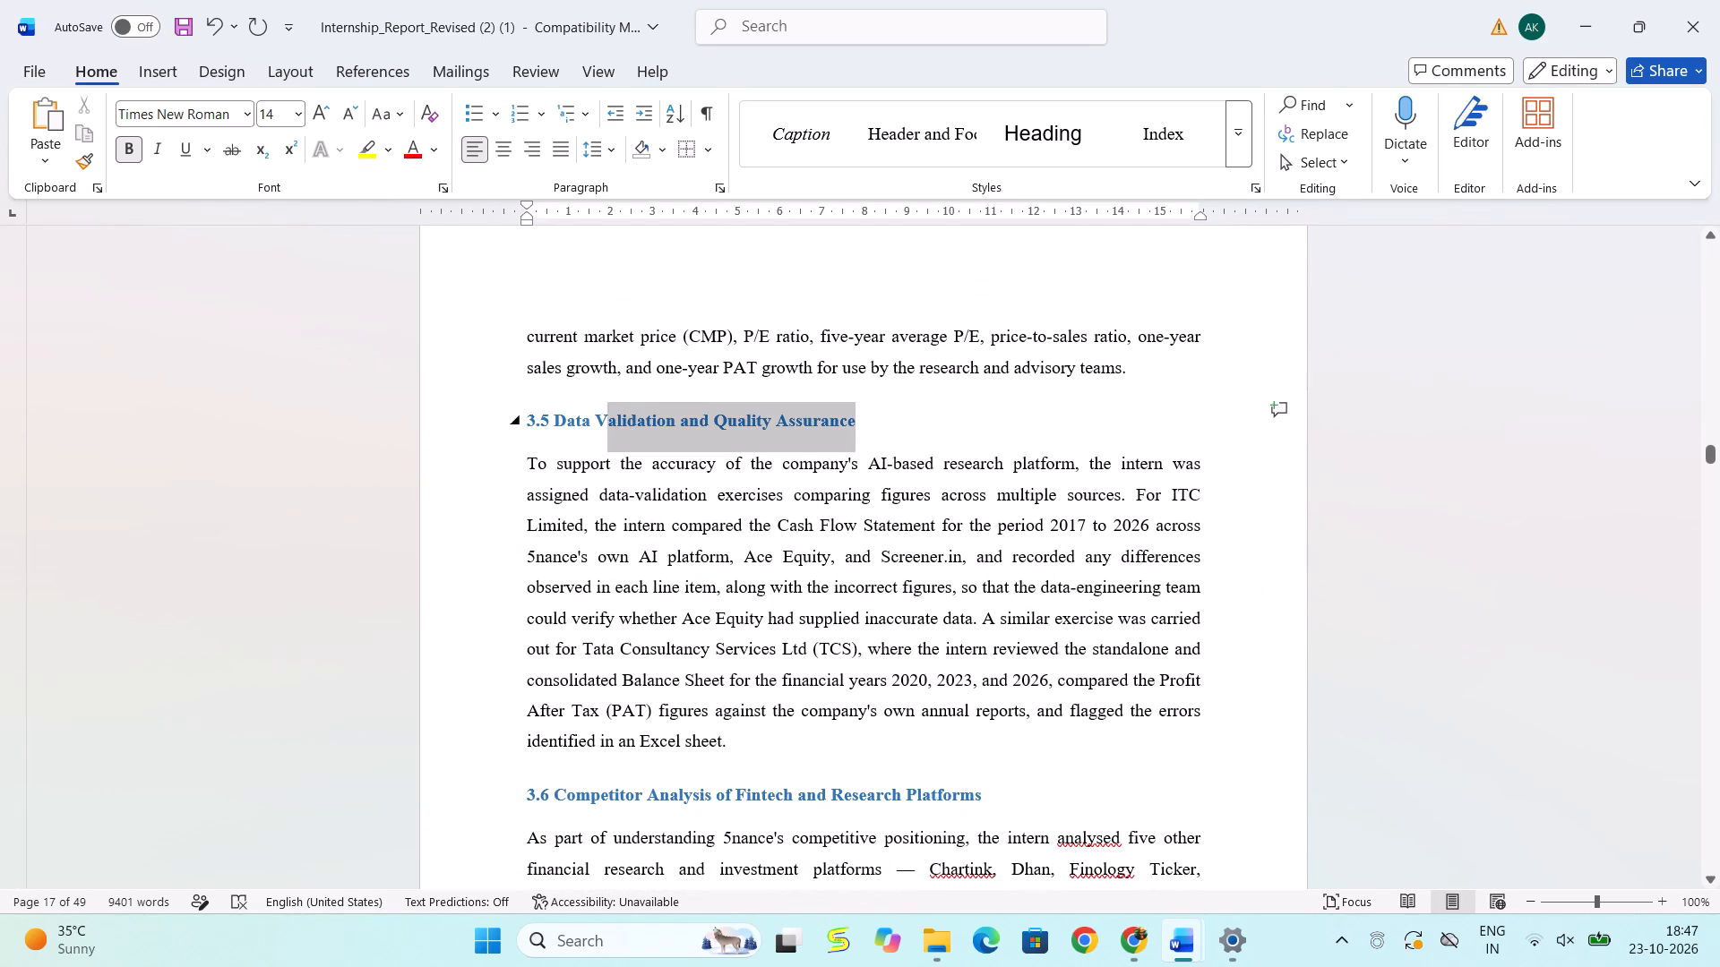
left_click_drag(532, 458, 506, 438)
left_click(672, 369)
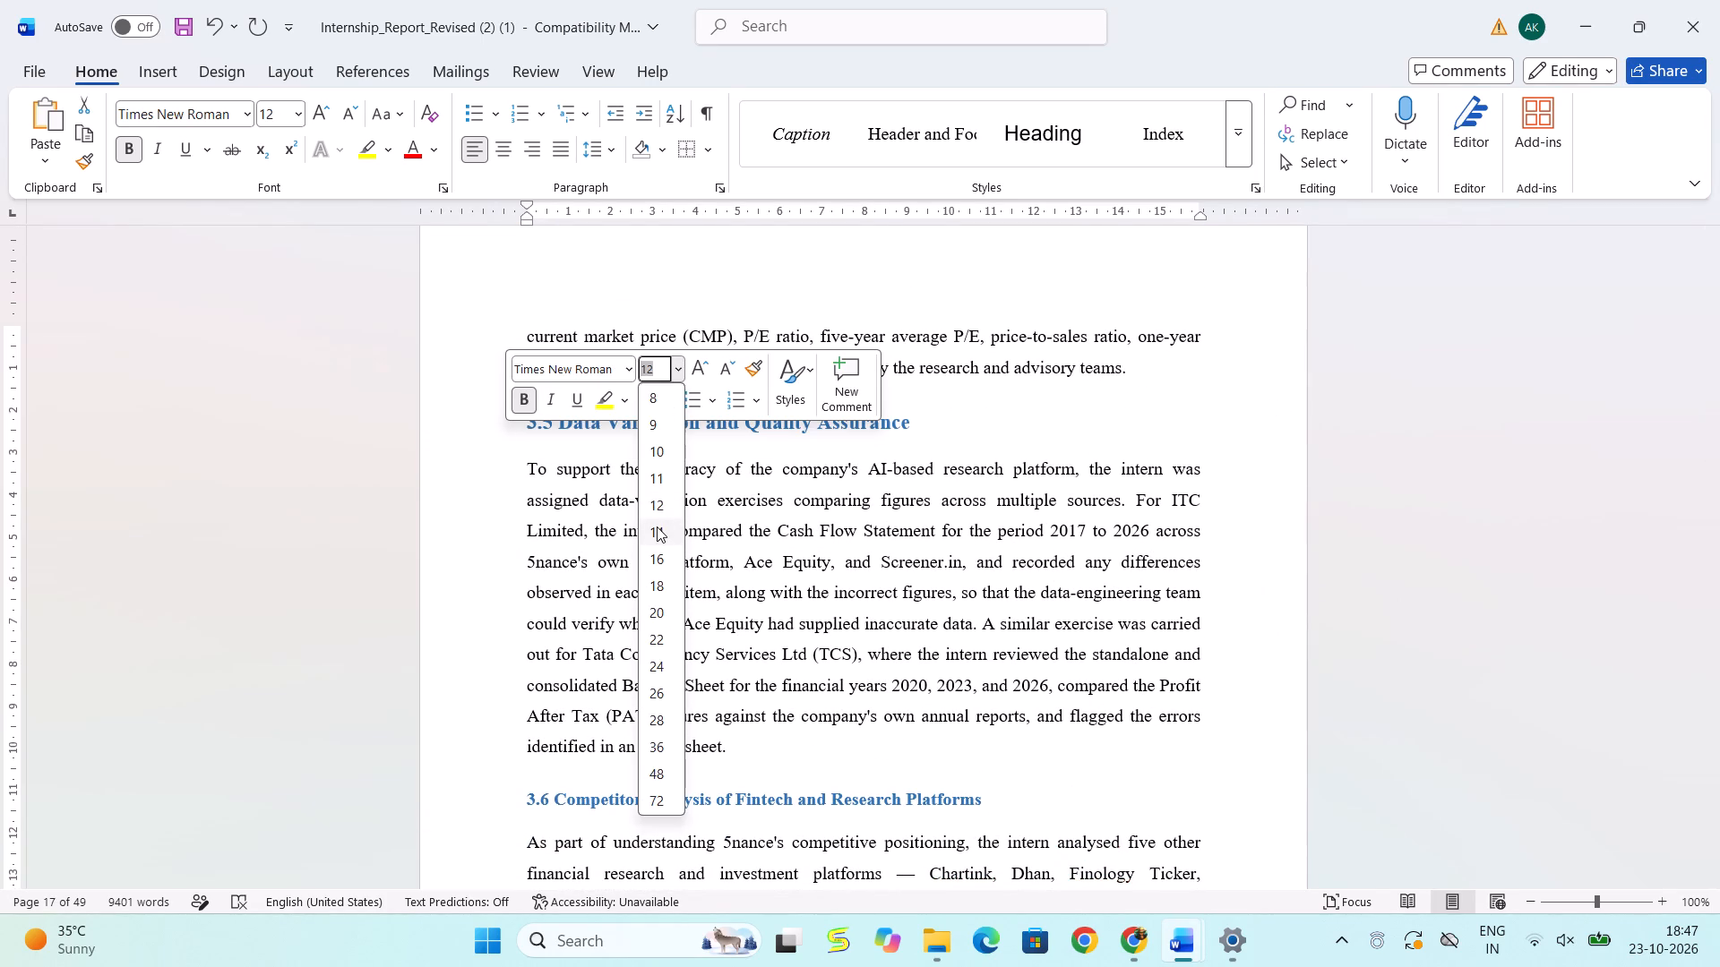
left_click(657, 526)
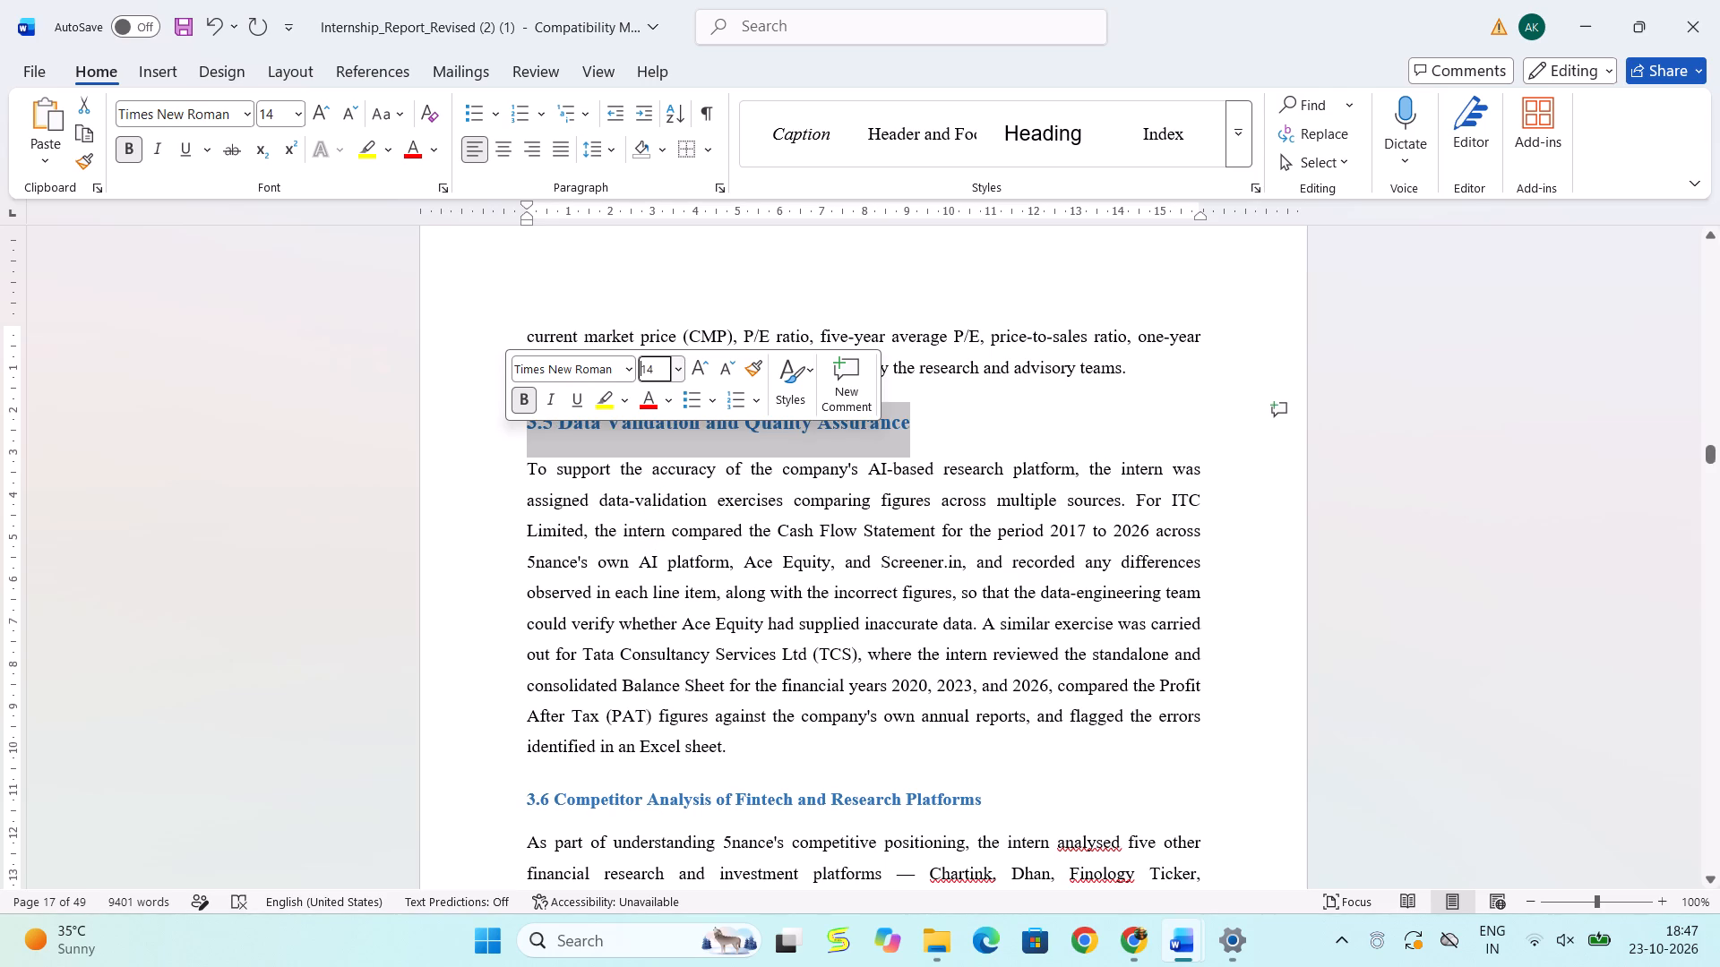
Set the font size of the "3.6 Competitor Analysis of Fintech and Research Platforms" subheading to 14.
left_click_drag(1012, 797, 521, 777)
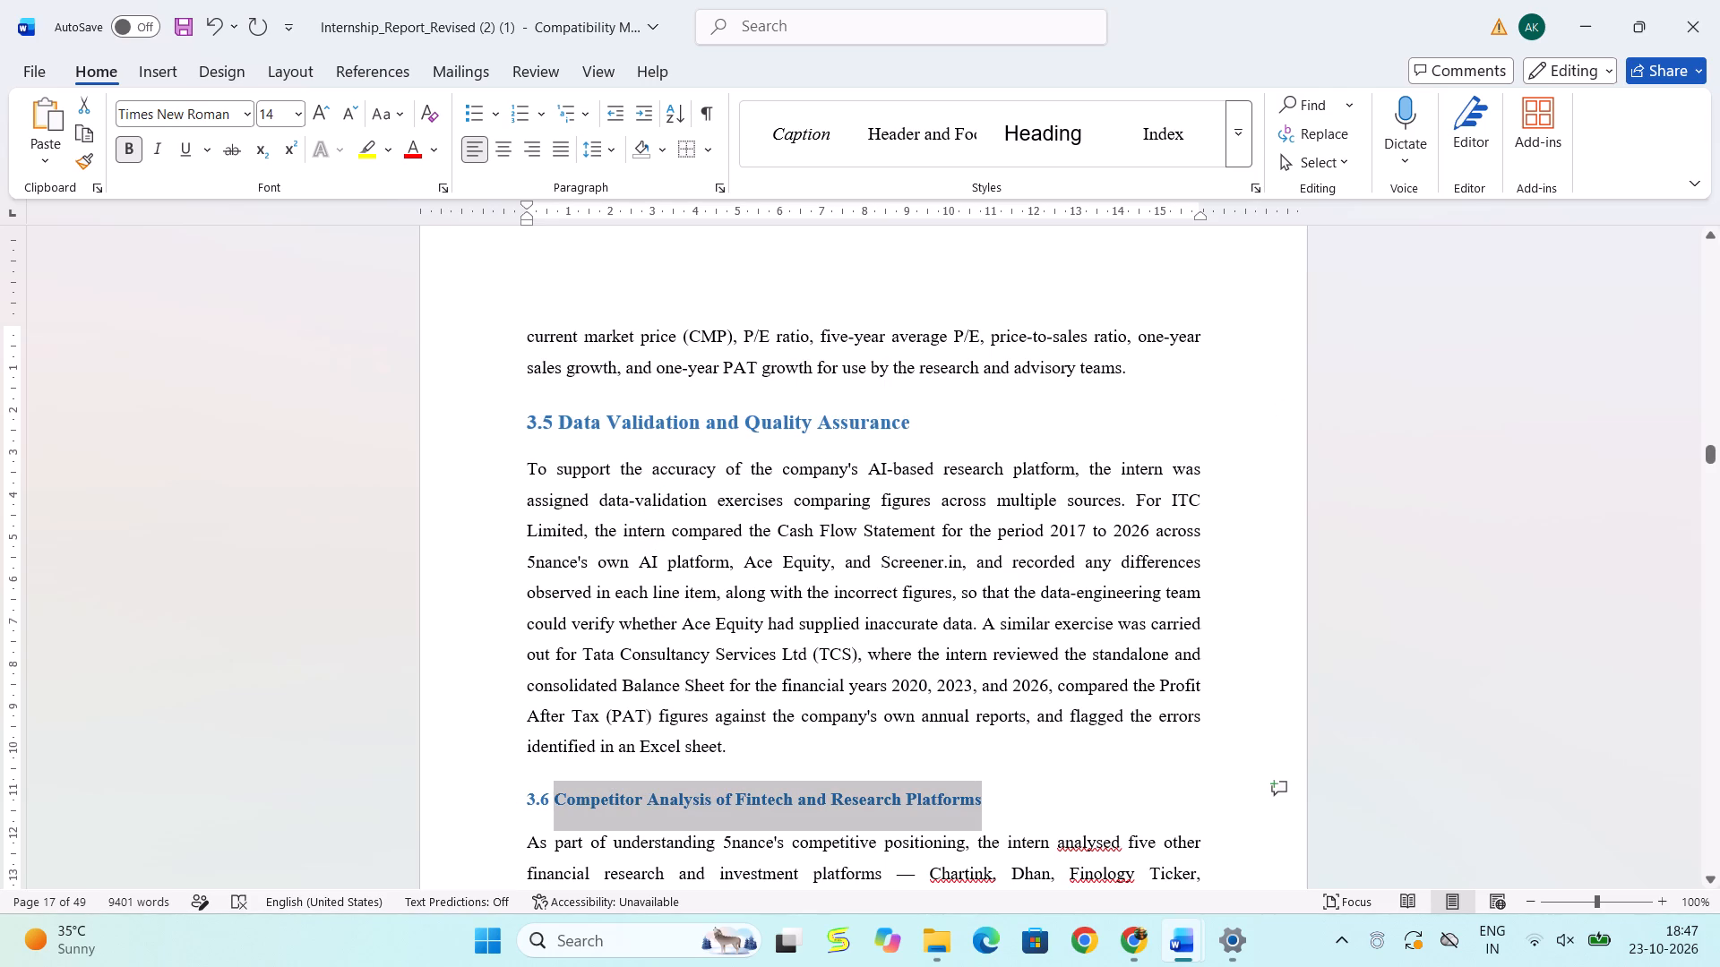
left_click_drag(521, 777, 520, 794)
left_click(674, 730)
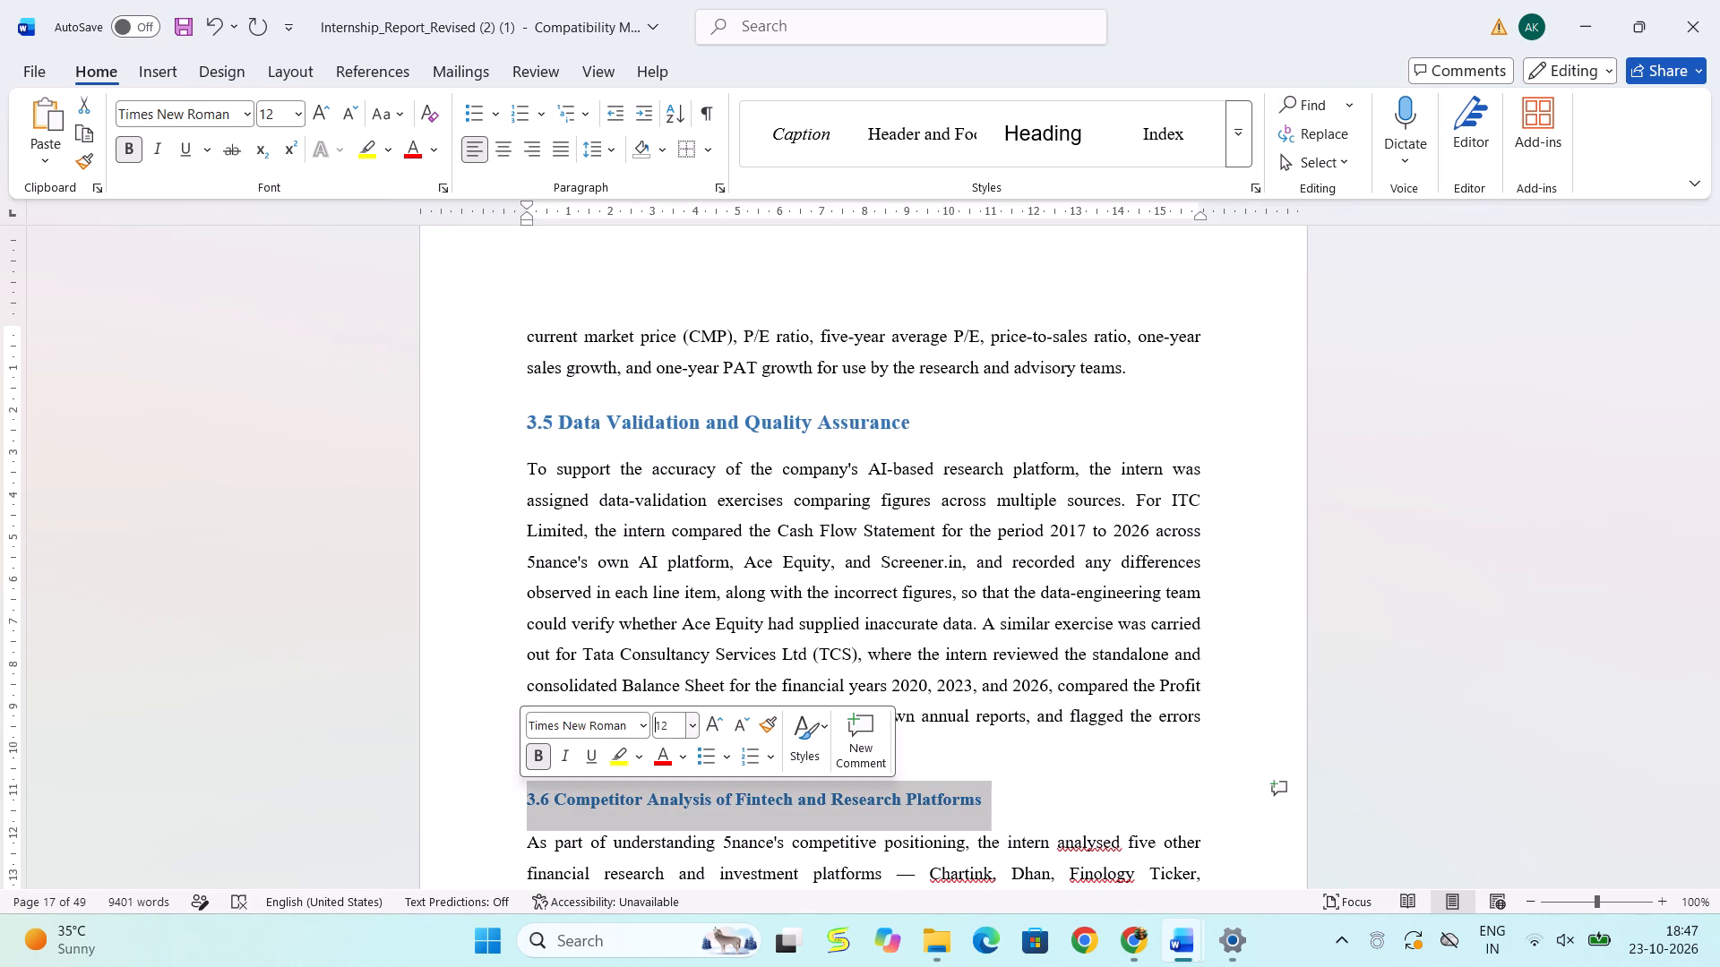
key("BackSpace")
type("14")
key("Return")
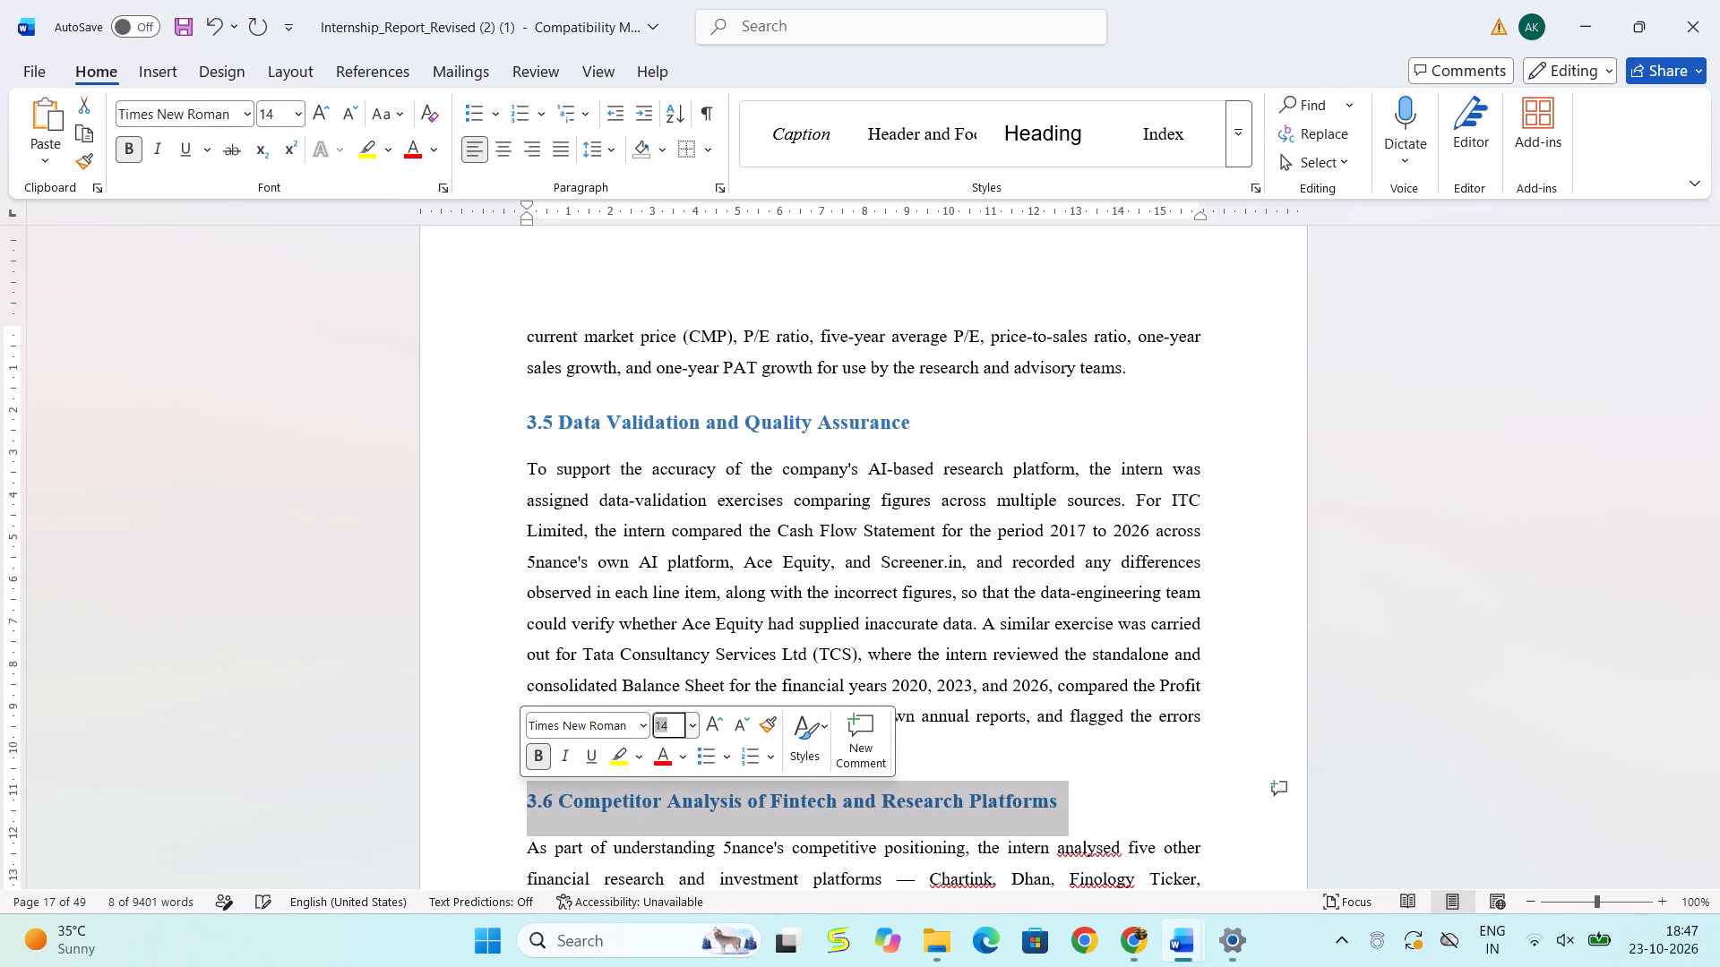
left_click(1181, 762)
Set the font size of the "3.7 Case Study Preparation Using Probe42 and AI Tools" subheading to 14.
scroll(1181, 762, "down", 3)
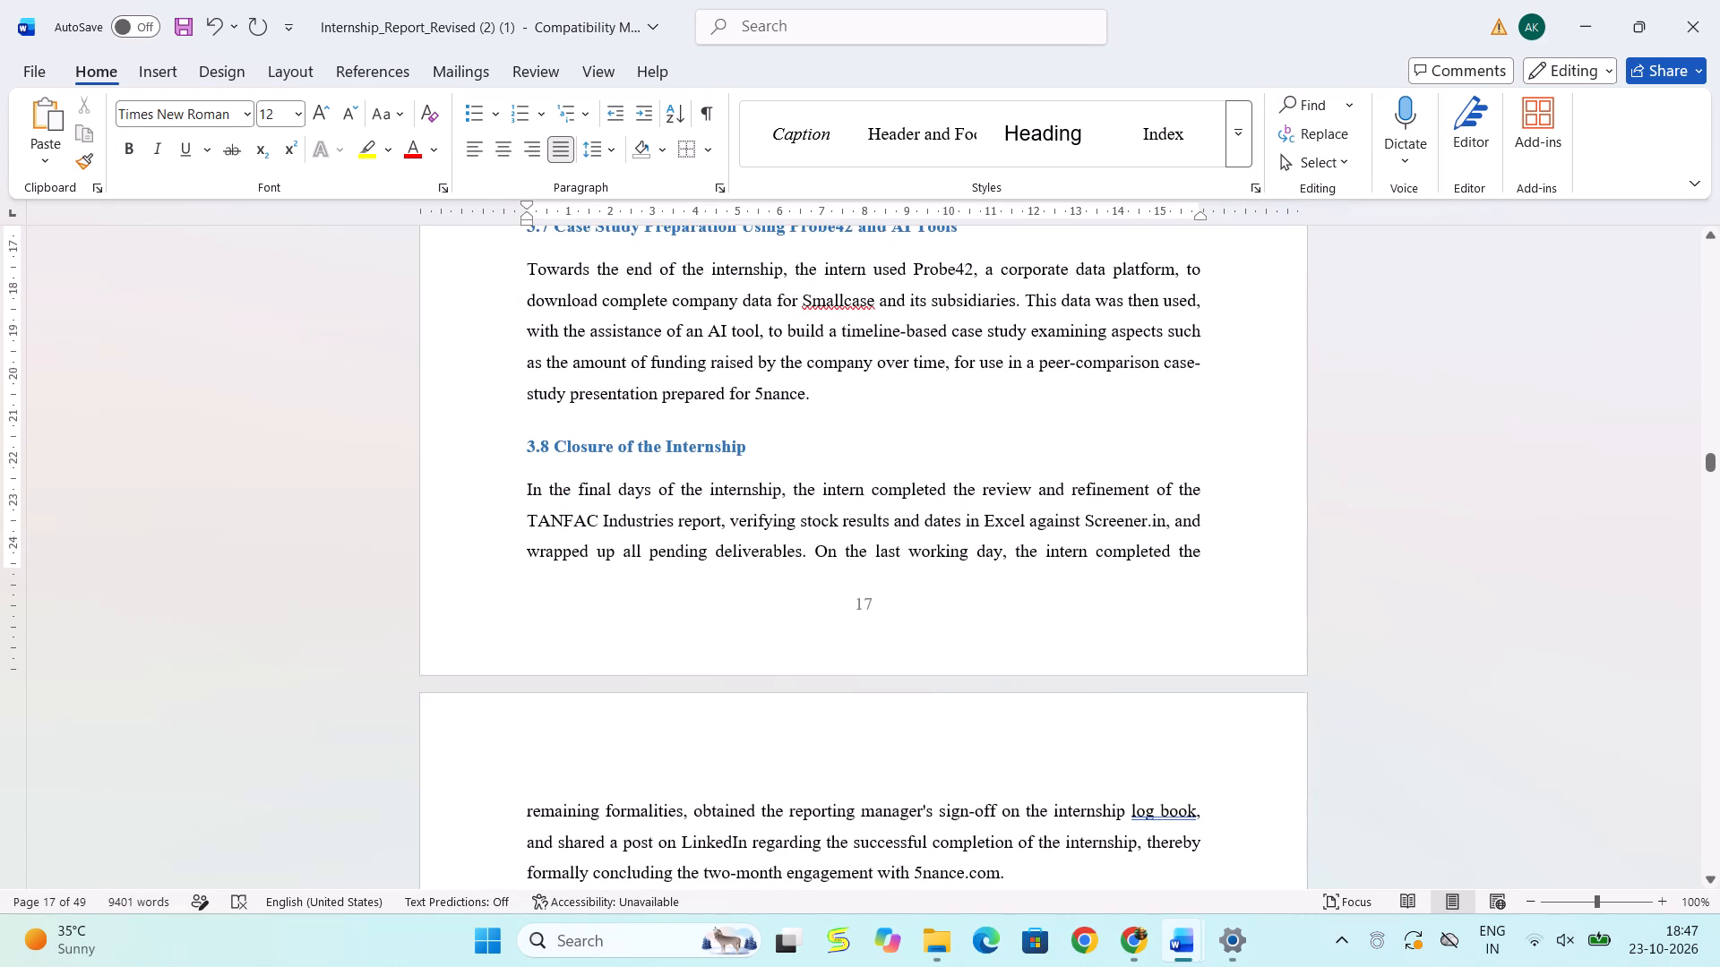
scroll(1181, 762, "down", 1)
scroll(1181, 762, "up", 1)
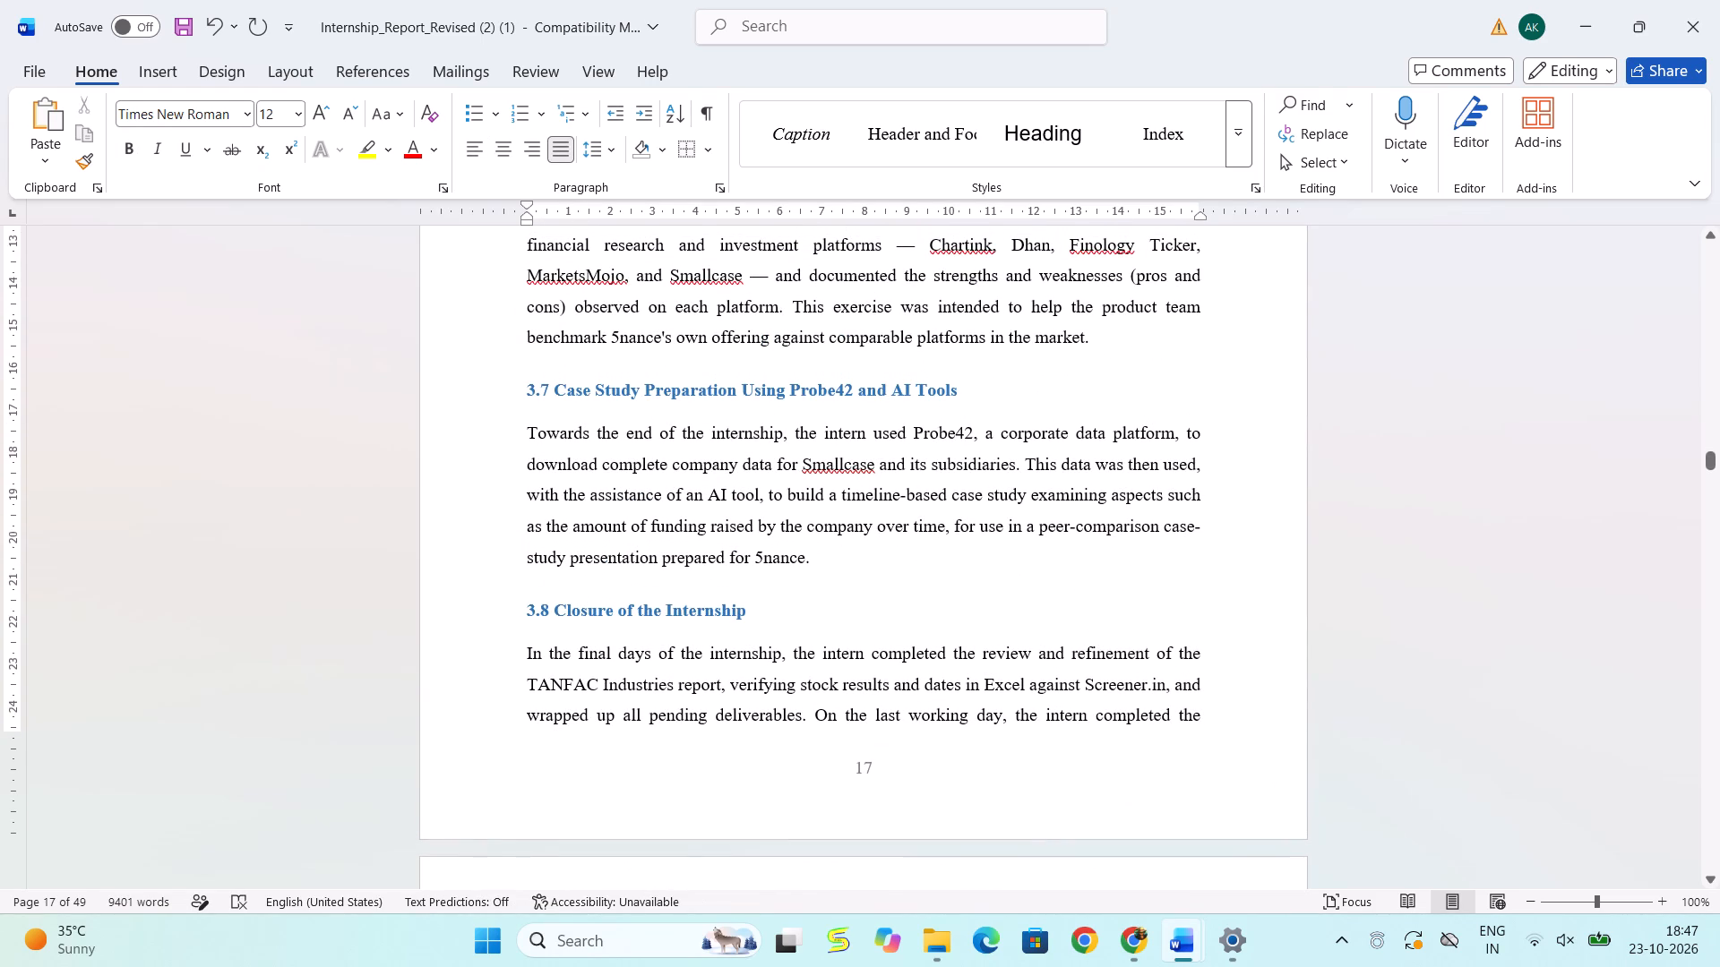
left_click_drag(977, 392, 530, 383)
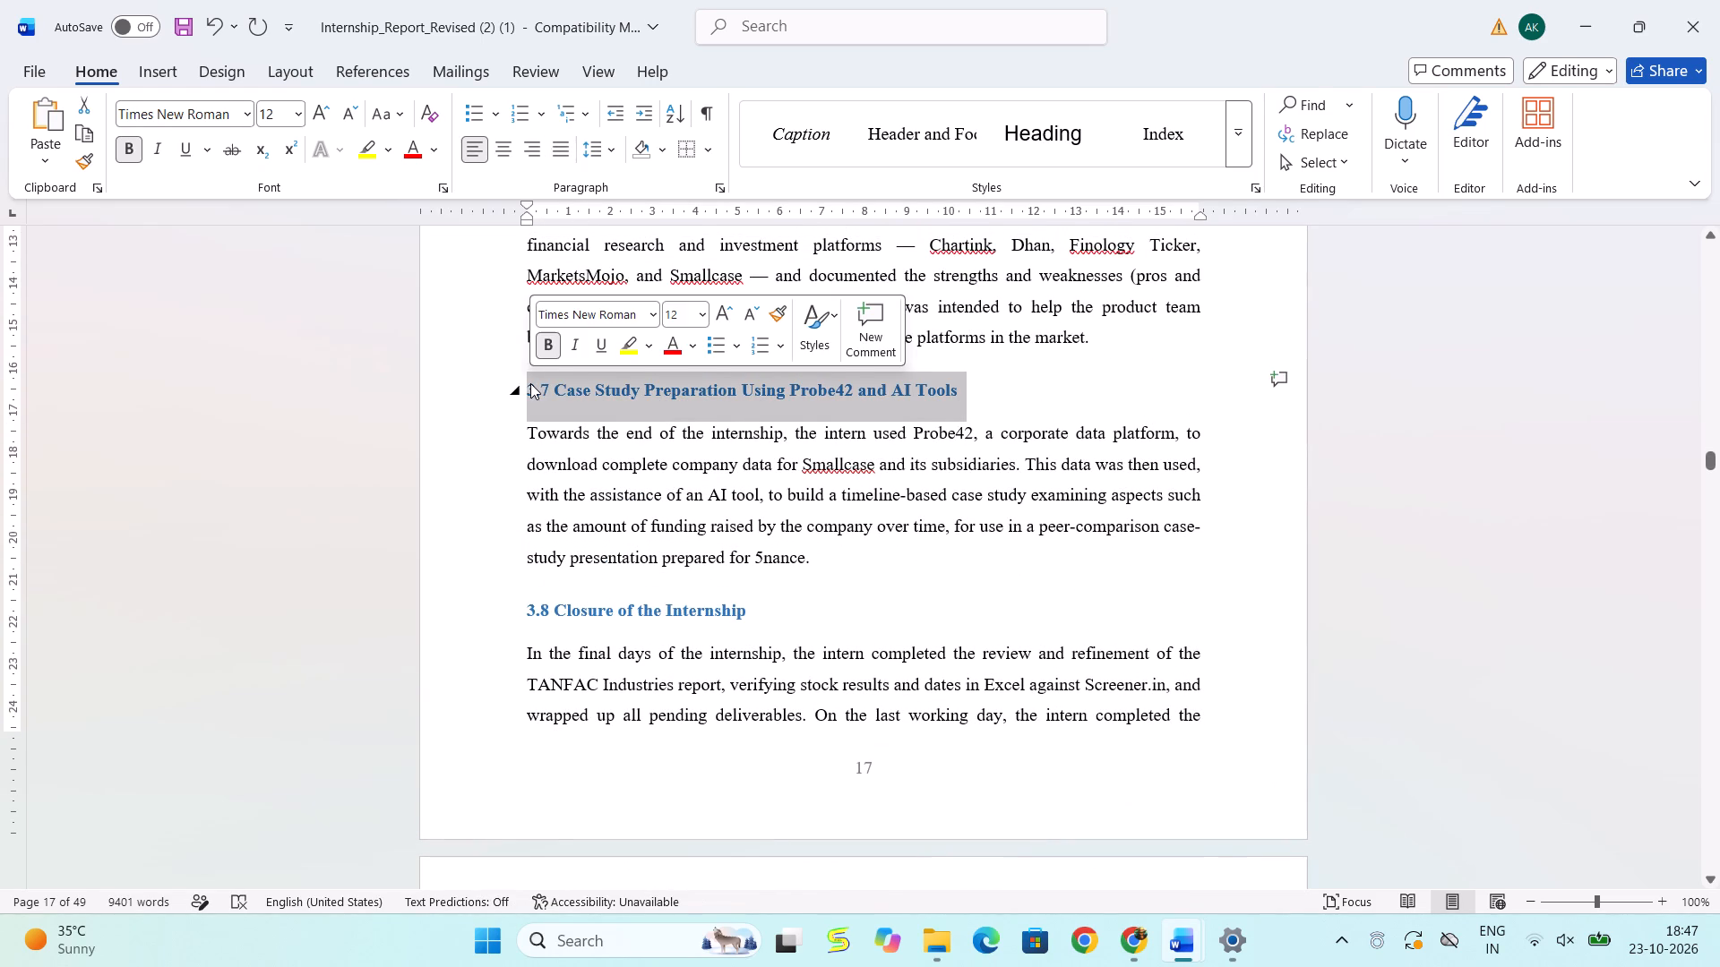
left_click(682, 312)
key("BackSpace")
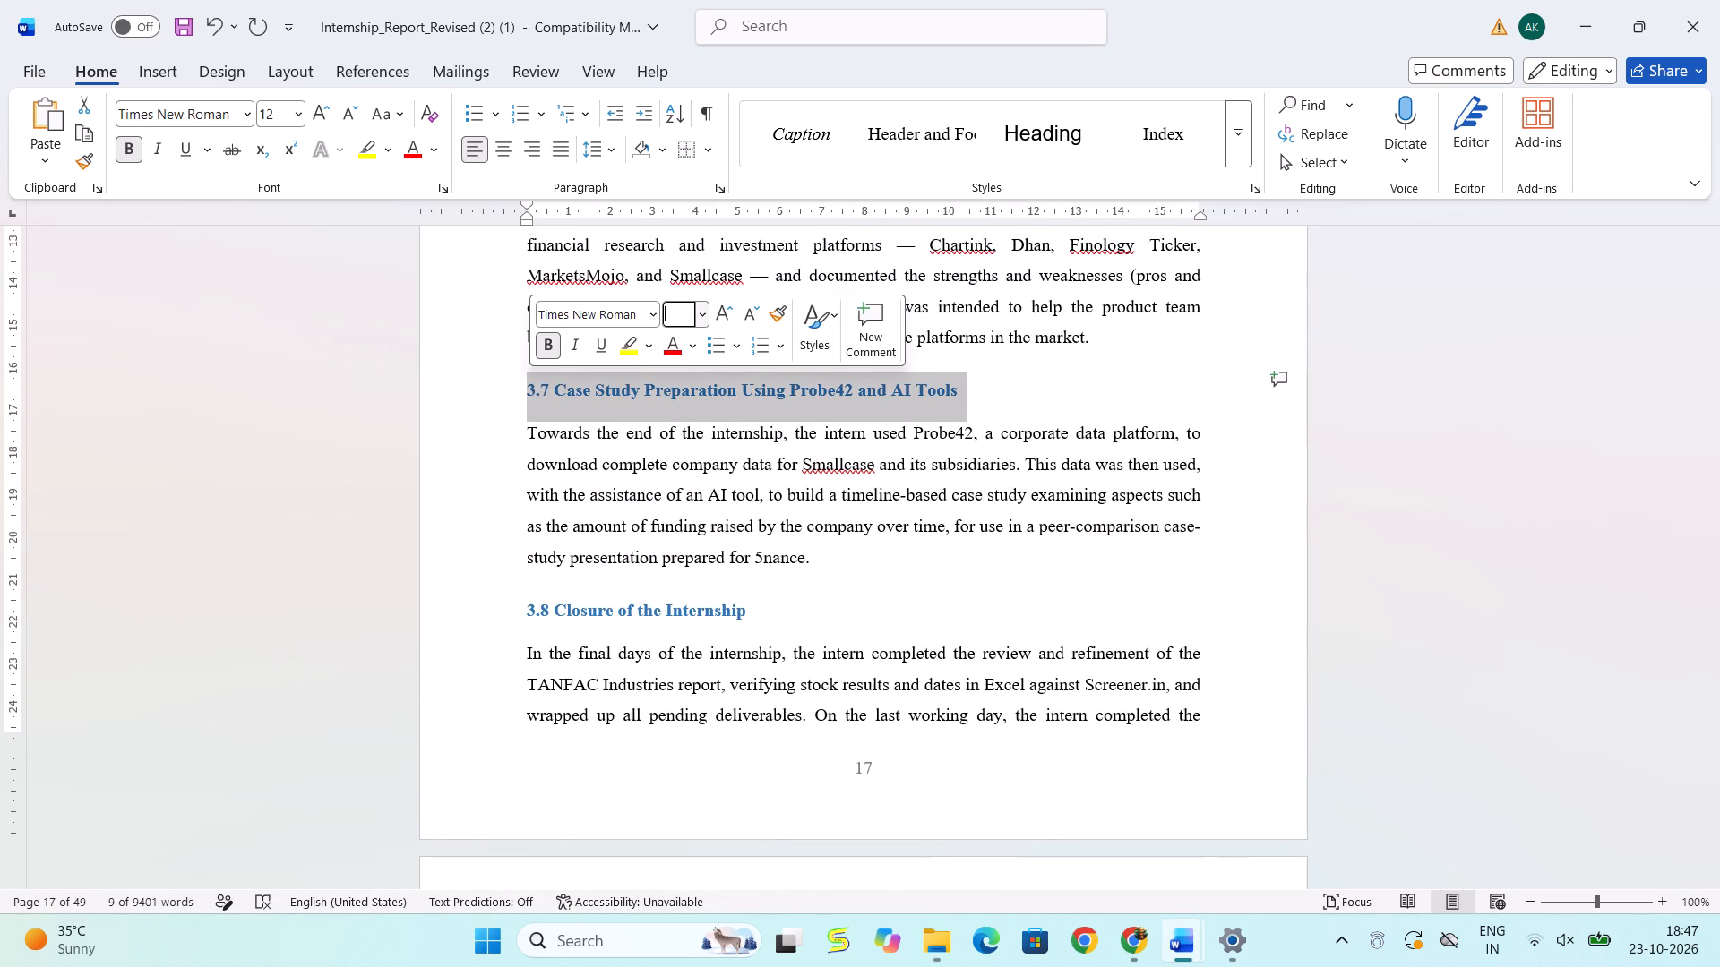
type("14")
key("Return")
Set the font size of the "3.8 Closure of the Internship" subheading to 14.
left_click(762, 612)
left_click_drag(771, 620, 503, 624)
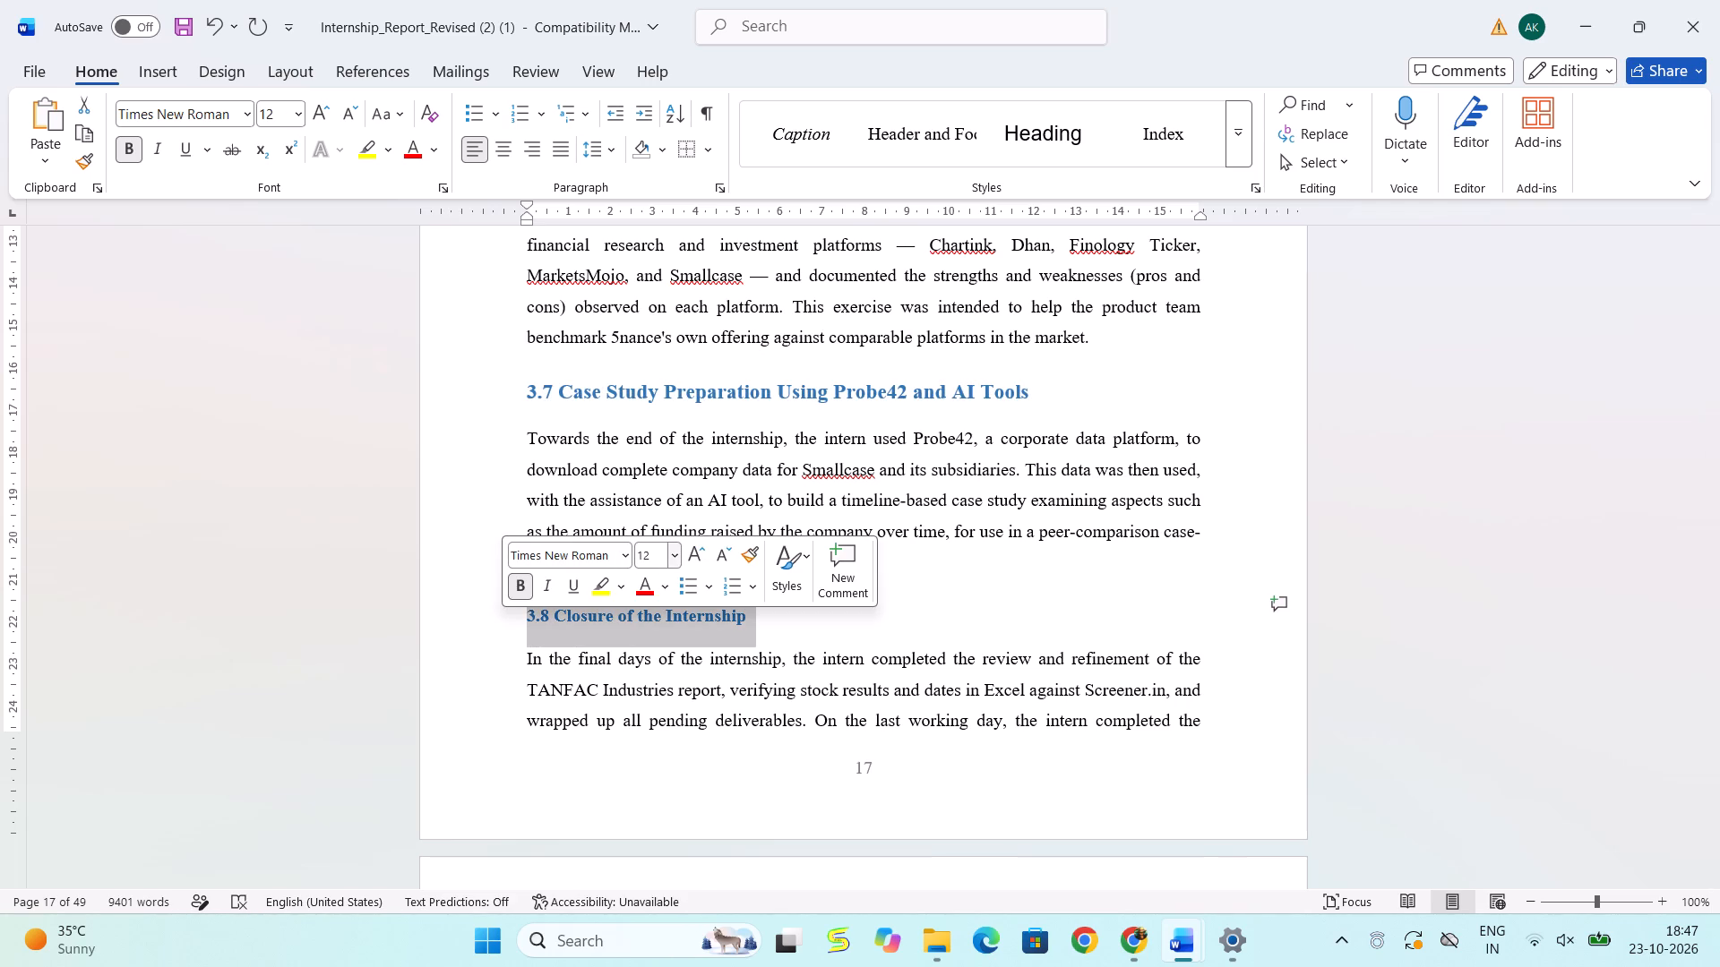
left_click(660, 561)
key("BackSpace")
type("14")
key("Return")
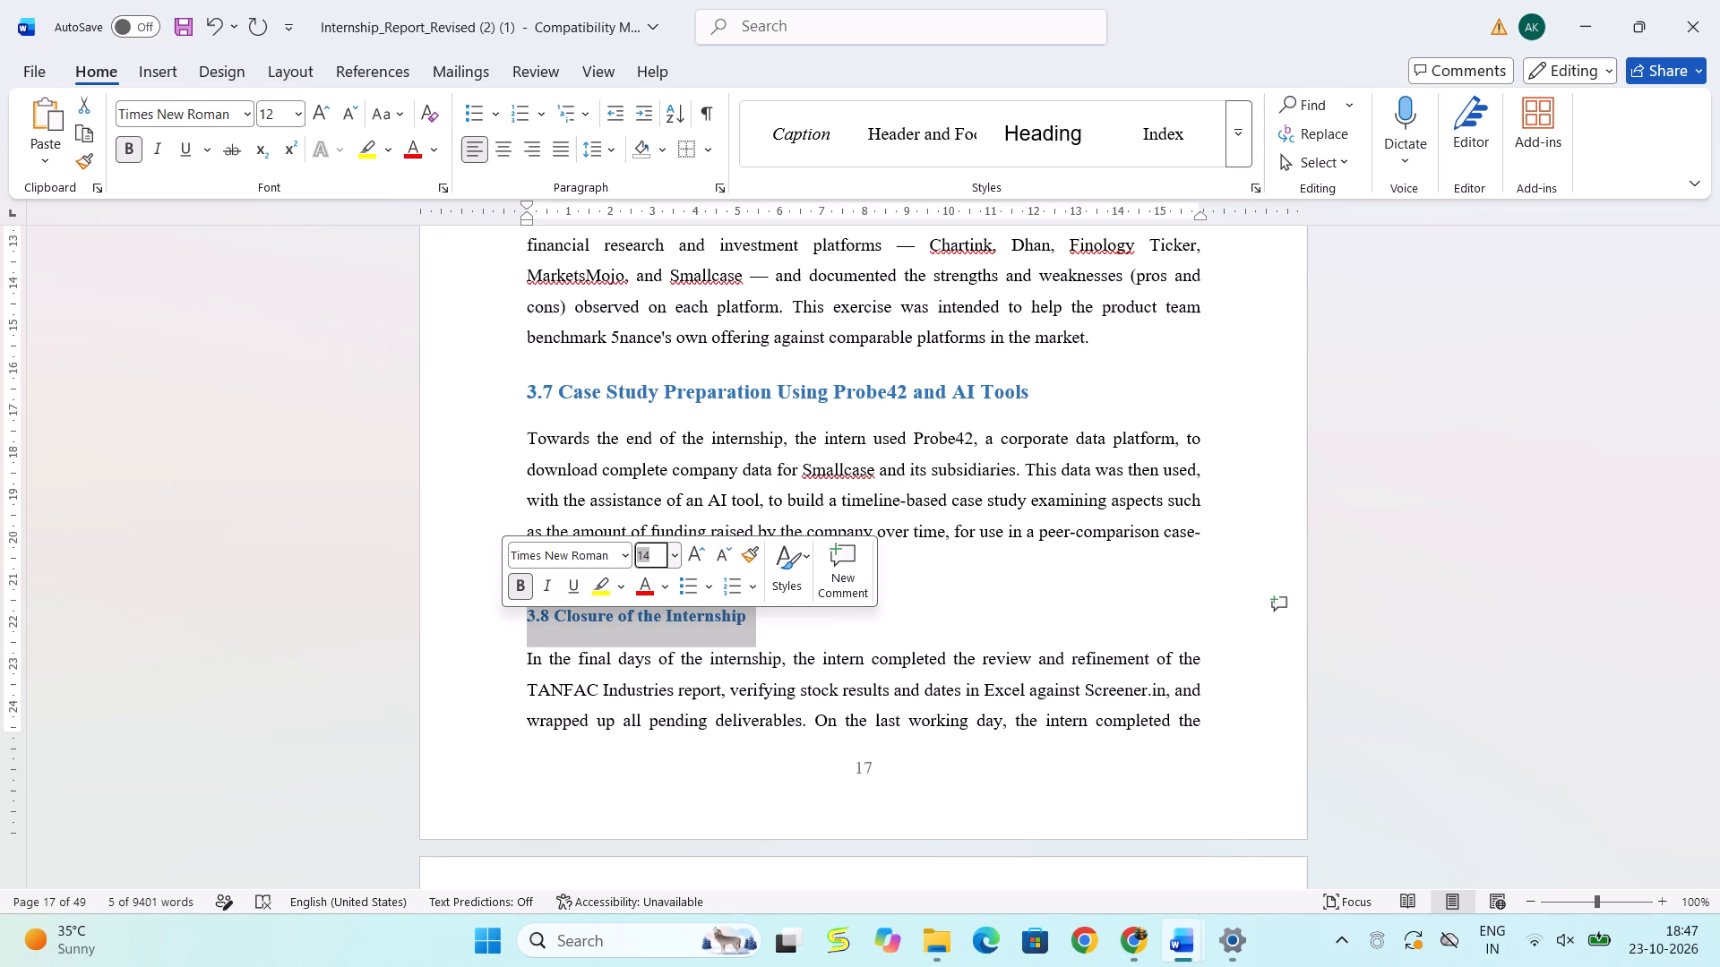
left_click(903, 604)
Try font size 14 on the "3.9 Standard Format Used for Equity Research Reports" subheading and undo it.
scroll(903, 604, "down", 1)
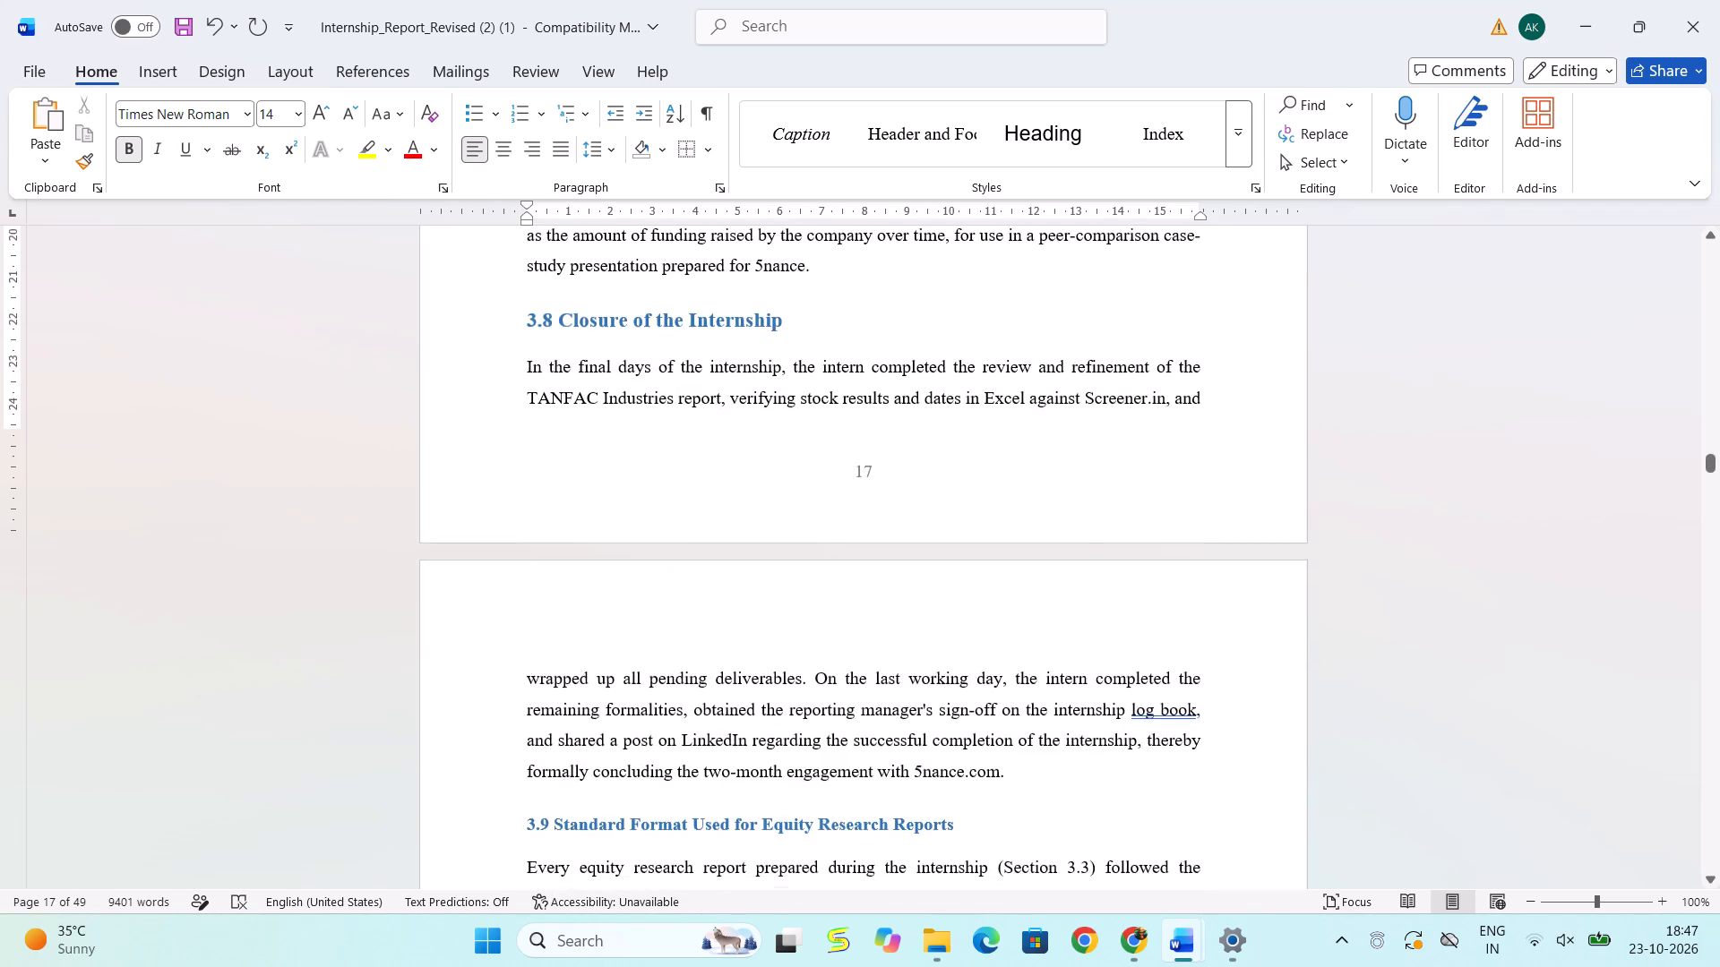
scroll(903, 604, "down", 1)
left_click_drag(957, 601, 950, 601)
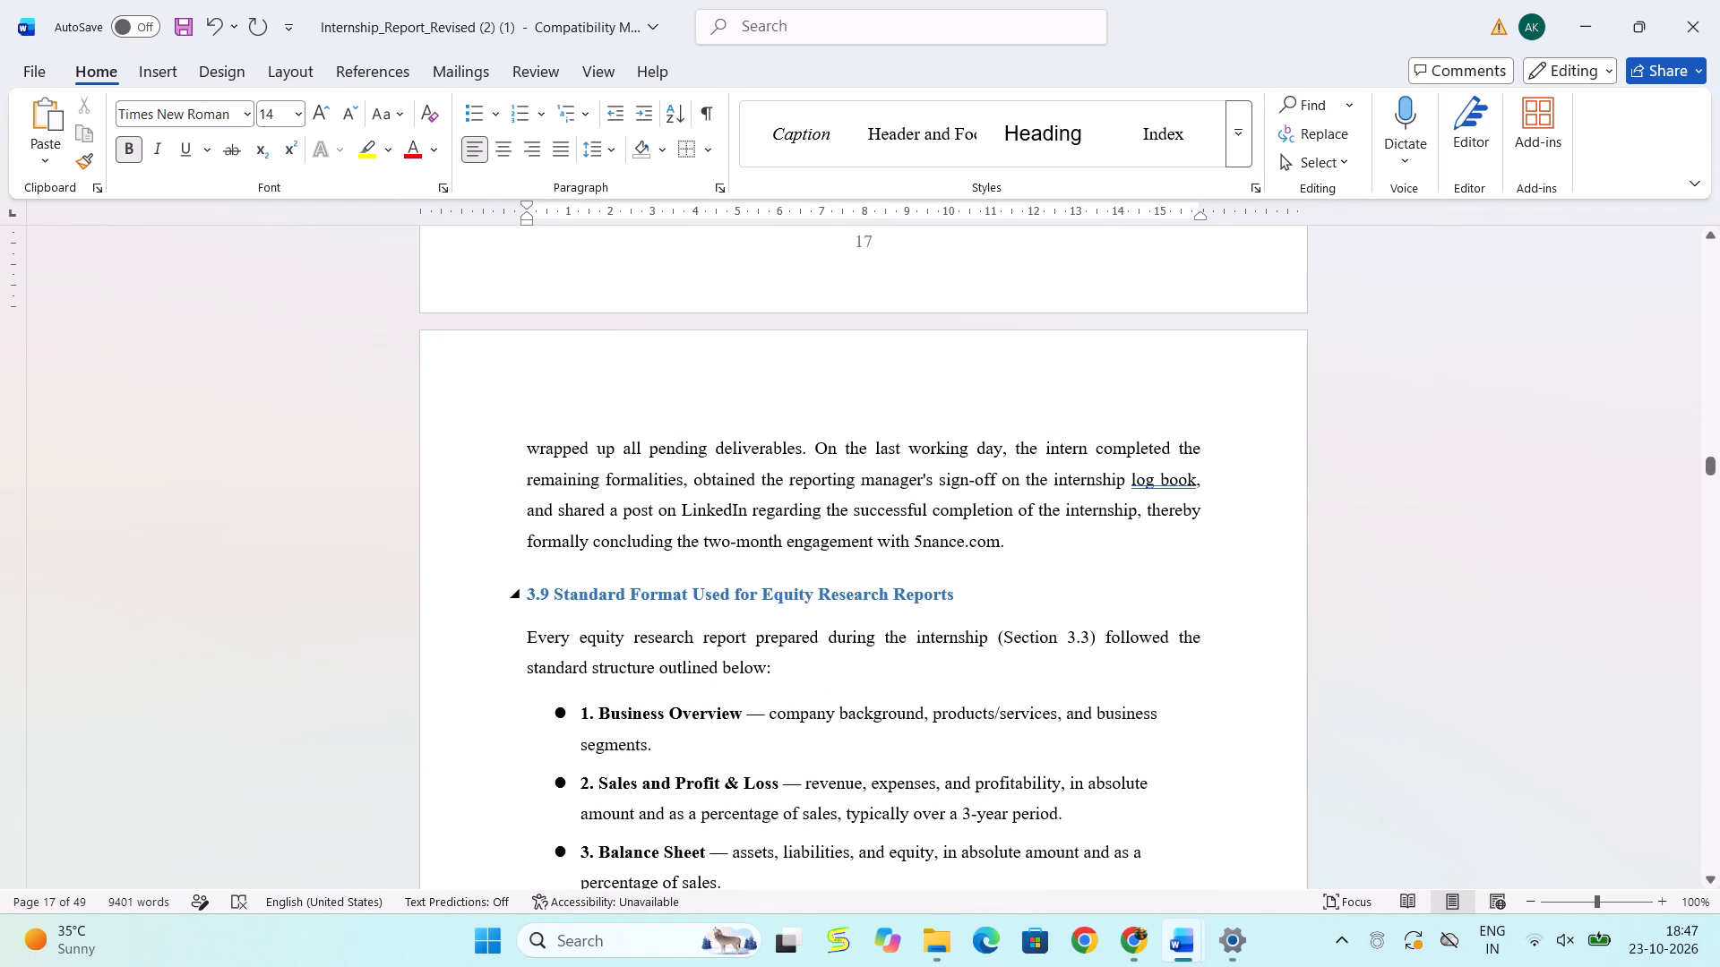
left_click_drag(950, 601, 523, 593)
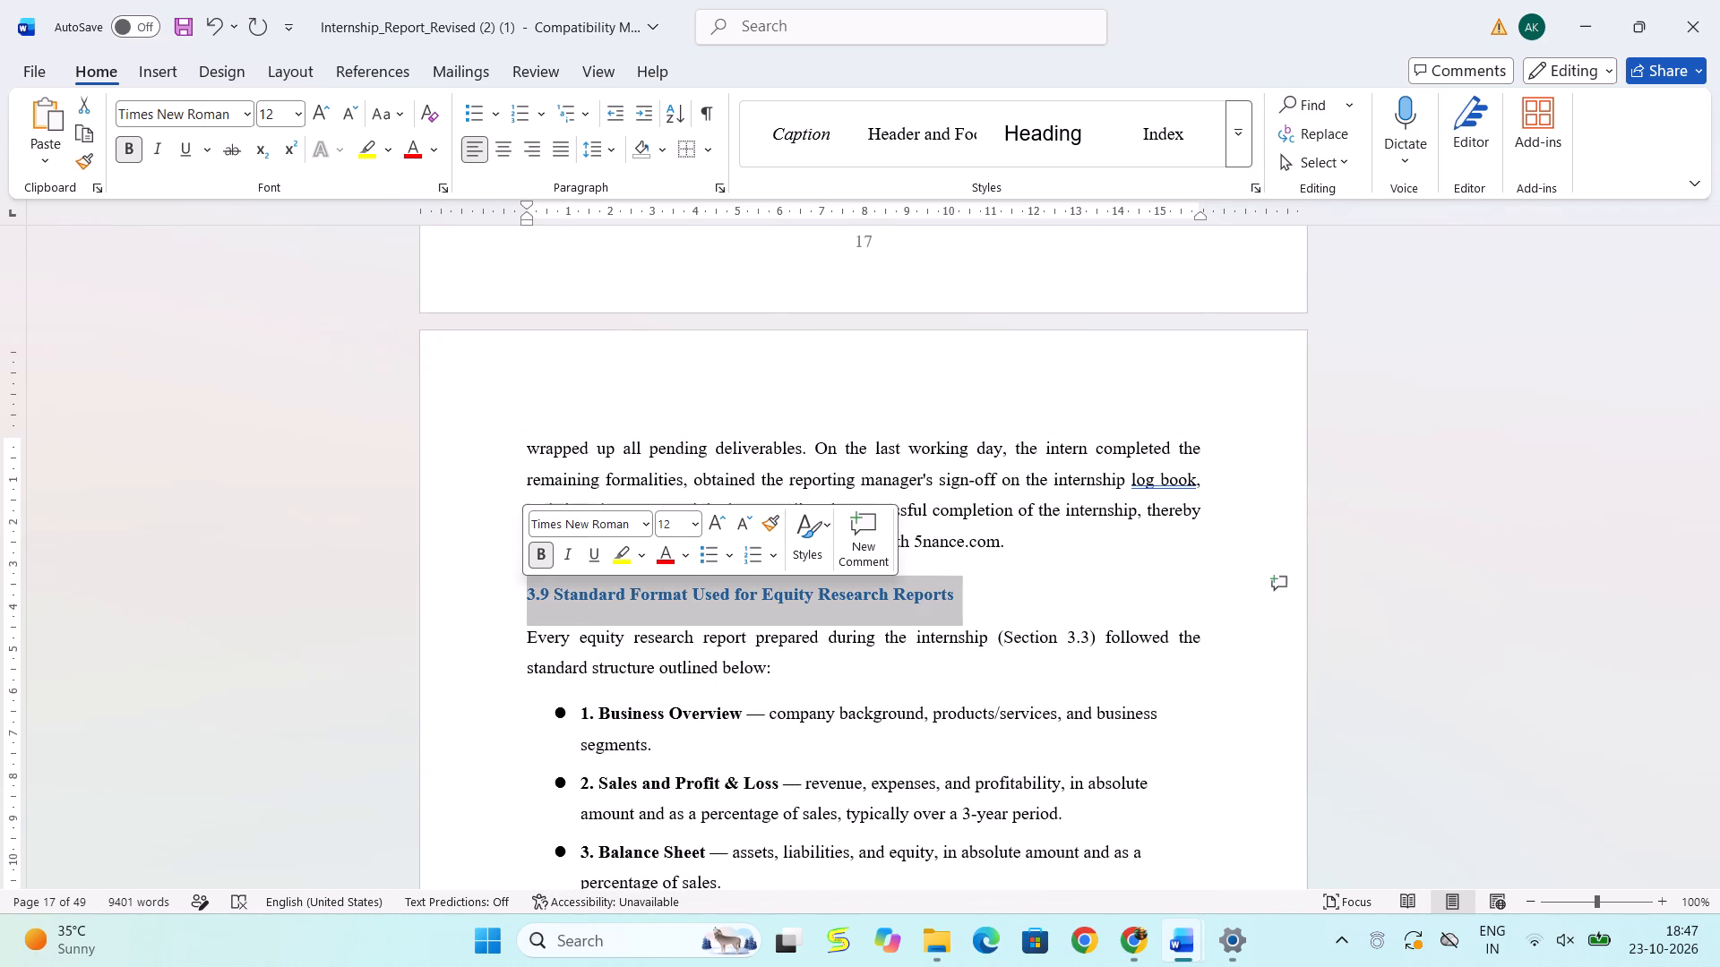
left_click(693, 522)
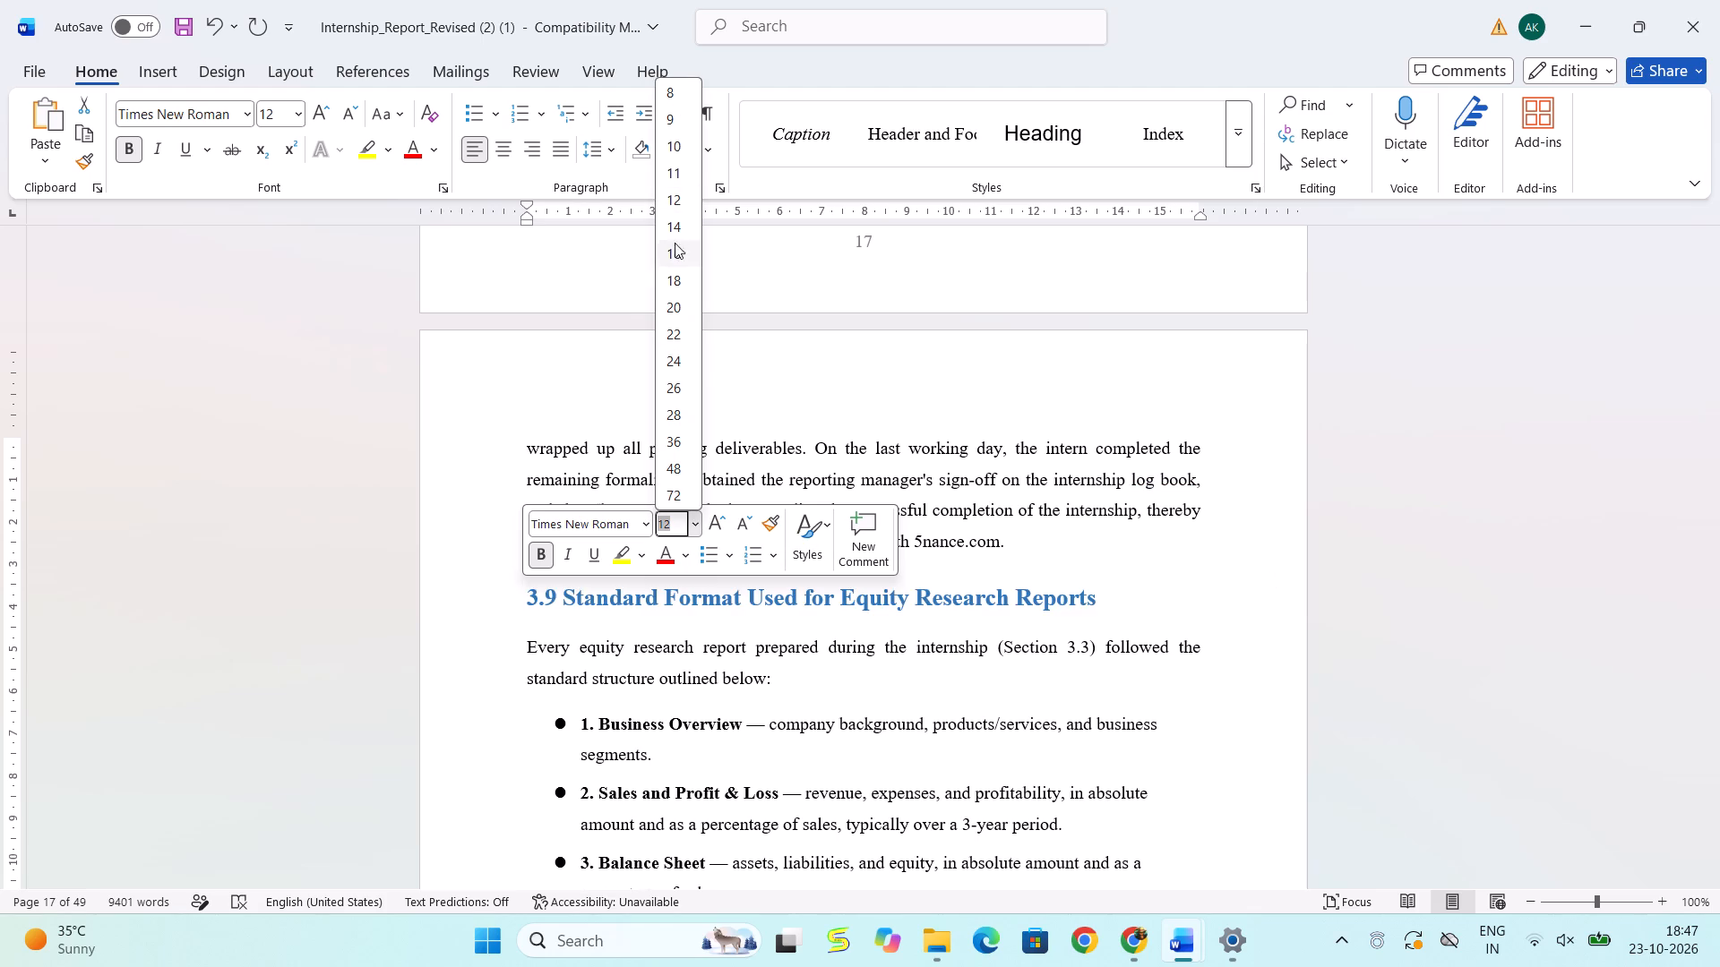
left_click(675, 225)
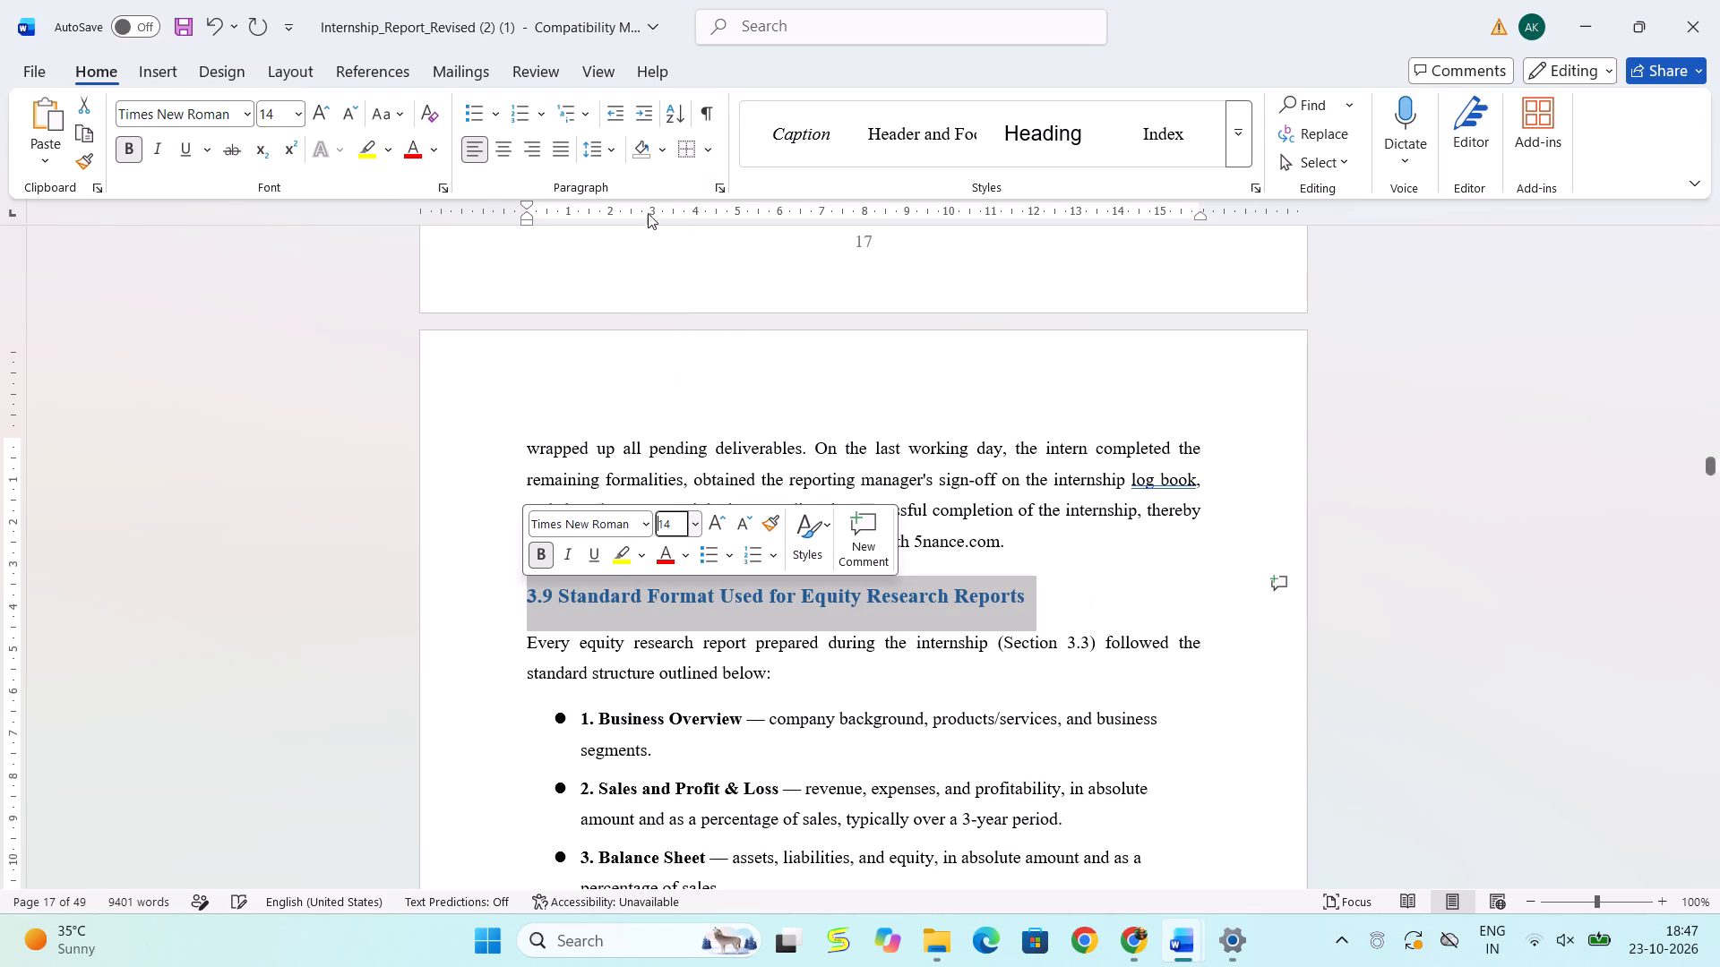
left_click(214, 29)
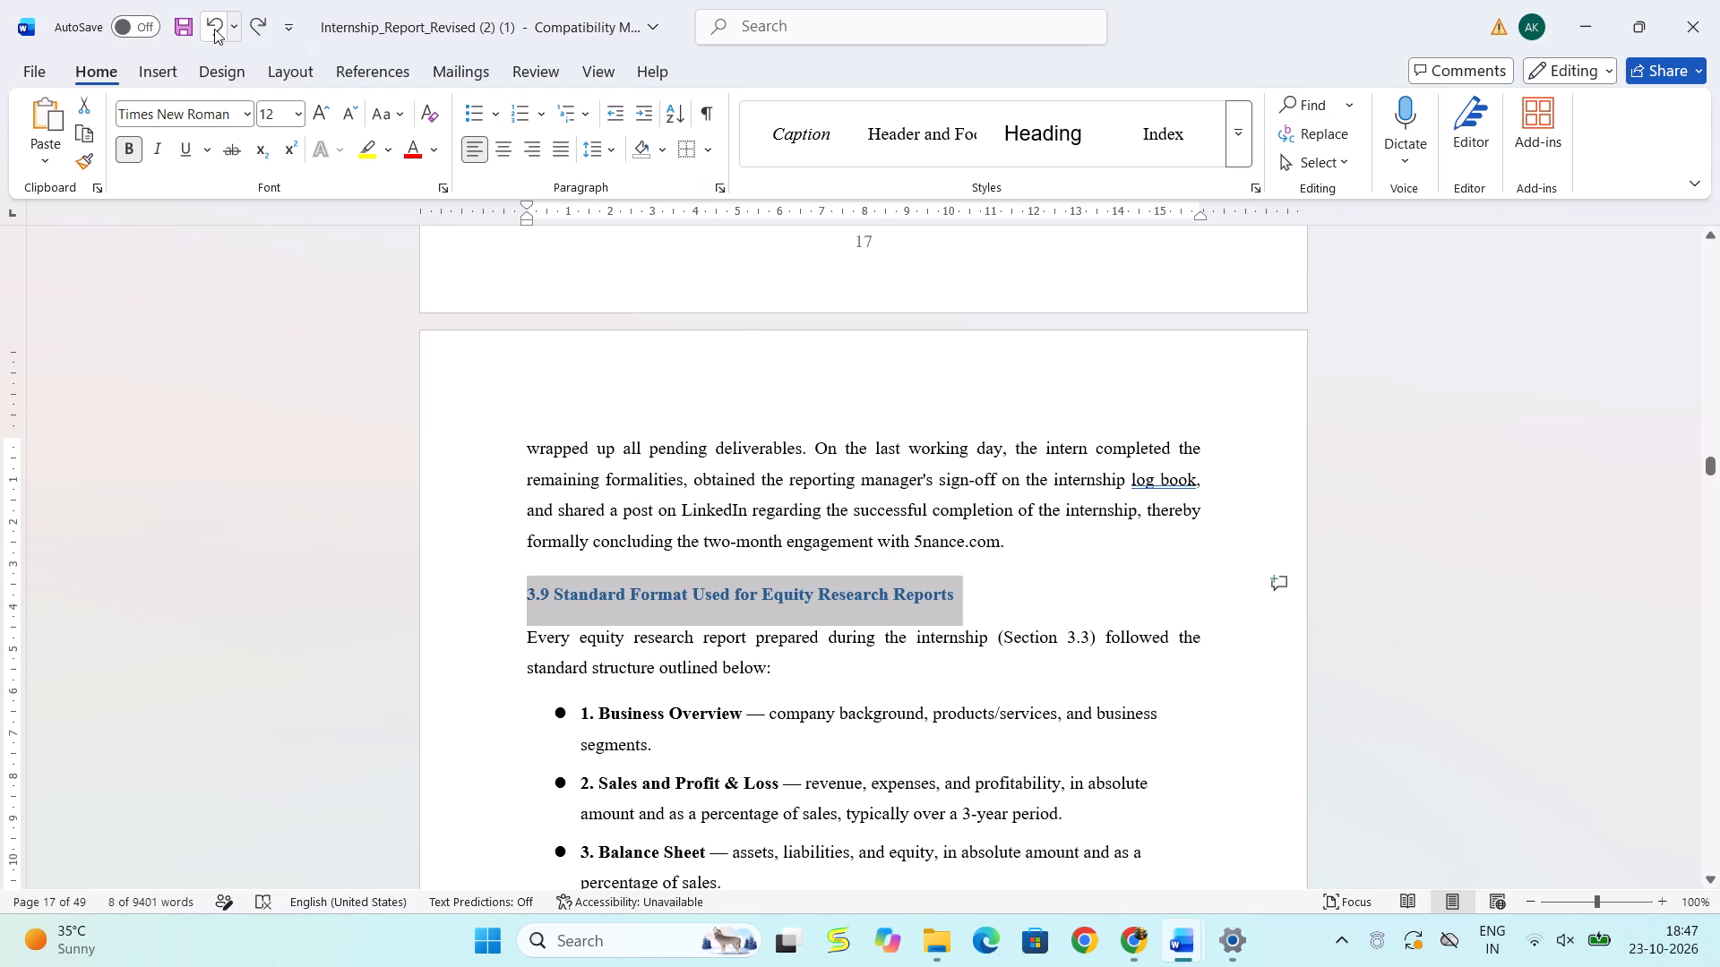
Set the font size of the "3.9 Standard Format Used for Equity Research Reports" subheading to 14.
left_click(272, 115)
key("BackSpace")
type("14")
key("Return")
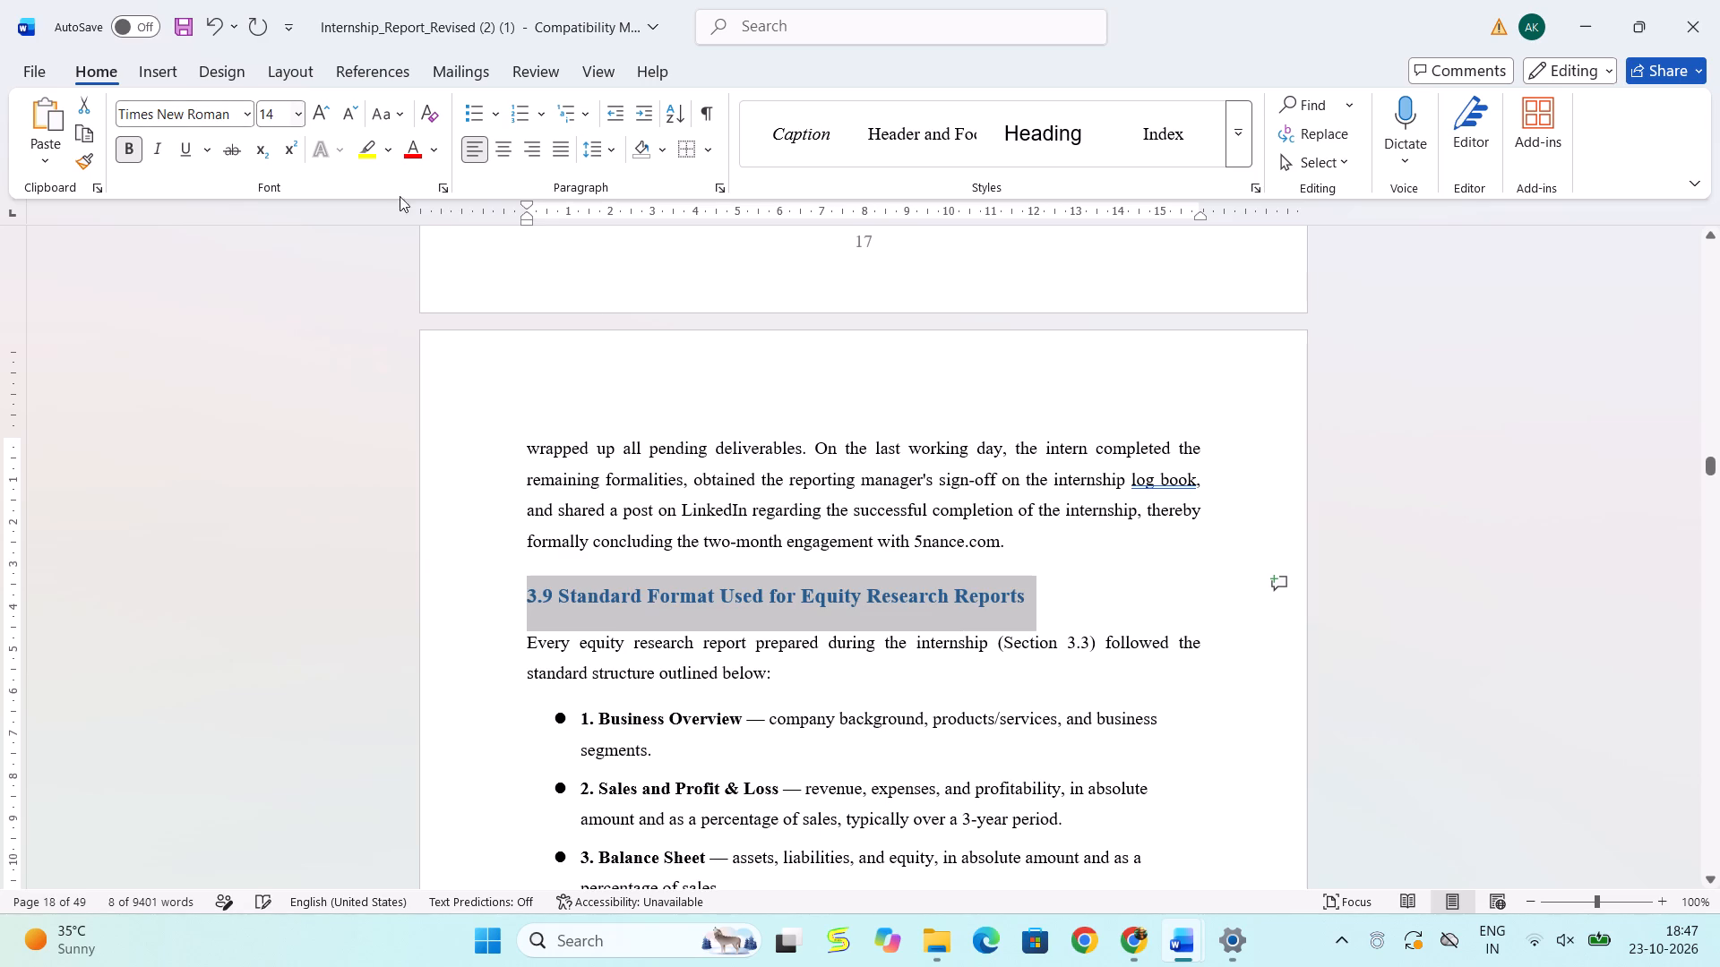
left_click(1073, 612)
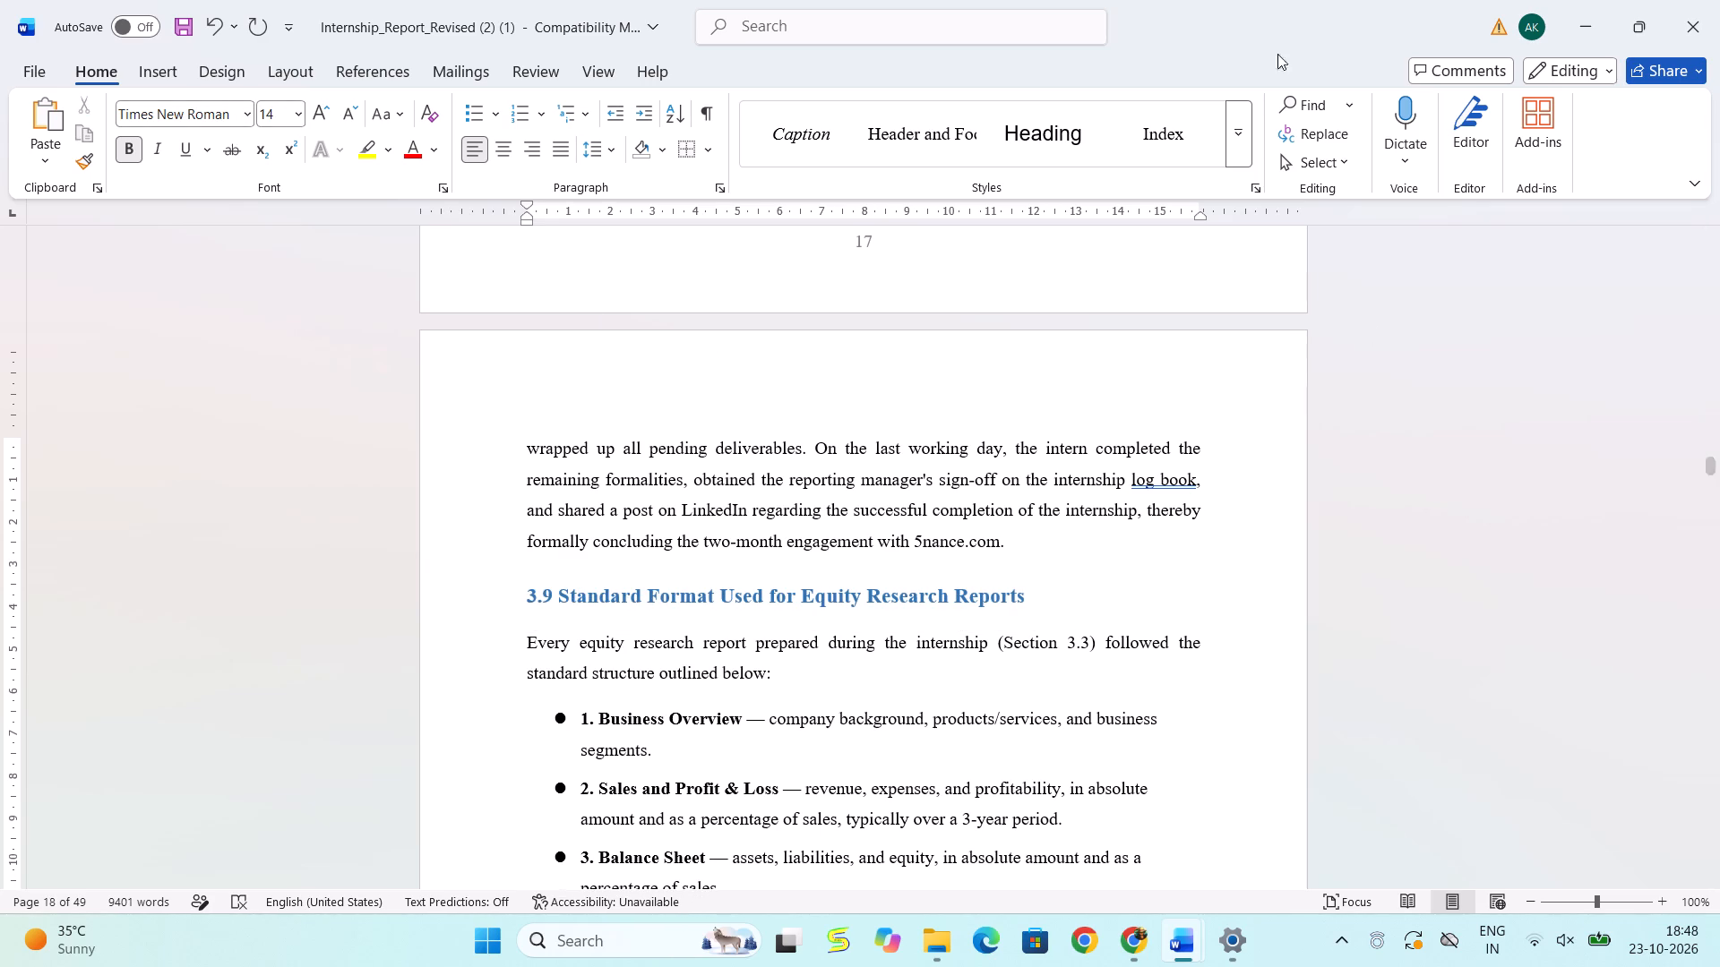
Apply the Heading 1 style to the "3.9 Standard Format Used for Equity Research Reports" subheading.
left_click(1245, 140)
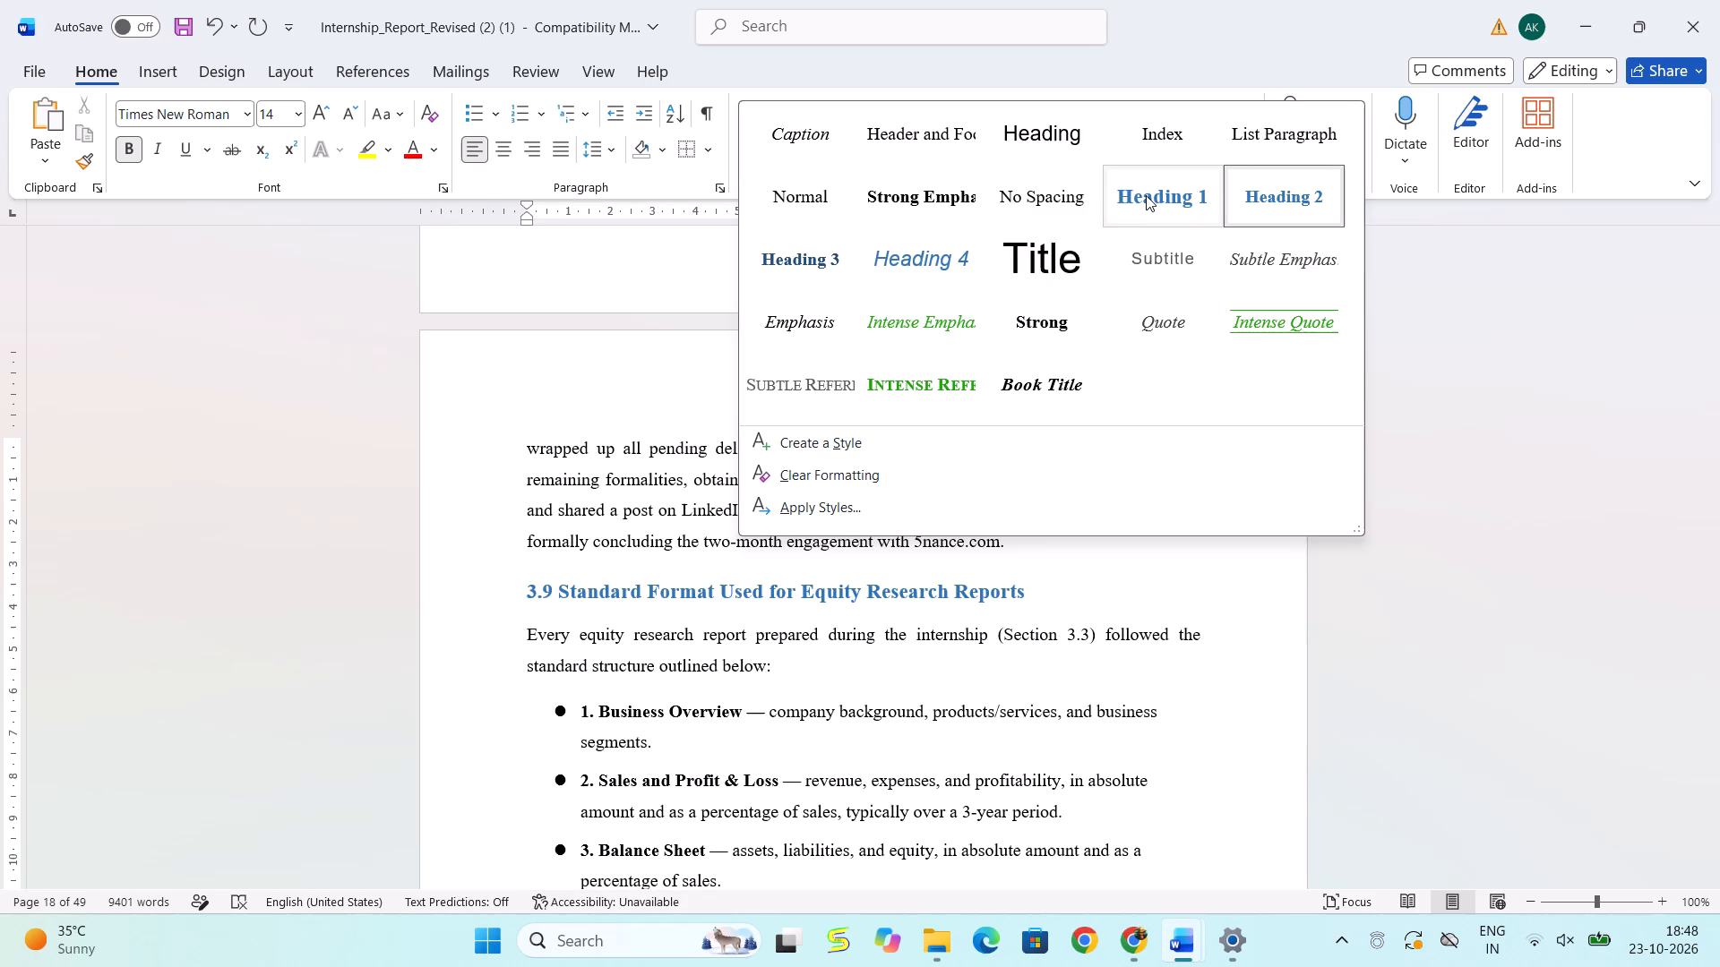
double_click(695, 581)
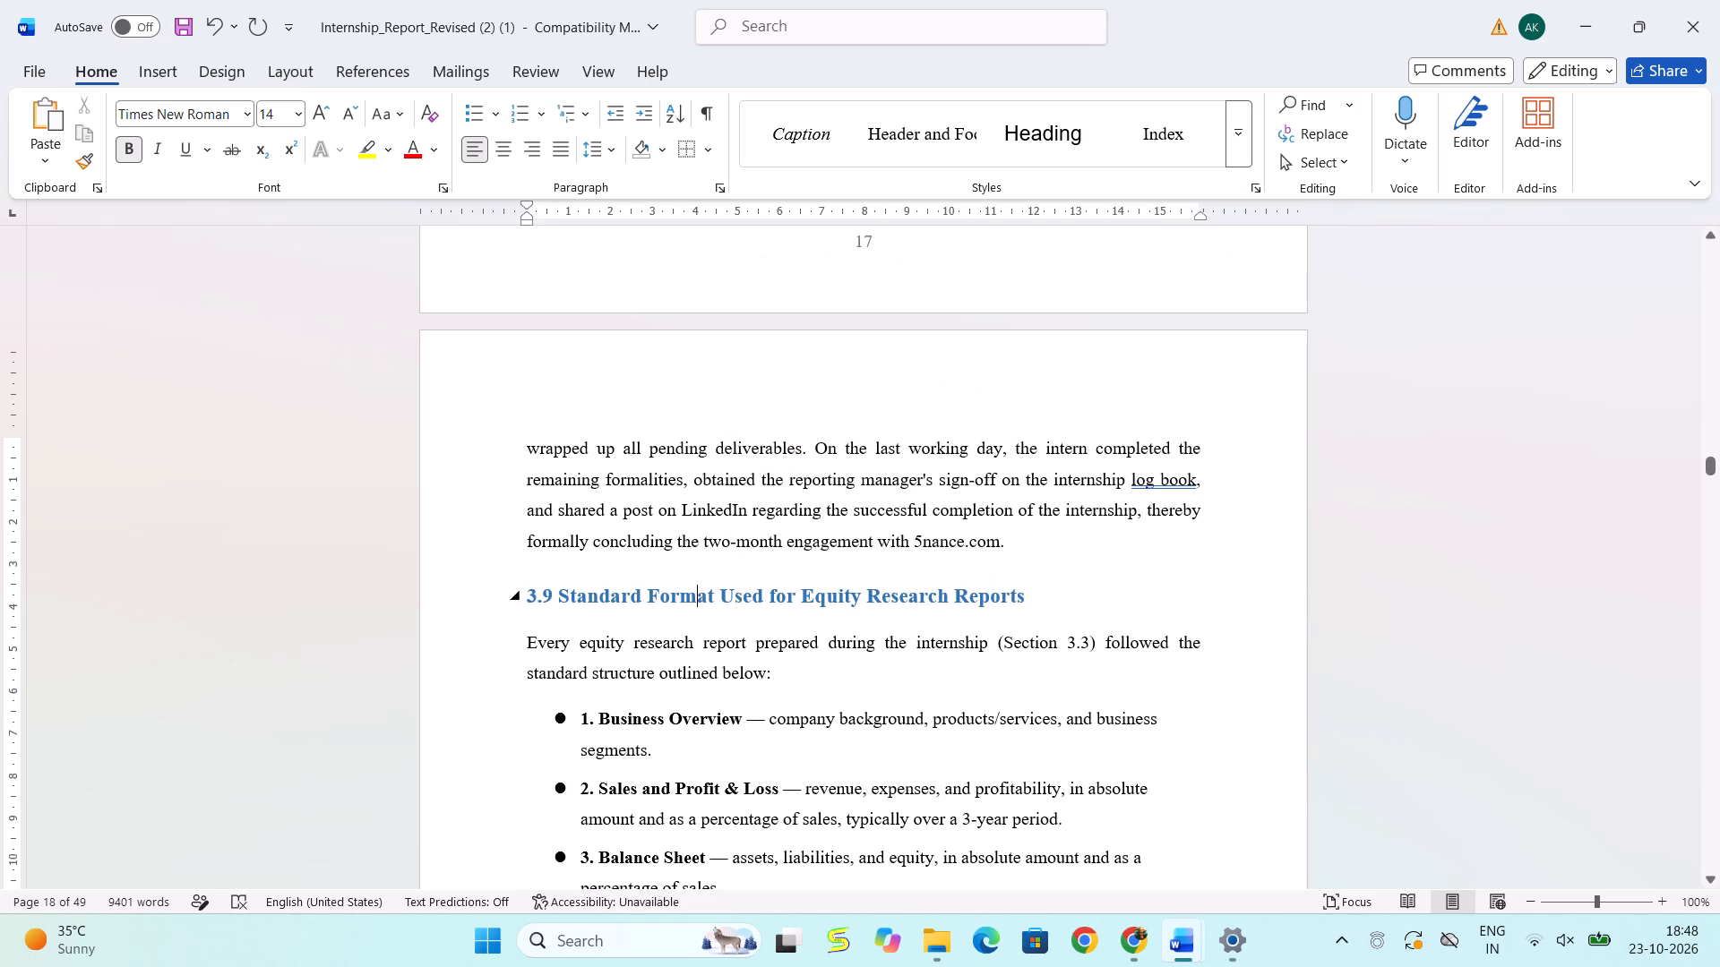
triple_click(695, 581)
left_click(695, 581)
triple_click(718, 598)
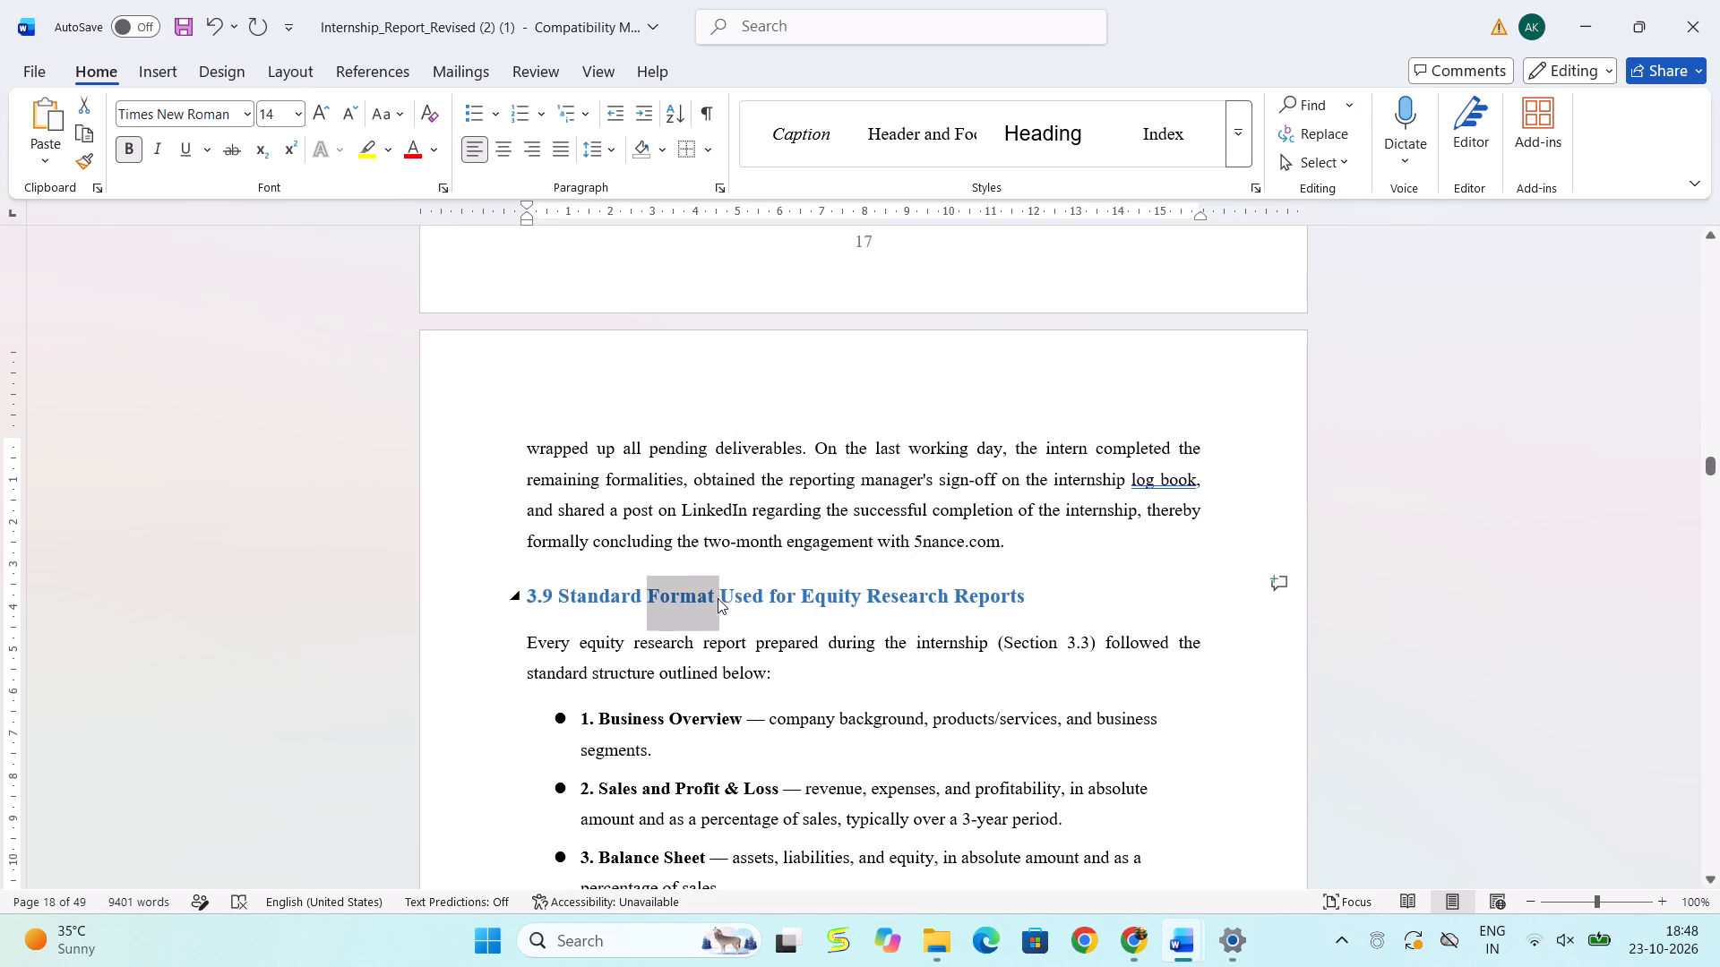
left_click(1231, 146)
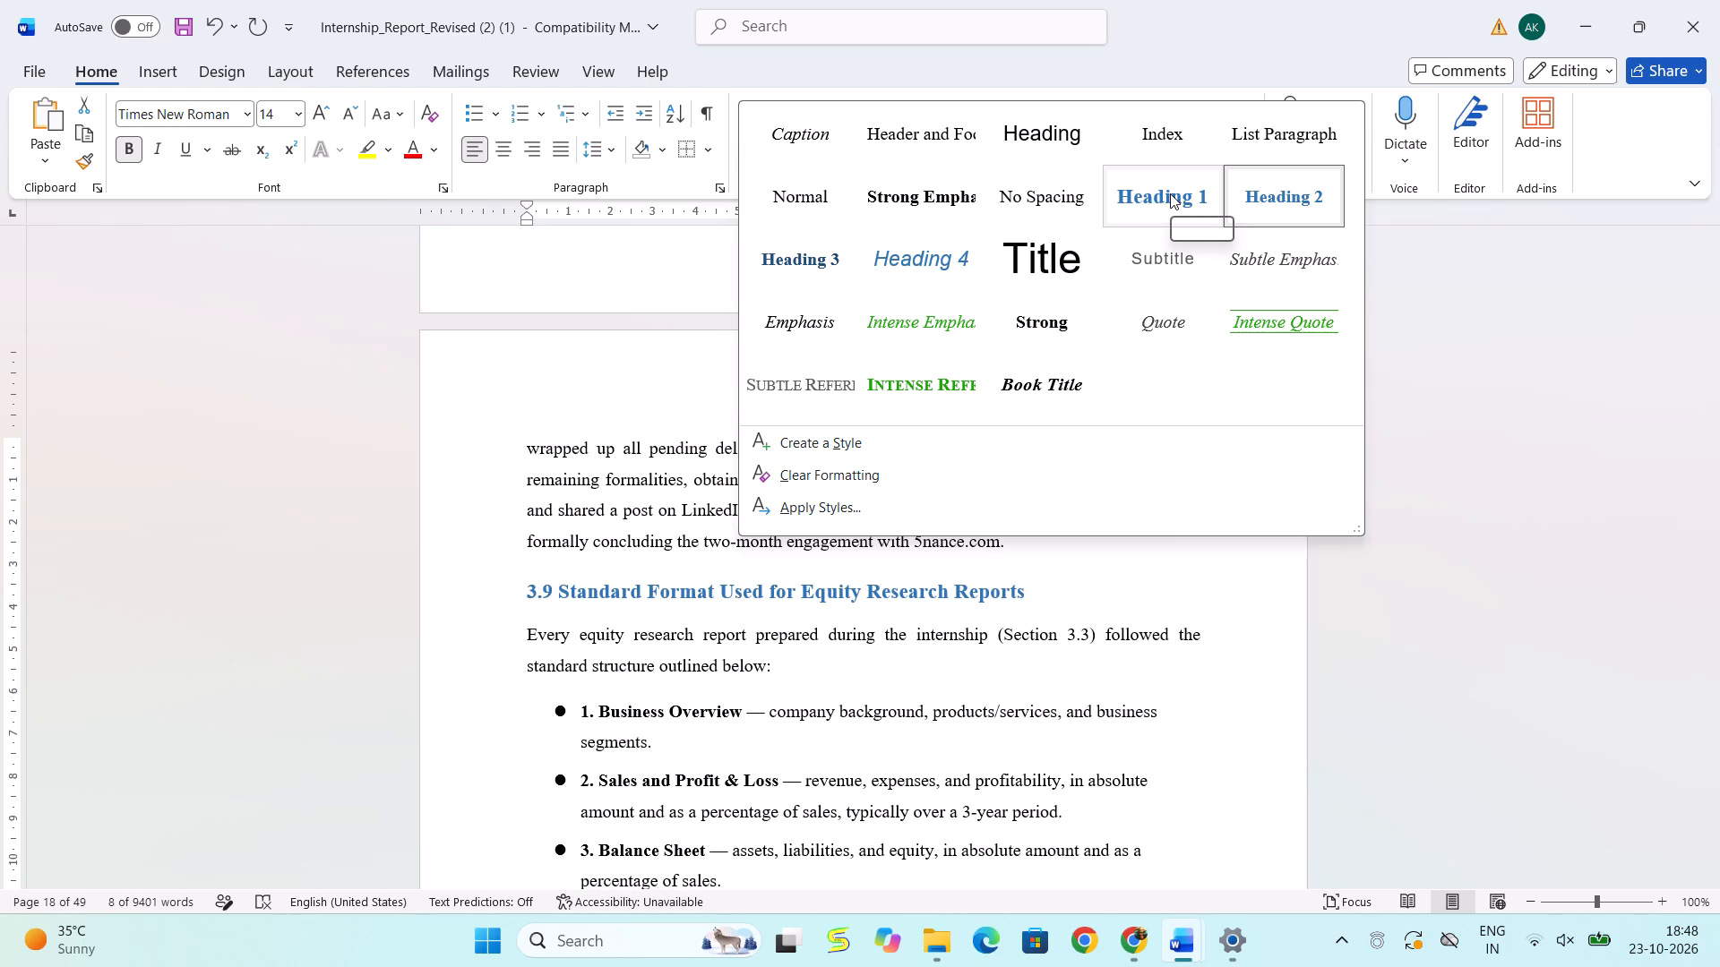
left_click(1170, 193)
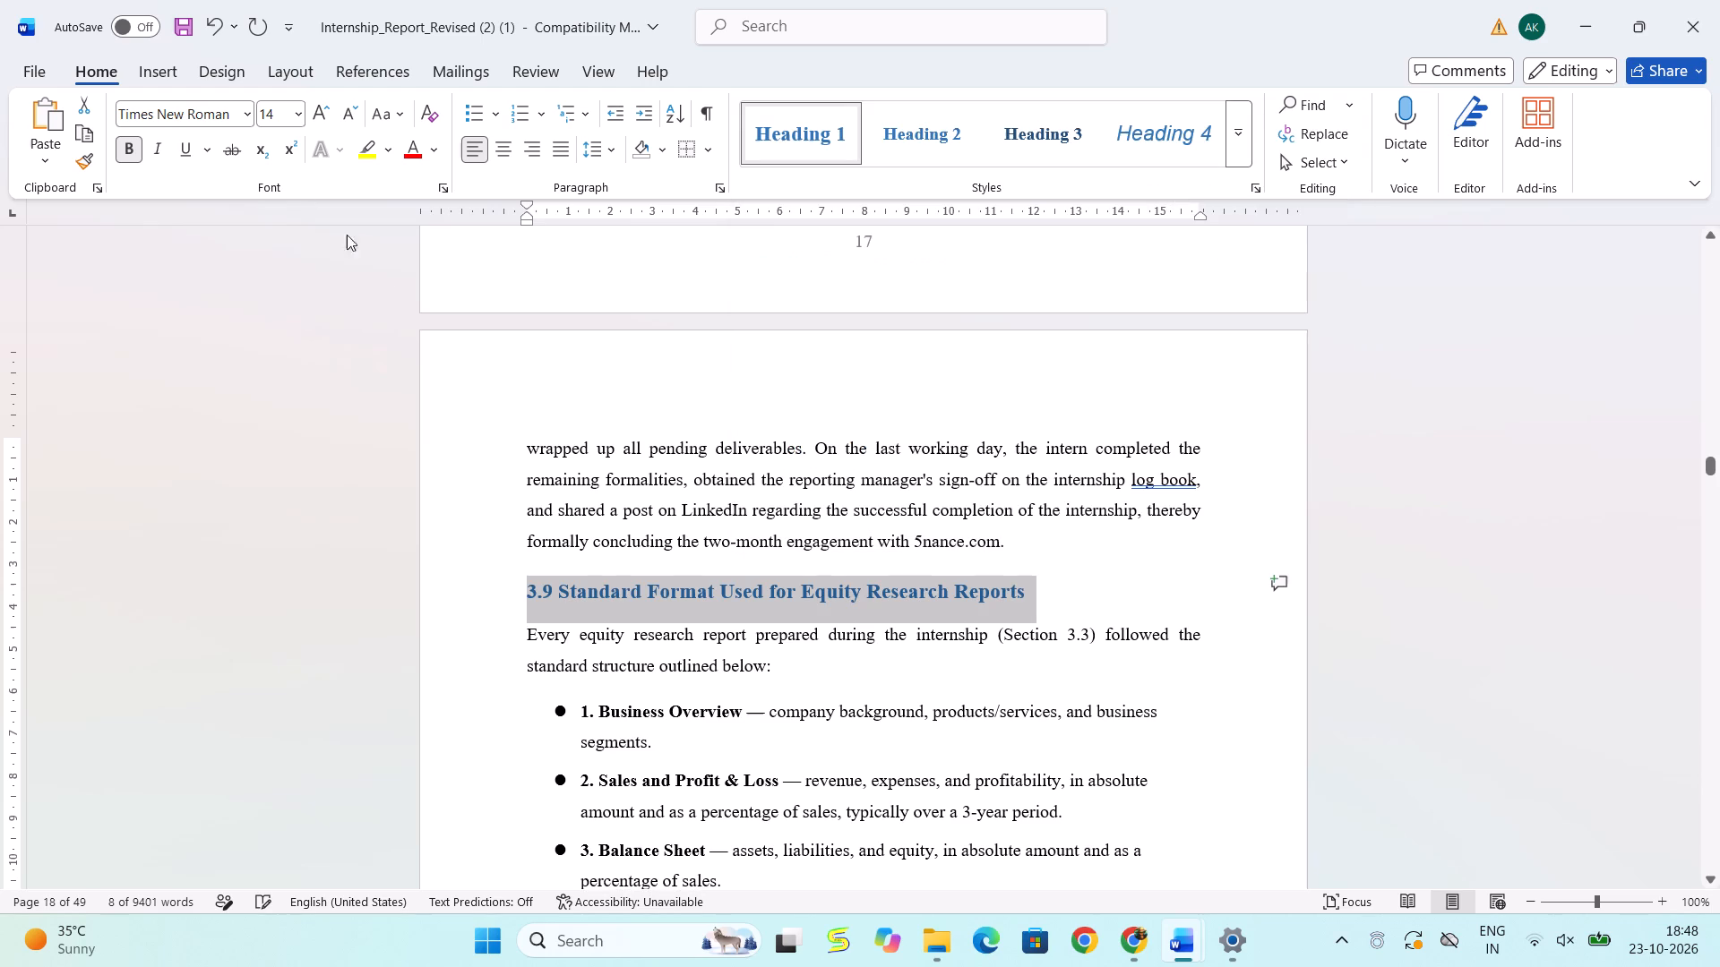
left_click(615, 578)
left_click(615, 578)
Apply the Heading 1 style to the "3.10 Financial Ratio Formulae Used" subheading.
scroll(615, 578, "down", 2)
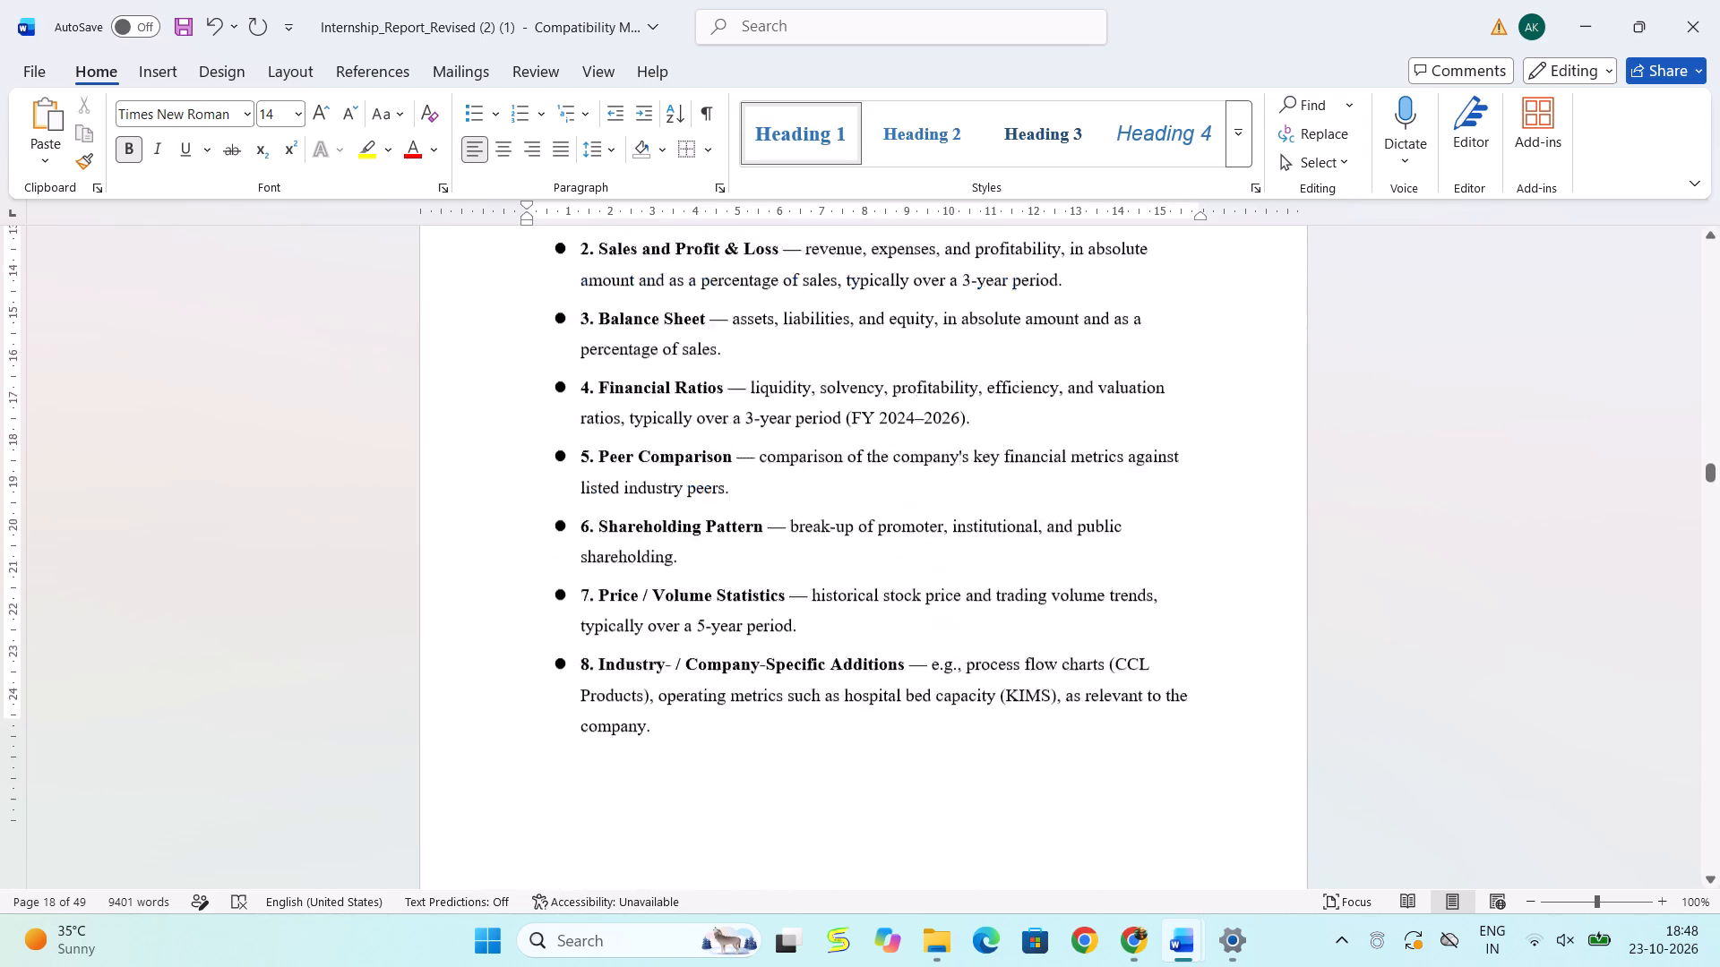
scroll(615, 578, "down", 3)
triple_click(593, 619)
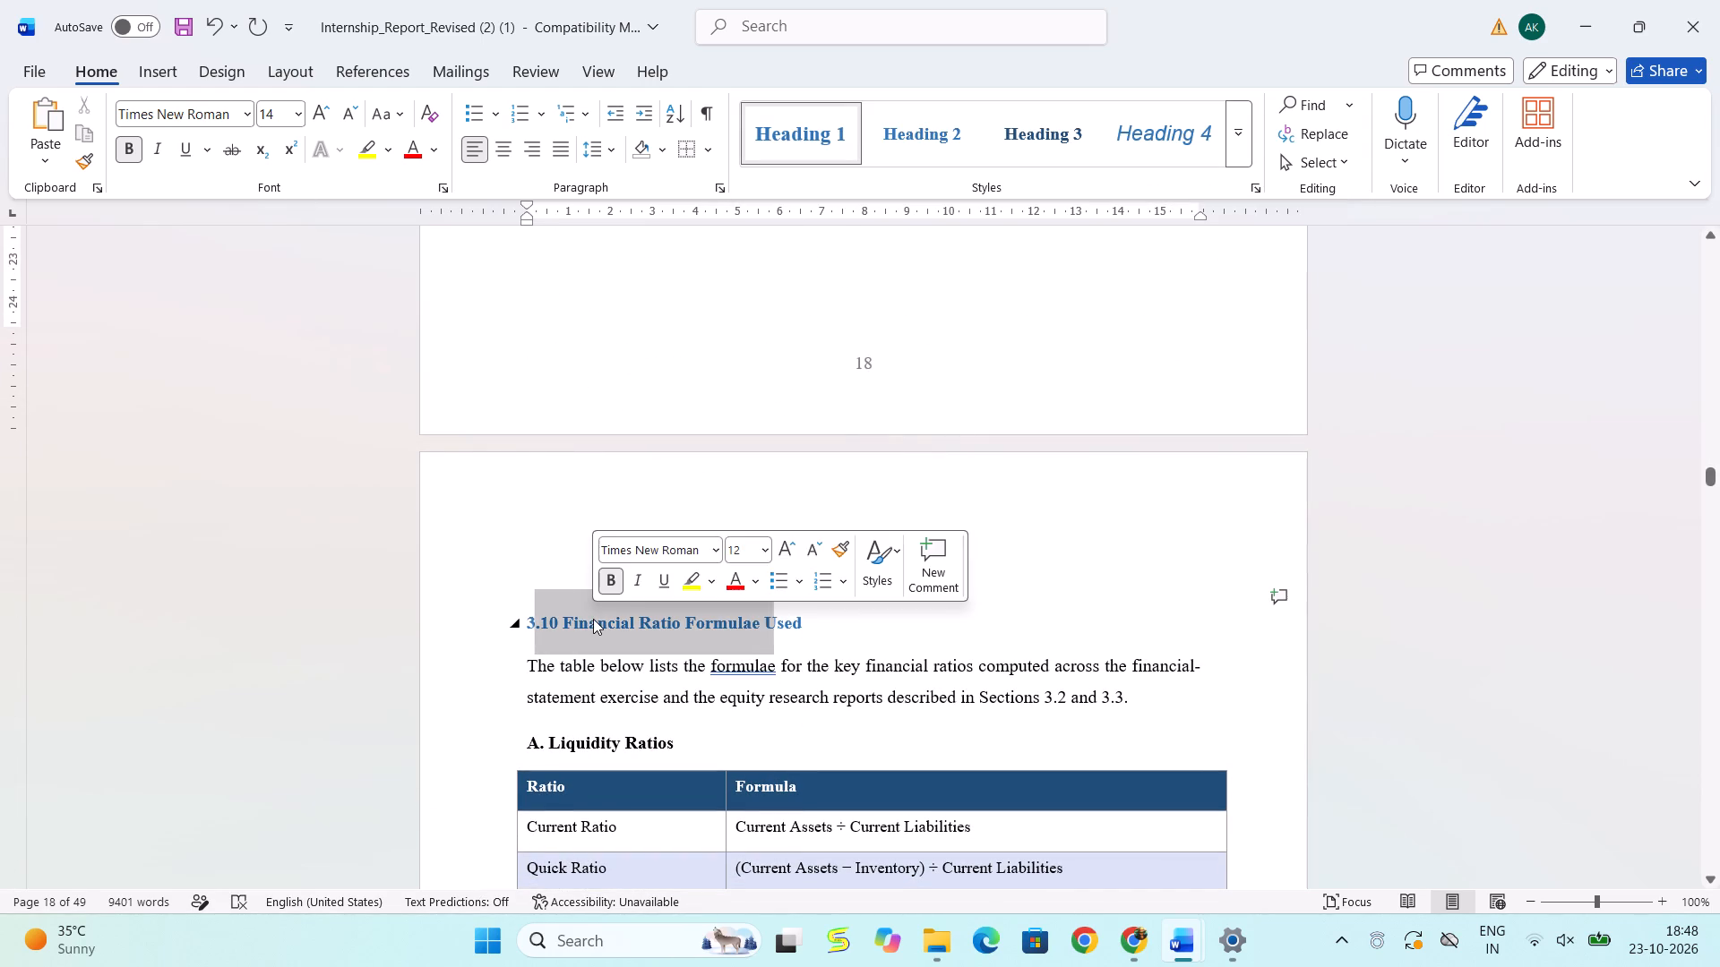
left_click(831, 153)
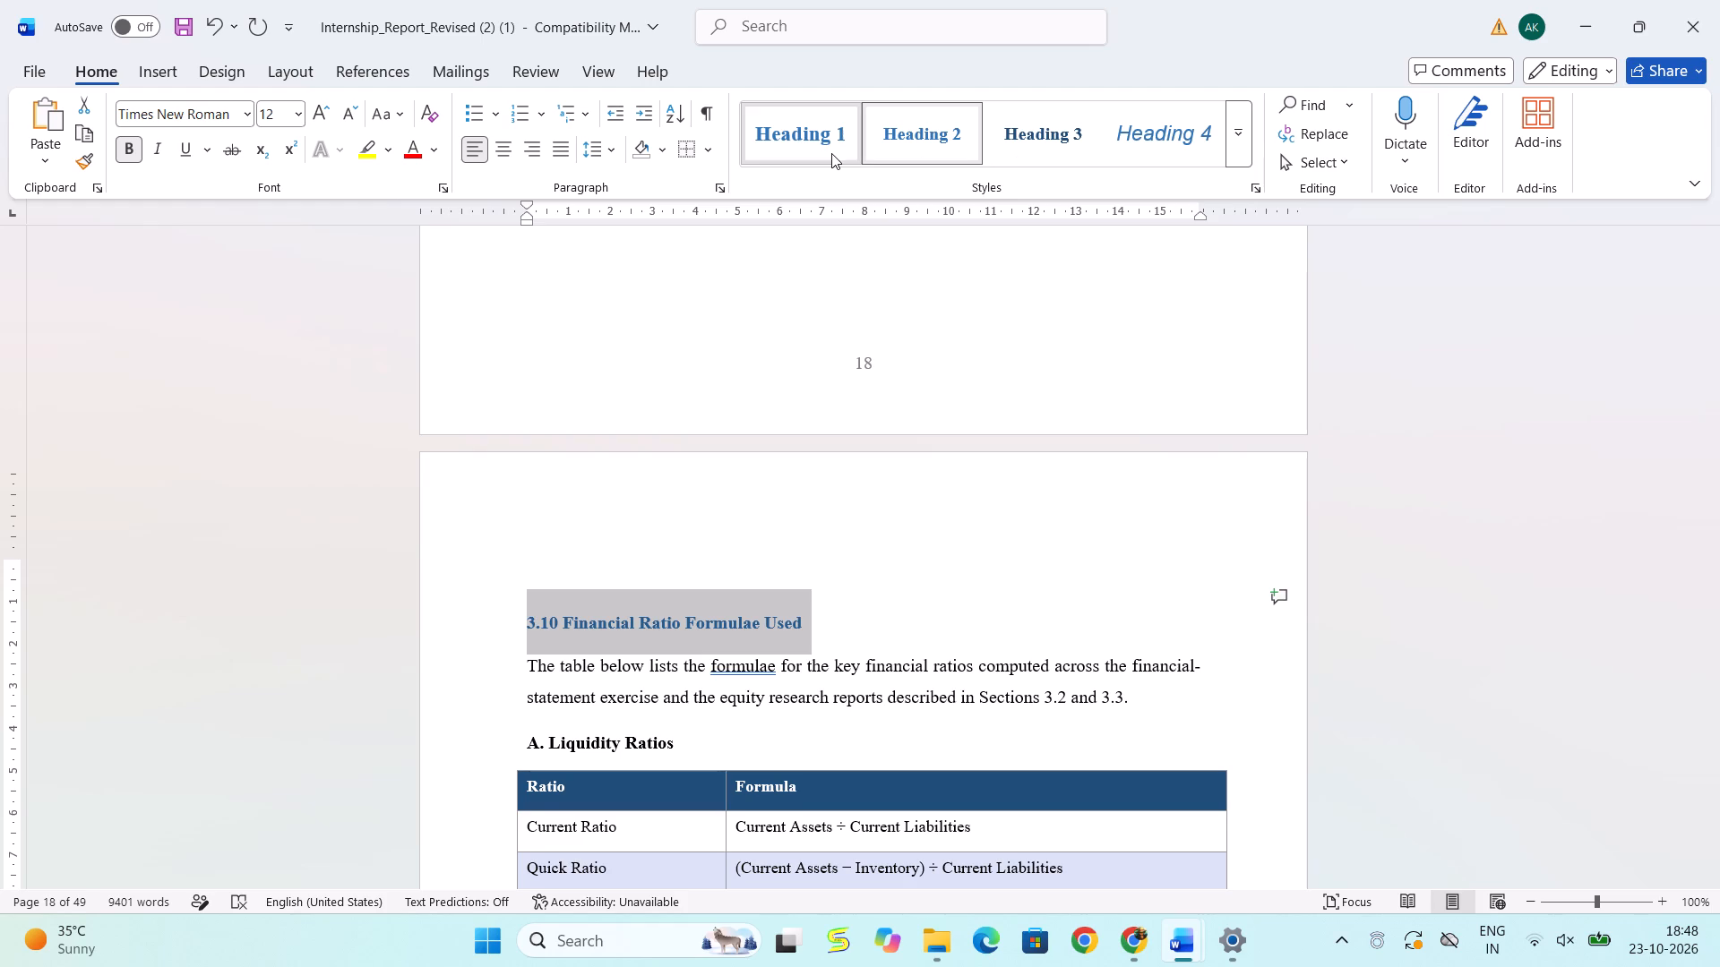
Reapply the Heading 1 style to the "CHAPTER 4: COMPANY OBSERVATION" heading.
scroll(718, 658, "down", 4)
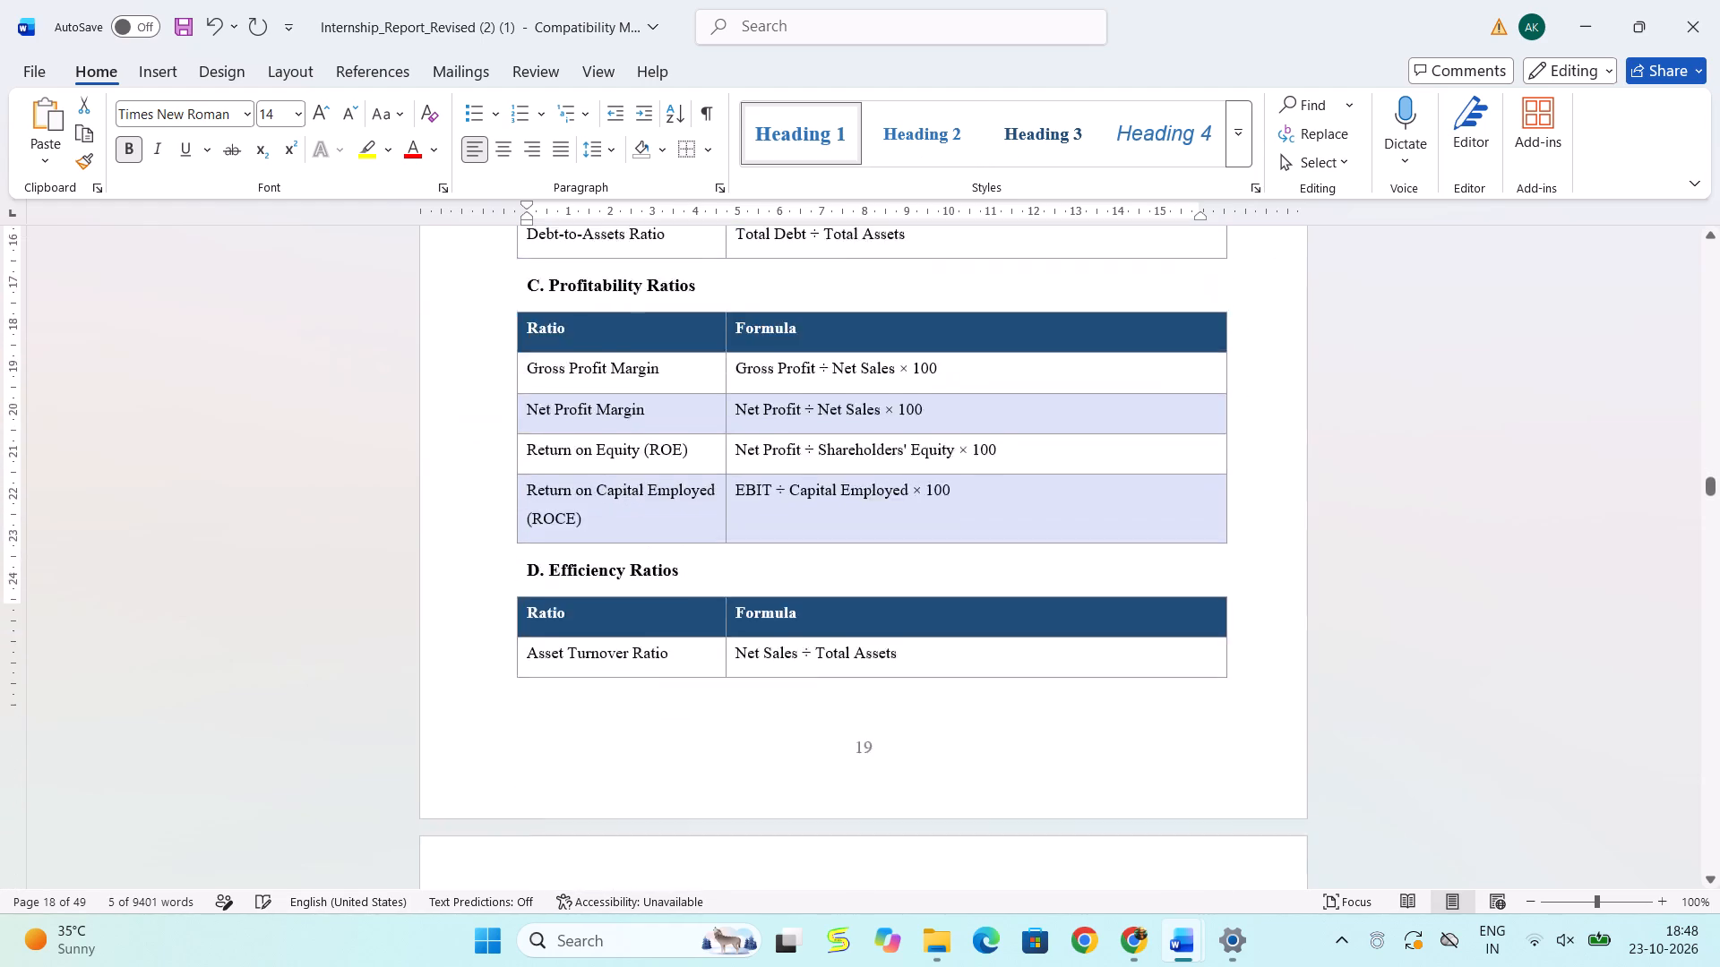
scroll(718, 658, "down", 5)
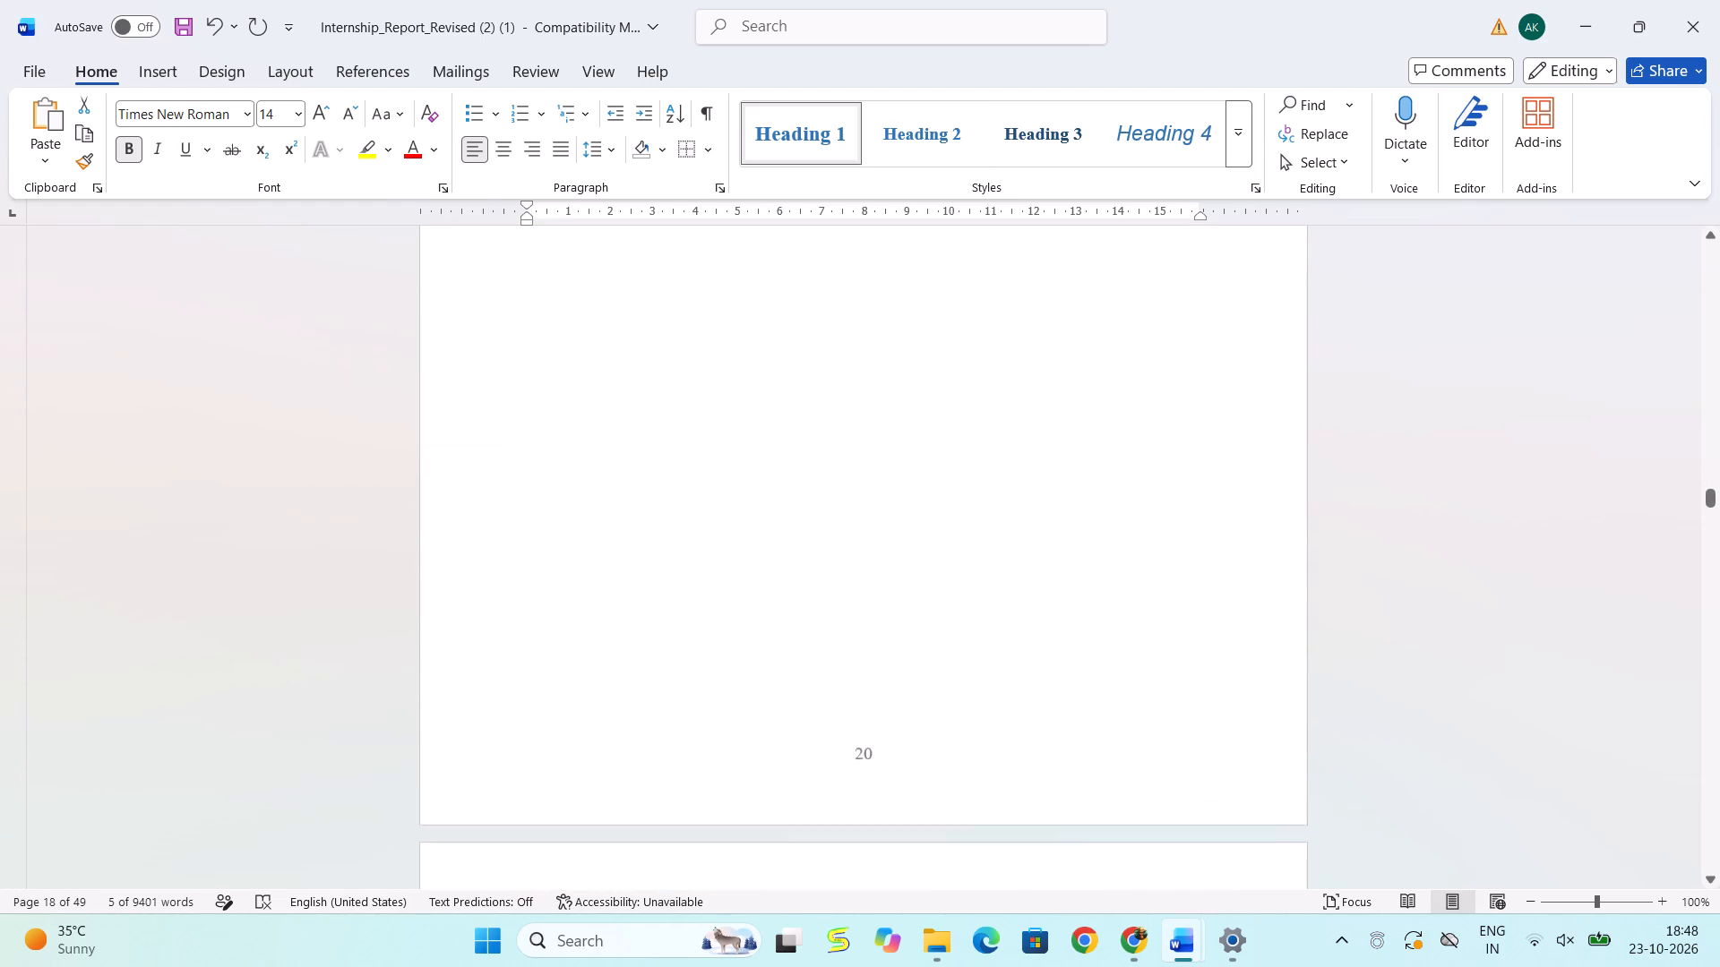
scroll(718, 658, "down", 2)
triple_click(701, 562)
left_click(701, 562)
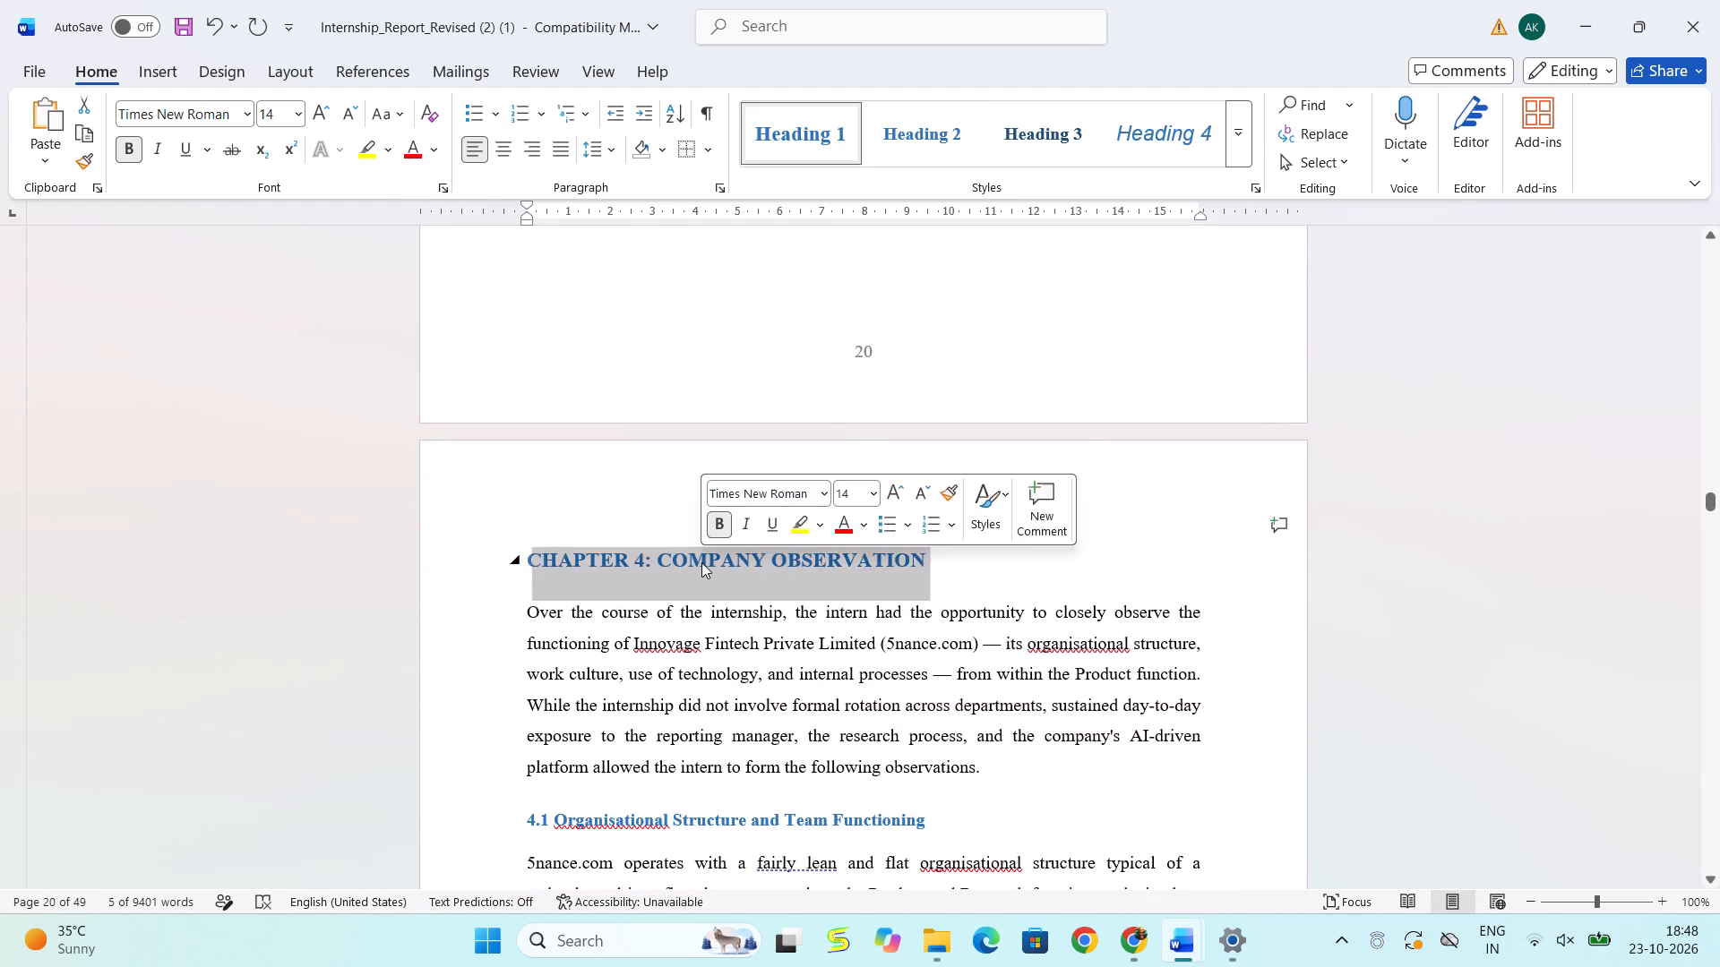
double_click(701, 562)
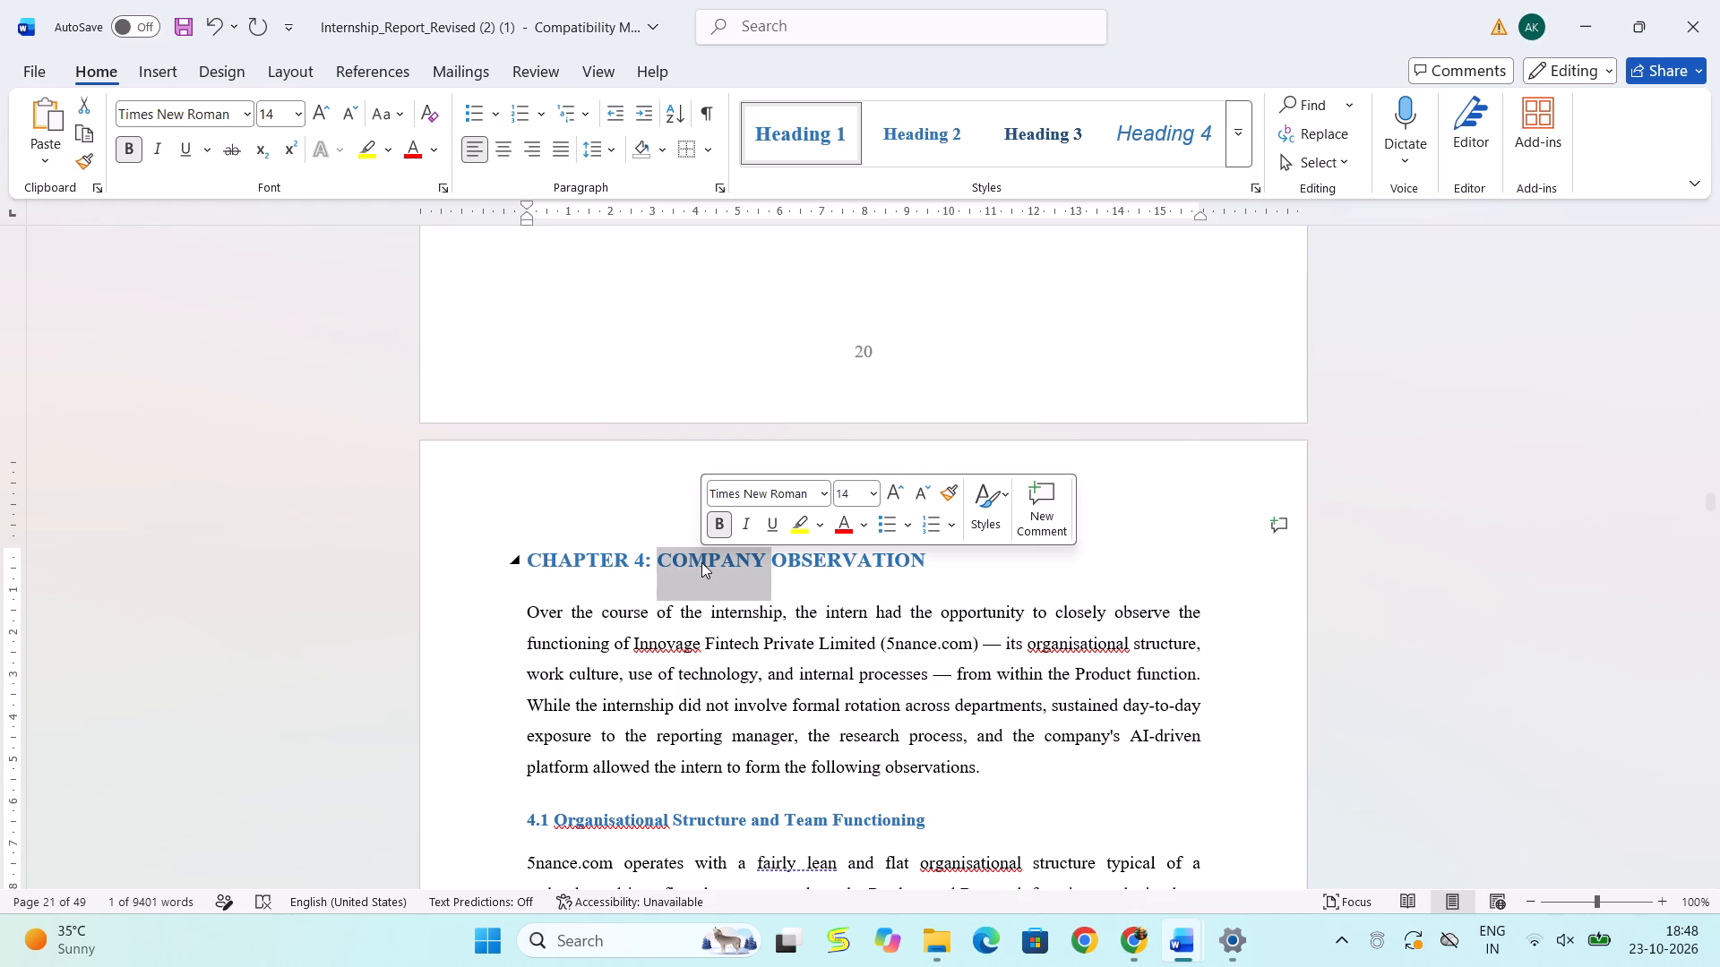
triple_click(701, 562)
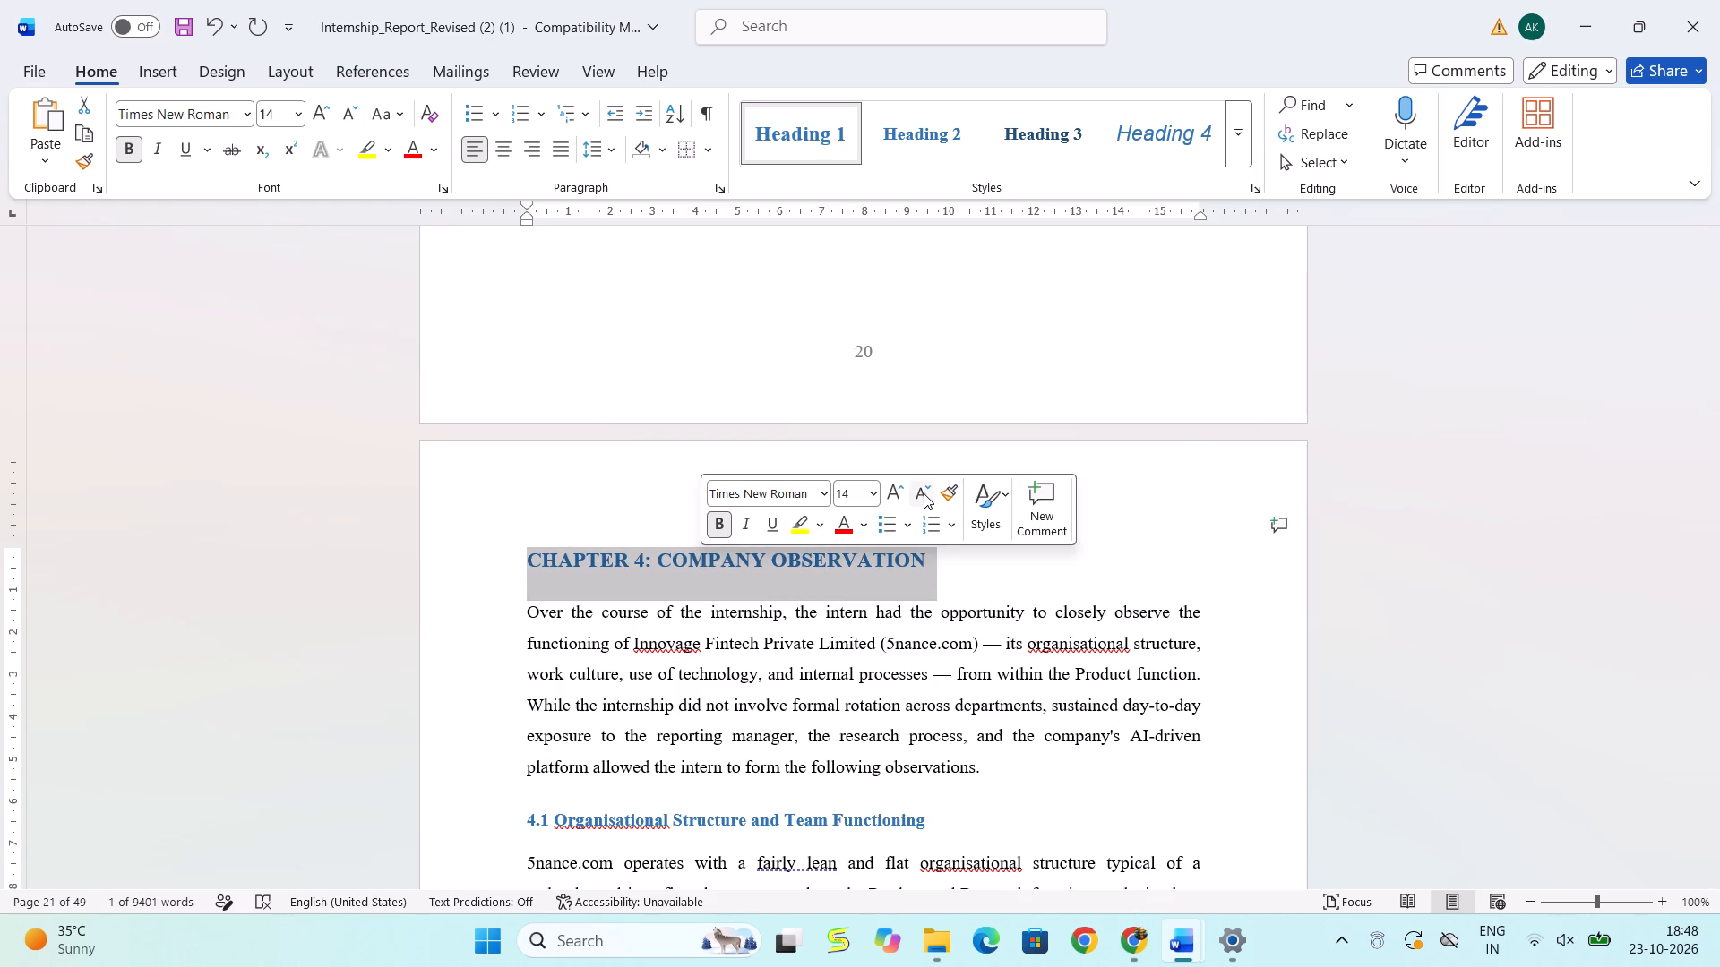
left_click(807, 115)
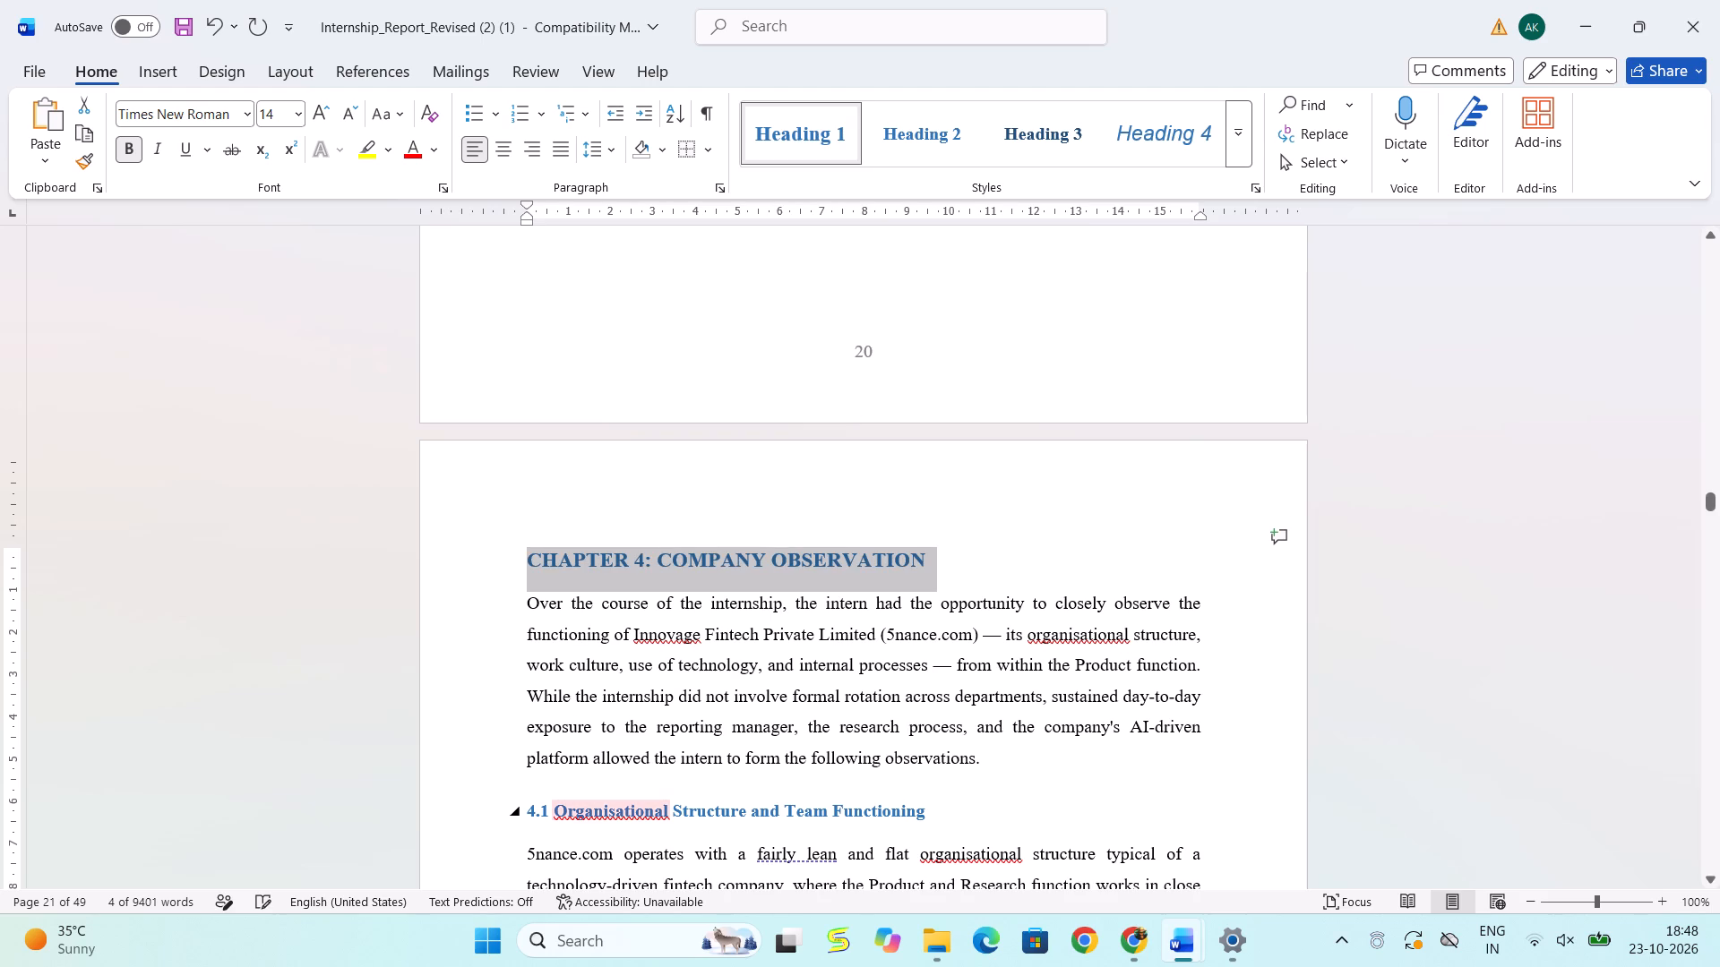
Apply the Heading 1 style to the "4.1 Organisational Structure and Team Functioning" subheading.
triple_click(634, 813)
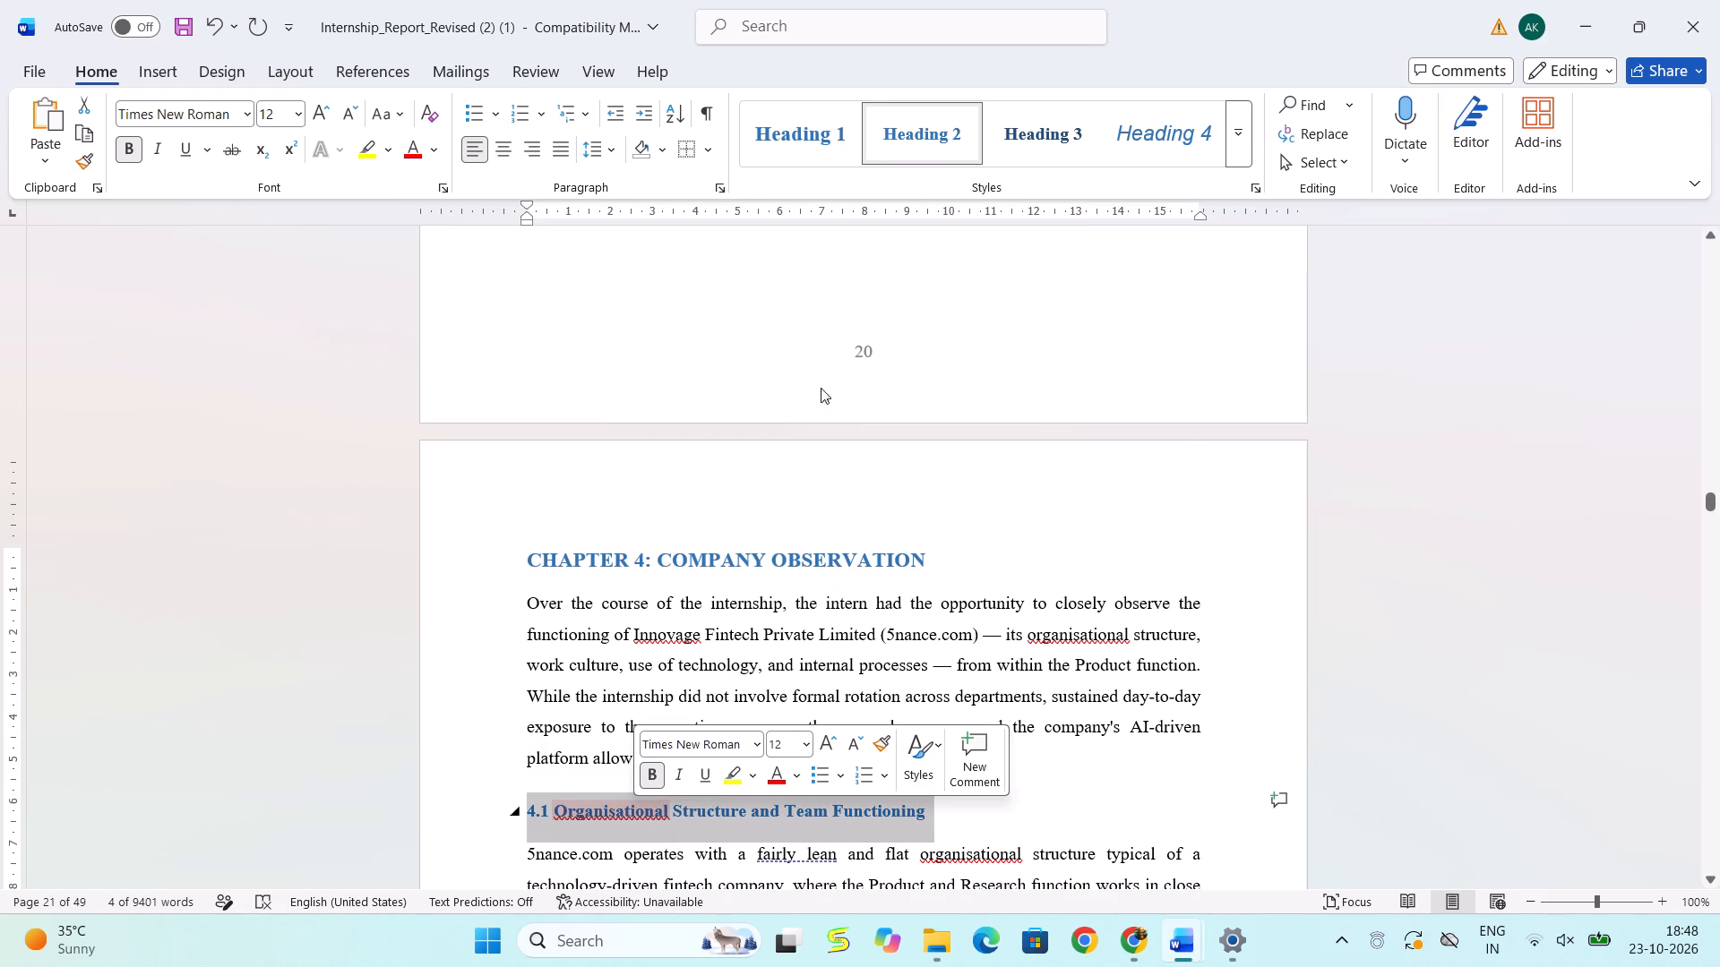
left_click(764, 150)
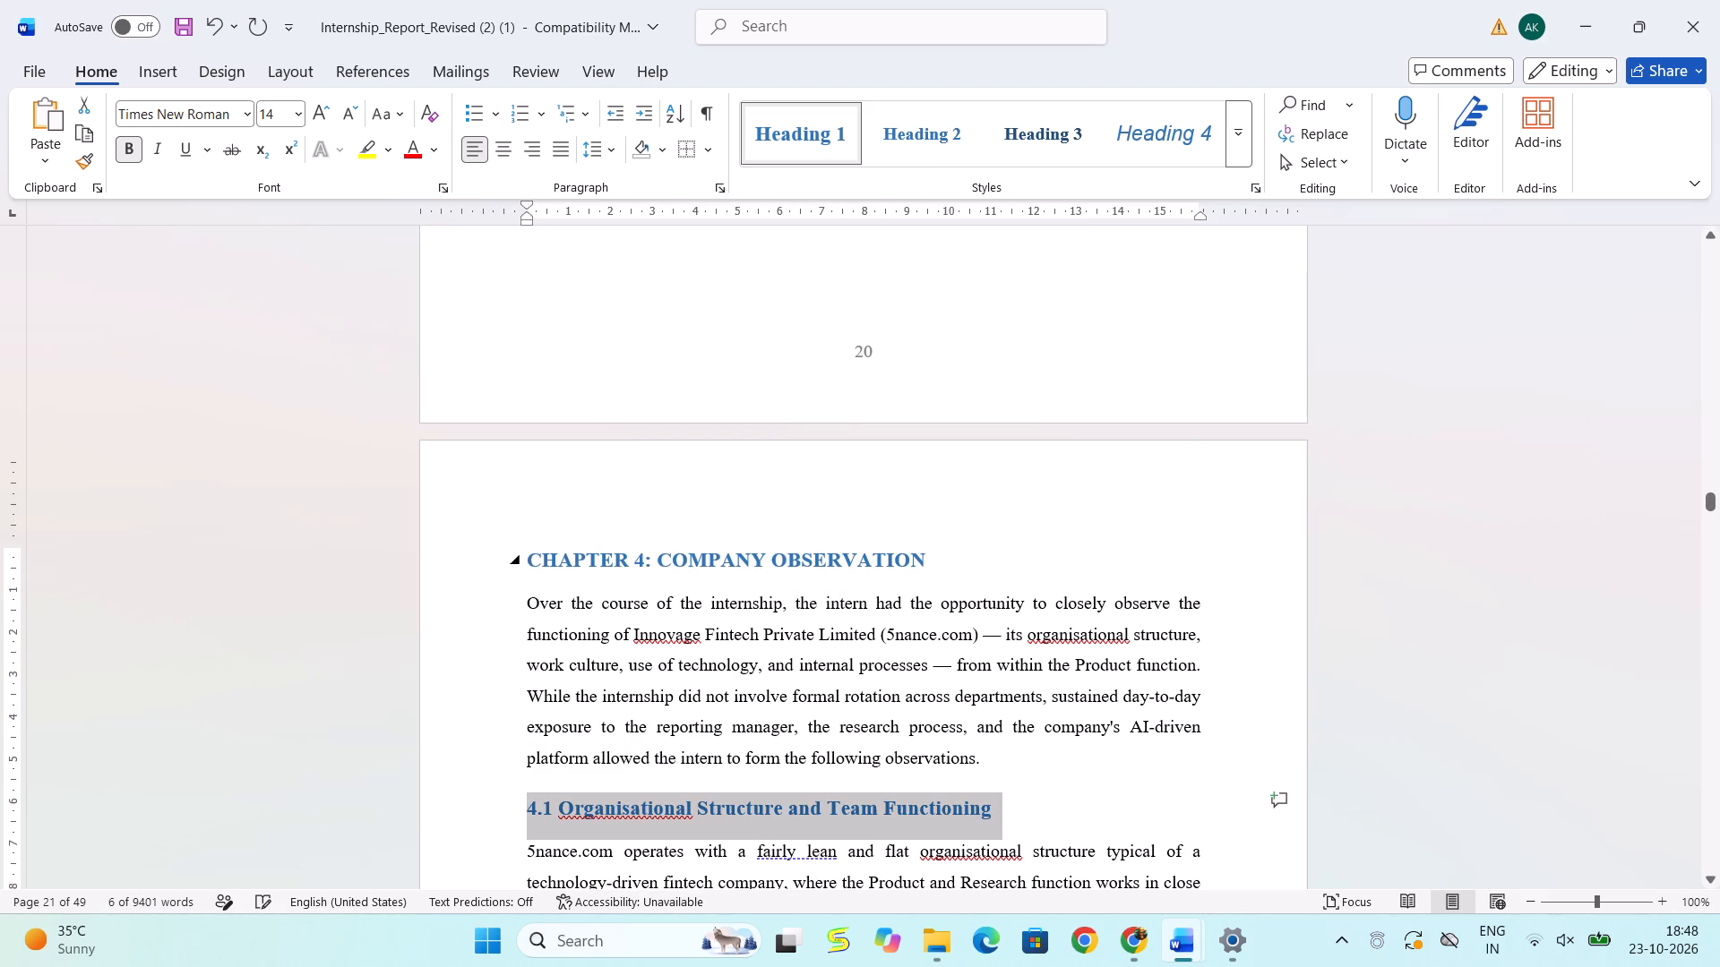
Increase the font size of the "CHAPTER 4: COMPANY OBSERVATION" heading to 16.
triple_click(646, 554)
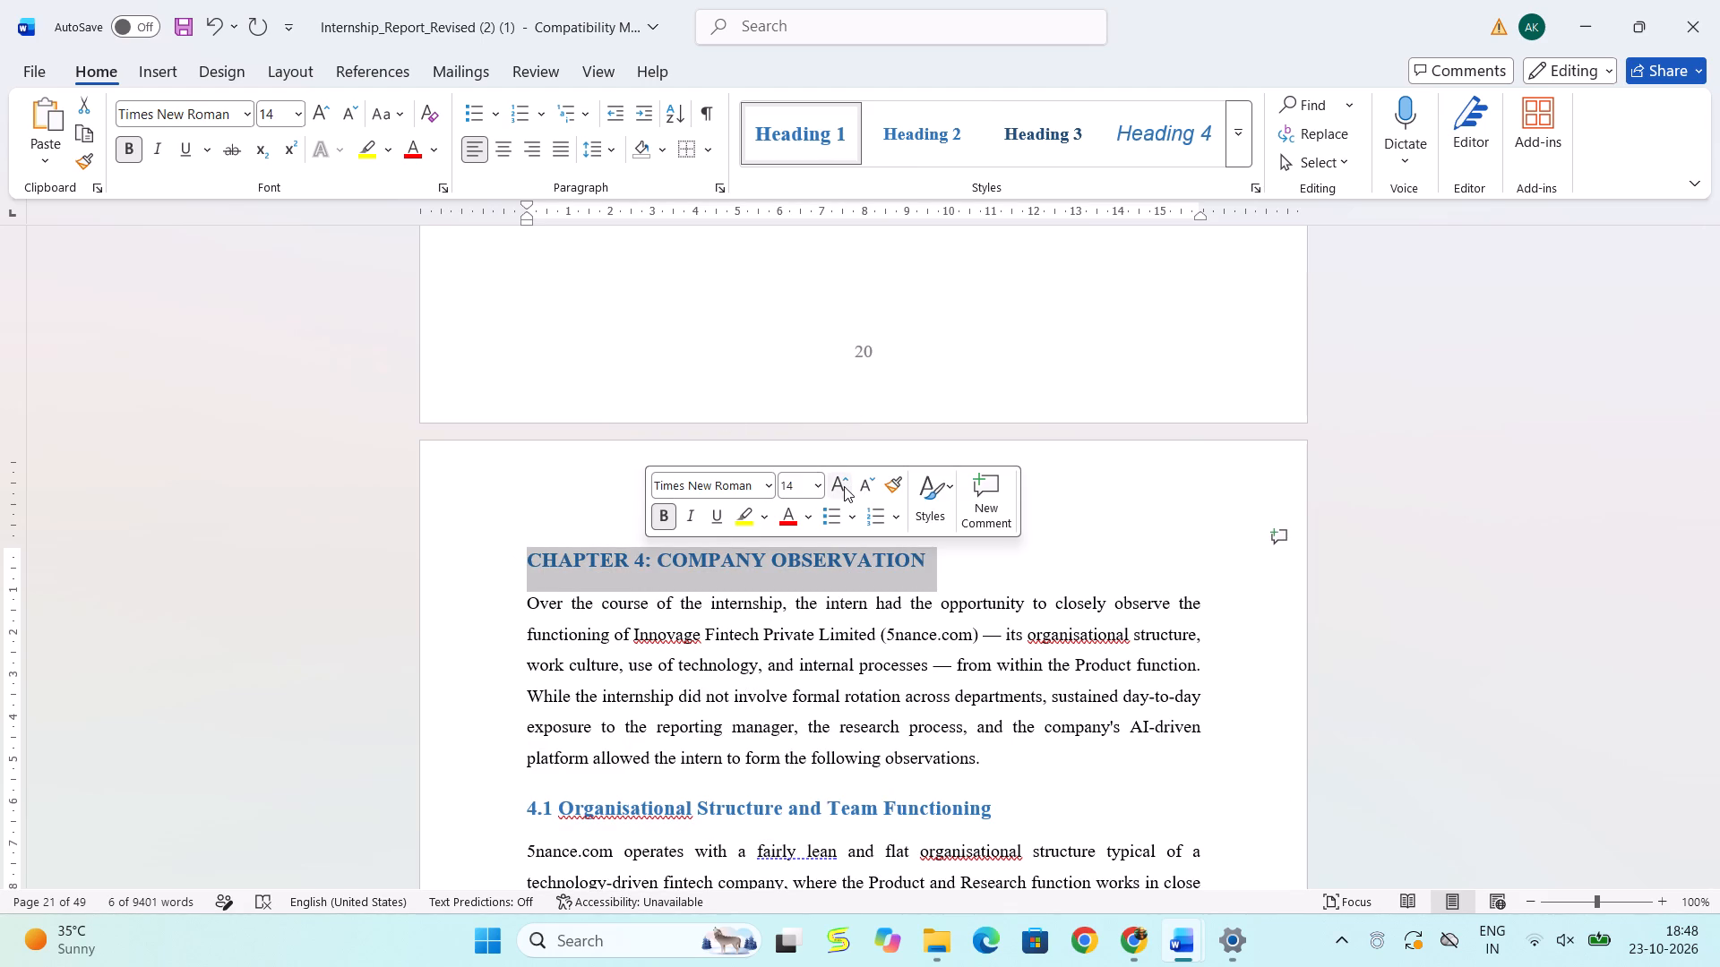
left_click(844, 485)
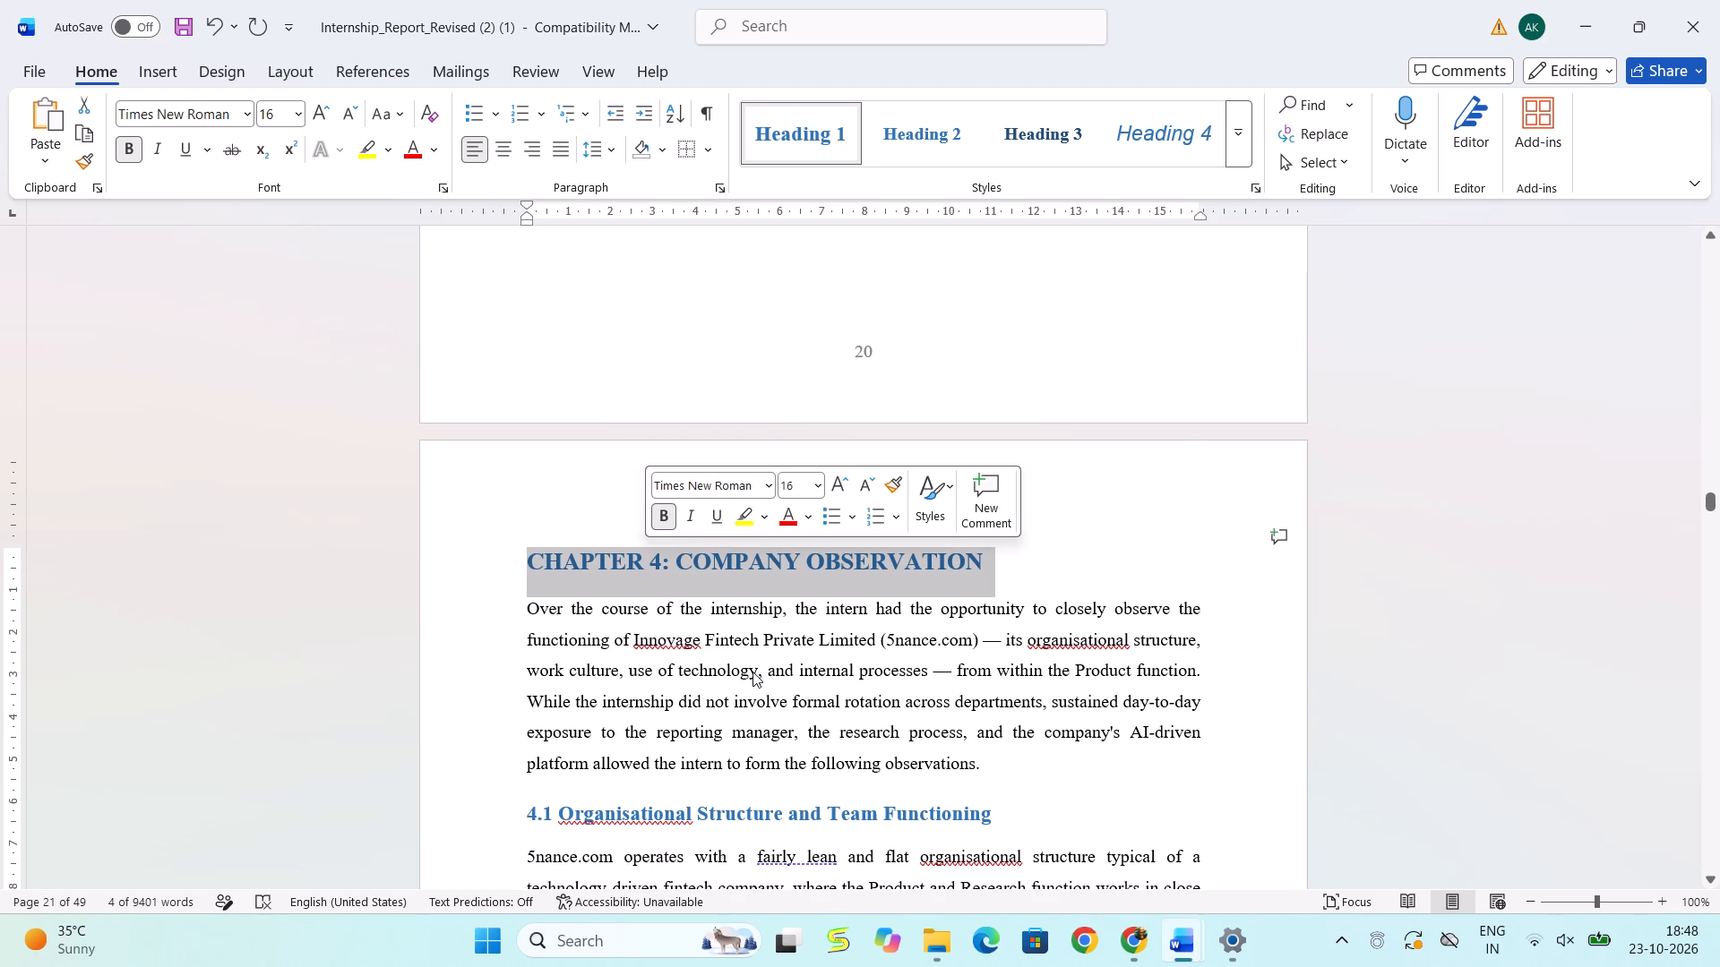
Apply the Heading 1 style to the "4.2 Work Culture and Environment" and "4.3 Use of Technology and Data-Driven Decision-Making" subheadings.
scroll(751, 672, "down", 3)
triple_click(604, 337)
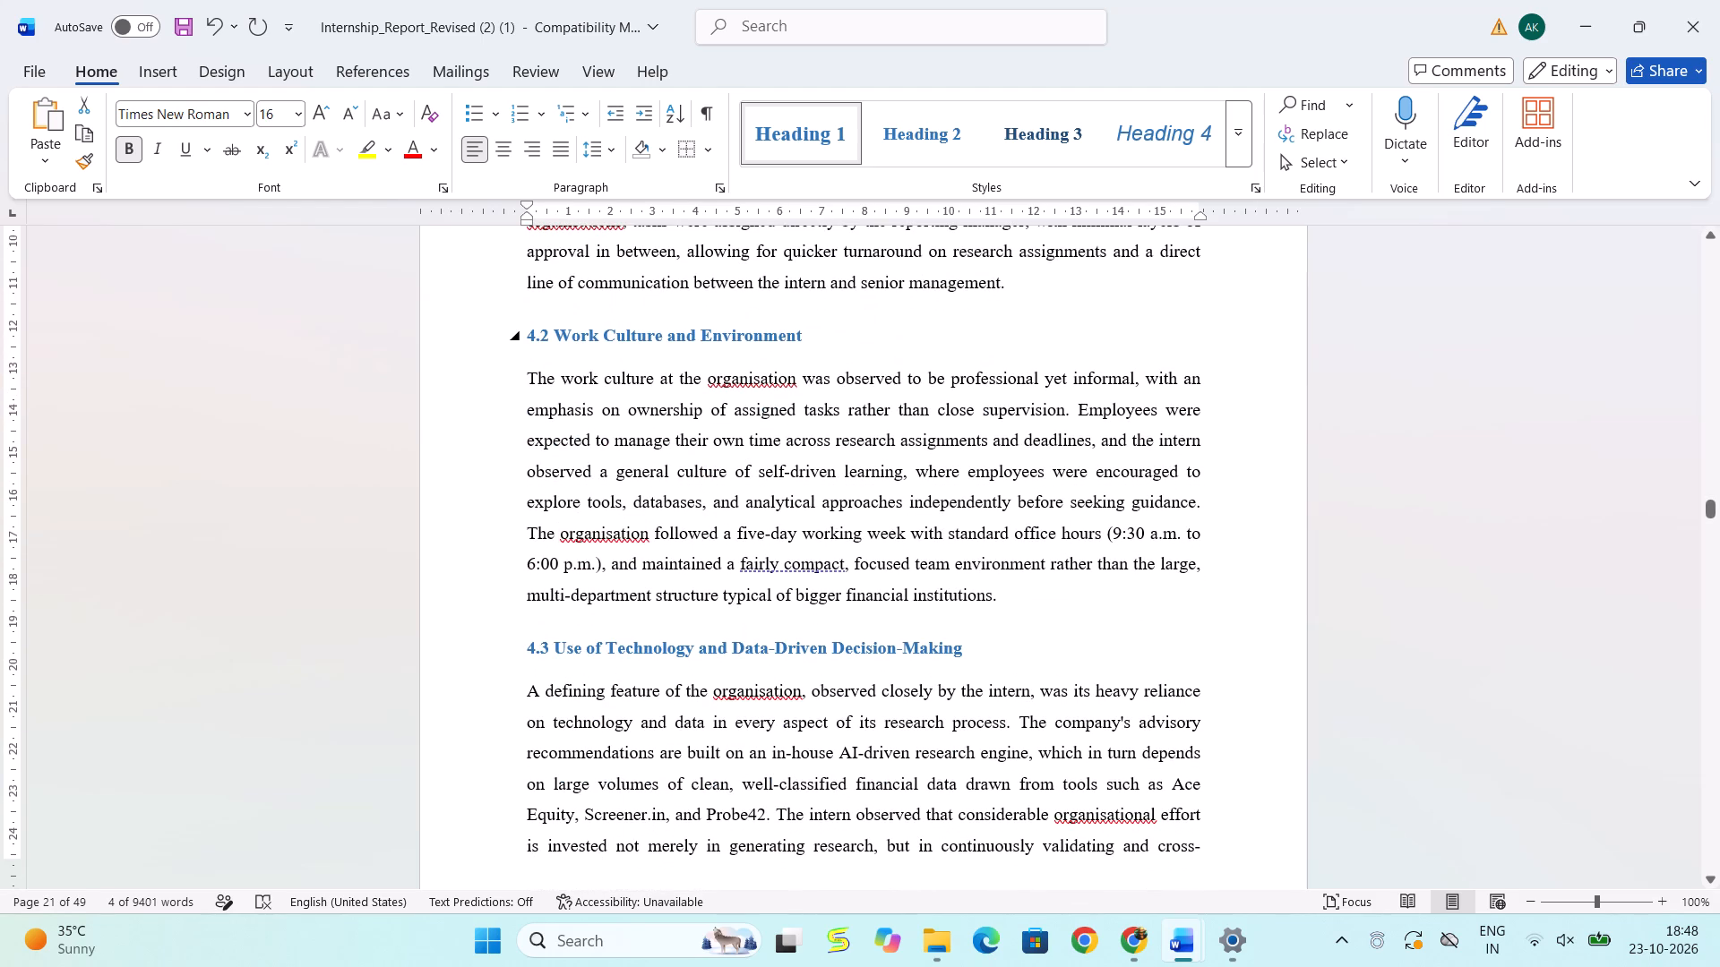
left_click(816, 129)
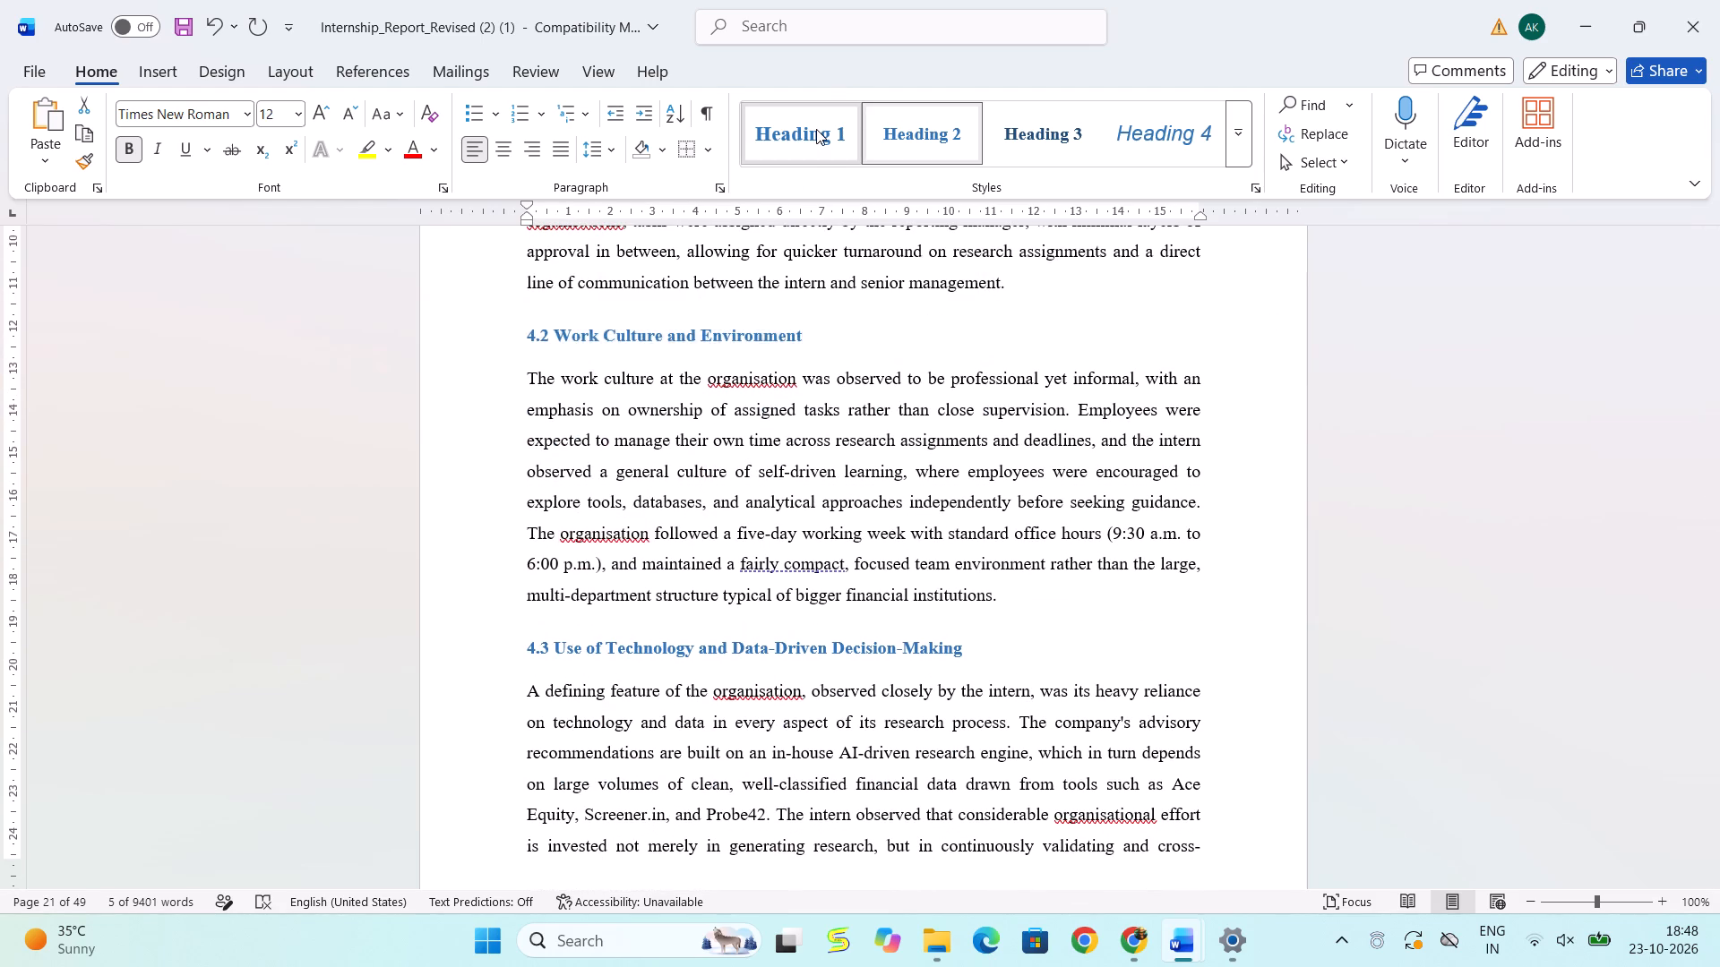
triple_click(648, 647)
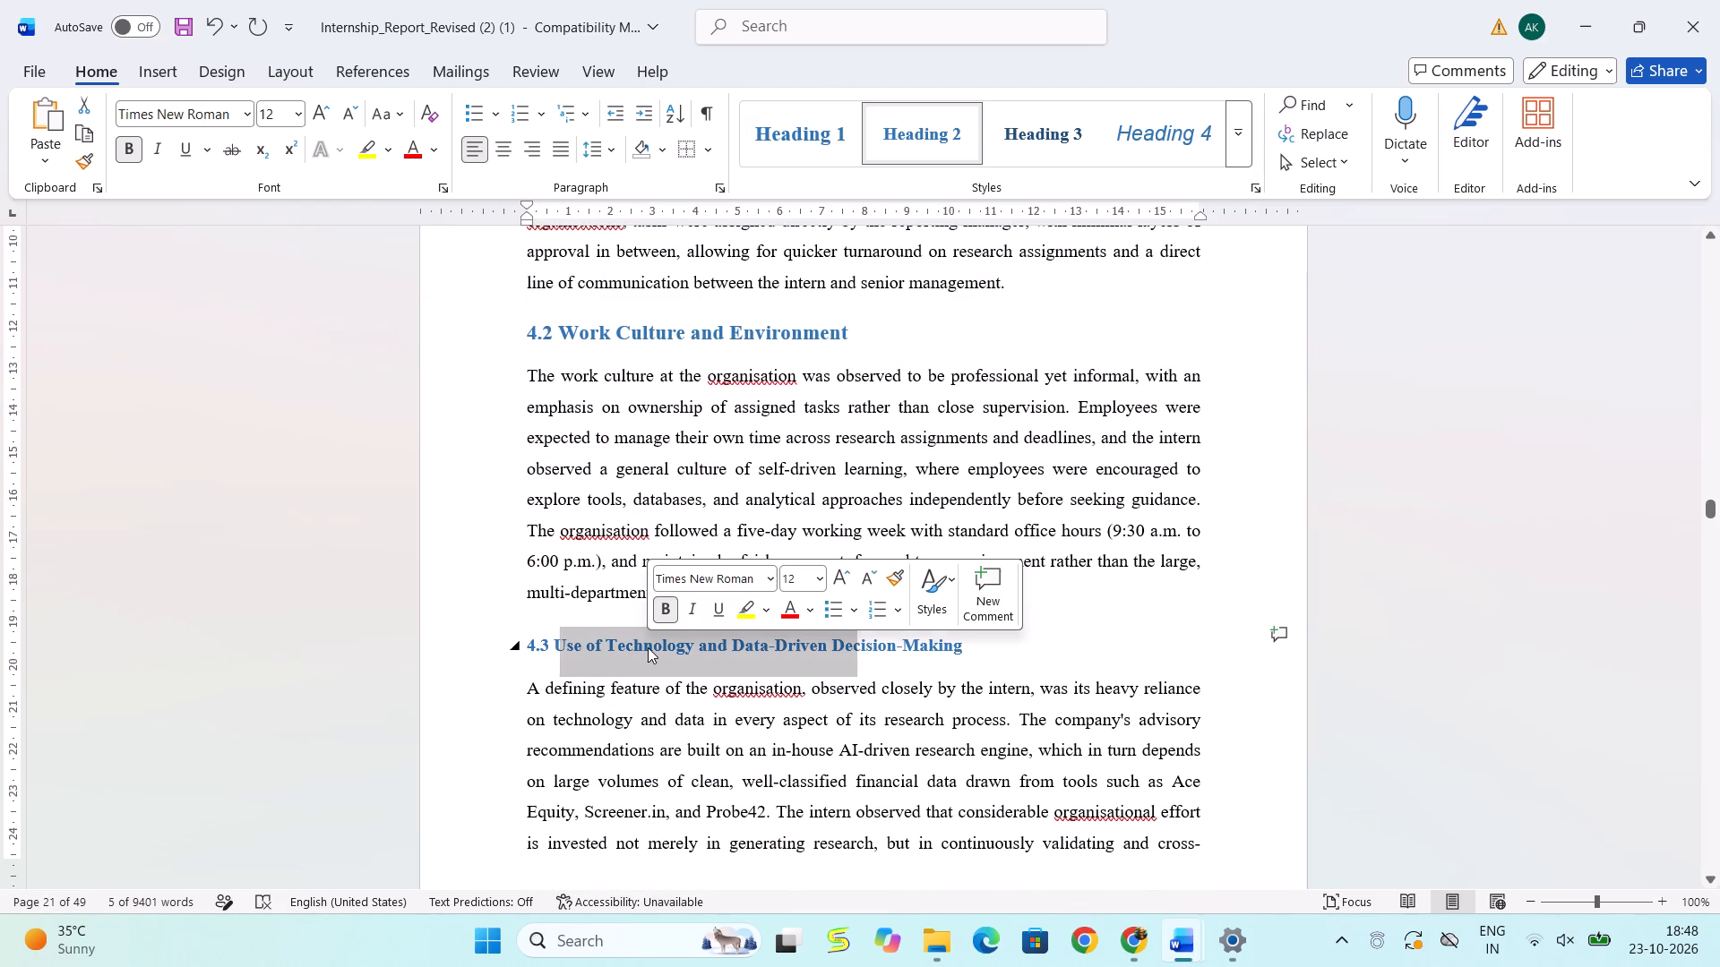
scroll(648, 647, "down", 1)
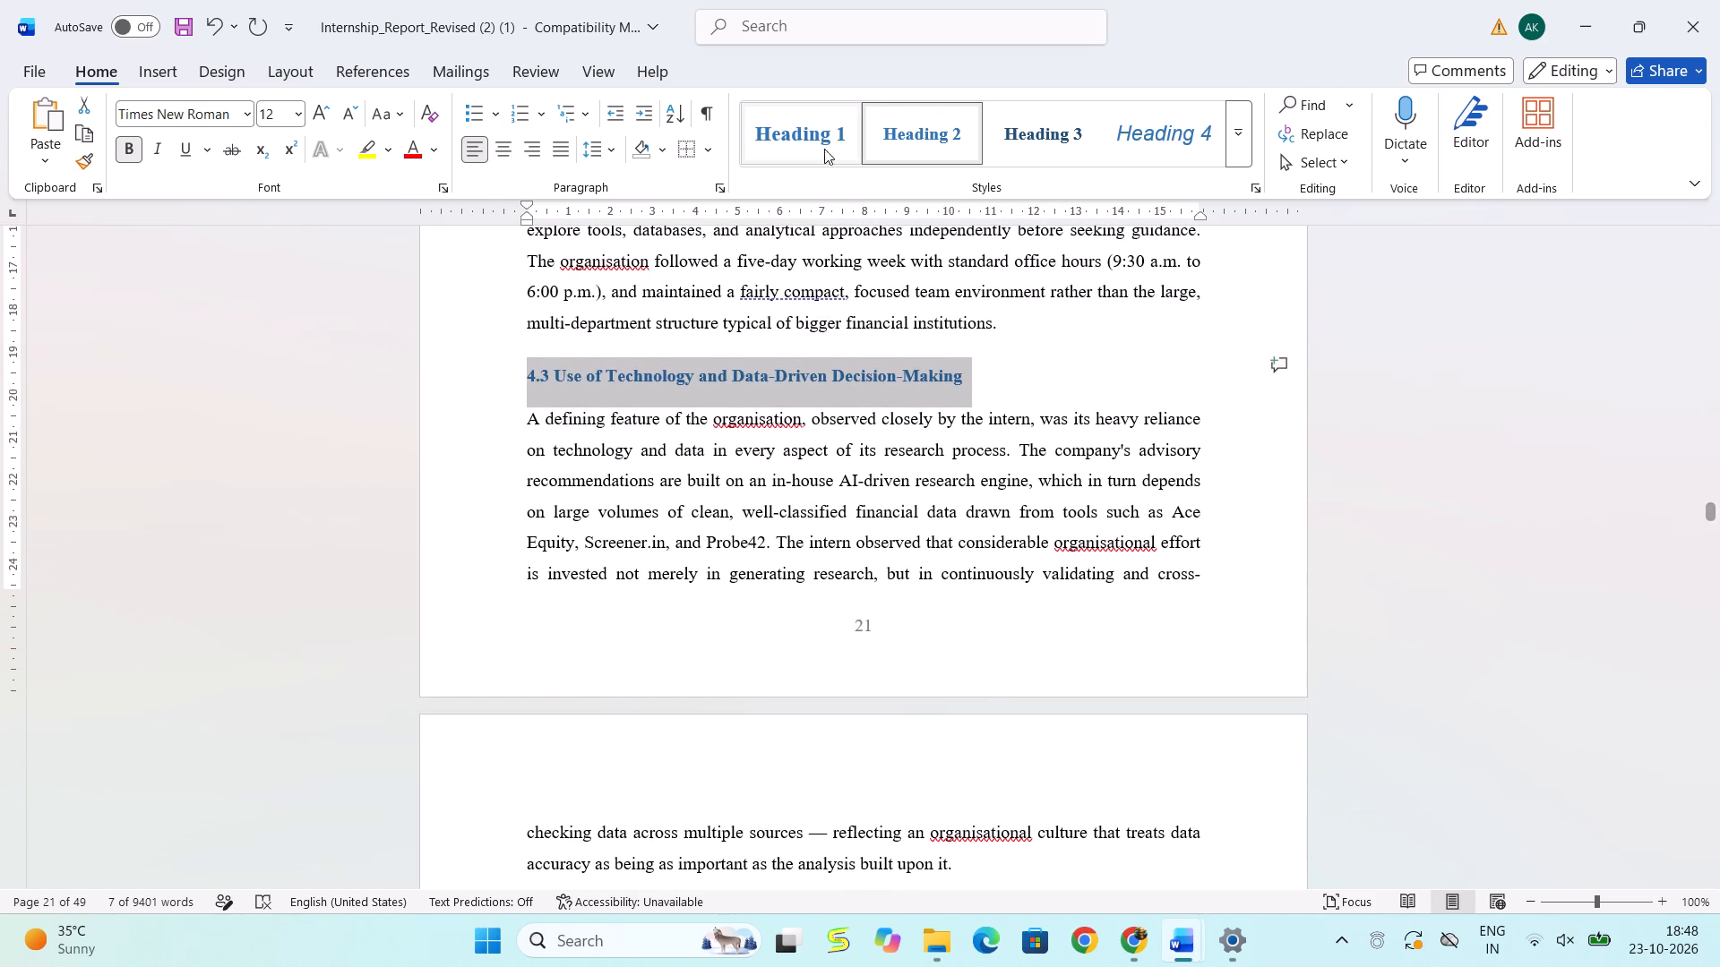
left_click(819, 130)
Centre the "CHAPTER 4: COMPANY OBSERVATION" heading.
scroll(749, 409, "up", 2)
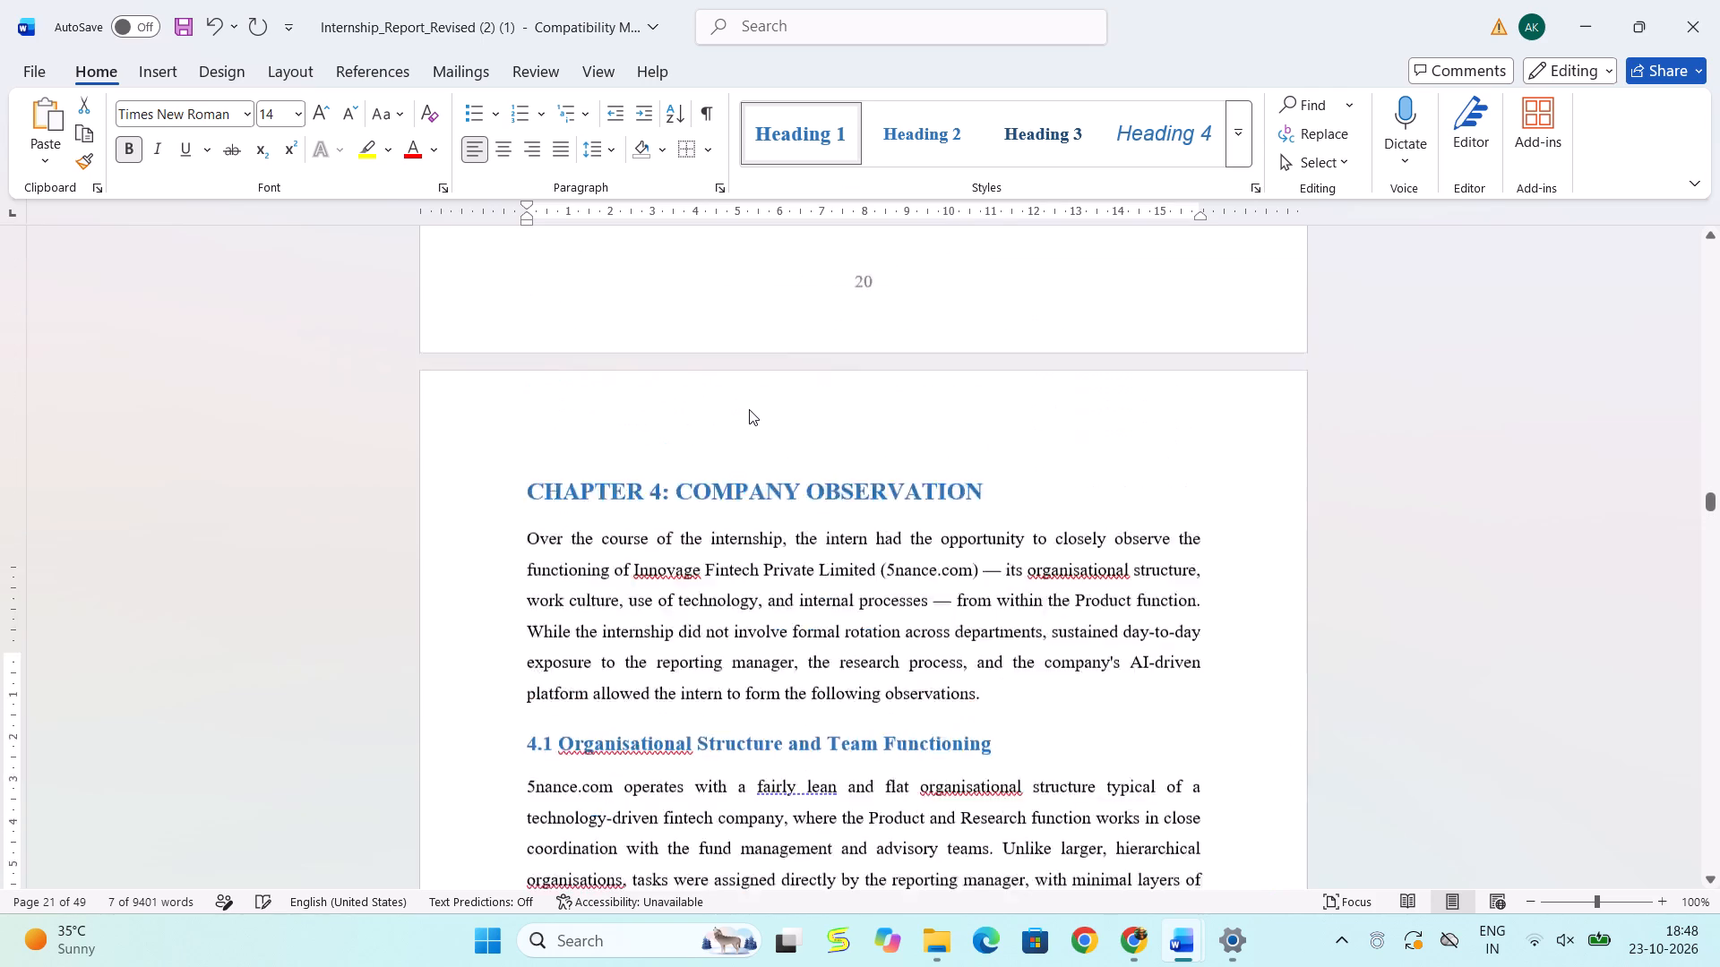
scroll(749, 409, "up", 1)
left_click(655, 691)
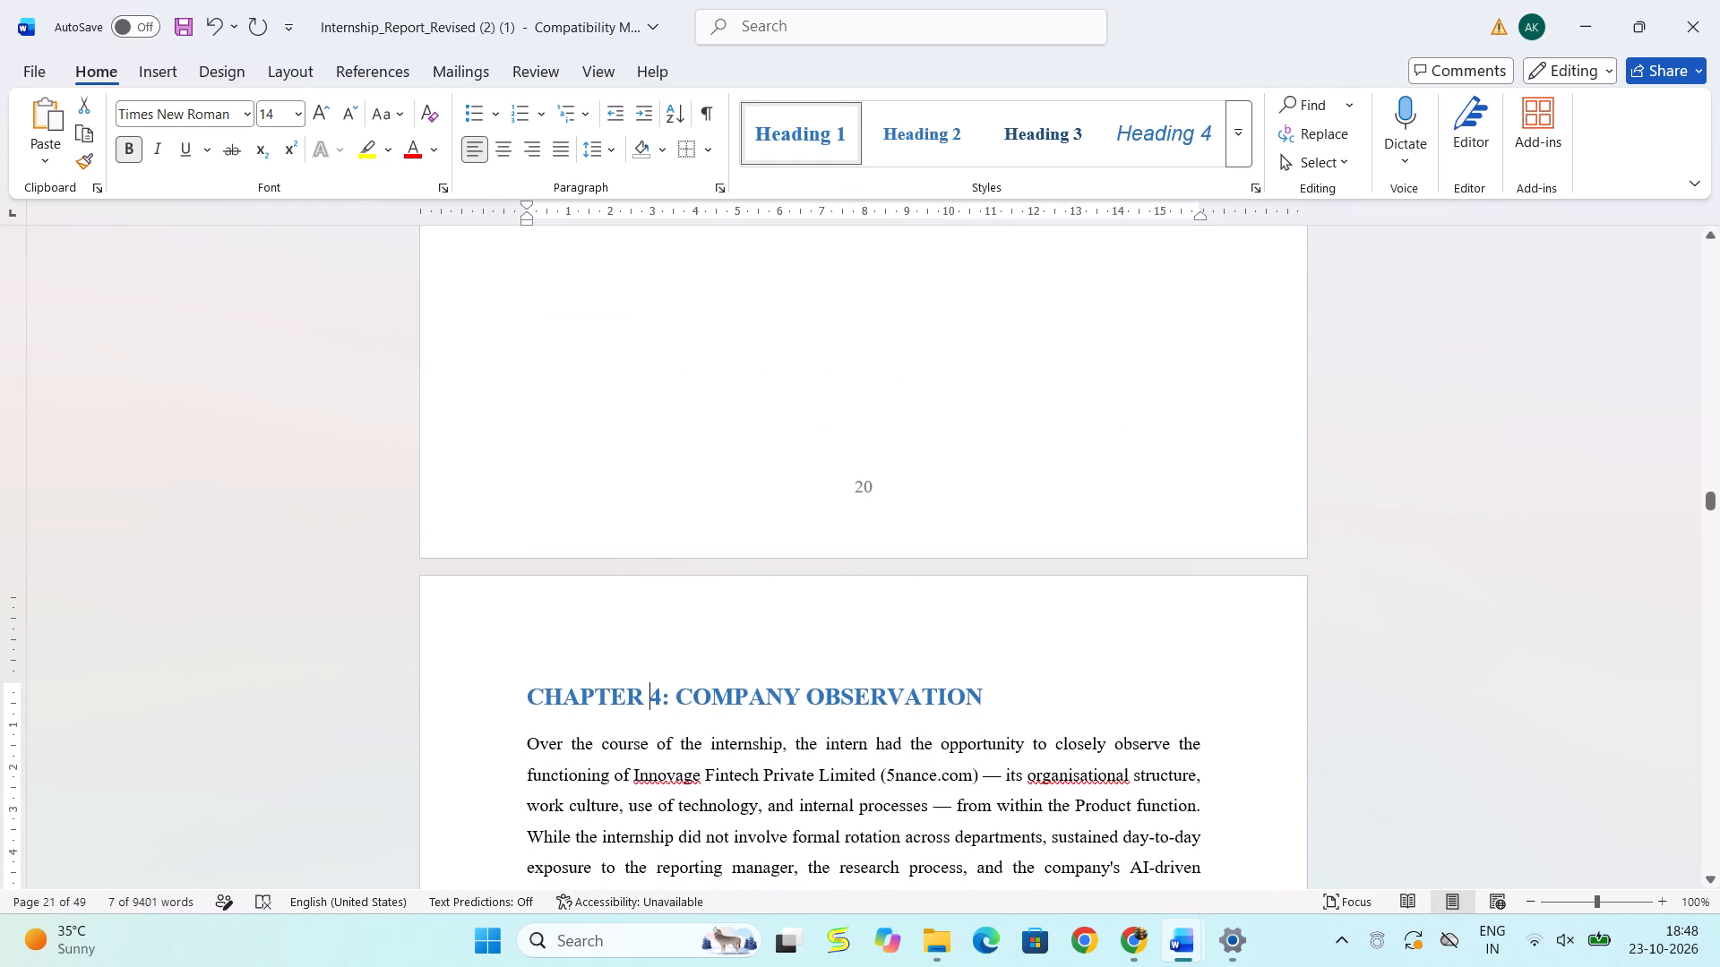
key("ctrl+e")
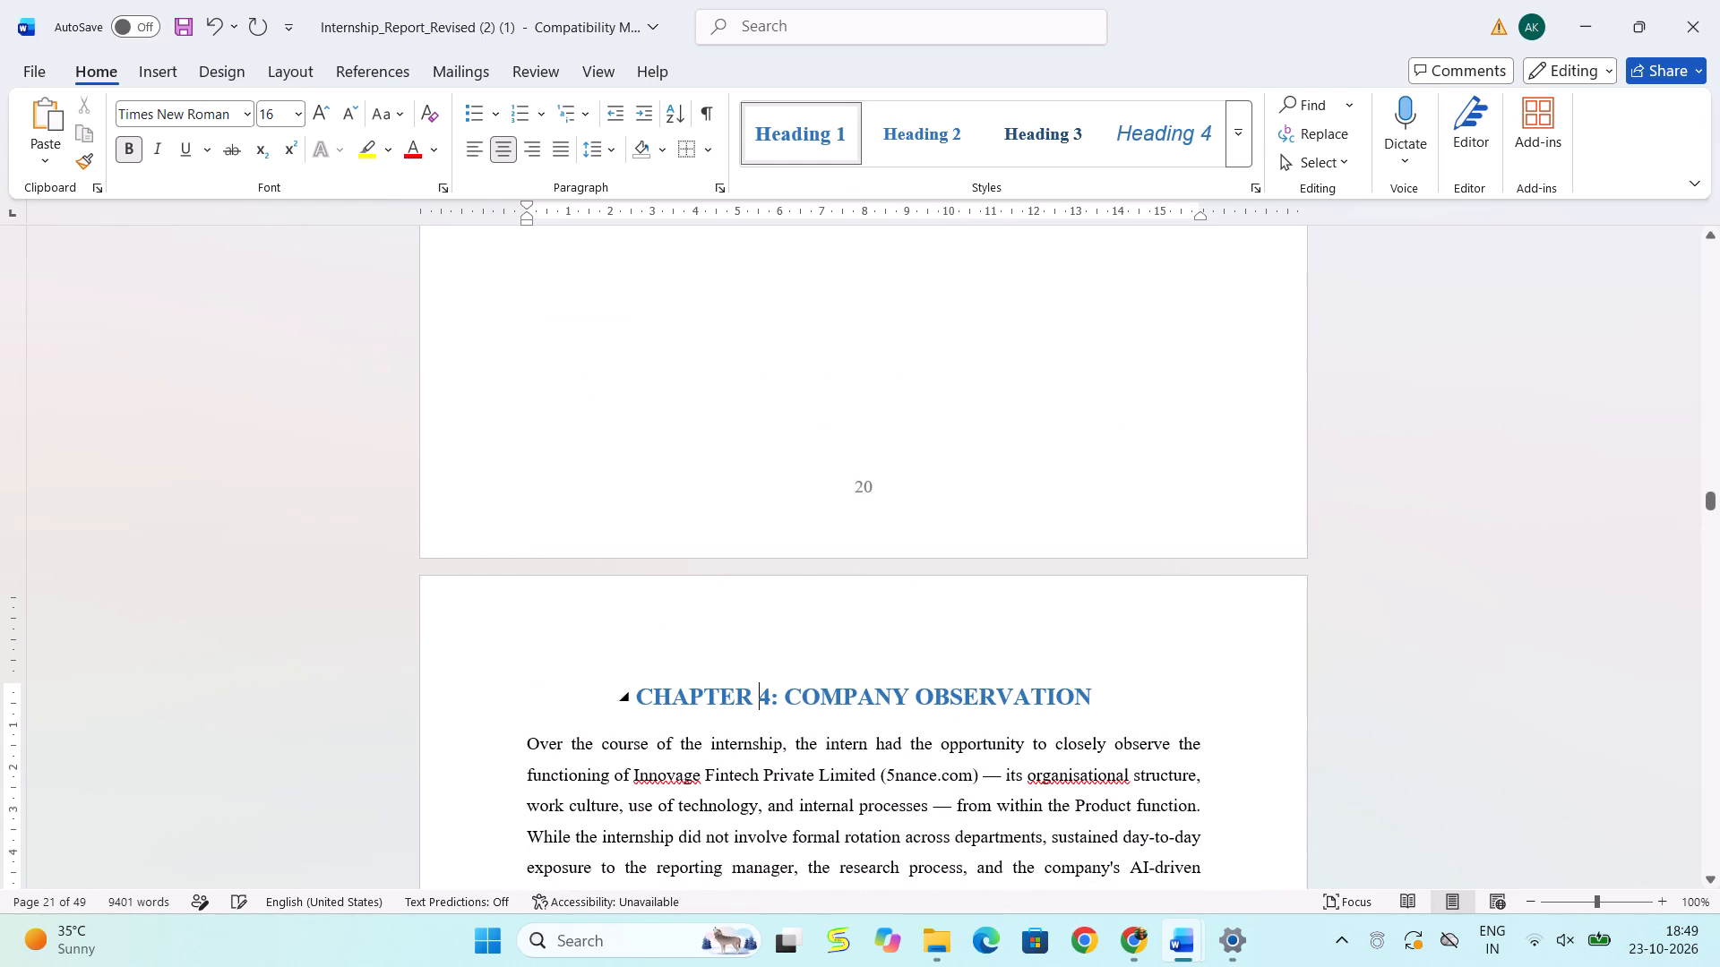
Apply the Heading 1 style to the "4.4 Research and Review Process" and "4.5 Strengths Observed" subheadings.
scroll(670, 788, "down", 7)
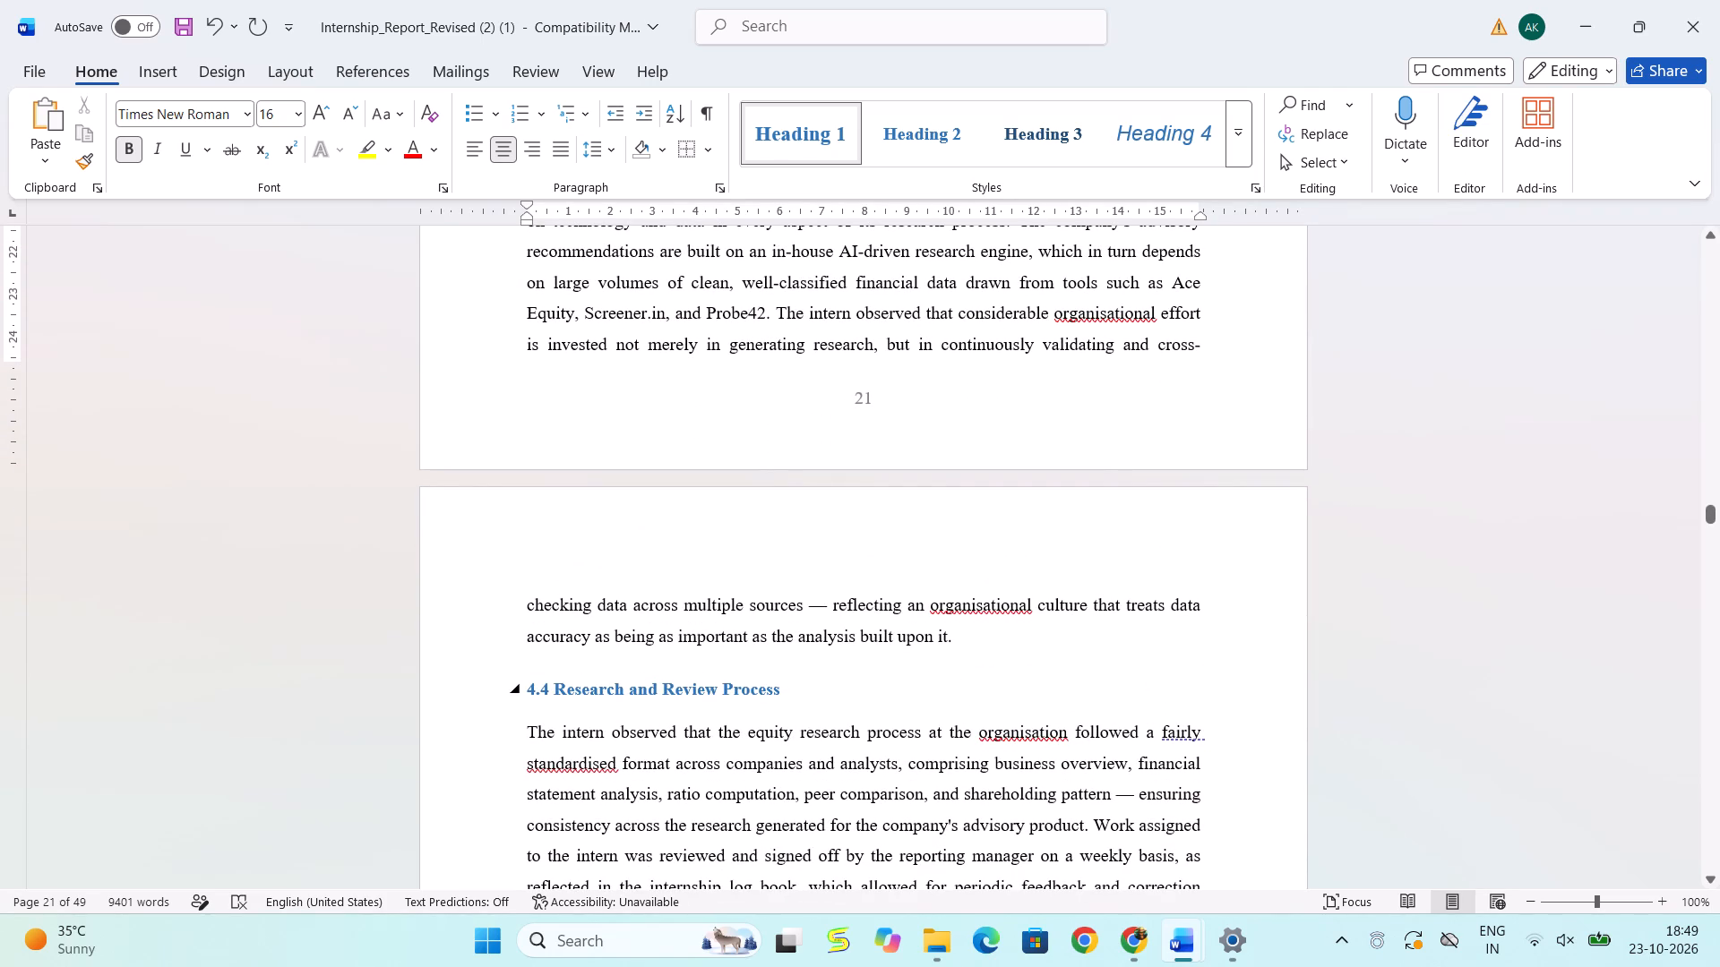
left_click(670, 687)
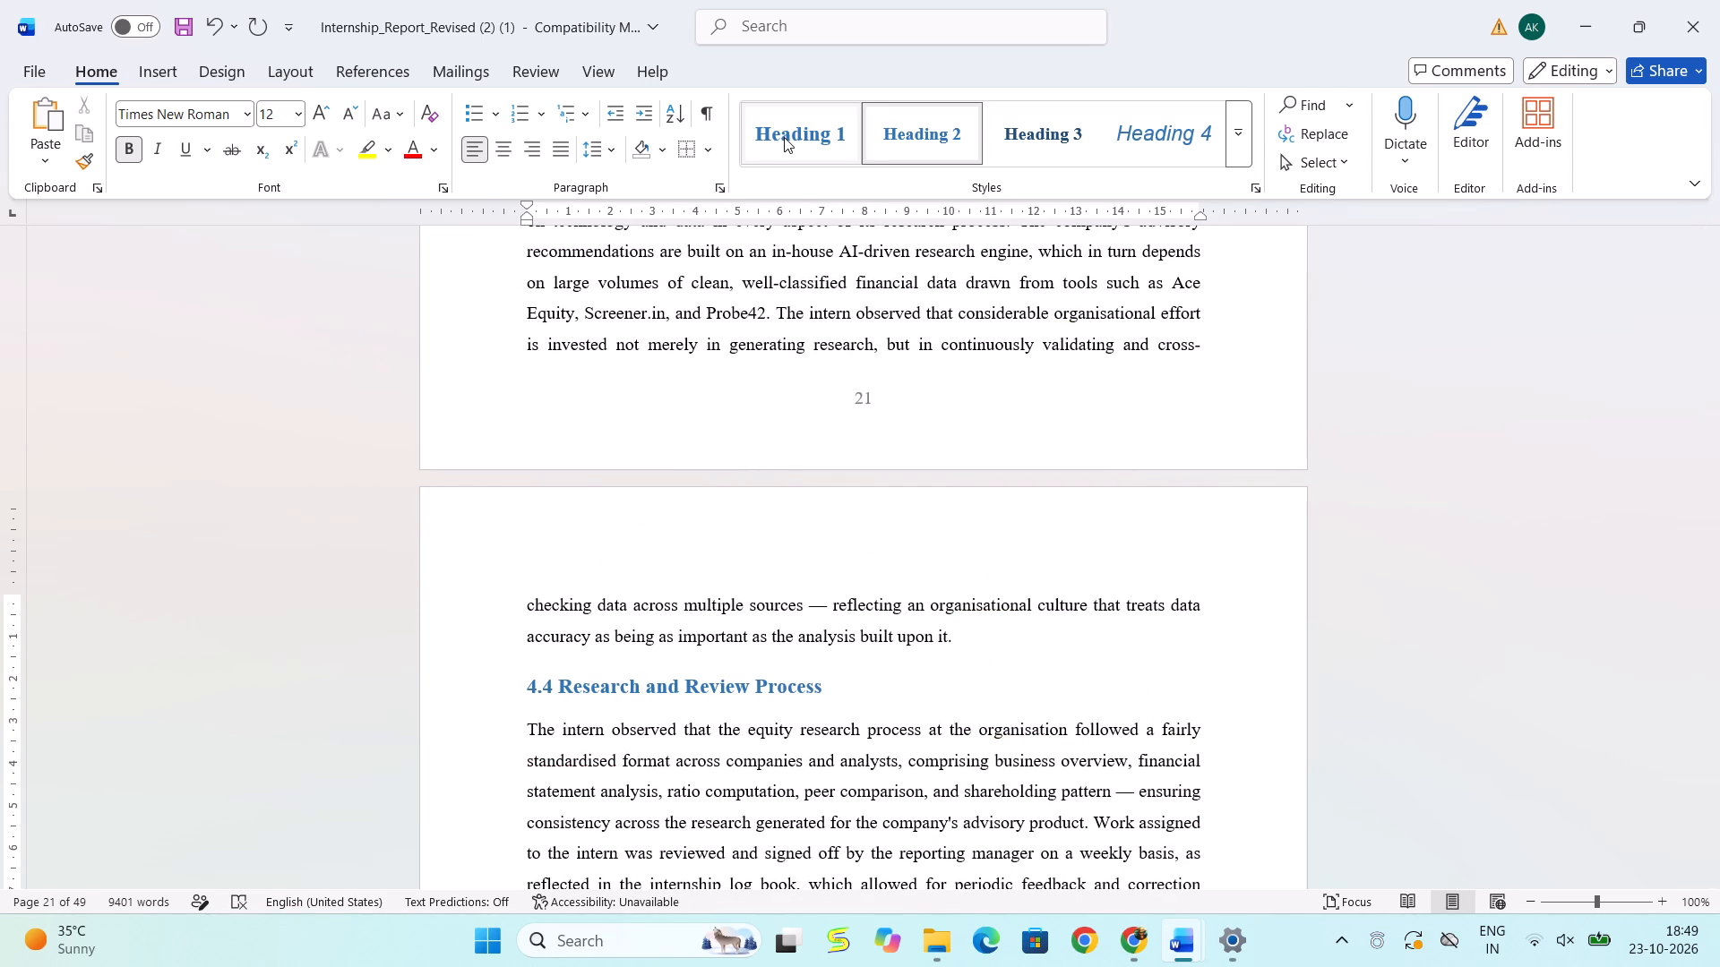
left_click(784, 137)
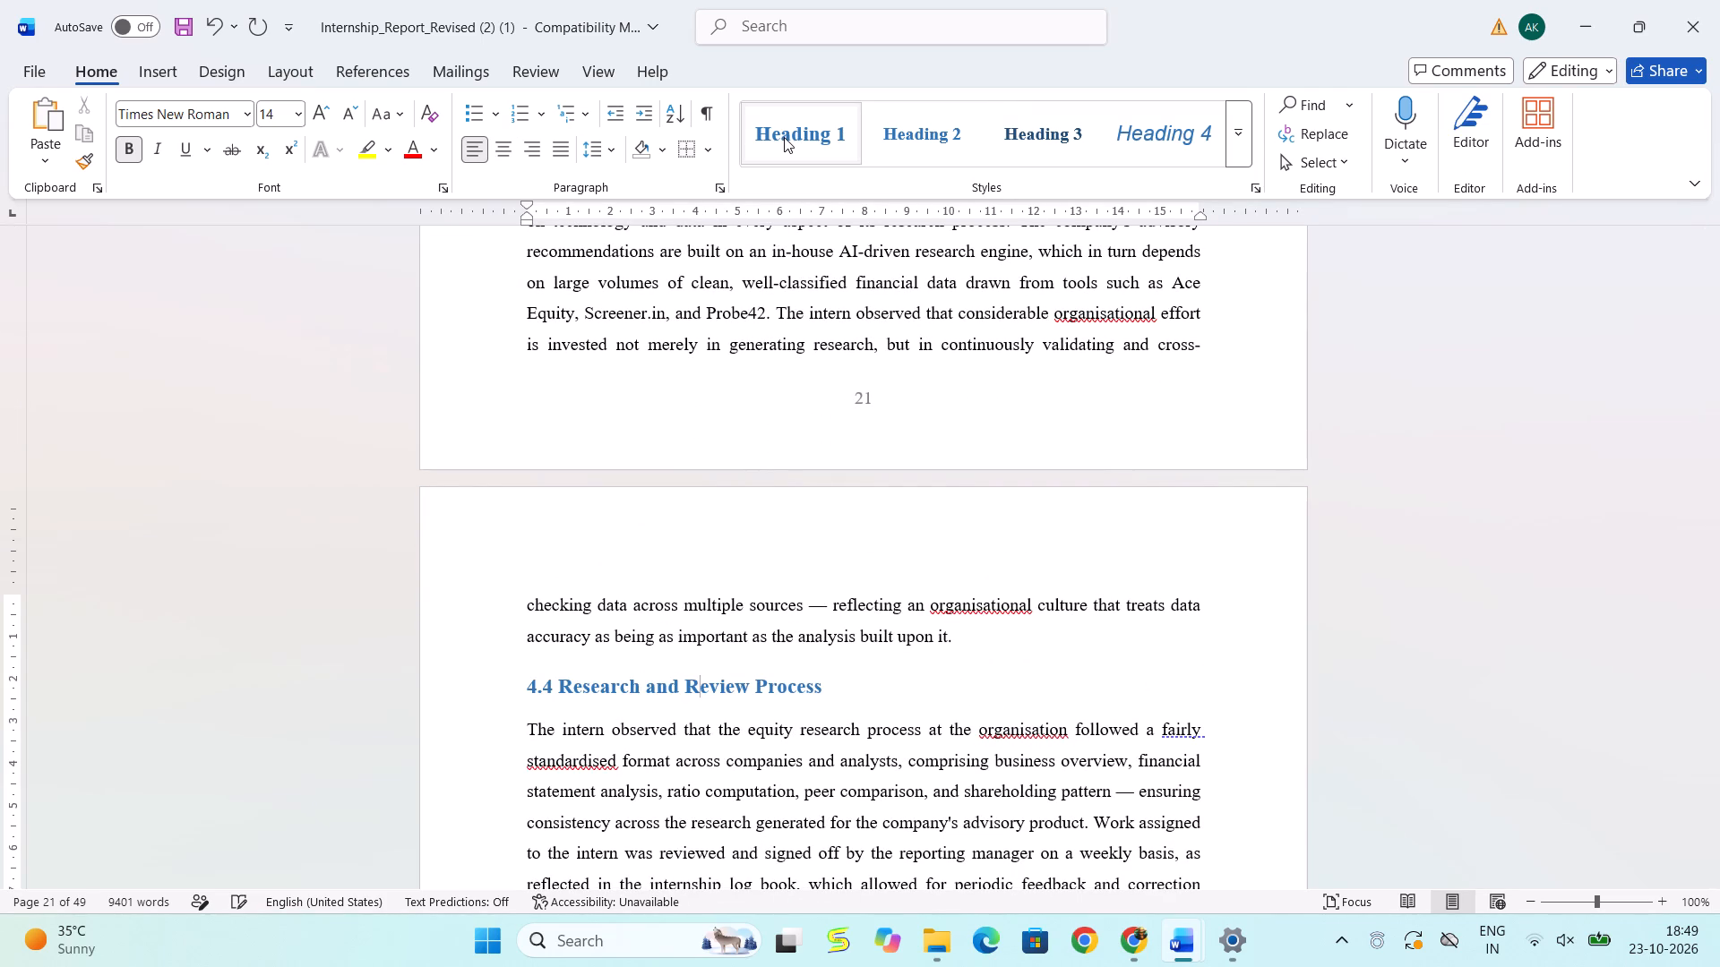
scroll(748, 475, "down", 3)
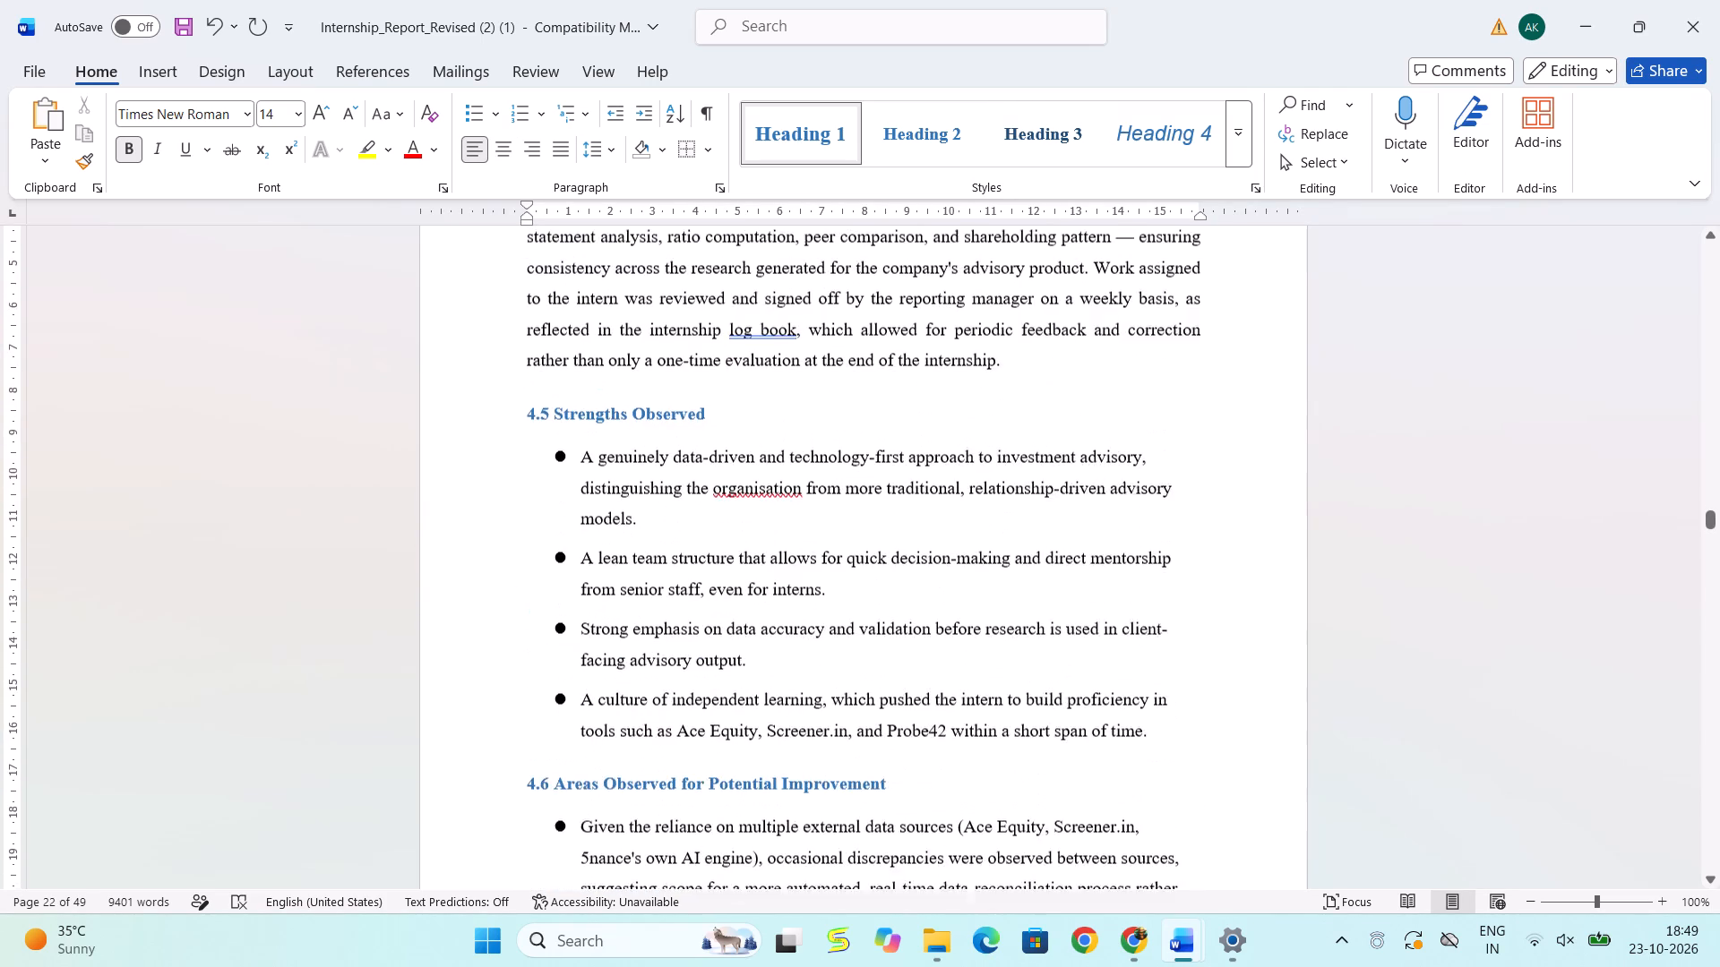
left_click(640, 365)
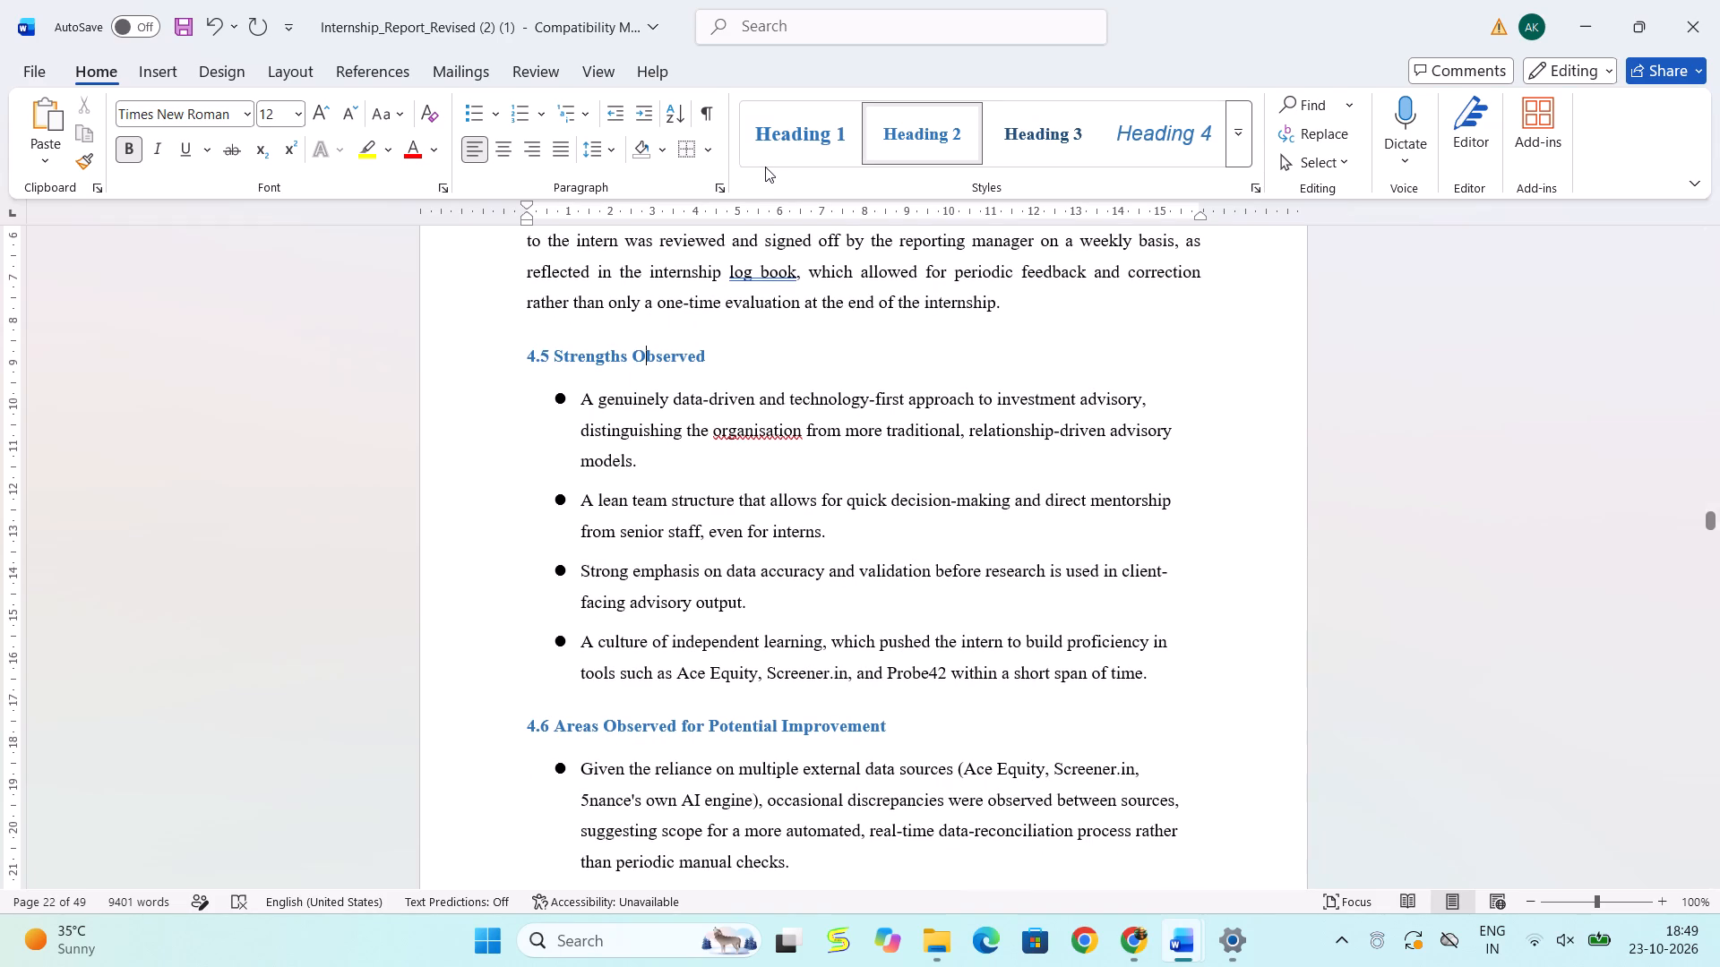
left_click(777, 129)
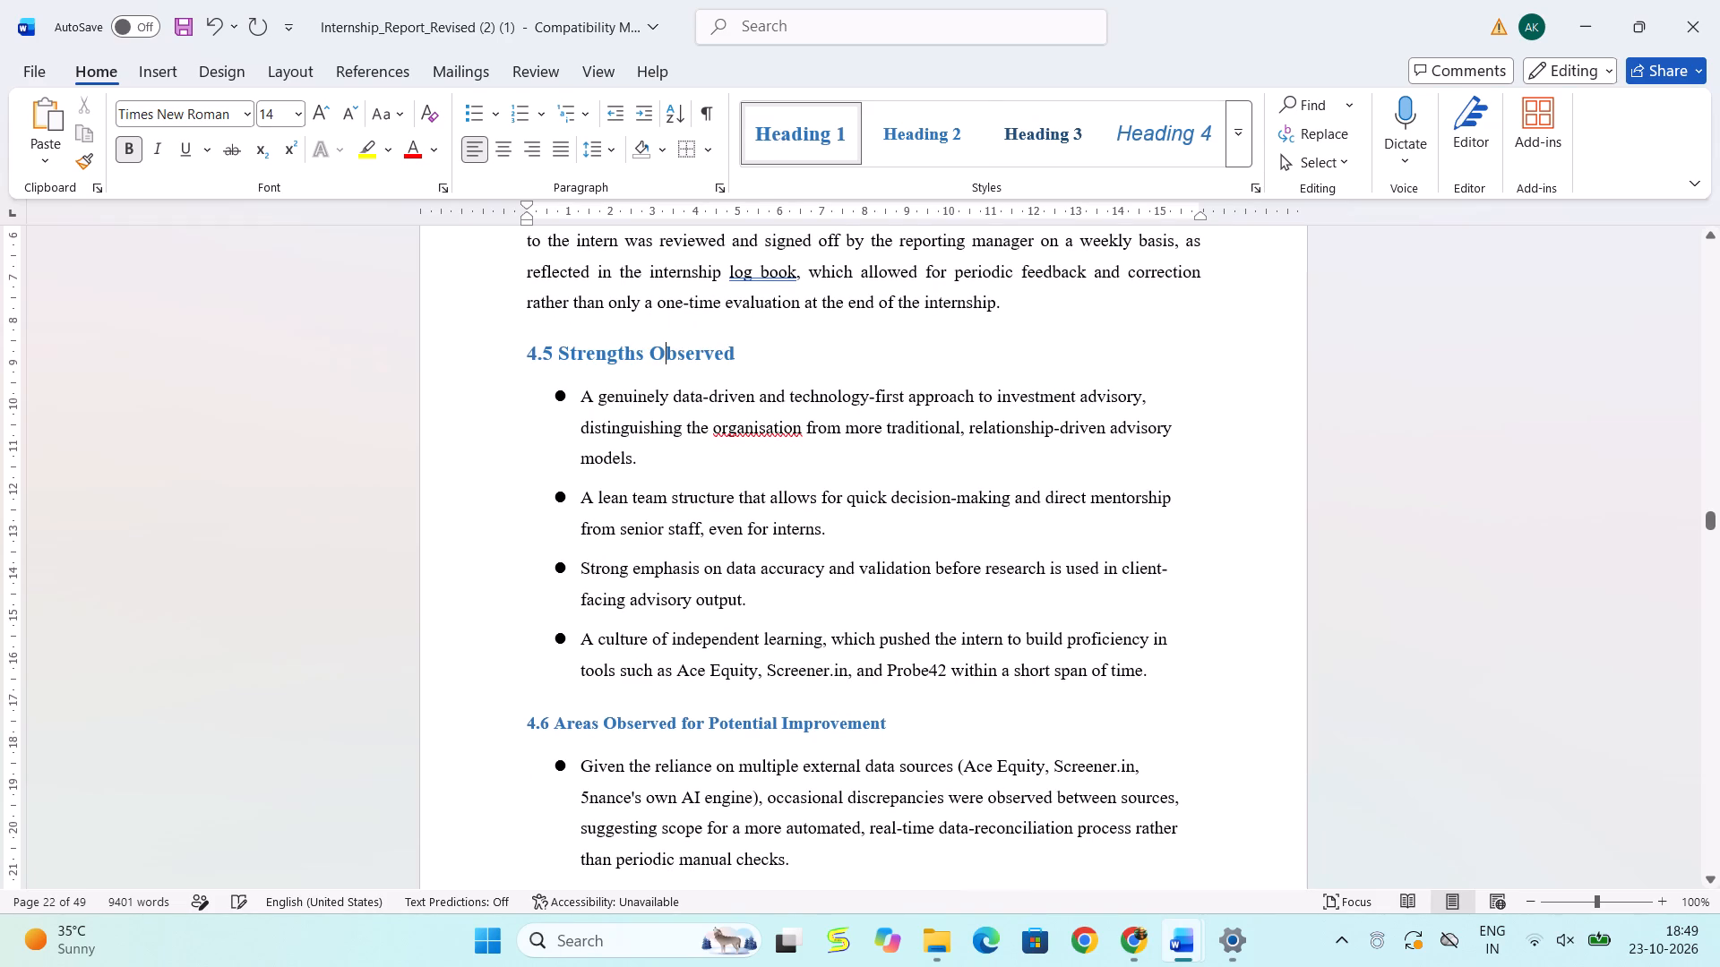
Apply the Heading 1 style to the "4.6 Areas Observed for Potential Improvement" subheading.
key("Down")
key("Down")
key("Down")
key("Down")
key("Down")
key("Down")
key("Down")
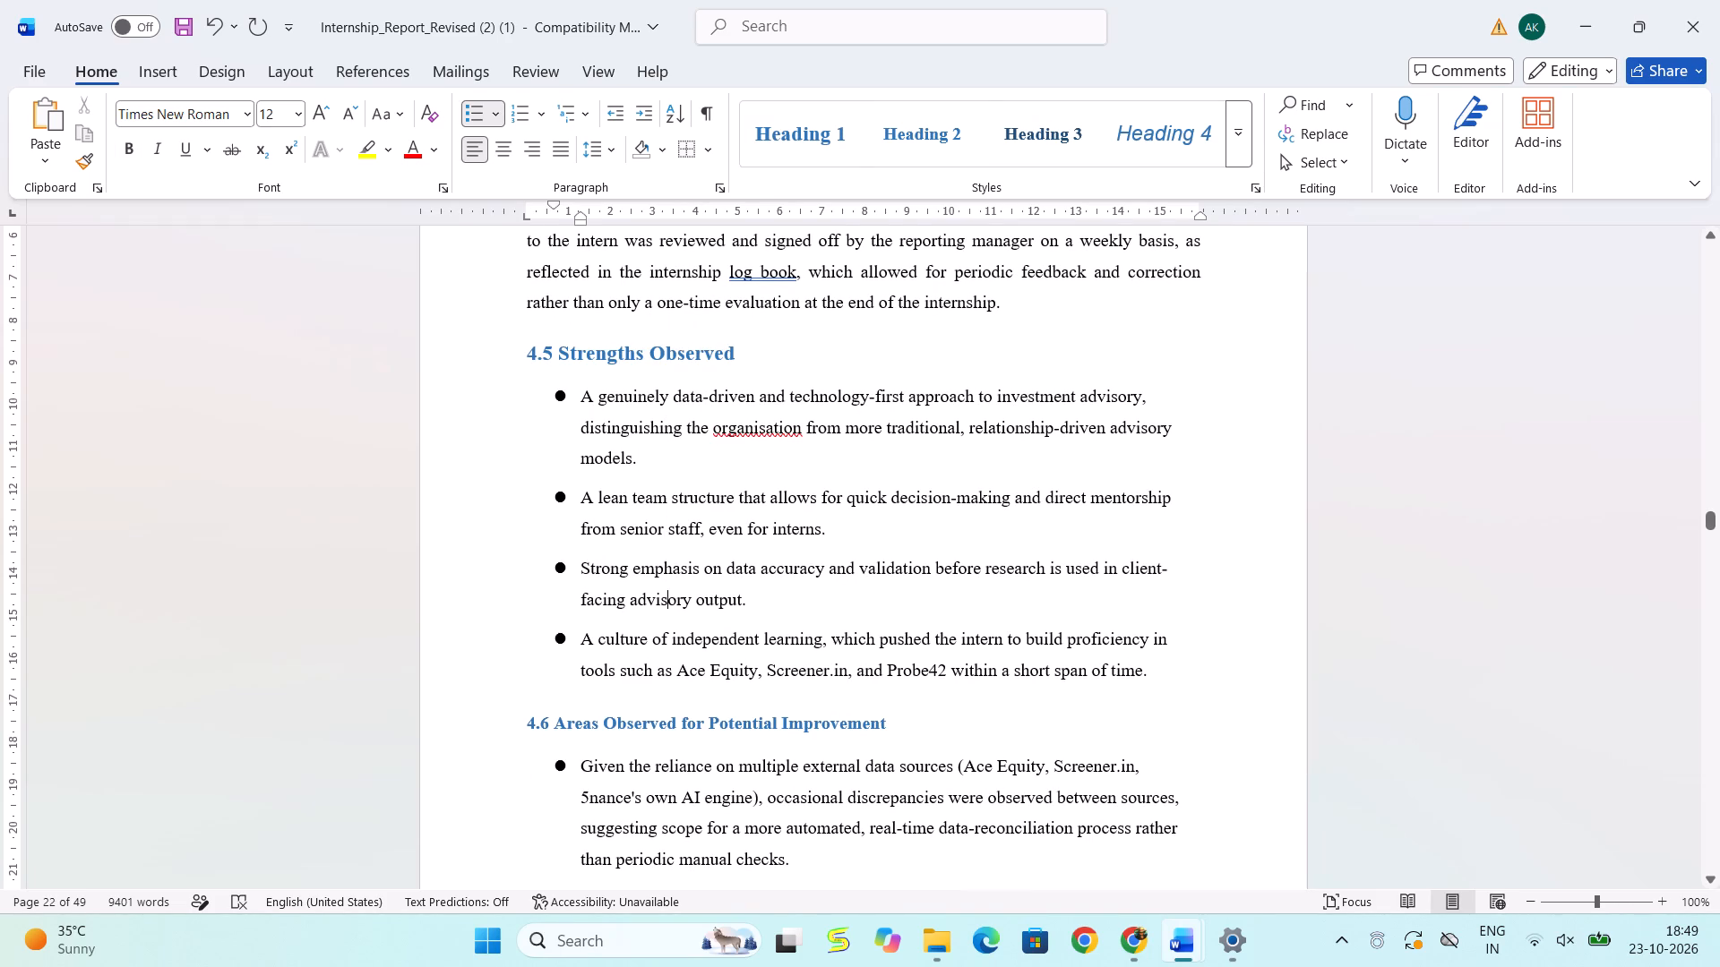
key("Down")
key("Down")
key("Down")
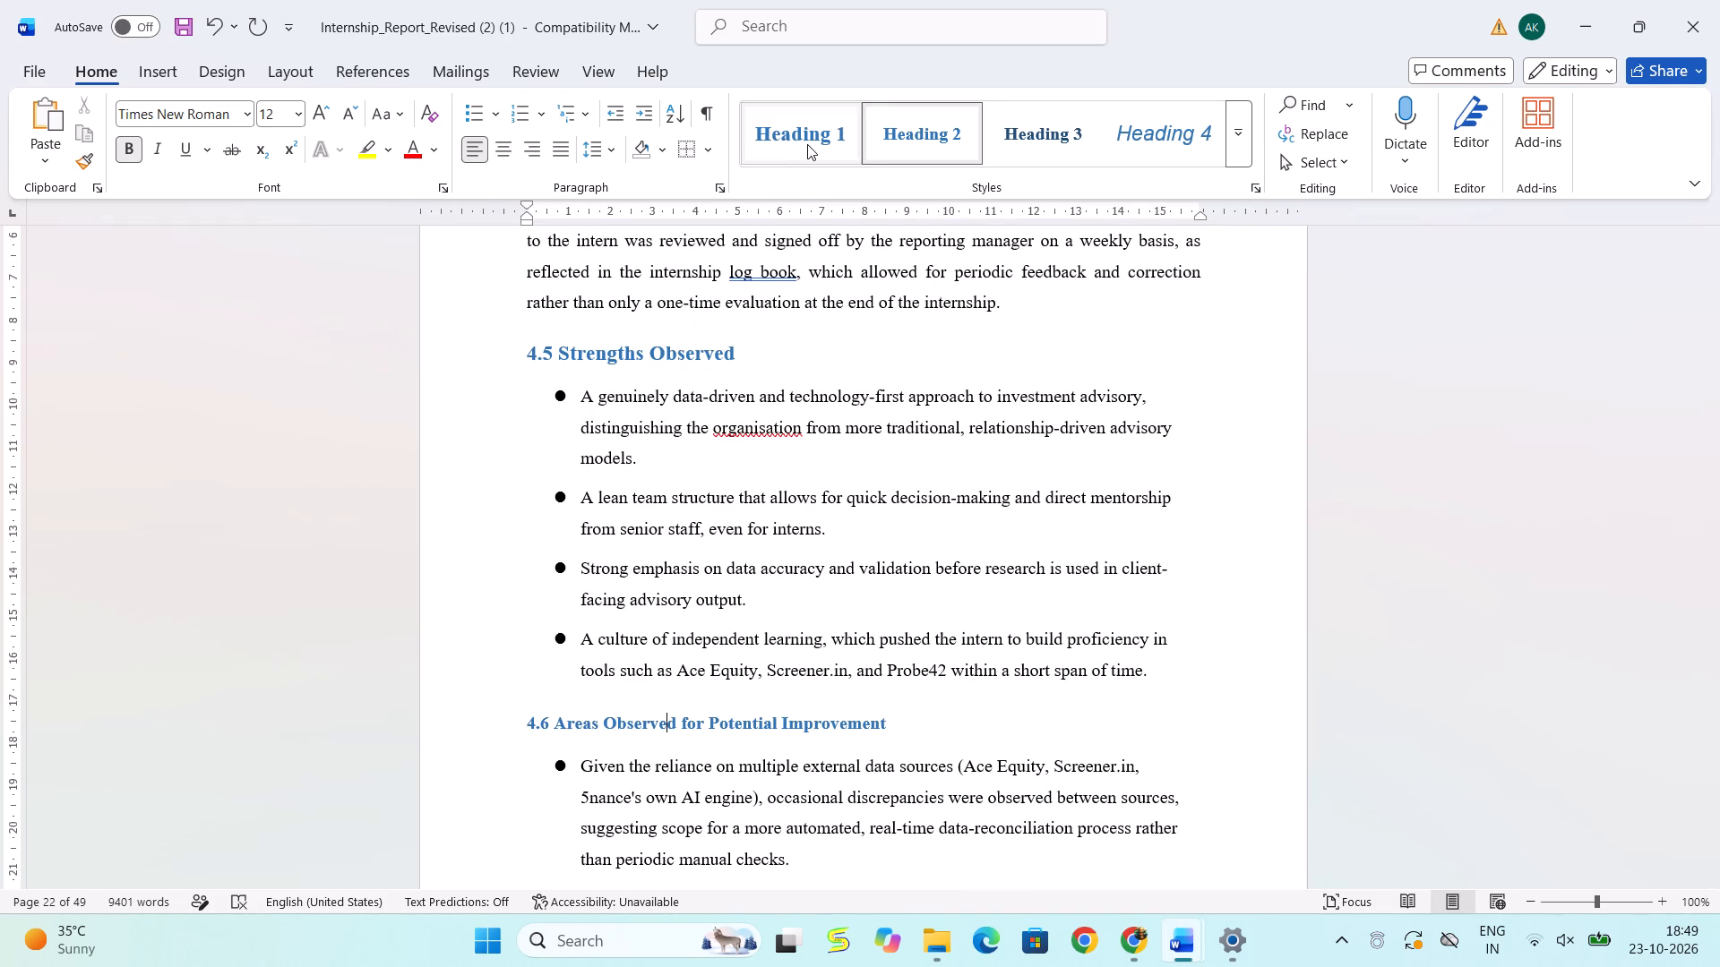
left_click(810, 142)
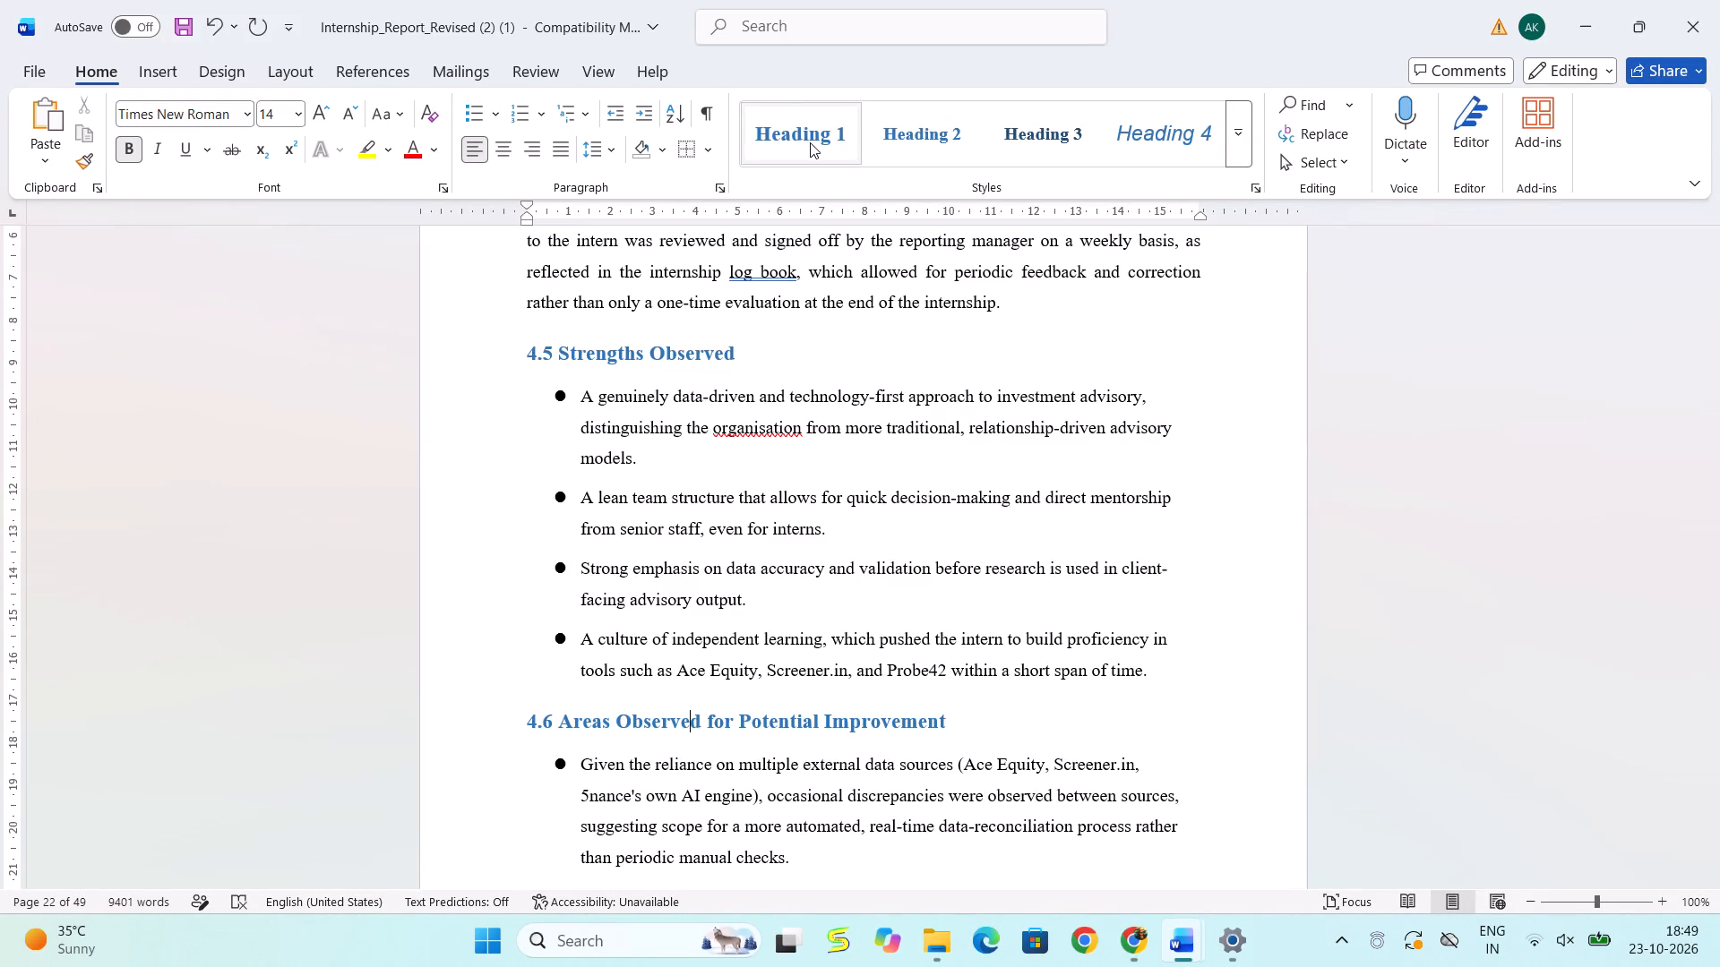
Enlarge the "CHAPTER 5: SKILL DEVELOPMENT DURING THE INTERNSHIP" heading to 16 pt and centre it.
scroll(810, 142, "down", 2)
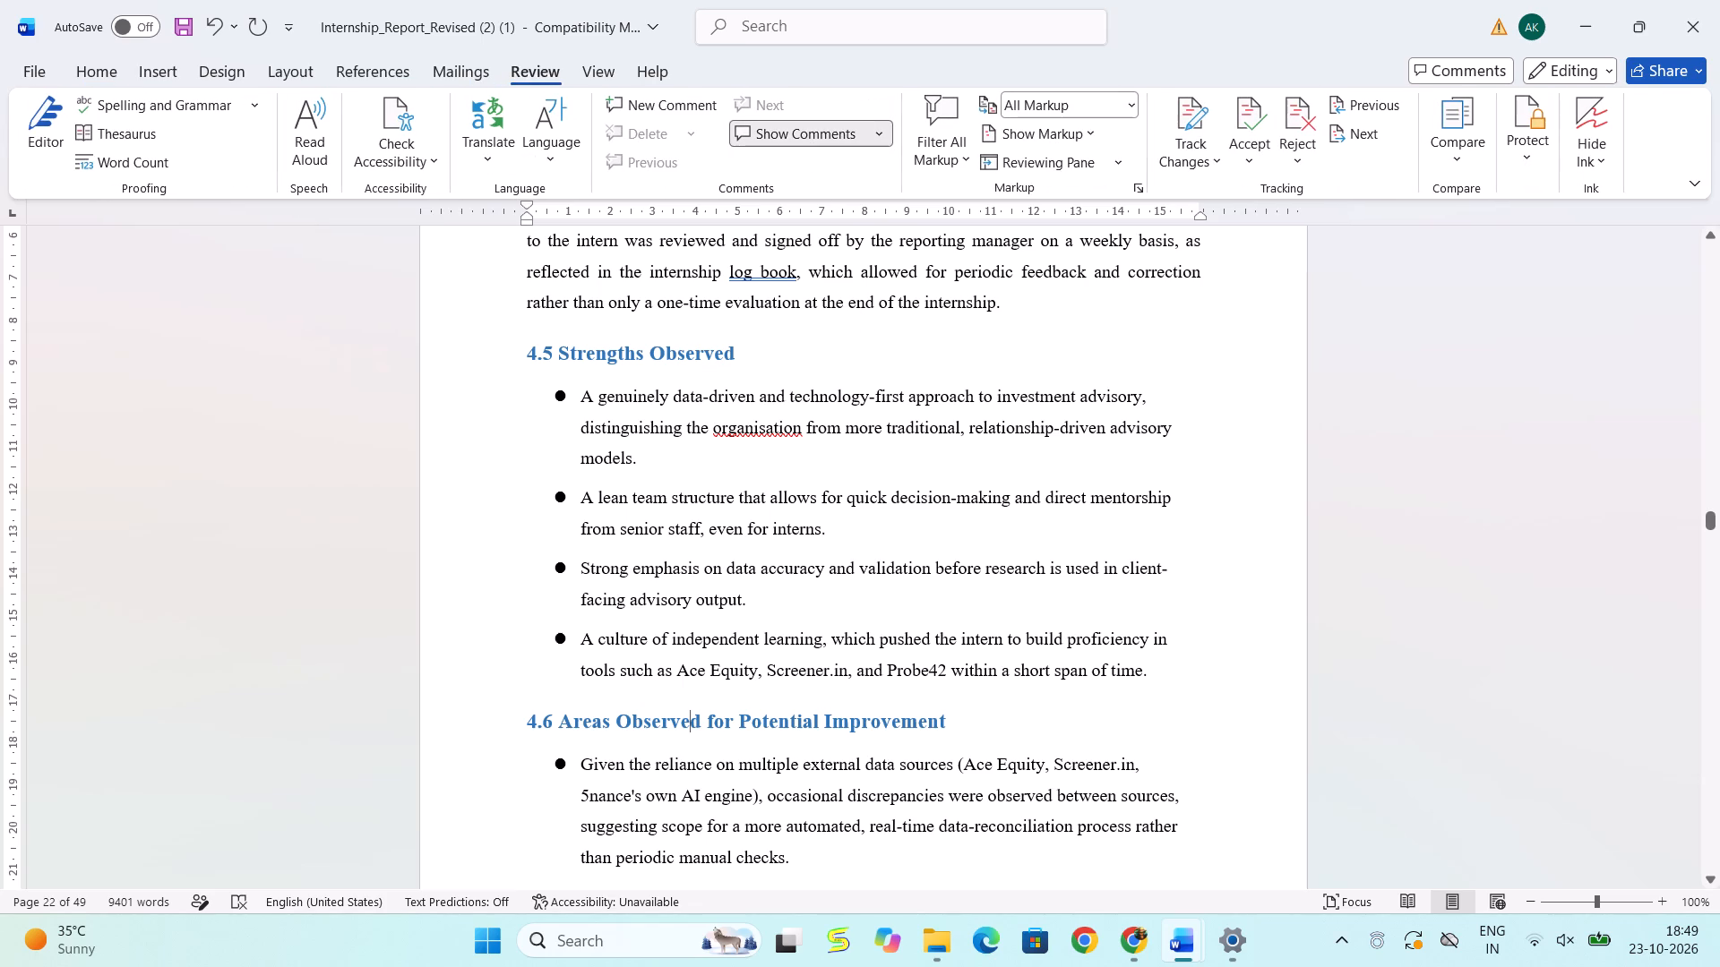
key("Right")
key("Down")
key("Down")
key("Down")
key("Down")
key("Down")
key("Down")
key("Down")
key("Down")
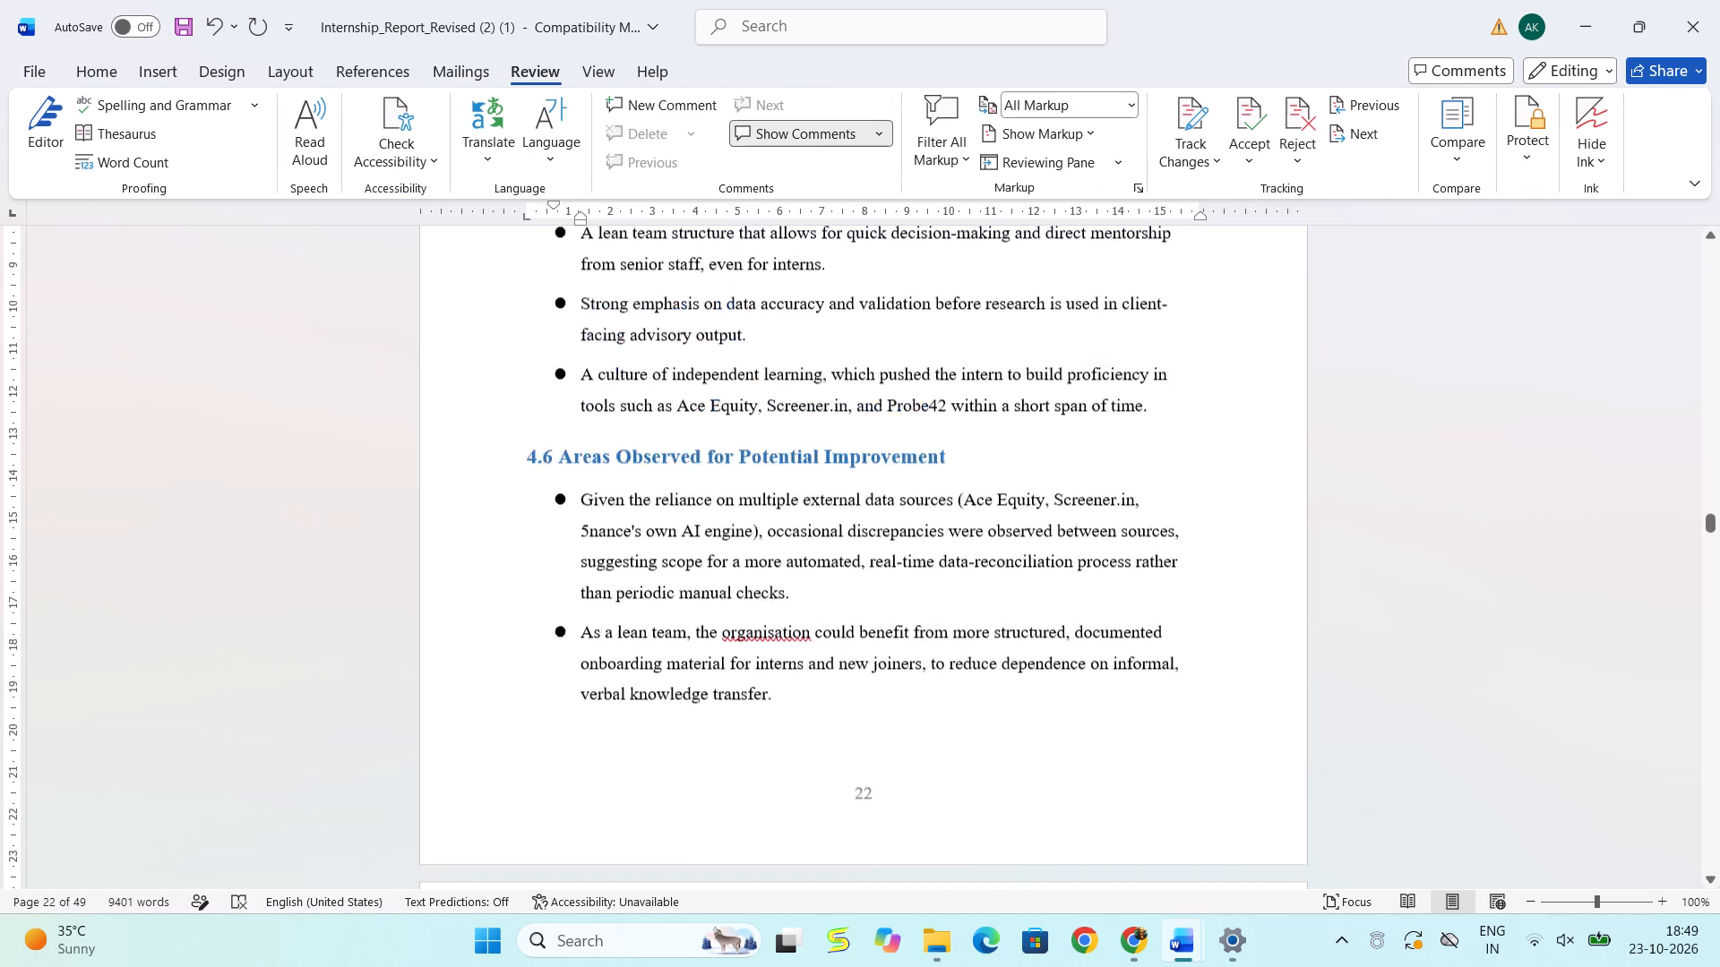
key("Down")
key("Down")
key("Down")
key("Down")
key("Up")
key("Up")
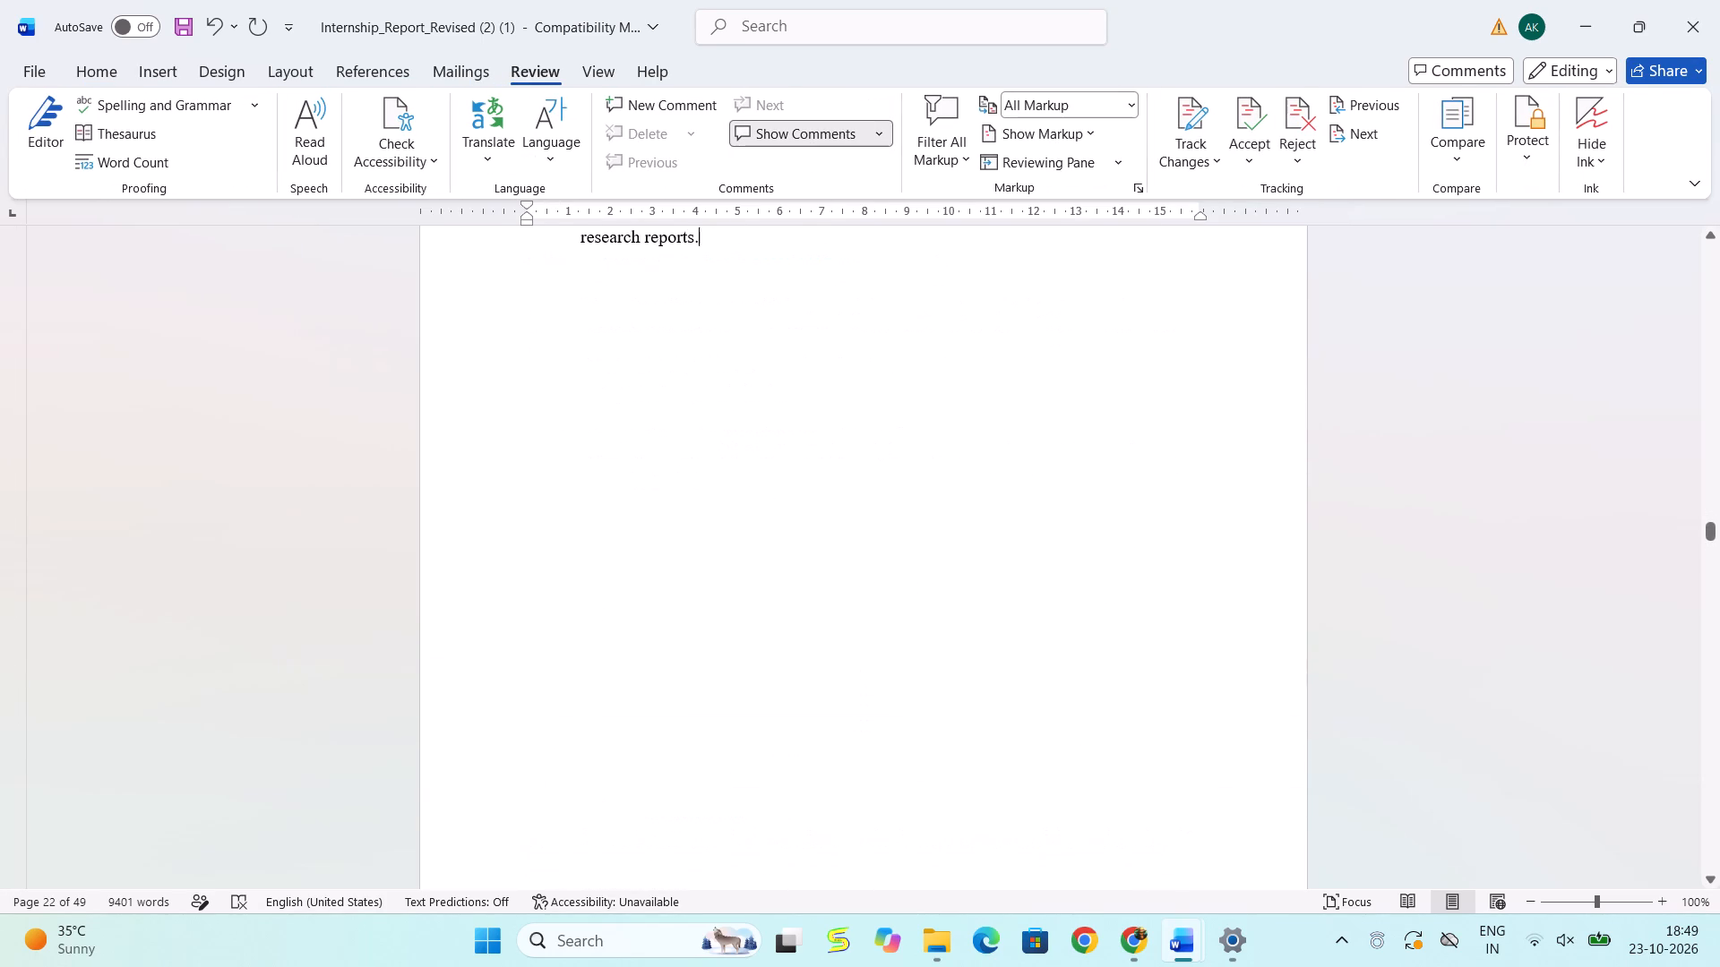
key("Up")
key("Up")
key("Up")
key("Down")
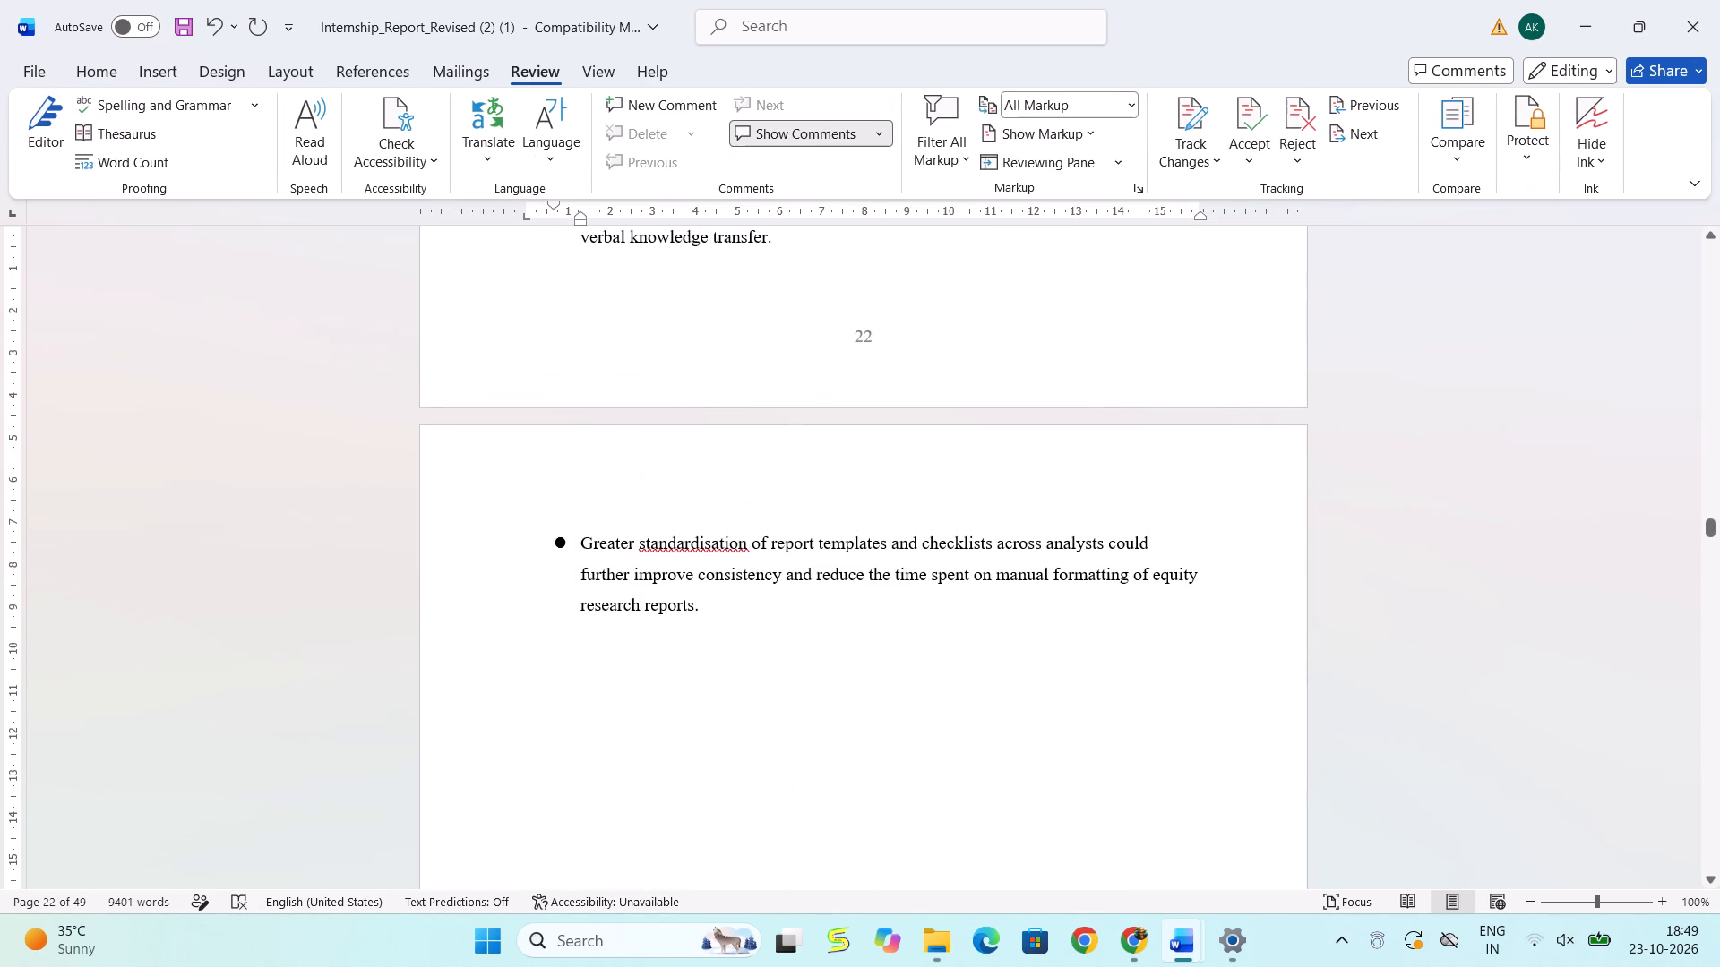
key("Down")
key("Down")
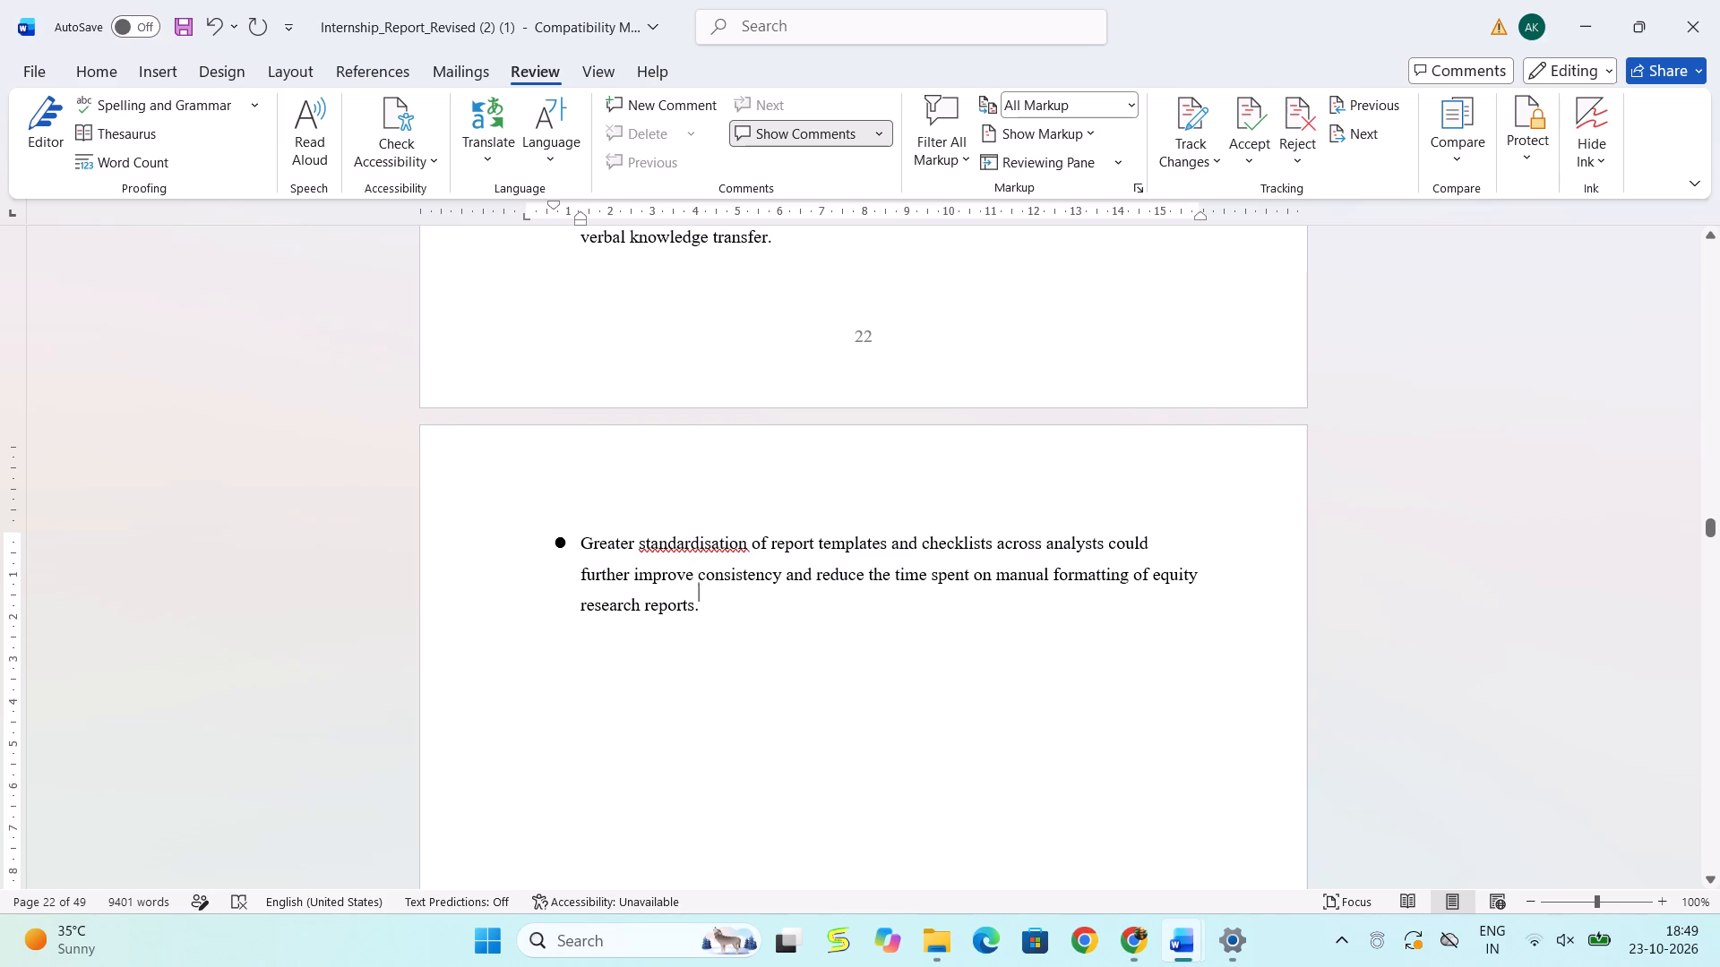
key("Down")
key("Down")
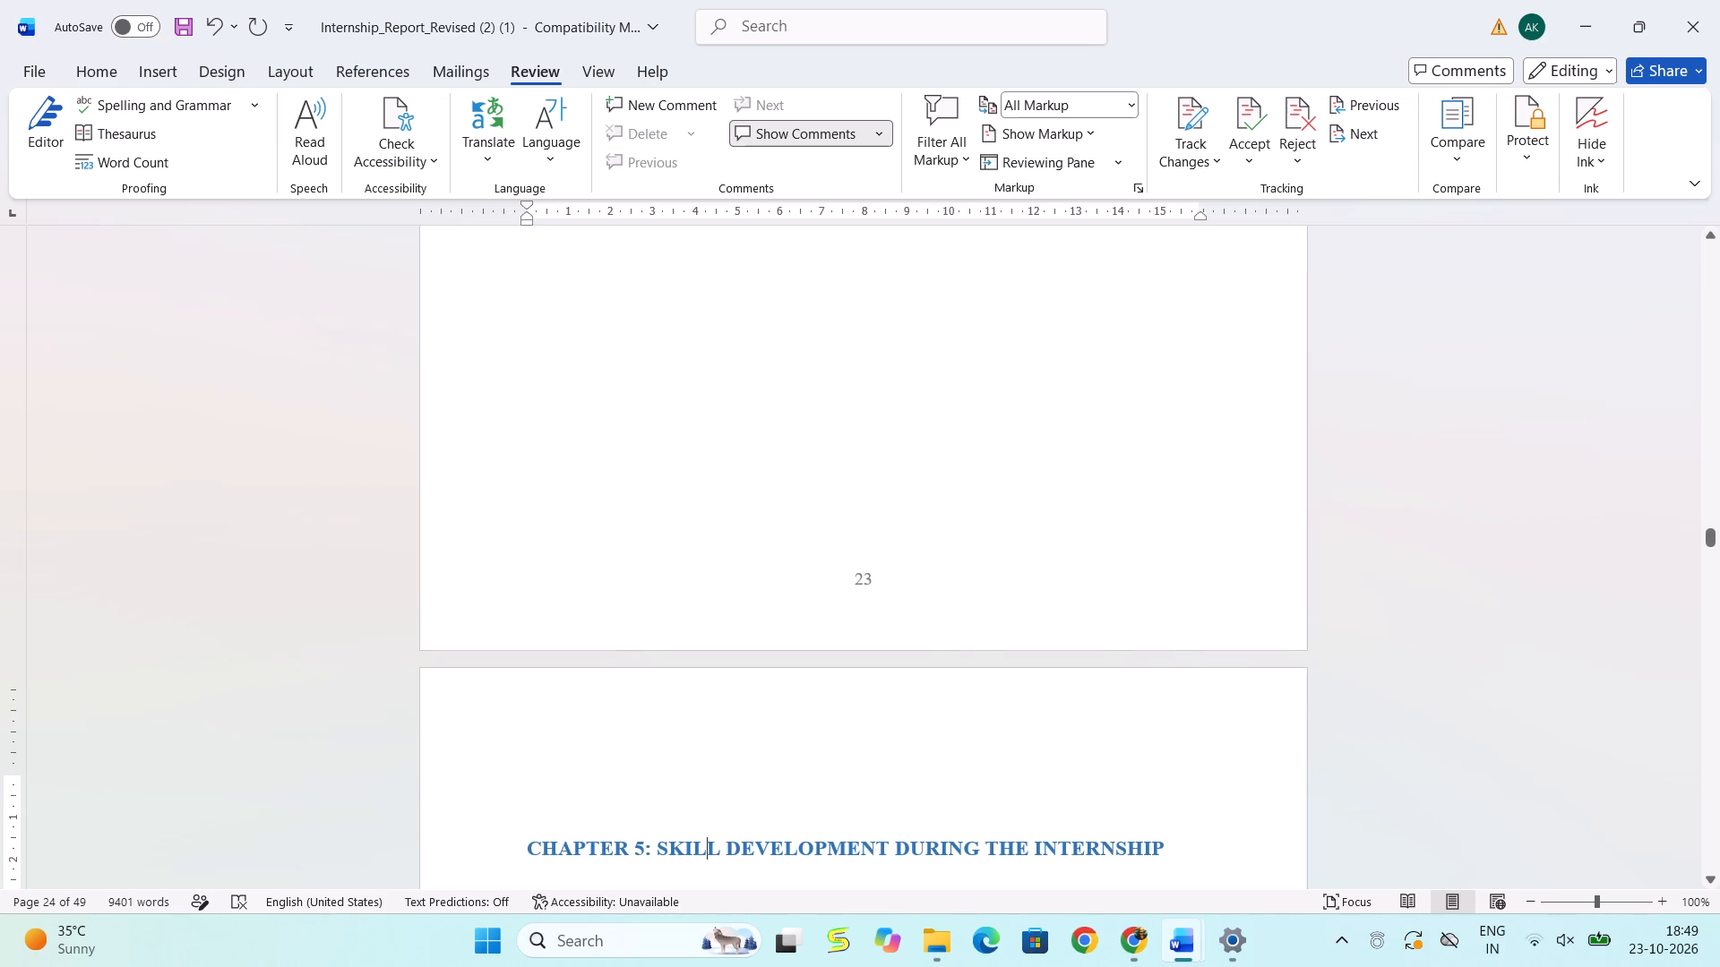
triple_click(671, 855)
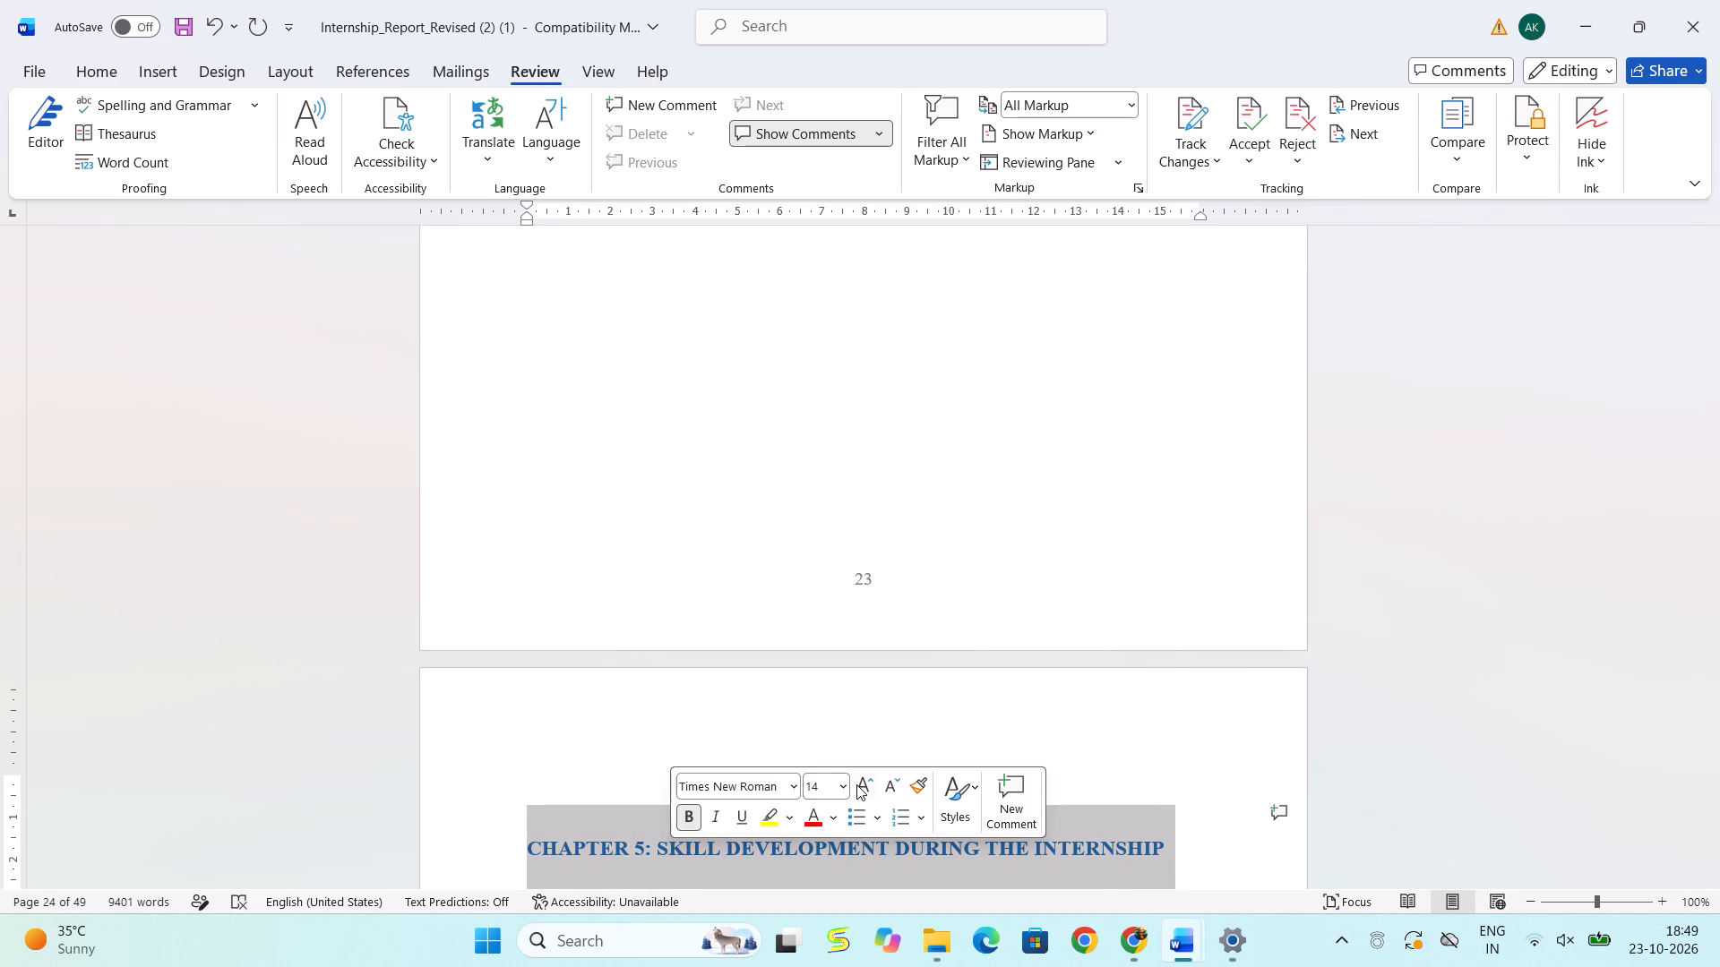
left_click(856, 784)
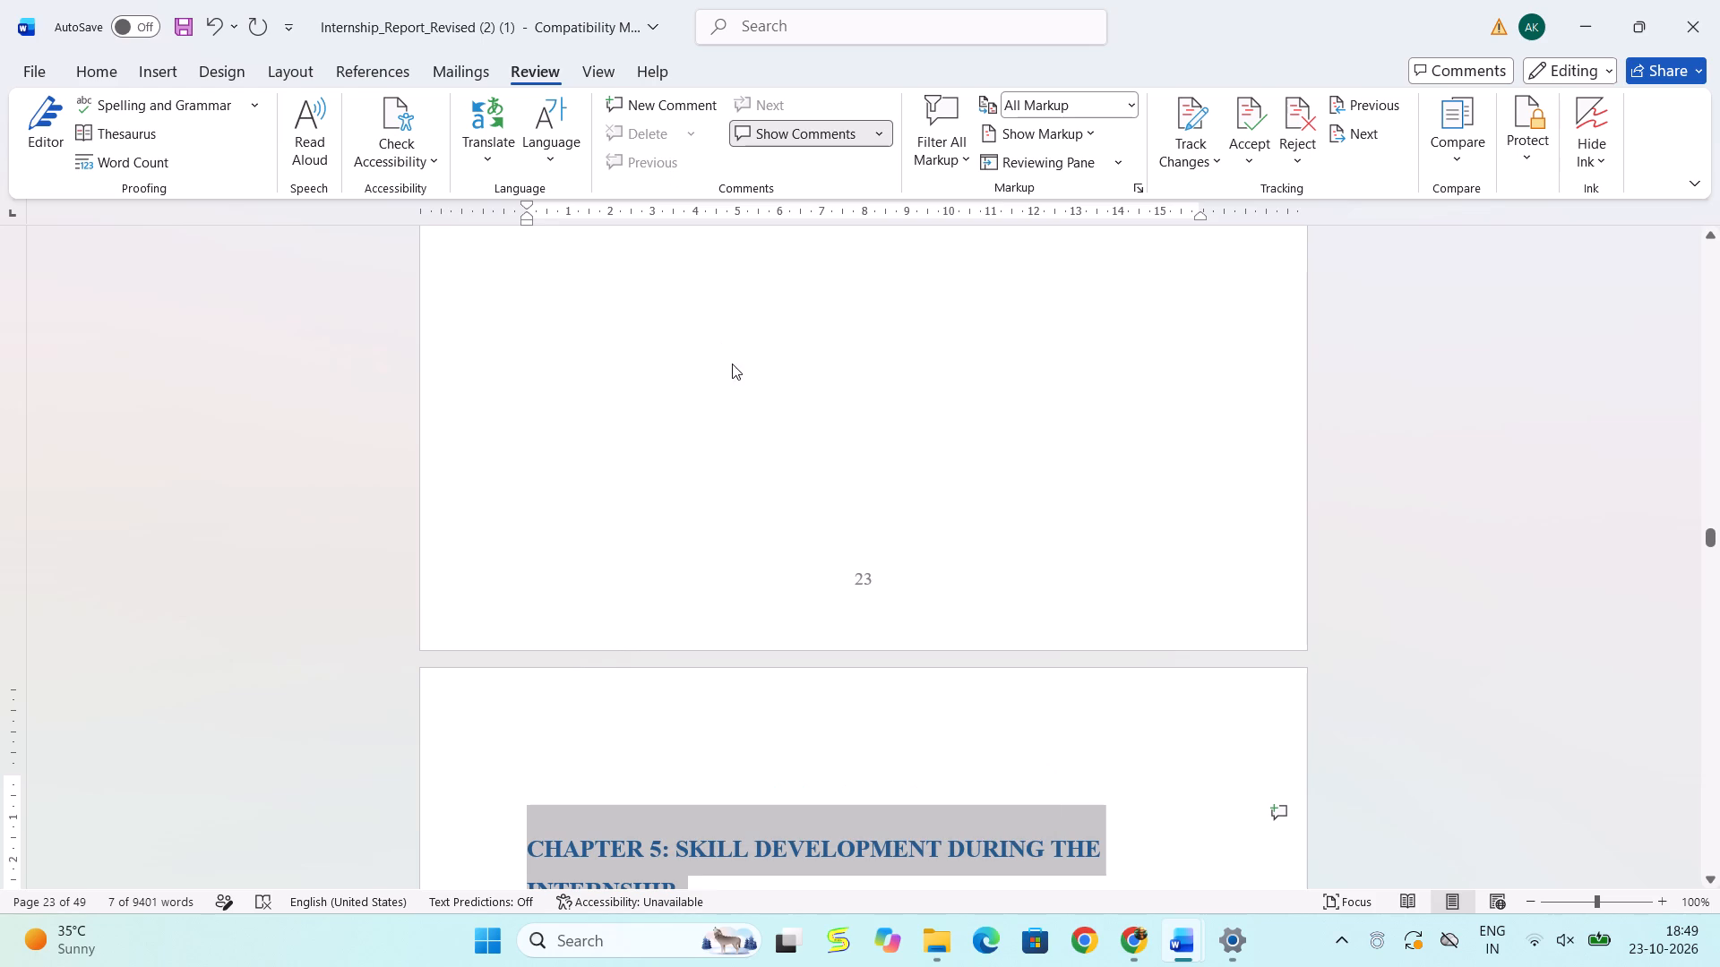
key("ctrl+e")
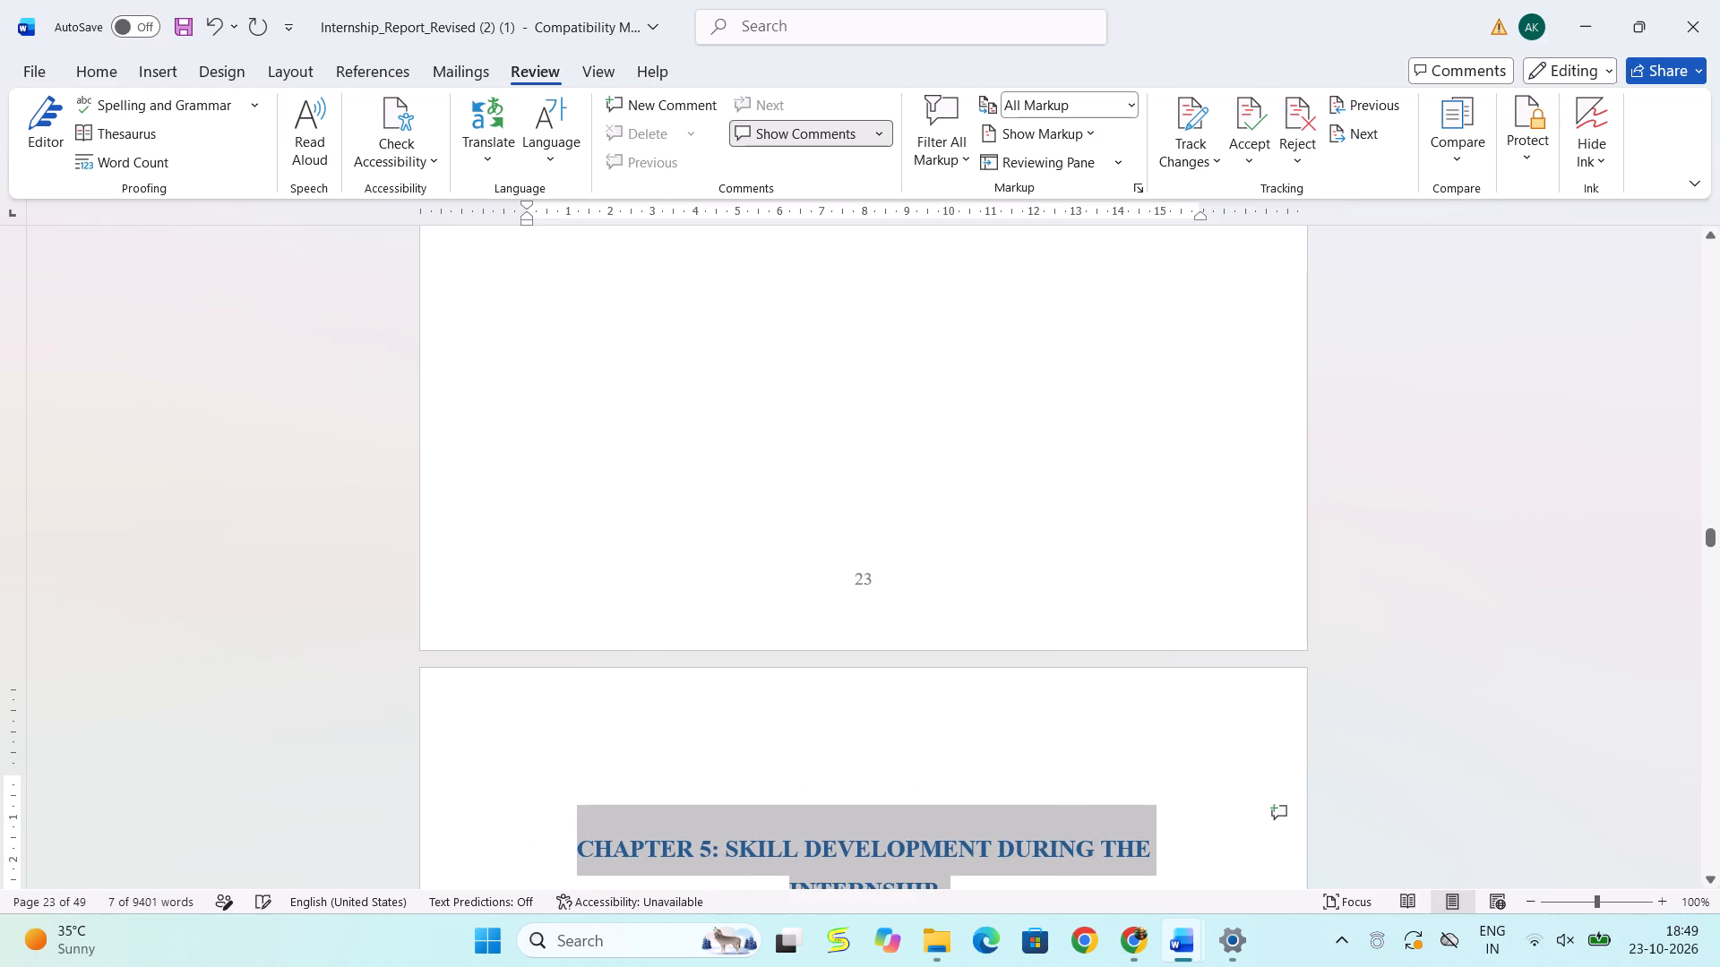
Apply the Heading 1 style to the "5.1 Industry-Specific Knowledge" subheading.
scroll(800, 543, "down", 3)
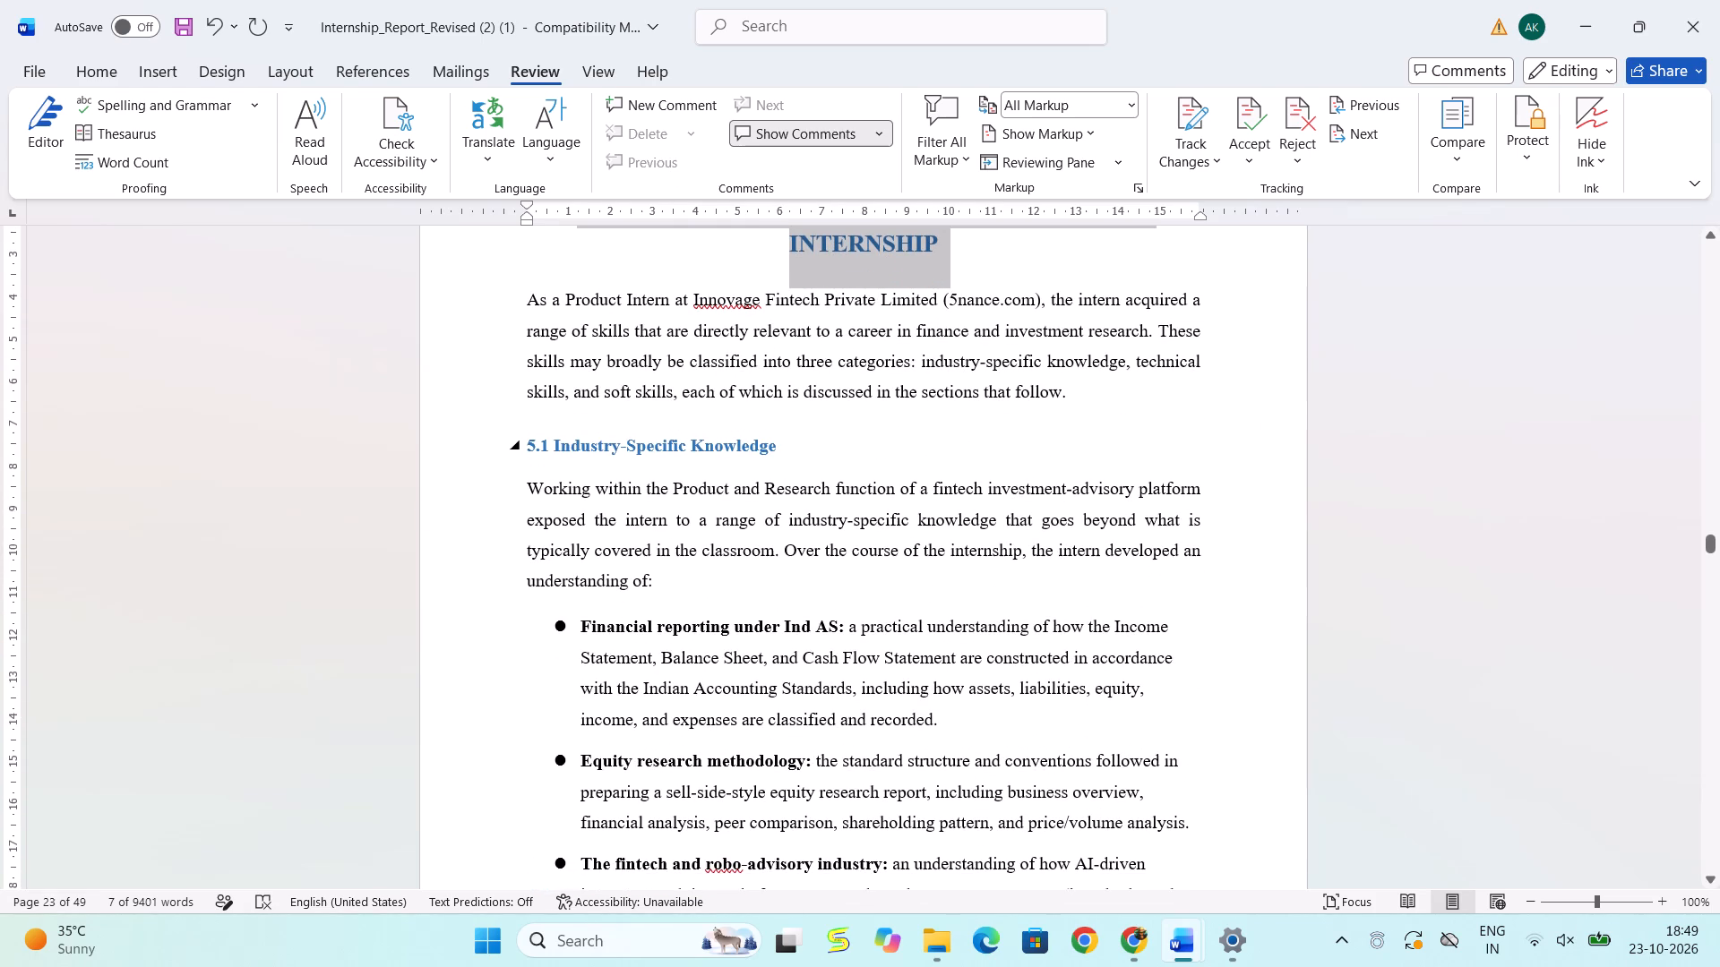
left_click(665, 438)
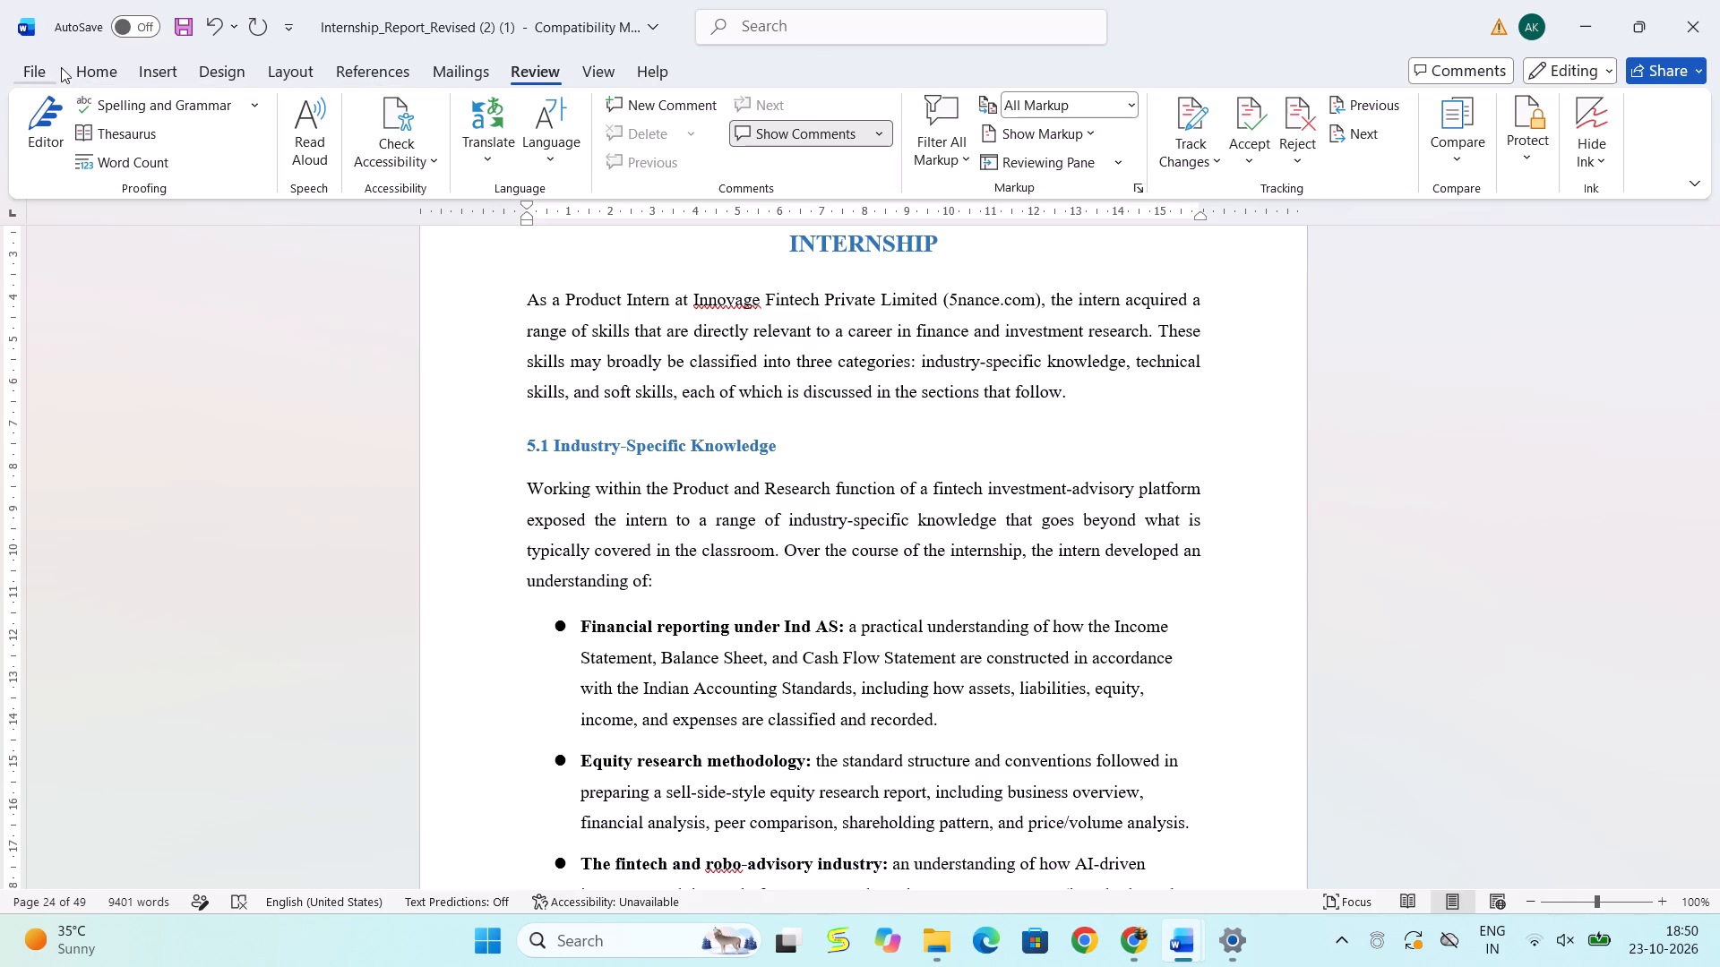
left_click(90, 69)
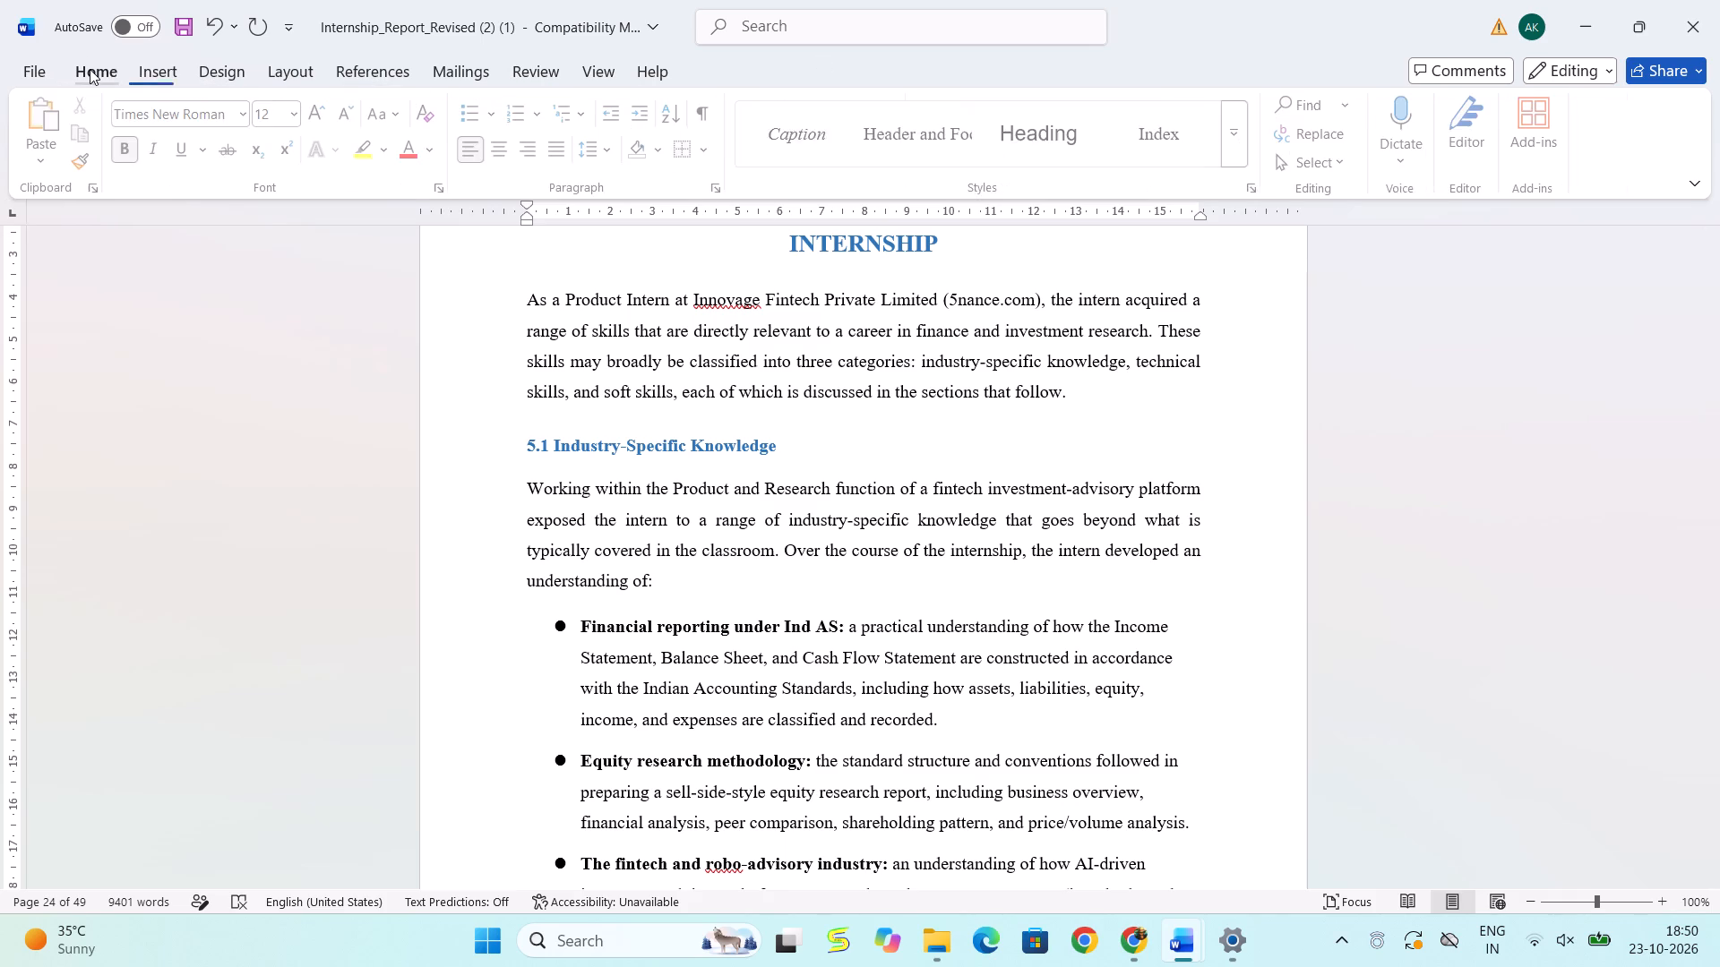
left_click(1242, 142)
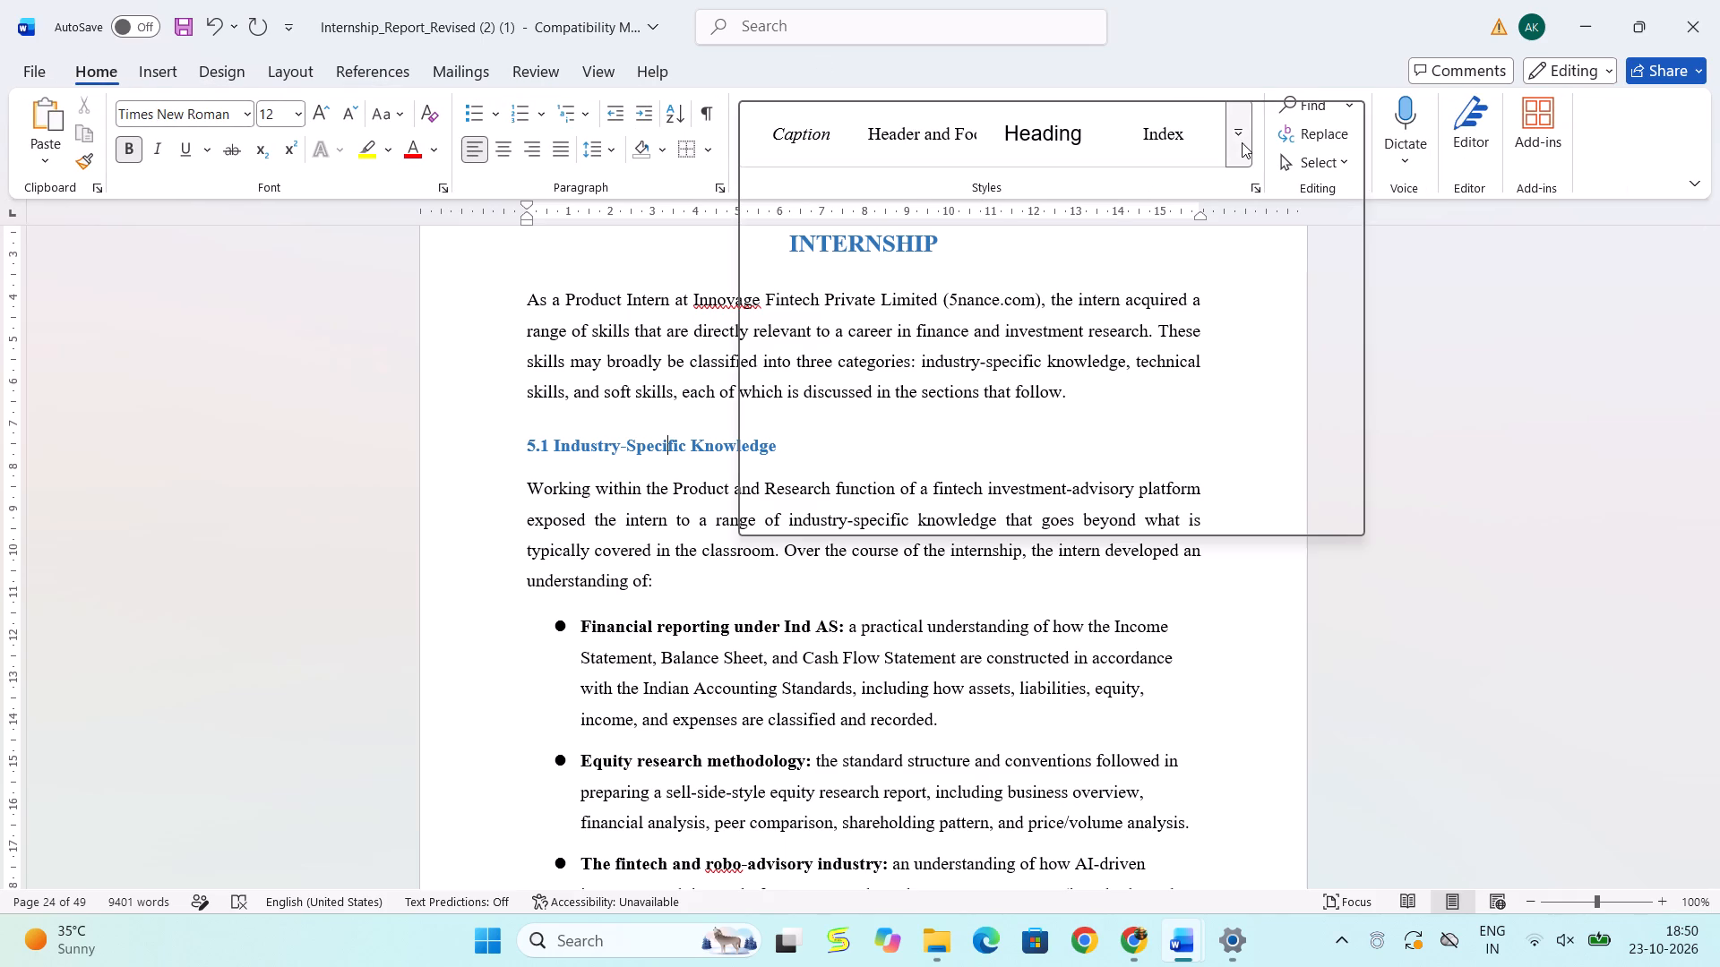
left_click(1182, 189)
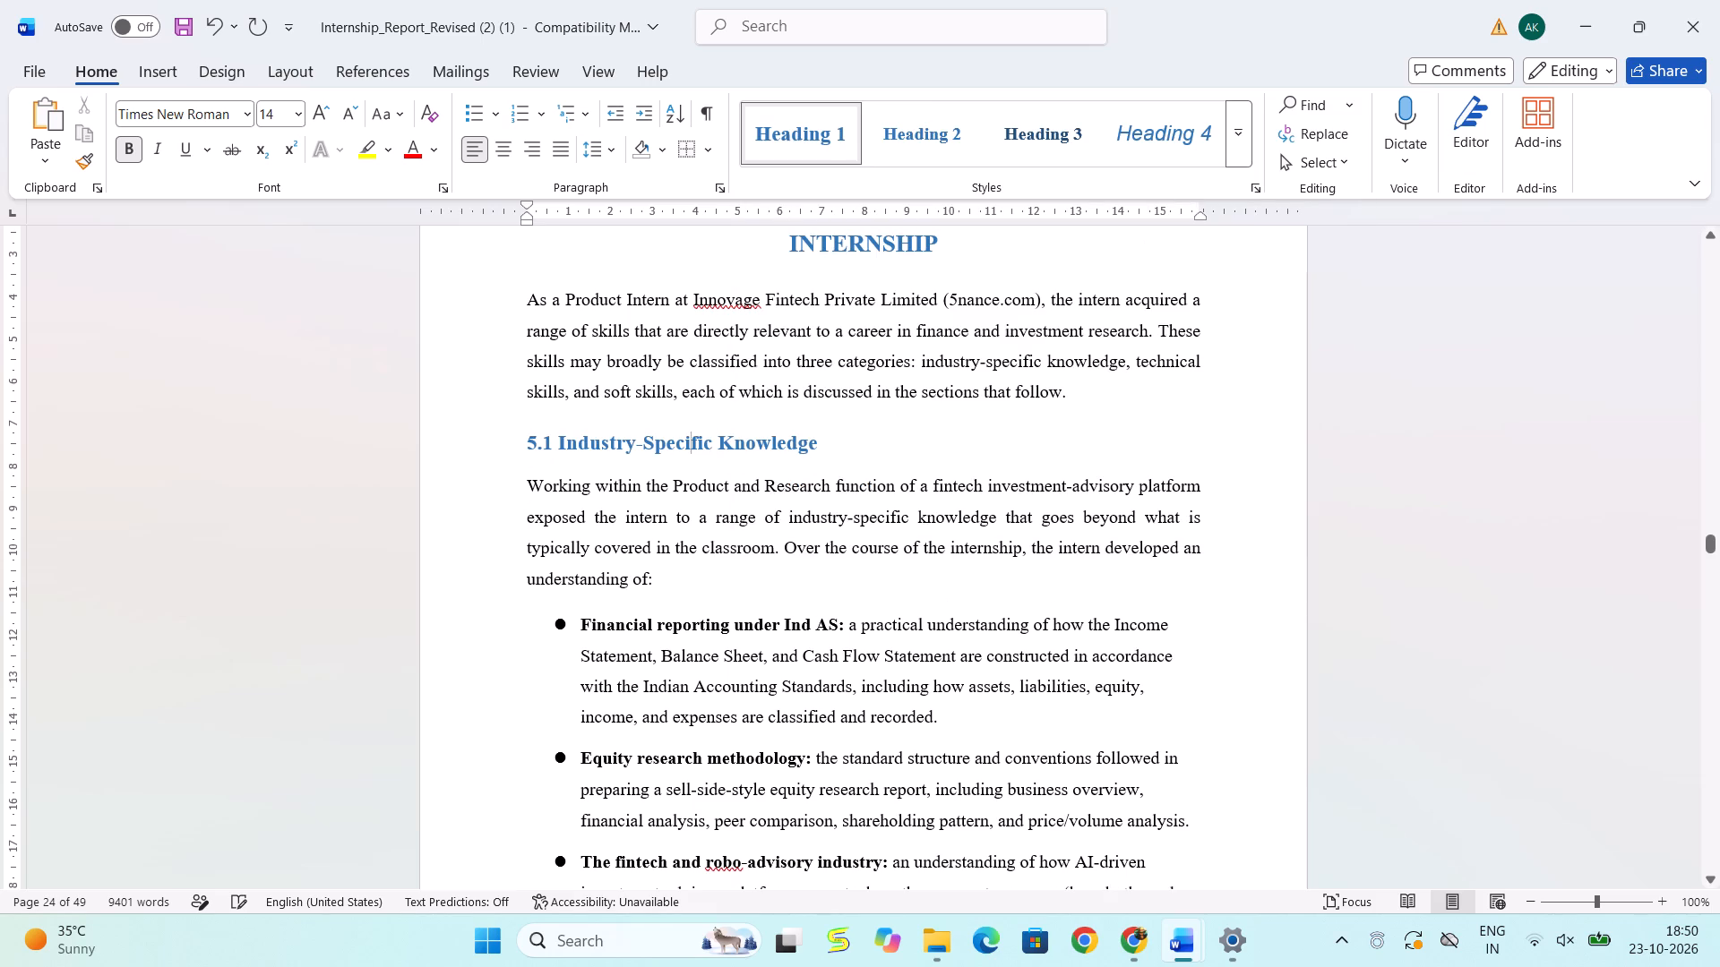
Apply the Heading 1 style to the "5.2 Technical Skills" and "5.3 Soft Skills" subheadings.
scroll(742, 675, "down", 2)
scroll(674, 867, "down", 2)
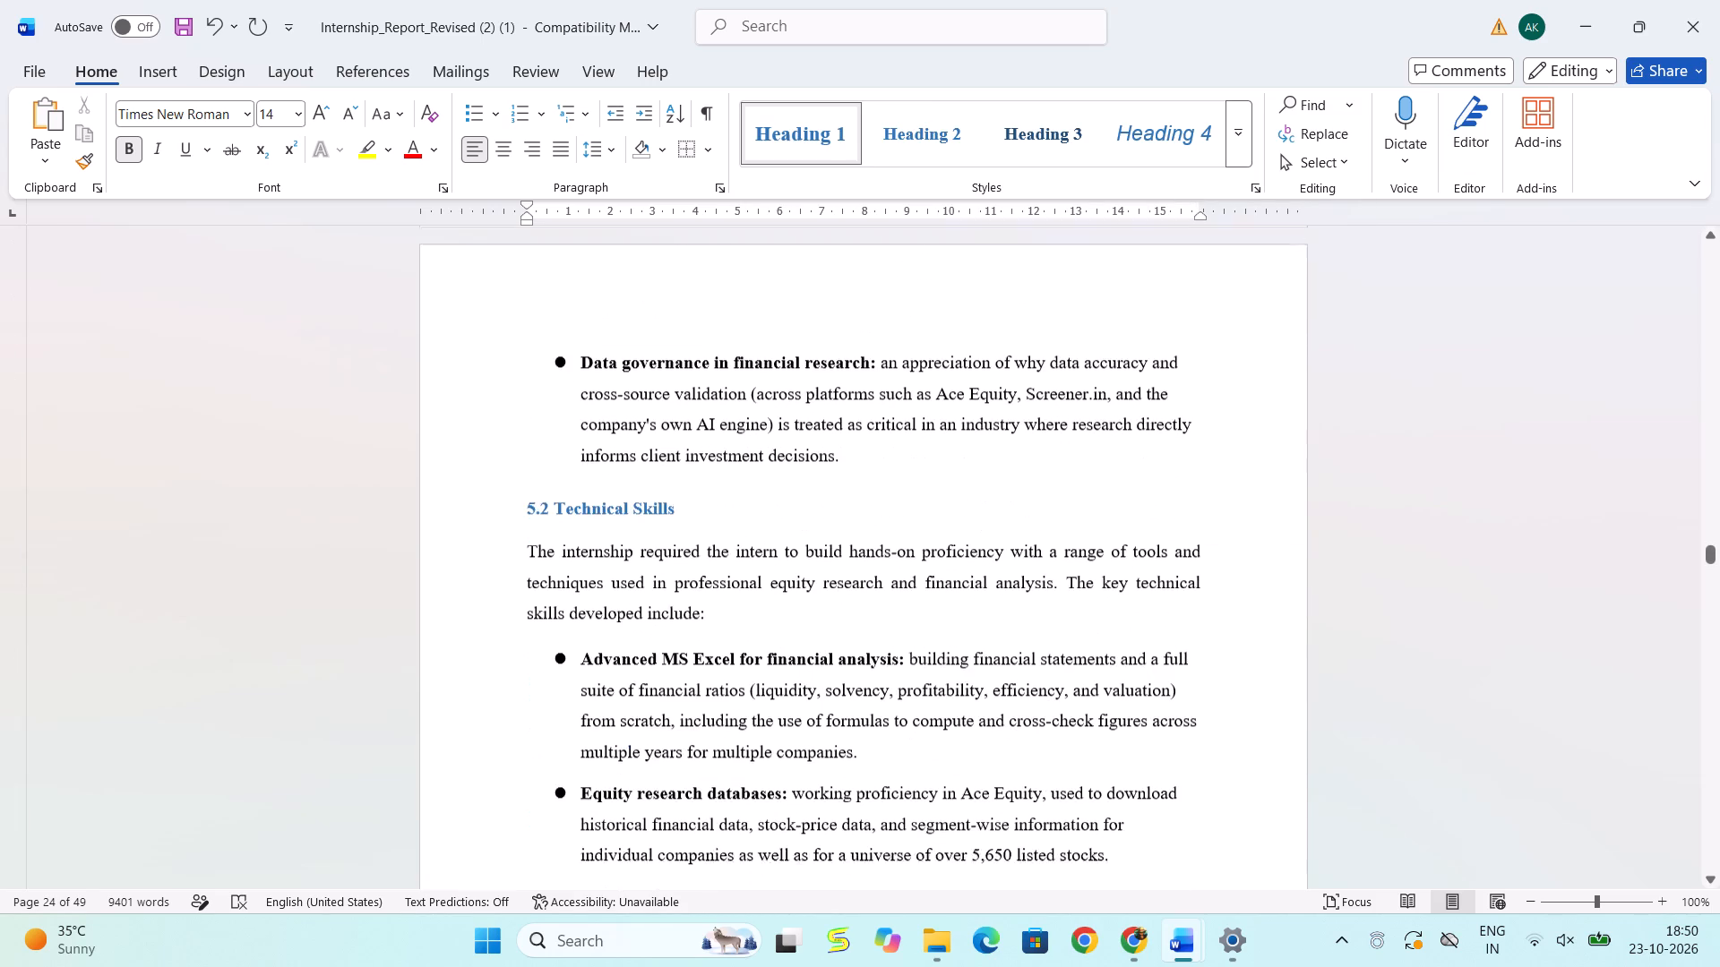
scroll(674, 867, "down", 1)
left_click(619, 475)
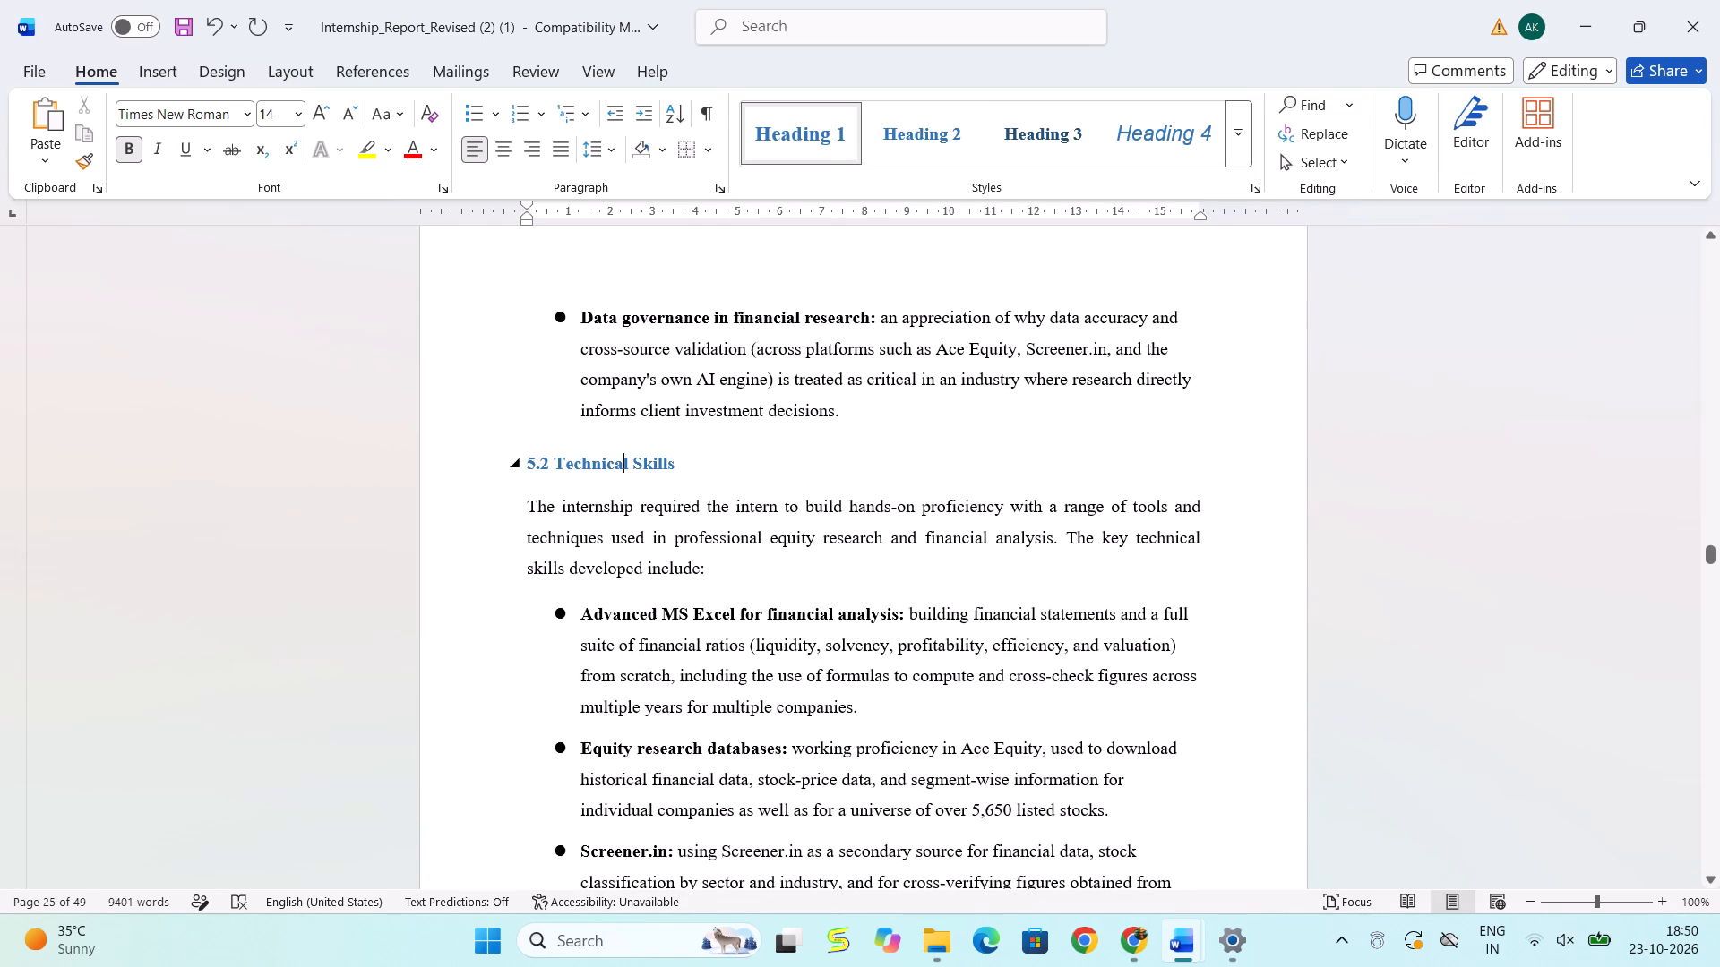
left_click(827, 124)
scroll(697, 600, "down", 1)
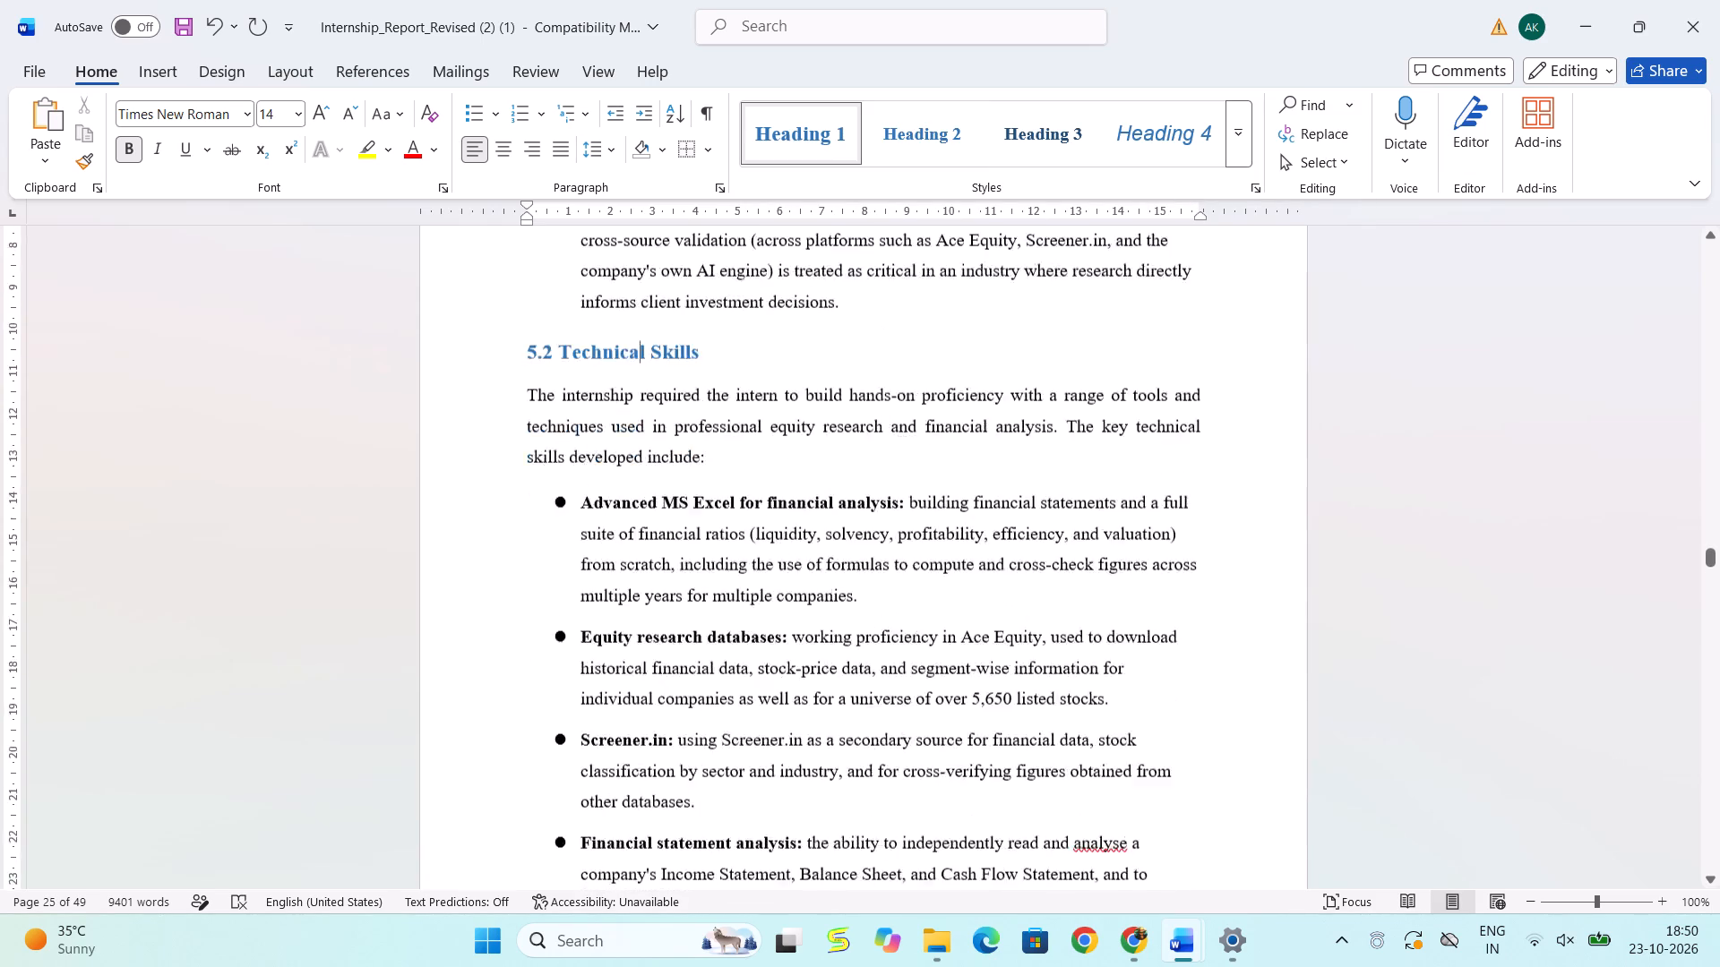
scroll(697, 600, "down", 6)
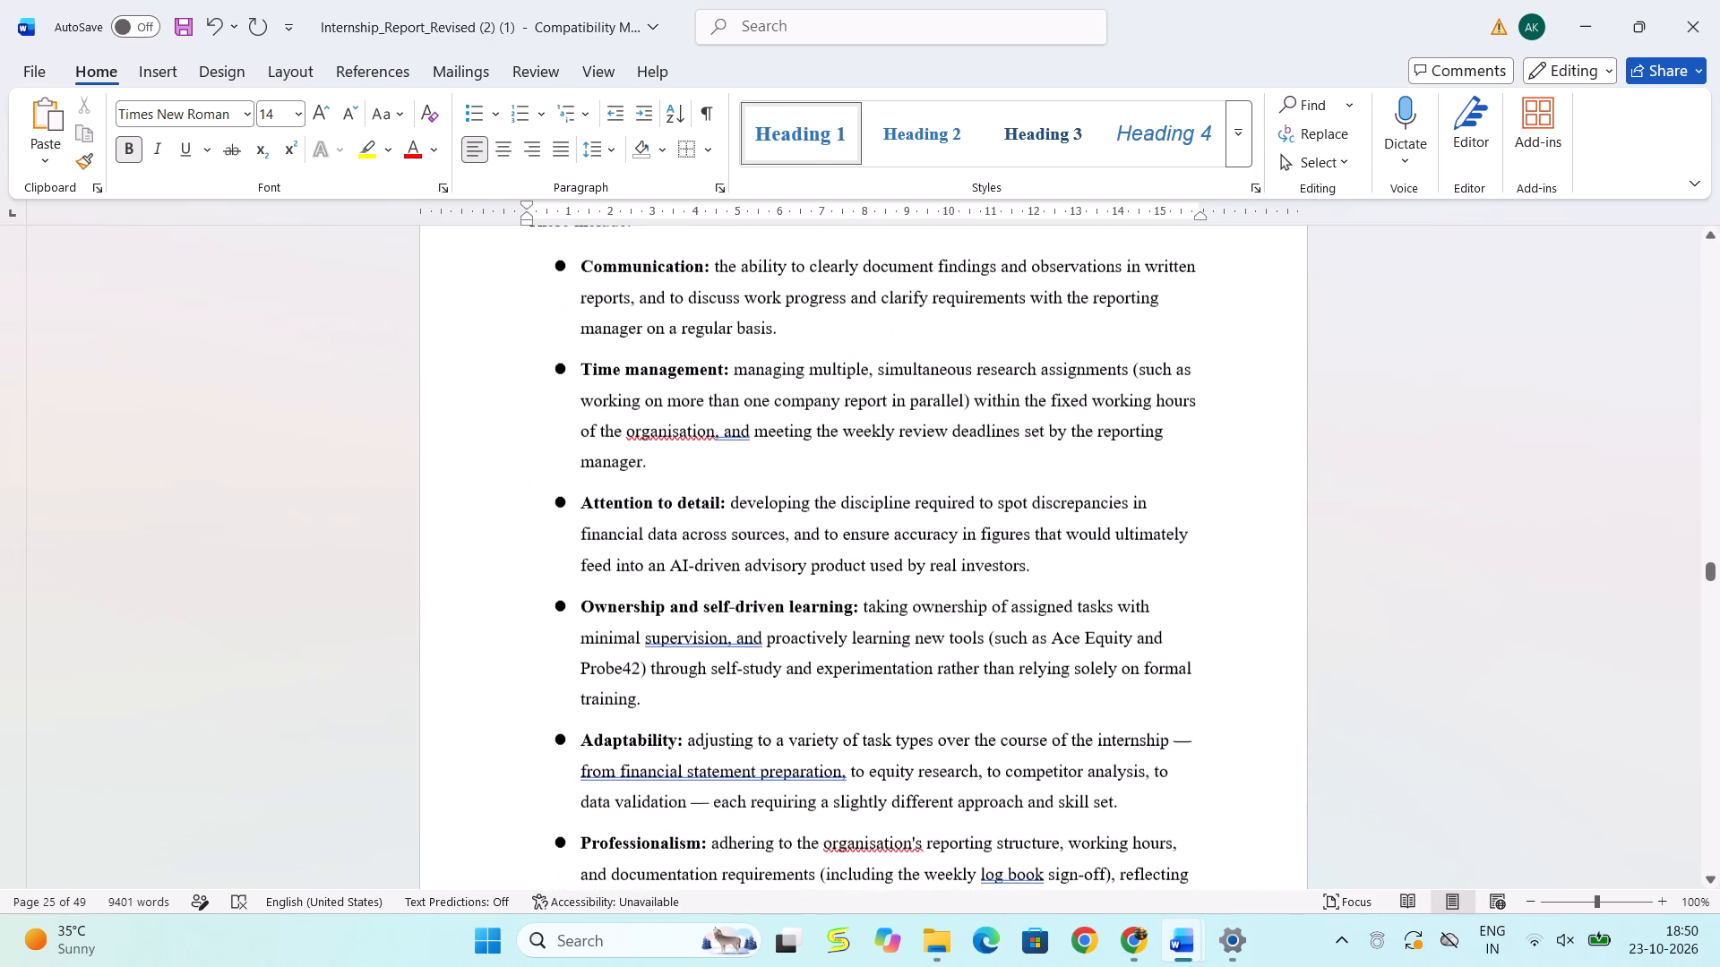
scroll(684, 409, "up", 1)
left_click(590, 321)
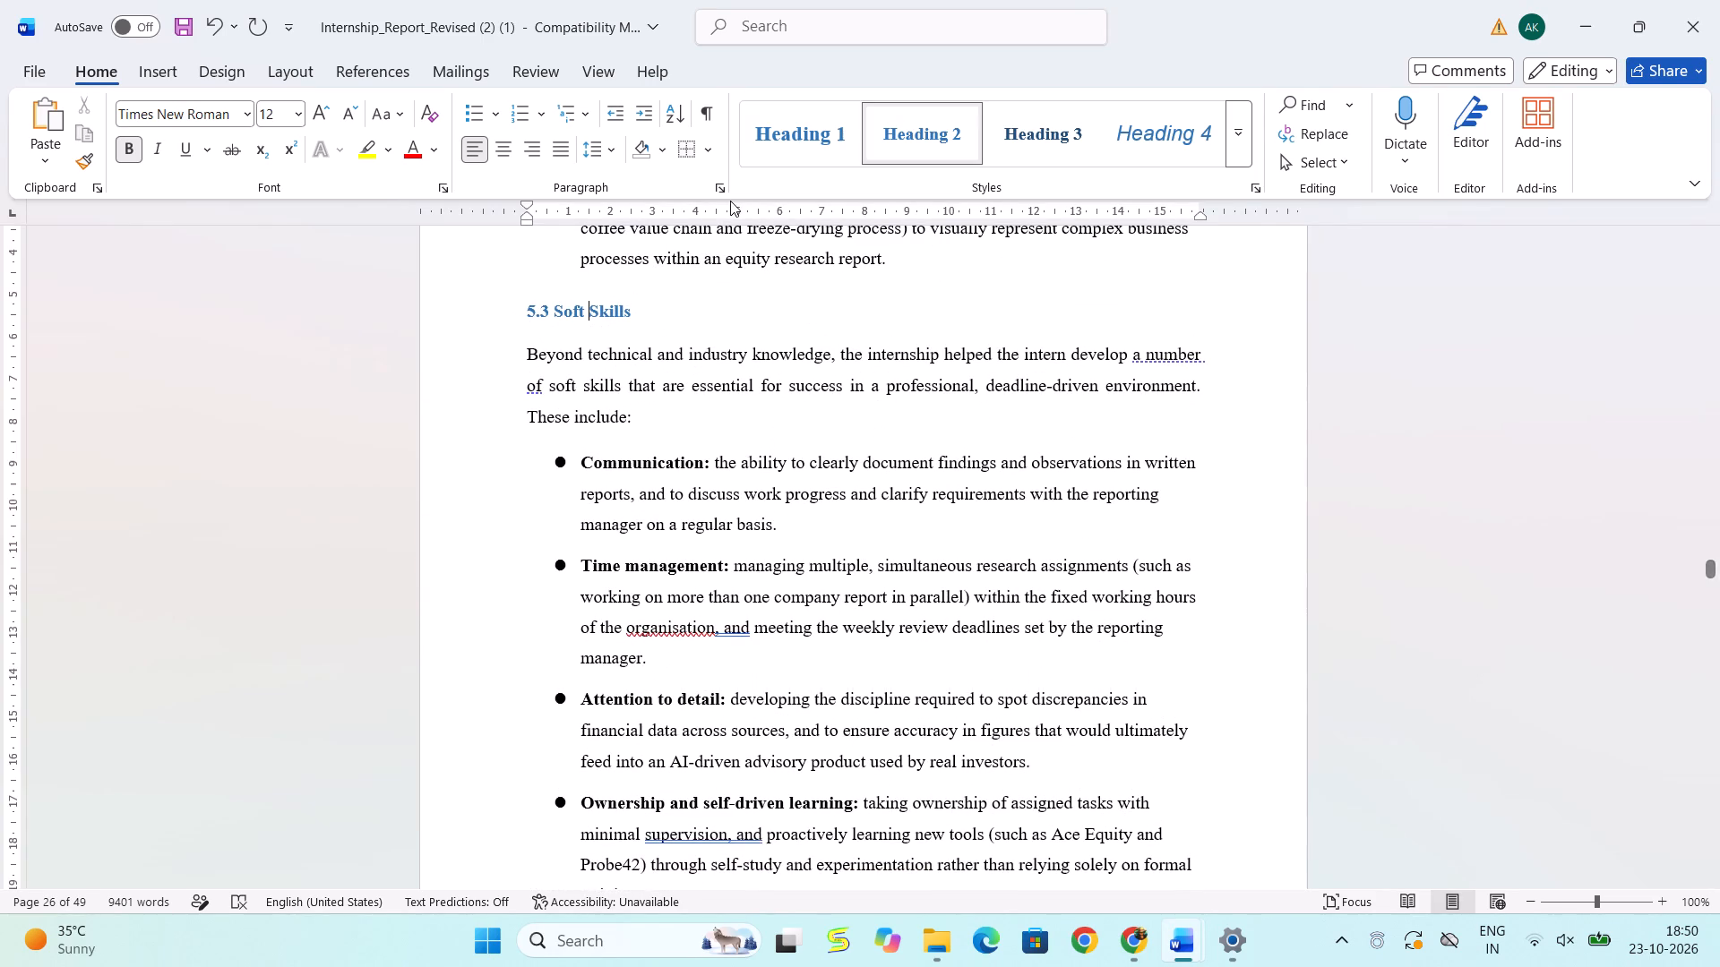
left_click(771, 128)
Enlarge the "CHAPTER 6: LEARNINGS" heading to 16 pt and centre it.
scroll(707, 504, "up", 3)
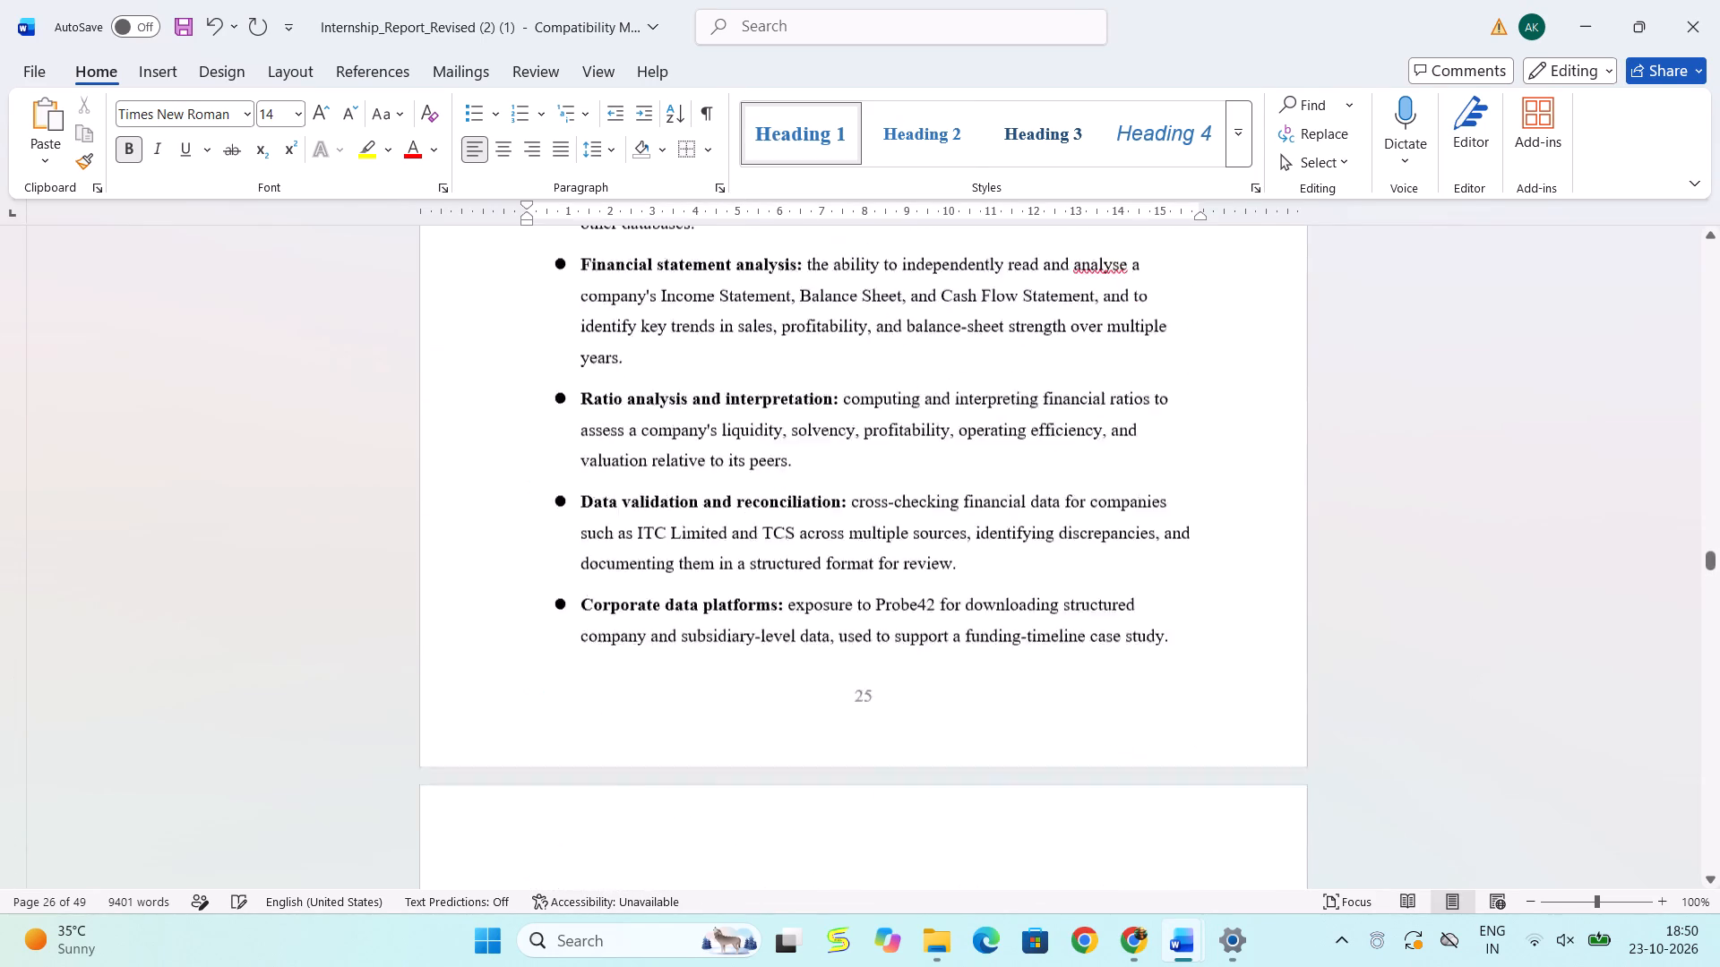
scroll(707, 504, "down", 1)
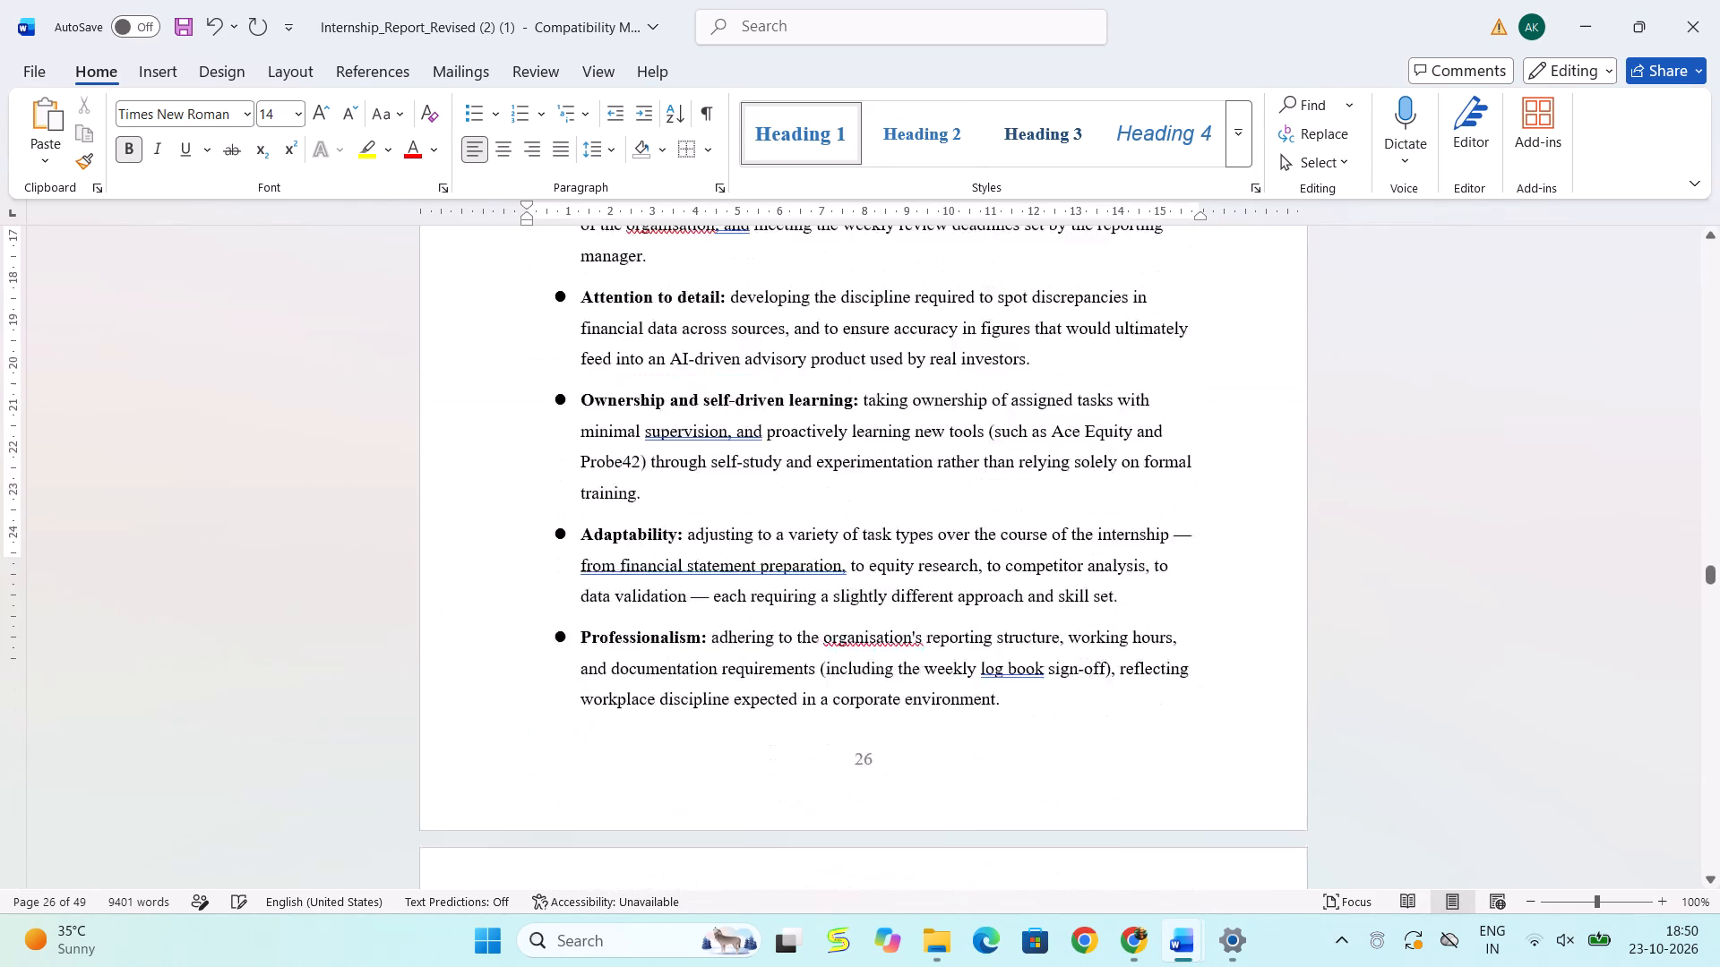
scroll(707, 504, "down", 2)
left_click(657, 280)
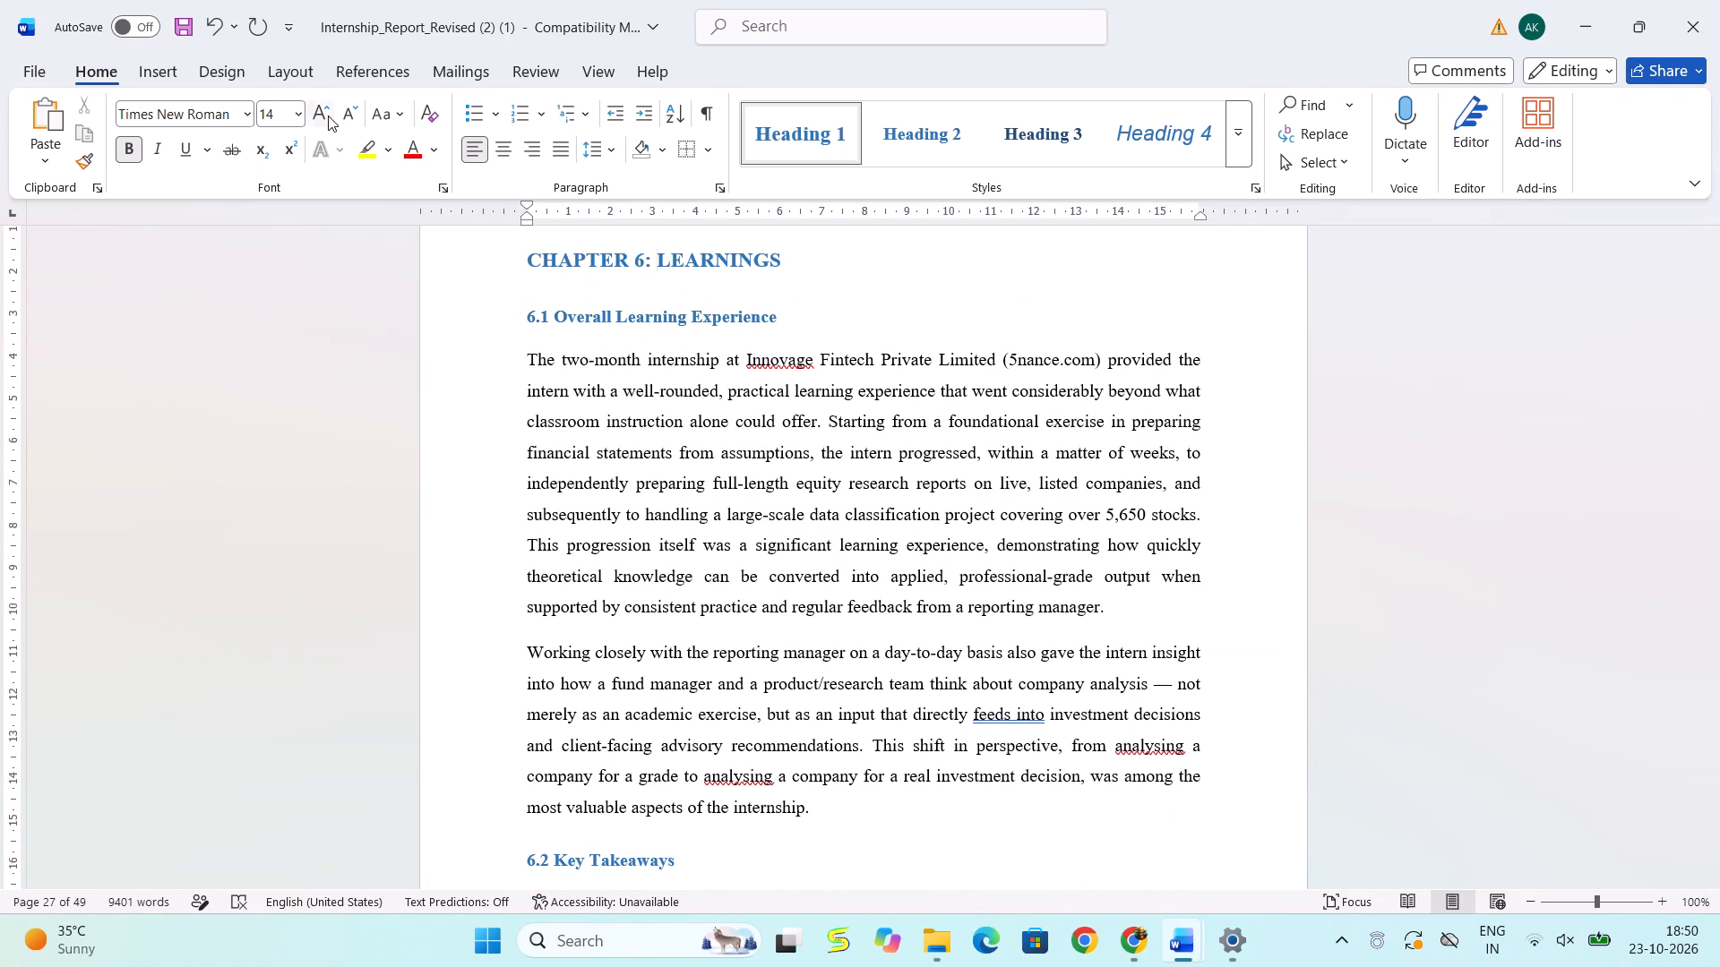
triple_click(598, 252)
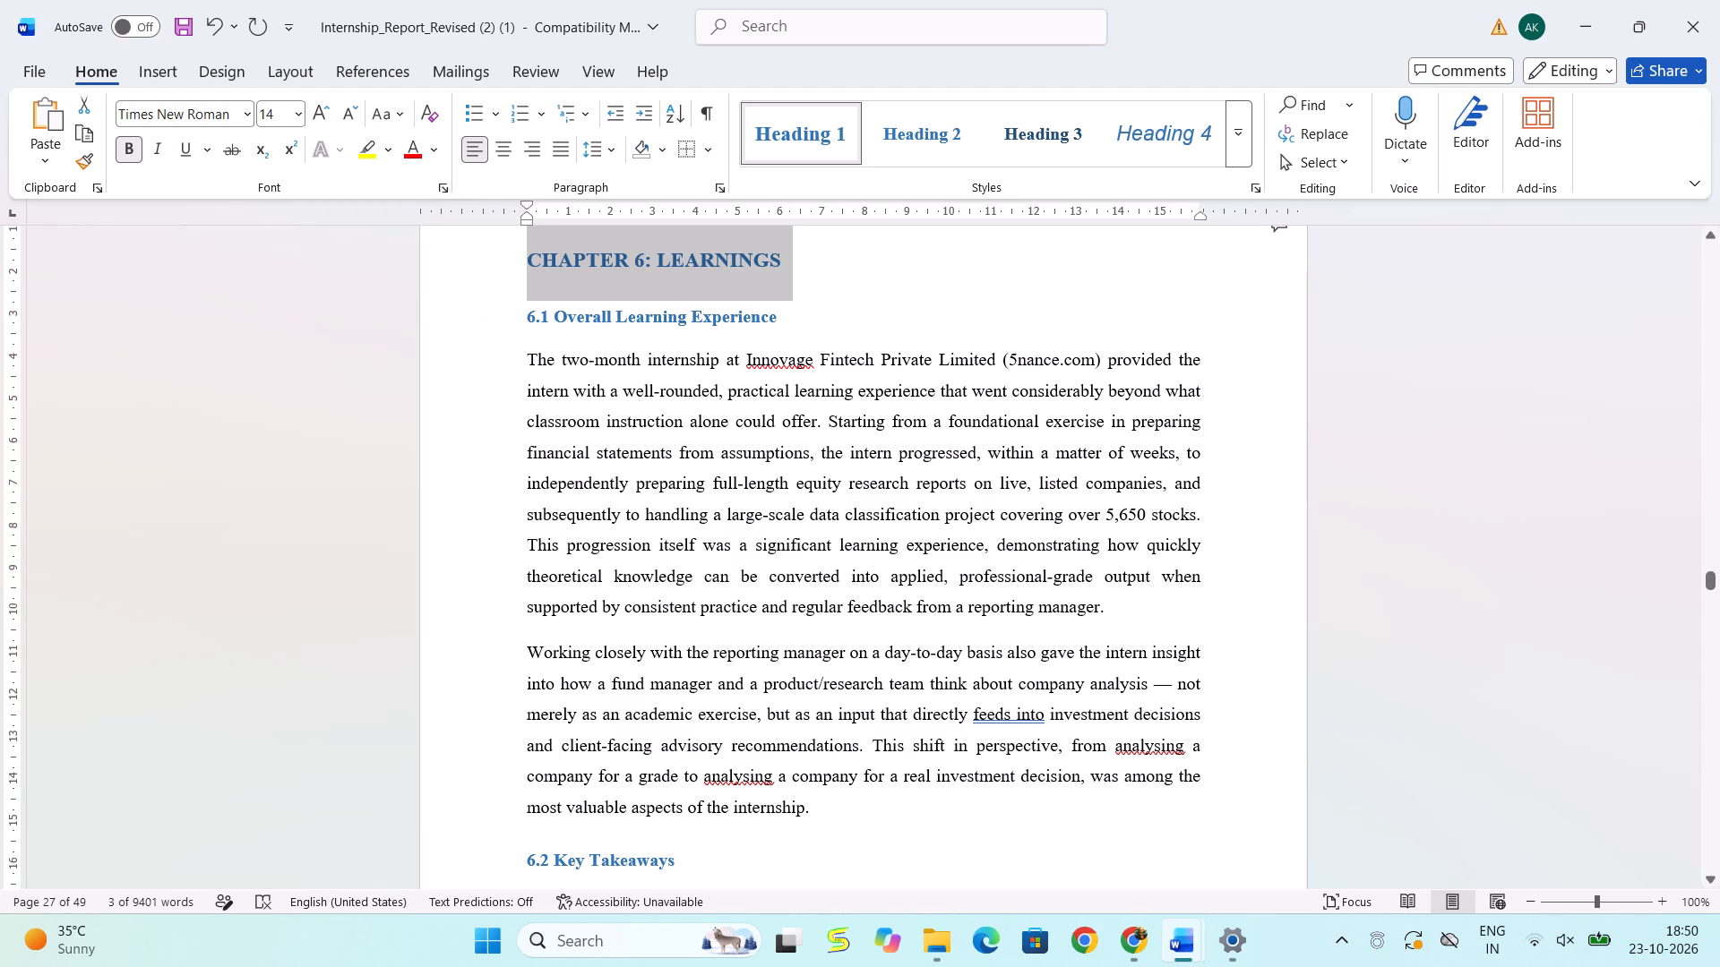
key("ctrl+shift+period")
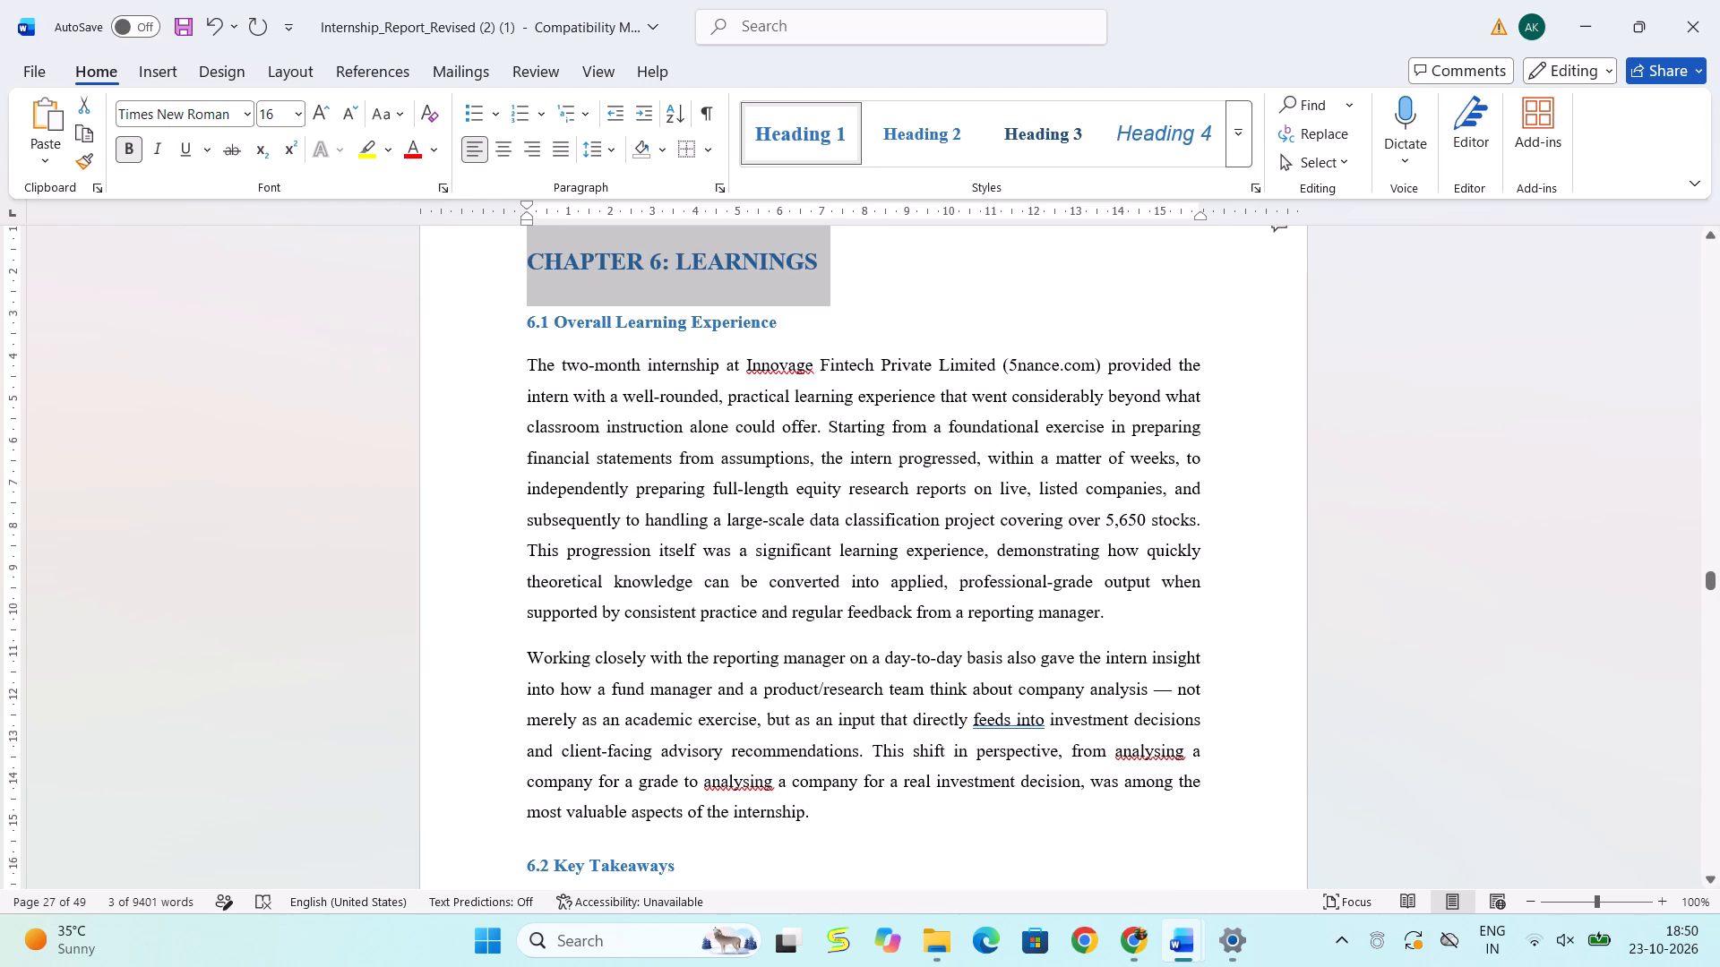
key("ctrl+e")
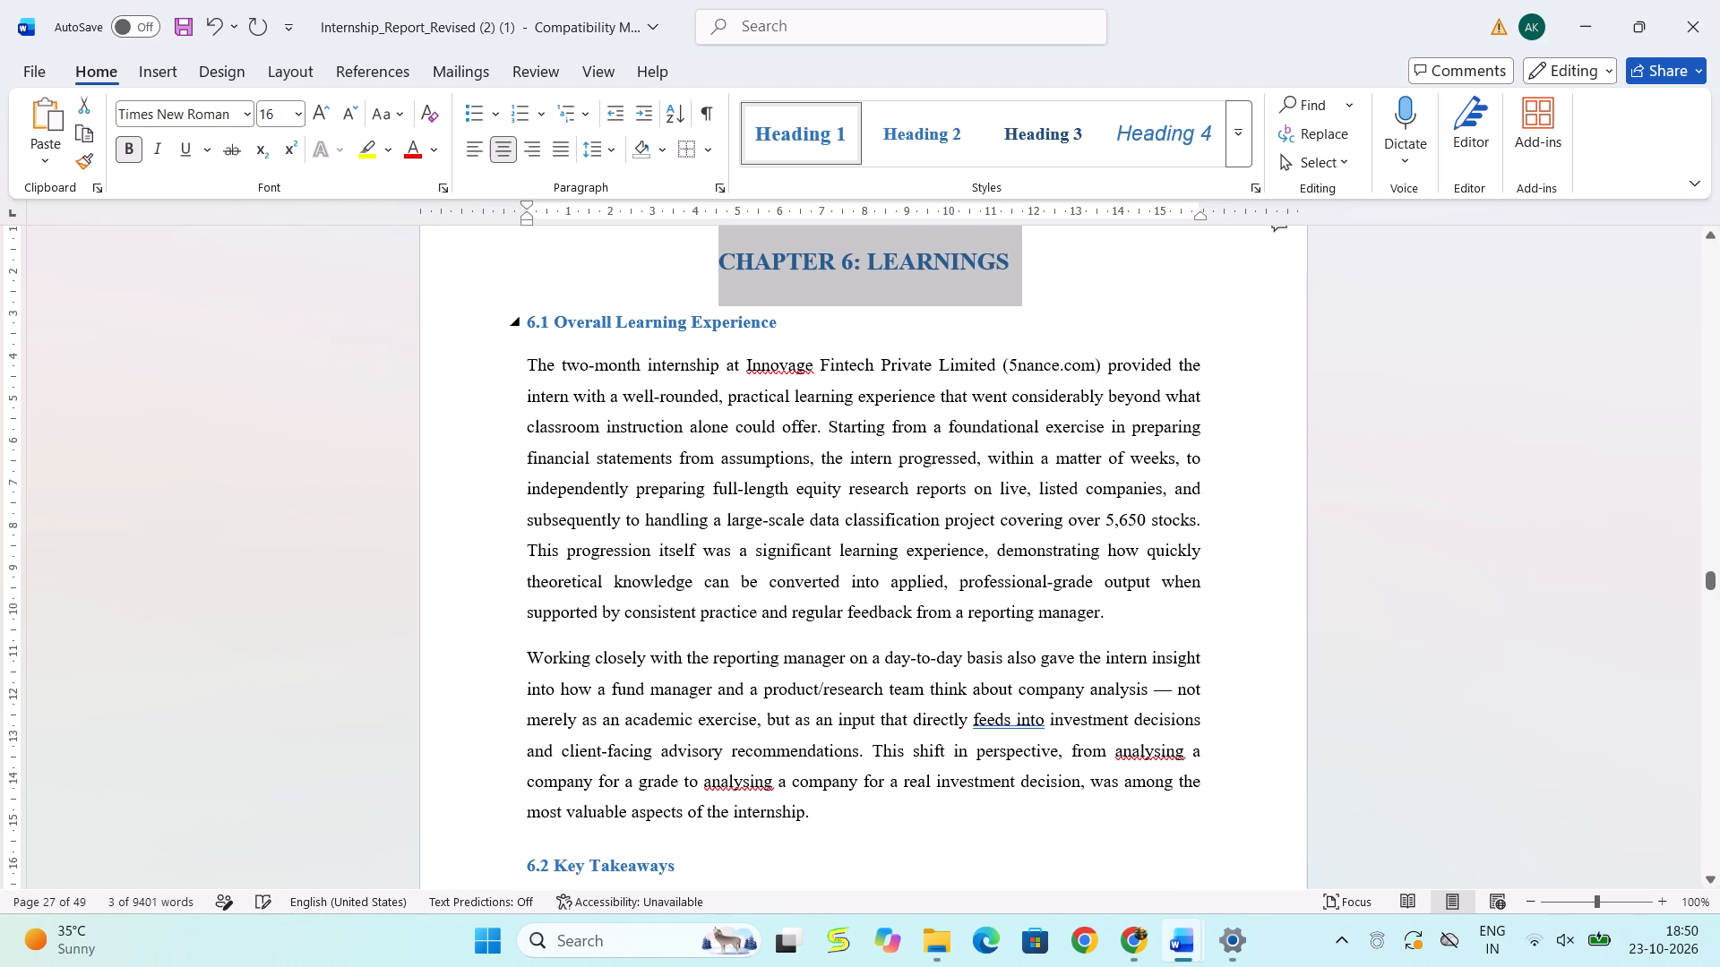
Apply the Heading 1 style to the "6.1 Overall Learning Experience" and "6.2 Key Takeaways" subheadings.
key("Left")
key("Down")
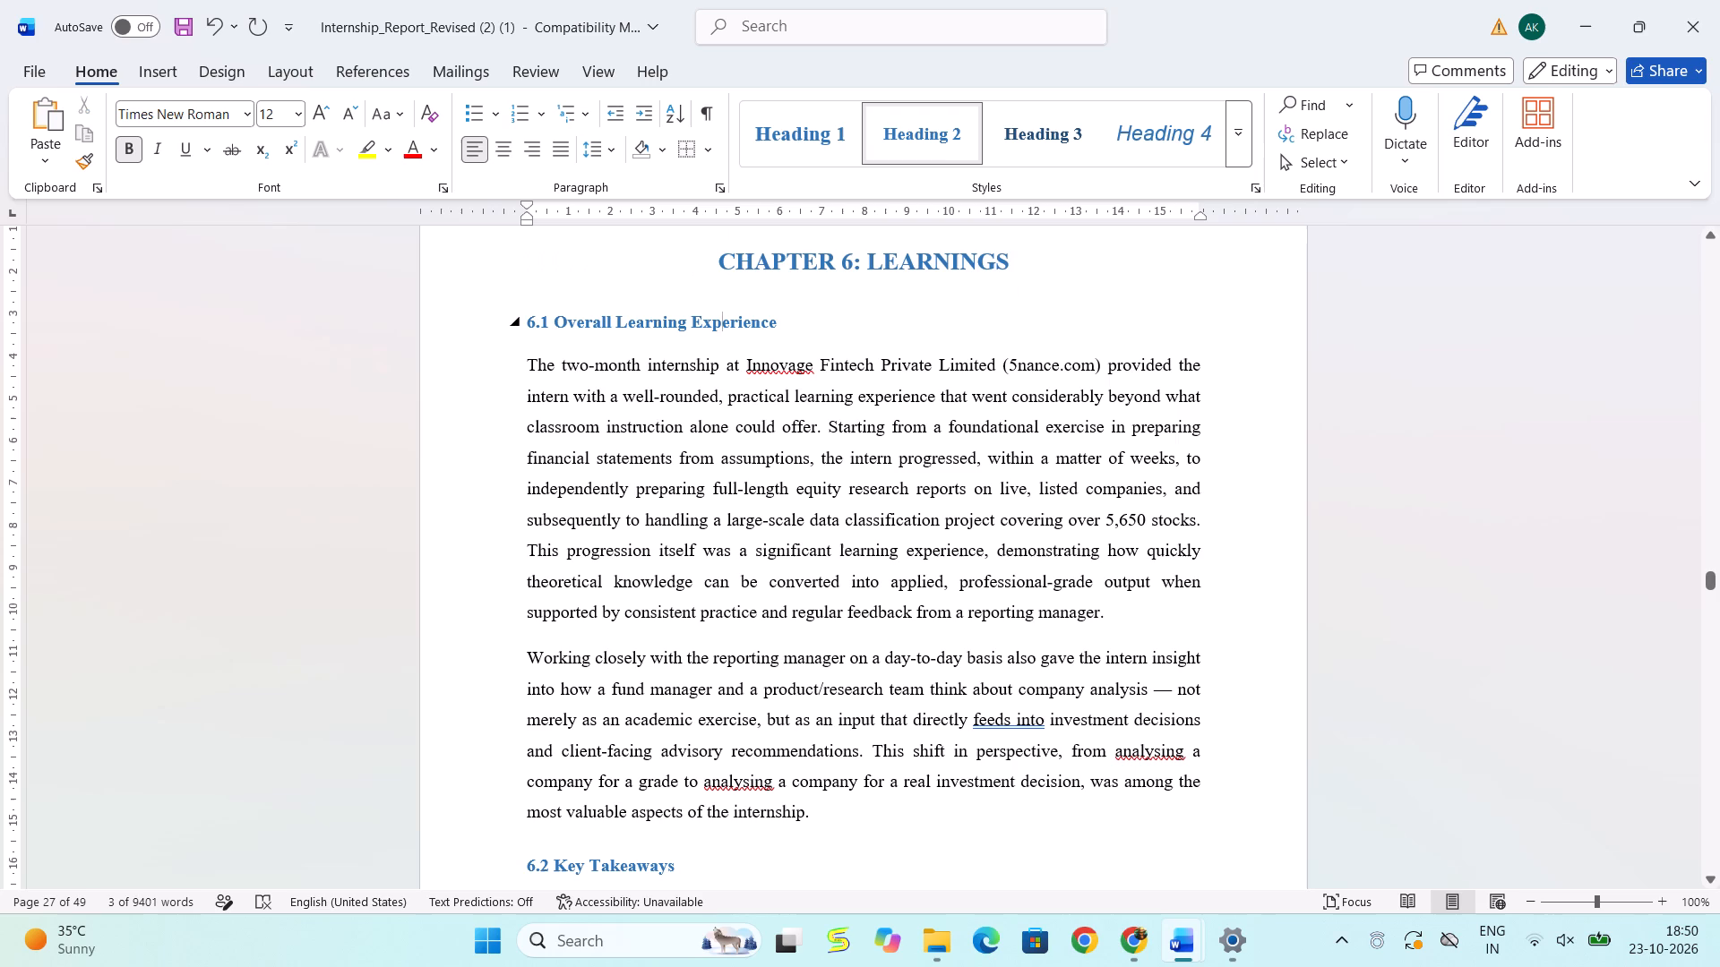
left_click(808, 133)
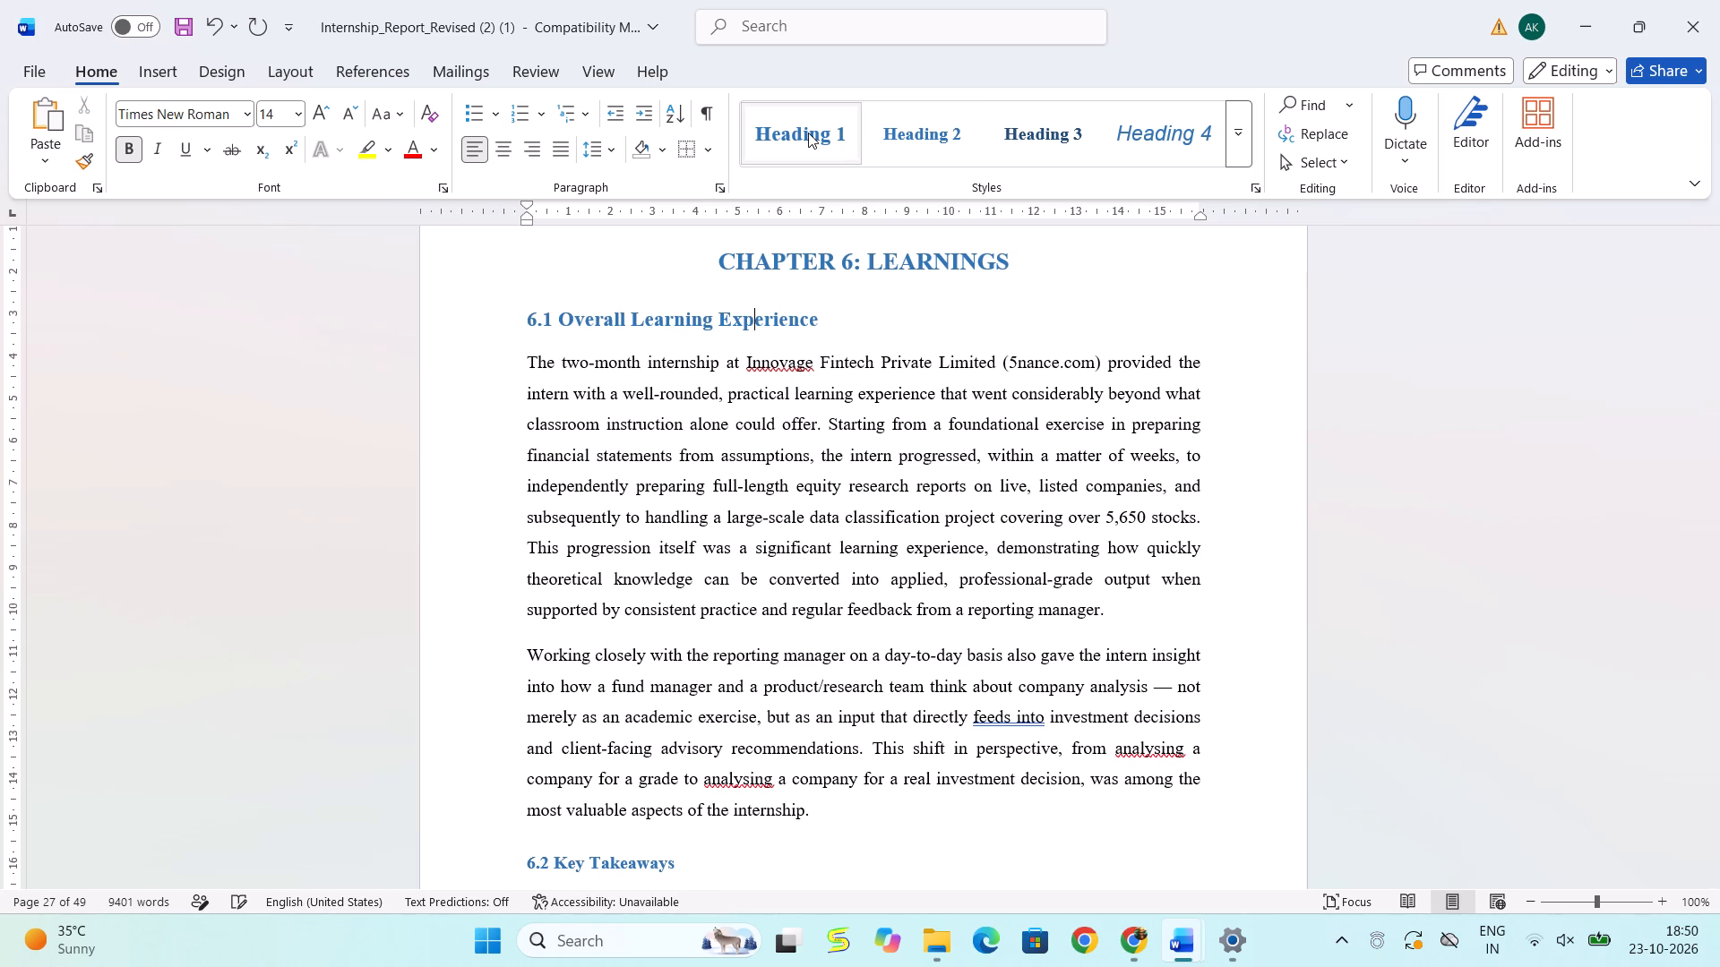
scroll(903, 568, "down", 1)
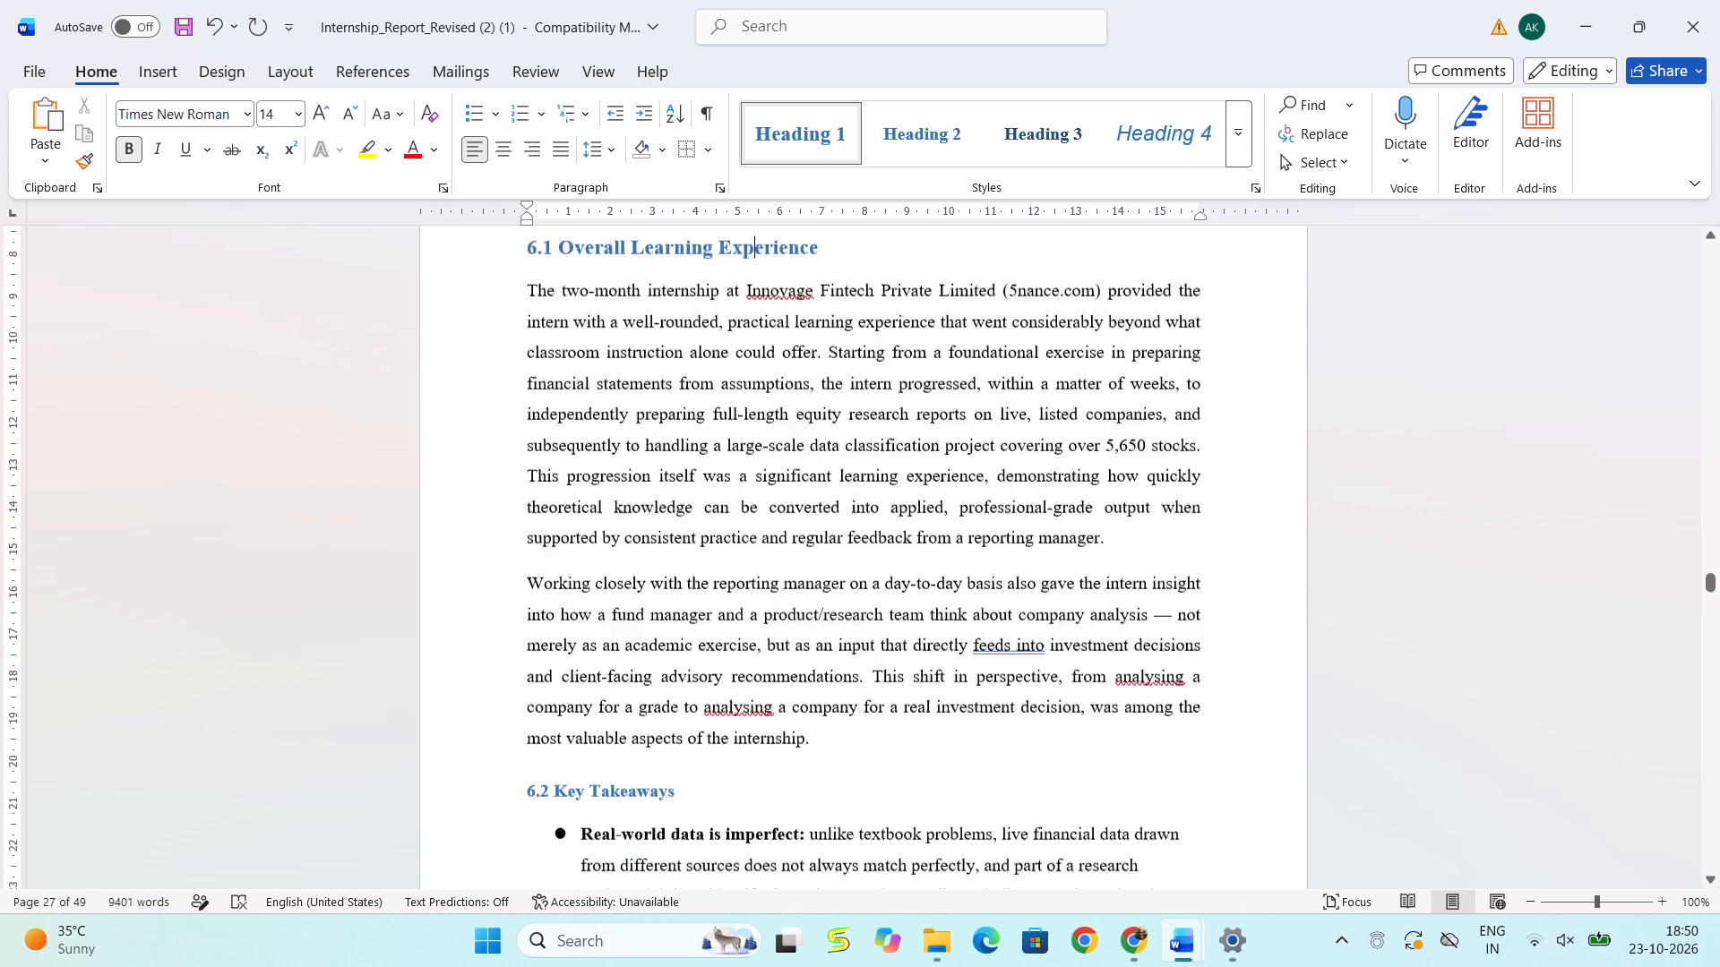
scroll(903, 568, "down", 2)
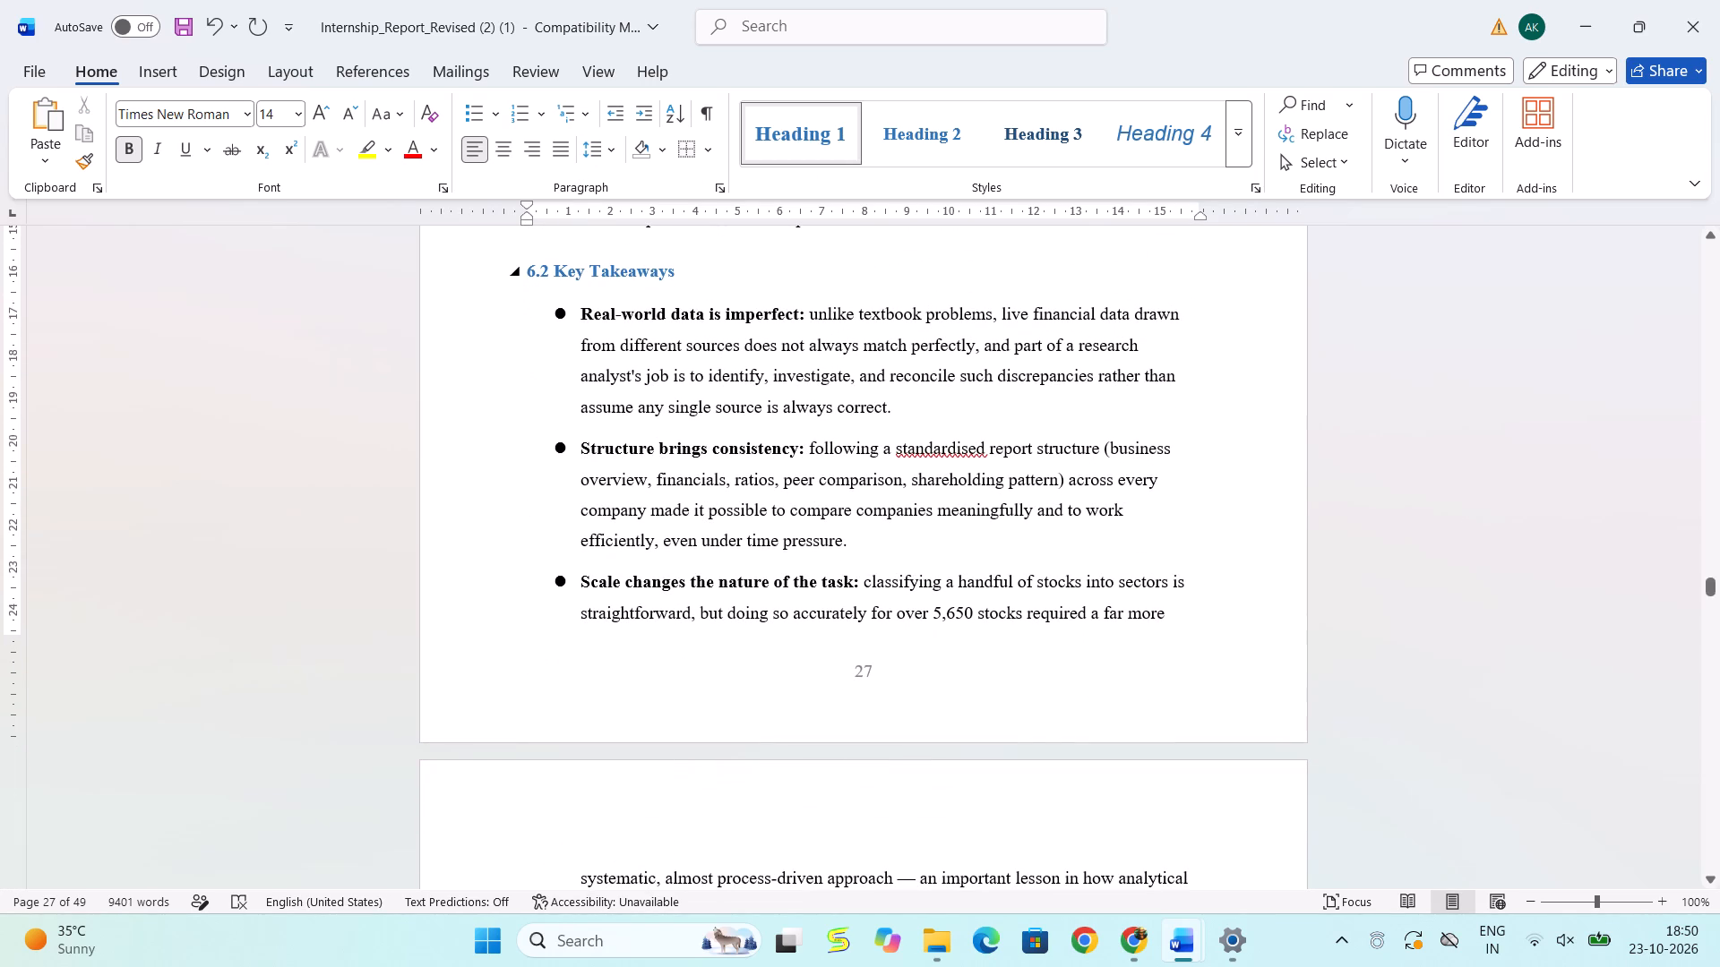
left_click(598, 273)
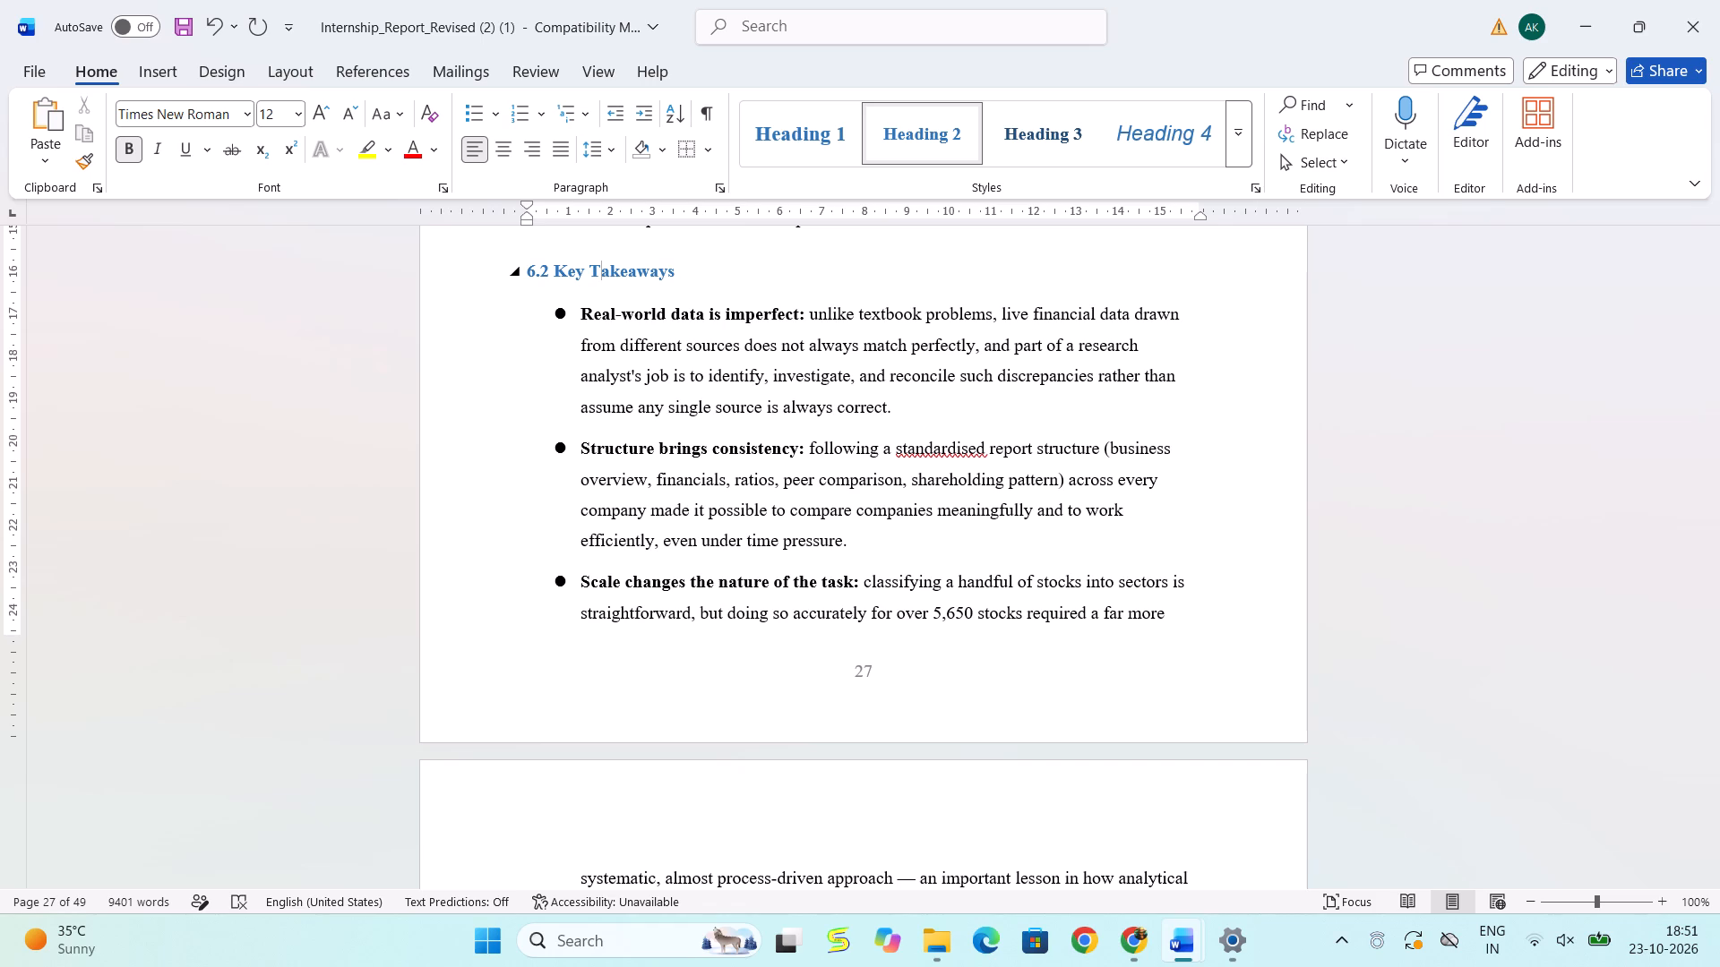
left_click(761, 157)
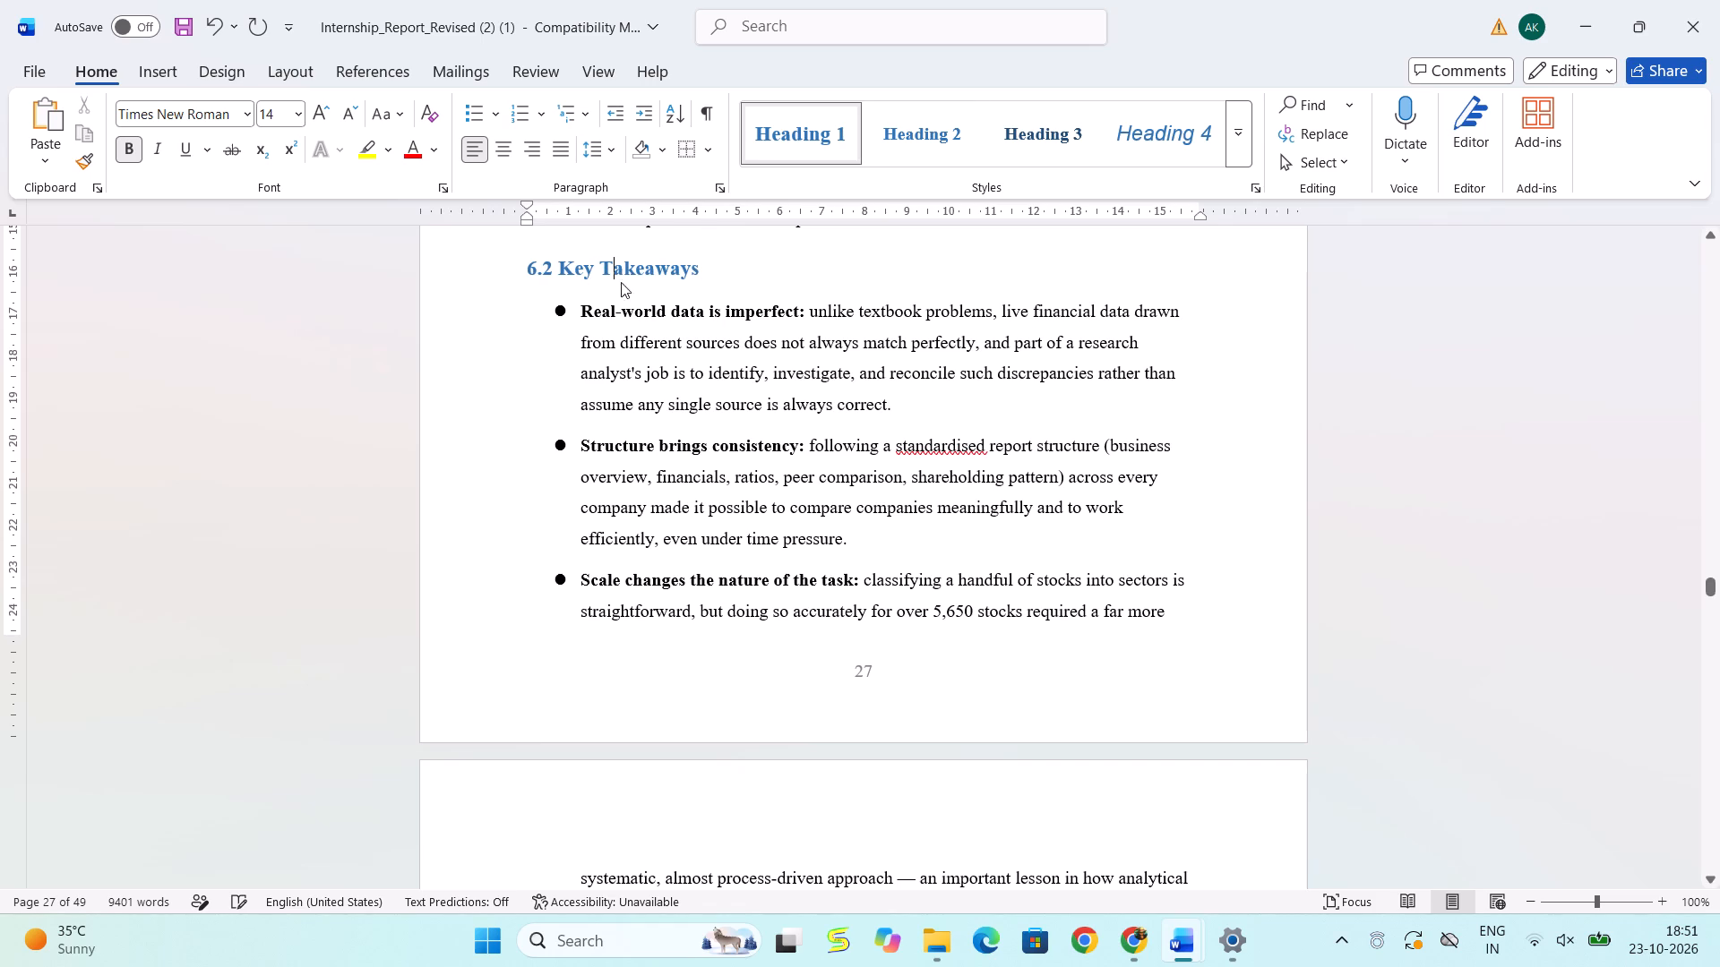
scroll(601, 320, "down", 1)
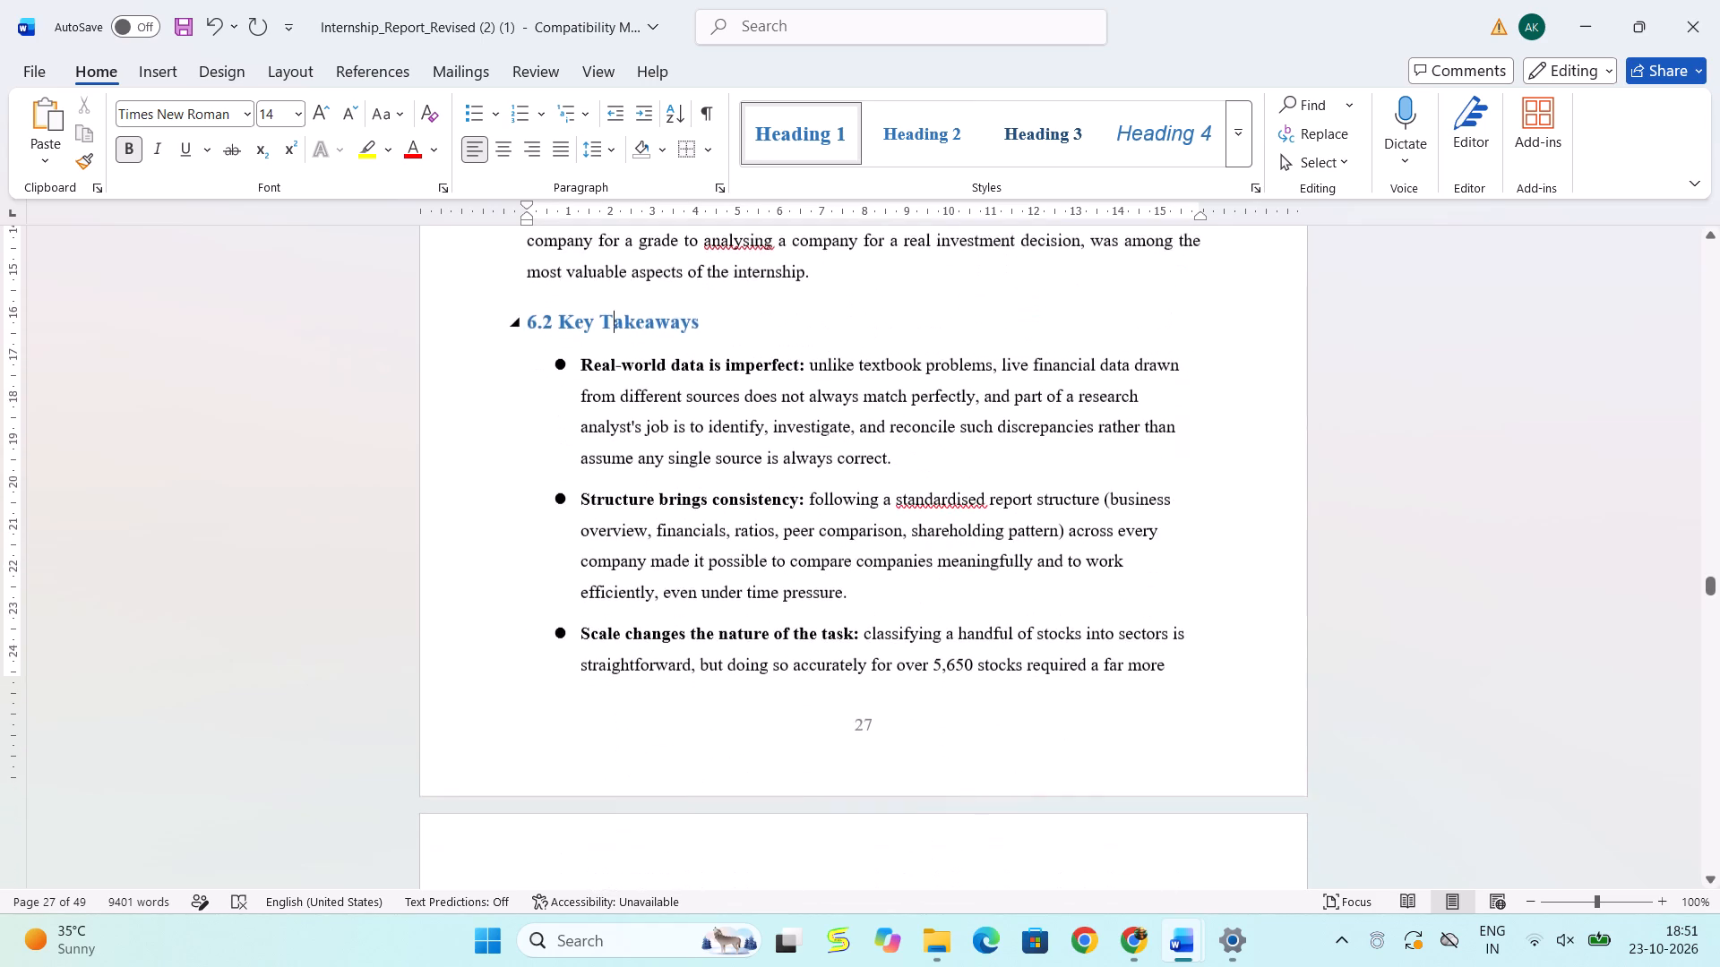
Apply the Heading 1 style to the "6.3 Challenges Faced during the Internship" subheading.
scroll(601, 320, "down", 1)
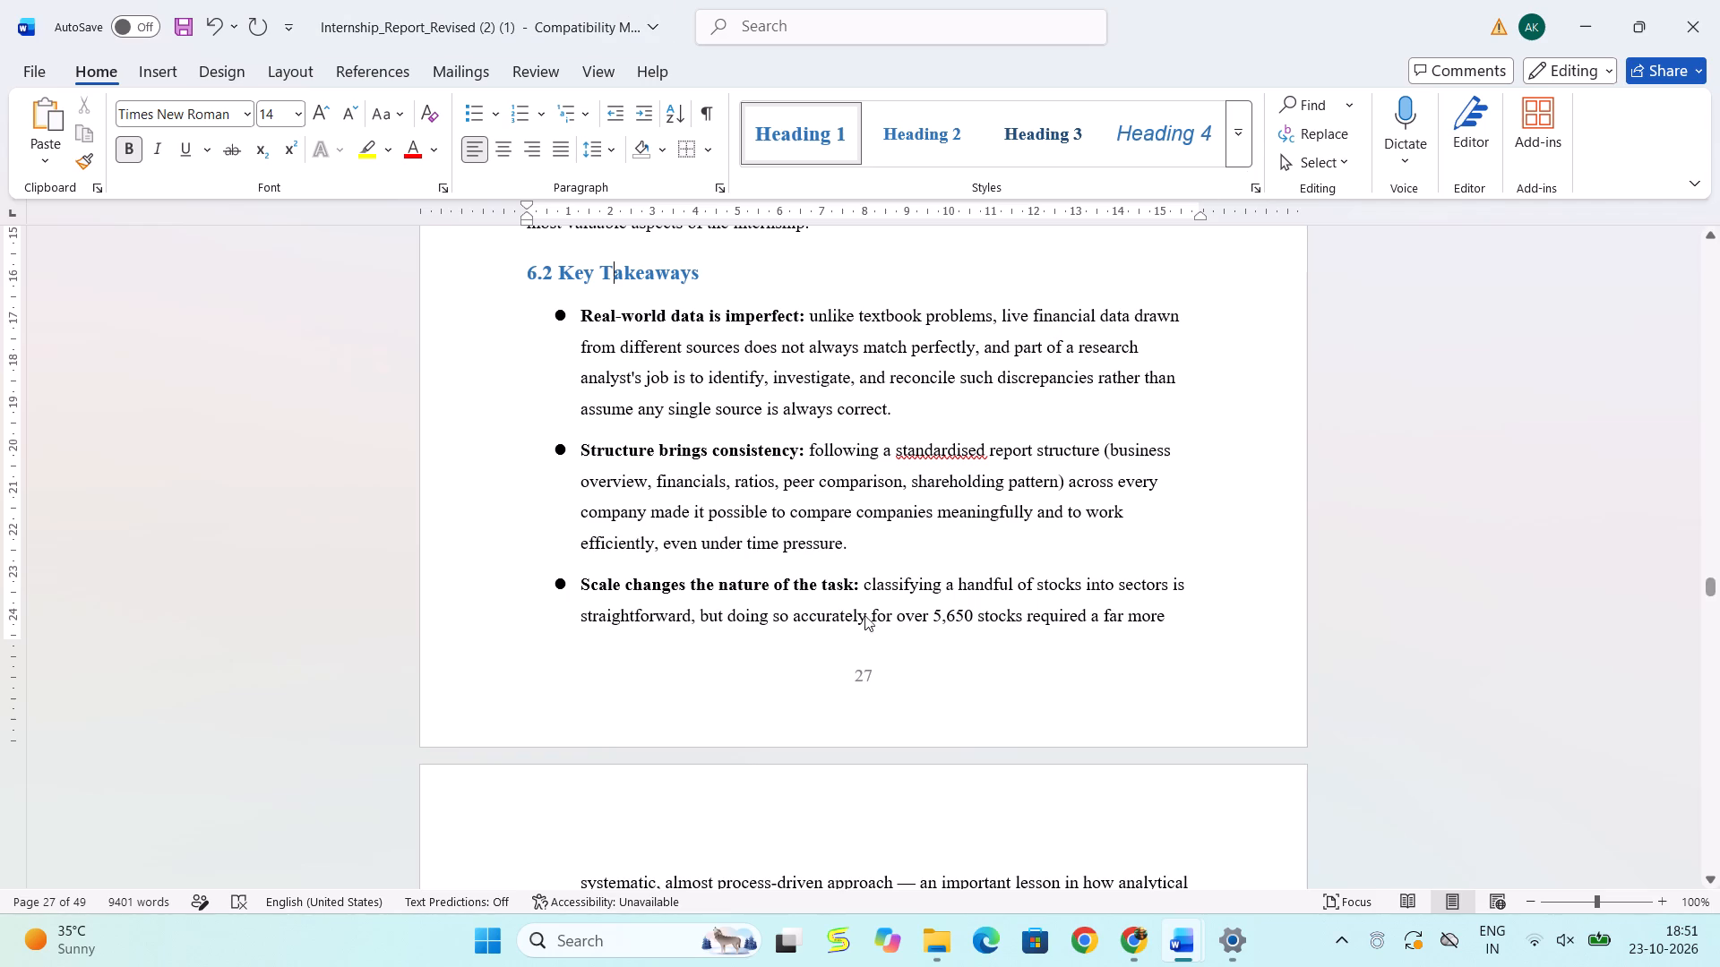
scroll(859, 625, "down", 1)
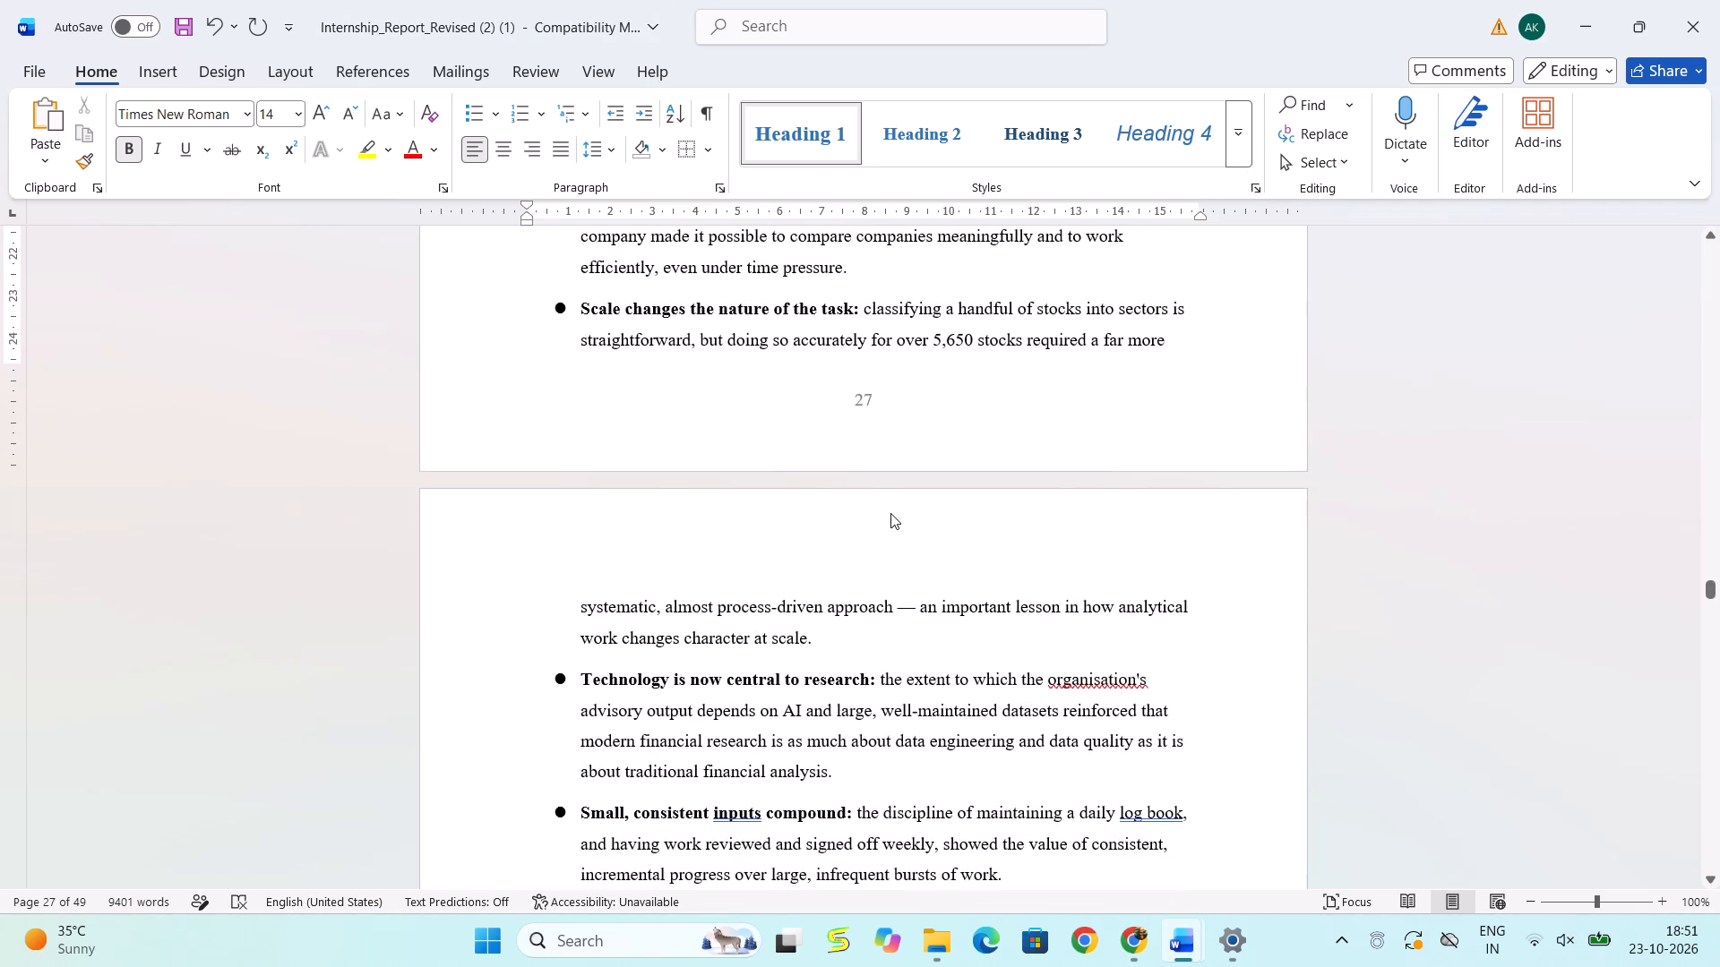
scroll(890, 513, "down", 1)
left_click_drag(807, 516, 802, 529)
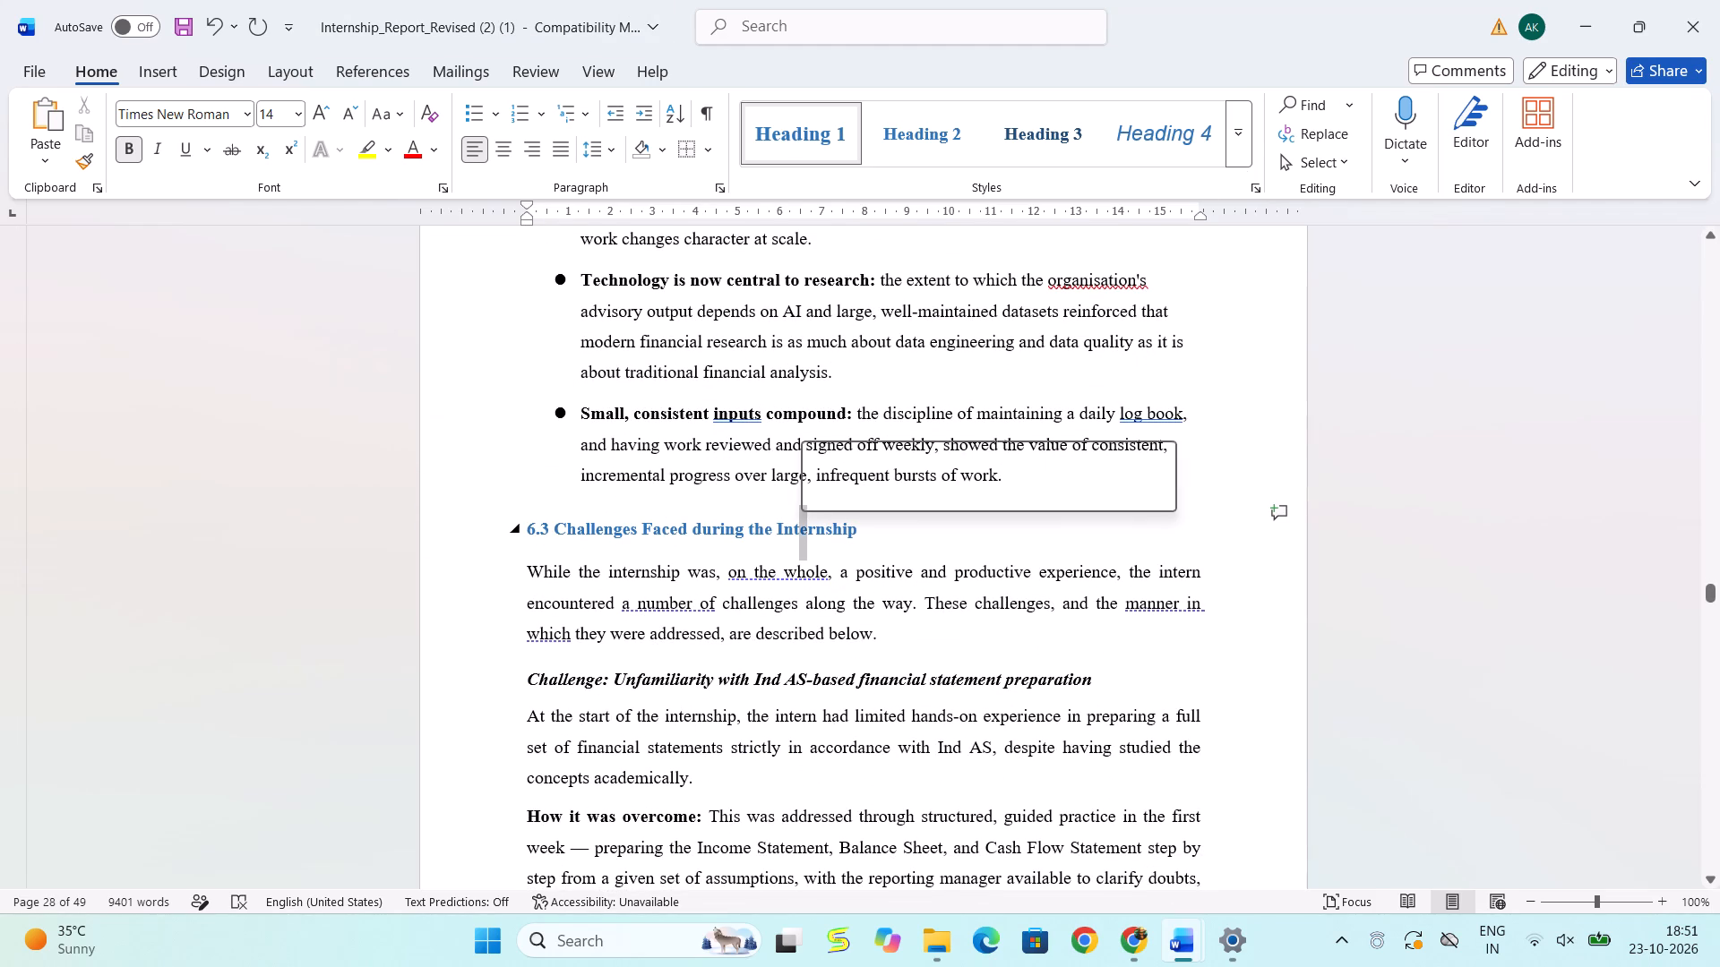
left_click(778, 526)
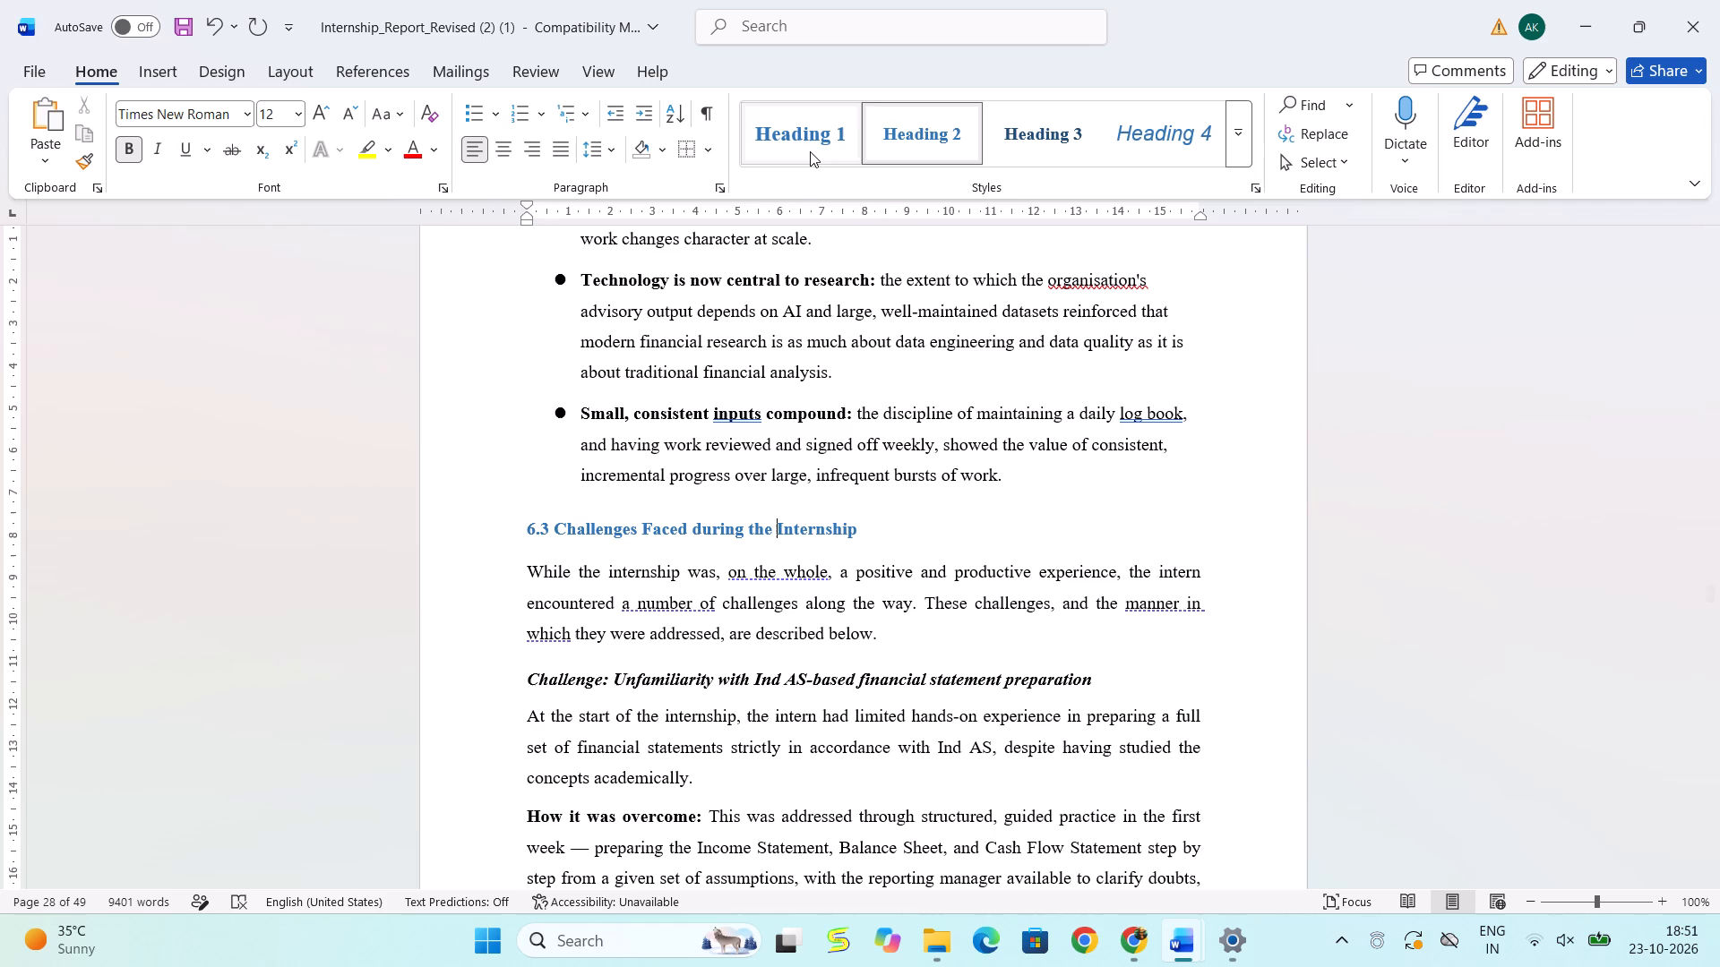
left_click(810, 151)
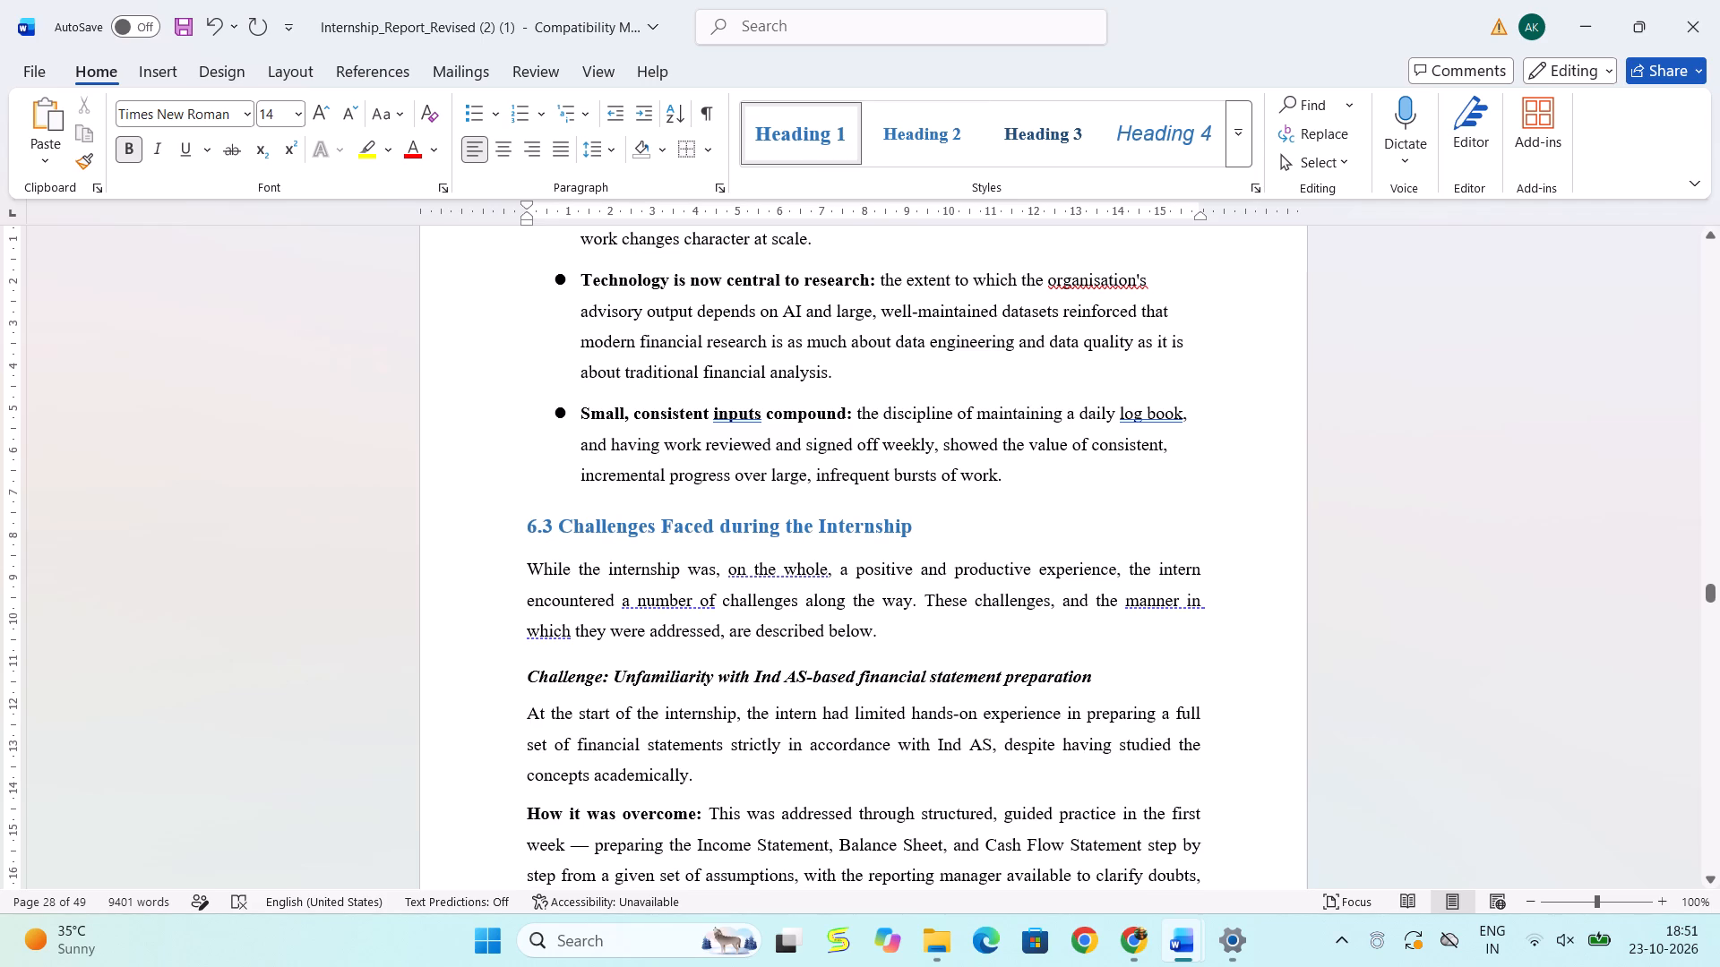
Apply the Heading 3 style to the "CHAPTER 7: CONCLUSION" heading.
scroll(940, 650, "down", 3)
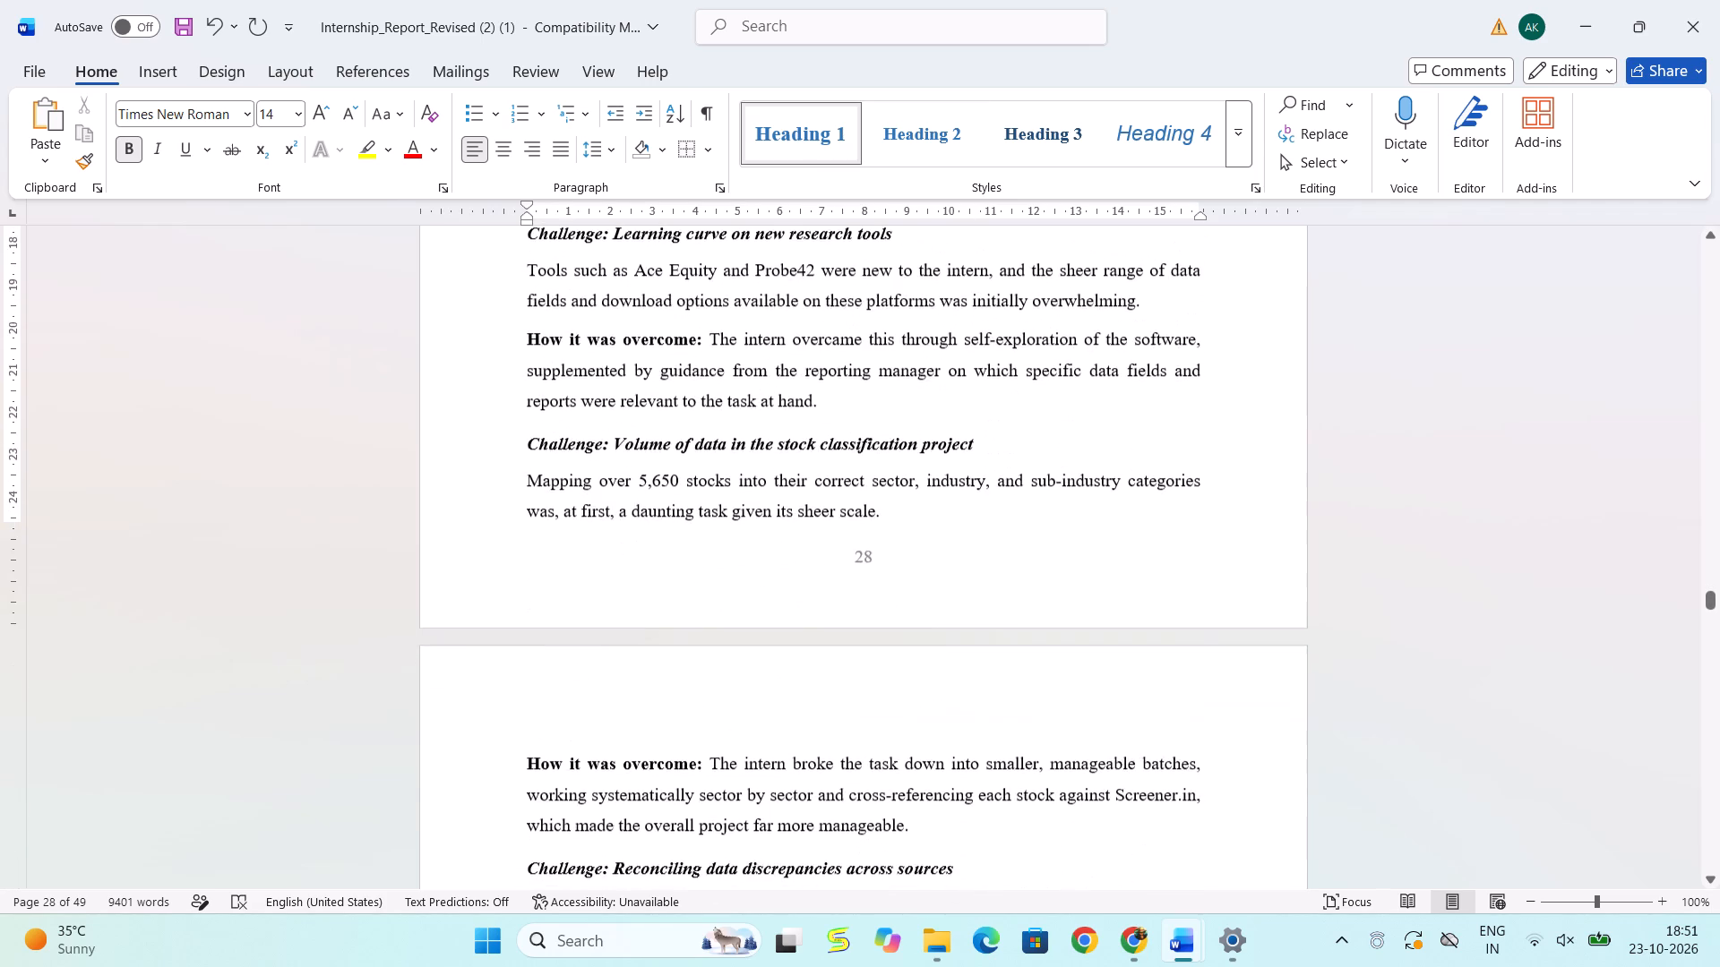
scroll(940, 650, "down", 4)
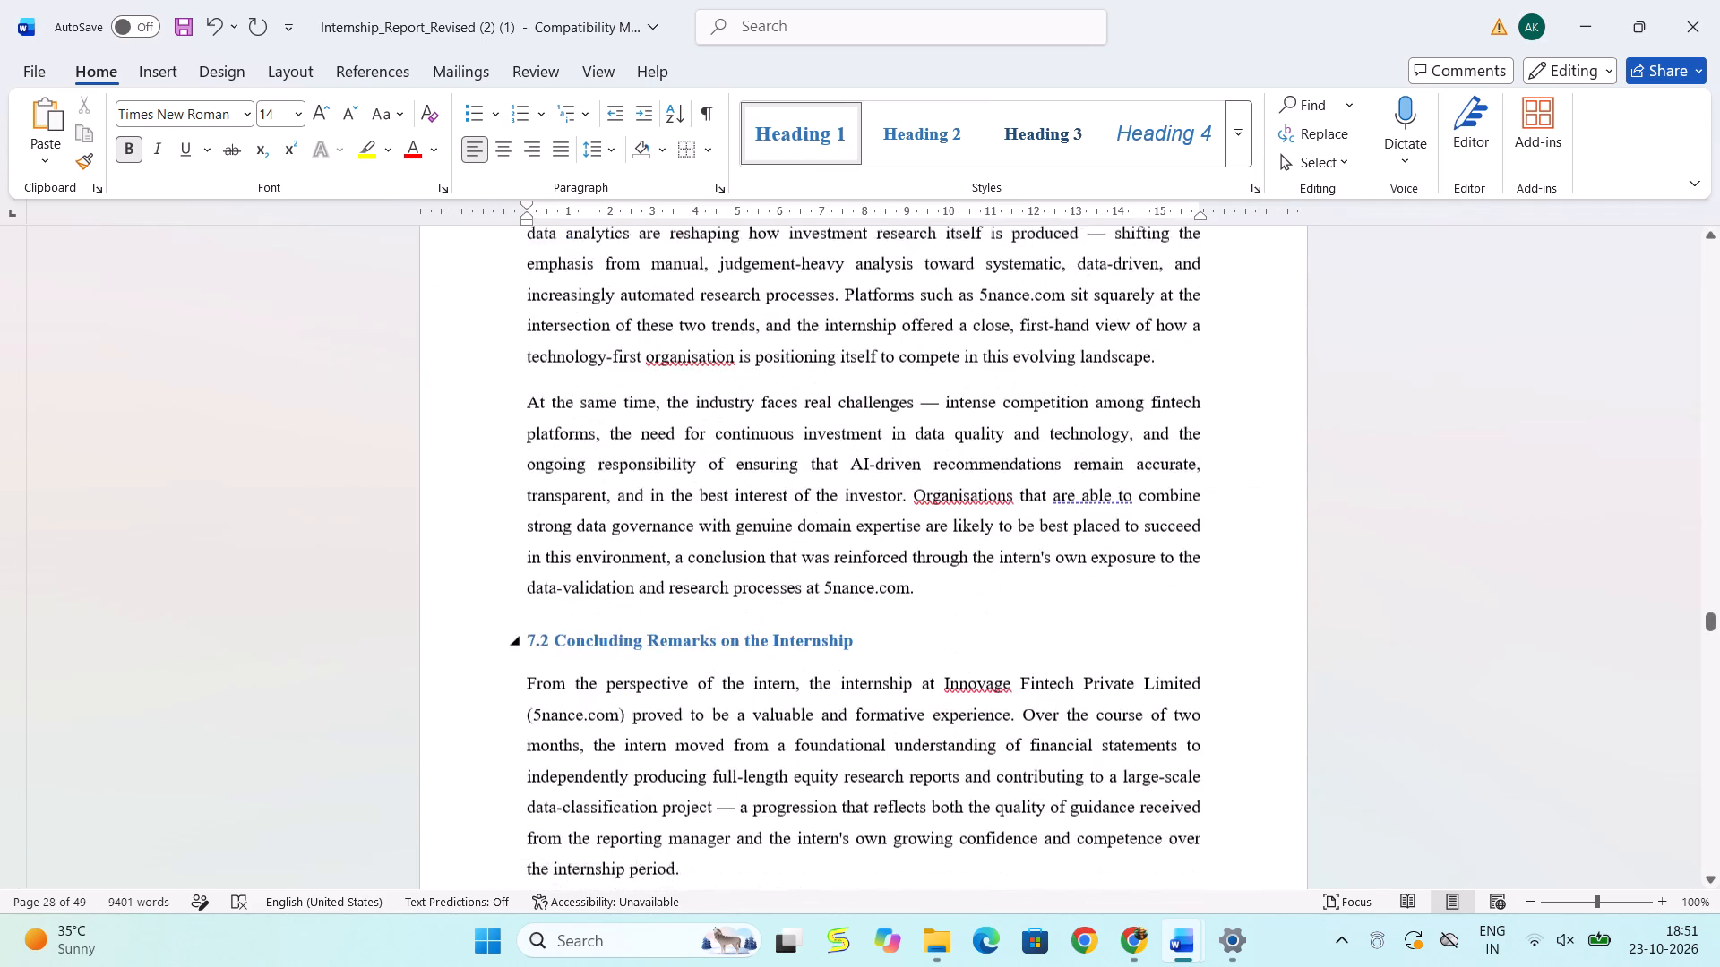
scroll(940, 650, "up", 2)
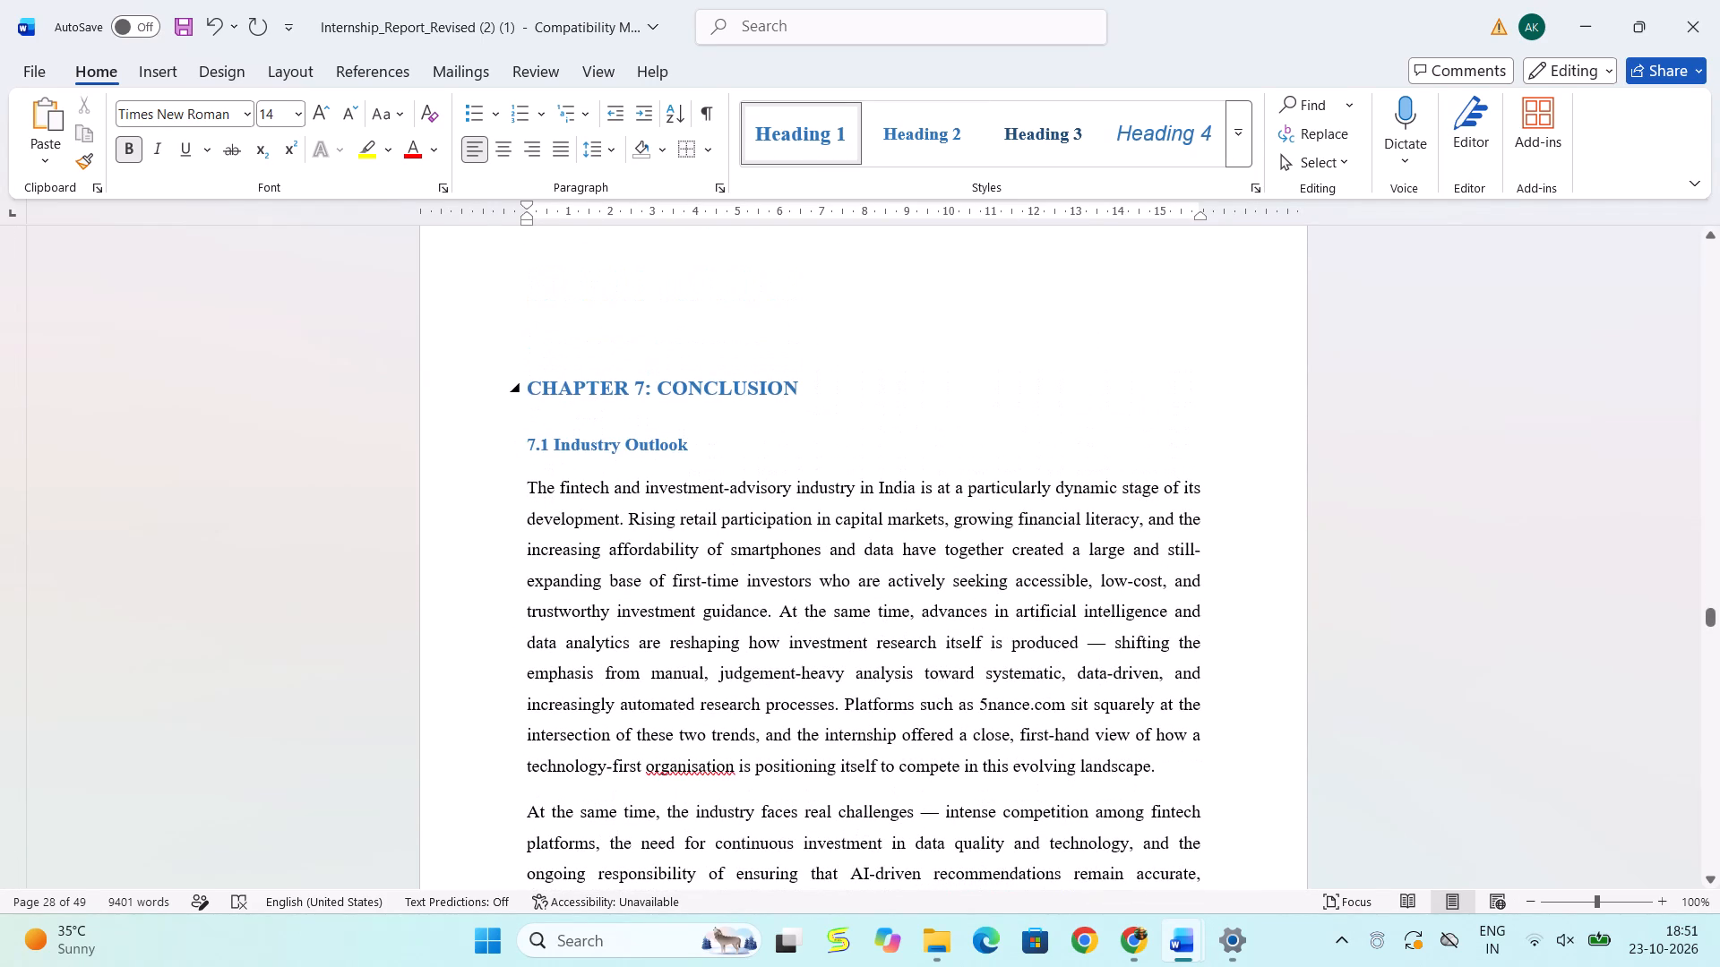
left_click_drag(527, 386, 618, 387)
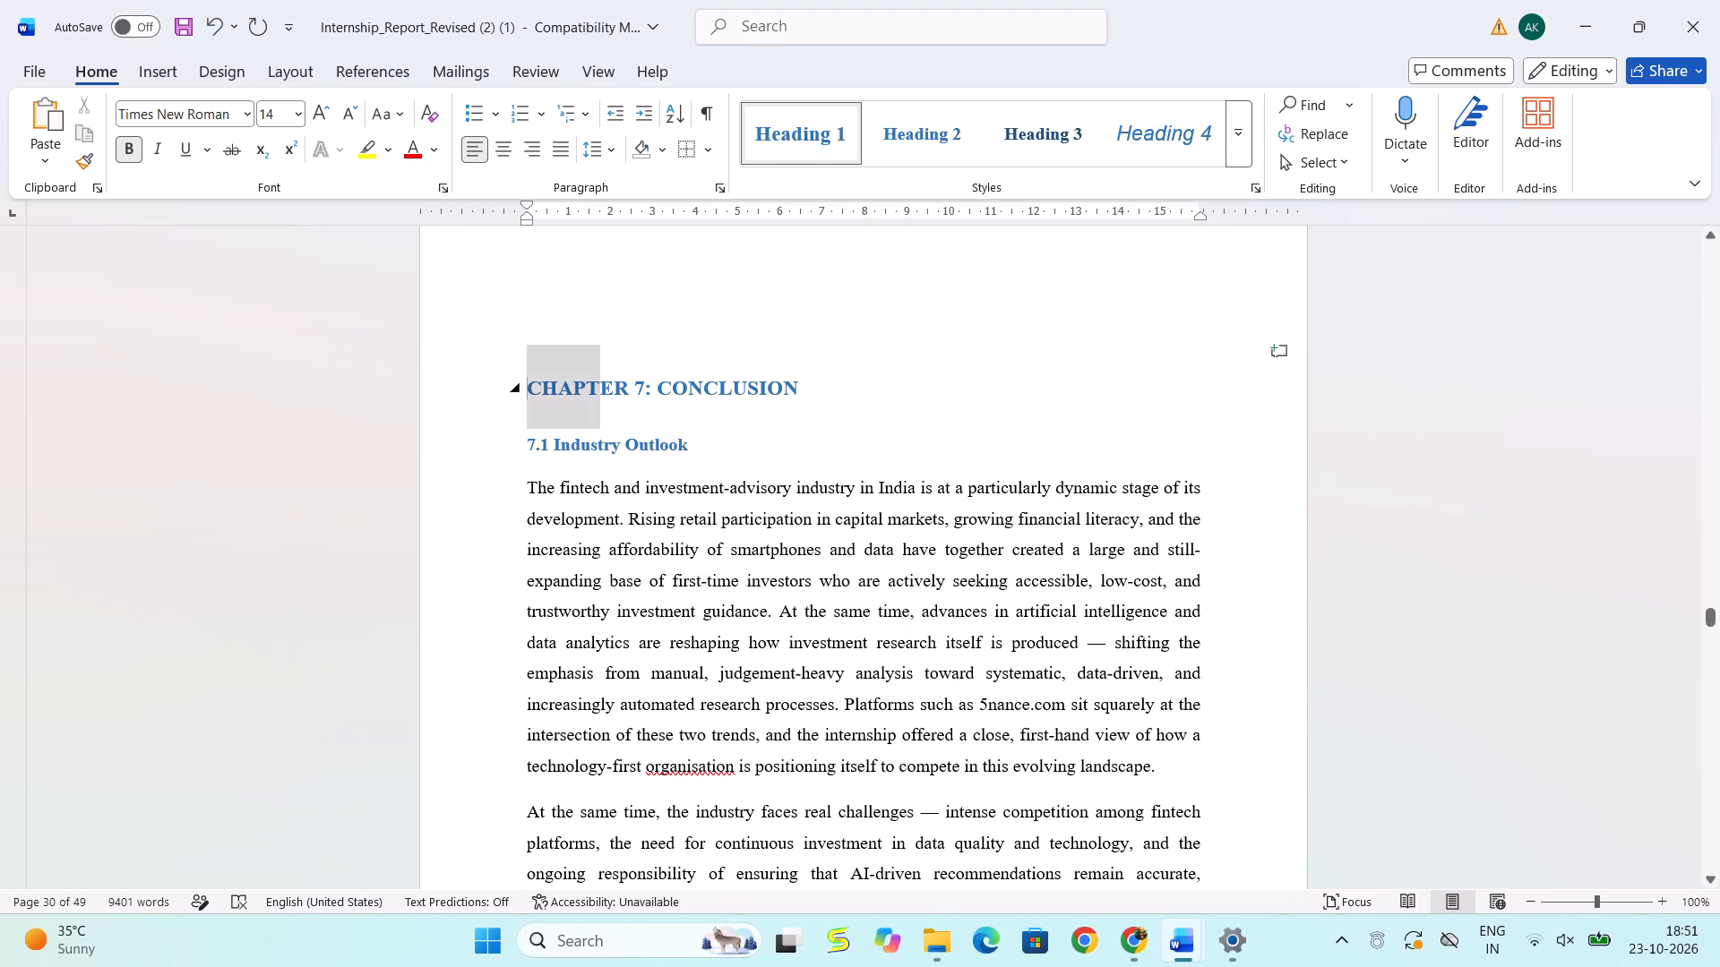
left_click_drag(618, 387, 644, 386)
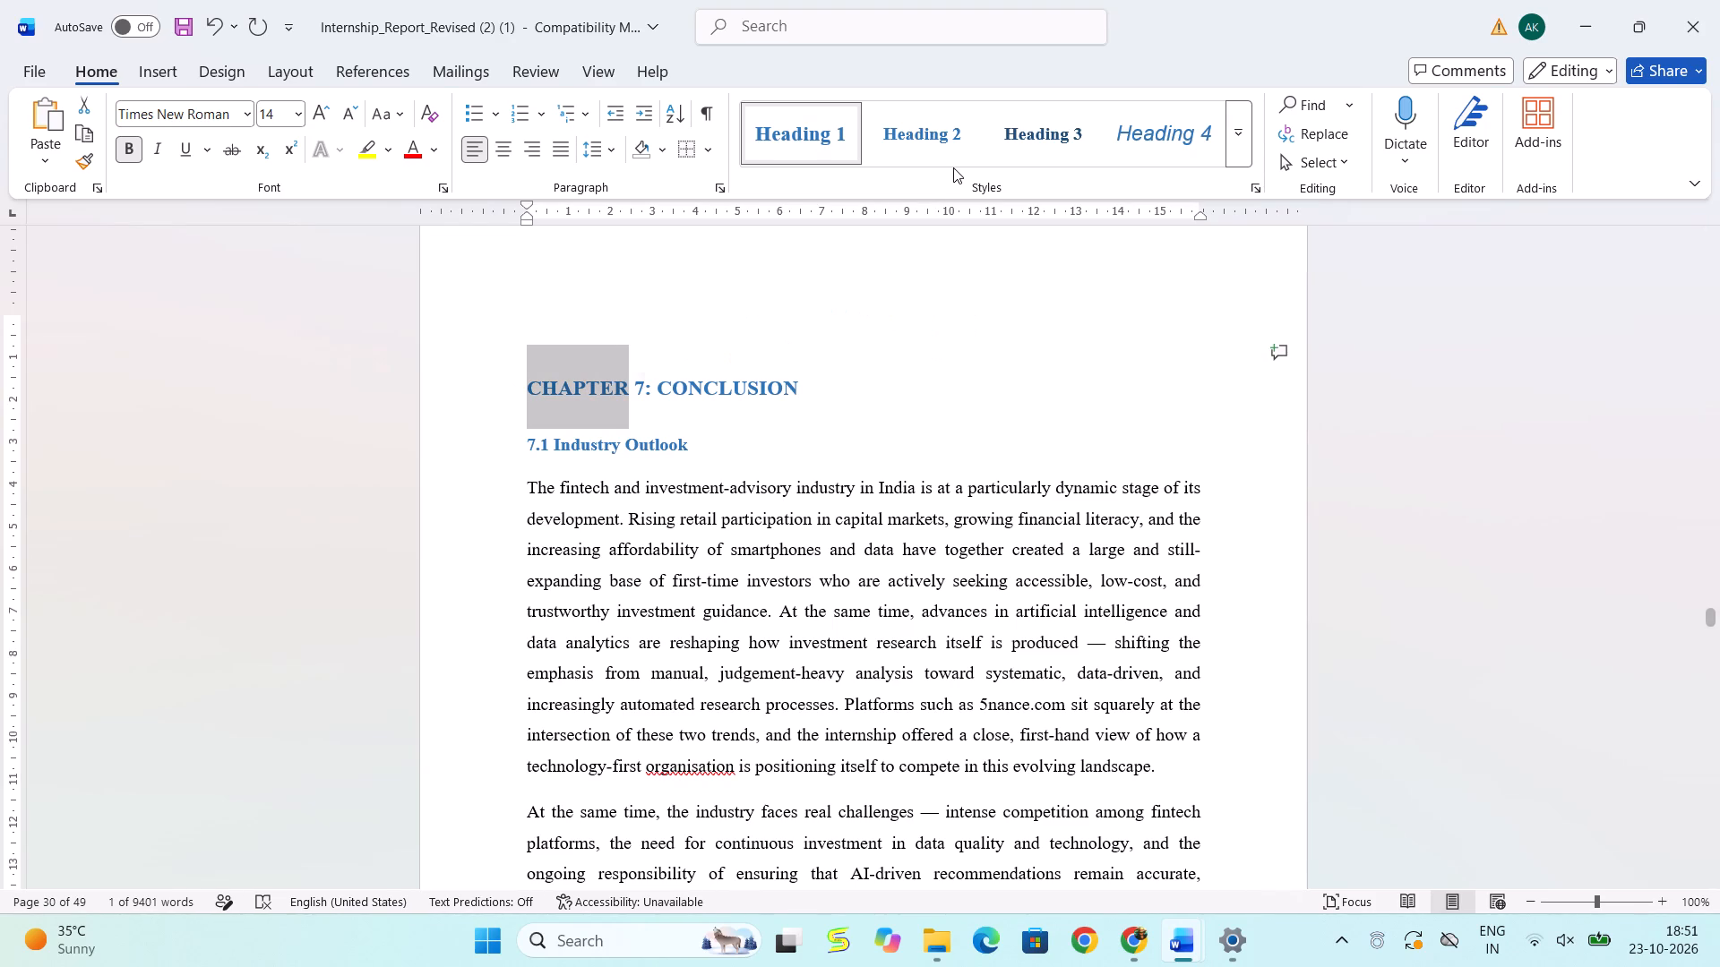
left_click(1013, 141)
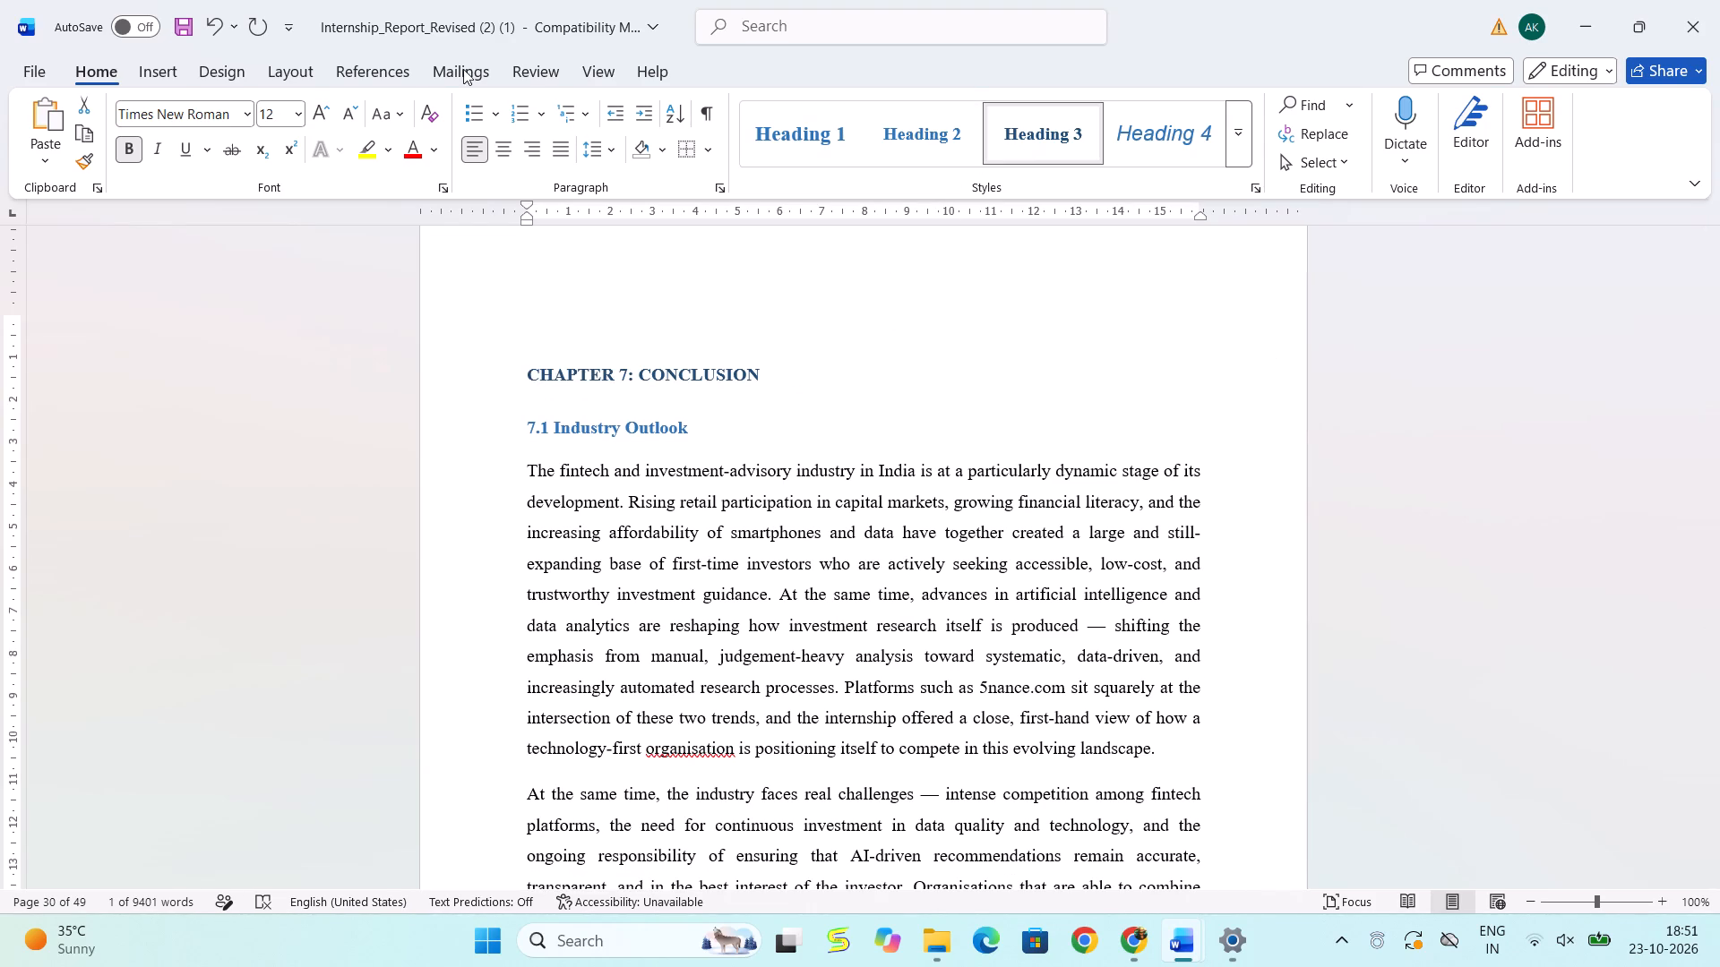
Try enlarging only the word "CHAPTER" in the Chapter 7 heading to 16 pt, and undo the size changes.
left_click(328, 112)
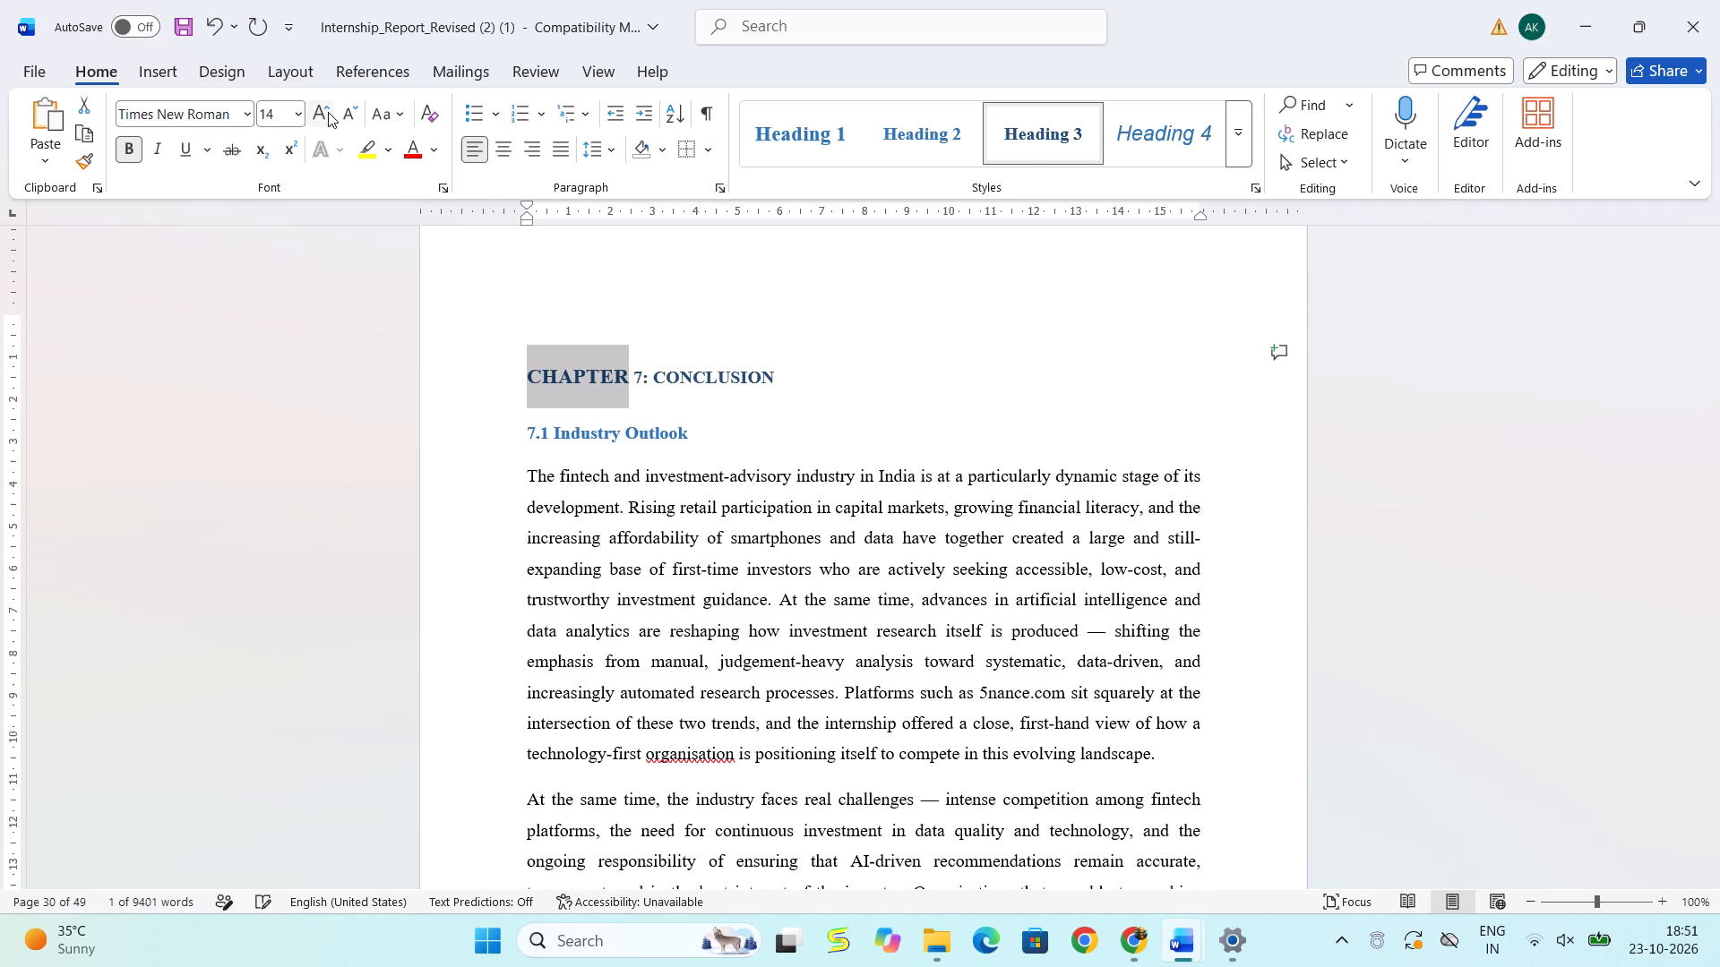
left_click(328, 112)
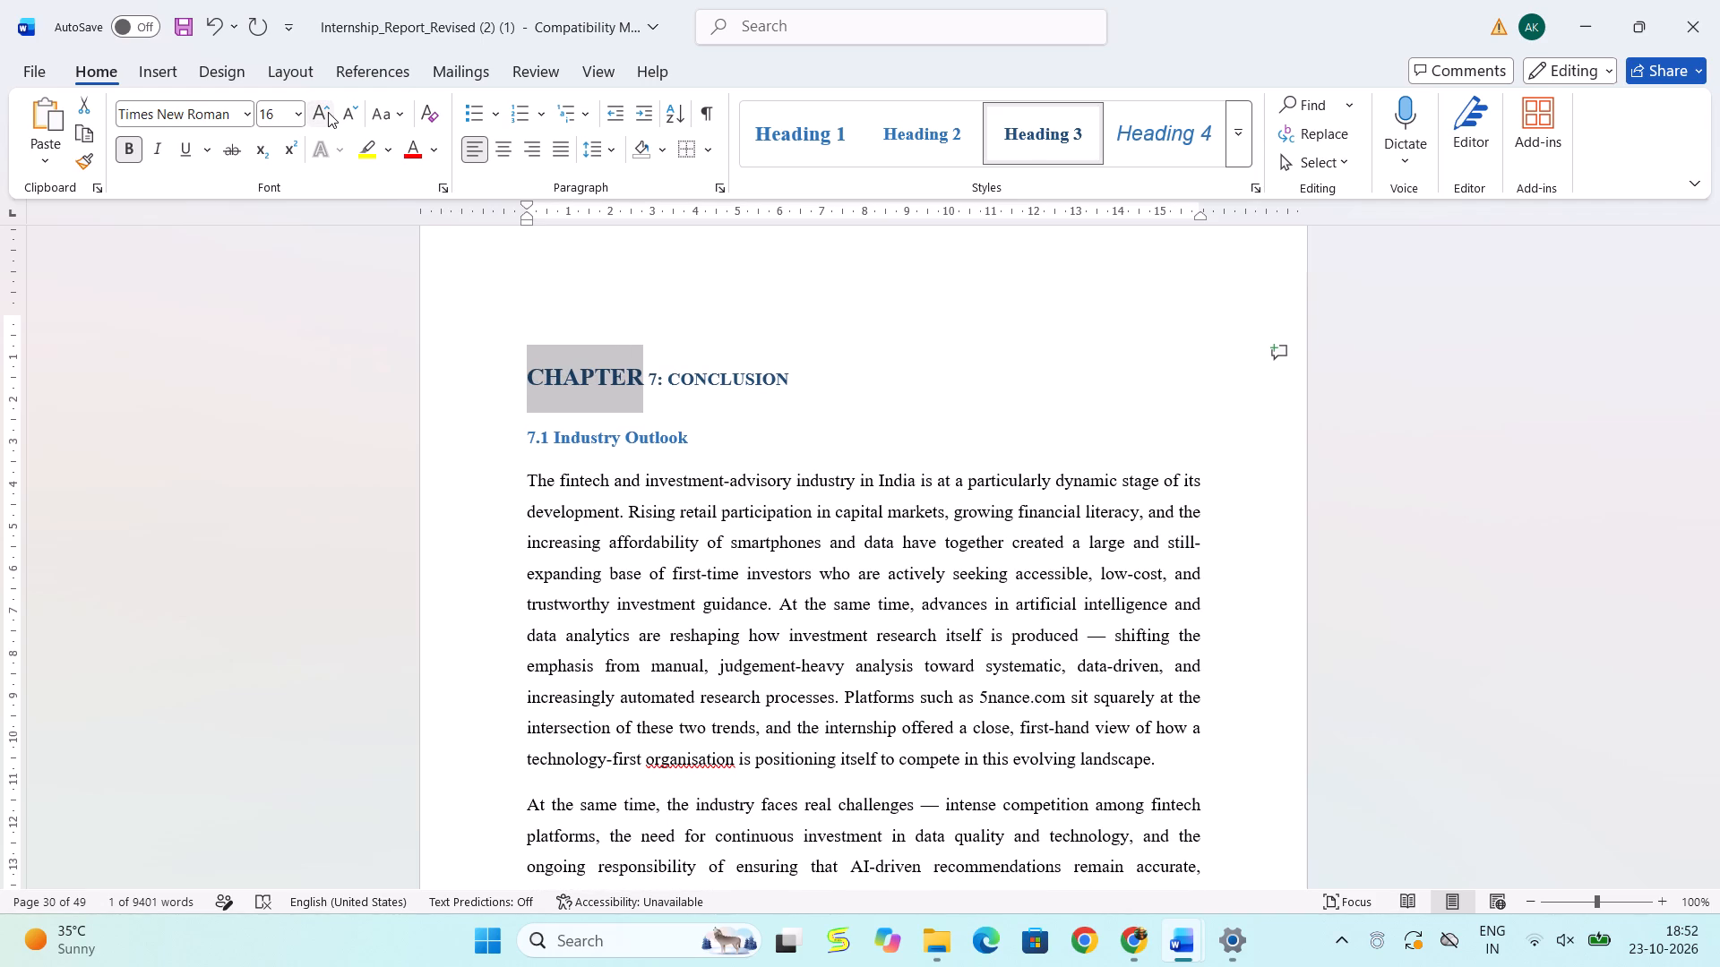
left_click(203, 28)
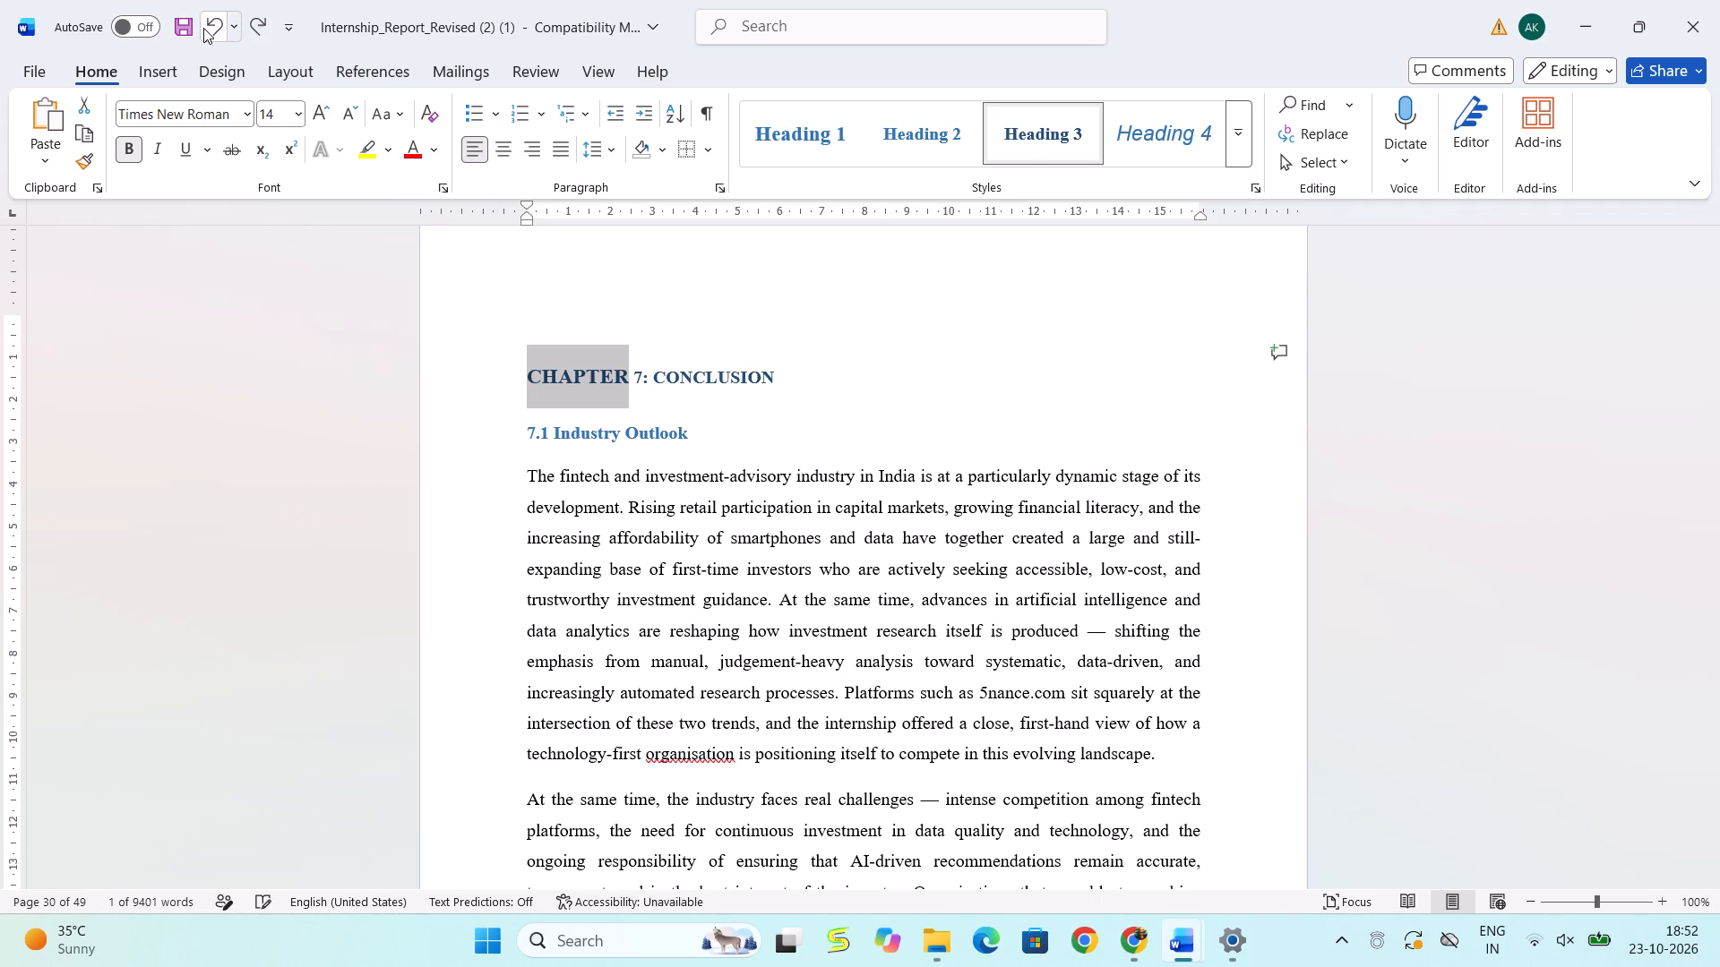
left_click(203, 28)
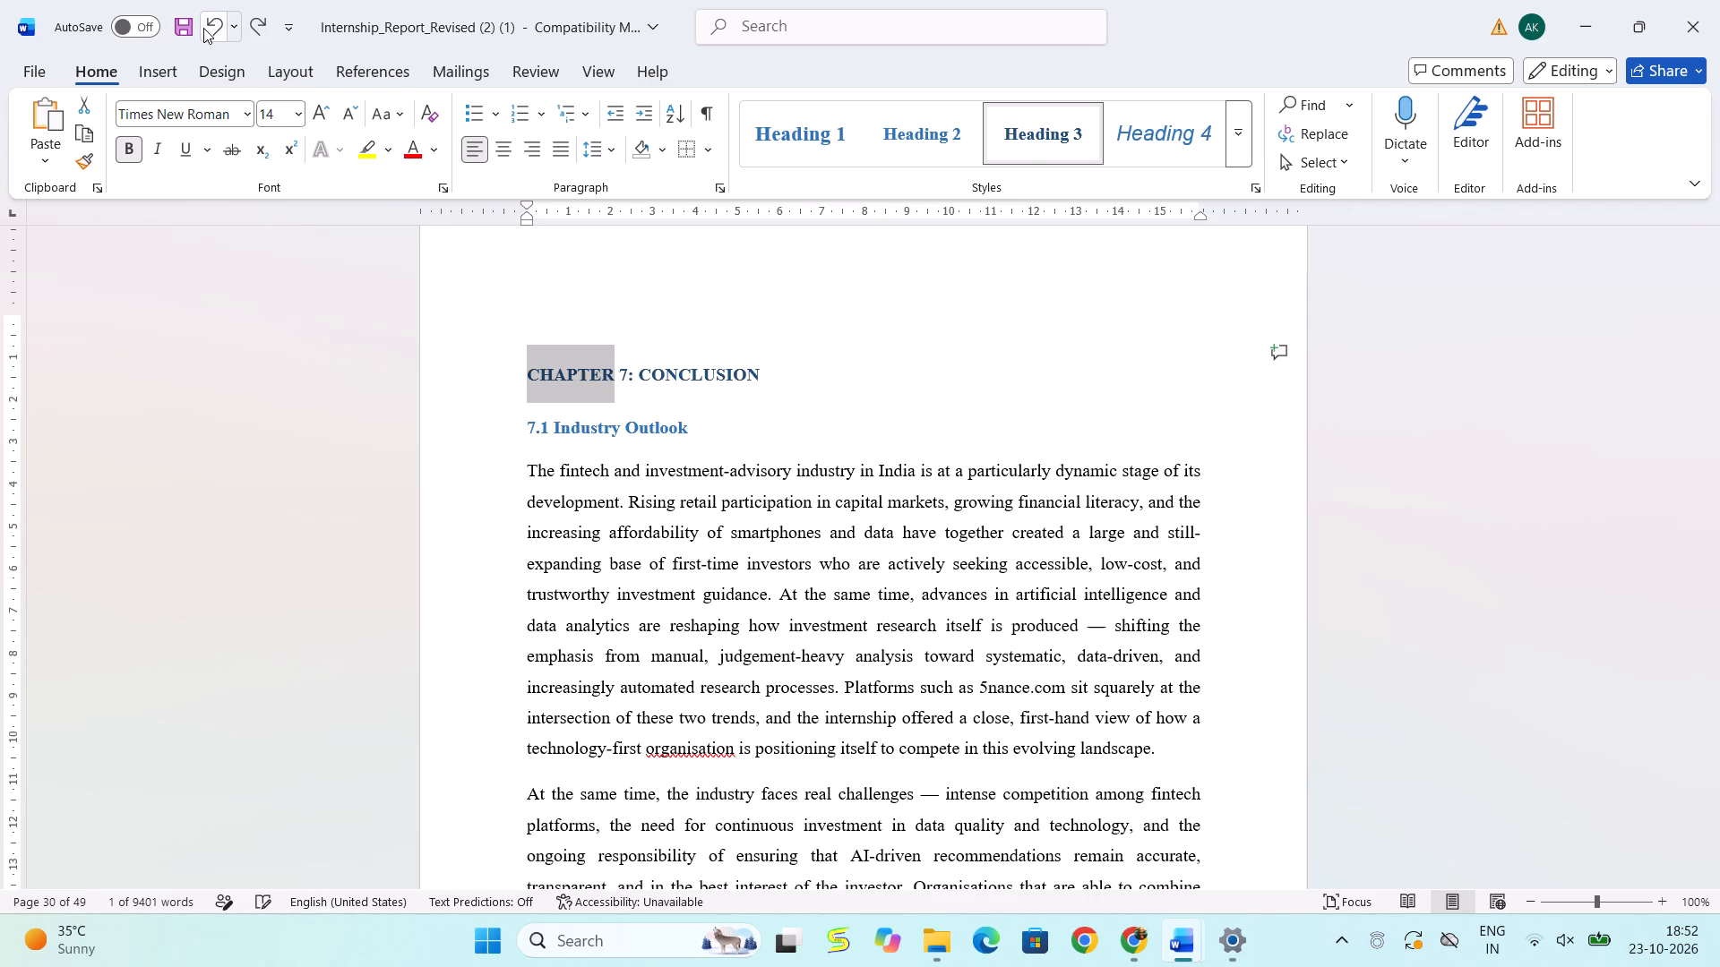
Set the whole "CHAPTER 7: CONCLUSION" heading to 16 pt and centre it.
left_click(772, 373)
left_click_drag(772, 373, 490, 373)
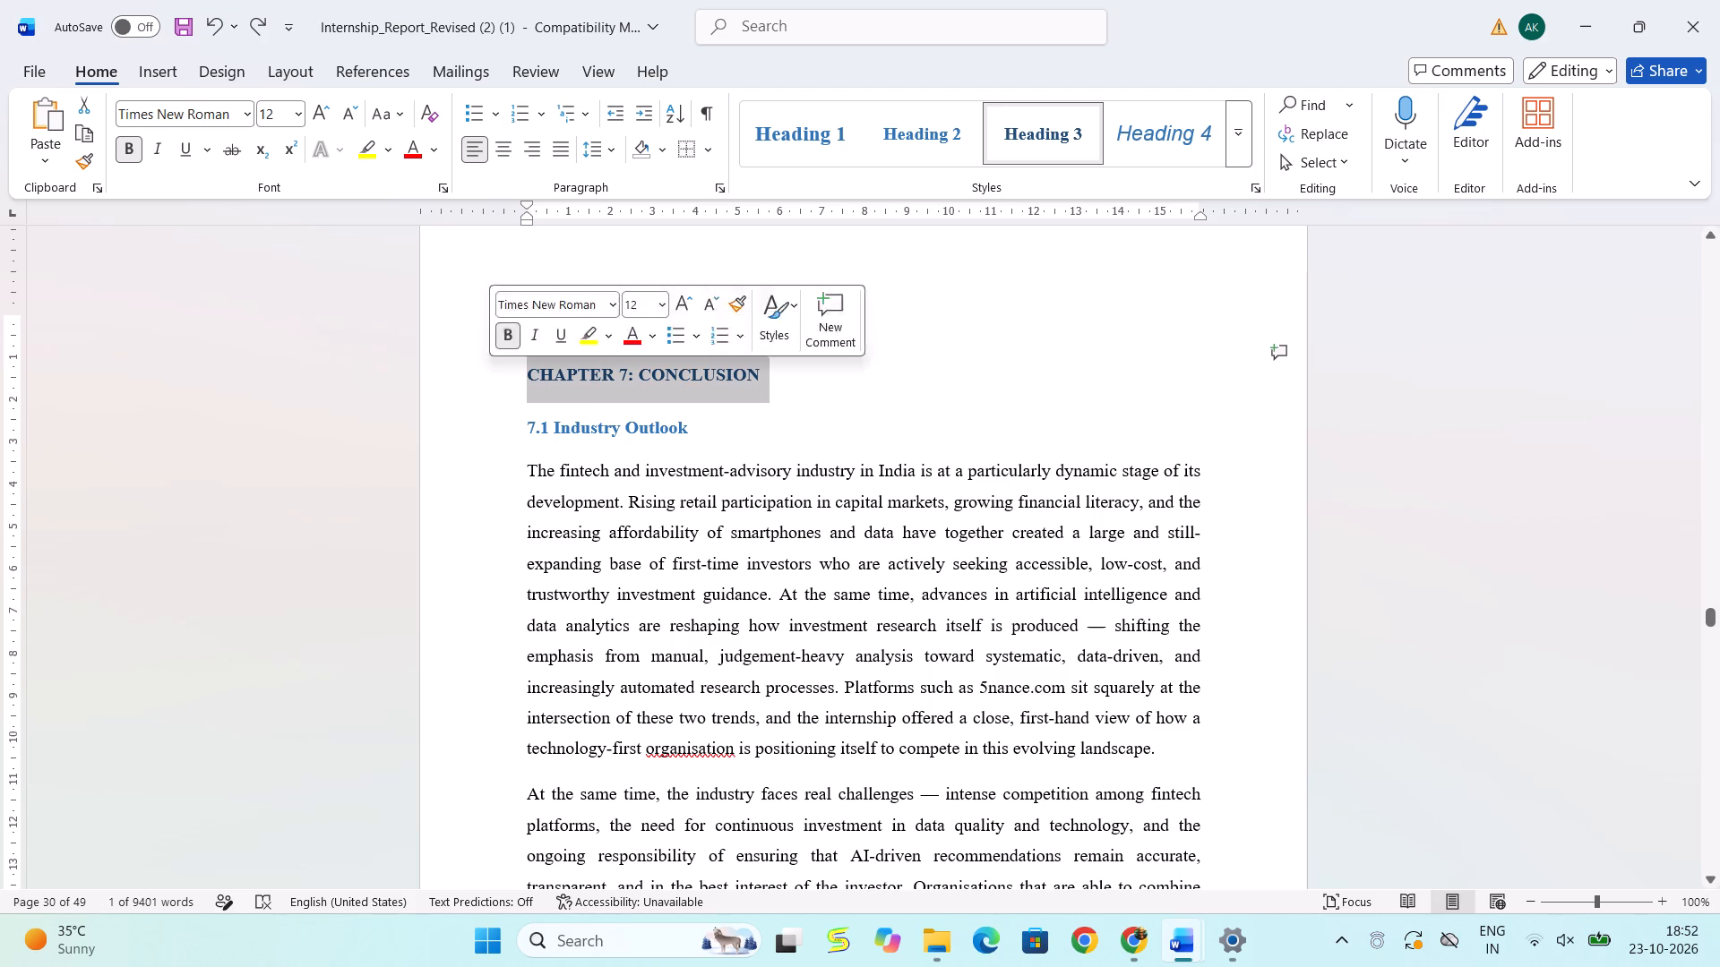
left_click(295, 120)
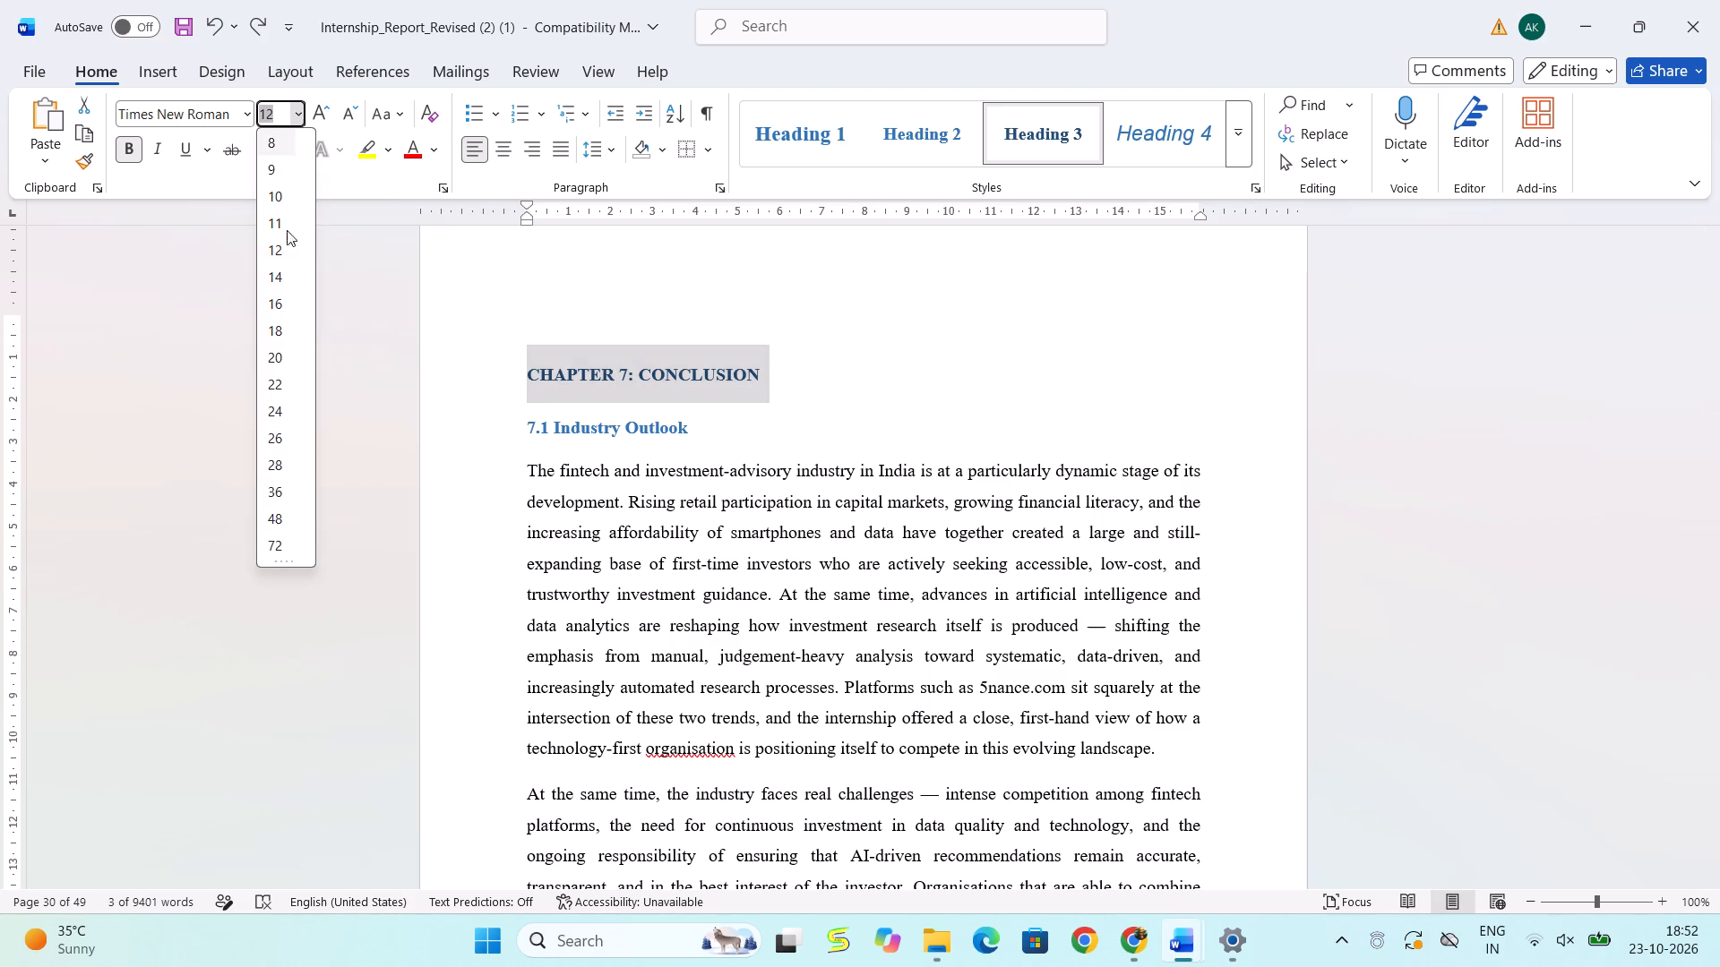
left_click(281, 297)
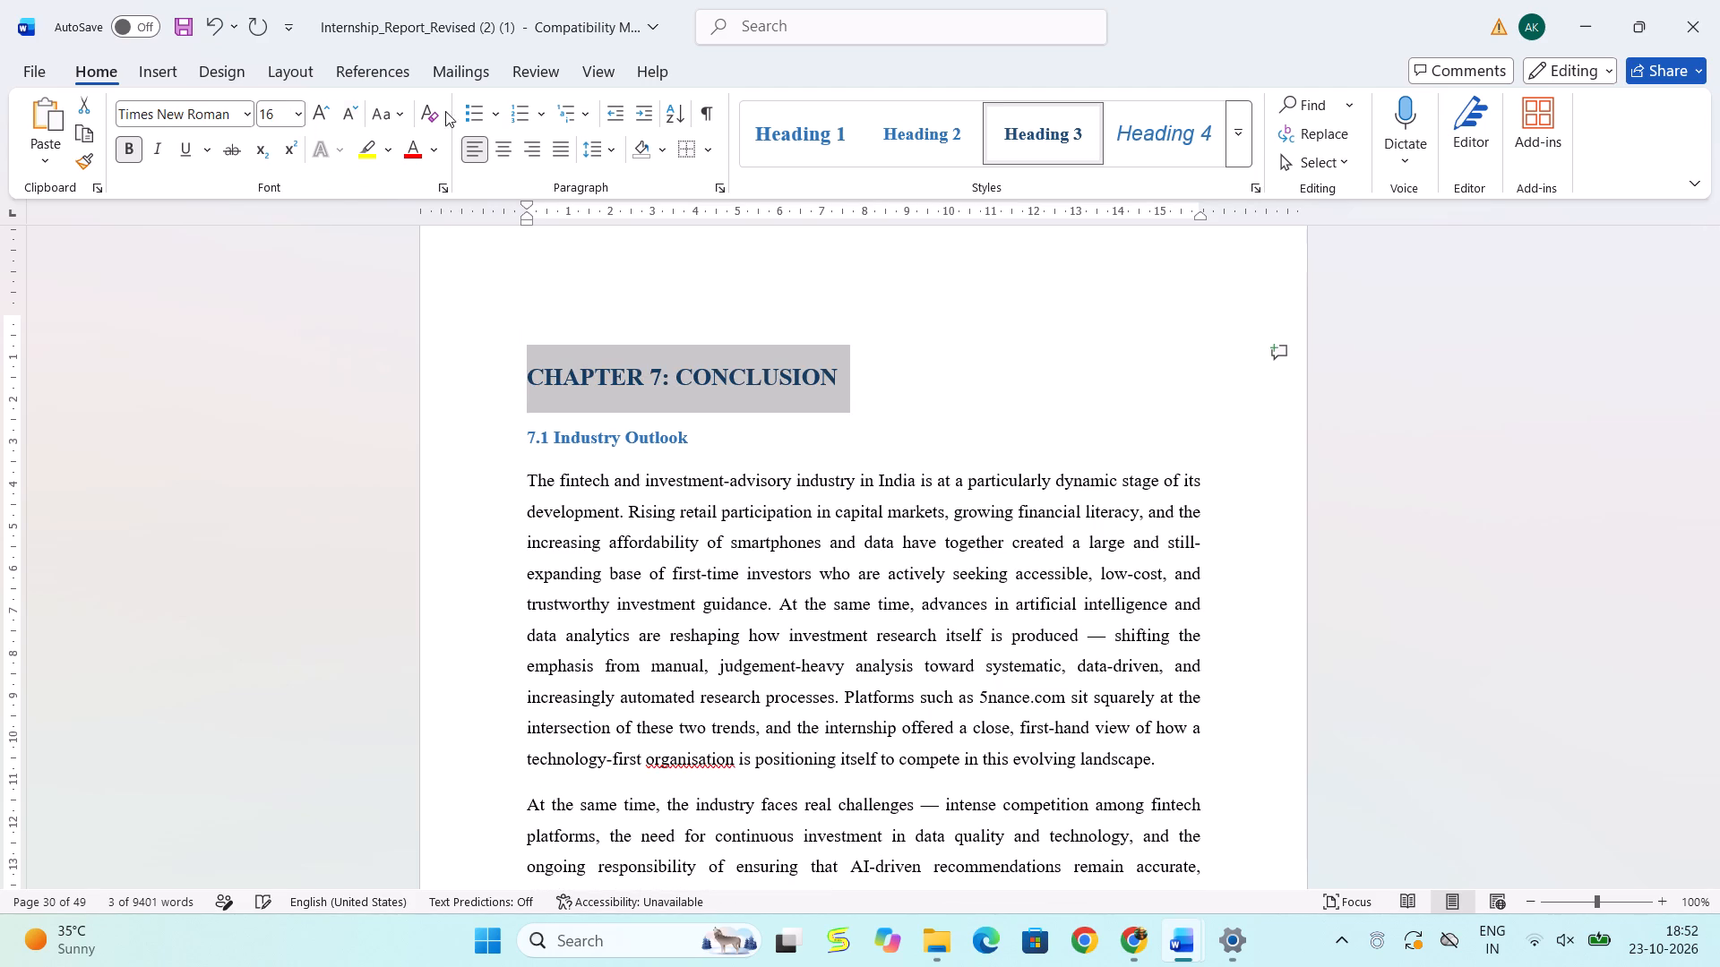
left_click(508, 144)
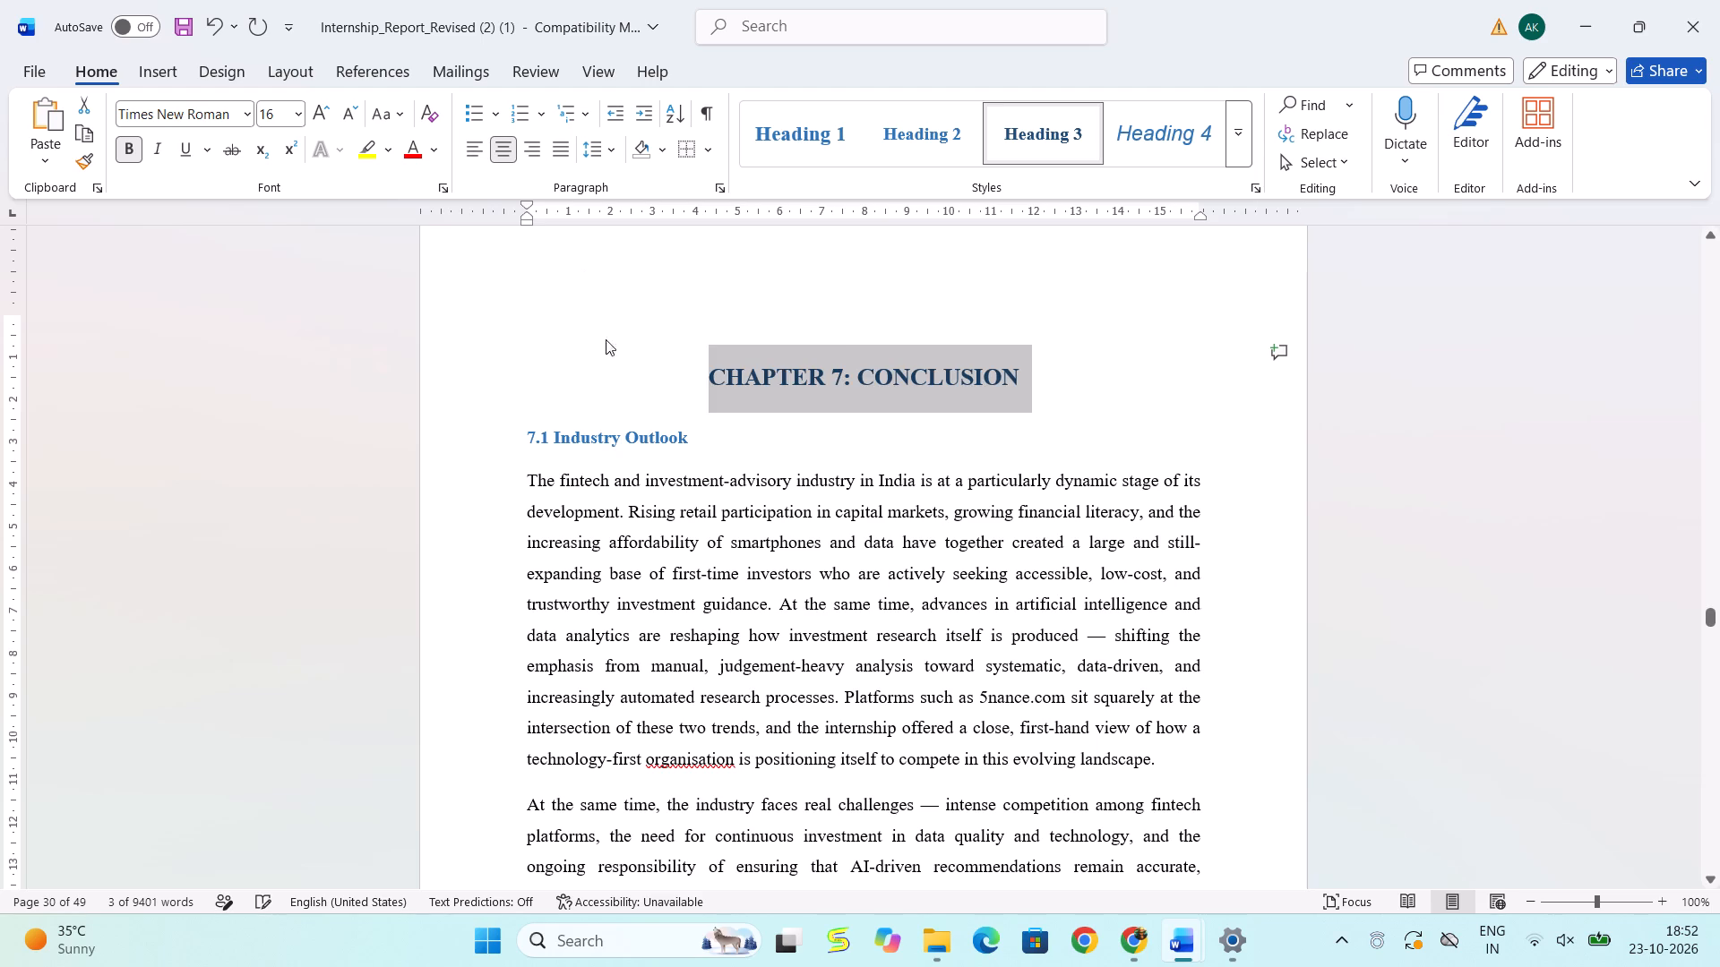
Apply the Heading 1 style to the "7.1 Industry Outlook" and "7.2 Concluding Remarks on the Internship" subheadings.
left_click_drag(696, 432, 508, 432)
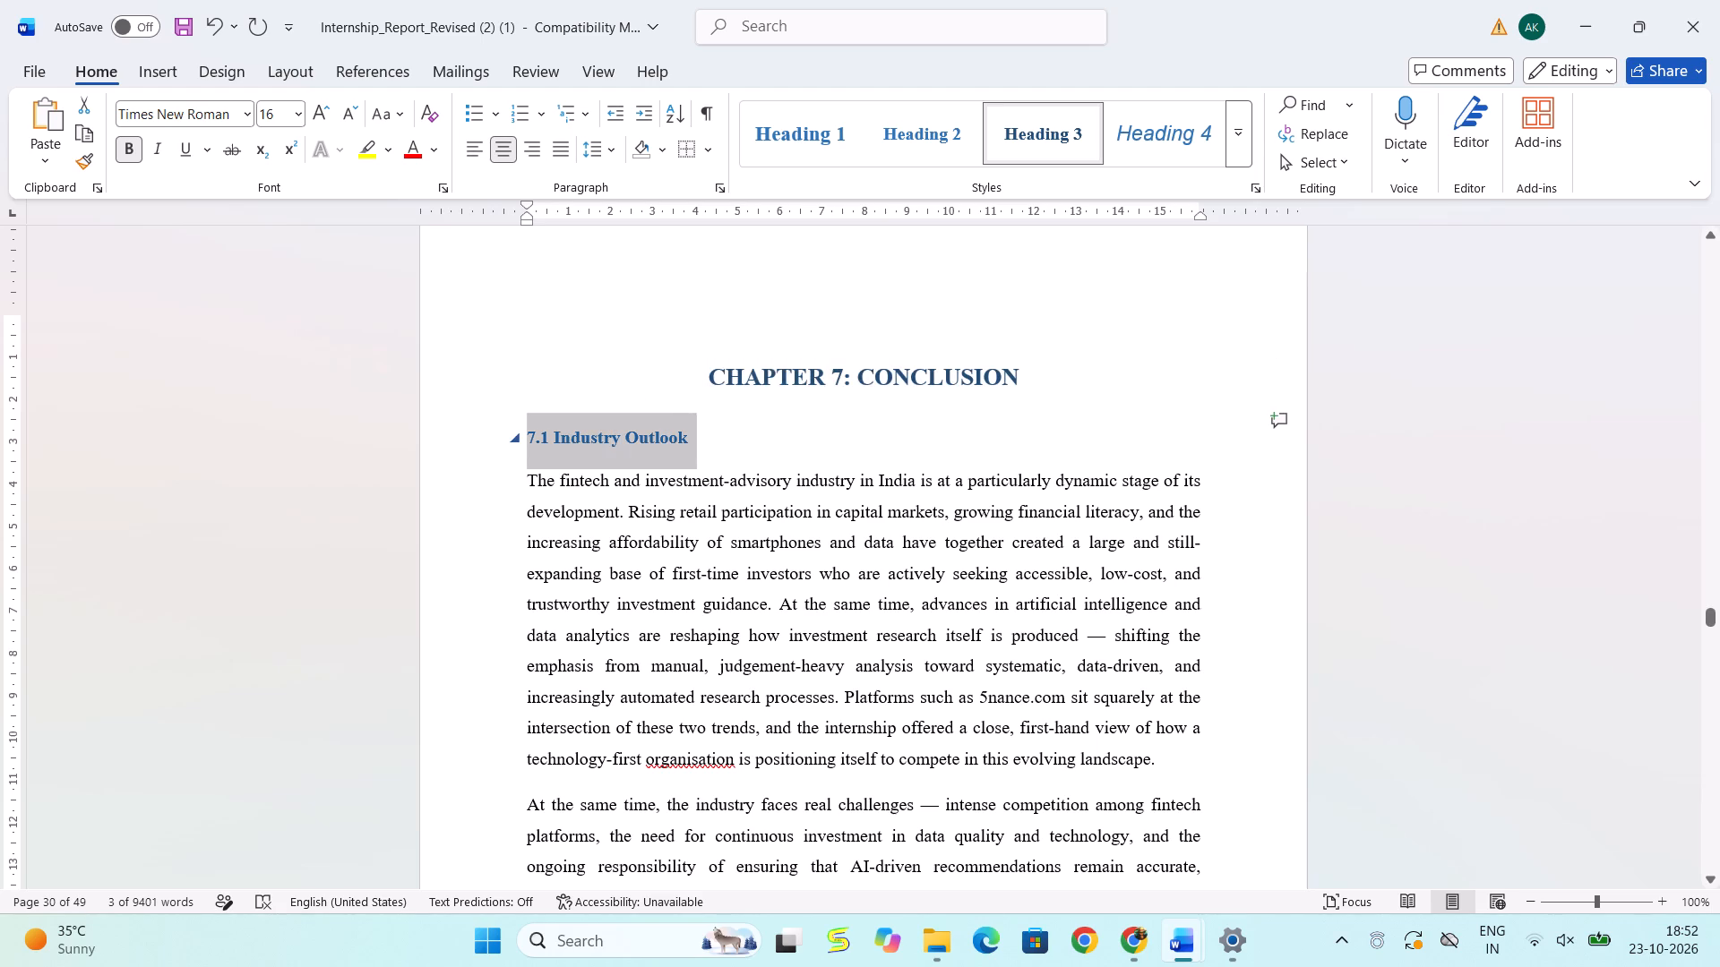
left_click_drag(508, 432, 512, 432)
left_click(776, 138)
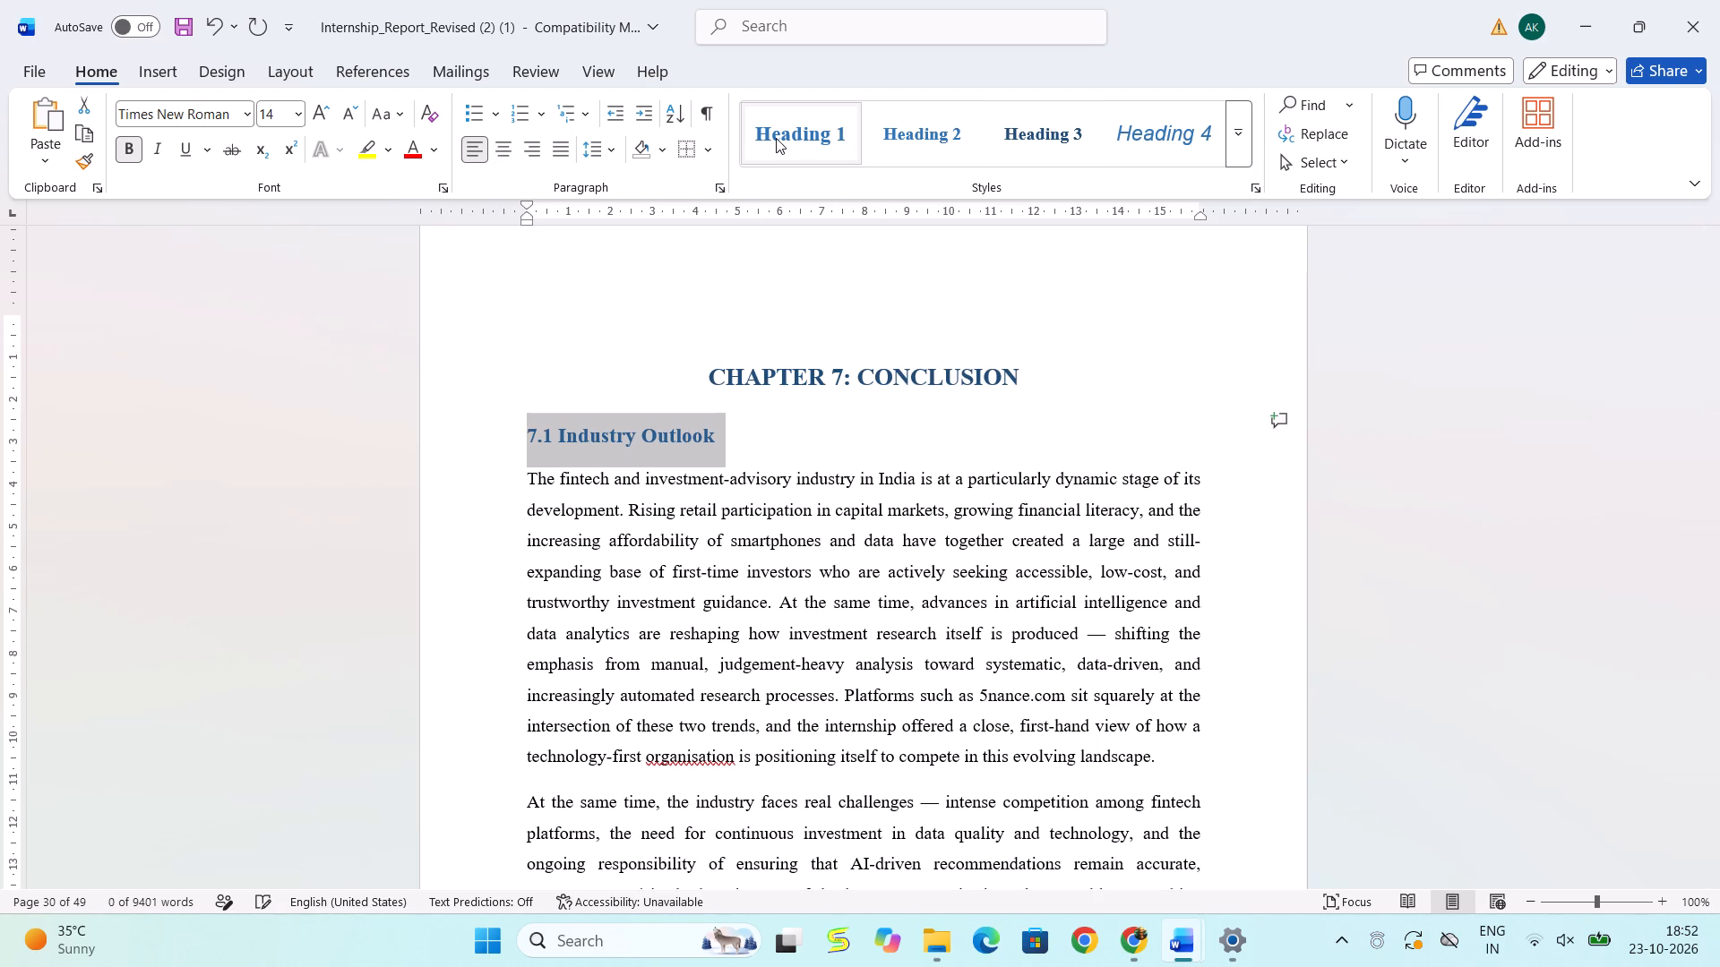
scroll(851, 512, "down", 3)
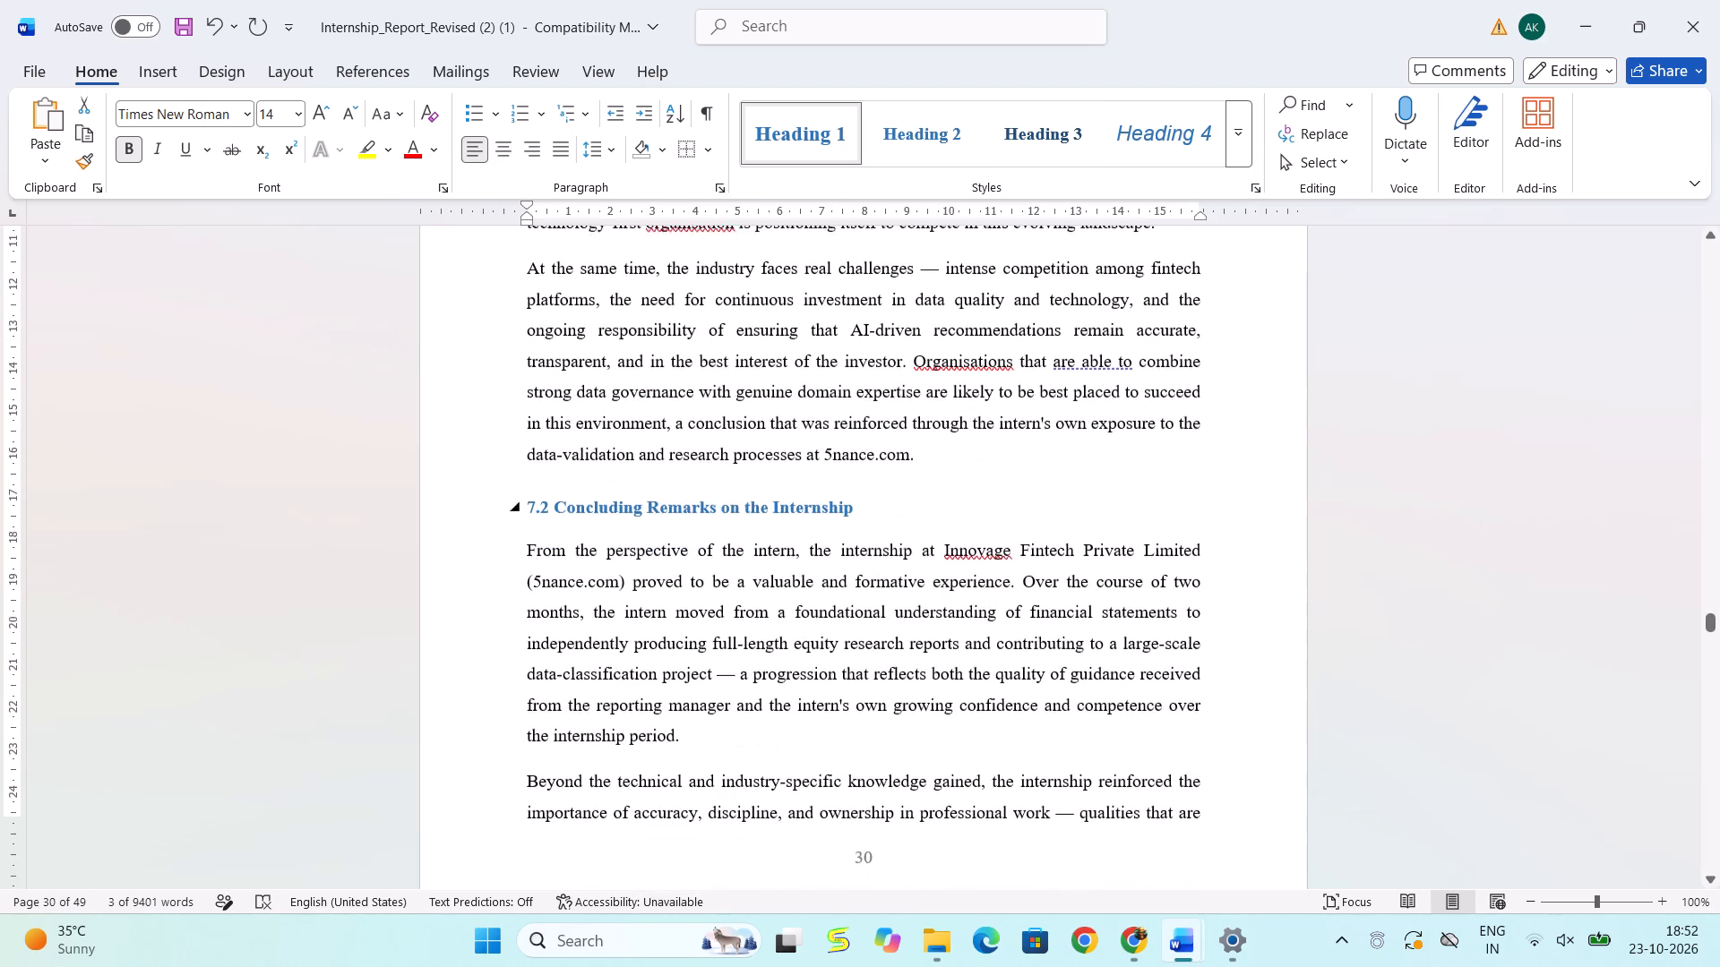
left_click(784, 504)
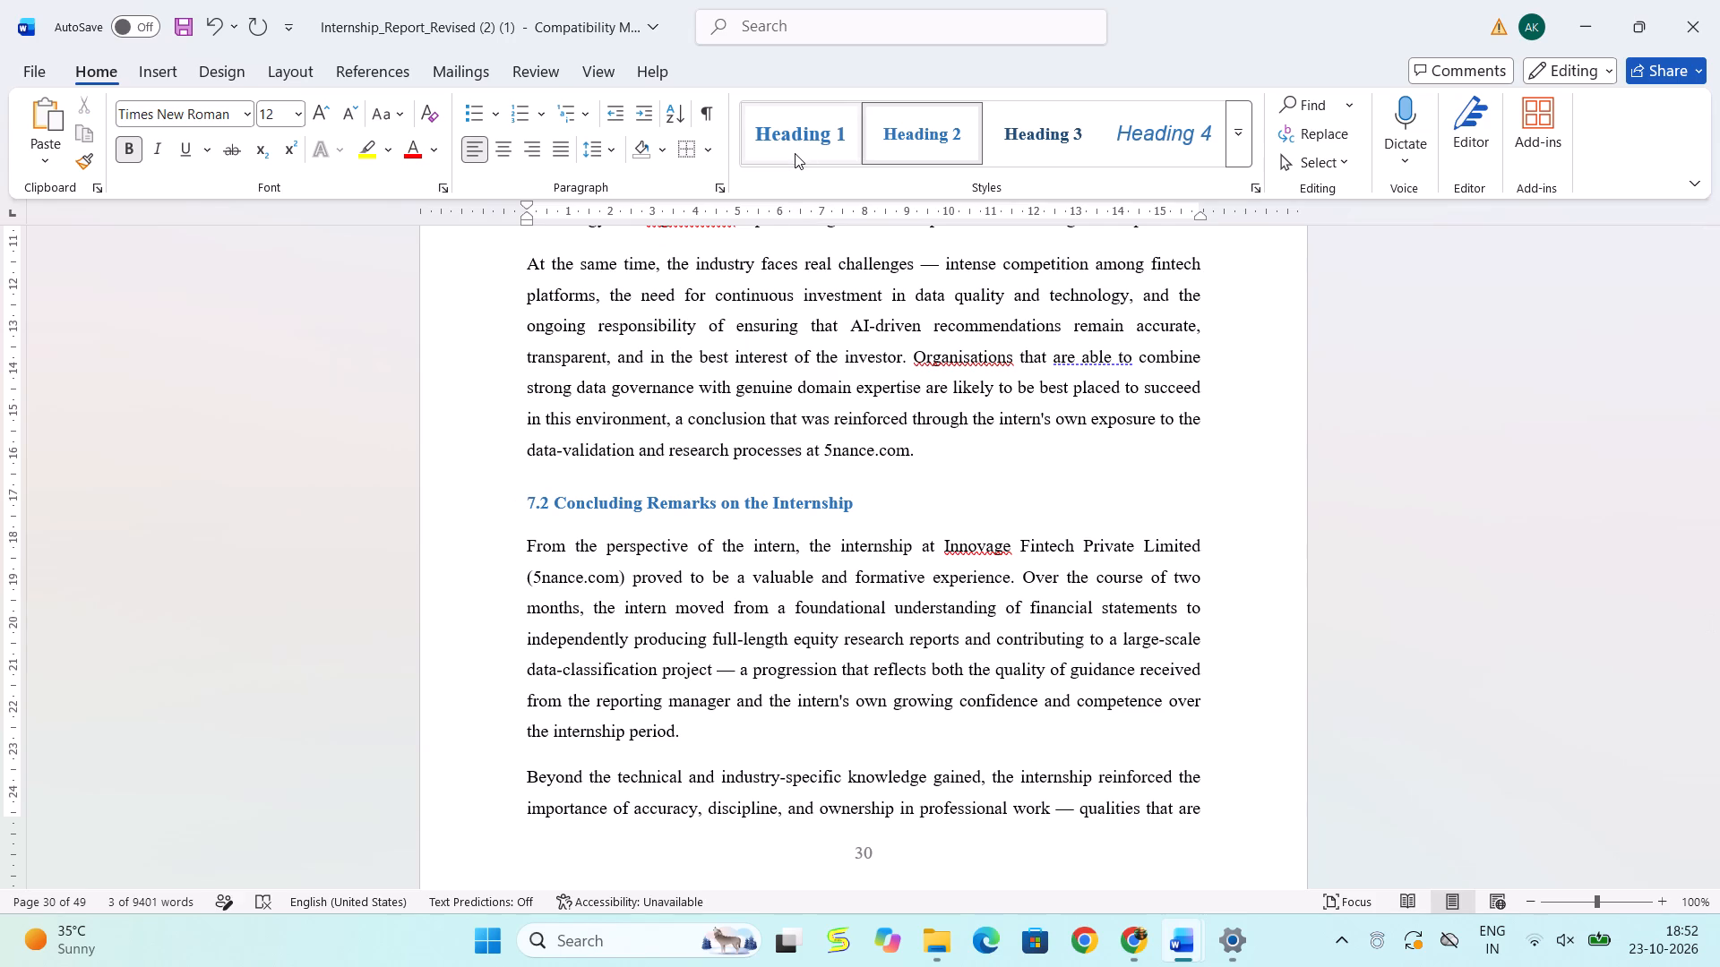
left_click(795, 153)
Enlarge the "CHAPTER 8: SUGGESTIONS AND IMPLEMENTATION" heading to 16 pt and centre it.
scroll(824, 523, "down", 1)
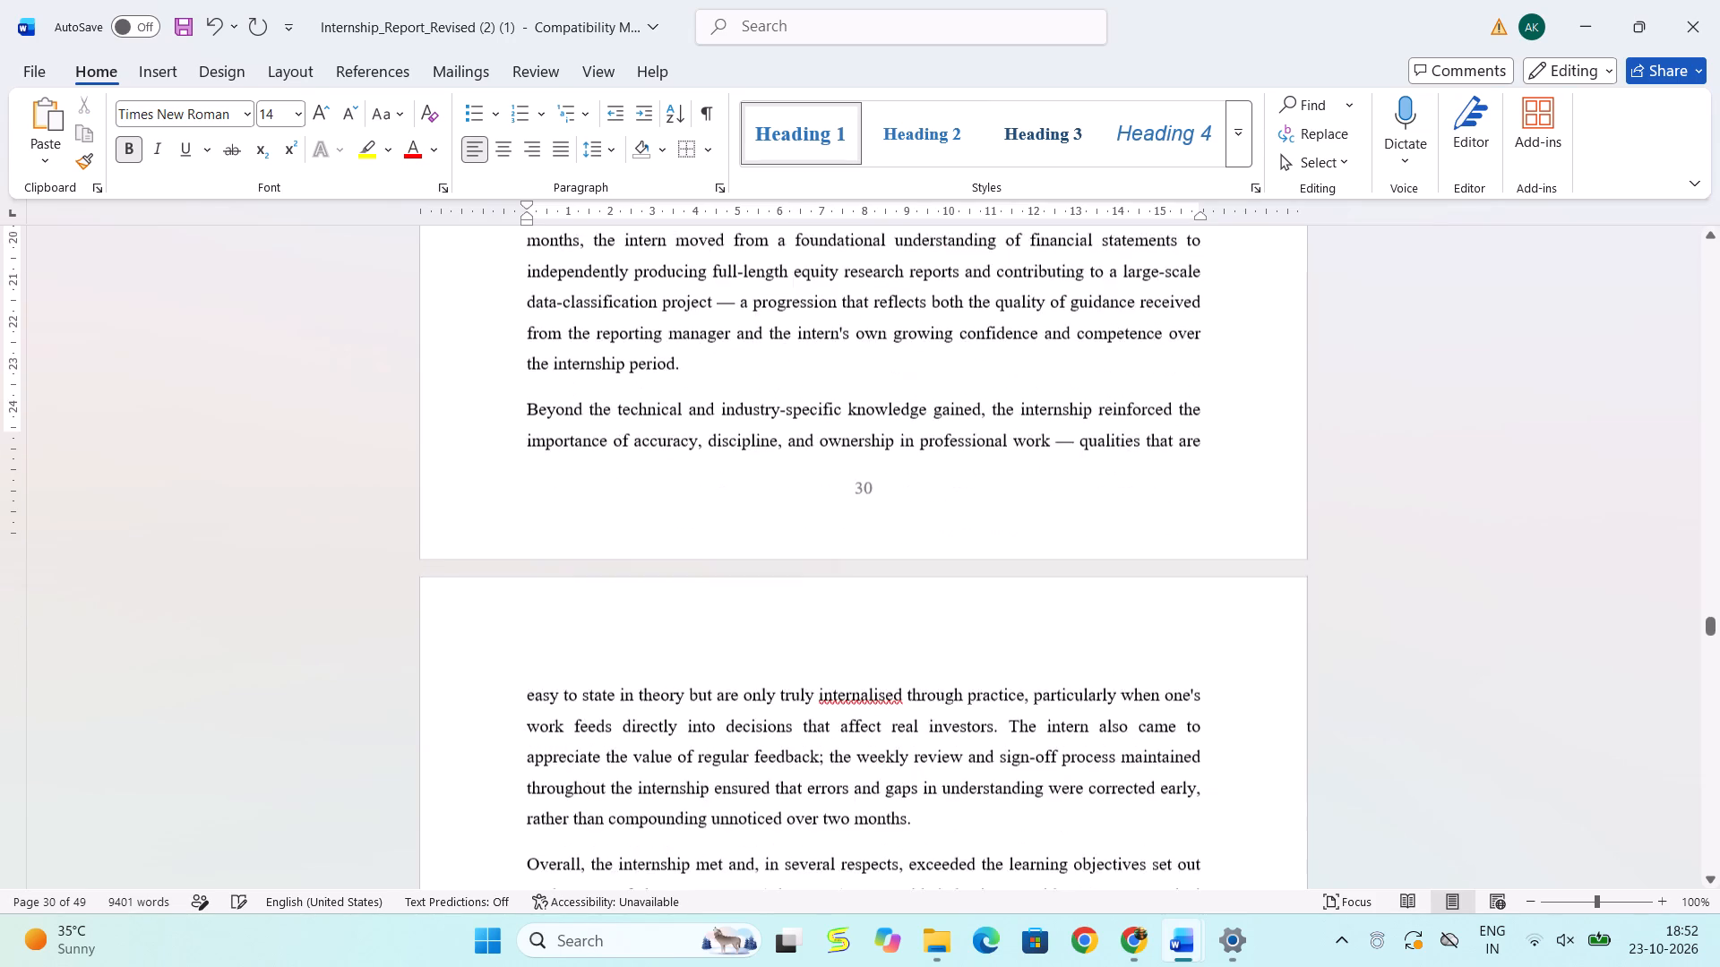
scroll(824, 523, "down", 5)
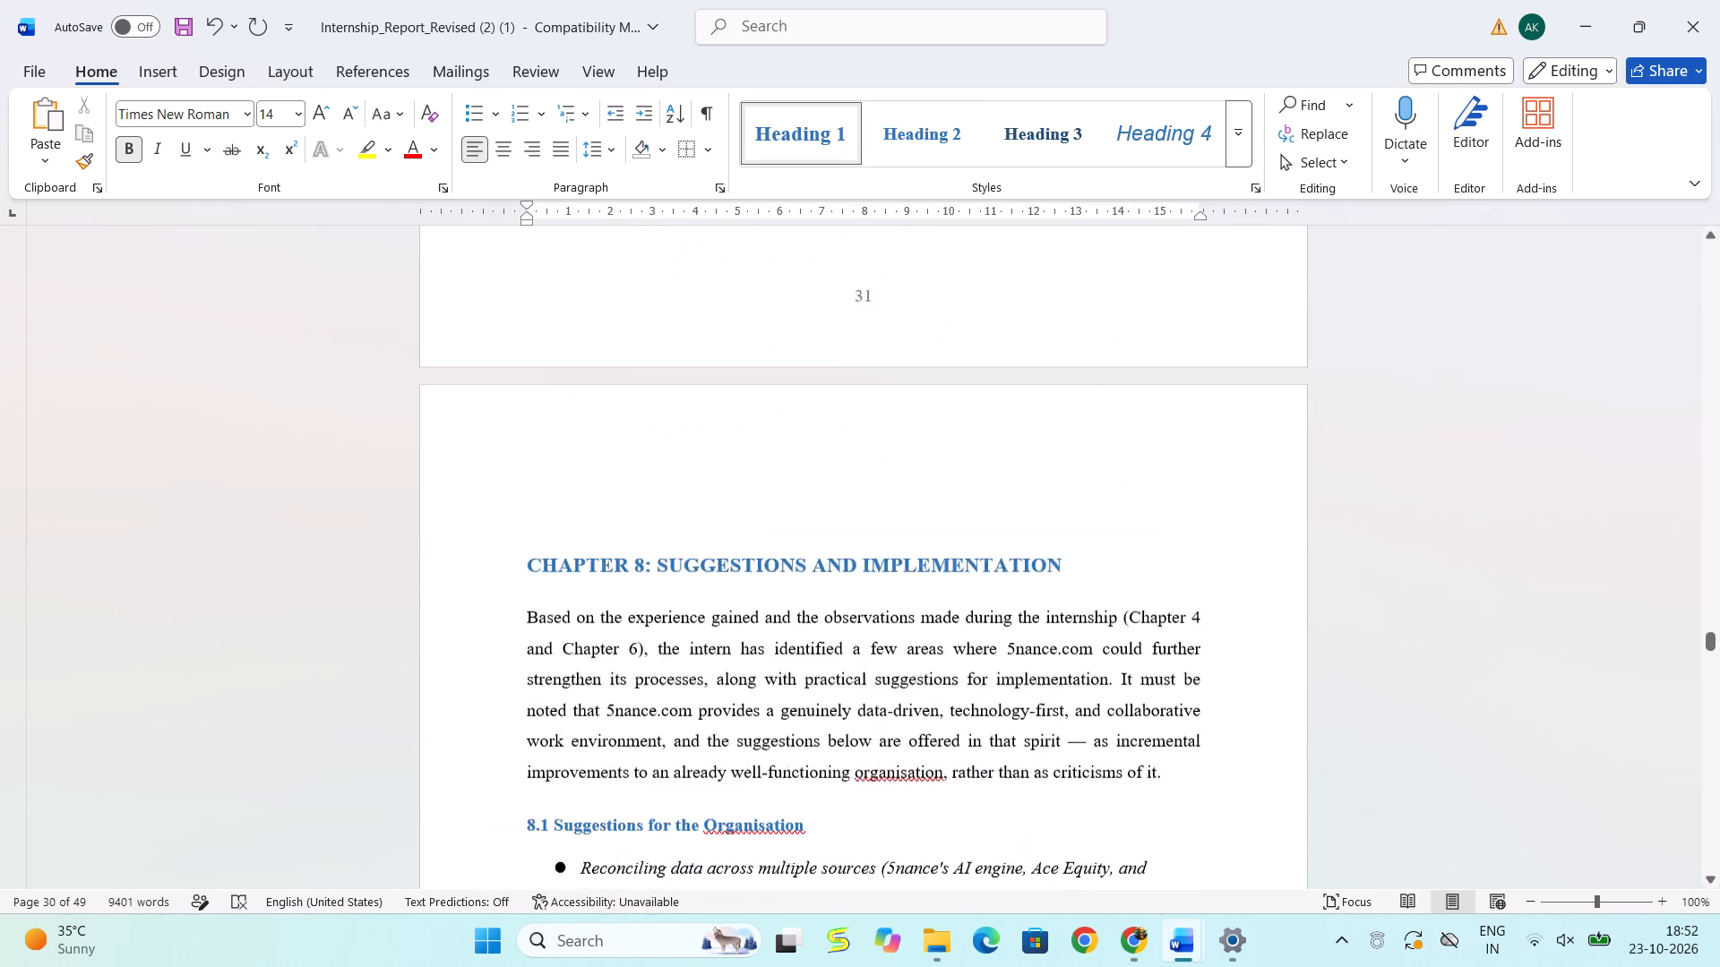
scroll(824, 523, "down", 1)
left_click_drag(530, 411, 730, 430)
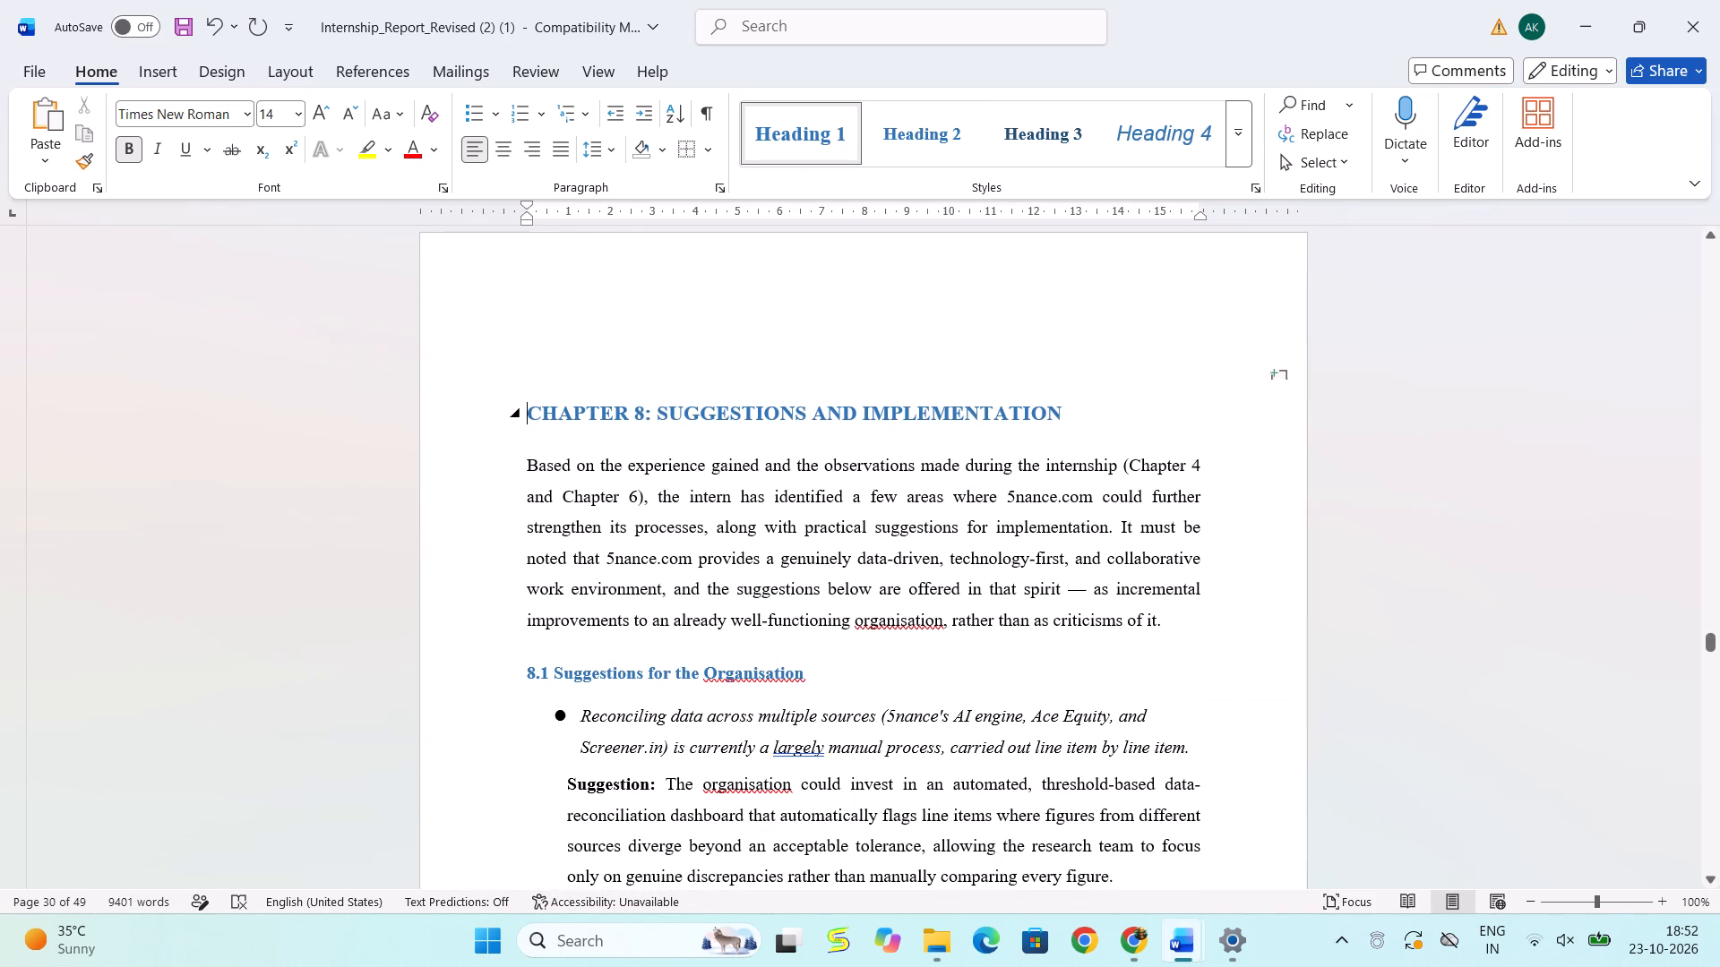
left_click_drag(730, 430, 1006, 406)
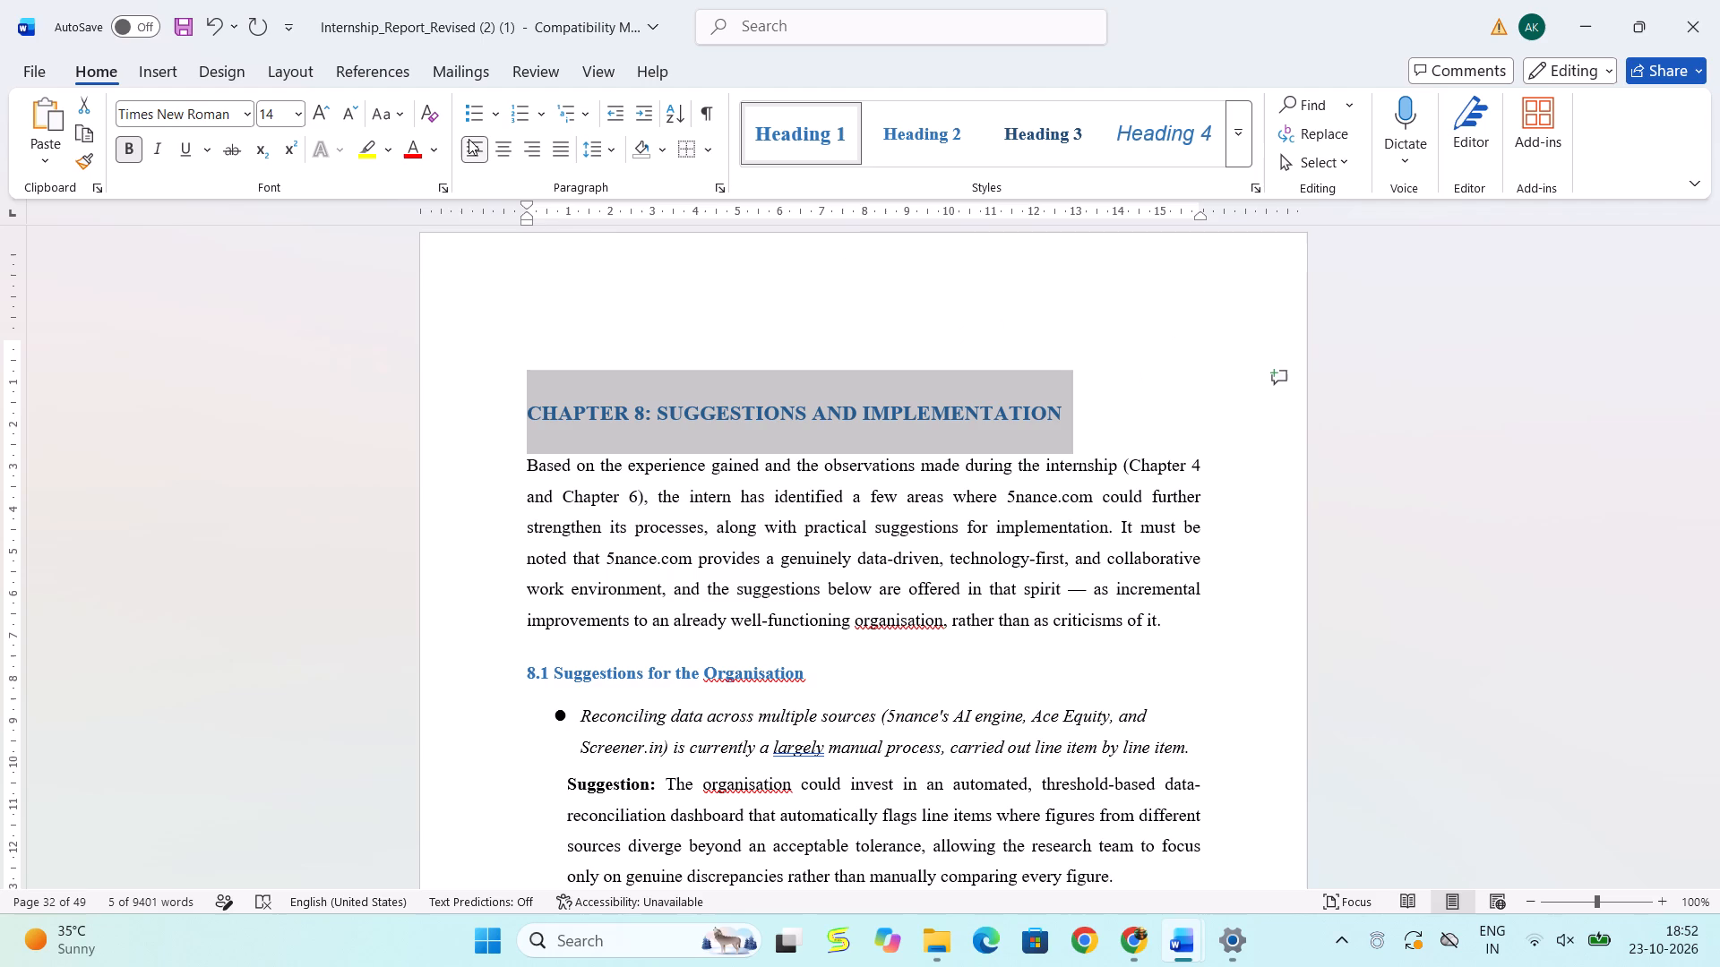
left_click(323, 106)
left_click(505, 146)
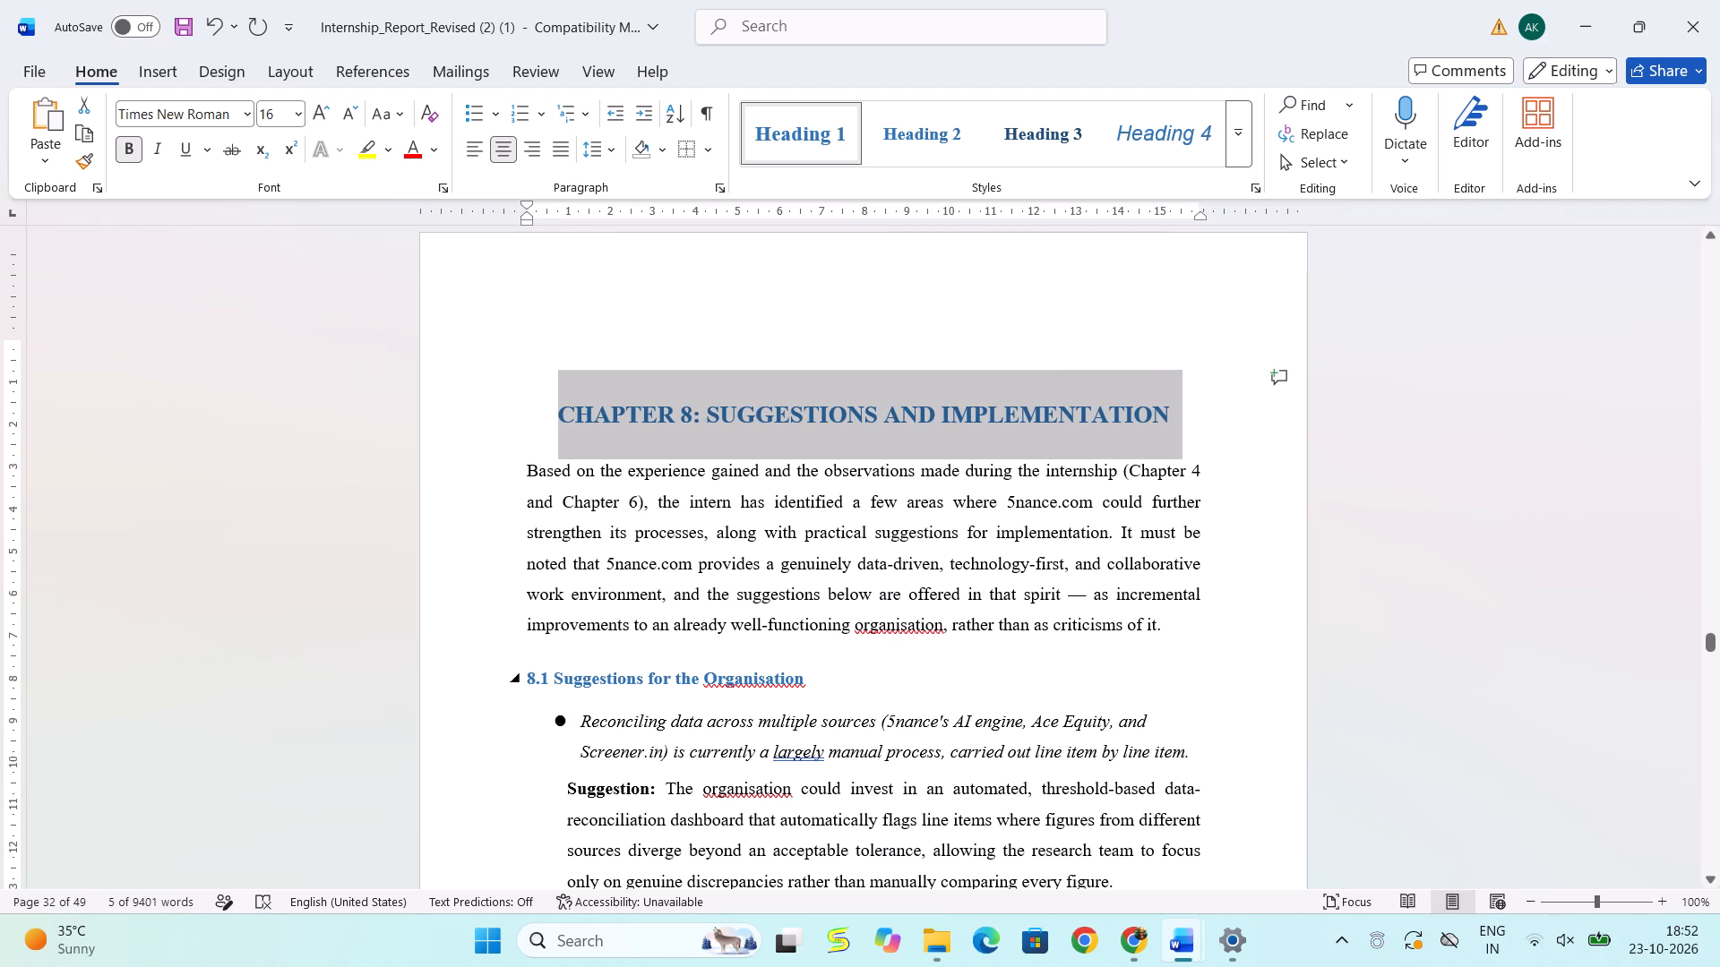
Apply the Heading 1 style to the "8.1 Suggestions for the Organisation" subheading.
left_click(651, 686)
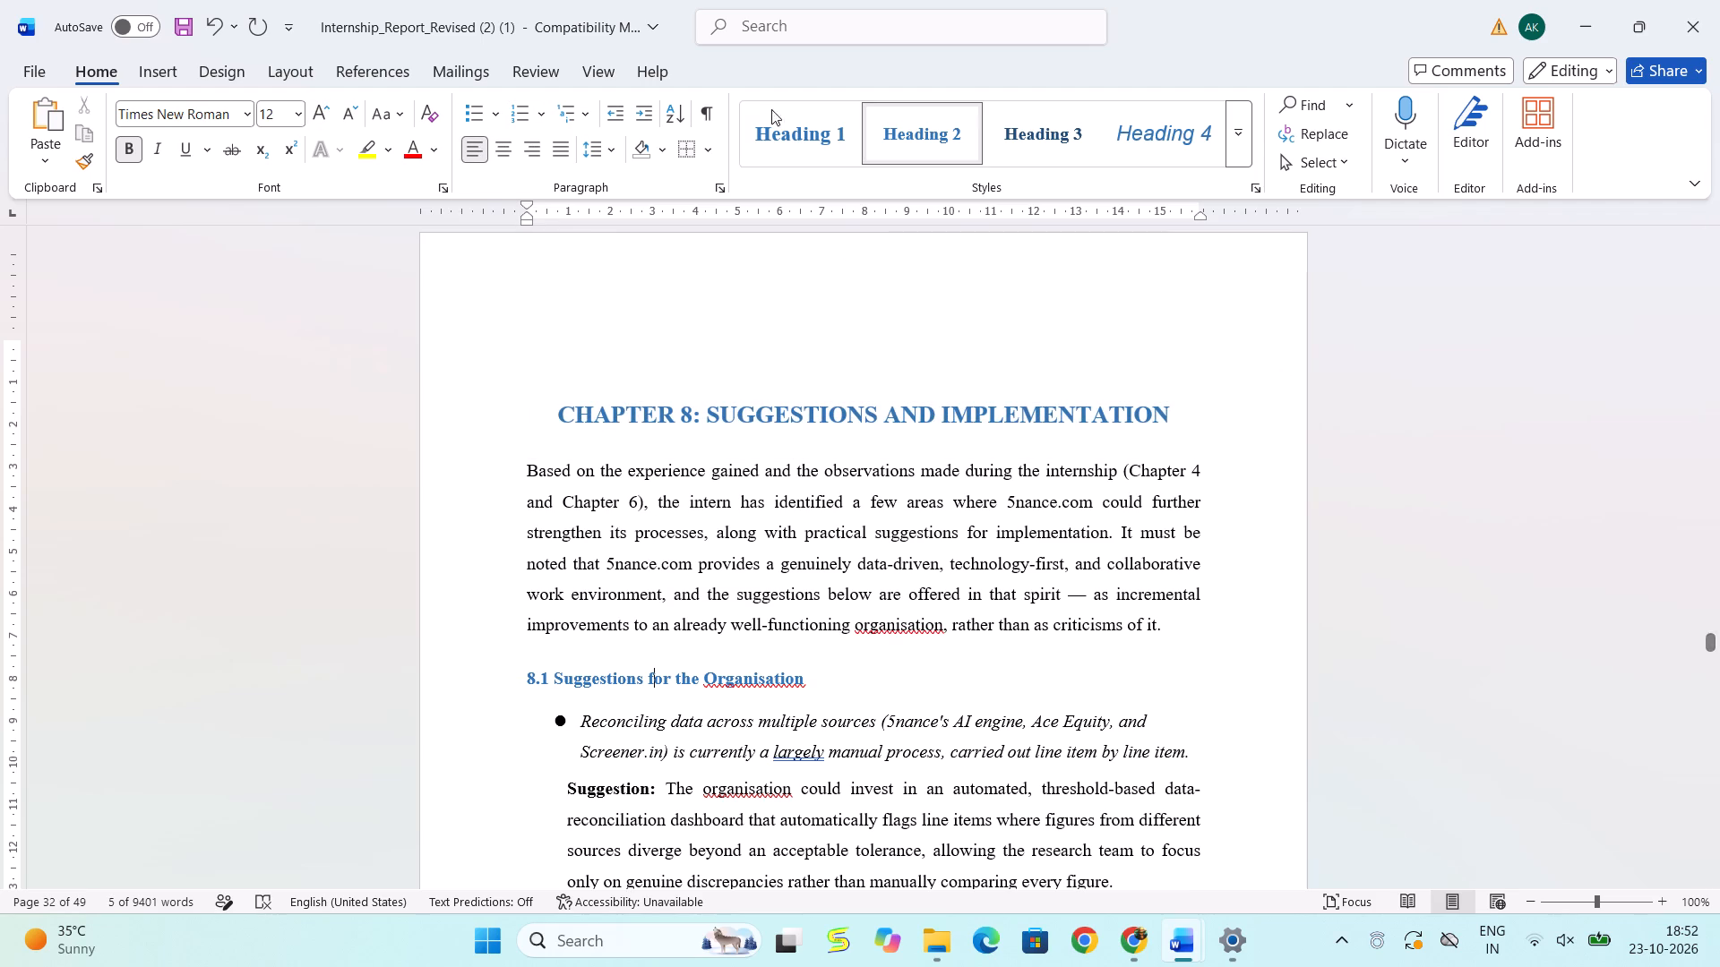
left_click(774, 133)
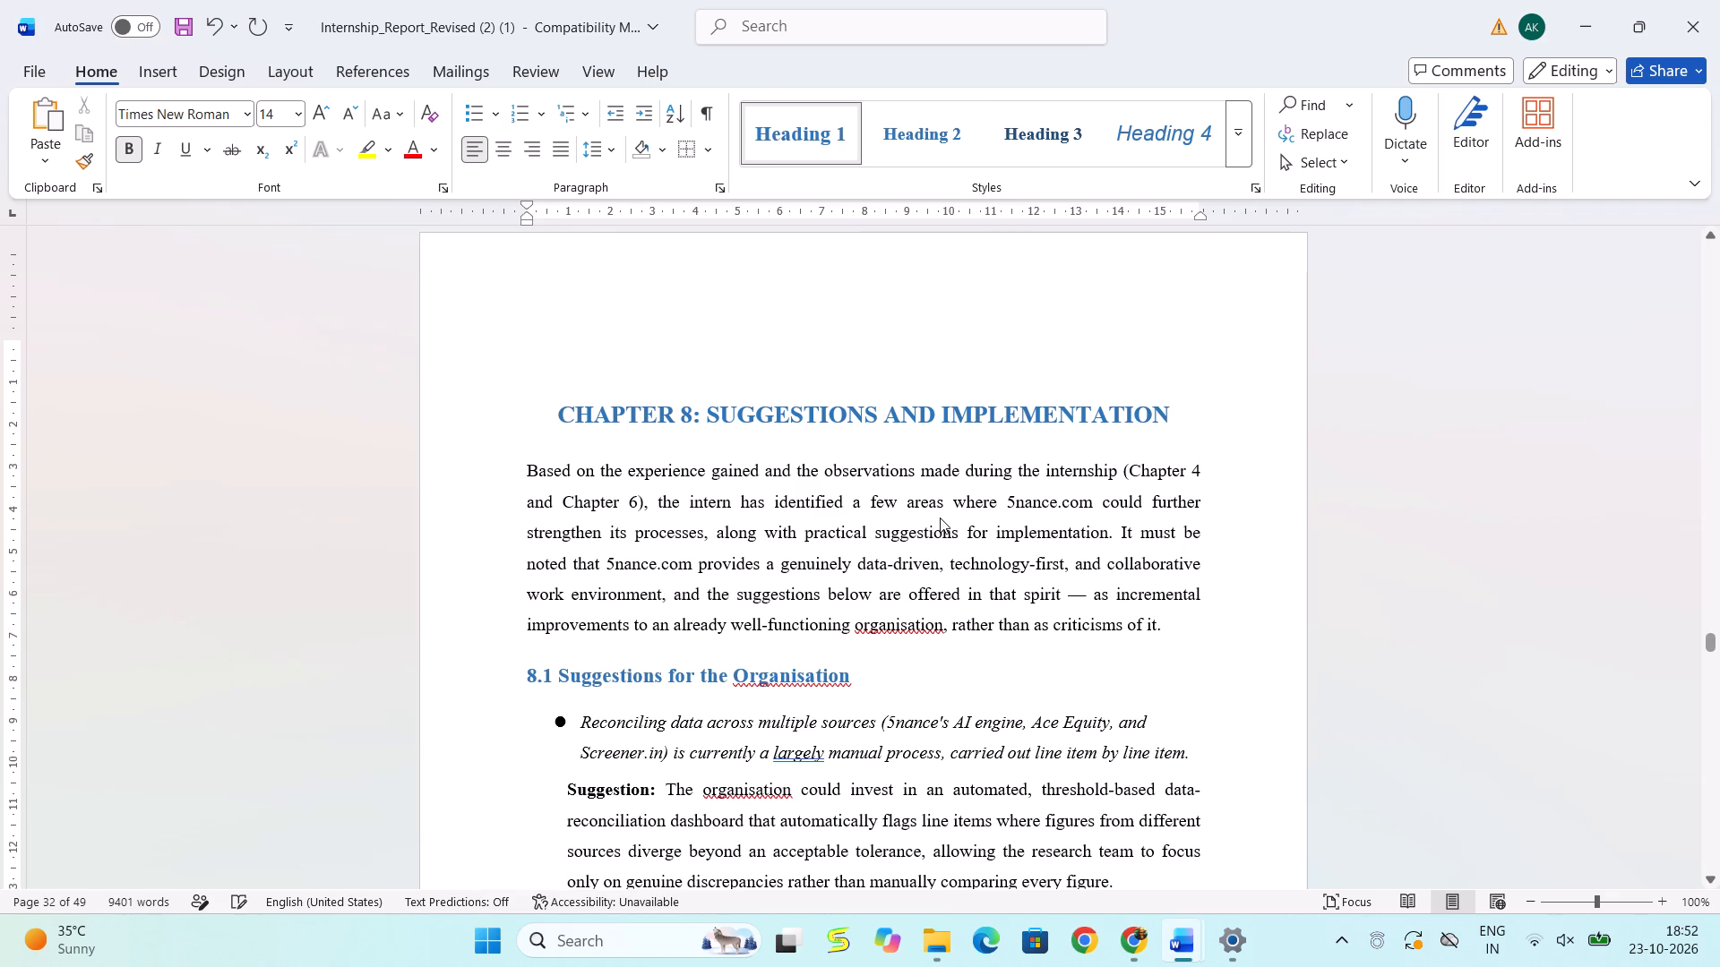
Replace the "Suggestion" label under the first bullet of section 8.1, on reconciling data, with "Implemented".
scroll(940, 518, "down", 1)
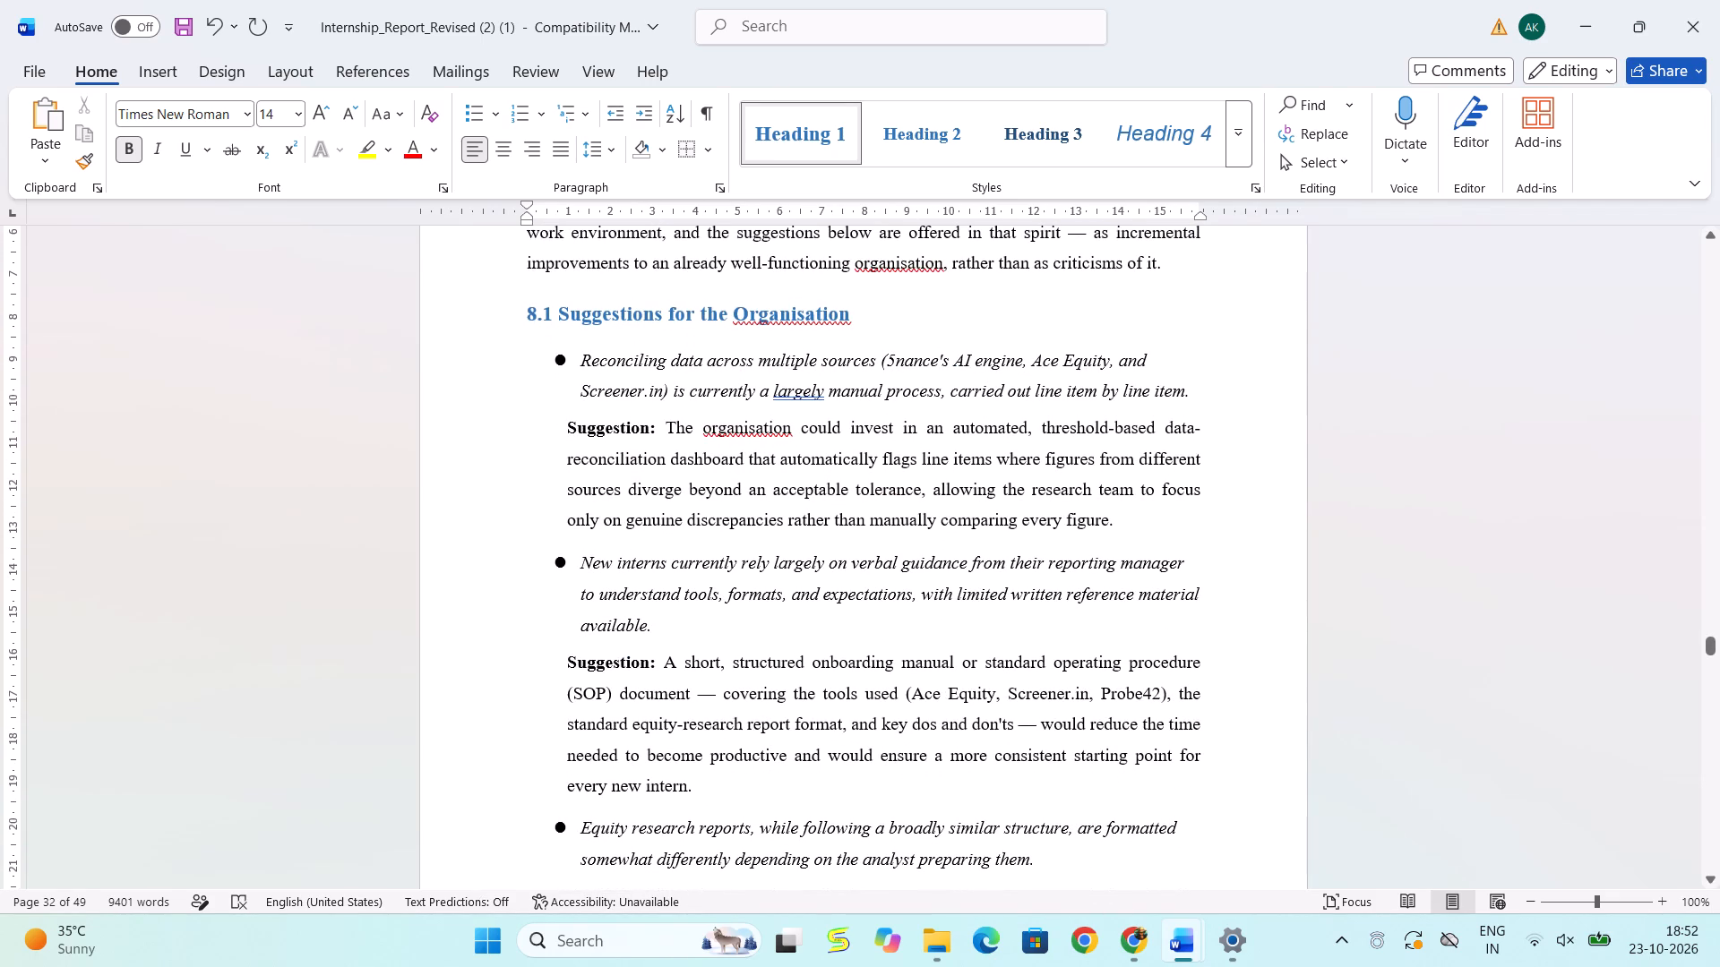
scroll(739, 623, "down", 1)
scroll(739, 623, "up", 2)
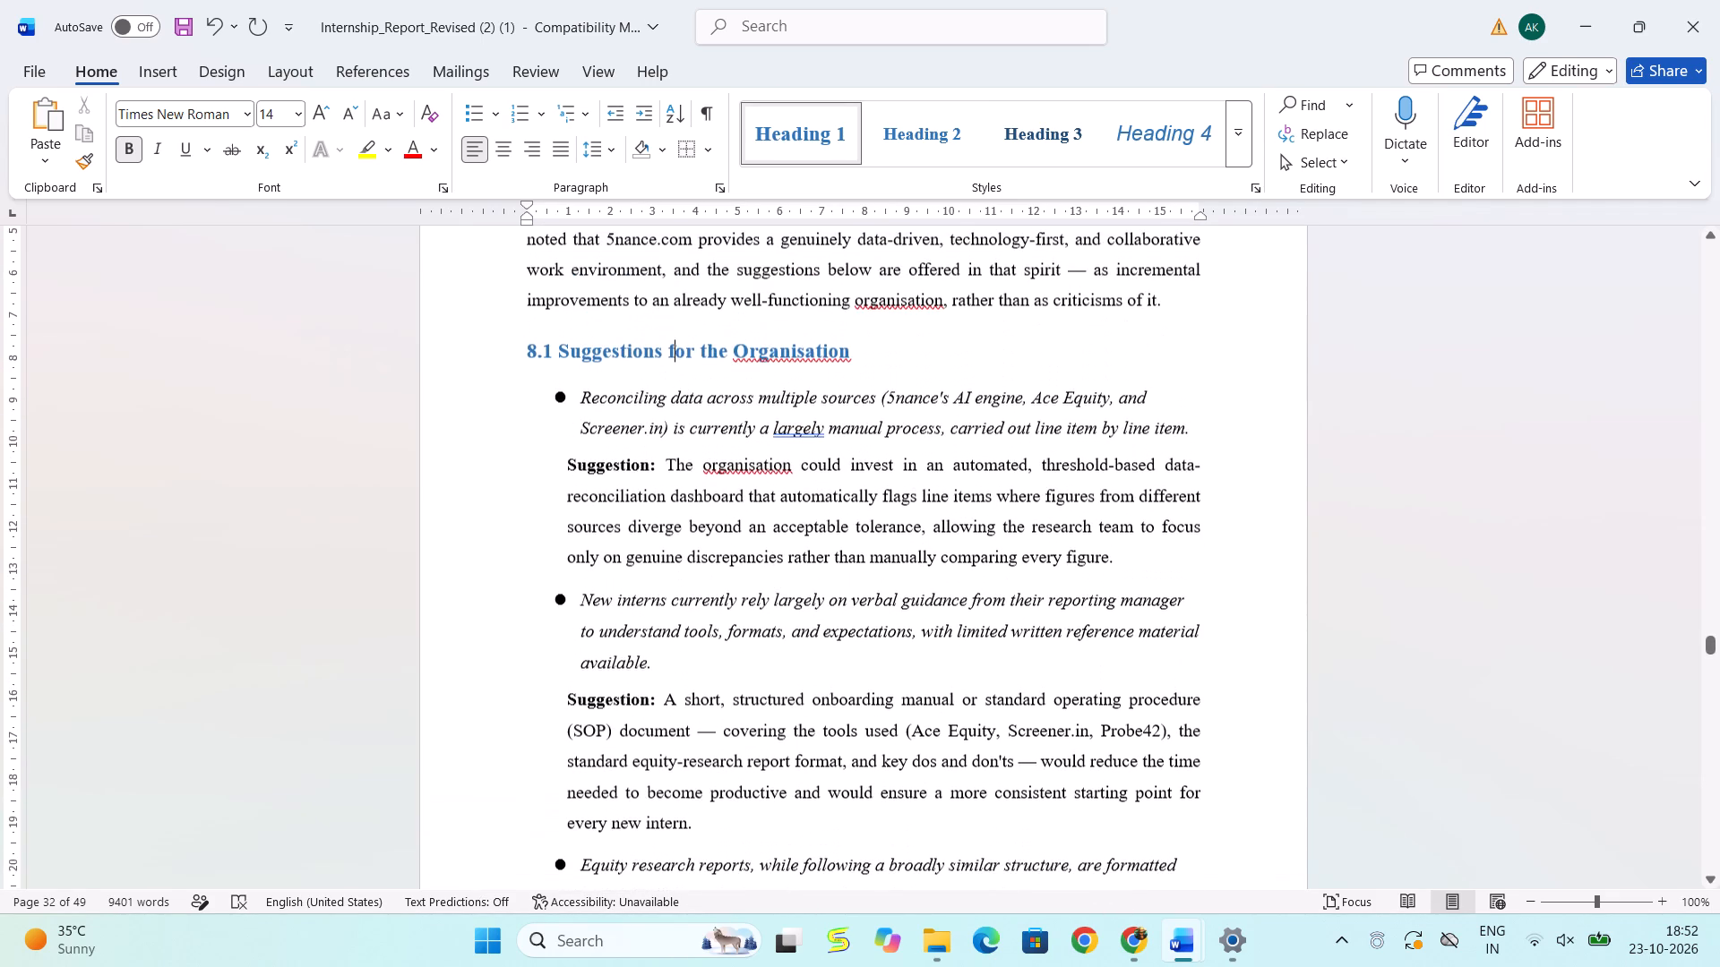
left_click(649, 471)
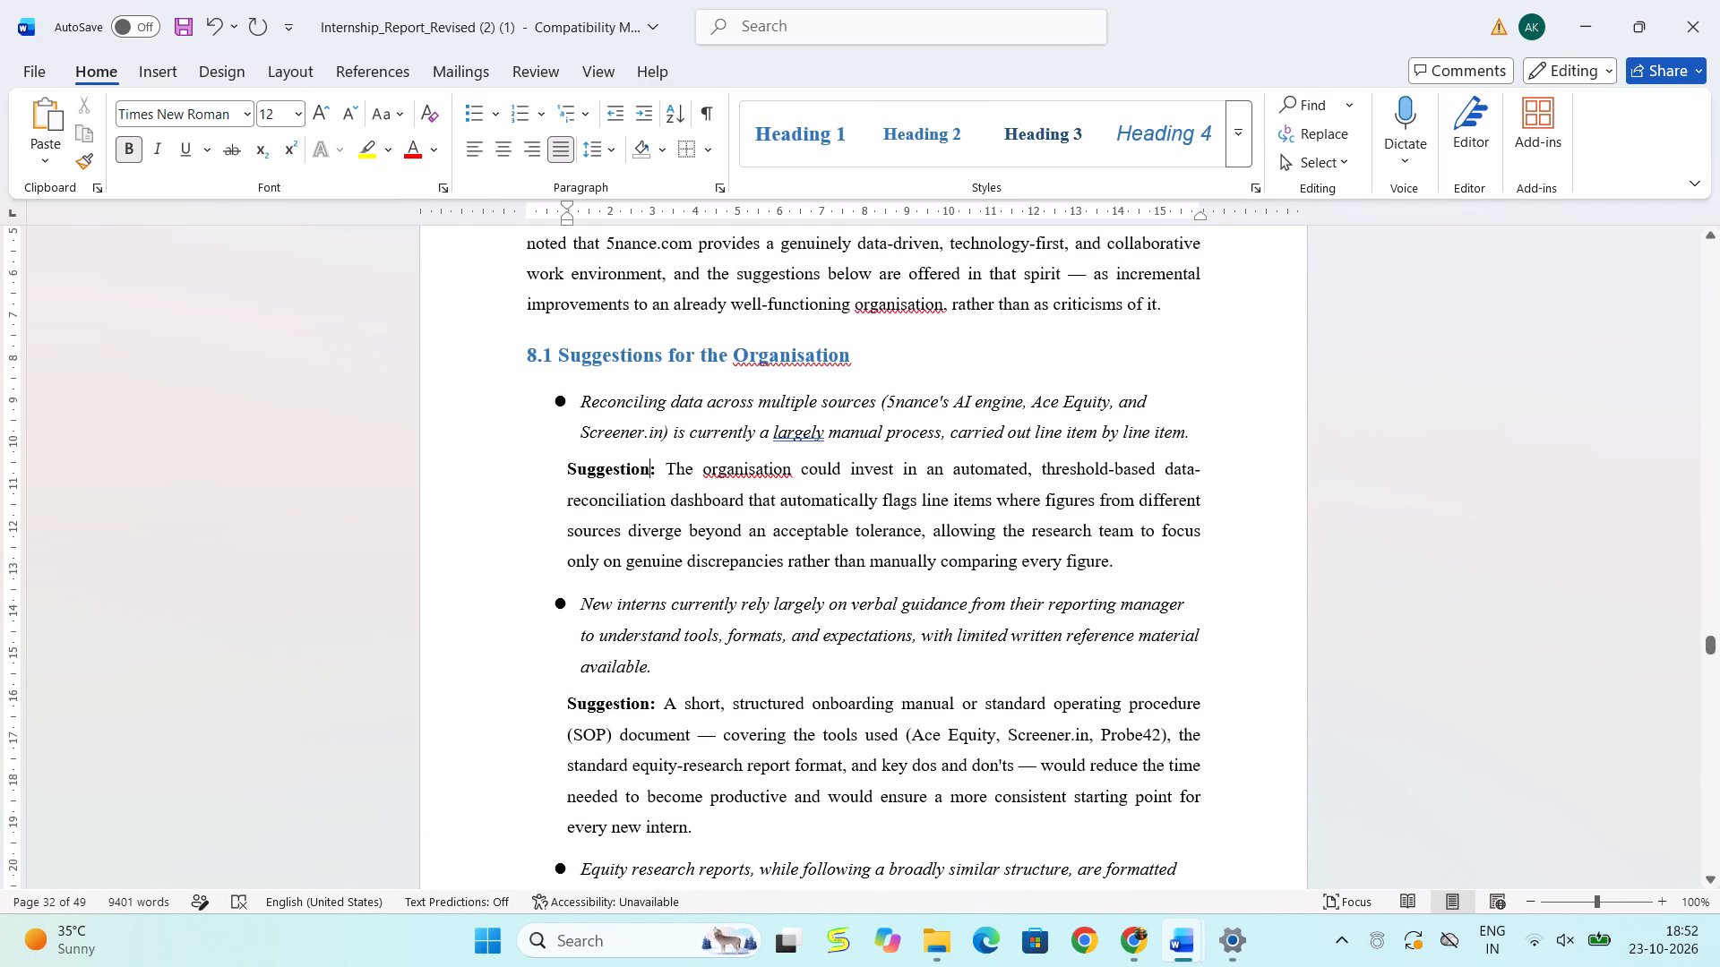
key("BackSpace")
key("BackSpace")
key("BackSpace")
key("BackSpace")
key("BackSpace")
key("BackSpace")
key("BackSpace")
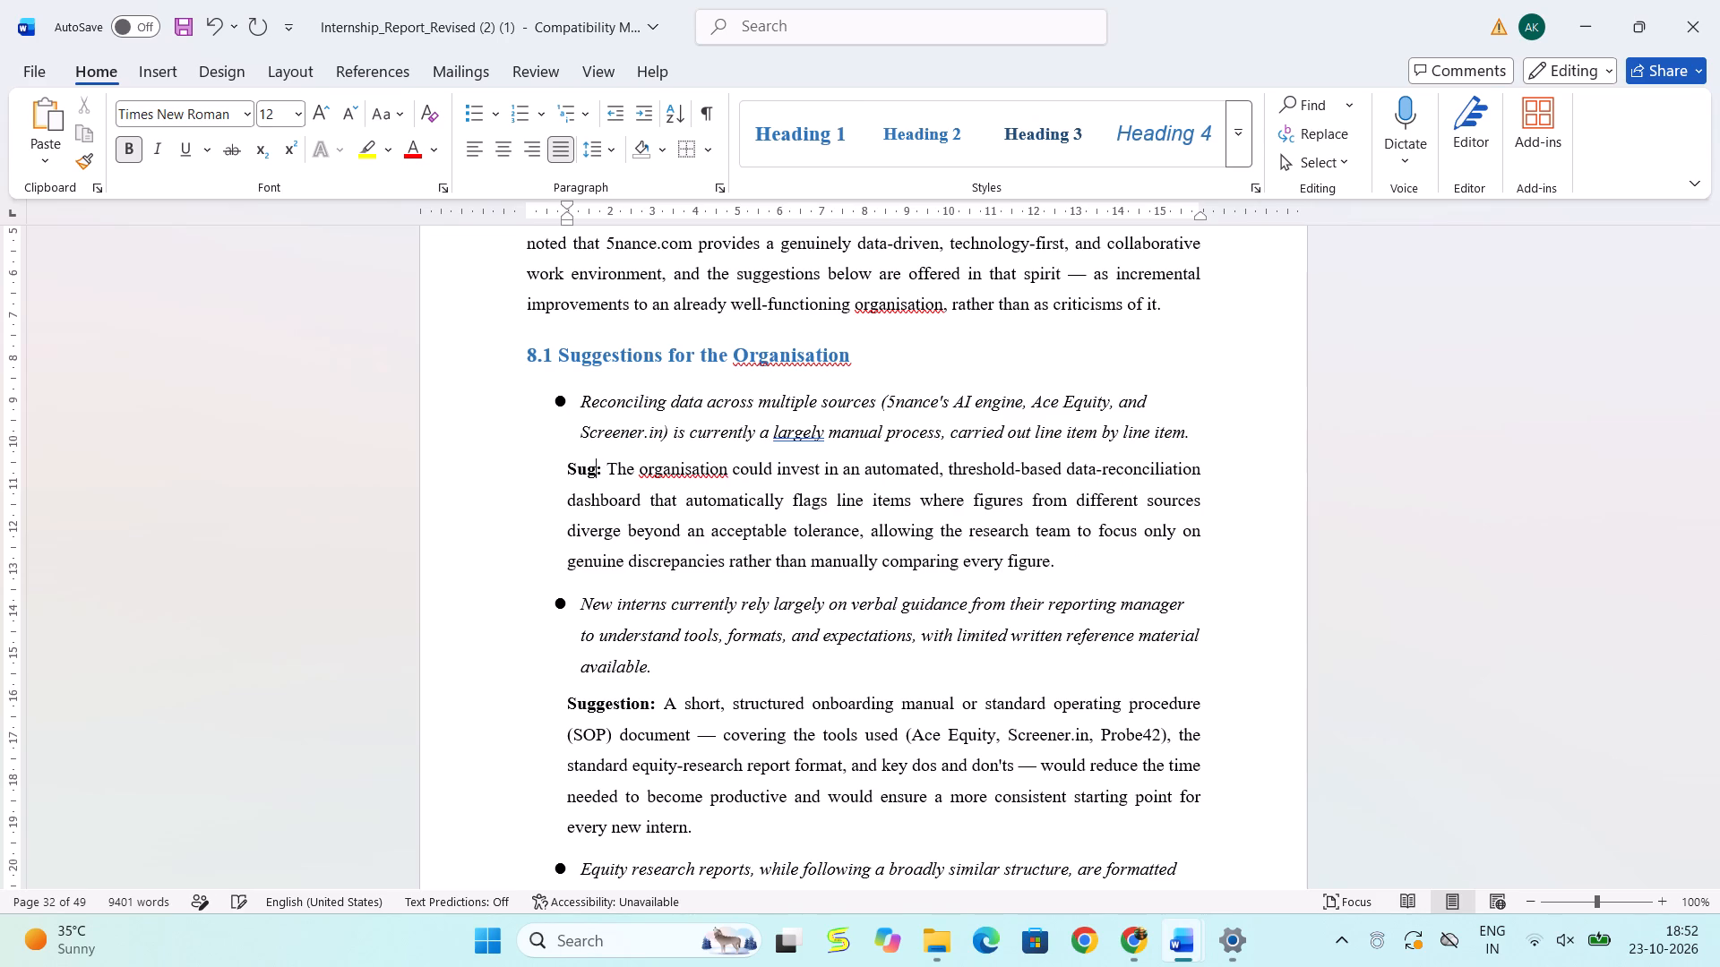
key("BackSpace")
key("BackSpace")
key("BackSpace")
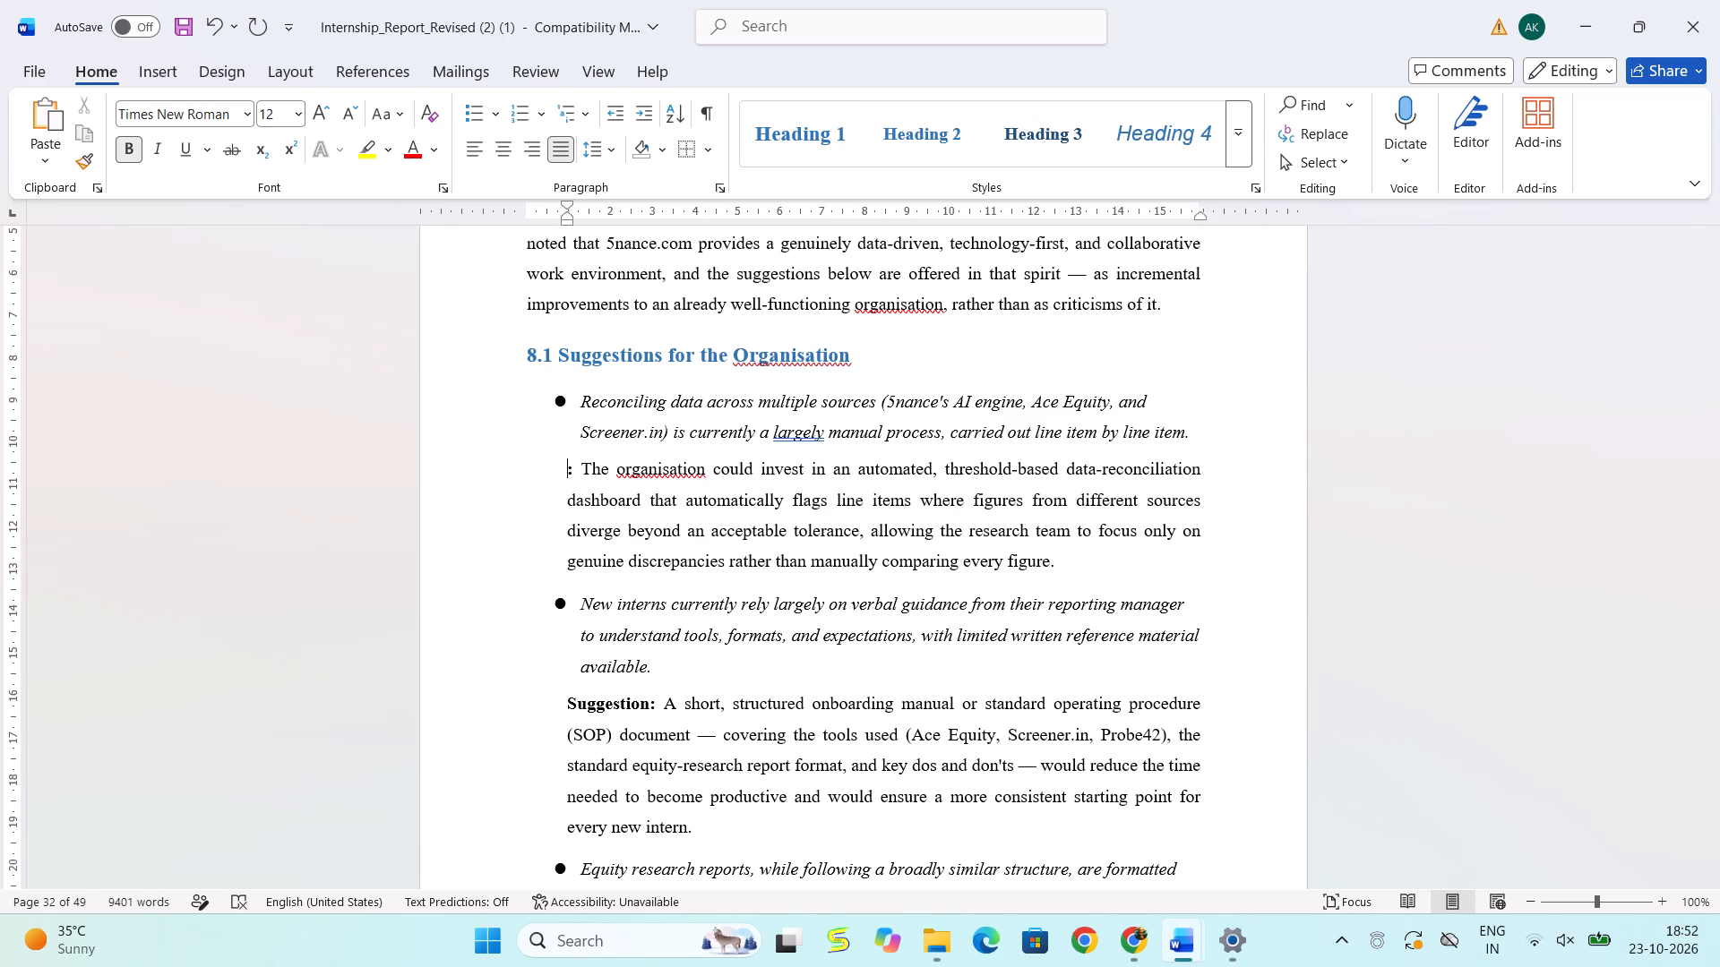
key("shift+i")
type("mple")
type("mented")
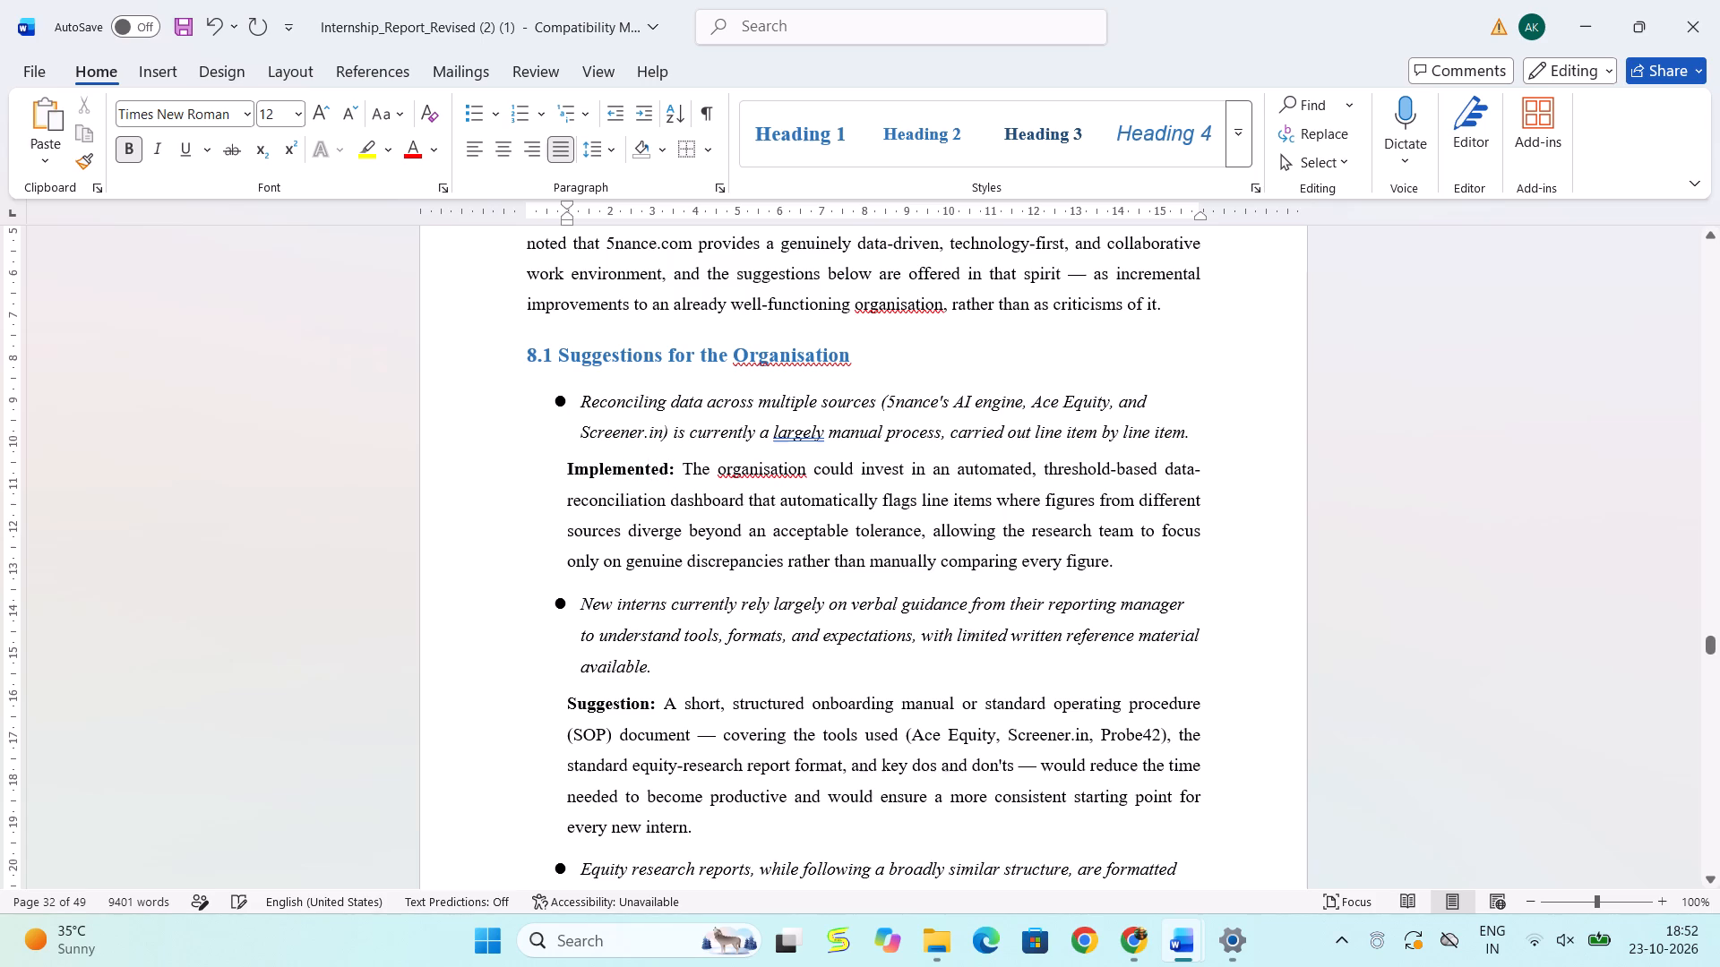
Copy the "Implemented" label over the "Suggestion" labels of the onboarding manual and standardised report template paragraphs.
left_click_drag(664, 468, 520, 464)
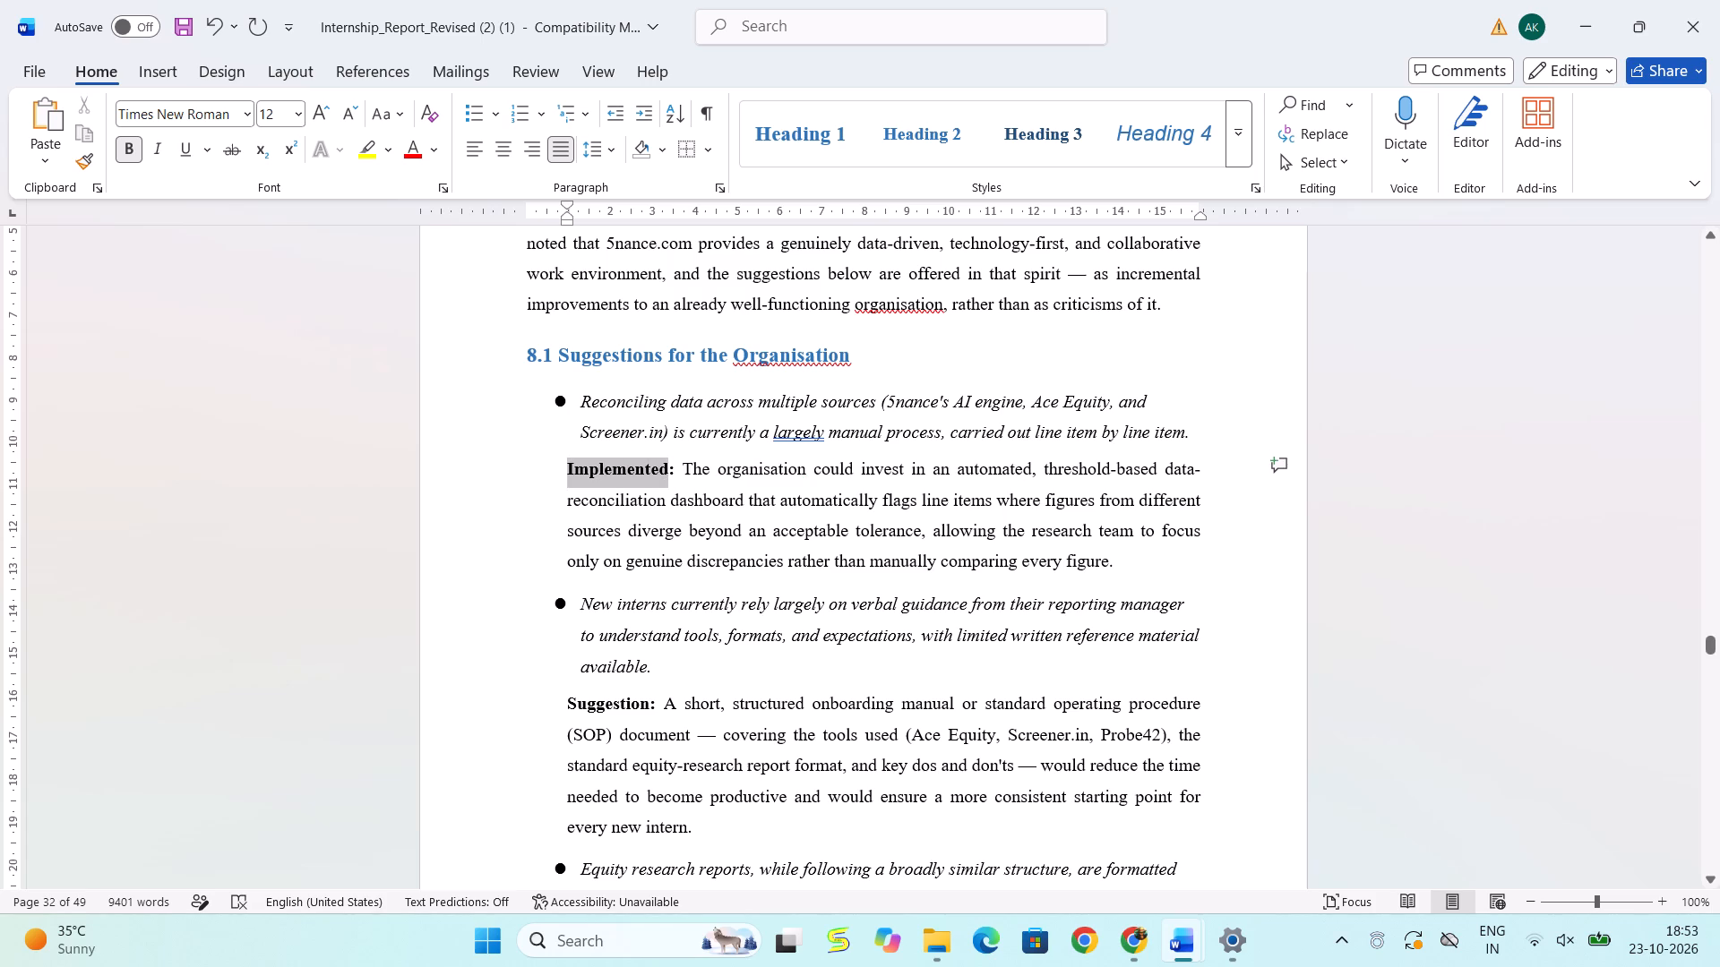
left_click_drag(520, 464, 522, 463)
key("ctrl+c")
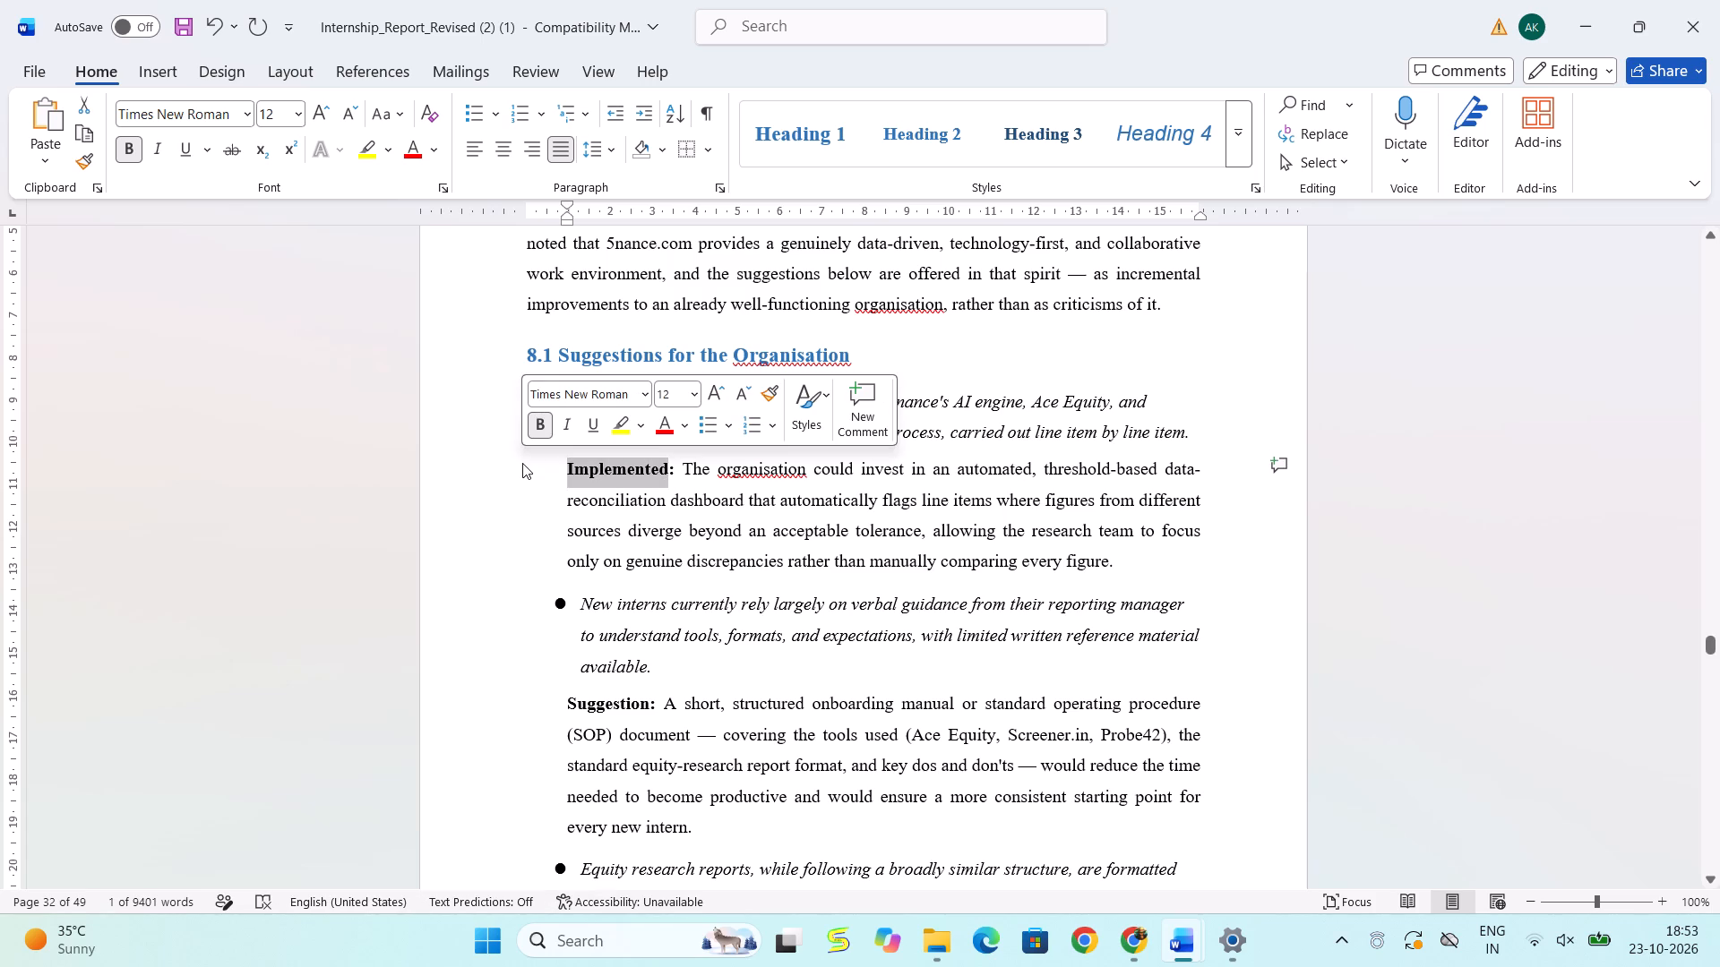
left_click_drag(646, 706, 636, 705)
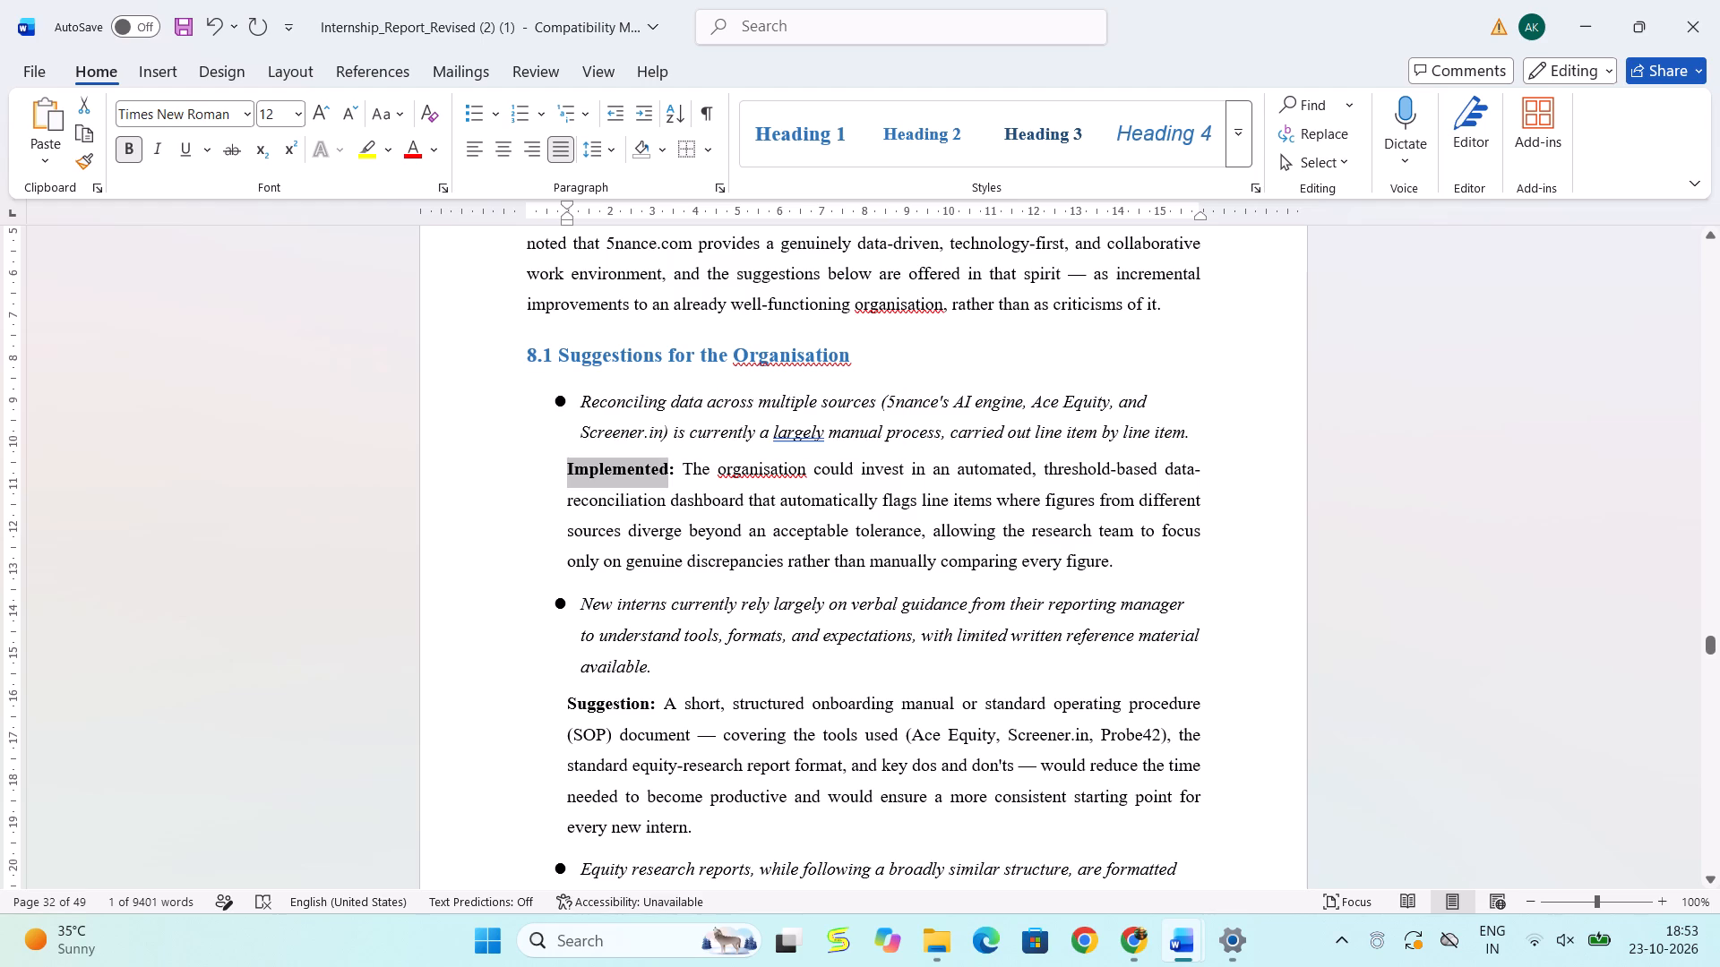
left_click_drag(636, 705, 528, 701)
key("ctrl+v")
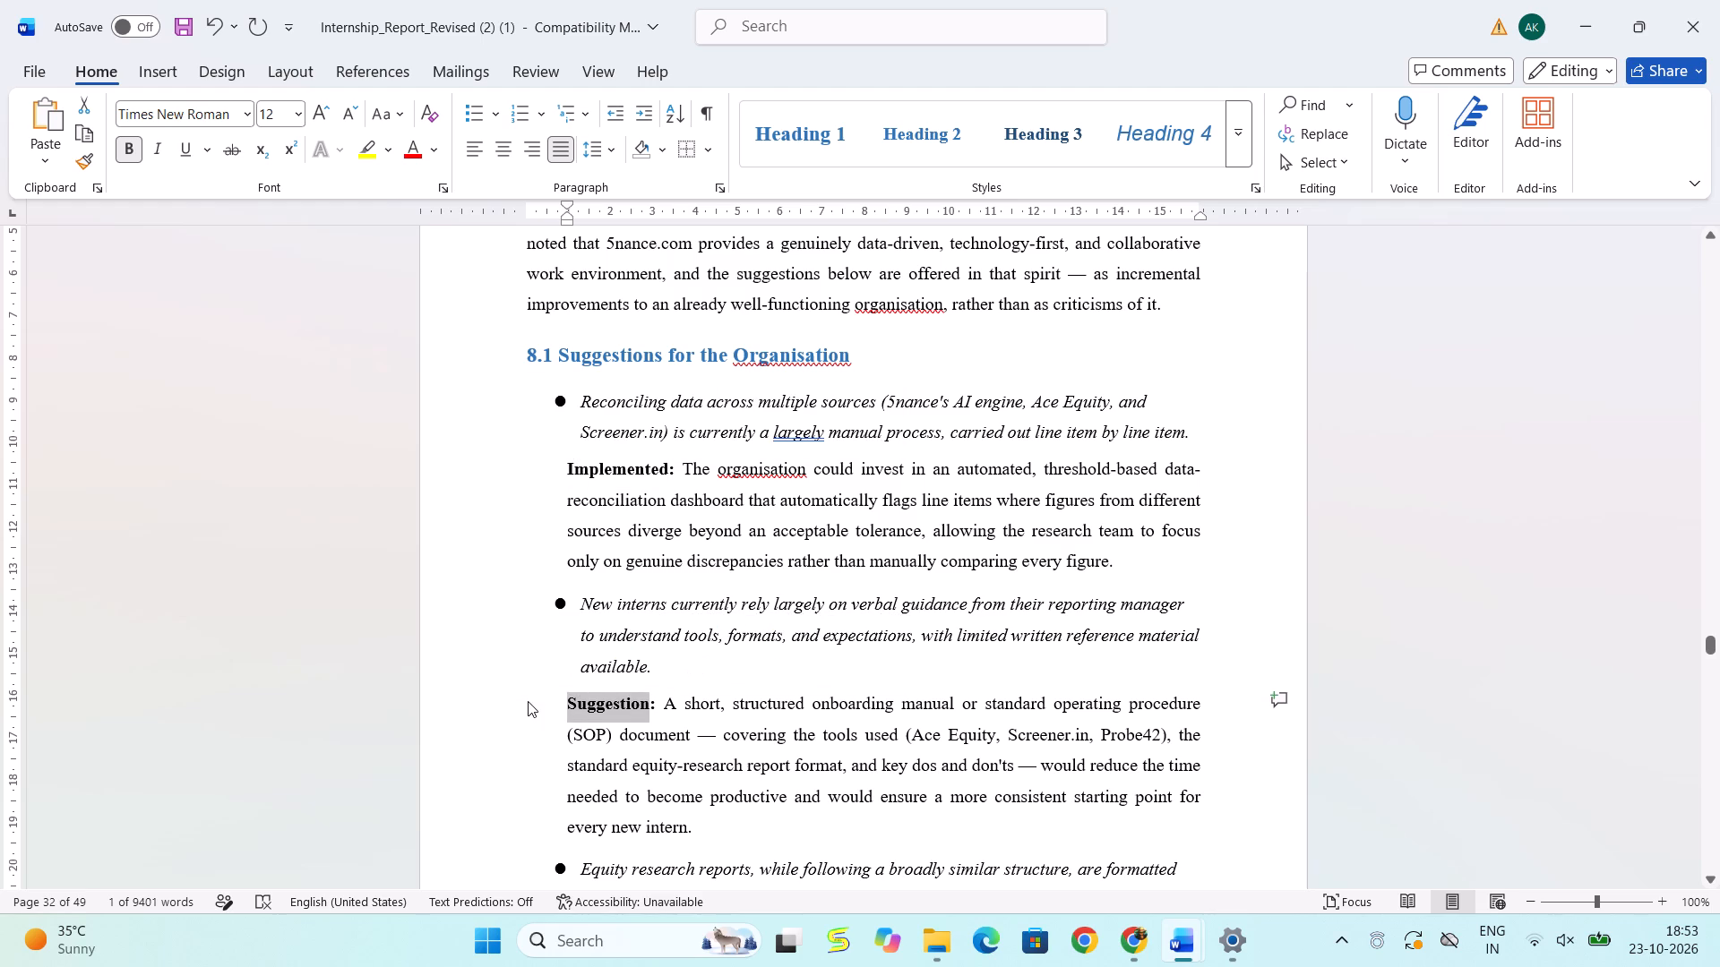
scroll(738, 807, "down", 1)
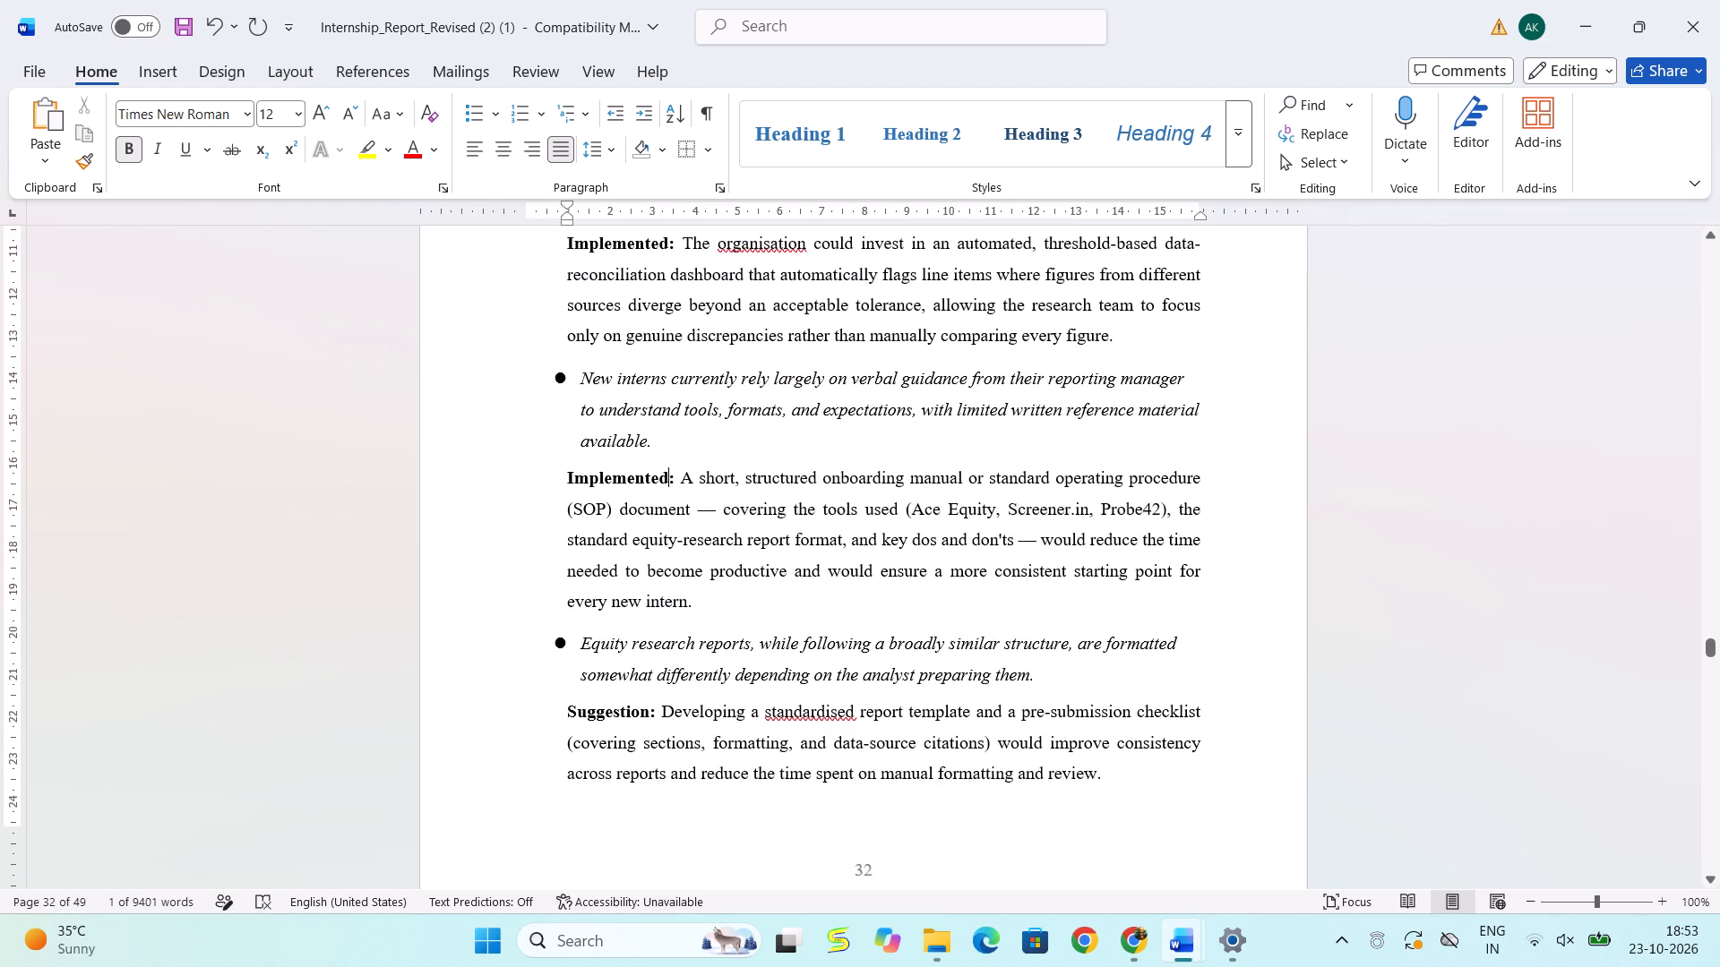
left_click_drag(649, 701, 583, 701)
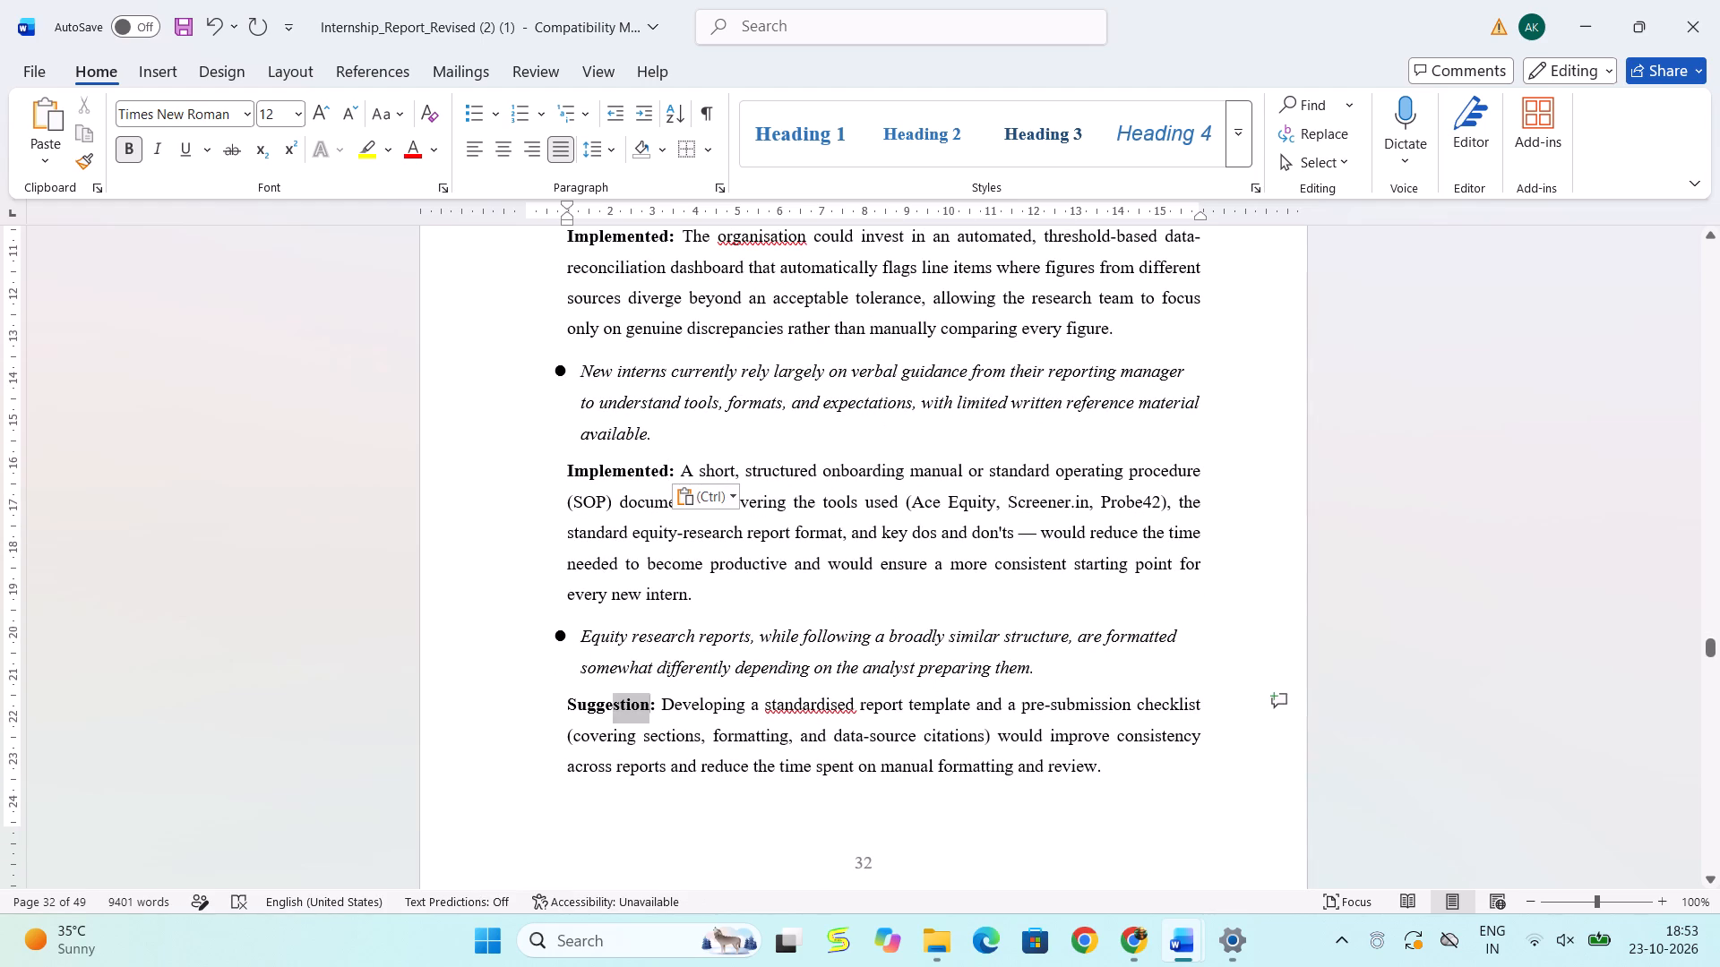
left_click_drag(583, 701, 555, 698)
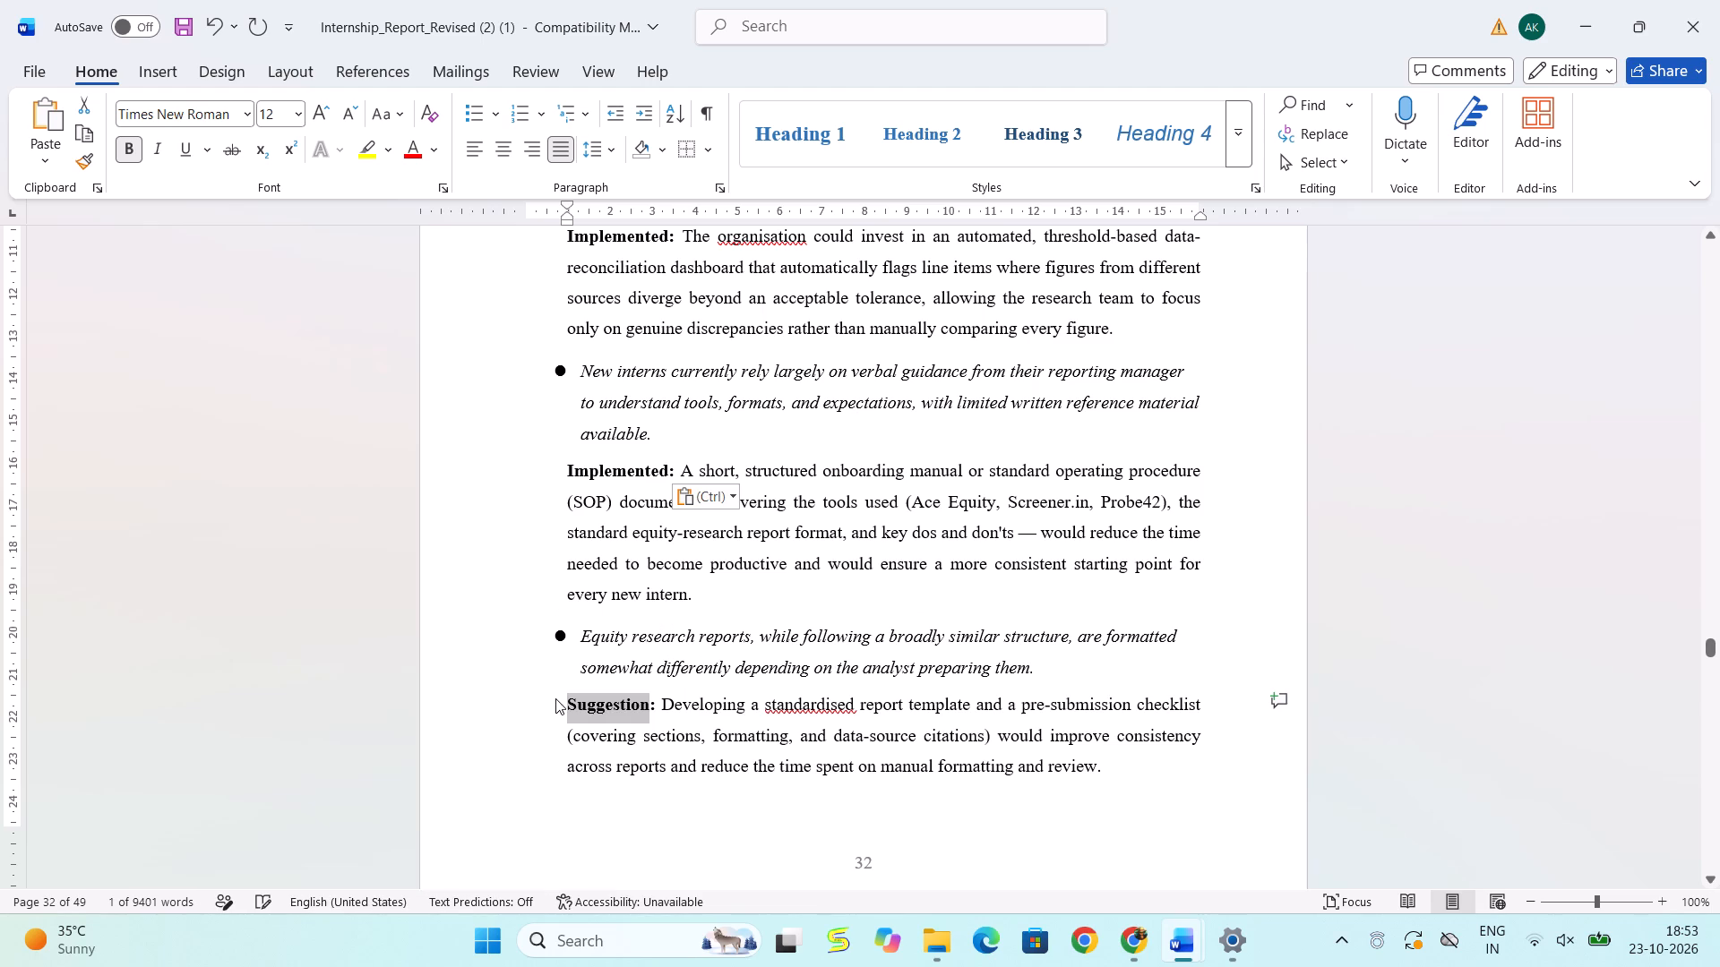
key("ctrl+v")
Replace the "Suggestion:" label of the mentor or "buddy" system paragraph with "Implemented:", keeping a colon after the word.
scroll(790, 773, "down", 2)
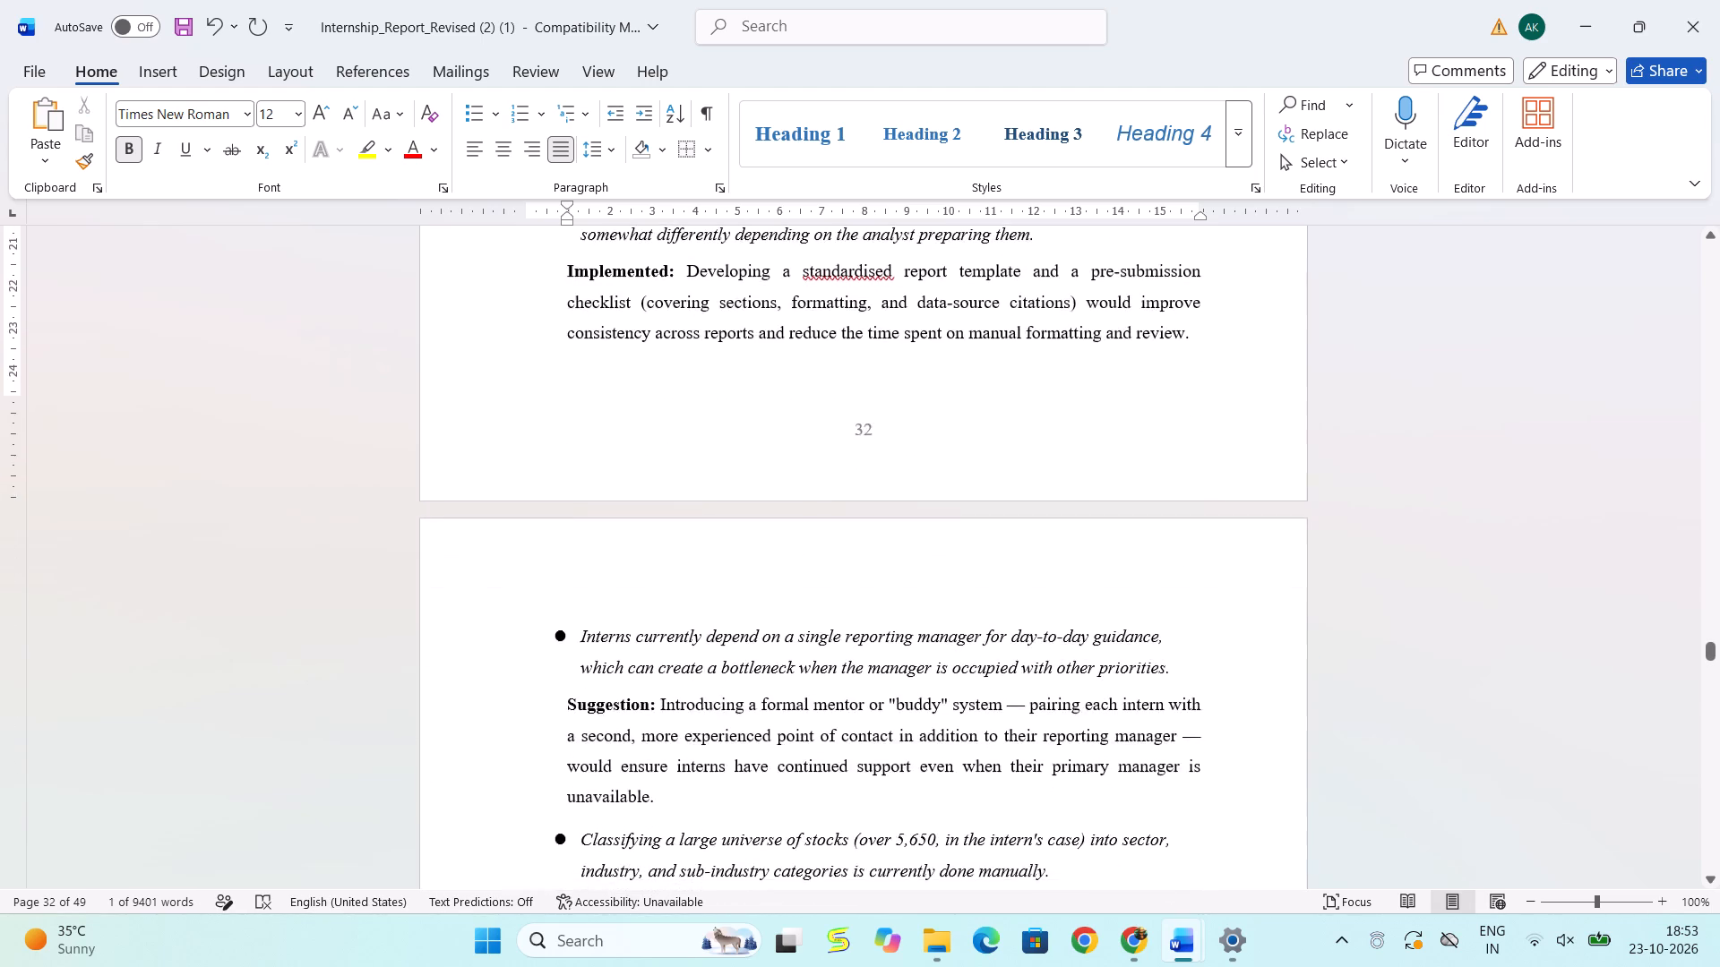
scroll(790, 773, "down", 1)
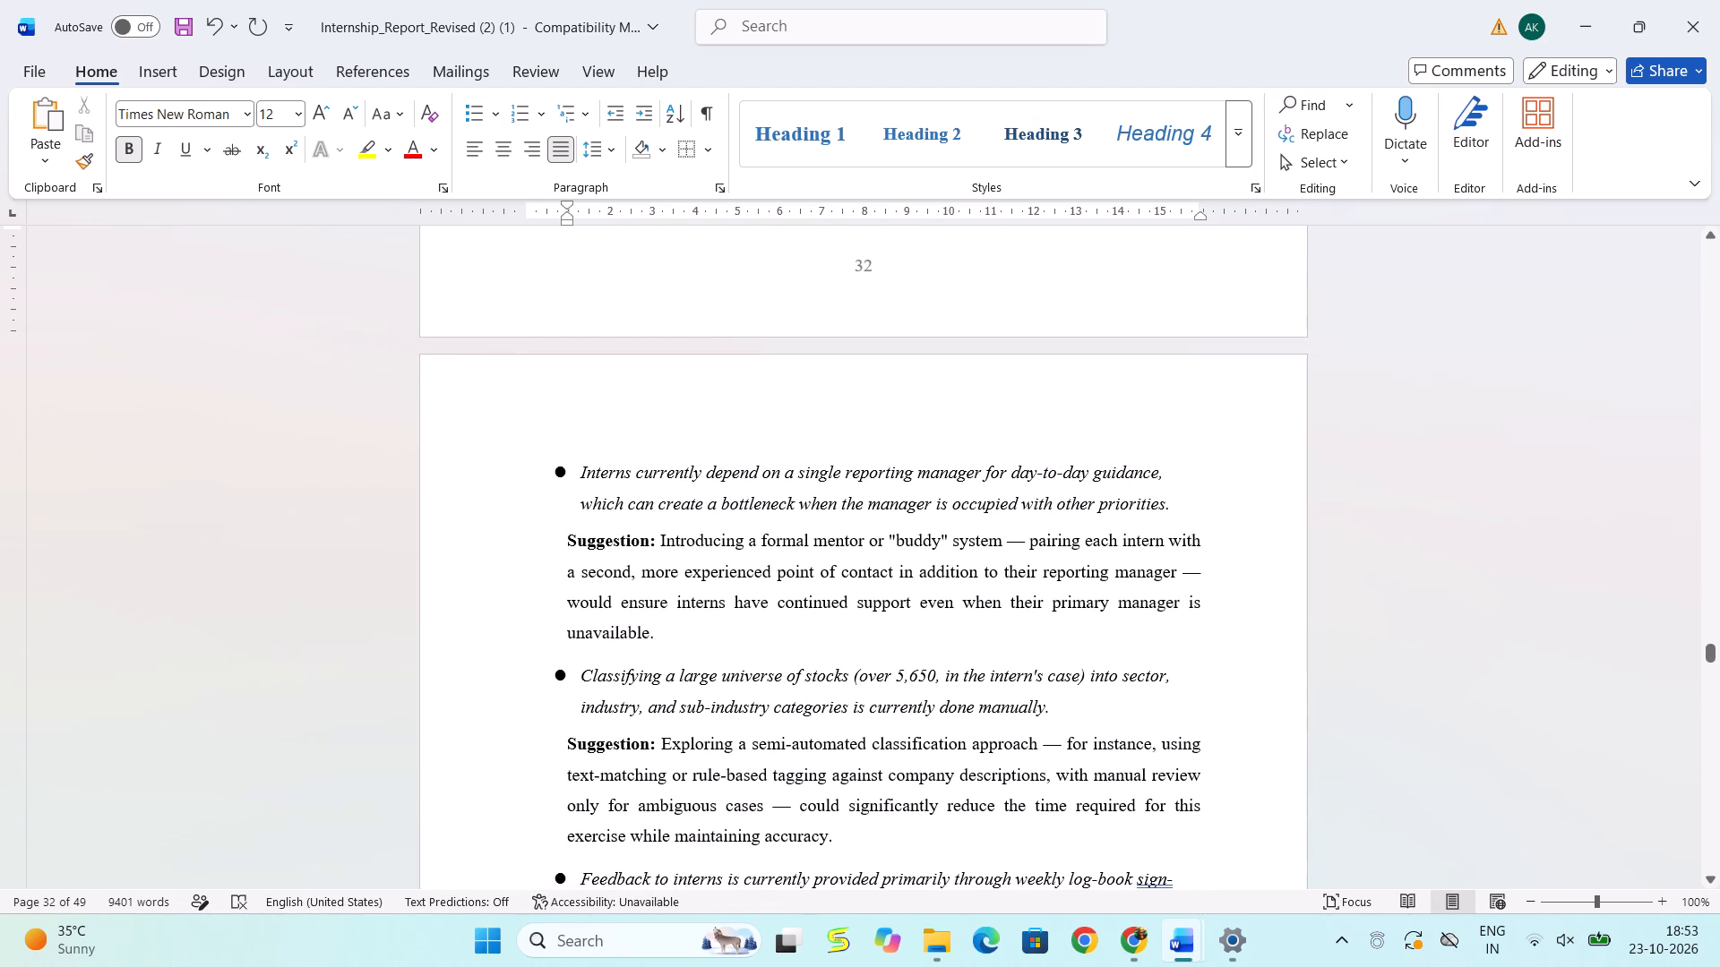
left_click(648, 545)
left_click_drag(648, 545, 541, 536)
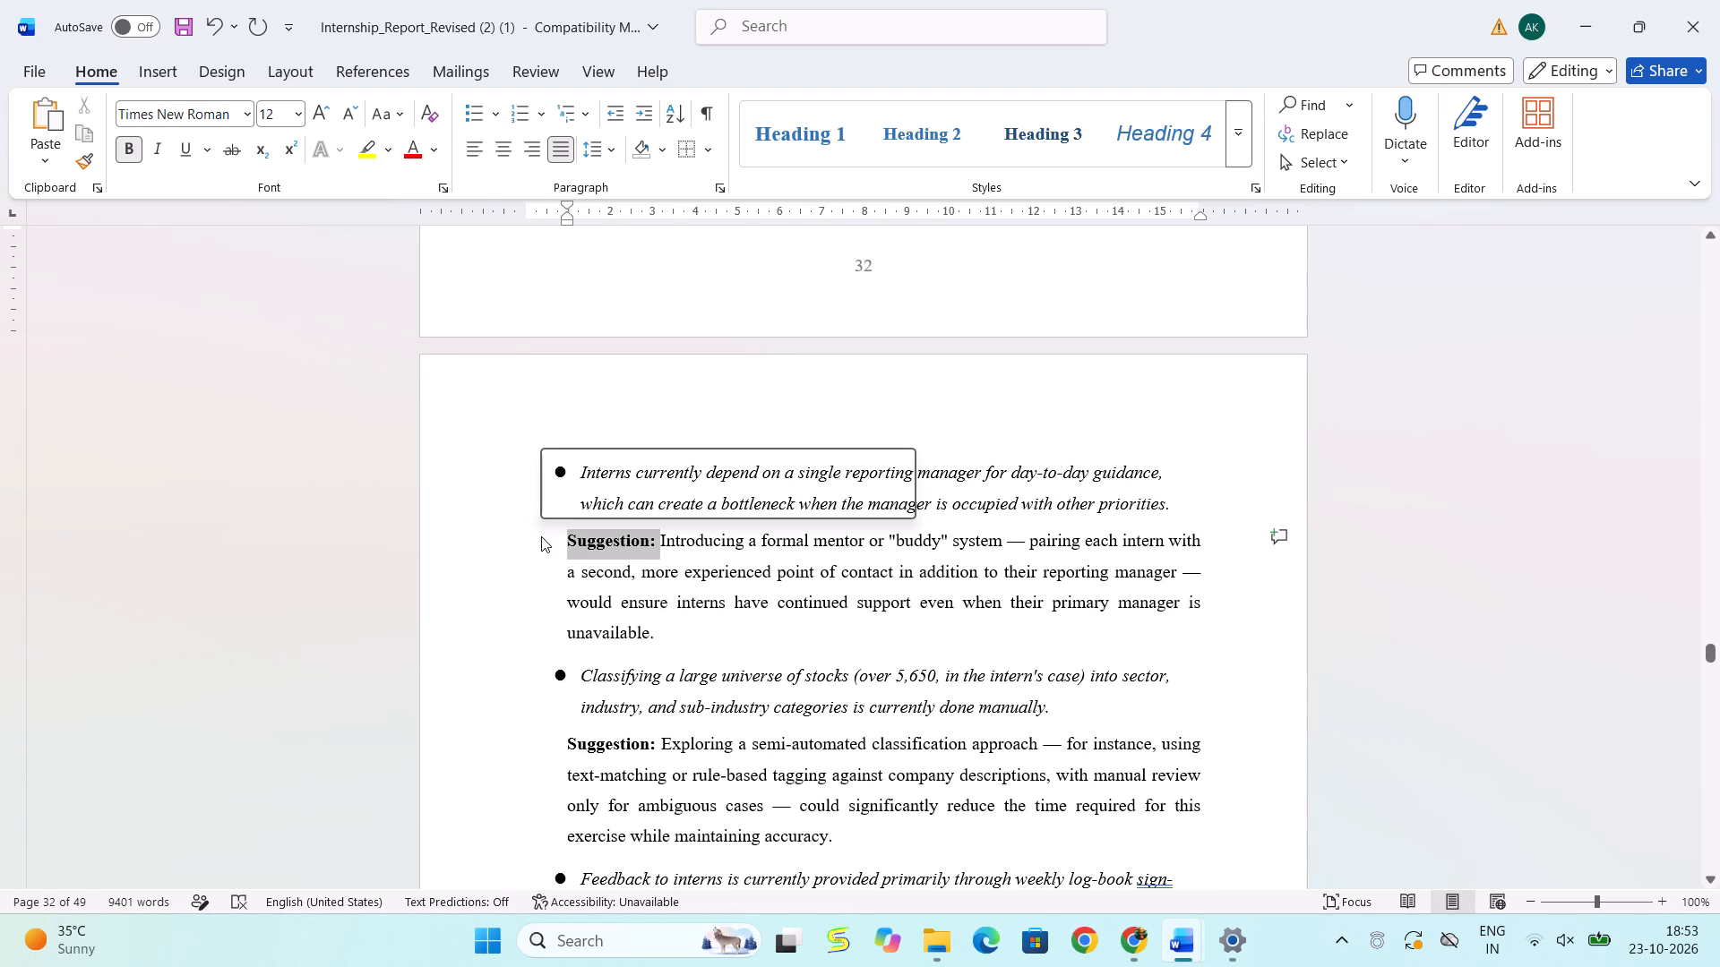
key("ctrl+v")
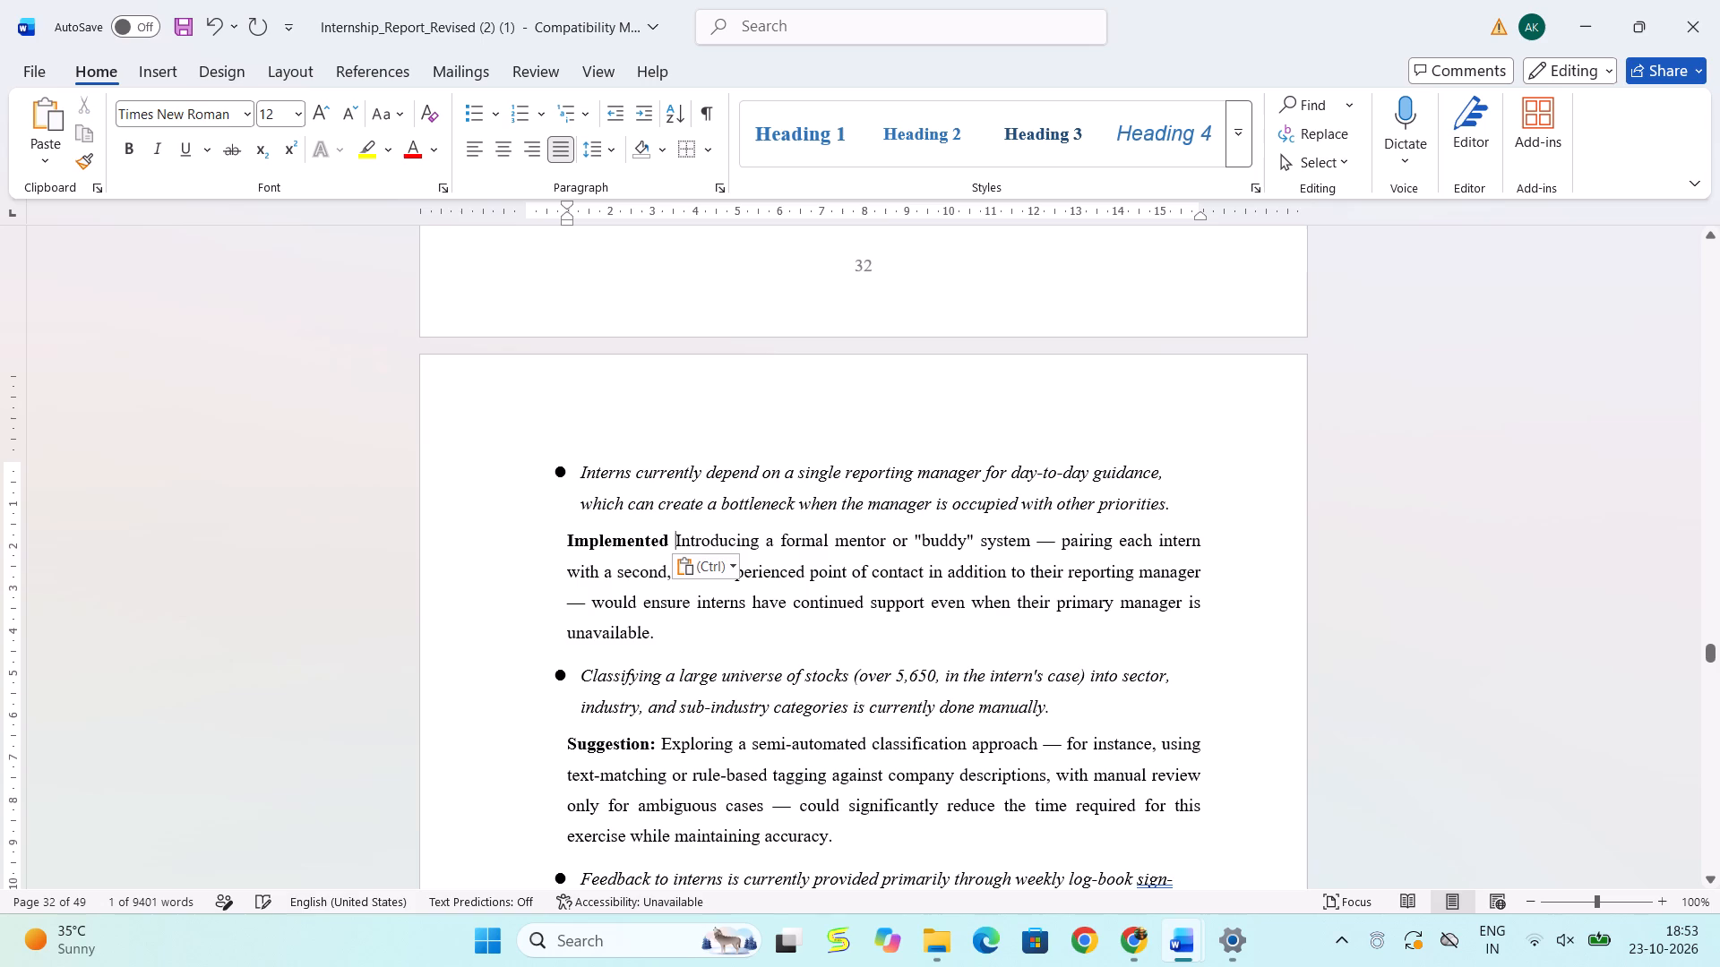
key("BackSpace")
left_click(680, 600)
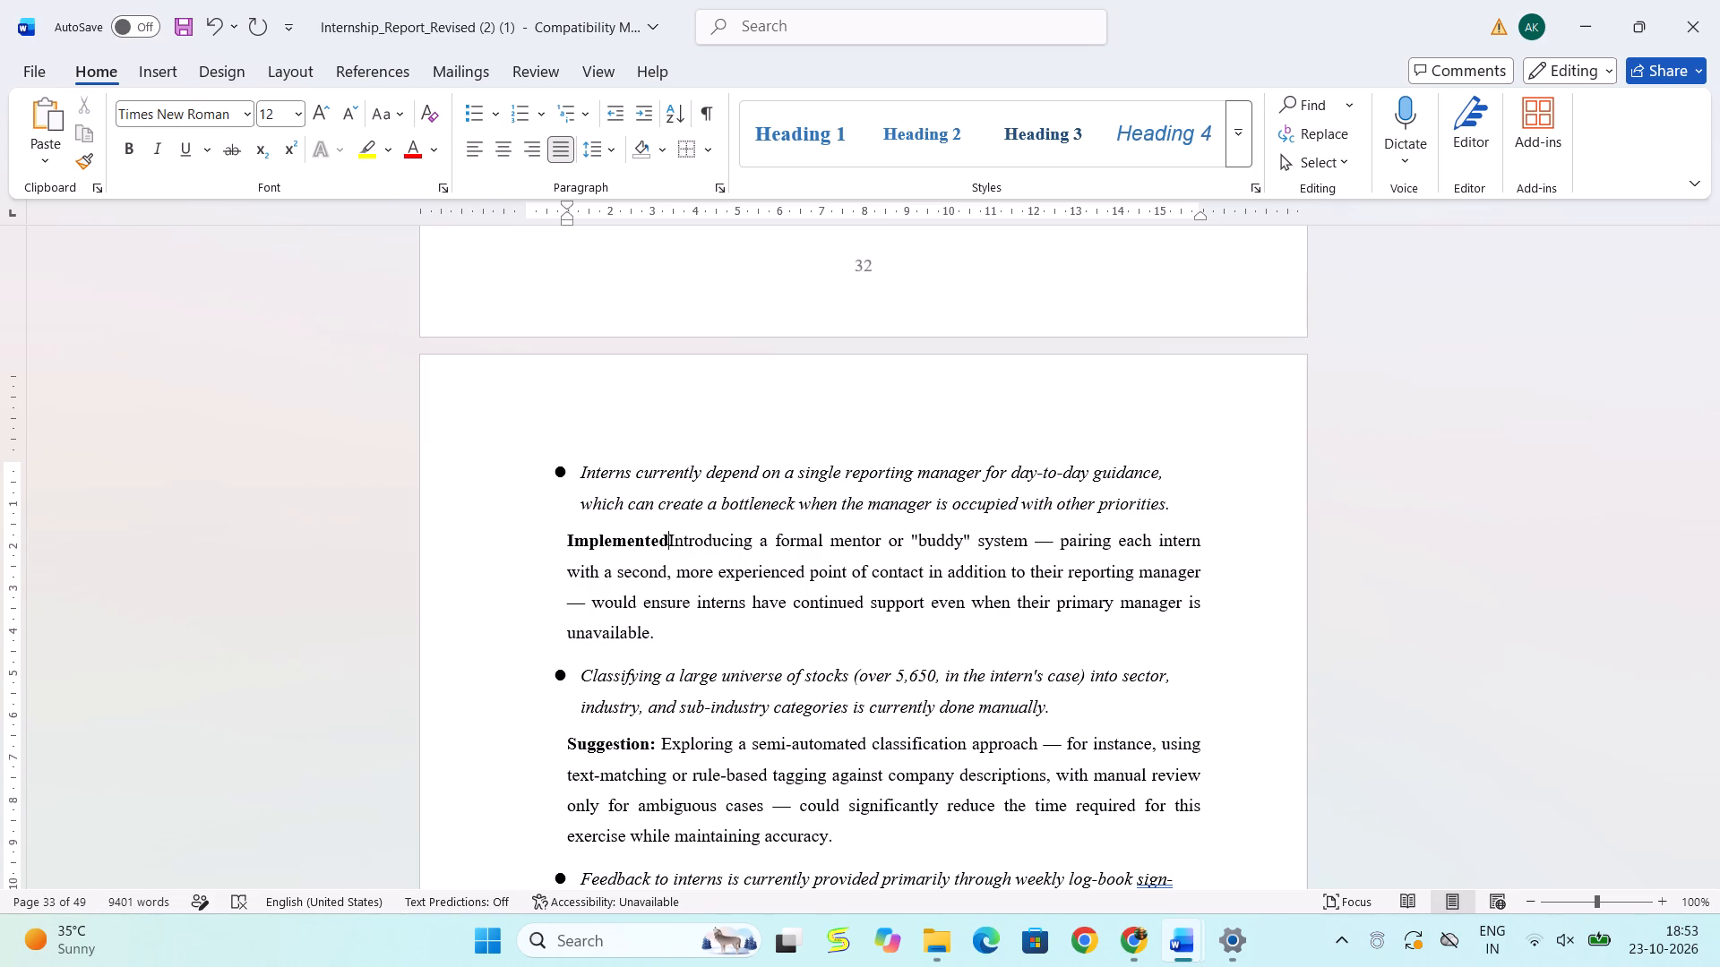
key("space")
key("shift+colon")
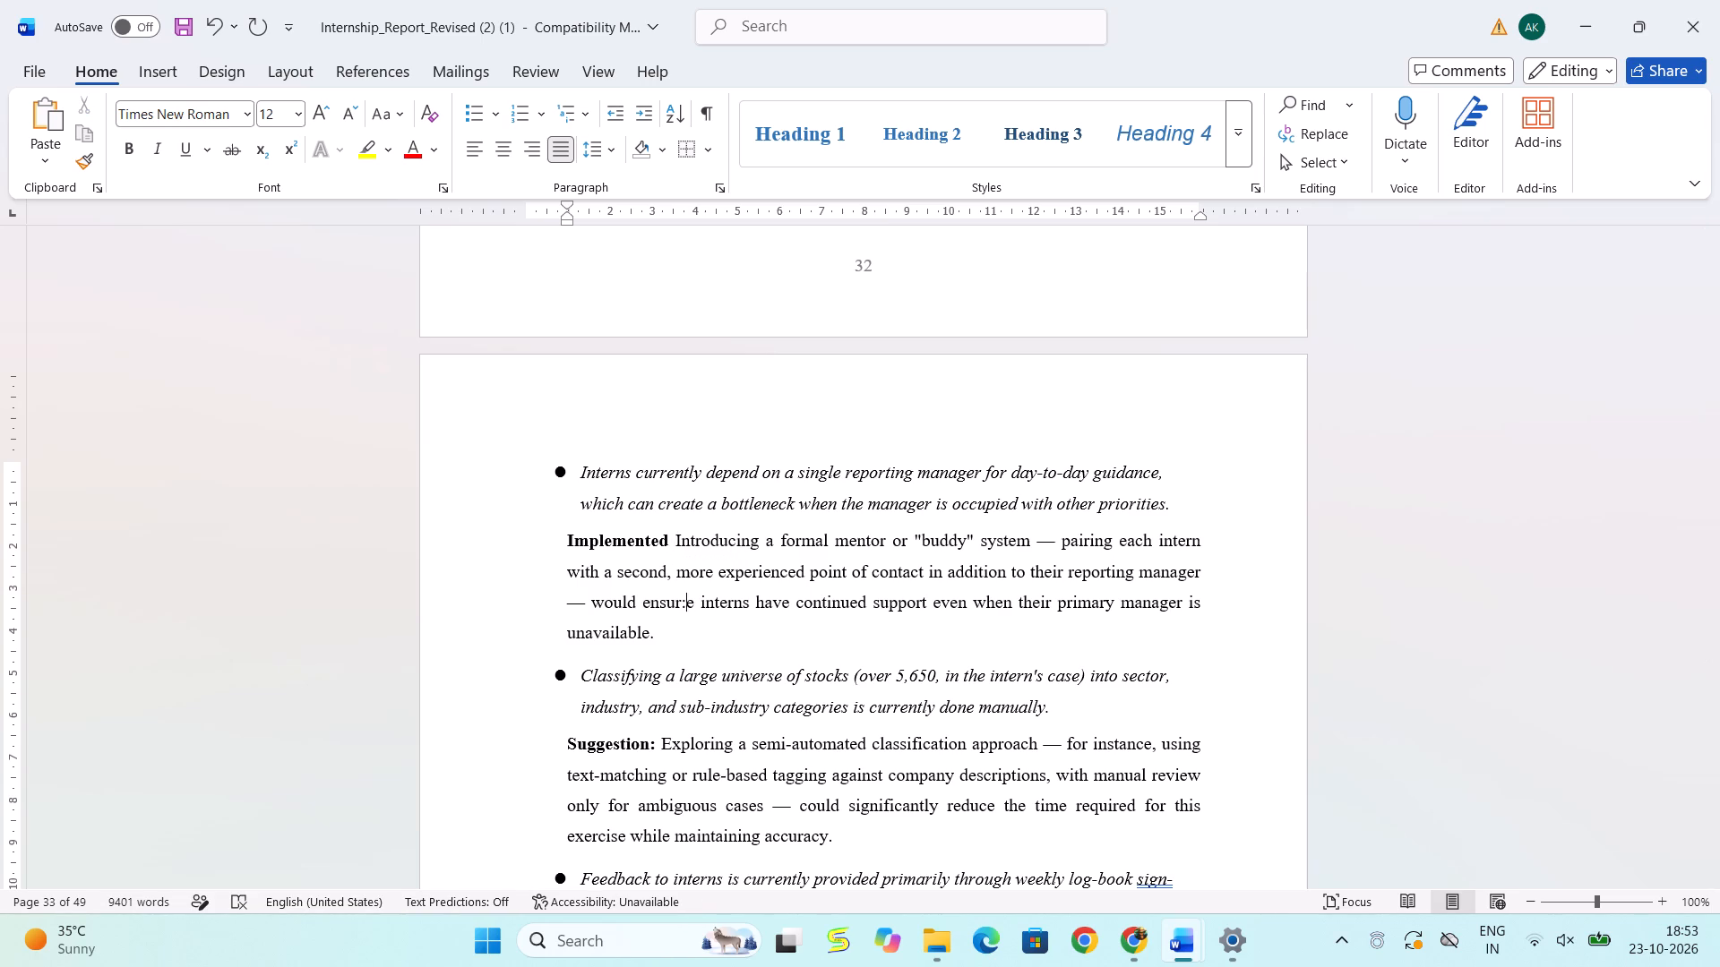
key("BackSpace")
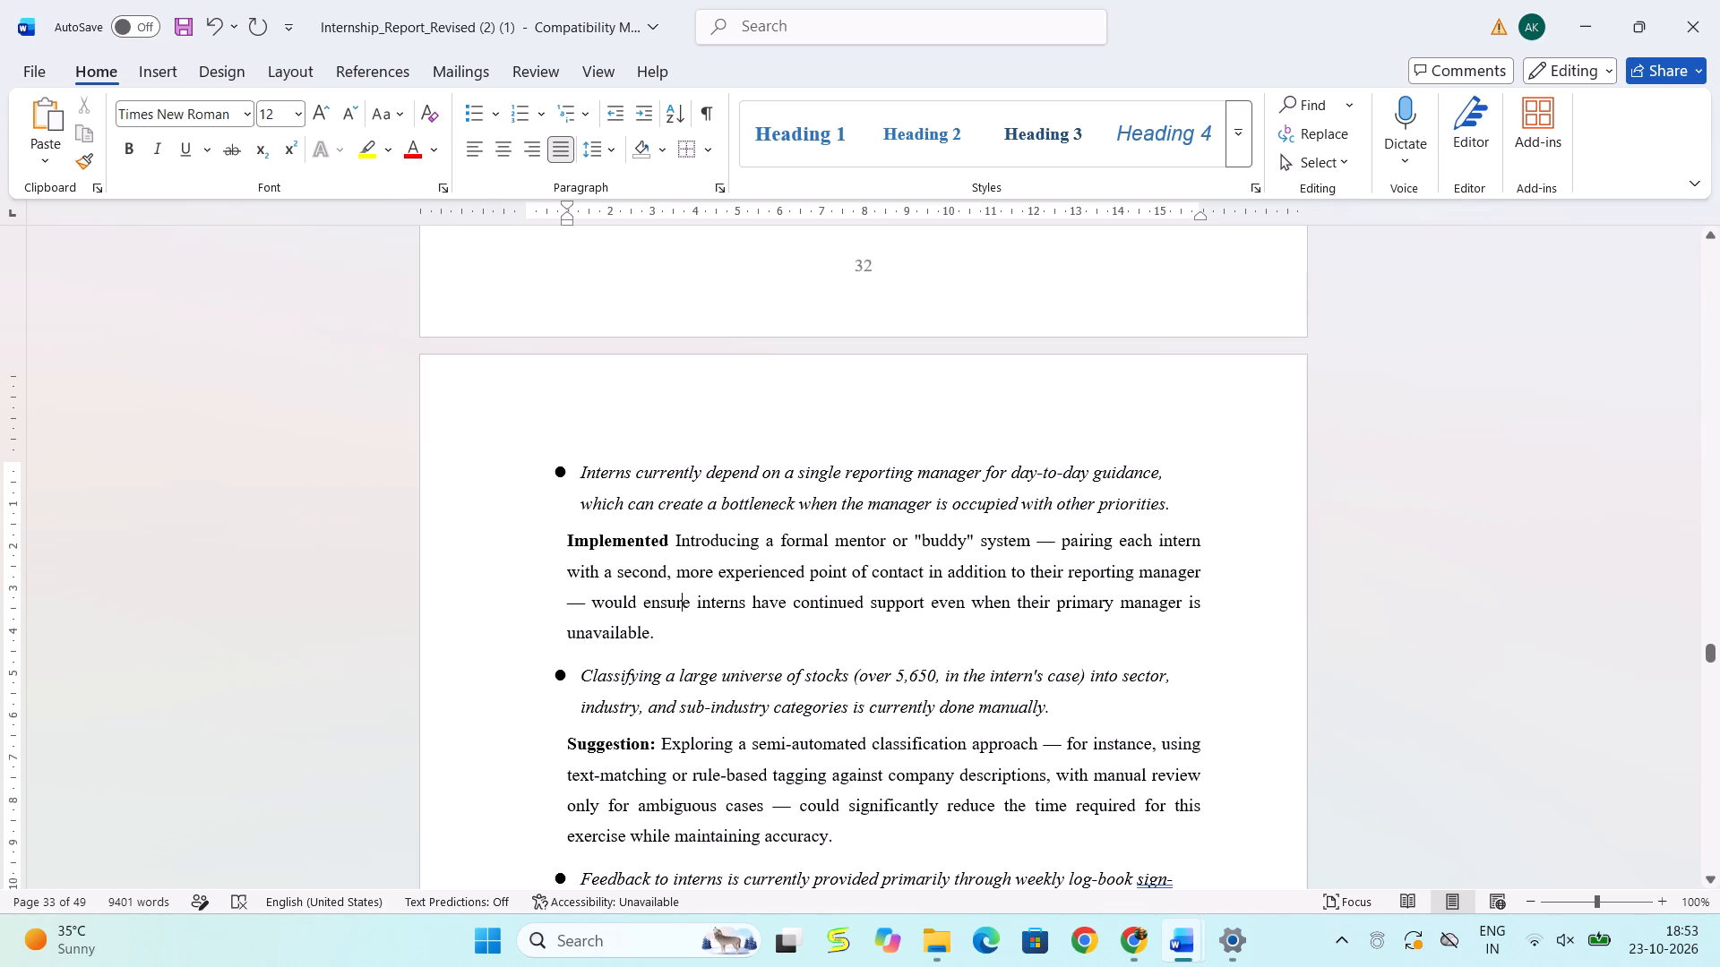
left_click(669, 540)
key("shift+colon")
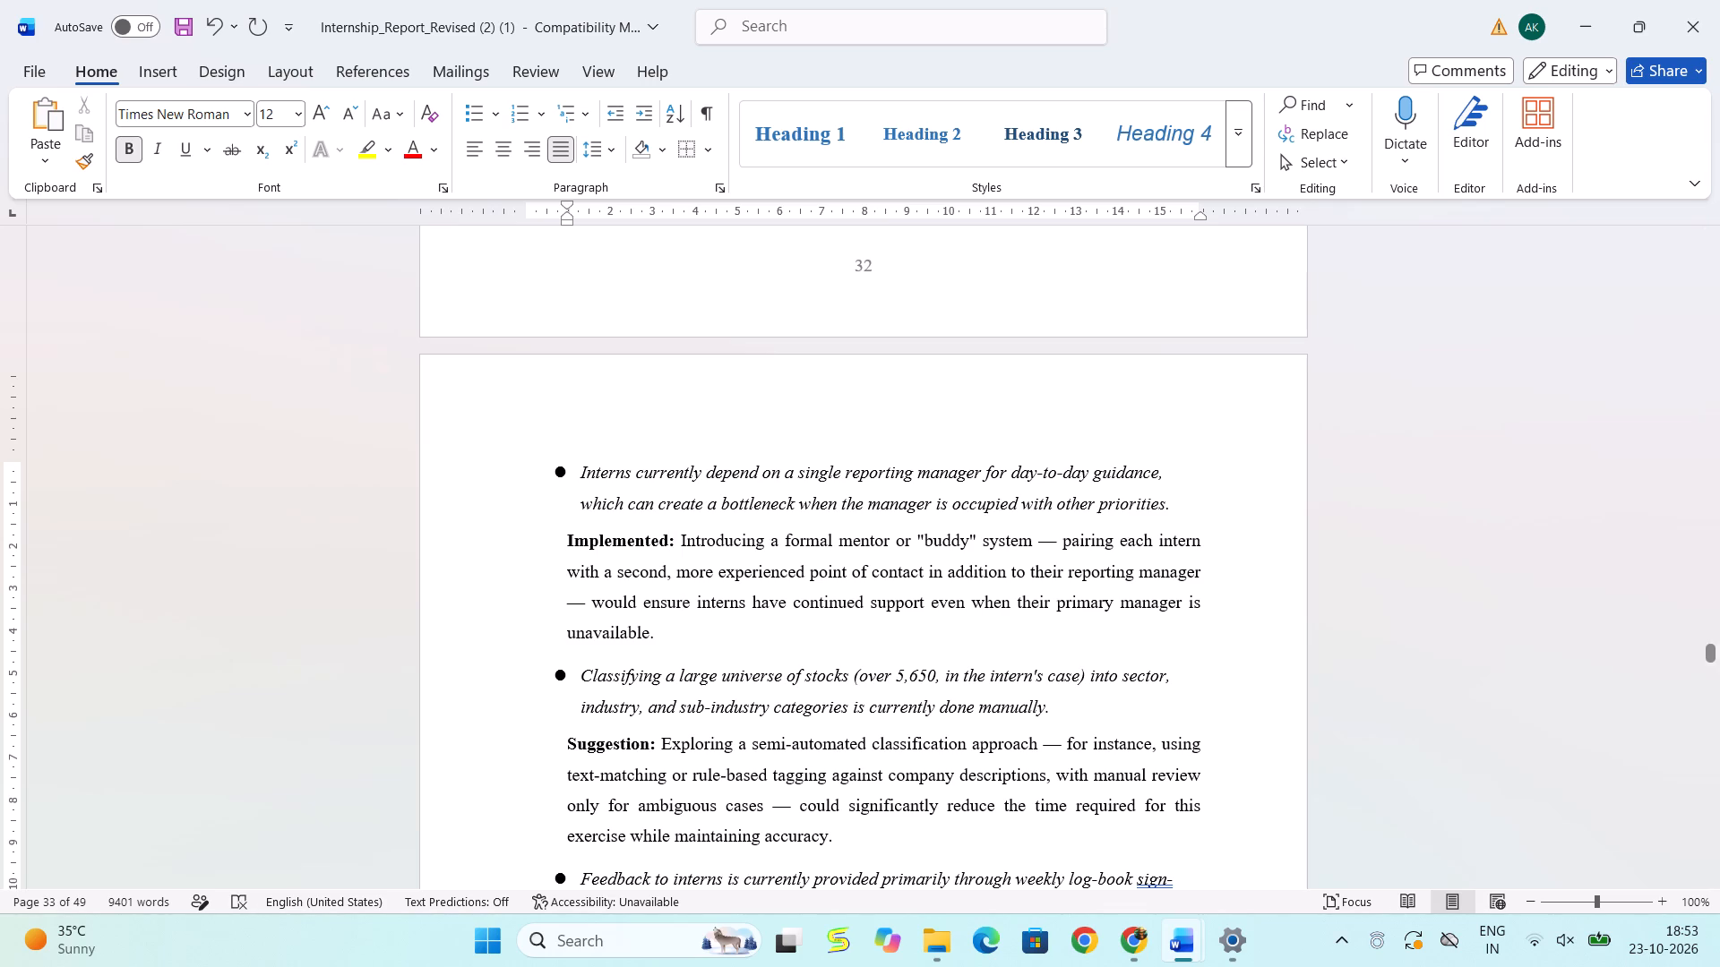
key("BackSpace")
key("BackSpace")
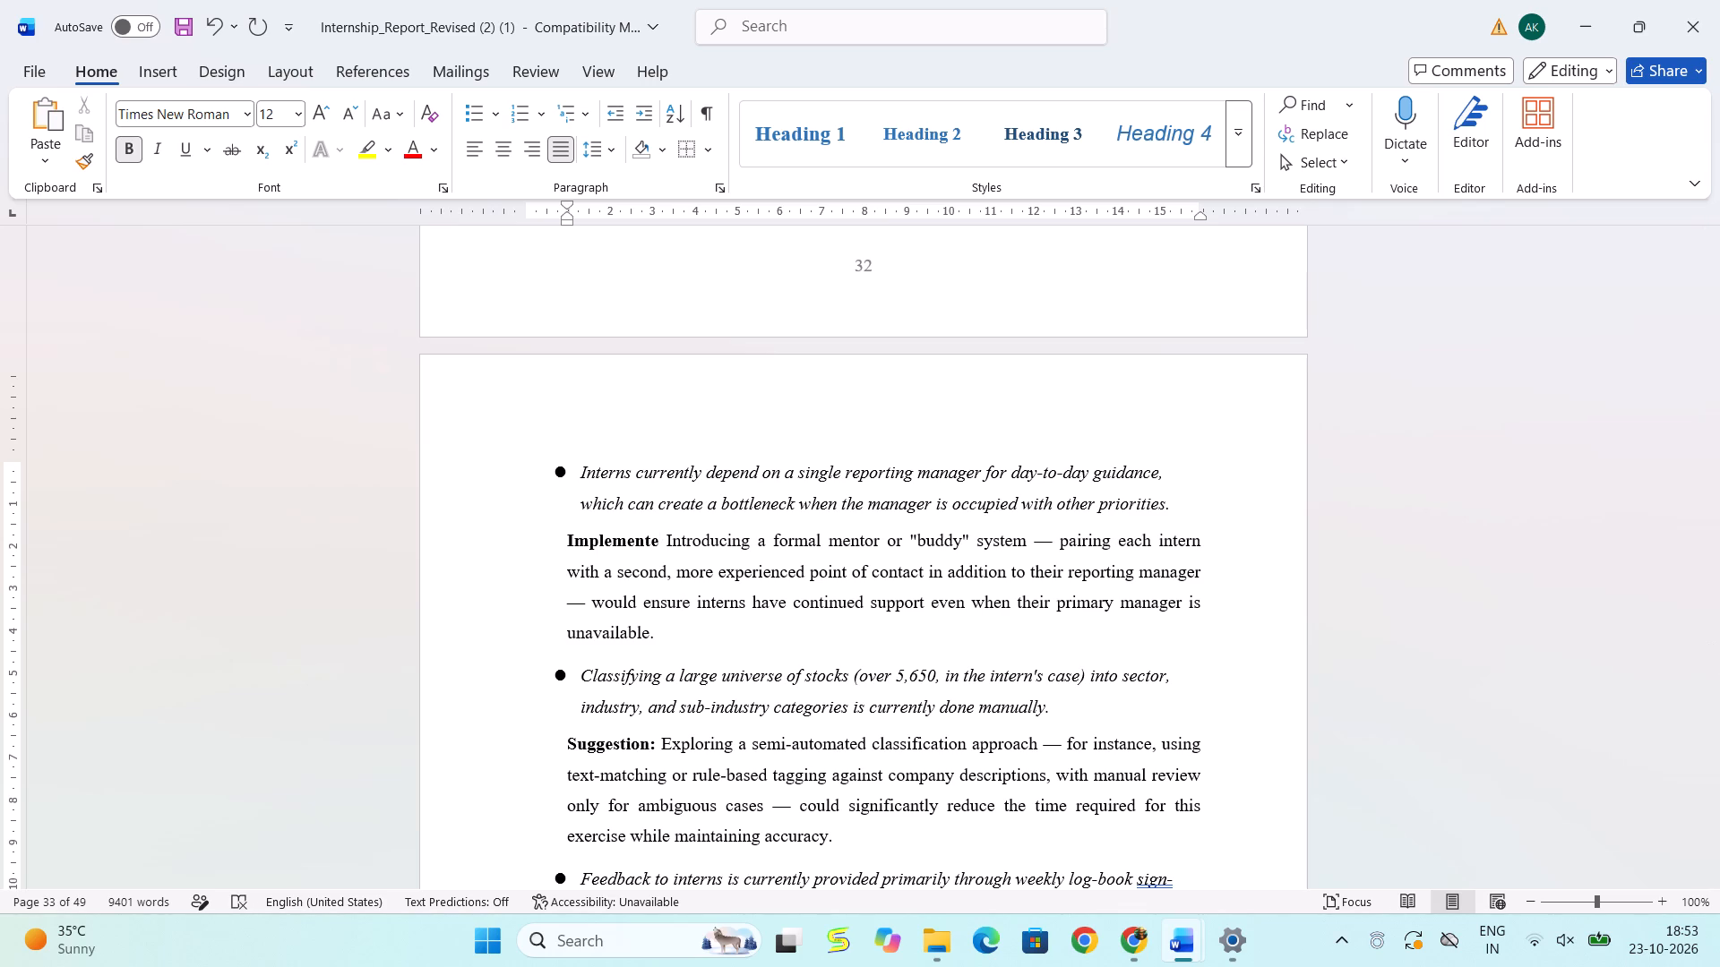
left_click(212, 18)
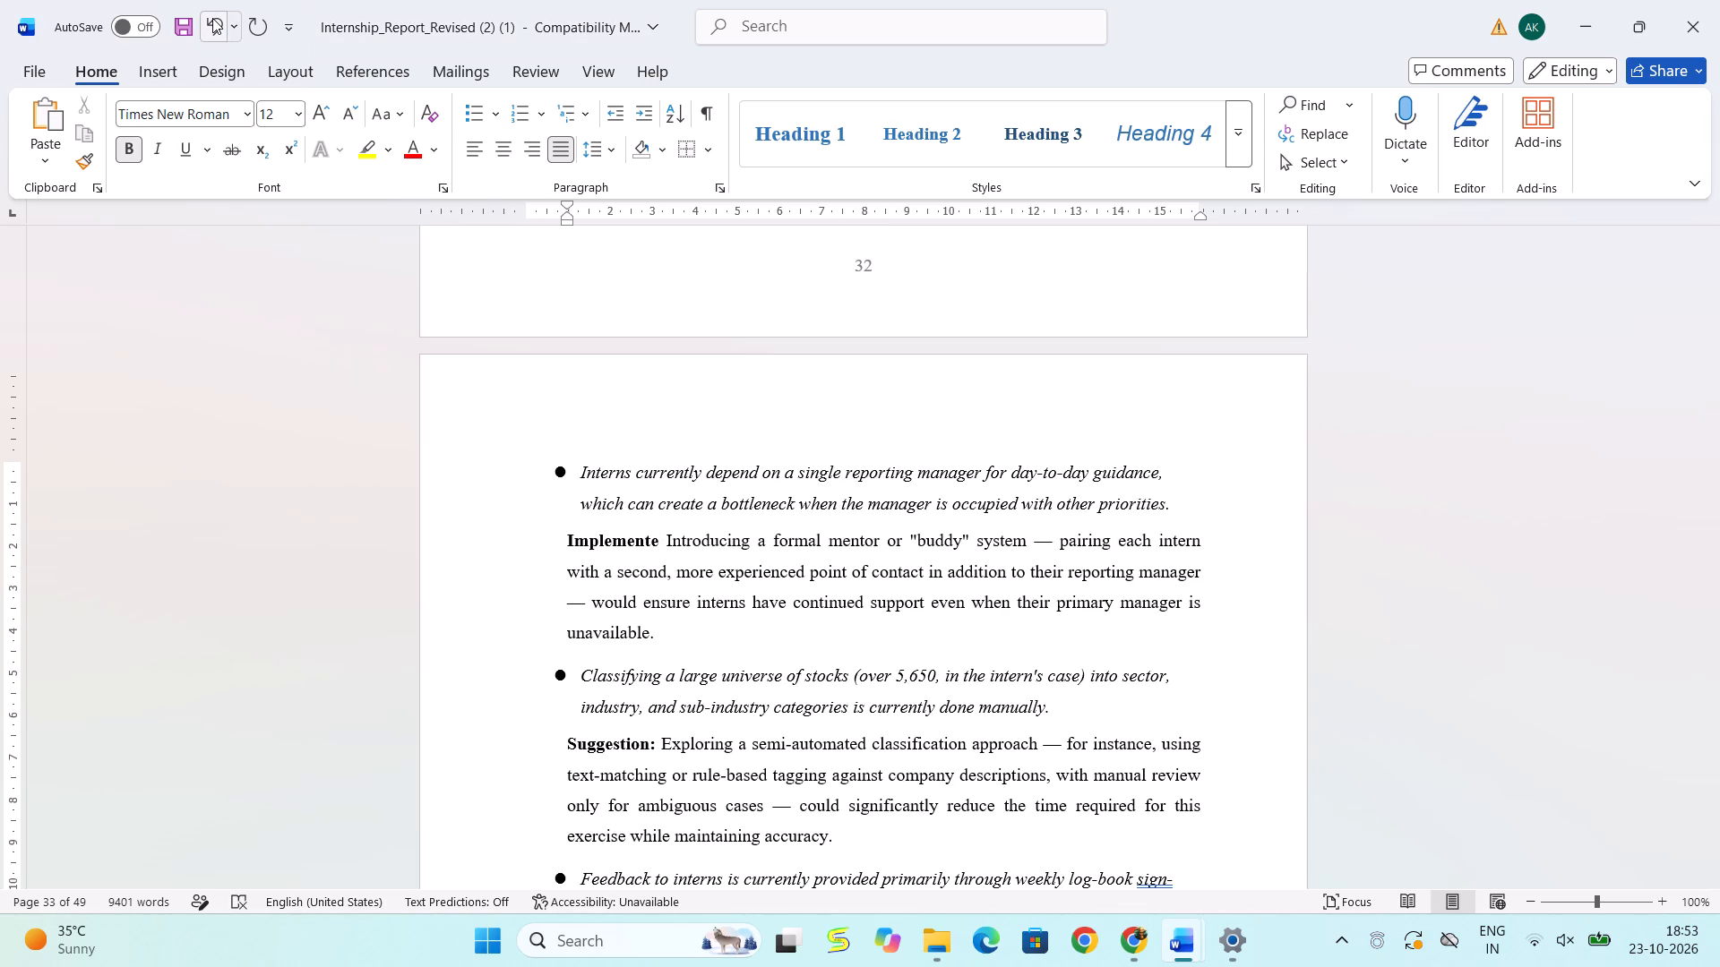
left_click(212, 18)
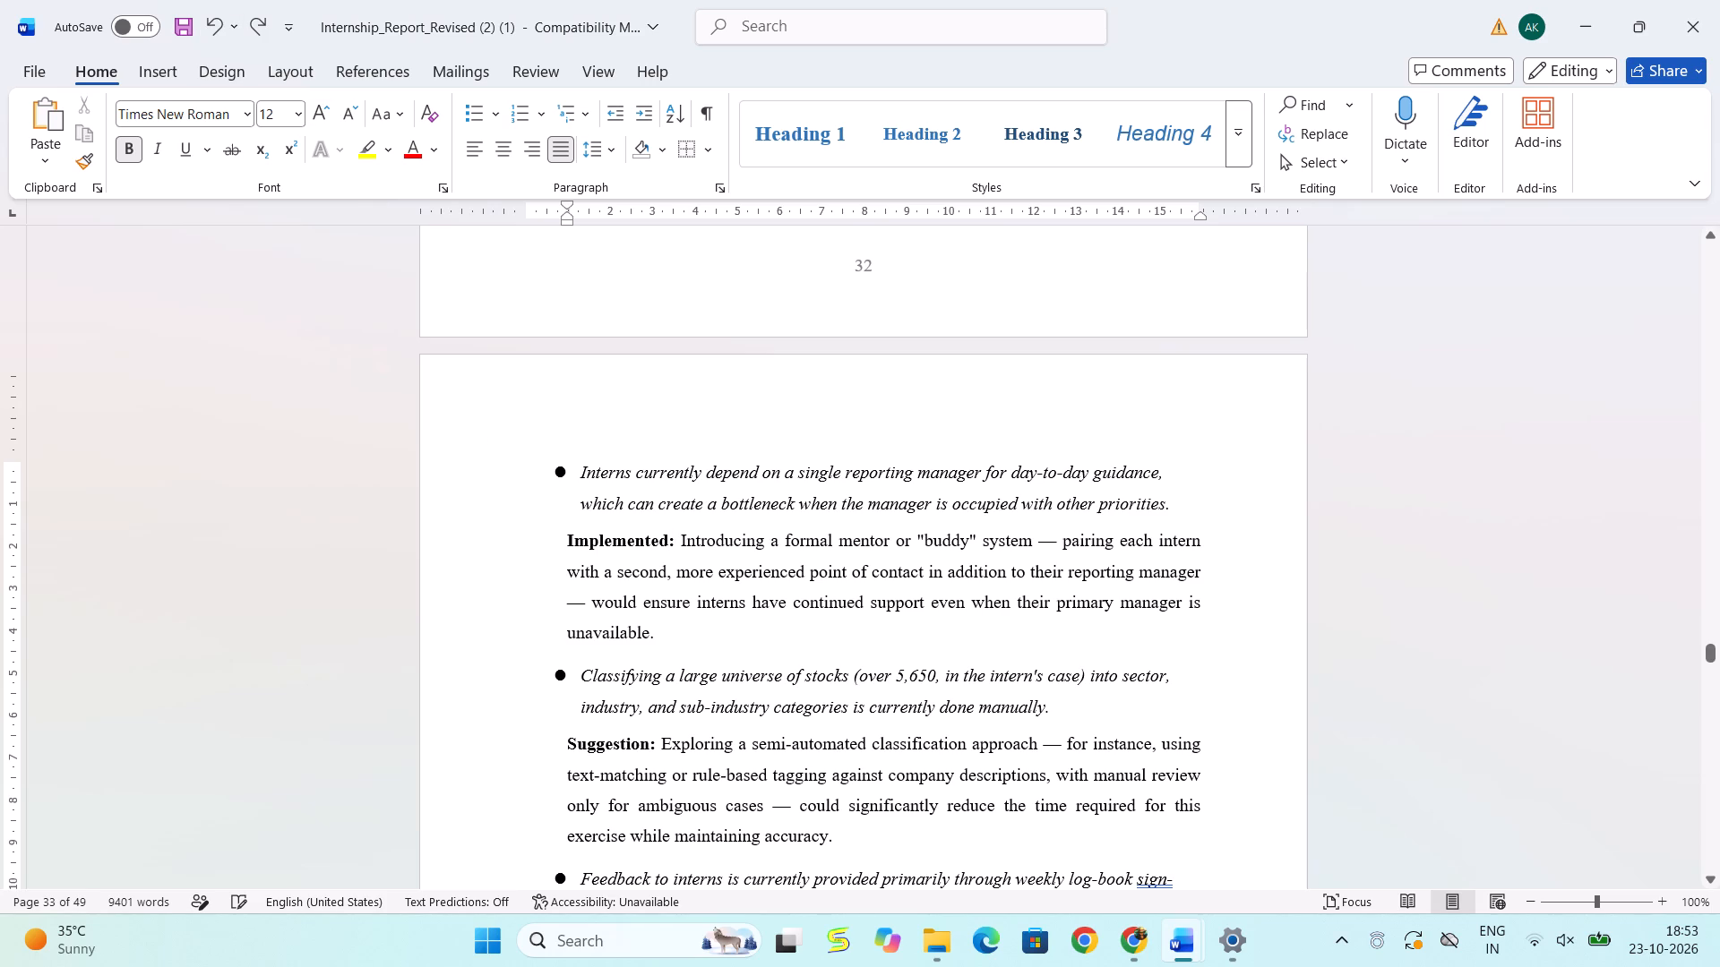
Replace the "Suggestion" labels of the semi-automated classification and mid-point feedback session paragraphs with "Implemented".
left_click_drag(647, 746, 630, 748)
left_click_drag(630, 748, 553, 746)
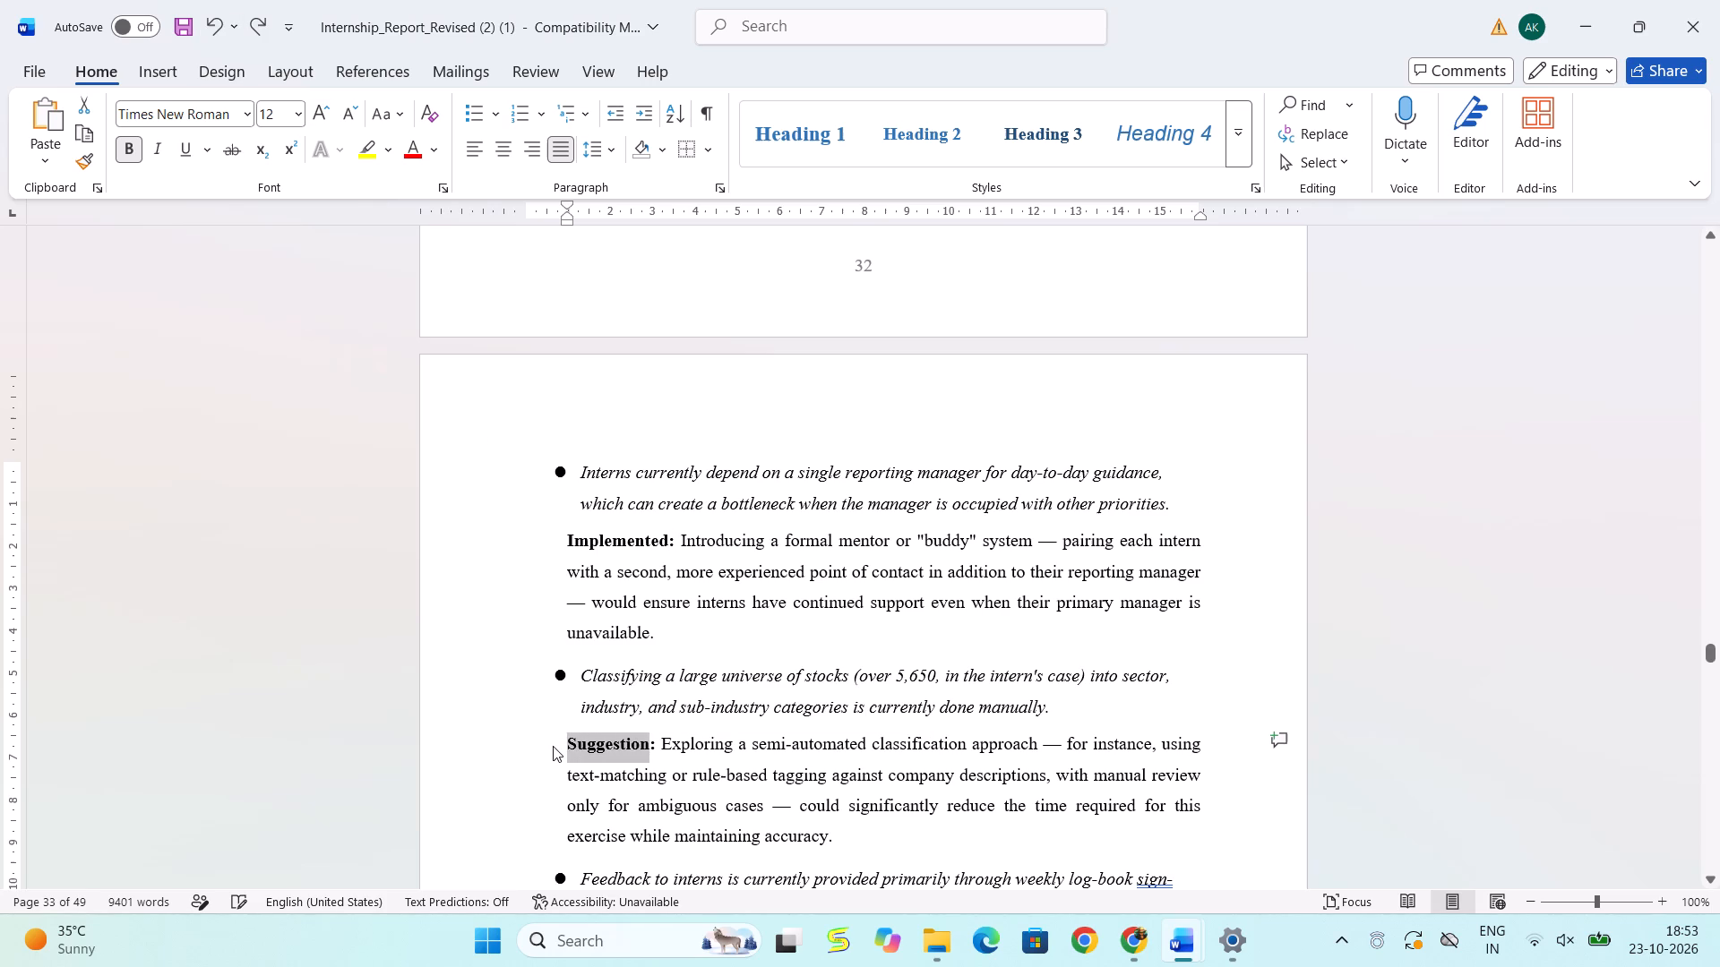
key("ctrl+v")
scroll(830, 705, "down", 2)
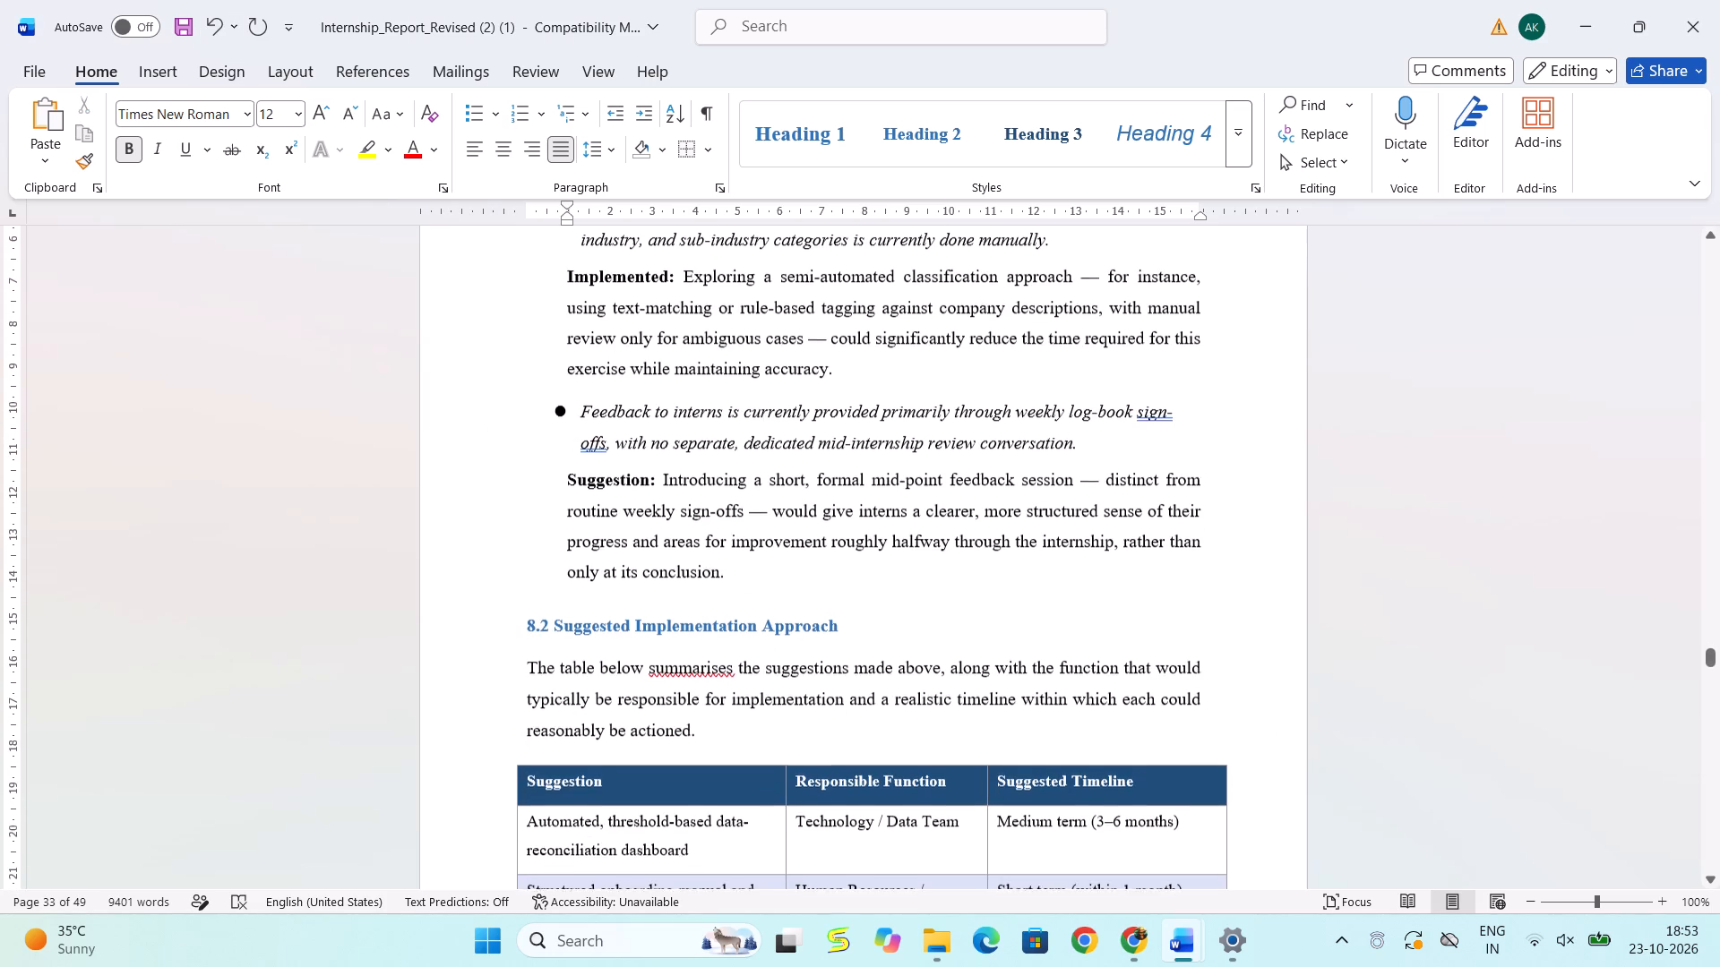
left_click(648, 477)
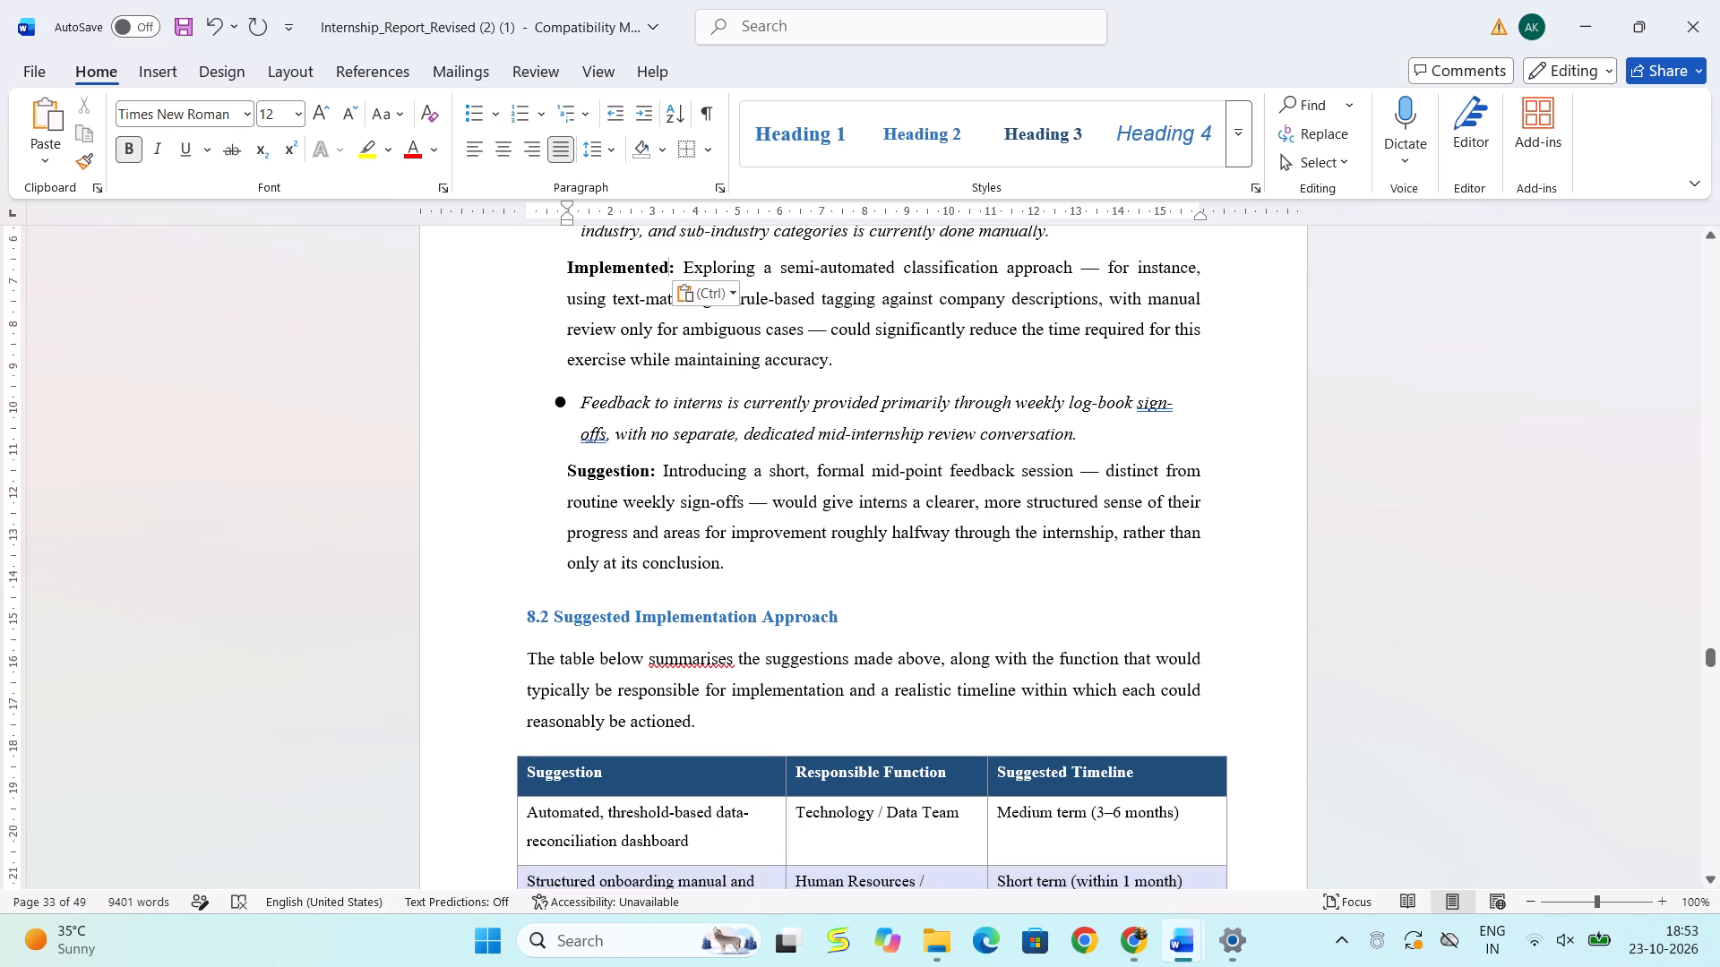
left_click(649, 472)
left_click_drag(649, 472, 552, 471)
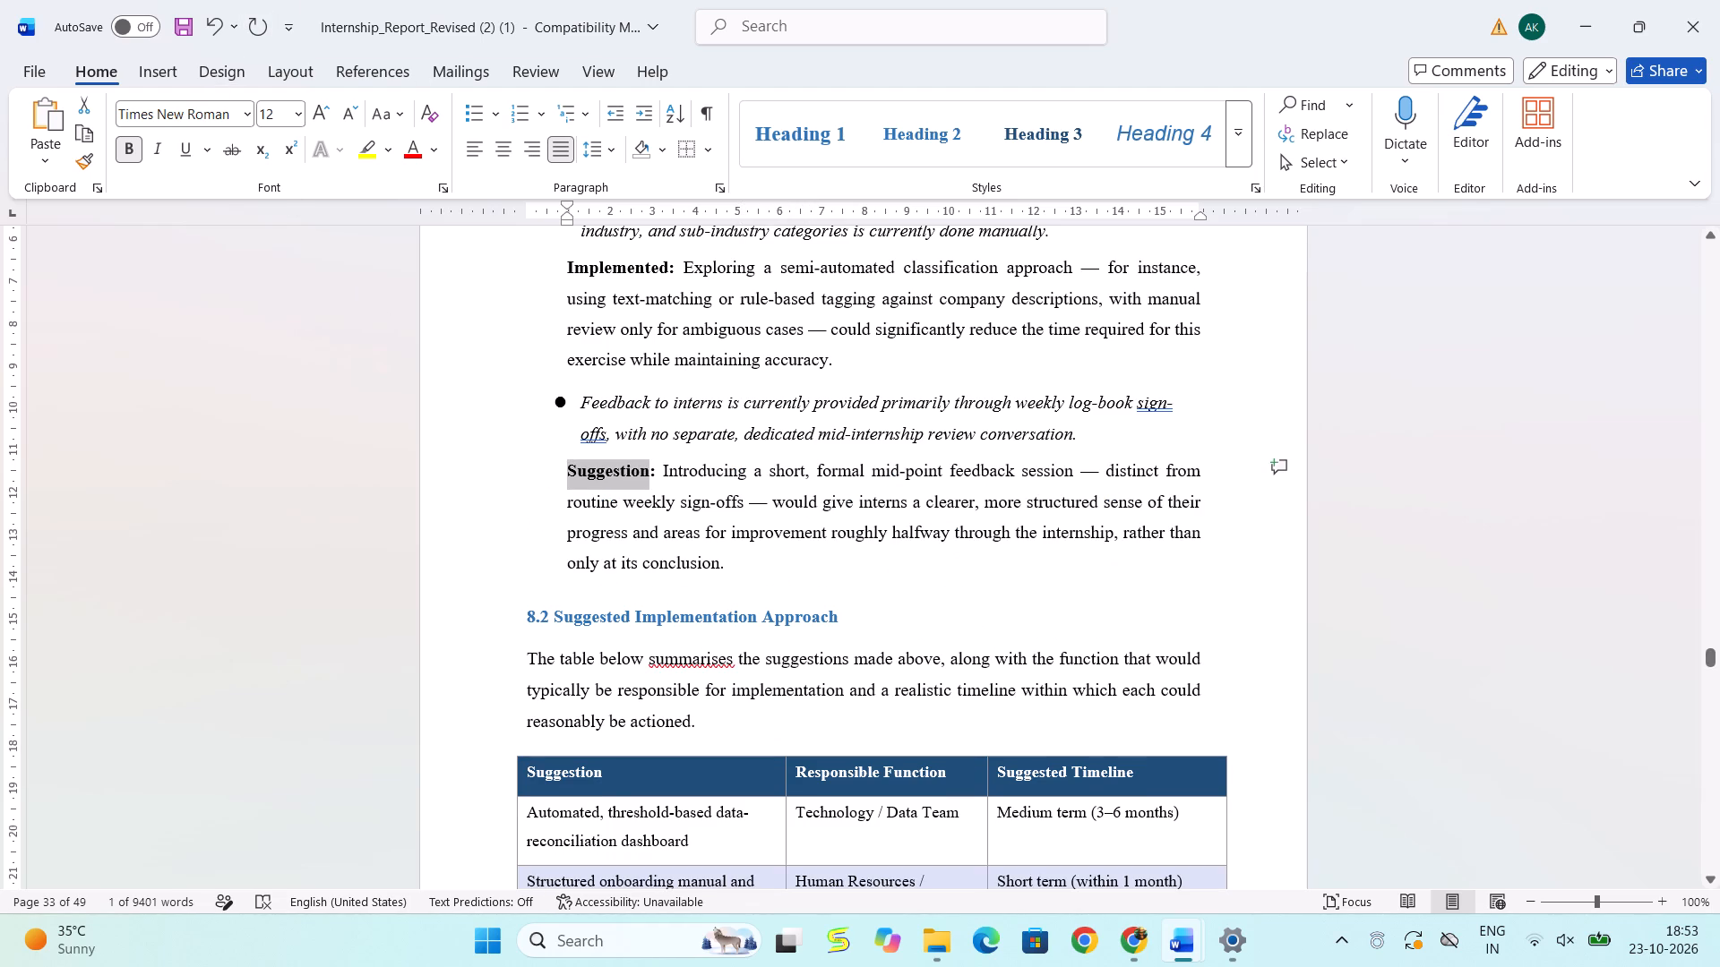
key("ctrl+v")
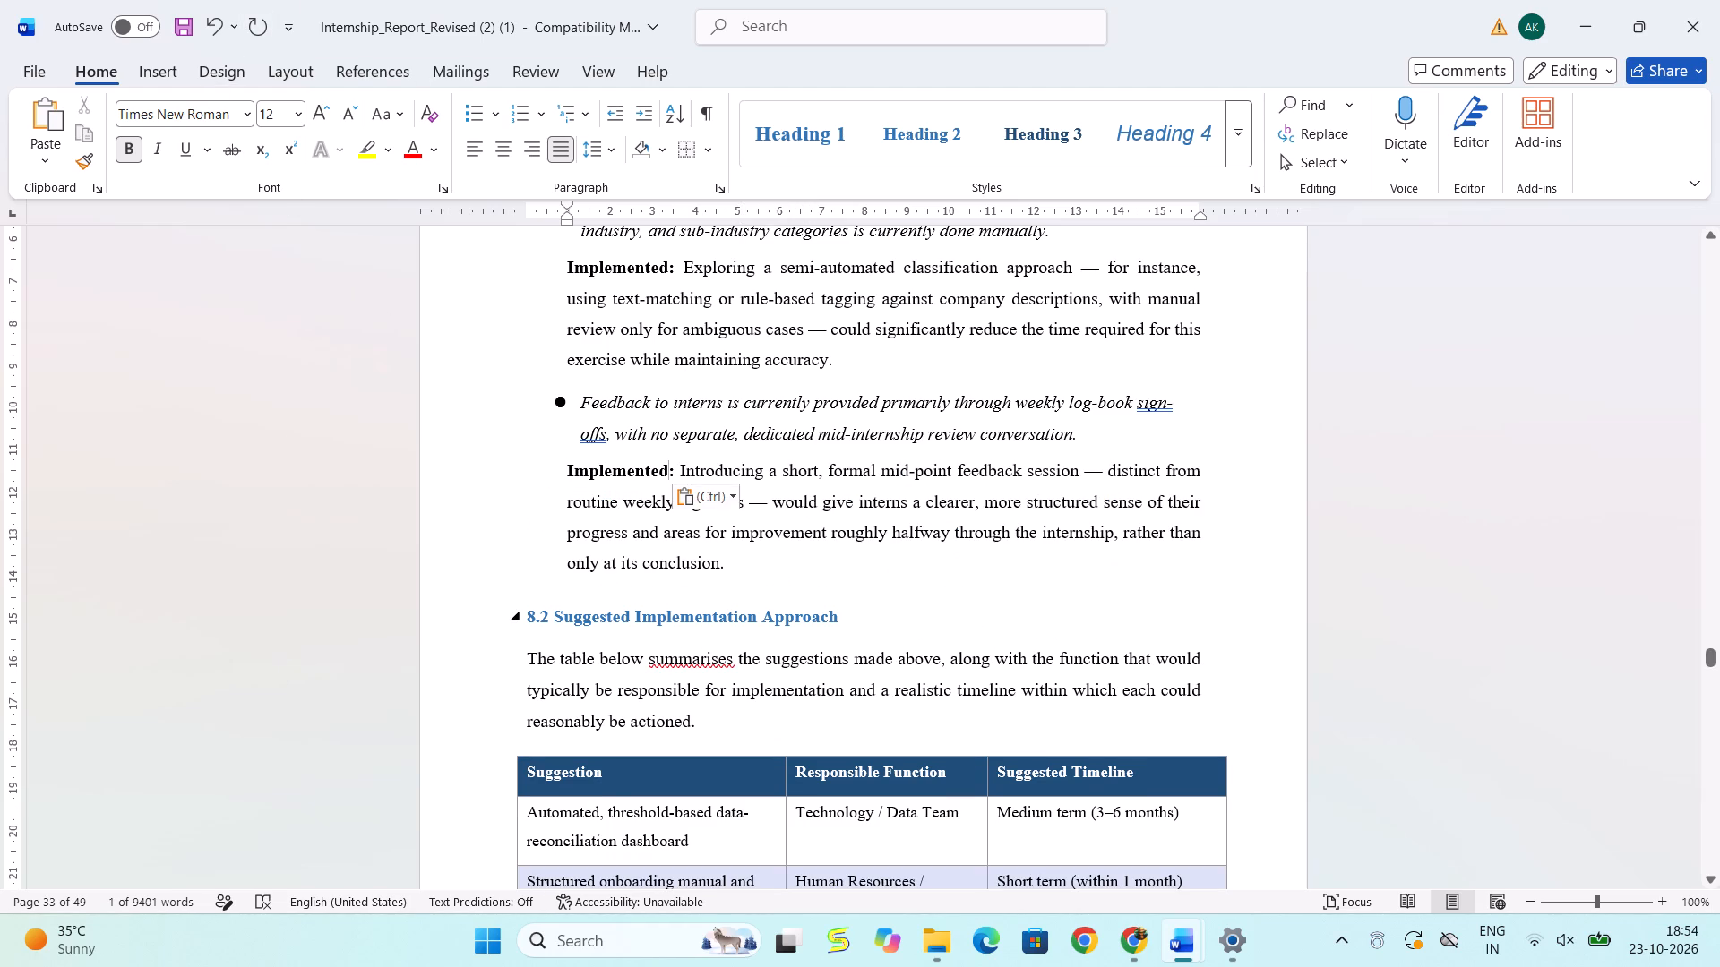
Apply the Heading 1 style to the "8.2 Suggested Implementation Approach" subheading.
left_click(601, 616)
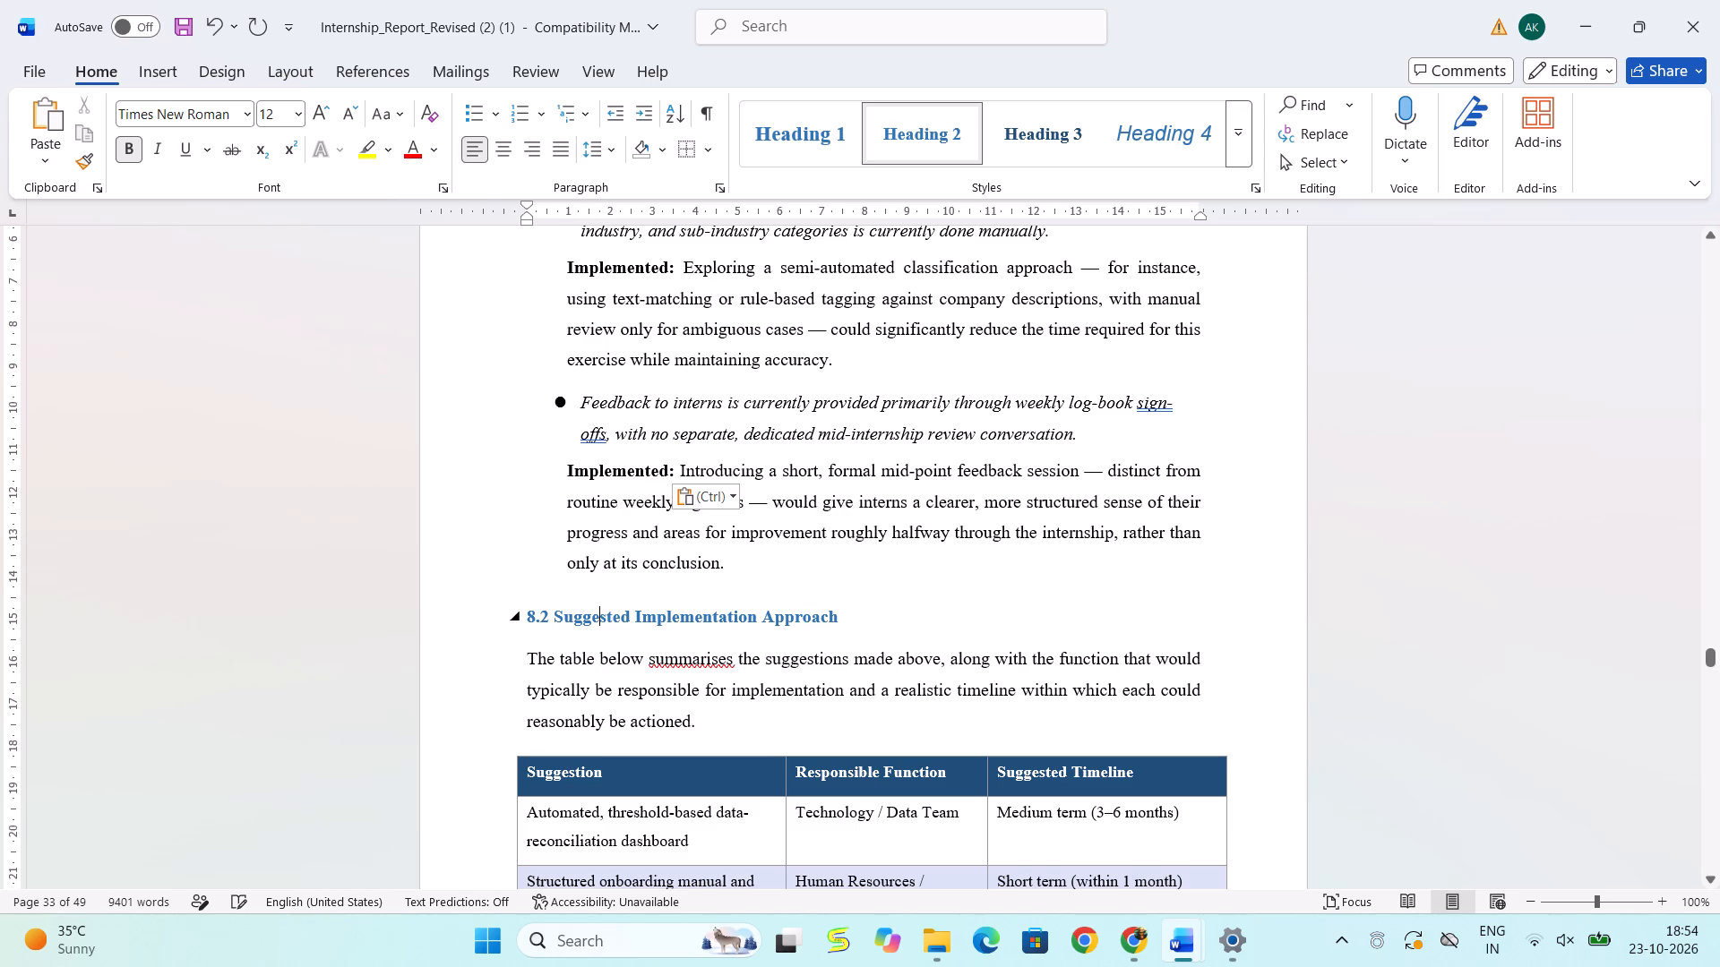
left_click(784, 116)
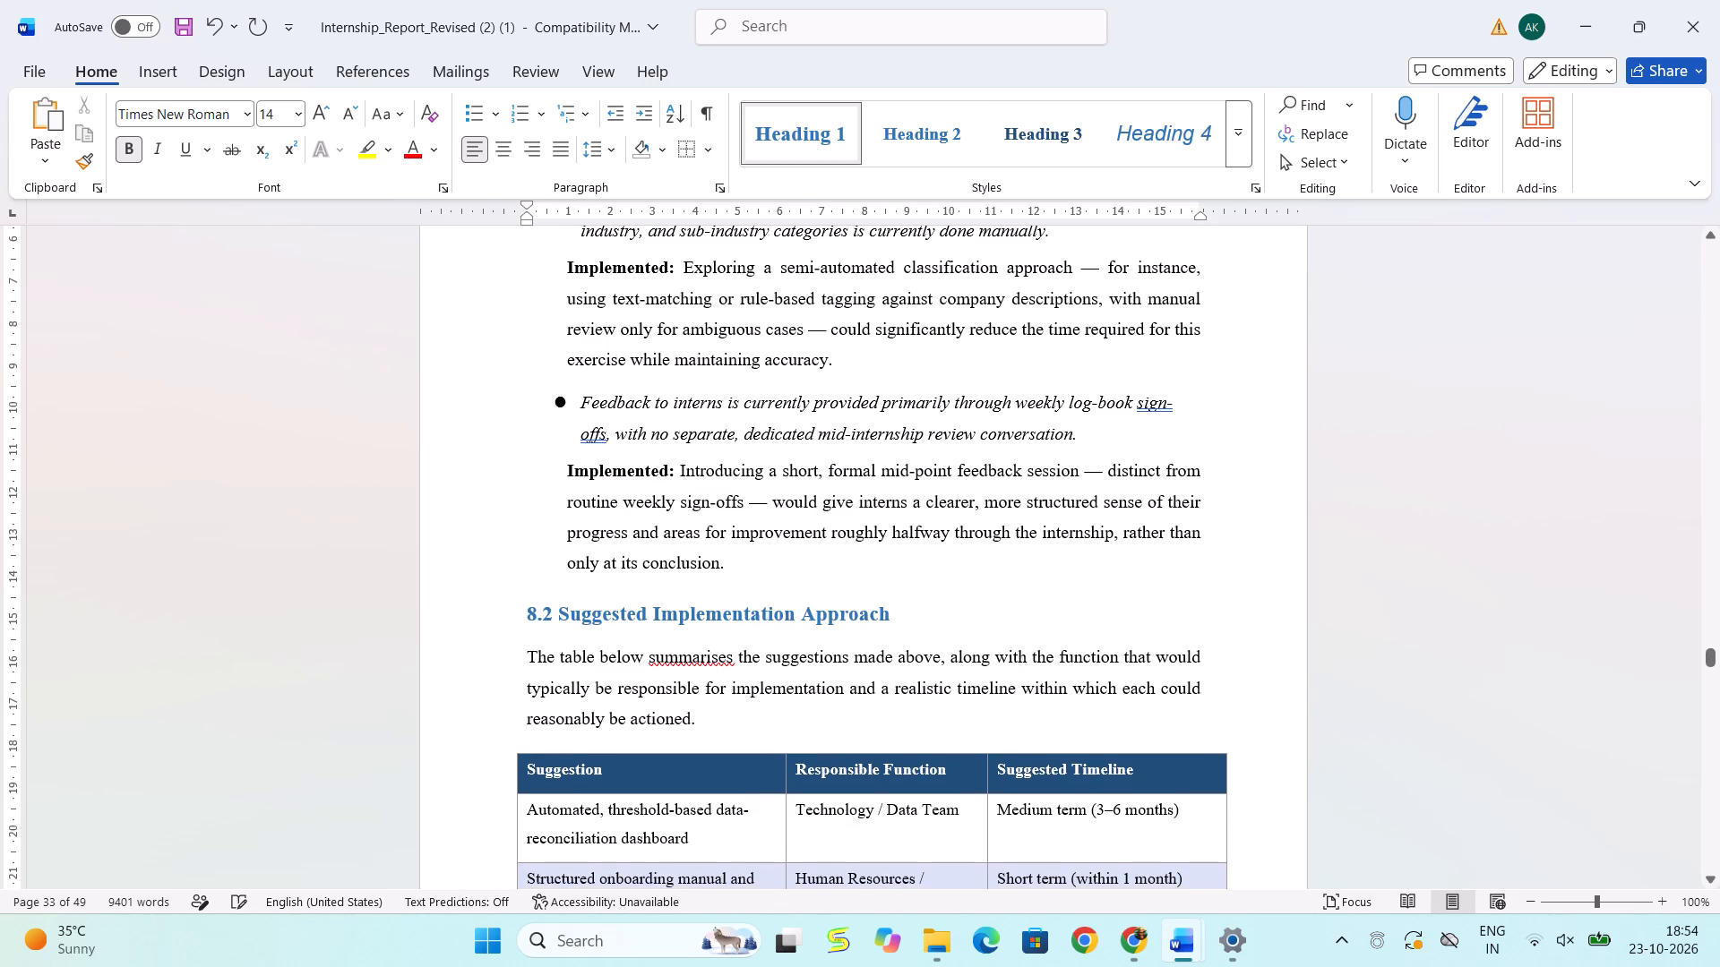
Set the Table 8.2.1 caption on the suggested implementation plan to 10 pt.
scroll(924, 576, "down", 4)
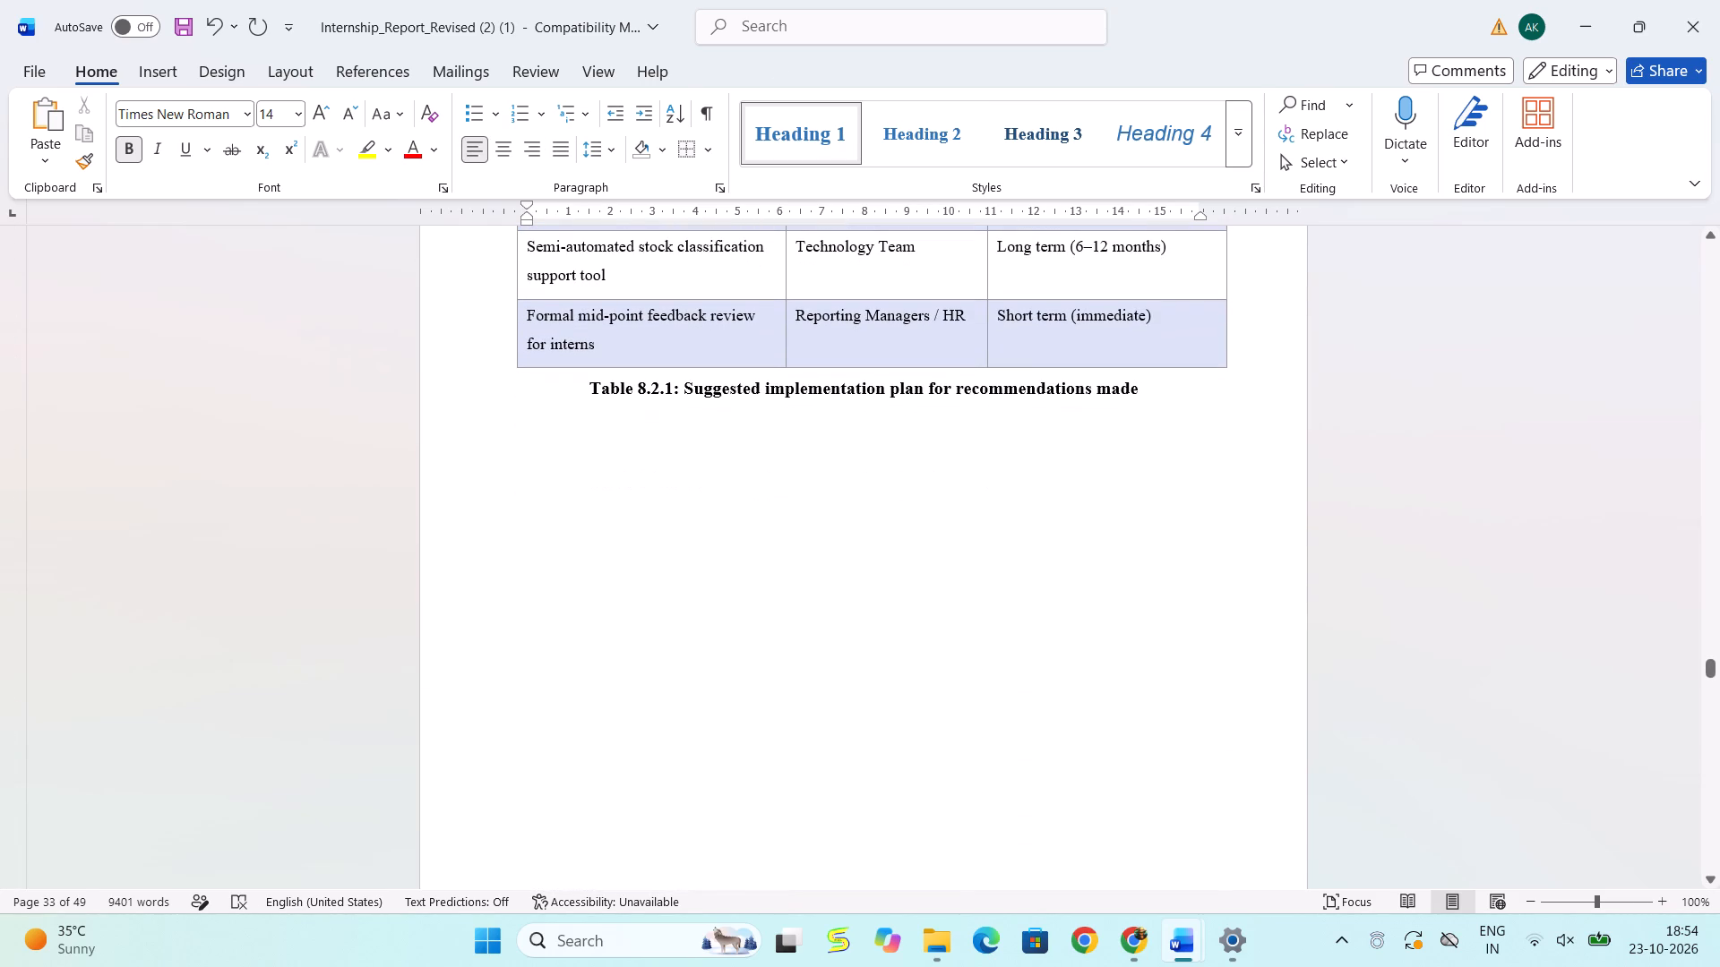
left_click_drag(583, 391, 1138, 395)
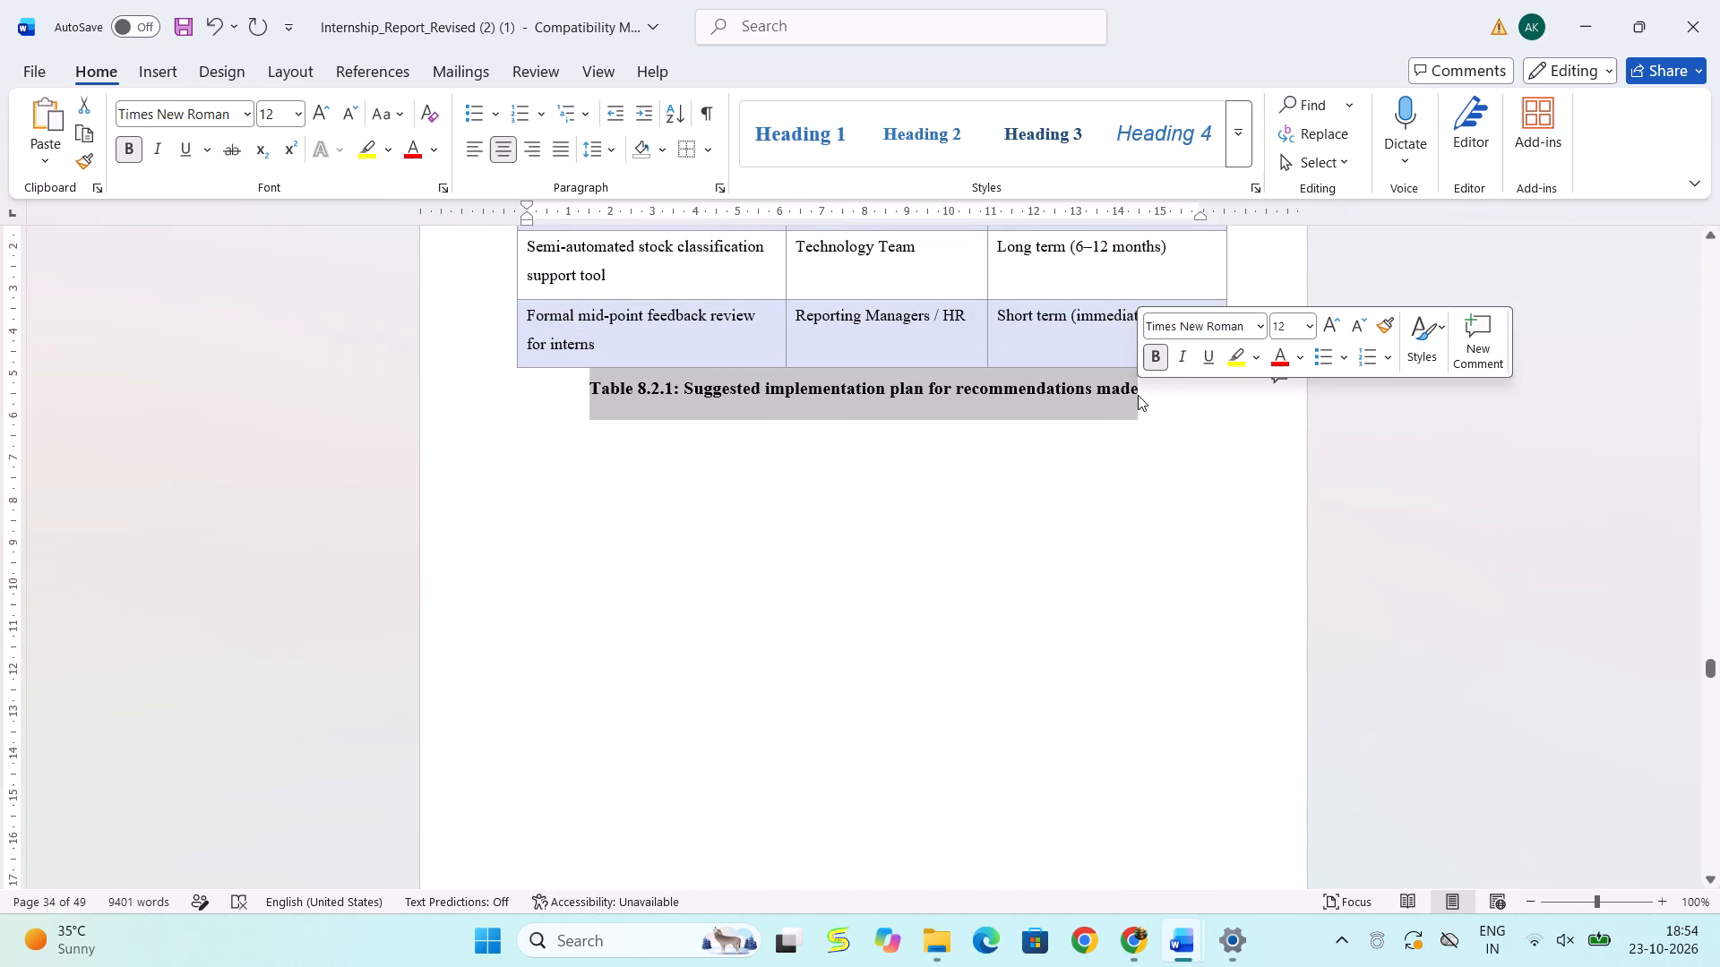
left_click(1296, 320)
key("BackSpace")
type("10")
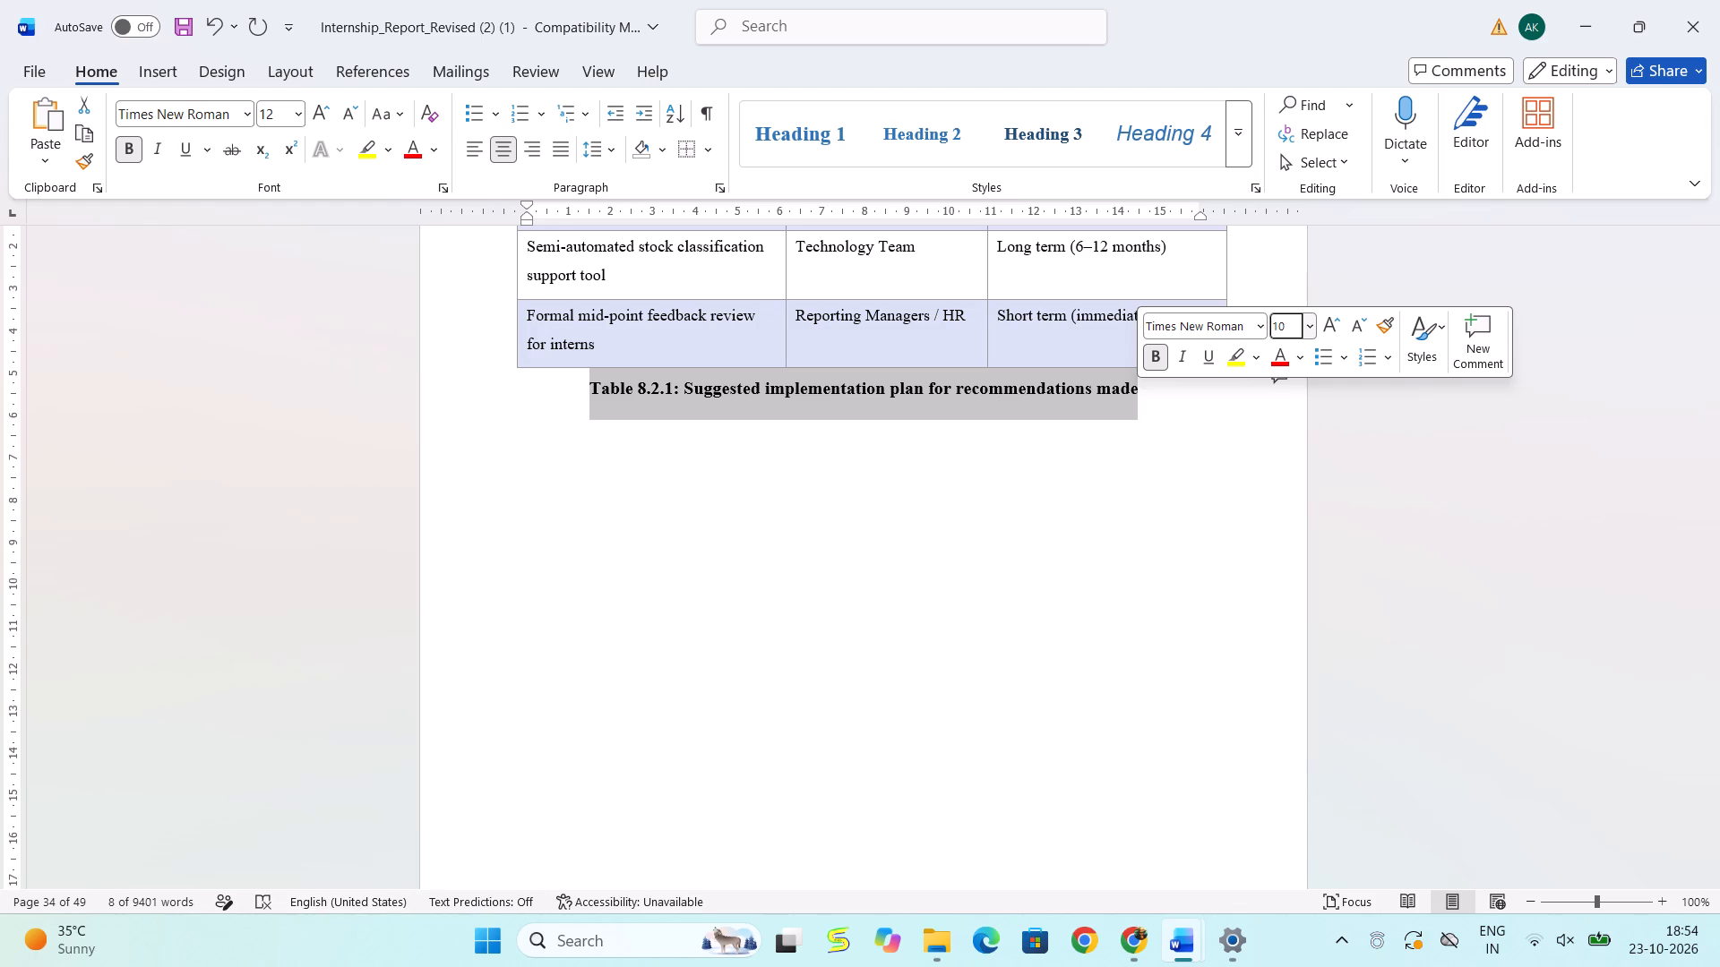
key("Return")
Apply the Heading 1 style to the "CHAPTER 9: BIBLIOGRAPHY / WEBLIOGRAPHY" heading.
scroll(1002, 688, "down", 2)
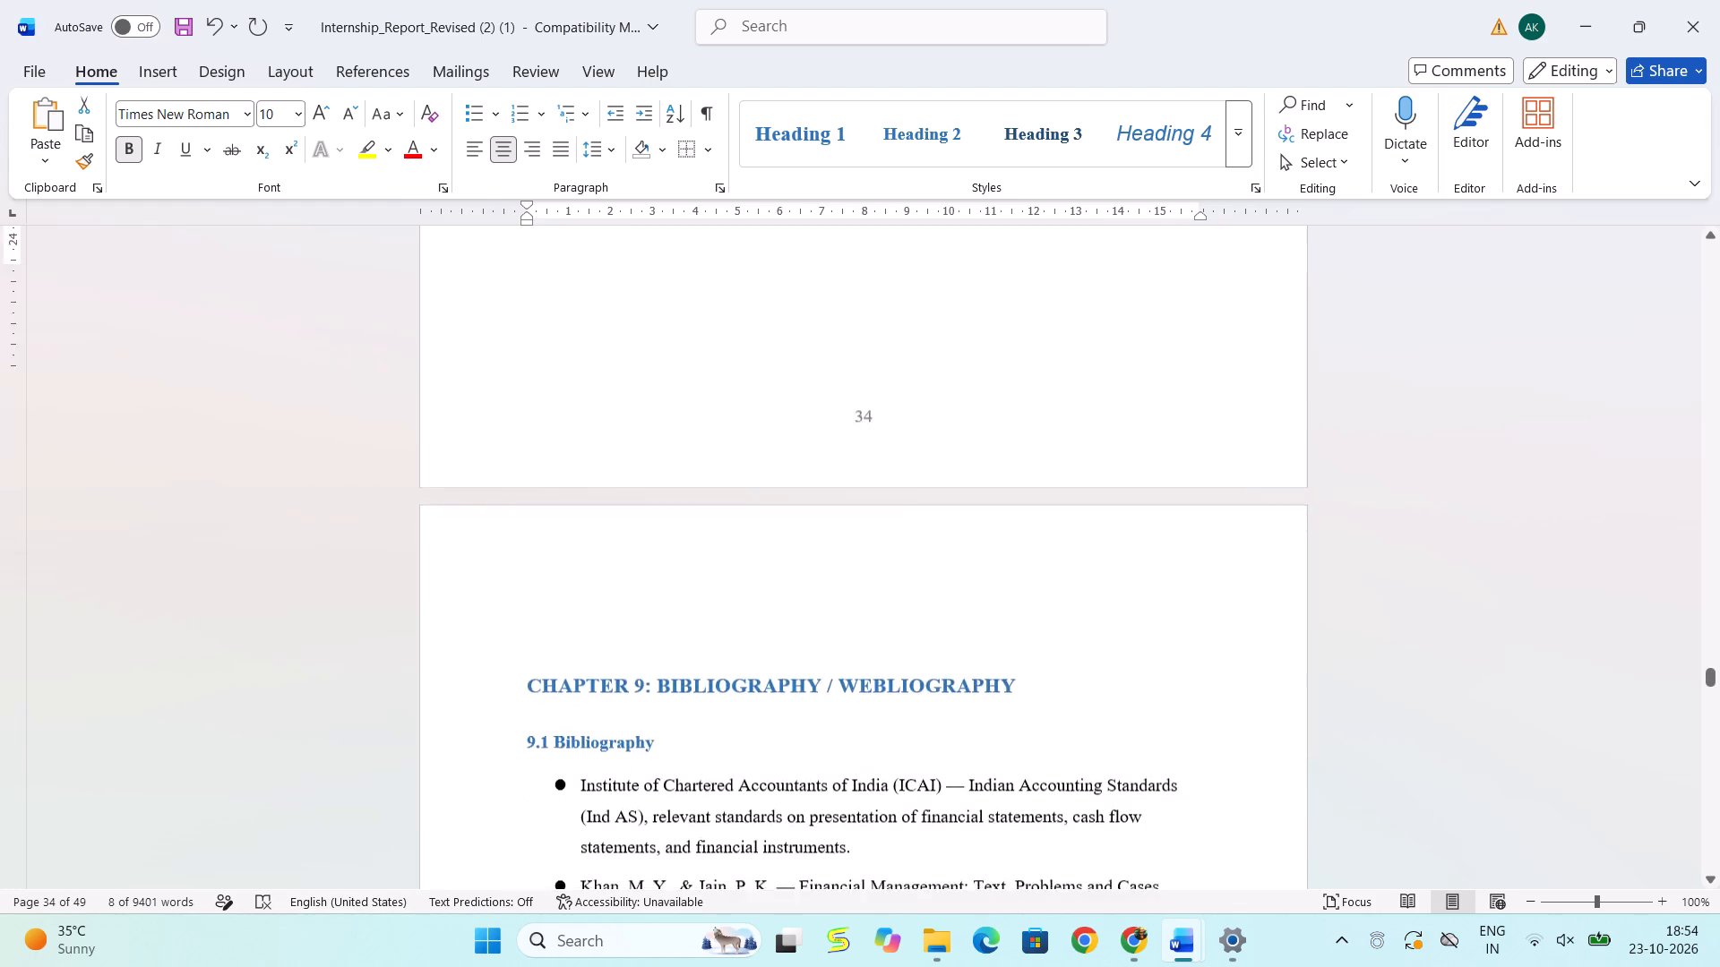
scroll(1002, 688, "down", 1)
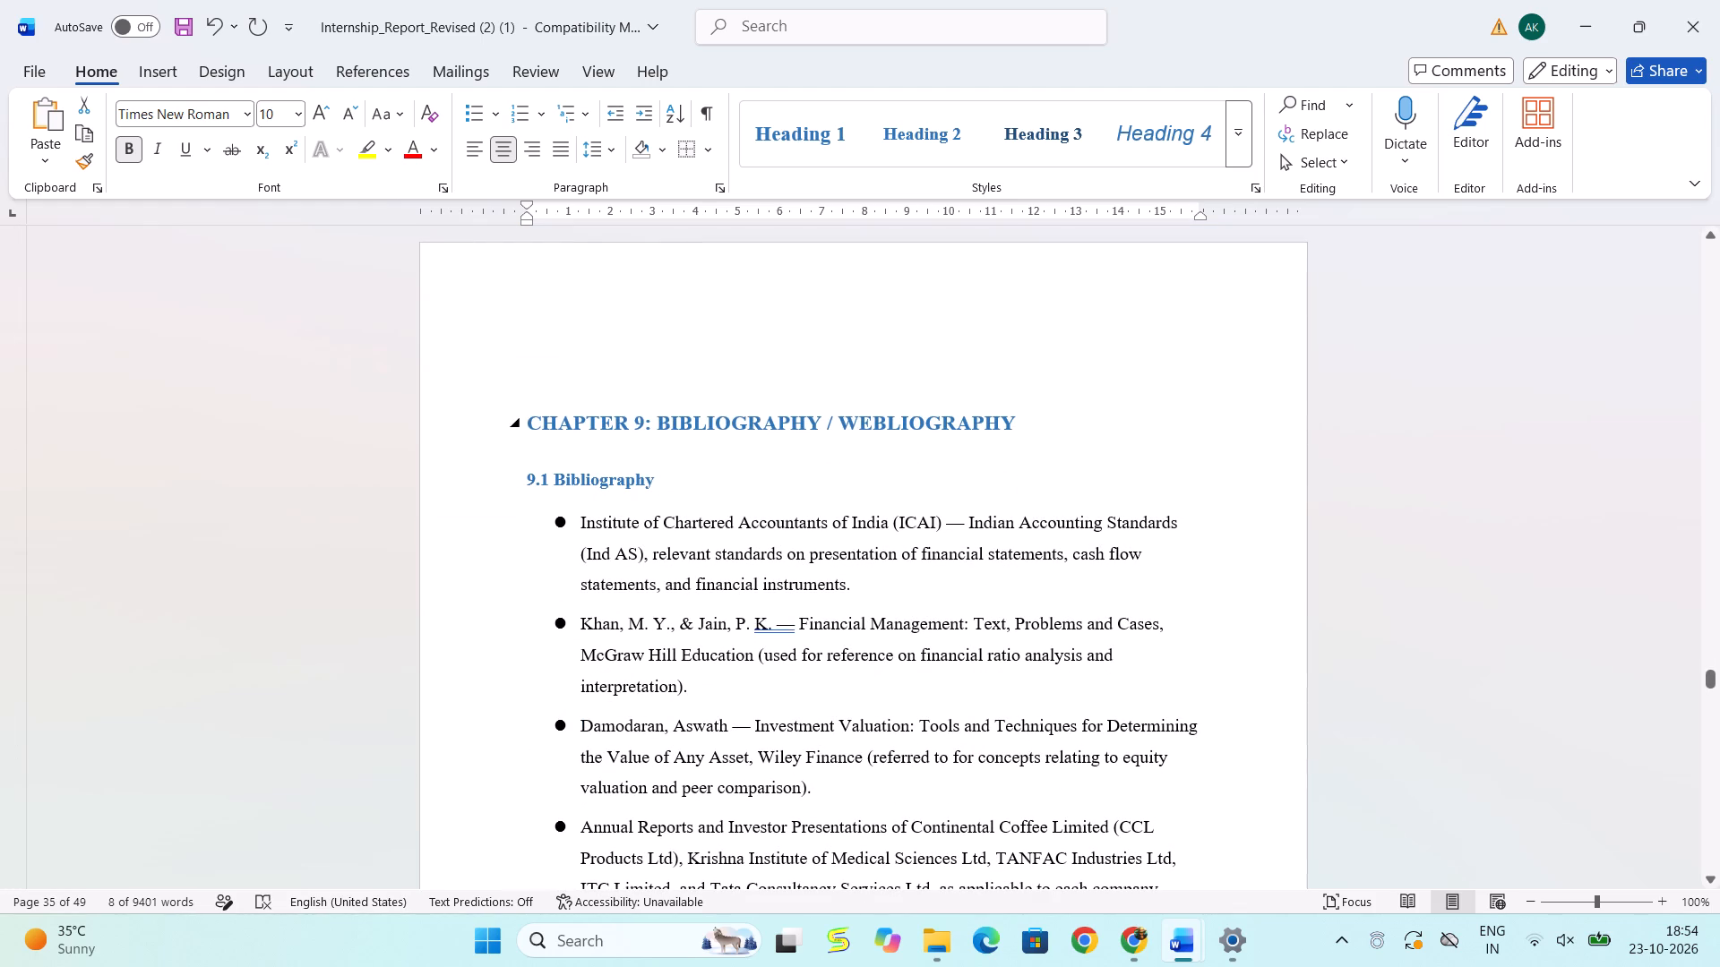
left_click(535, 424)
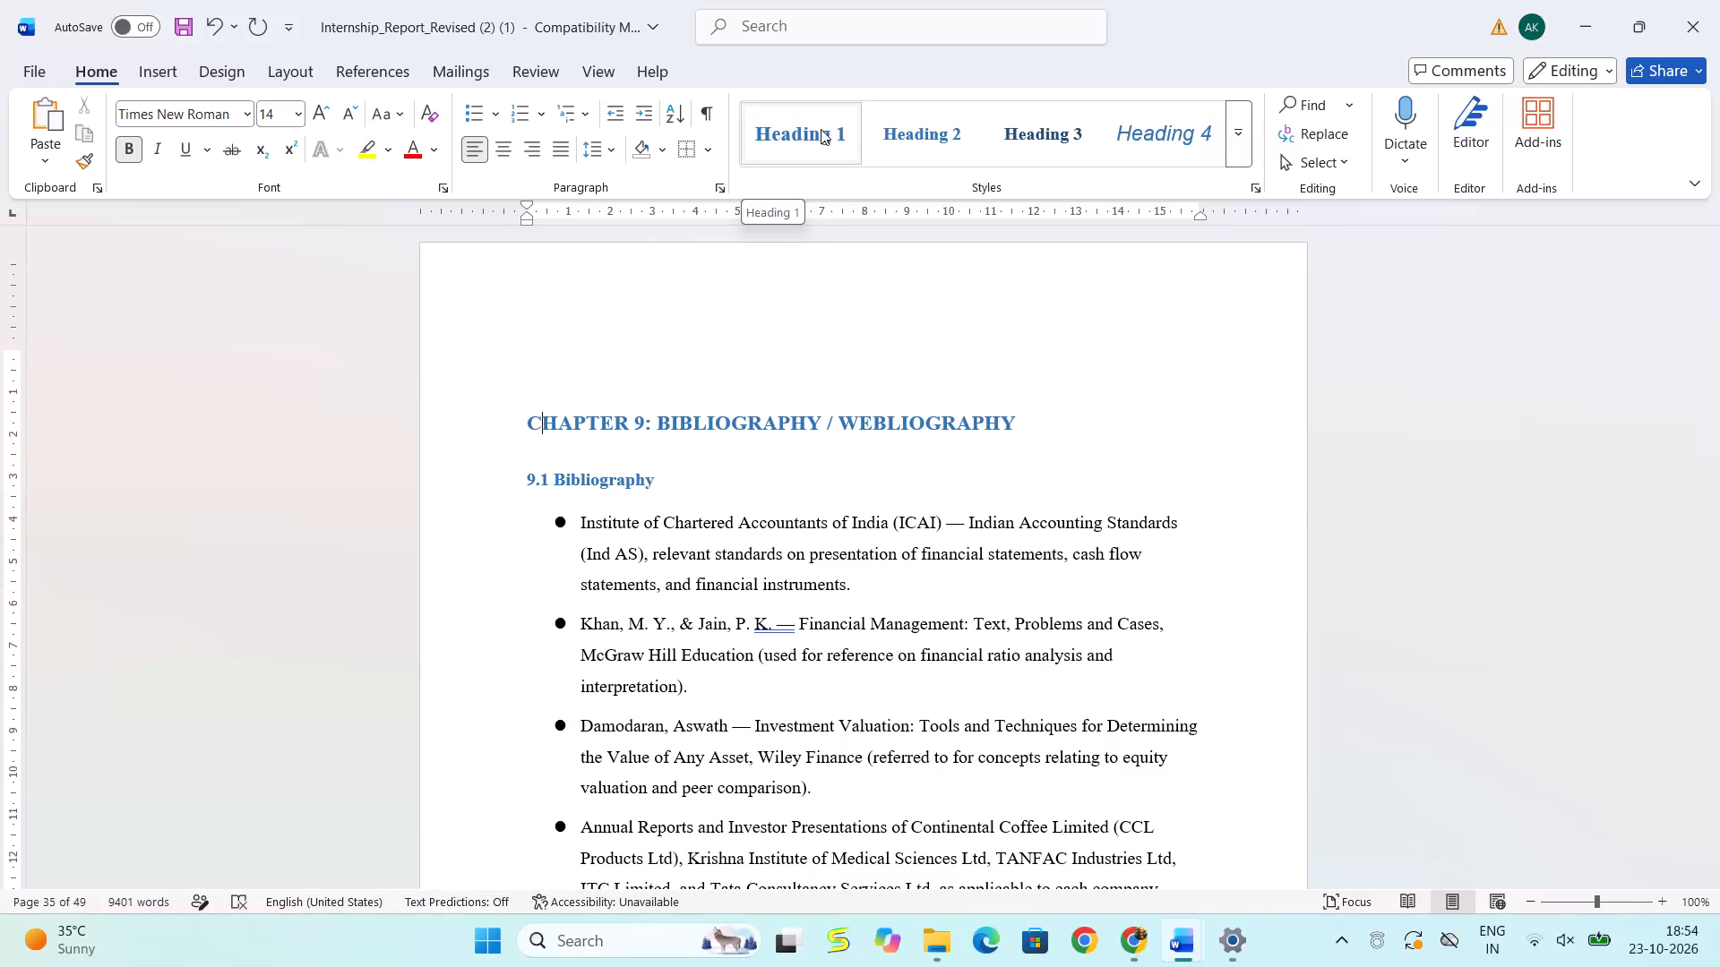
left_click(821, 129)
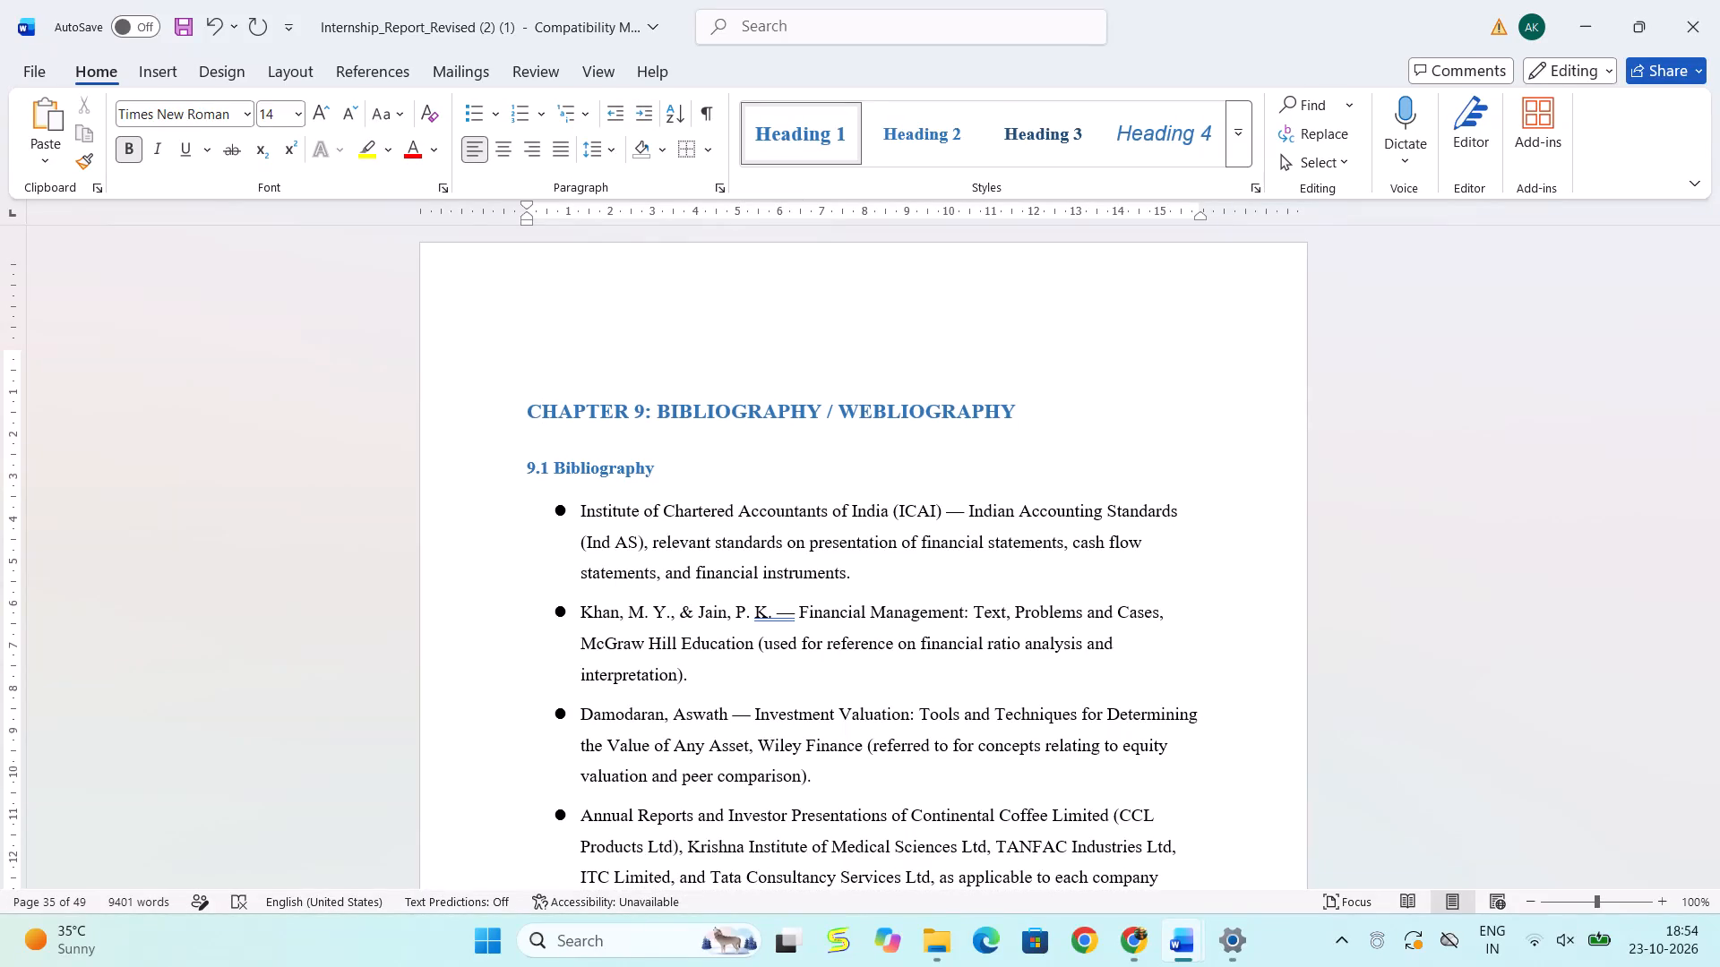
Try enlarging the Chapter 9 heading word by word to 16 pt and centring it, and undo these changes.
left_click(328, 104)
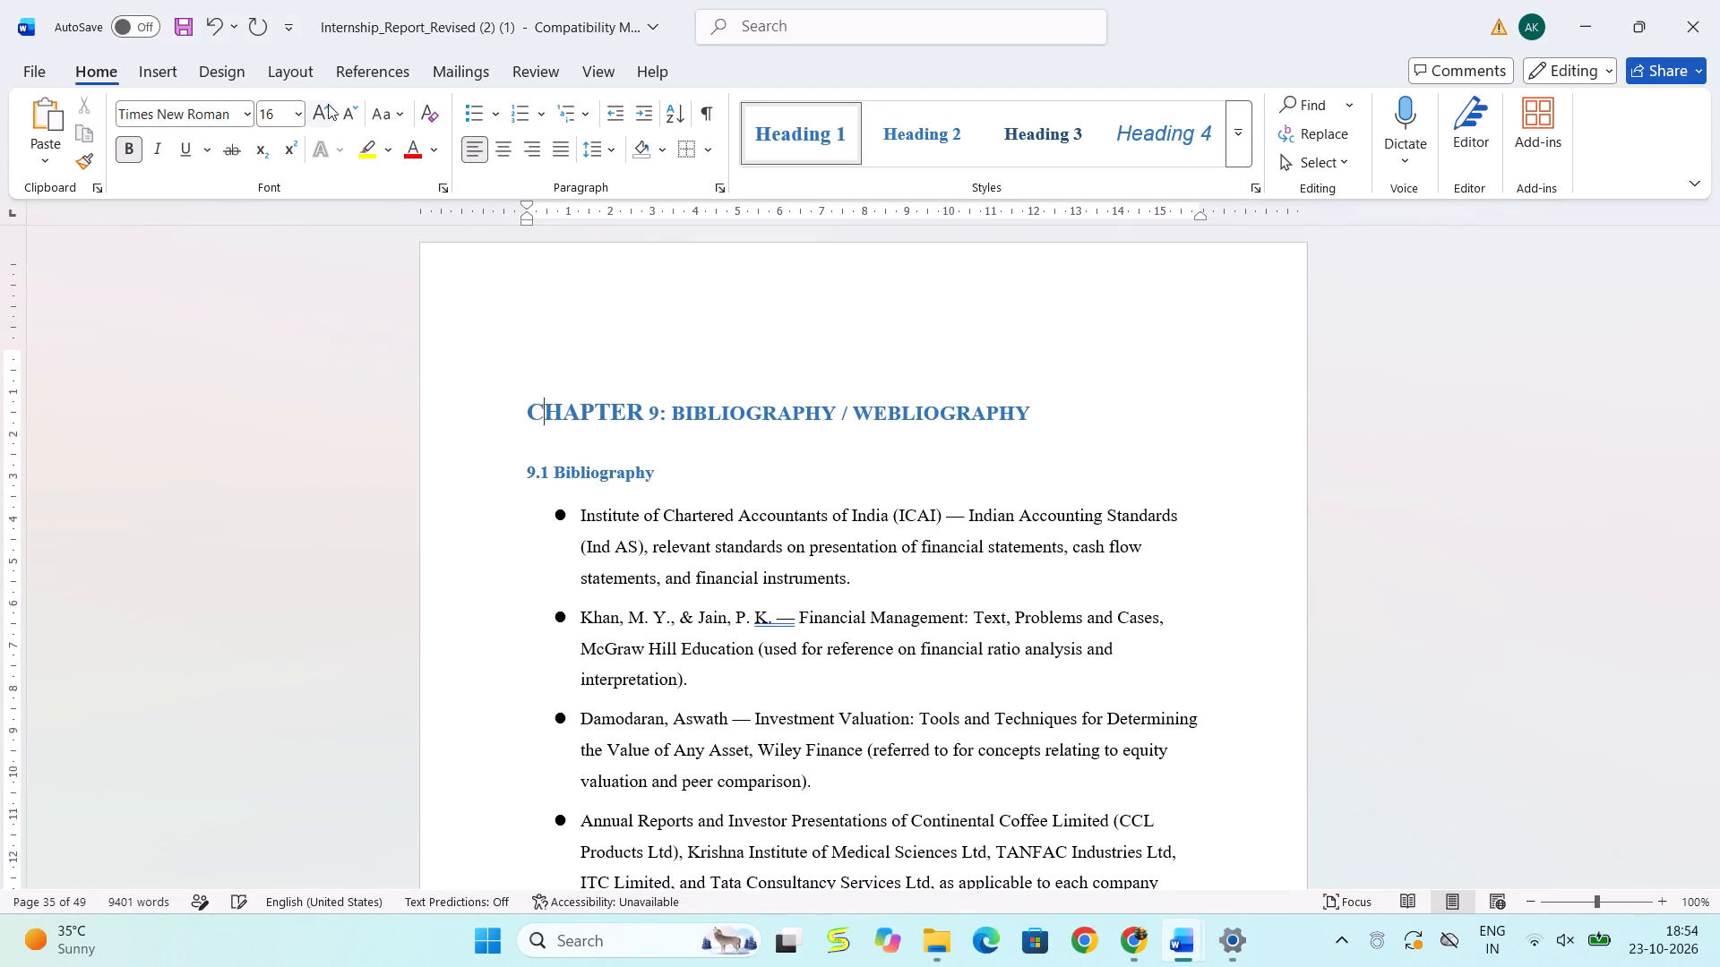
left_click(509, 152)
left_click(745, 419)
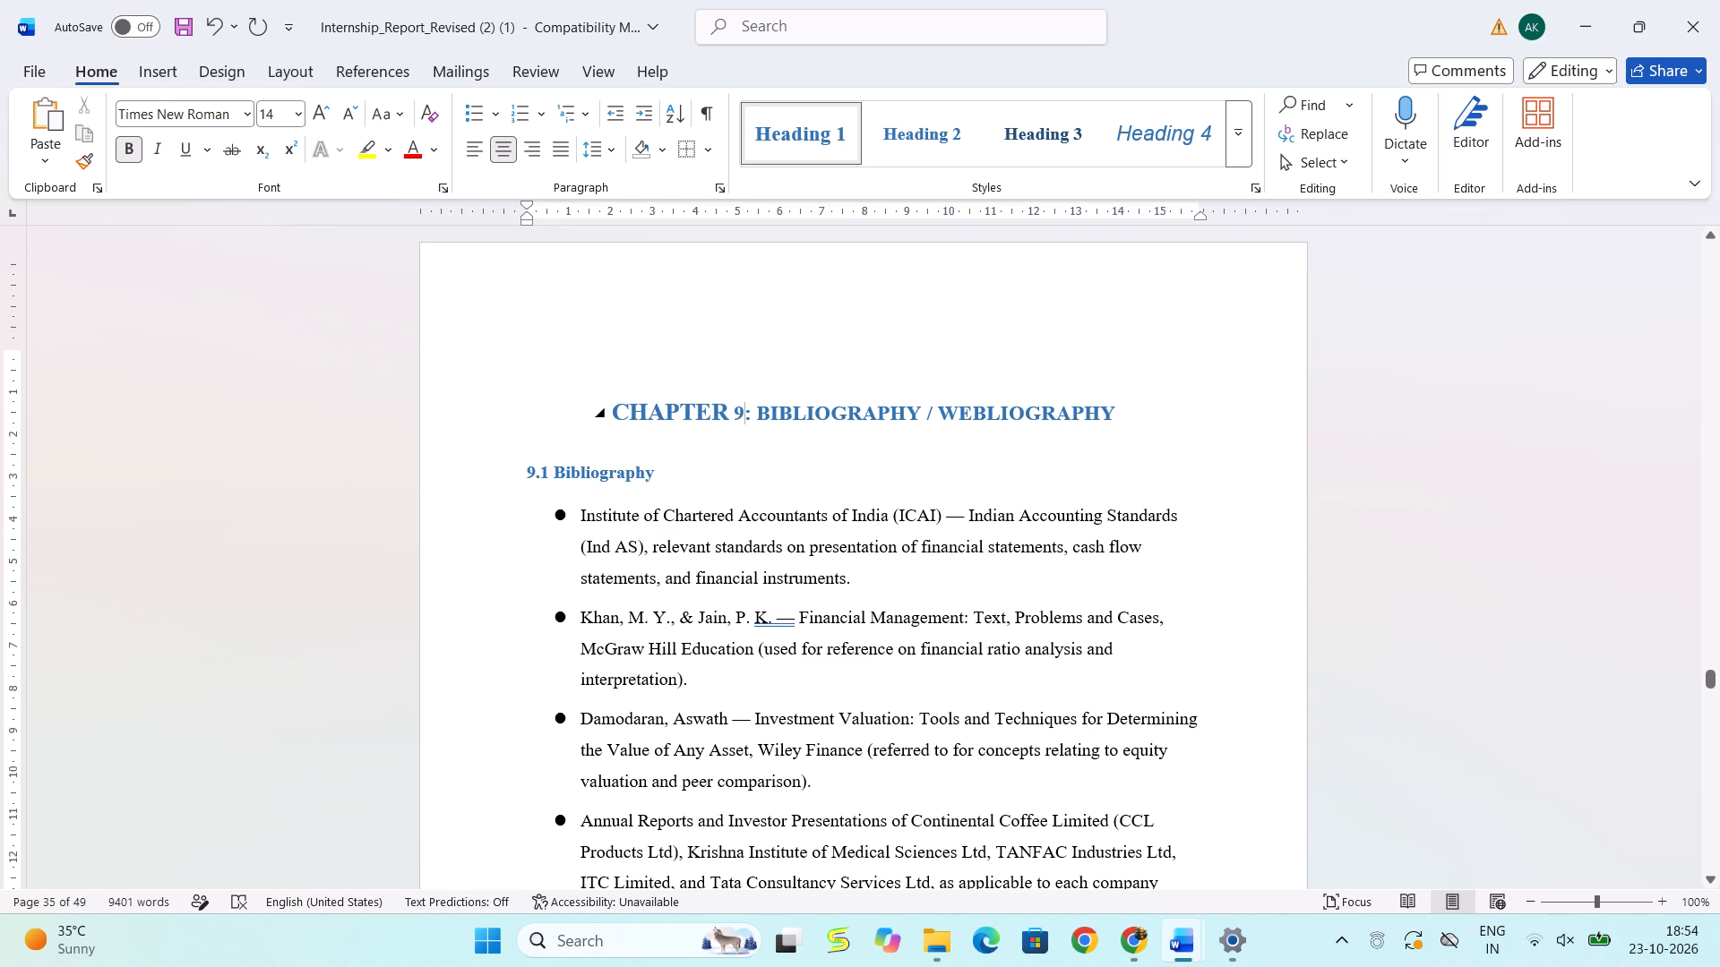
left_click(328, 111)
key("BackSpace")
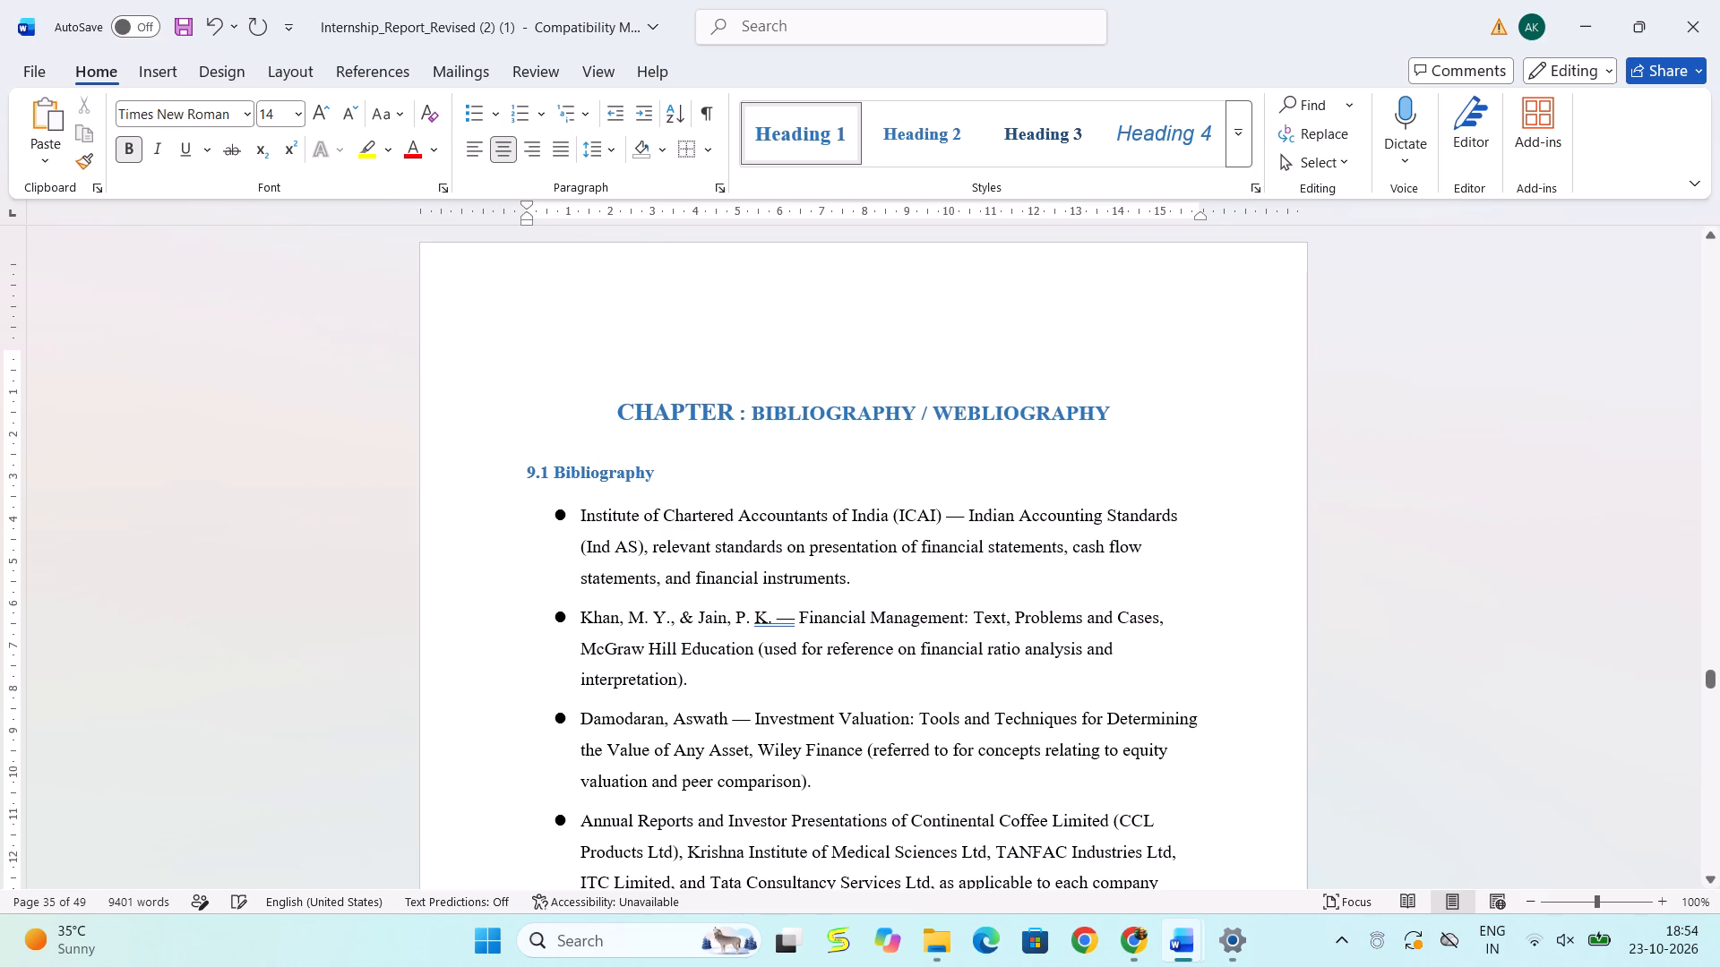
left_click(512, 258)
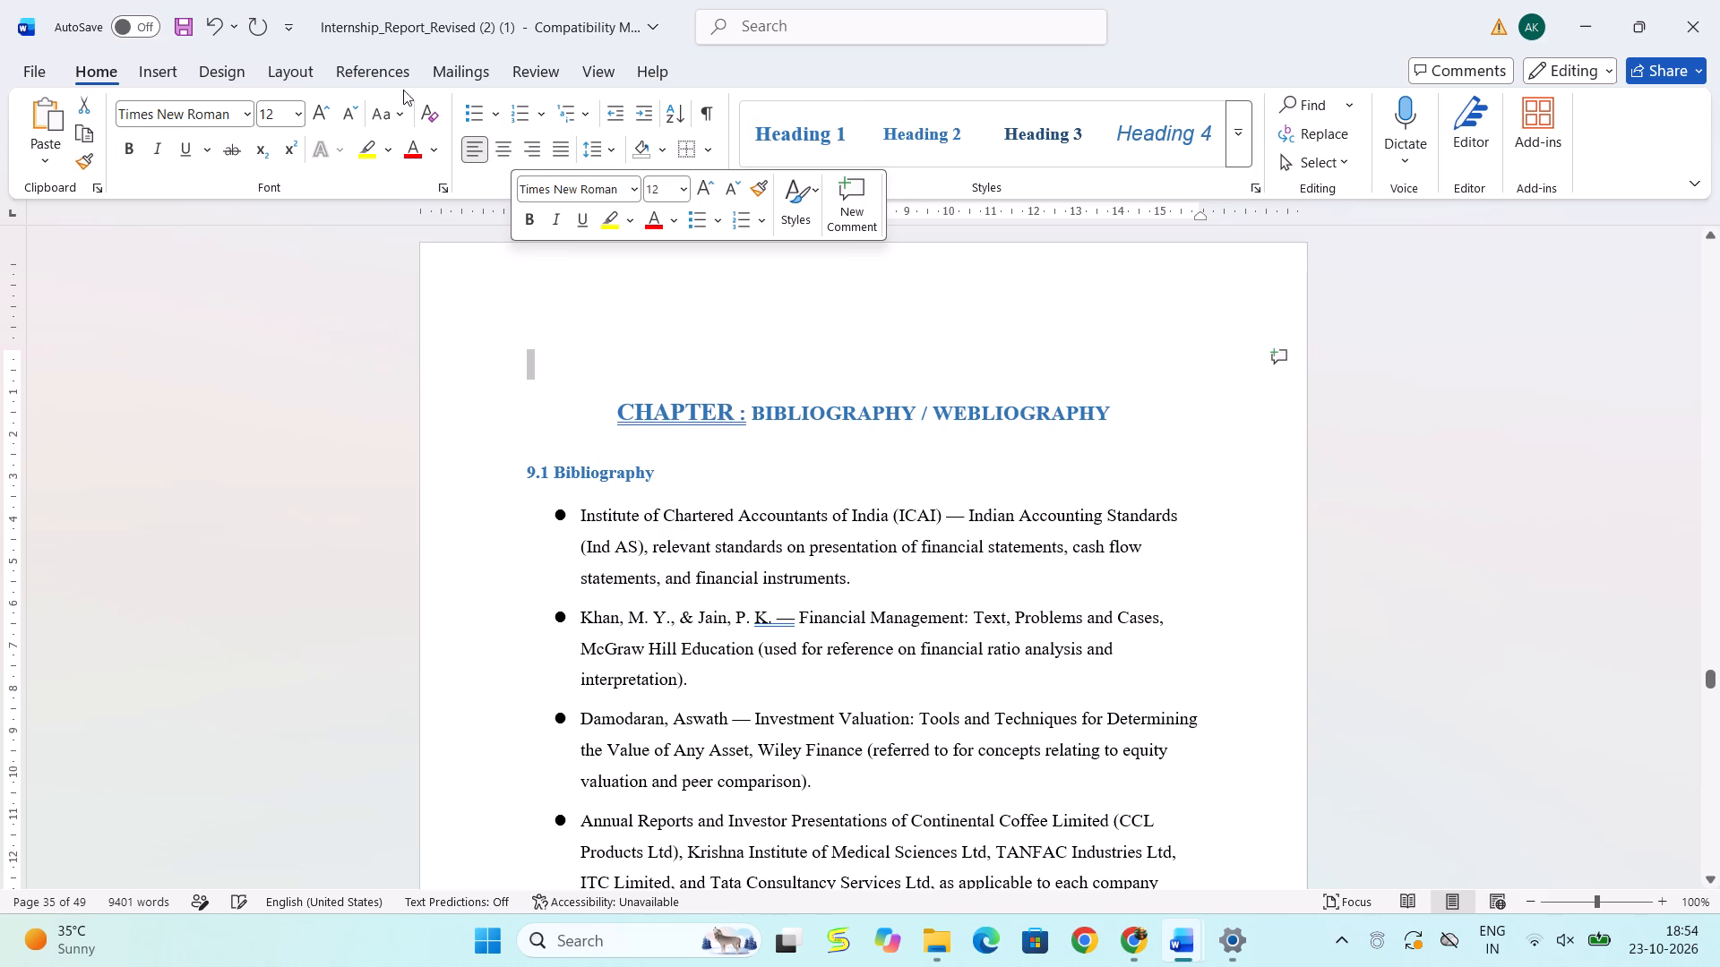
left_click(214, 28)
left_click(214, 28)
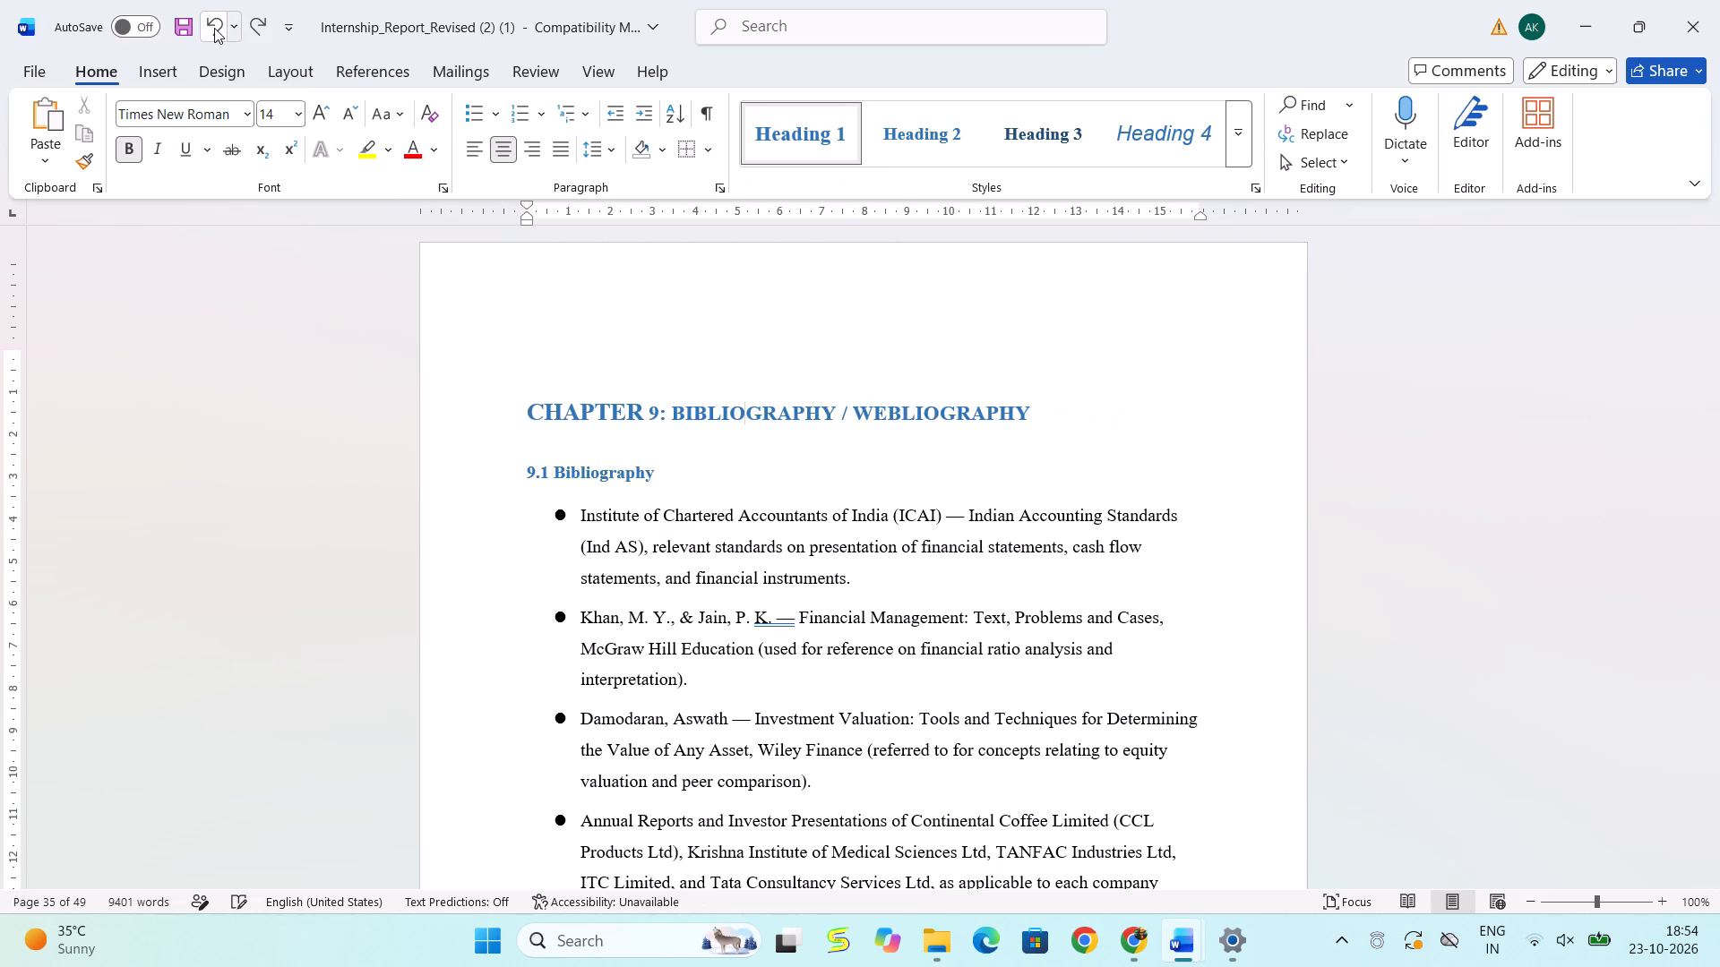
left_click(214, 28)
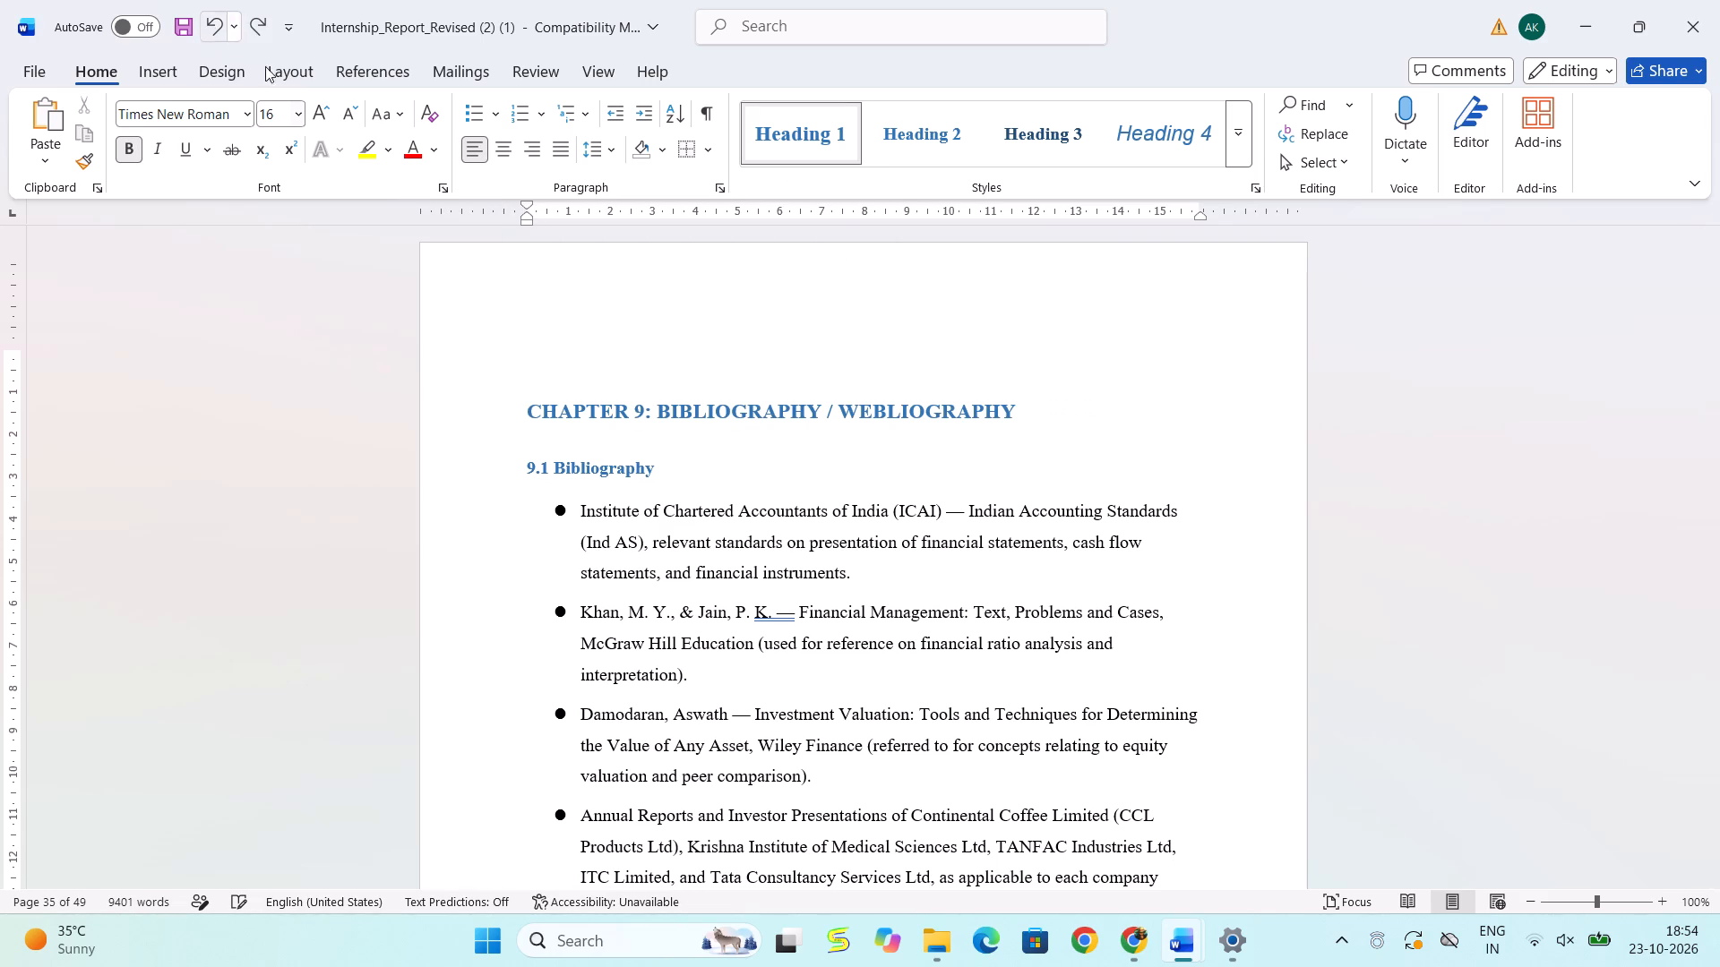
Set the entire Chapter 9 heading to 16 pt and centre it.
left_click_drag(530, 413, 744, 399)
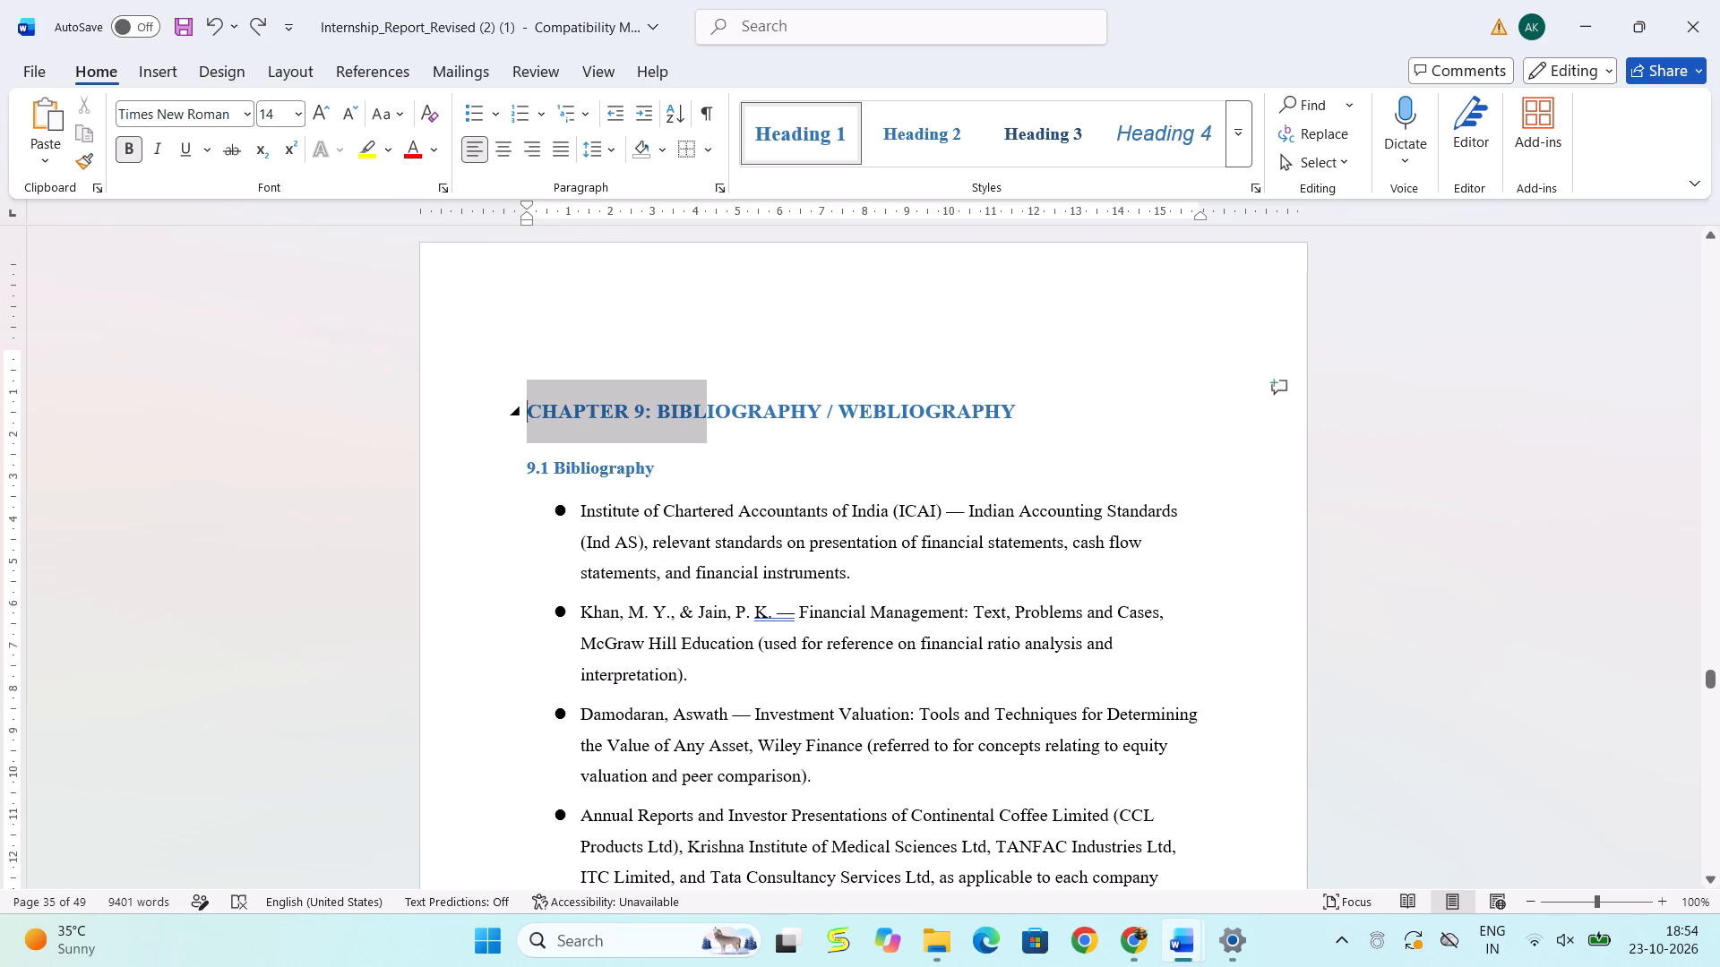
left_click_drag(744, 399, 1010, 391)
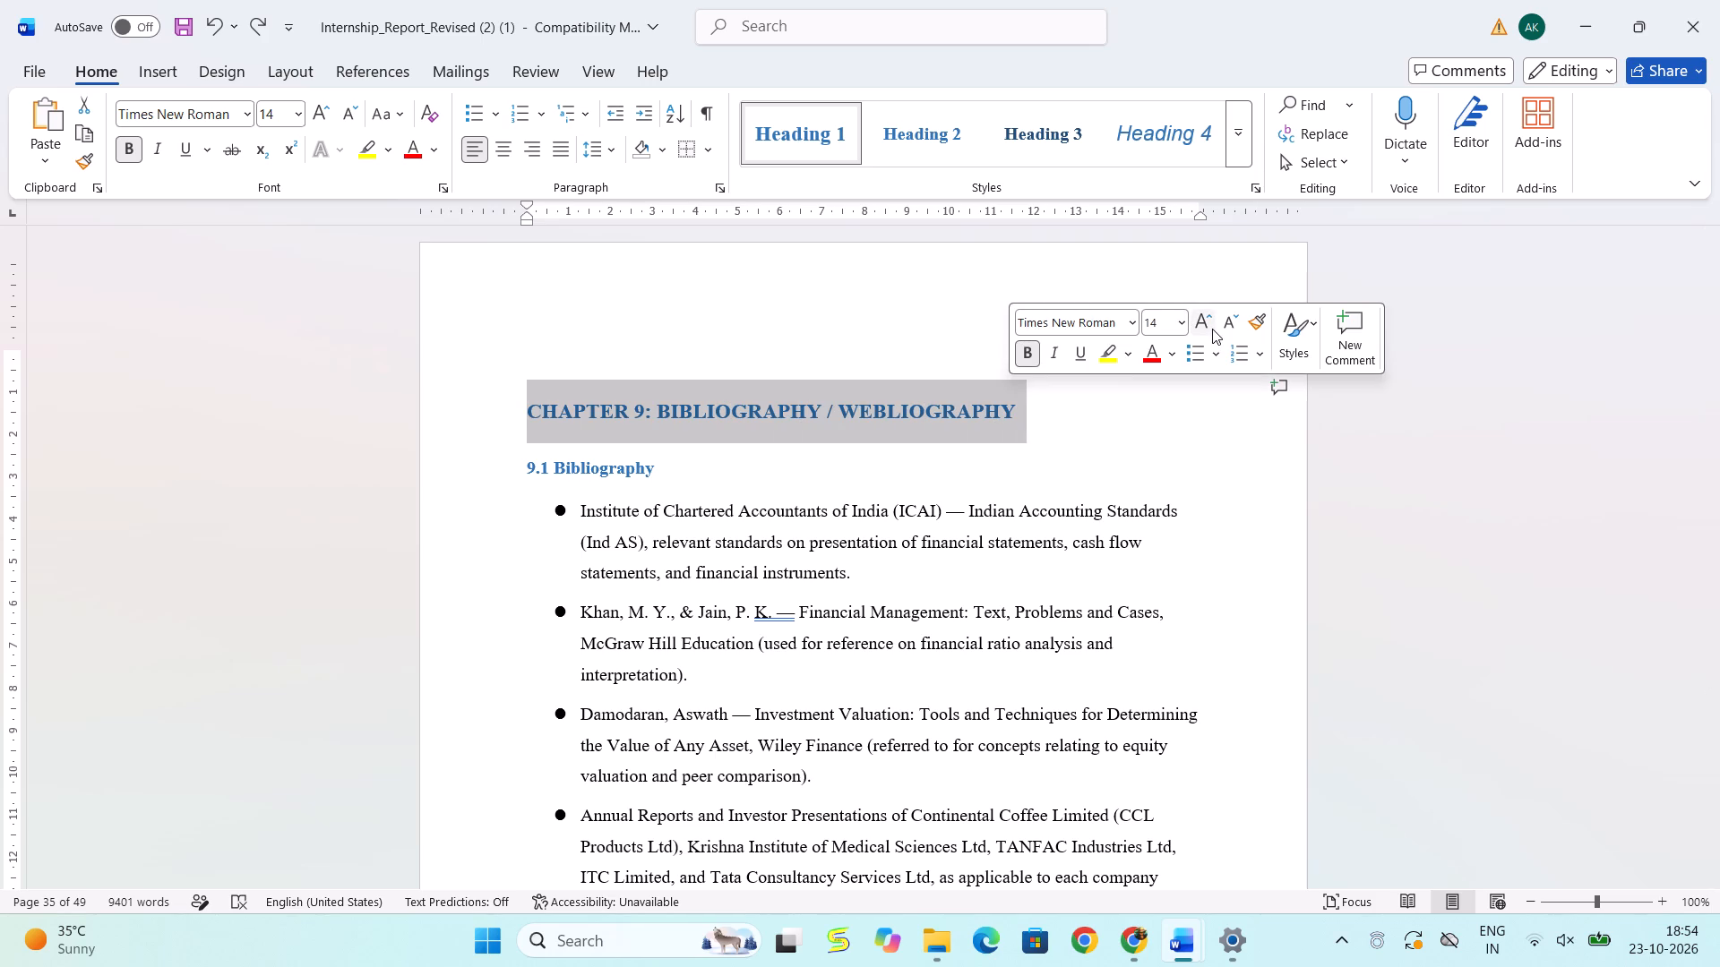
left_click(1208, 324)
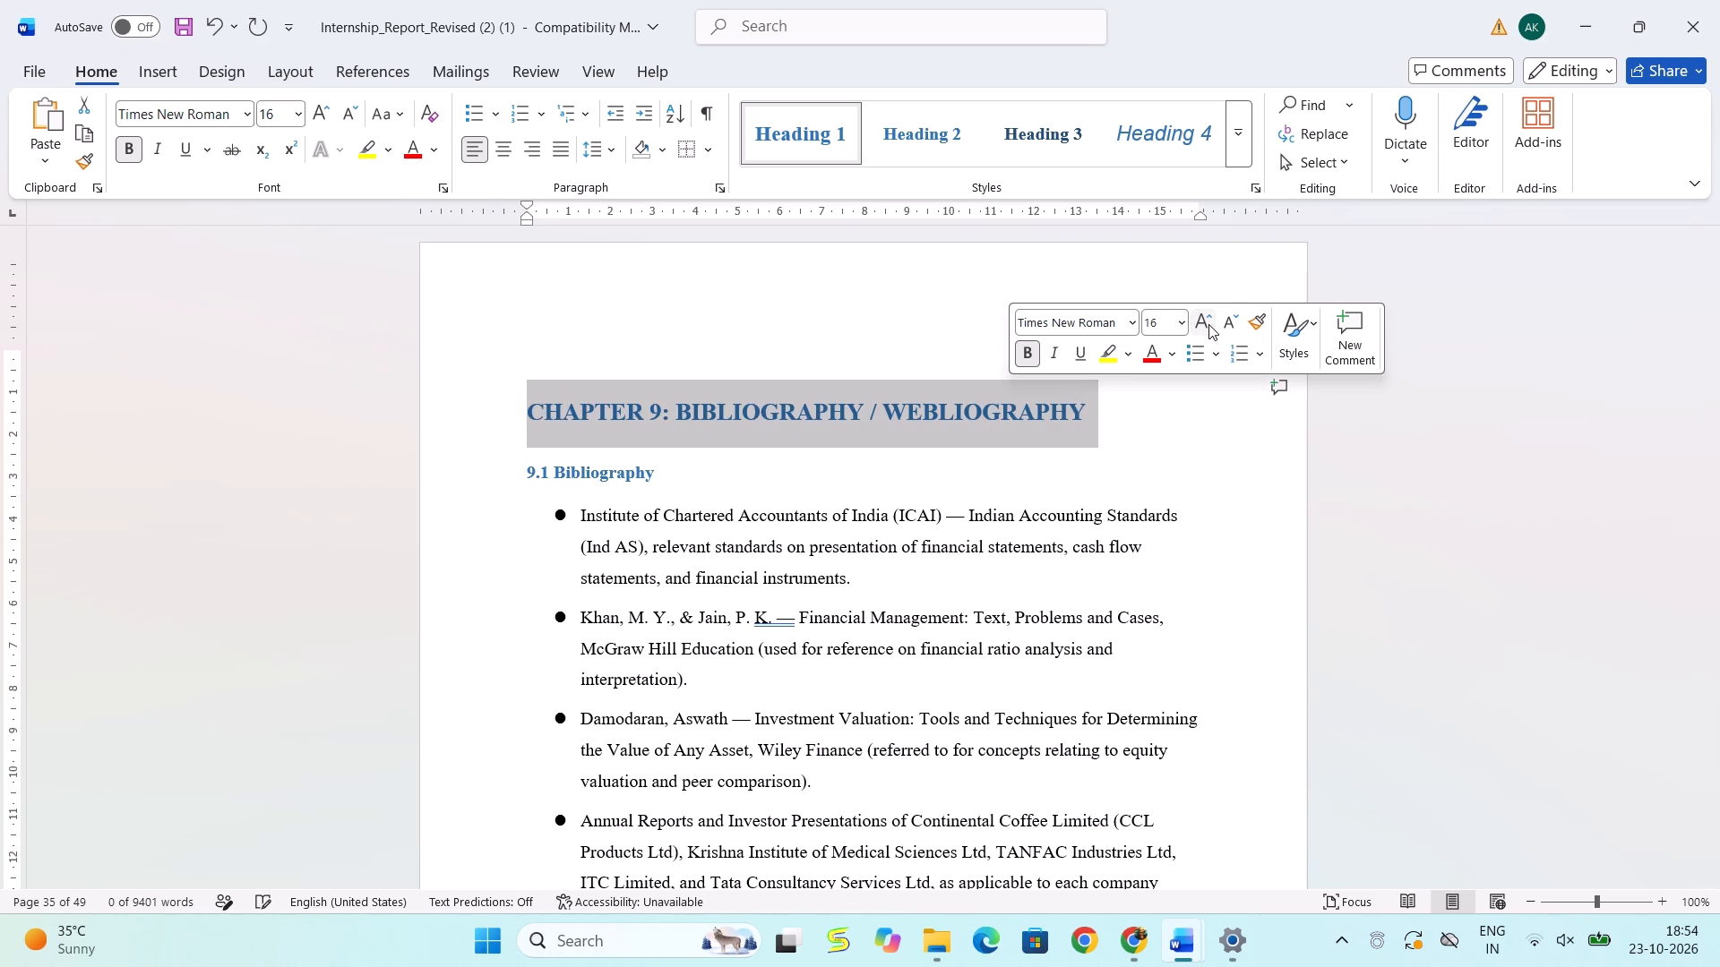
left_click(496, 151)
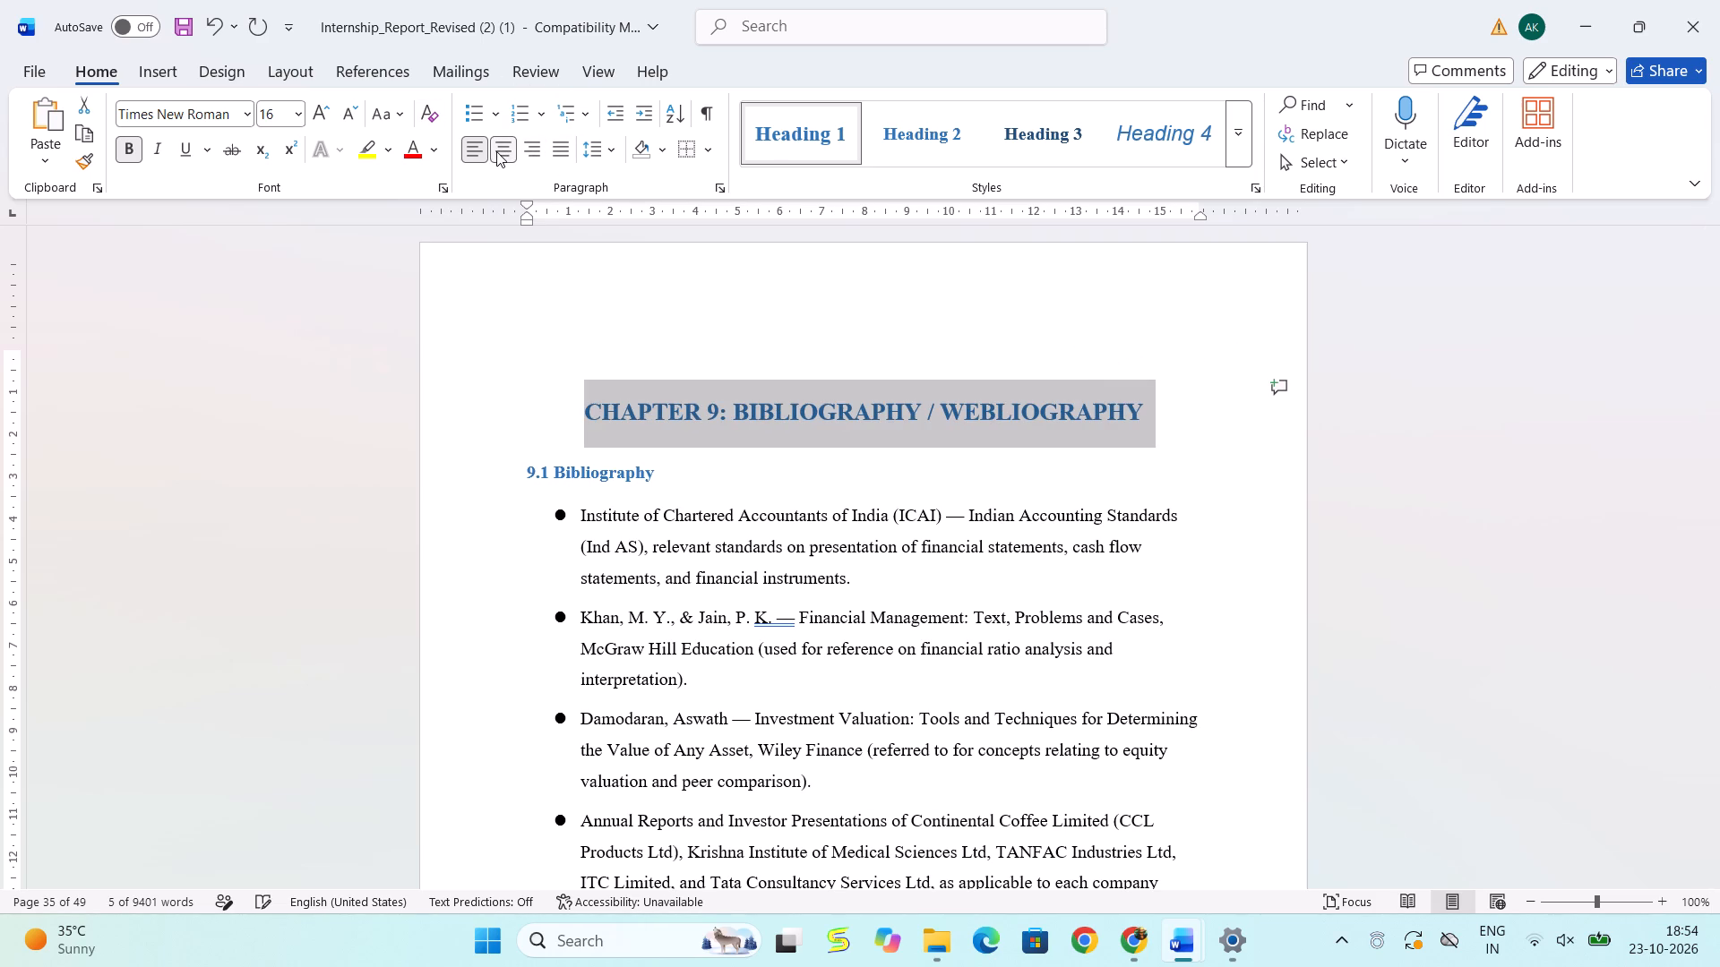
Apply the Heading 1 style to the "9.1 Bibliography" and "9.2 Webliography" subheadings.
left_click(551, 469)
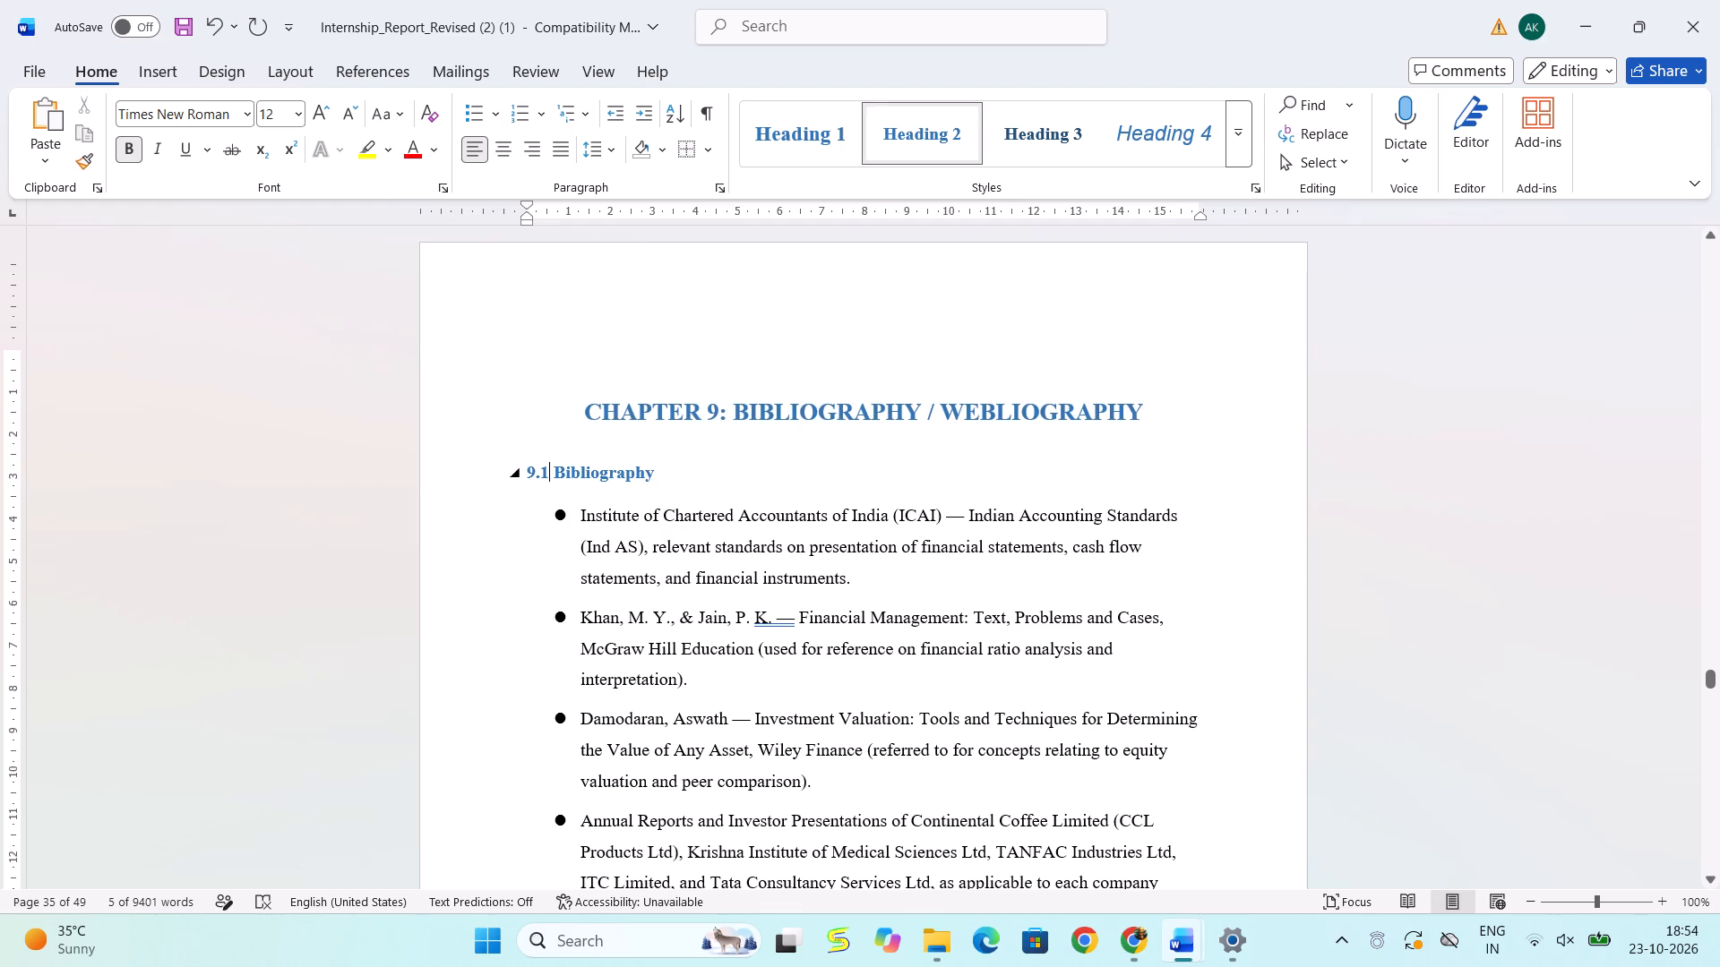
left_click(794, 149)
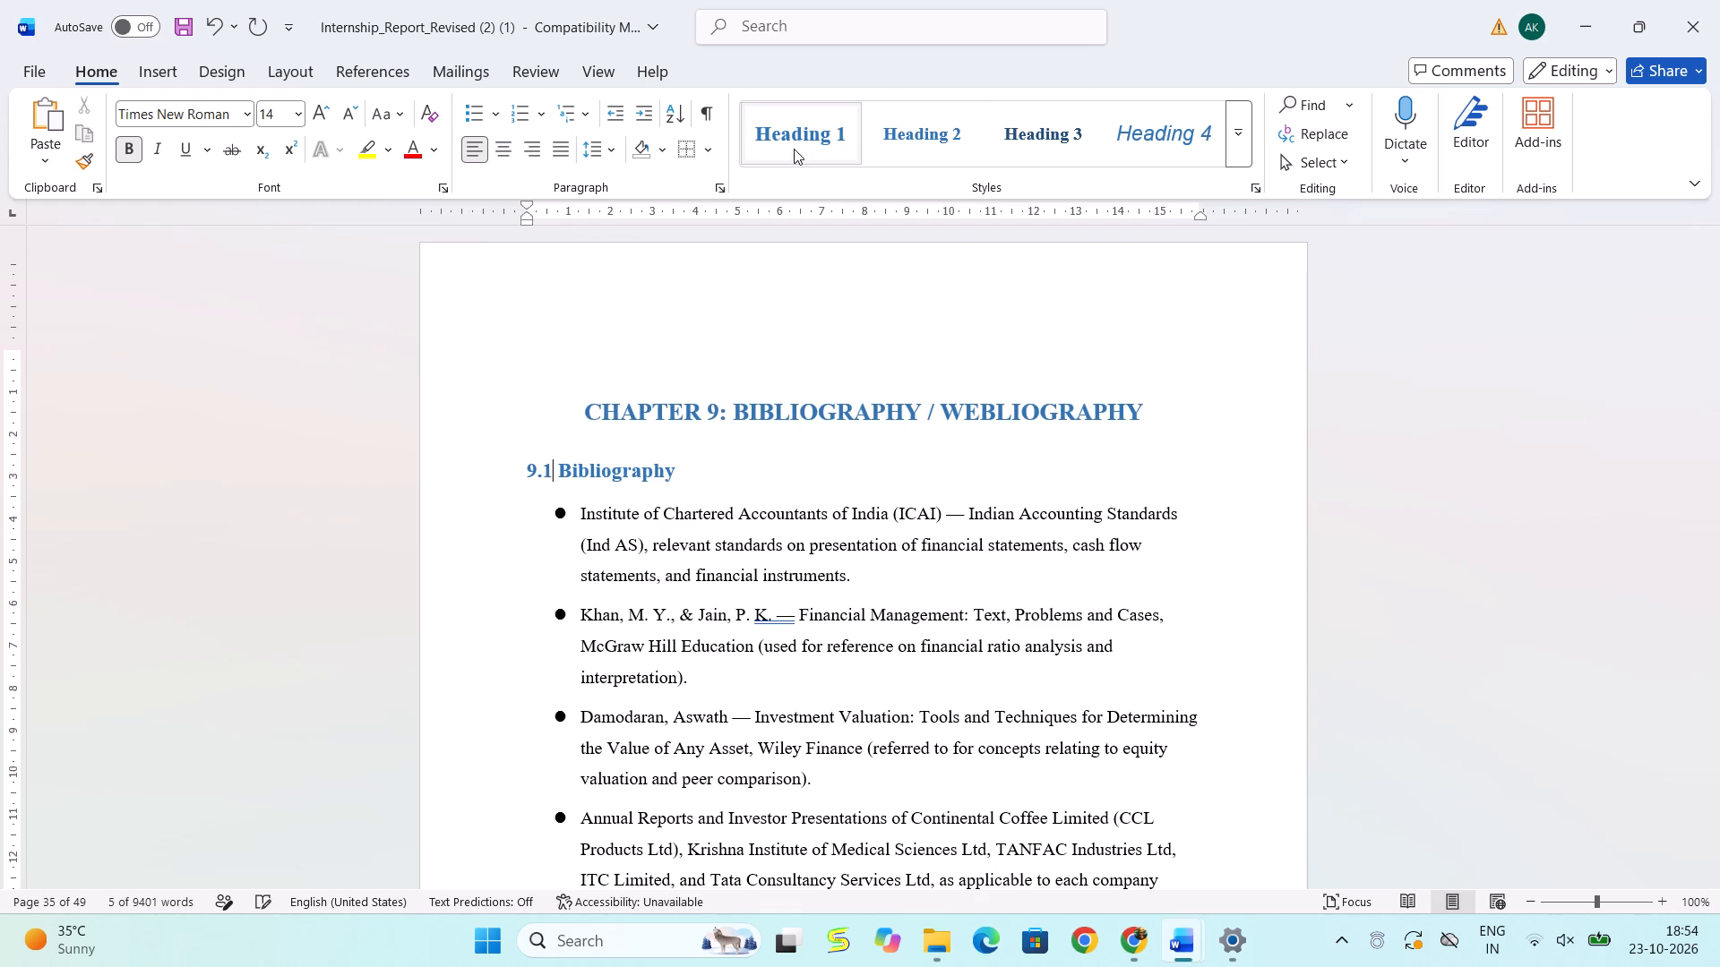
scroll(758, 623, "down", 2)
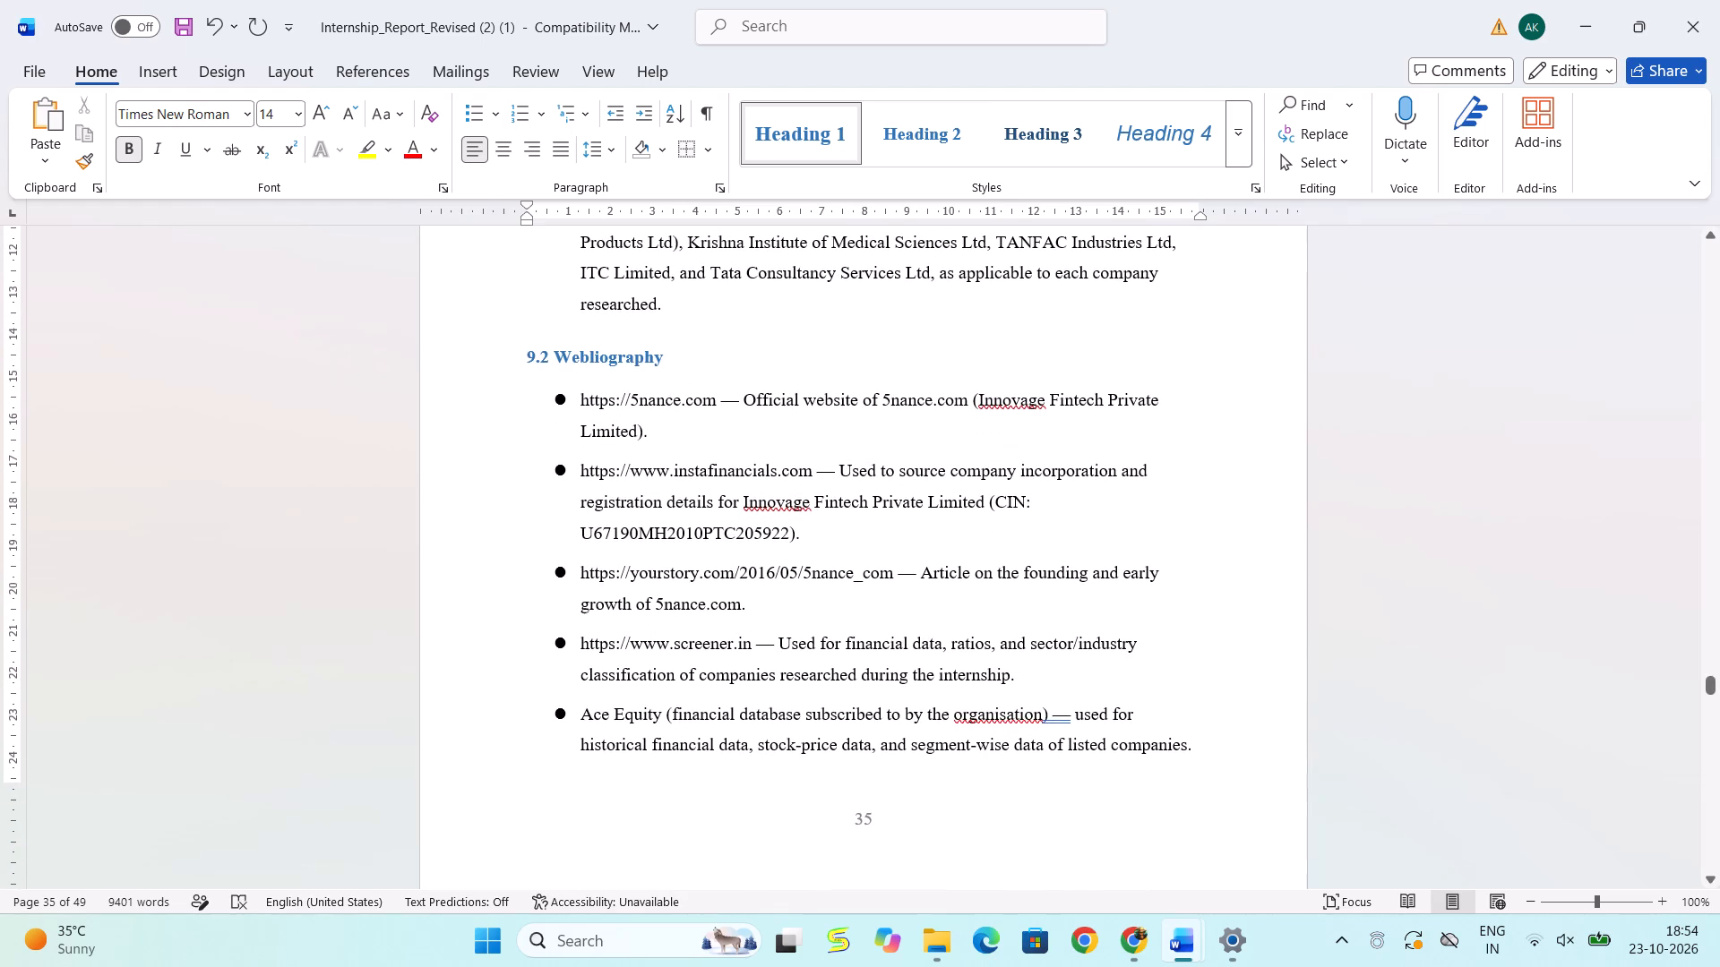
left_click(608, 364)
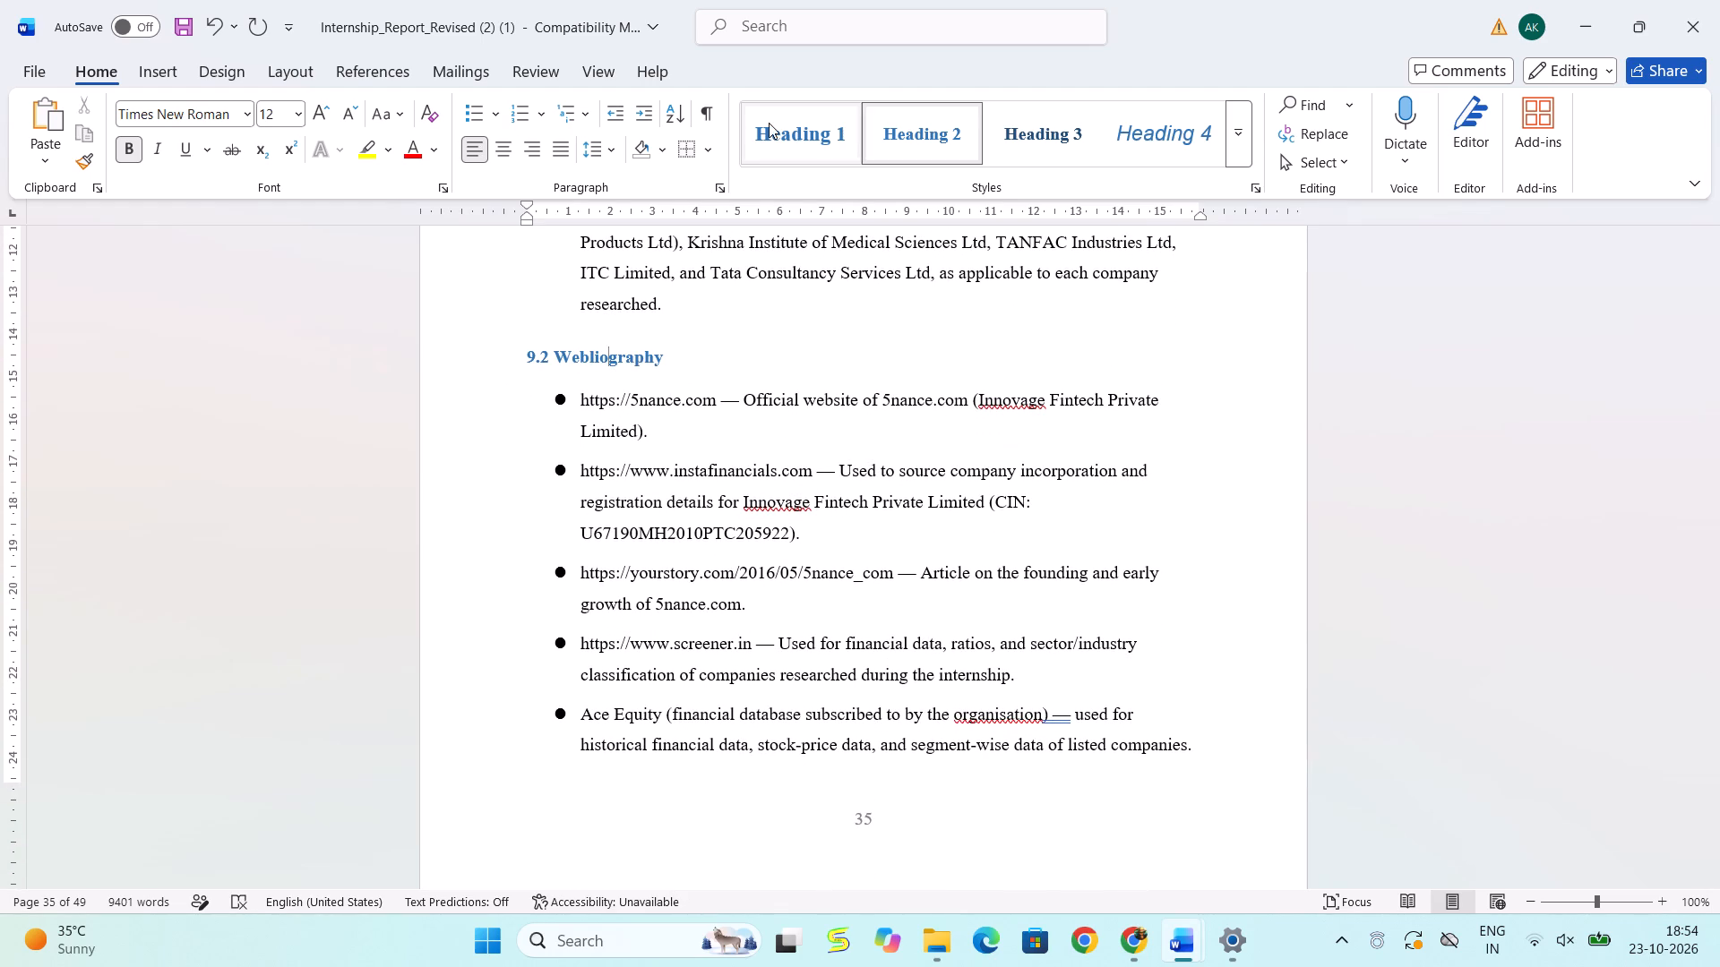
left_click(769, 133)
Review the pages after the Webliography, covering Annexure I, Annexure II and the daily log book captions for Weeks 1 to 3.
scroll(928, 413, "down", 1)
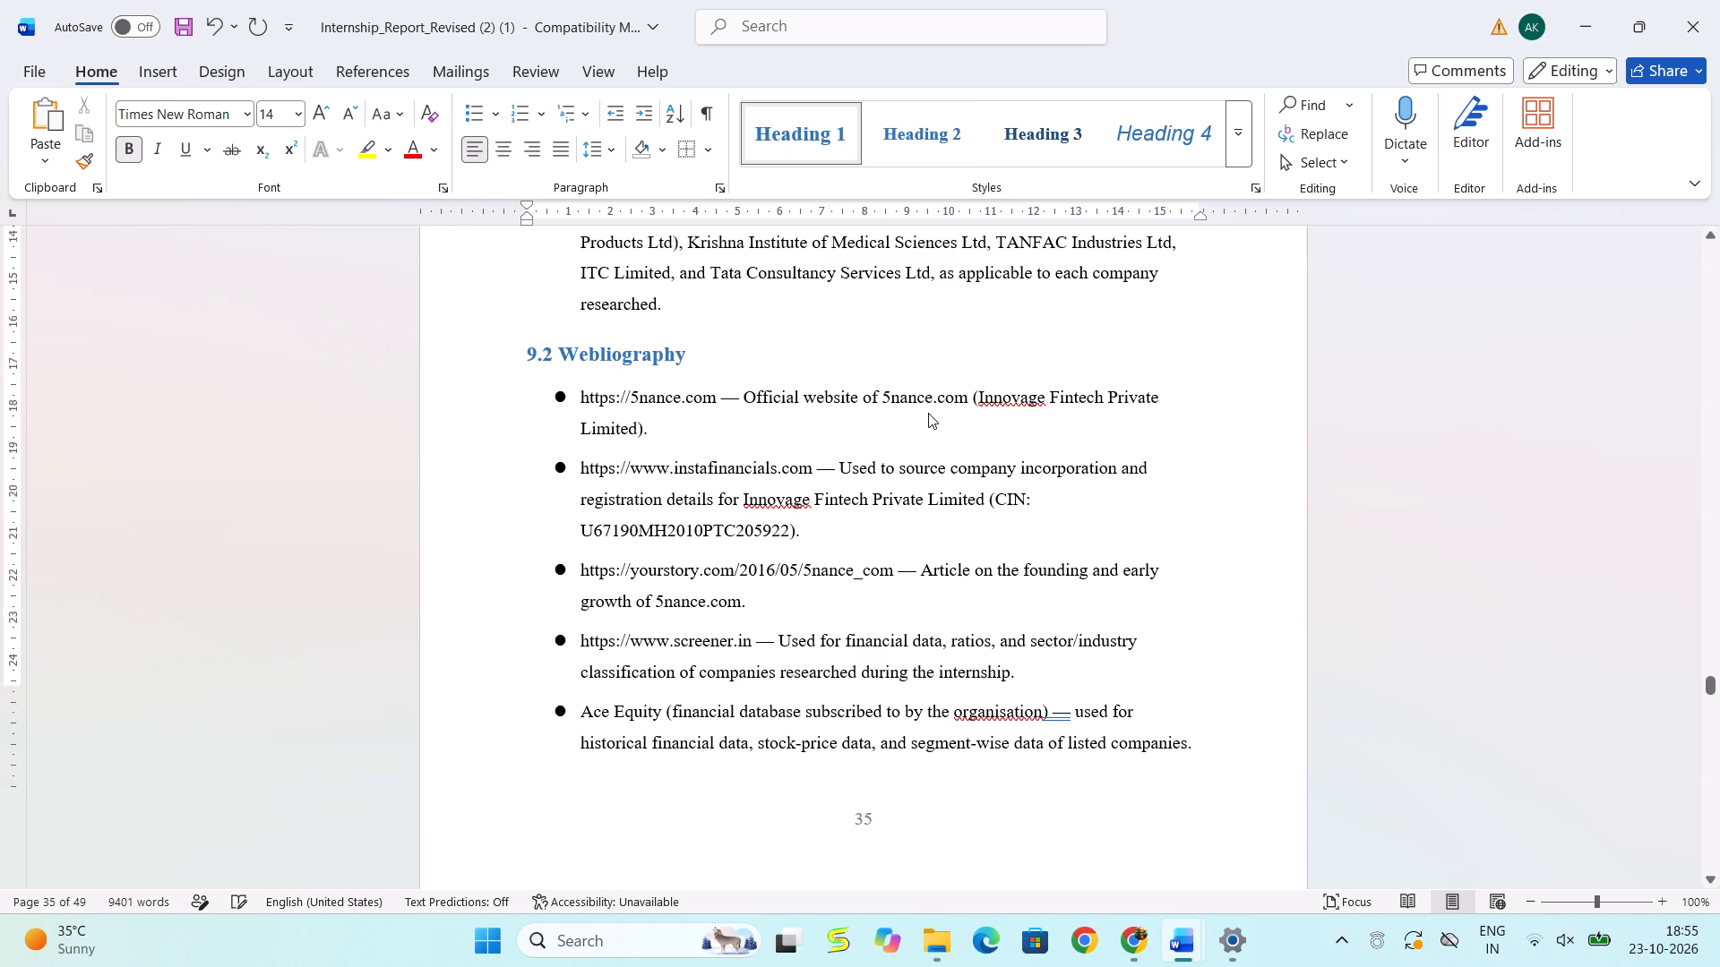
scroll(928, 413, "down", 5)
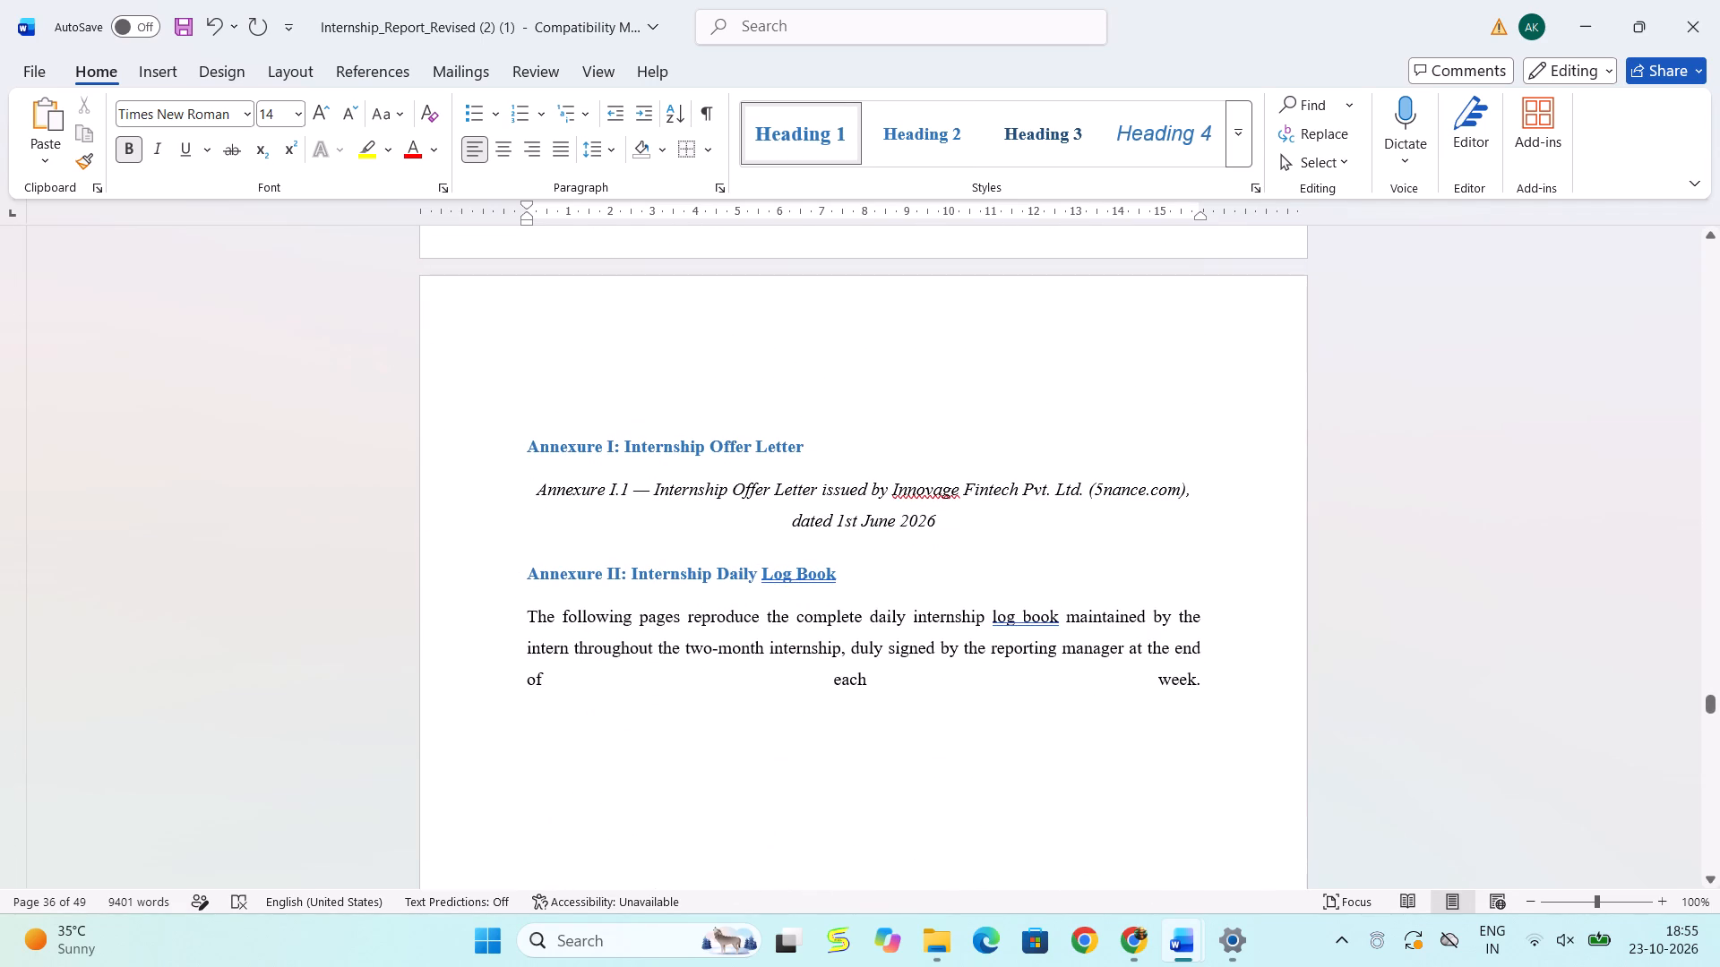
scroll(891, 669, "down", 5)
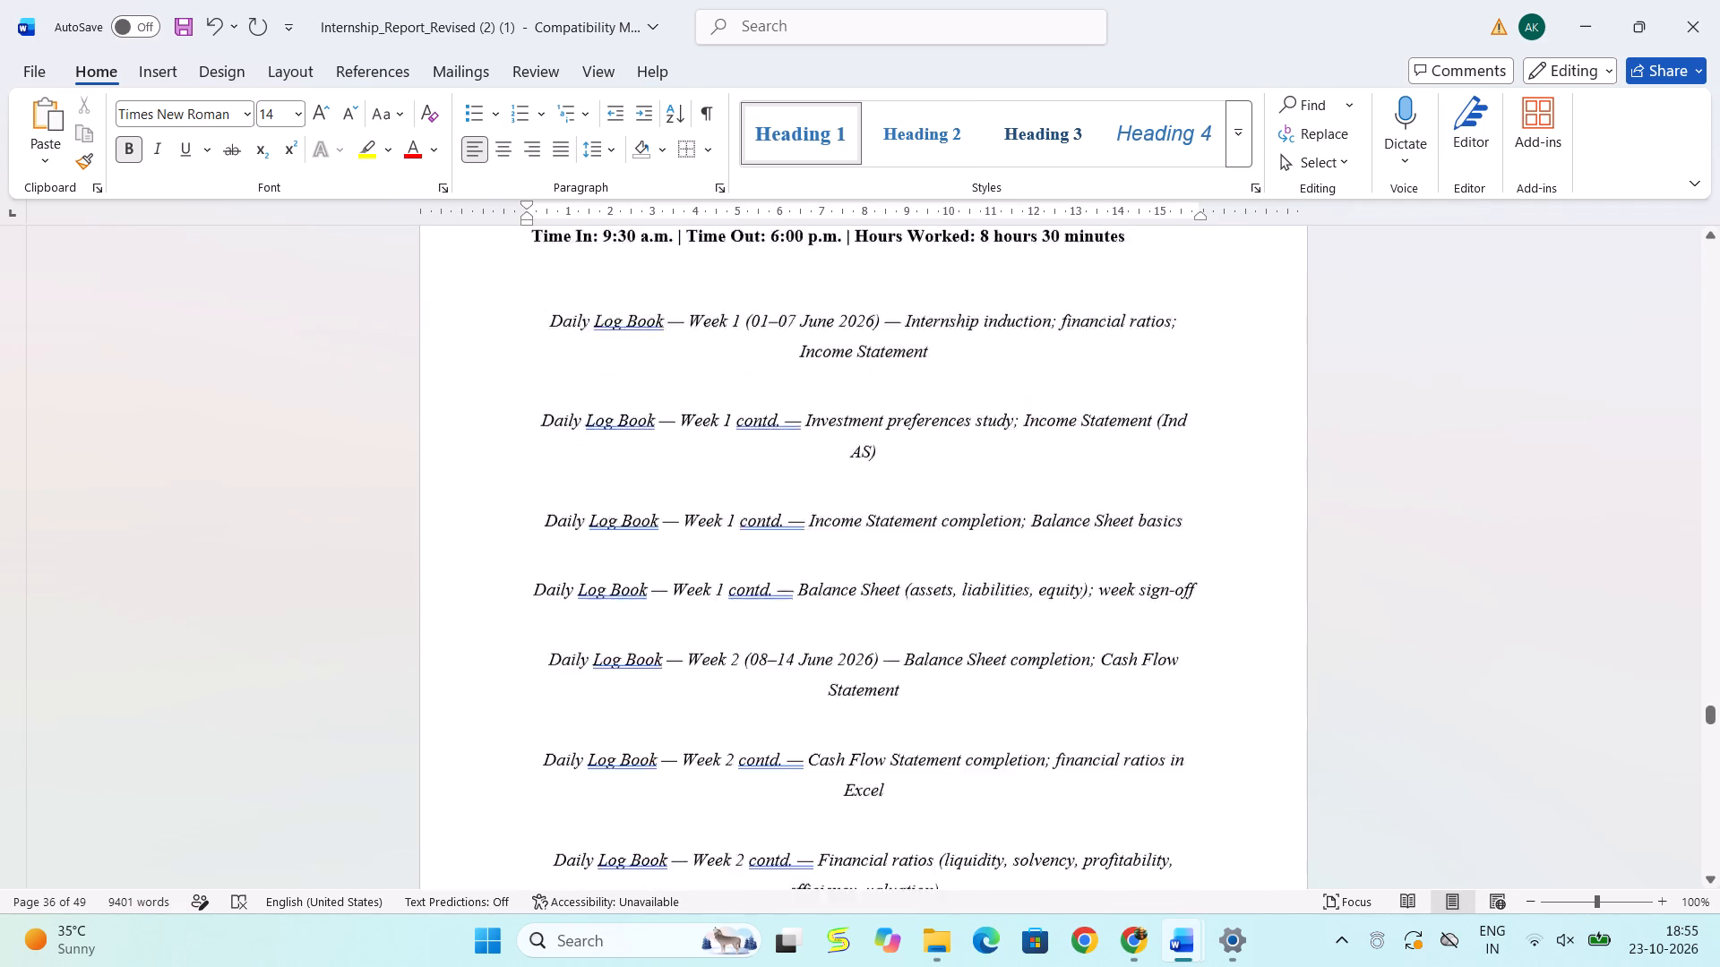
scroll(891, 669, "down", 2)
scroll(891, 669, "up", 5)
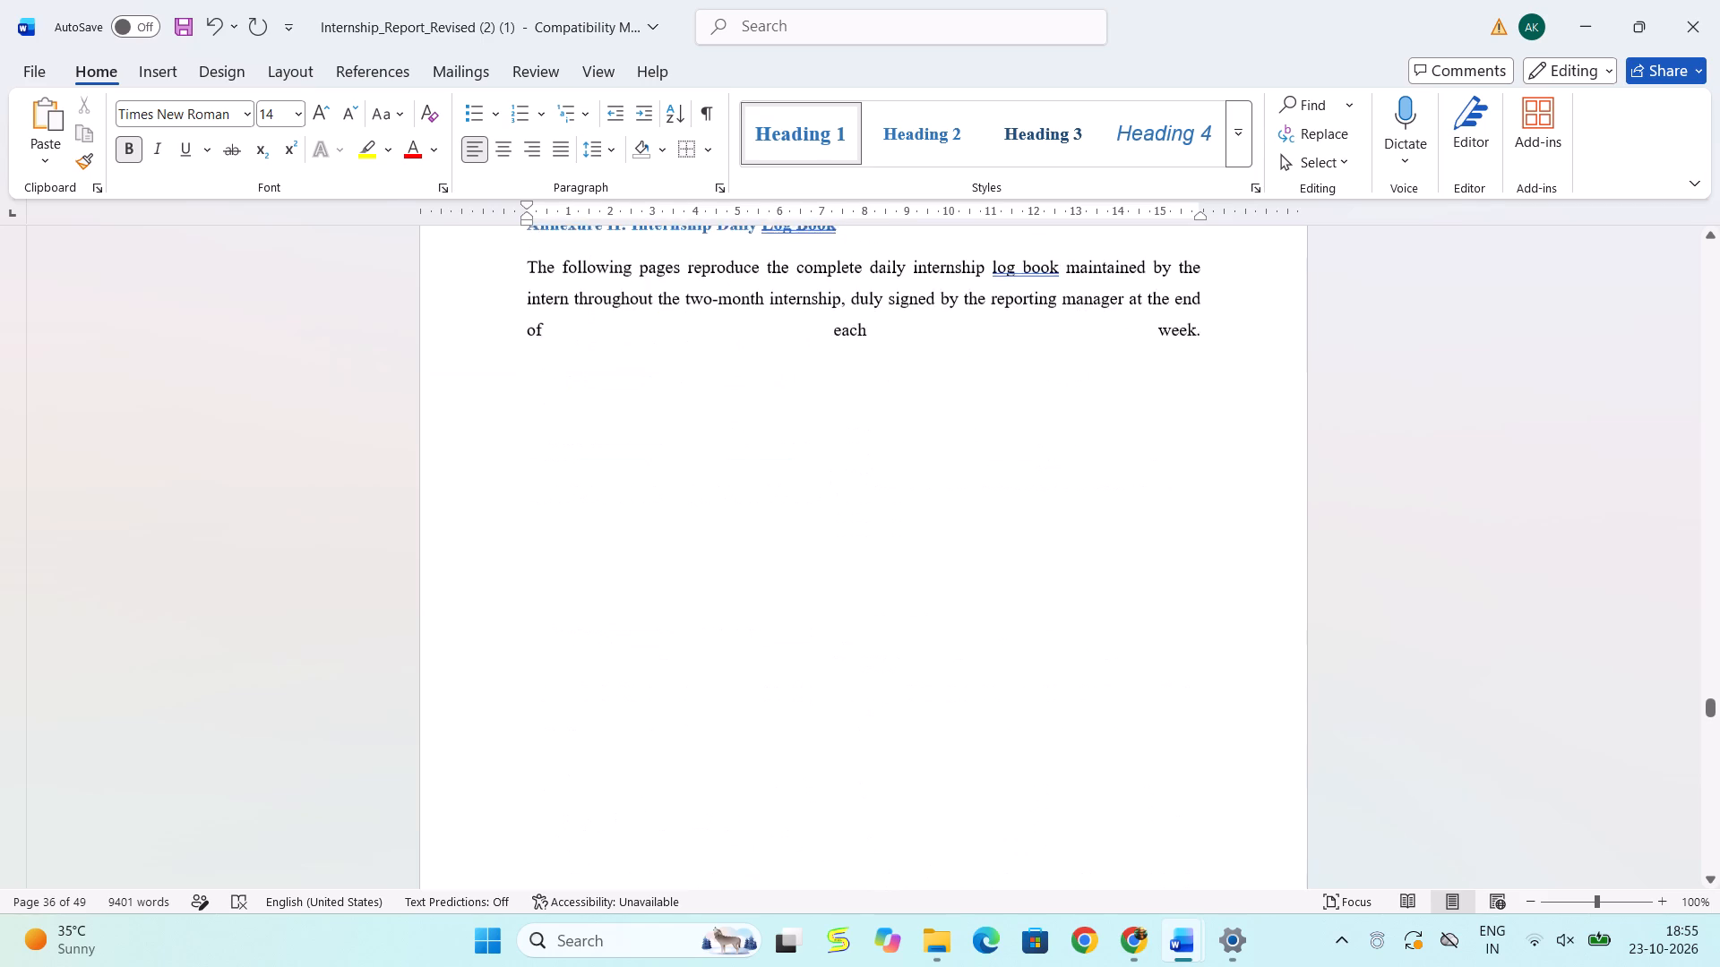
scroll(891, 669, "up", 1)
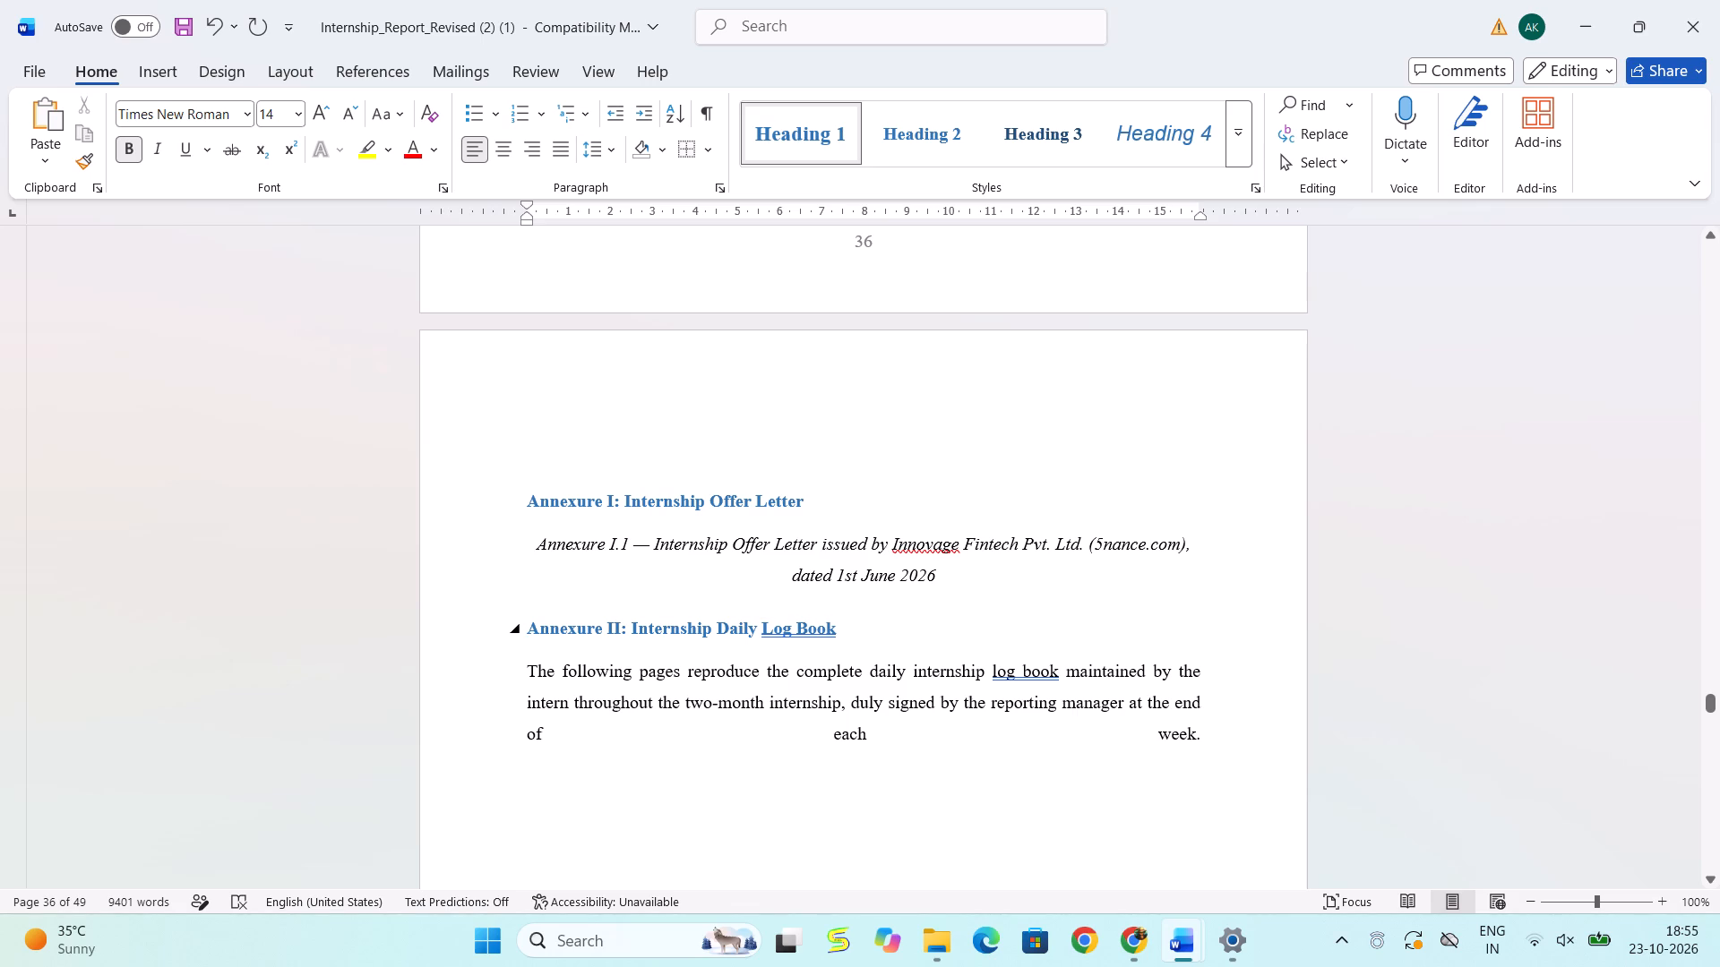
scroll(908, 624, "down", 5)
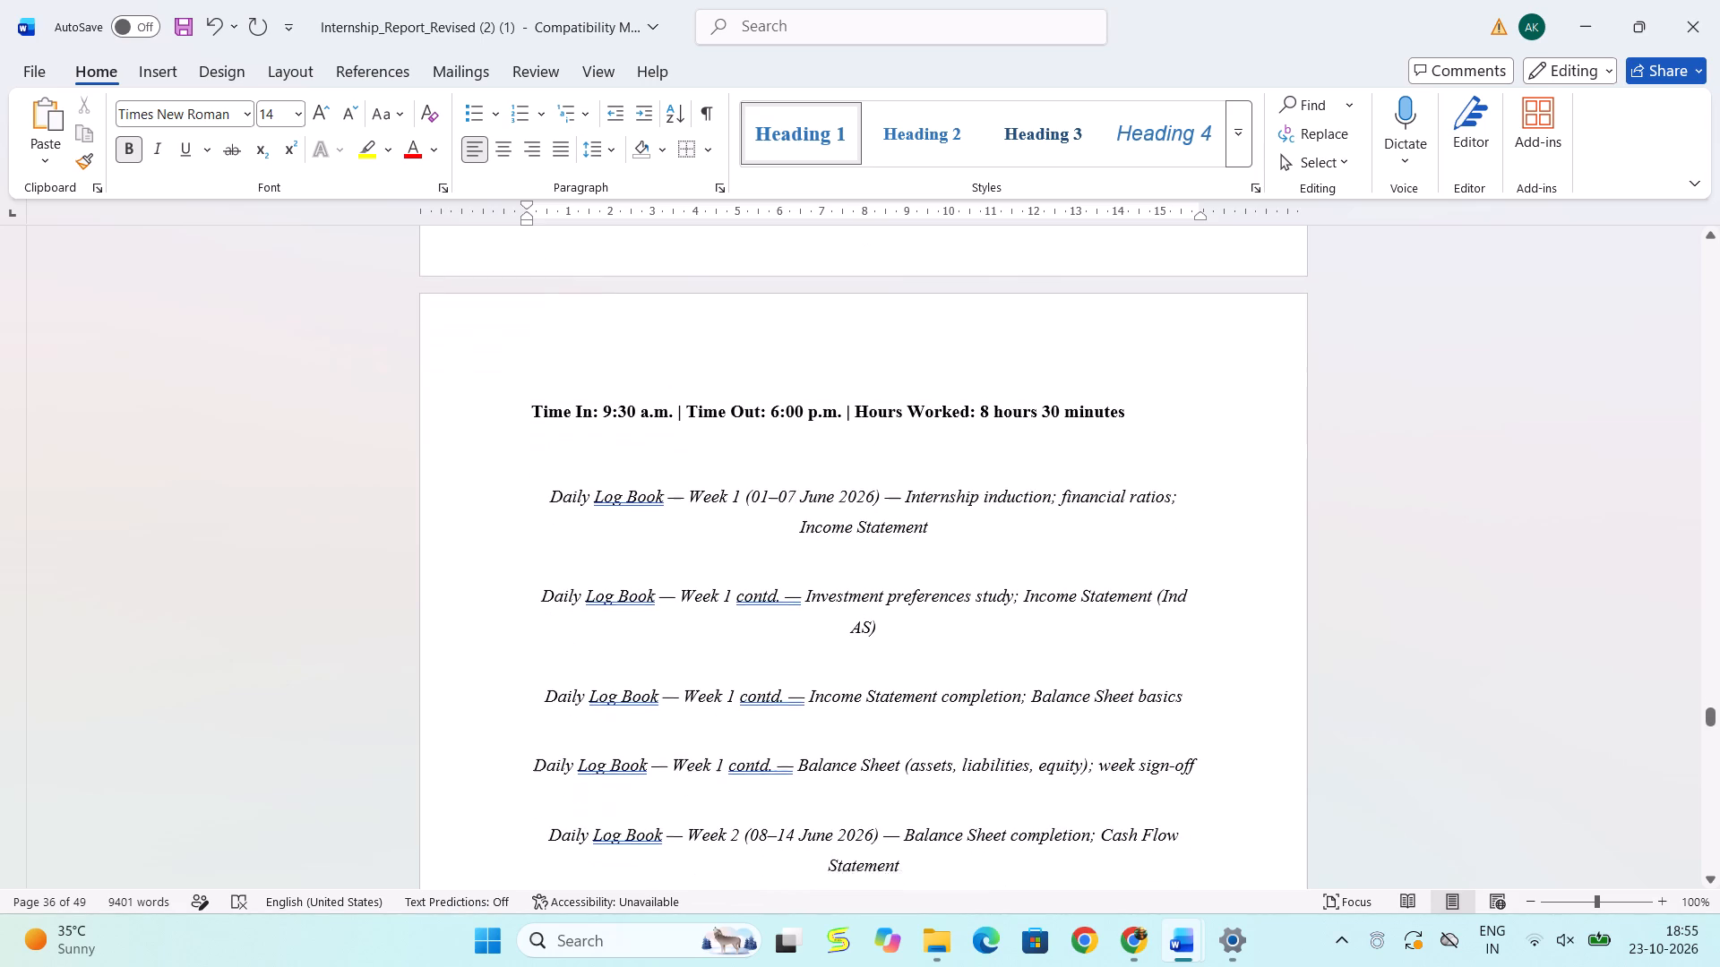
scroll(908, 624, "down", 1)
scroll(908, 624, "up", 2)
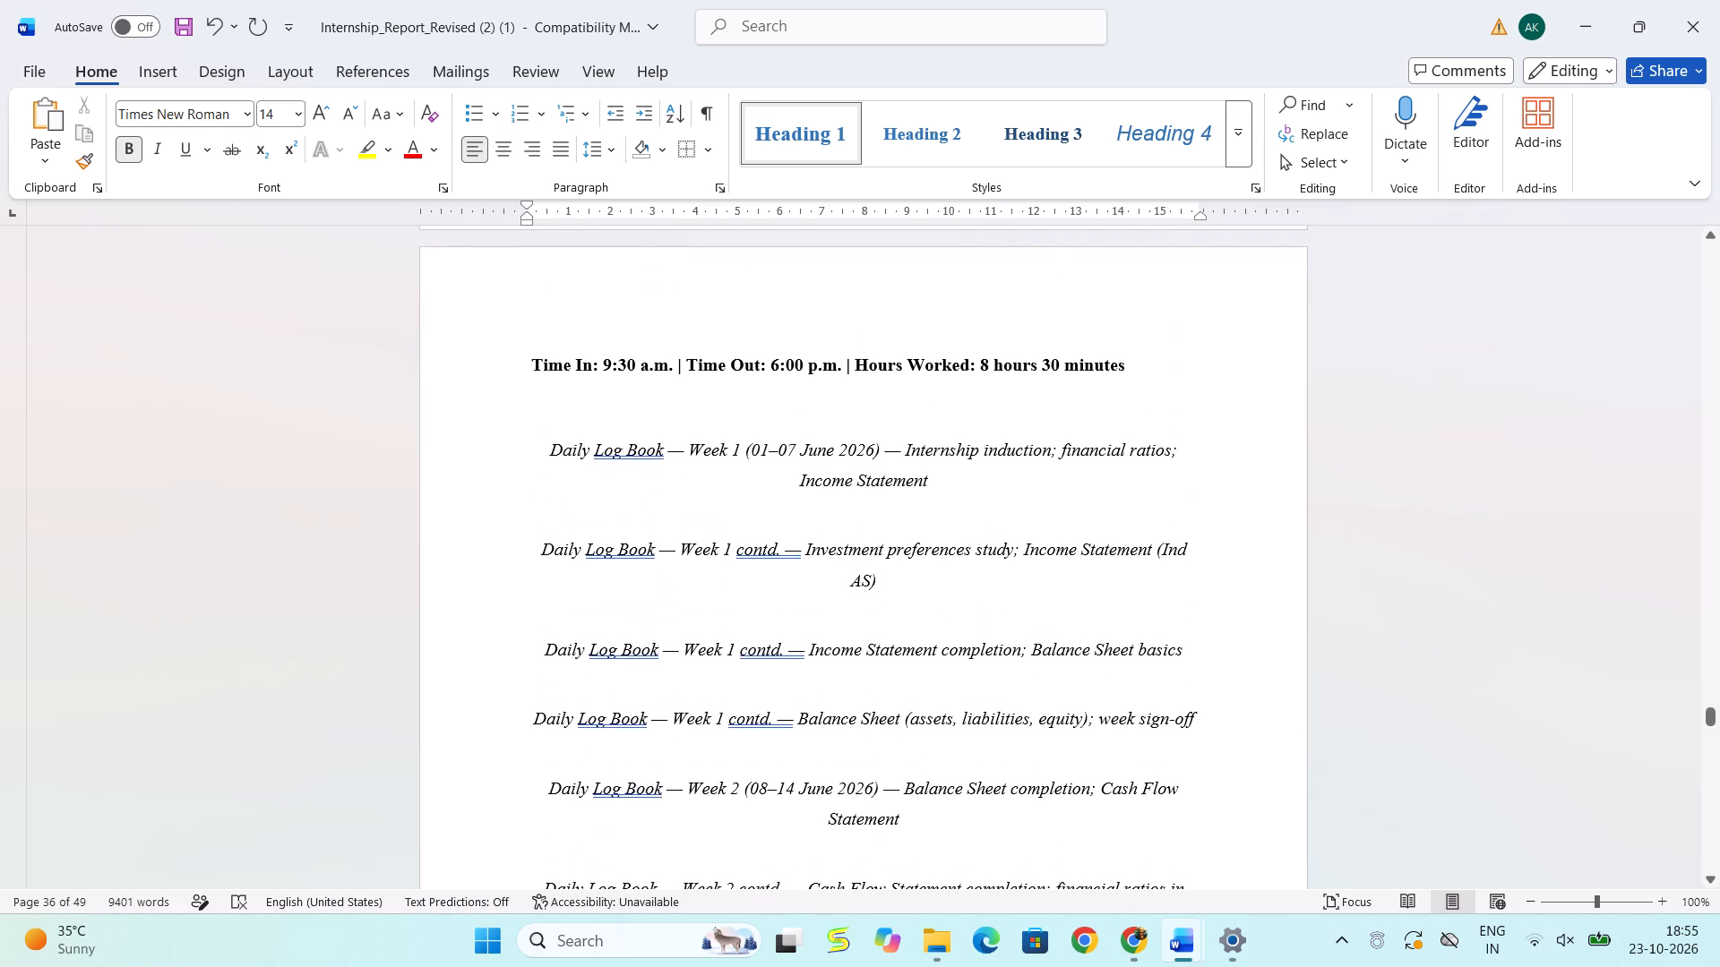
scroll(908, 624, "down", 2)
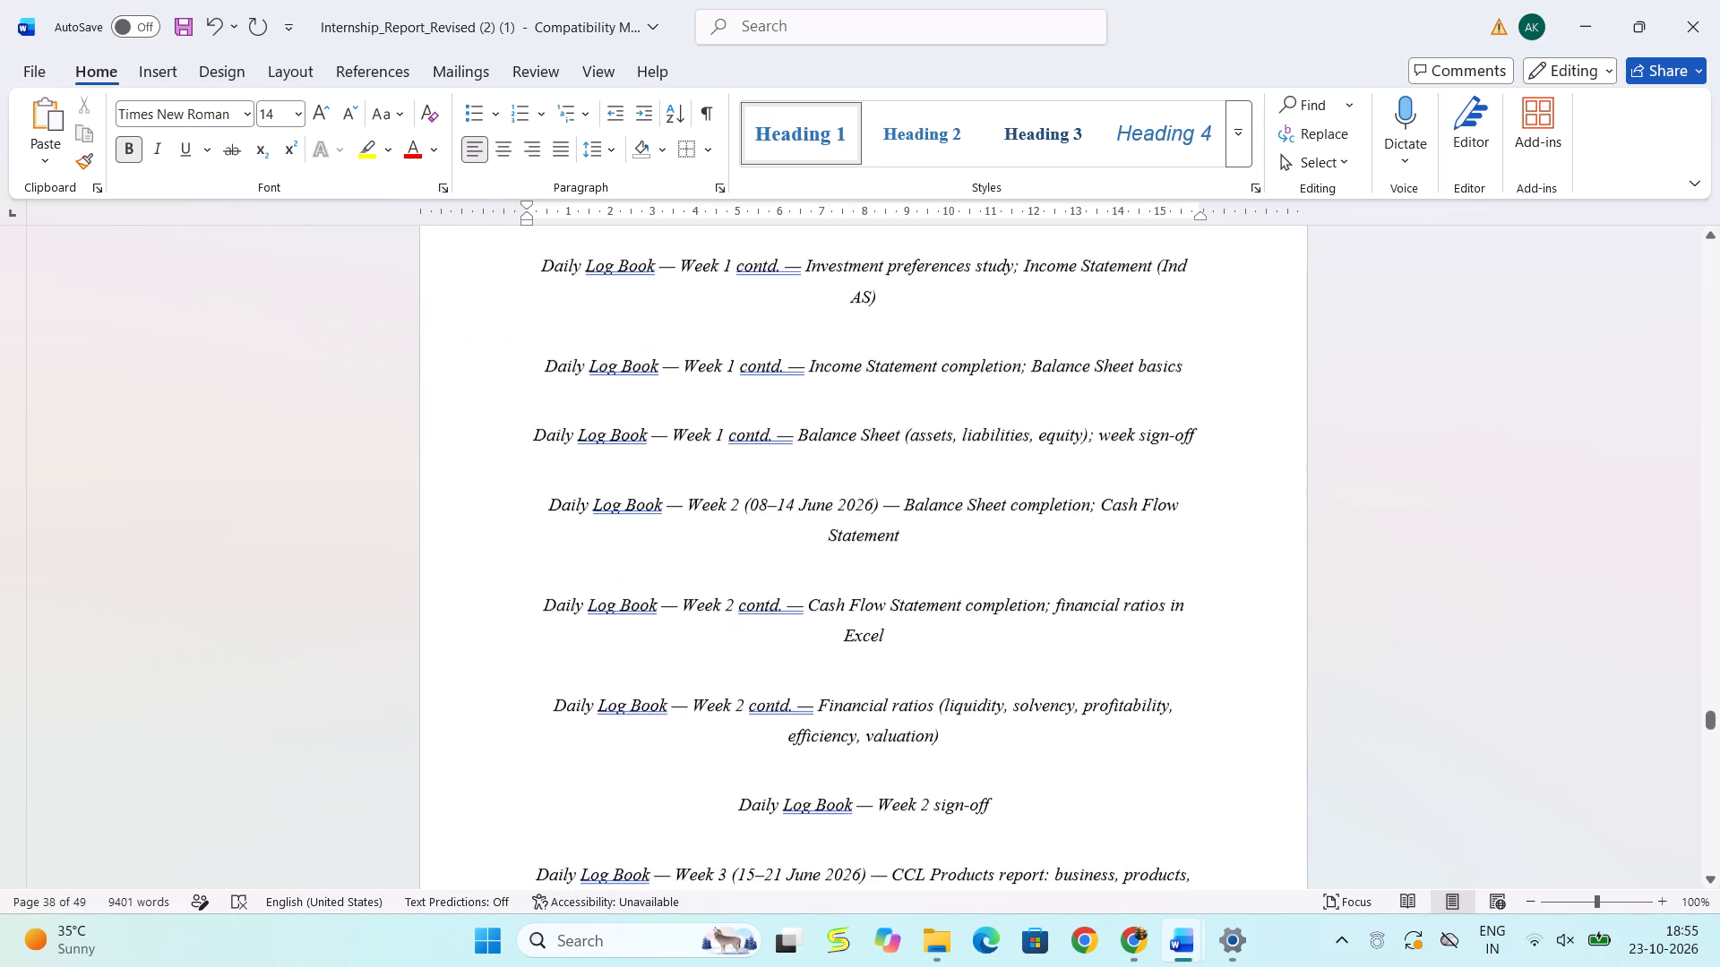
scroll(908, 624, "down", 2)
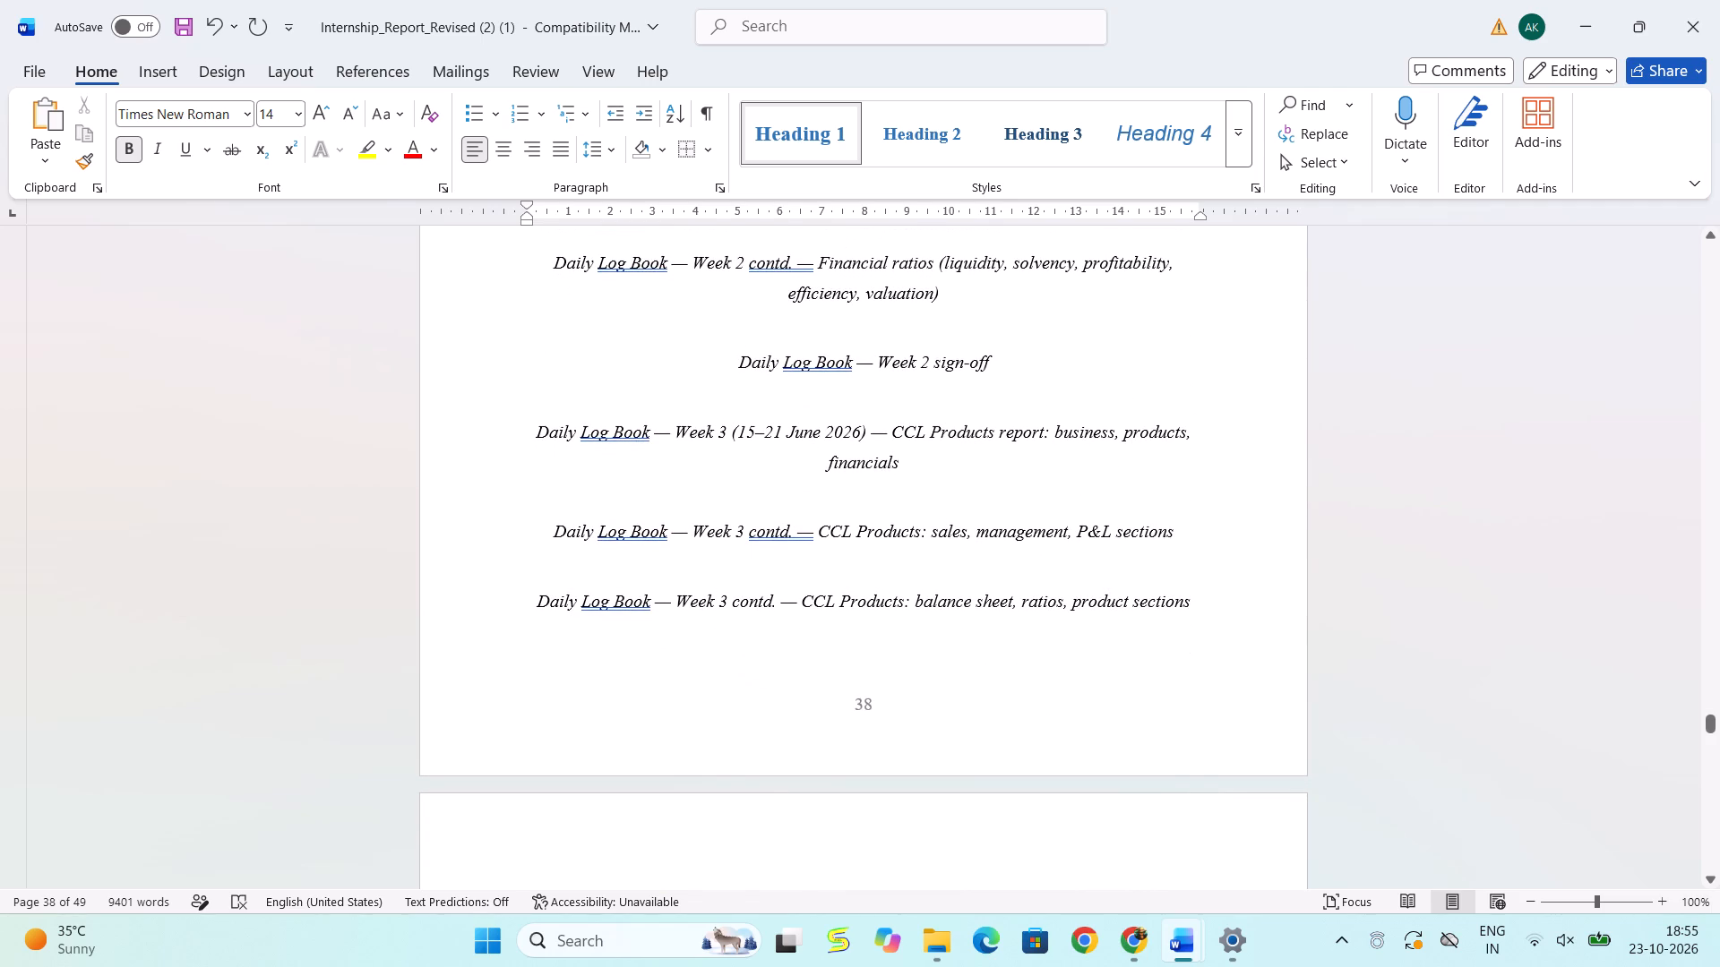
scroll(908, 624, "down", 2)
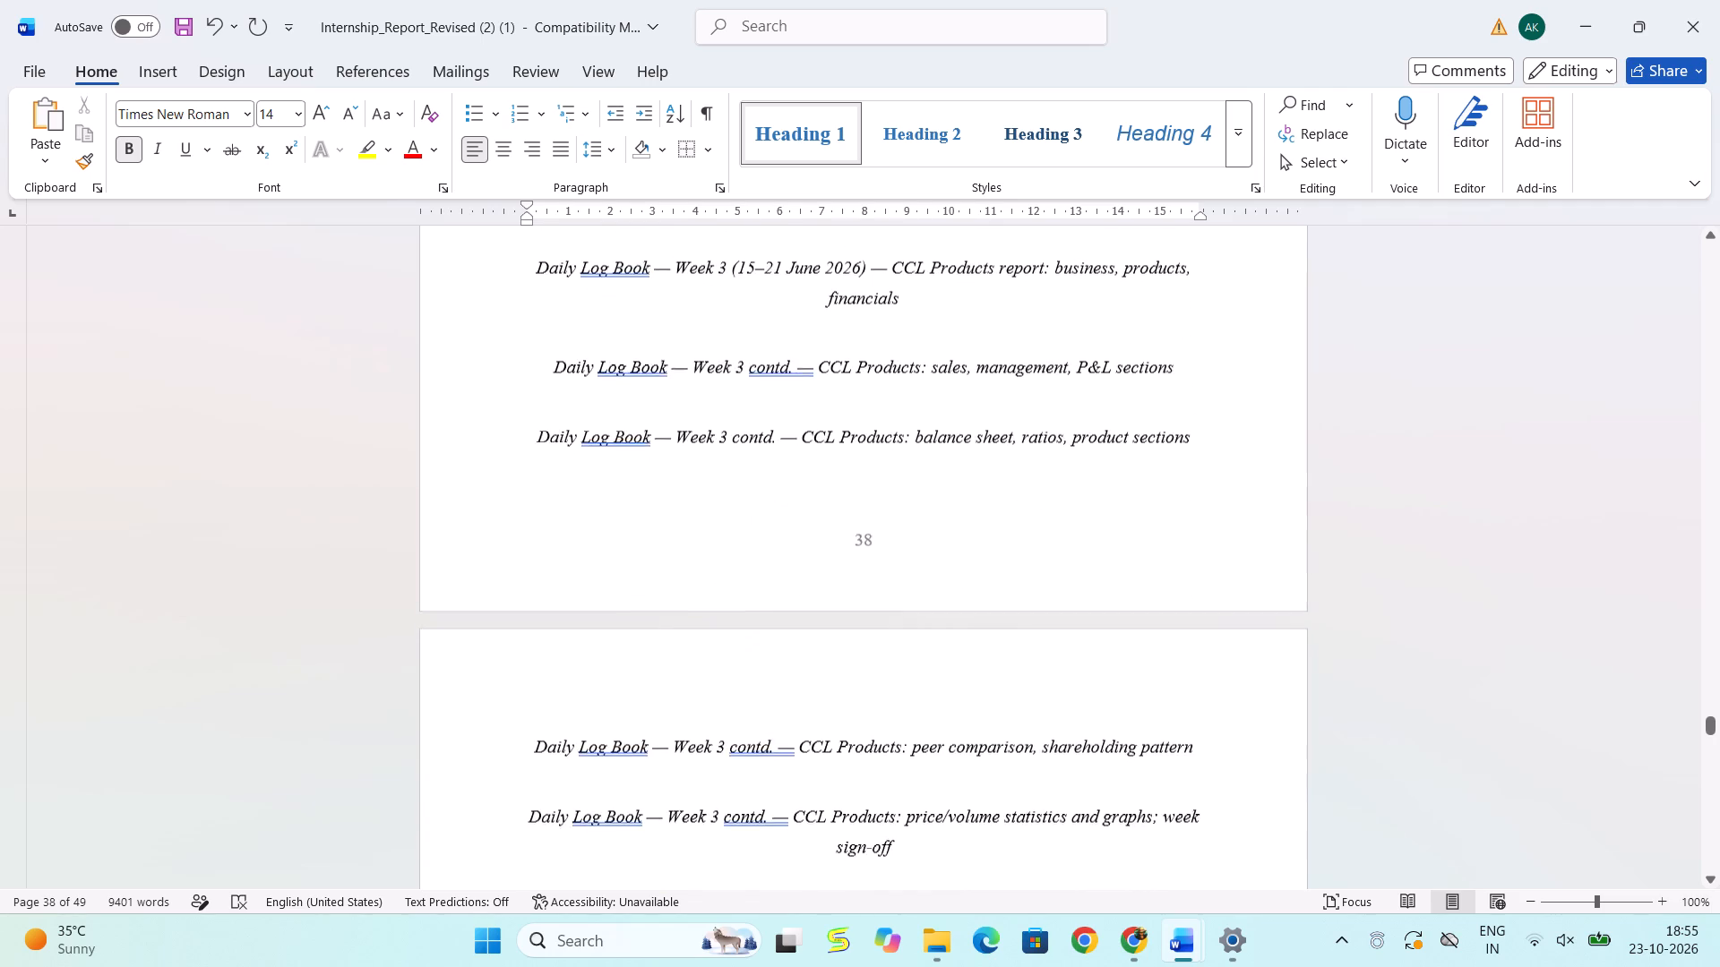
Examine the ANNEXURES / APPENDICES section, including the Annexure III Internship Timeline table and the weekly attendance and work table.
scroll(908, 624, "down", 10)
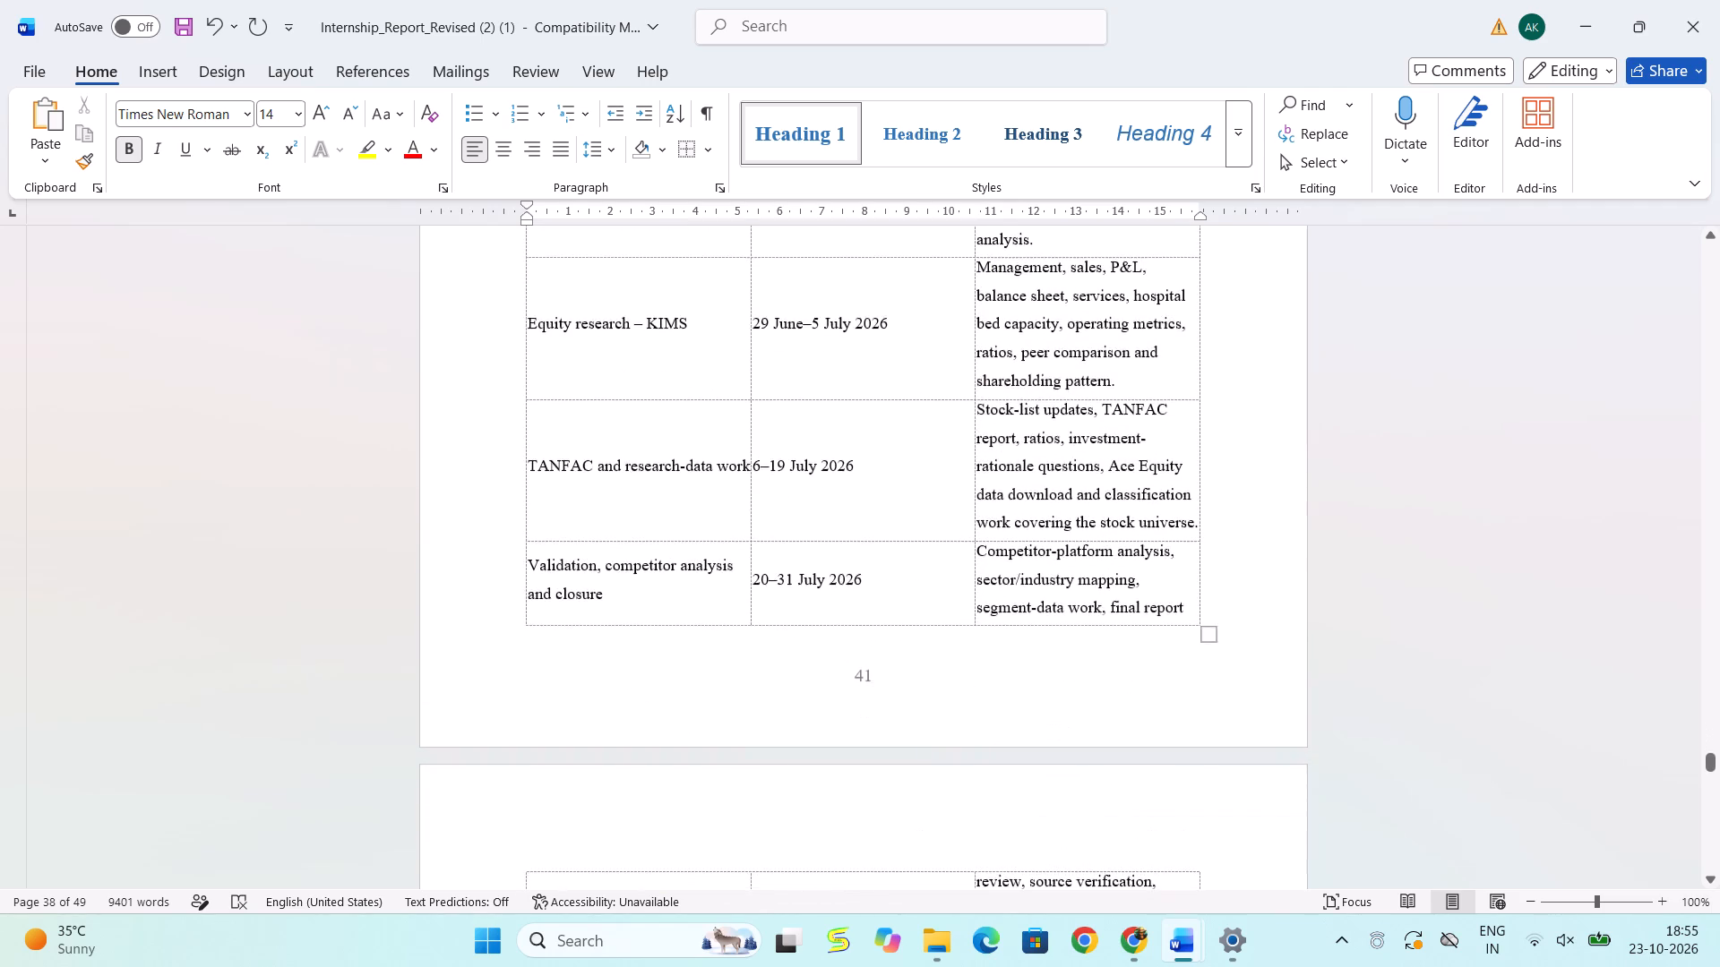
scroll(908, 624, "up", 4)
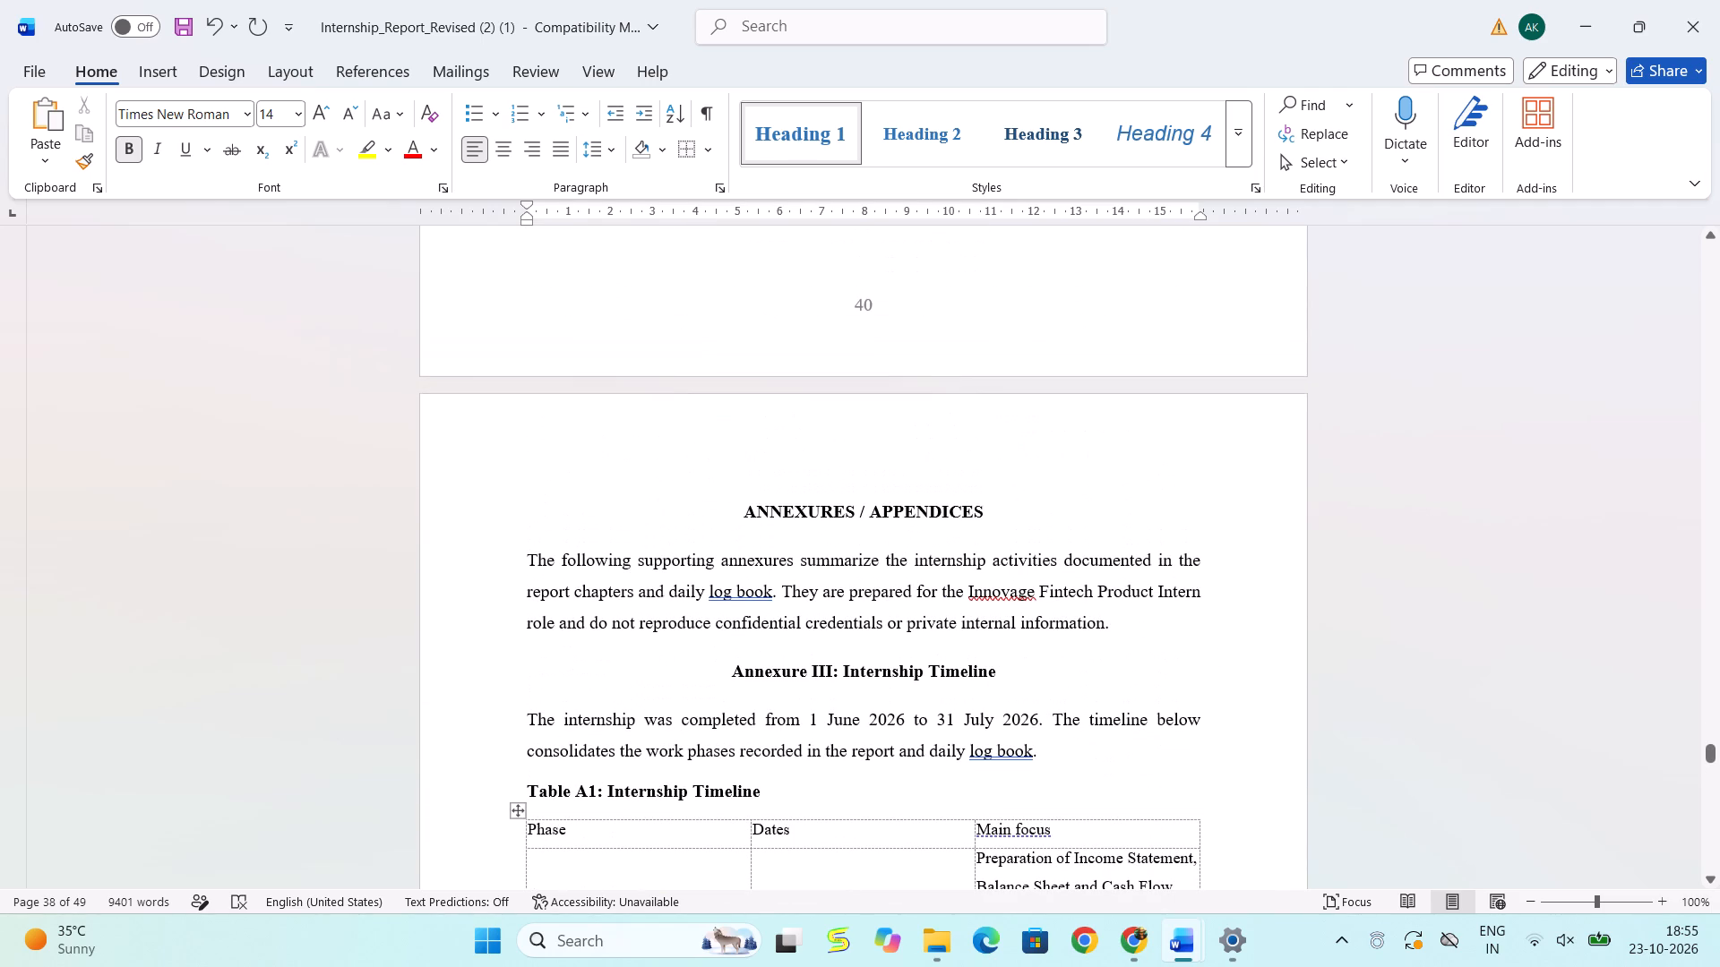
scroll(908, 624, "down", 2)
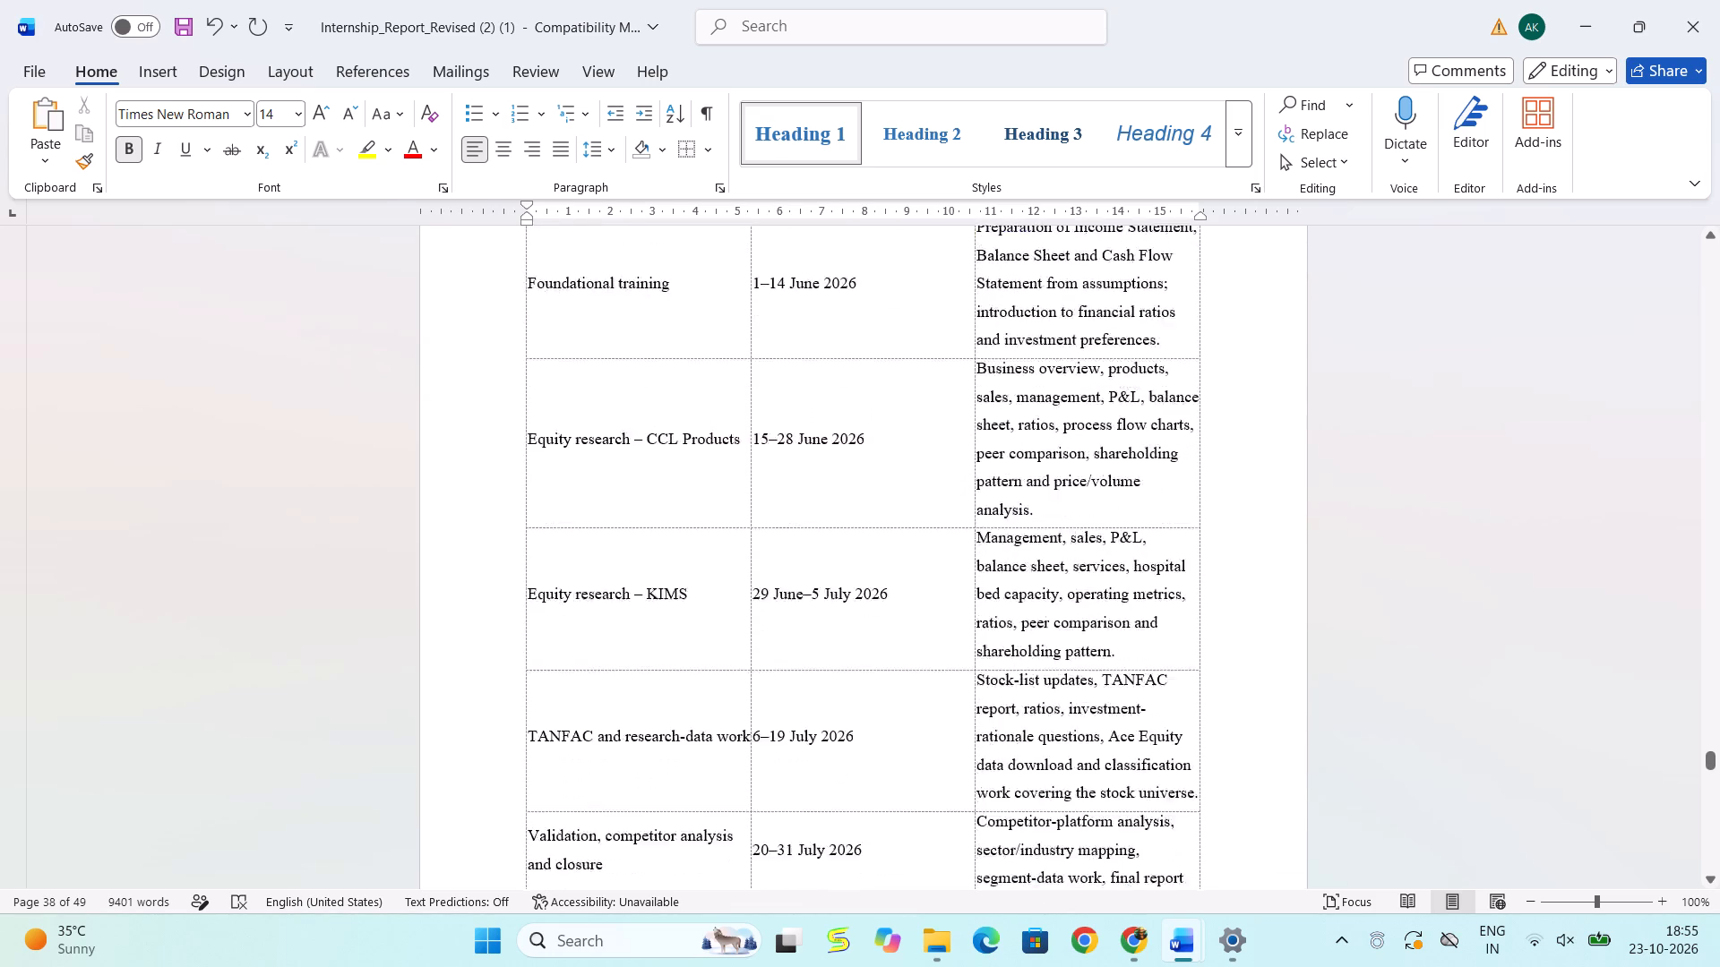
scroll(908, 624, "down", 7)
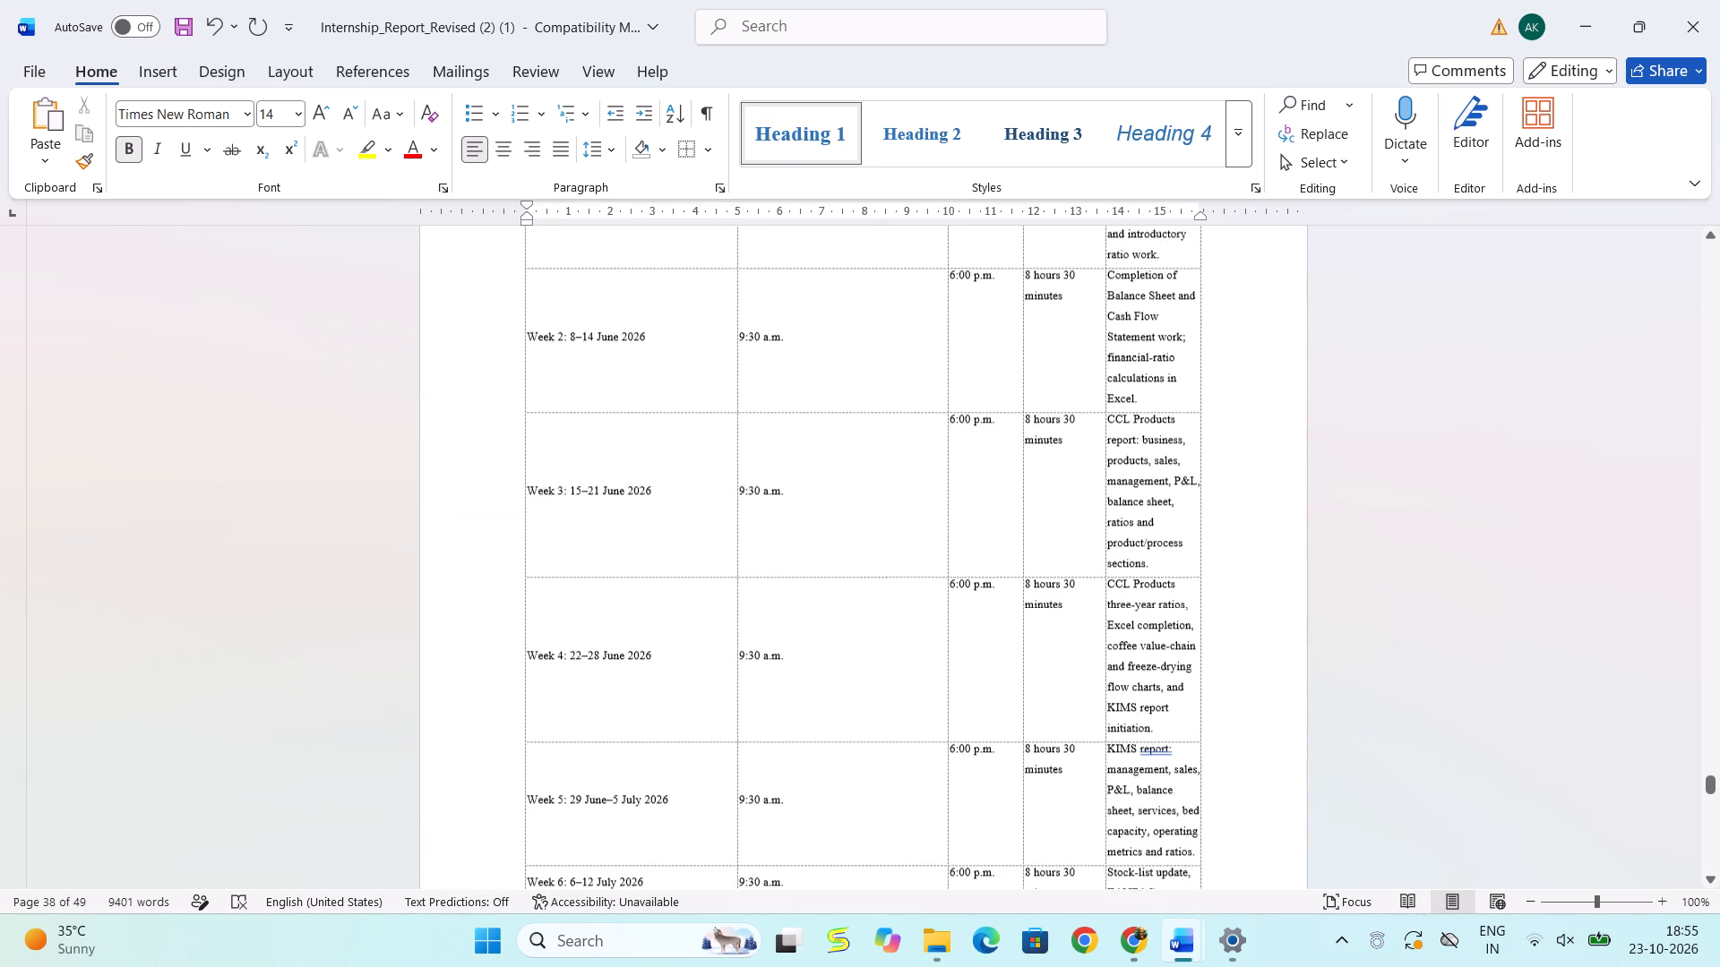
Recheck the daily log book captions and the Annexure I and Annexure II headings.
scroll(908, 624, "up", 19)
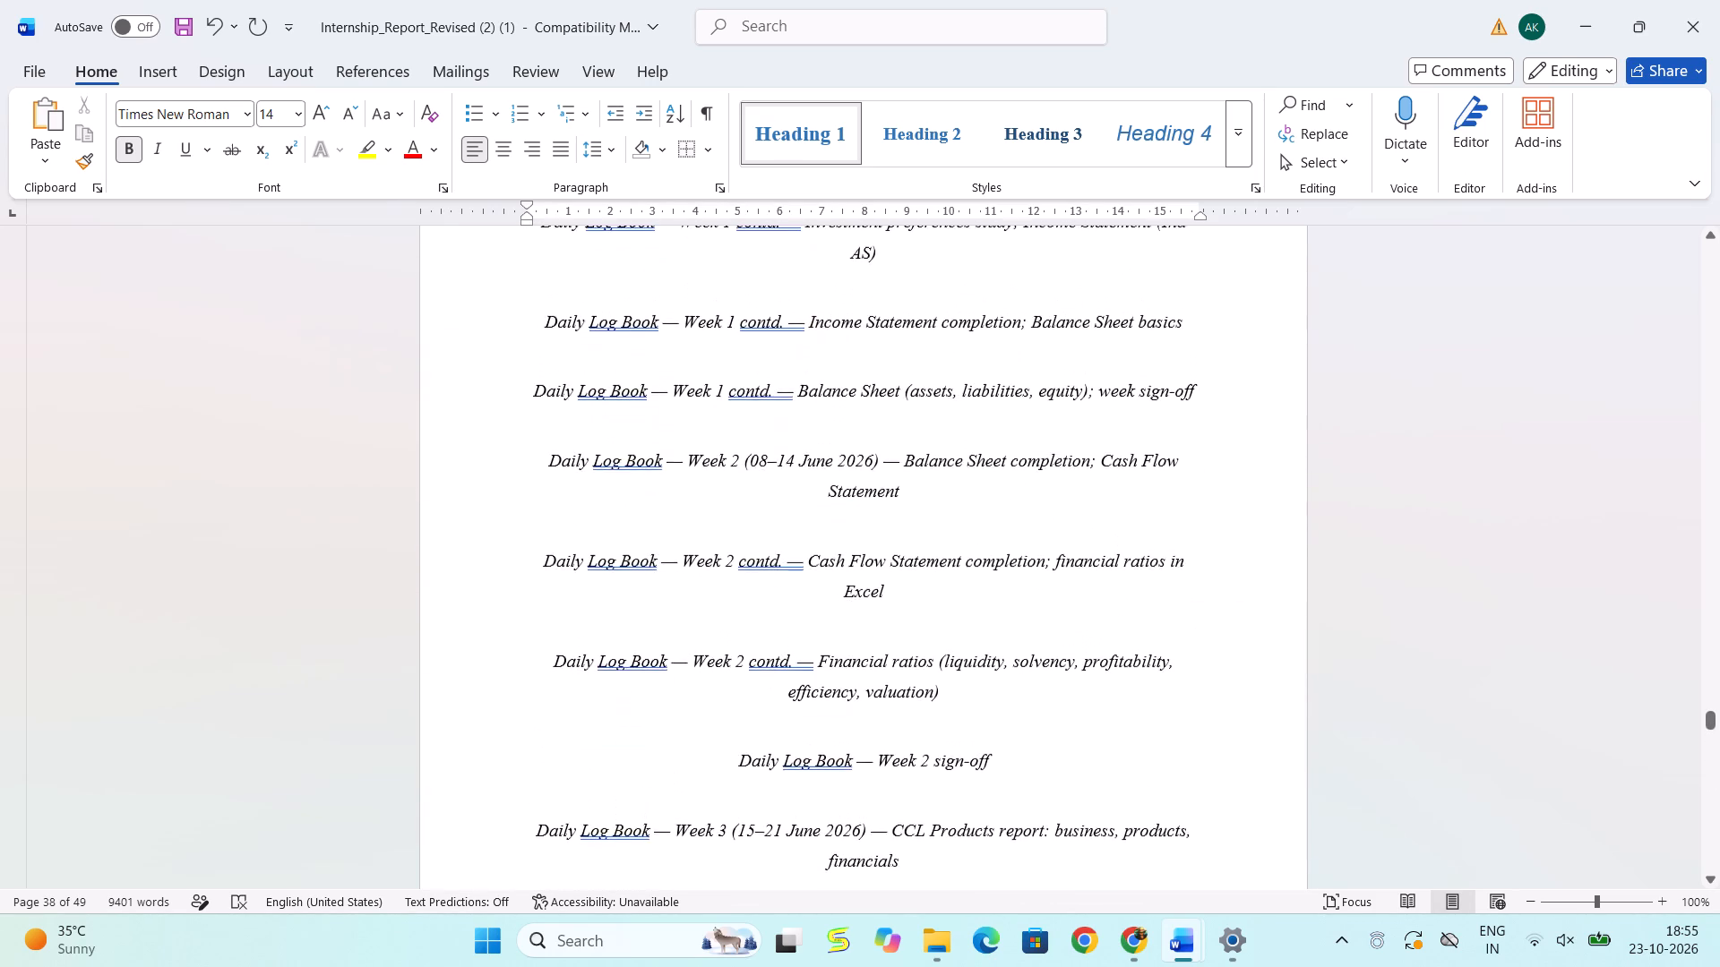
scroll(908, 624, "up", 2)
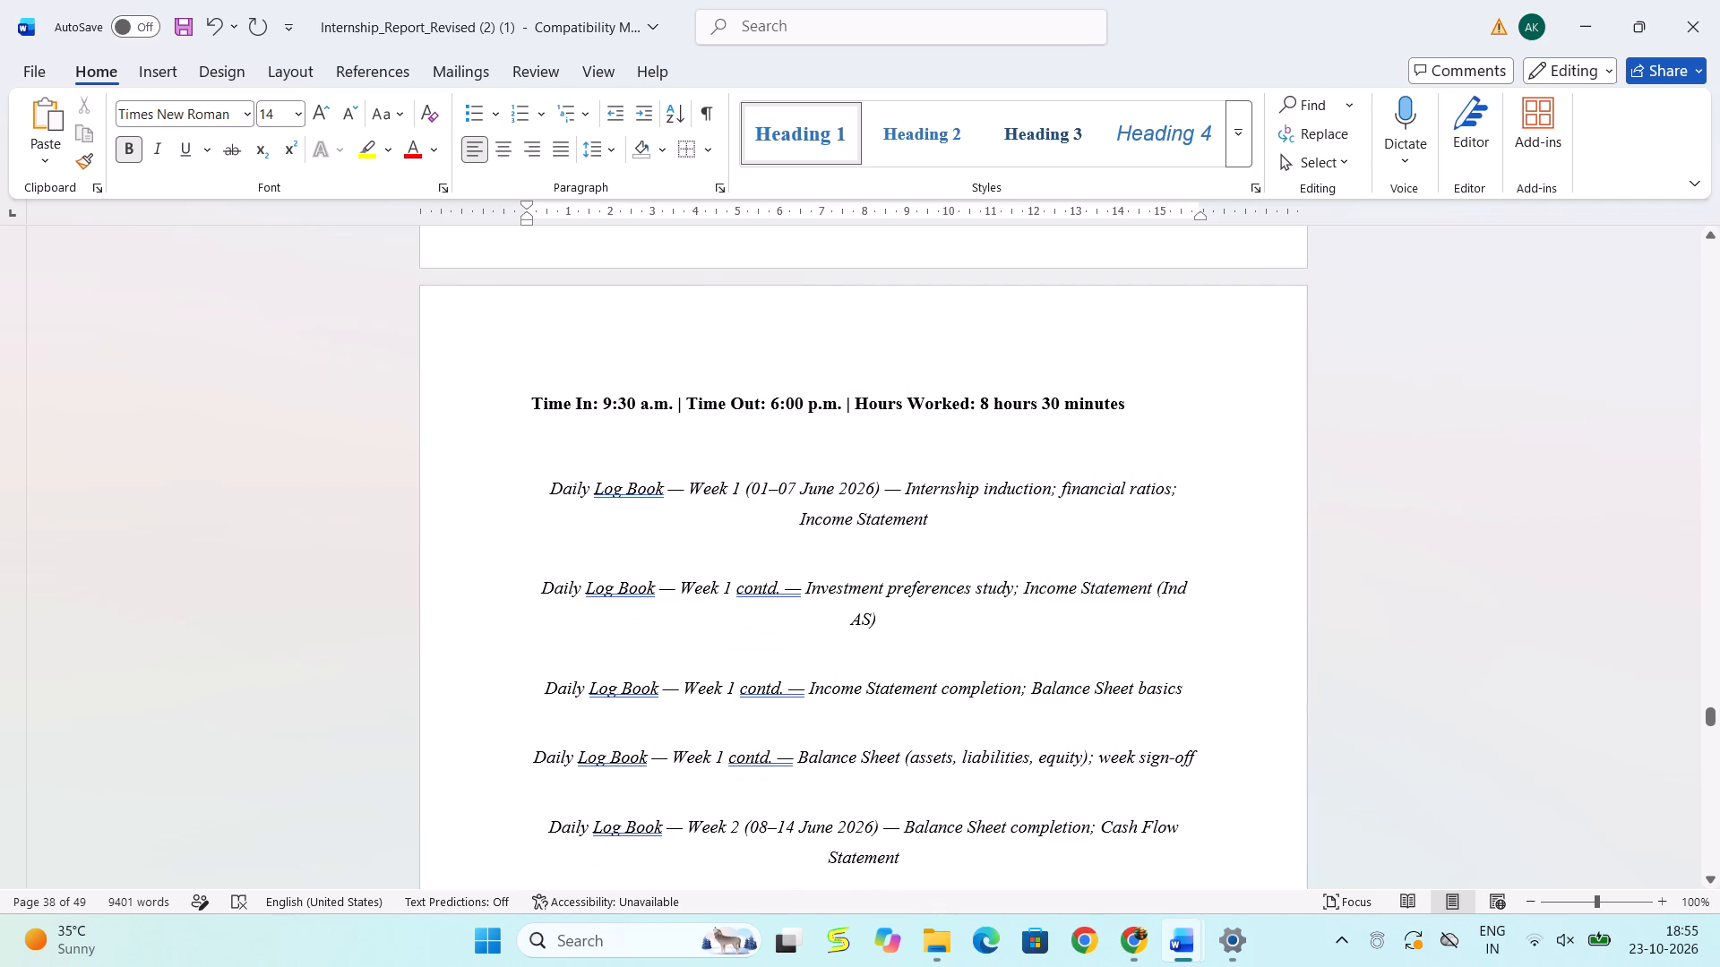
scroll(805, 501, "up", 6)
scroll(805, 501, "down", 1)
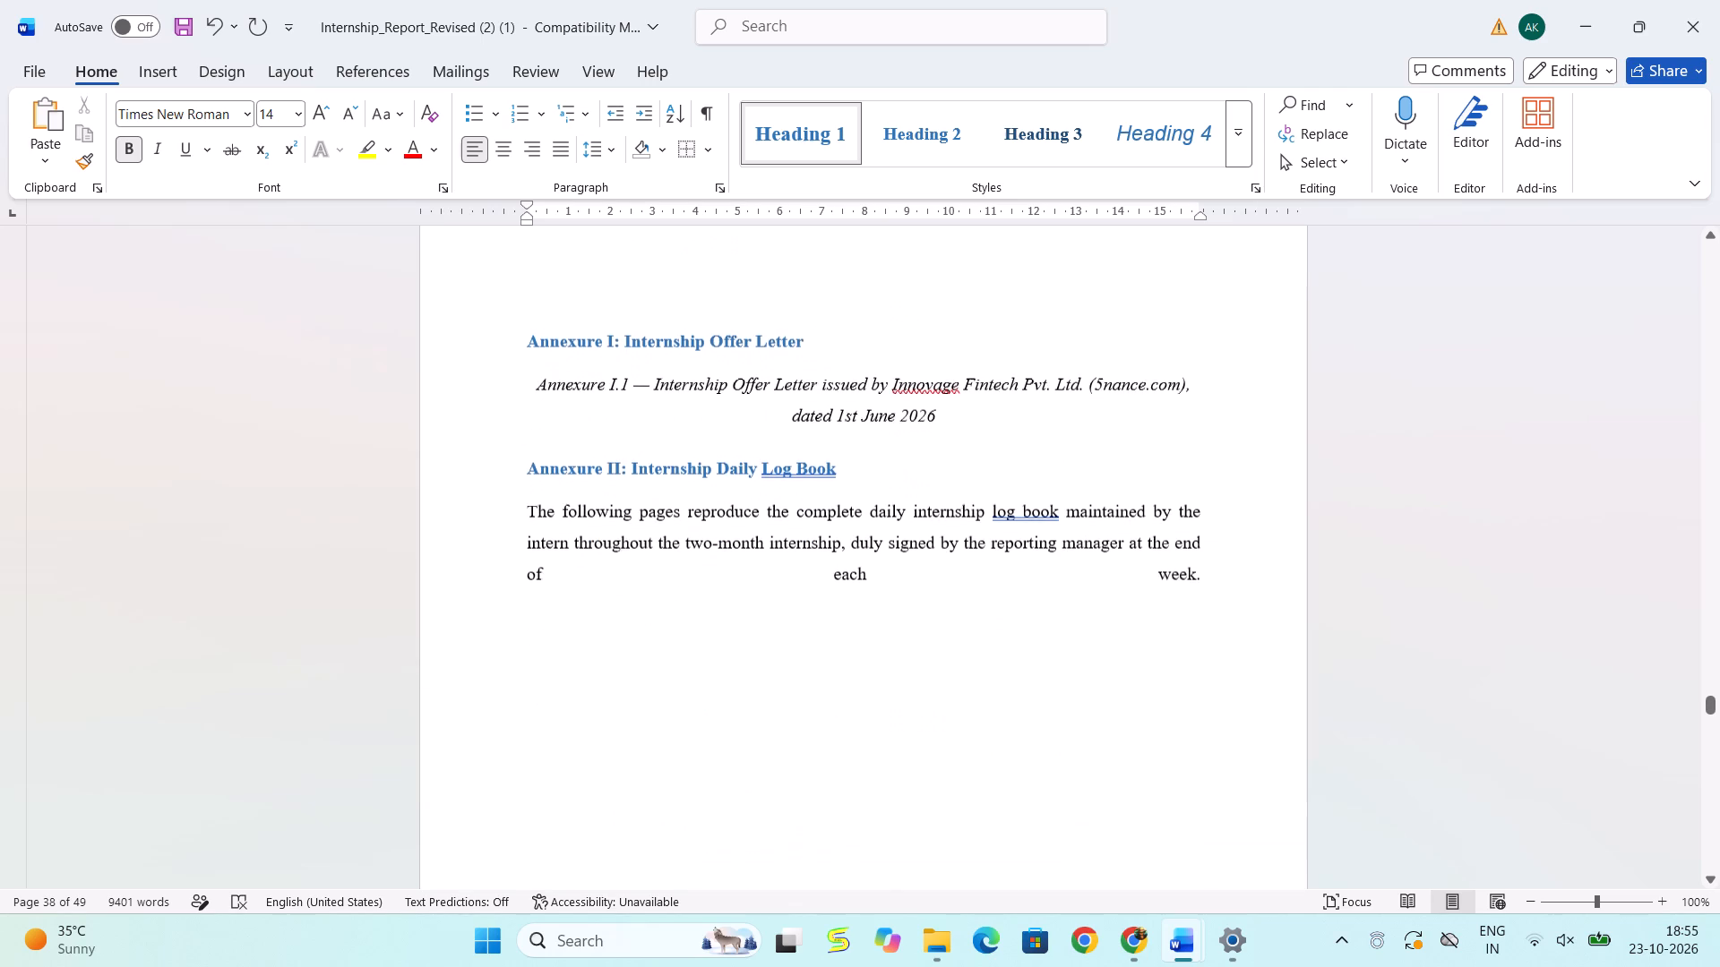
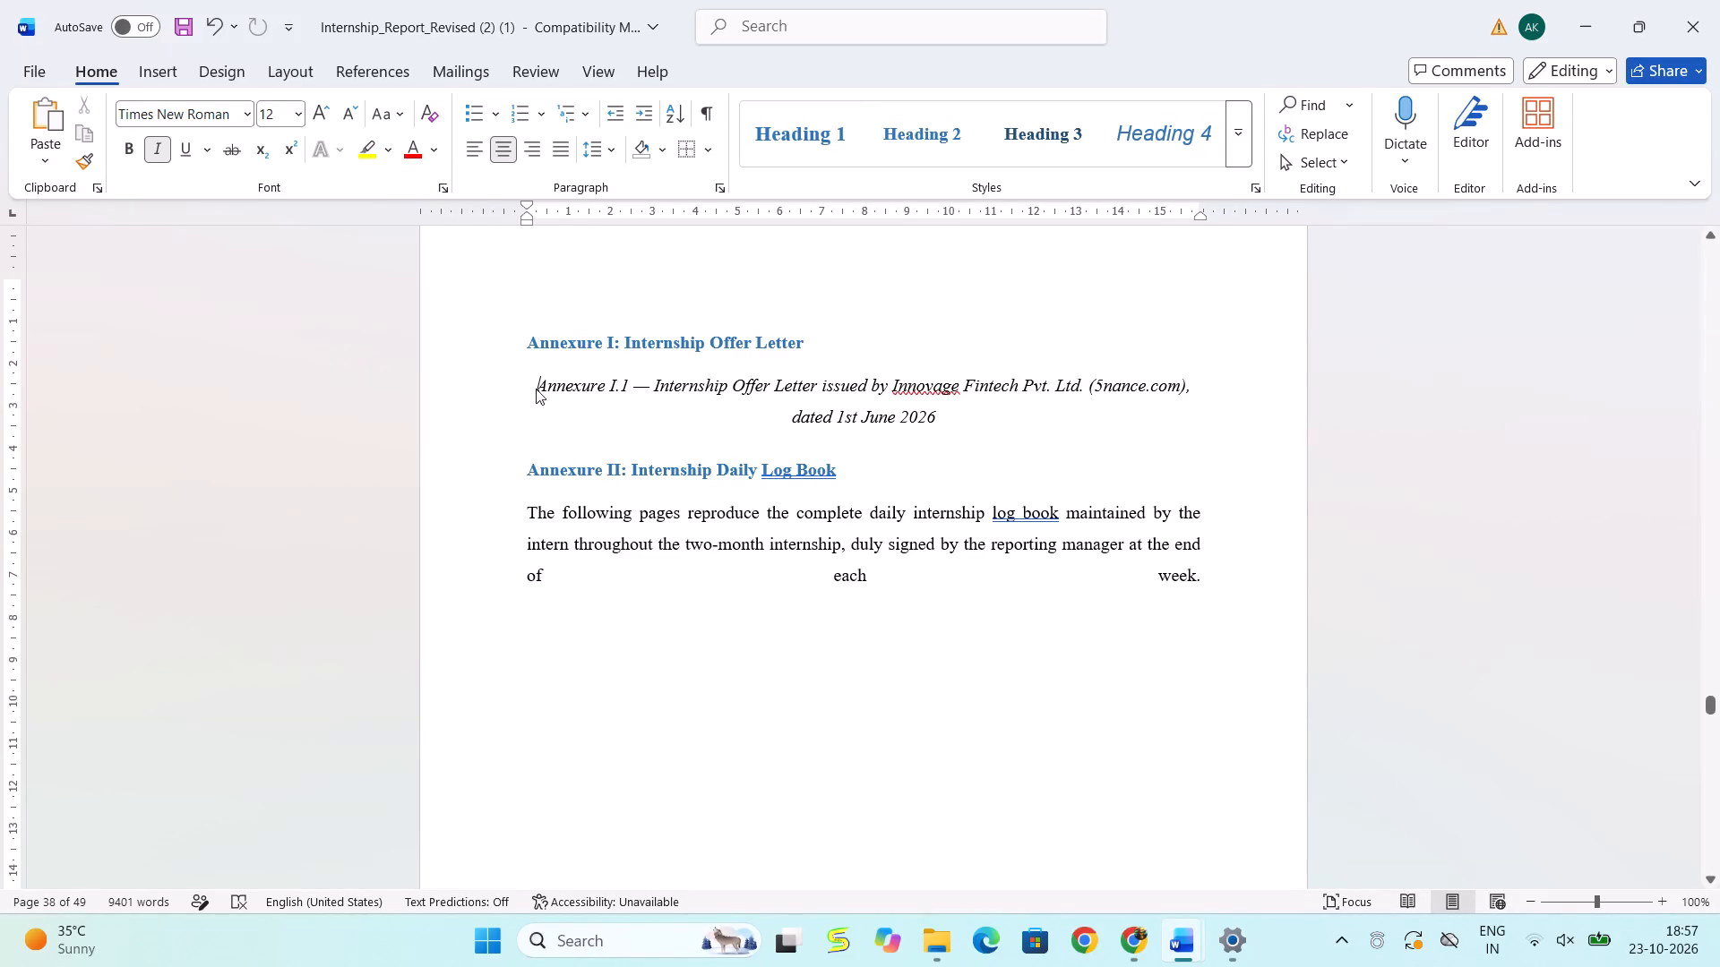
Apply the Heading 1 style to the "Annexure I: Internship Offer Letter" heading.
scroll(810, 424, "up", 2)
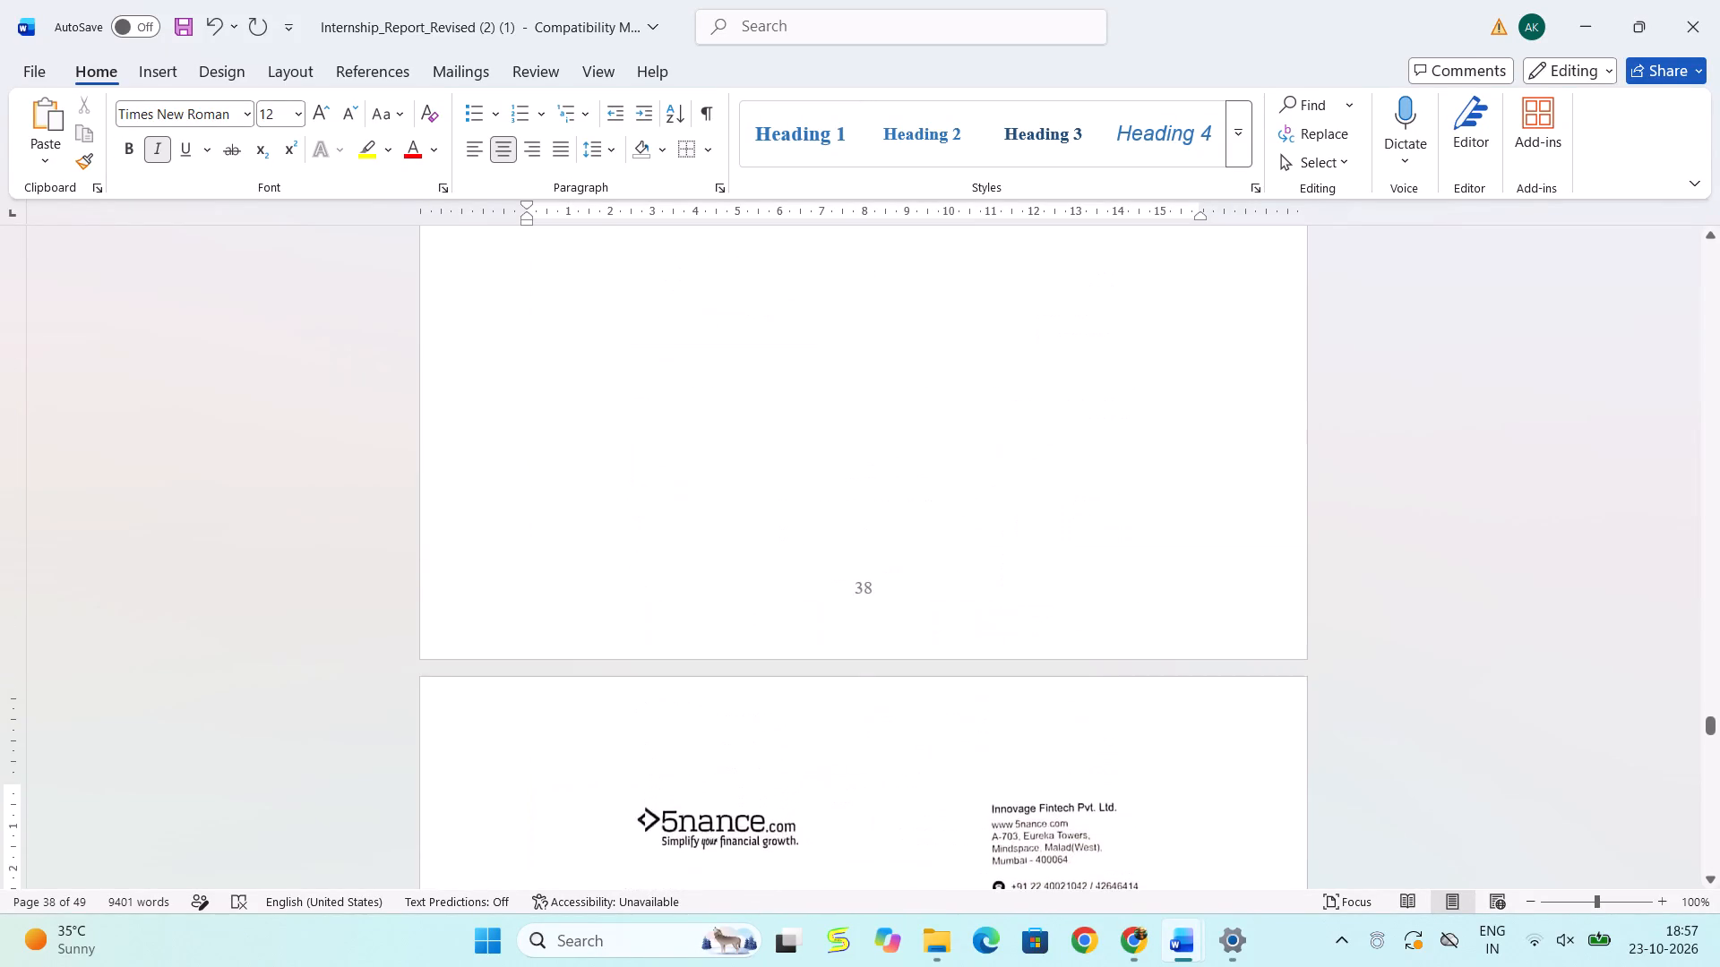
scroll(810, 424, "up", 4)
scroll(810, 424, "down", 2)
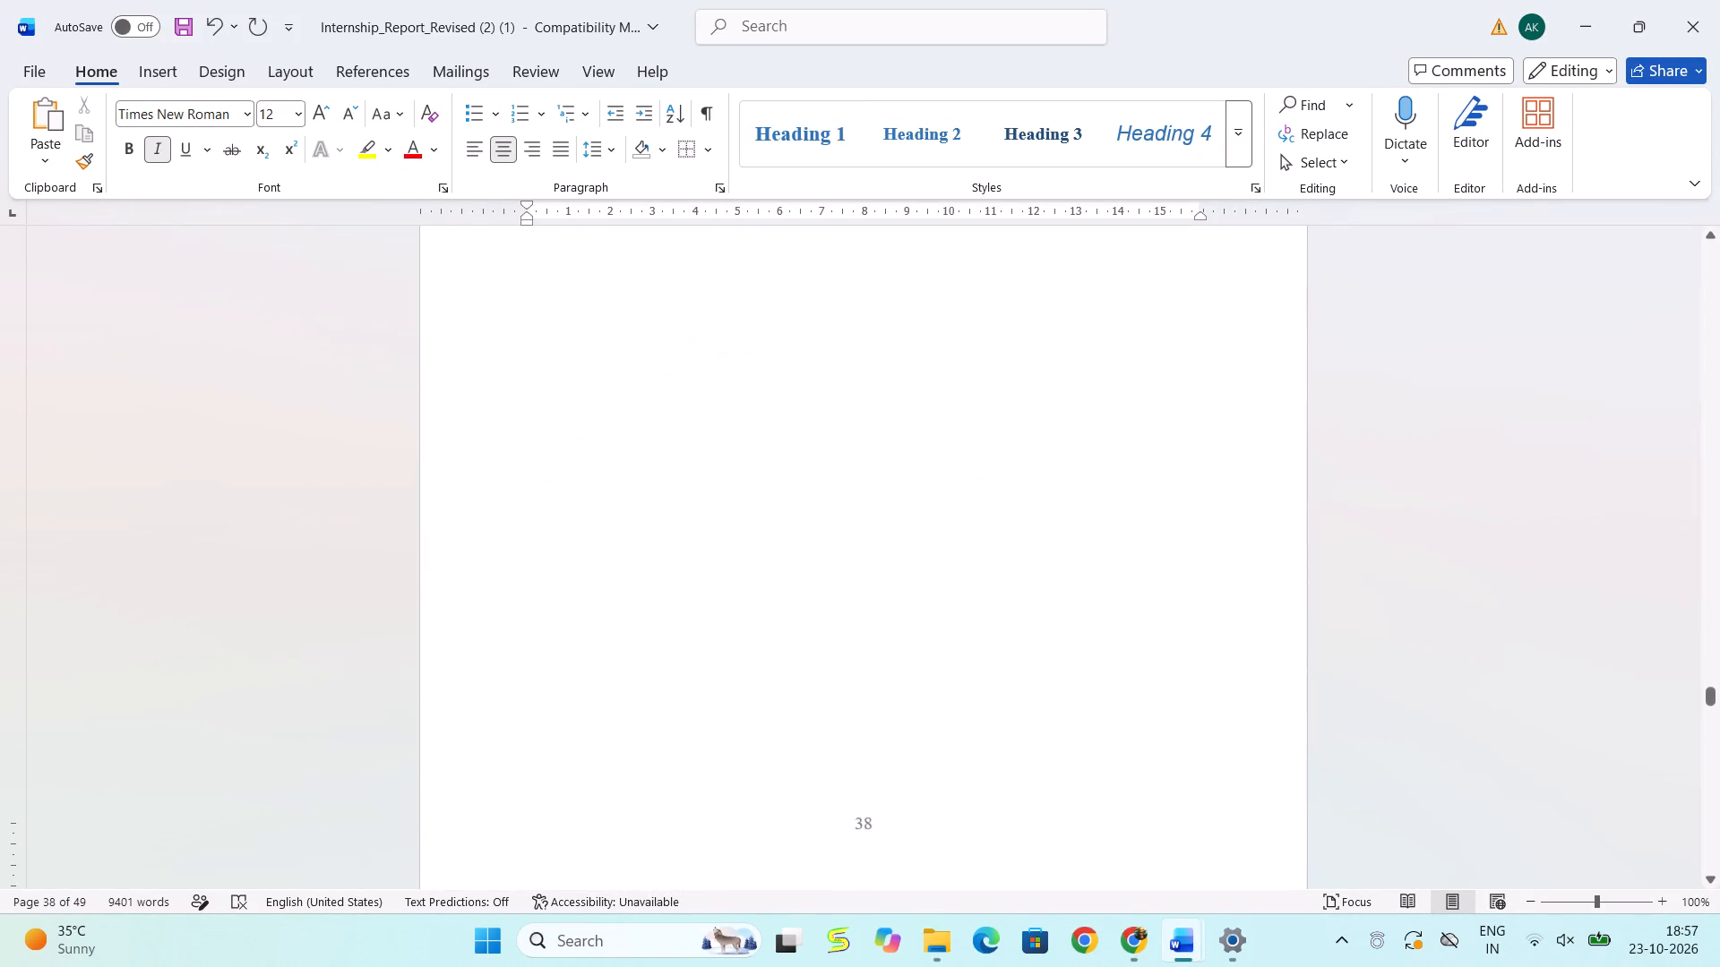
scroll(810, 424, "down", 2)
left_click(889, 658)
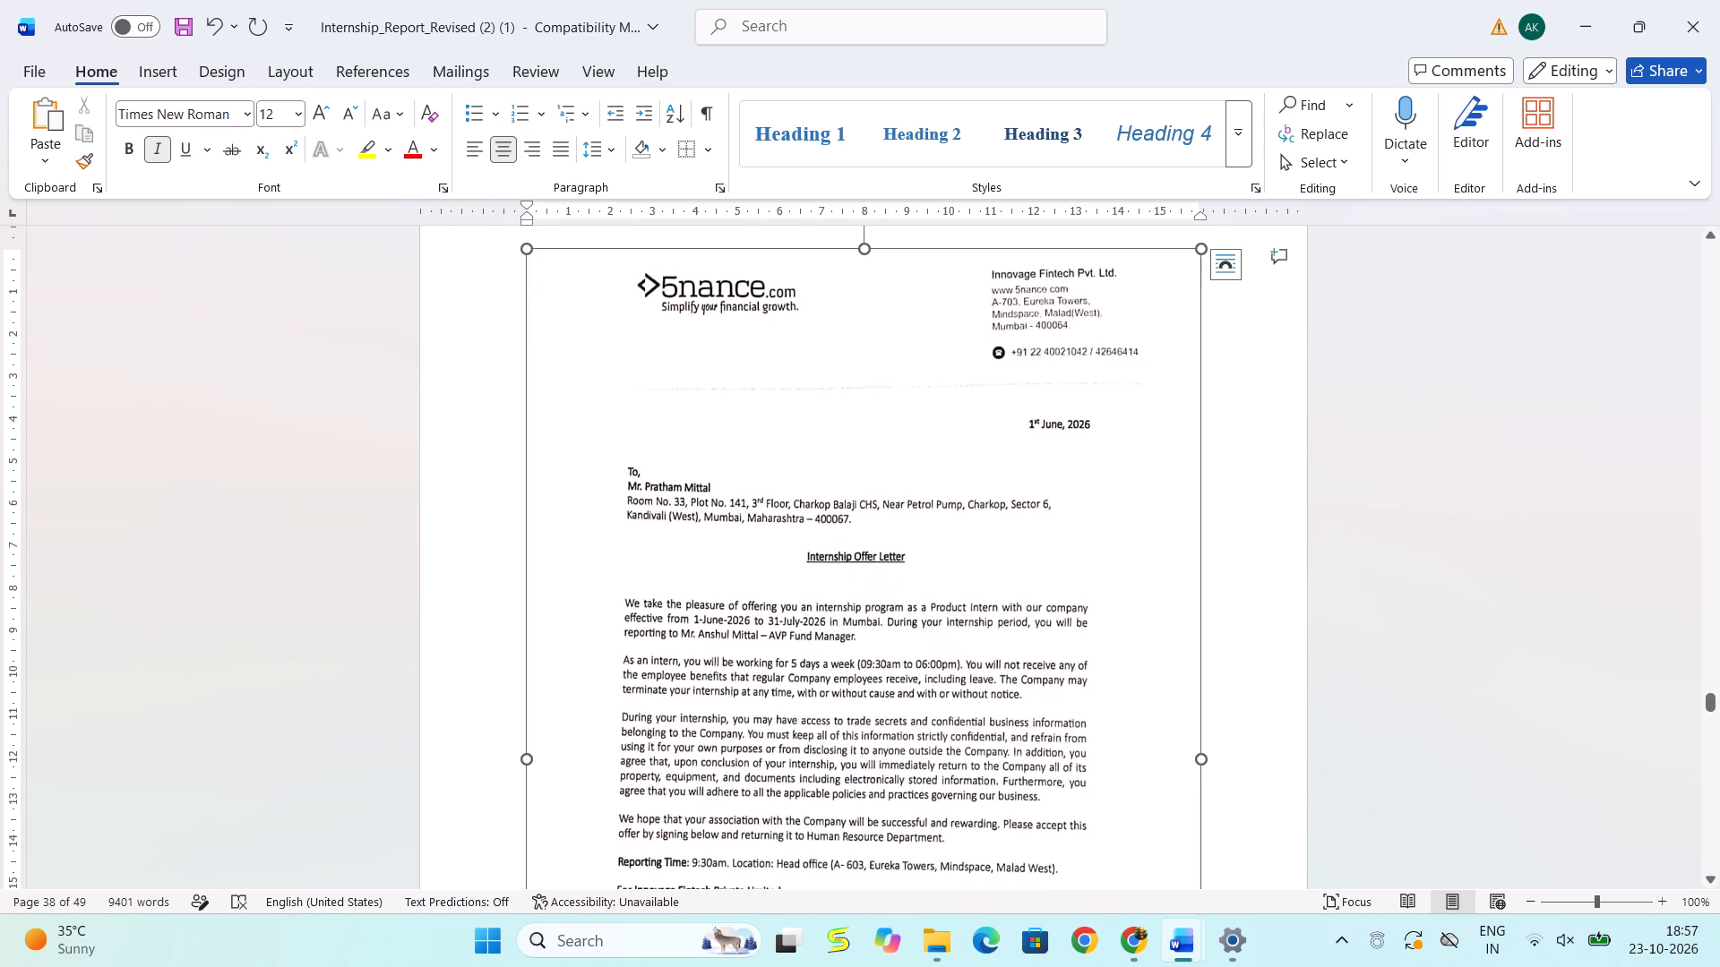
scroll(889, 658, "up", 6)
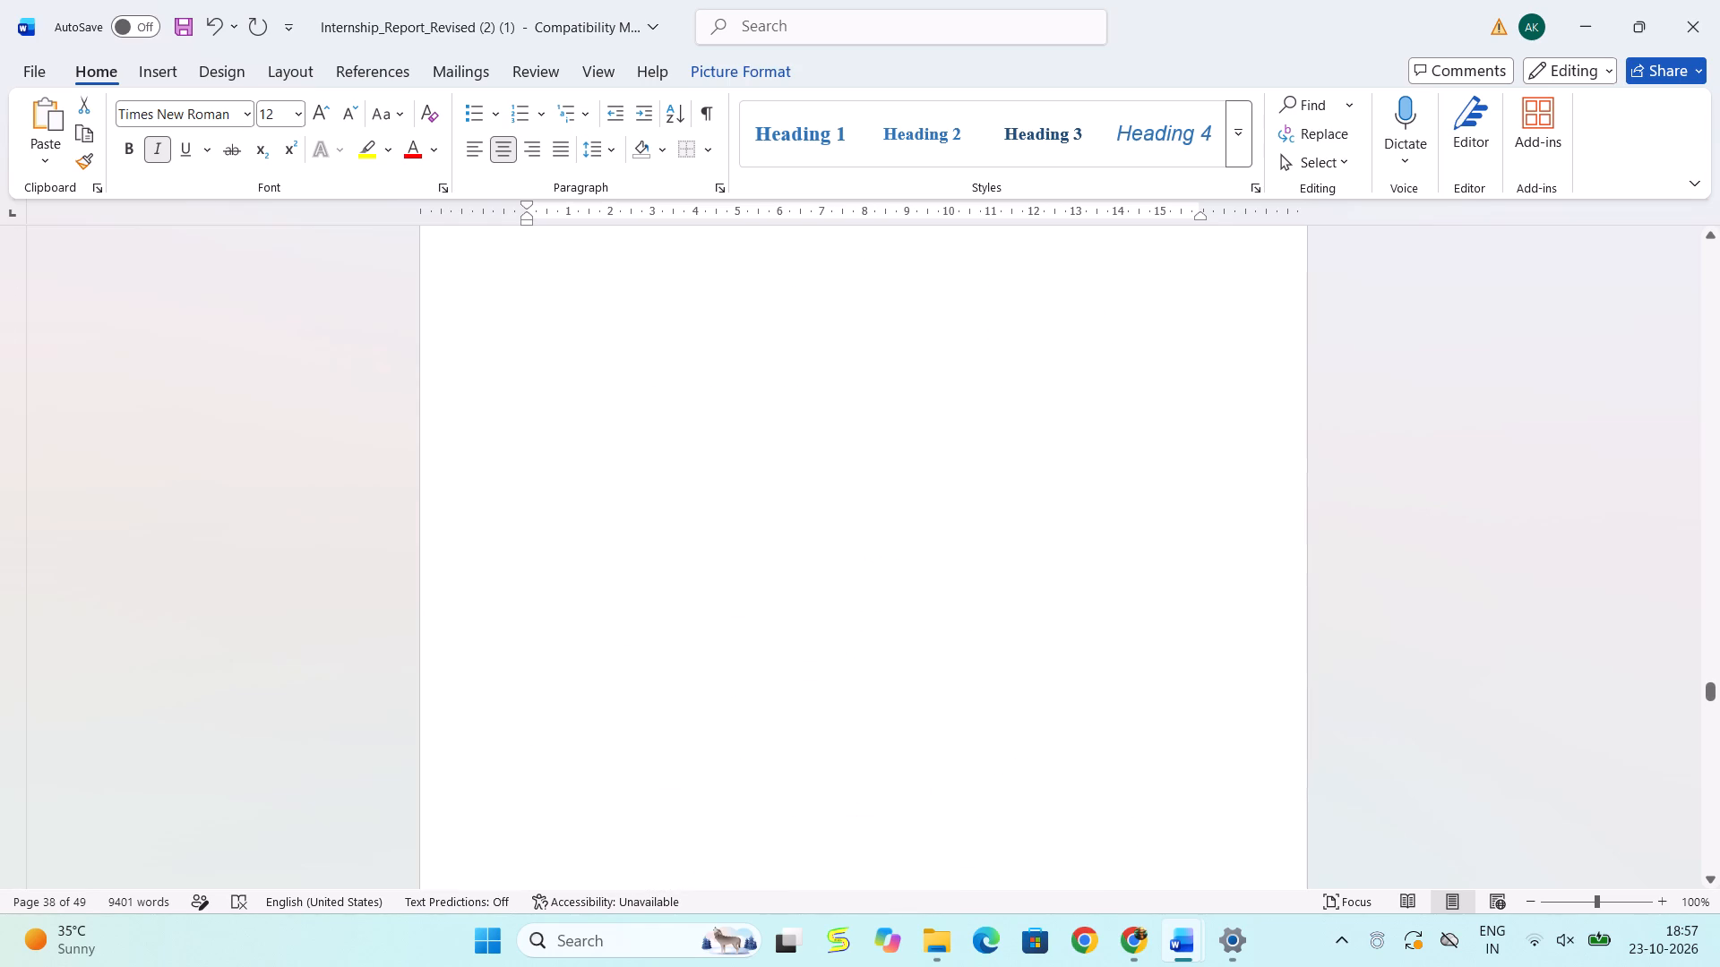
scroll(889, 658, "up", 1)
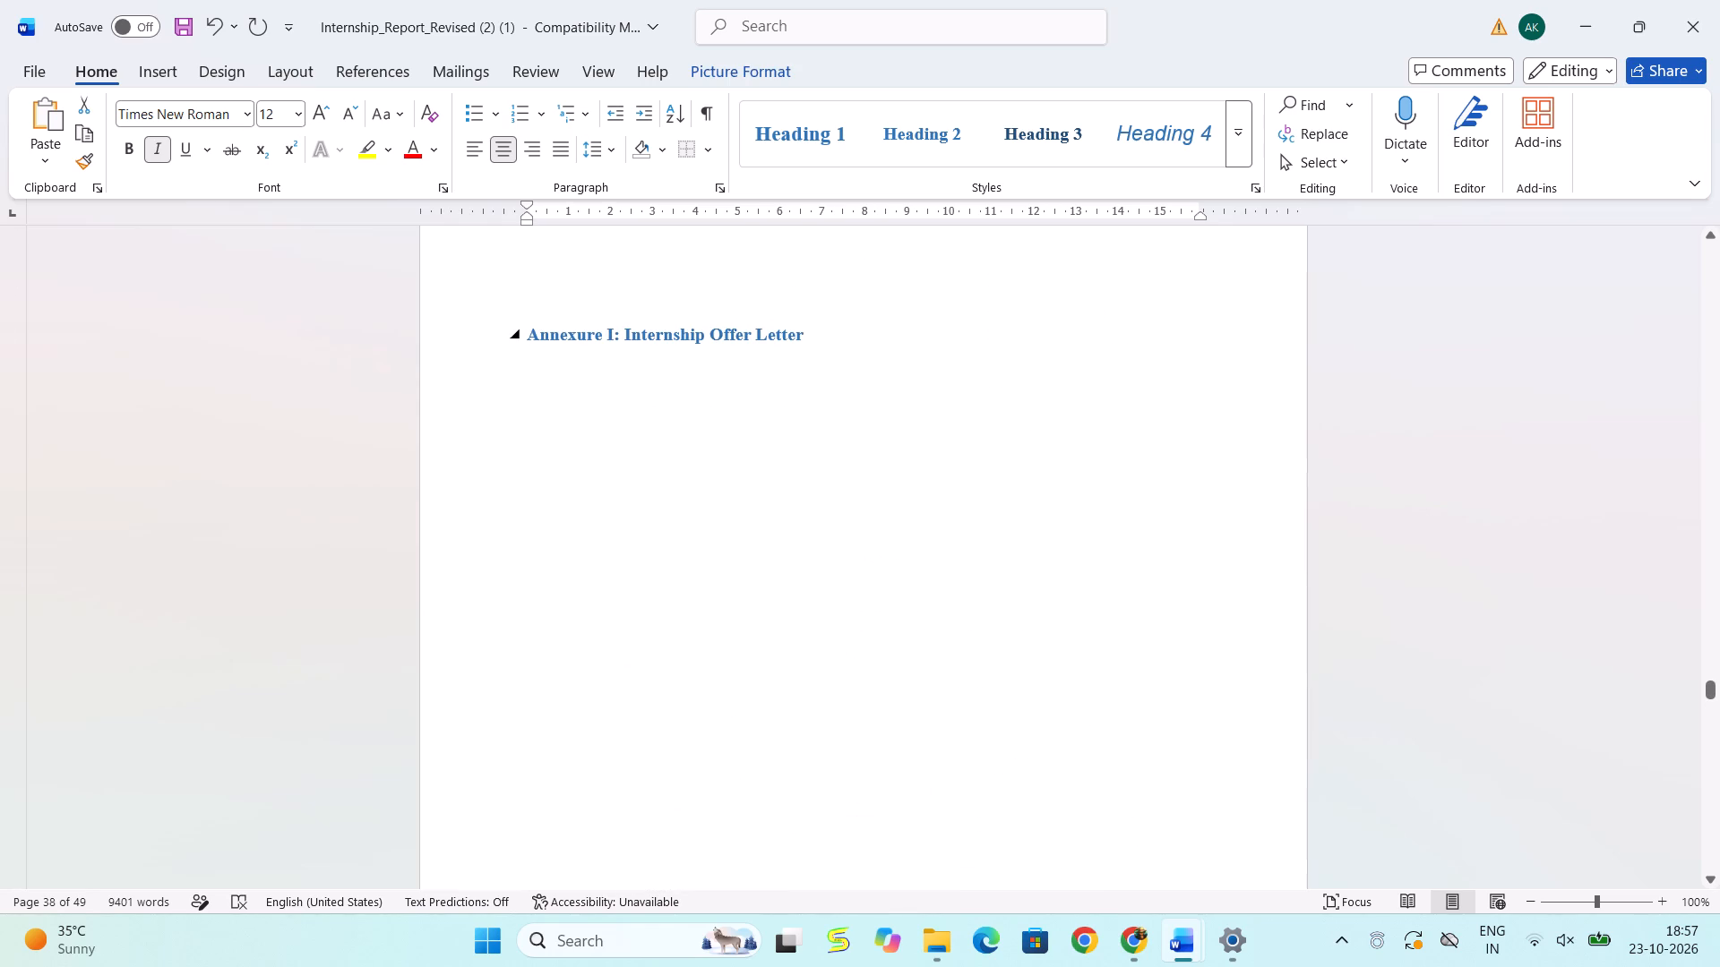
left_click(533, 366)
left_click(821, 346)
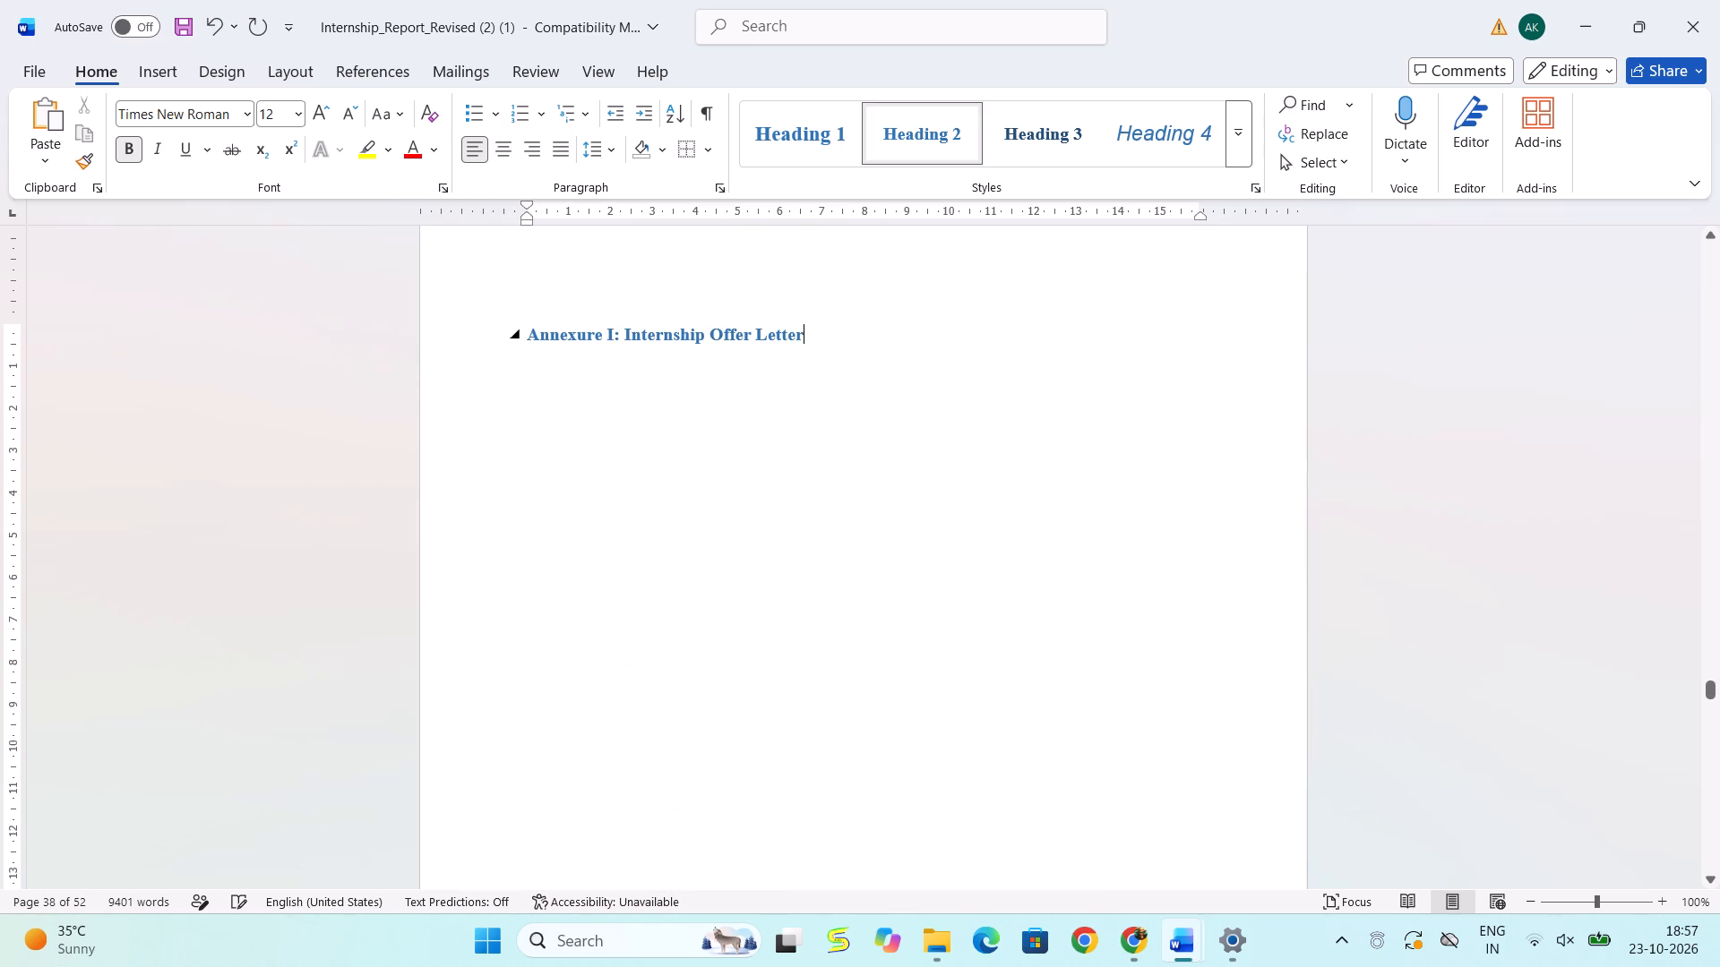
left_click(539, 334)
left_click(778, 150)
Add an empty line directly below the Annexure I heading.
left_click(878, 335)
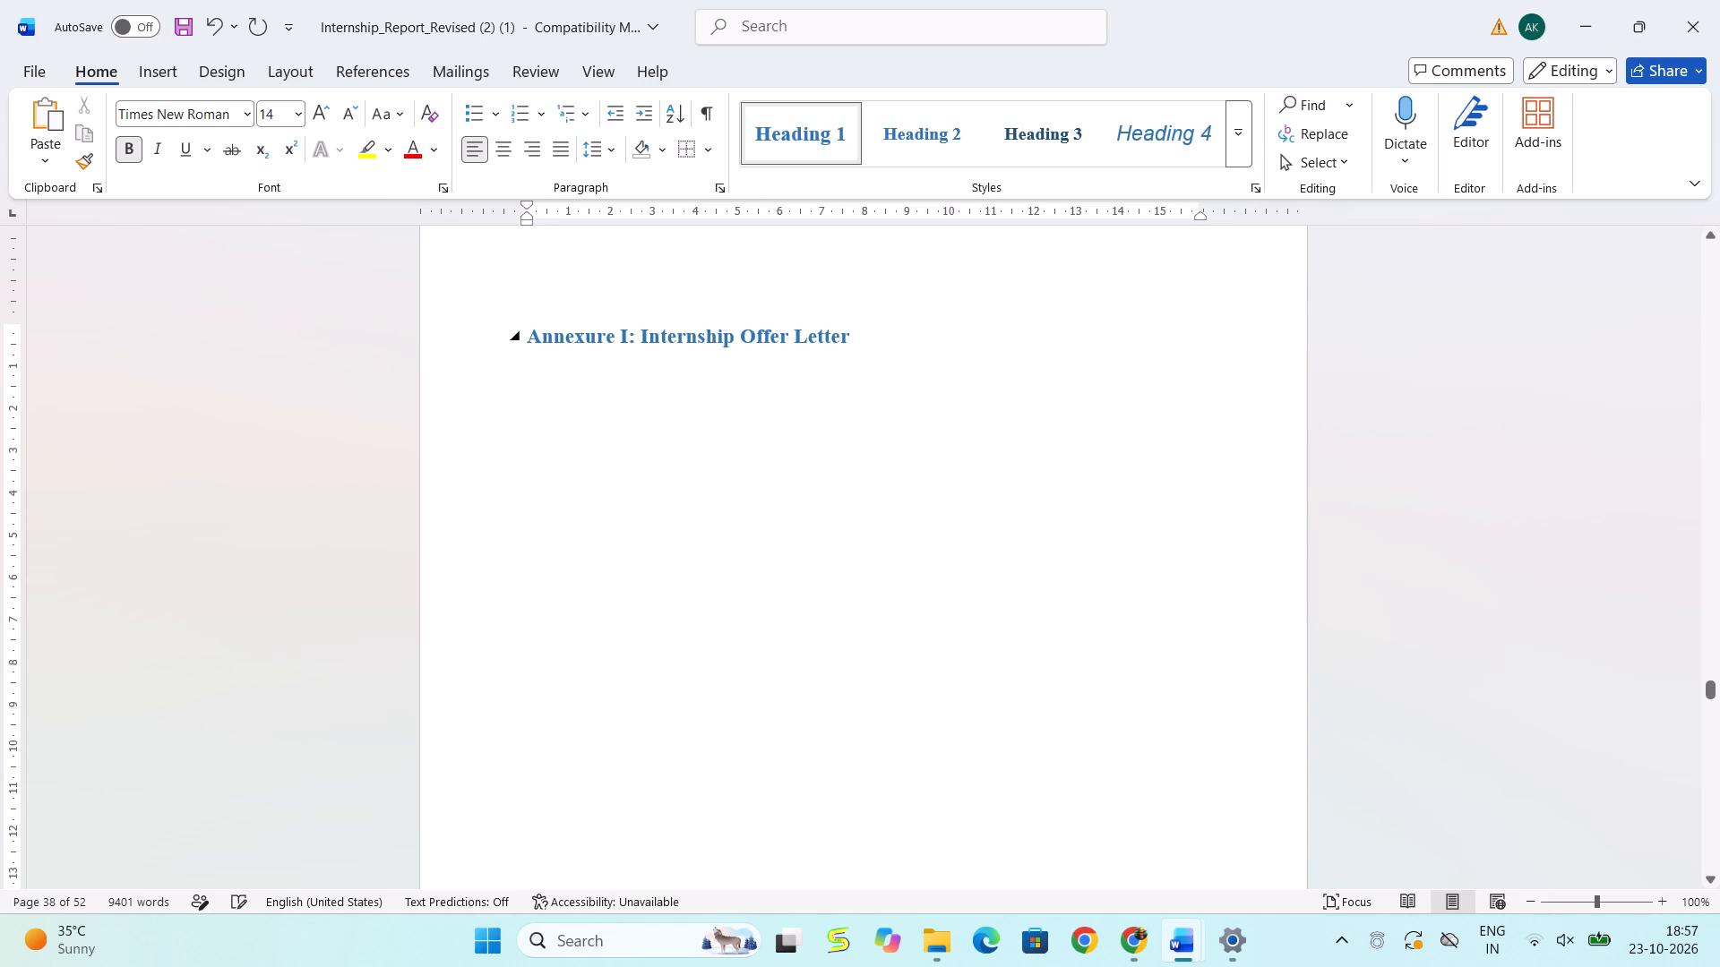
key("Return")
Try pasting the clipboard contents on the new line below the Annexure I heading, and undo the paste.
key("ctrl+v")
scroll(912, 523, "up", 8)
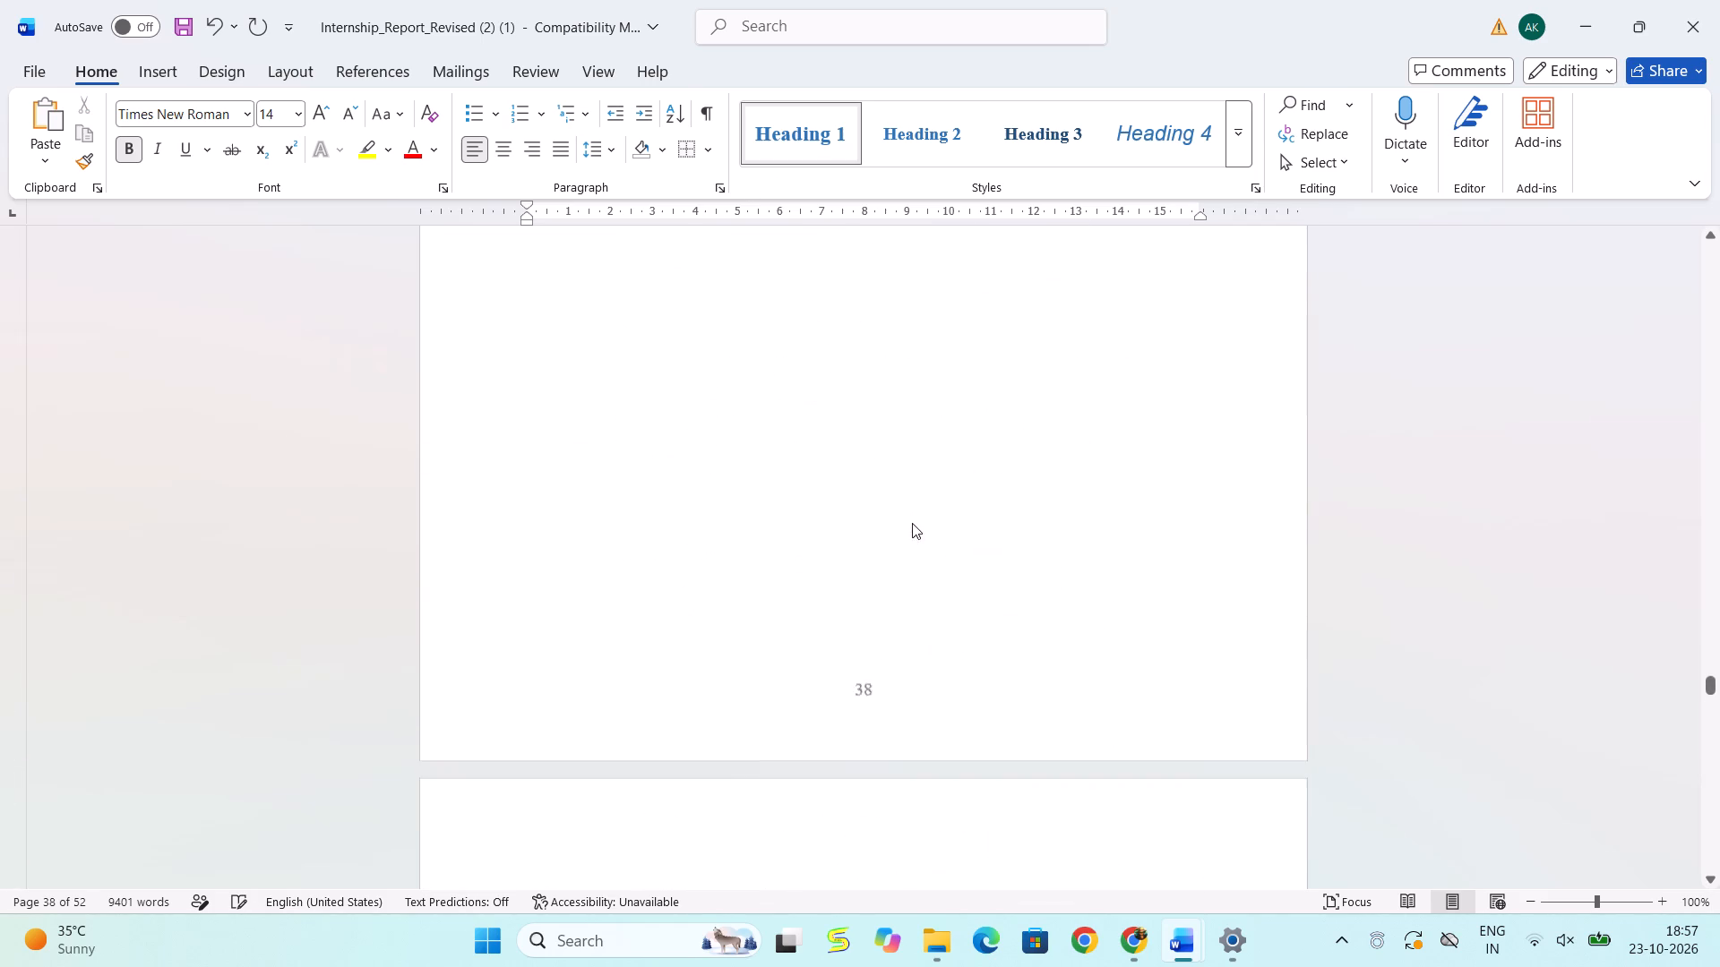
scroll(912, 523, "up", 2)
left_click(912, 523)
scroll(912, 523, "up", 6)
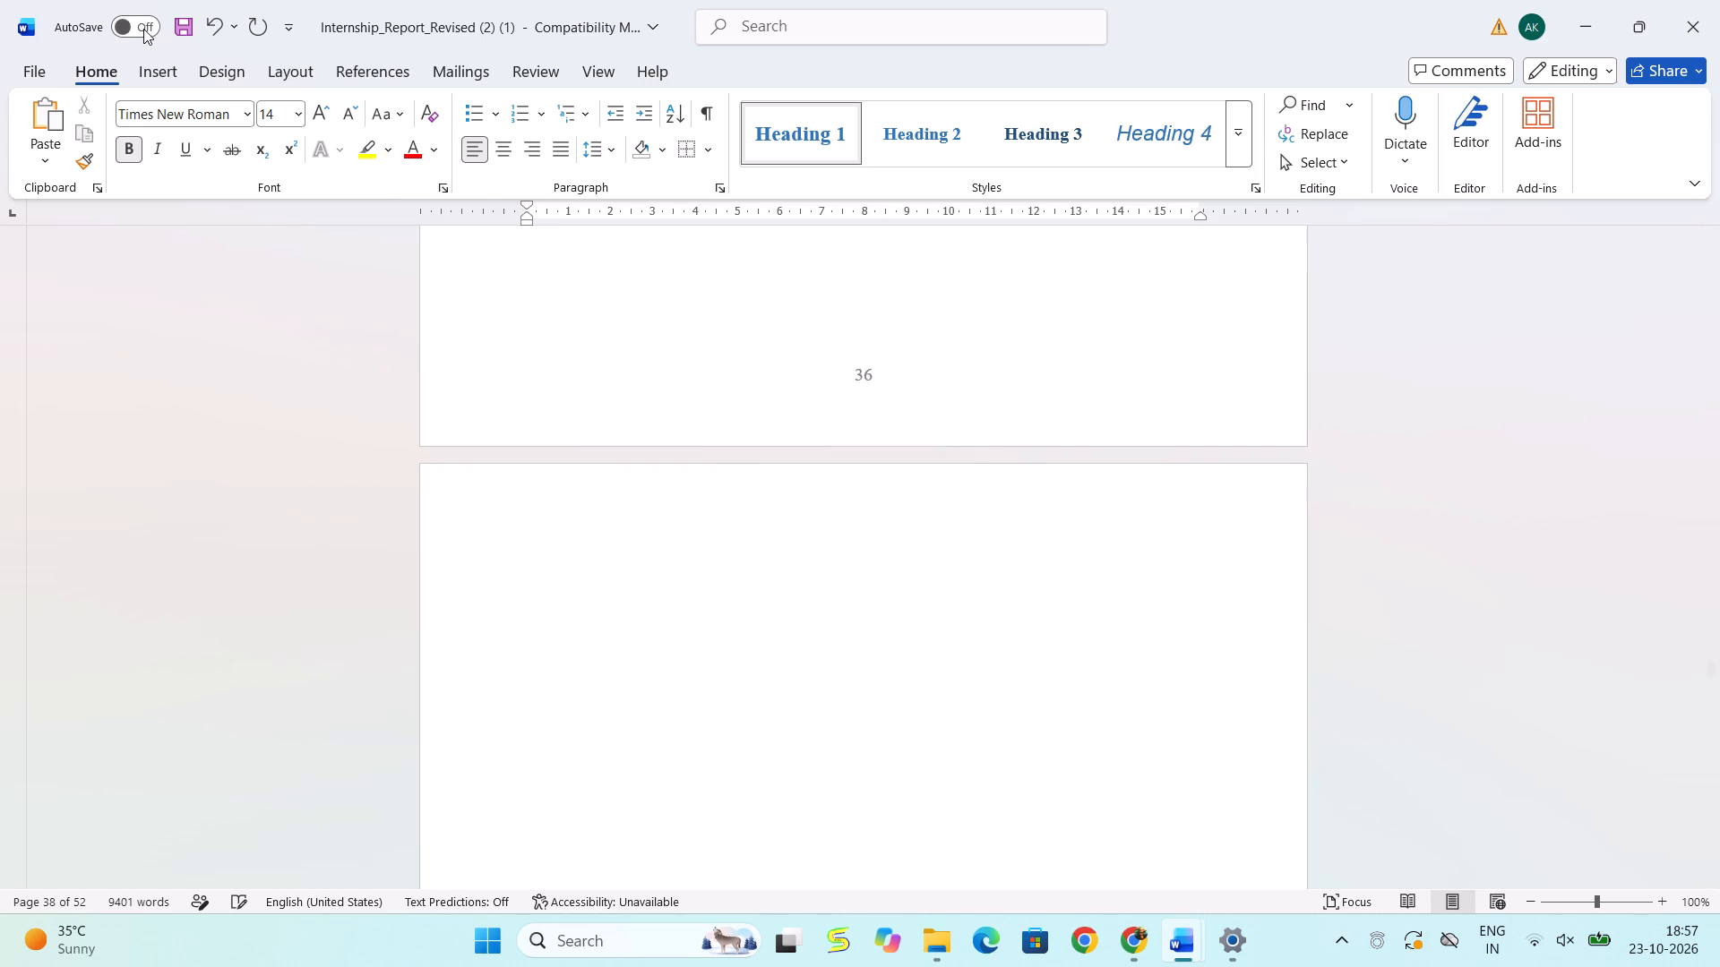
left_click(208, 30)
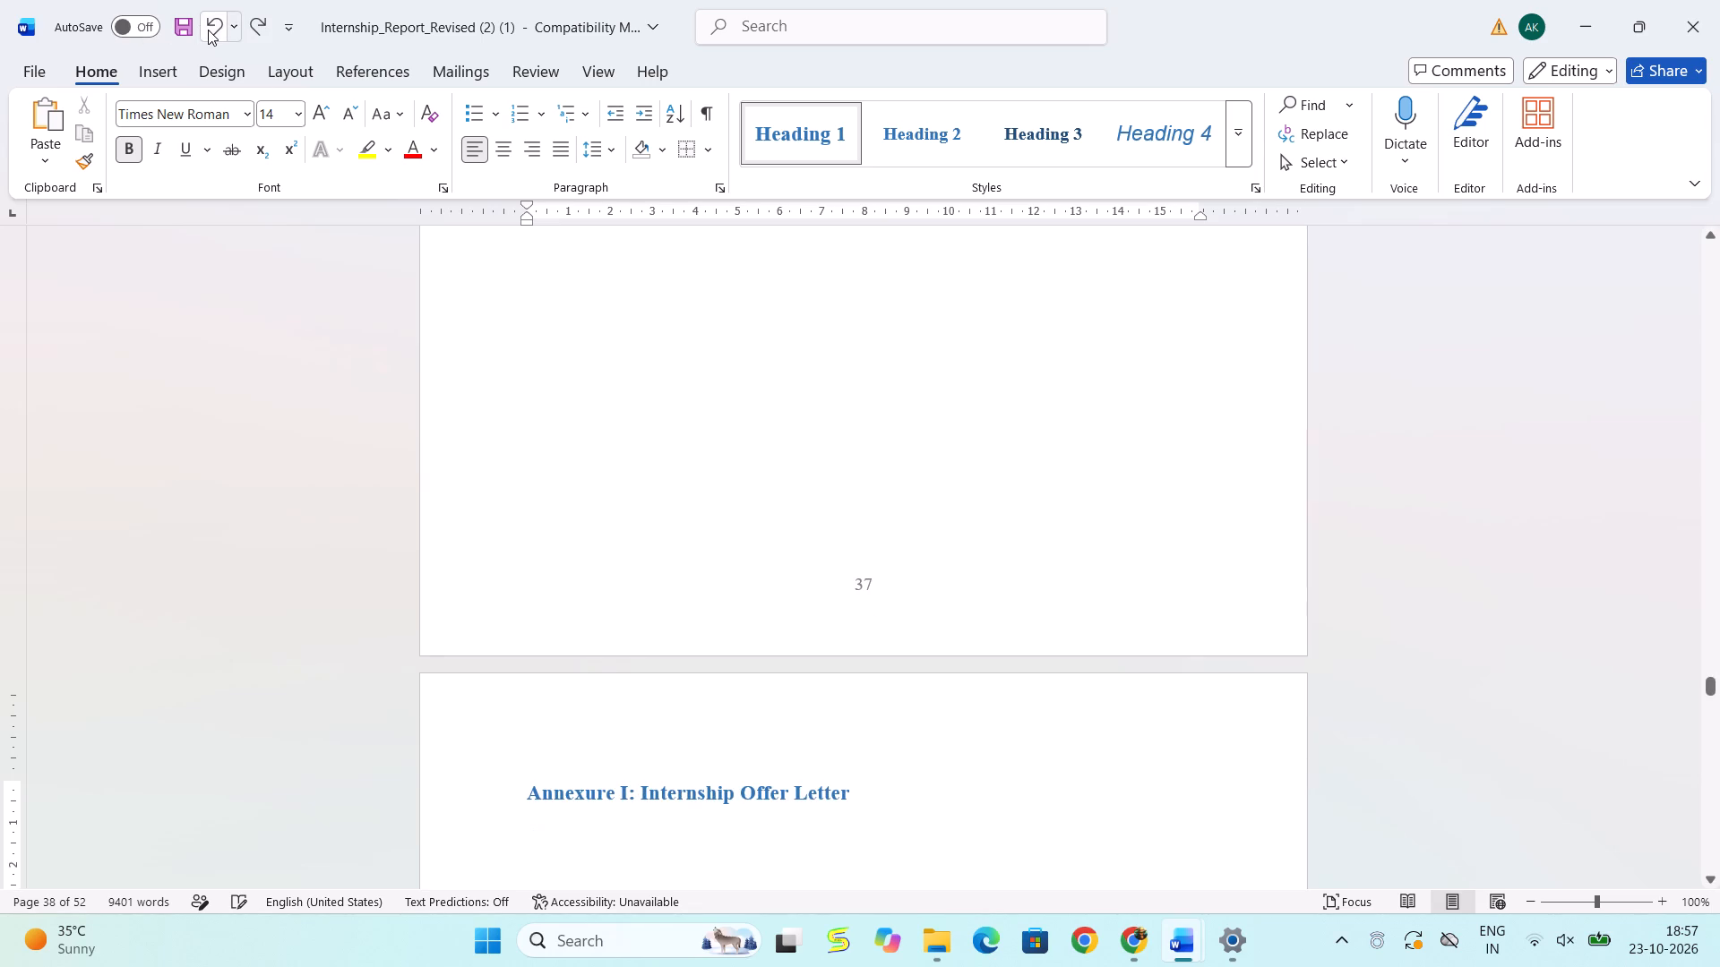
Move the scanned offer letter image up to the empty line below the Annexure I heading.
scroll(712, 540, "down", 8)
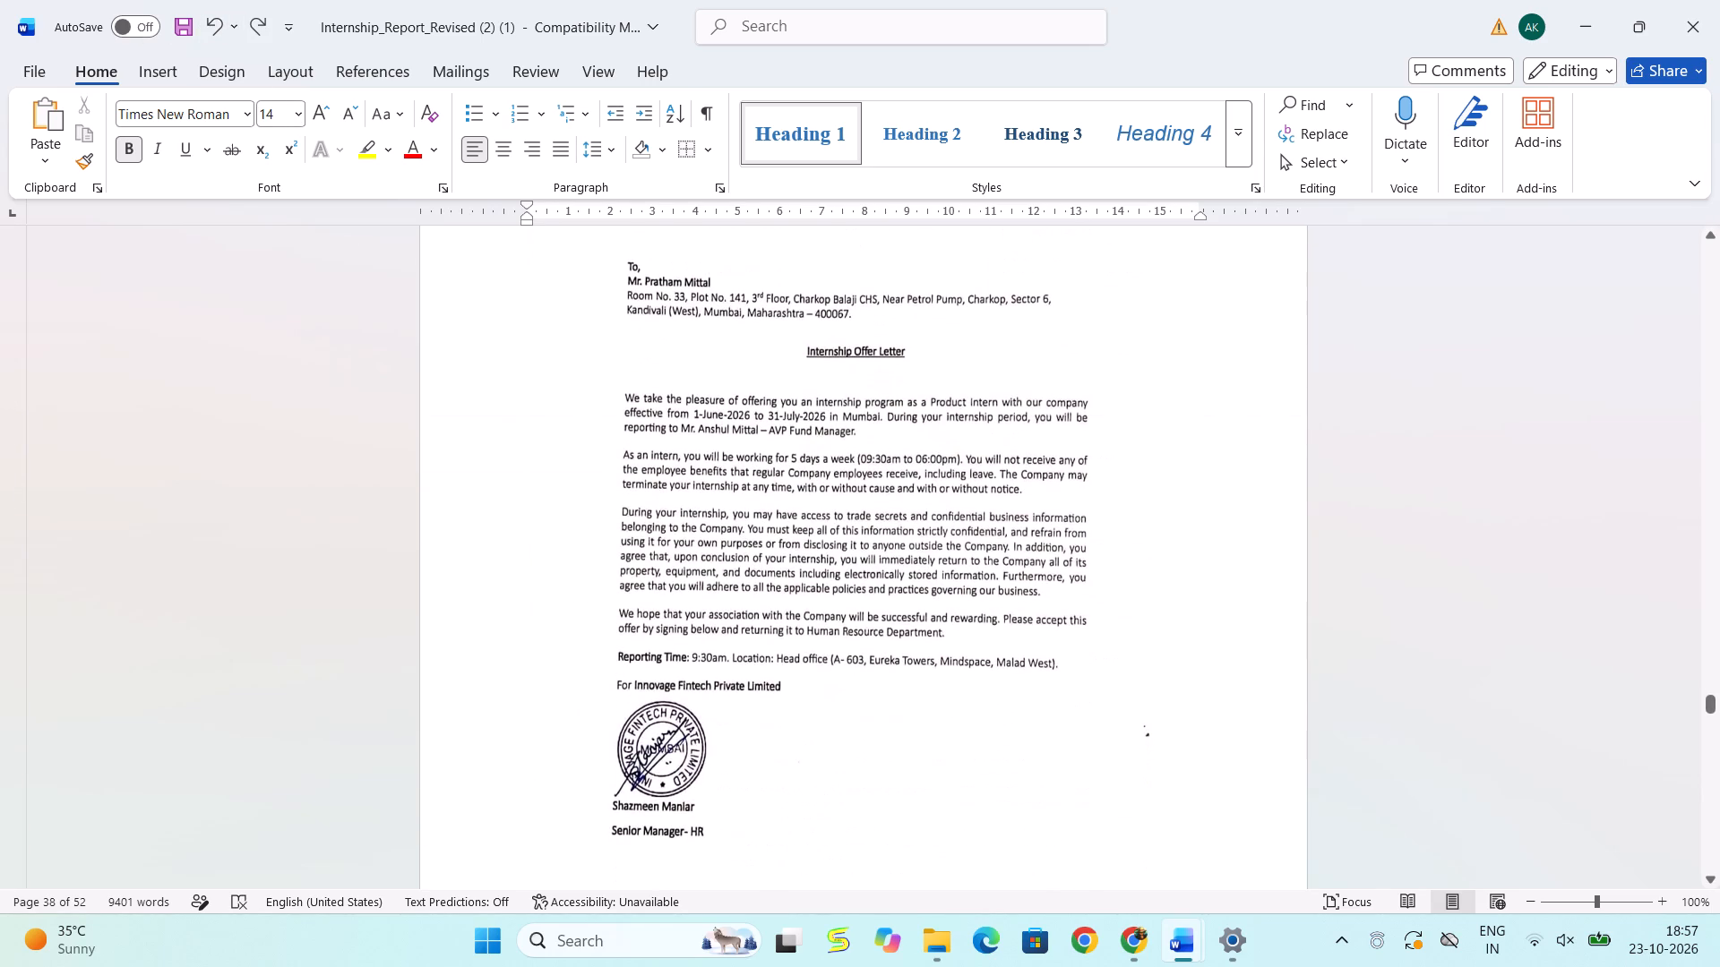
left_click(712, 540)
left_click_drag(712, 540, 710, 444)
scroll(710, 444, "up", 1)
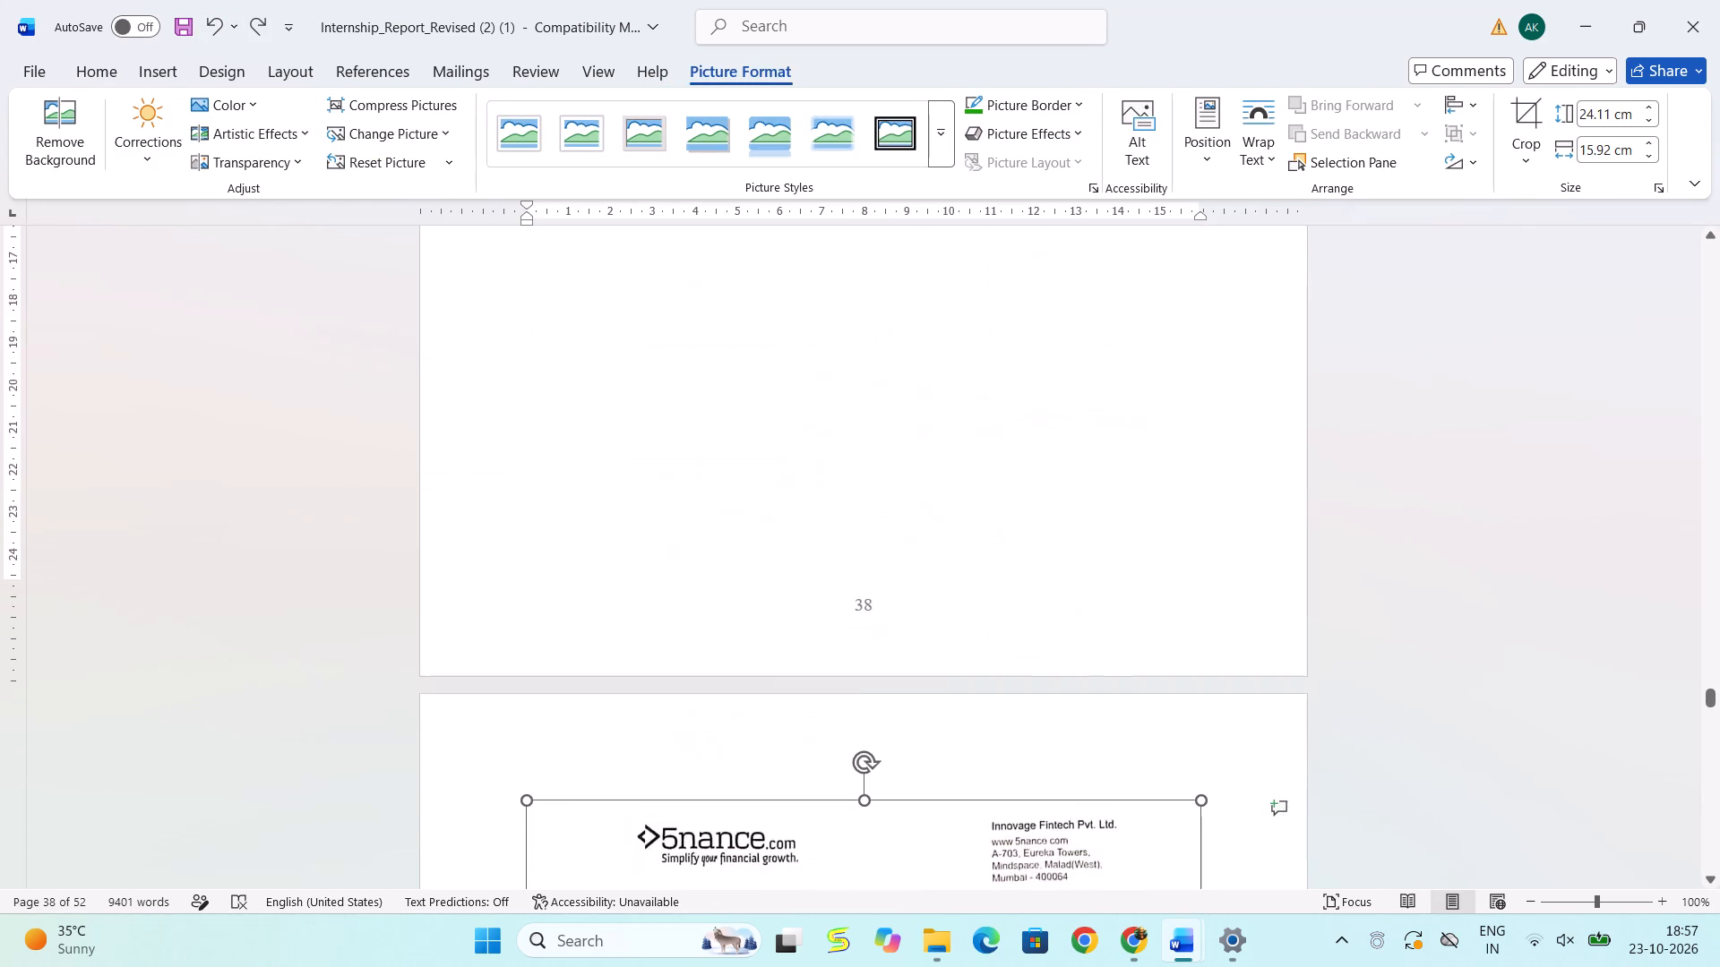
scroll(710, 444, "up", 1)
left_click(830, 860)
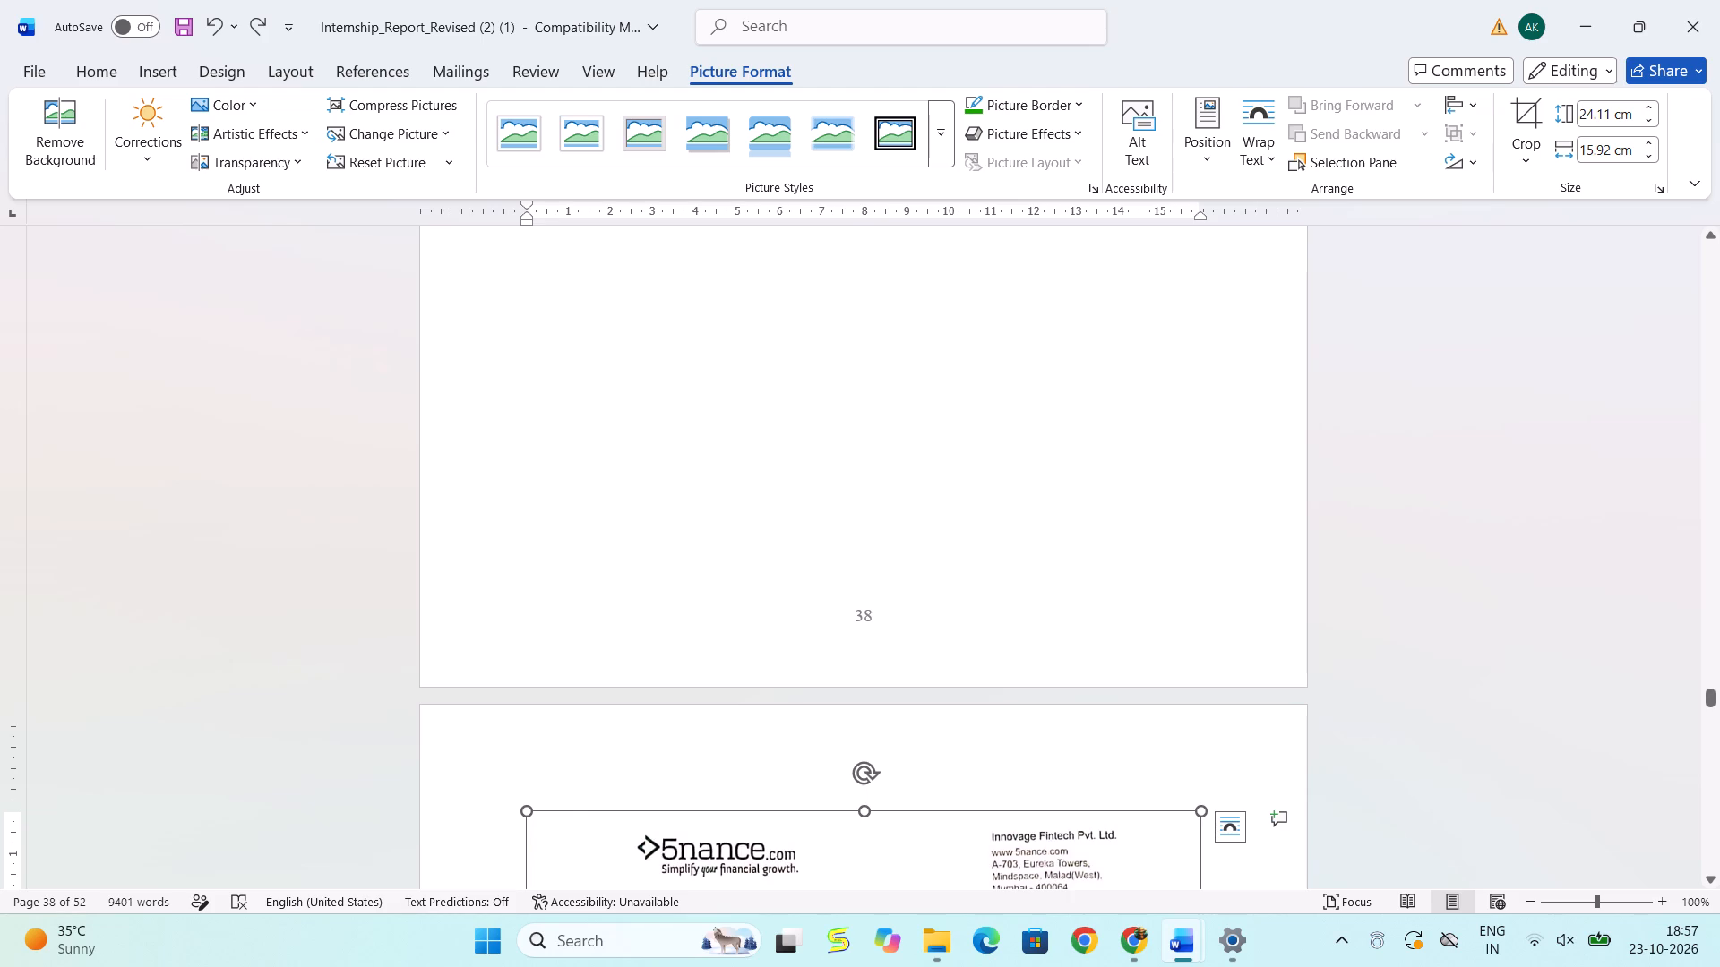
left_click_drag(830, 860, 816, 366)
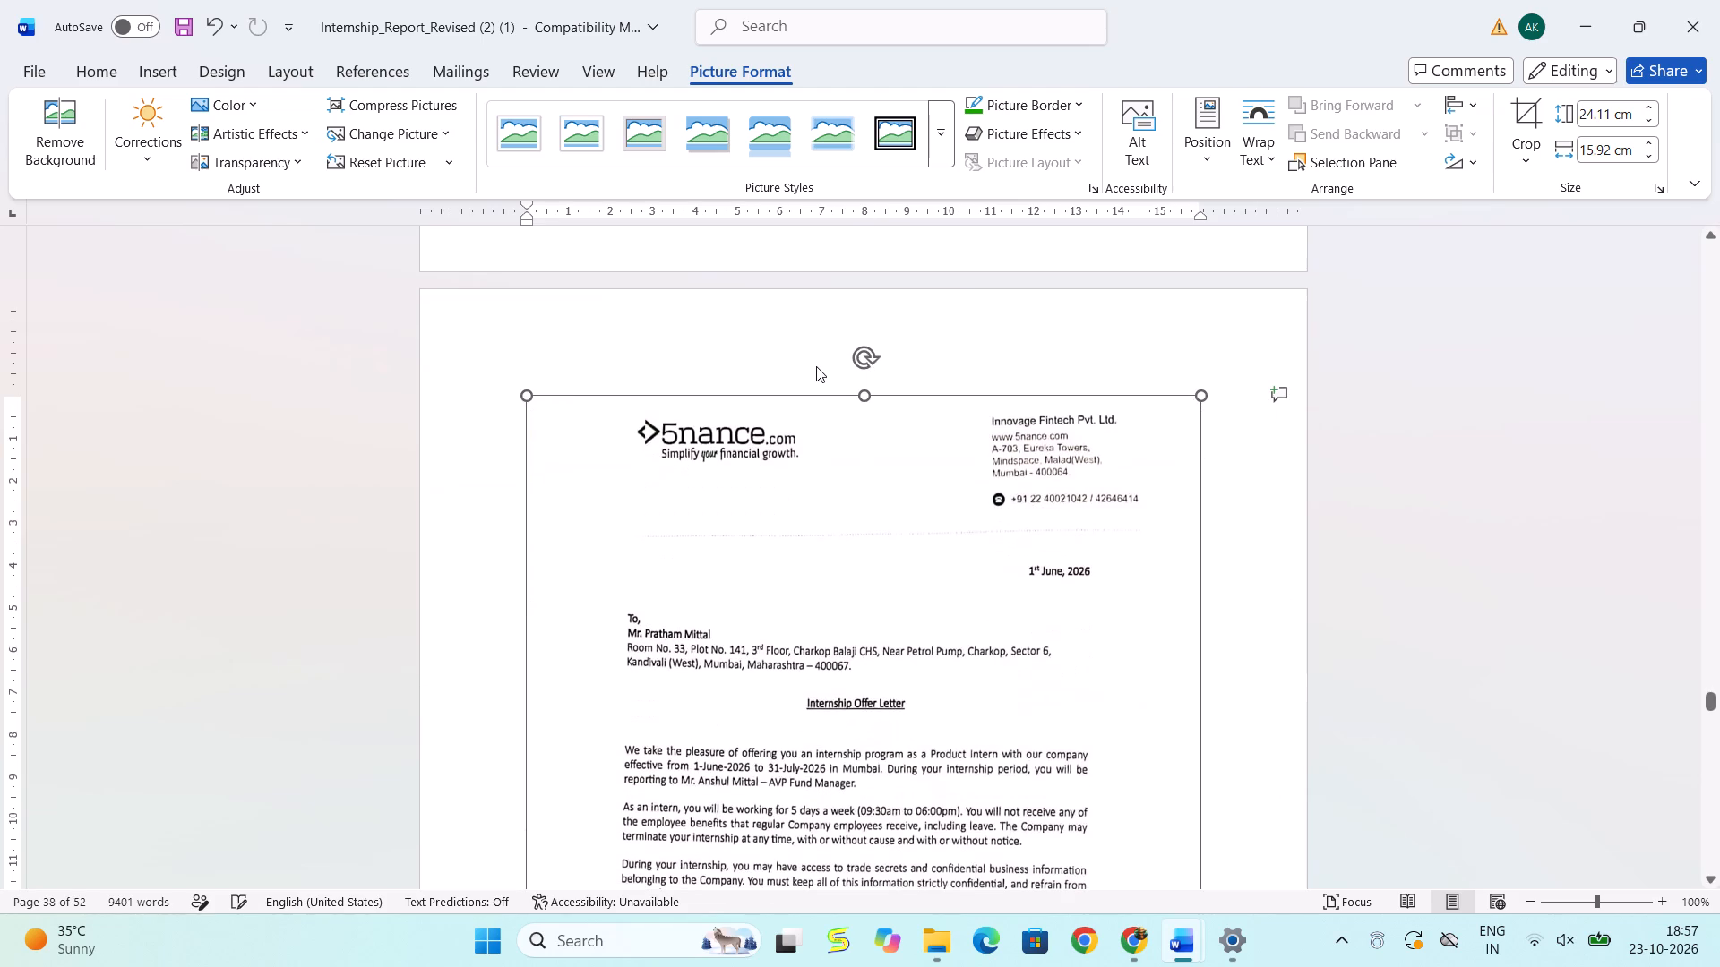
left_click(801, 532)
left_click_drag(801, 532, 801, 246)
left_click(801, 246)
Delete the blank page between the website reference list and the Annexure I heading.
scroll(801, 246, "up", 2)
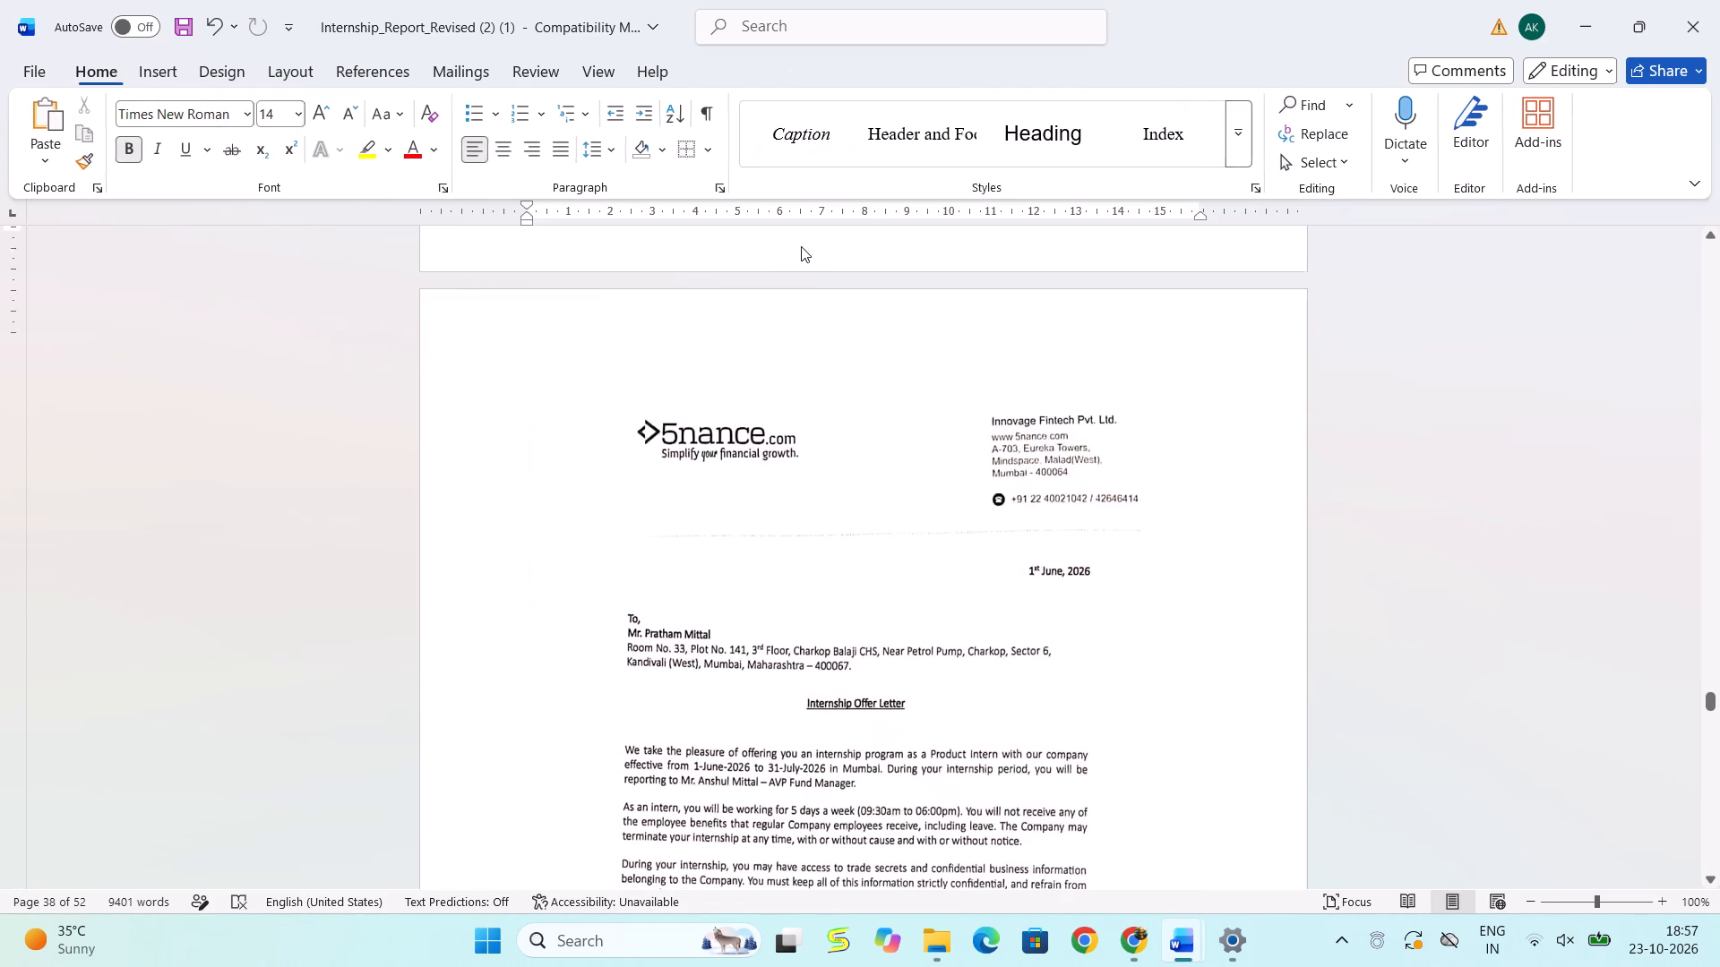
scroll(801, 246, "up", 20)
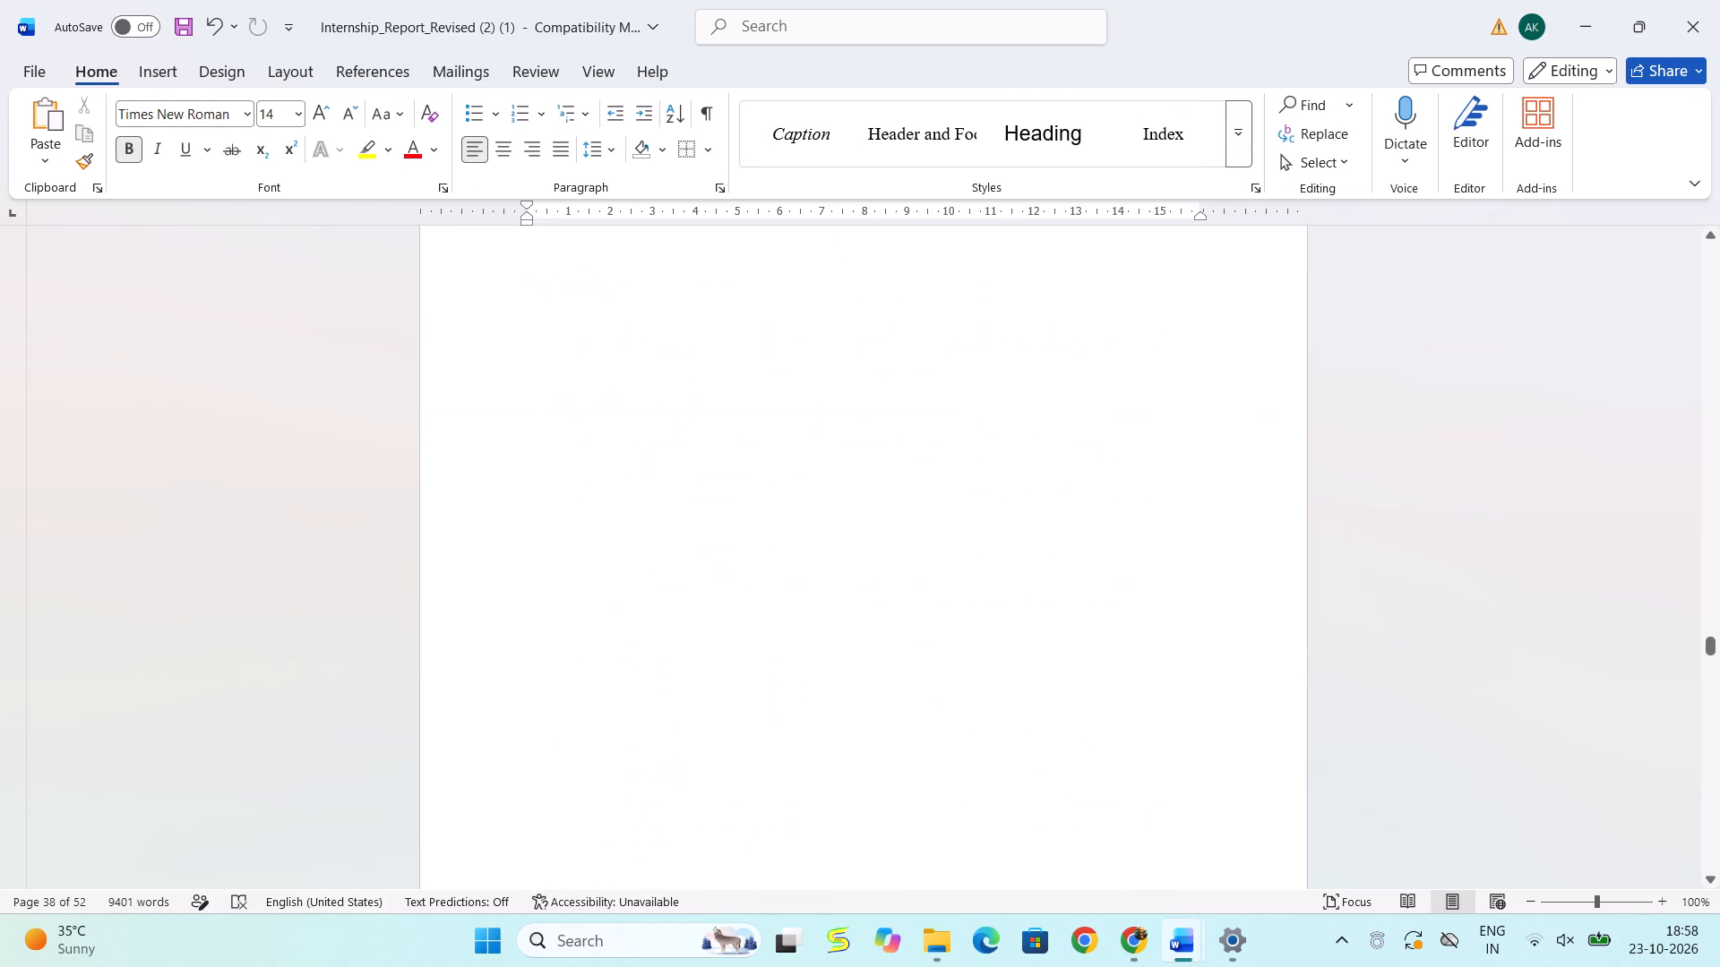
scroll(801, 246, "down", 8)
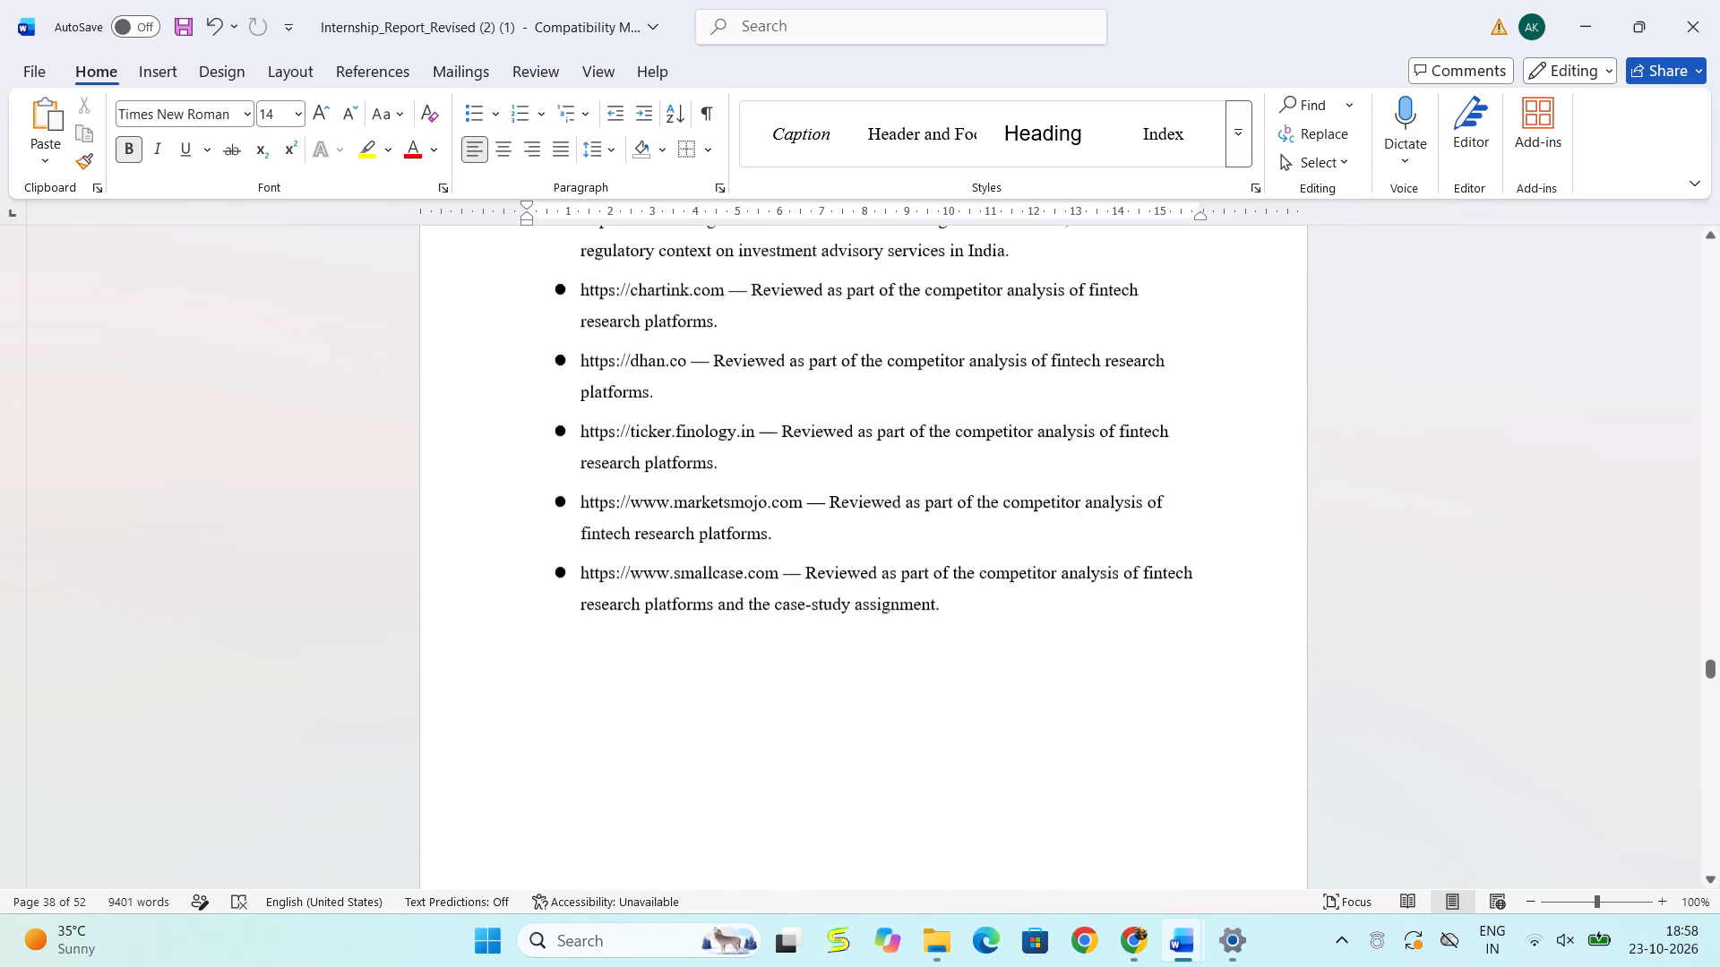
scroll(801, 246, "down", 4)
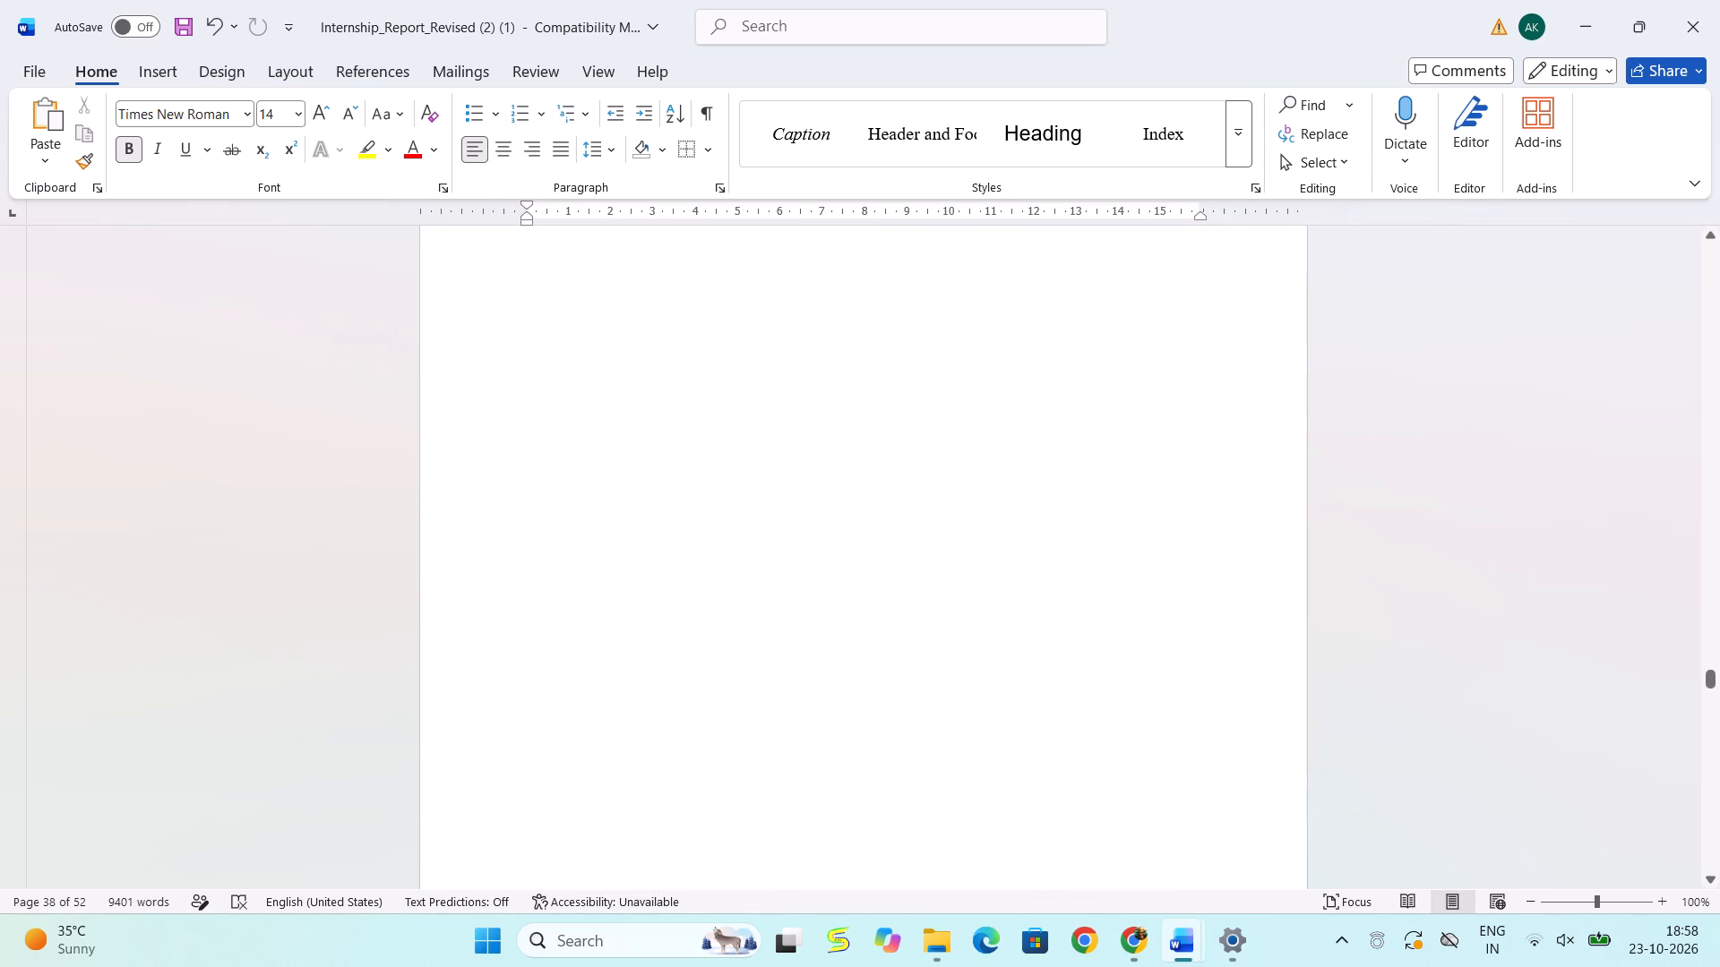
left_click(604, 395)
key("BackSpace")
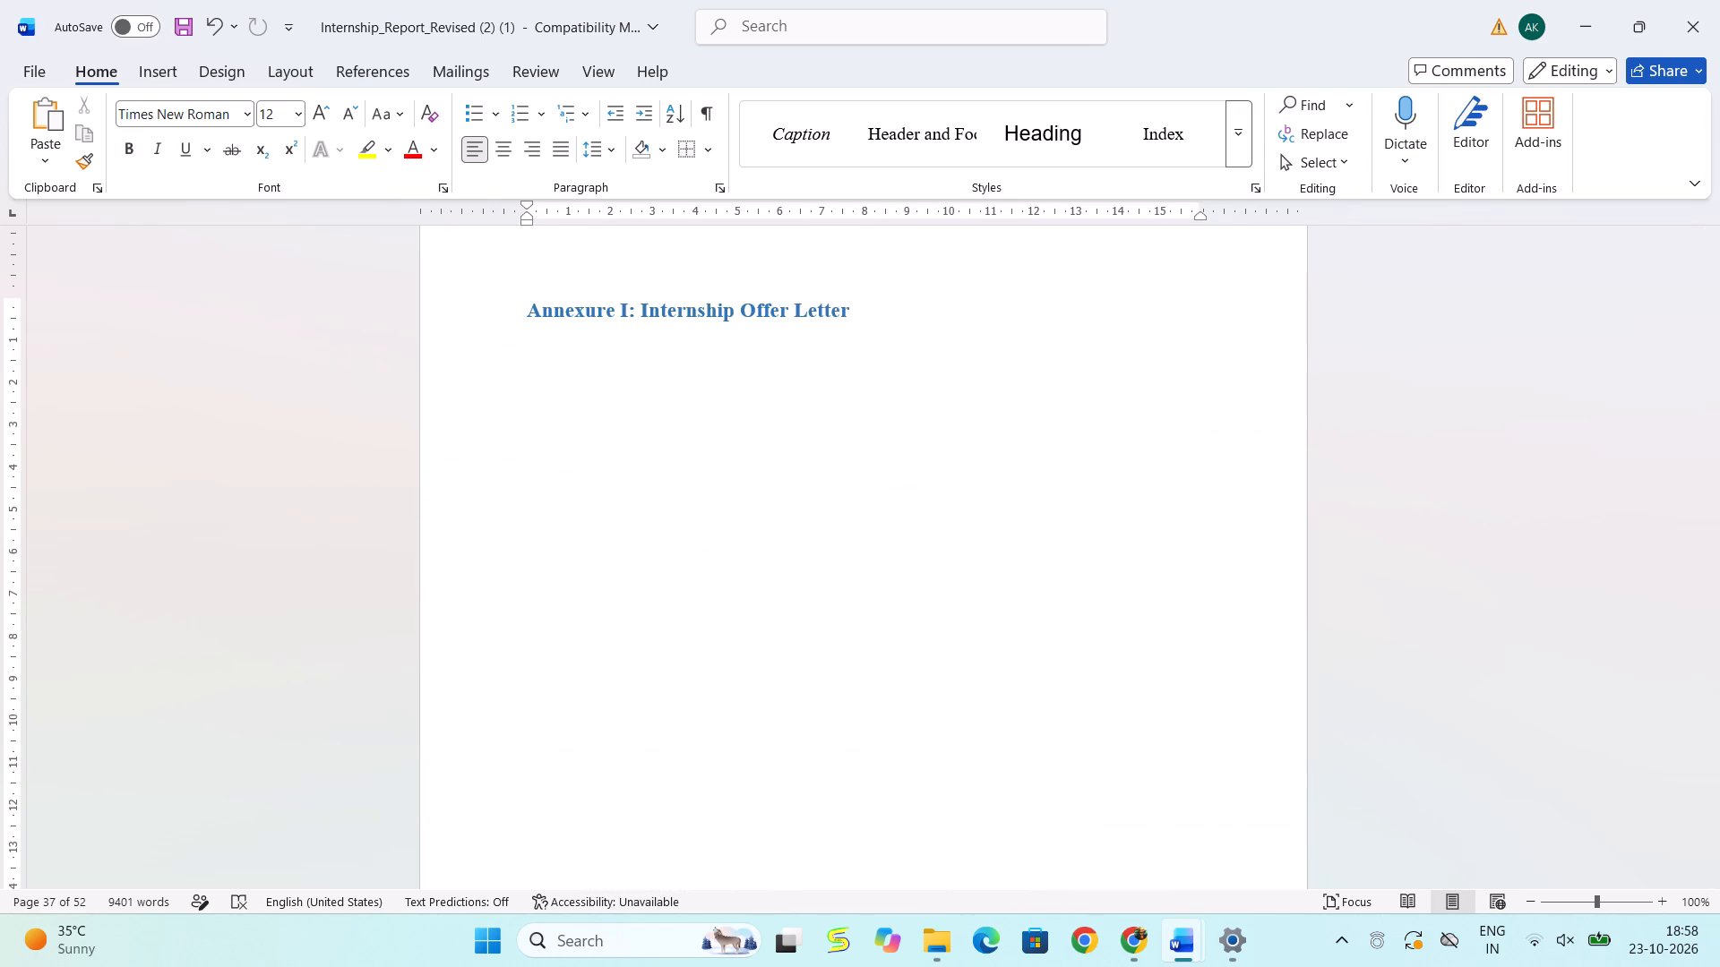
Shrink the offer letter image proportionally to about 10 cm wide so it fits on the Annexure I heading's page.
scroll(903, 758, "down", 3)
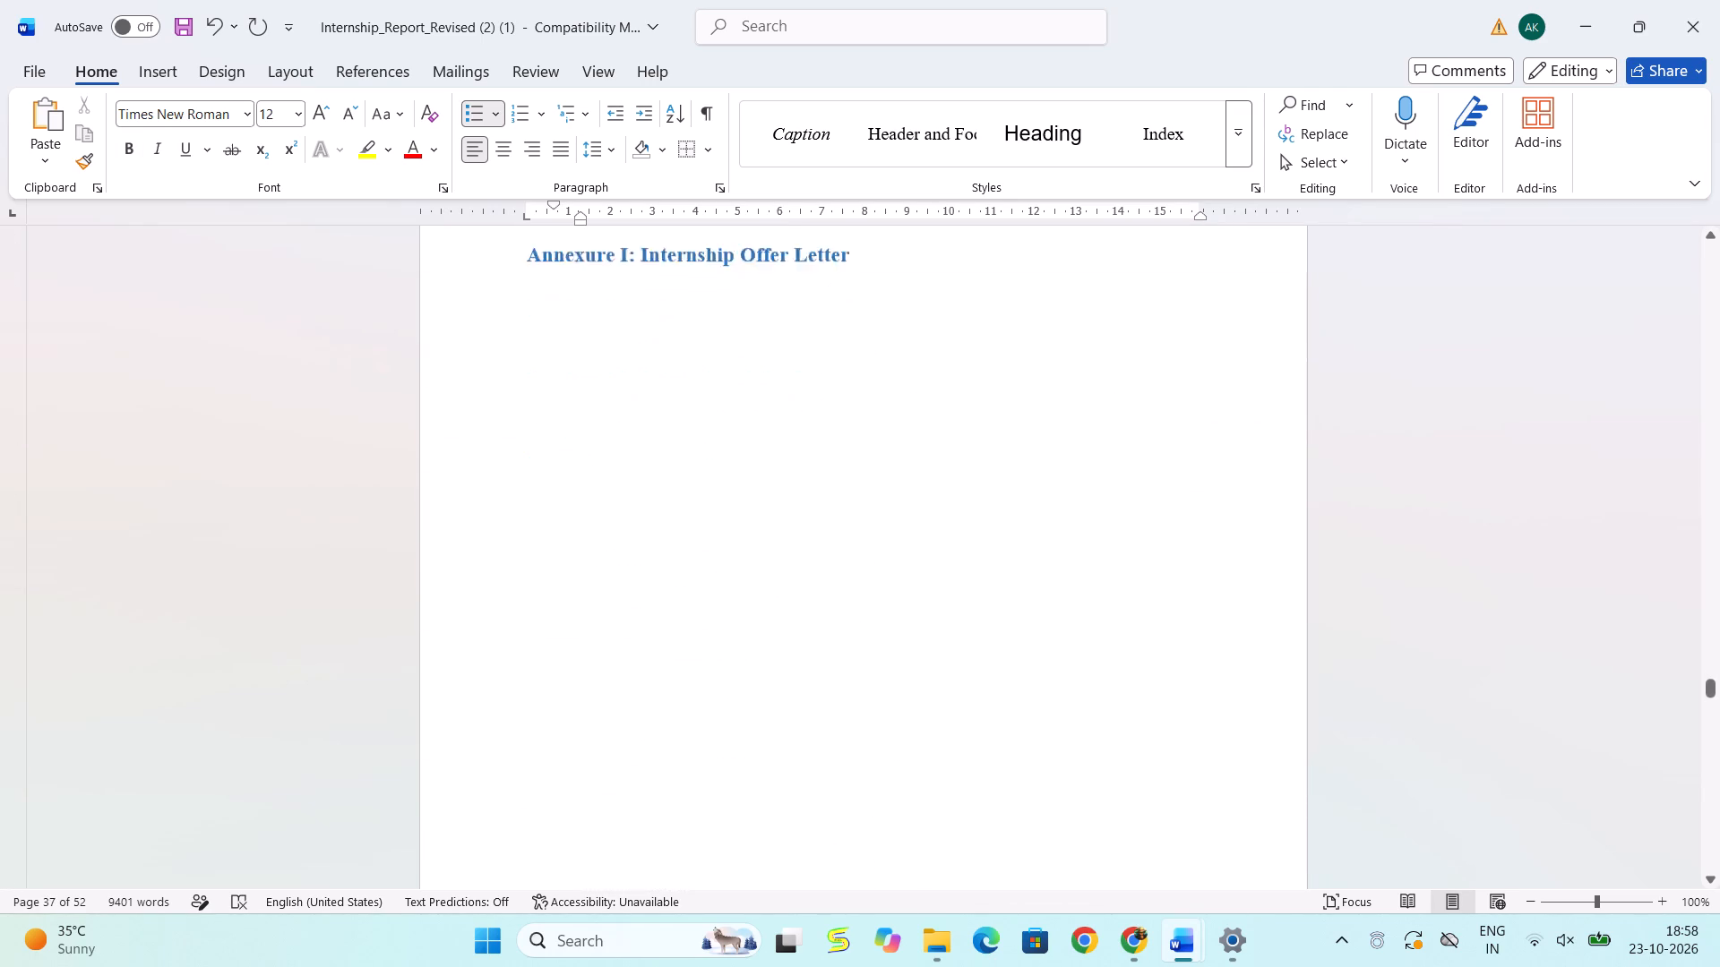
scroll(903, 758, "down", 4)
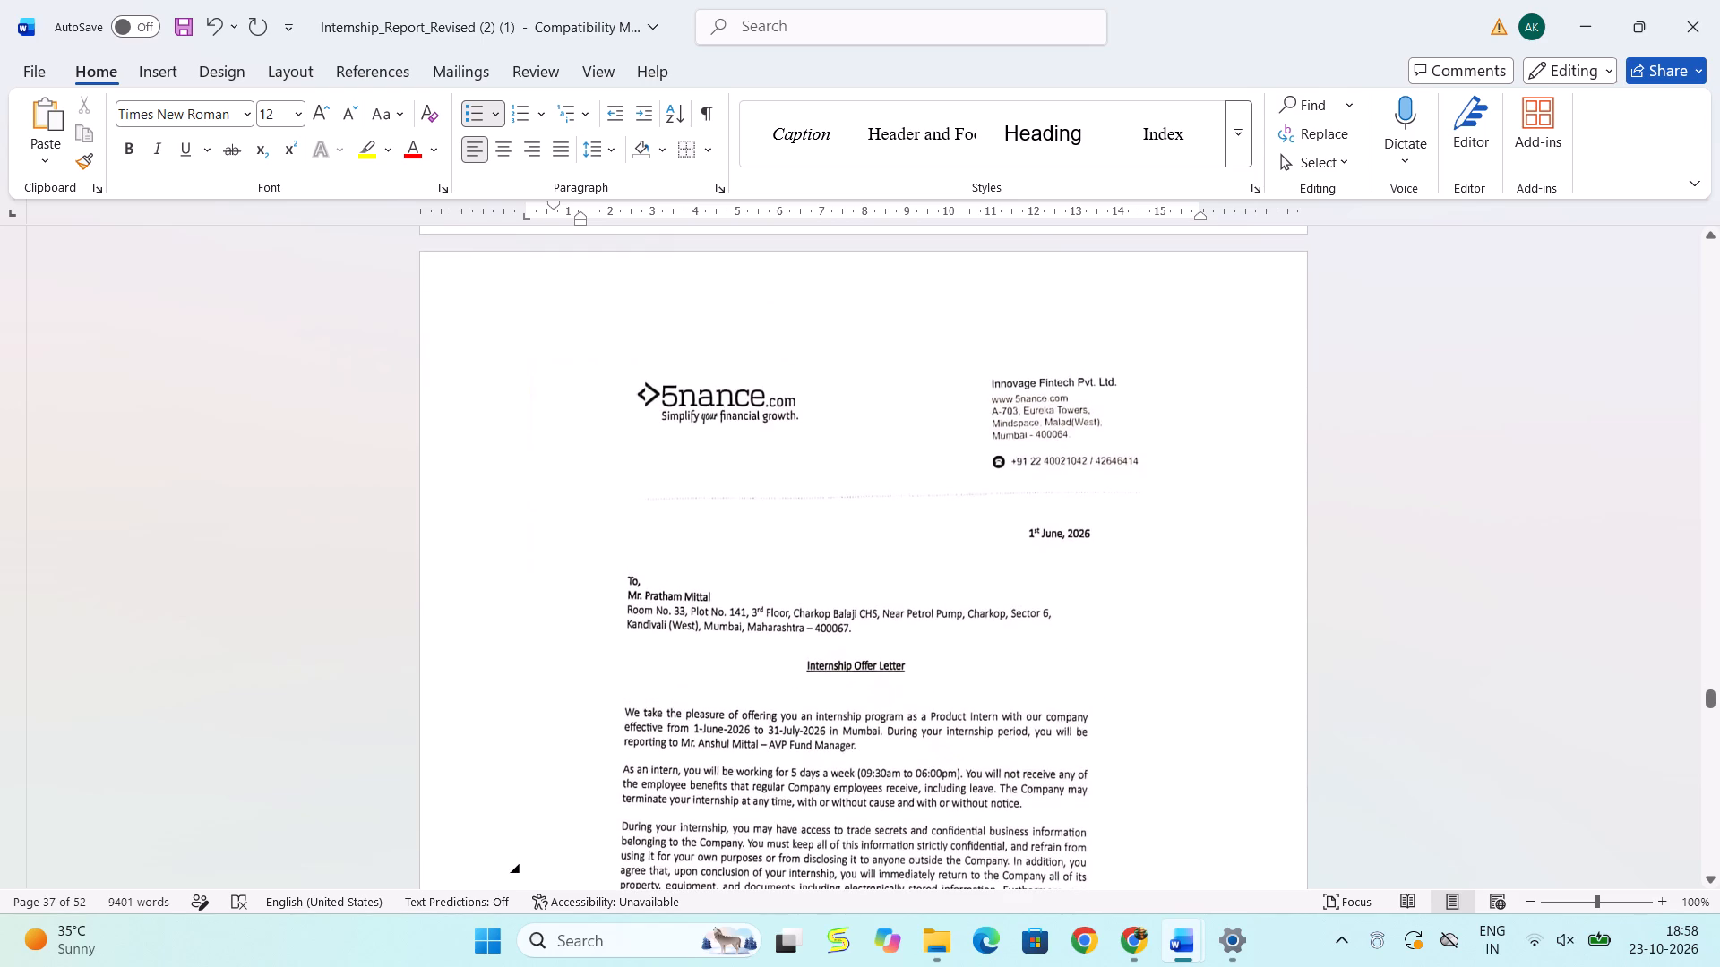
left_click(824, 679)
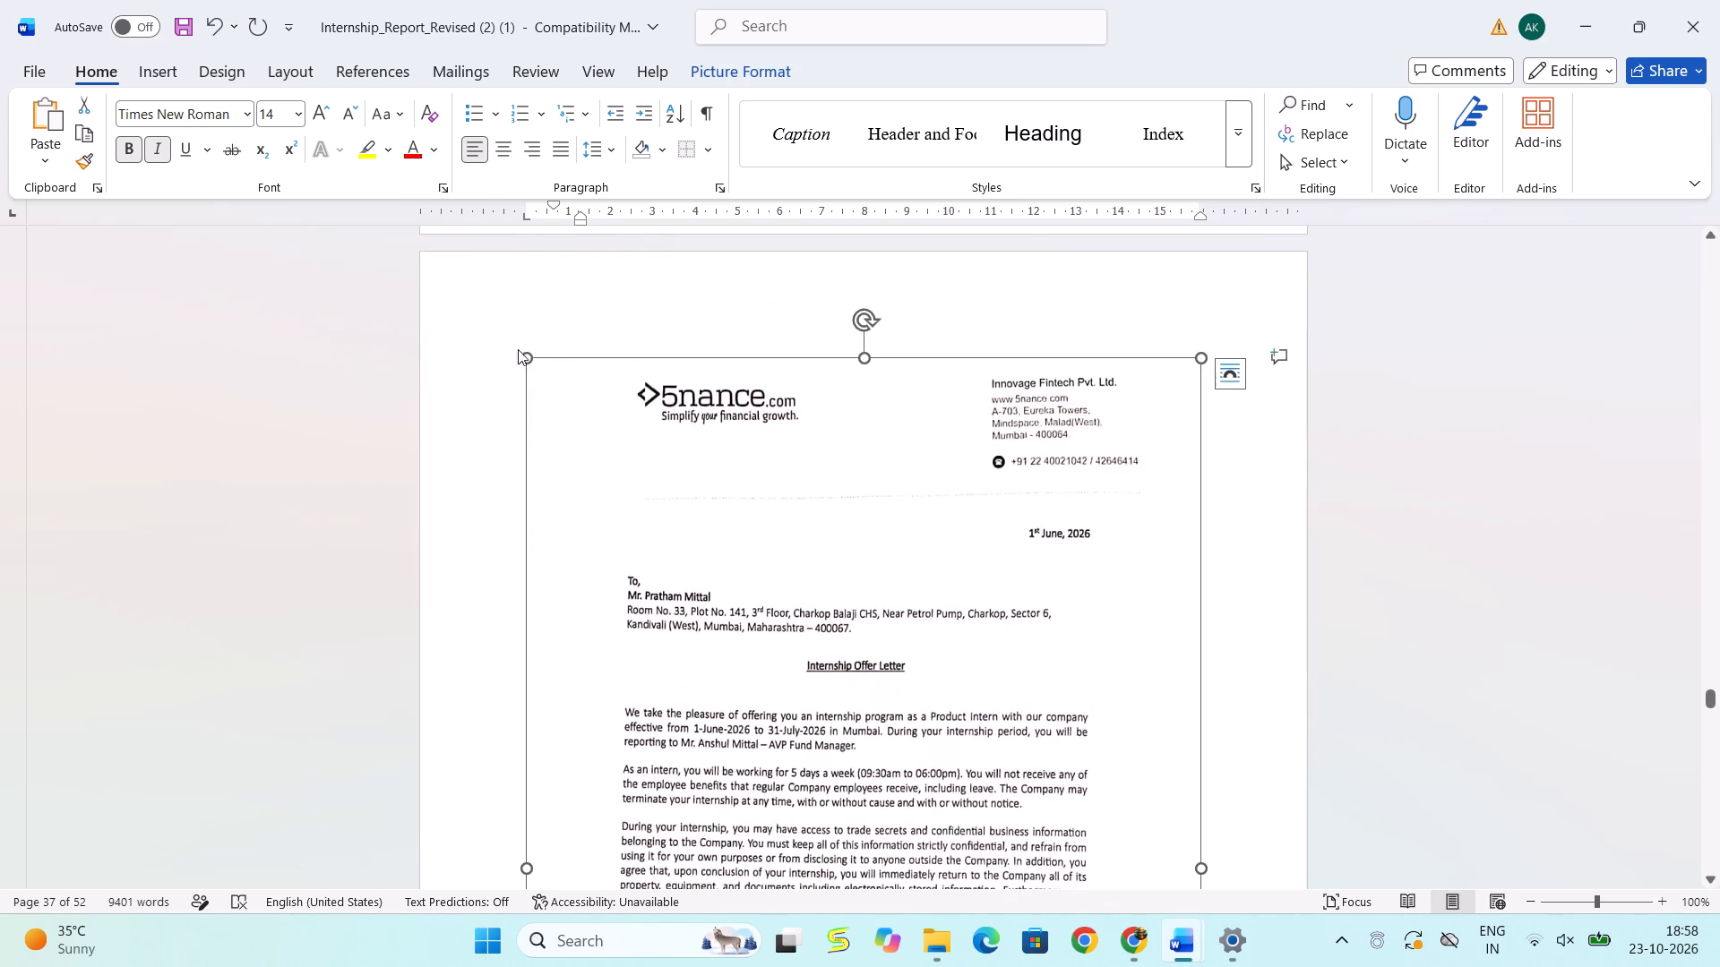
left_click_drag(524, 359, 876, 746)
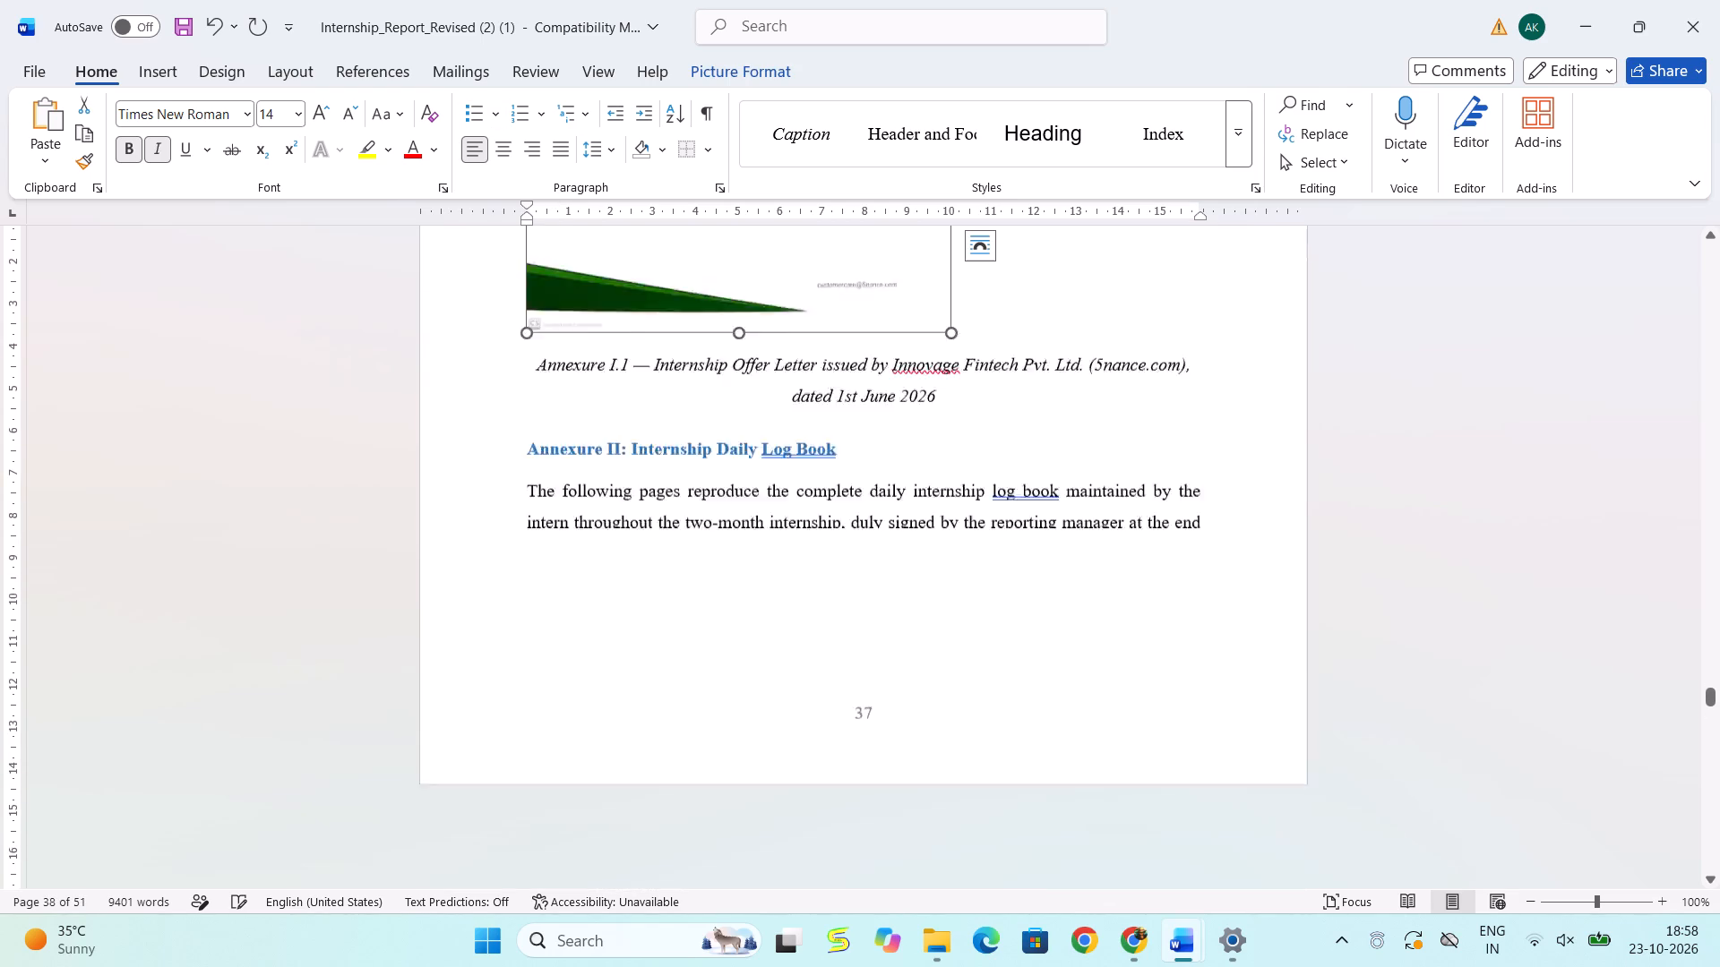
Reduce the offer letter image further to about 7.3 cm wide and 9.9 cm high.
scroll(873, 682, "up", 2)
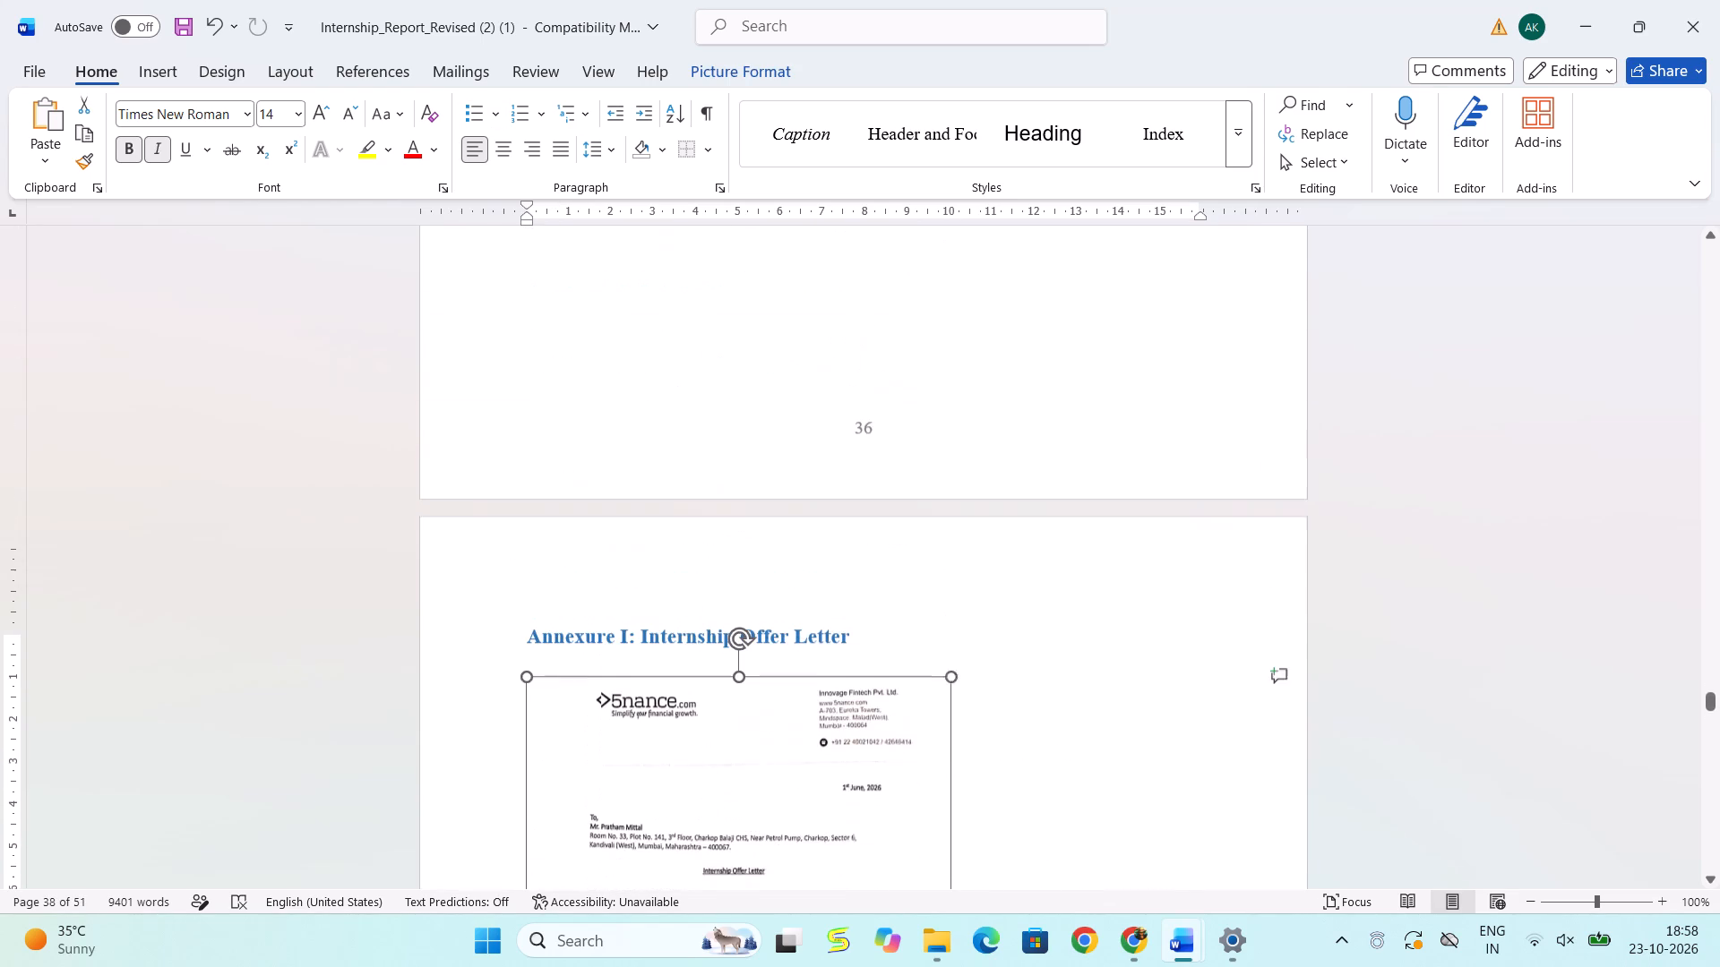
scroll(873, 682, "up", 1)
scroll(926, 874, "down", 1)
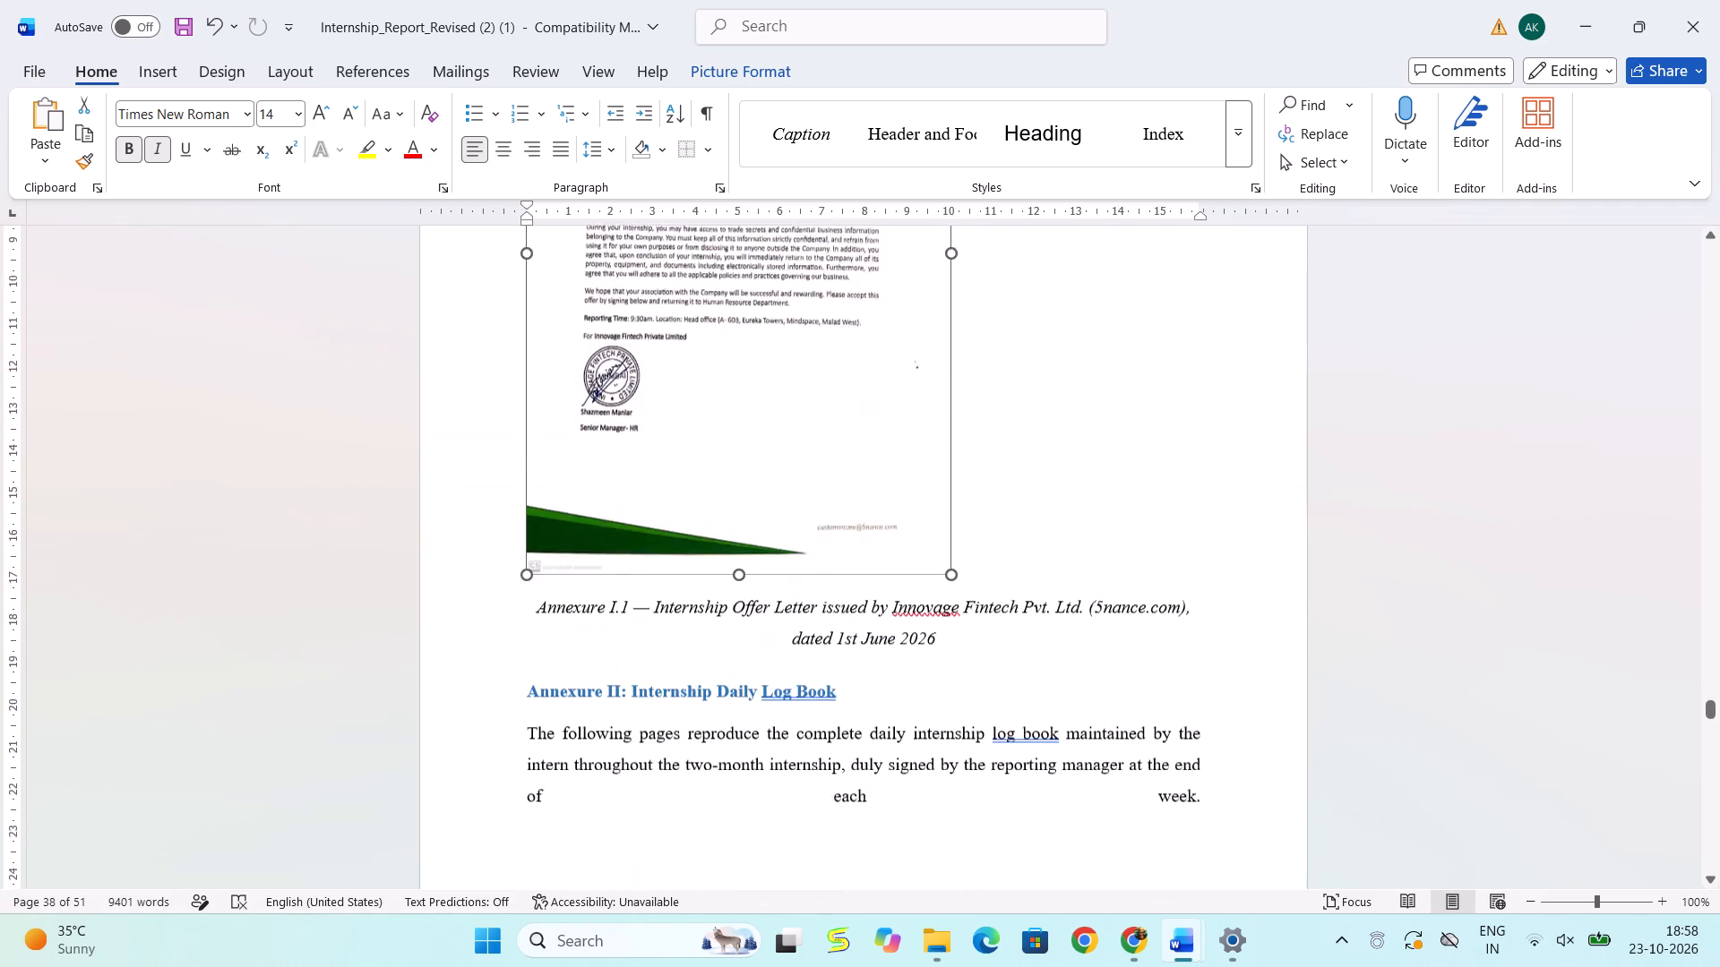
scroll(926, 874, "down", 1)
left_click_drag(950, 696, 852, 583)
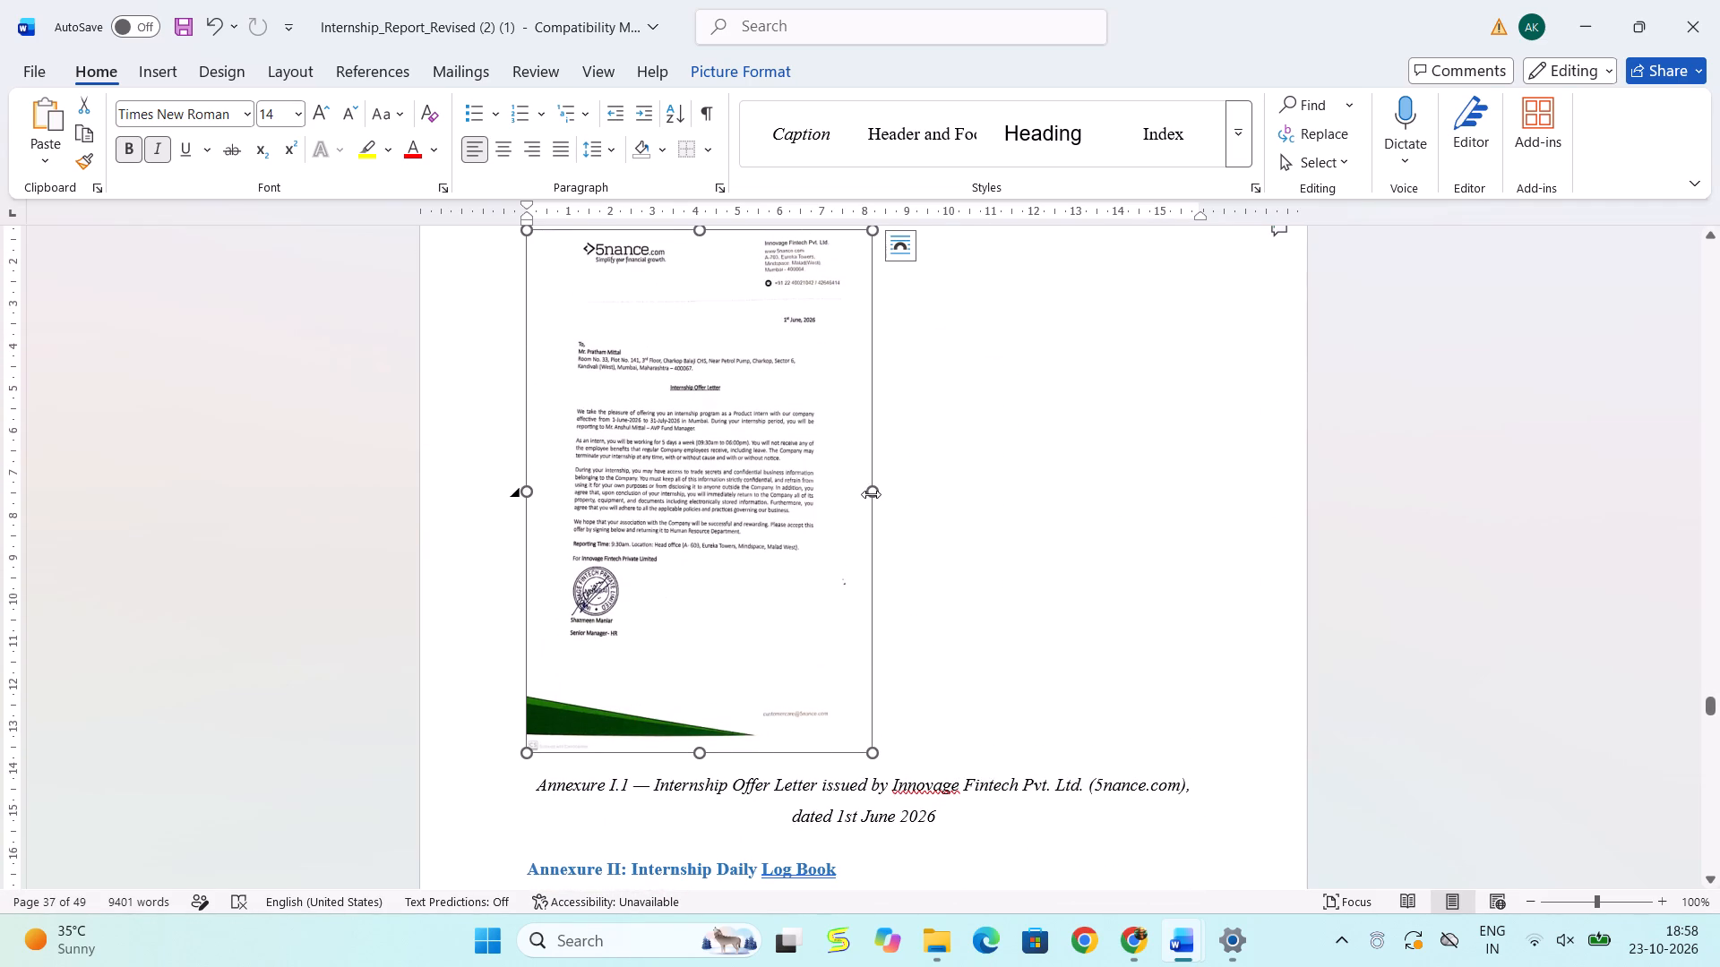
left_click_drag(871, 494, 835, 420)
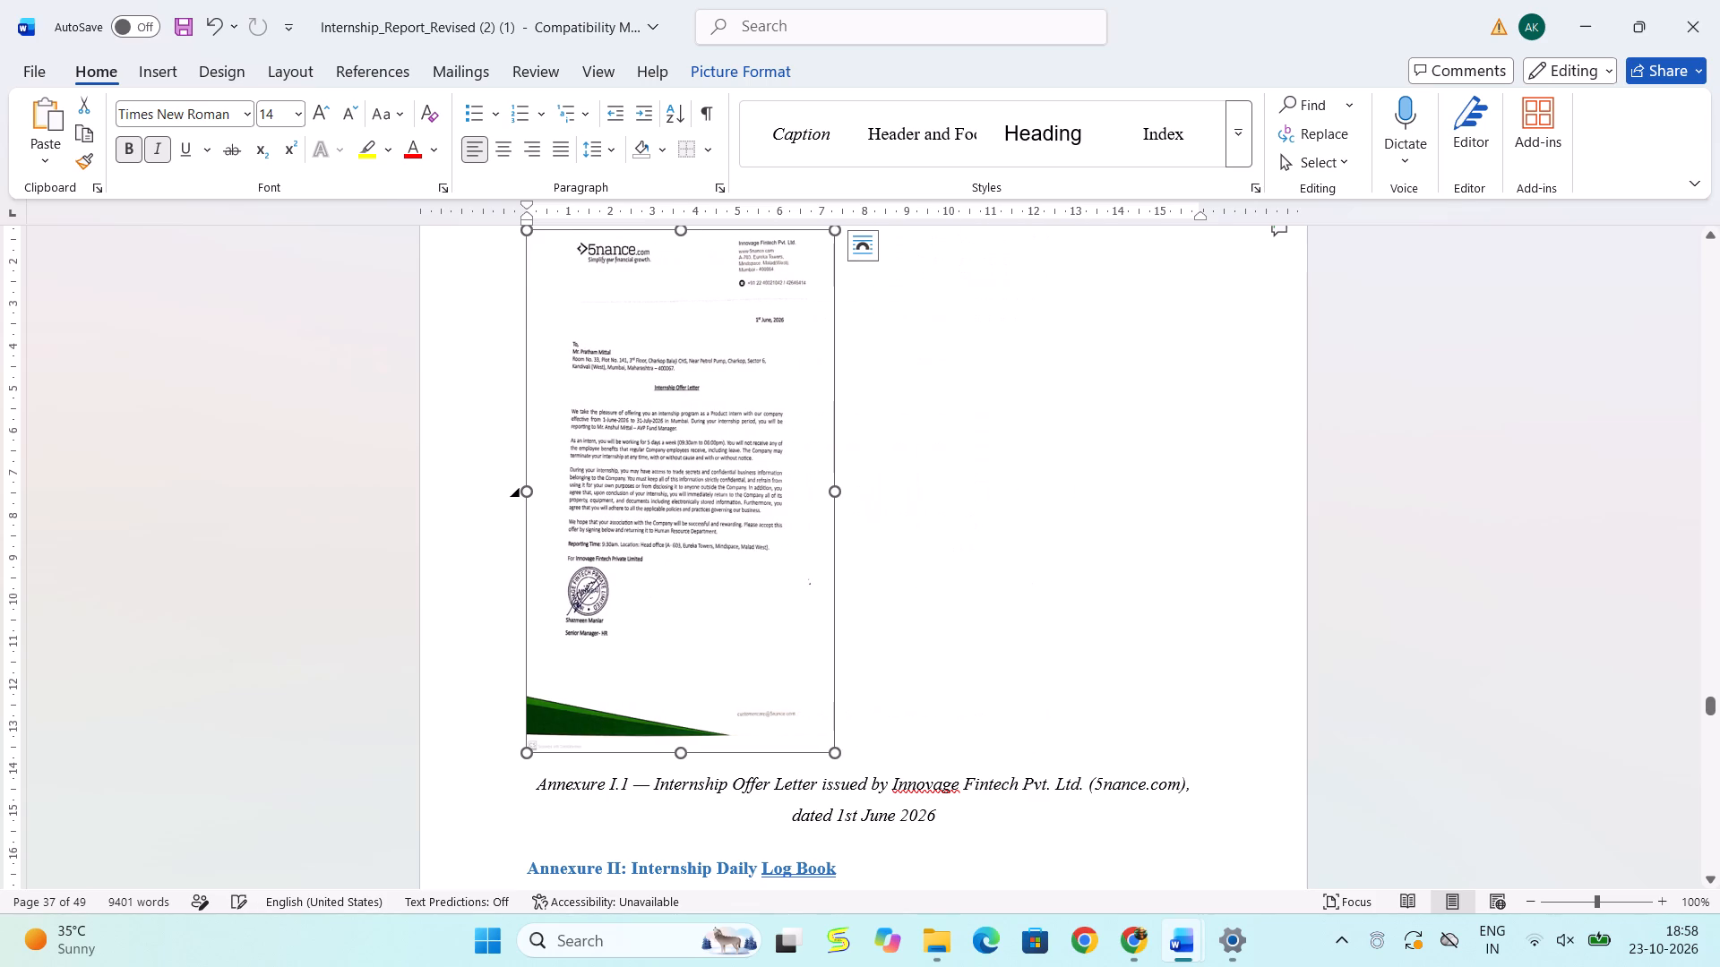
left_click_drag(680, 754, 684, 651)
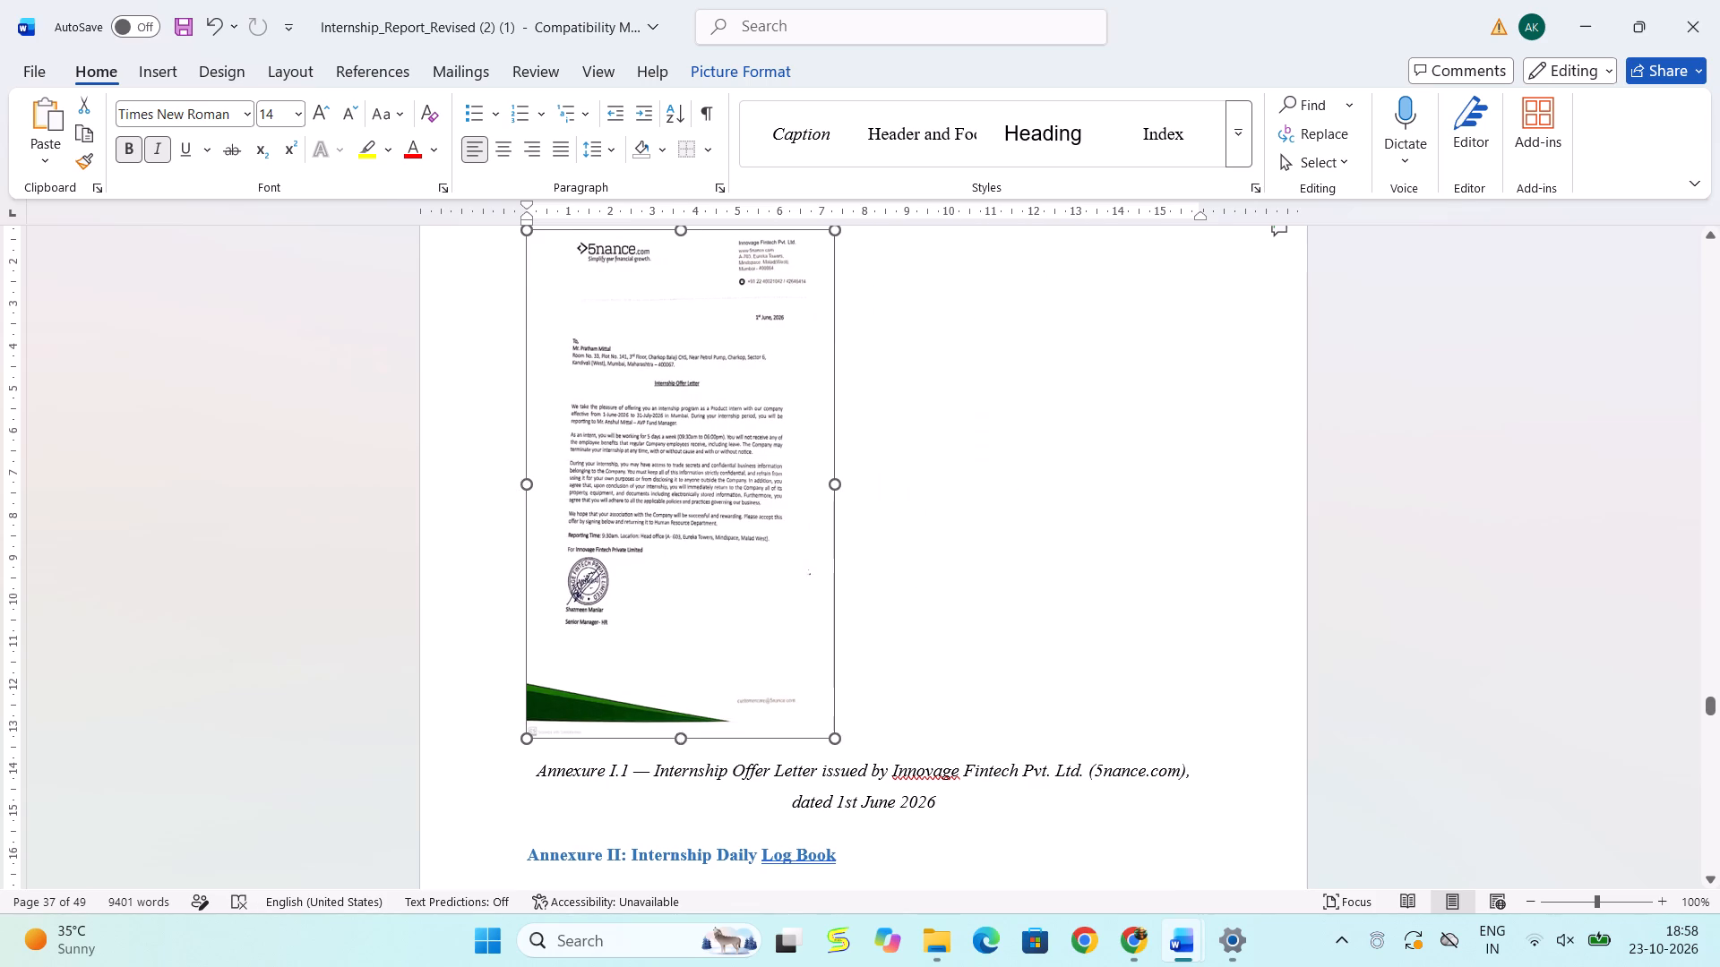
left_click_drag(684, 651, 715, 646)
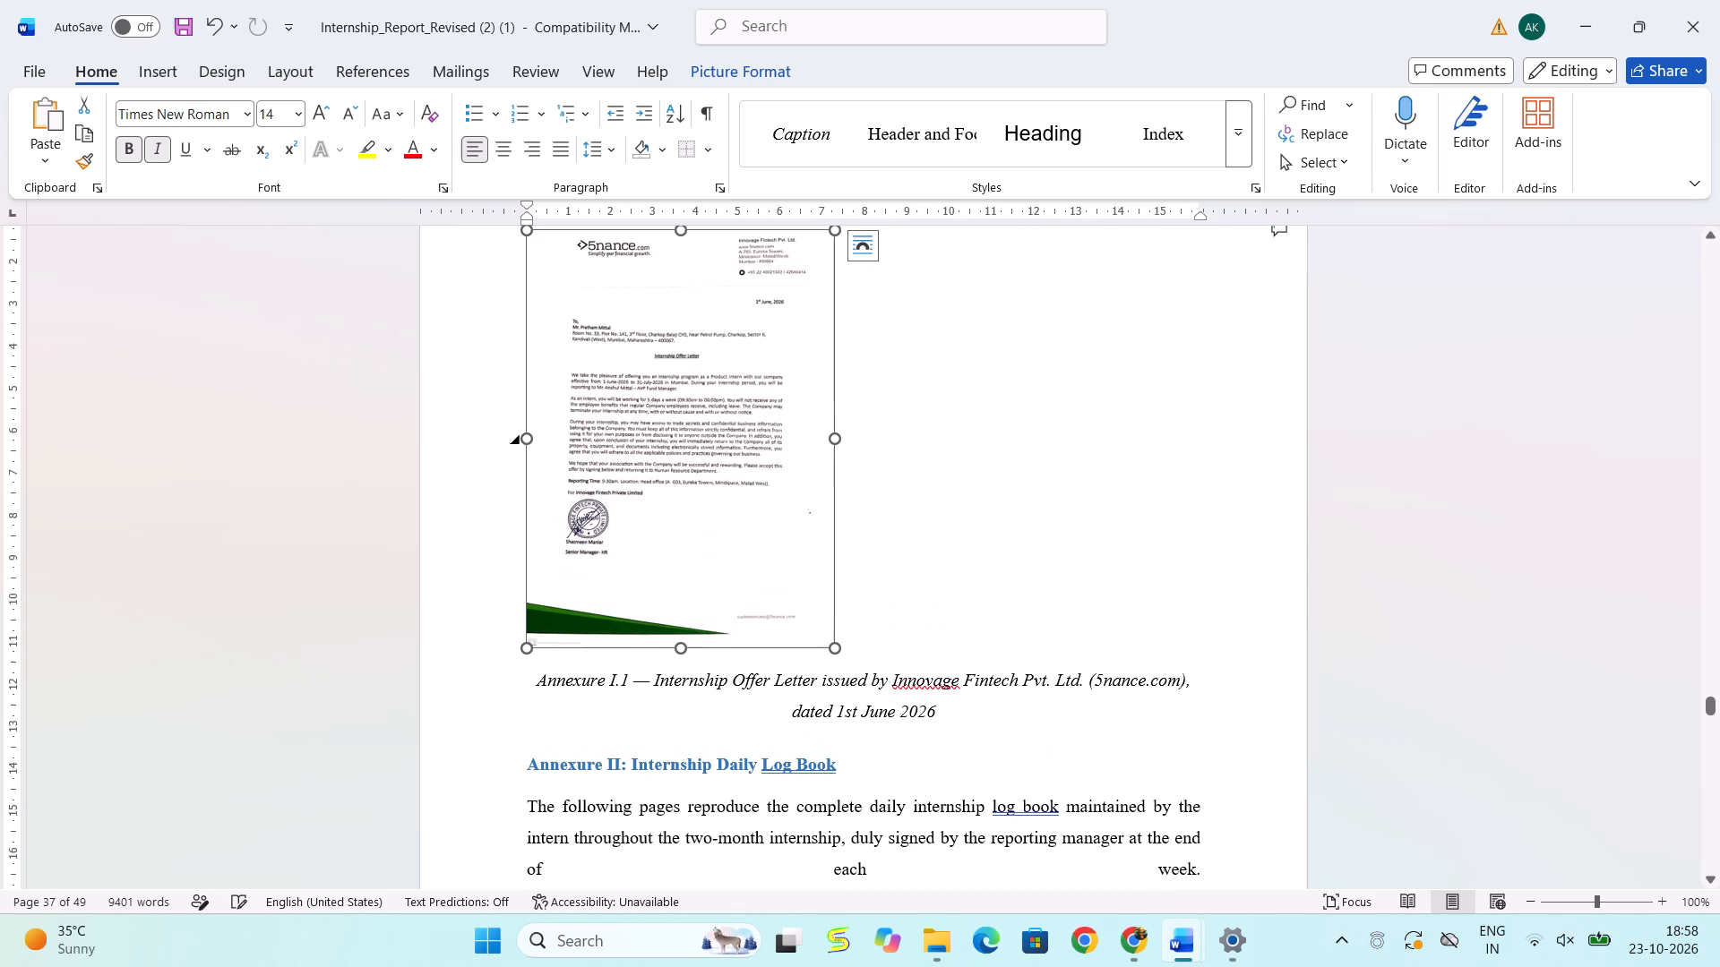
Centre the offer letter image horizontally between the page margins.
left_click(504, 159)
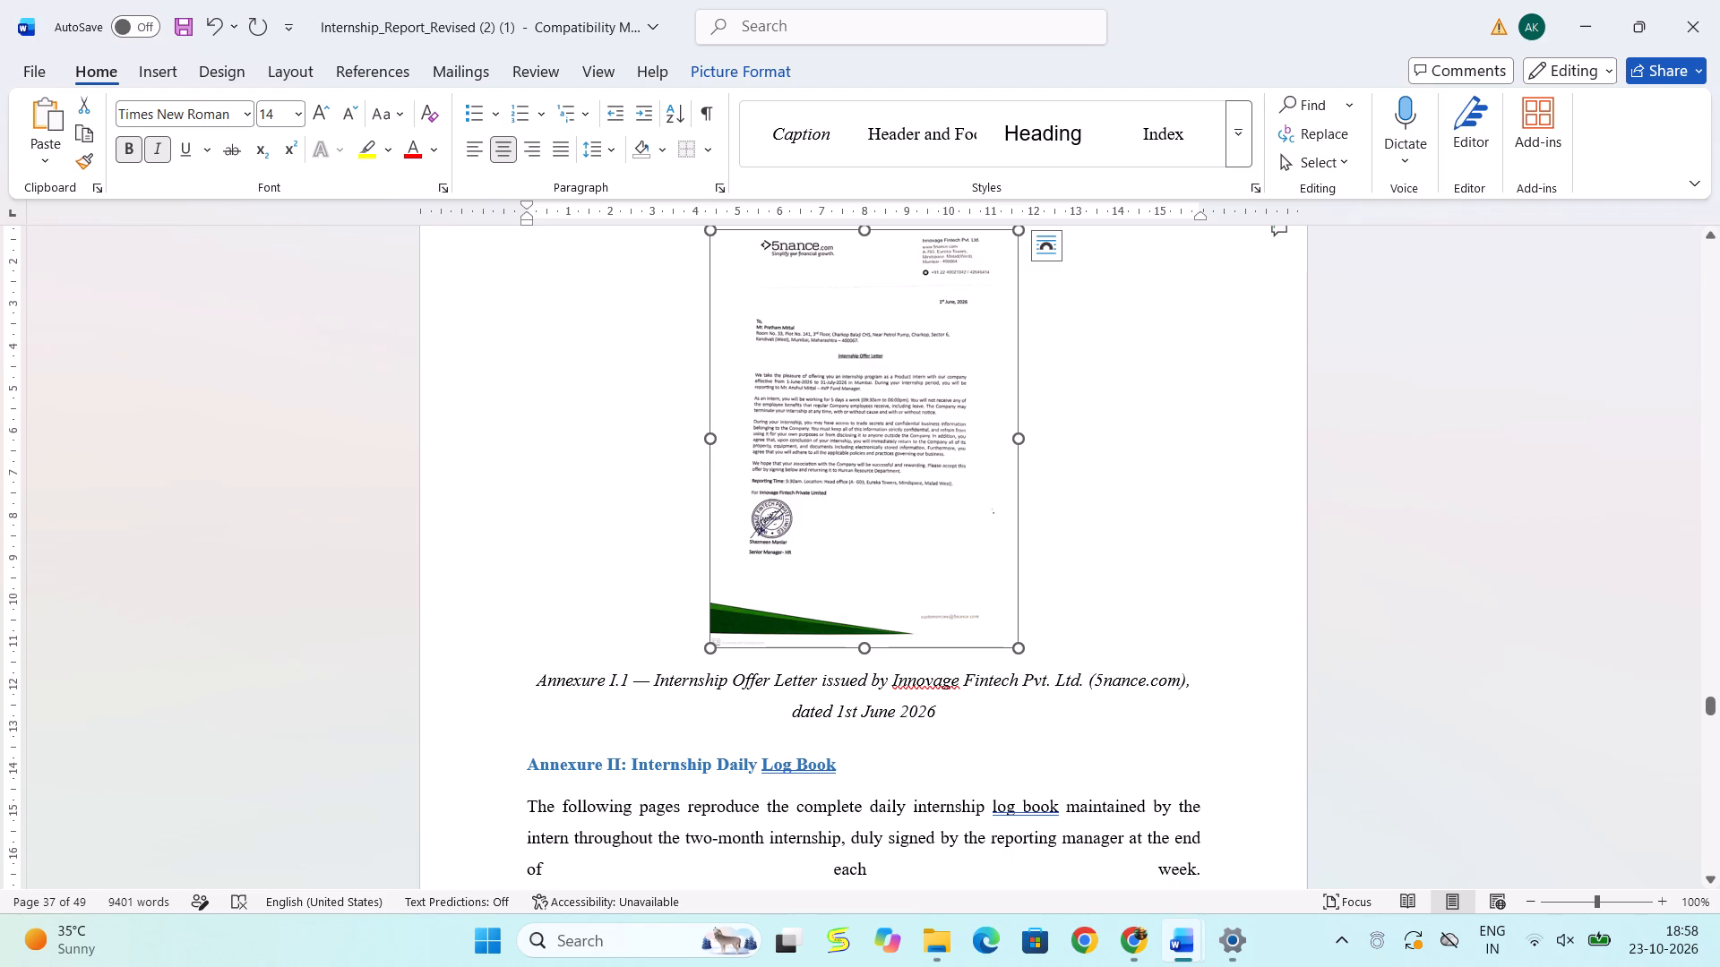
Set the font size of the Annexure I.1 offer letter caption to 10.
left_click_drag(531, 687, 975, 699)
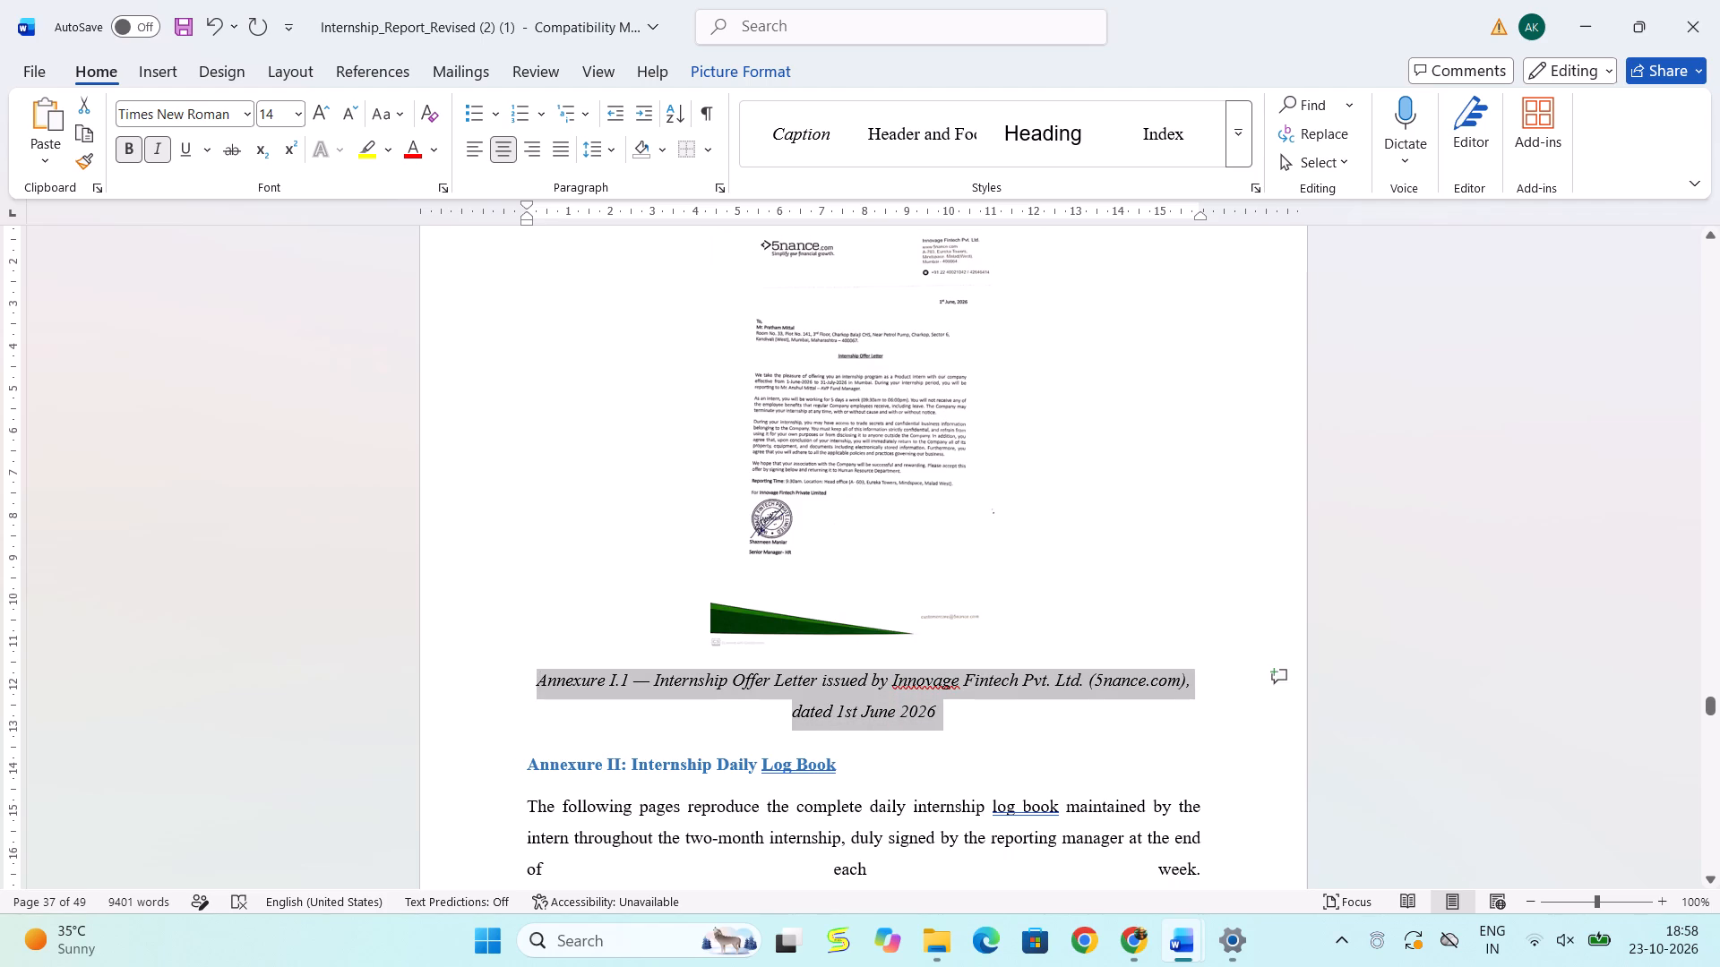
left_click_drag(975, 699, 976, 706)
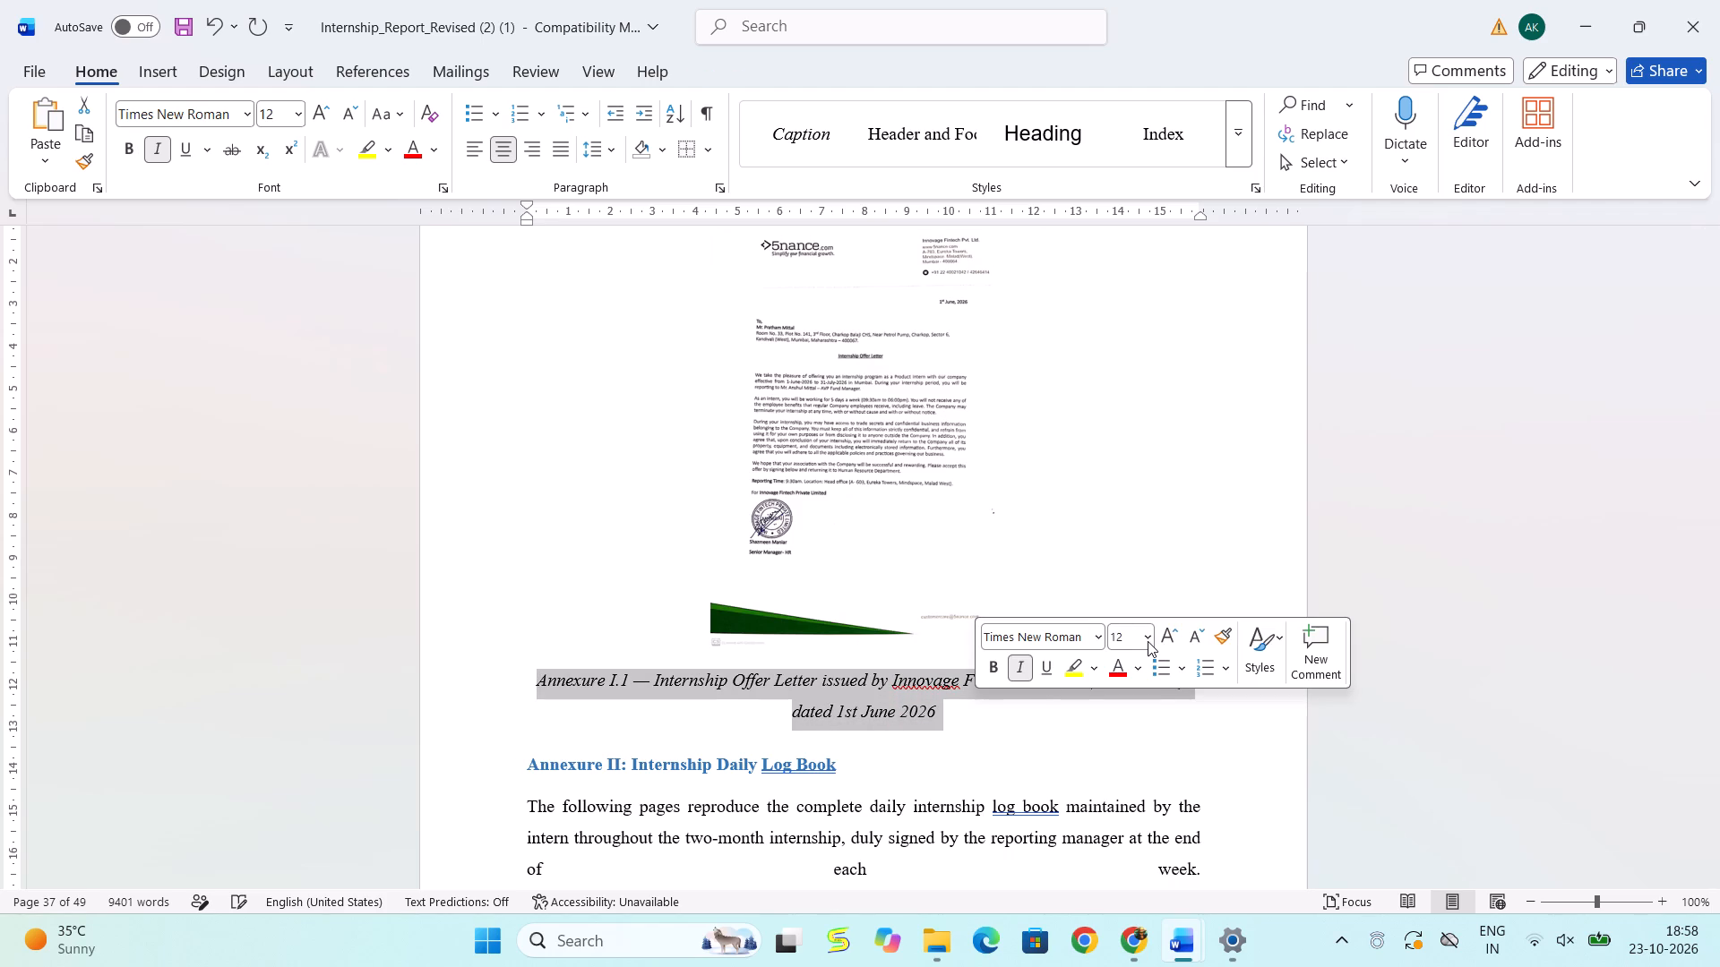
left_click(1148, 640)
left_click(1124, 268)
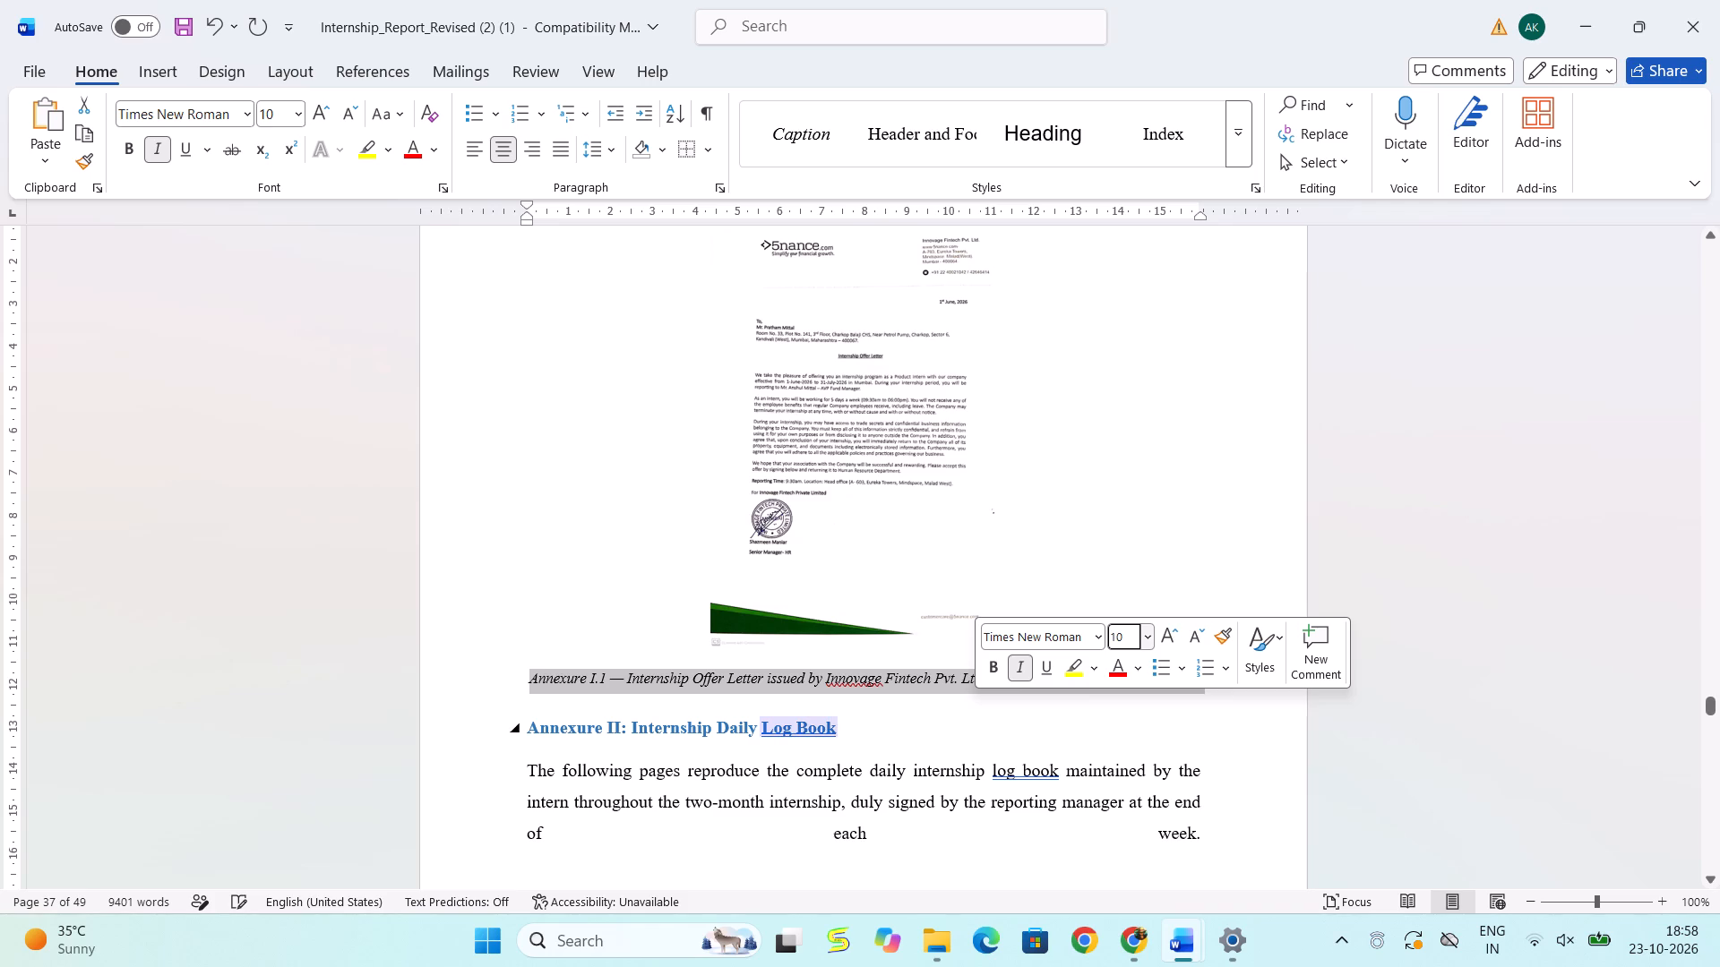
Delete the Time In/Time Out line and all Daily Log Book captions, Week 1 through Week 8, before the ANNEXURES / APPENDICES heading.
scroll(953, 837, "down", 3)
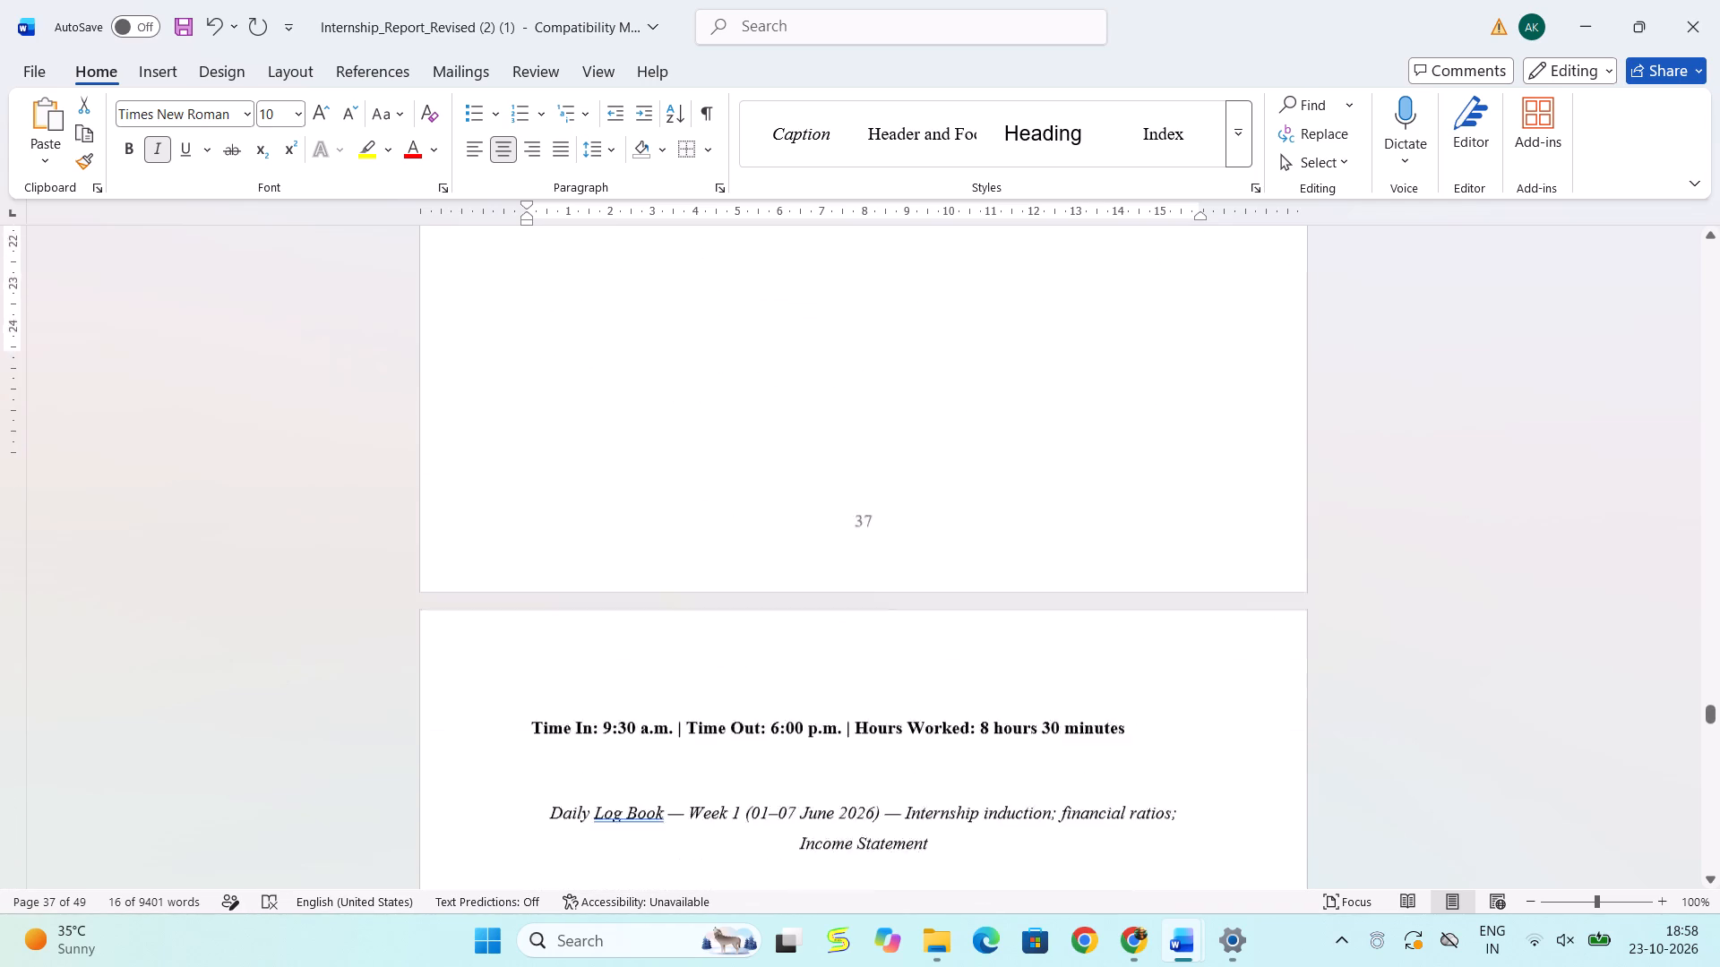
scroll(953, 837, "down", 3)
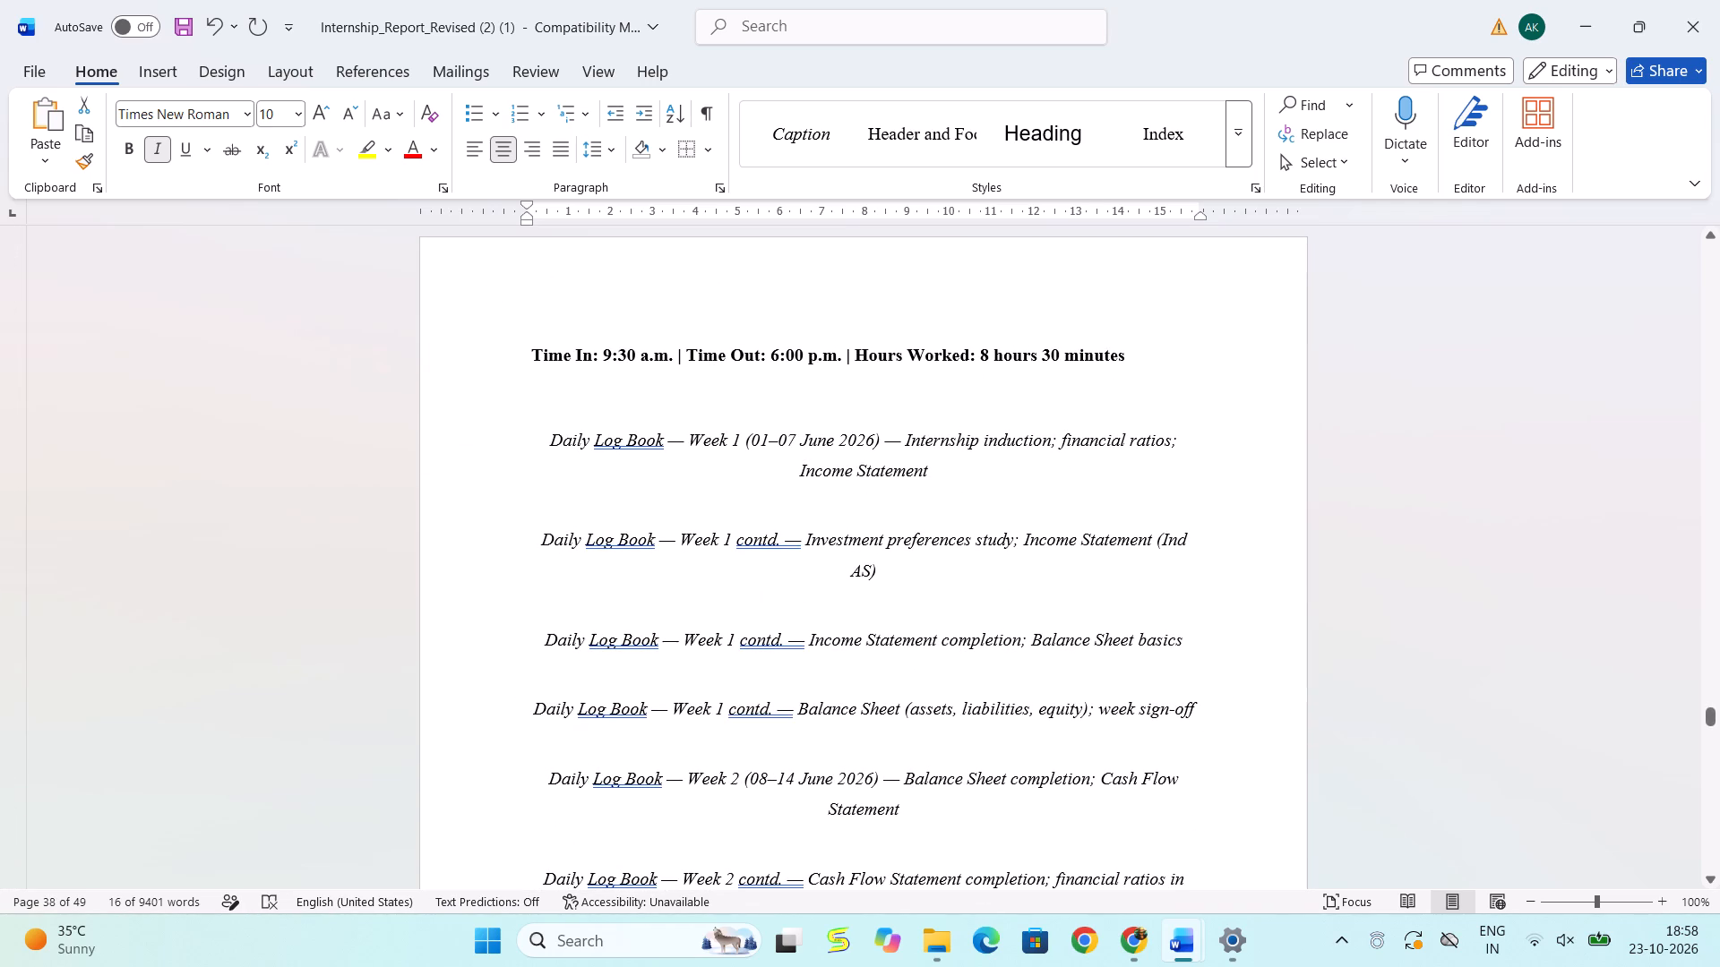
left_click_drag(530, 352, 1019, 794)
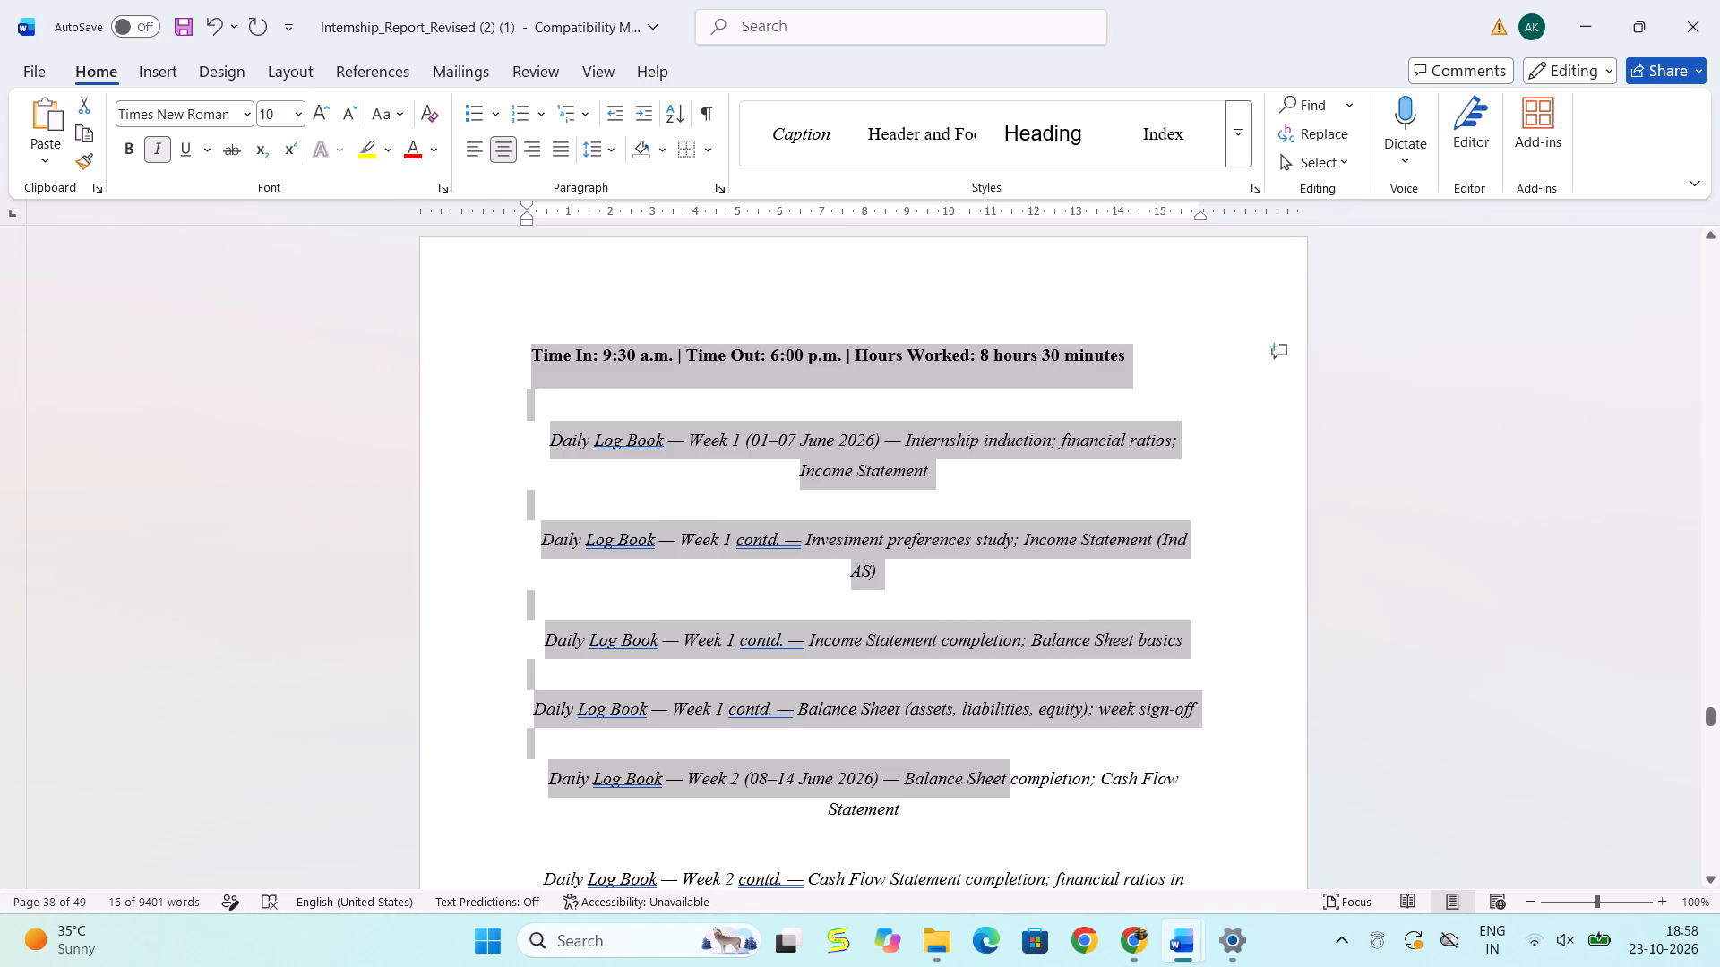
left_click_drag(1019, 794, 1038, 921)
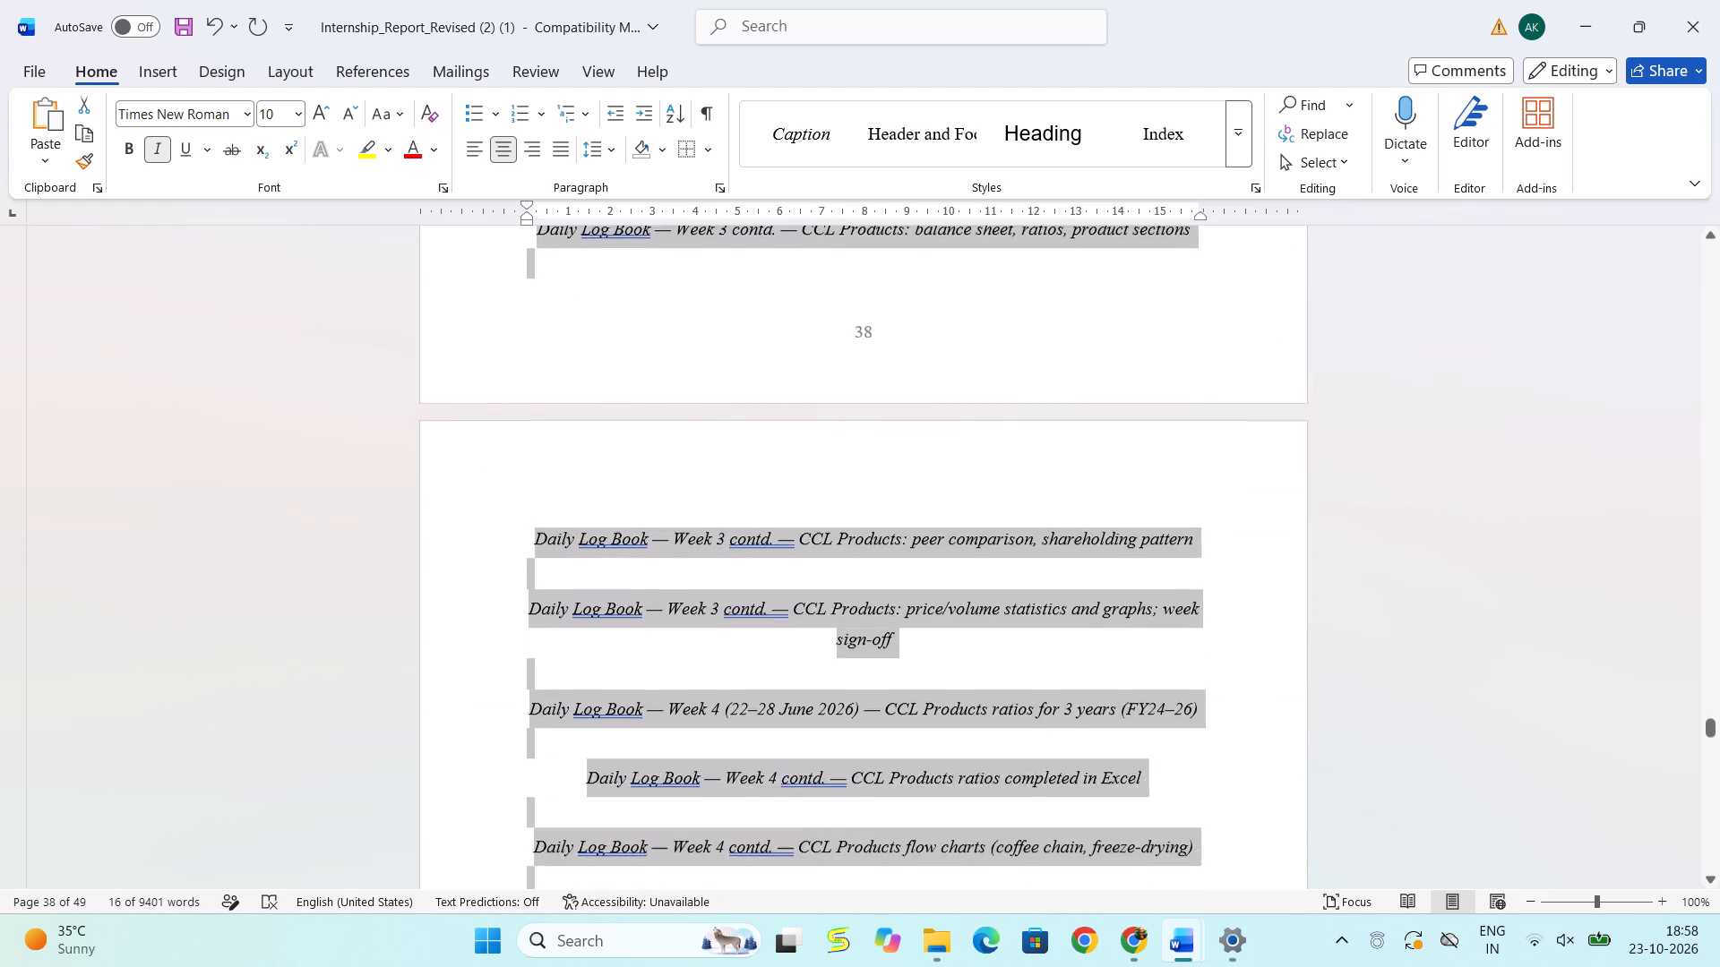
left_click_drag(1038, 921, 990, 920)
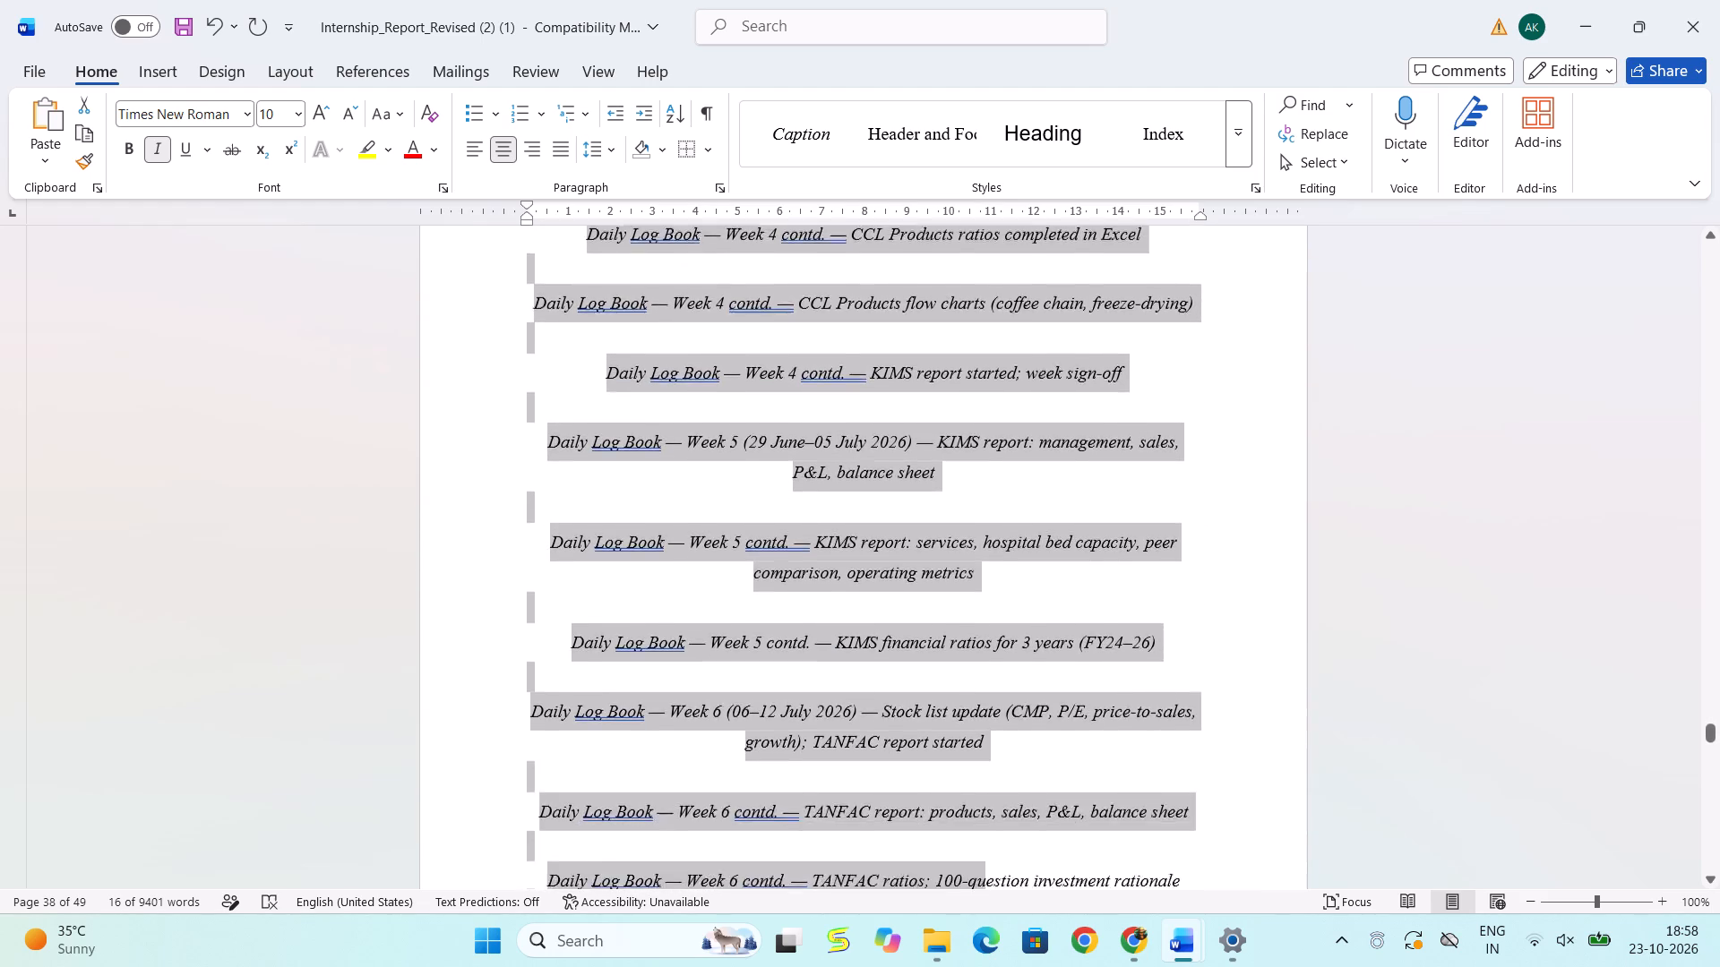
left_click_drag(990, 920, 1165, 956)
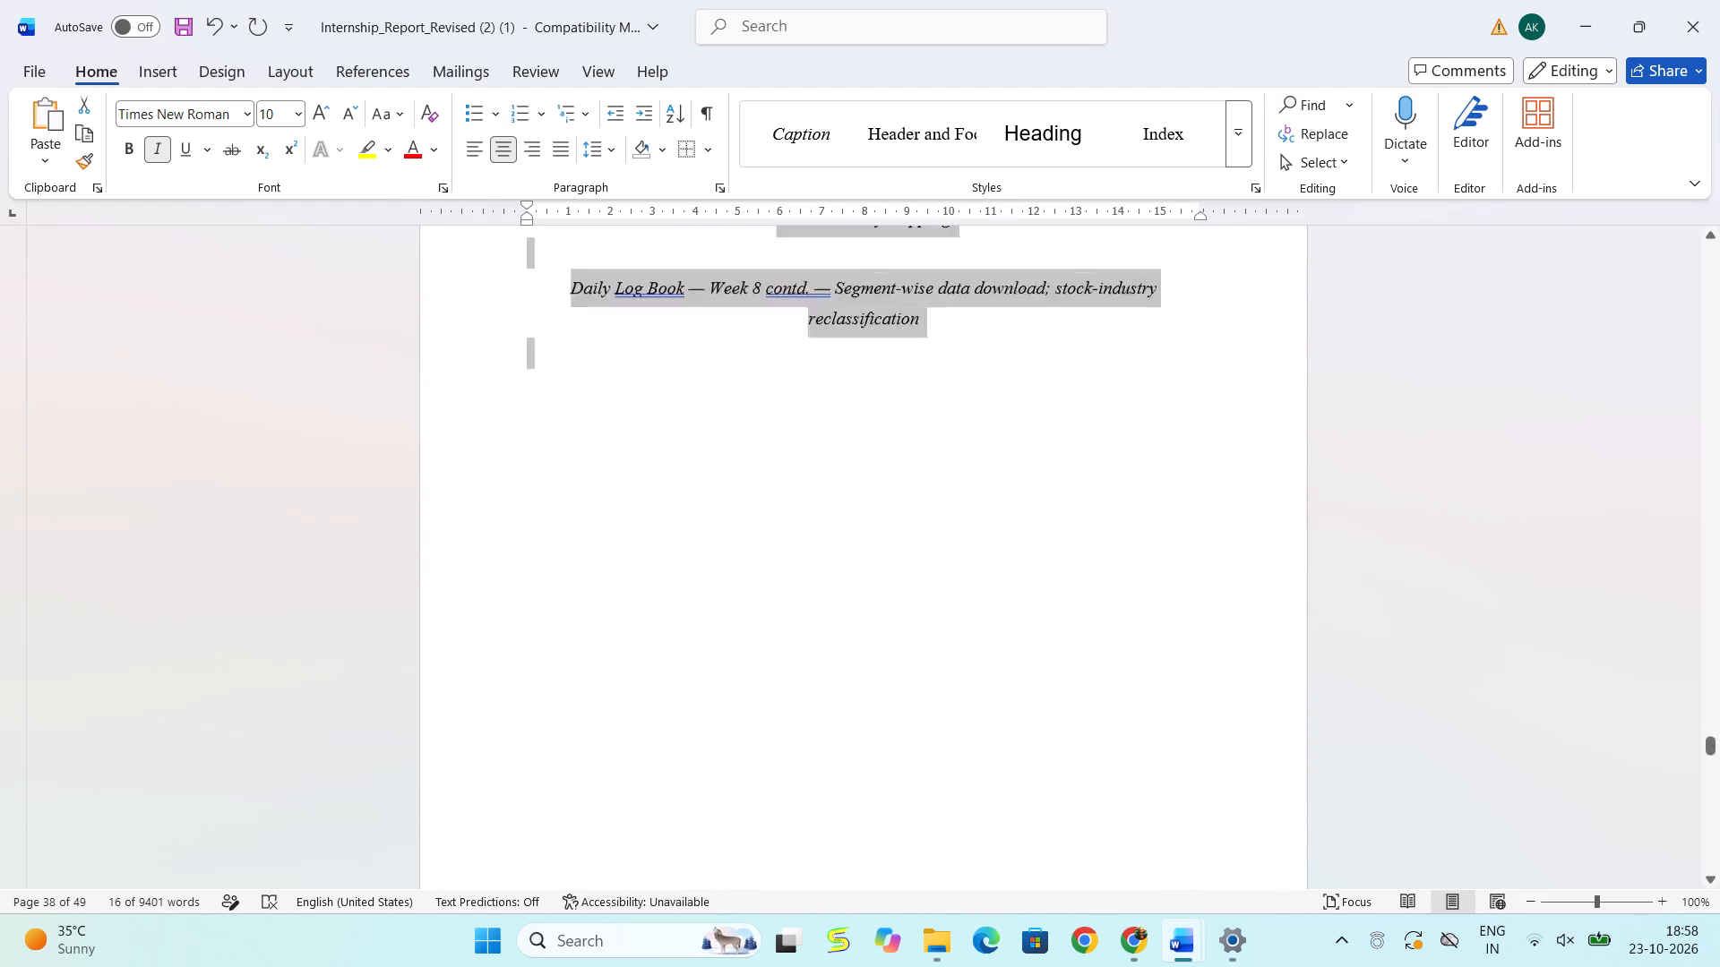
left_click_drag(1165, 956, 857, 488)
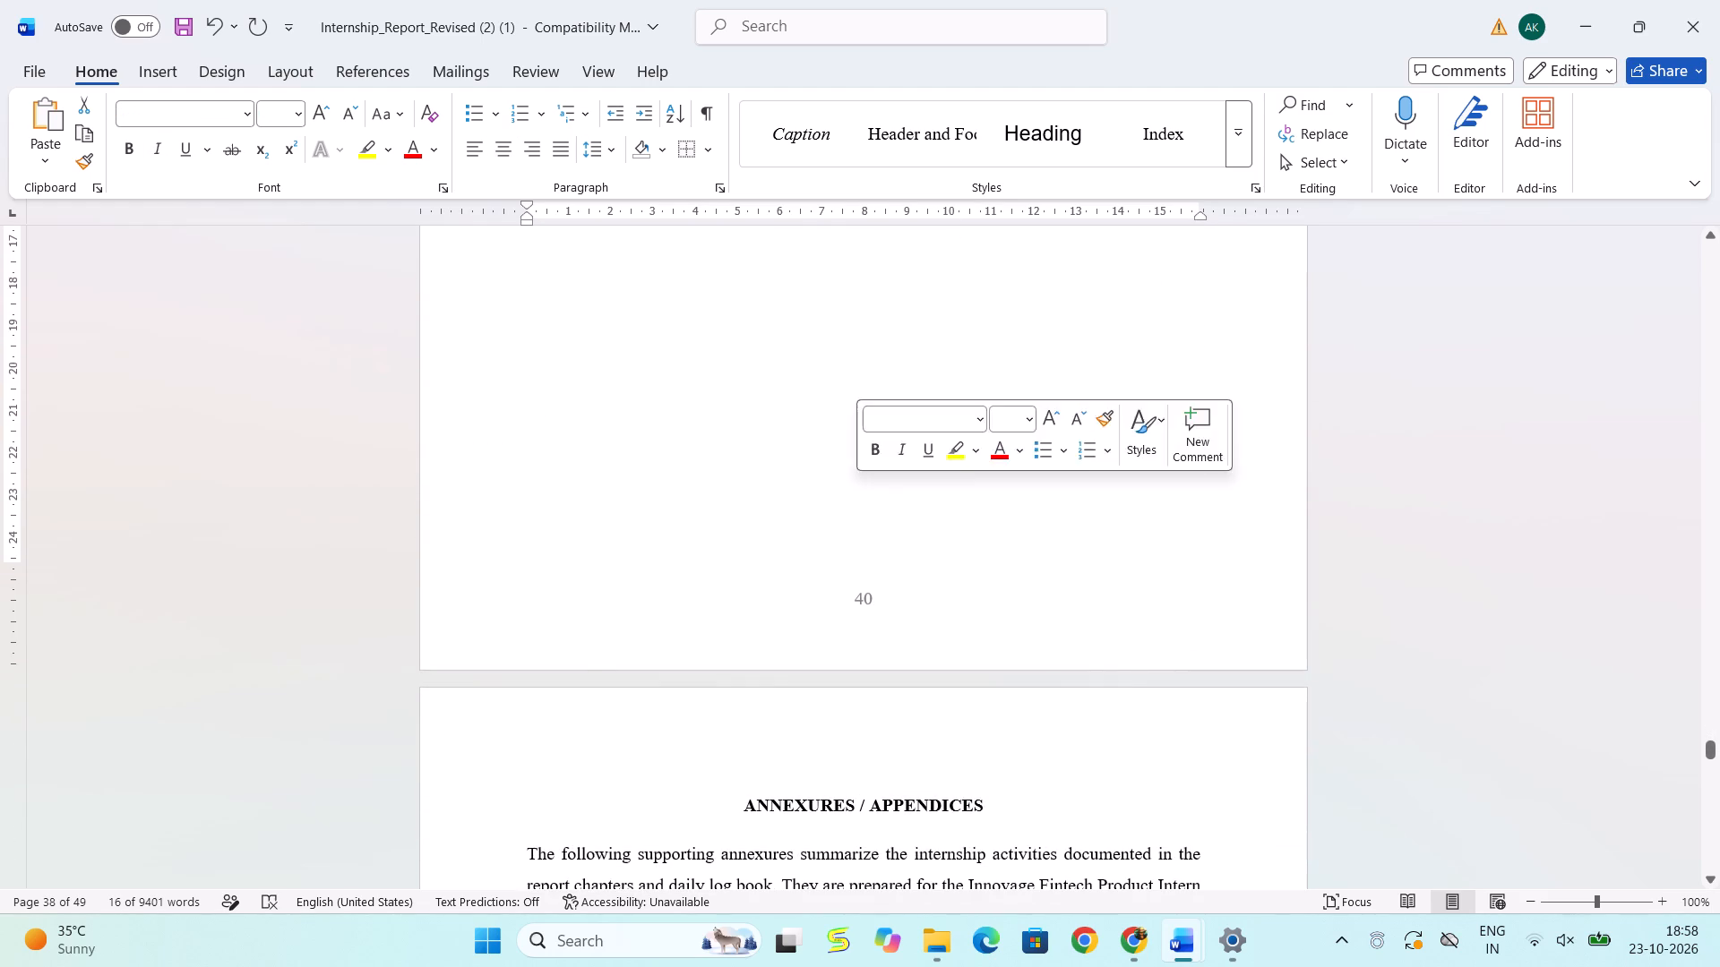
scroll(857, 488, "up", 3)
key("Delete")
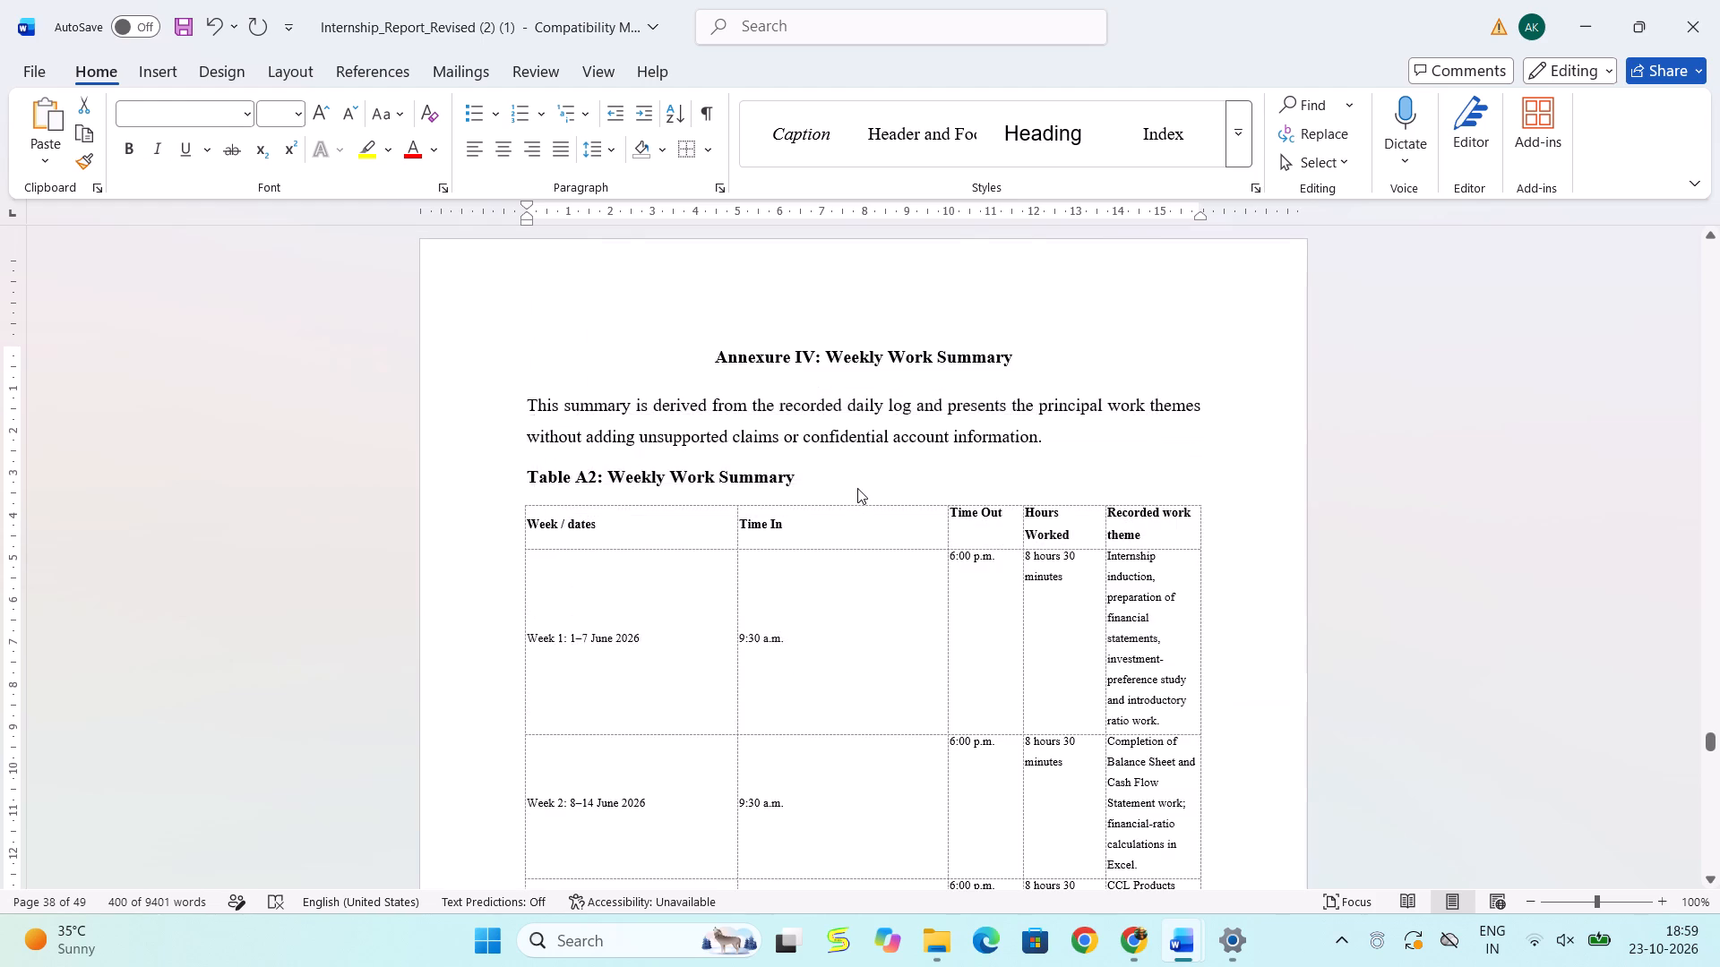
Set the font size of the "Table A2: Weekly Work Summary" title under Annexure IV to 14.
scroll(941, 454, "up", 1)
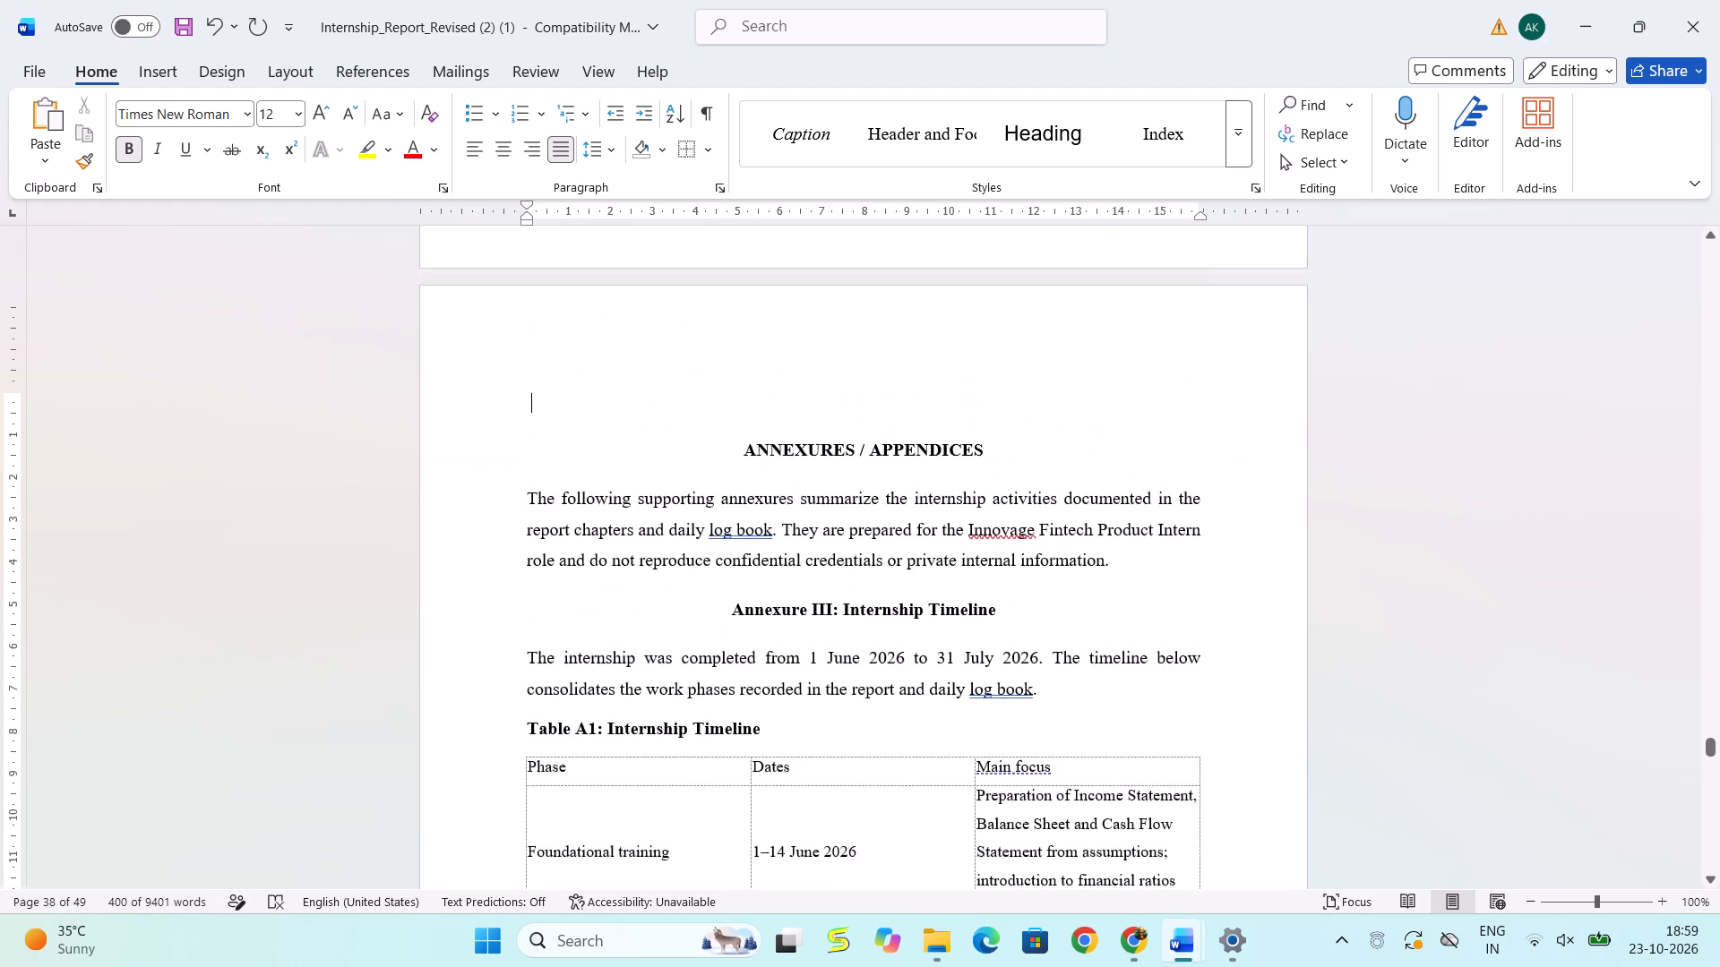
scroll(941, 454, "up", 1)
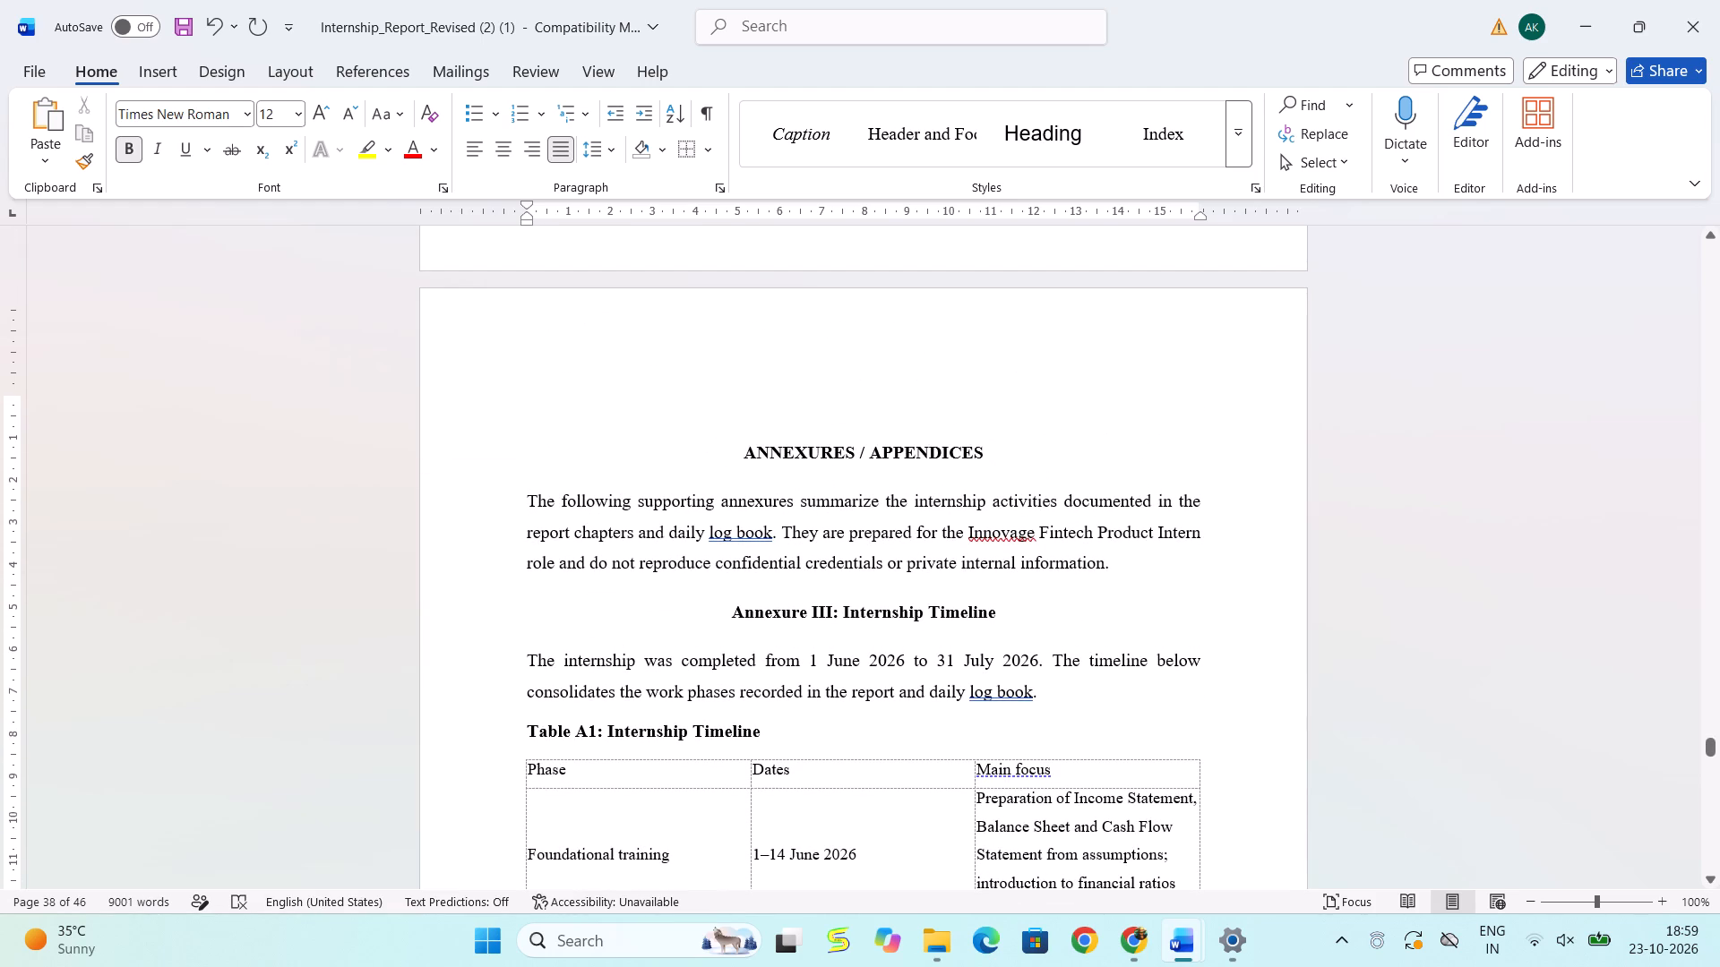
scroll(941, 454, "down", 1)
scroll(941, 454, "up", 1)
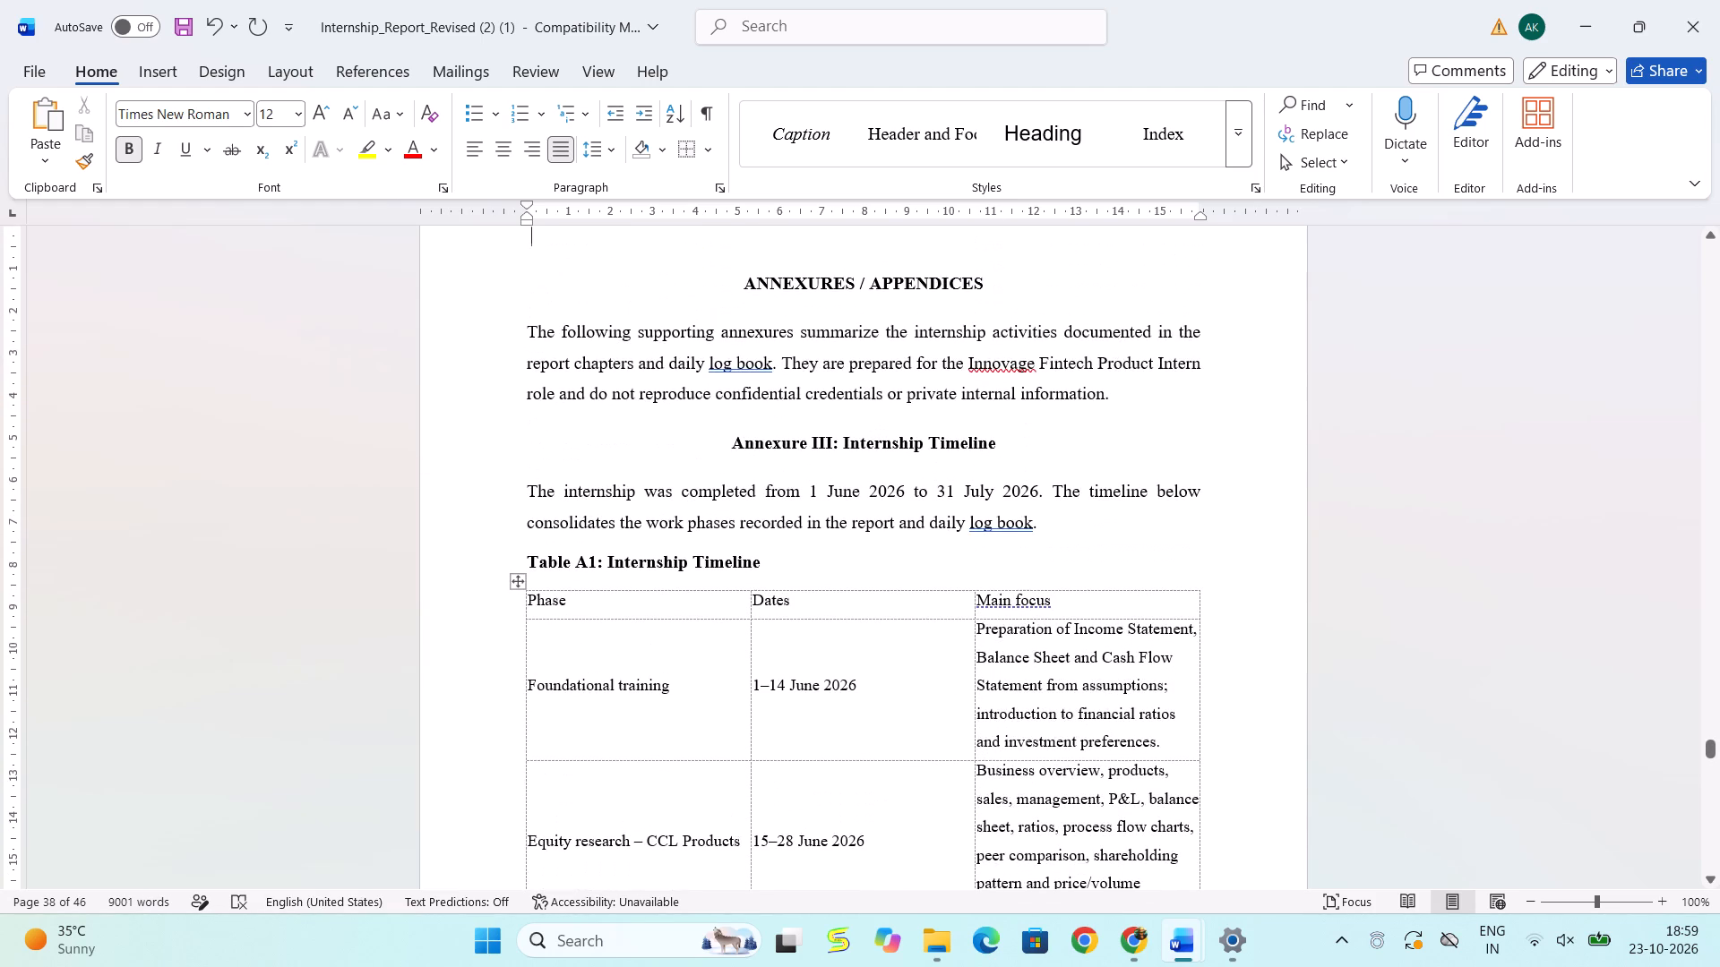
scroll(941, 454, "up", 1)
scroll(941, 454, "down", 5)
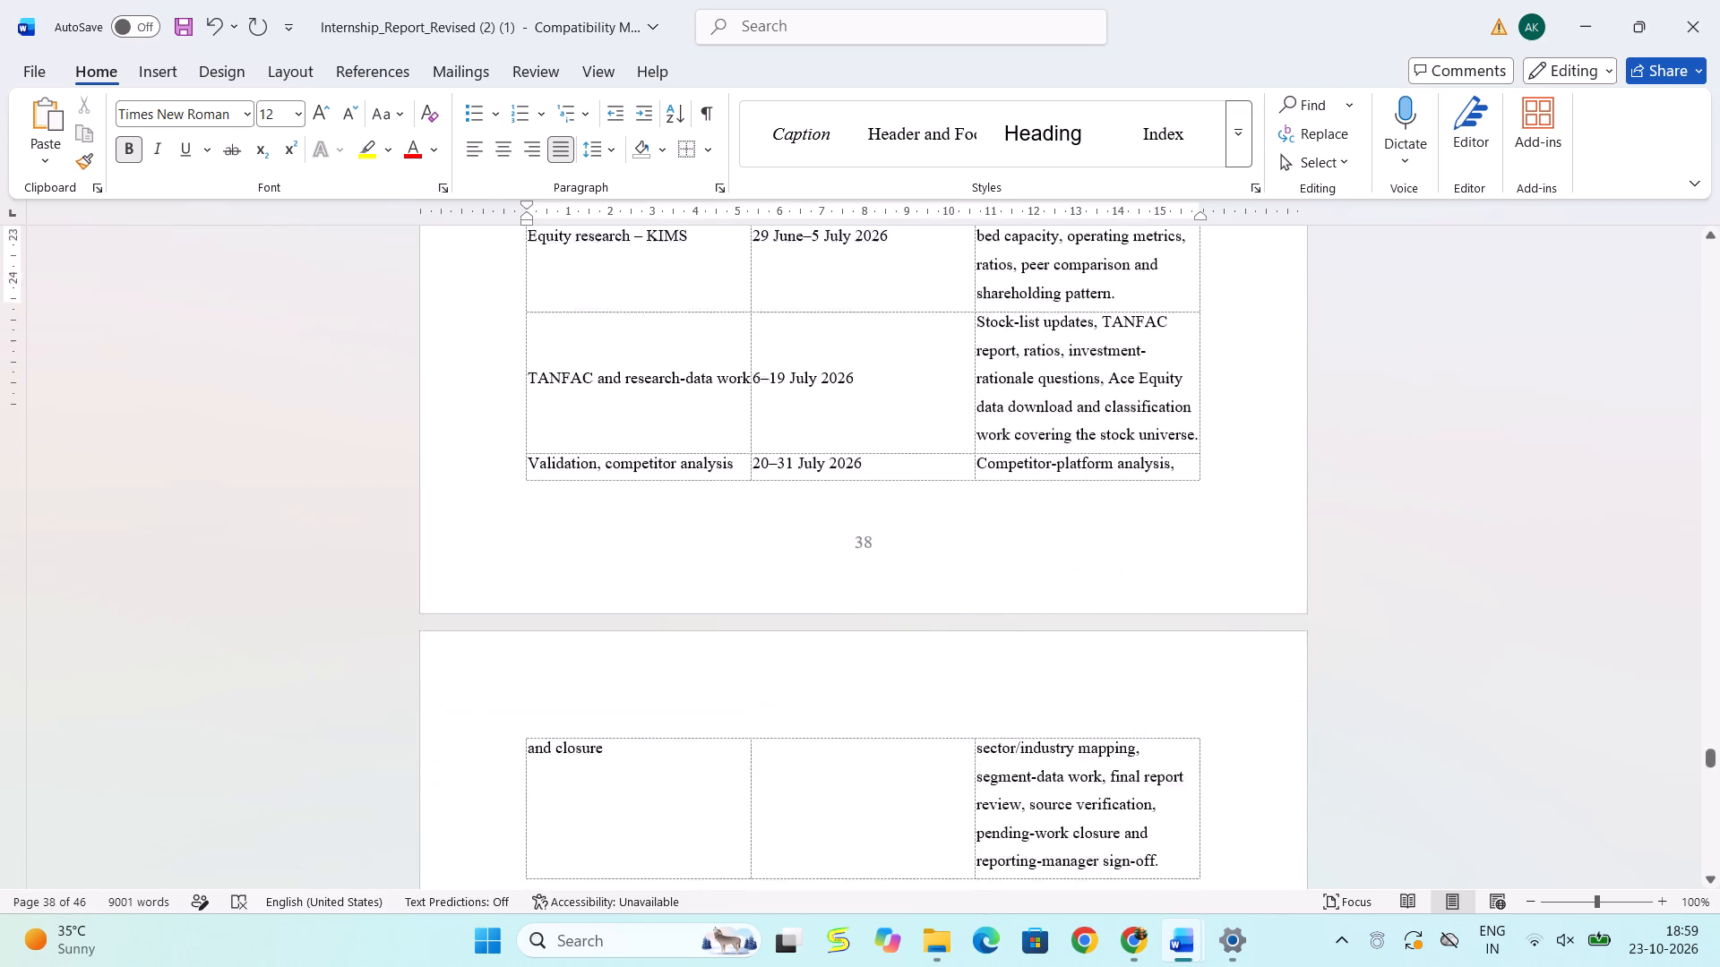
scroll(941, 454, "down", 6)
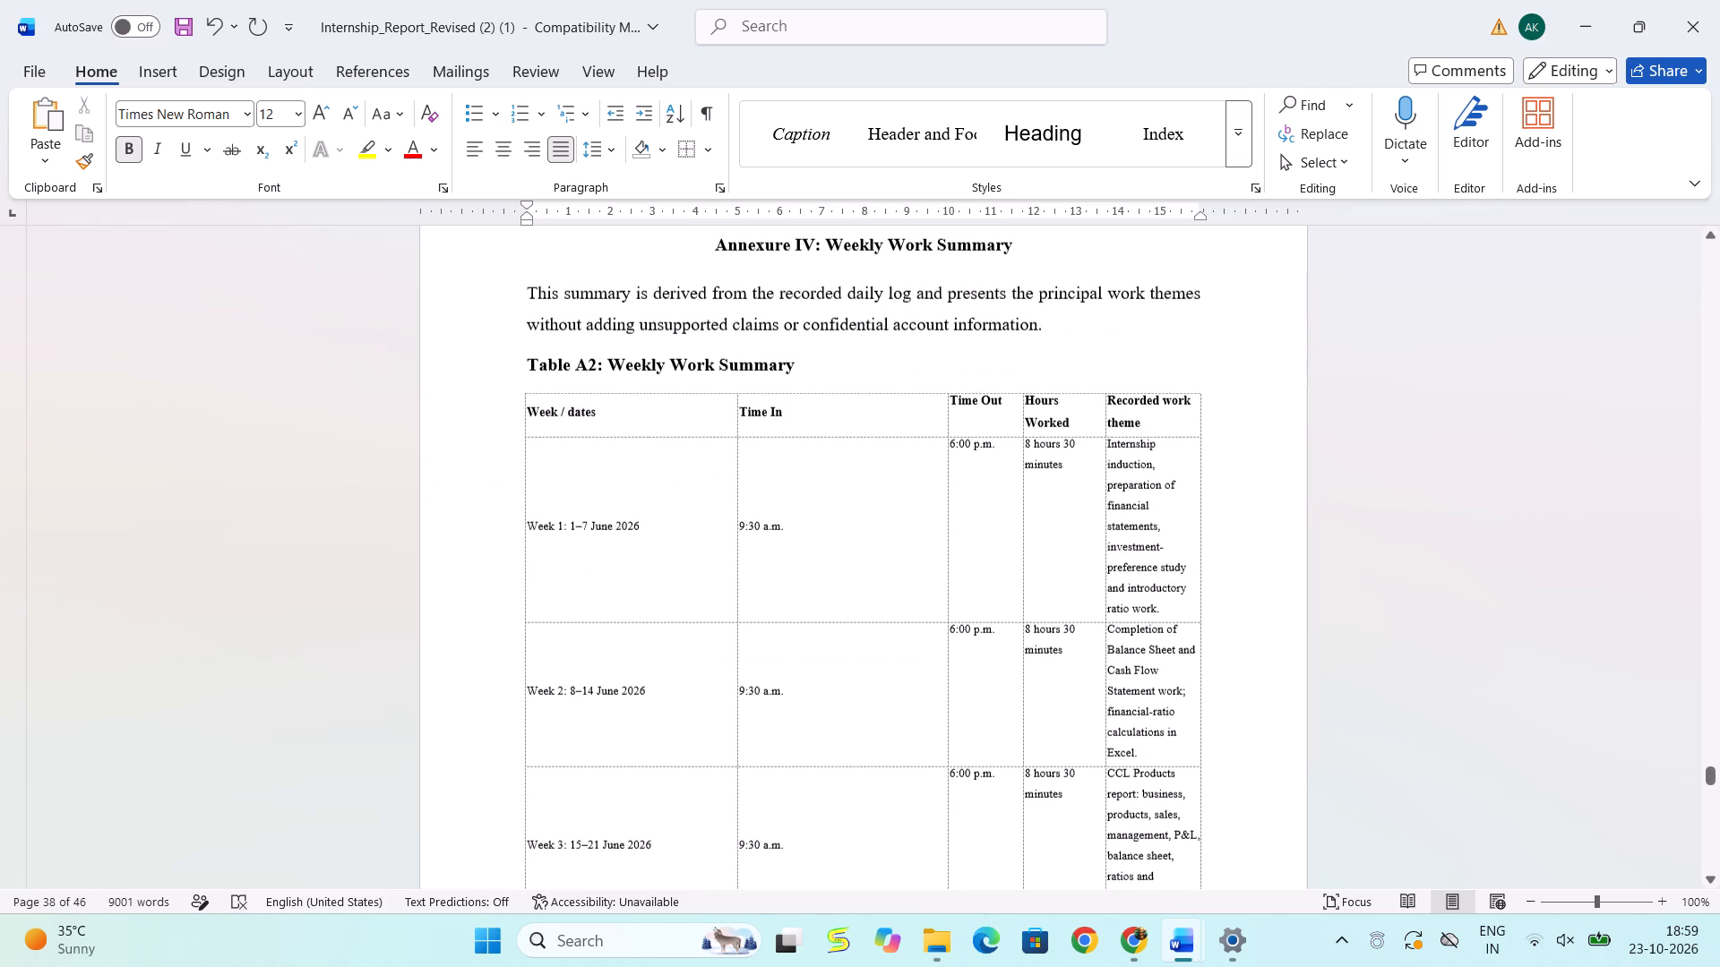
left_click(929, 406)
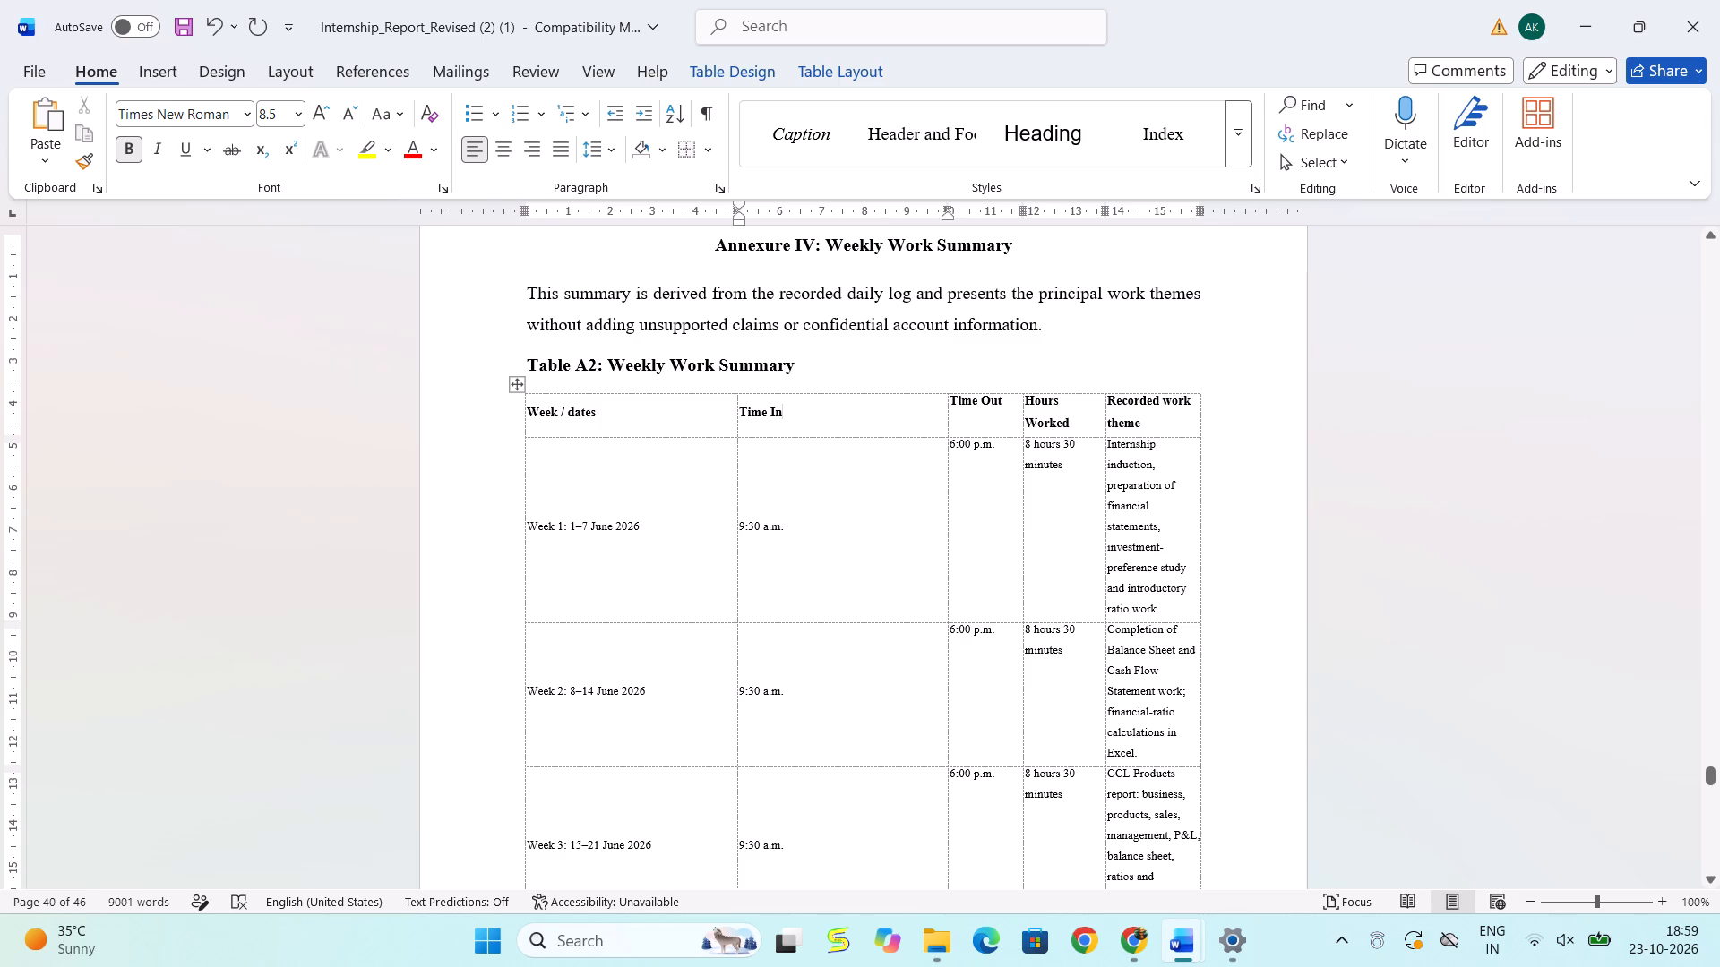
left_click_drag(523, 361, 804, 374)
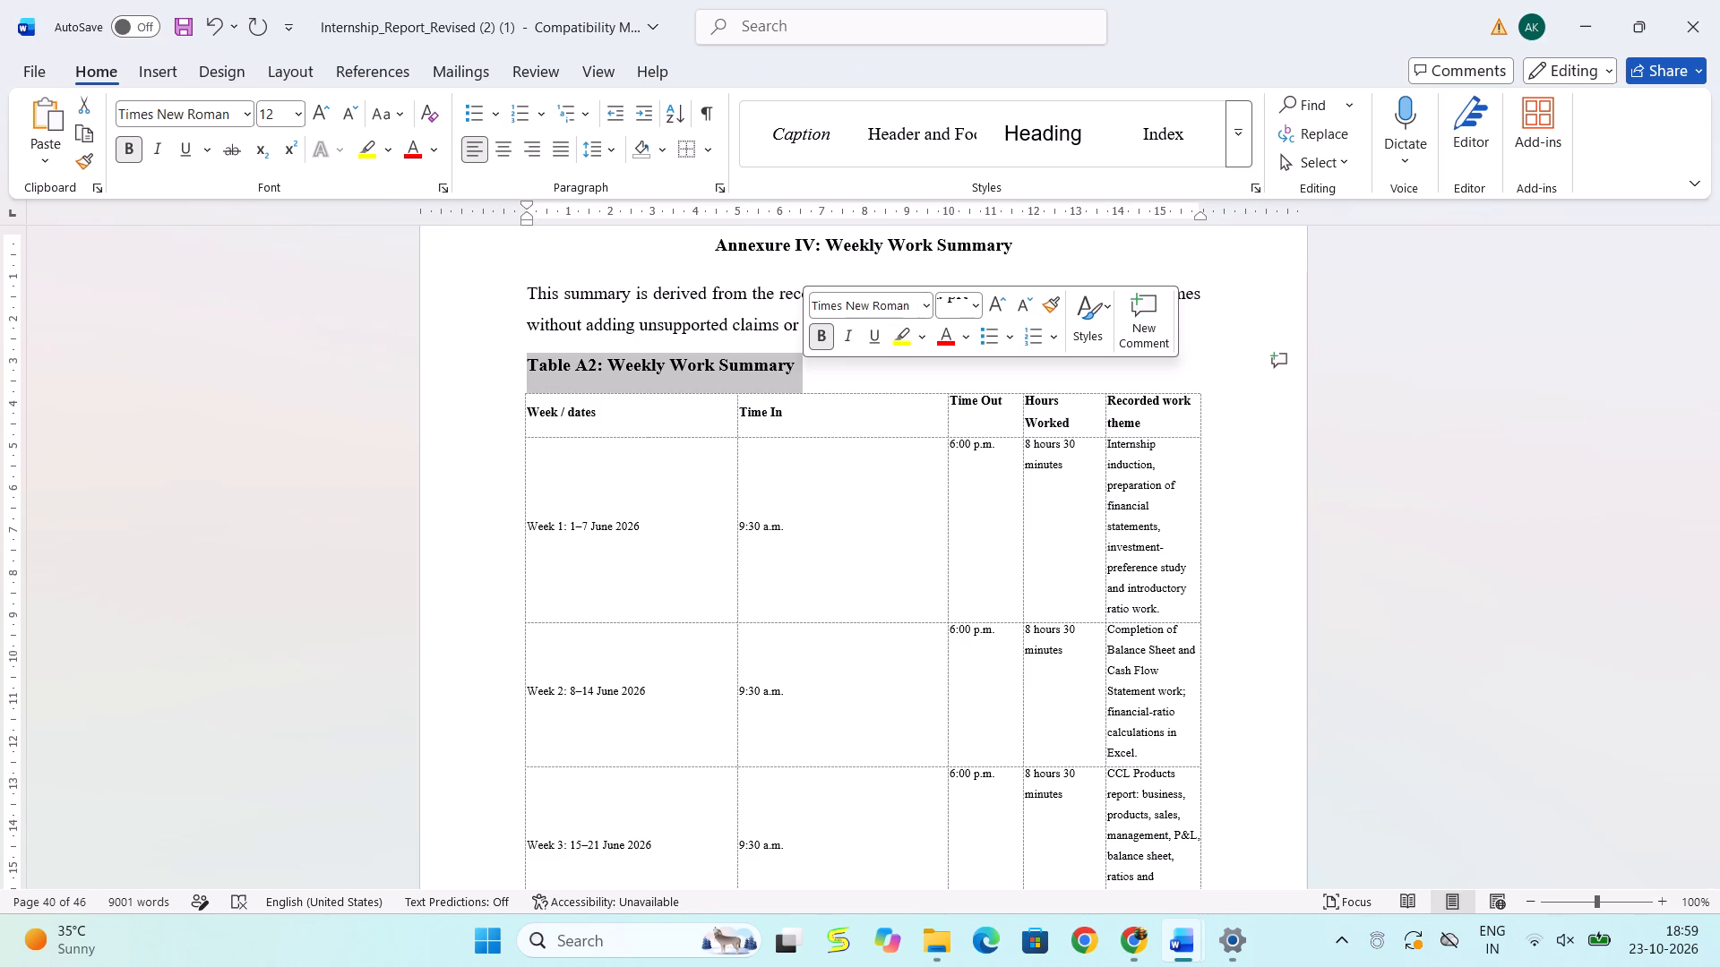
left_click(959, 305)
key("BackSpace")
type("14")
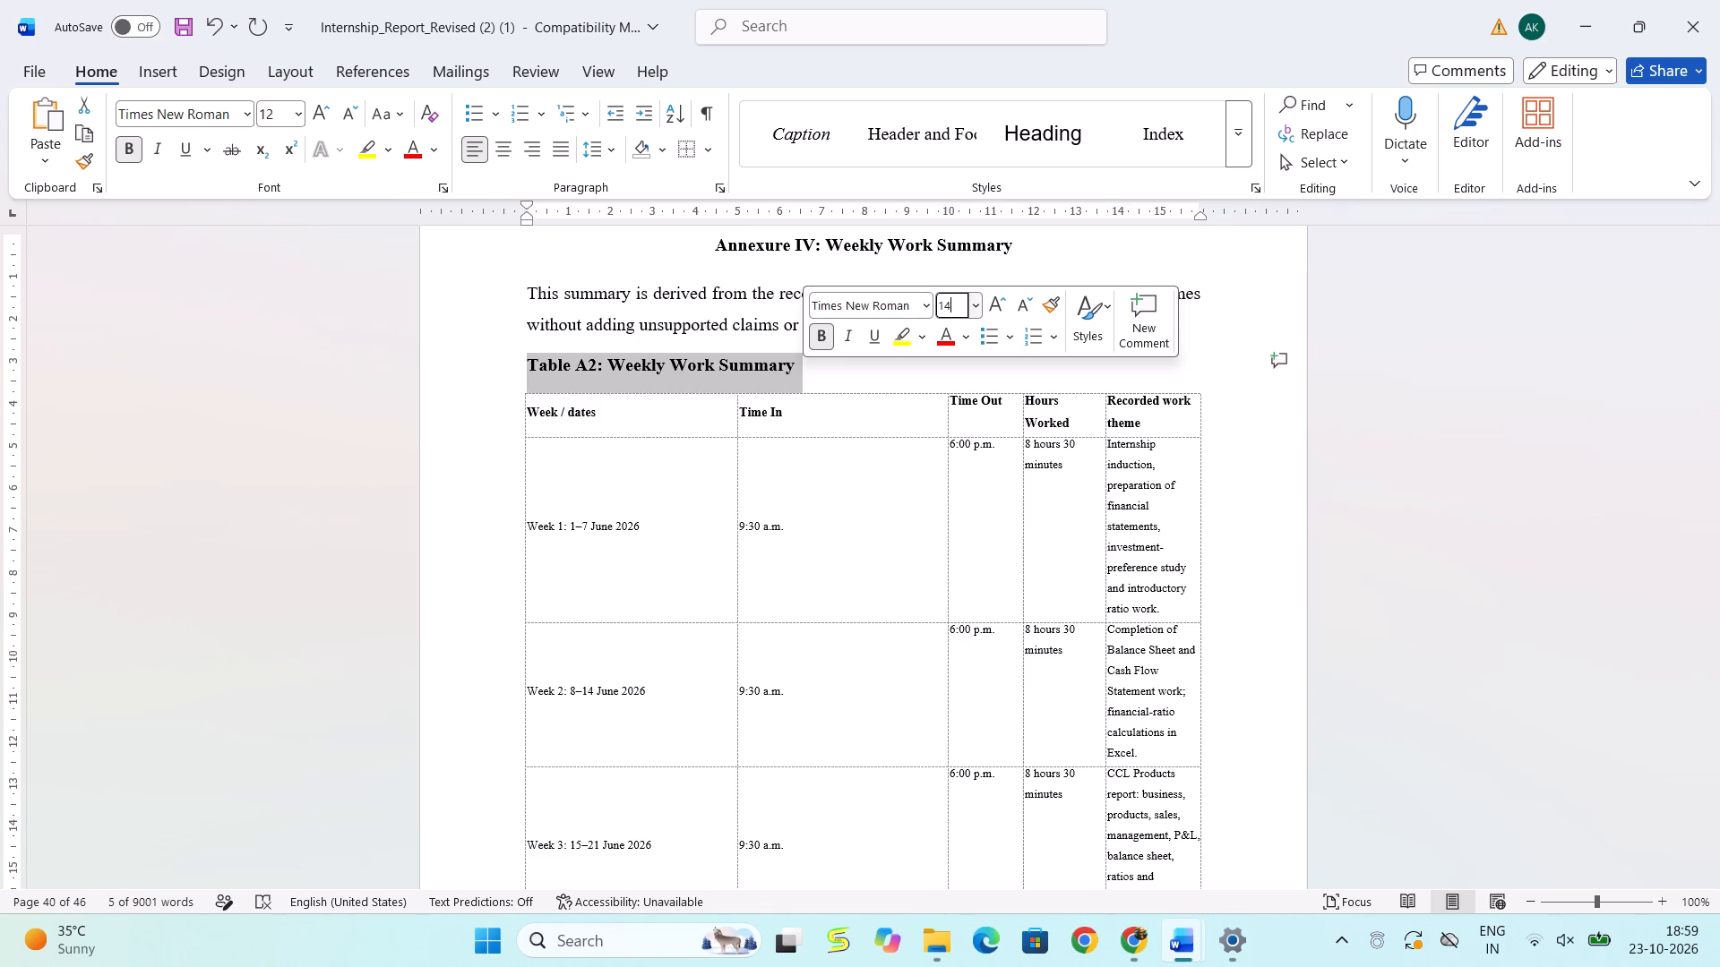
key("Return")
Format all text in the Weekly Work Summary table as Times New Roman, size 12.
left_click(641, 457)
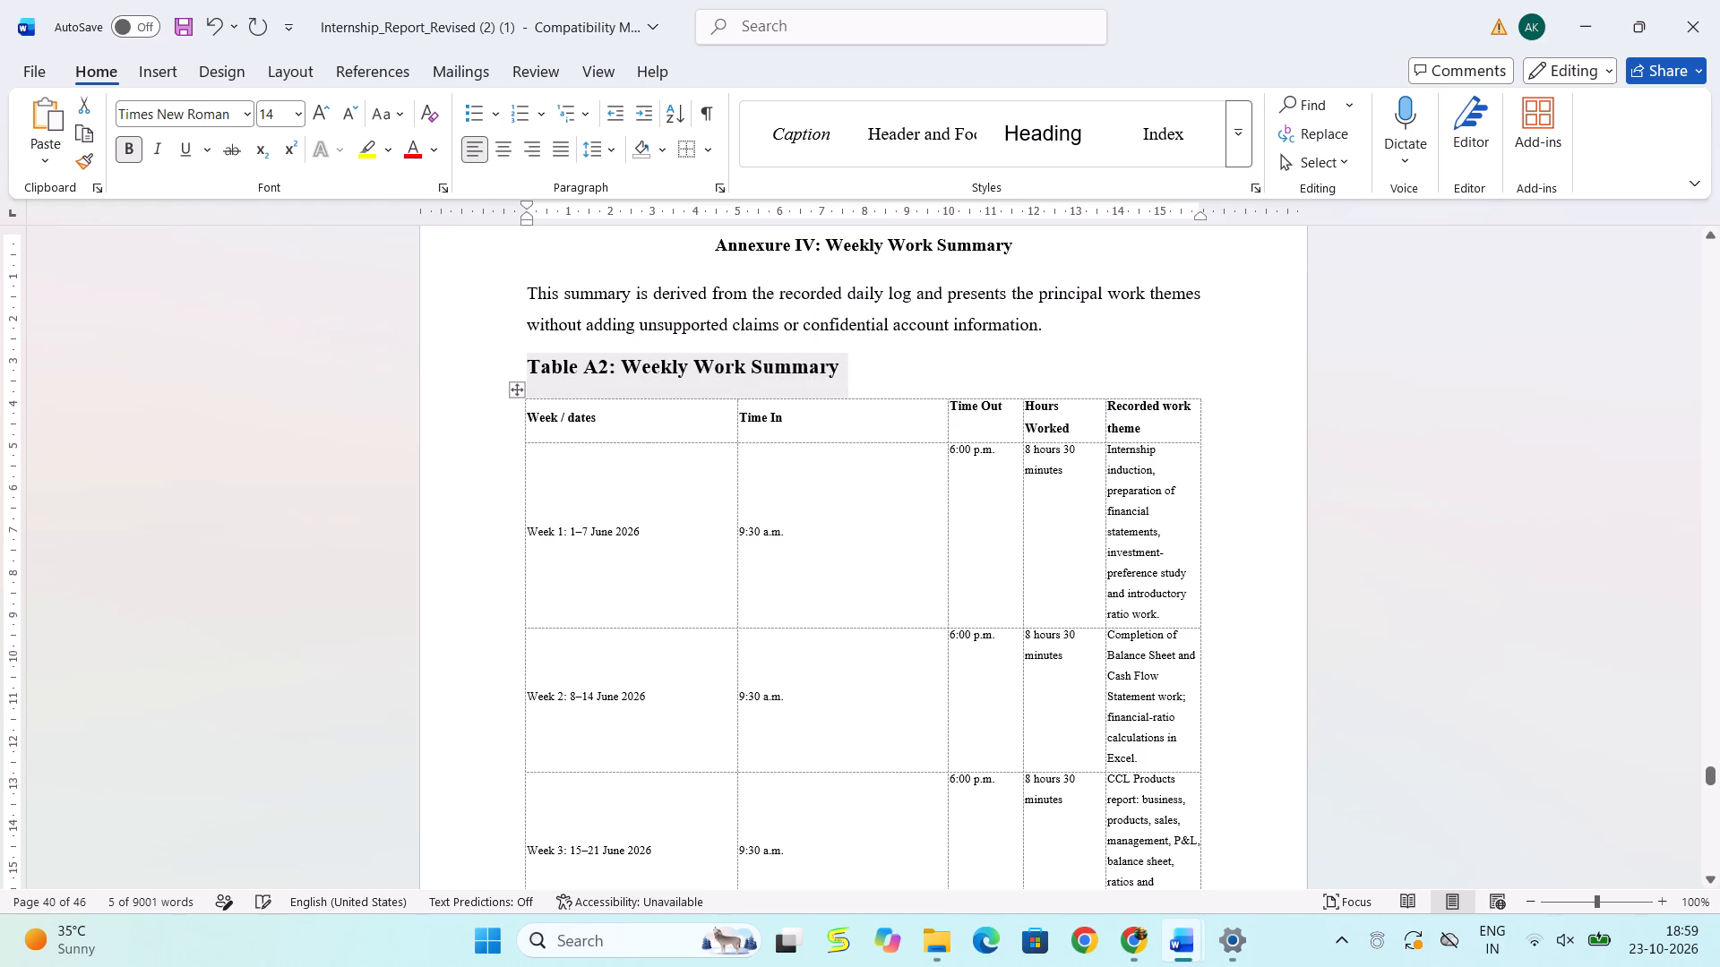
double_click(518, 394)
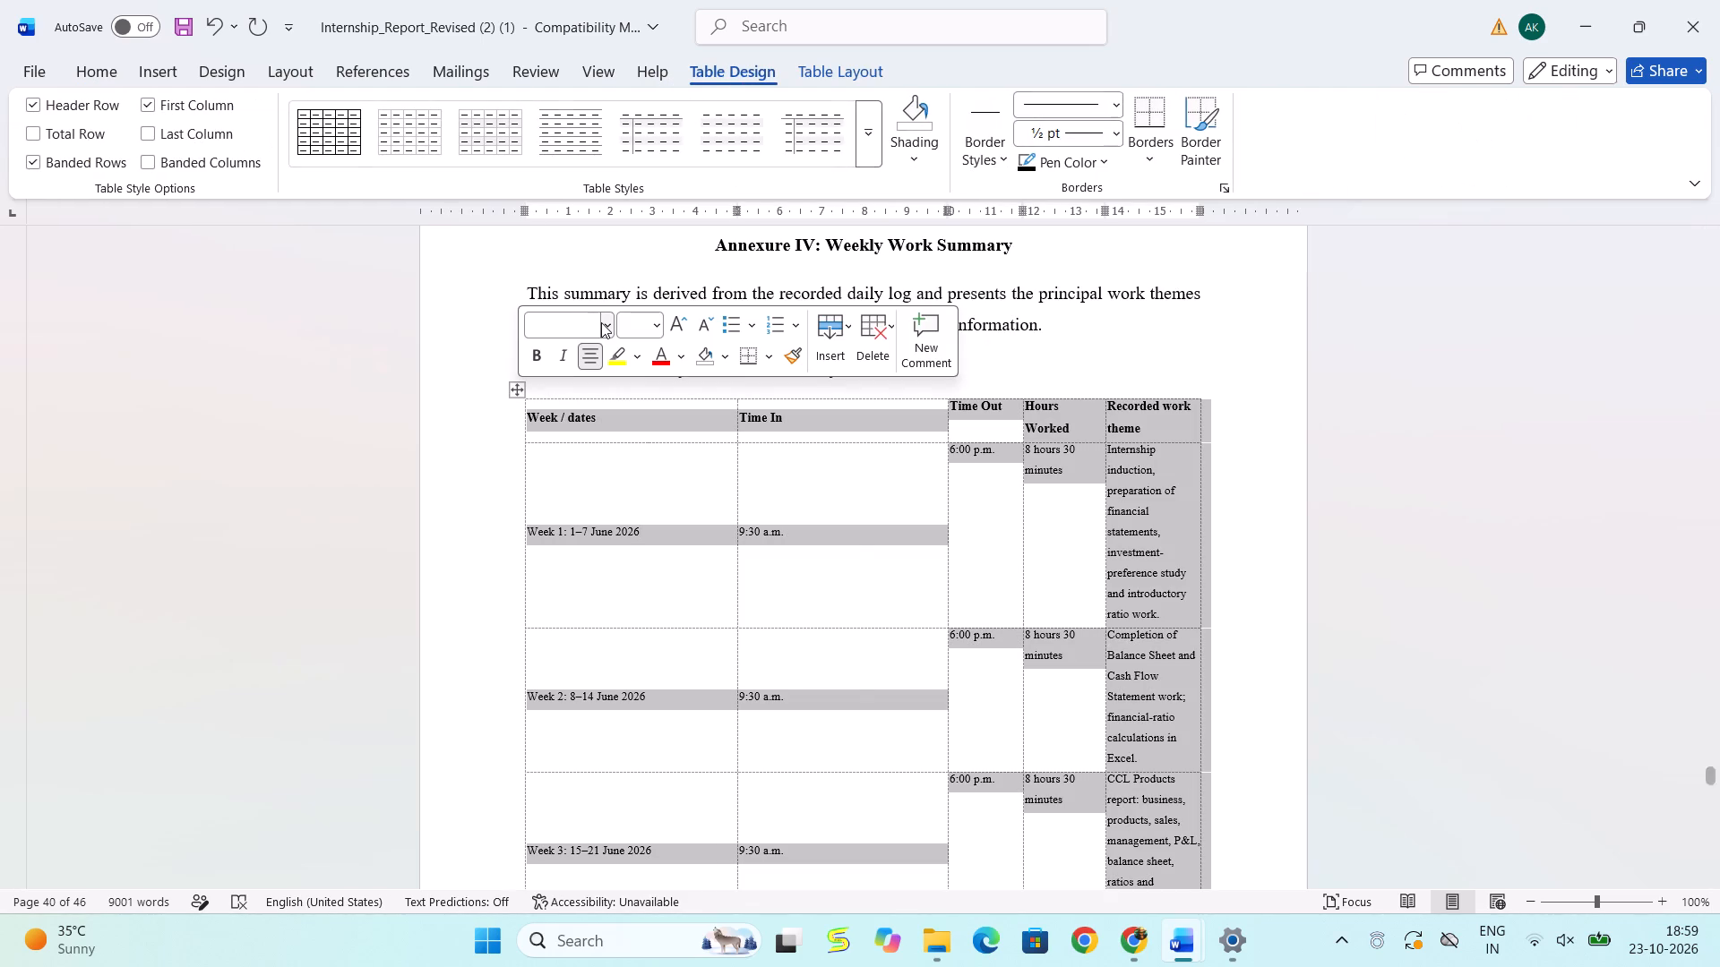
left_click(600, 323)
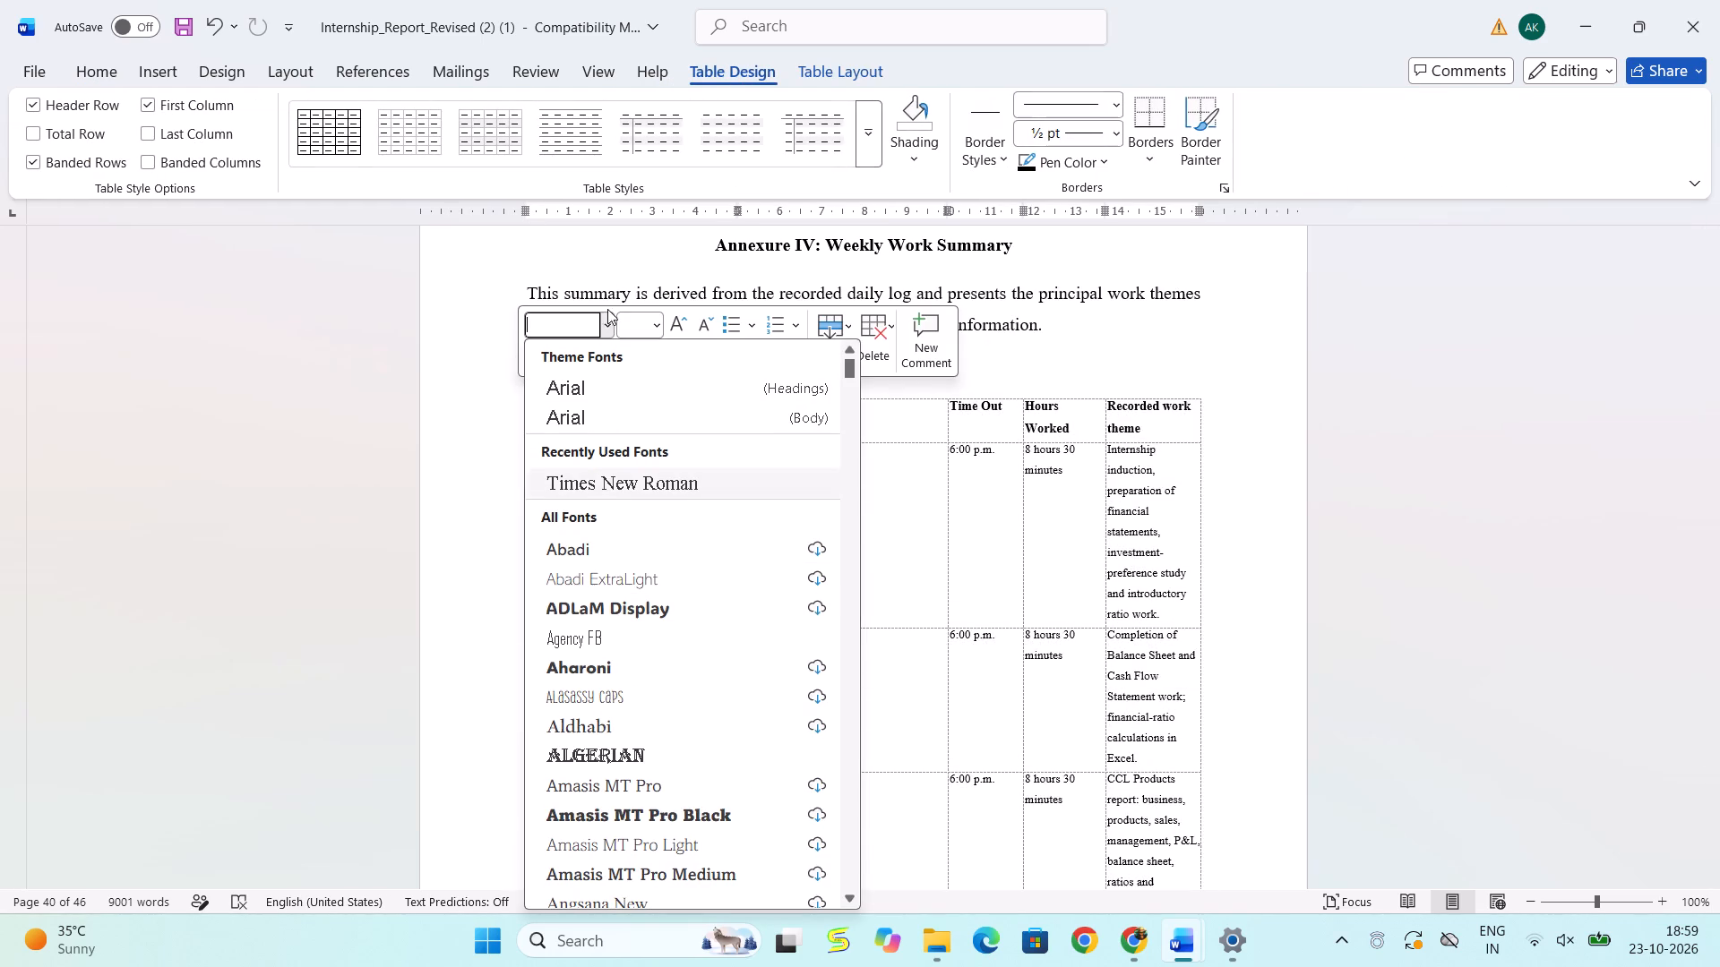
key("t")
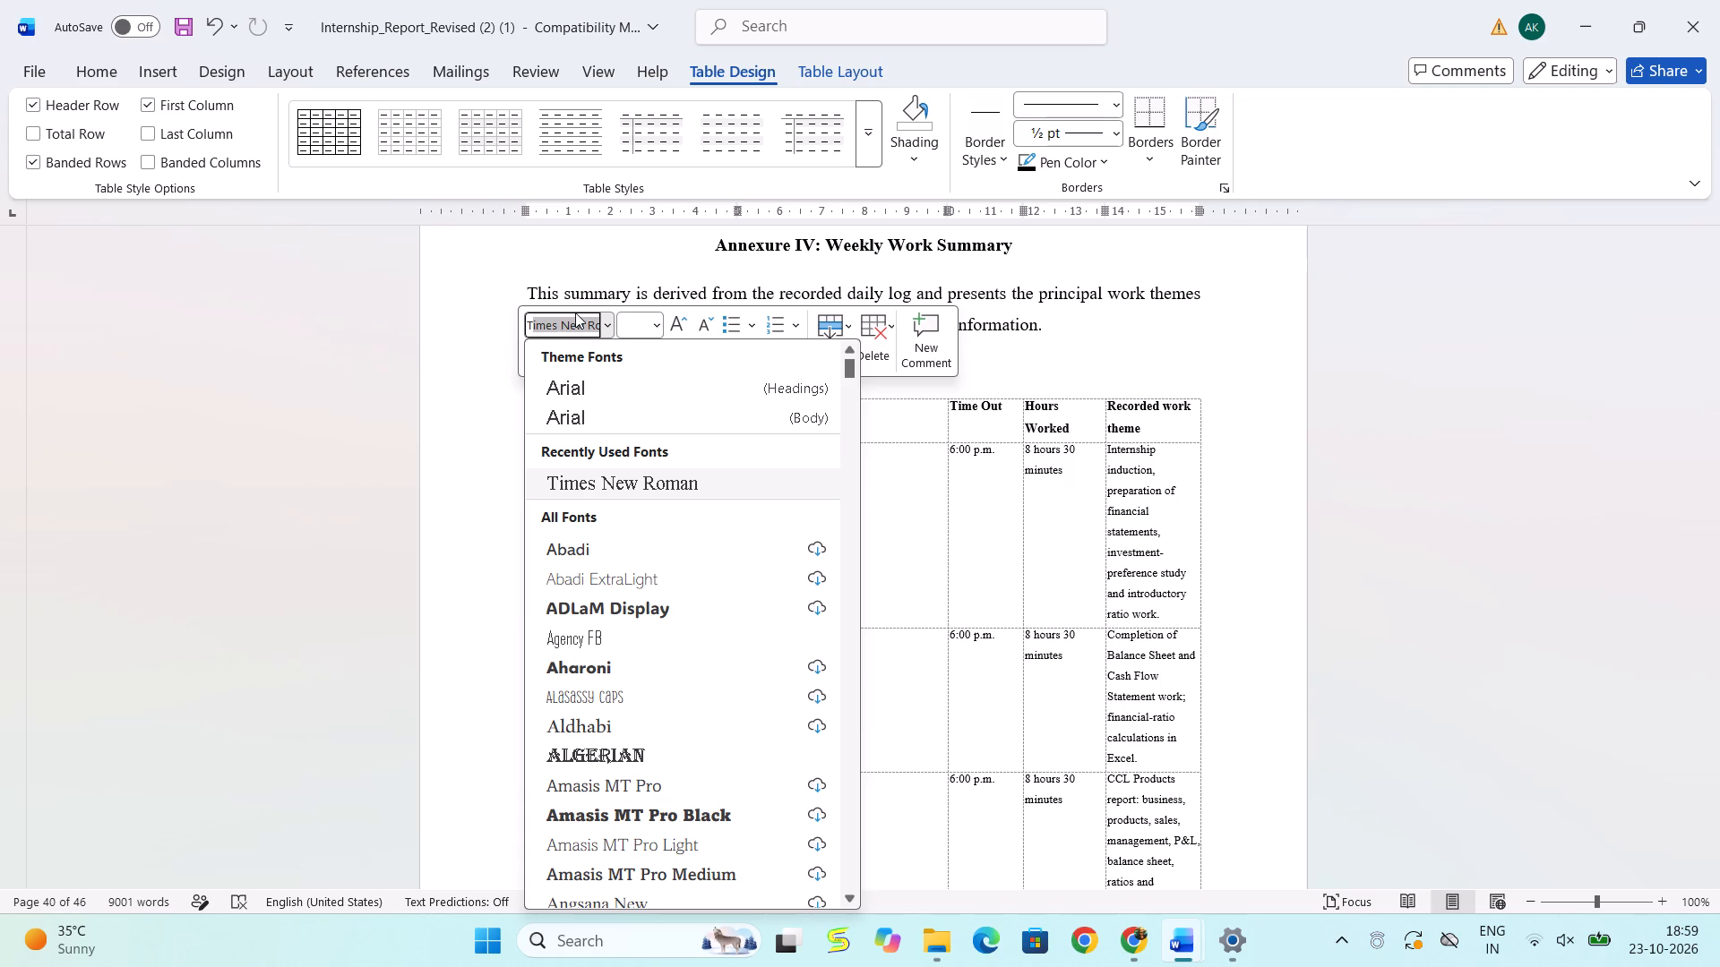
key("Return")
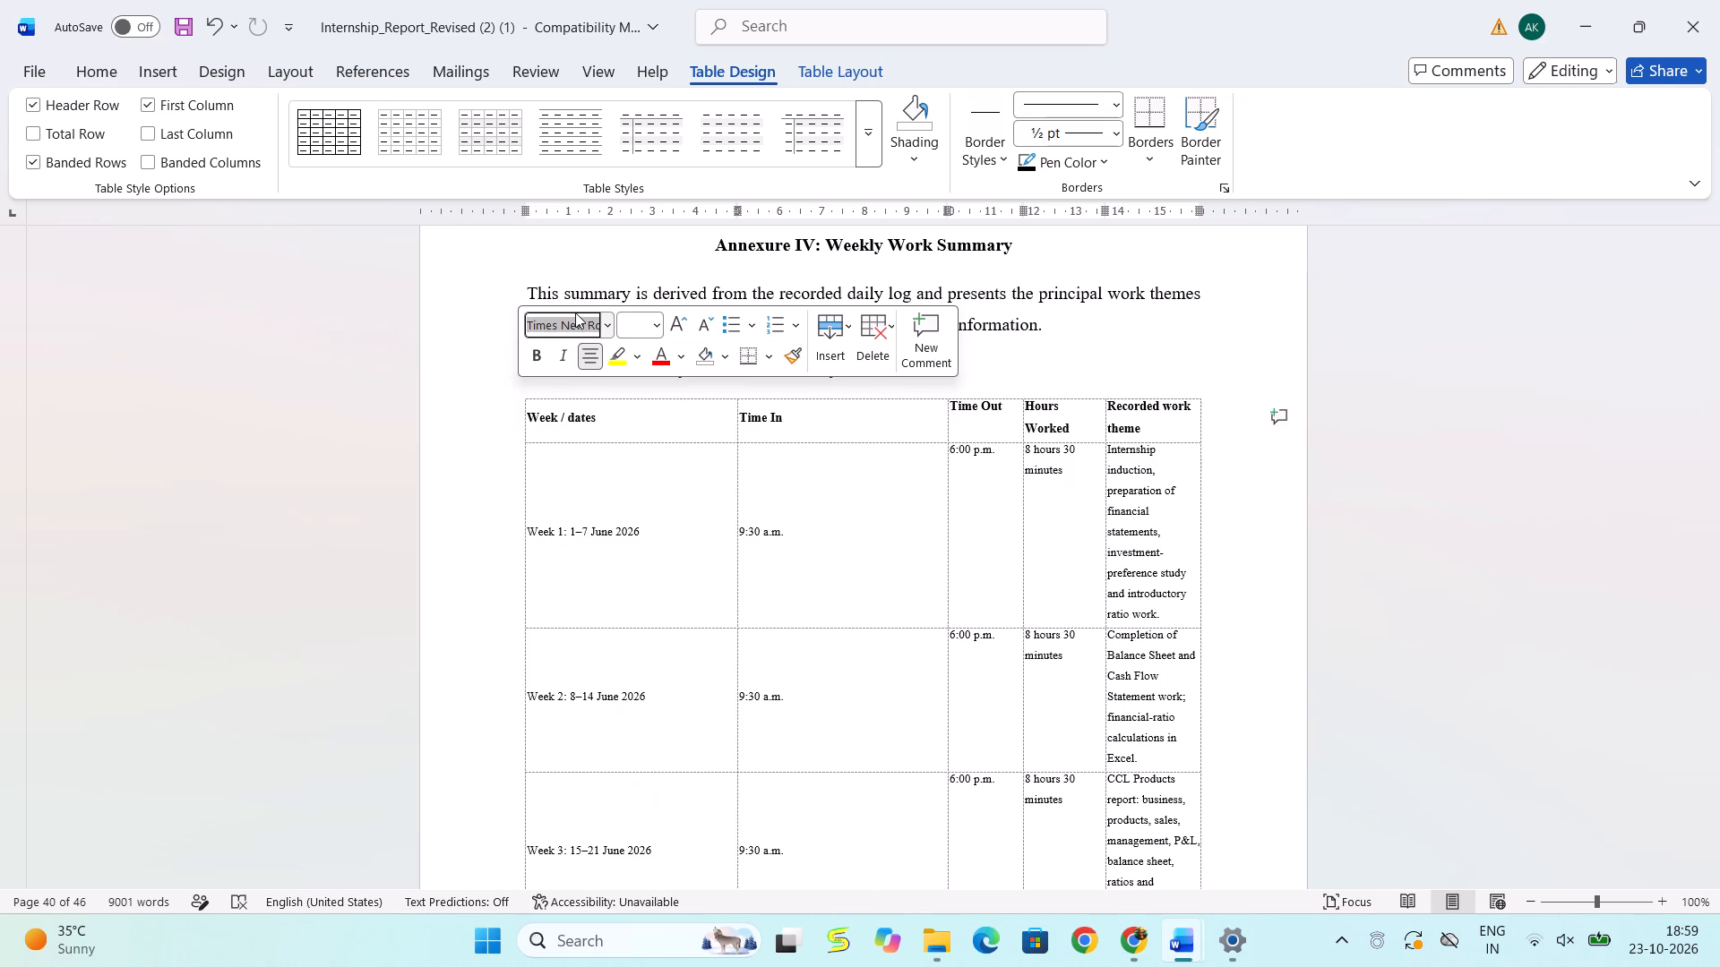
left_click(628, 325)
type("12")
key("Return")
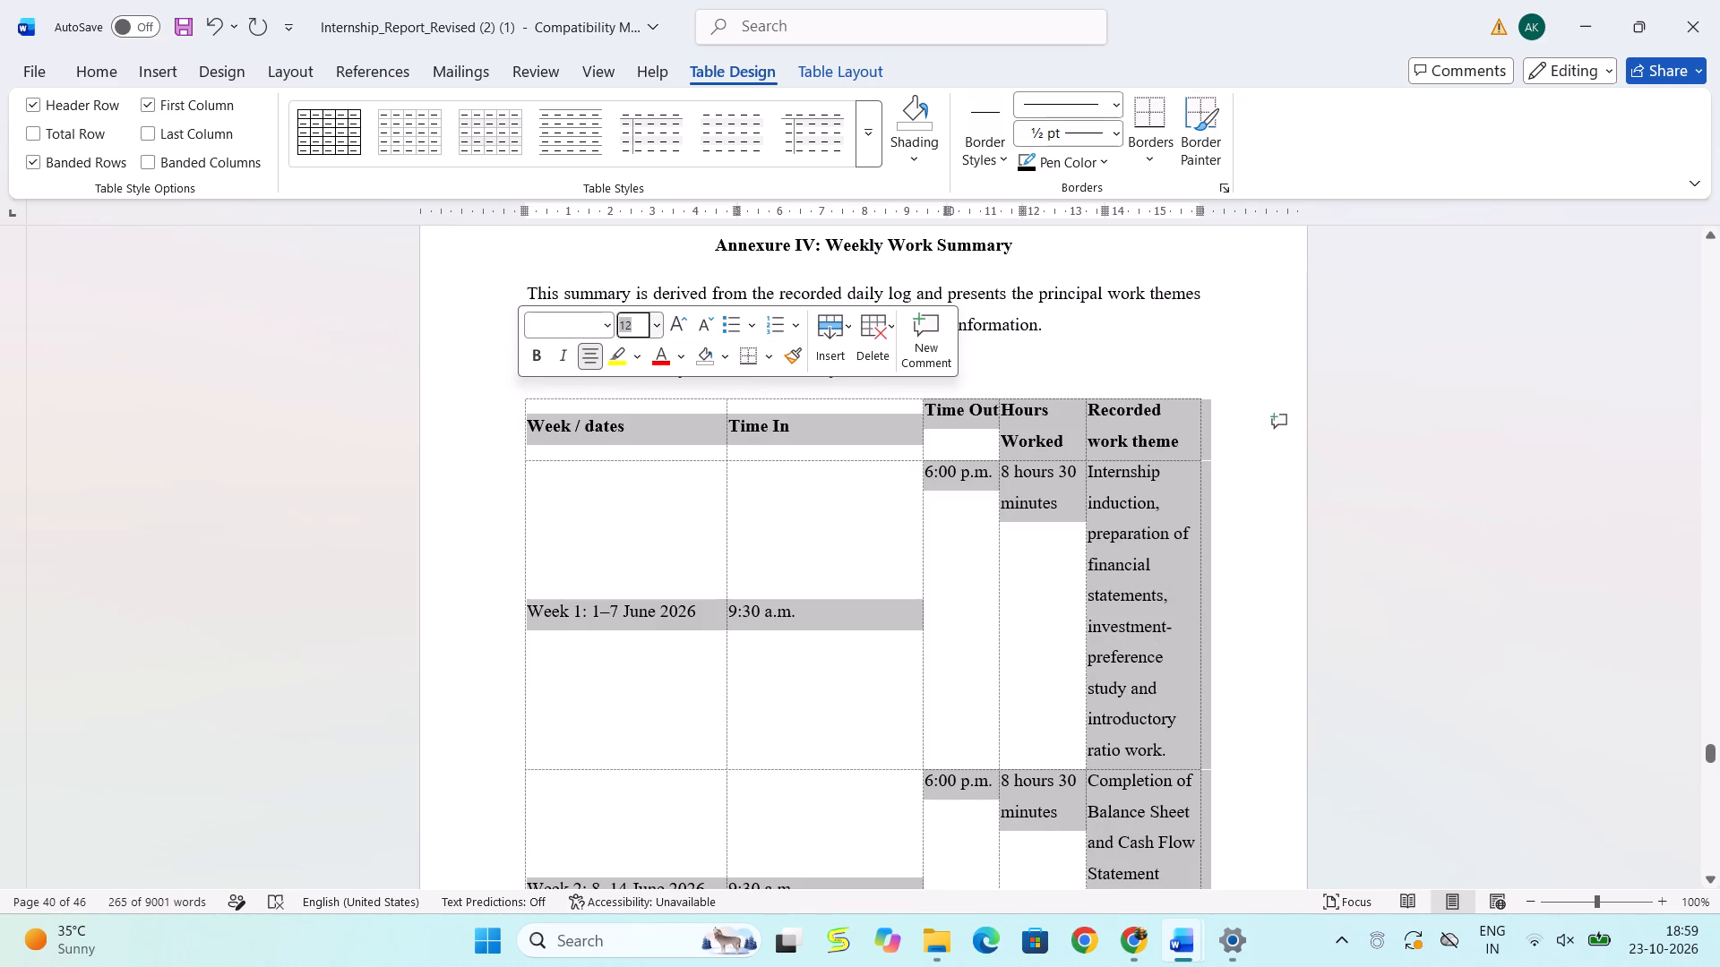
Set the font of all text in the selected Weekly Work Summary table to Times New Roman.
left_click(536, 324)
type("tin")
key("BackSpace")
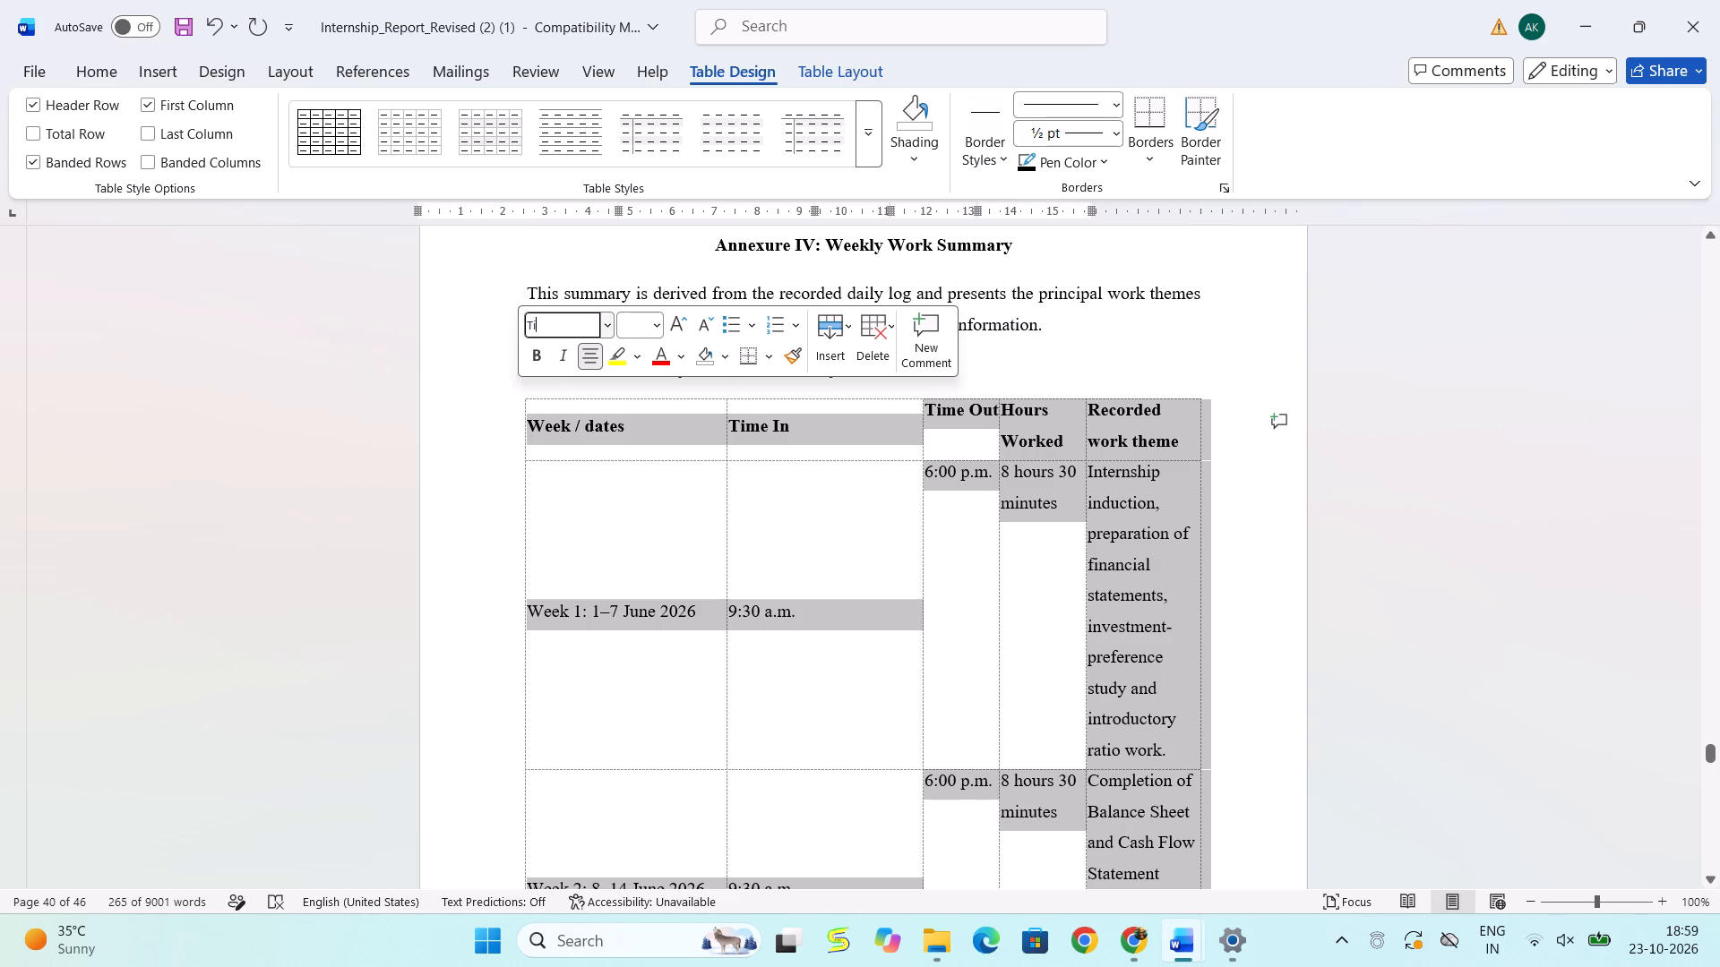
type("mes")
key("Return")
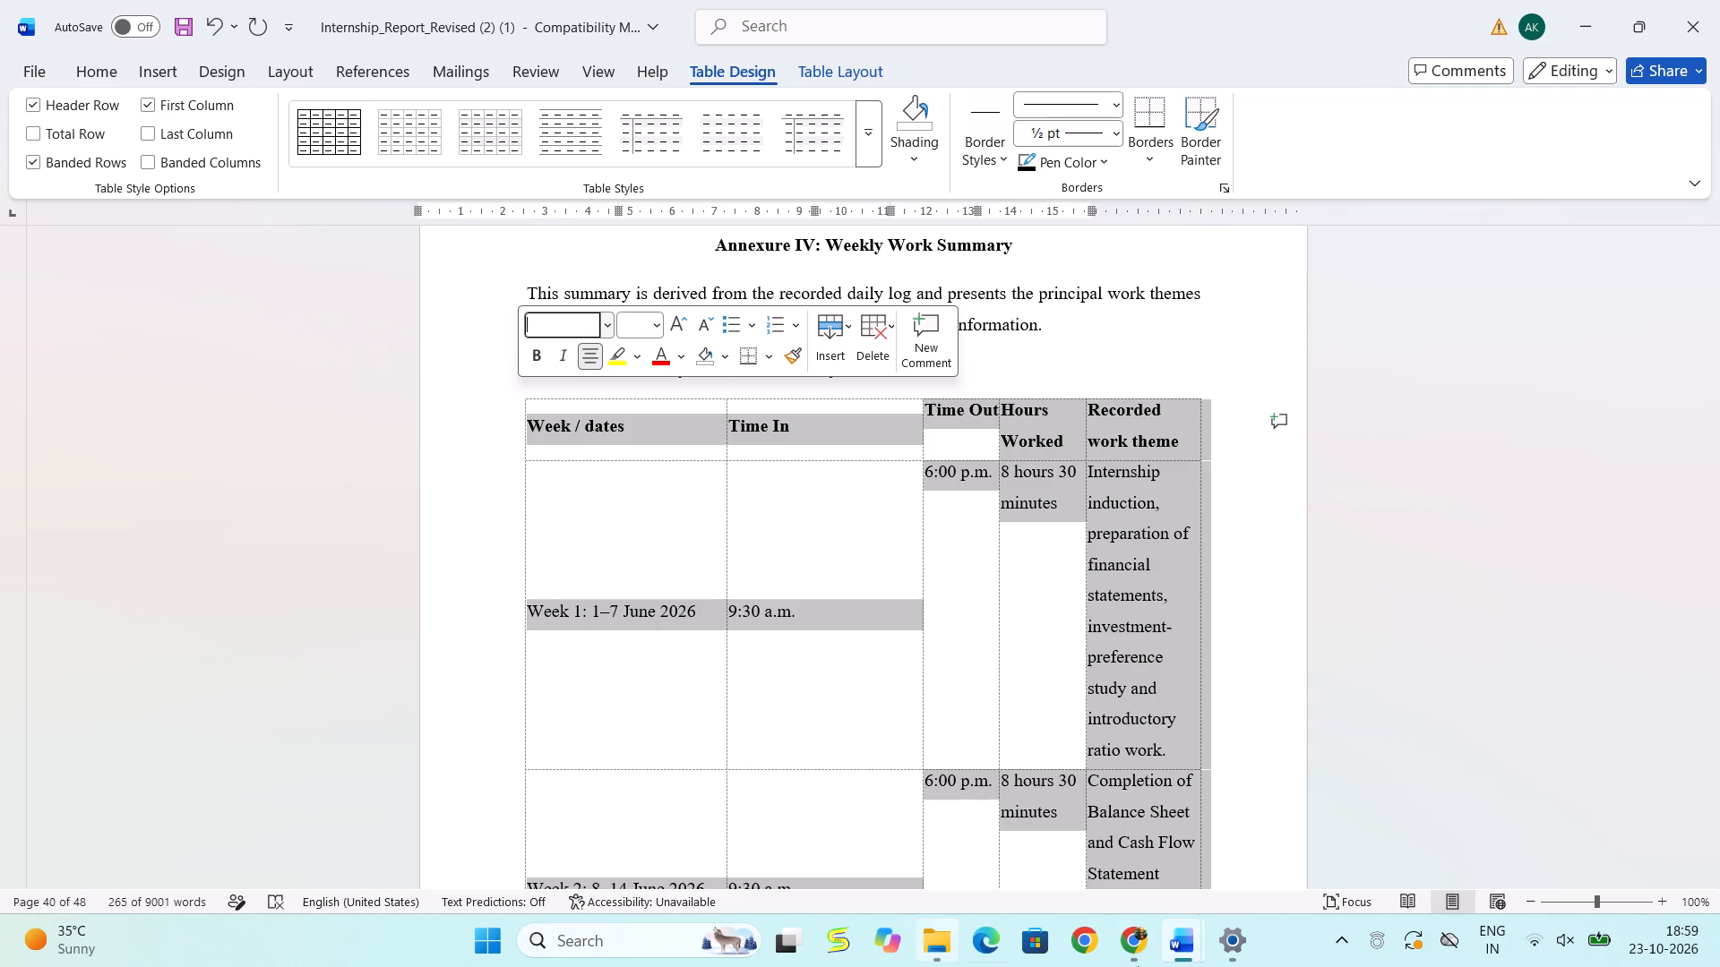
Switch to the other open document, the TCH internship report, and place the cursor after its certificate's closing paragraph.
left_click(1179, 948)
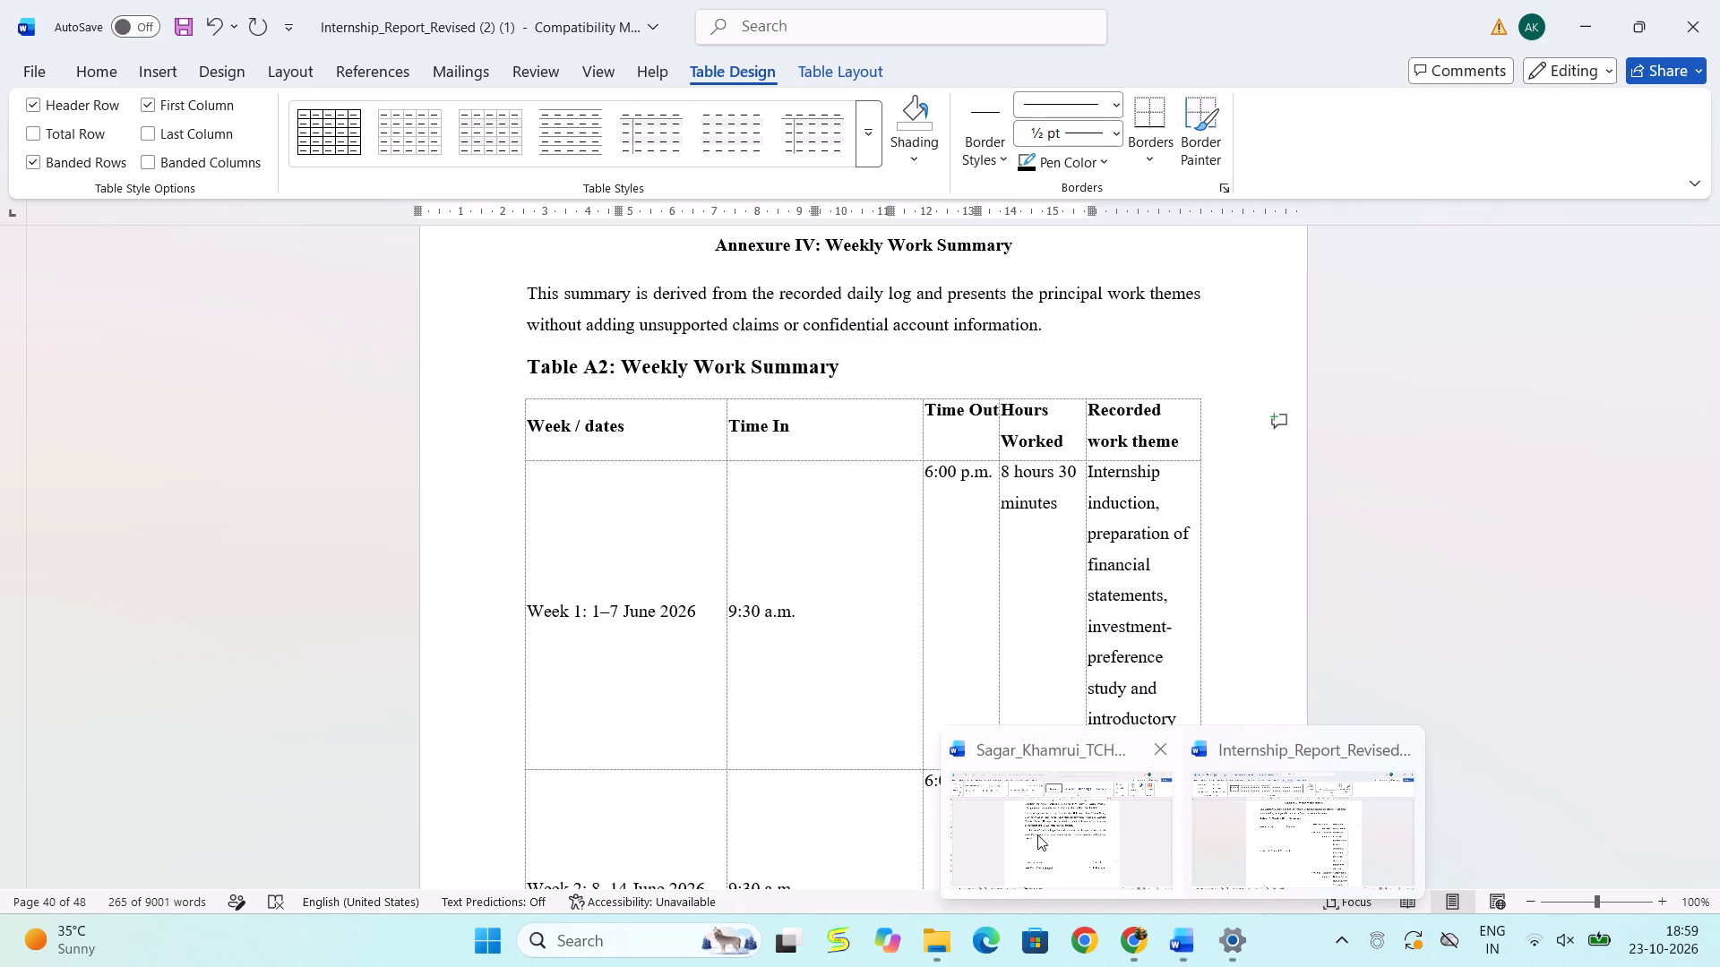
left_click(1048, 840)
left_click(727, 543)
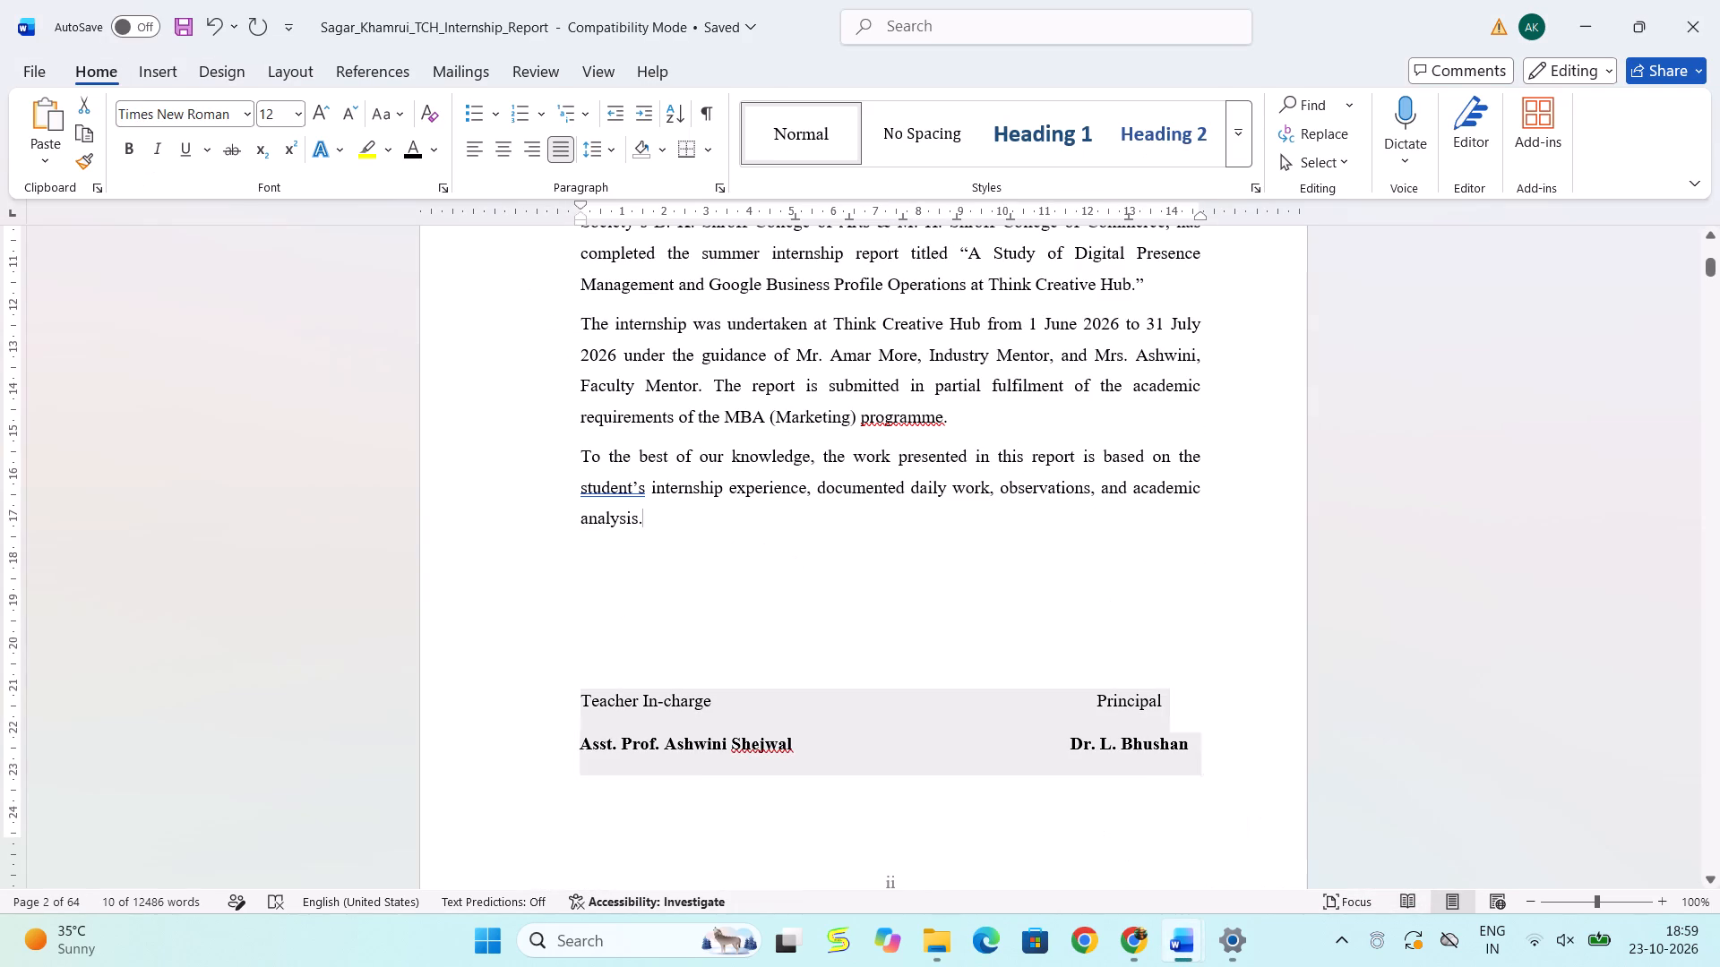
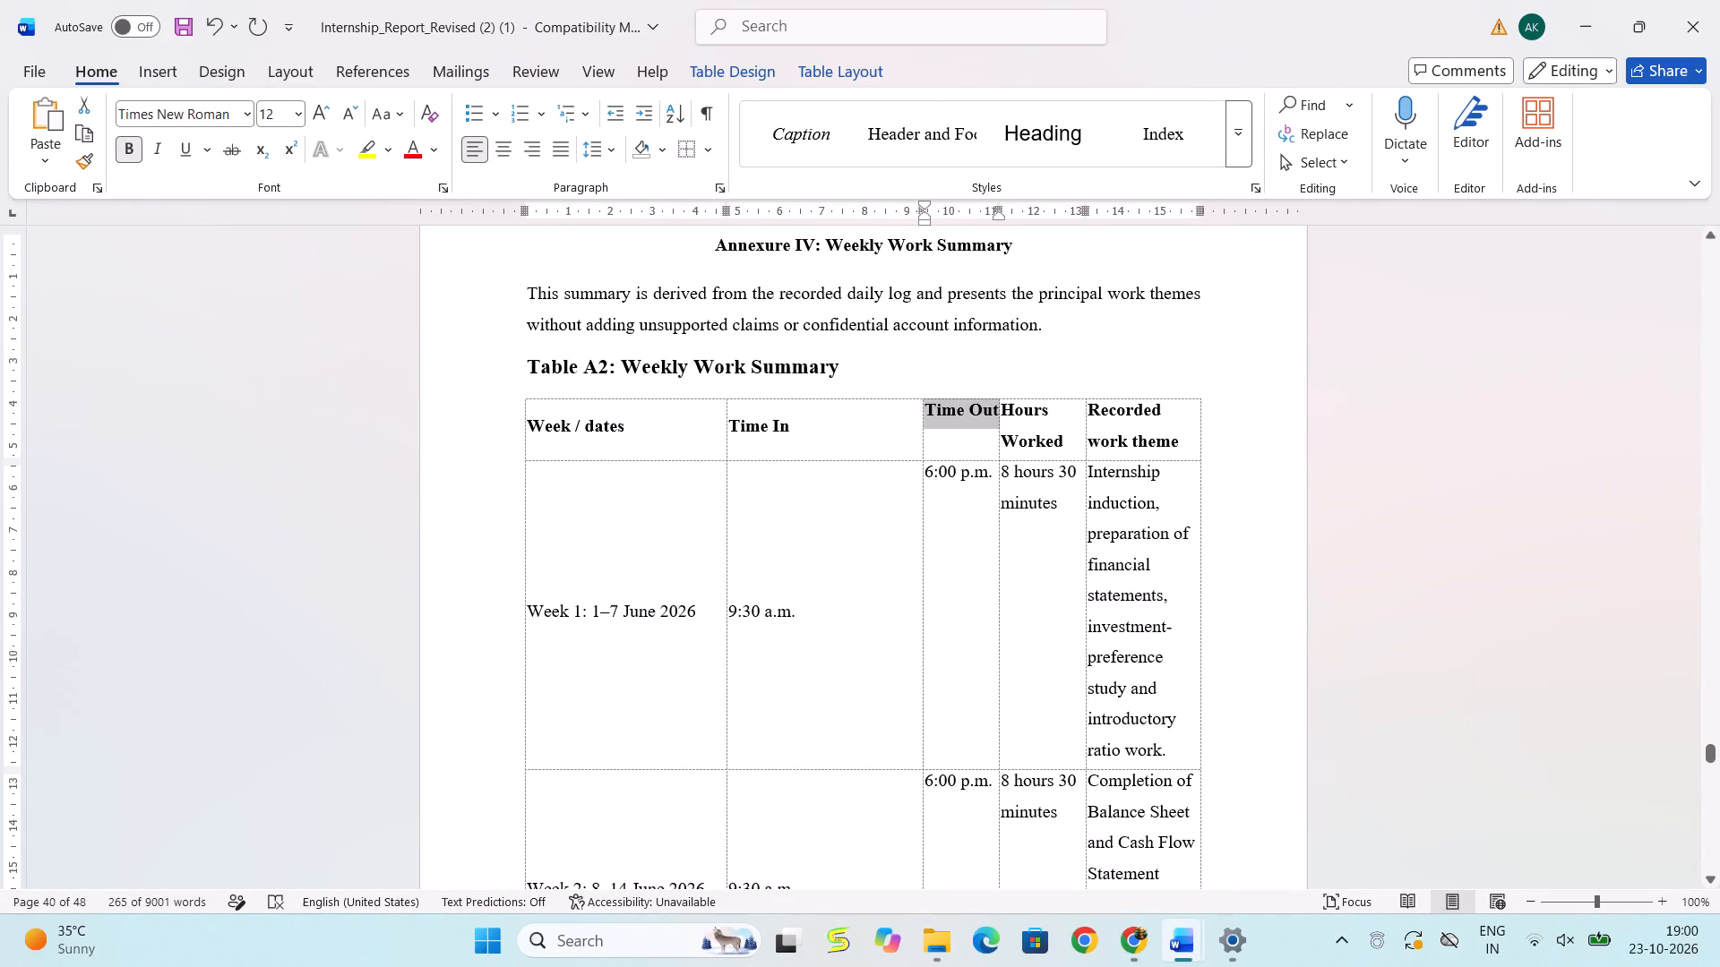
Centre the text of the header row, from Week / dates to Recorded work theme, in the Weekly Work Summary table.
left_click_drag(565, 424, 1081, 427)
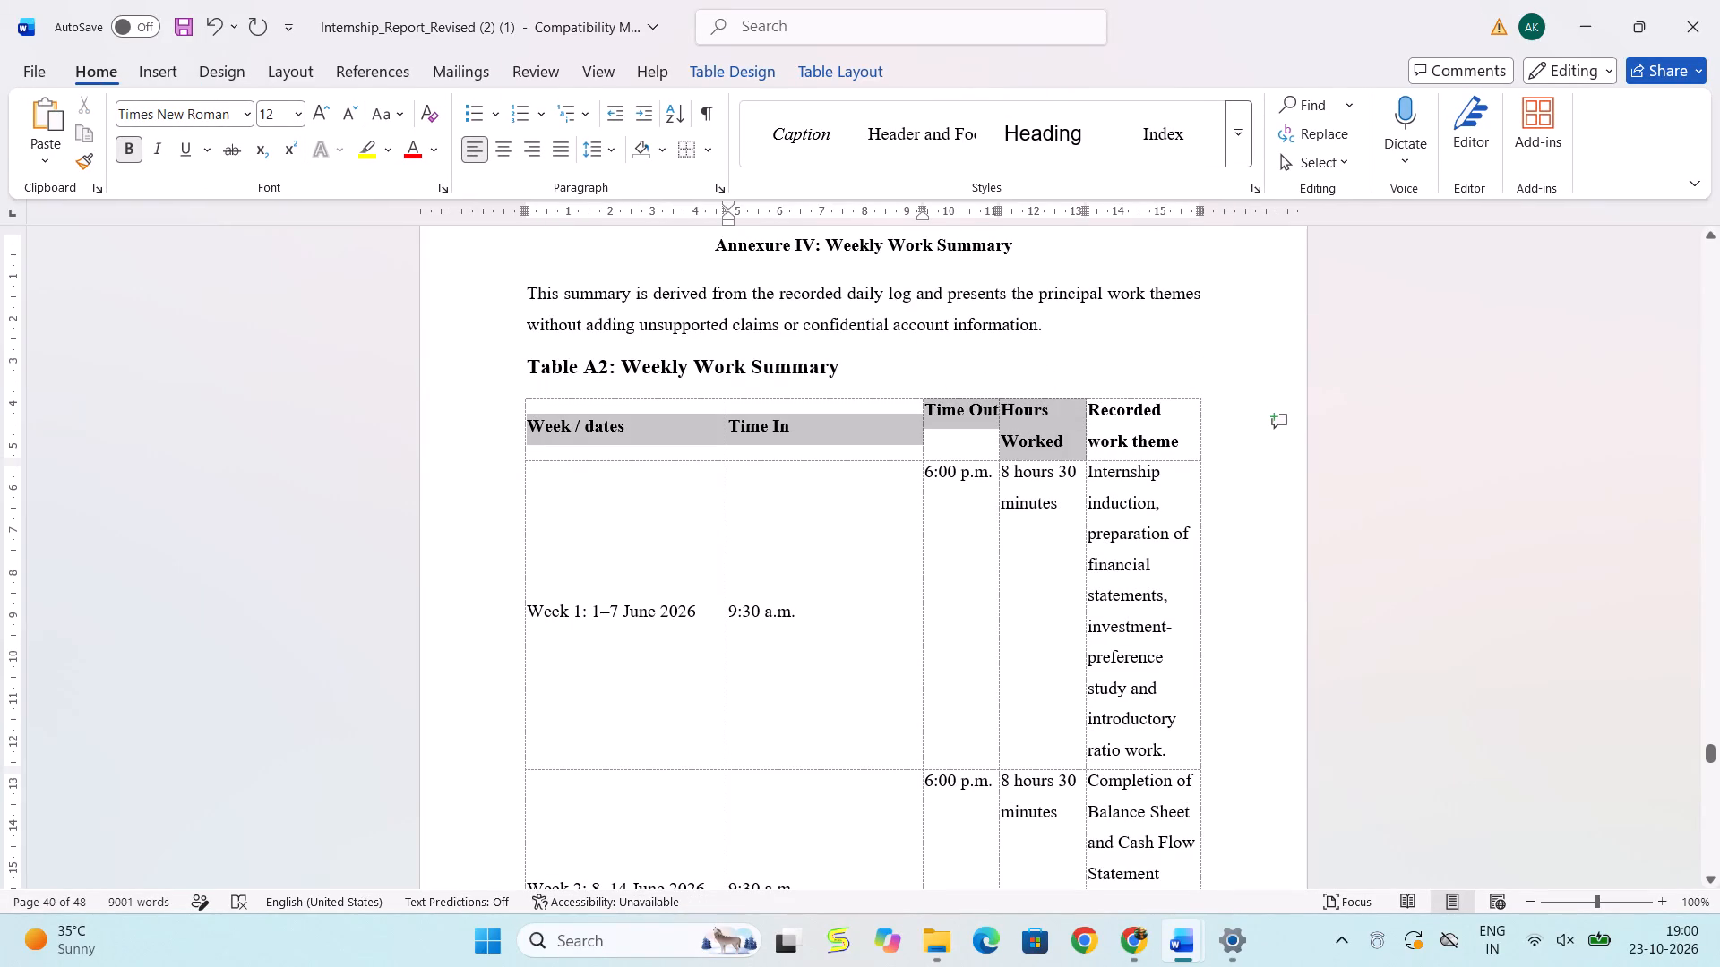
left_click_drag(1081, 427, 1136, 450)
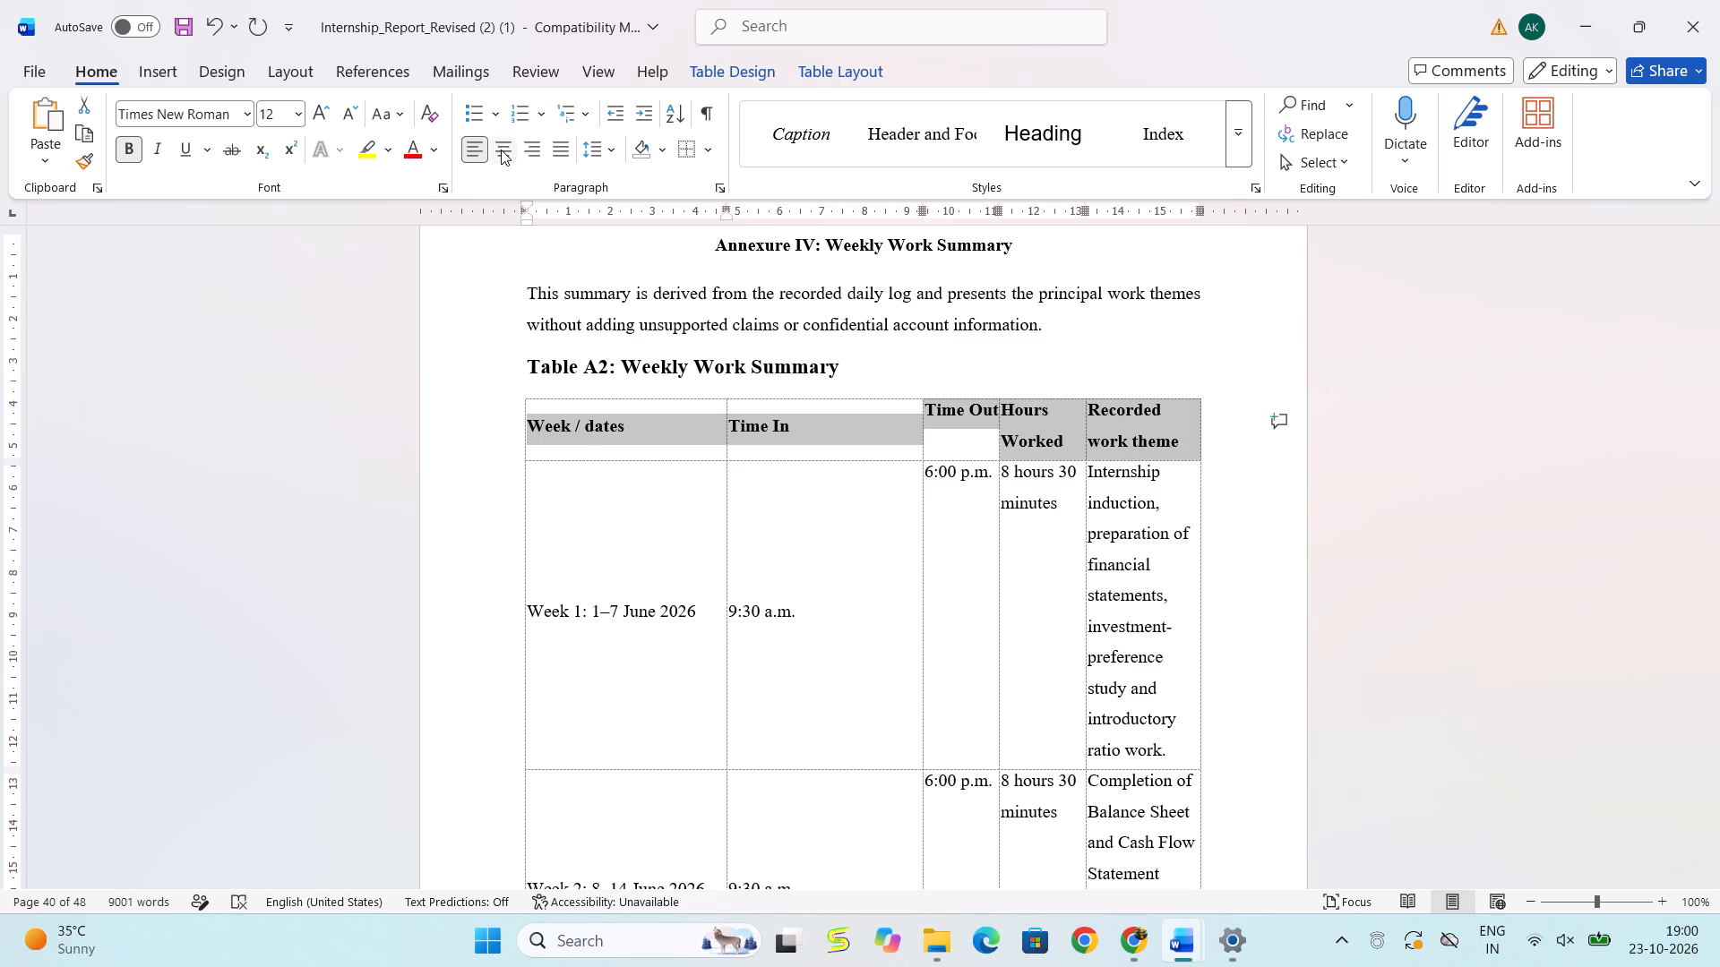
left_click(501, 150)
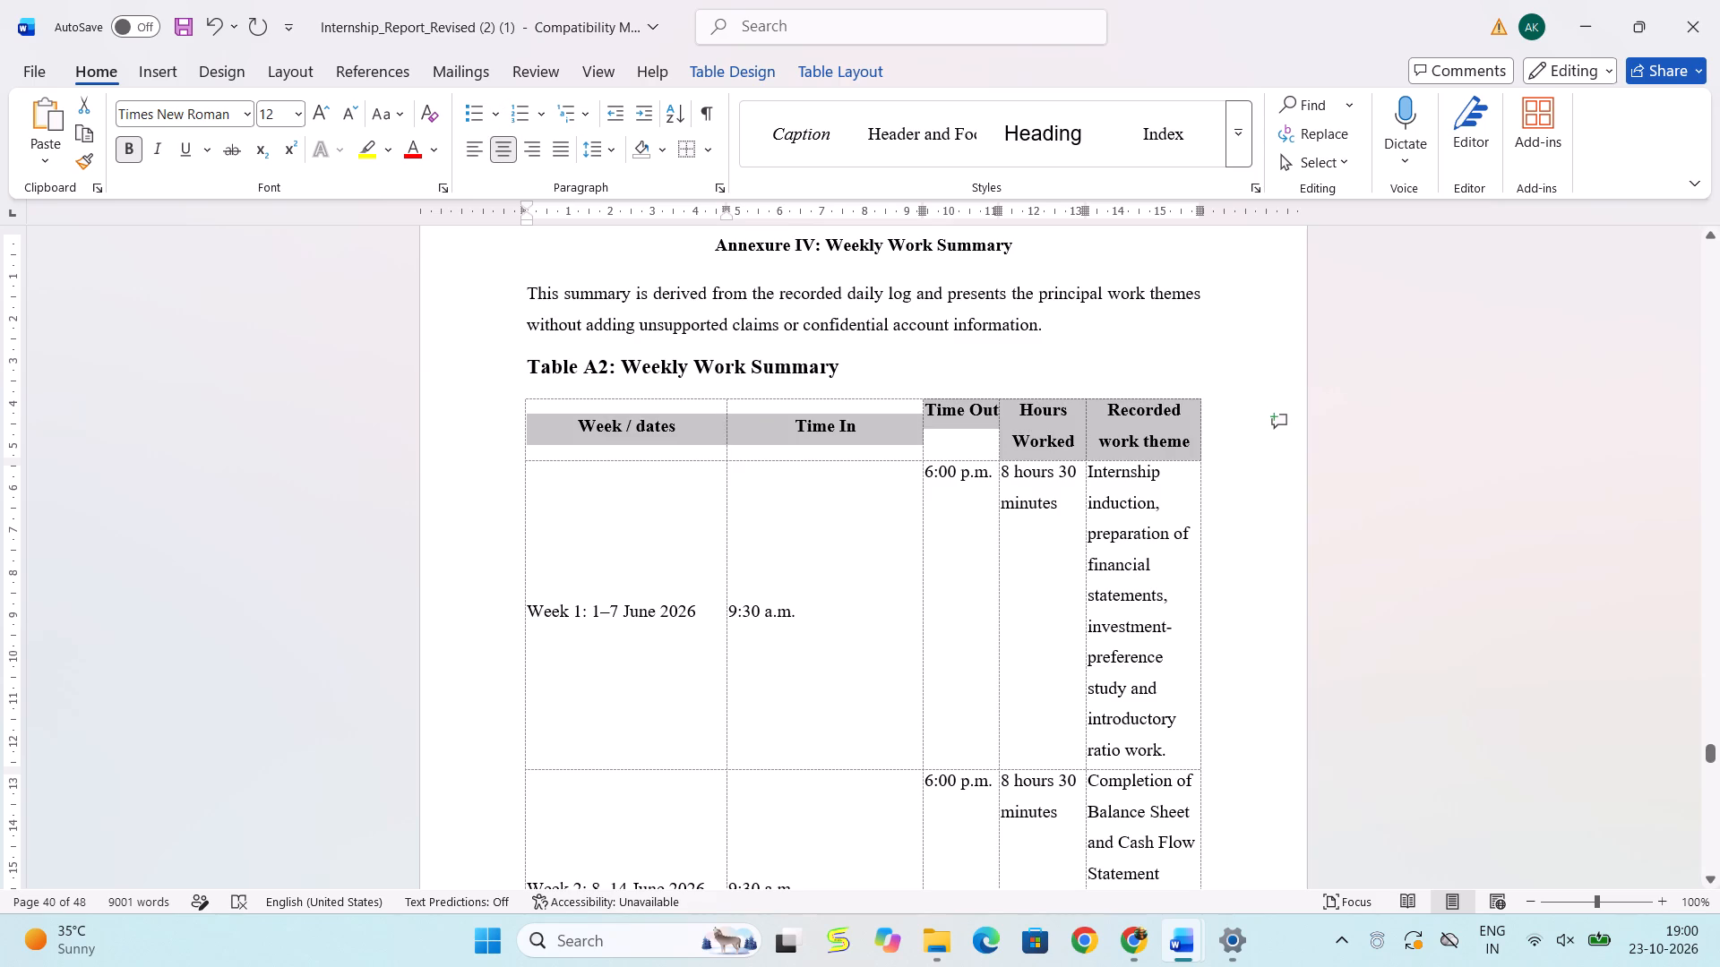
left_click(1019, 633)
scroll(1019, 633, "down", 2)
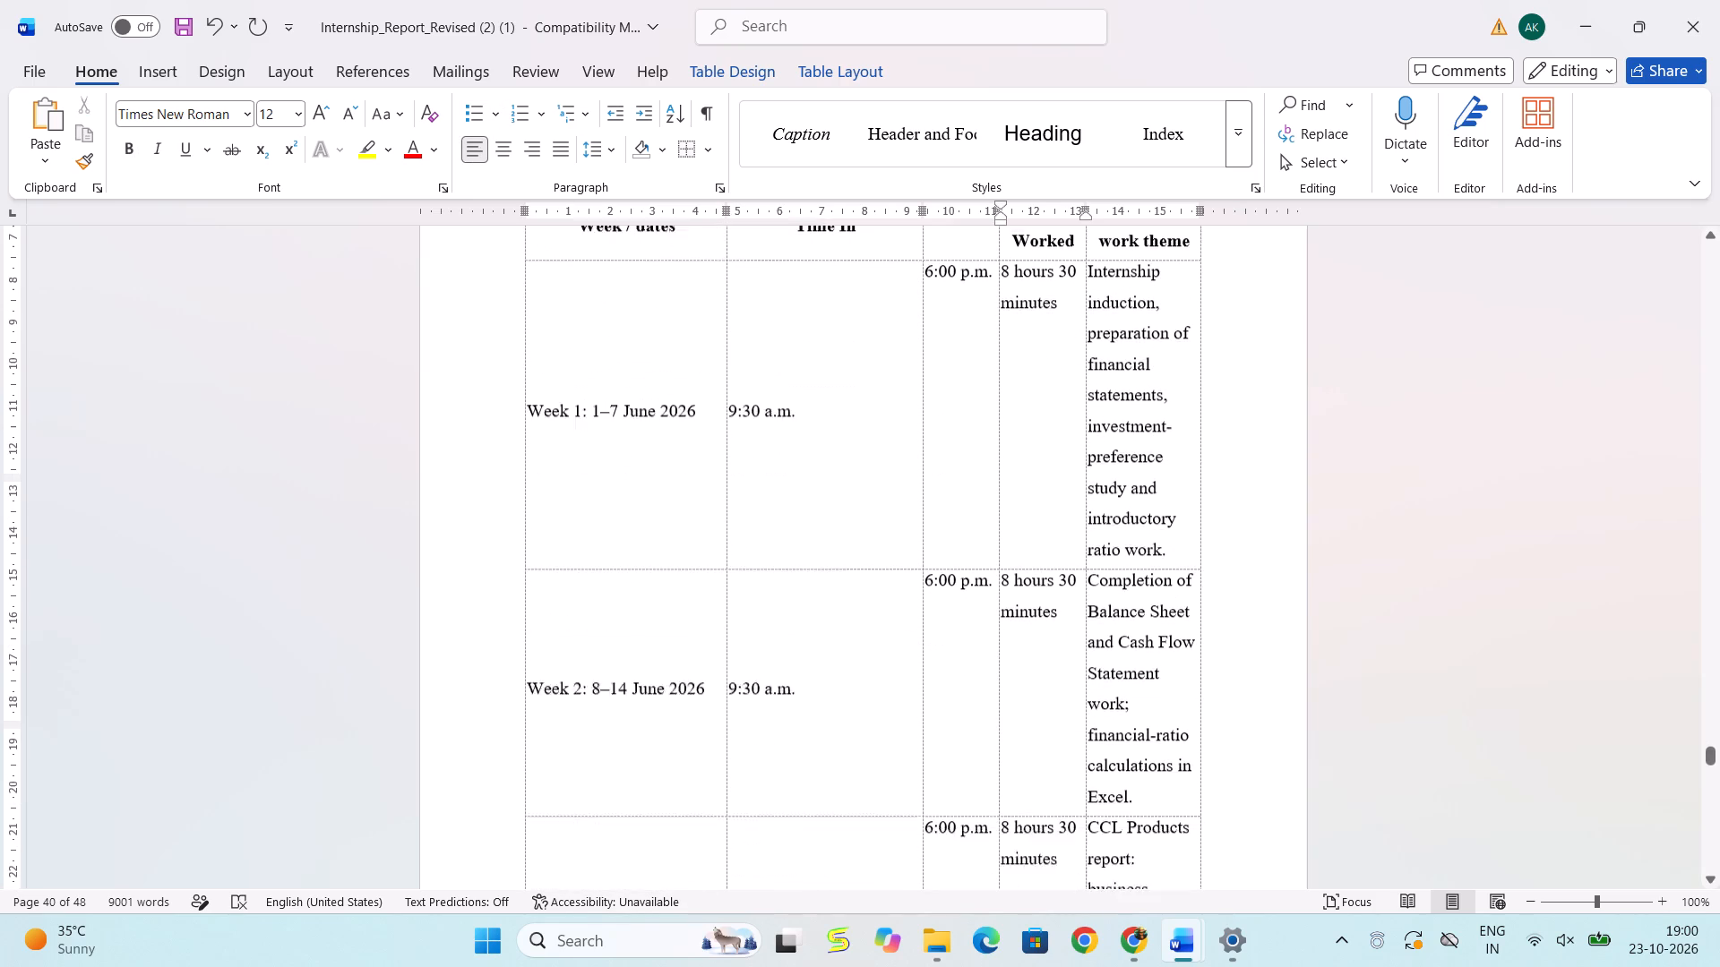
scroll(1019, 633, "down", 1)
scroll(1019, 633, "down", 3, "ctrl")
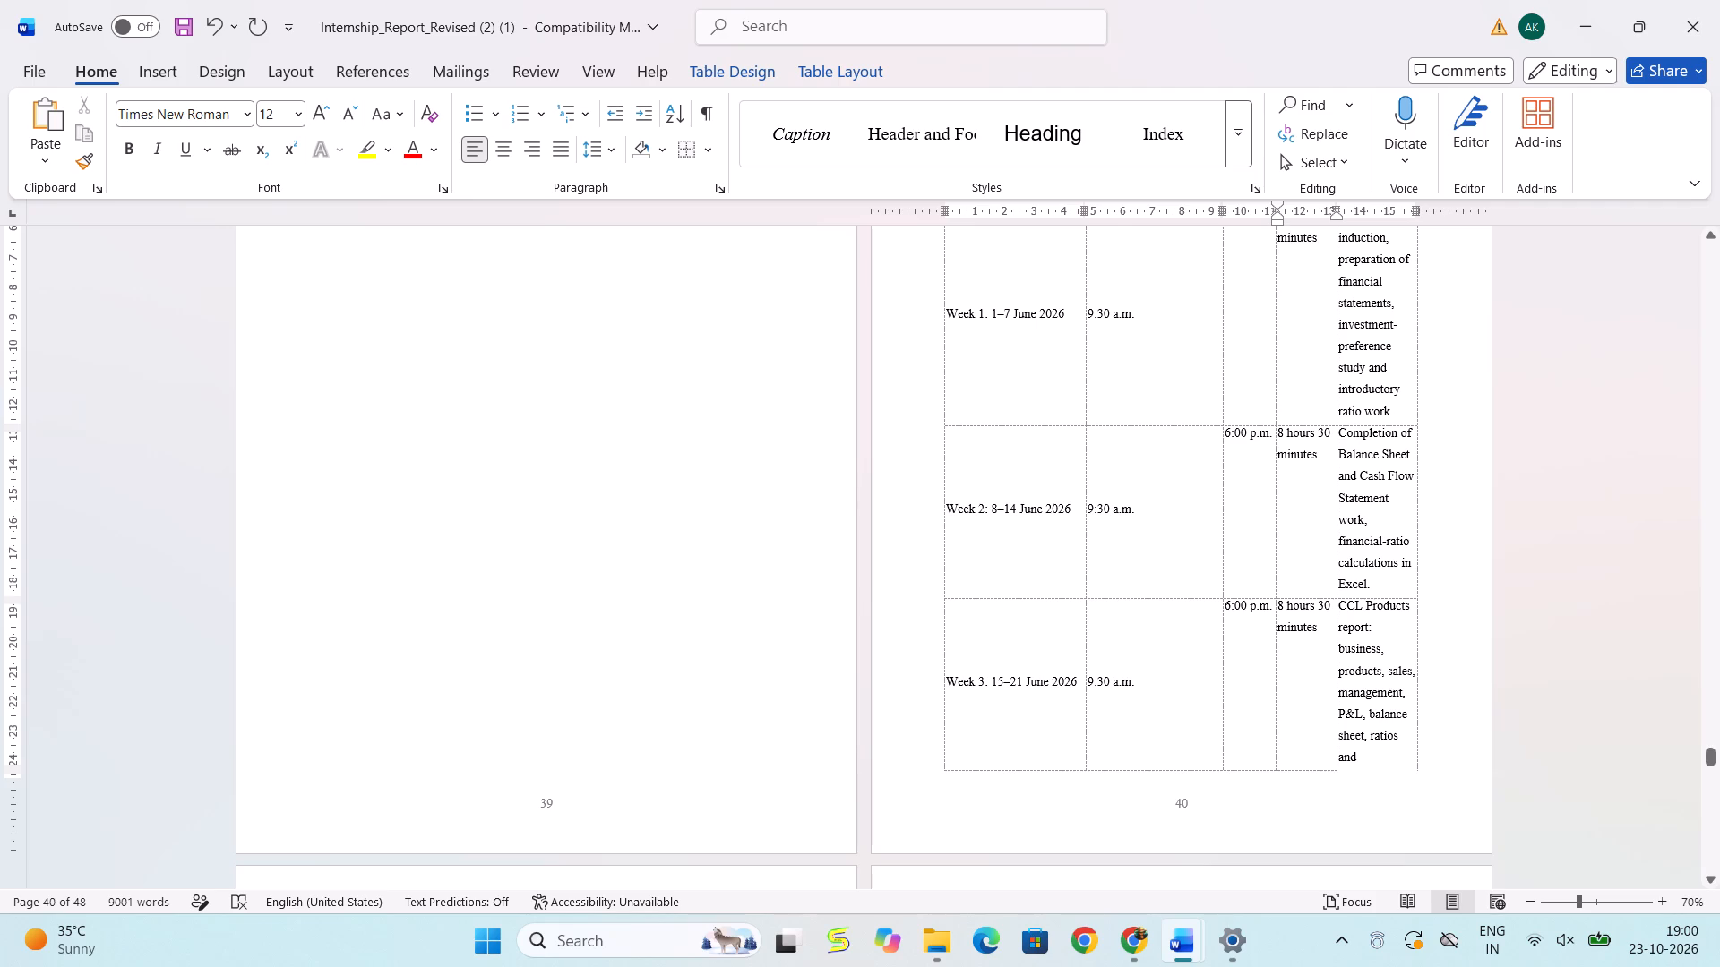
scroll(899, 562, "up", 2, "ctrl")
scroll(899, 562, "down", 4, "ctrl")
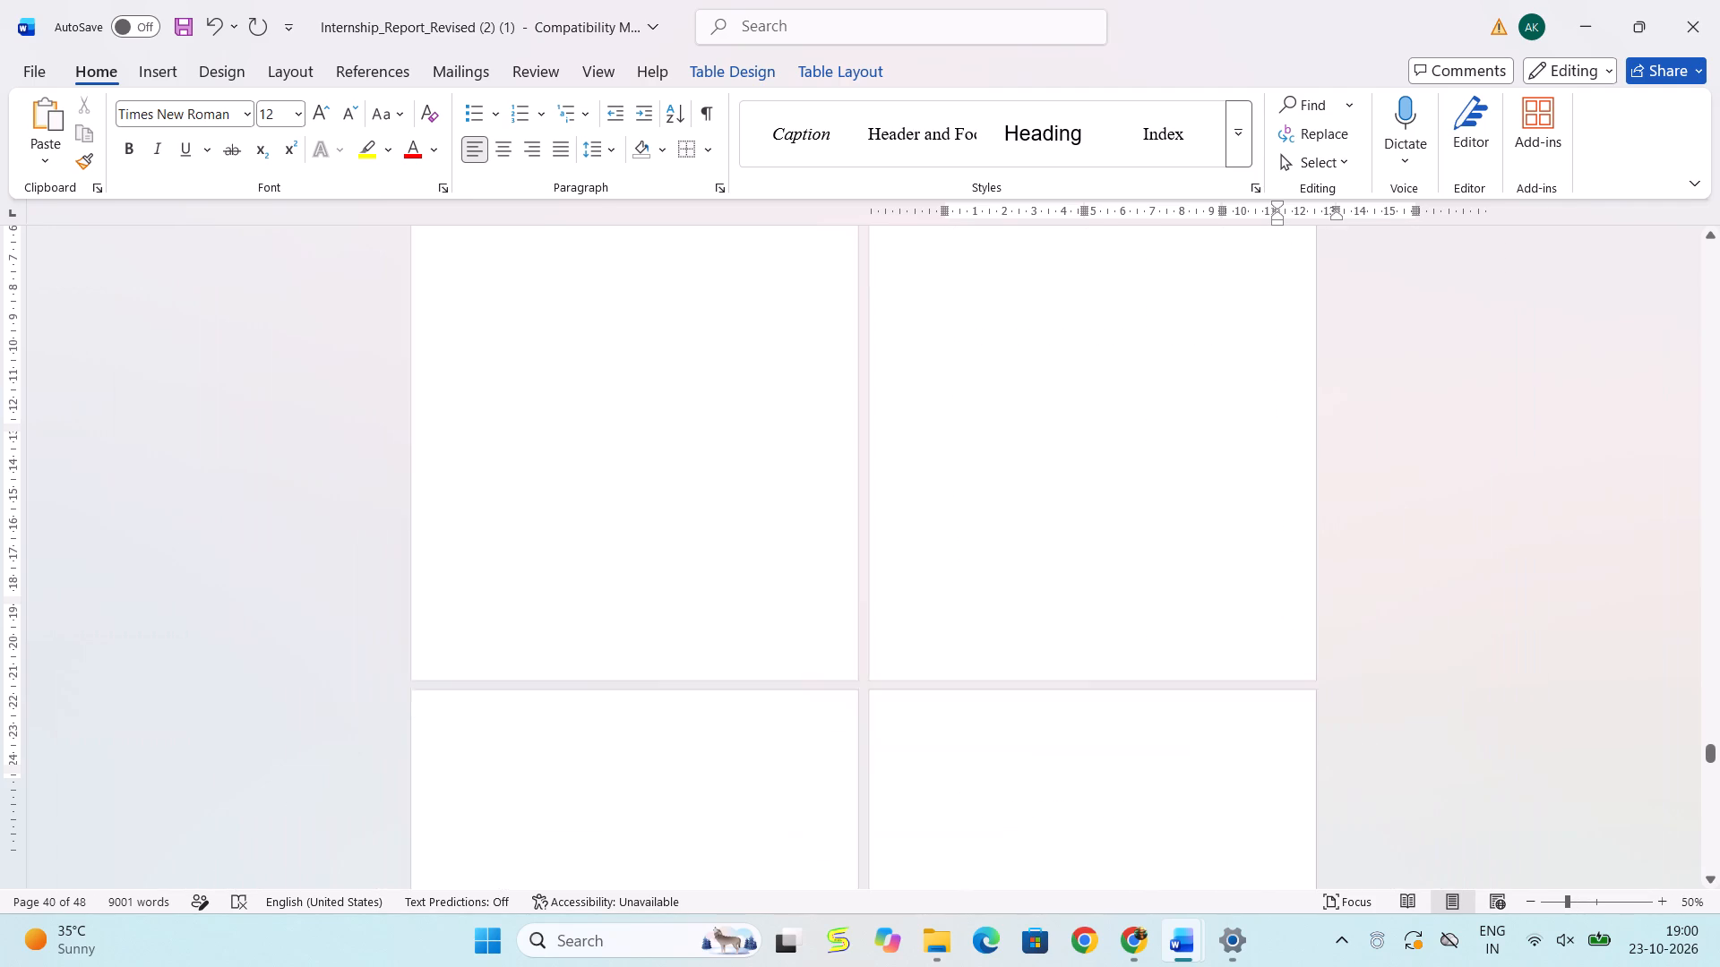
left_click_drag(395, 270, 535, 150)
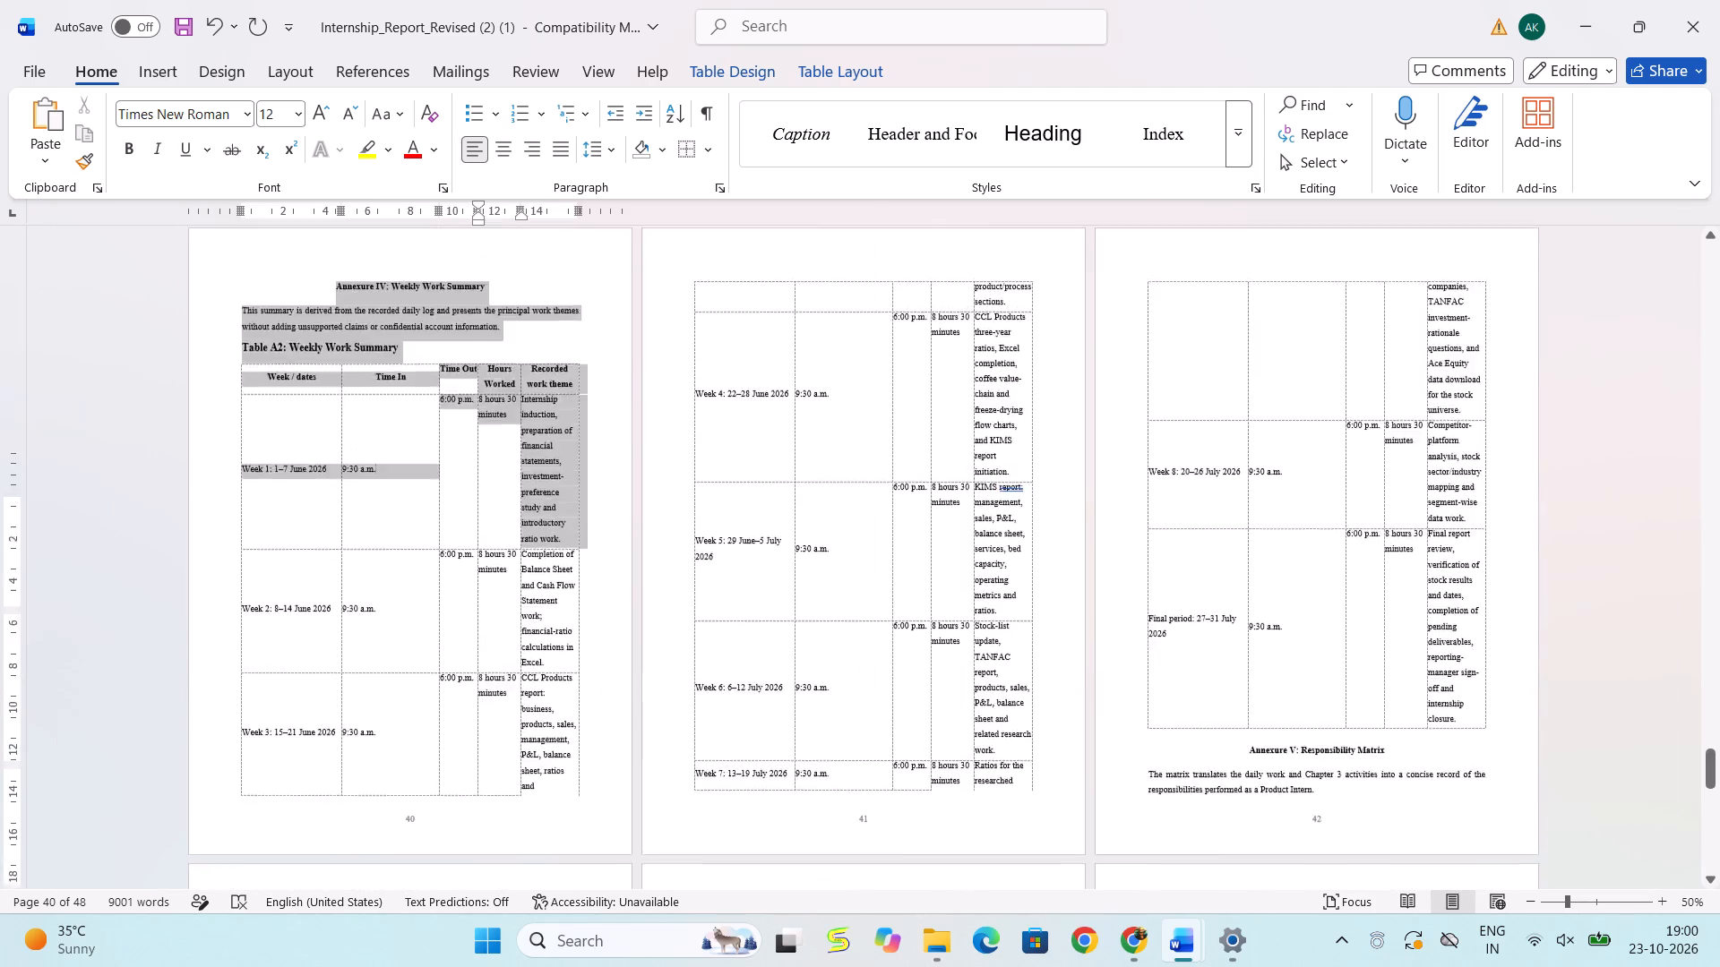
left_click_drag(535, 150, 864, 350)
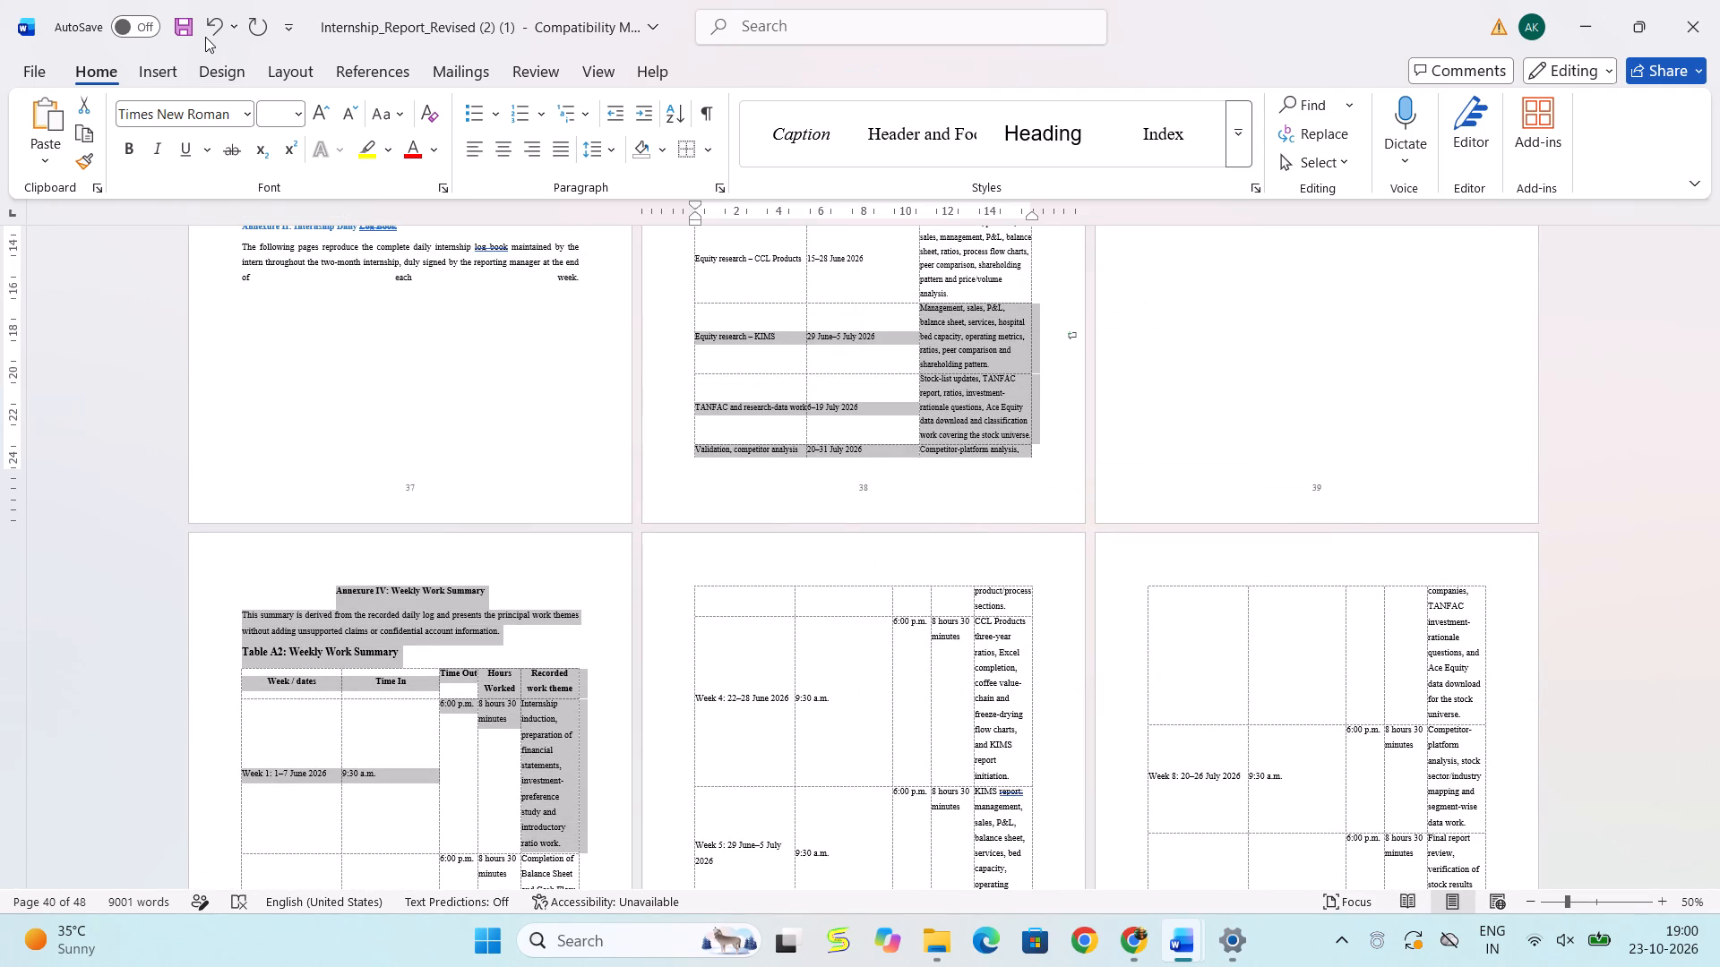
Undo the centre alignment of the header row in the Weekly Work Summary table.
left_click(205, 37)
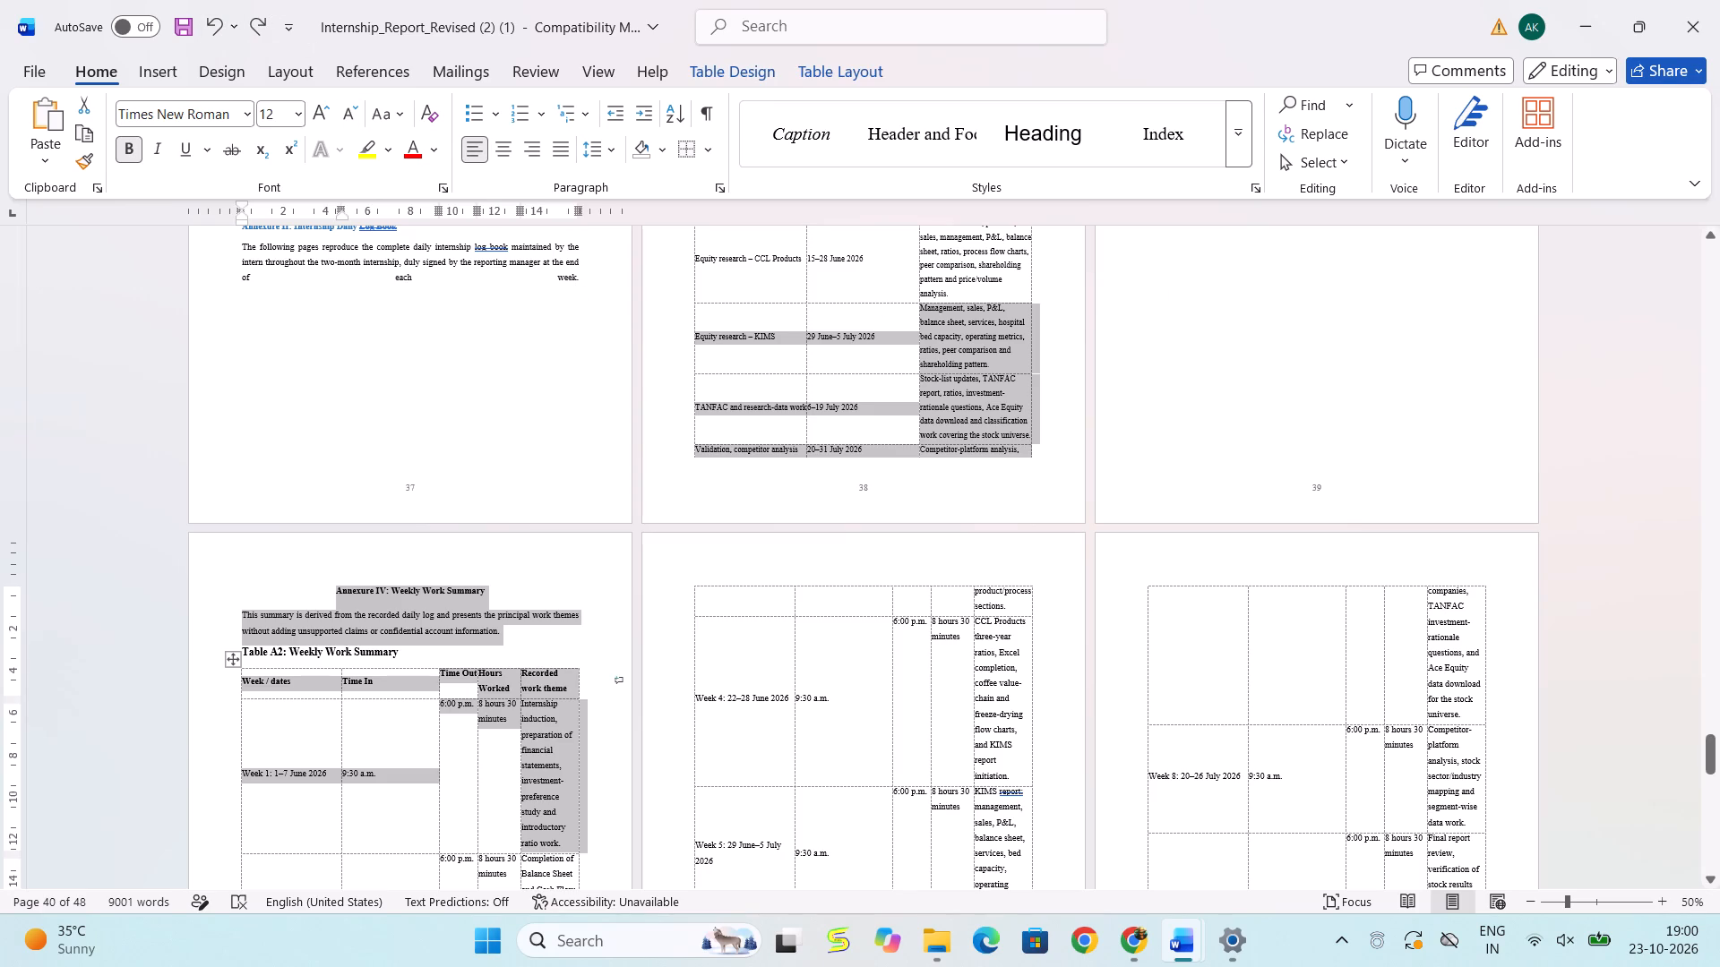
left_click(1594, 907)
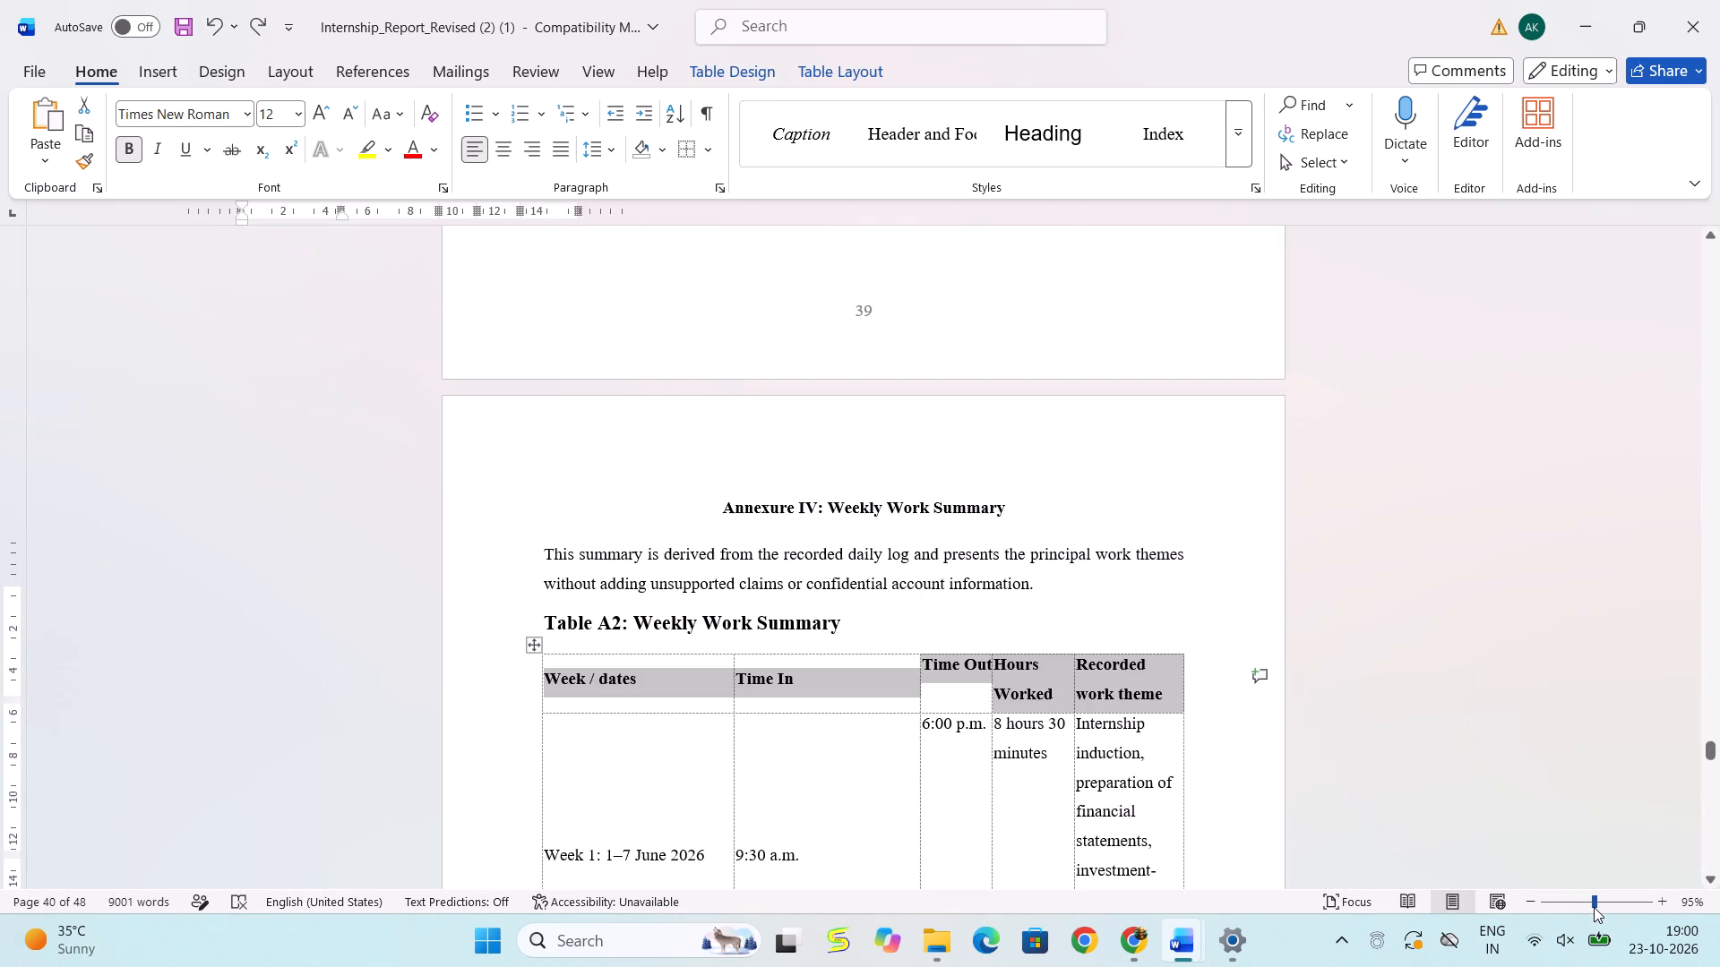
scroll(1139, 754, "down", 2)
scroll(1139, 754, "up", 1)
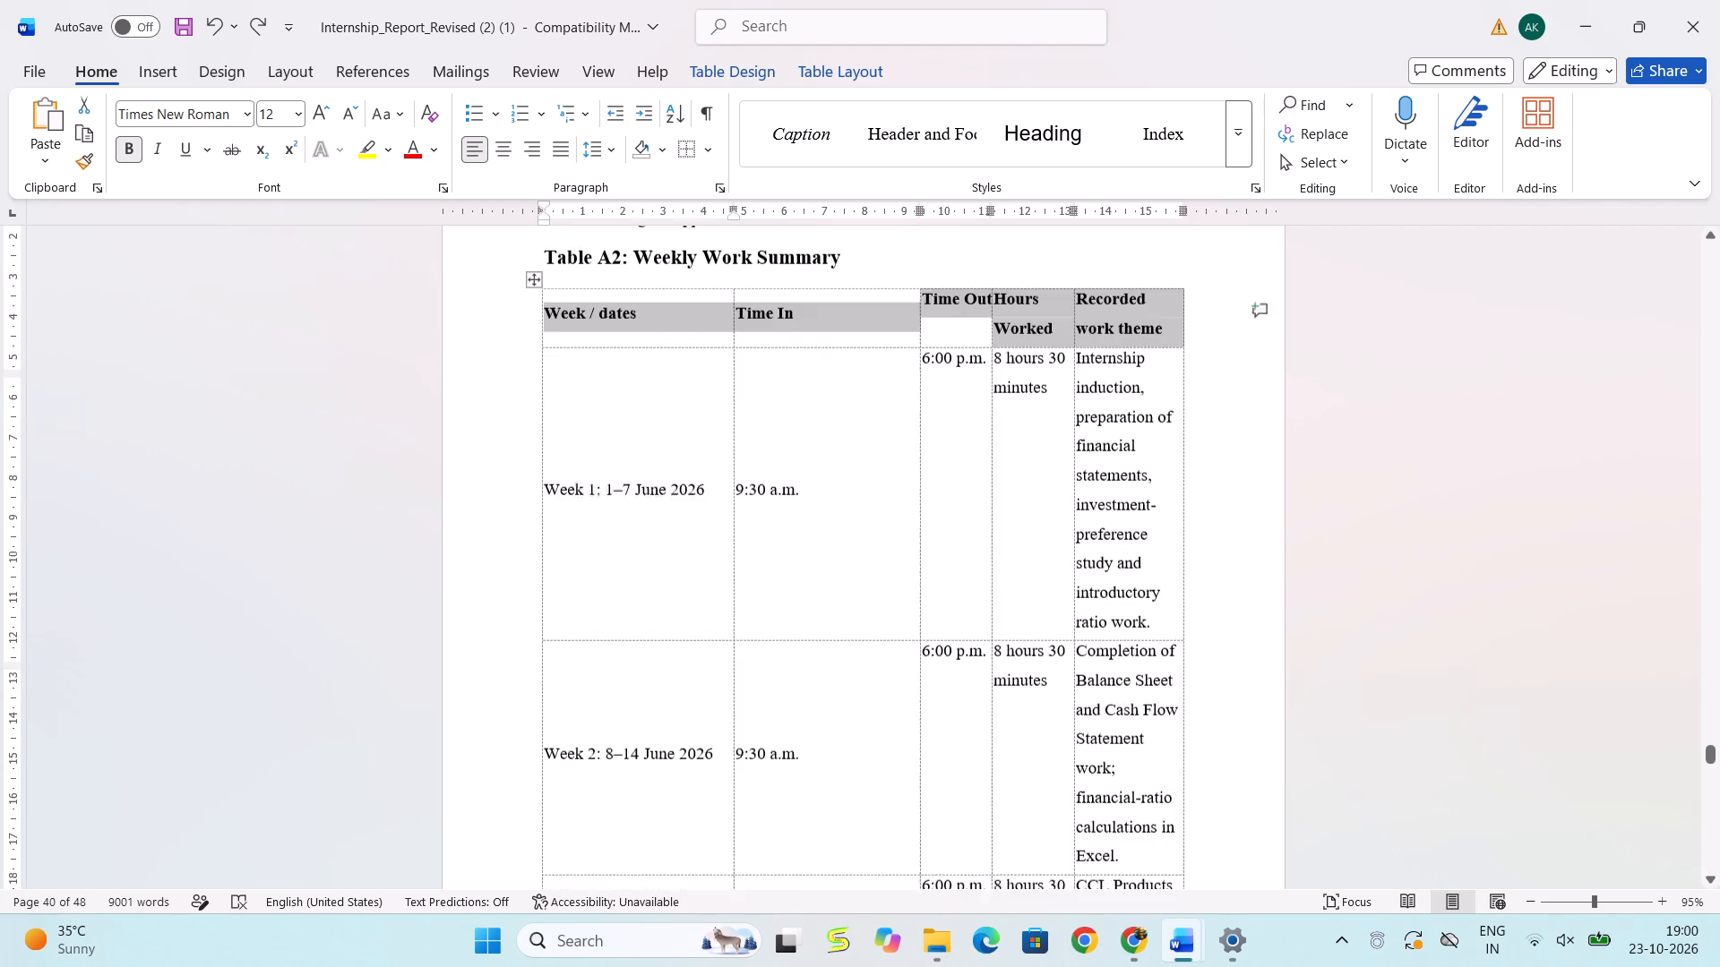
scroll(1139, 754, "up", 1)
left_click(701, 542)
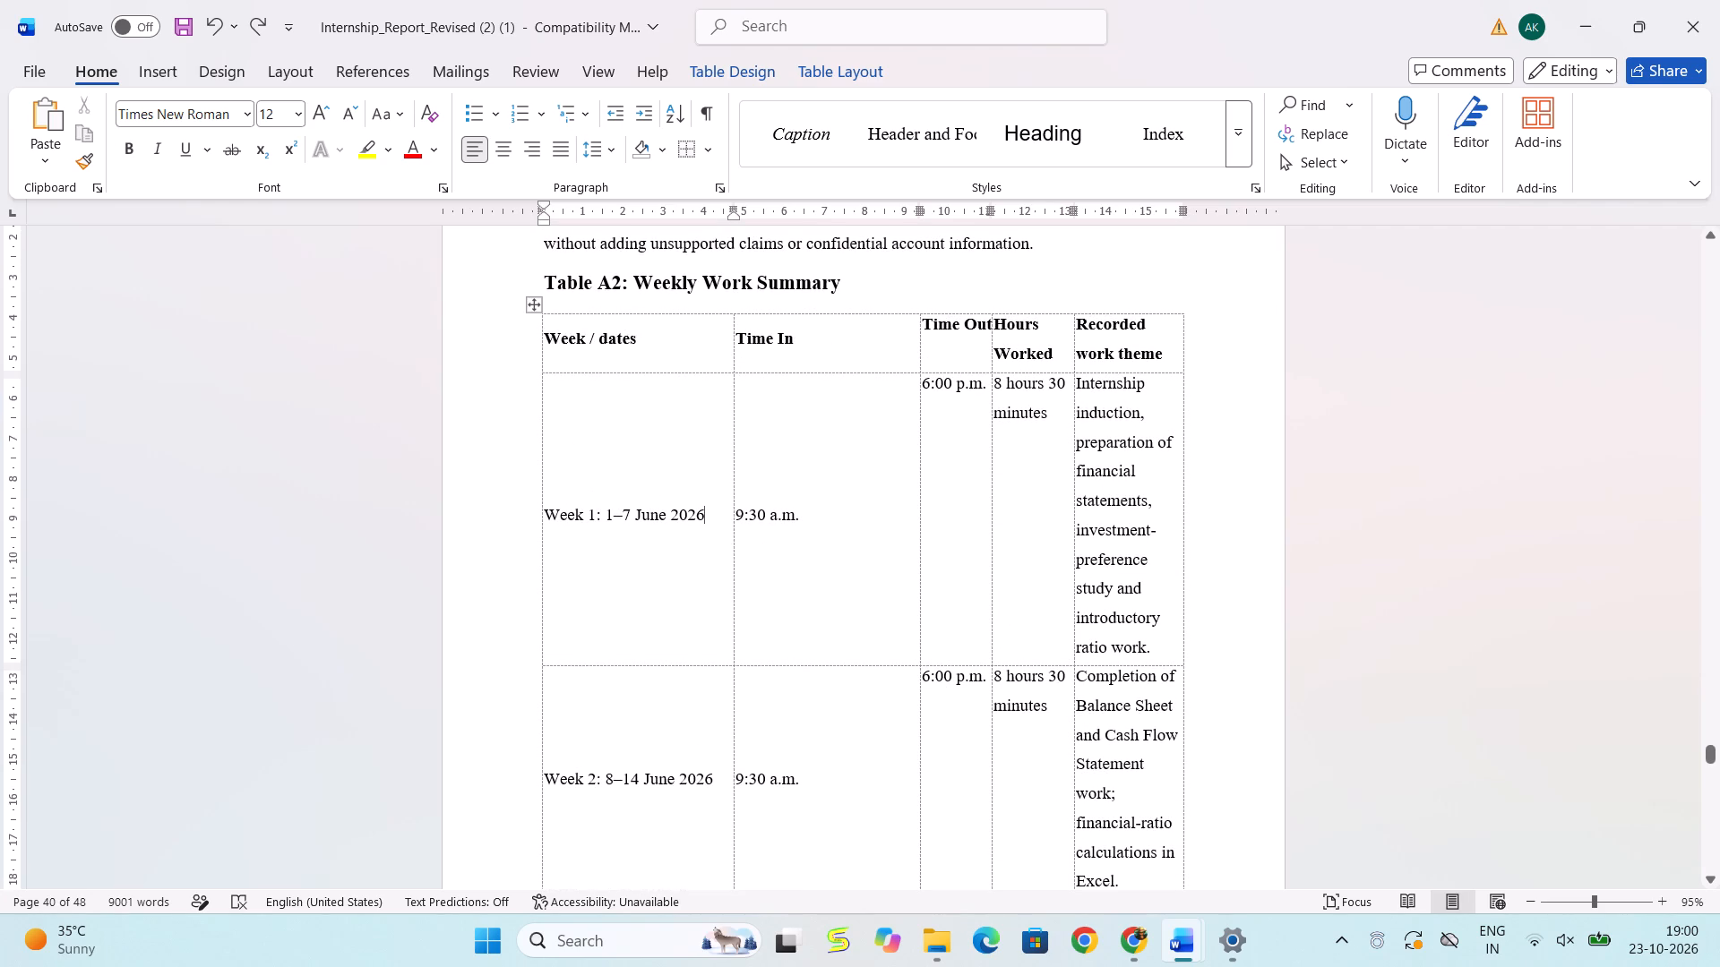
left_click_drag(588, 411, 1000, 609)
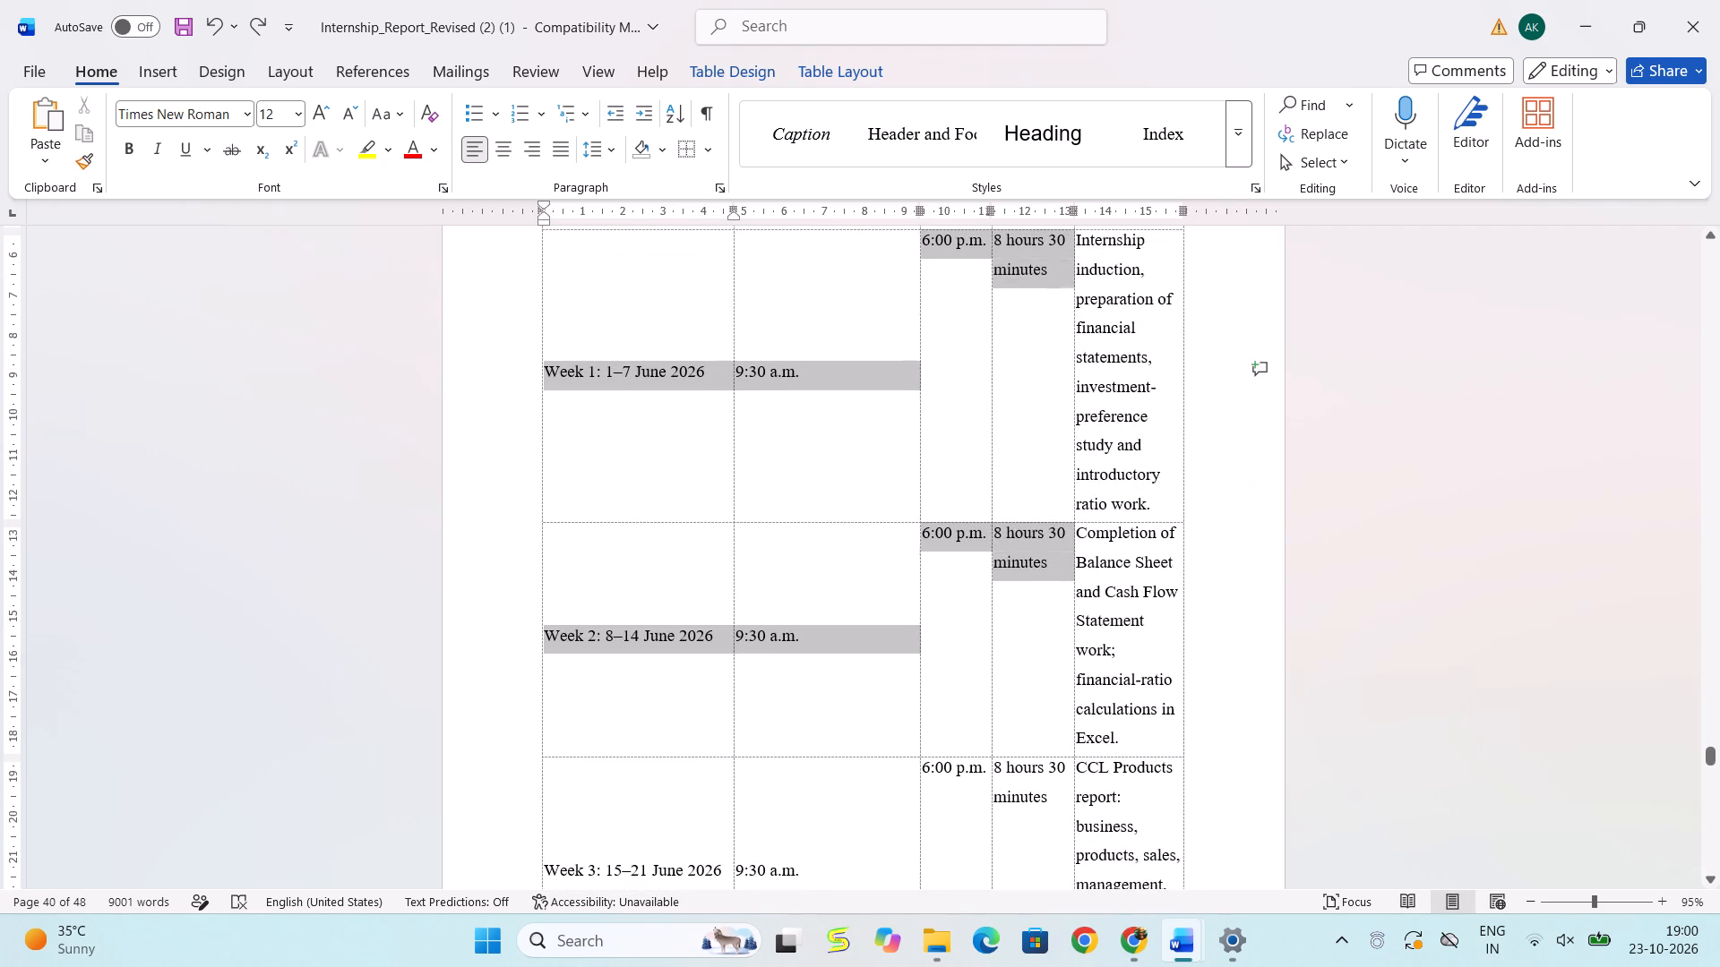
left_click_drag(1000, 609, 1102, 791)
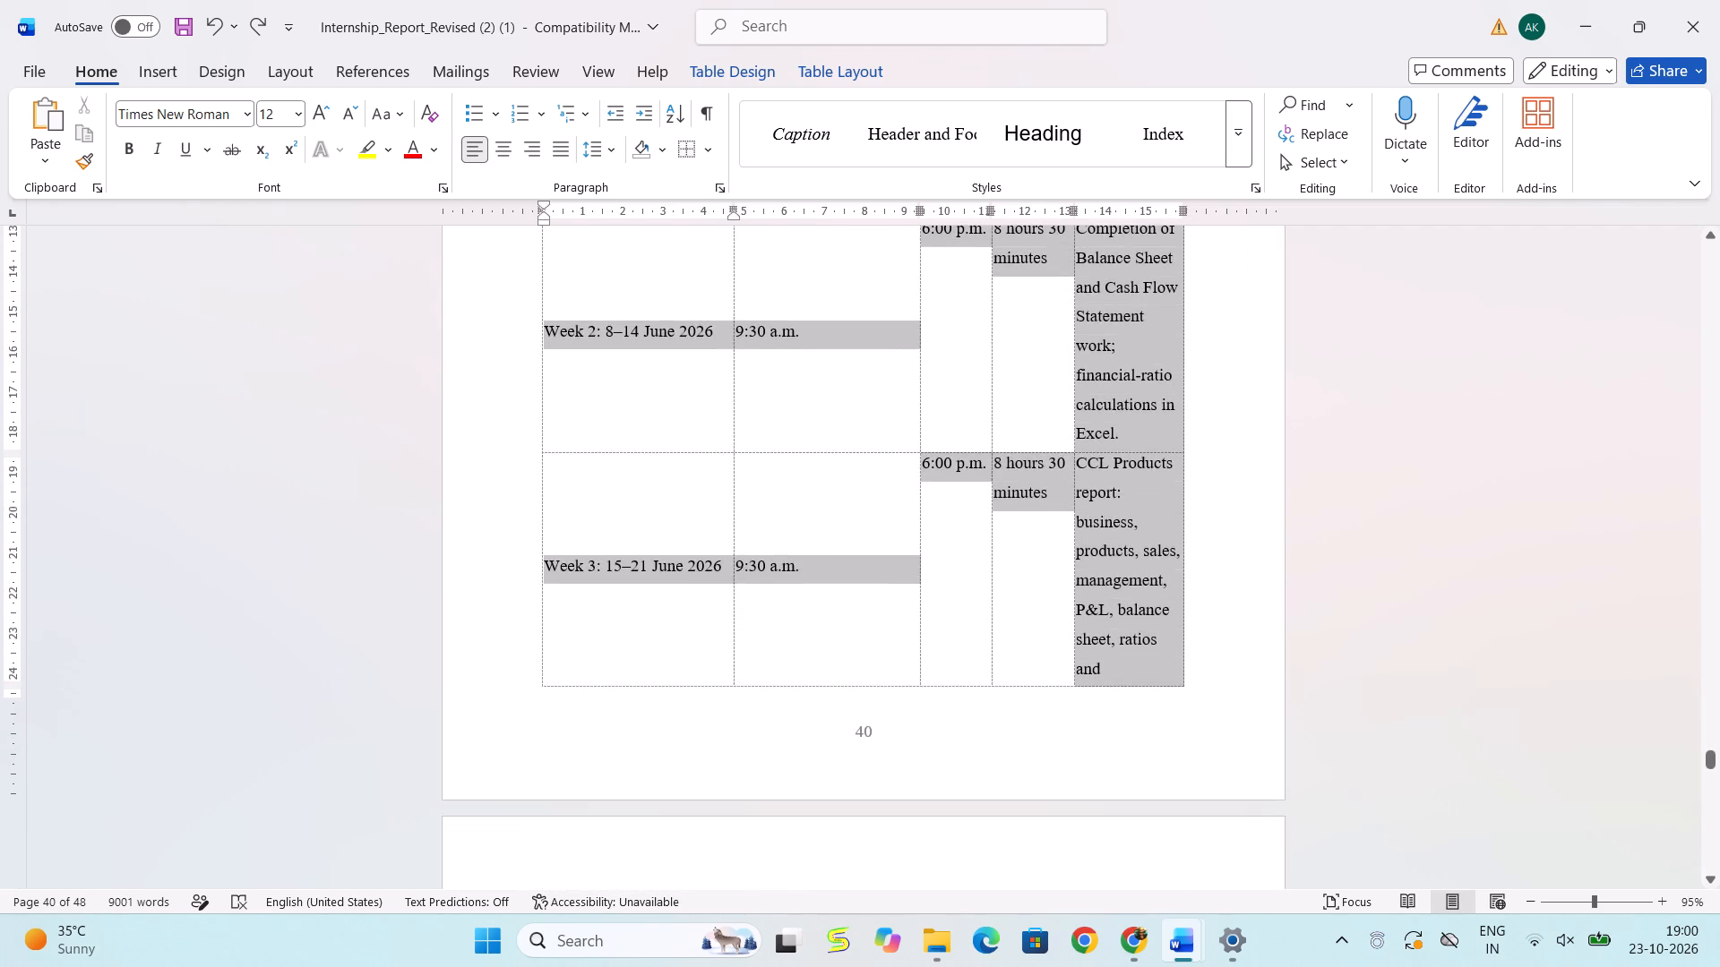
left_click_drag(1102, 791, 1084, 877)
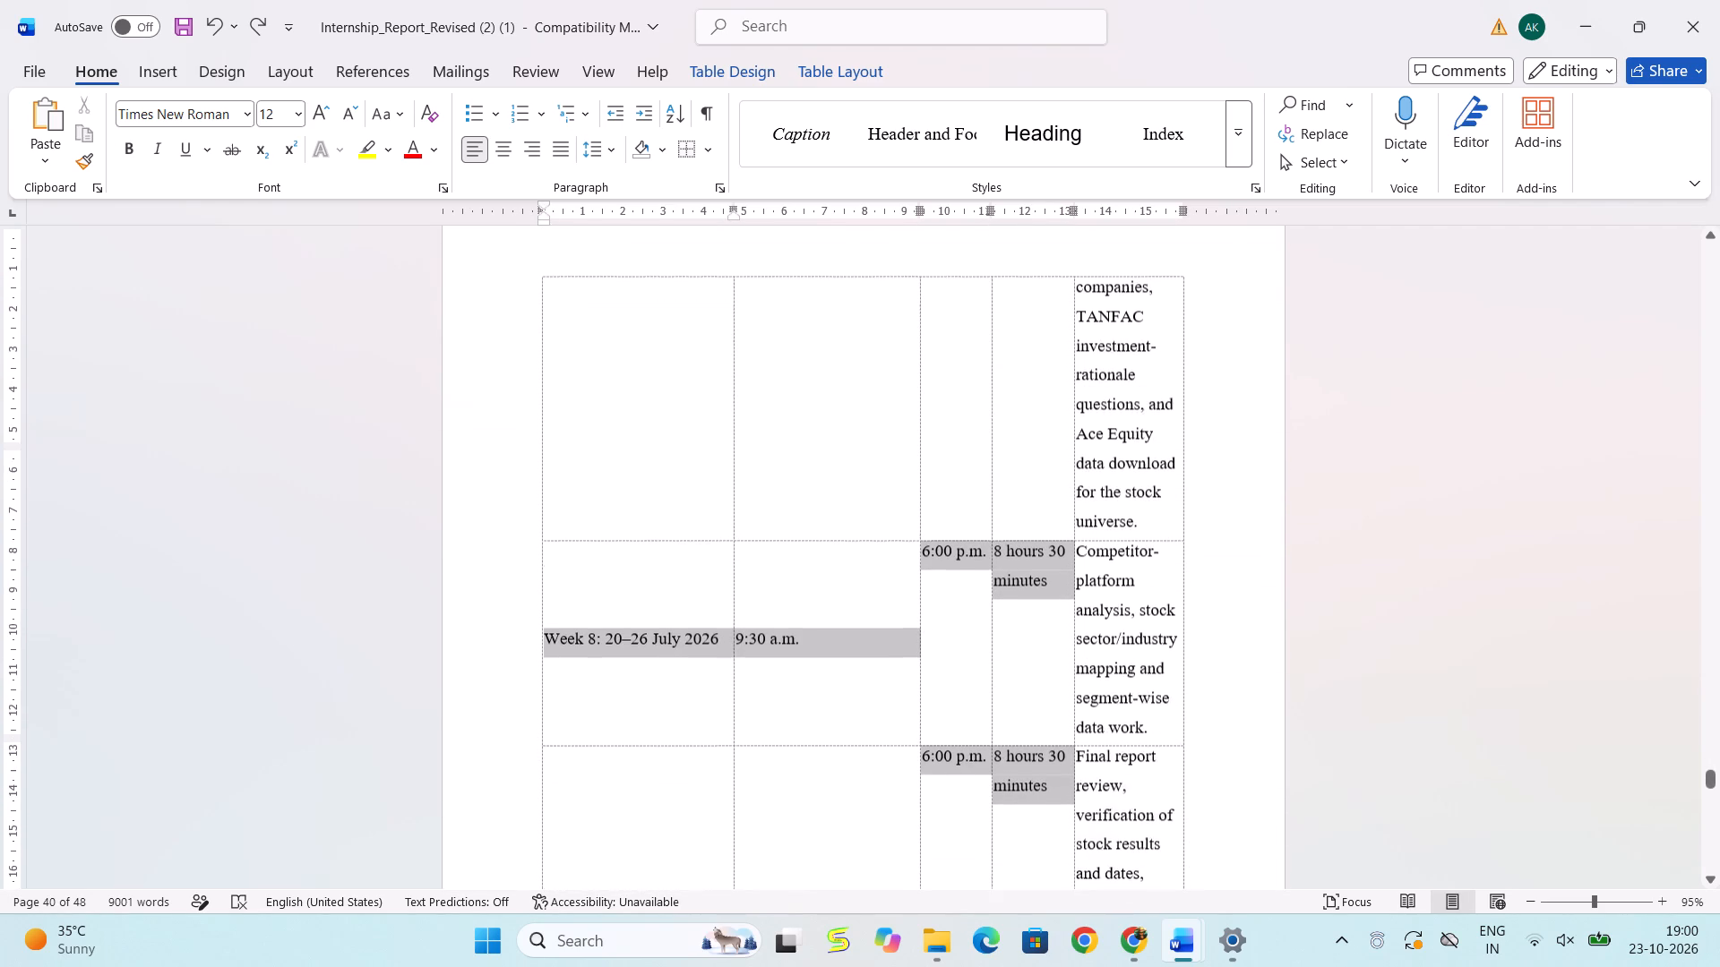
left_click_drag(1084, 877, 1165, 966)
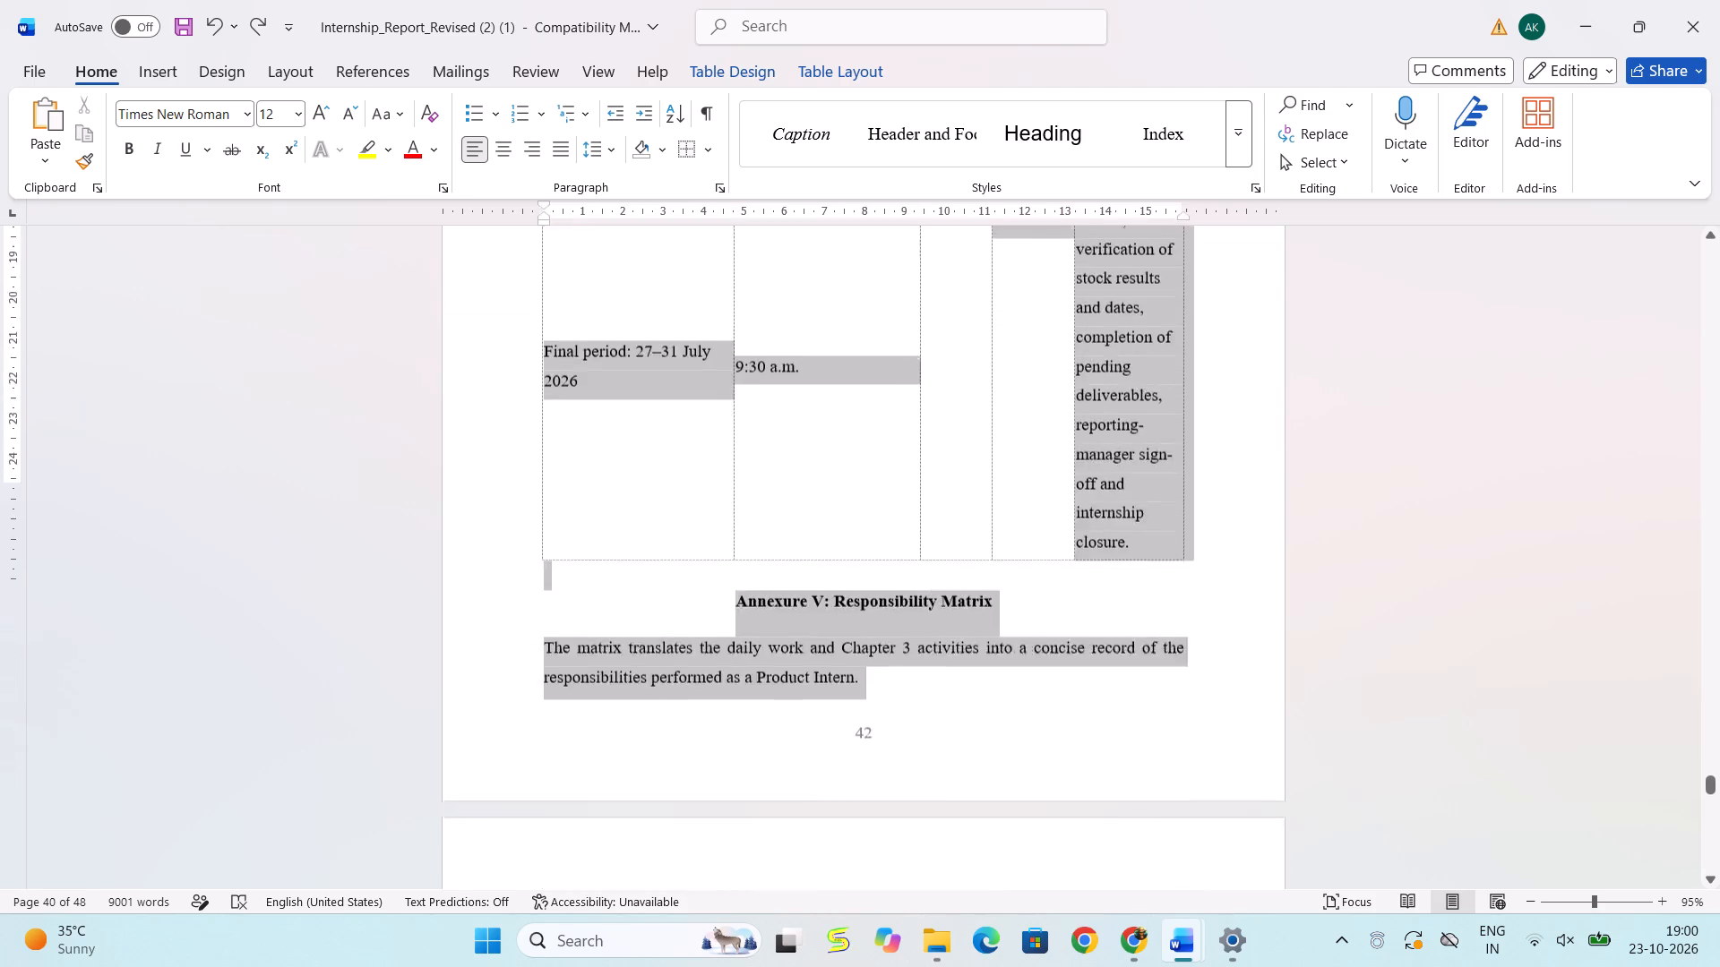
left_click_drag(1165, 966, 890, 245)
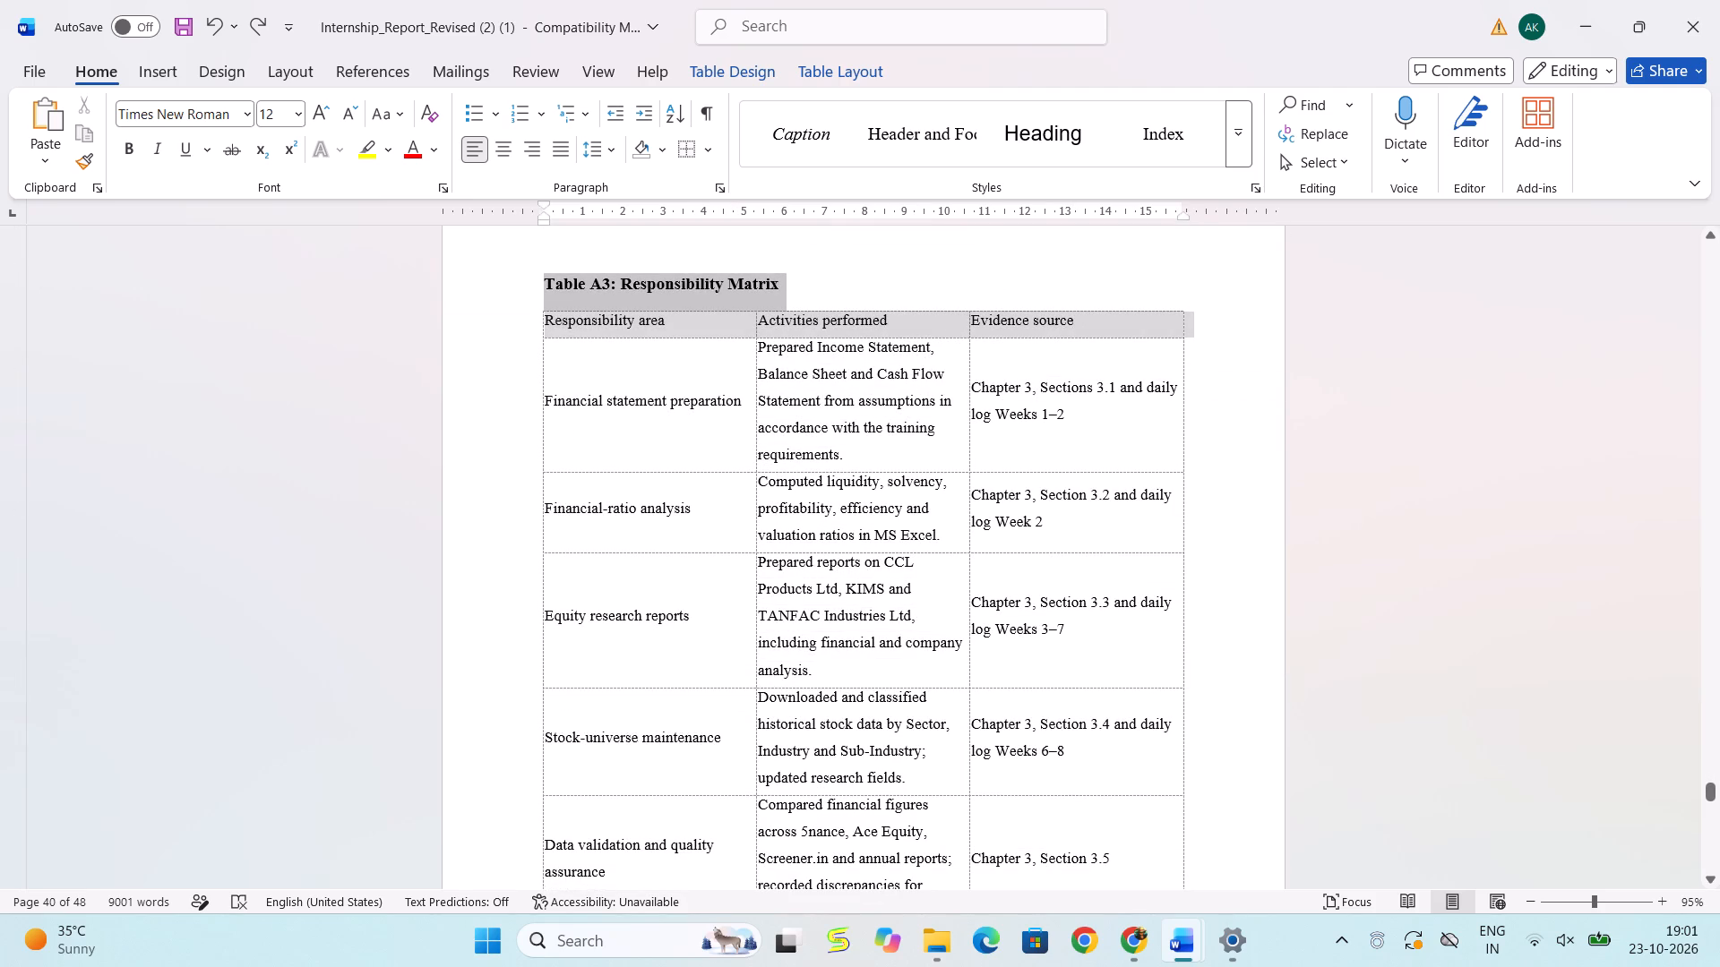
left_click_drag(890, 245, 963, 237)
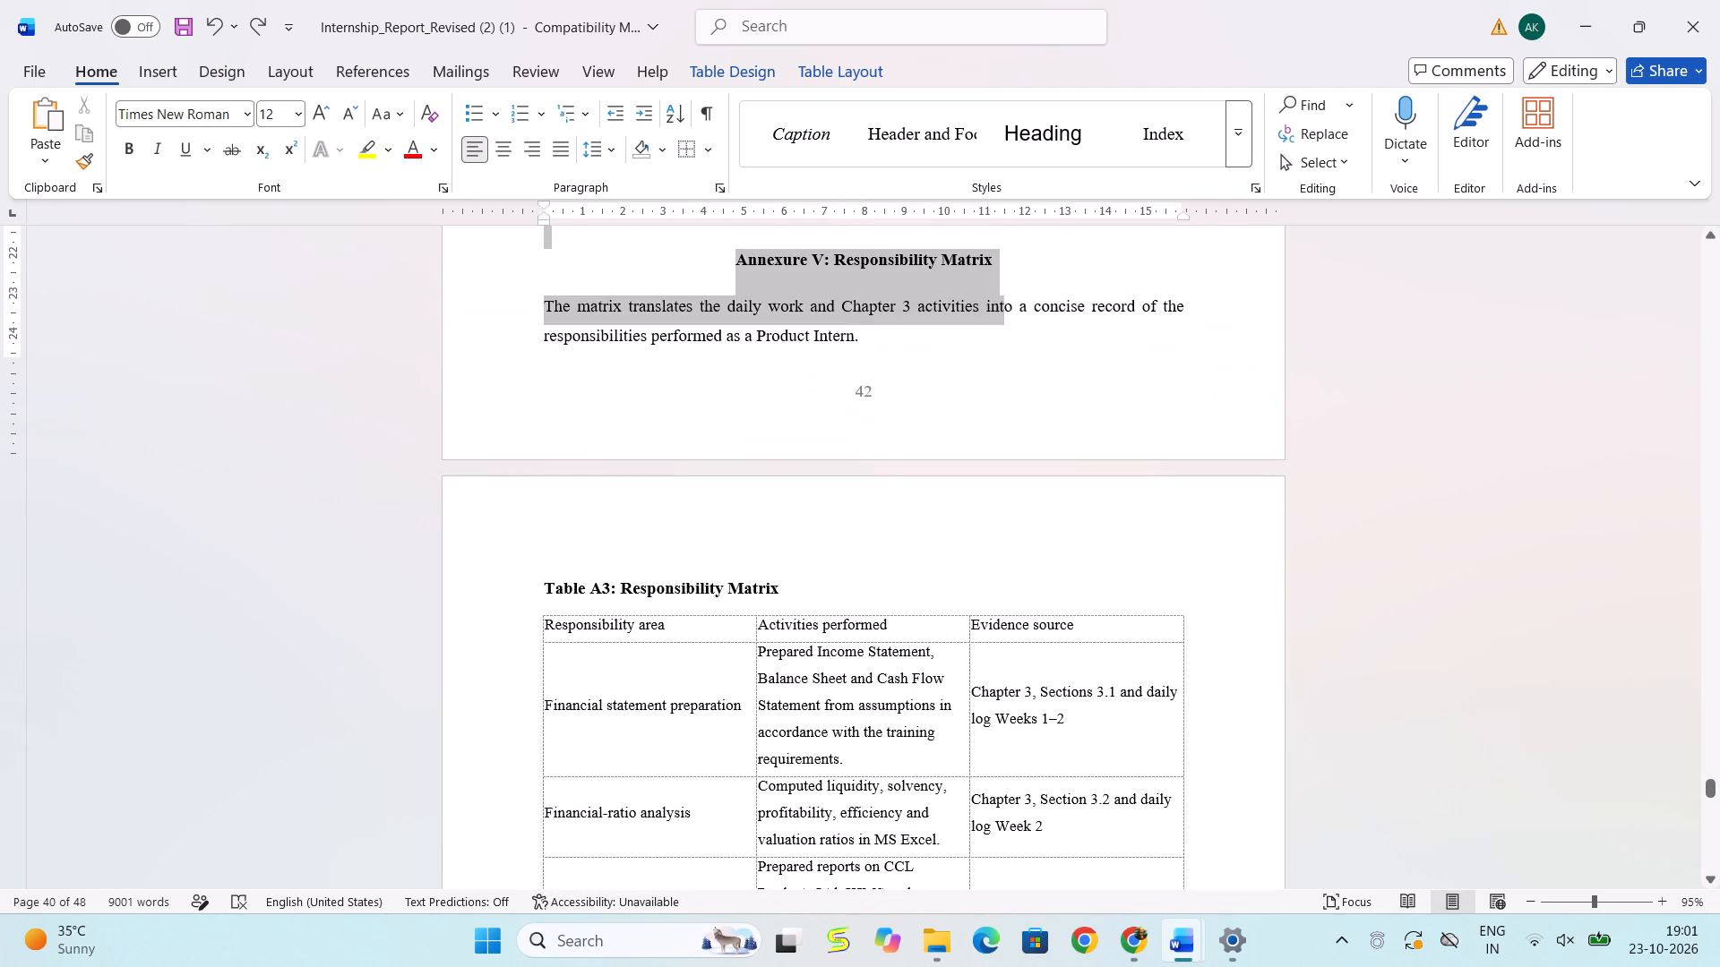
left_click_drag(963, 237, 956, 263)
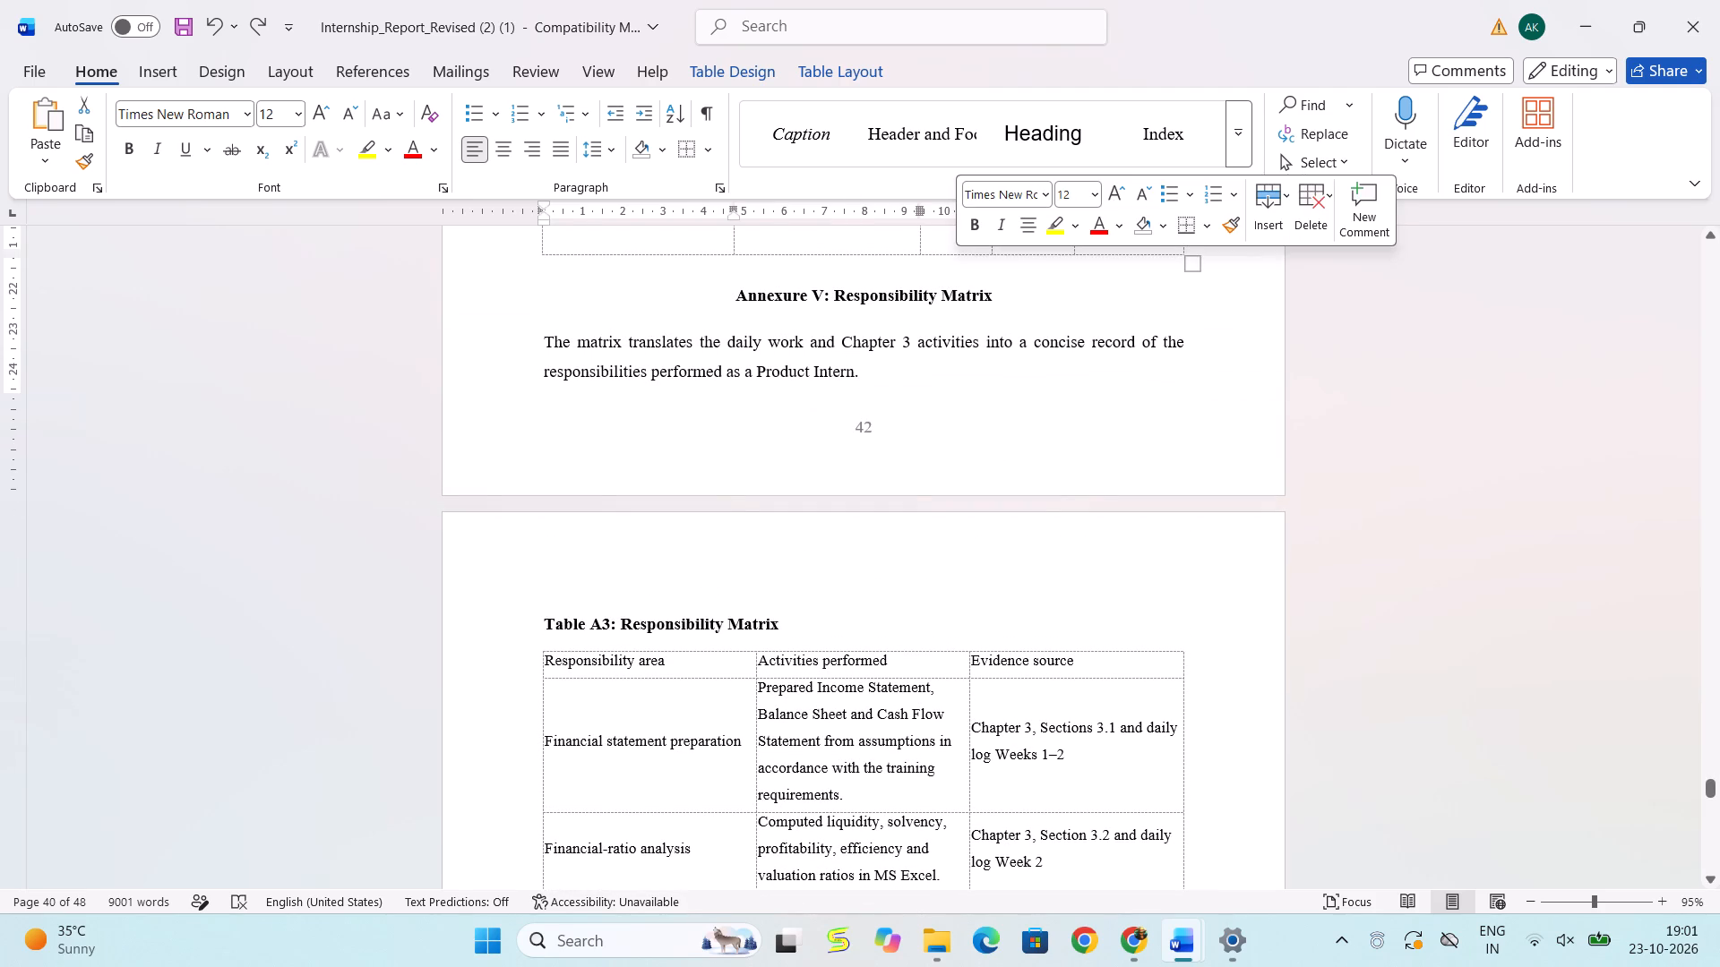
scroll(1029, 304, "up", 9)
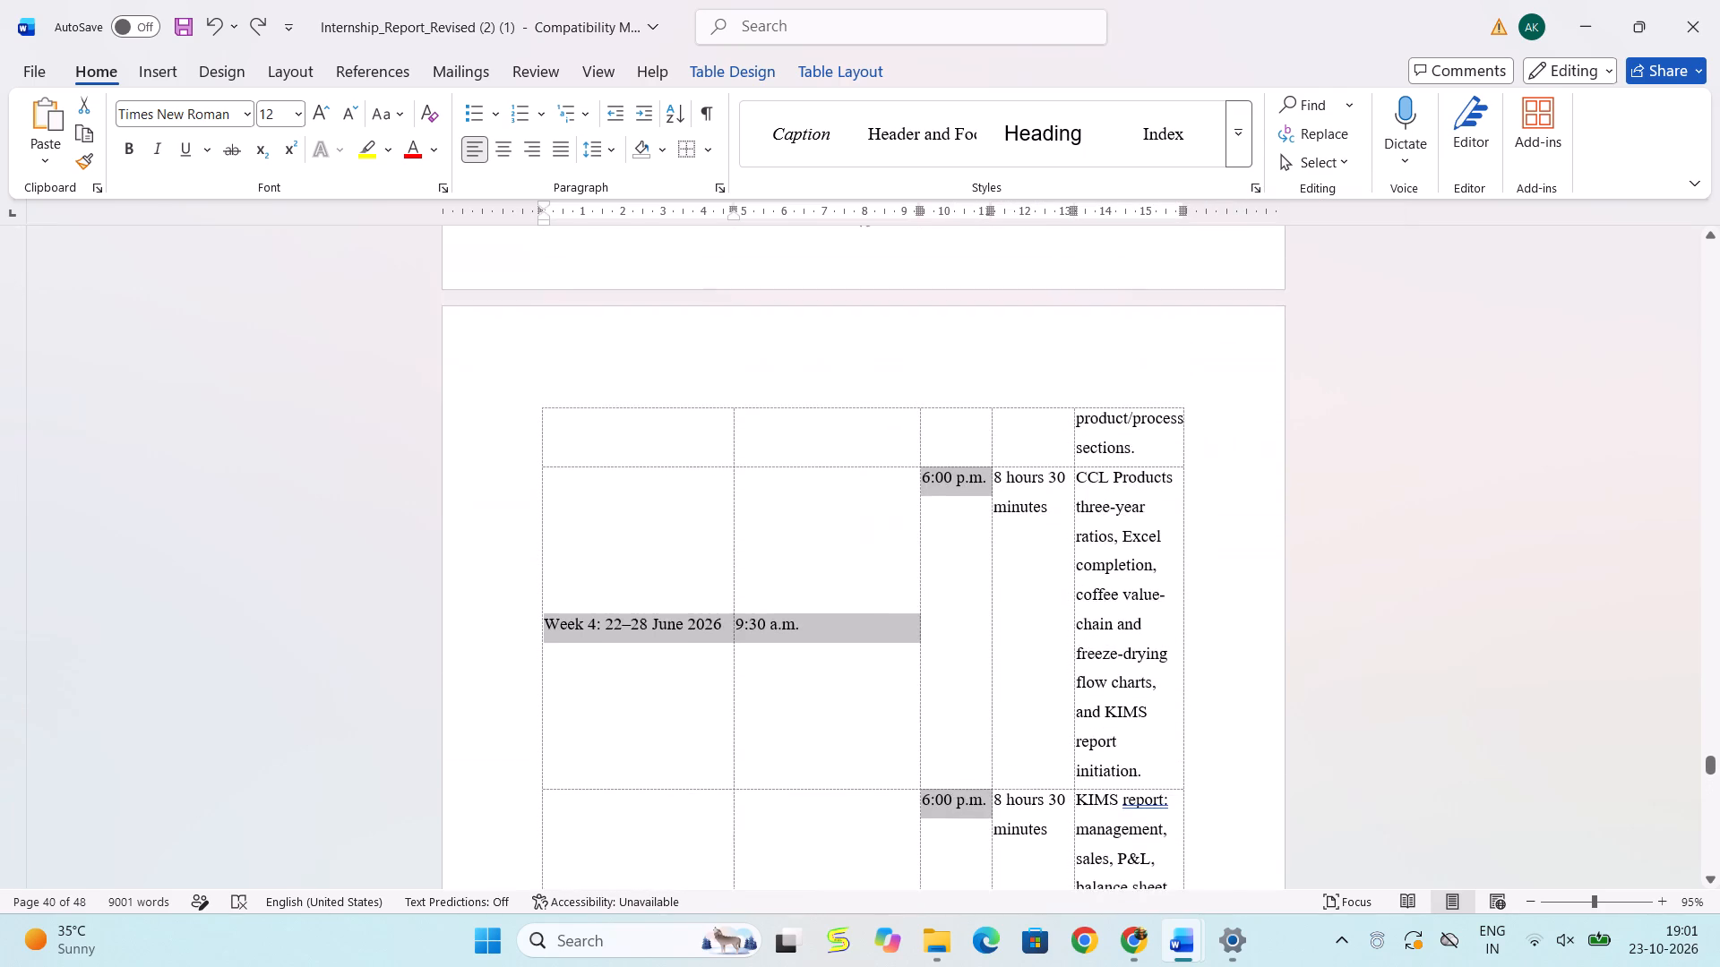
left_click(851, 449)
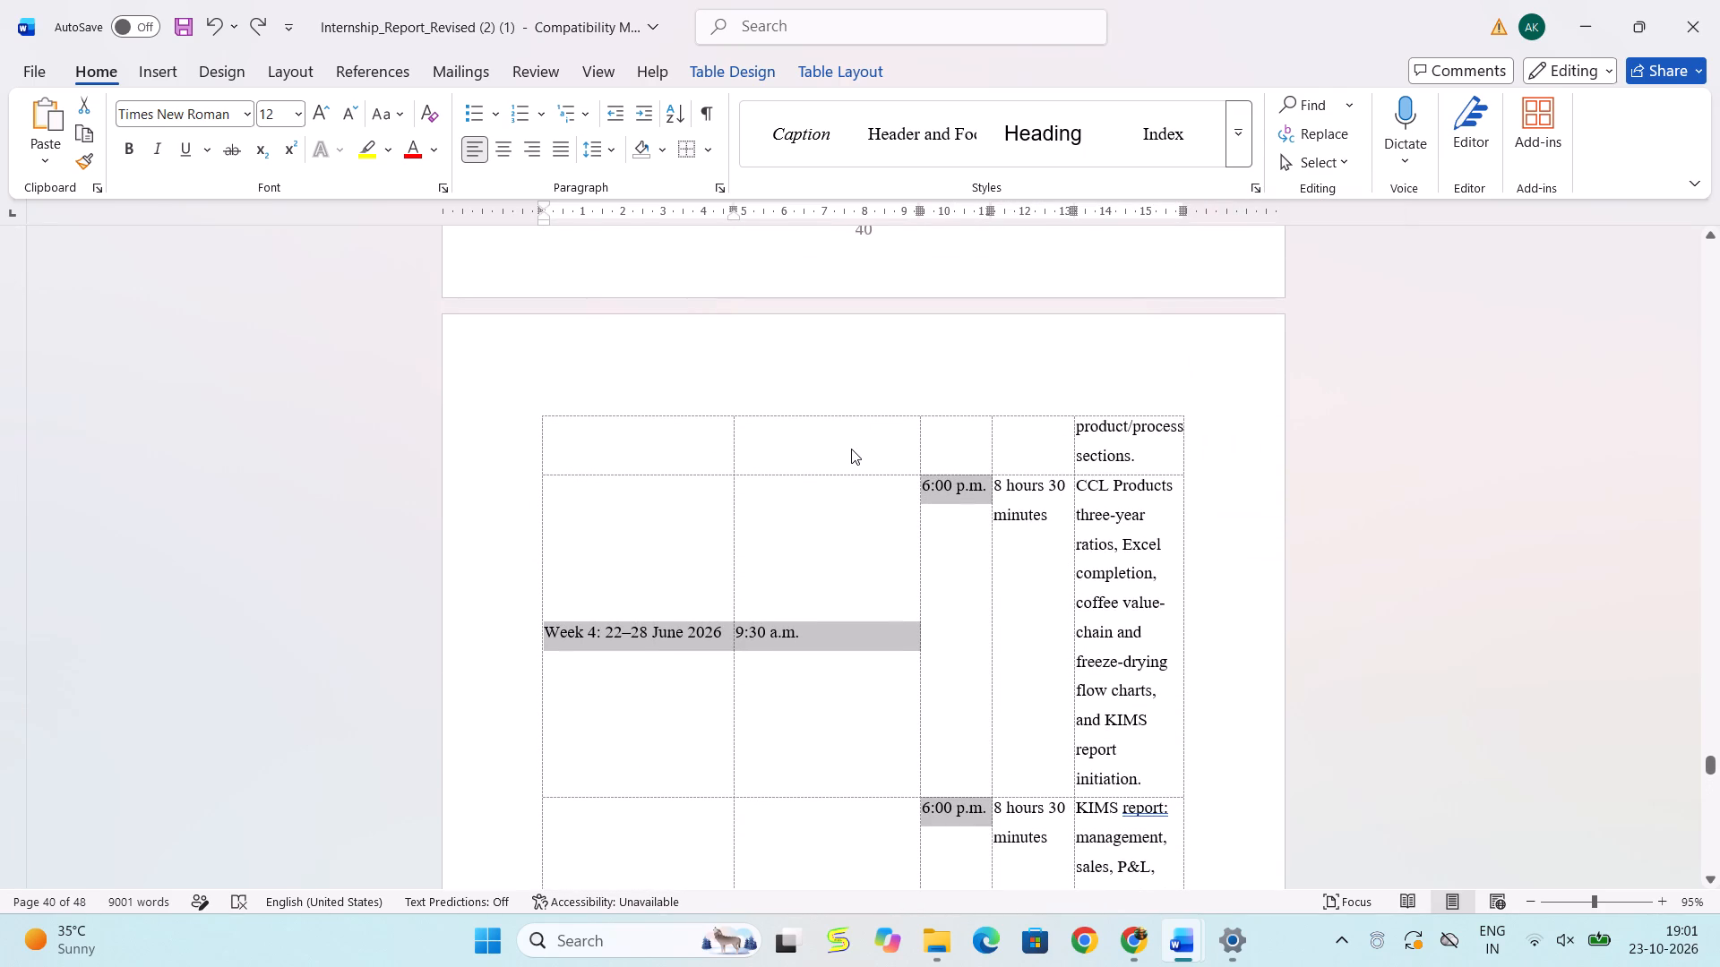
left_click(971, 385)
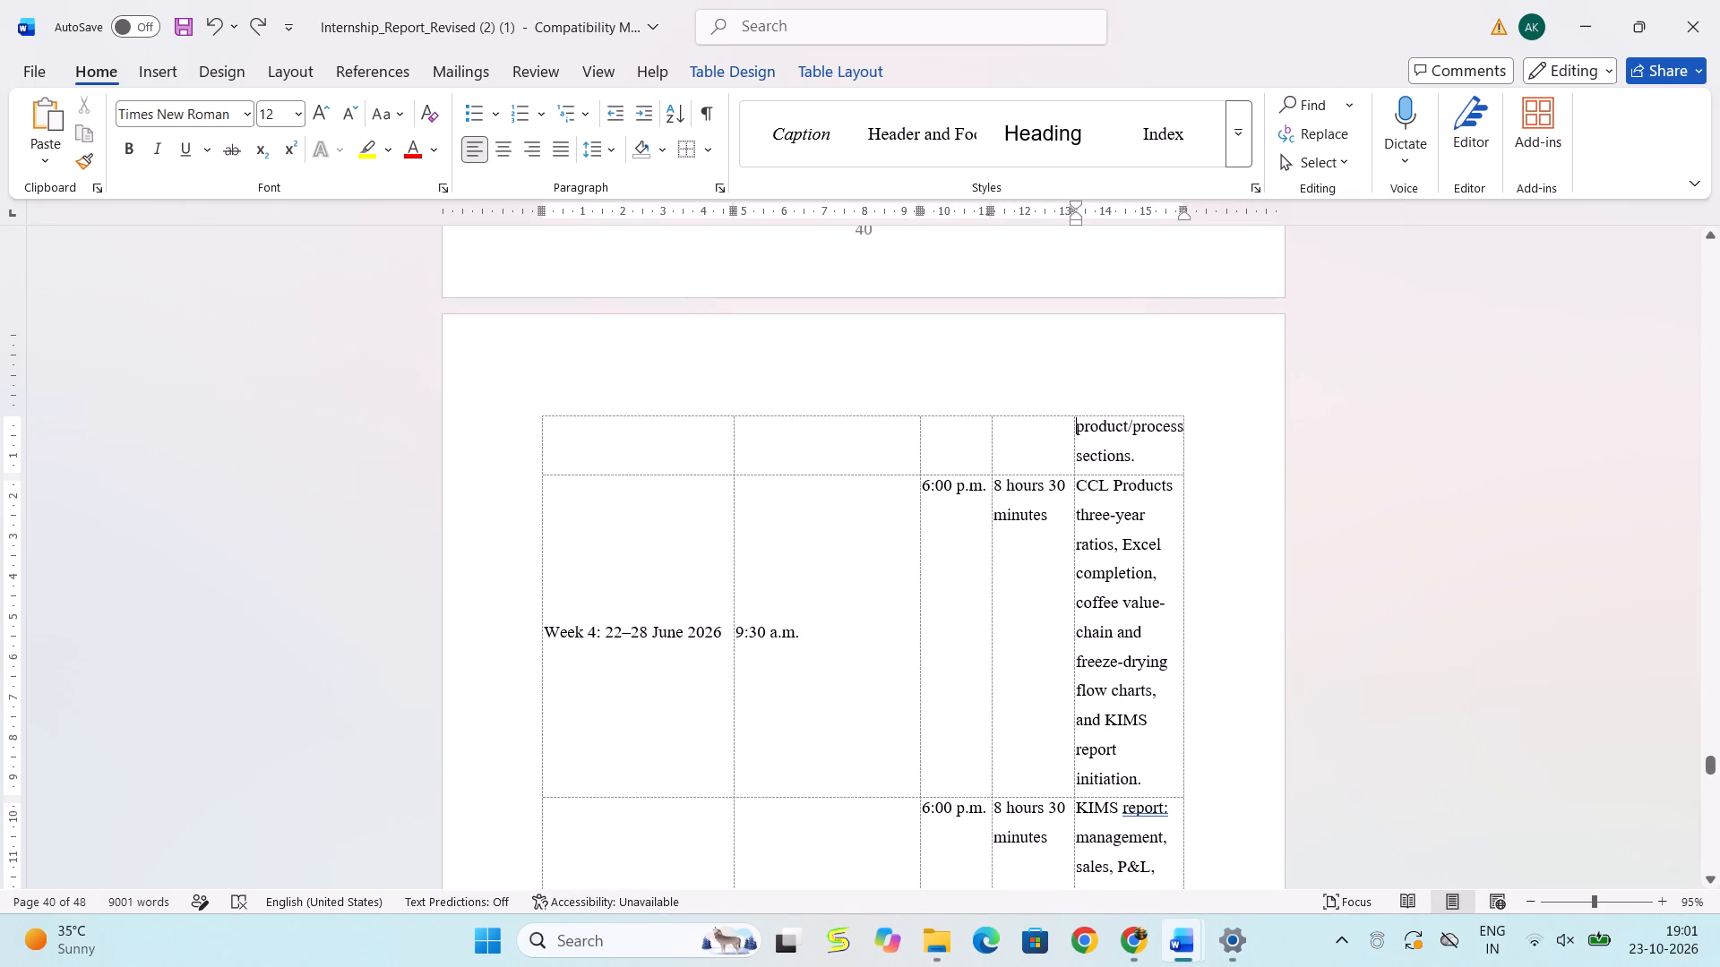
Narrow the Time In column of the Weekly Work Summary table to about 2 cm by moving its border with Time Out.
scroll(971, 385, "up", 5)
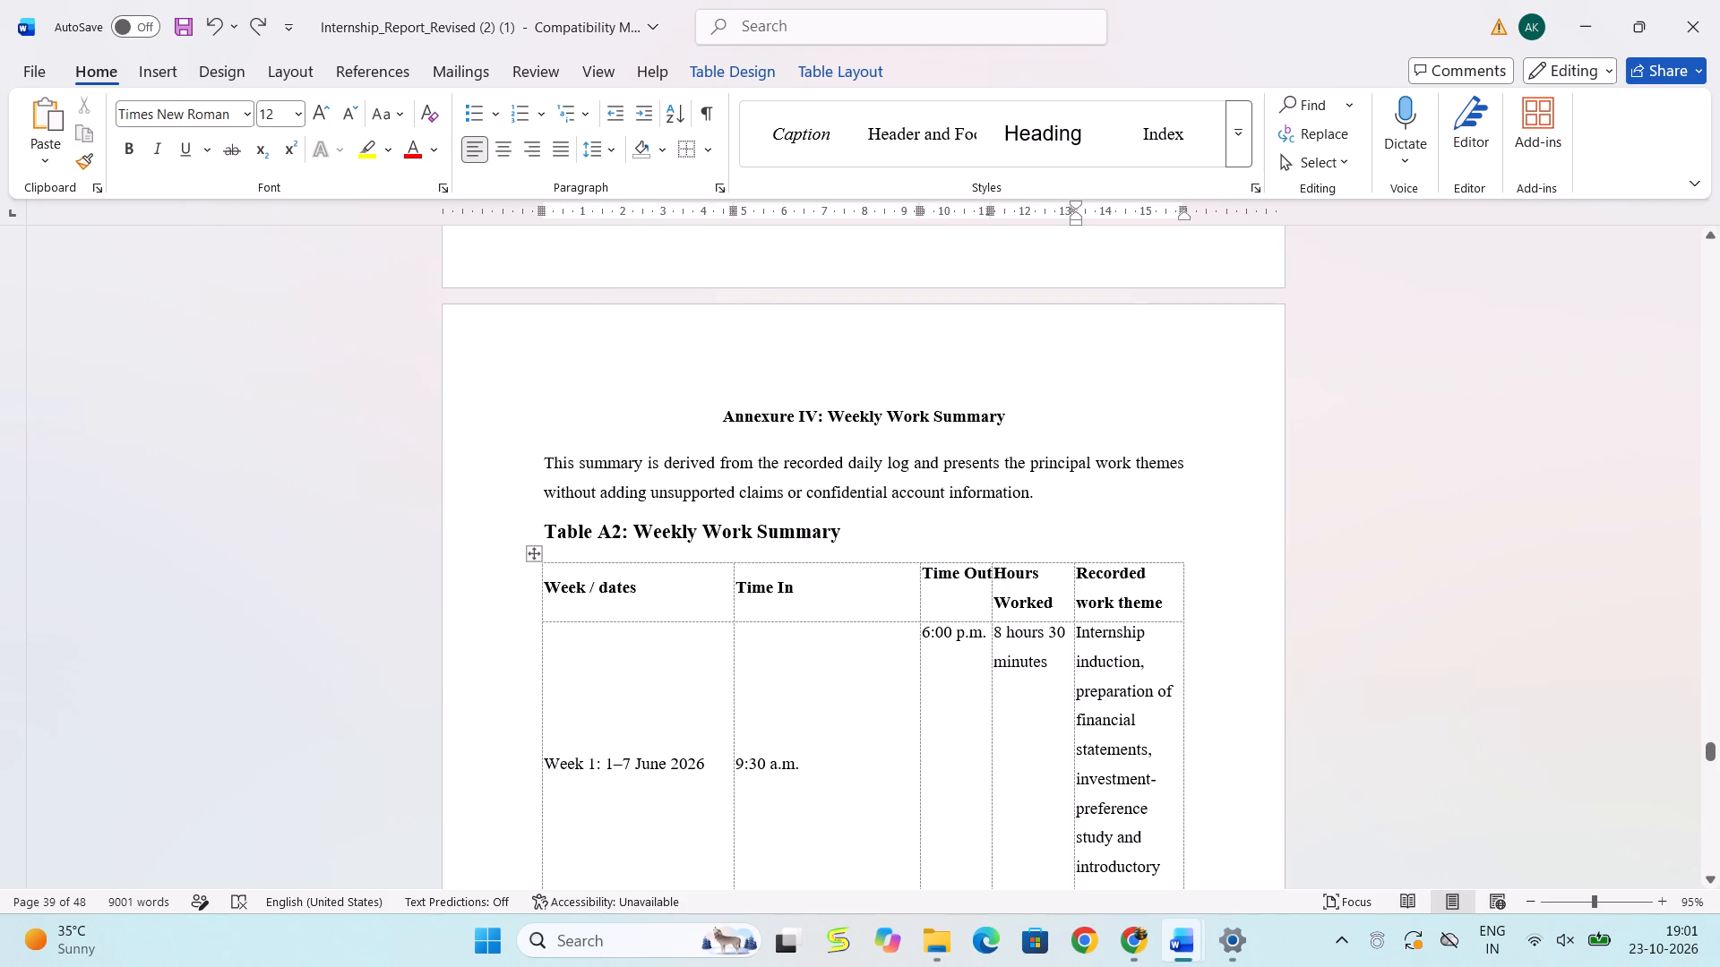
left_click(918, 618)
left_click_drag(918, 618, 812, 612)
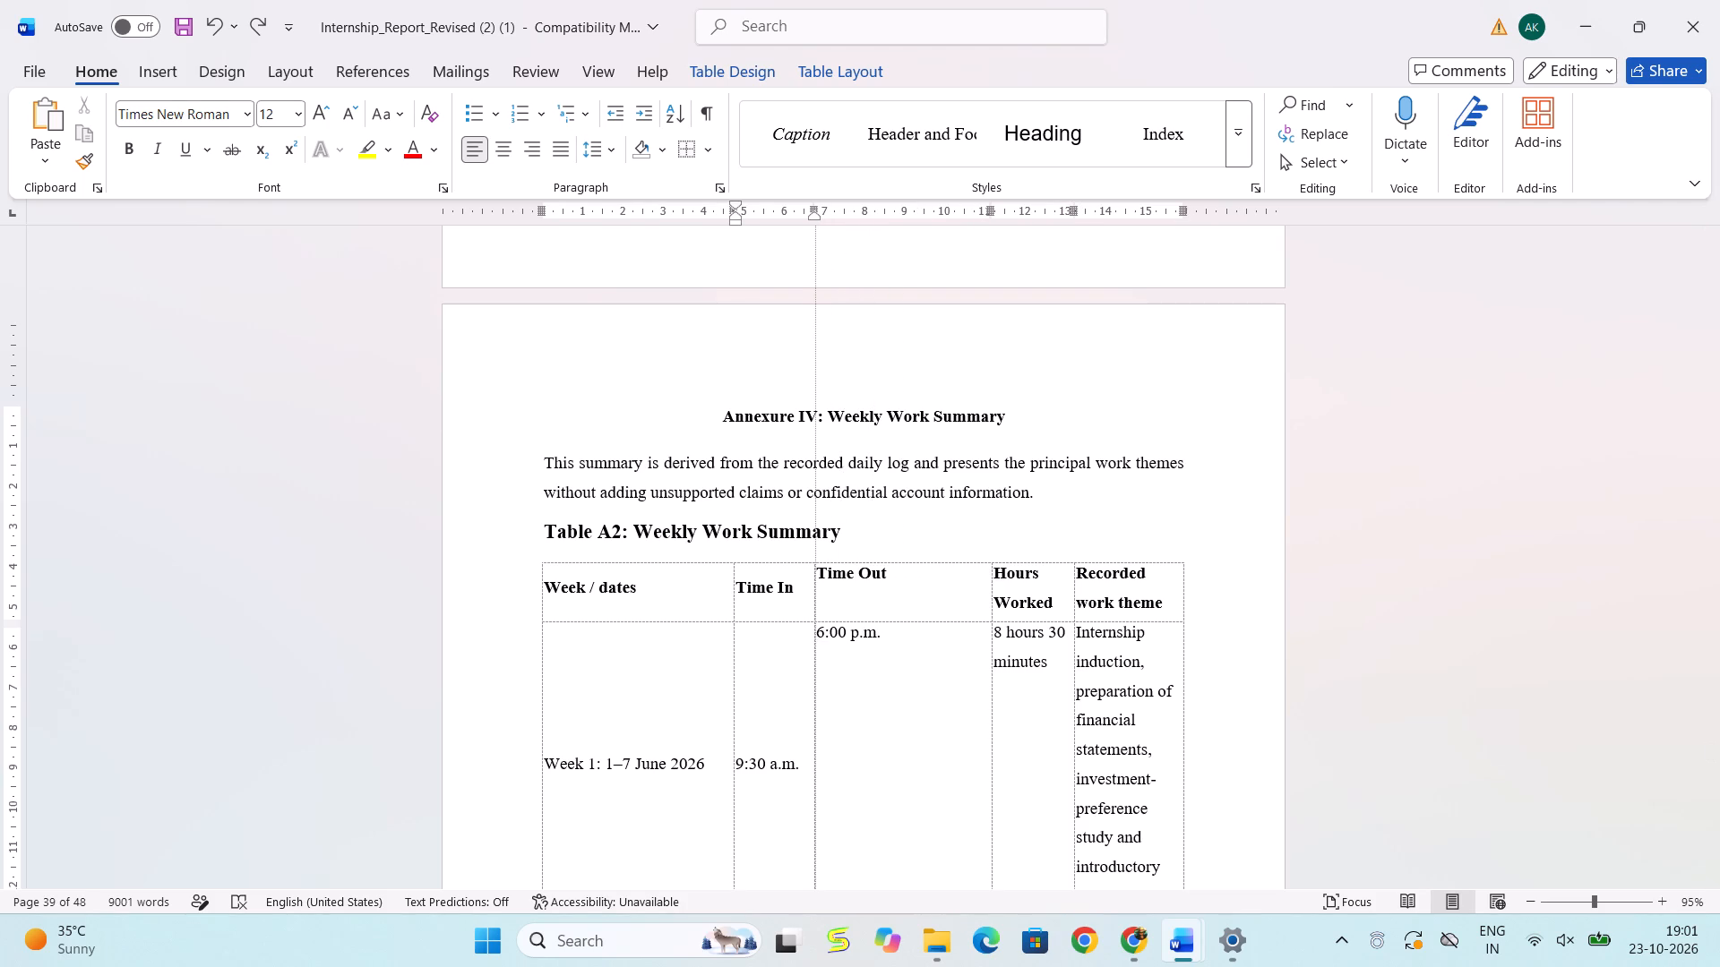
left_click_drag(812, 612, 815, 614)
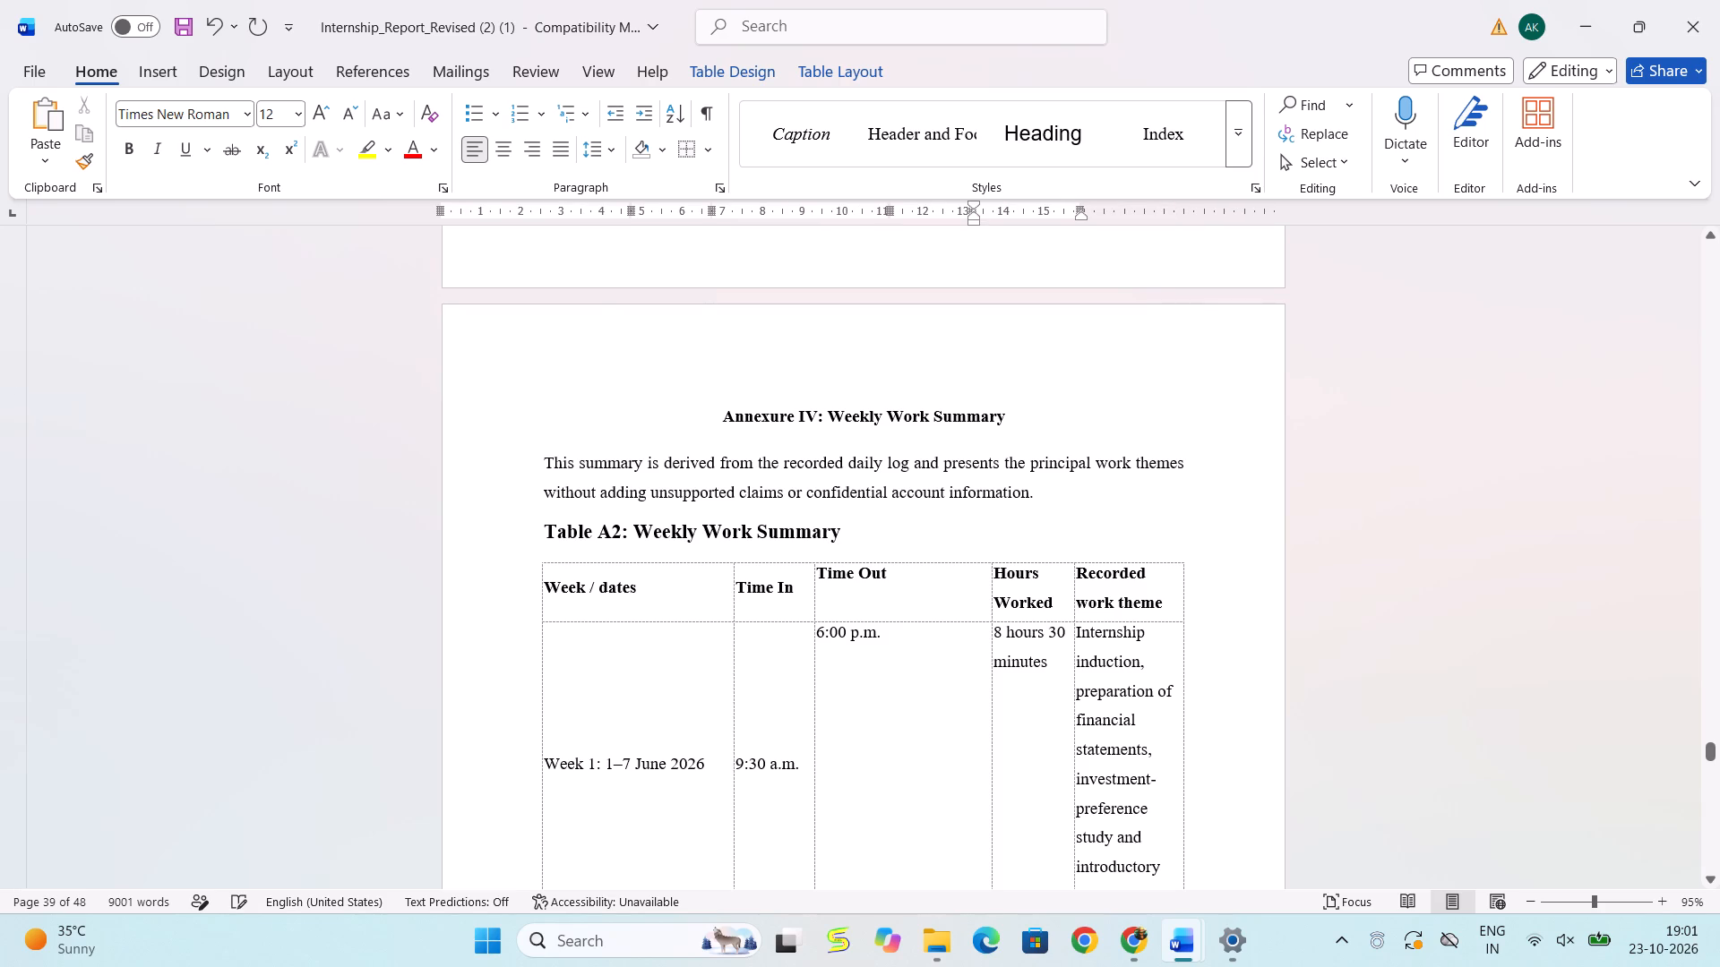
Narrow the Time Out column of Table A2 to about 2.2 cm, giving the freed width to the Hours Worked column.
double_click(993, 621)
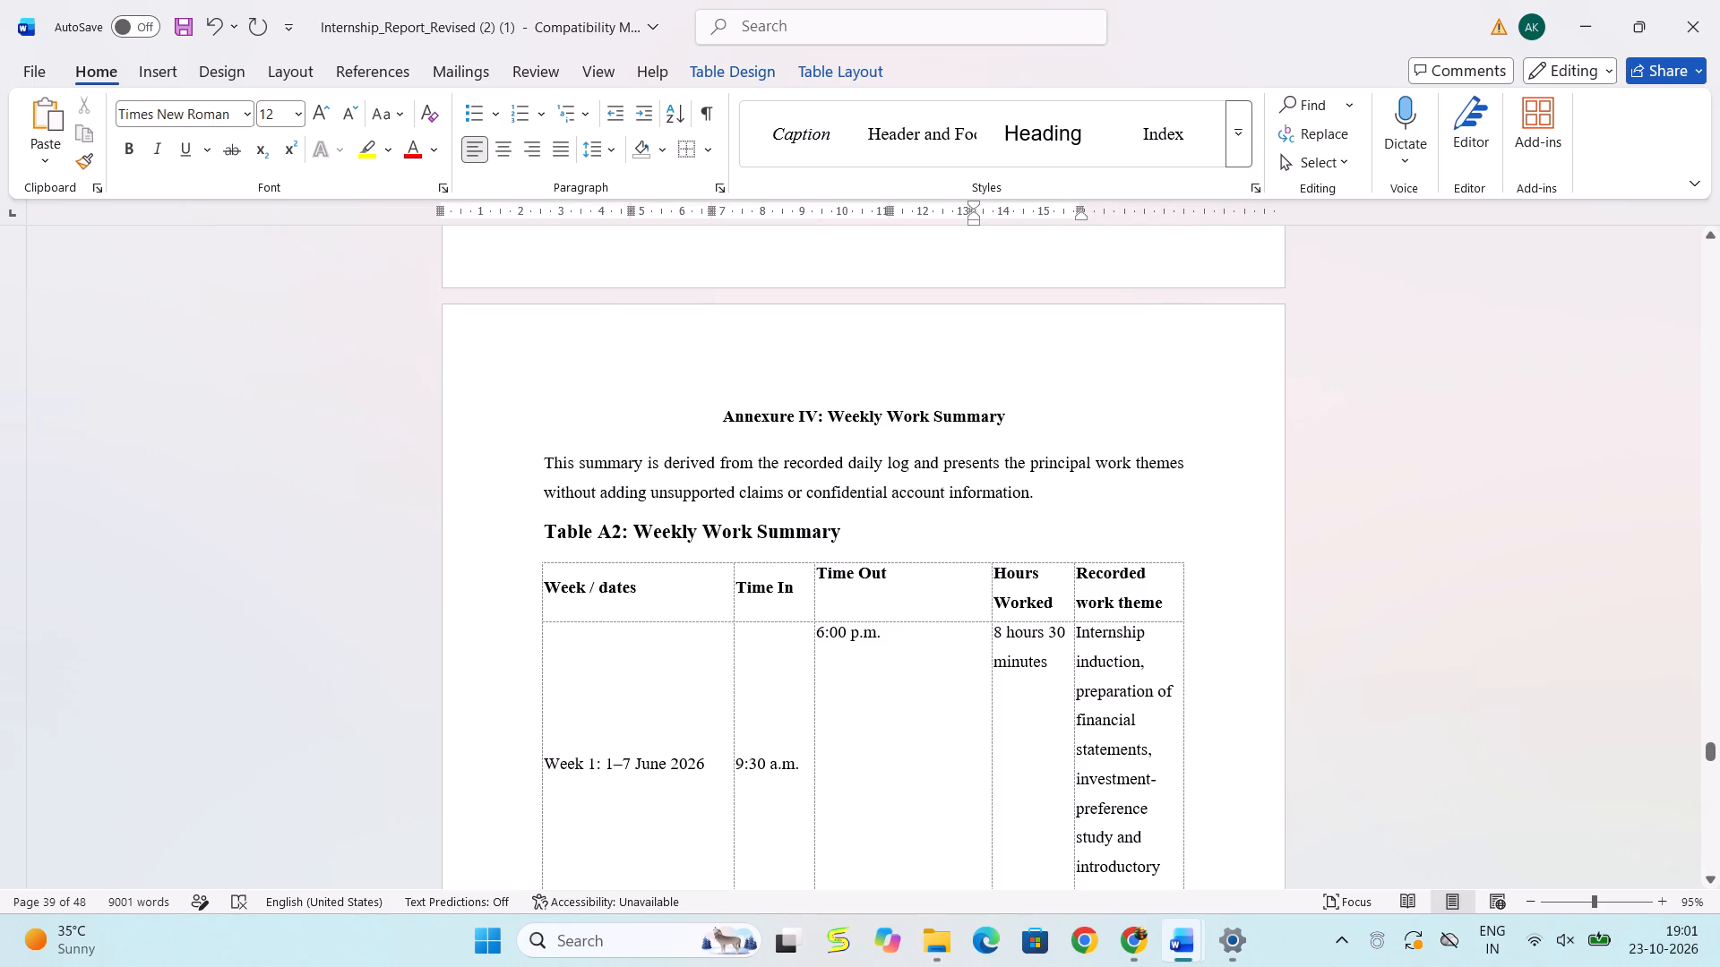
left_click(993, 622)
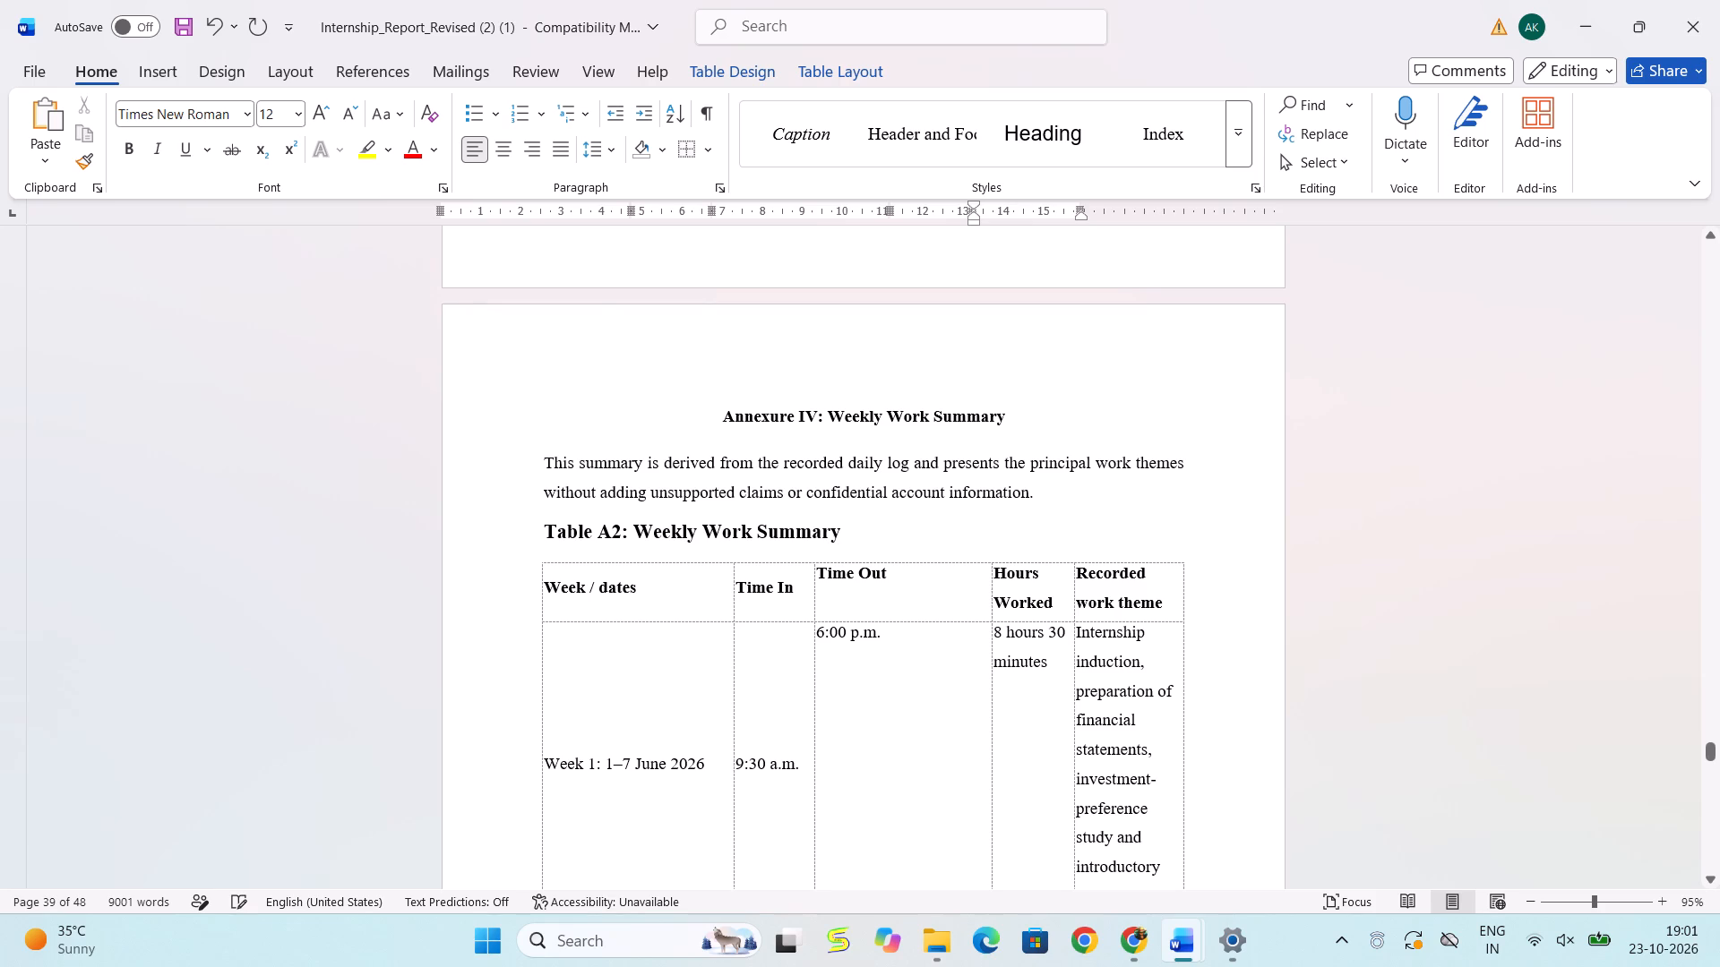
double_click(991, 621)
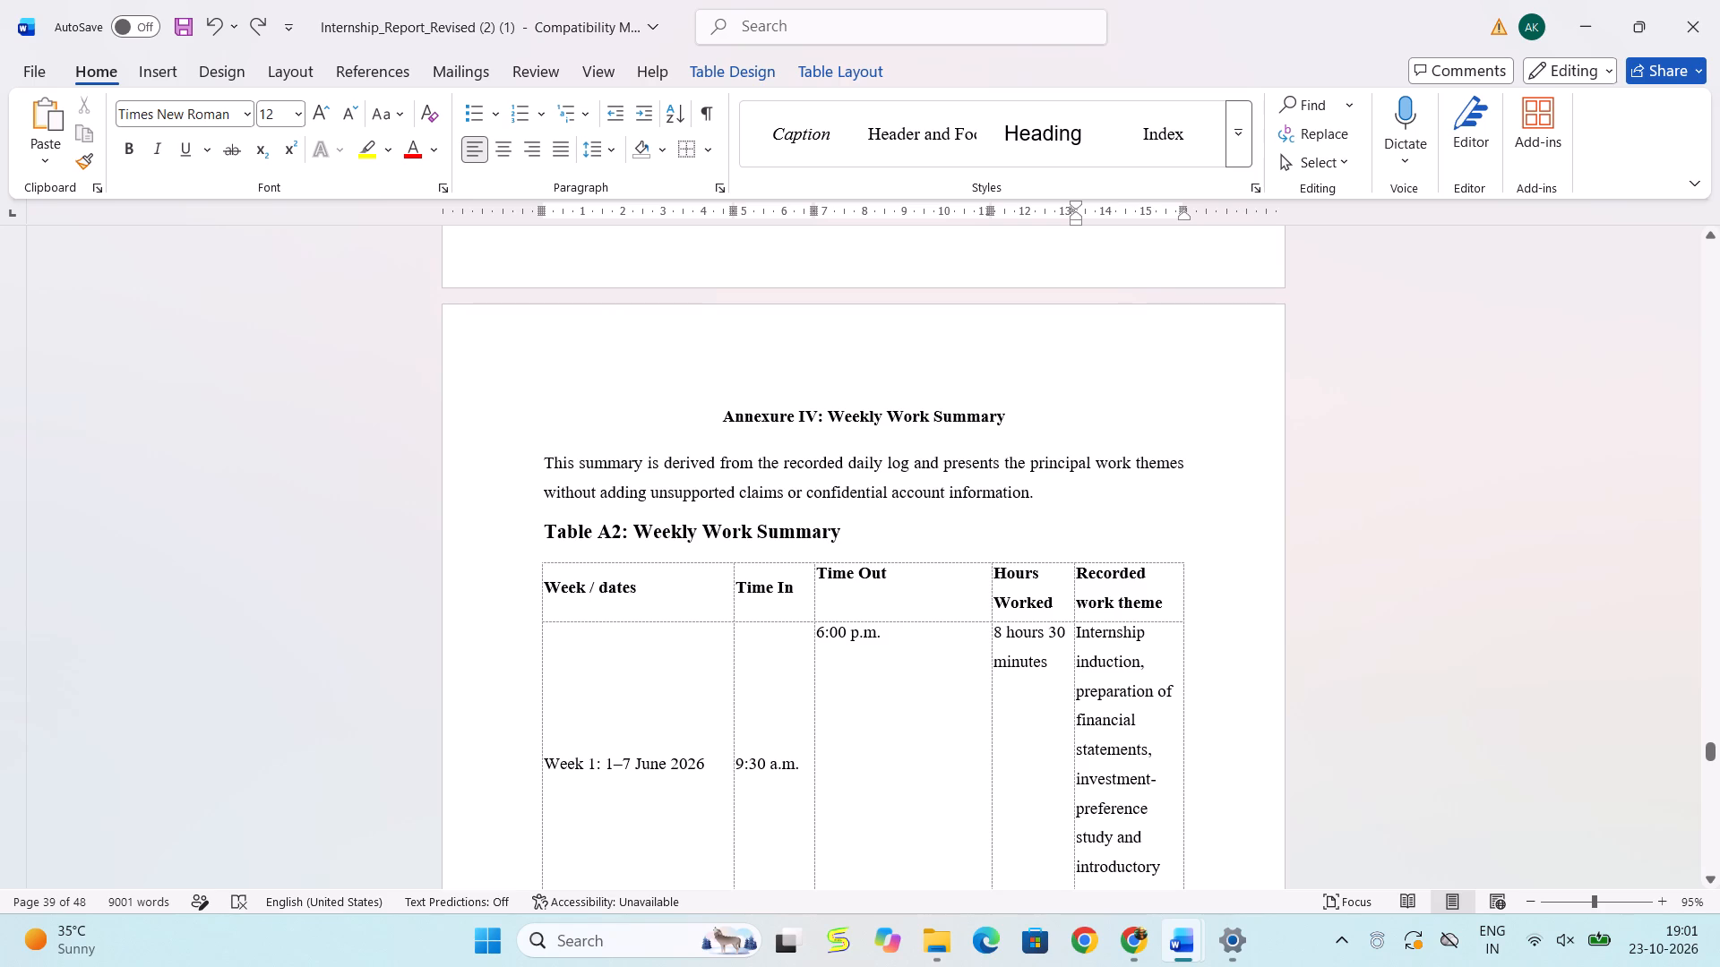
left_click(991, 620)
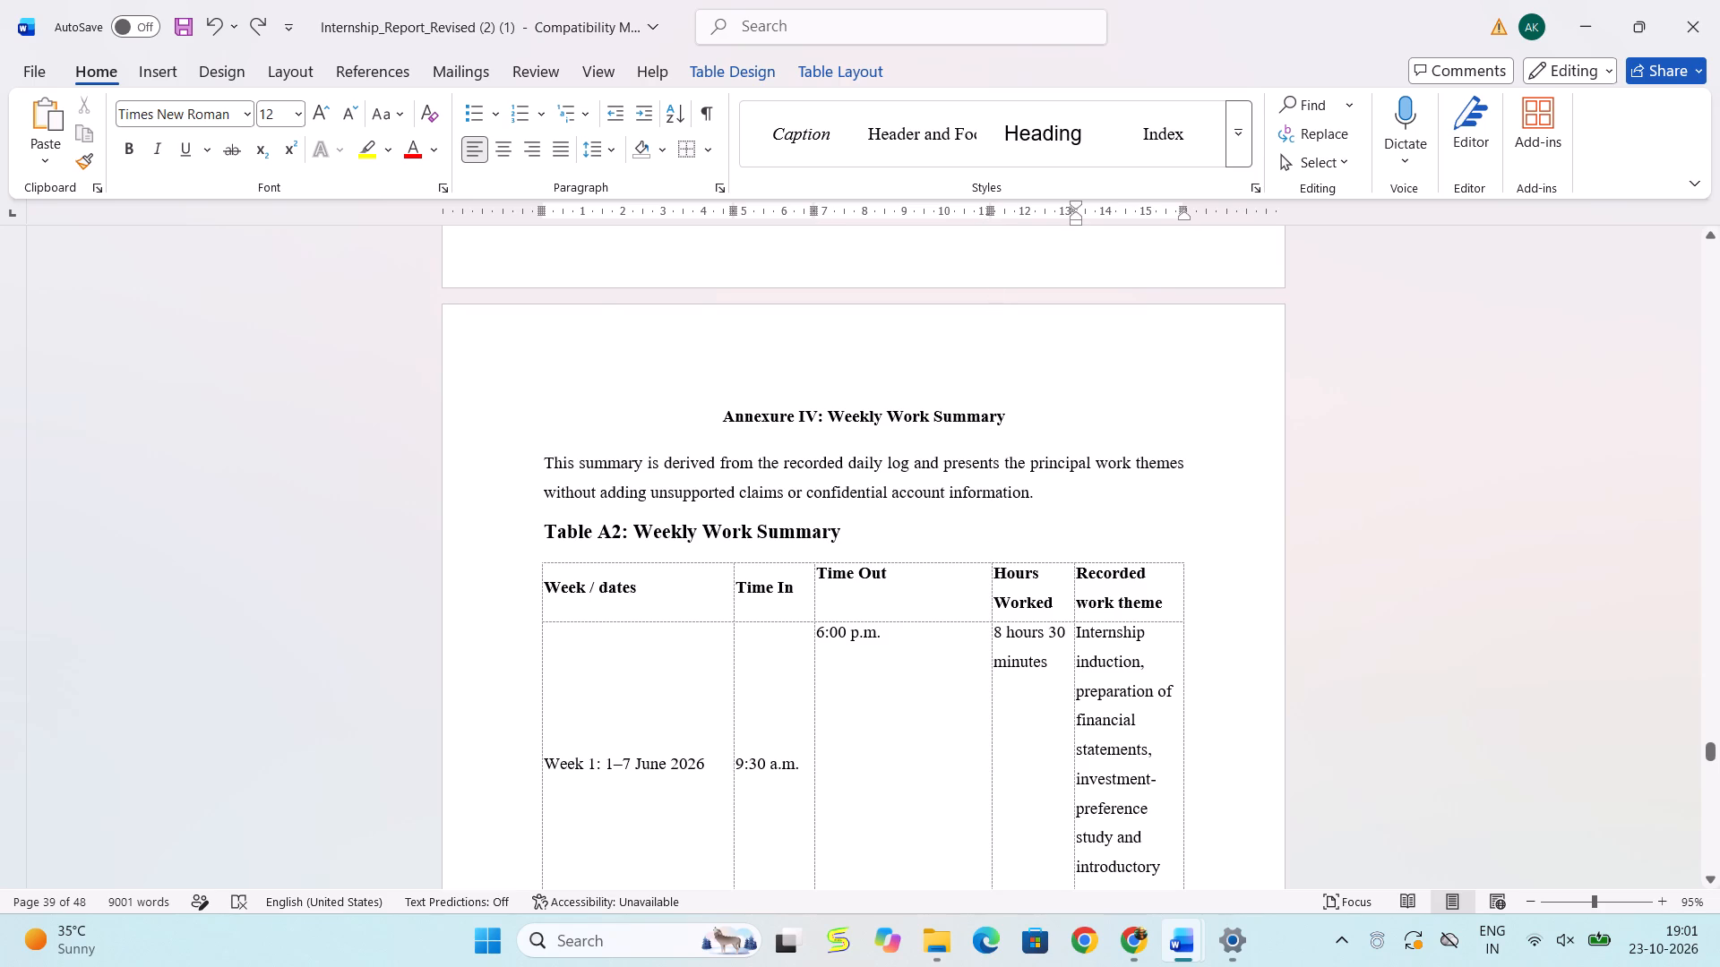
left_click(992, 616)
left_click_drag(992, 616, 952, 609)
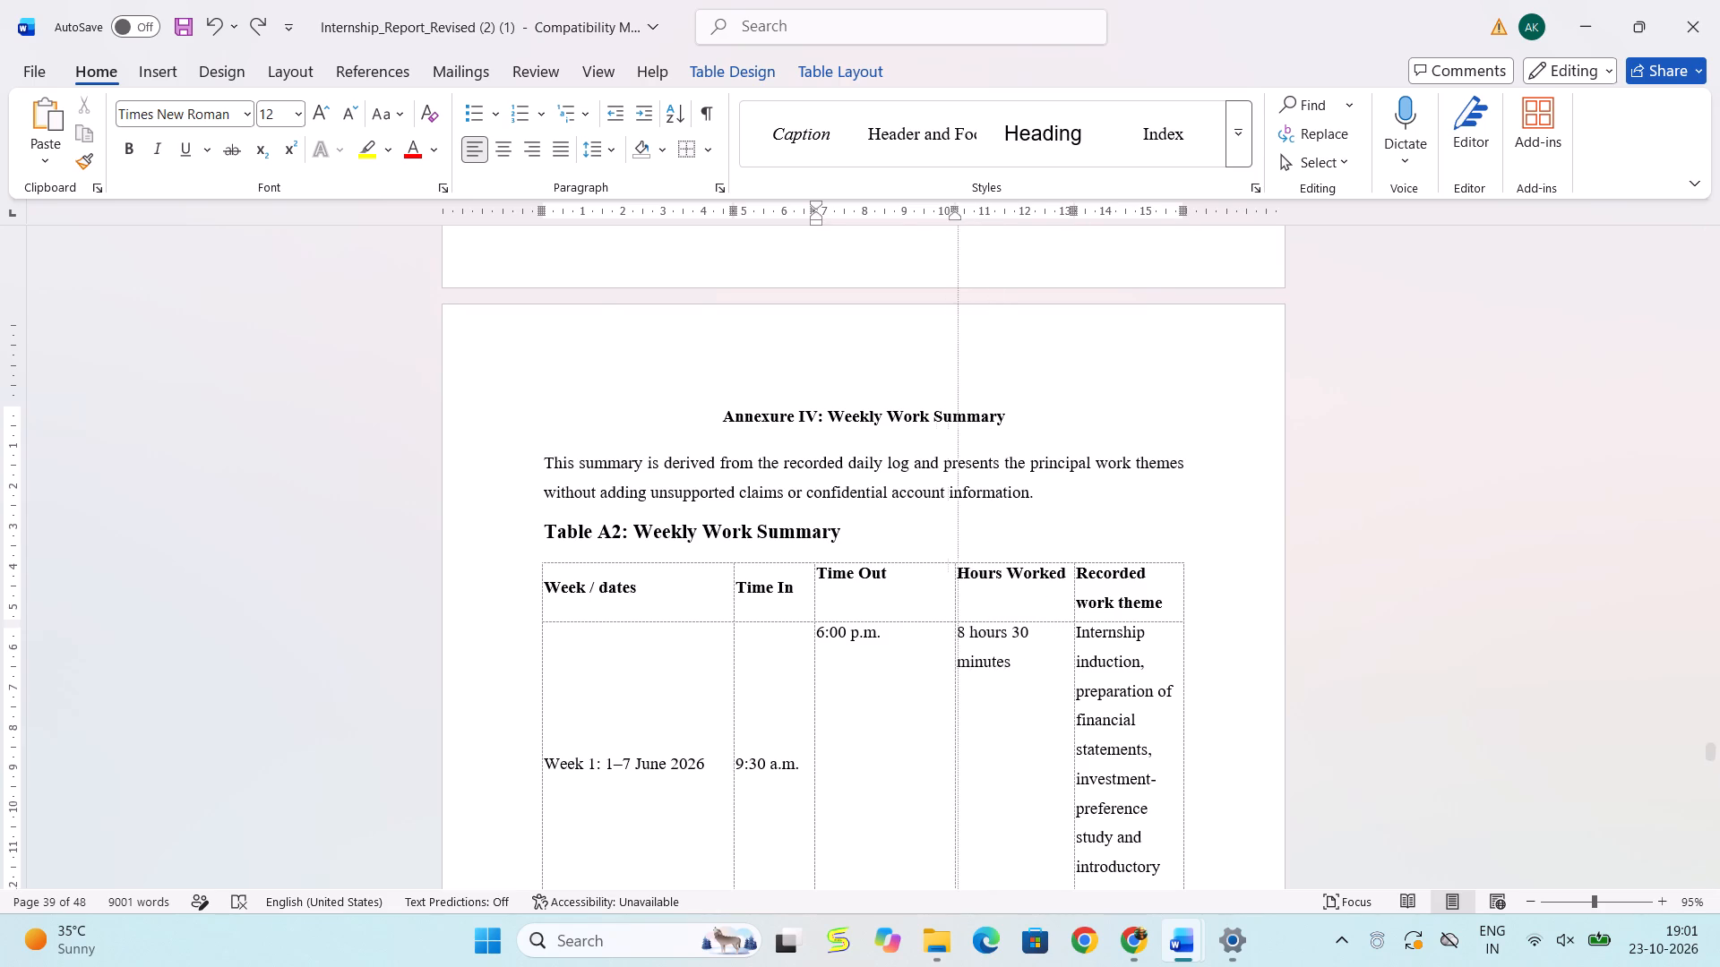
left_click_drag(952, 609, 903, 605)
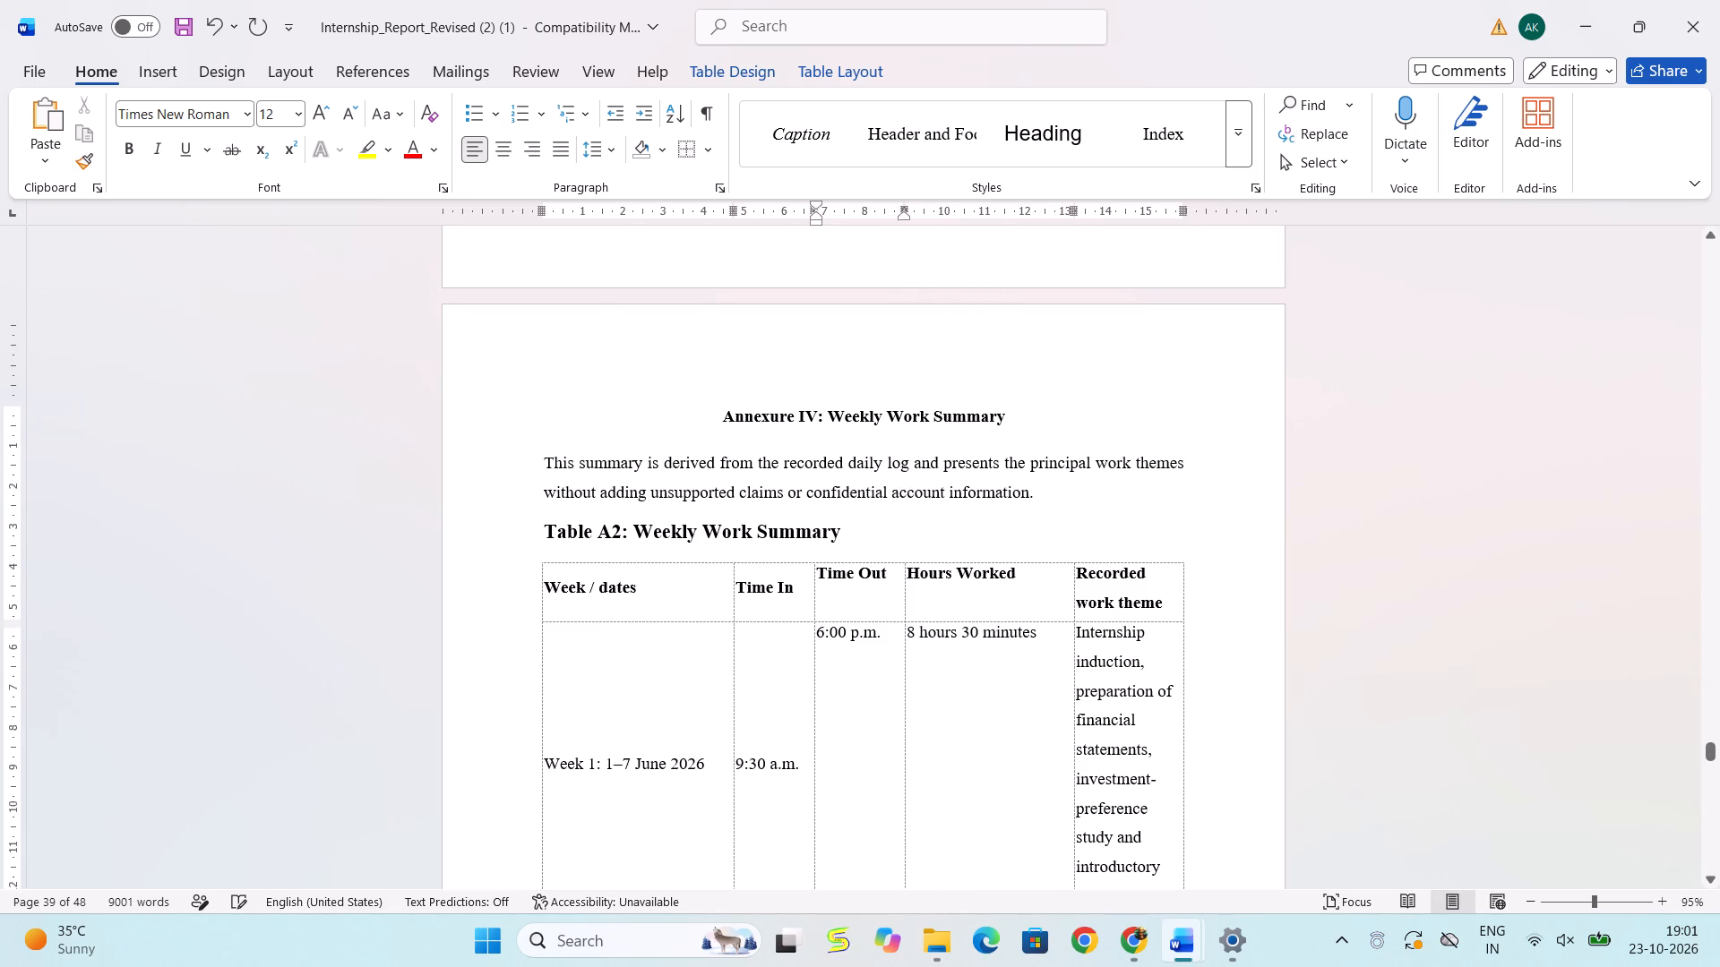
Narrow the Hours Worked column of Table A2 to about 2.2 cm so the Recorded work theme column becomes wider.
left_click(1073, 622)
left_click_drag(1073, 622, 1034, 611)
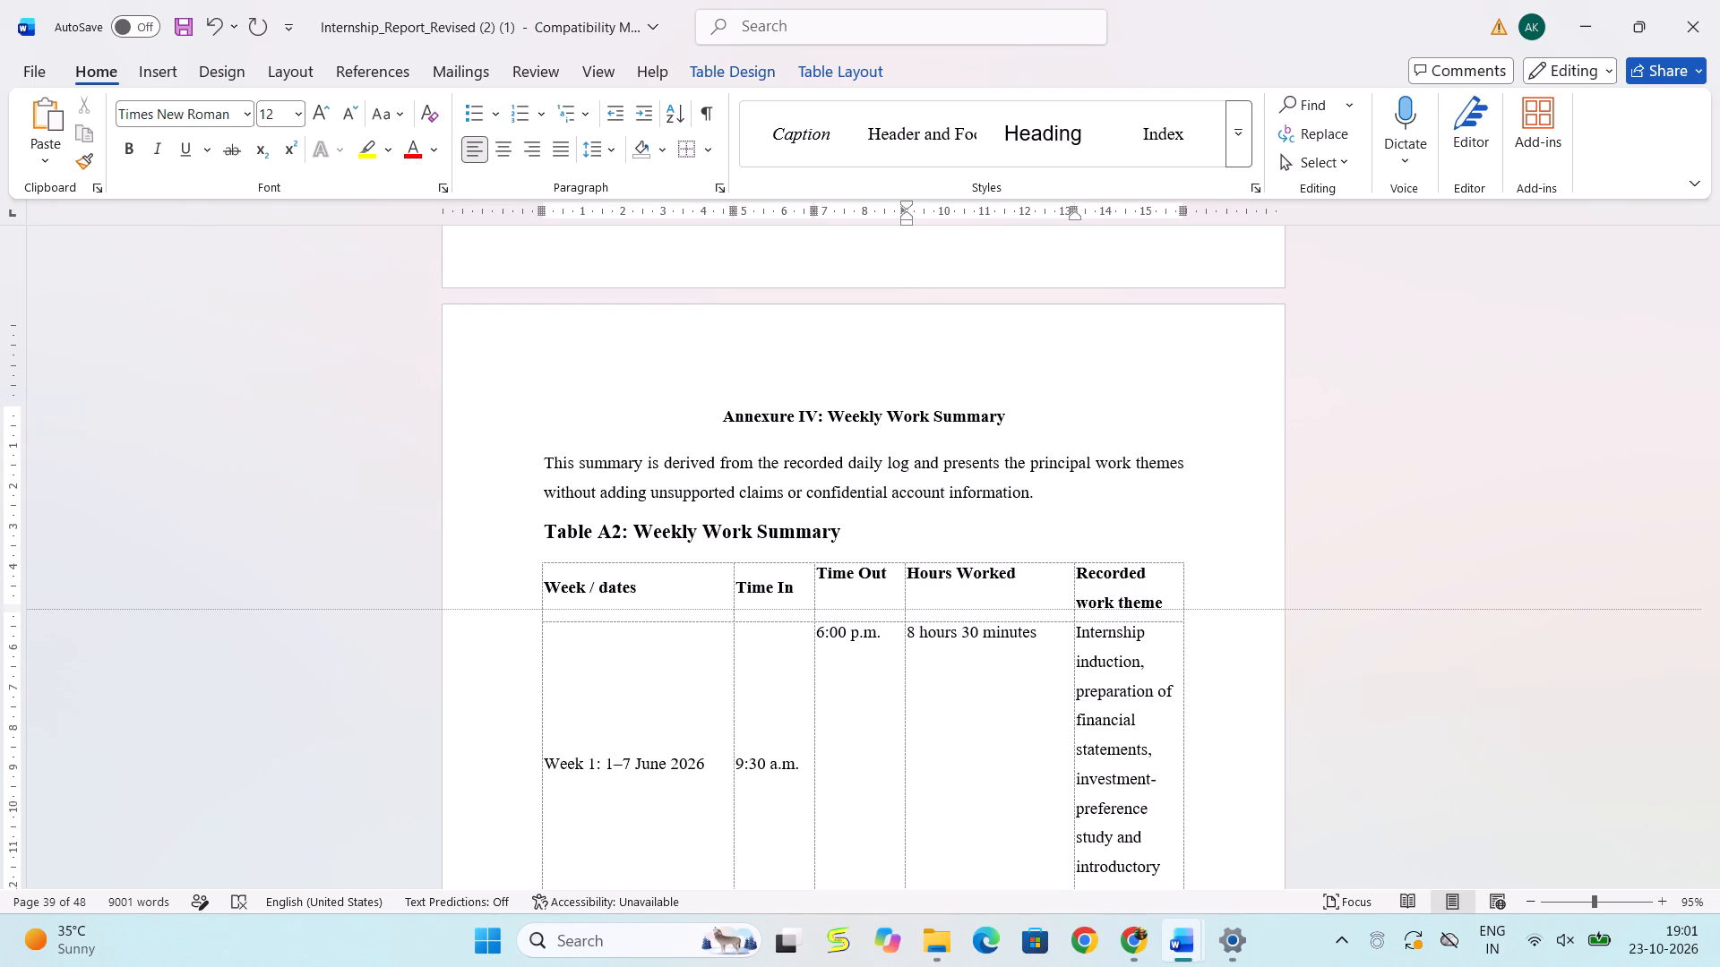
left_click_drag(1034, 611, 1041, 626)
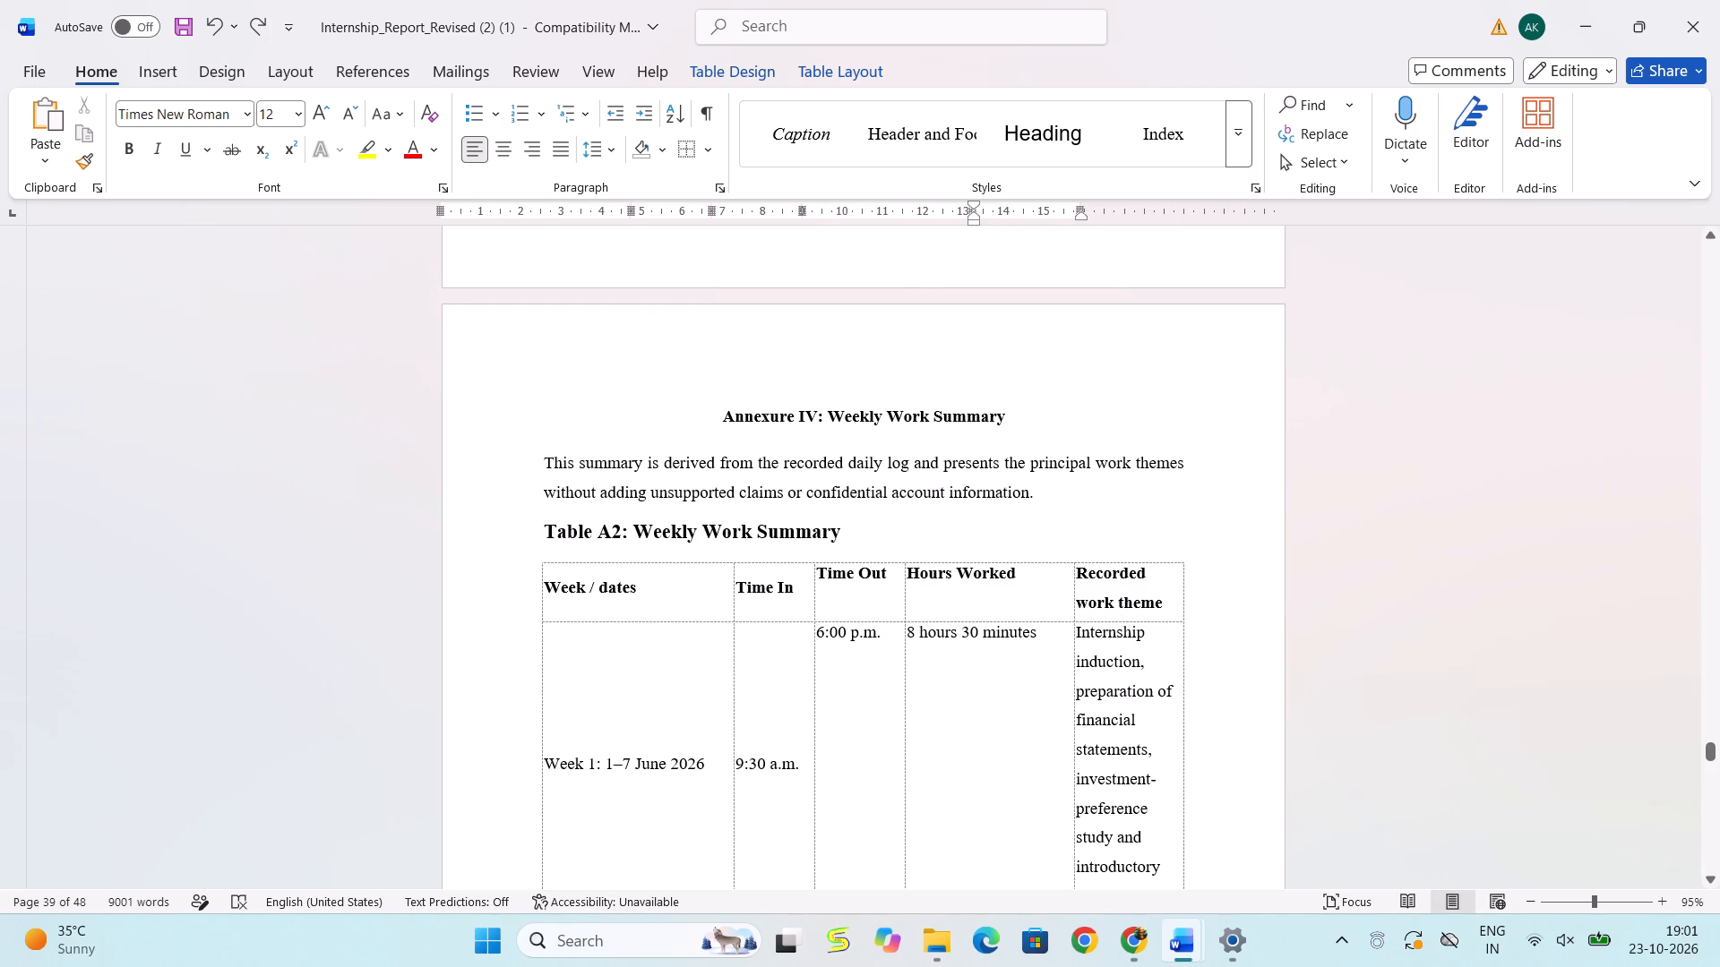
left_click(1074, 621)
double_click(1074, 621)
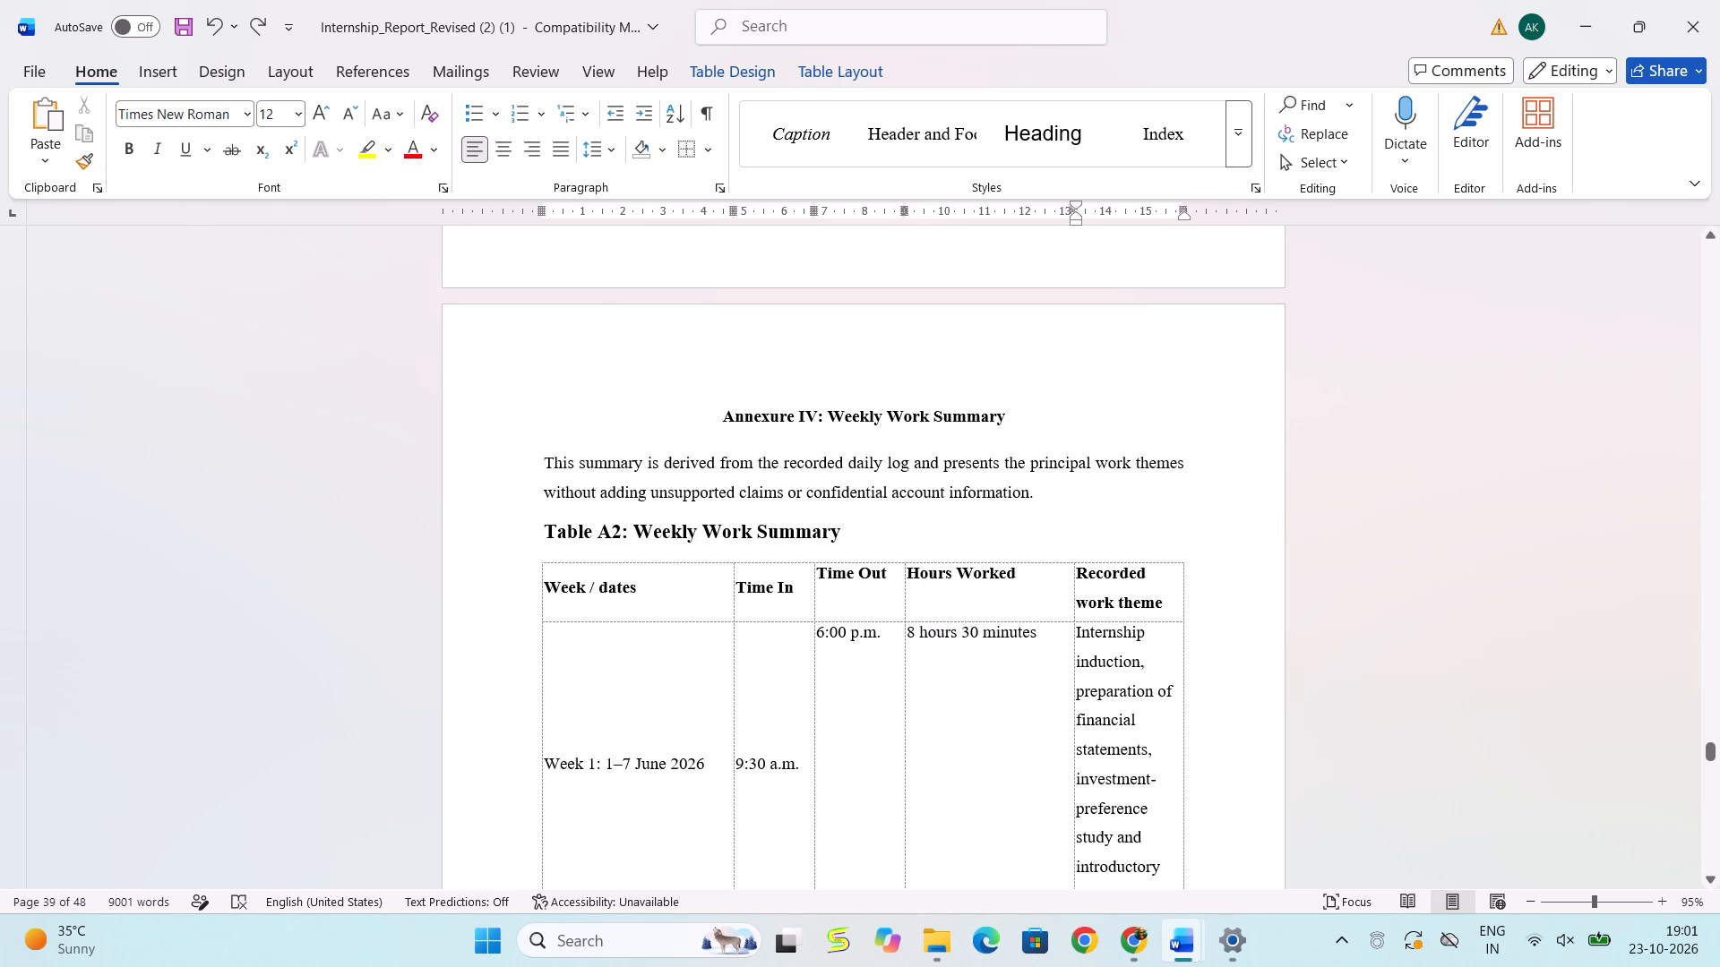
double_click(1074, 619)
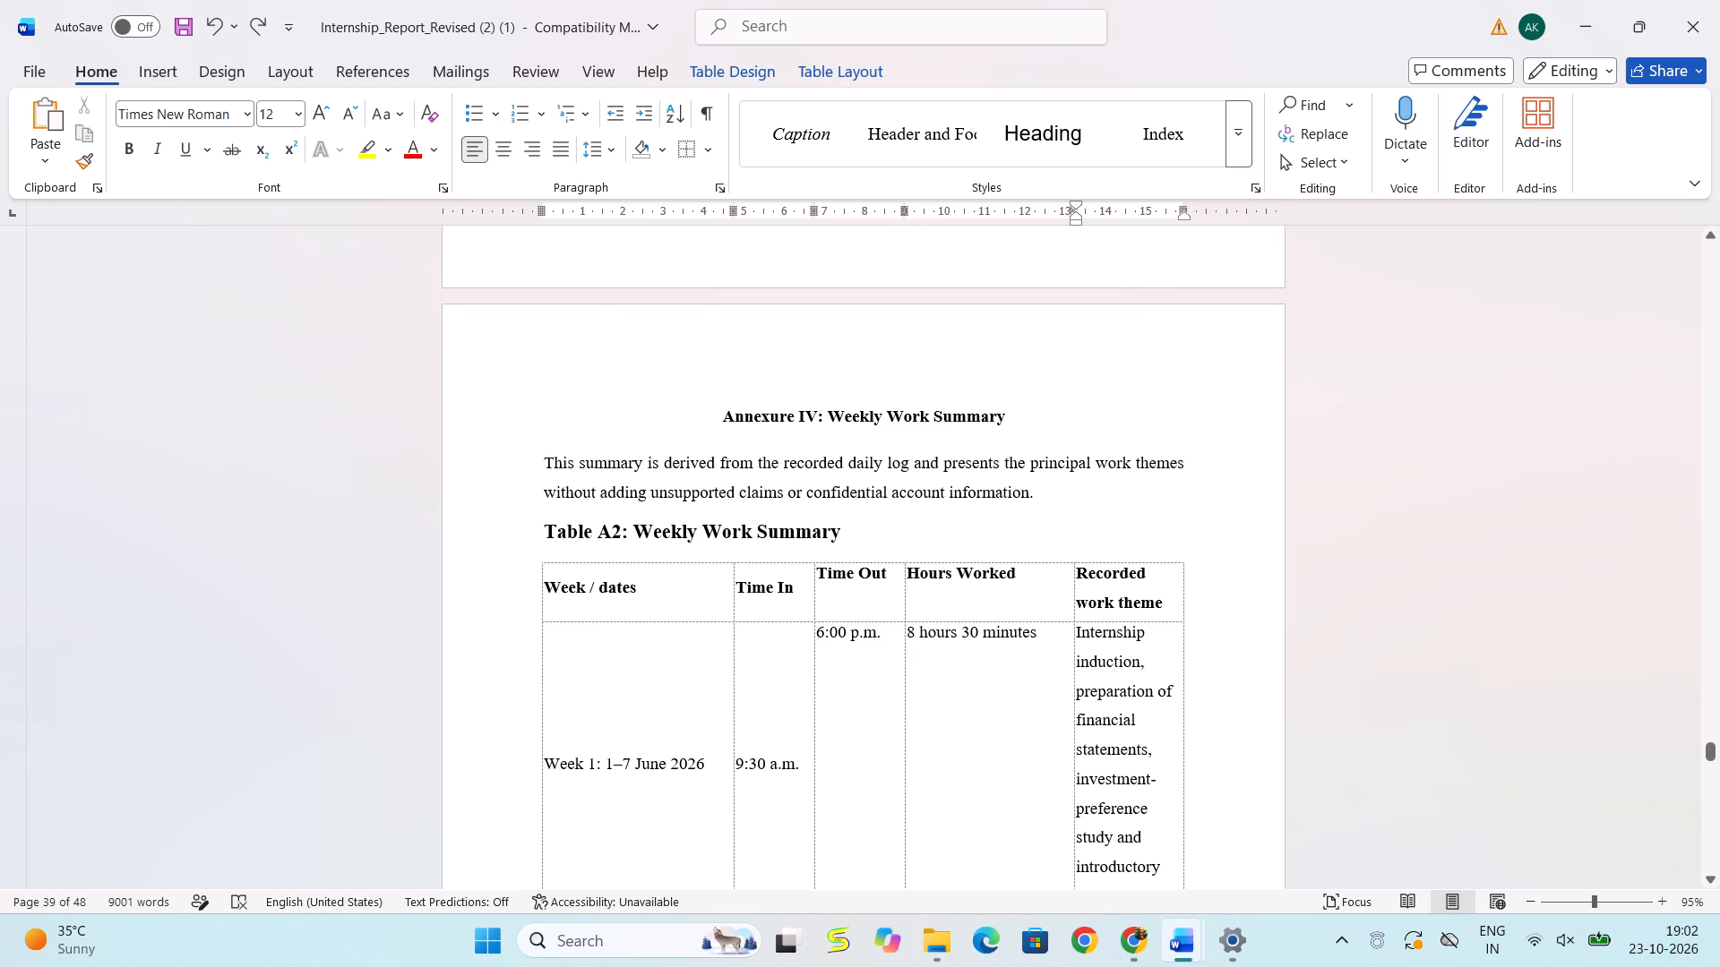
left_click(1073, 618)
left_click_drag(1073, 618, 1028, 615)
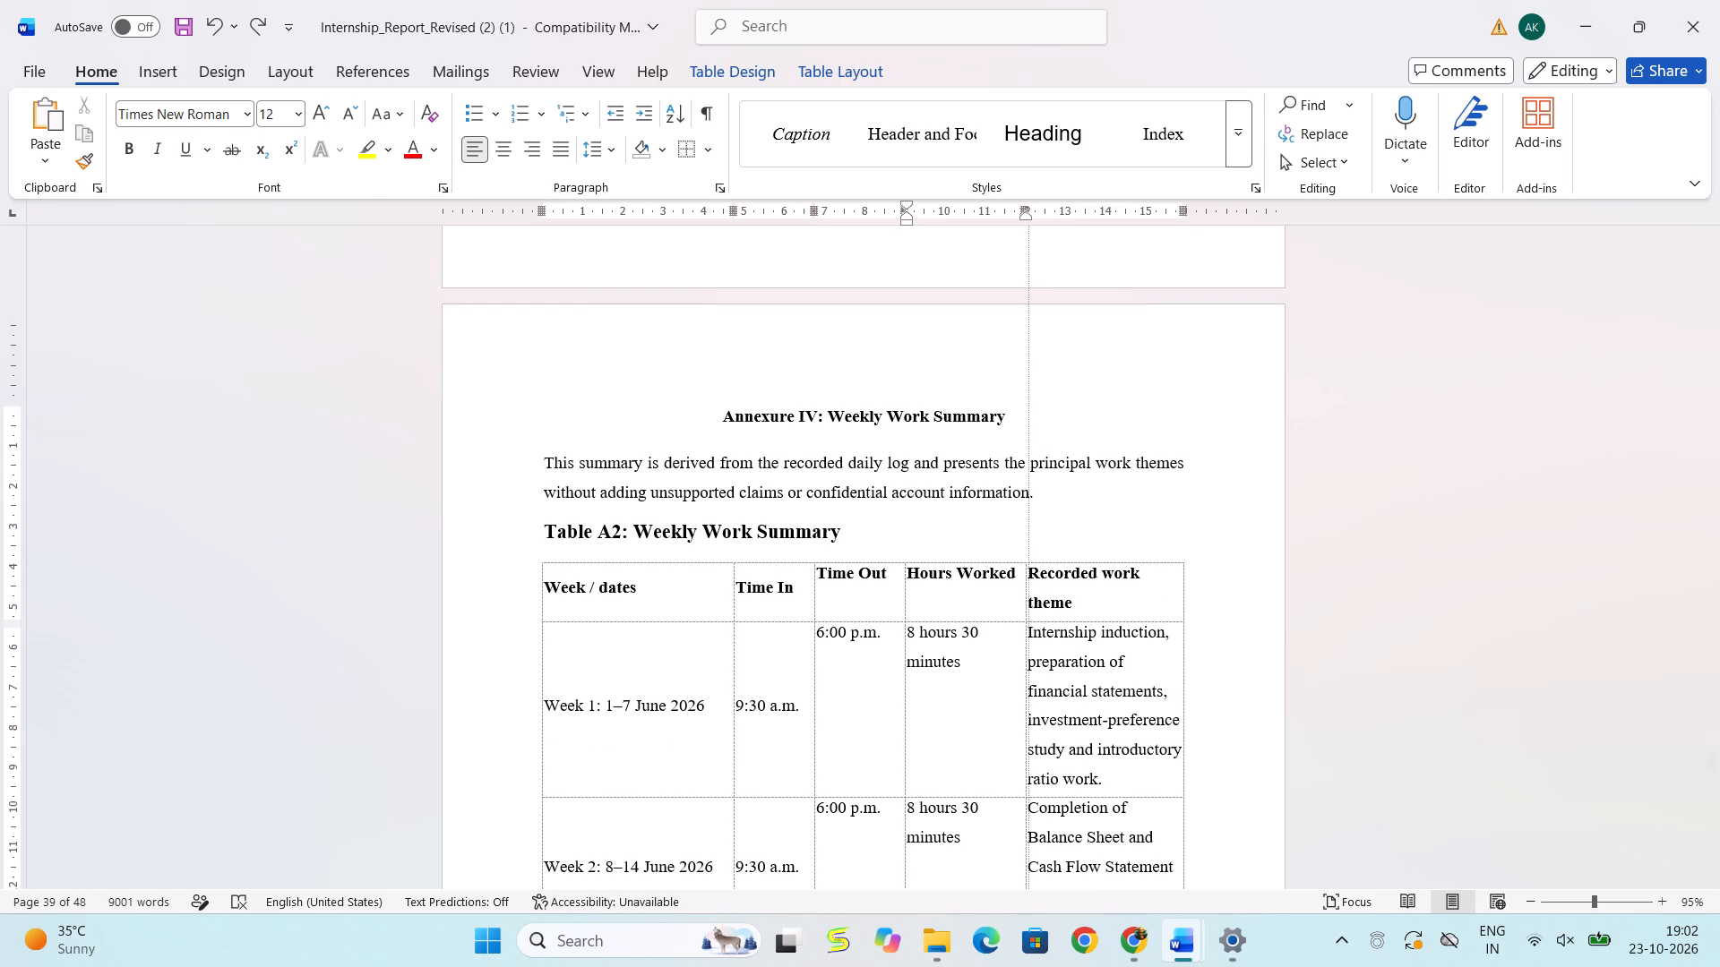
left_click_drag(1028, 615, 996, 616)
scroll(996, 616, "down", 3)
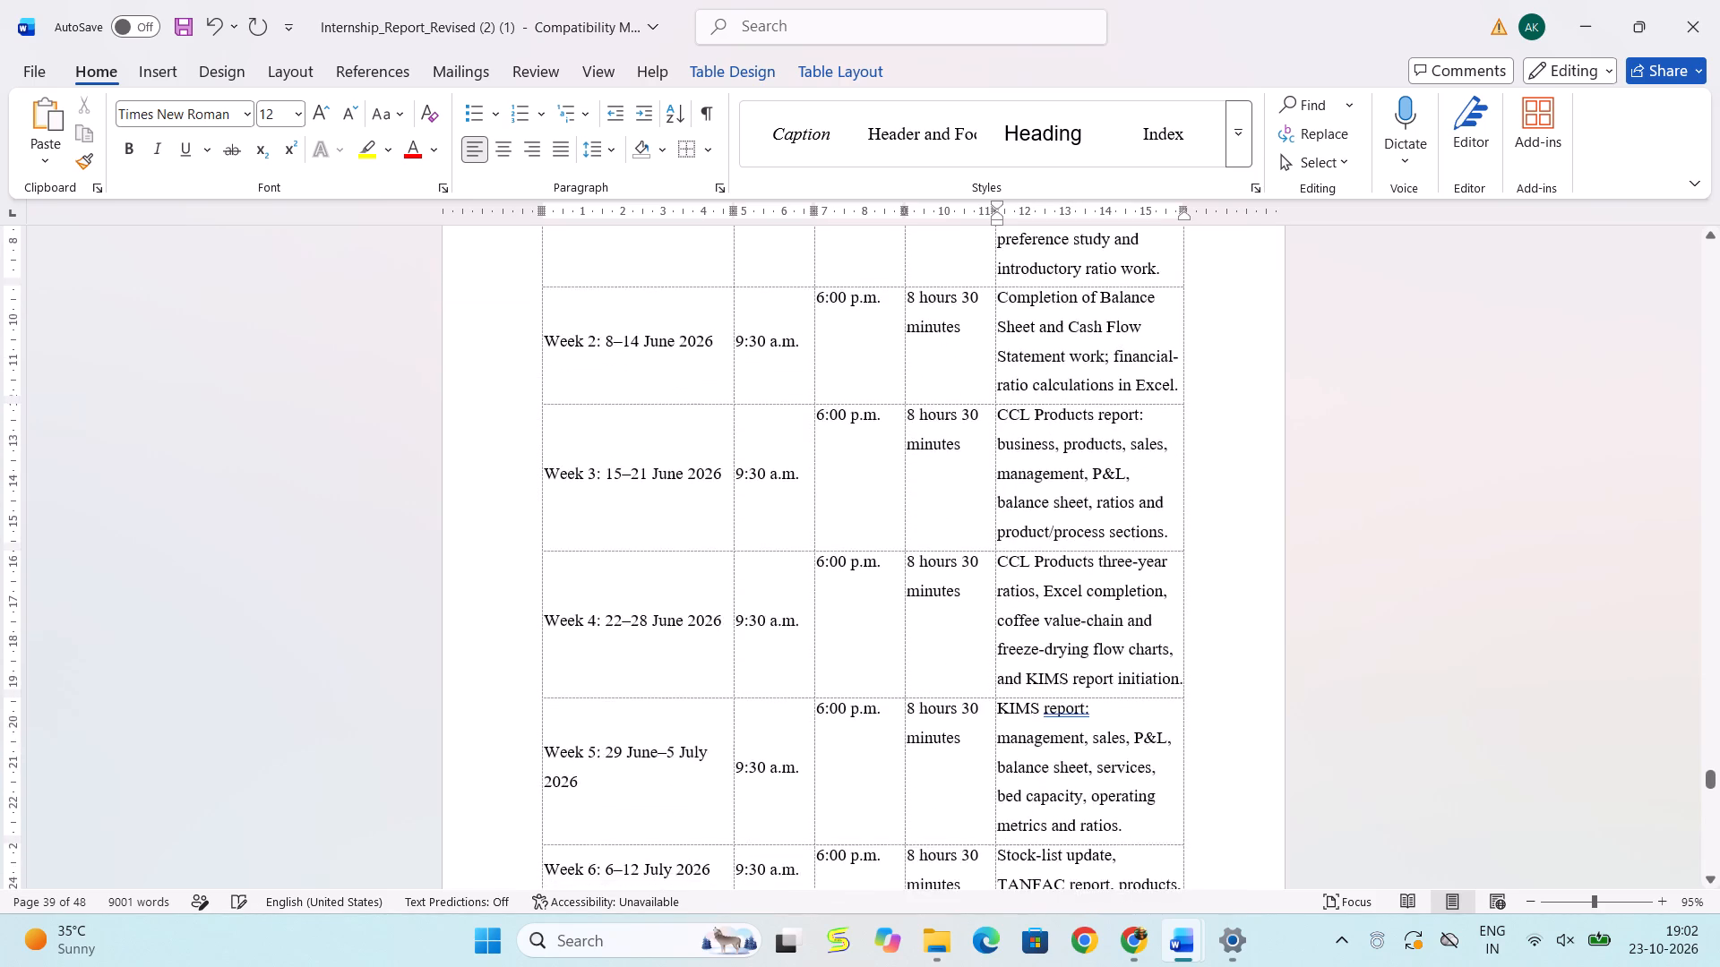
scroll(996, 616, "down", 2)
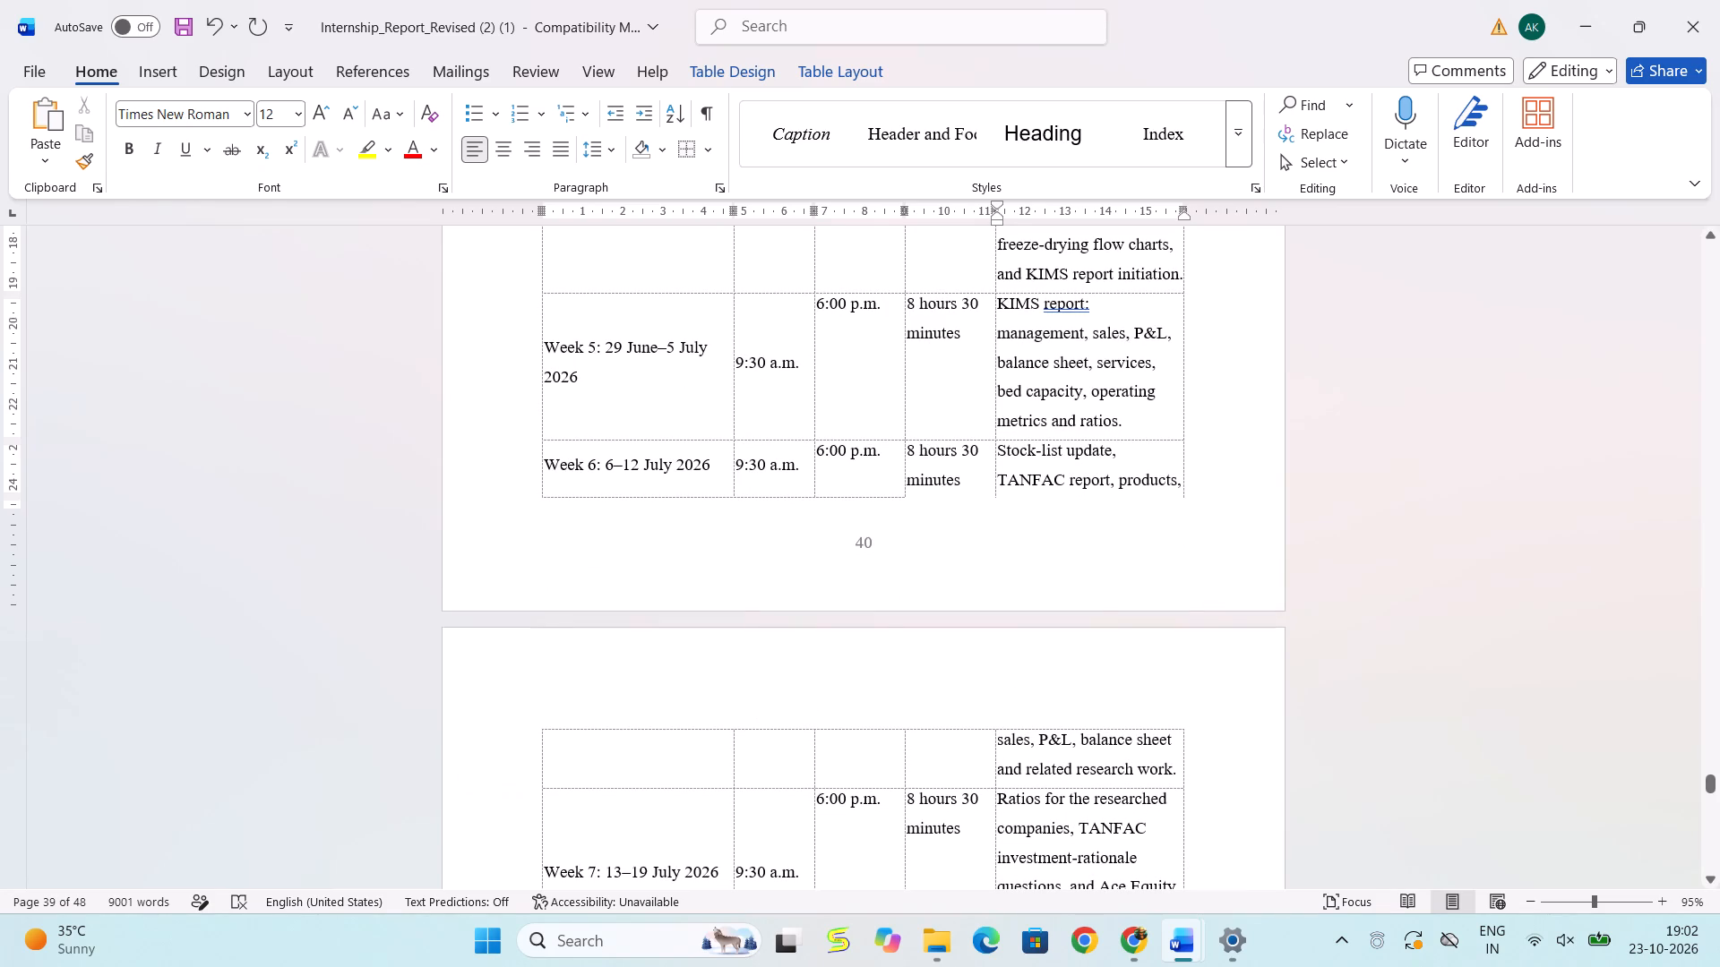
Apply all borders to the whole of Table A2: Weekly Work Summary.
left_click(903, 477)
scroll(1016, 487, "up", 5)
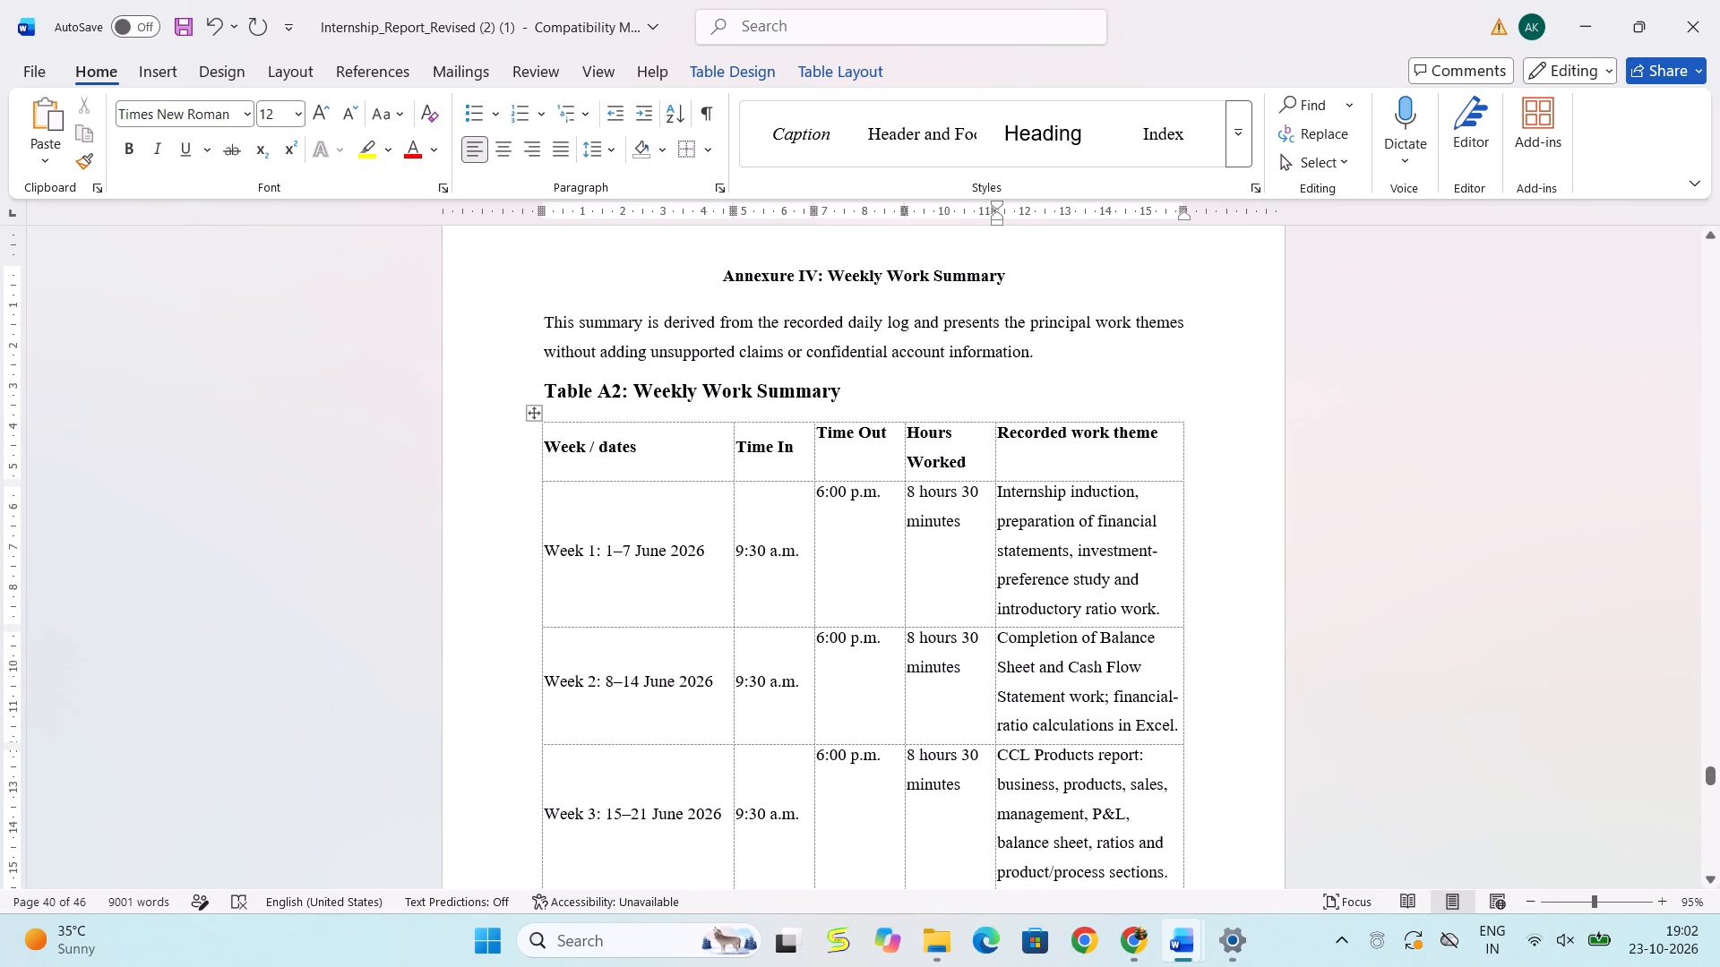
left_click(536, 411)
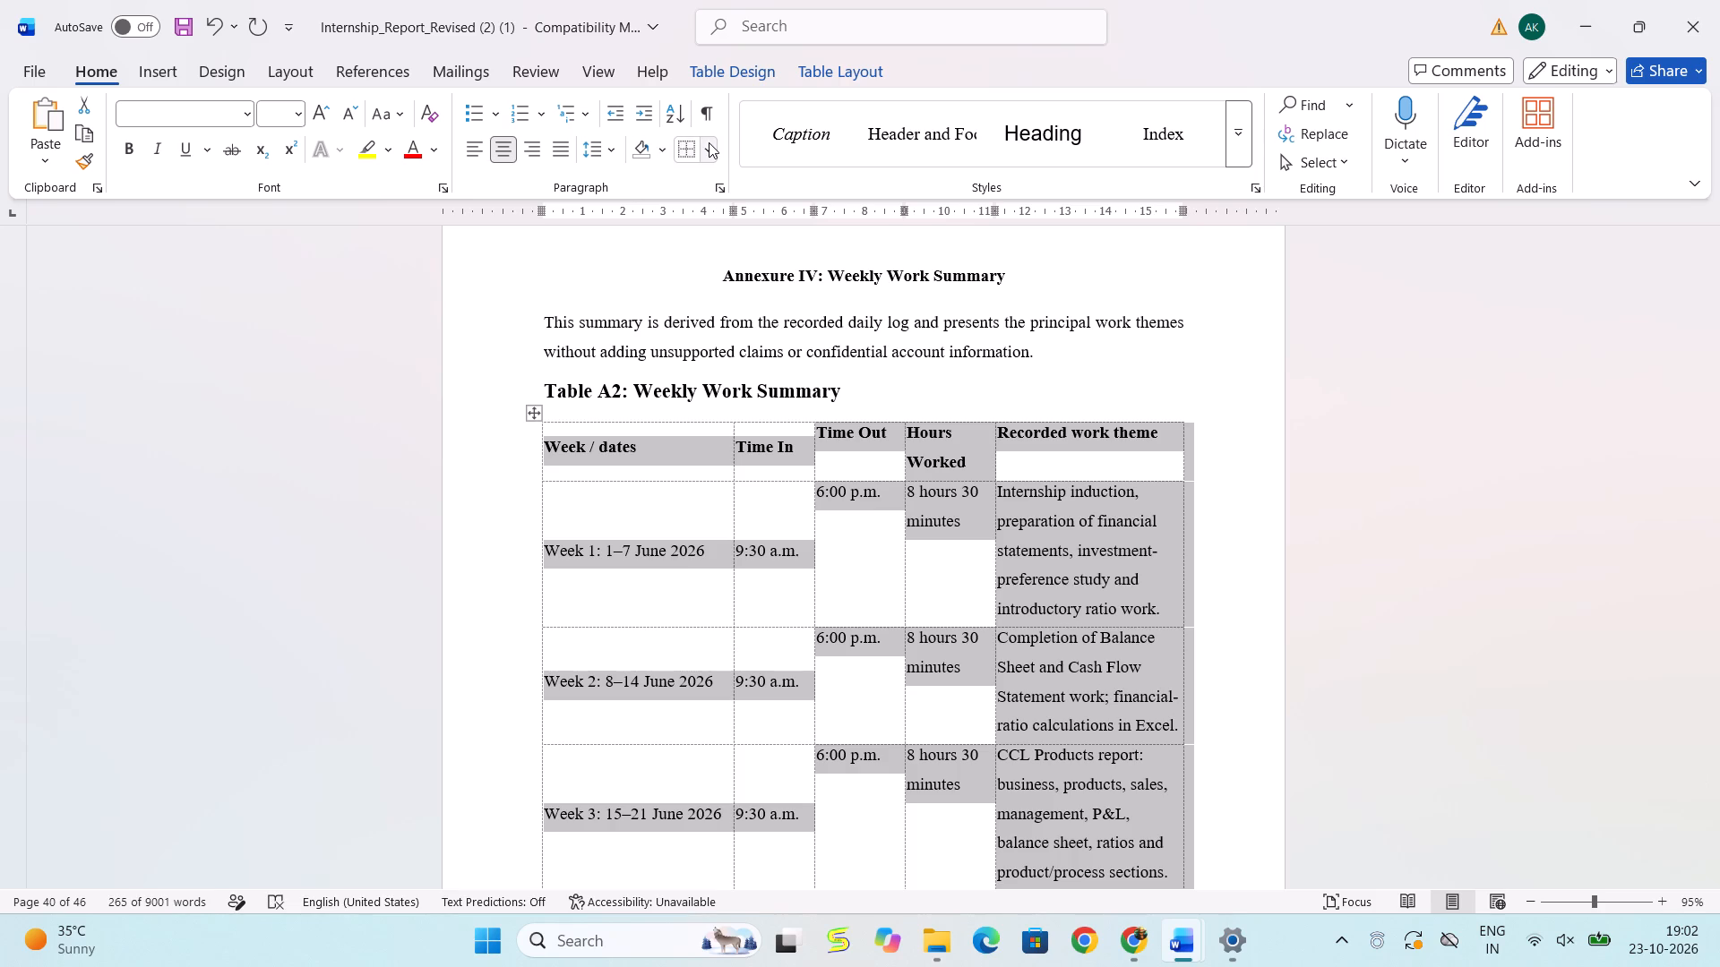
left_click(709, 142)
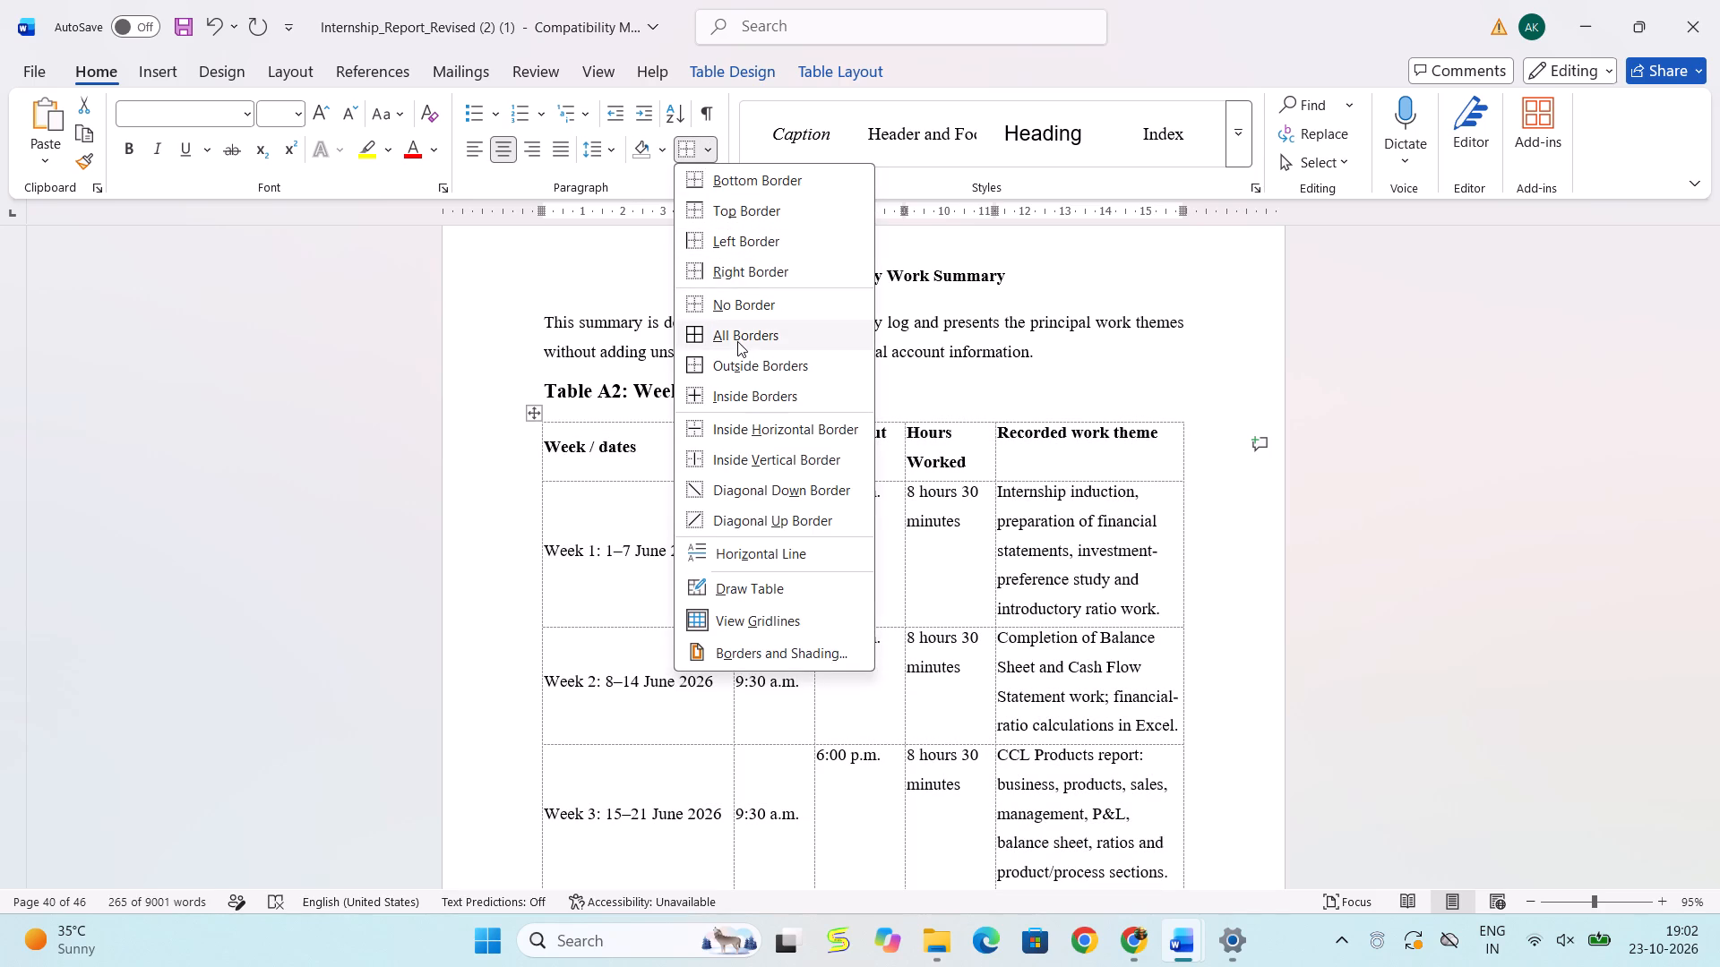
left_click(737, 342)
Insert nine blank lines before the Annexure V: Responsibility Matrix heading so that it starts on a new page.
scroll(899, 610, "down", 1)
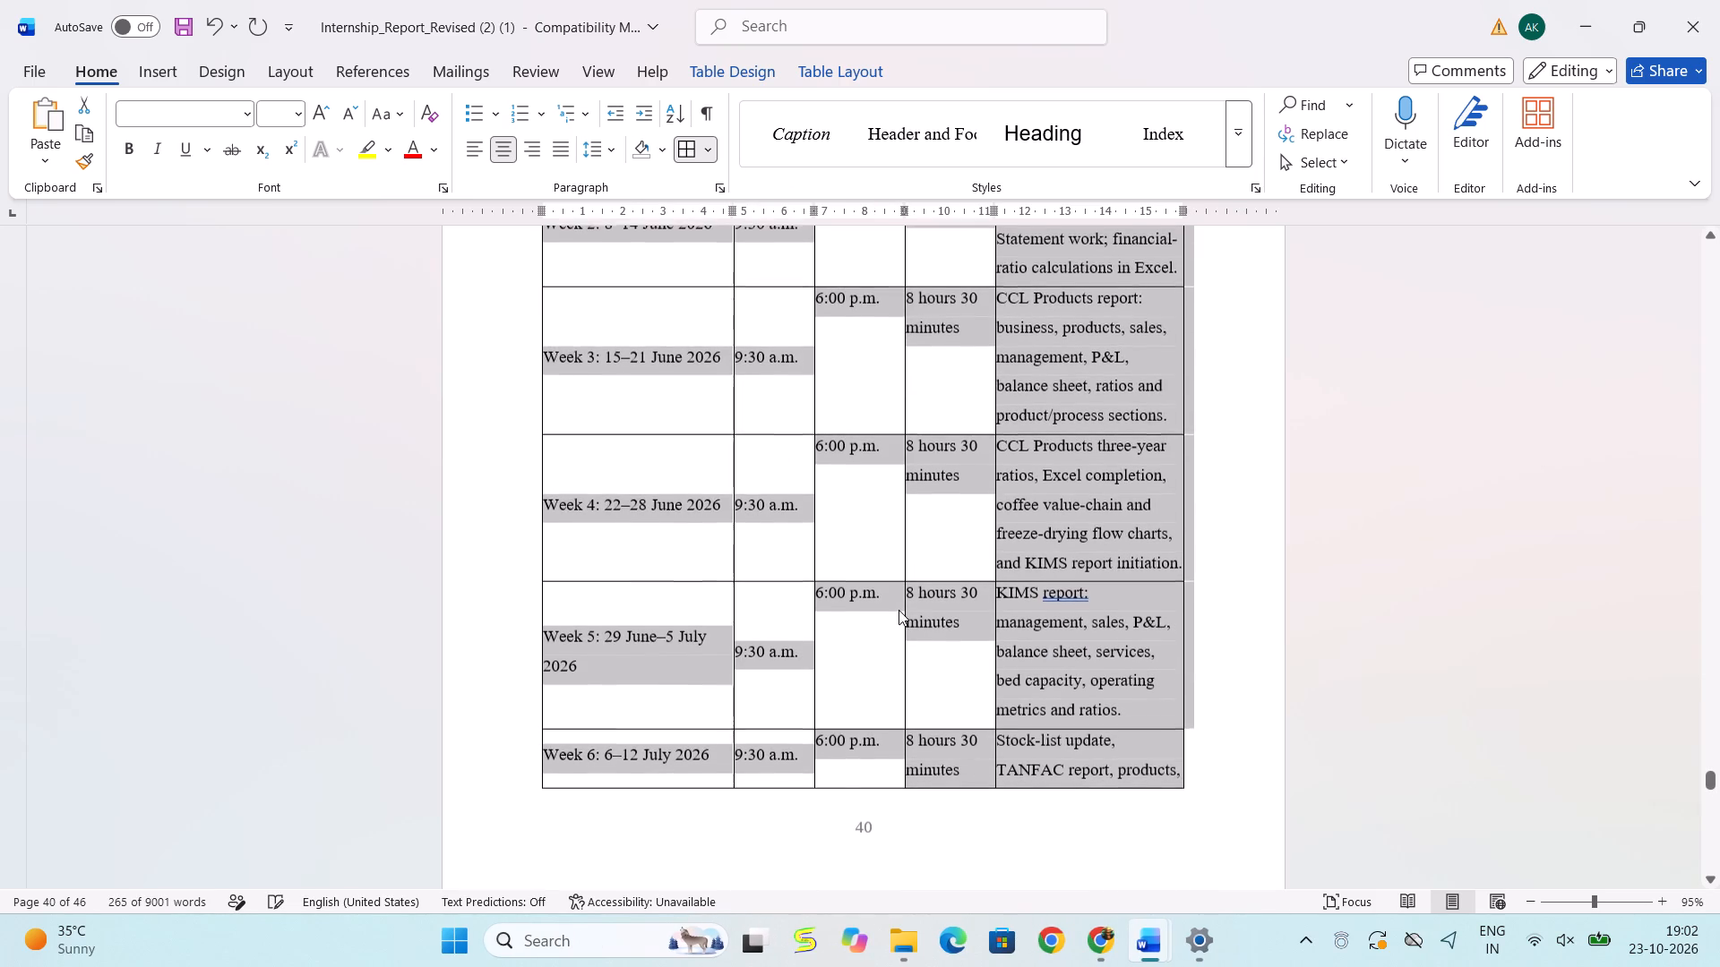
scroll(899, 610, "down", 1)
scroll(983, 615, "down", 2)
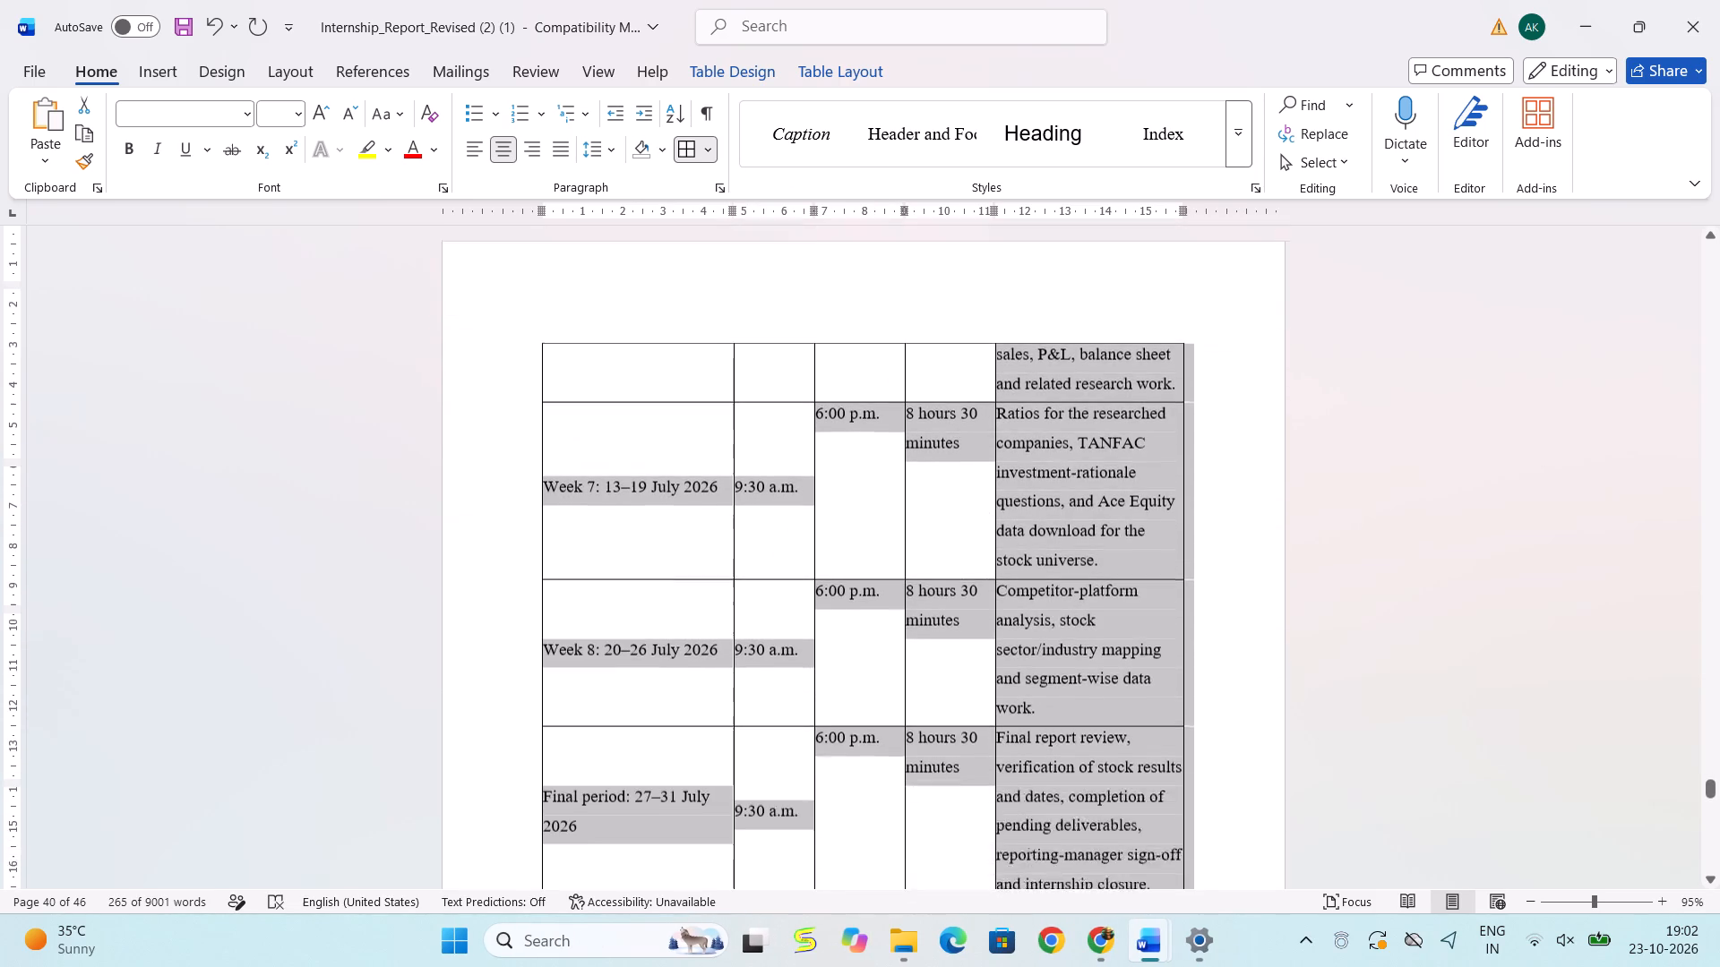
scroll(983, 615, "down", 1)
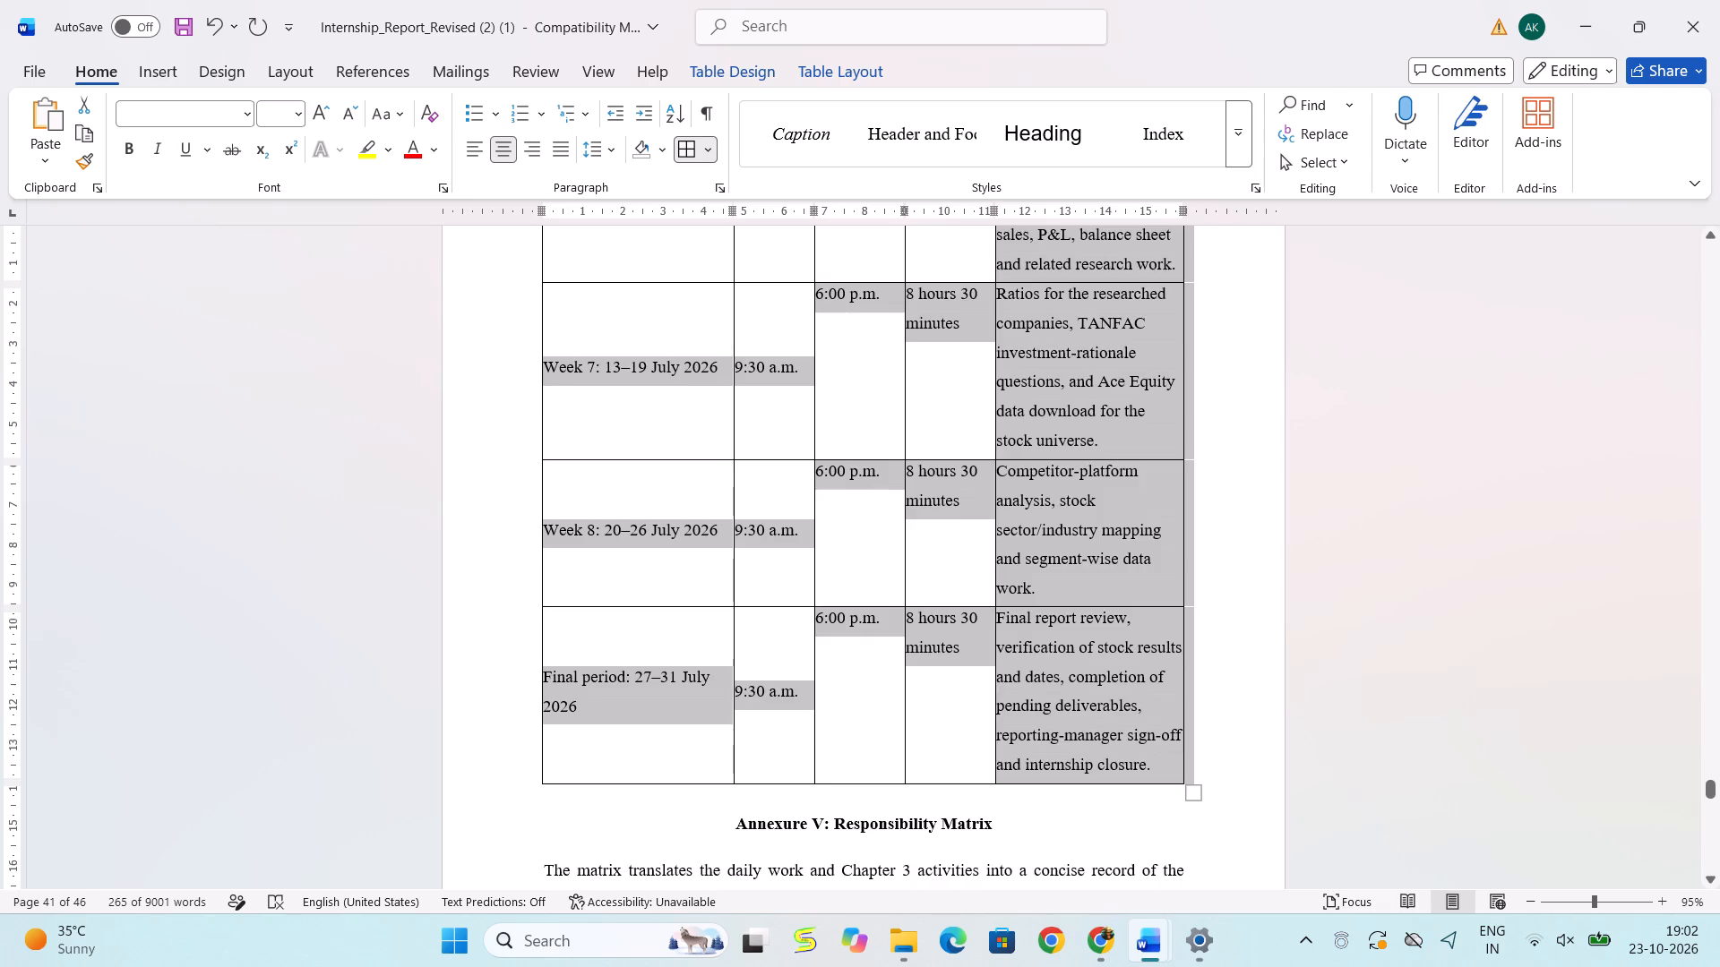
scroll(1054, 855, "down", 2)
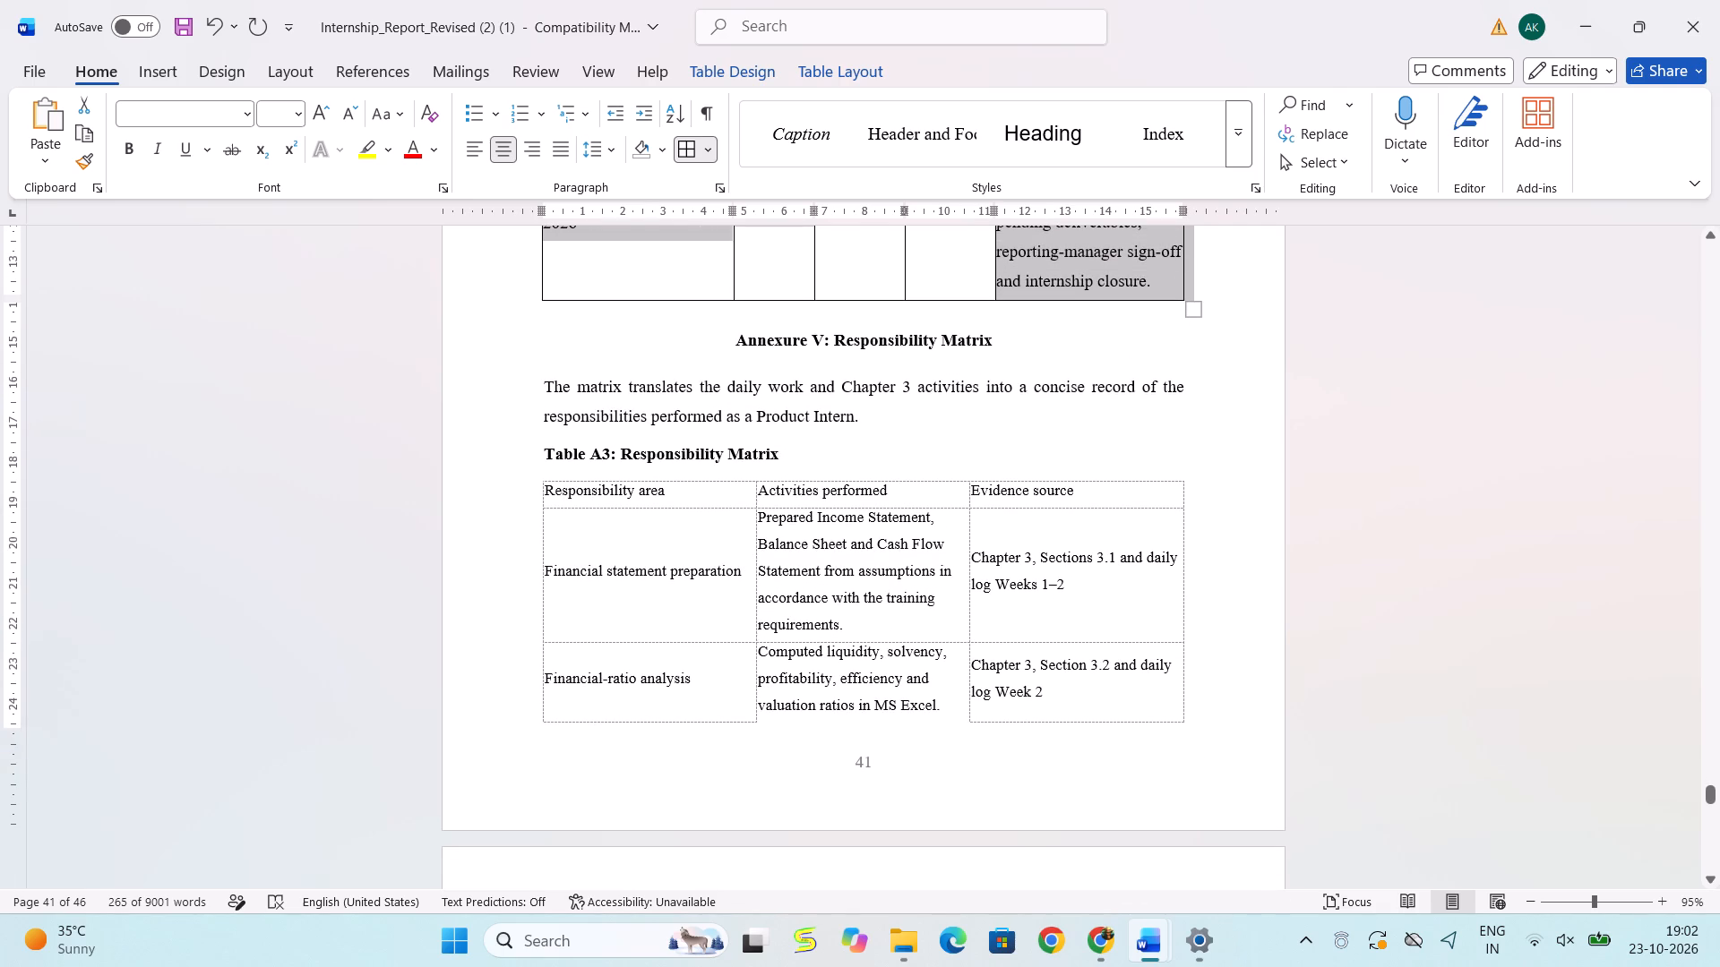
left_click(732, 344)
key("Return")
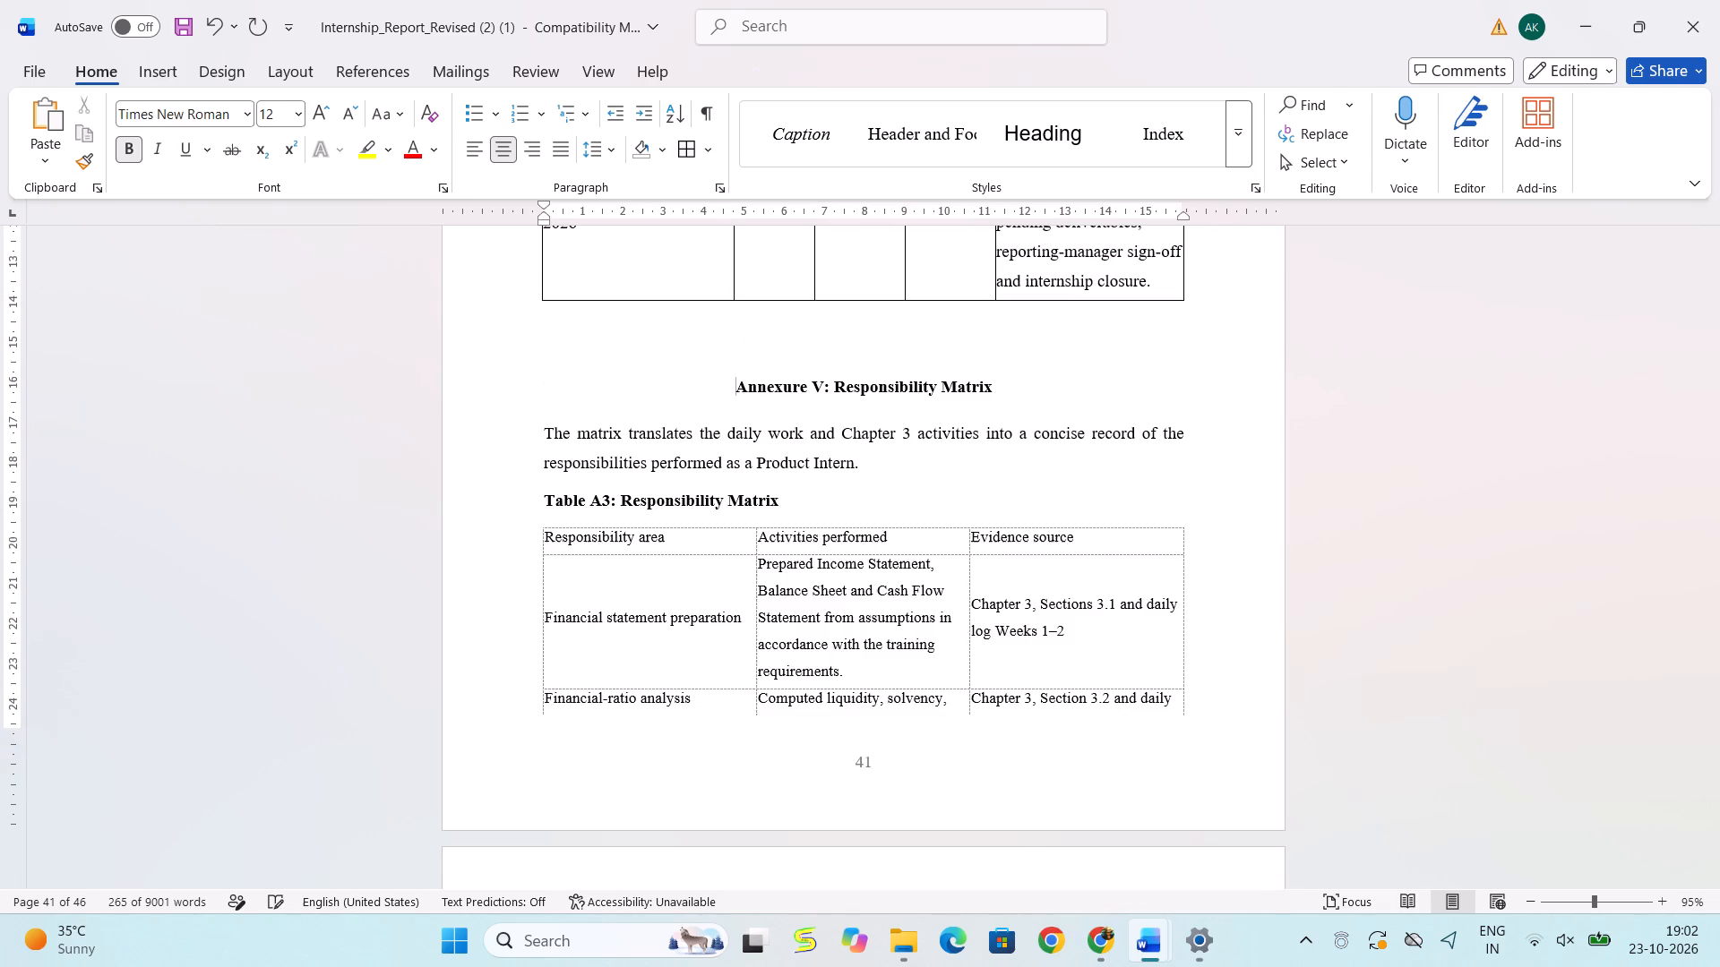
key("Return")
key("Return")
key("Return")
key("Return")
key("Return")
key("Return")
key("Return")
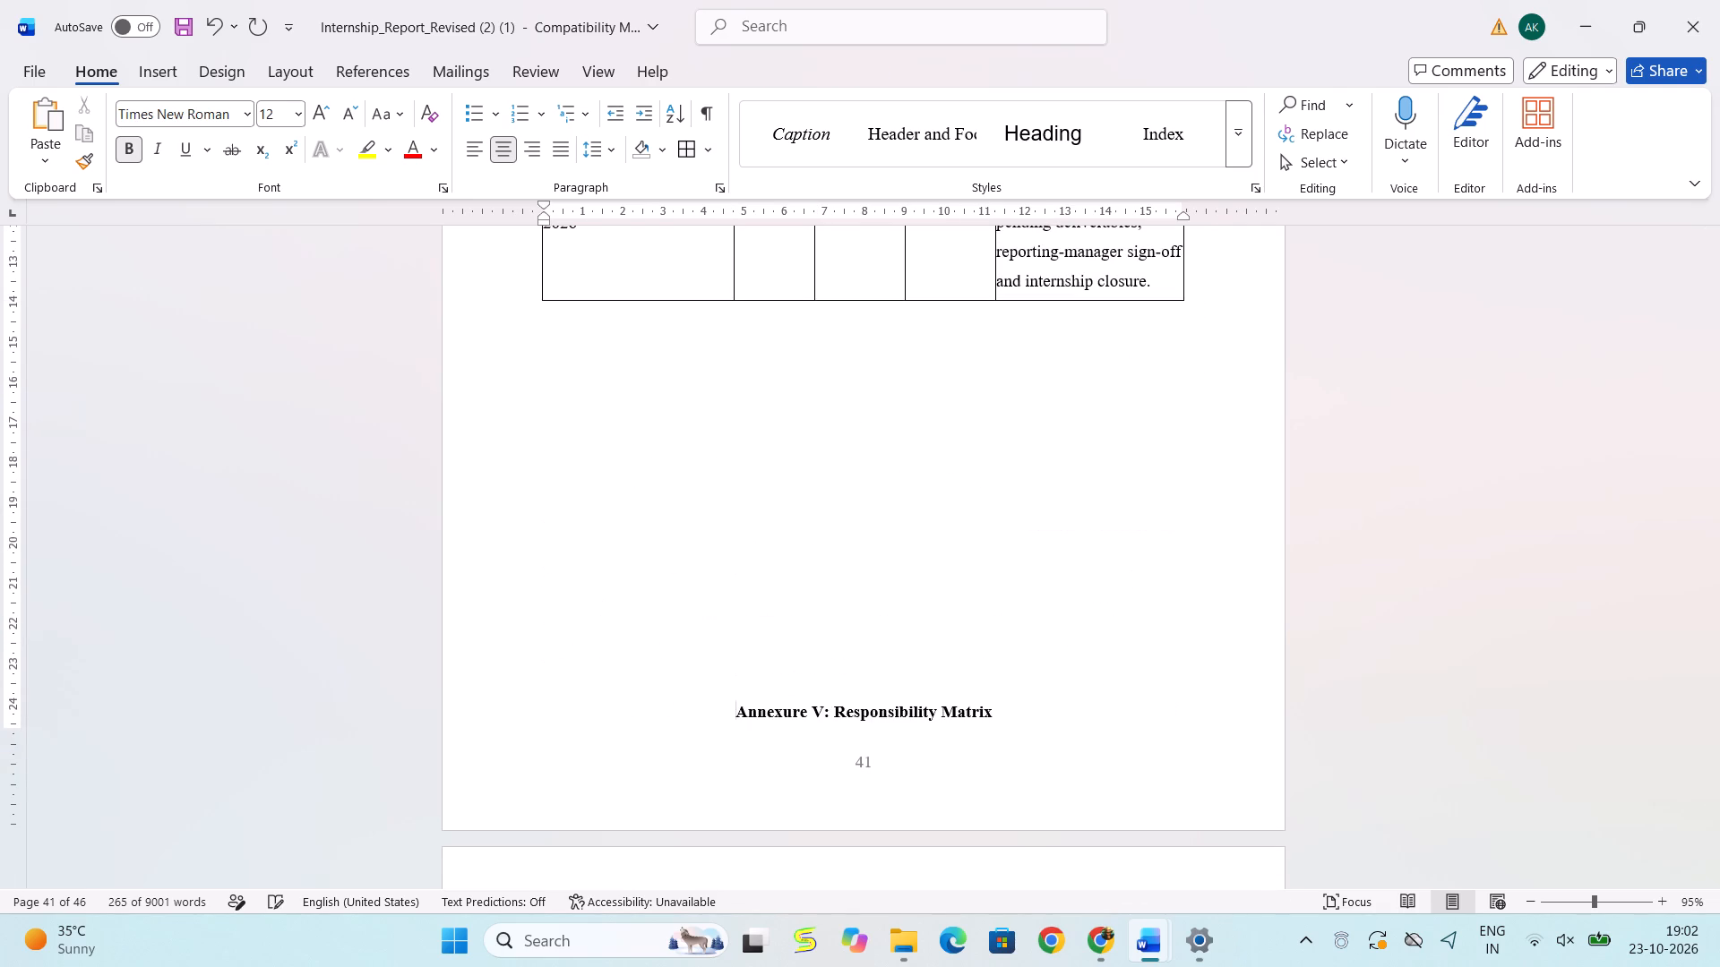
key("Return")
Set the font size of the Annexure V: Responsibility Matrix heading to 16.
scroll(732, 344, "down", 3)
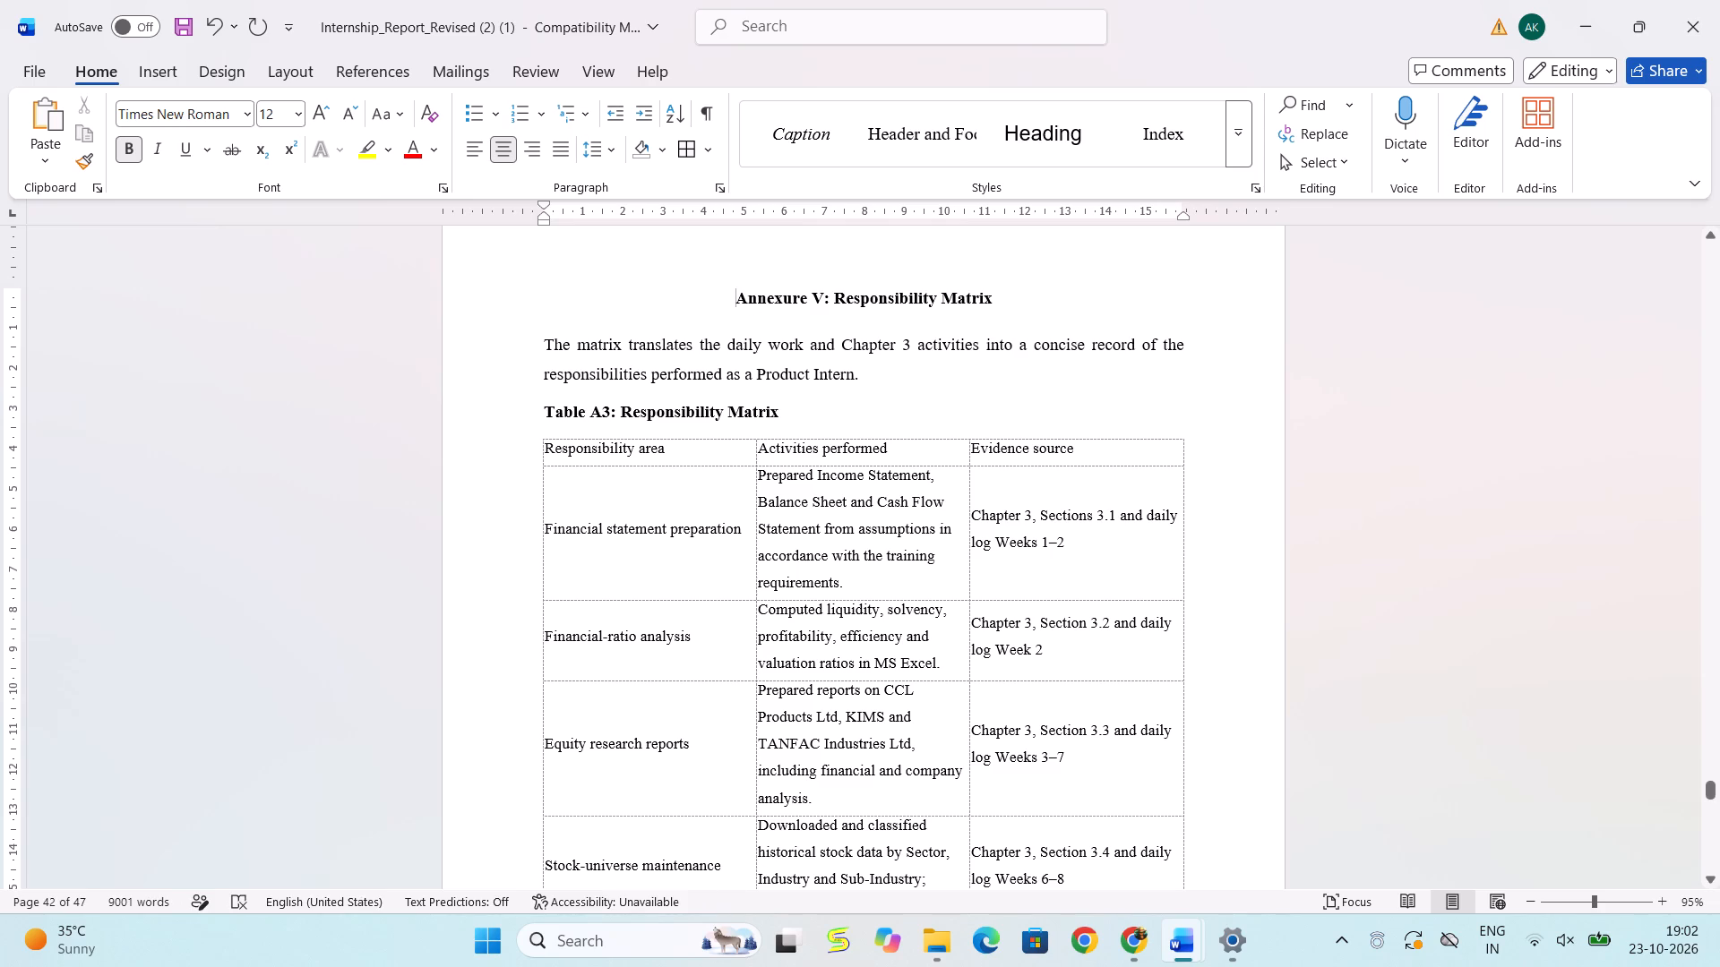
scroll(739, 295, "up", 2)
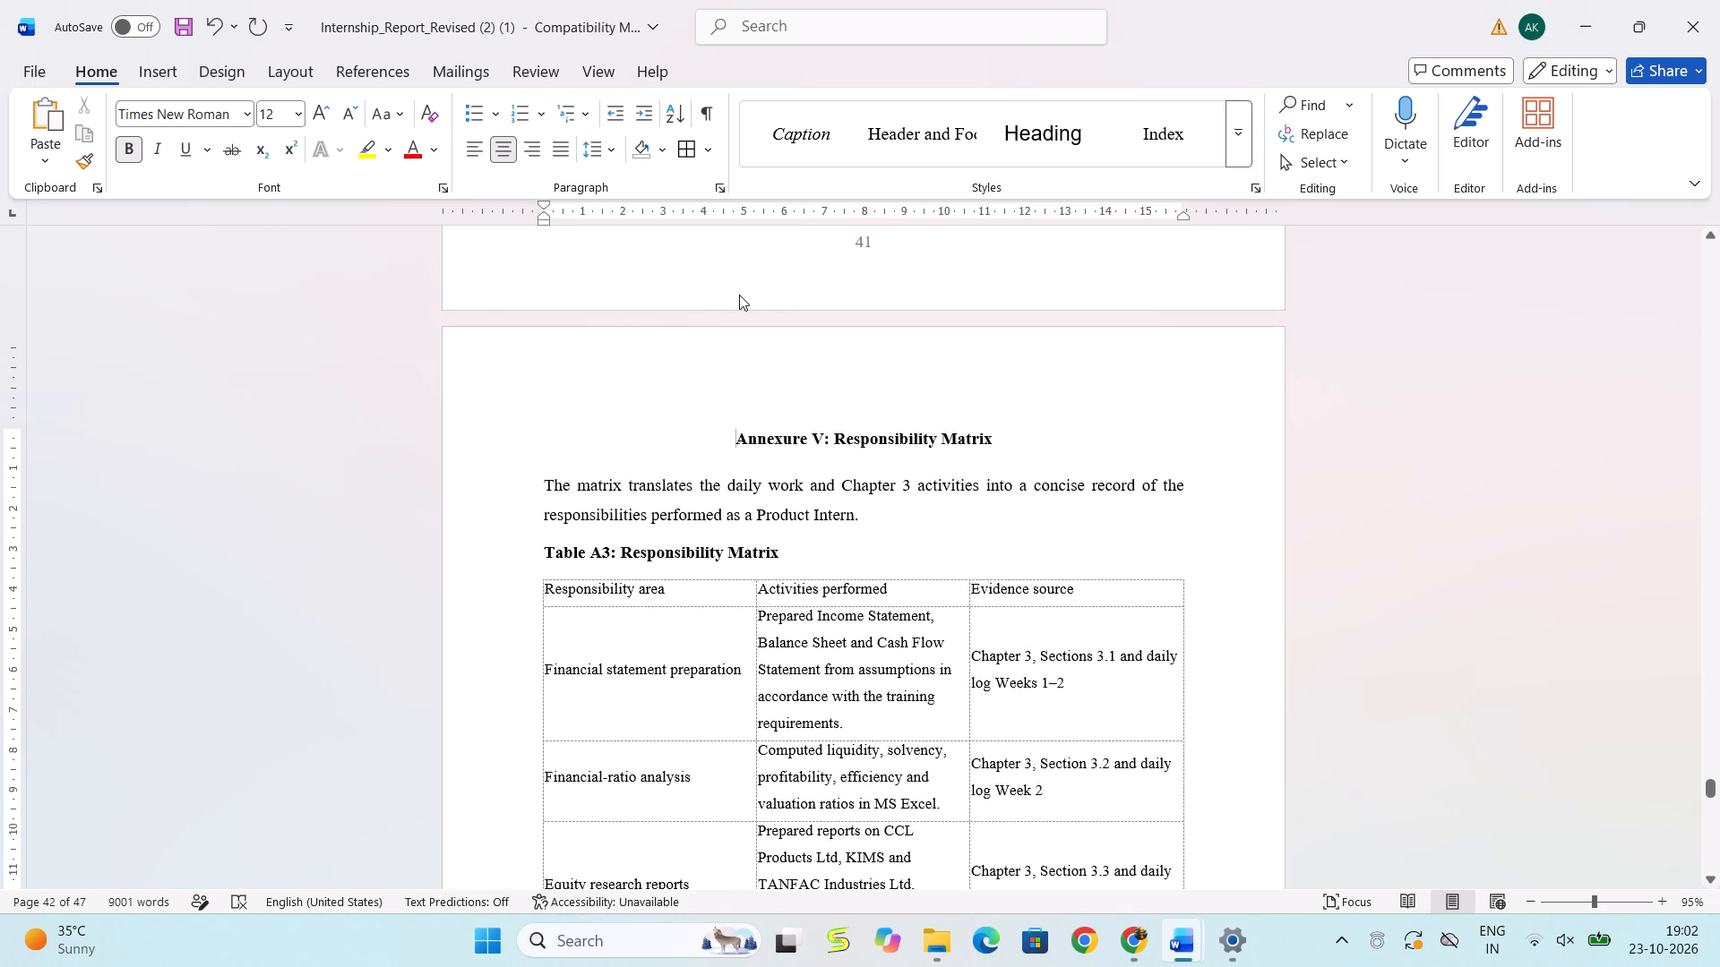
scroll(739, 295, "down", 2)
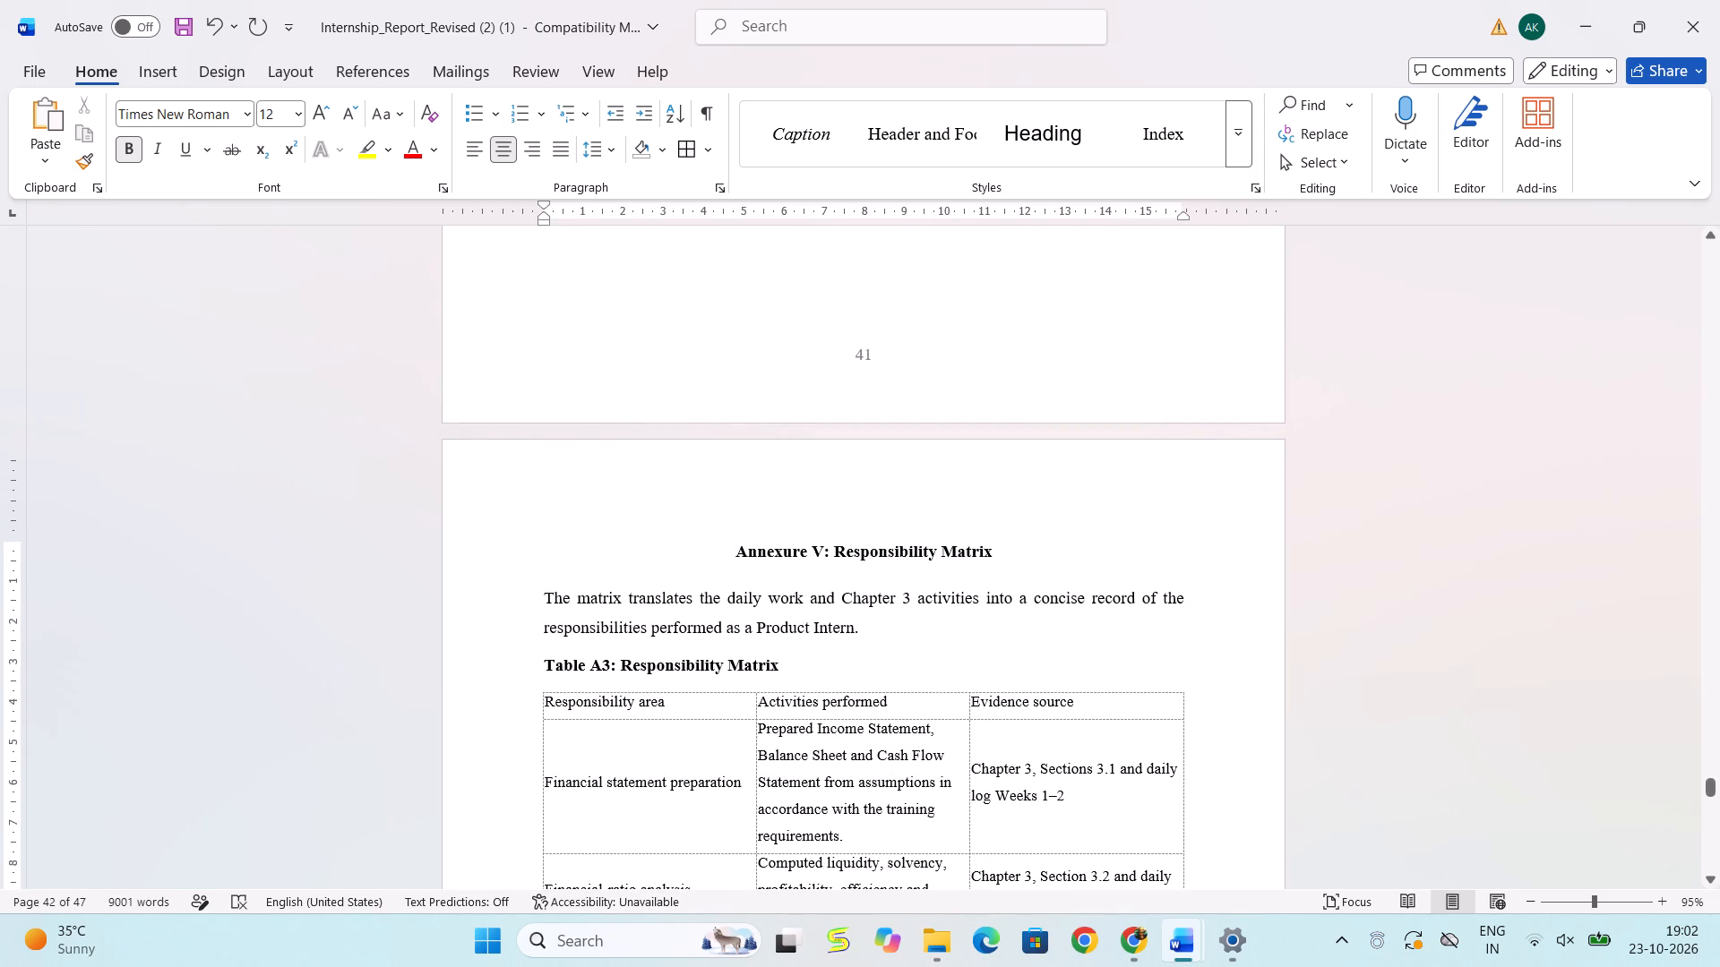
left_click_drag(737, 552, 1019, 556)
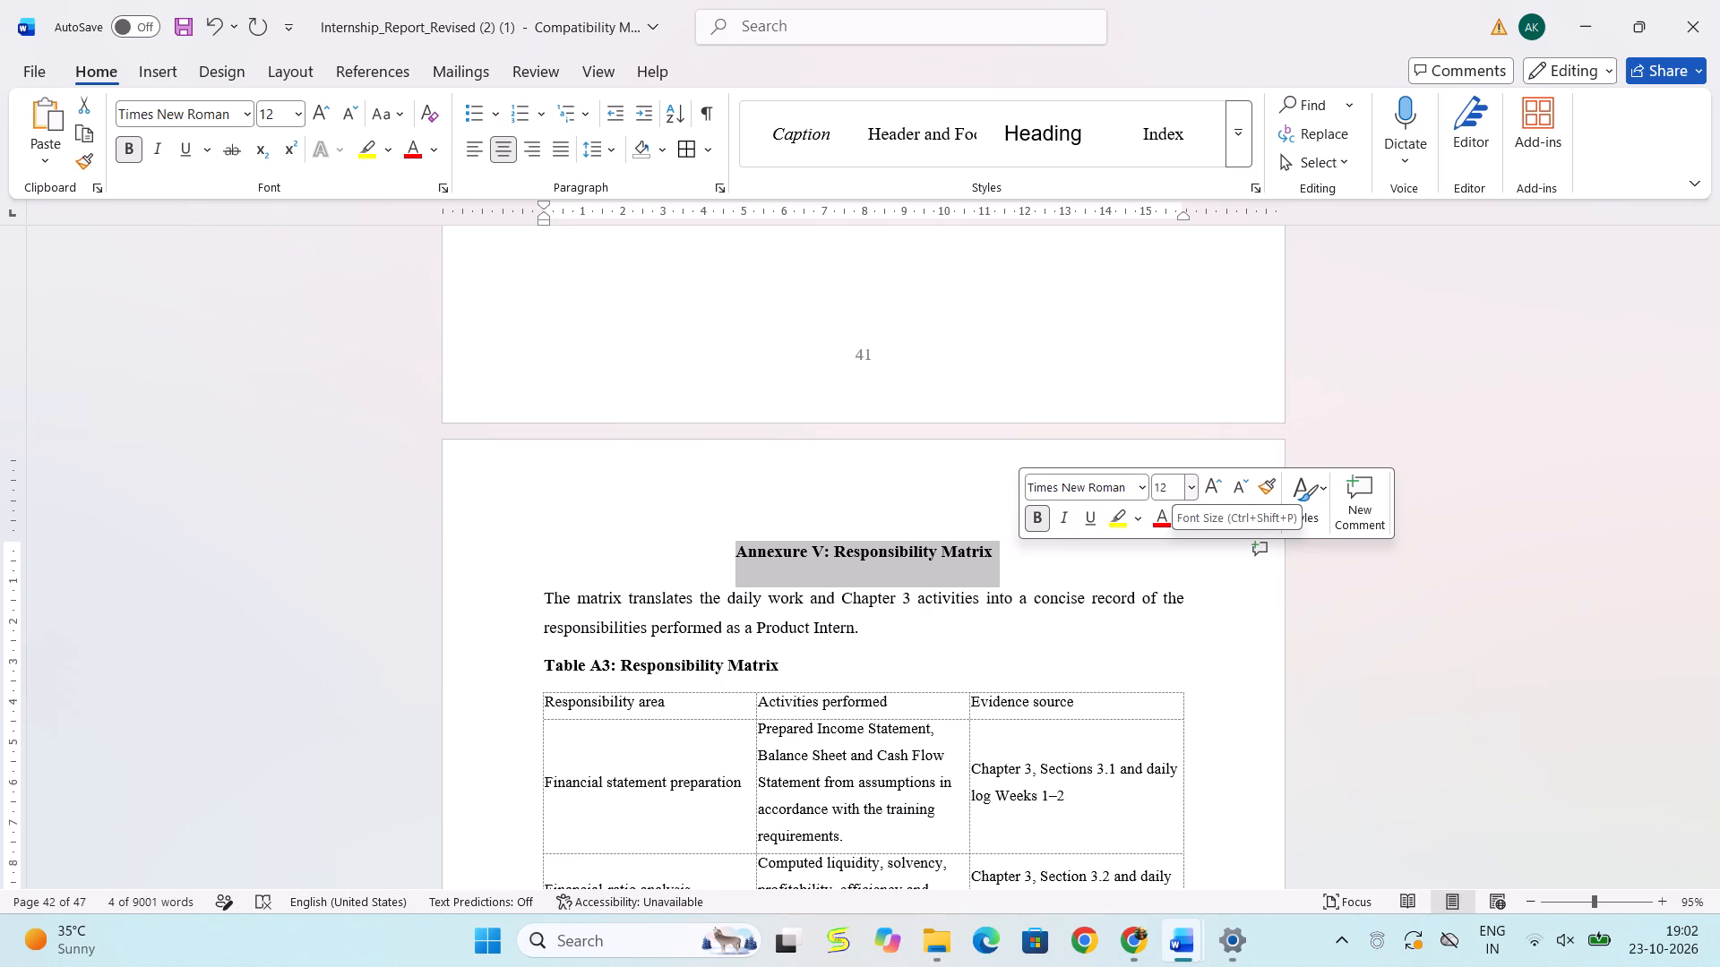
left_click(1172, 482)
key("BackSpace")
type("16")
key("Return")
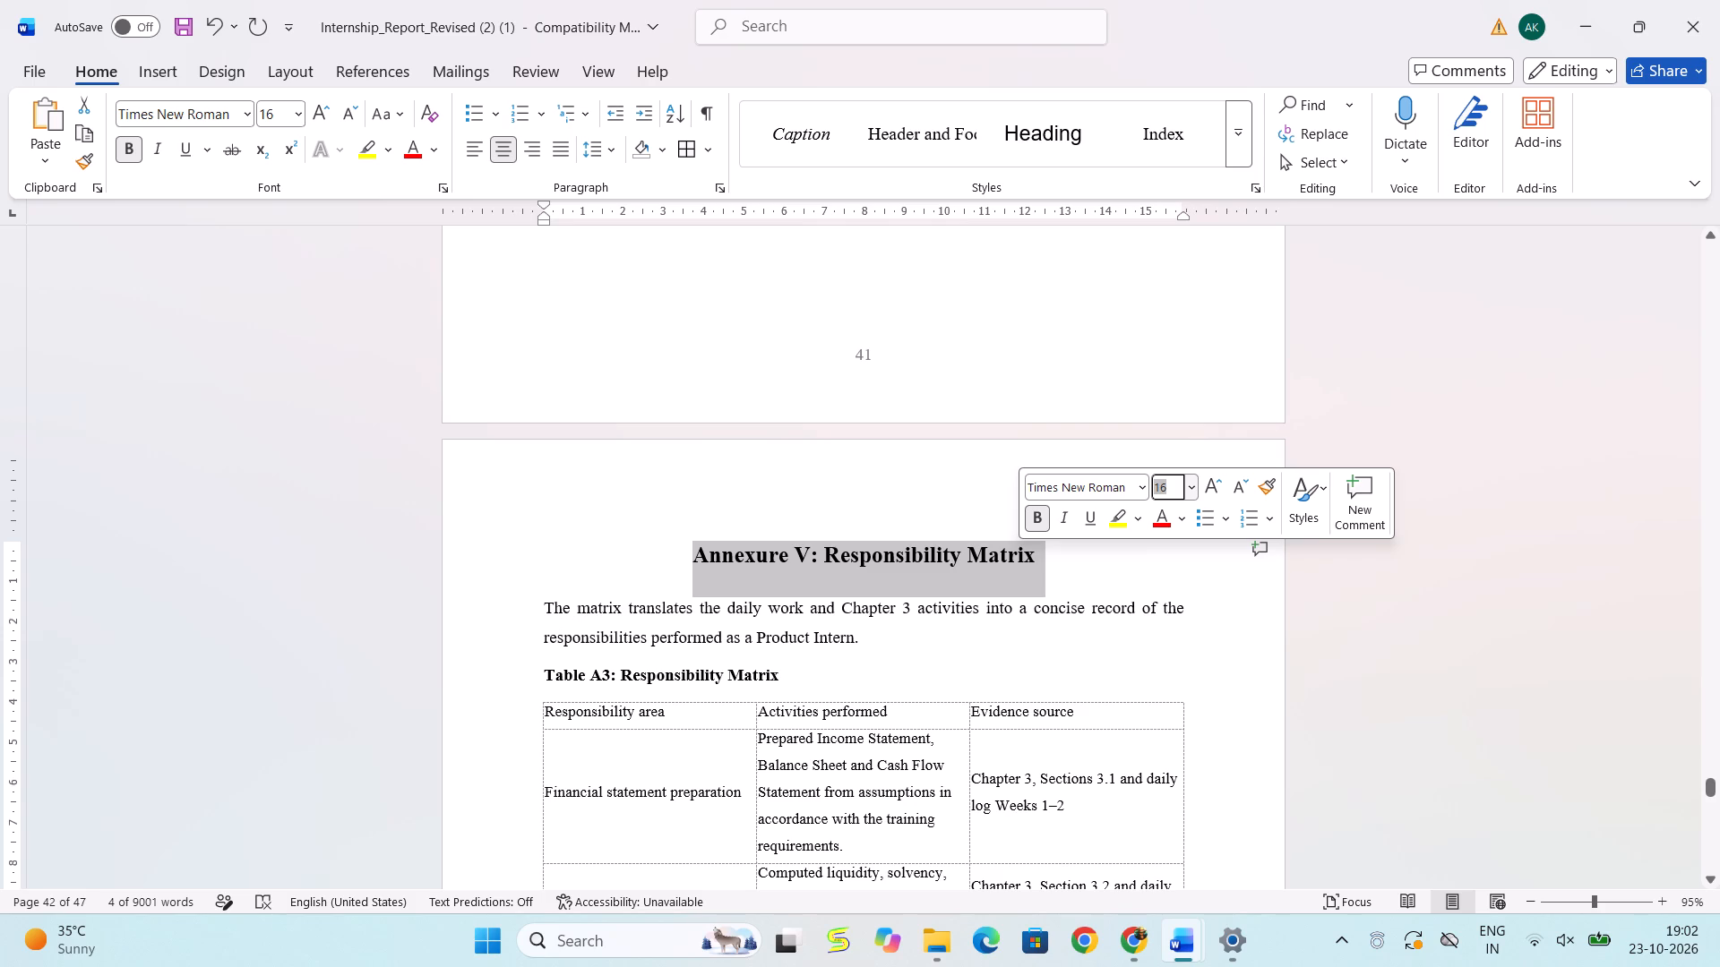
Set the font size of the Table A3: Responsibility Matrix caption to 14.
left_click_drag(540, 681, 791, 678)
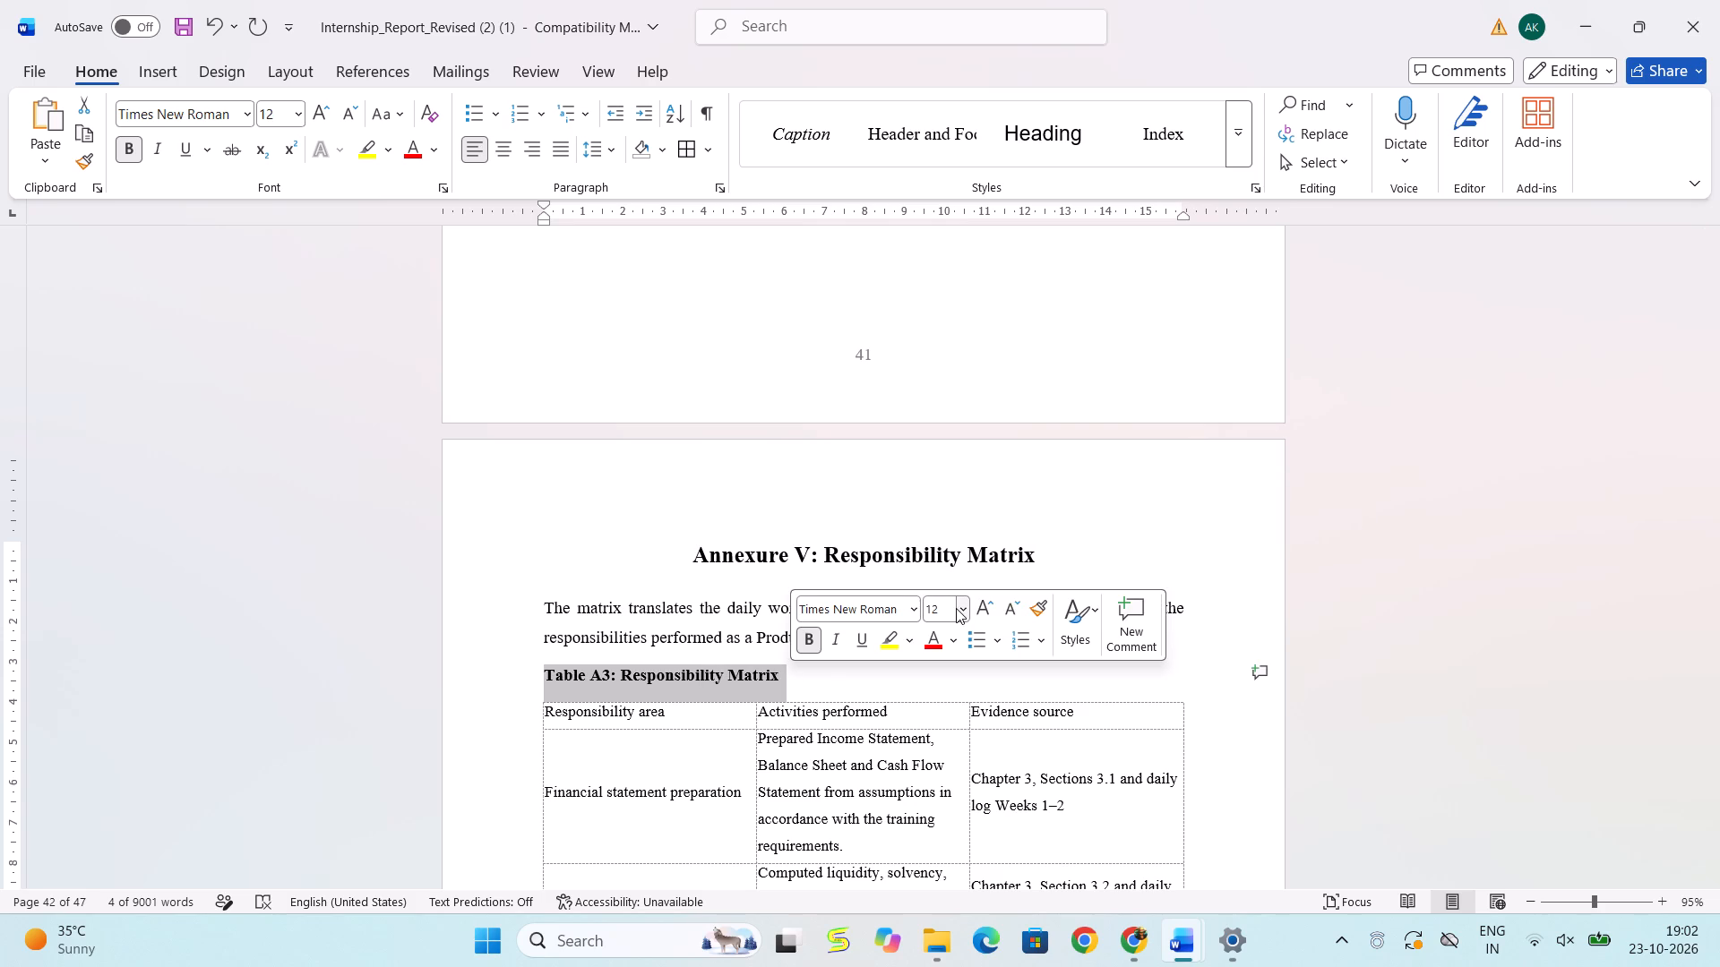
left_click(944, 610)
key("BackSpace")
type("14")
key("Return")
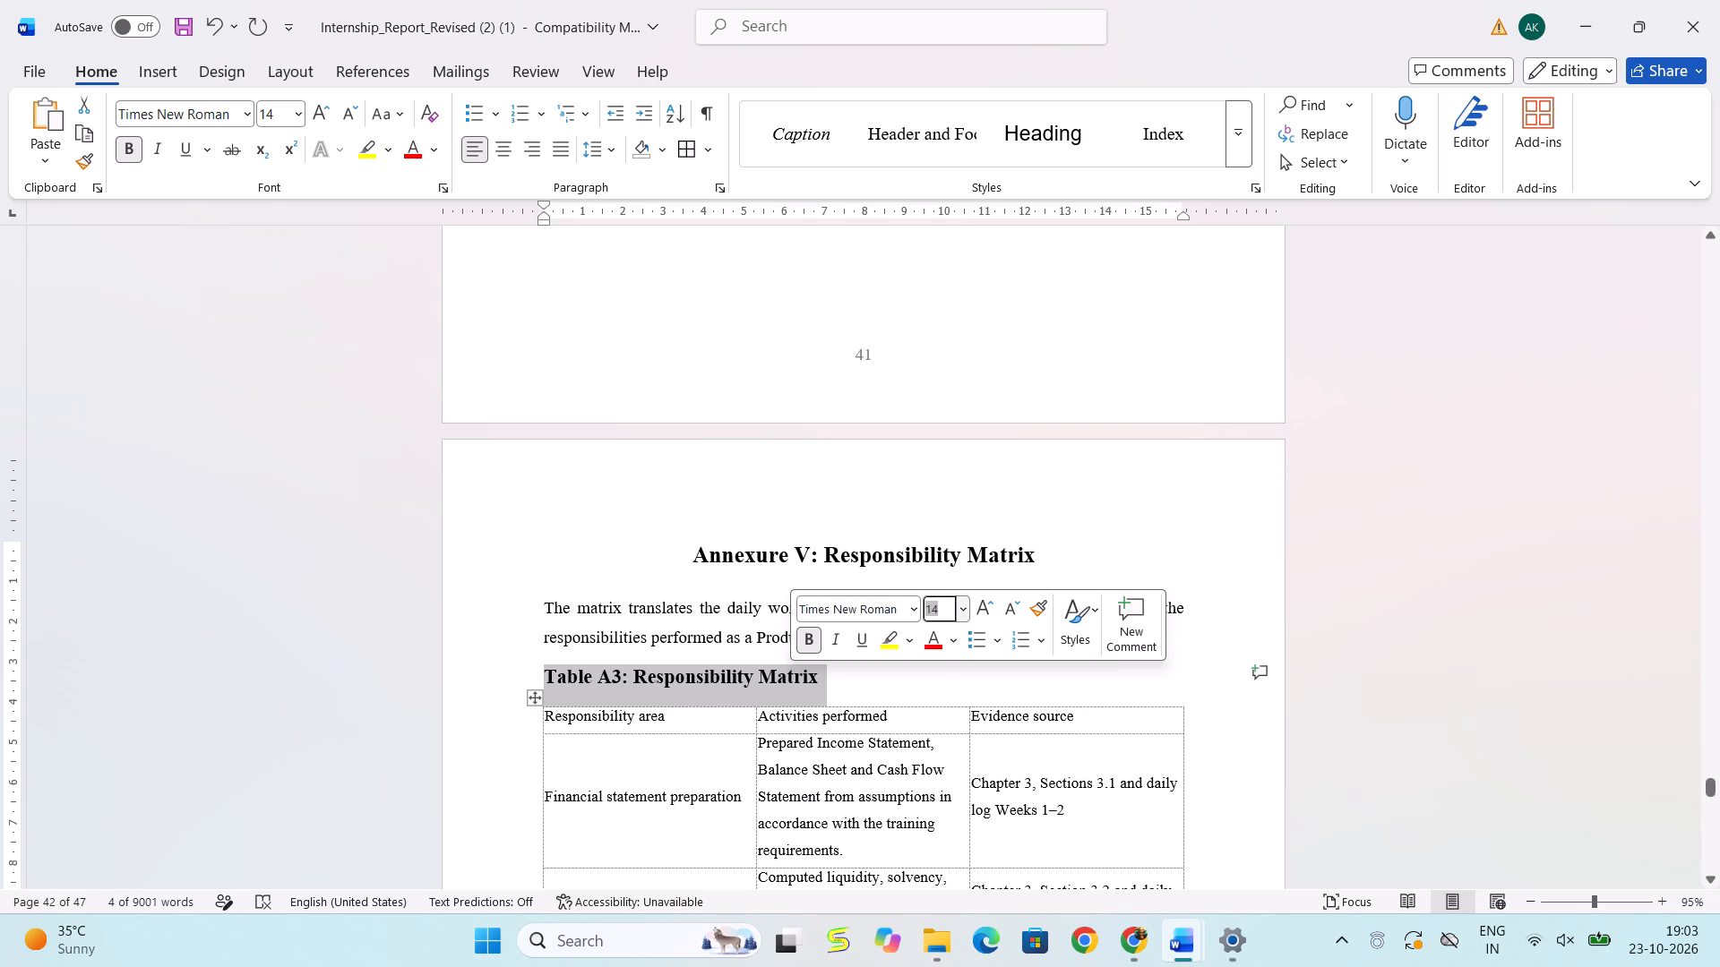
left_click(1062, 689)
Apply all borders to the whole of Table A3: Responsibility Matrix.
scroll(1062, 689, "down", 4)
scroll(1062, 689, "up", 4)
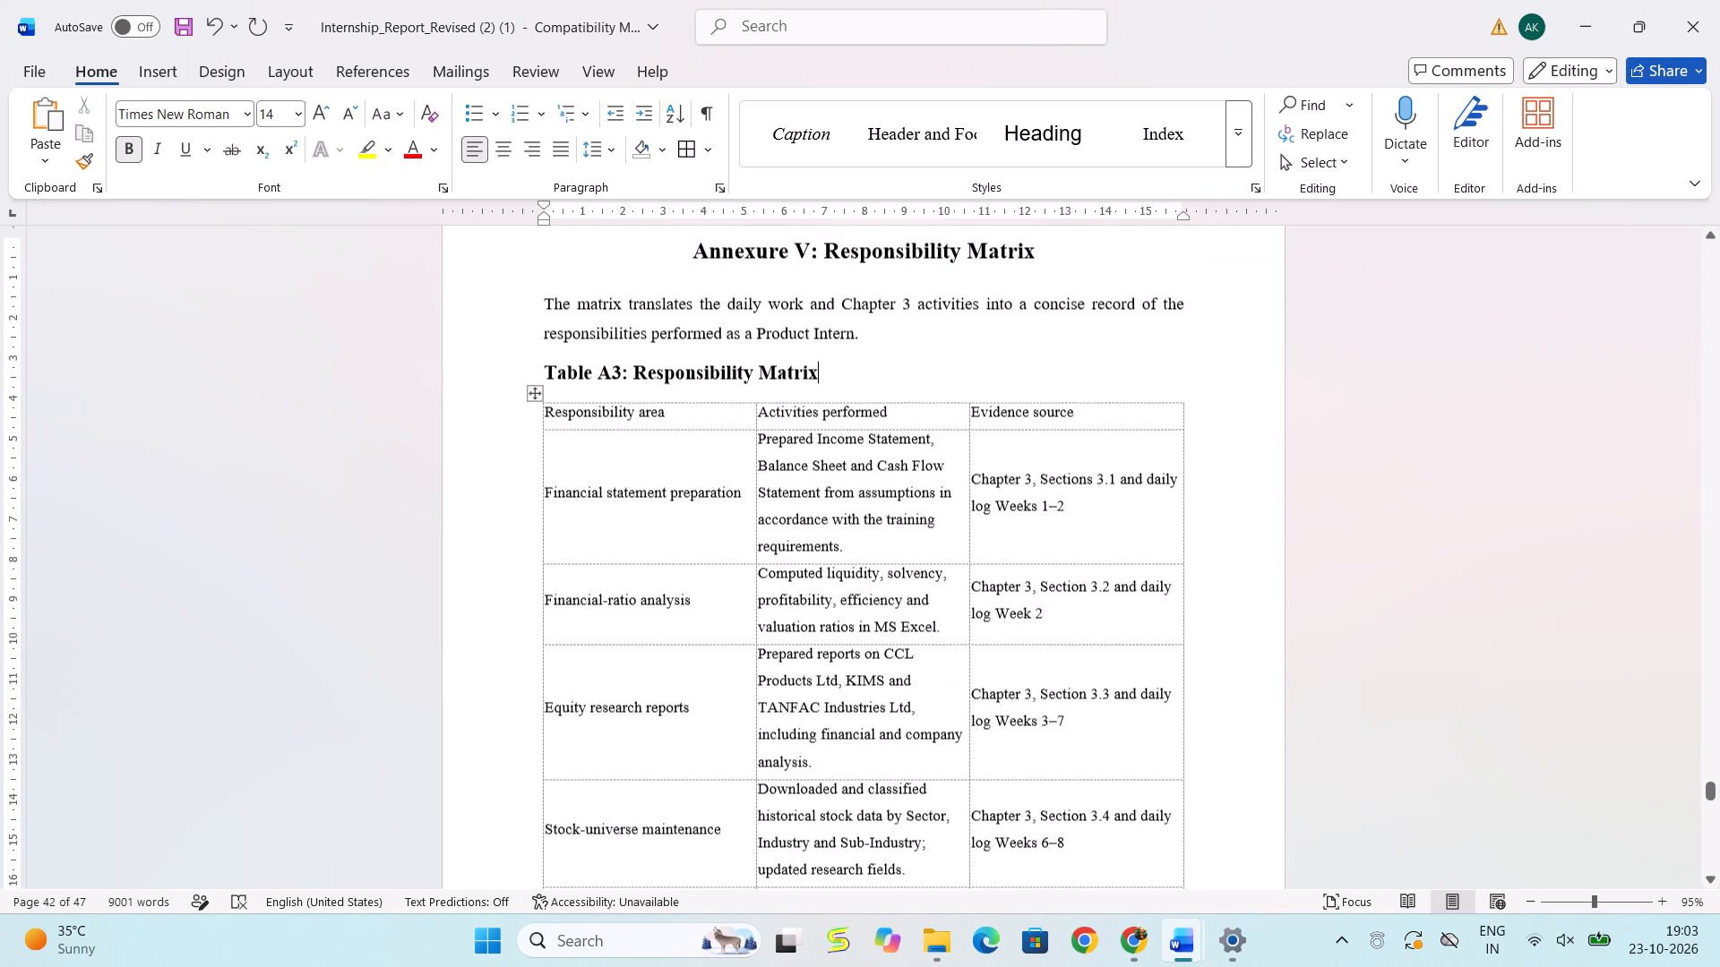
left_click(537, 393)
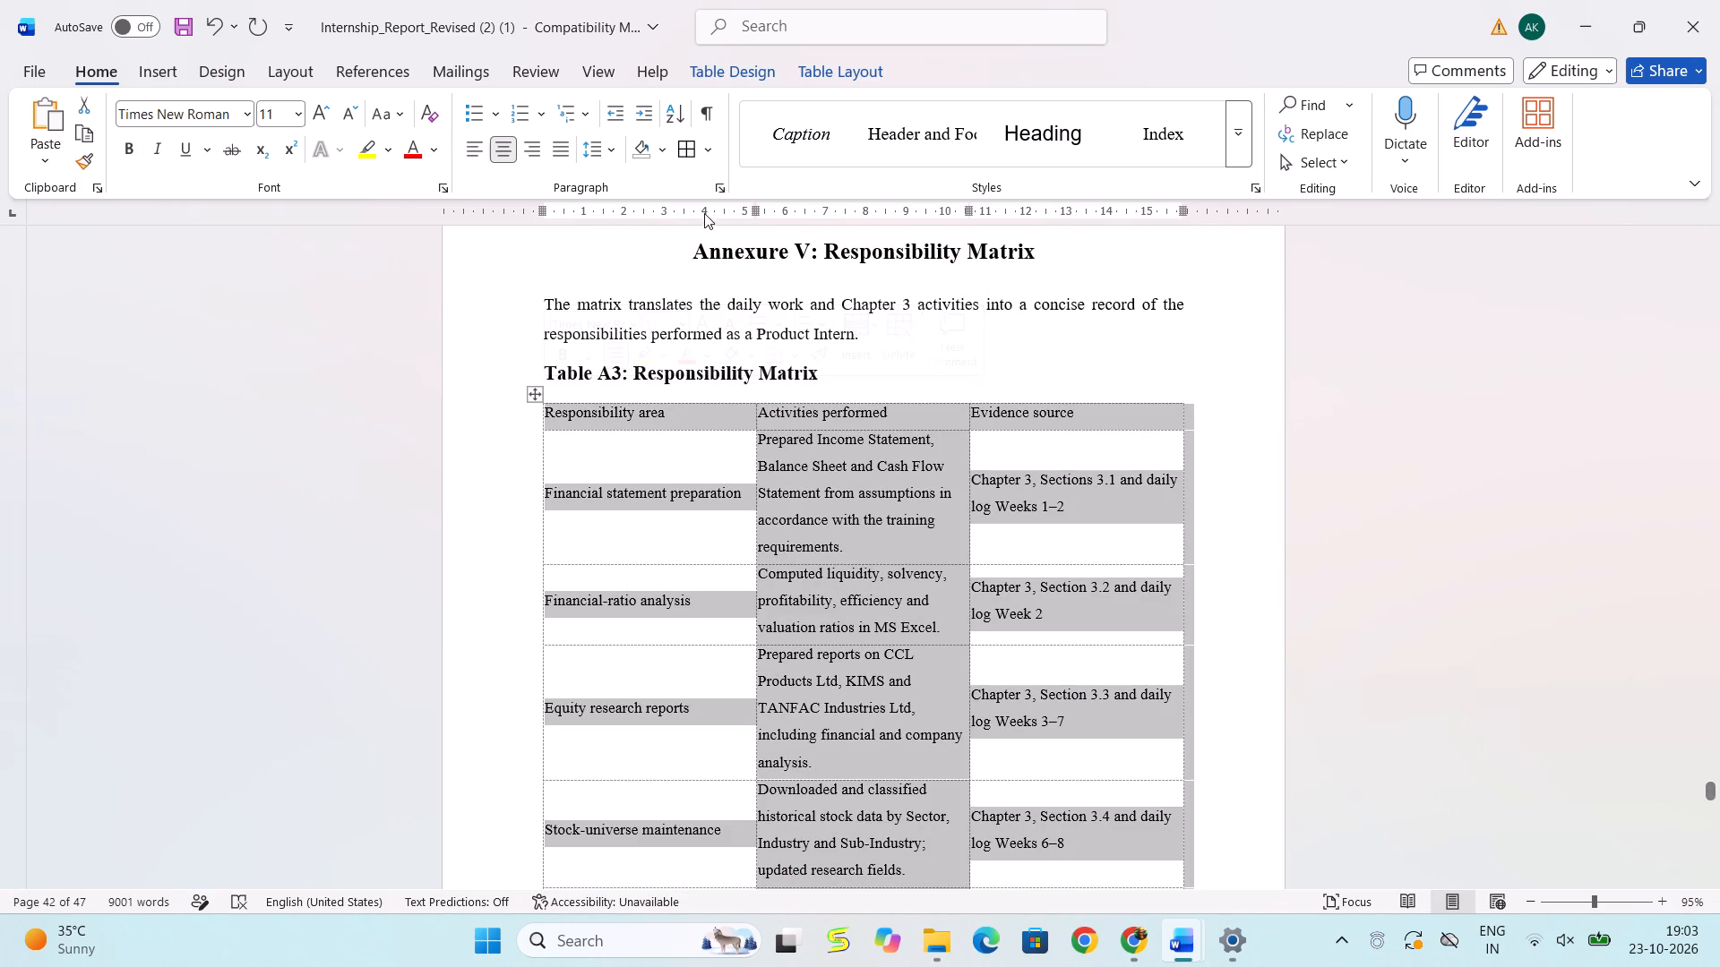
left_click(679, 141)
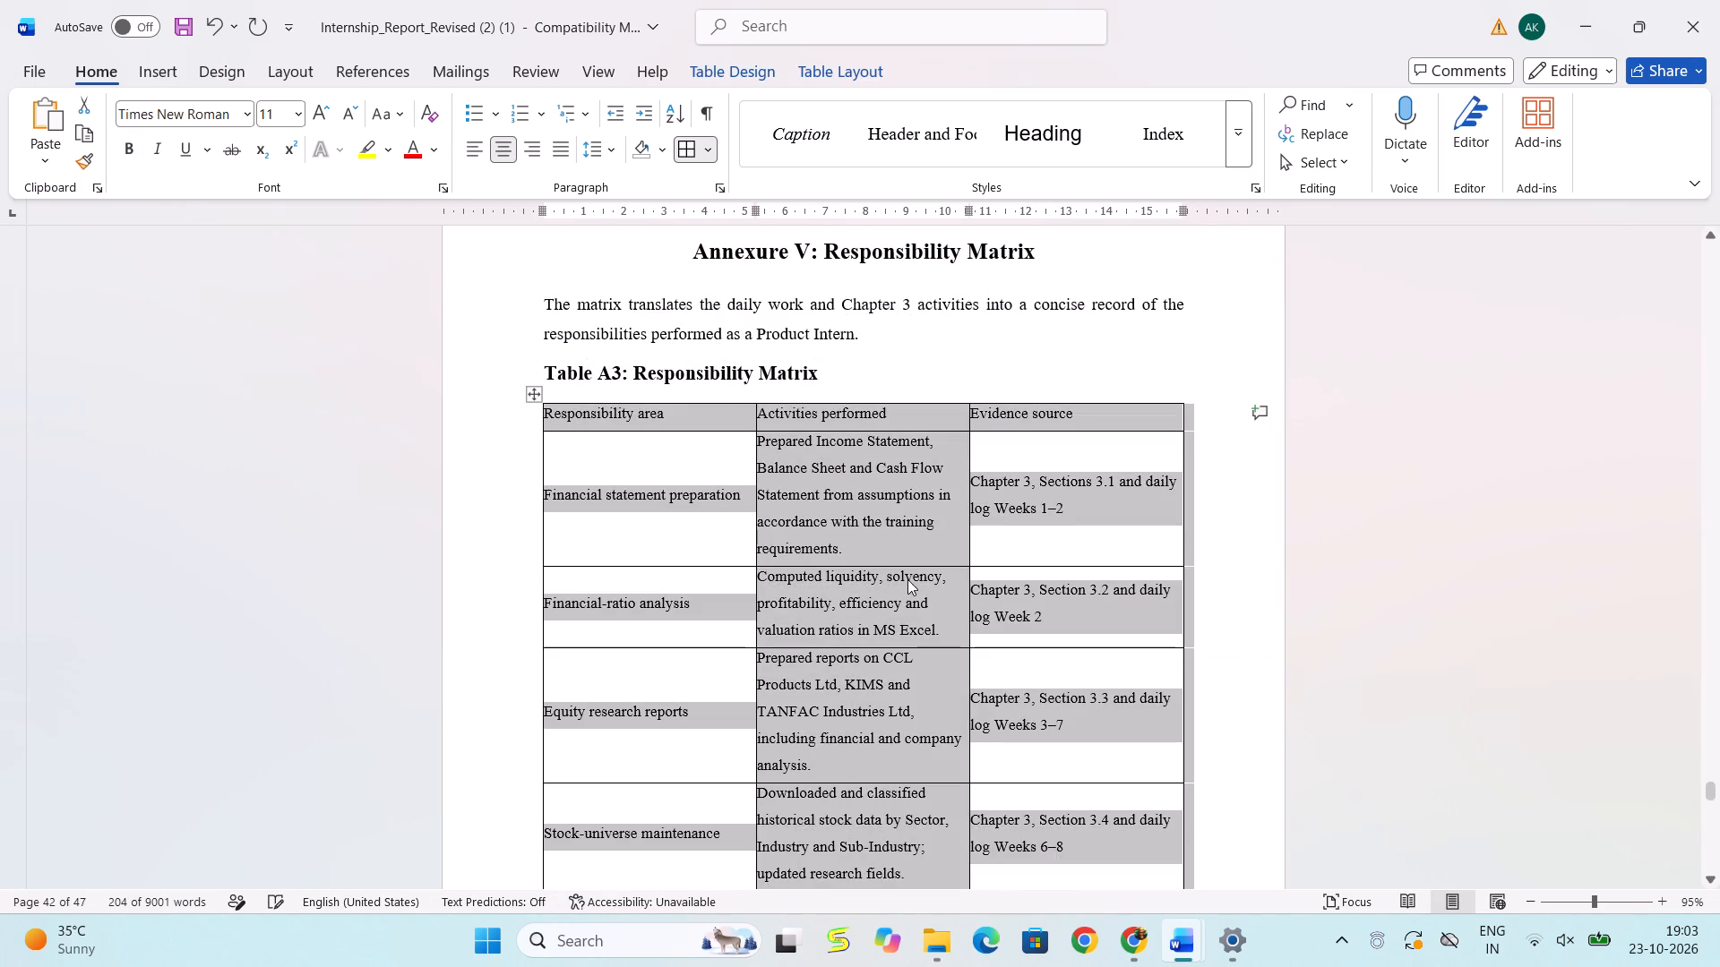
Set the font size of the Table A4: Equity-Research Work Cycle caption to 14.
scroll(907, 579, "down", 4)
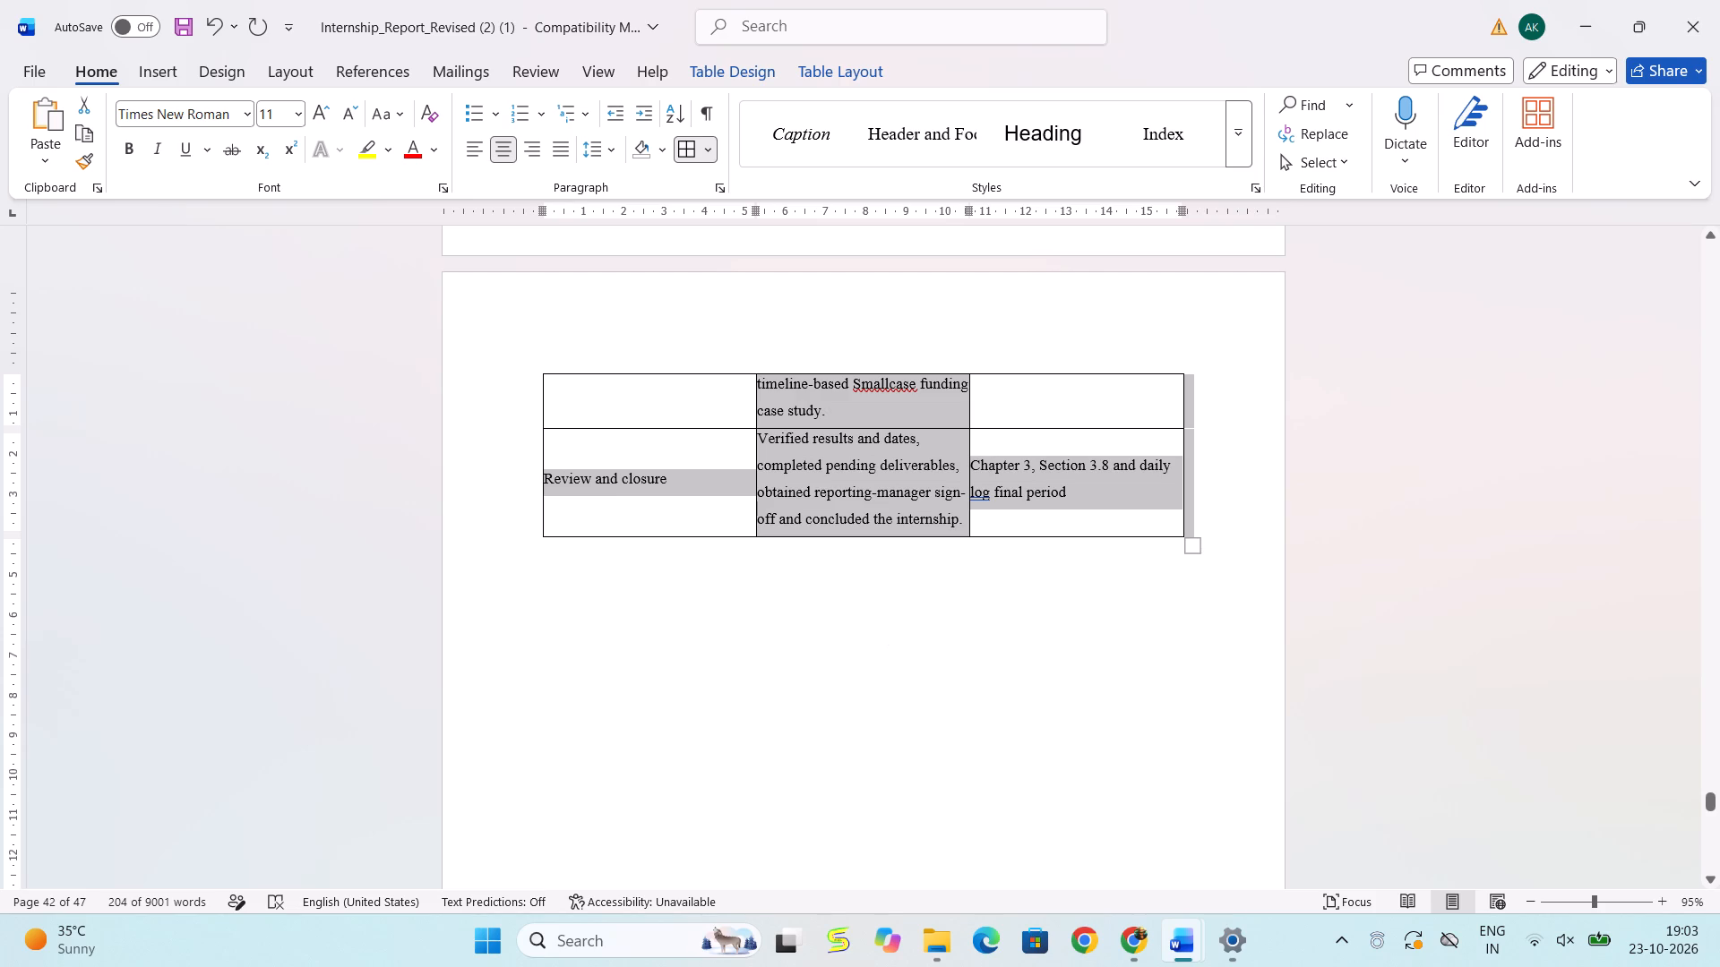
left_click(866, 676)
scroll(866, 676, "down", 3)
scroll(866, 676, "up", 2)
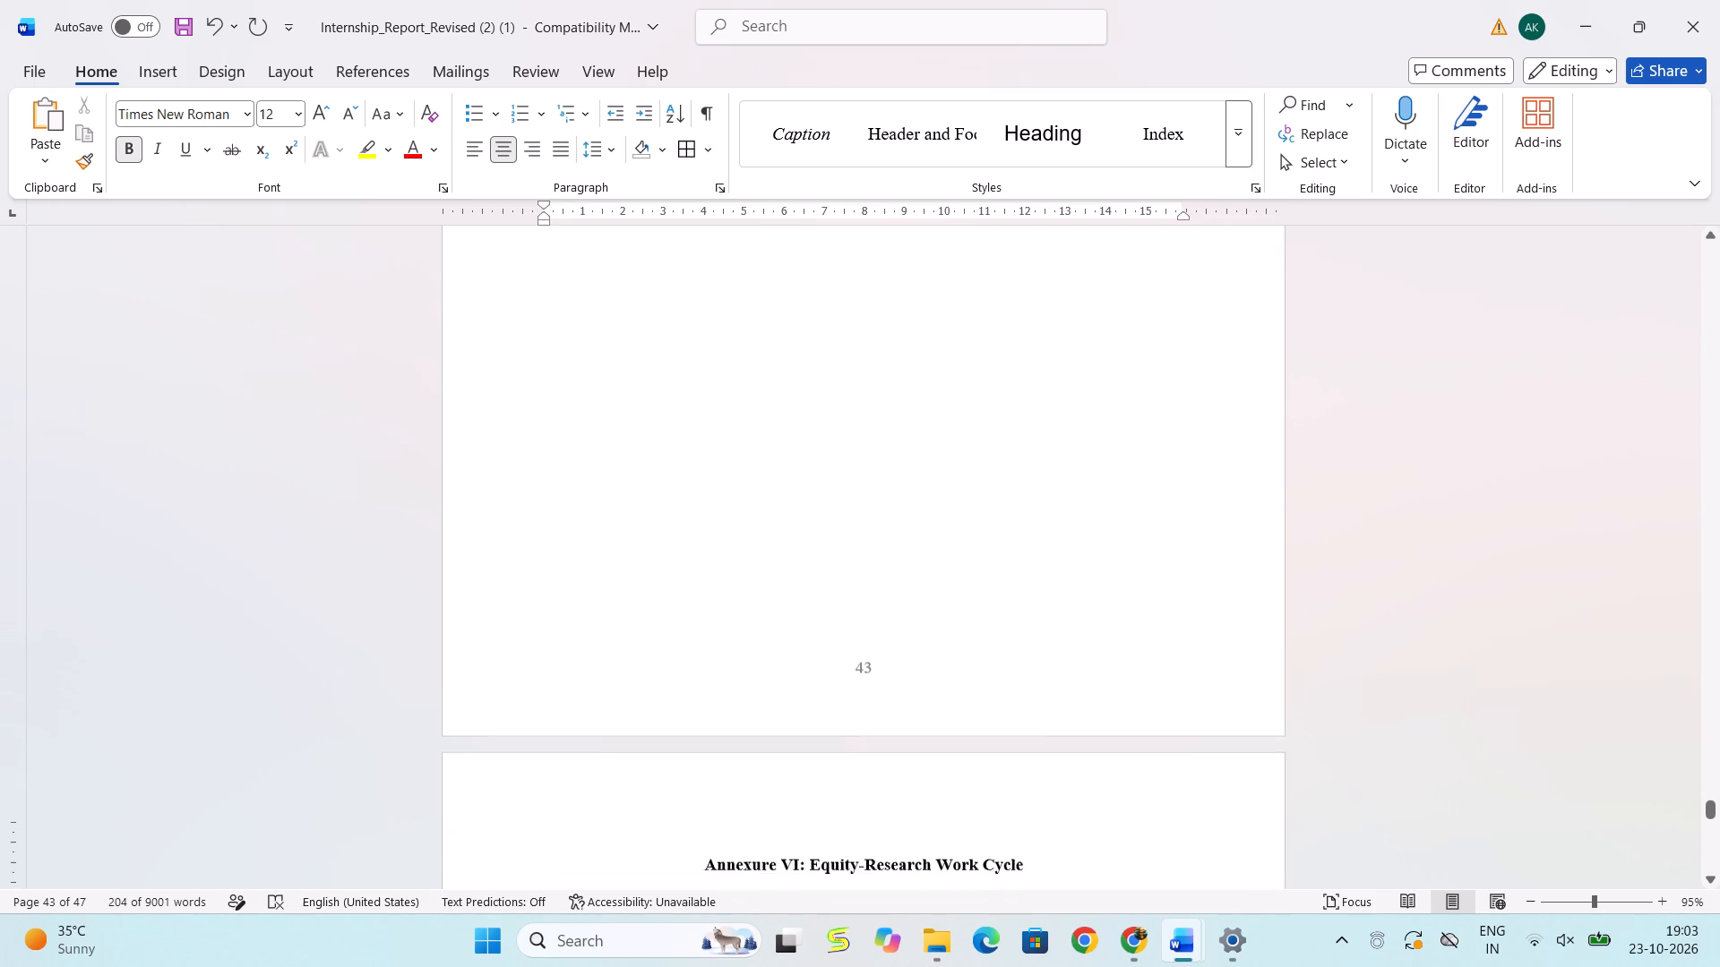
scroll(866, 676, "up", 1)
scroll(866, 676, "down", 5)
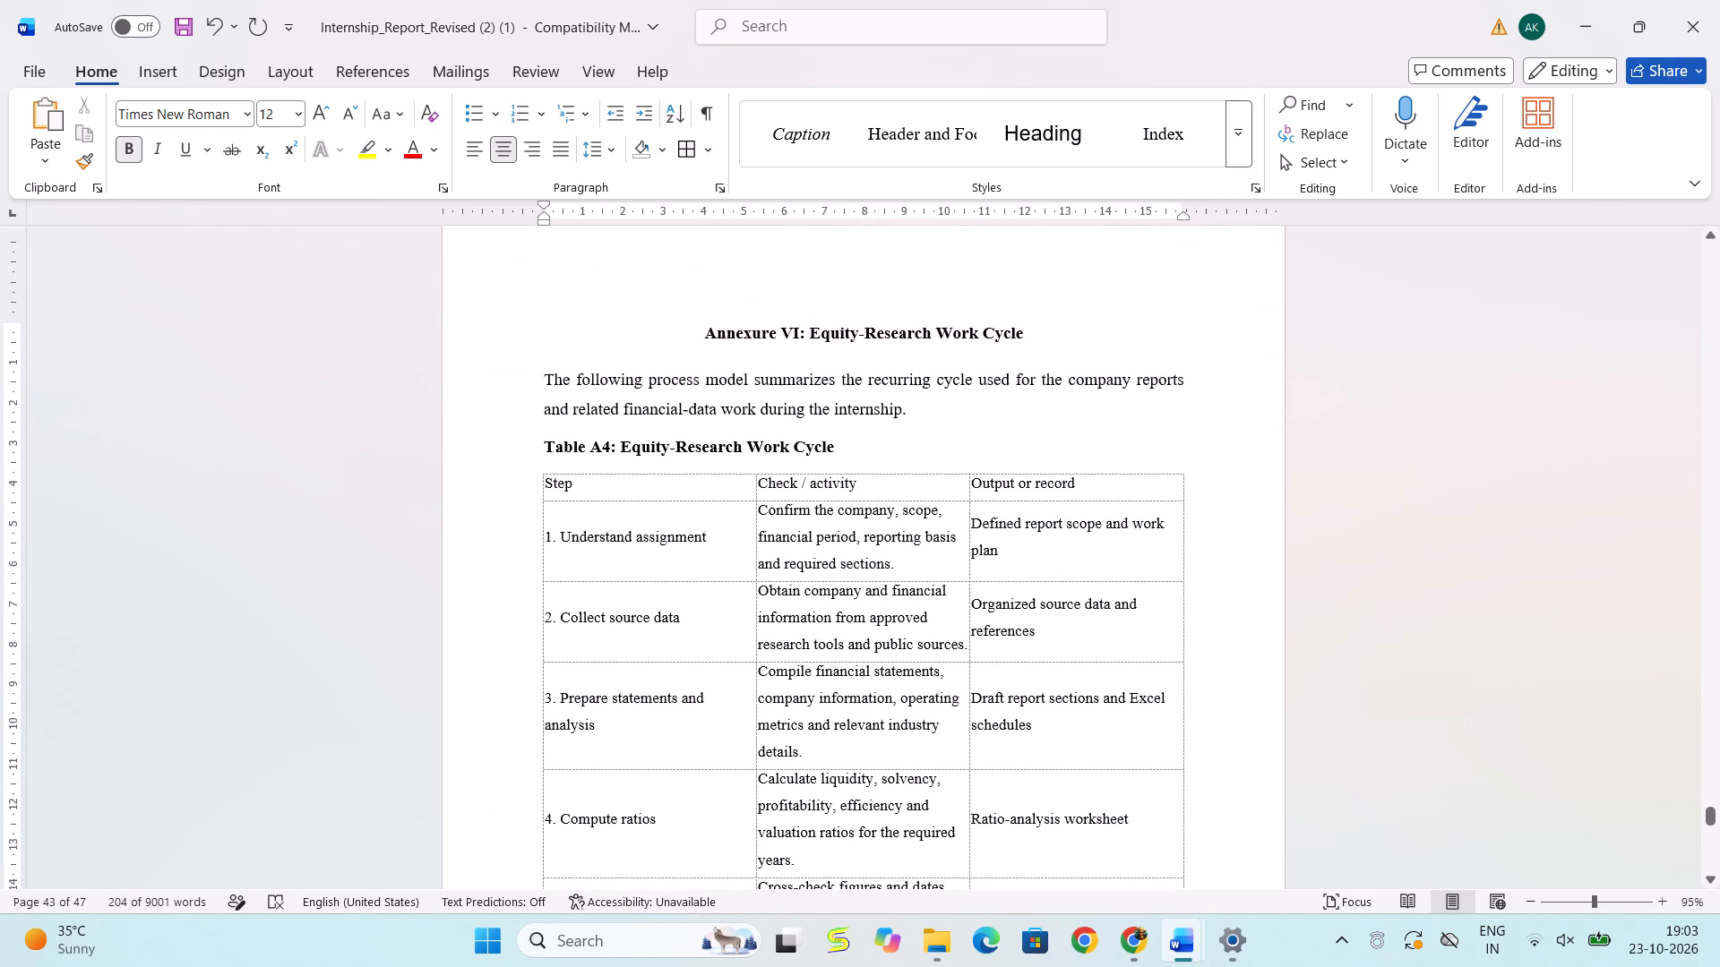
left_click_drag(546, 449, 850, 455)
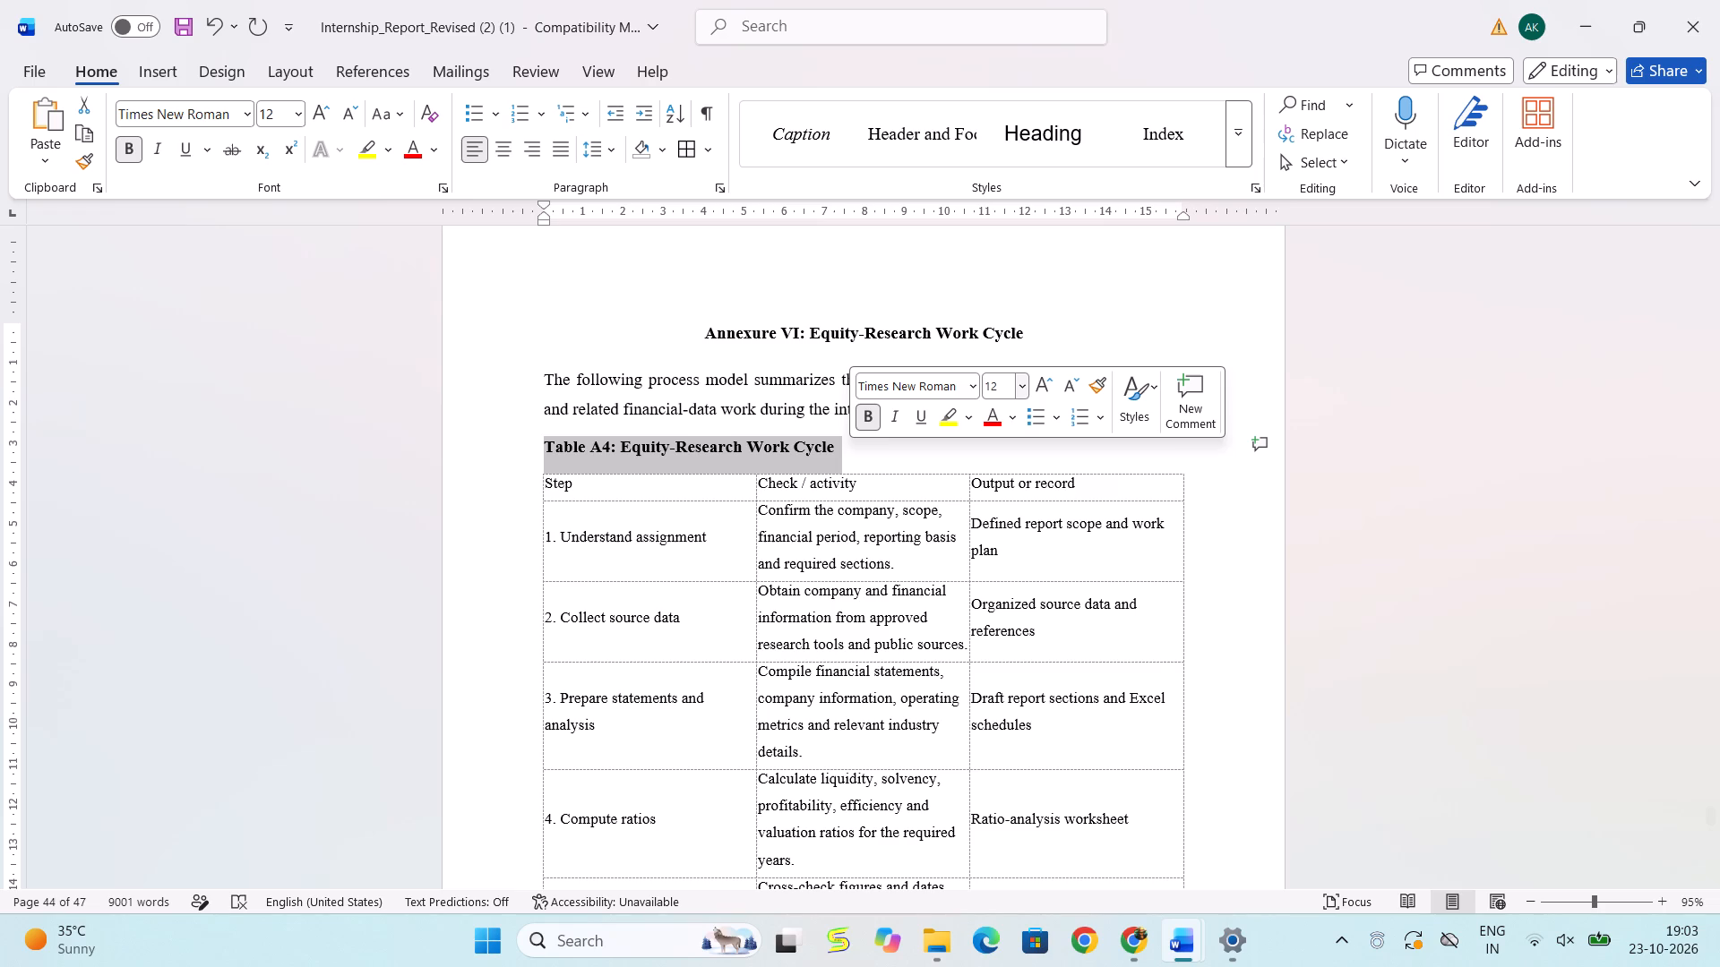
left_click(1003, 380)
key("BackSpace")
type("14")
key("Return")
Set the font size of the Annexure VI: Equity-Research Work Cycle heading to 16.
left_click(708, 335)
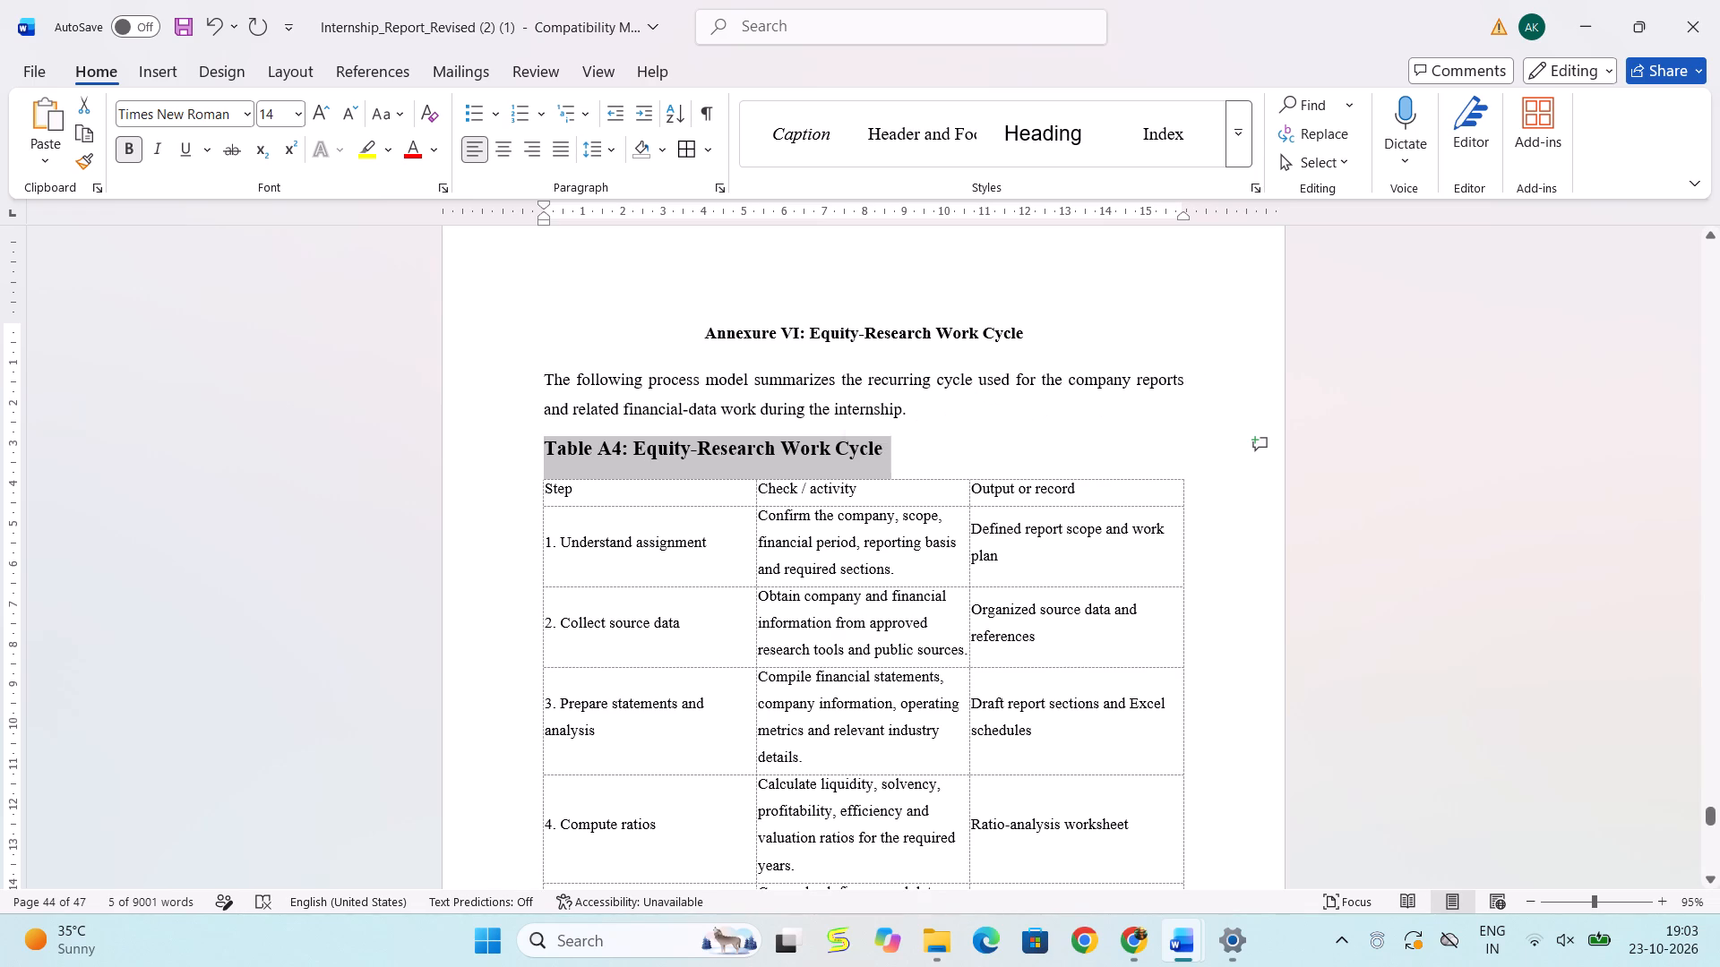
left_click_drag(708, 335, 1088, 366)
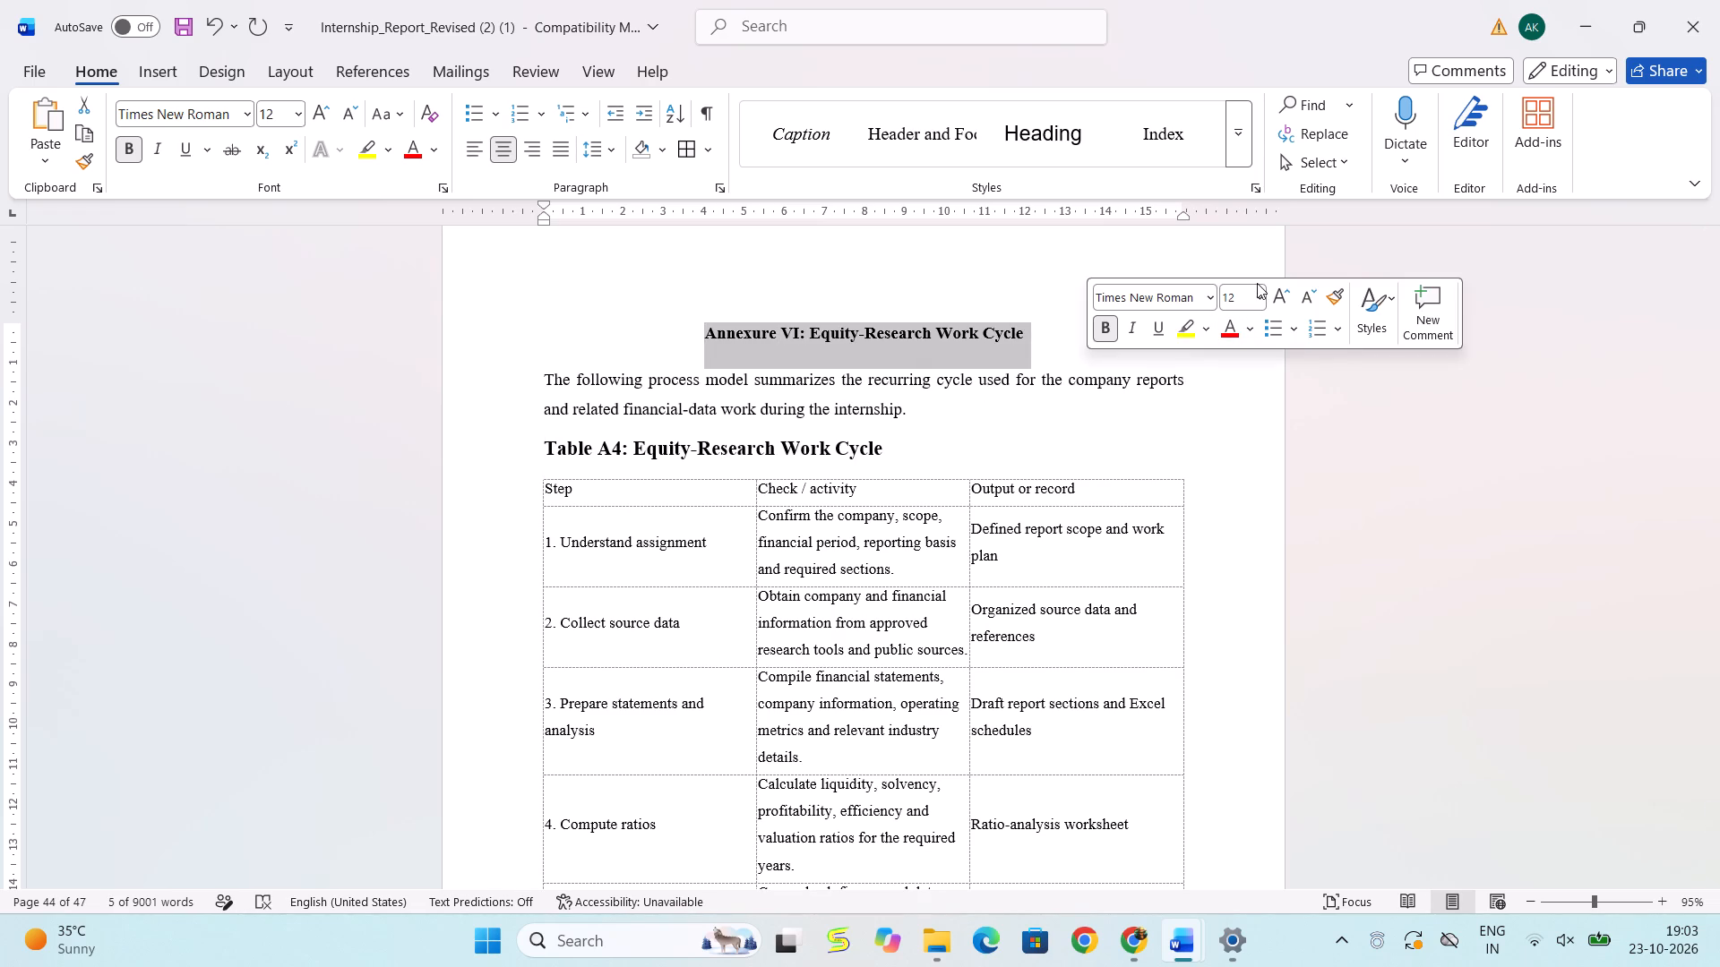
left_click(1246, 293)
key("BackSpace")
key("1")
key("6")
key("Return")
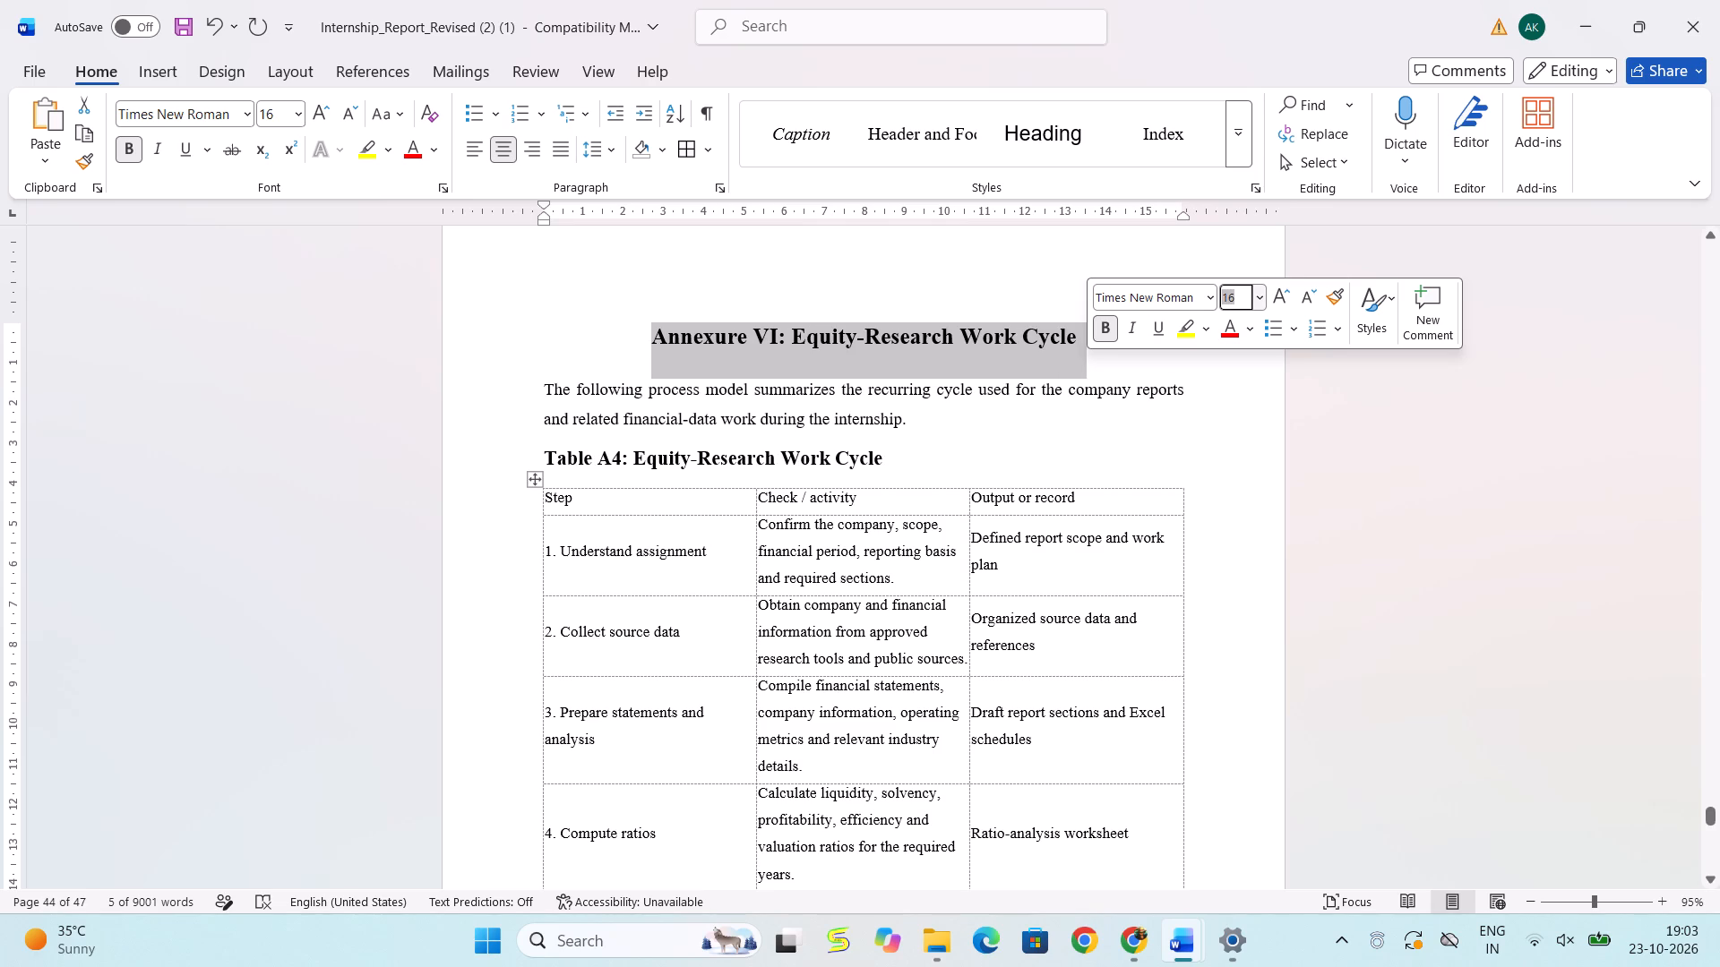
Apply all borders to the whole of Table A4: Equity-Research Work Cycle.
left_click(533, 479)
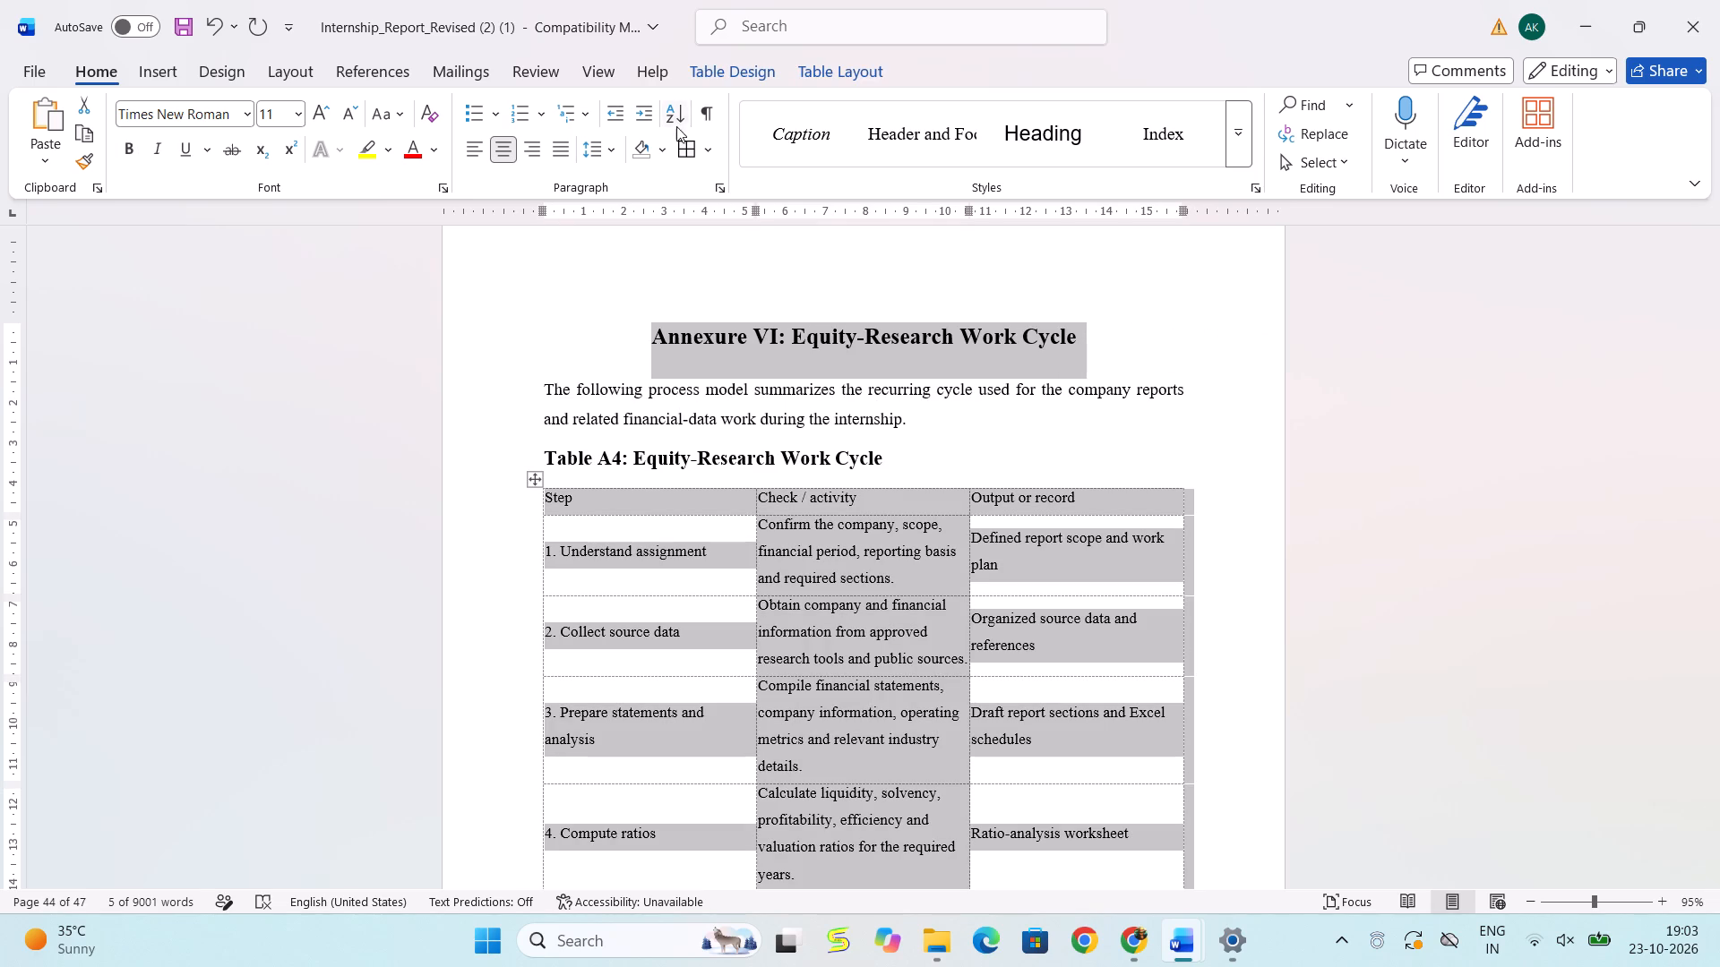
left_click(684, 145)
Set the font size of the Annexure VII: Handover Checklist heading to 14.
scroll(991, 543, "down", 3)
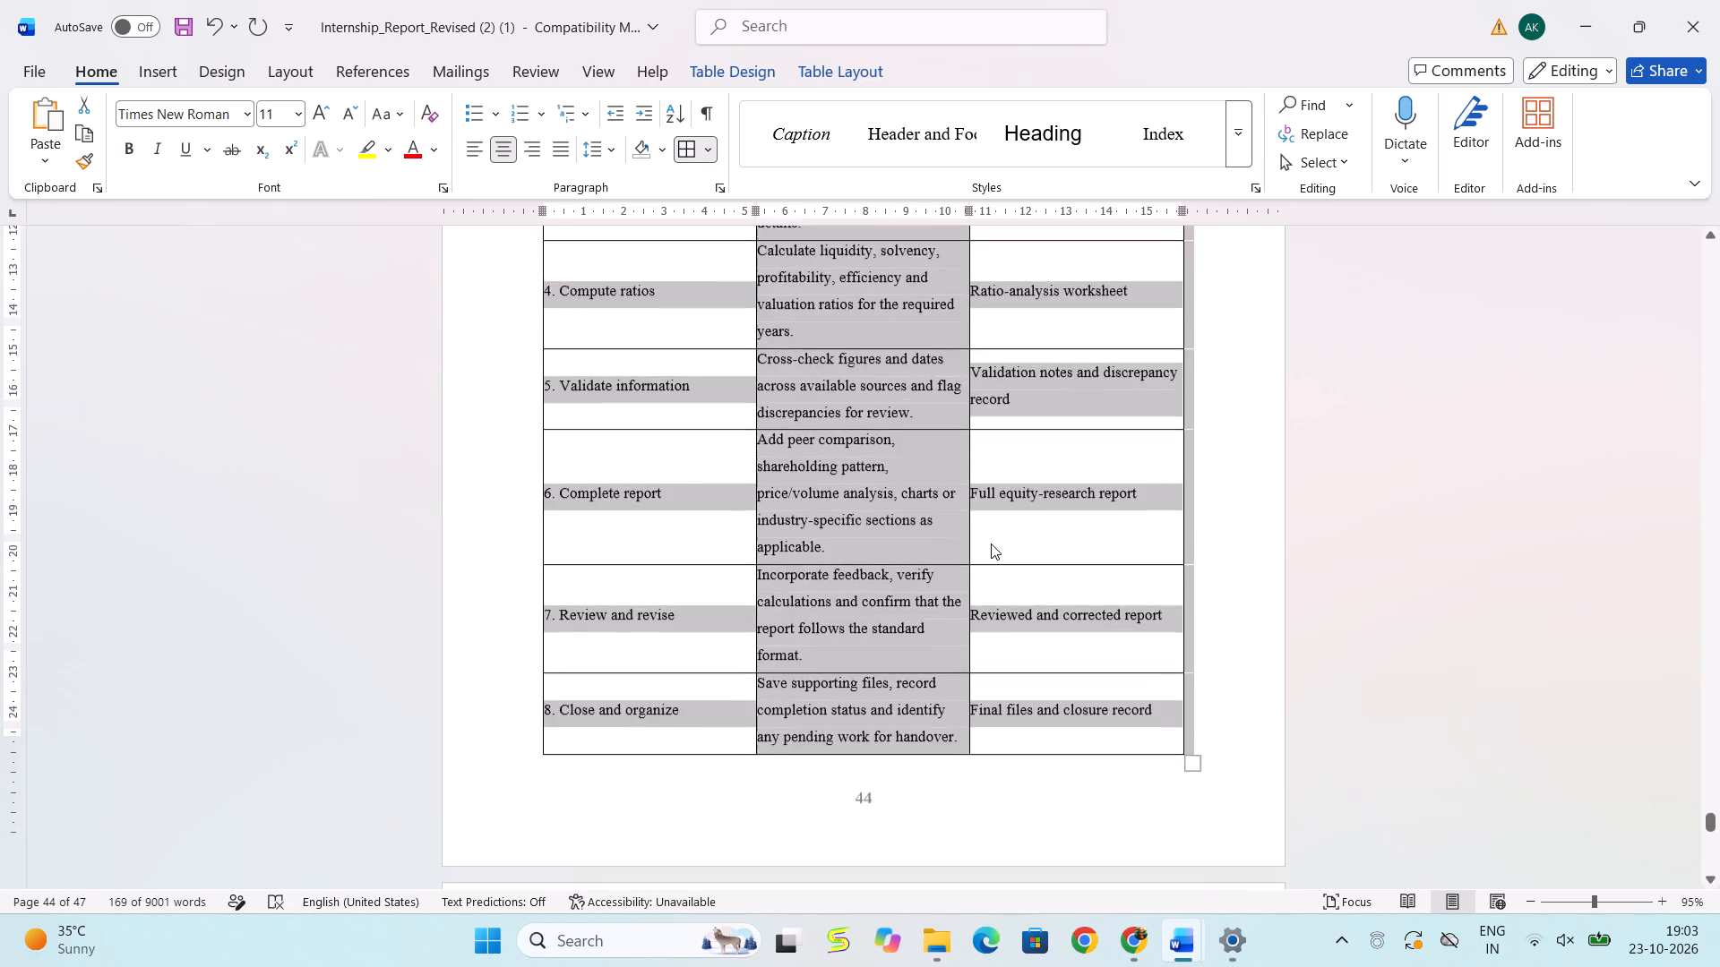
scroll(991, 543, "down", 3)
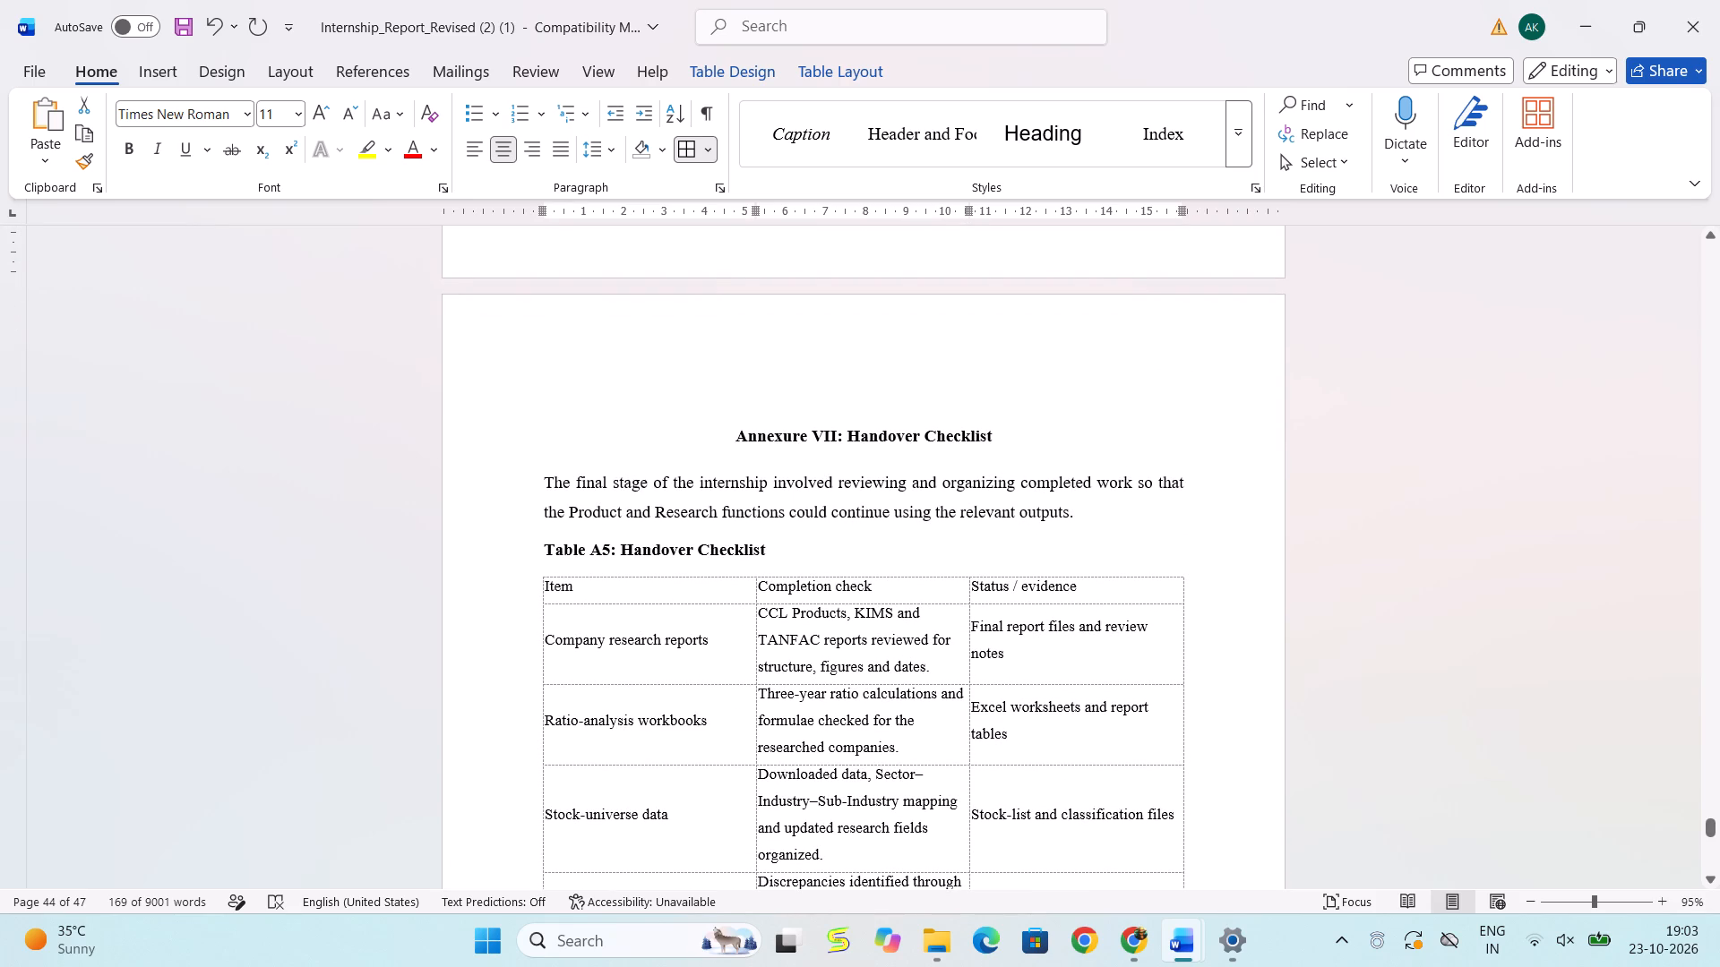
left_click(732, 430)
left_click_drag(732, 430, 920, 432)
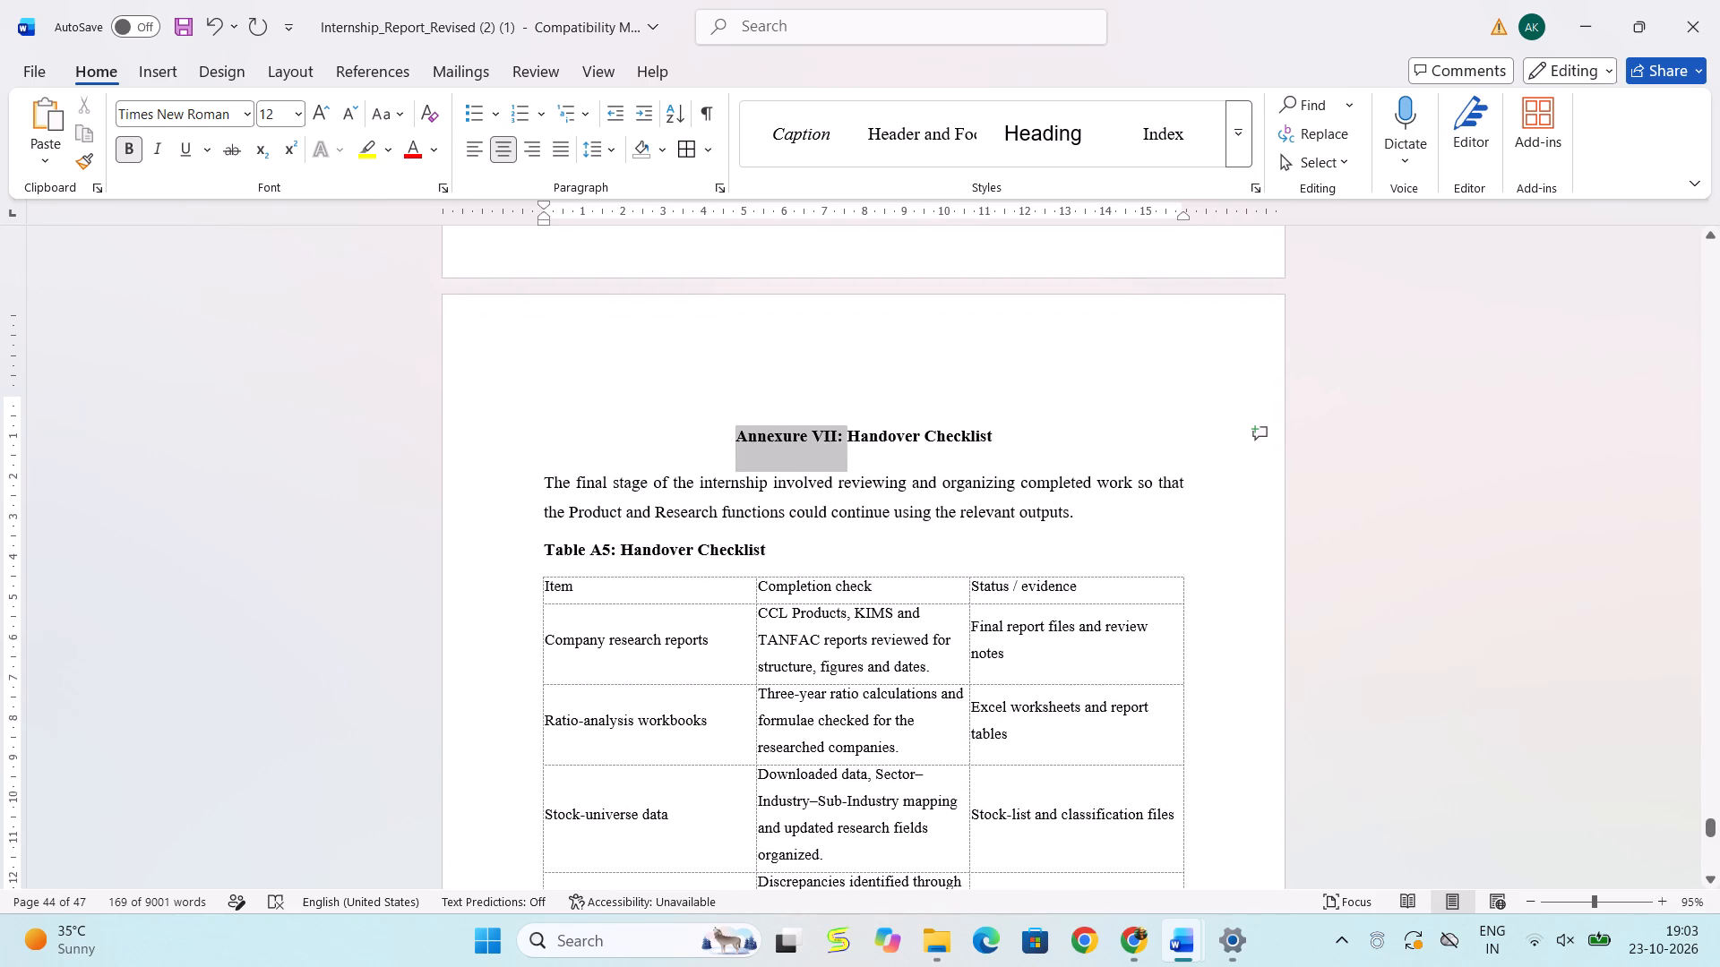
left_click_drag(920, 432, 984, 439)
left_click(1157, 368)
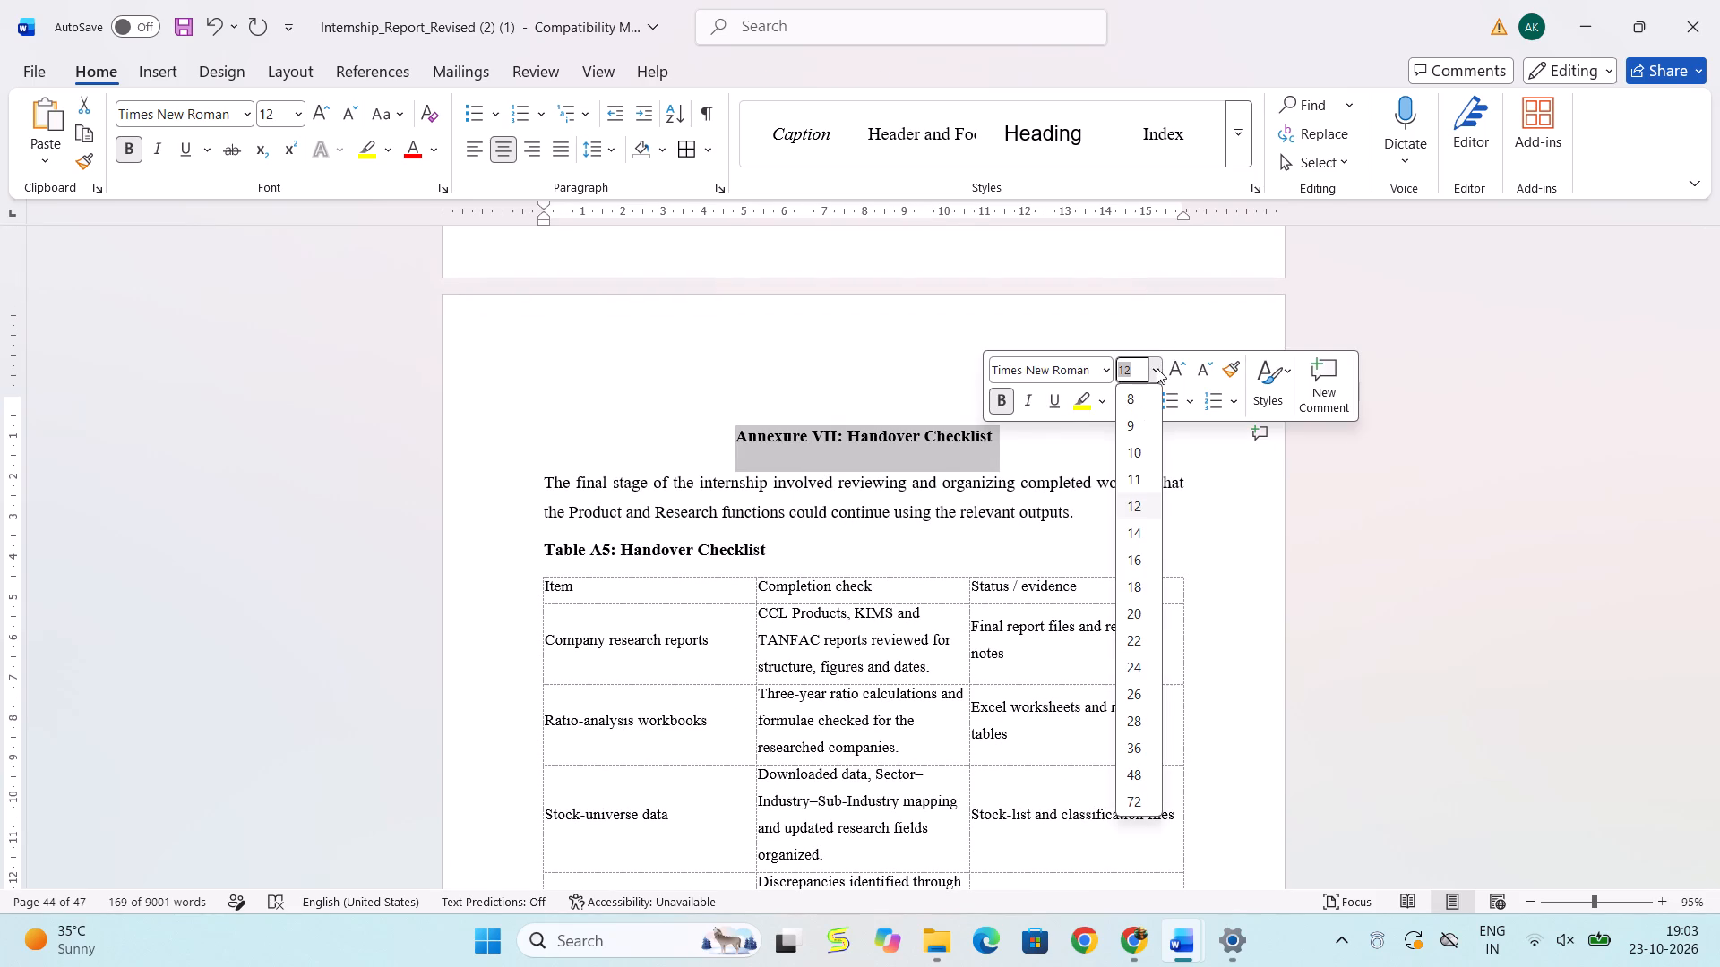
left_click(1137, 535)
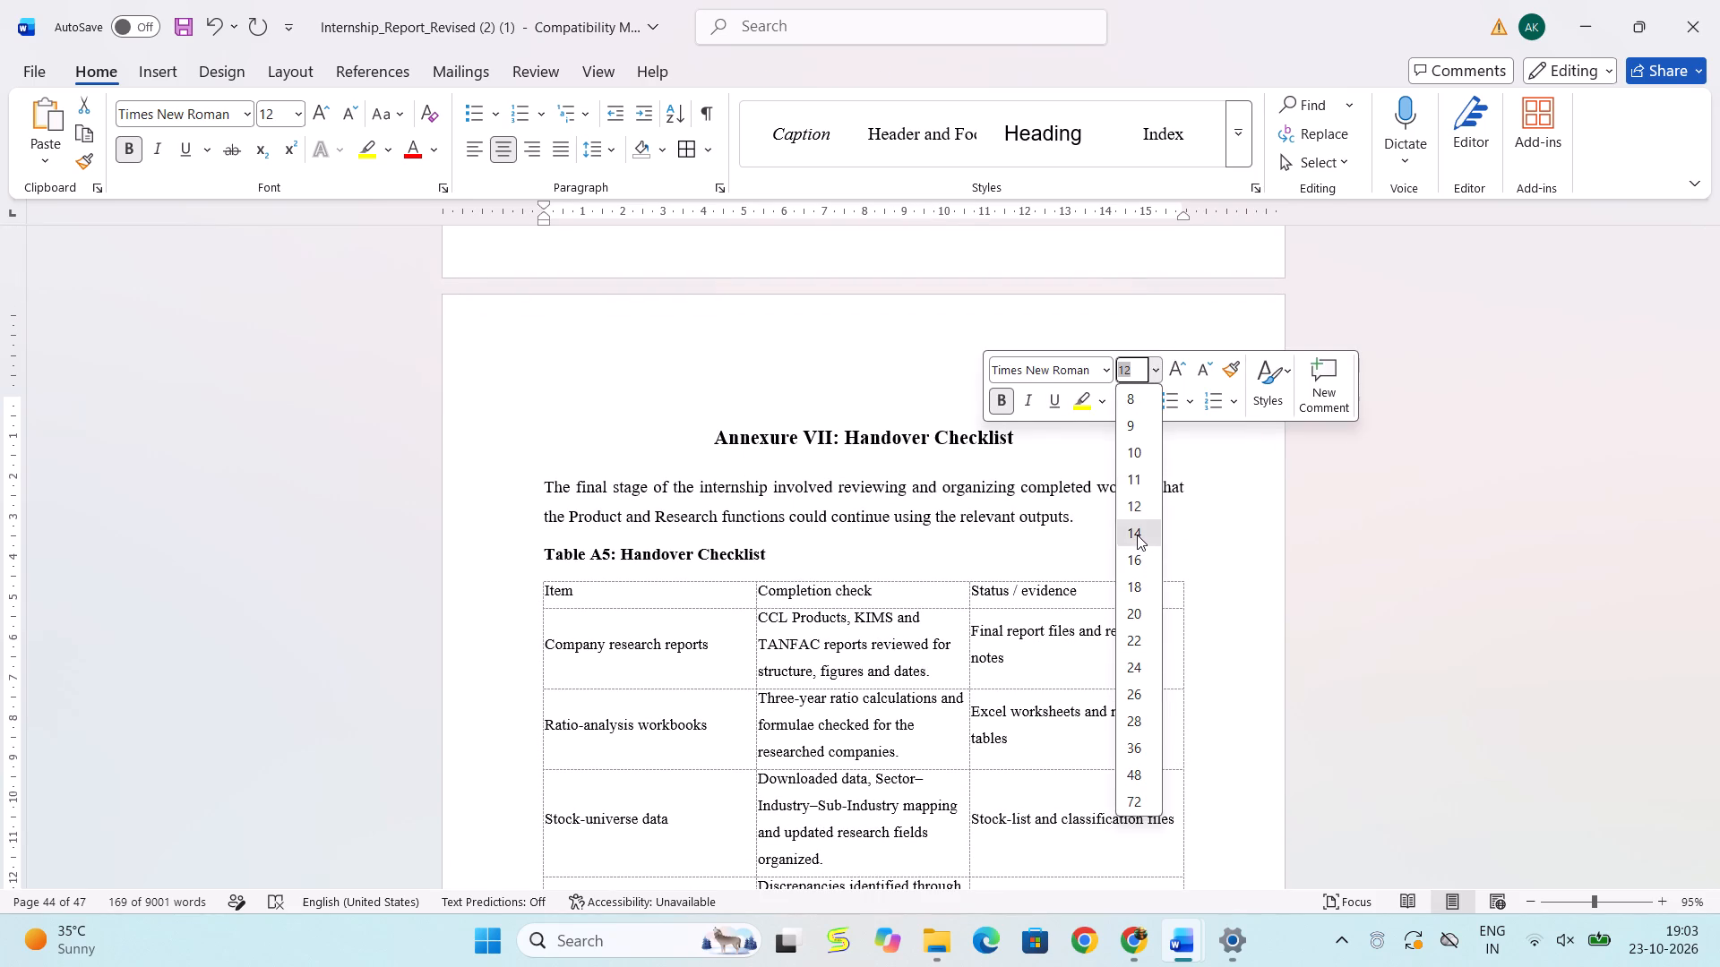
Set the font size of the Table A5: Handover Checklist caption to 14.
left_click(546, 554)
left_click_drag(546, 554, 818, 560)
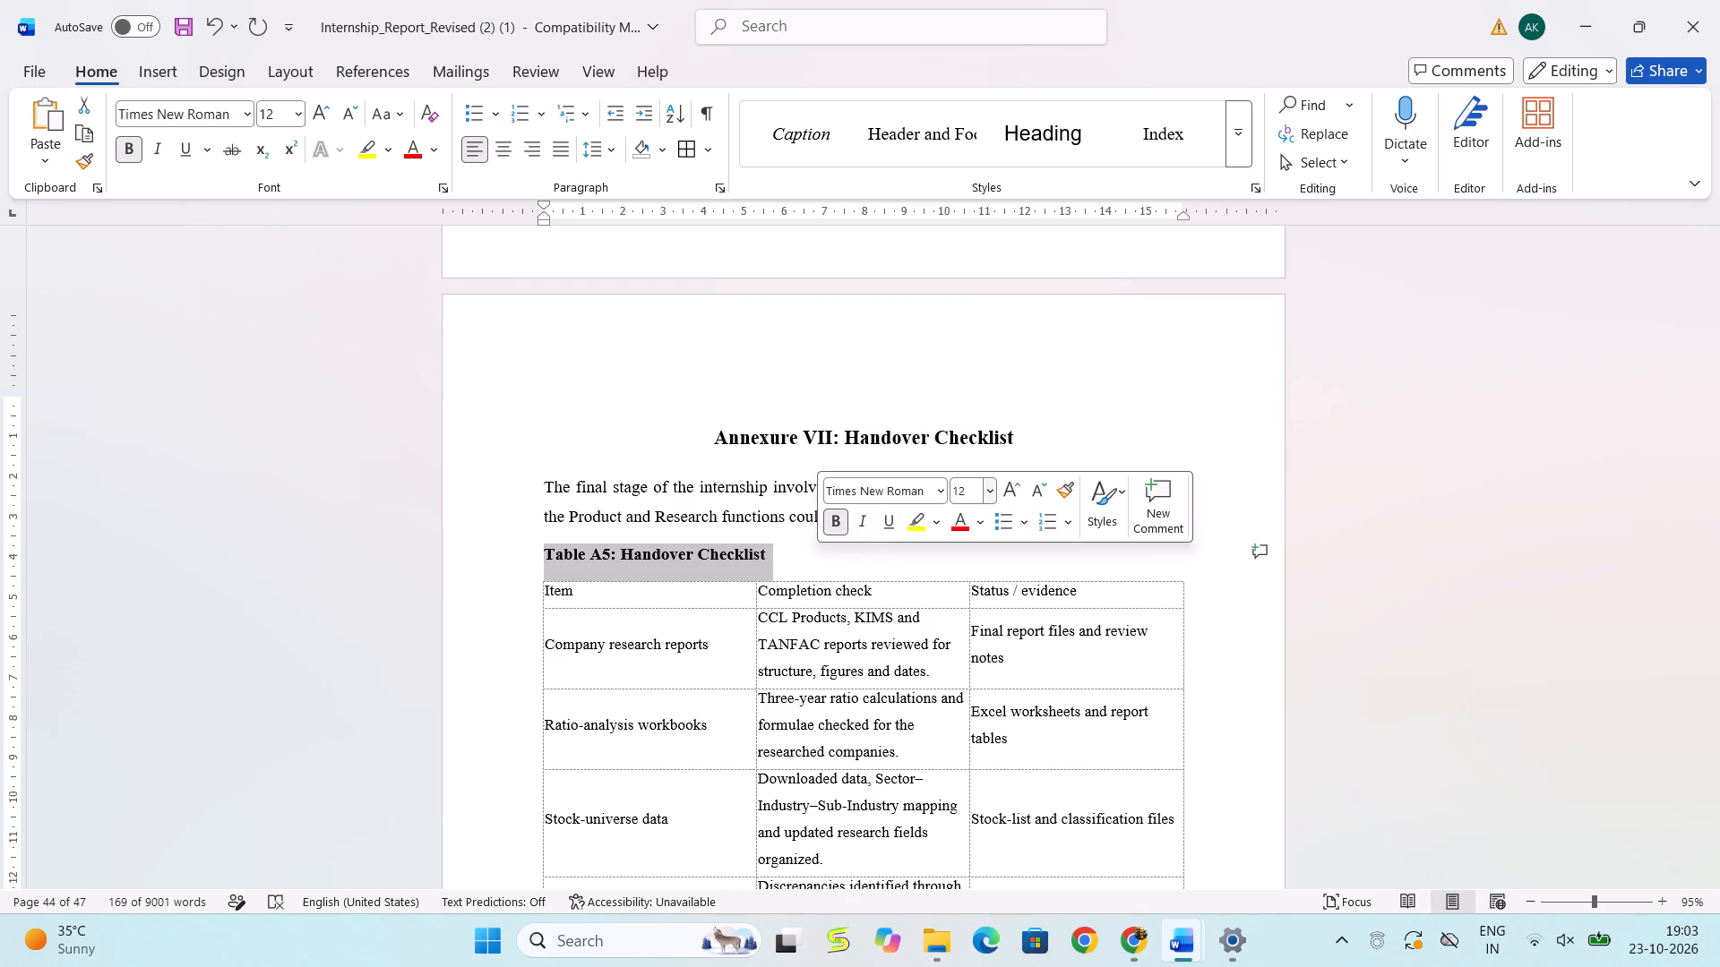
left_click(975, 497)
key("BackSpace")
type("14")
key("Return")
Apply all borders to the whole of Table A5: Handover Checklist.
left_click(569, 616)
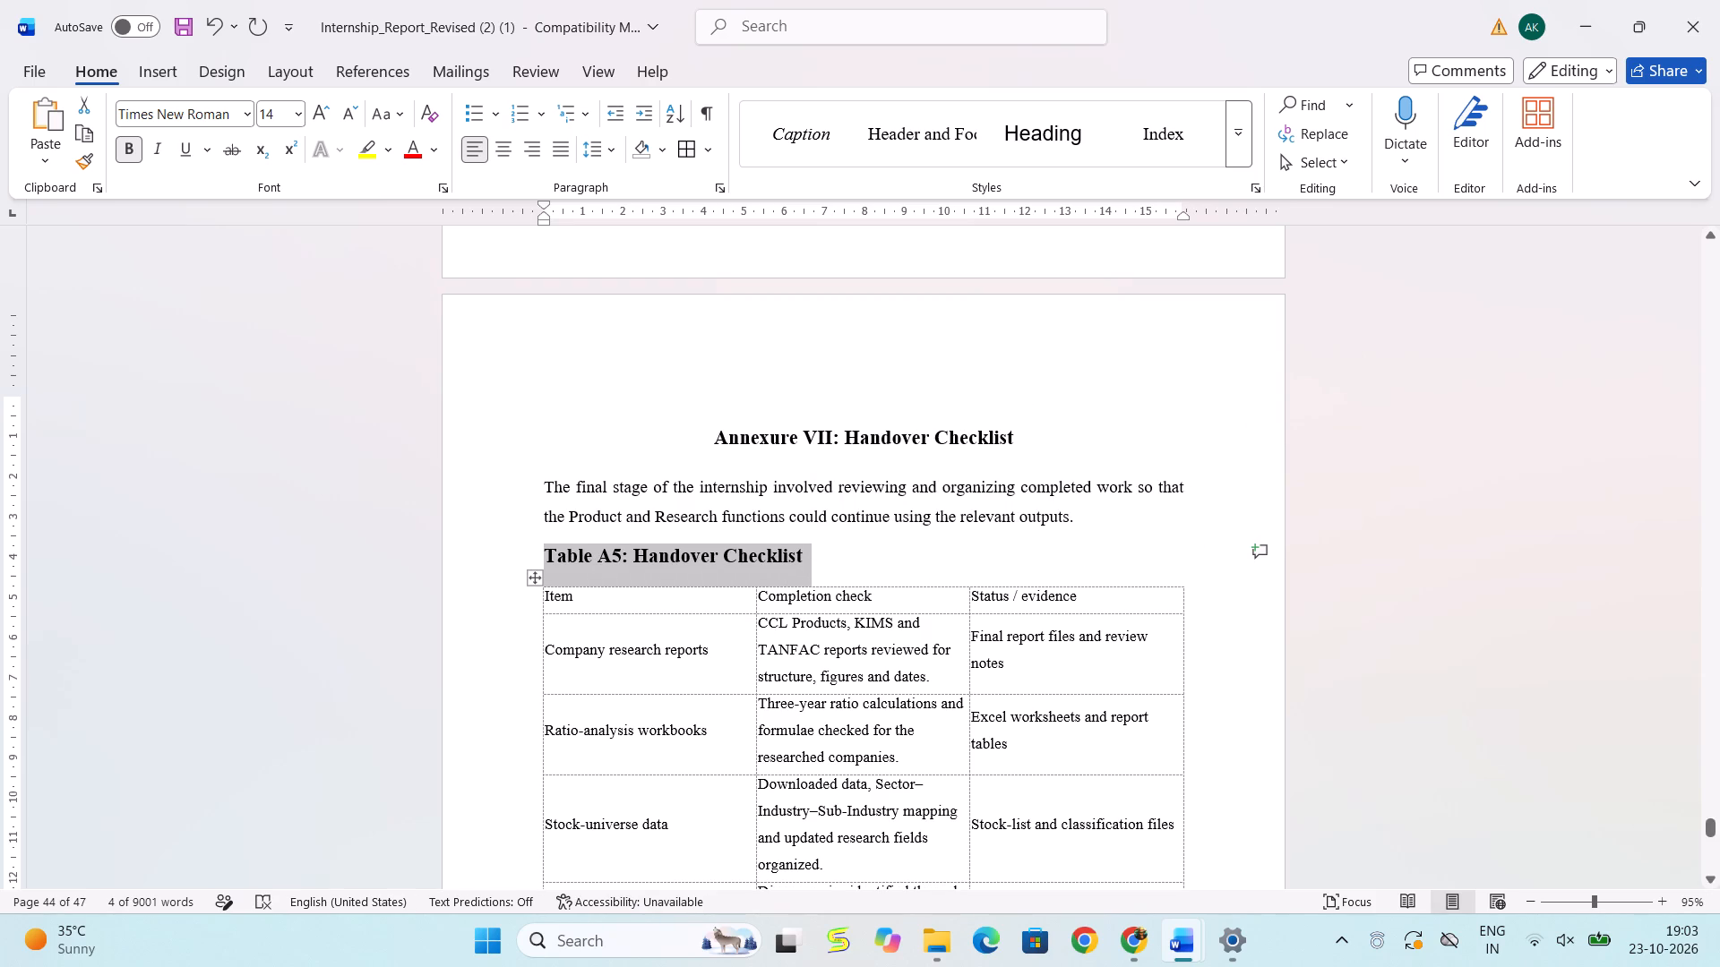
left_click(532, 581)
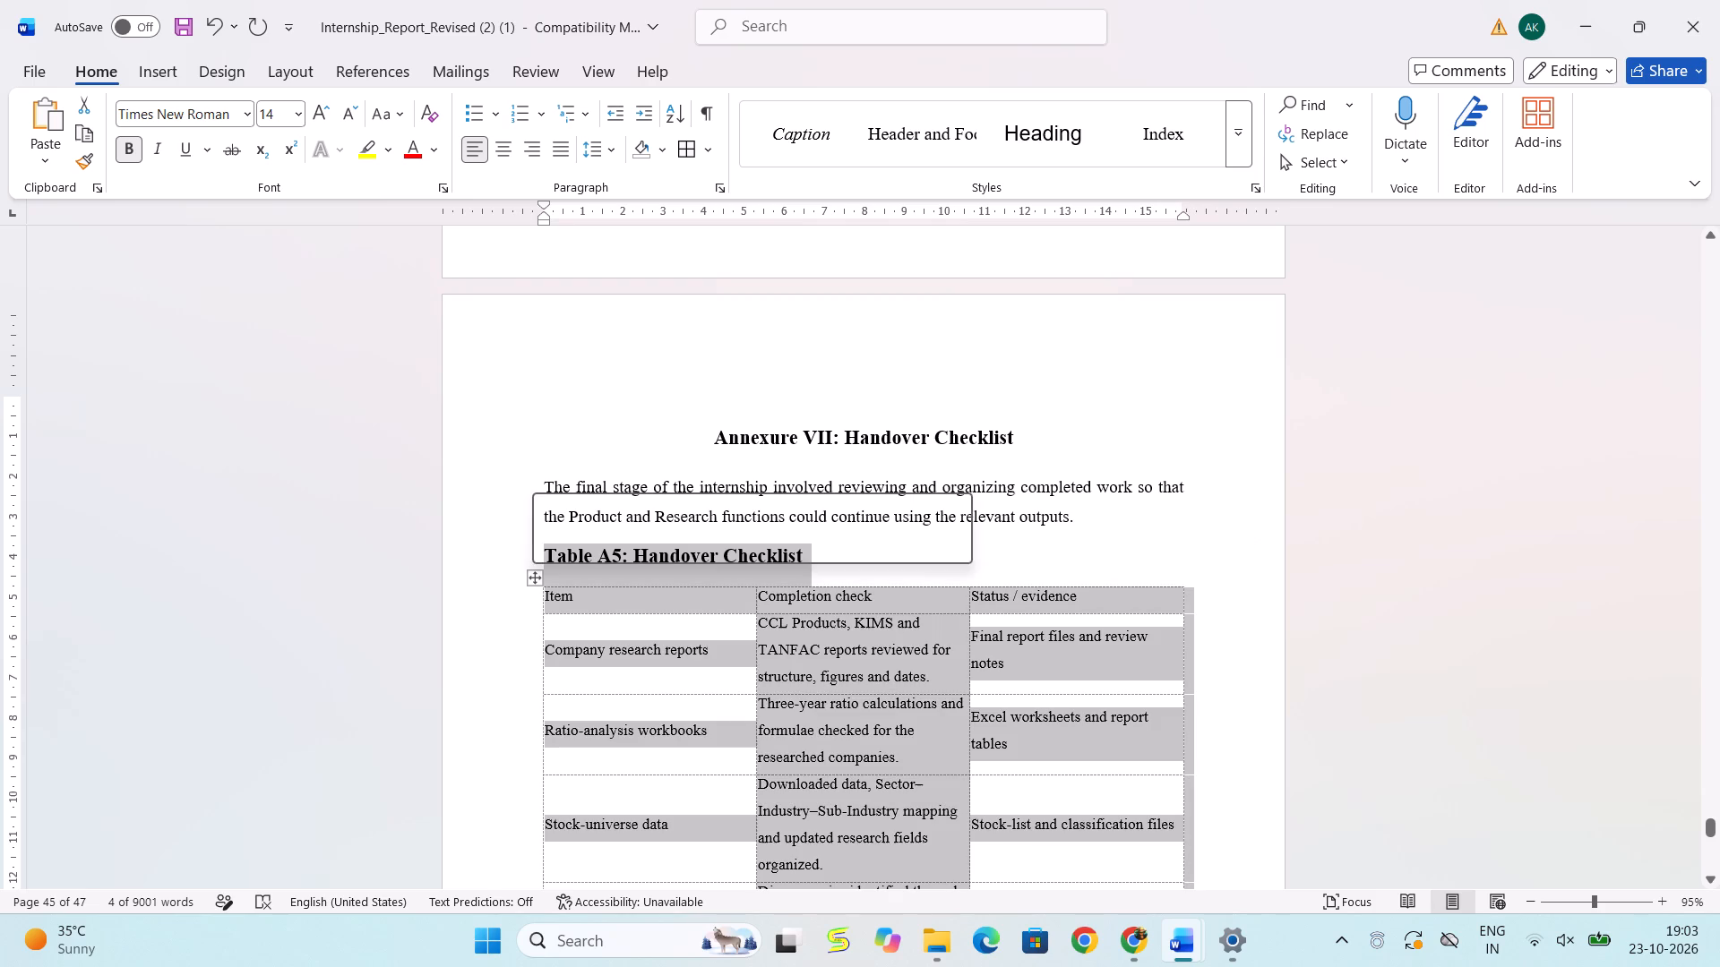
left_click(694, 162)
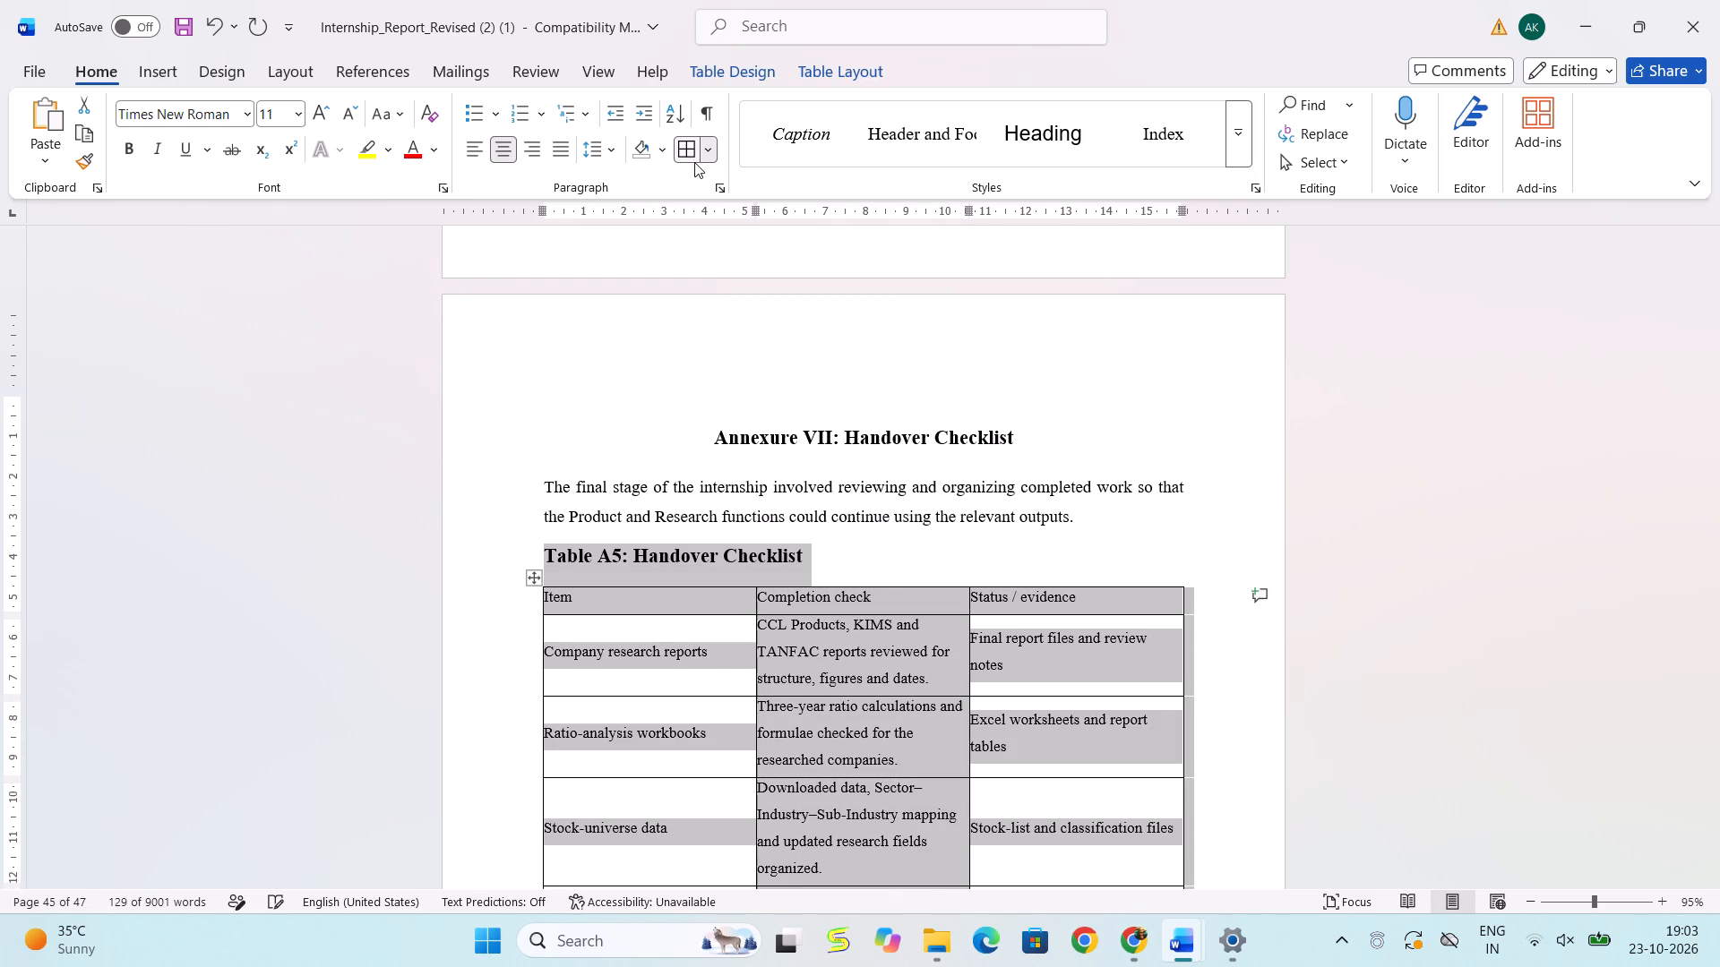
left_click(933, 556)
Set the font size of all text in Table A5: Handover Checklist to 12.
left_click(538, 579)
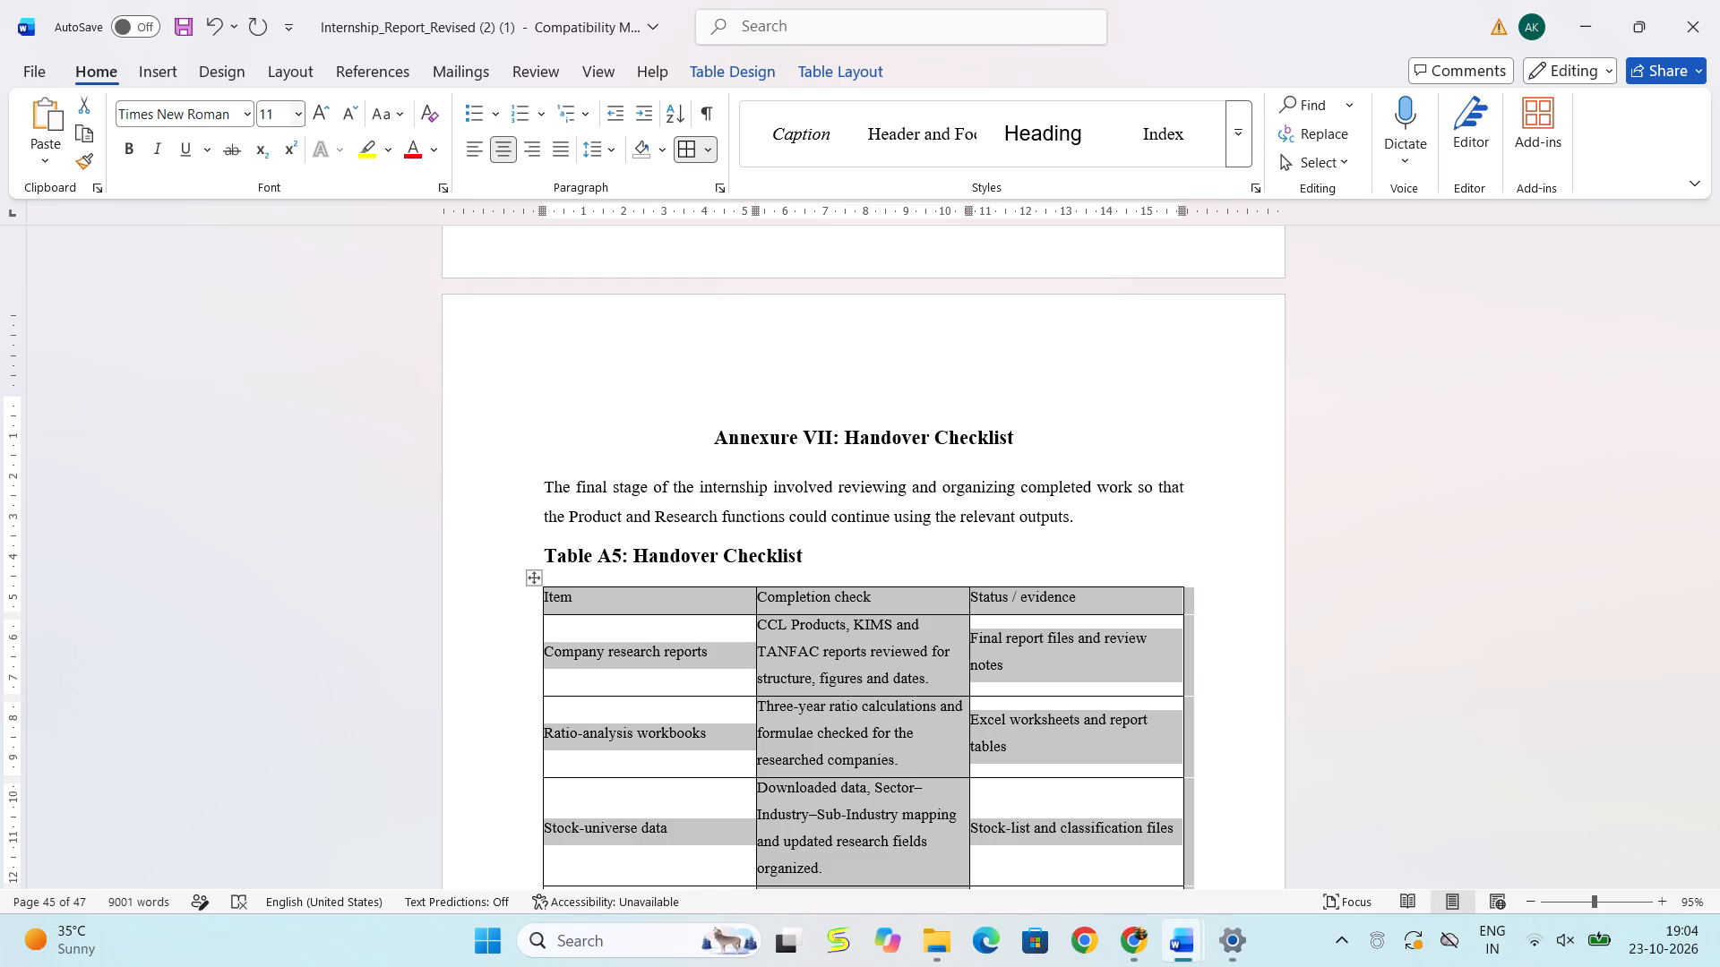
left_click(272, 119)
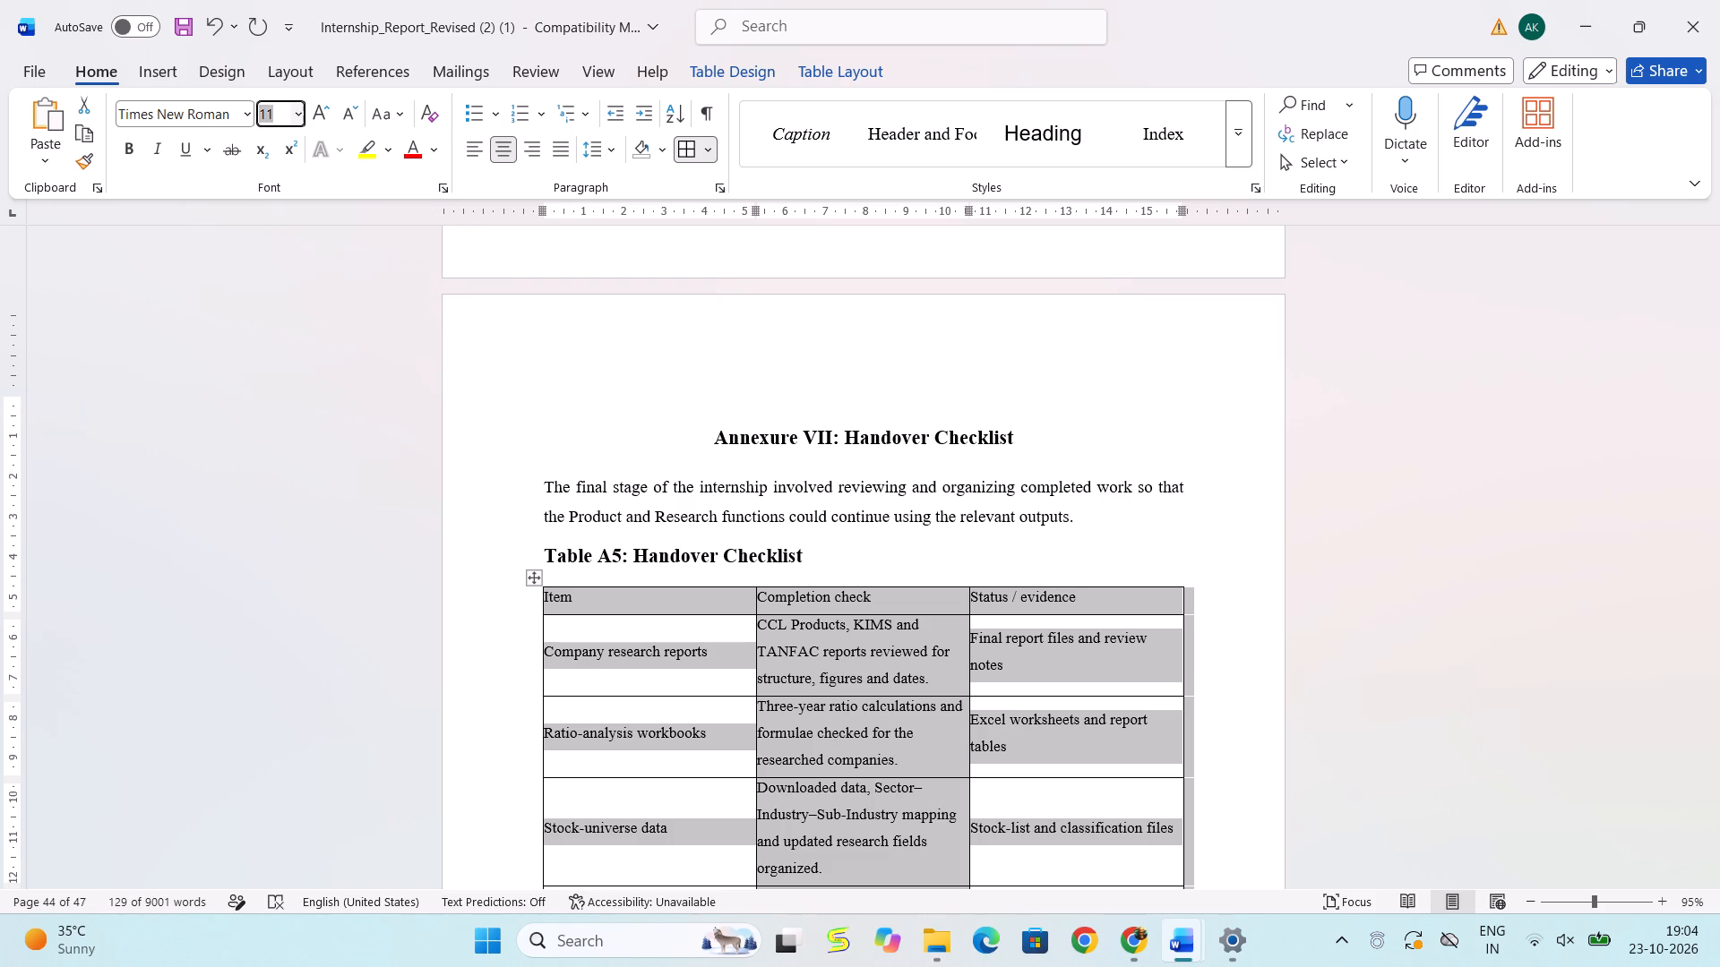
key("BackSpace")
type("12")
key("Return")
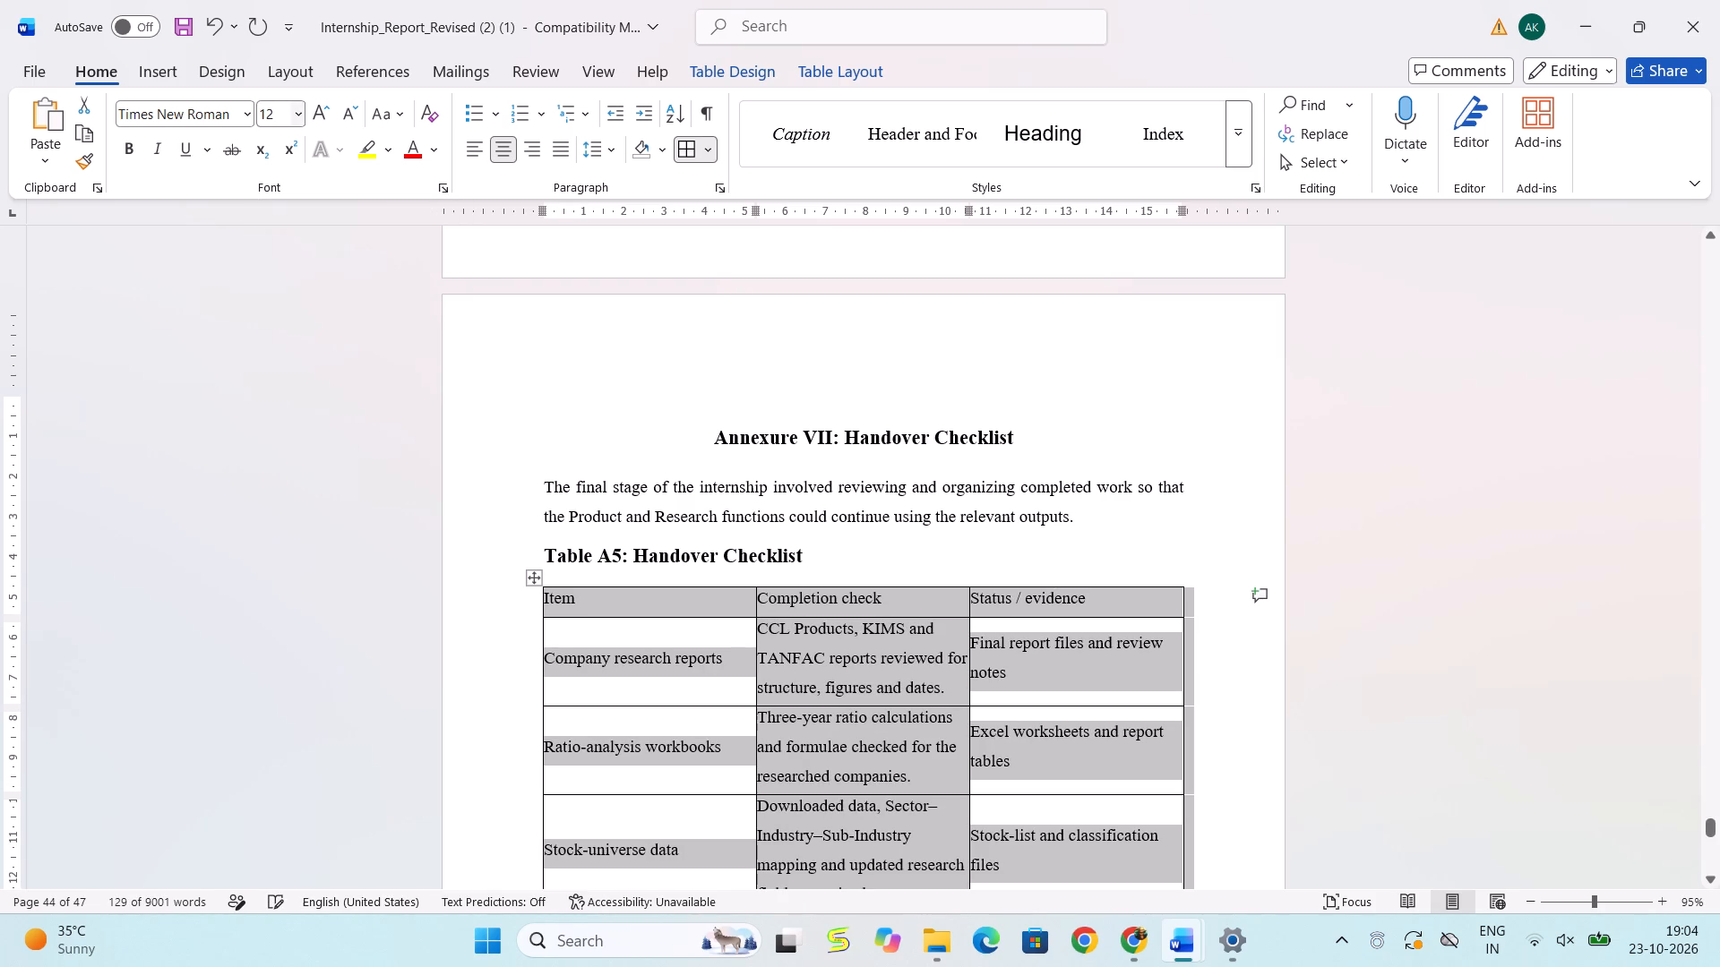
left_click(878, 565)
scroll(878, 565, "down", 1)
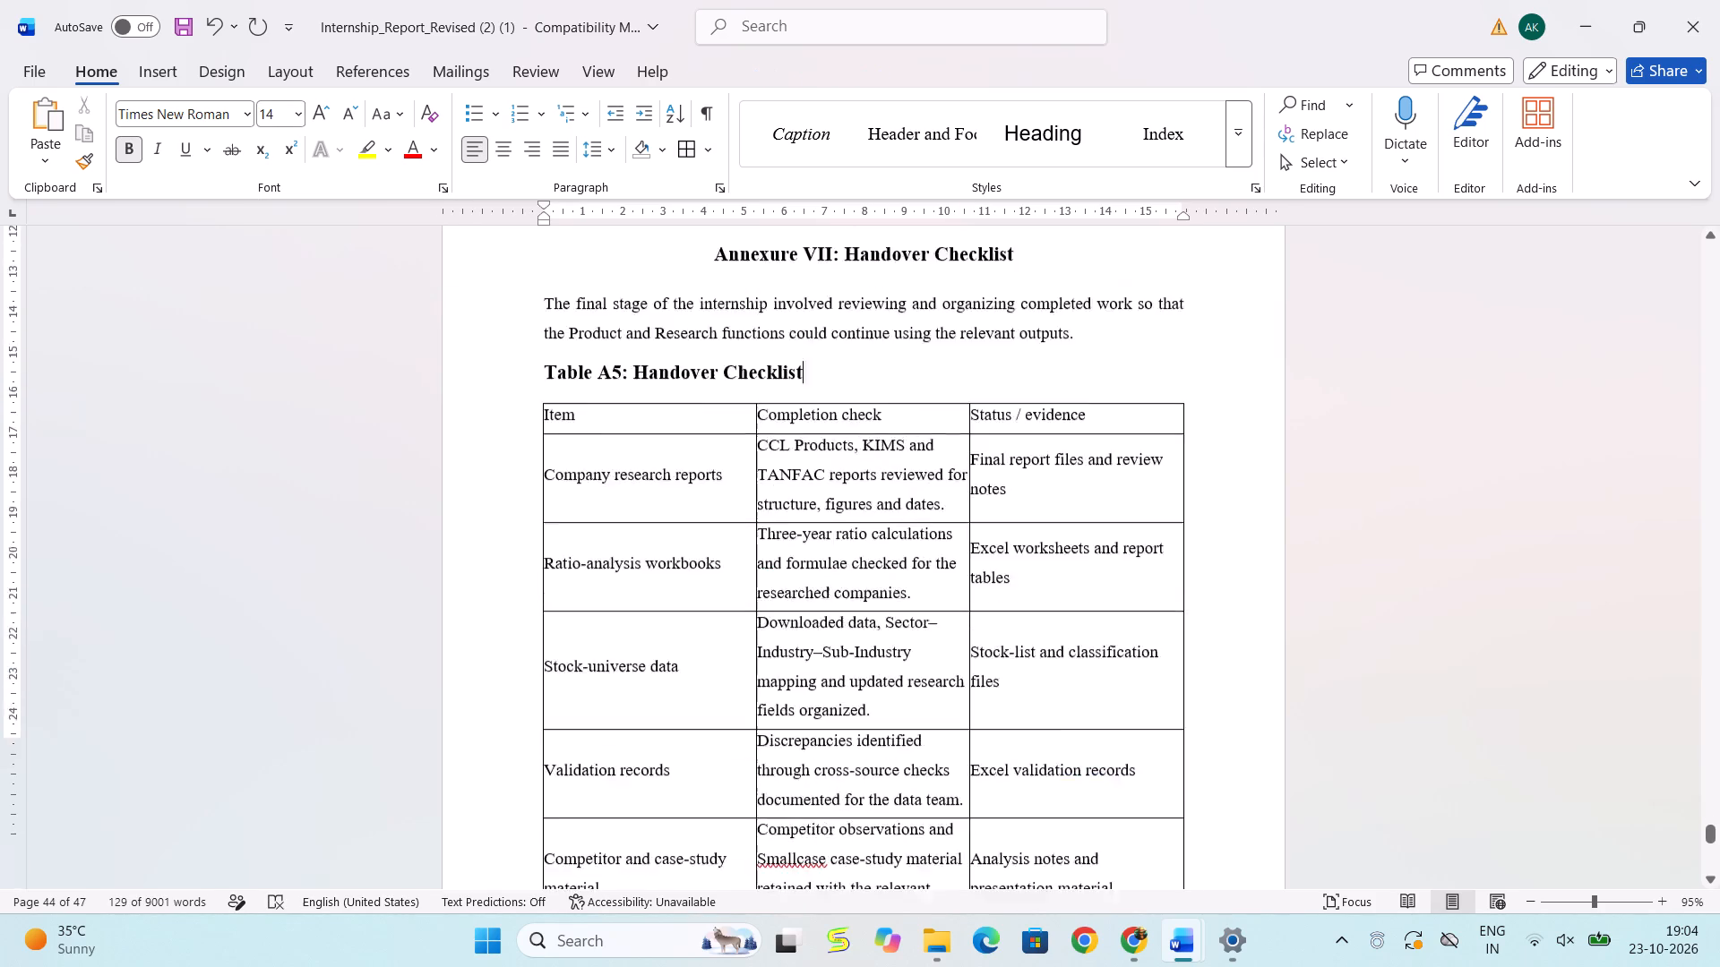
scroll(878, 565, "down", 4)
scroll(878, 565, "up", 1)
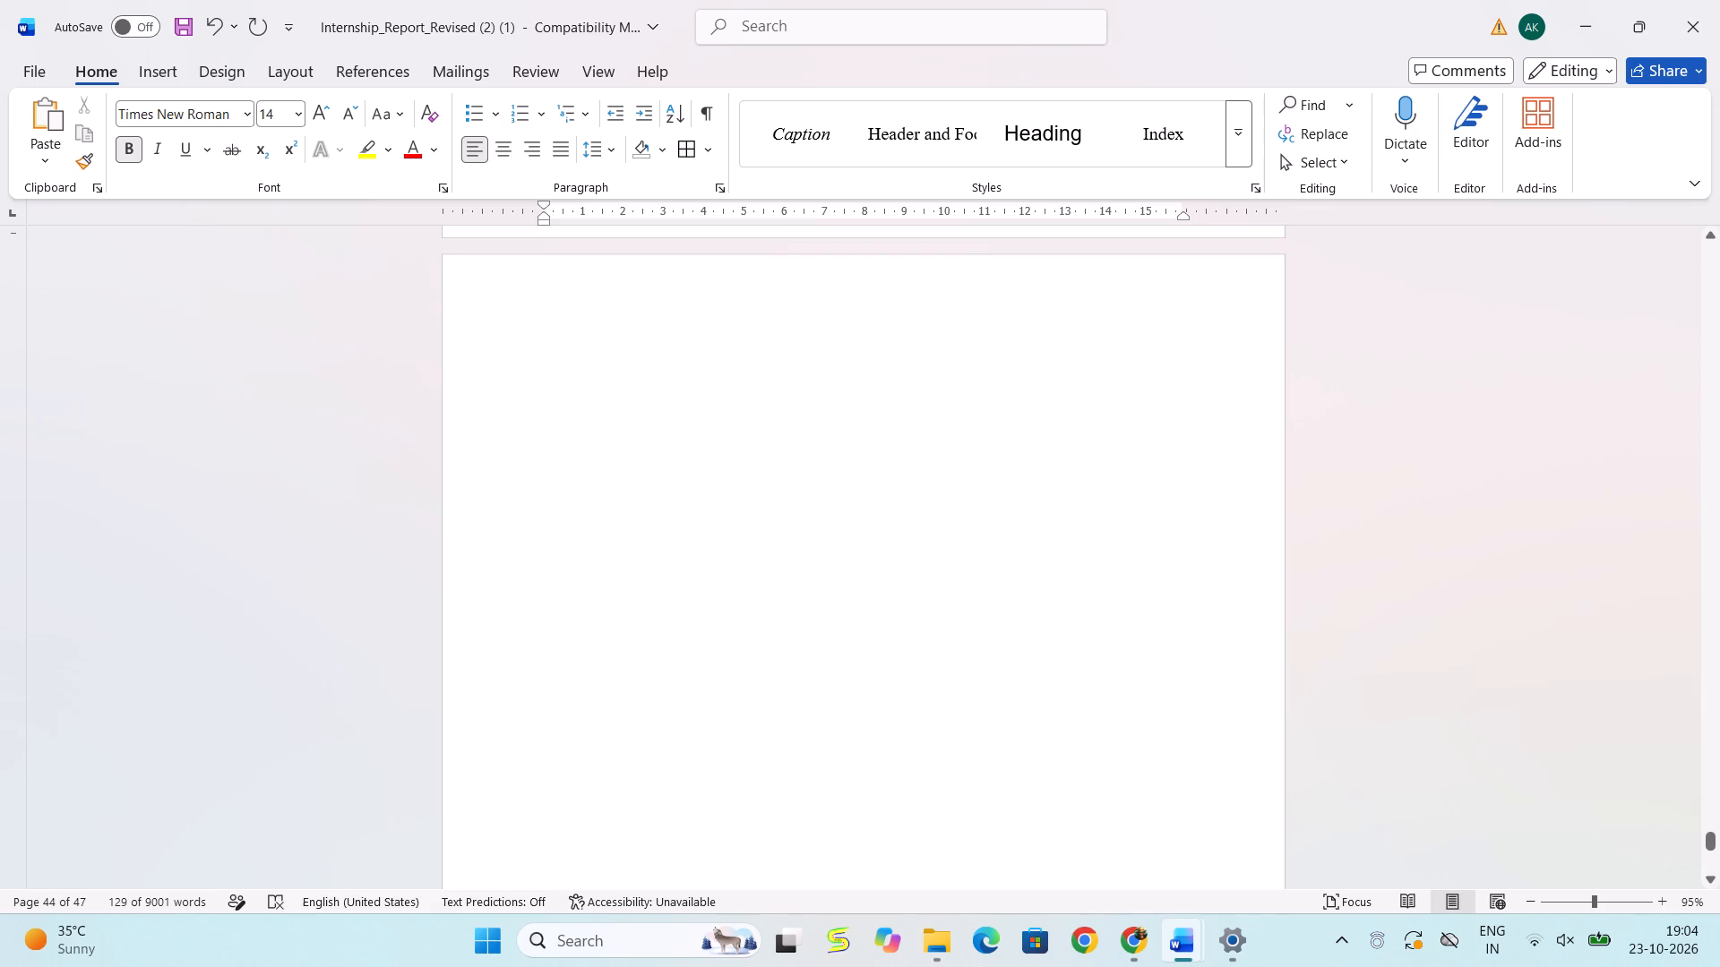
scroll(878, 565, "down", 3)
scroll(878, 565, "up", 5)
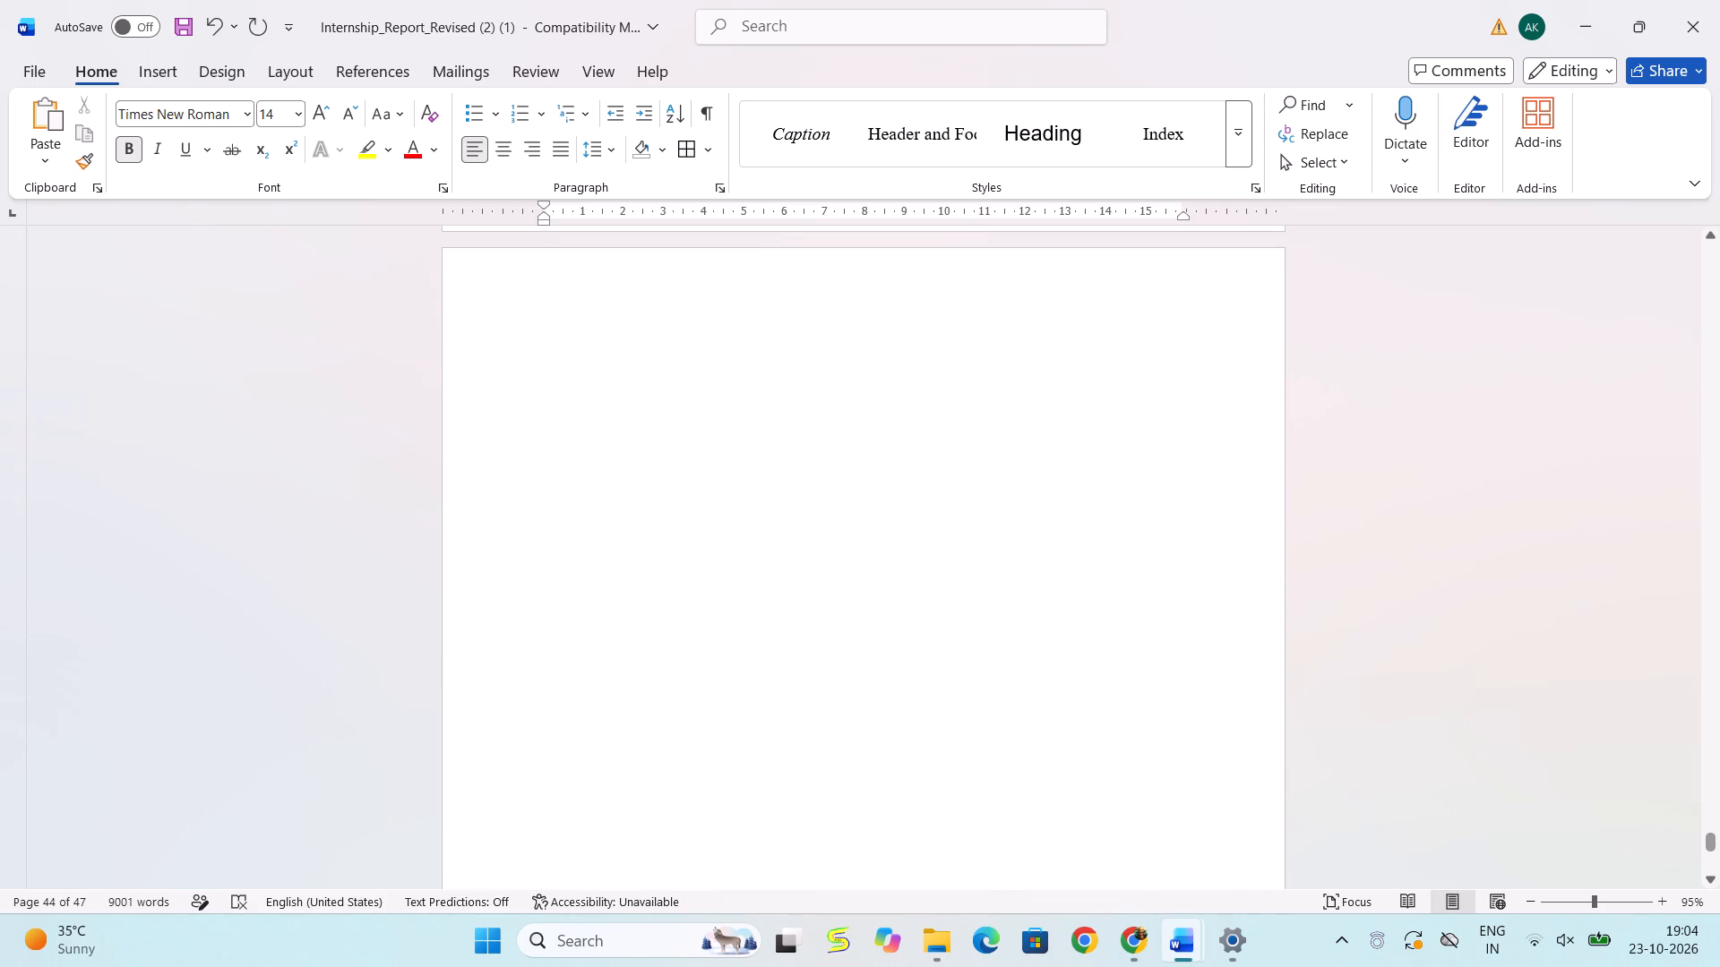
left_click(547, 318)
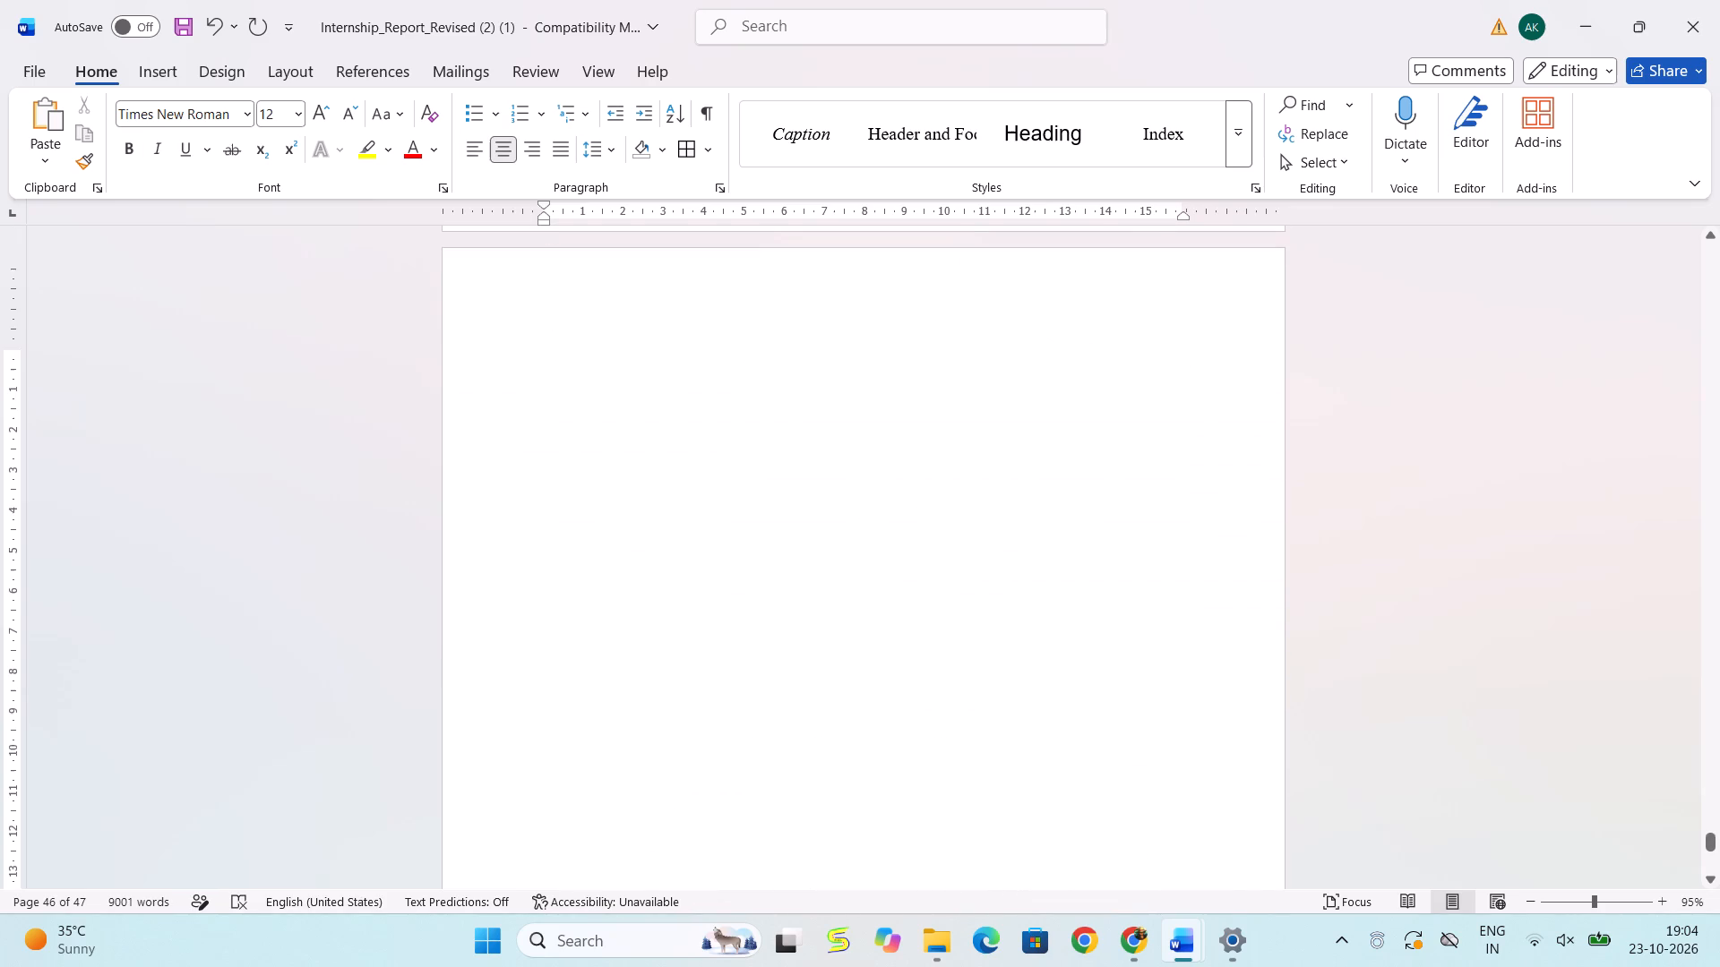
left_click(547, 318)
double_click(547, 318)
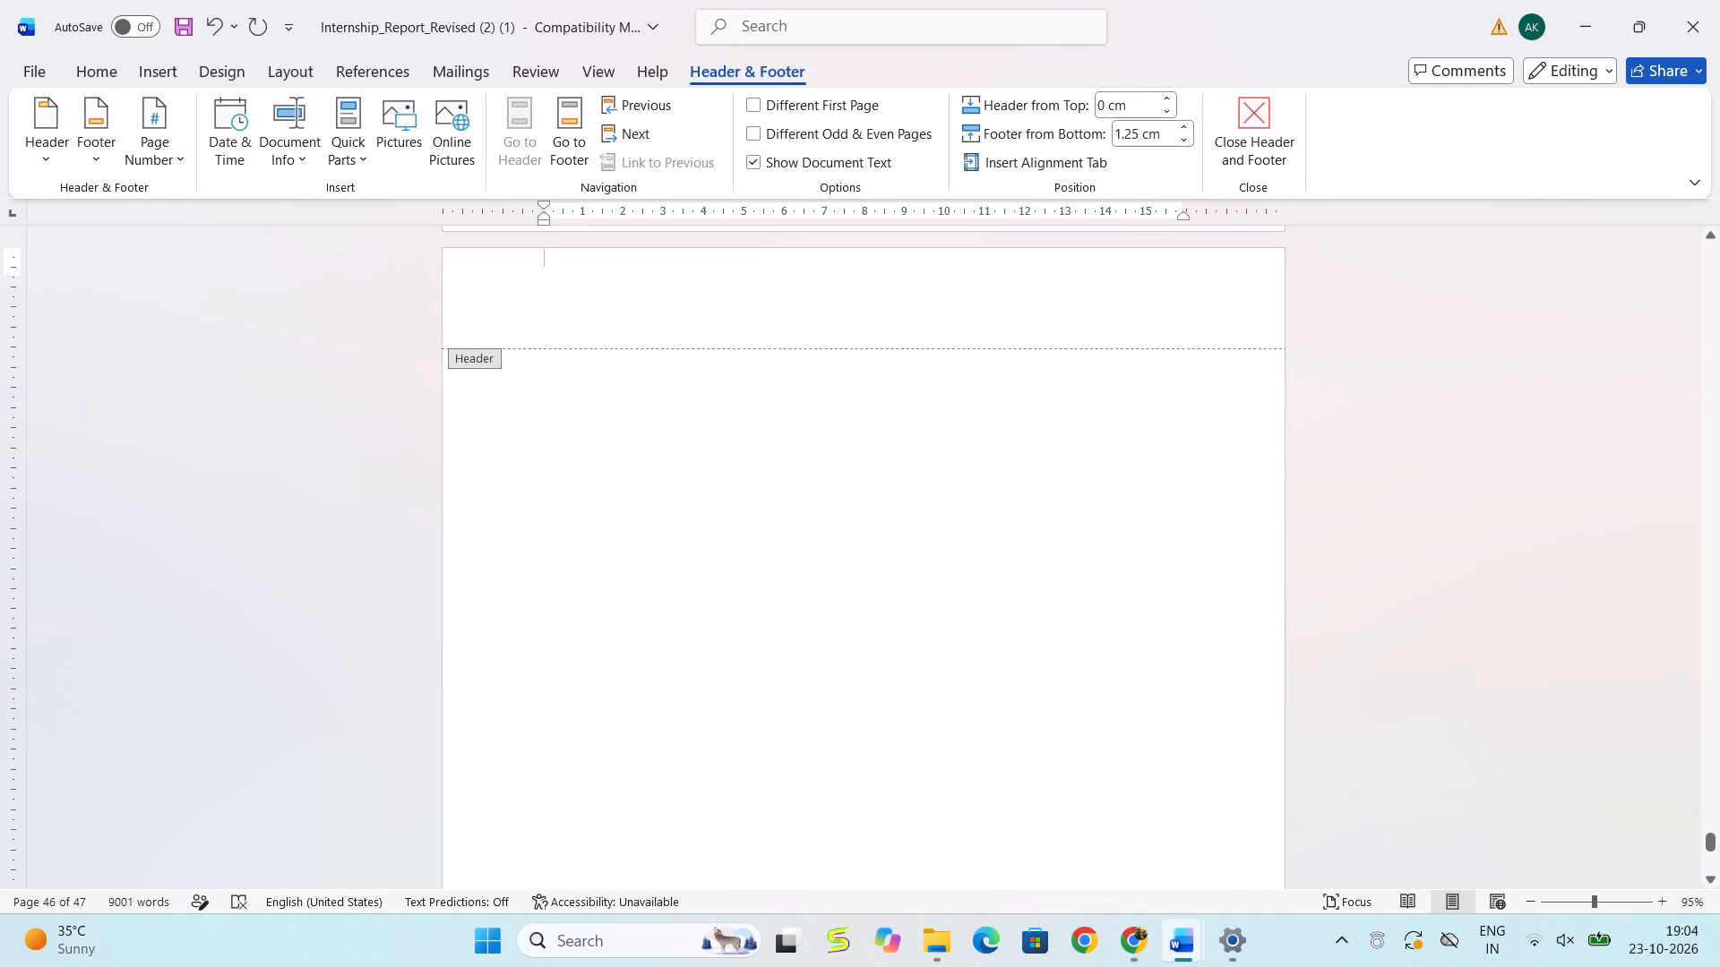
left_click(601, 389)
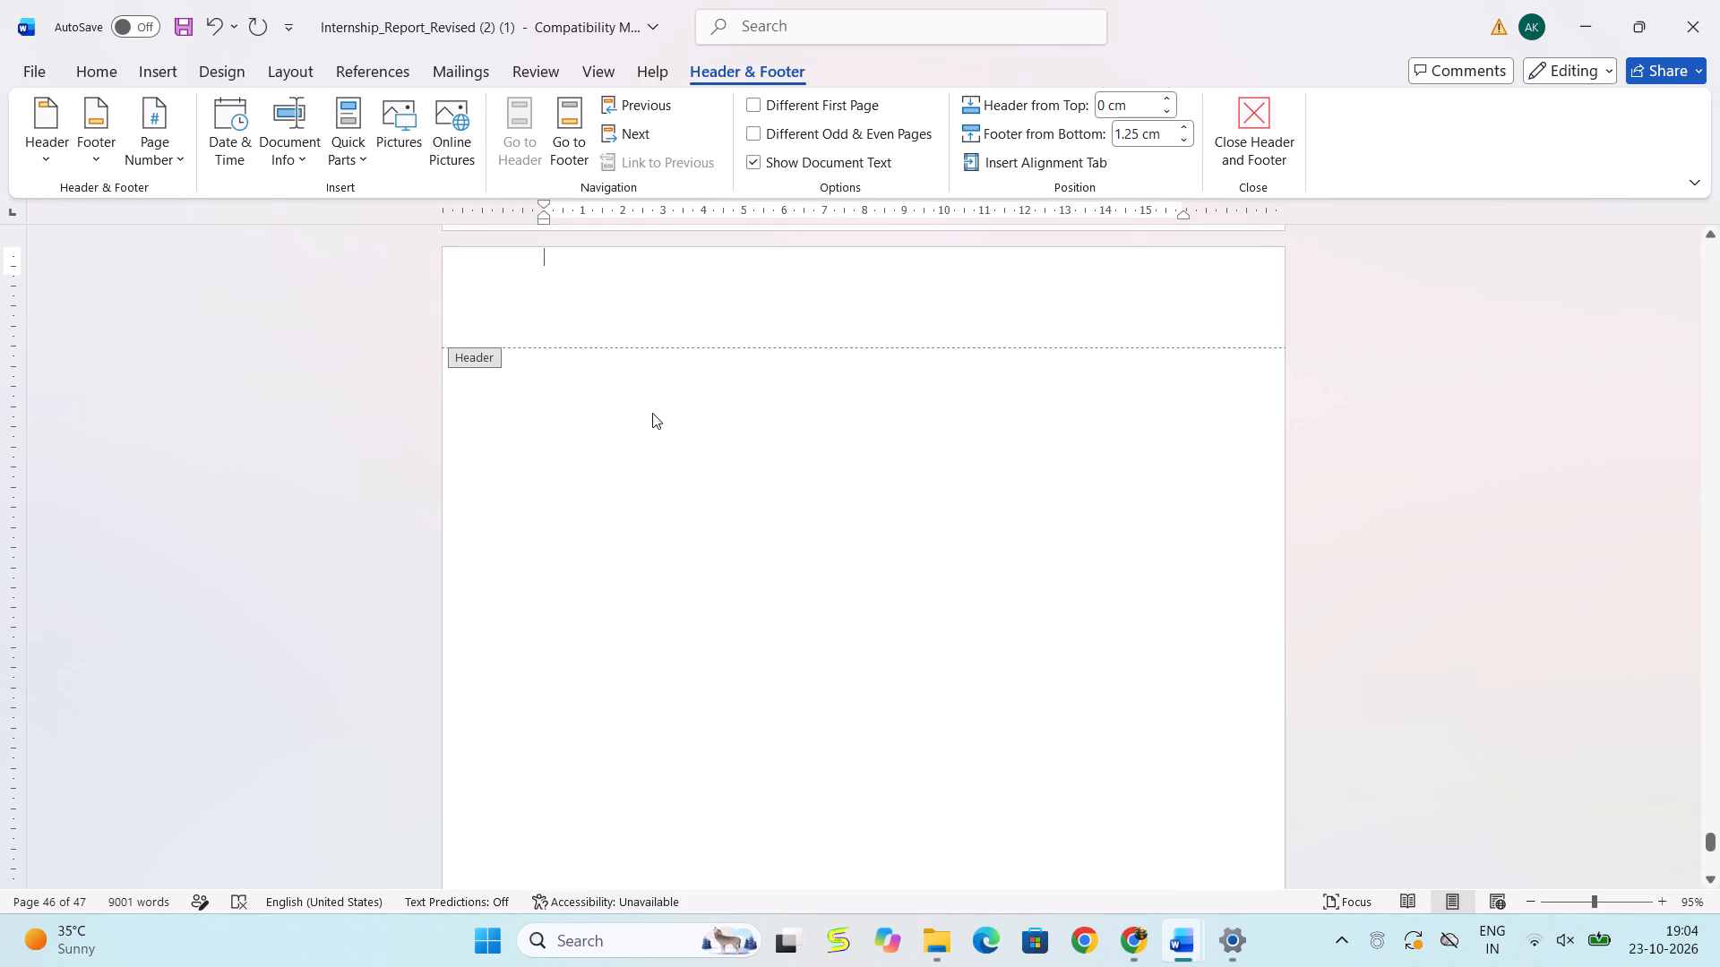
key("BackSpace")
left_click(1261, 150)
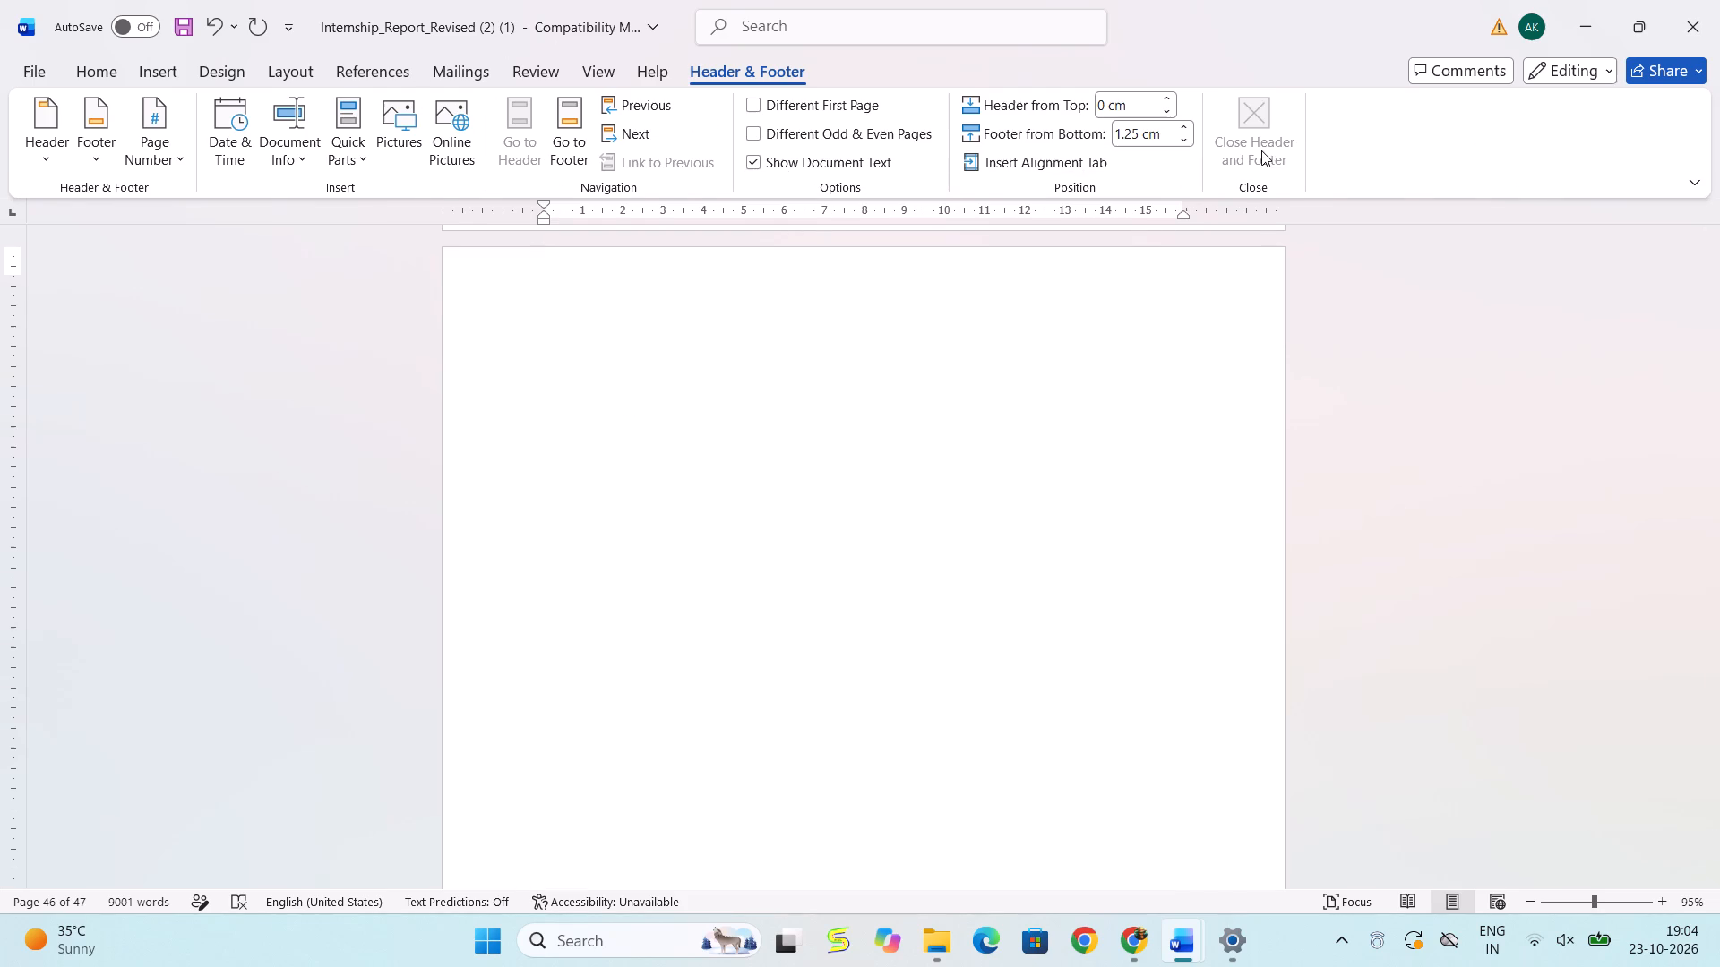
Delete the blank page between the Annexure VII checklist and Annexure VIII: Internship Completion Certificate.
left_click(551, 287)
left_click(539, 354)
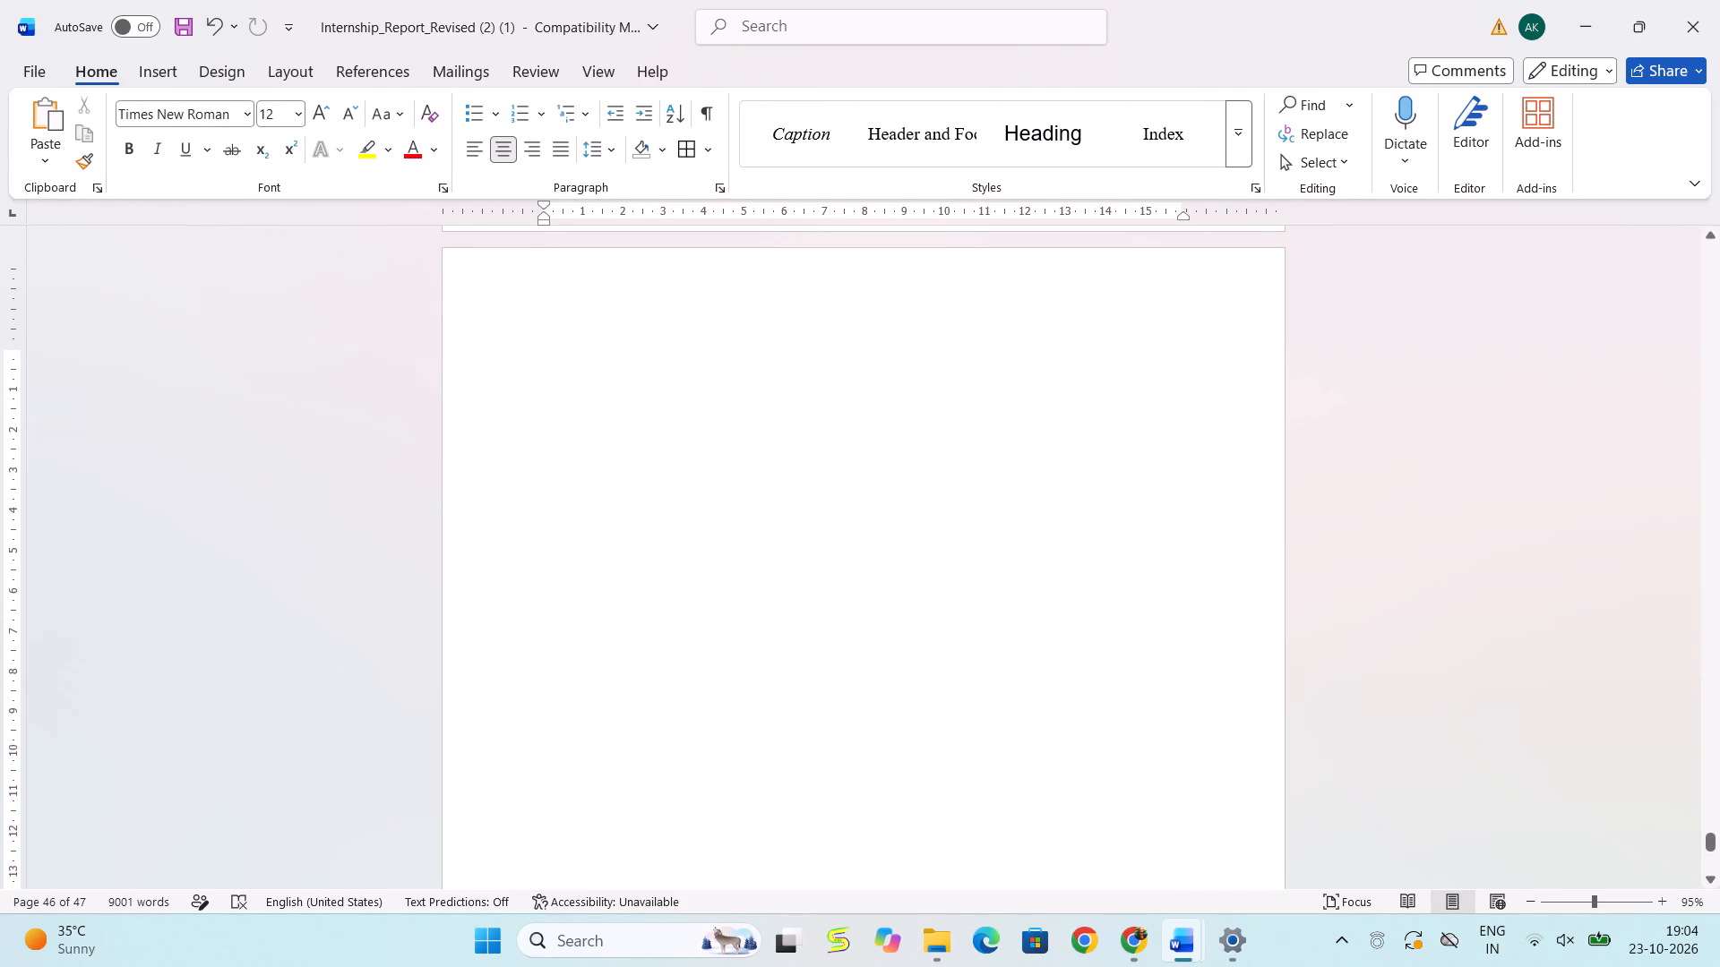
triple_click(539, 354)
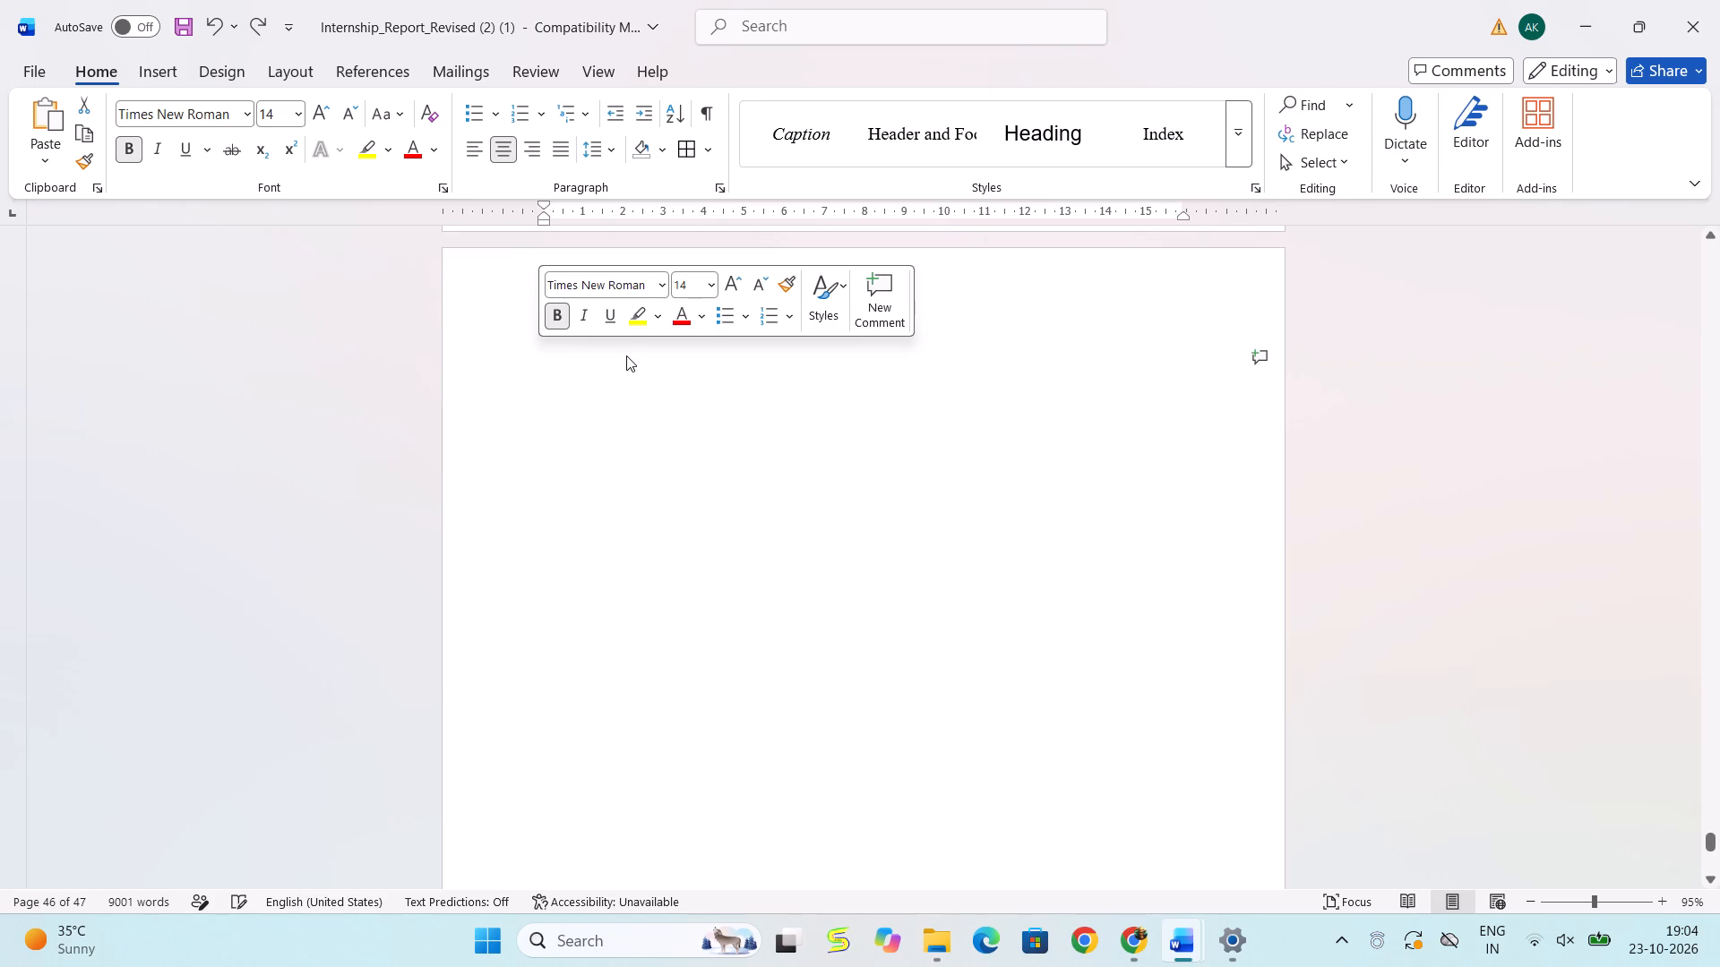
left_click(626, 355)
left_click(560, 372)
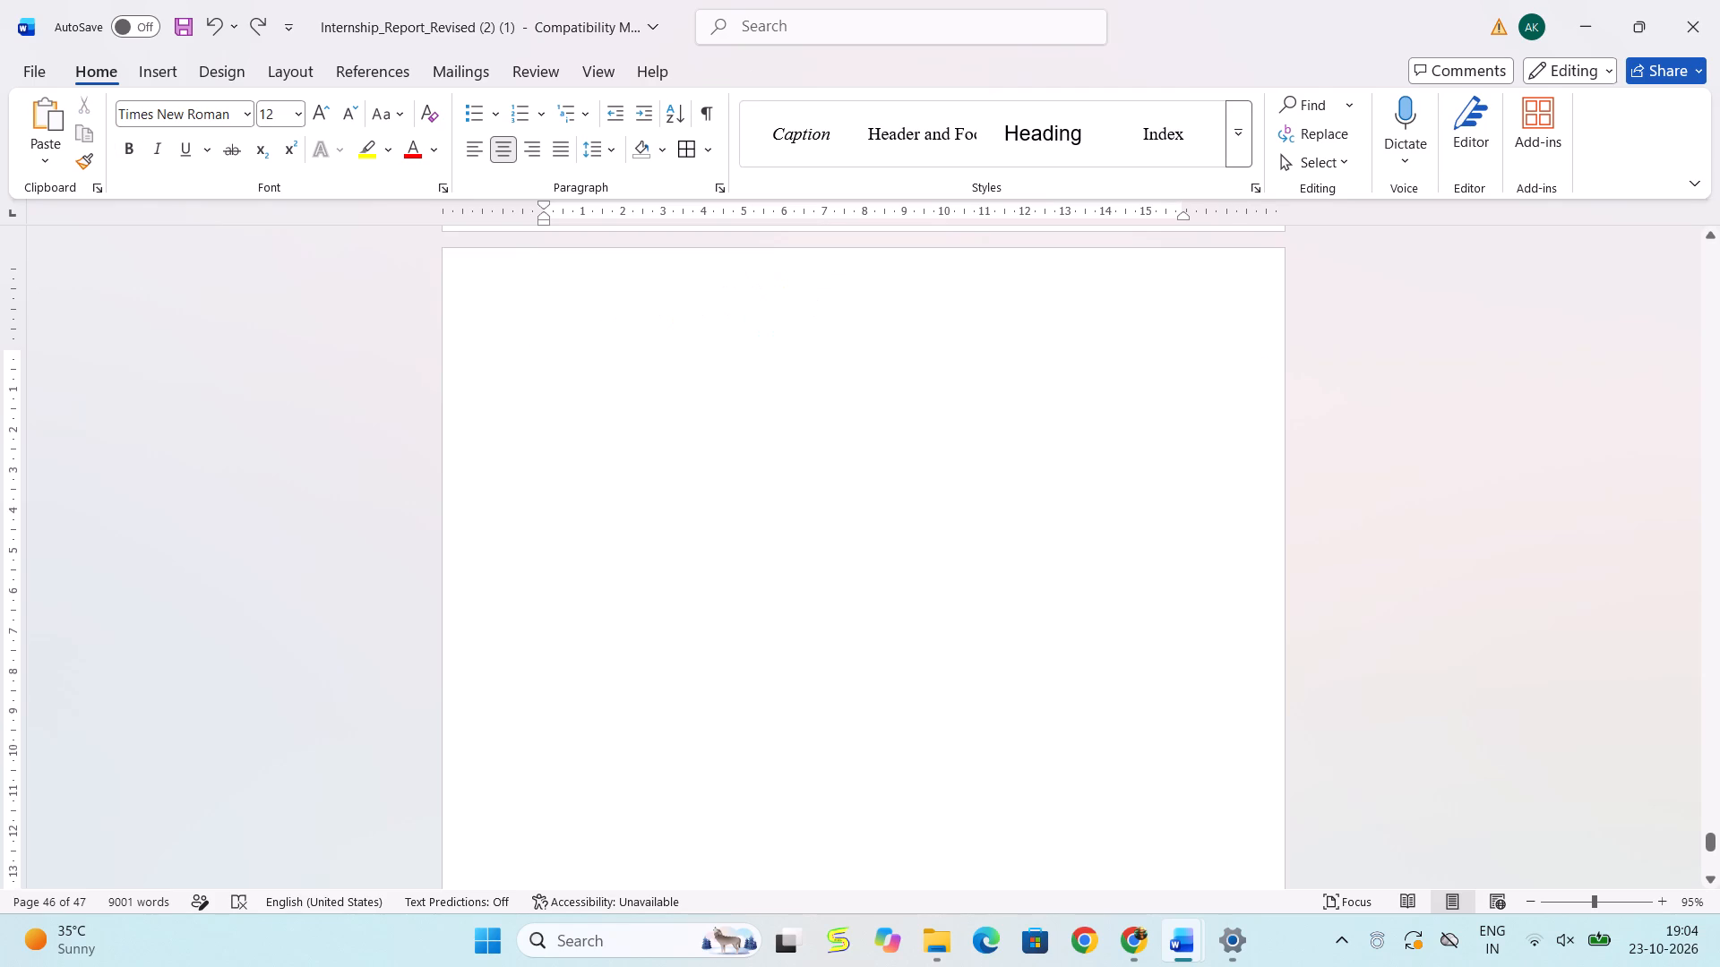
key("BackSpace")
key("BackSpace")
key("BackSpace")
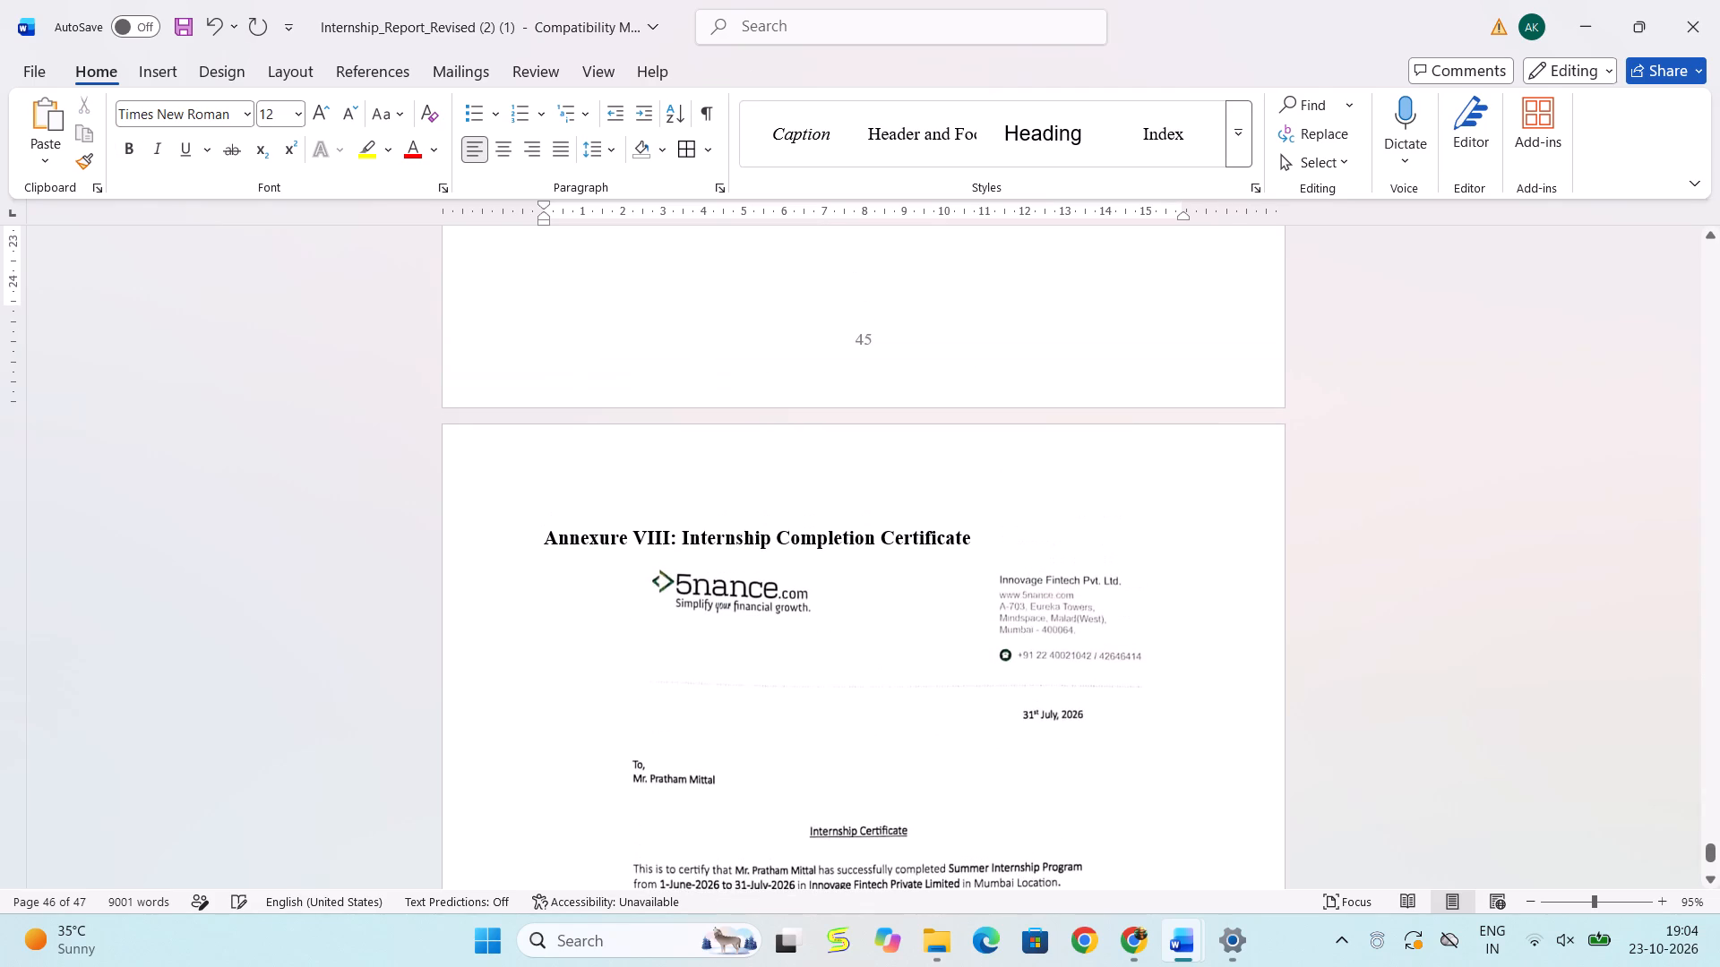
Set the font size of all text in Table A4: Equity-Research Work Cycle to 12.
scroll(880, 408, "up", 7)
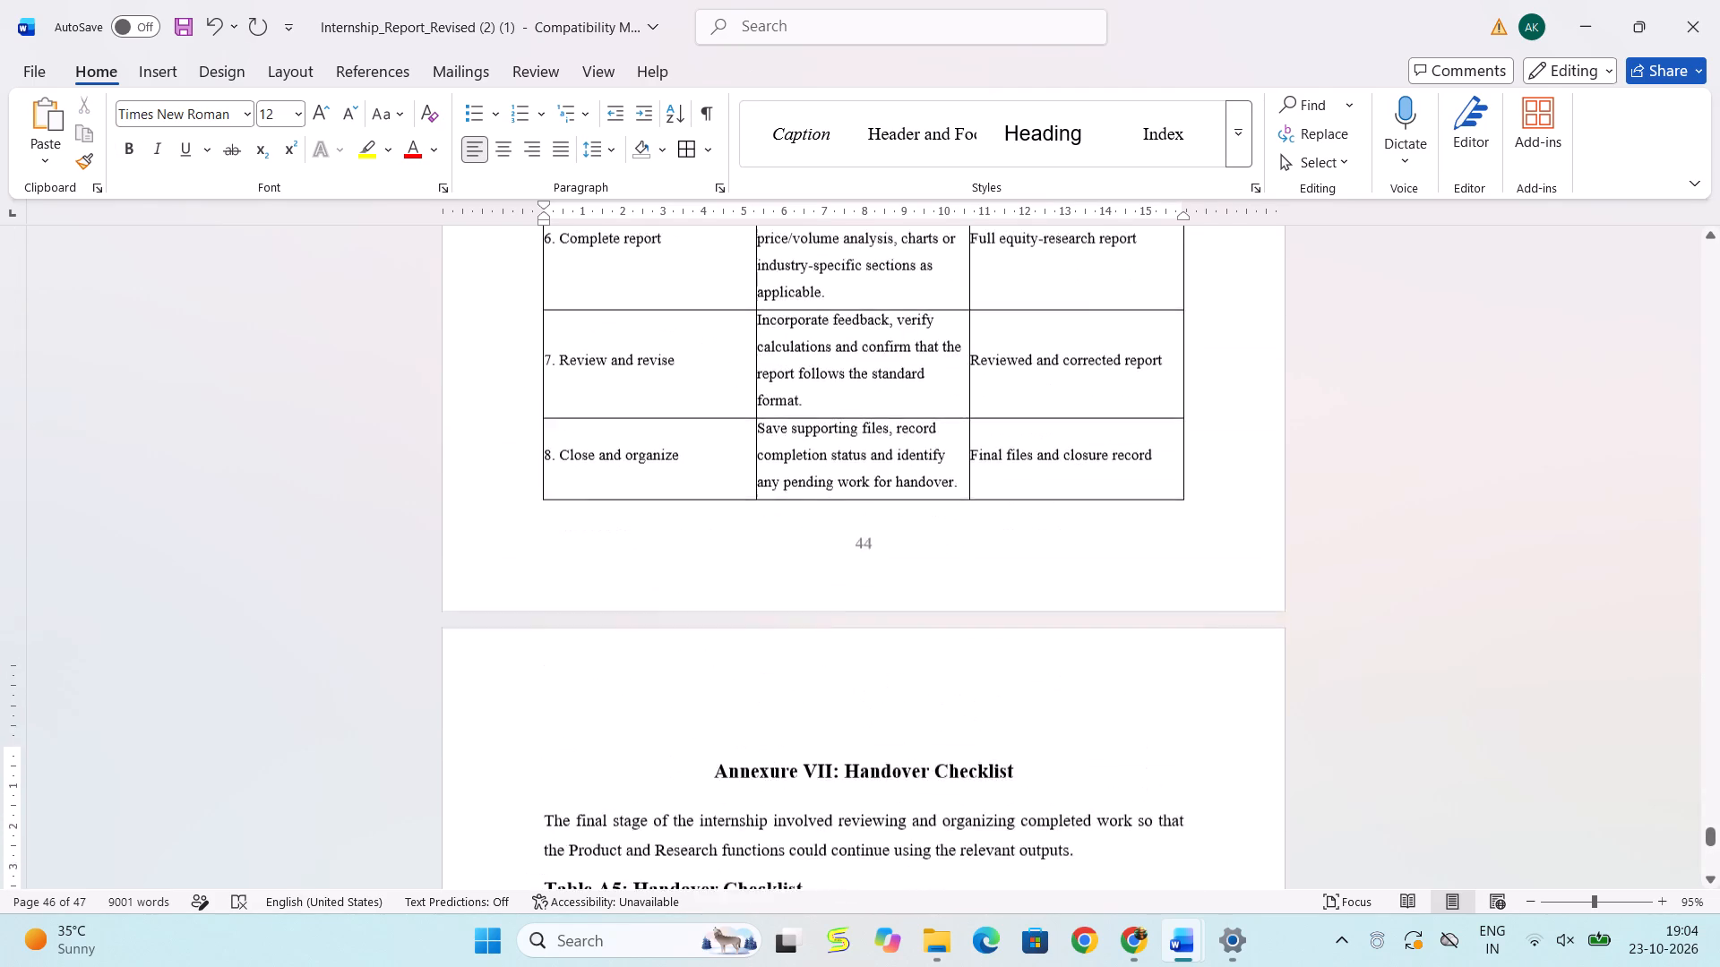
scroll(880, 408, "up", 4)
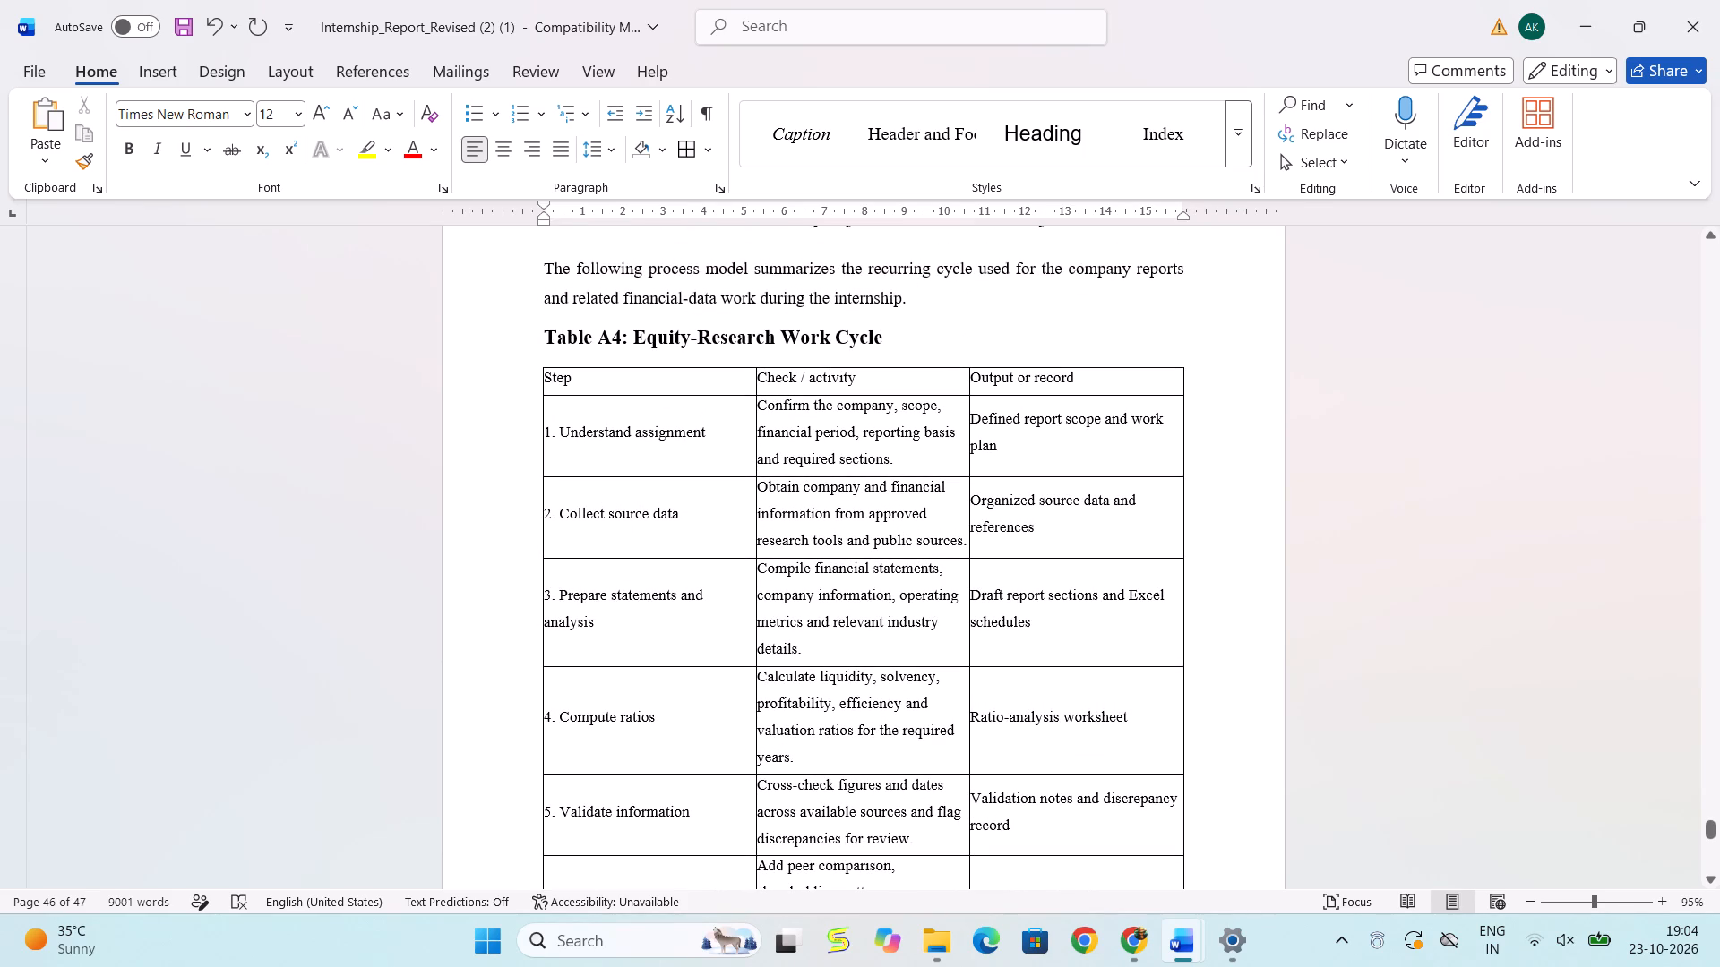
left_click(548, 372)
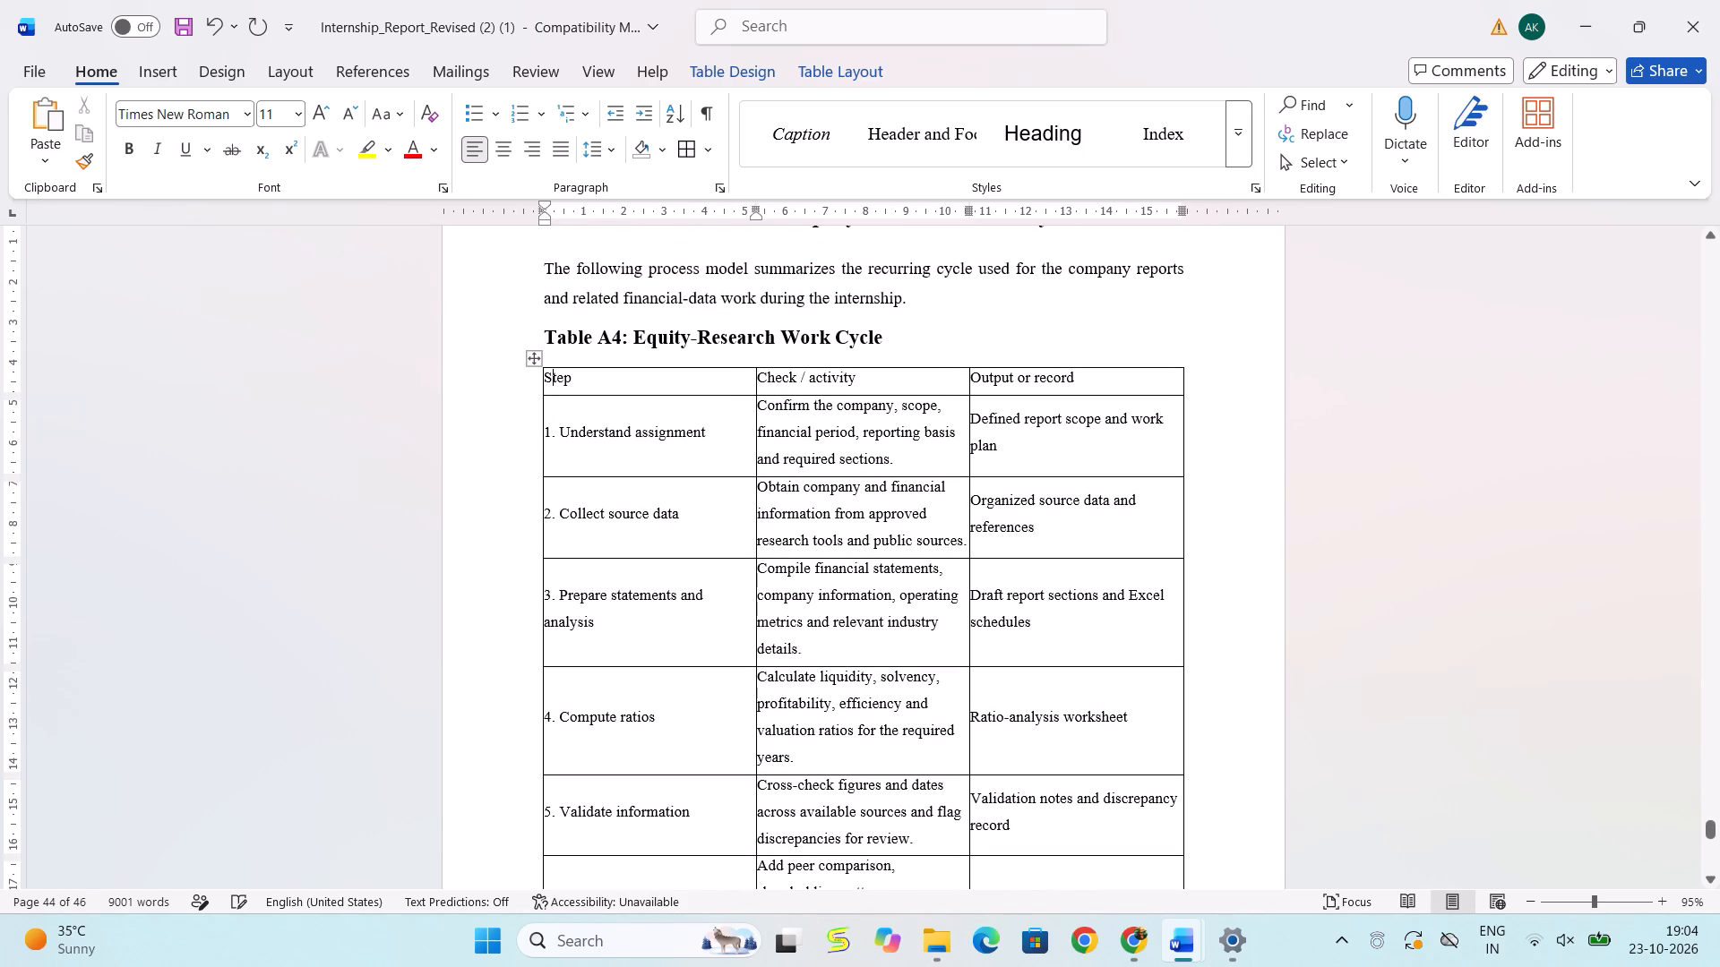
left_click(530, 361)
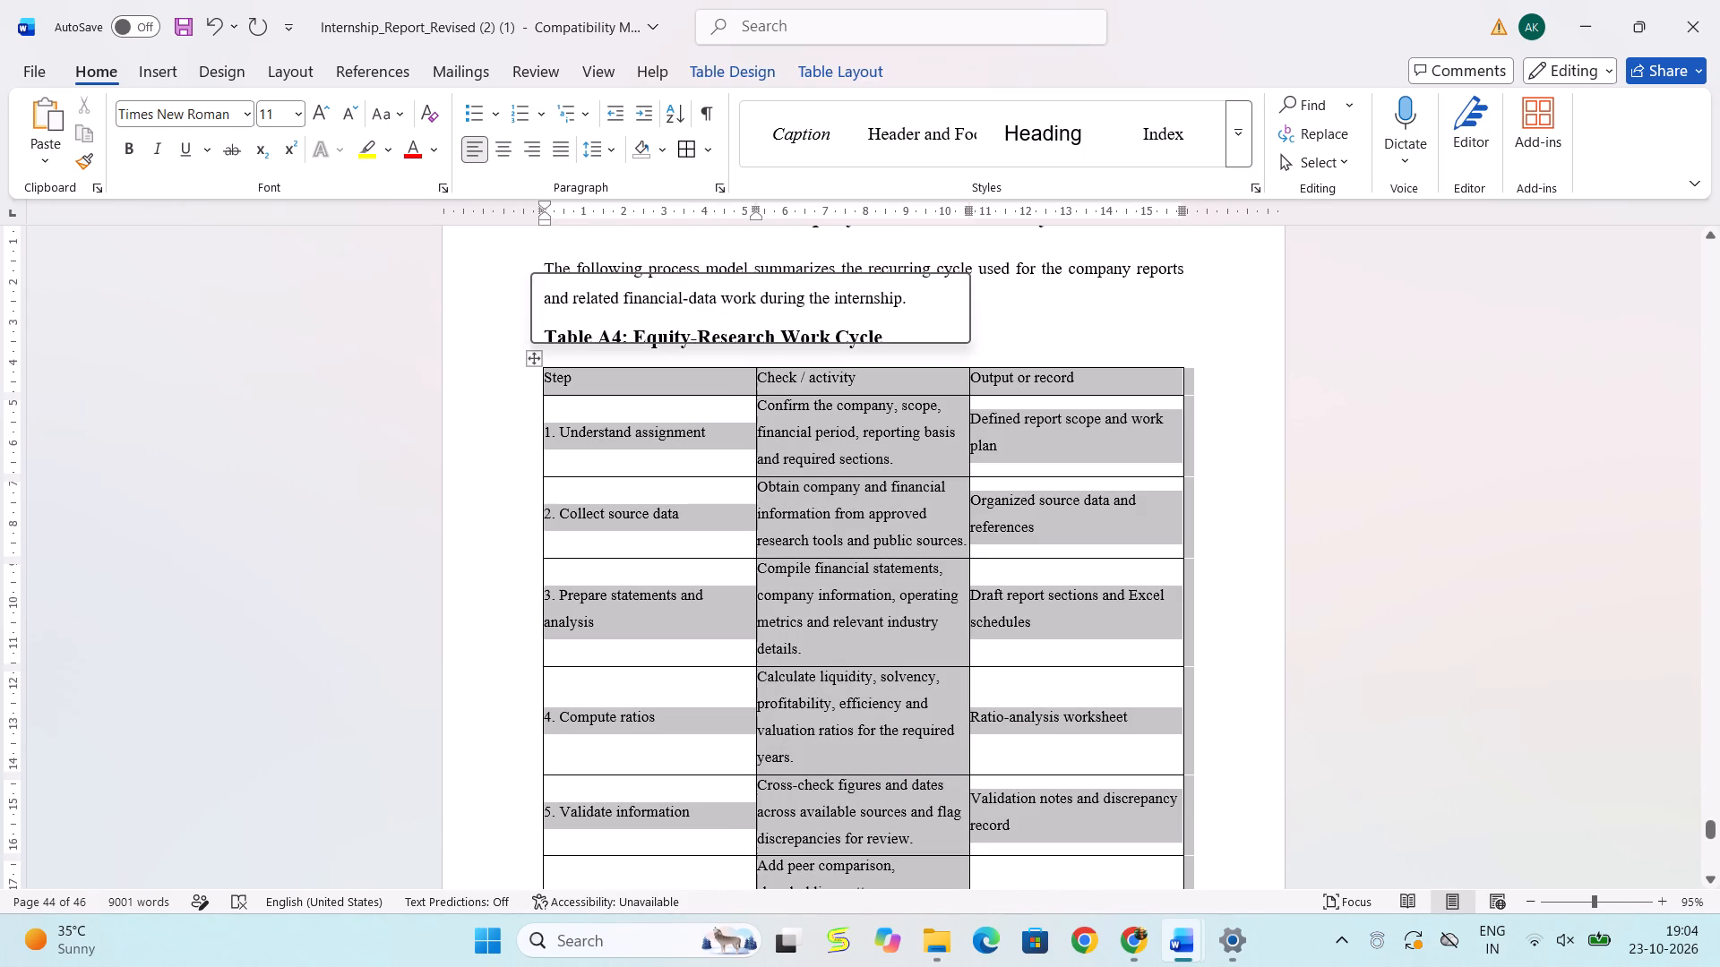
left_click(281, 117)
key("BackSpace")
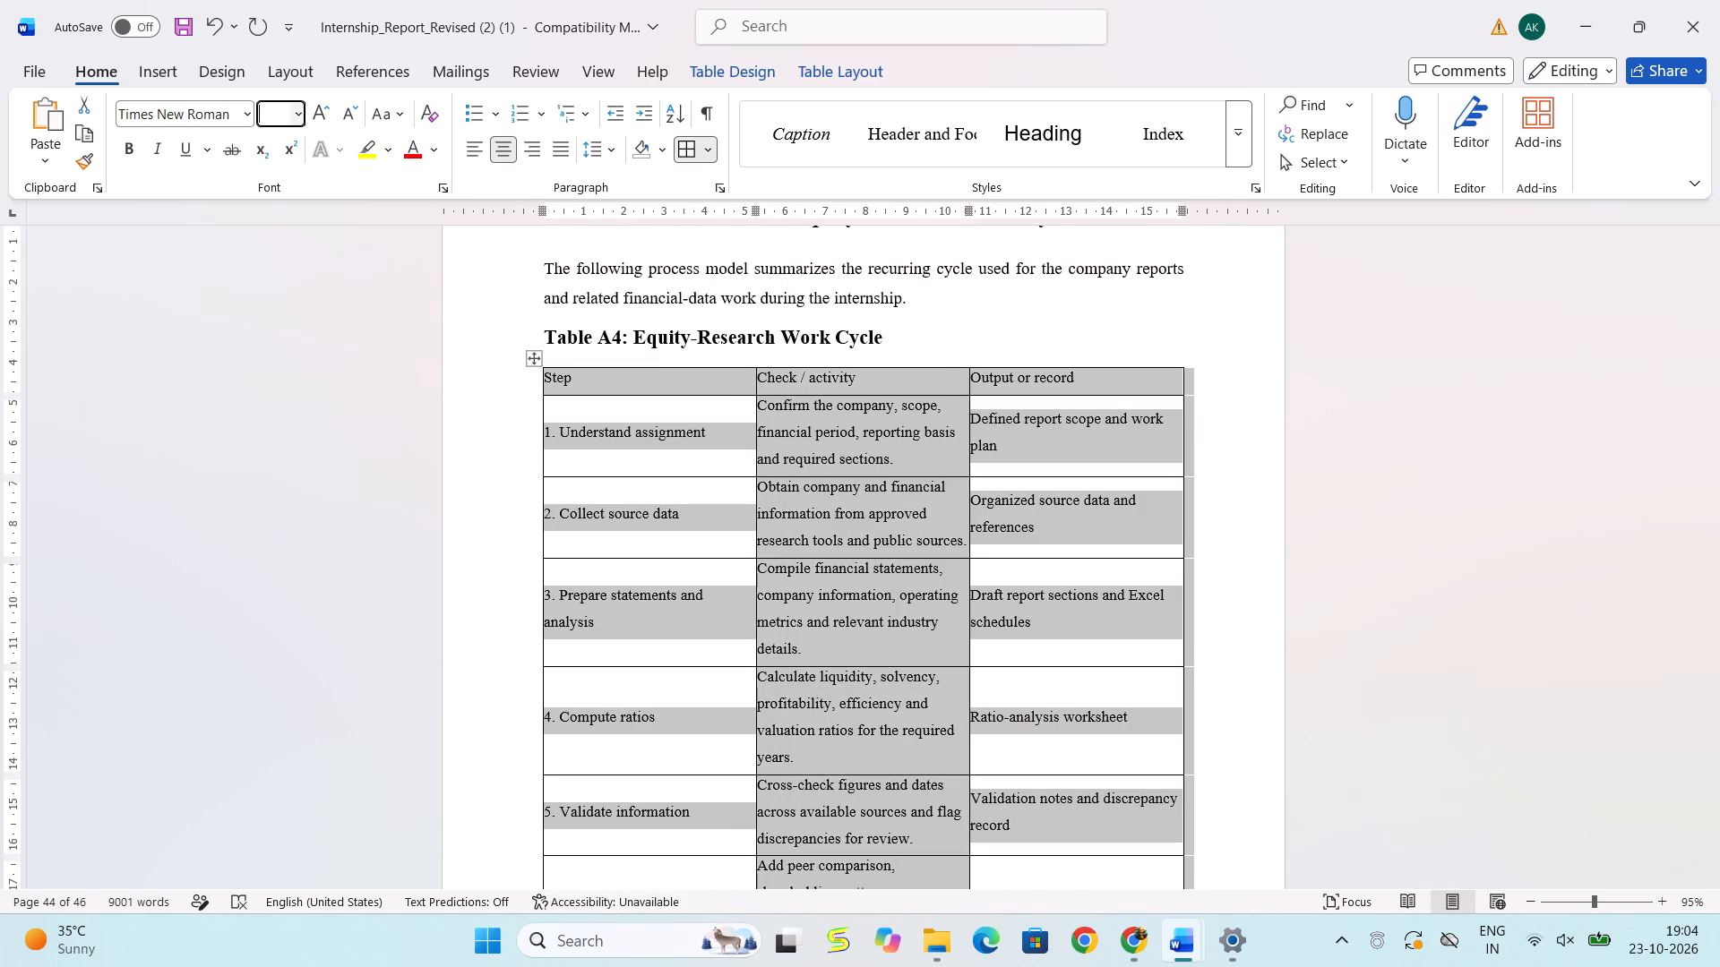
type("12")
key("Return")
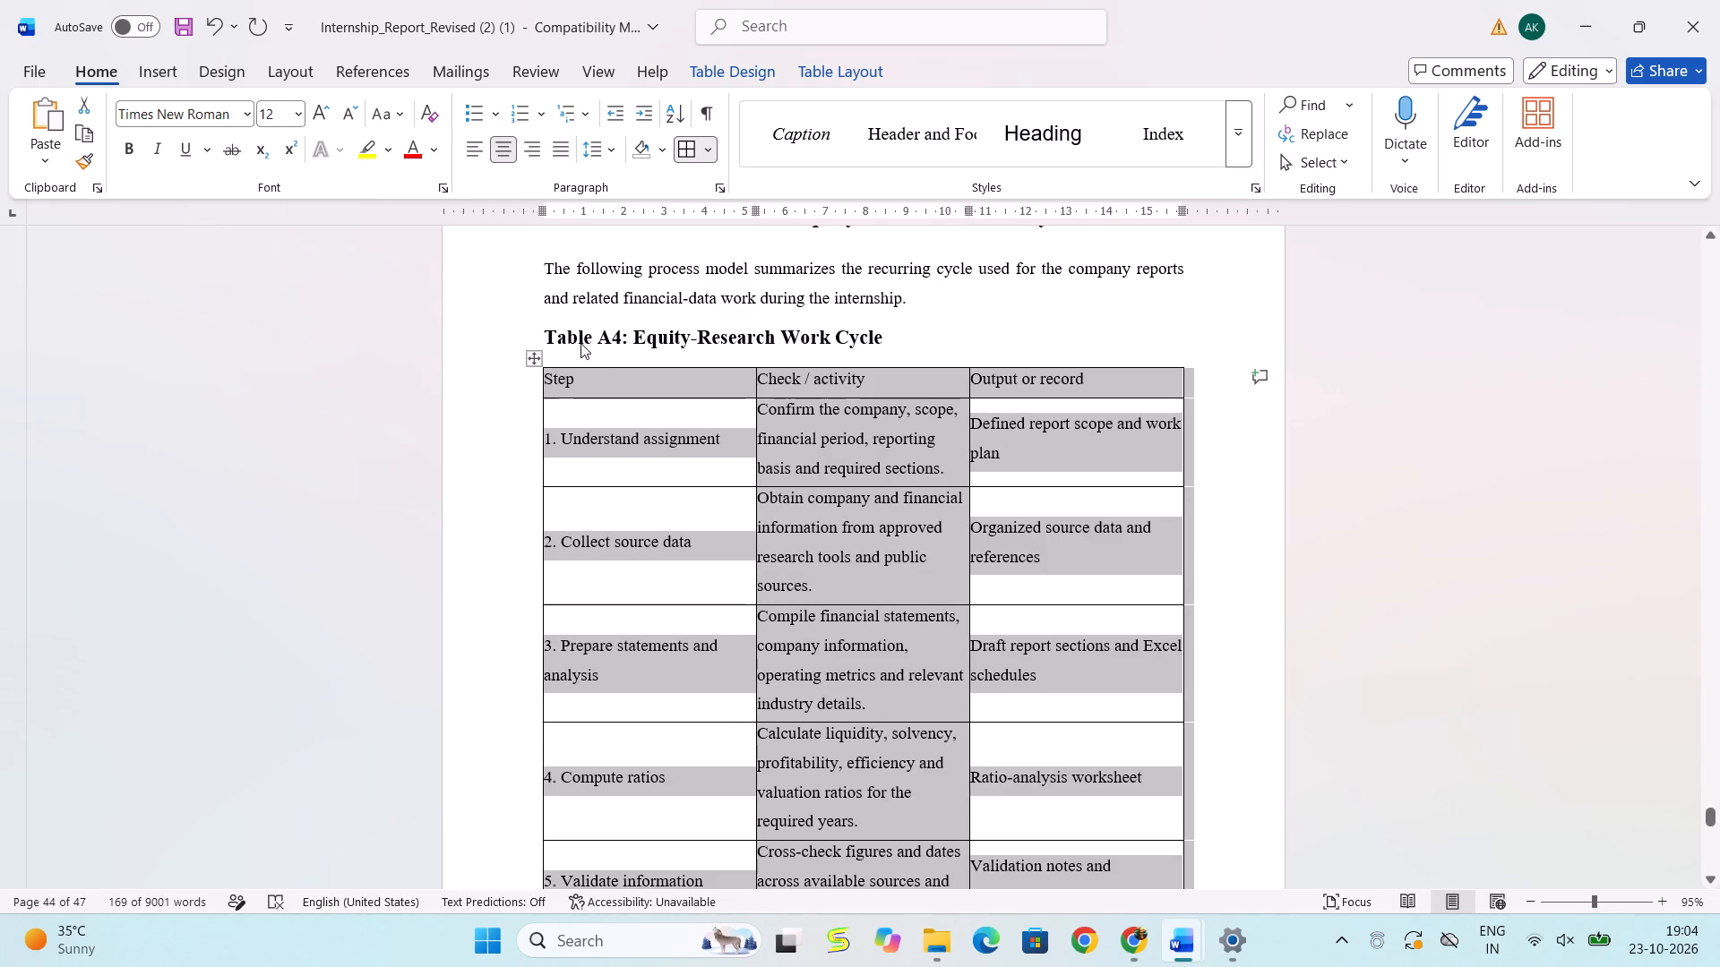
Toggle the centre alignment on the whole of Table A4: Equity-Research Work Cycle.
left_click(512, 155)
left_click(503, 443)
left_click(617, 371)
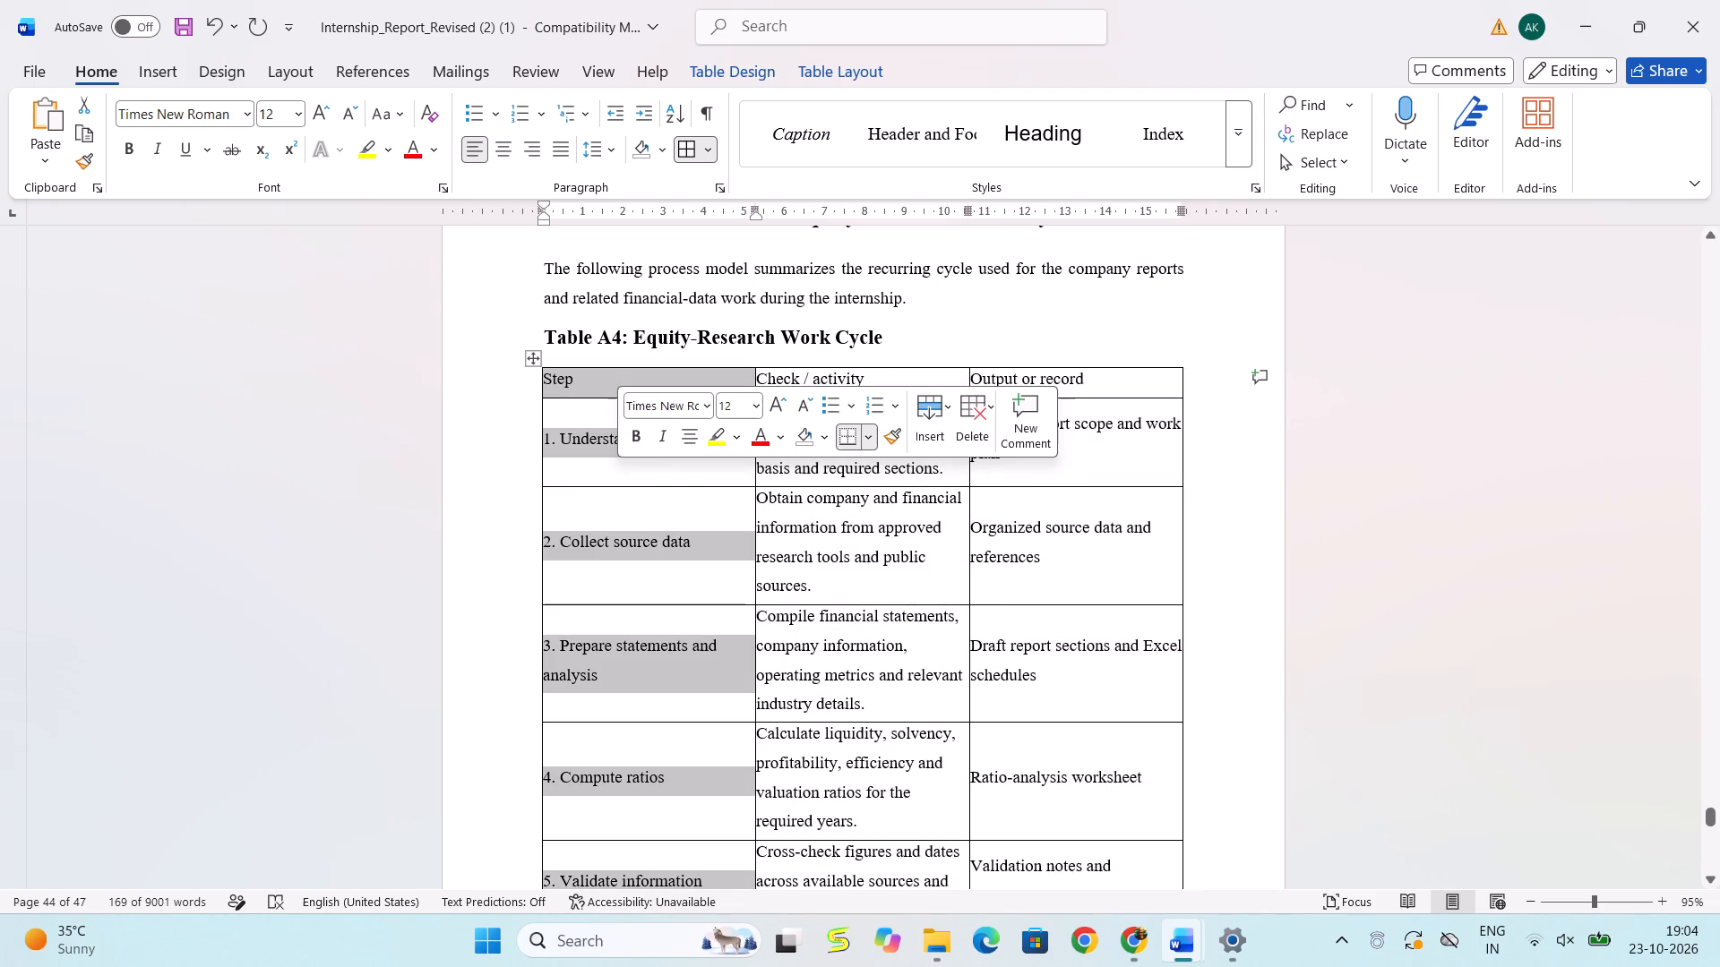
left_click(500, 515)
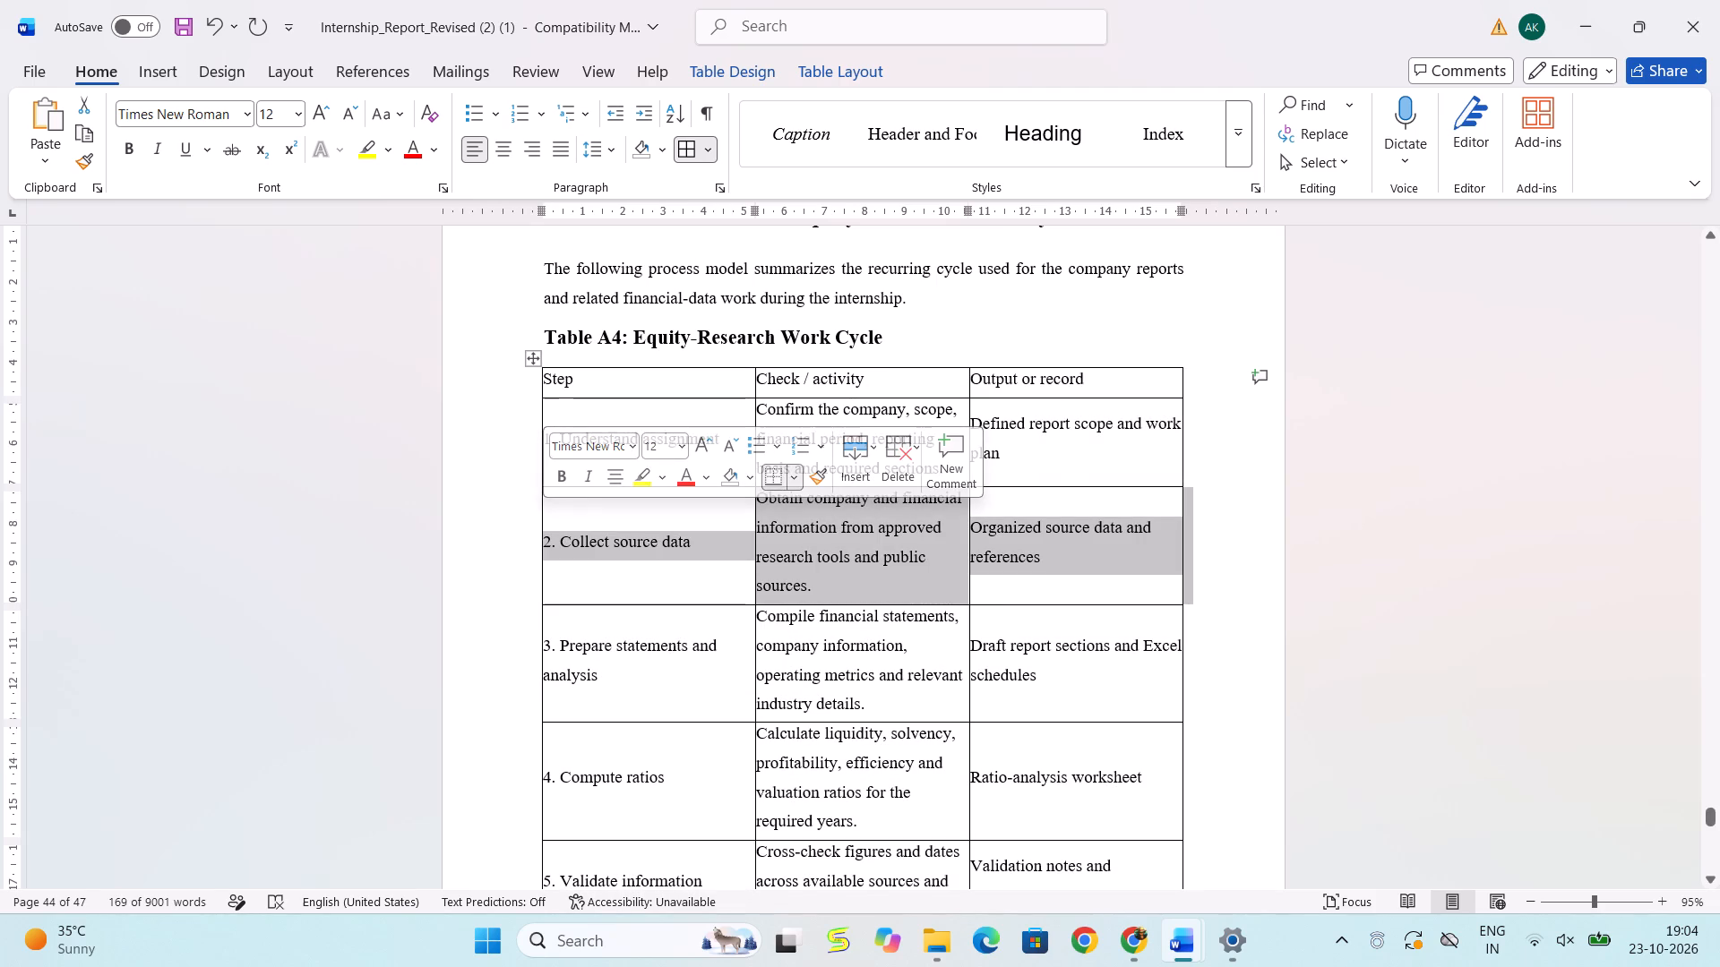
Centre-align the header row of Table A4: Equity-Research Work Cycle.
left_click(607, 393)
left_click(616, 373)
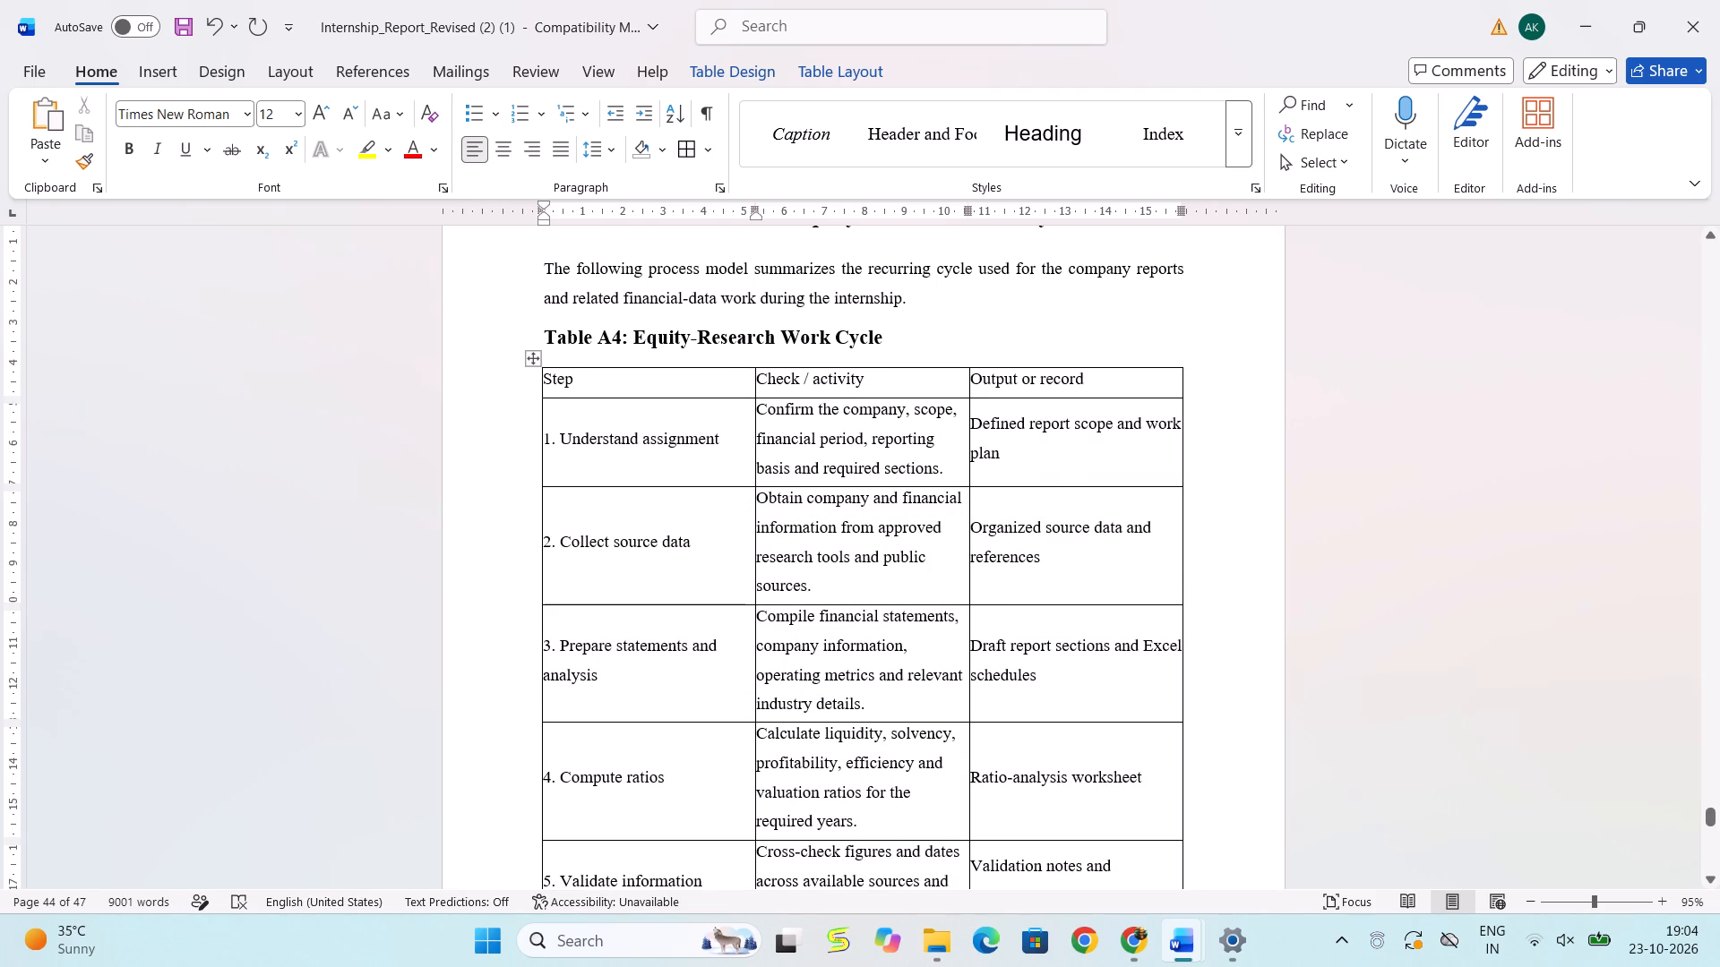
left_click(616, 380)
left_click_drag(616, 380, 1068, 375)
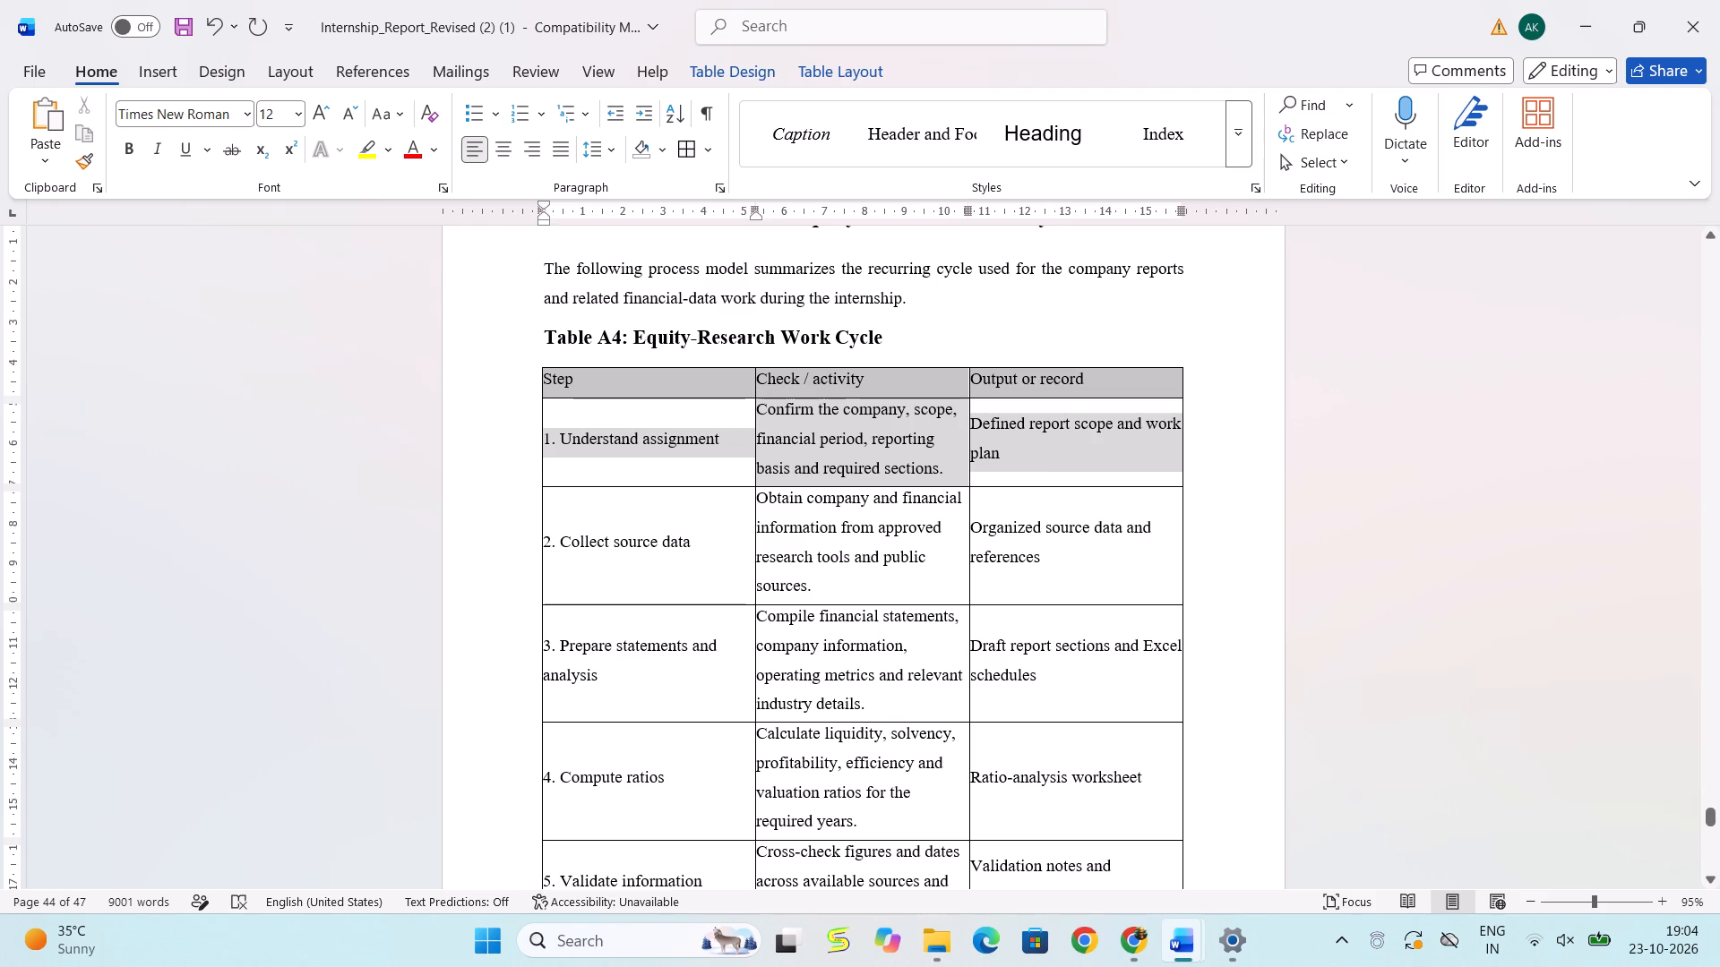
left_click_drag(1068, 375, 1070, 378)
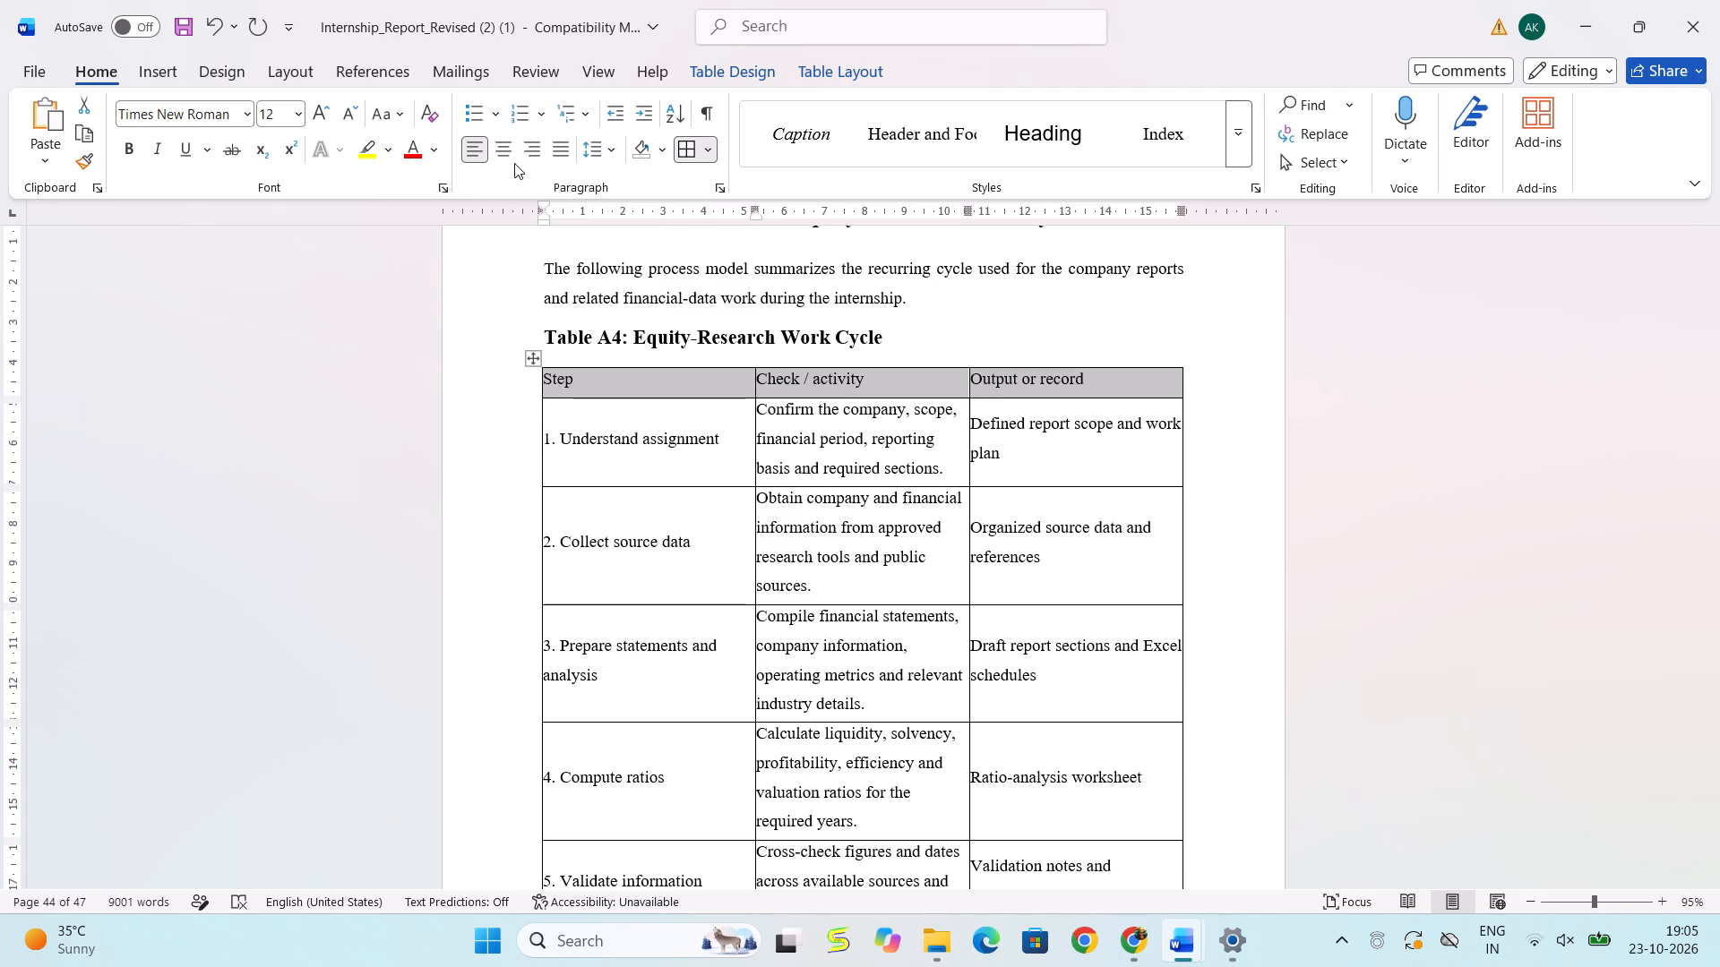
left_click(499, 158)
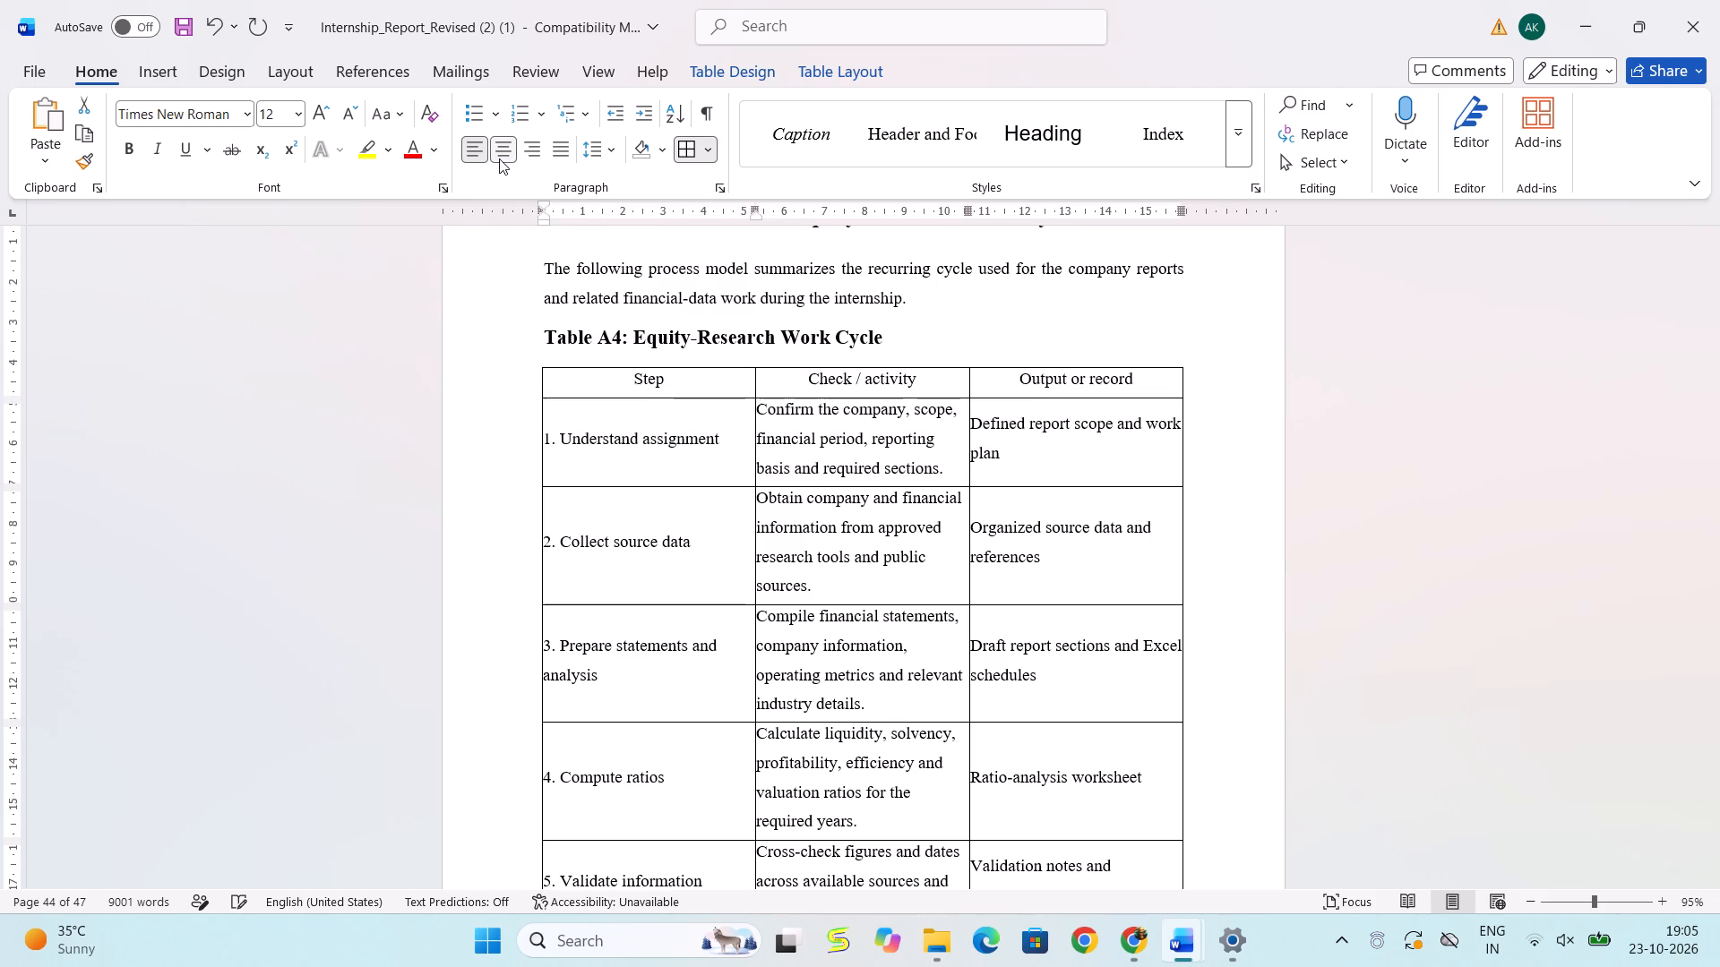
Centre-align the header row of Table A3: Responsibility Matrix in Annexure V.
scroll(822, 579, "up", 7)
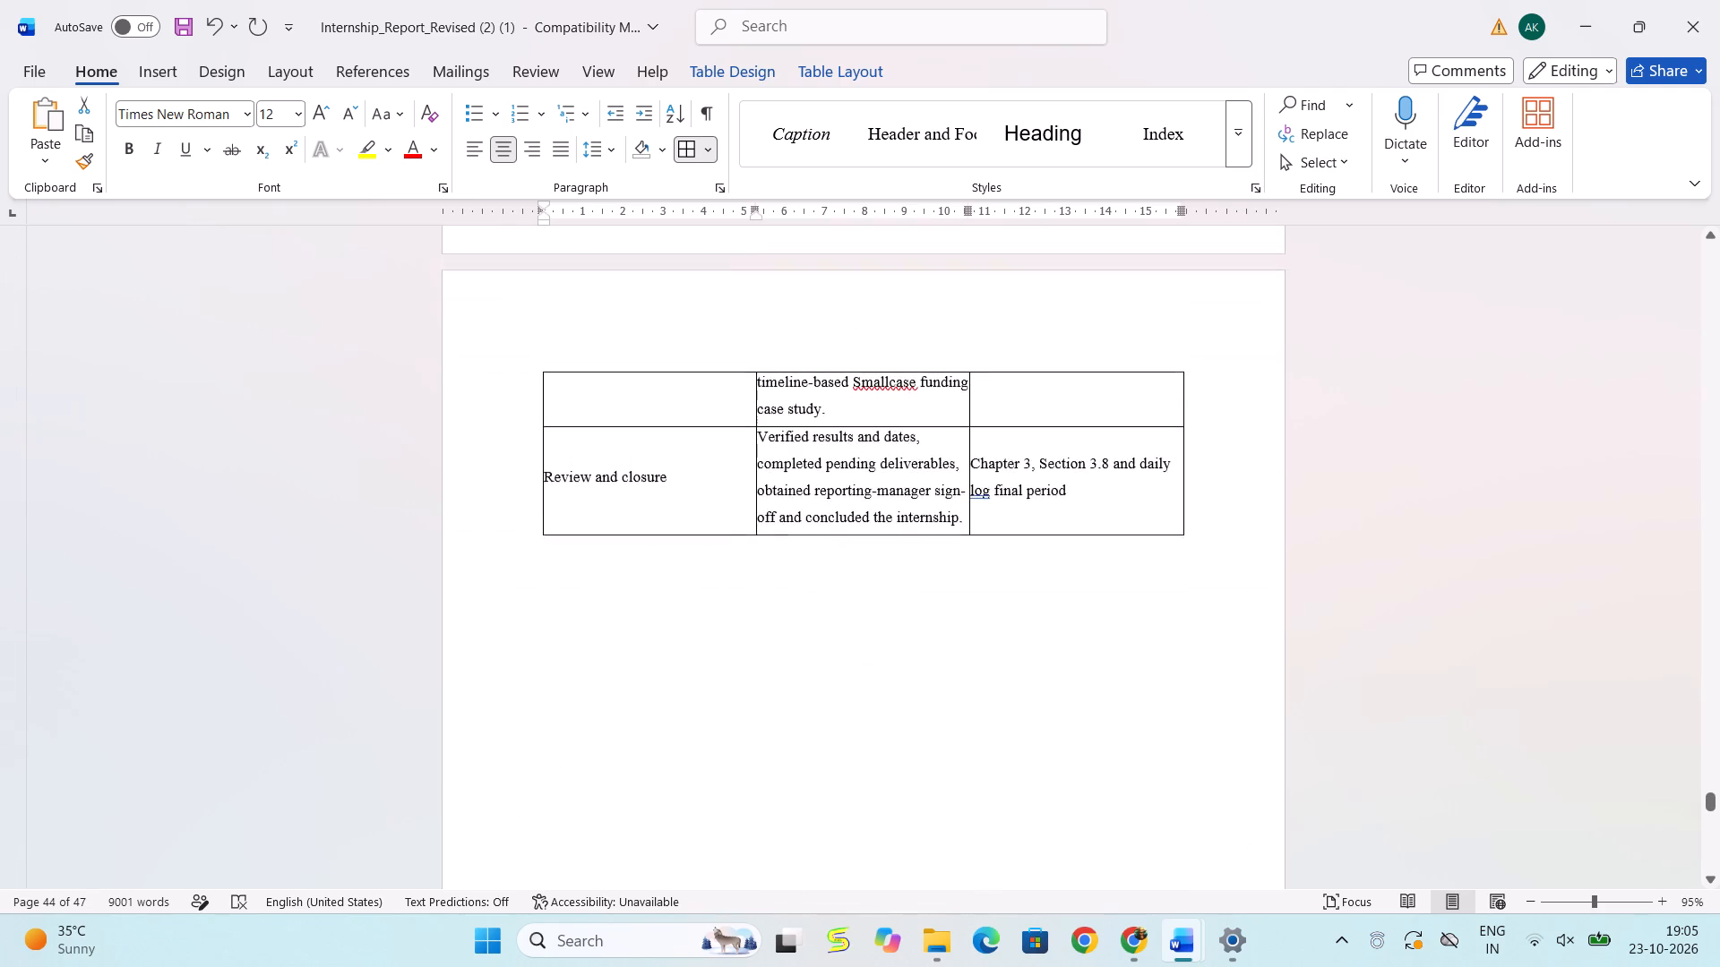
scroll(822, 579, "up", 6)
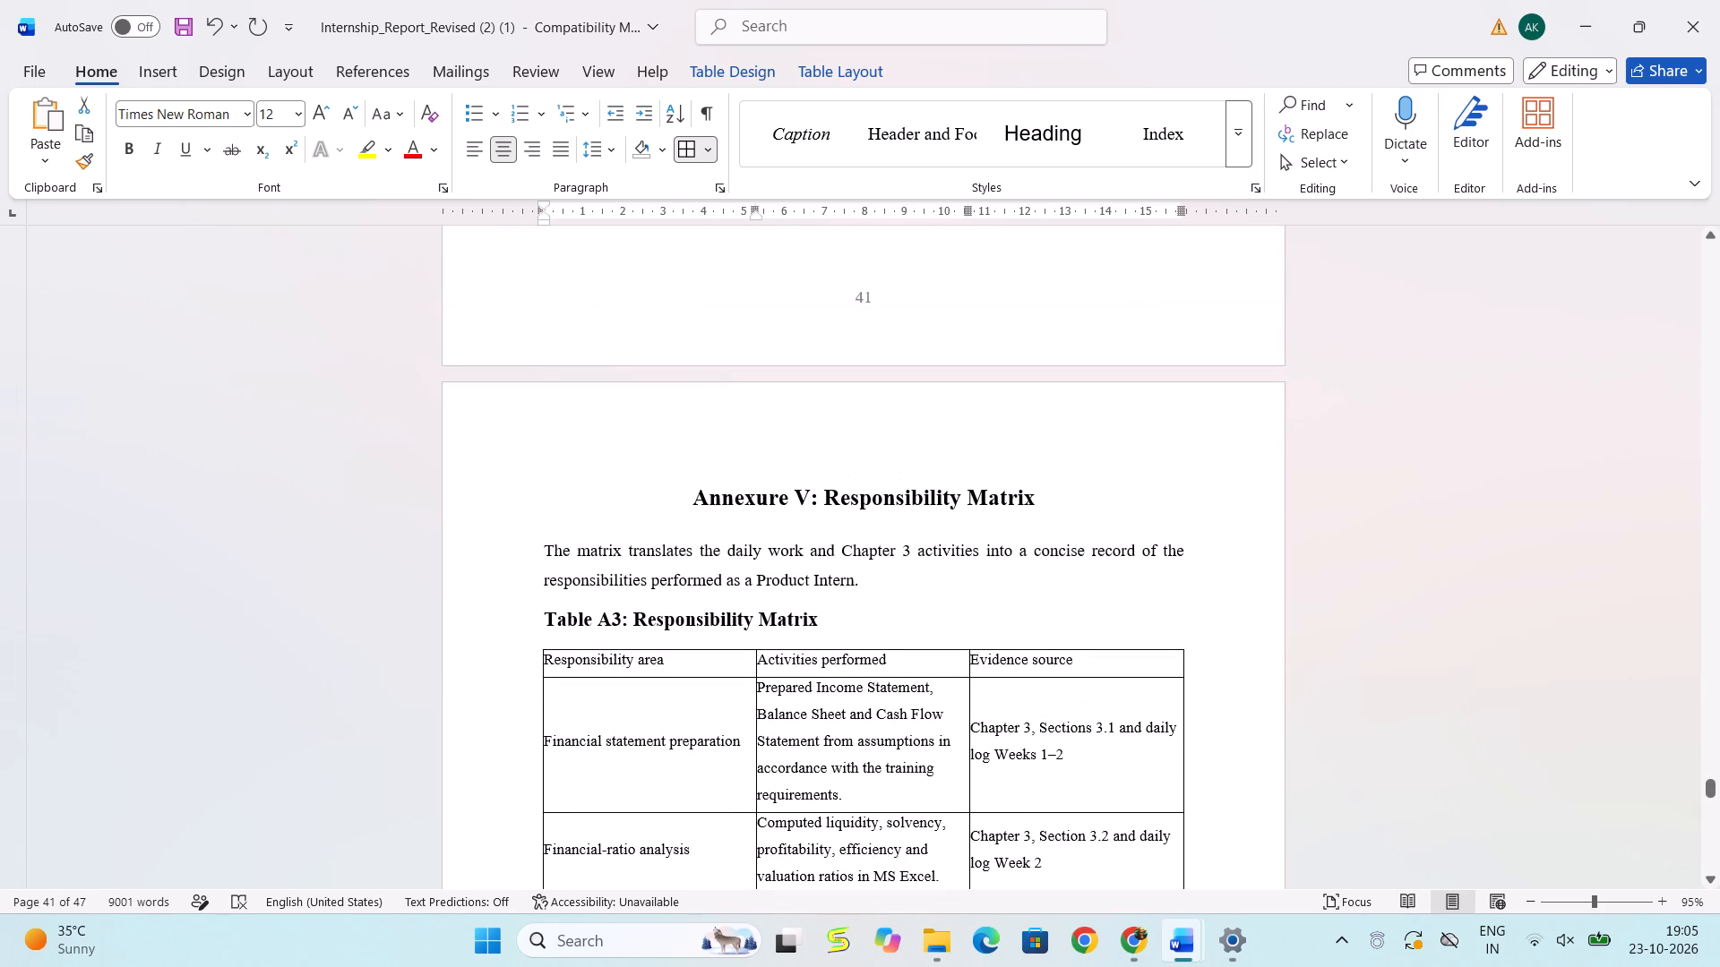
left_click(616, 663)
left_click_drag(616, 663, 1071, 647)
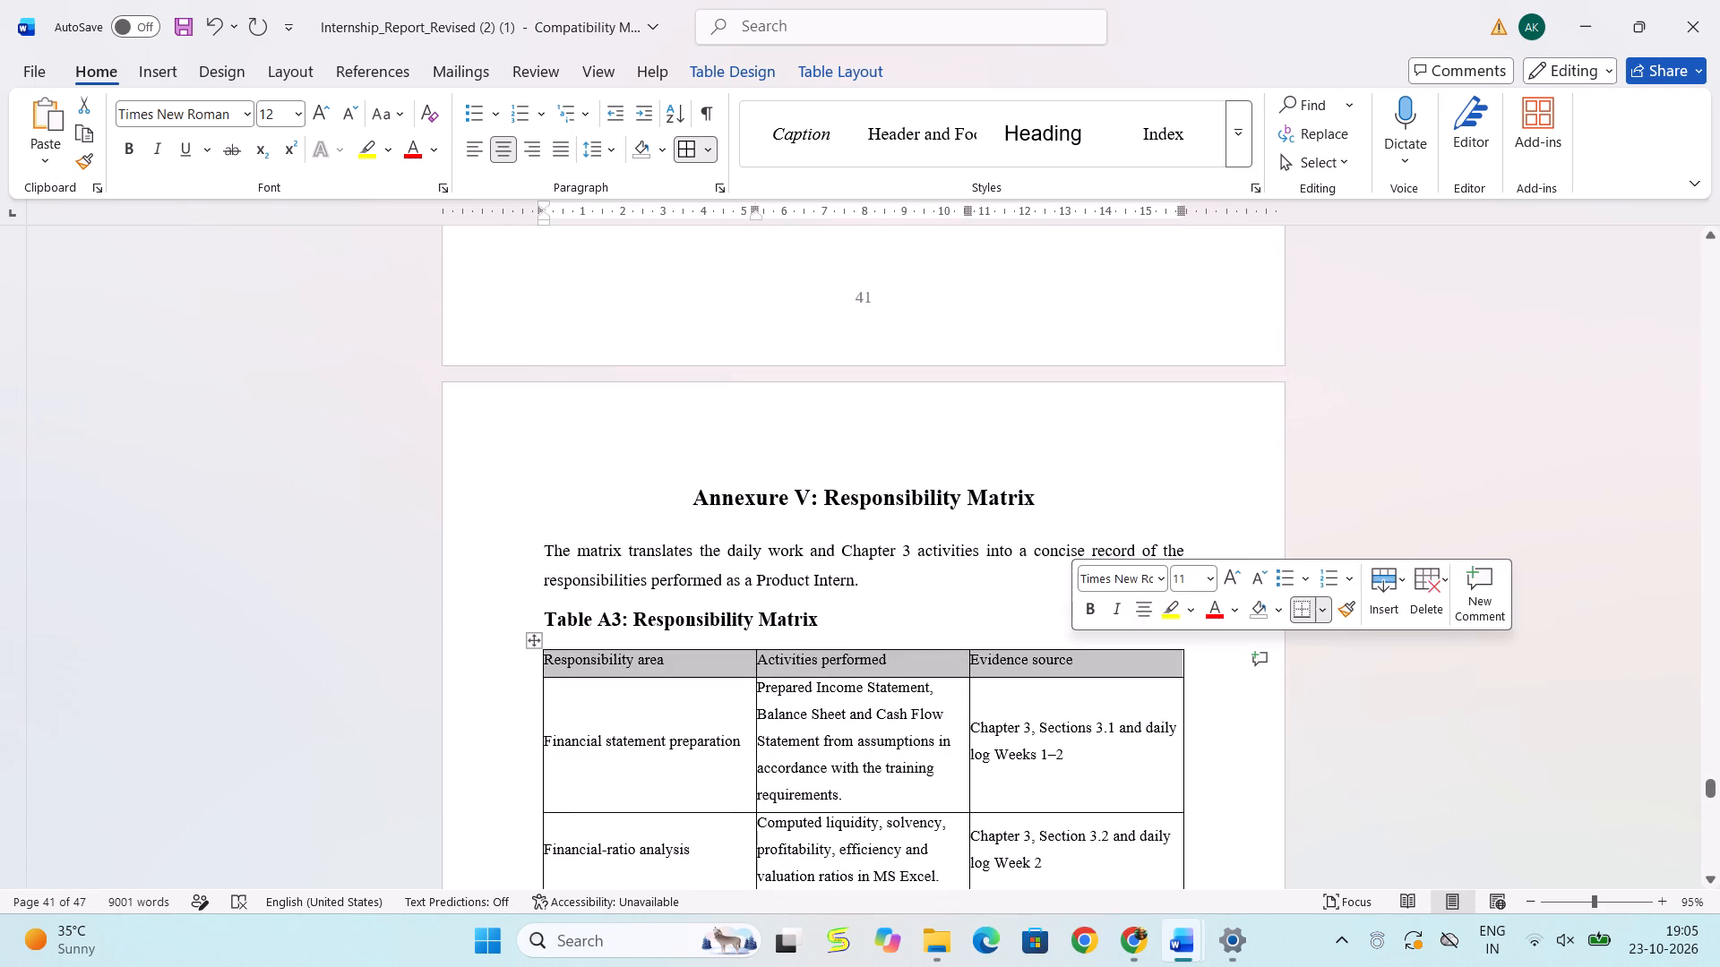
left_click(503, 150)
Set the font size of all text in Table A3: Responsibility Matrix to 12.
scroll(724, 597, "down", 1)
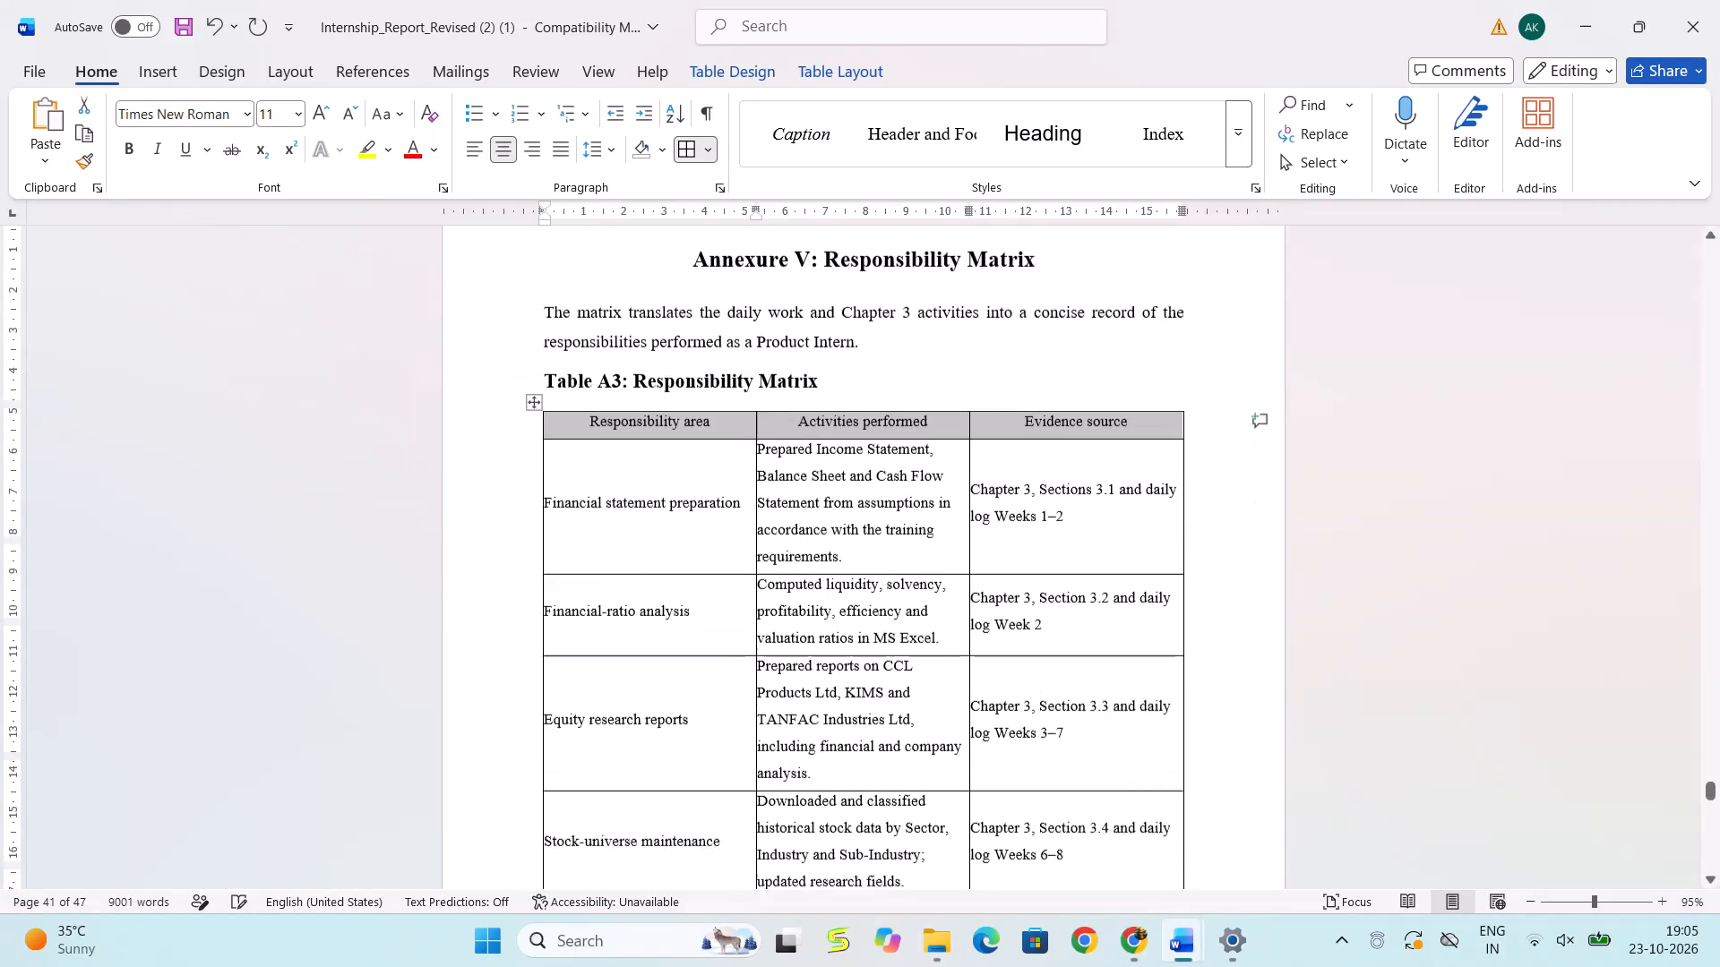
scroll(724, 597, "down", 1)
left_click(535, 368)
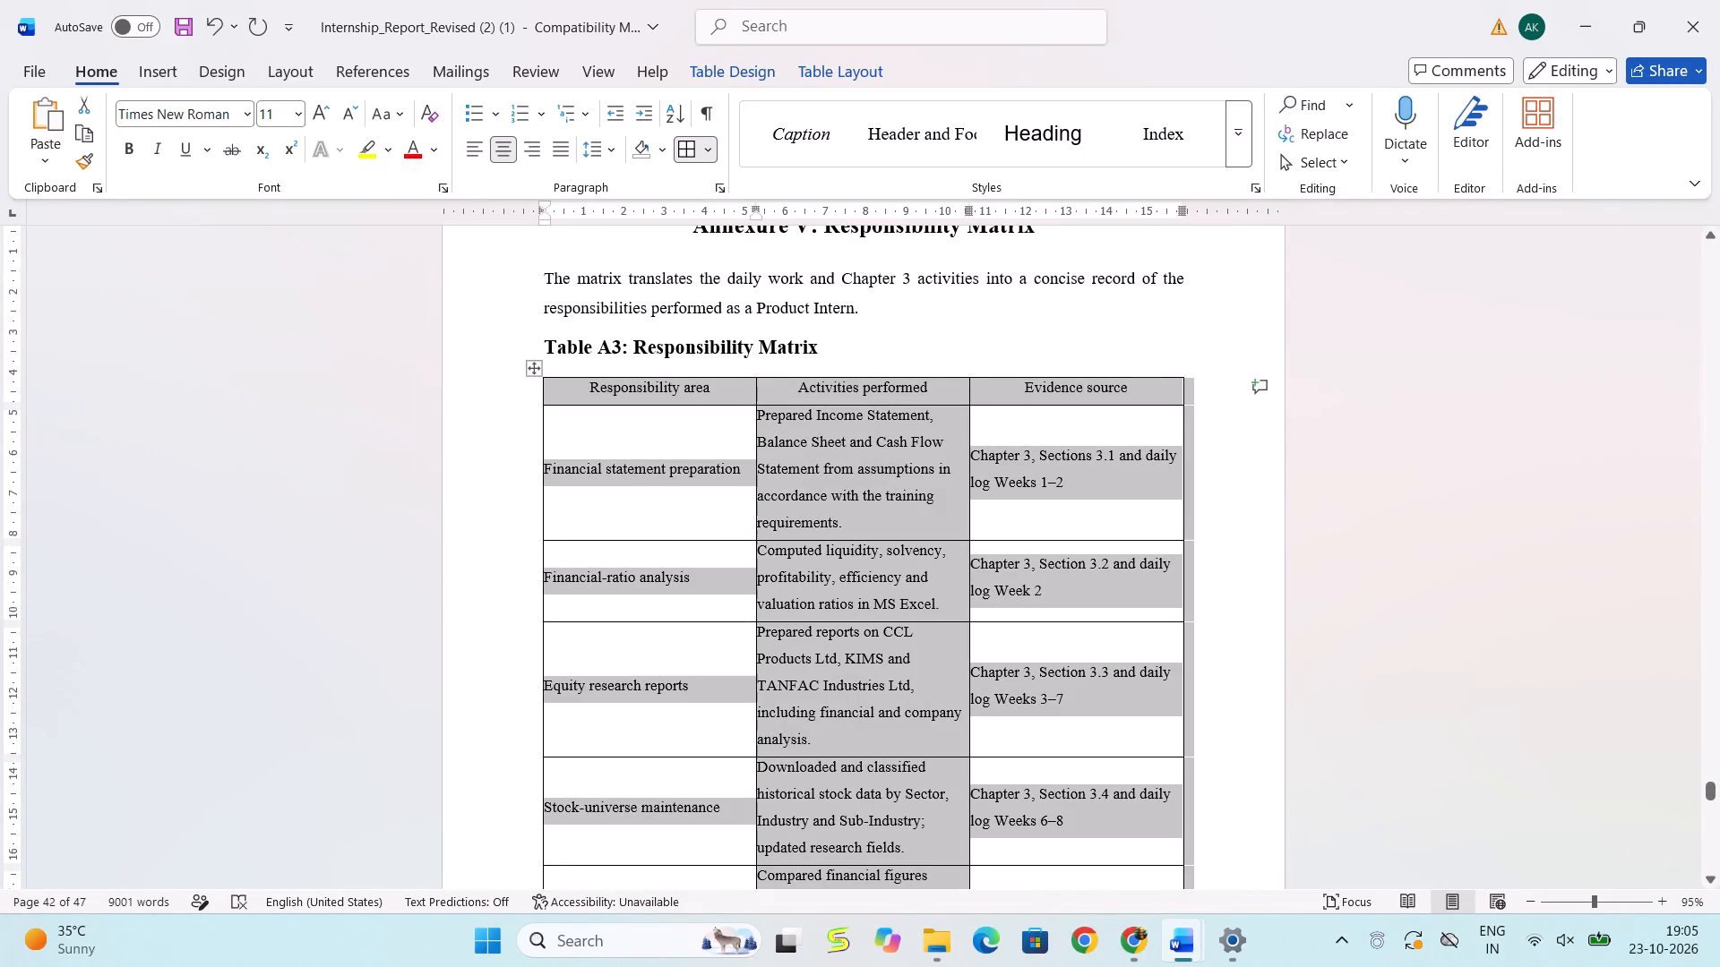
left_click(281, 111)
key("BackSpace")
type("12")
key("Return")
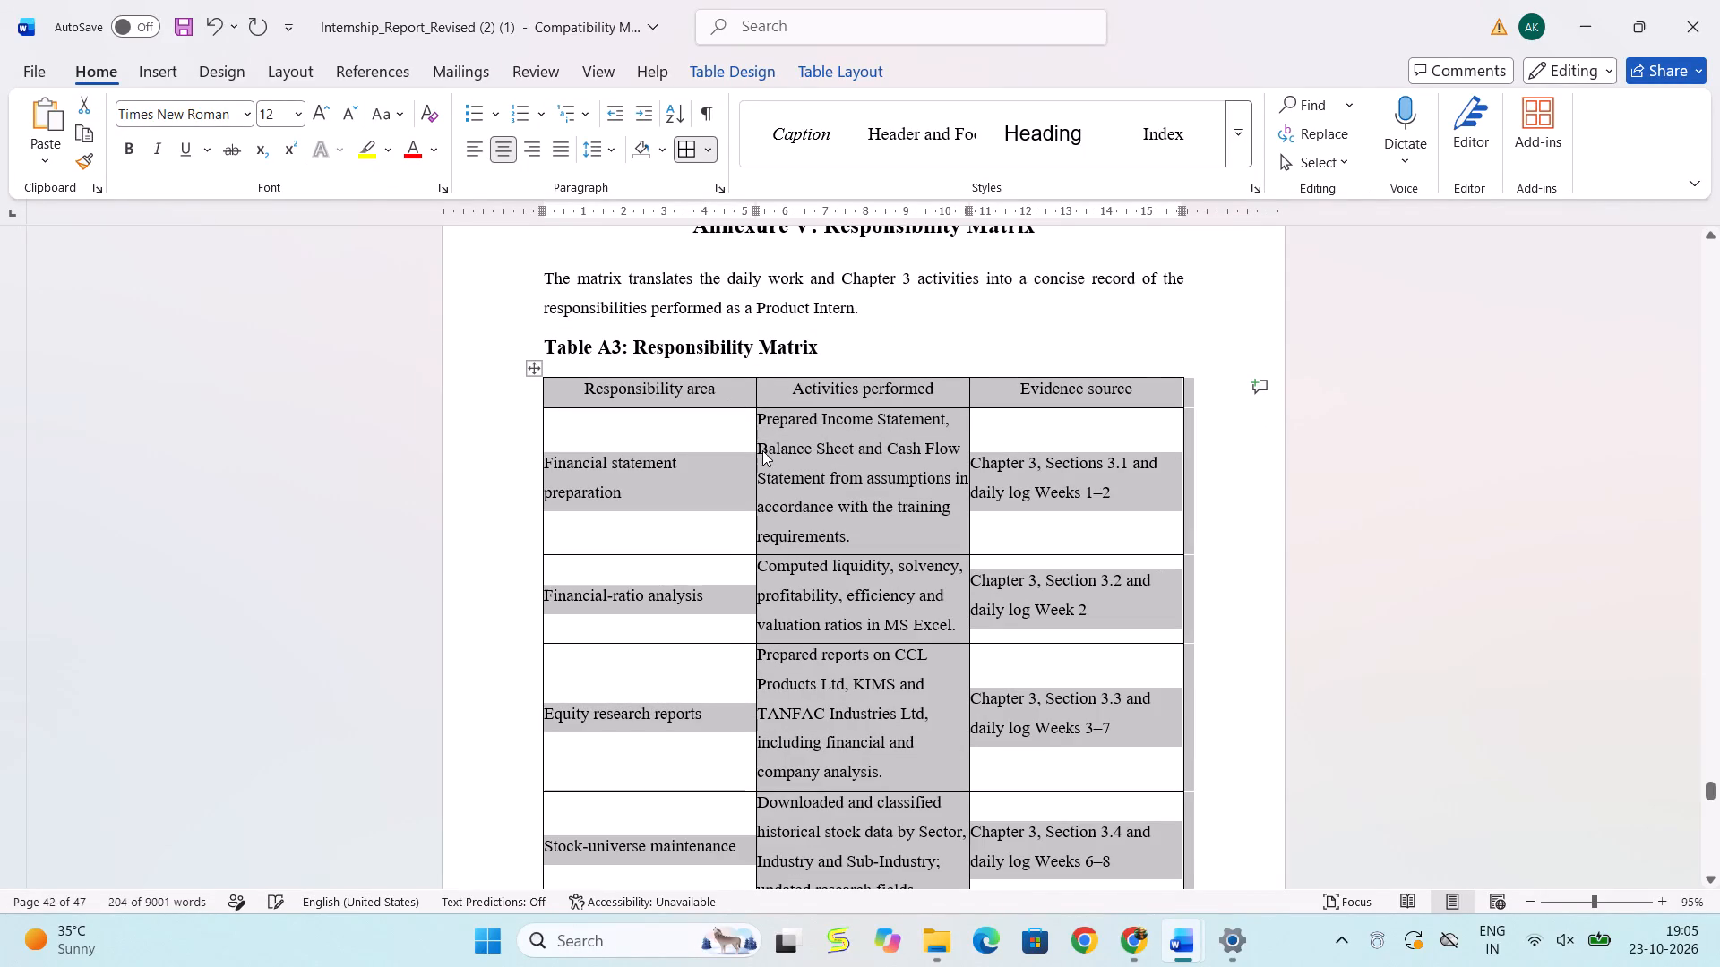
Centre-align the header row of Table A2: Weekly Work Summary.
scroll(762, 450, "up", 5)
scroll(770, 572, "up", 3)
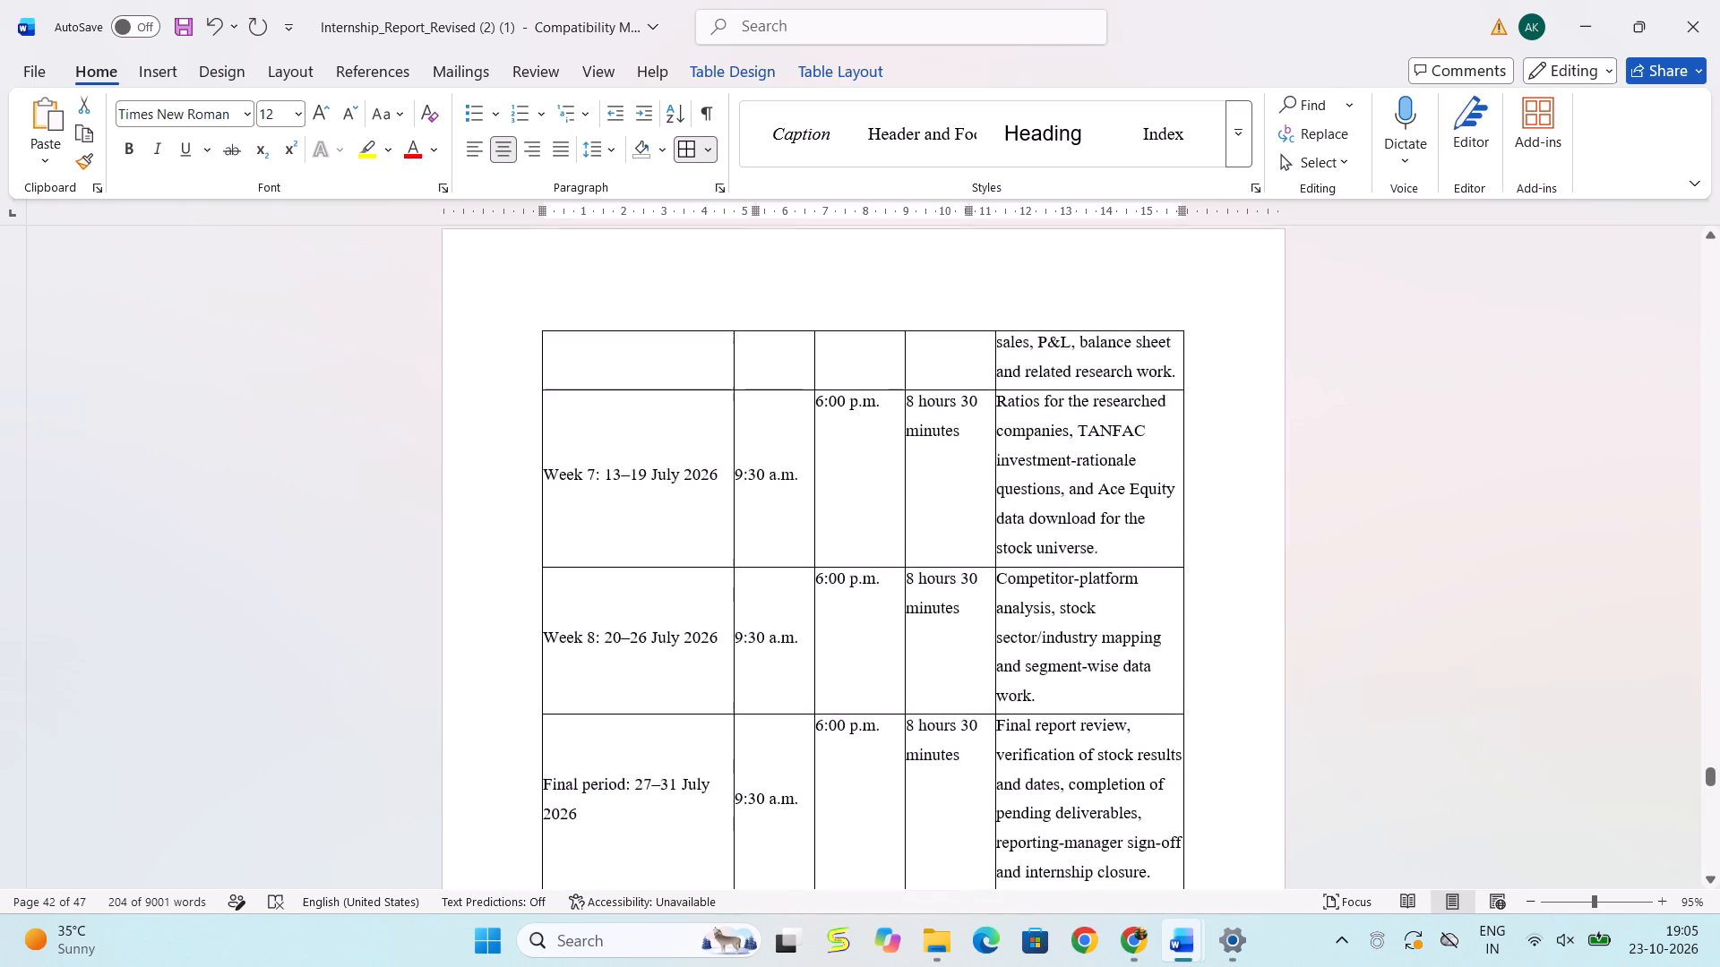
scroll(770, 572, "up", 5)
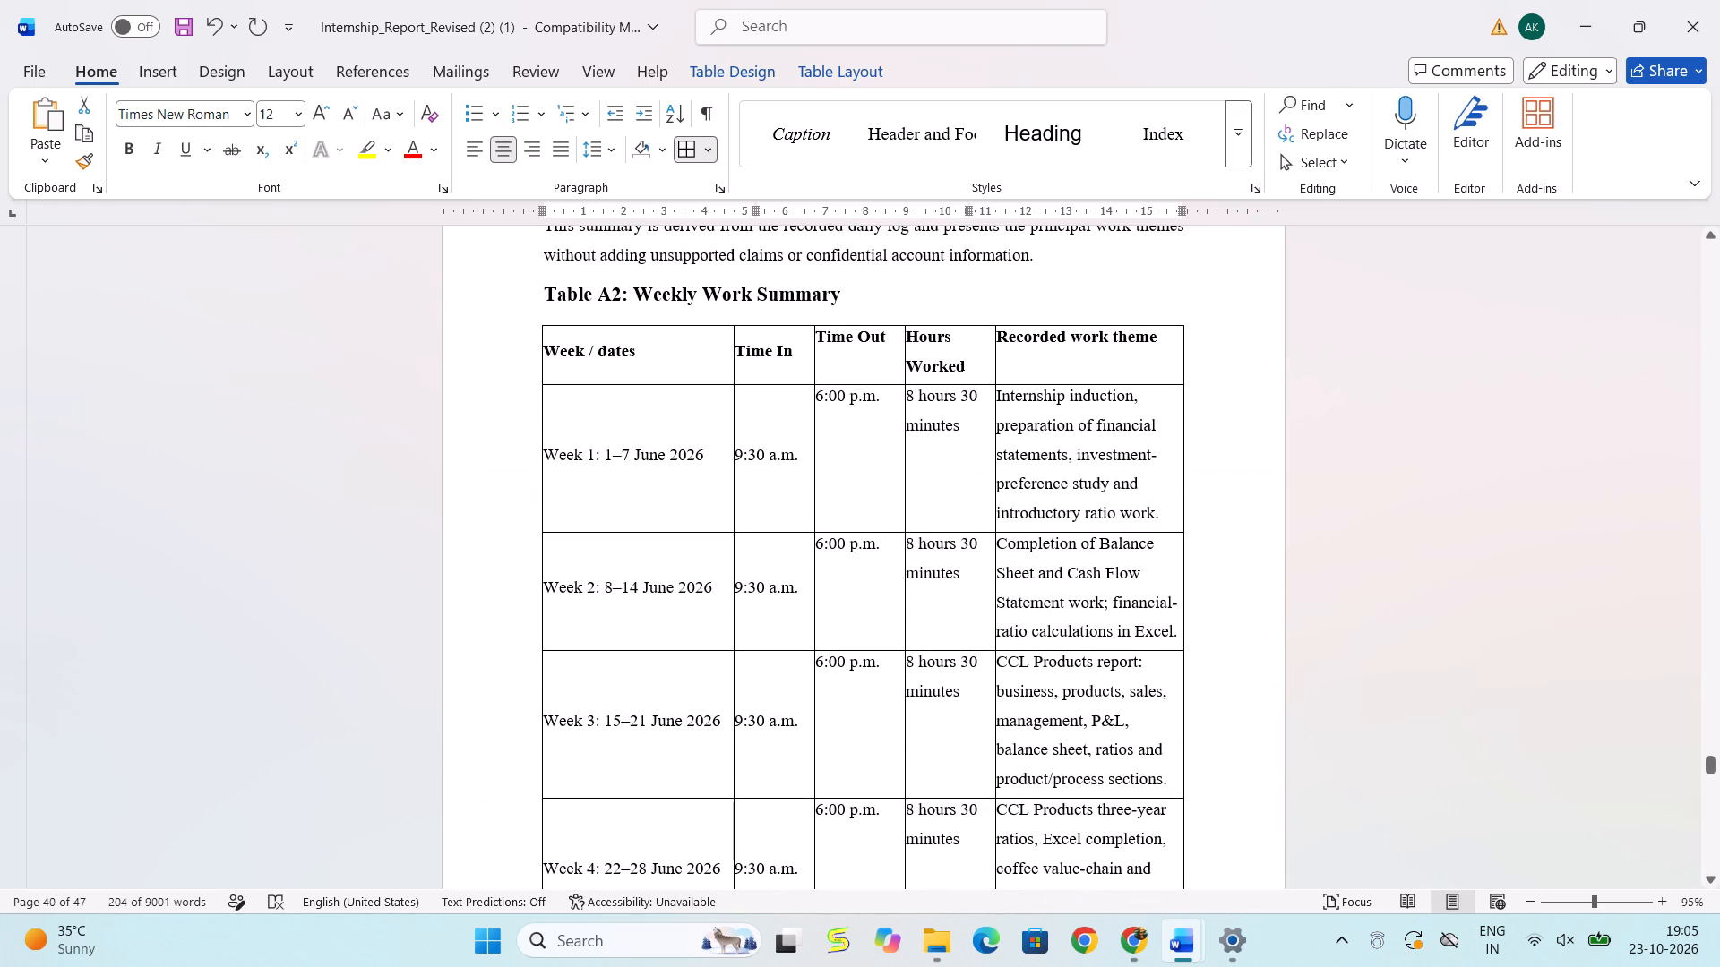
left_click(611, 367)
left_click_drag(611, 367, 1106, 373)
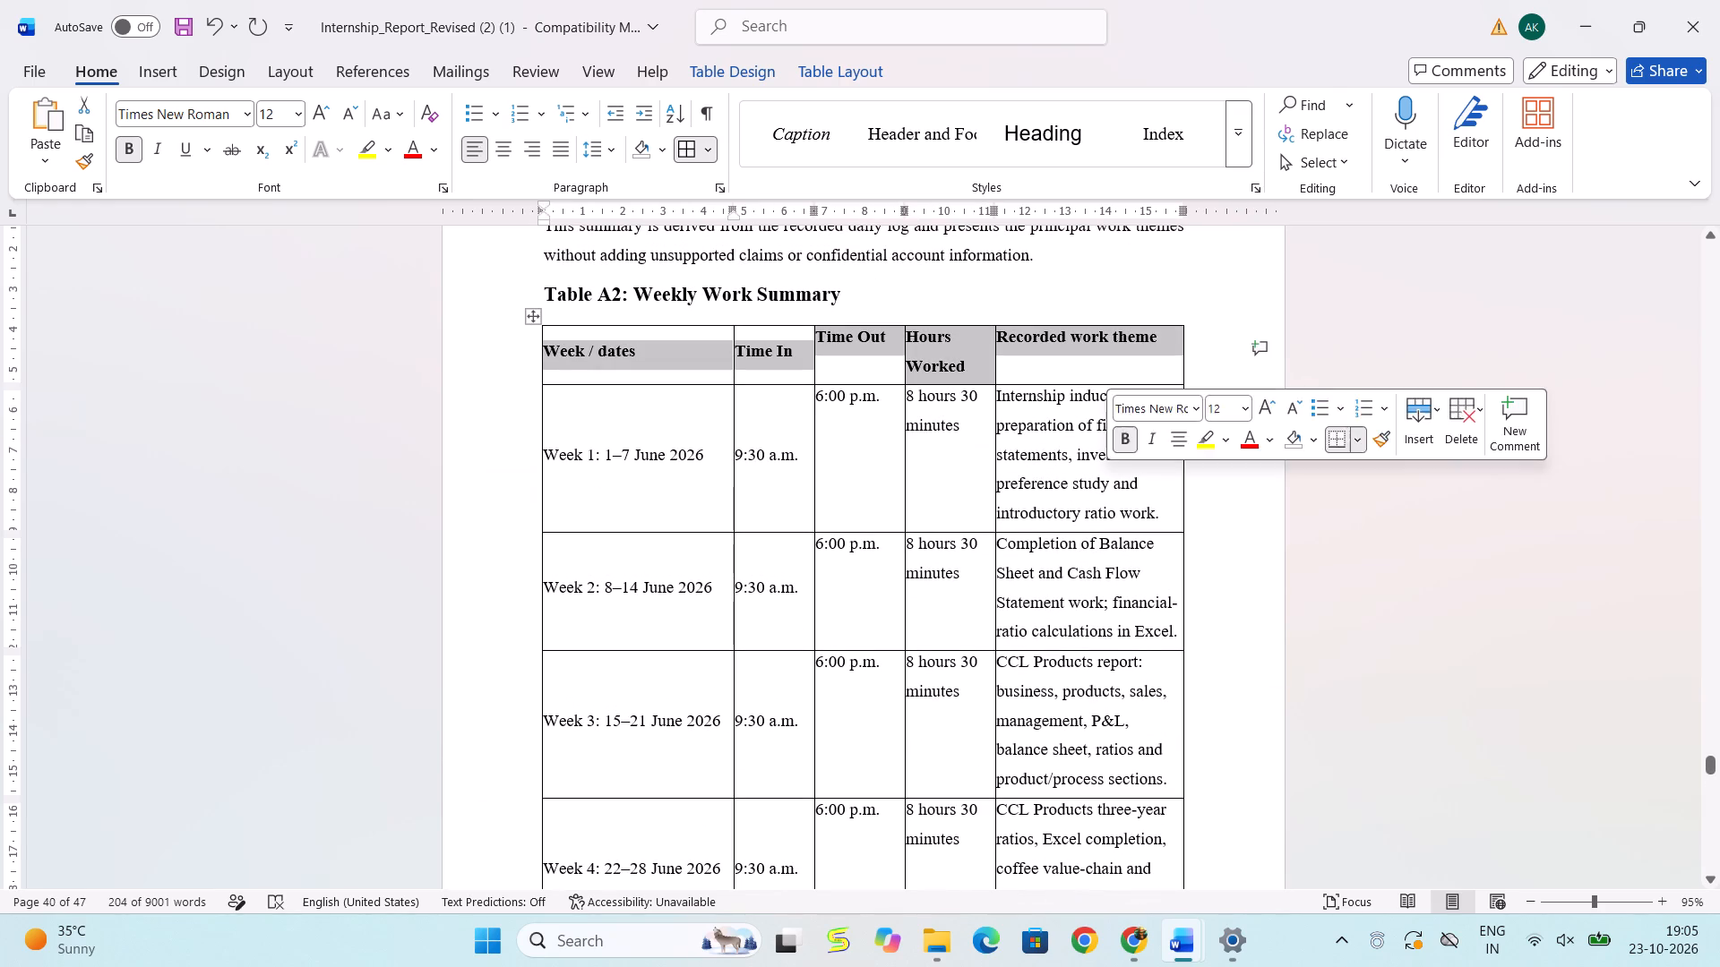
left_click(513, 146)
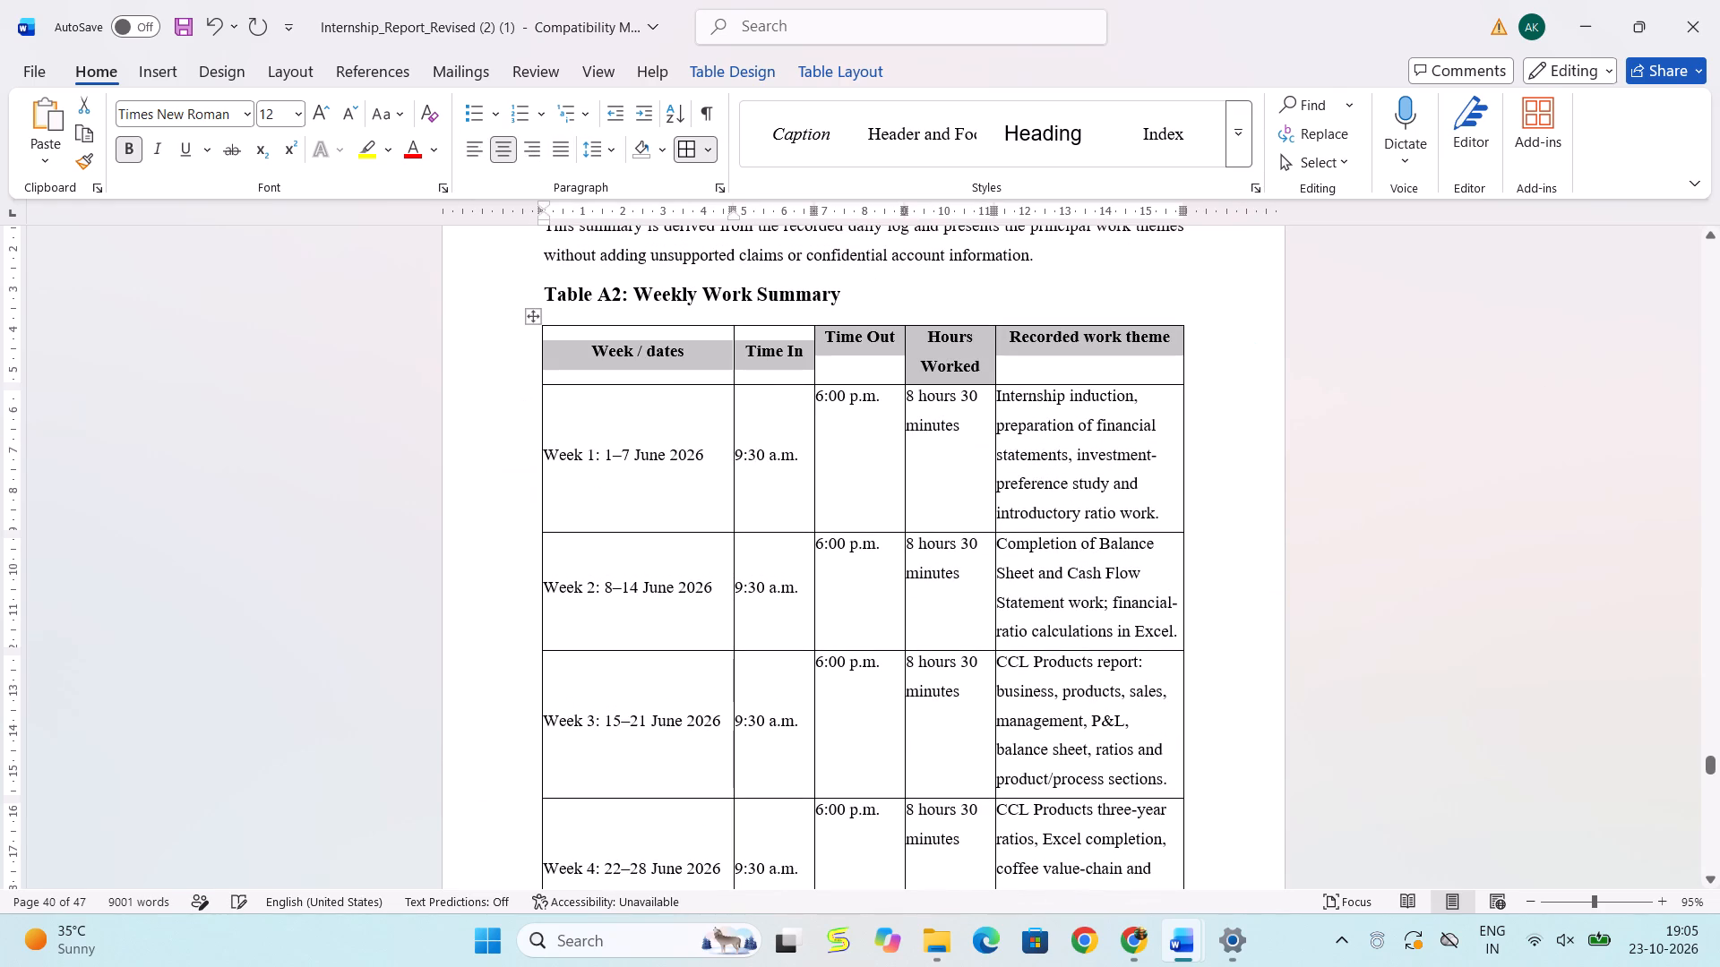
left_click(536, 315)
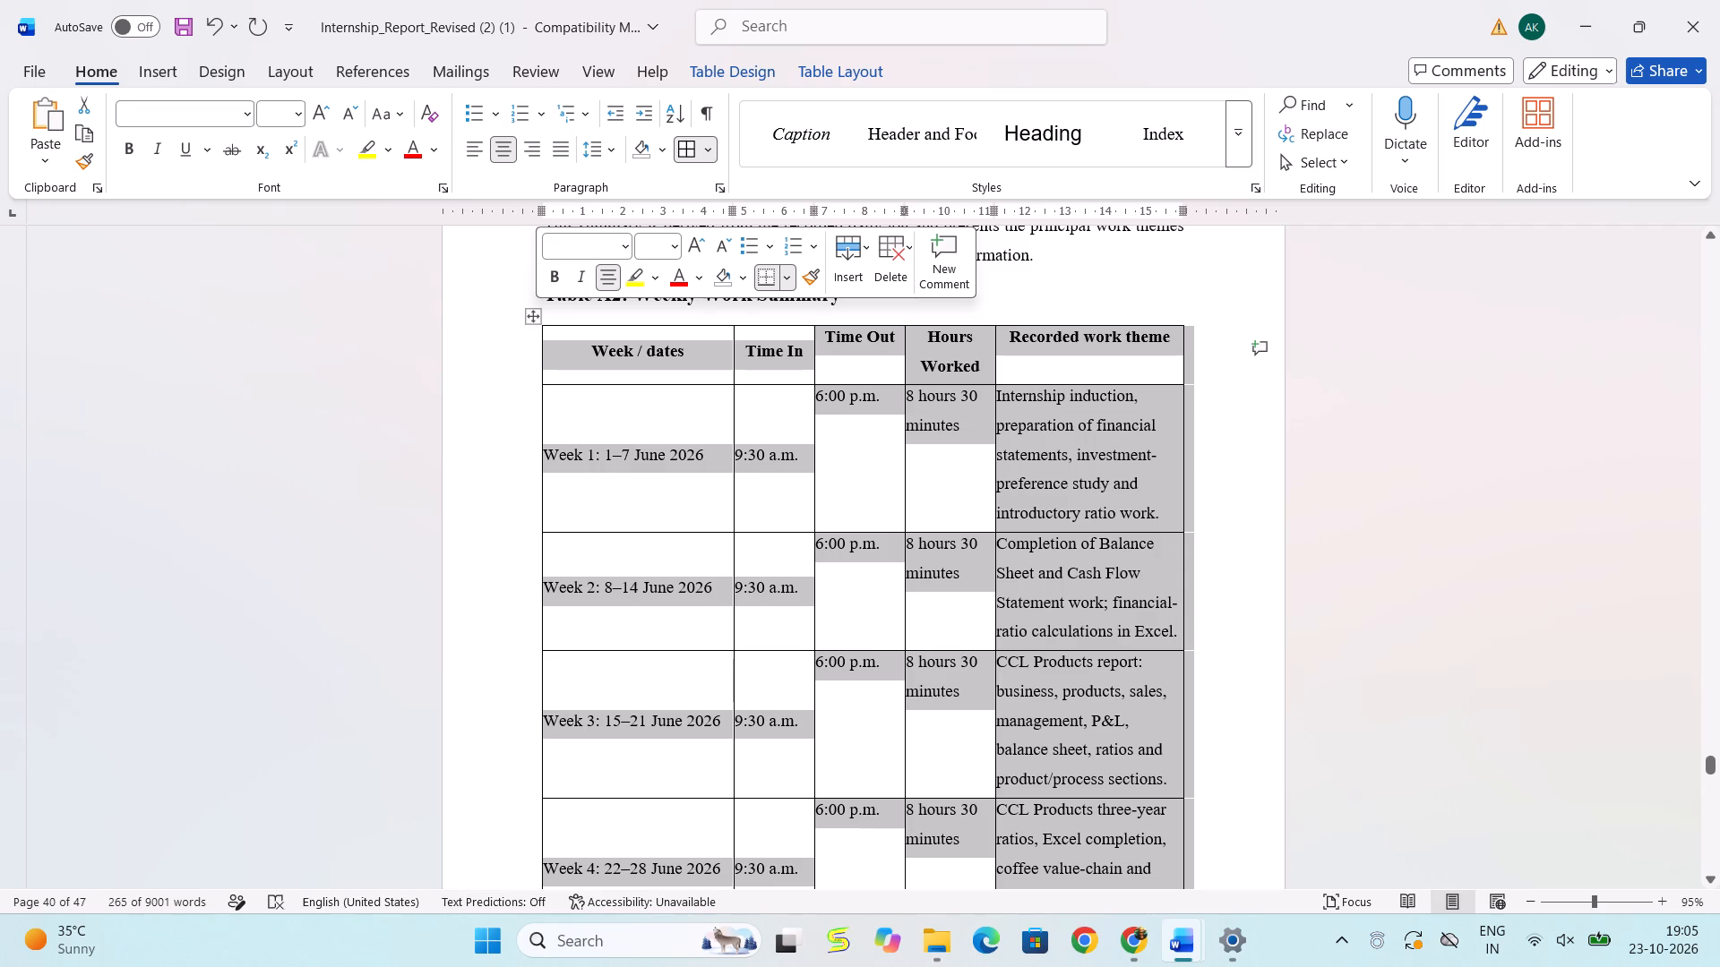
left_click(382, 355)
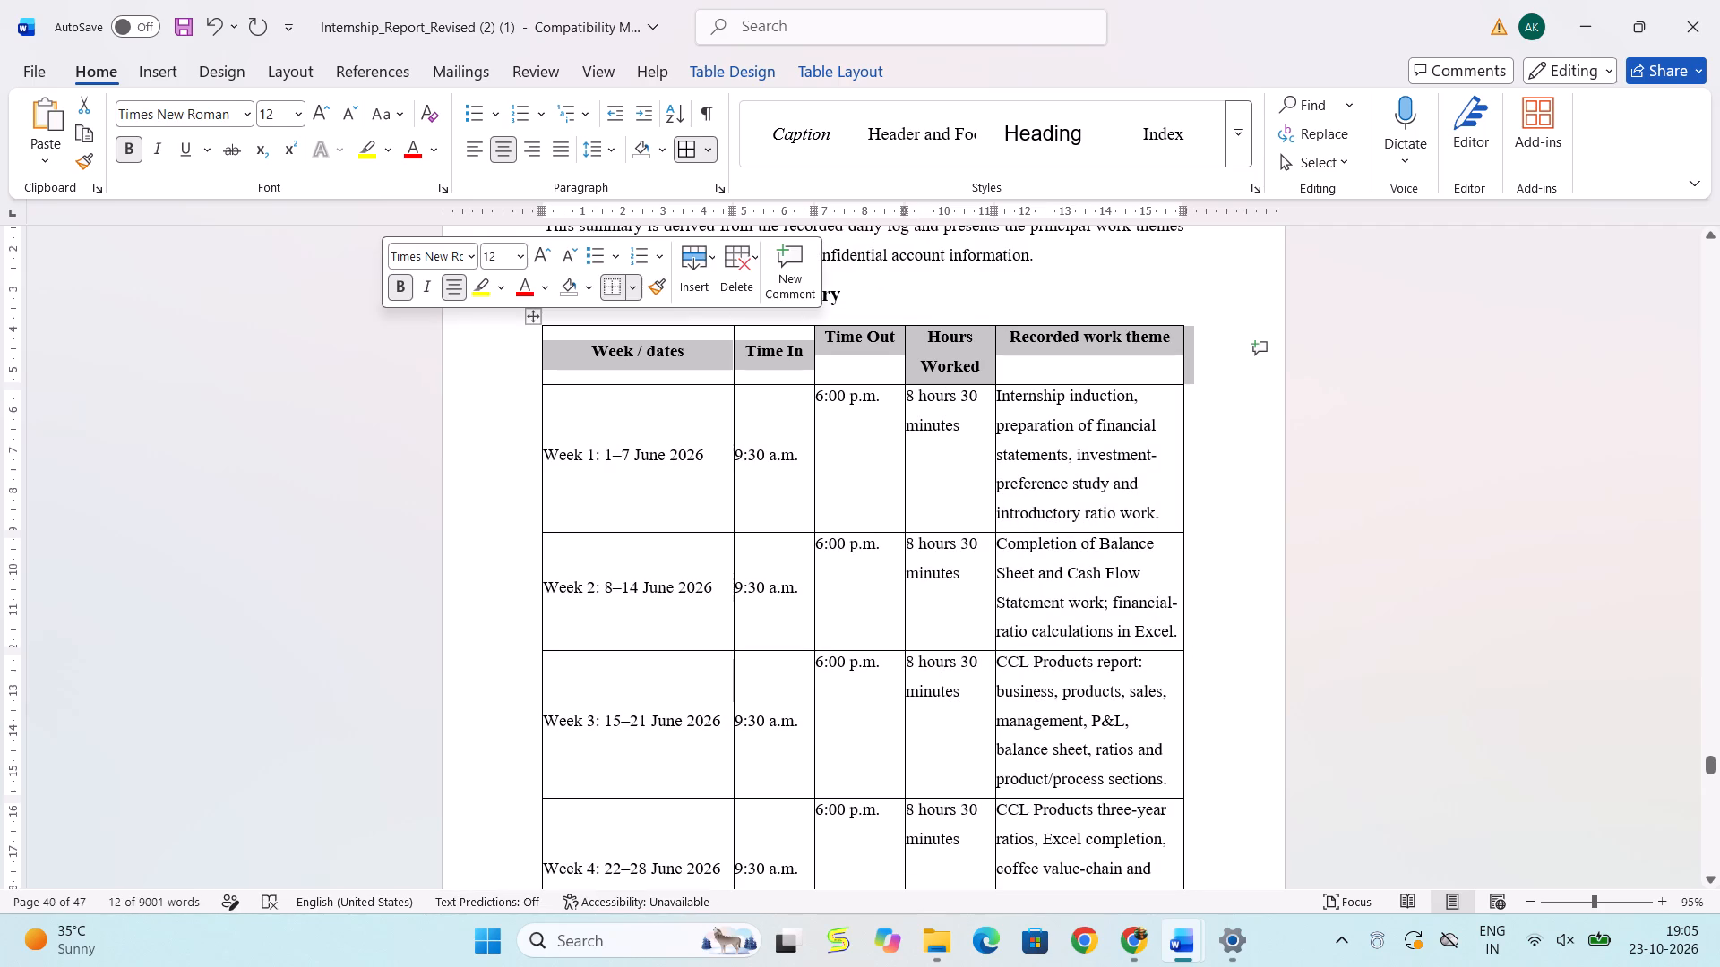
Set the font size of all text in Table A1: Internship Timeline, under Annexure III, to 12.
scroll(838, 561, "up", 6)
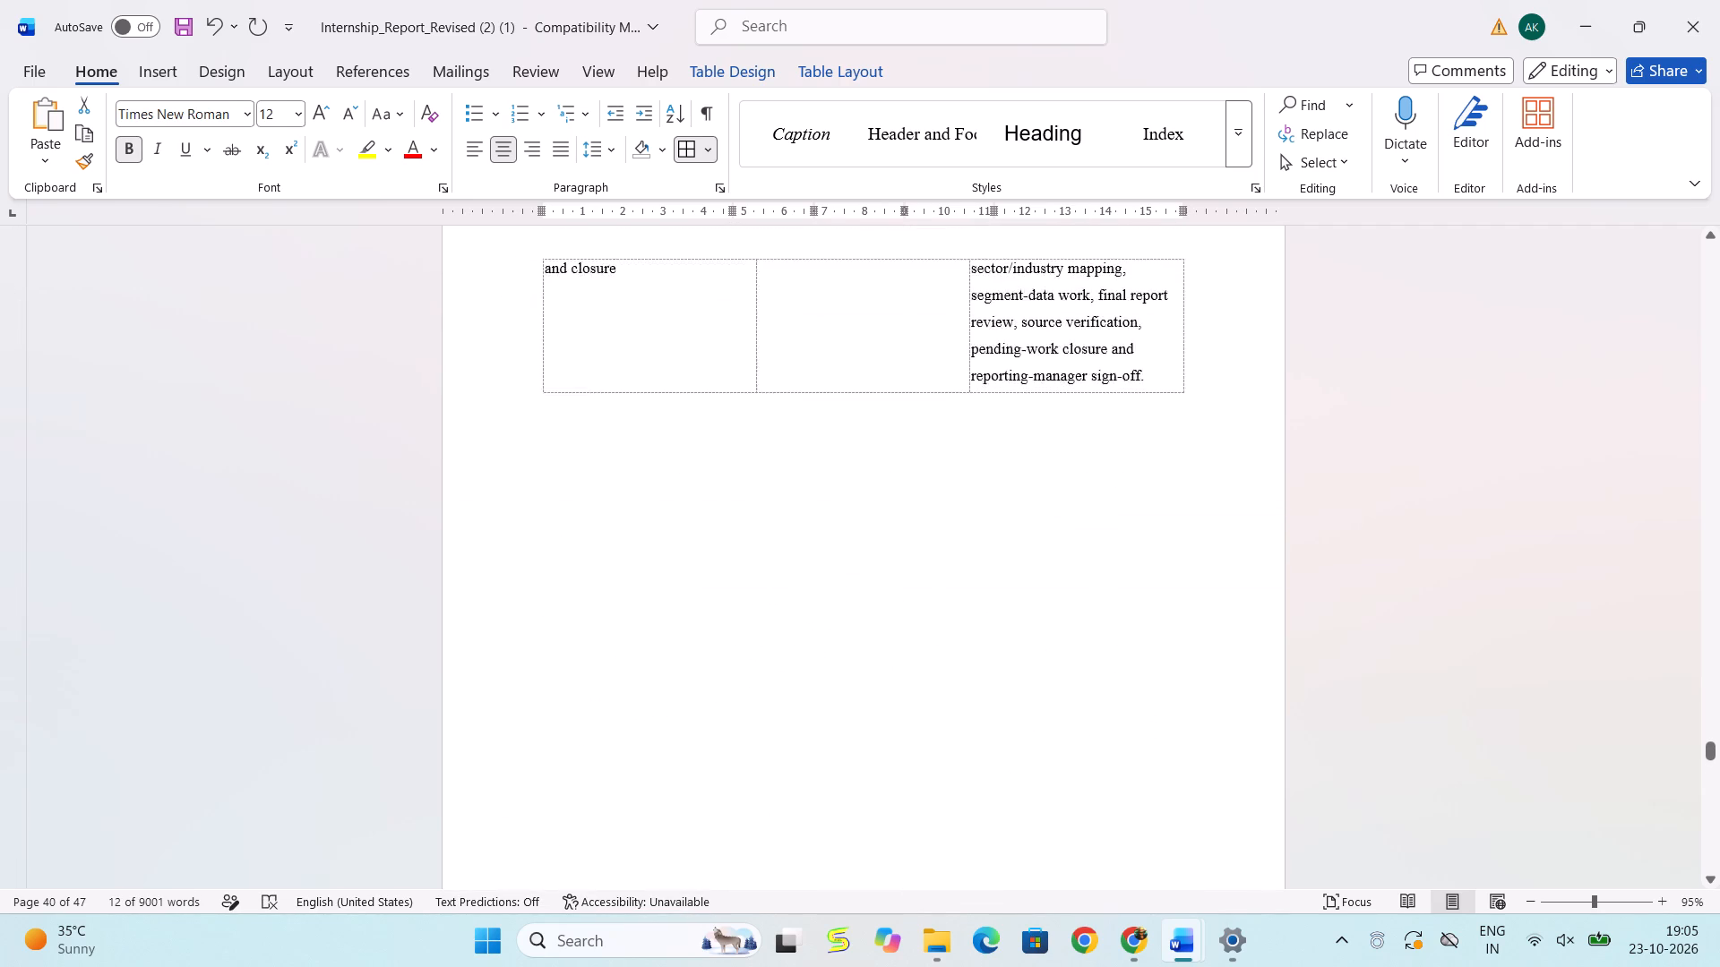
scroll(838, 561, "up", 3)
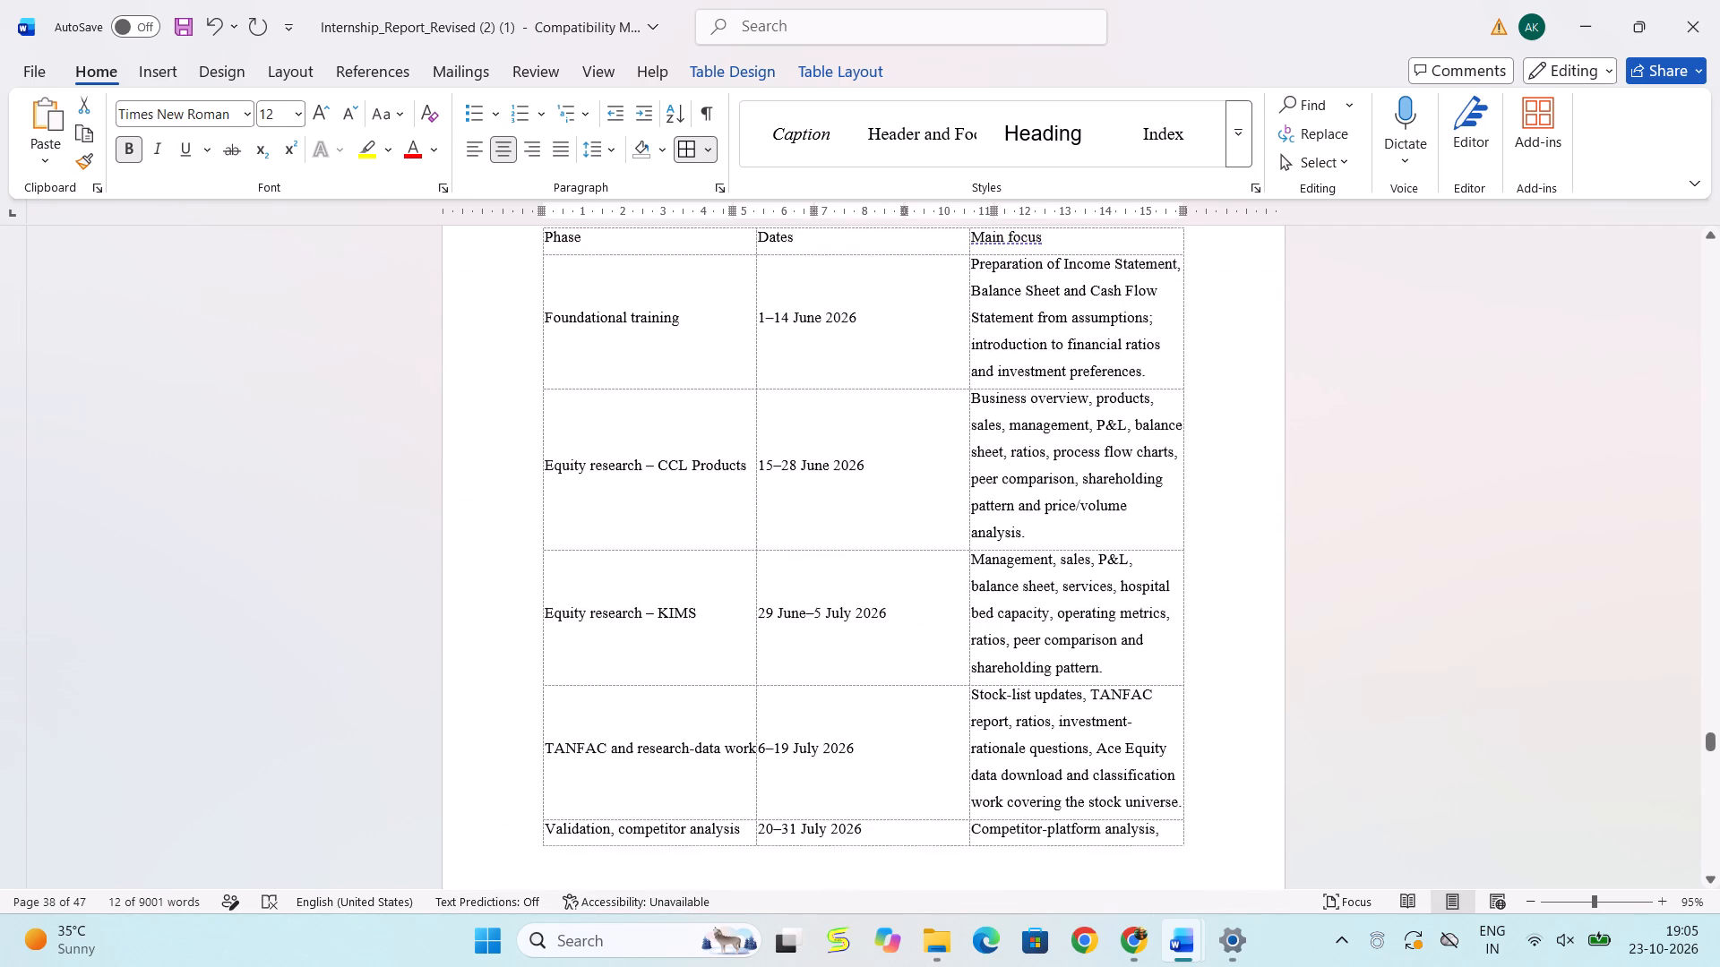
scroll(838, 561, "up", 2)
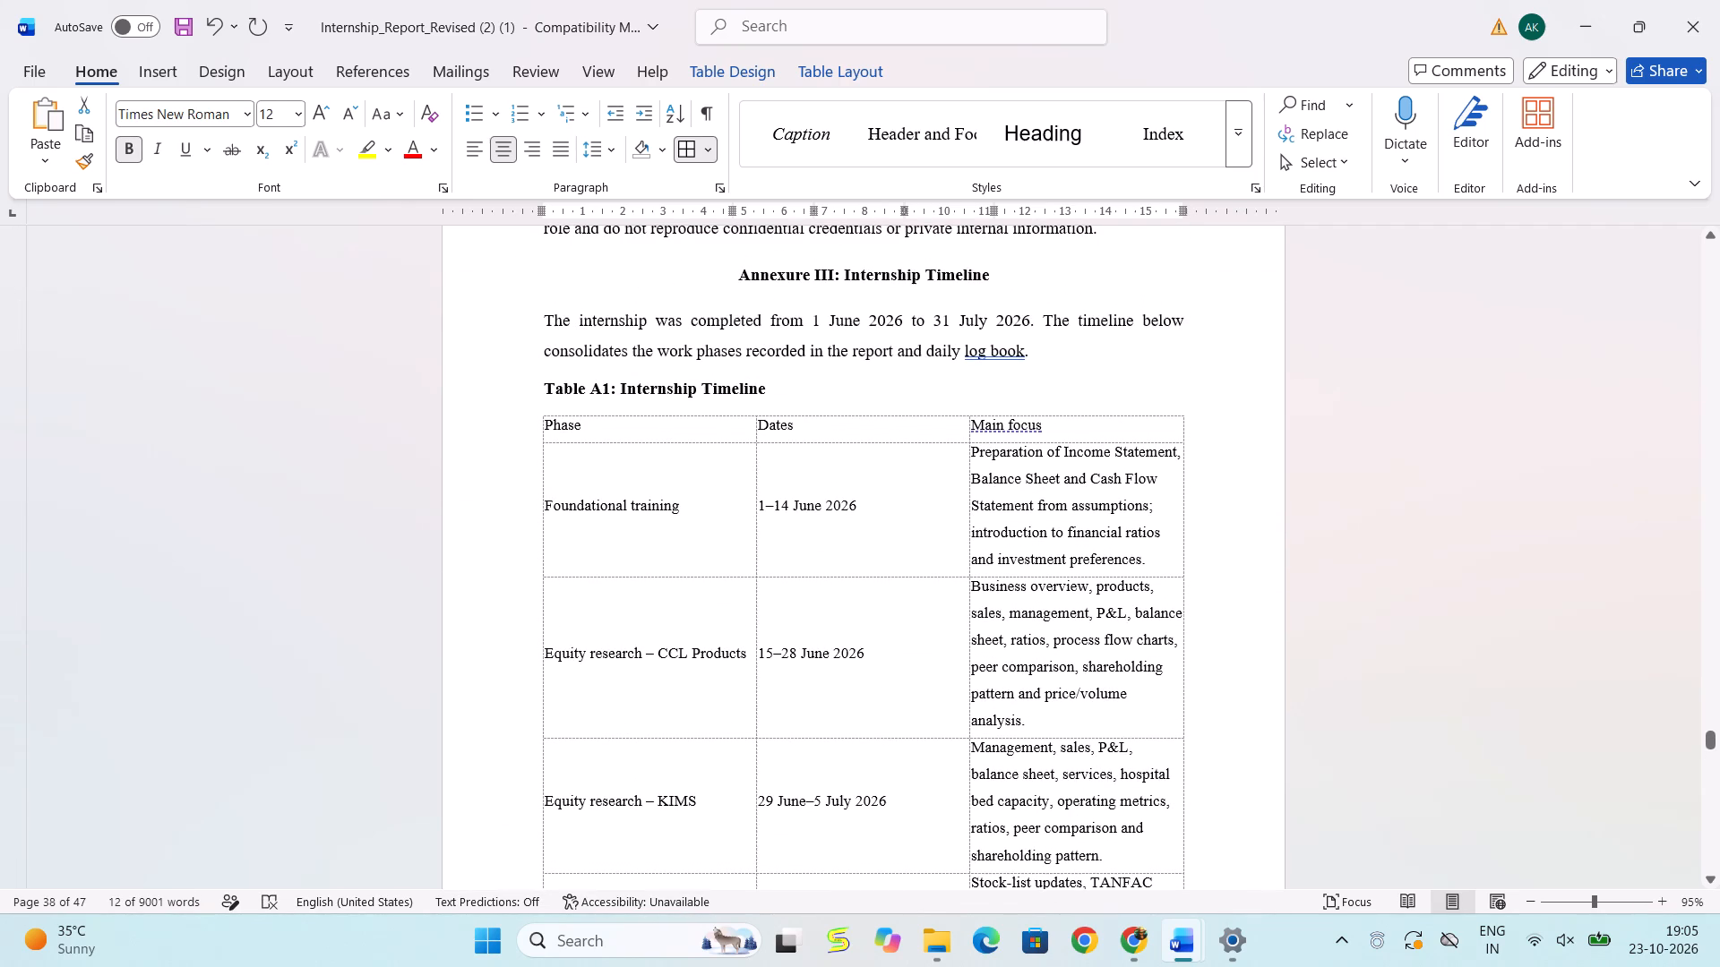
left_click(540, 426)
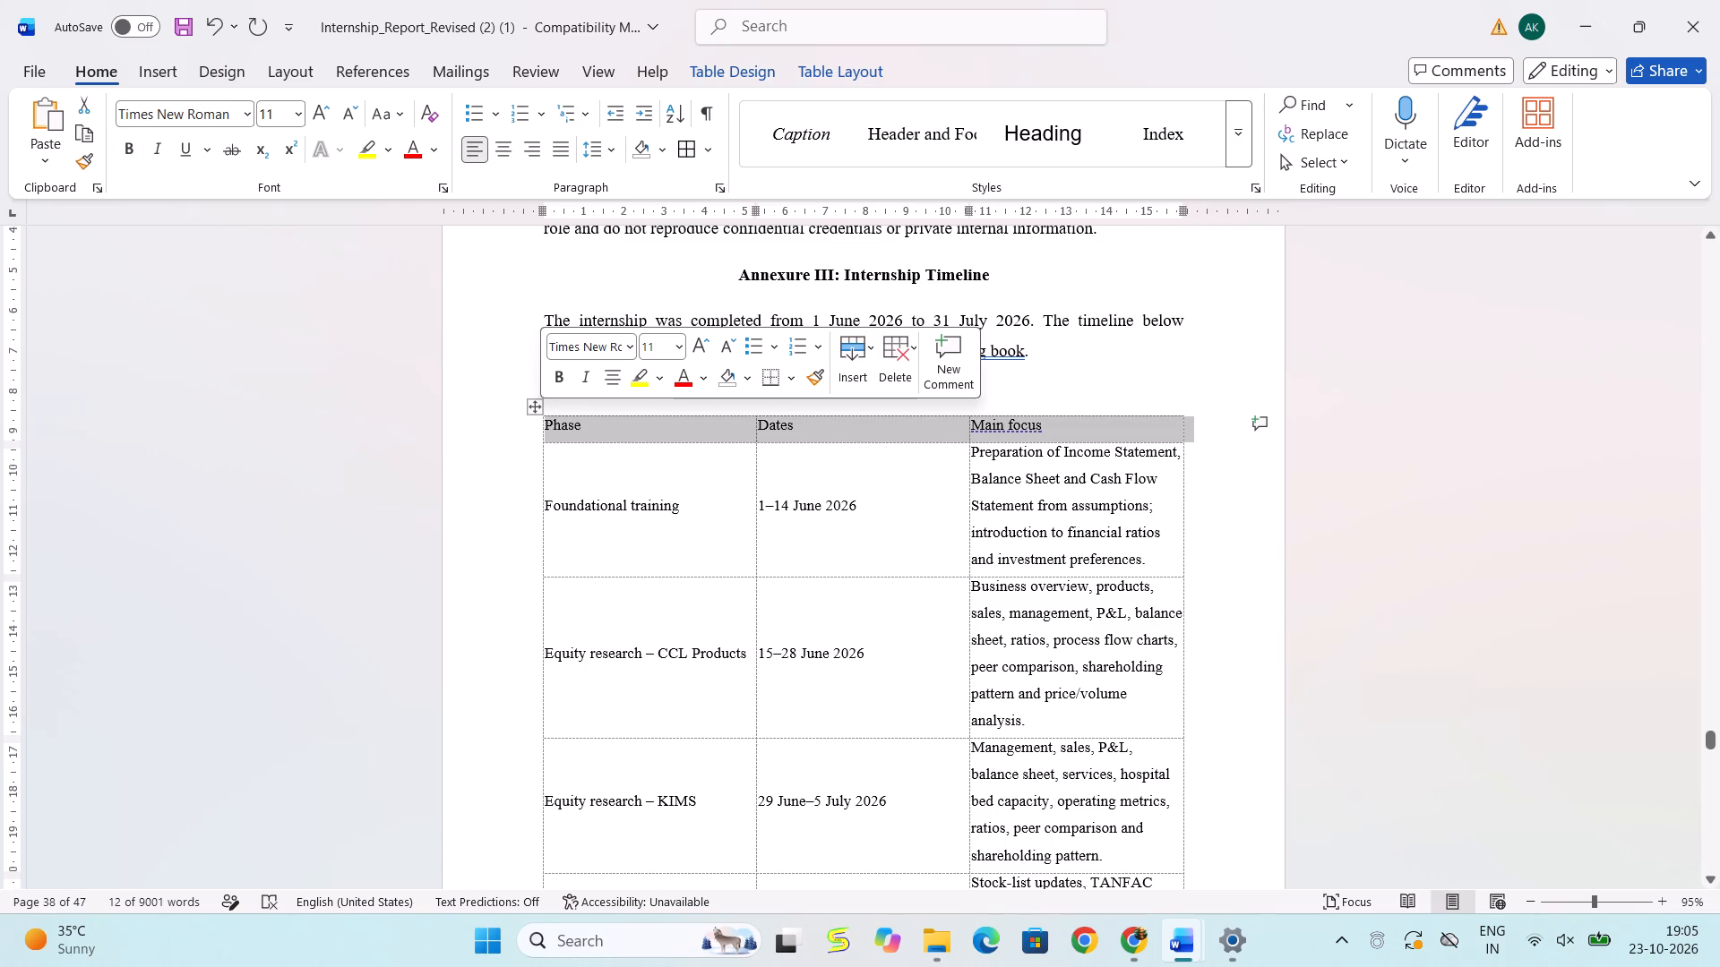
left_click(536, 406)
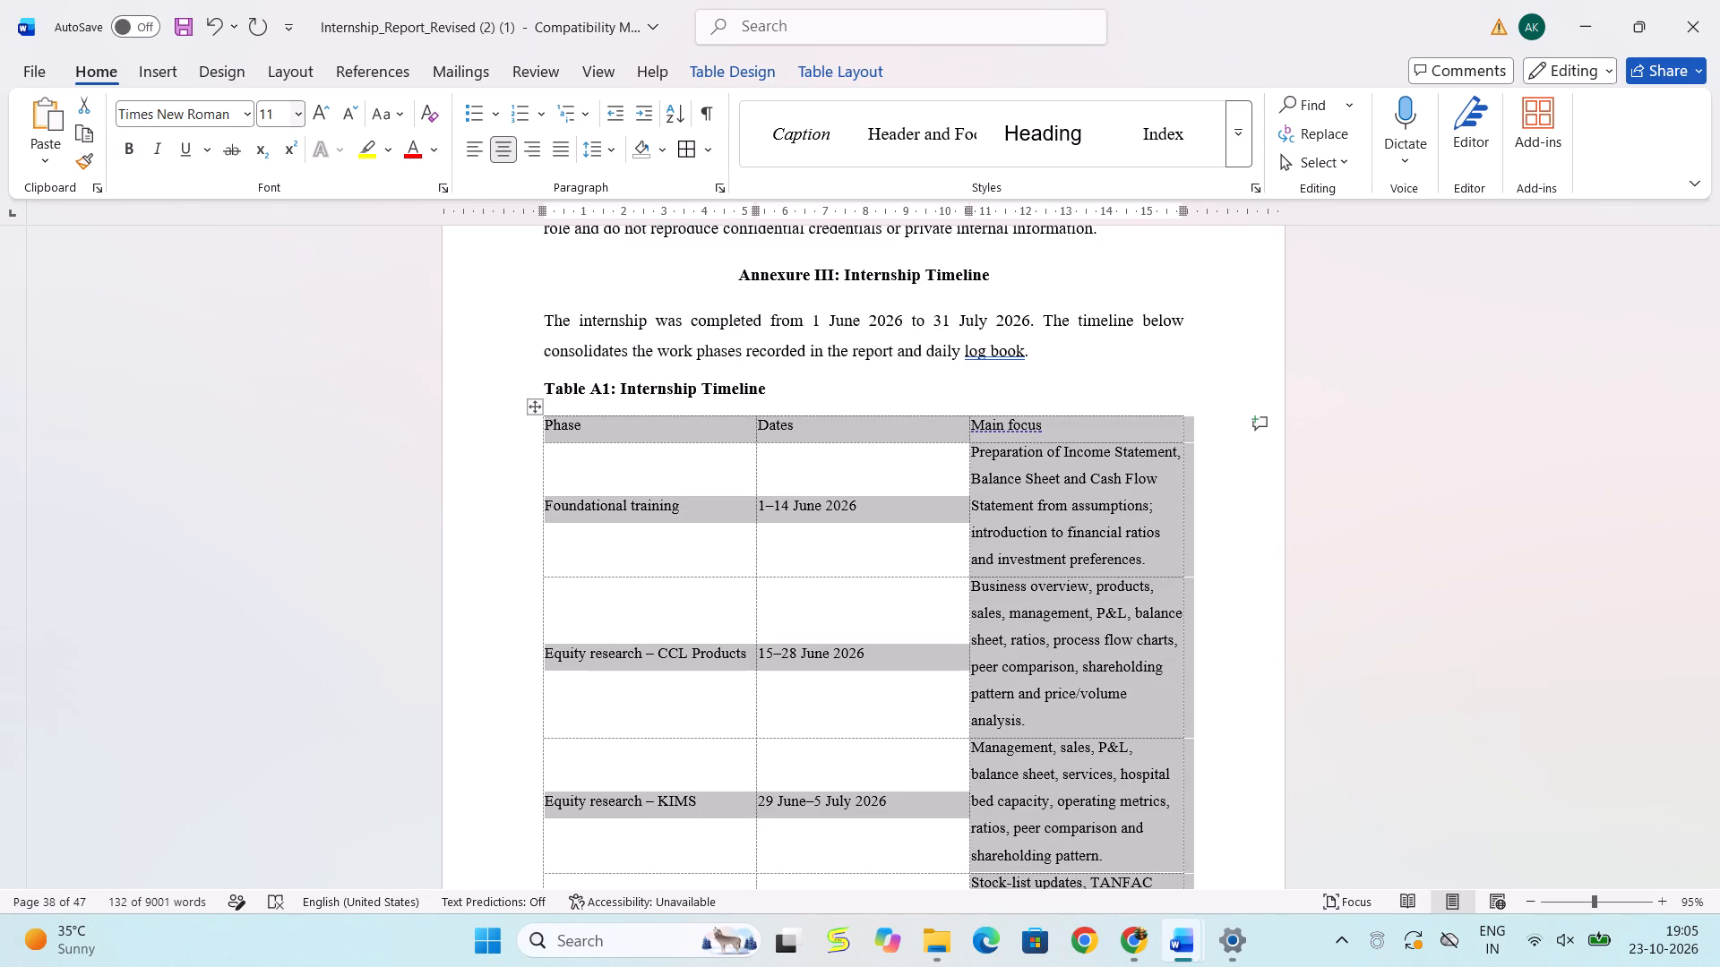
left_click(272, 113)
key("BackSpace")
type("12")
key("Return")
Centre-align the Phase, Dates and Main focus header row of Table A1: Internship Timeline.
left_click(705, 475)
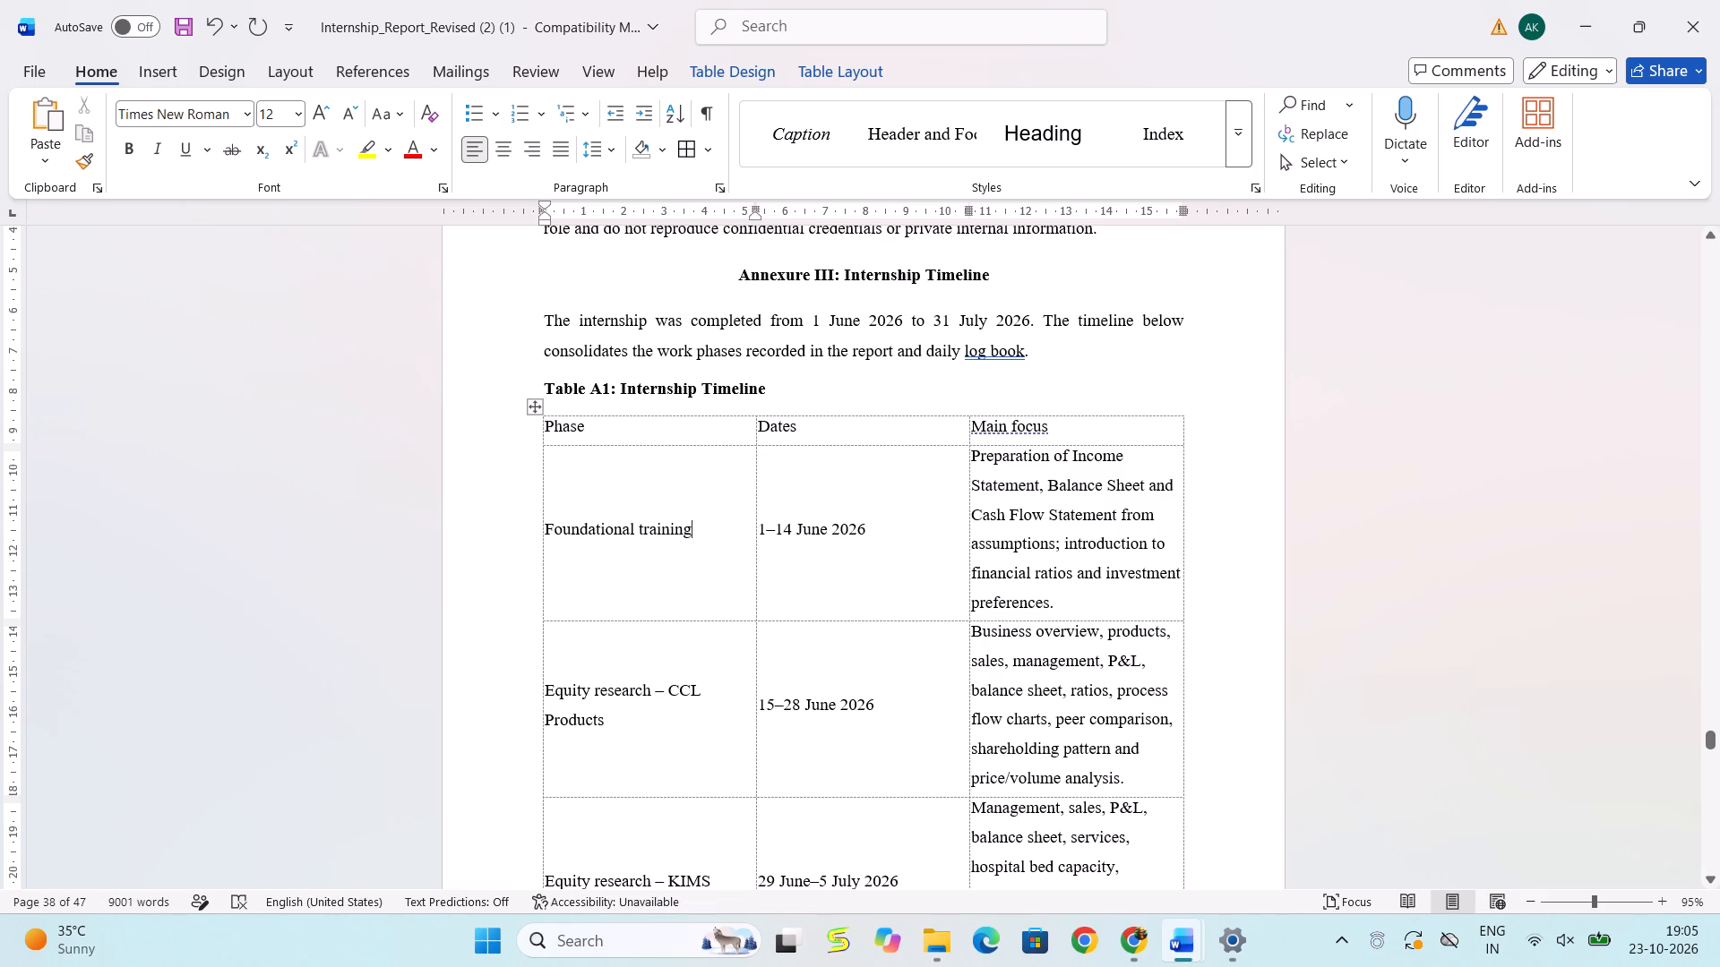
left_click(668, 438)
left_click_drag(668, 438, 1062, 425)
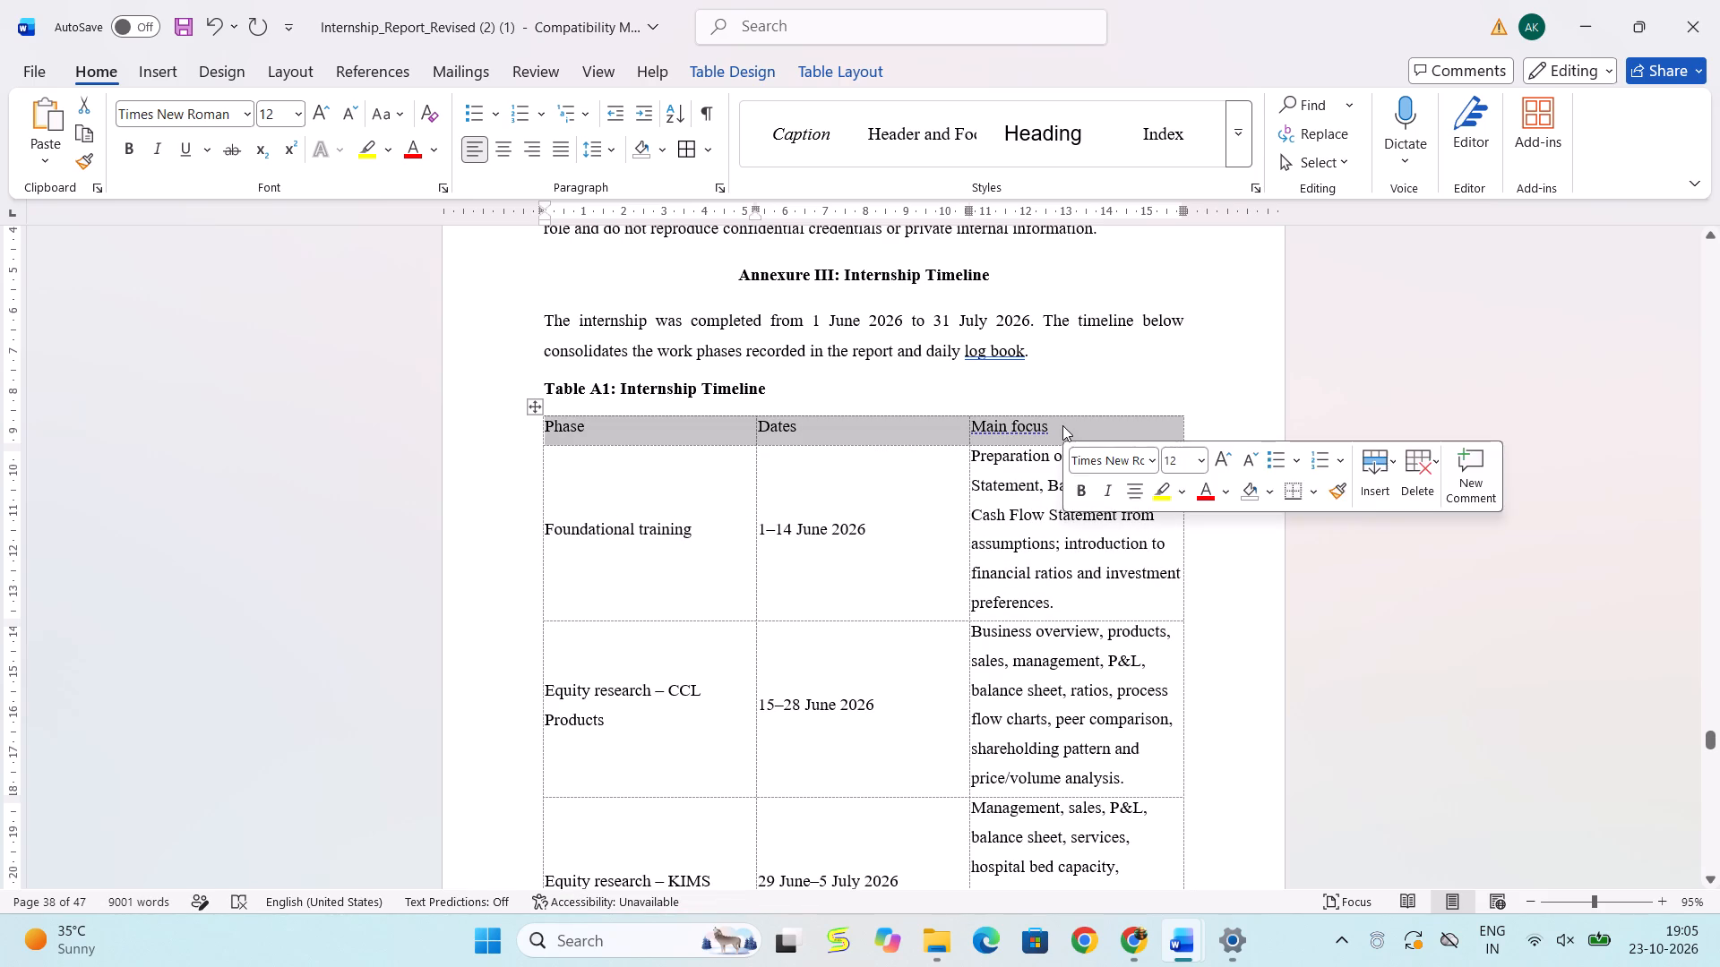
left_click(496, 144)
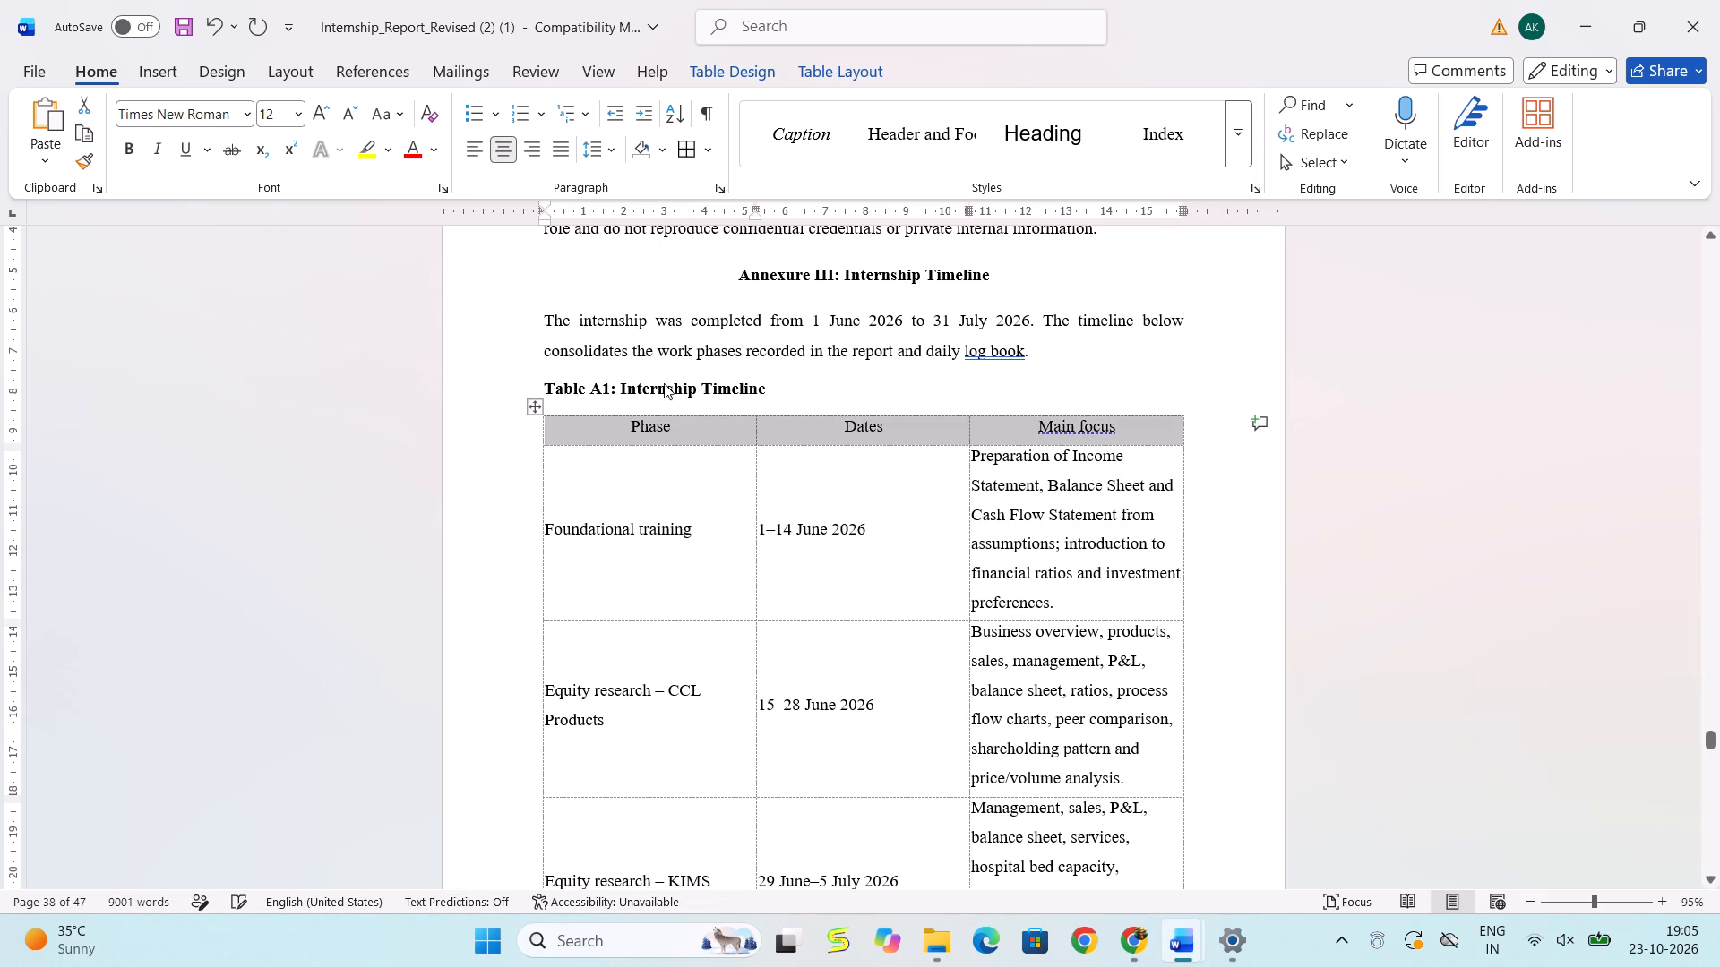
Apply all borders to the whole of Table A1: Internship Timeline.
left_click(537, 403)
left_click(680, 143)
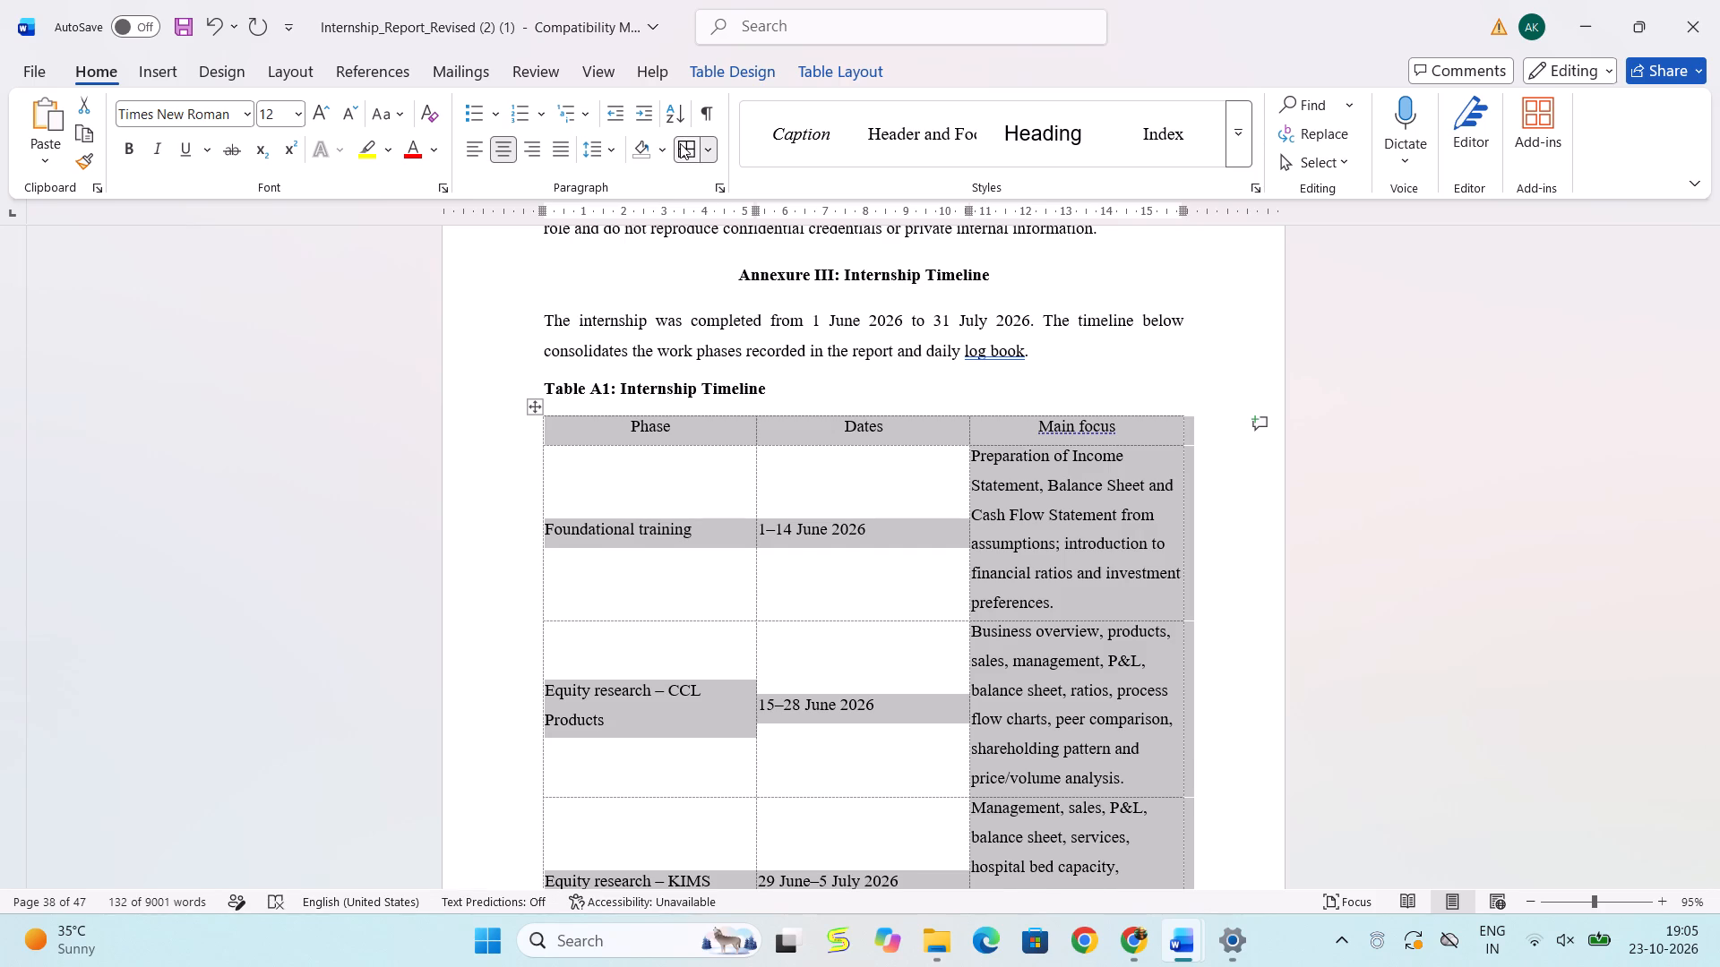
Set the font size of the caption "Table A1: Internship Timeline" to 14.
left_click(769, 385)
left_click_drag(769, 385, 744, 390)
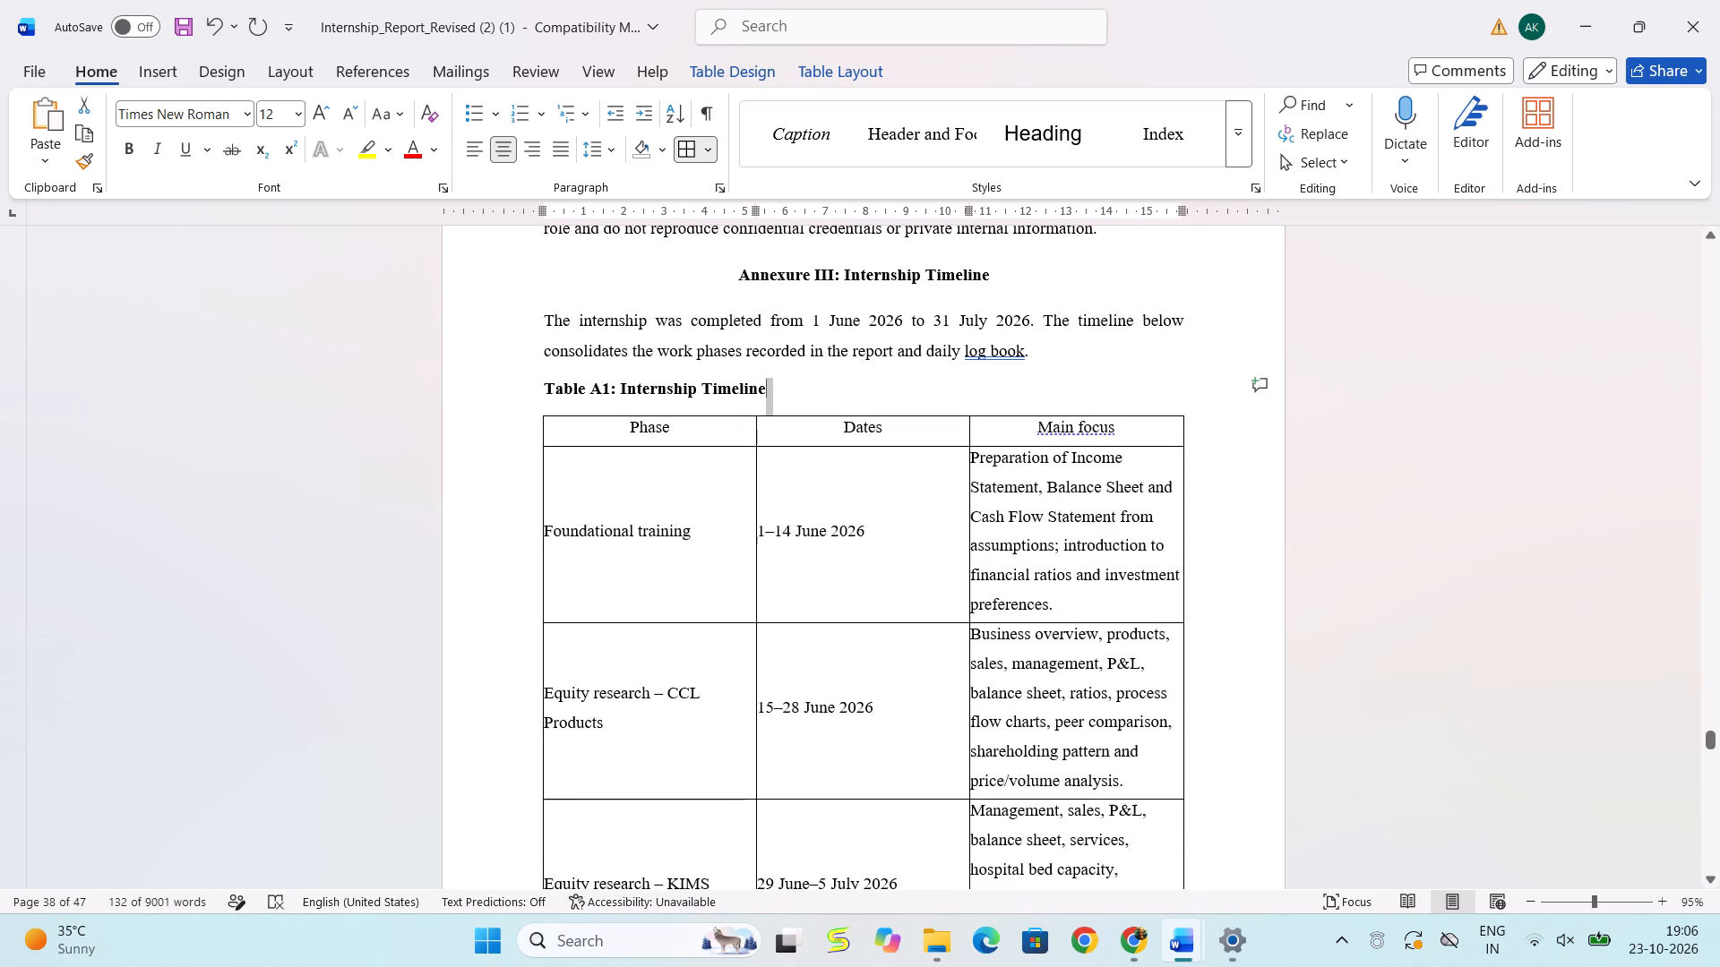
left_click_drag(744, 390, 509, 402)
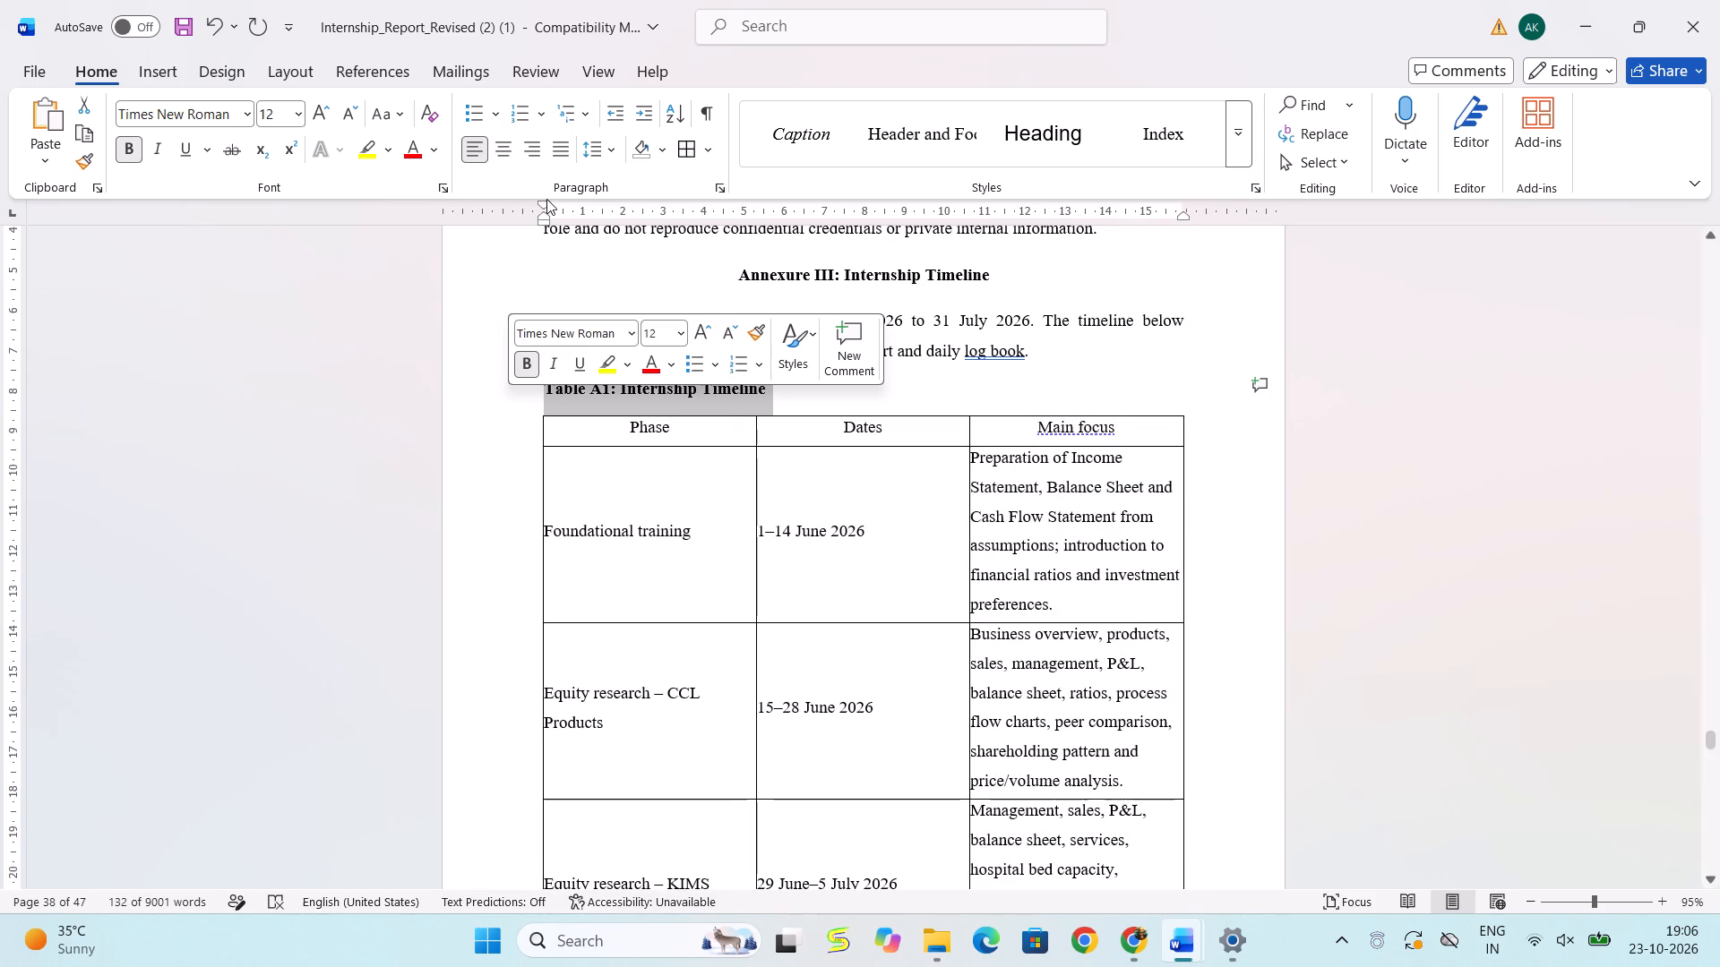
left_click(286, 113)
key("BackSpace")
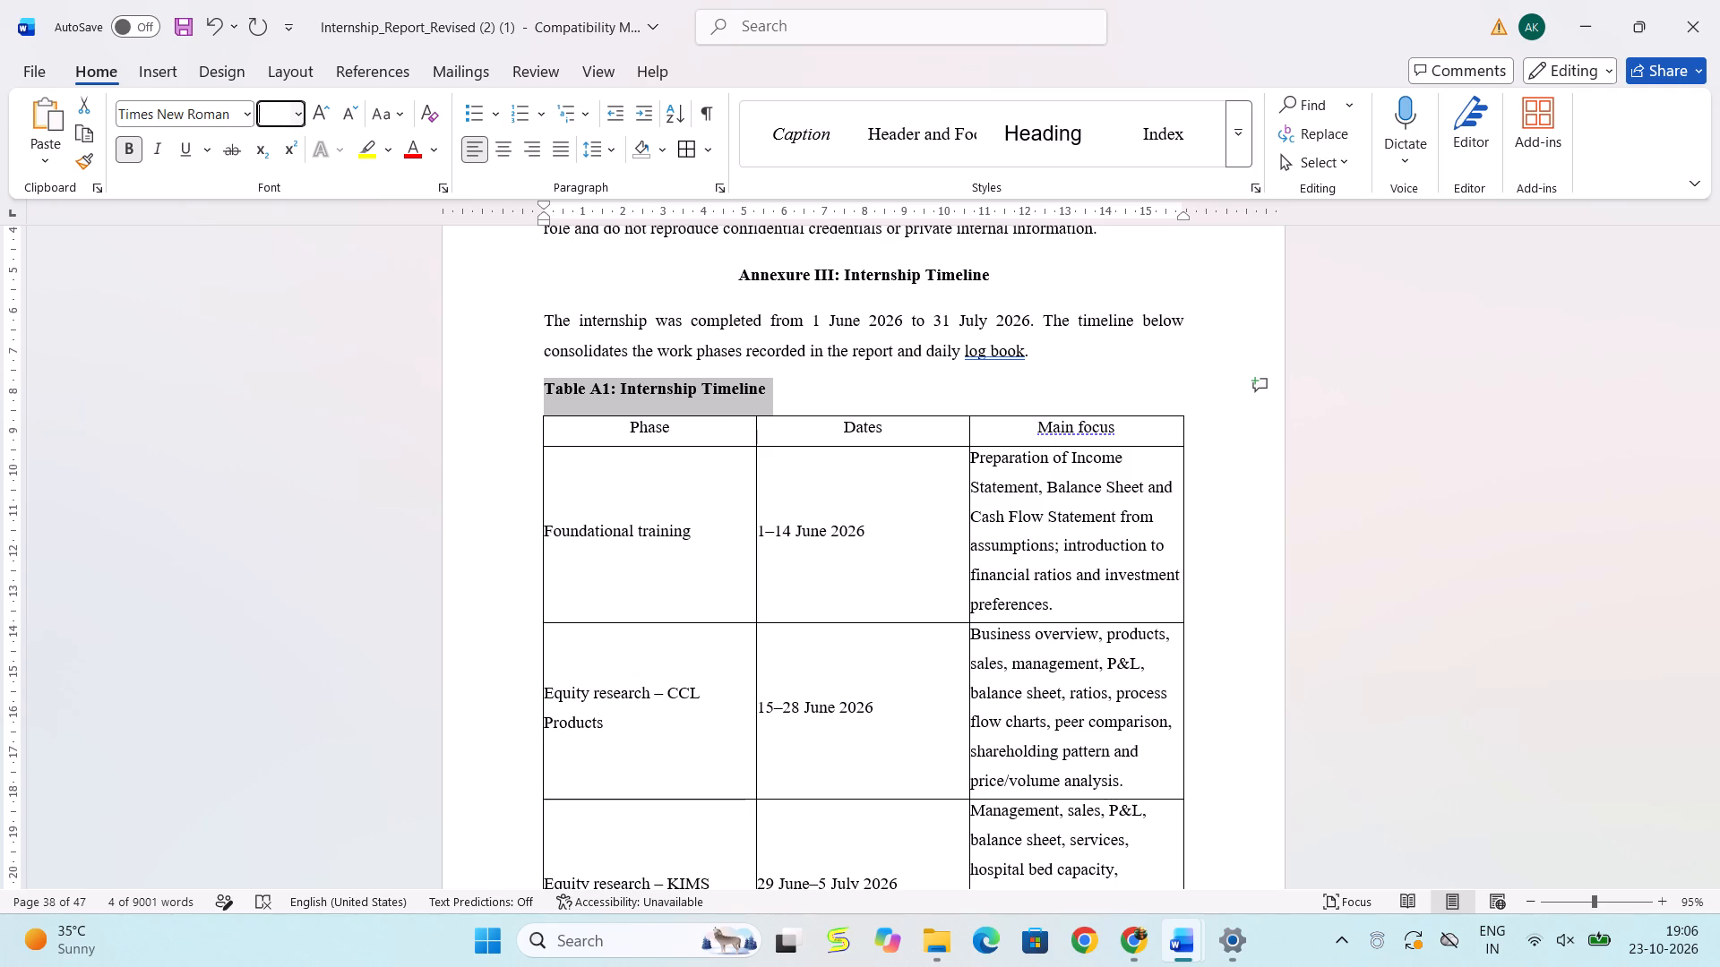
type("14")
key("Return")
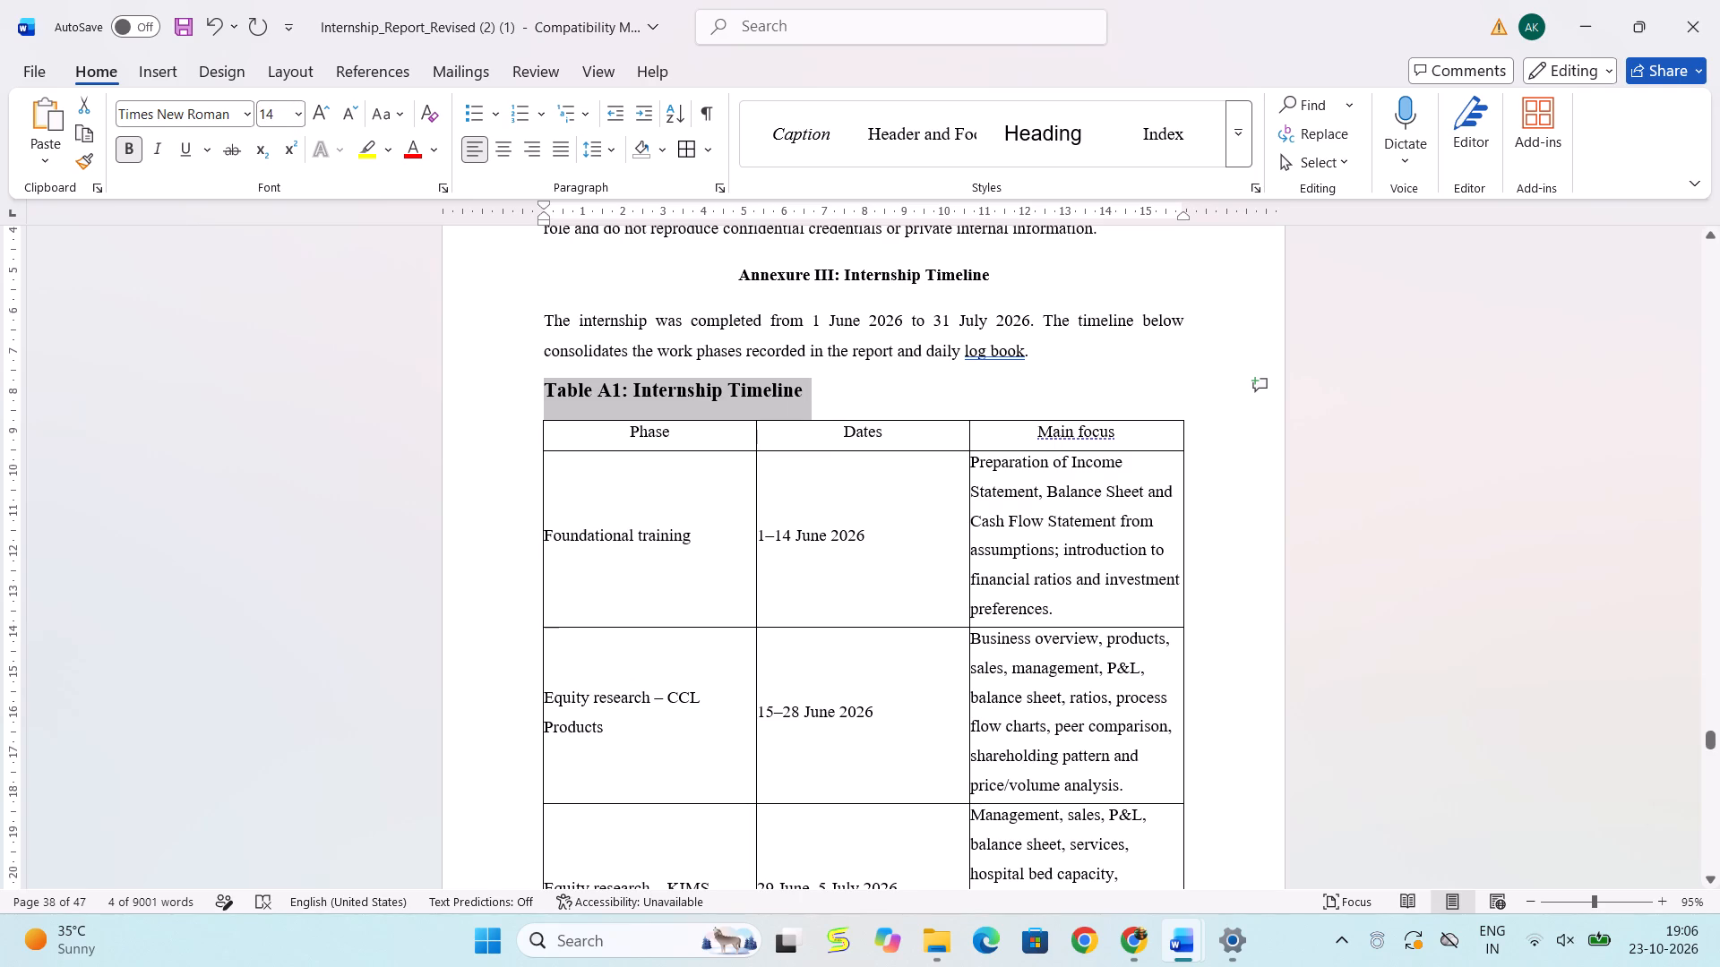
Set the font size of the heading "Annexure III: Internship Timeline" to 16.
left_click(712, 300)
scroll(712, 300, "right", 1)
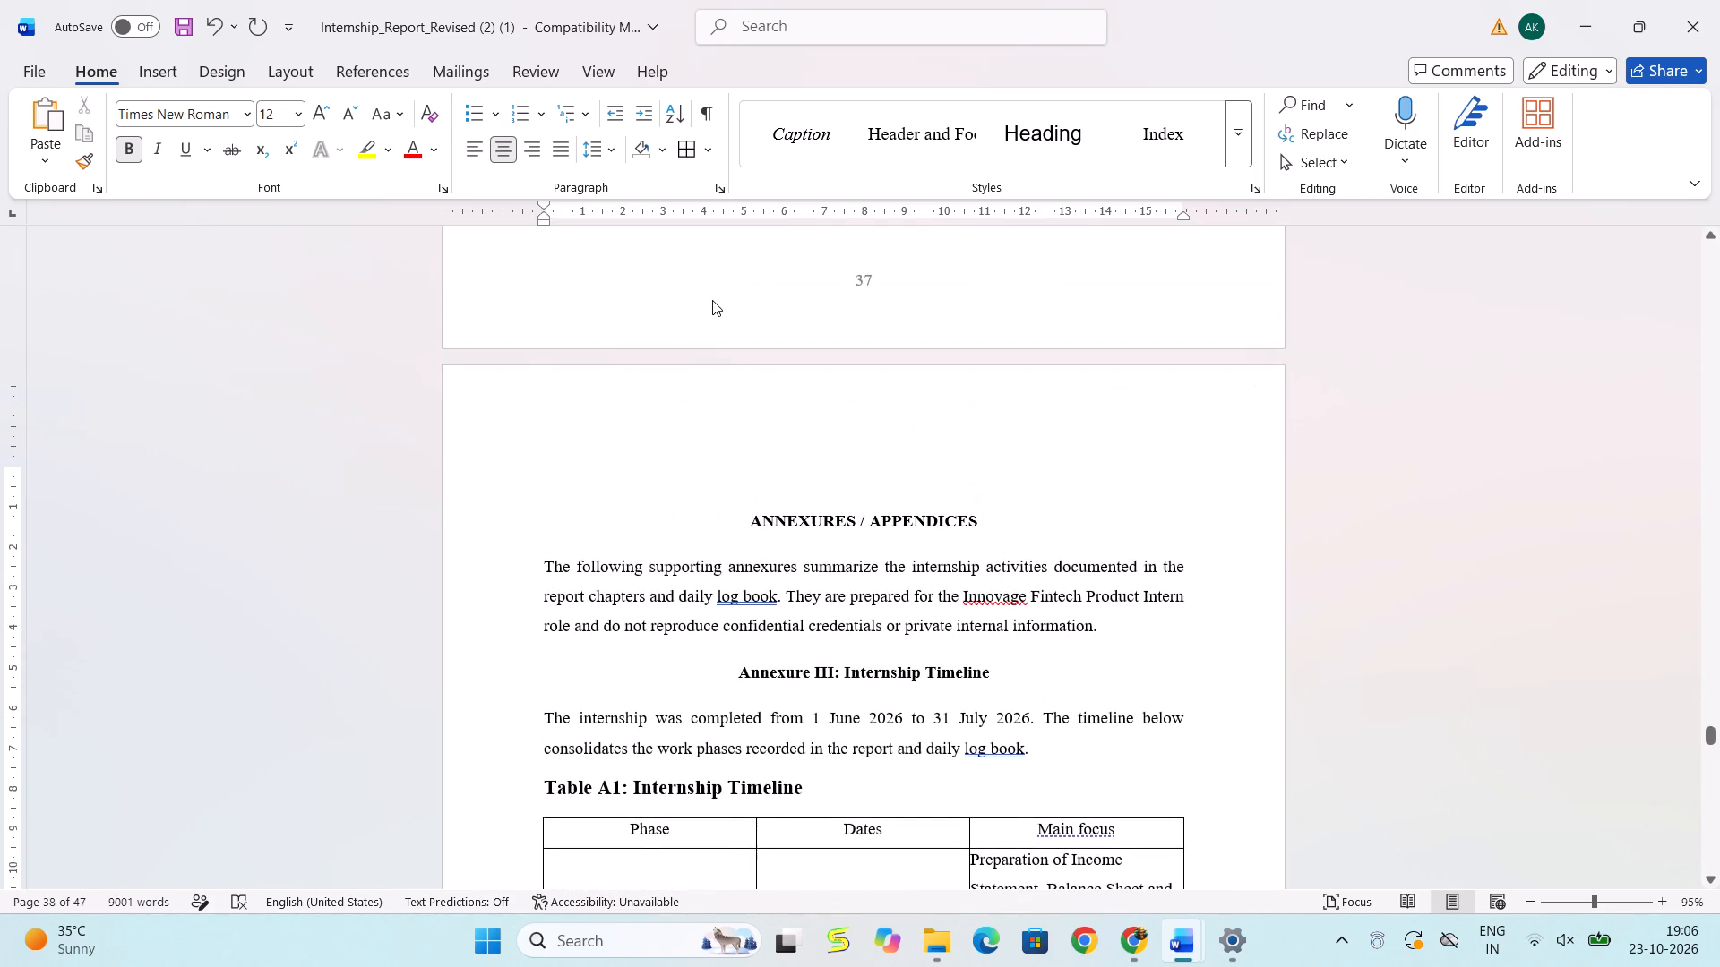
scroll(712, 300, "right", 2)
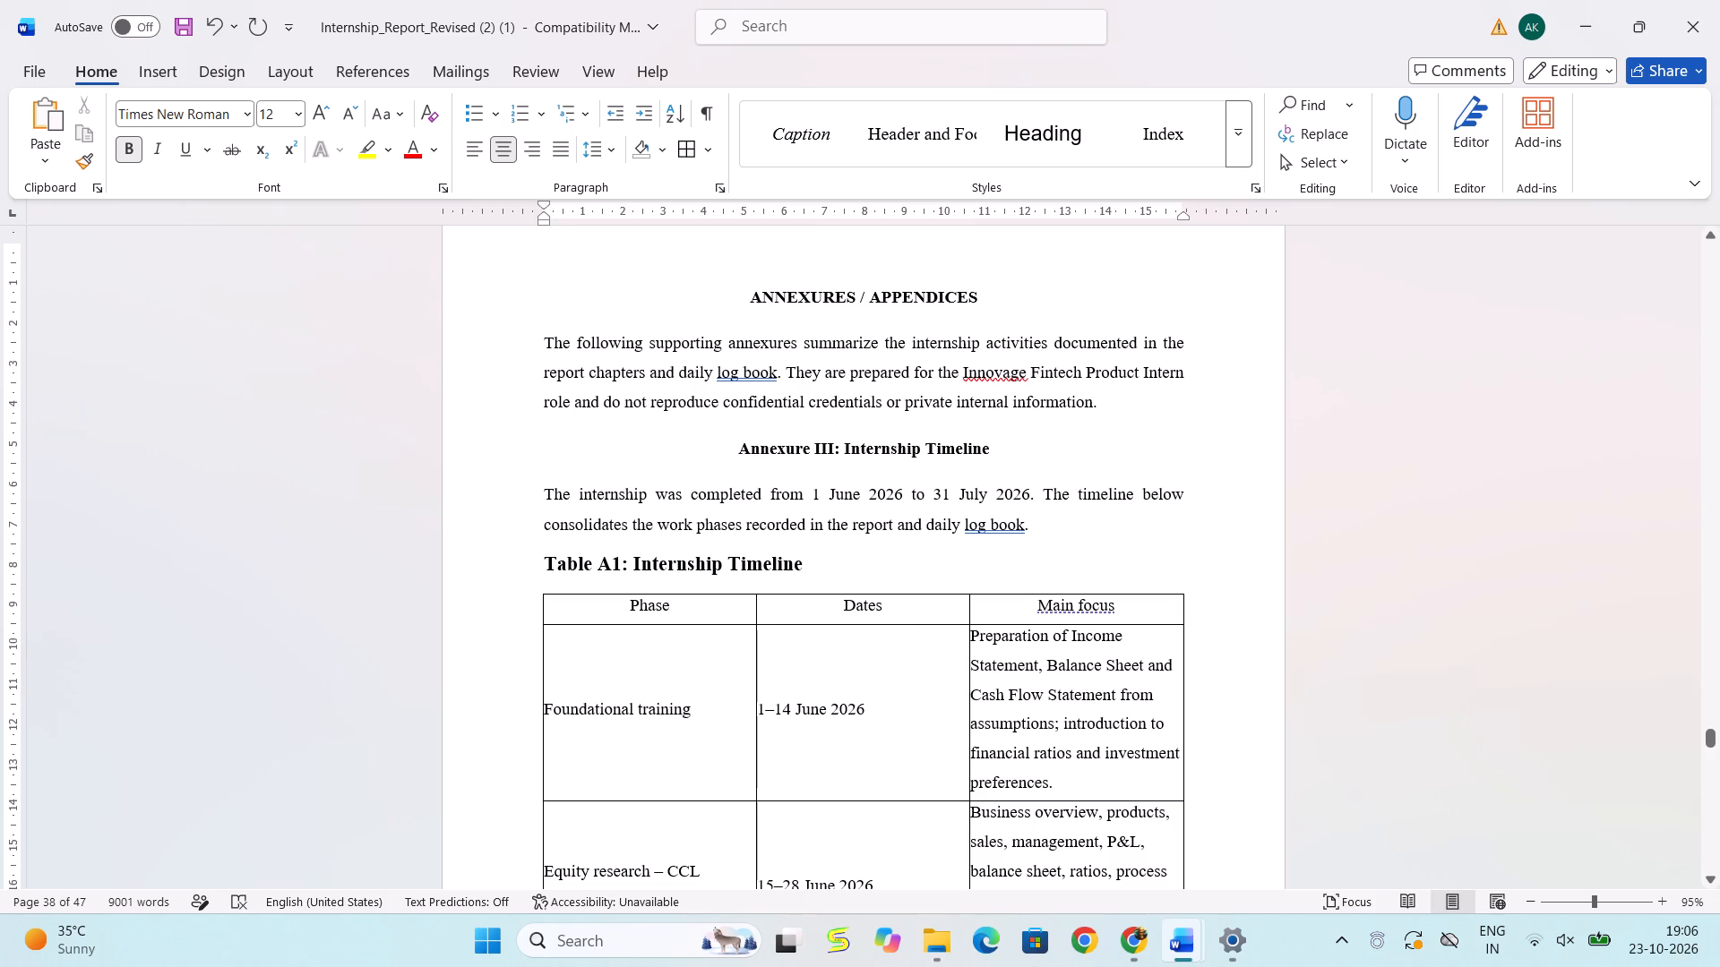
left_click_drag(739, 444, 1062, 439)
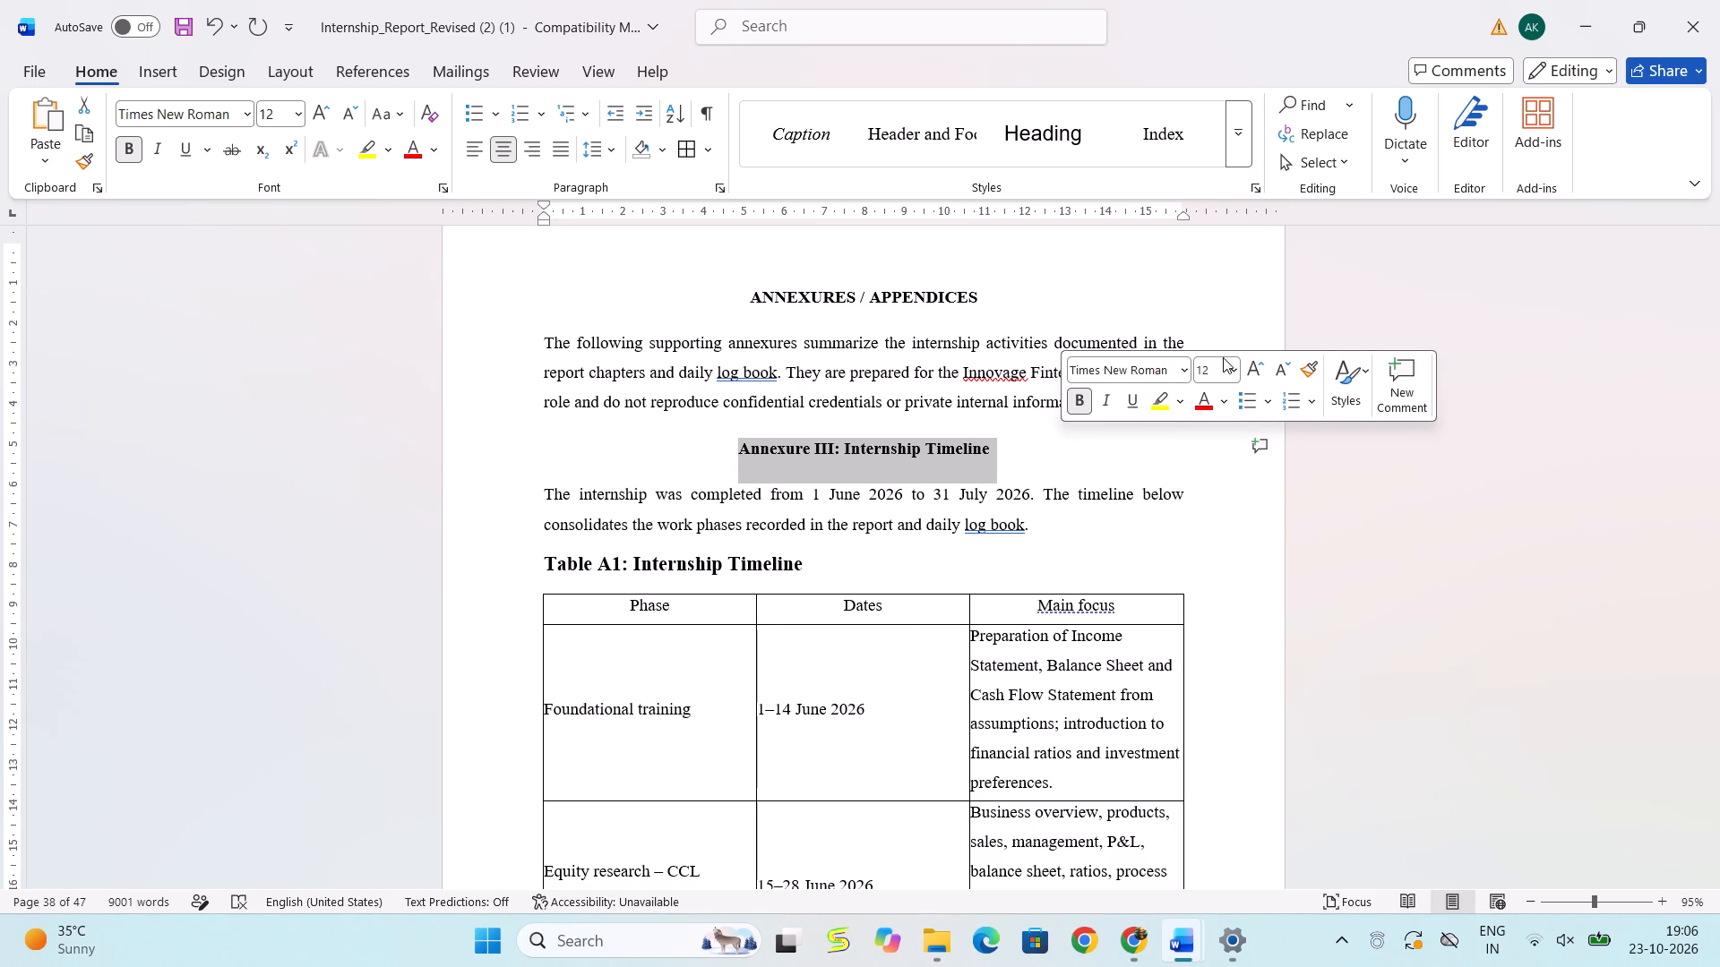
left_click(1222, 361)
left_click(1217, 369)
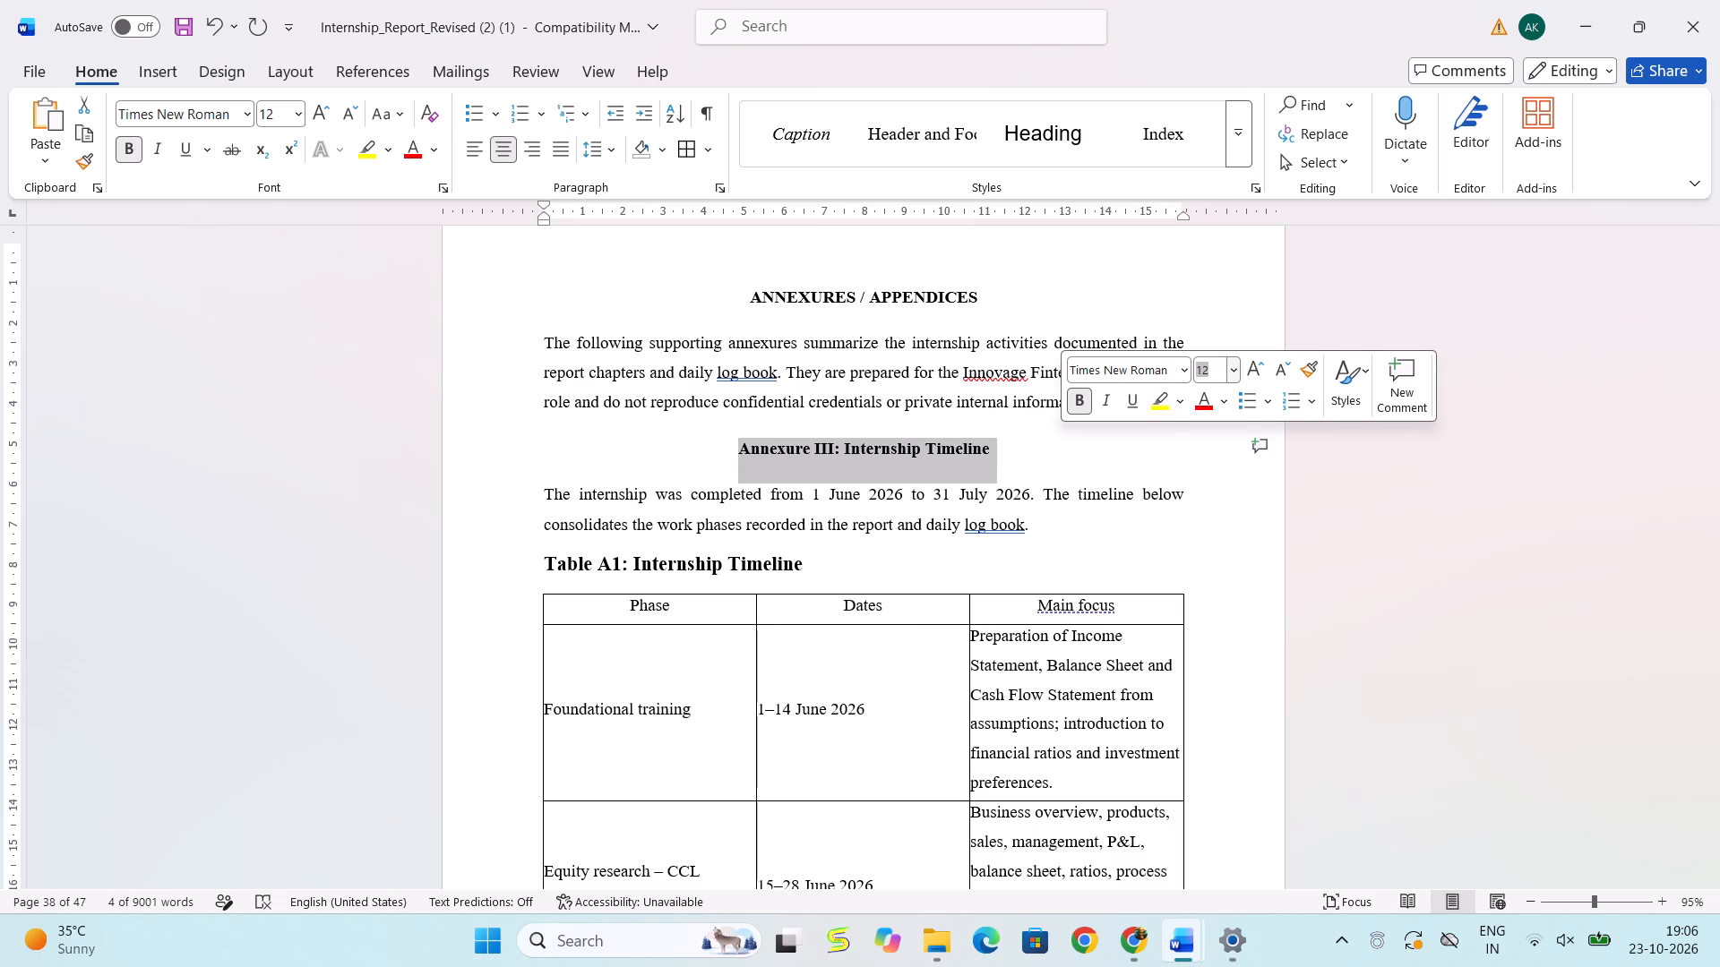
key("BackSpace")
type("16")
key("Return")
left_click(1162, 559)
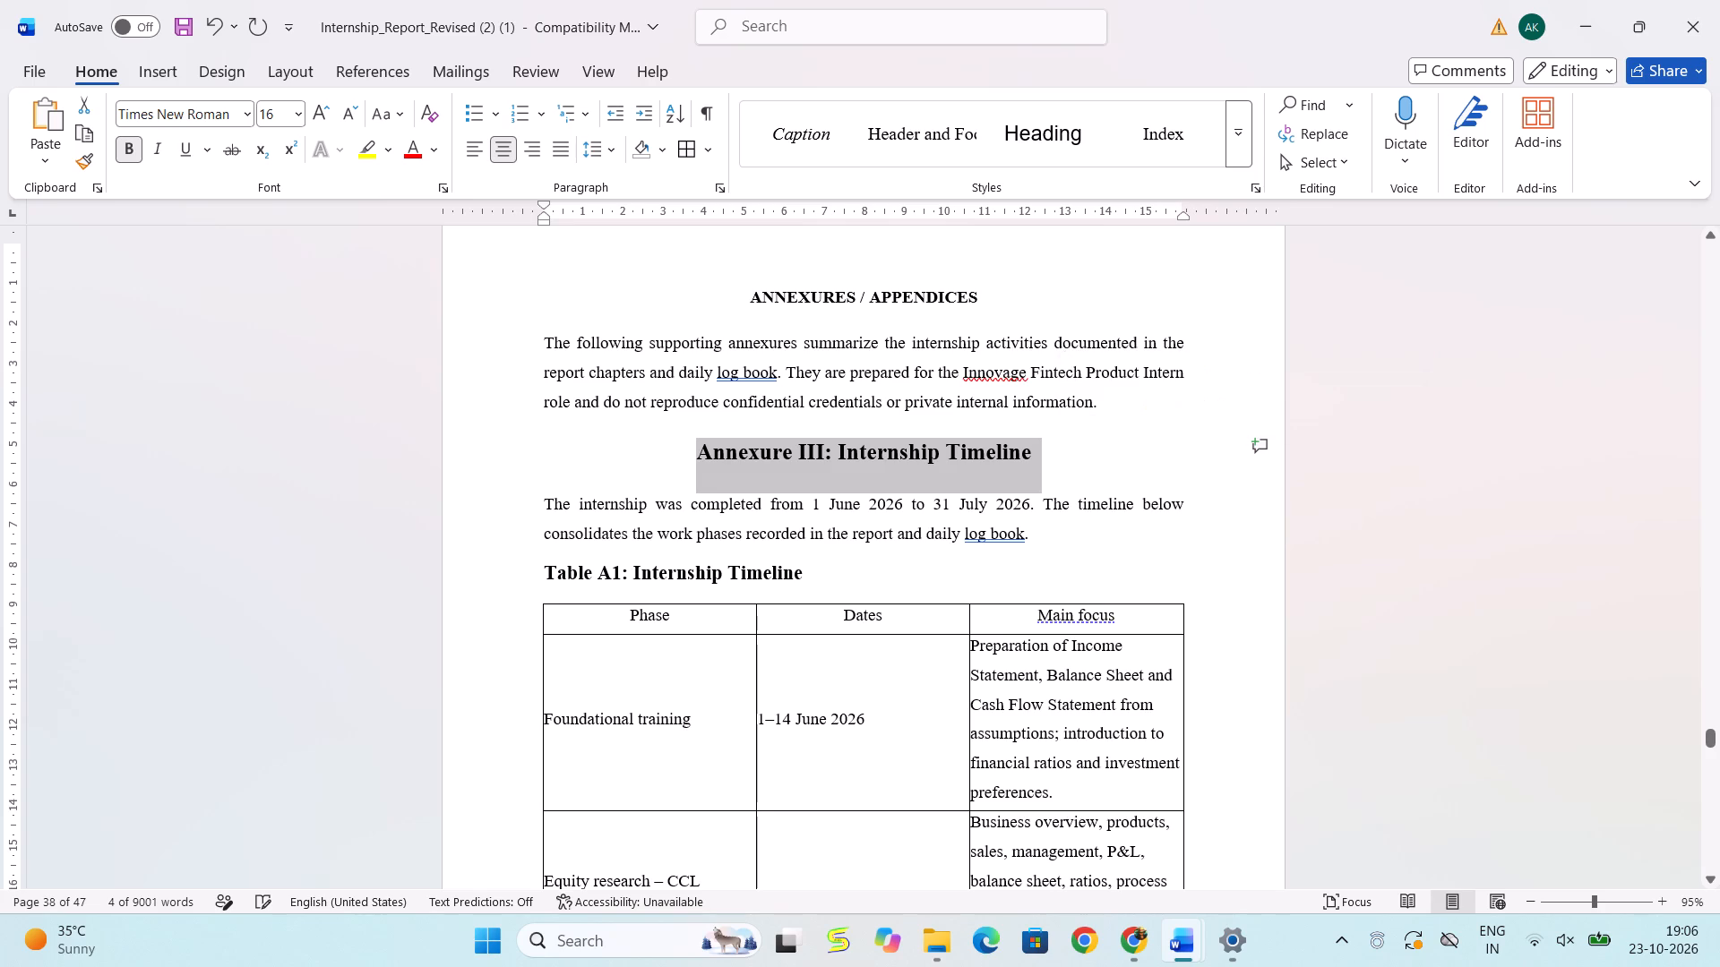
Delete the heading "Annexure II: Internship Daily Log Book" together with the paragraph beneath it.
scroll(1162, 559, "up", 4)
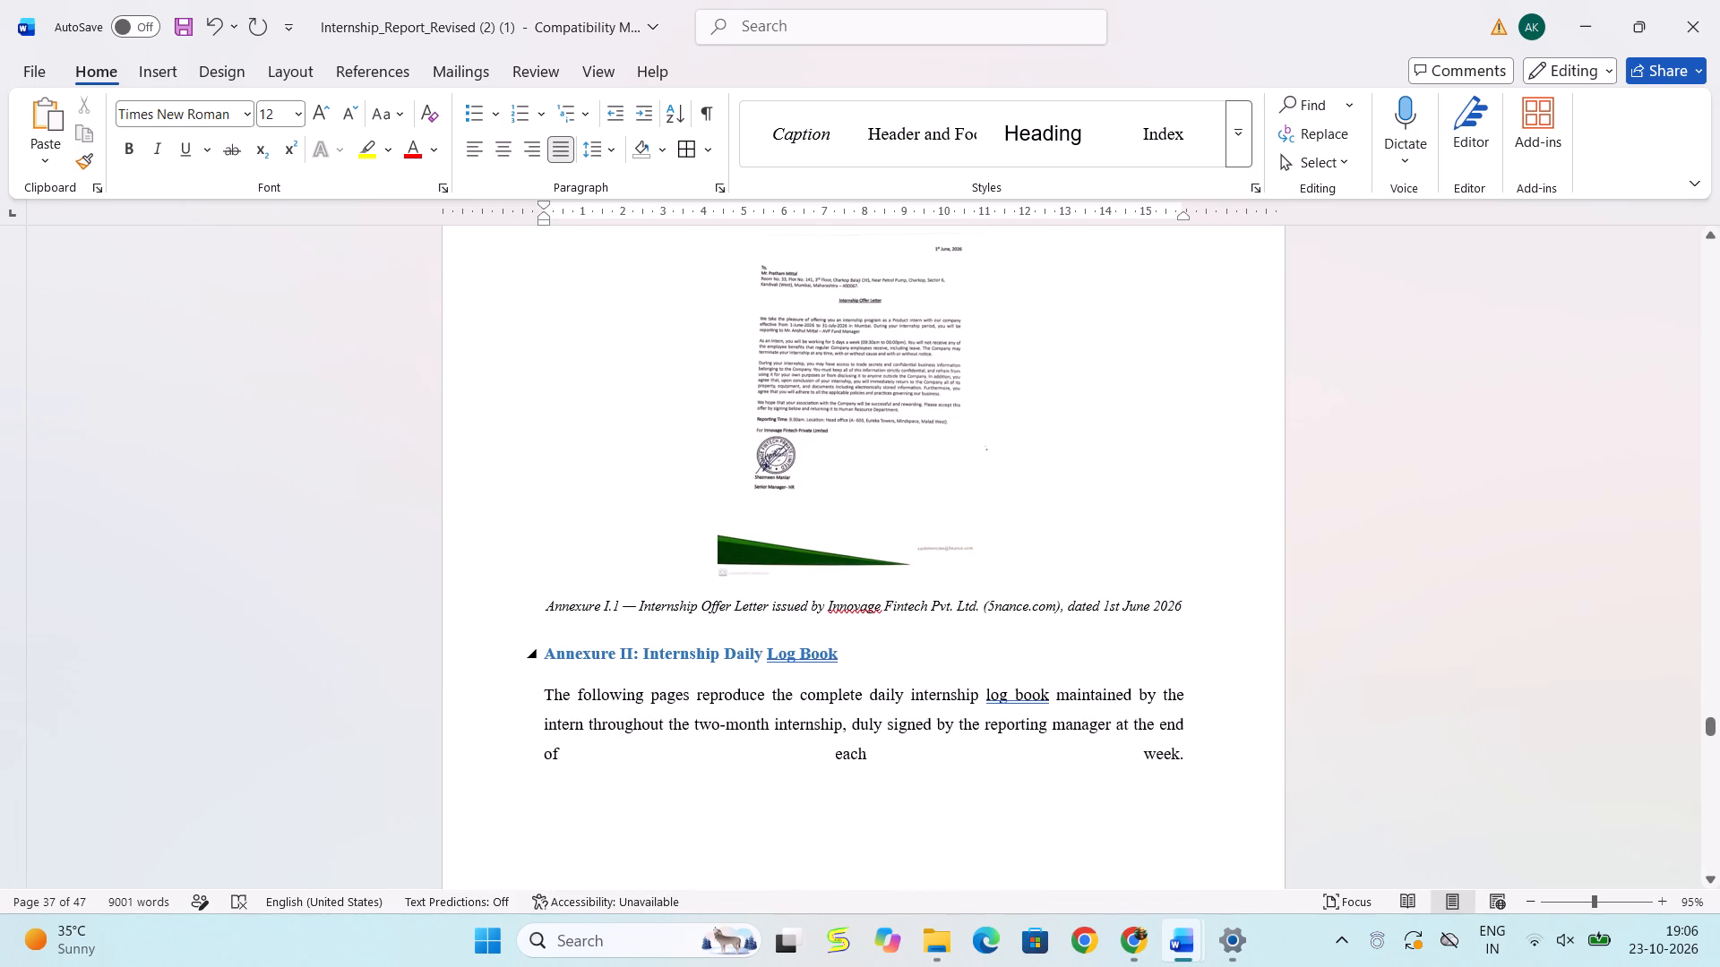
left_click(545, 654)
left_click_drag(545, 654, 804, 672)
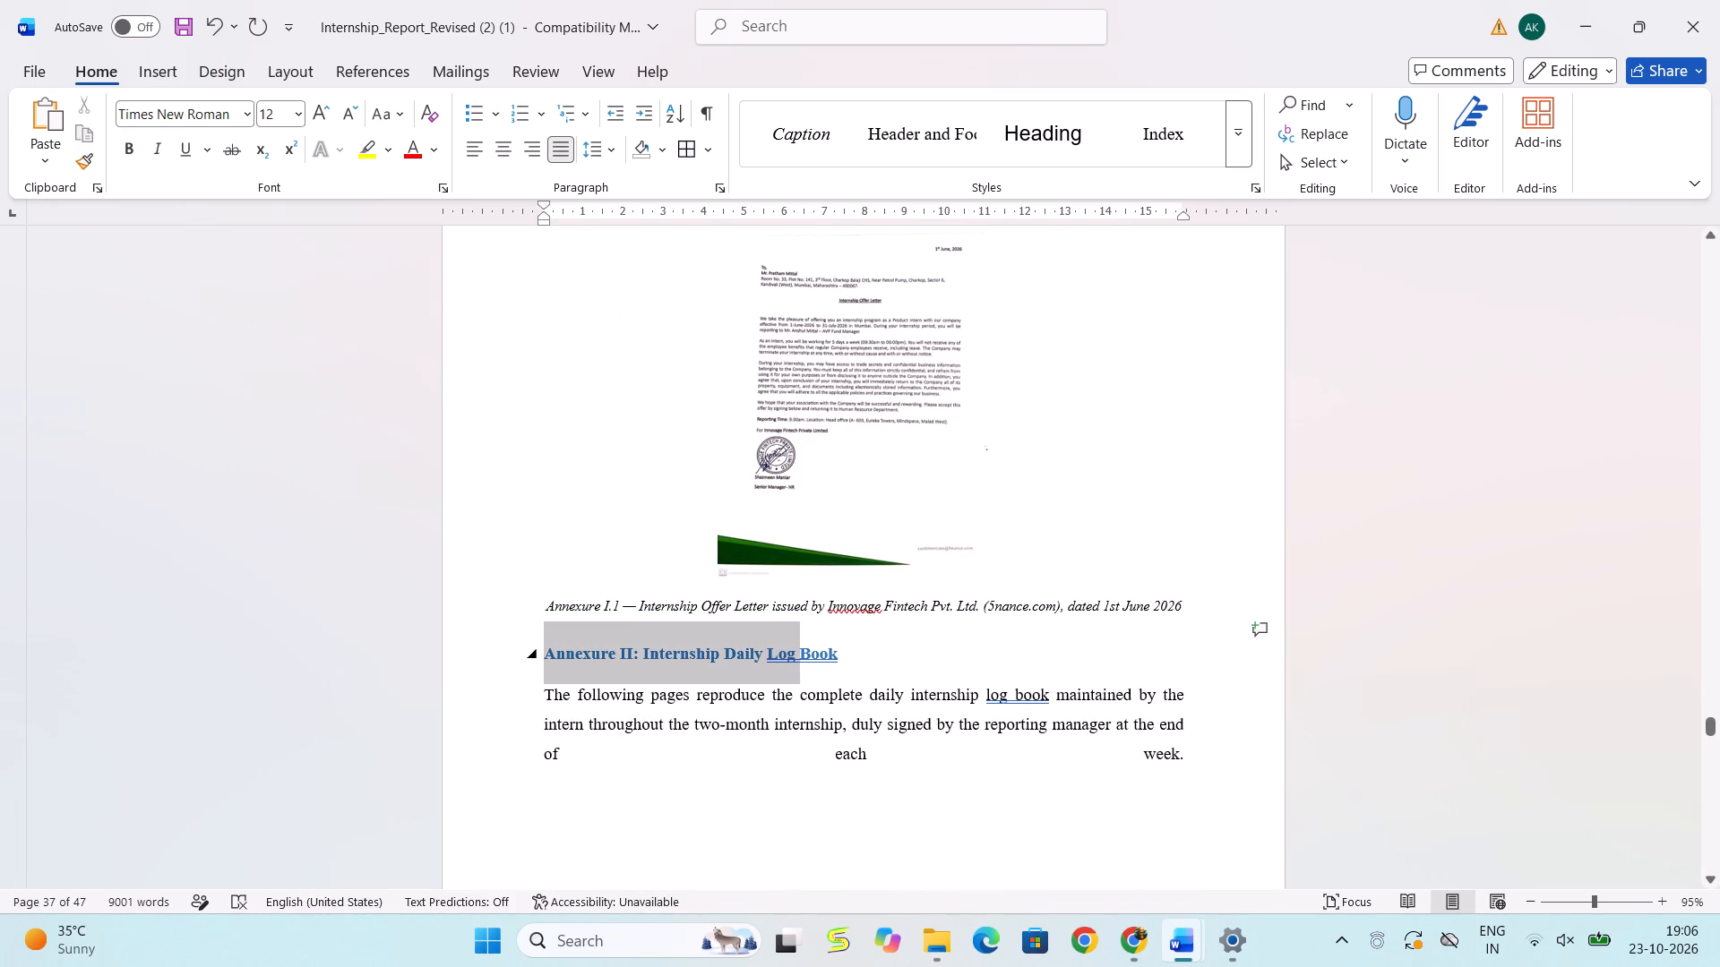
left_click_drag(804, 672, 1202, 643)
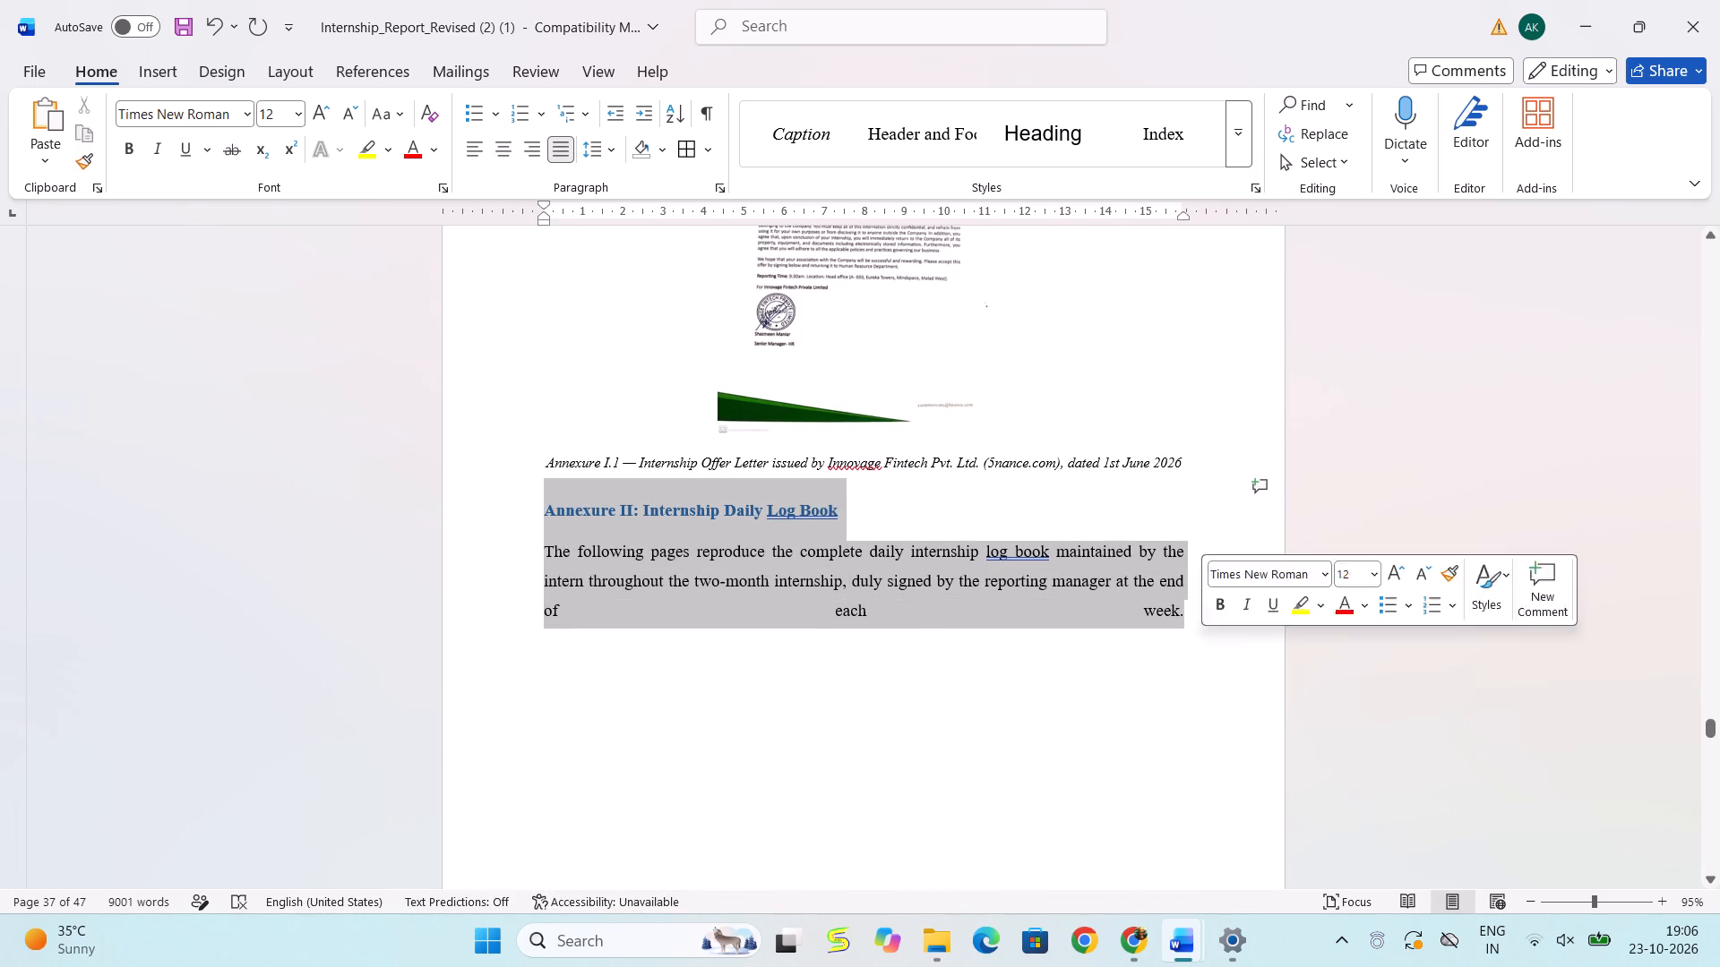
key("Delete")
Remove the numeral I and the space before it from the Internship Offer Letter heading, leaving "Annexure: Internship Offer Letter".
scroll(568, 671, "up", 1)
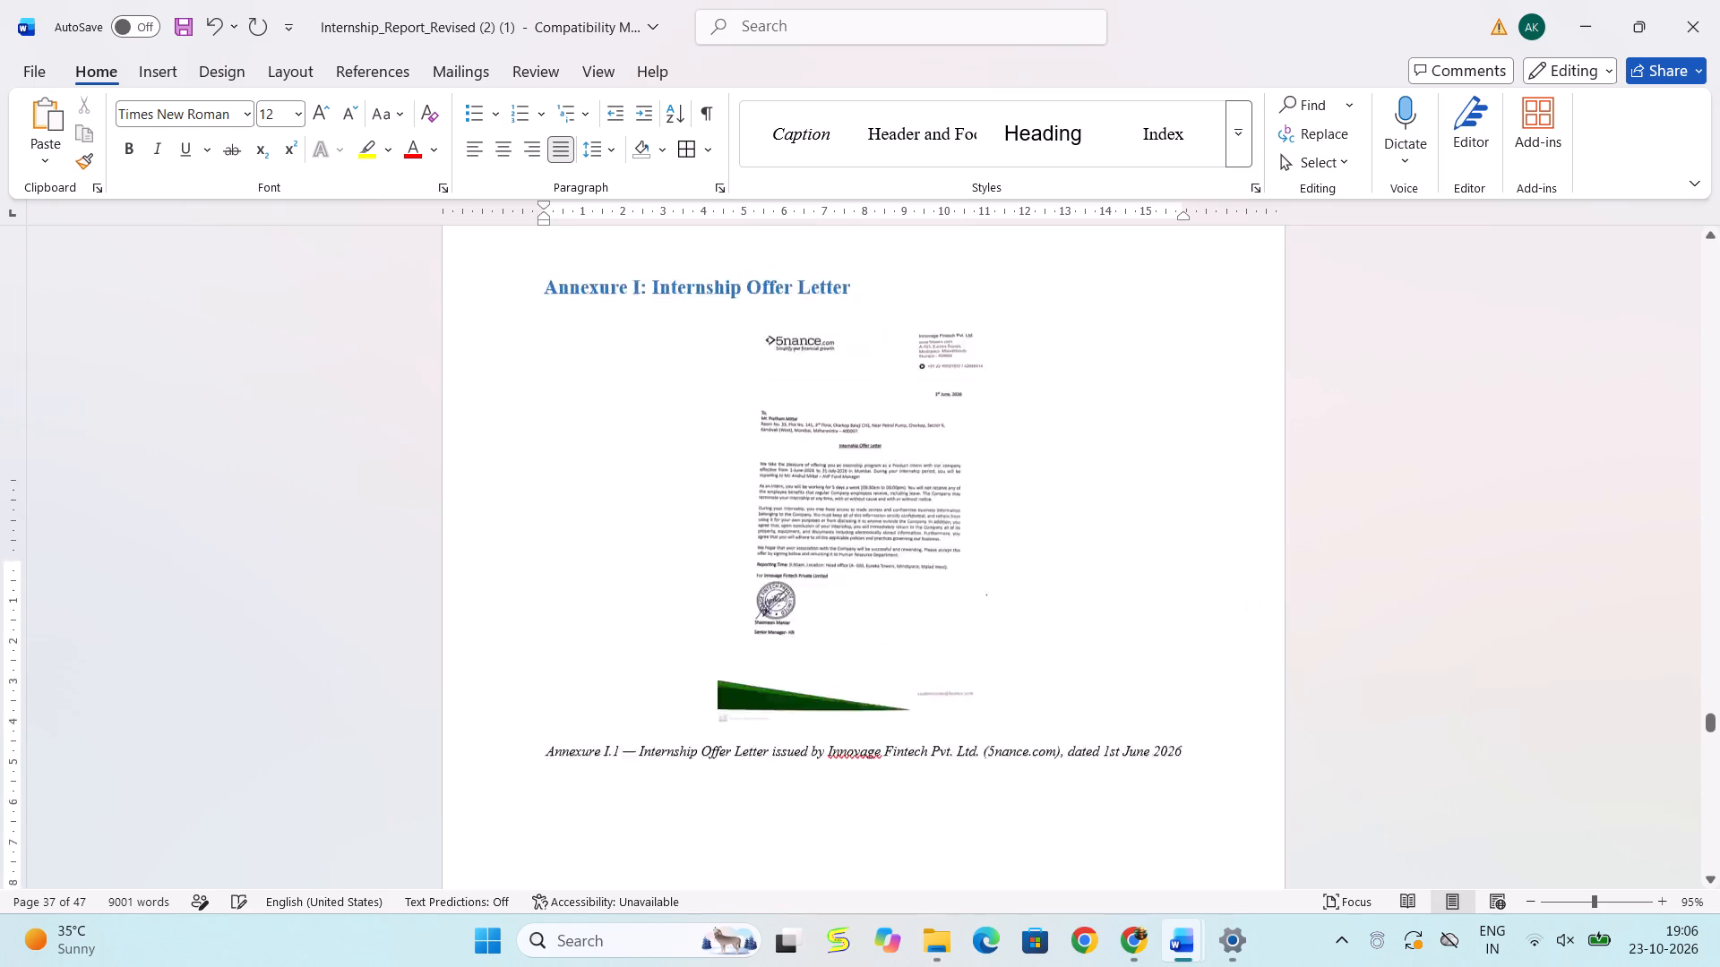
scroll(568, 671, "up", 1)
scroll(568, 671, "down", 6)
scroll(568, 671, "up", 2)
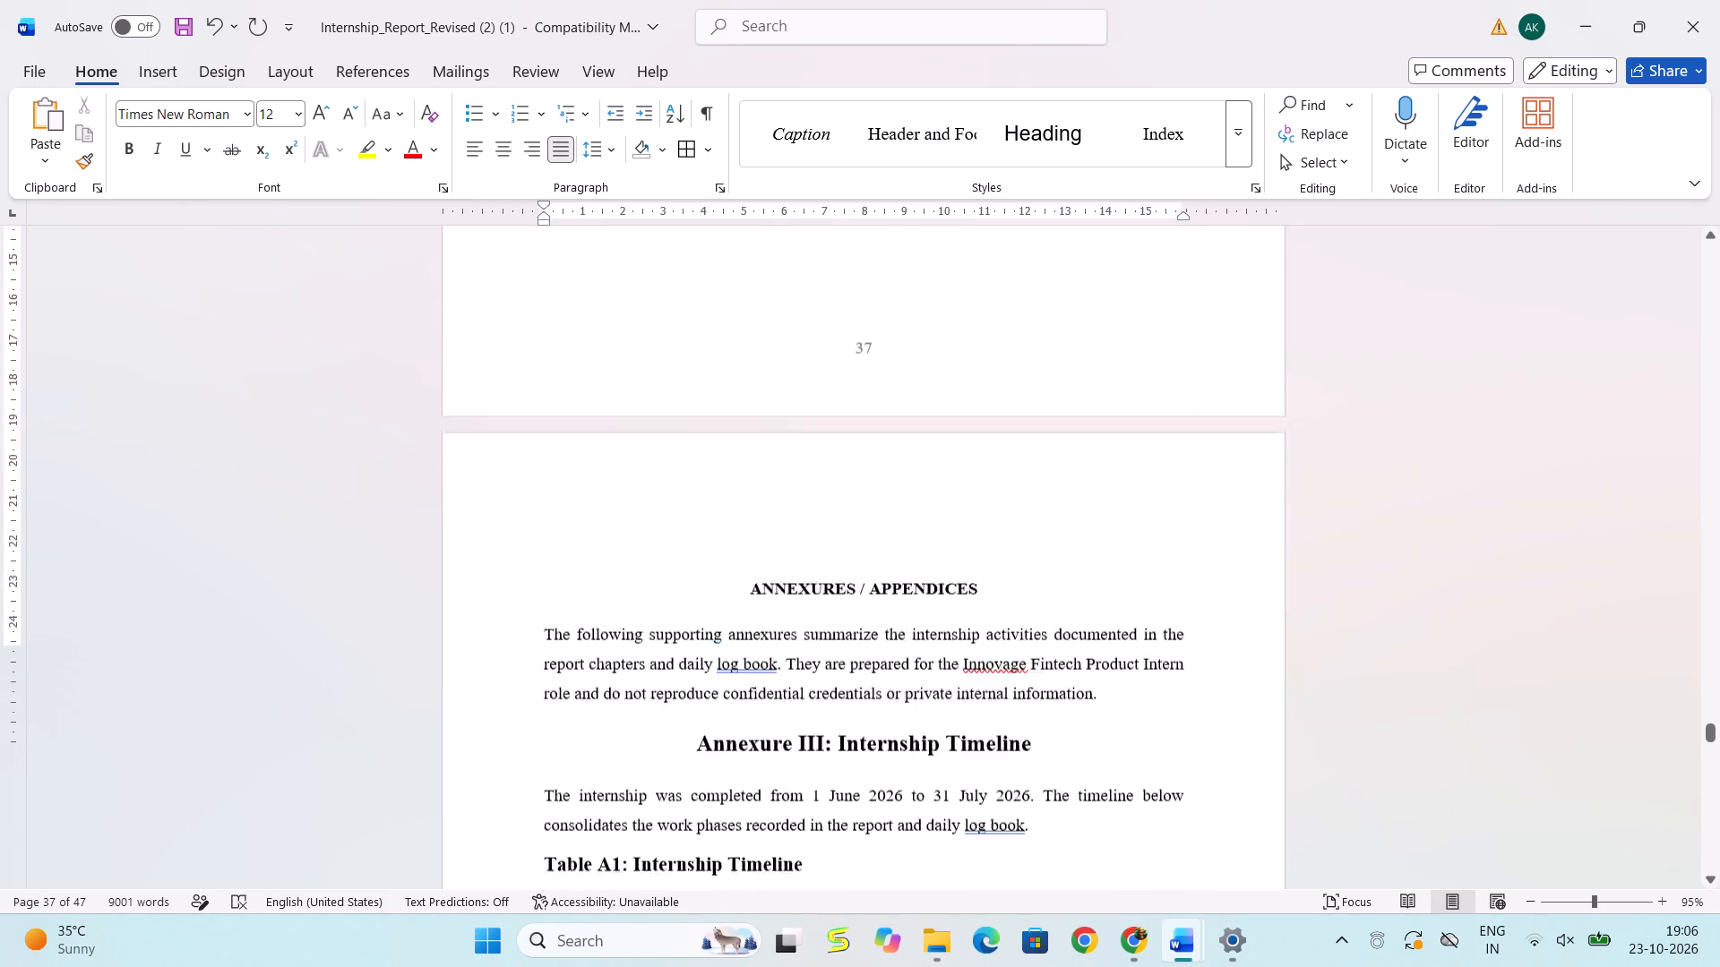
scroll(568, 671, "up", 6)
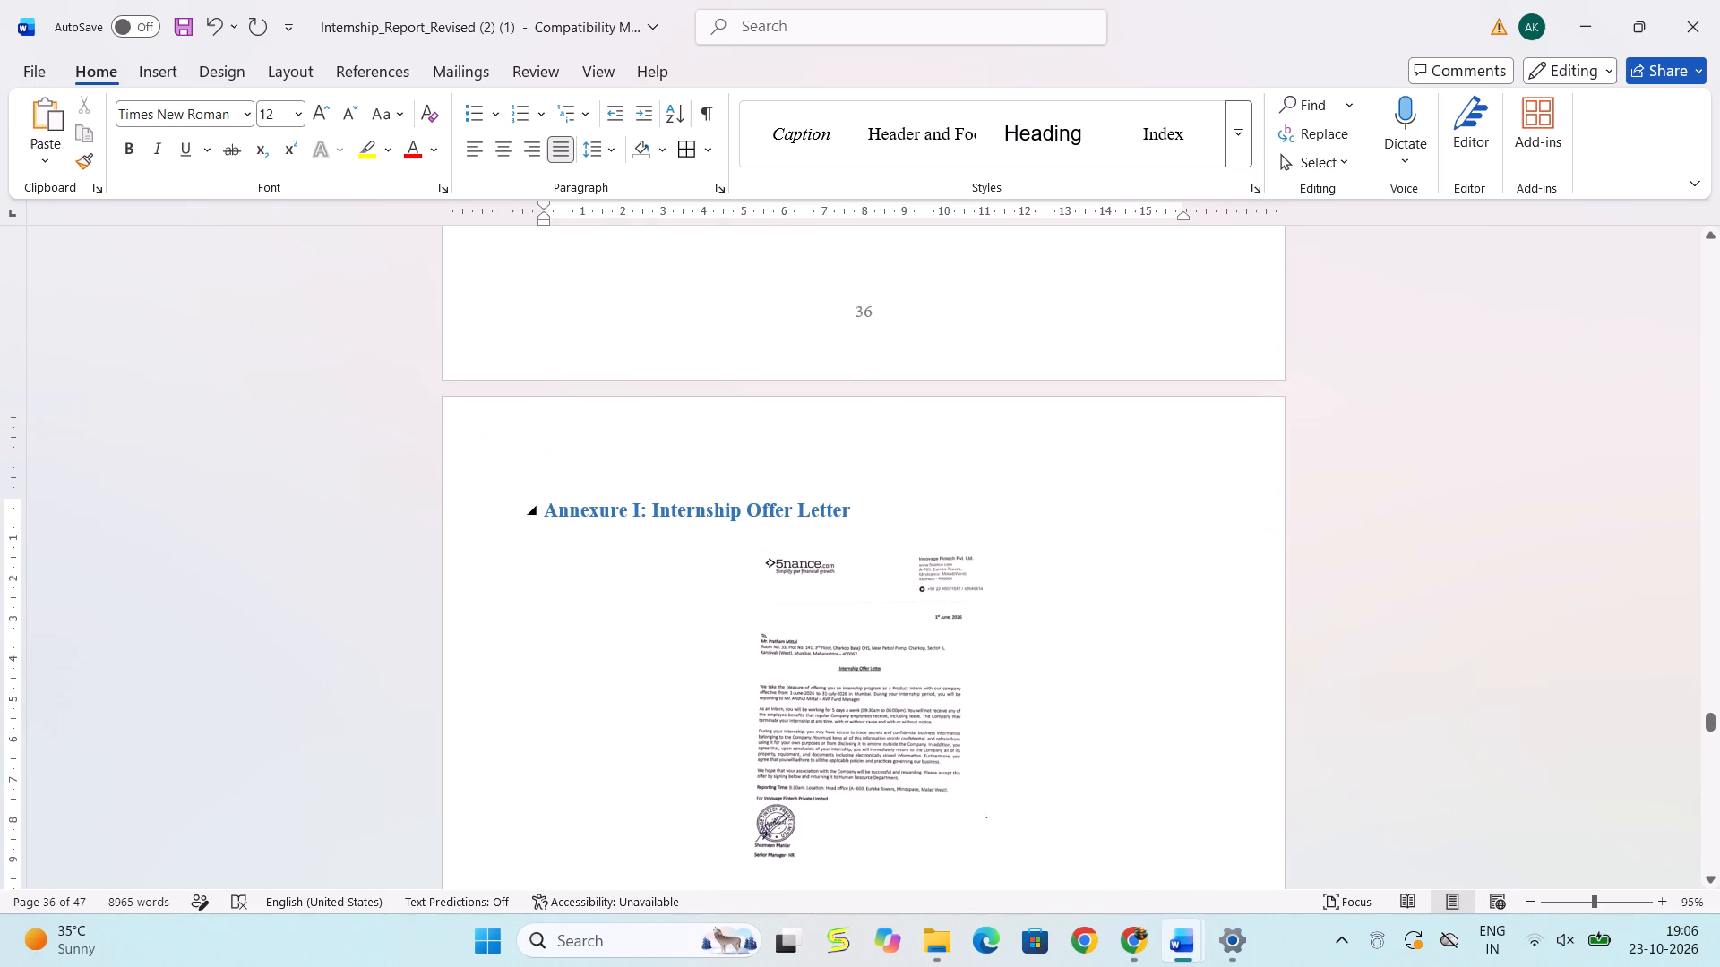
left_click(641, 507)
key("BackSpace")
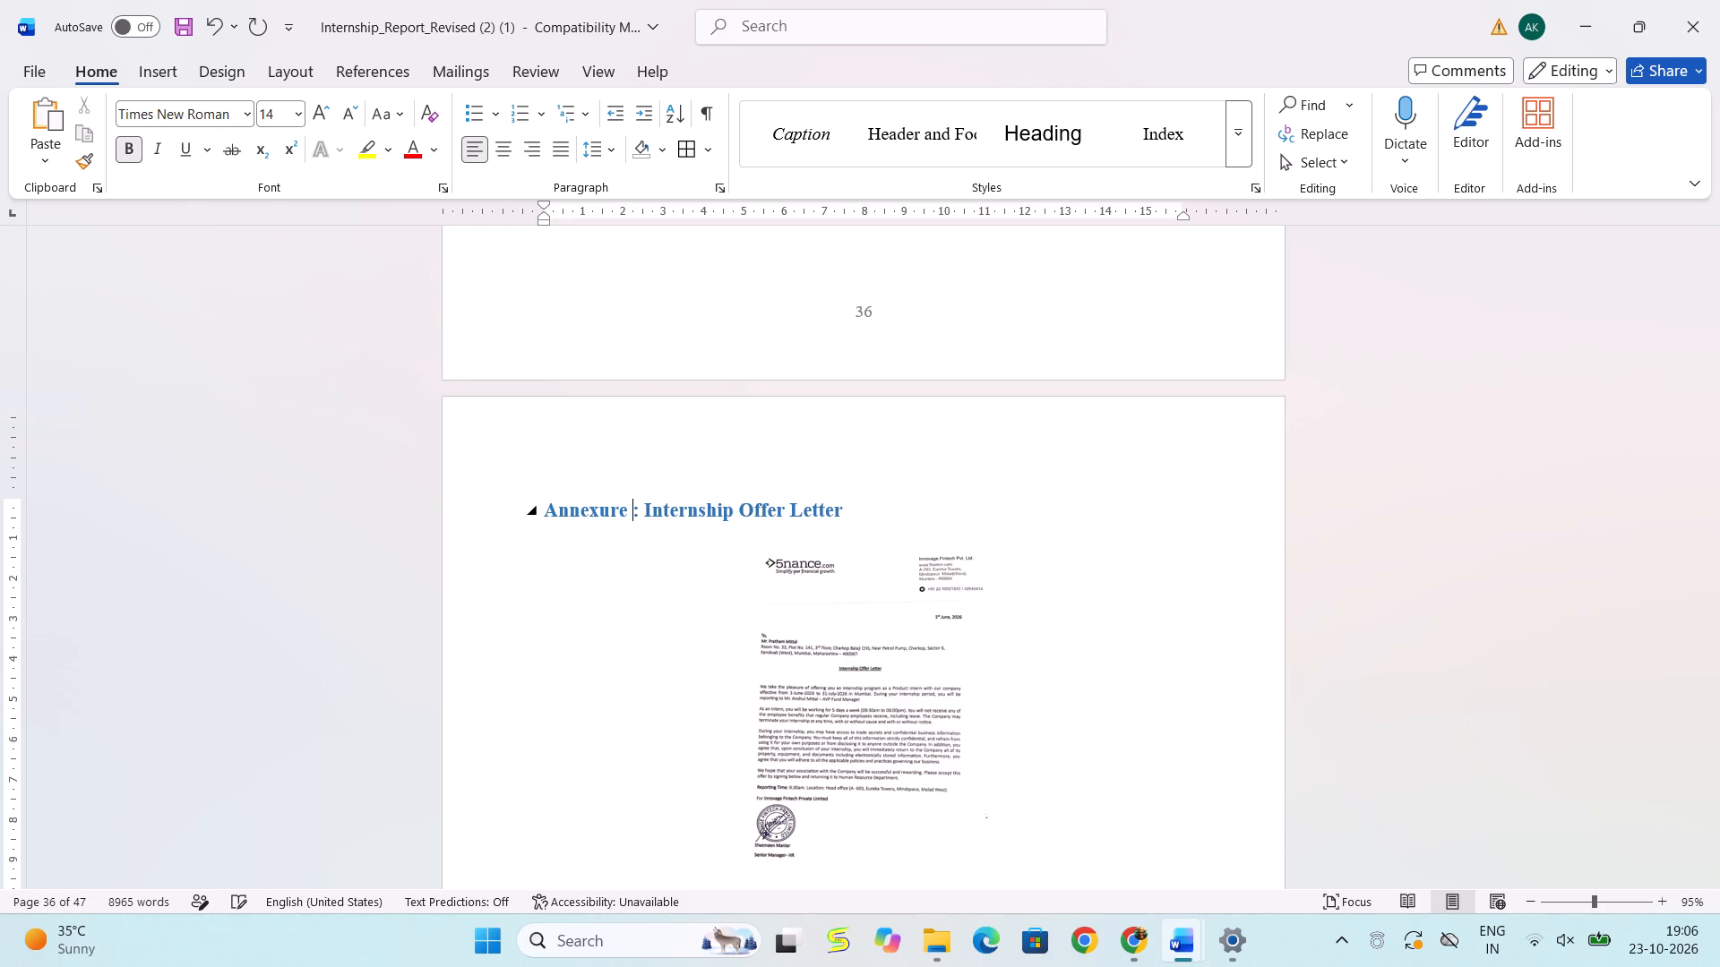
key("BackSpace")
Renumber the Internship Timeline heading as Annexure II.
scroll(769, 689, "down", 2)
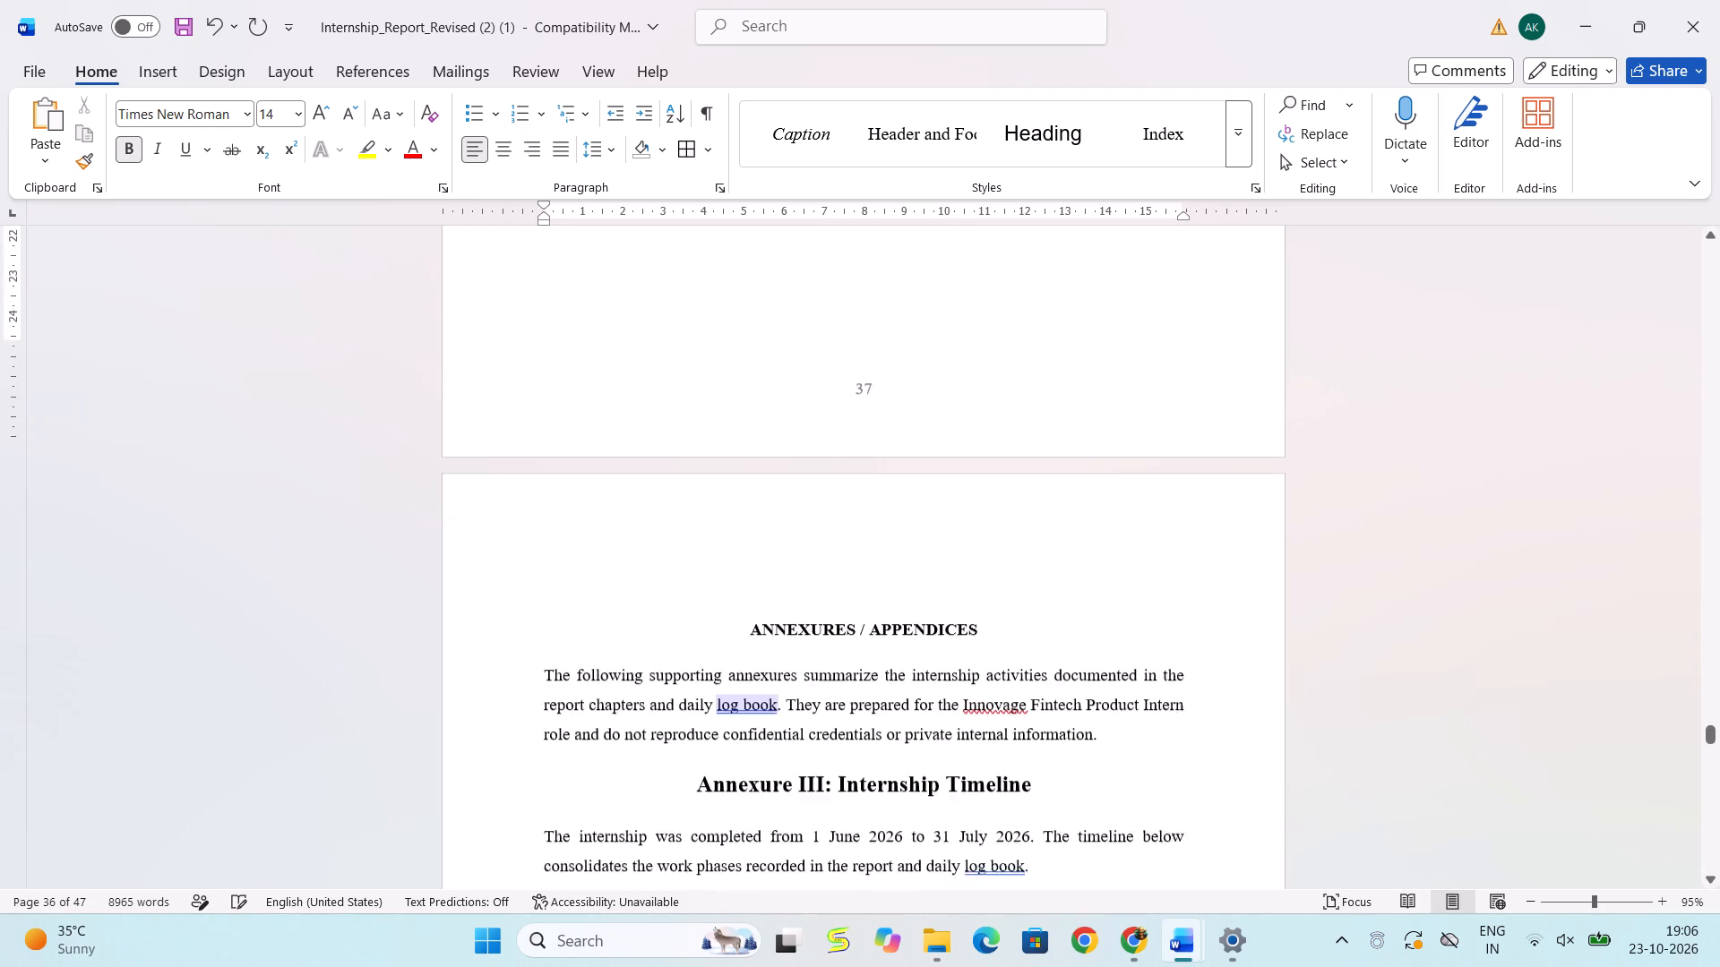
scroll(769, 689, "down", 5)
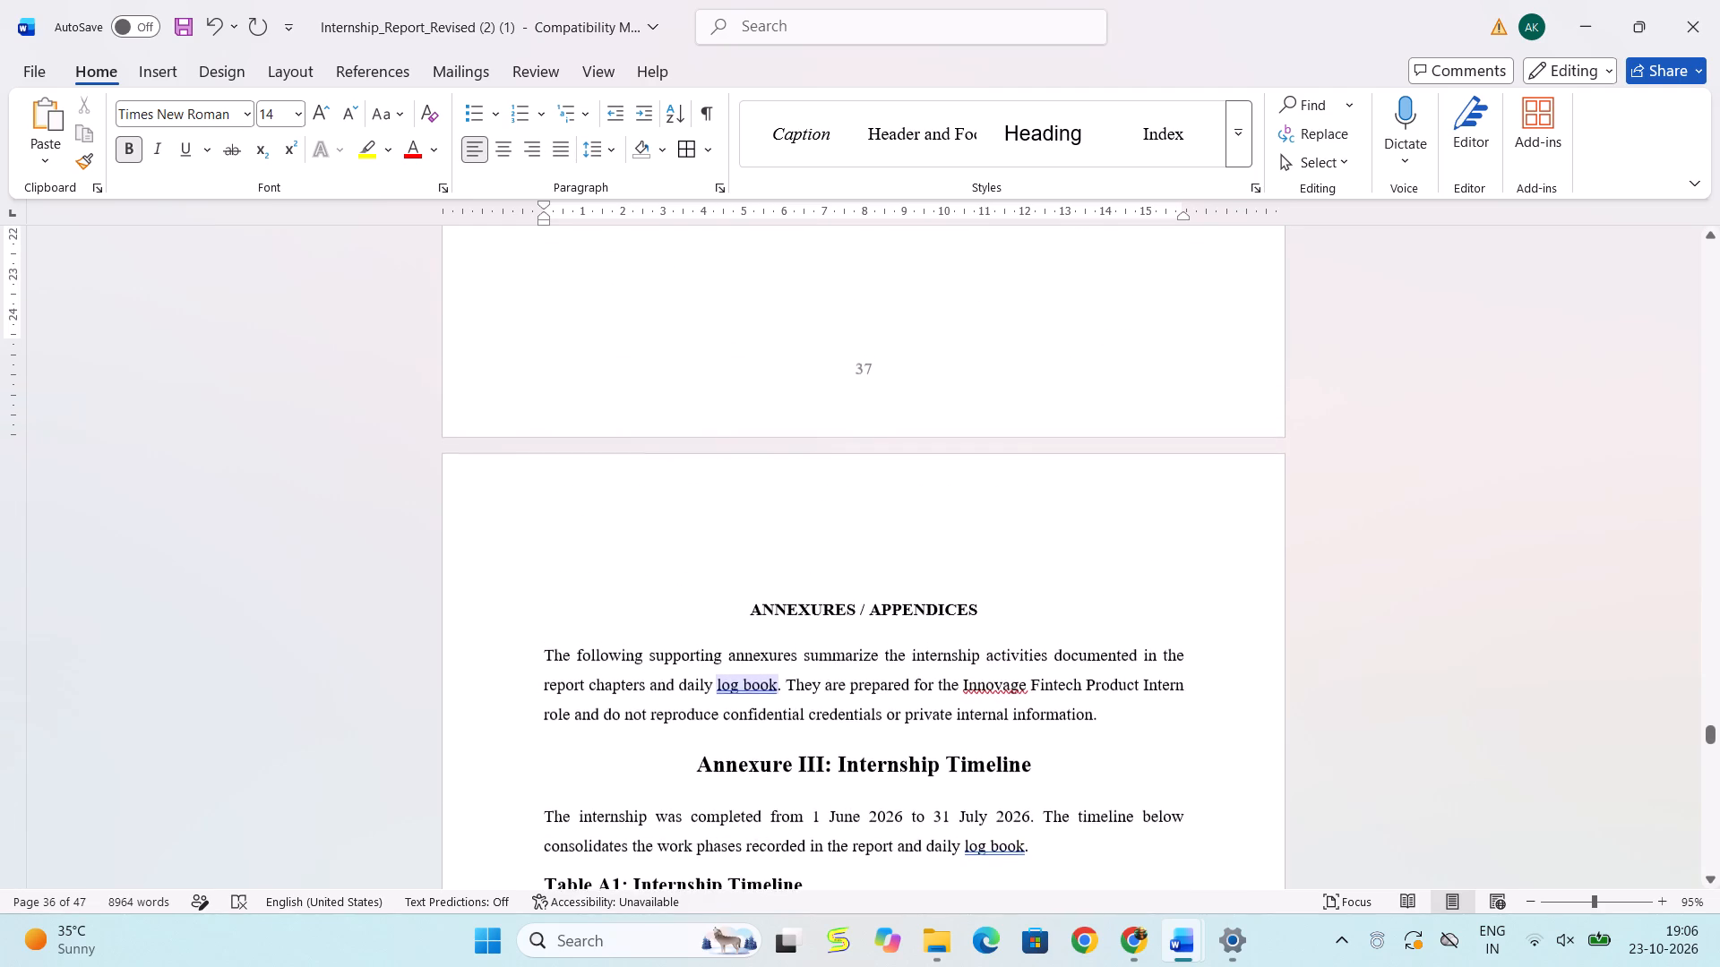
scroll(769, 689, "down", 3)
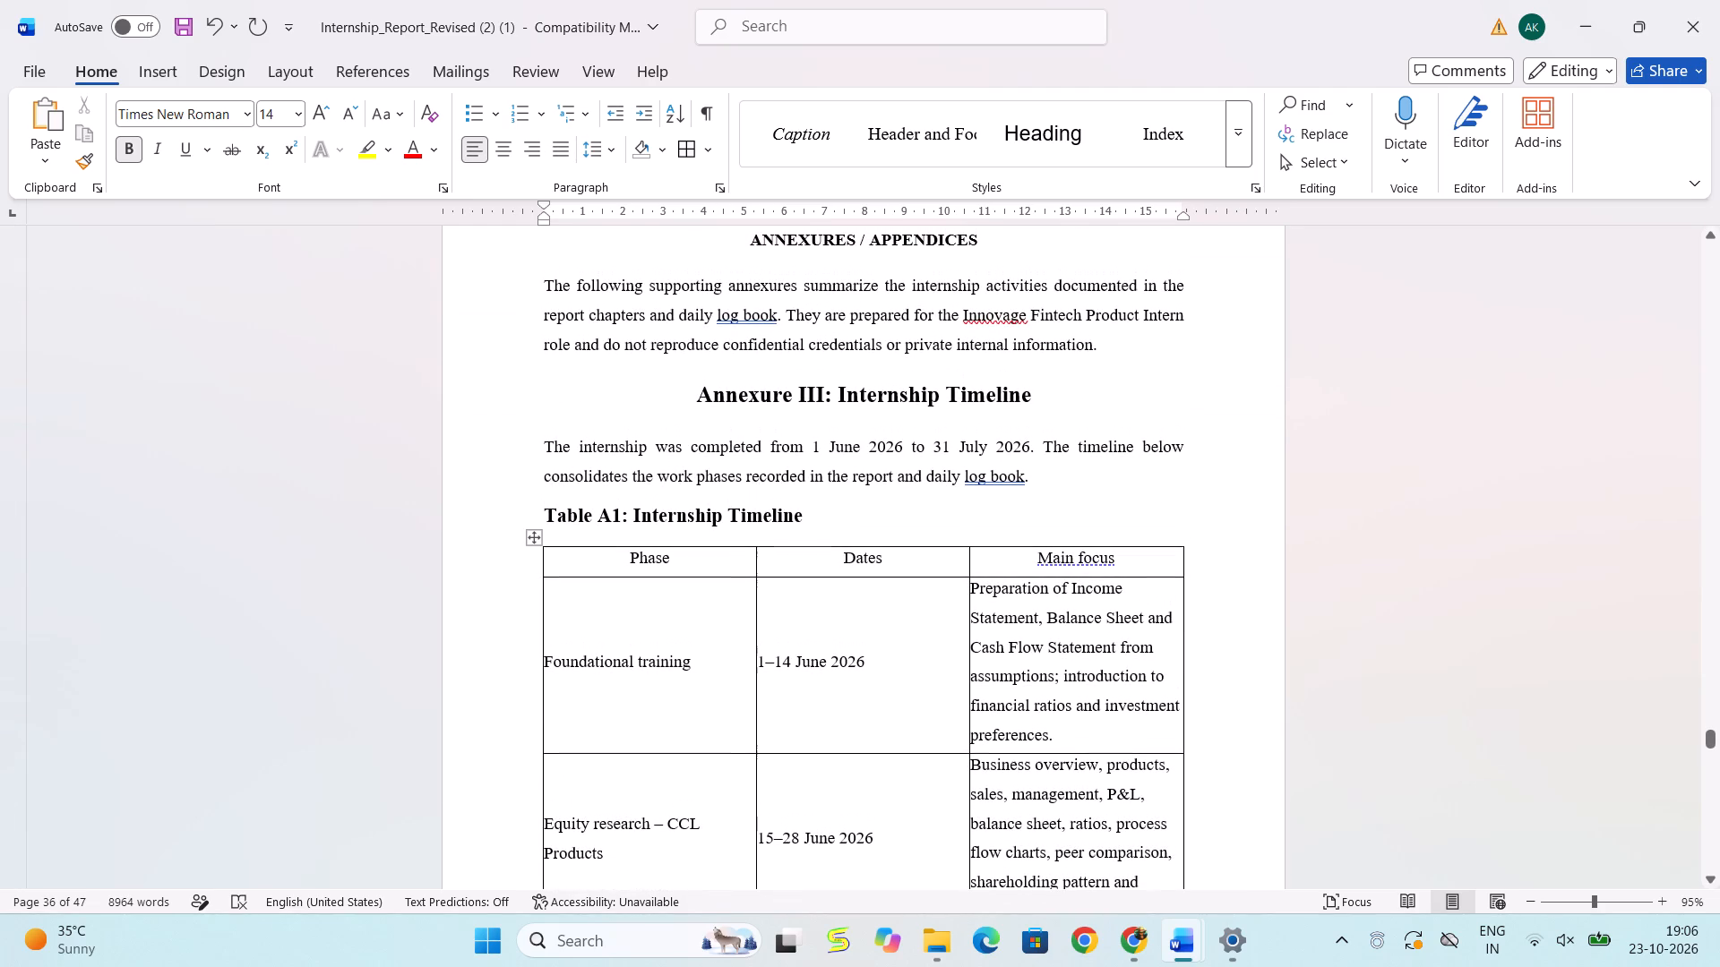
scroll(736, 509, "up", 5)
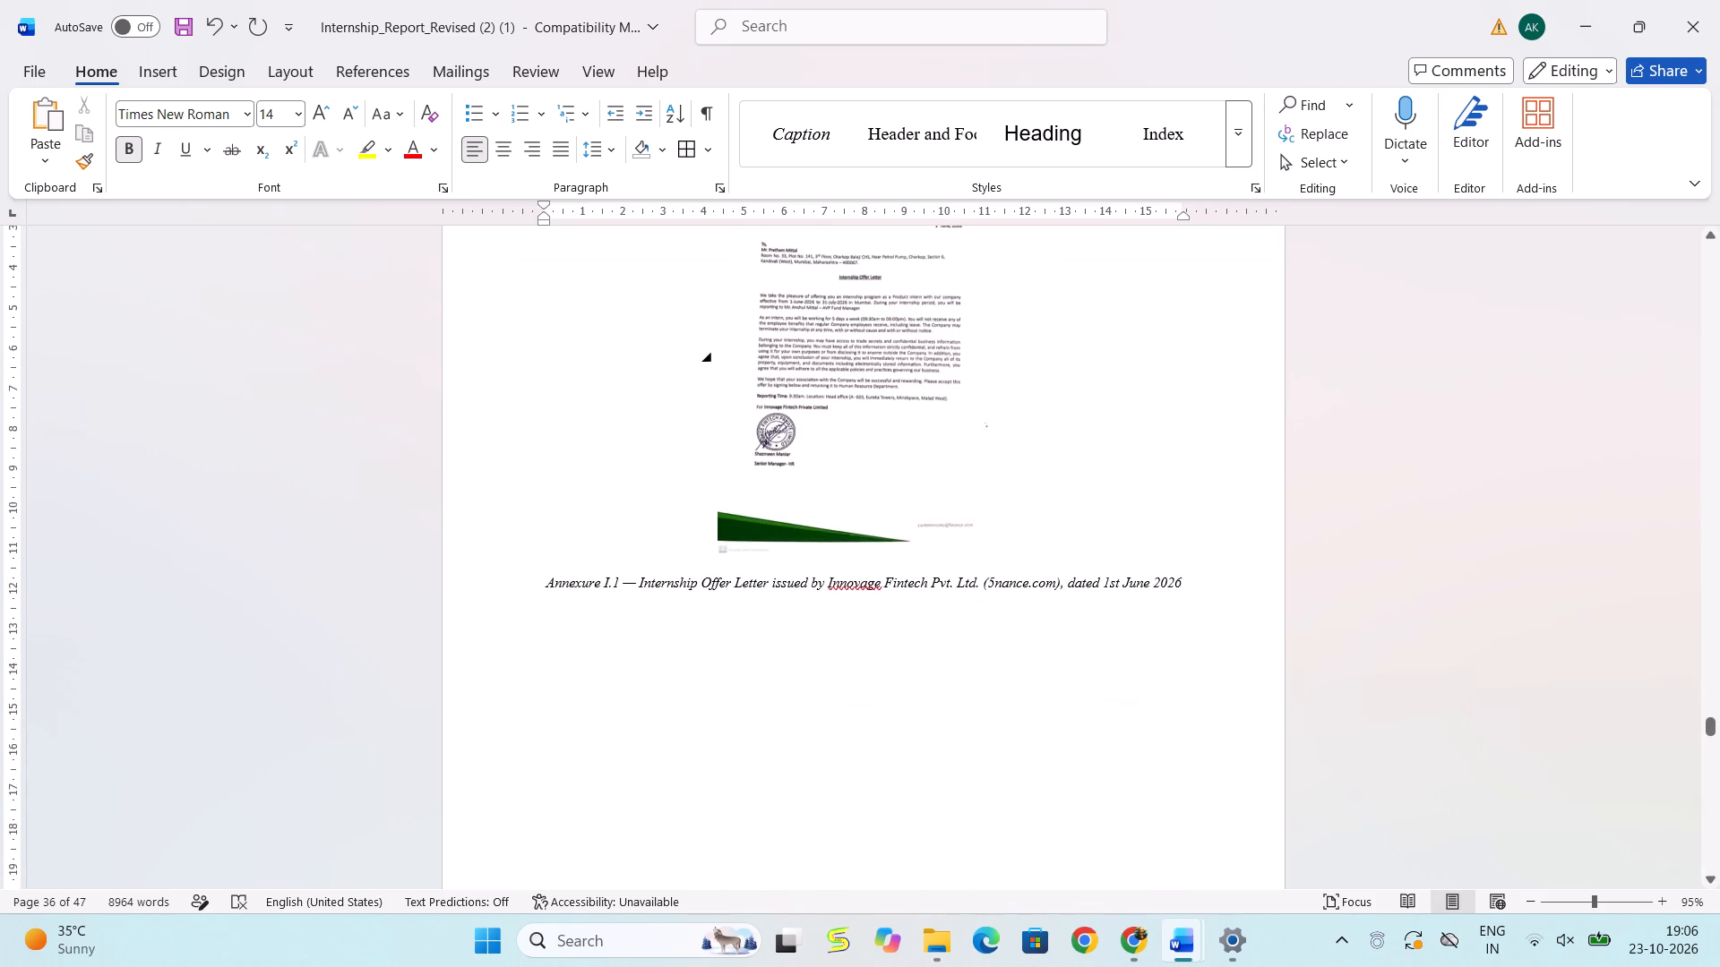
scroll(736, 509, "up", 2)
scroll(736, 509, "down", 6)
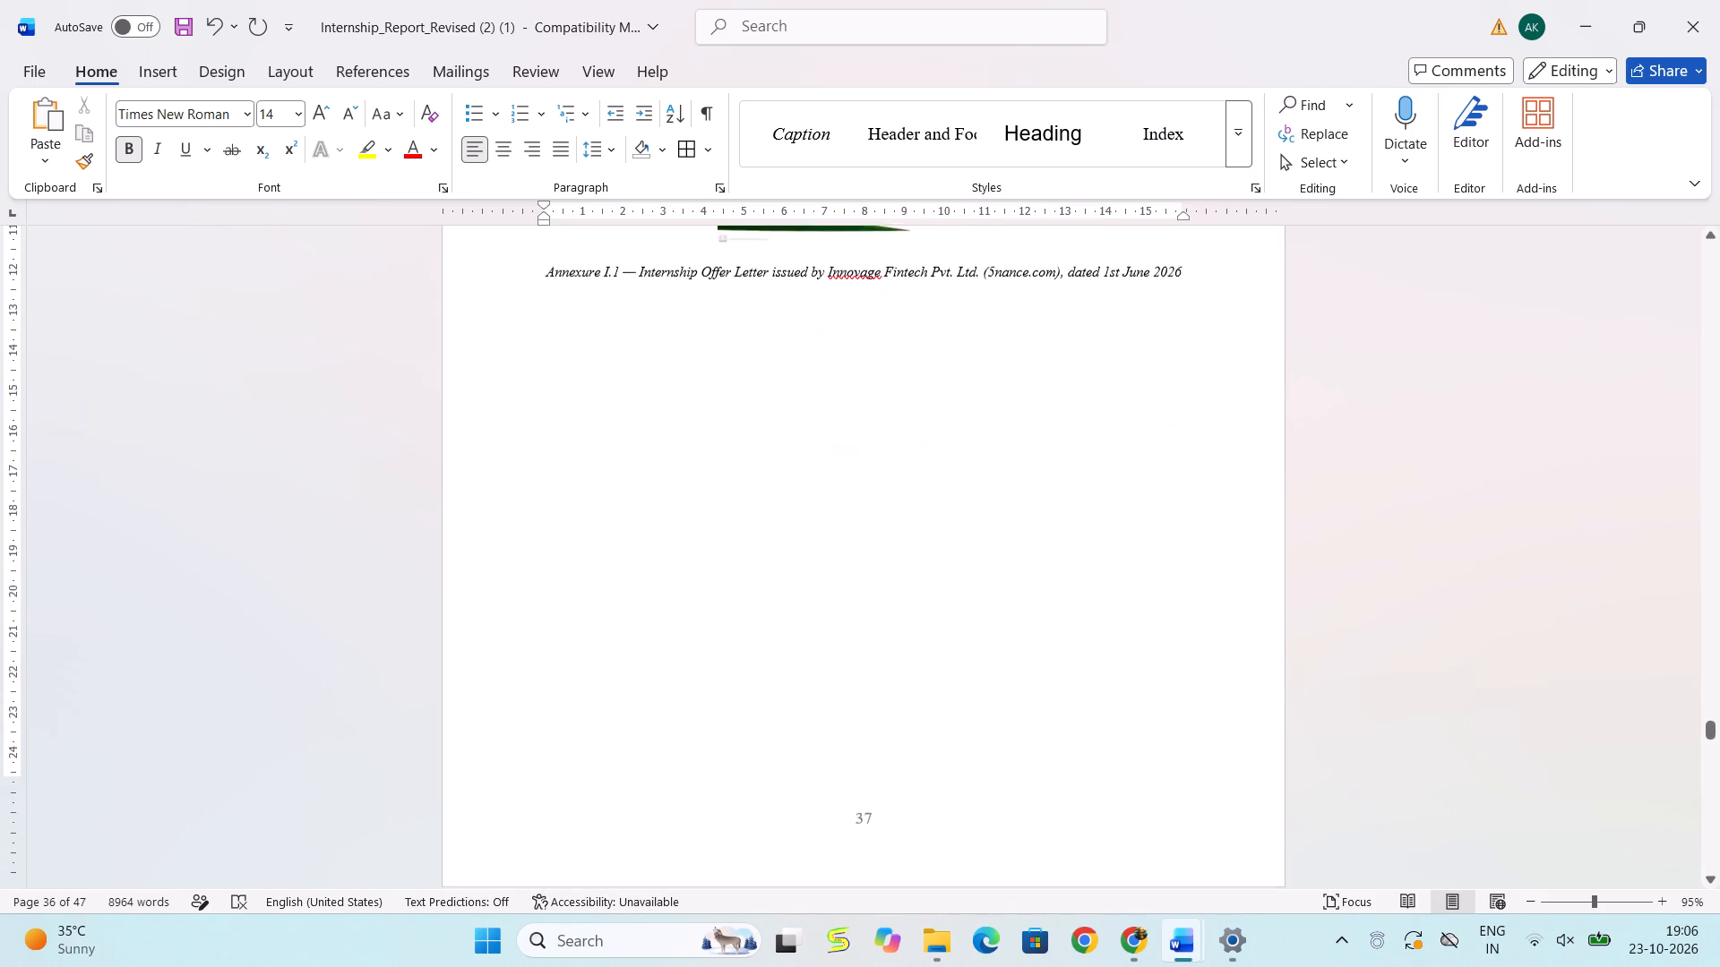
scroll(736, 509, "down", 1)
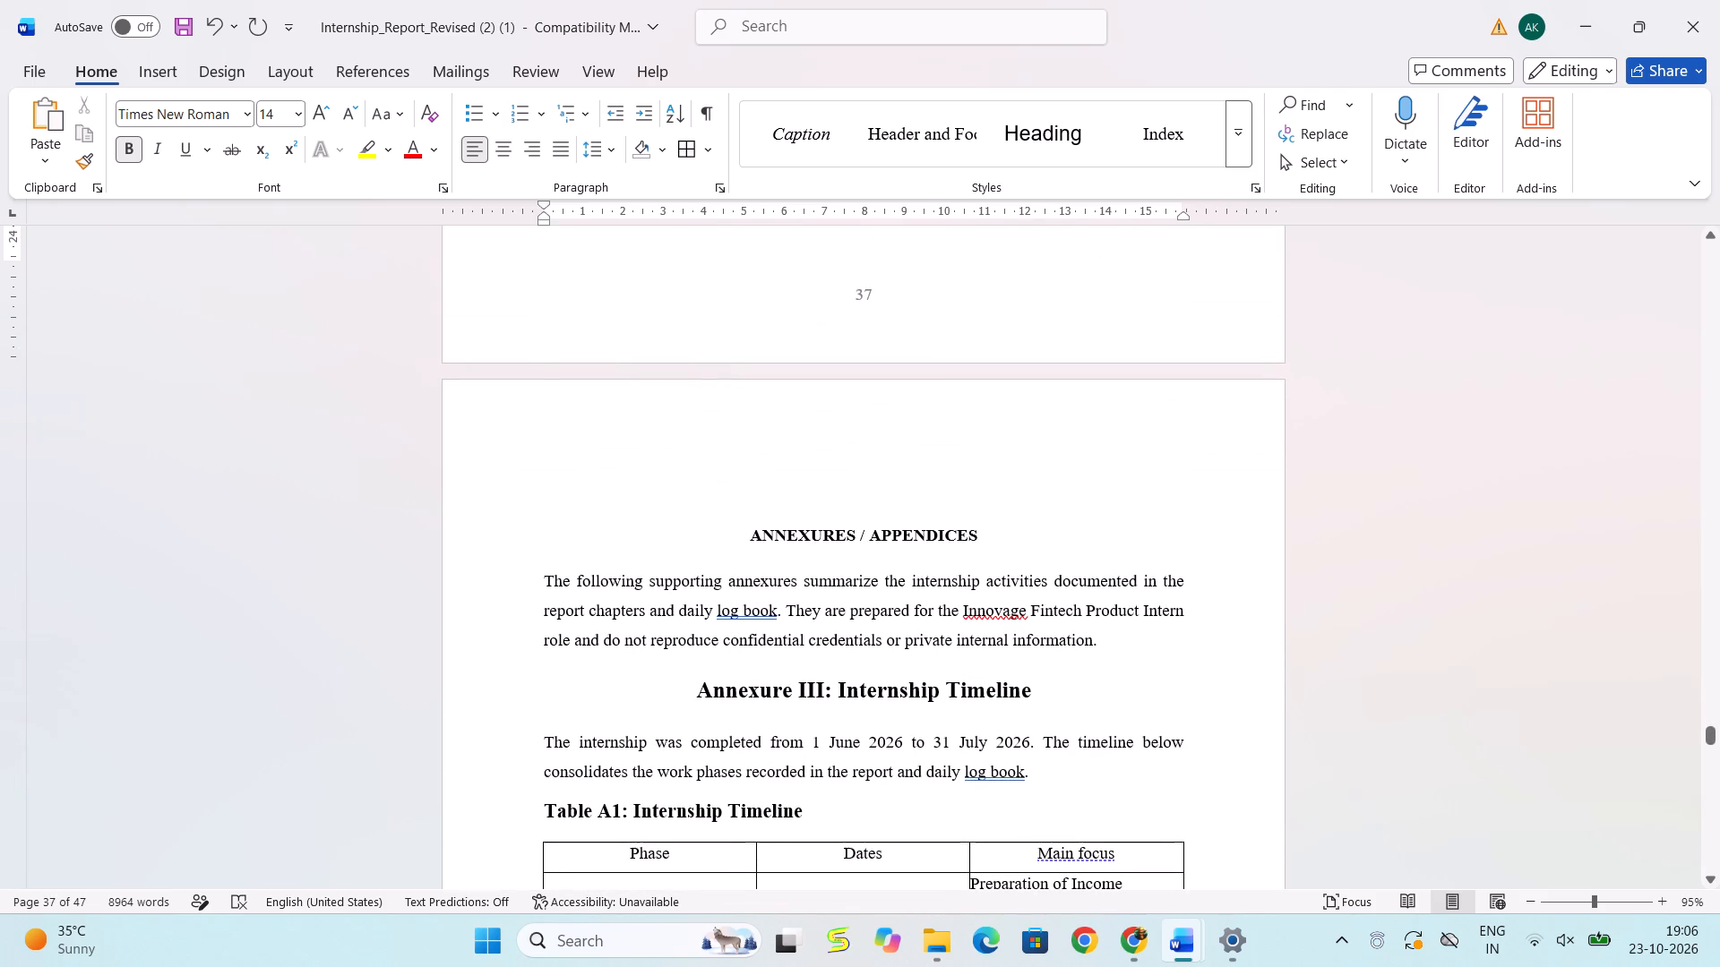
left_click(821, 685)
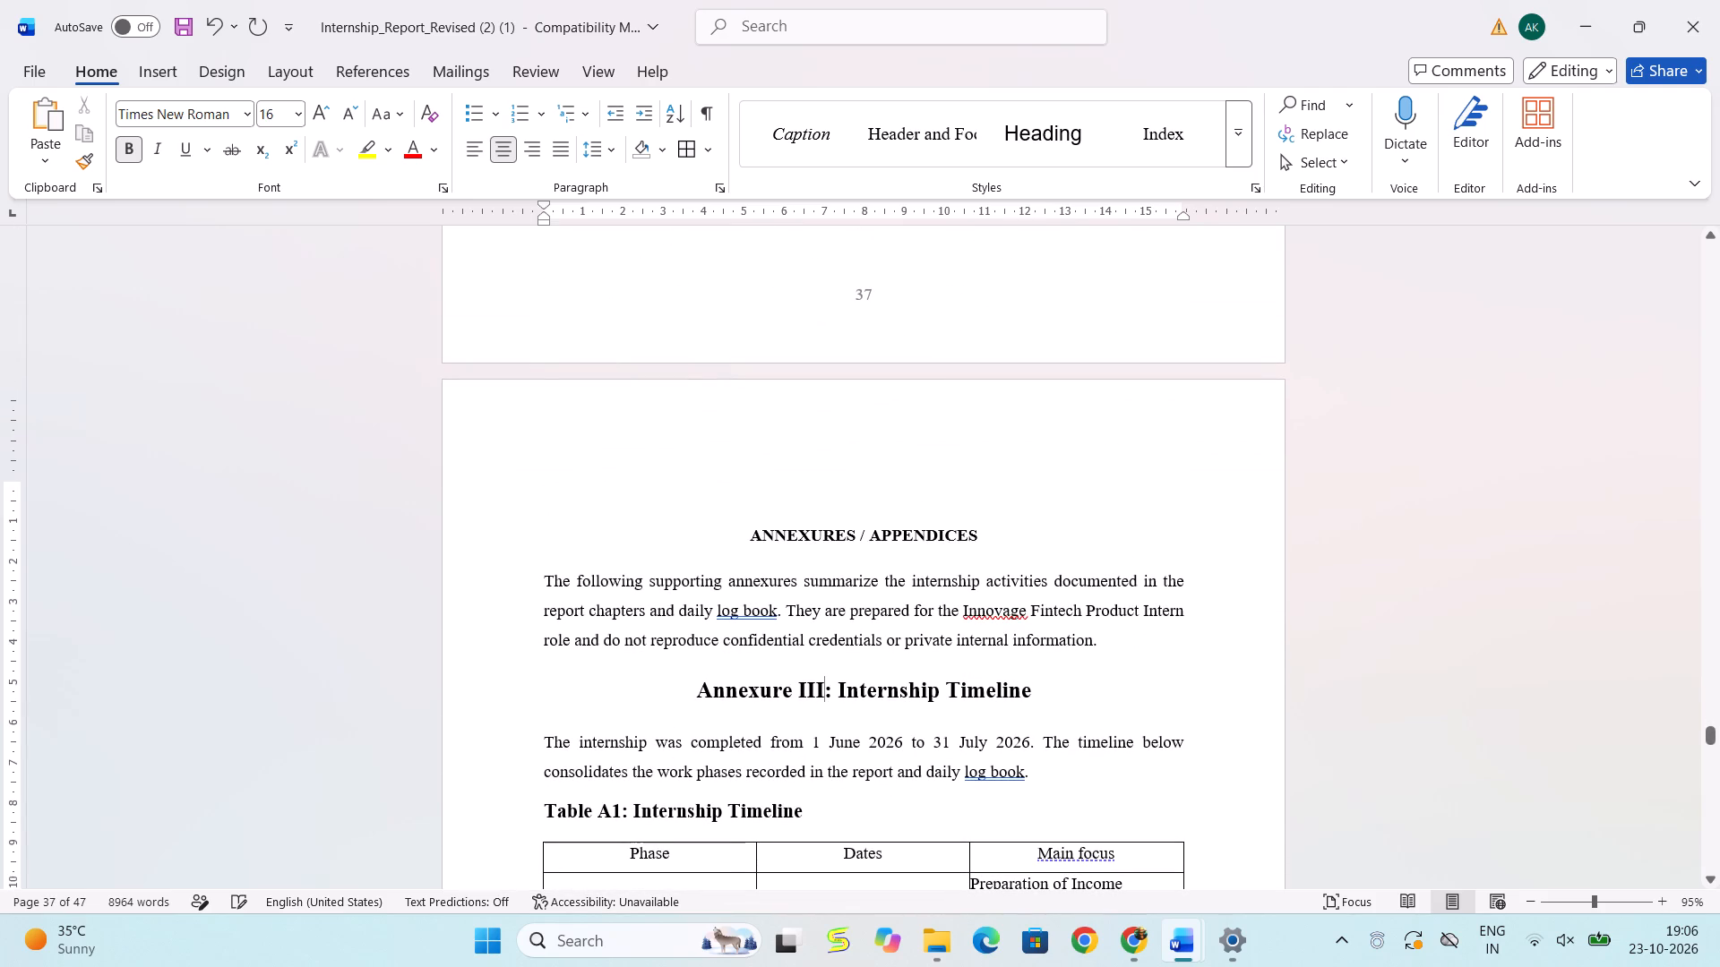
key("BackSpace")
Renumber the Weekly Work Summary heading as Annexure III.
scroll(1062, 953, "down", 3)
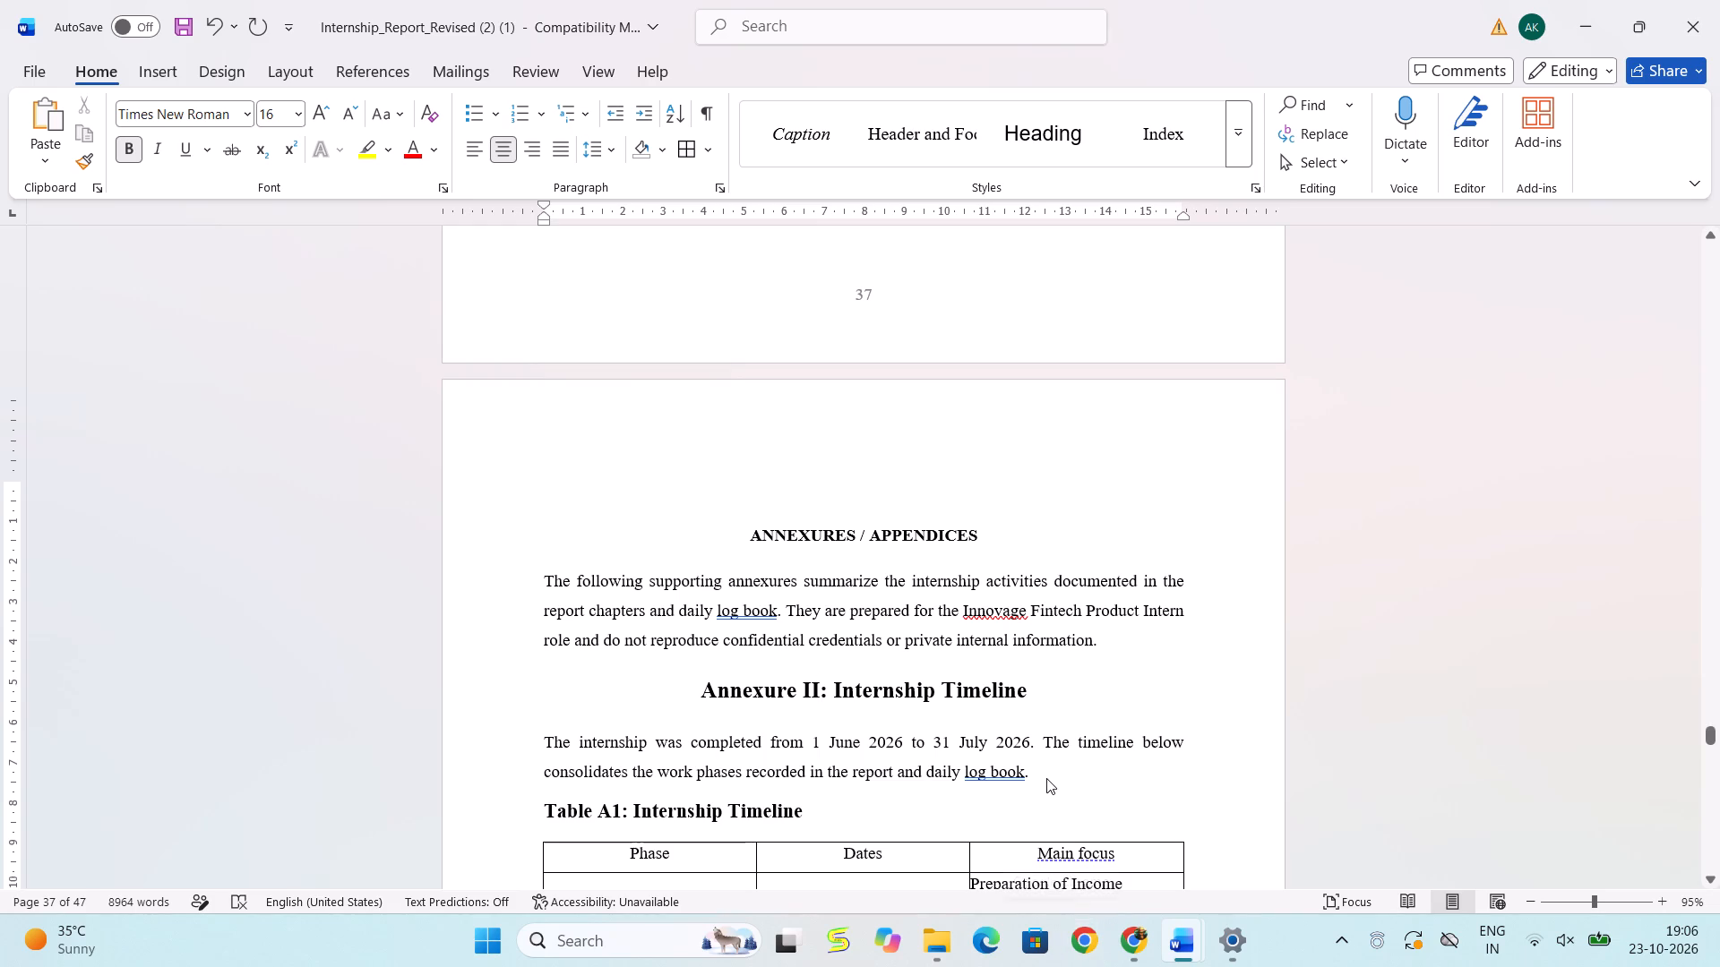
scroll(1046, 778, "down", 7)
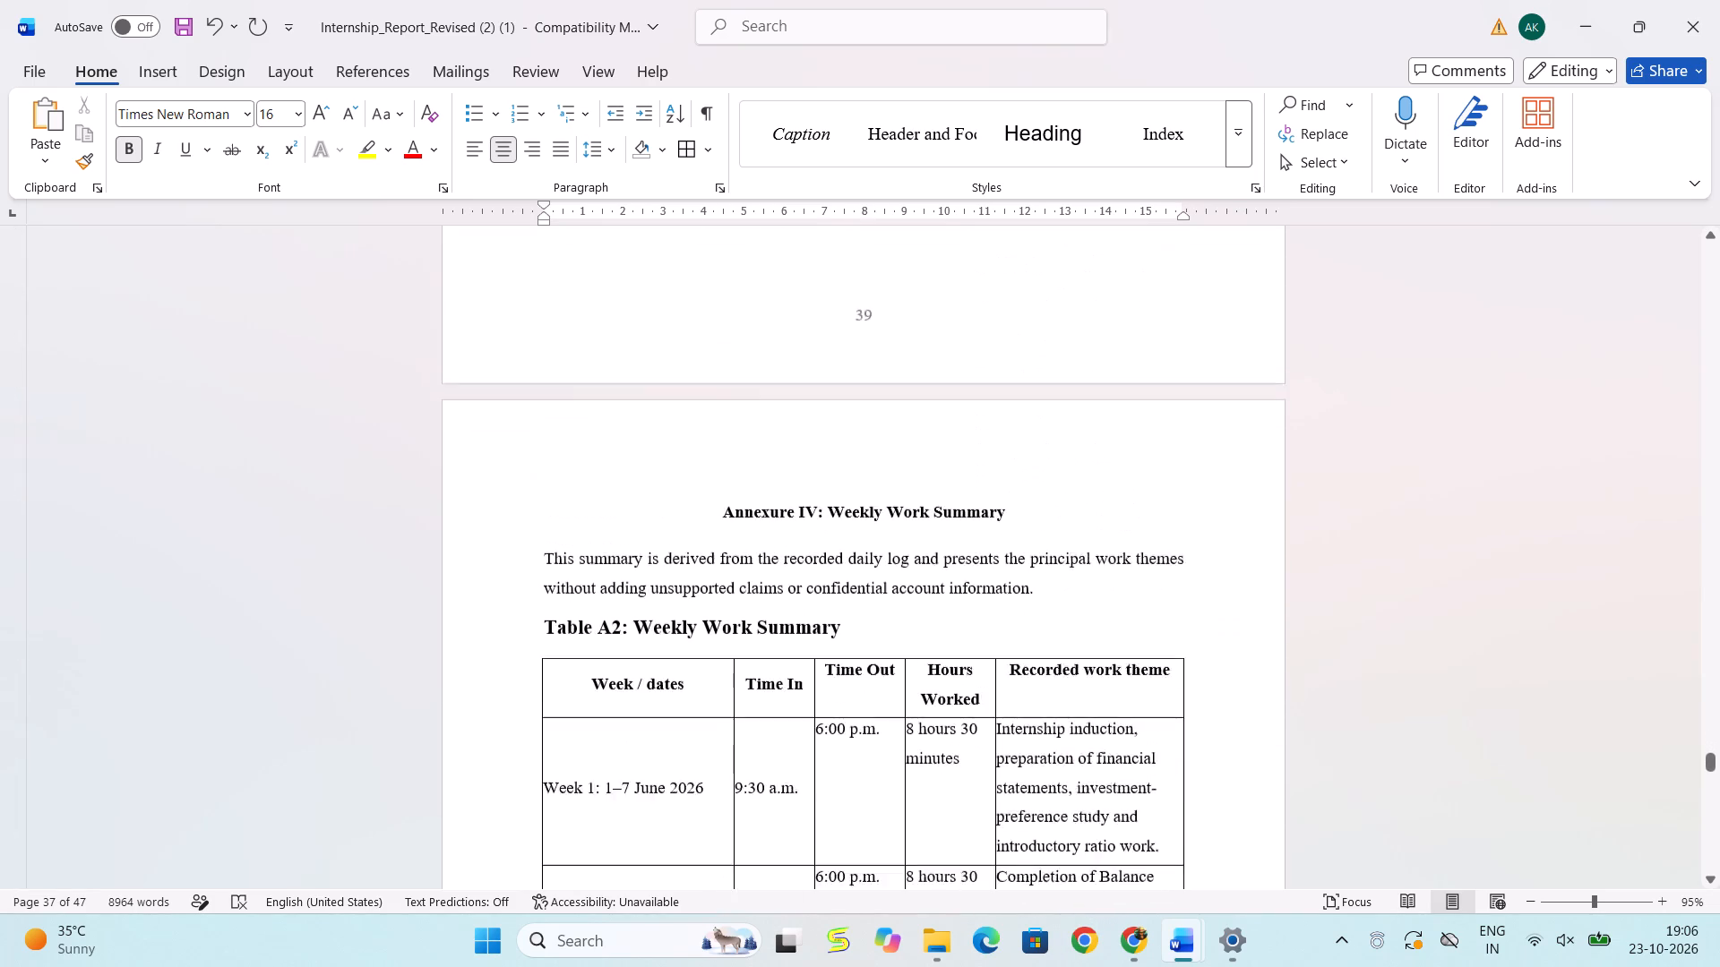
scroll(1046, 778, "down", 1)
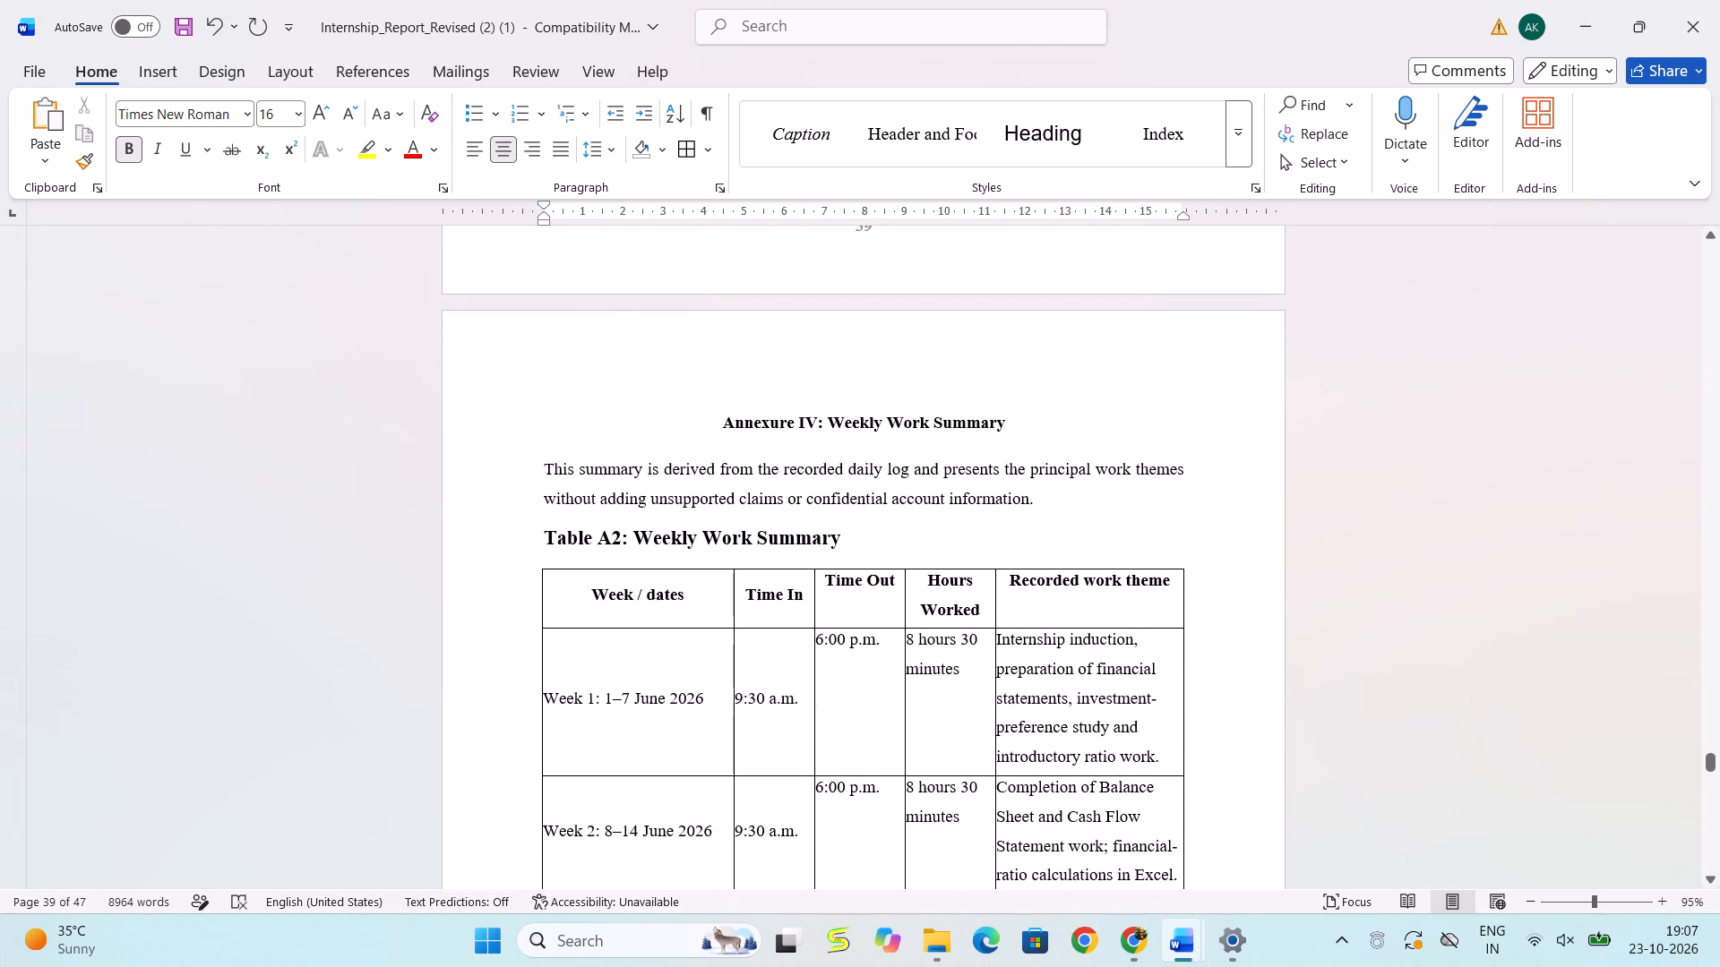
left_click(813, 424)
key("BackSpace")
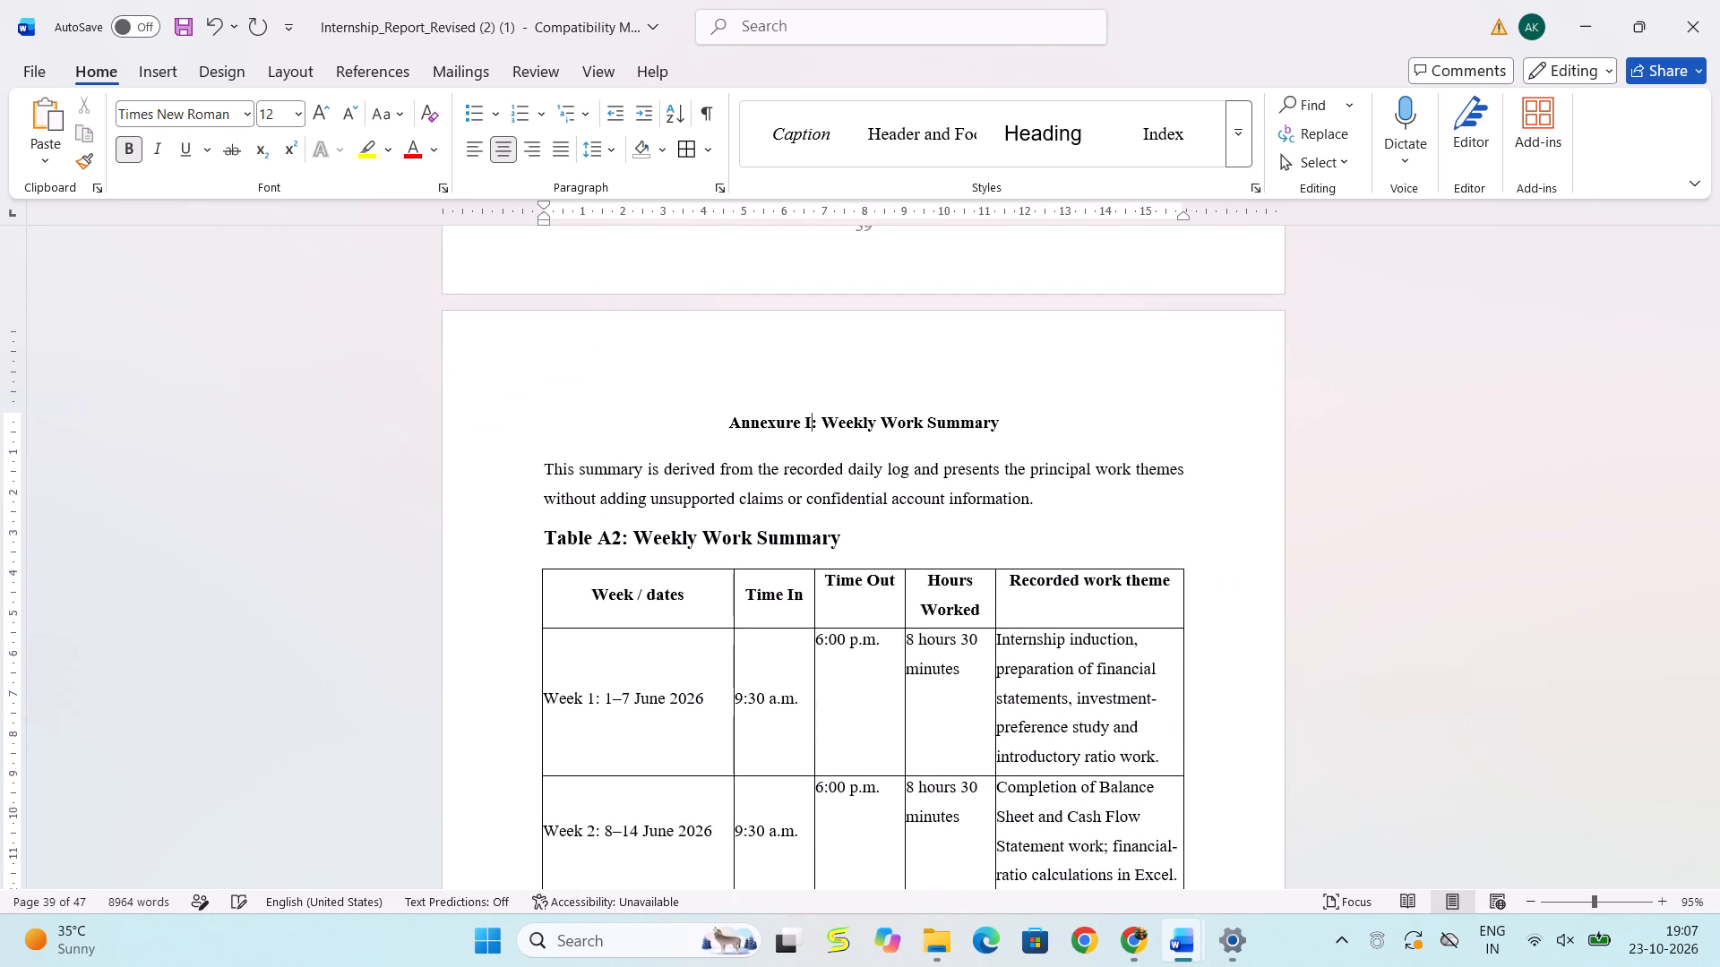
type("ii")
key("BackSpace")
key("BackSpace")
key("shift+i")
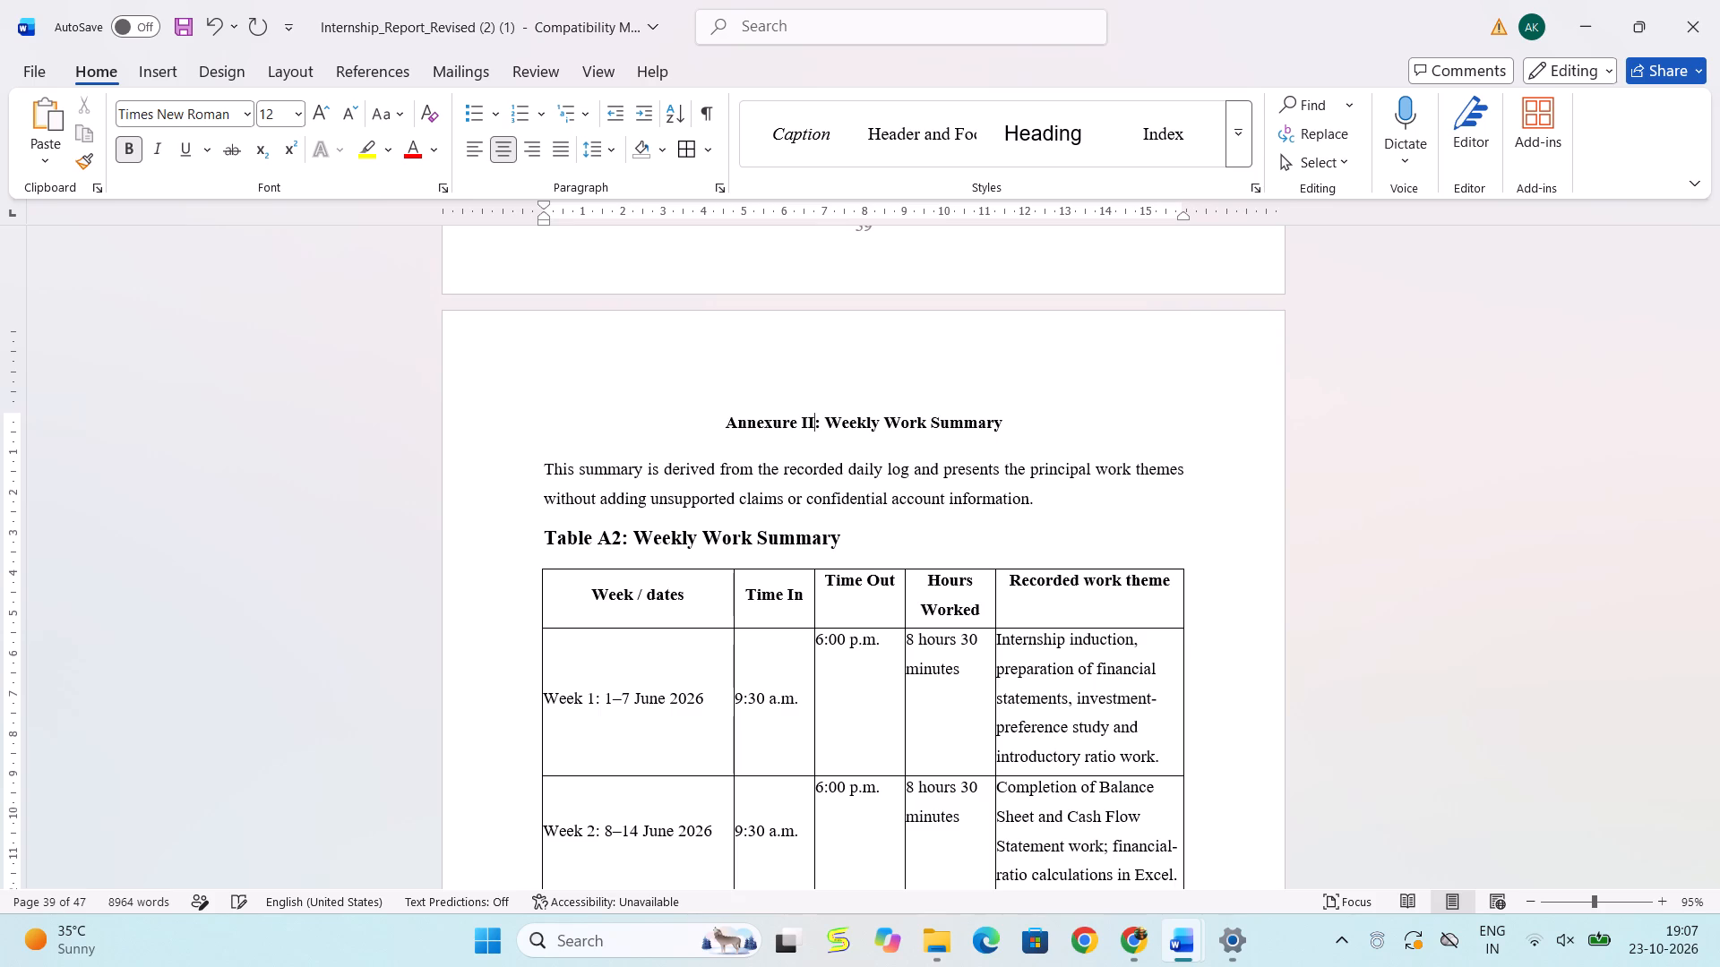
key("shift+i")
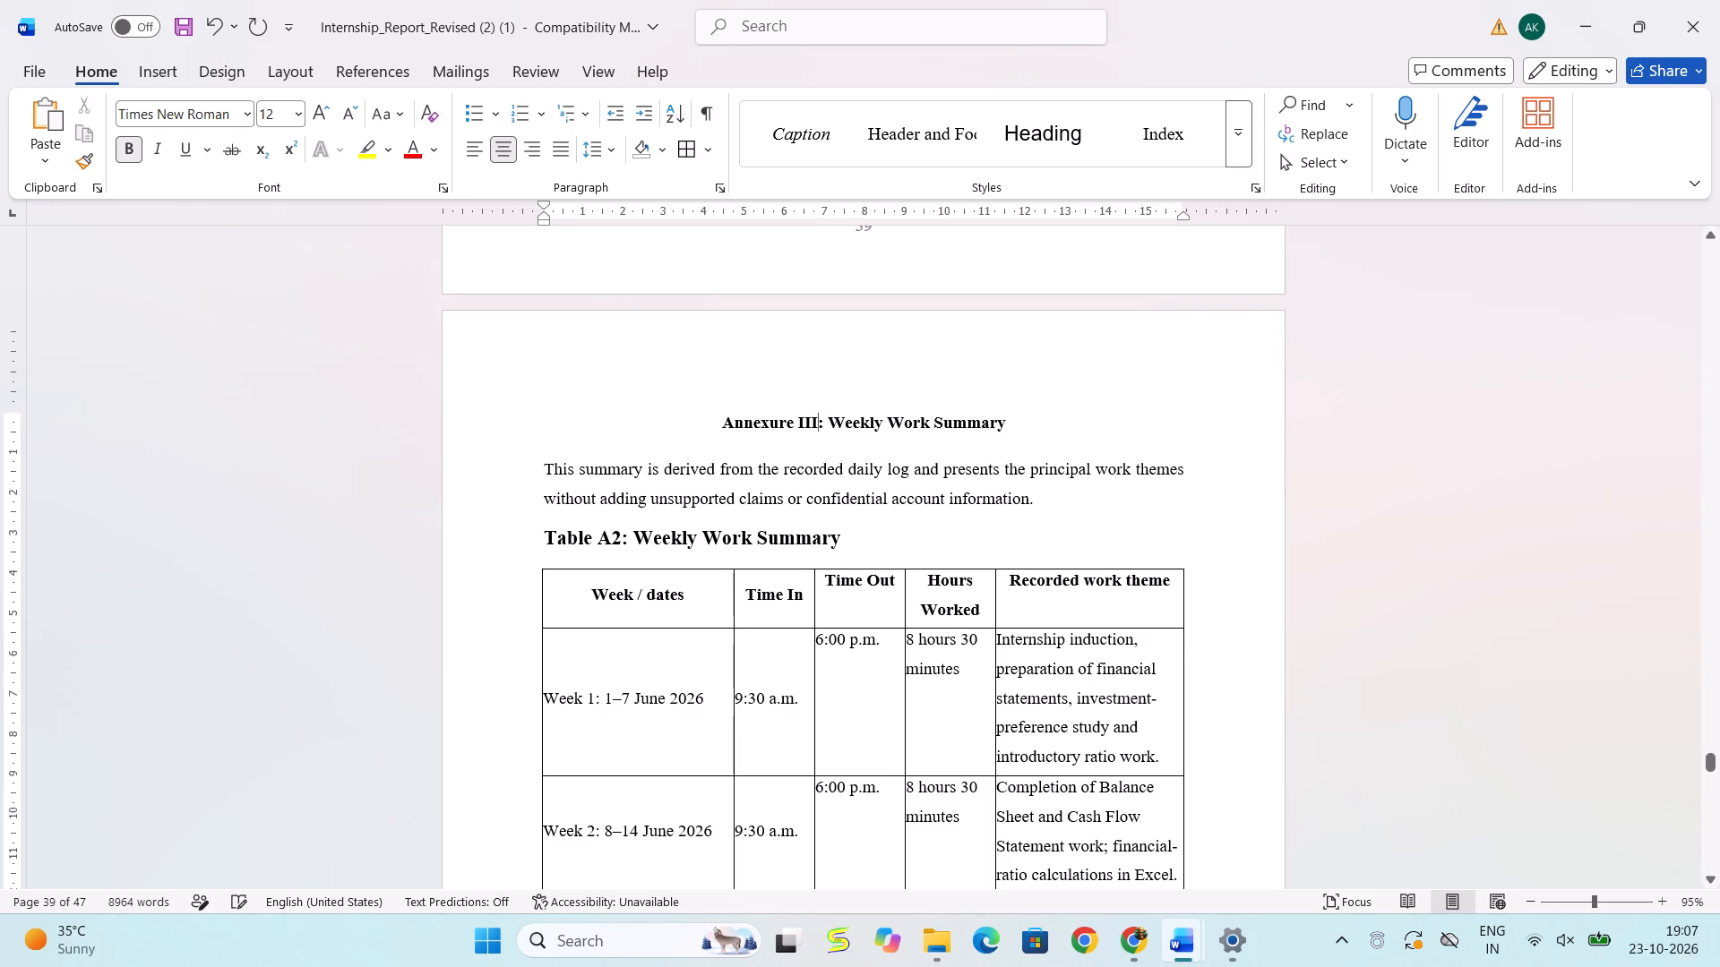
Set the font size of the heading "Annexure III: Weekly Work Summary" to 16.
left_click_drag(723, 428, 1096, 412)
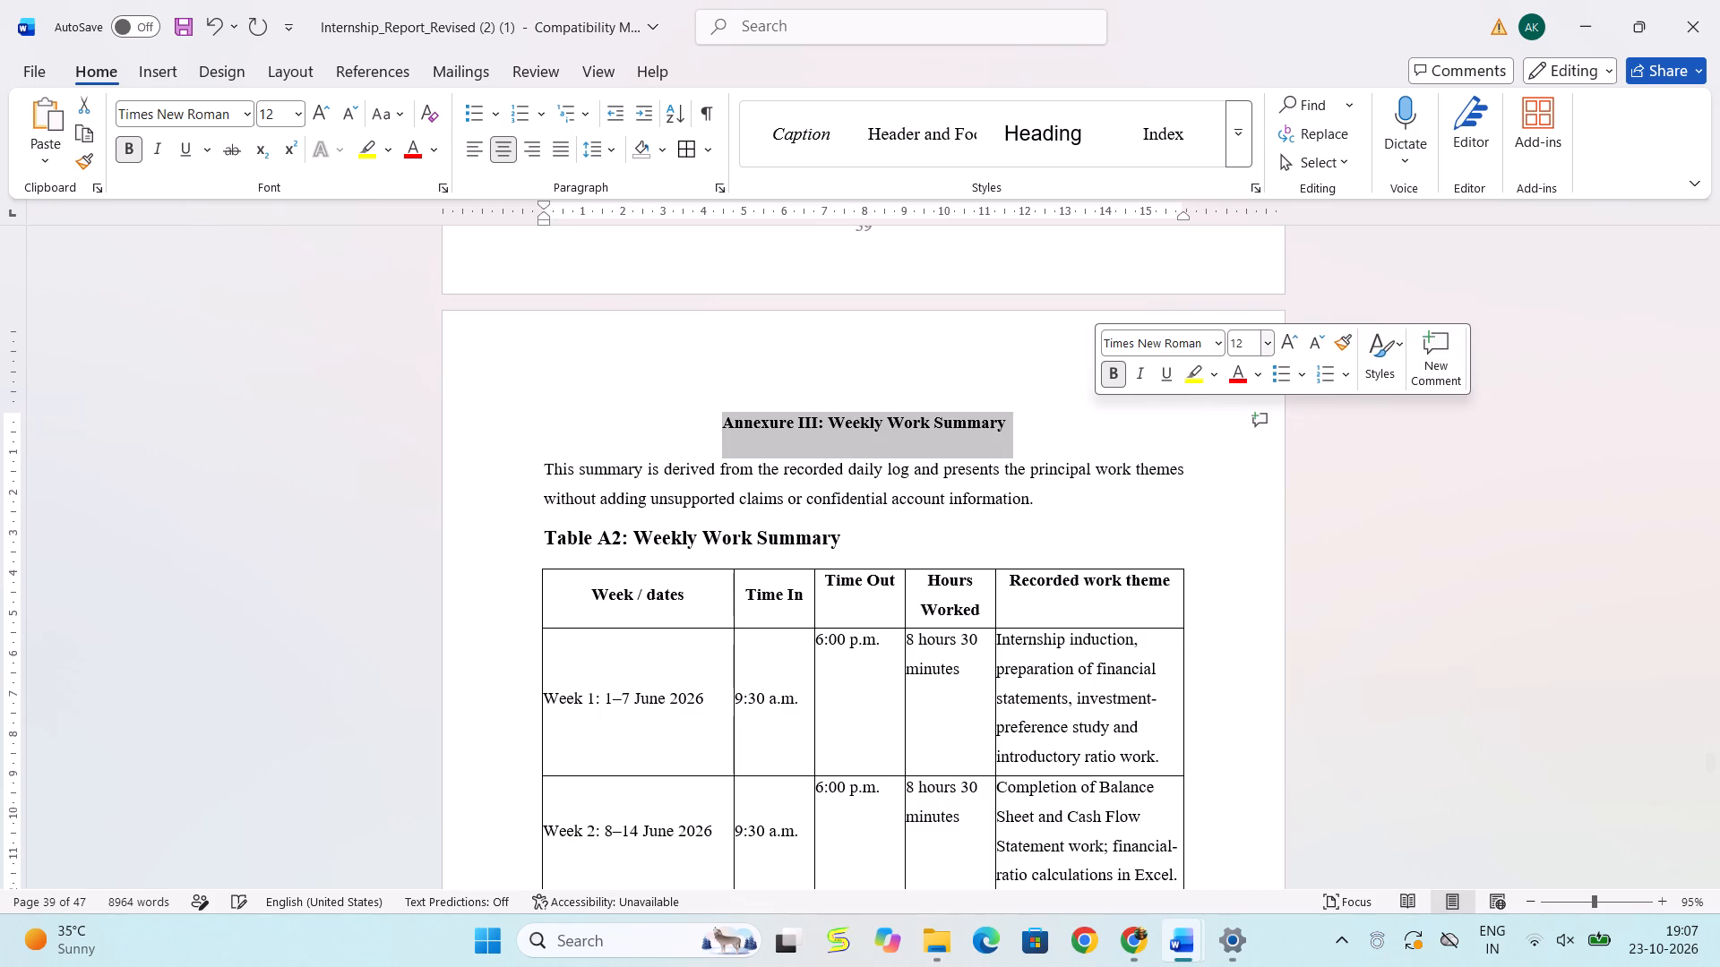
left_click(1245, 341)
key("BackSpace")
type("16")
key("Return")
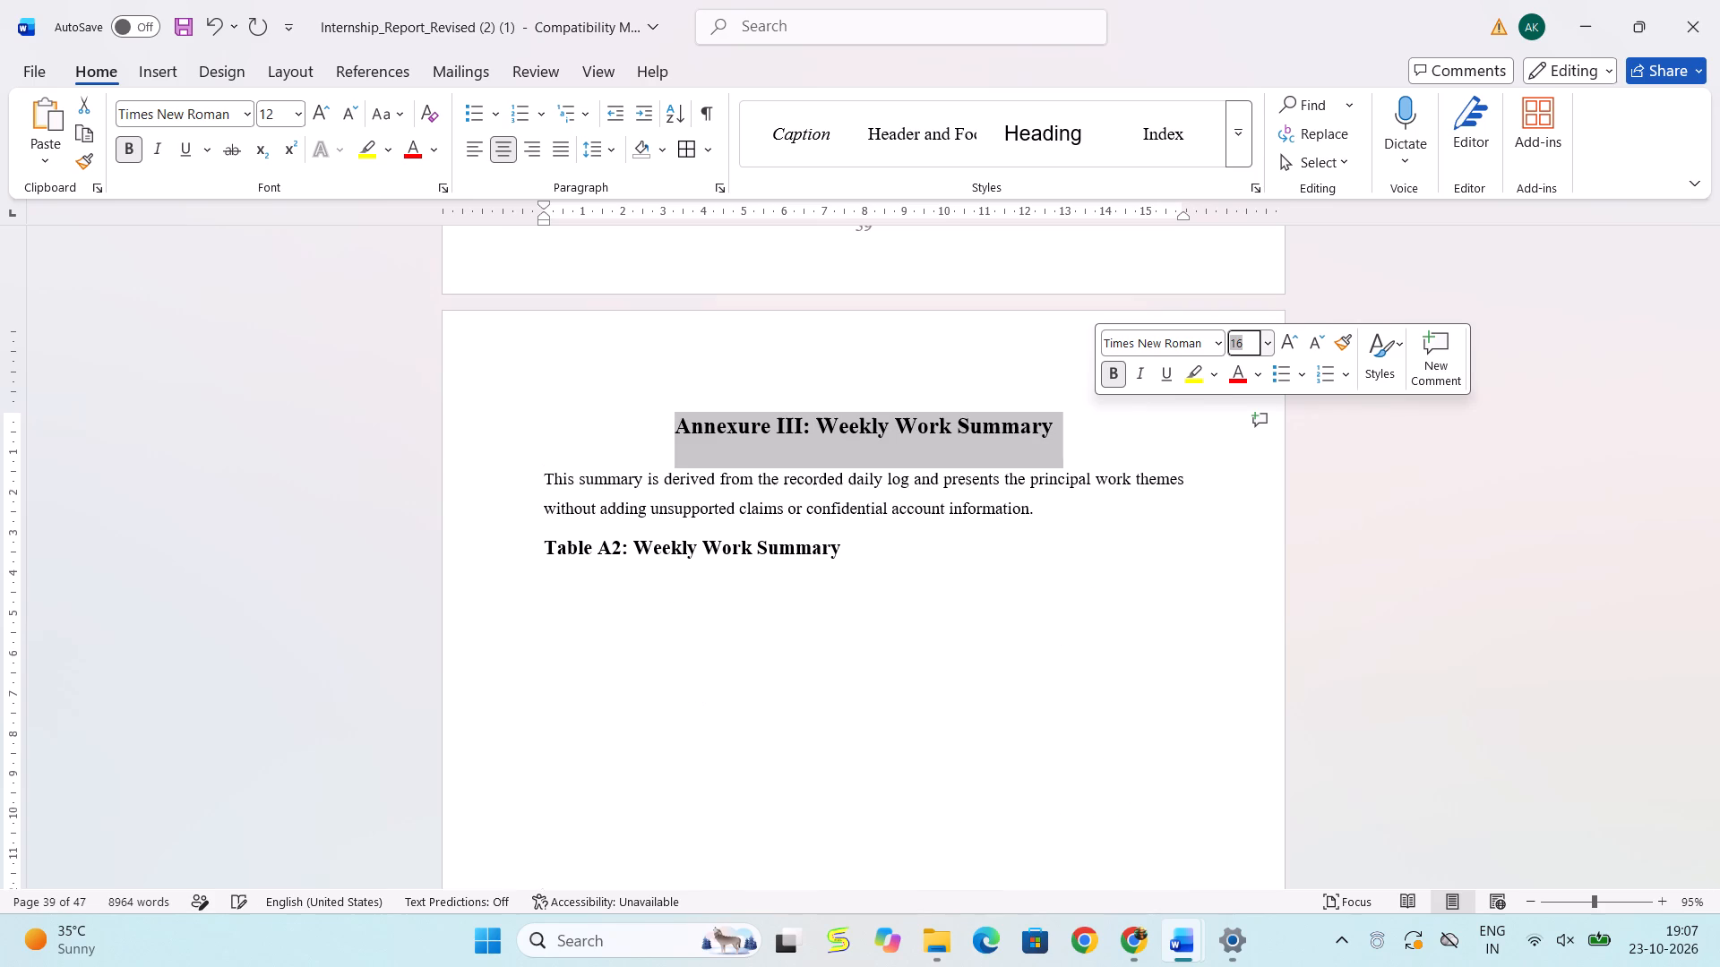
left_click(962, 528)
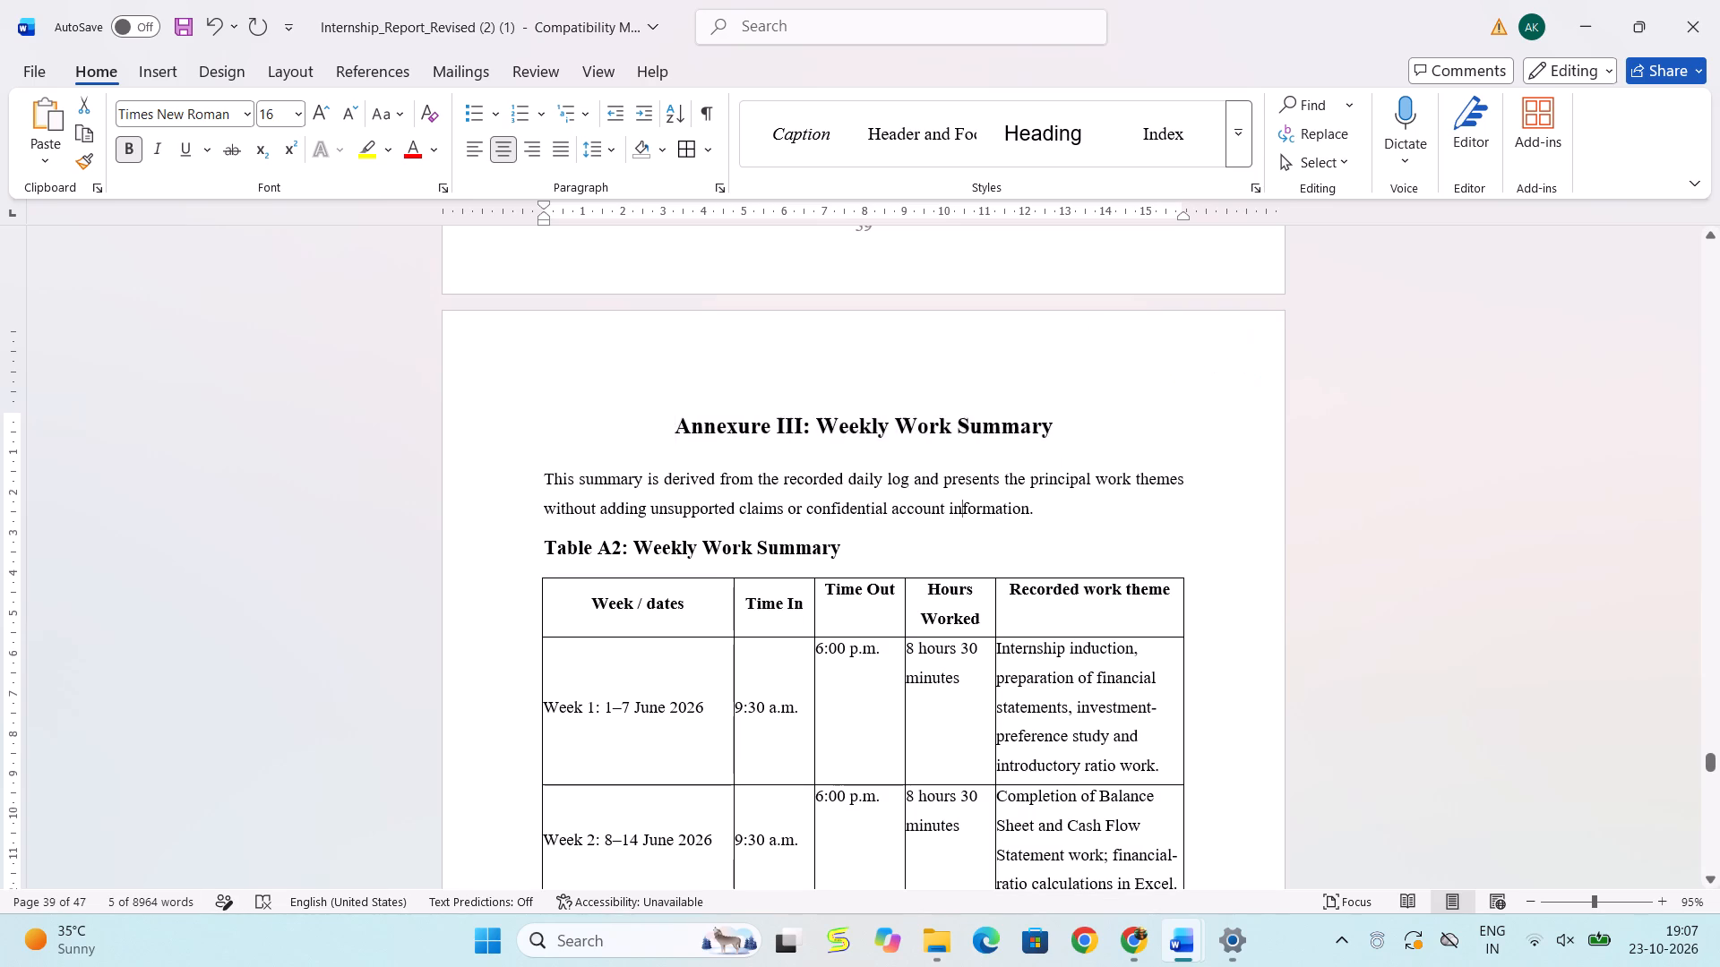
Renumber the Responsibility Matrix heading as Annexure IV and check its font size.
scroll(962, 528, "down", 7)
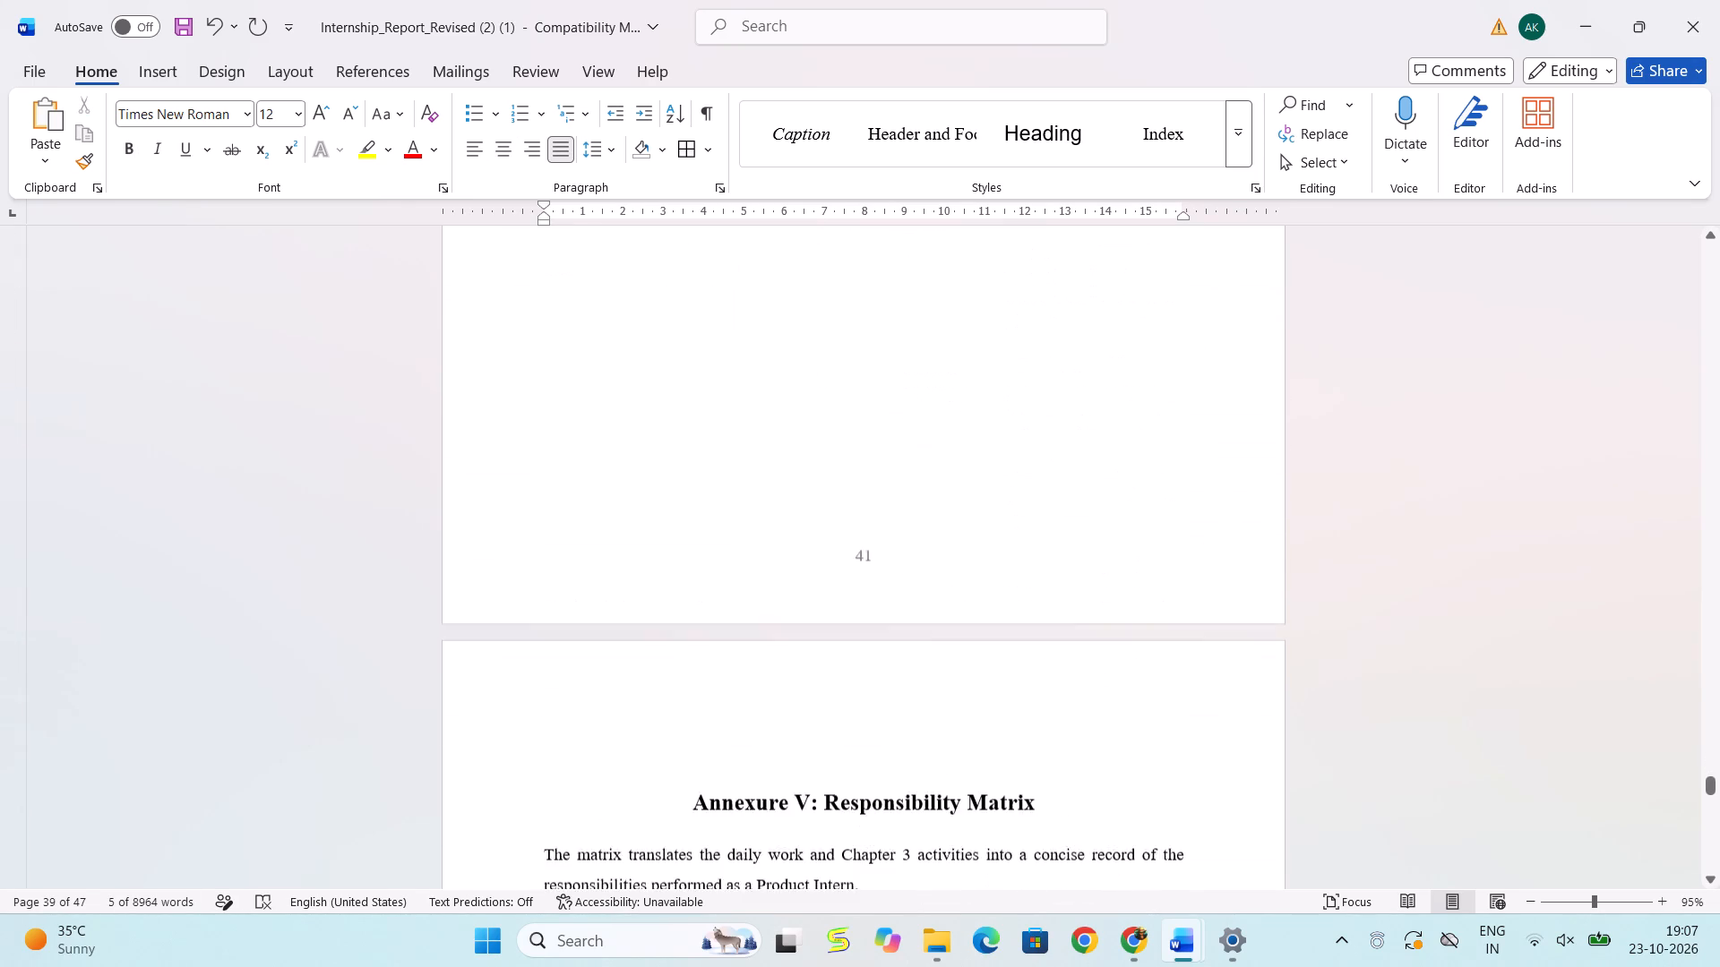
scroll(962, 528, "down", 2)
left_click(795, 401)
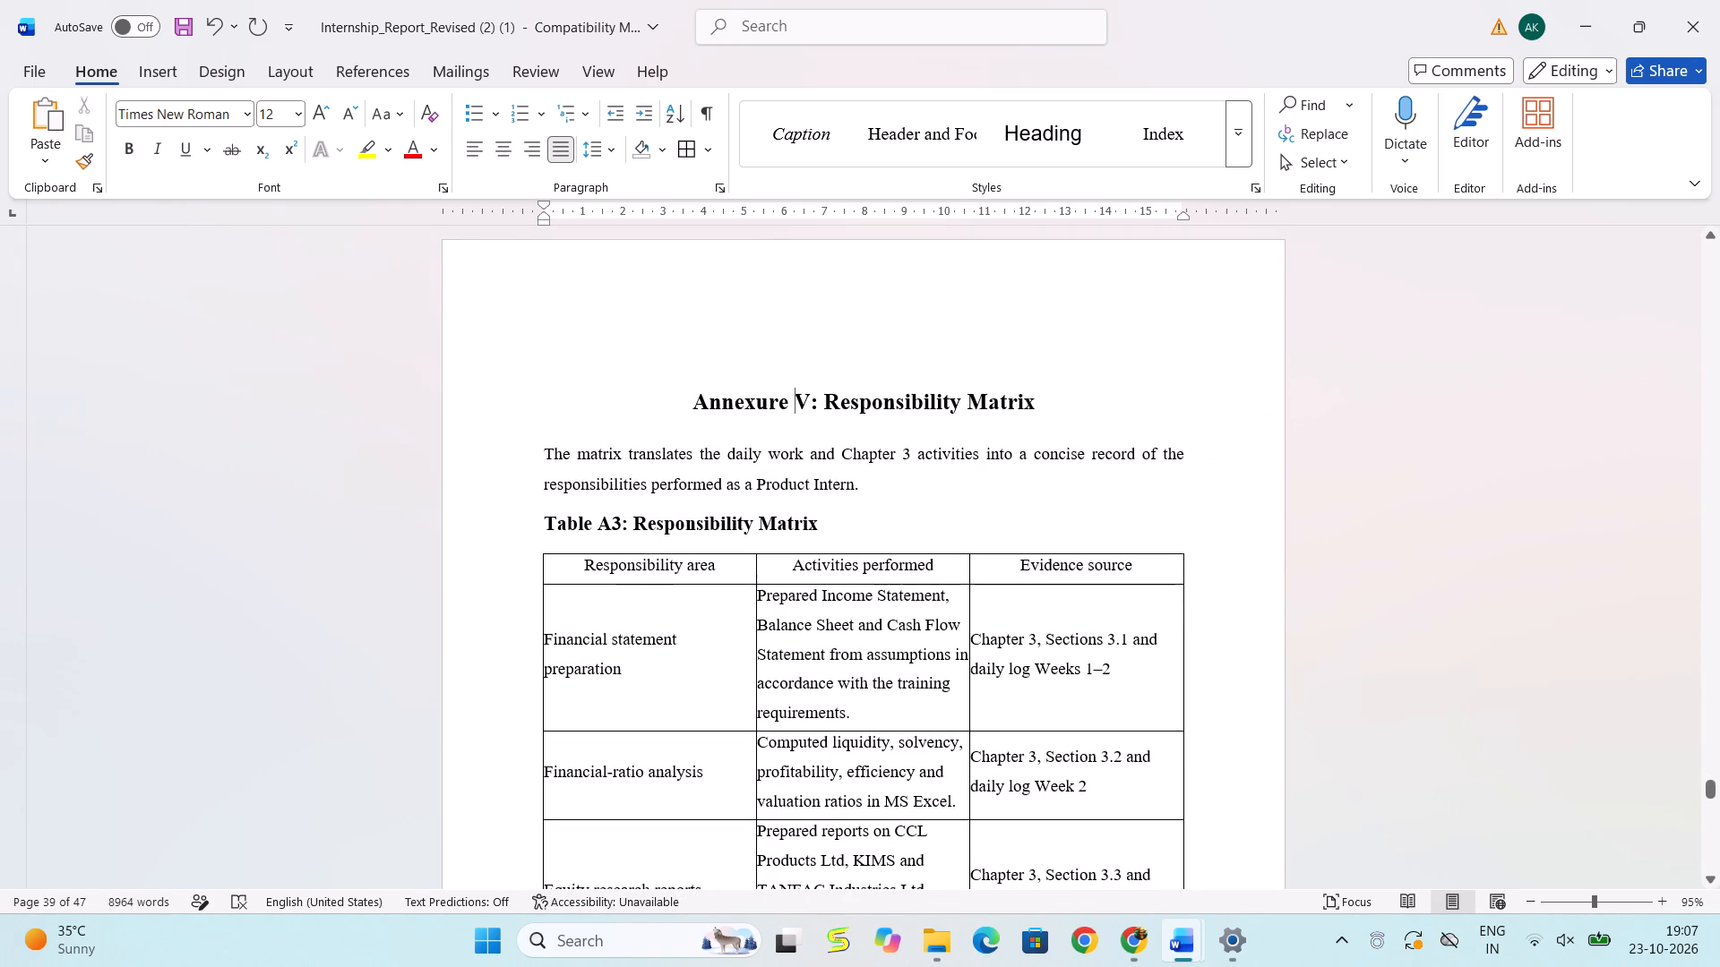
key("shift+i")
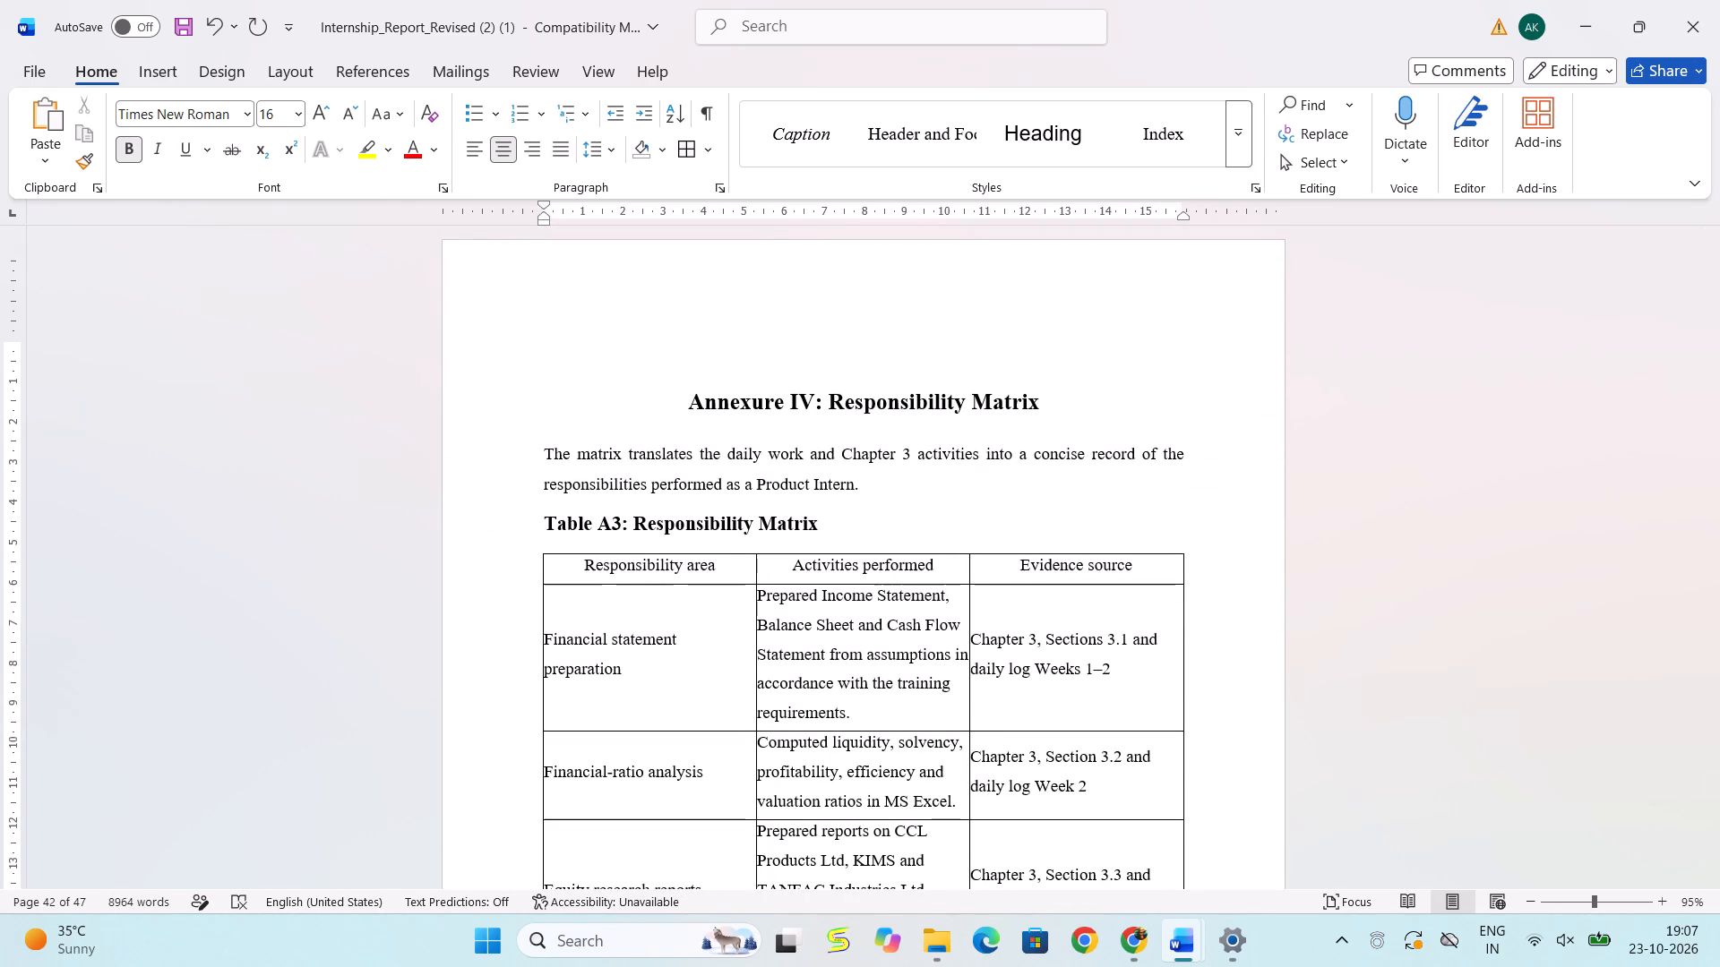
left_click_drag(1045, 411, 770, 411)
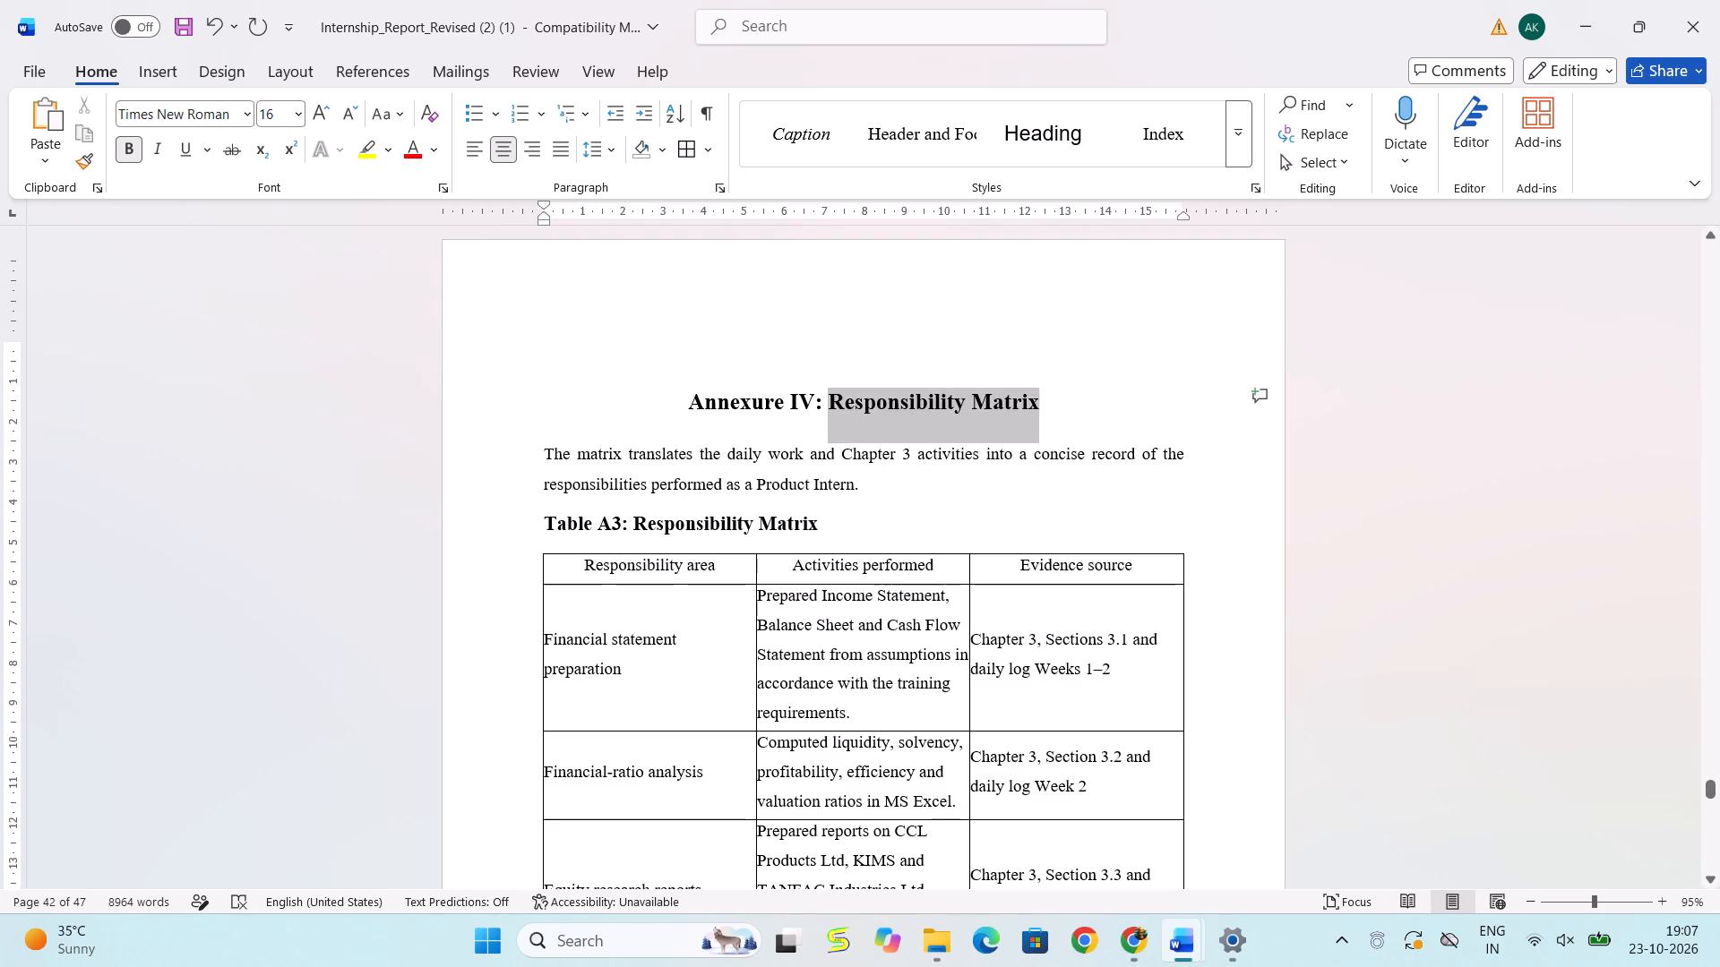
left_click_drag(770, 411, 684, 428)
left_click(1111, 432)
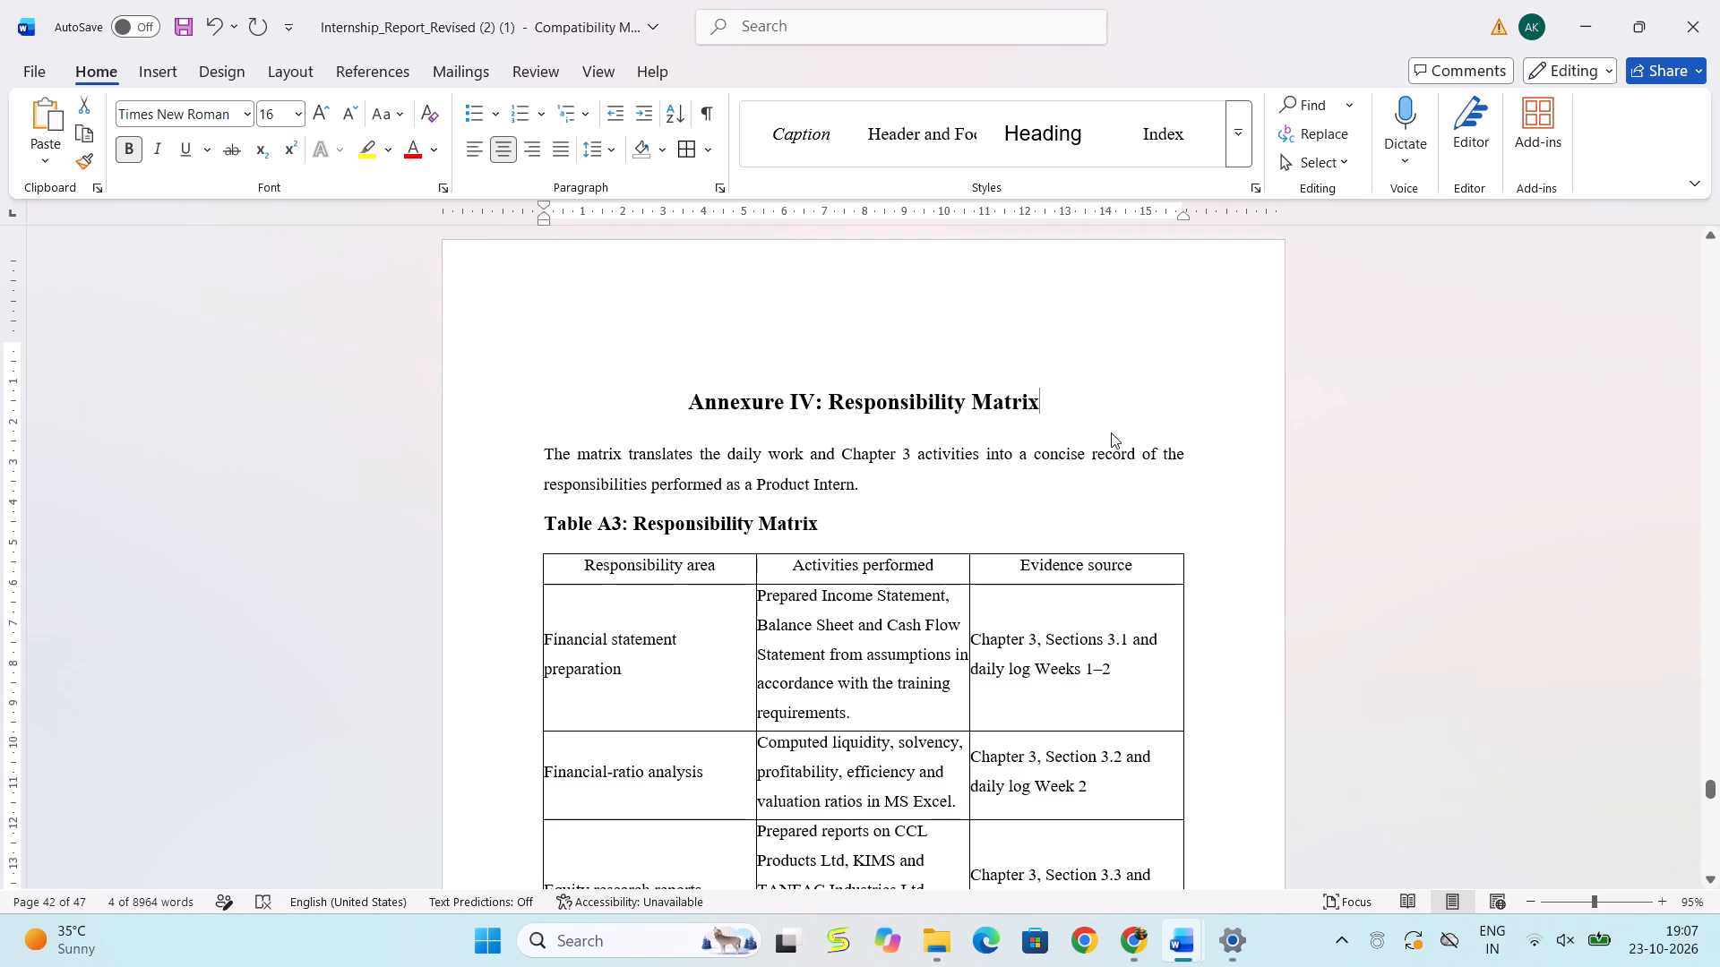
Renumber the Equity-Research Work Cycle heading as Annexure V.
scroll(1111, 432, "down", 6)
scroll(1111, 432, "up", 4)
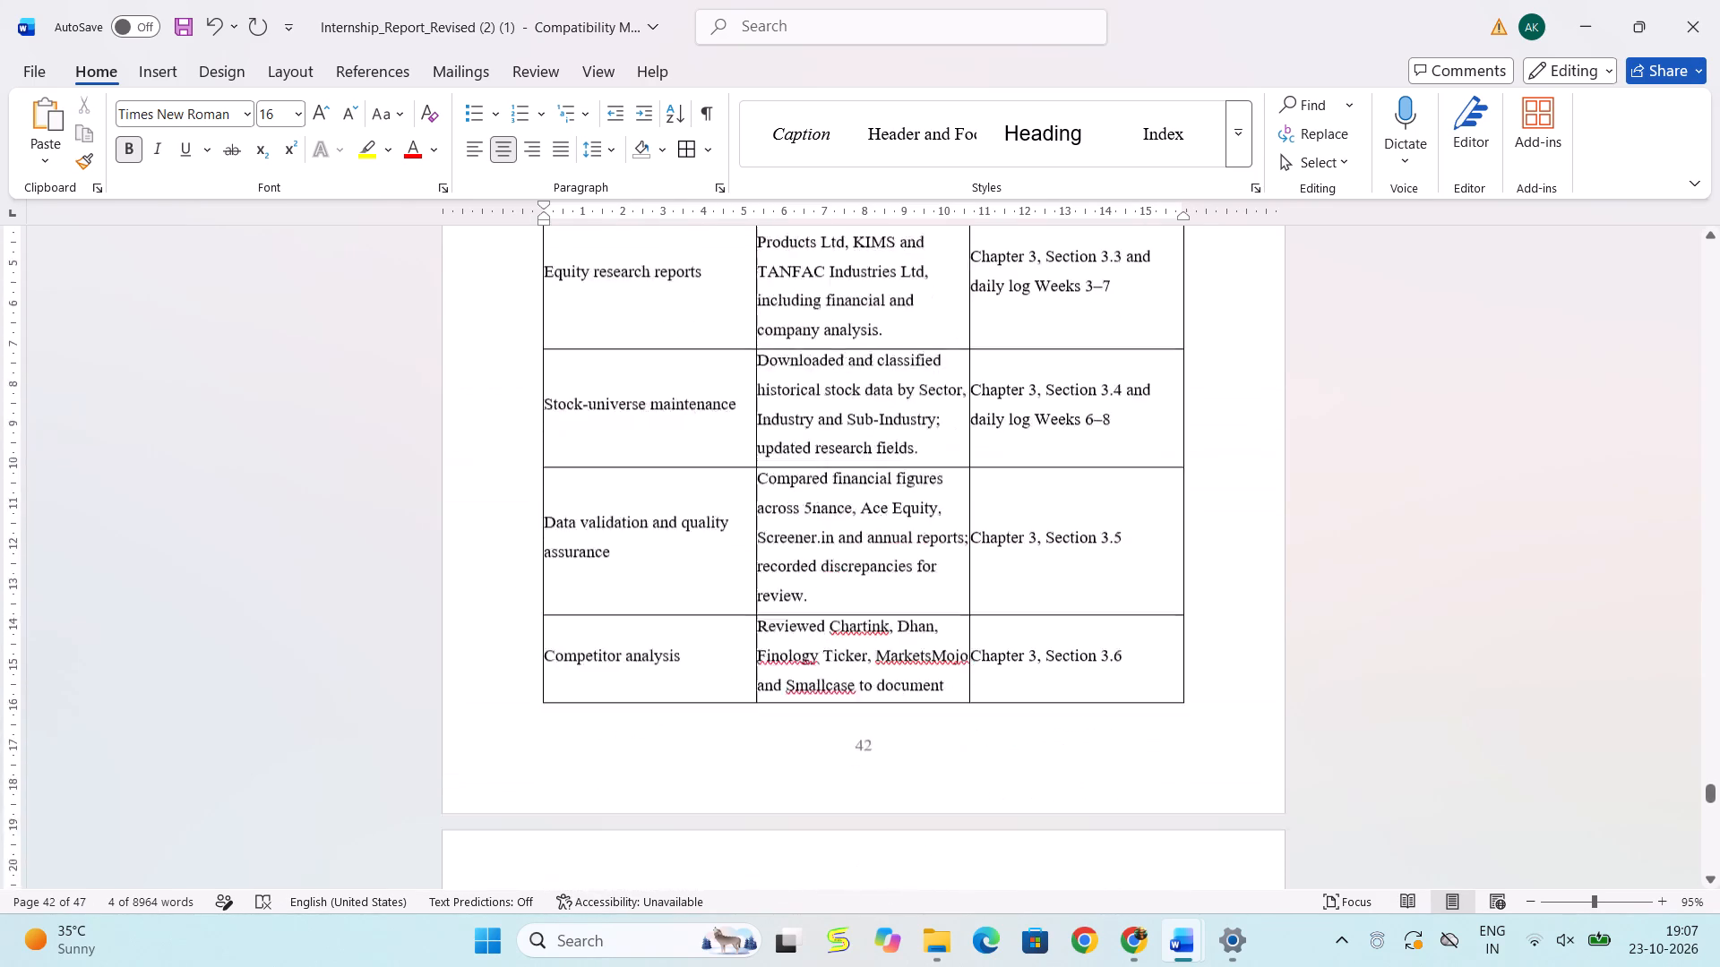
scroll(1111, 432, "up", 1)
scroll(1111, 432, "down", 6)
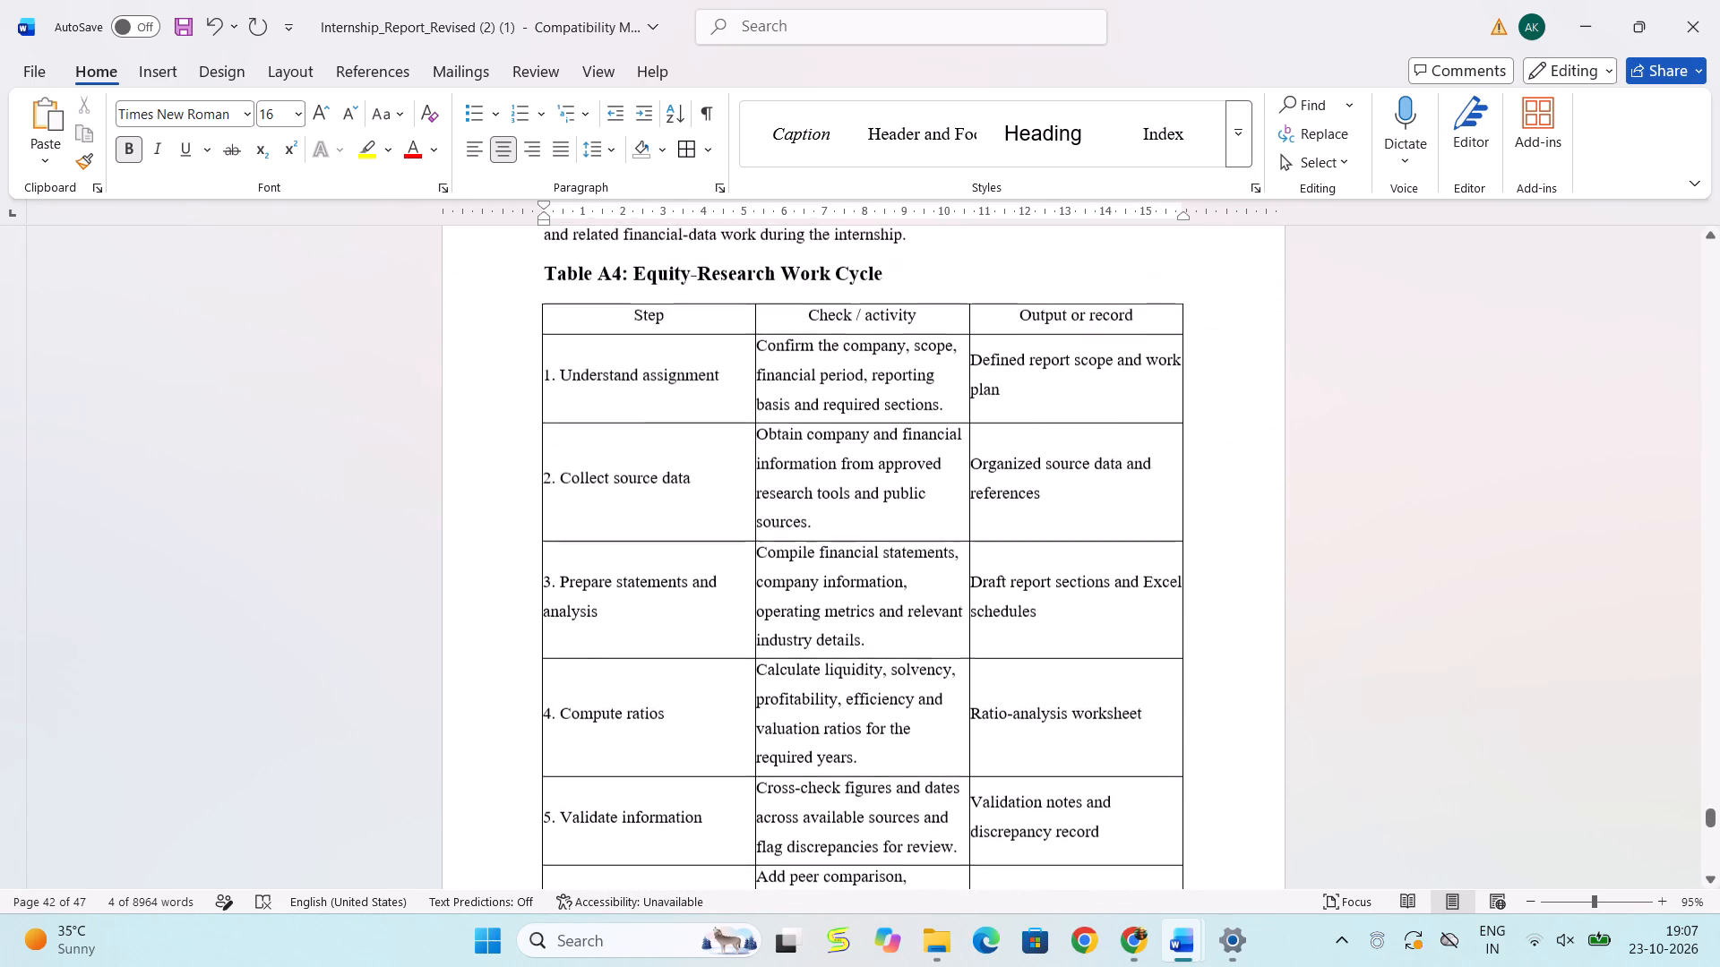
scroll(1111, 432, "up", 1)
scroll(1111, 432, "down", 2)
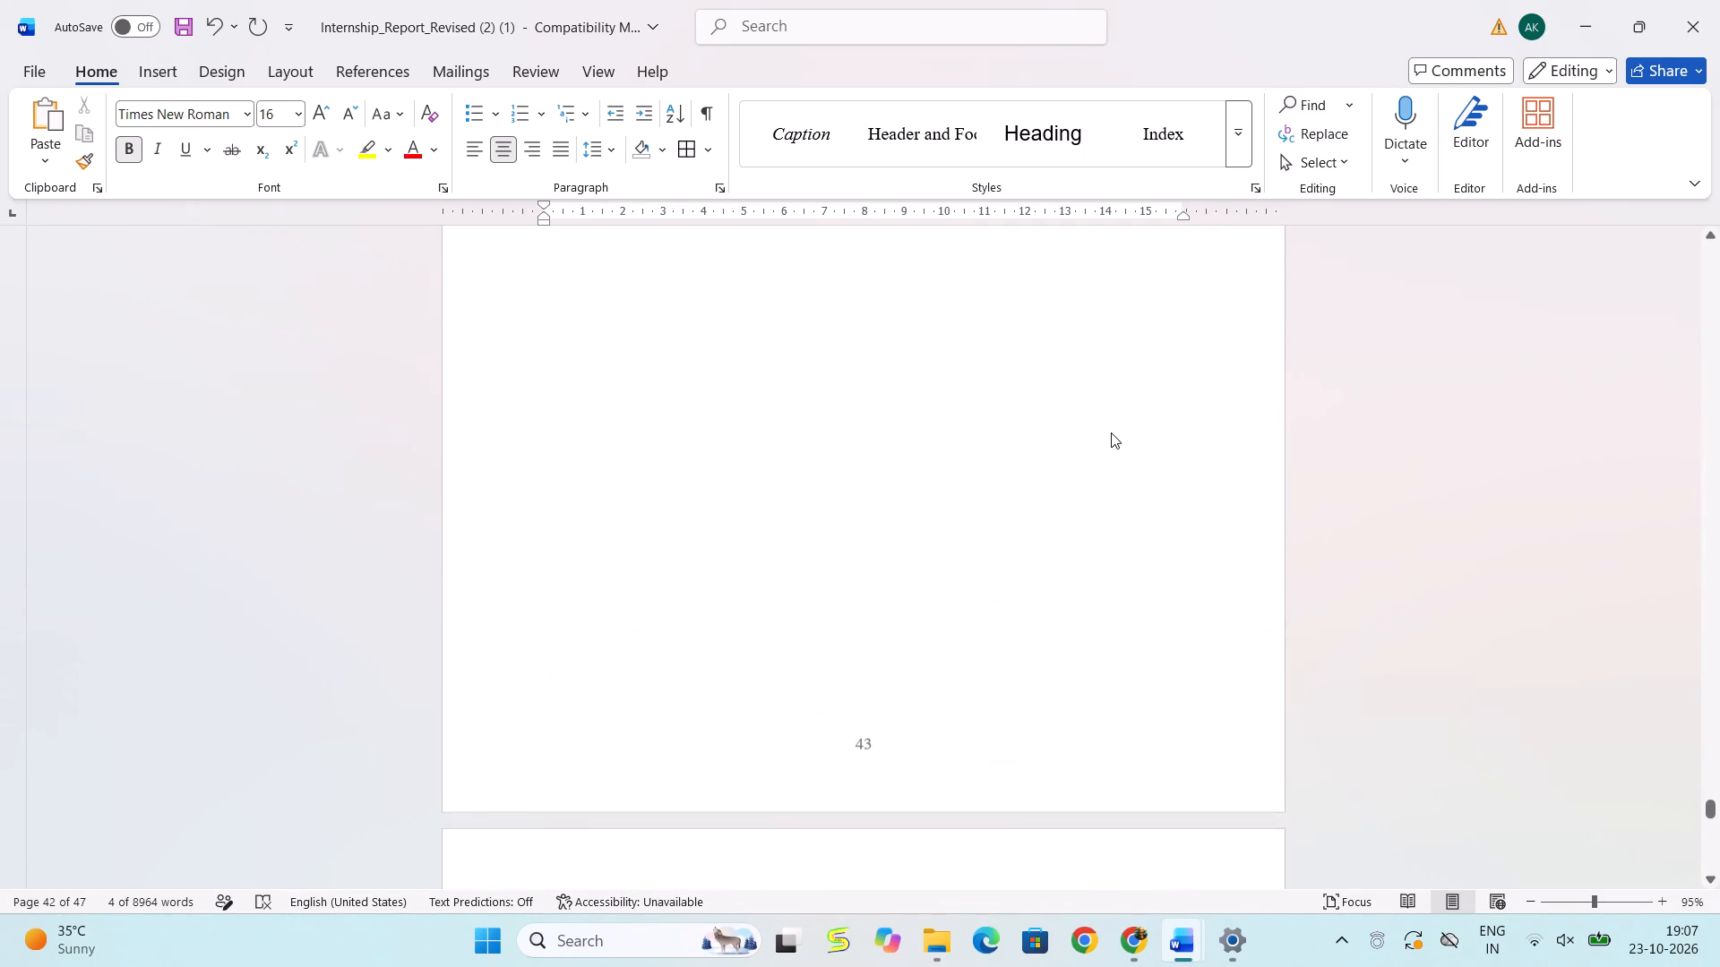
scroll(1111, 432, "down", 1)
left_click(778, 455)
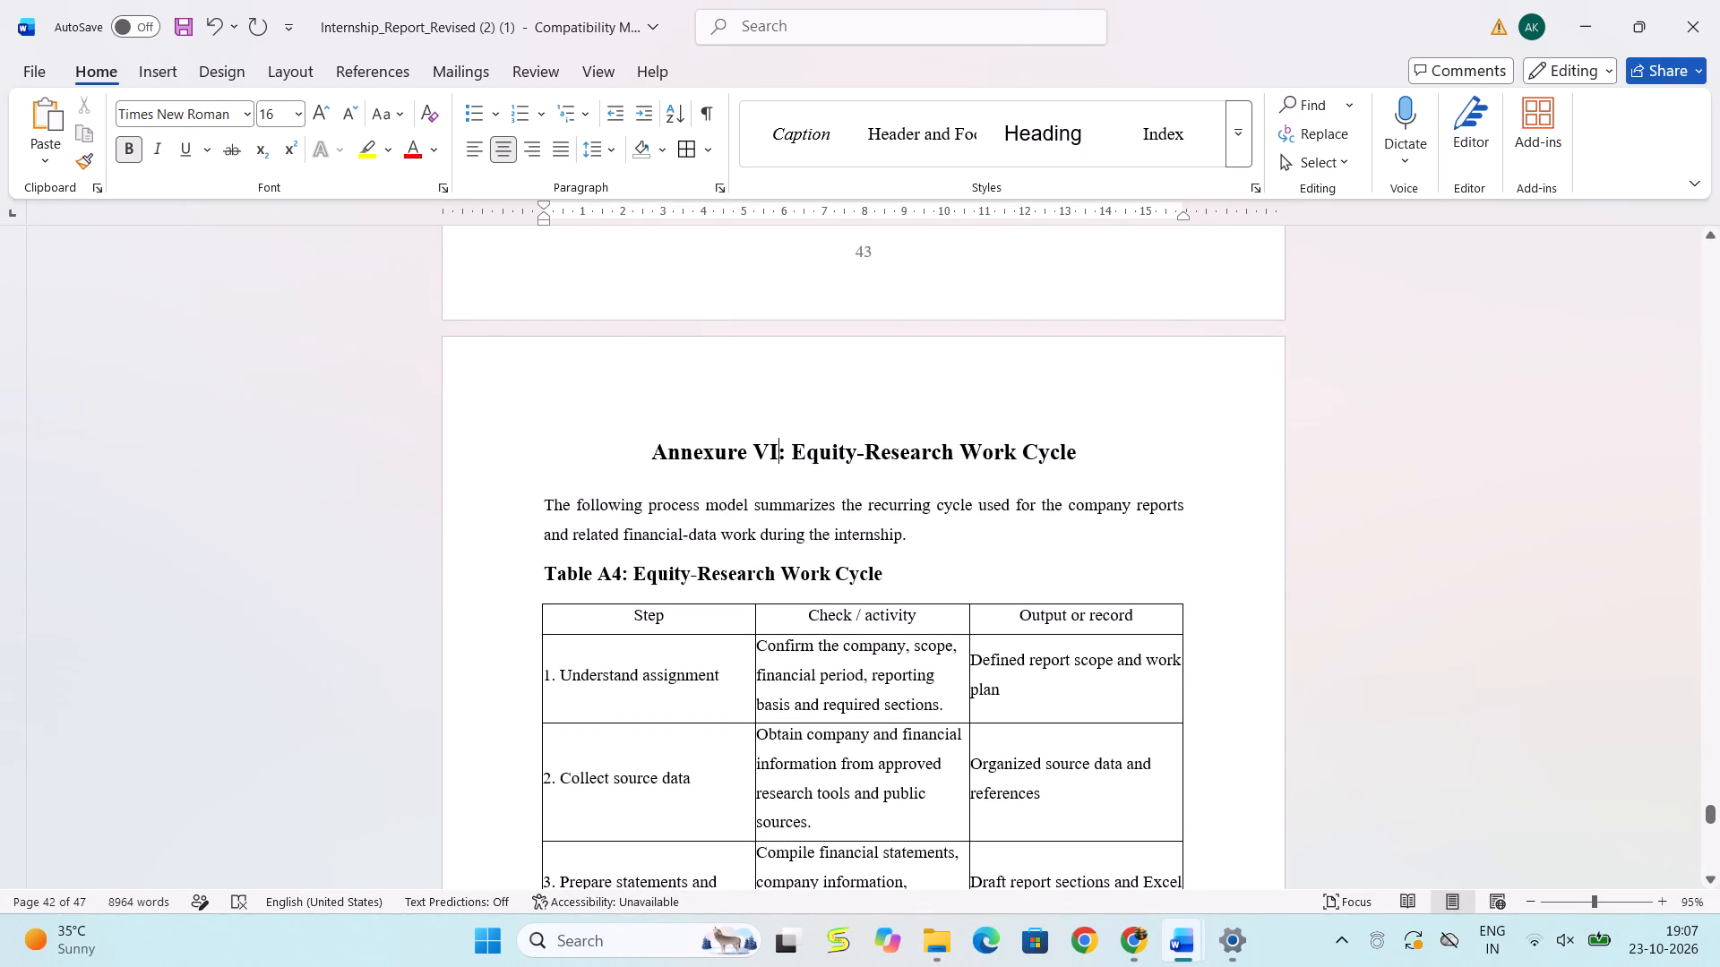
key("BackSpace")
Renumber the Handover Checklist heading as Annexure VI.
scroll(778, 455, "down", 2)
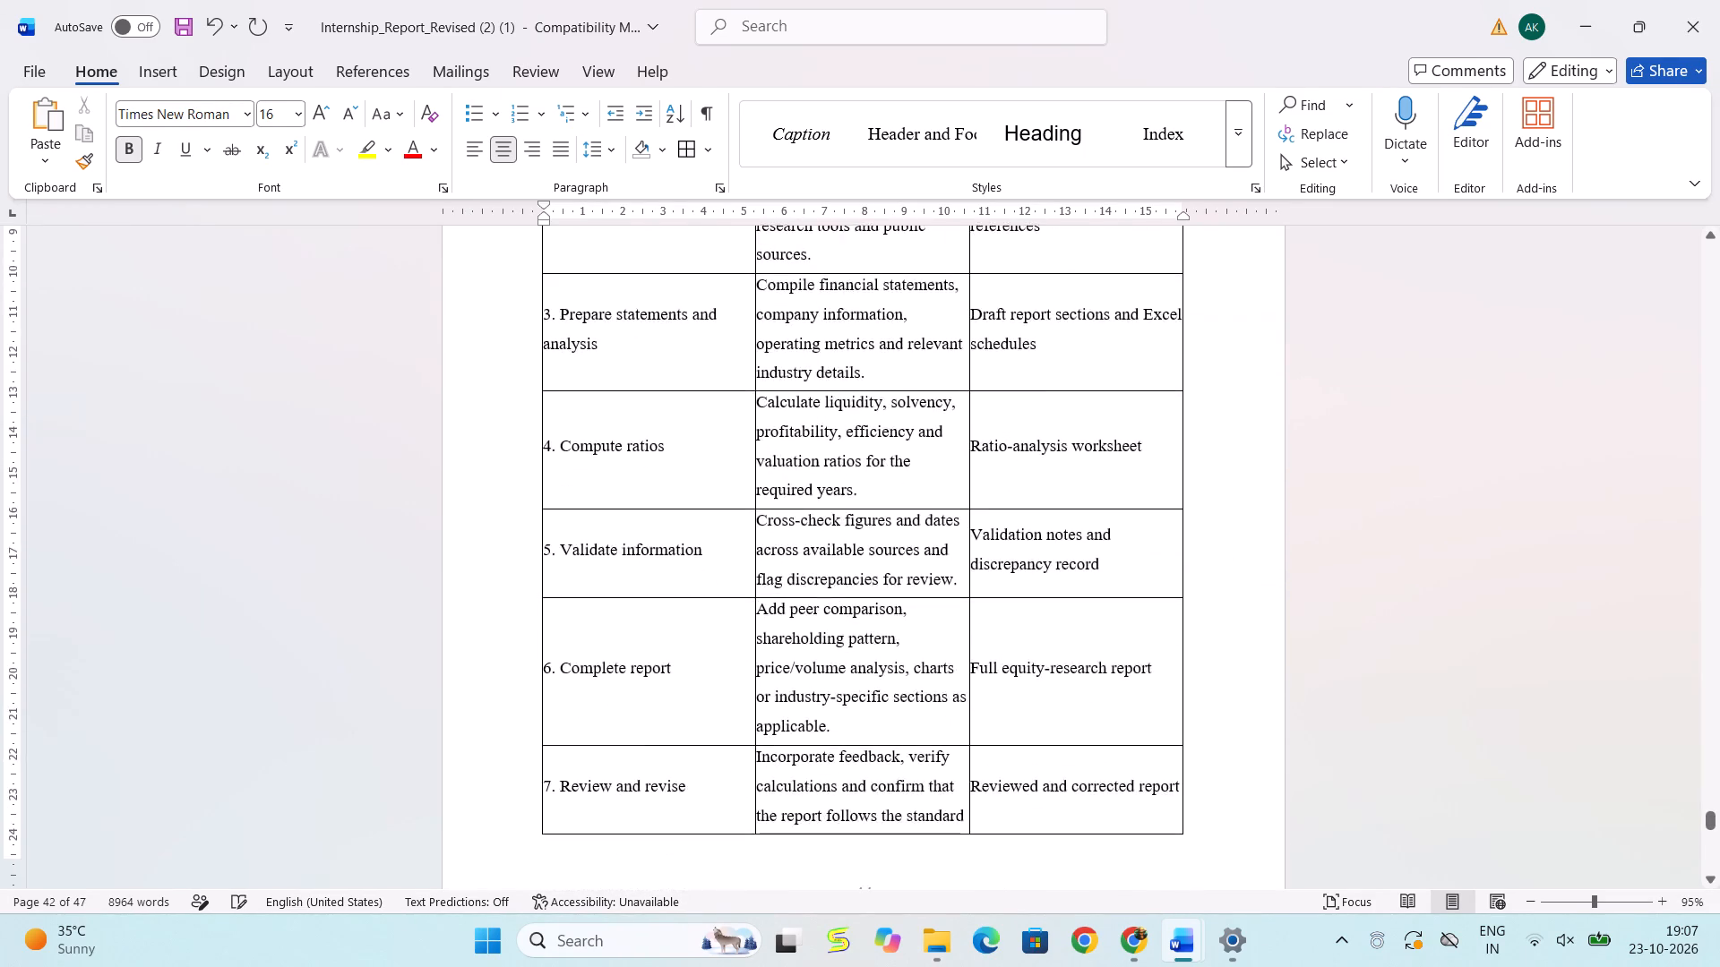
scroll(778, 455, "down", 3)
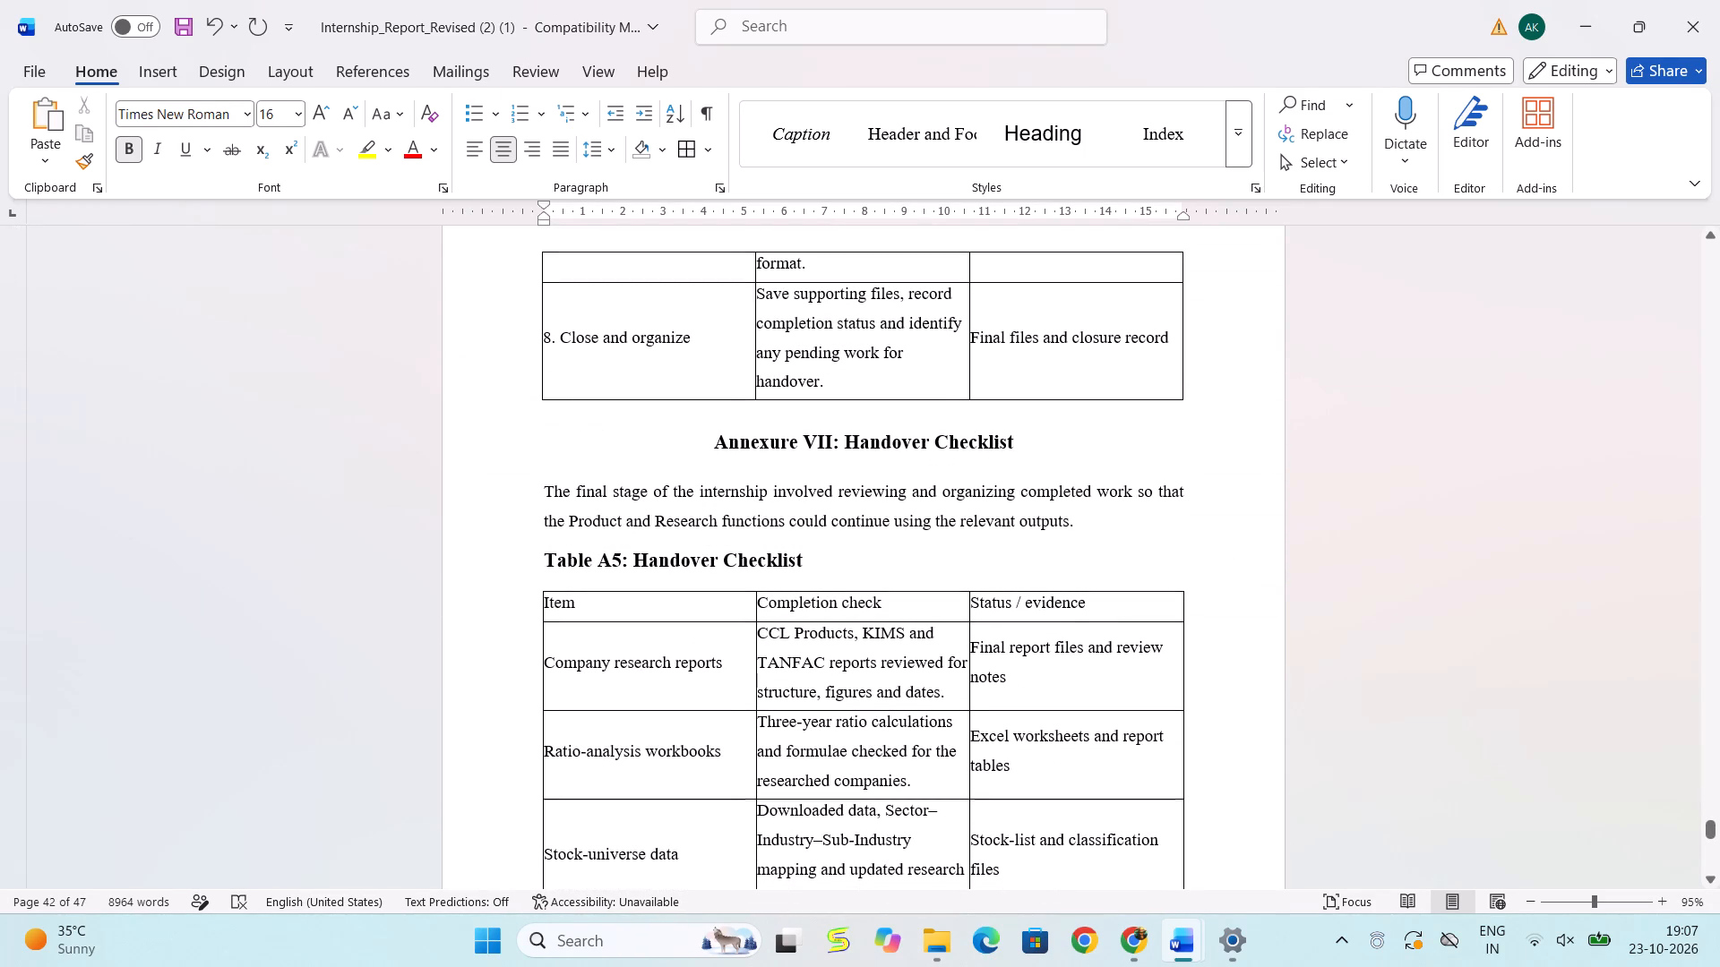
left_click(827, 443)
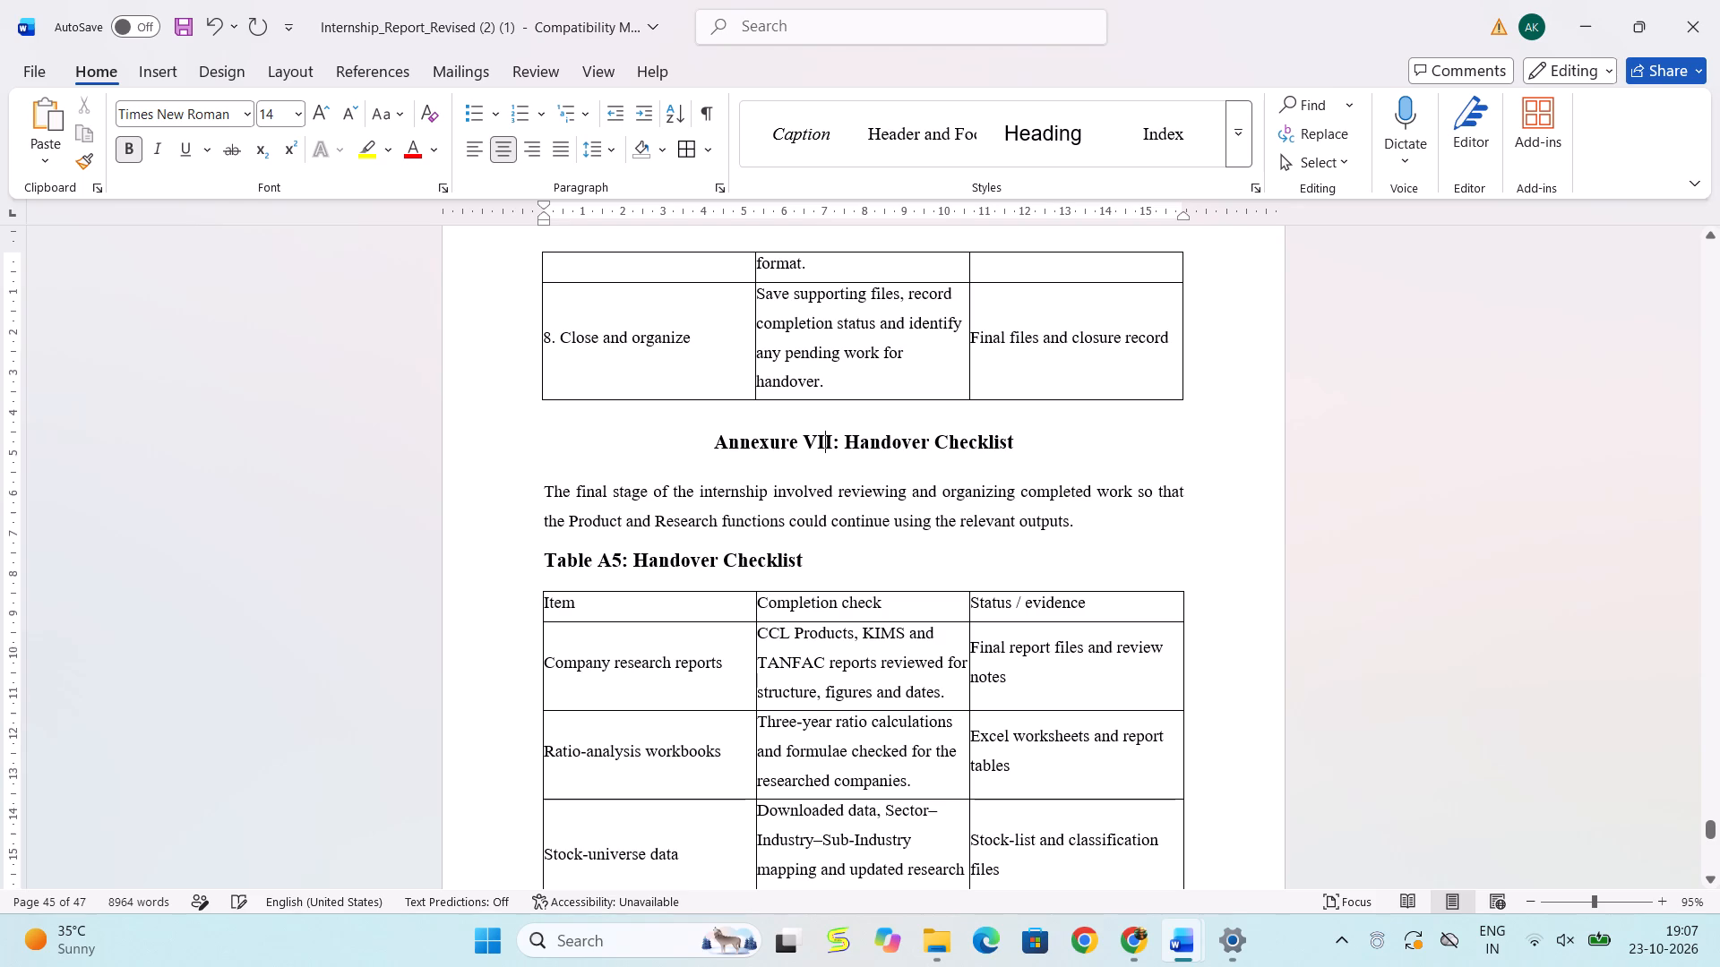
key("BackSpace")
Renumber the Internship Completion Certificate heading as Annexure VII.
scroll(827, 443, "down", 4)
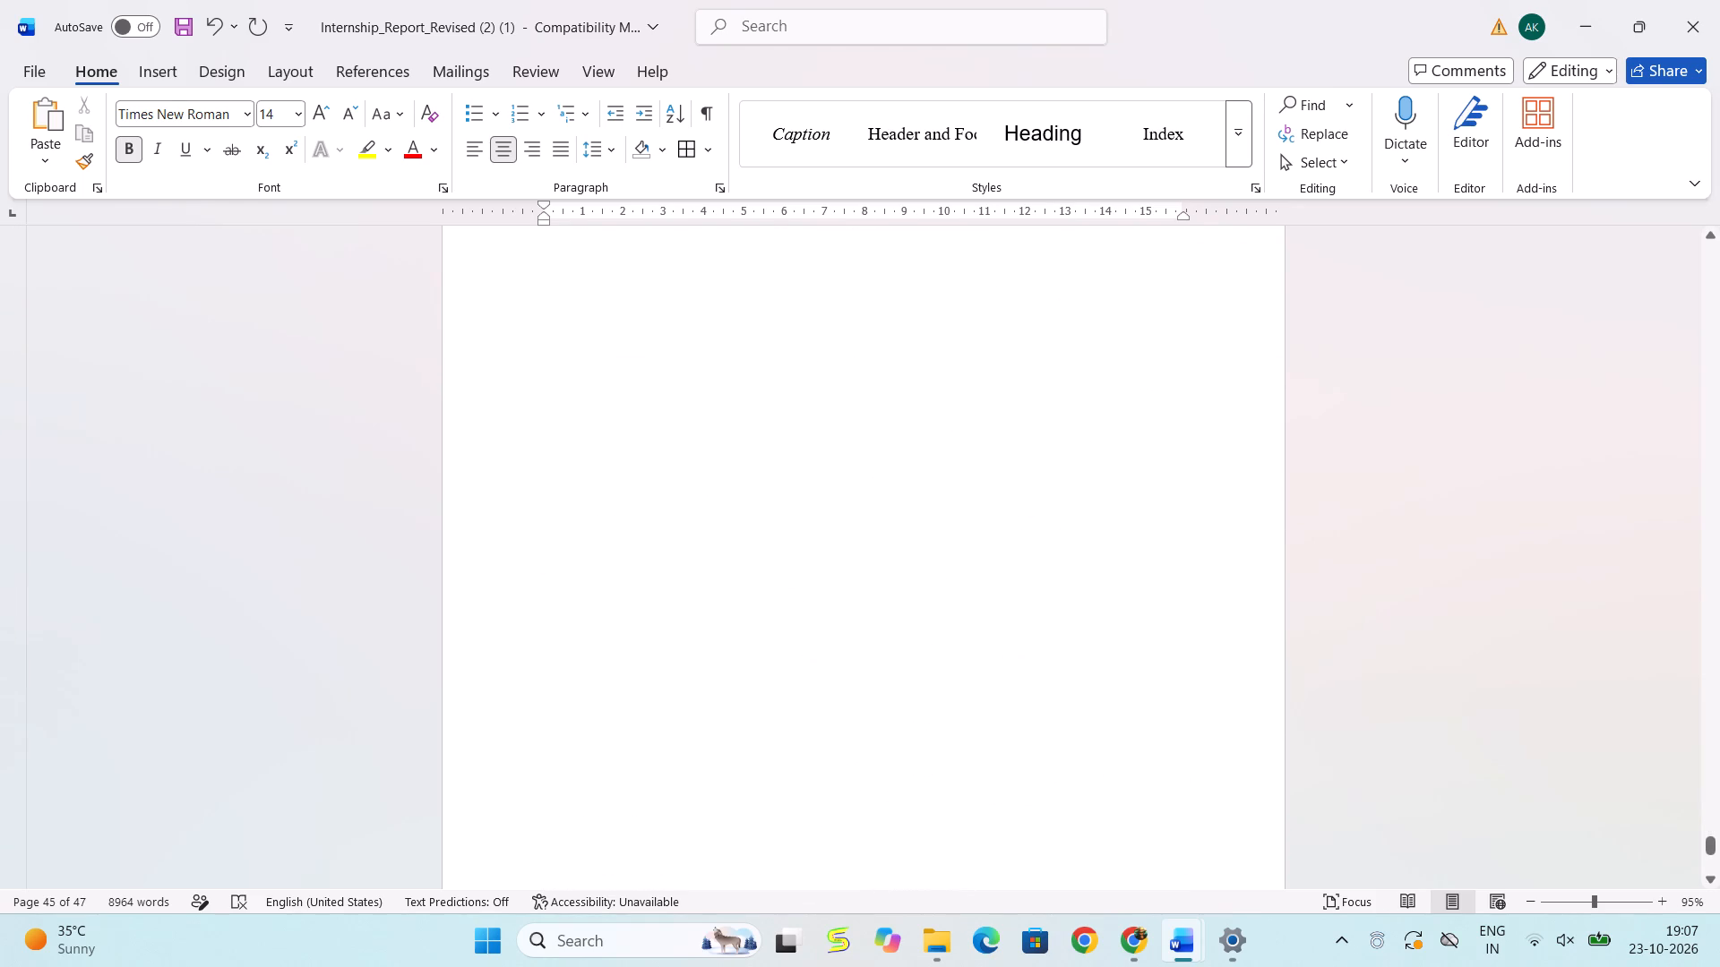
scroll(827, 443, "down", 3)
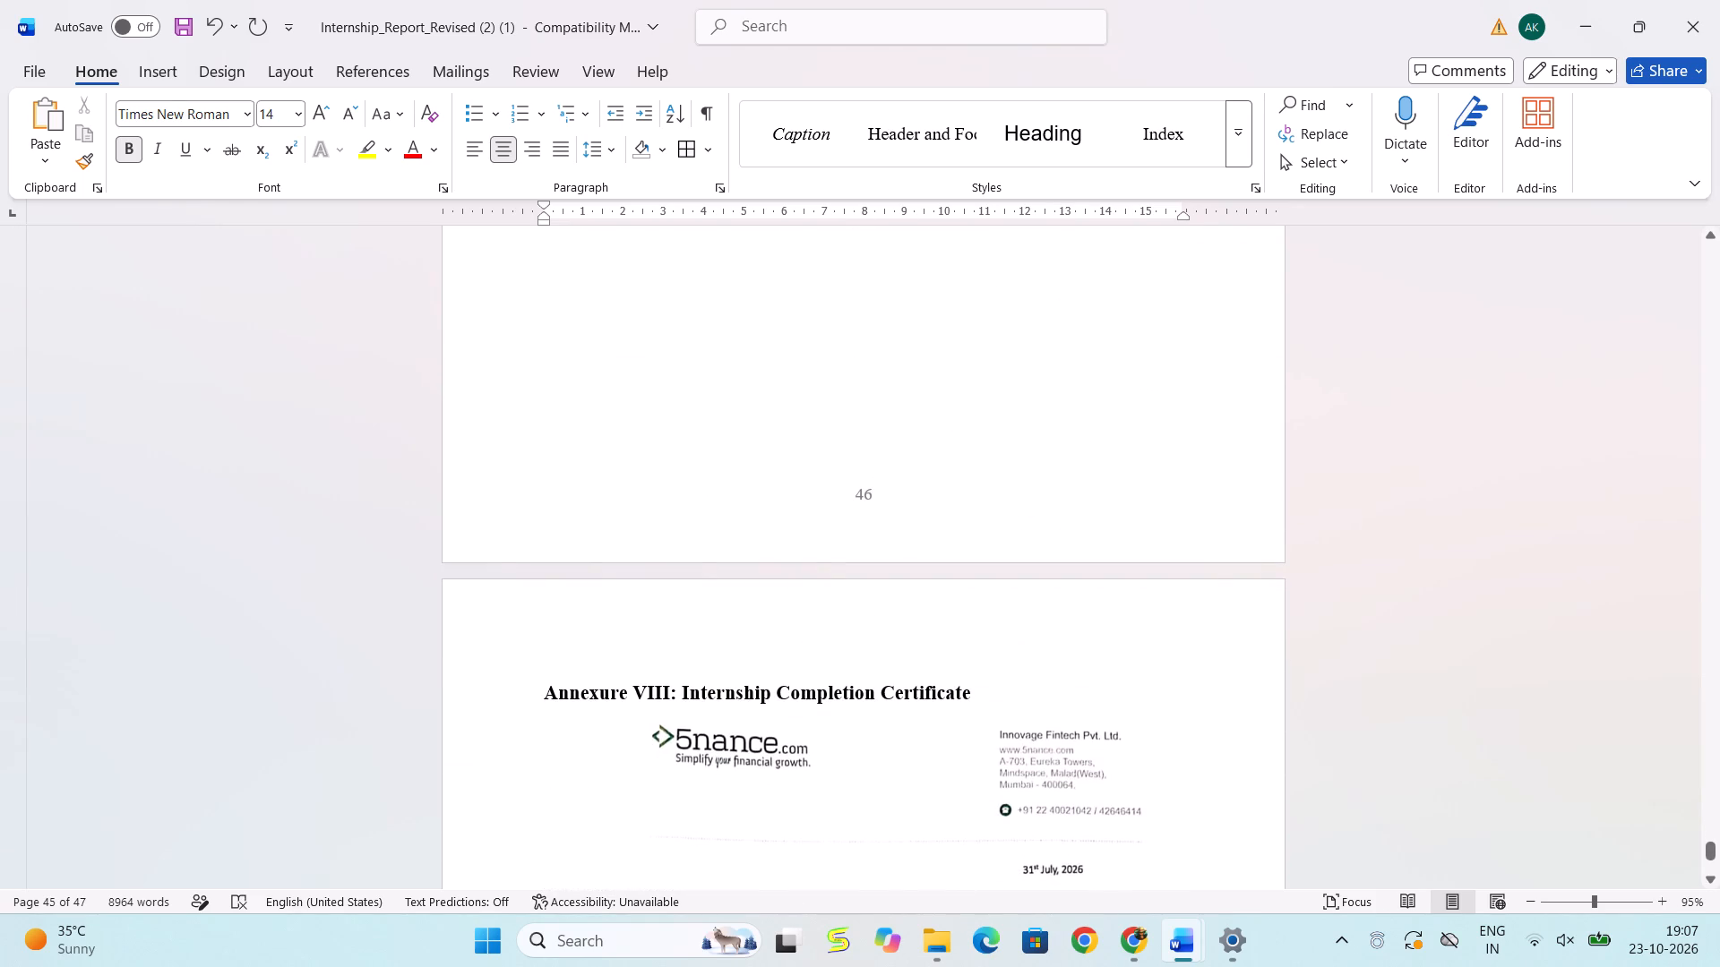
left_click(659, 689)
key("BackSpace")
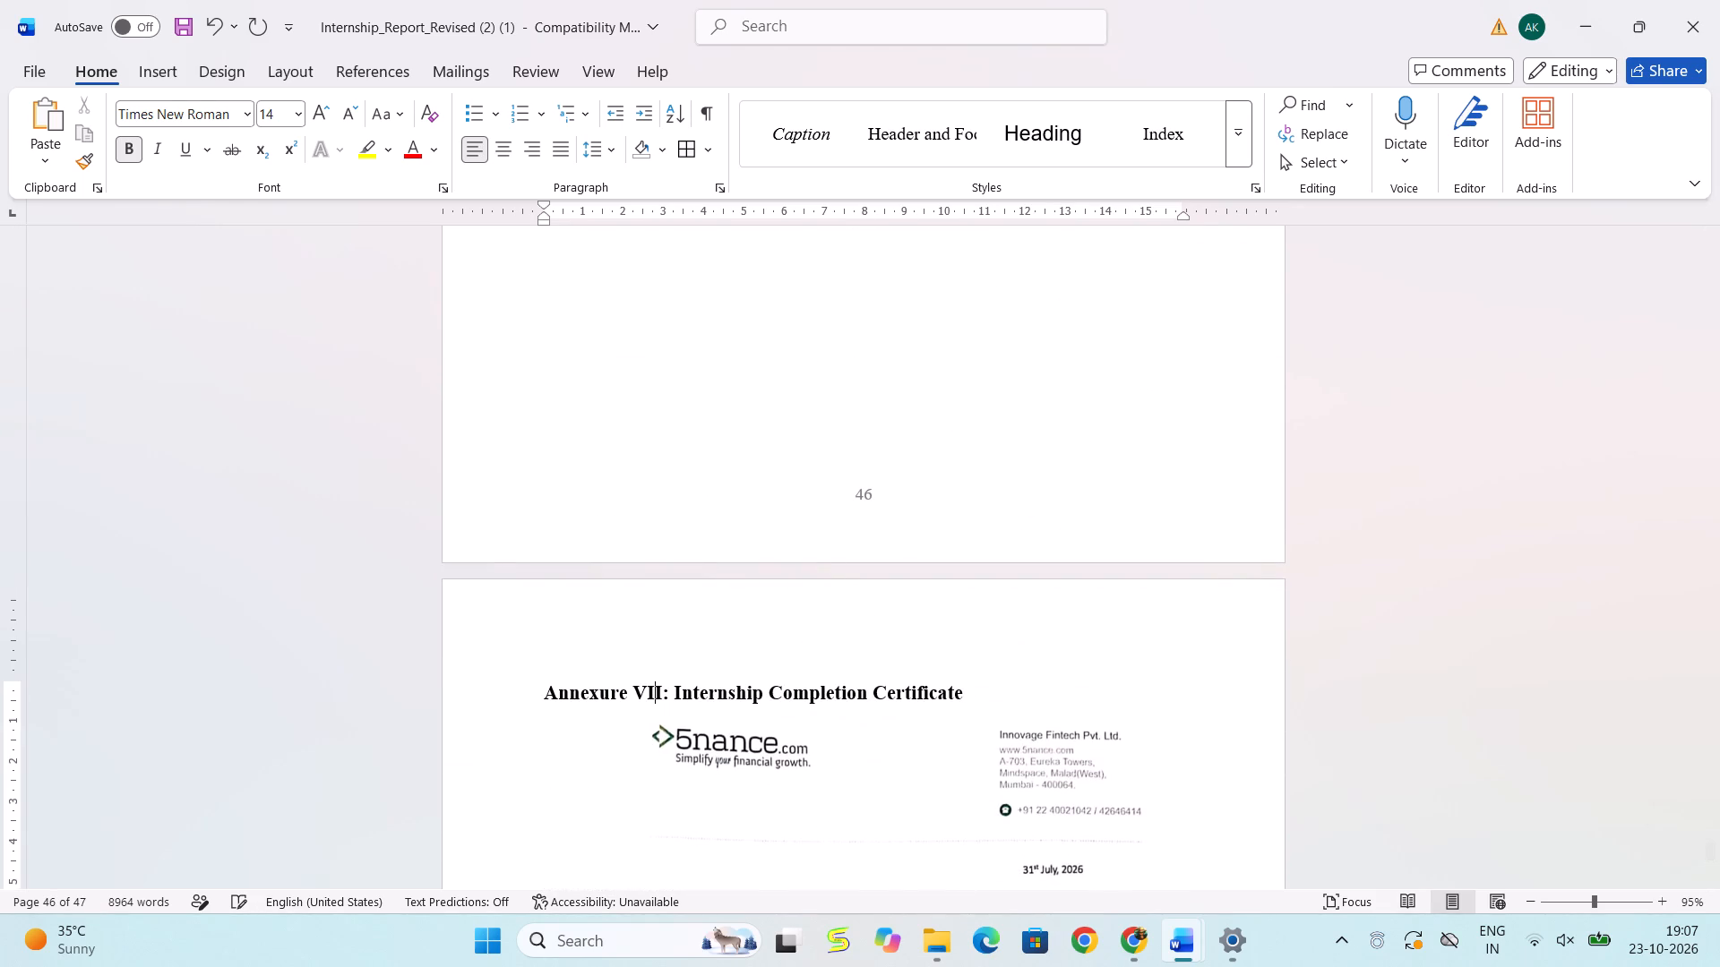
Look back through the report's chapters and review the front matter from the title page to the start of Chapter 1.
scroll(659, 689, "down", 10)
scroll(659, 689, "up", 20)
scroll(659, 689, "up", 10)
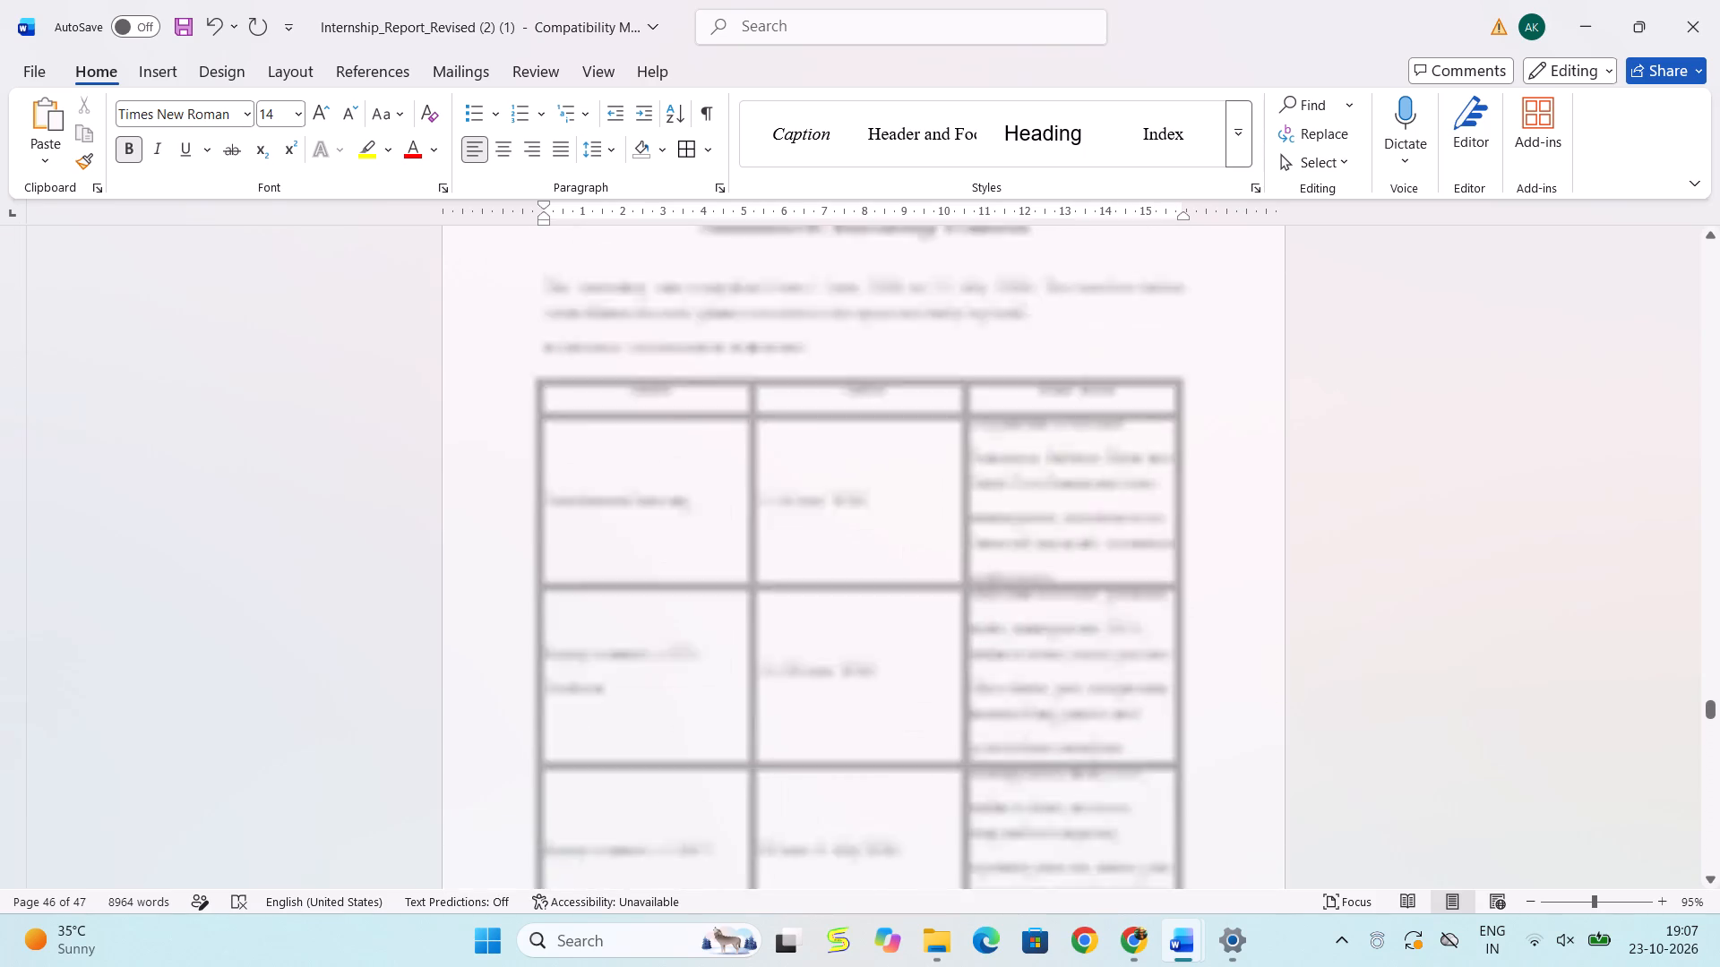
scroll(659, 689, "up", 18)
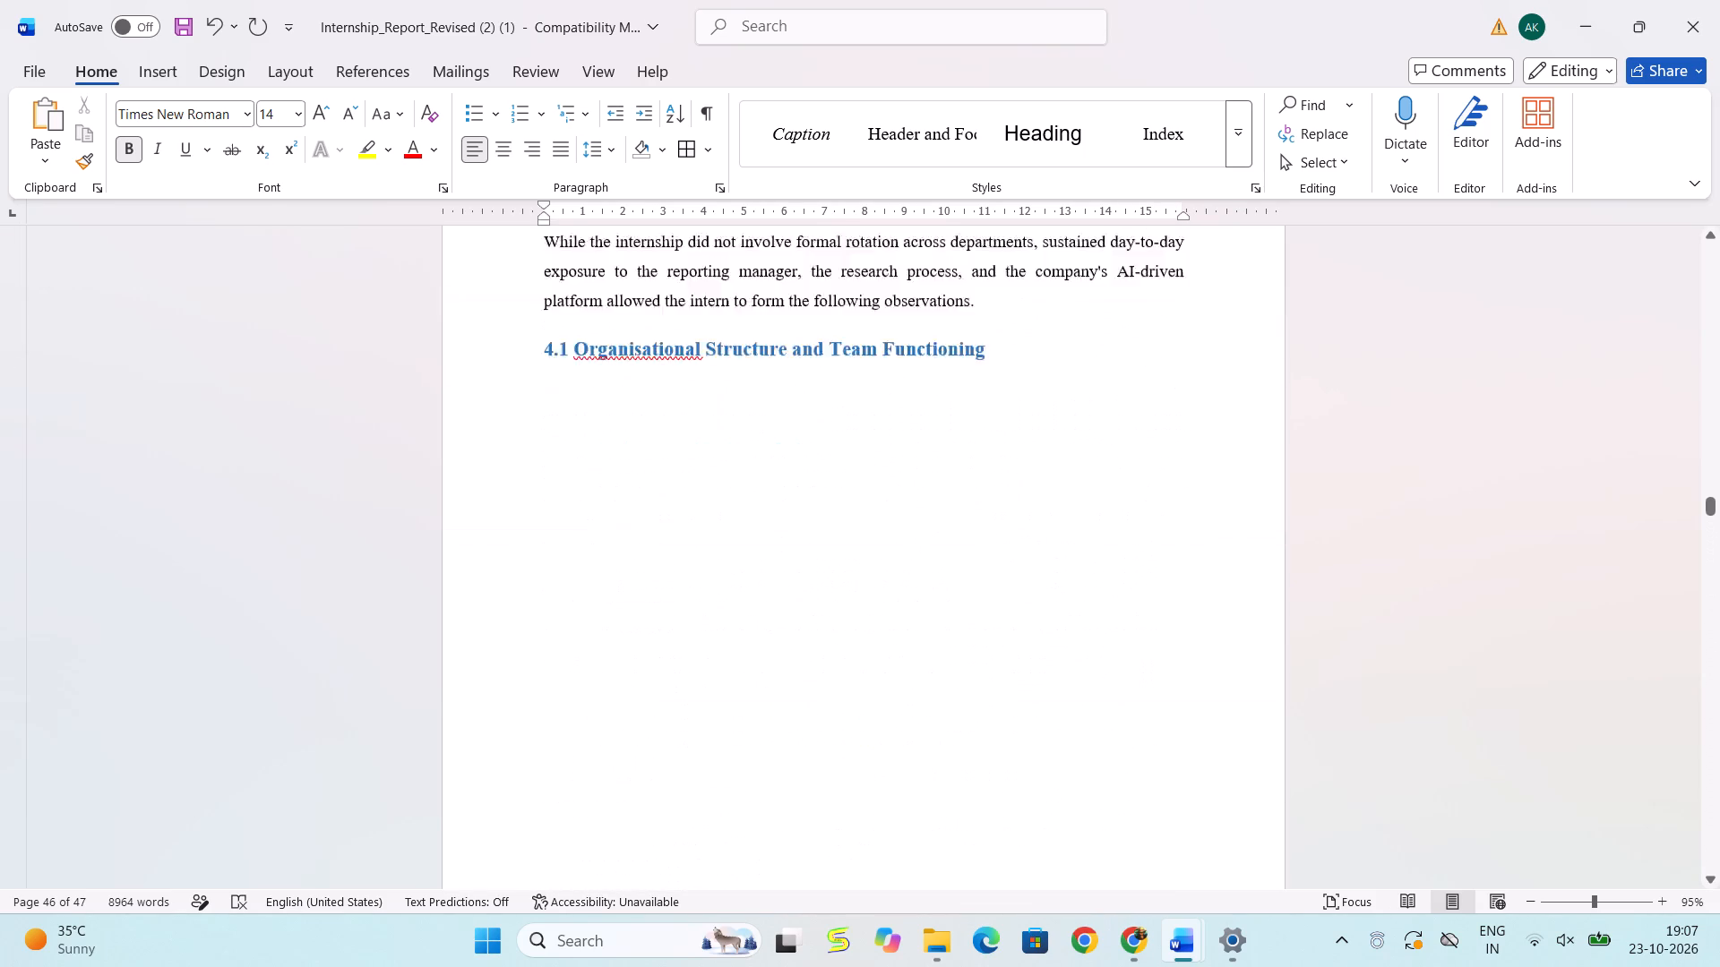
scroll(659, 689, "up", 14)
scroll(659, 689, "up", 12)
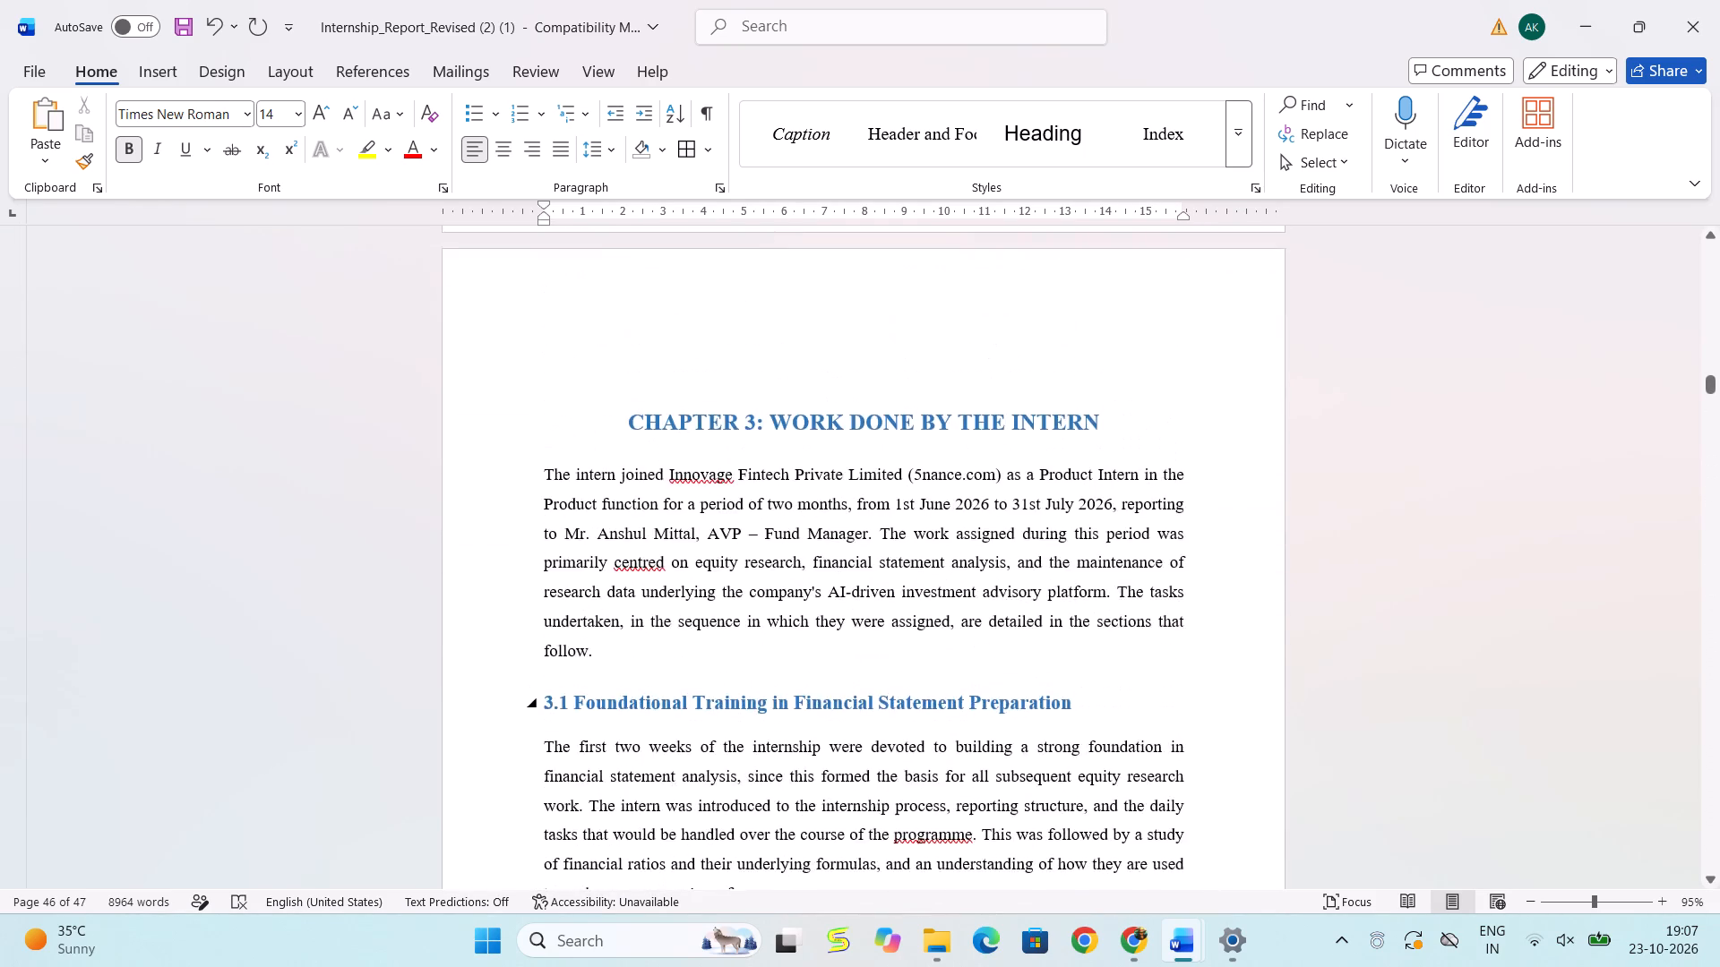
scroll(659, 689, "up", 19)
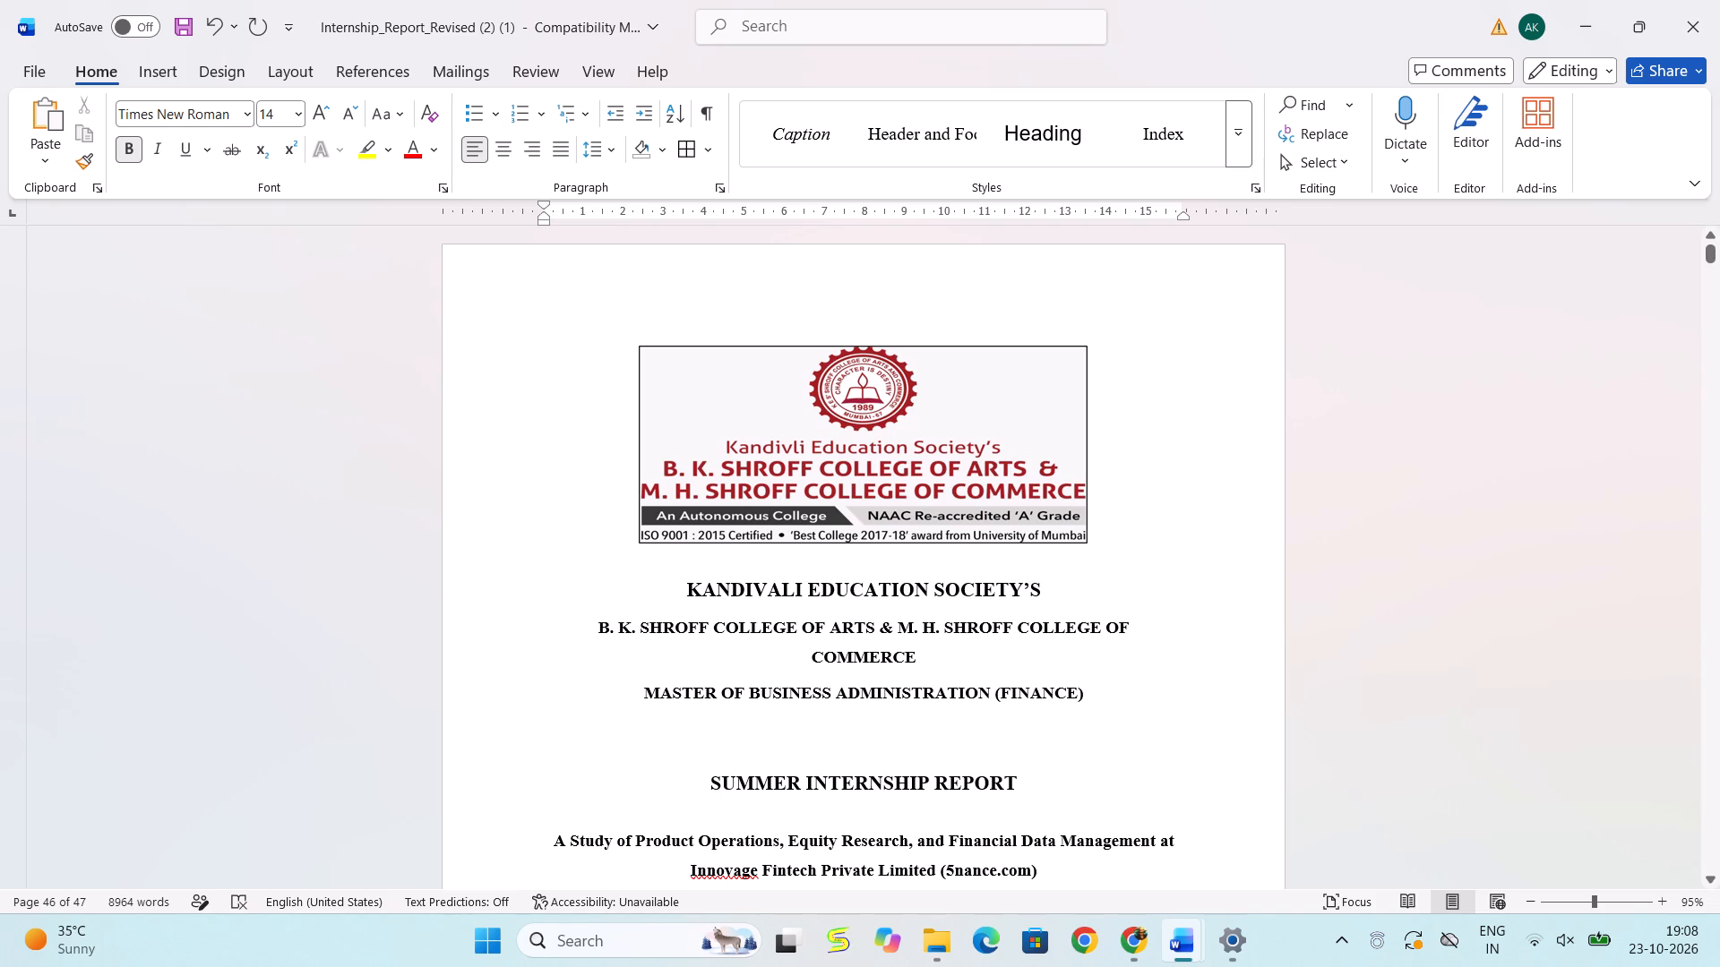
scroll(729, 672, "down", 4)
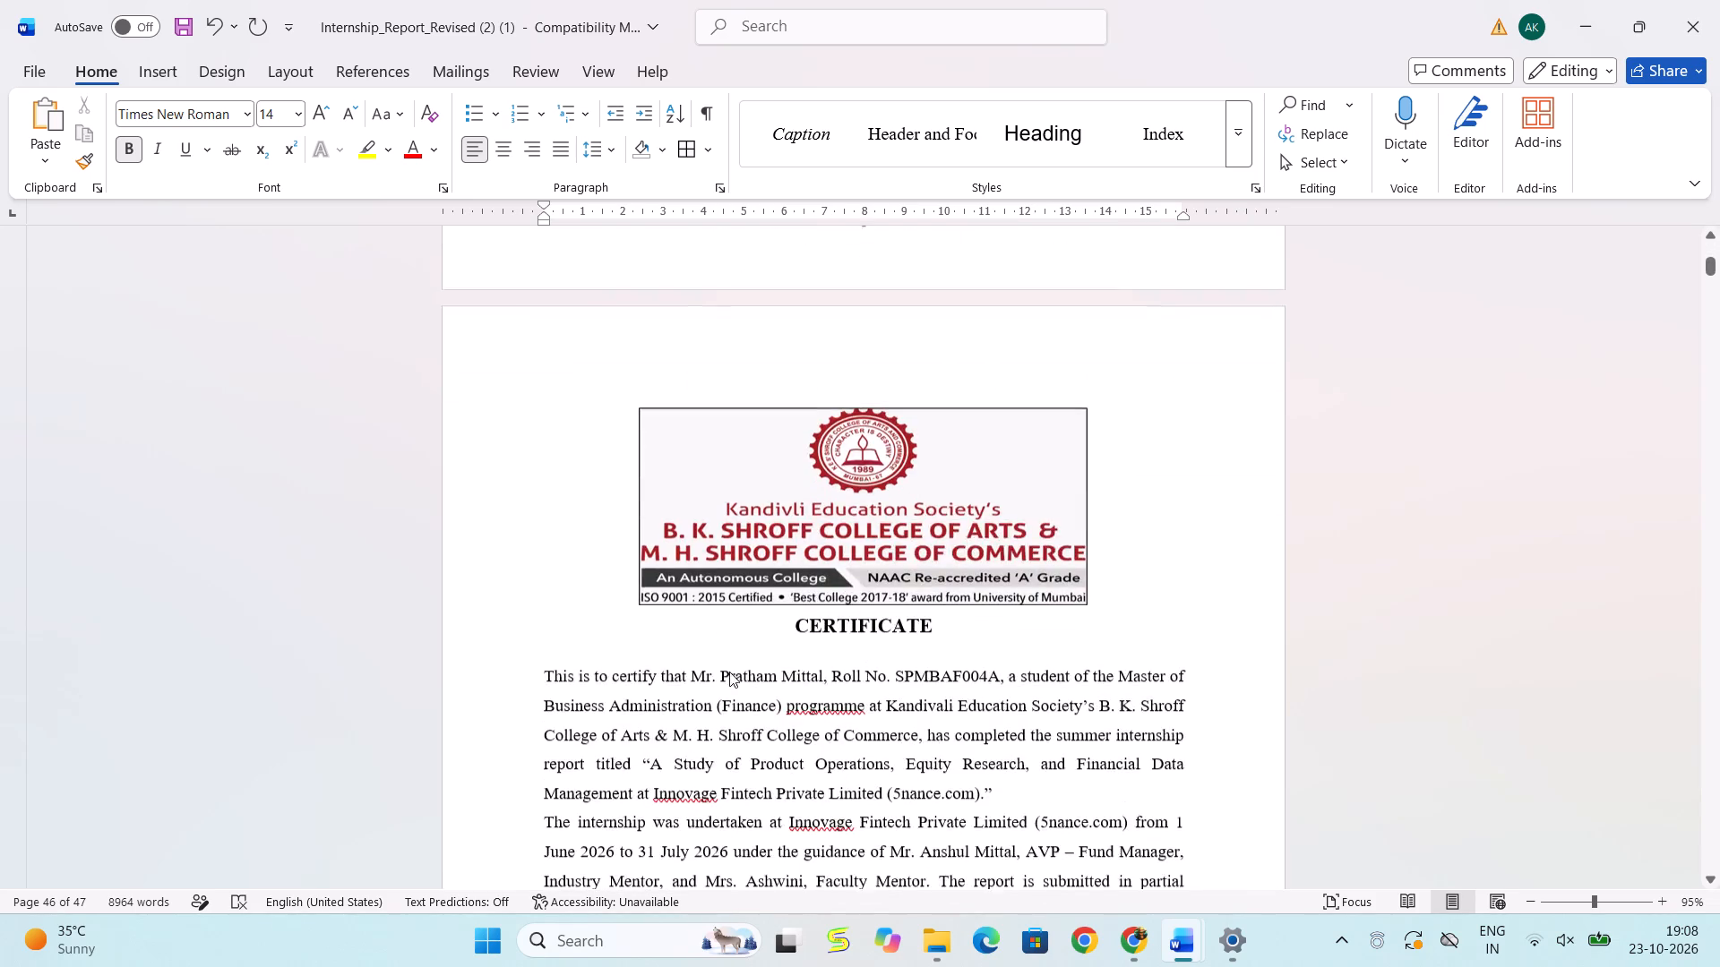
scroll(729, 672, "down", 8)
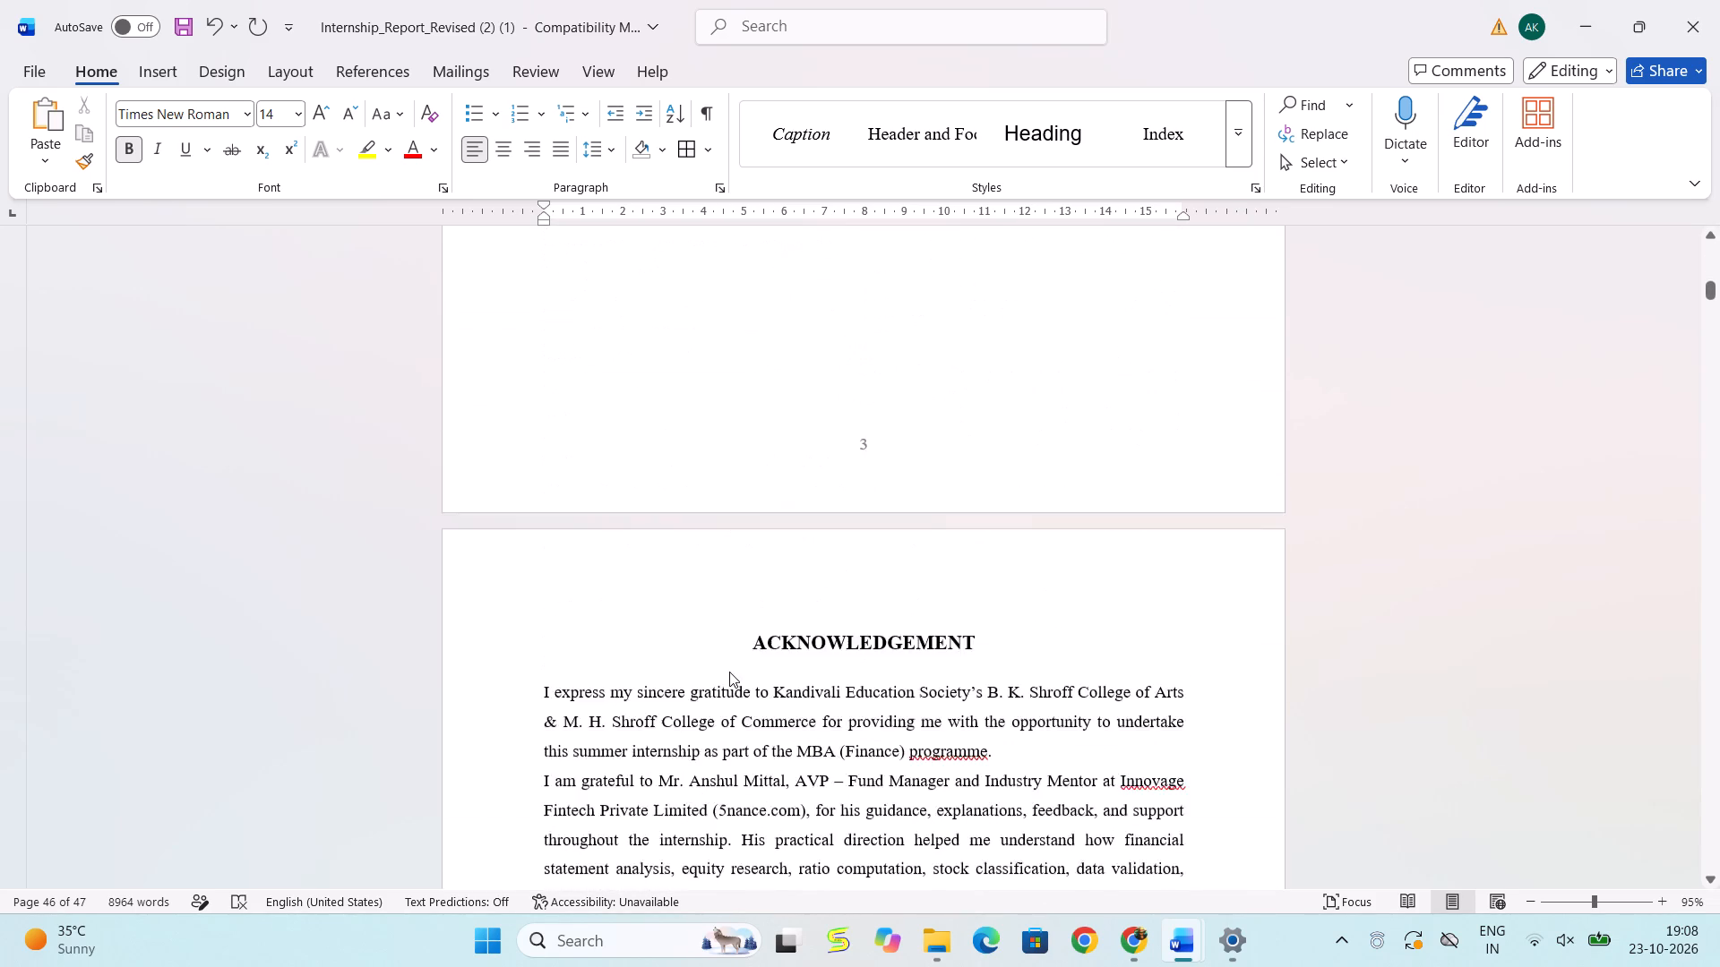
scroll(729, 672, "down", 6)
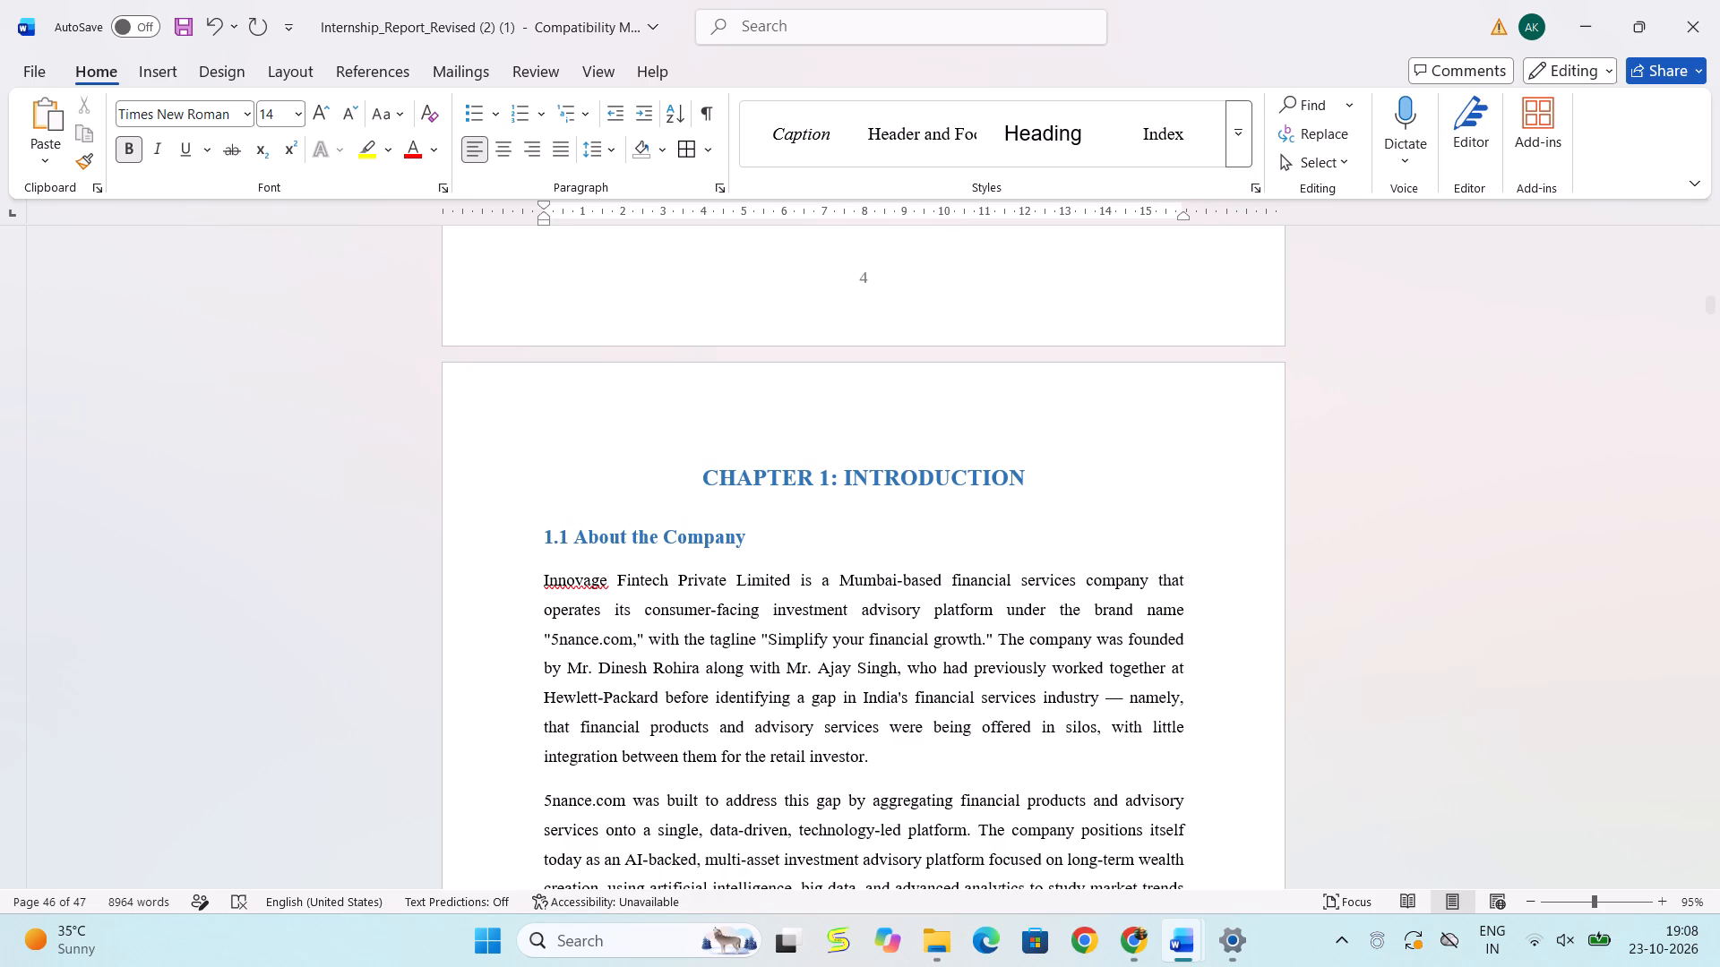
scroll(729, 672, "up", 1)
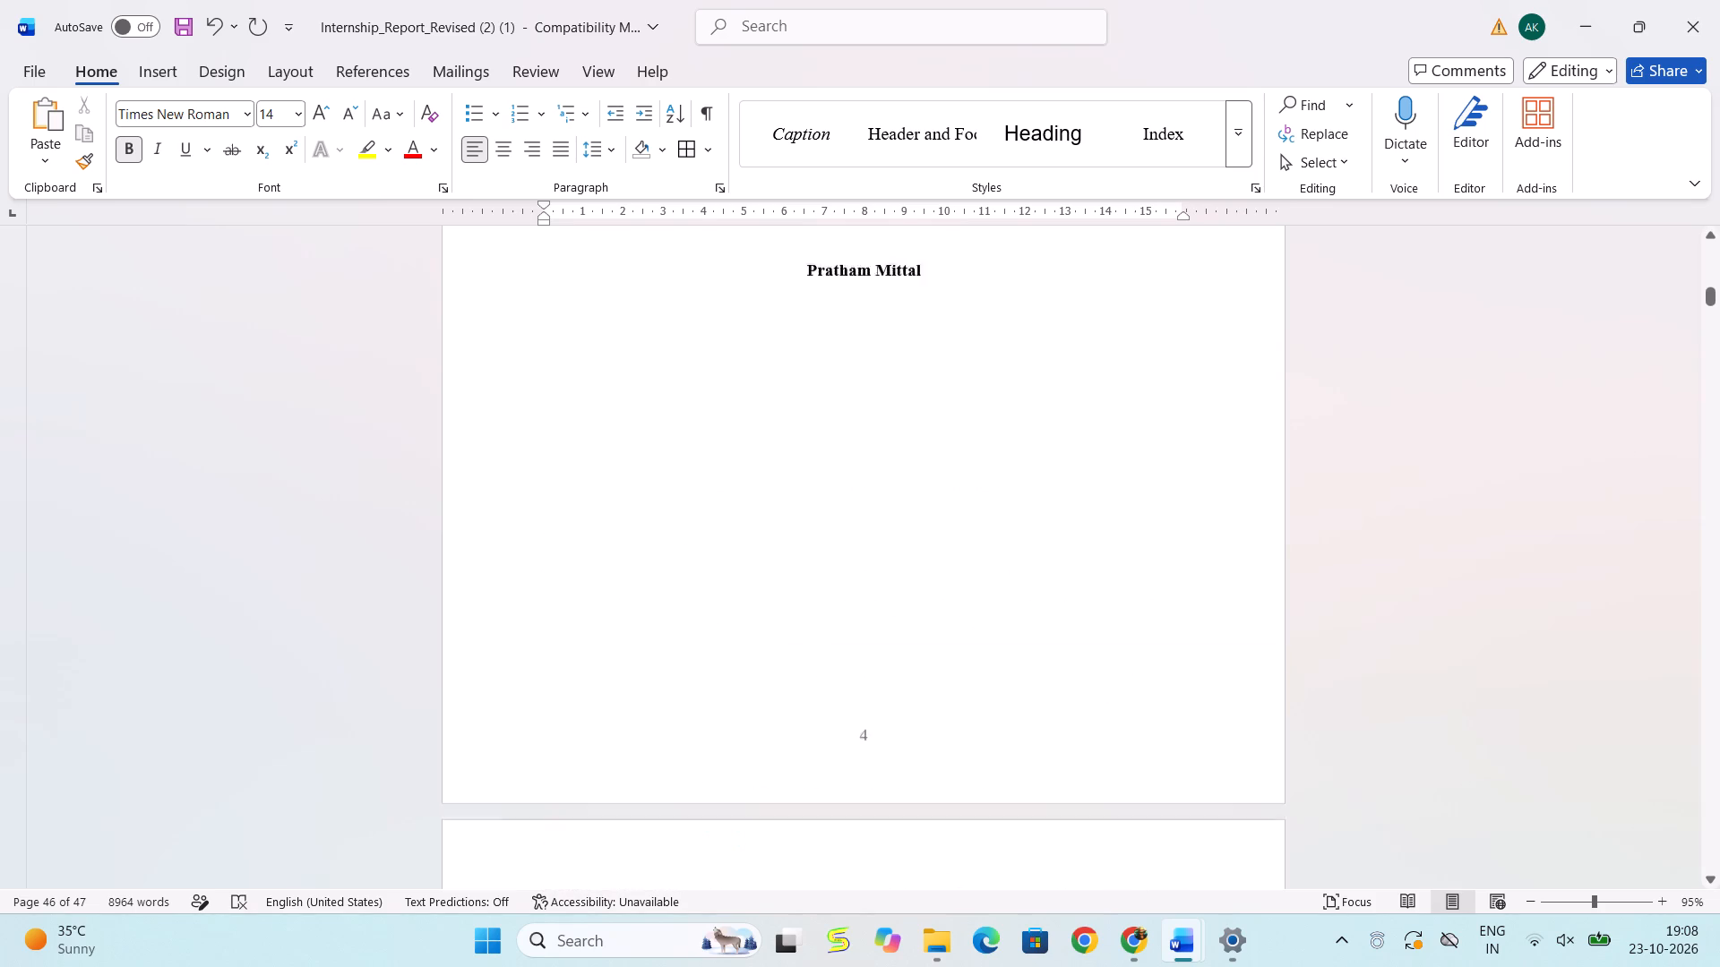
scroll(729, 672, "up", 2)
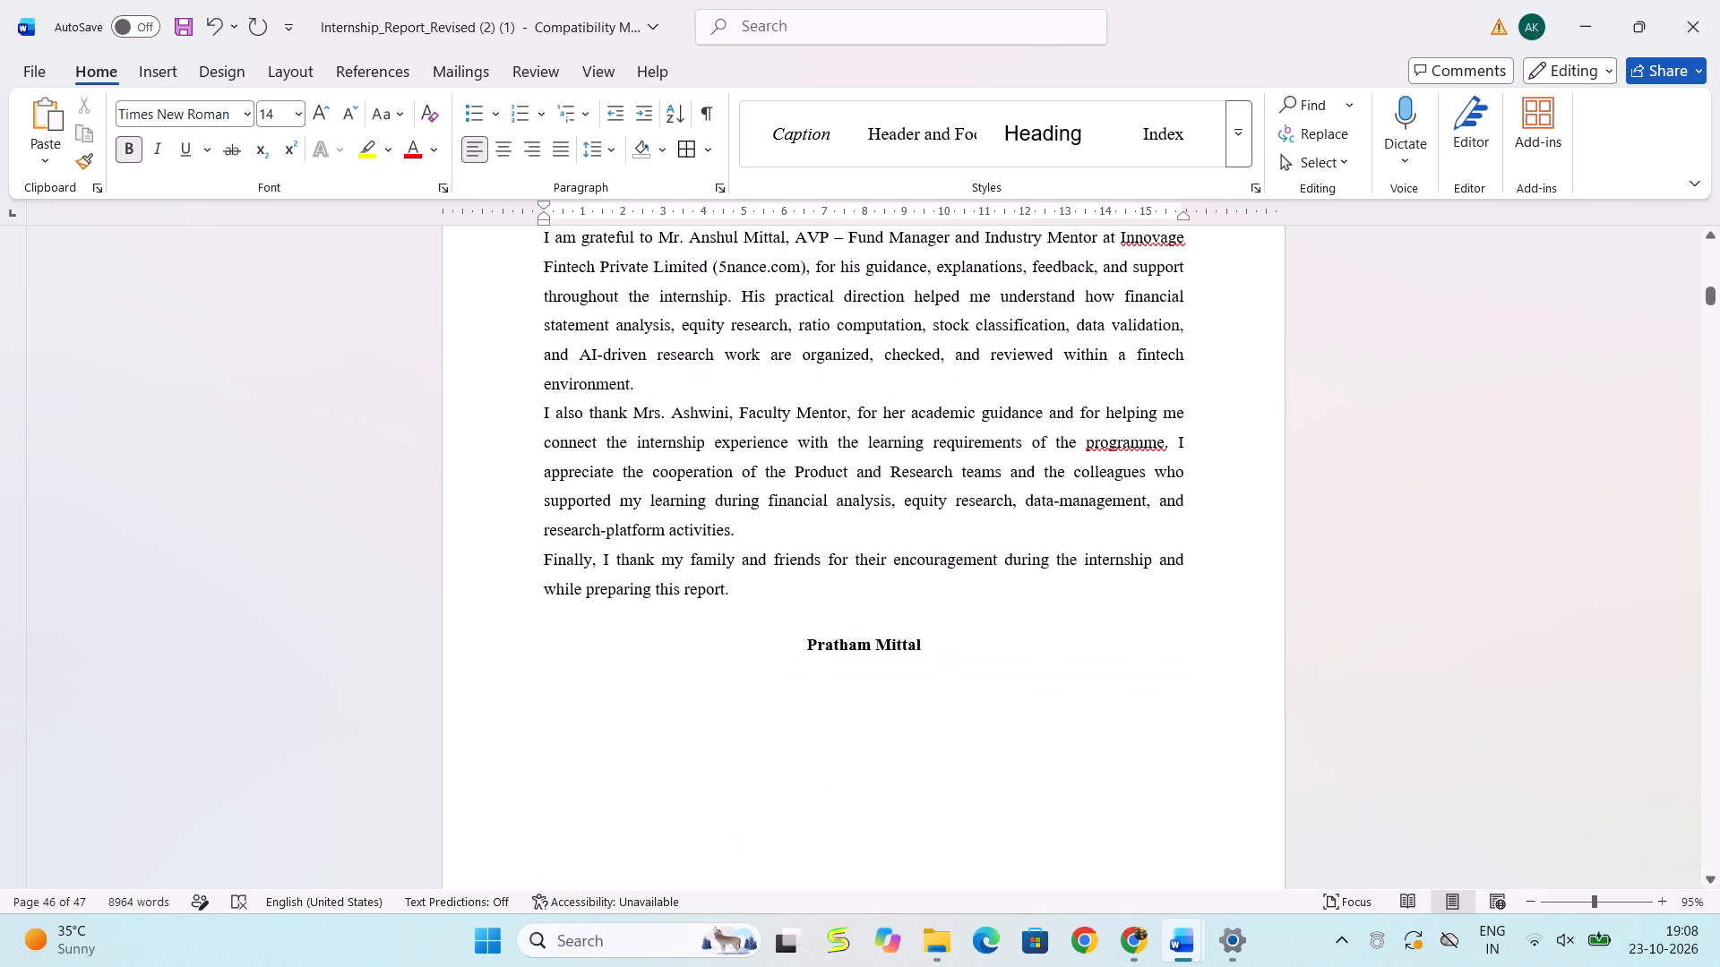
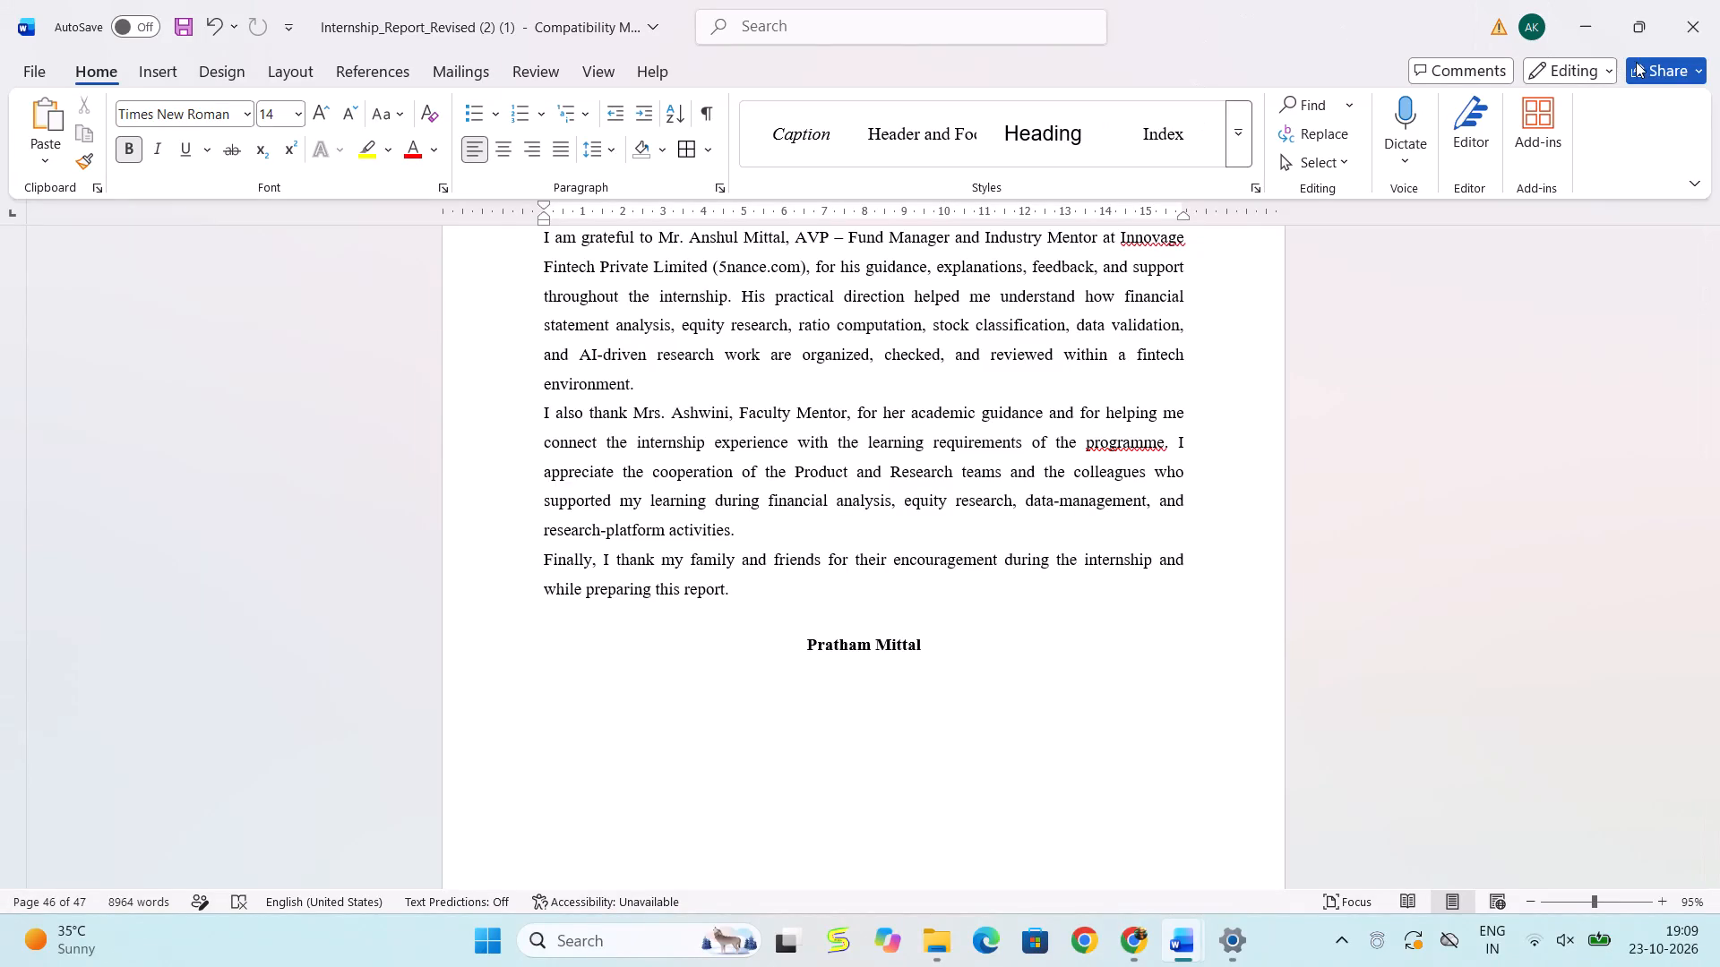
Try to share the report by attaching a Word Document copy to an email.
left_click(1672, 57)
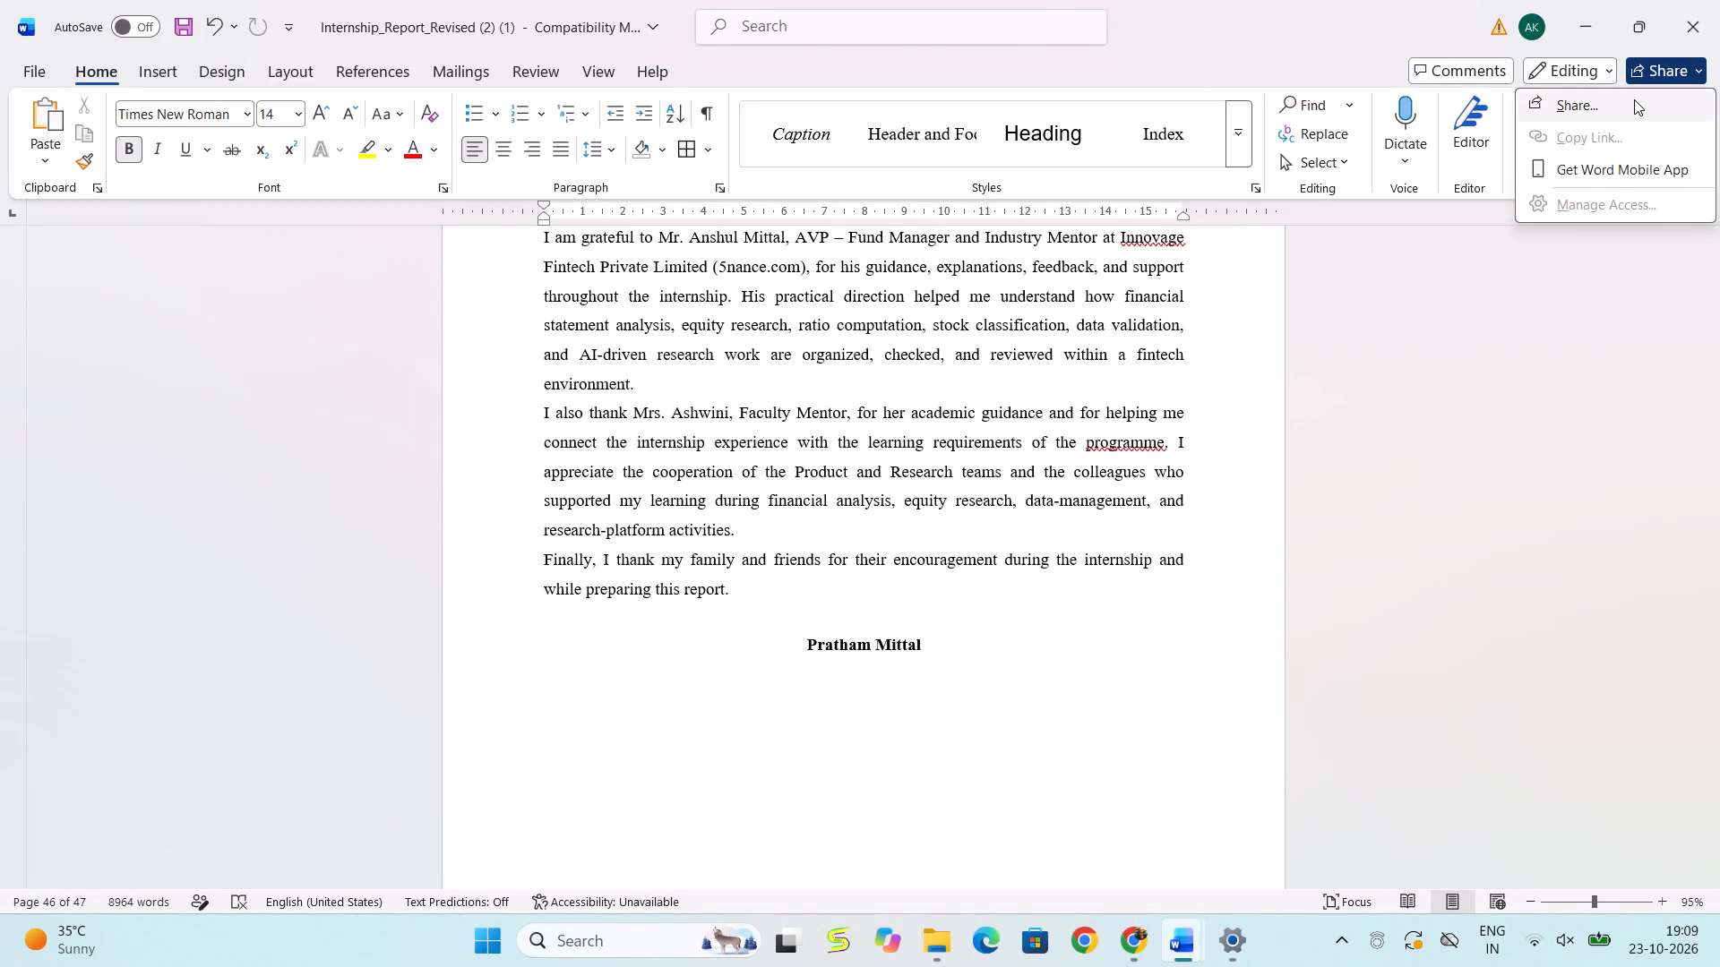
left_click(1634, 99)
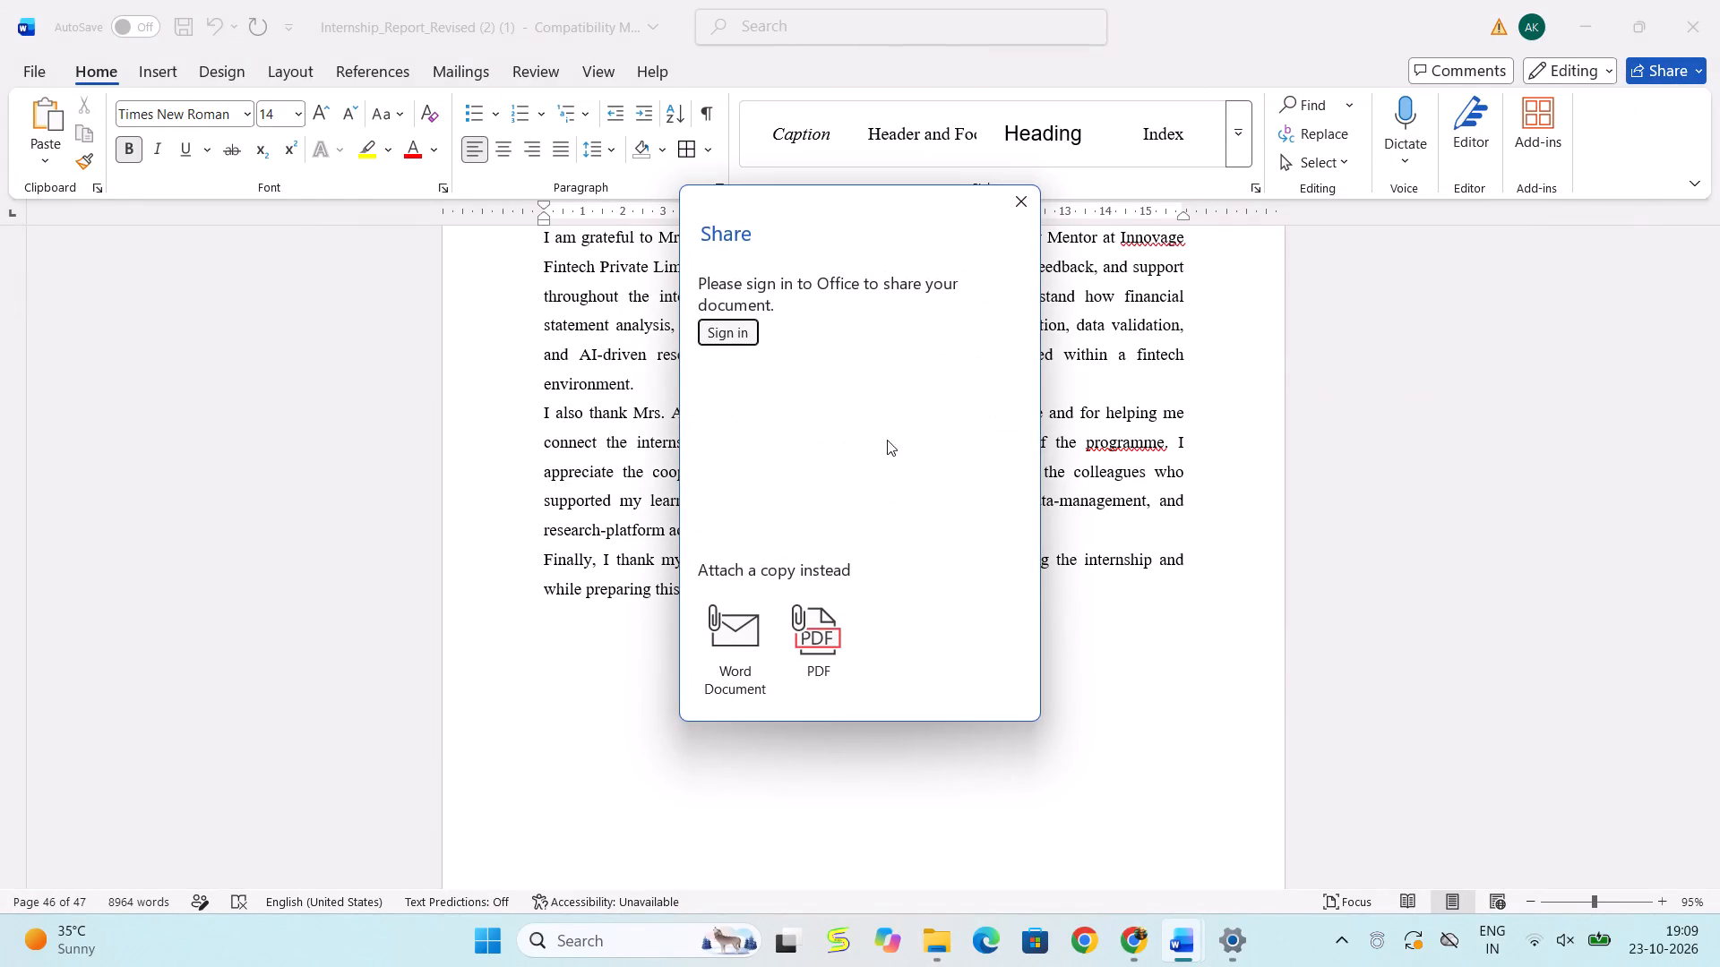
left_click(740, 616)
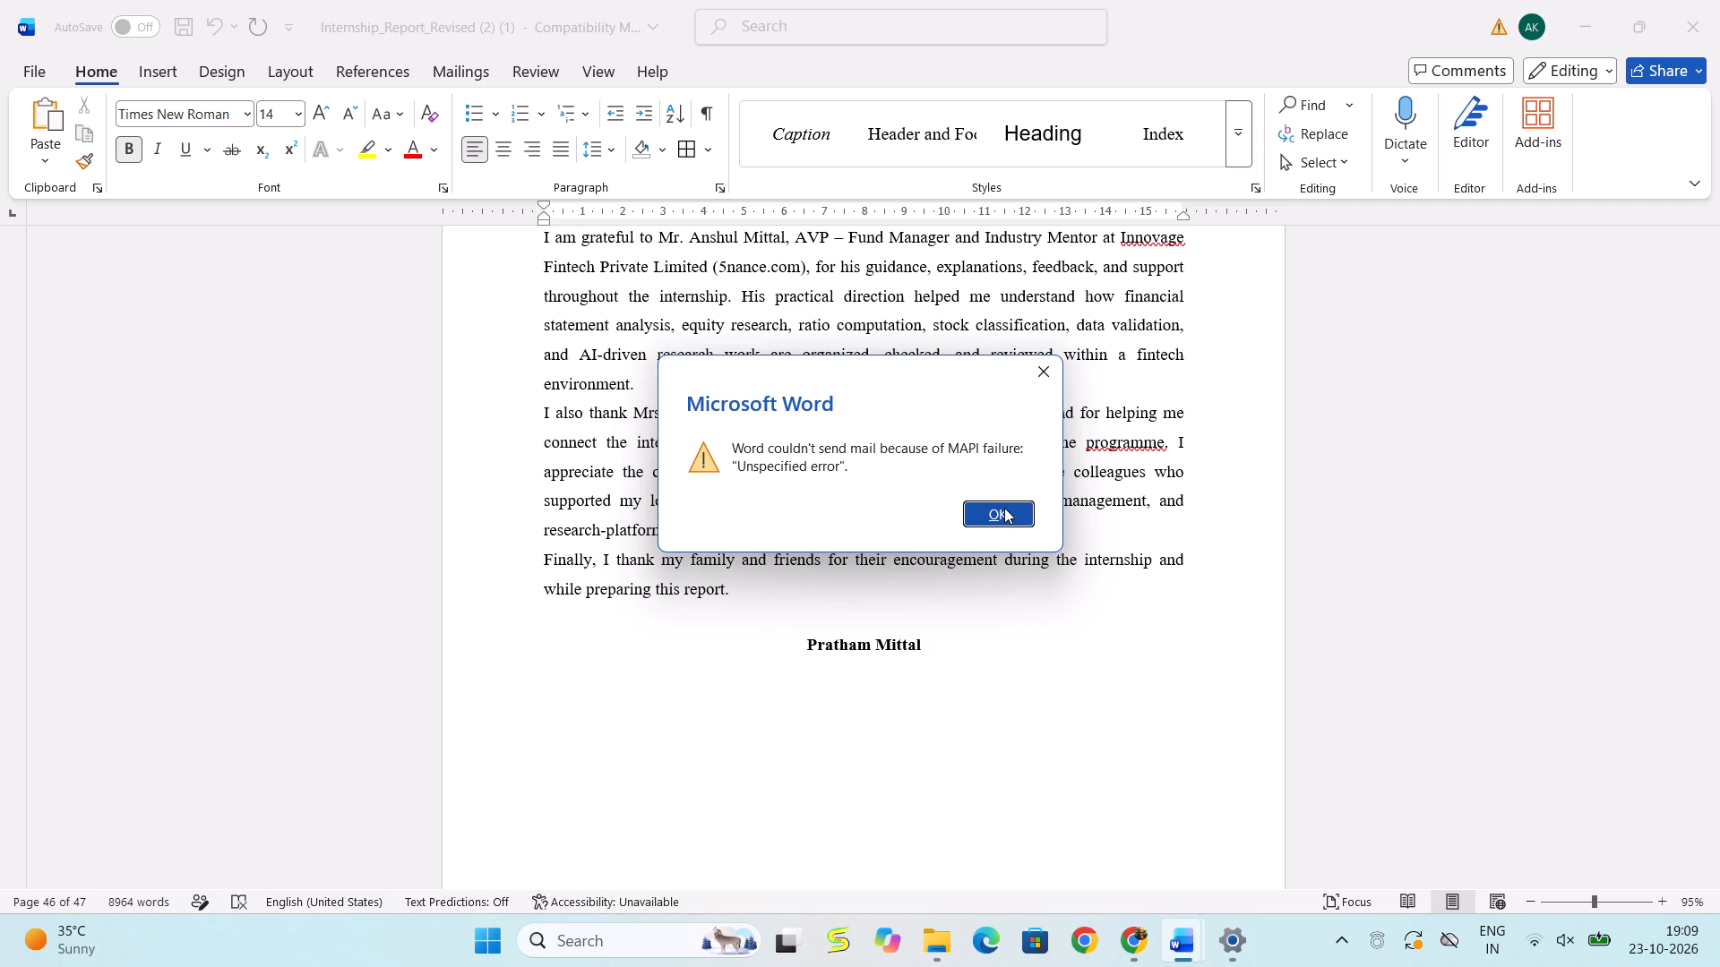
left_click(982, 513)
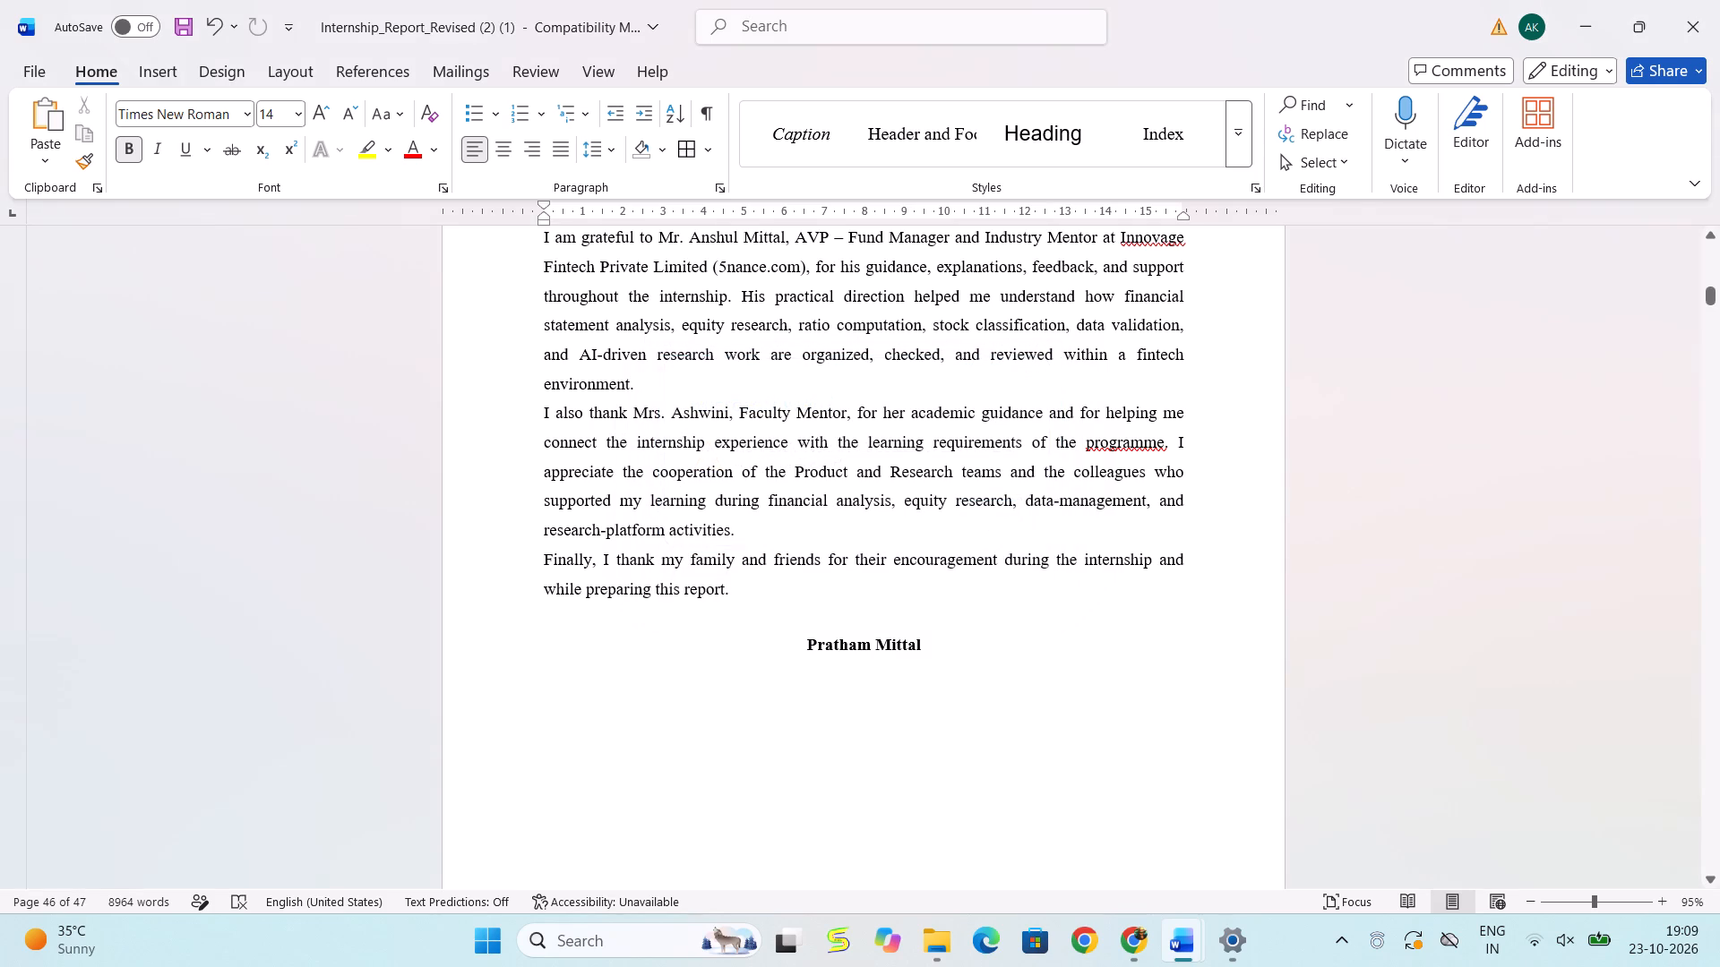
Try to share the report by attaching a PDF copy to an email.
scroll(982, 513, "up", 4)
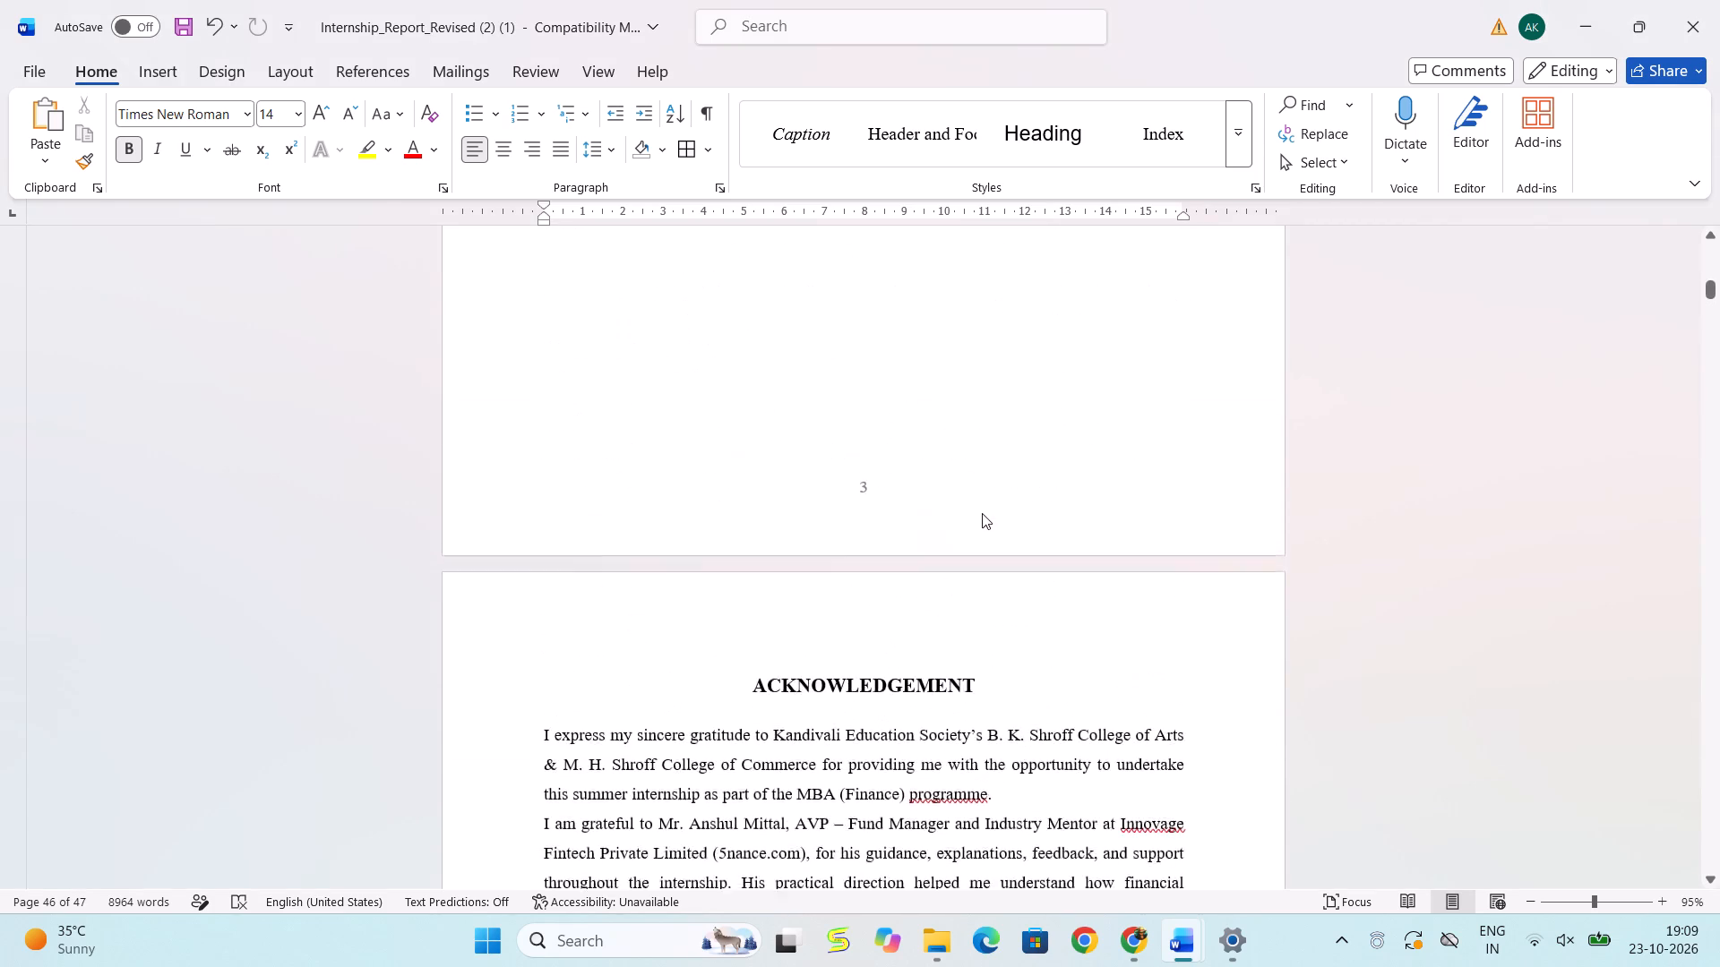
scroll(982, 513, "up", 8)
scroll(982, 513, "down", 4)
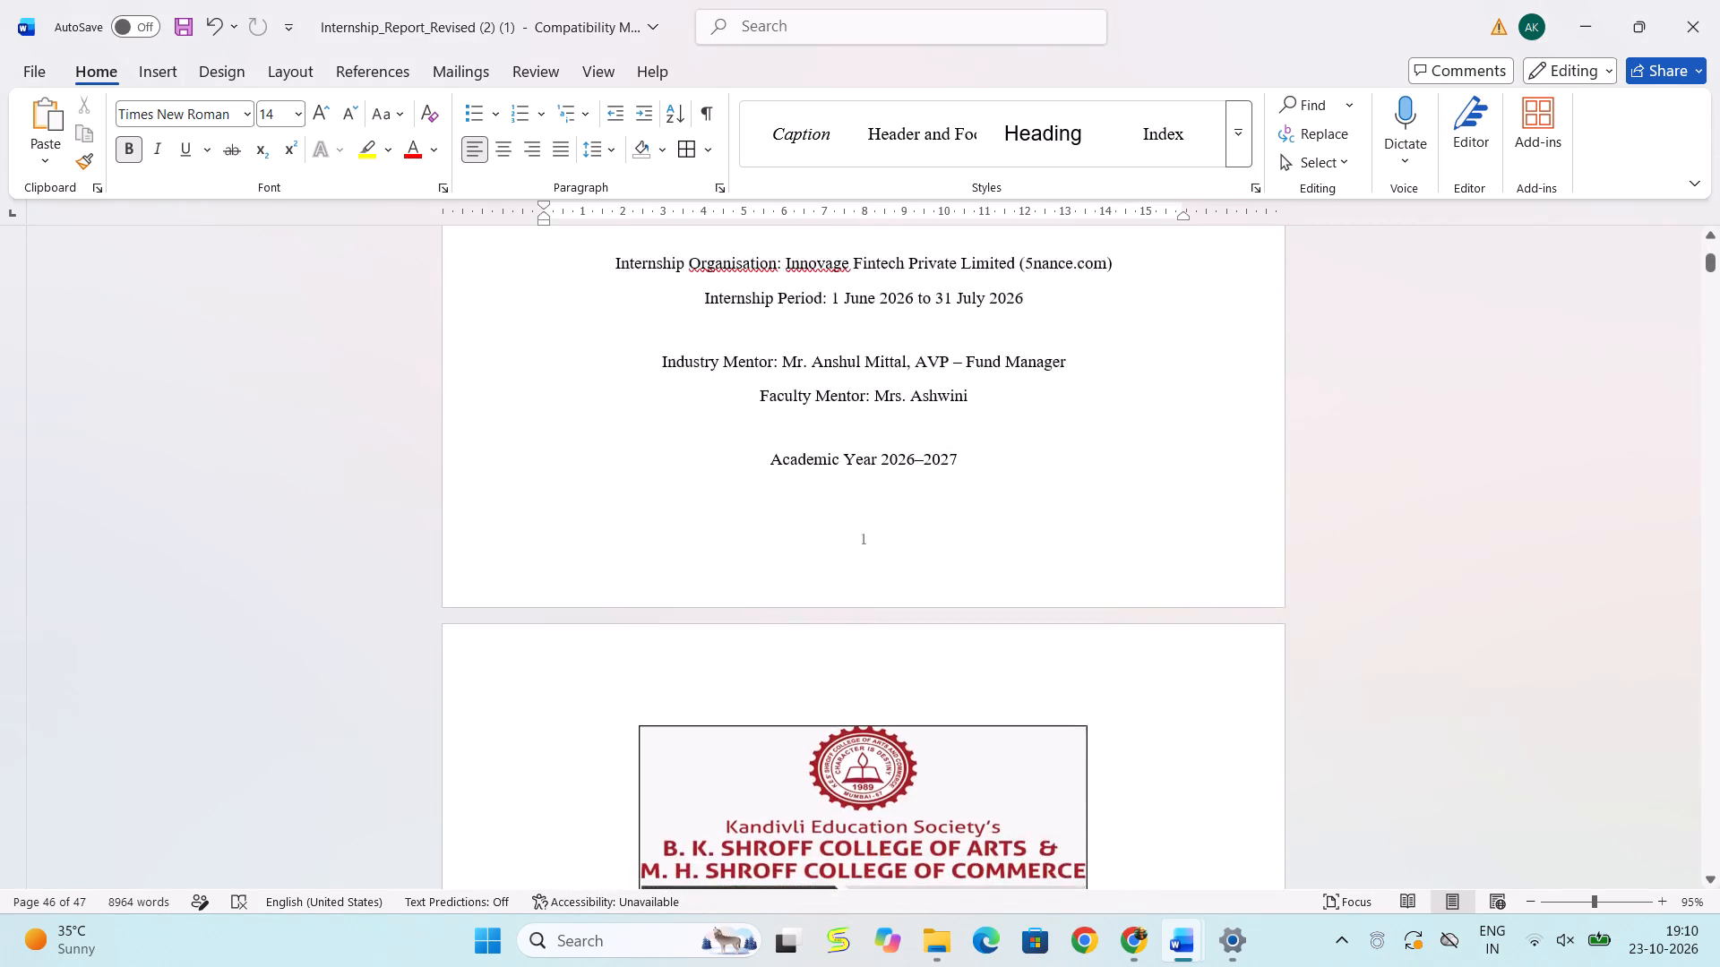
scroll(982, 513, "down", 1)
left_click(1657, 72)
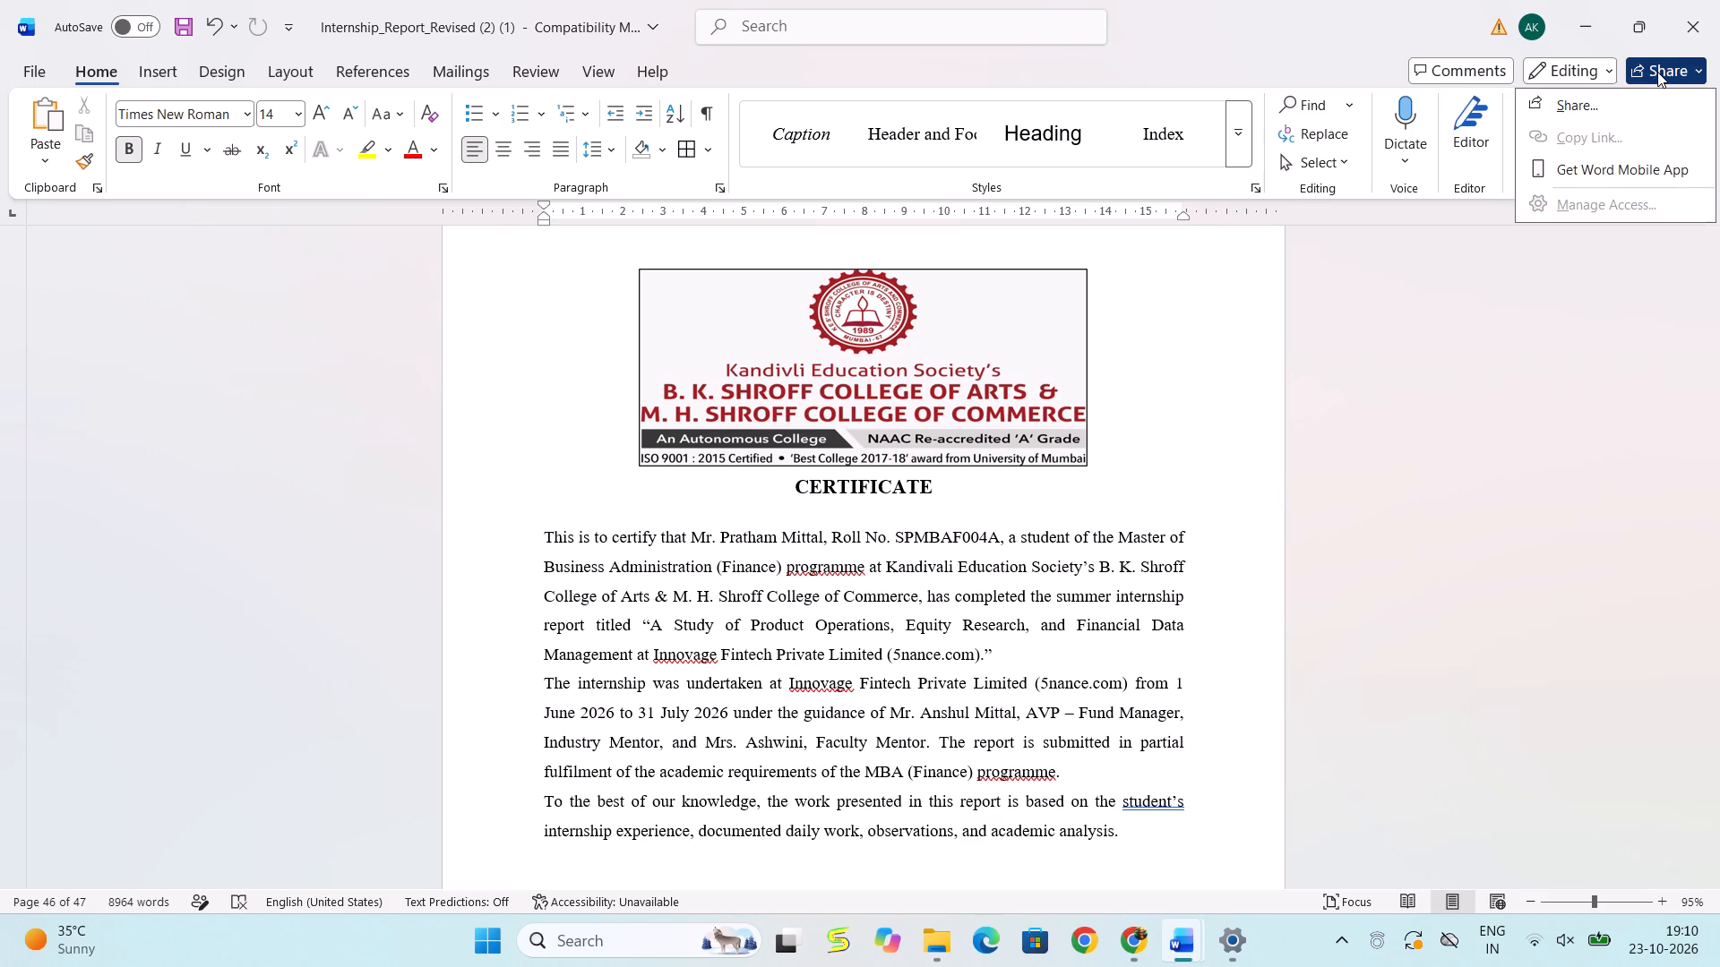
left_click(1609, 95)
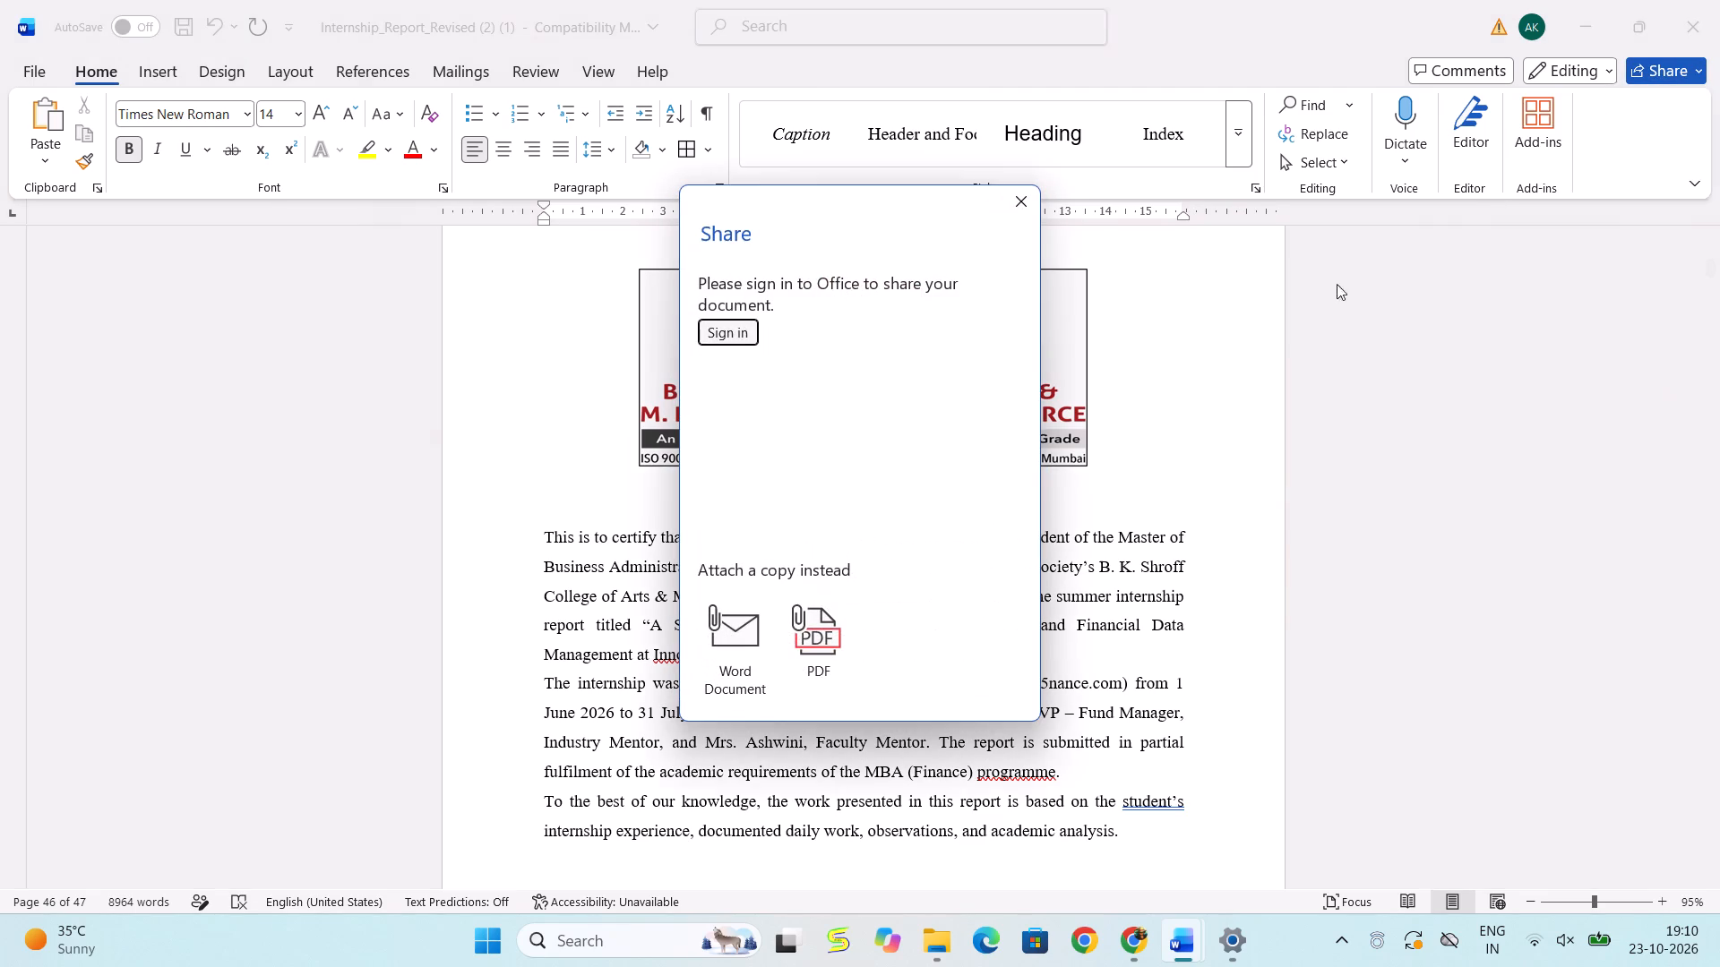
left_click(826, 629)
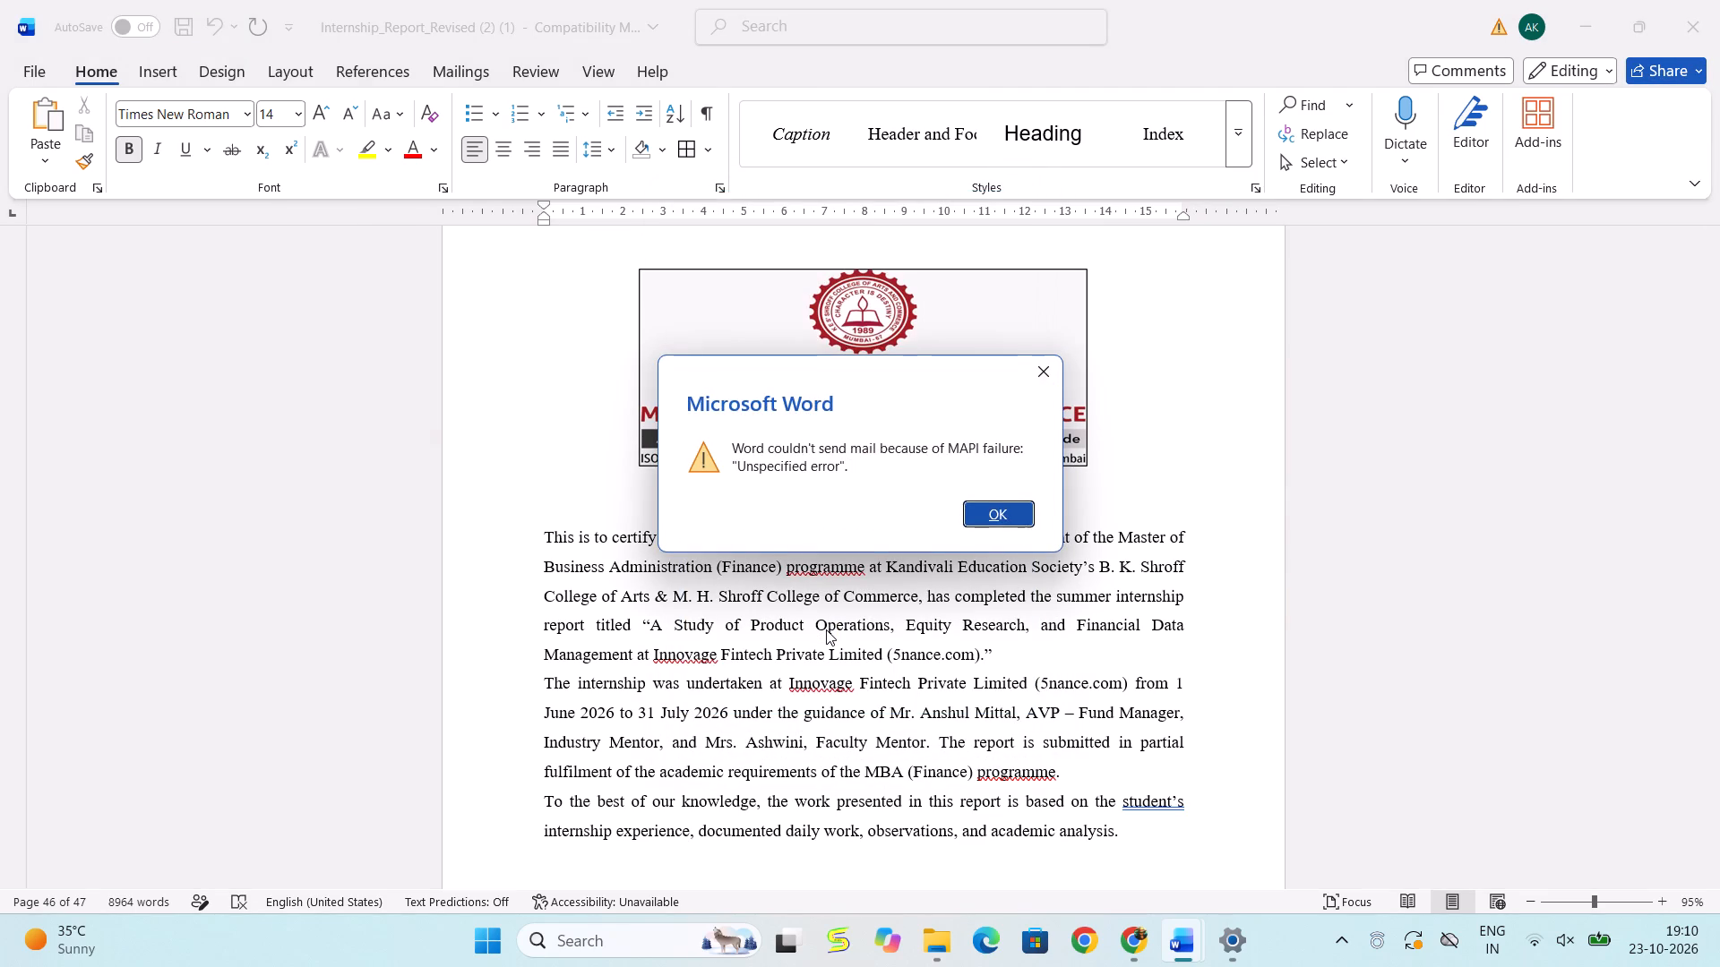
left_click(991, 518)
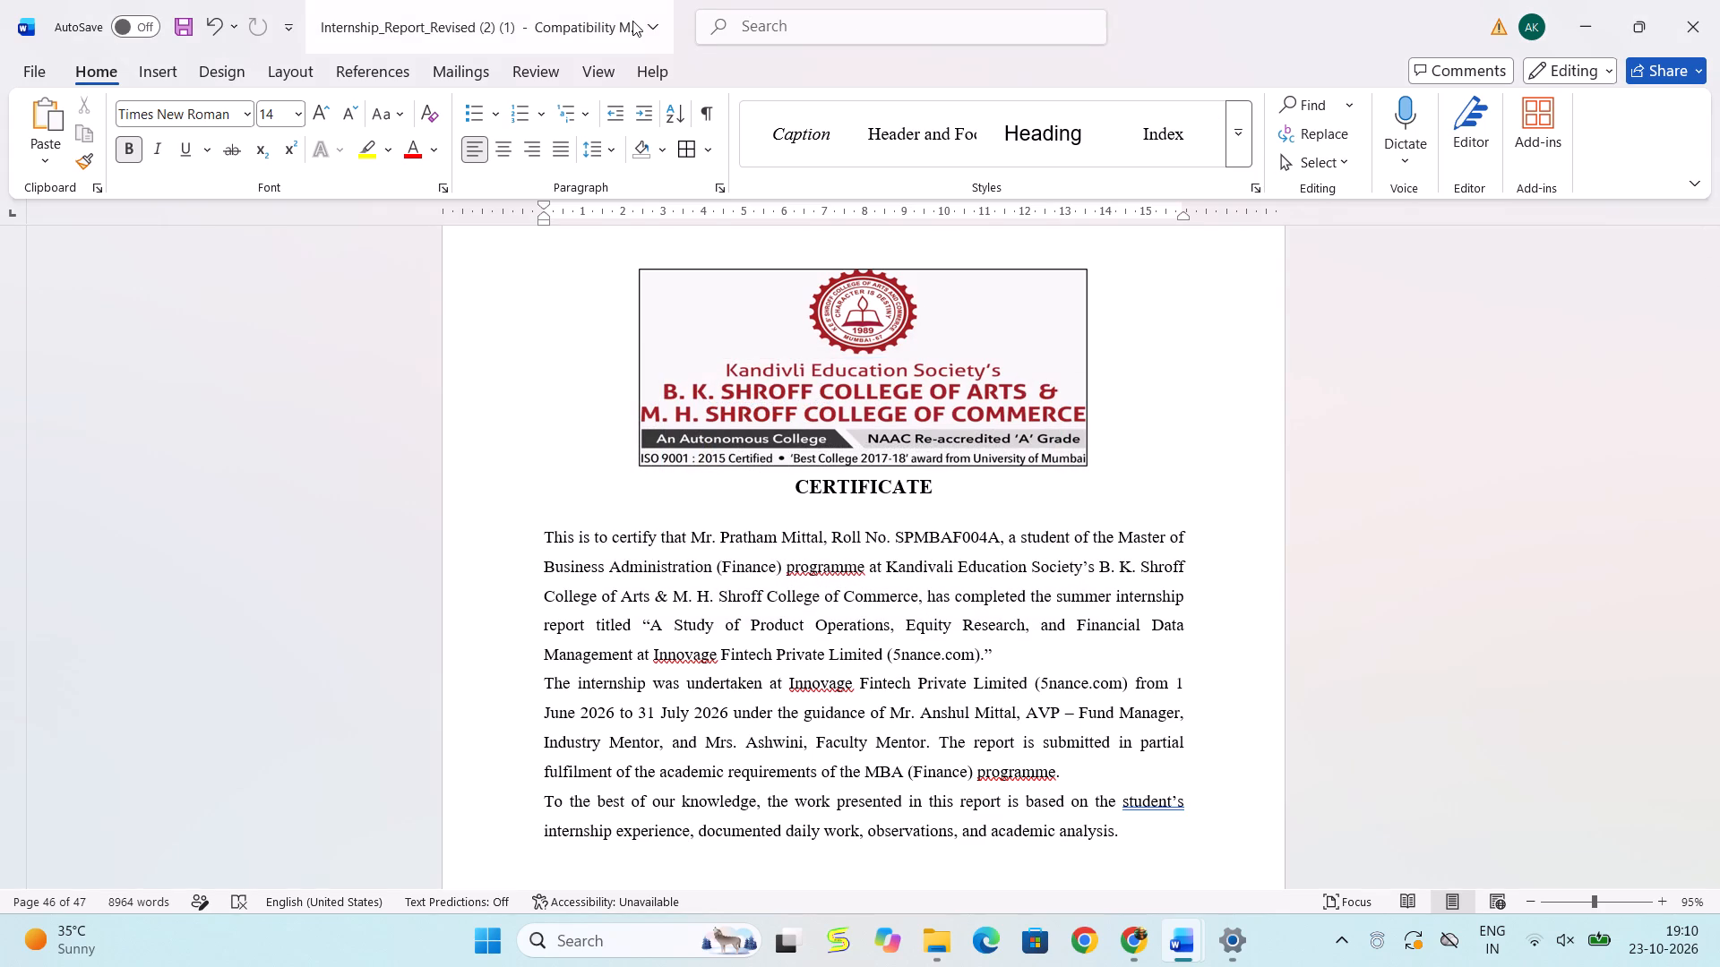
Save the changes to the current internship report file.
left_click(42, 60)
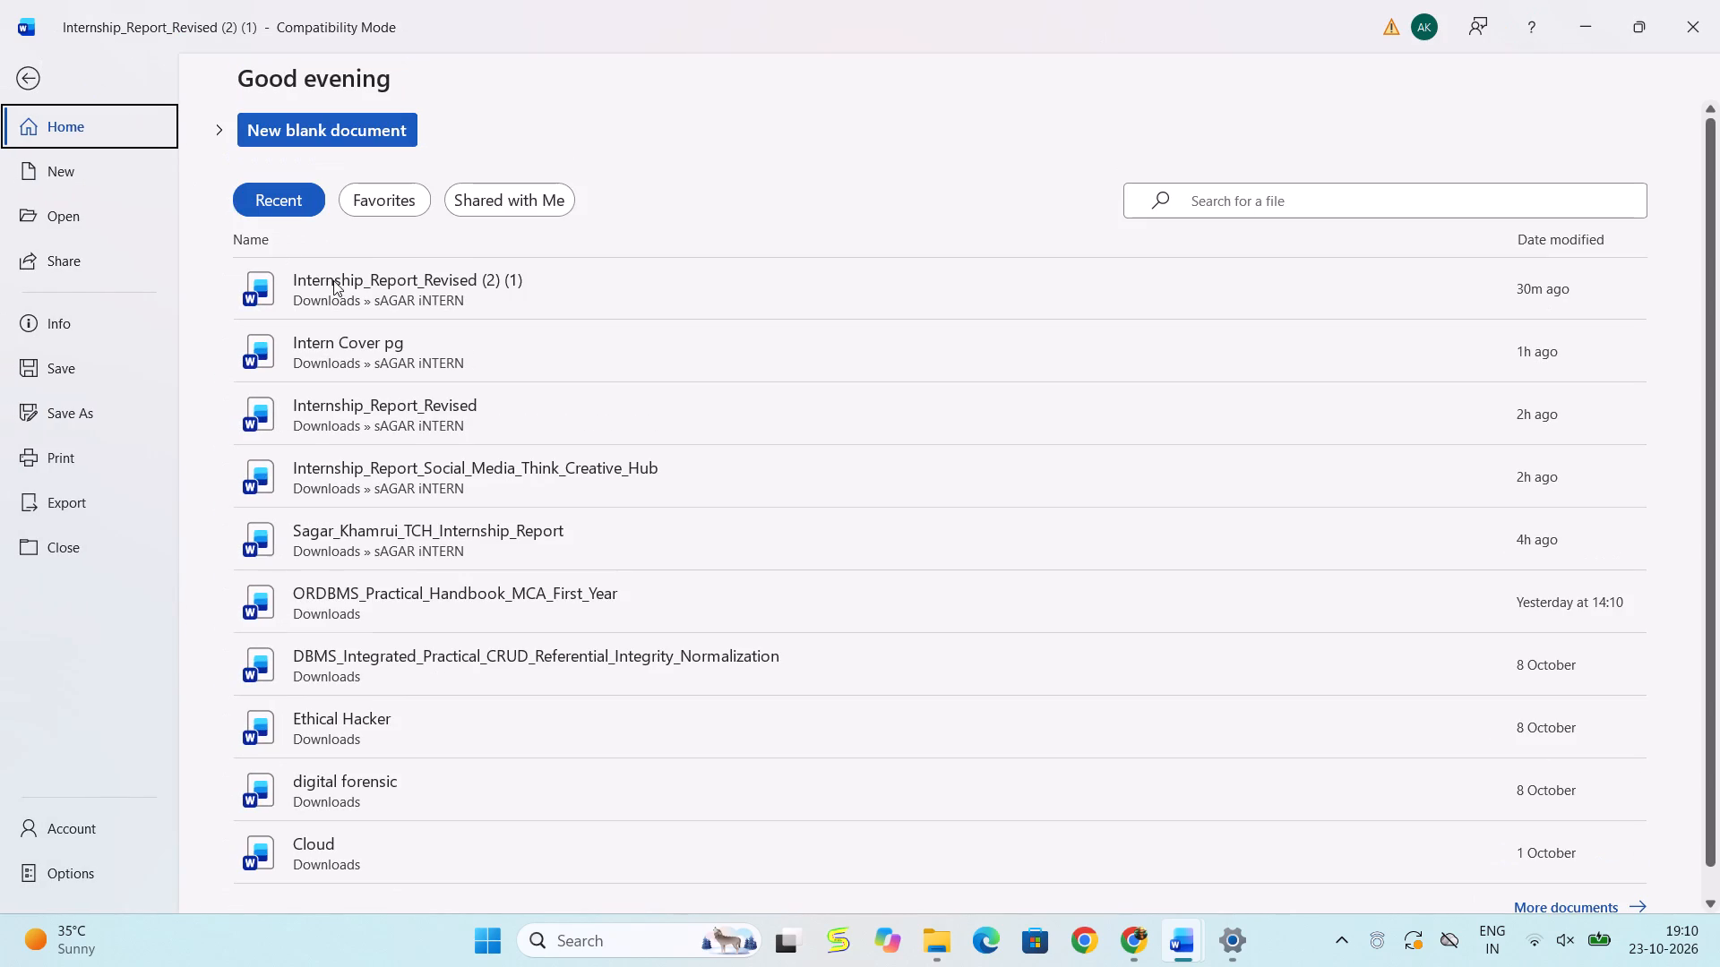
left_click(23, 77)
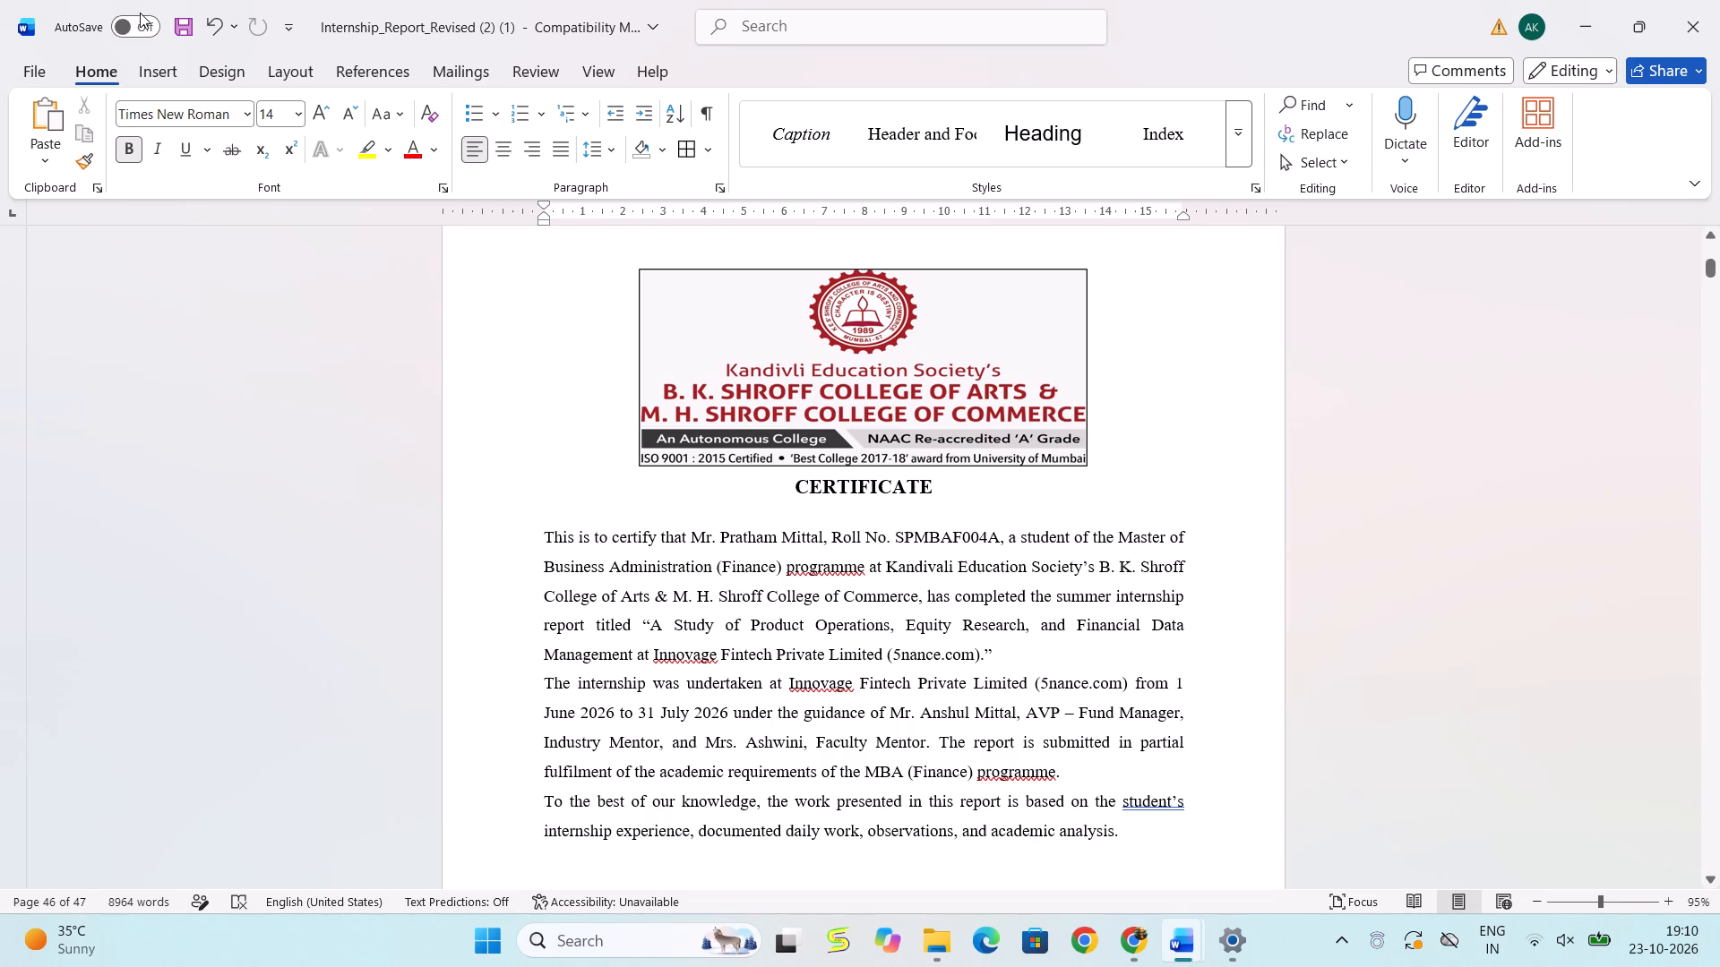
left_click(48, 73)
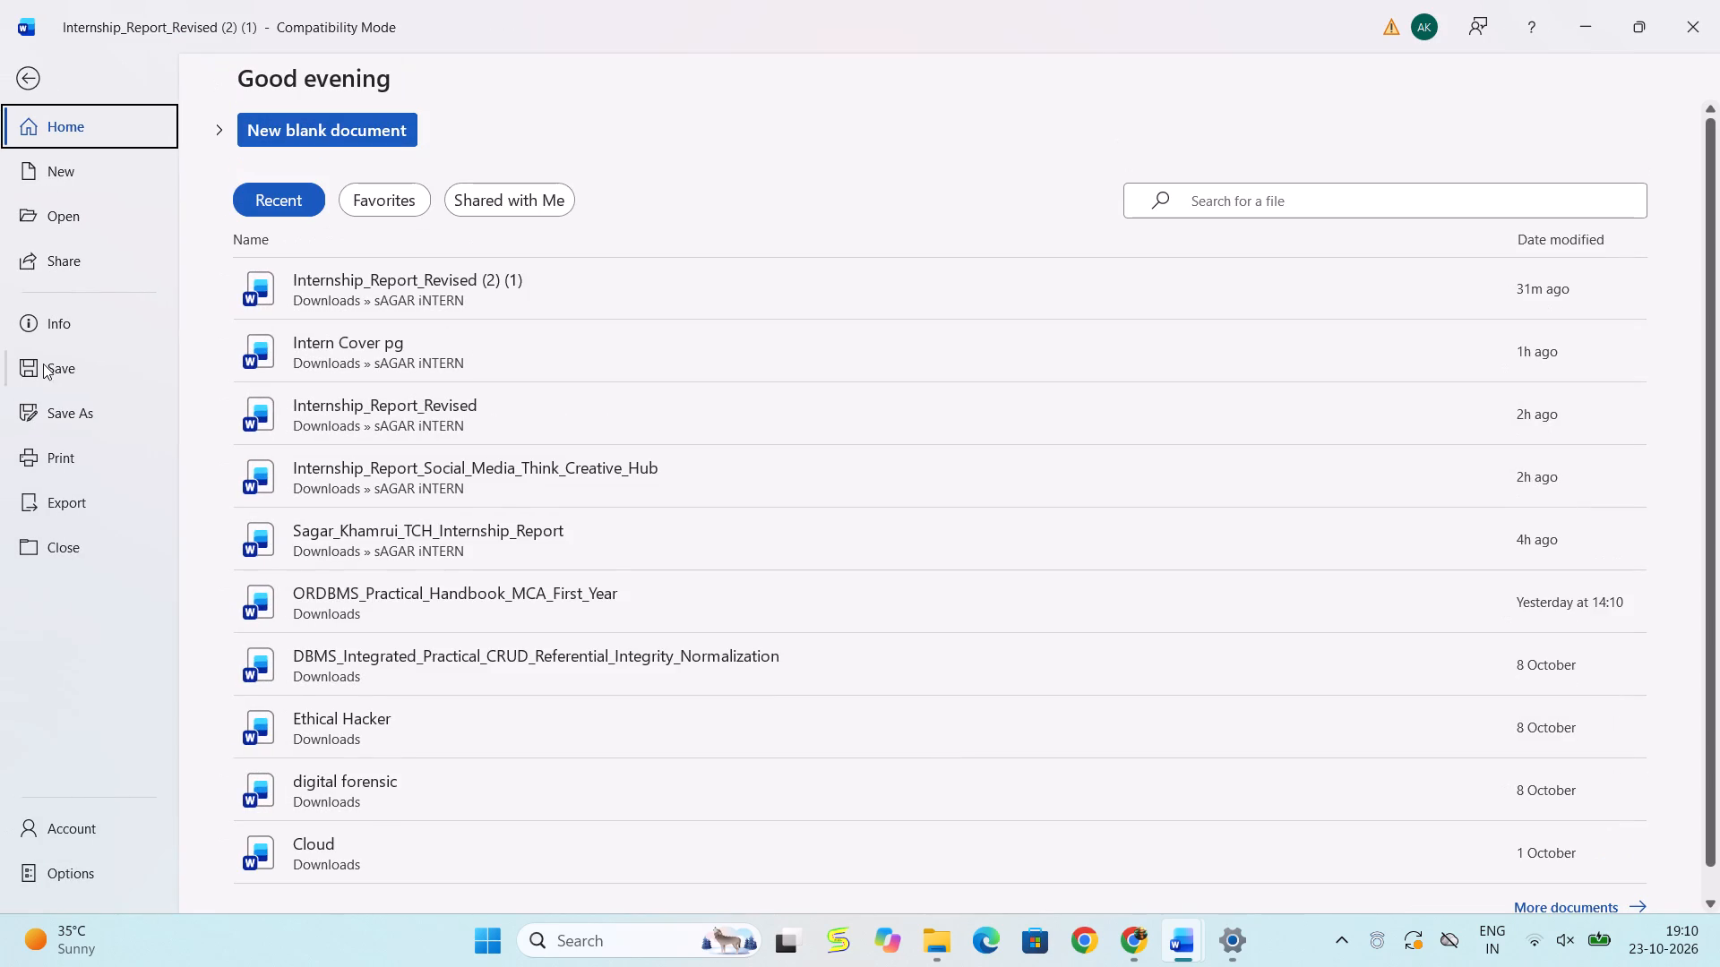
left_click(48, 370)
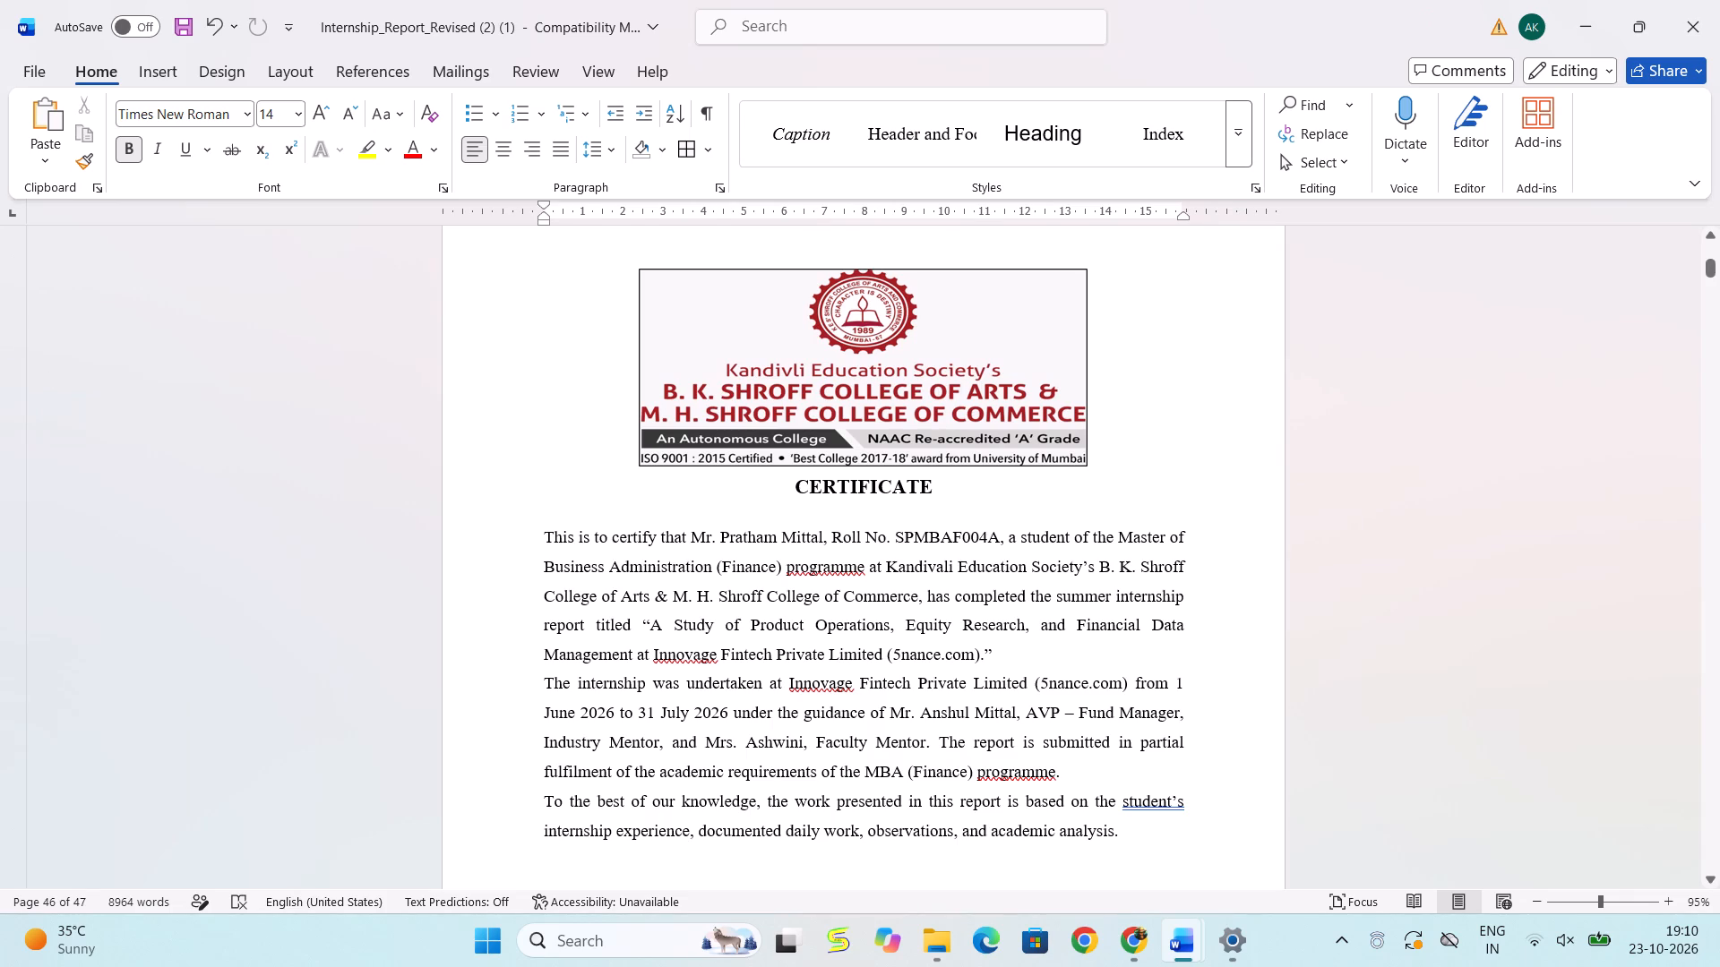
Save the report with Save As in Downloads > sAGAR iNTERN as a Word Document named Internship_Report_Revised (2) (1).
left_click(46, 68)
left_click(67, 401)
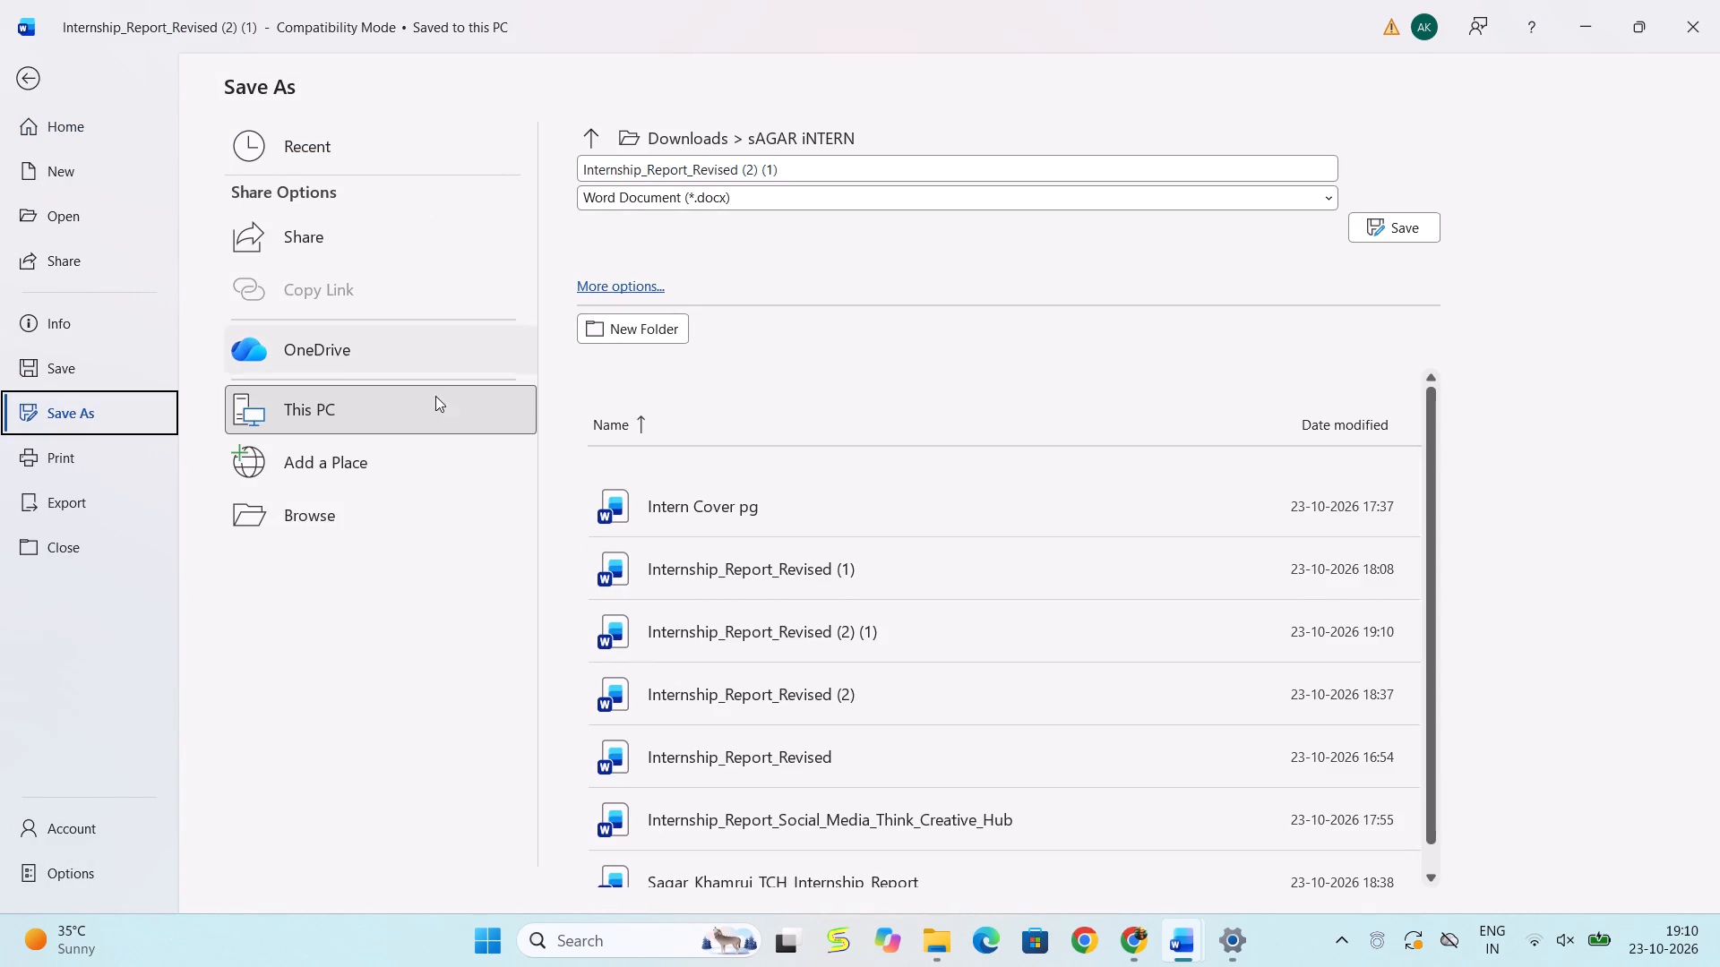
left_click(373, 500)
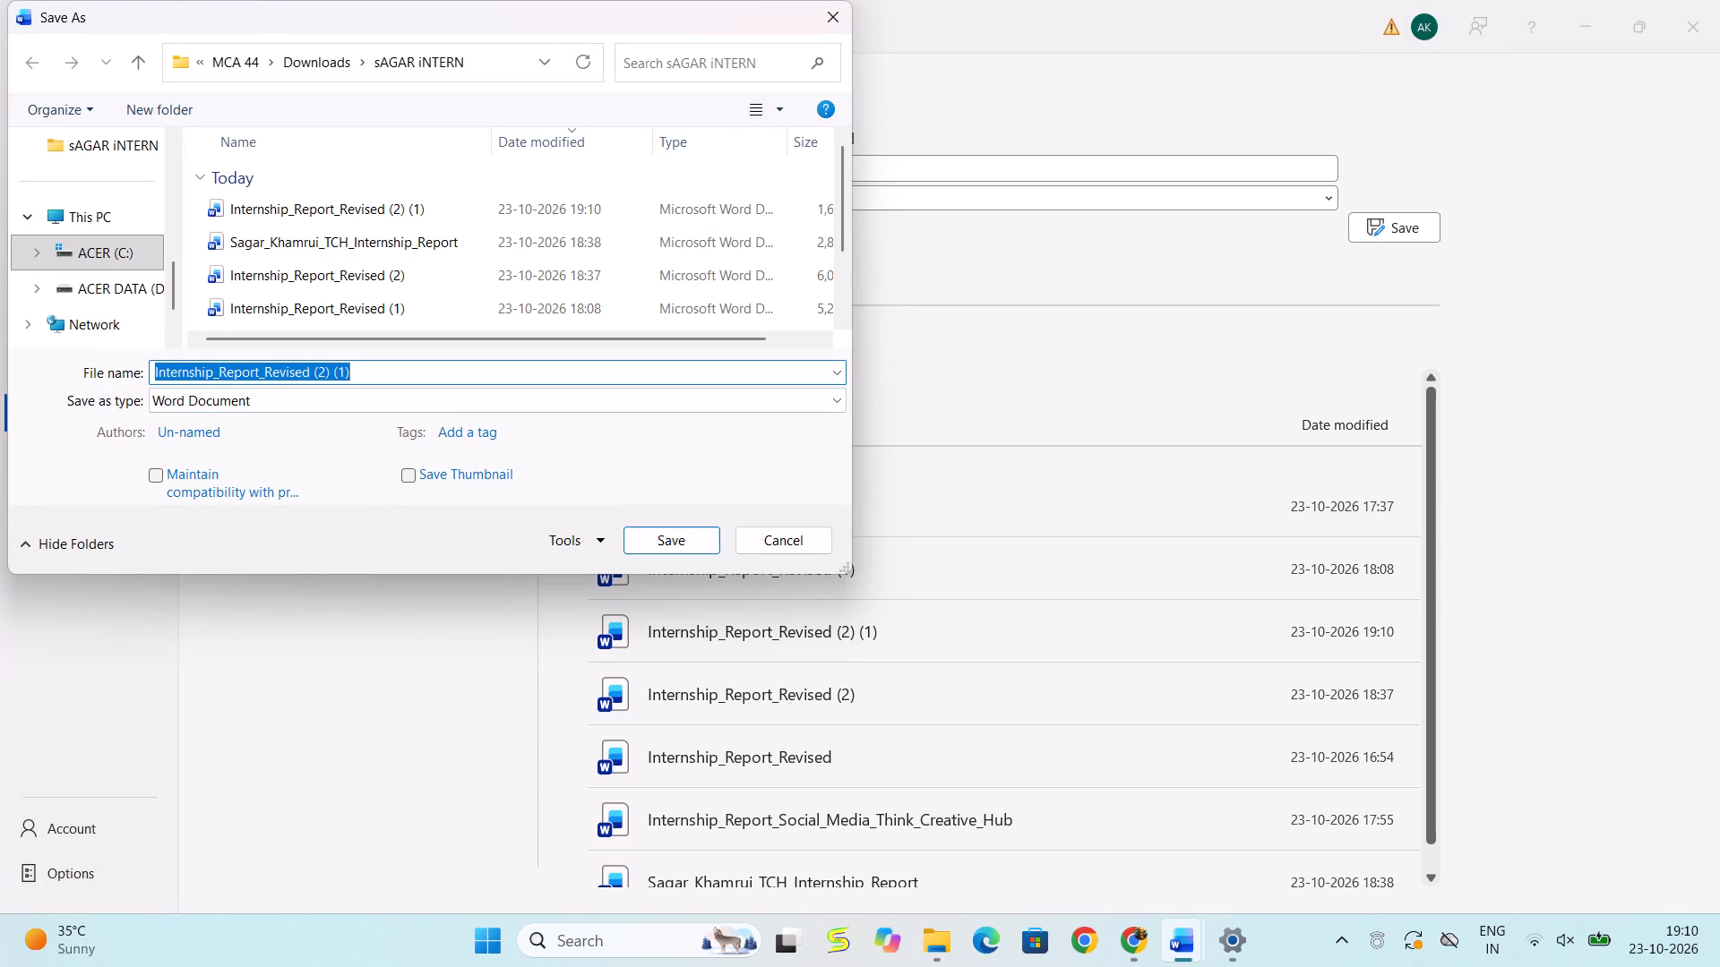
left_click(663, 526)
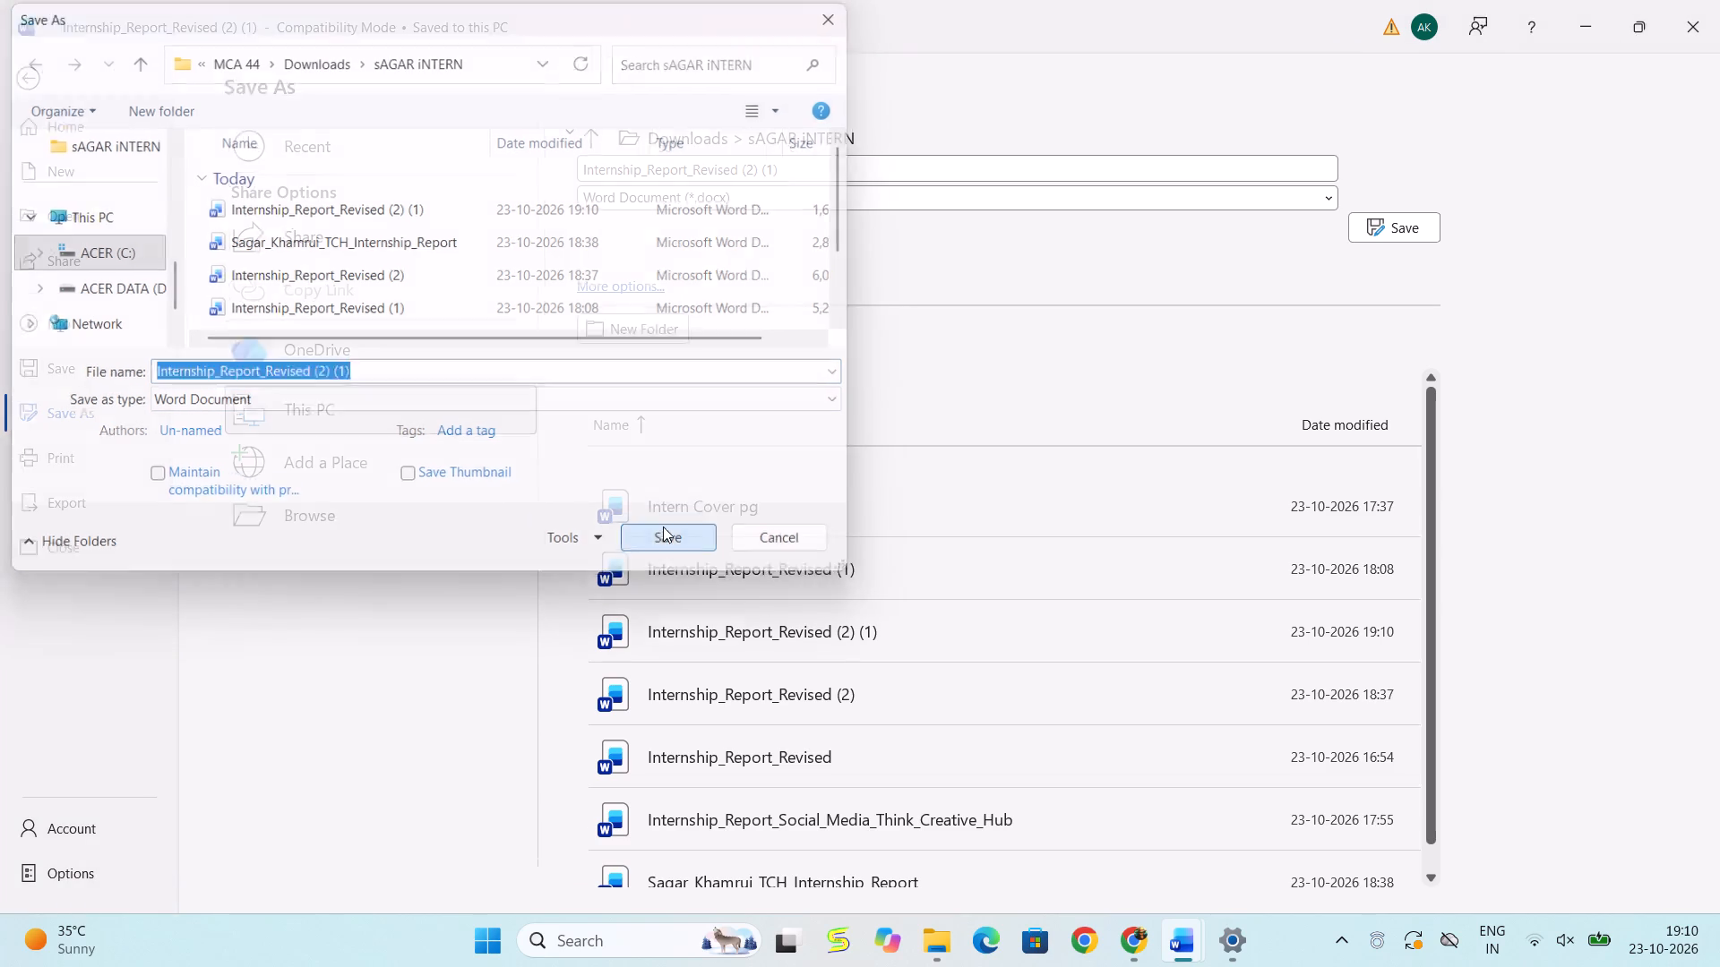
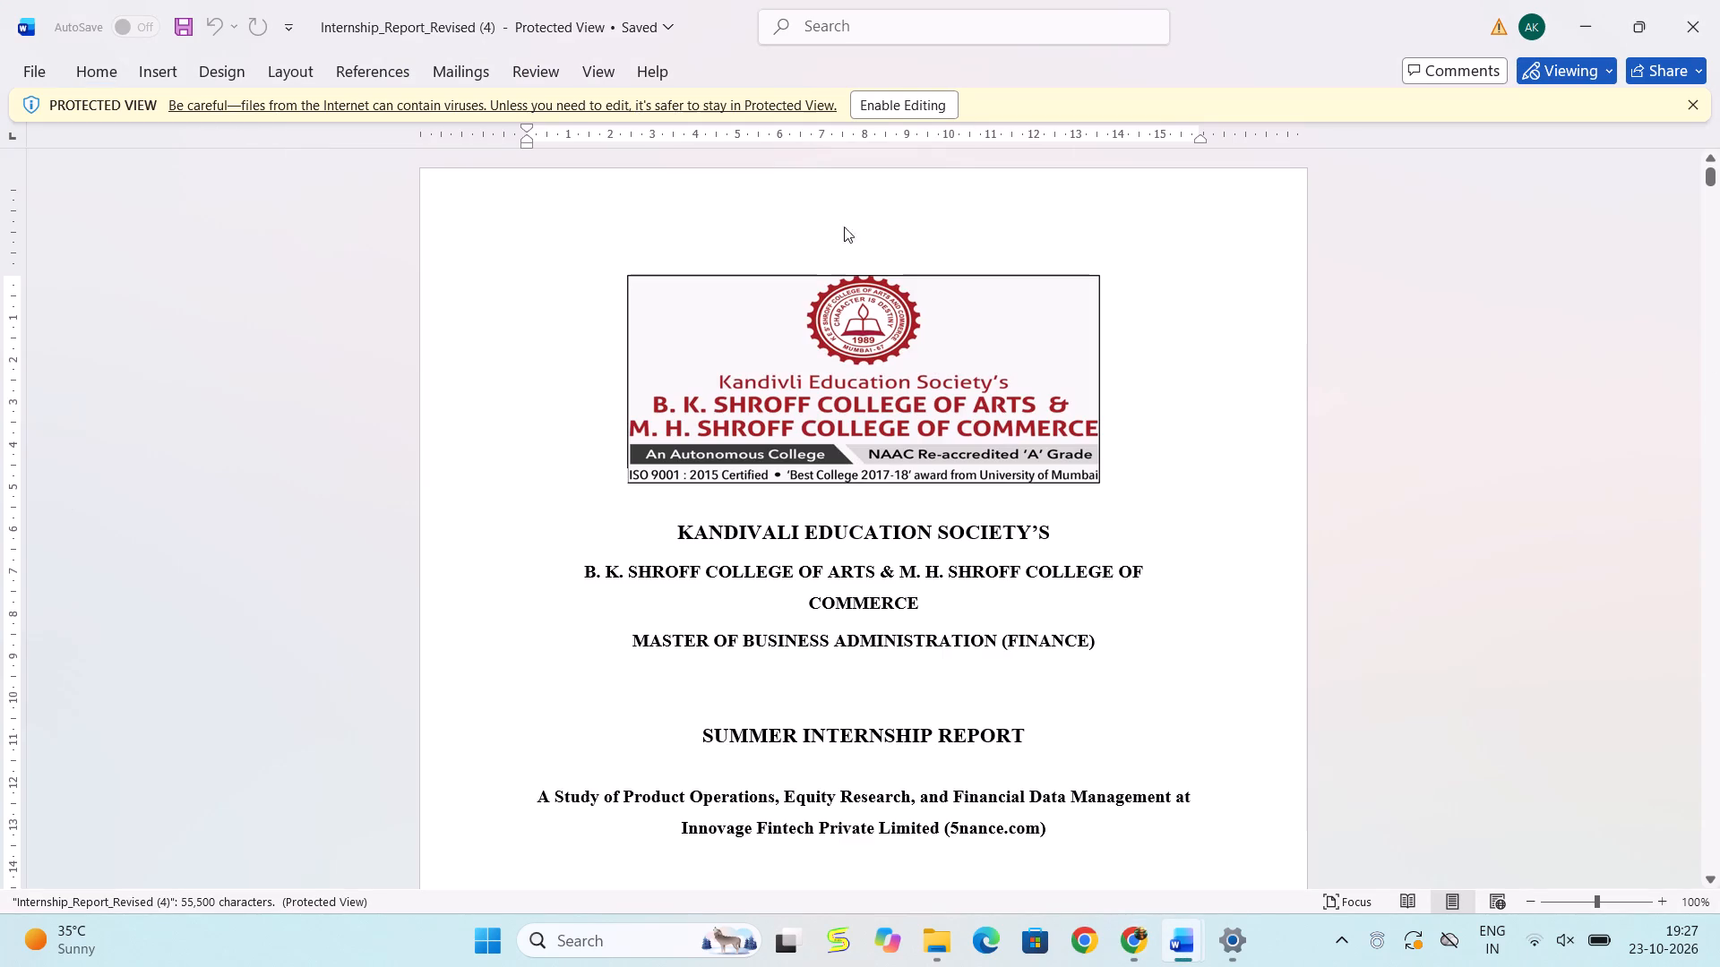
scroll(1019, 524, "down", 10)
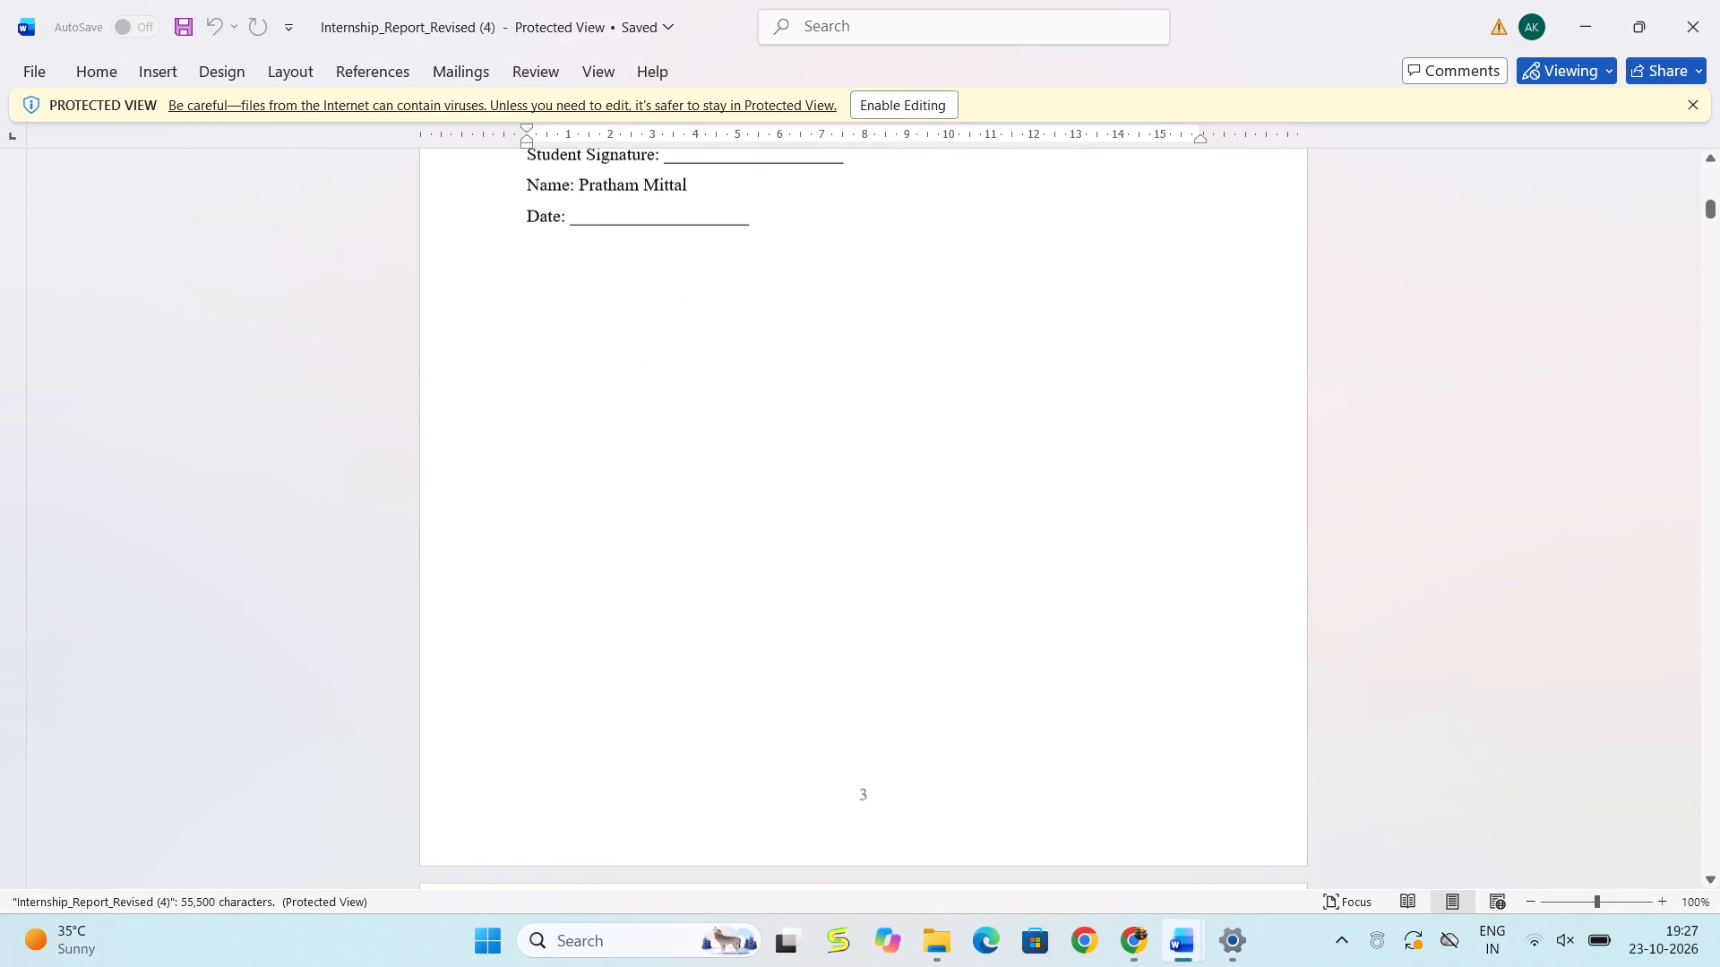
scroll(1019, 524, "down", 9)
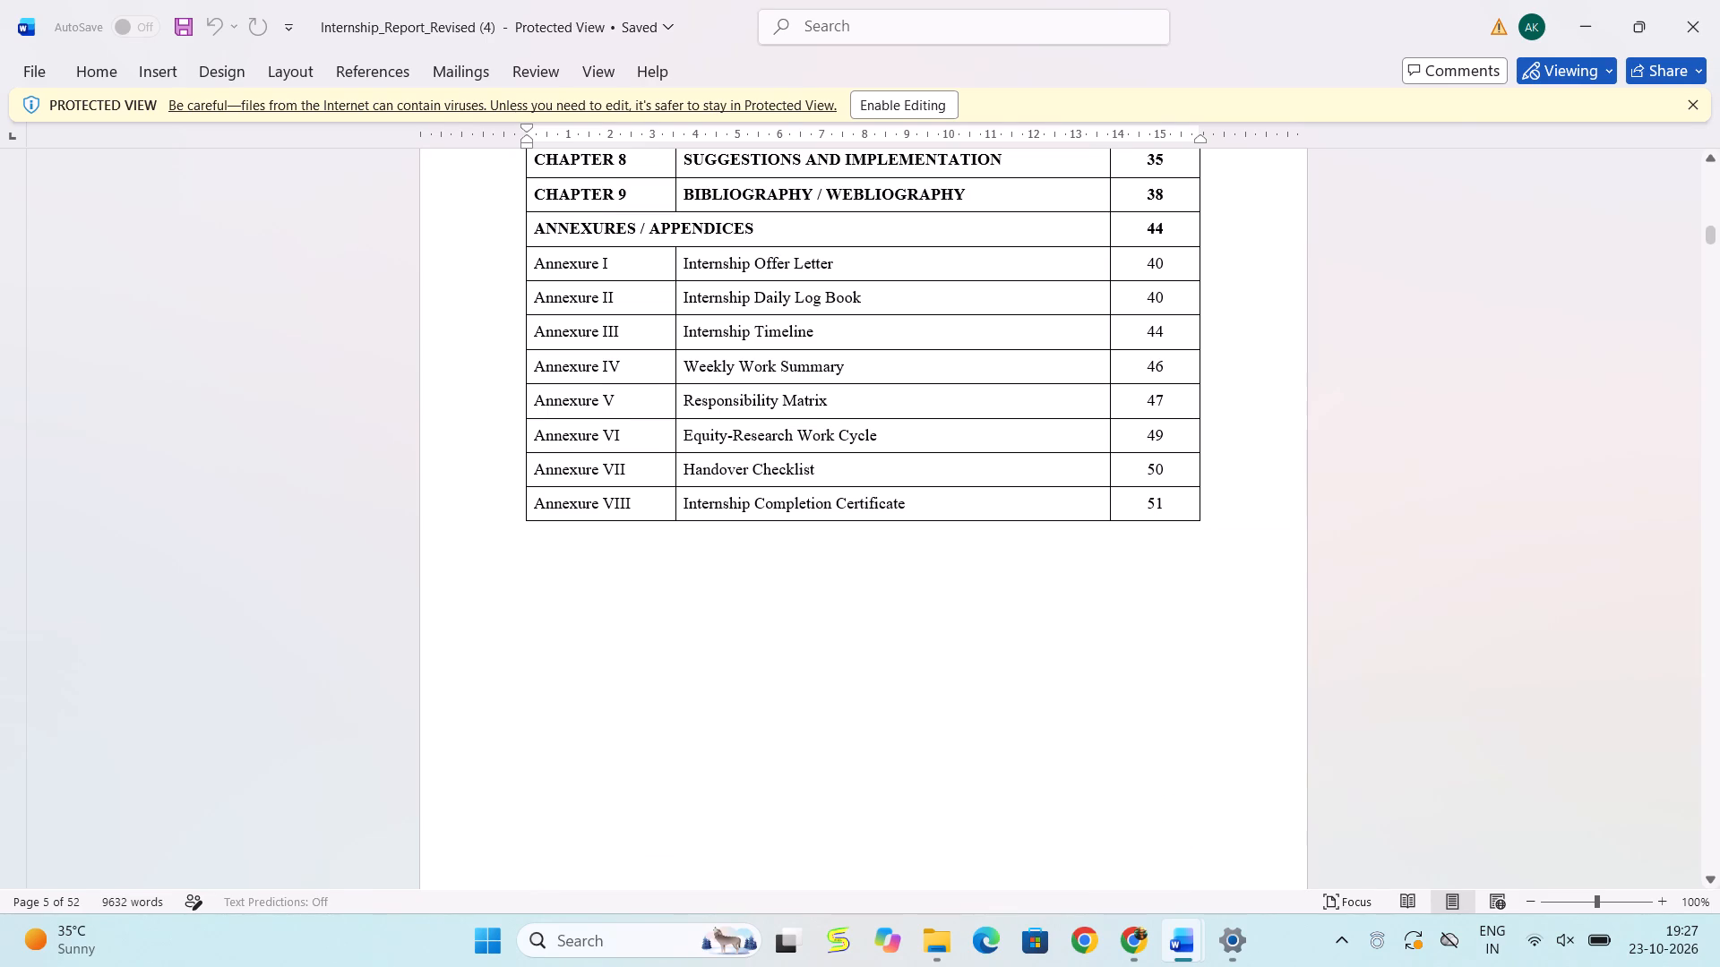
scroll(1008, 611, "up", 14)
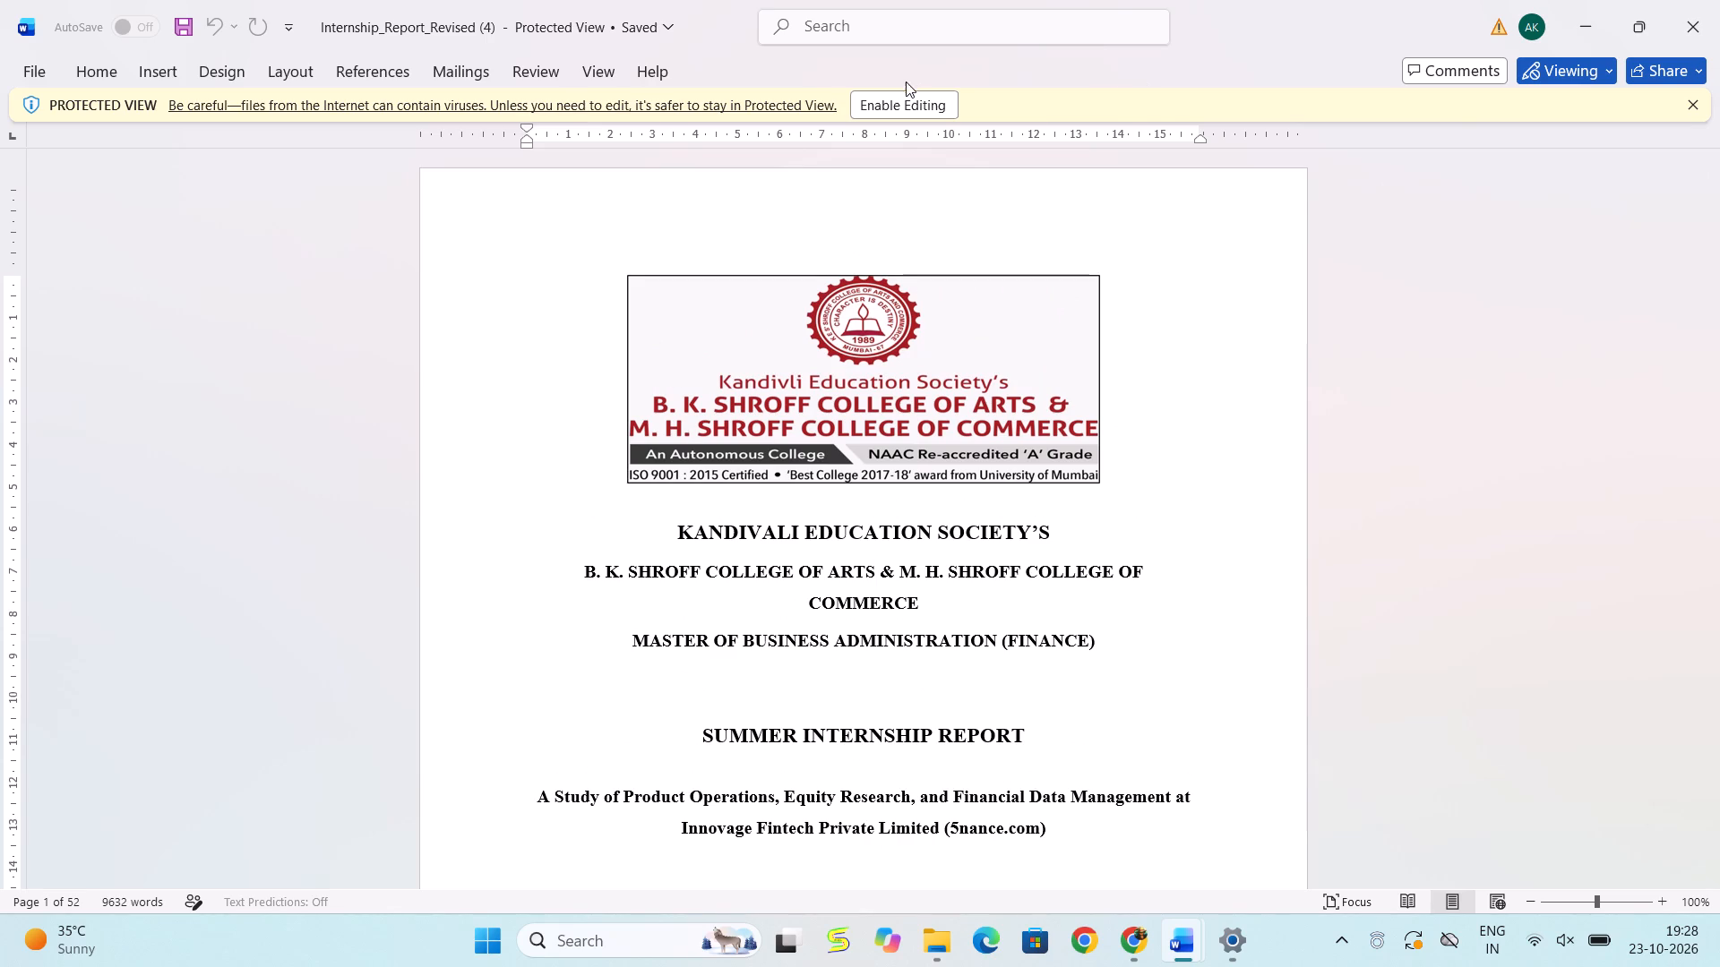
left_click(913, 112)
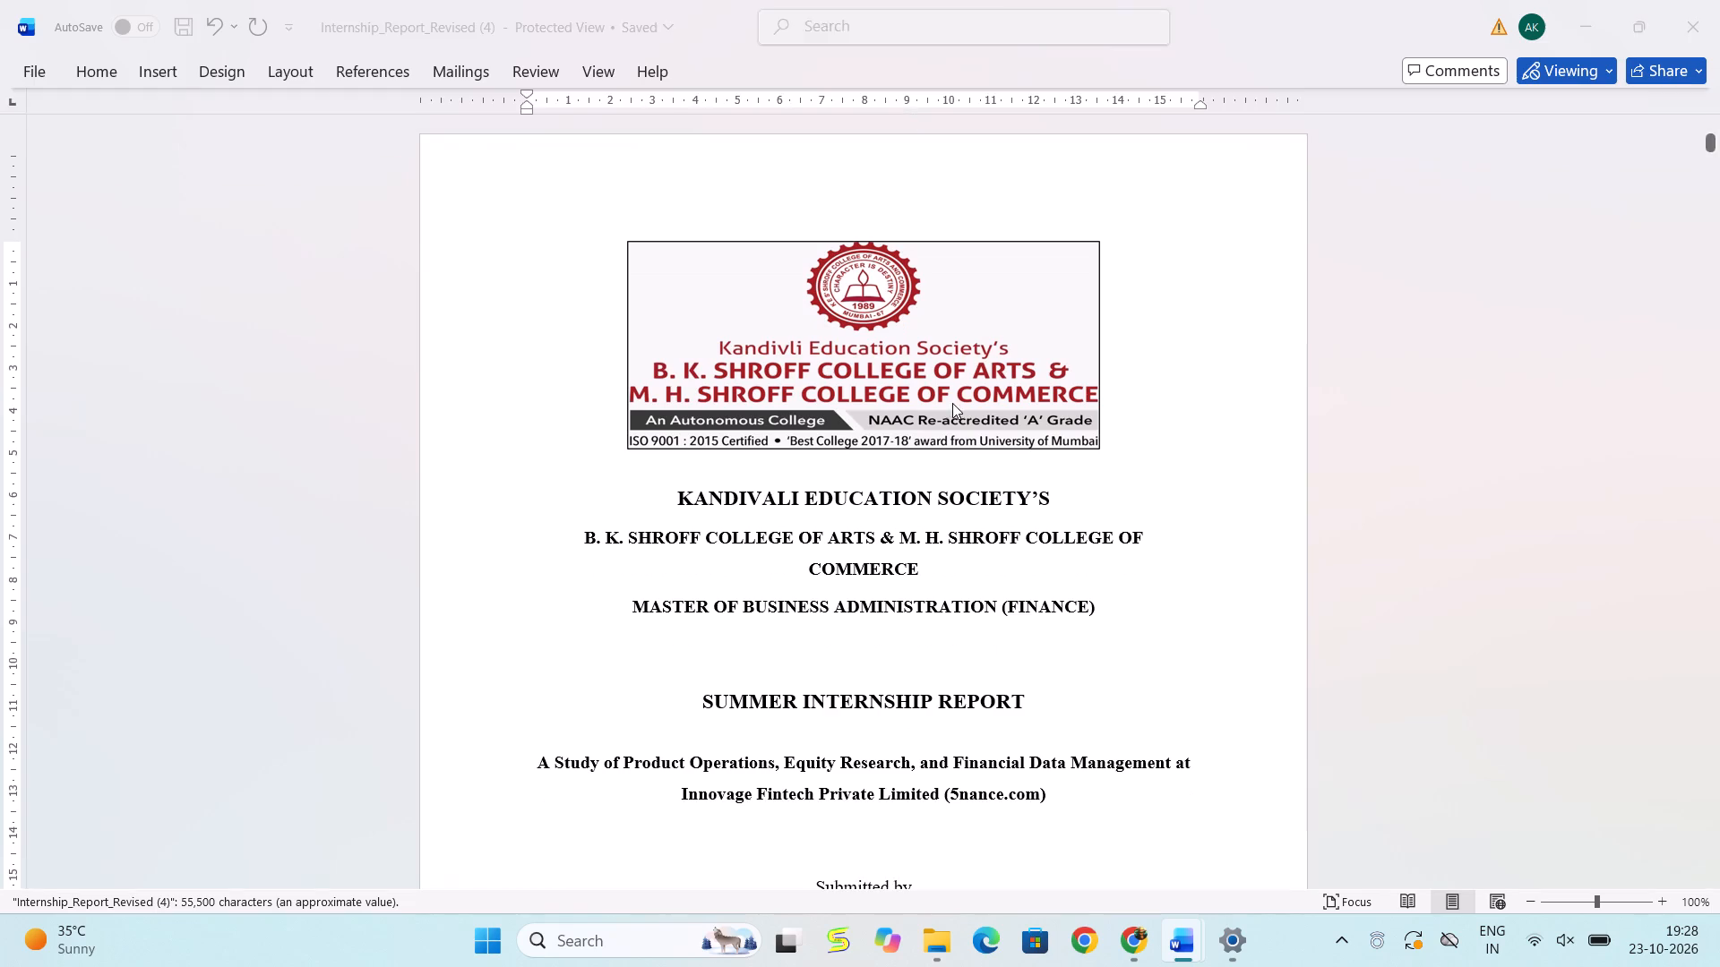
Delete the table holding the Teacher In-charge and Principal signature lines on the certificate page.
scroll(1011, 591, "down", 13)
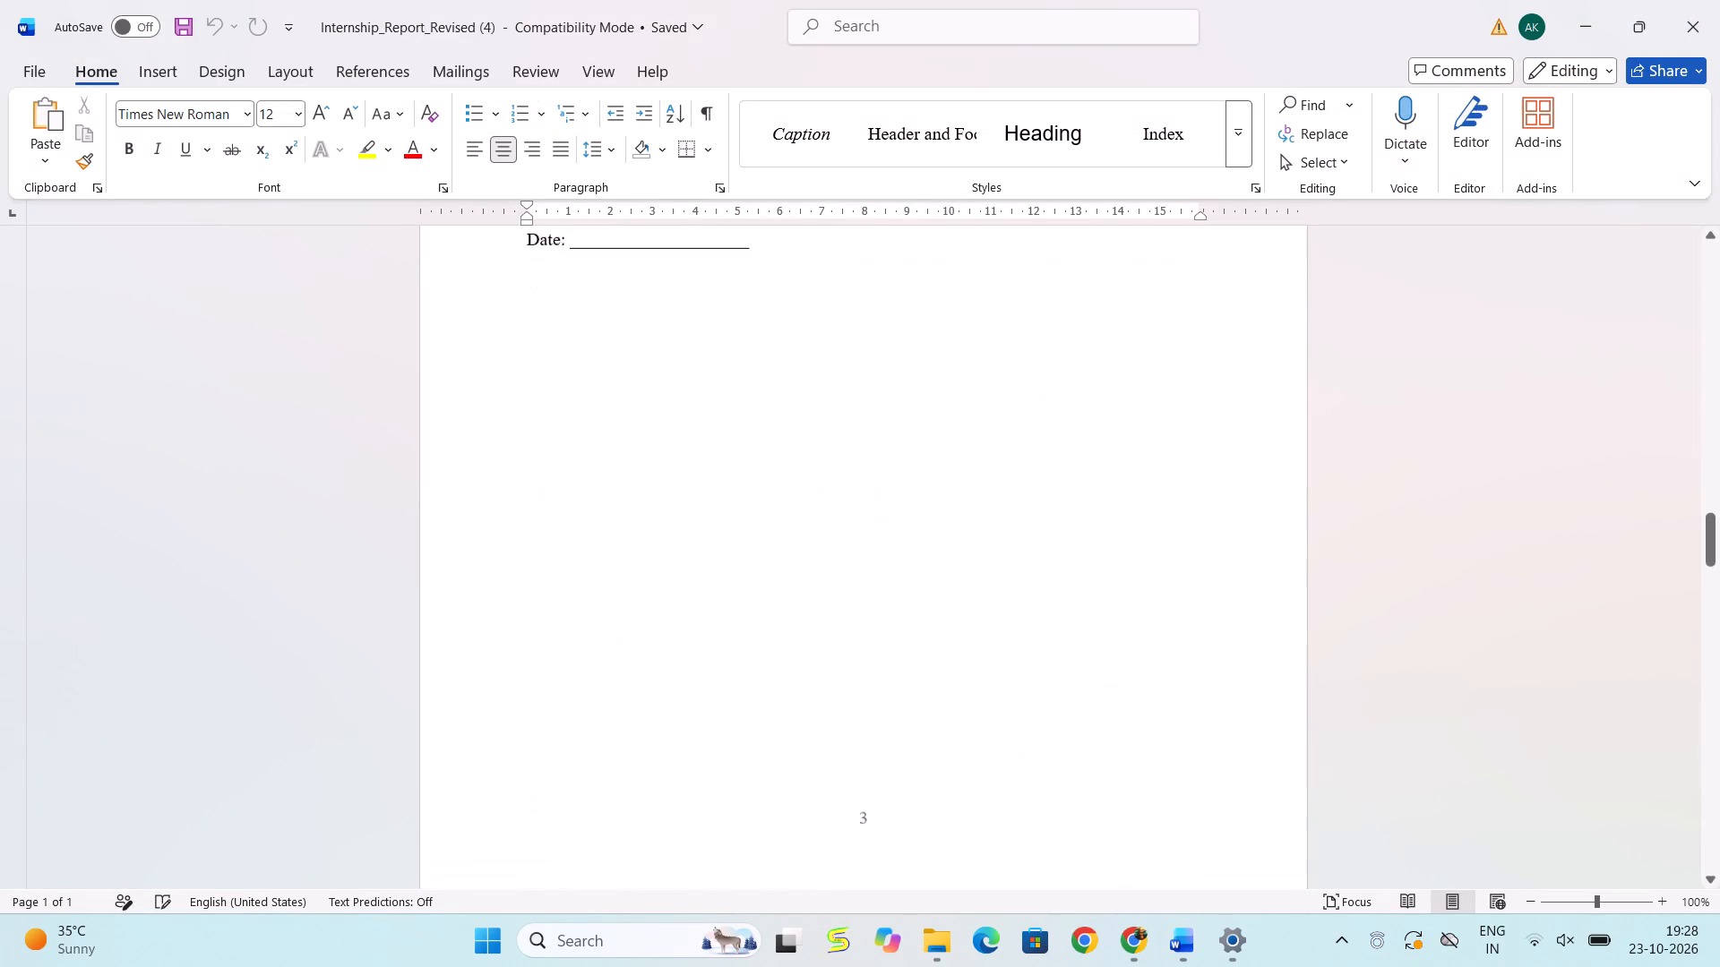
scroll(1011, 591, "up", 6)
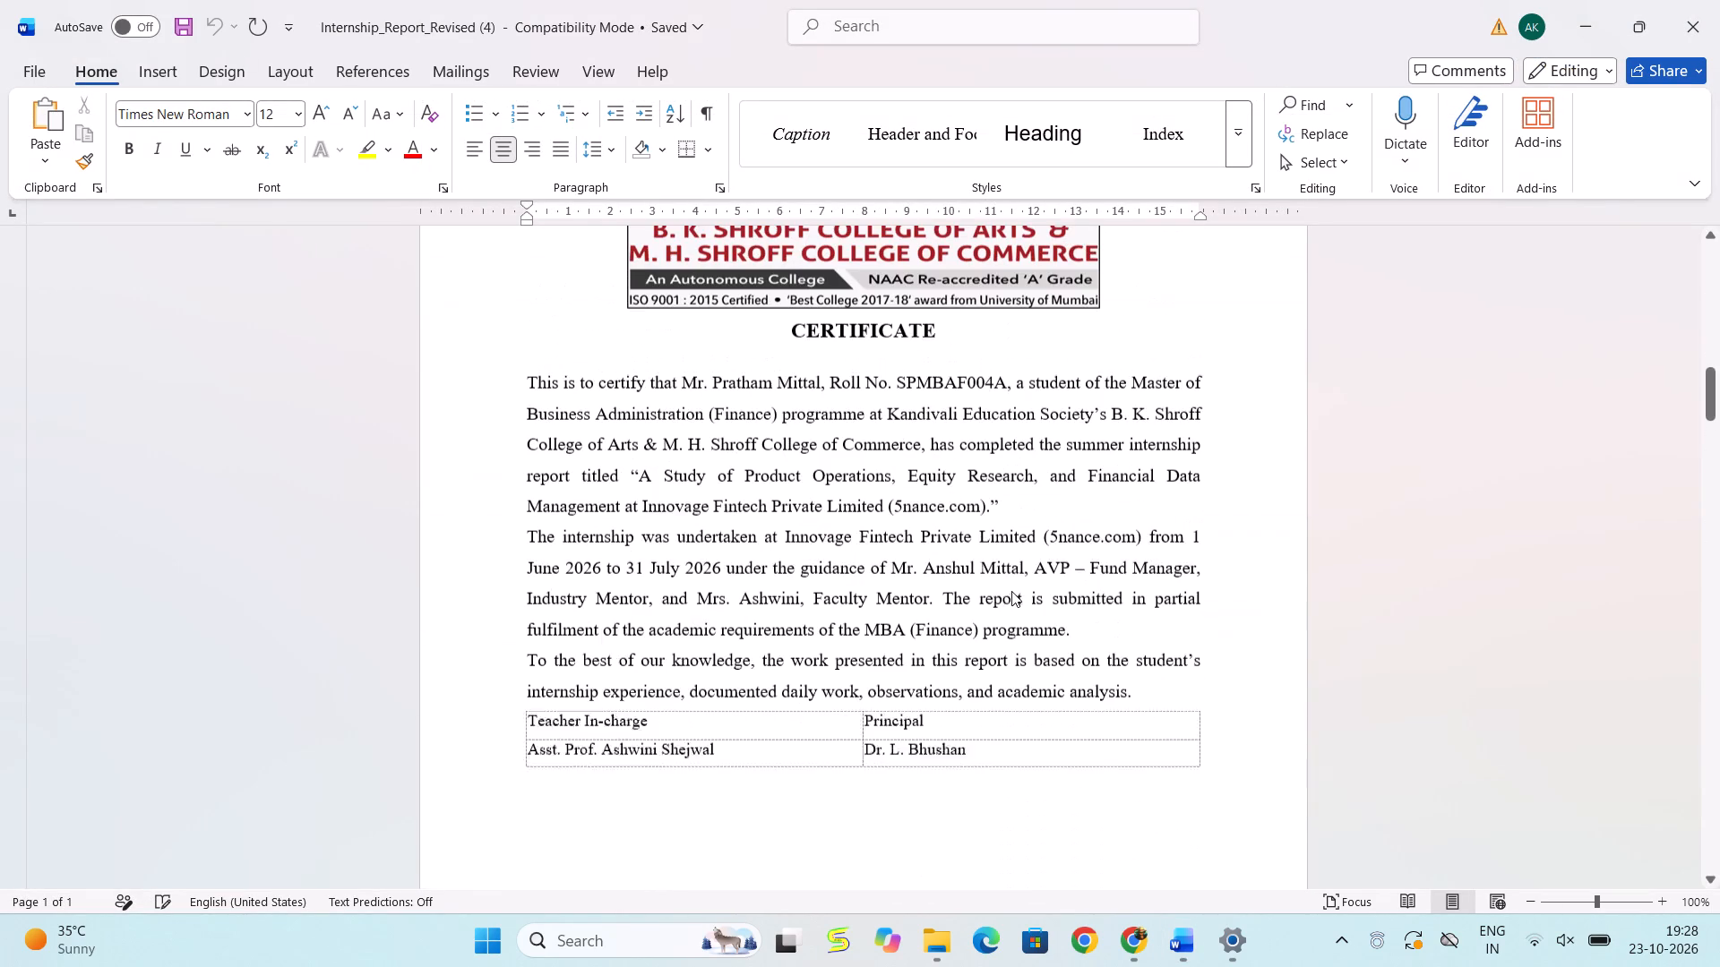
scroll(1011, 591, "up", 1)
left_click(519, 734)
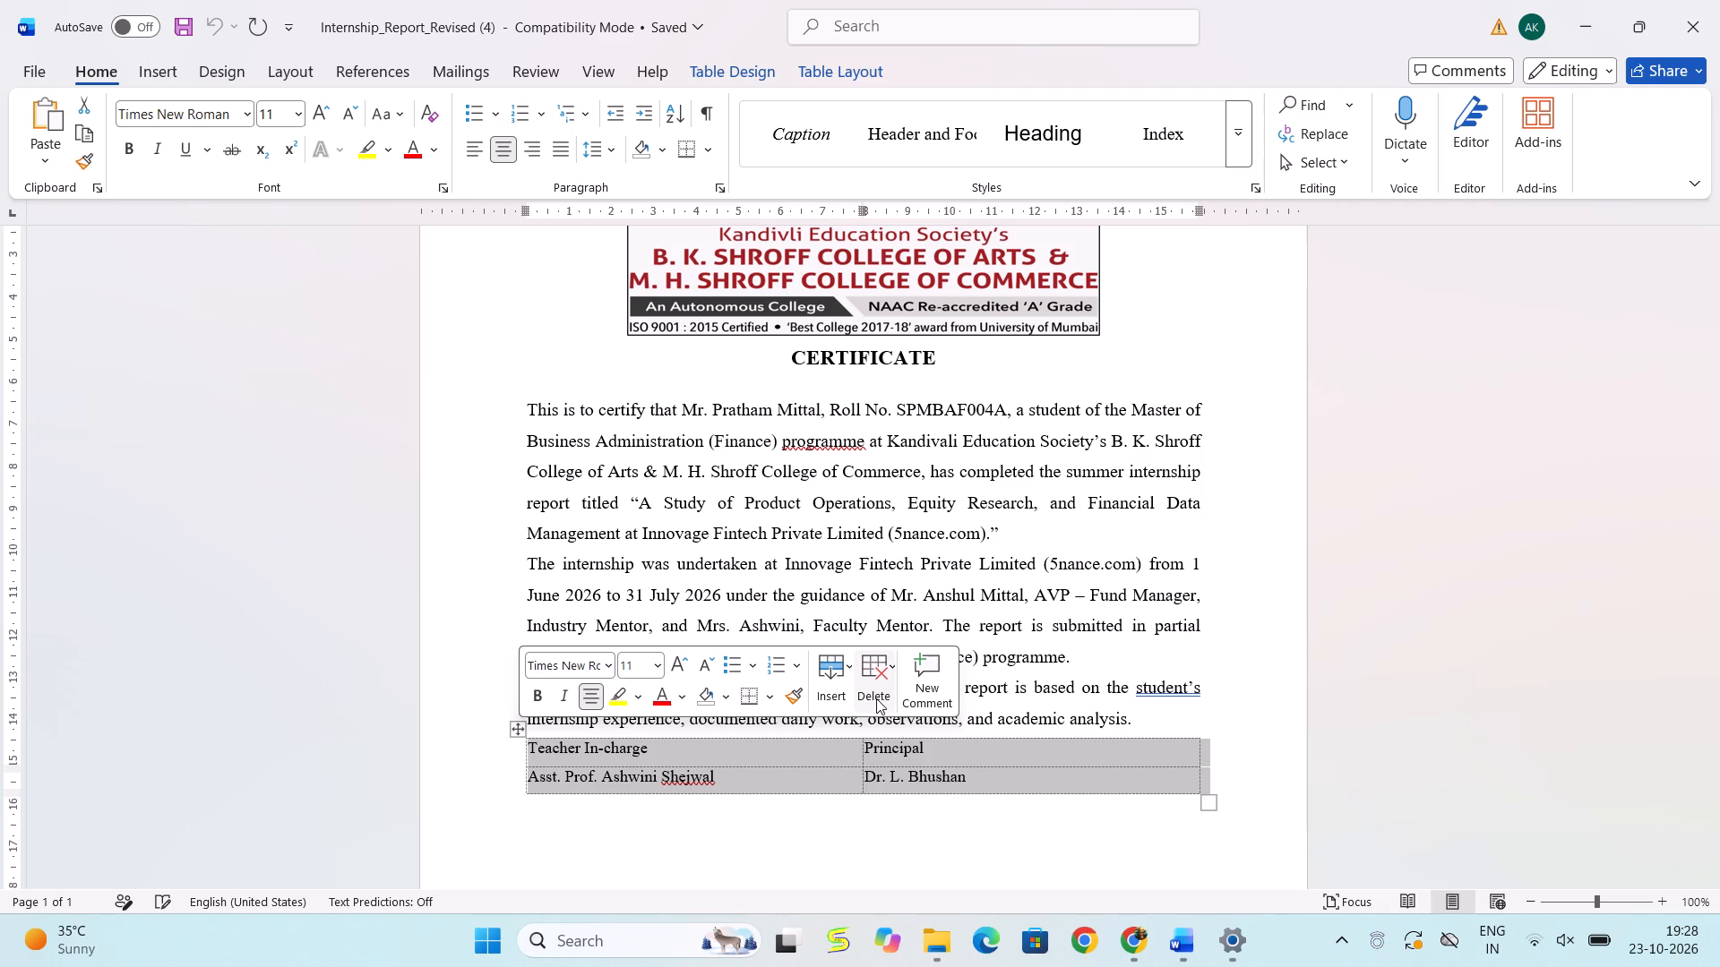
left_click(876, 698)
left_click(928, 818)
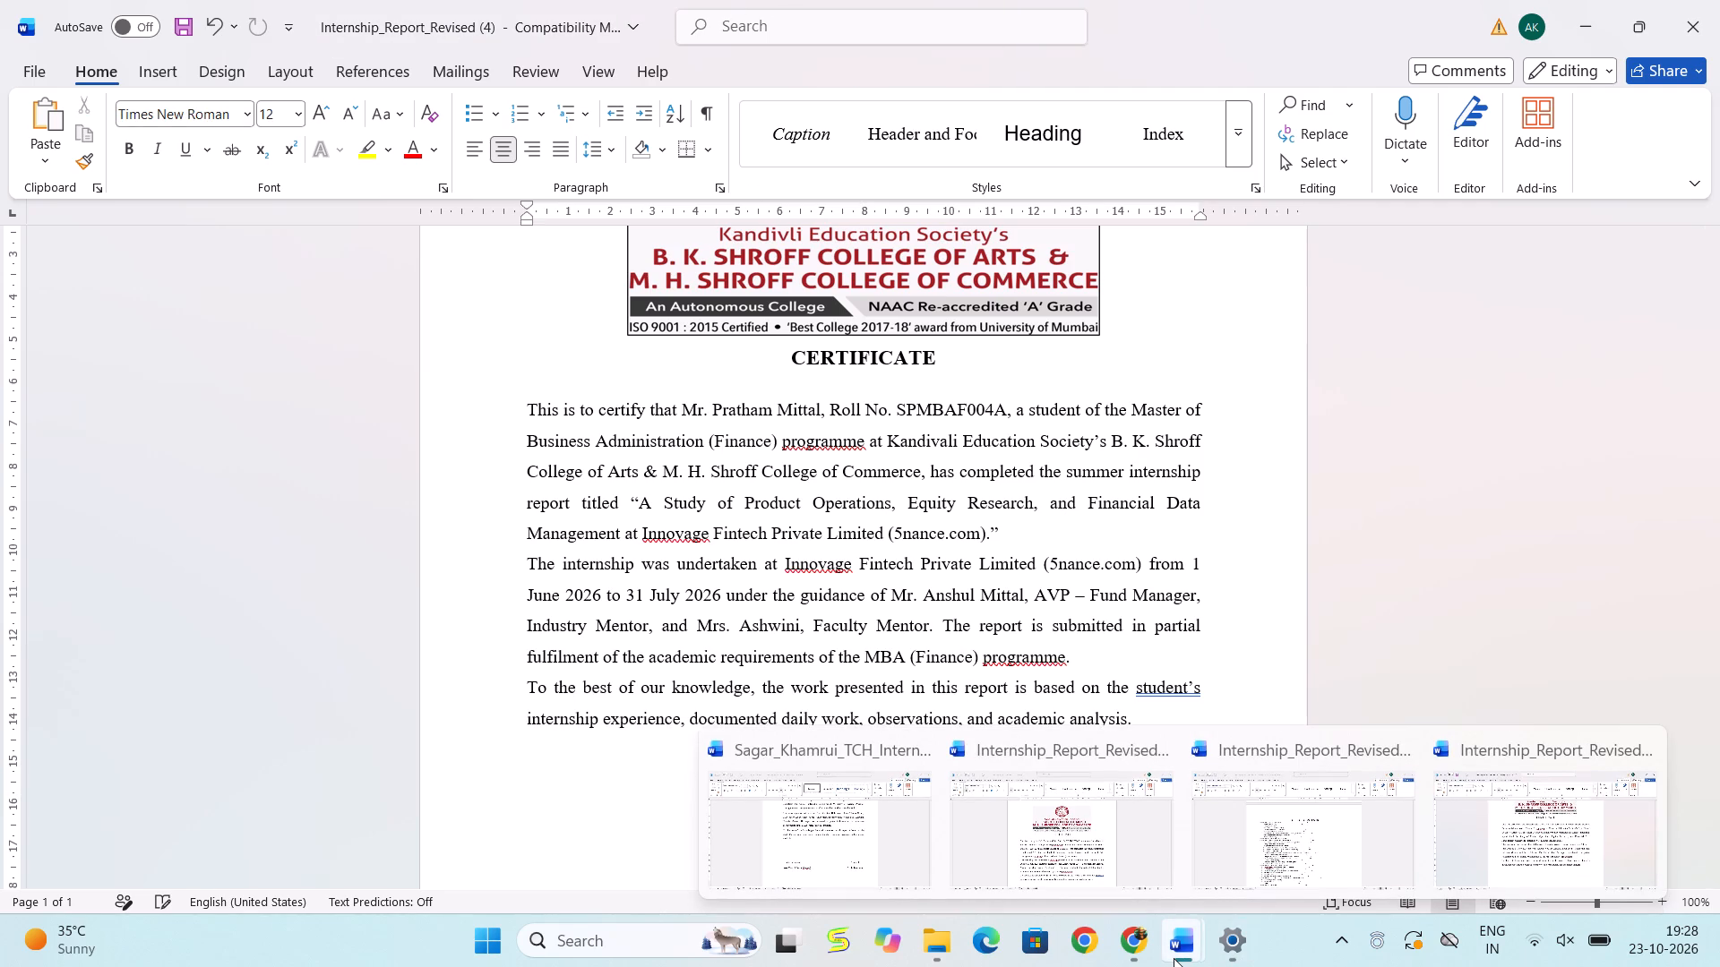
Copy the Teacher In-charge and Principal signature lines from Internship_Report_Revised (2) (1) and paste them below the certificate text in Internship_Report_Revised (4), leaving blank space above.
left_click(1126, 861)
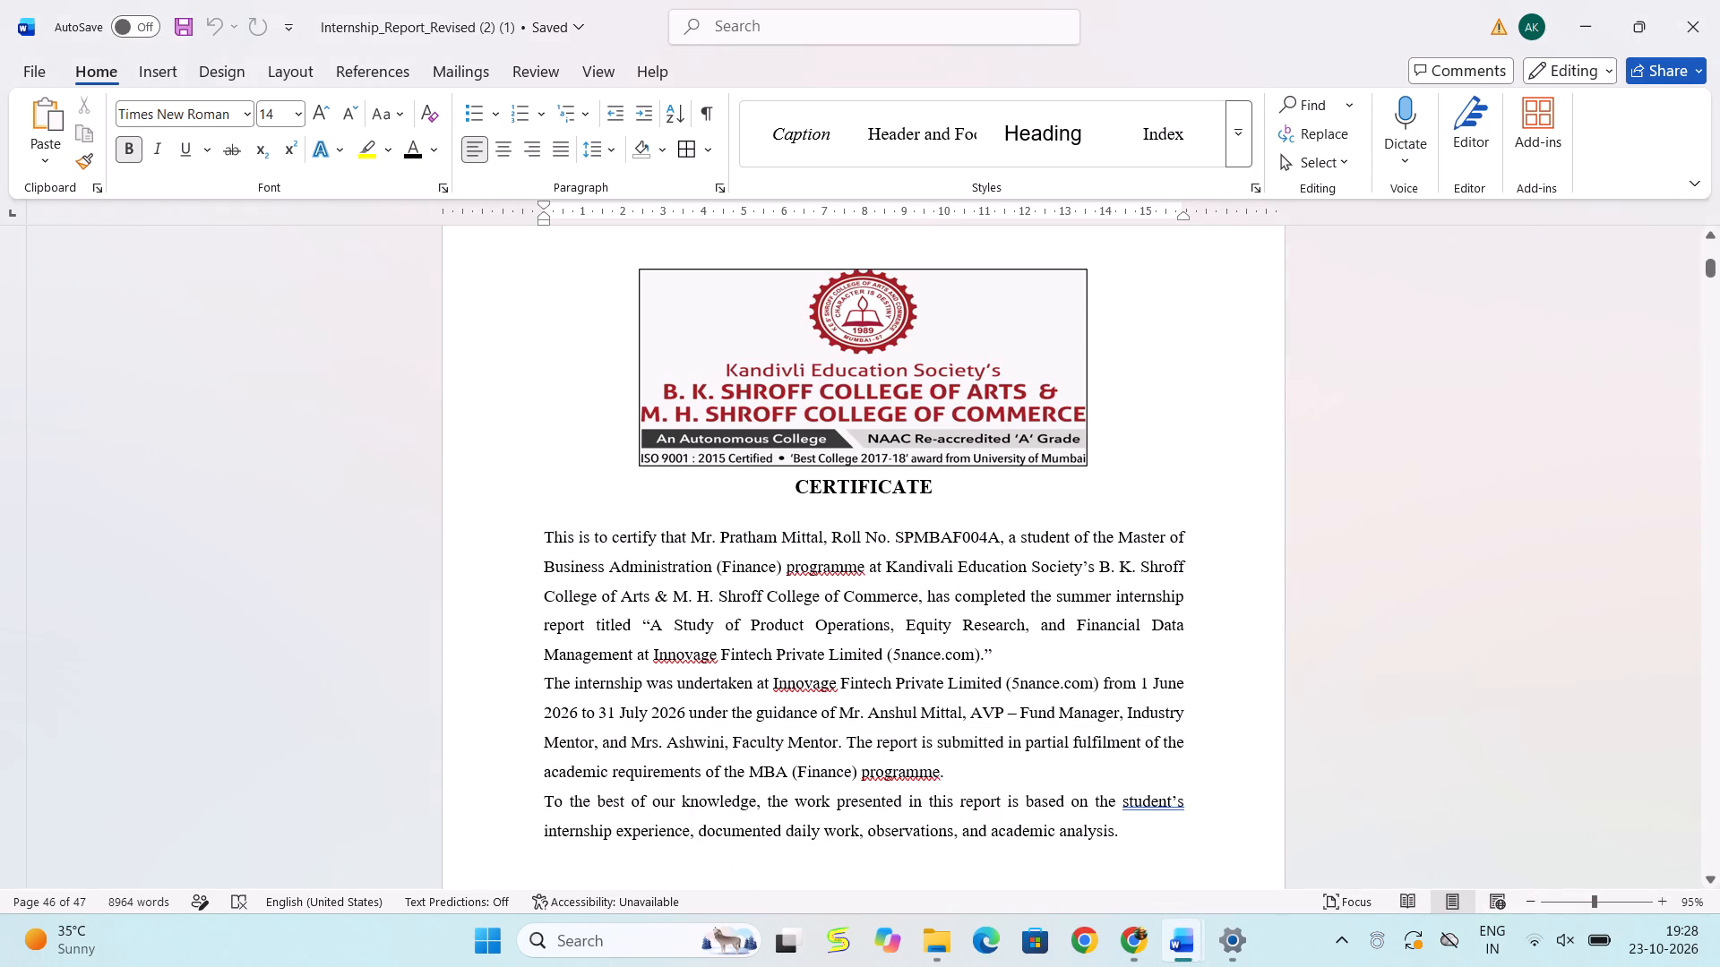
scroll(1069, 746, "down", 2)
scroll(1069, 746, "up", 1)
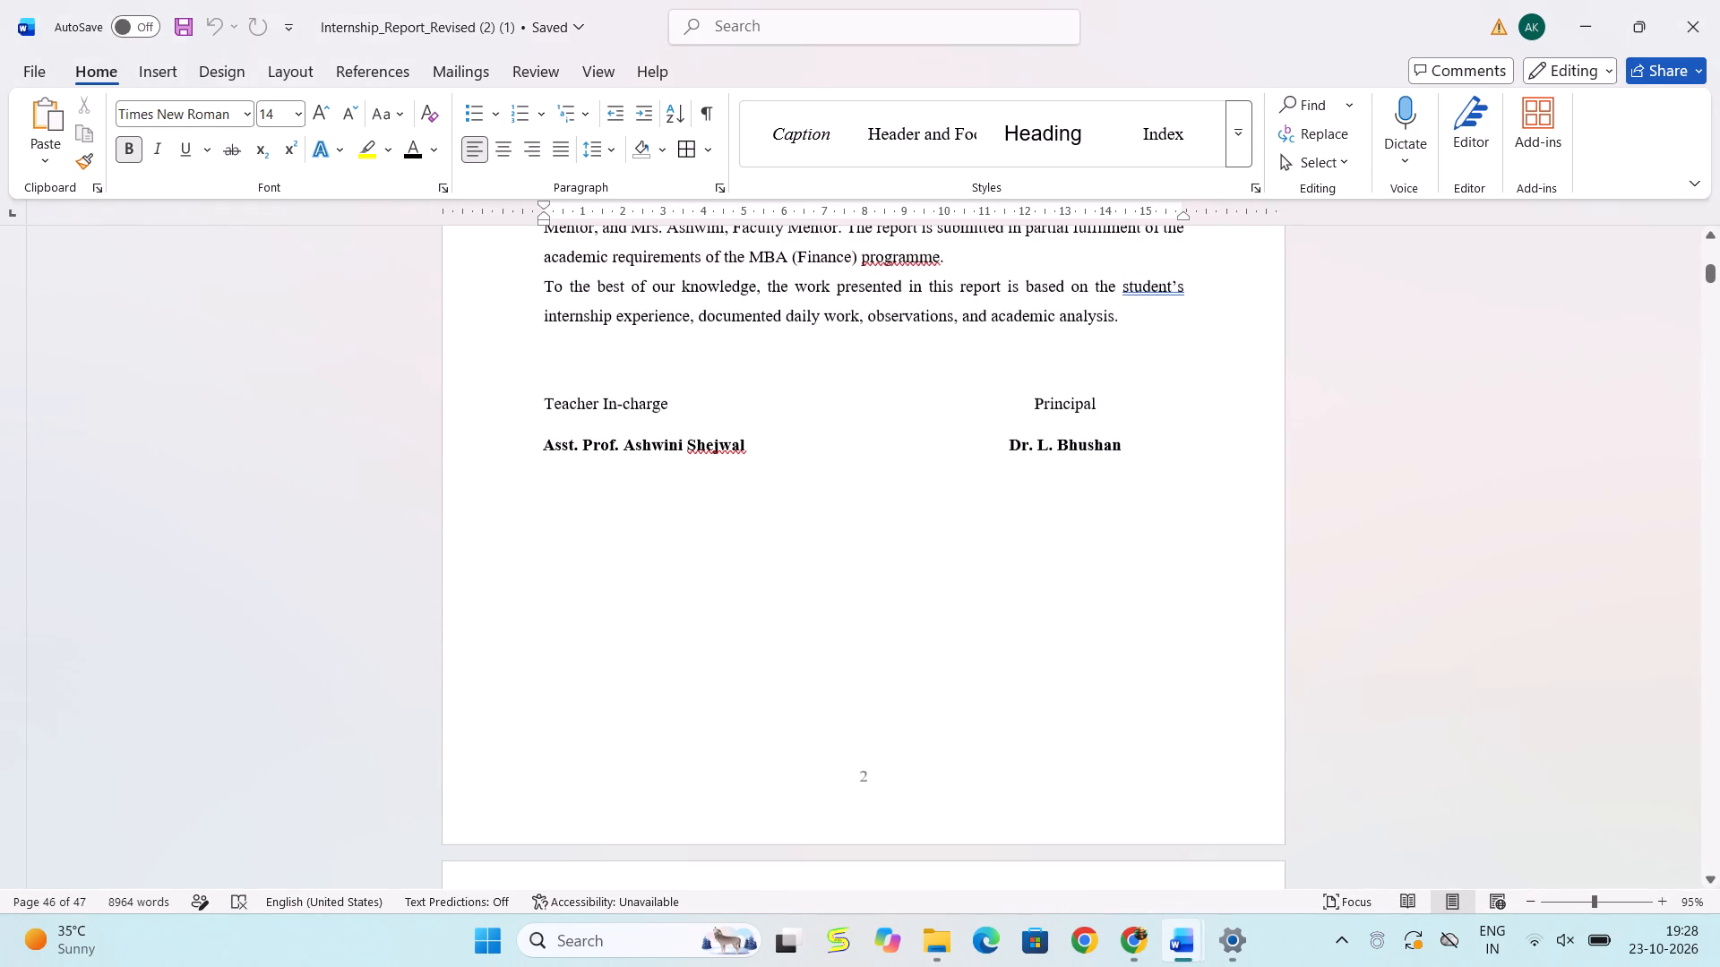
left_click_drag(544, 401, 1160, 506)
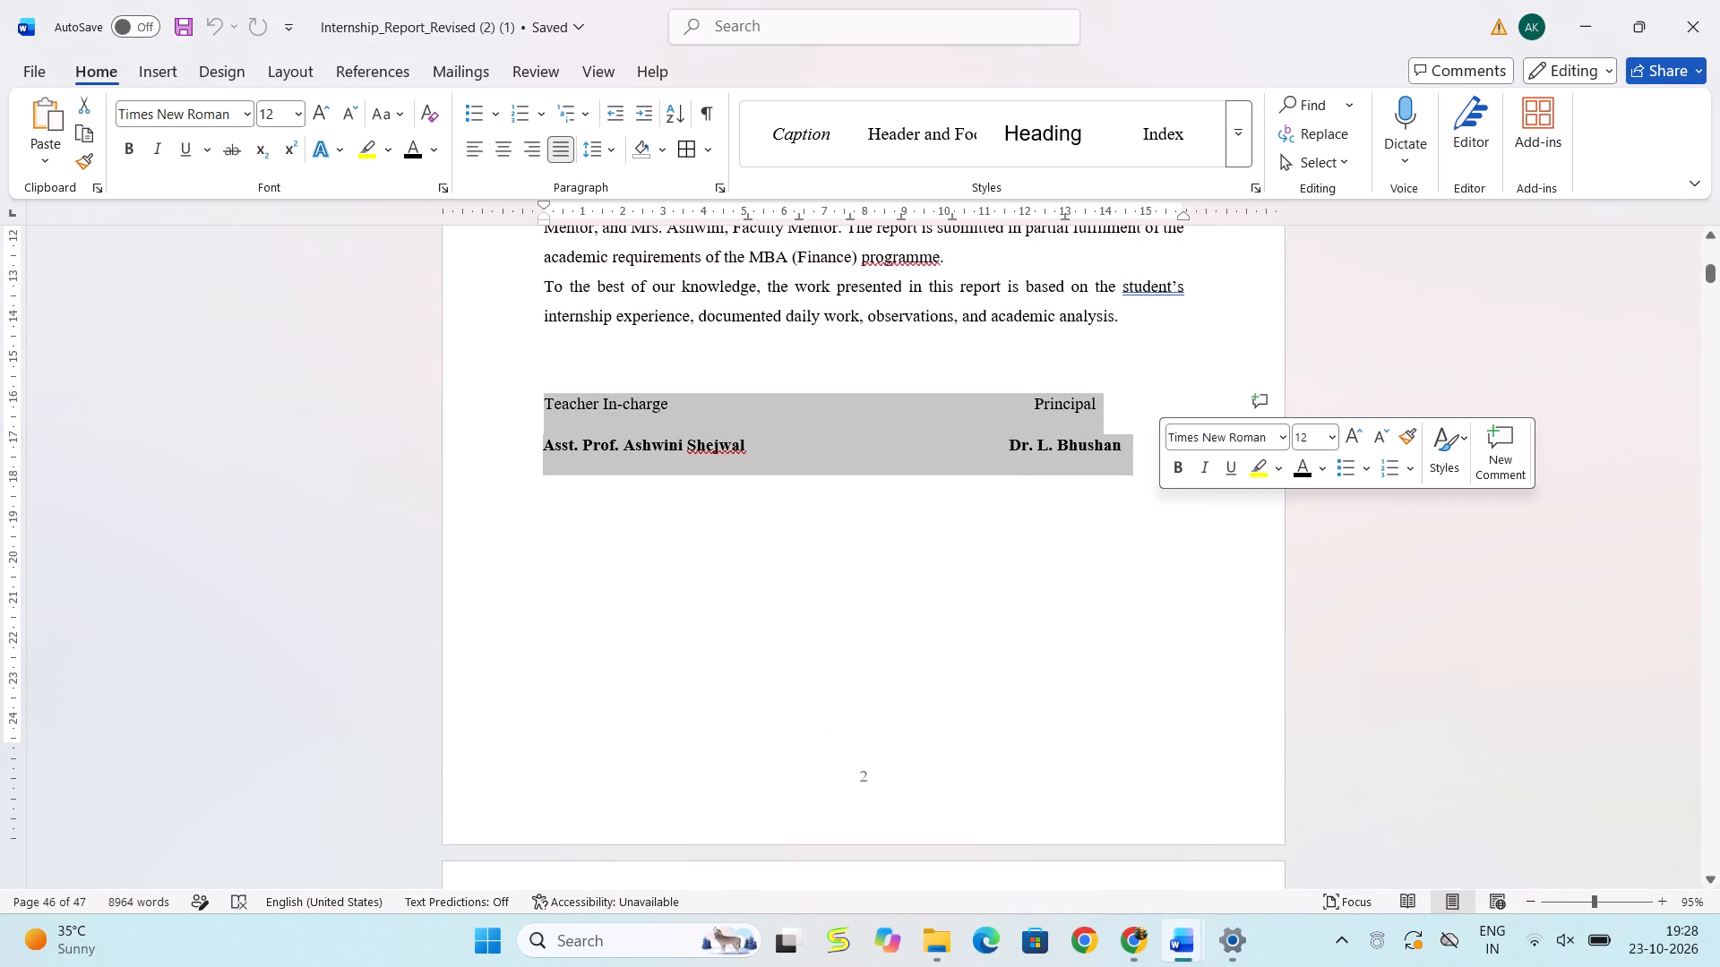
key("ctrl+c")
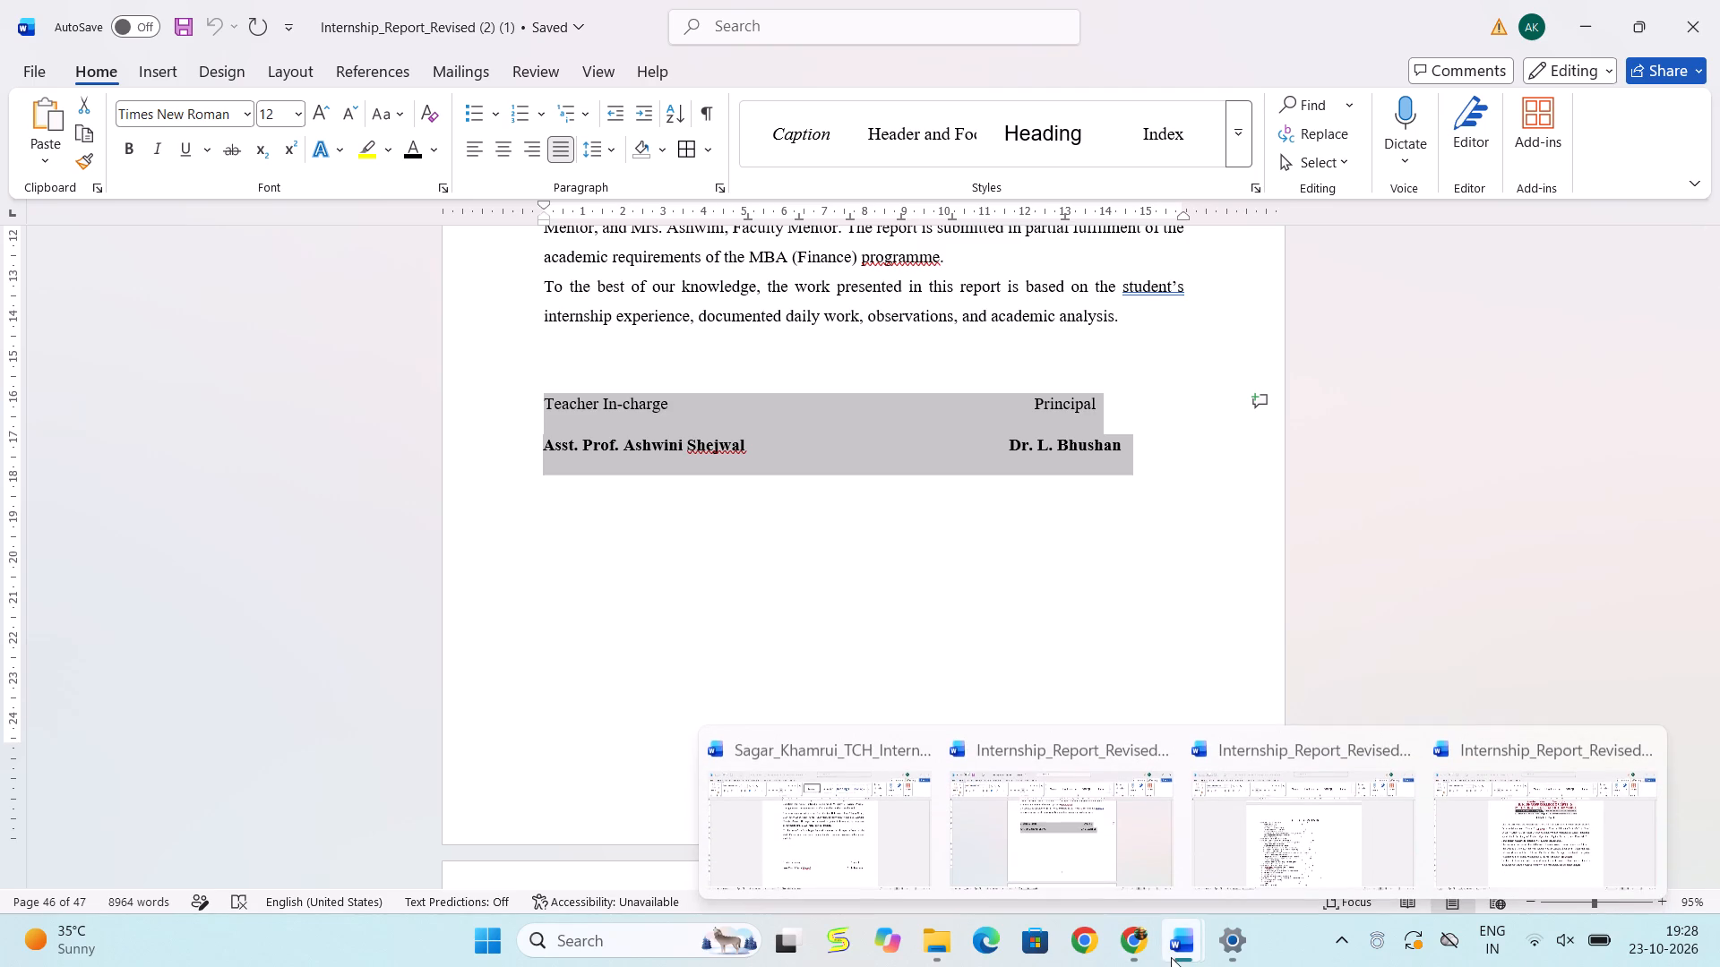
left_click(1498, 846)
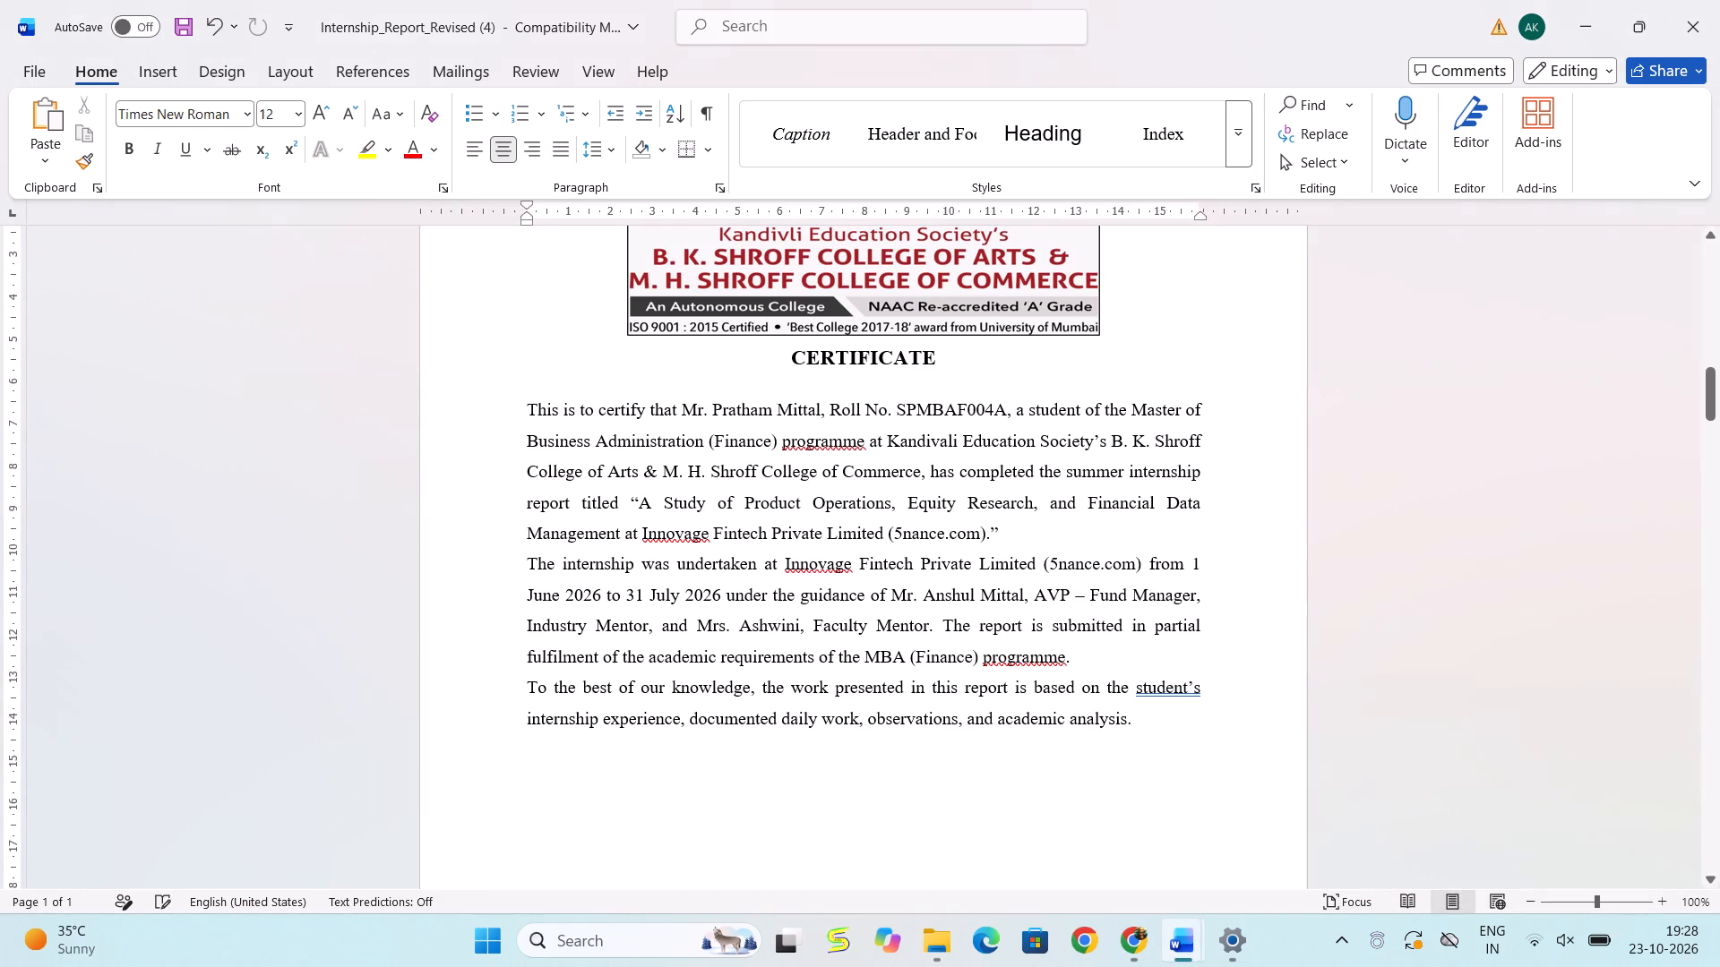
key("BackSpace")
key("BackSpace")
key("Return")
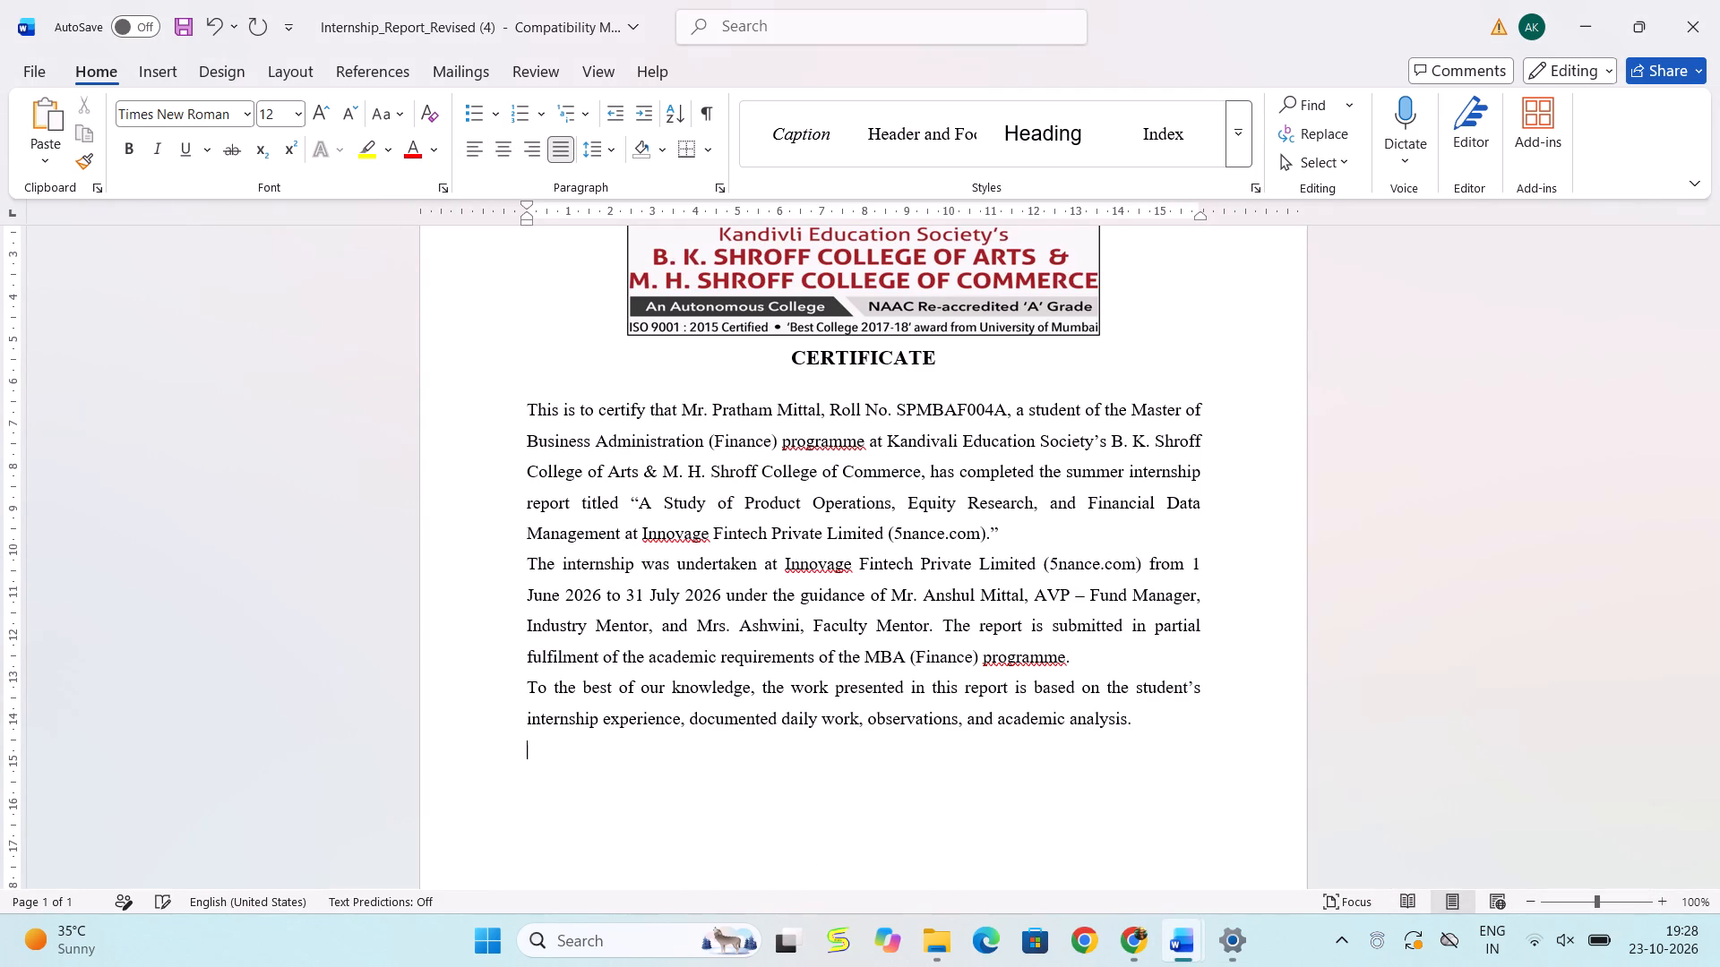
key("Return")
key("Return")
key("ctrl+v")
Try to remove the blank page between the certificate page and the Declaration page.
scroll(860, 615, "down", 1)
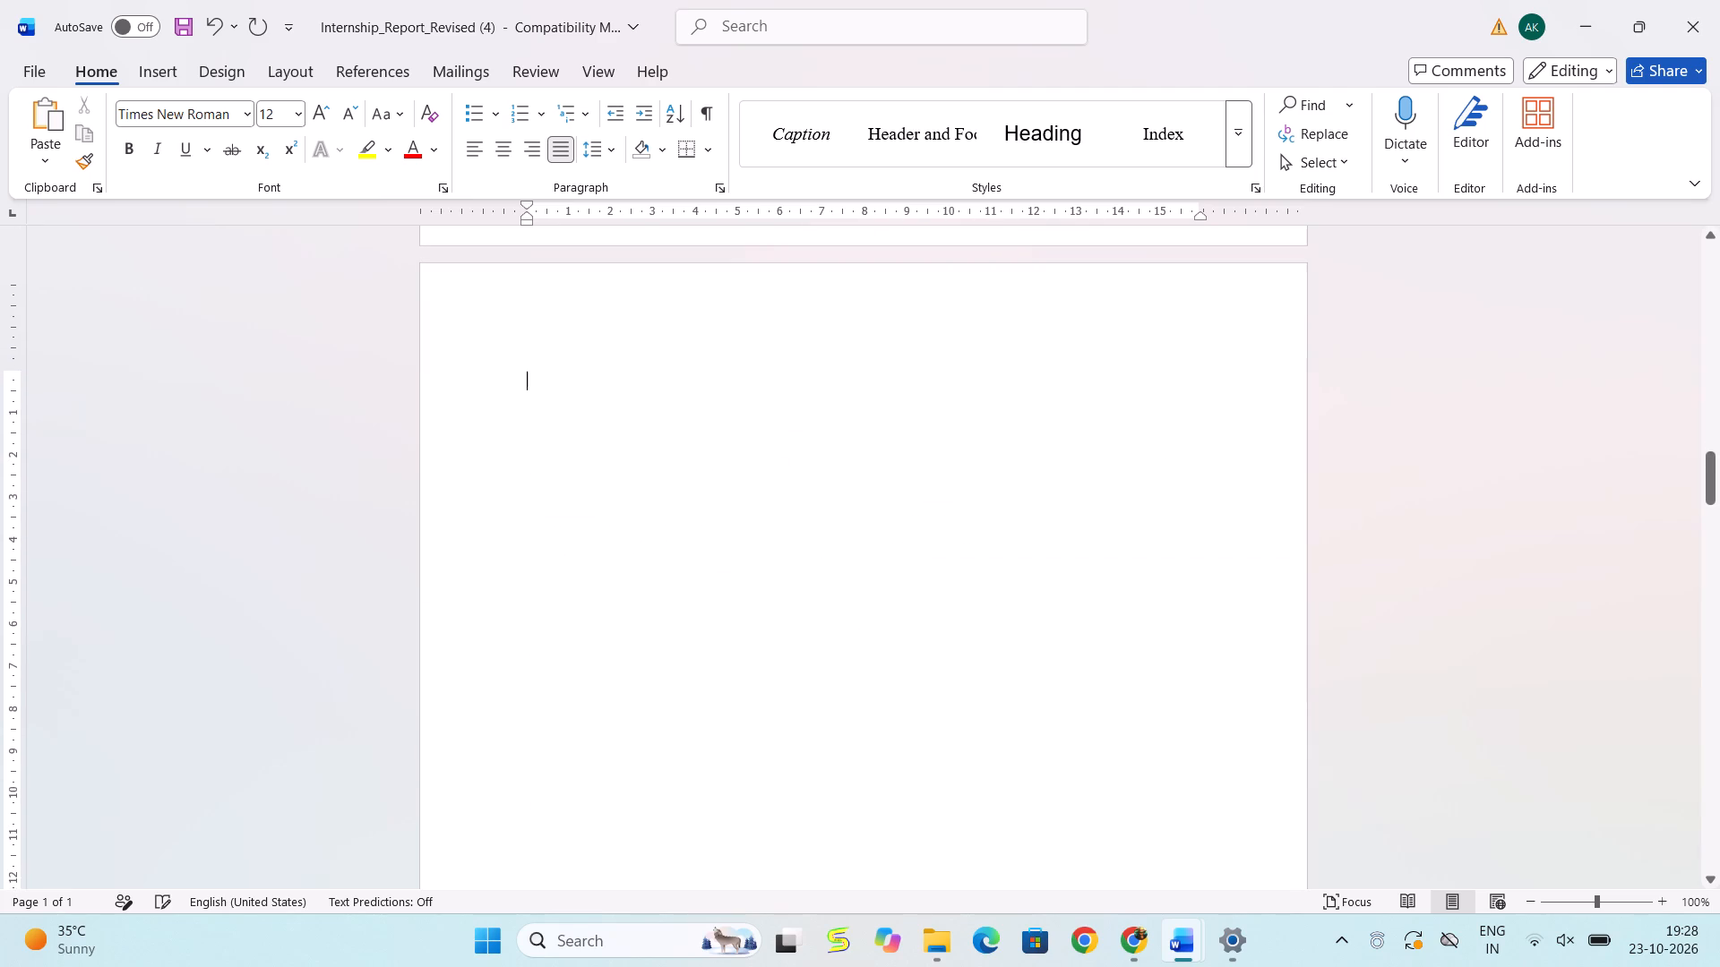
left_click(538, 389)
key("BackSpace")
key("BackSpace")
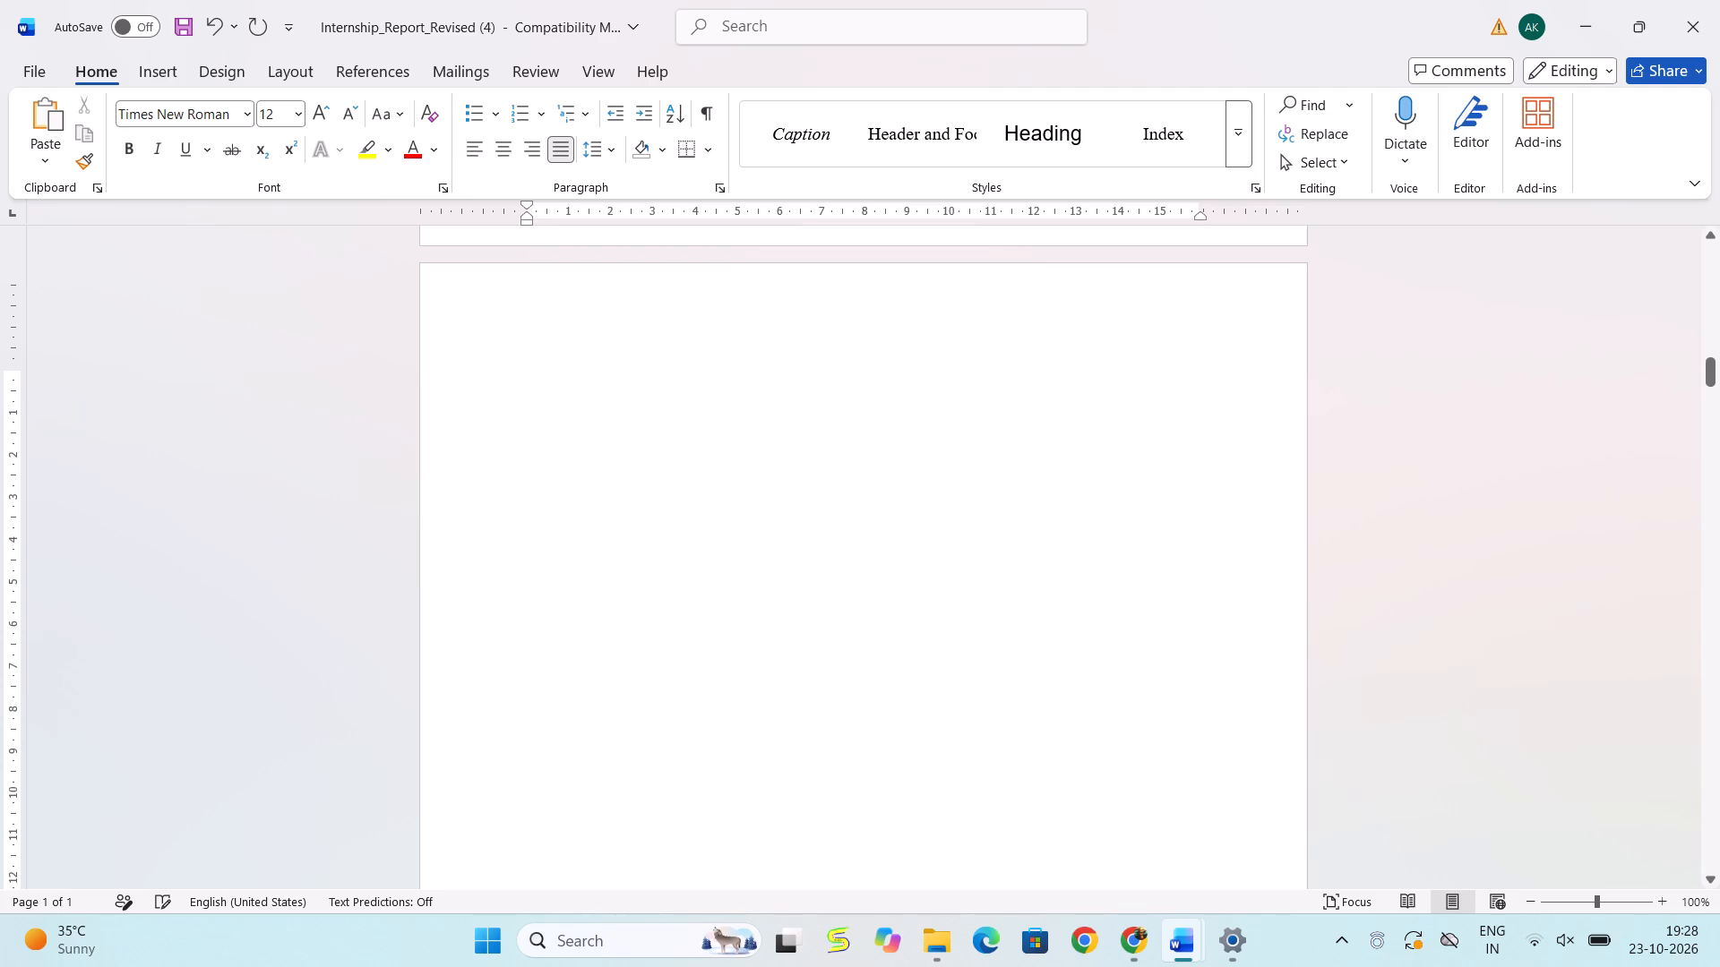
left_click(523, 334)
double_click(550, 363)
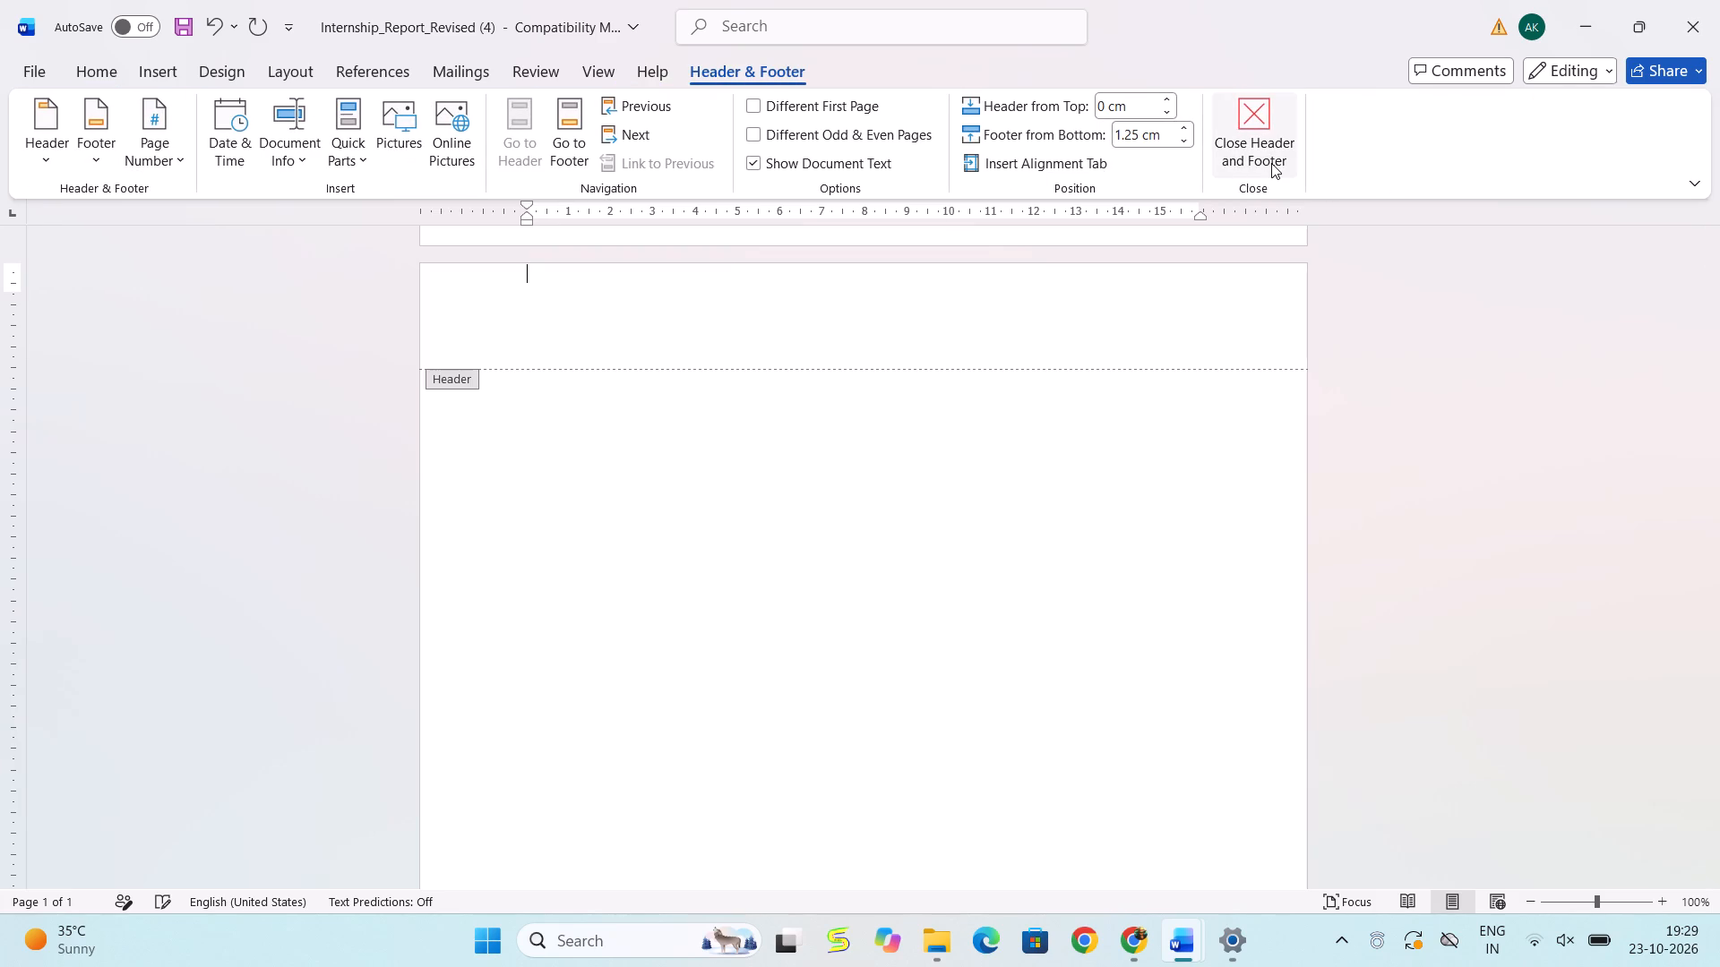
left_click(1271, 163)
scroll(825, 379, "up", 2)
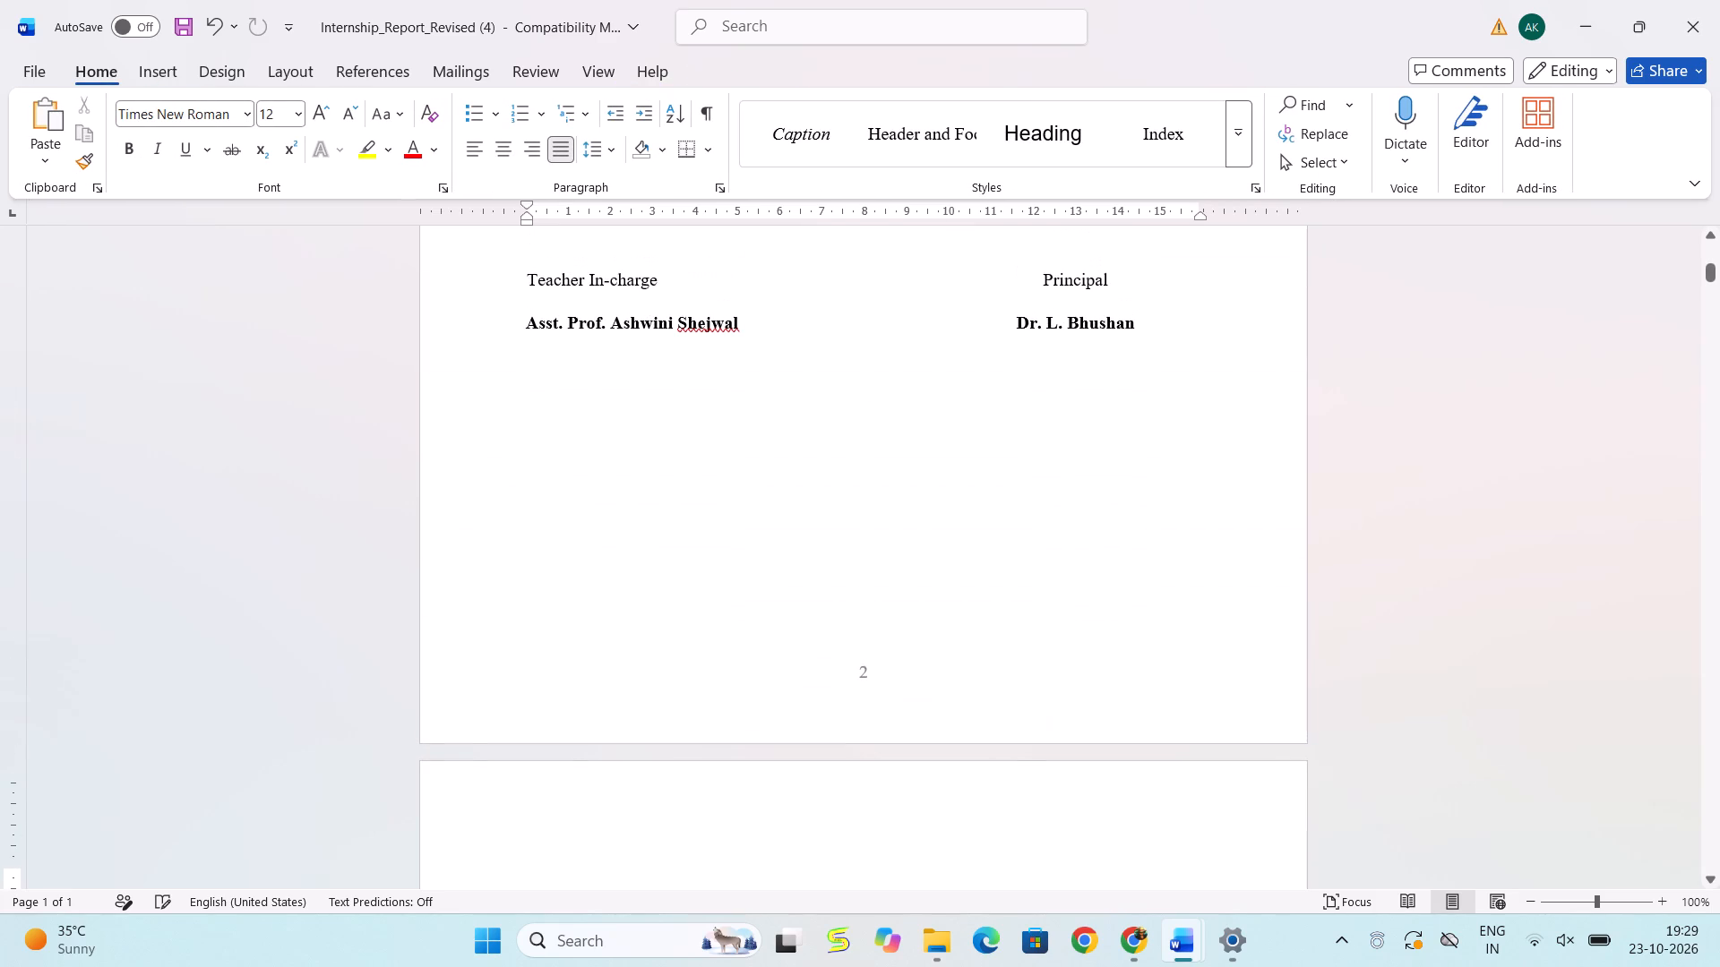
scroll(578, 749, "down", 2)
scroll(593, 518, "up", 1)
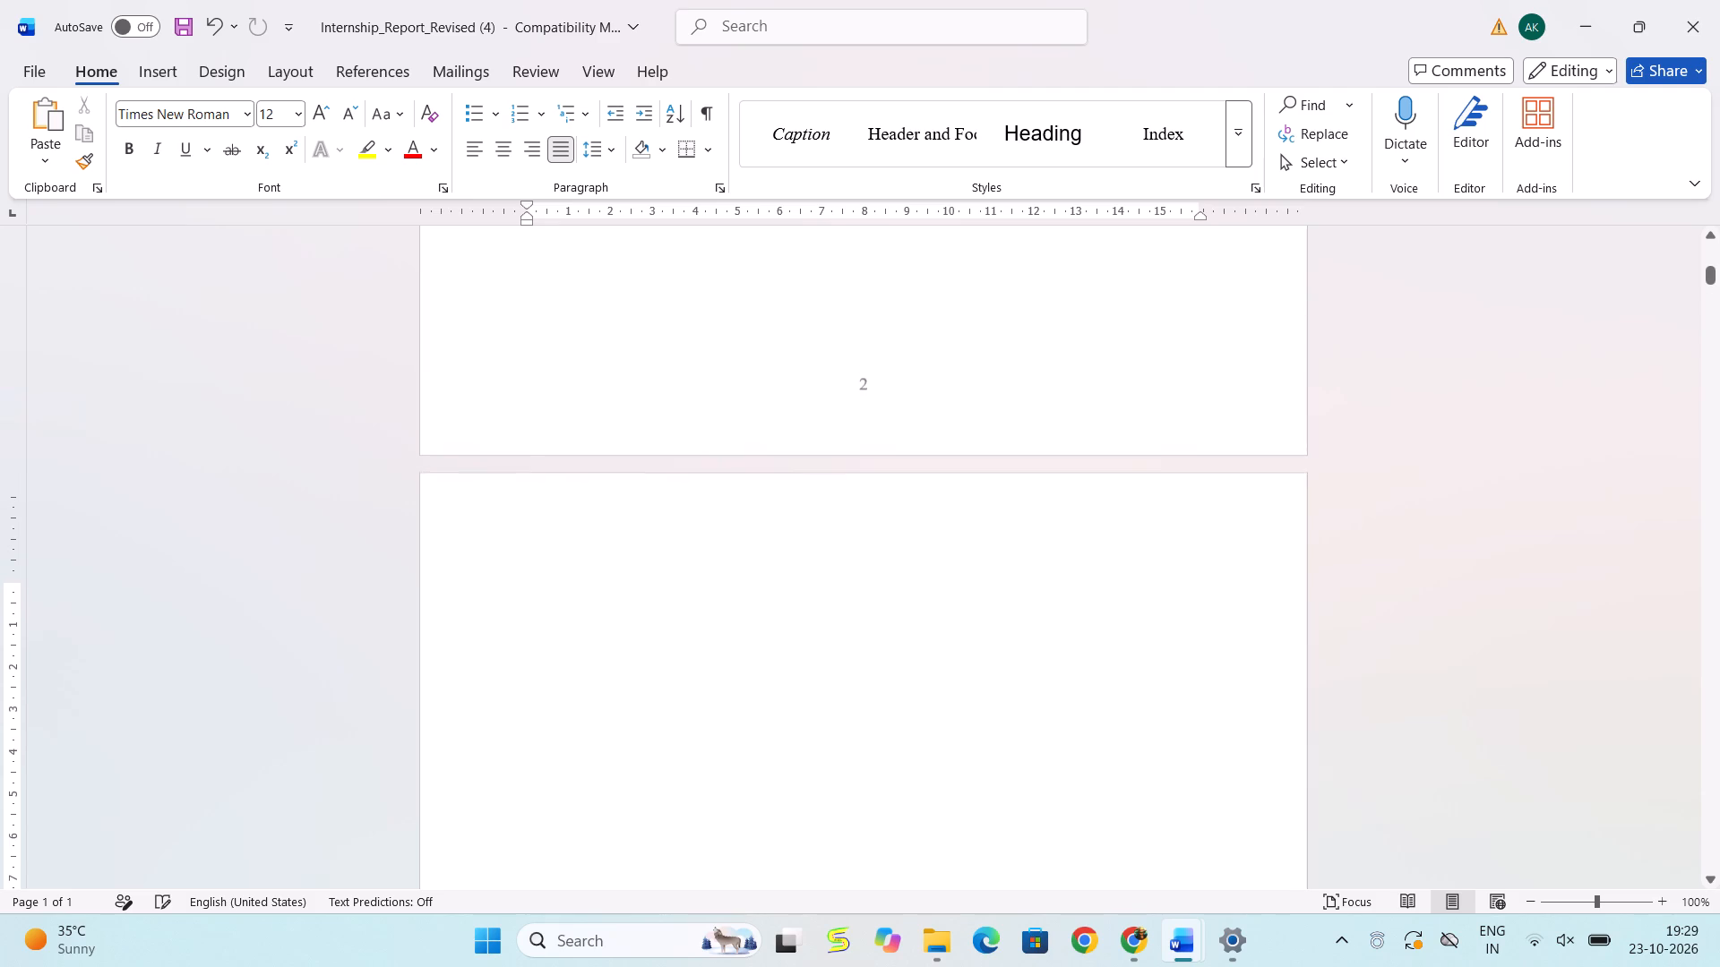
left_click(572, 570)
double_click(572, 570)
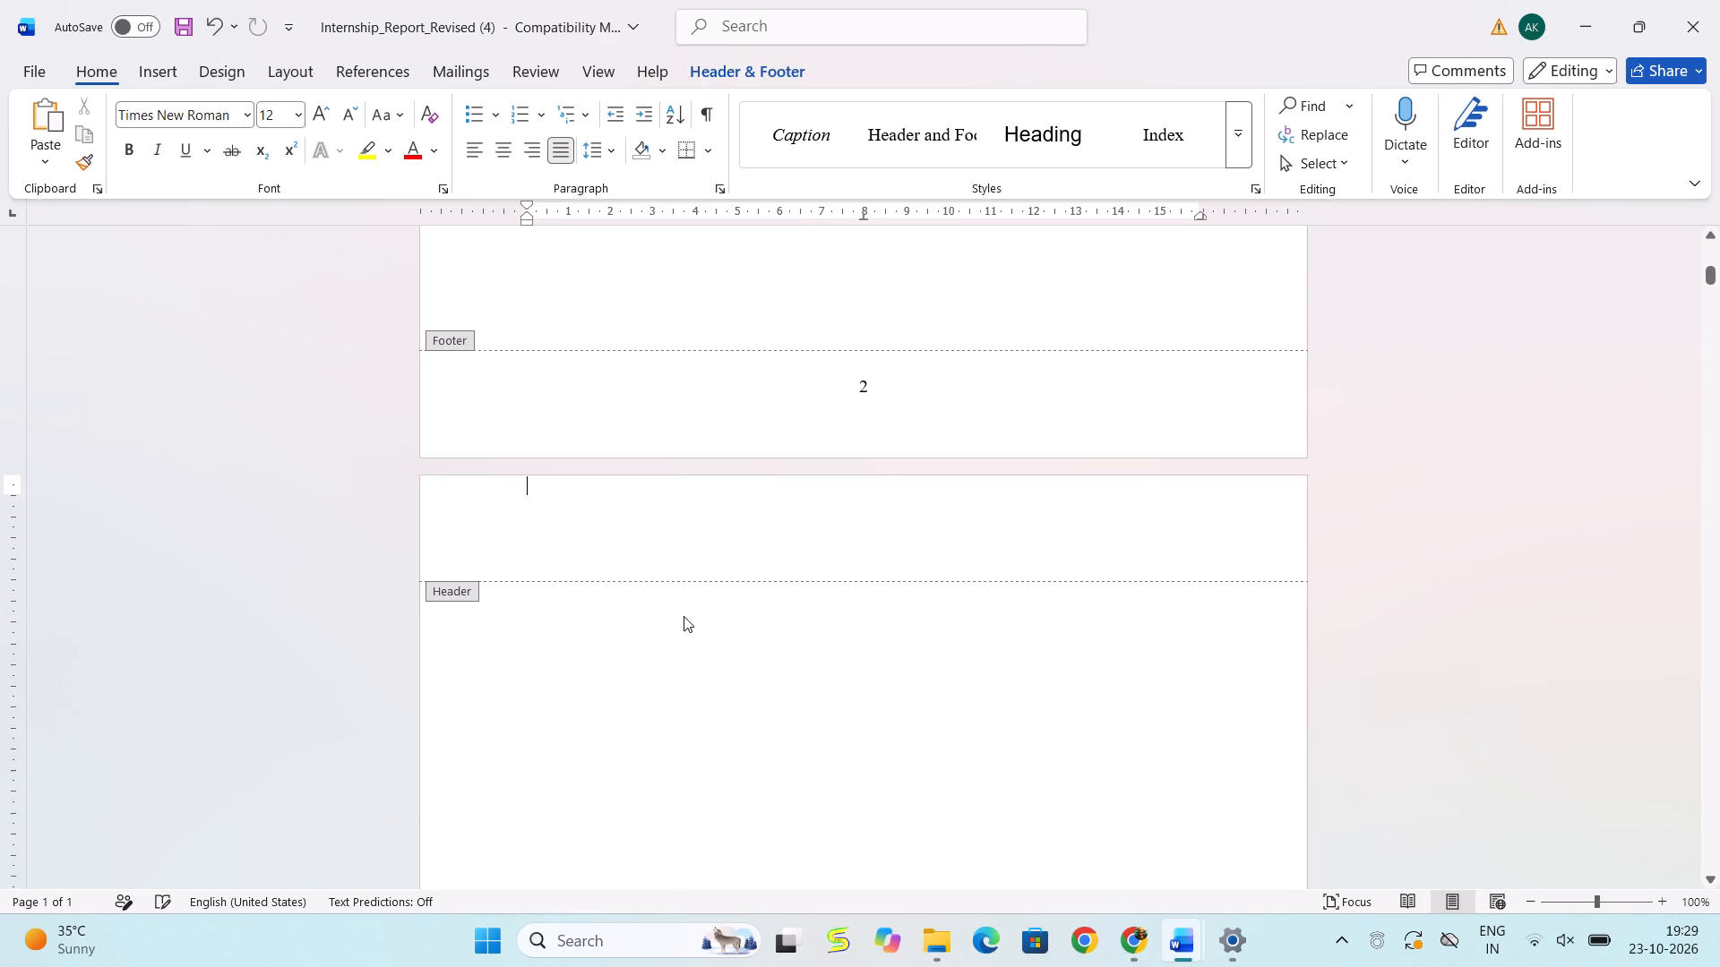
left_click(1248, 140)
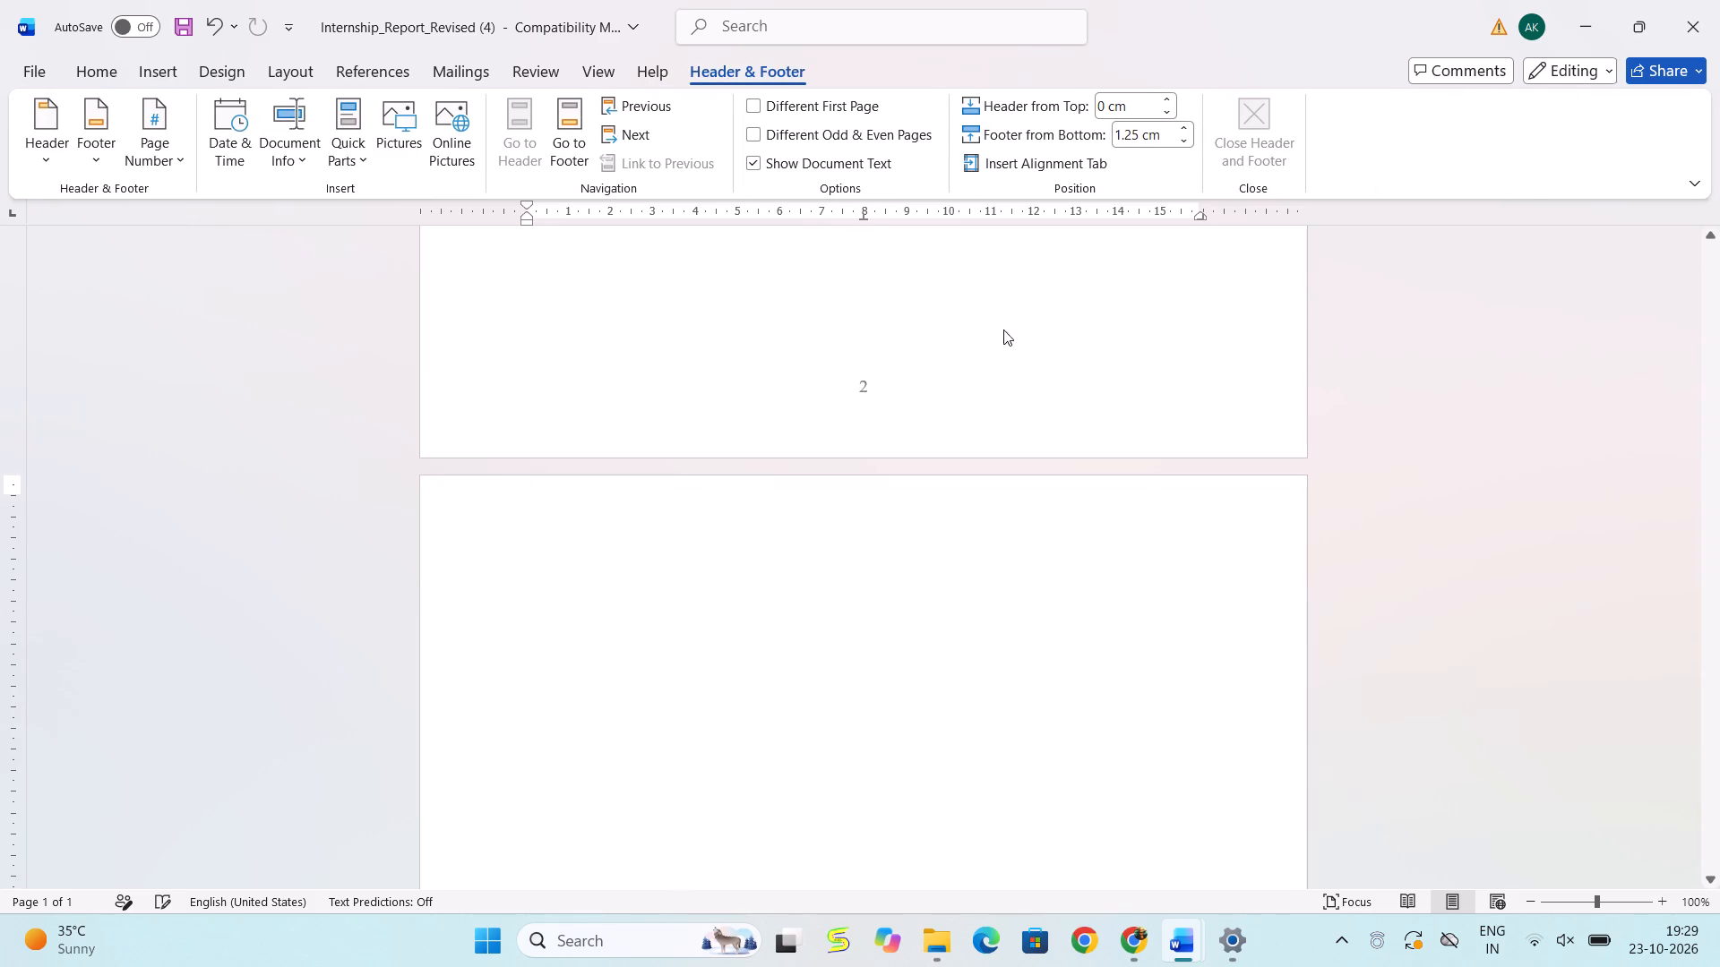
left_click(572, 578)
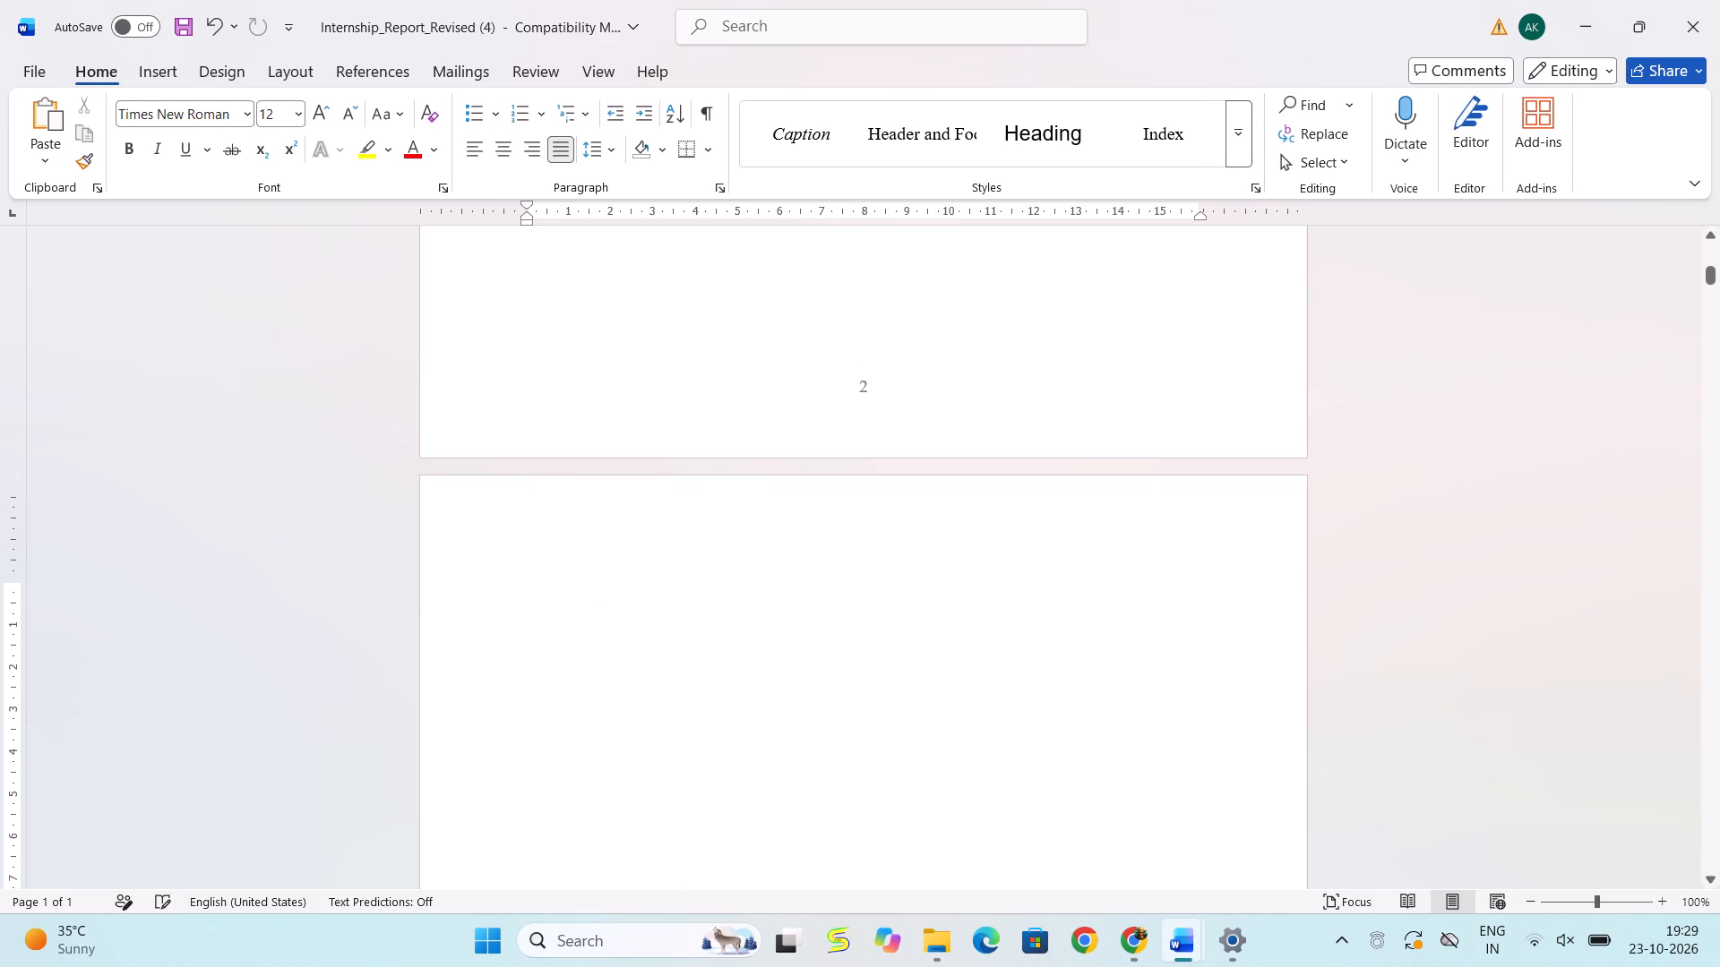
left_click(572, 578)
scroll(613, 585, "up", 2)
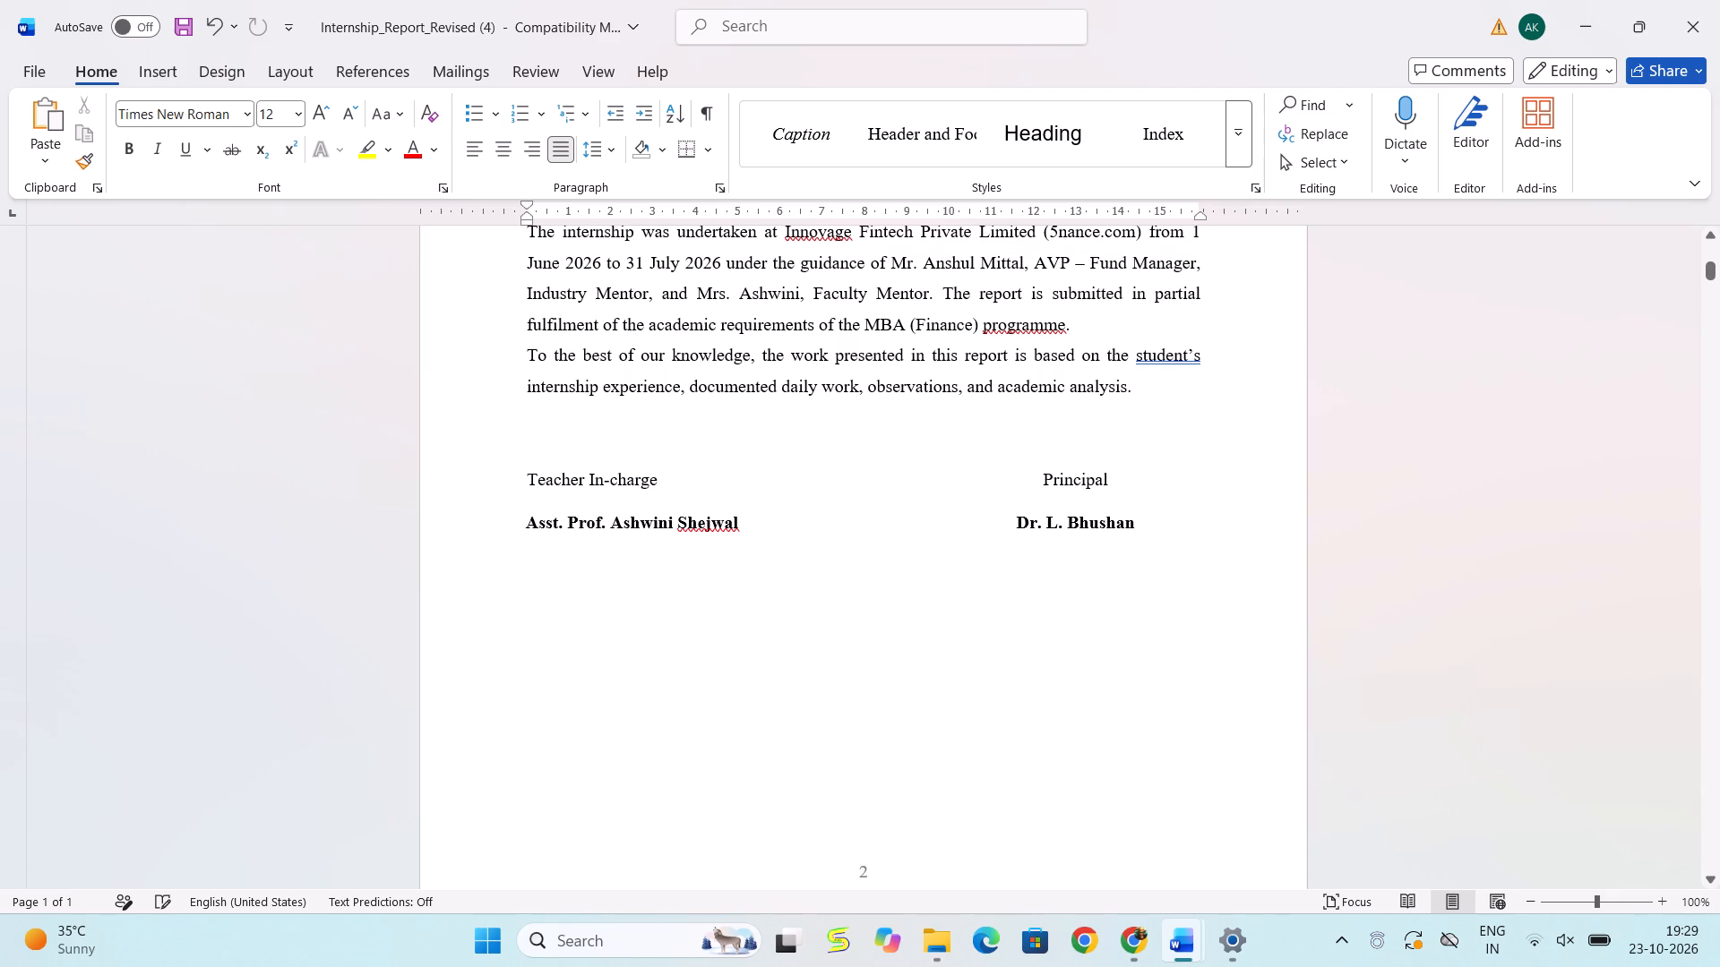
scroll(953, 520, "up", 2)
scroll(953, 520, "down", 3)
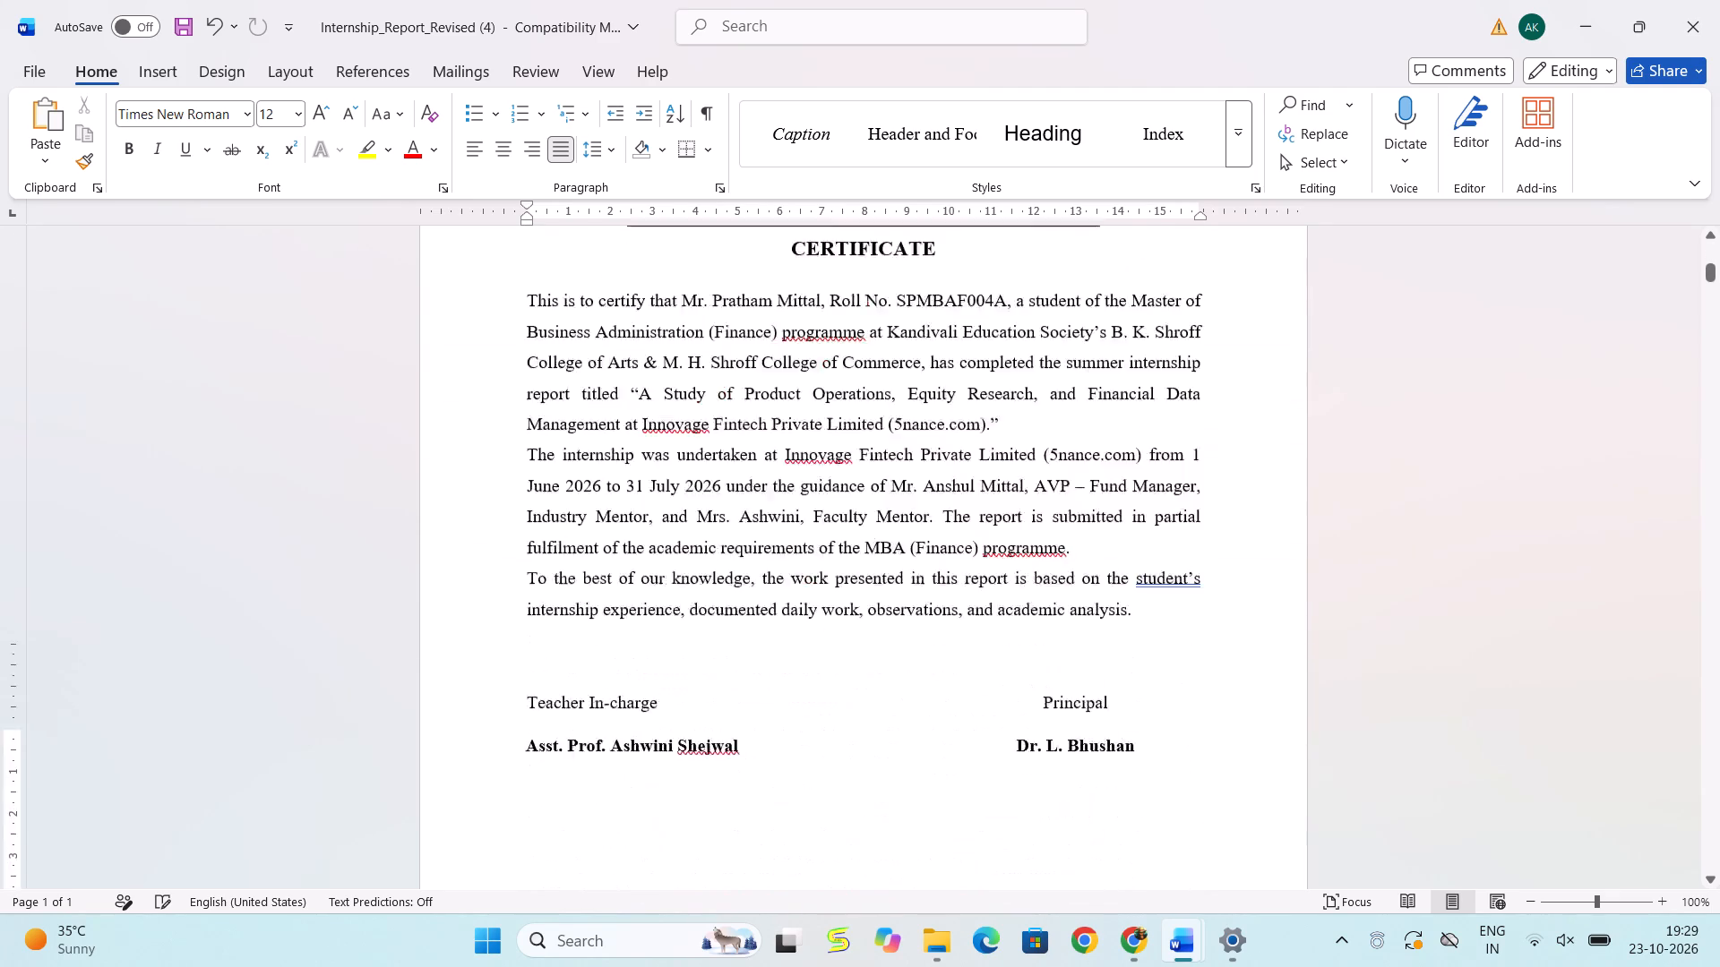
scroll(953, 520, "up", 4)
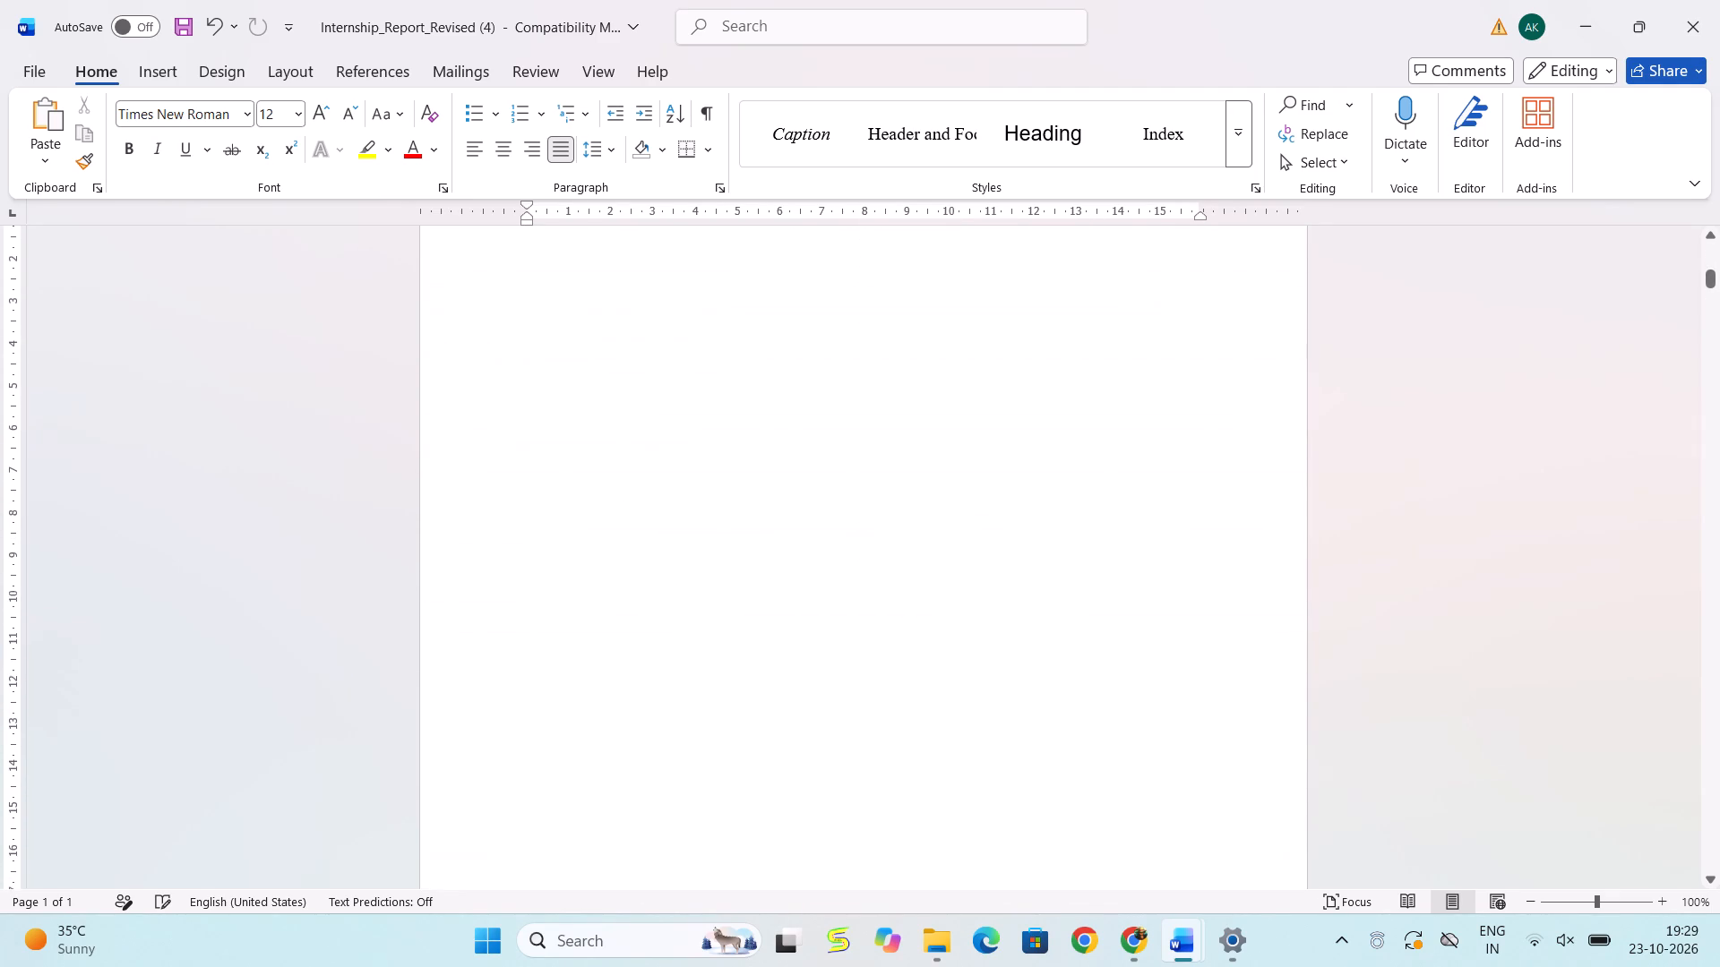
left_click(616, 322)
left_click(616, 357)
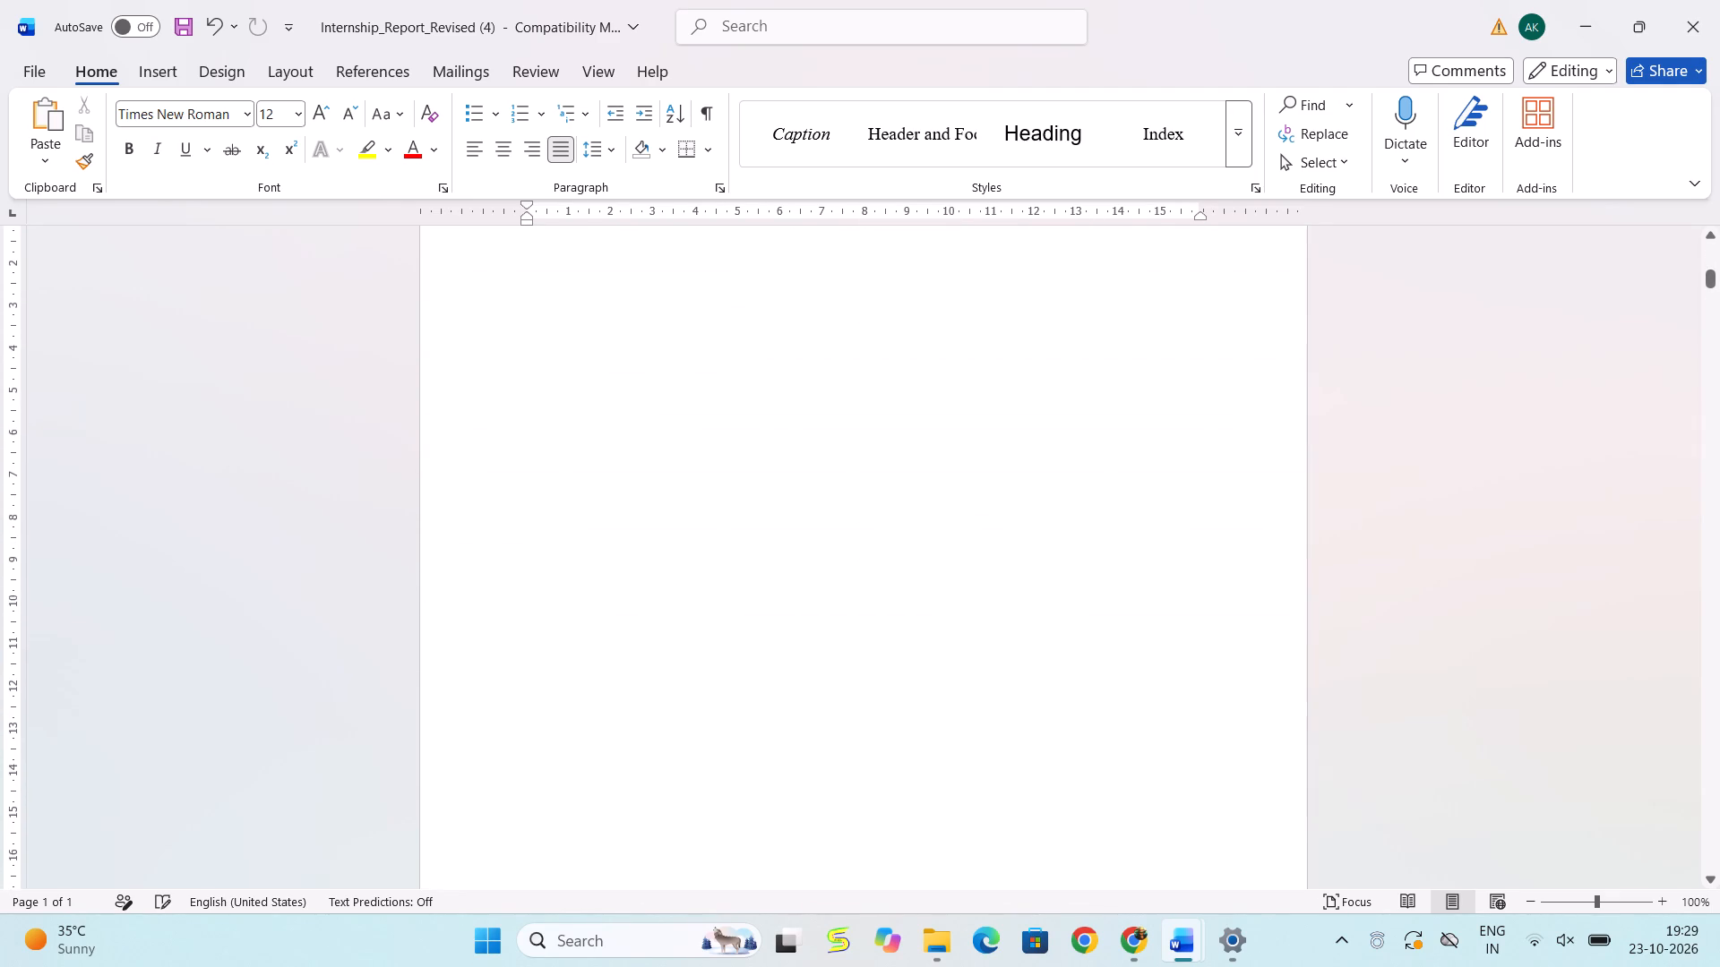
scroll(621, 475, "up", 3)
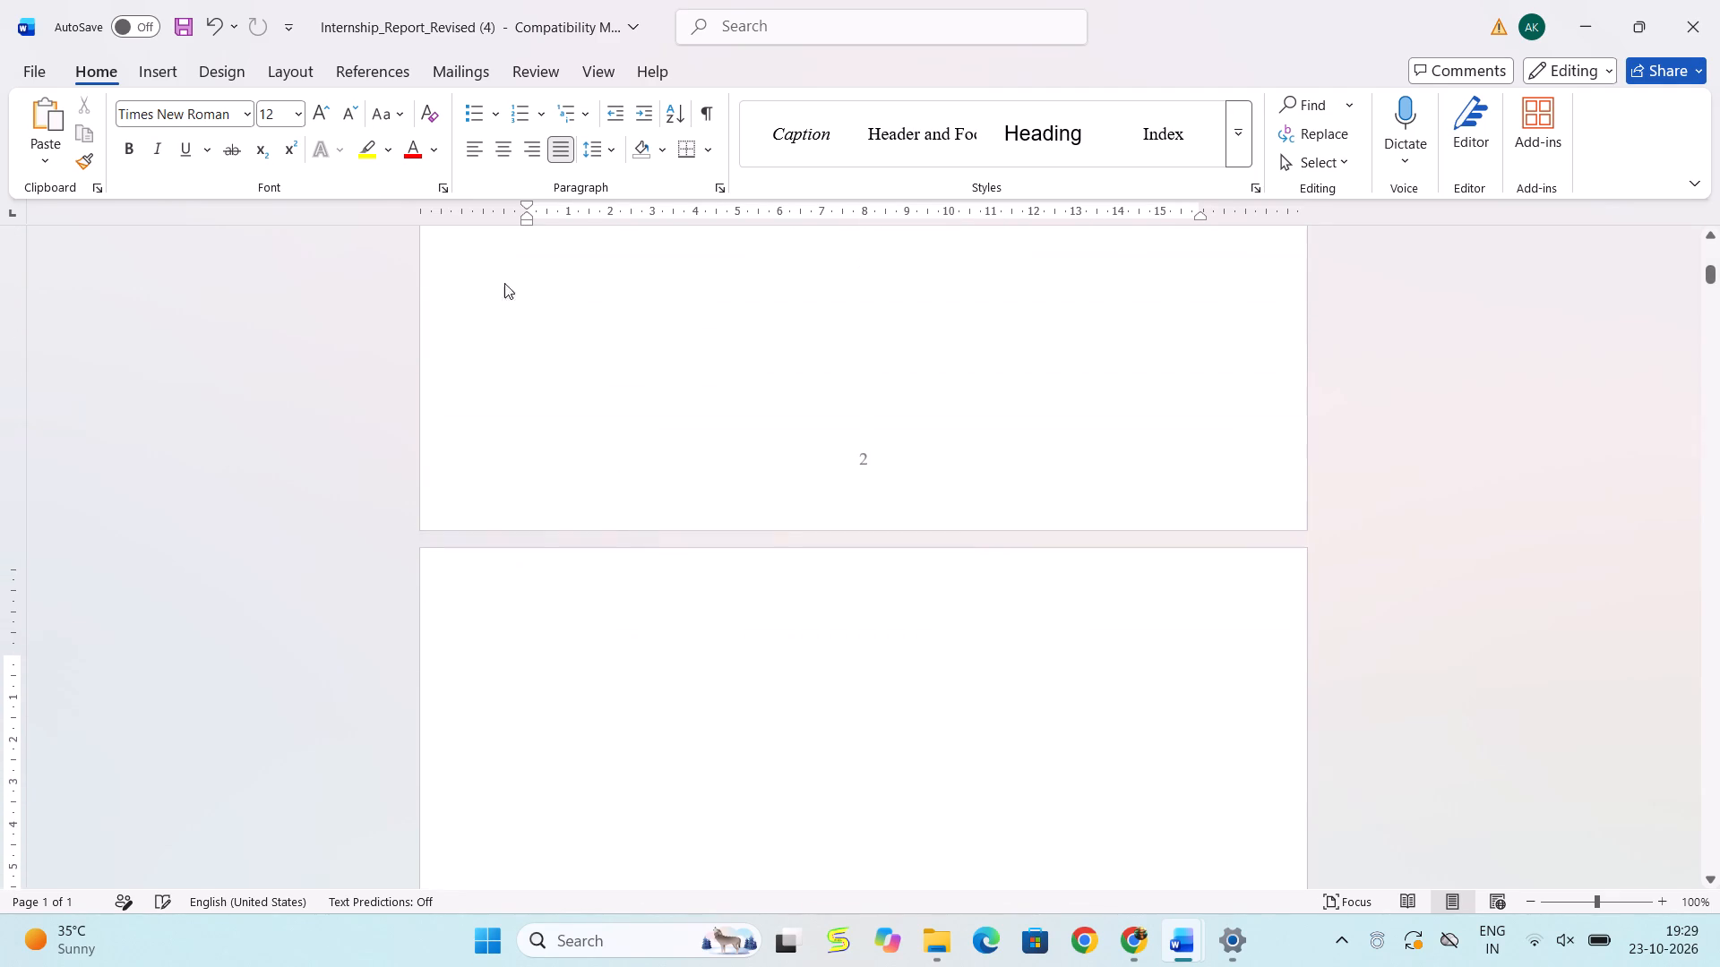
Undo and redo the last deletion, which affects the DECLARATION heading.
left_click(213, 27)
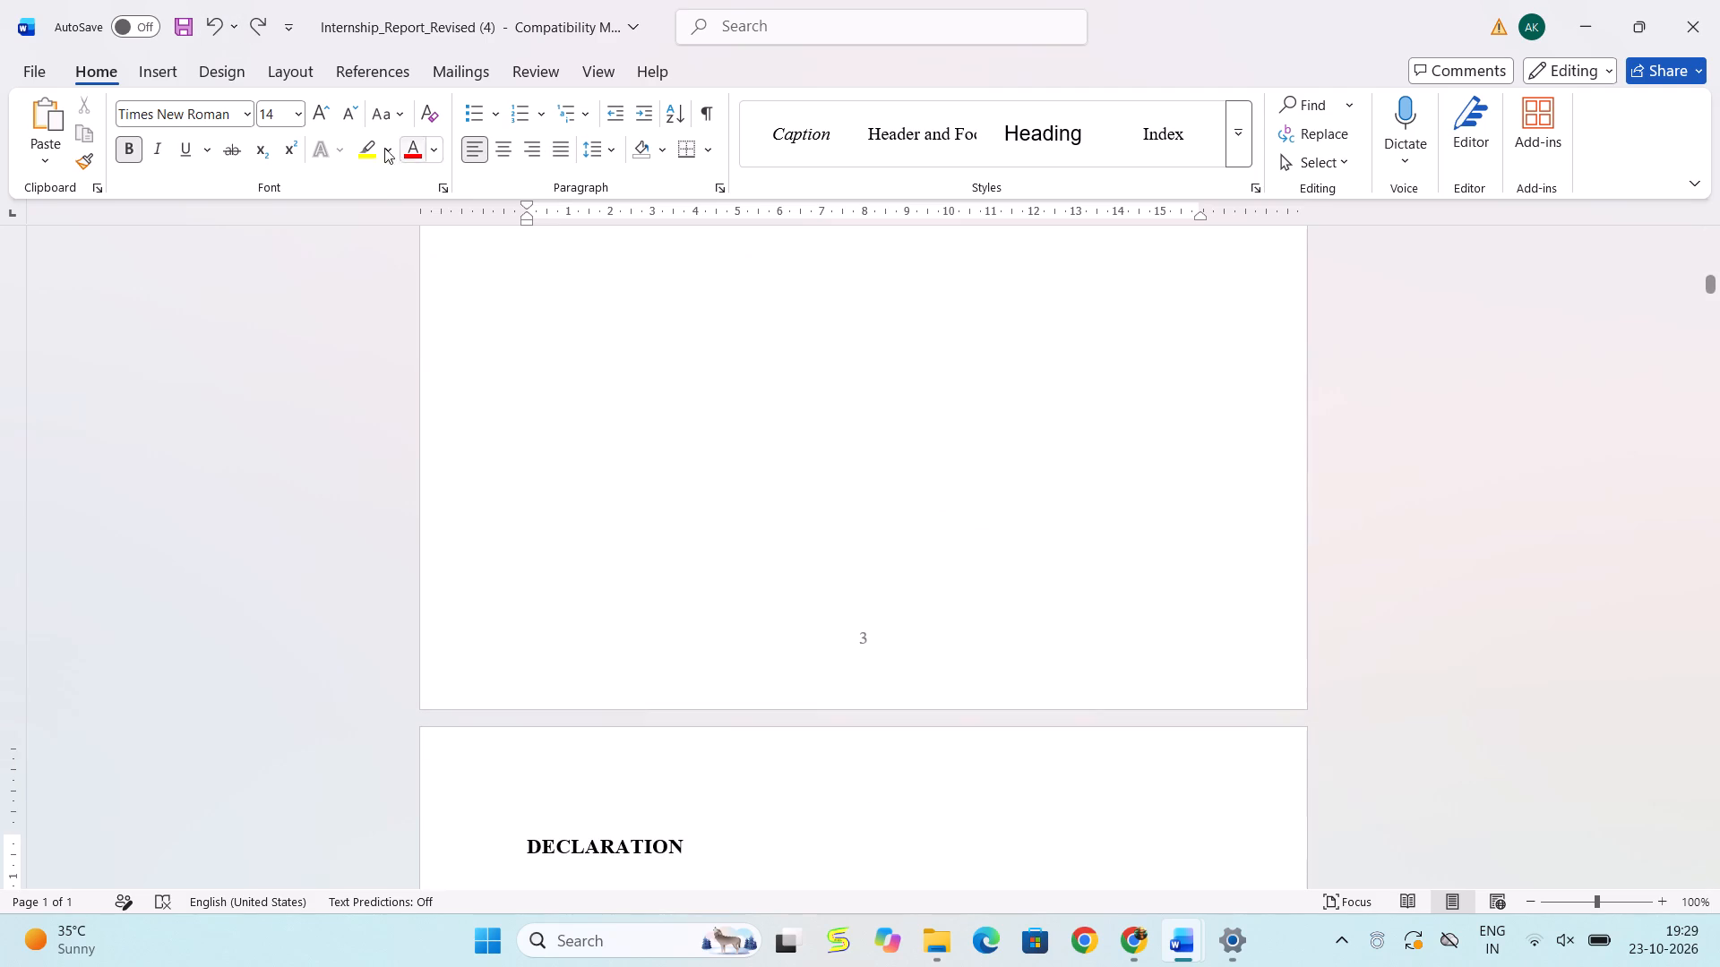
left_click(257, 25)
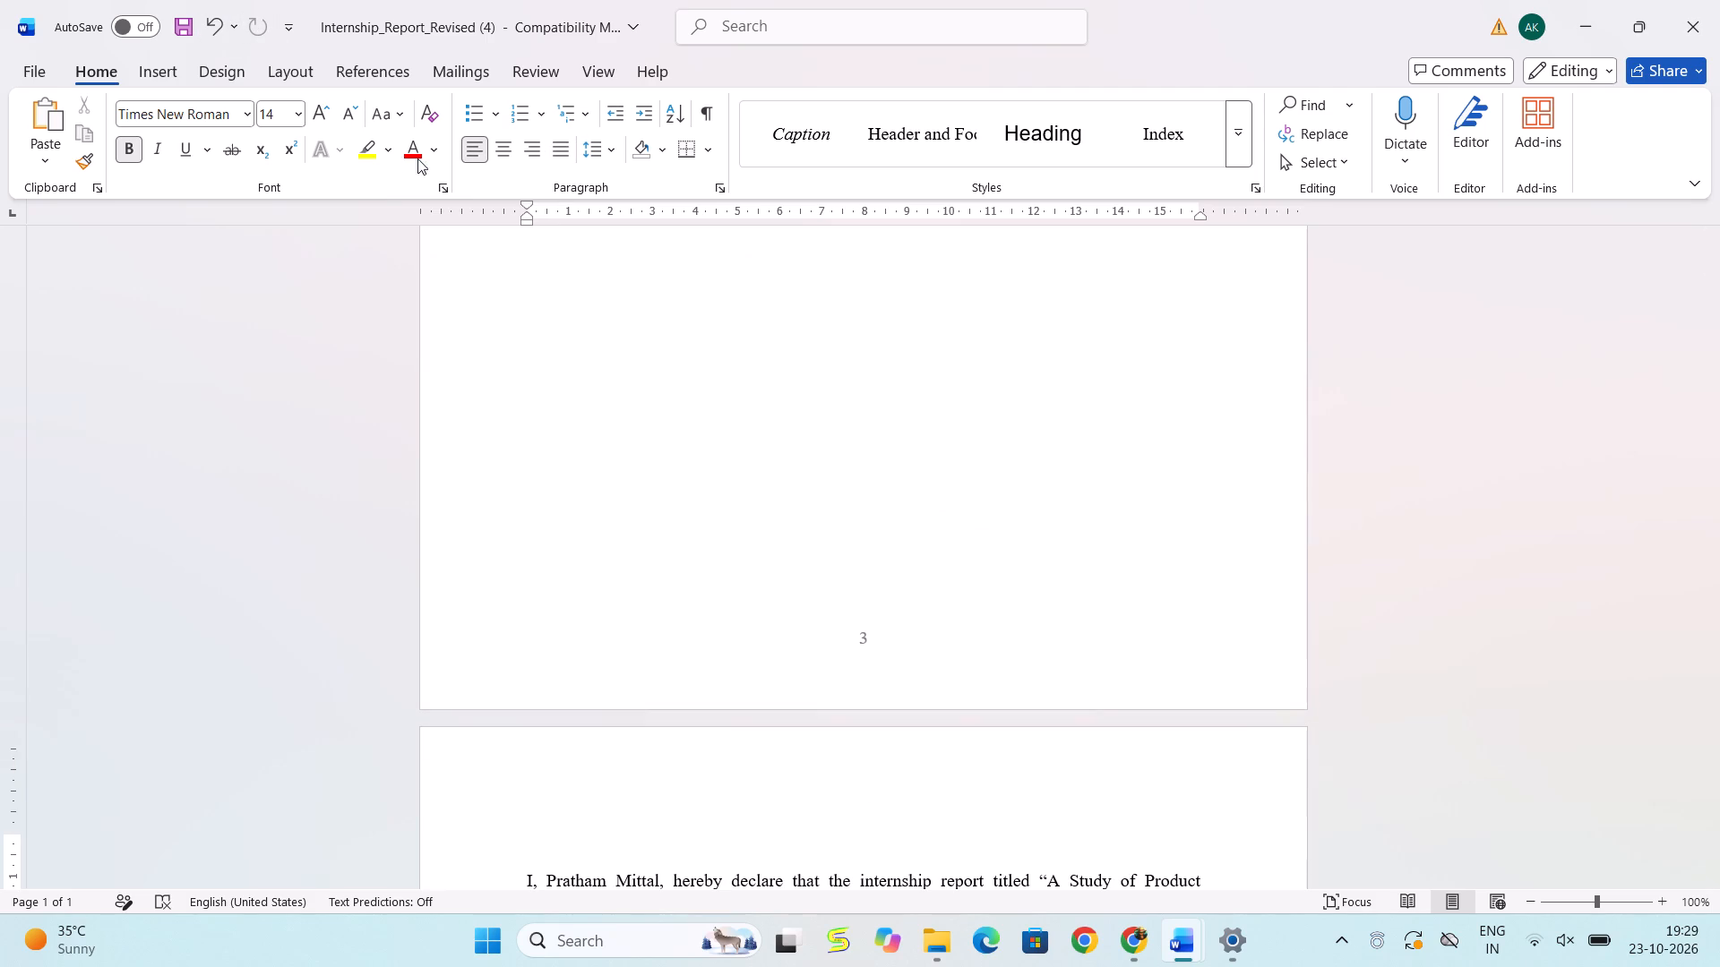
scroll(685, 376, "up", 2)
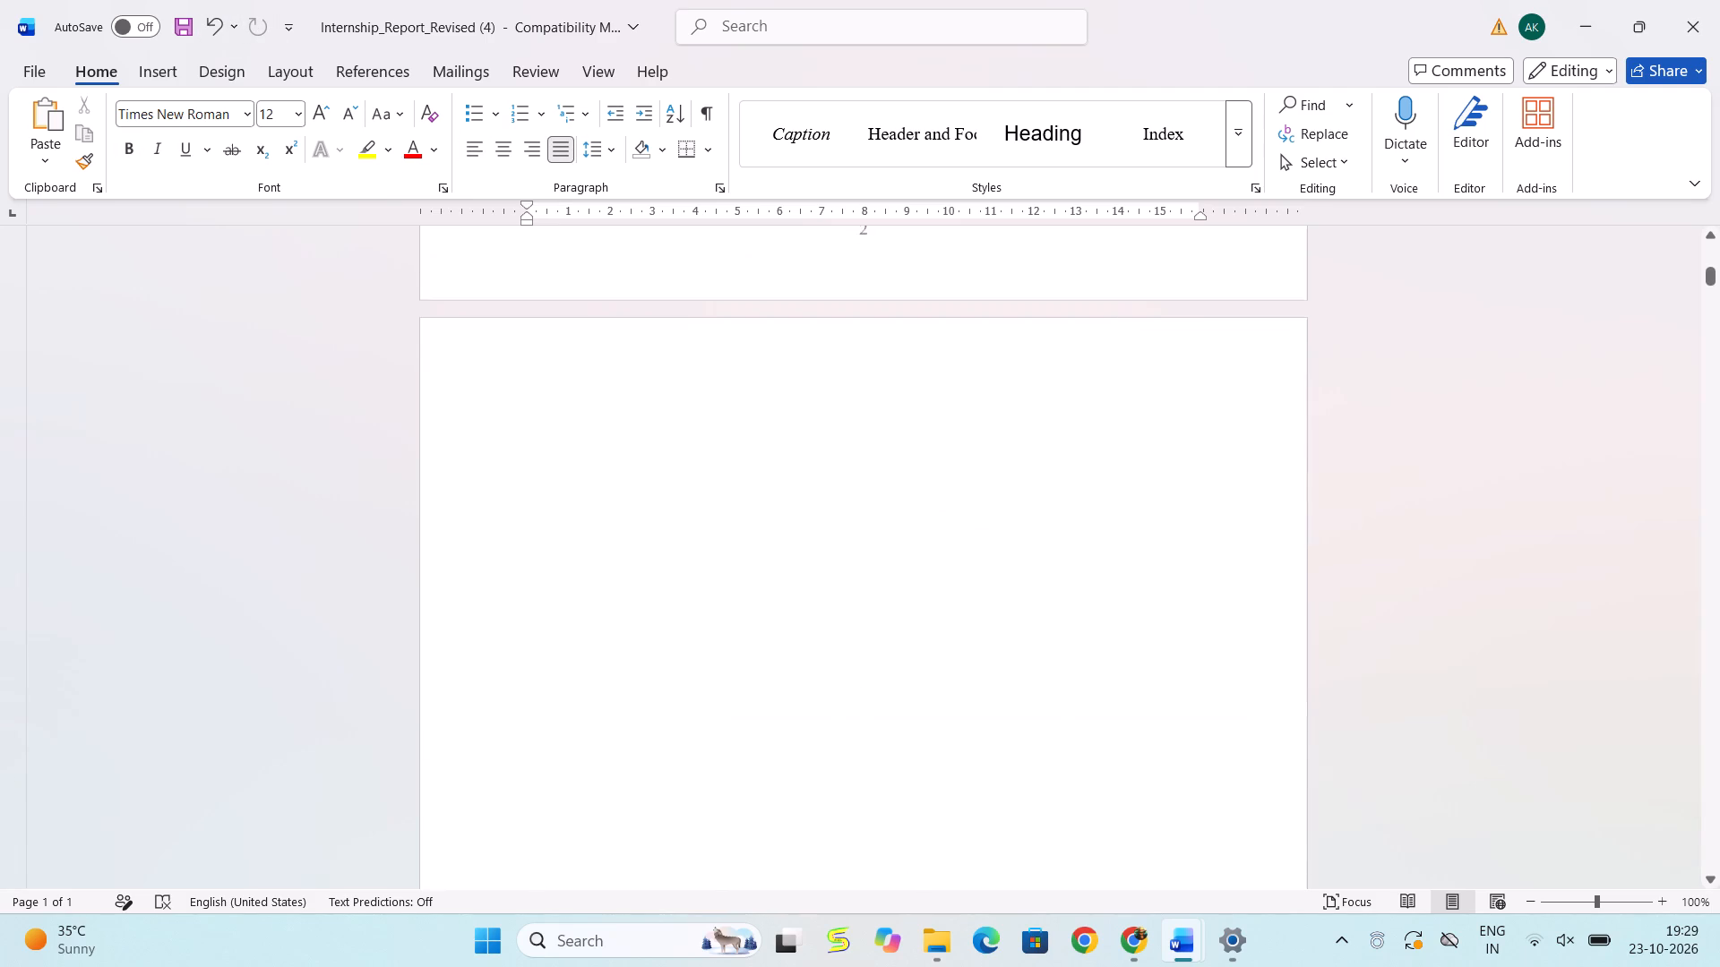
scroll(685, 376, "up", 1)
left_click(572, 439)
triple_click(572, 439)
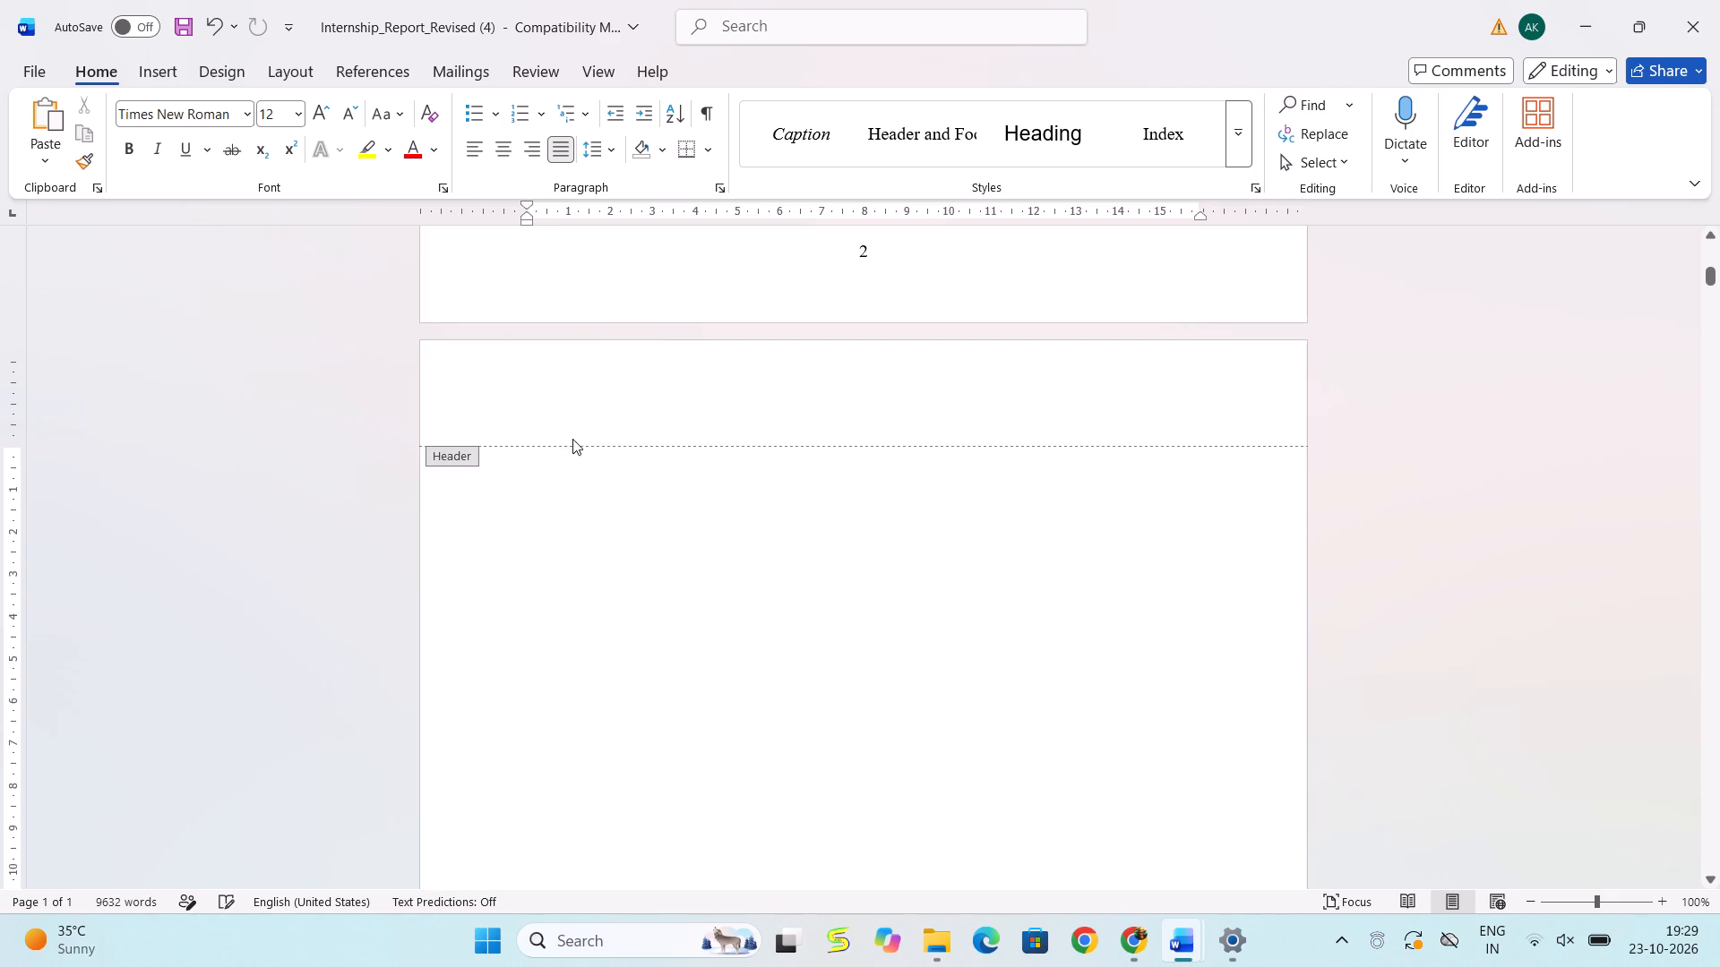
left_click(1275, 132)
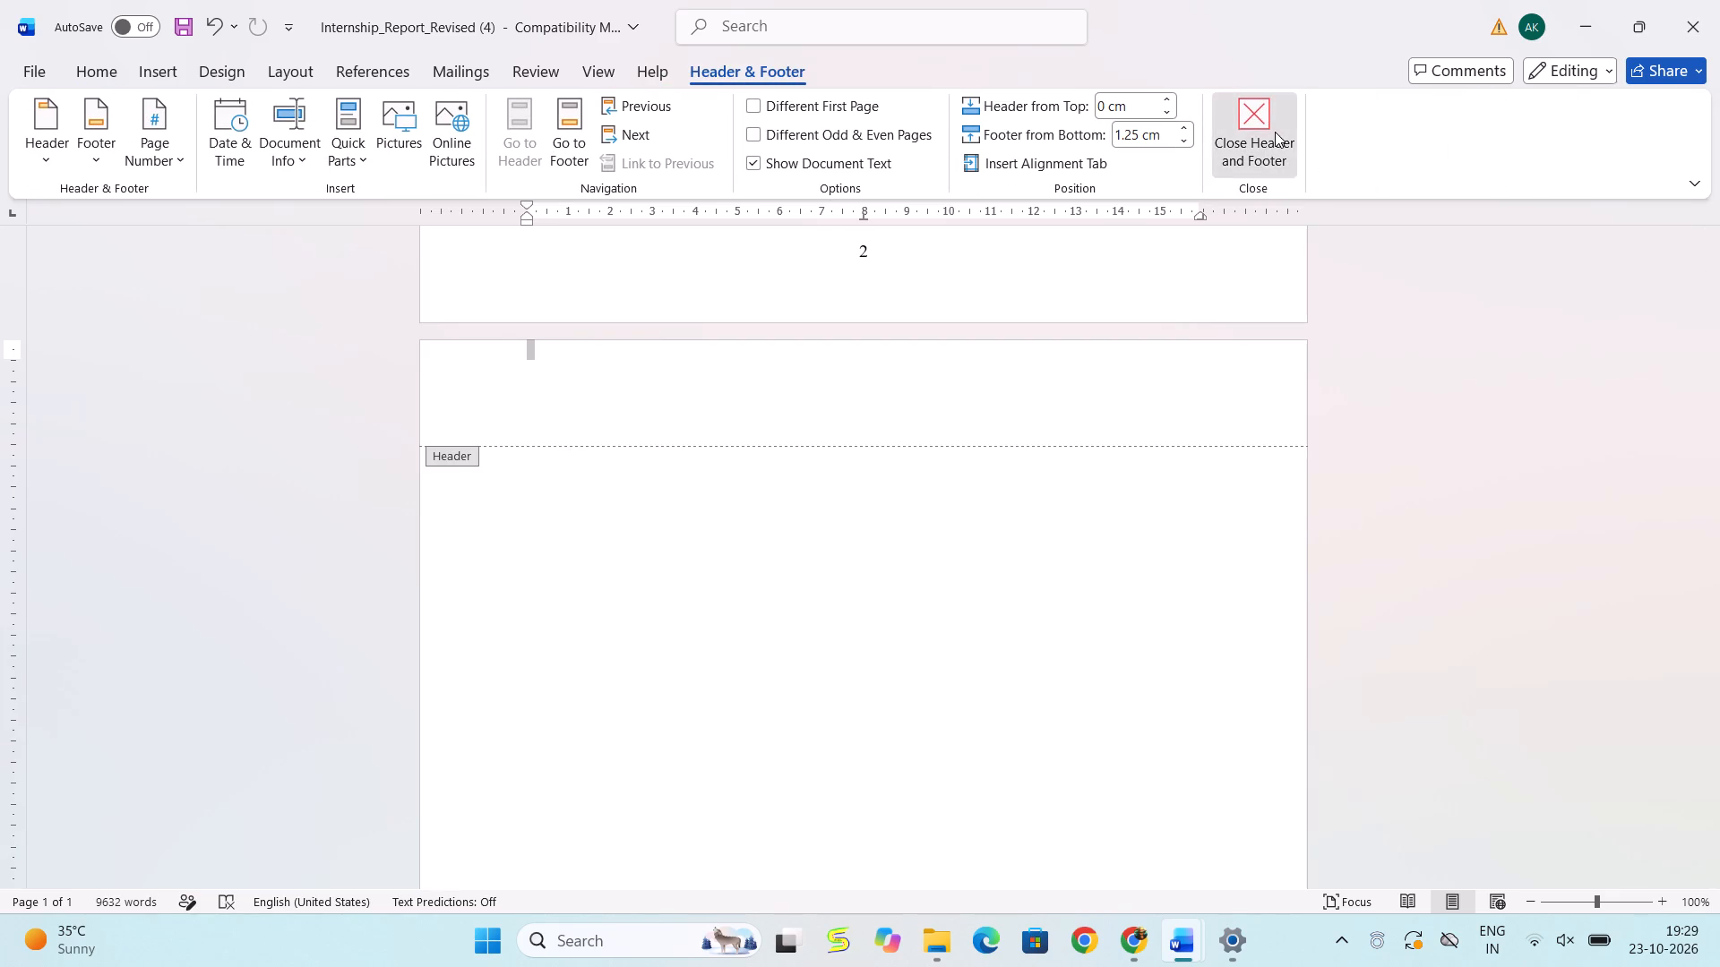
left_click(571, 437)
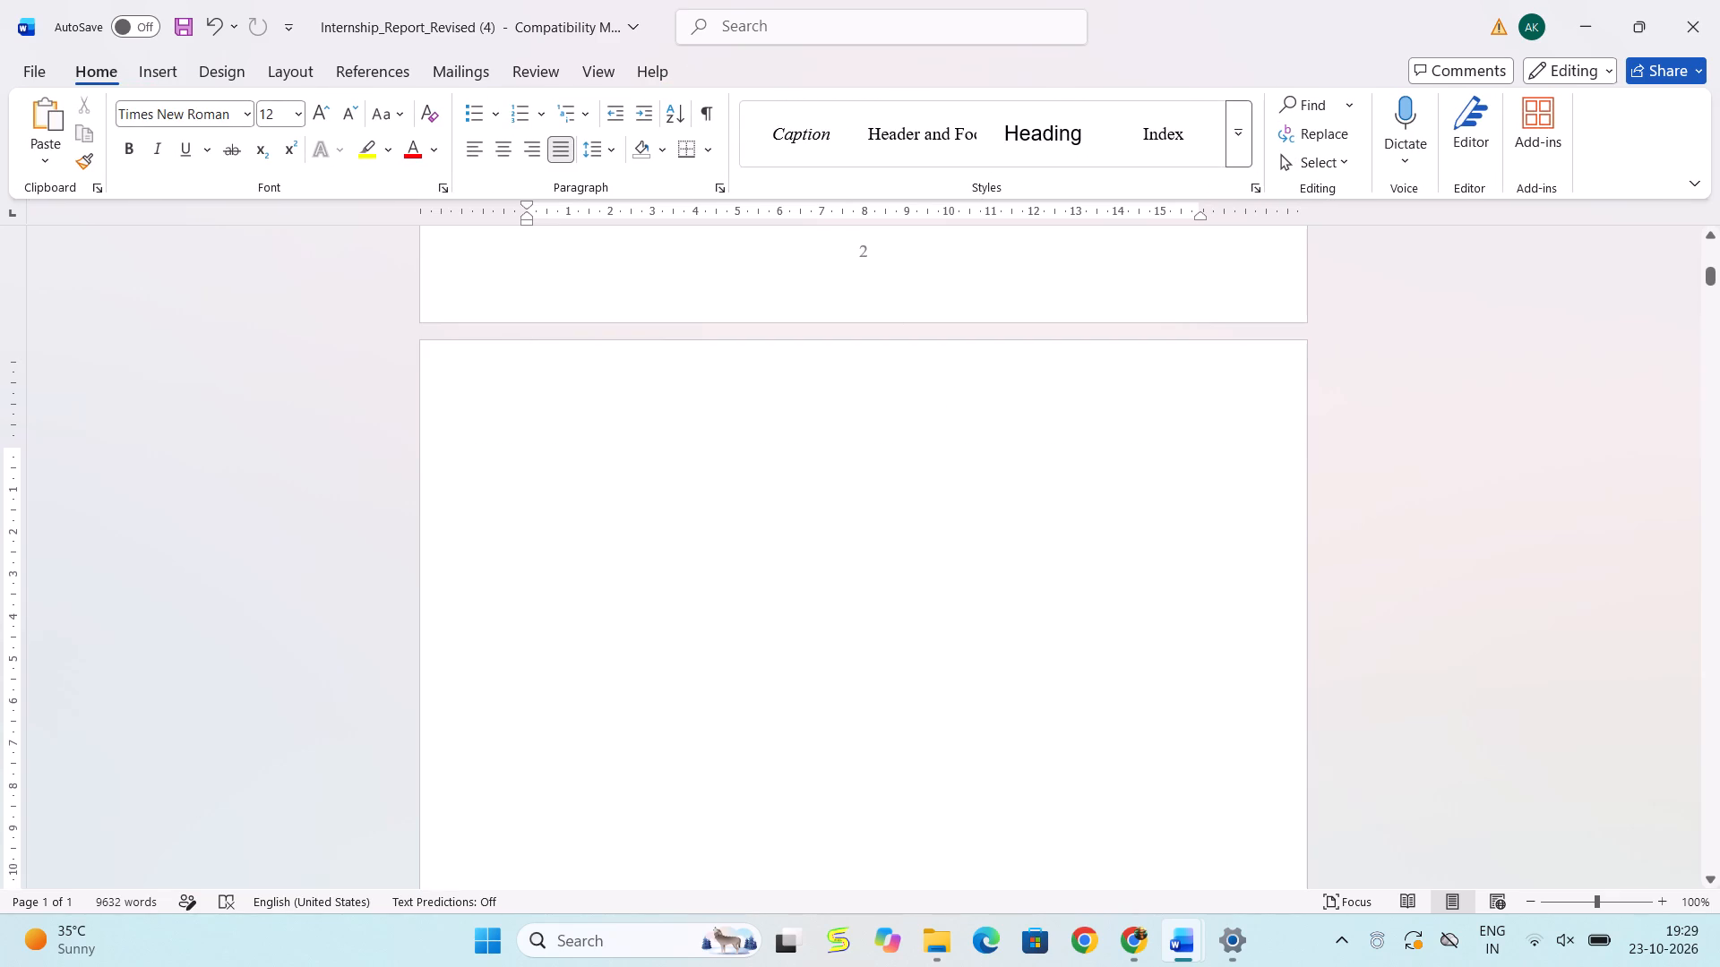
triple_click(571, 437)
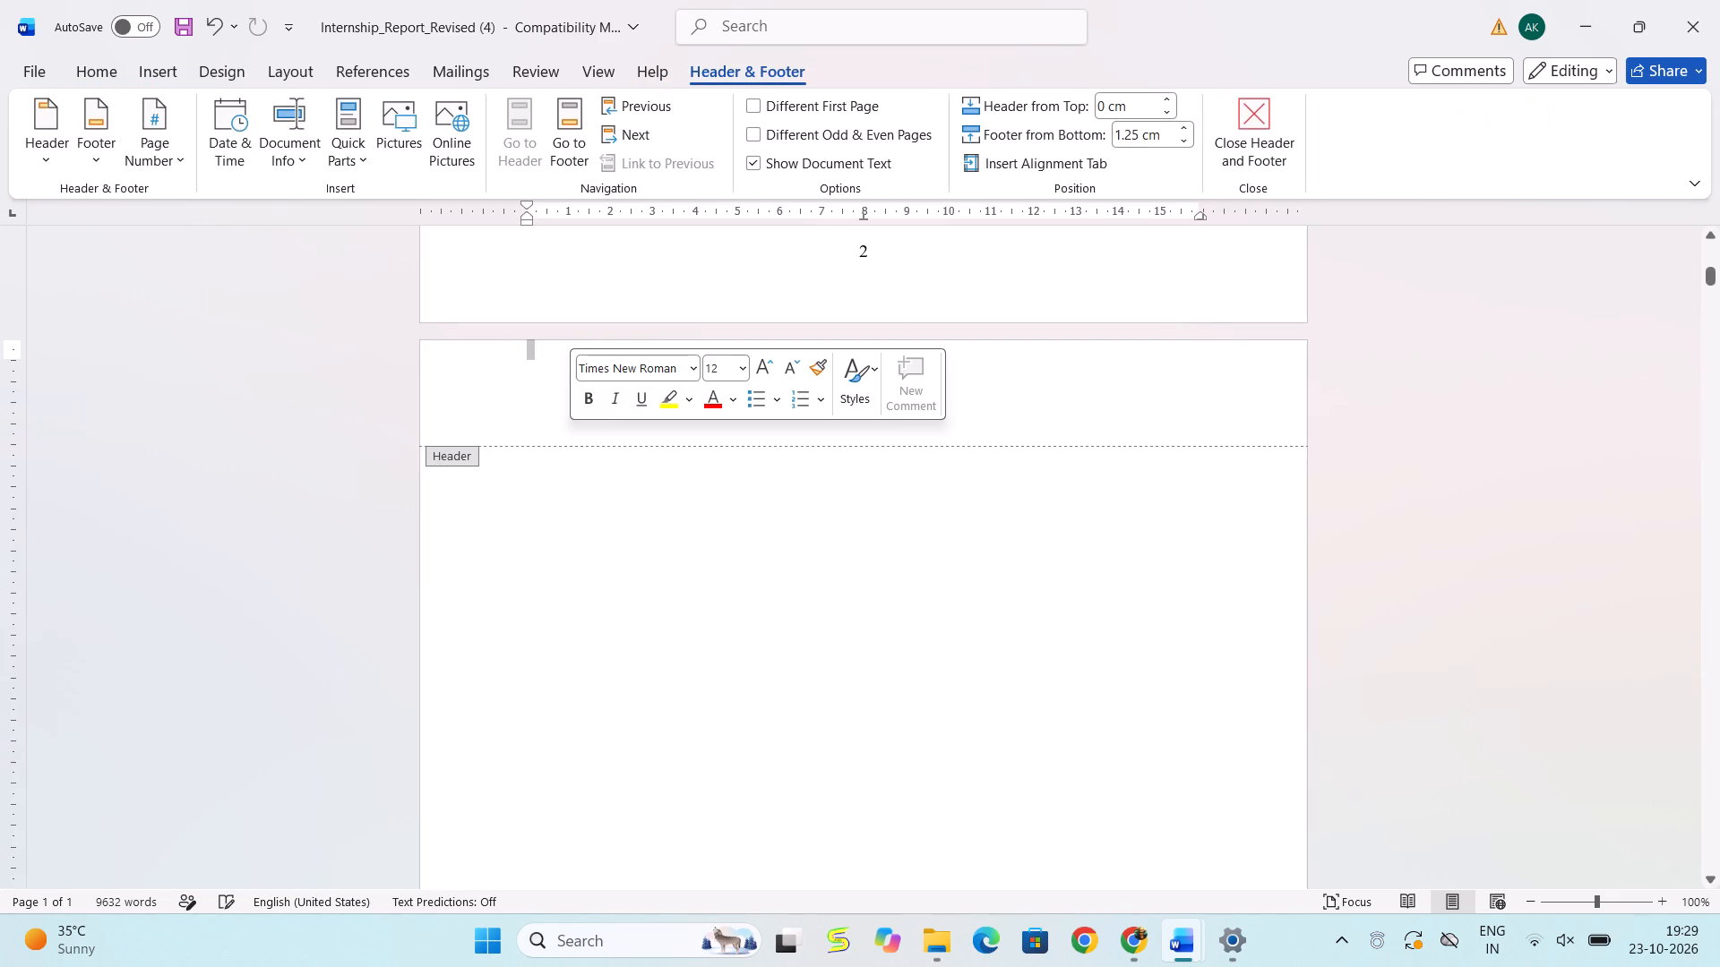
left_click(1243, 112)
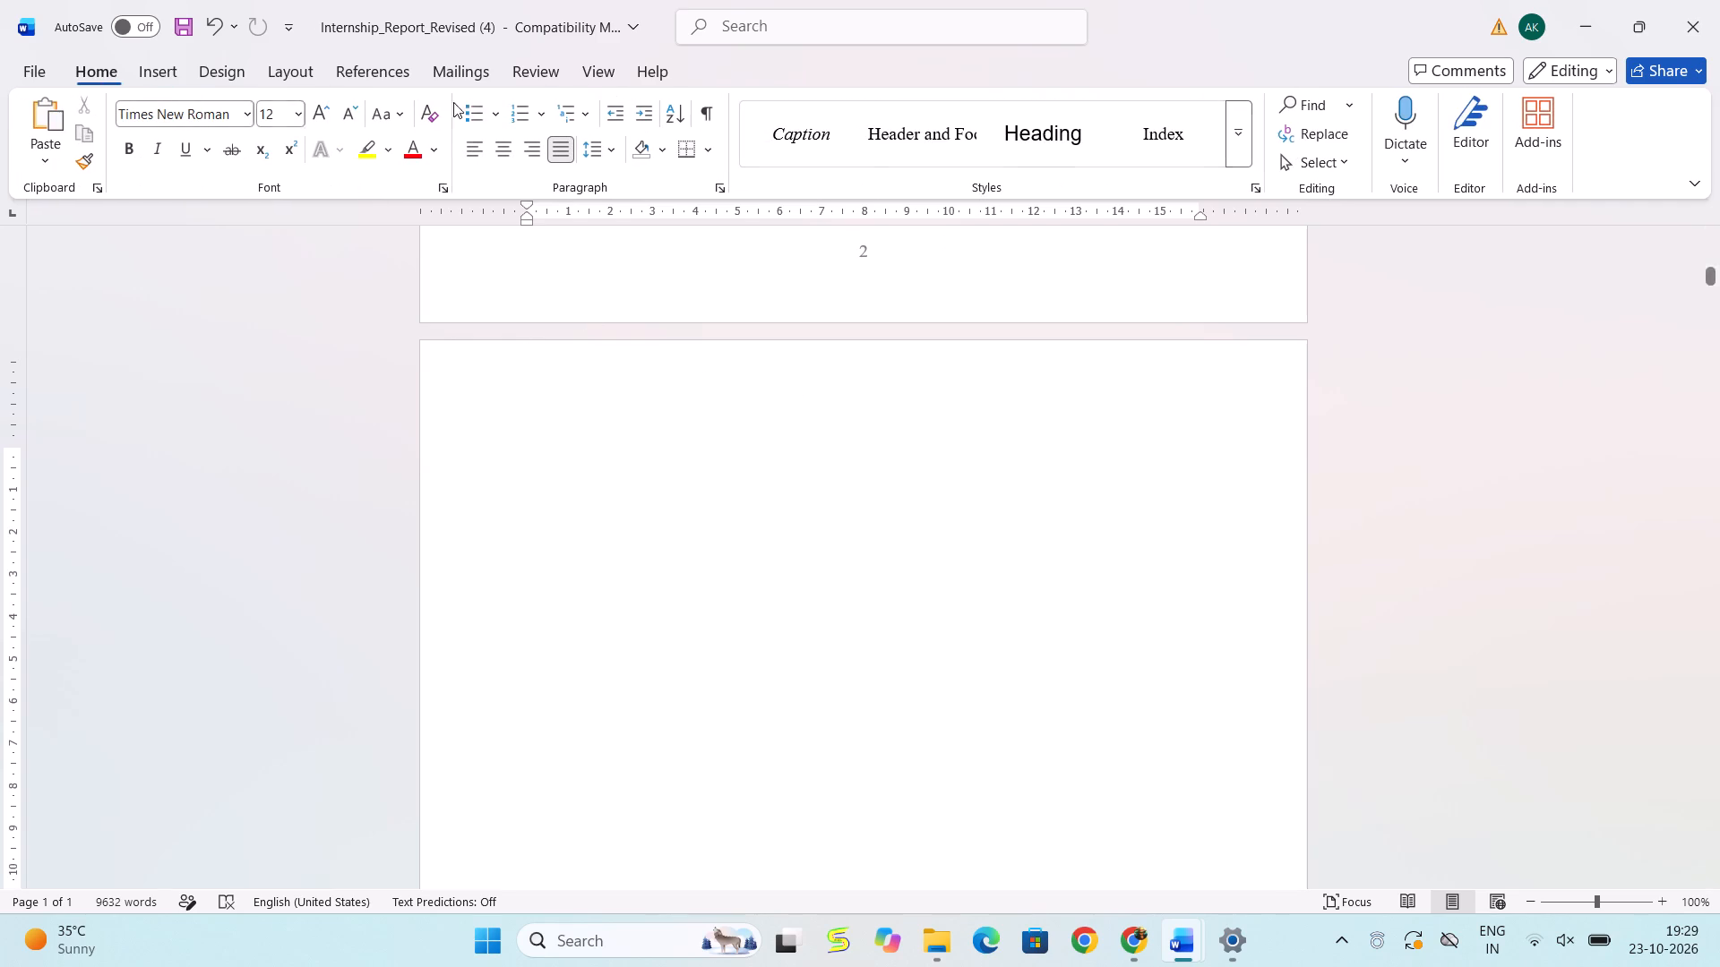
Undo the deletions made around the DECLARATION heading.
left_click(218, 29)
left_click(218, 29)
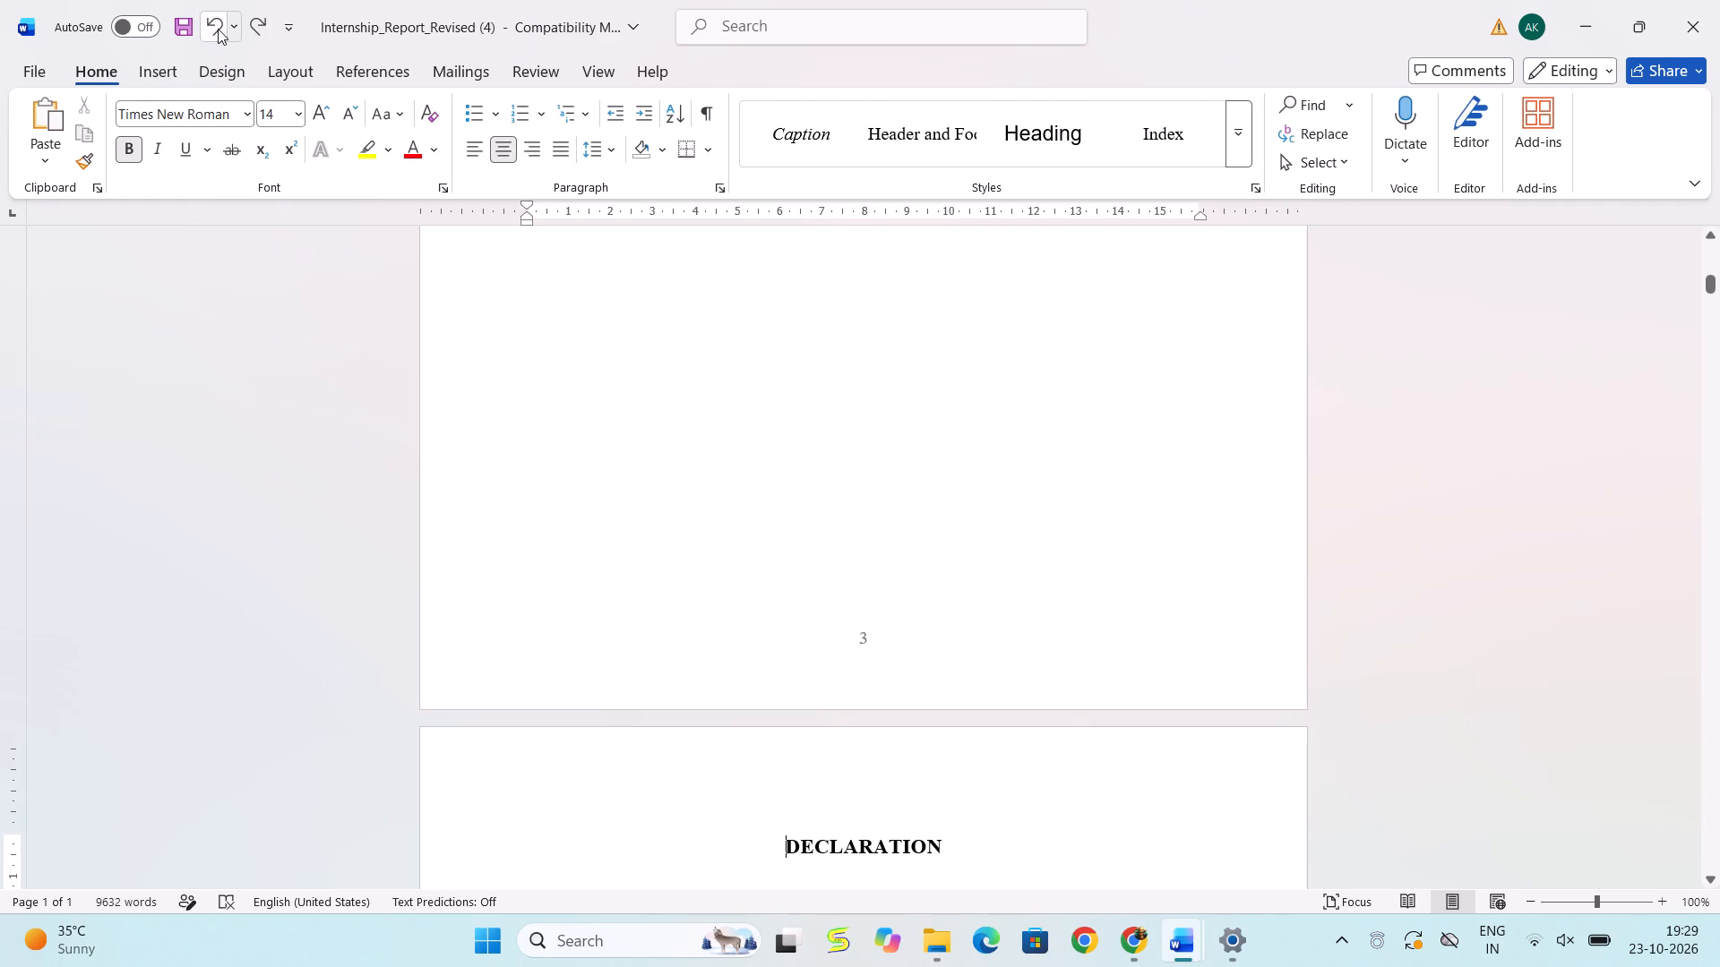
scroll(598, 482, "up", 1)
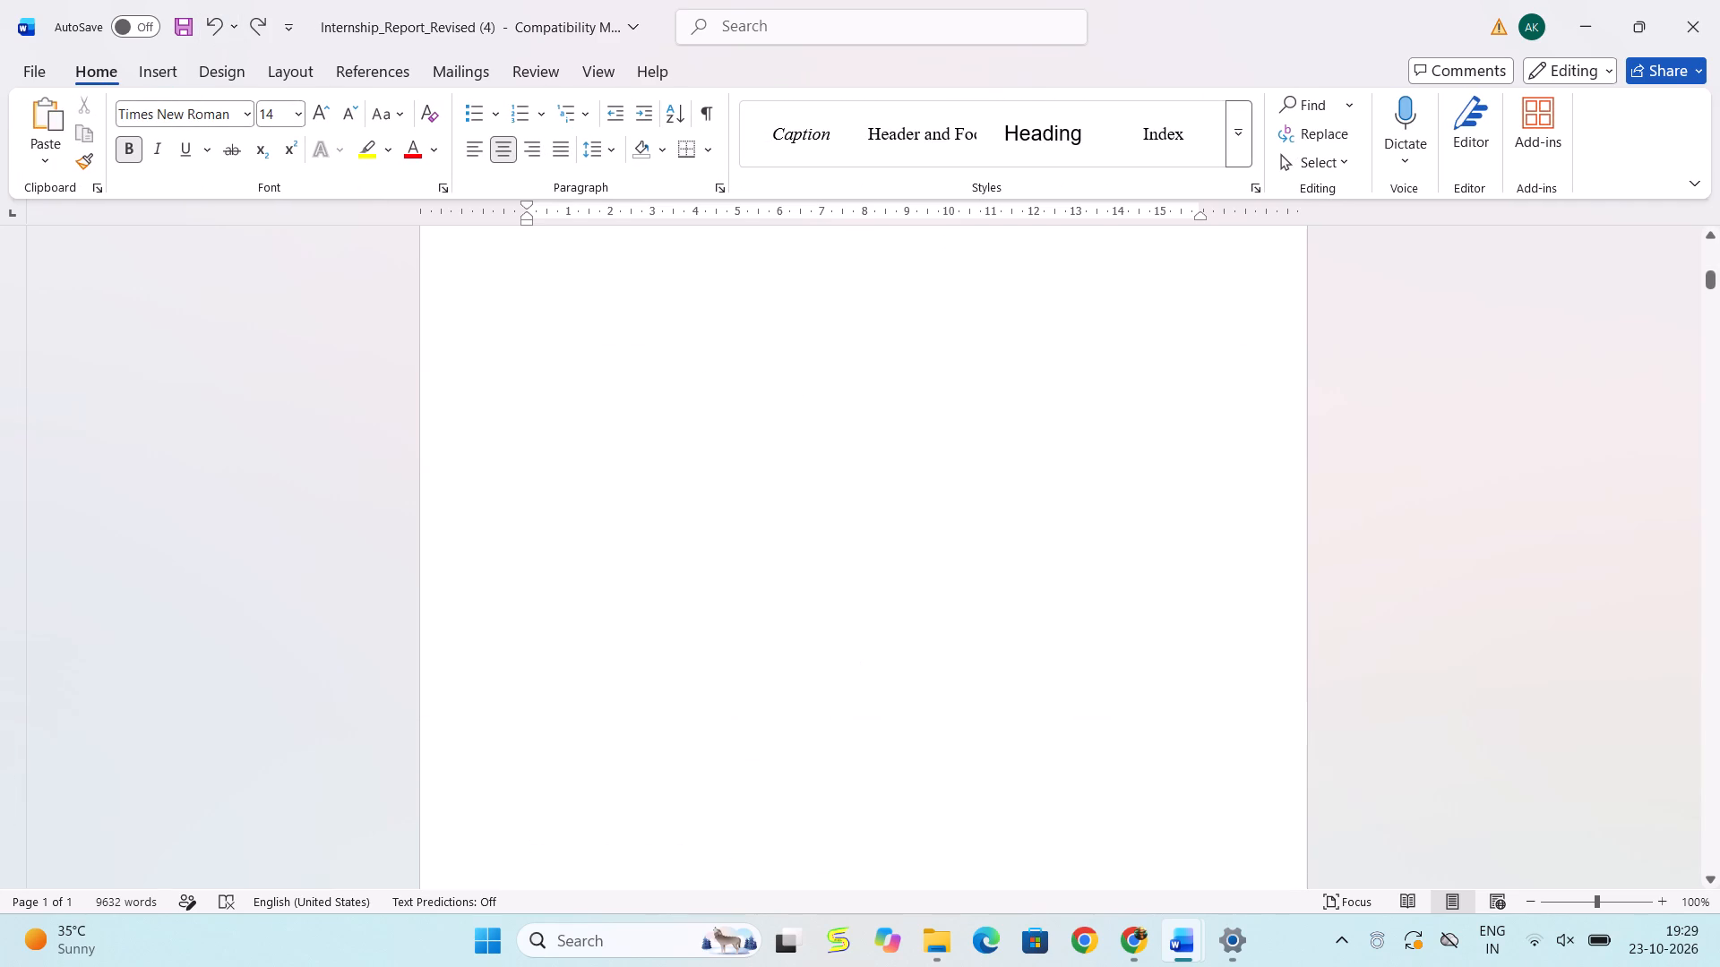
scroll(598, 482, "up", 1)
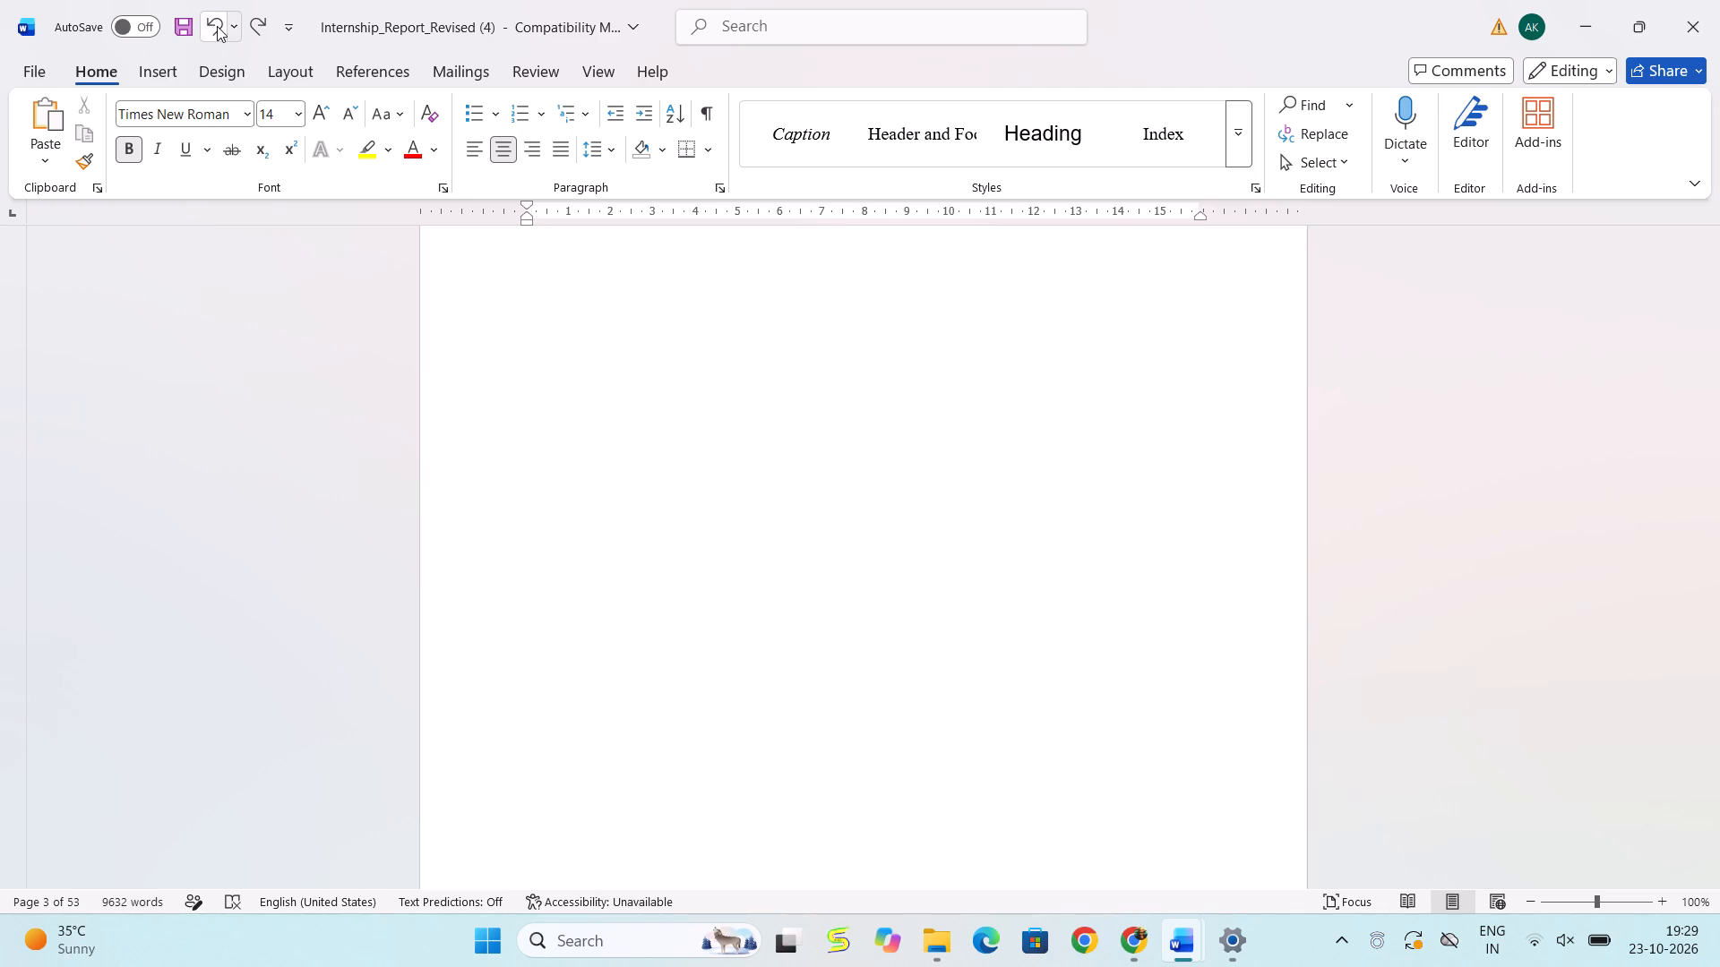
Undo the pasted signature lines, the added blank space and the deletion of the original signature table on the certificate page.
left_click(217, 26)
scroll(217, 26, "up", 1)
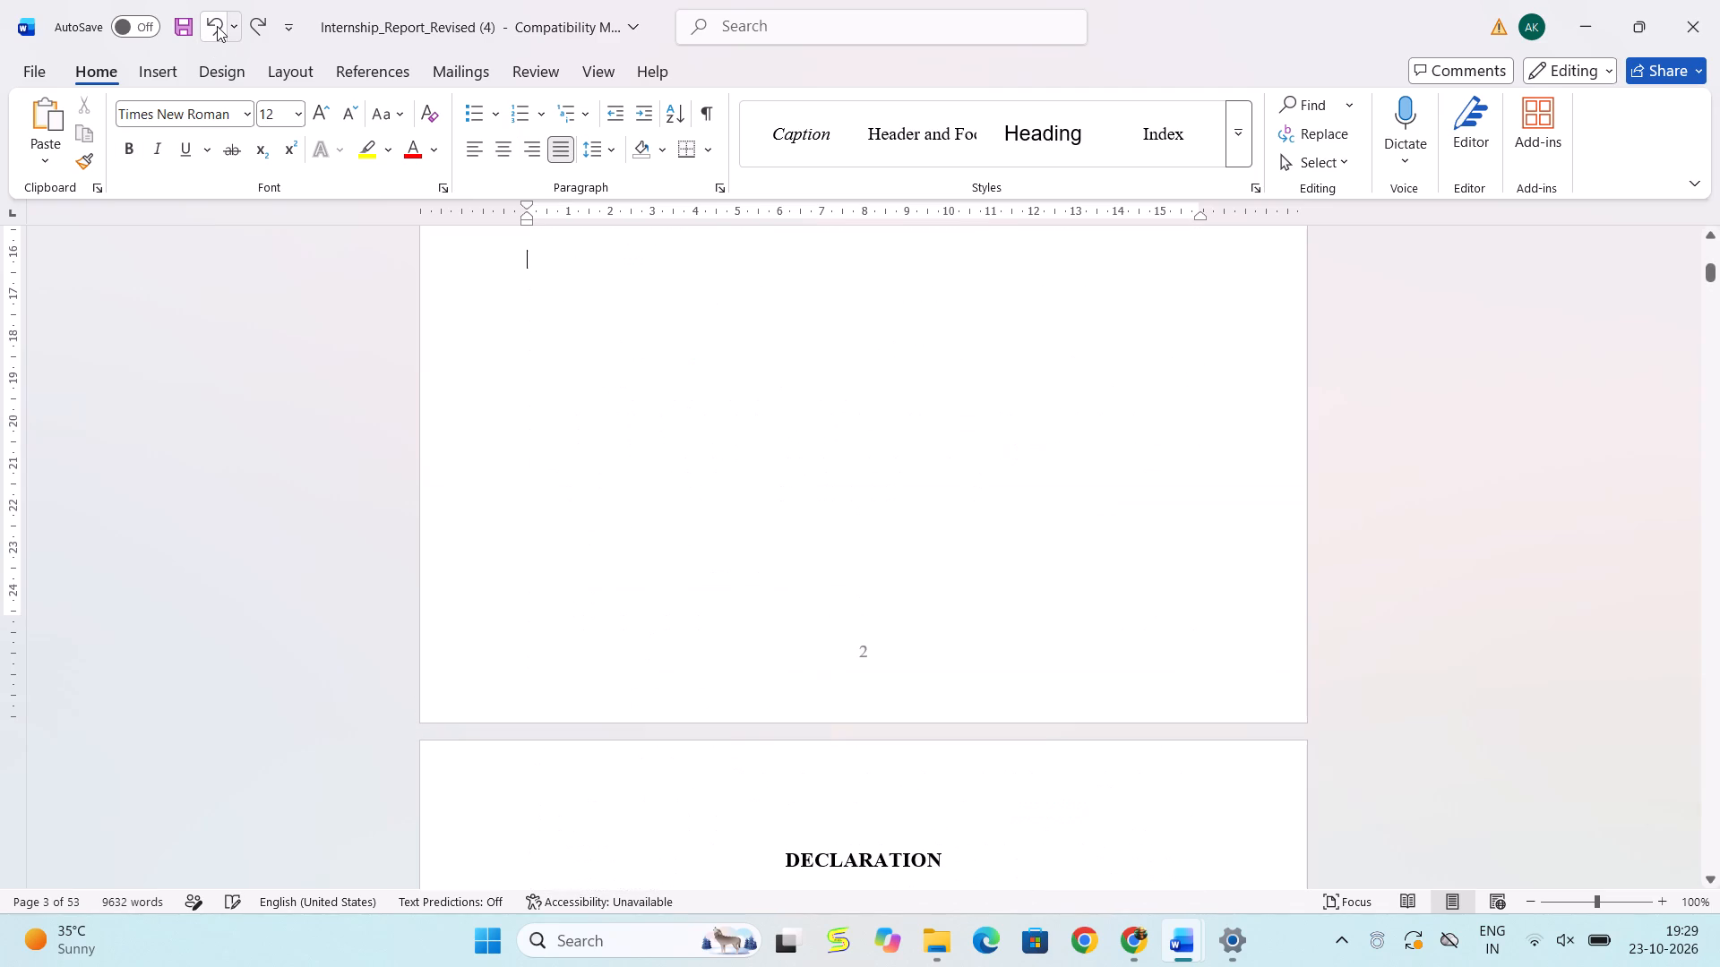
scroll(217, 26, "up", 1)
scroll(718, 546, "up", 1)
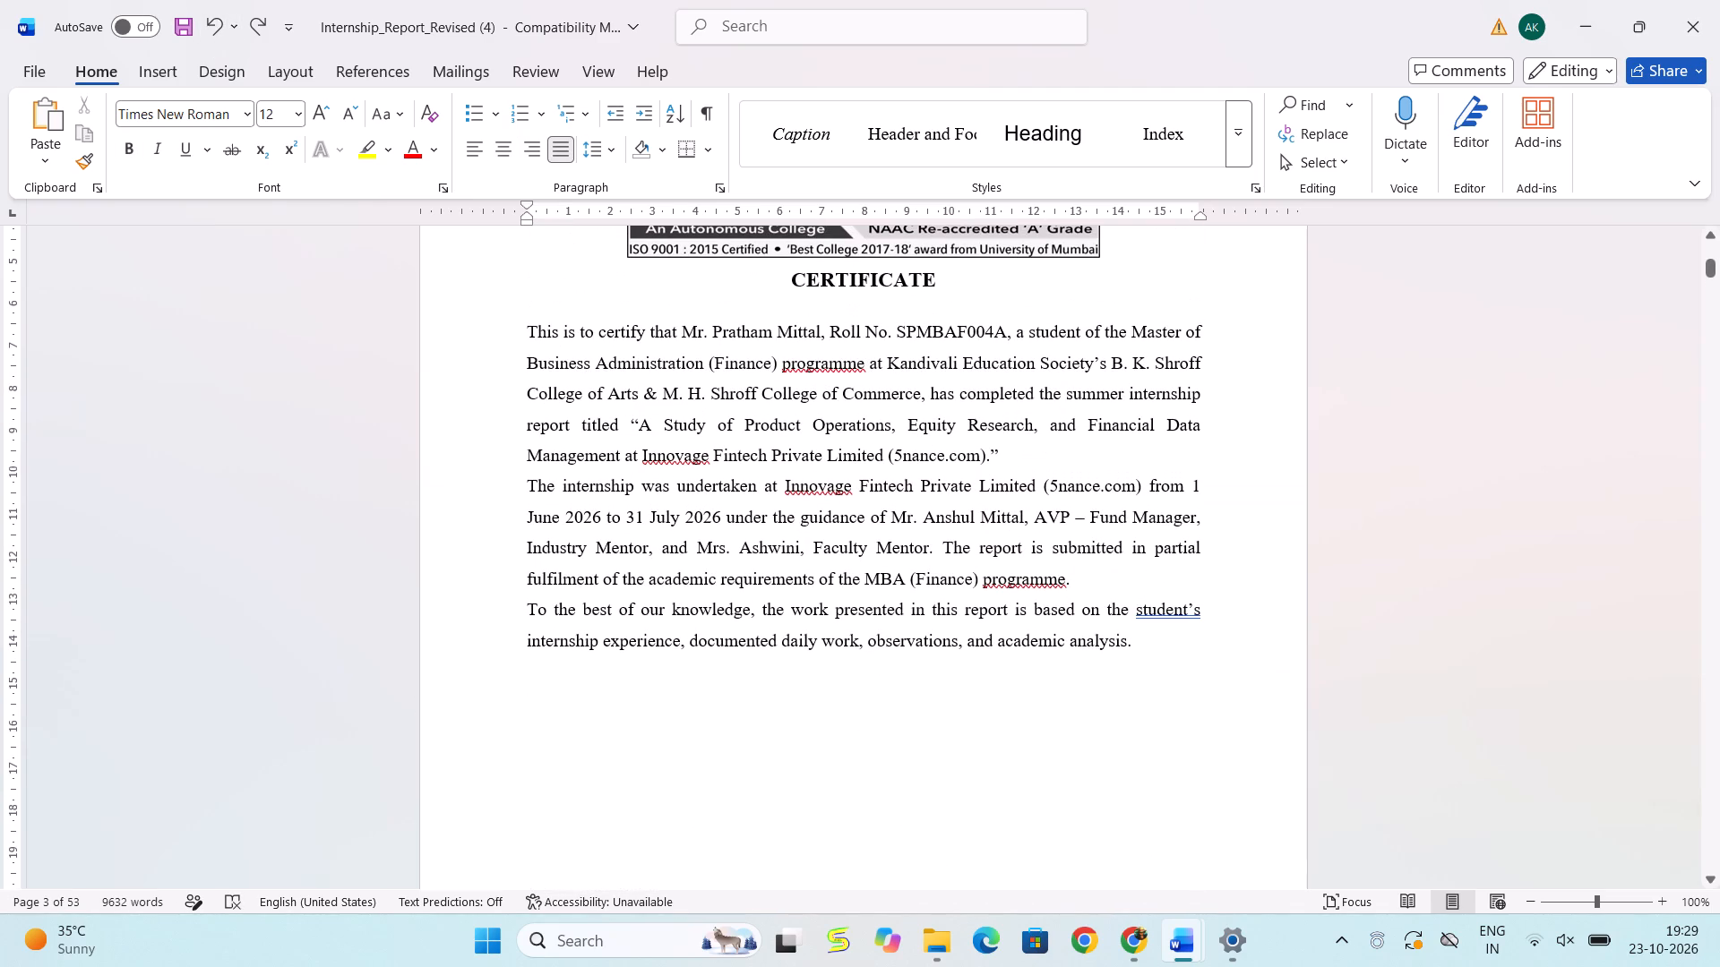
left_click(211, 25)
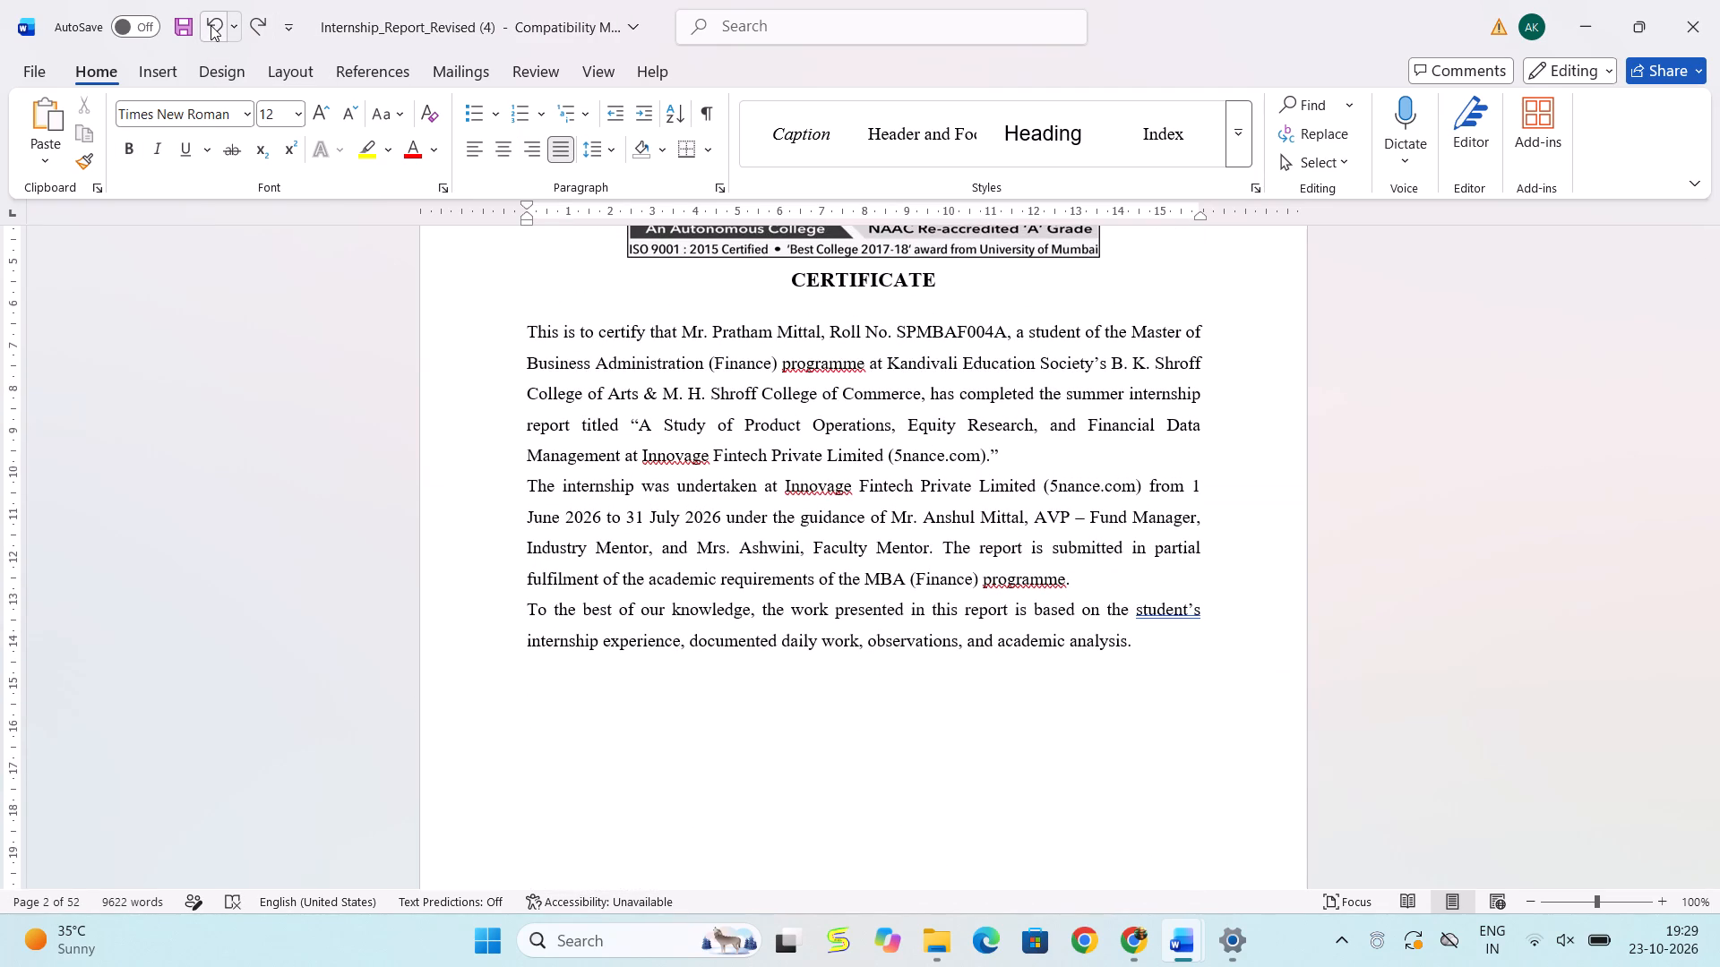
left_click(211, 25)
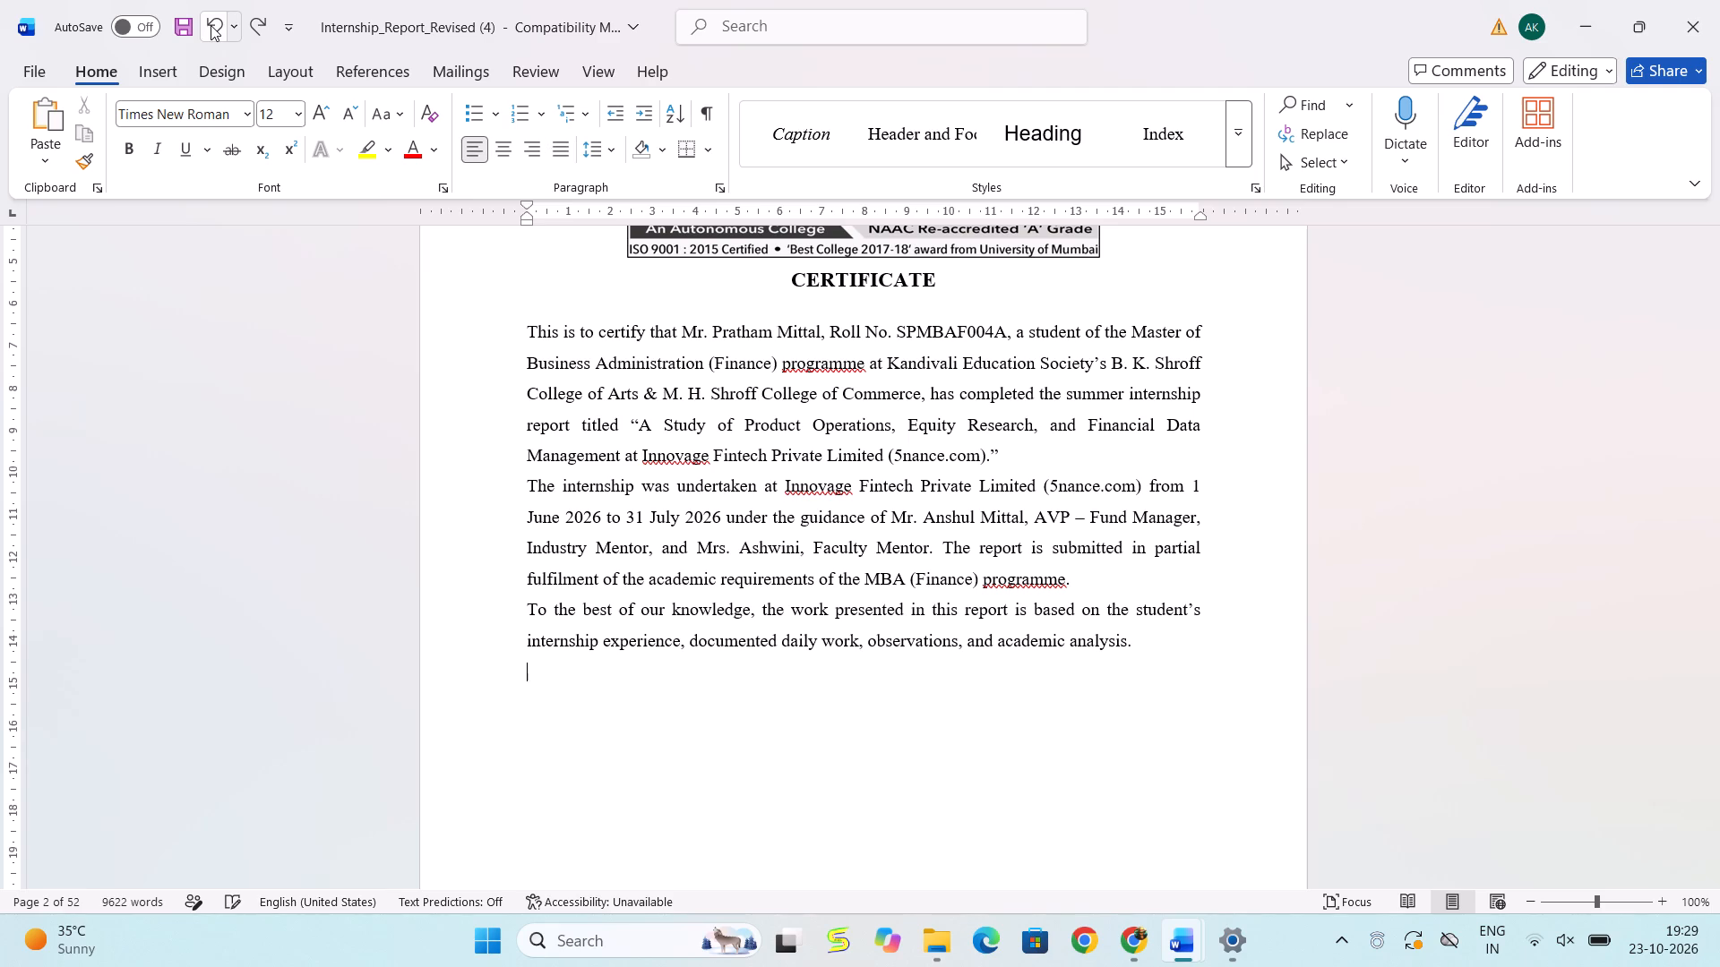
left_click(211, 25)
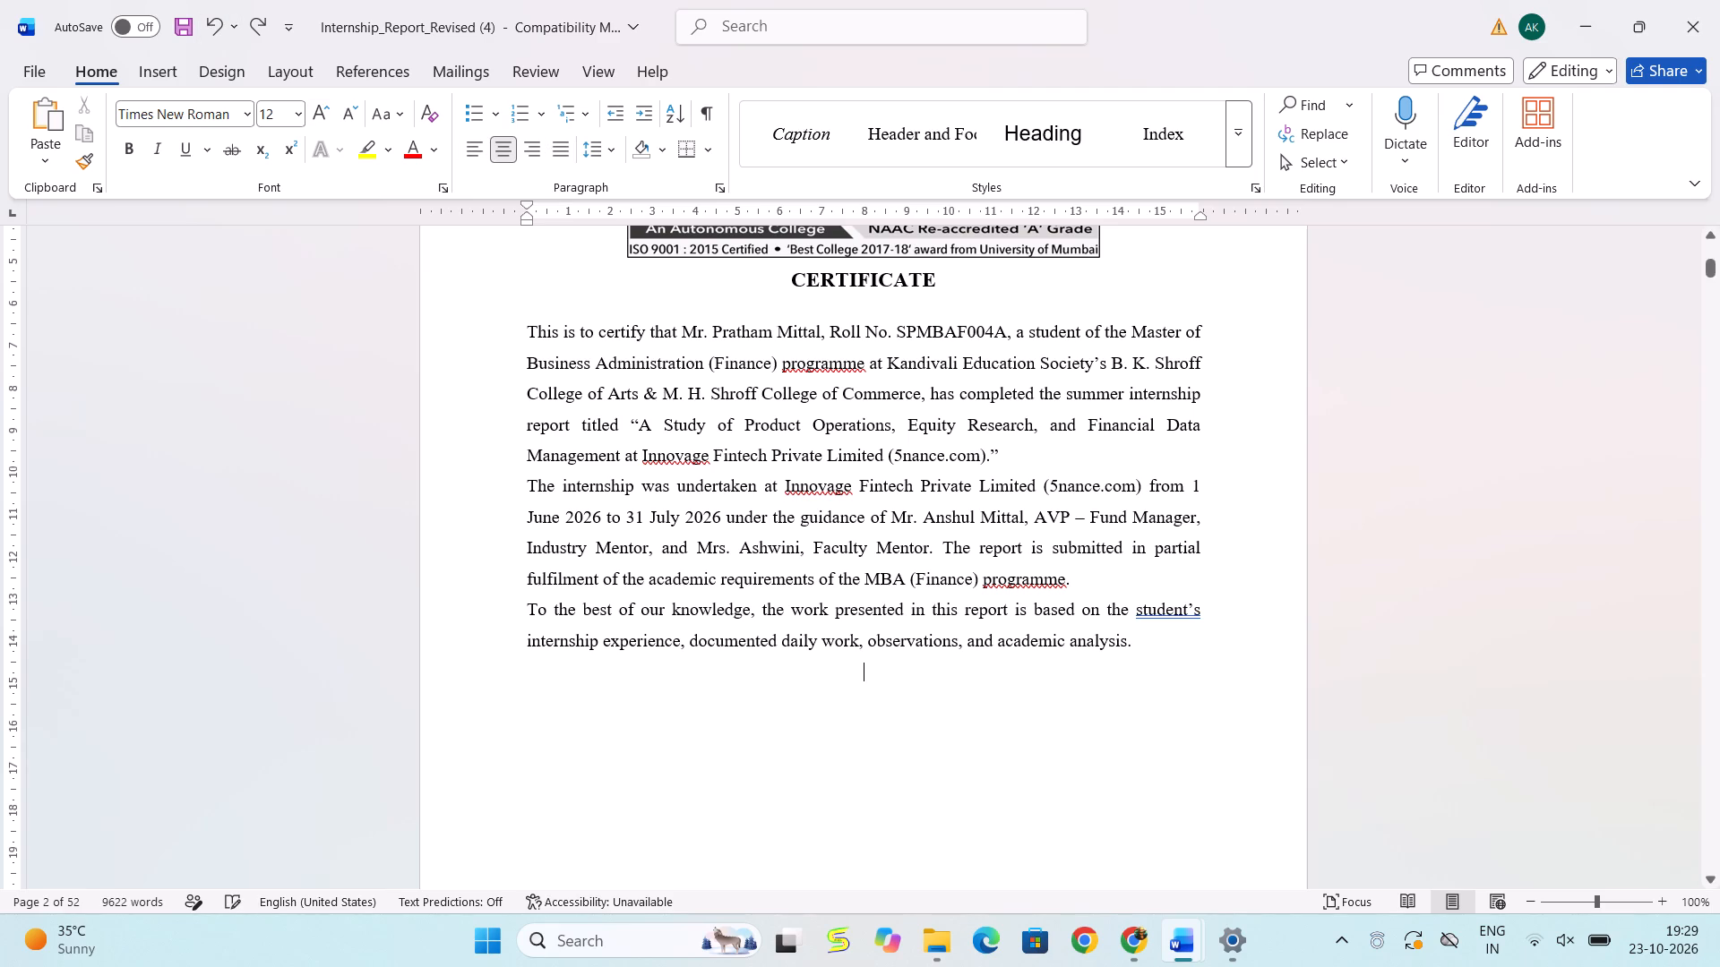
left_click(213, 35)
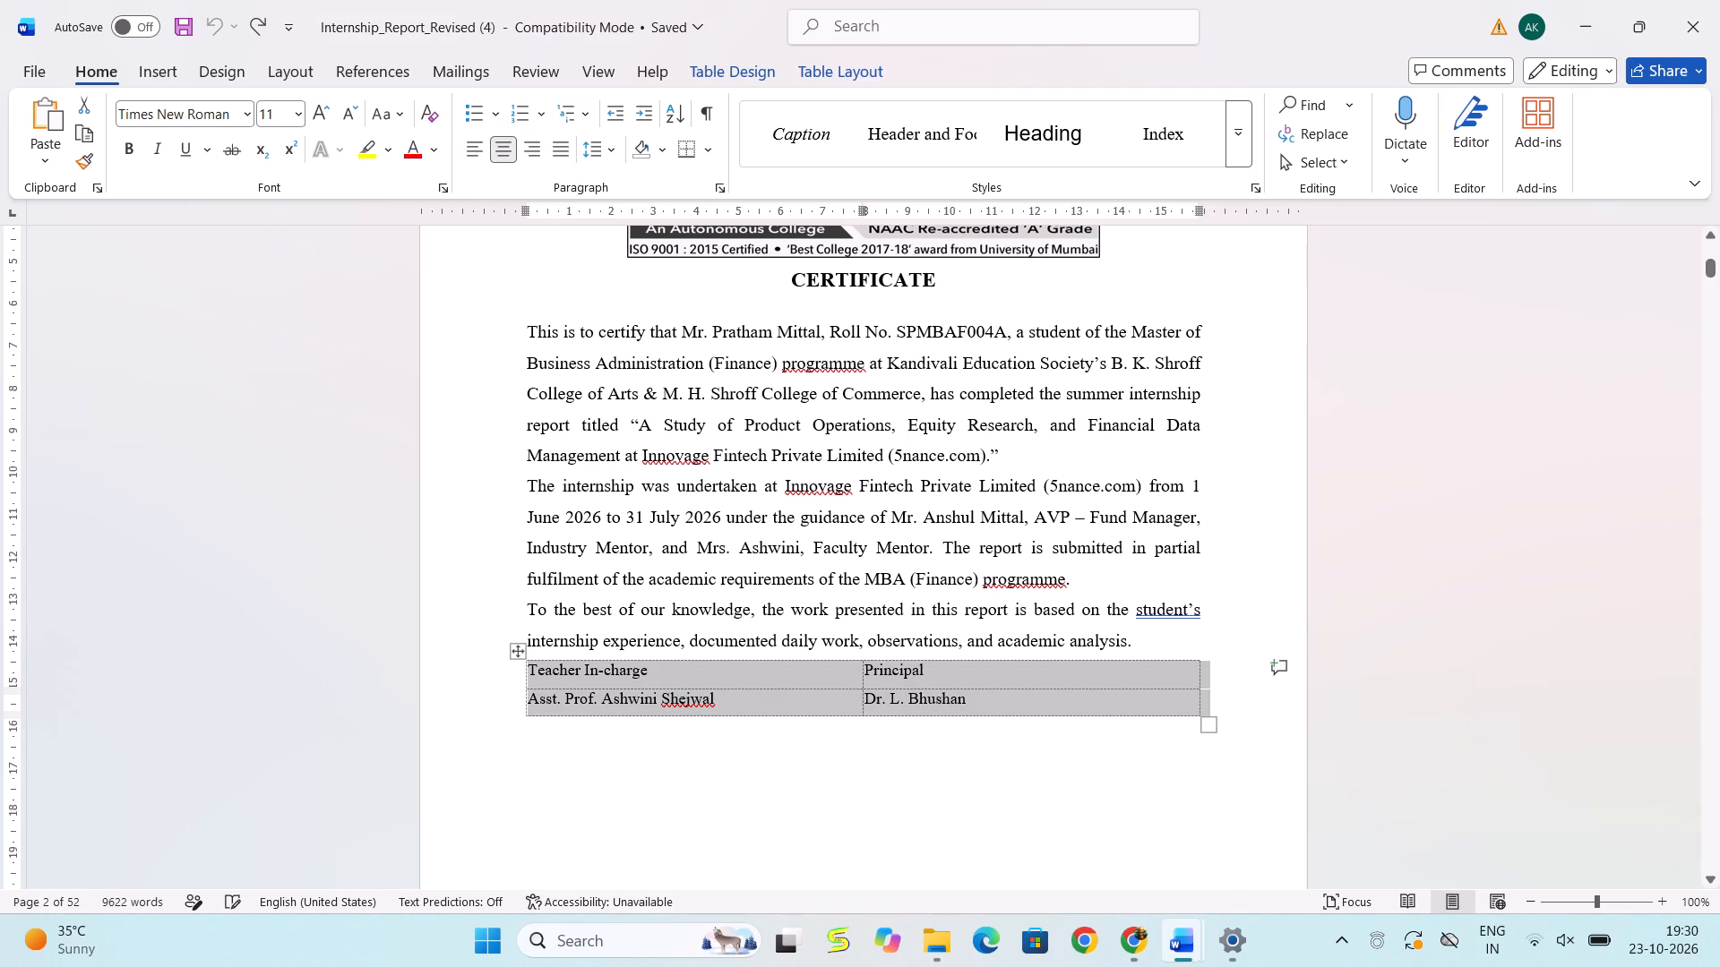
Move the Teacher In-charge and Principal signature table lower on the certificate page, leaving a small gap below the certificate text.
left_click_drag(512, 651, 559, 769)
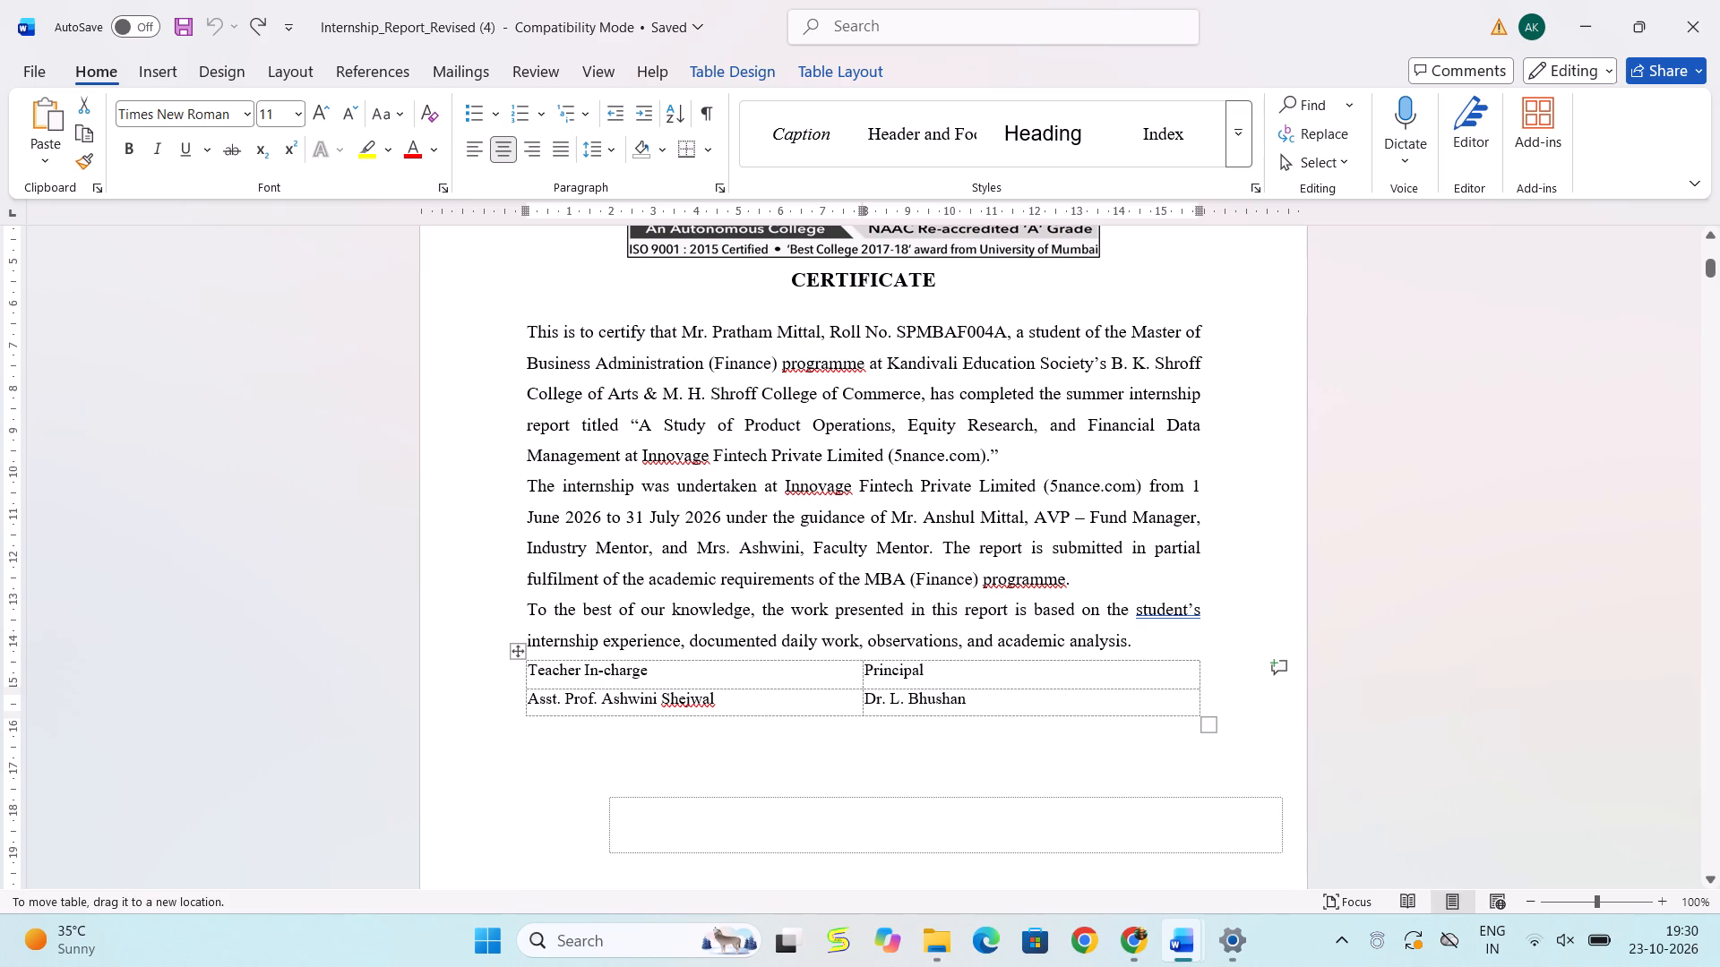
left_click_drag(559, 769, 488, 765)
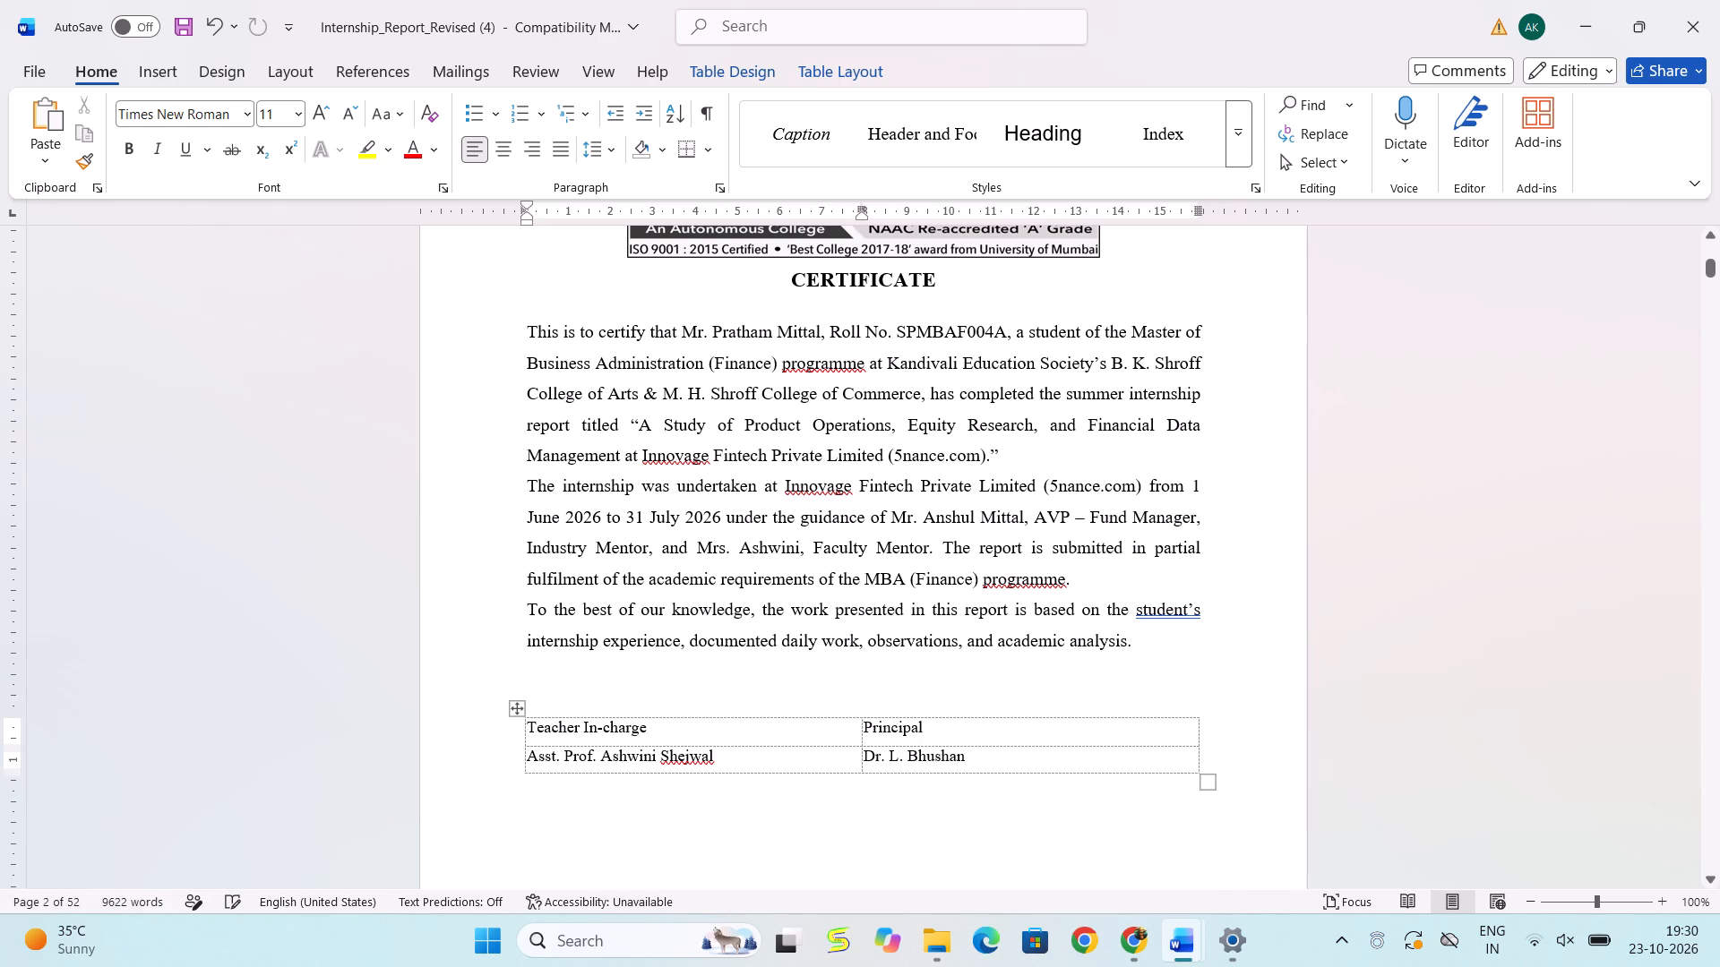
Delete the Teacher In-charge and Principal signature table from the certificate page by deleting its entire rows.
left_click(511, 706)
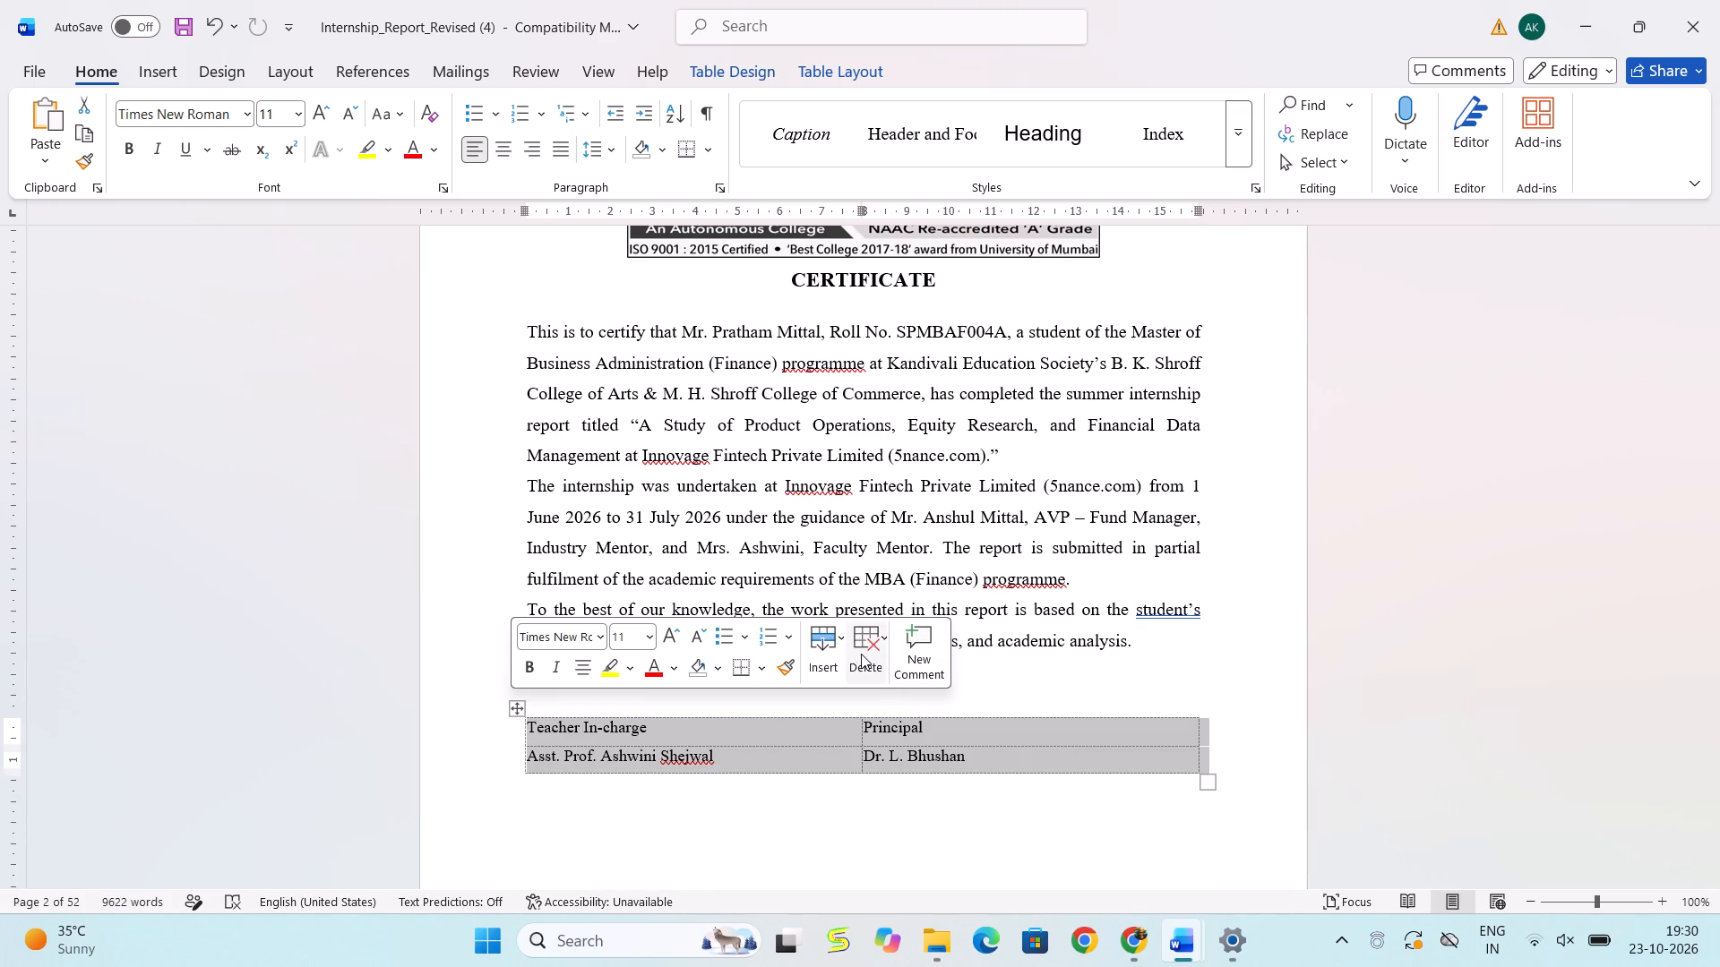
left_click(861, 655)
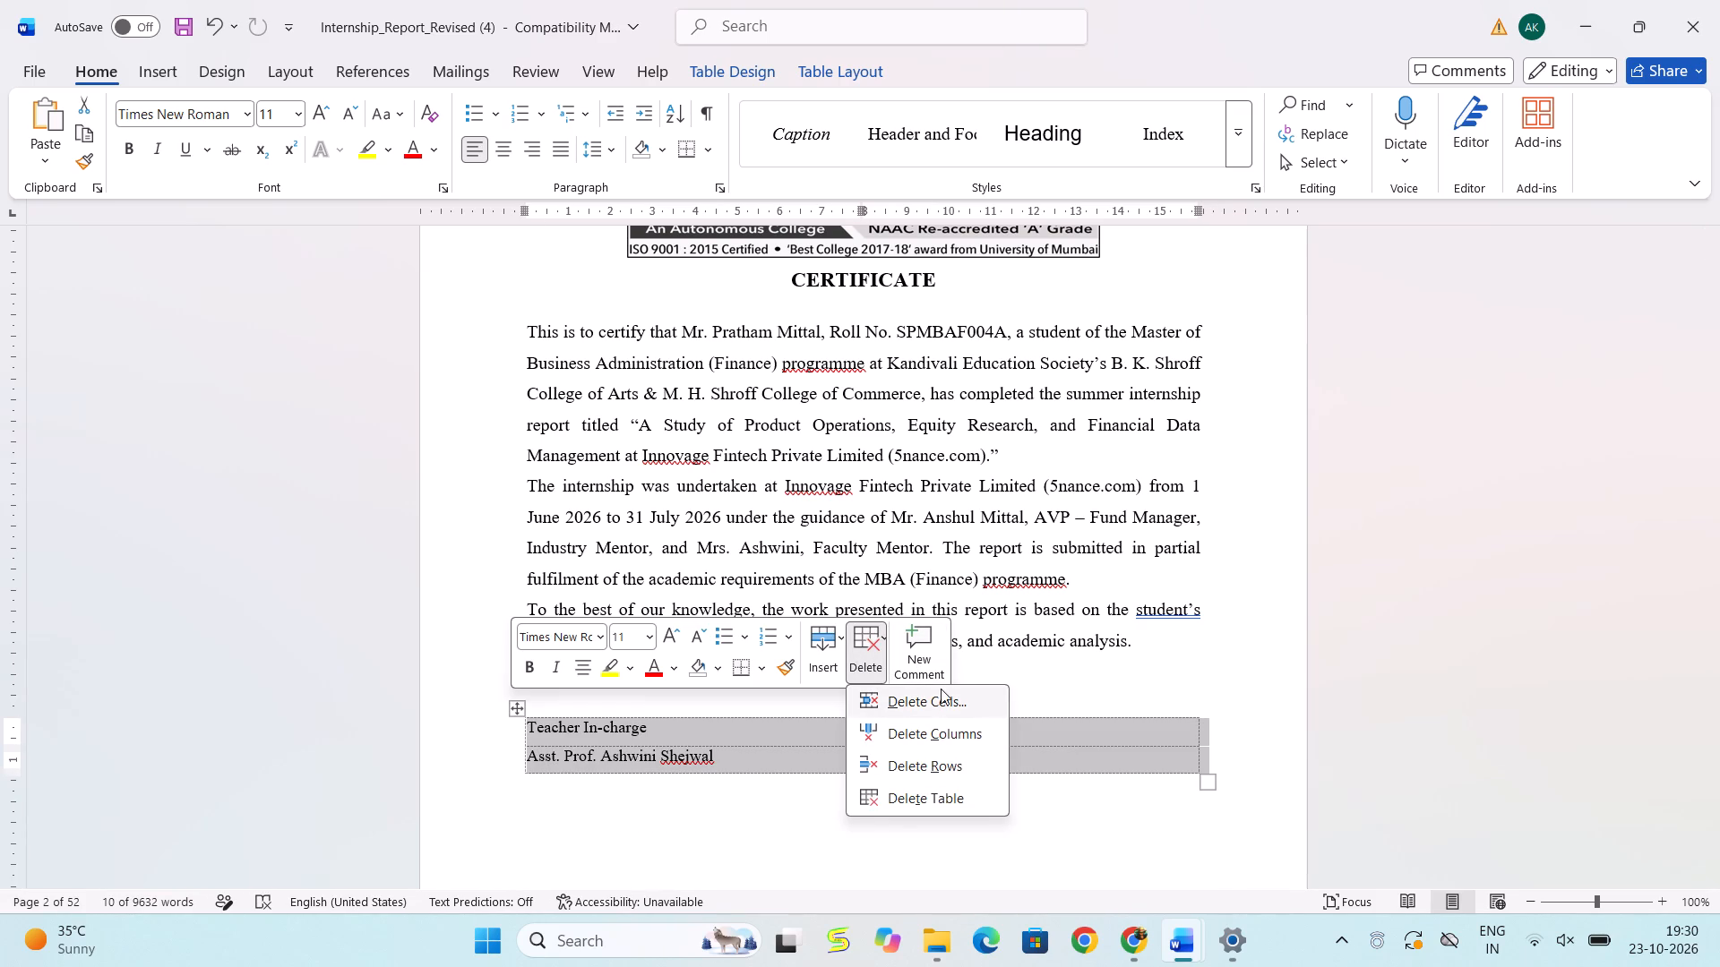
left_click(941, 691)
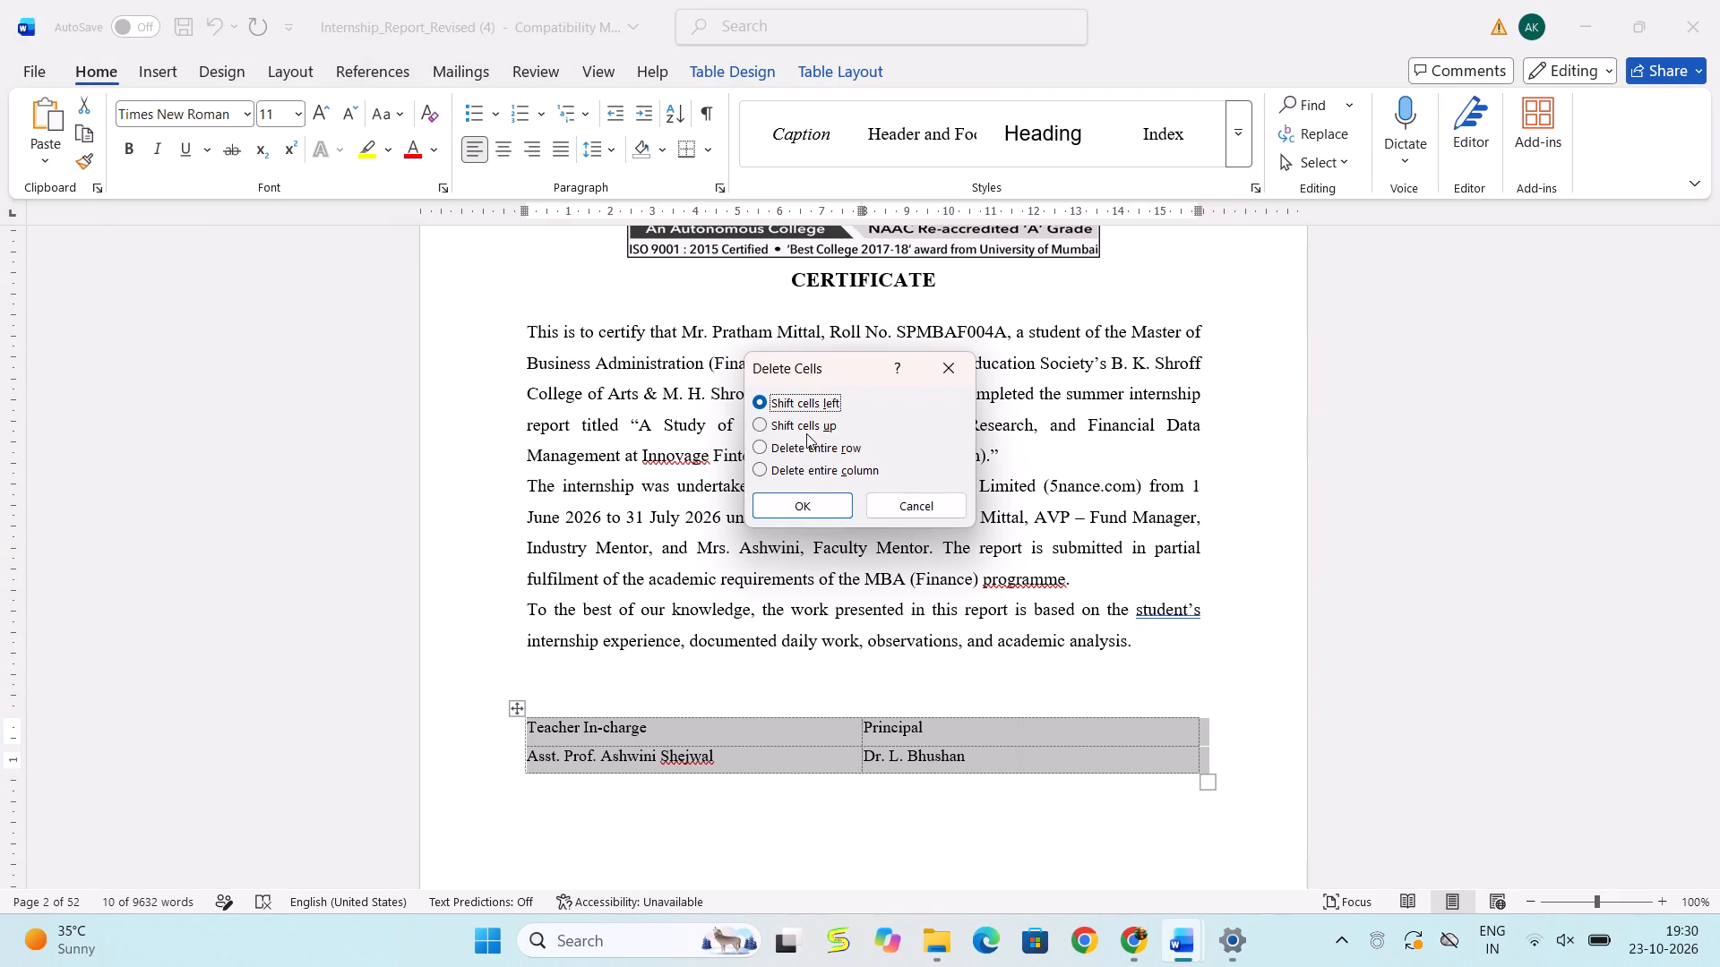
left_click(795, 472)
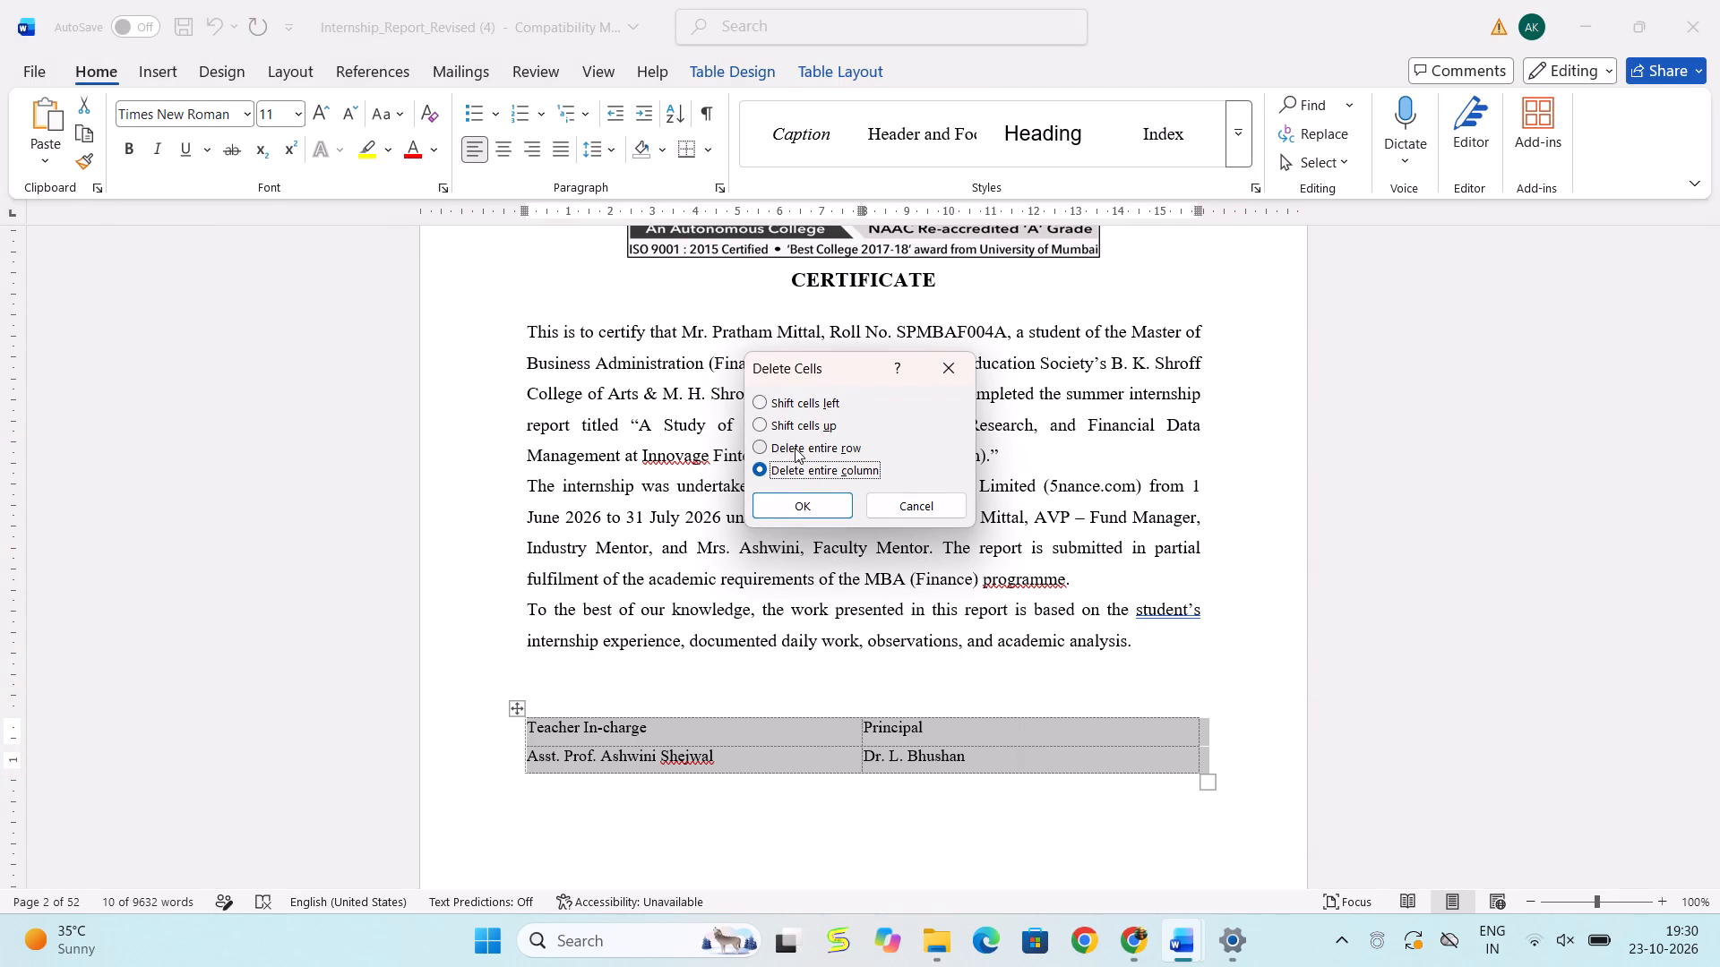
left_click(795, 450)
left_click(795, 509)
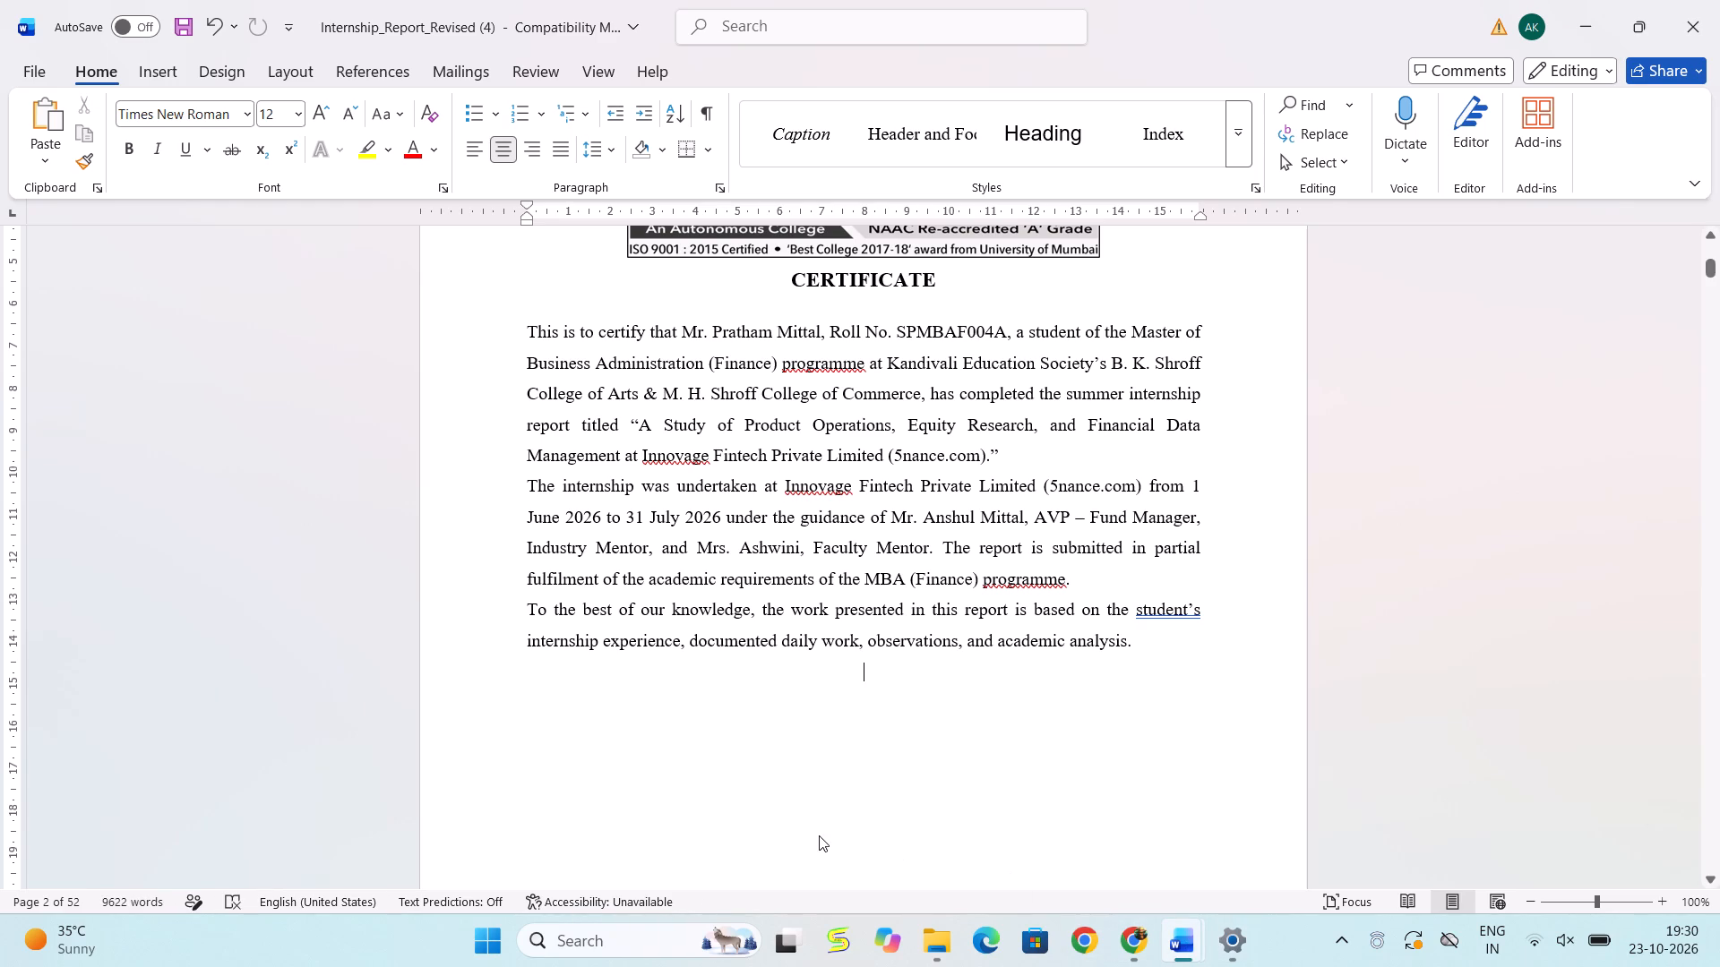
Paste the copied Teacher In-charge and Principal signature lines below the certificate text, leaving one blank line above them.
key("BackSpace")
key("Return")
key("ctrl+v")
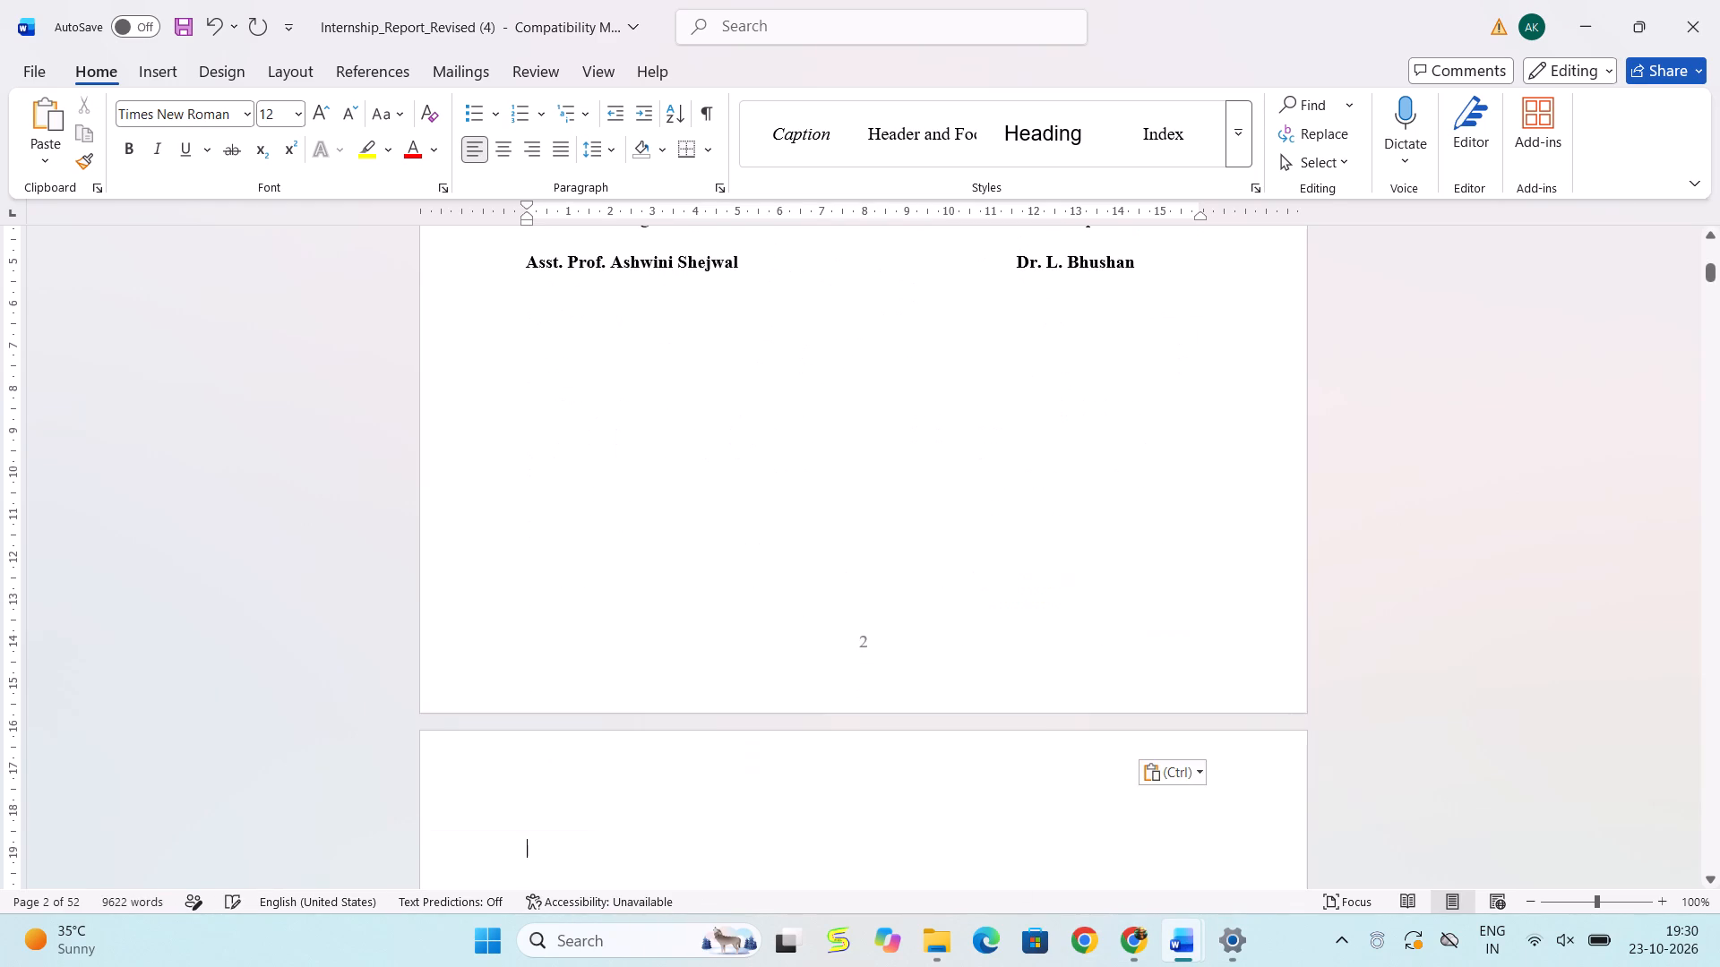
Remove the blank page between the certificate page and the DECLARATION page.
scroll(666, 836, "down", 1)
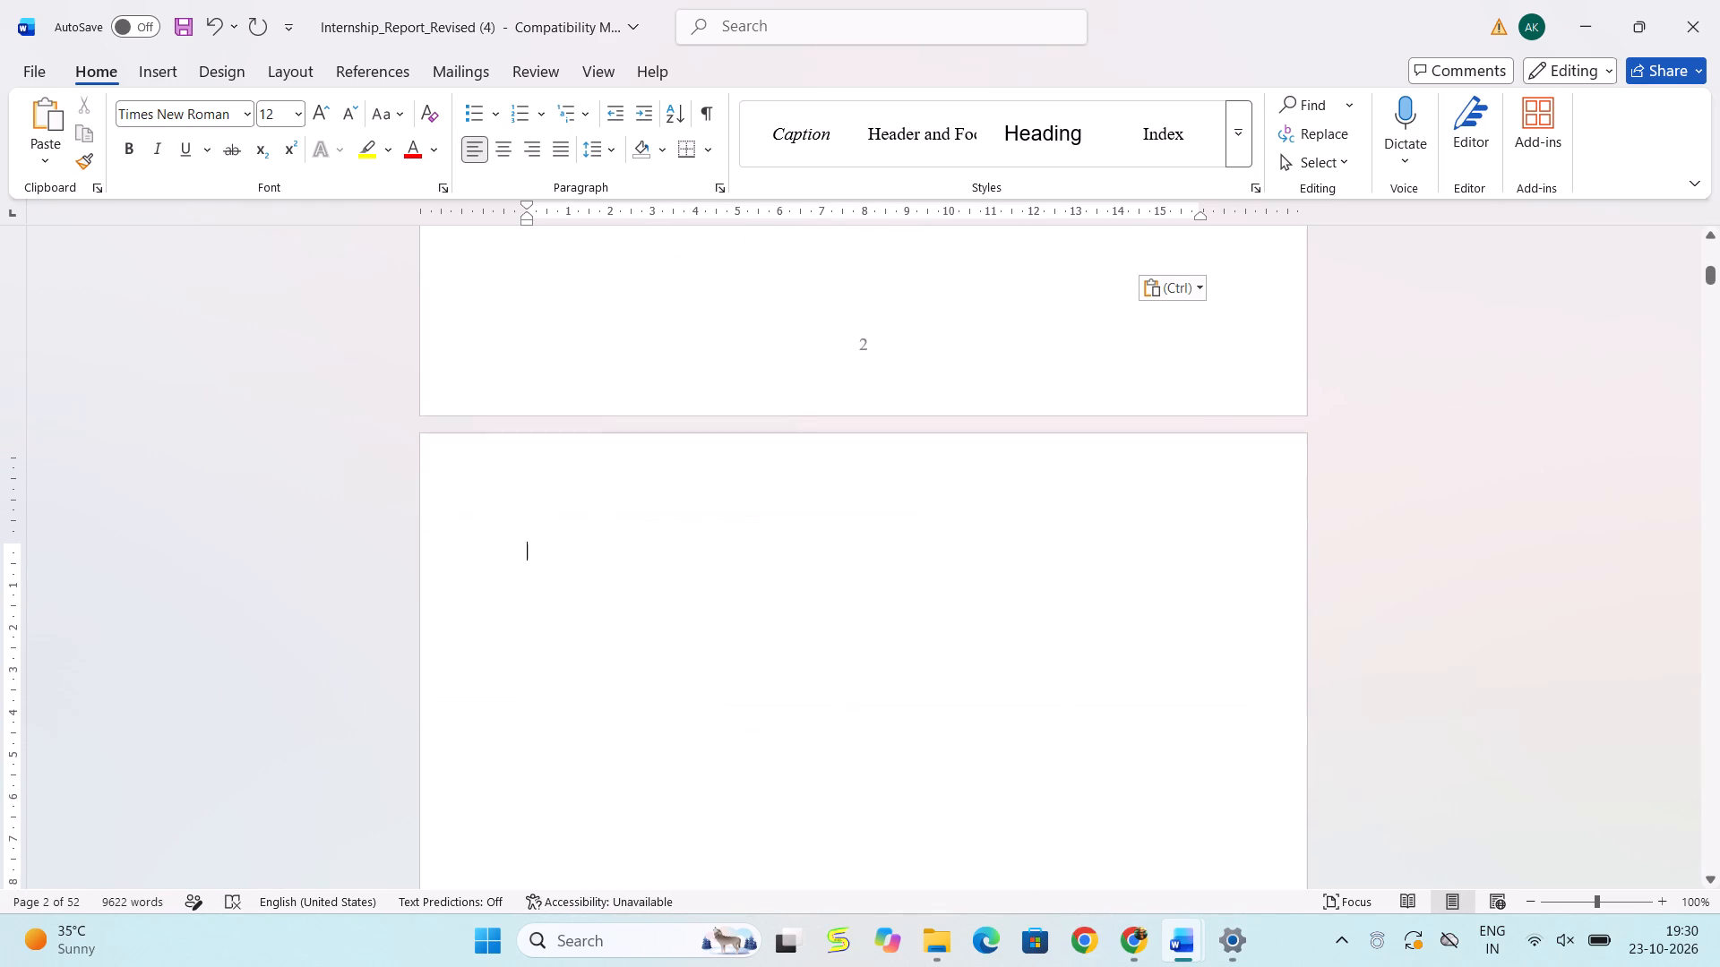
key("BackSpace")
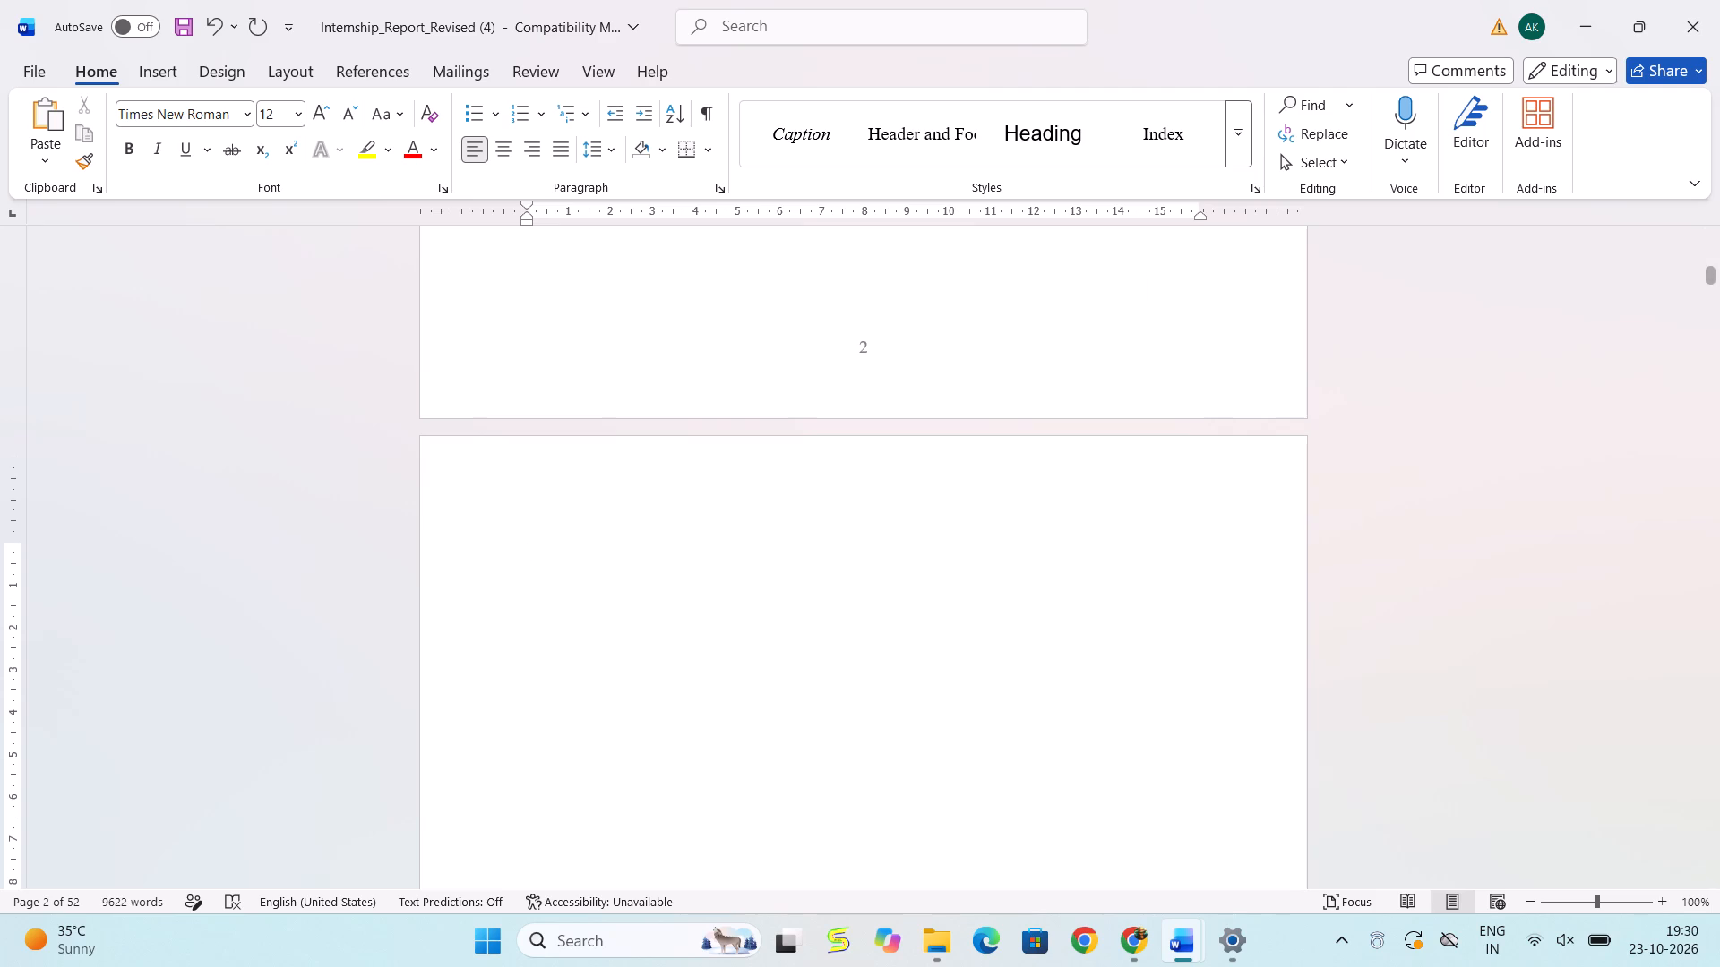
key("BackSpace")
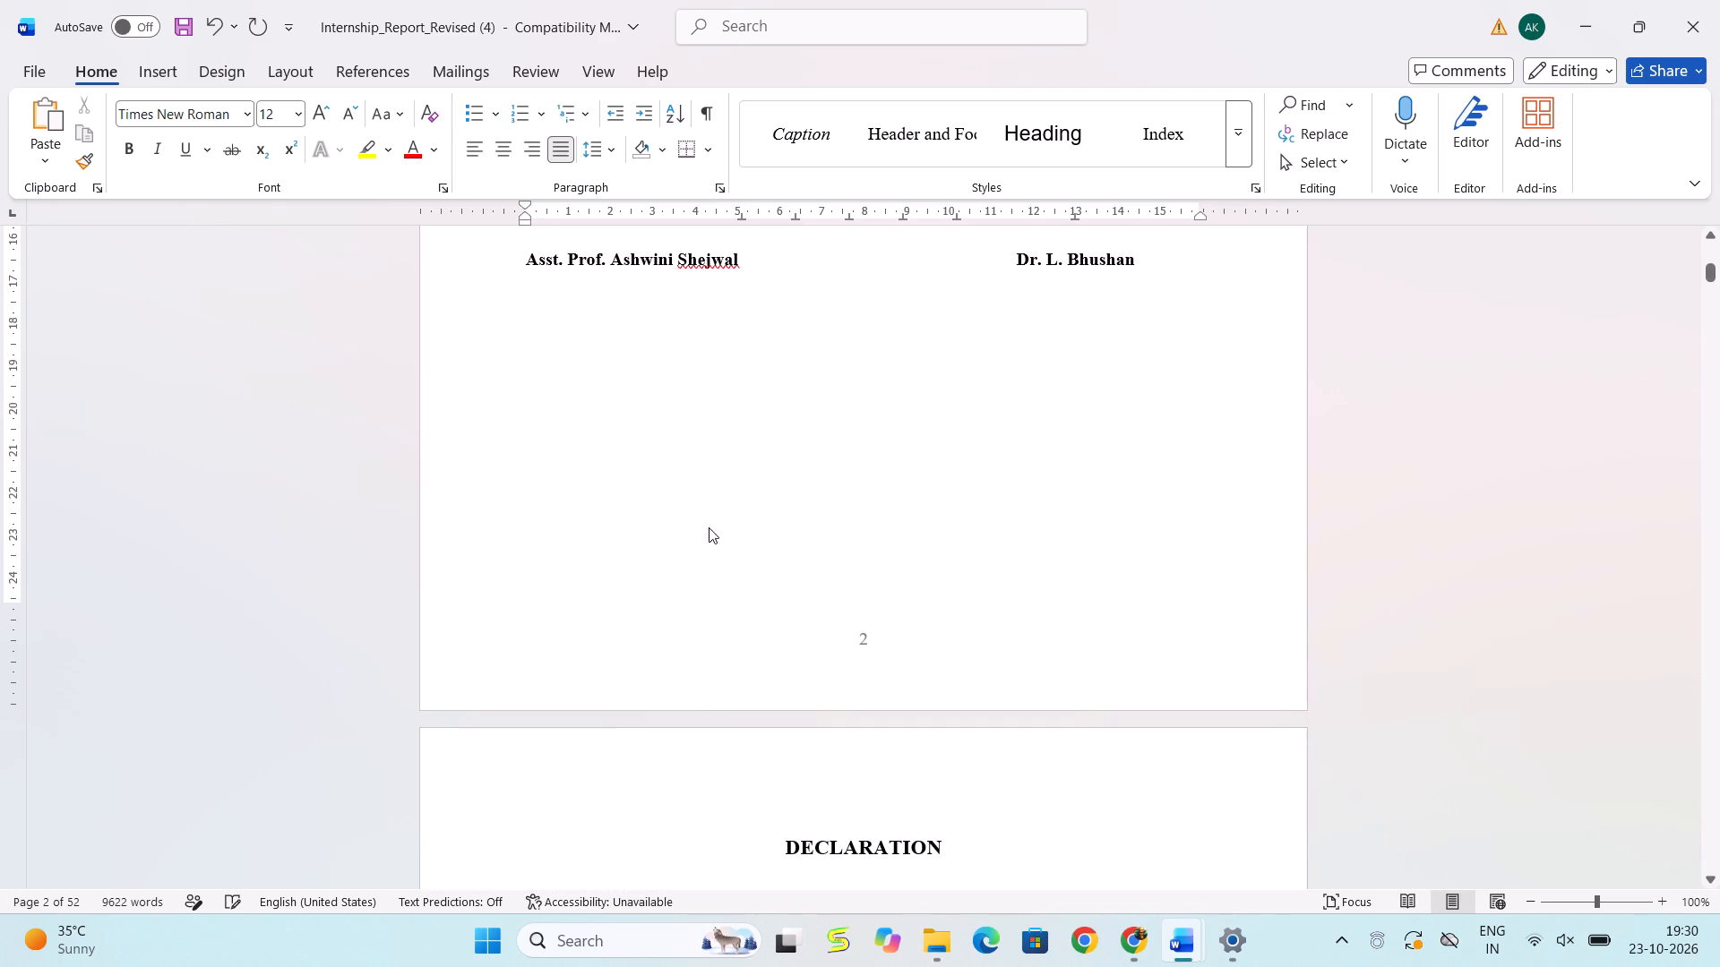
Examine the layout of the pasted signature lines, the cover page and the CERTIFICATE heading.
scroll(741, 516, "up", 2)
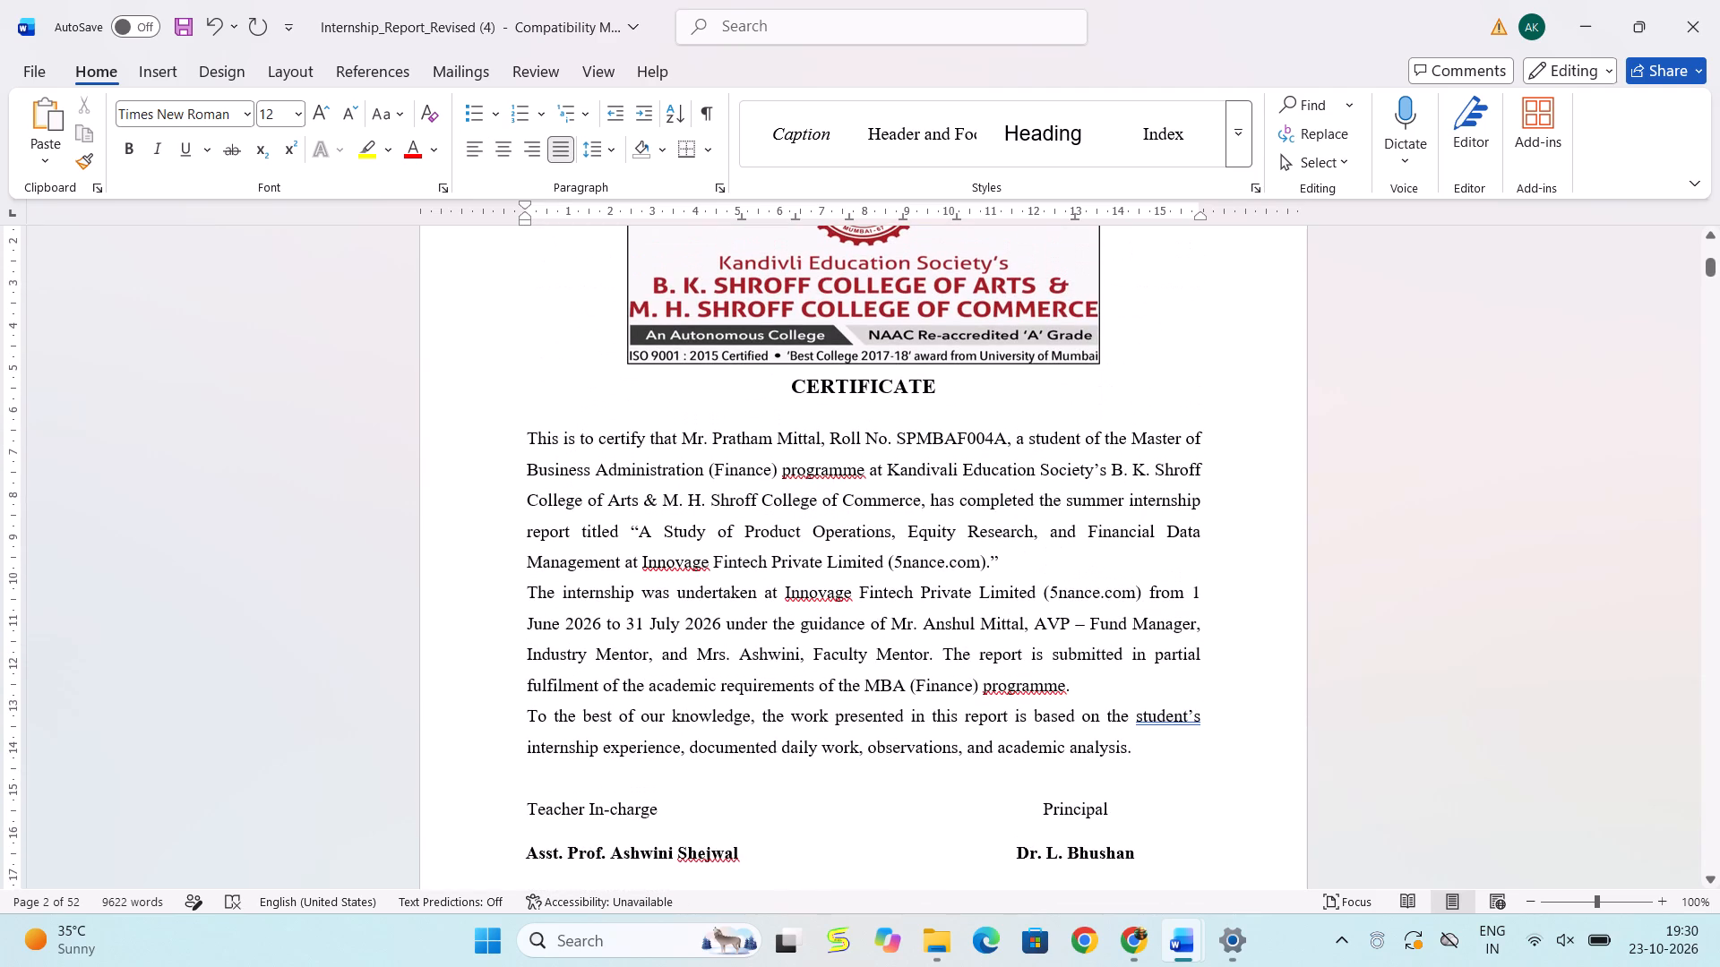
left_click(1120, 813)
left_click_drag(1120, 813, 1015, 795)
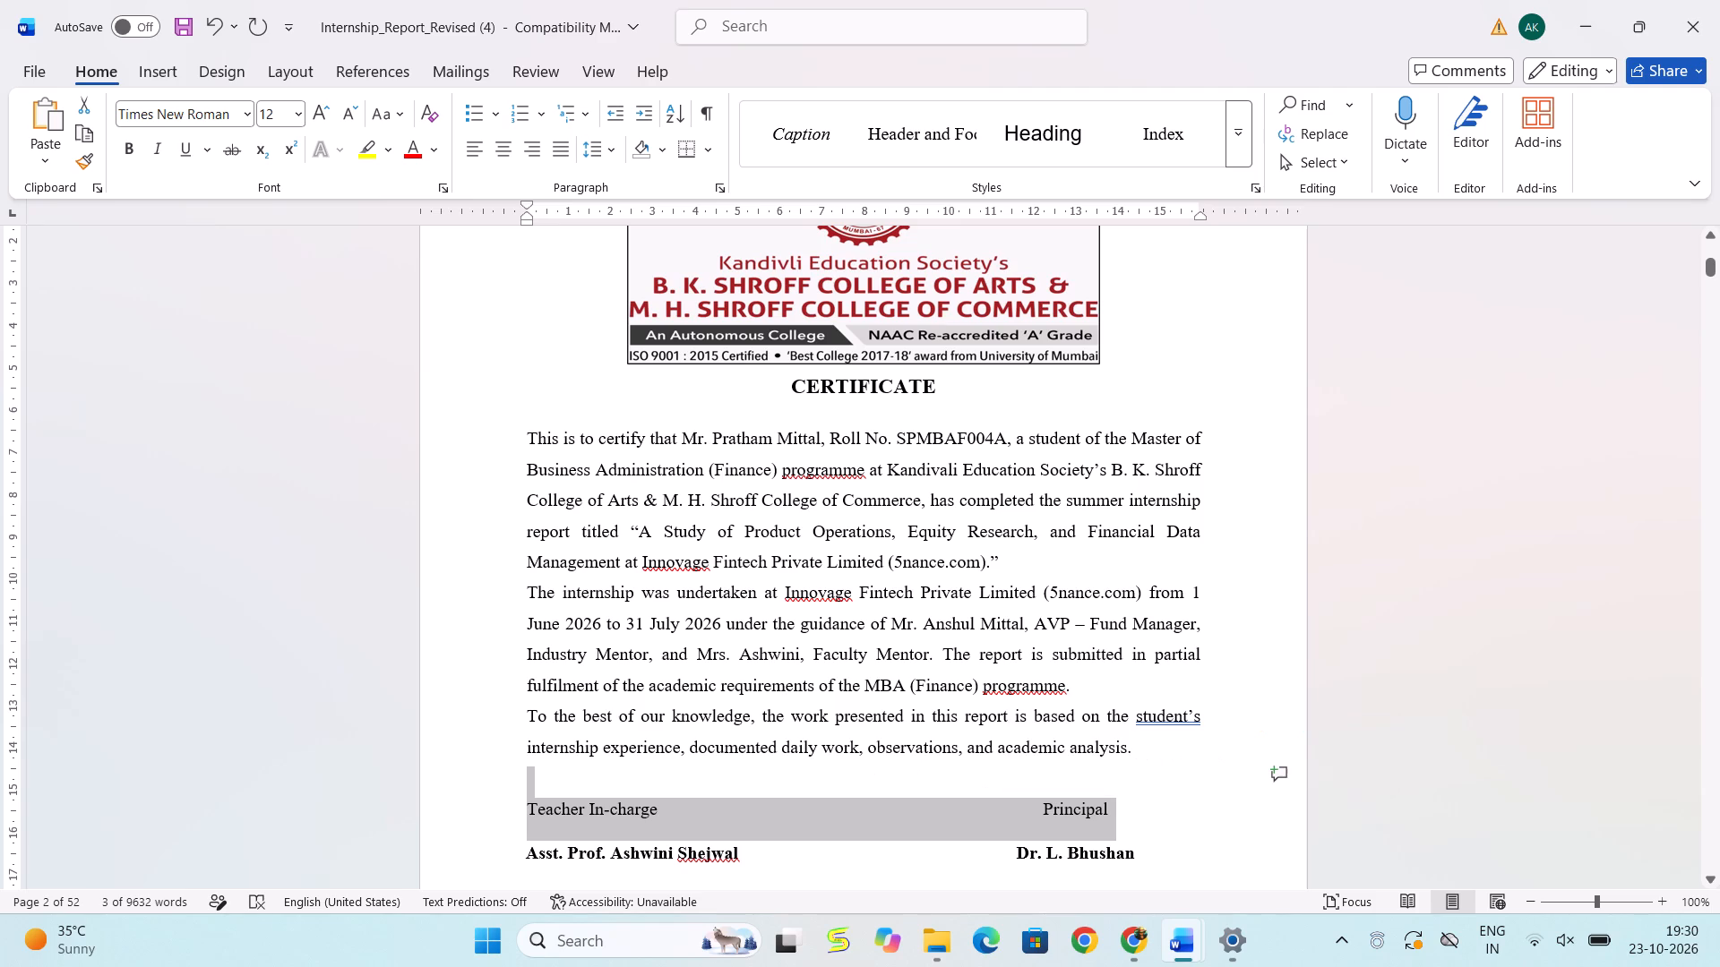
left_click(876, 780)
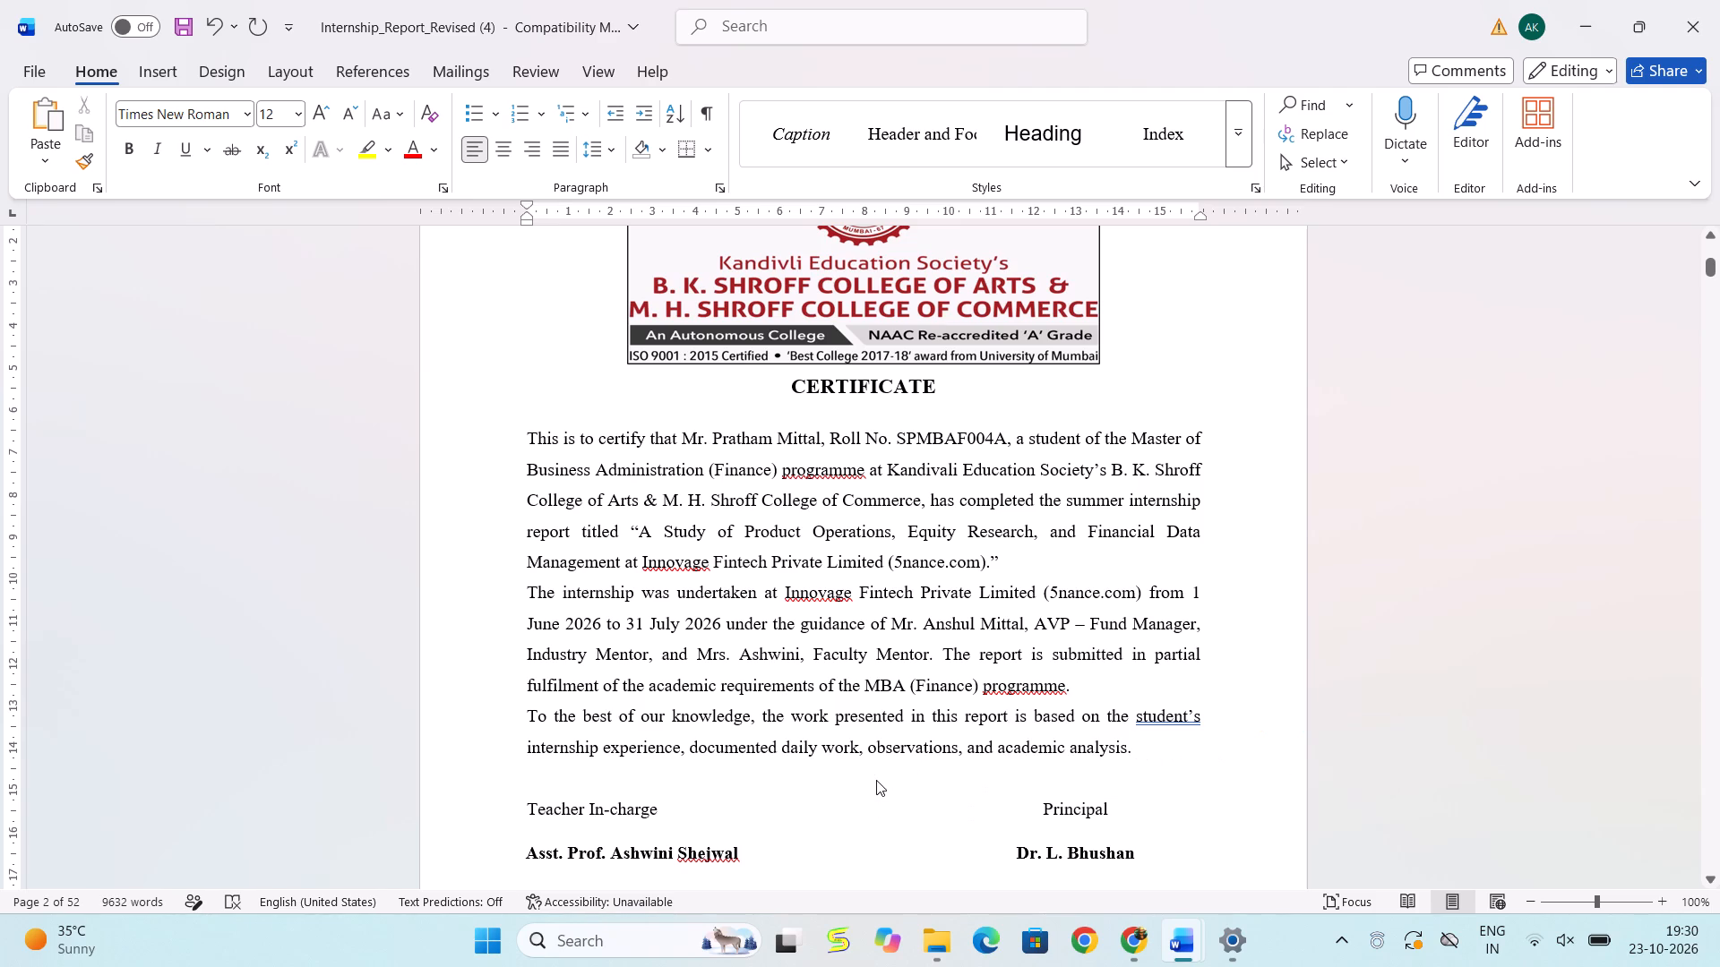
scroll(876, 780, "up", 1)
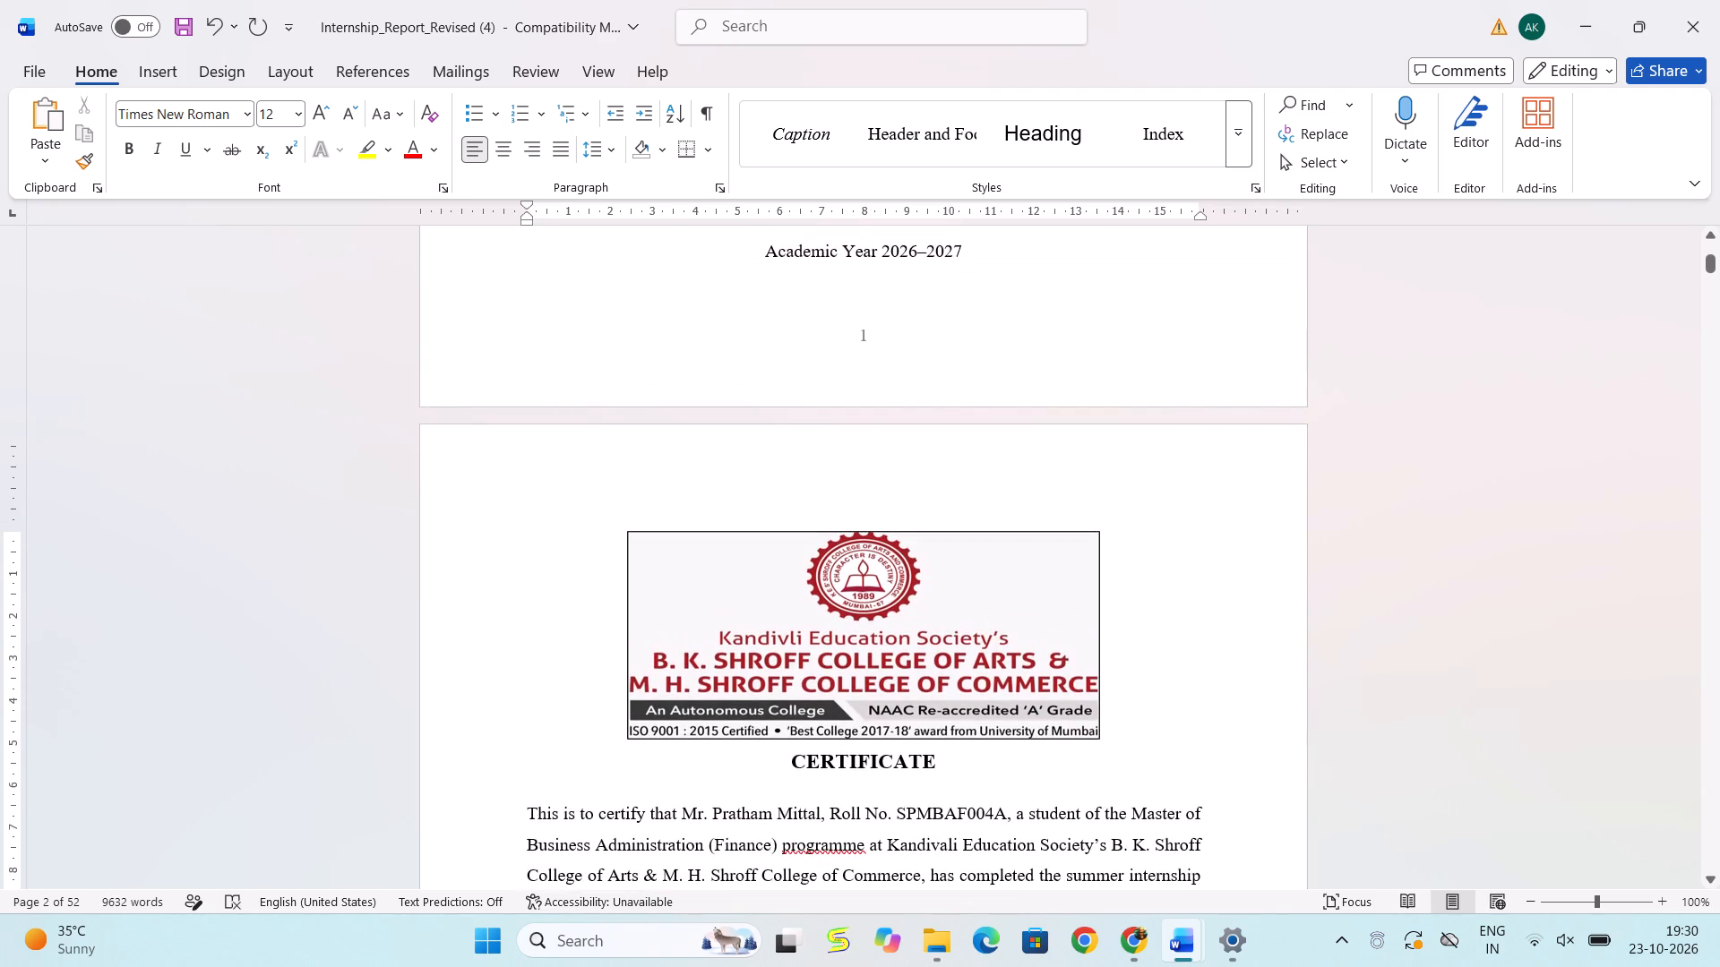
scroll(876, 780, "up", 6)
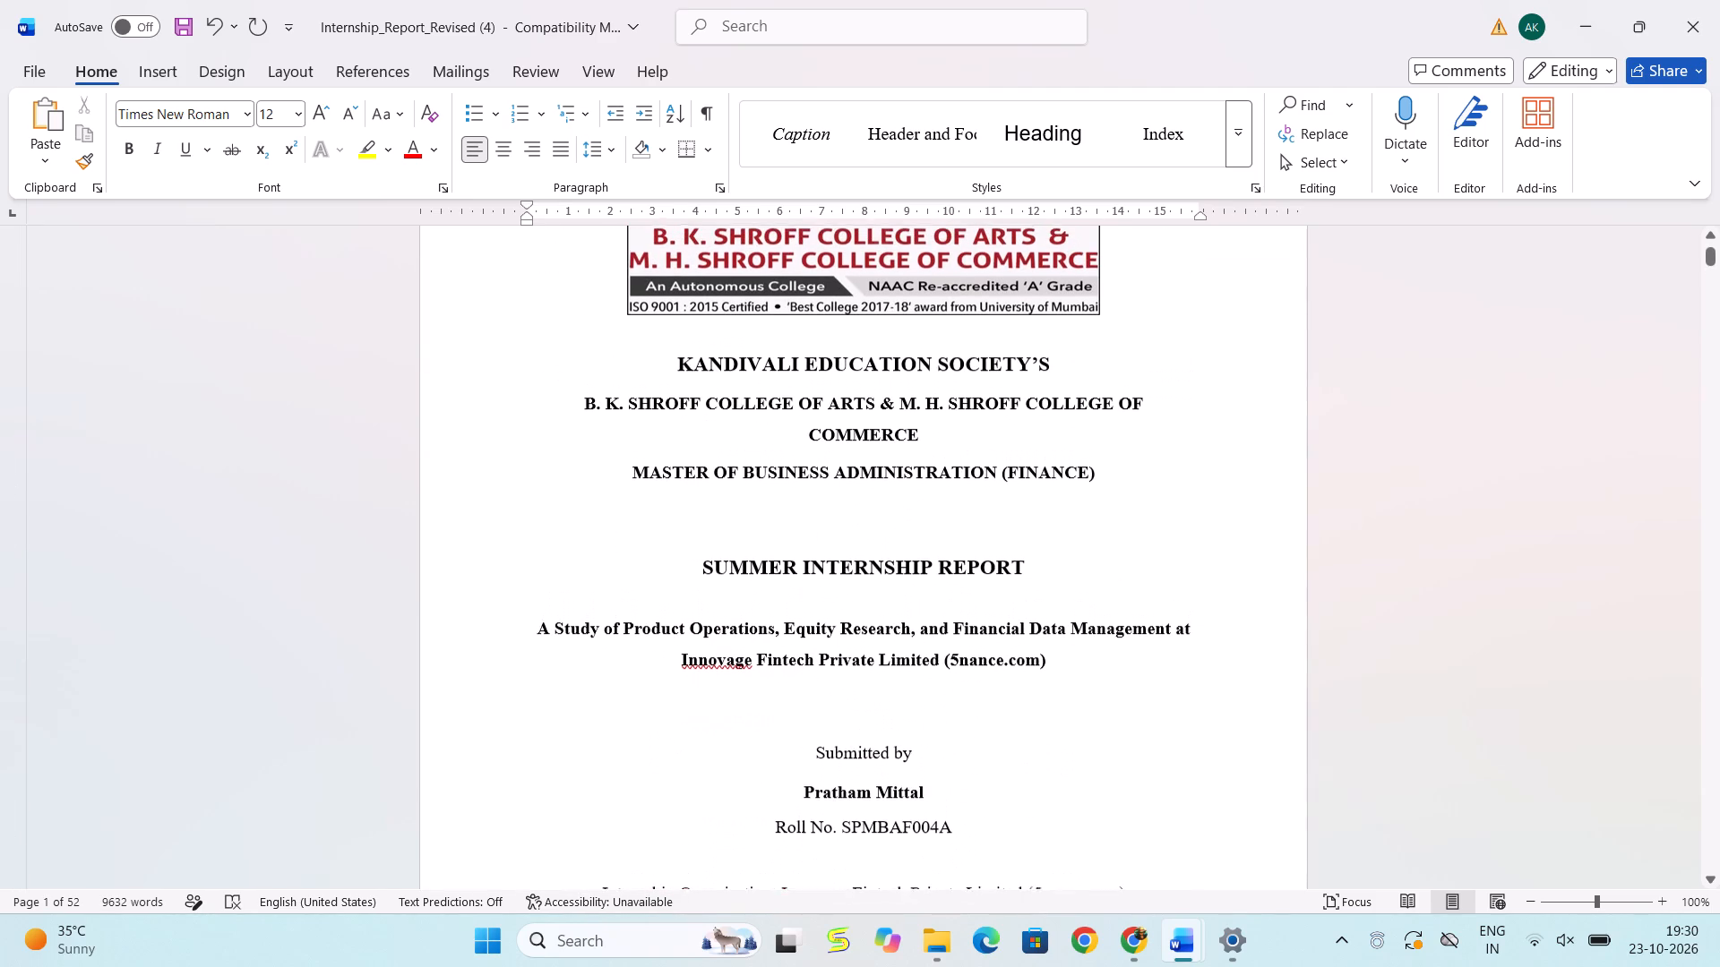
scroll(975, 686, "down", 4)
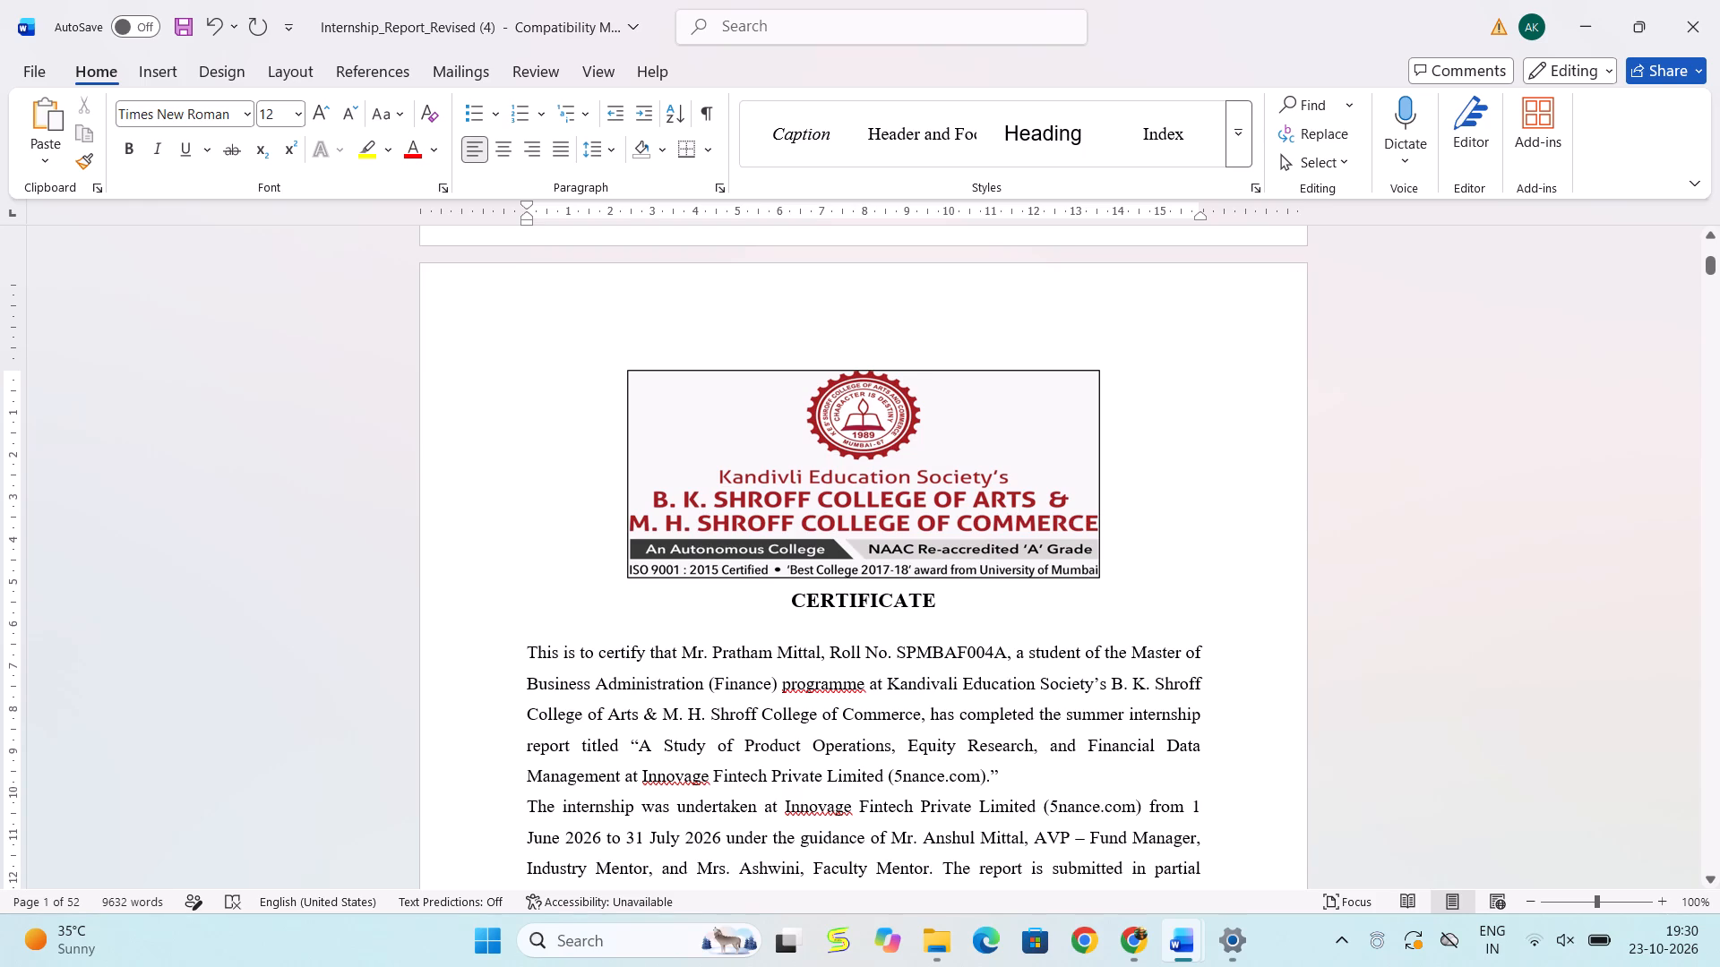
left_click(955, 604)
left_click_drag(955, 604, 806, 585)
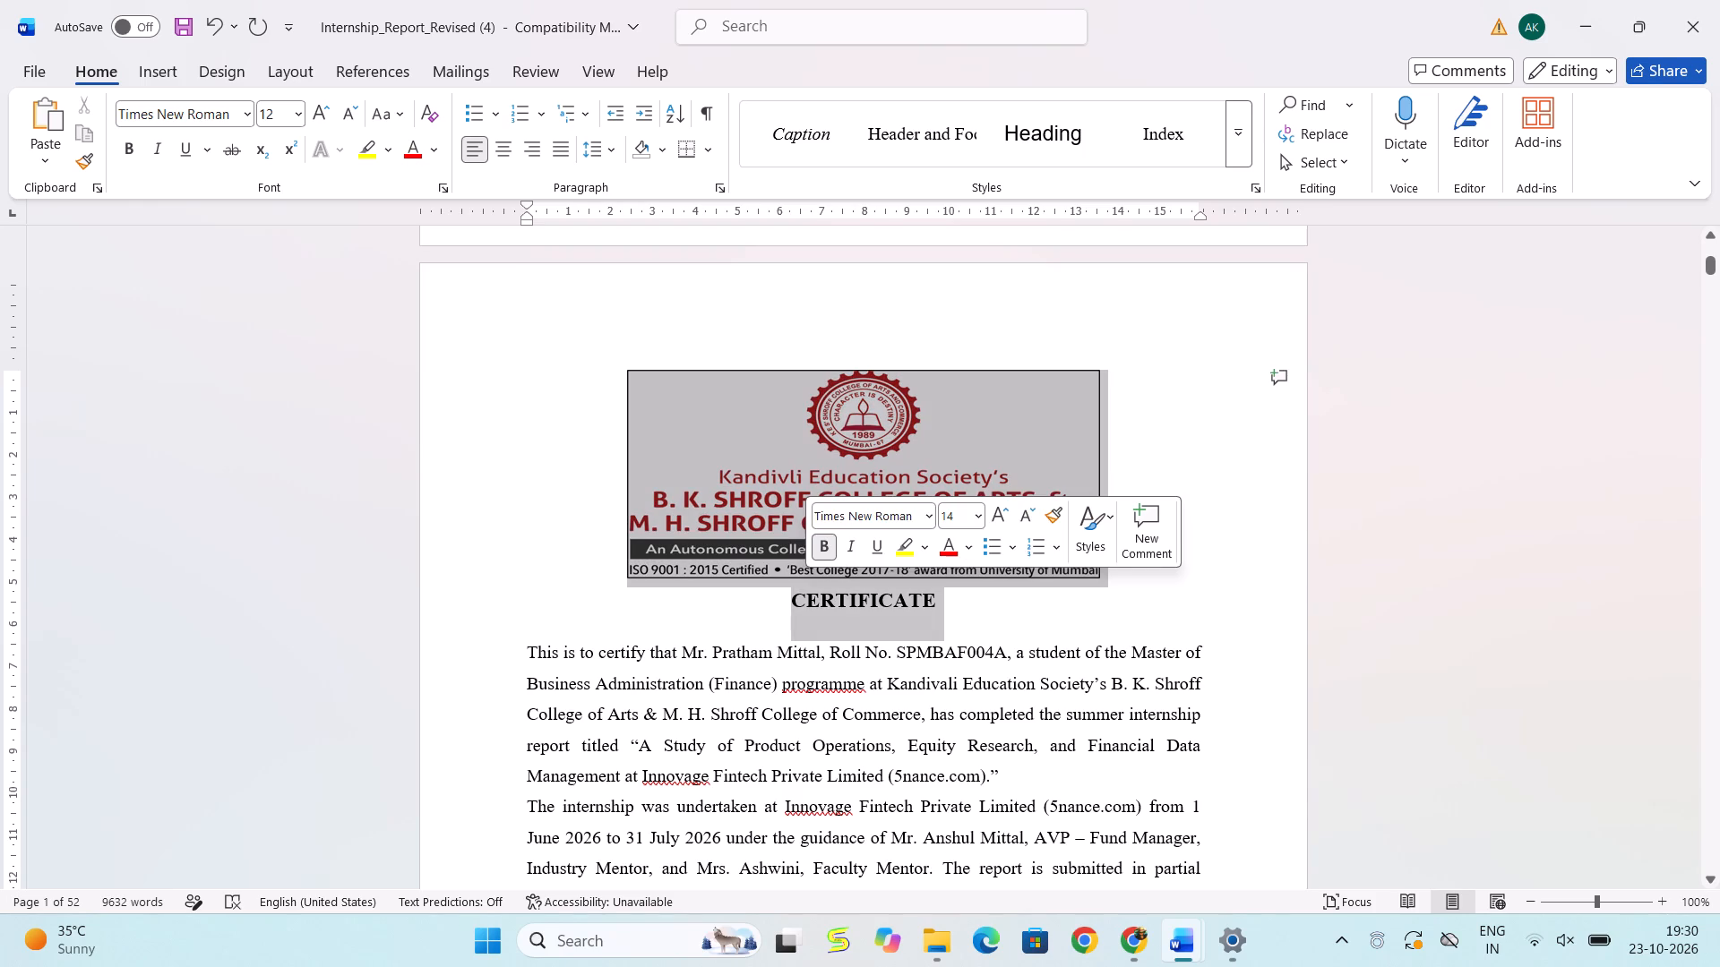
left_click(993, 610)
Bring the LIST OF FIGURES heading and table up onto page 6, one blank line below the list of tables.
scroll(993, 610, "down", 2)
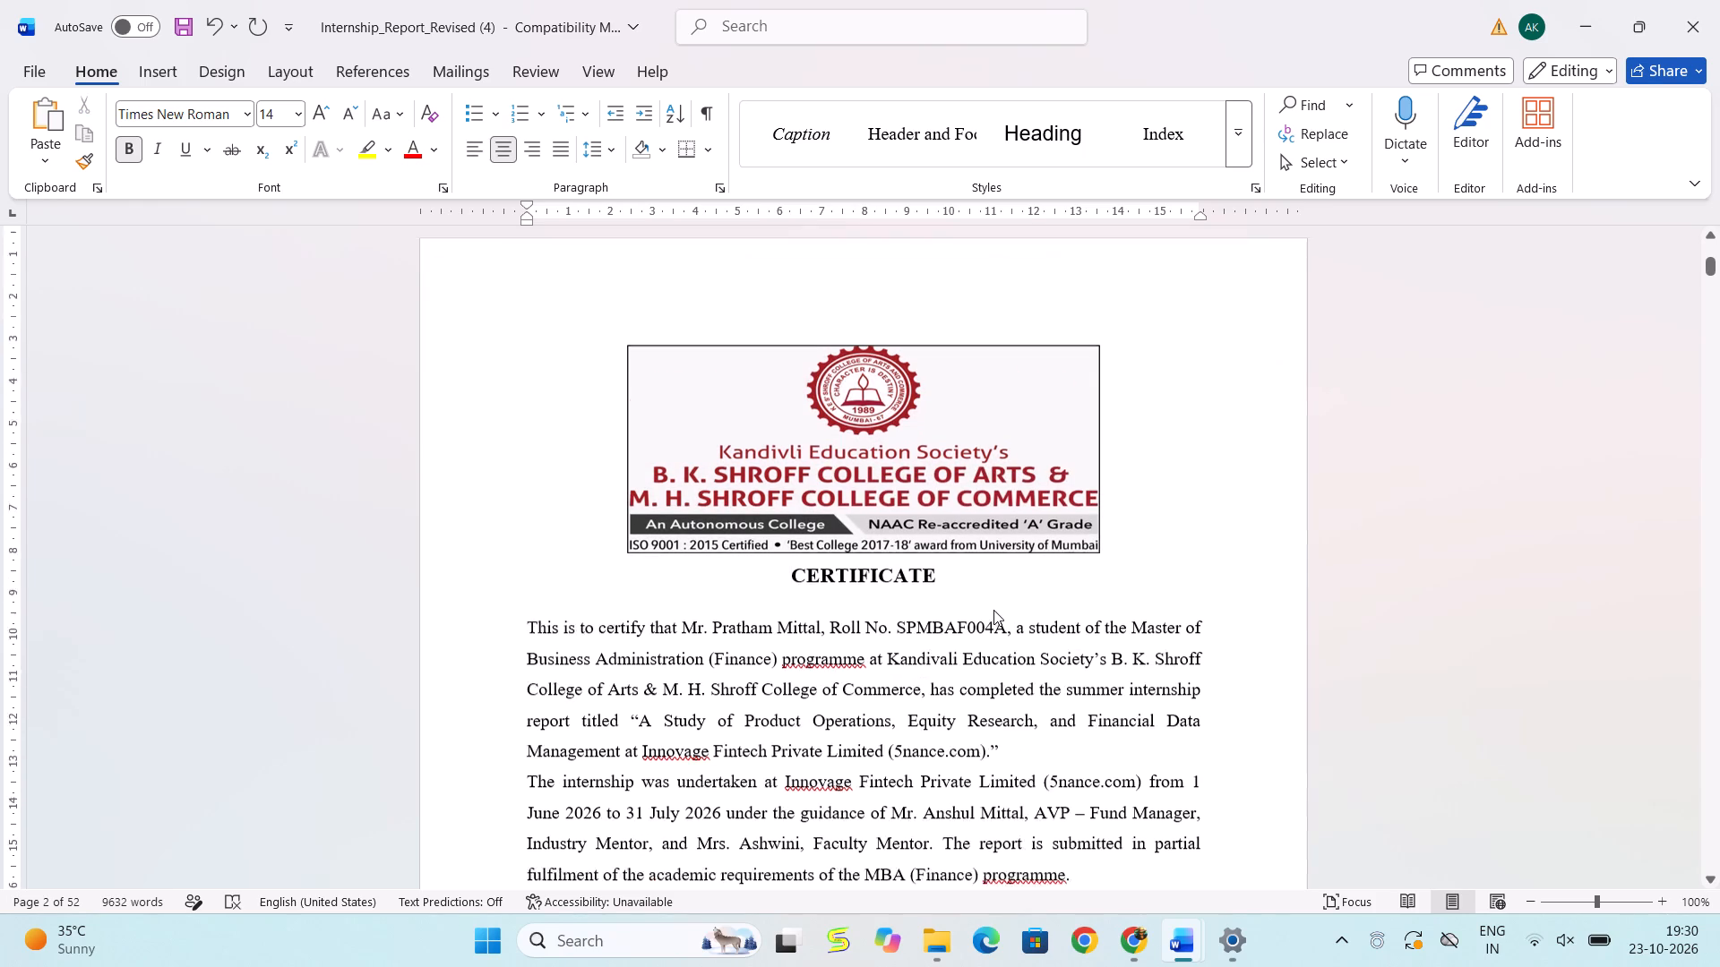
scroll(993, 610, "down", 8)
scroll(993, 610, "right", 1)
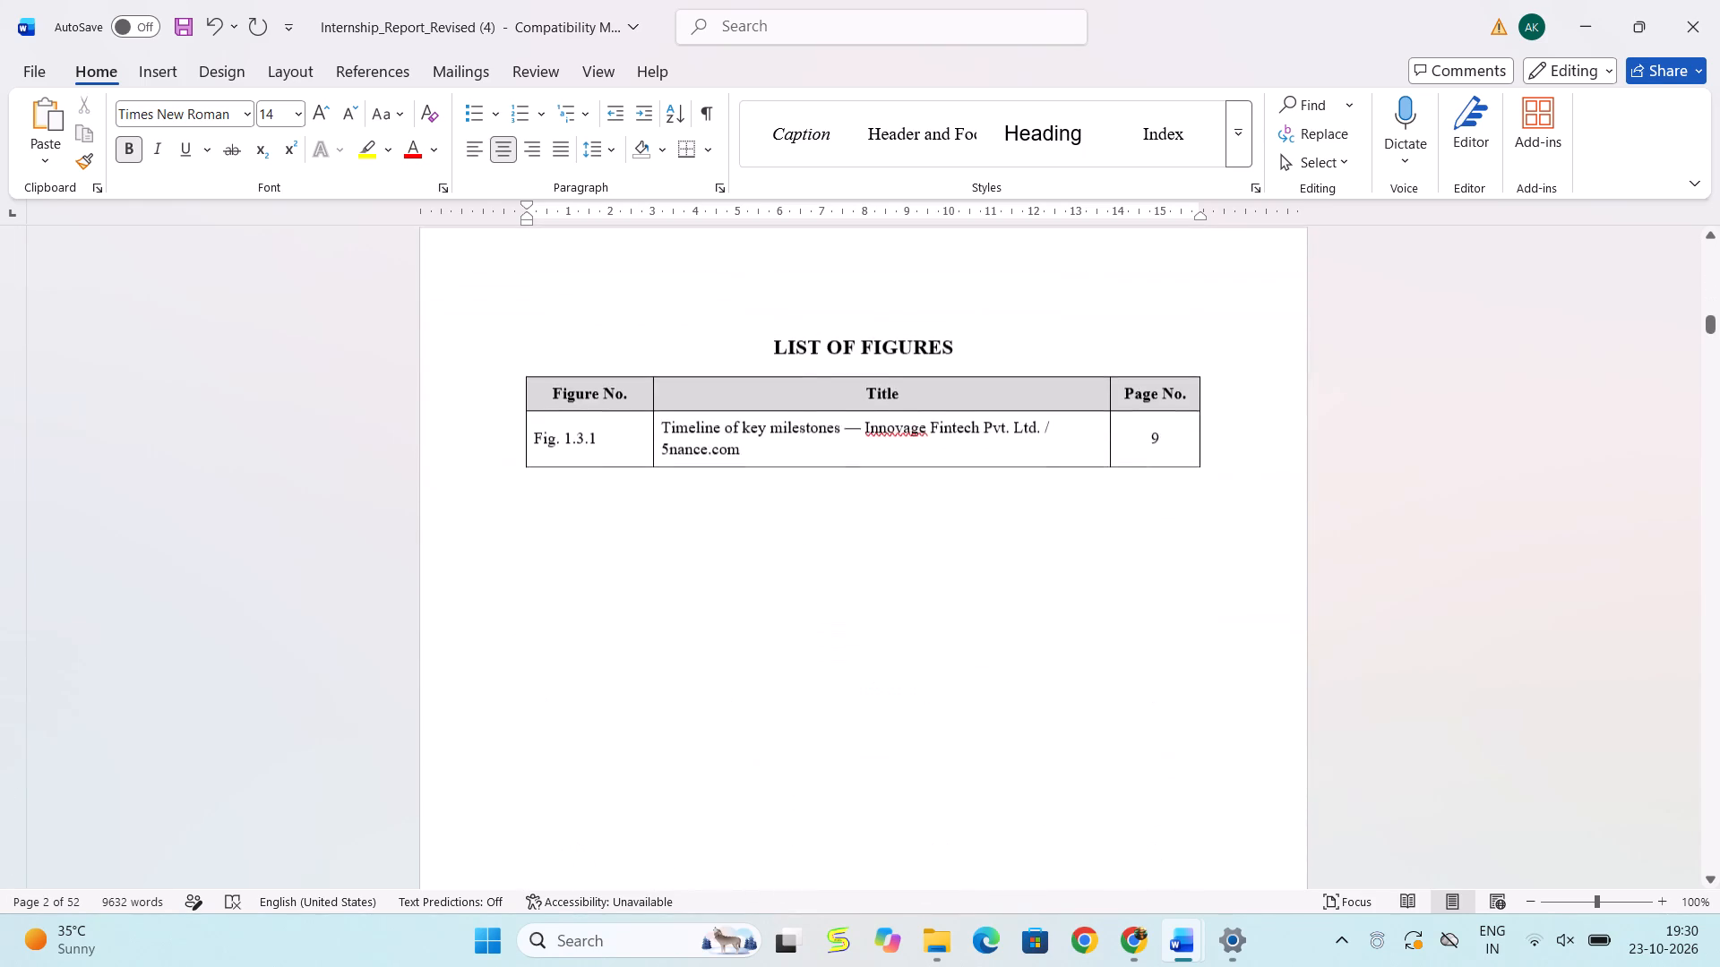
scroll(993, 610, "right", 1)
scroll(993, 610, "up", 1)
scroll(993, 610, "down", 3)
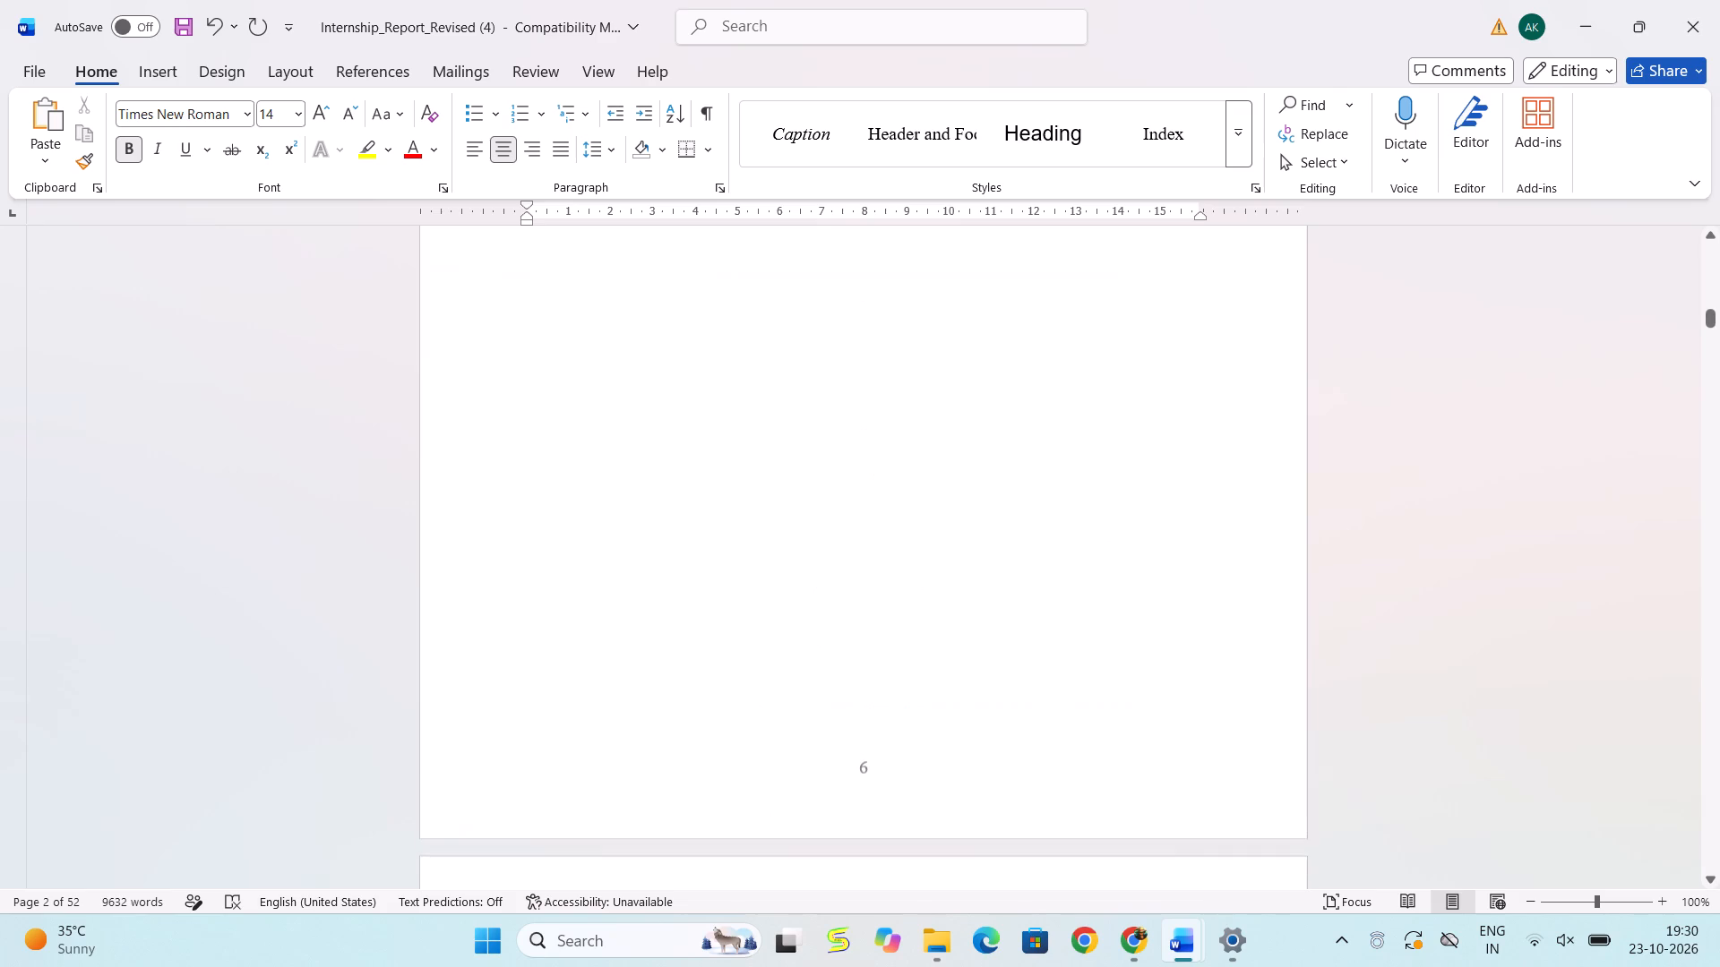
scroll(993, 610, "down", 1)
scroll(993, 610, "right", 1)
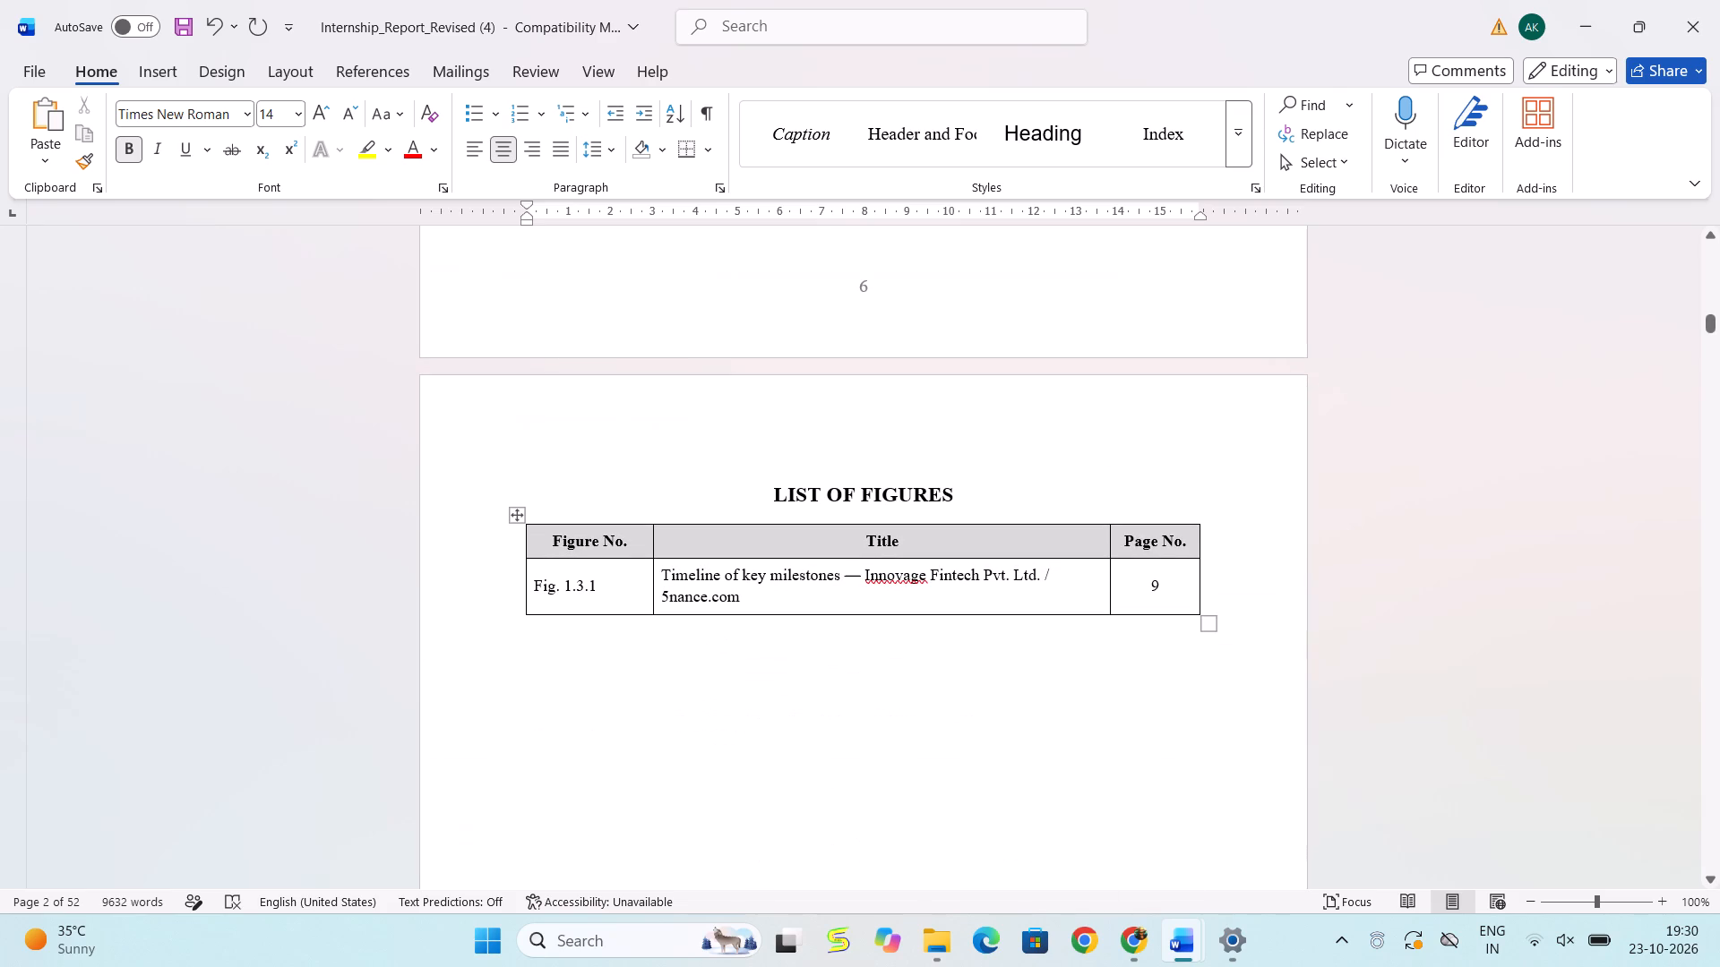
scroll(993, 610, "up", 1)
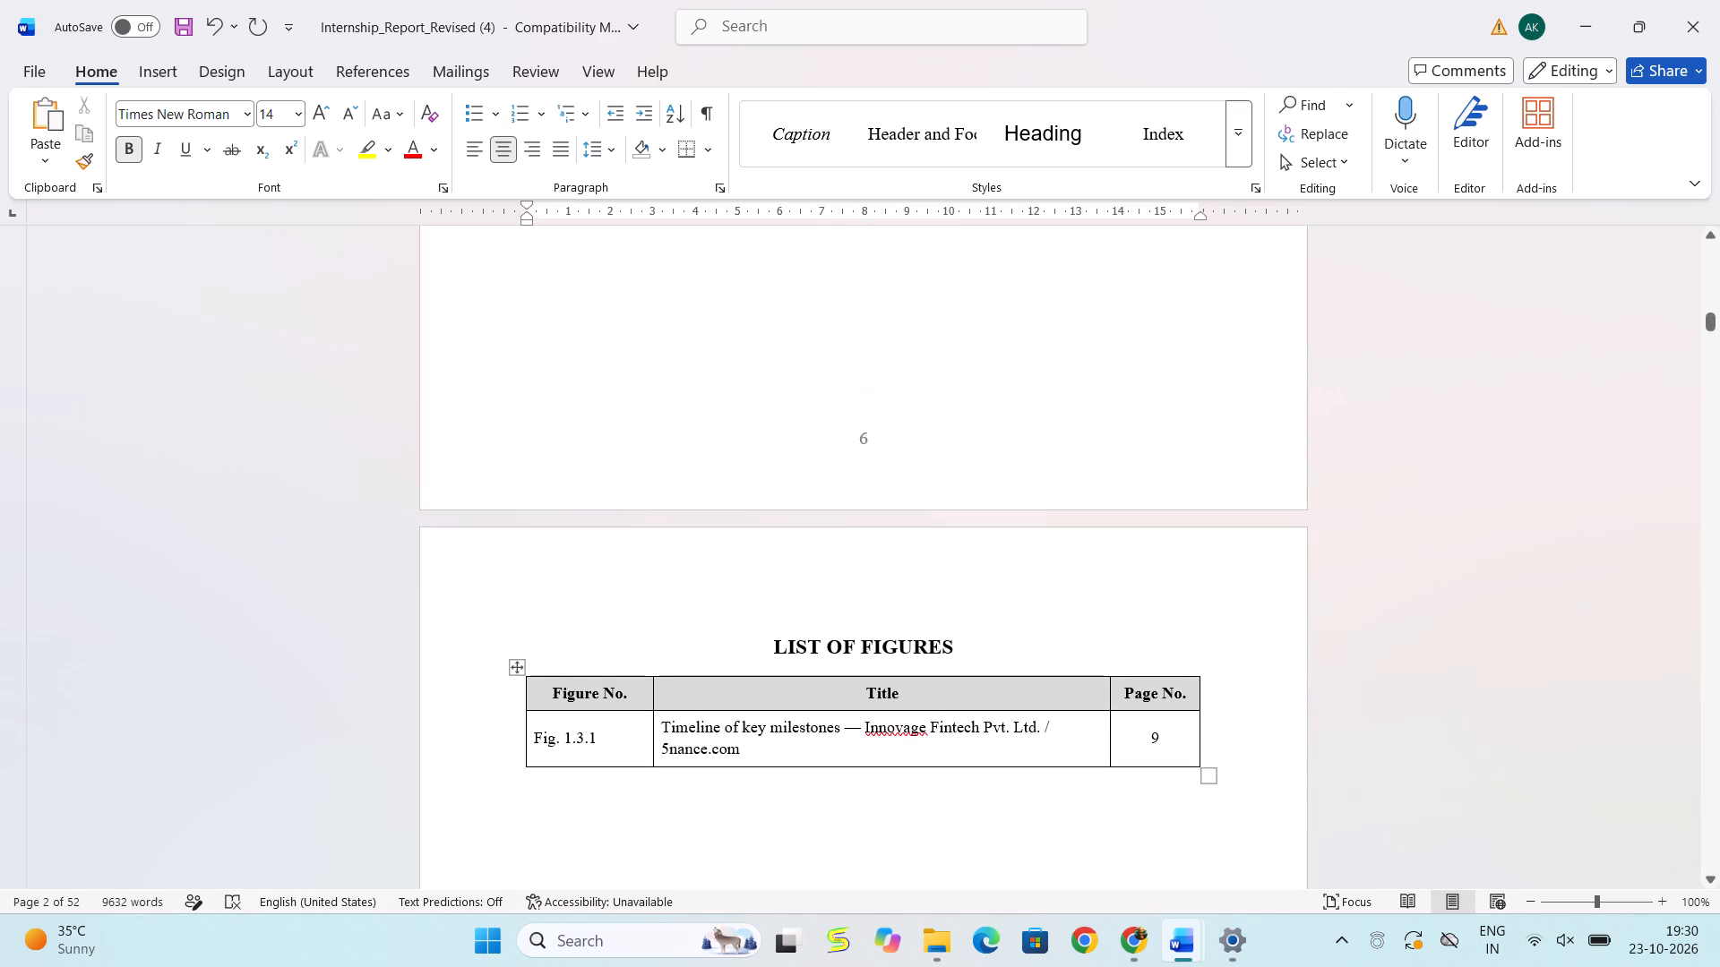
left_click(766, 653)
key("BackSpace")
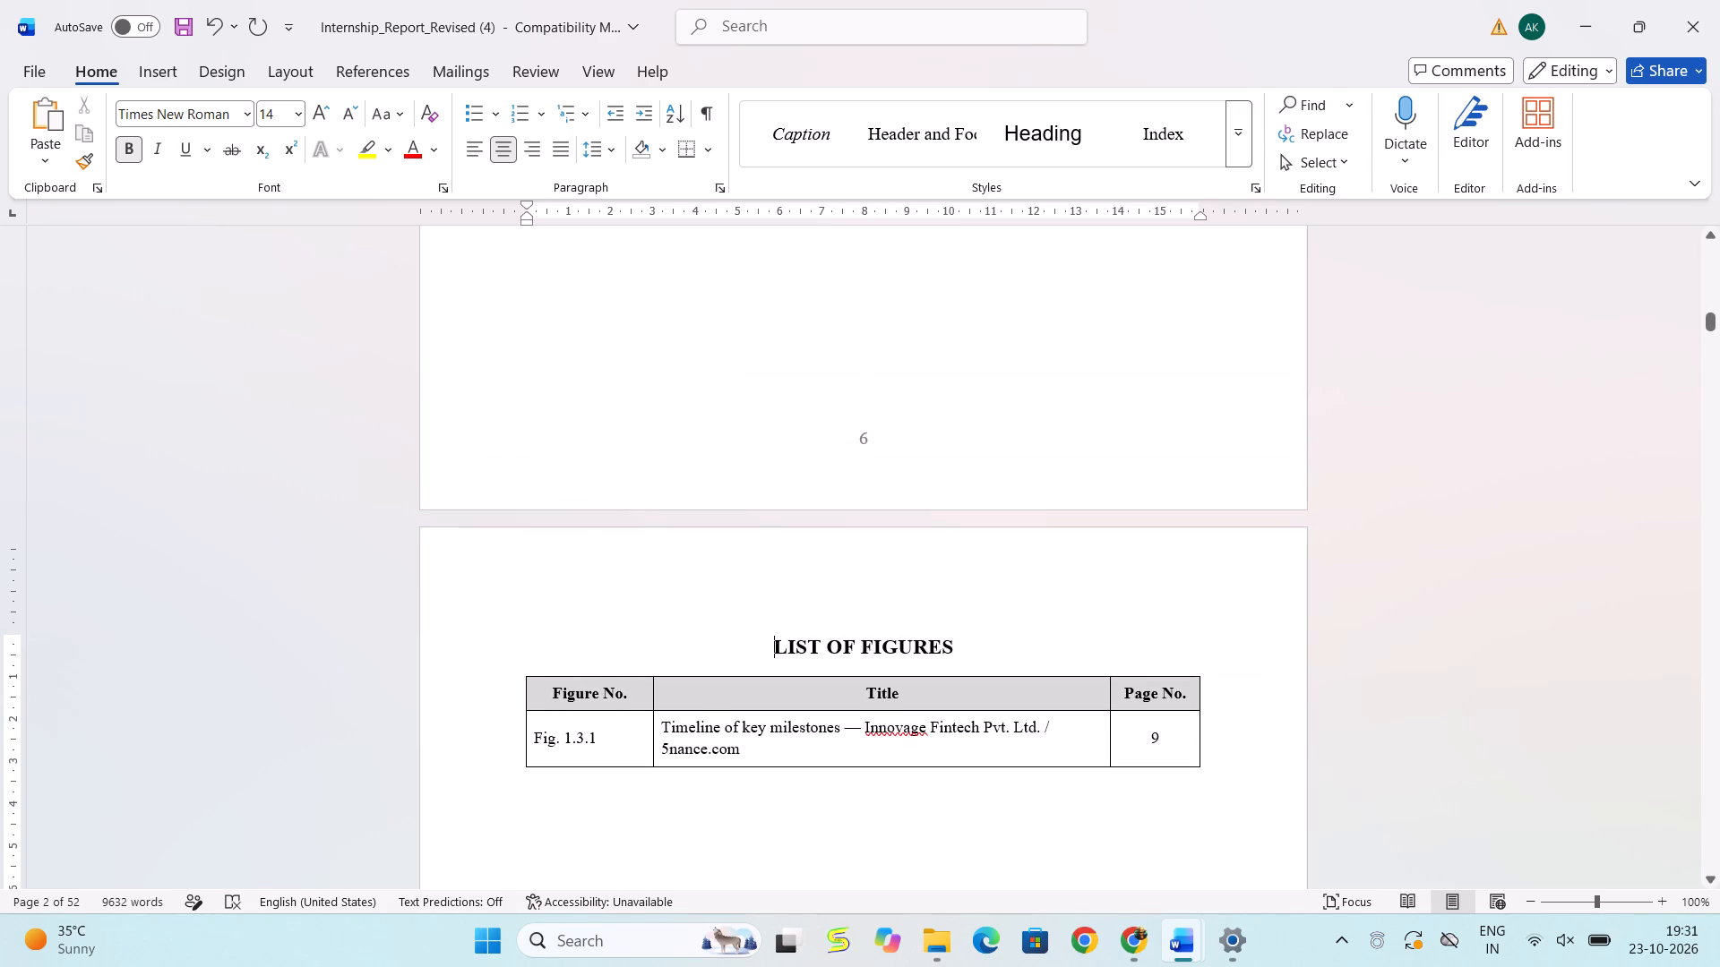
key("BackSpace")
key("BackSpace")
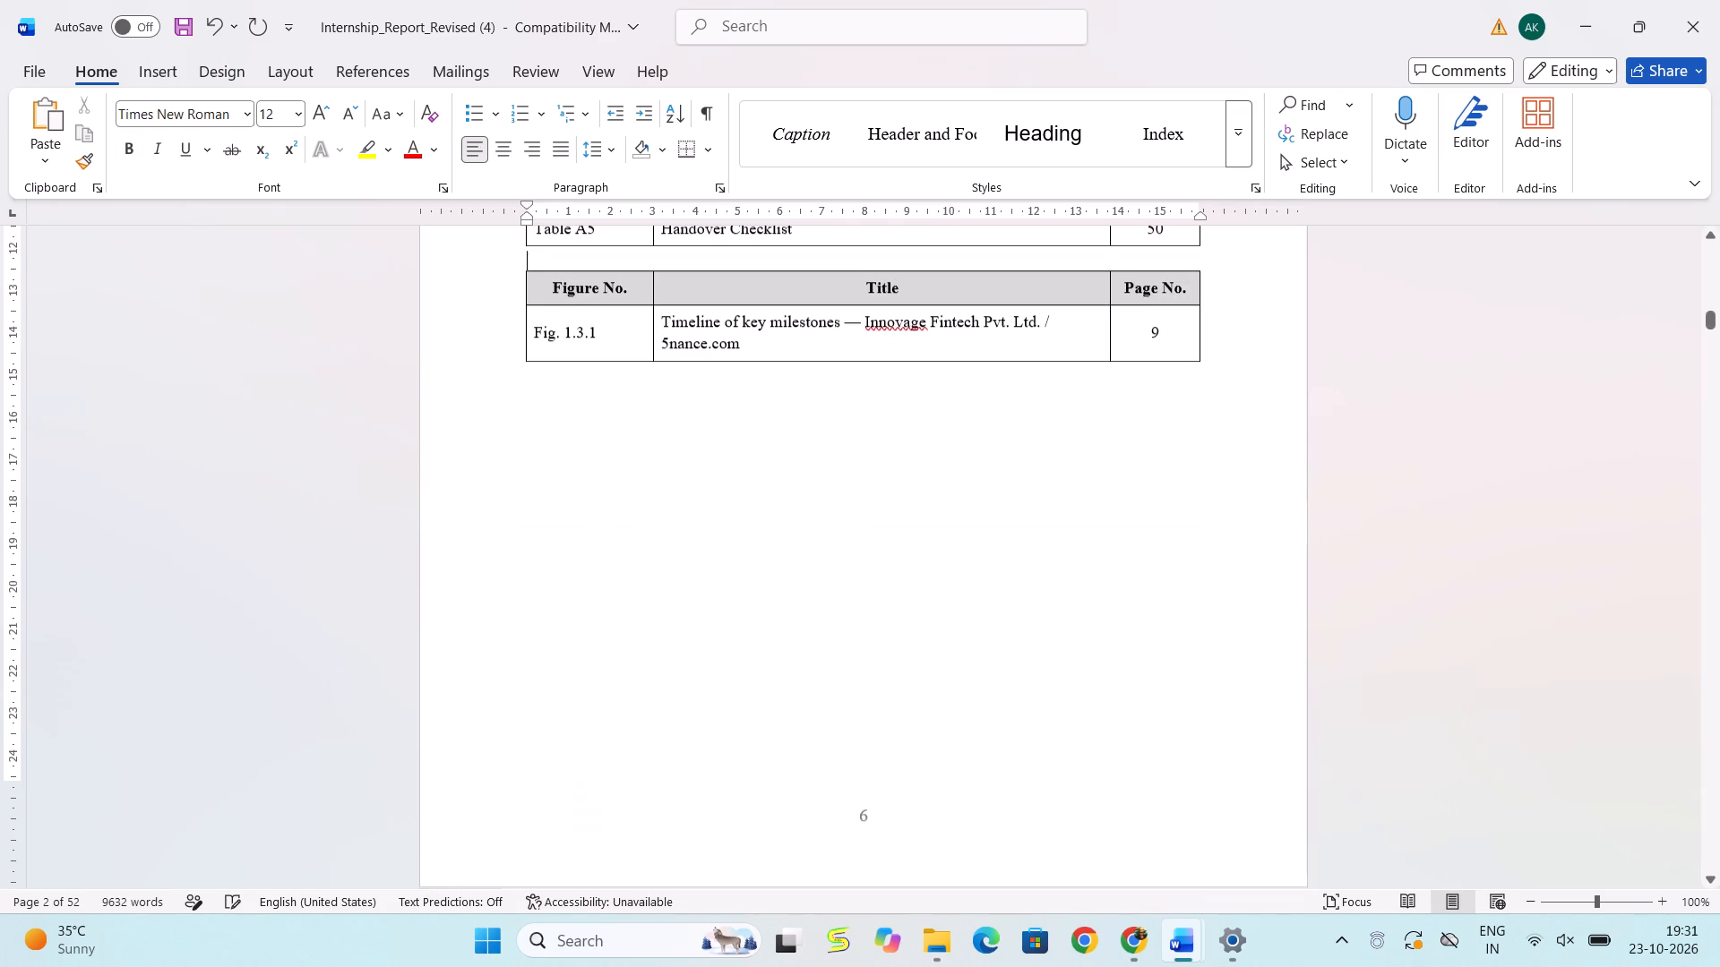
key("Return")
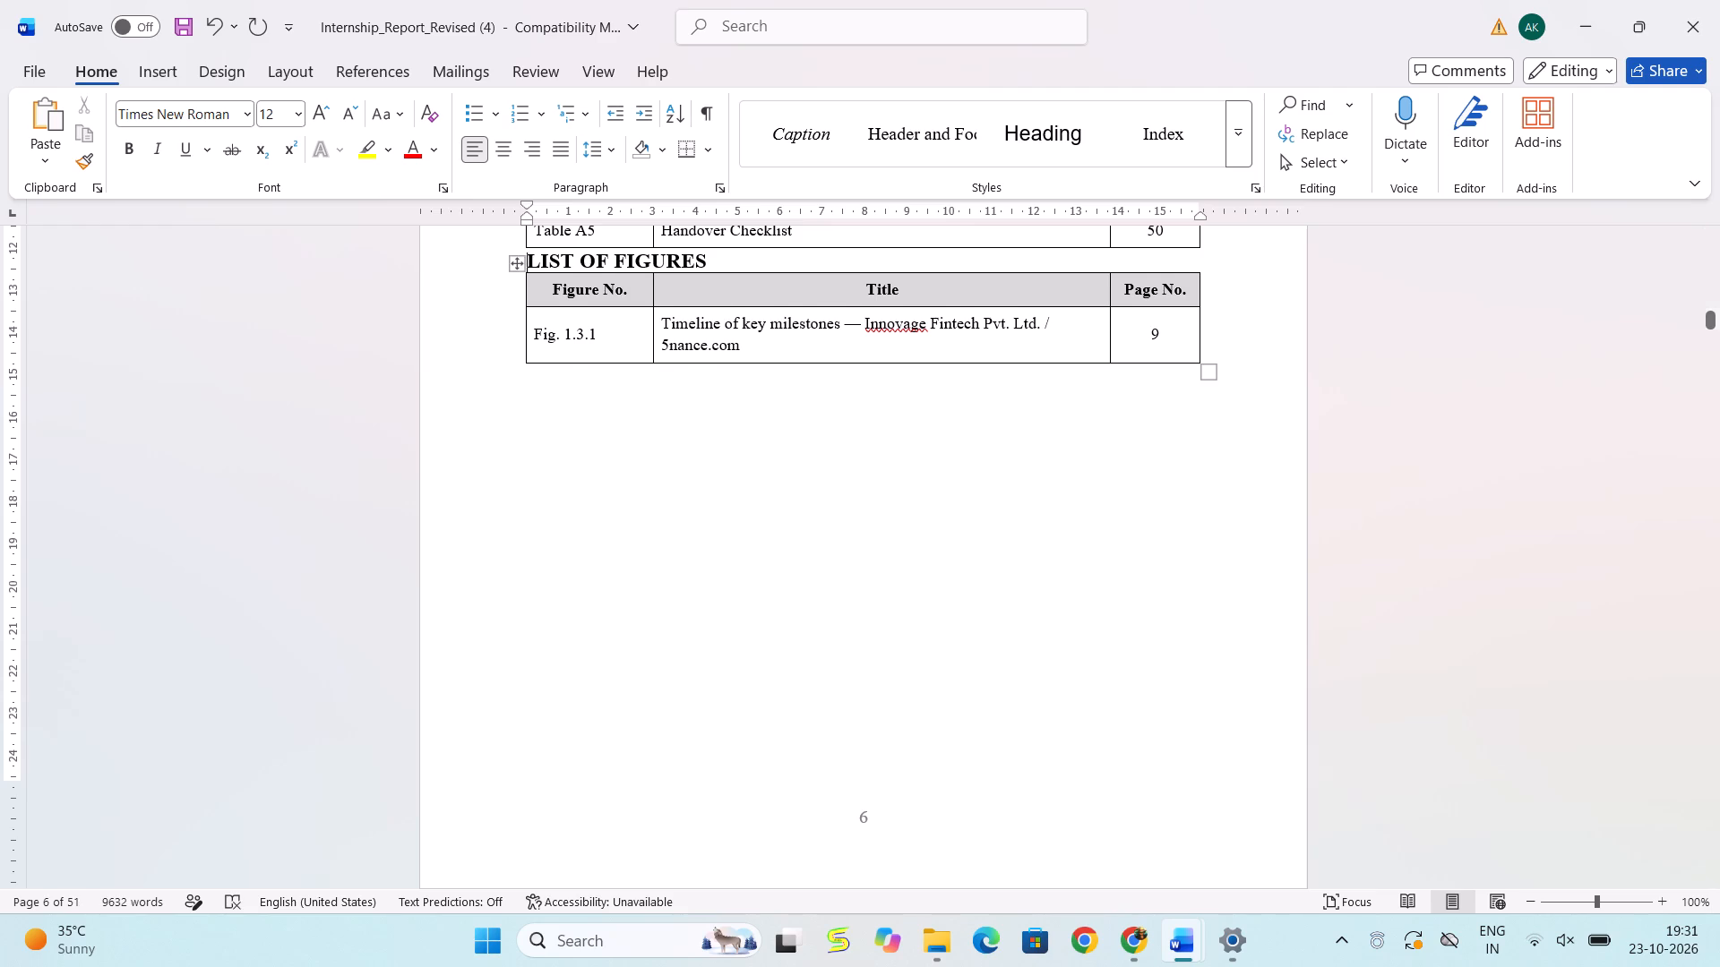
key("Return")
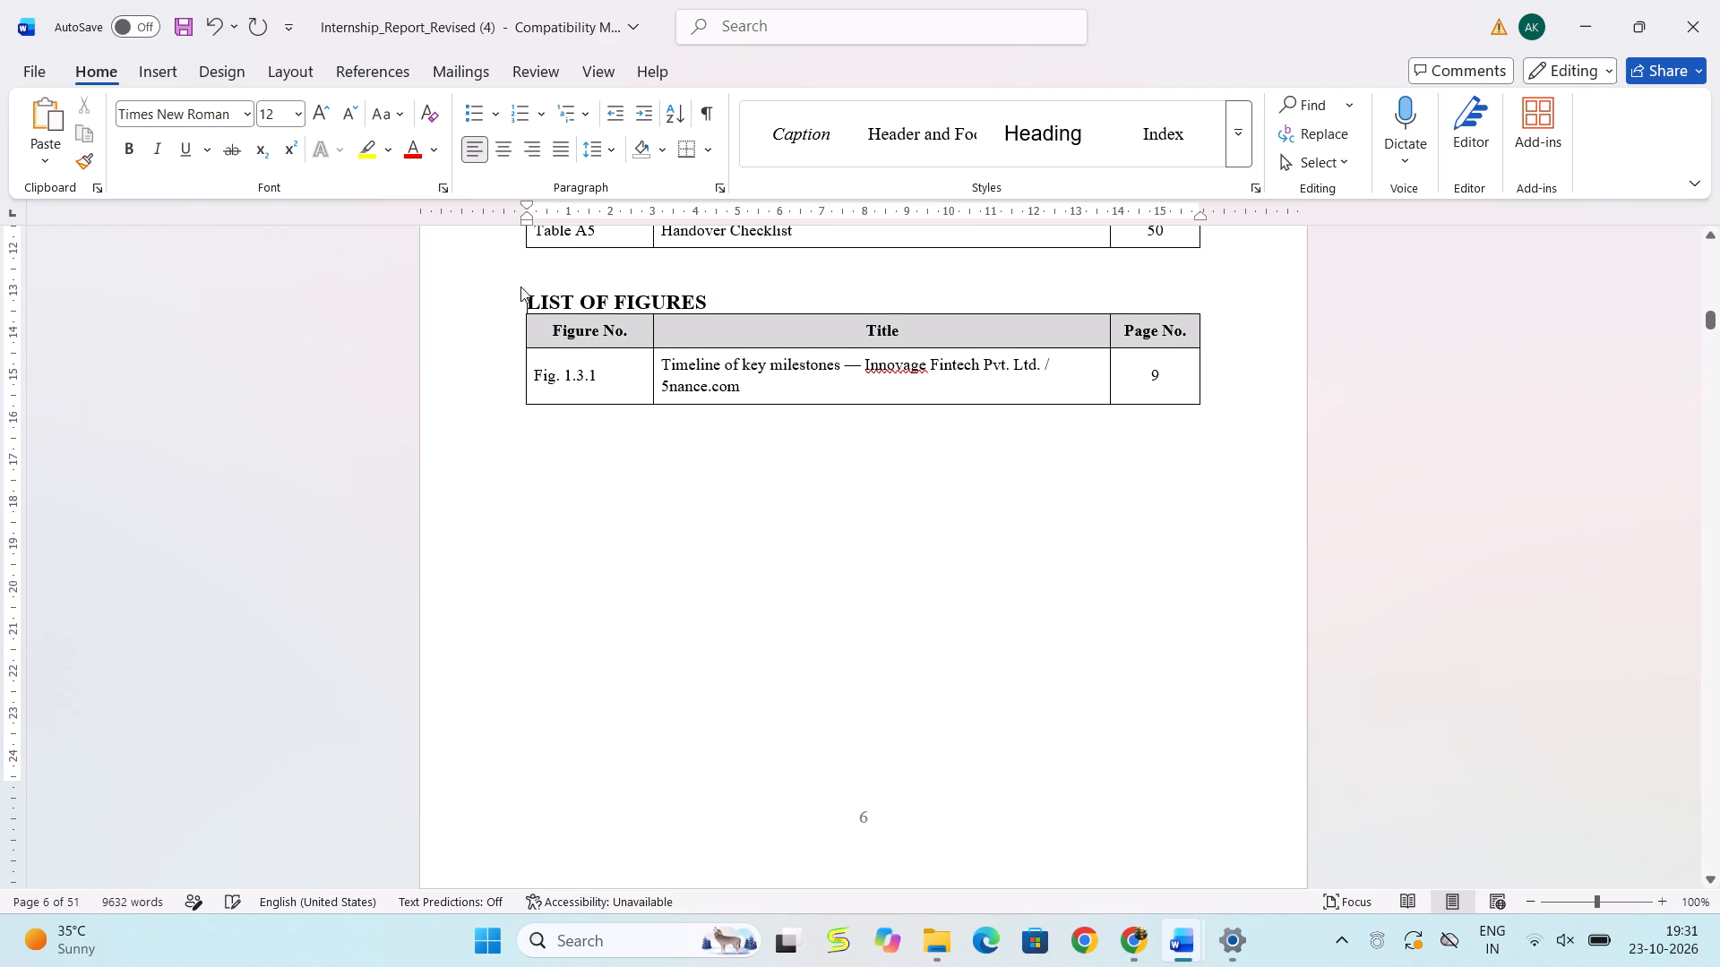
Centre the LIST OF FIGURES heading above its table.
left_click_drag(526, 298, 696, 290)
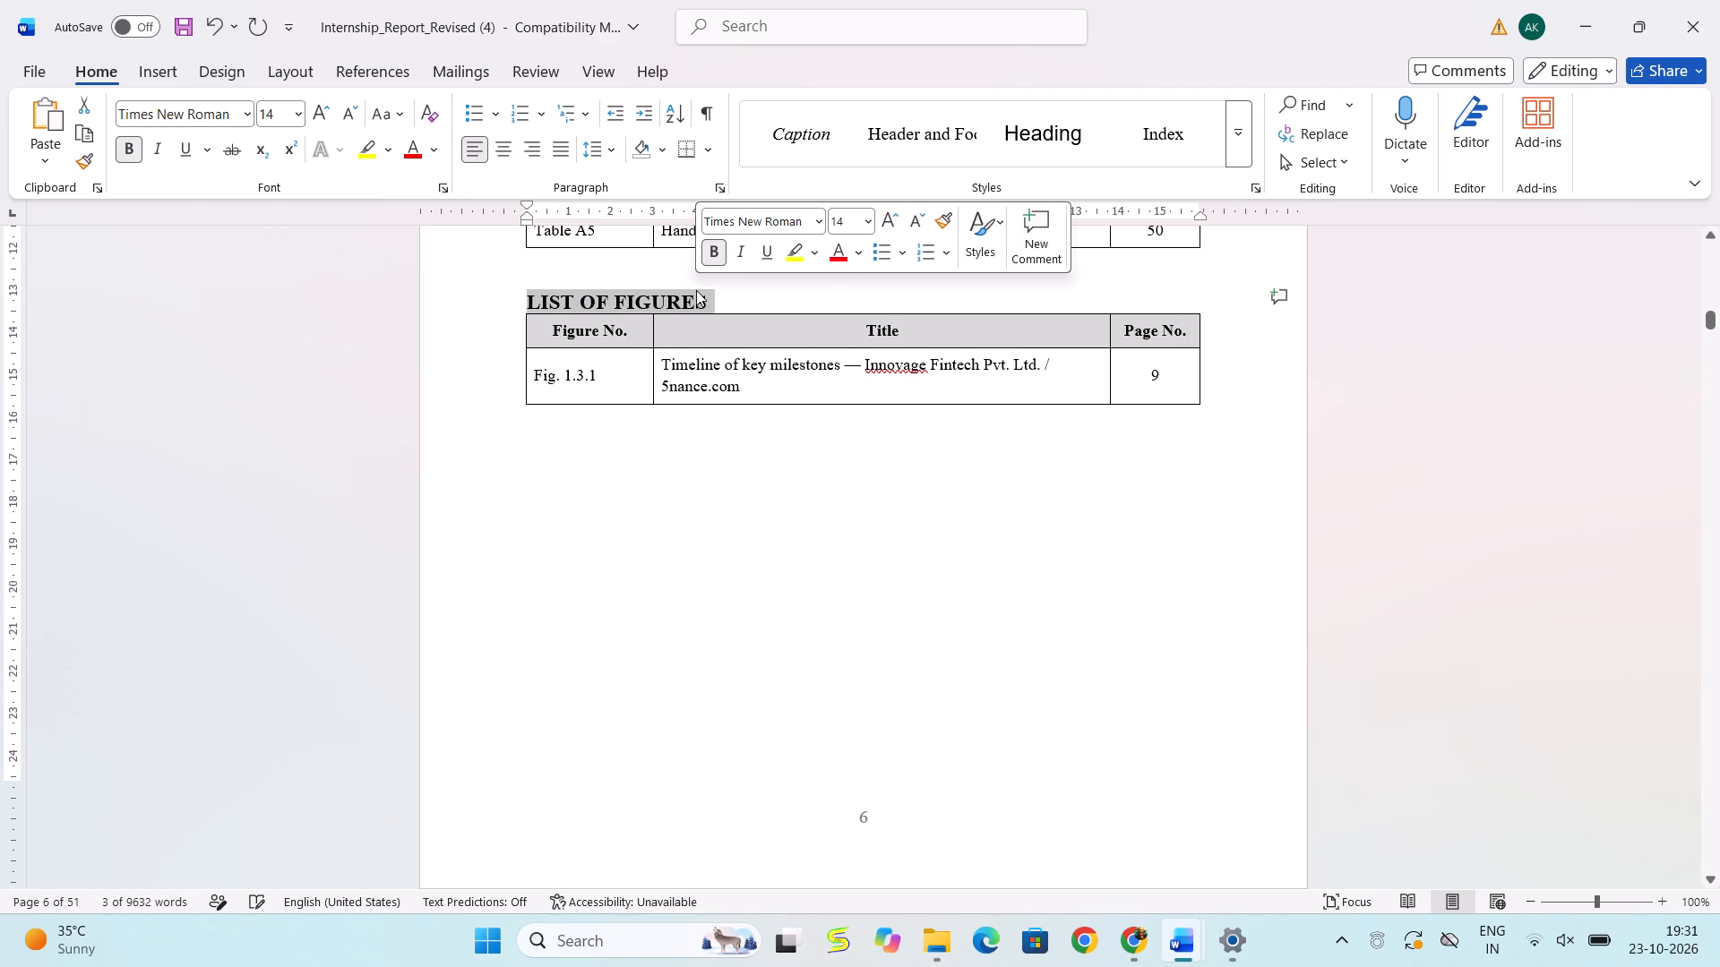
left_click(500, 141)
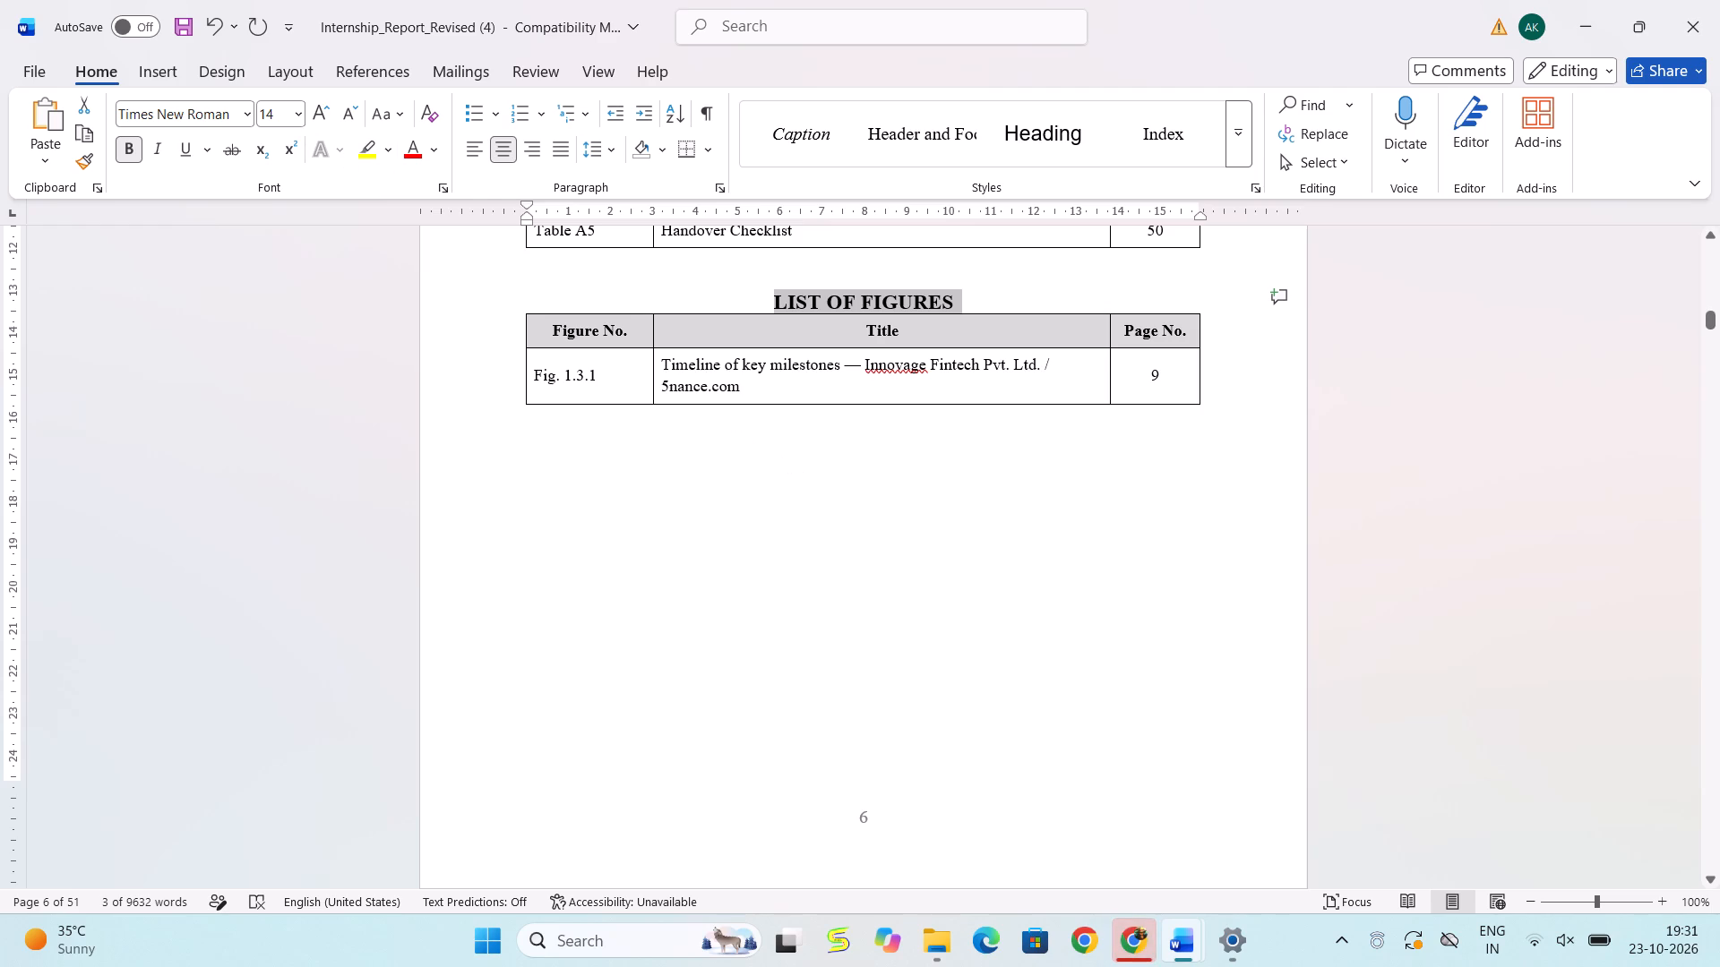
left_click(772, 491)
Set the CHAPTER 1: INTRODUCTION heading on page 7 to 16 pt and centre it.
scroll(772, 491, "down", 2)
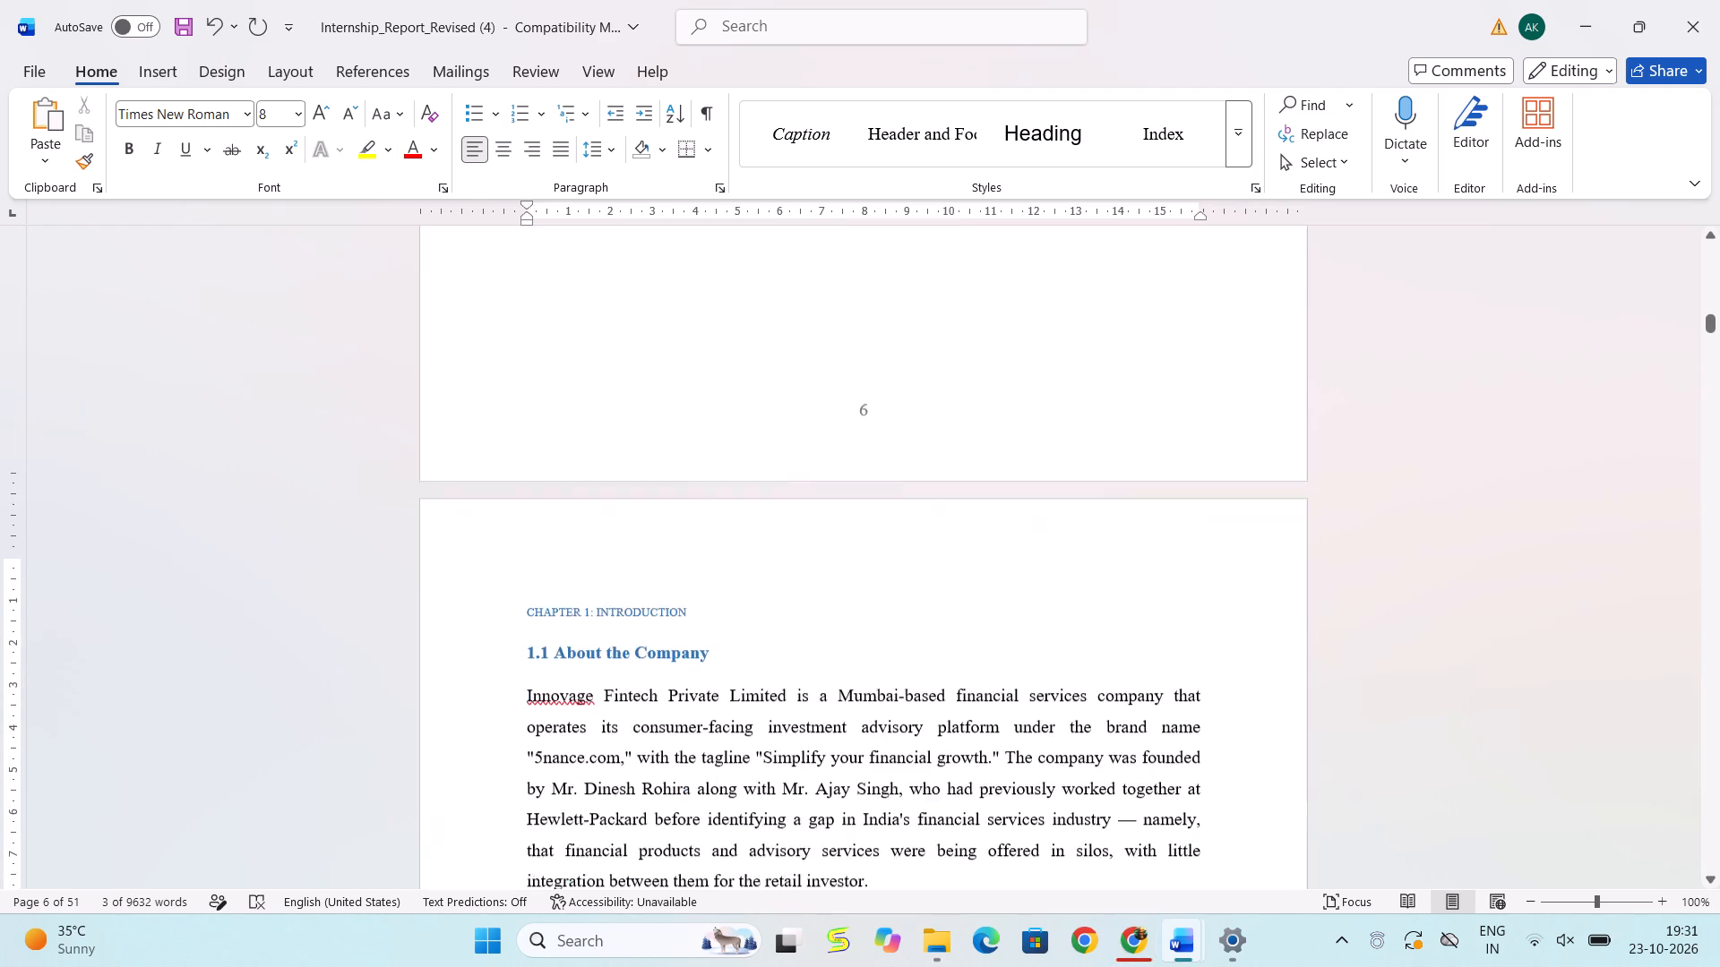
scroll(772, 491, "down", 3)
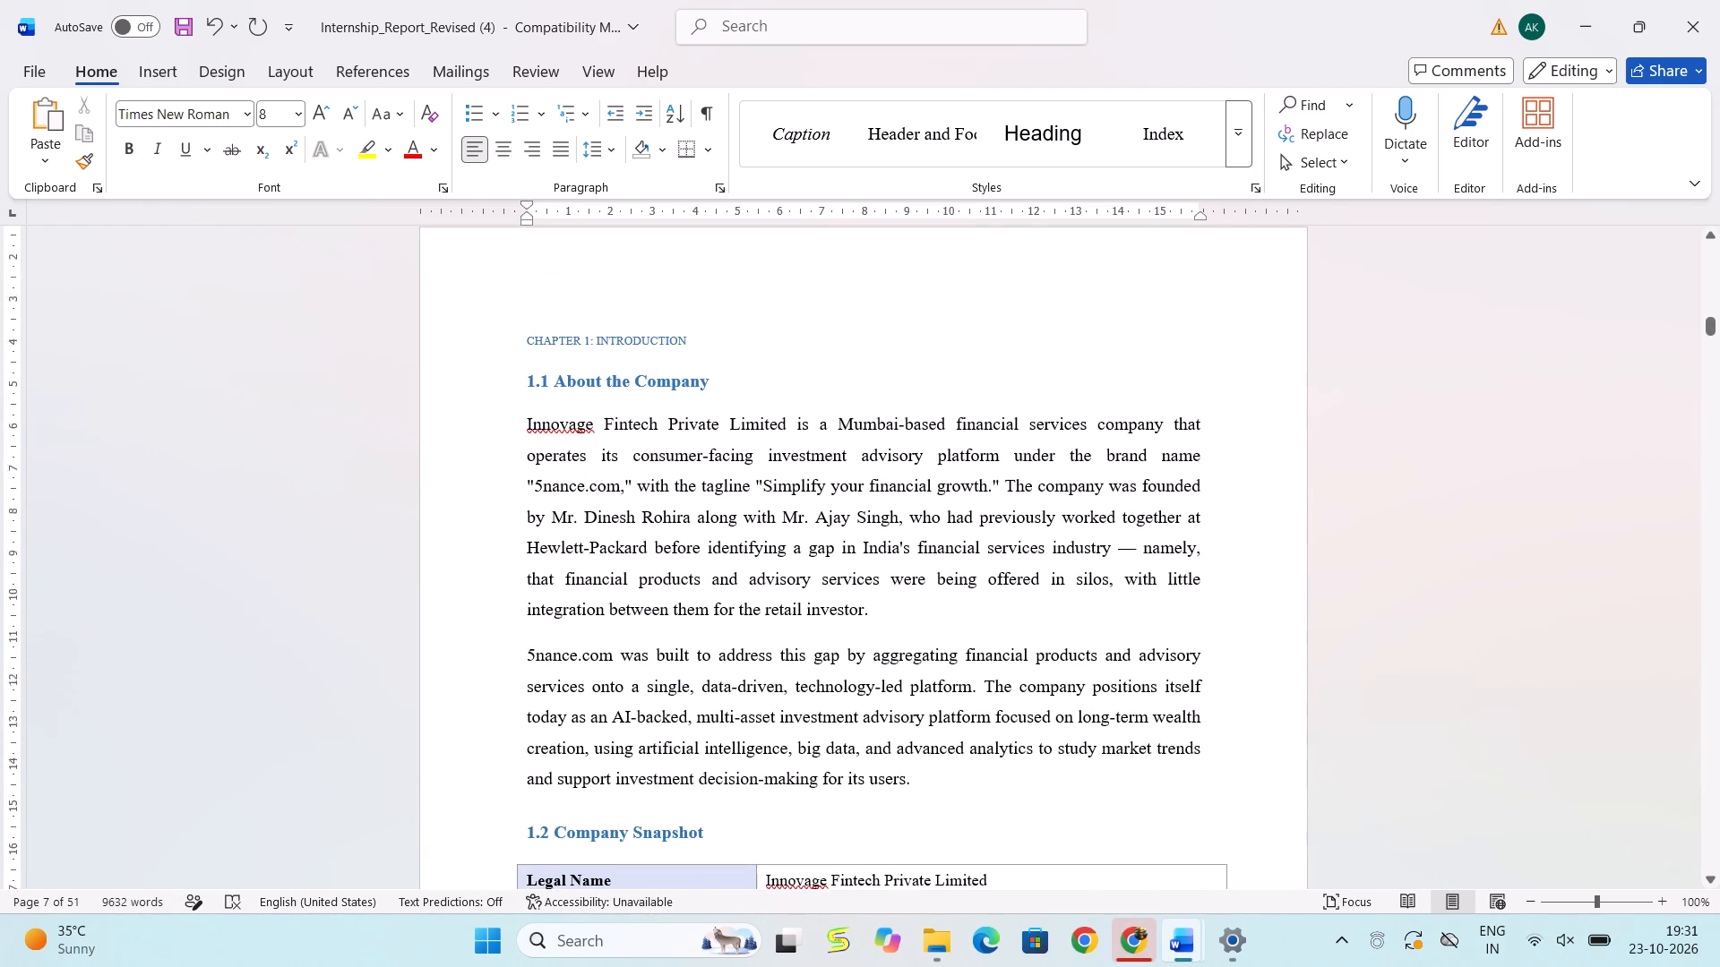
scroll(772, 491, "down", 1)
scroll(772, 491, "up", 4)
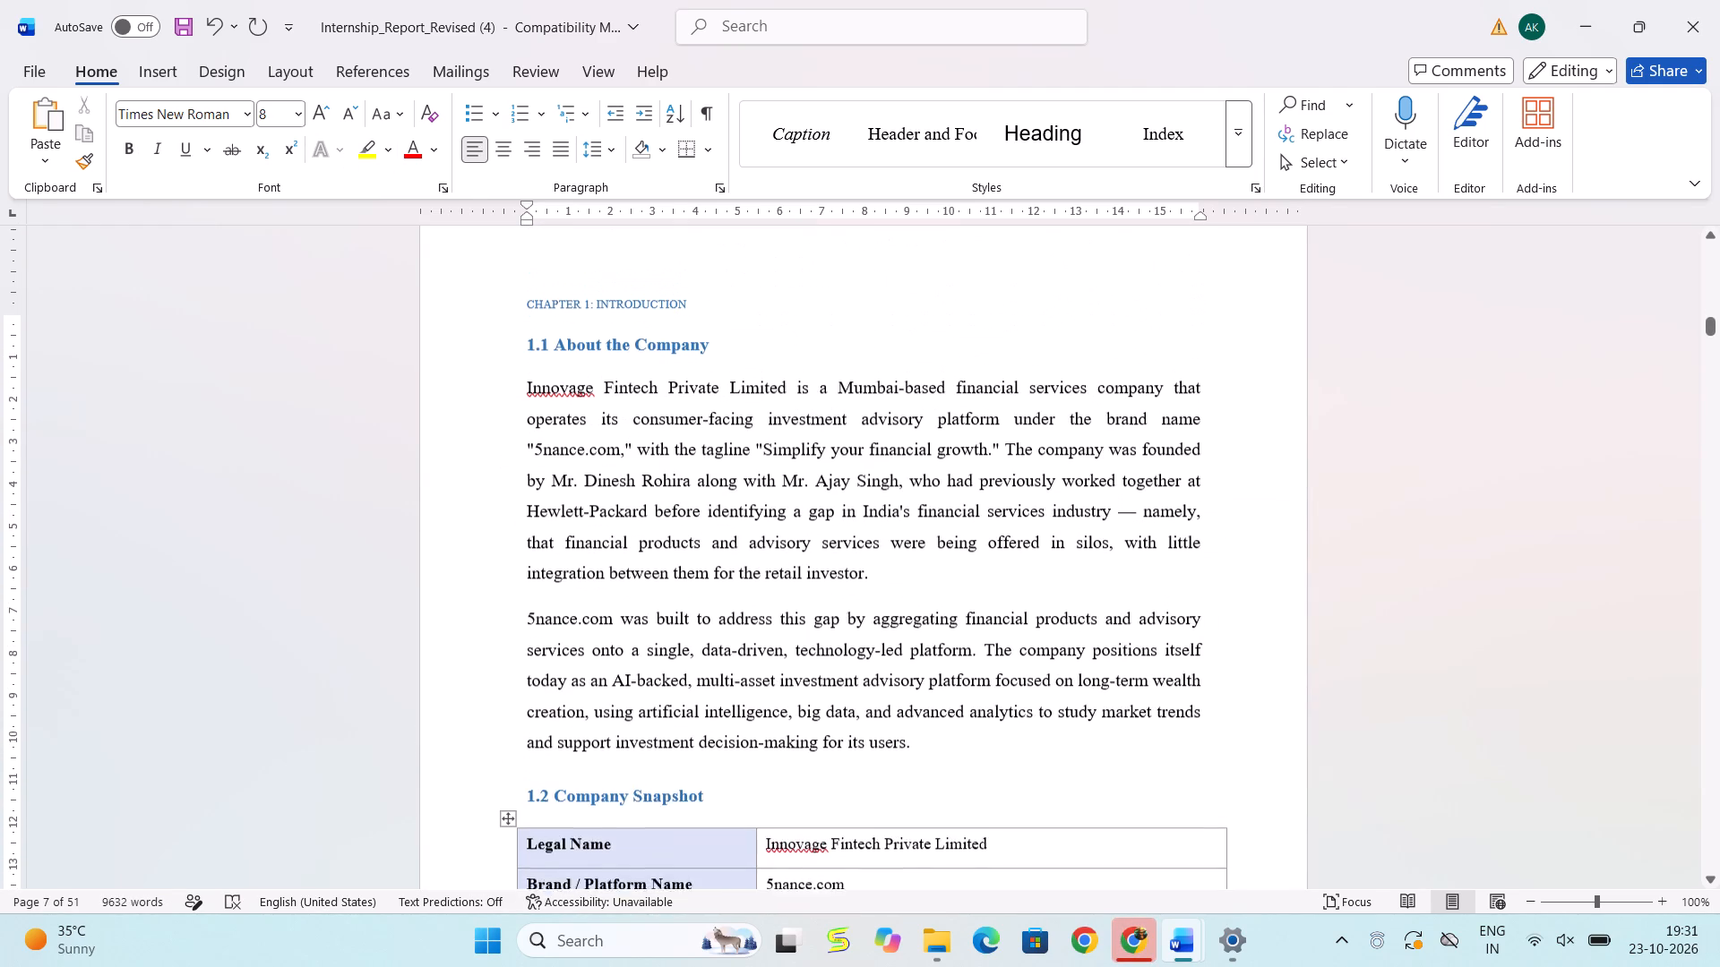
left_click(693, 317)
left_click_drag(693, 317, 600, 311)
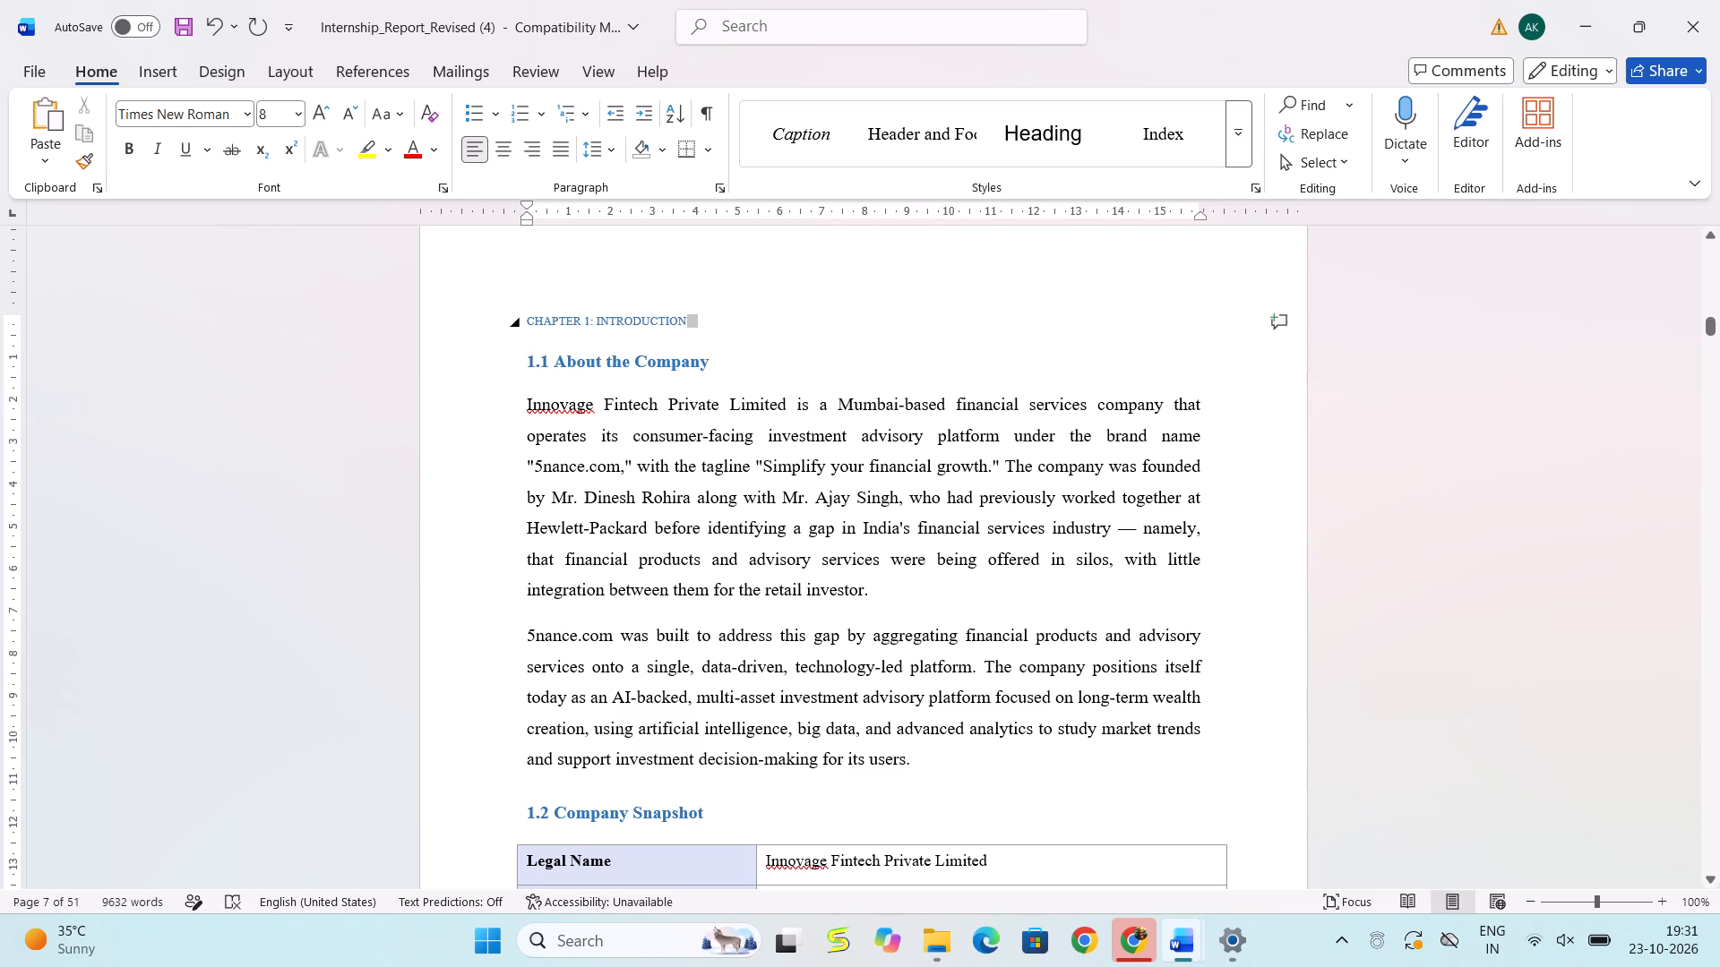
left_click_drag(600, 311, 501, 301)
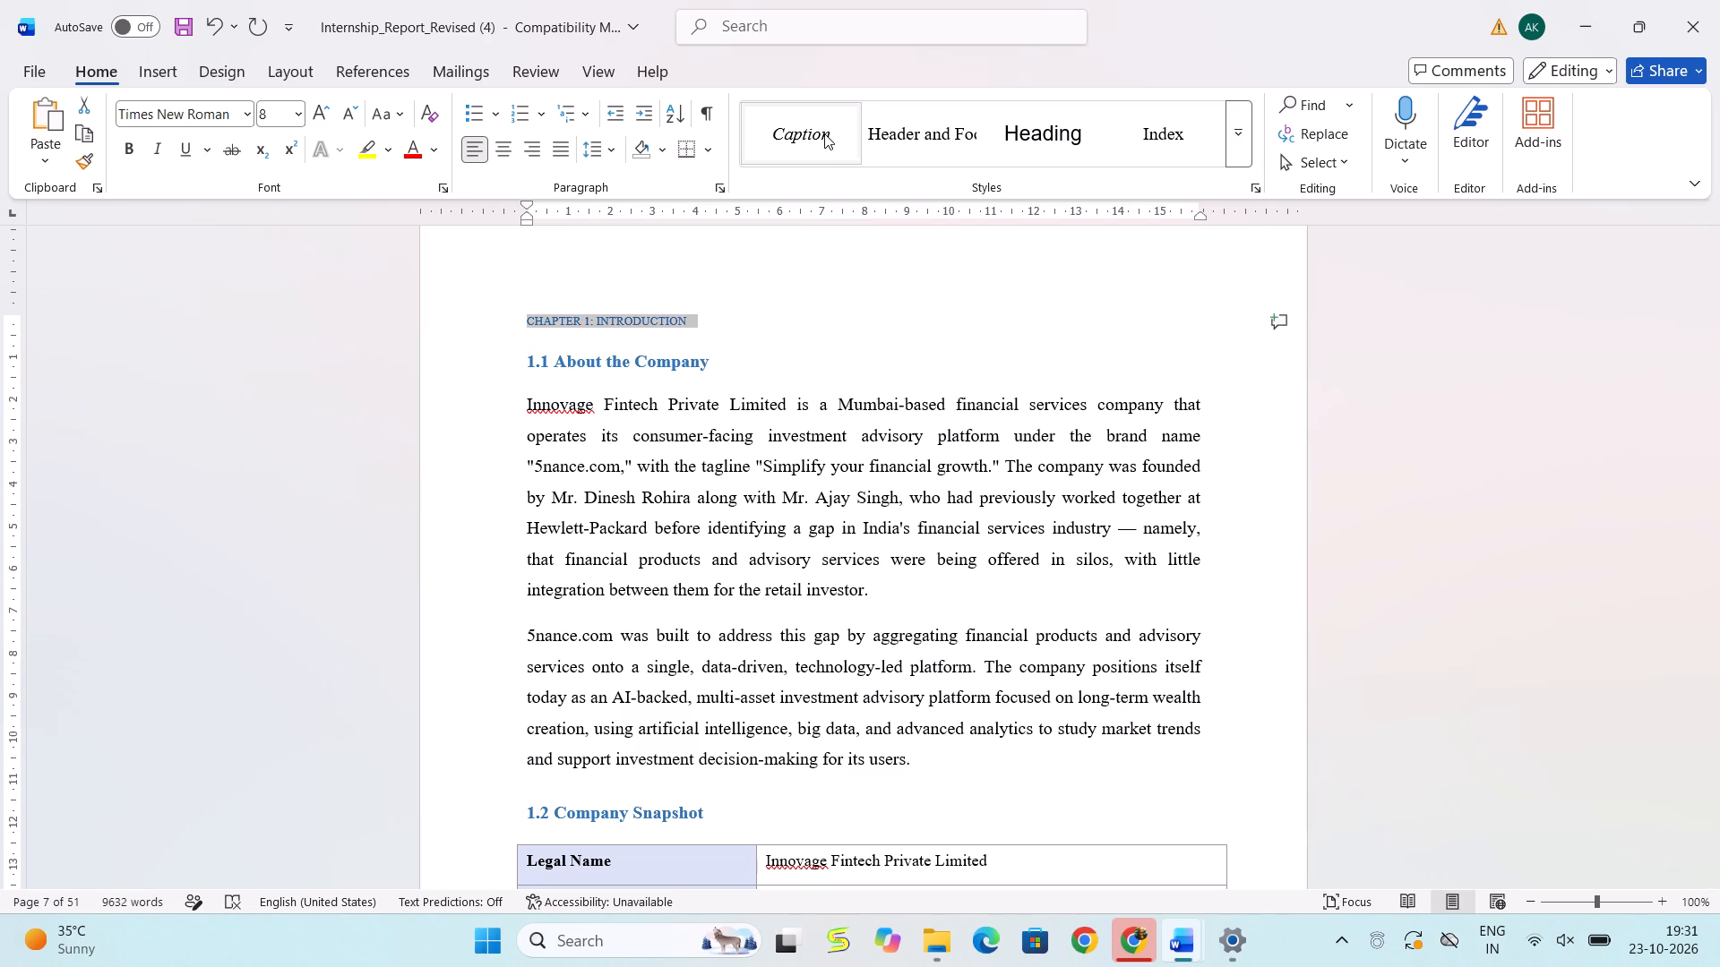
left_click(270, 108)
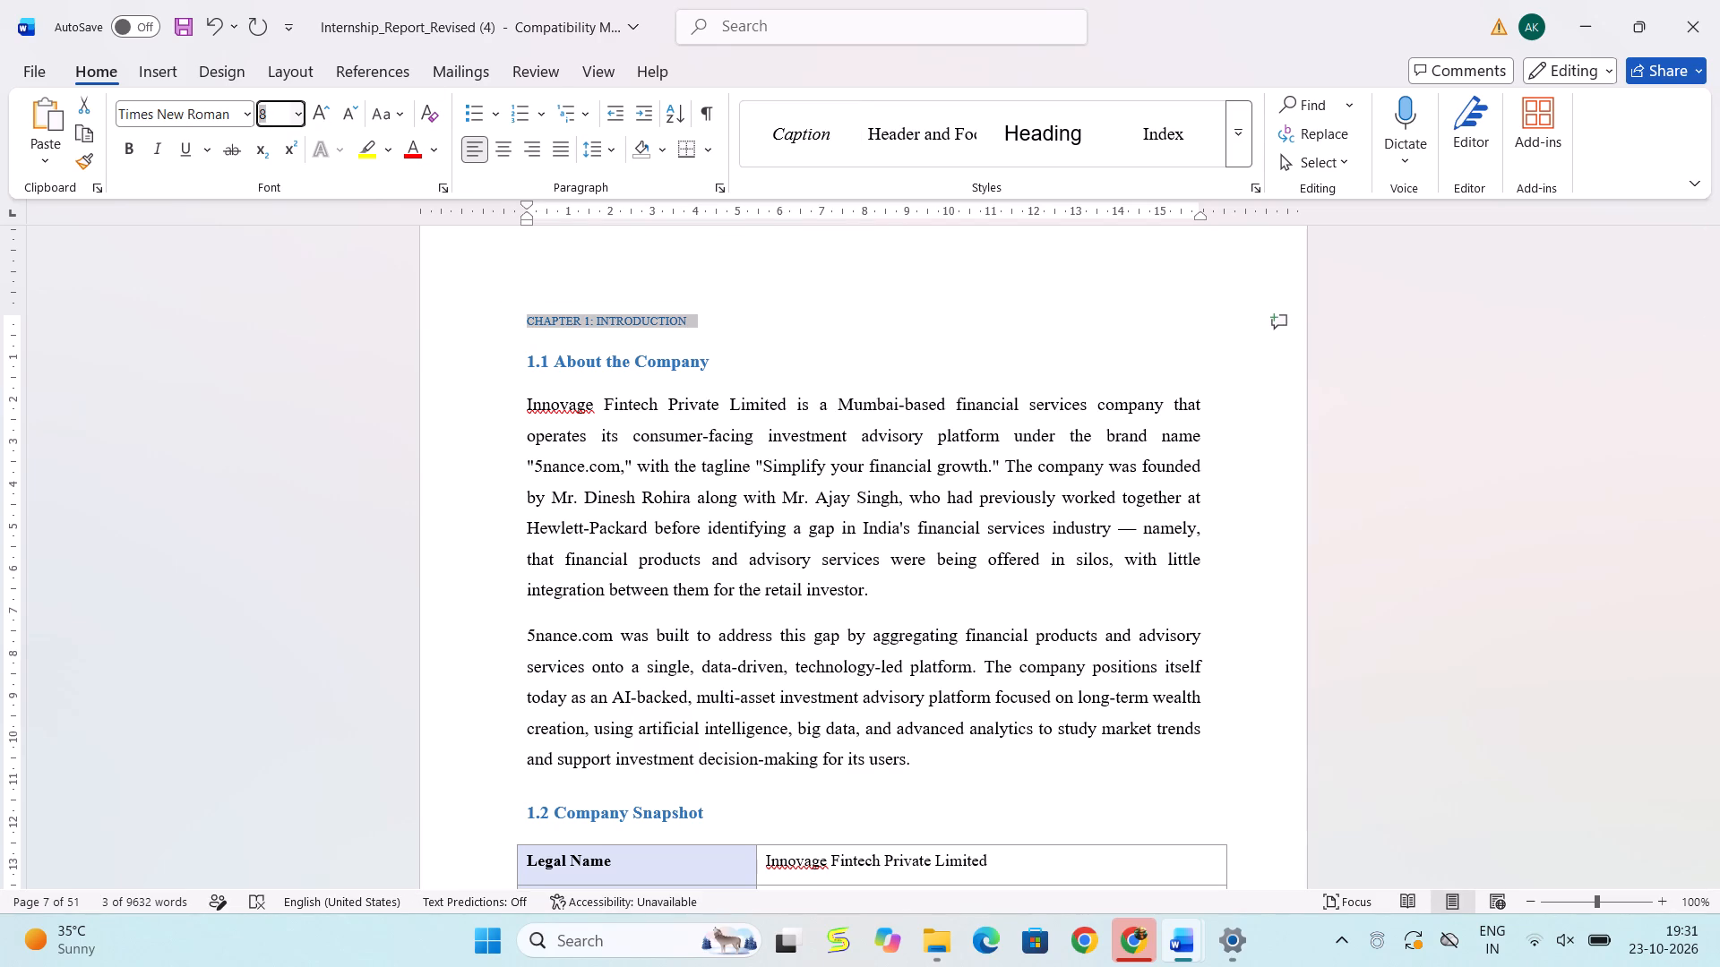
key("BackSpace")
type("16")
key("Return")
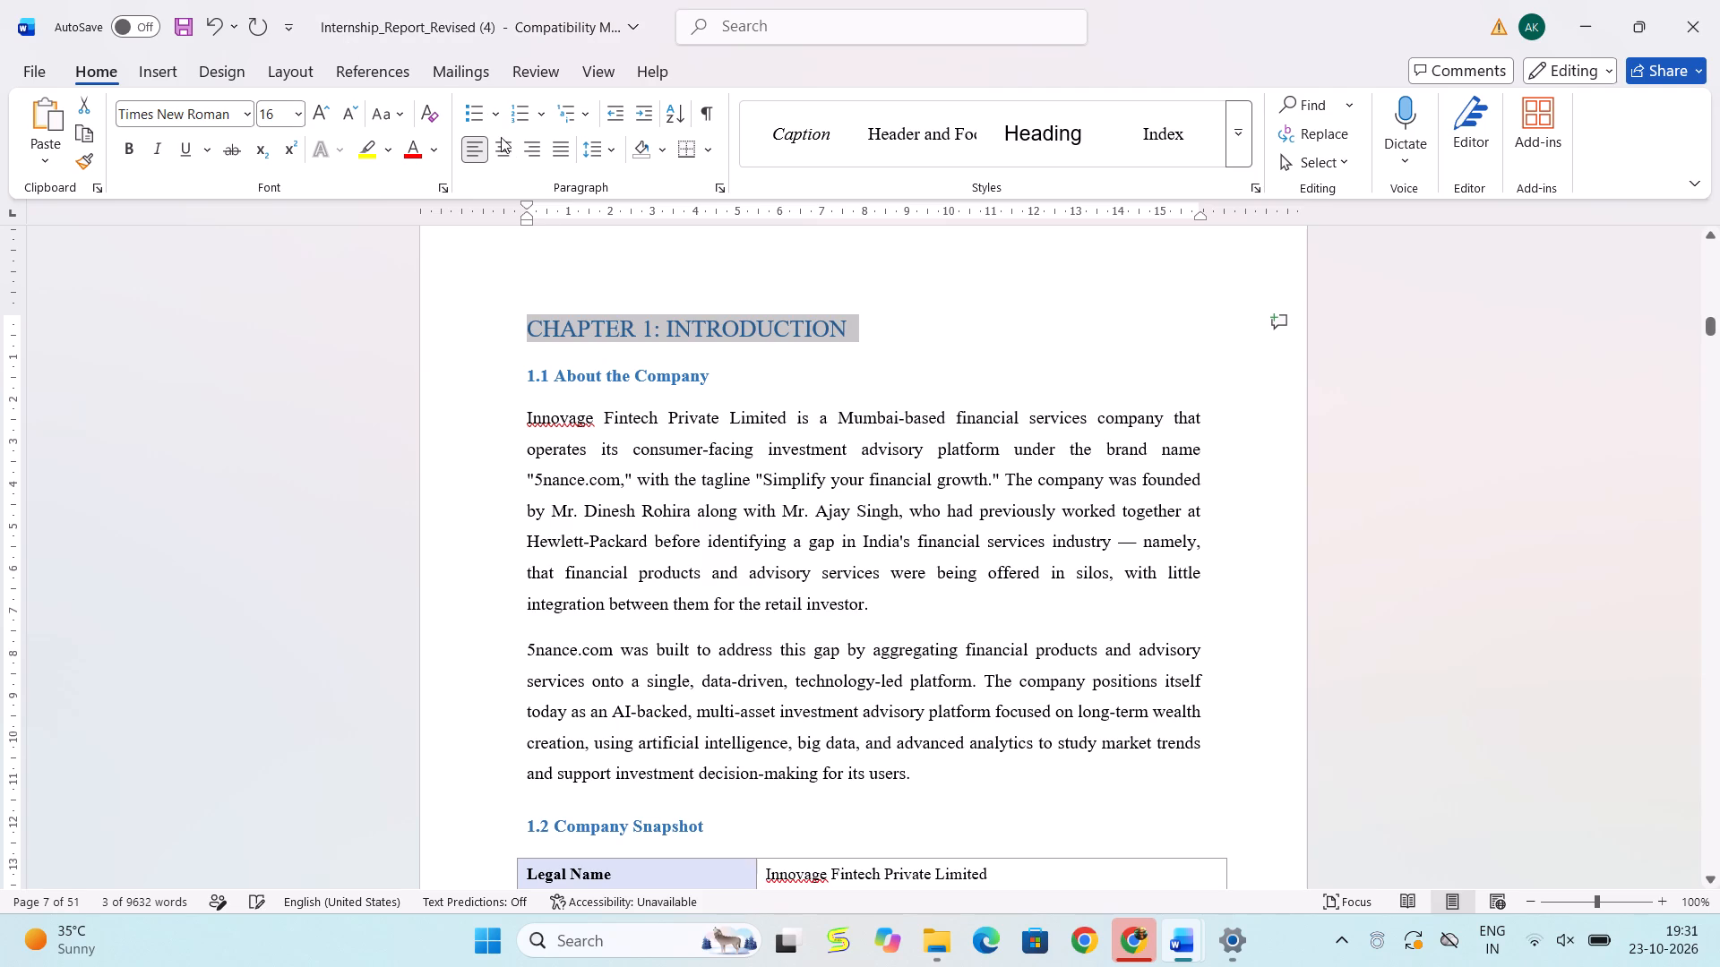
left_click(508, 150)
Apply the Heading 1 style to the 1.1 About the Company heading.
left_click(718, 389)
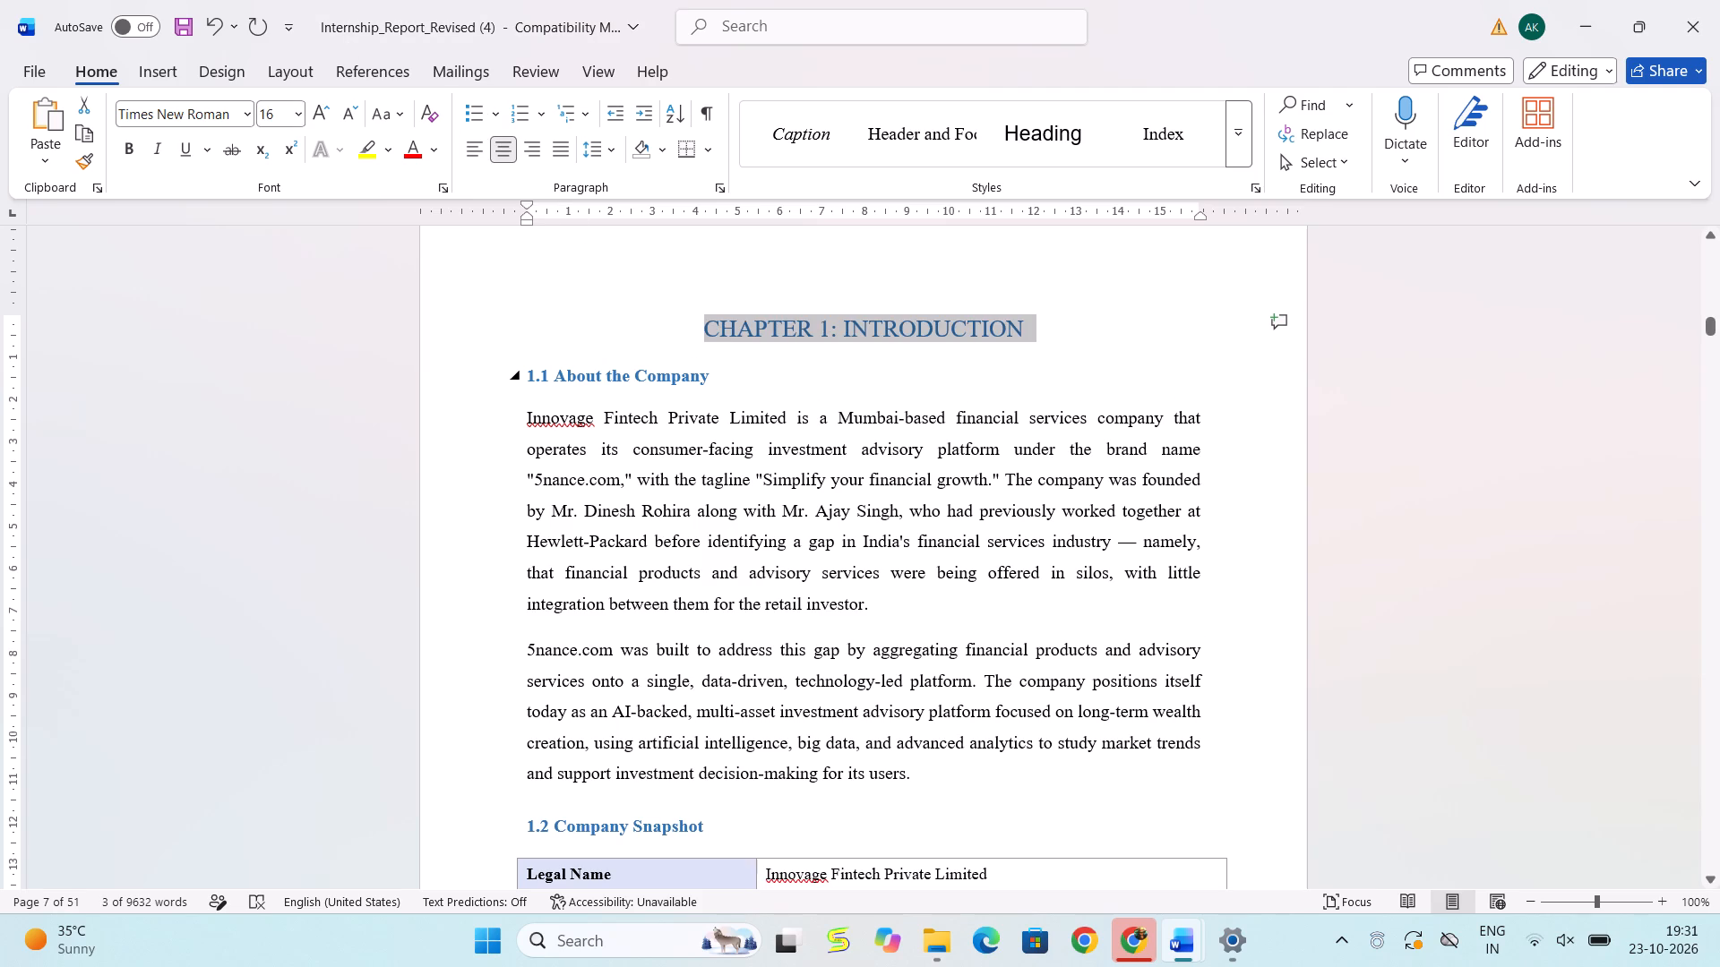
left_click(718, 389)
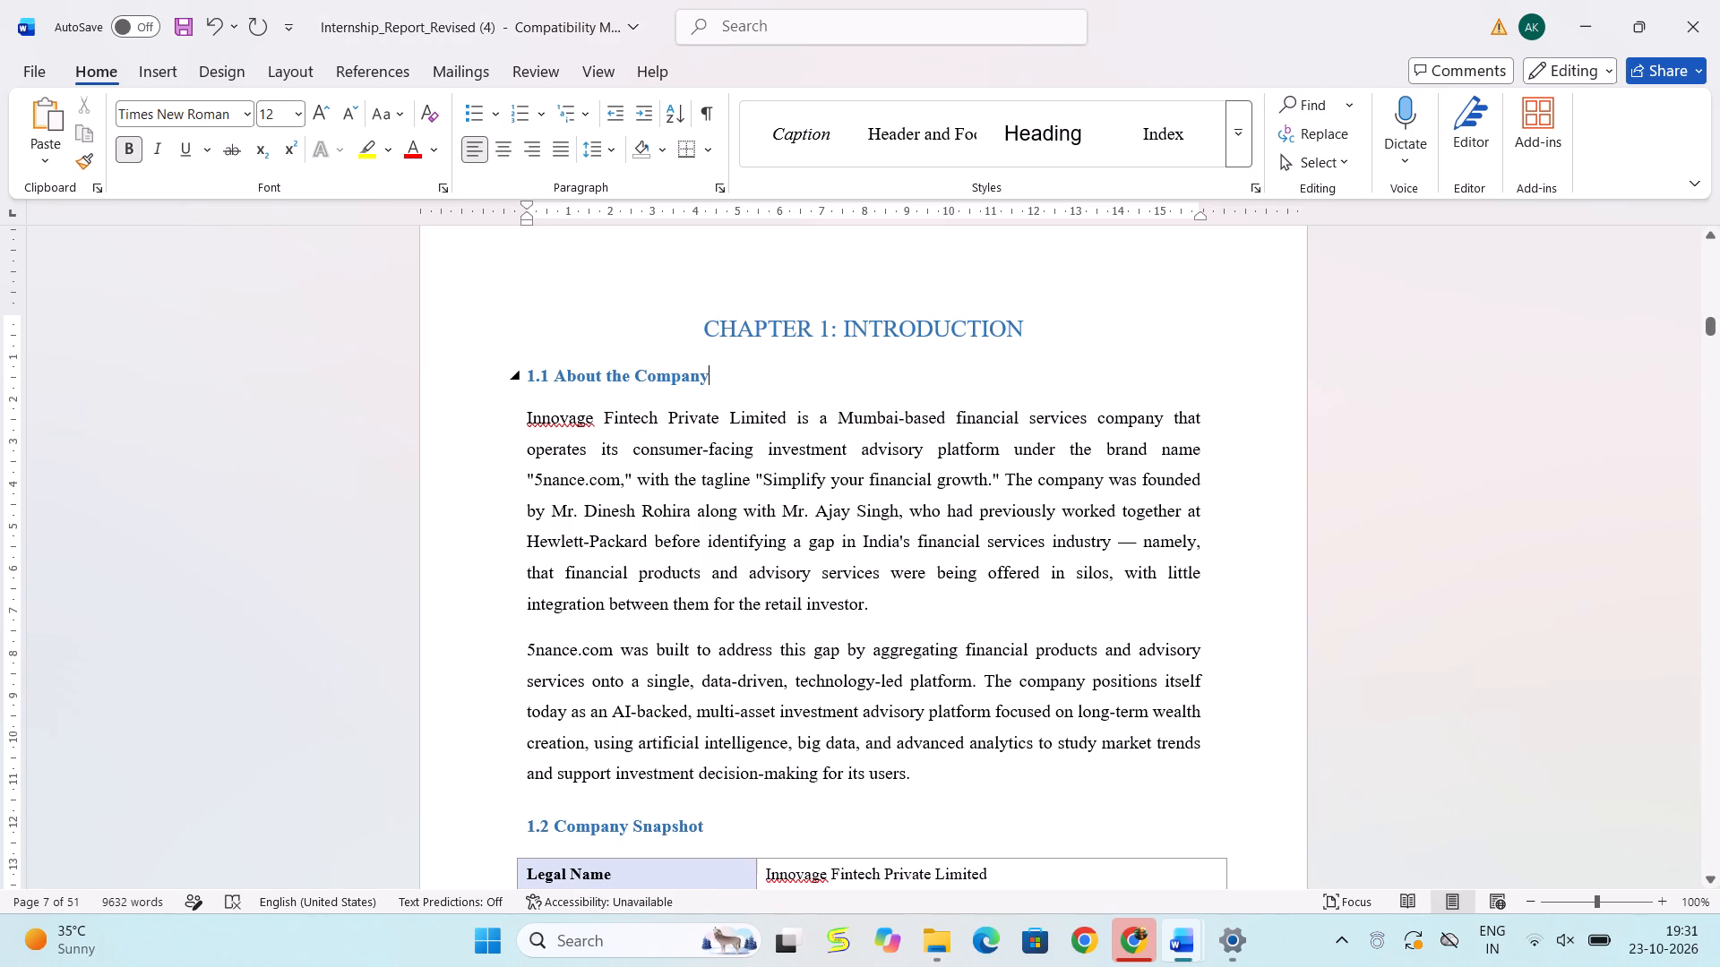
left_click(702, 374)
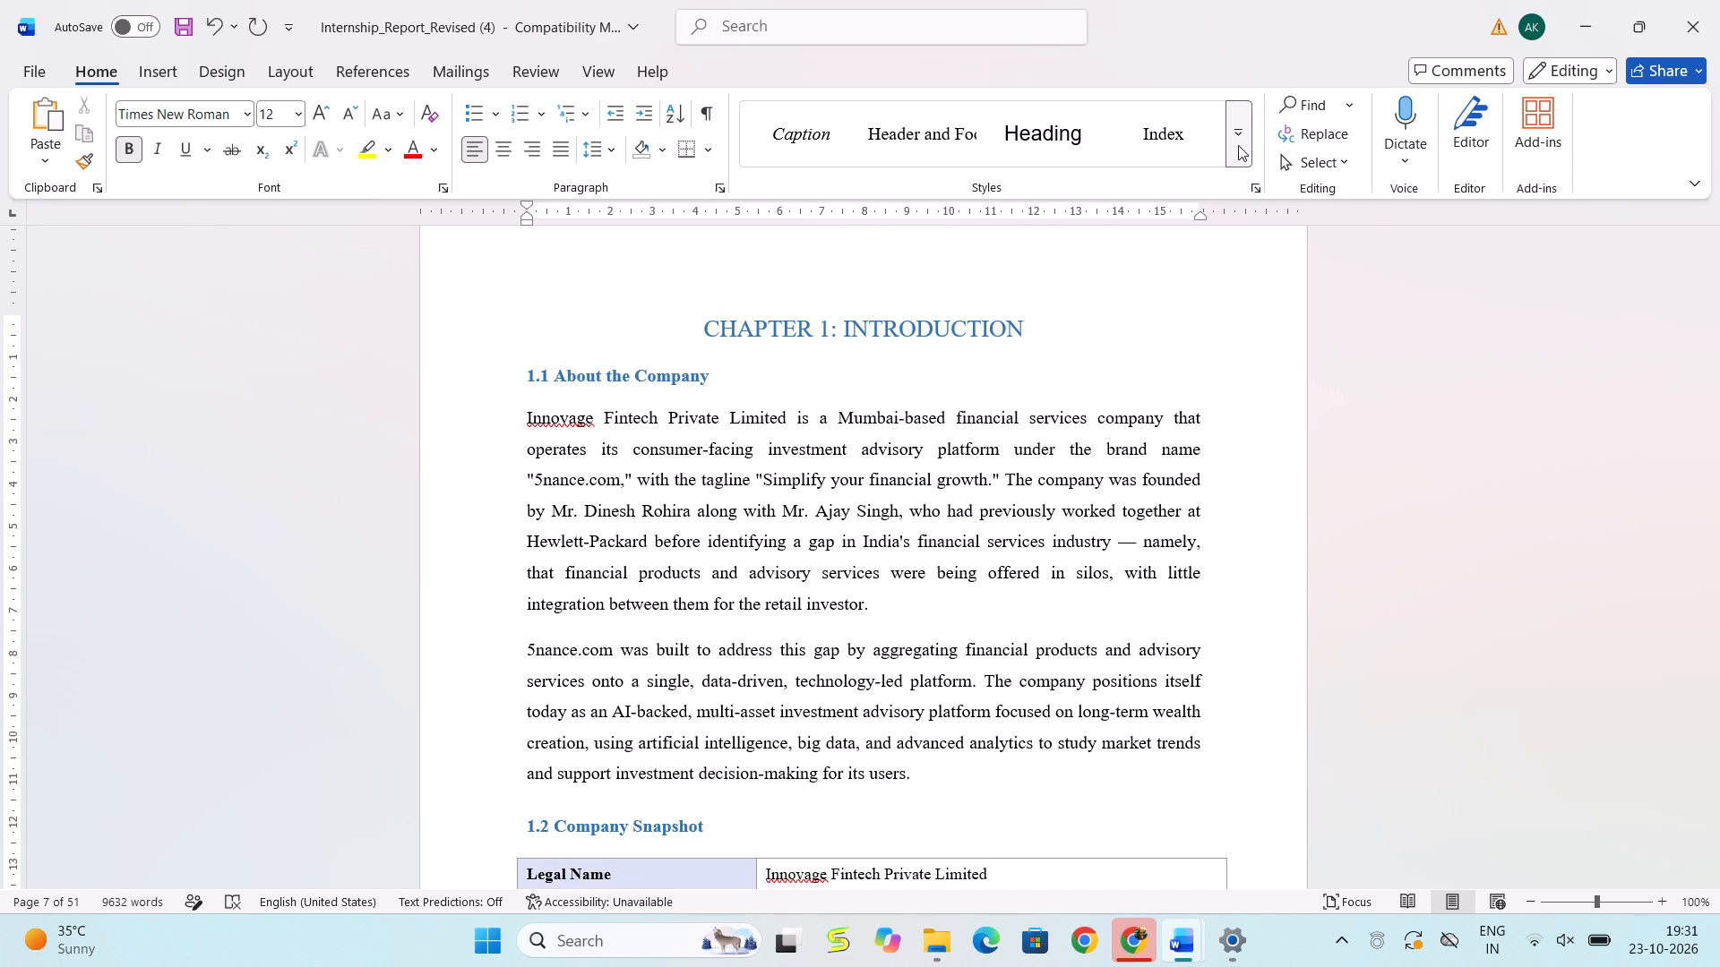
left_click(1238, 145)
left_click(1156, 205)
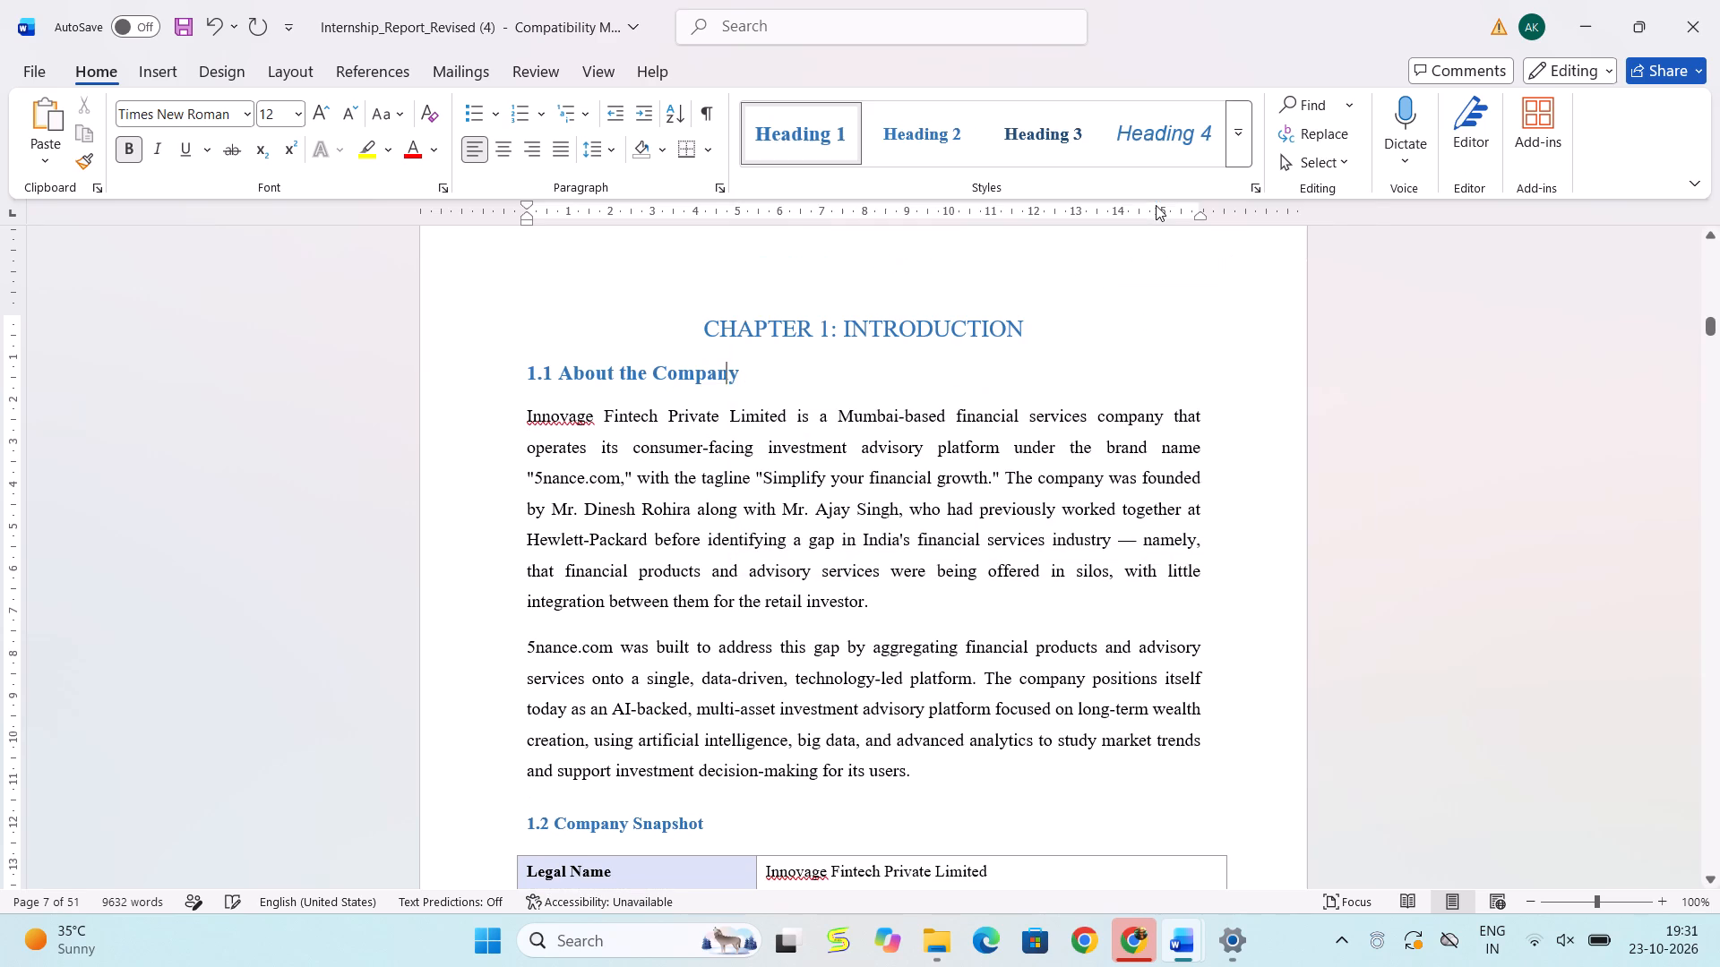
Apply the Heading 1 style to the 1.2 Company Snapshot and 1.3 Founders and Company History headings.
scroll(829, 478, "down", 1)
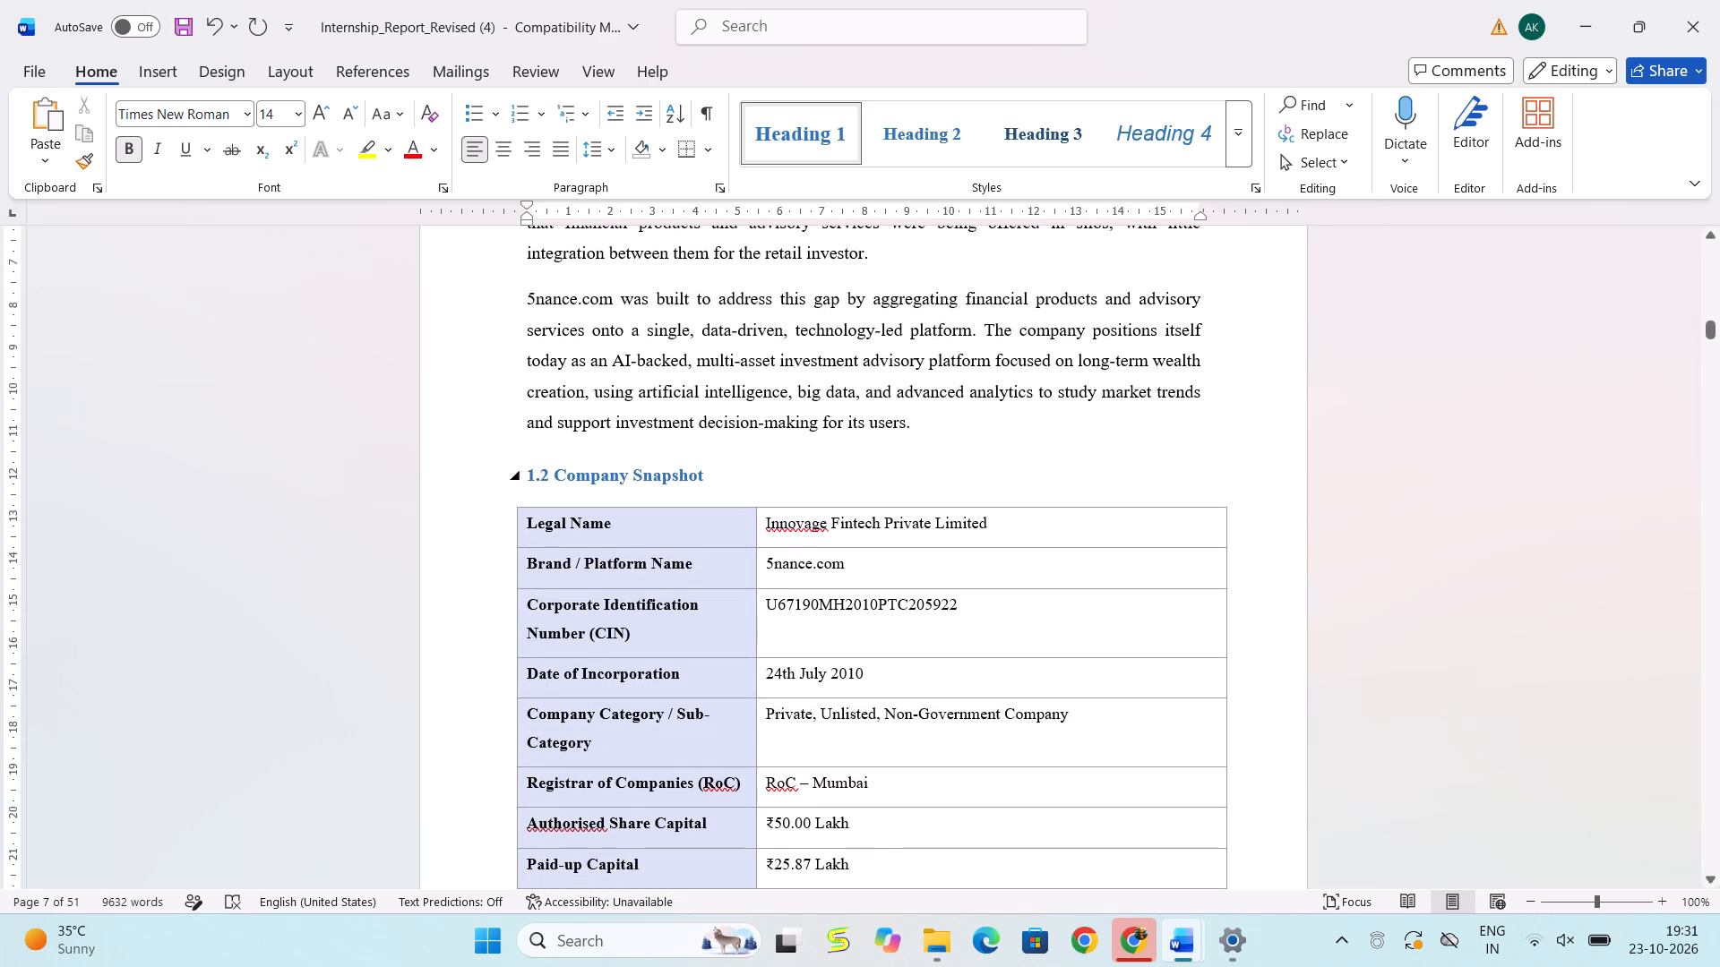
left_click(700, 479)
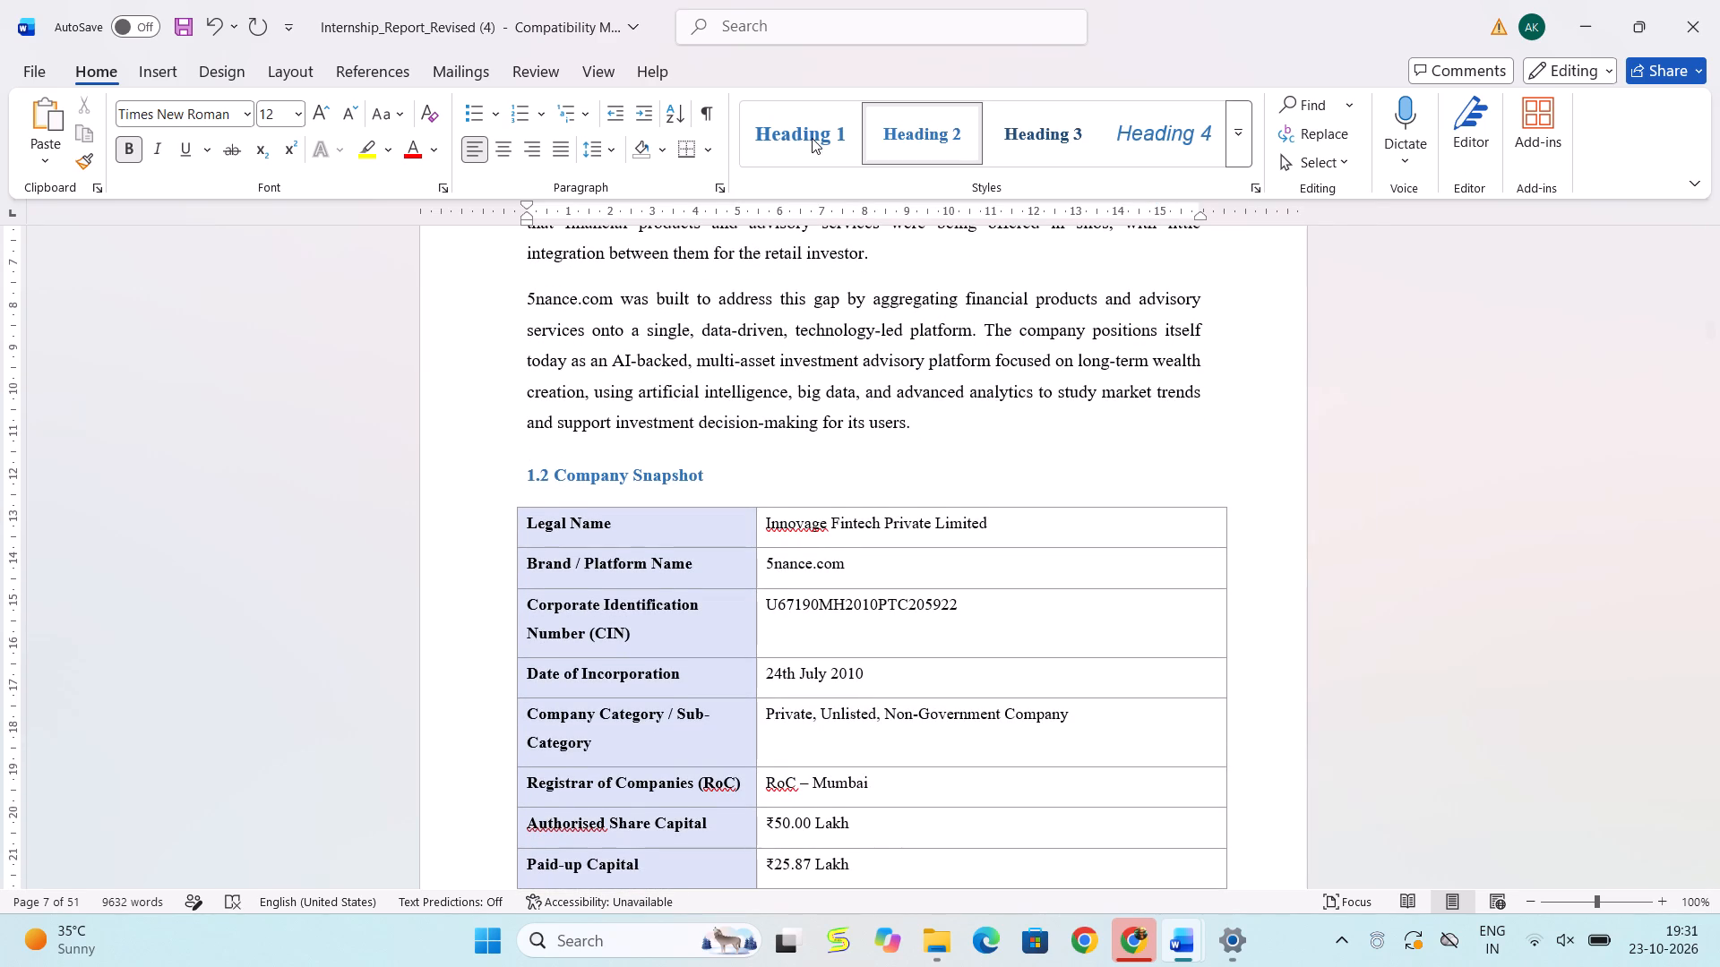
left_click(812, 138)
scroll(921, 525, "down", 1)
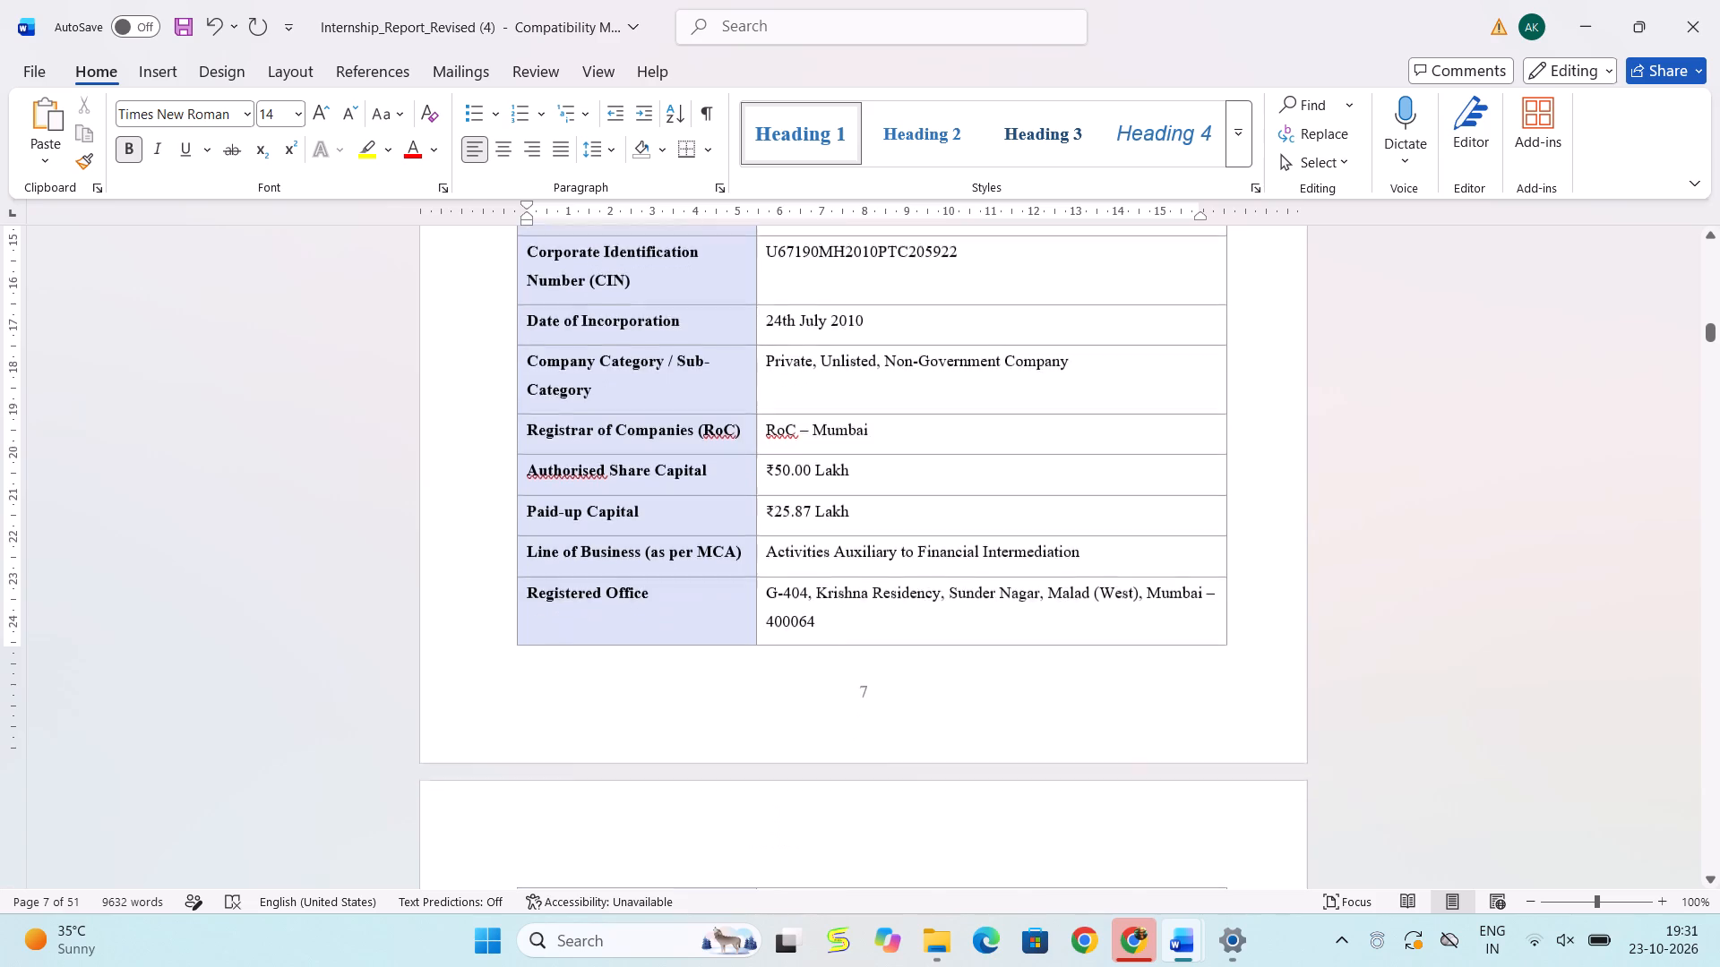
scroll(921, 525, "down", 2)
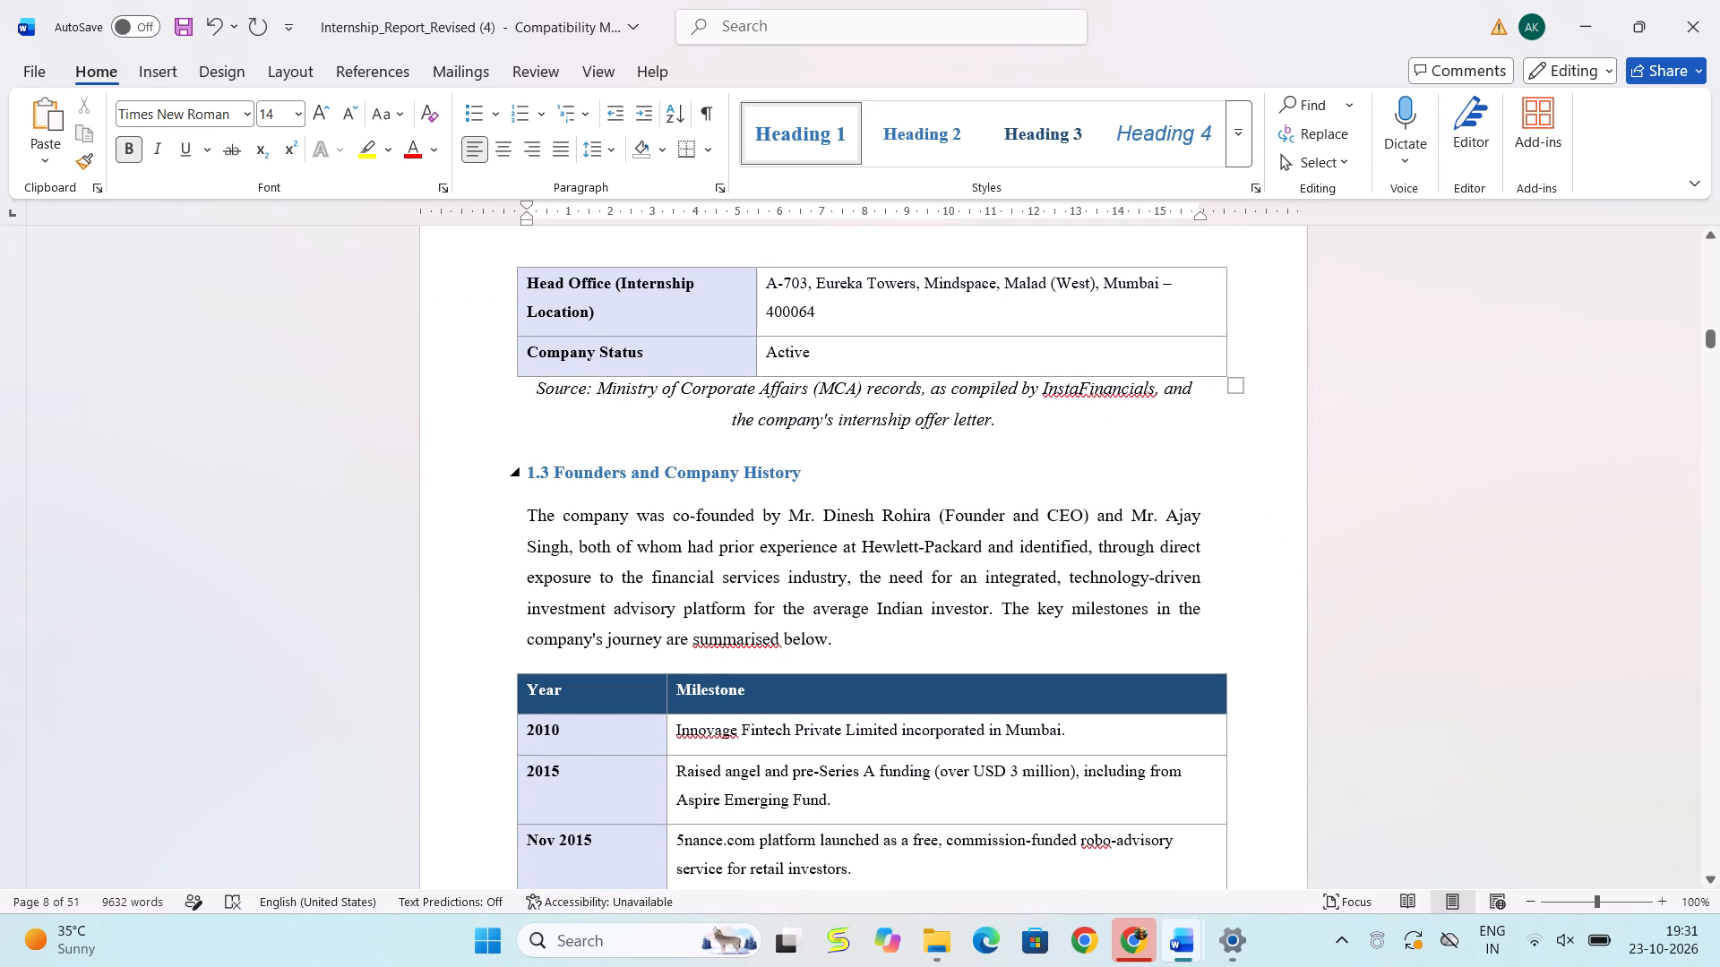
left_click(802, 470)
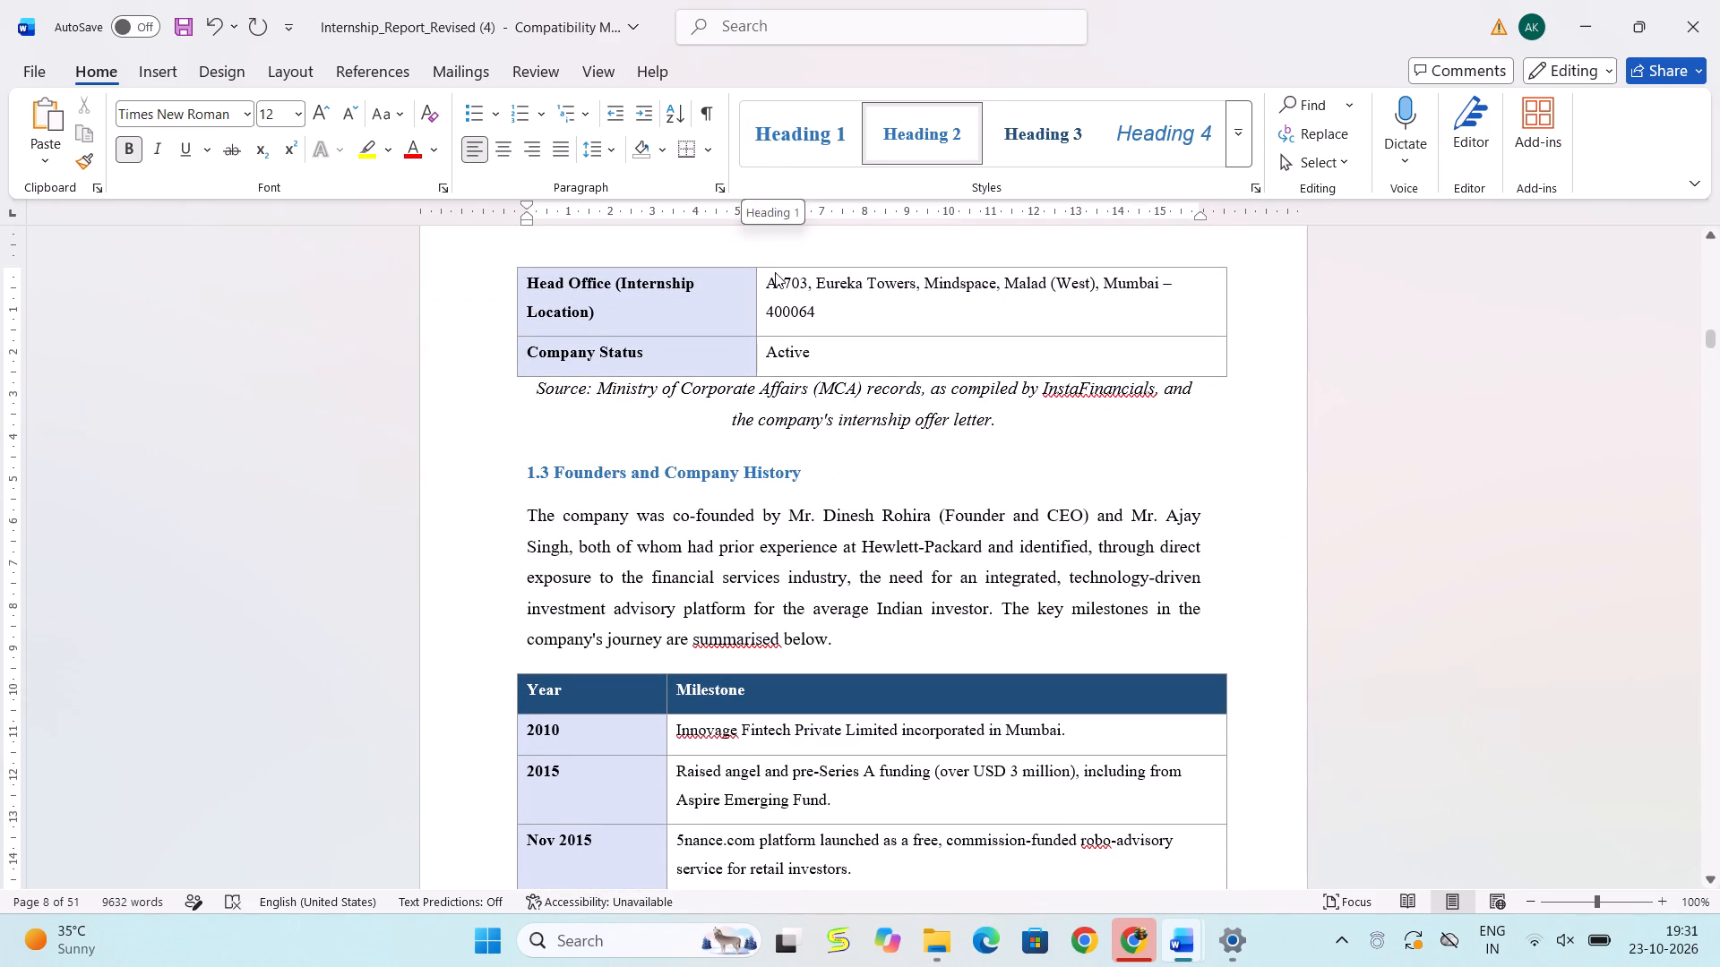
left_click(754, 475)
left_click(828, 107)
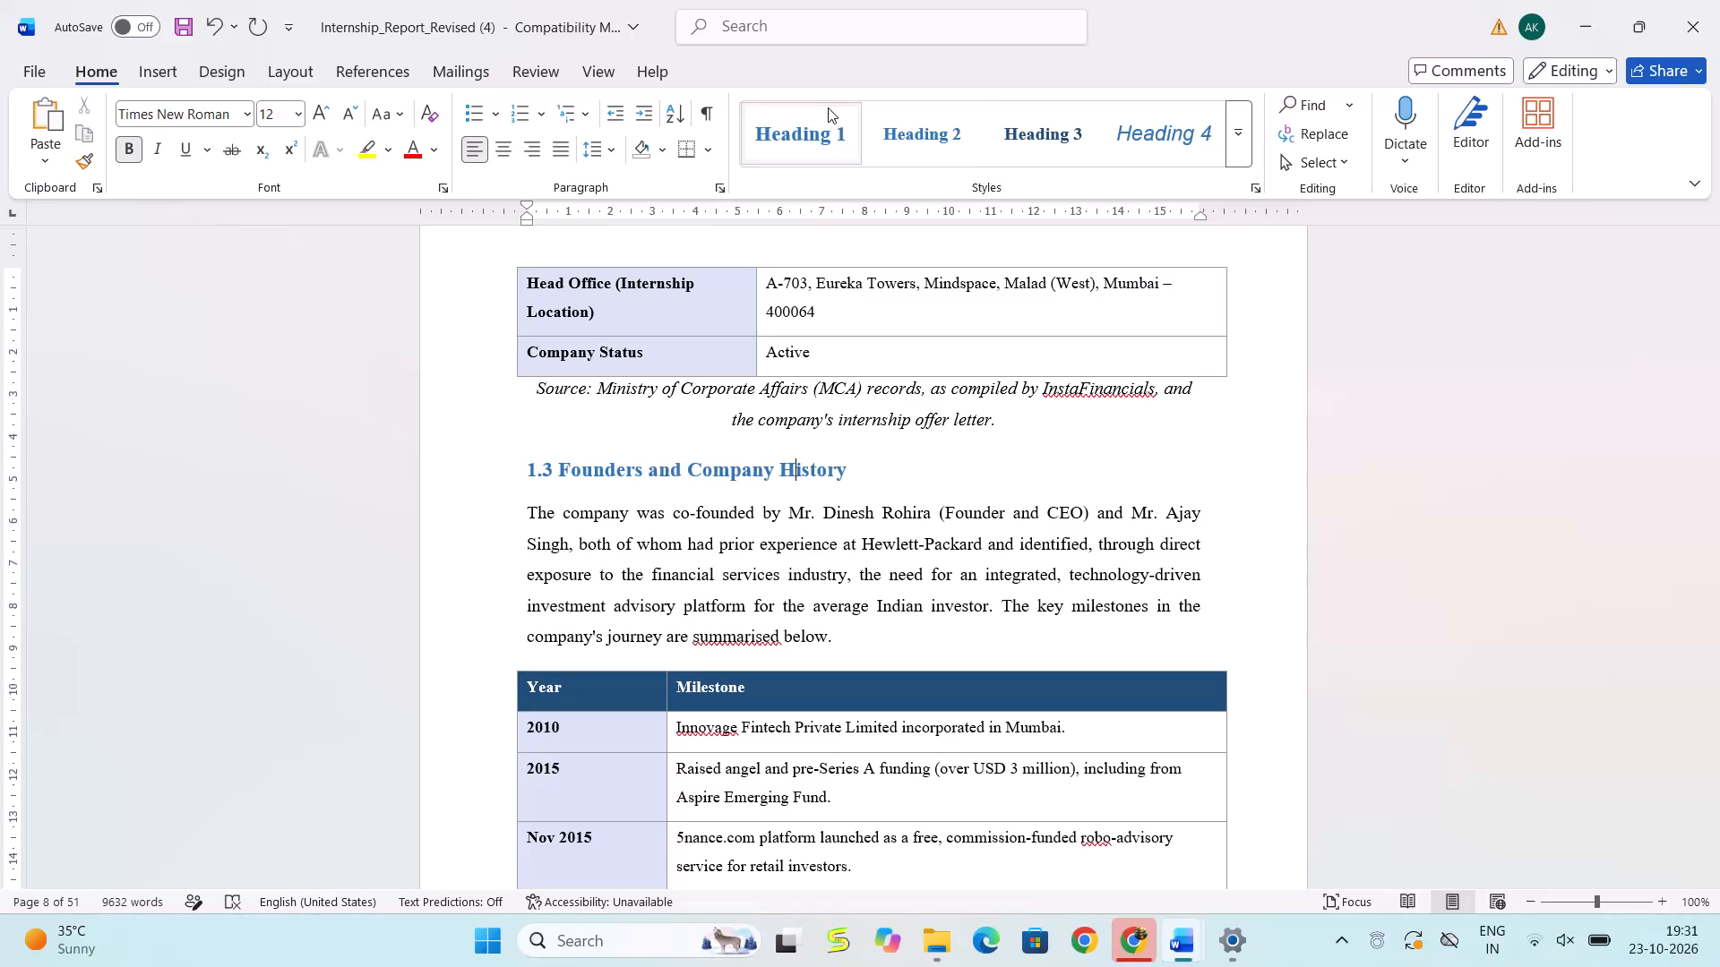
Apply the Heading 1 style to the 1.4 Business Overview and Evolution heading on page 8.
scroll(918, 644, "down", 2)
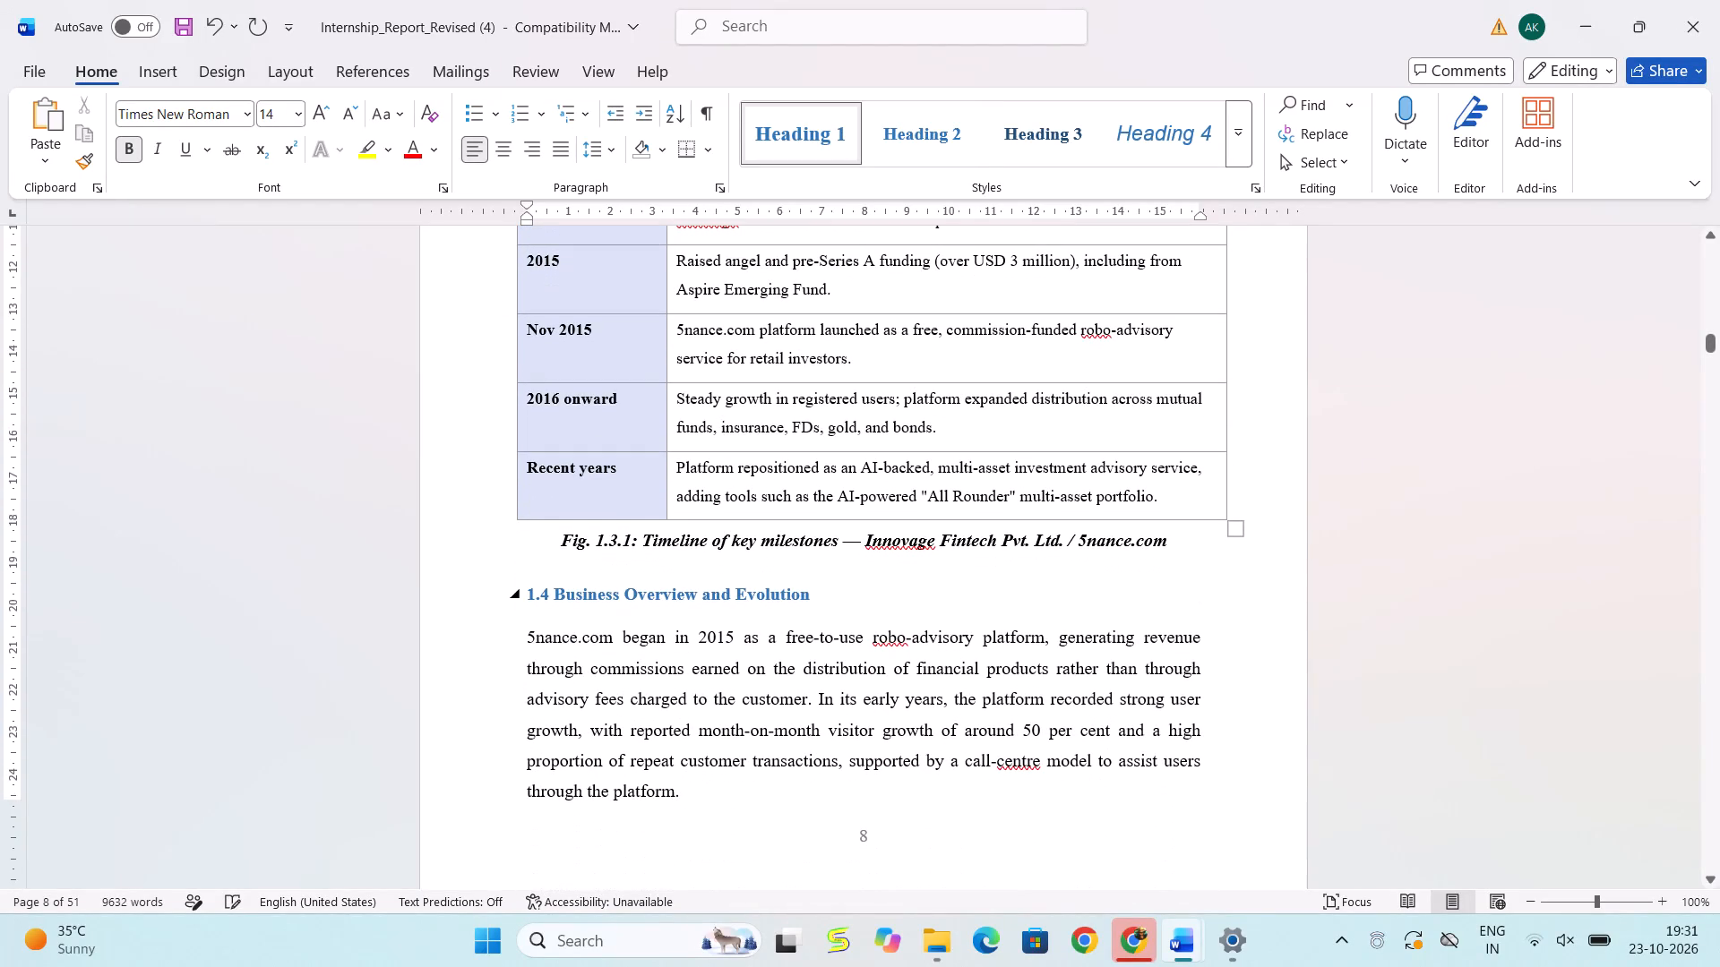
left_click(794, 598)
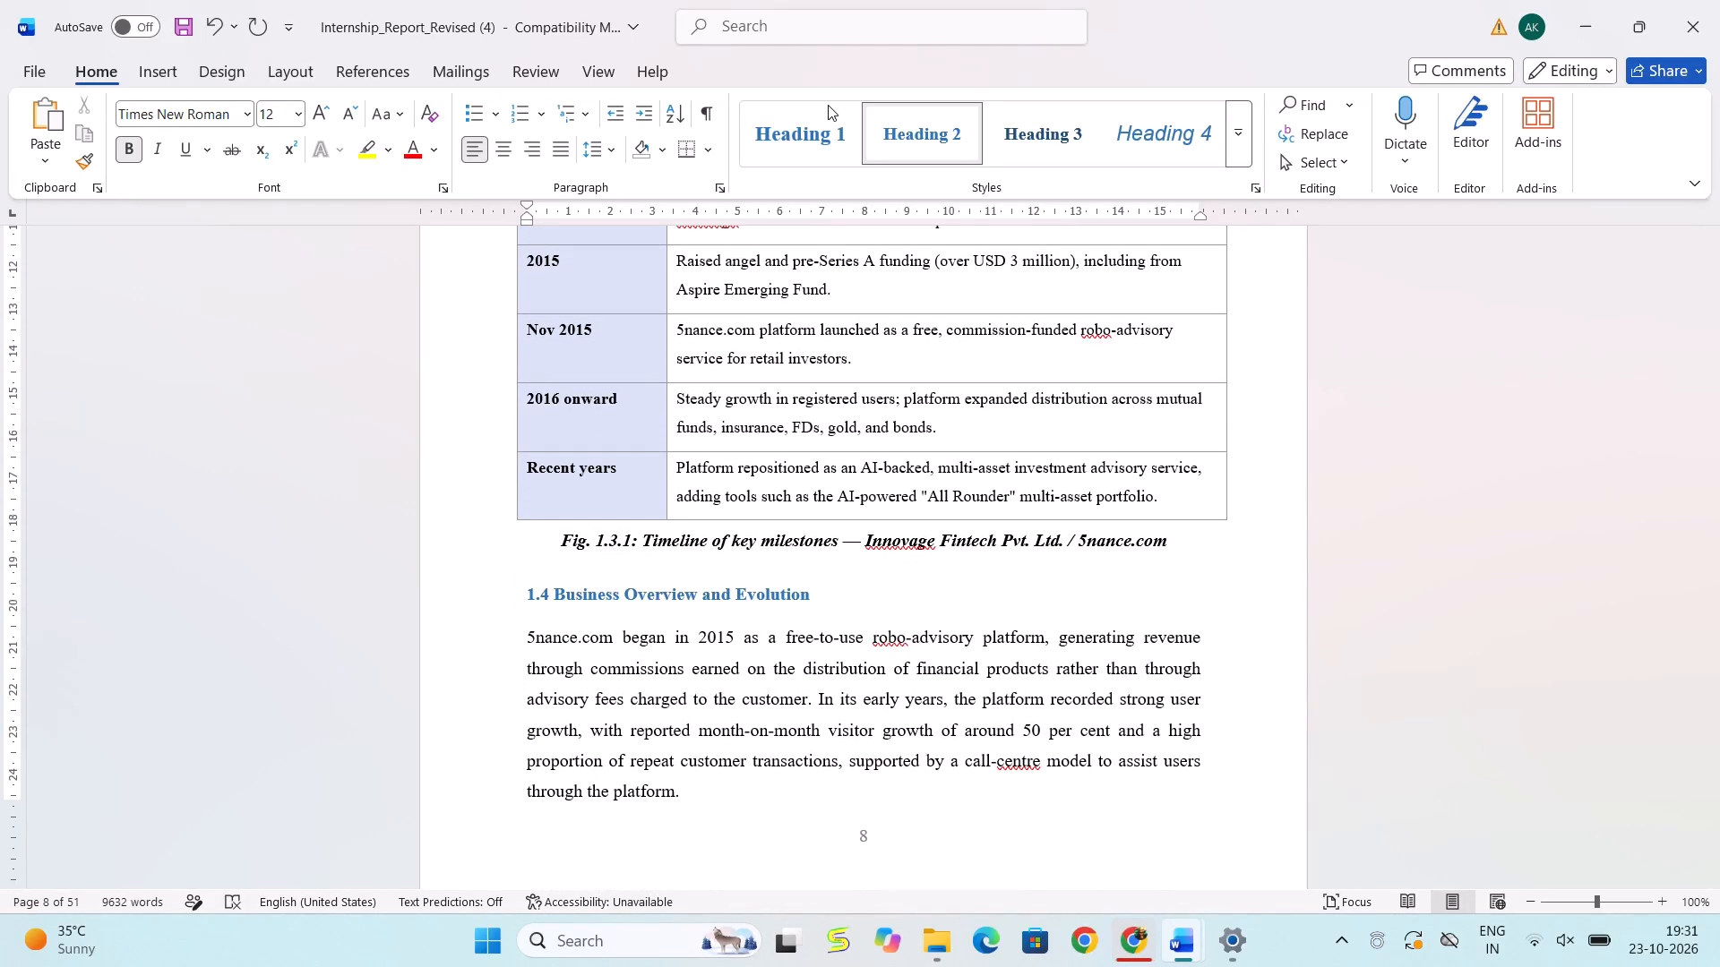
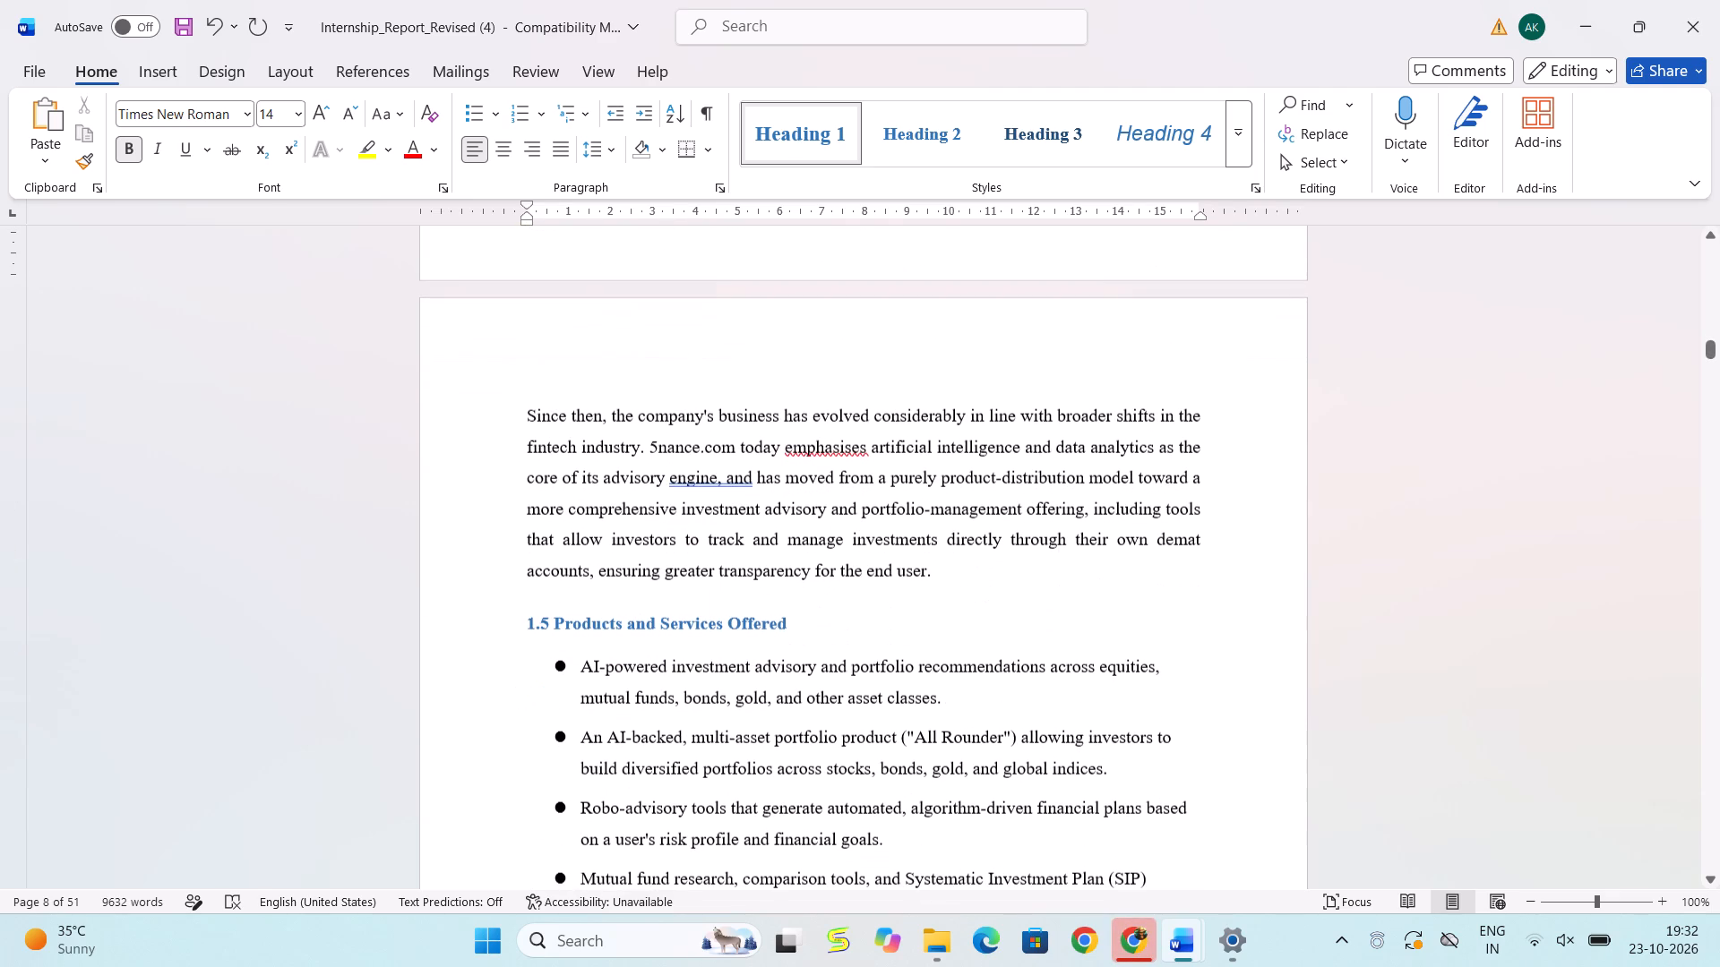
Apply the Heading 1 style to the 1.5 Products and Services Offered and 1.6 Industry Profile headings.
left_click(770, 628)
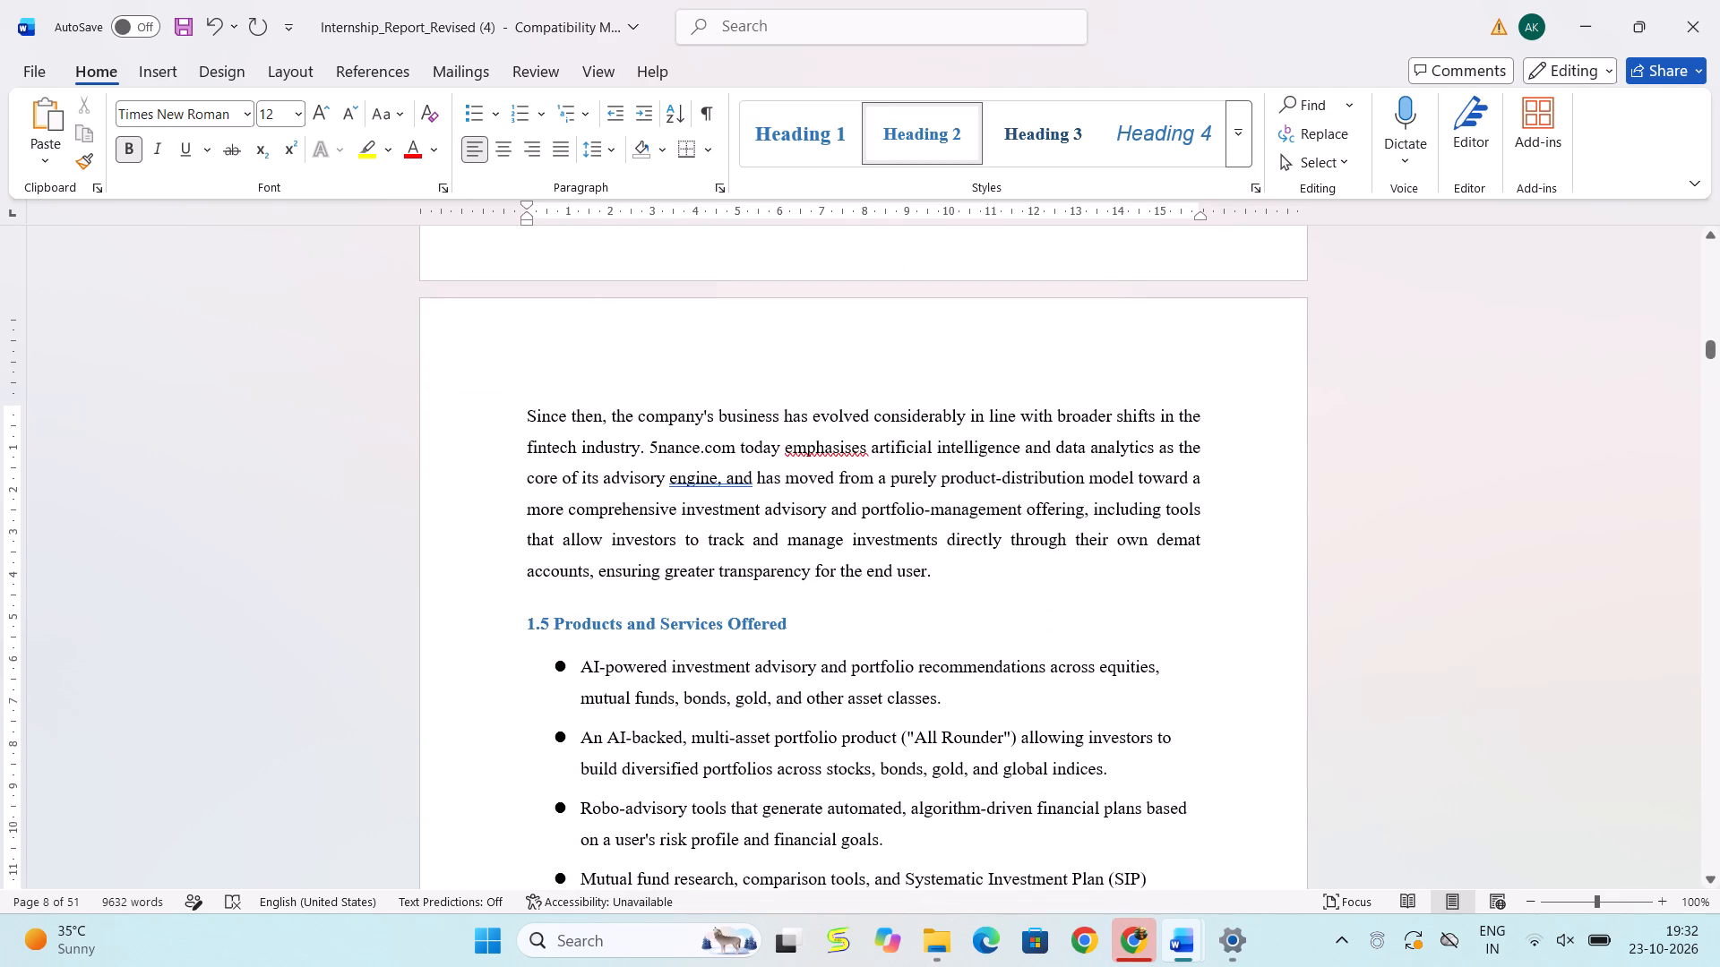
left_click(802, 151)
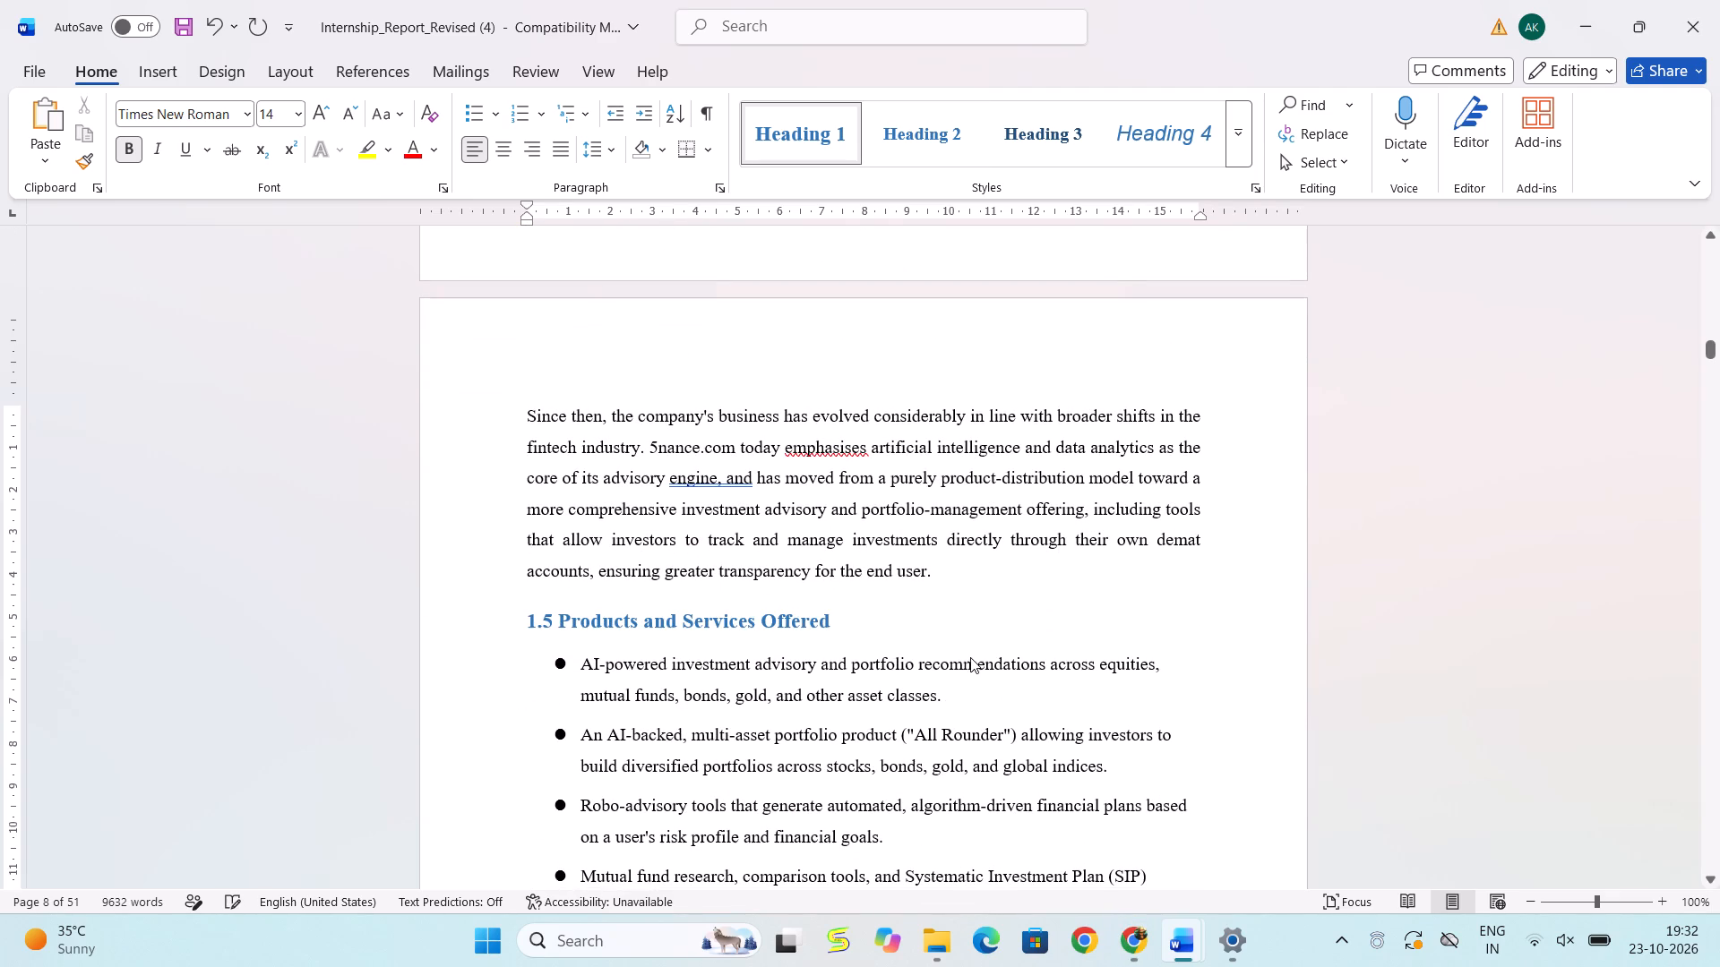
scroll(970, 657, "down", 3)
scroll(890, 481, "up", 1)
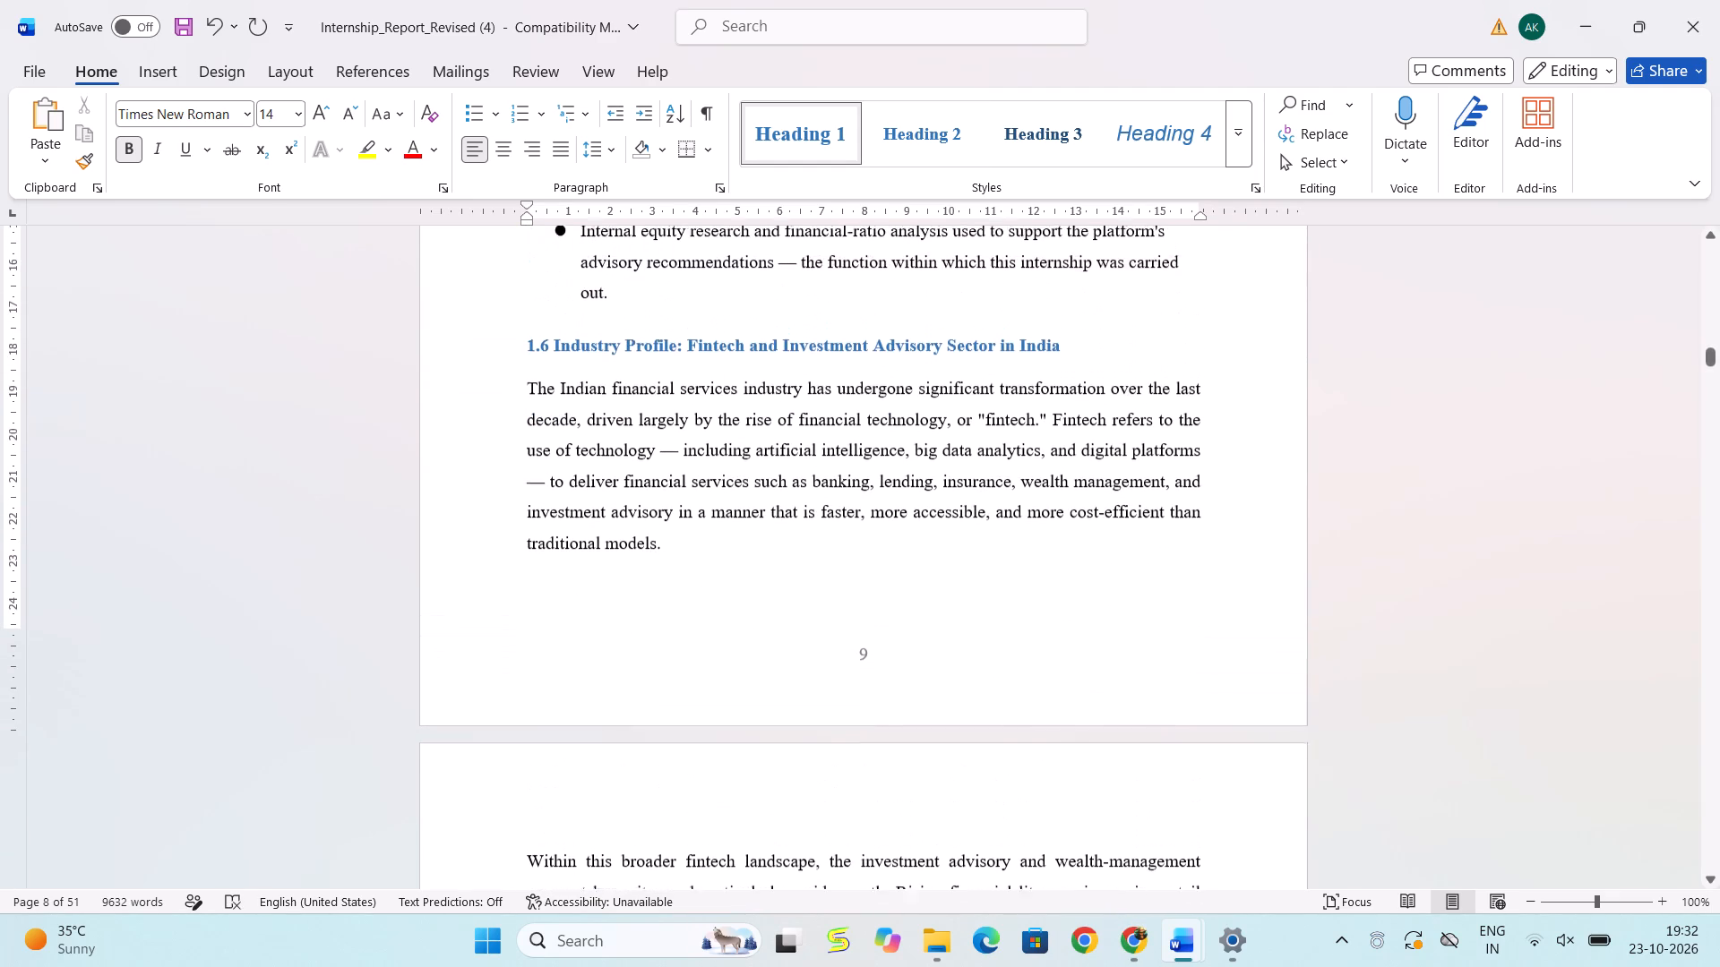
scroll(890, 481, "up", 1)
left_click(938, 356)
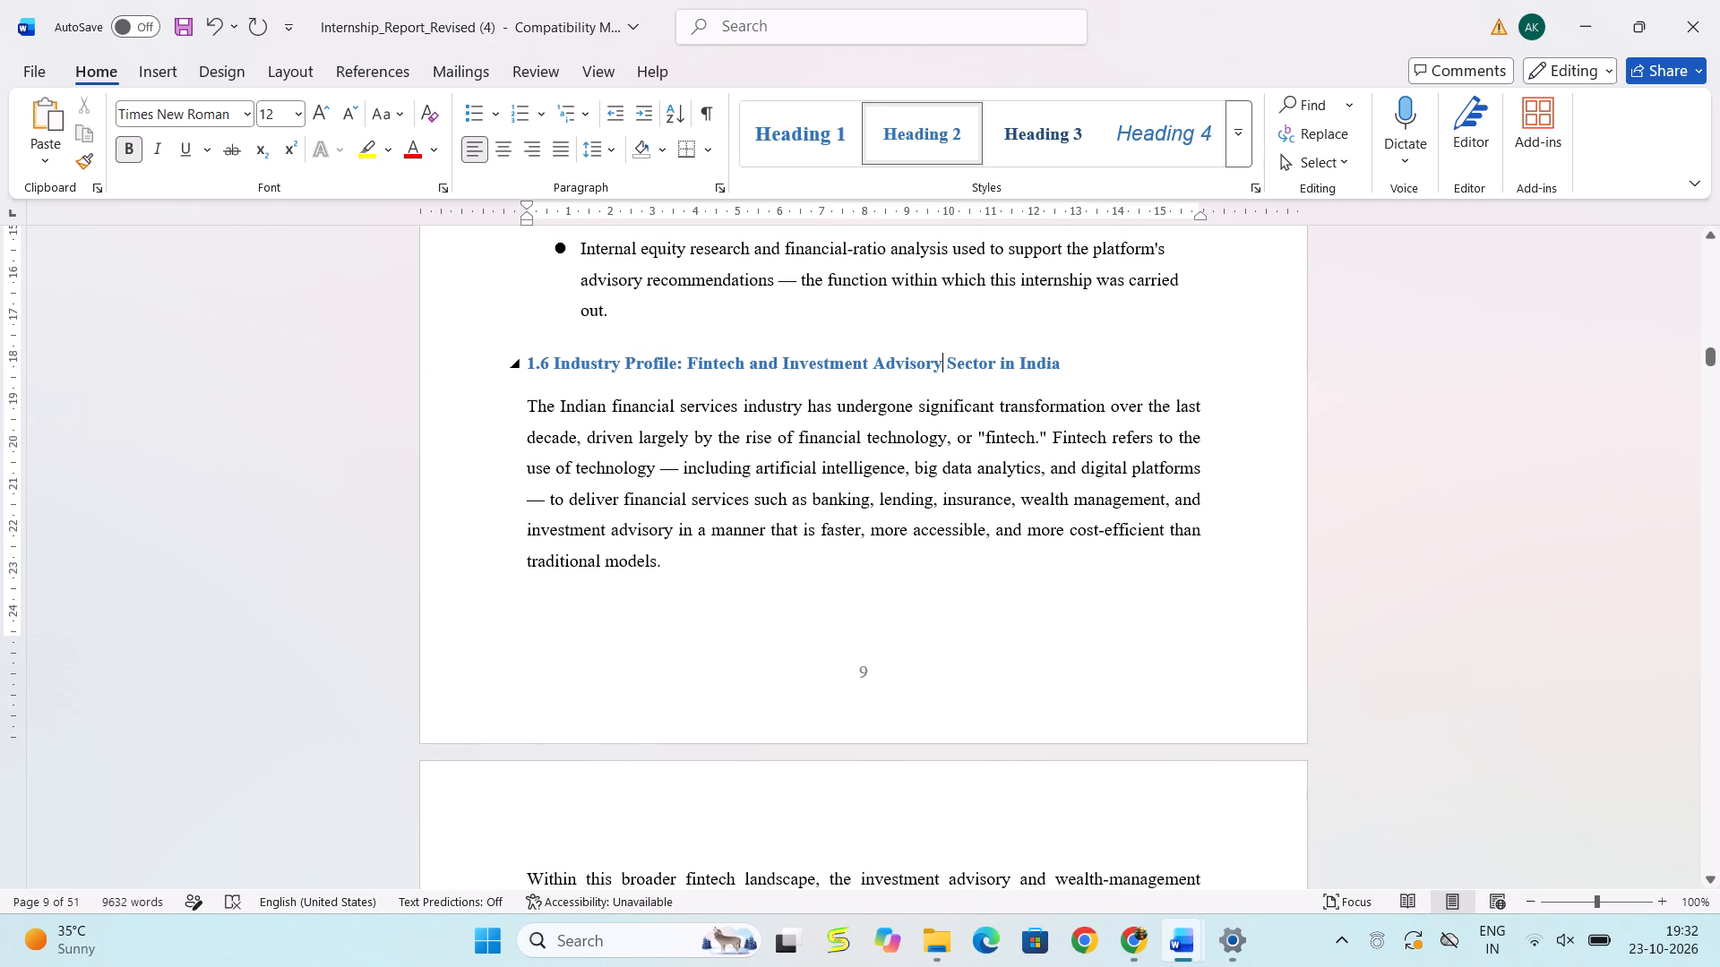
left_click(762, 138)
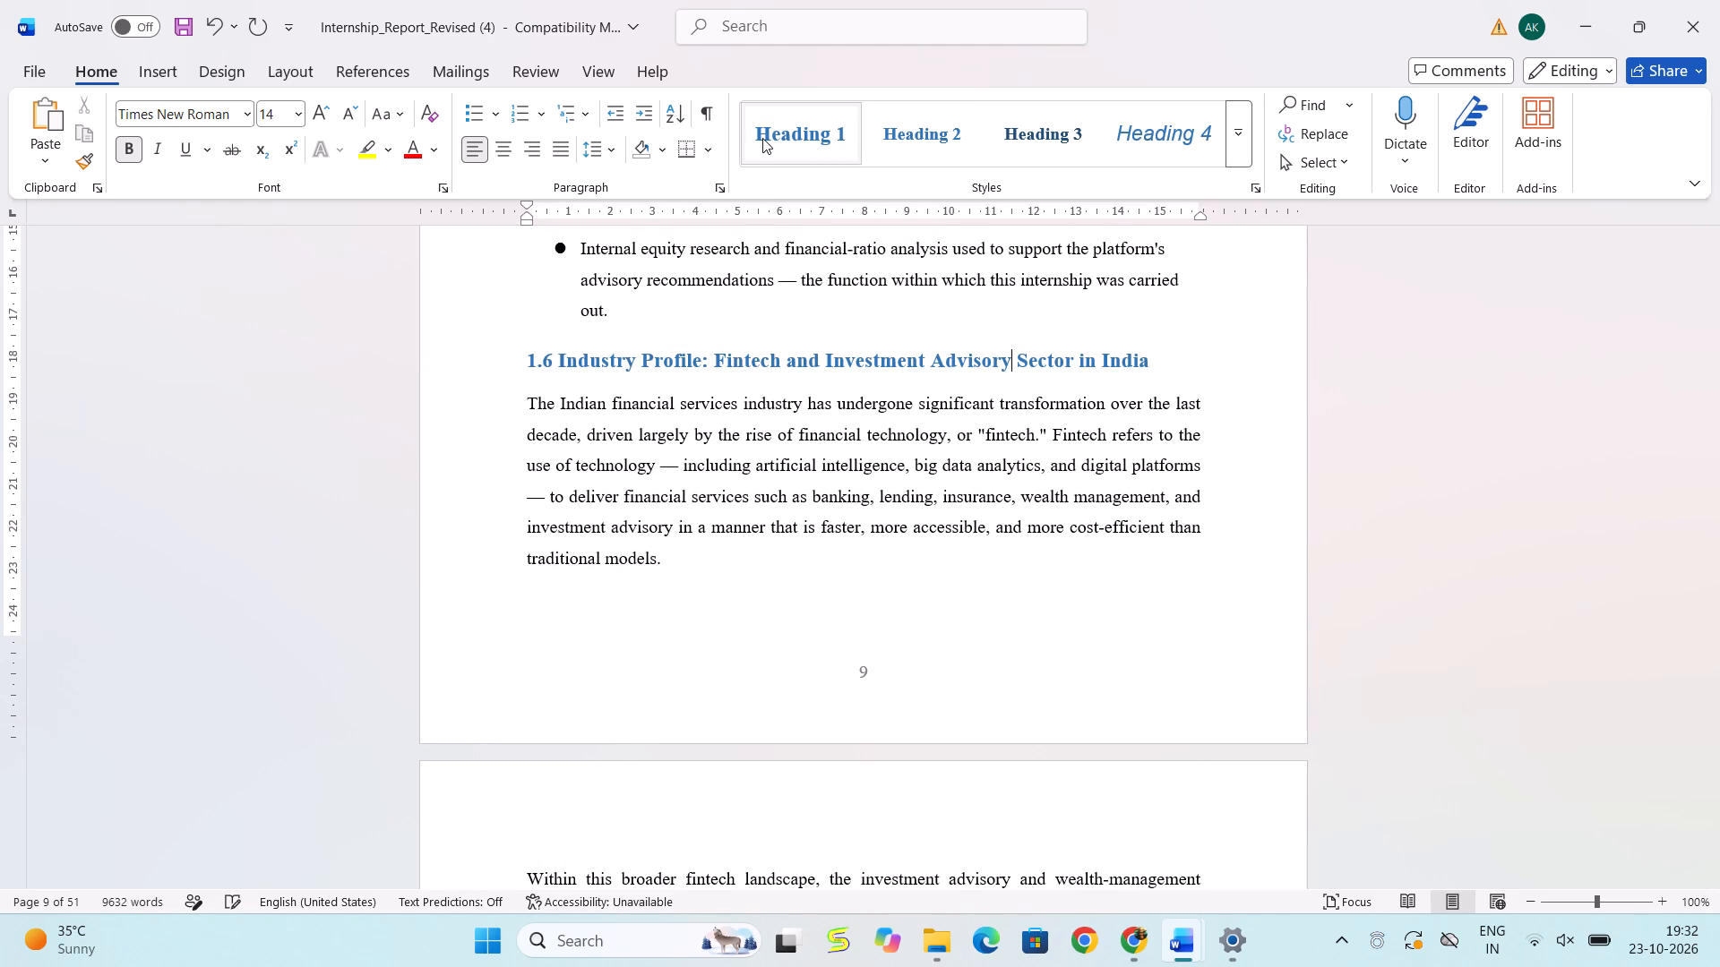
Apply the Heading 1 style to the 1.7 Reporting Structure during the Internship and 1.8 About the Internship headings on page 10.
scroll(903, 629, "down", 1)
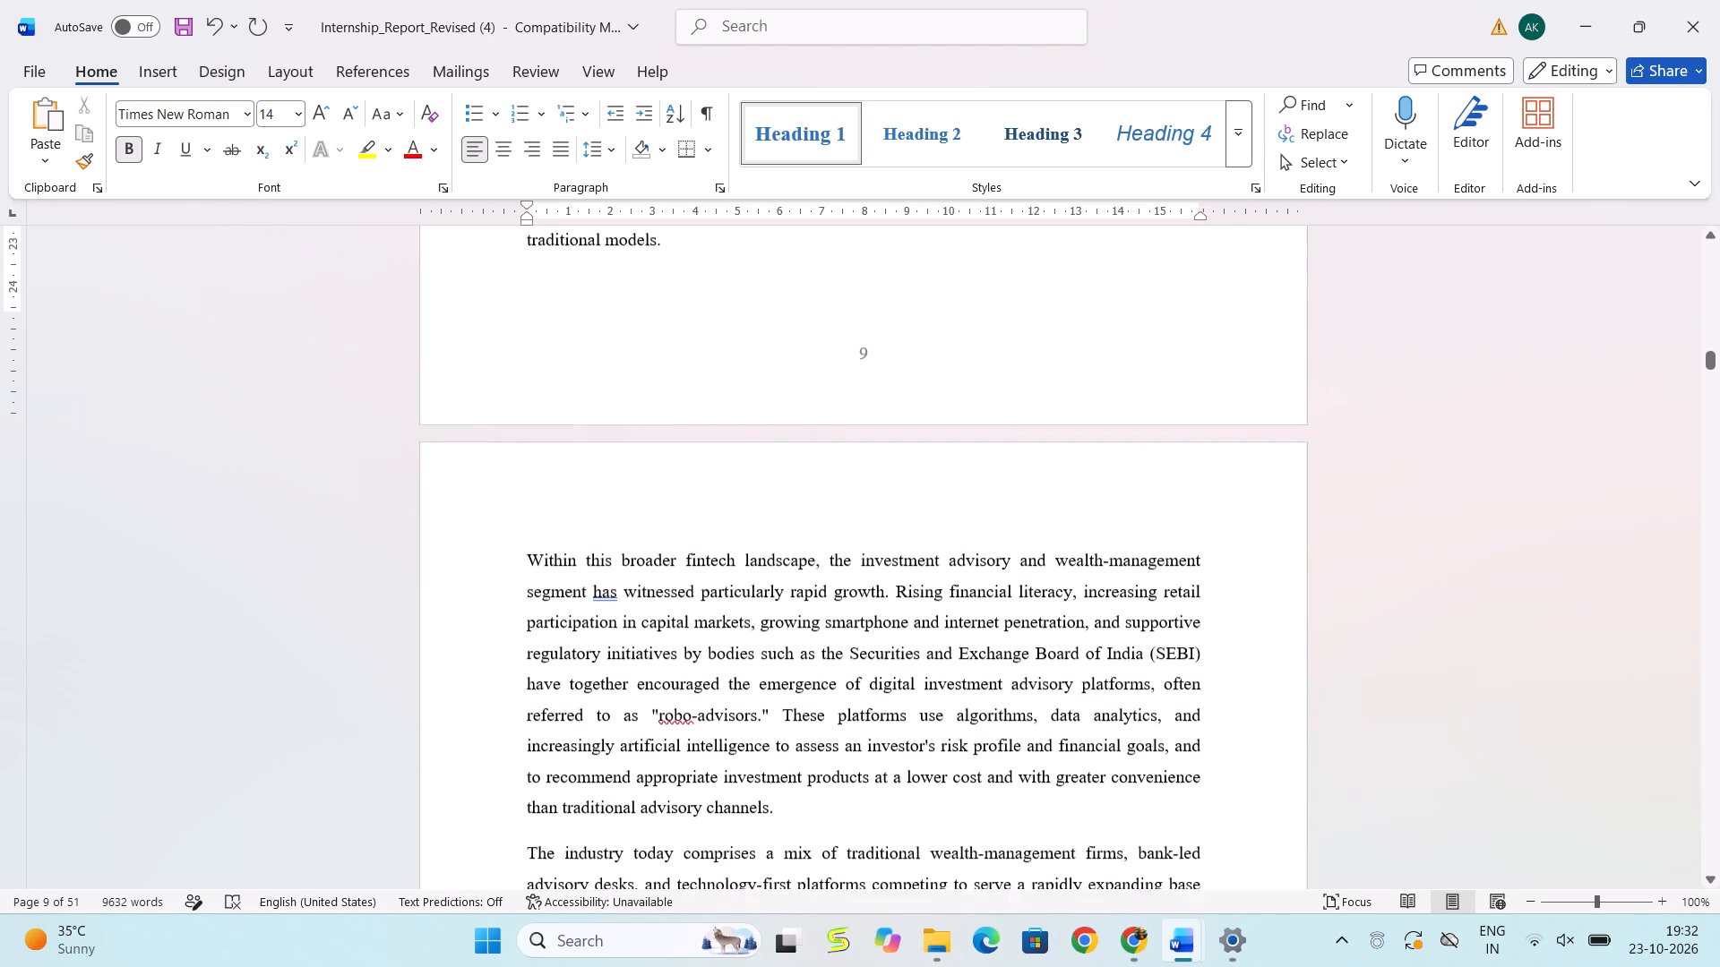
scroll(903, 629, "down", 2)
left_click(903, 629)
left_click(879, 539)
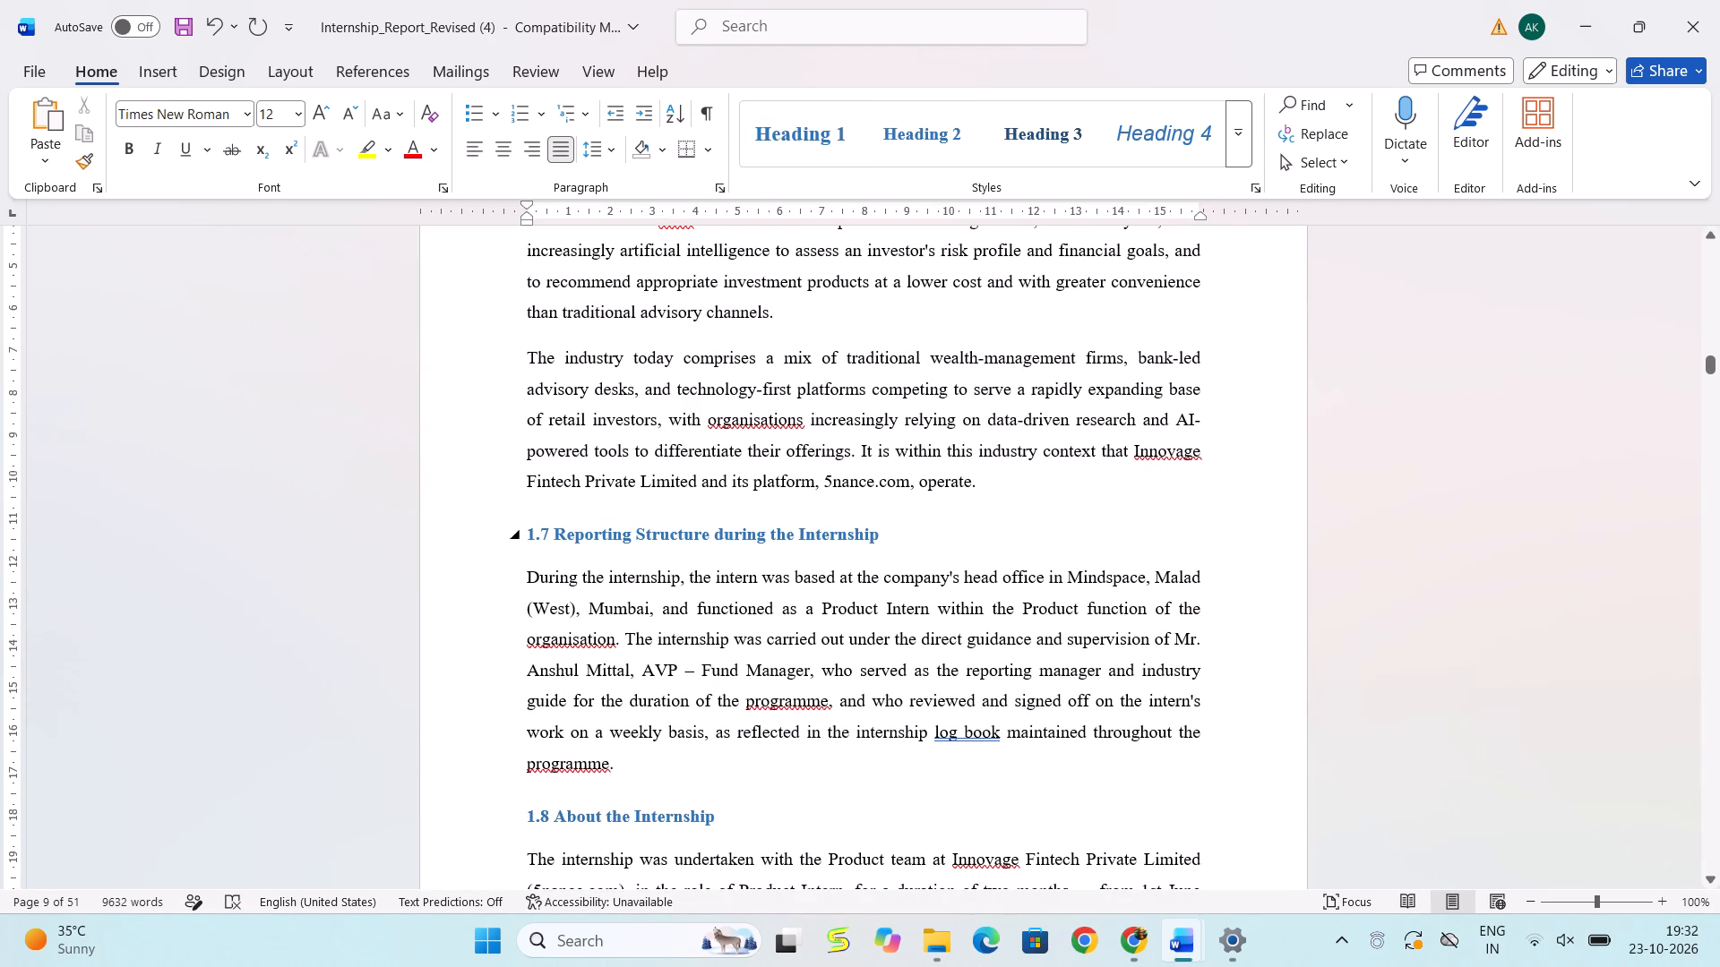
left_click(834, 529)
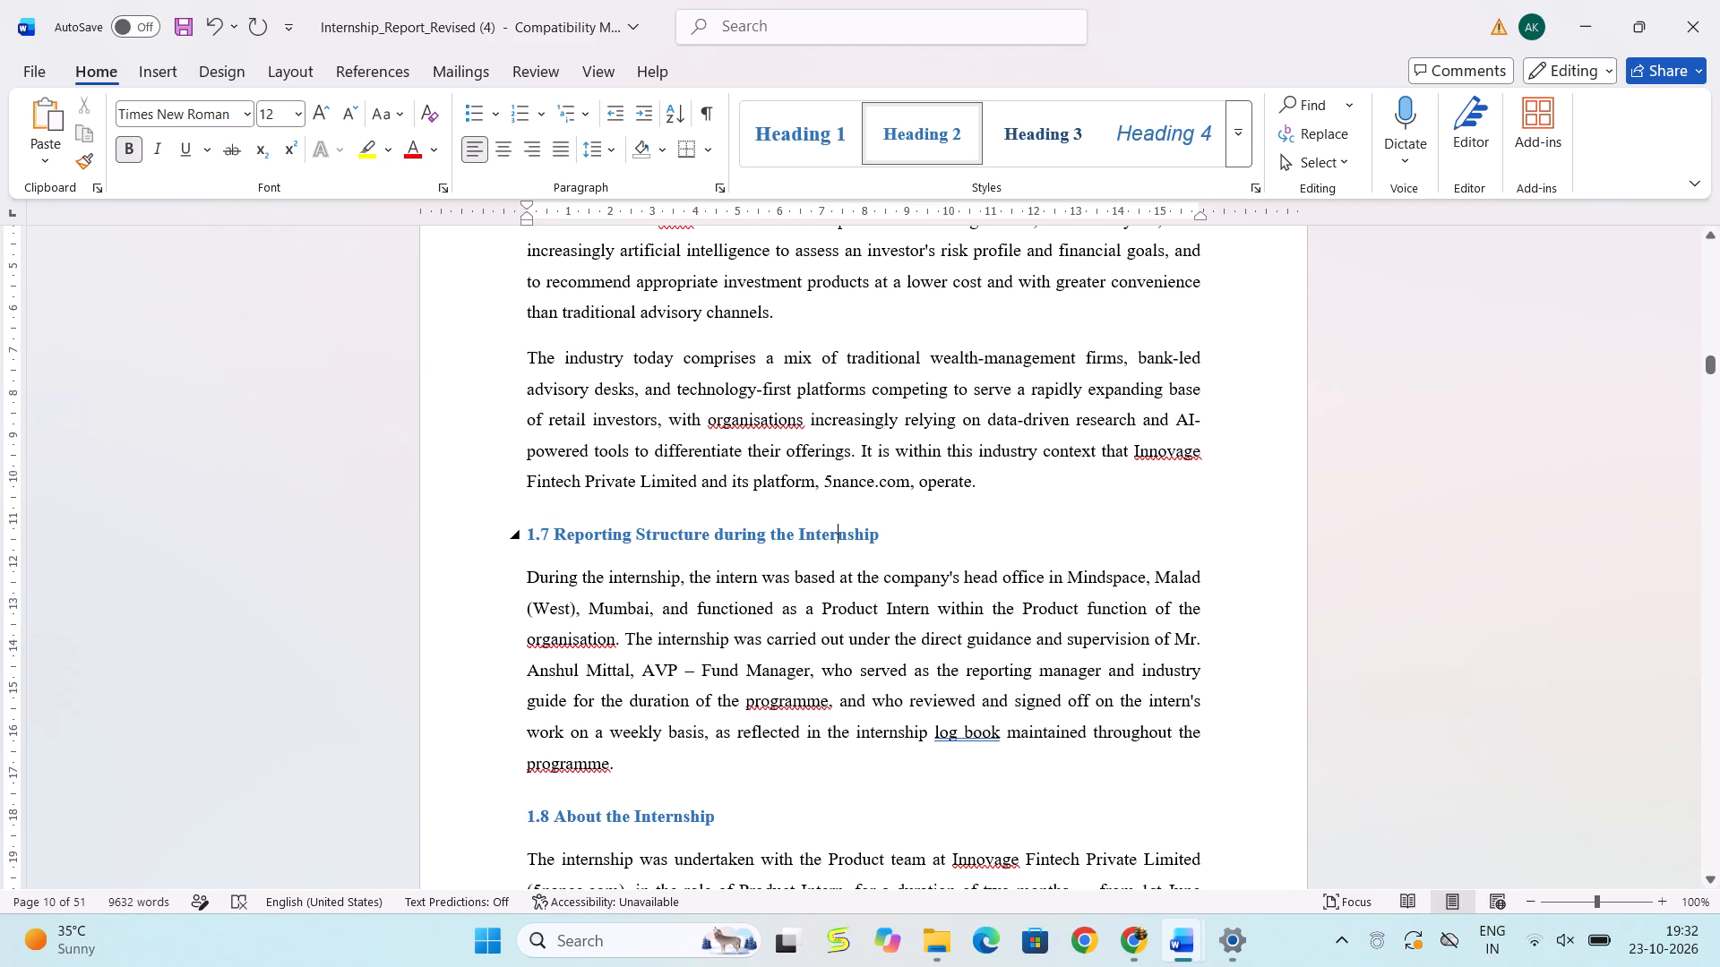
left_click(817, 116)
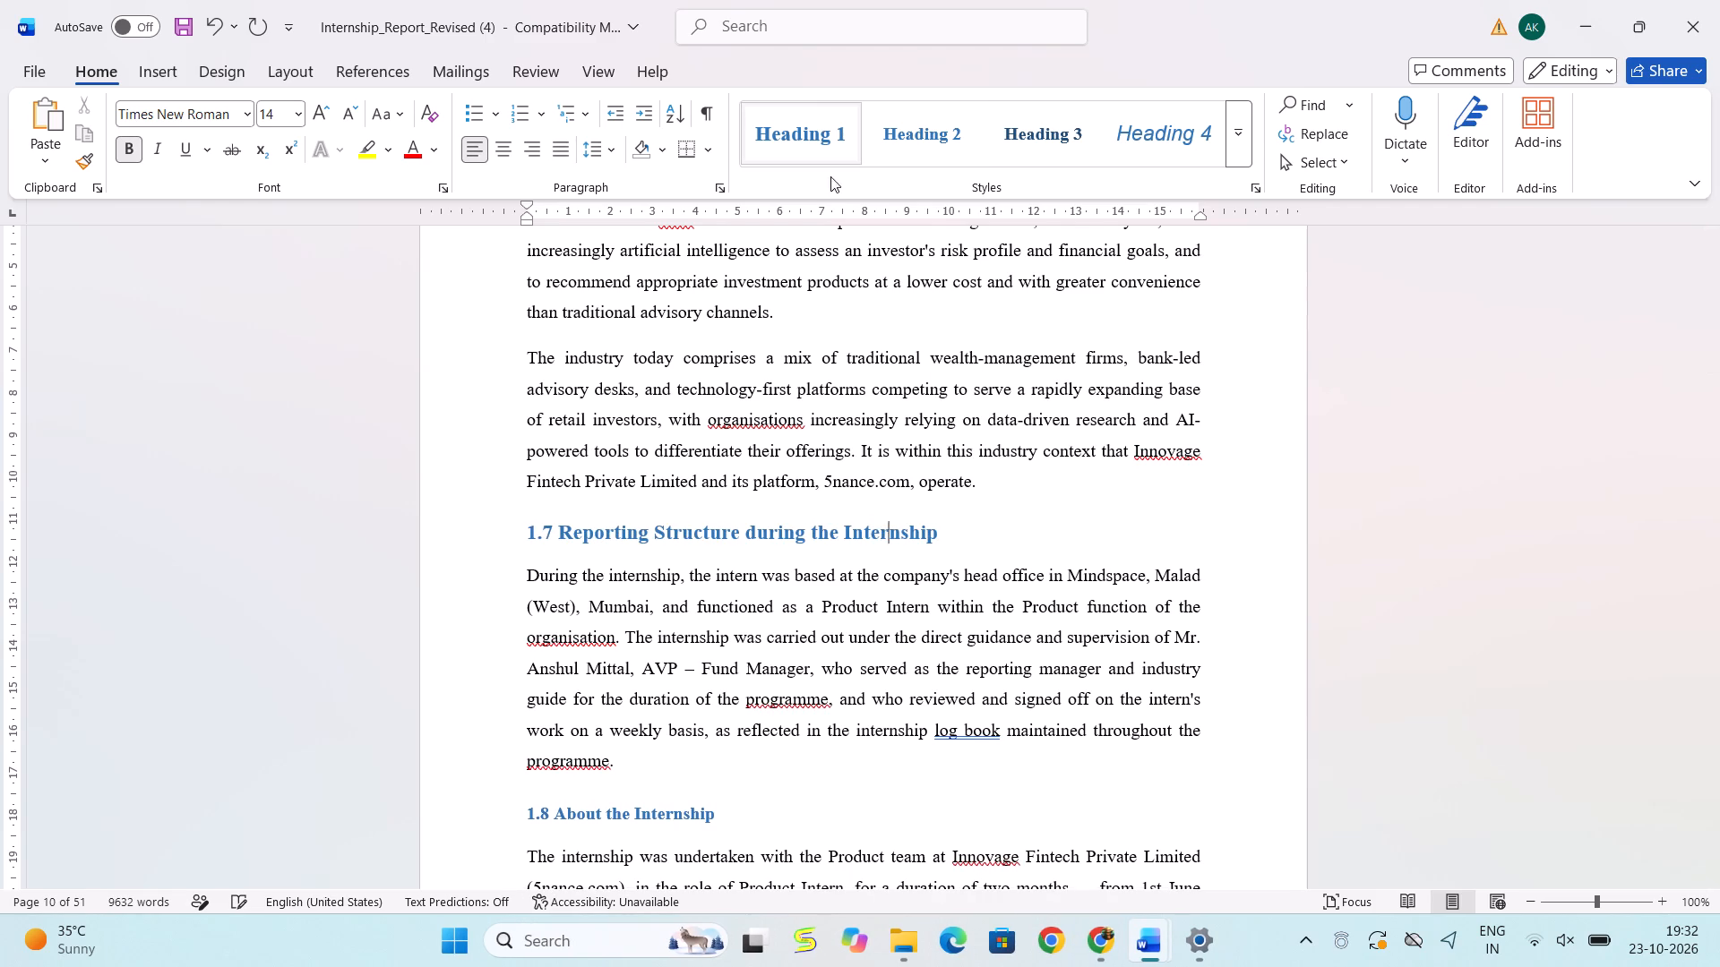
scroll(929, 552, "down", 1)
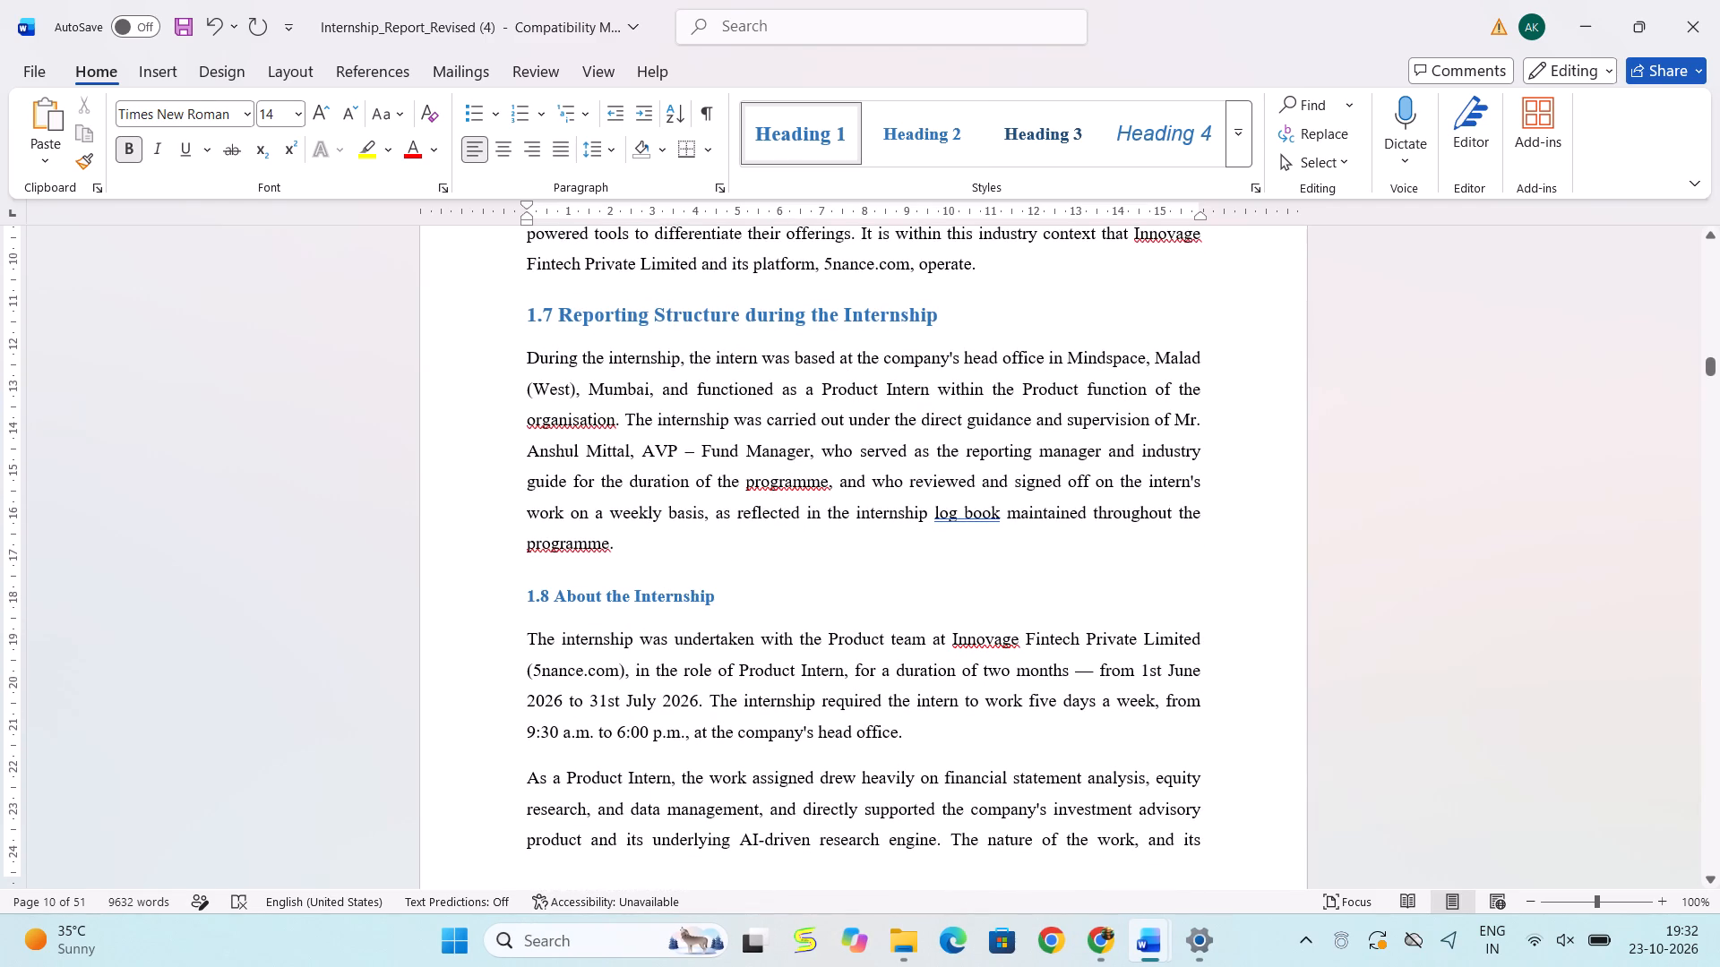
left_click(698, 608)
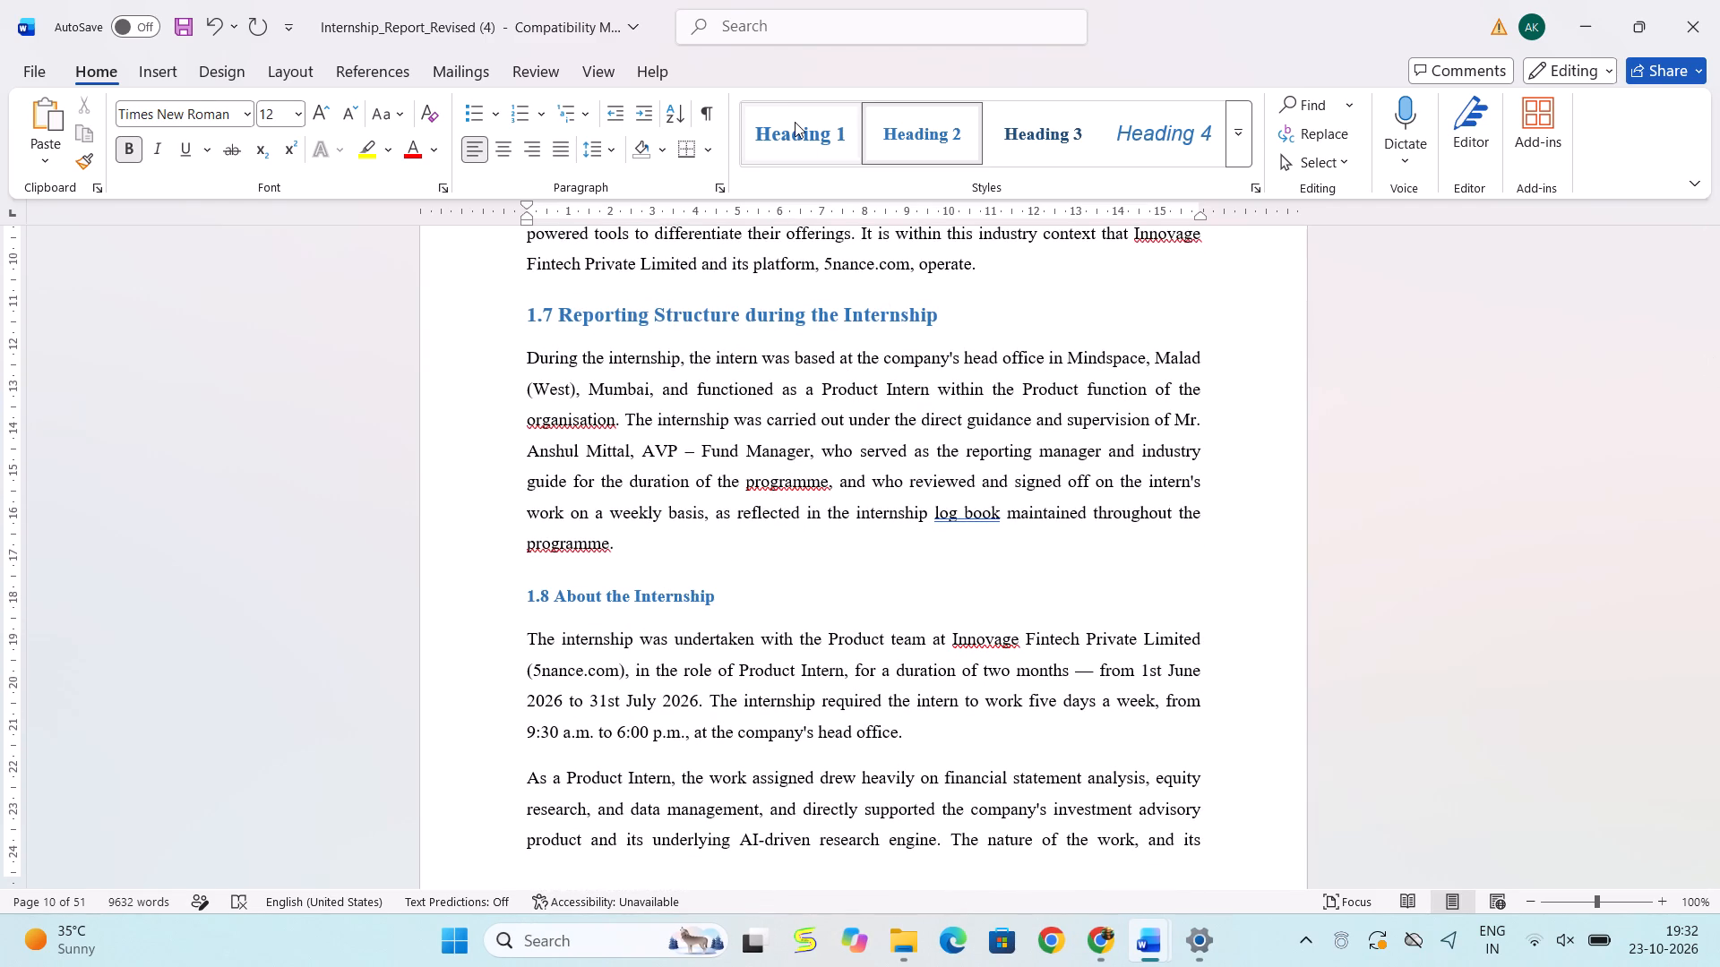
left_click(795, 122)
Remove the page break after the closing sentence of section 1.8, keeping its full stop, so Chapter 2 follows on the same page.
scroll(939, 592, "down", 1)
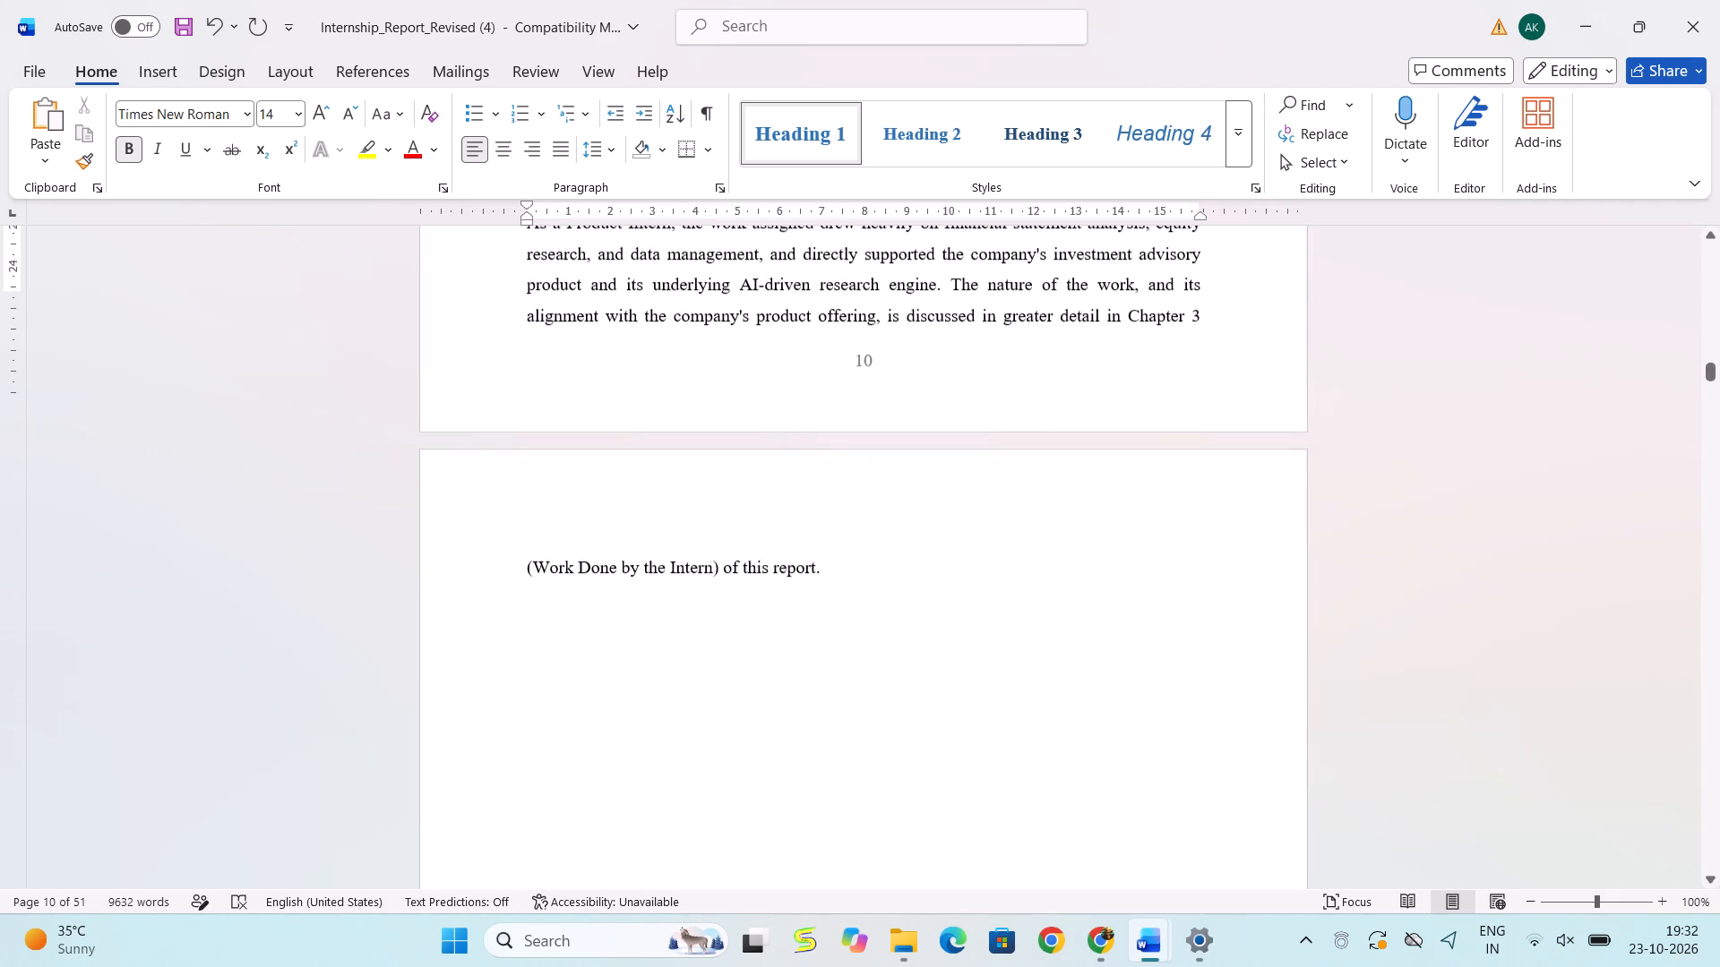
scroll(939, 592, "down", 3)
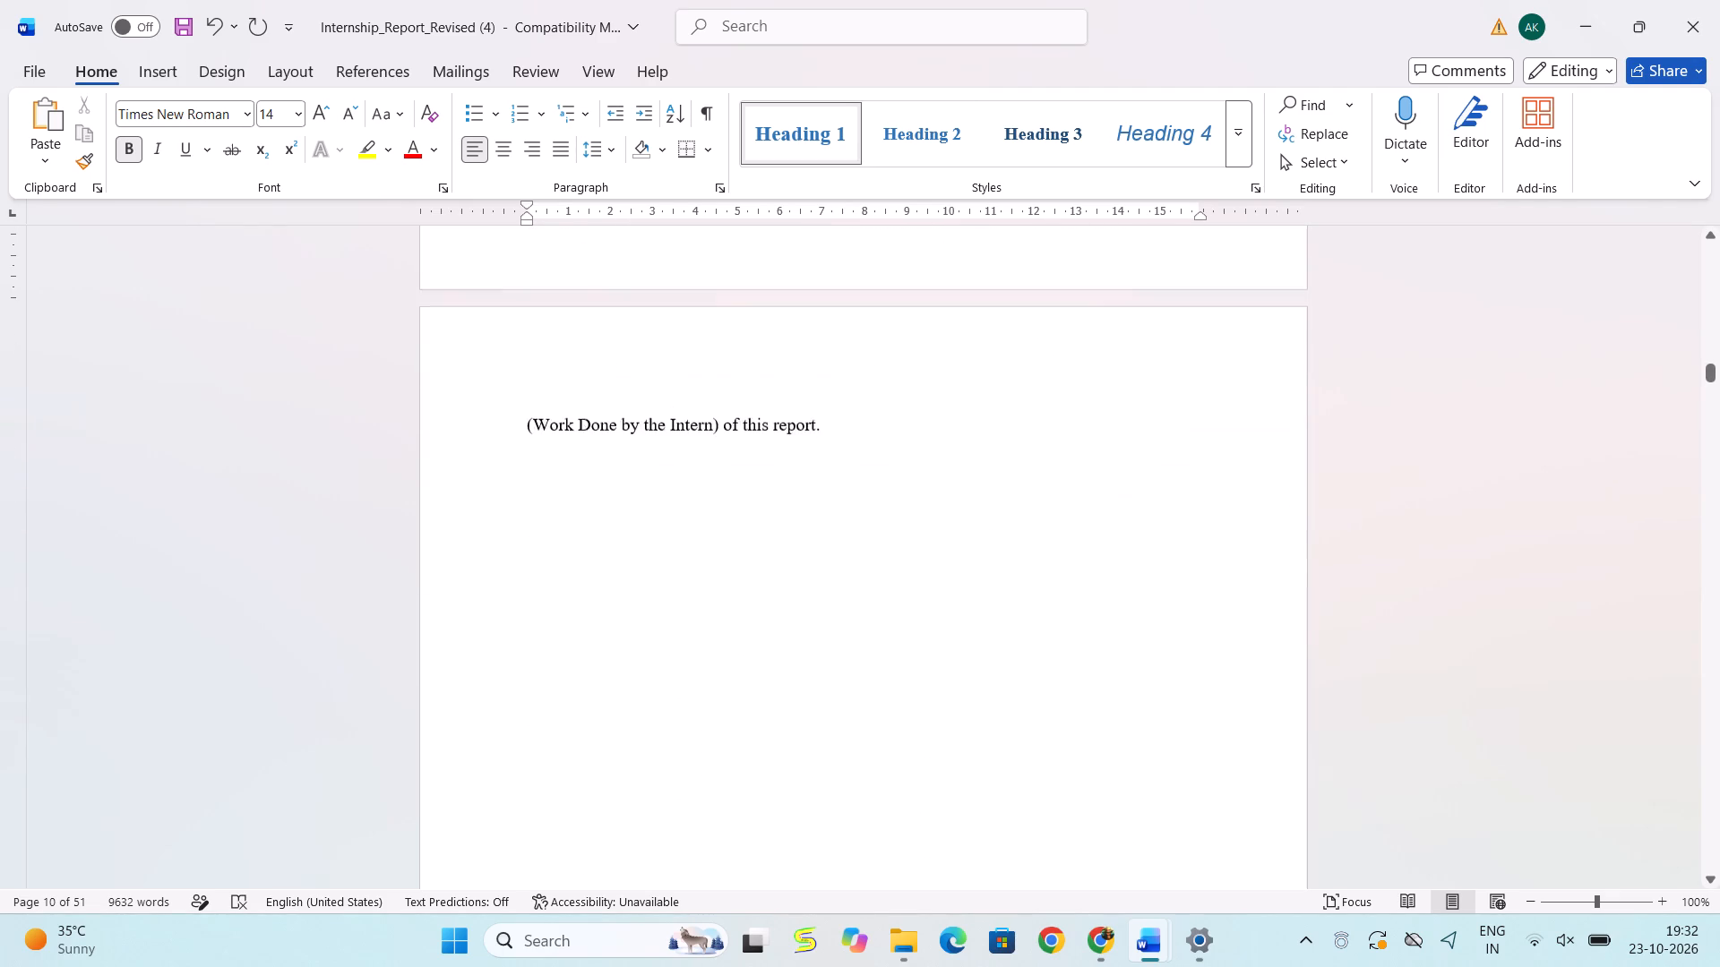
scroll(939, 592, "down", 3)
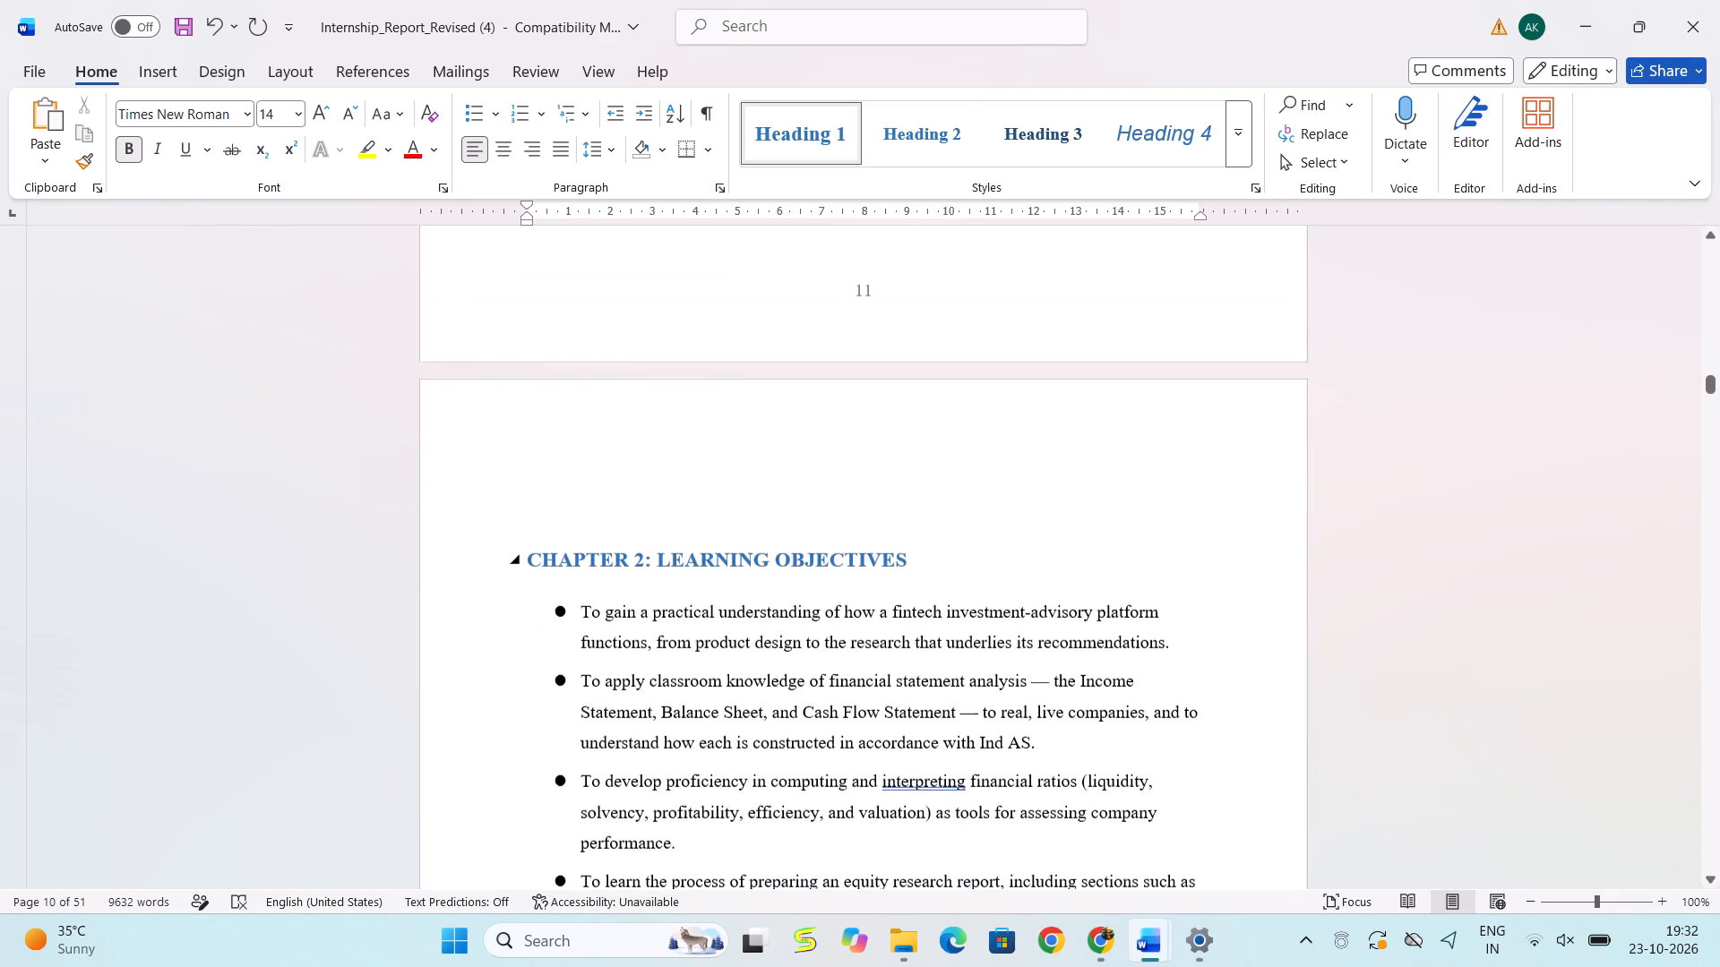
scroll(939, 592, "up", 9)
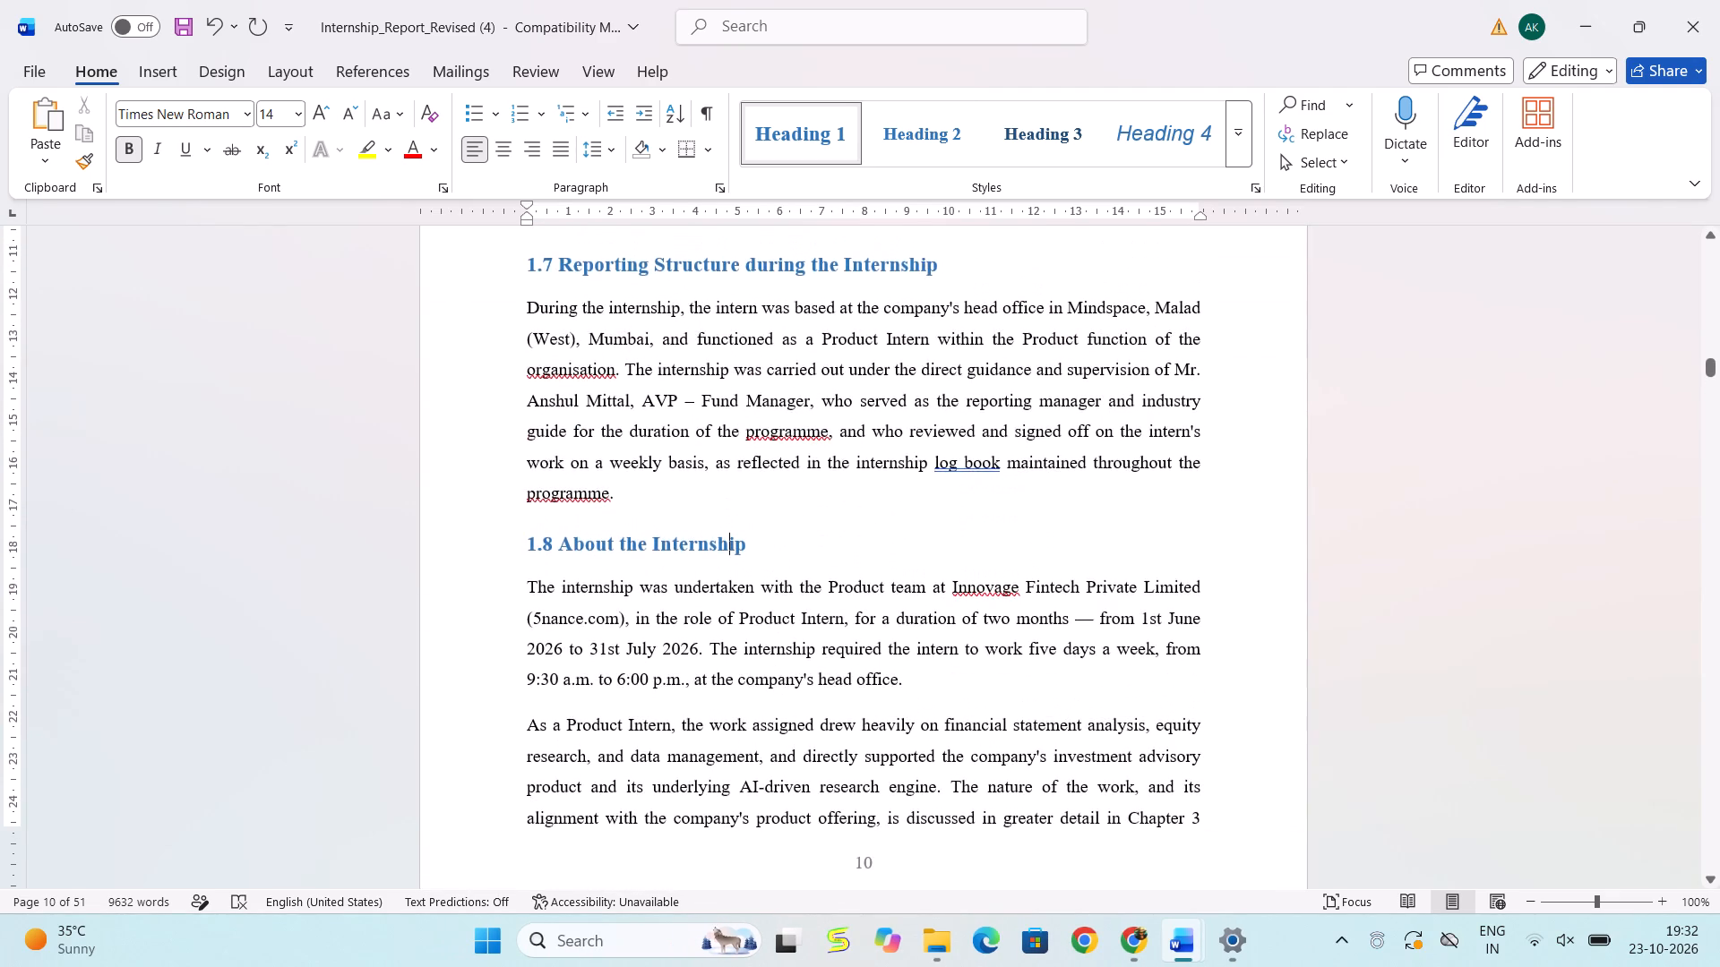
scroll(939, 592, "up", 4)
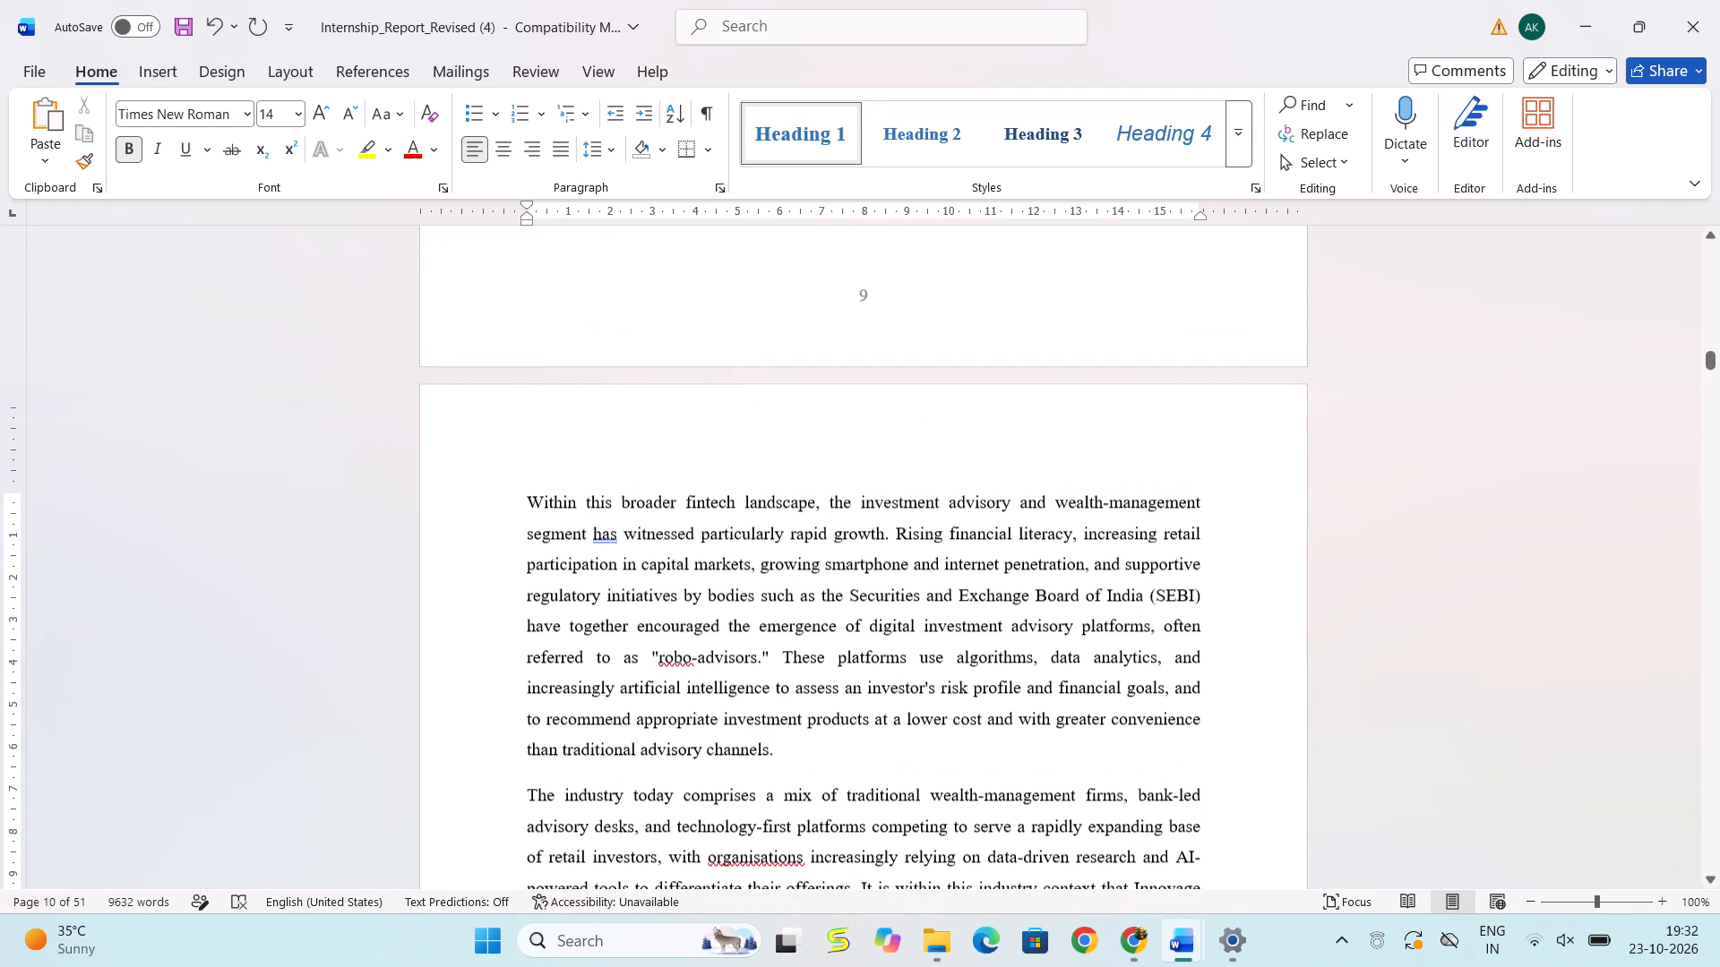
scroll(981, 724, "down", 3)
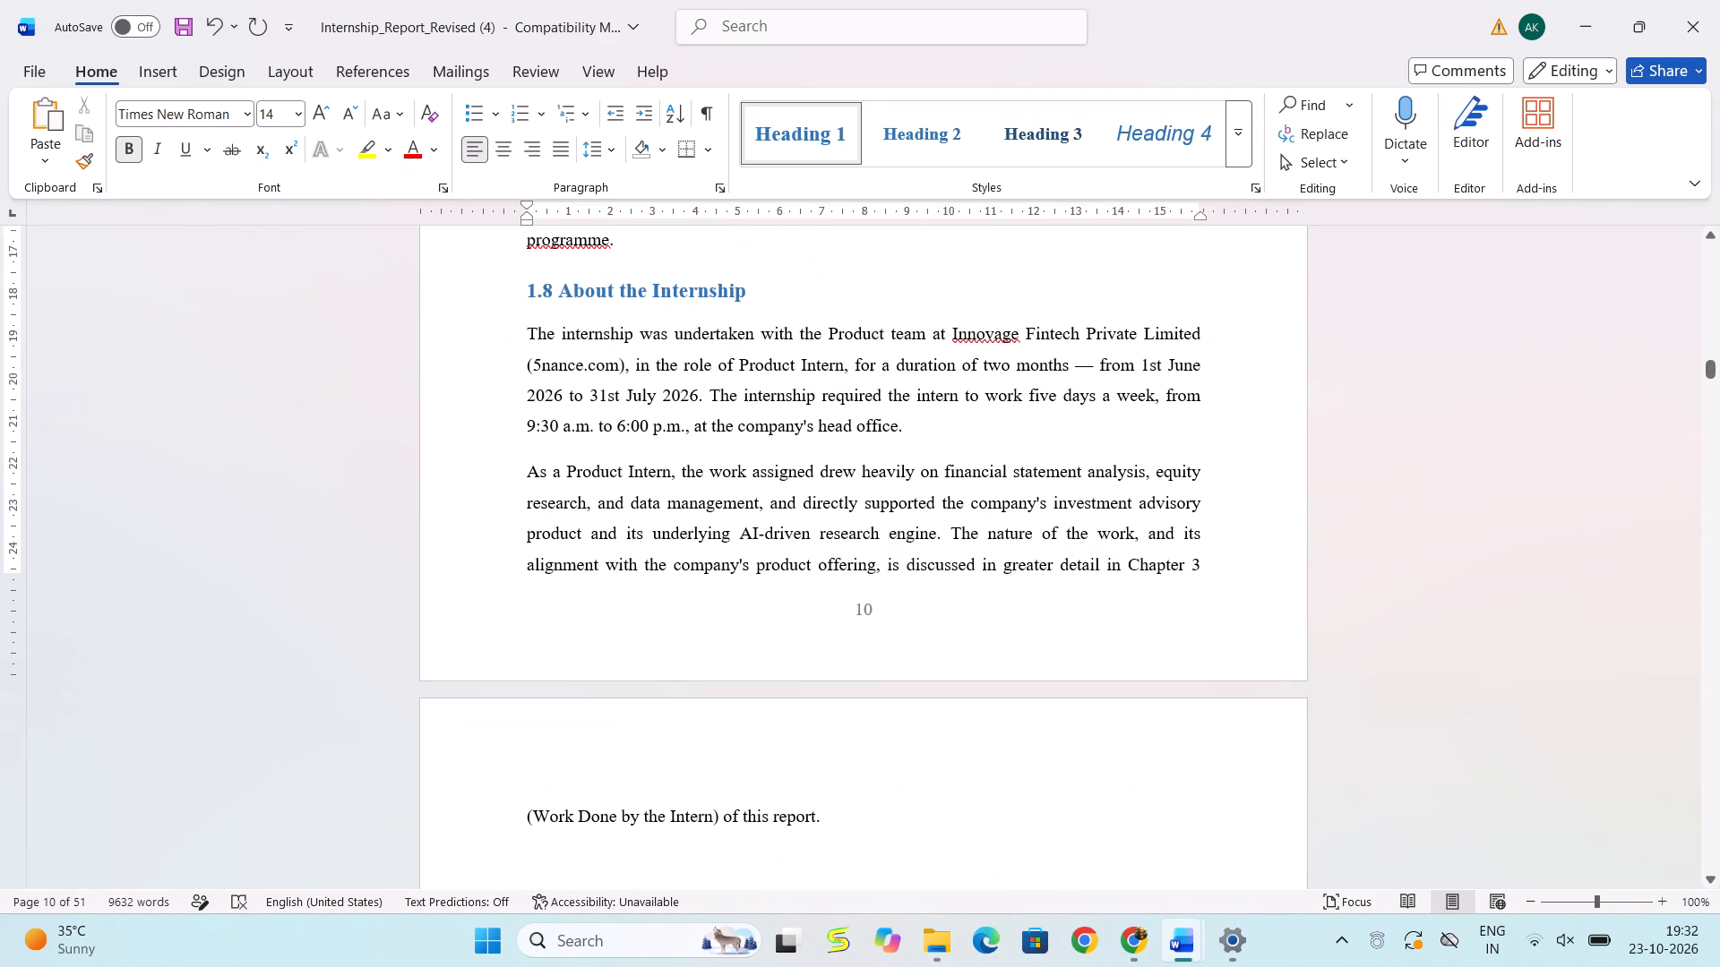
scroll(981, 724, "down", 1)
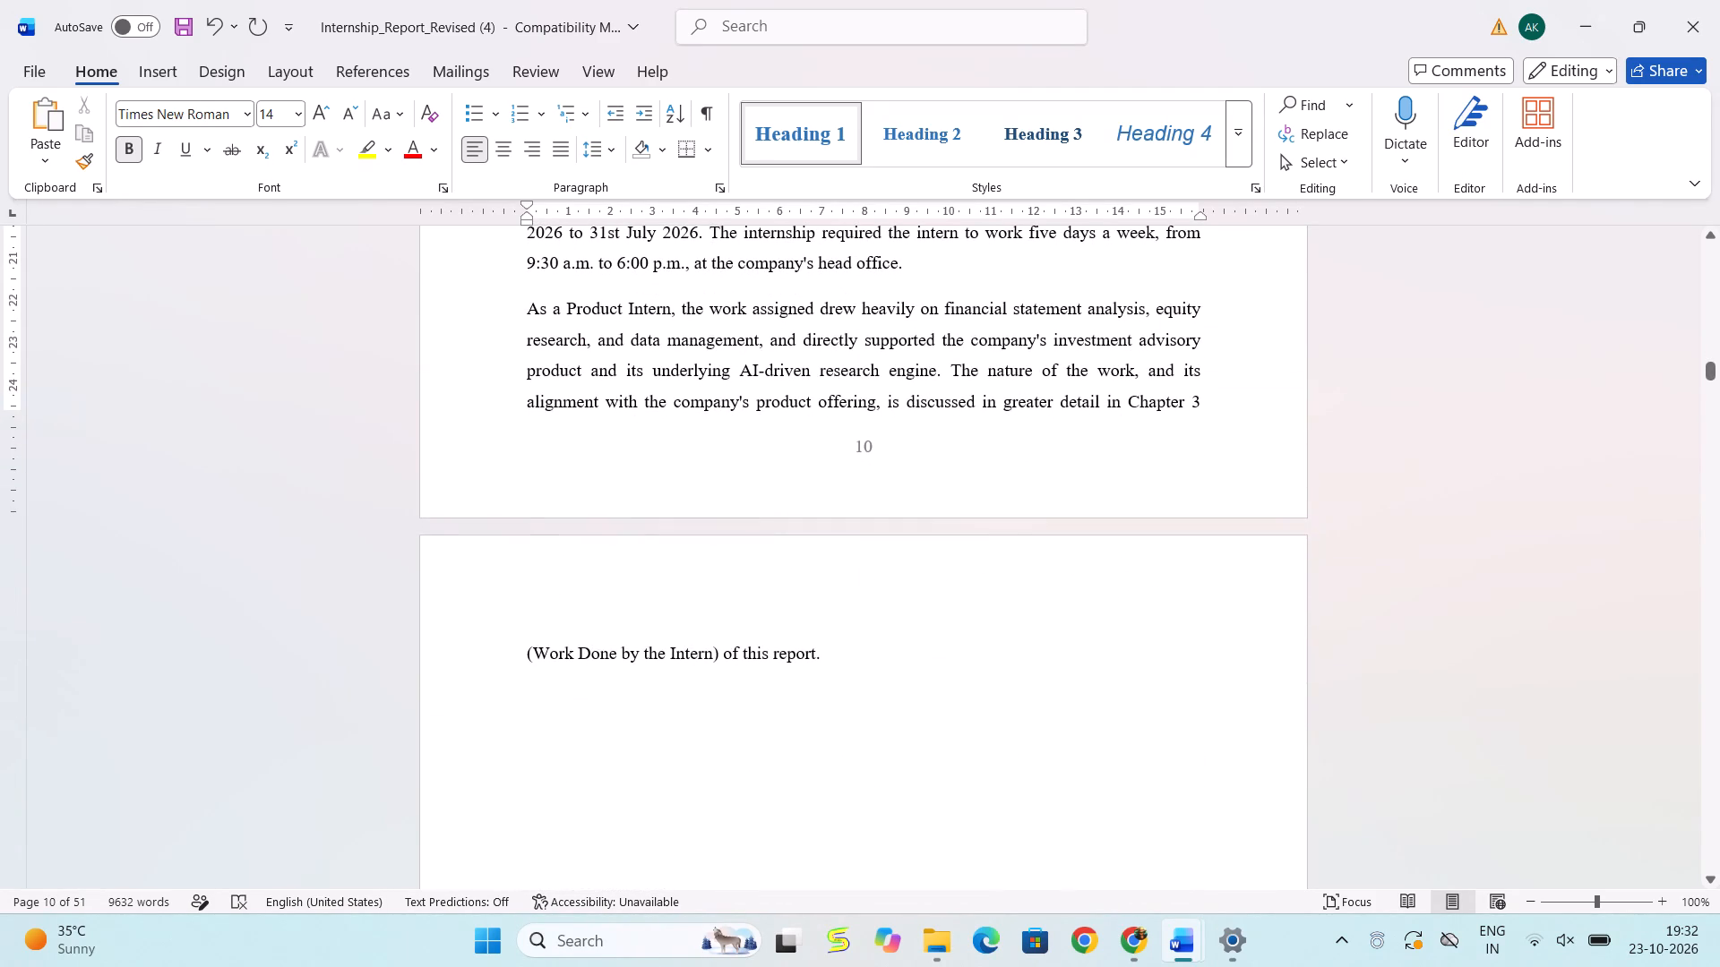
scroll(981, 724, "down", 1)
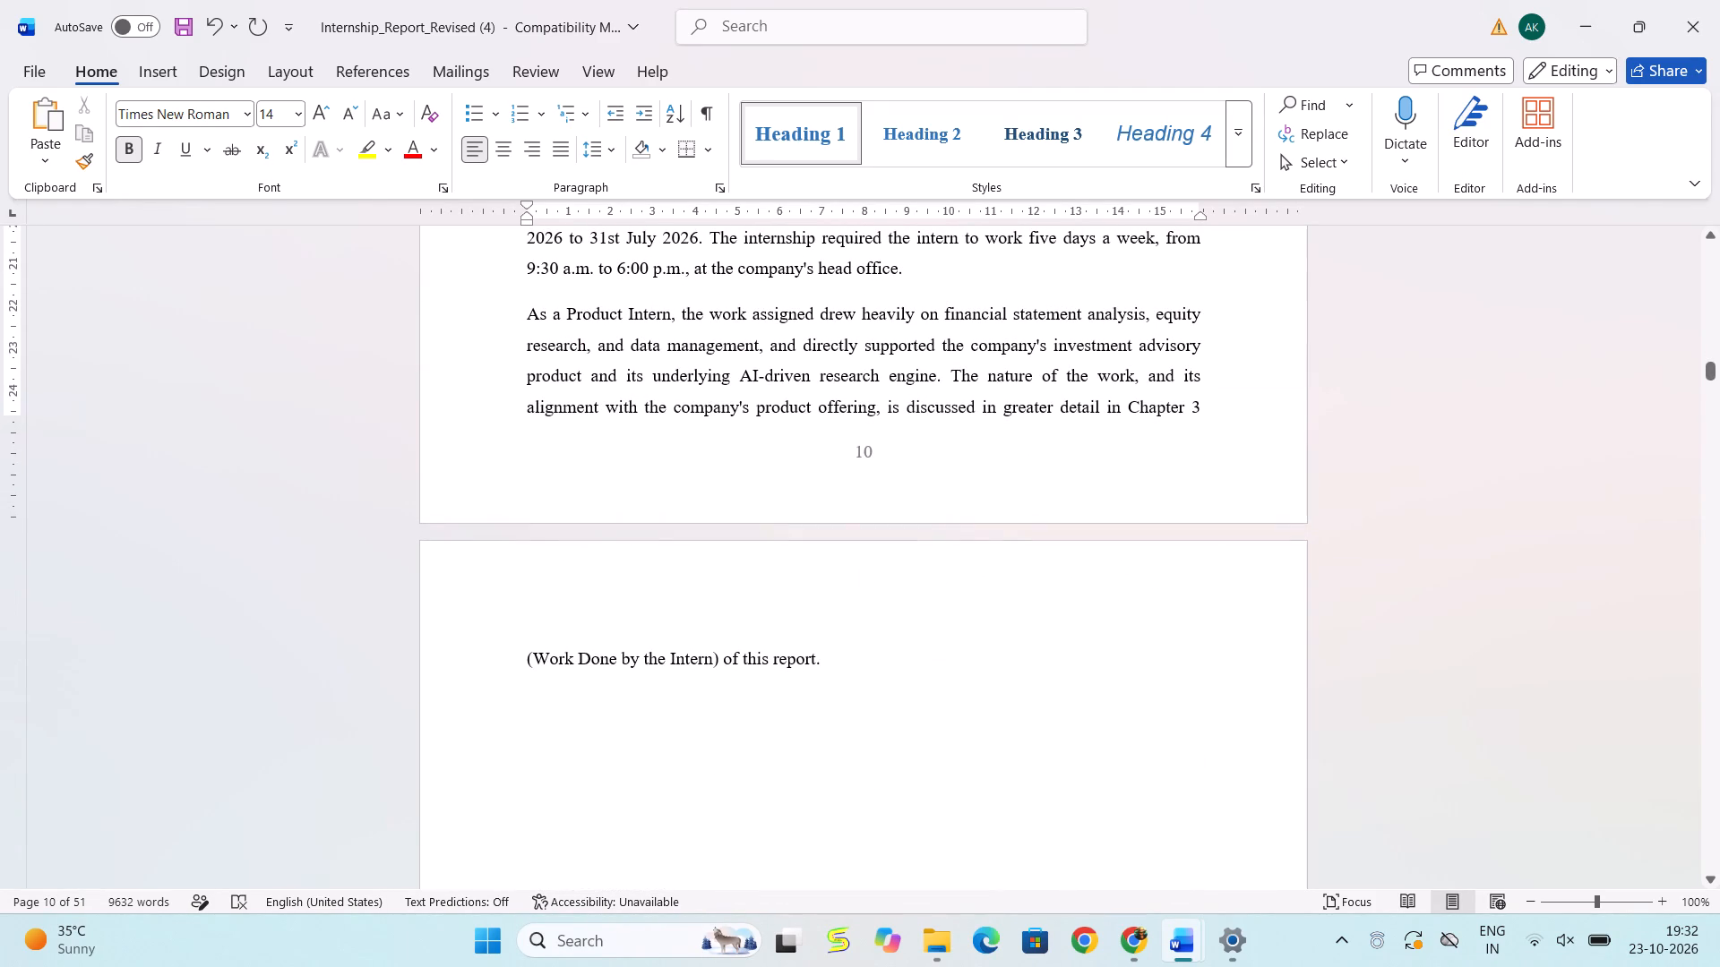
left_click(832, 652)
key("BackSpace")
key("BackSpace")
key("BackSpace")
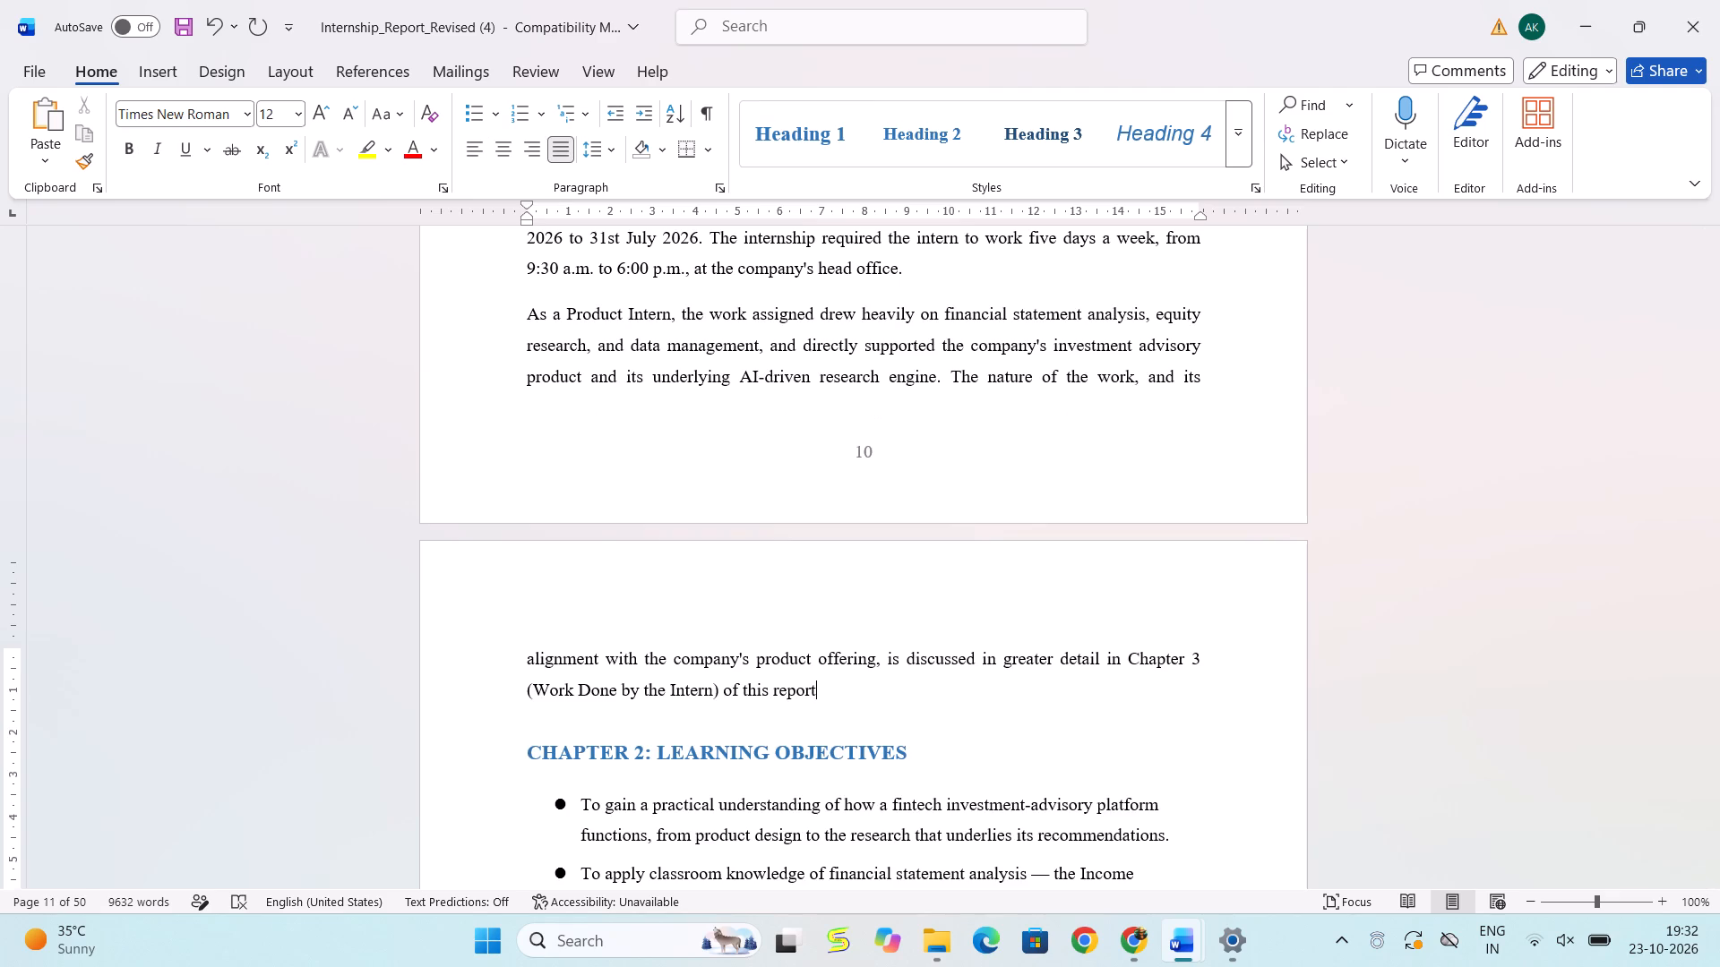
key("period")
Set the CHAPTER 2: LEARNING OBJECTIVES heading on page 11 to 16 pt and centre it.
scroll(964, 559, "up", 1)
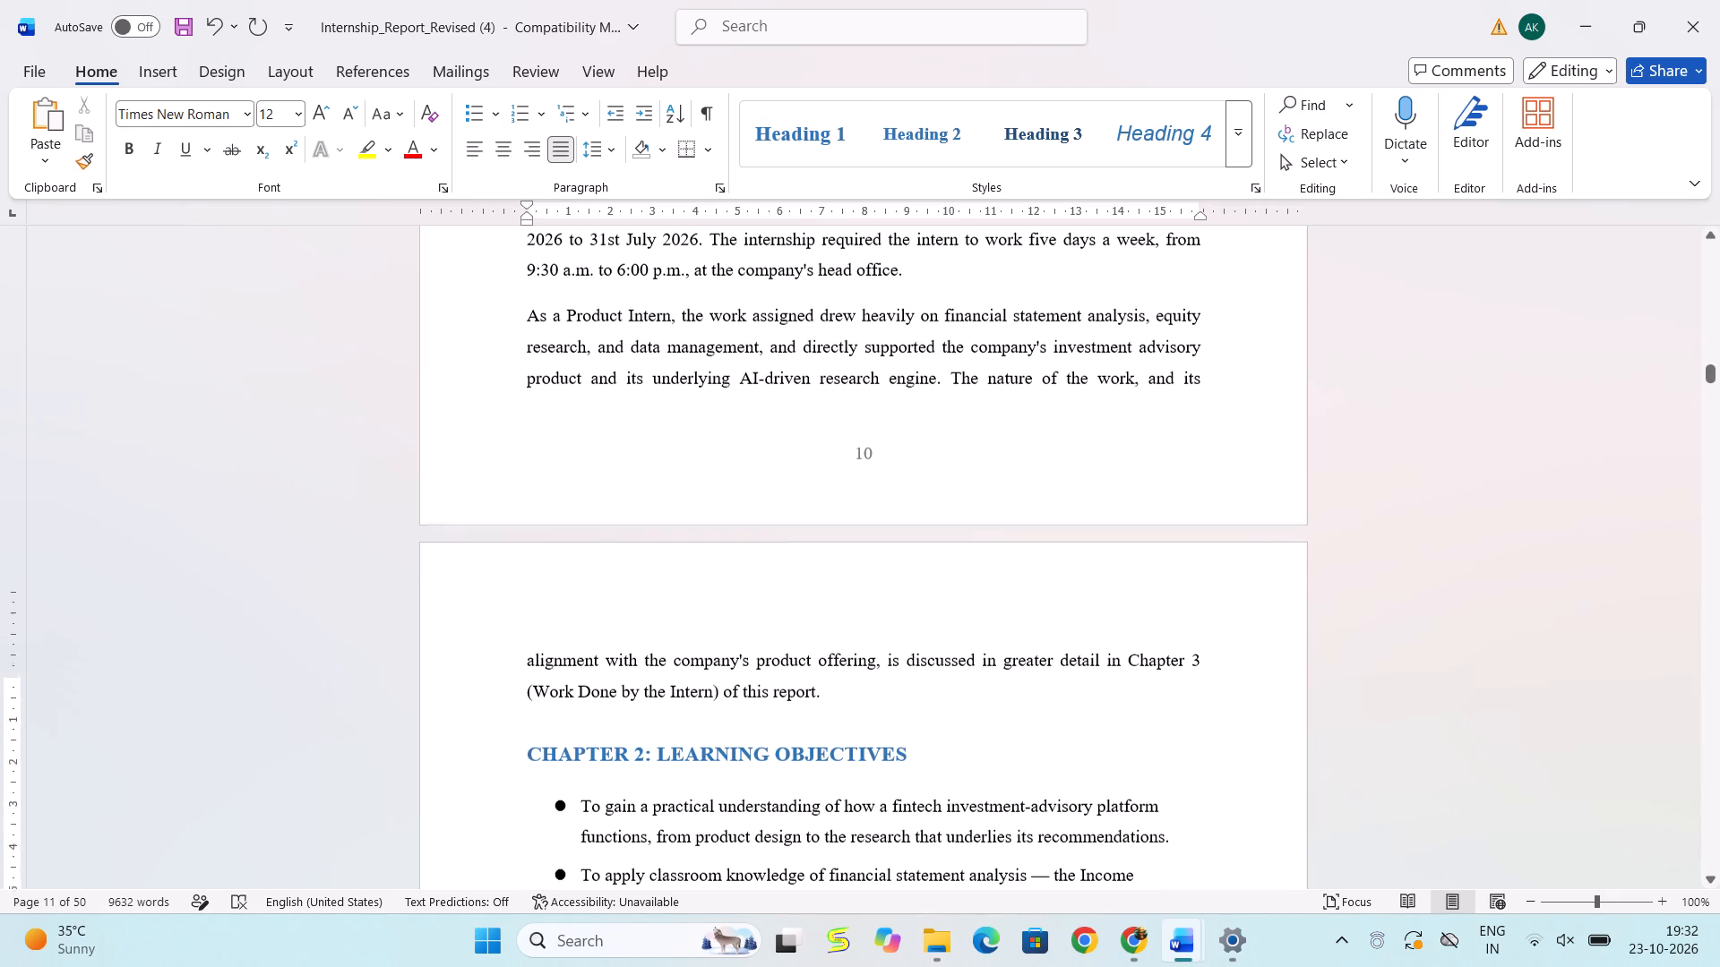
scroll(964, 559, "up", 1)
scroll(964, 559, "down", 3)
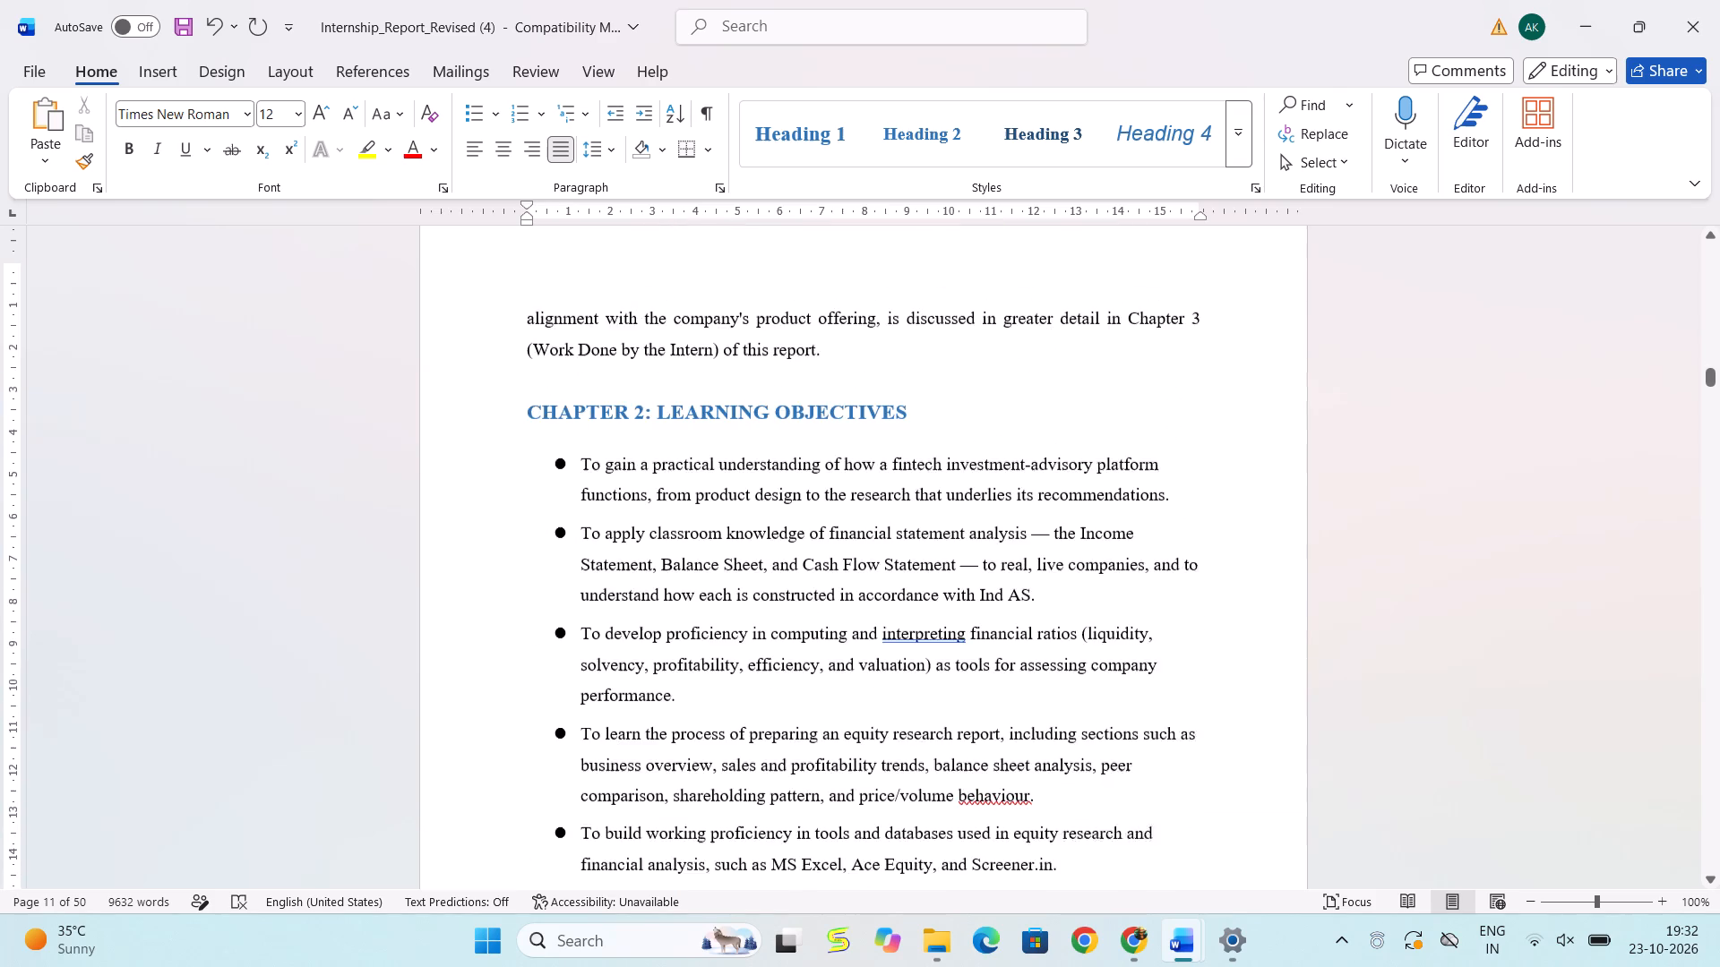
left_click(902, 365)
left_click_drag(902, 365, 541, 356)
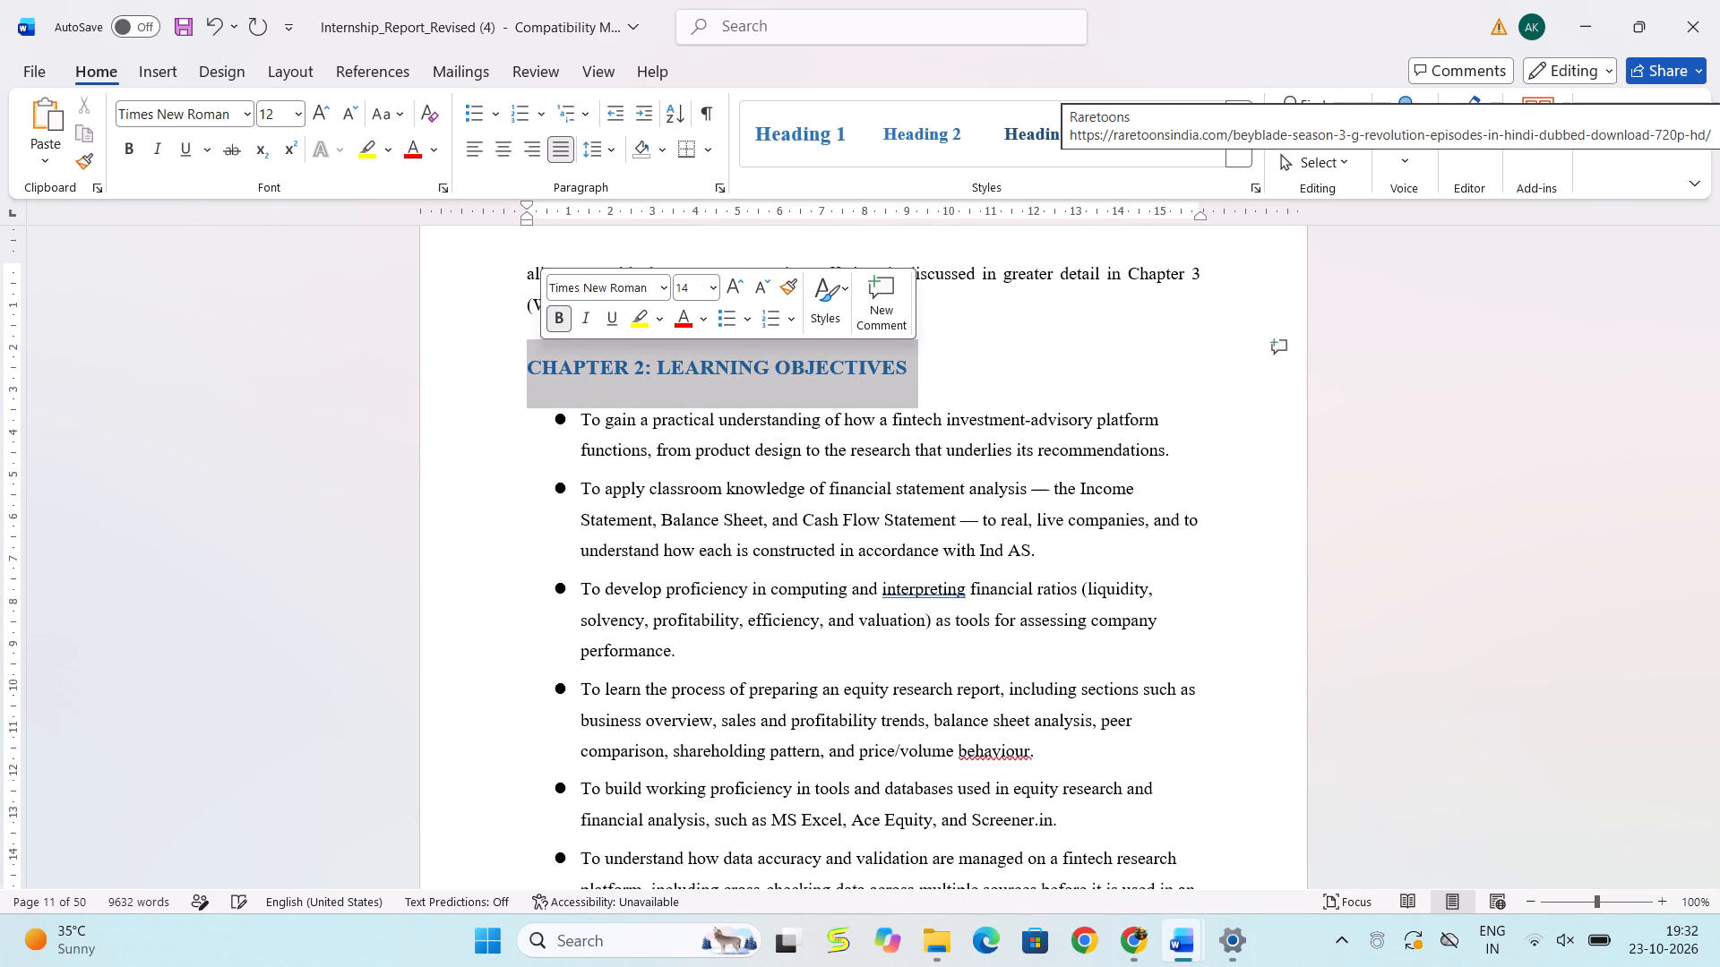
left_click(694, 279)
key("BackSpace")
key("1")
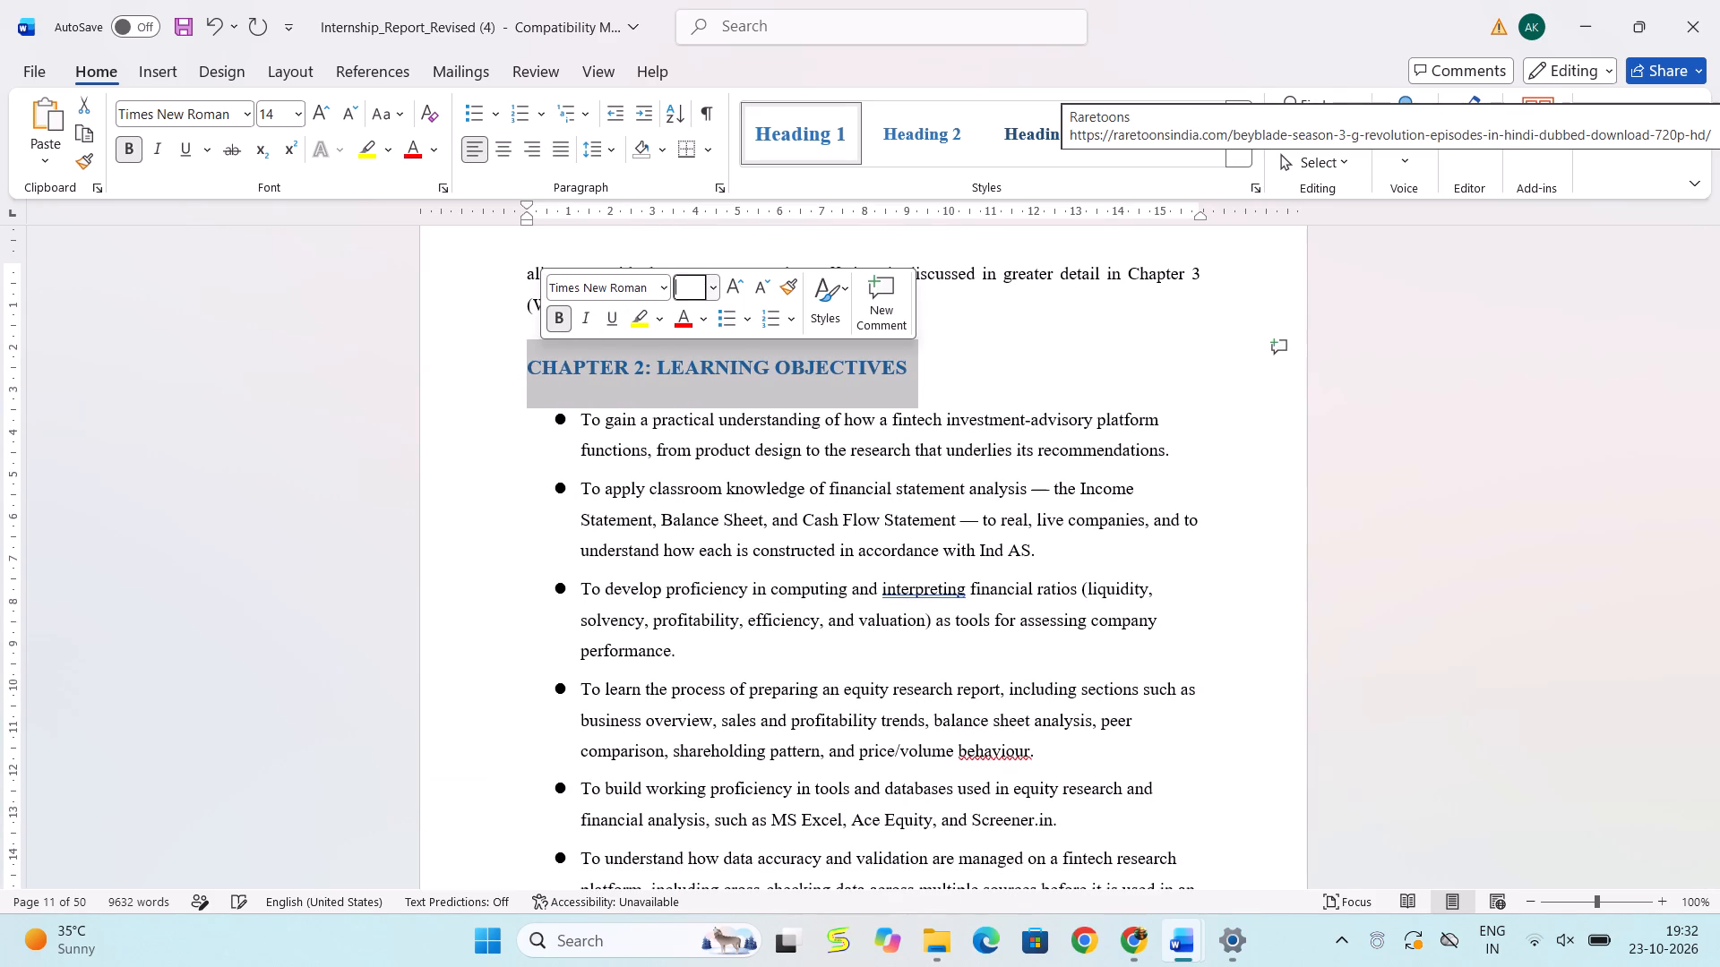
key("6")
key("Return")
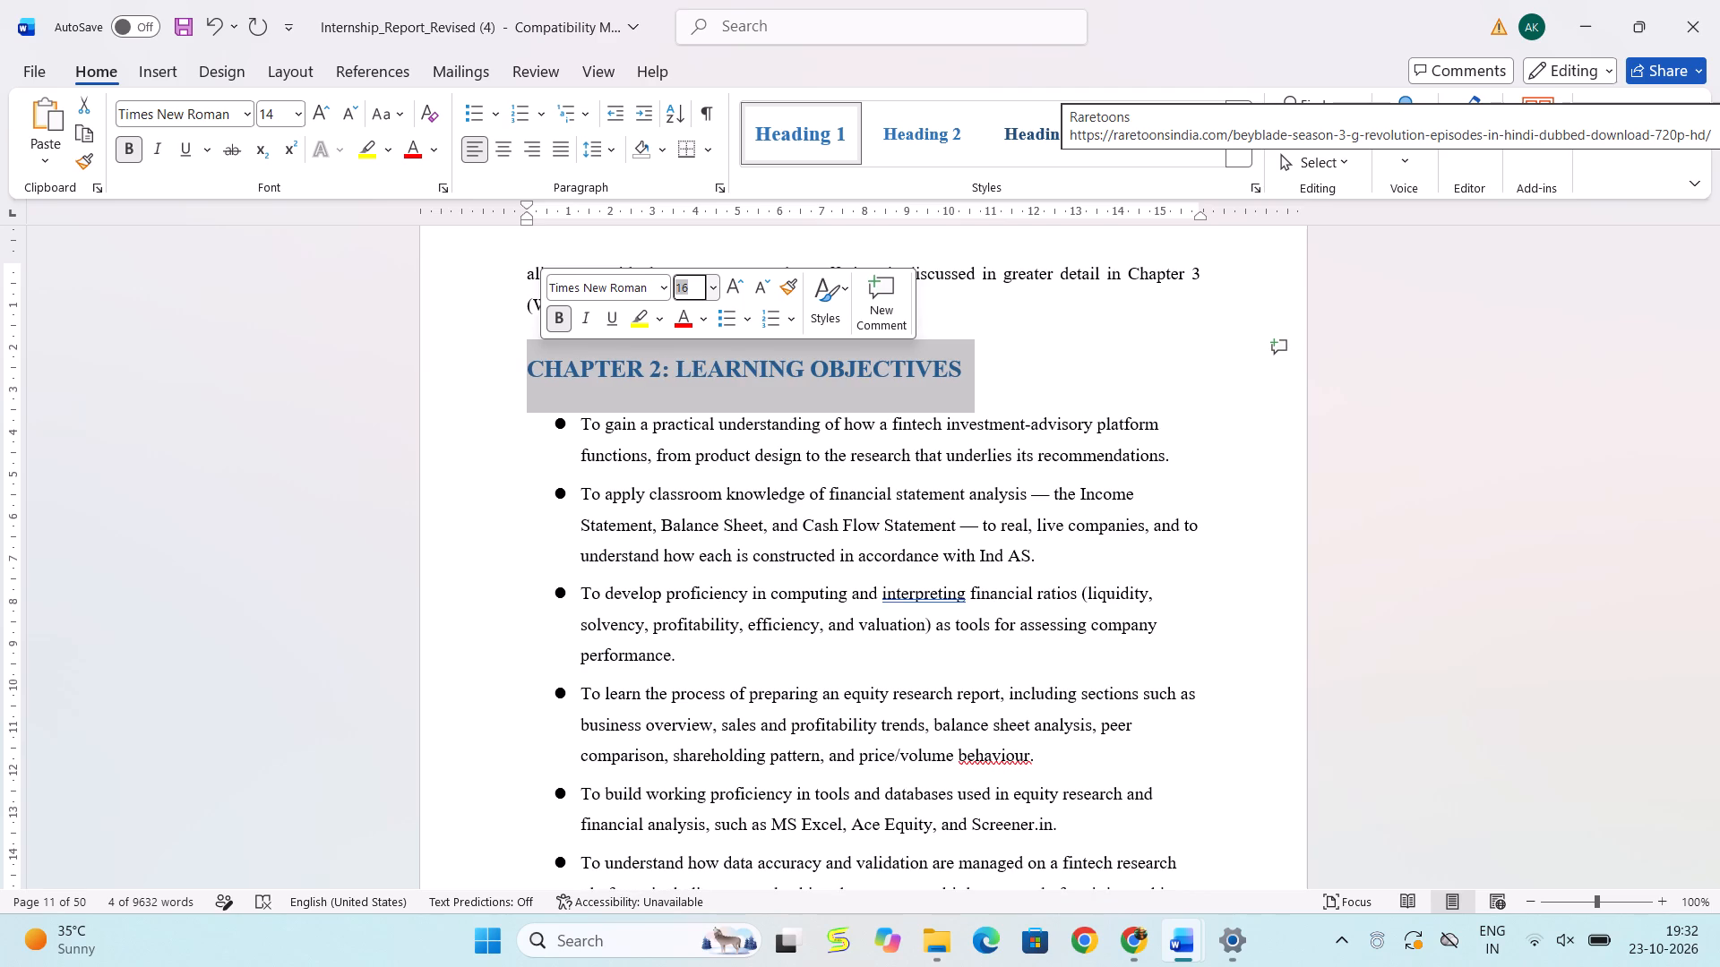
left_click(508, 156)
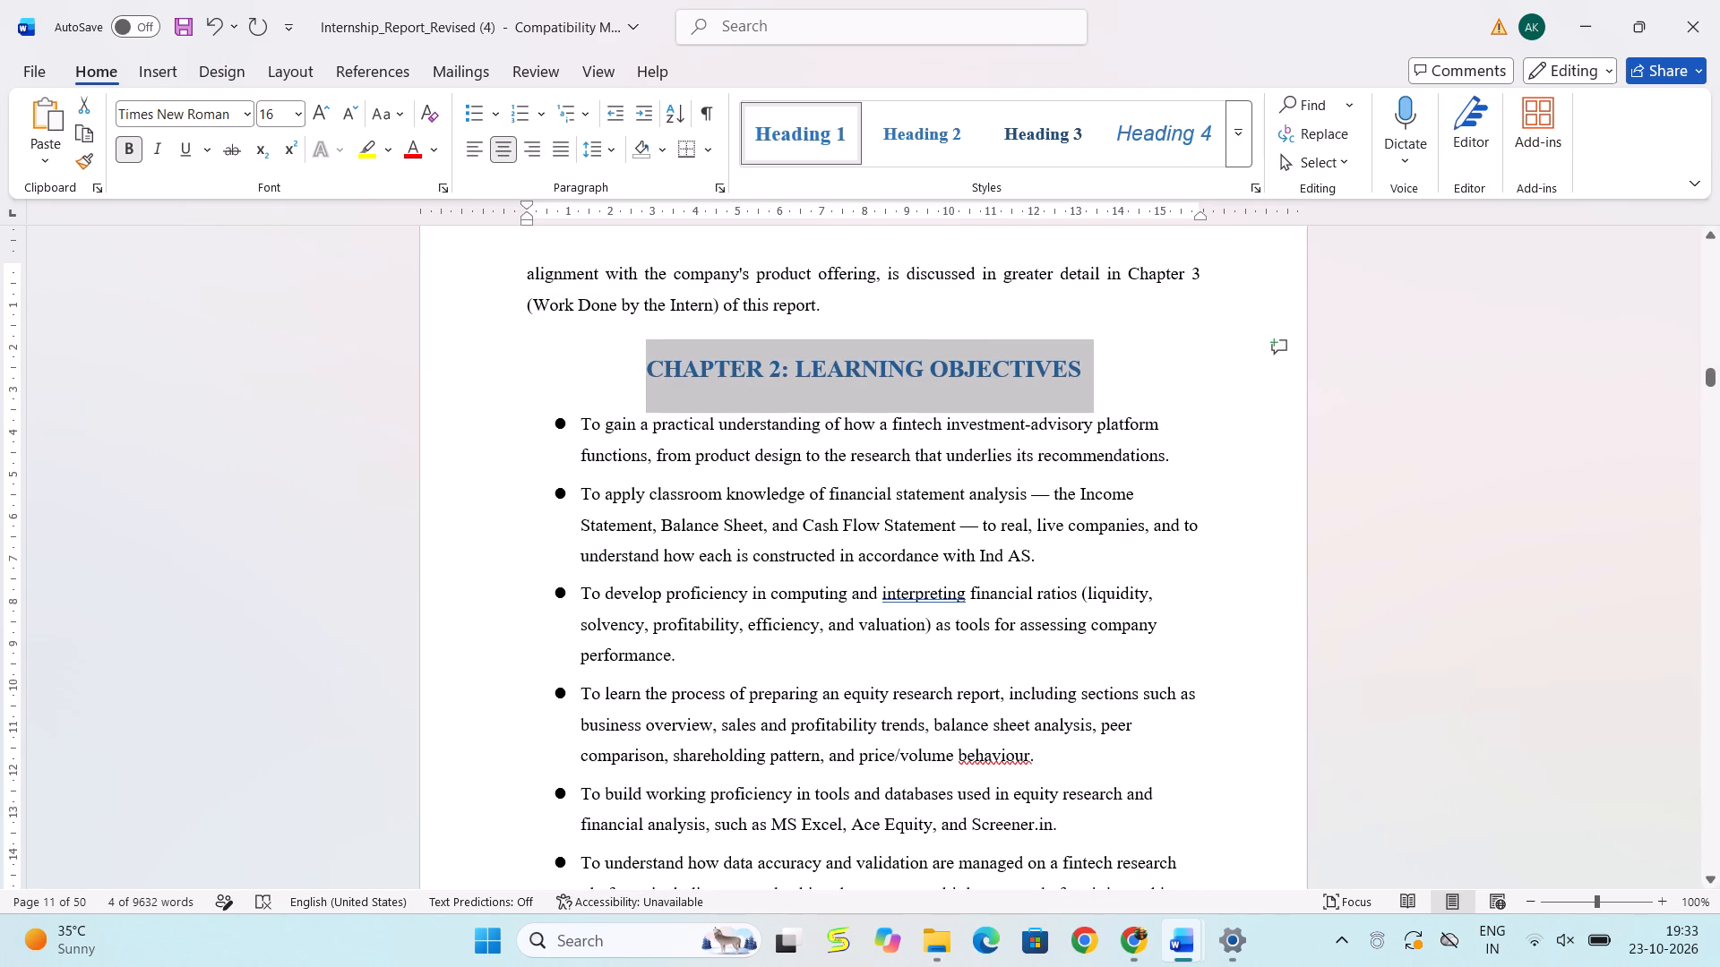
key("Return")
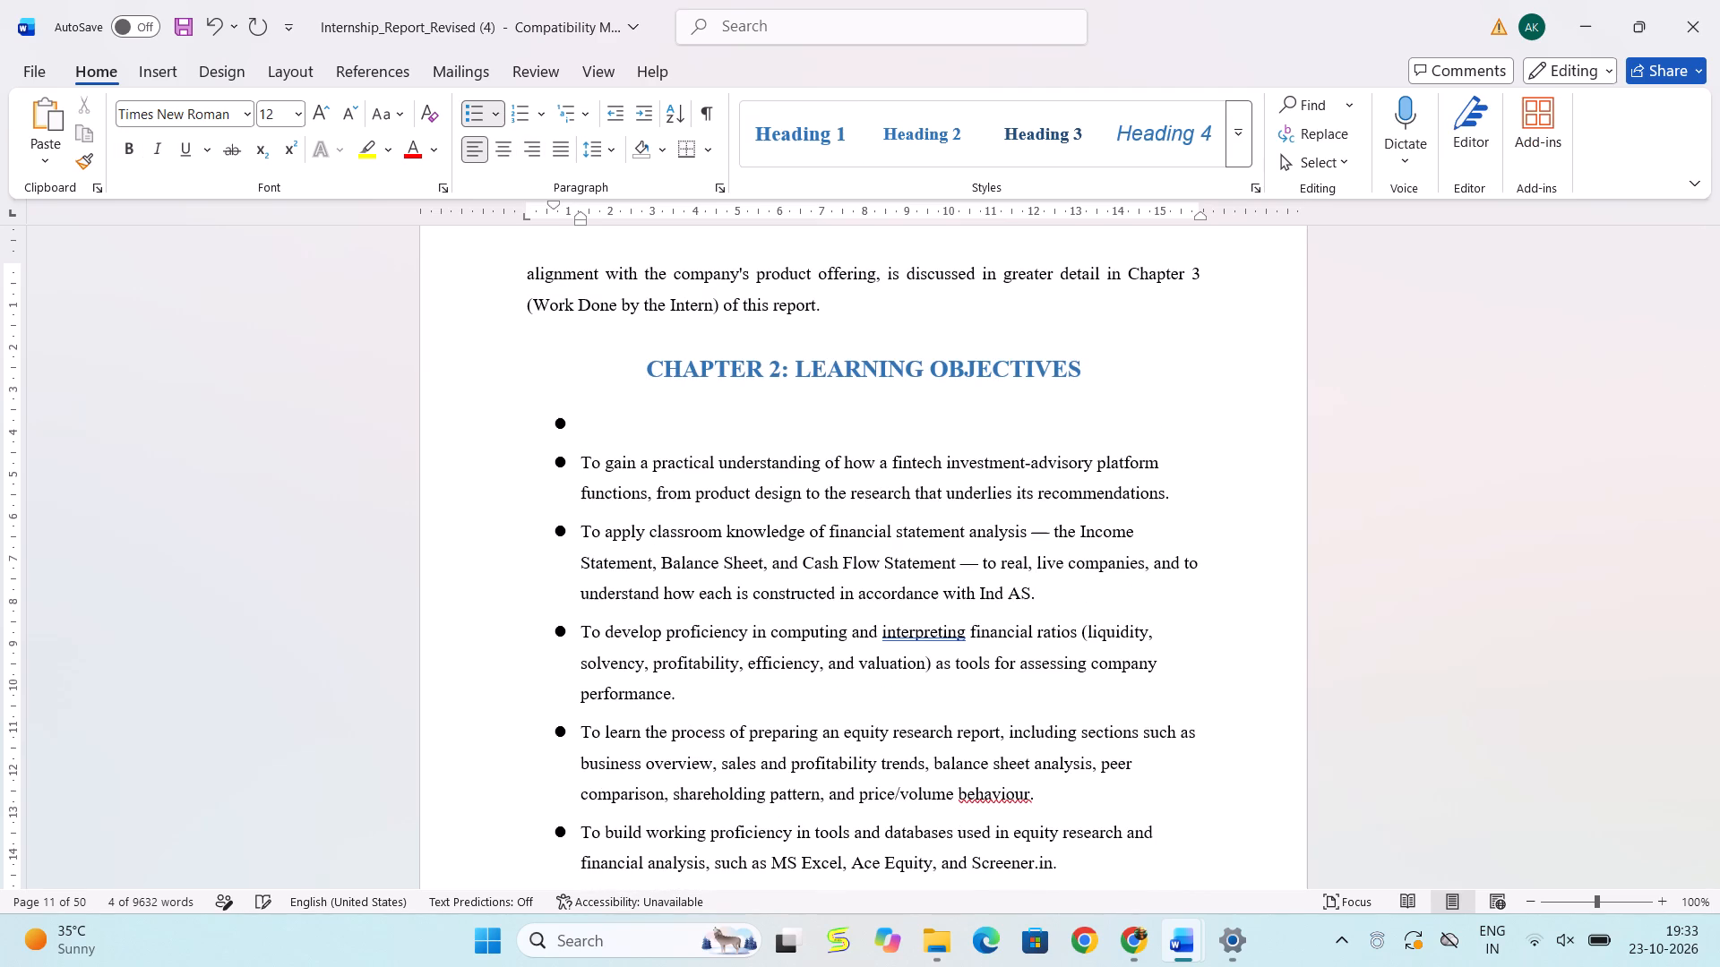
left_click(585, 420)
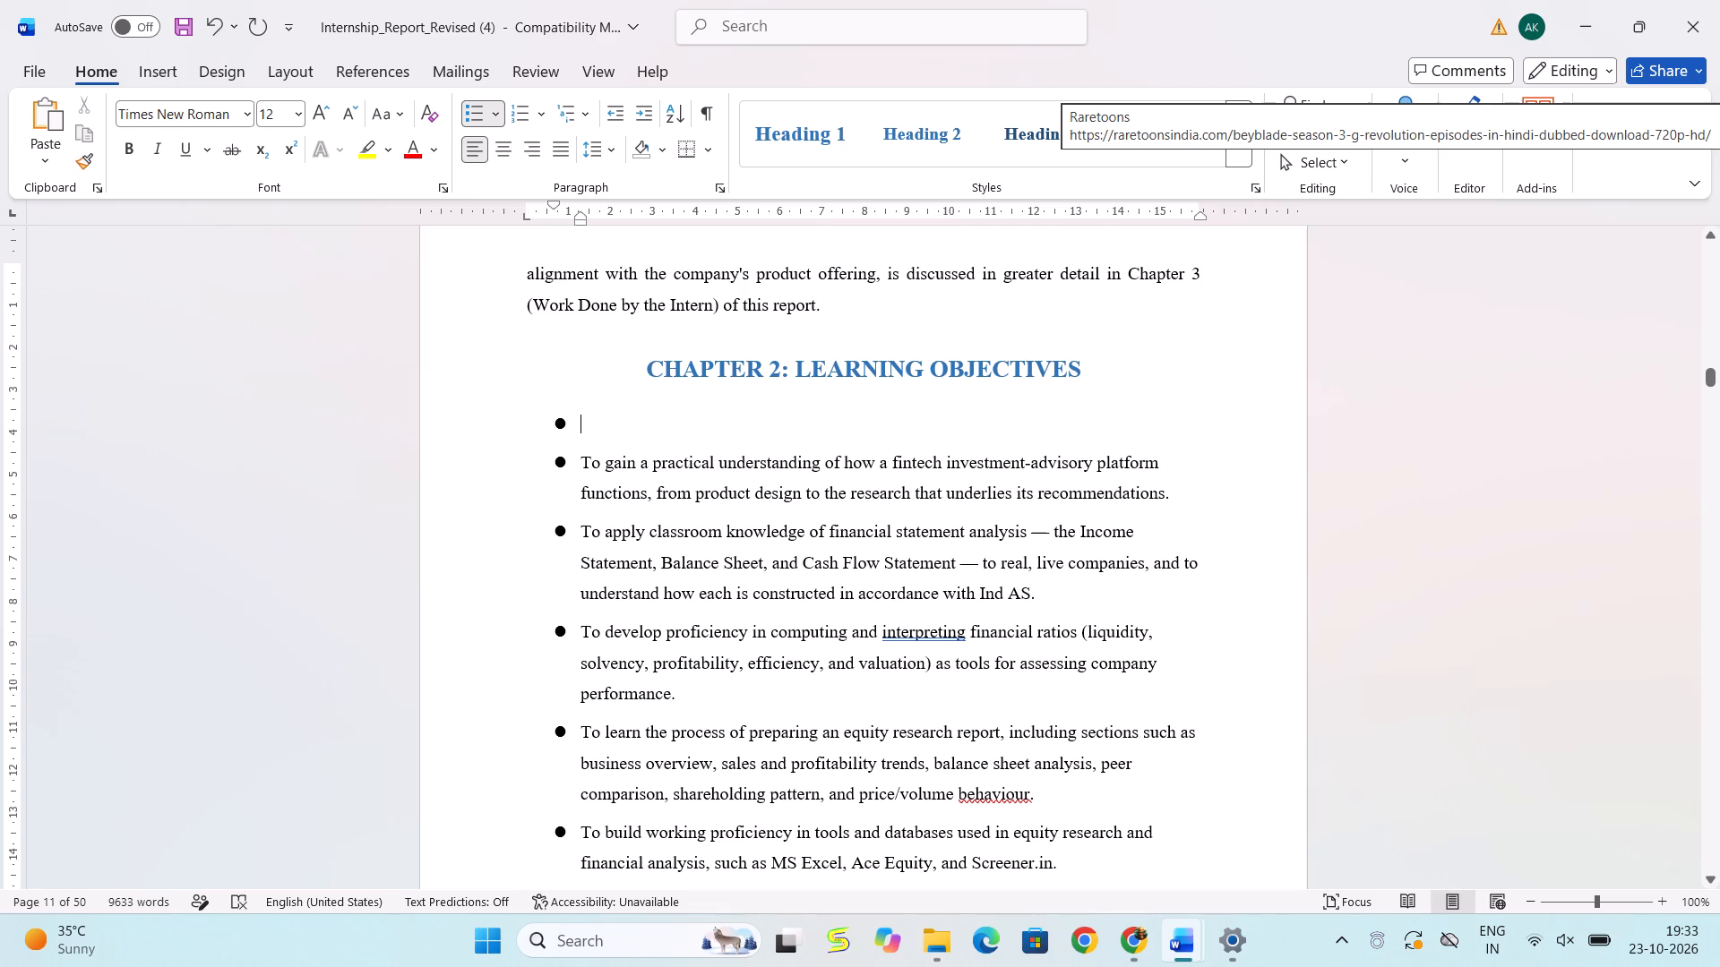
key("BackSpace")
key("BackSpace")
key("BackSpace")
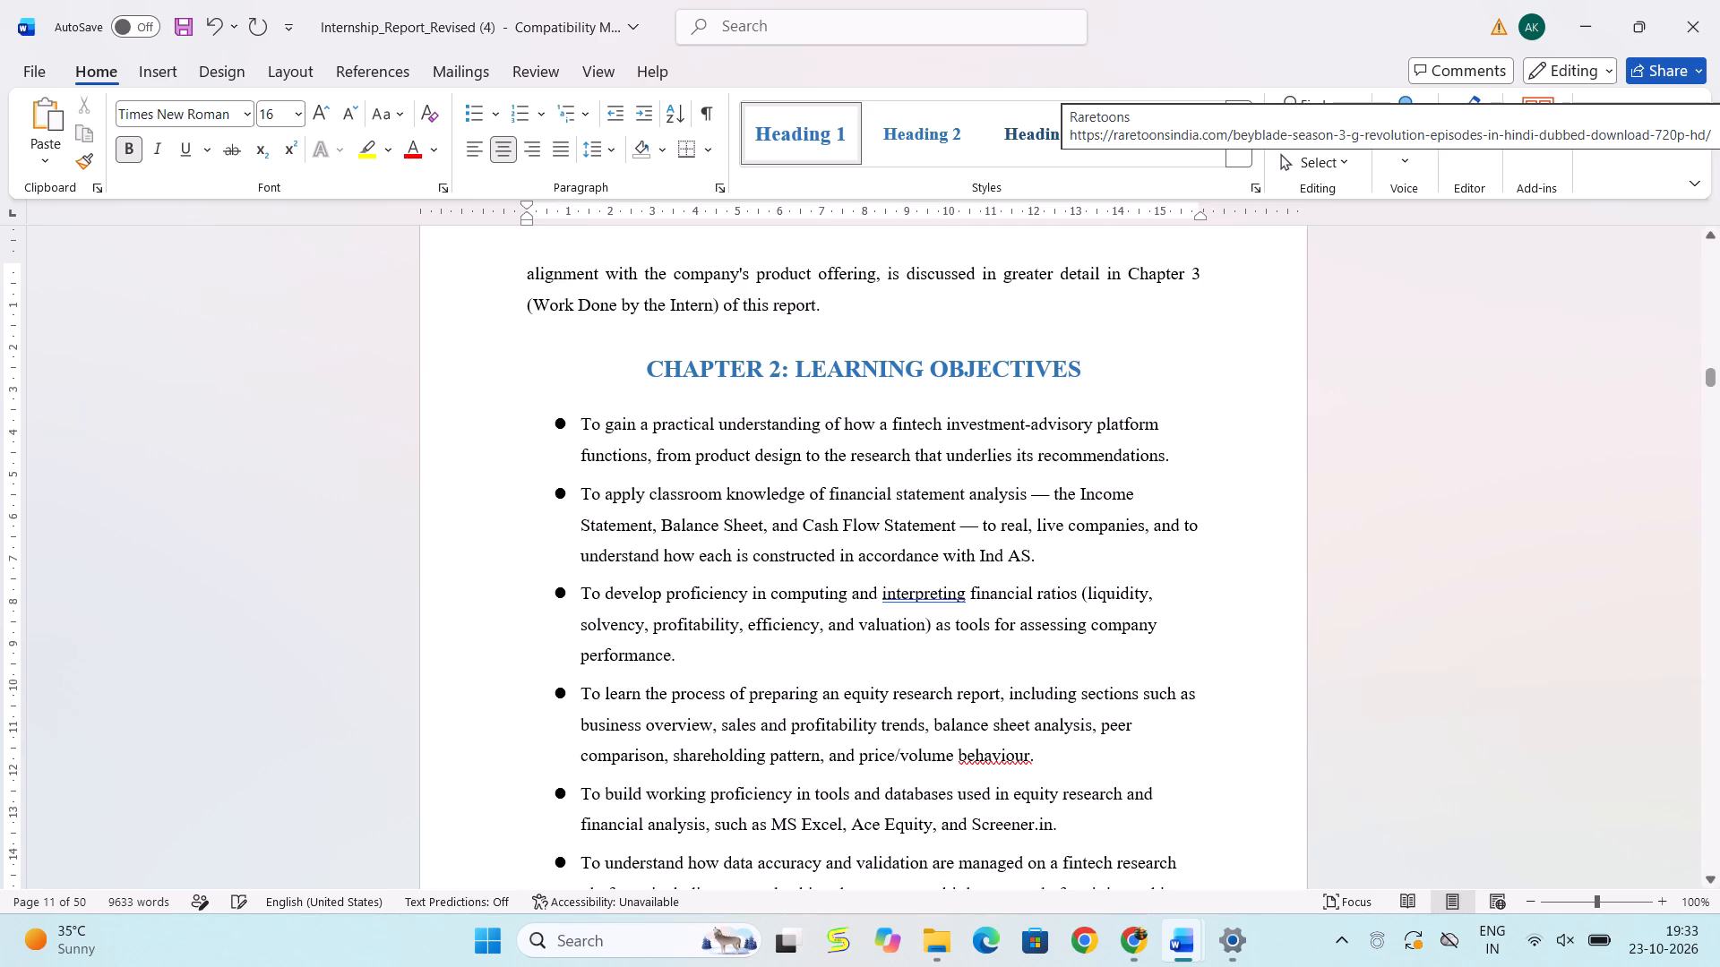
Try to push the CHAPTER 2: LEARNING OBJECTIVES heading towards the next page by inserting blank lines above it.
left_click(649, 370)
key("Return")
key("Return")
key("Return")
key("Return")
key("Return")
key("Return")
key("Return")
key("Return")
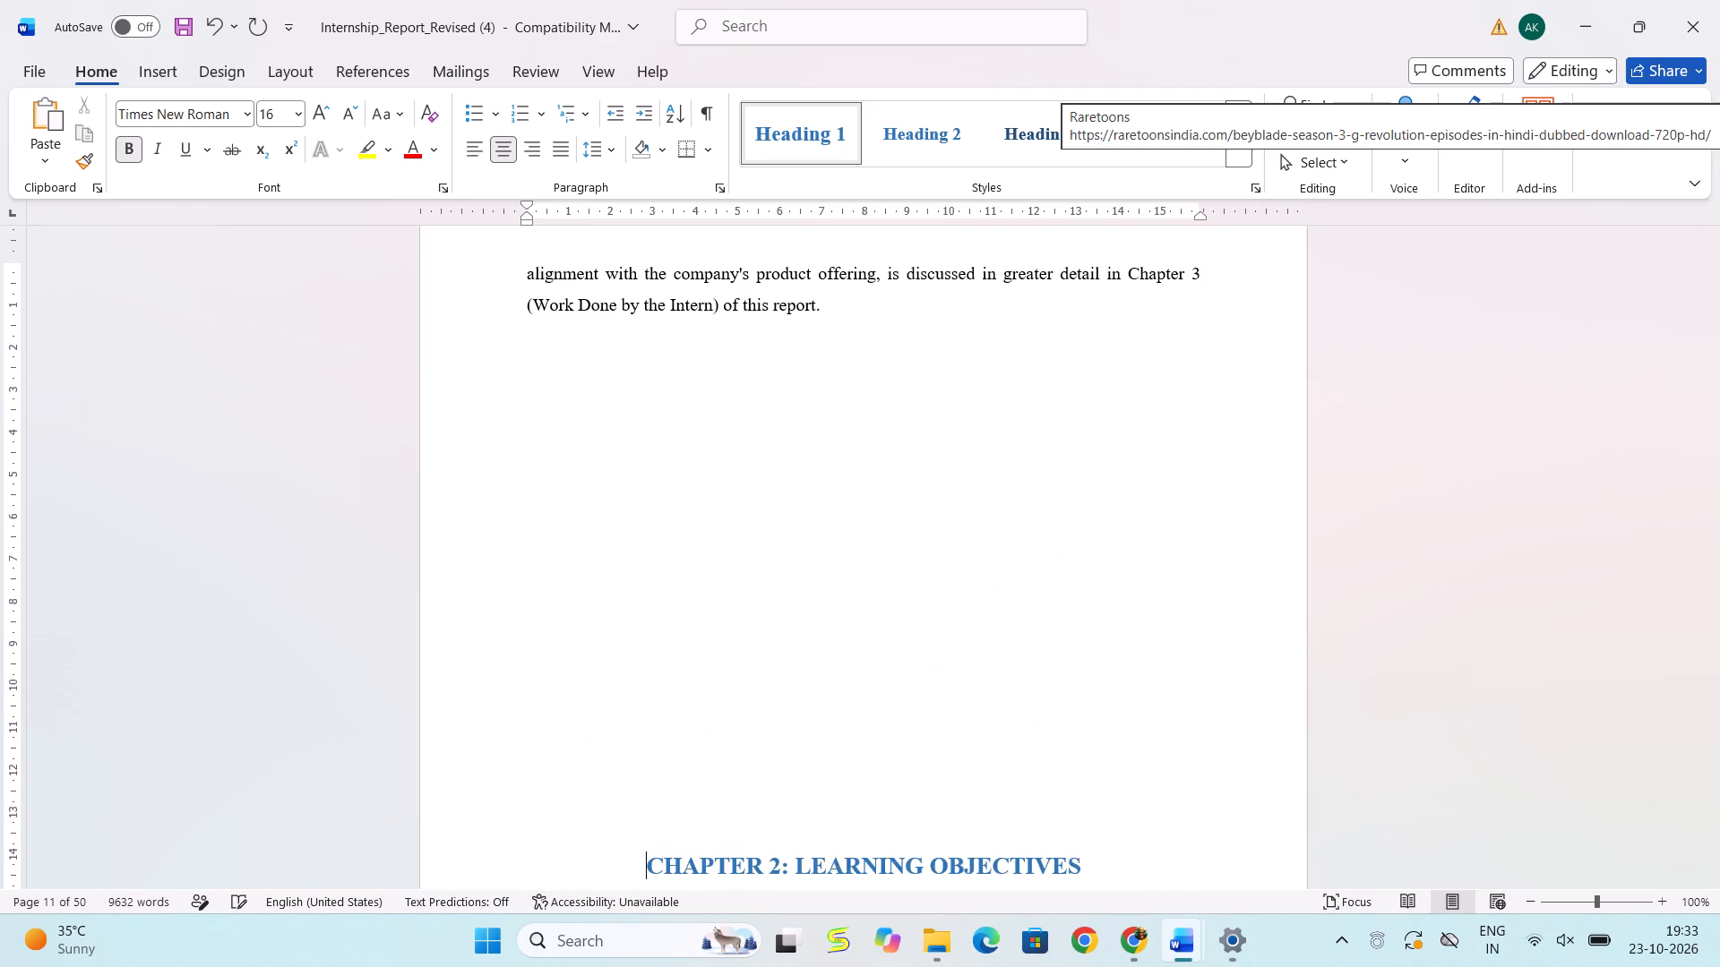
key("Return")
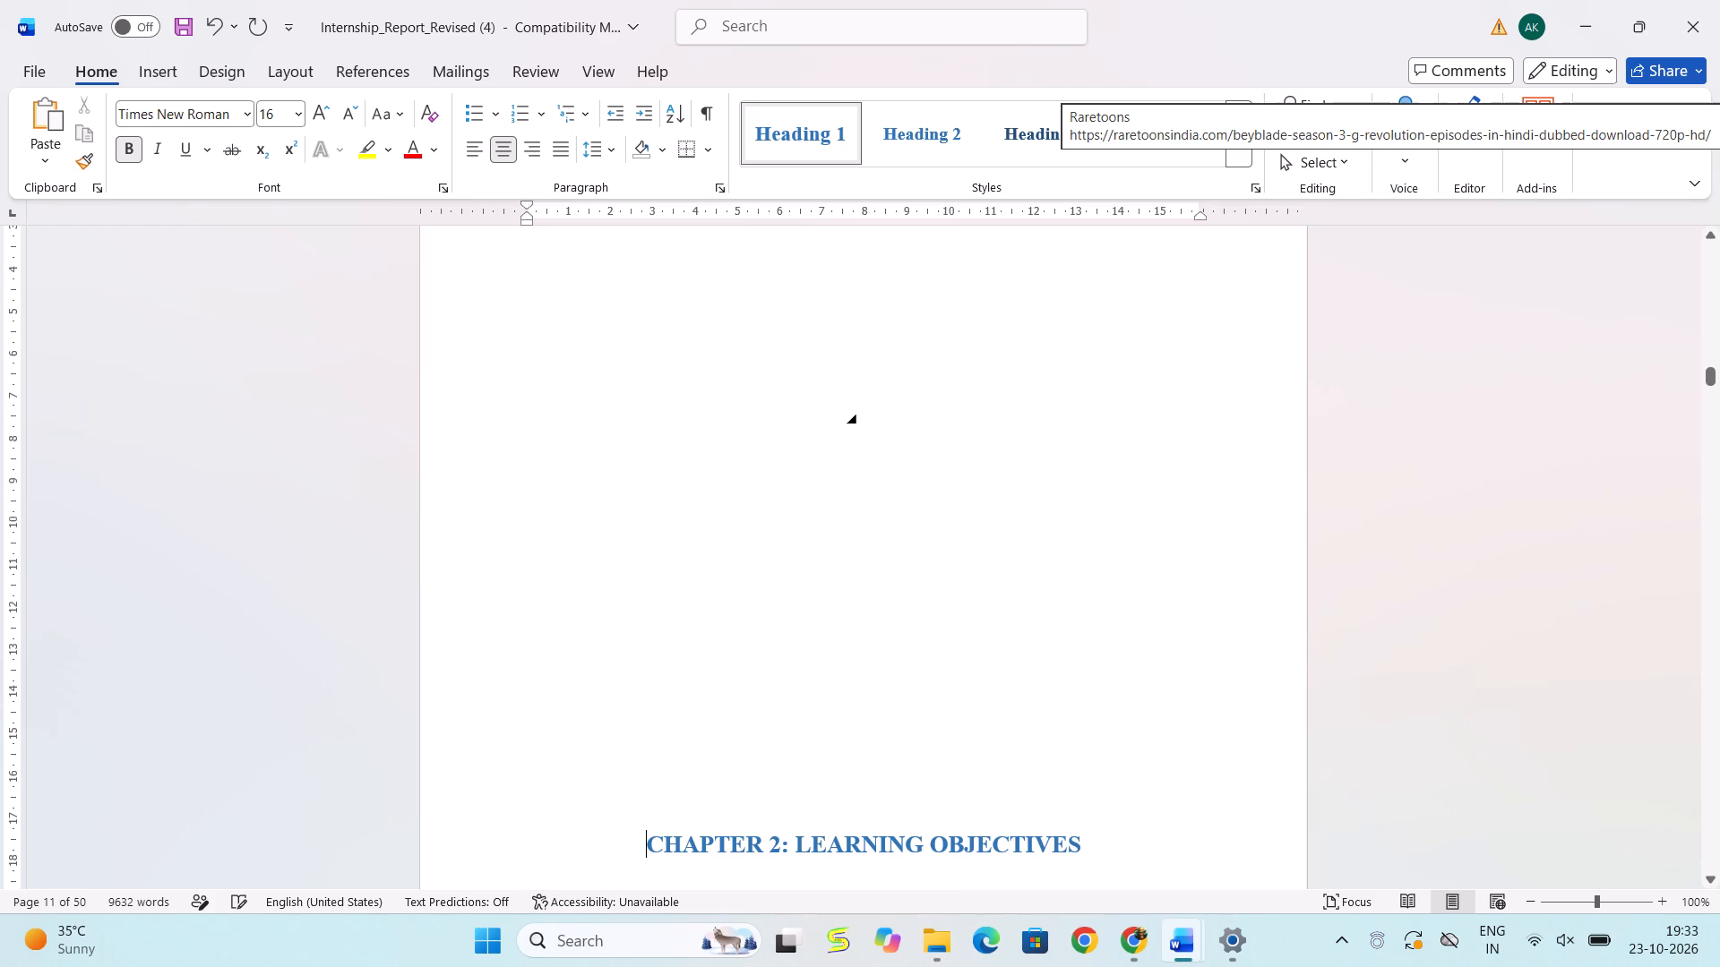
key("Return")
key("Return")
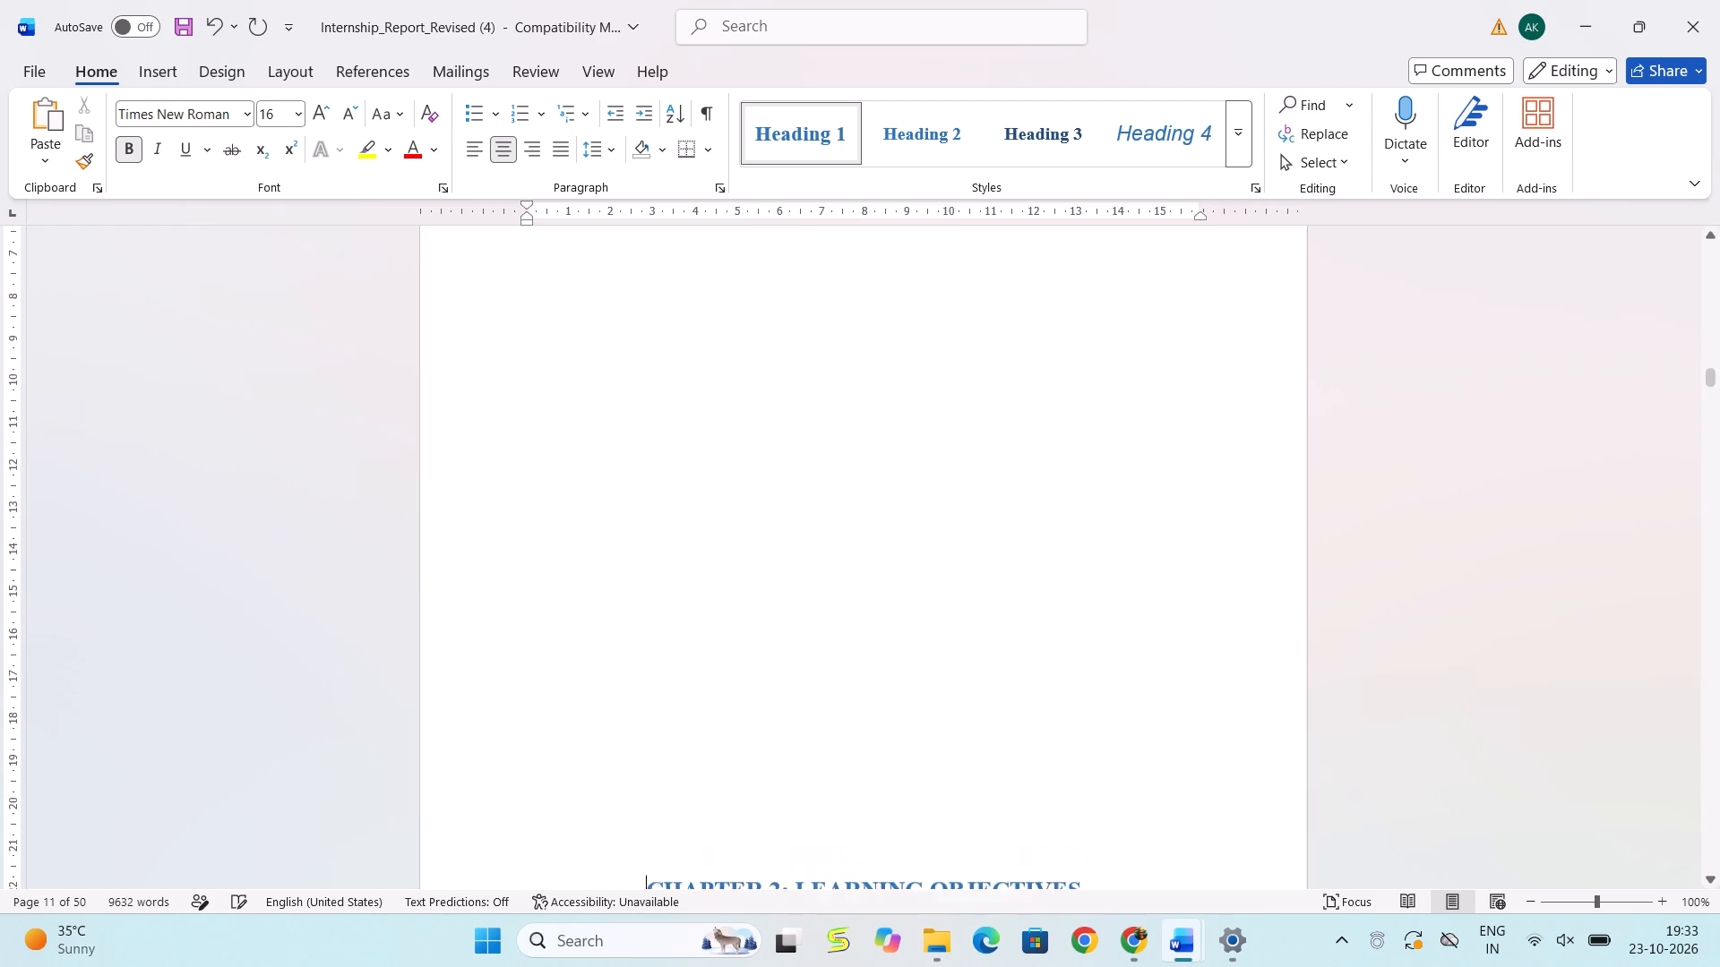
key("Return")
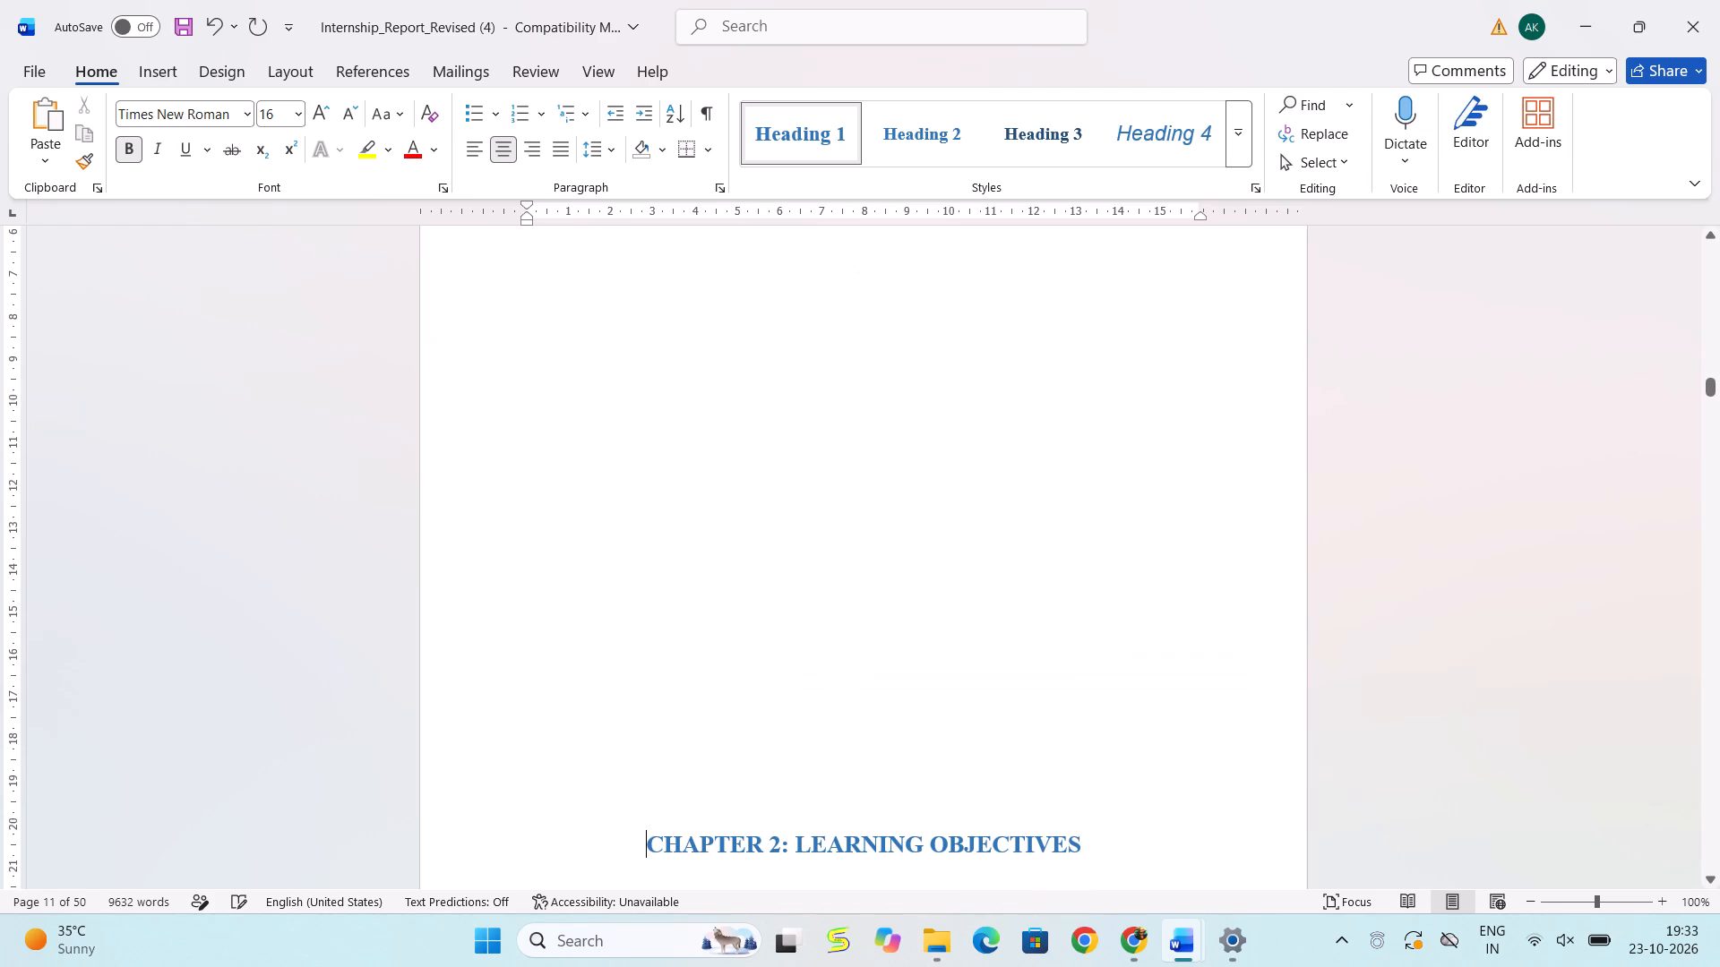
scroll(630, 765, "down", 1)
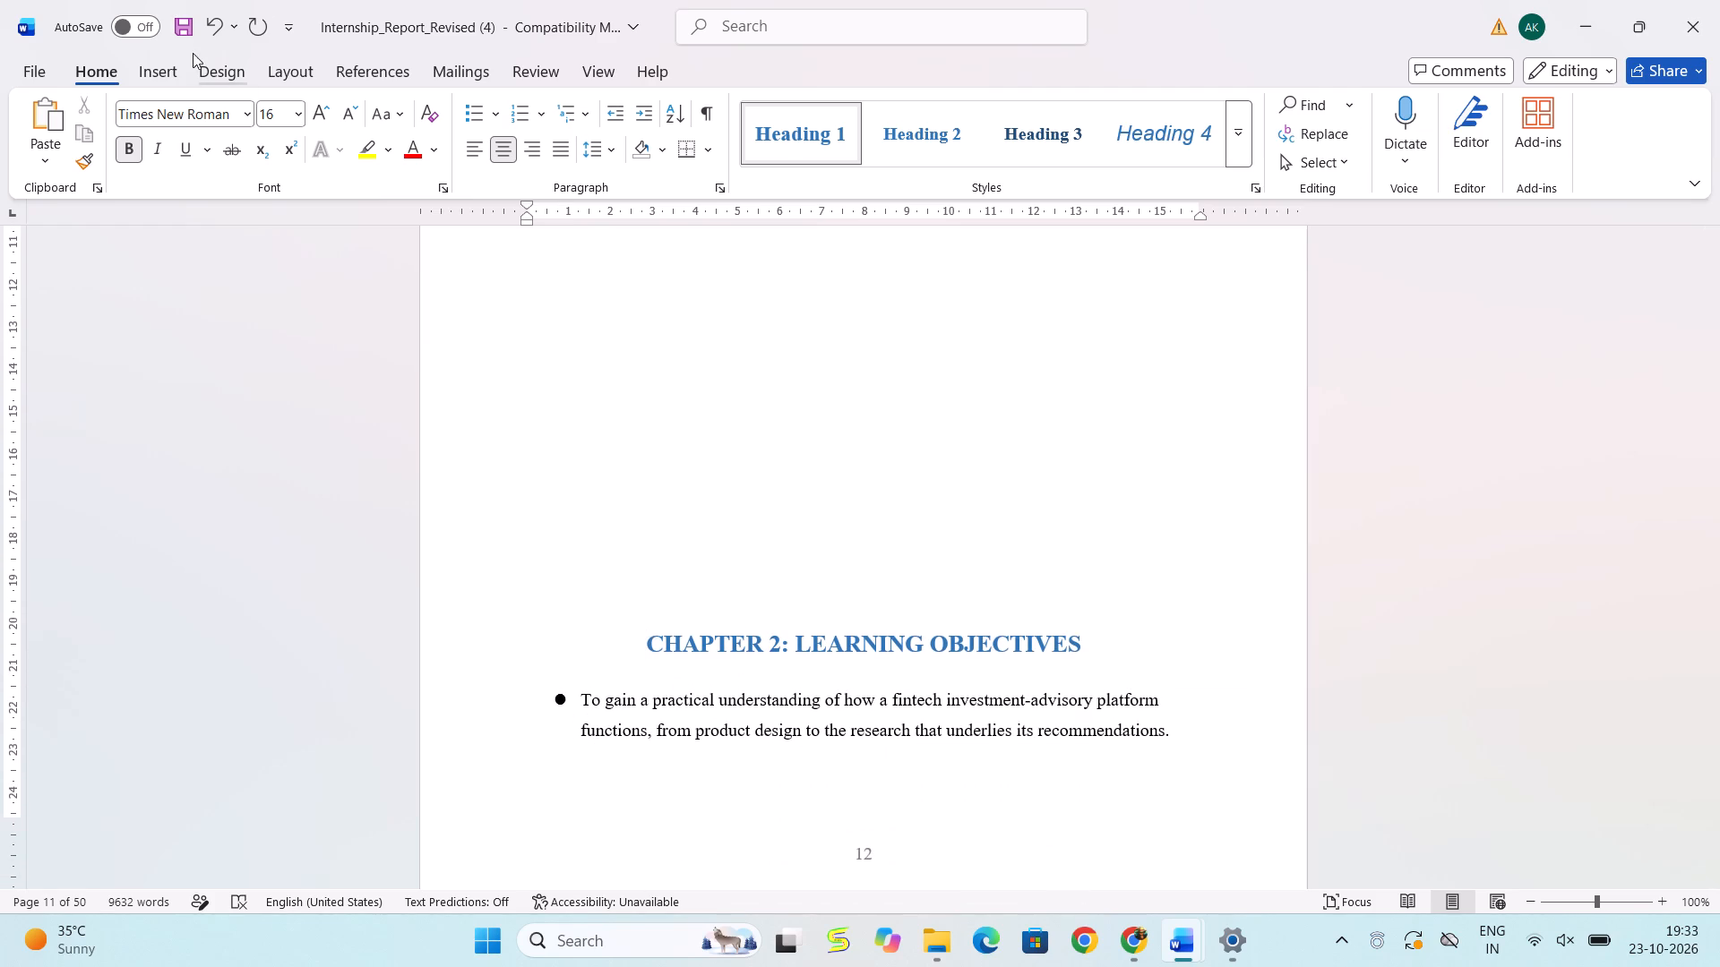
Undo the blank lines, the Chapter 2 heading's centring and enlargement, and the removal of the page break after section 1.8.
triple_click(213, 34)
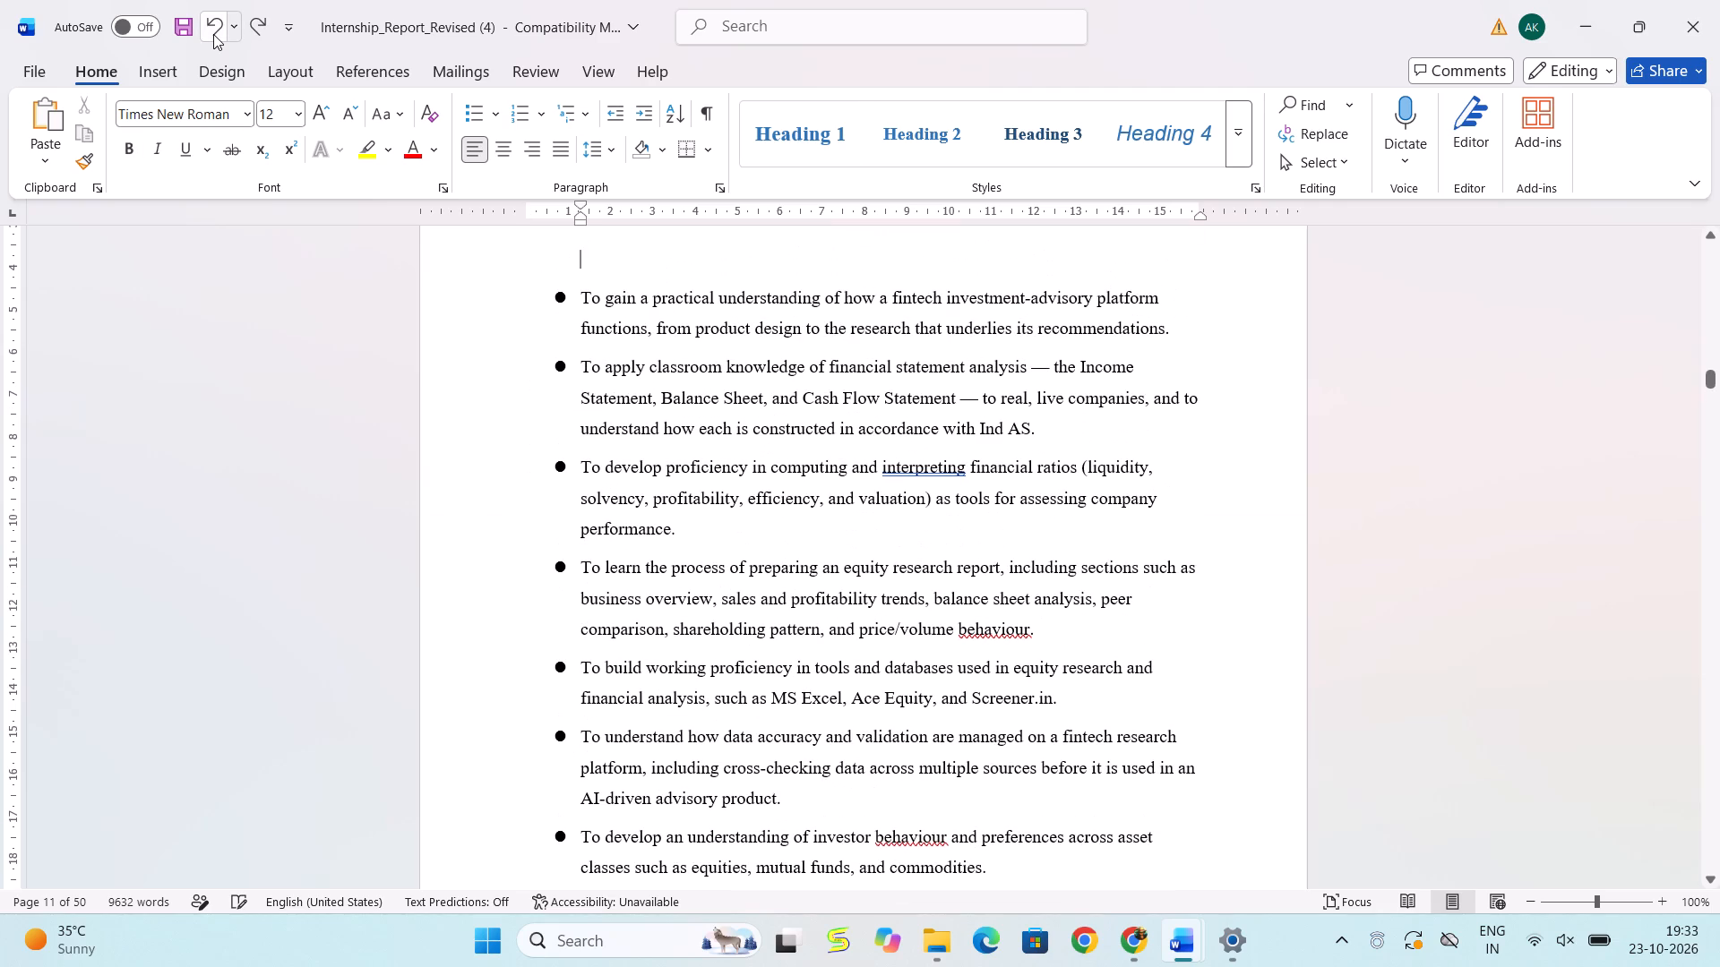
scroll(526, 290, "up", 2)
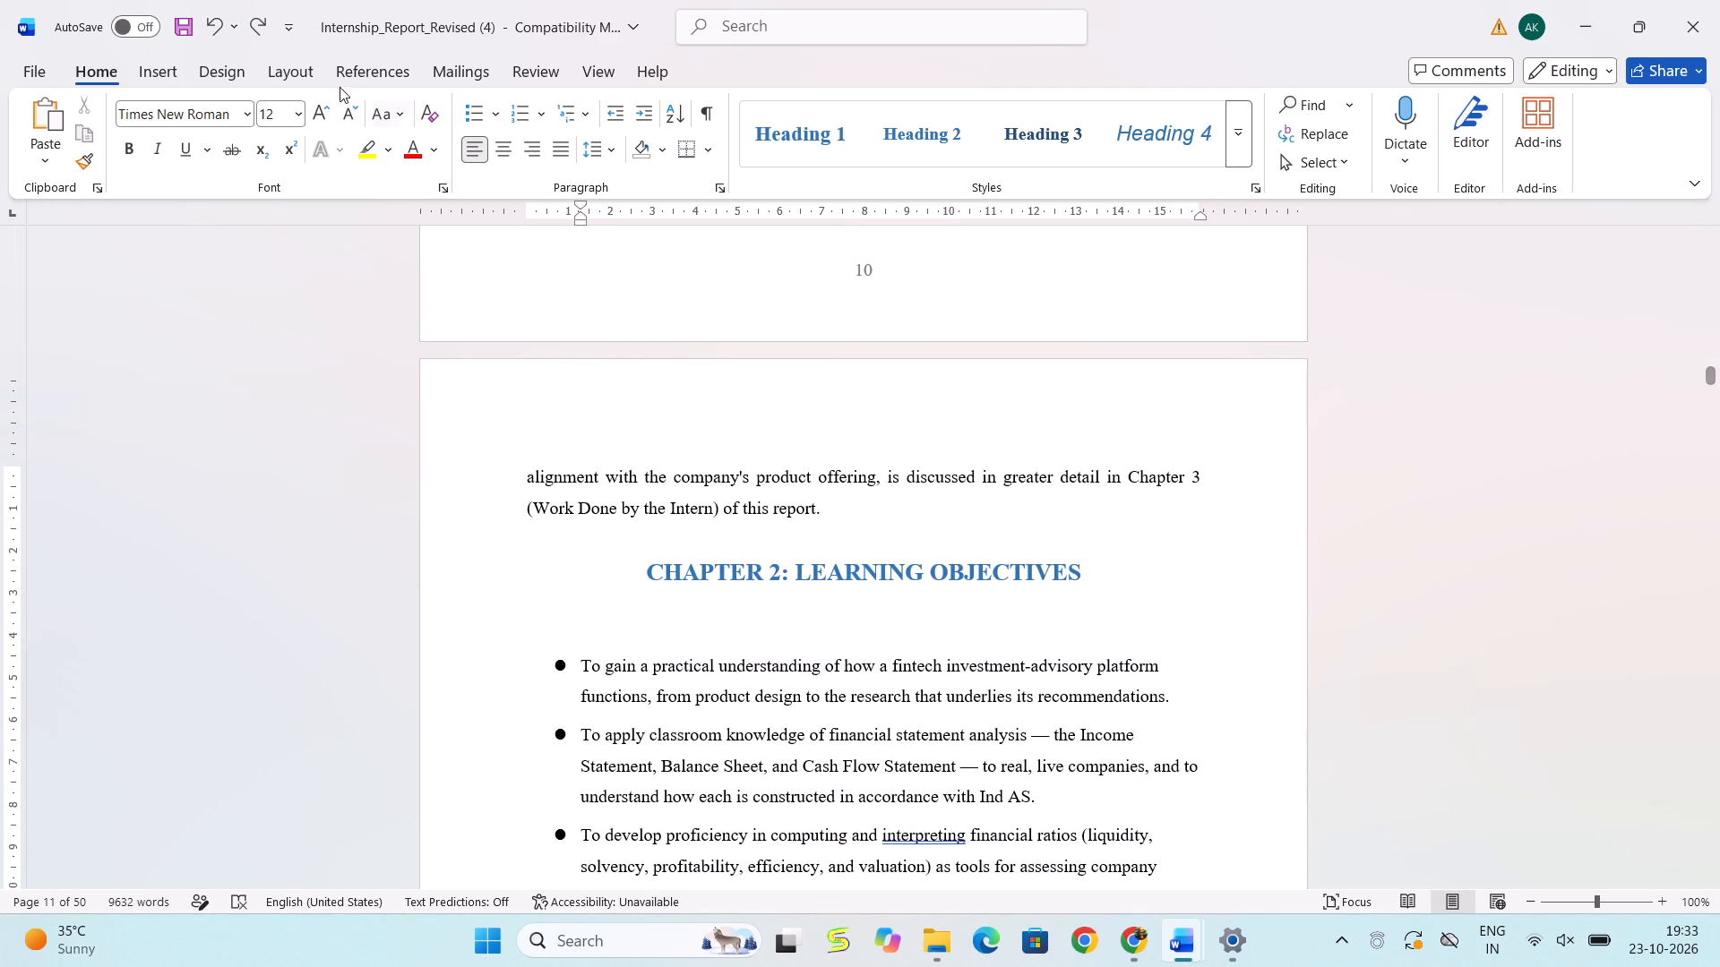
left_click(219, 31)
left_click(219, 31)
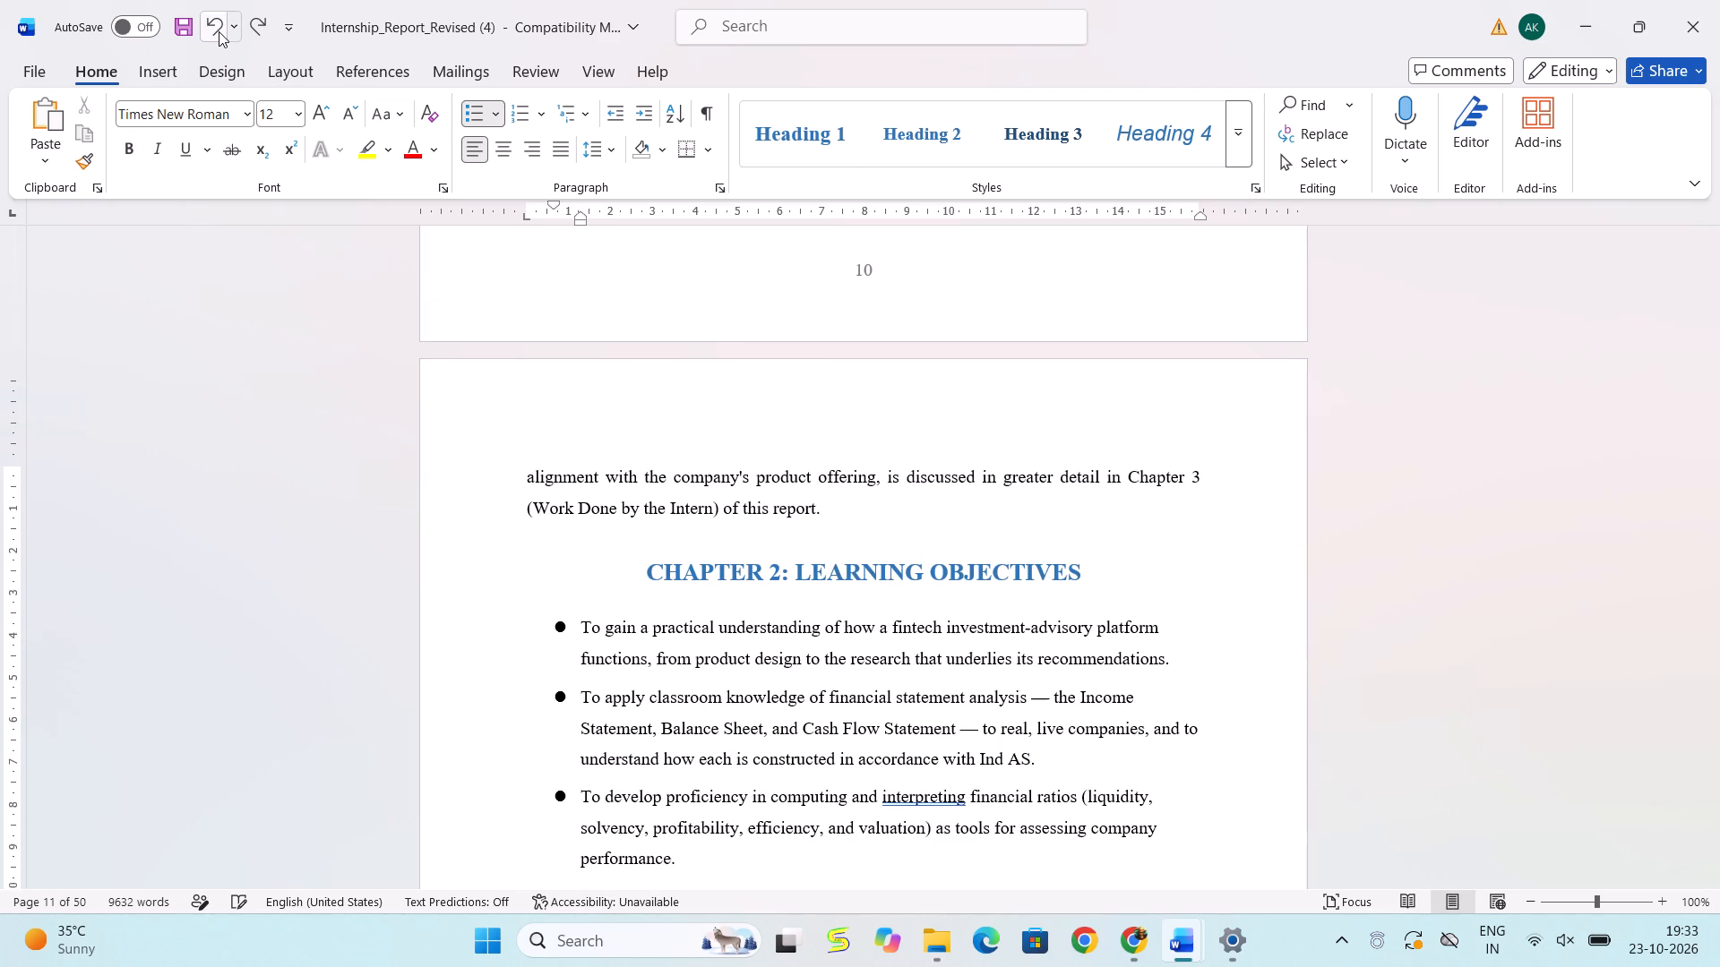
left_click(219, 31)
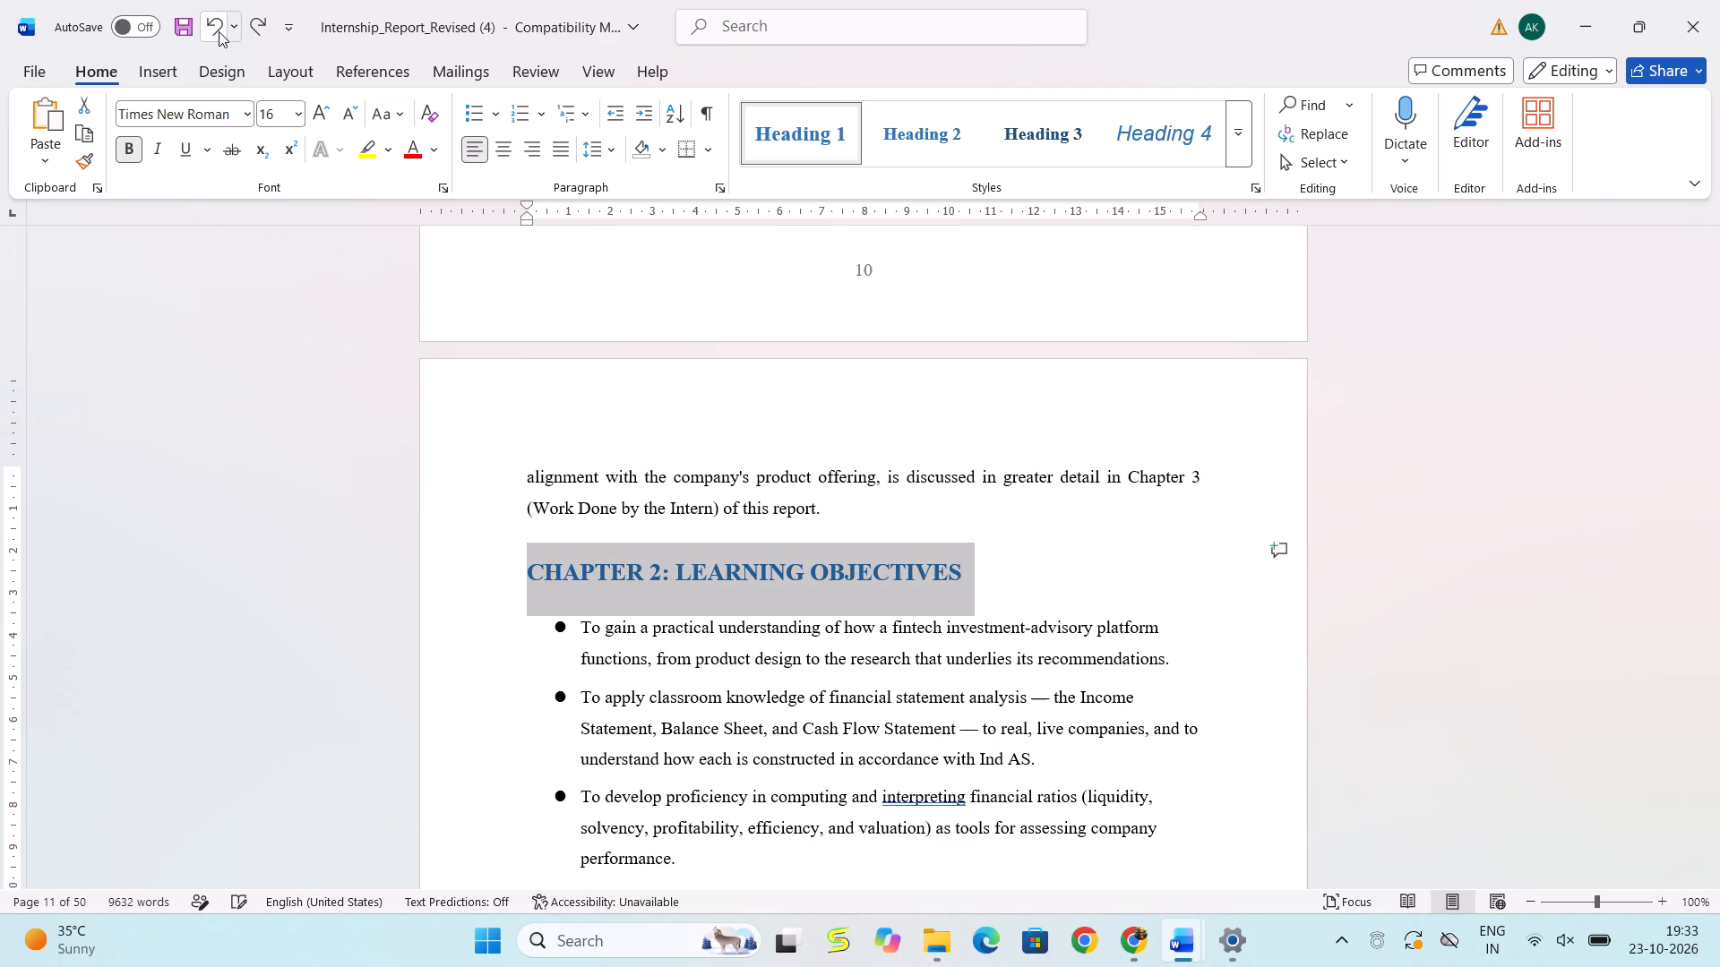
left_click(219, 31)
left_click(219, 31)
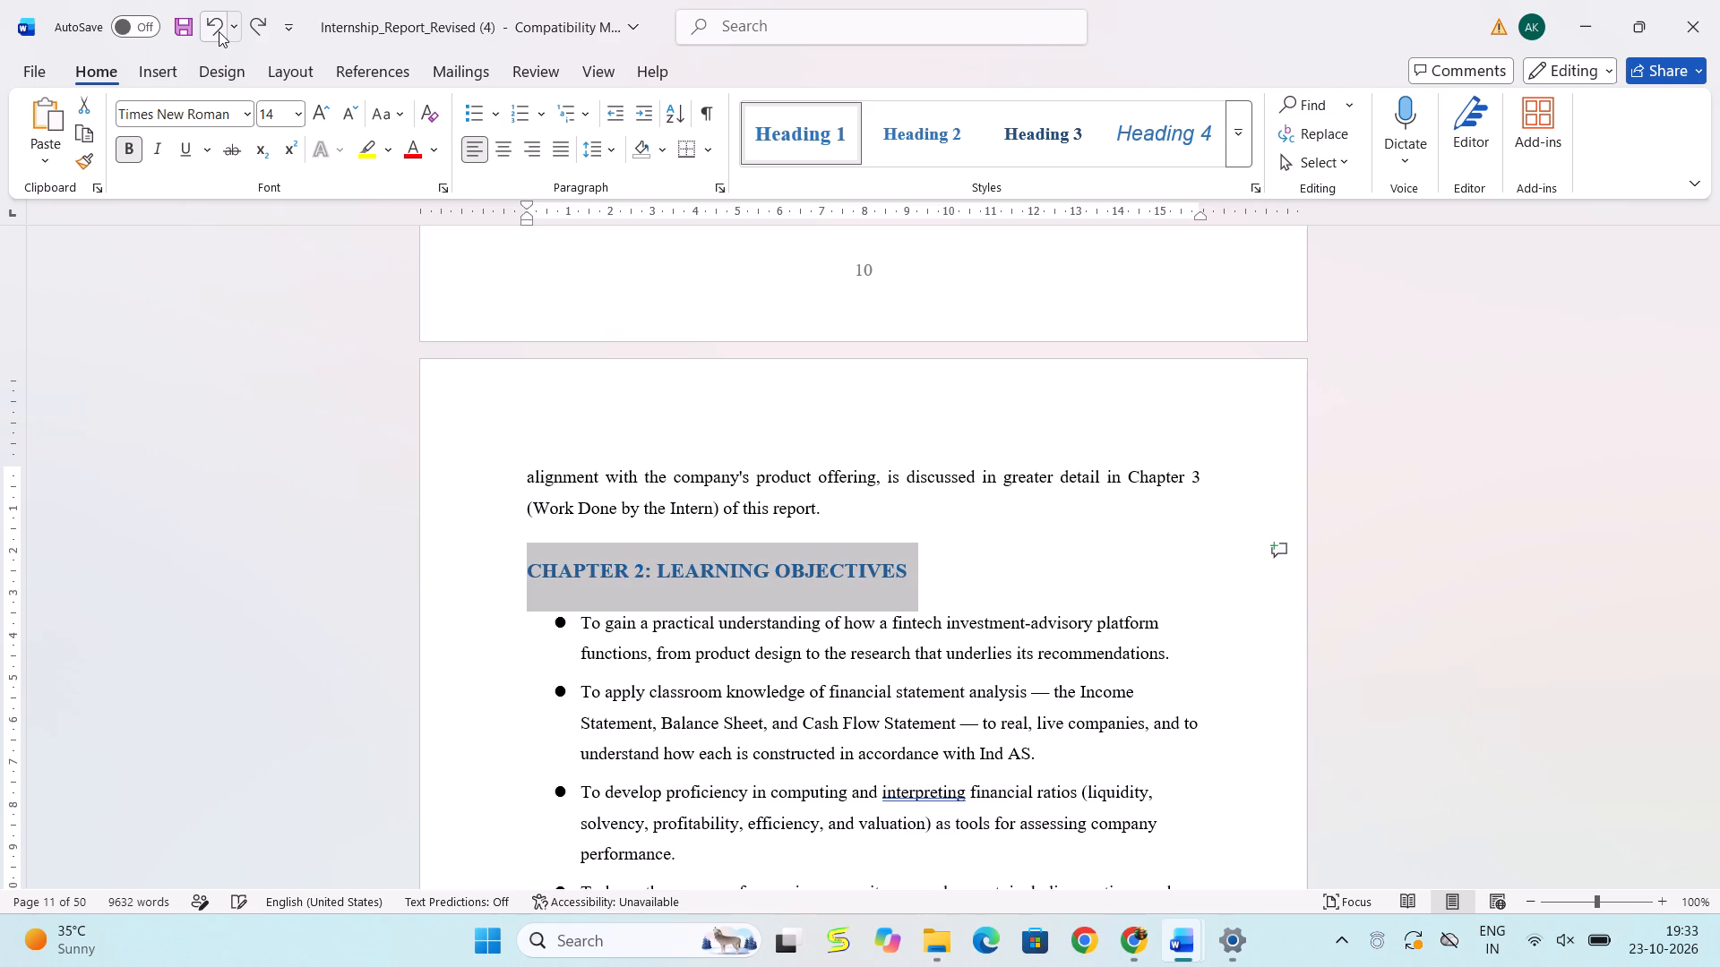
left_click(219, 31)
left_click(219, 31)
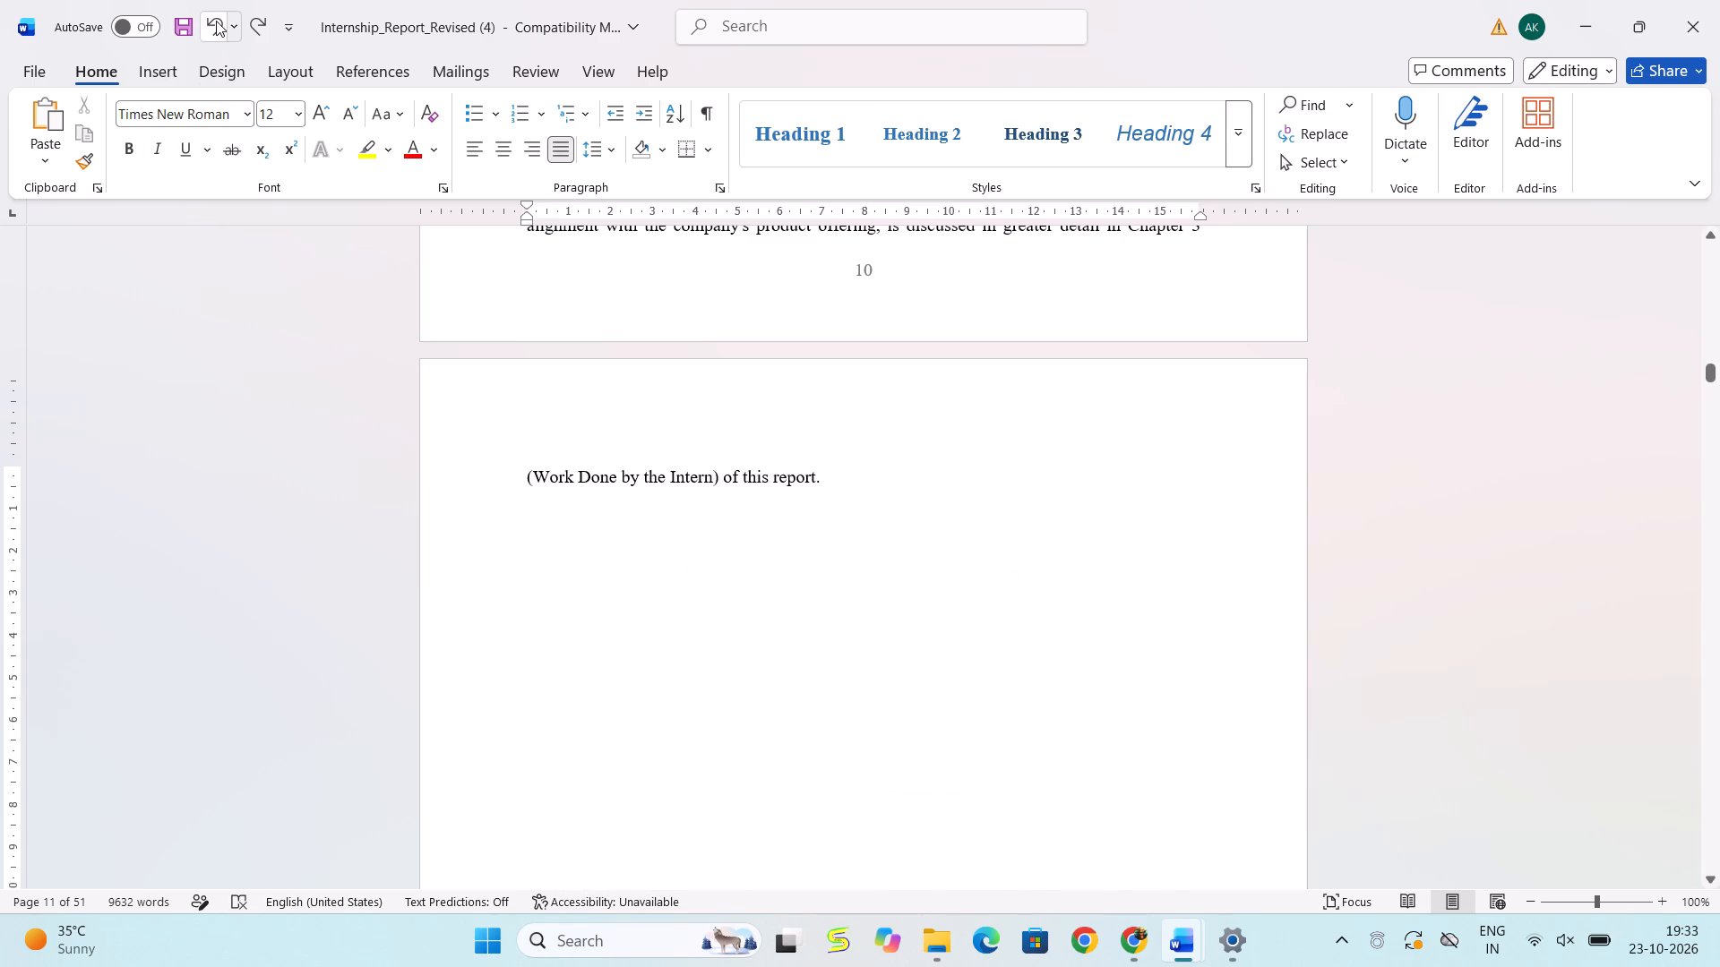
left_click(214, 21)
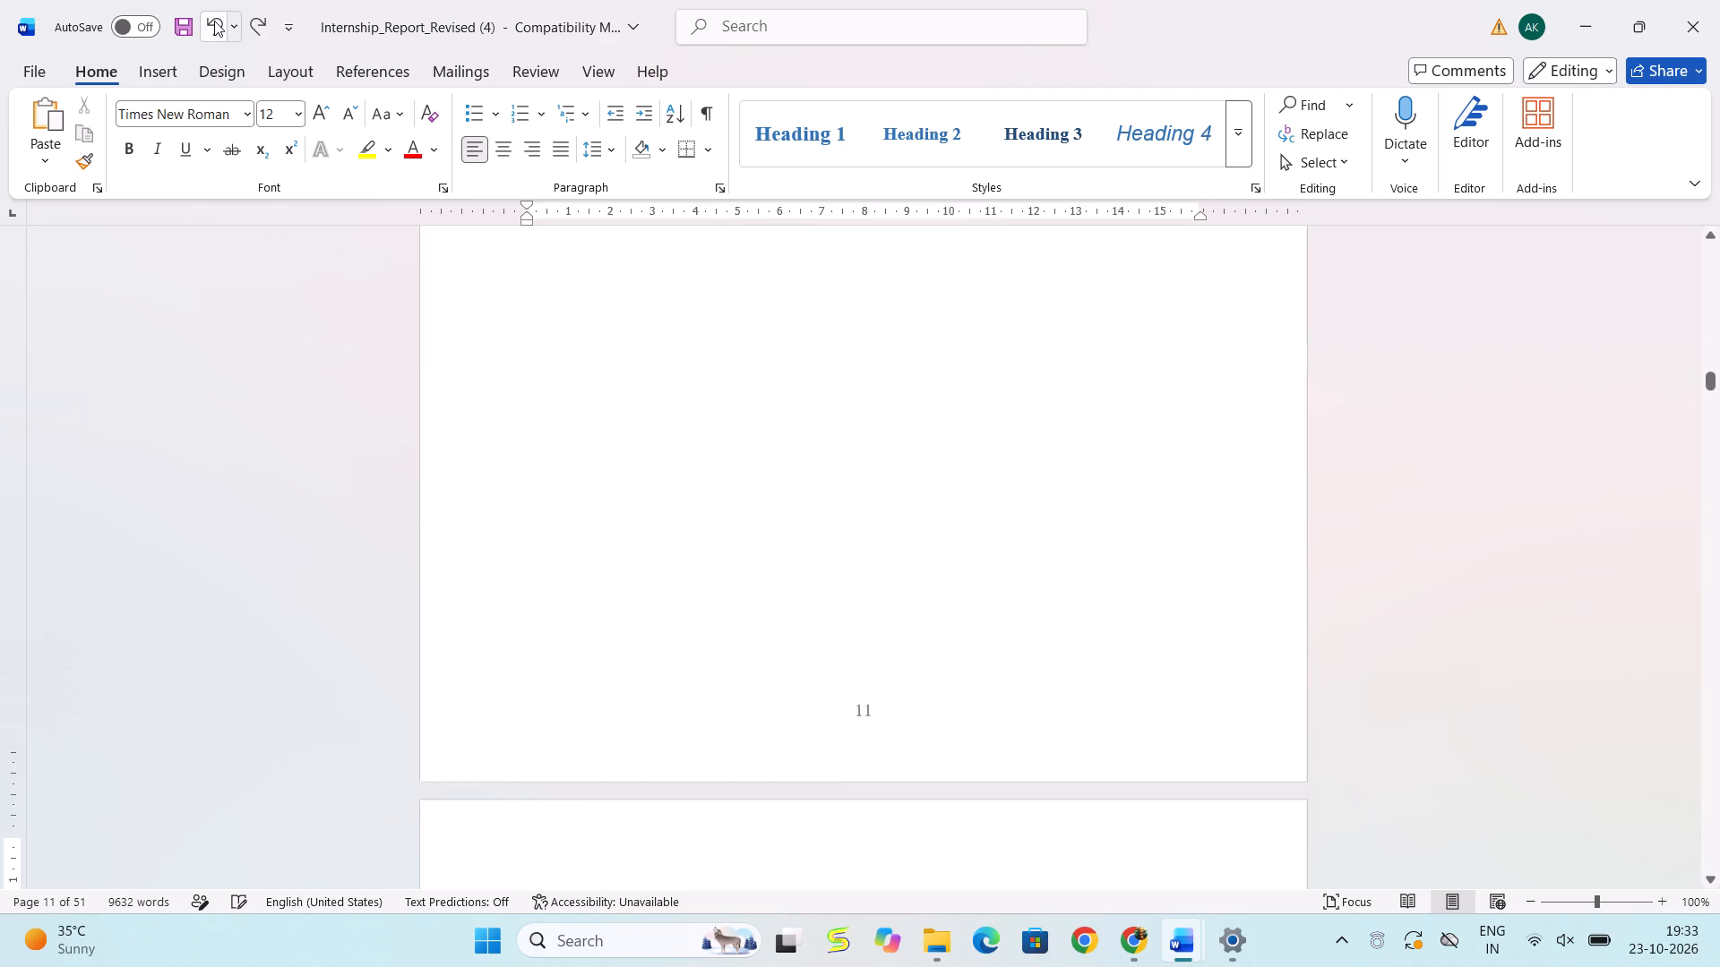
Set the CHAPTER 2: LEARNING OBJECTIVES heading on page 12 to 16 pt and centre it.
scroll(937, 540, "up", 6)
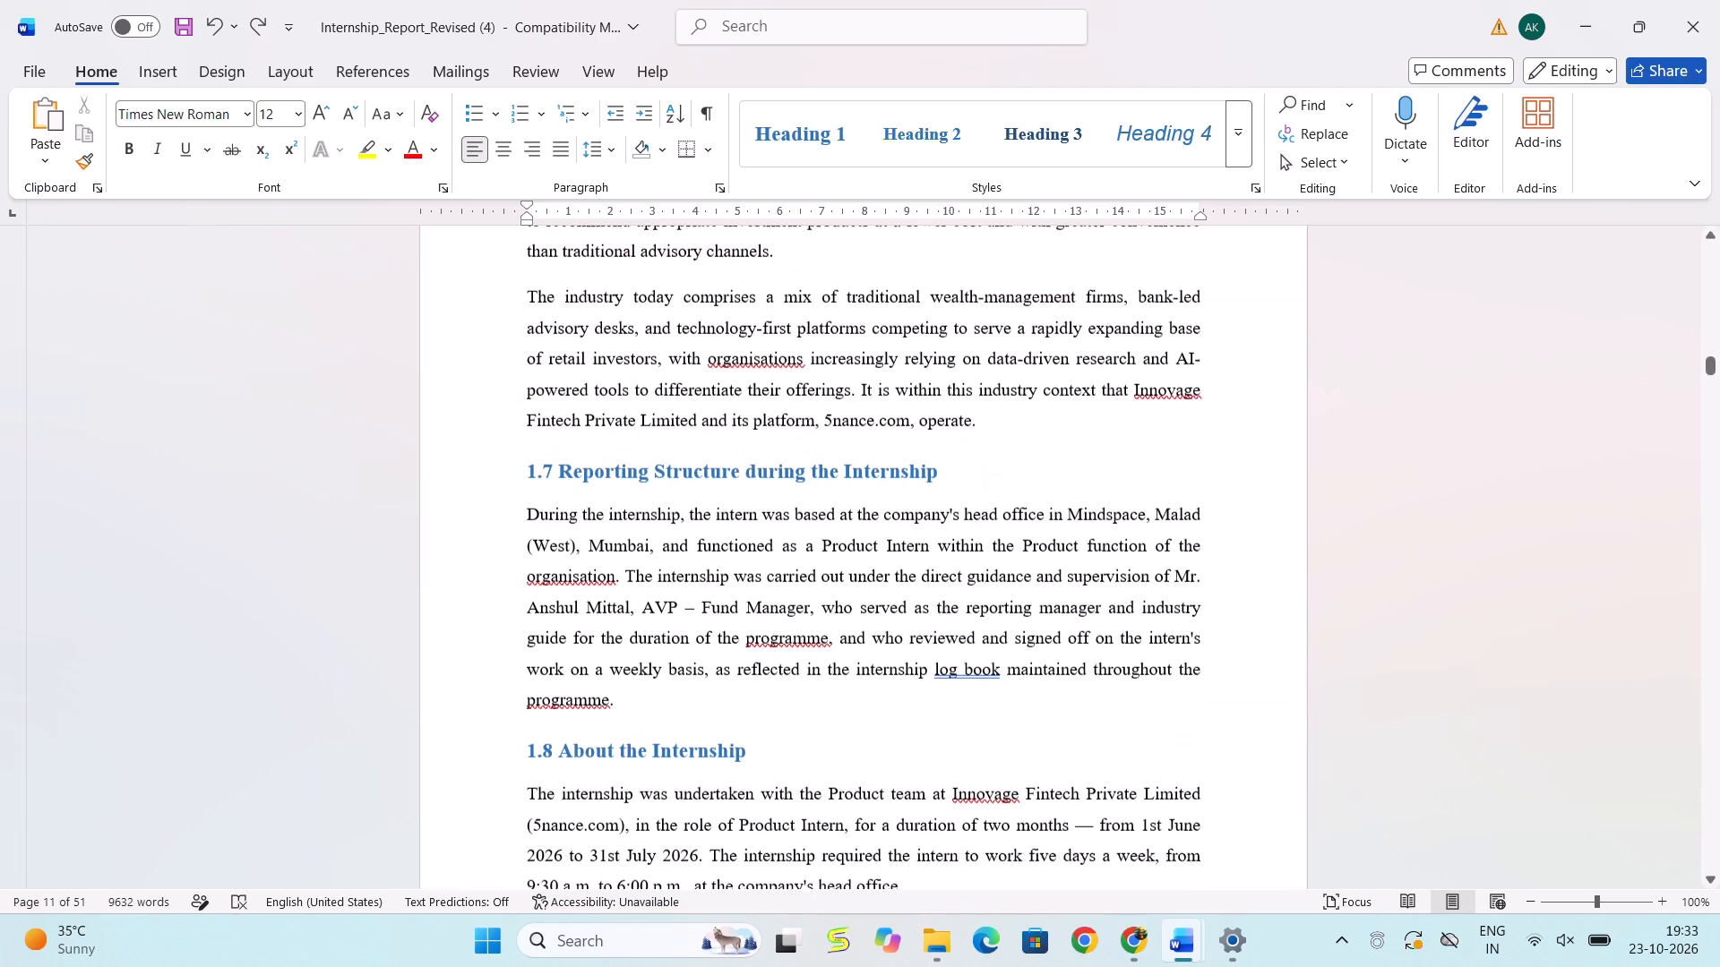
scroll(937, 540, "down", 2)
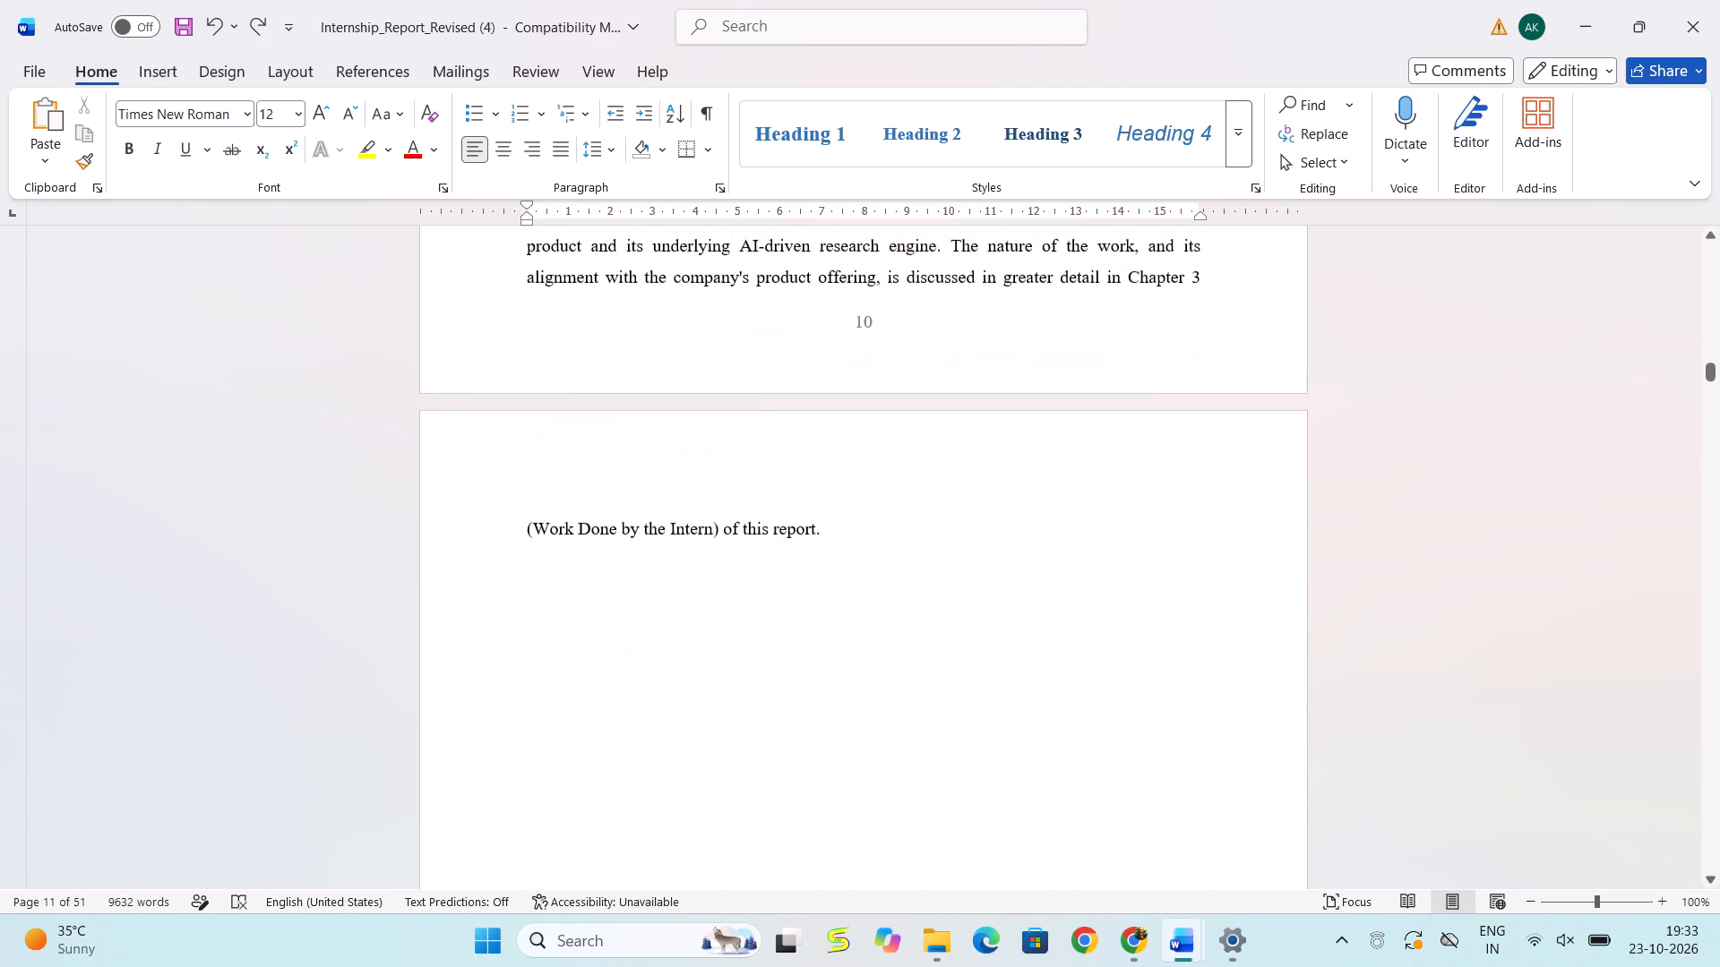
scroll(937, 540, "down", 7)
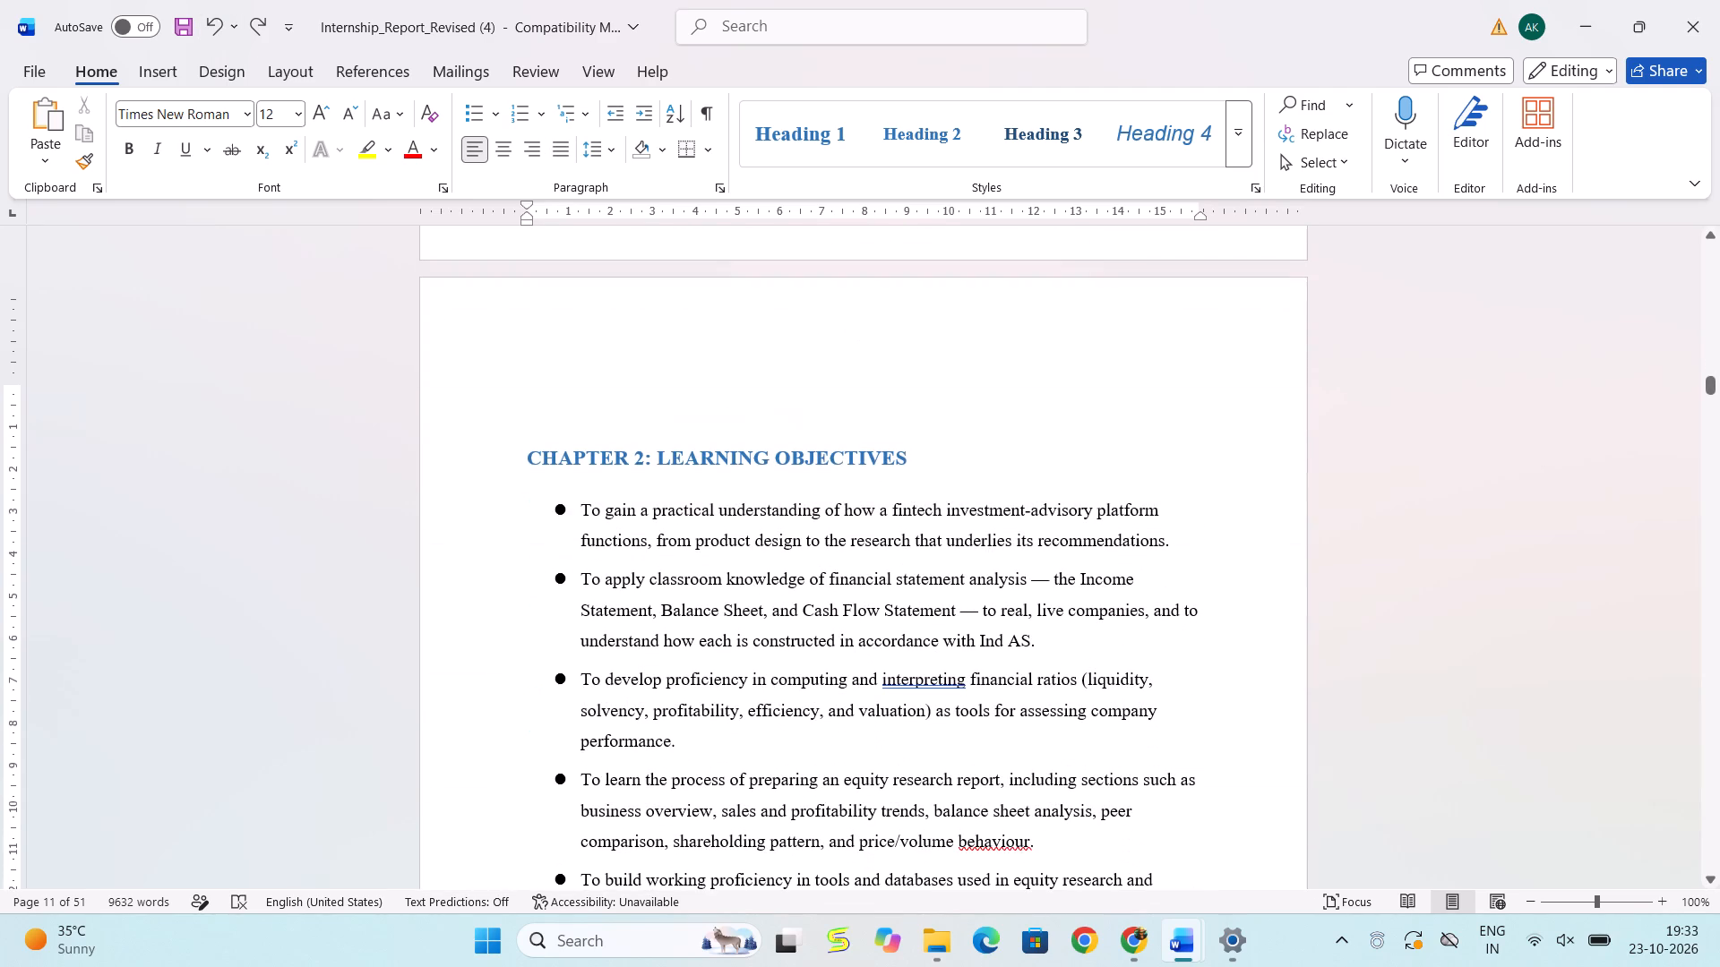
scroll(937, 540, "down", 1)
left_click_drag(930, 457, 468, 476)
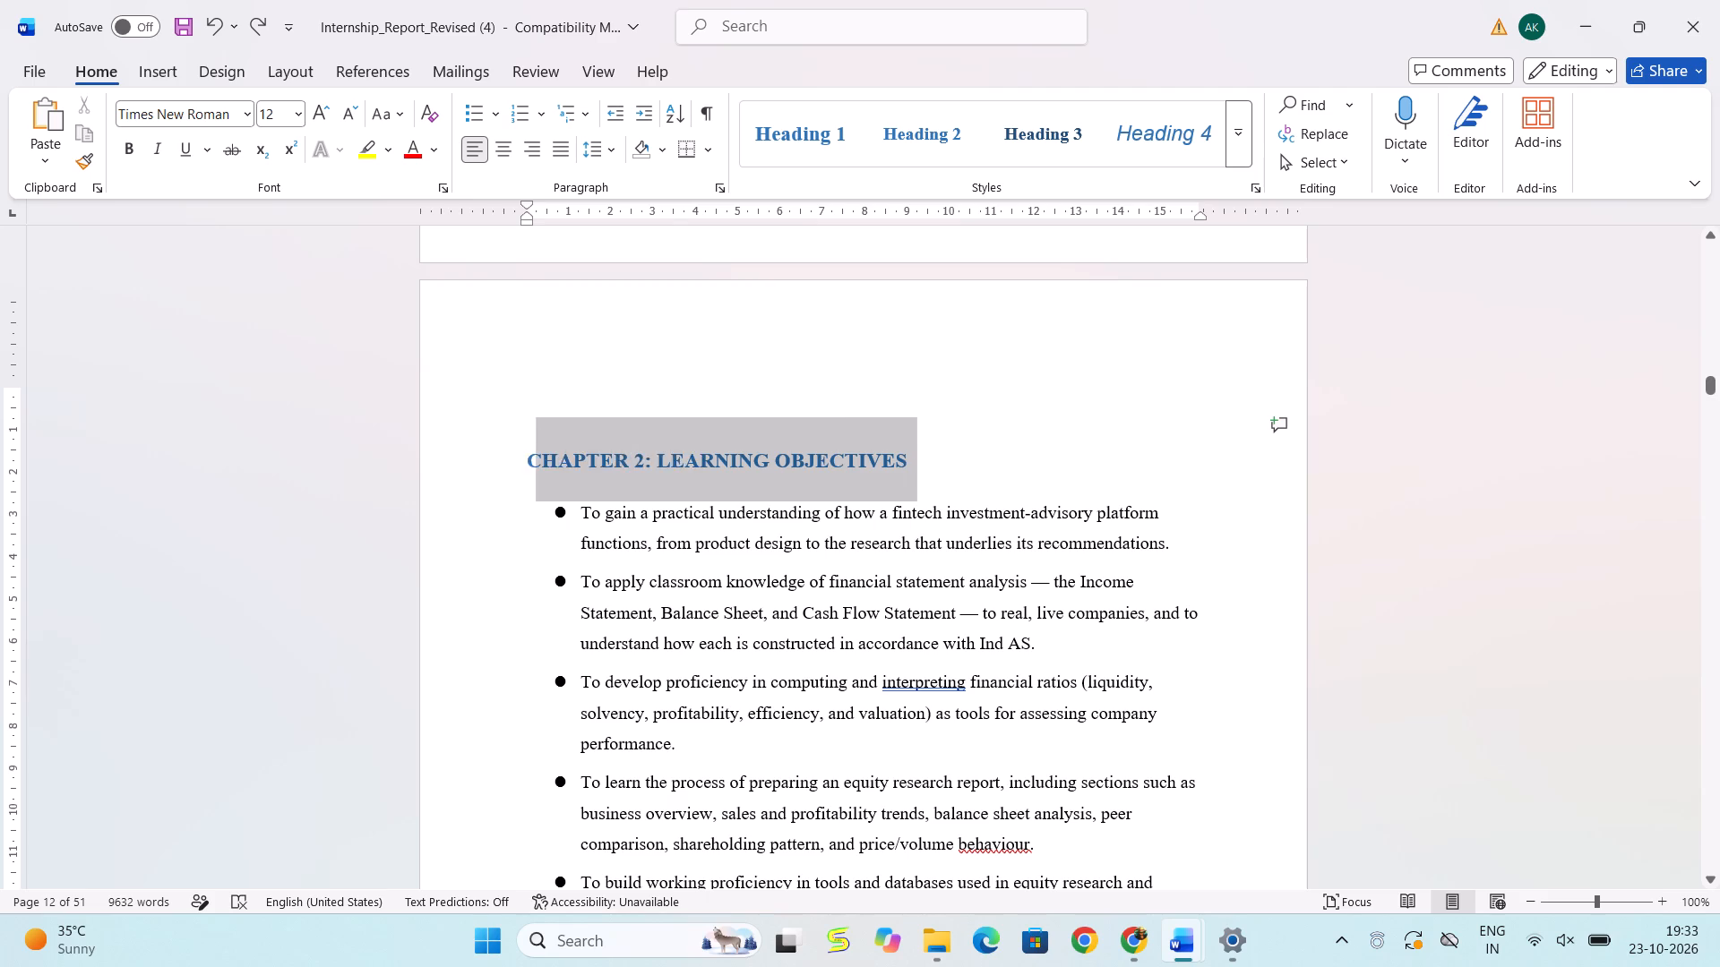
left_click_drag(468, 476, 473, 482)
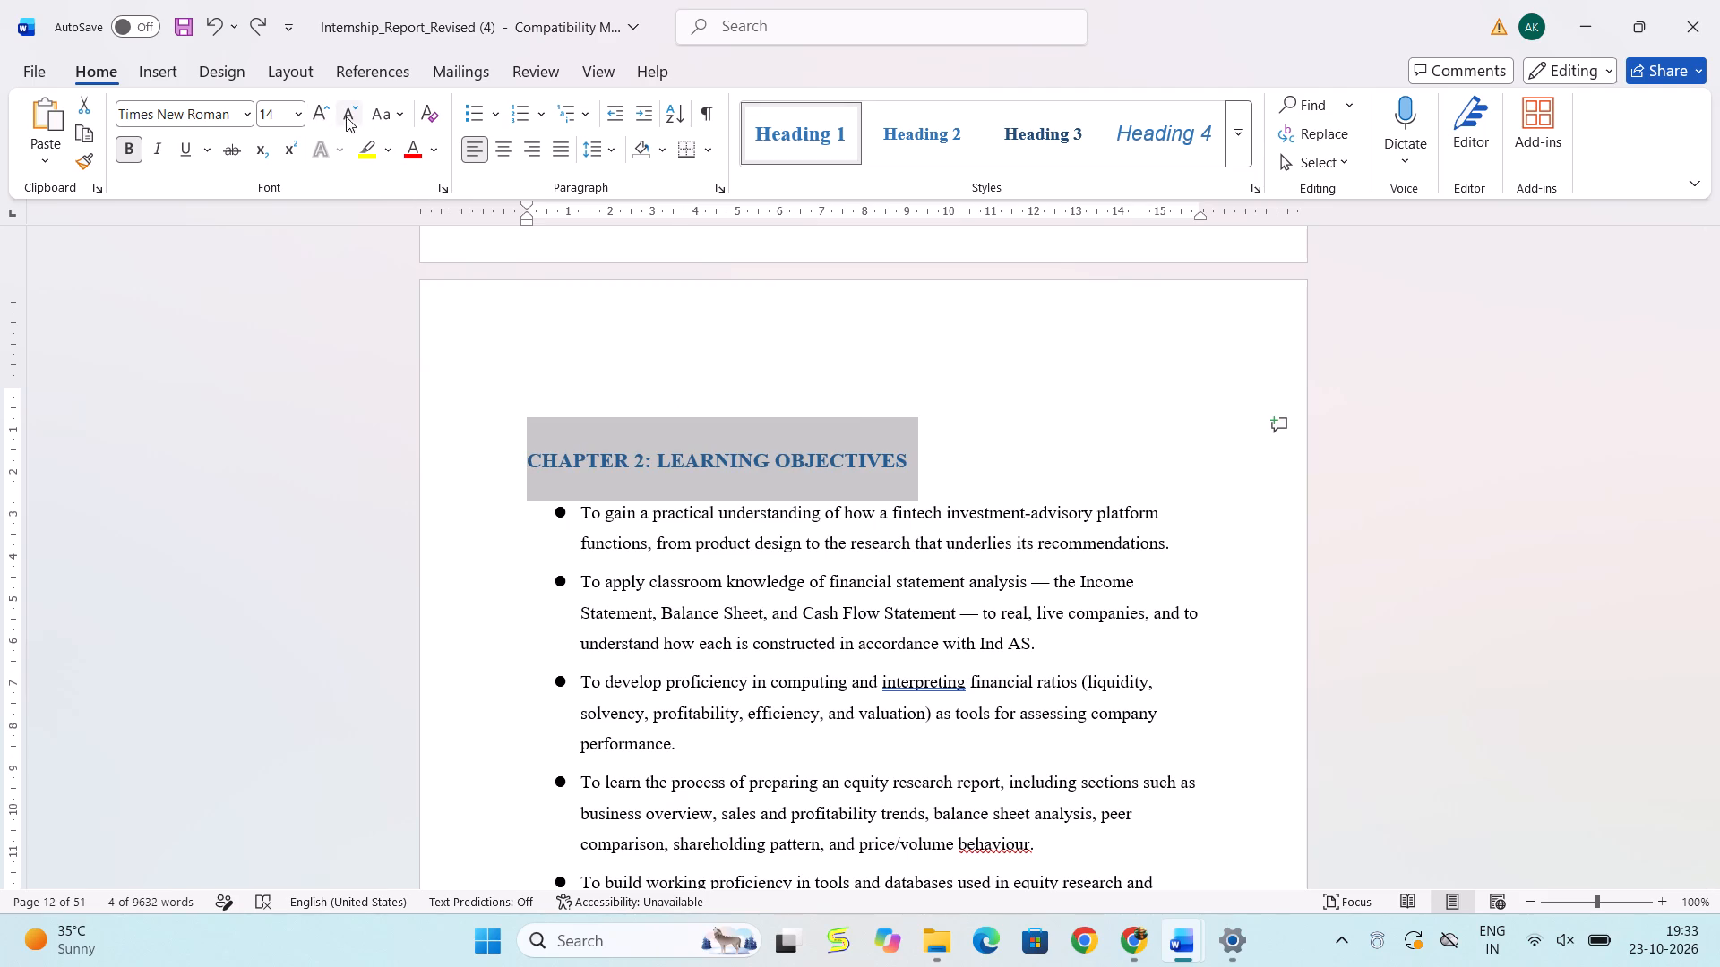
left_click(329, 109)
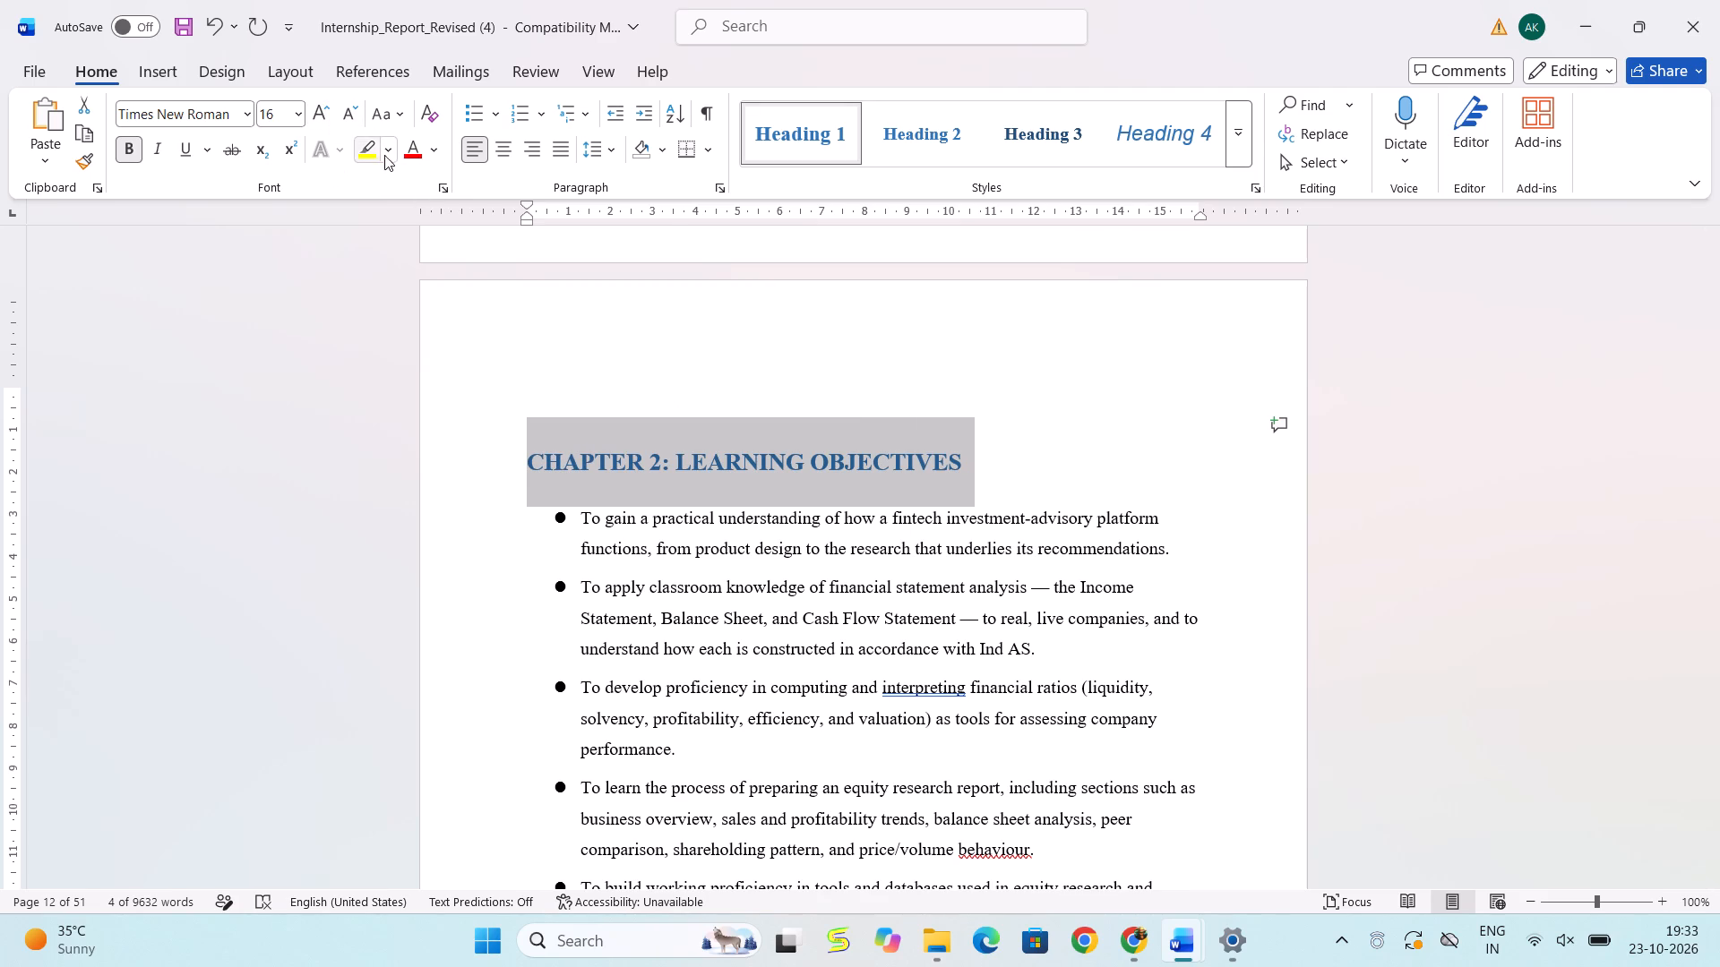
left_click(505, 154)
Set the CHAPTER 3: WORK DONE BY THE INTERN heading on page 13 to 16 pt and centre it.
scroll(899, 589, "down", 1)
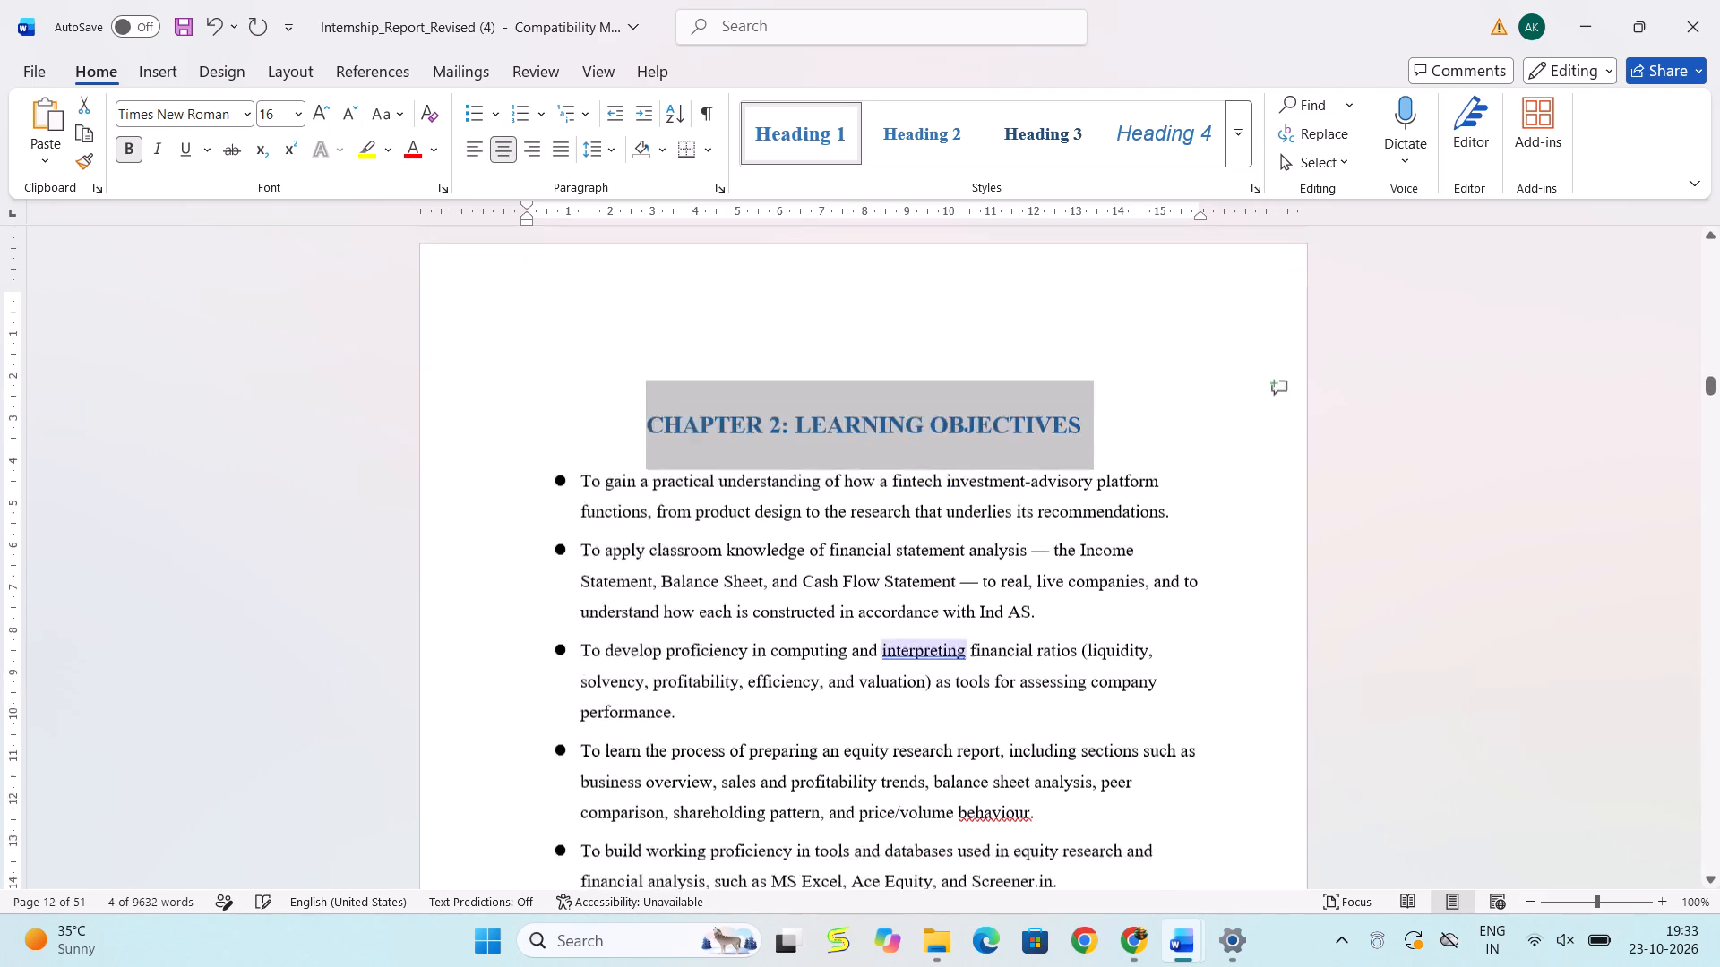
scroll(899, 589, "down", 3)
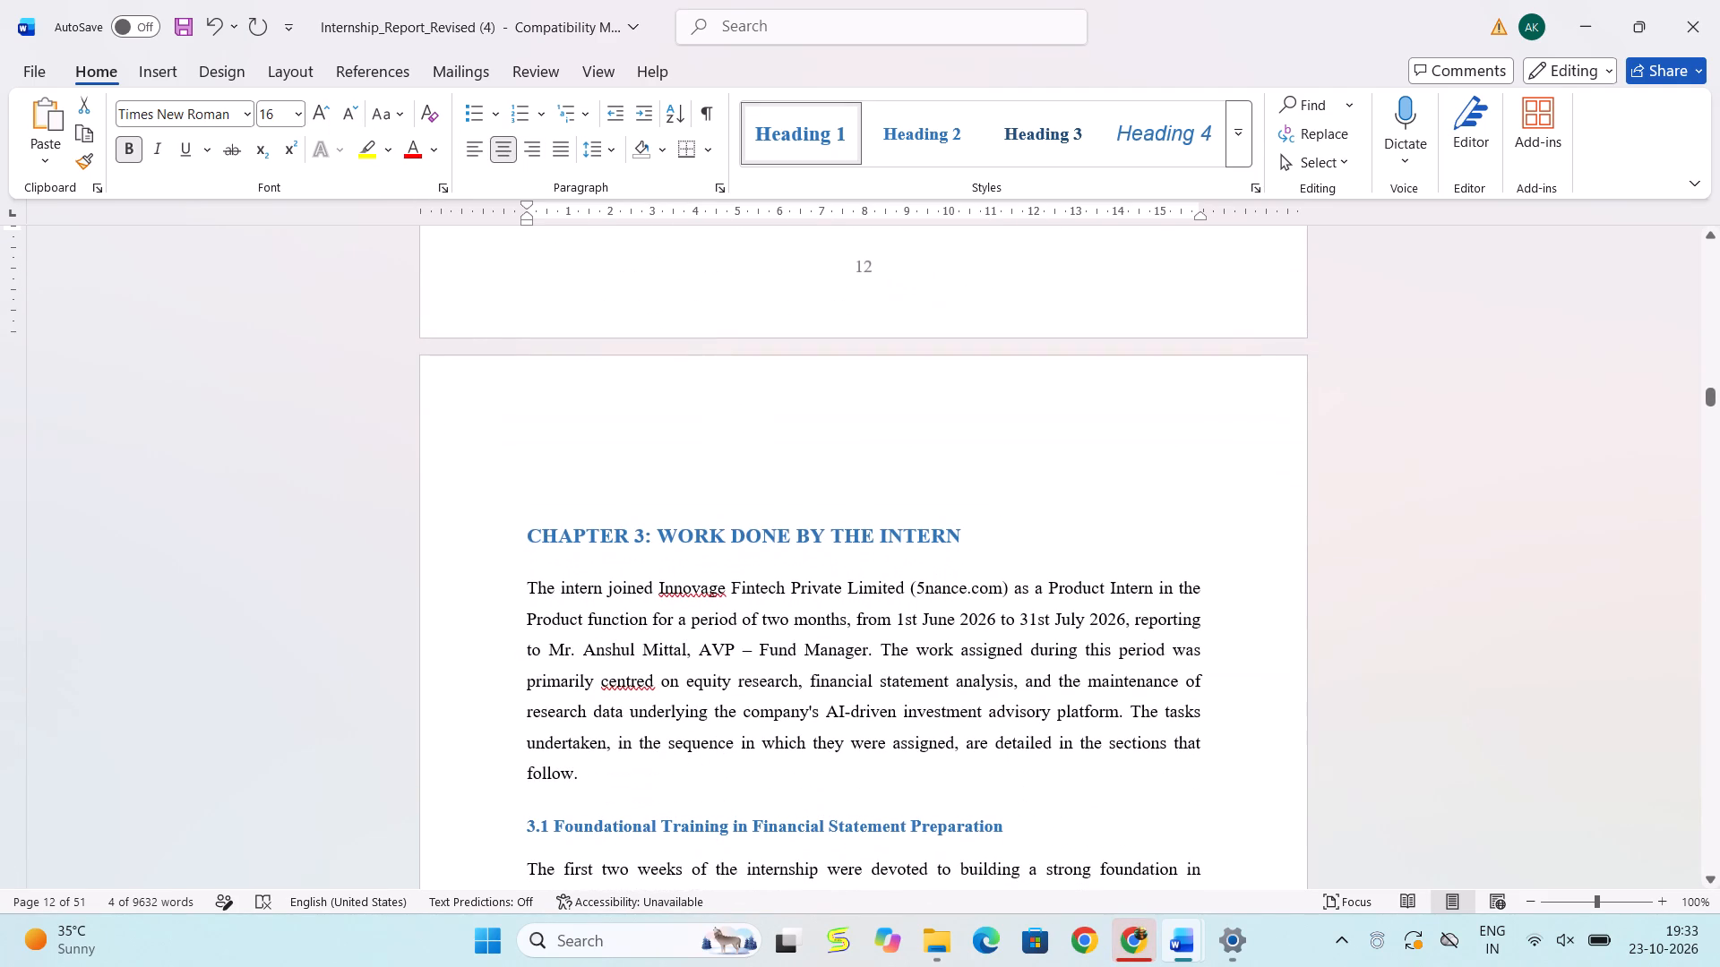
left_click(640, 532)
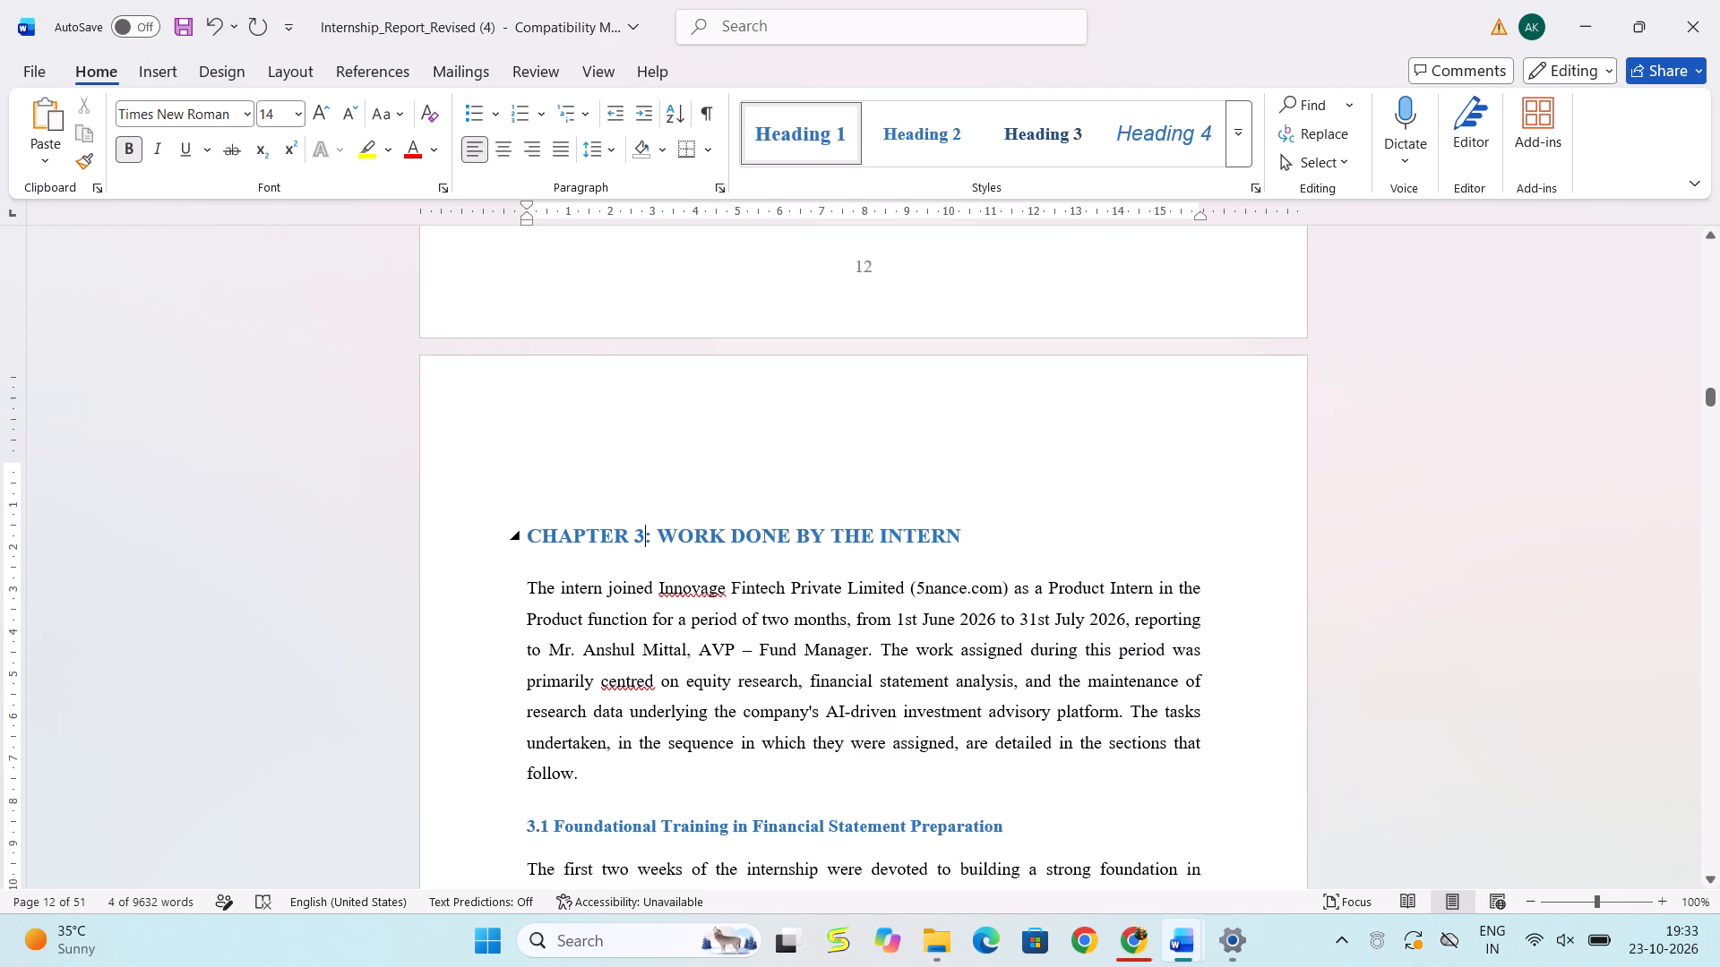
left_click(323, 115)
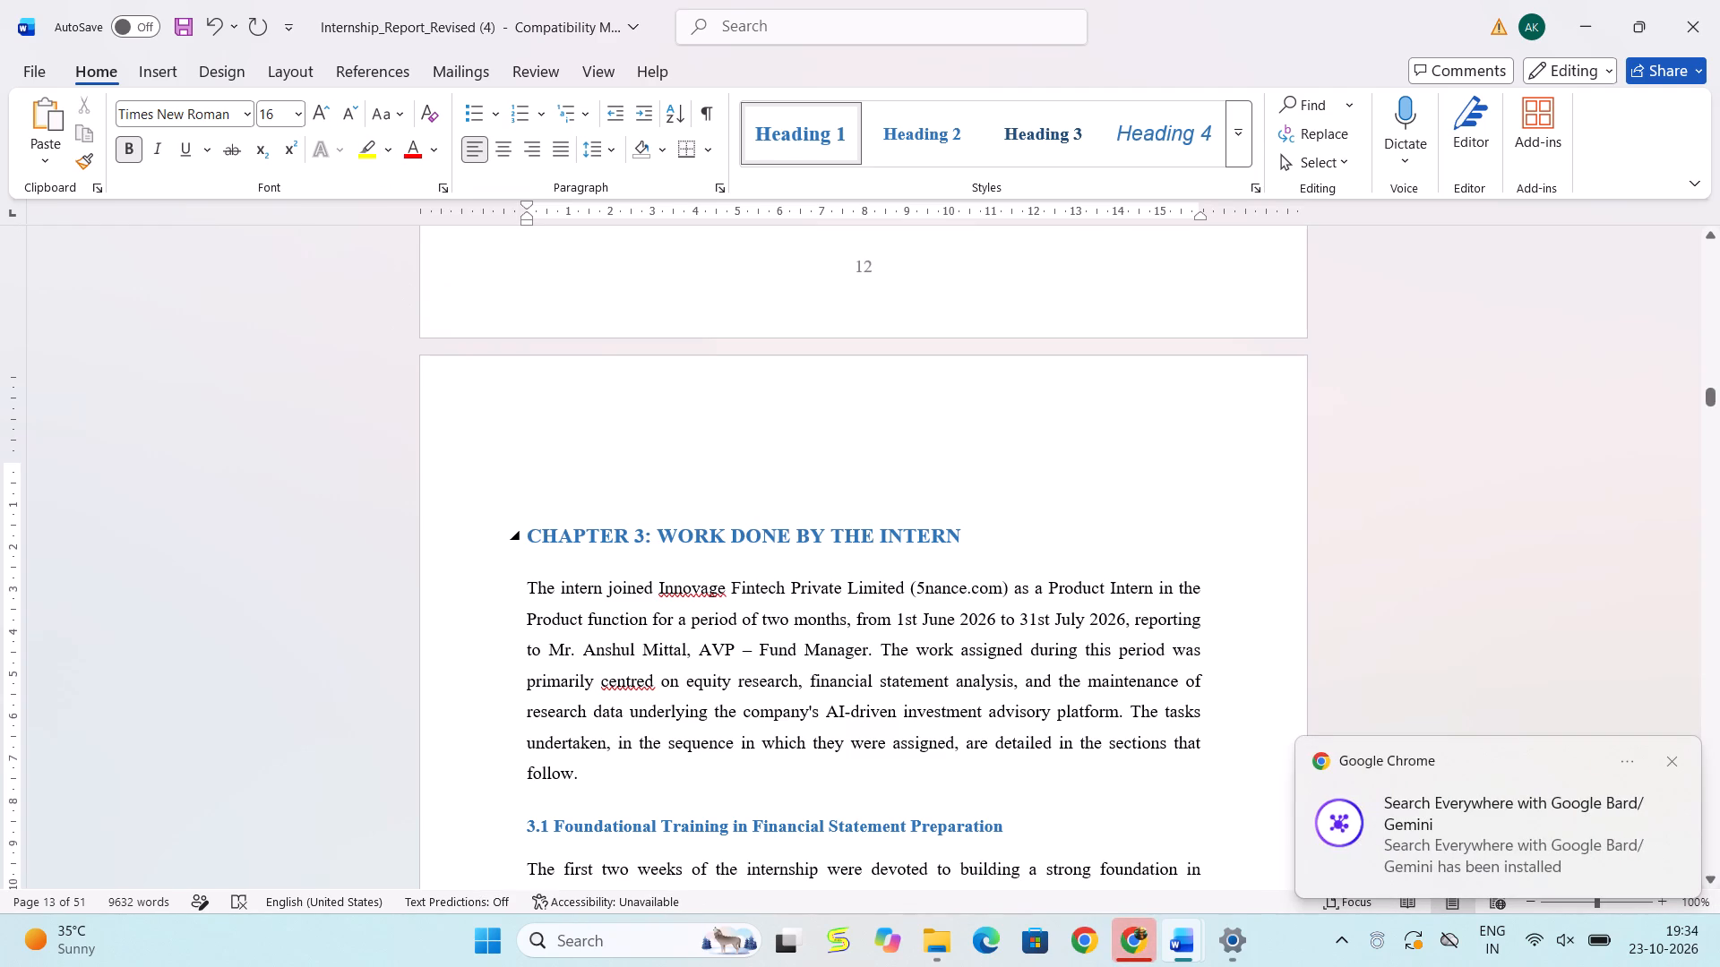
left_click_drag(525, 535, 959, 539)
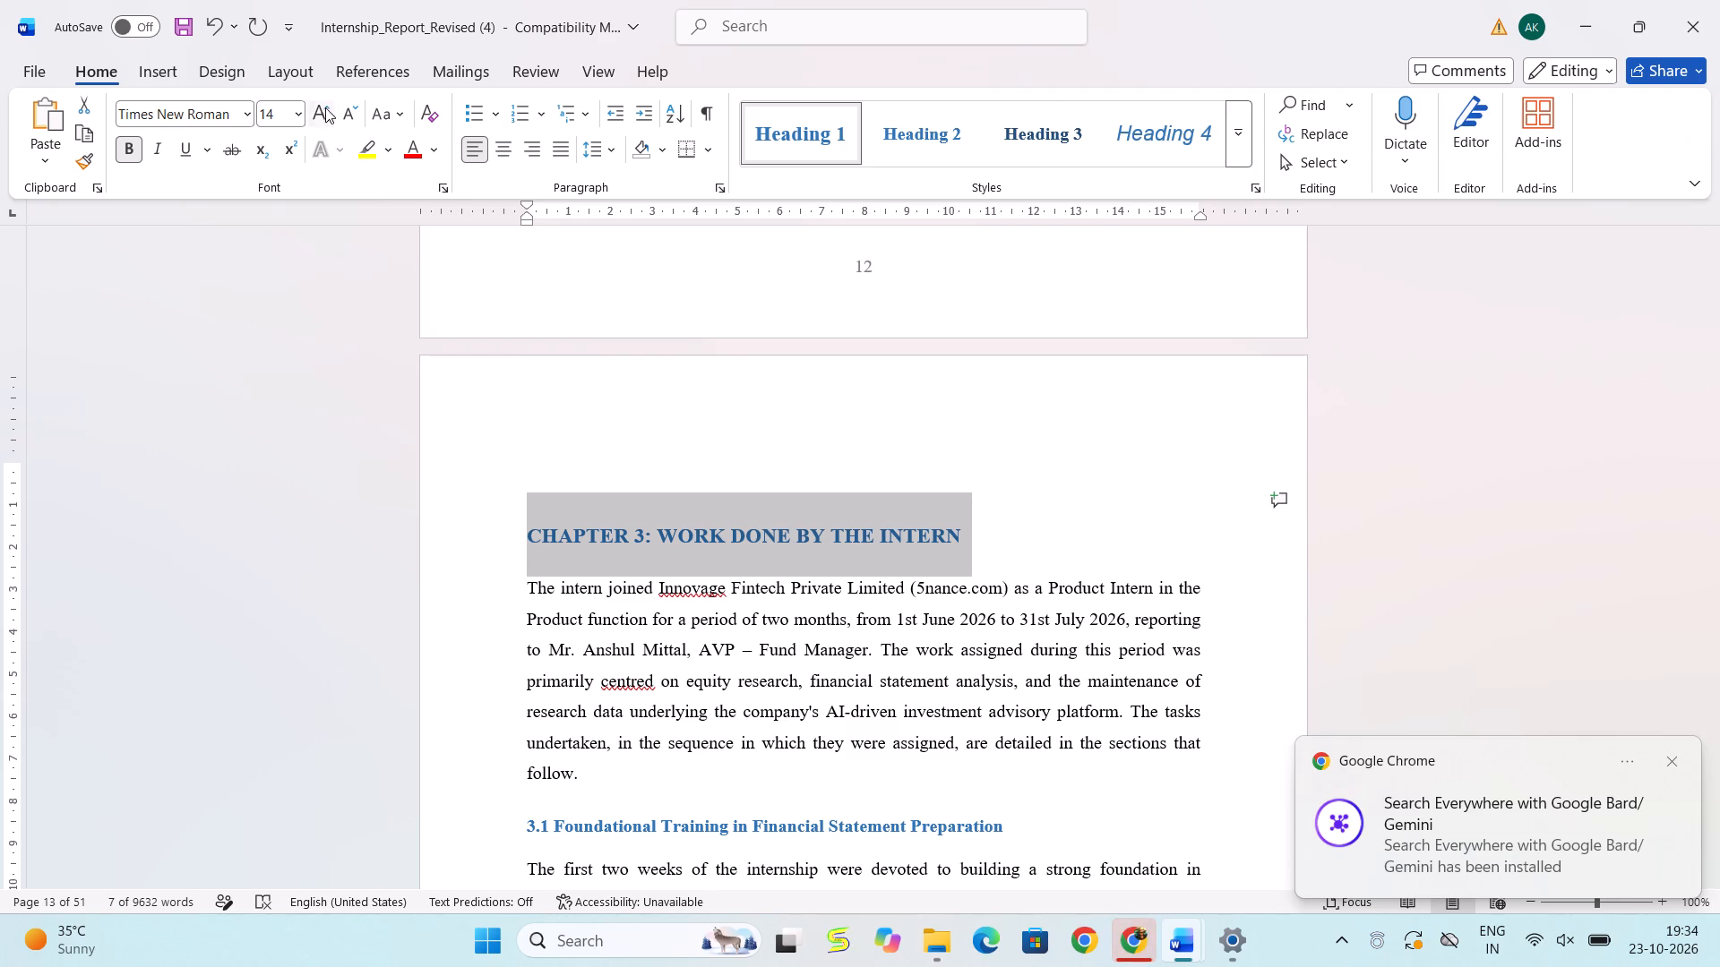
left_click(328, 108)
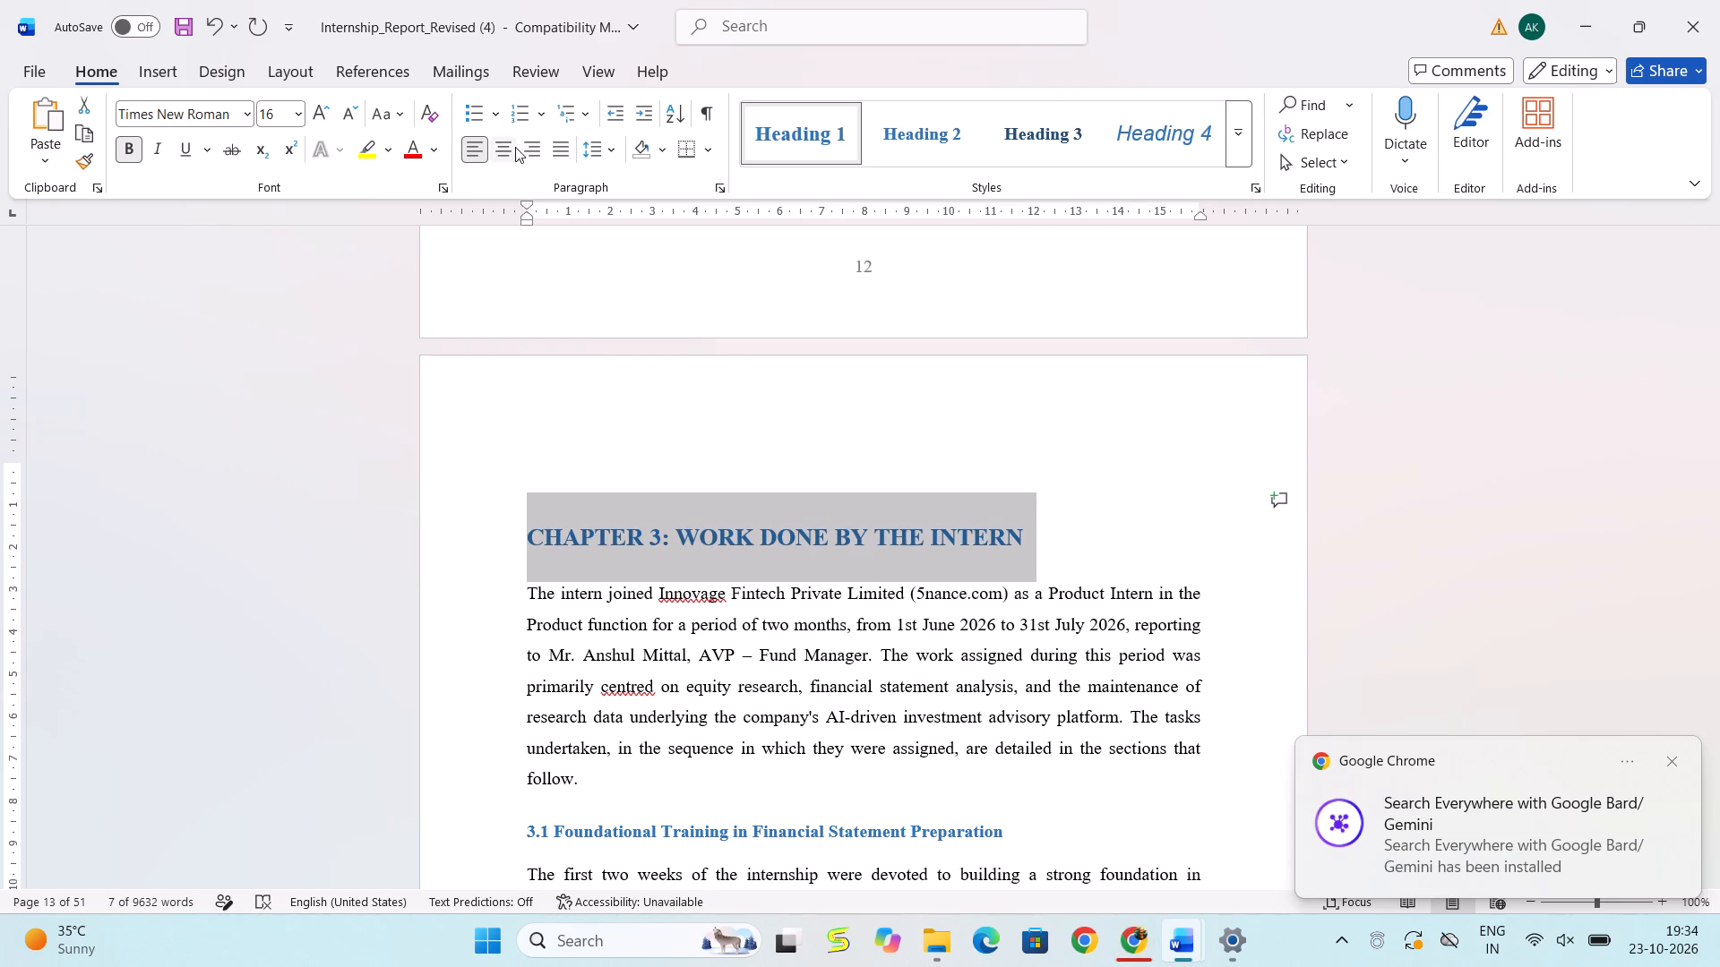
left_click(515, 147)
Apply the Heading 1 style to the 3.1 Foundational Training, 3.2 Computation of Financial Ratios and 3.3 Preparation of Equity Research Reports headings.
scroll(804, 598, "down", 1)
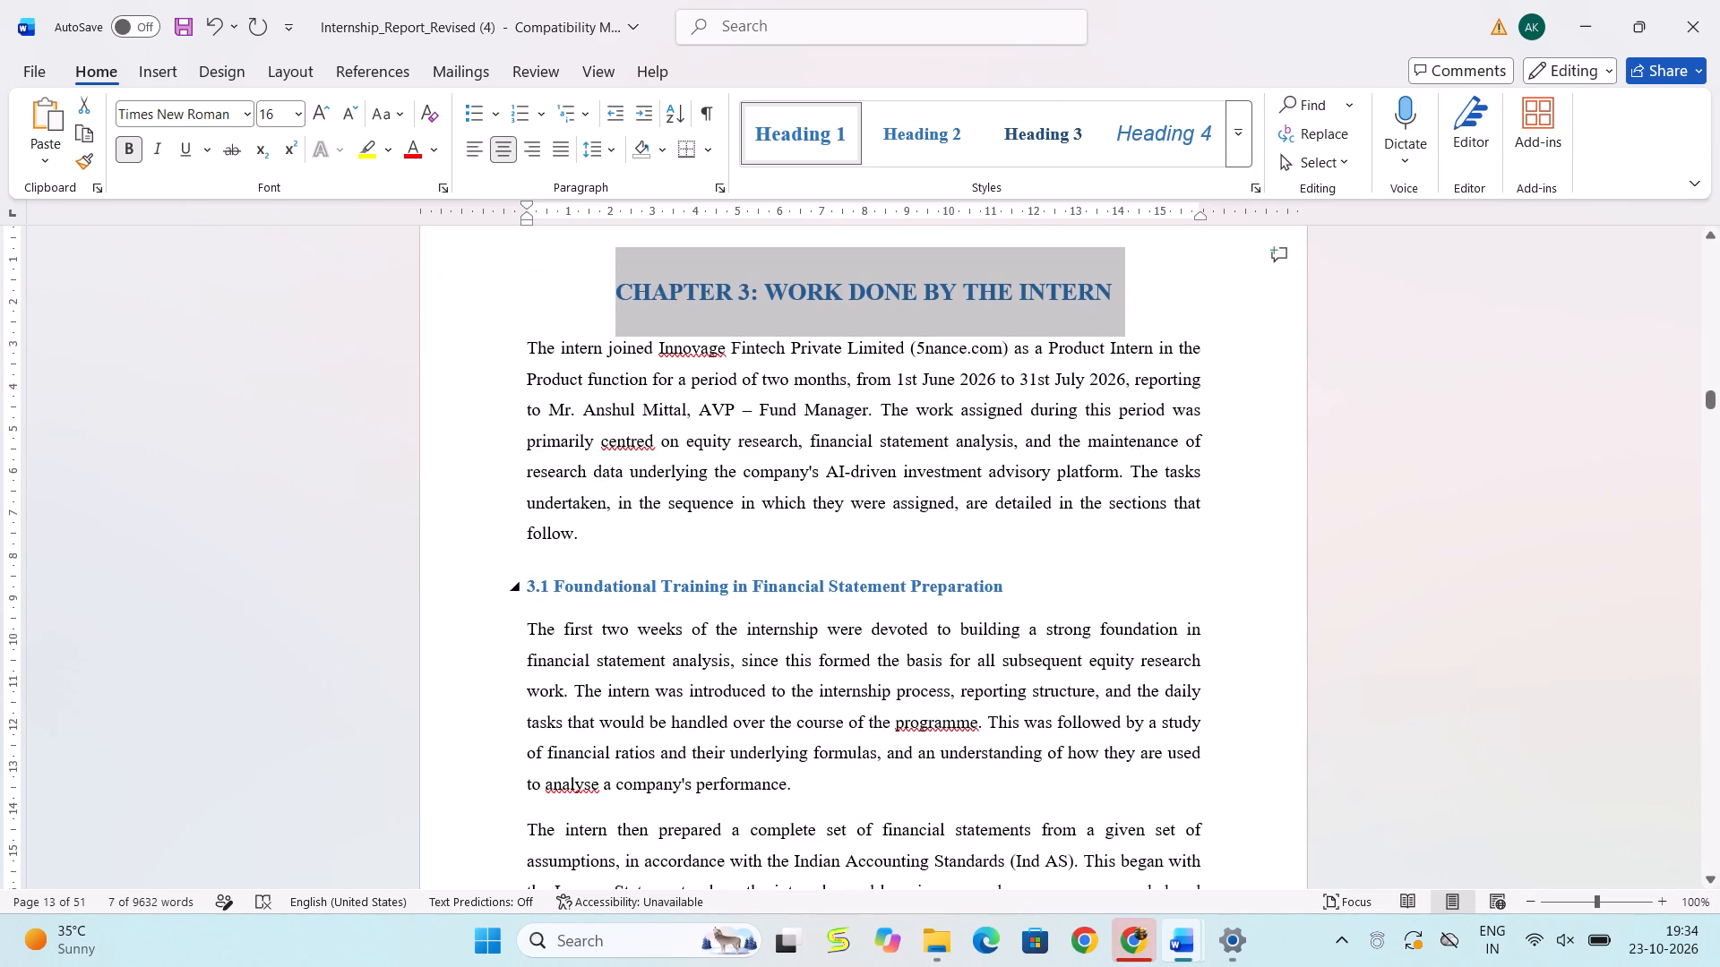
left_click(614, 591)
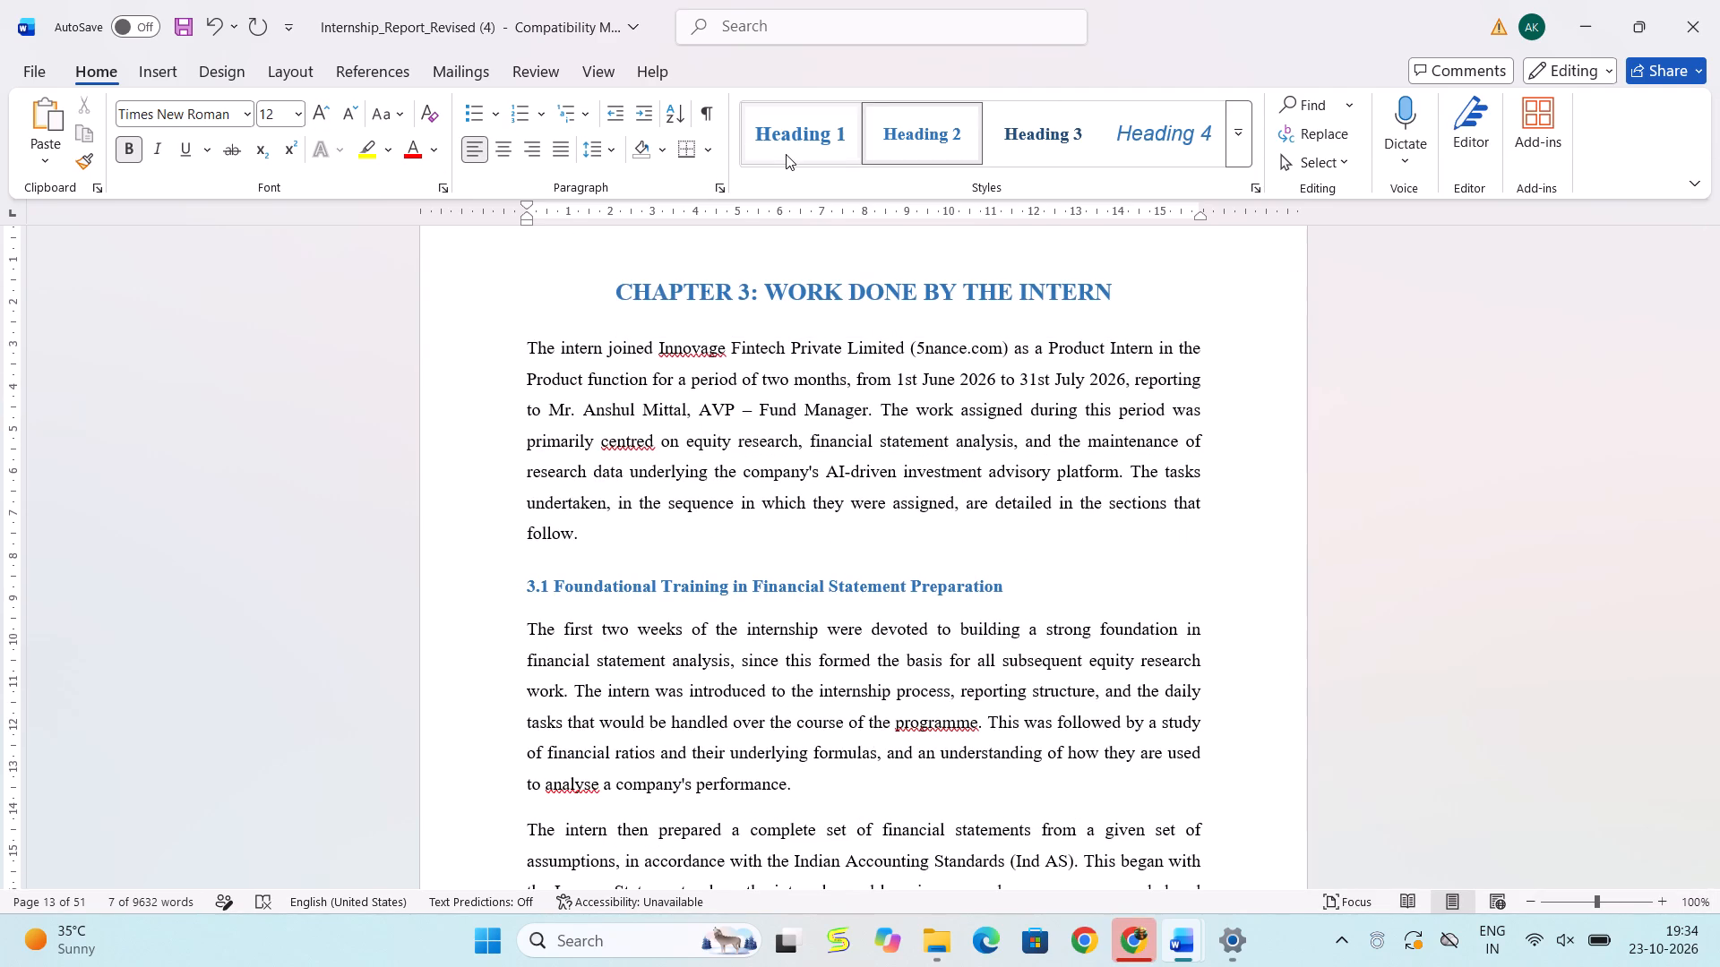
left_click(786, 154)
scroll(985, 582, "down", 2)
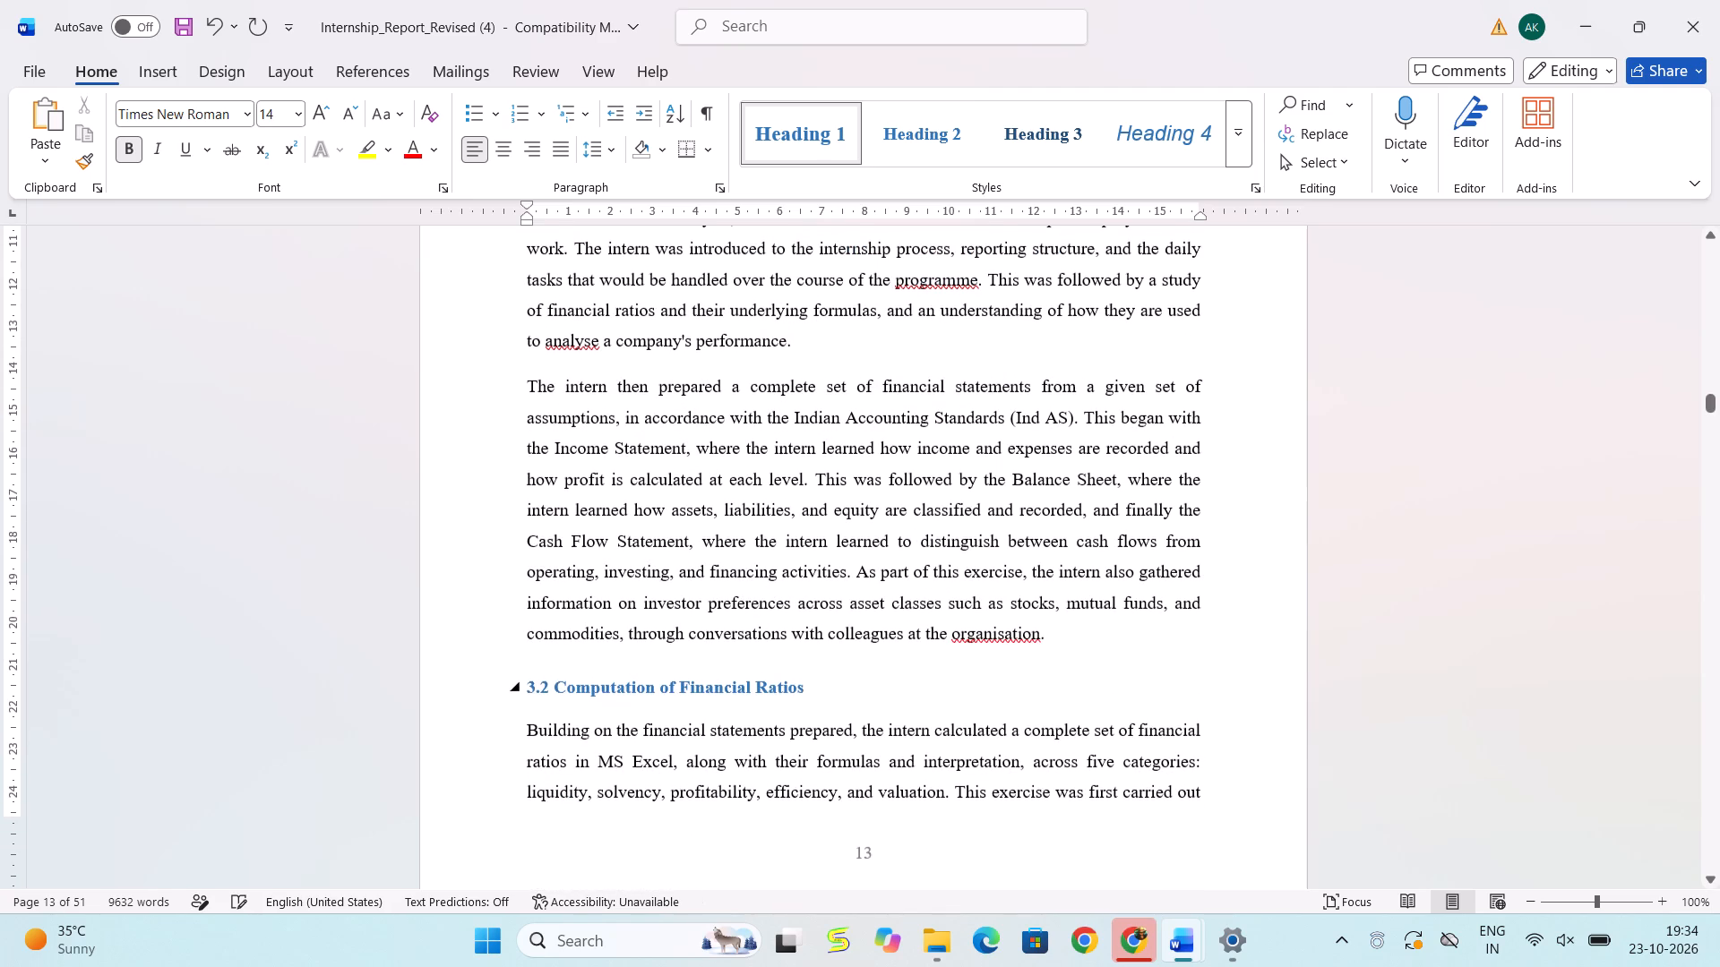
left_click(733, 690)
left_click(774, 114)
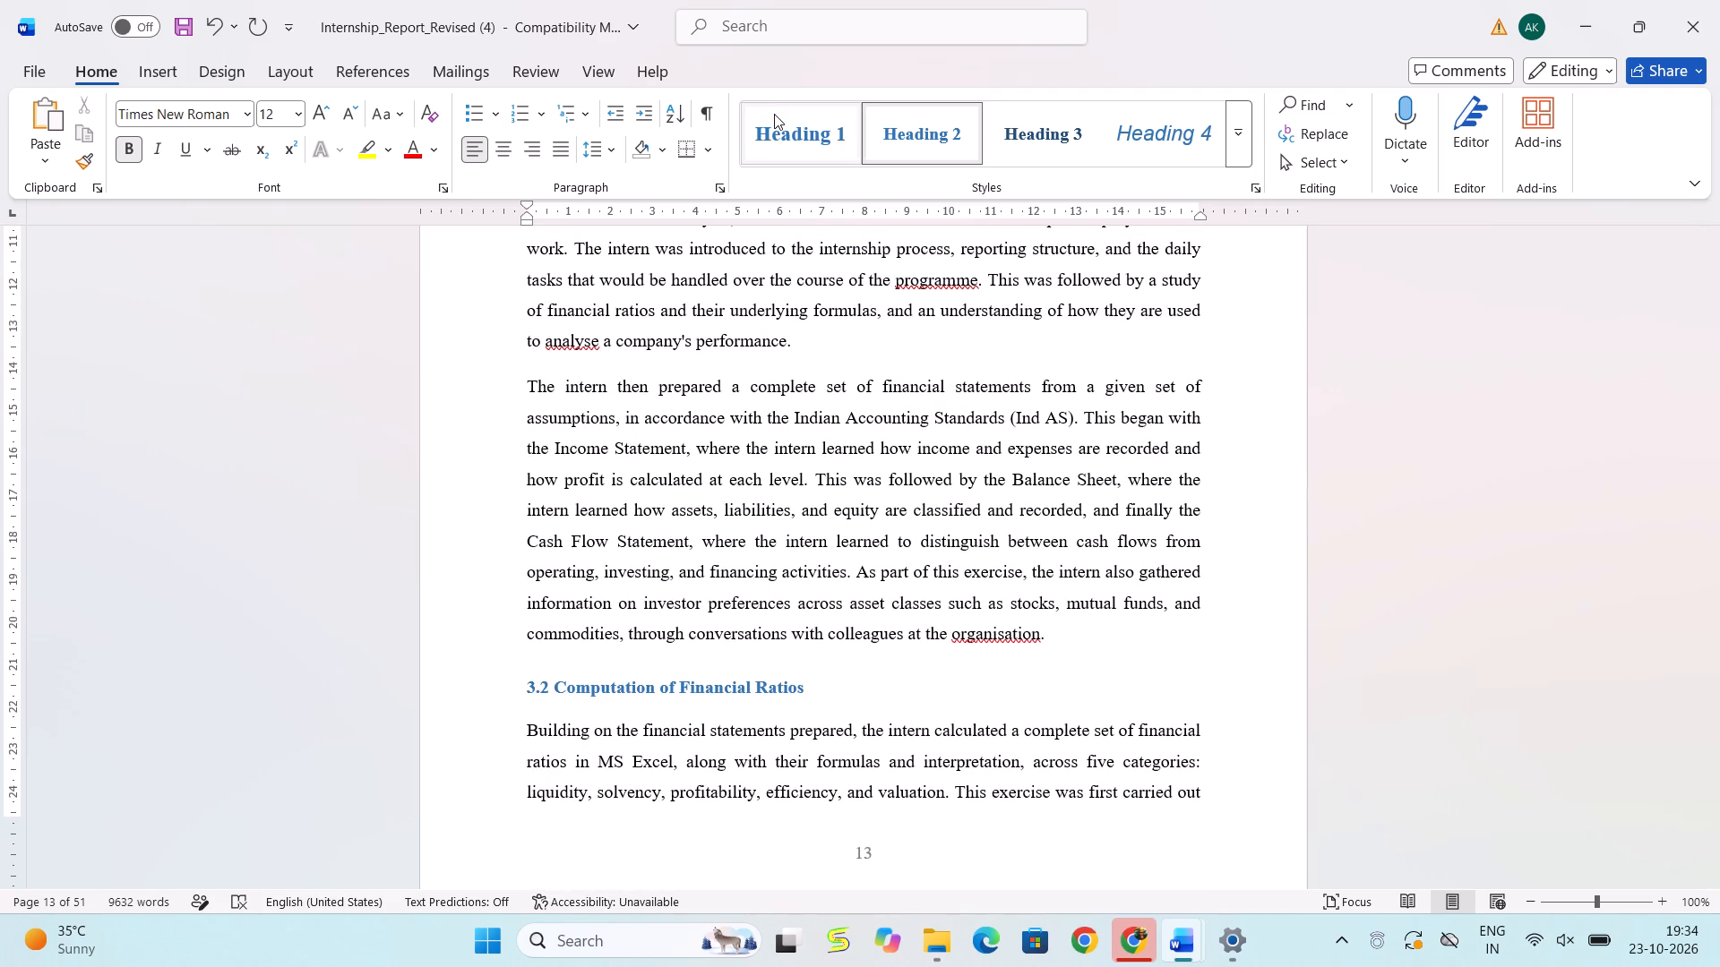
scroll(985, 596, "down", 3)
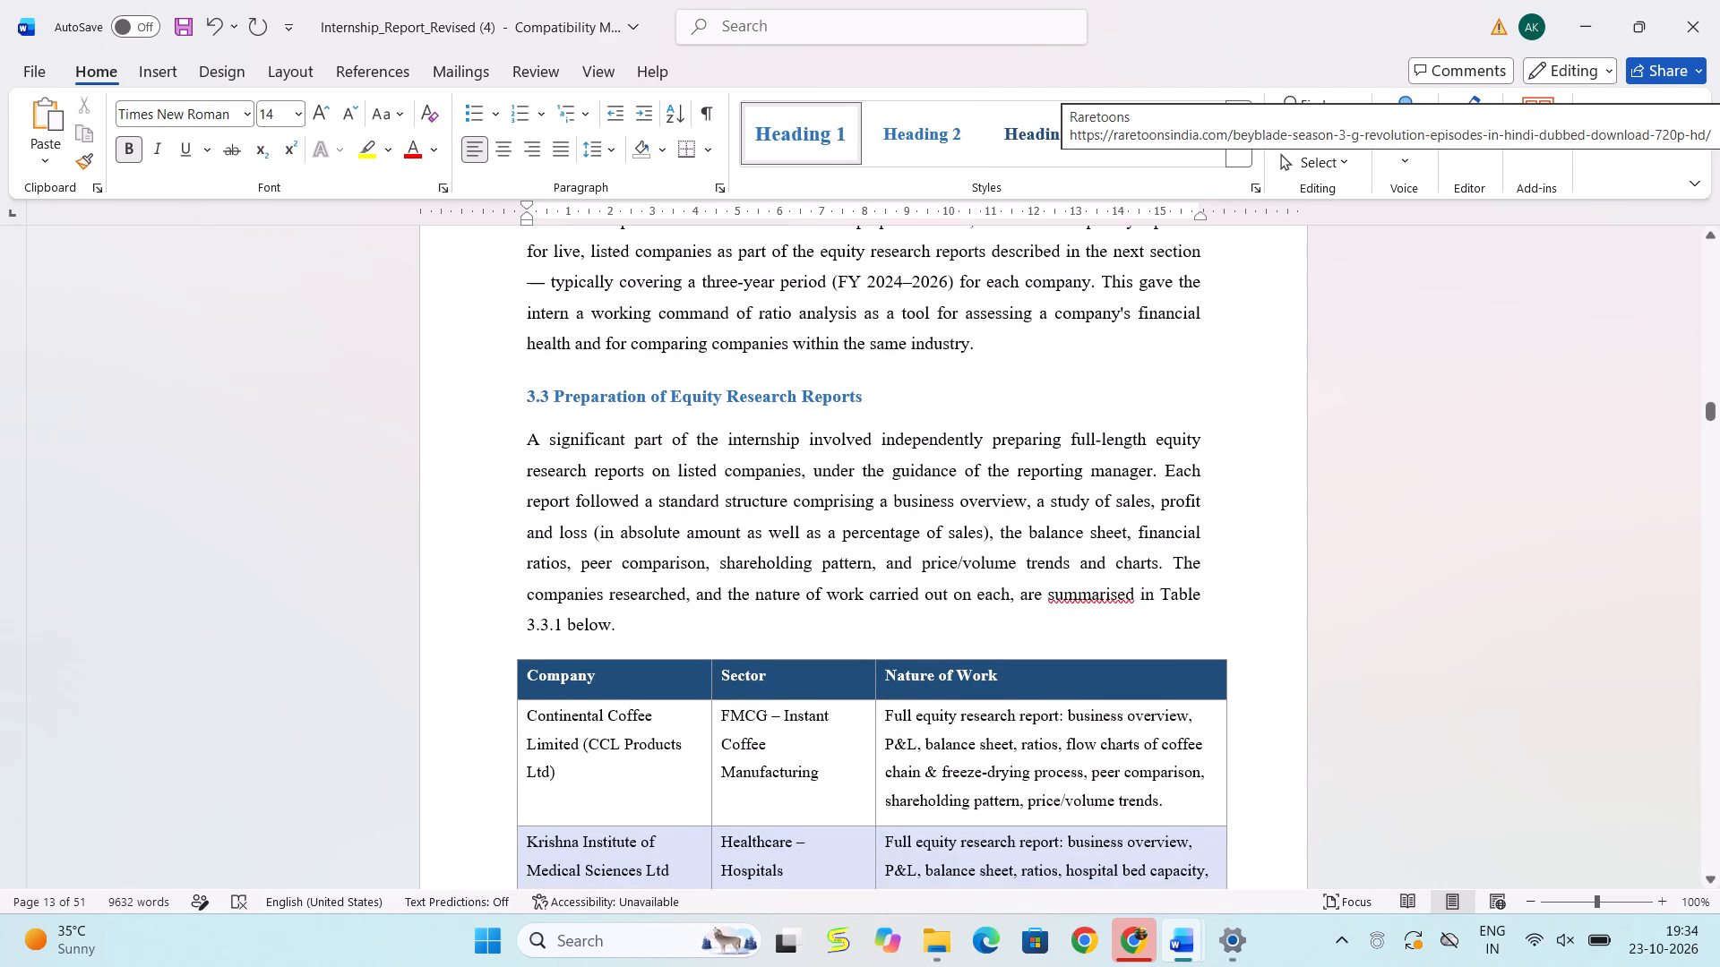
left_click(830, 396)
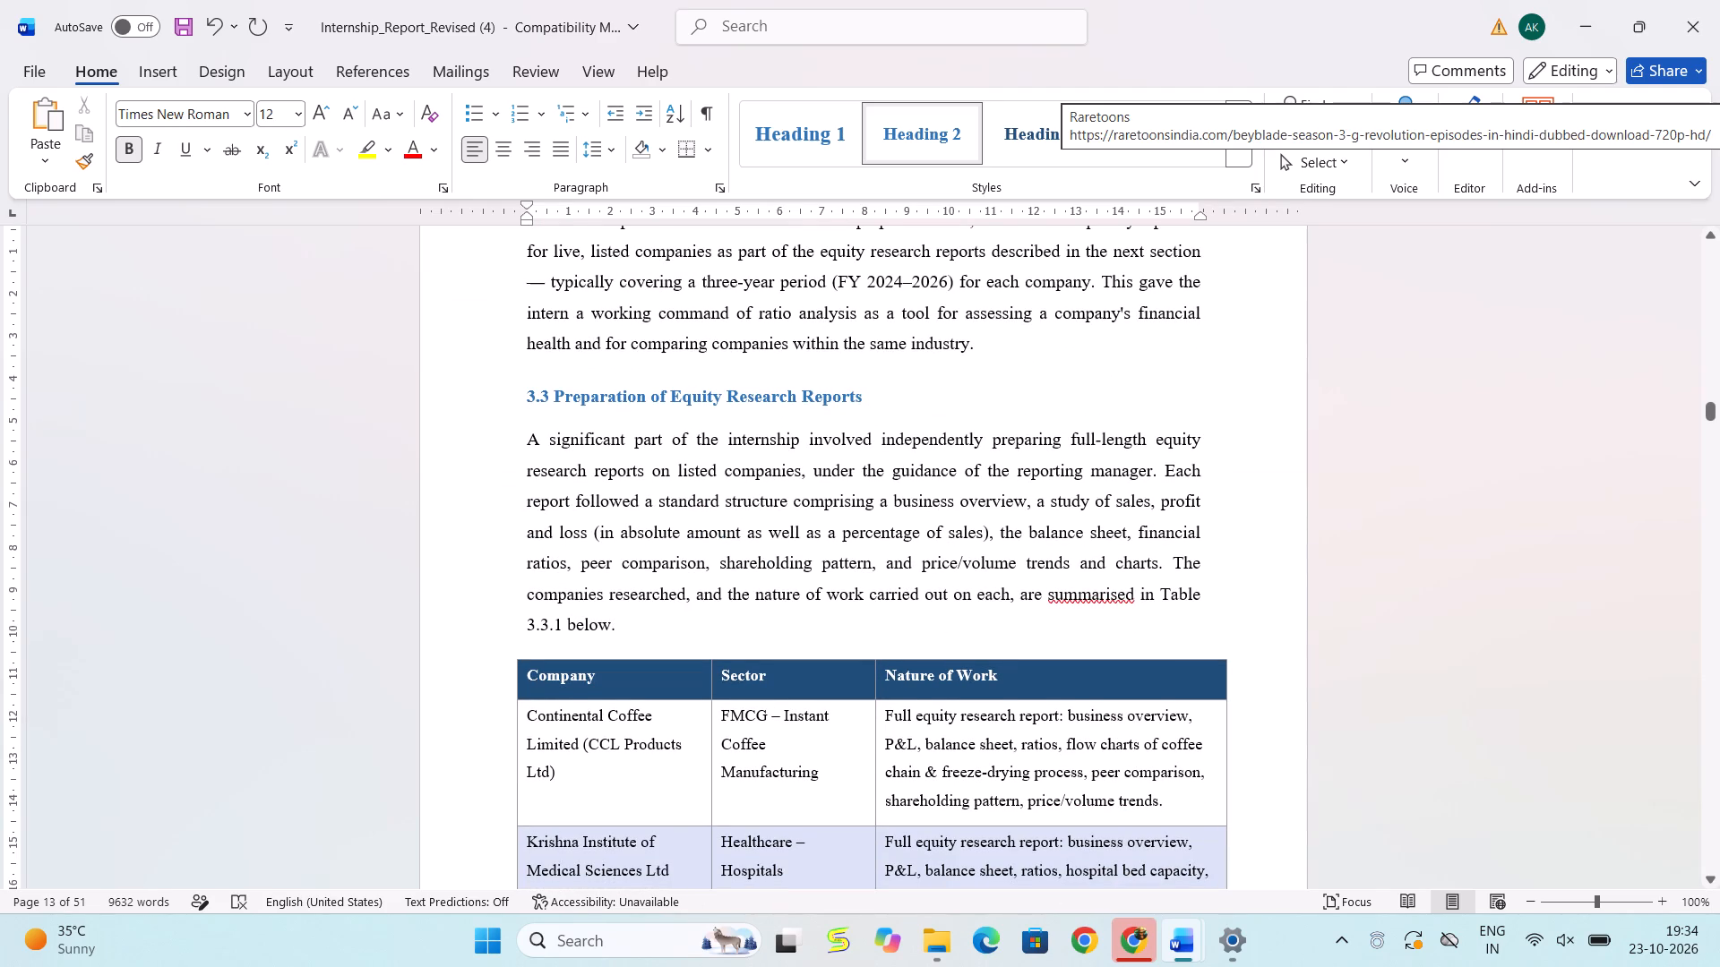
left_click(818, 125)
Remove the italics from the 3.3.1 Continental Coffee Limited (CCL Products Ltd) heading on page 15.
scroll(942, 513, "down", 2)
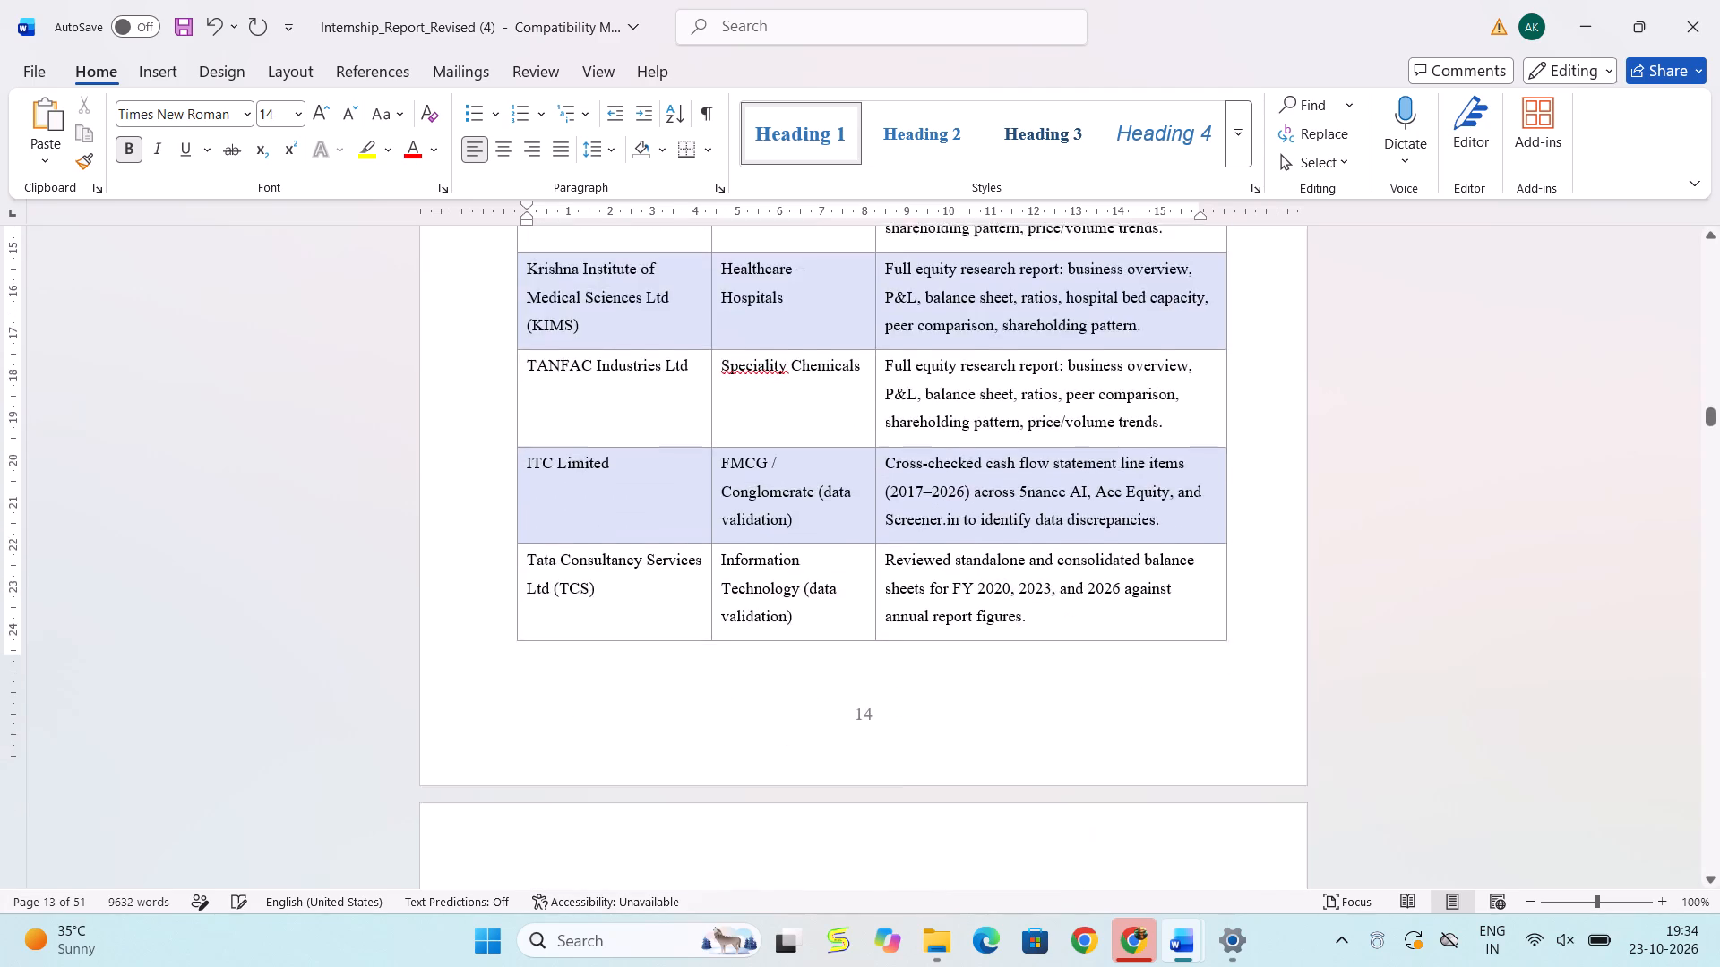
scroll(942, 513, "down", 3)
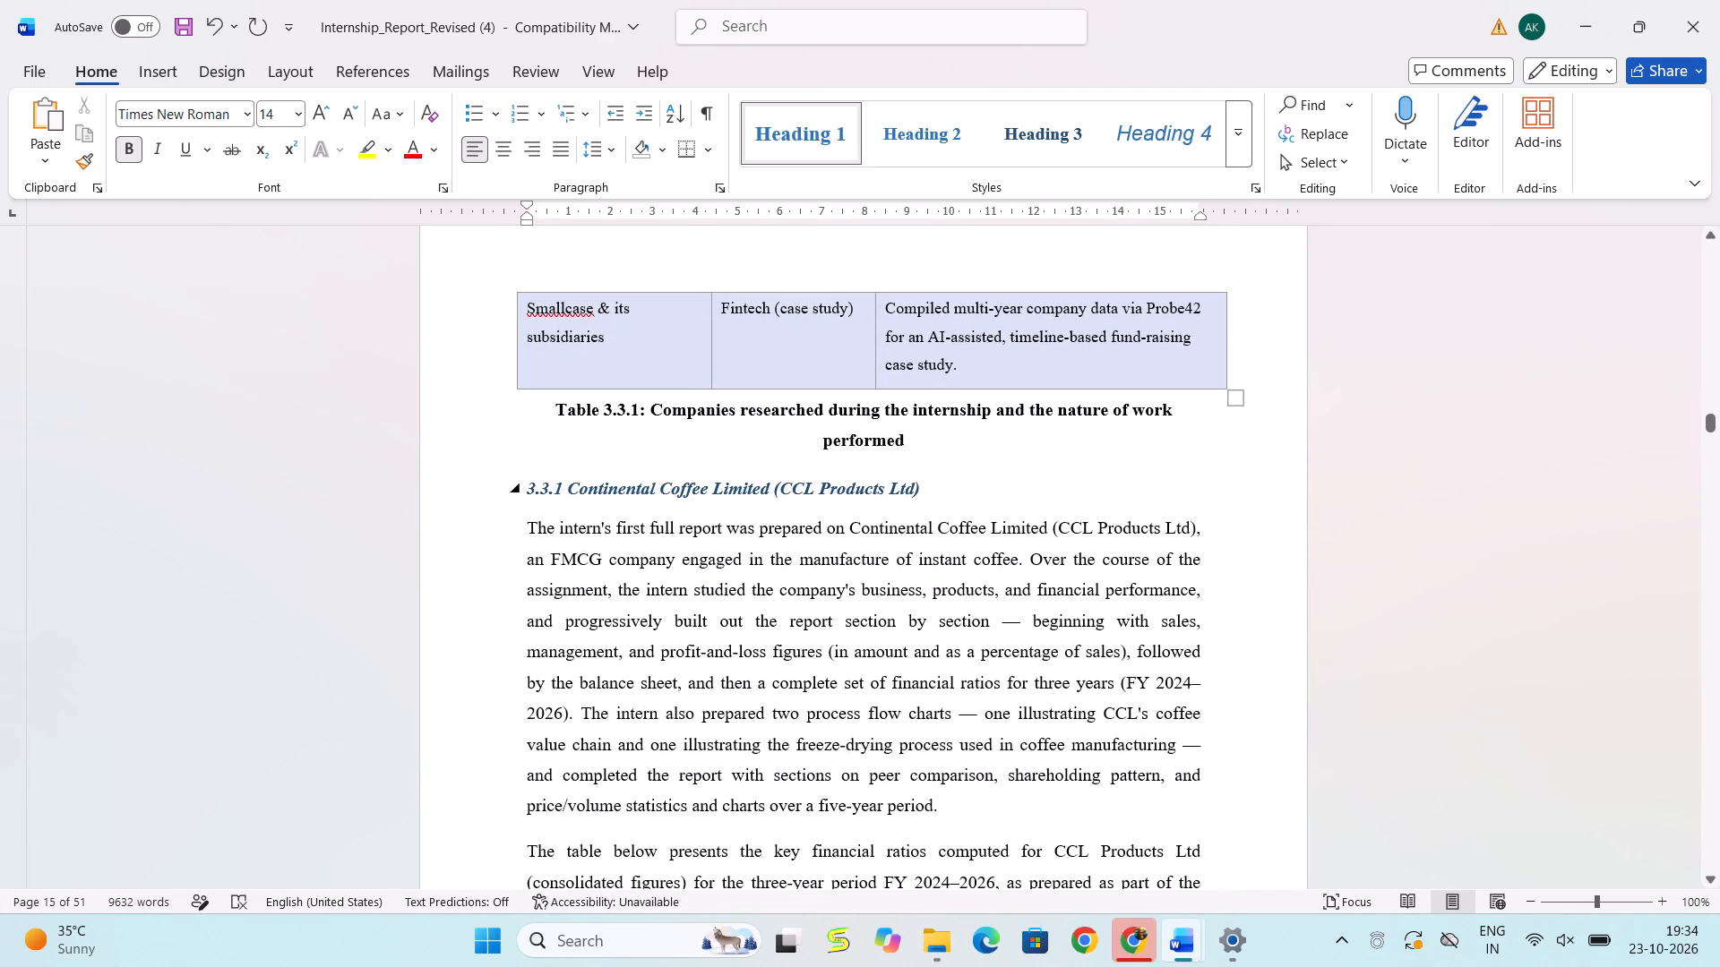
left_click_drag(523, 497, 943, 480)
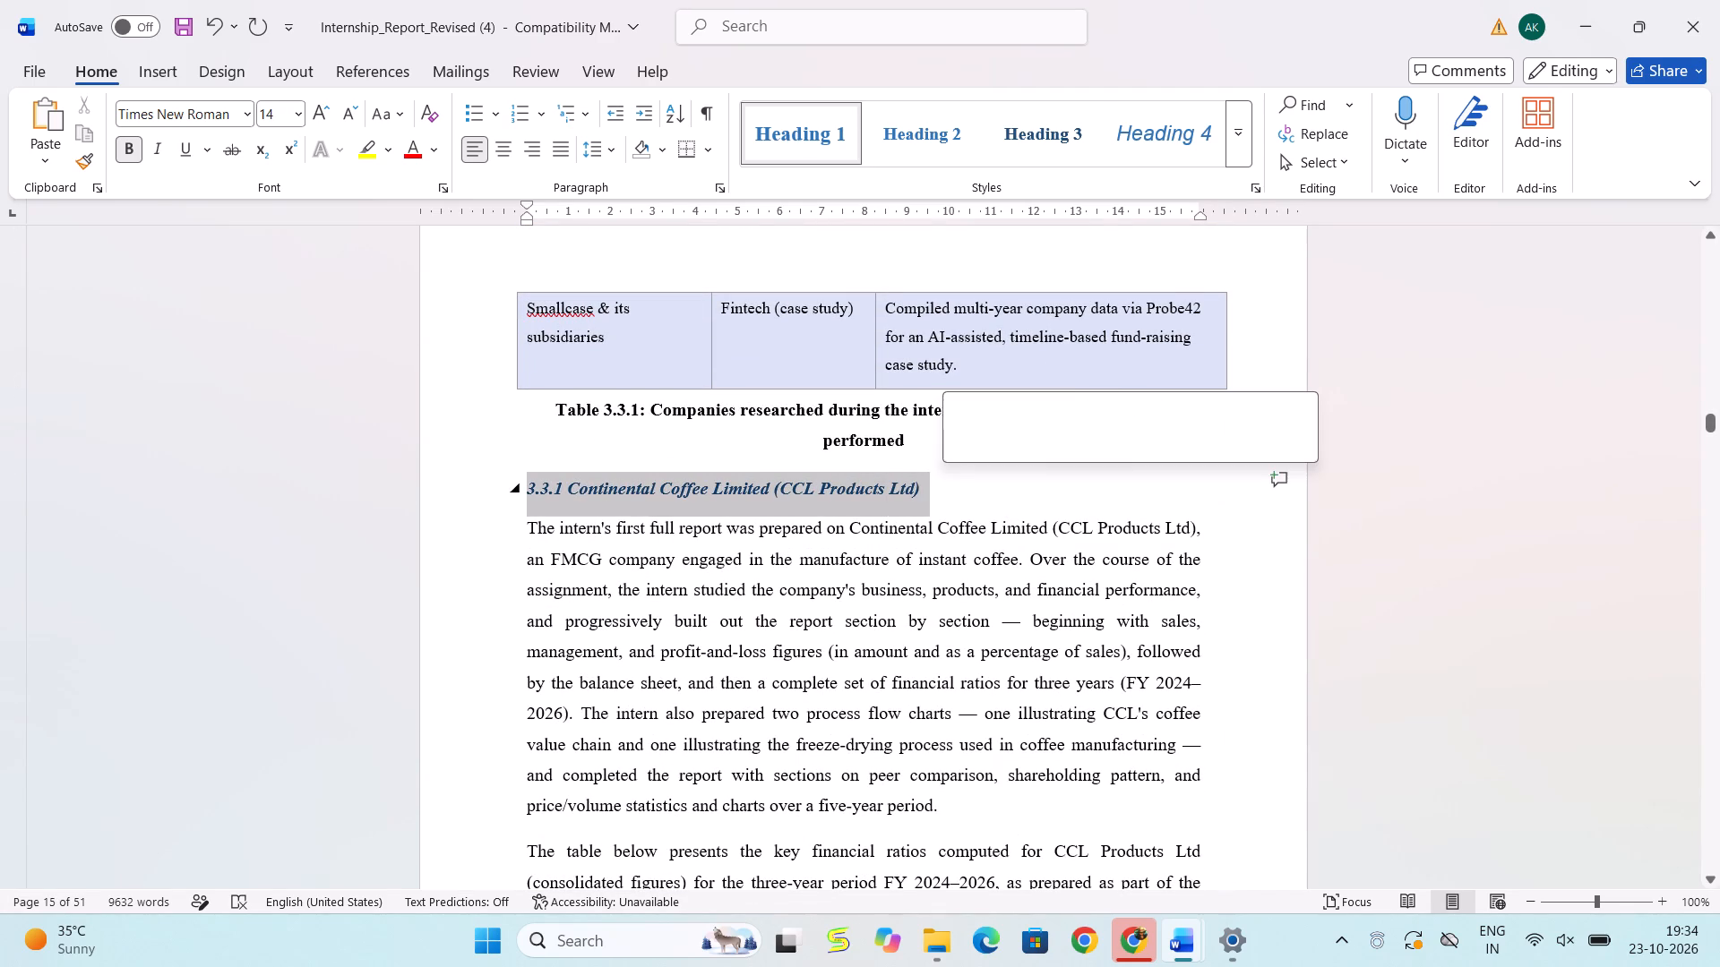
left_click(987, 441)
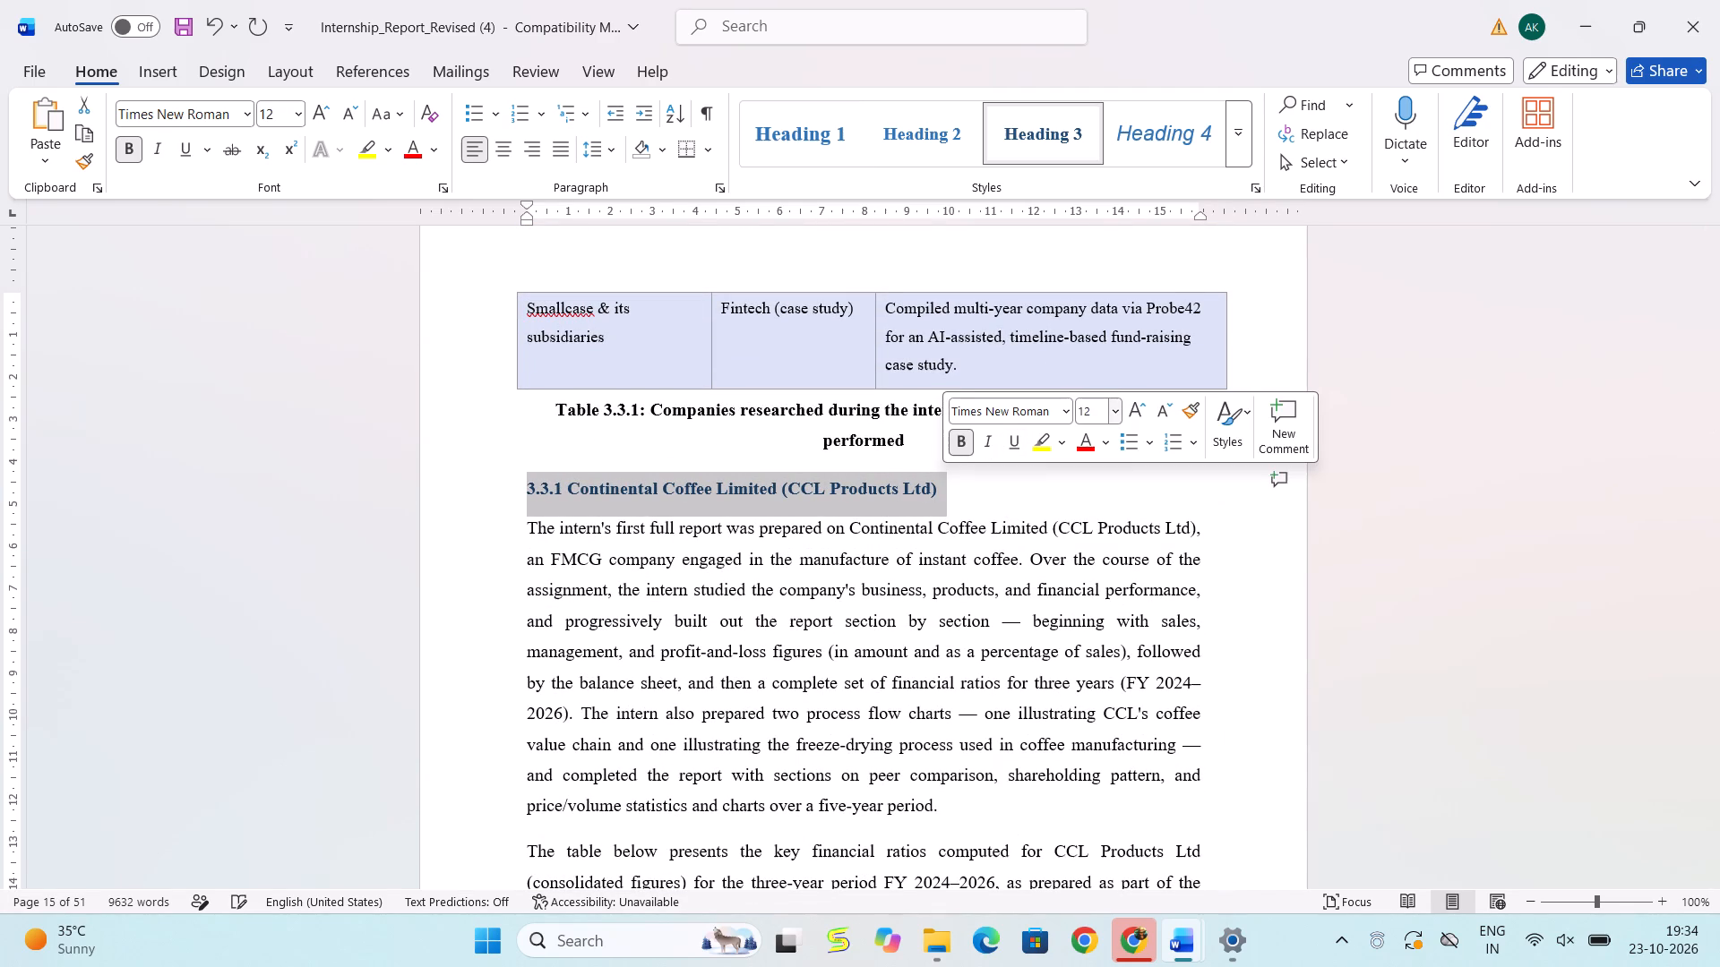
Set the 3.3.1 Continental Coffee Limited (CCL Products Ltd) heading to 14 pt.
left_click(1094, 417)
key("BackSpace")
type("14")
key("Return")
Remove the italics from the "3.3.2 Krishna" part of the KIMS heading on page 16 and set it to 14 pt.
scroll(1043, 589, "down", 2)
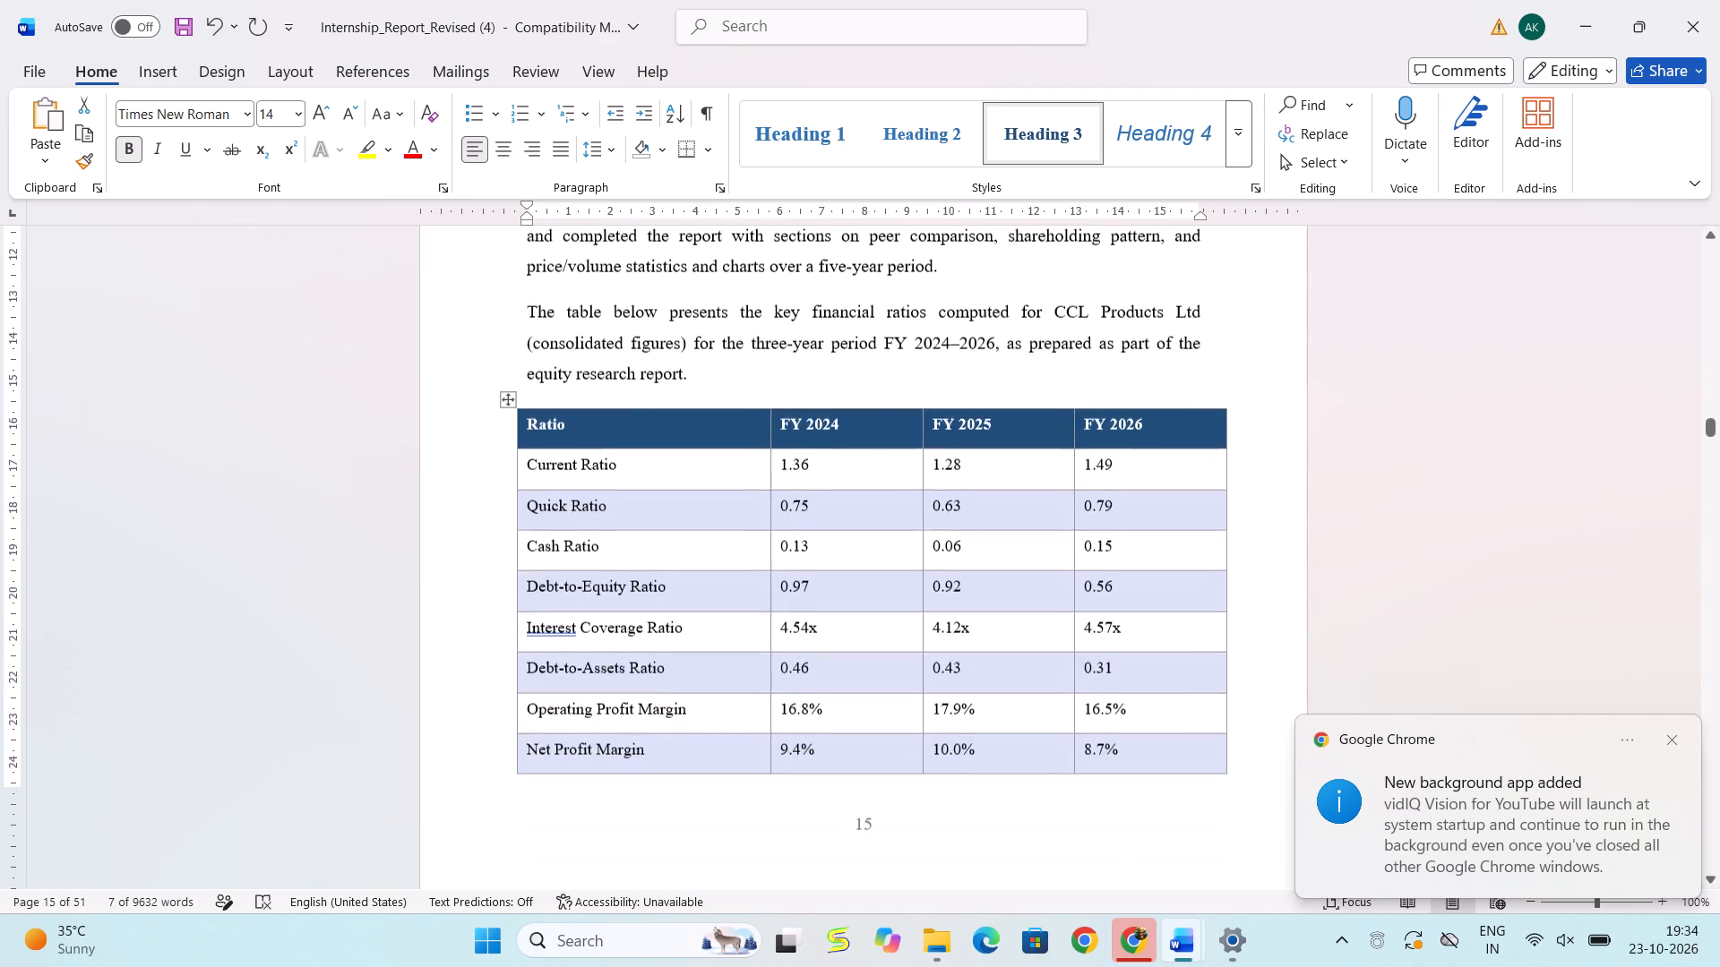
scroll(1018, 382, "down", 2)
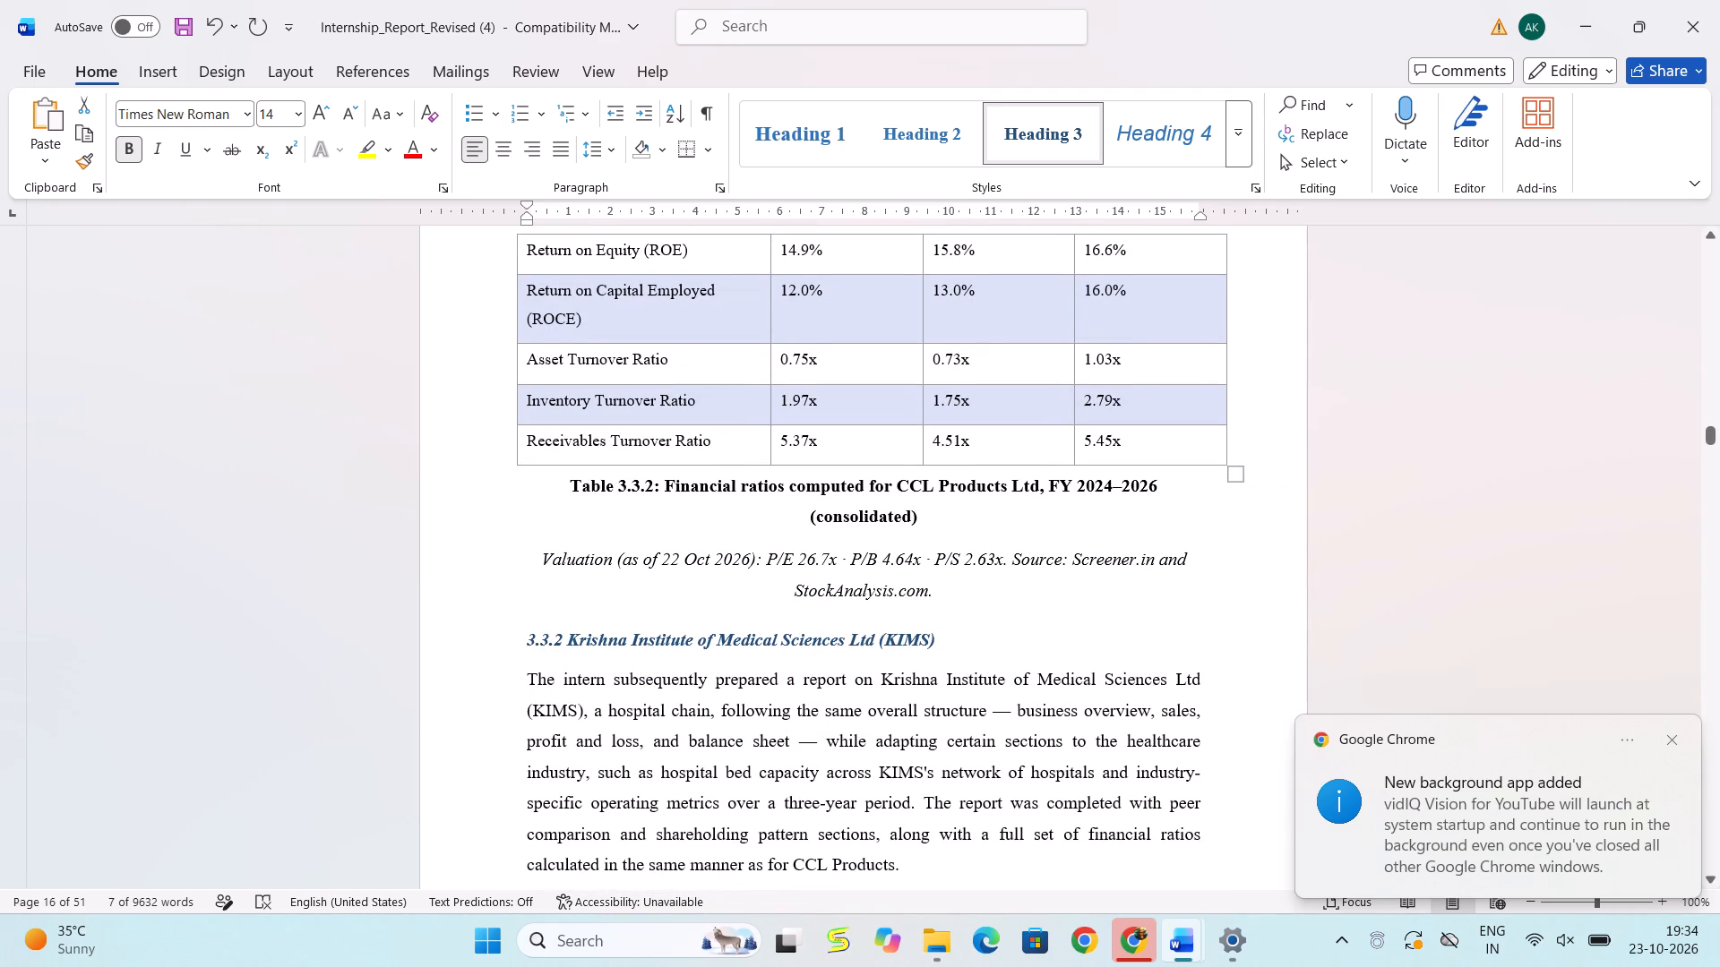
left_click_drag(568, 643, 908, 617)
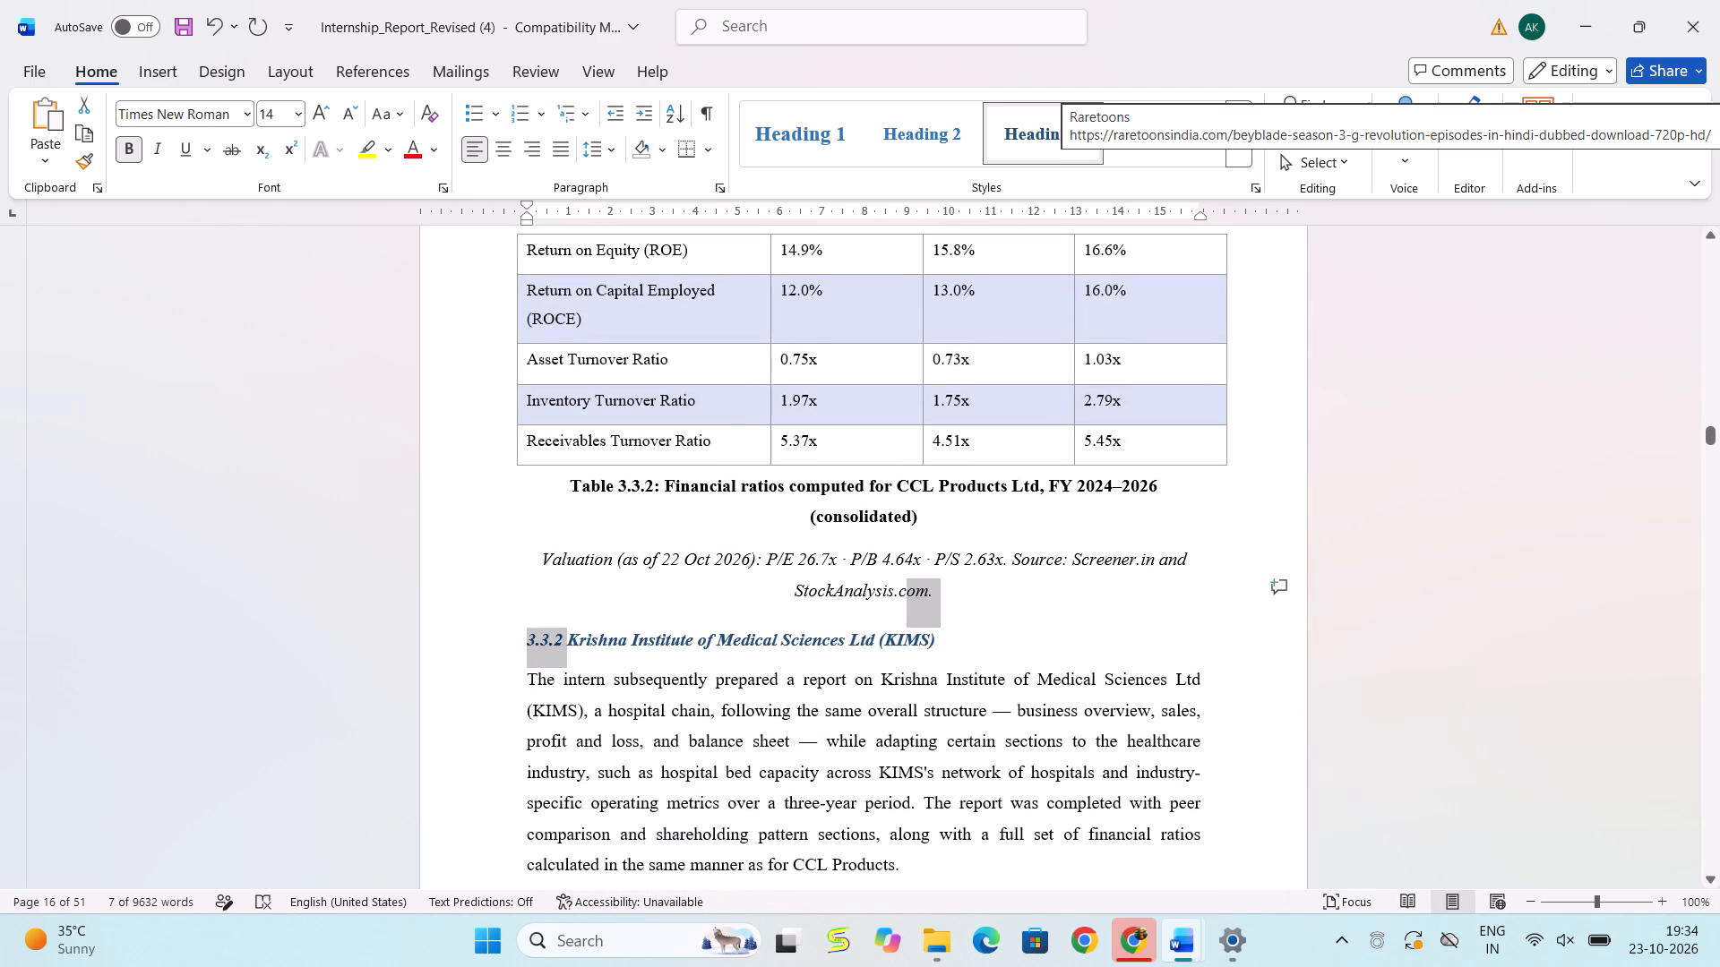
left_click_drag(908, 617, 492, 643)
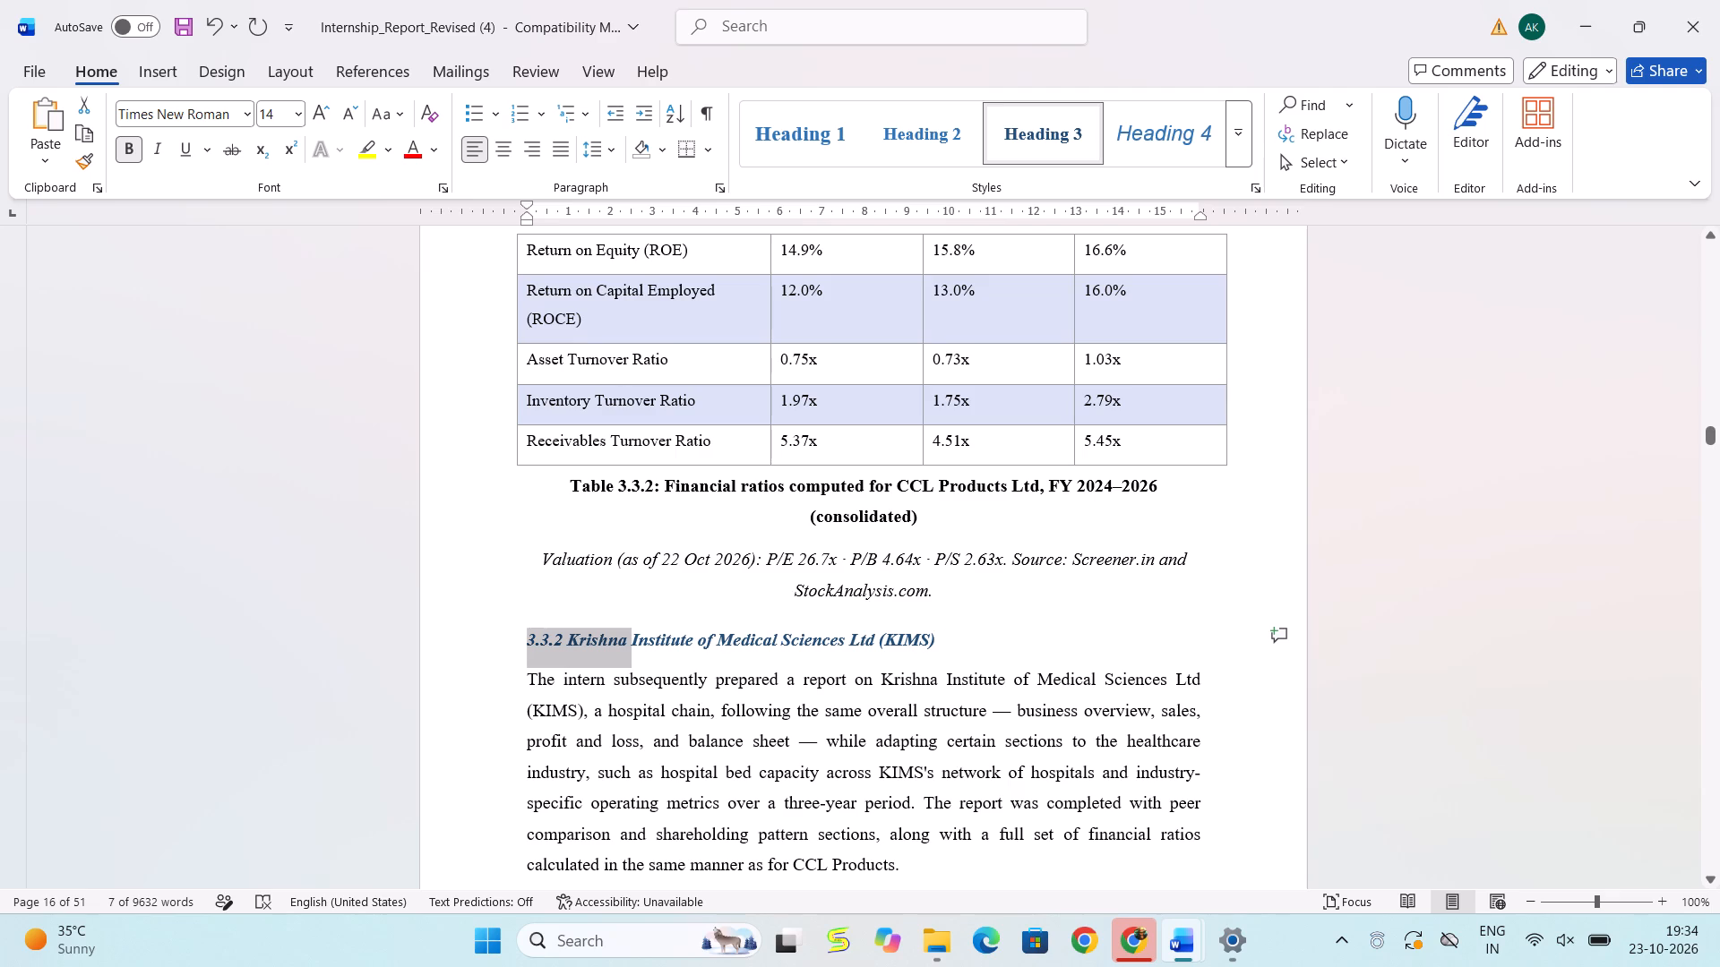
left_click_drag(492, 643, 497, 648)
left_click(542, 611)
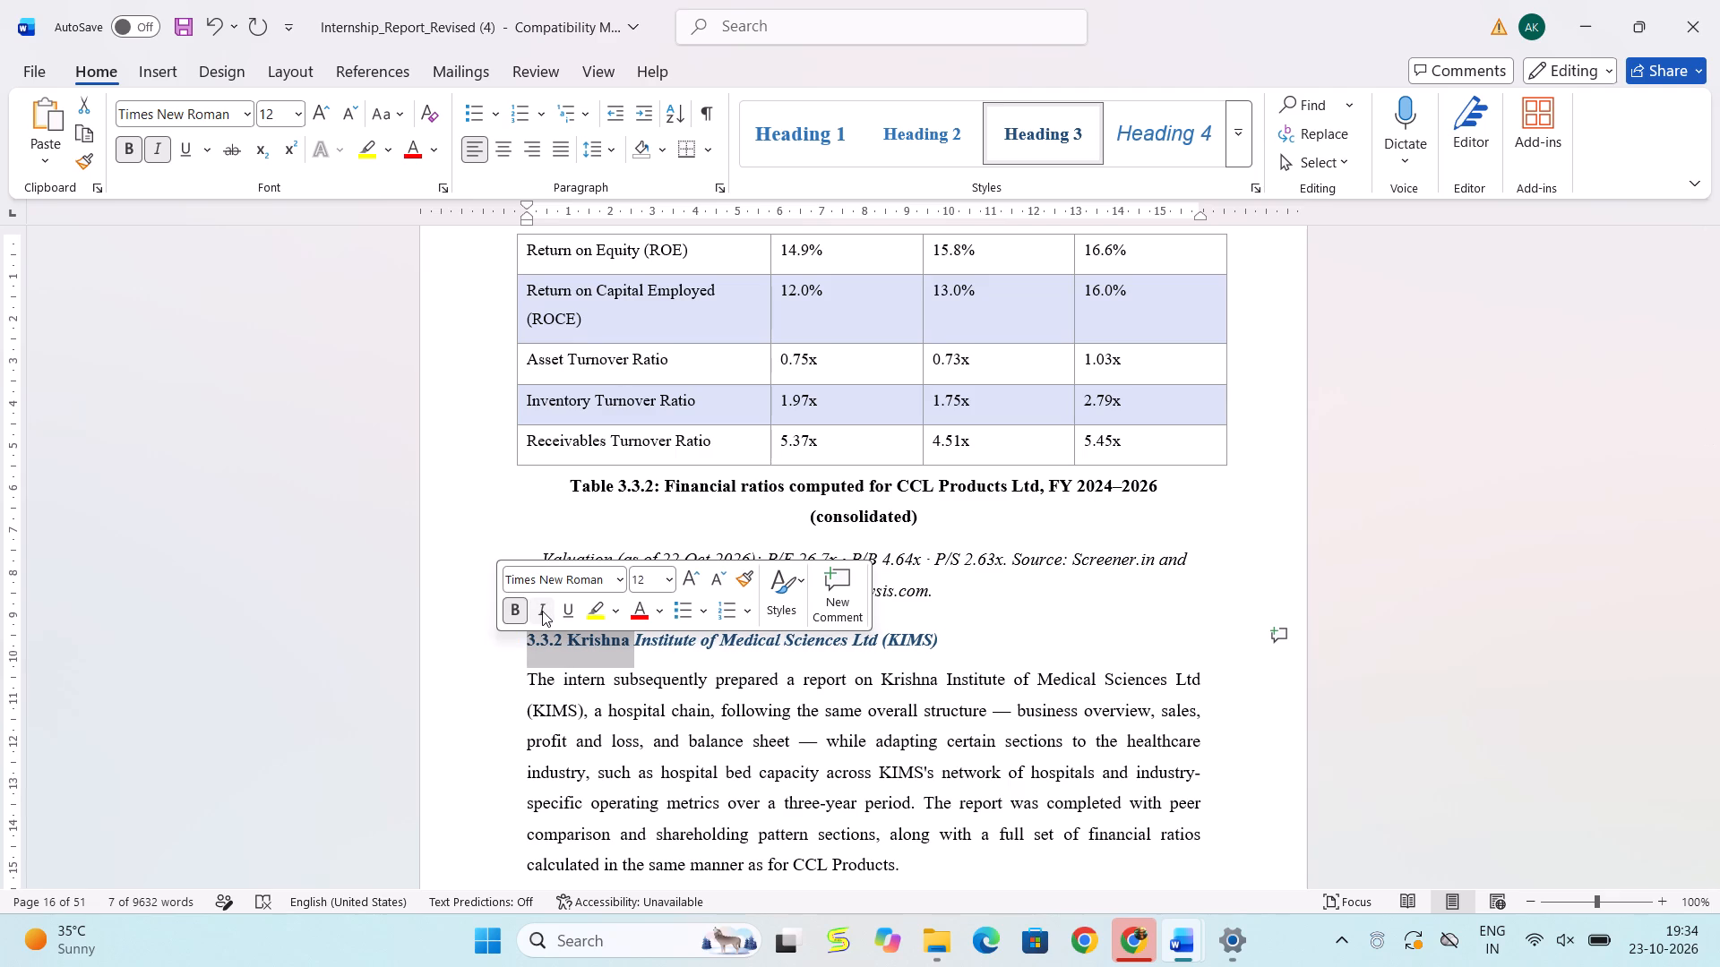
left_click(646, 576)
key("BackSpace")
type("14")
key("Return")
Set the remaining "Institute of Medical Sciences Ltd (KIMS)" part of the 3.3.2 heading to 14 pt and remove its italics.
scroll(1026, 667, "down", 1)
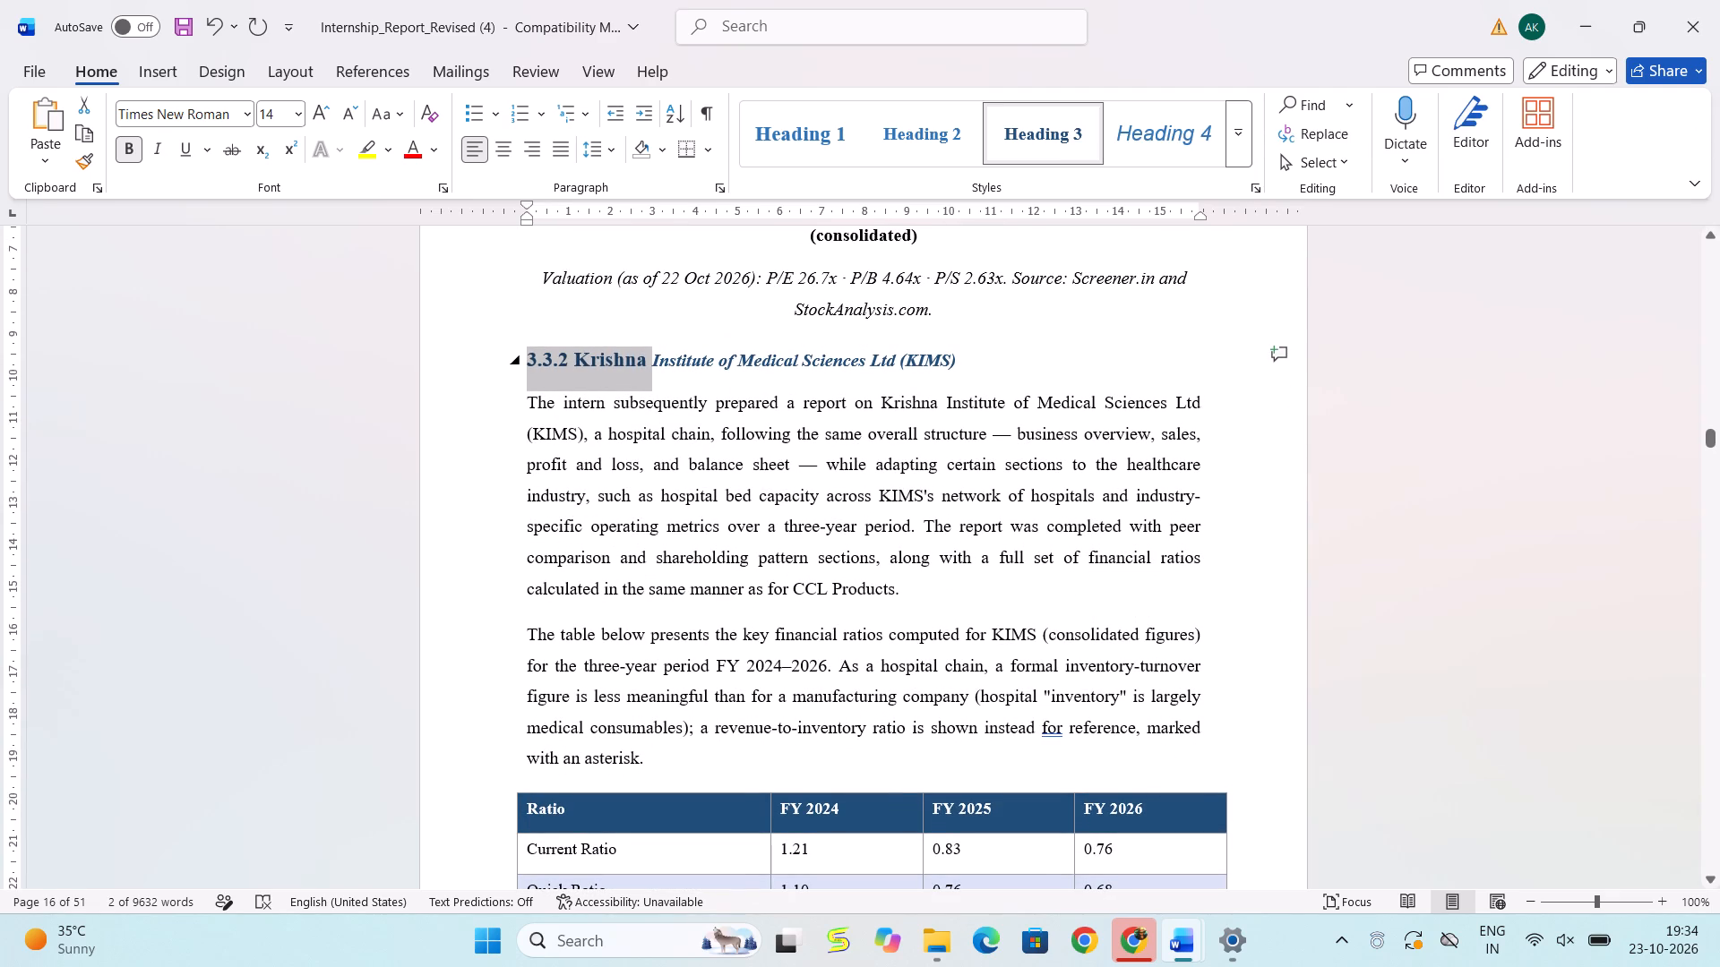
left_click(959, 367)
left_click_drag(959, 367, 661, 367)
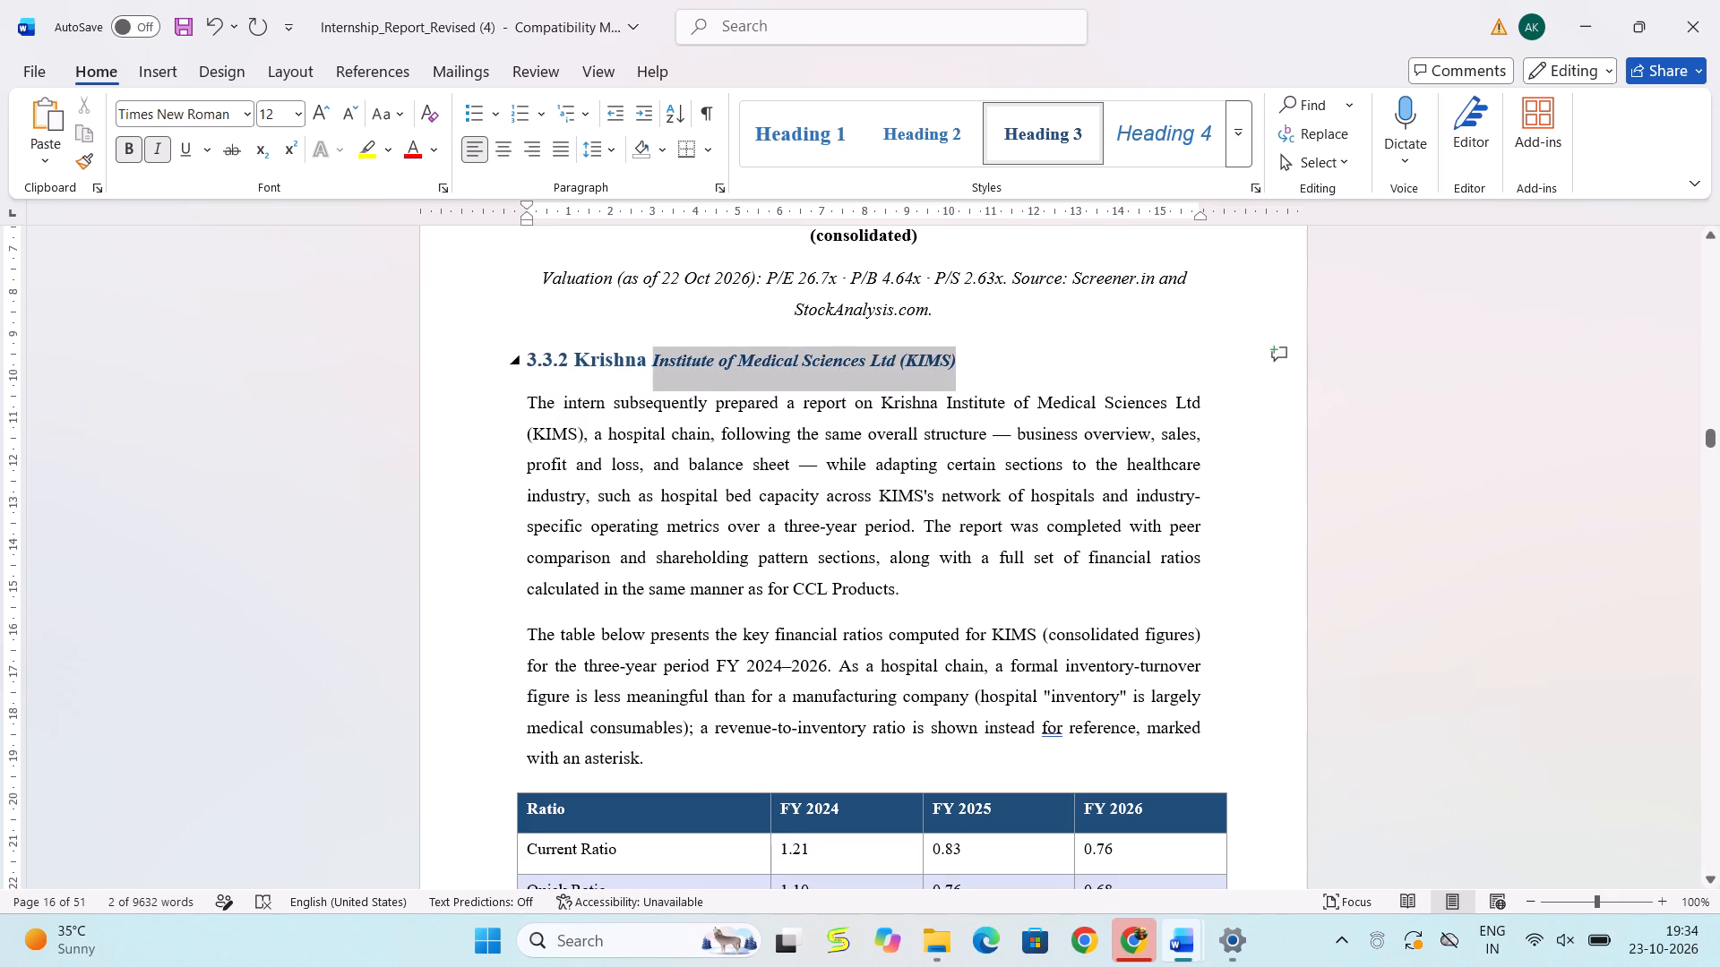
left_click_drag(661, 367, 661, 366)
left_click_drag(701, 330, 808, 314)
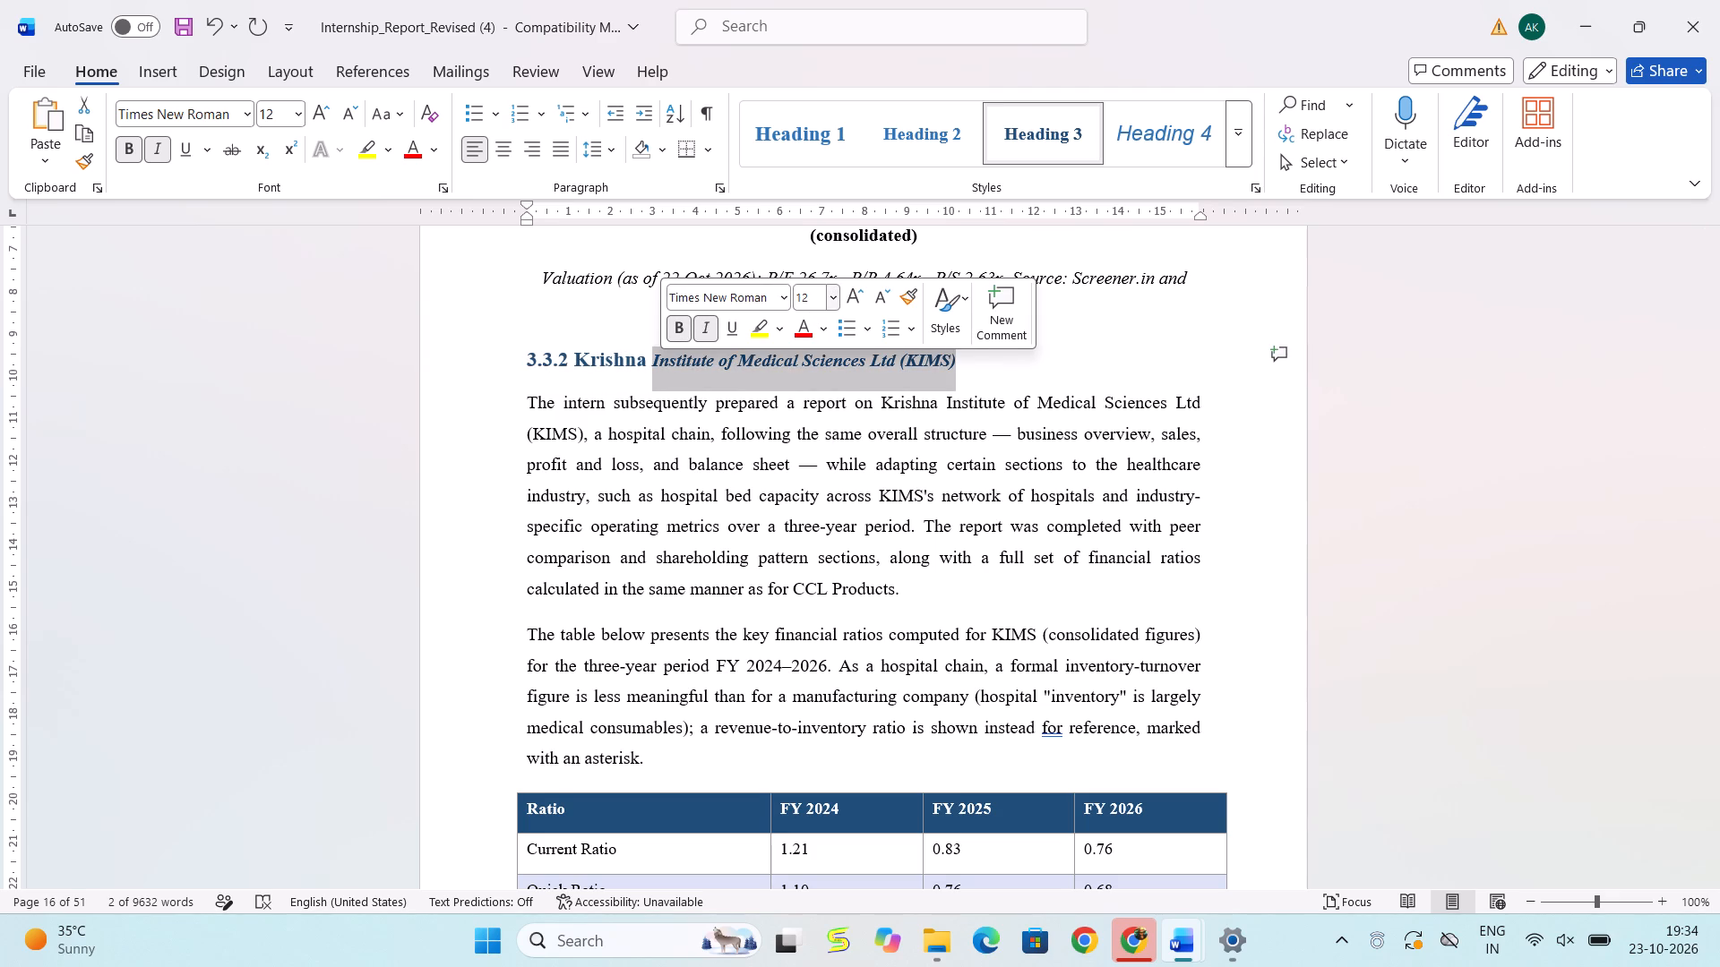
left_click(814, 293)
key("BackSpace")
type("14")
key("Return")
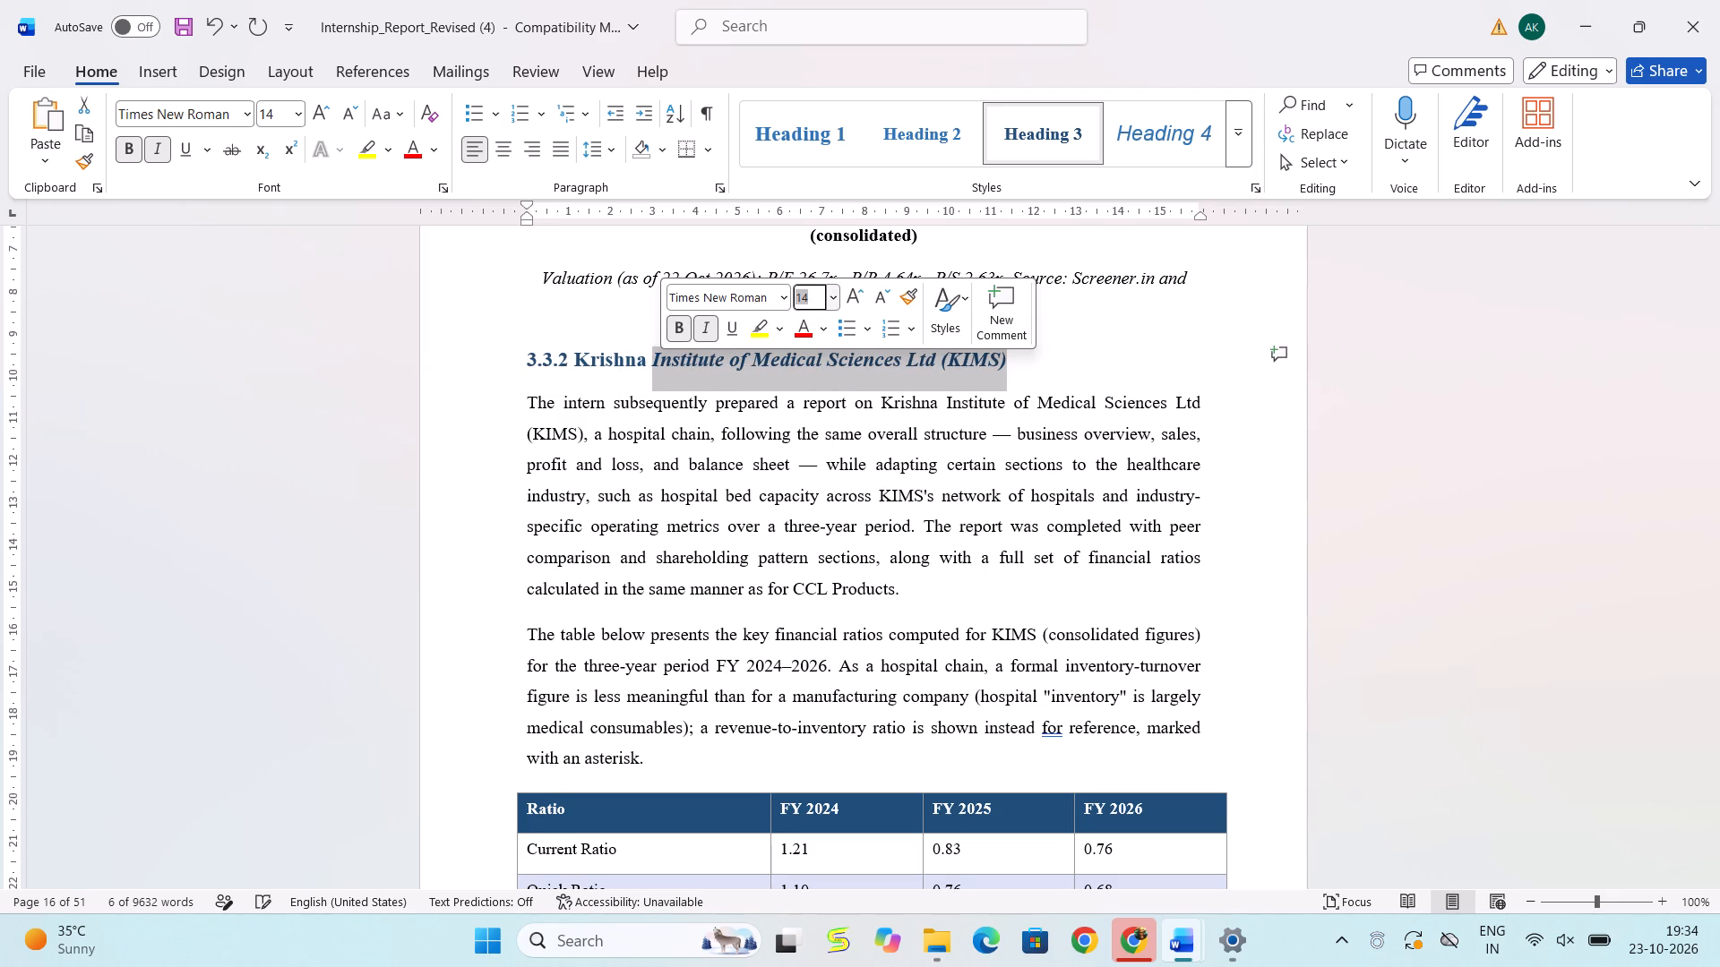
left_click(709, 330)
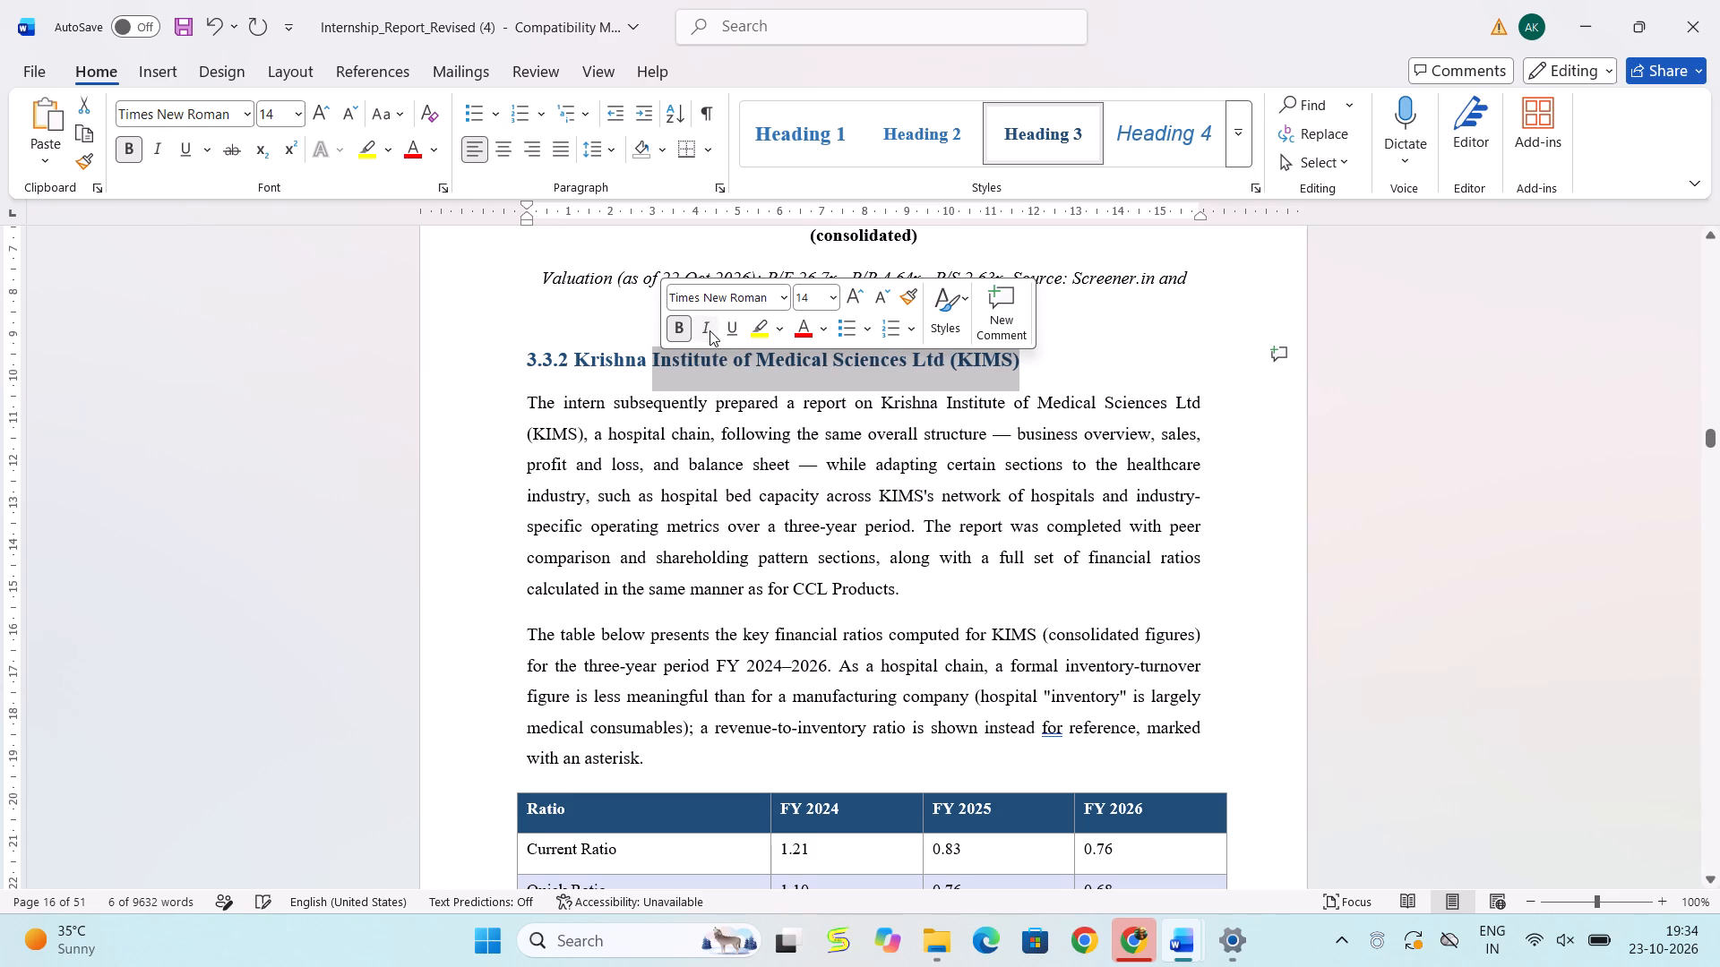
Remove the italics from the 3.3.3 TANFAC Industries Ltd heading on page 17 and set it to 14 pt.
scroll(751, 515, "down", 6)
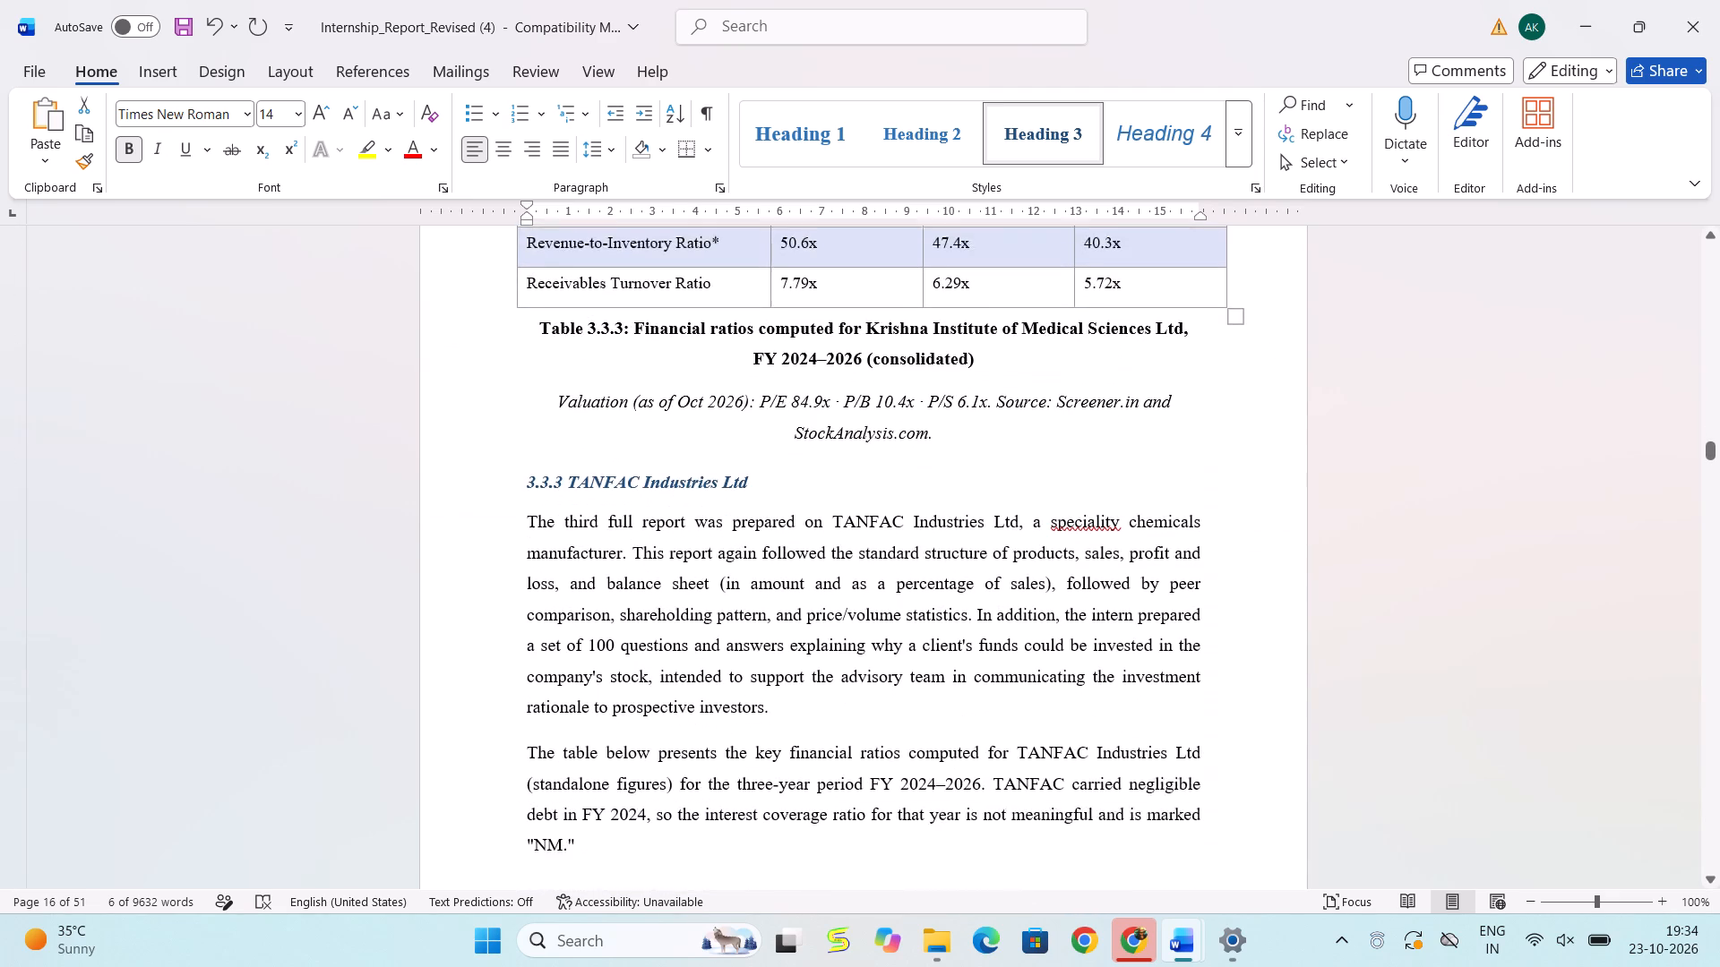
left_click(754, 448)
left_click_drag(754, 448, 527, 425)
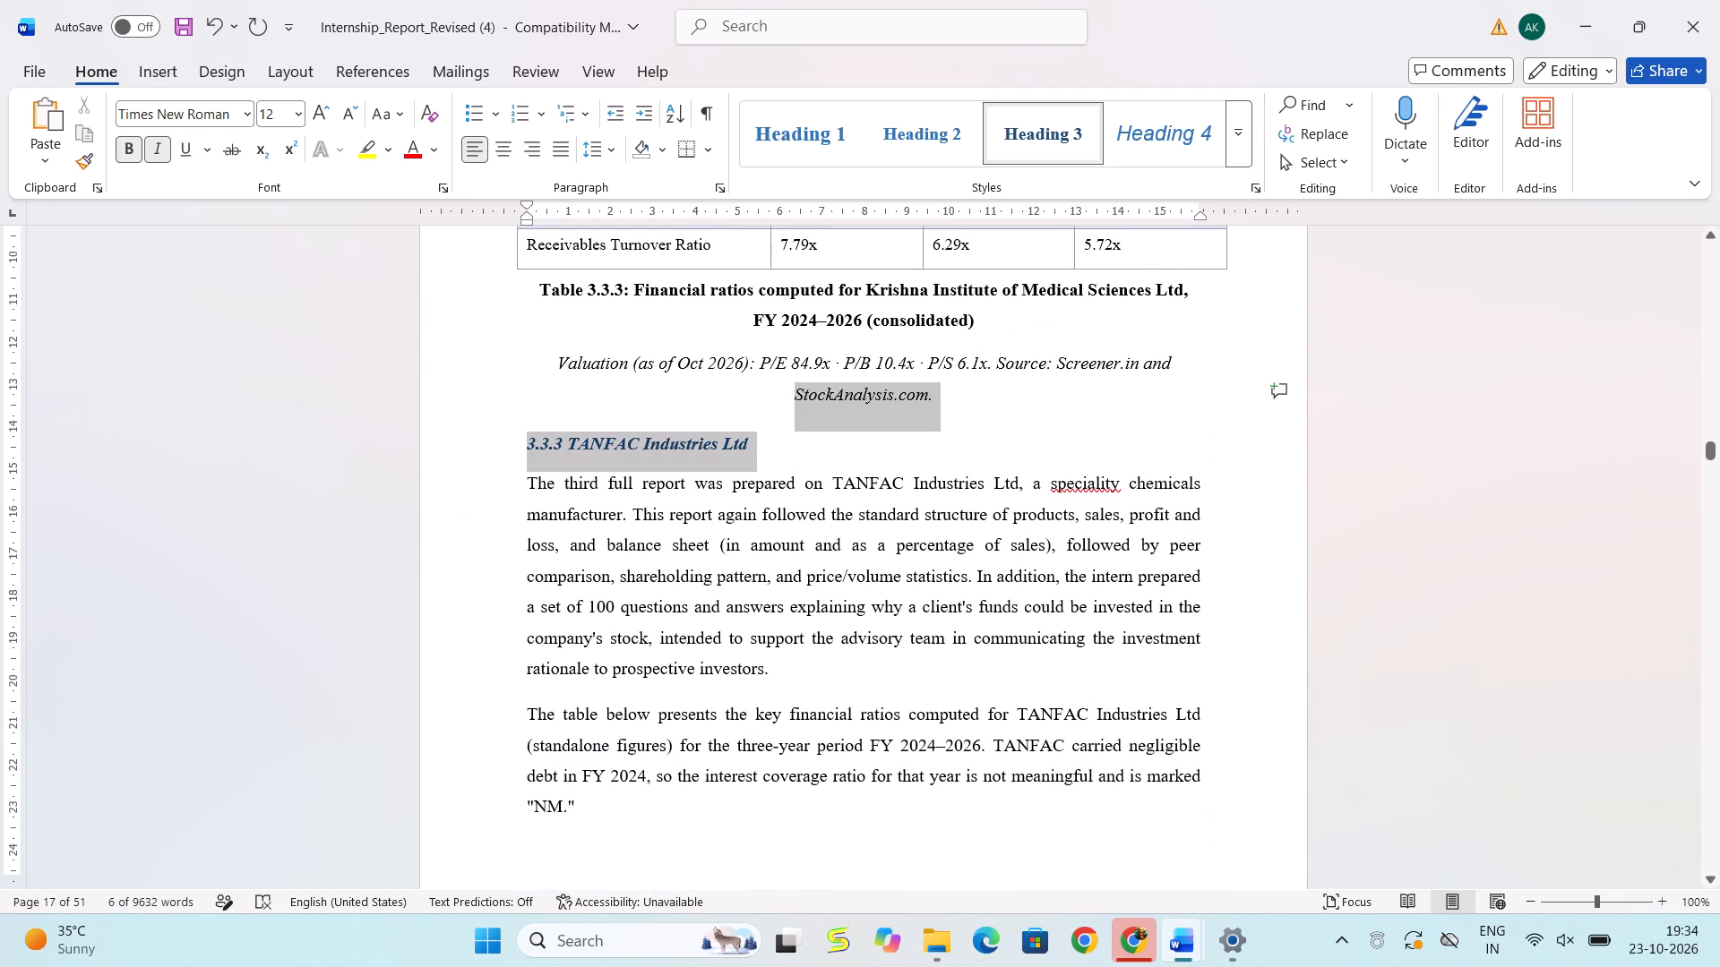
left_click_drag(527, 425, 528, 426)
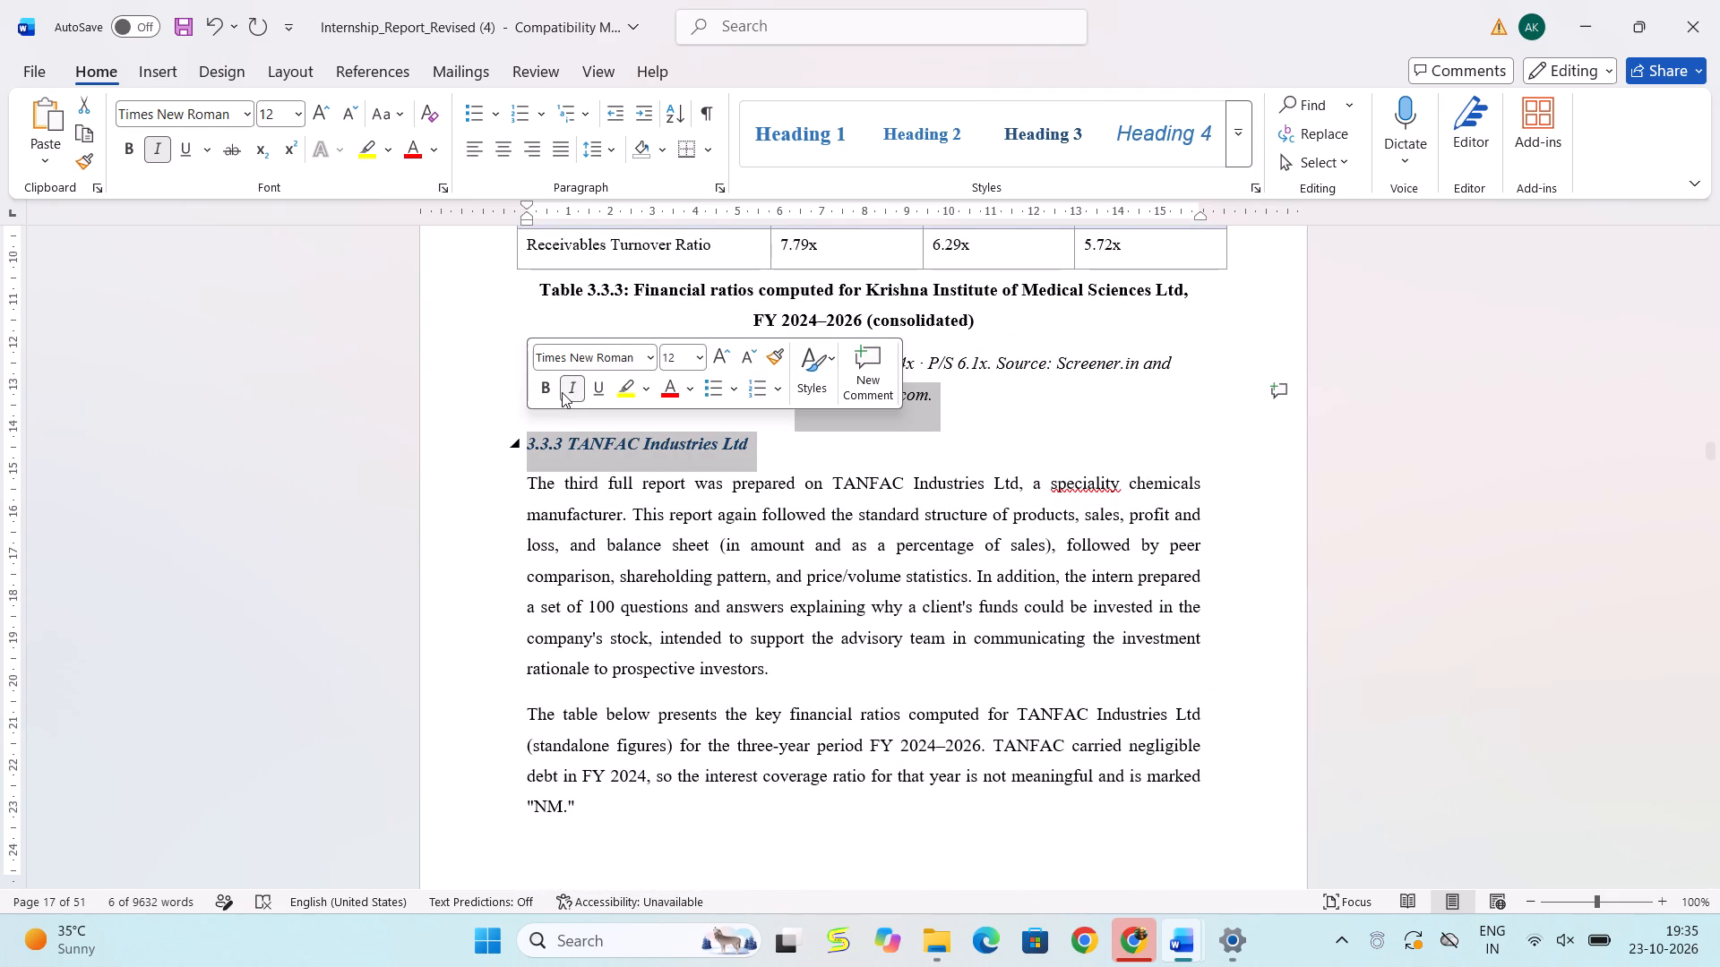
left_click(792, 449)
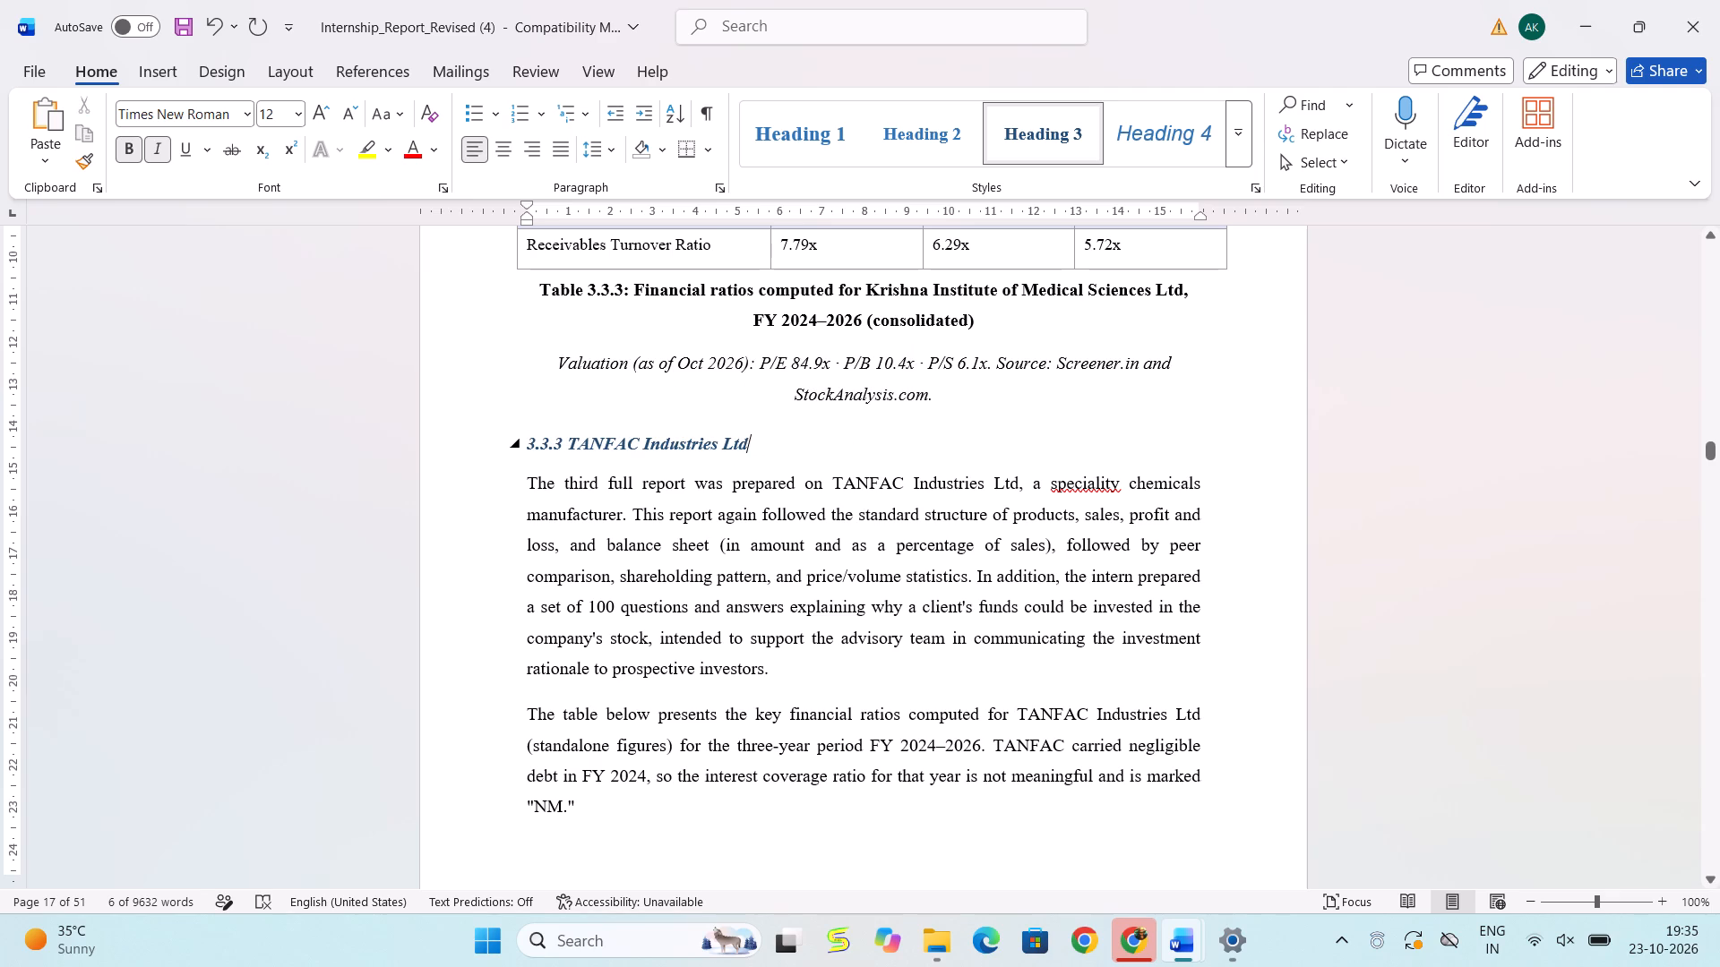
left_click_drag(750, 446, 521, 438)
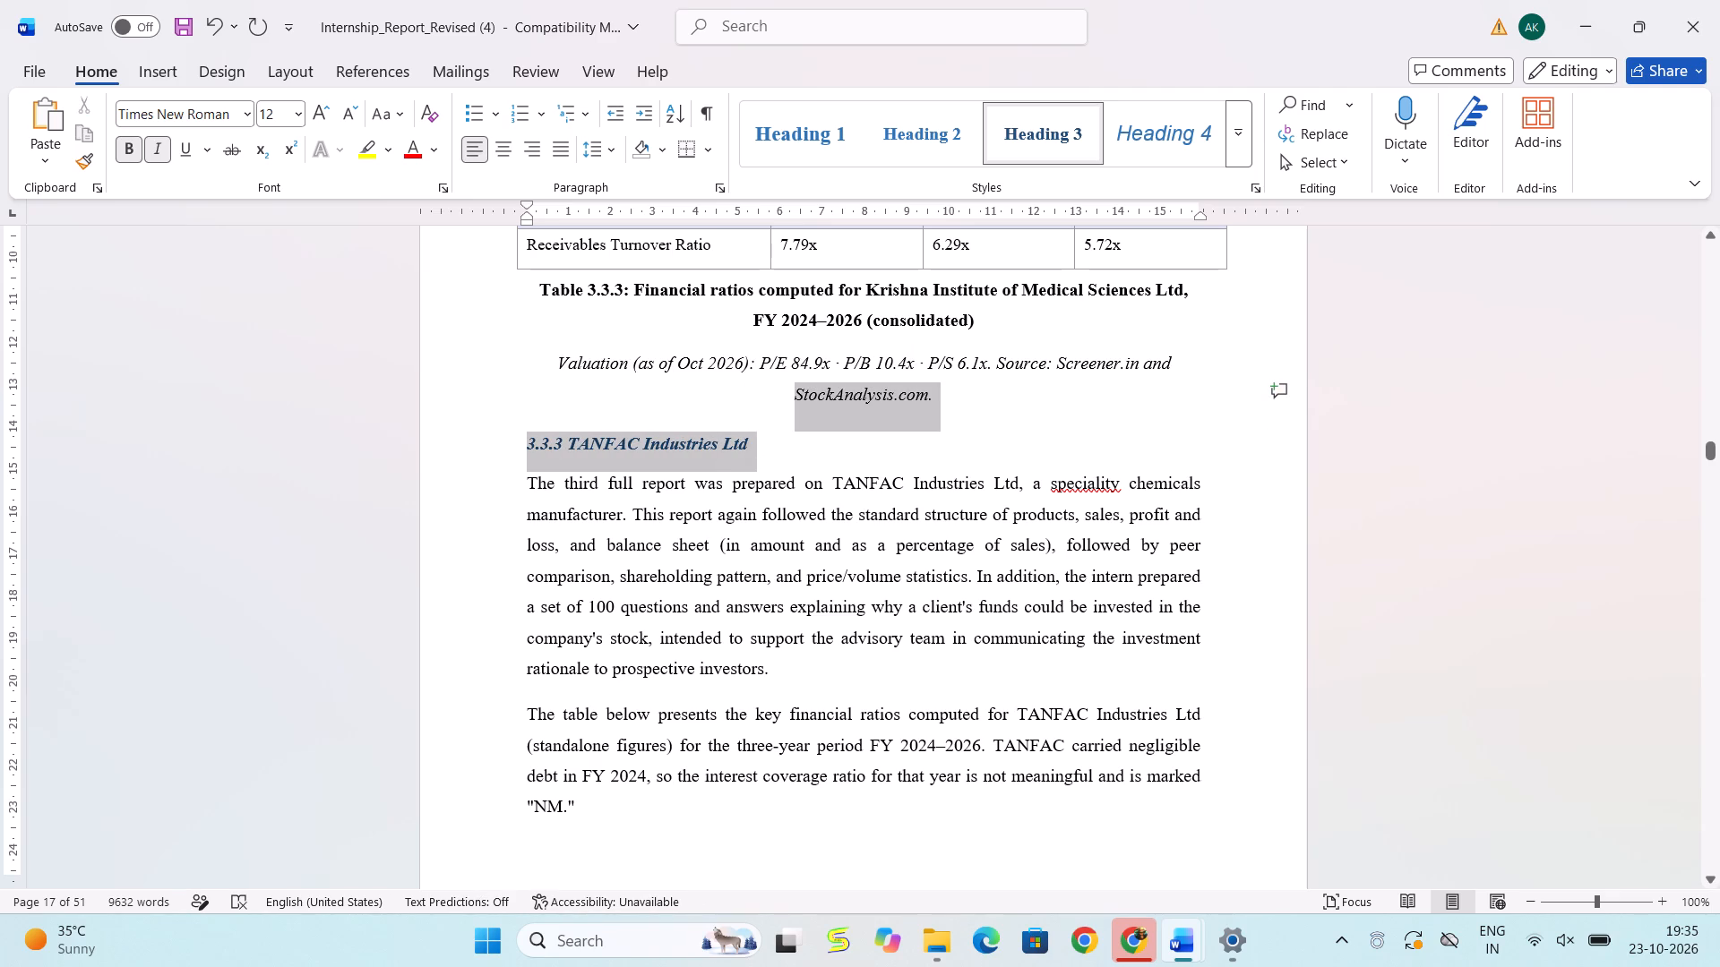
left_click_drag(521, 438, 530, 448)
left_click(567, 408)
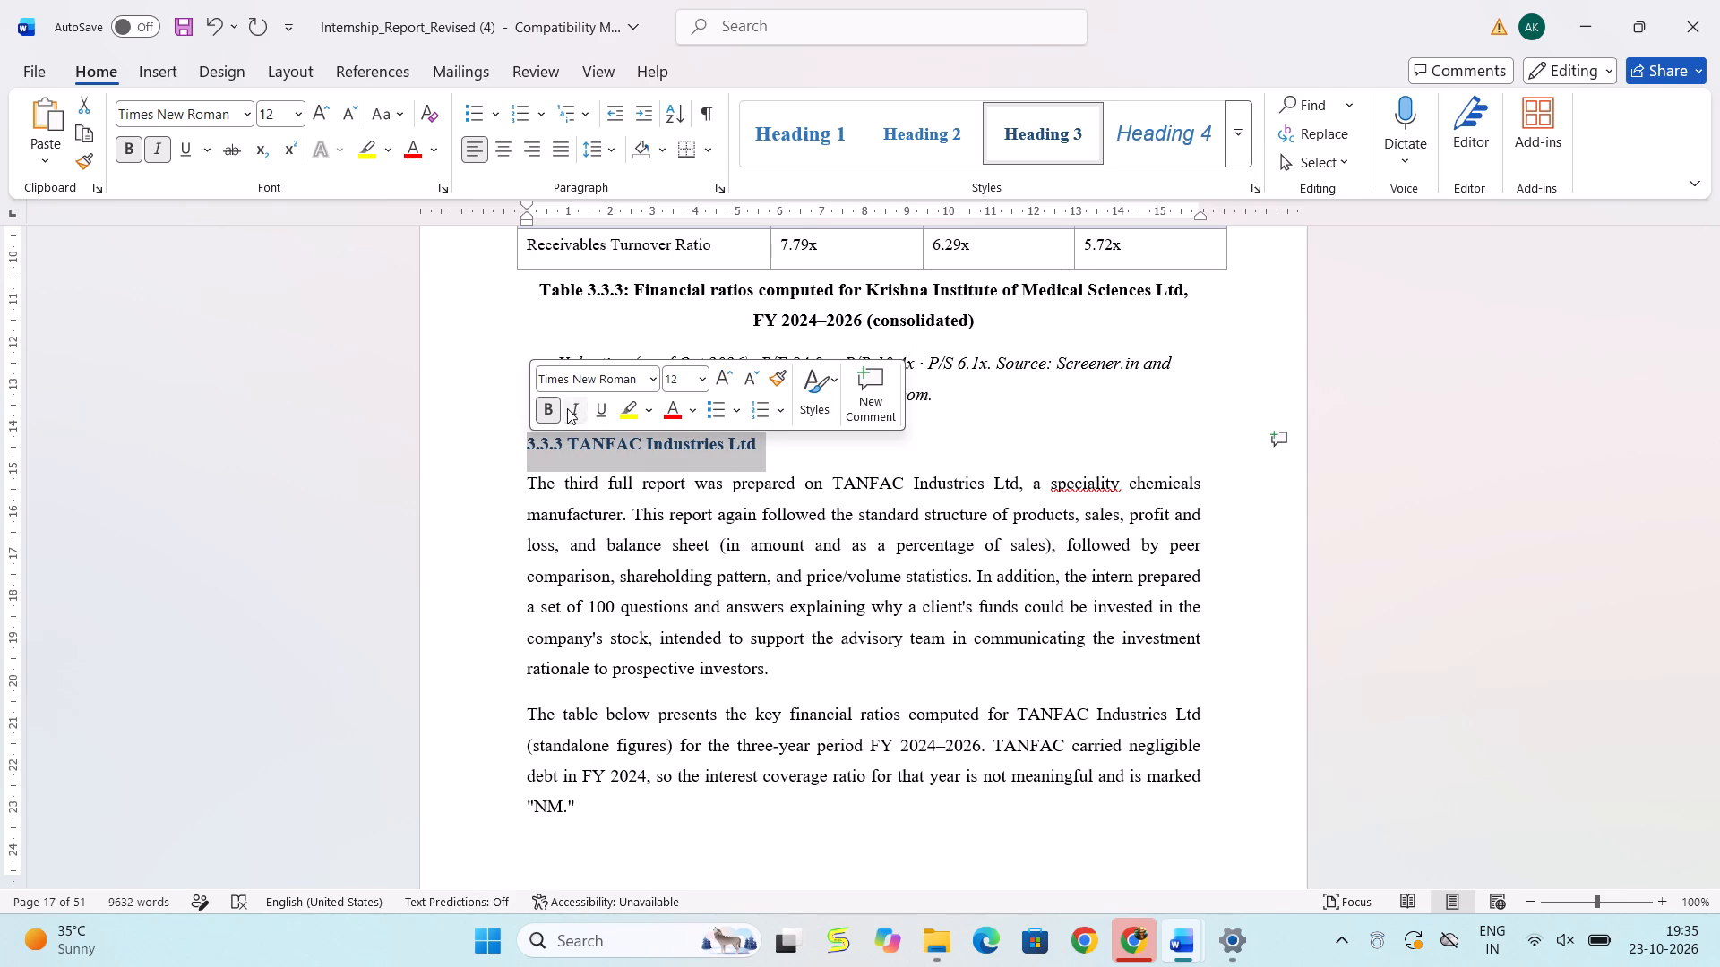
left_click(675, 382)
key("BackSpace")
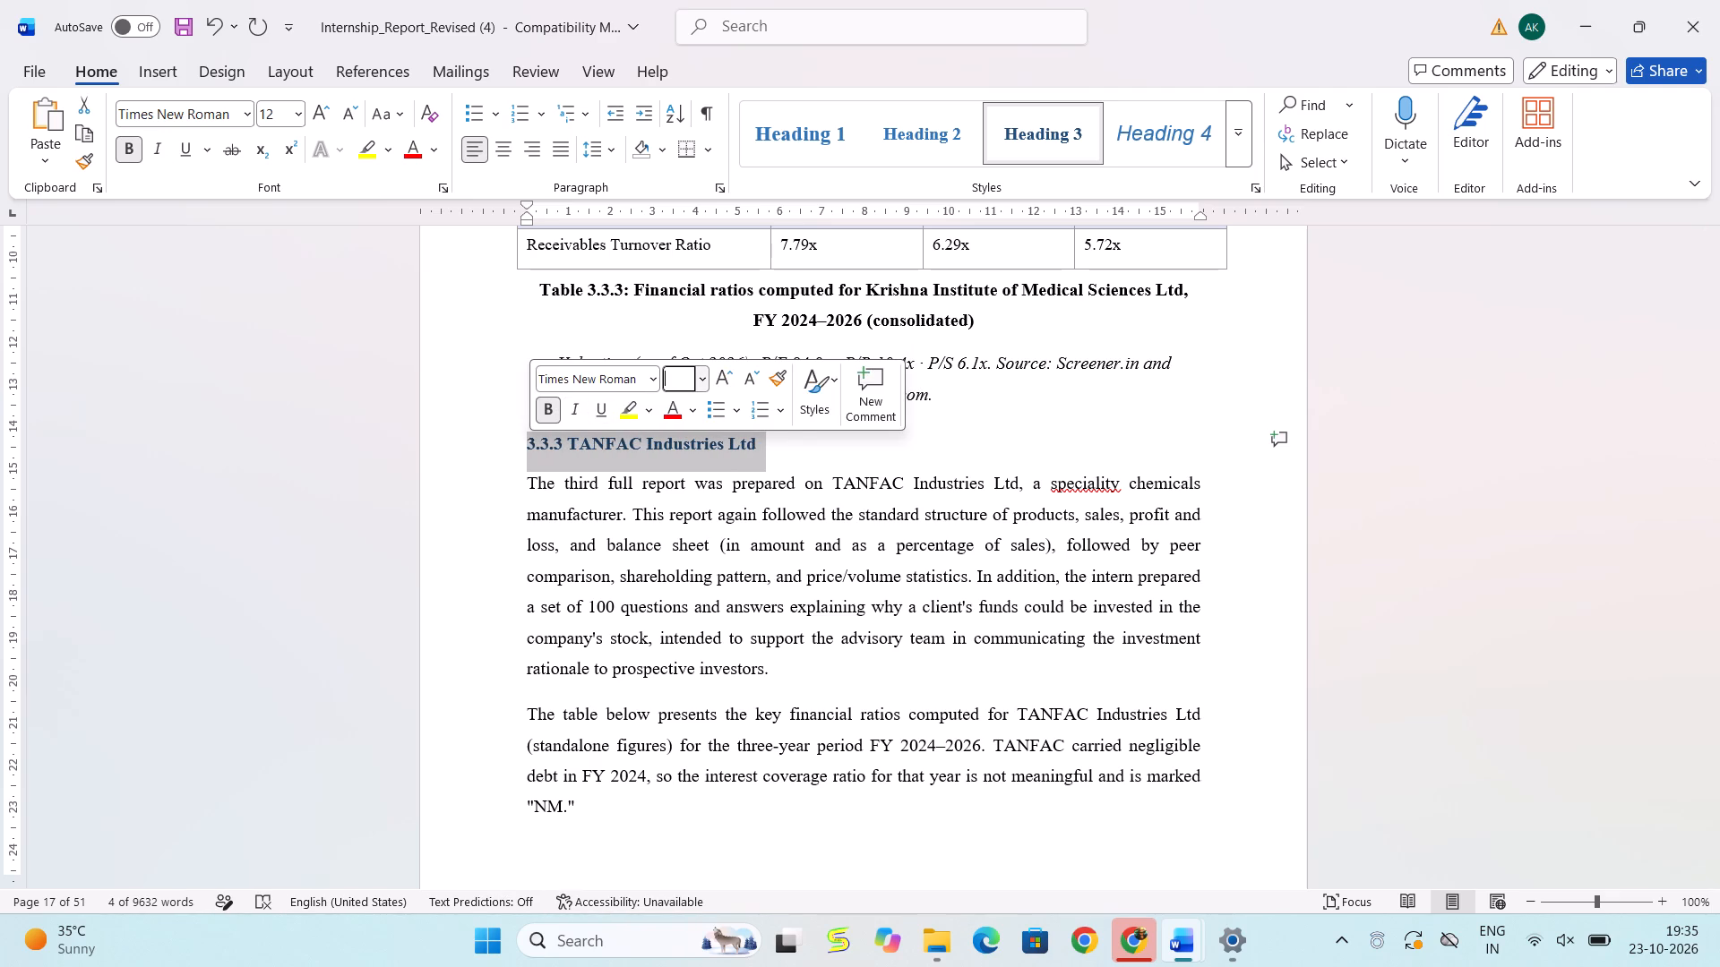
type("14")
key("Return")
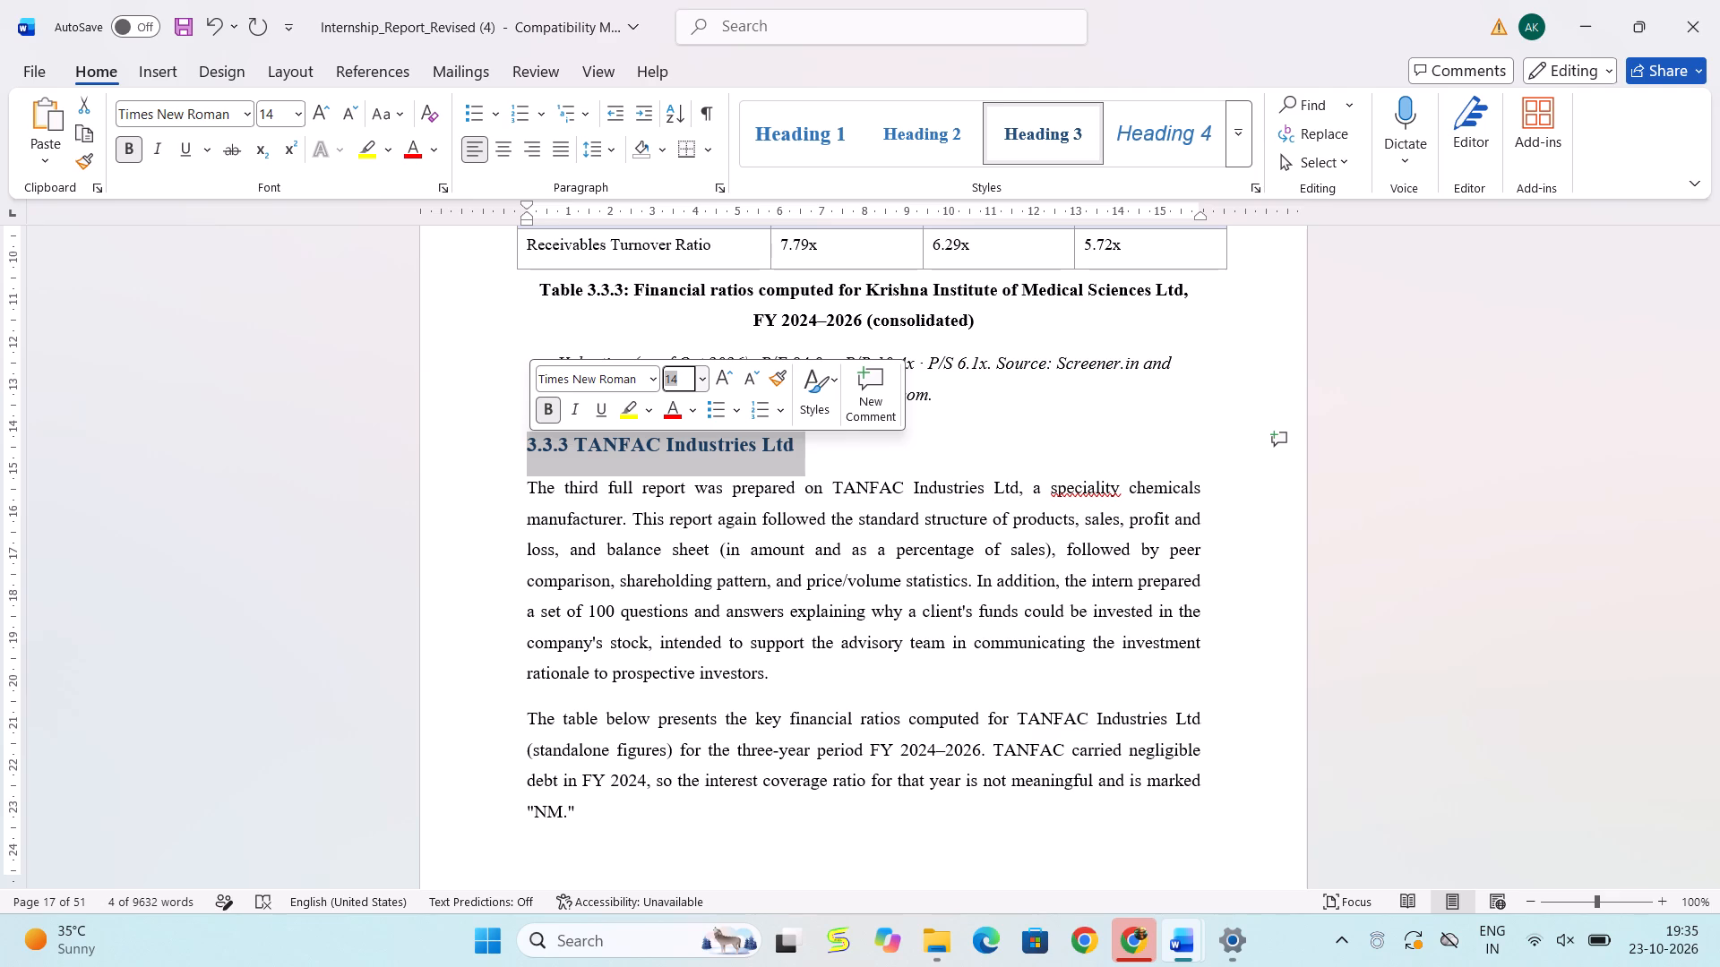
Apply the Heading 1 style to the section headings 3.4, 3.5, 3.6 and 3.7 on pages 18 and 19.
scroll(830, 495, "down", 2)
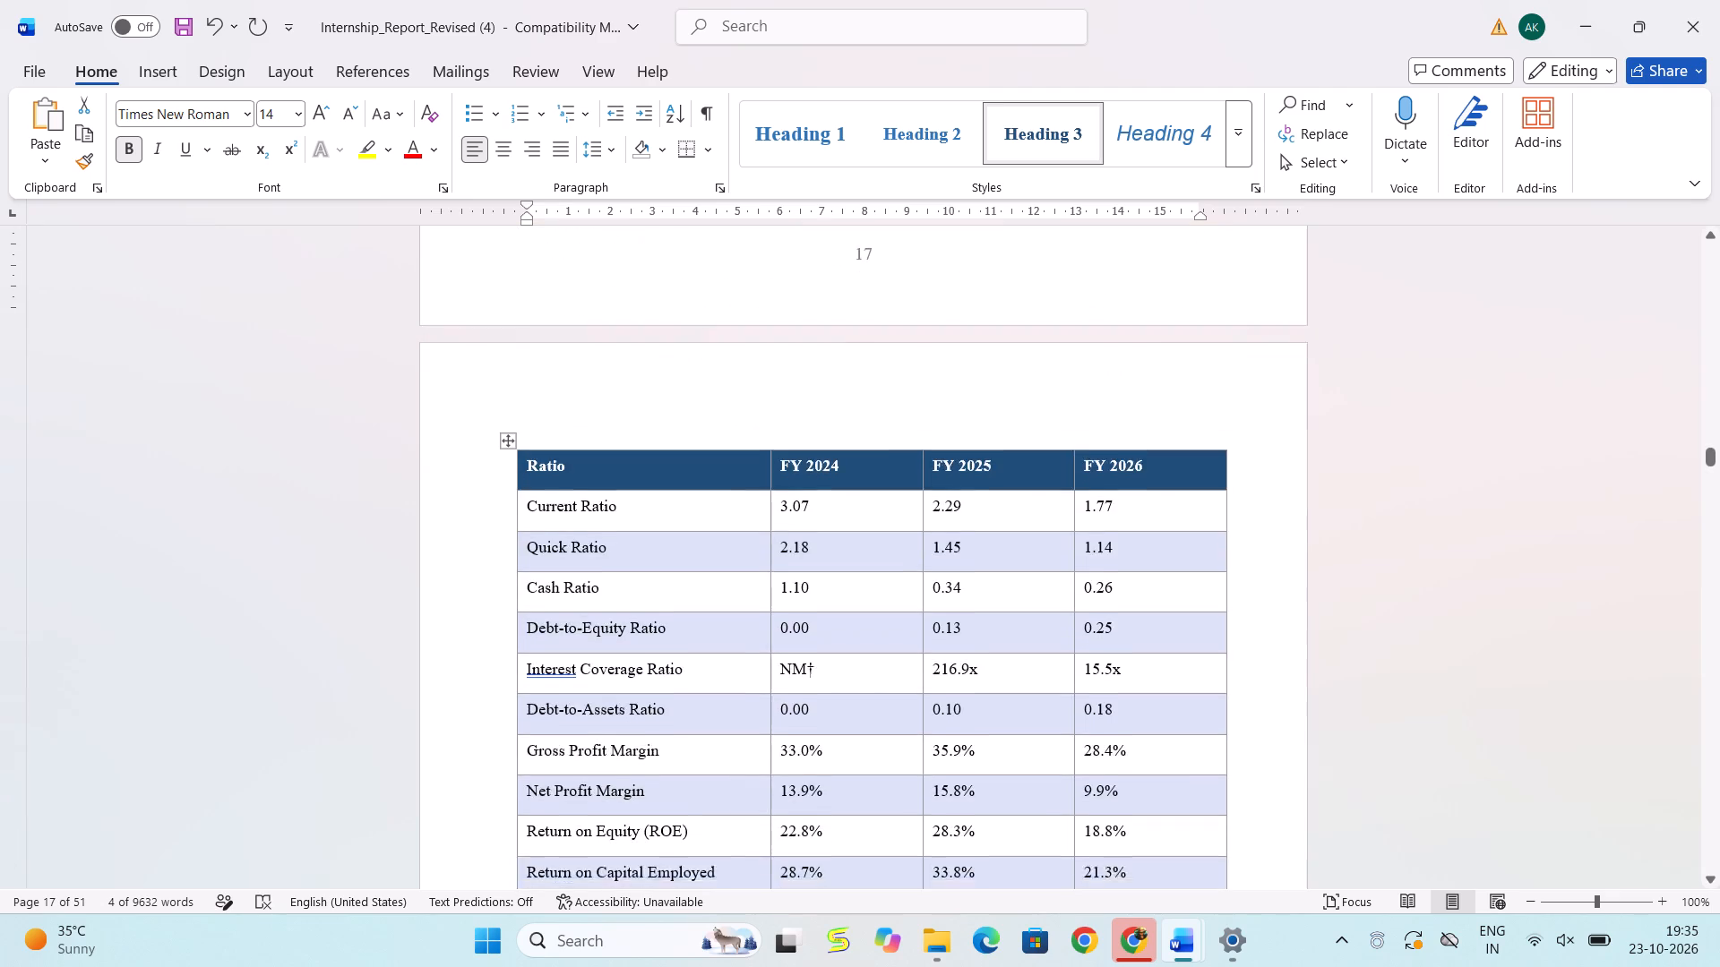
scroll(830, 495, "down", 4)
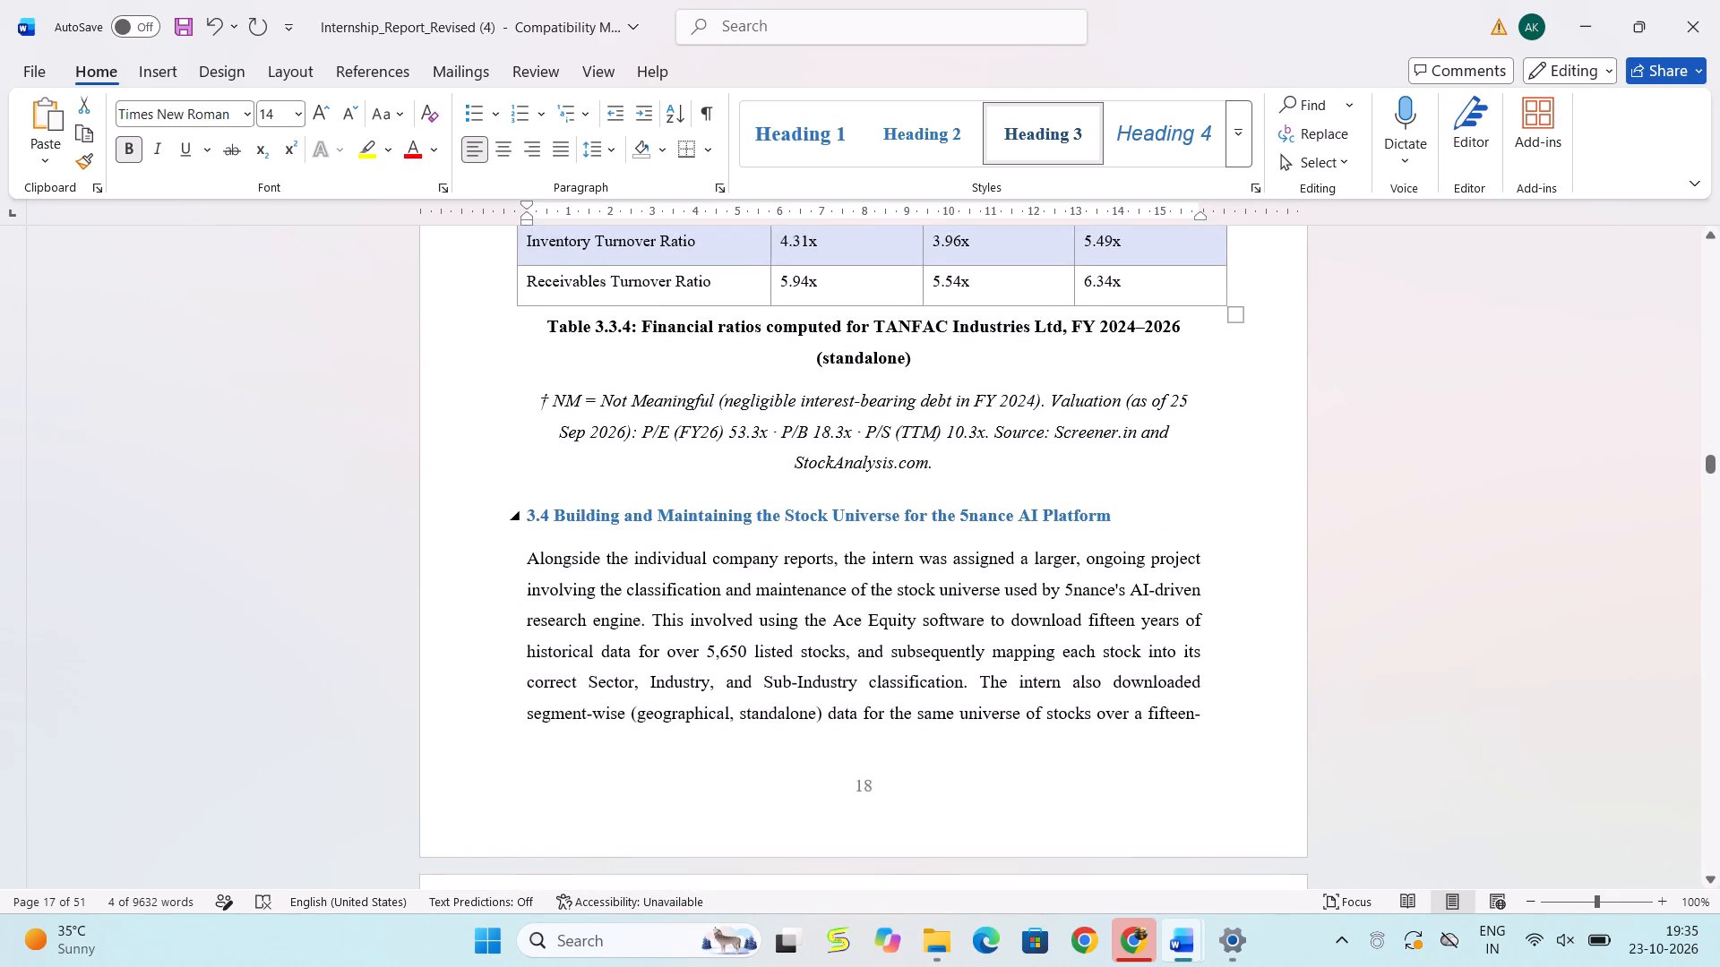
left_click(592, 509)
left_click(804, 138)
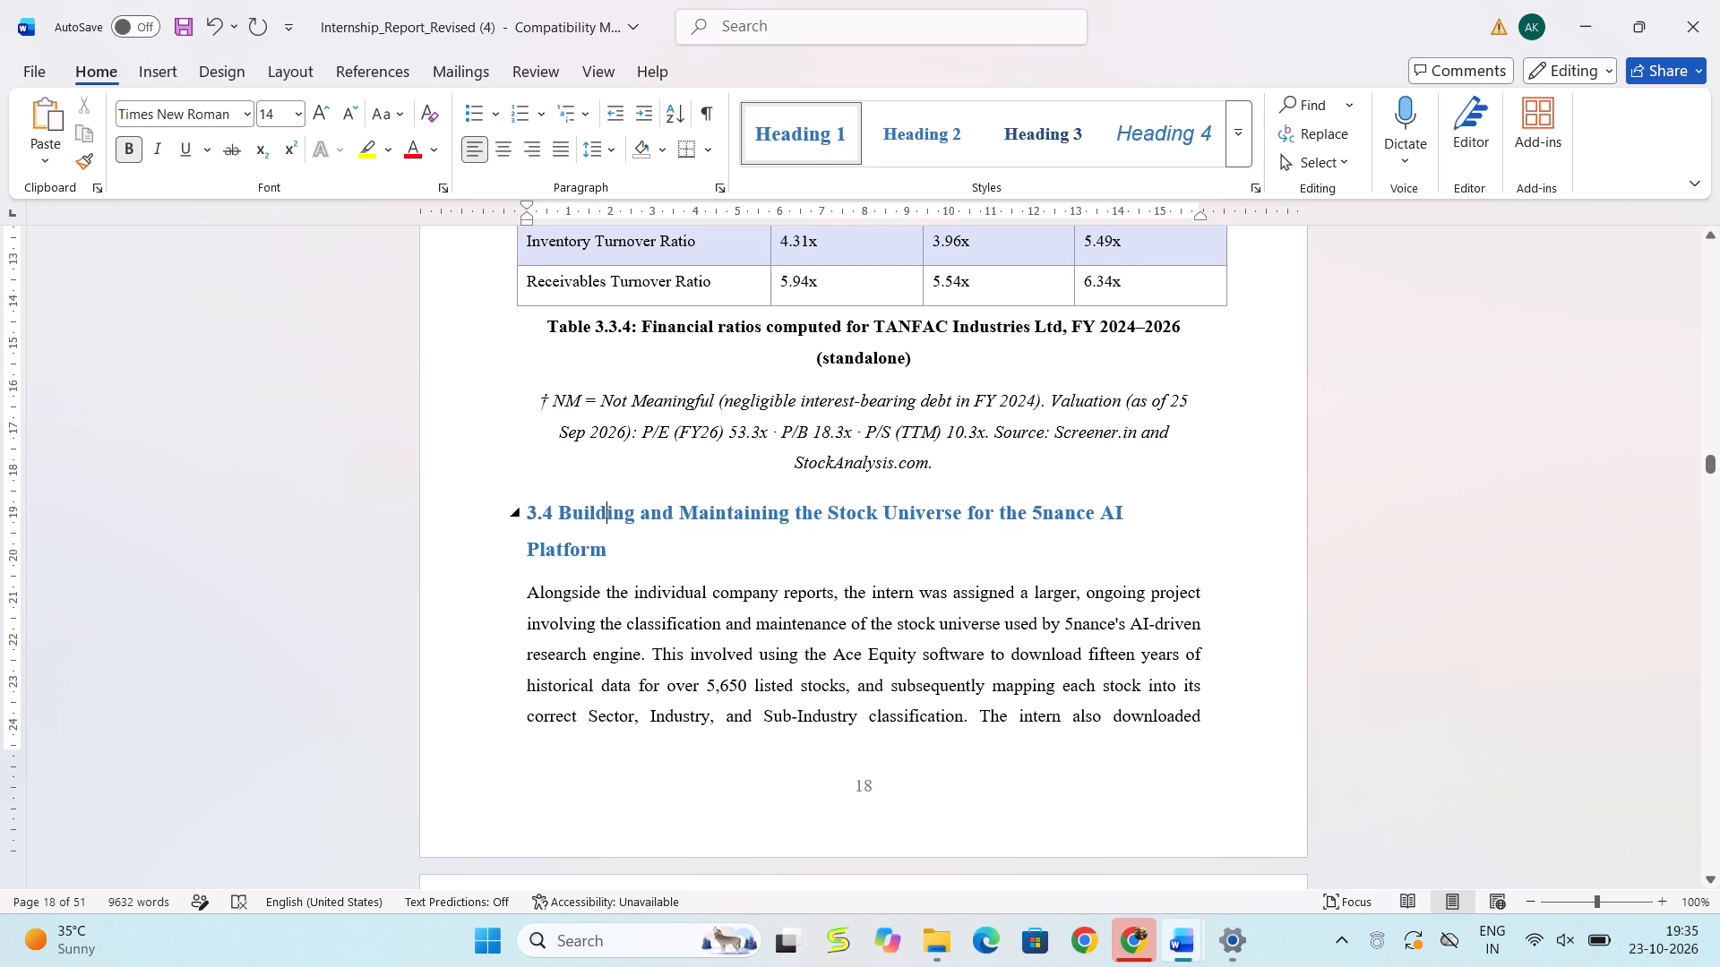
scroll(853, 547, "down", 2)
left_click(782, 600)
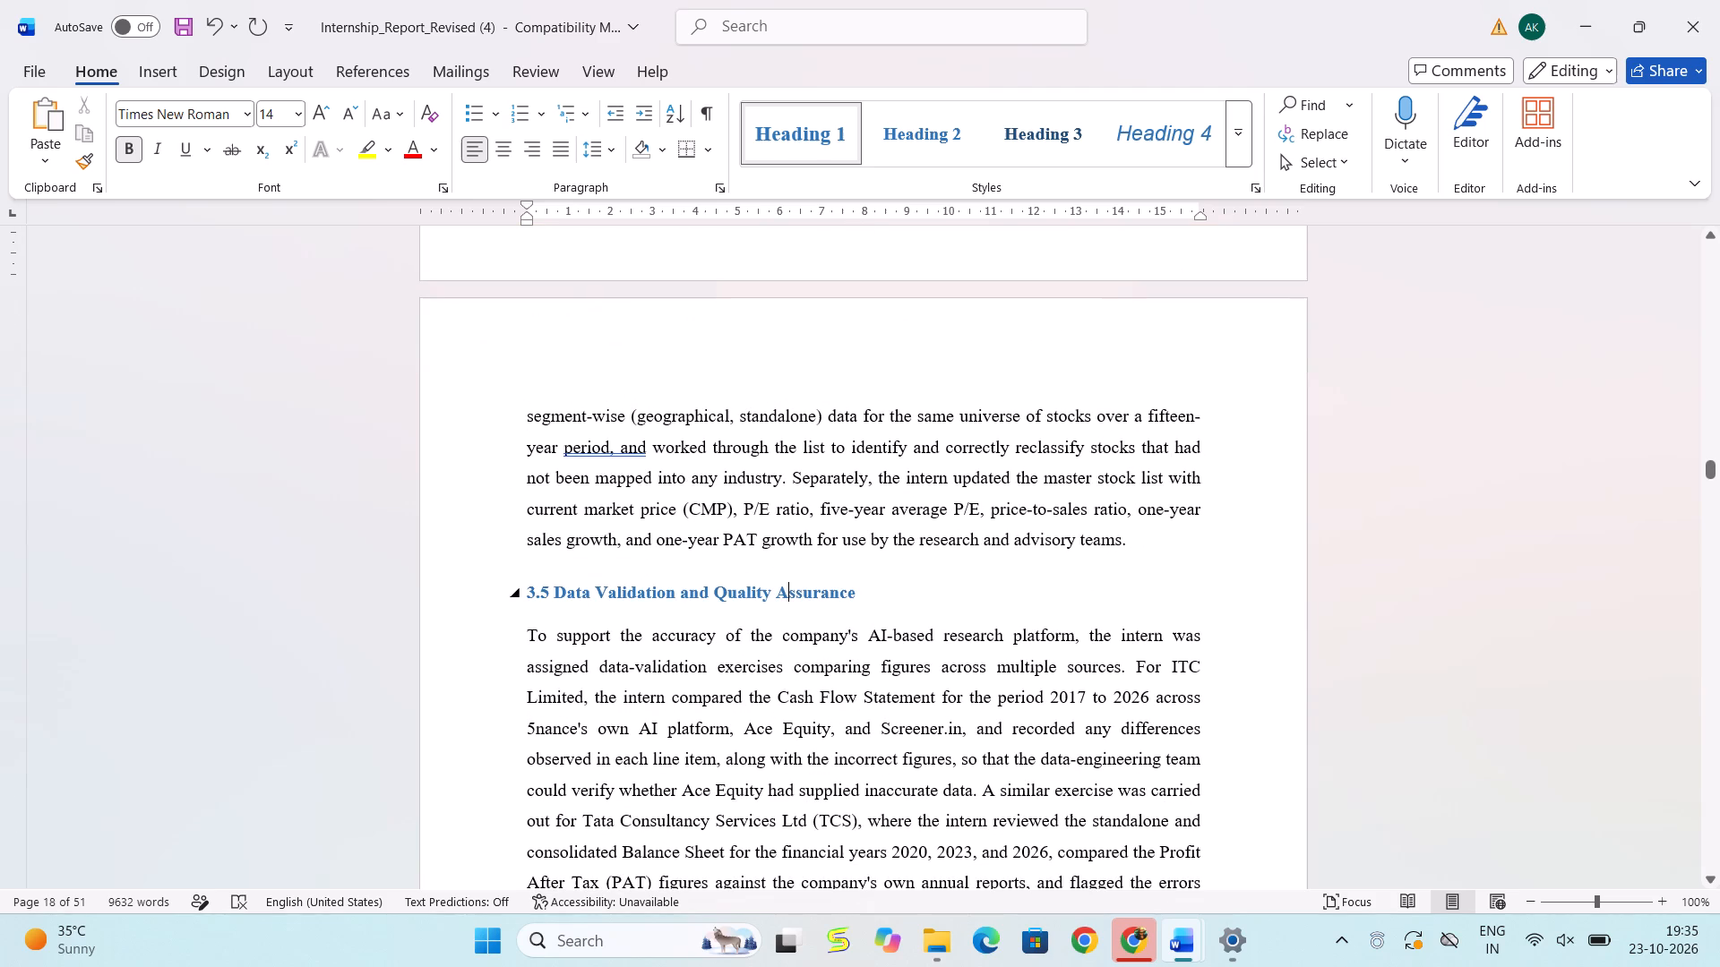
left_click(833, 133)
left_click_drag(833, 133, 822, 341)
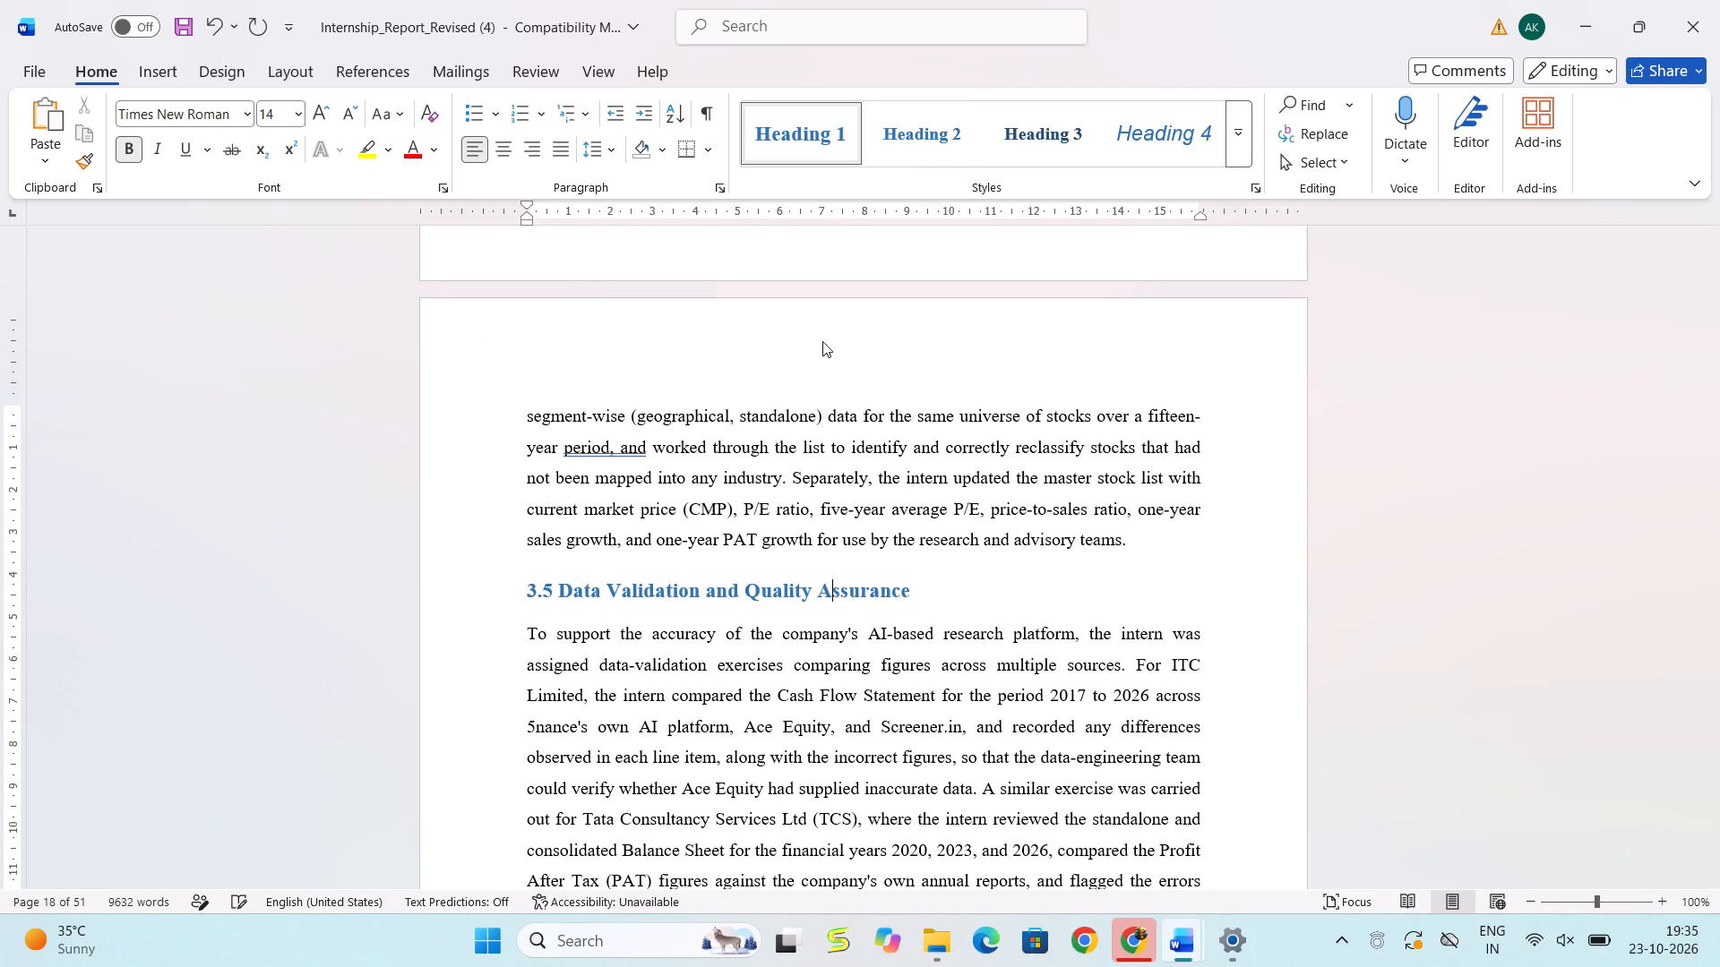
left_click_drag(822, 341, 848, 575)
scroll(848, 575, "down", 2)
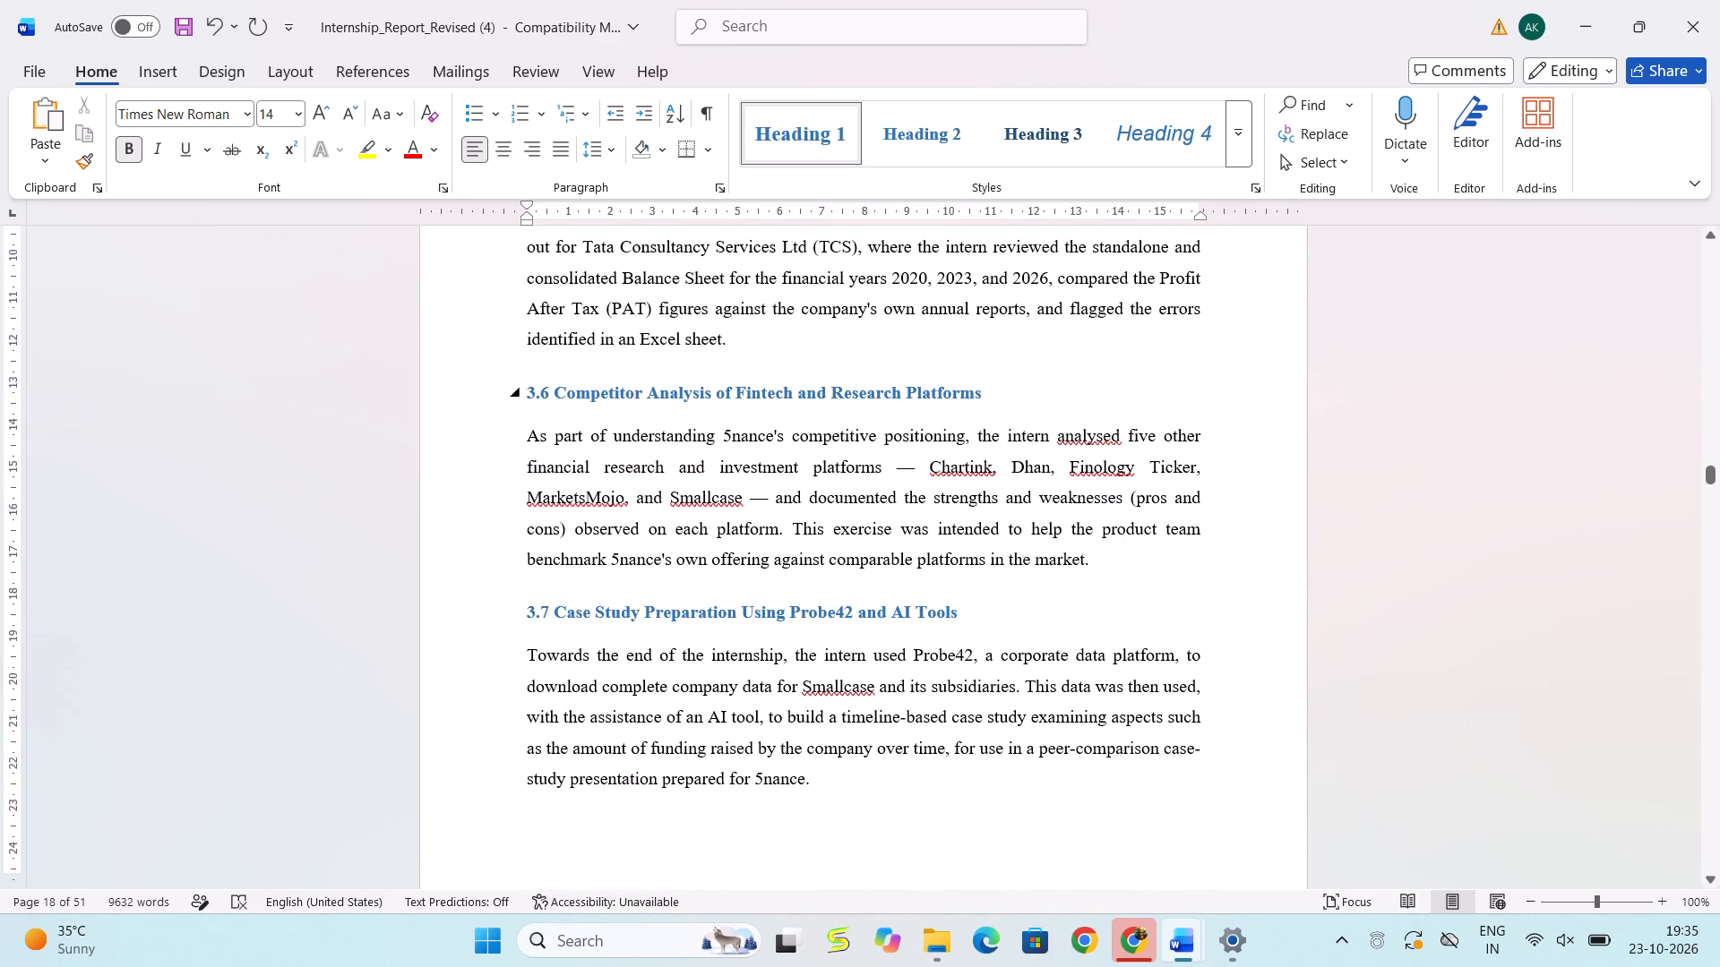
left_click(852, 397)
left_click(811, 129)
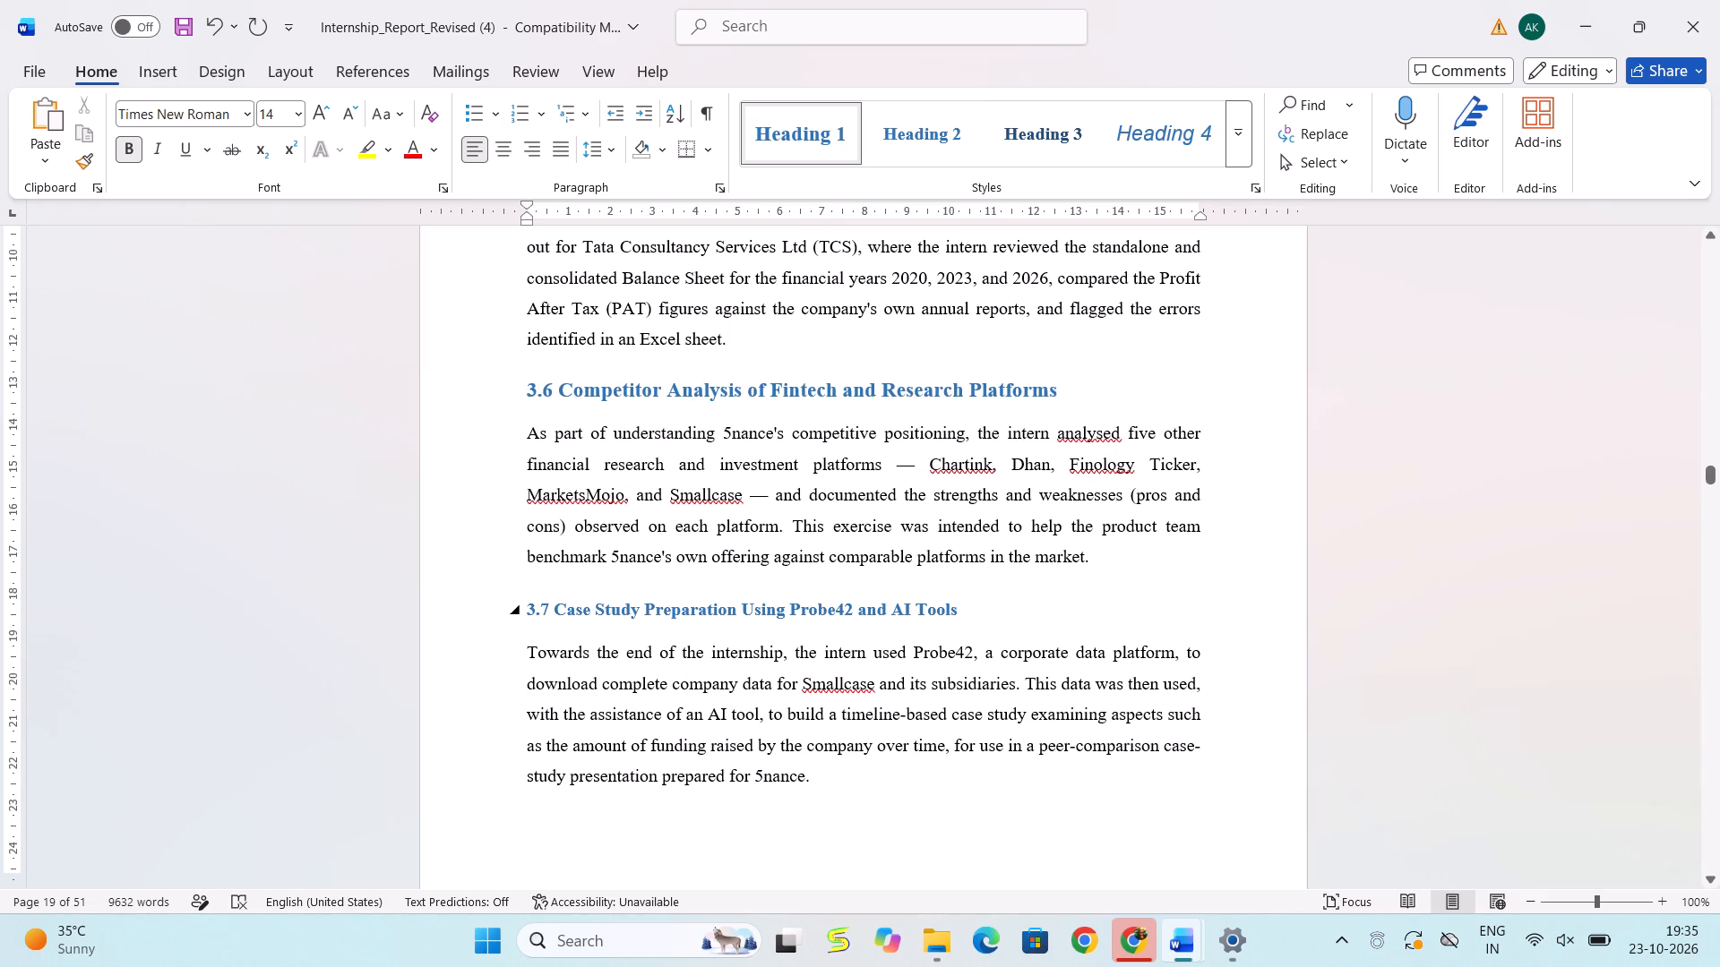
left_click(826, 609)
left_click(806, 158)
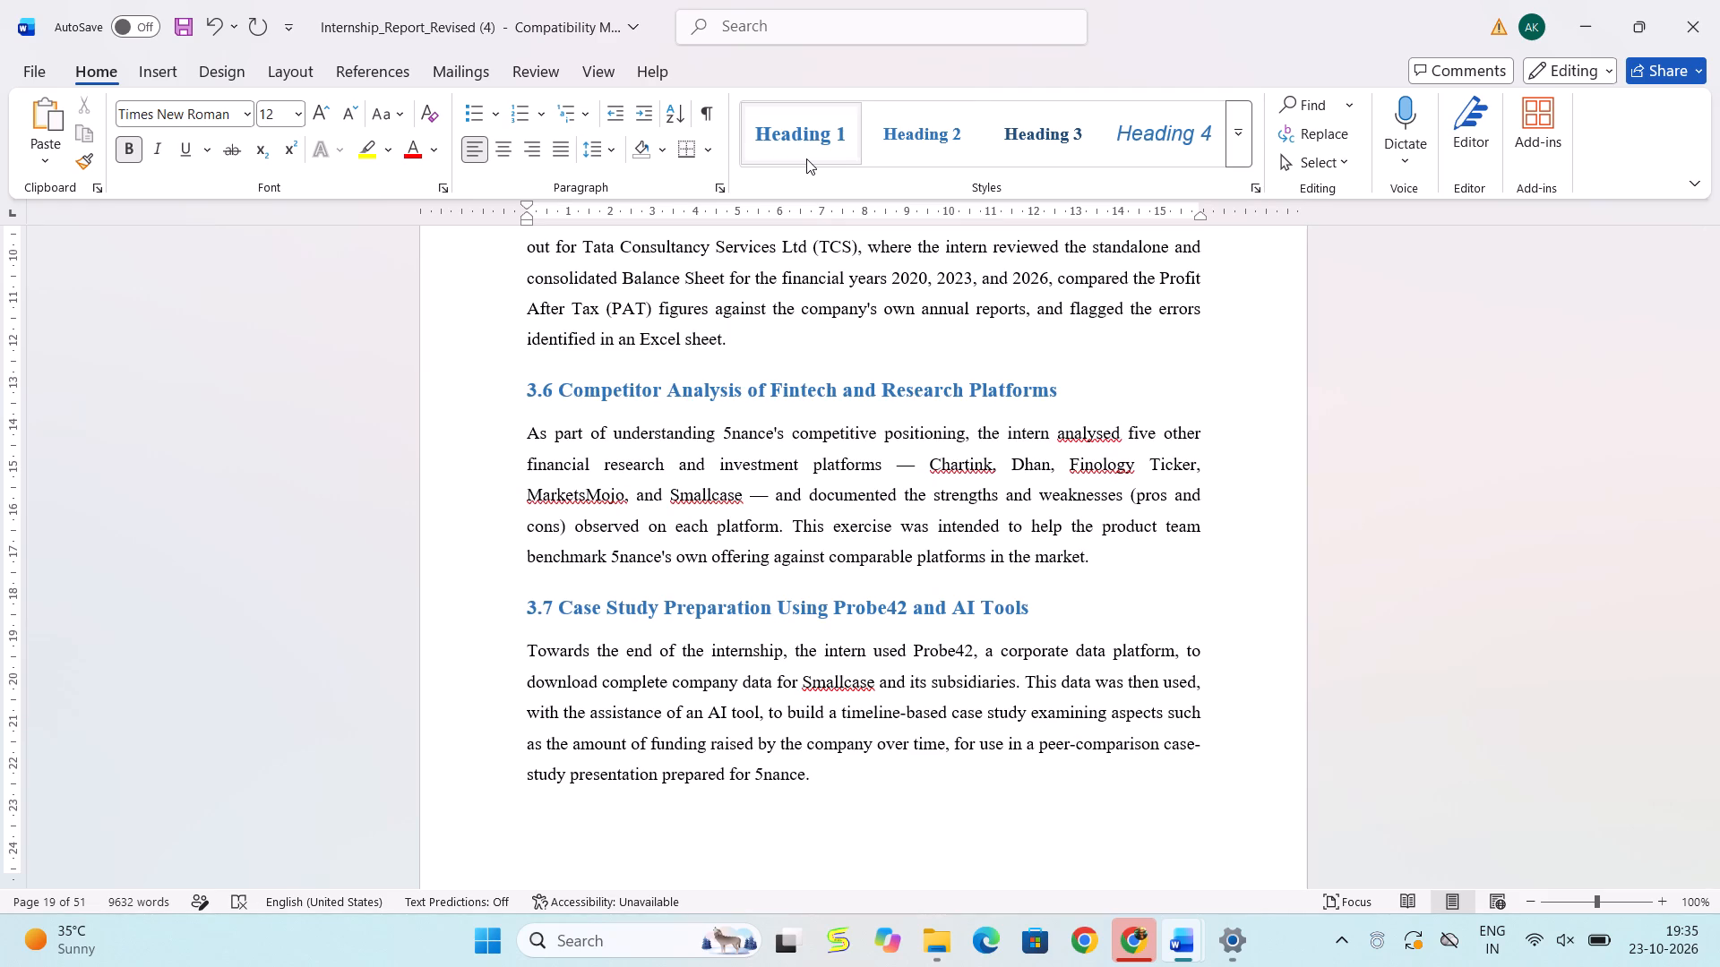
Apply the Heading 1 style to the 3.8 Closure of the Internship, 3.9 Standard Format and 3.10 Financial Ratio Formulae Used headings.
scroll(871, 648, "down", 2)
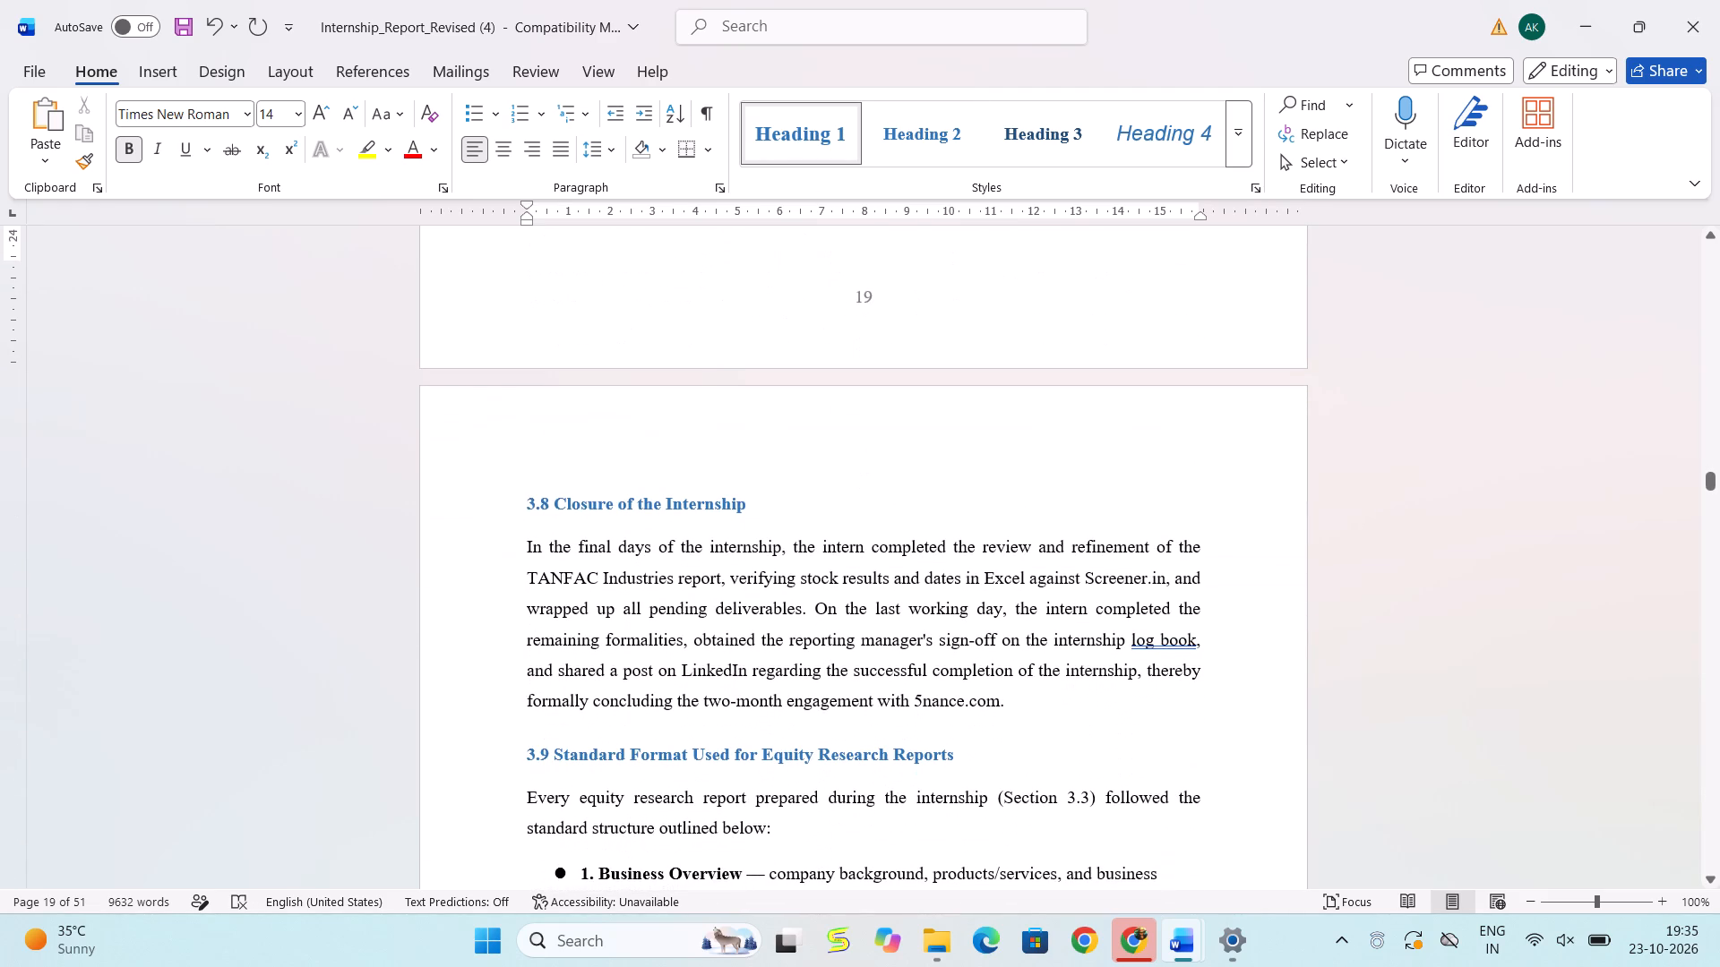
left_click(706, 509)
left_click(759, 145)
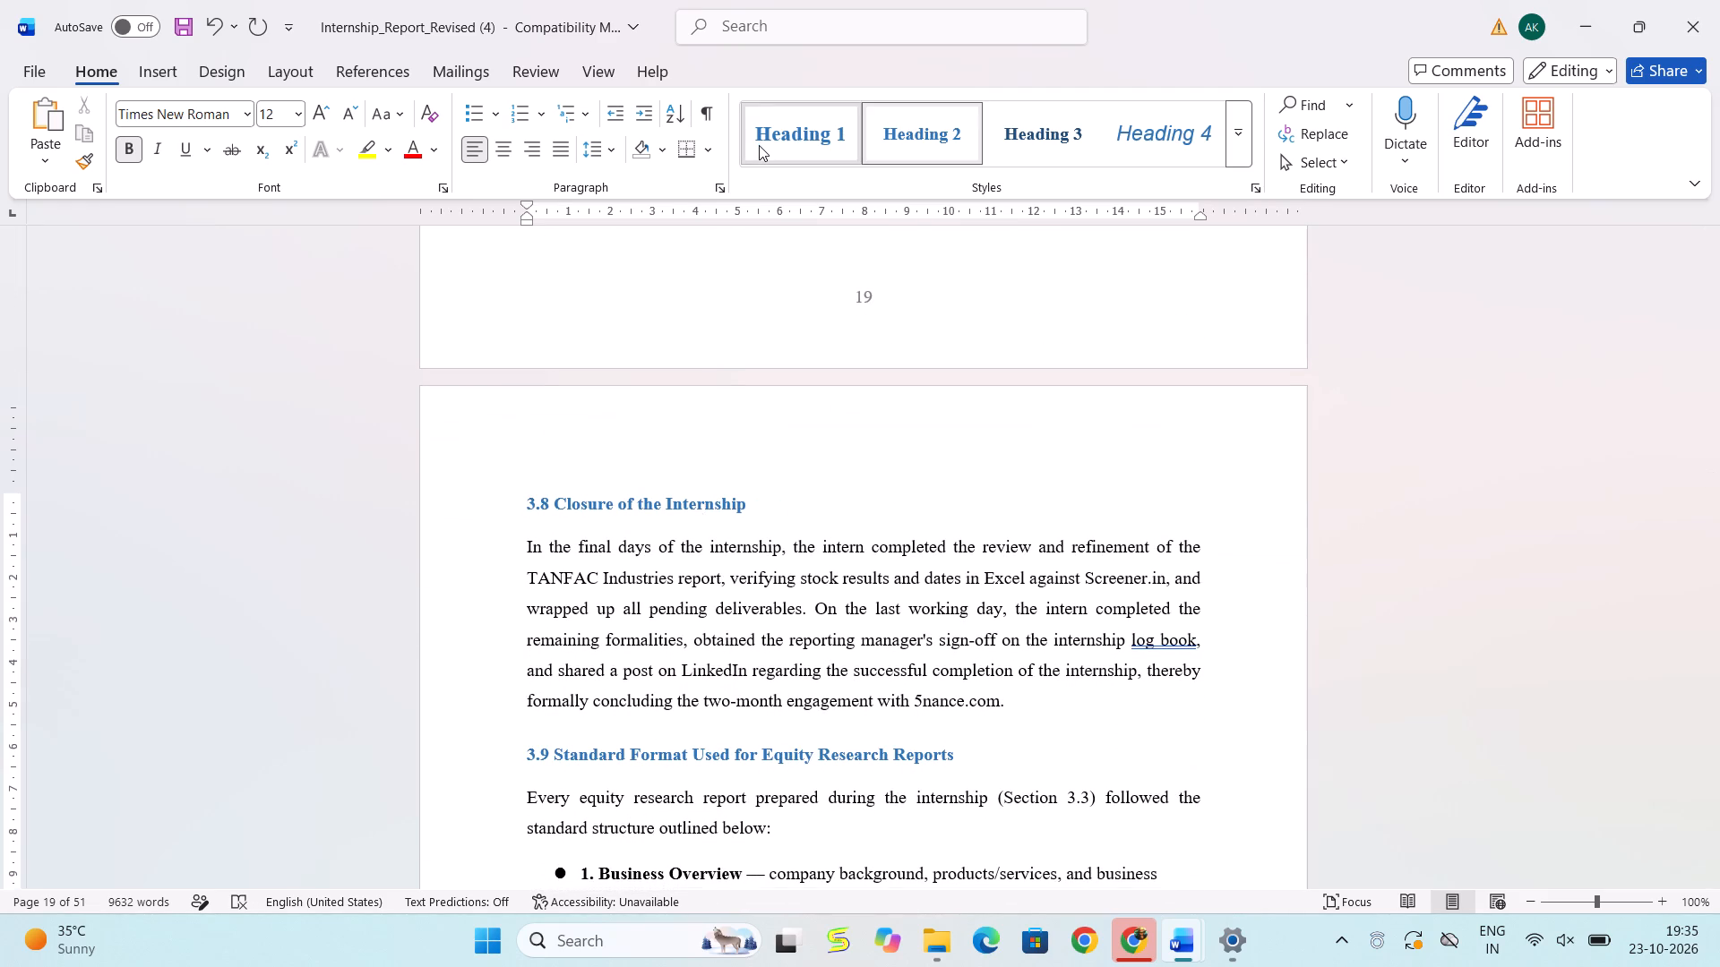
left_click(759, 145)
scroll(785, 474, "down", 1)
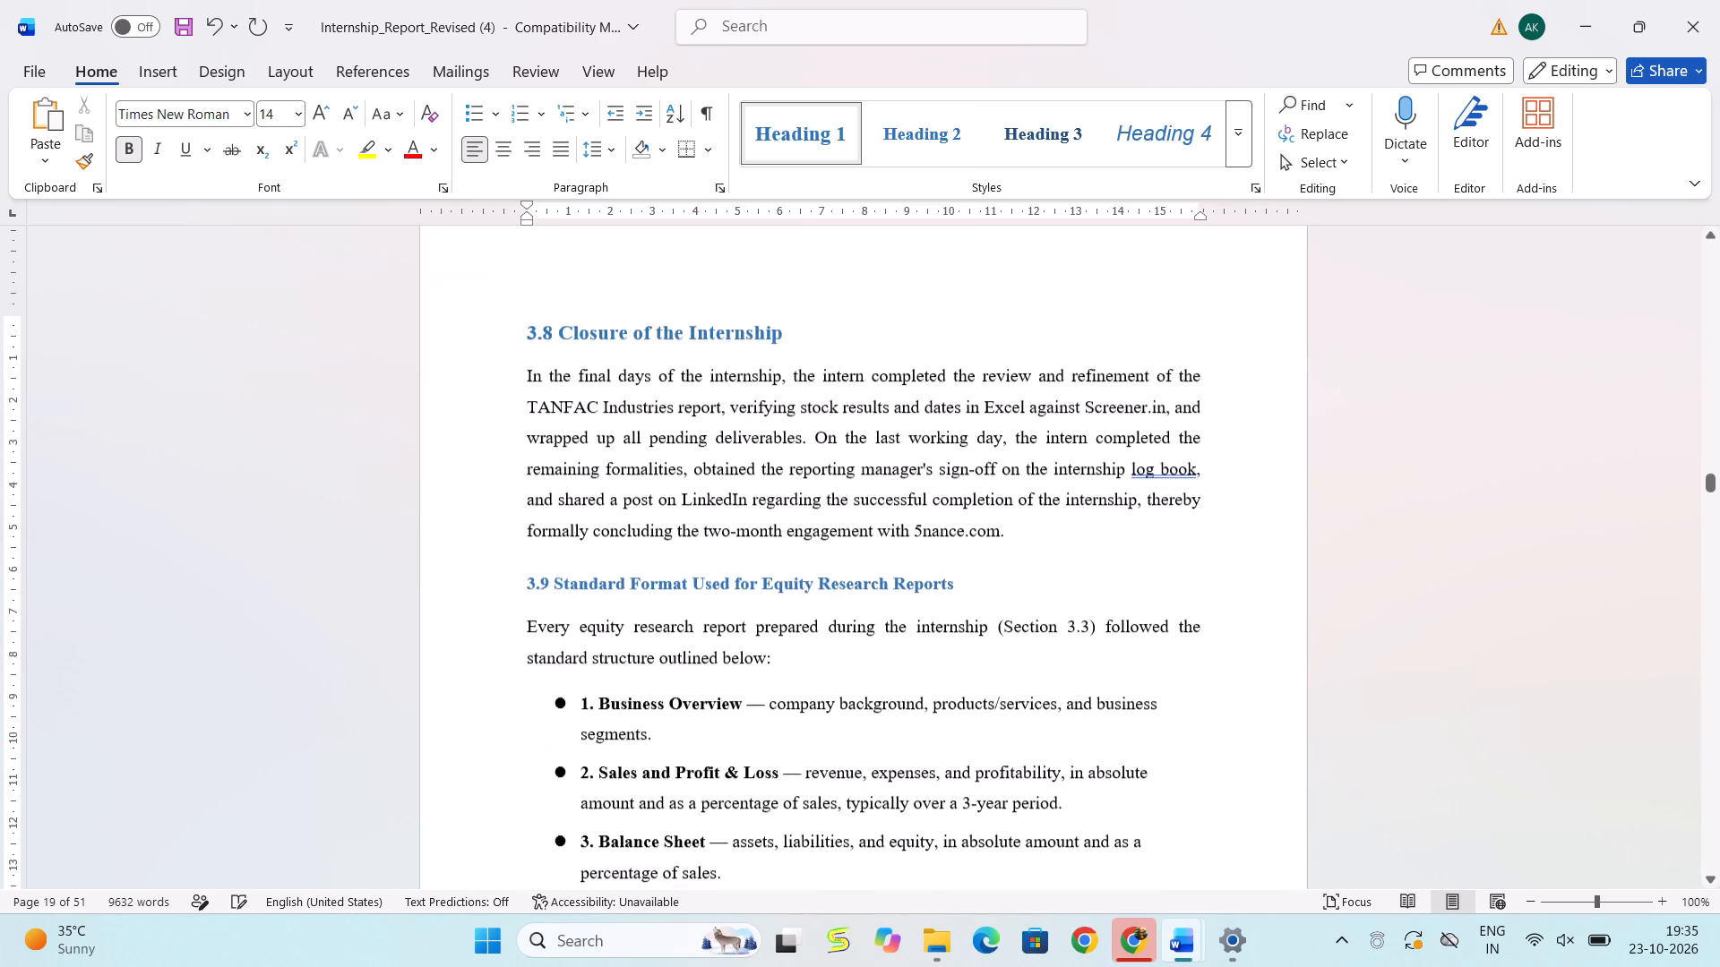
left_click(782, 574)
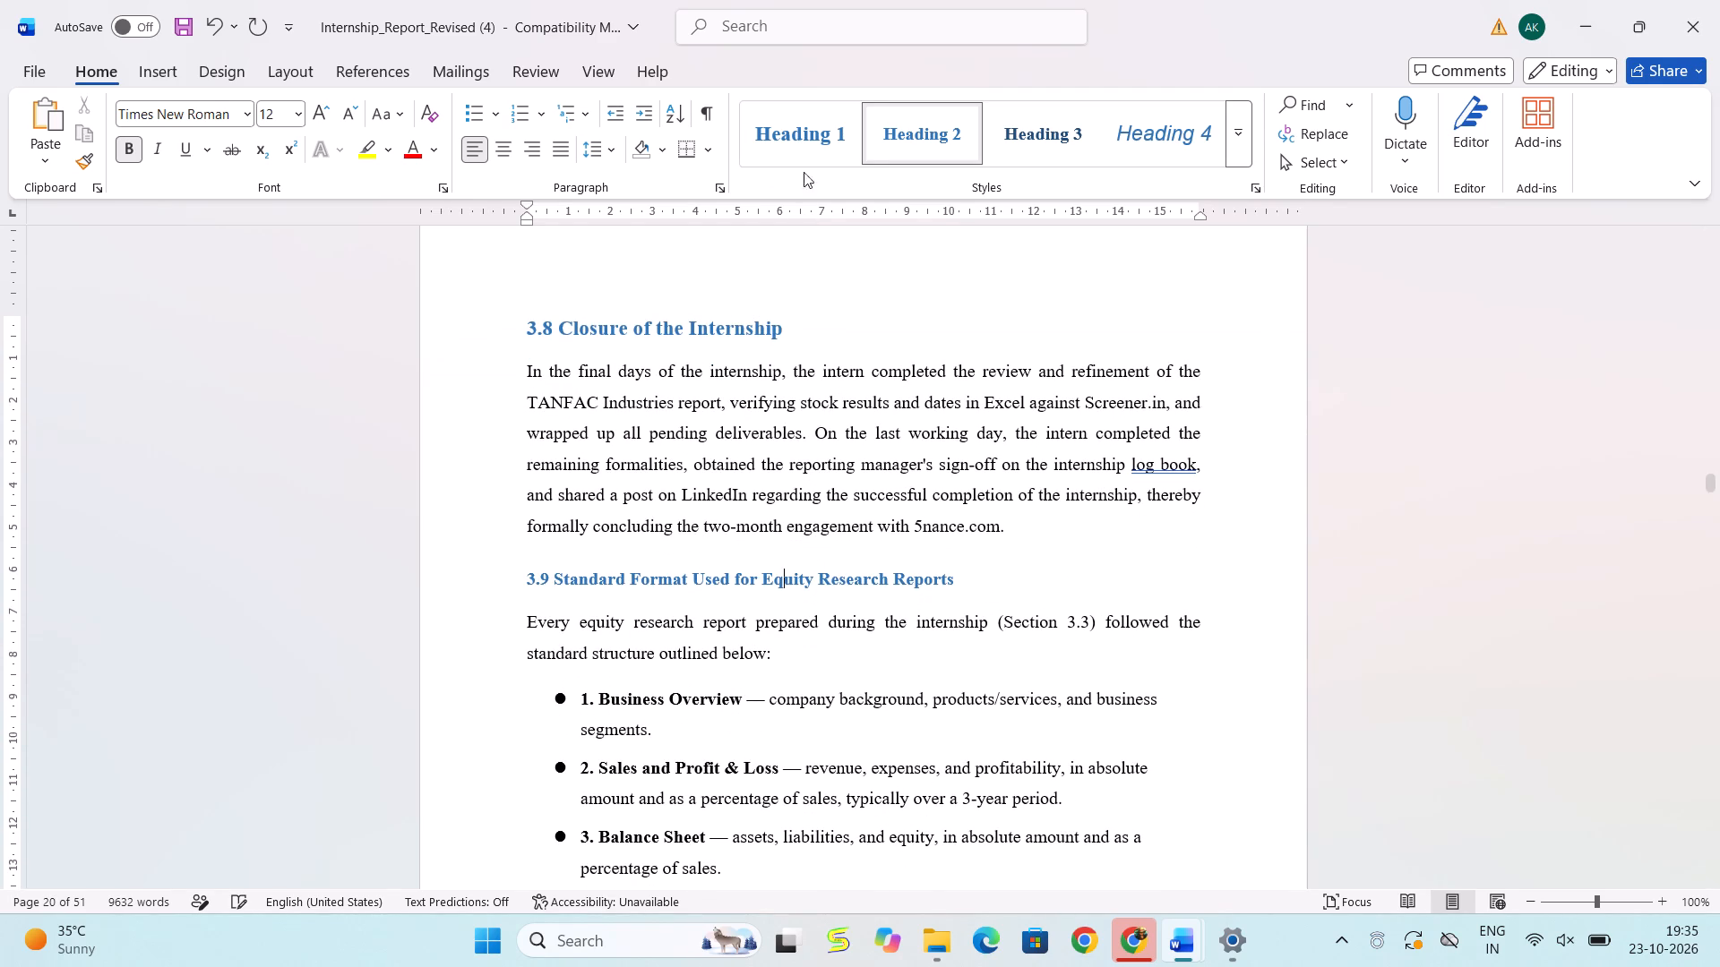
left_click(816, 116)
scroll(787, 531, "down", 1)
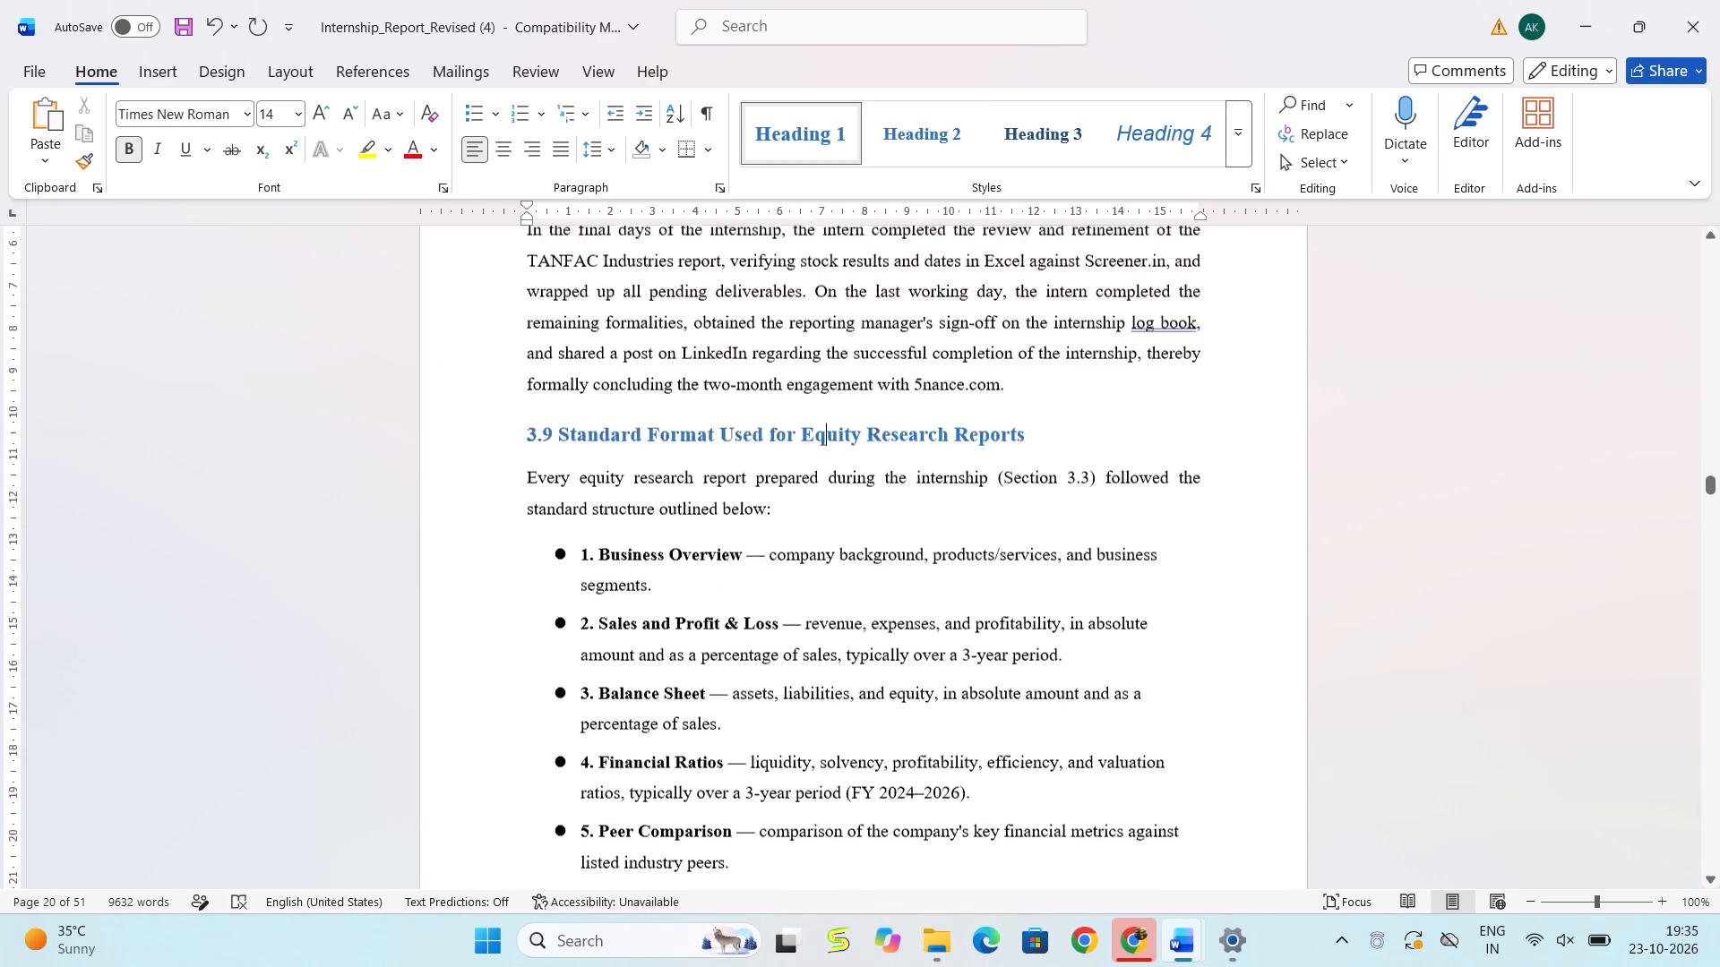
scroll(787, 531, "down", 4)
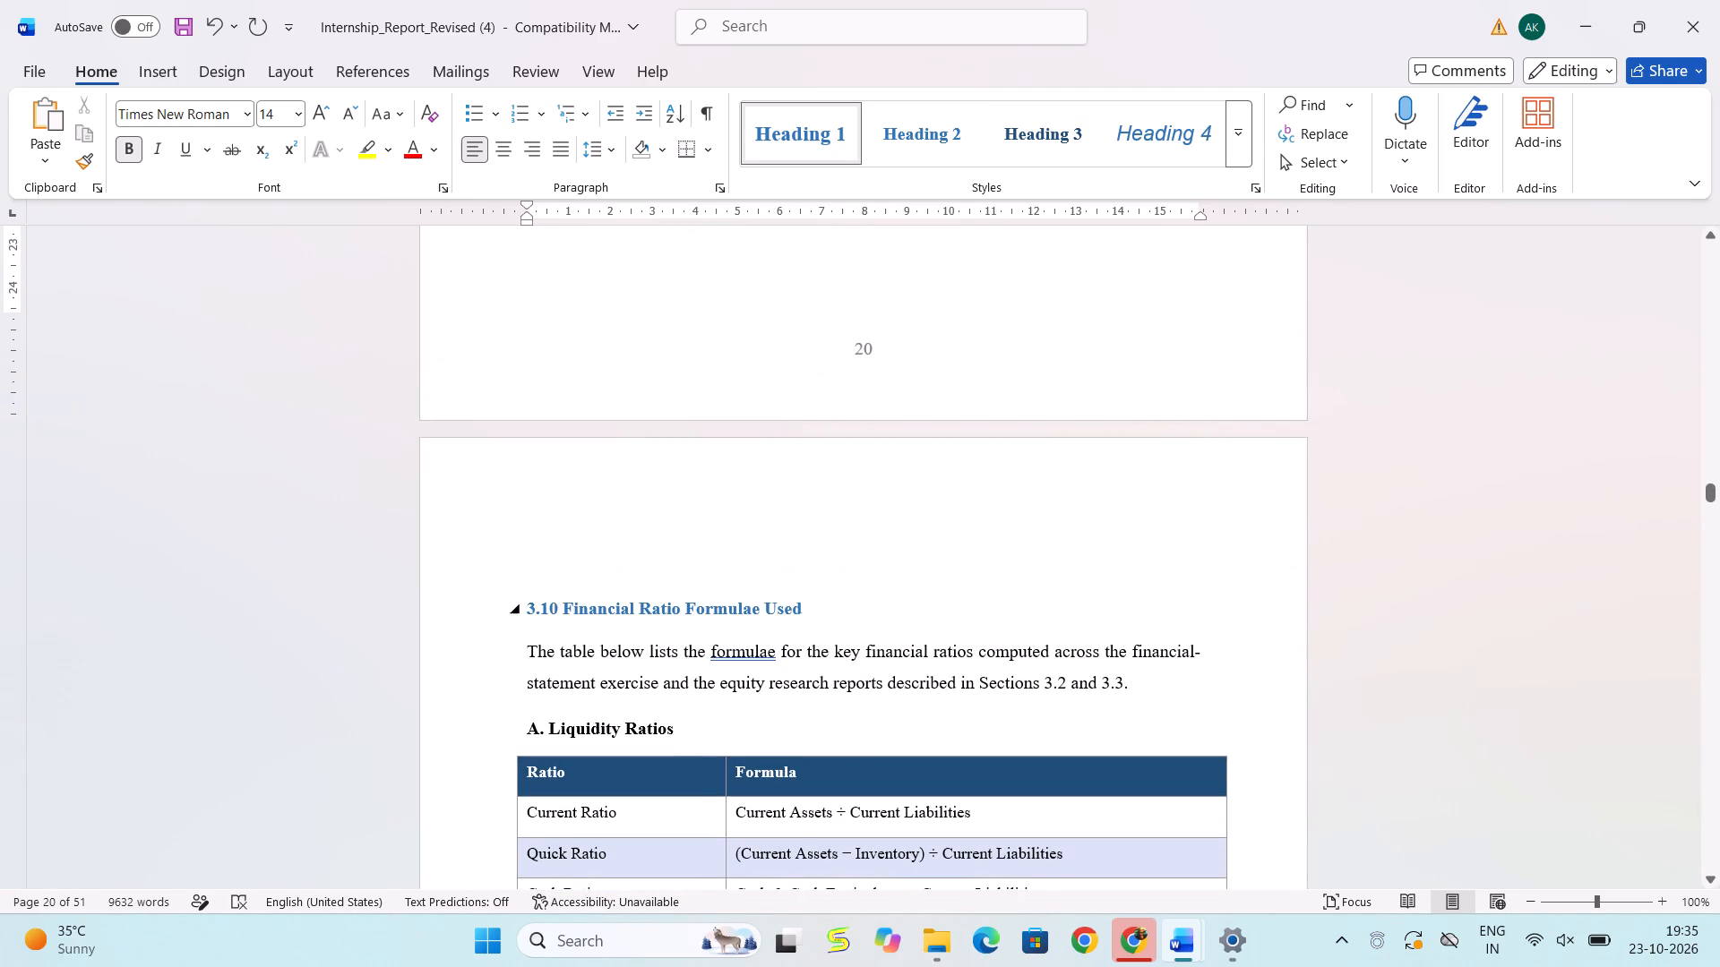
left_click(769, 608)
left_click(793, 155)
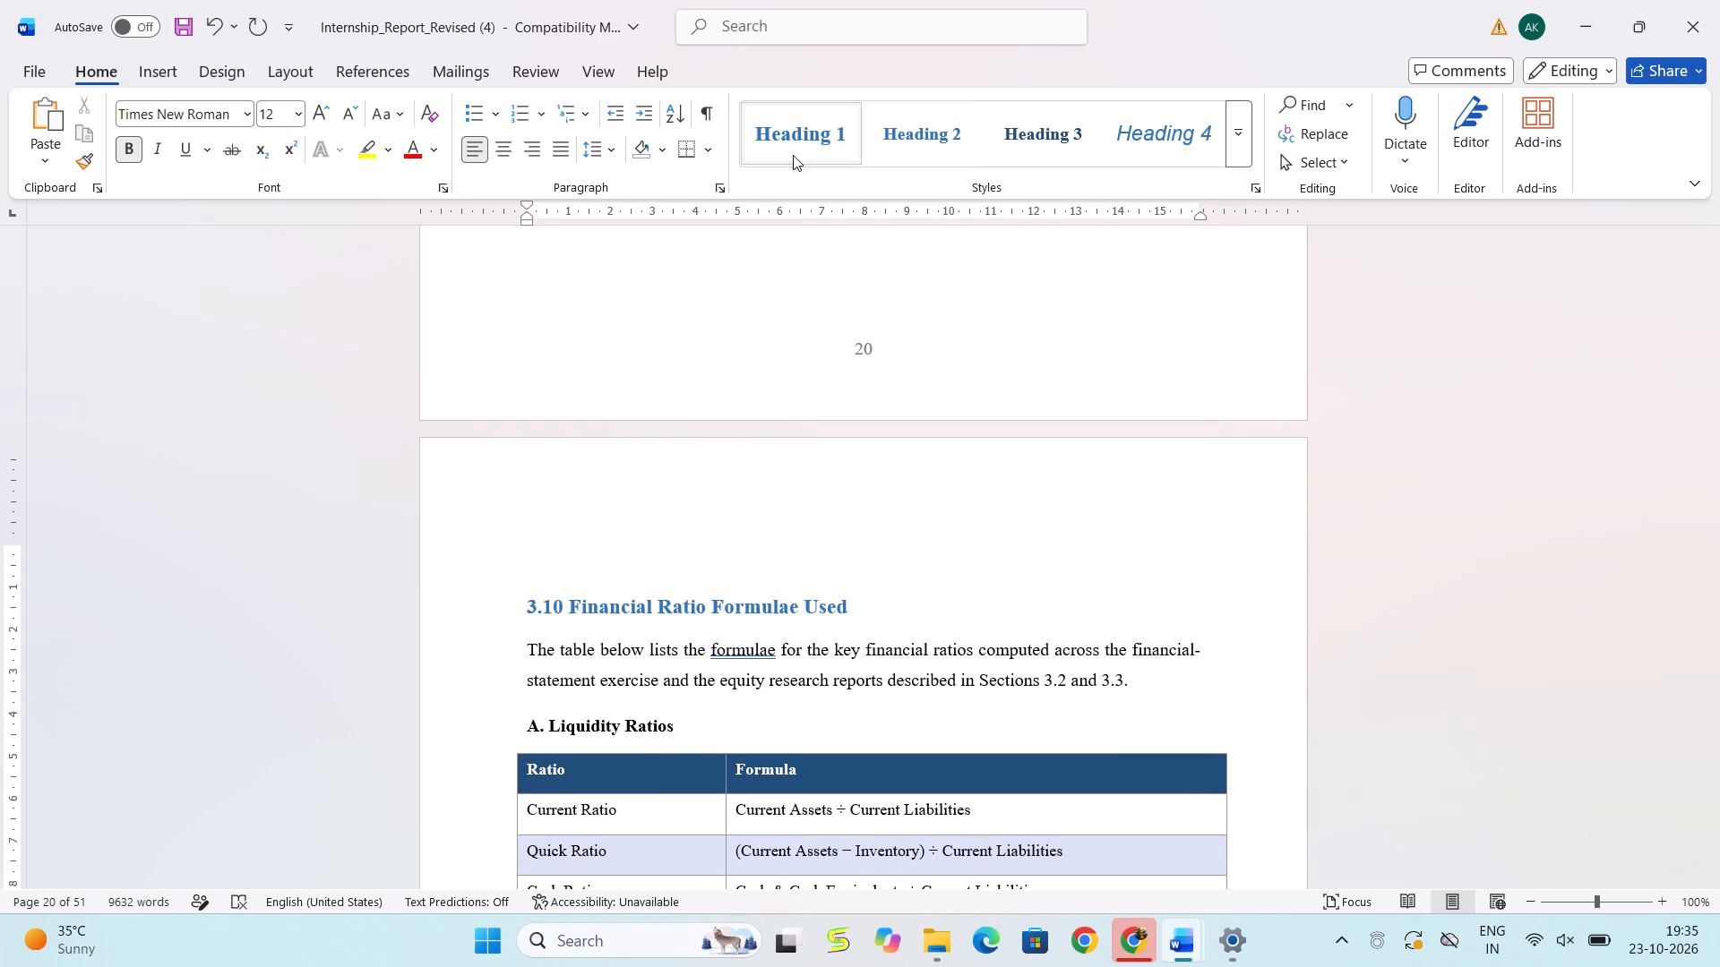
scroll(819, 498, "down", 5)
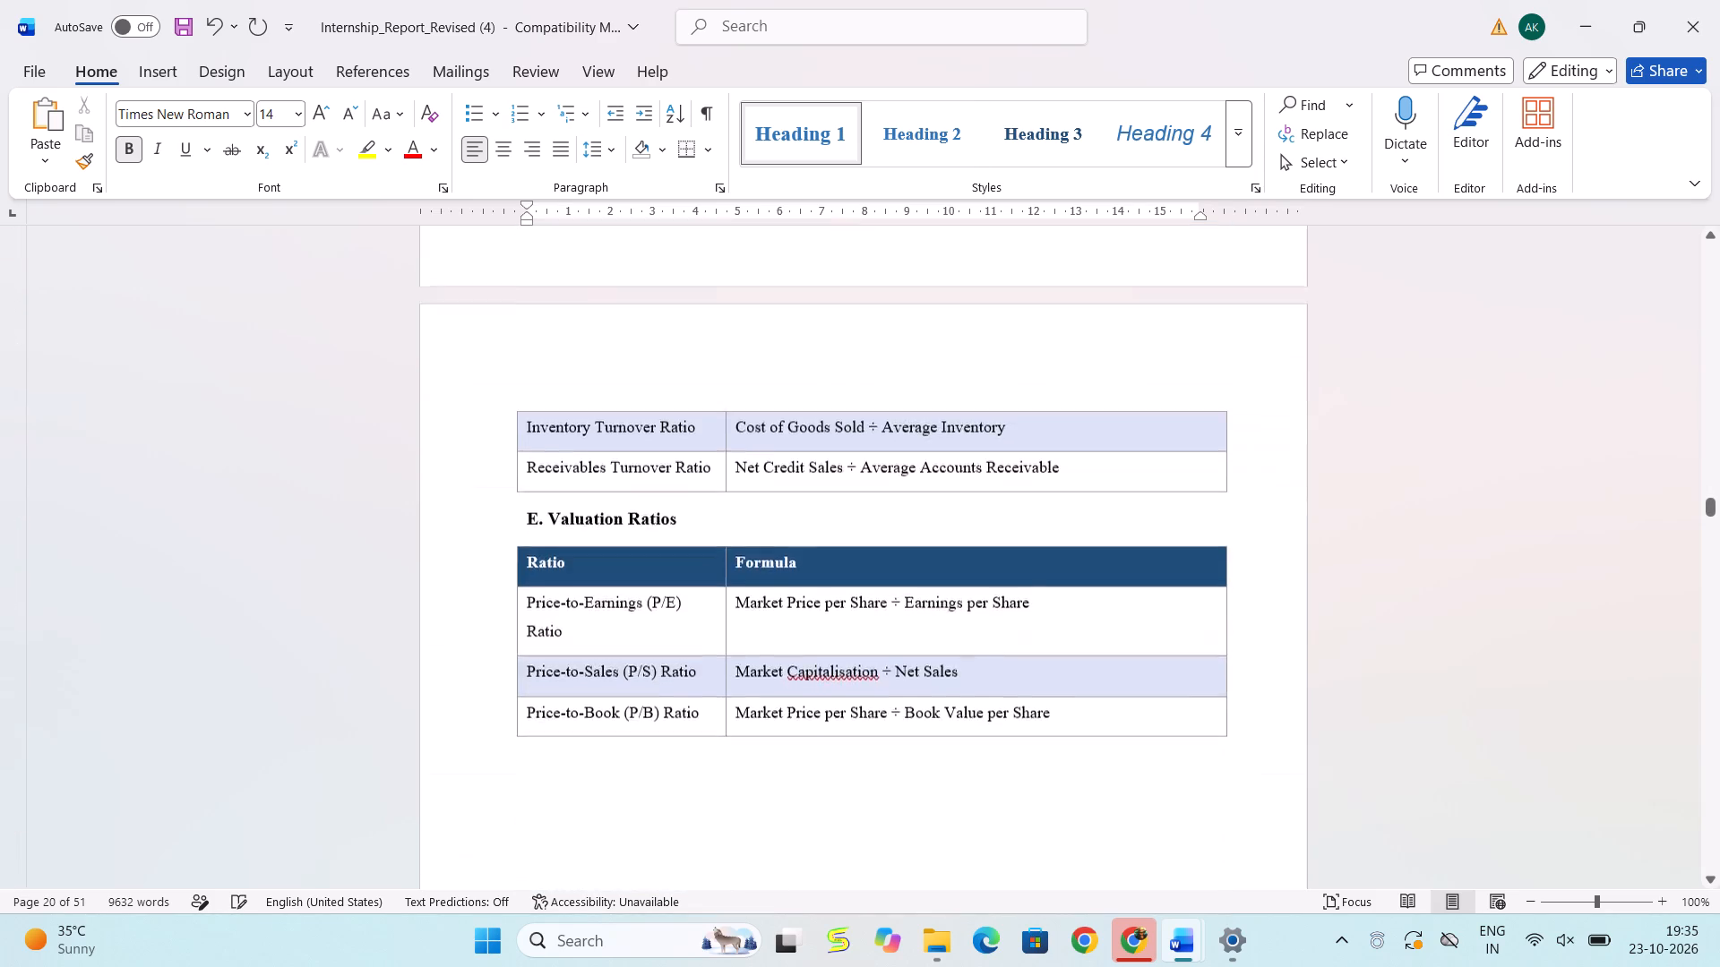
Set the CHAPTER 4: COMPANY OBSERVATION heading on page 22 to 16 pt and centre it.
scroll(819, 498, "down", 4)
scroll(823, 569, "up", 1)
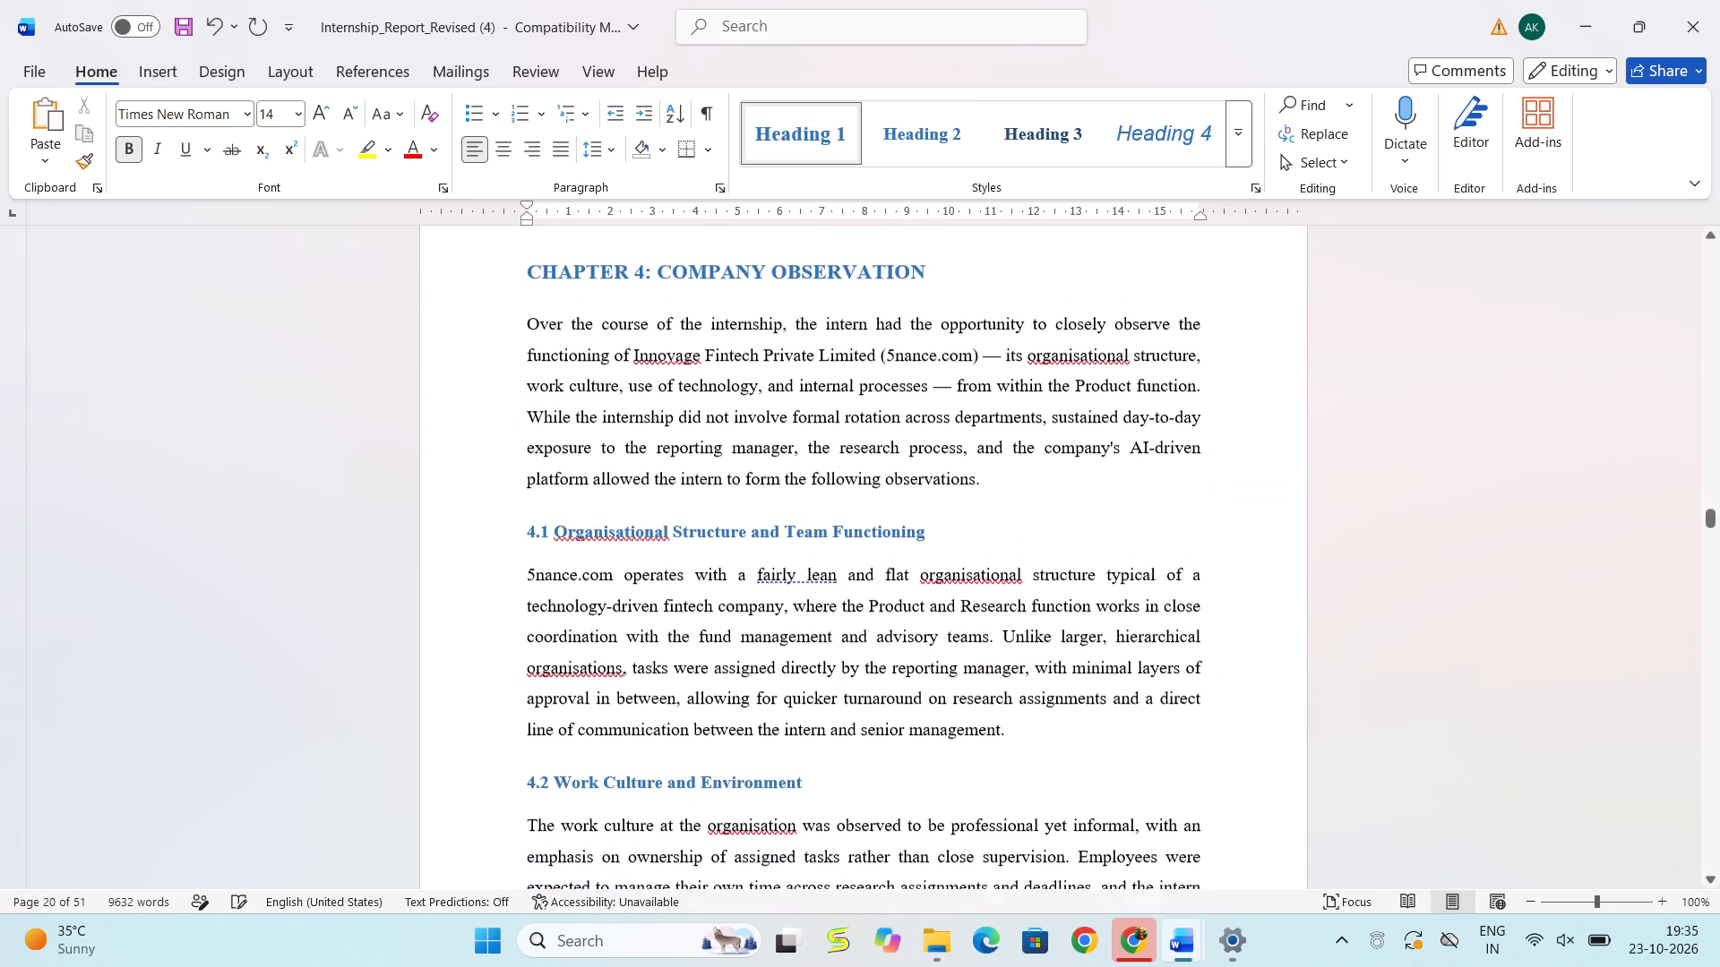
scroll(823, 569, "up", 1)
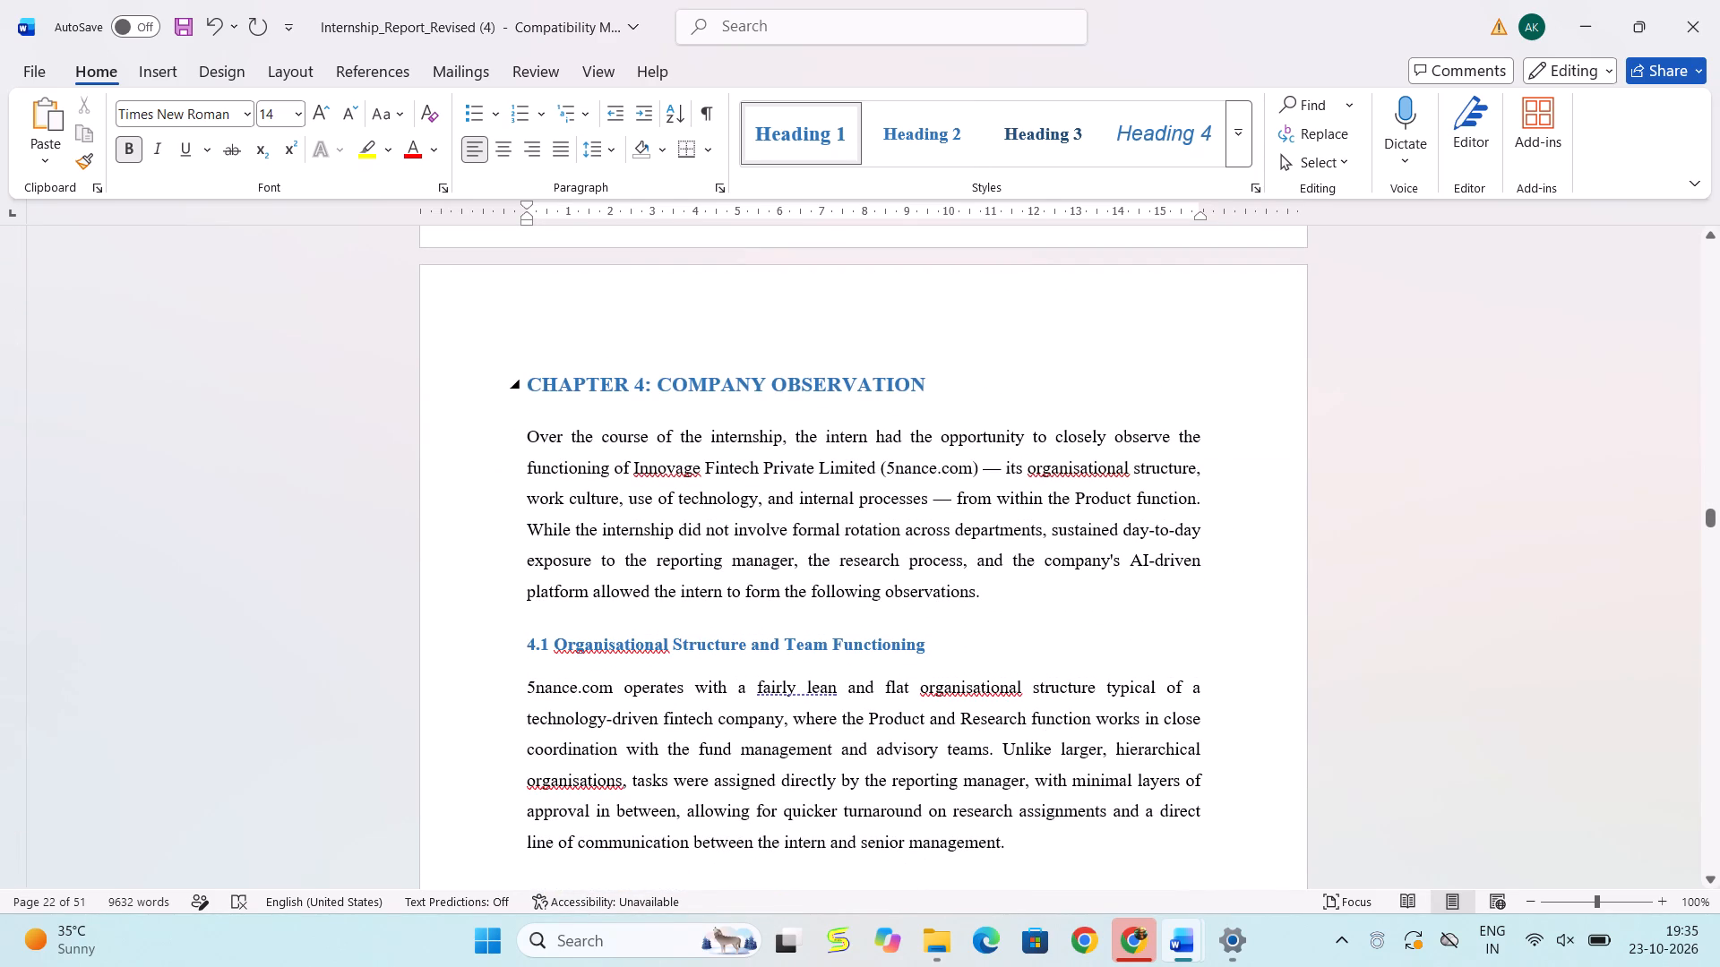
left_click_drag(931, 385, 512, 364)
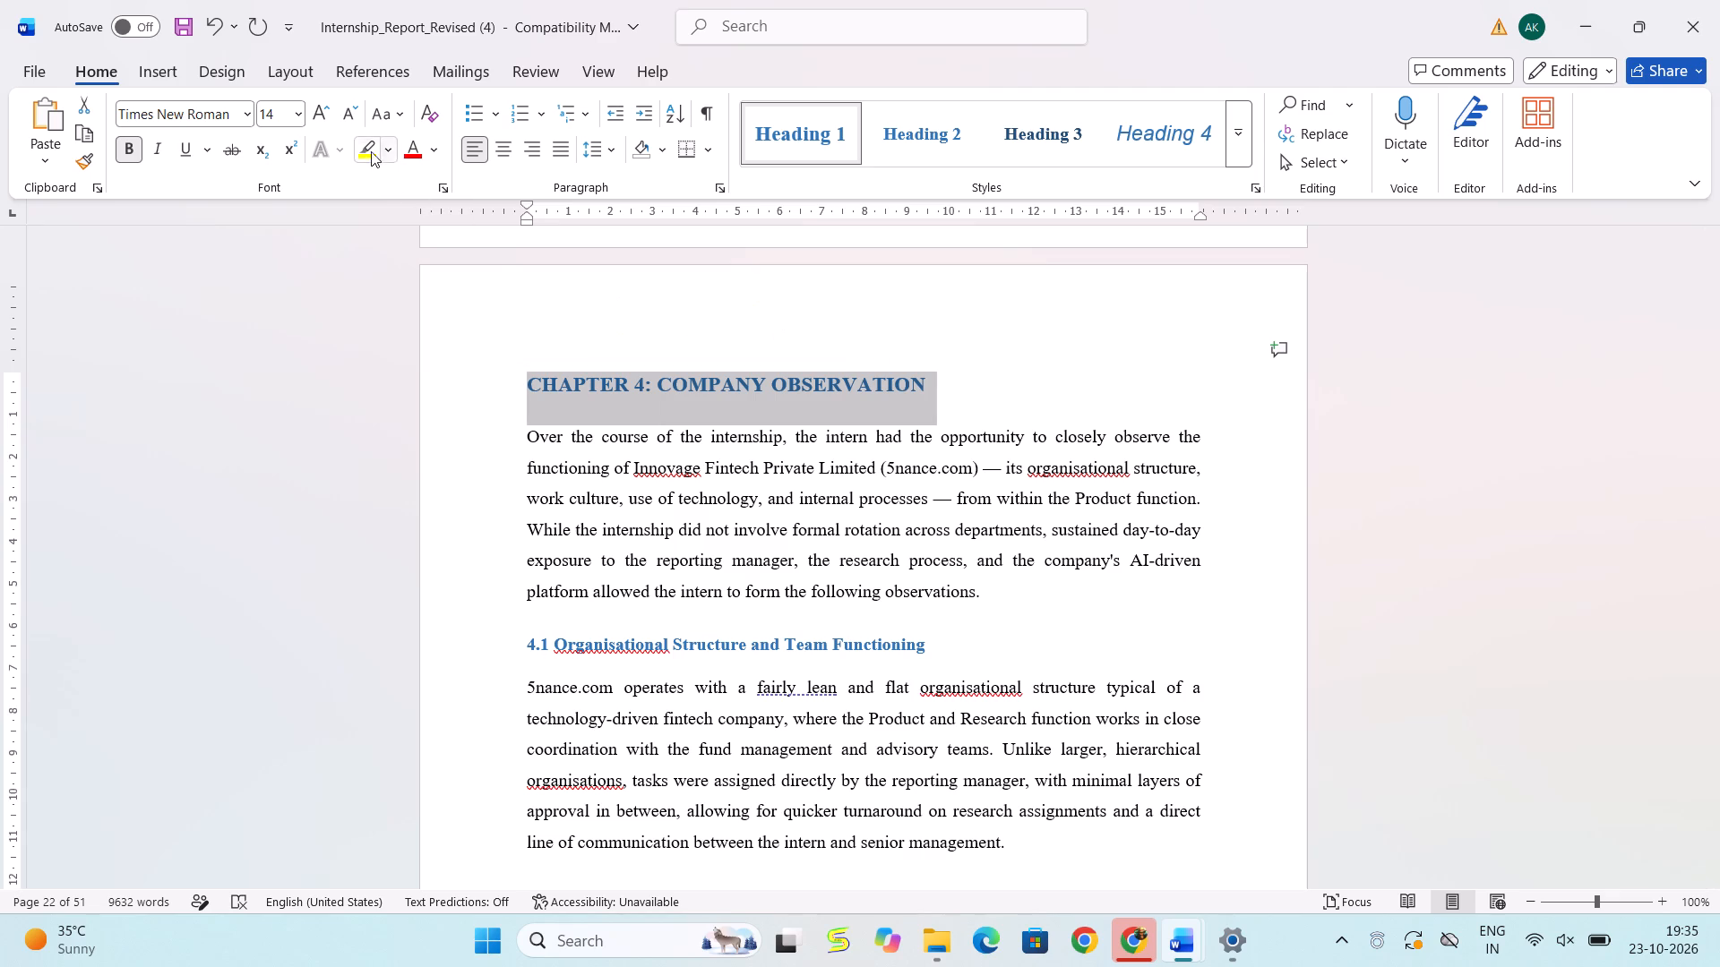
left_click(325, 107)
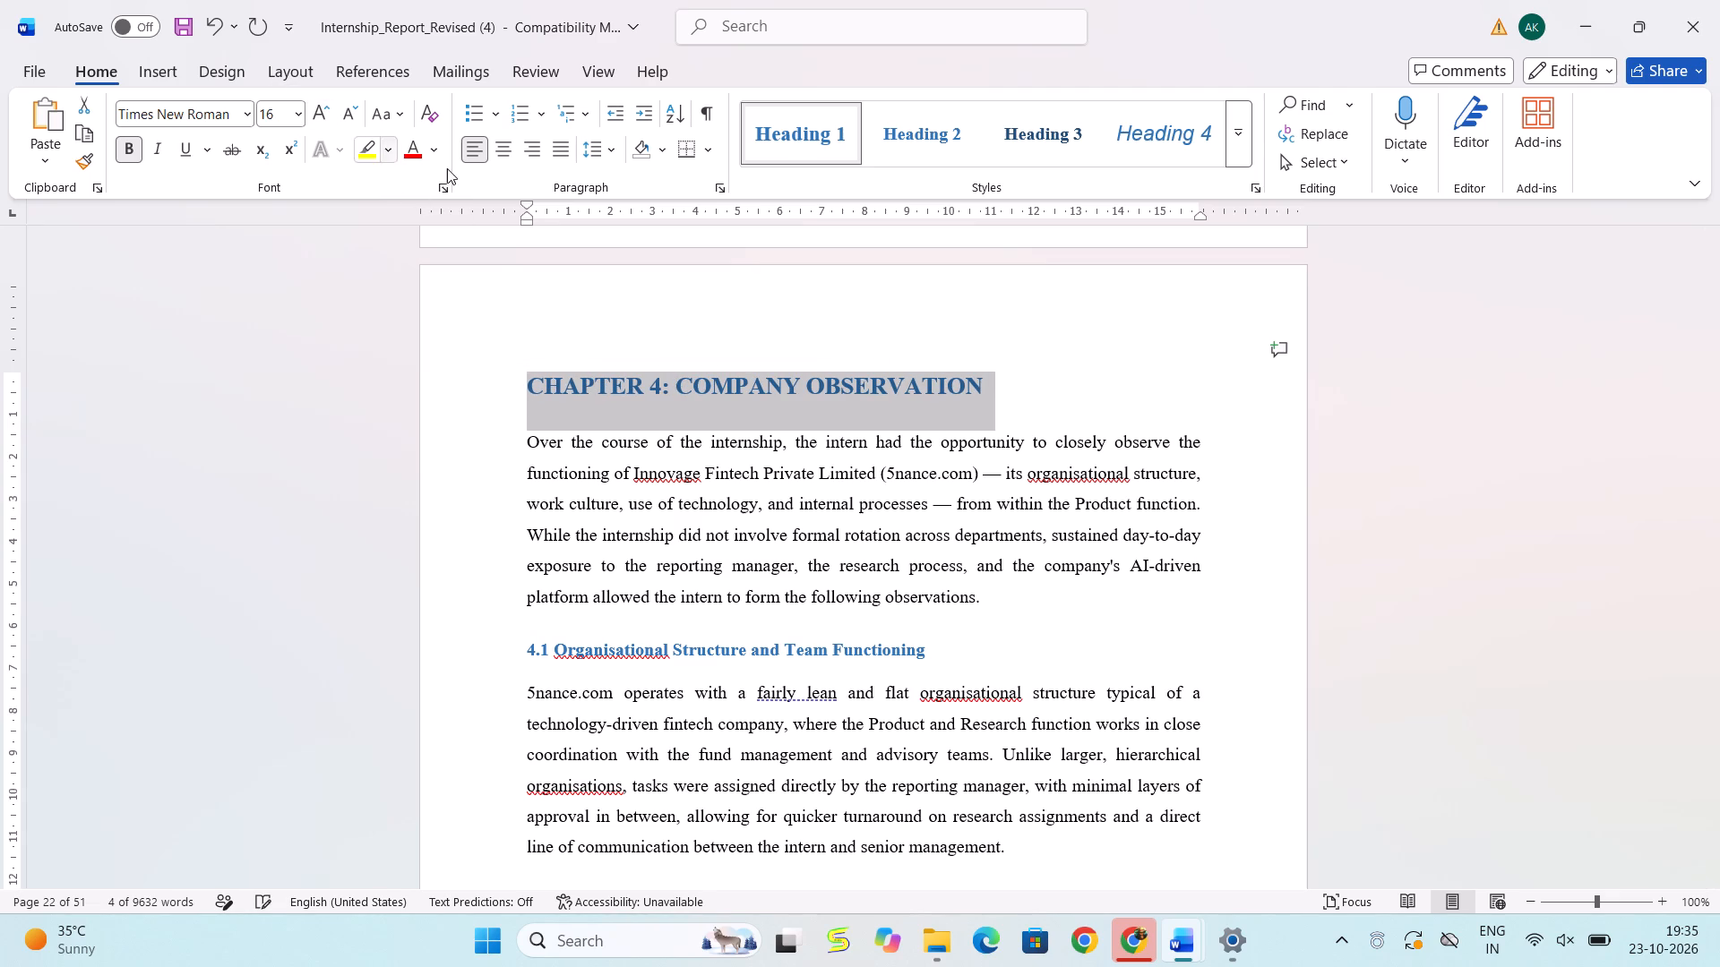
left_click(507, 157)
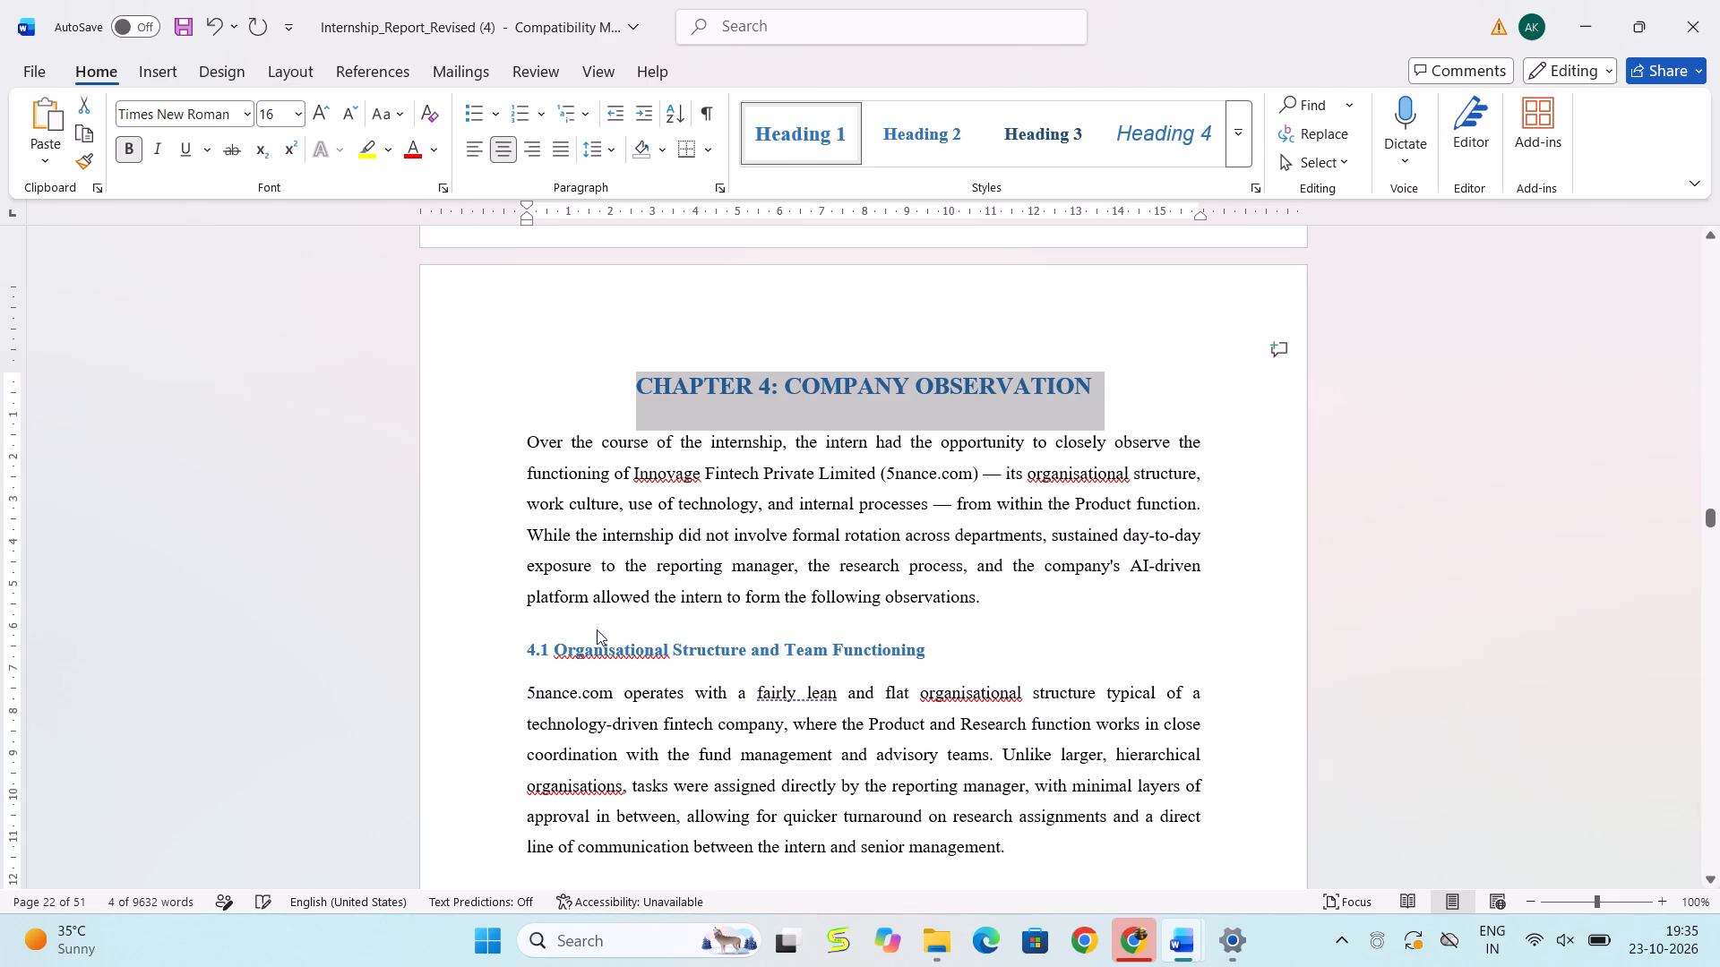
Apply the Heading 1 style to the 4.1, 4.2 and 4.3 section headings of Chapter 4.
left_click(598, 638)
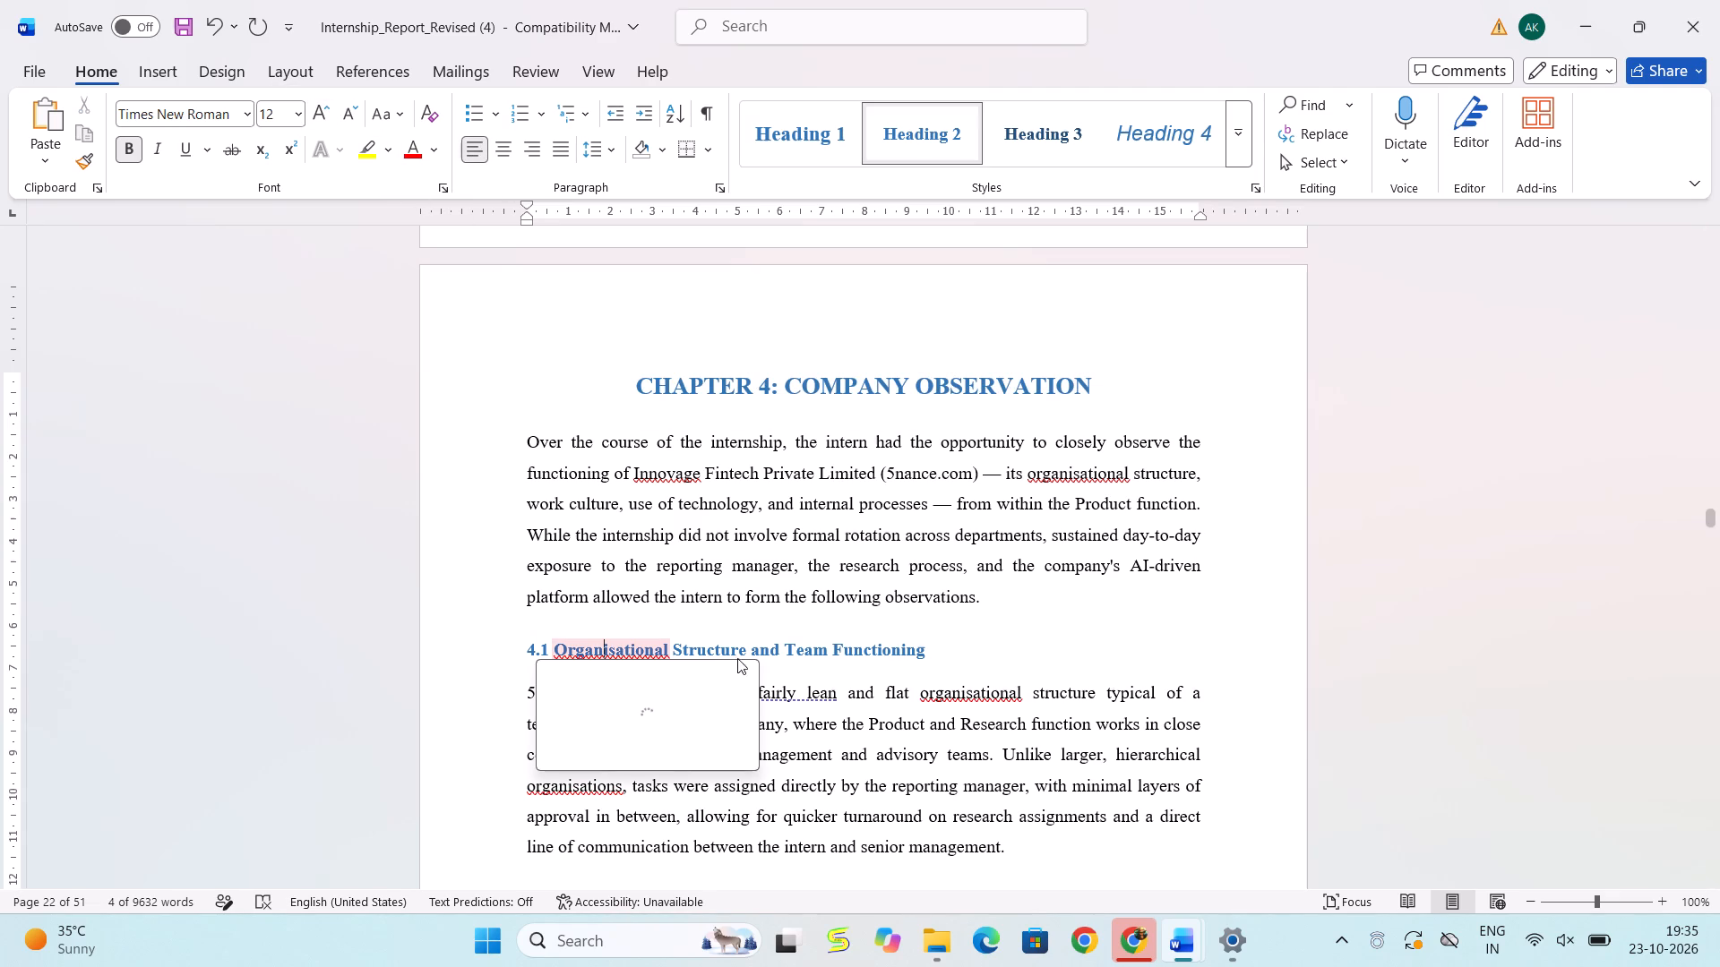
left_click(760, 647)
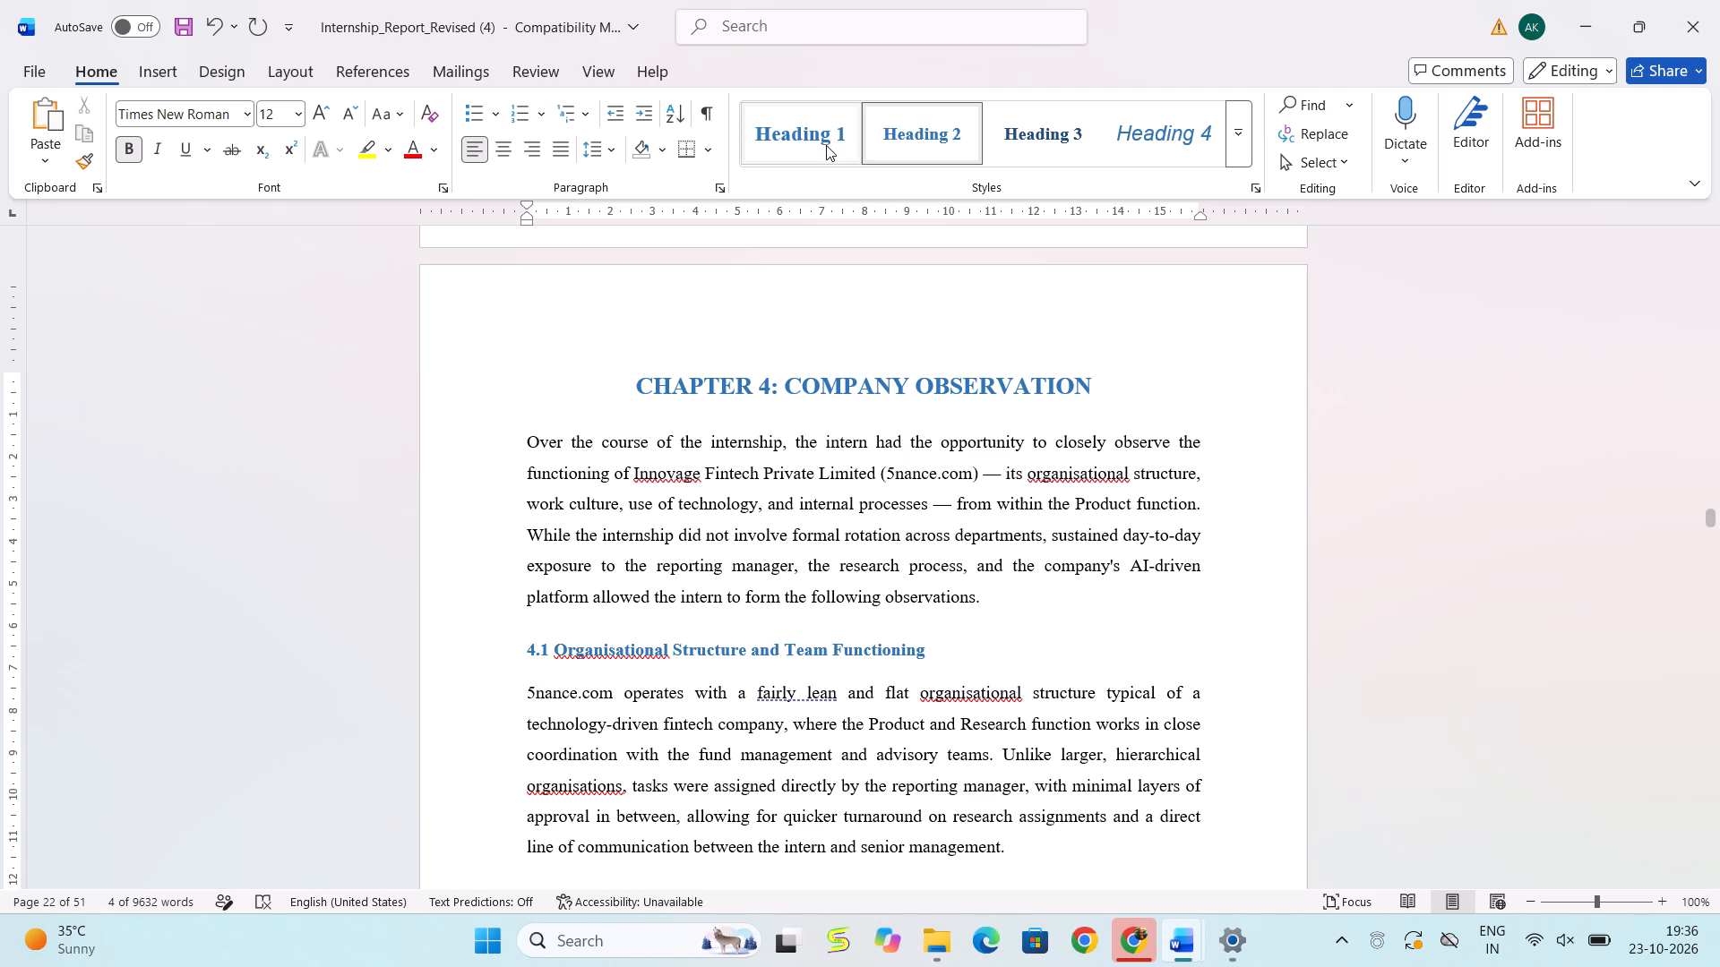
left_click(827, 149)
scroll(967, 603, "down", 2)
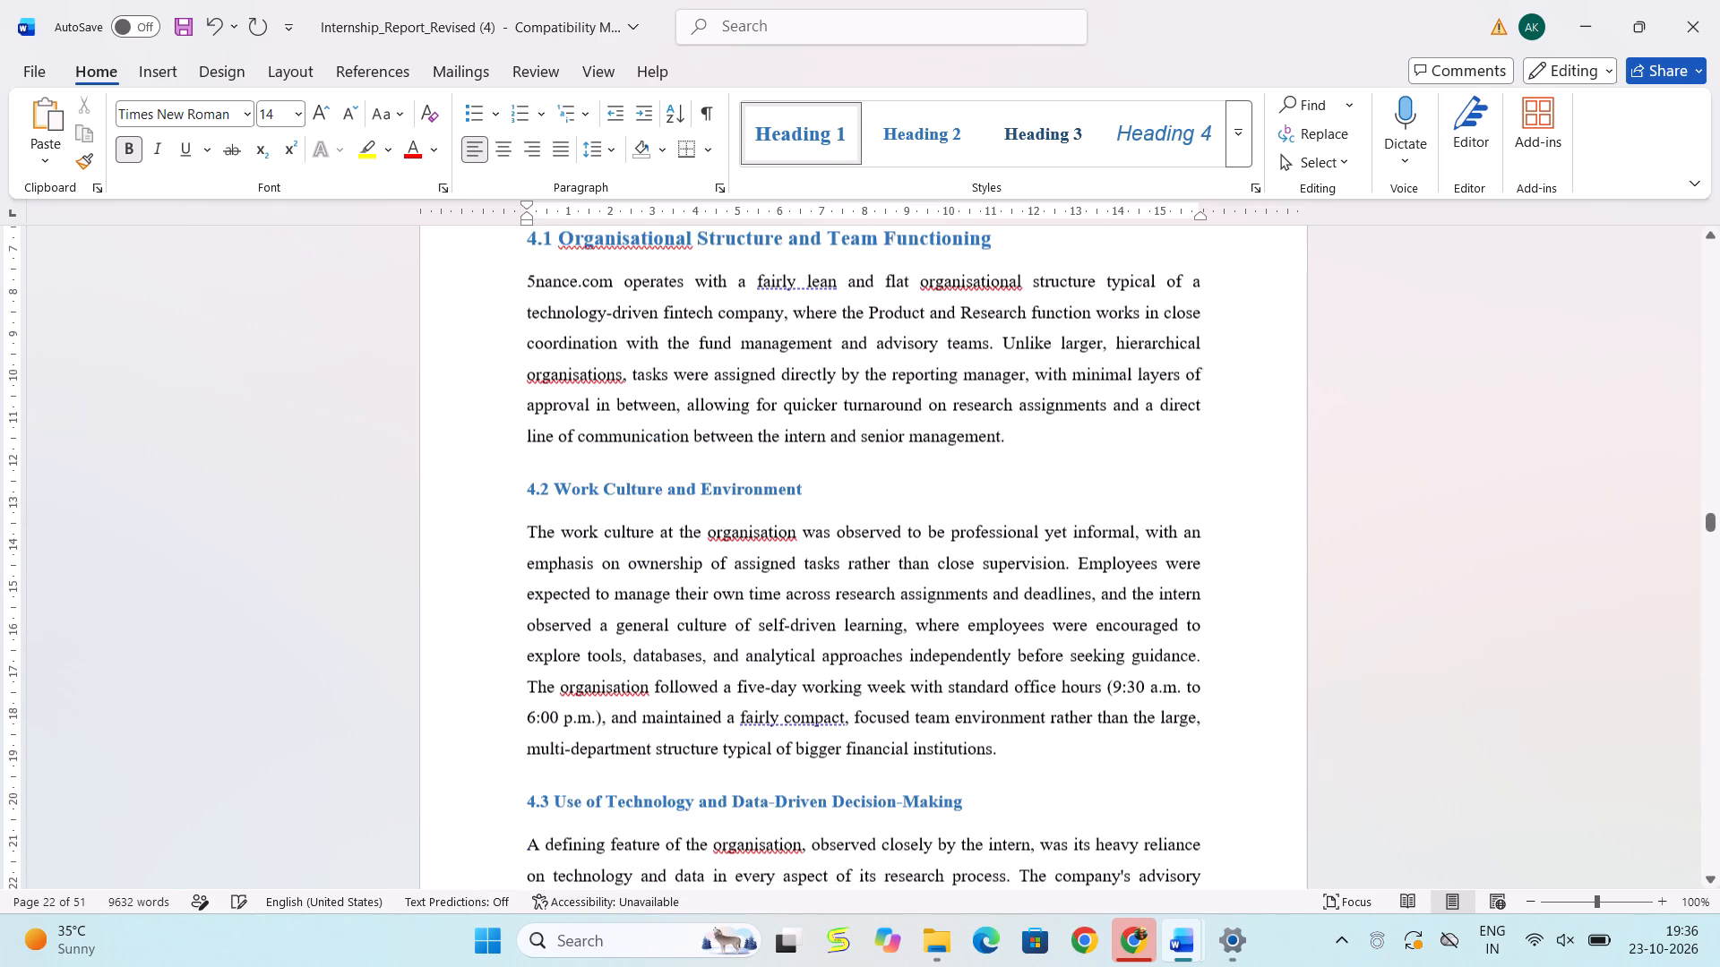
left_click(743, 471)
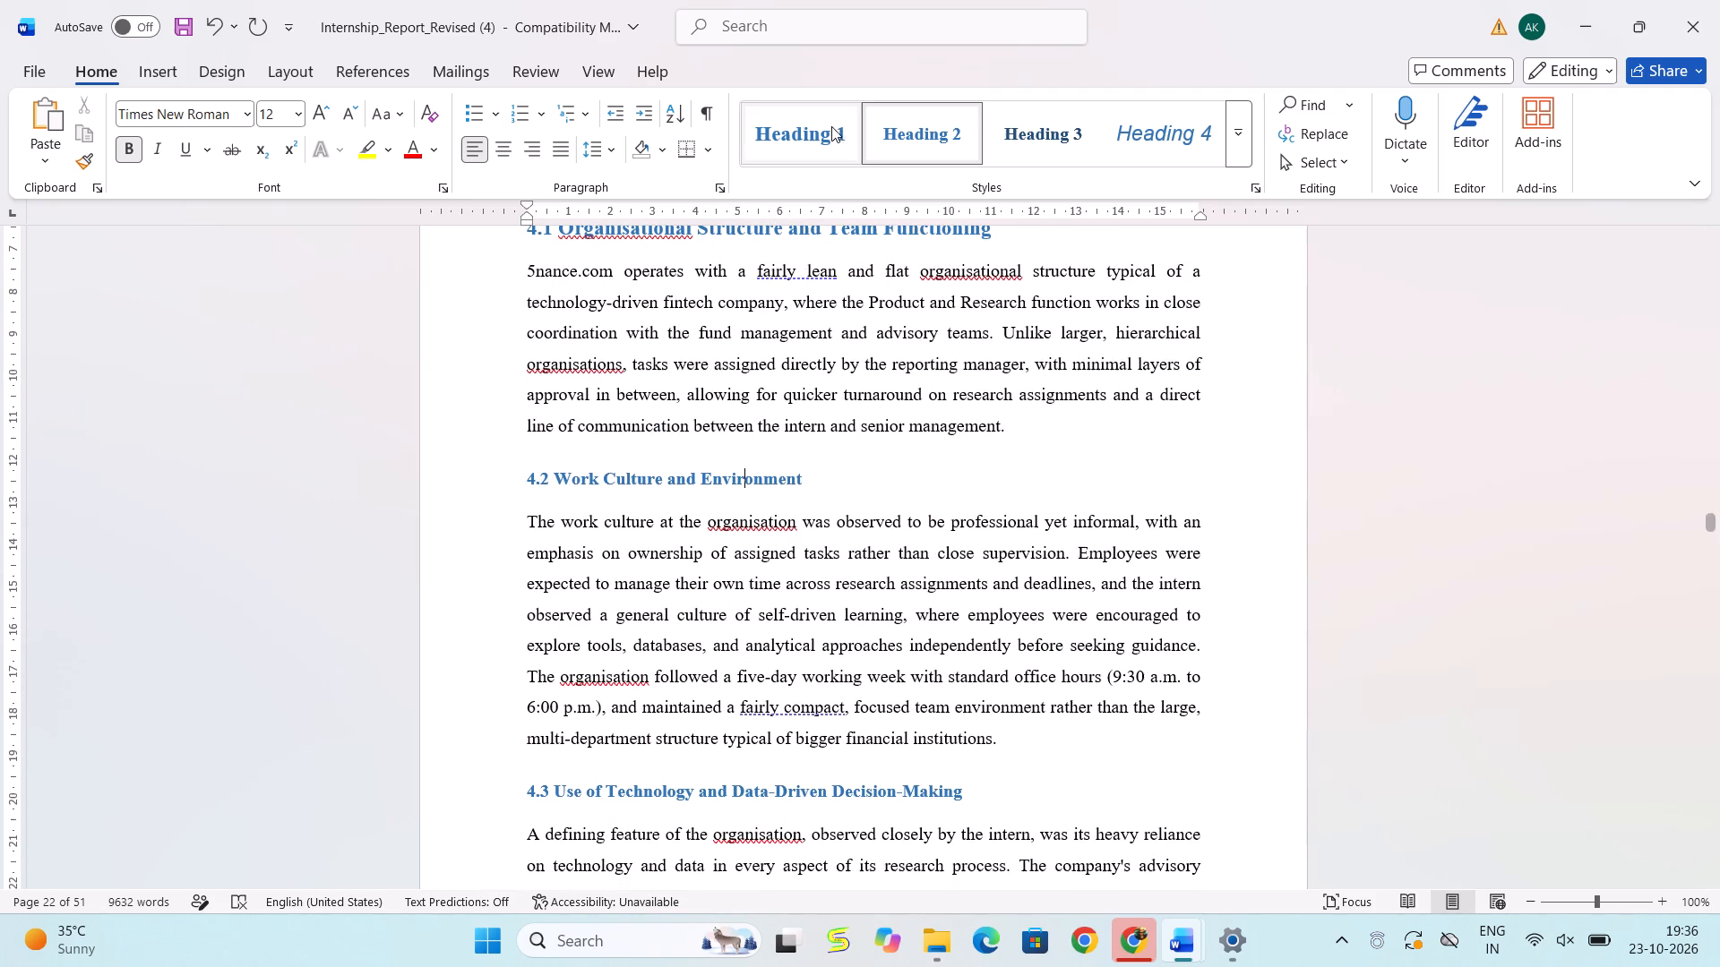
left_click(830, 129)
left_click(752, 781)
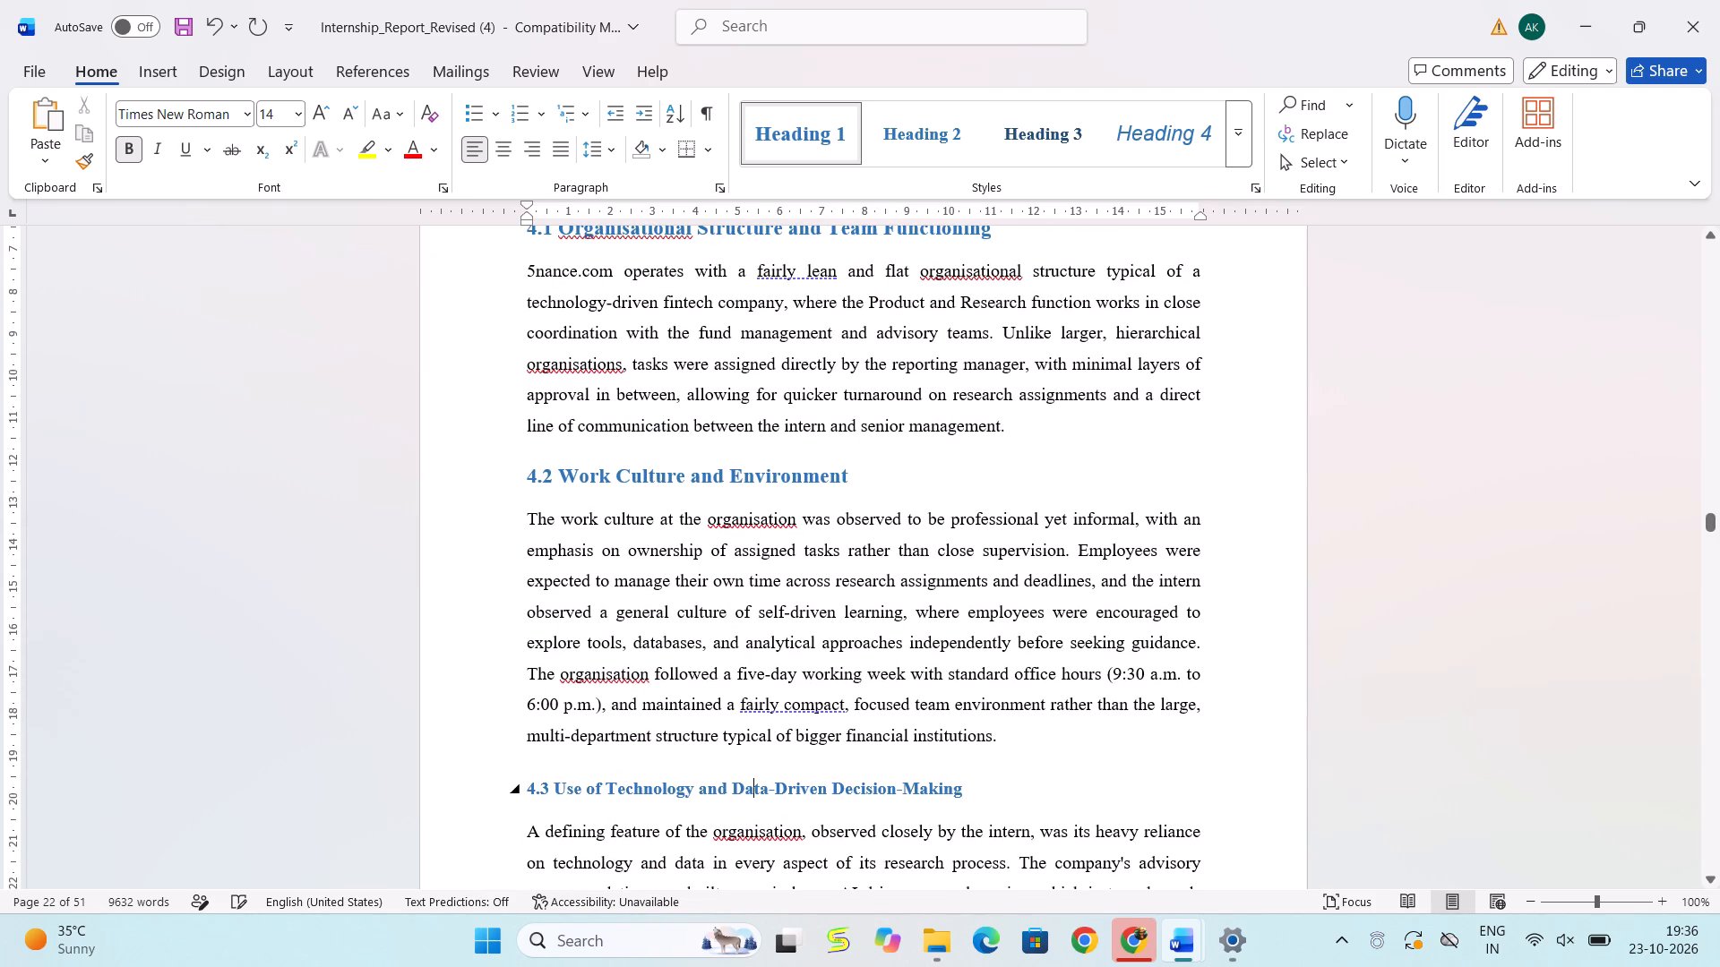
left_click(808, 135)
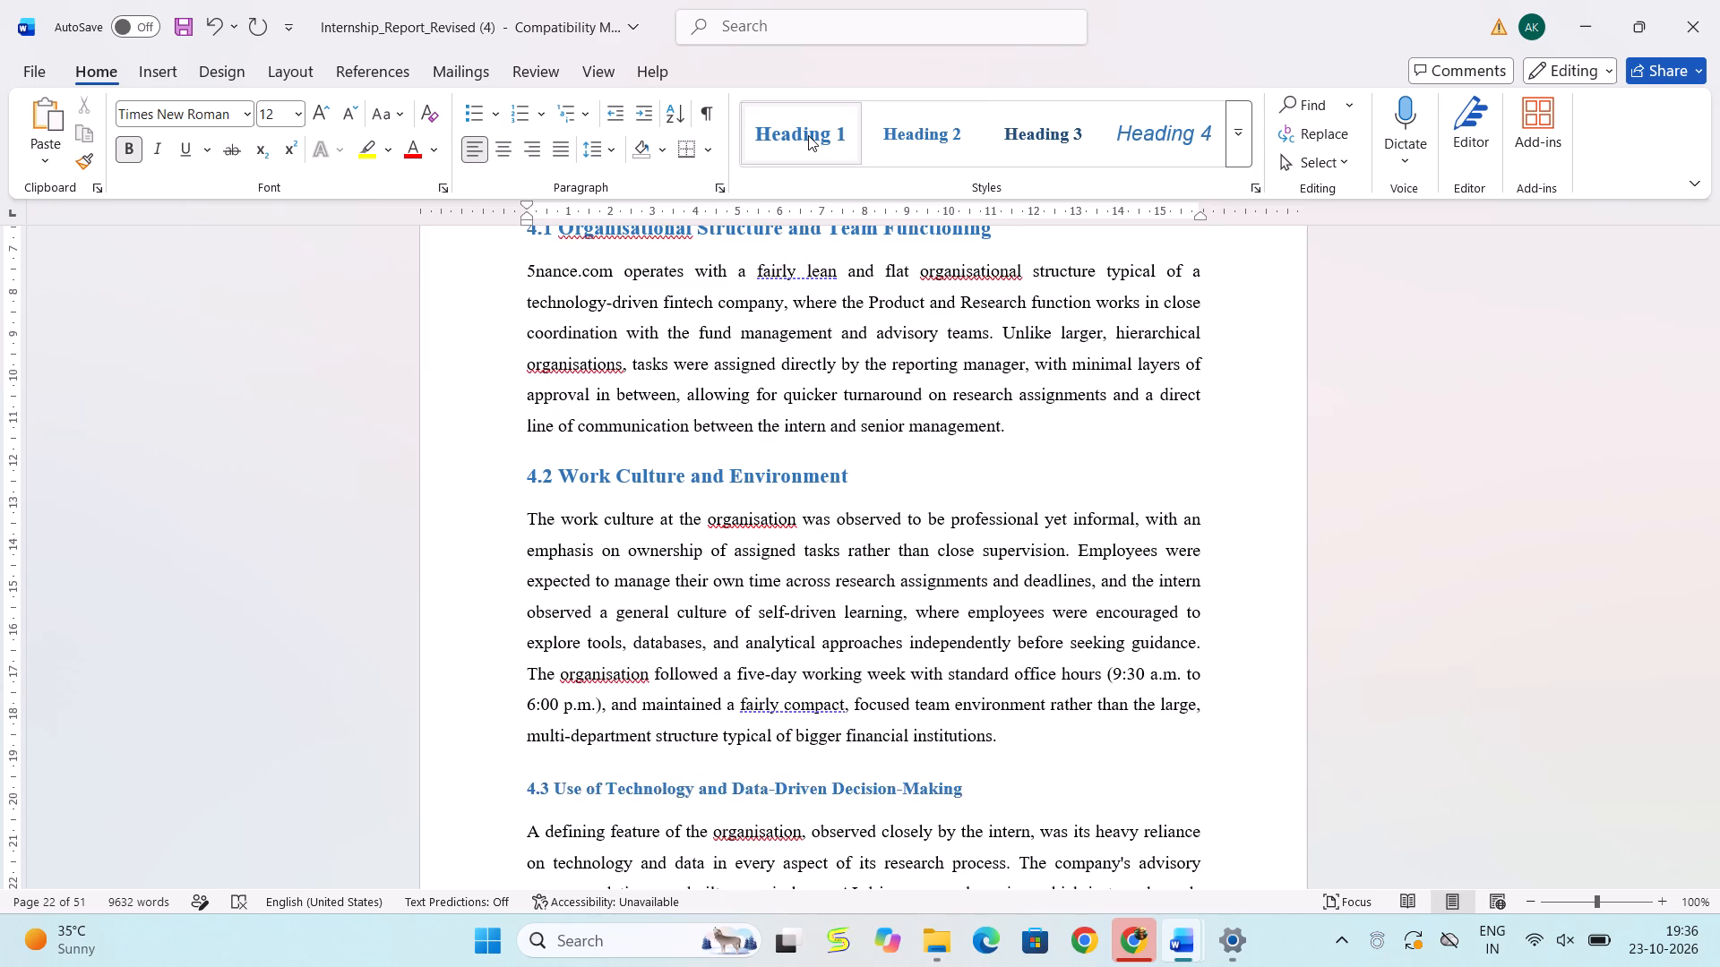
Apply the Heading 1 style to the 4.4 Research and Review Process, 4.5 Strengths Observed and 4.6 Areas Observed for Potential Improvement headings.
scroll(906, 450, "down", 4)
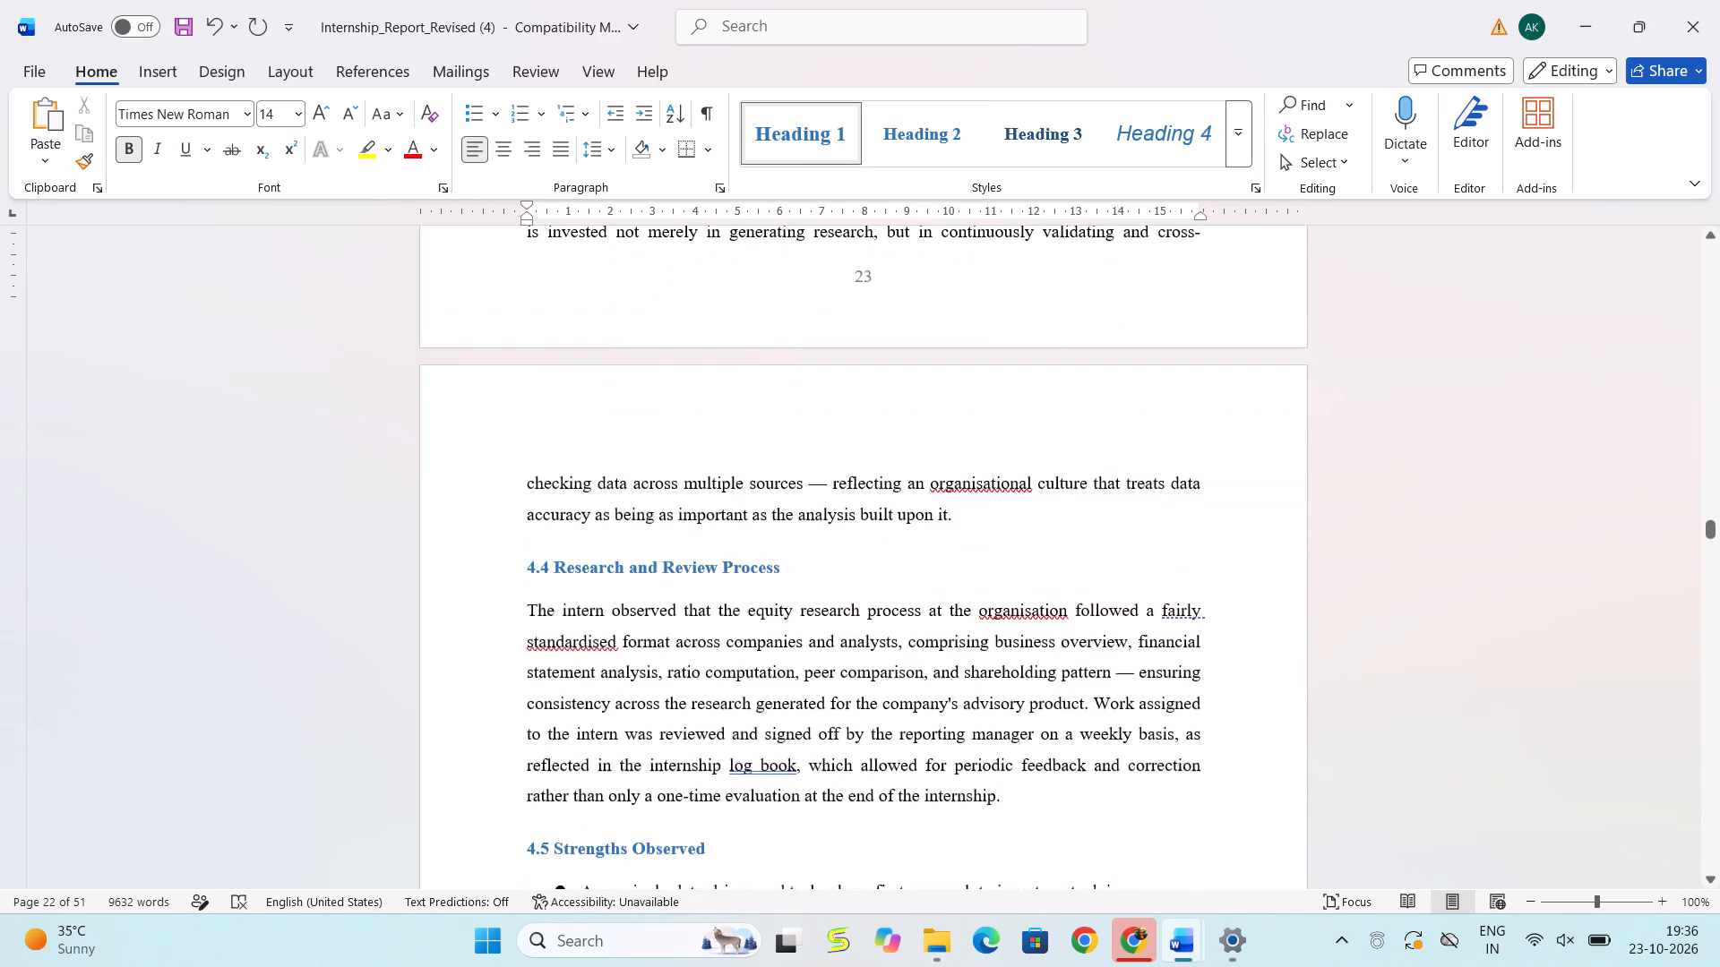
scroll(906, 450, "down", 1)
left_click(758, 535)
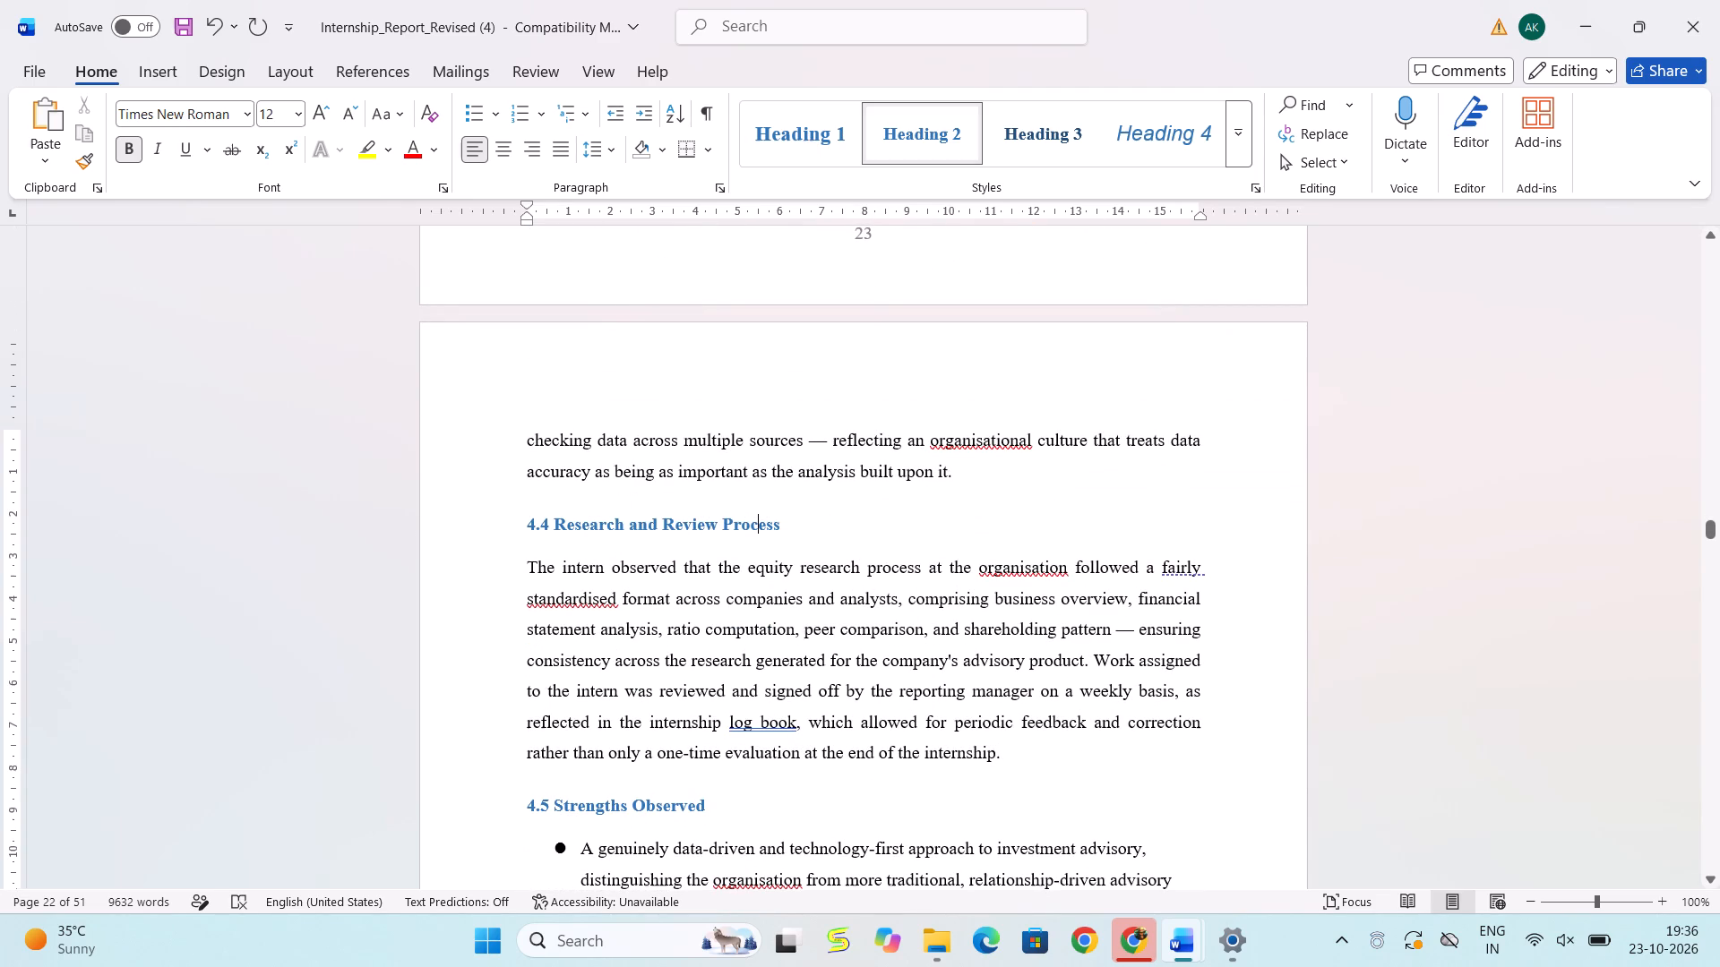
left_click(816, 154)
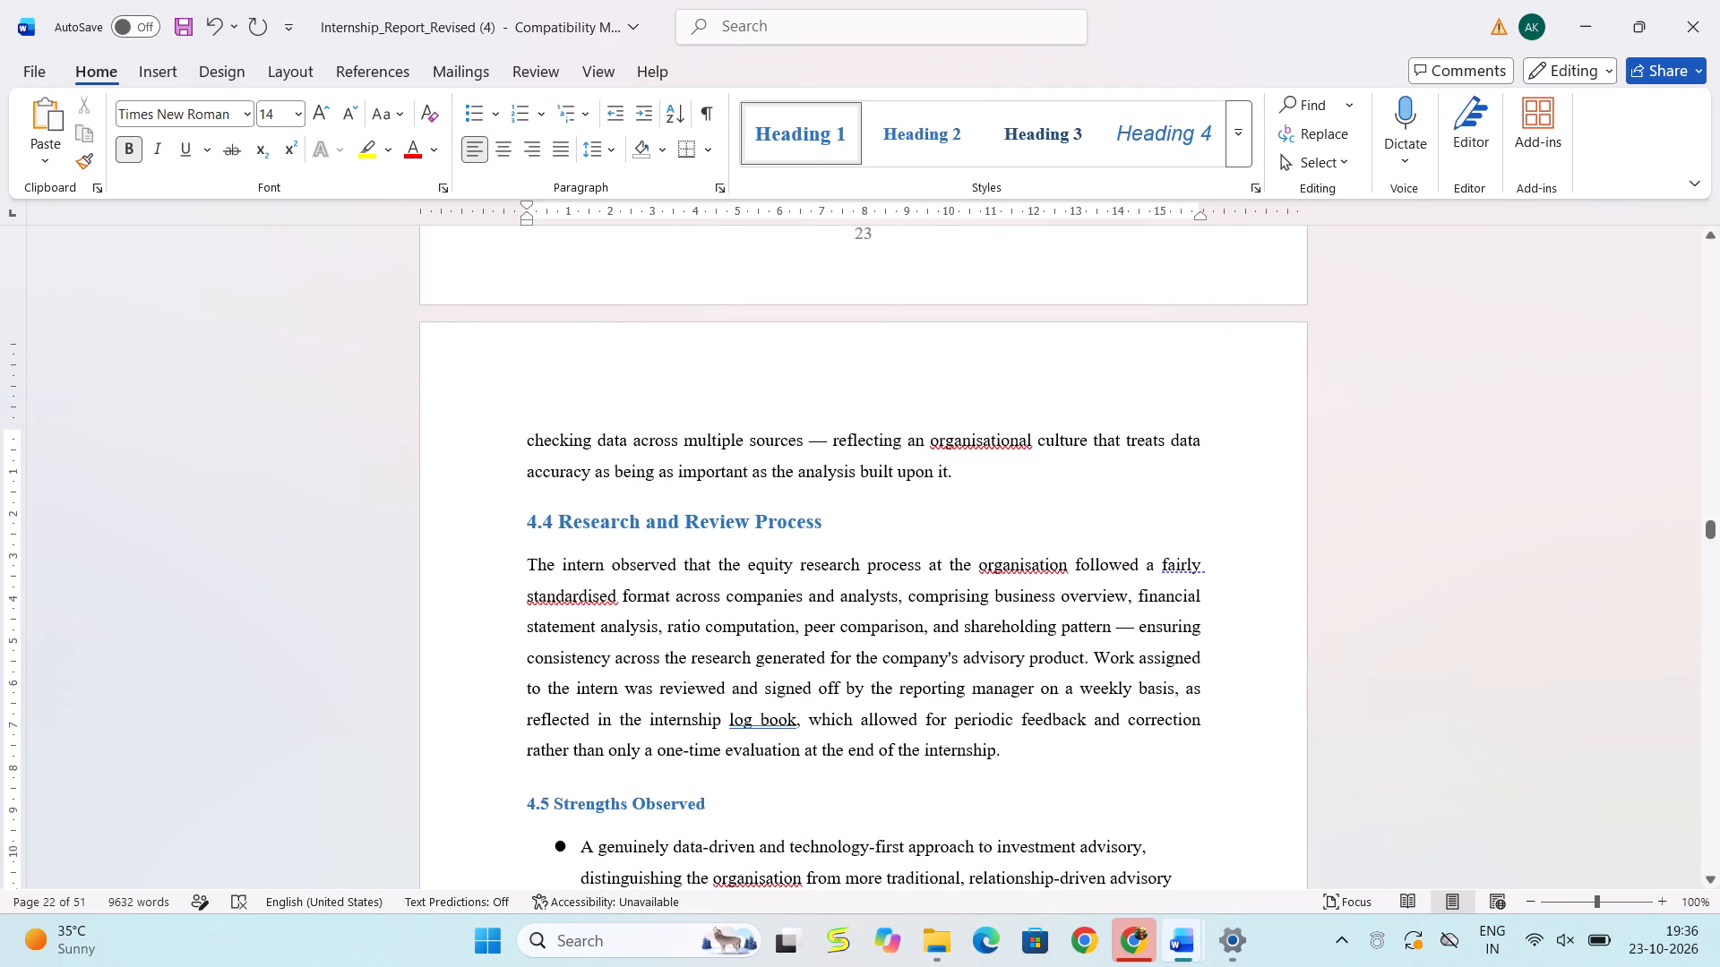
left_click(649, 819)
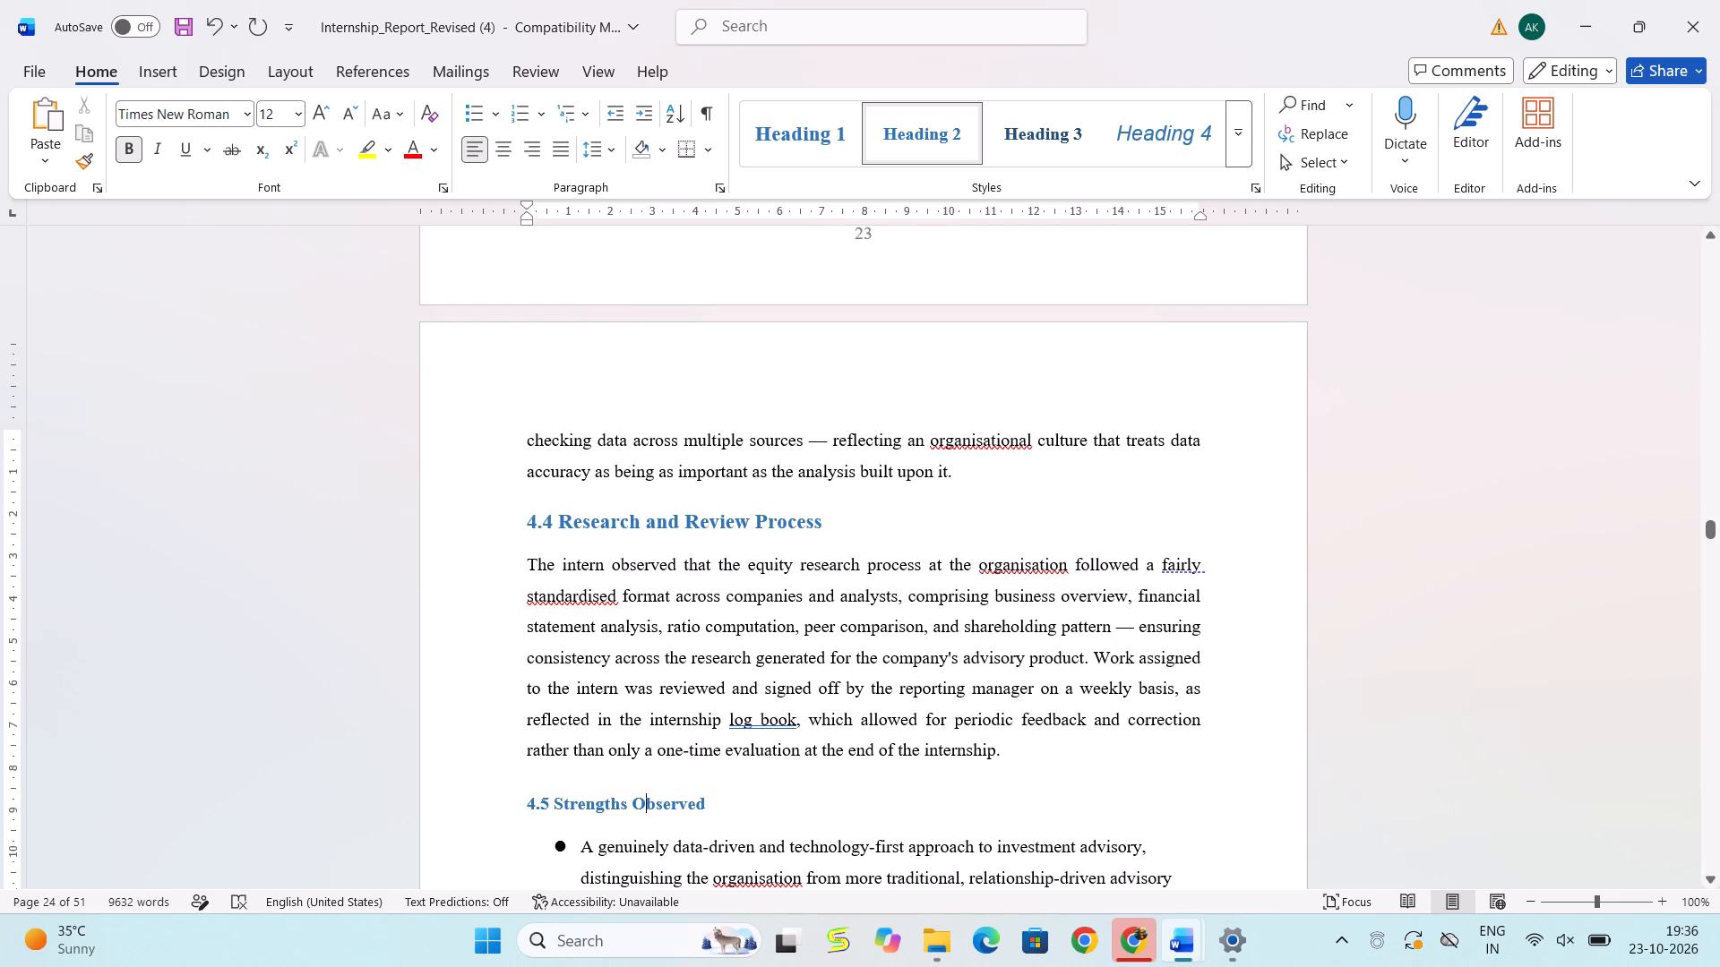
left_click(822, 148)
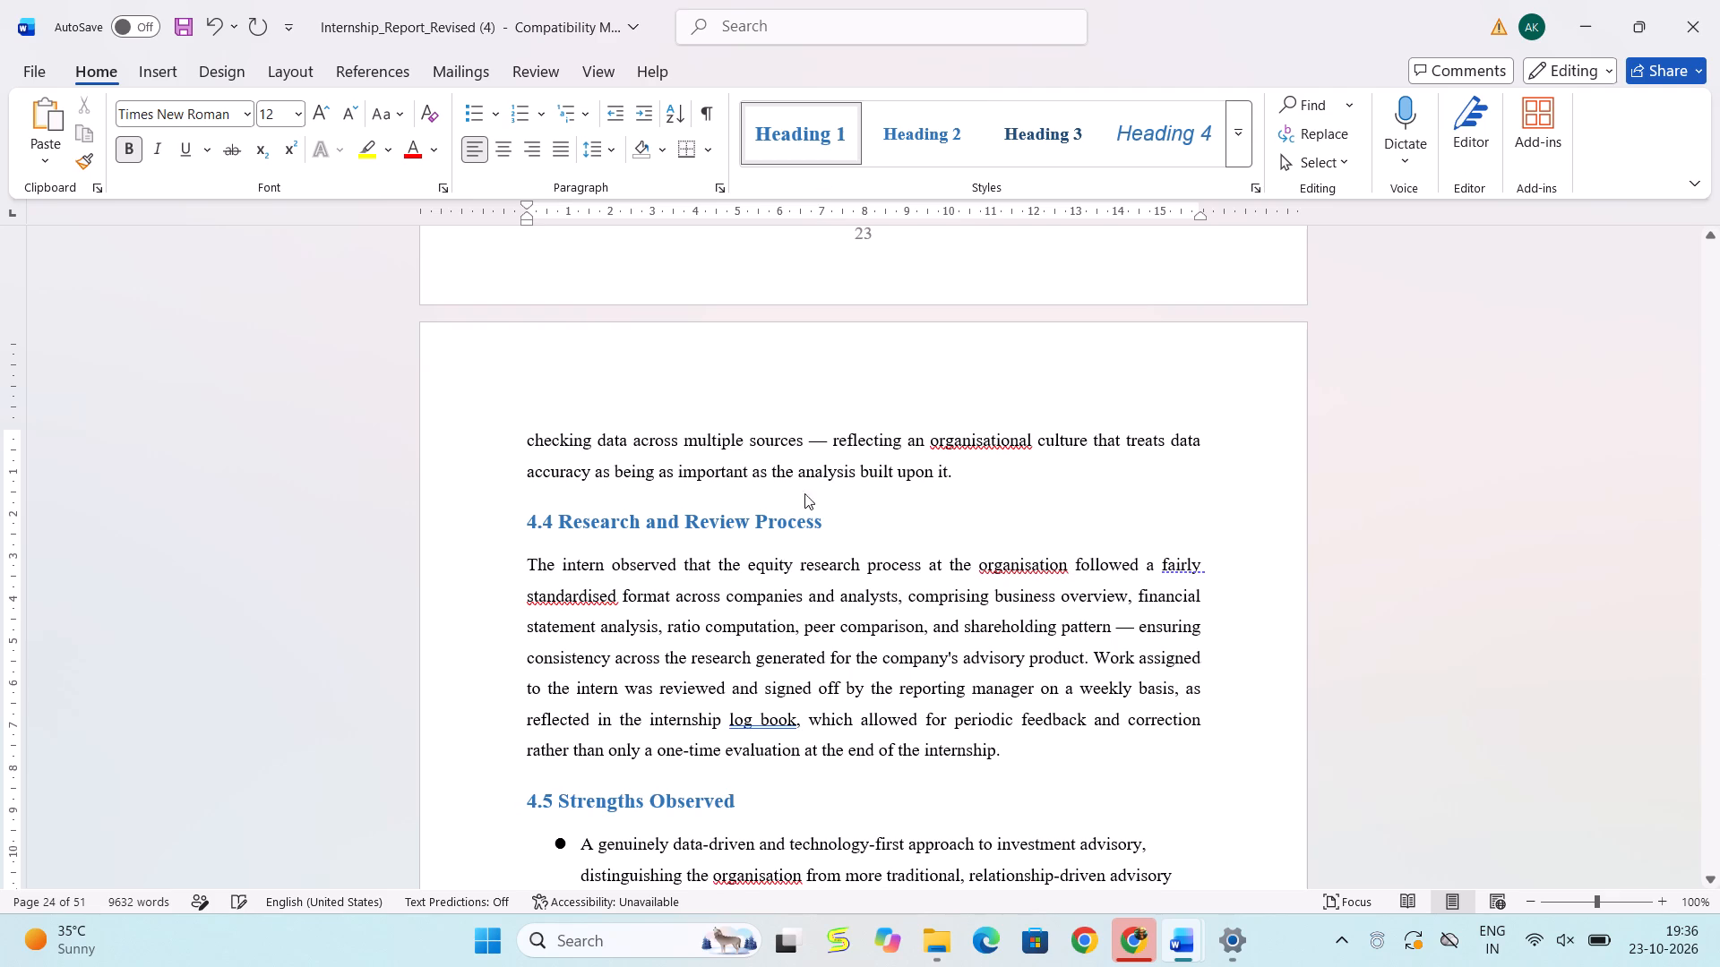
scroll(804, 623, "down", 3)
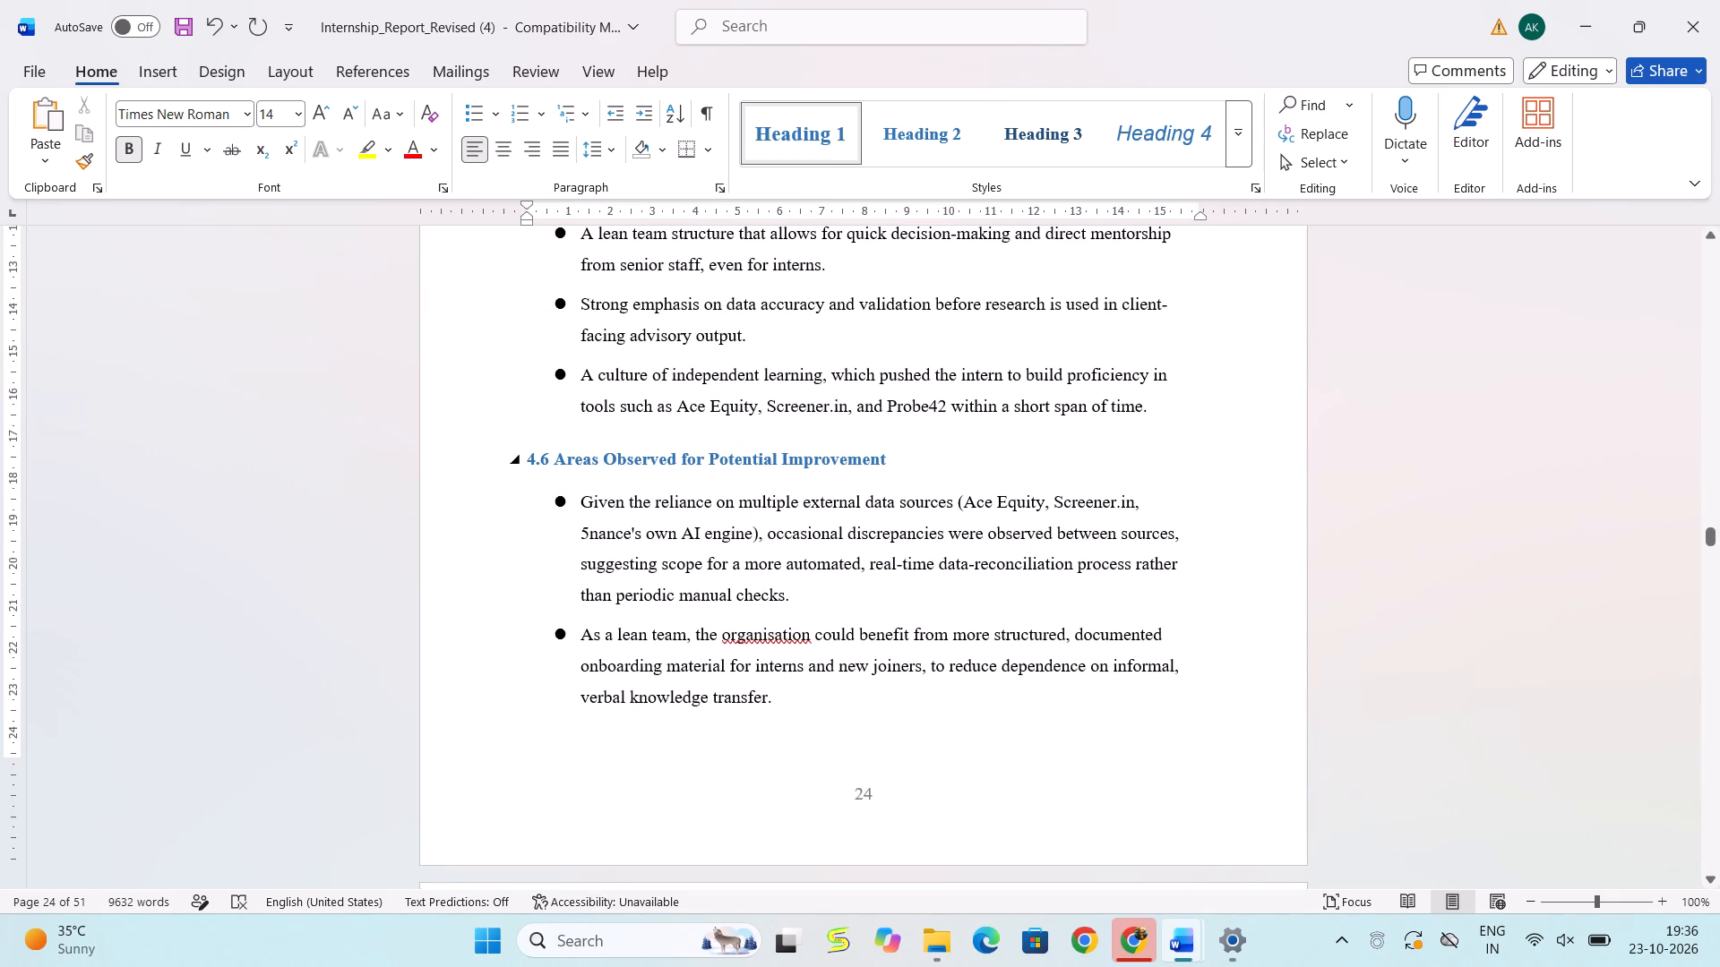
left_click(824, 465)
left_click(832, 110)
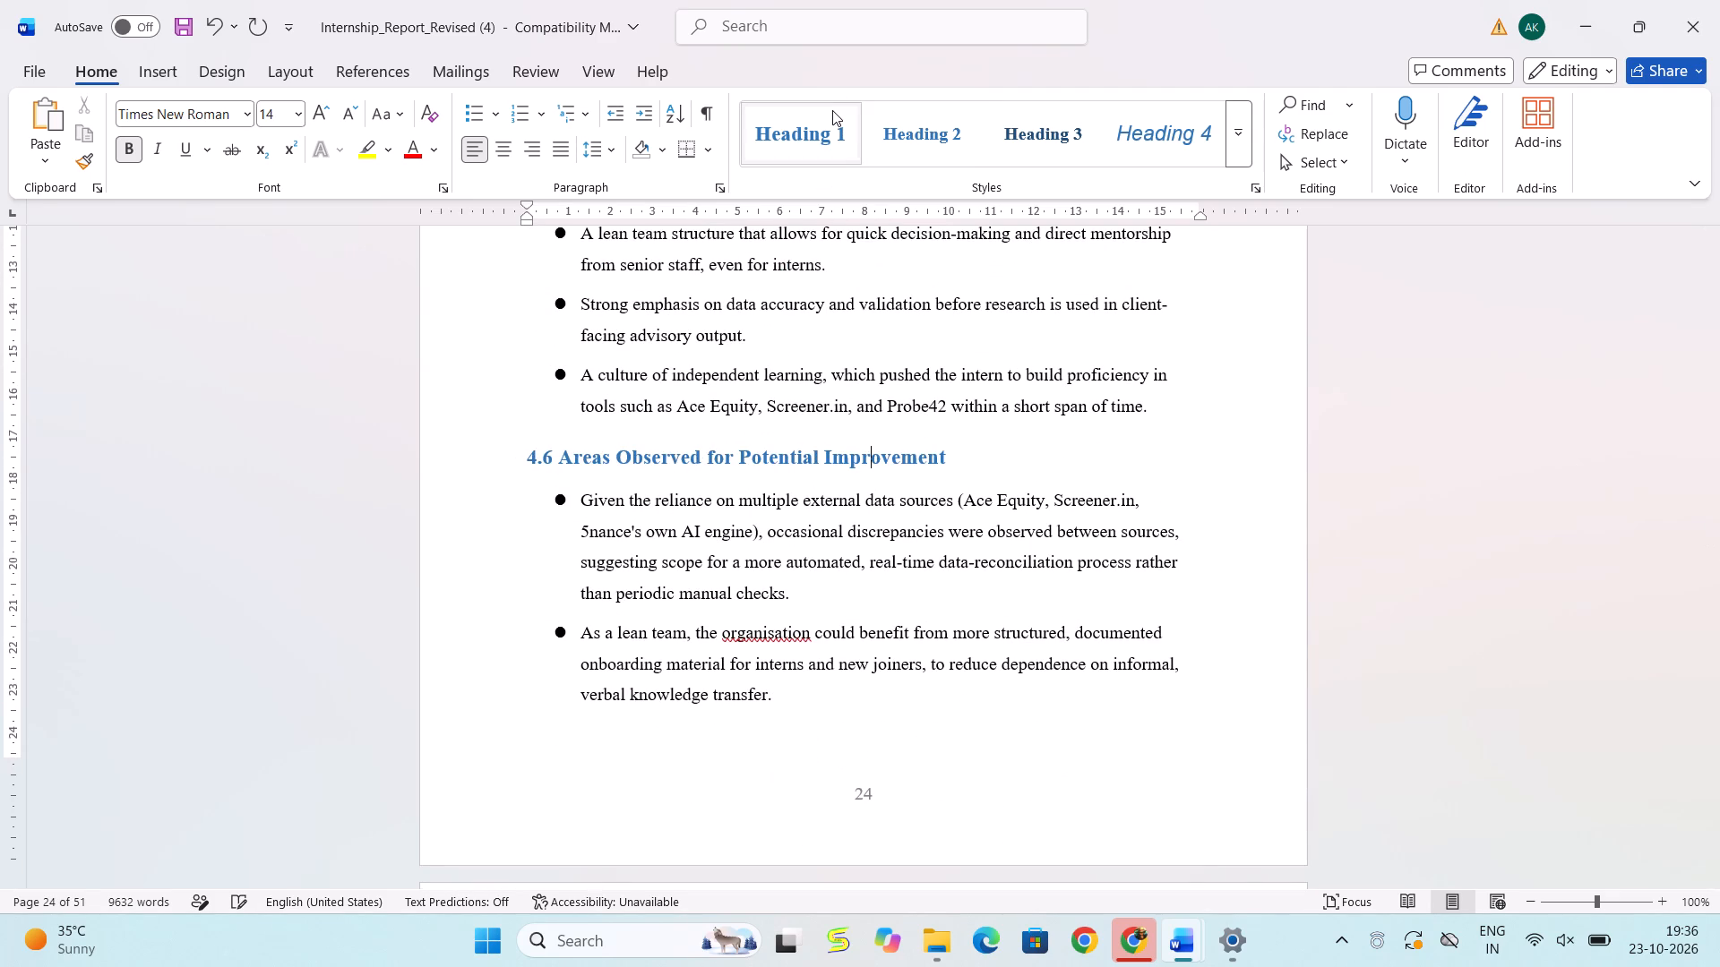
Set the line spacing of the entire document to 1.5.
scroll(840, 514, "down", 3)
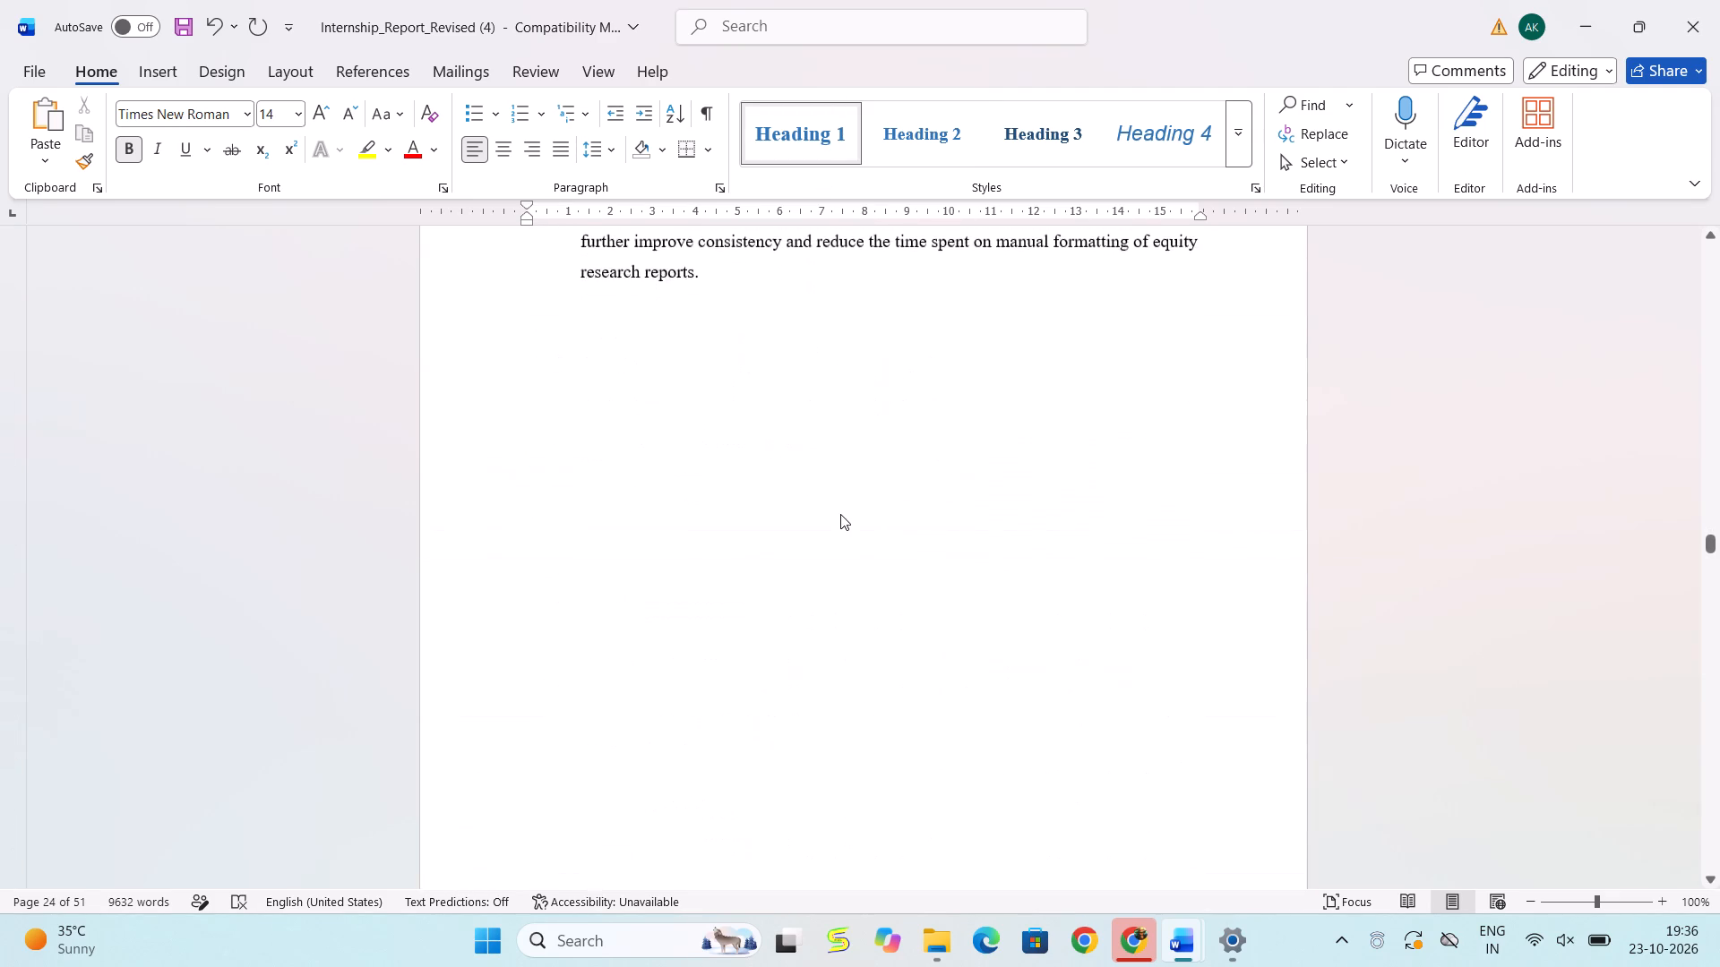
scroll(840, 514, "down", 3)
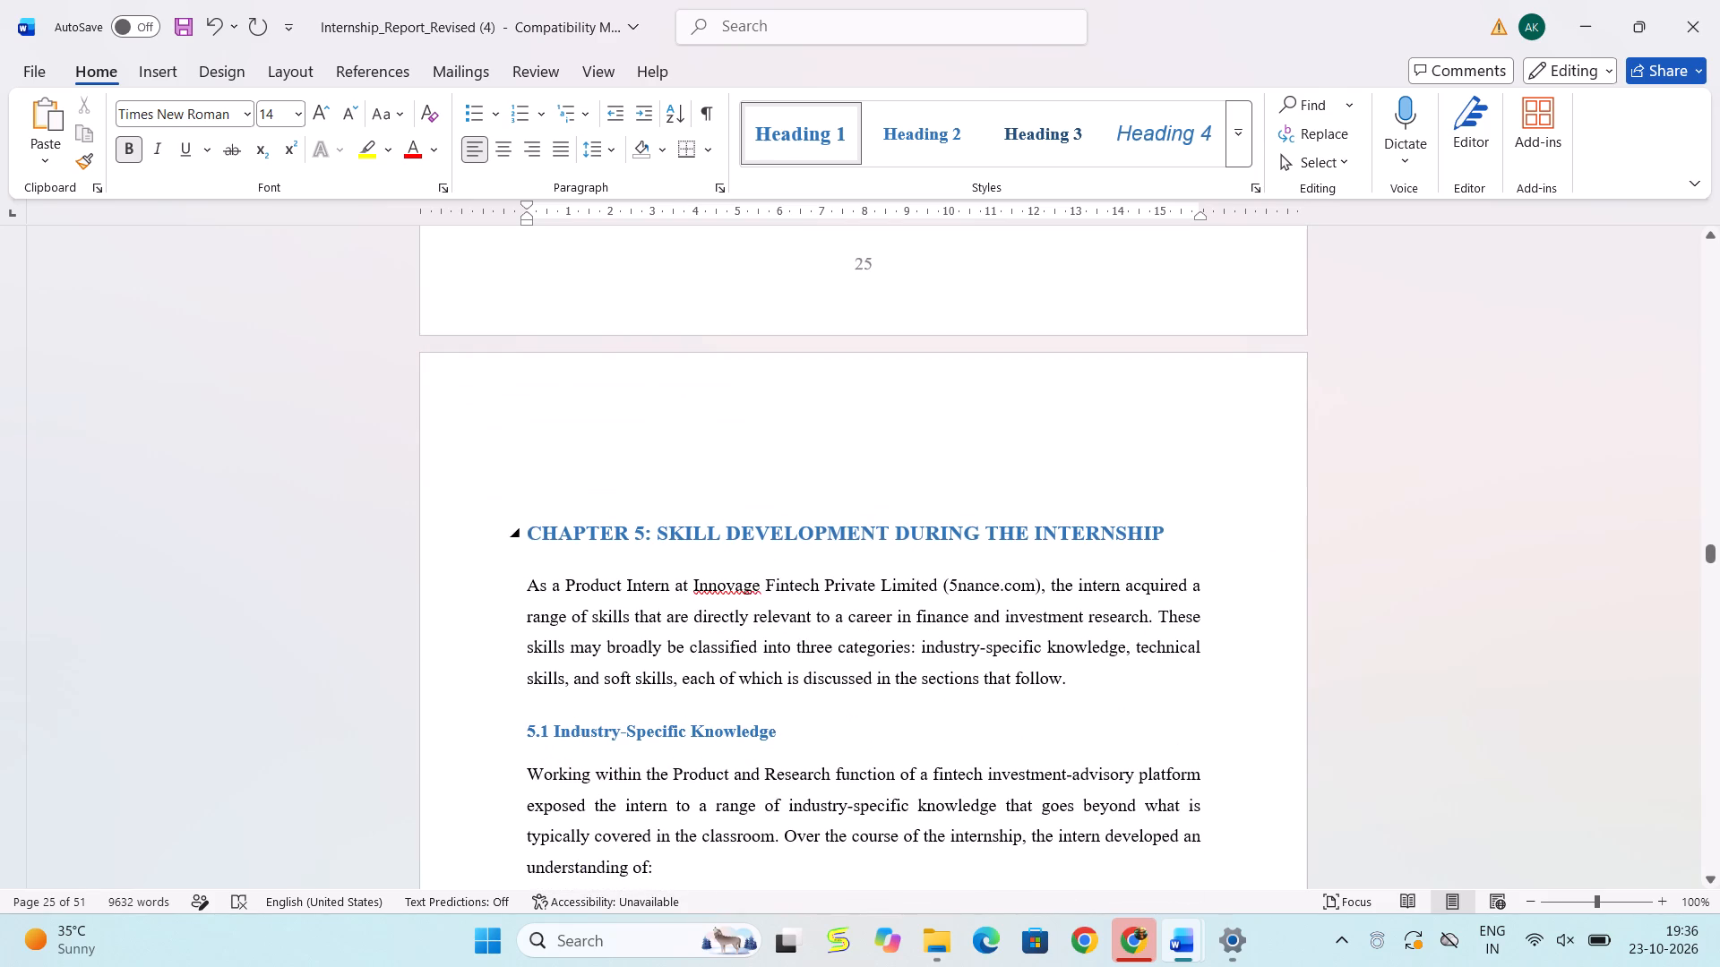
left_click(826, 526)
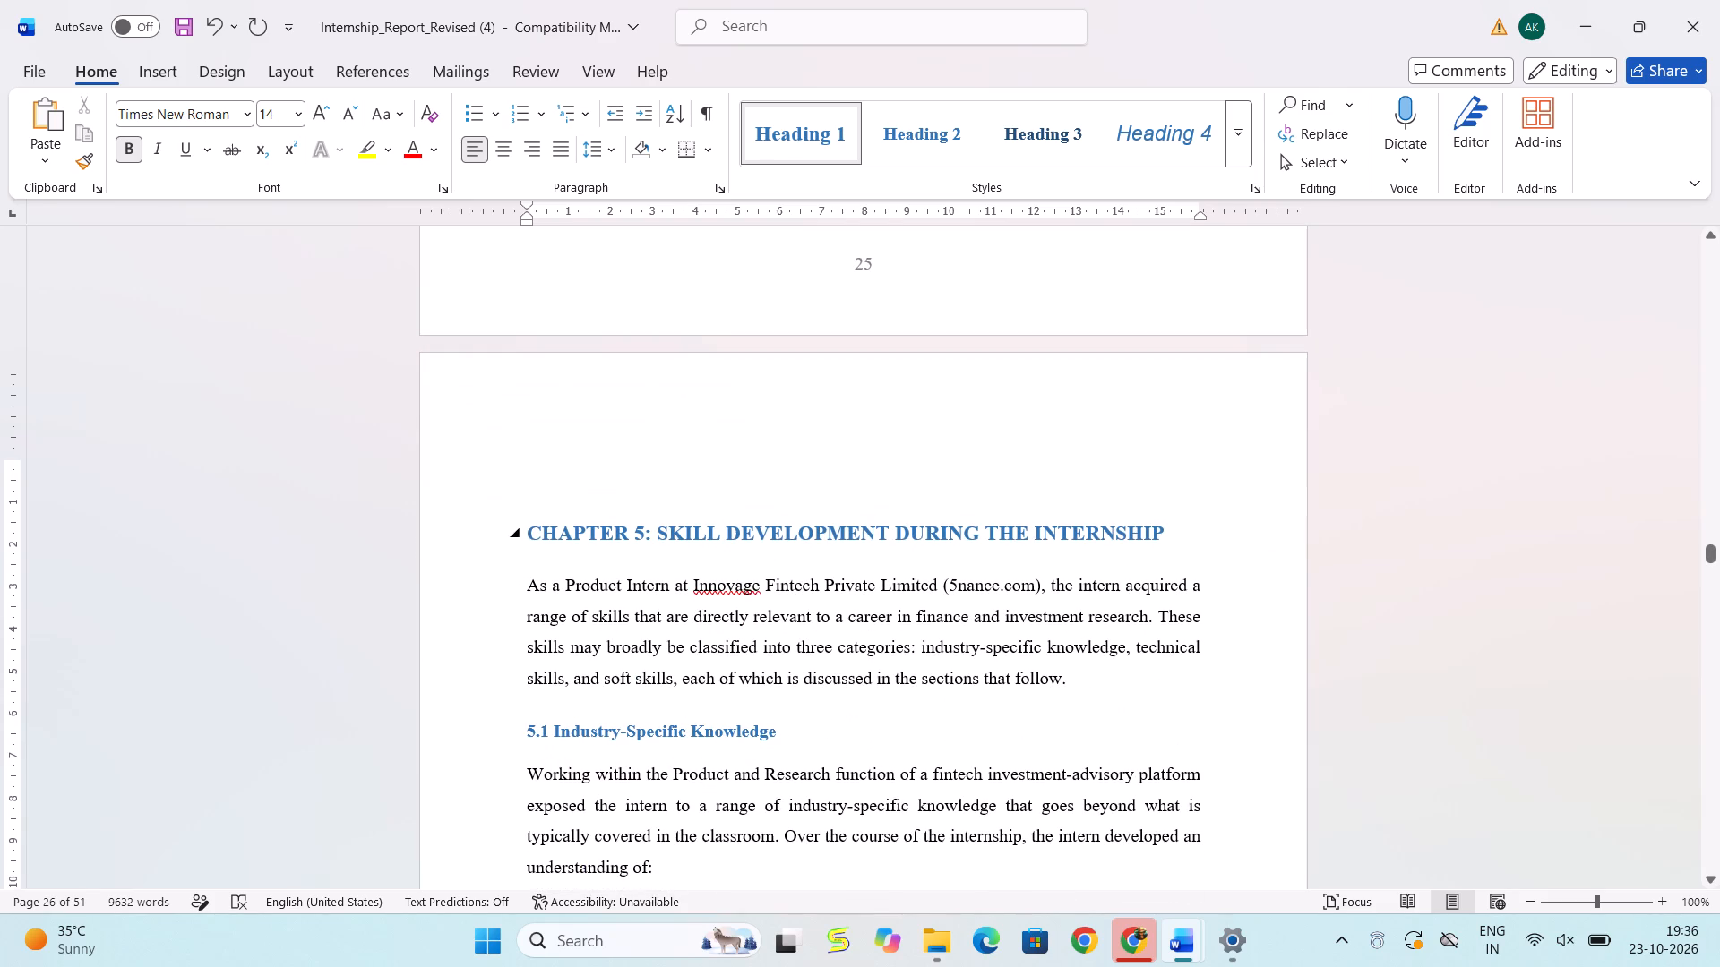
left_click_drag(528, 536, 1115, 515)
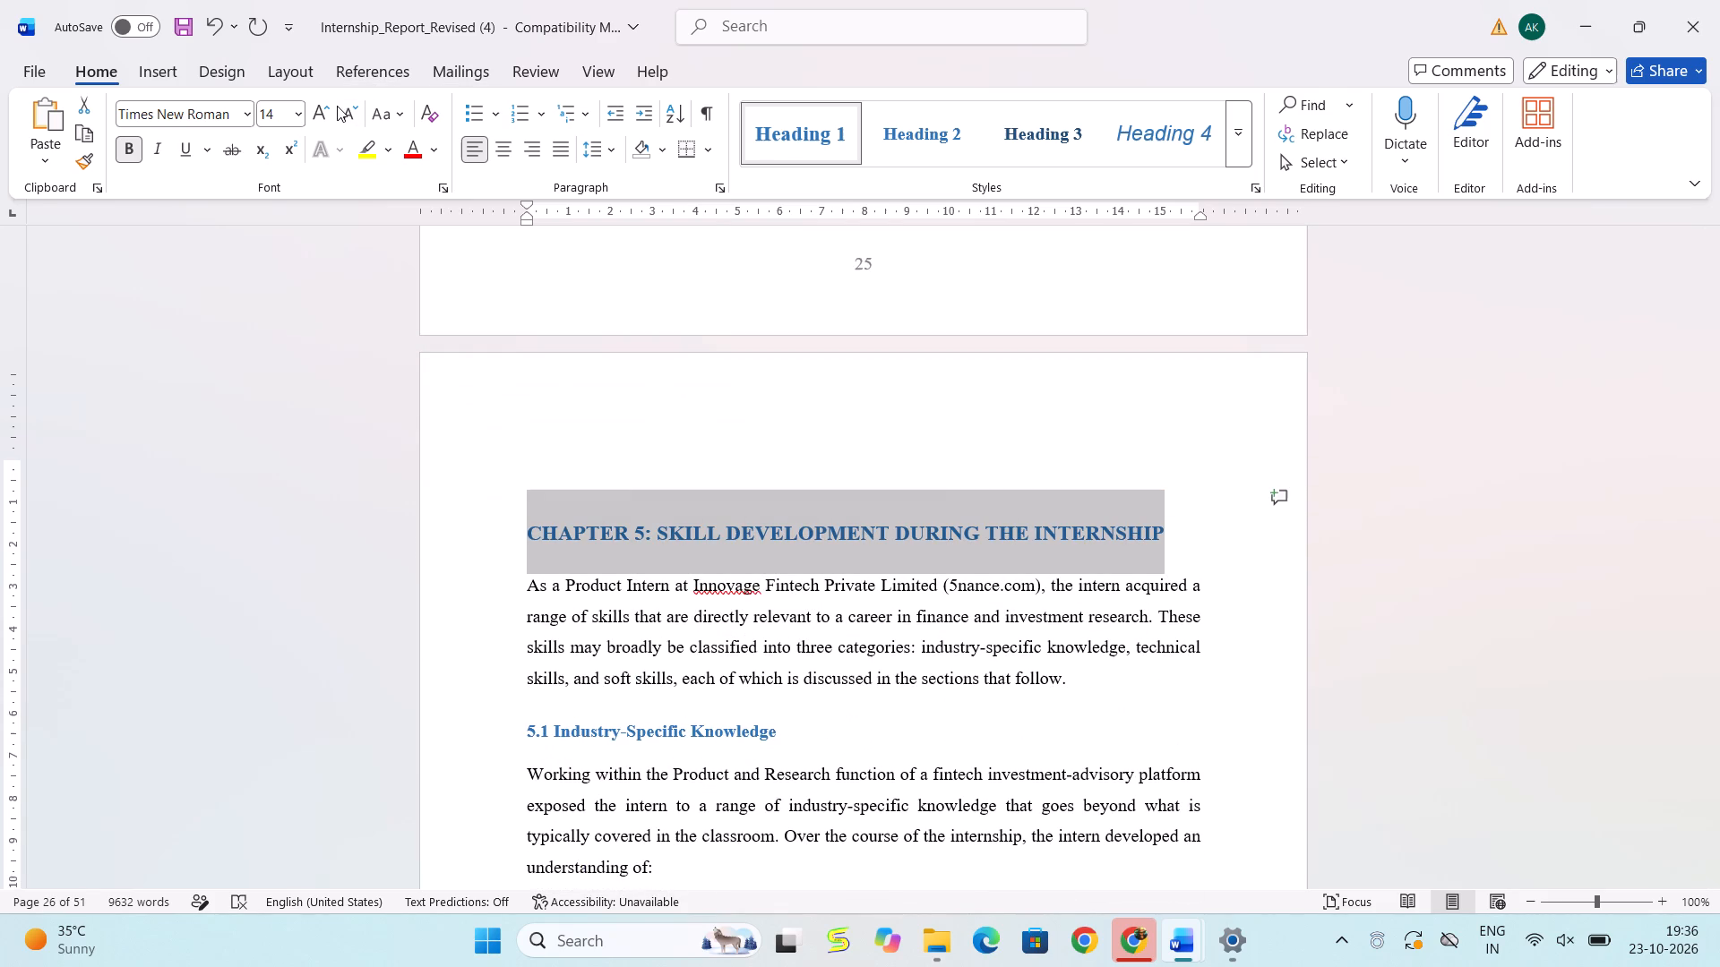
key("ctrl+a")
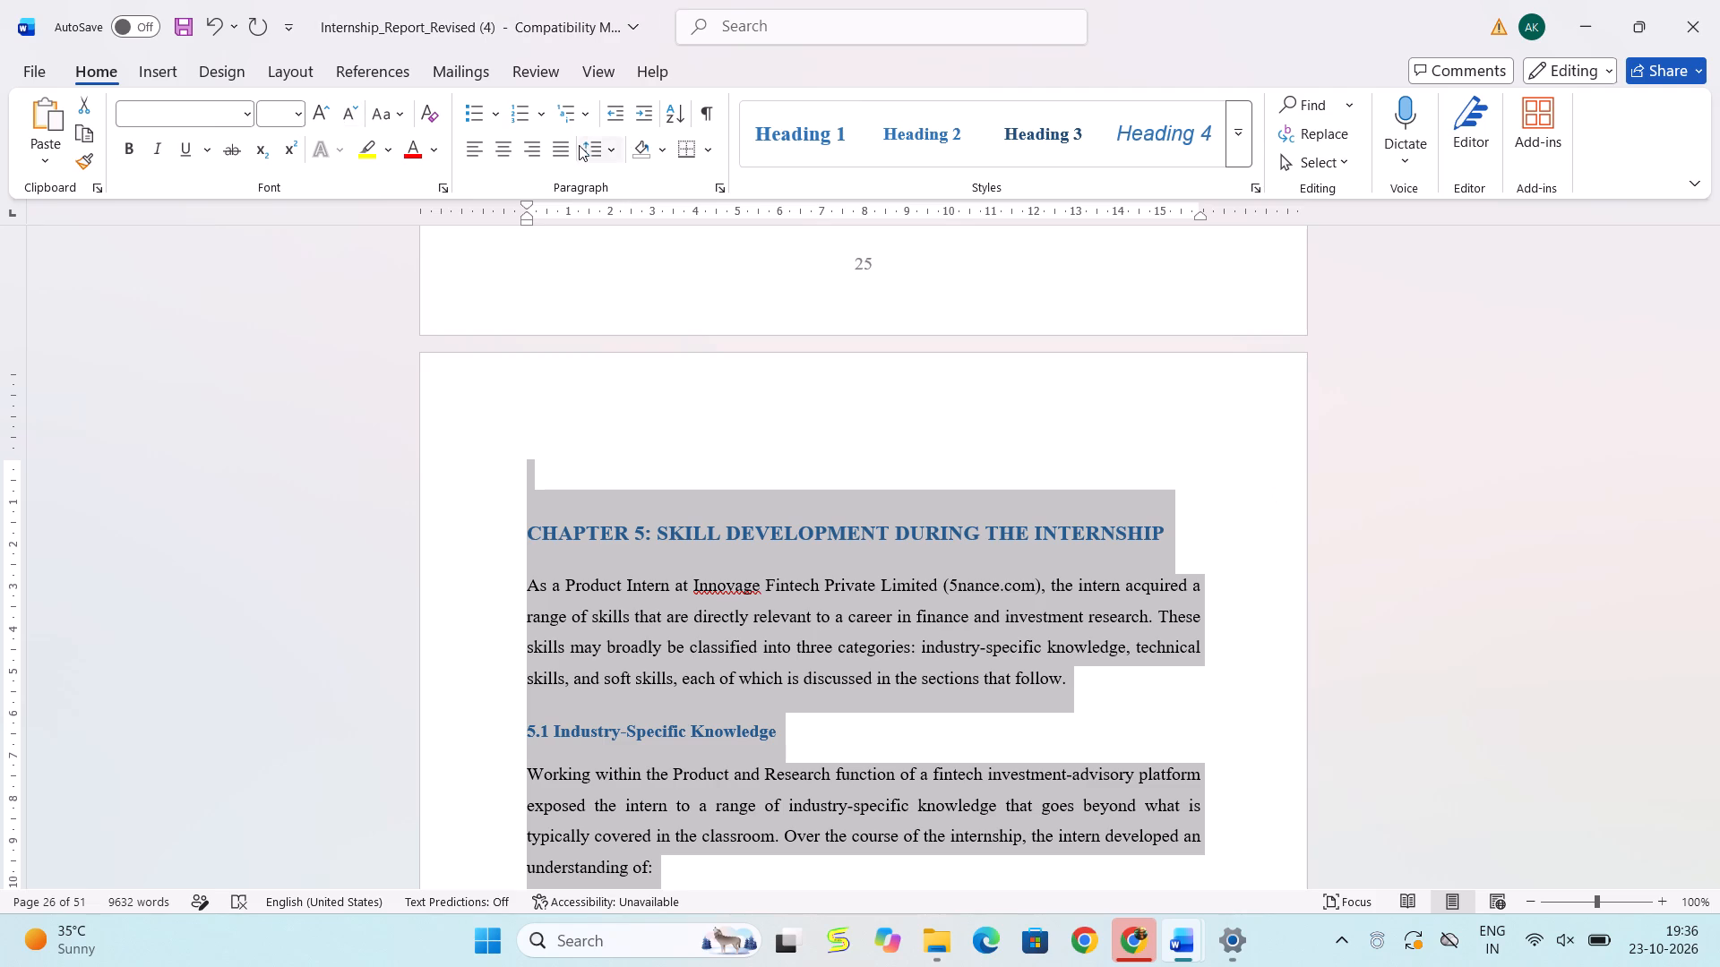
left_click(611, 155)
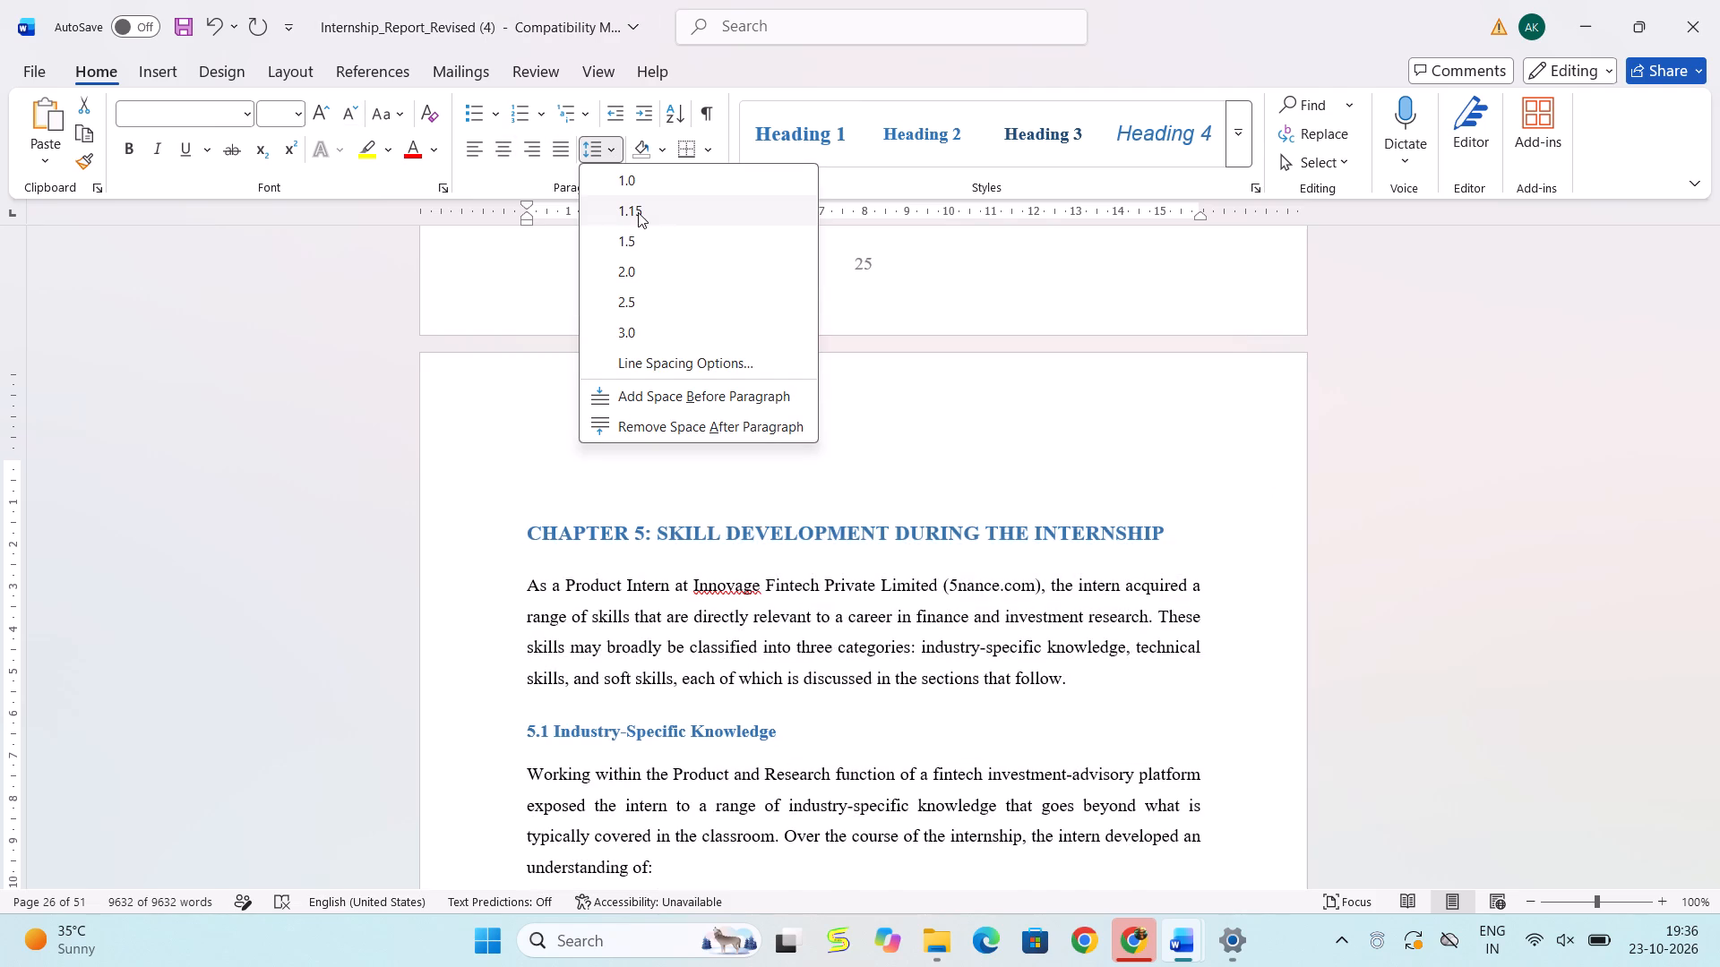
left_click(633, 232)
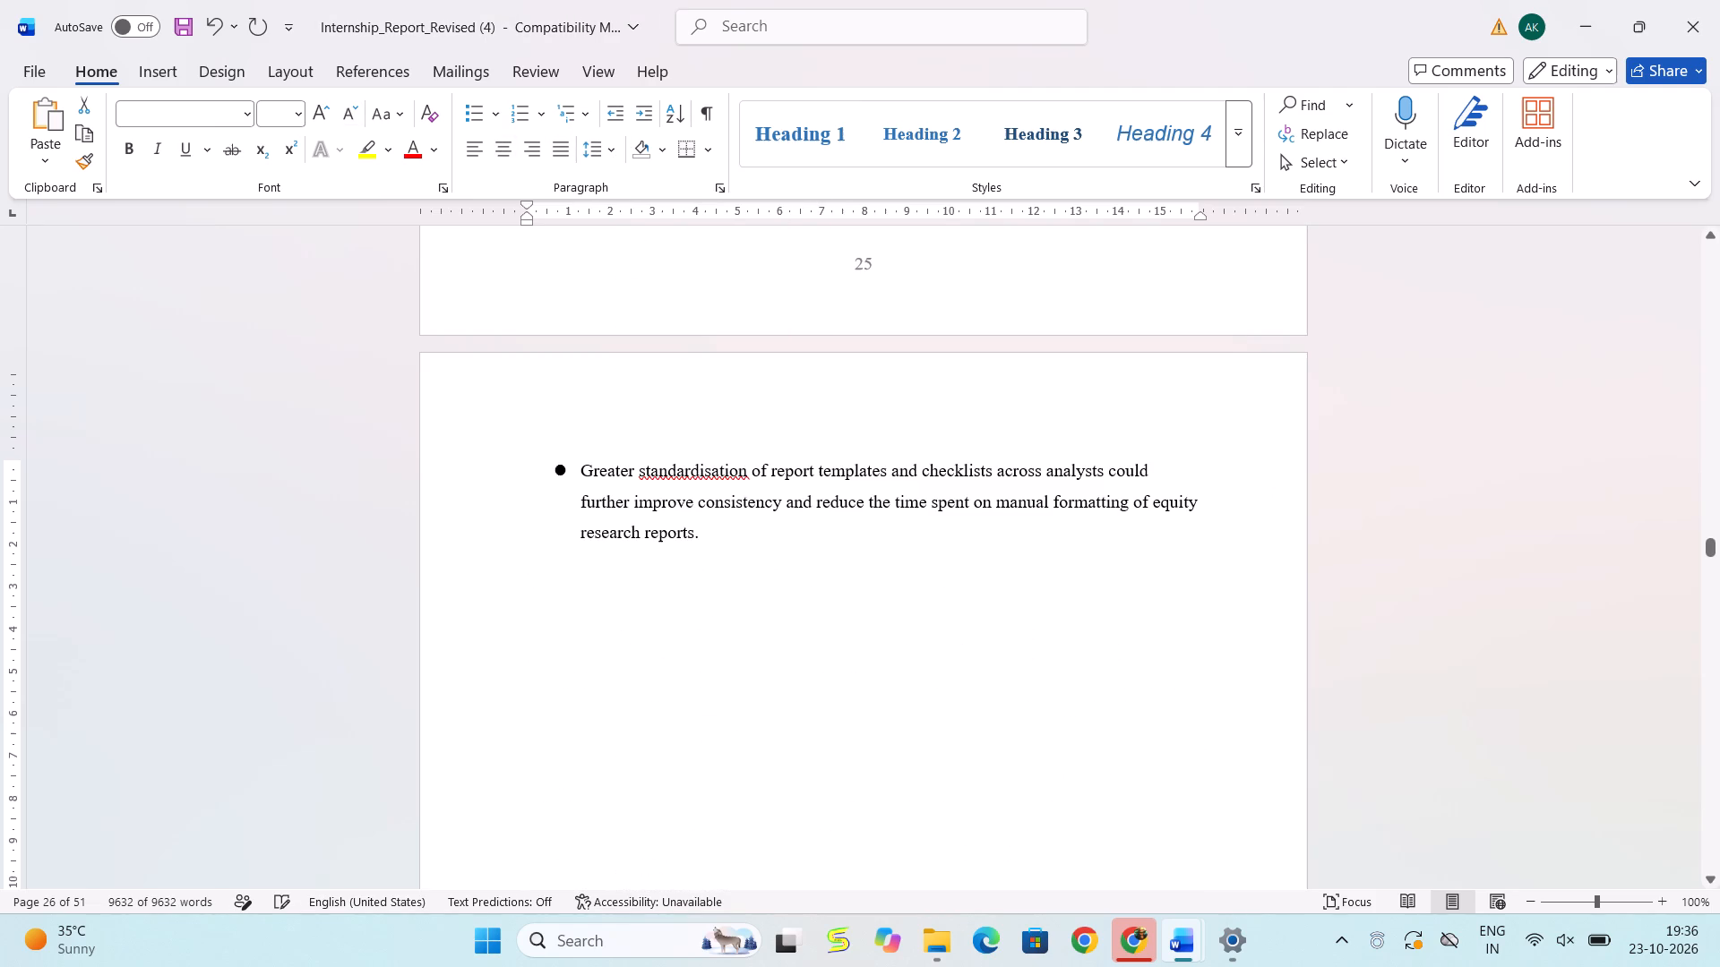
left_click(632, 499)
Review the page layout from Chapter 4 through the opening of Chapter 5, checking page breaks and the Chapter 5 heading's position.
scroll(632, 499, "up", 6)
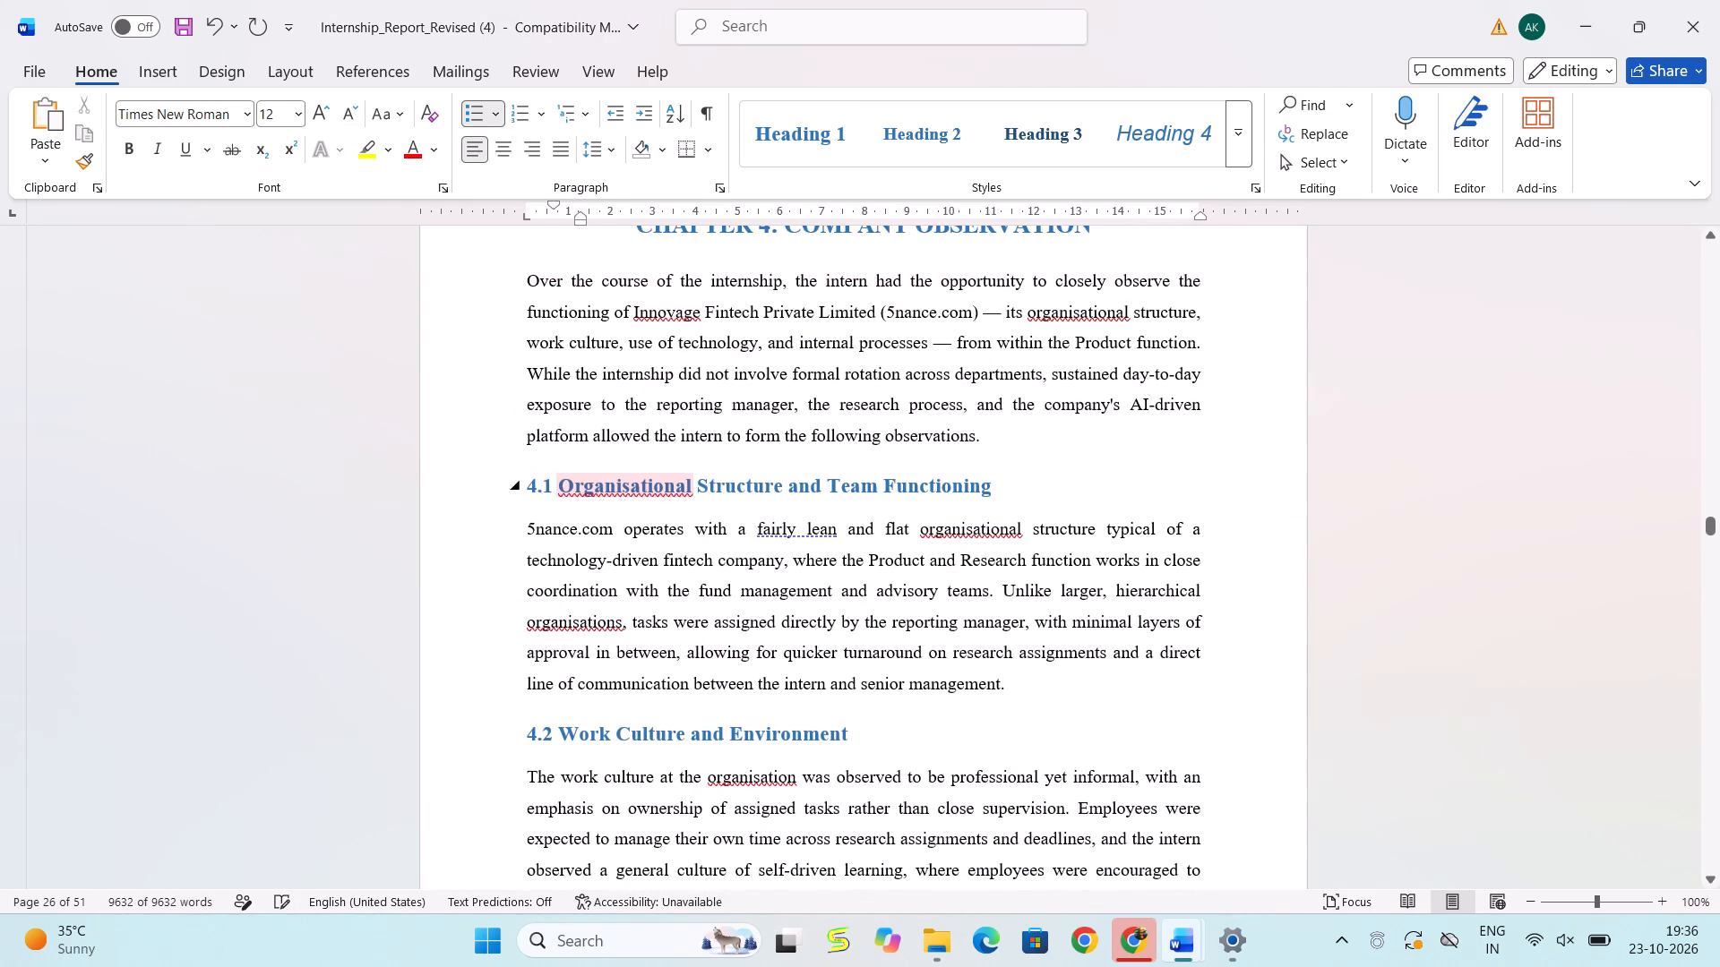
scroll(928, 648, "down", 3)
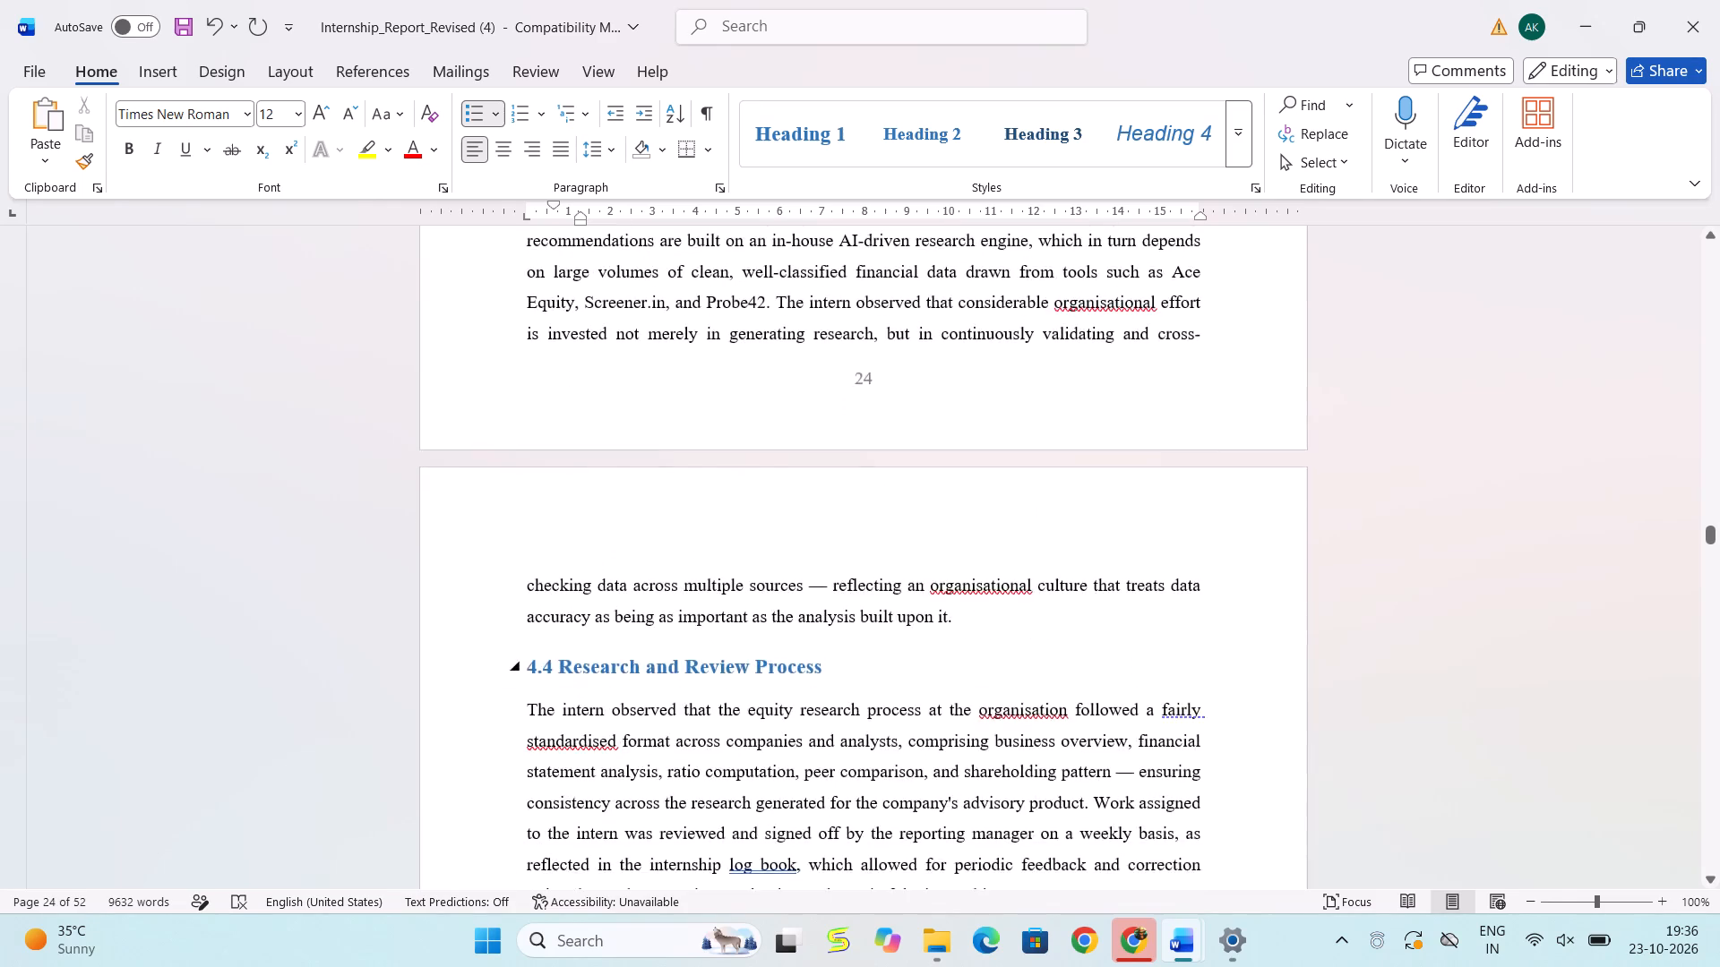
scroll(928, 648, "down", 8)
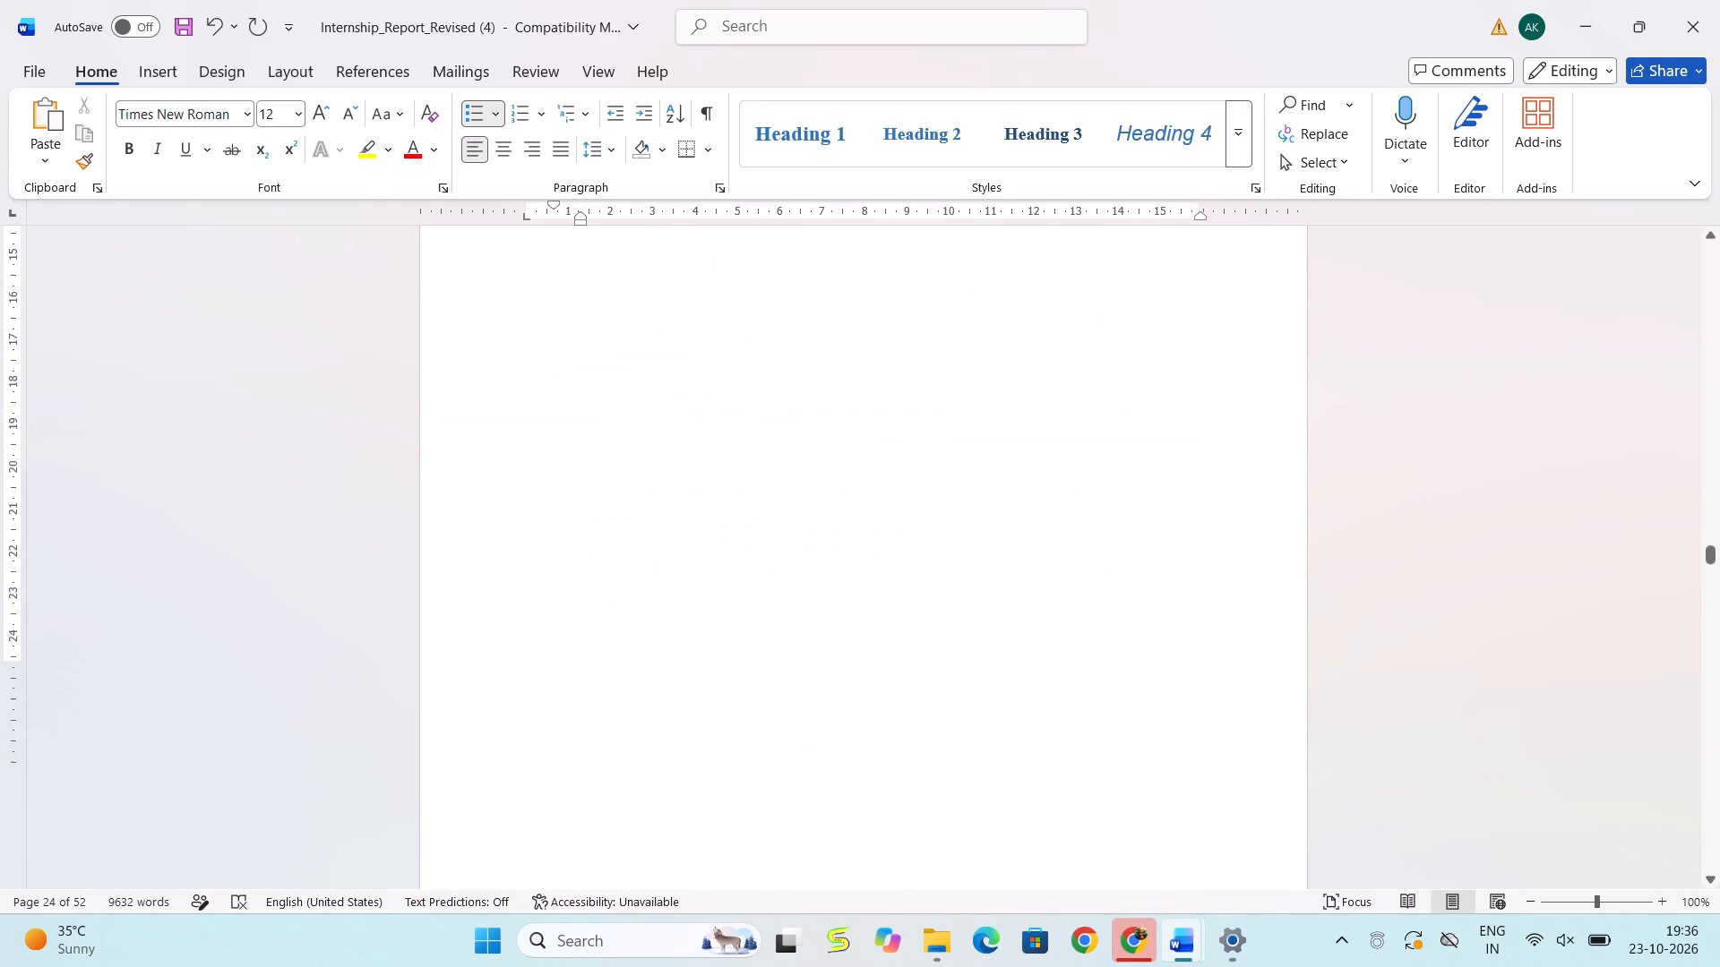
scroll(928, 648, "down", 2)
scroll(928, 648, "up", 2)
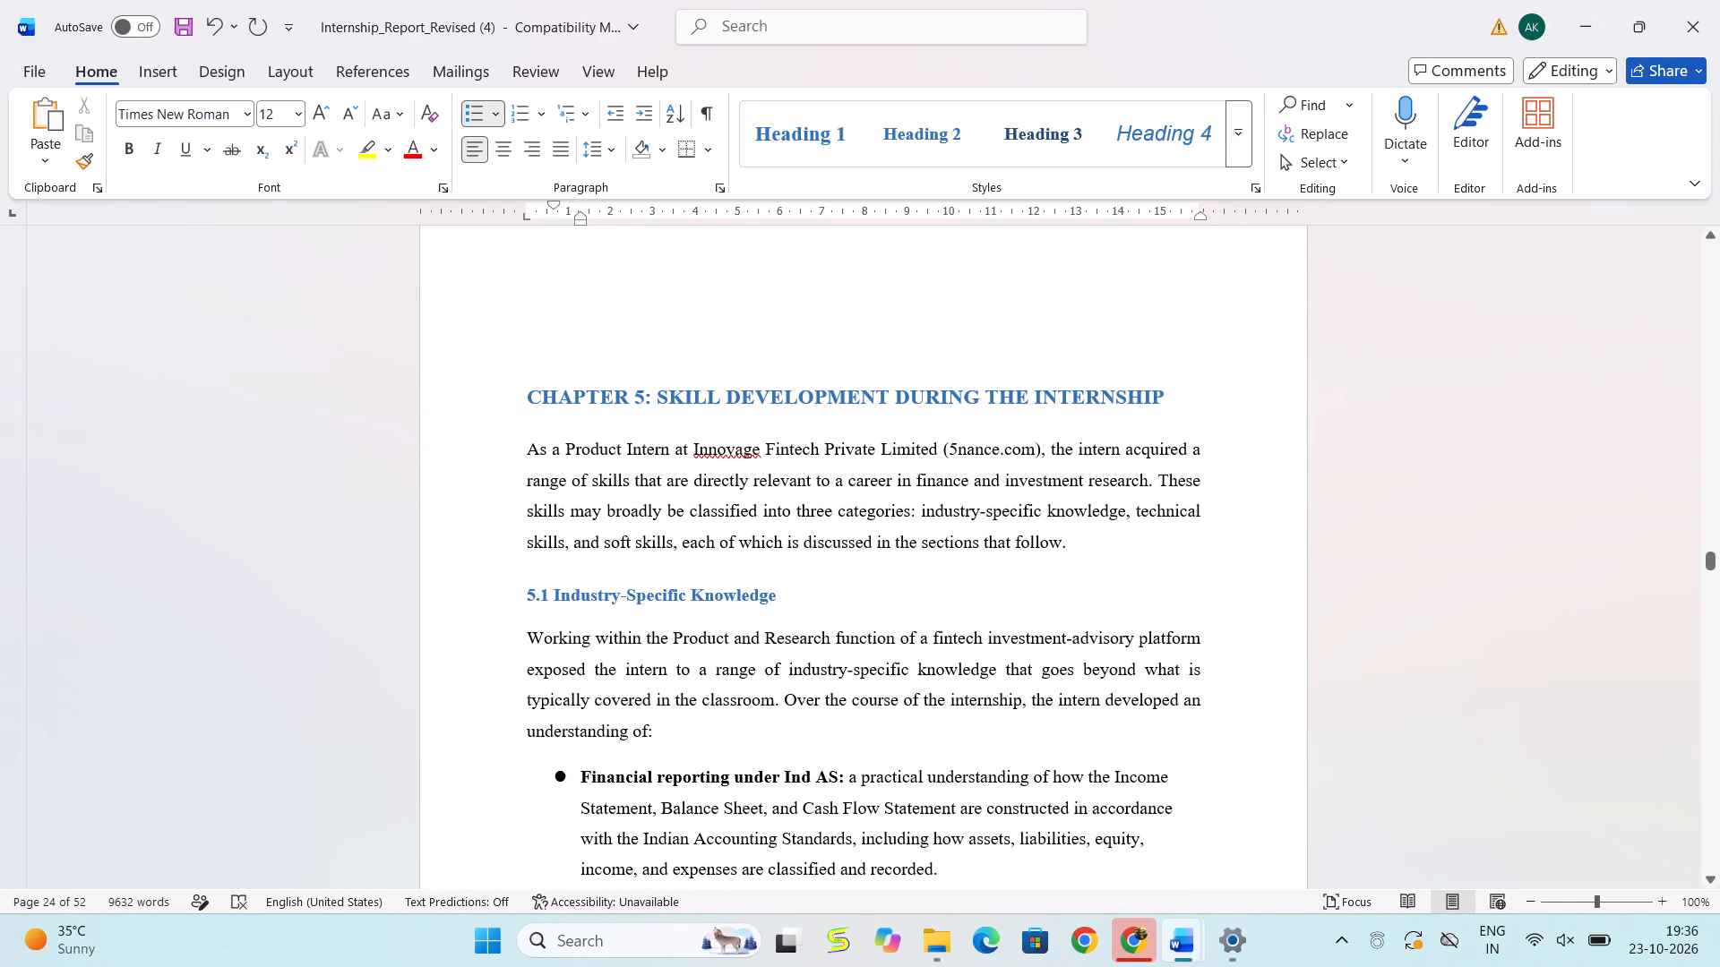
left_click(563, 370)
scroll(563, 370, "down", 1, "ctrl")
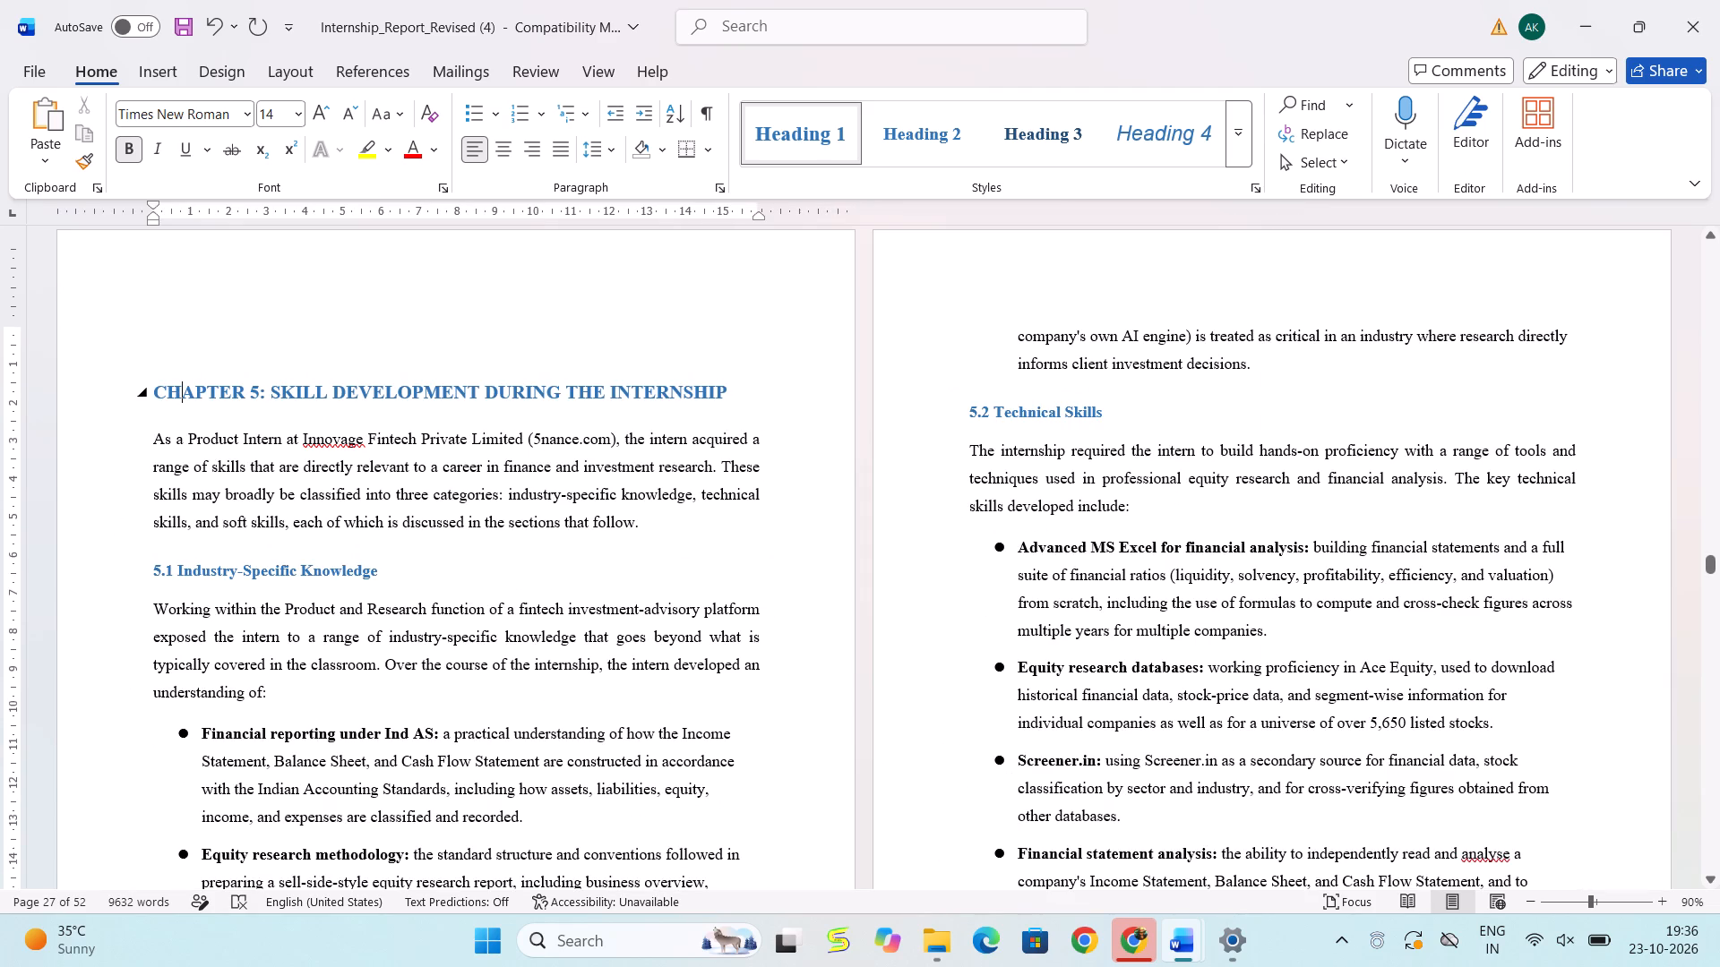
scroll(582, 431, "up", 4)
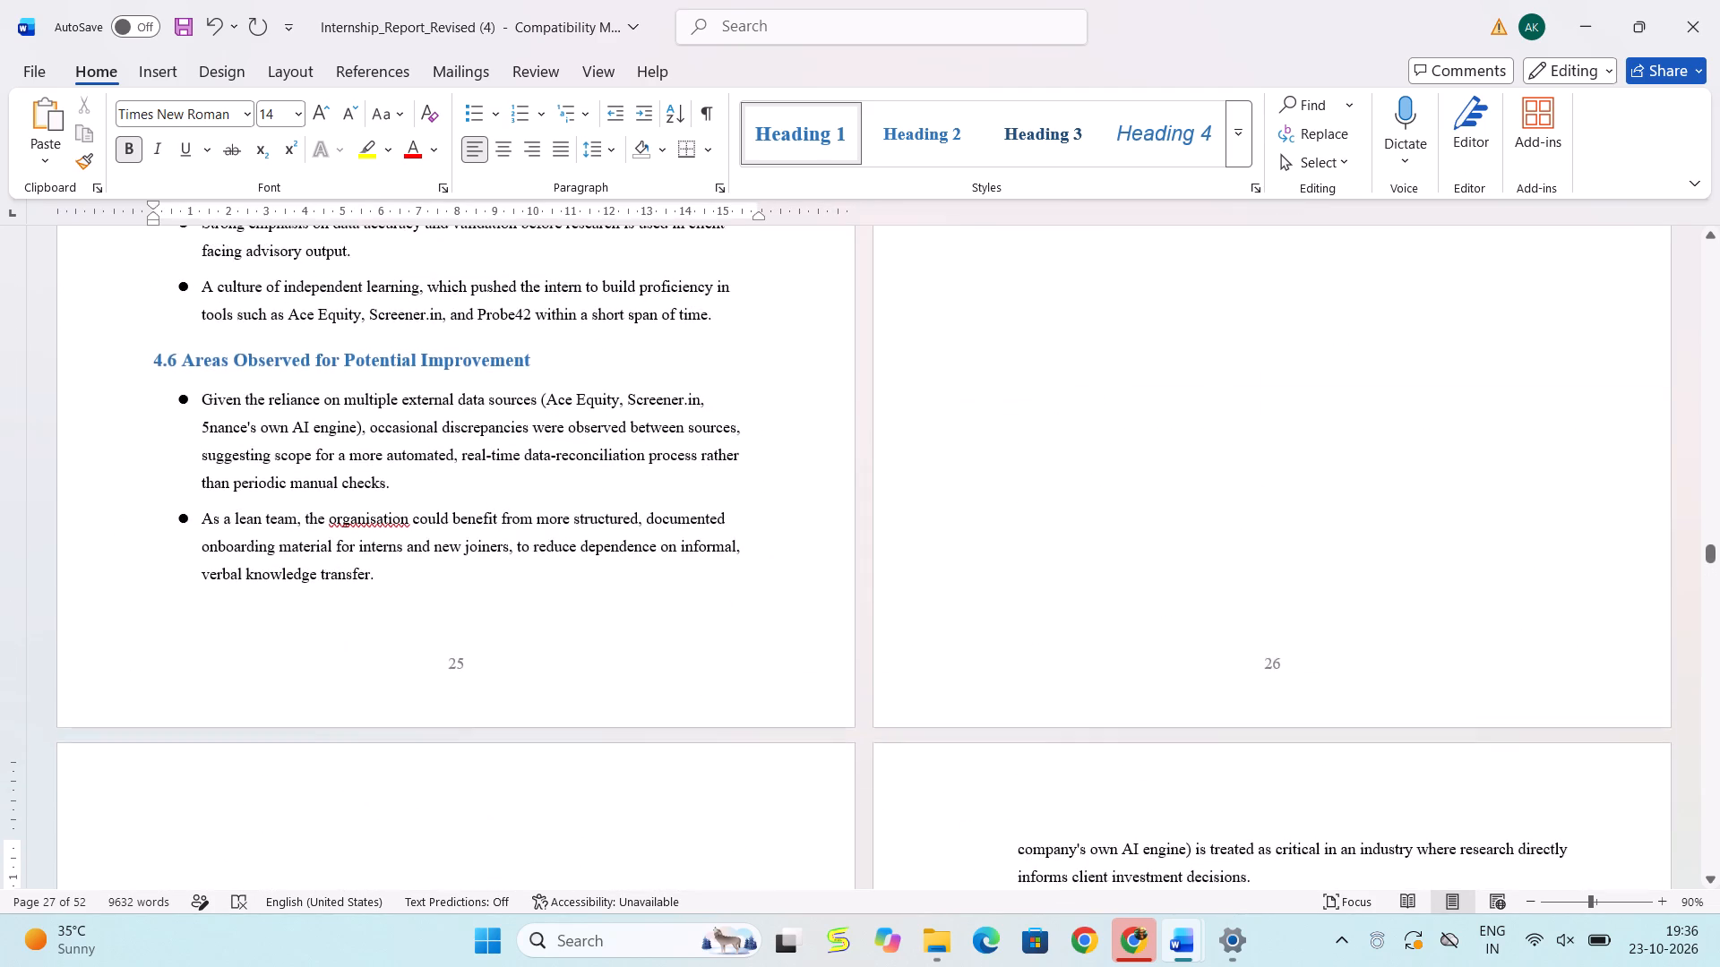
scroll(582, 431, "up", 1)
left_click(1186, 486)
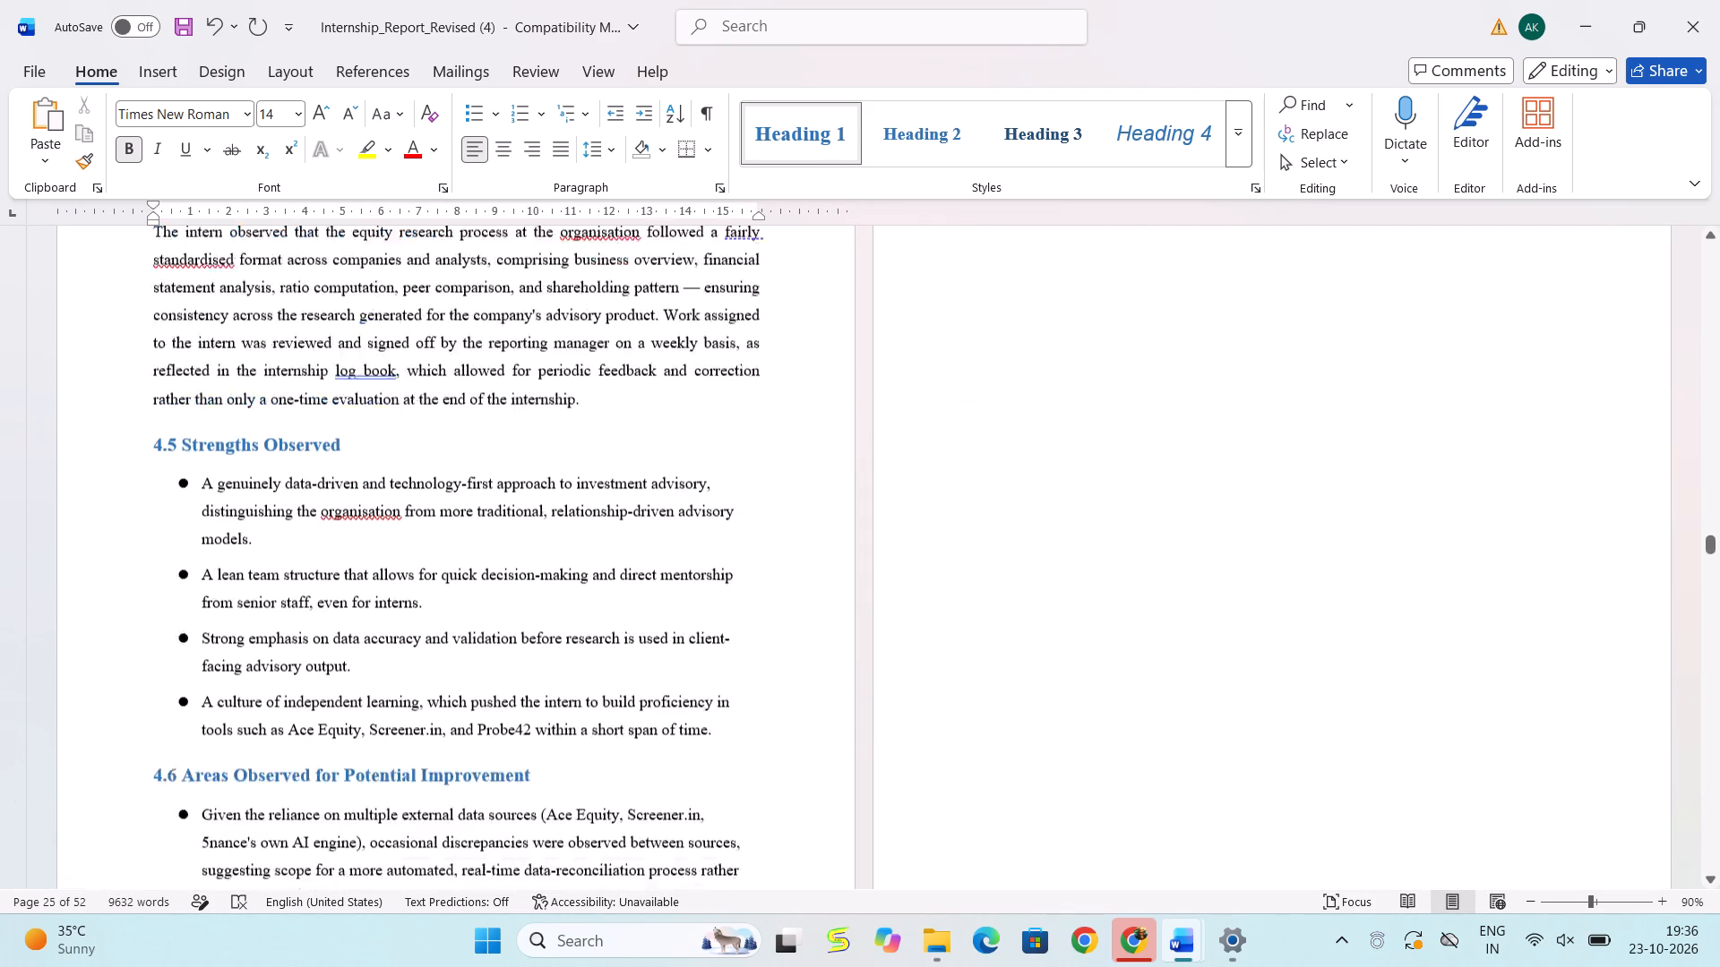
scroll(1186, 486, "down", 1)
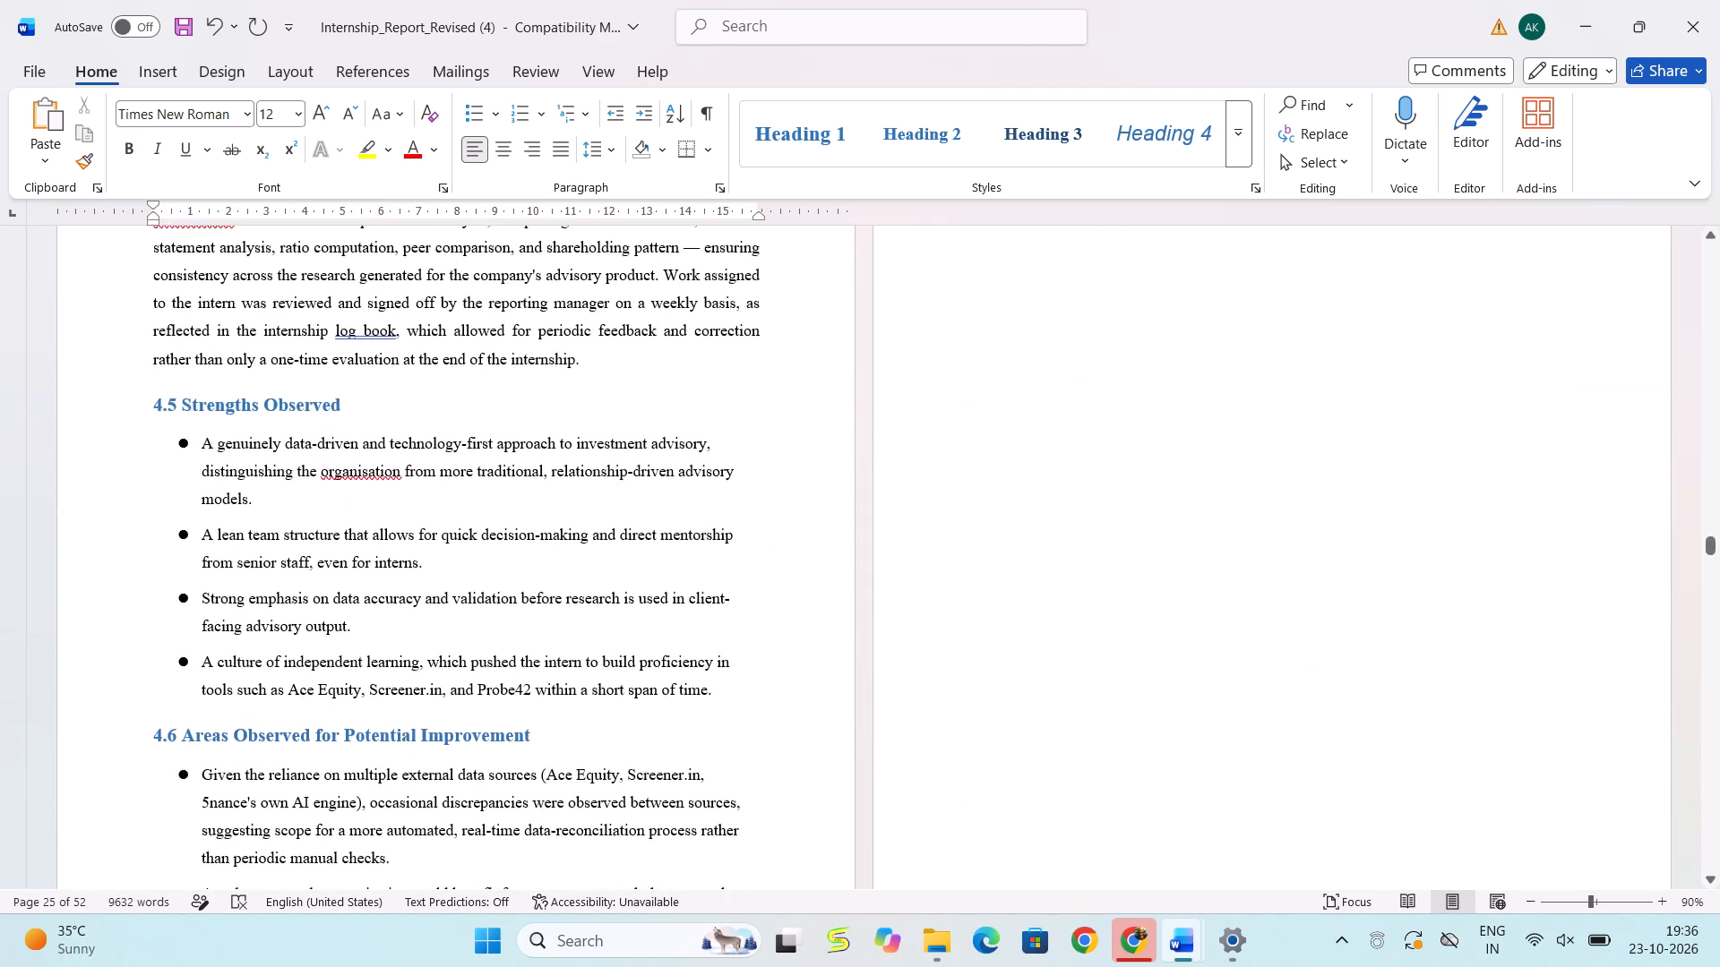
scroll(1186, 486, "down", 4)
scroll(955, 363, "up", 1)
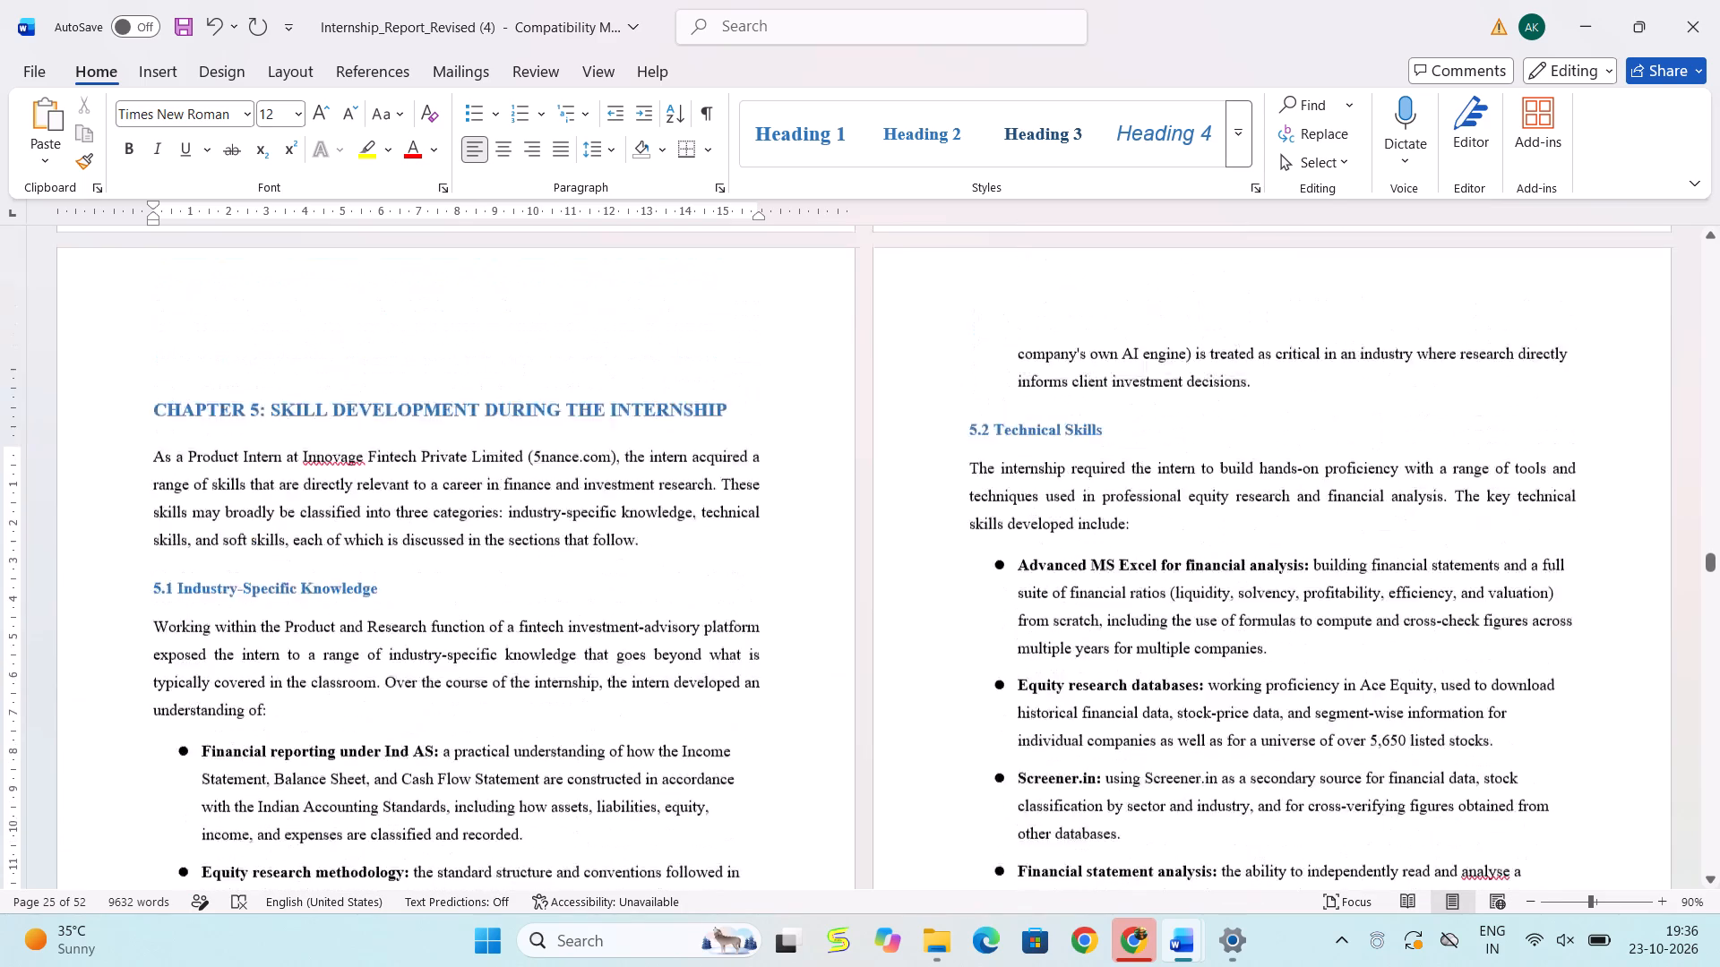
scroll(955, 363, "up", 1)
left_click(463, 514)
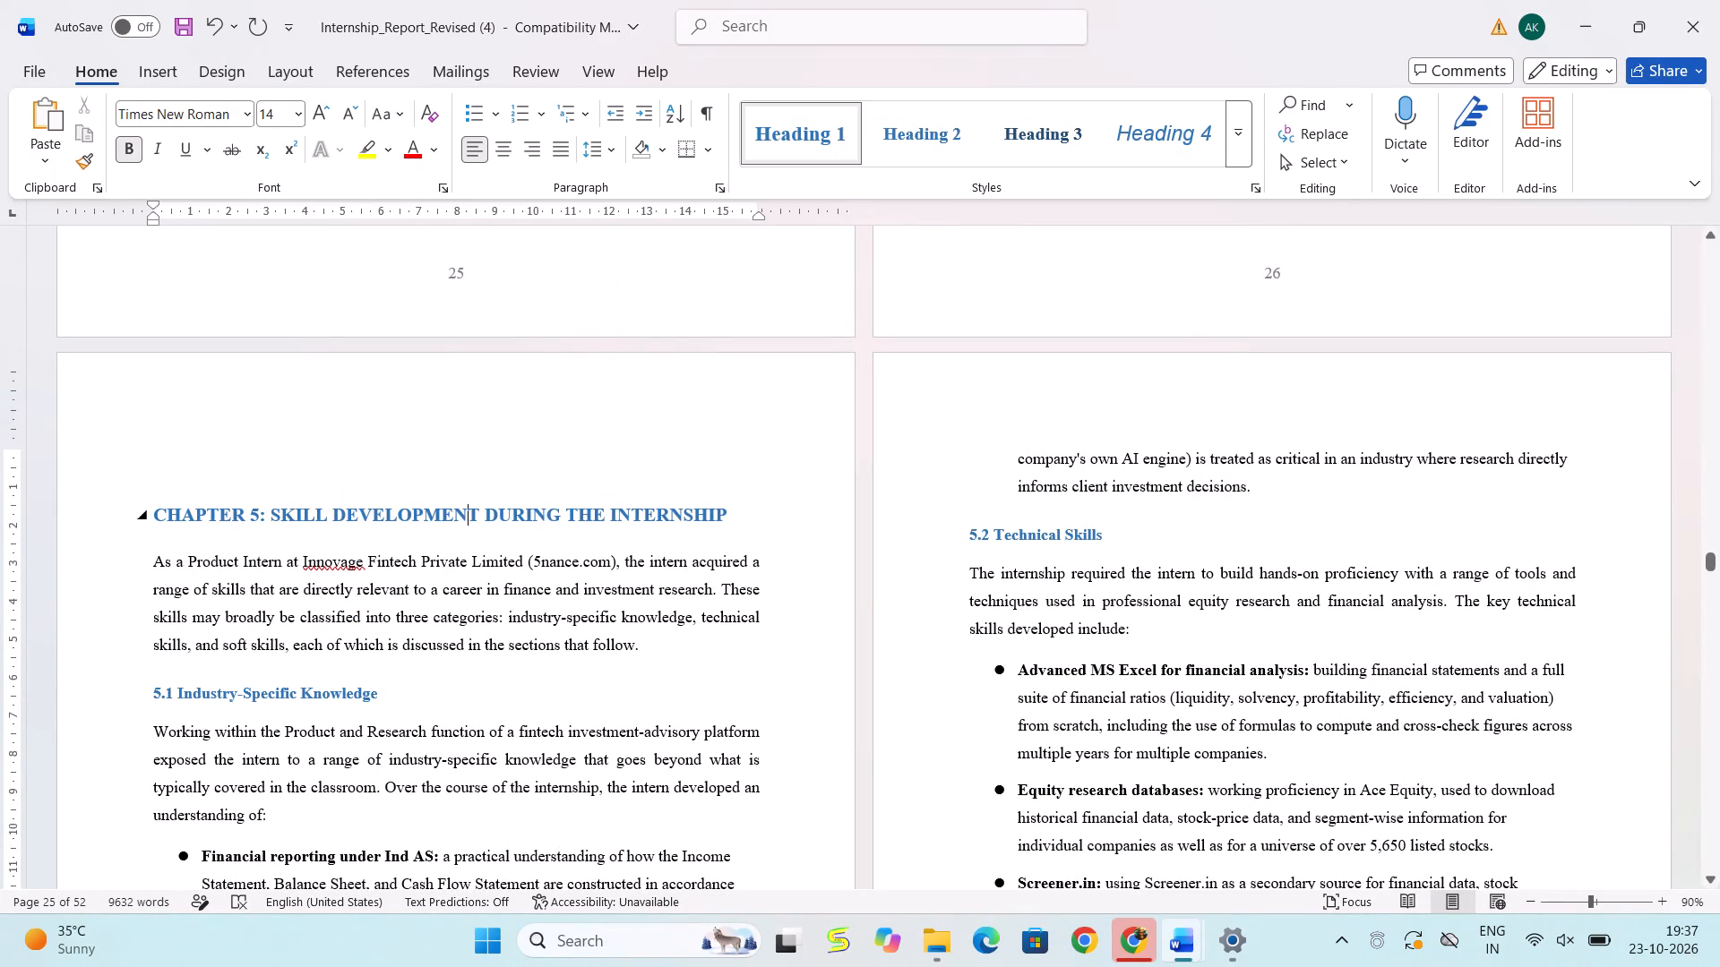
Increase the font size of the heading "CHAPTER 5: SKILL DEVELOPMENT DURING THE INTERNSHIP", enlarging the word DEVELOPMENT by one extra step.
double_click(463, 514)
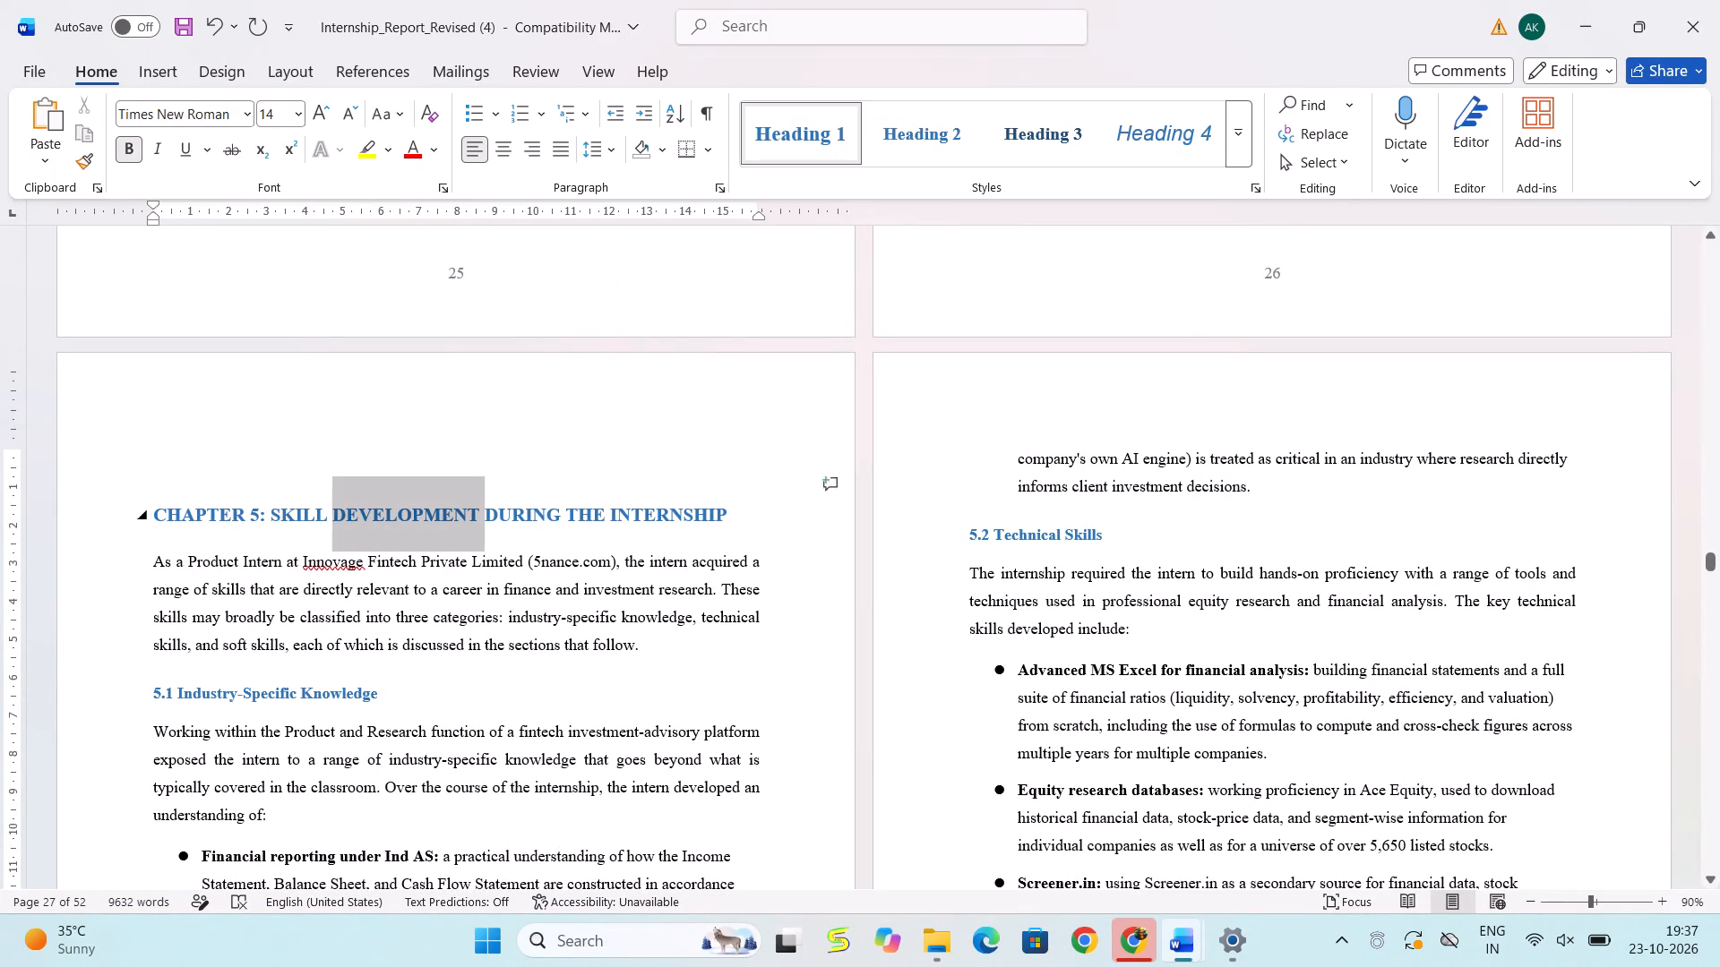
triple_click(463, 514)
left_click(463, 514)
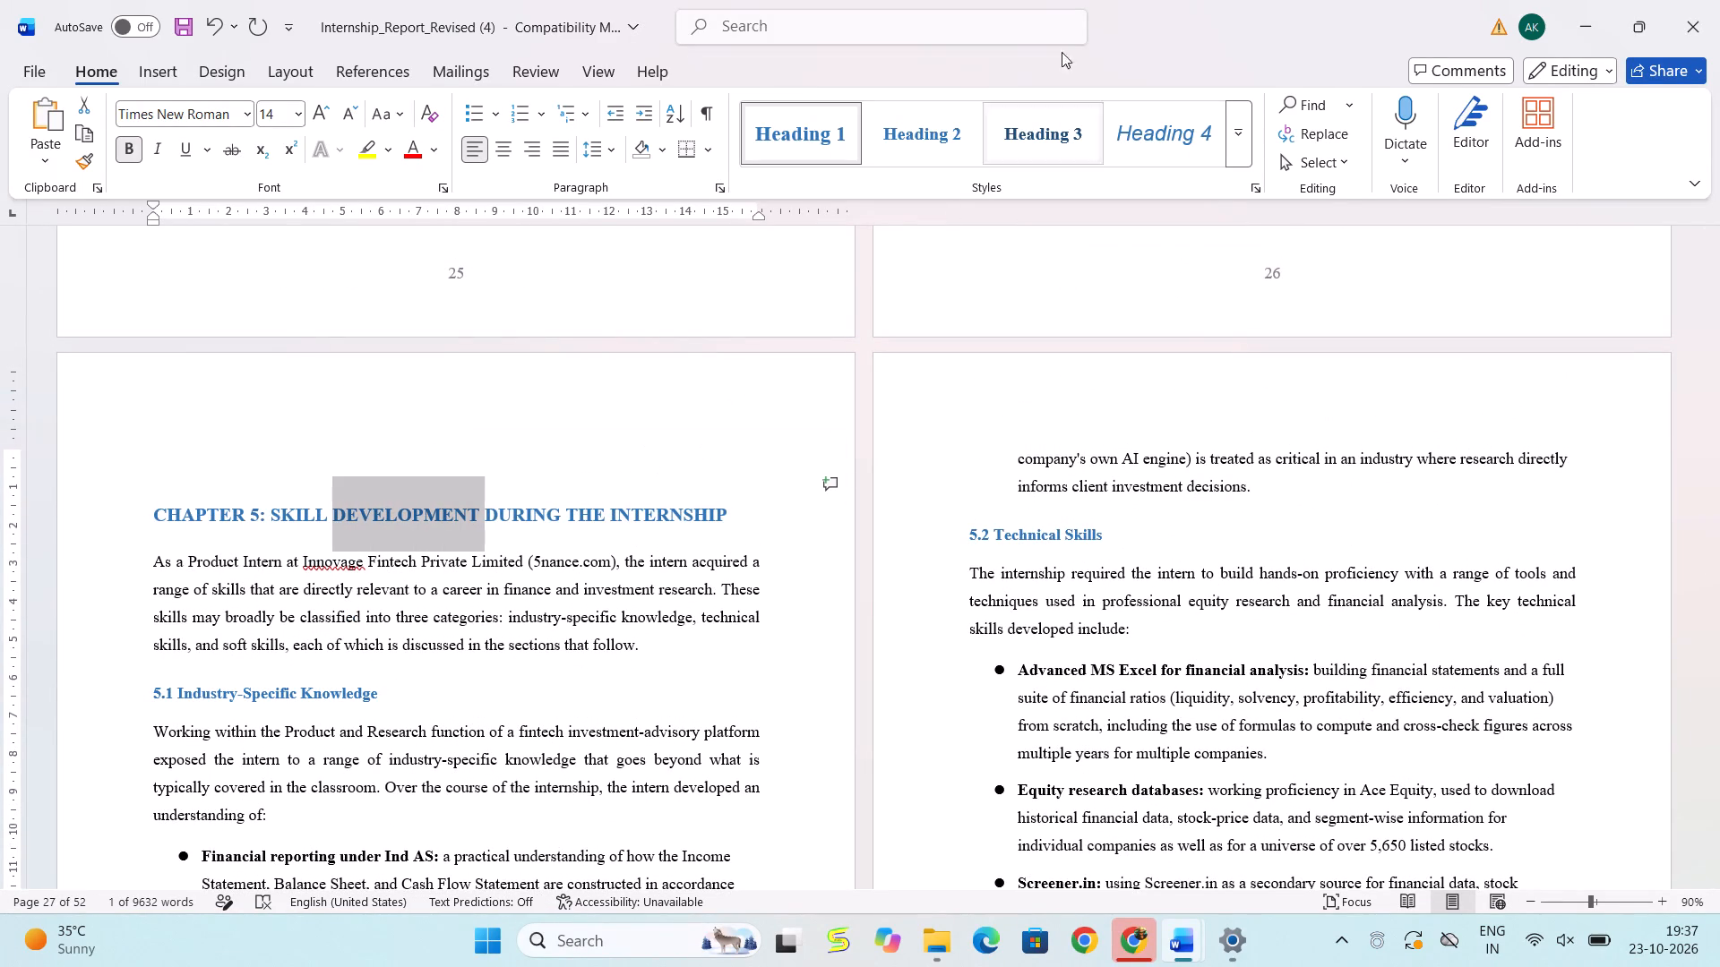
left_click(323, 110)
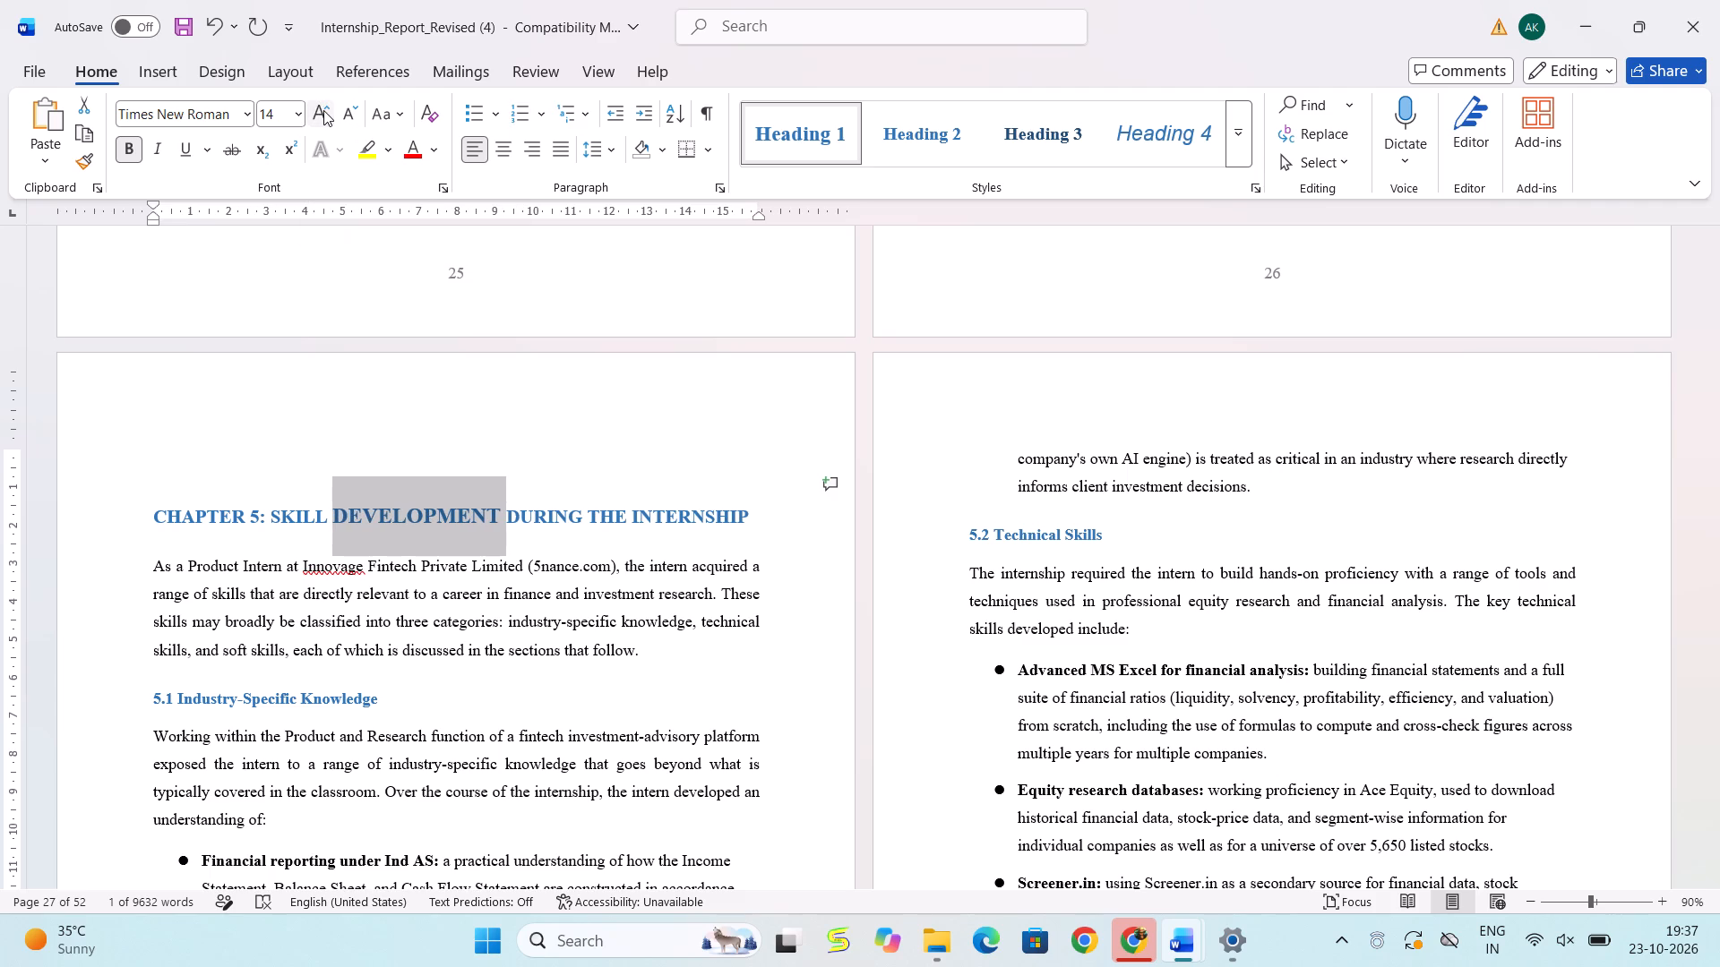
triple_click(354, 527)
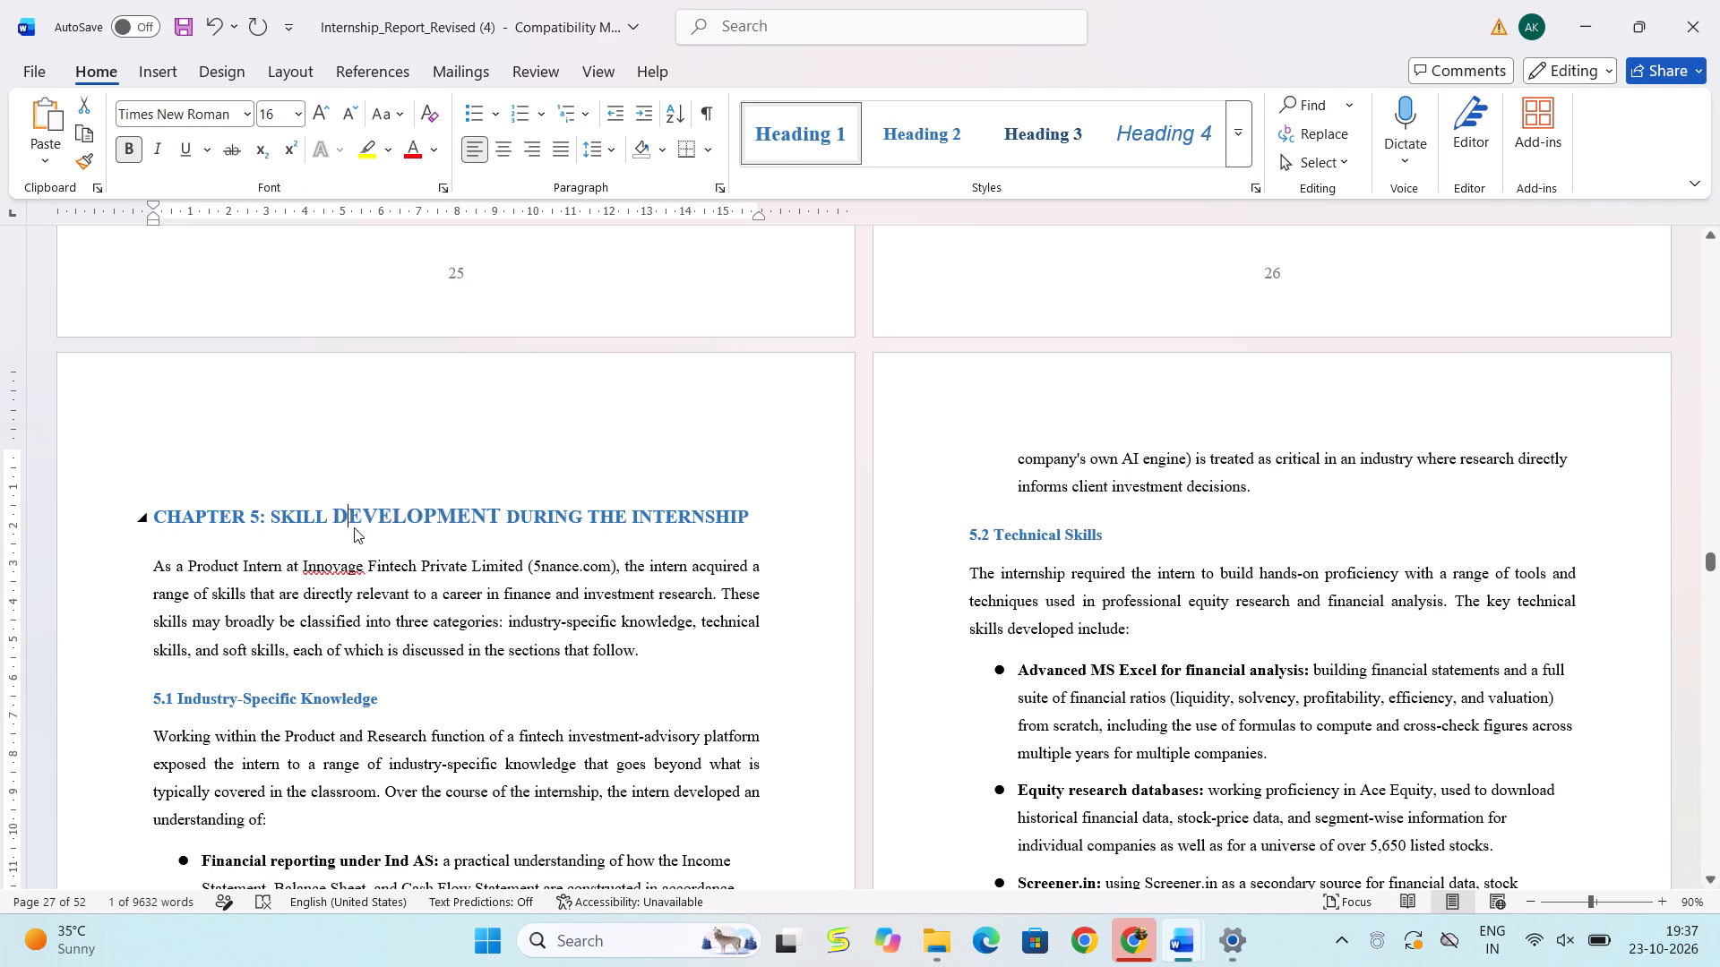
left_click(354, 527)
triple_click(354, 527)
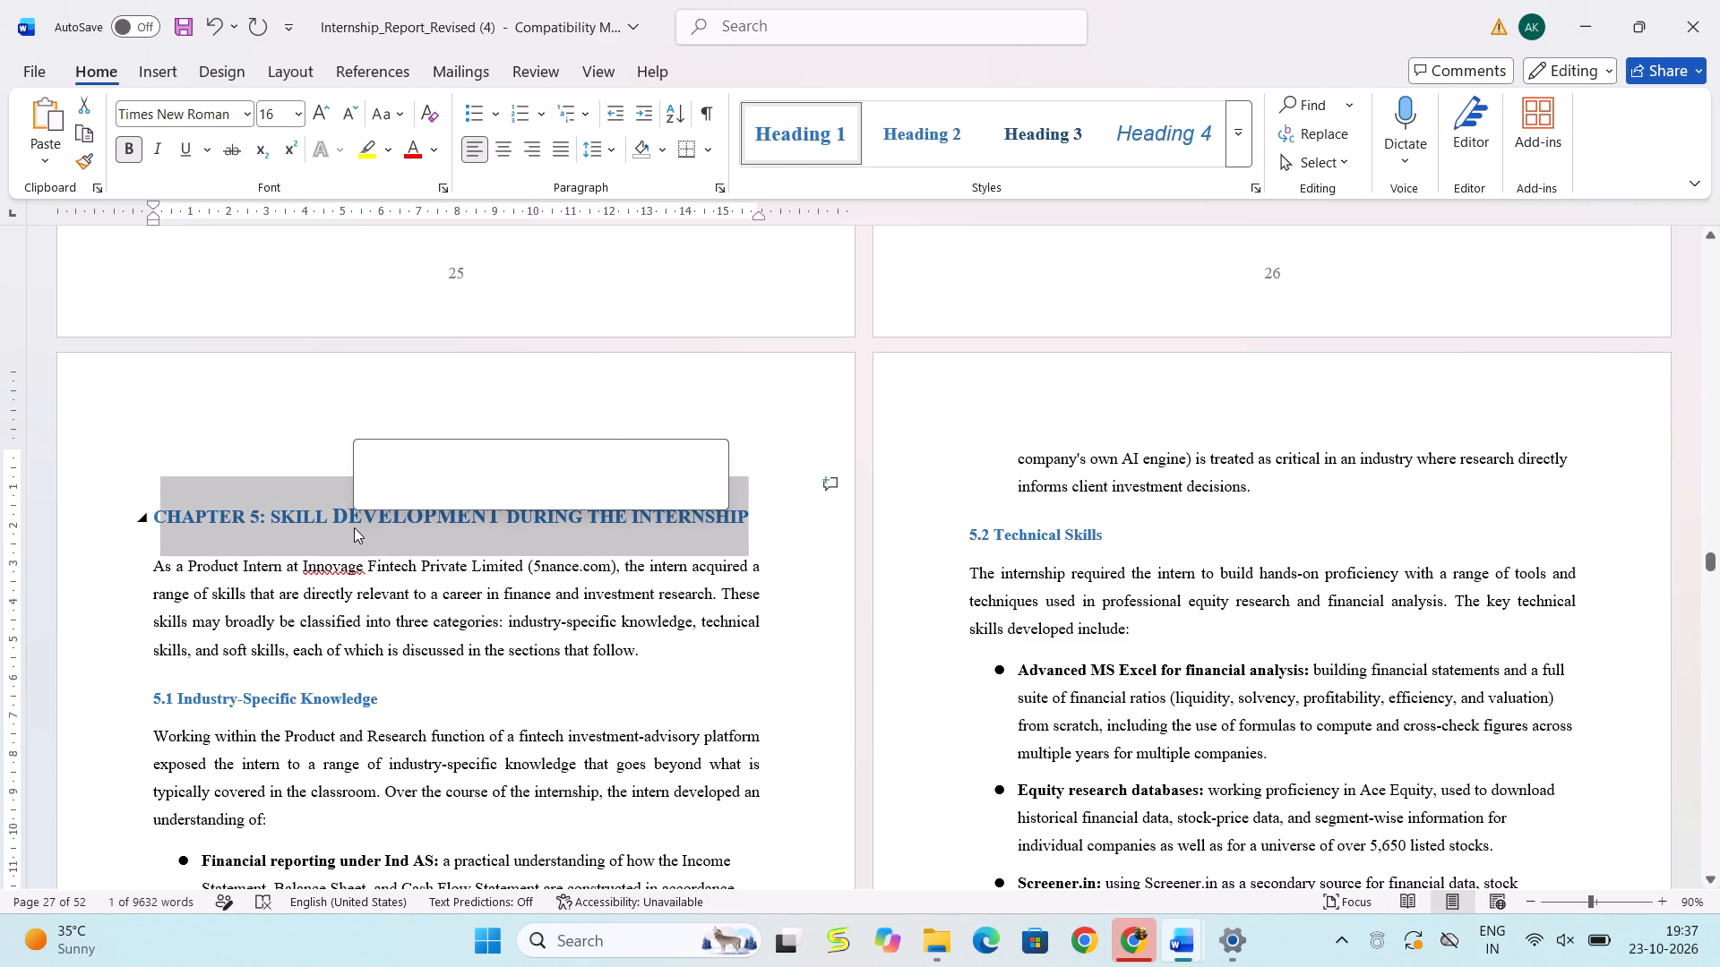
left_click(543, 450)
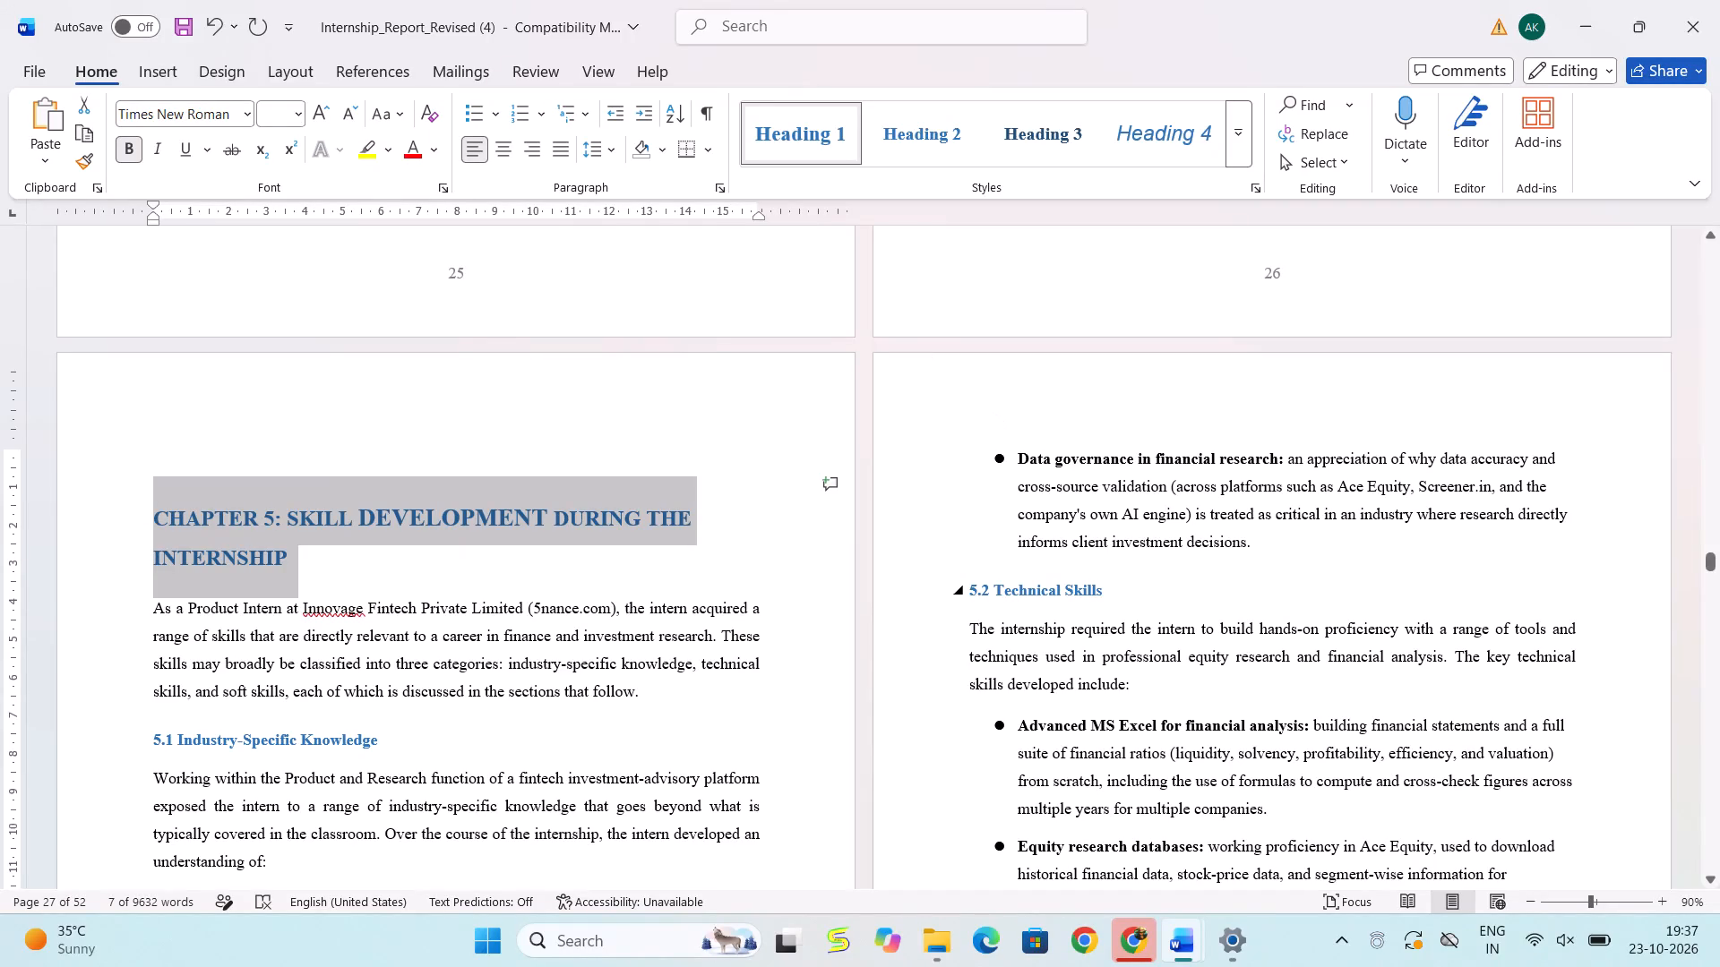
Apply the Heading 1 style to the 5.1 Industry-Specific Knowledge, 5.2 Technical Skills and 5.3 Soft Skills headings.
left_click(1113, 596)
left_click_drag(1113, 596, 967, 589)
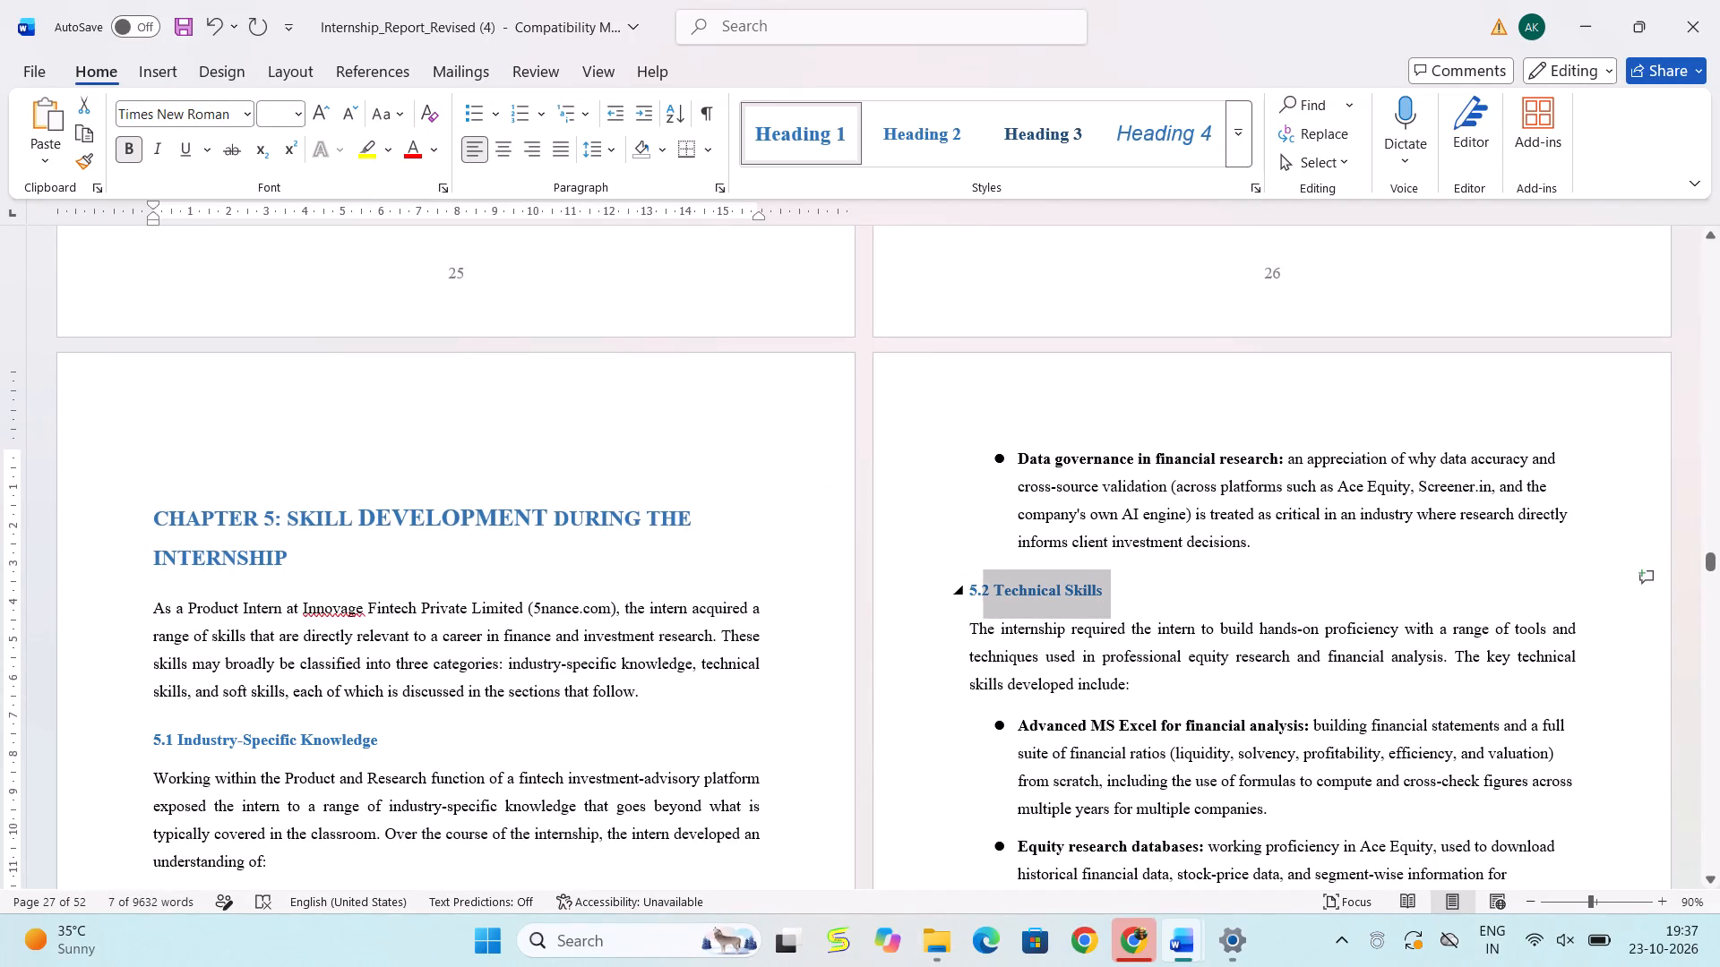
left_click_drag(967, 589, 937, 586)
left_click(784, 125)
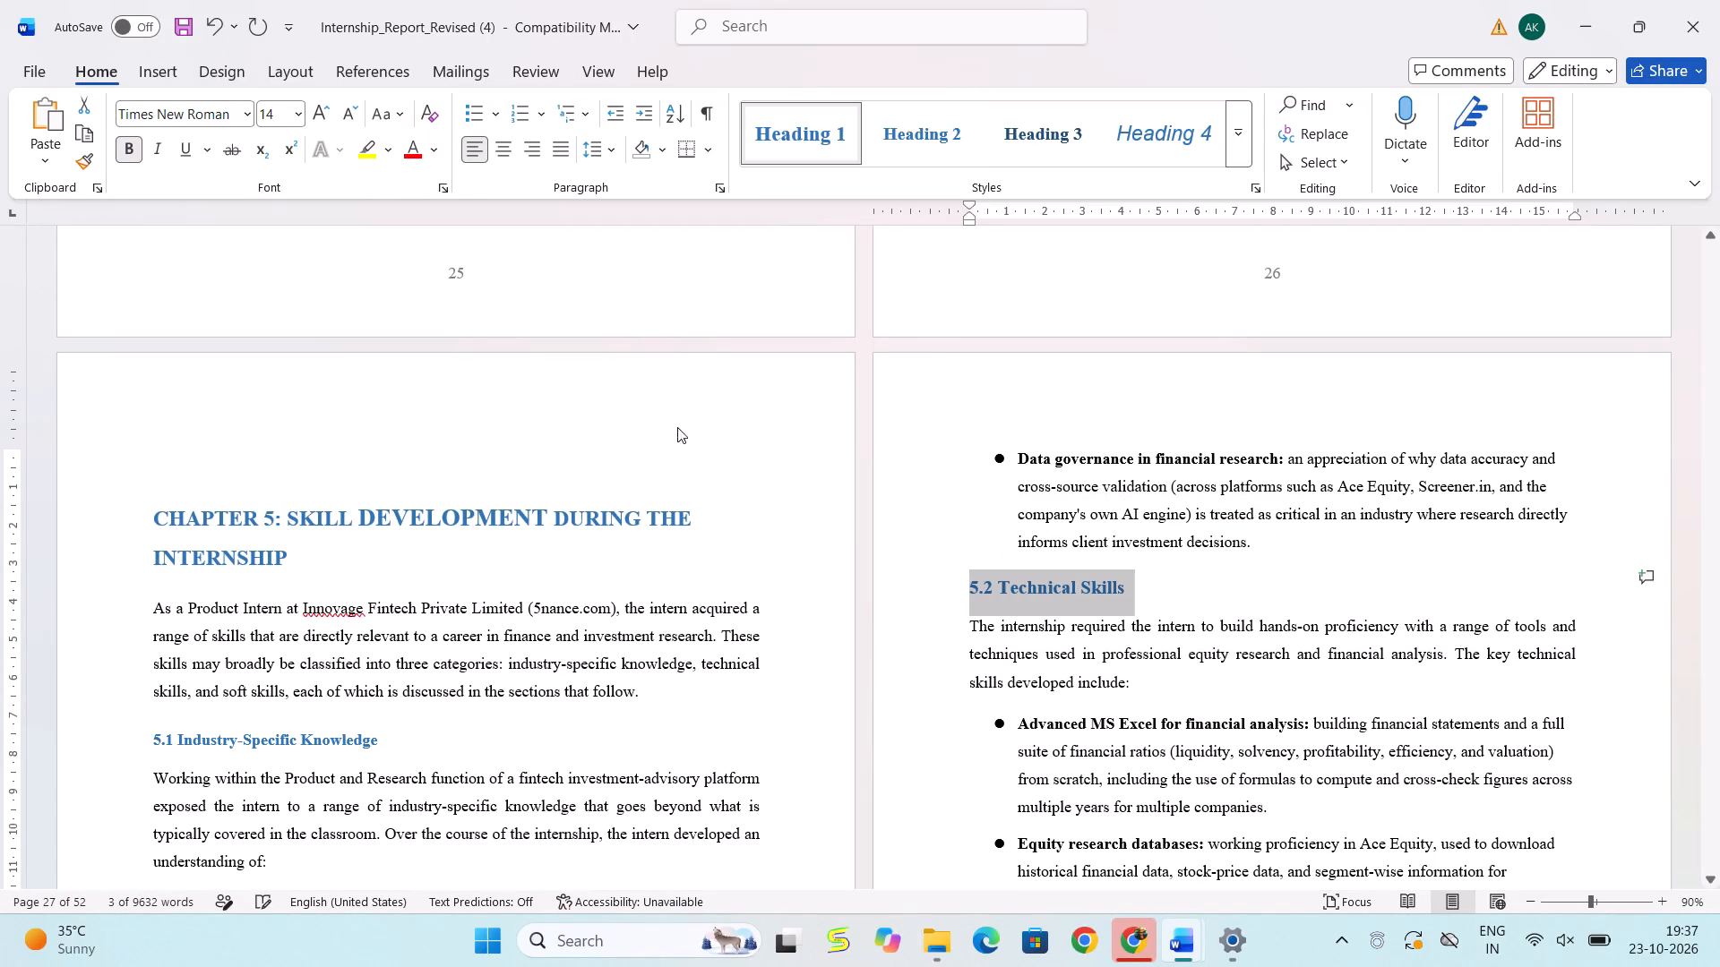
scroll(549, 713, "down", 1)
left_click(358, 564)
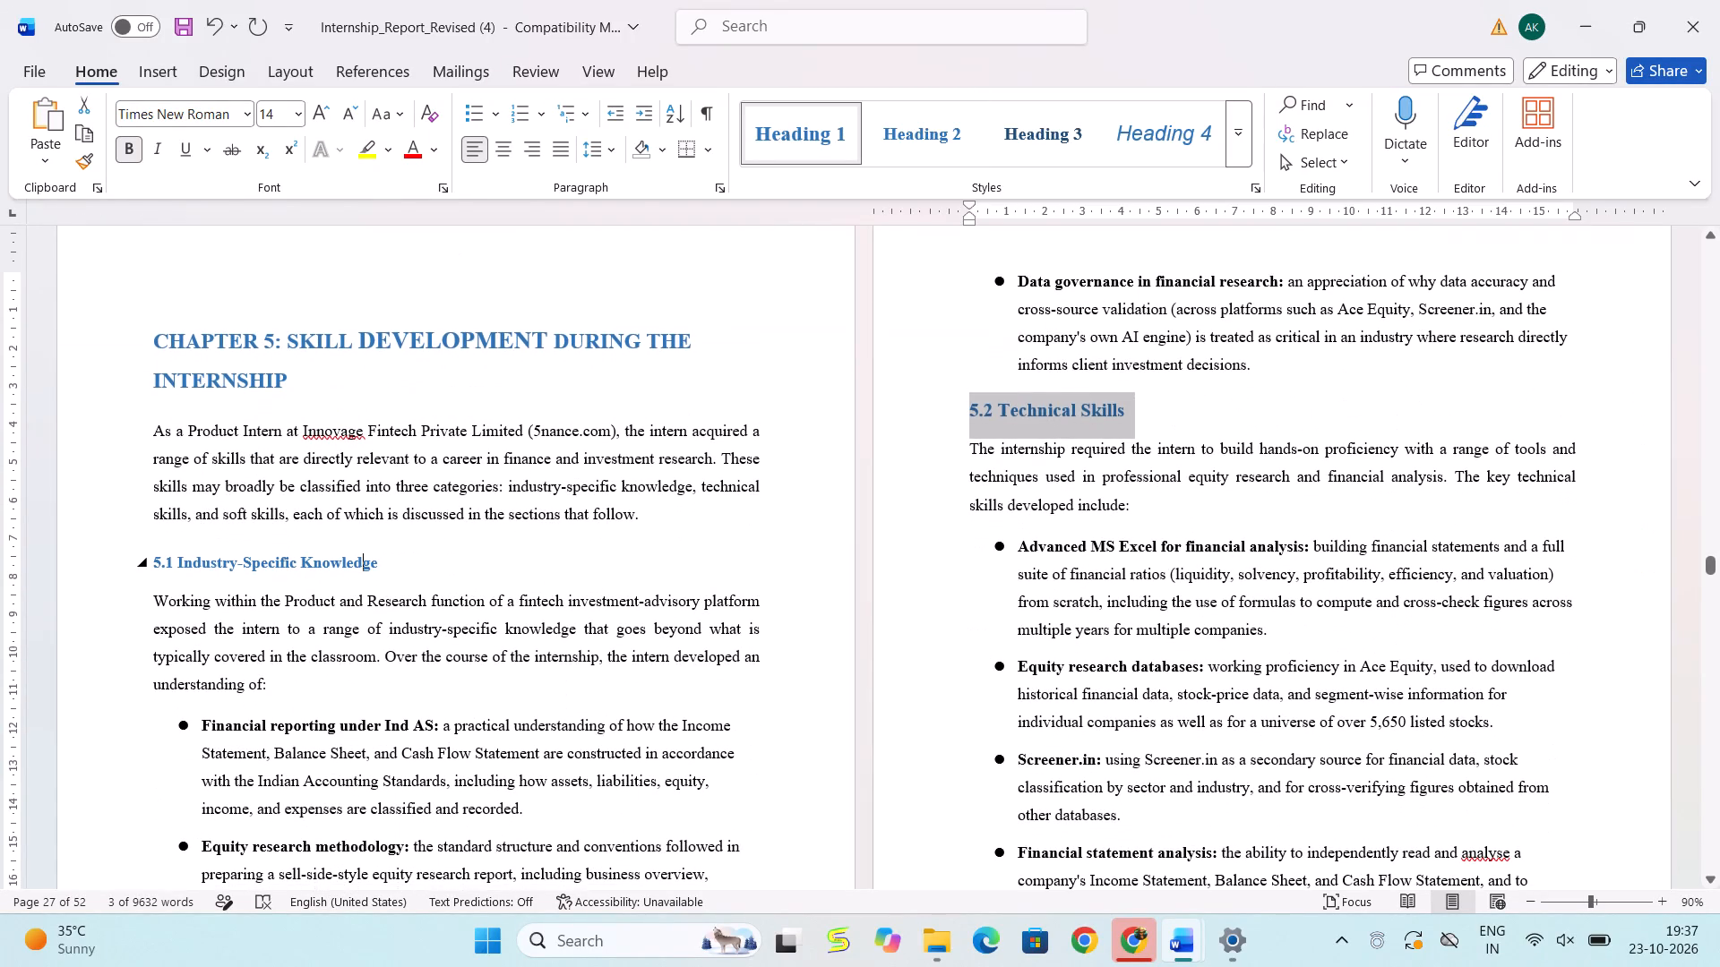
left_click(768, 152)
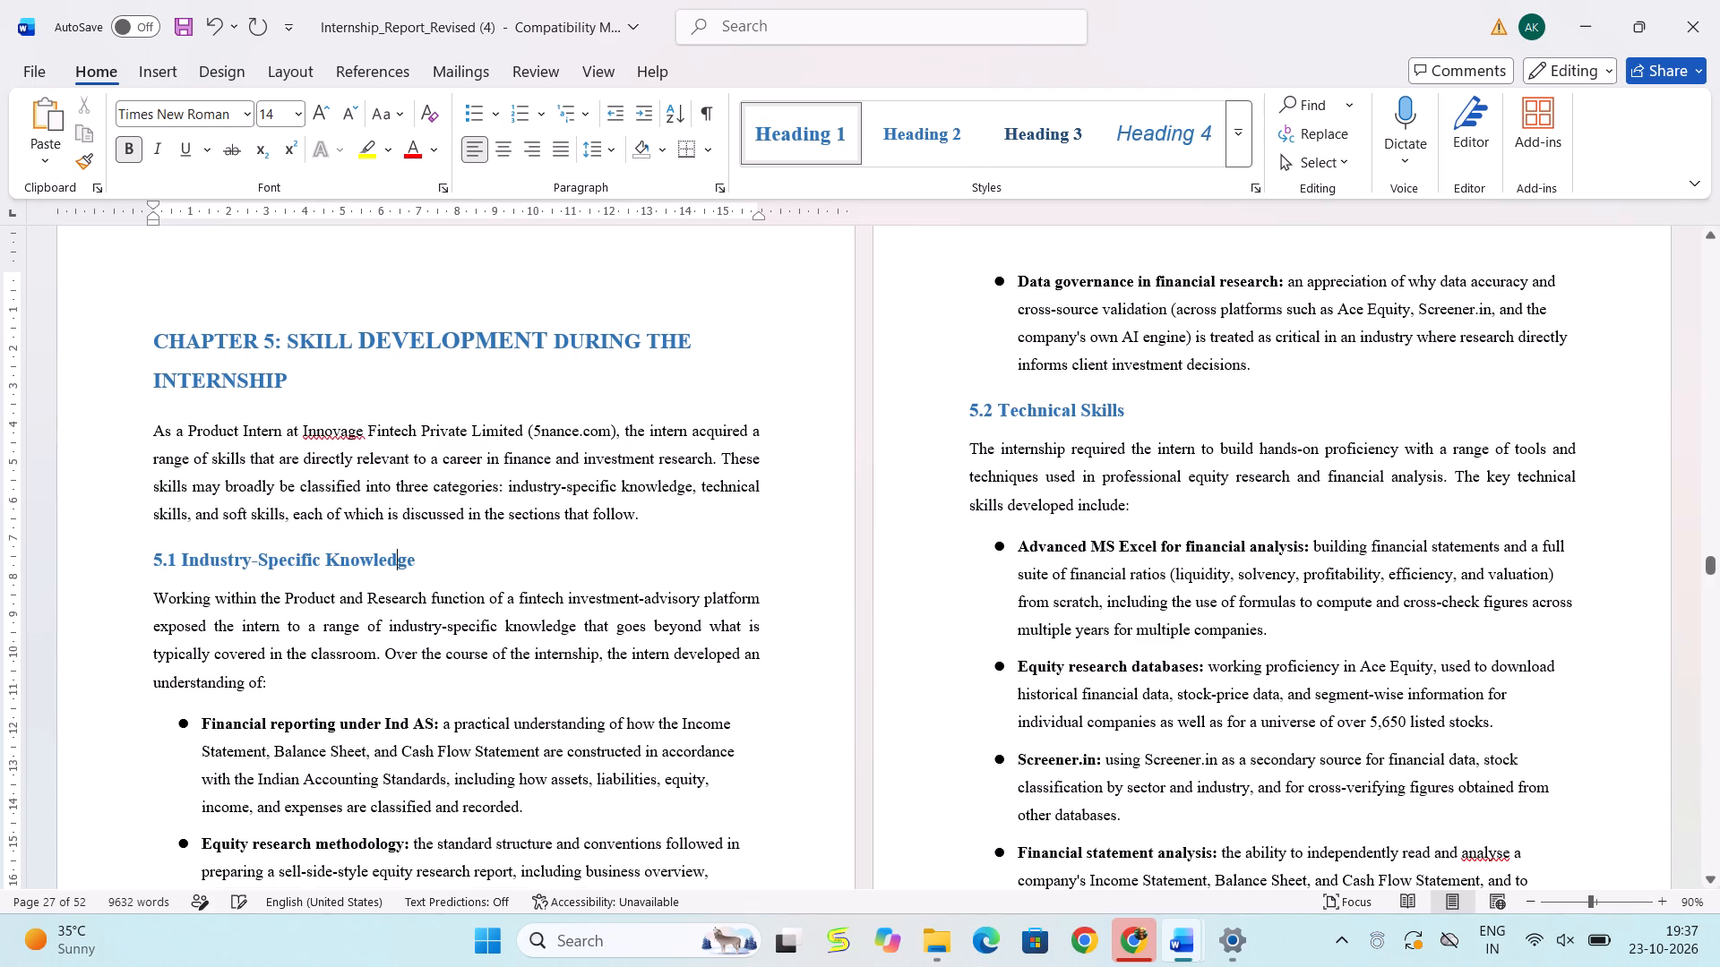
scroll(1005, 585, "down", 4)
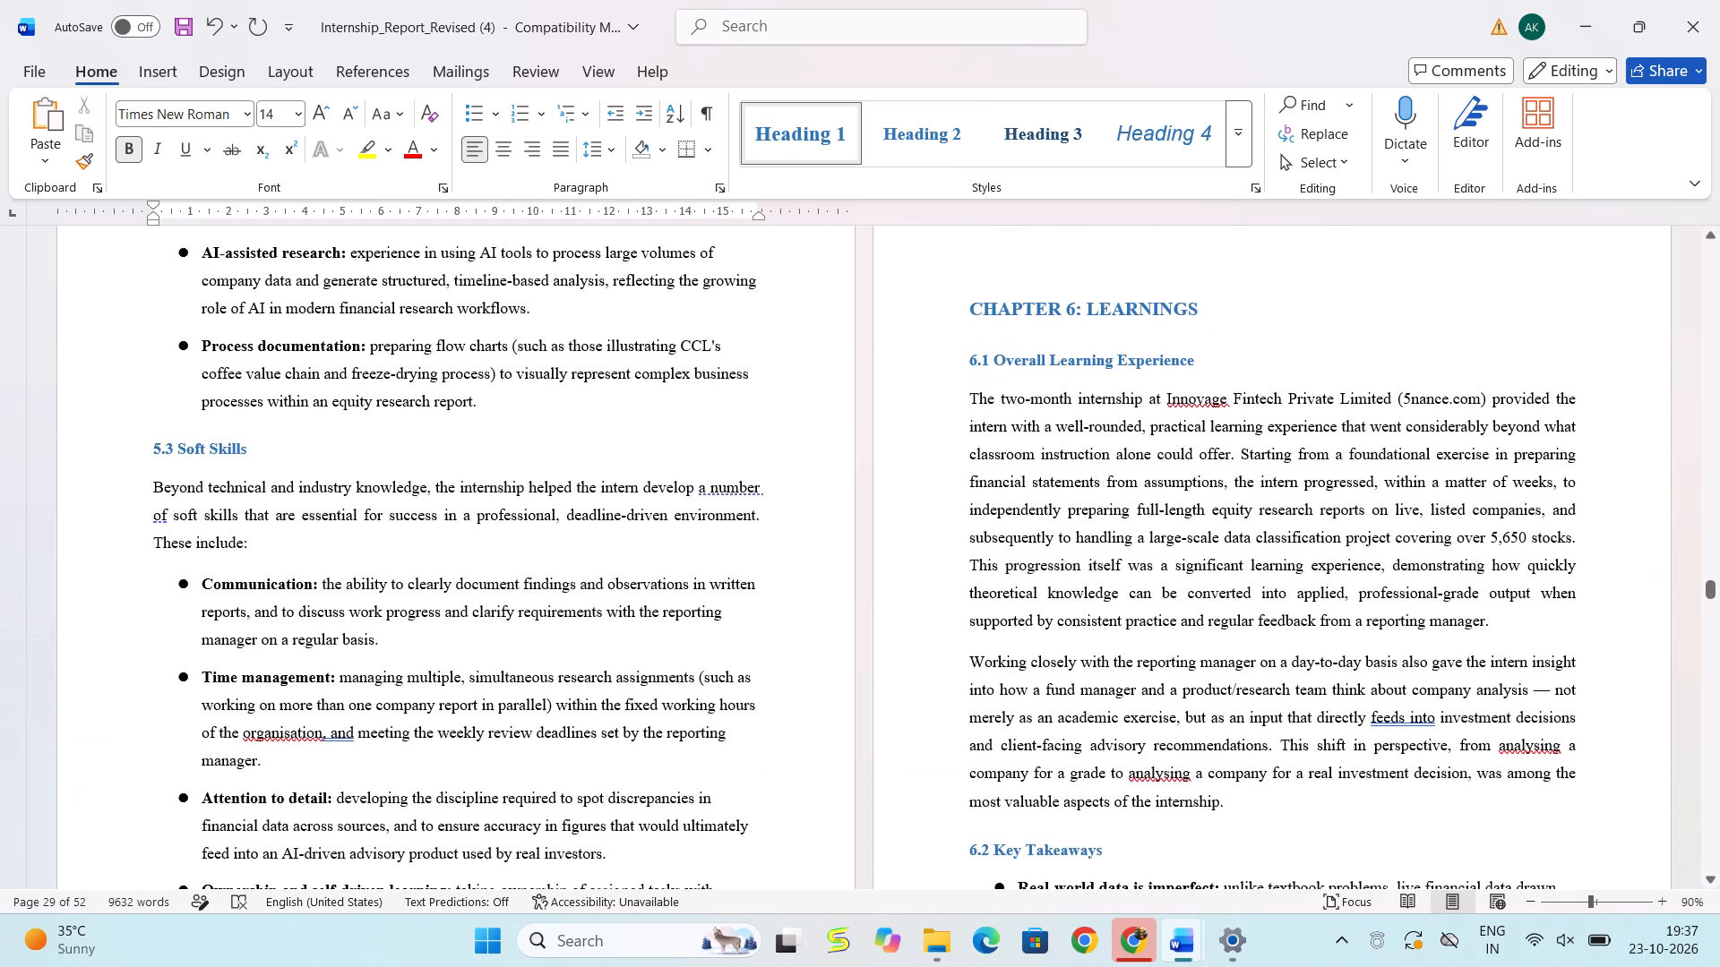
left_click(208, 455)
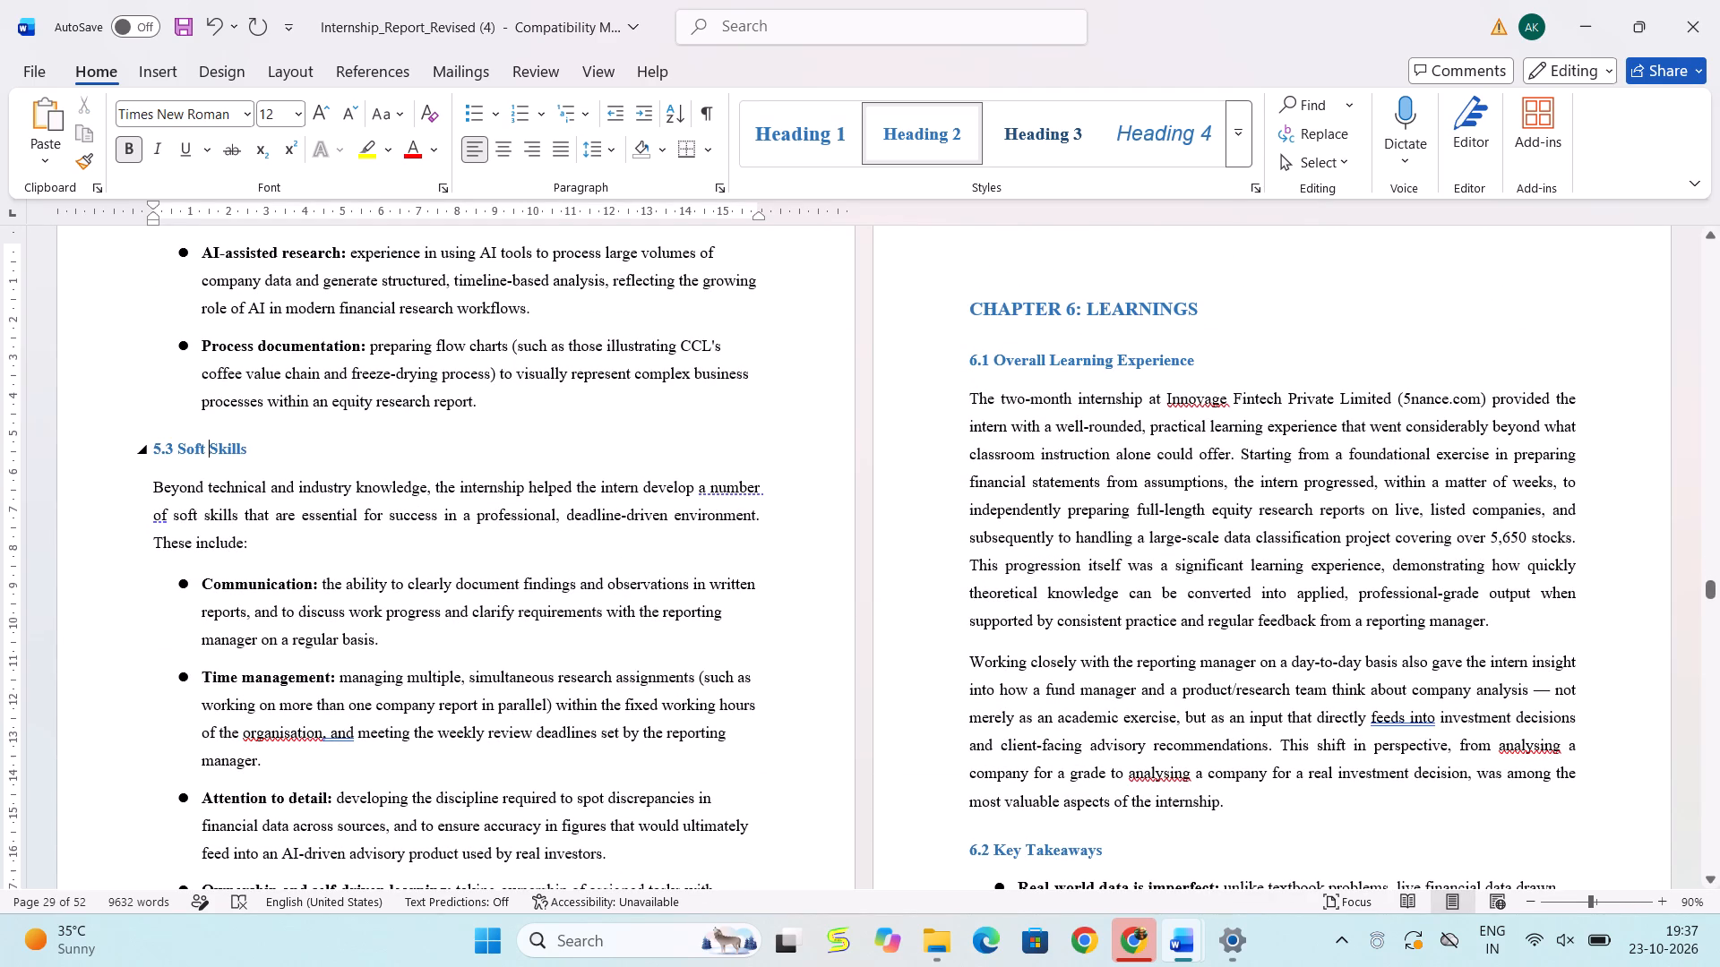
left_click(768, 111)
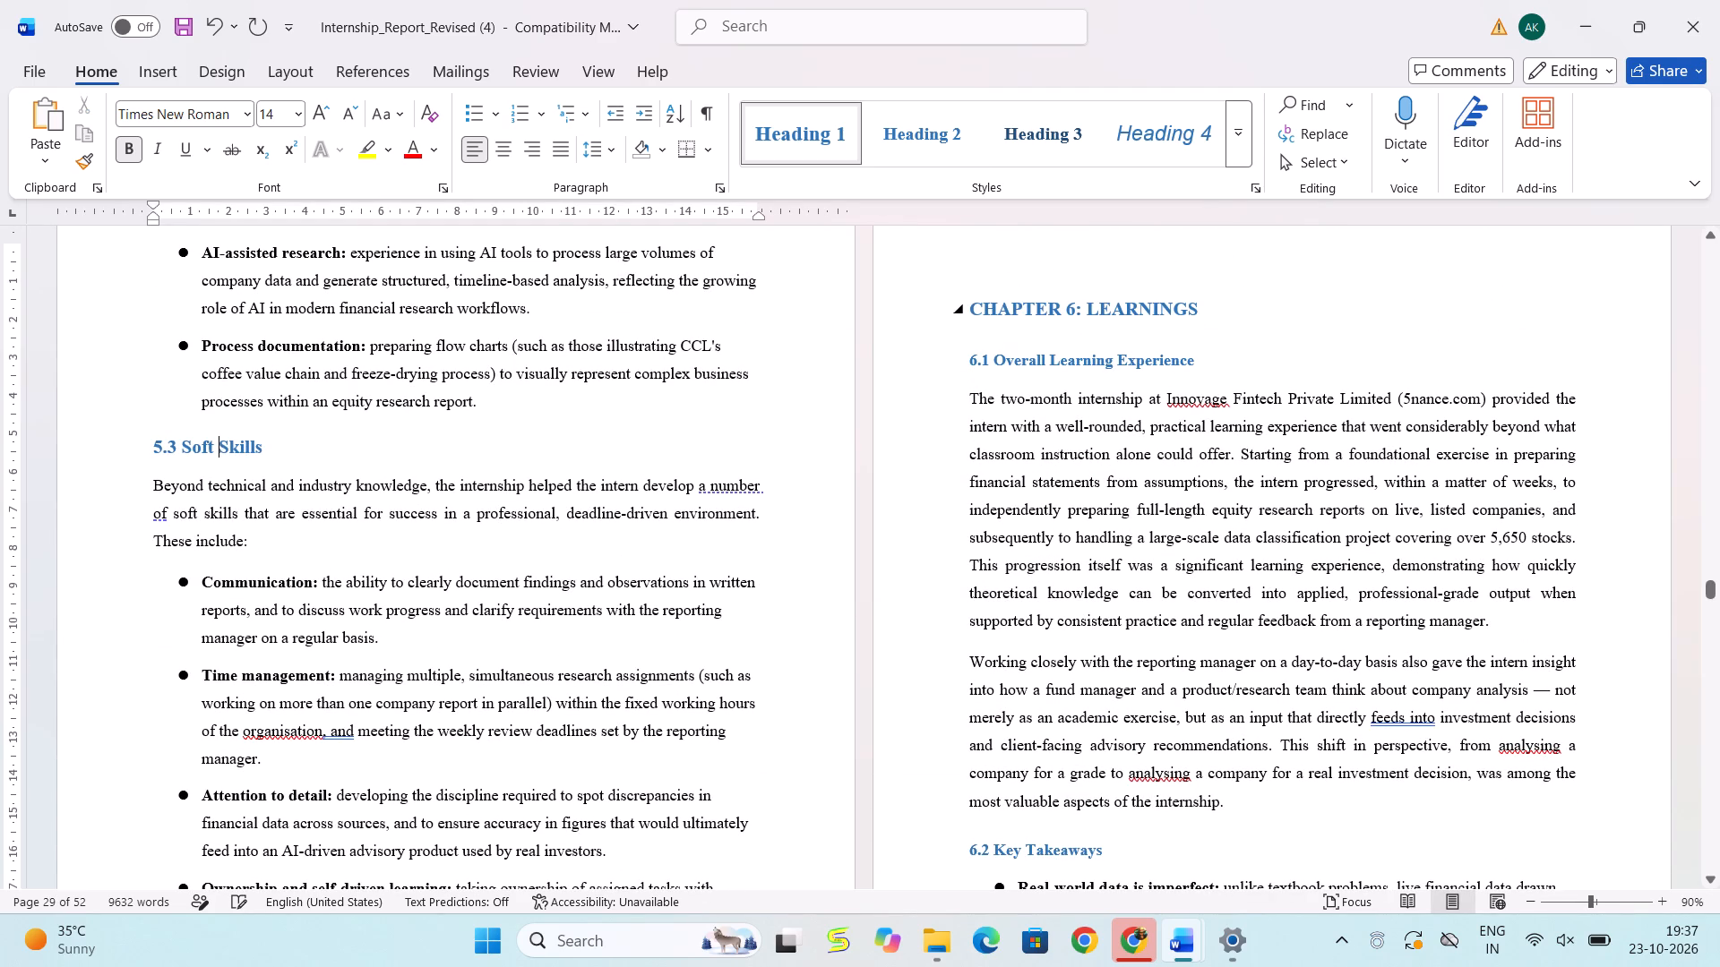
Set the "CHAPTER 6: LEARNINGS" heading to 16 pt and centre it.
left_click_drag(977, 307, 1331, 317)
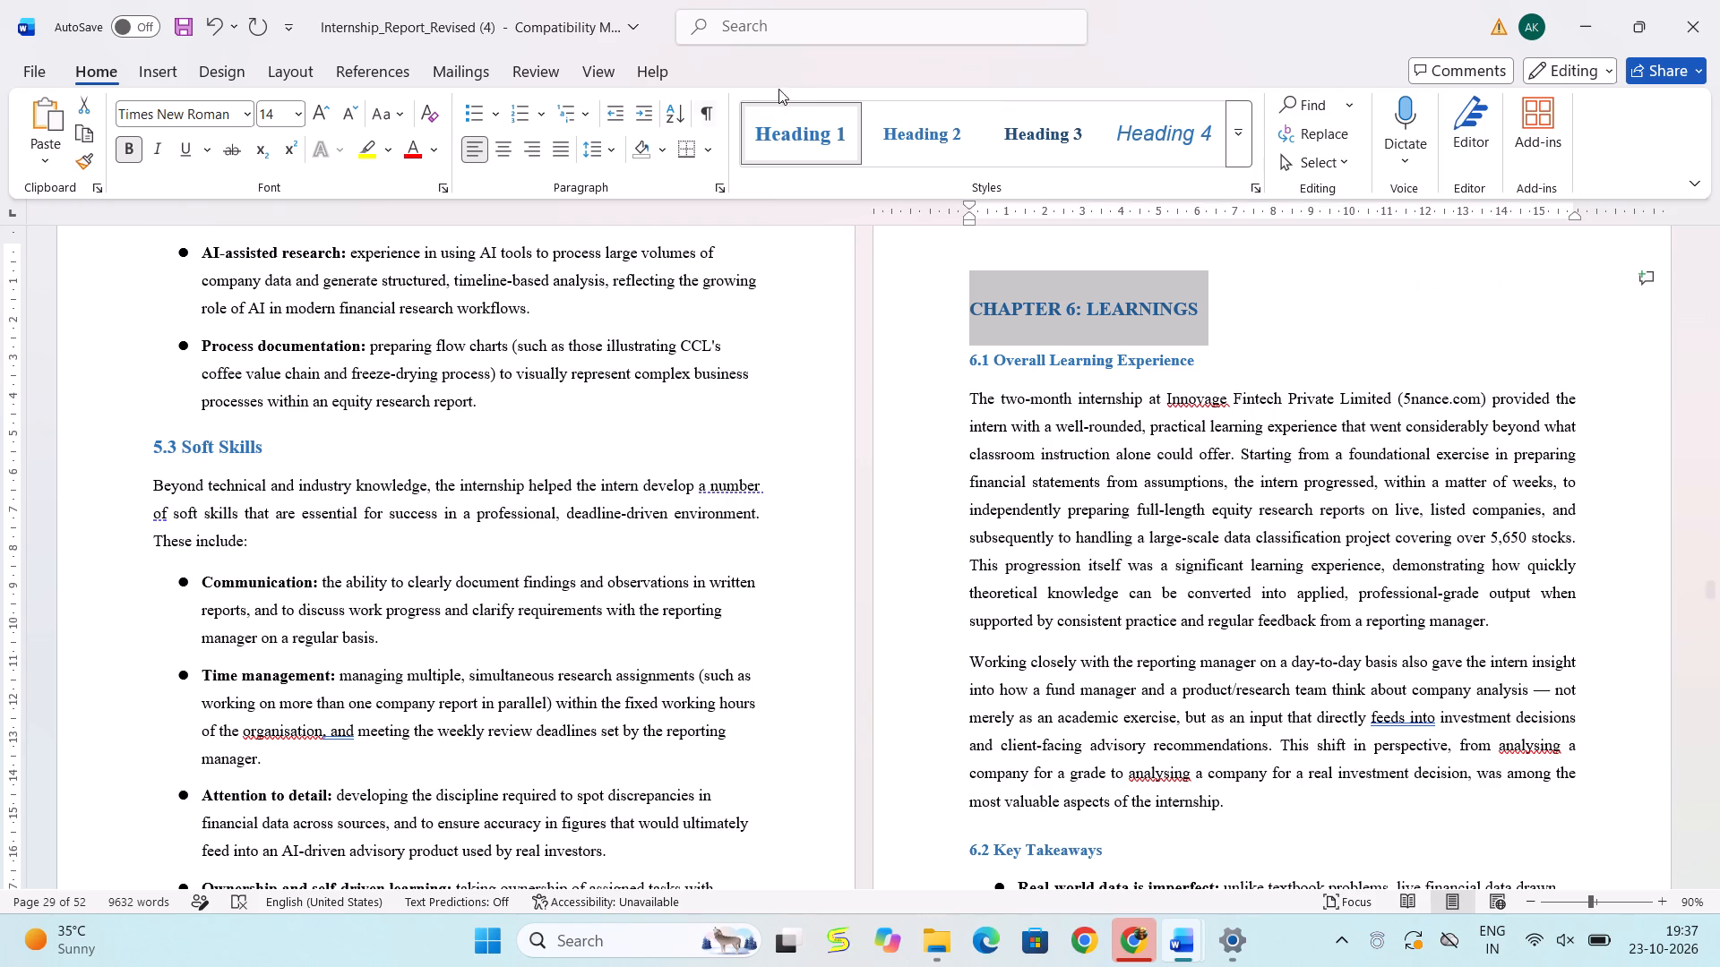
left_click(332, 117)
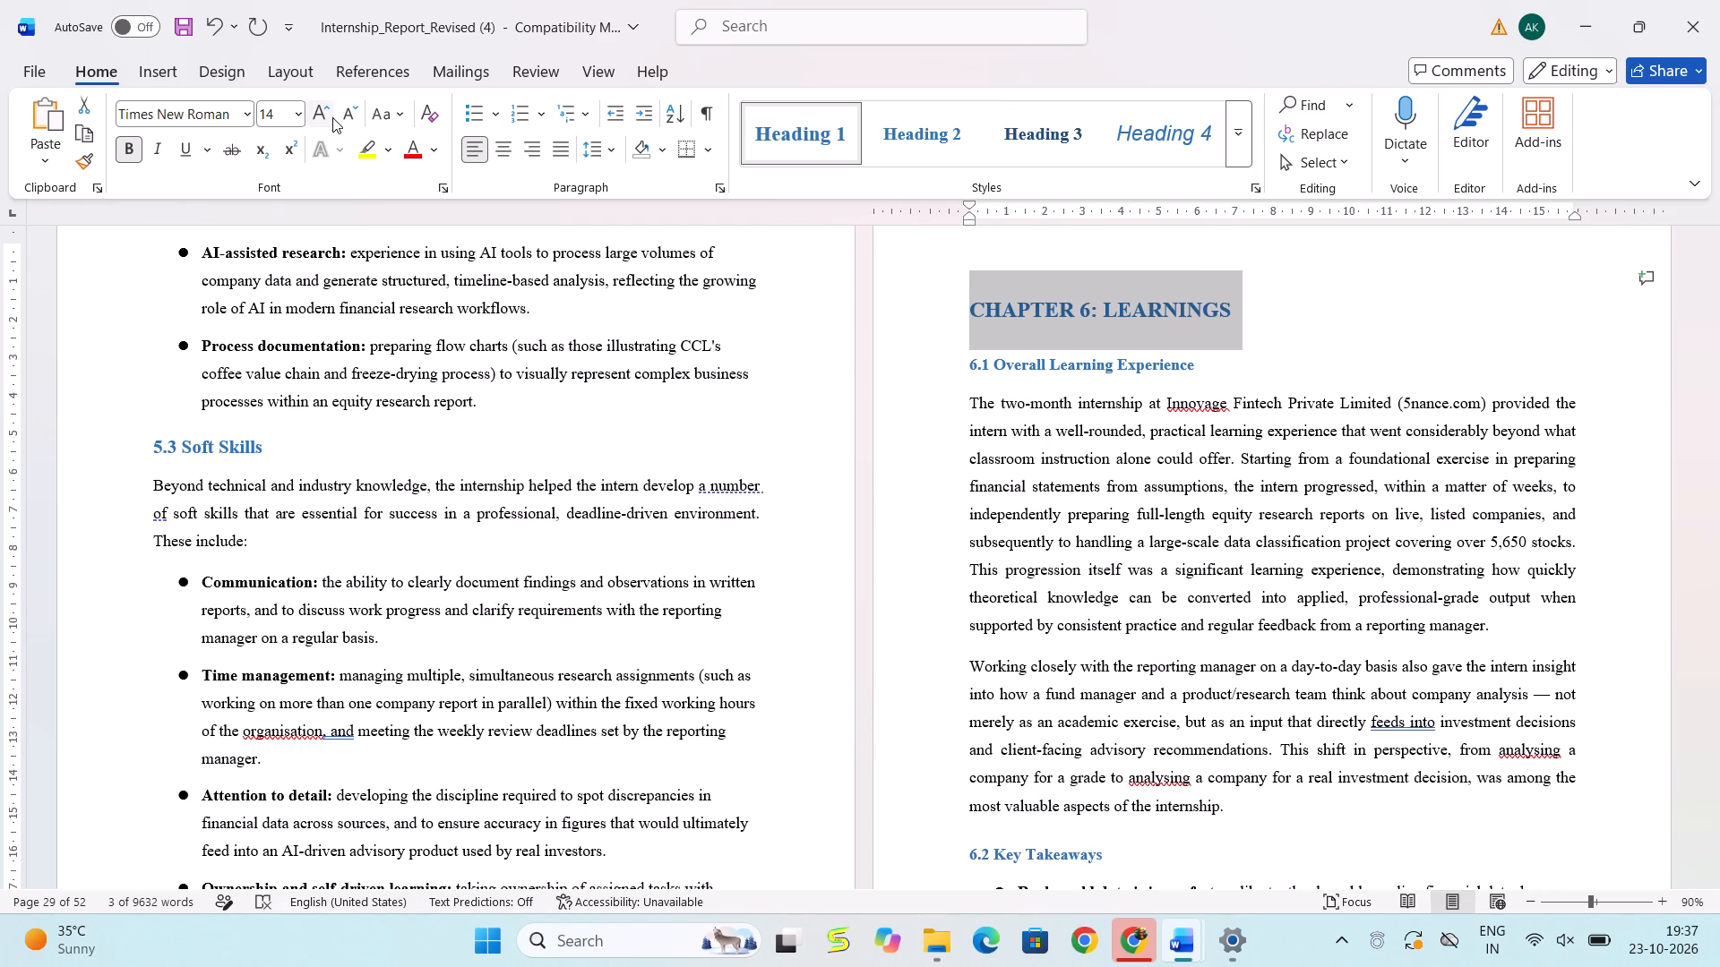
left_click(511, 141)
Apply the Heading 1 style to the 6.1 Overall Learning Experience and 6.2 Key Takeaways headings.
left_click(1015, 371)
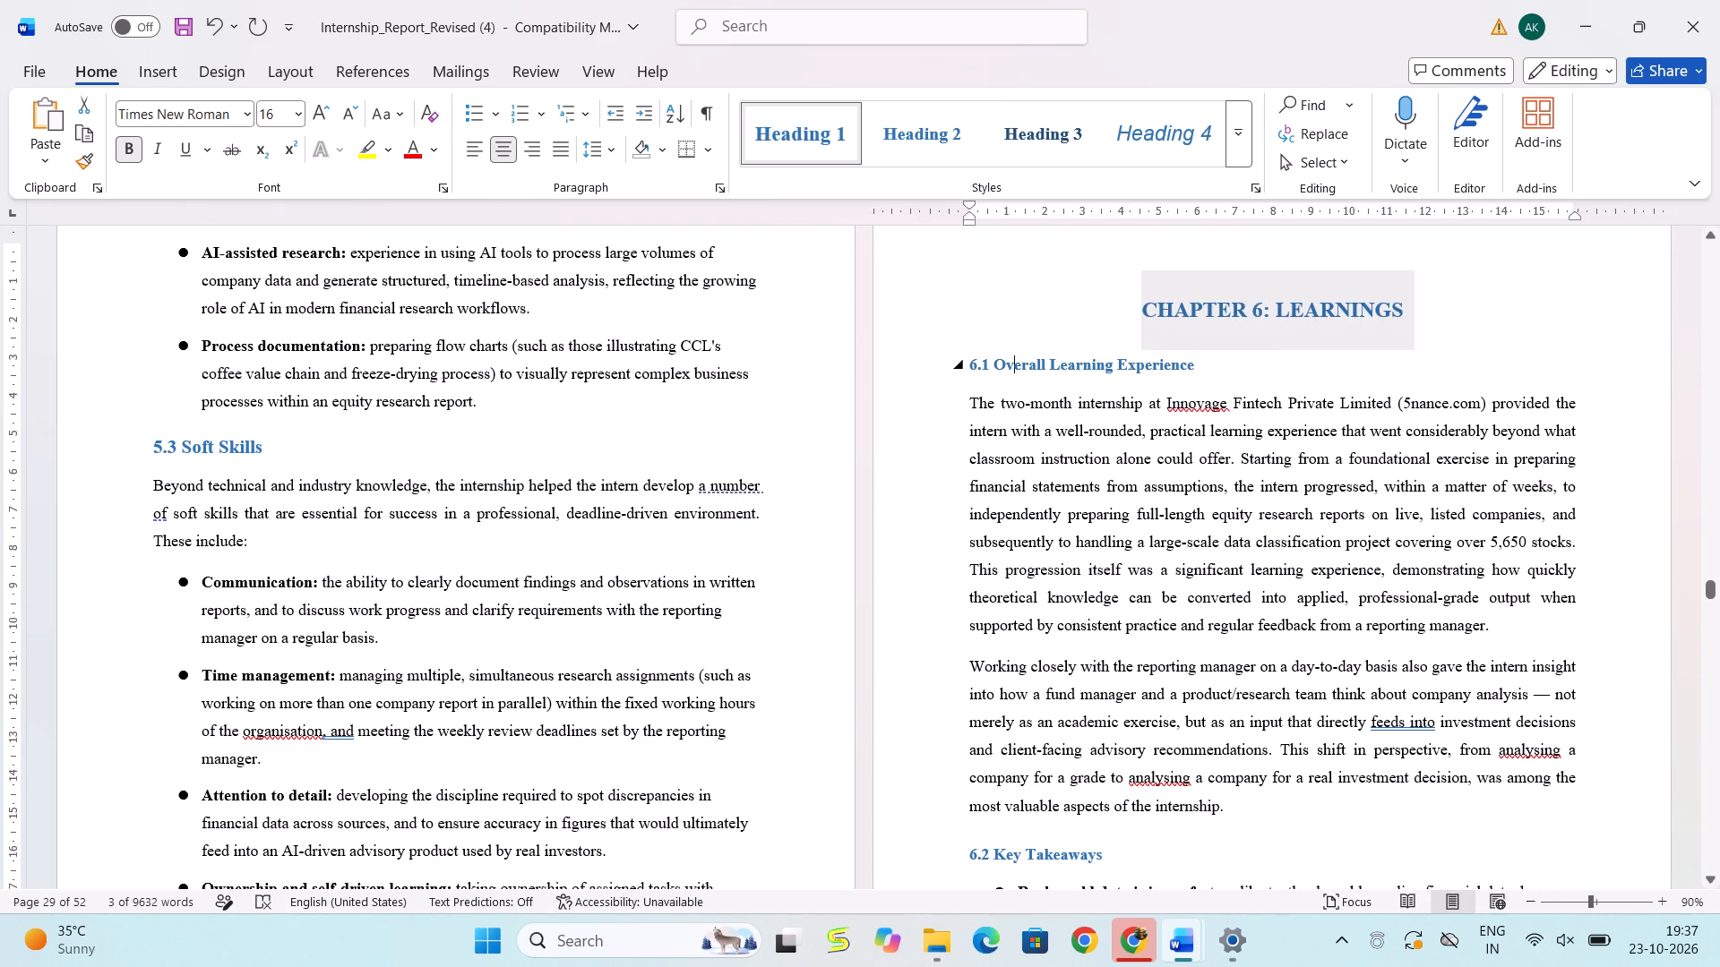
left_click(808, 147)
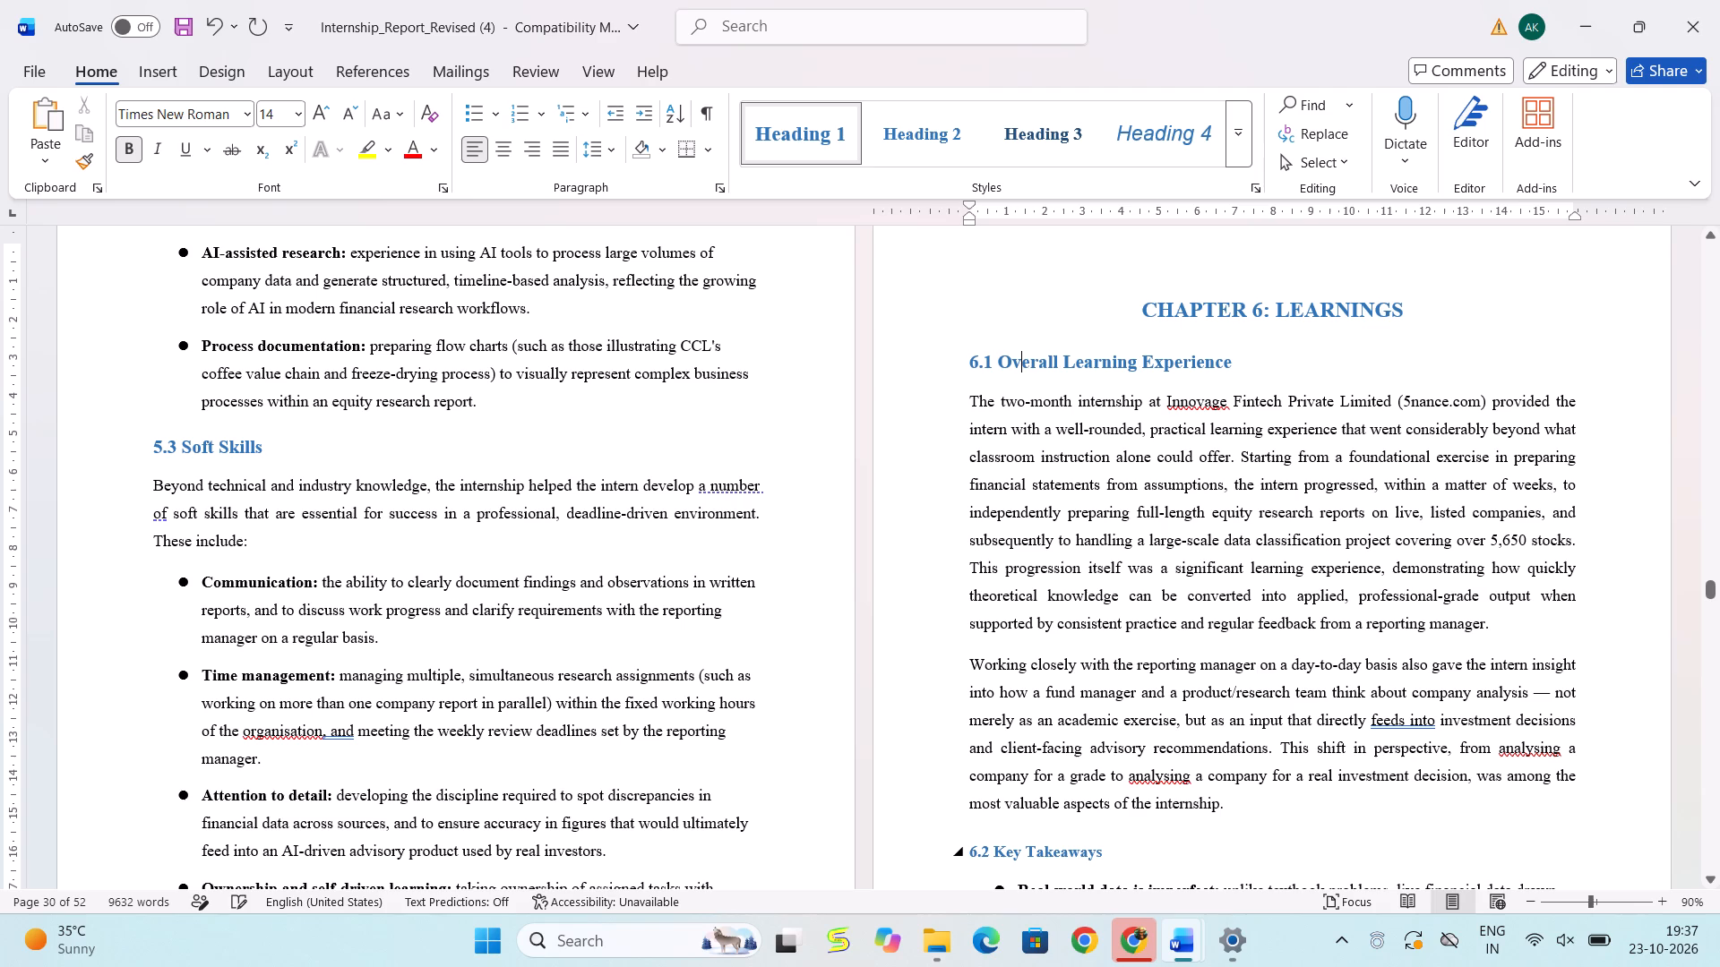
left_click(1083, 856)
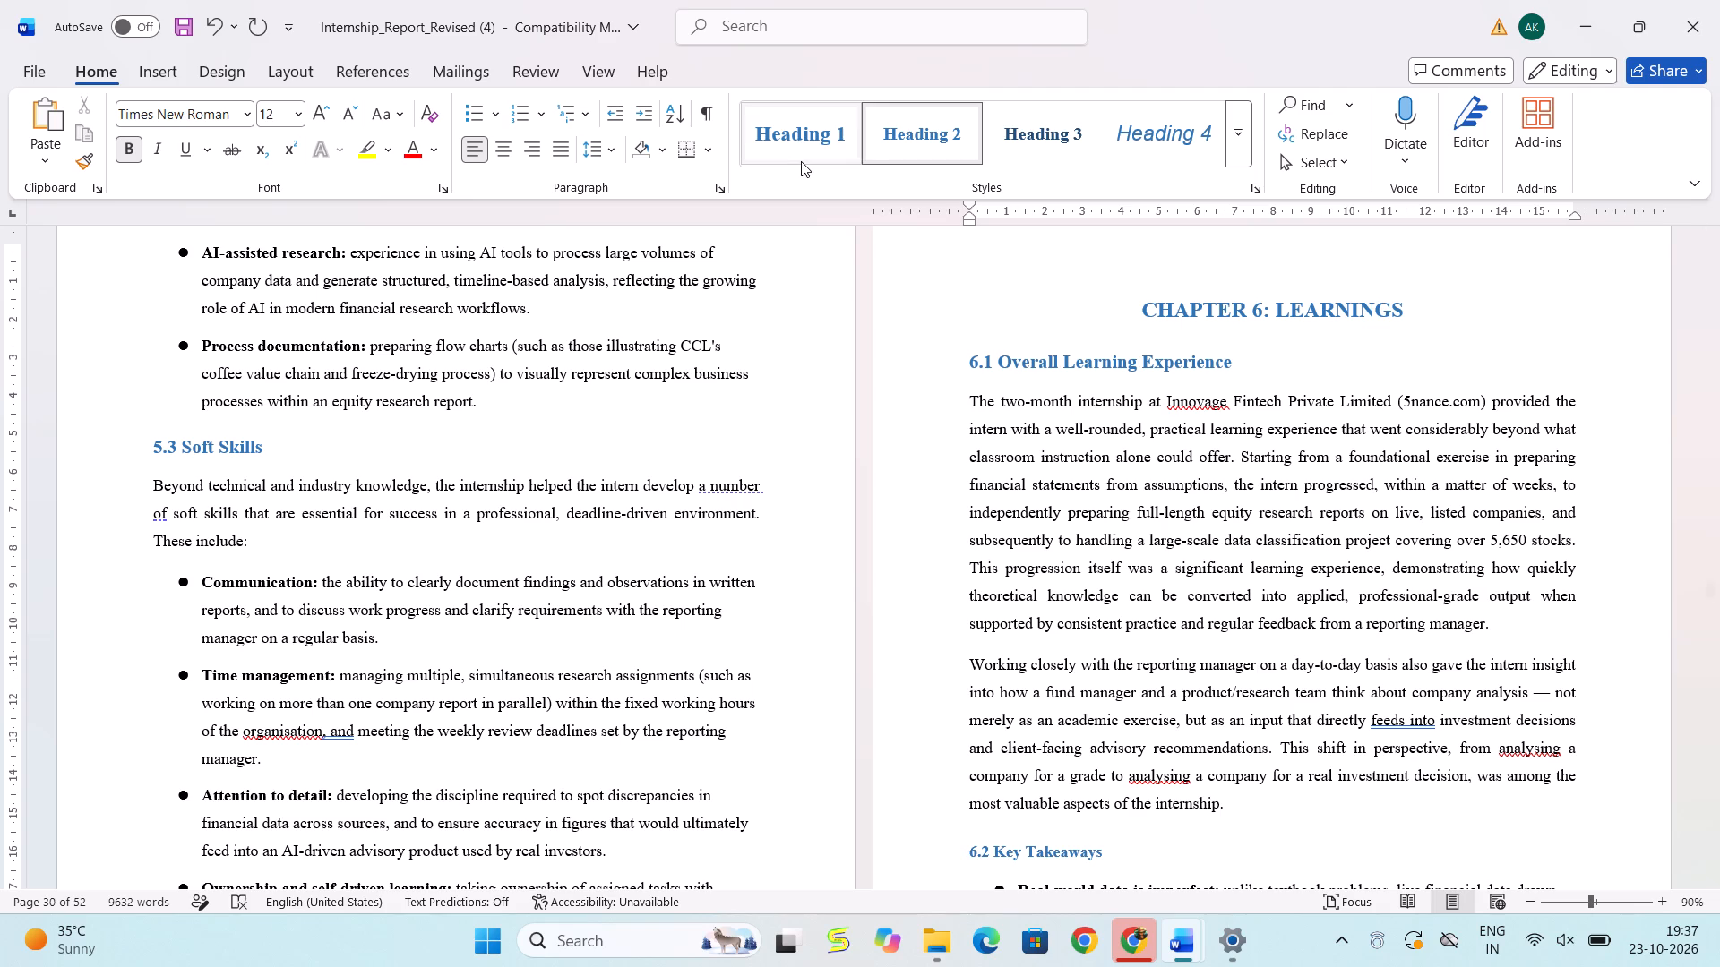
left_click(801, 161)
Set the 6.3 Challenges Faced during the Internship heading to 16 pt and centre it.
scroll(801, 161, "down", 2)
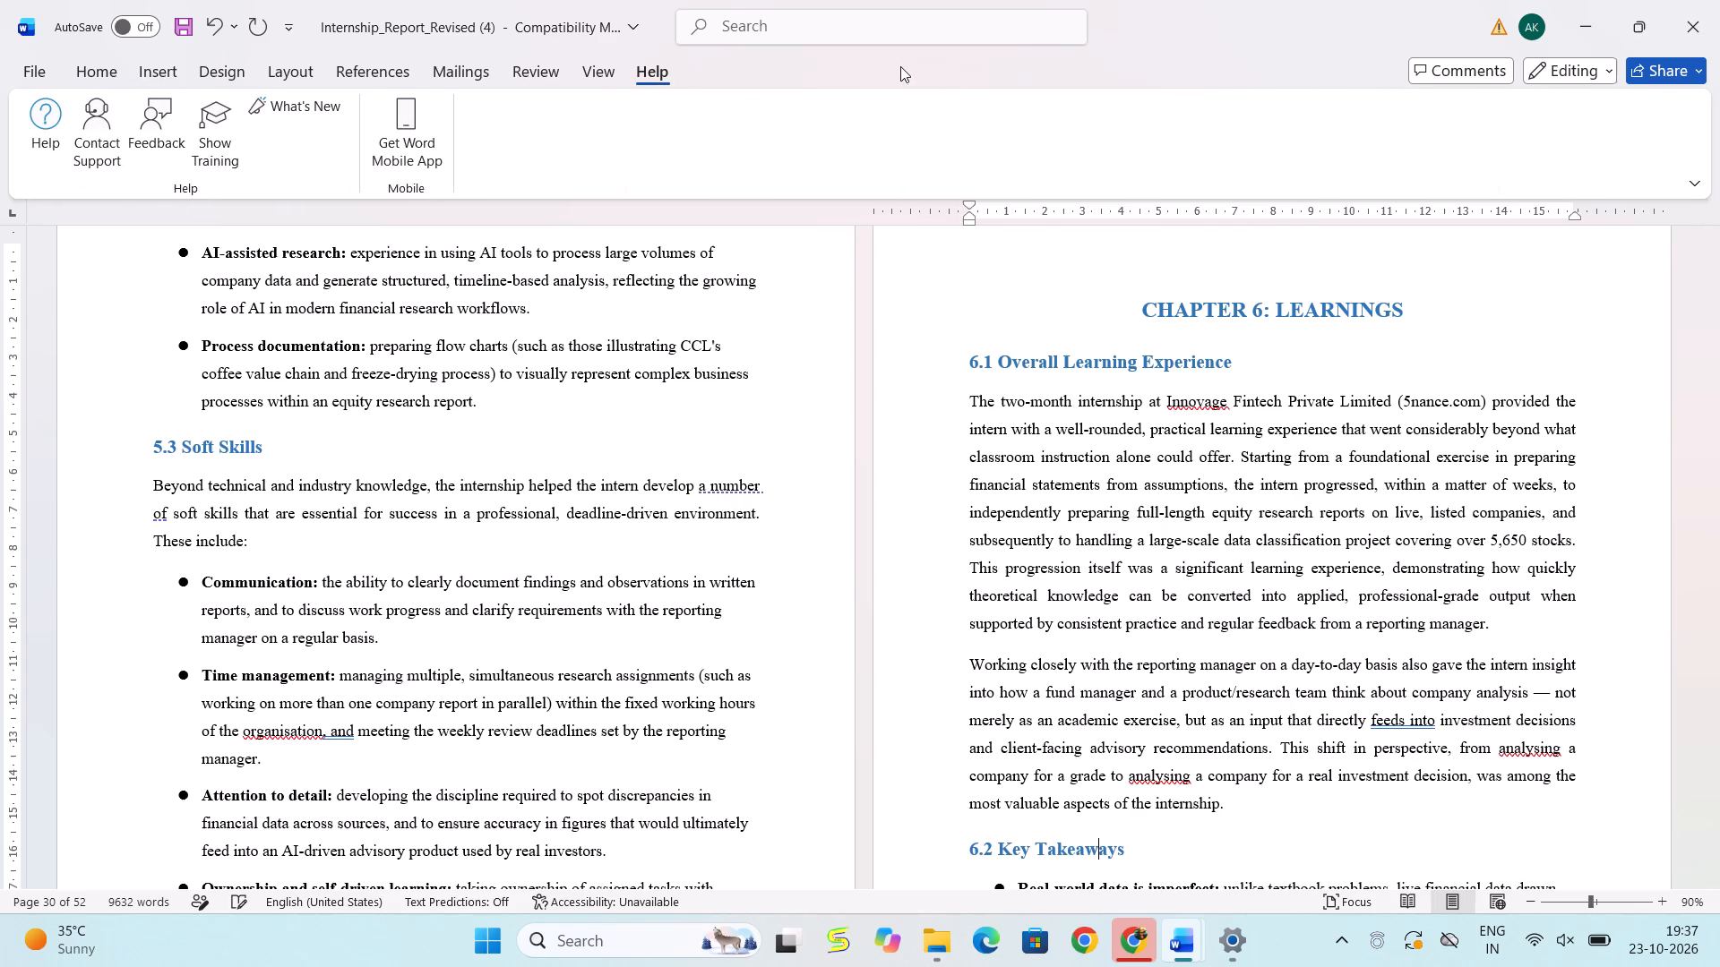
scroll(976, 446, "down", 3)
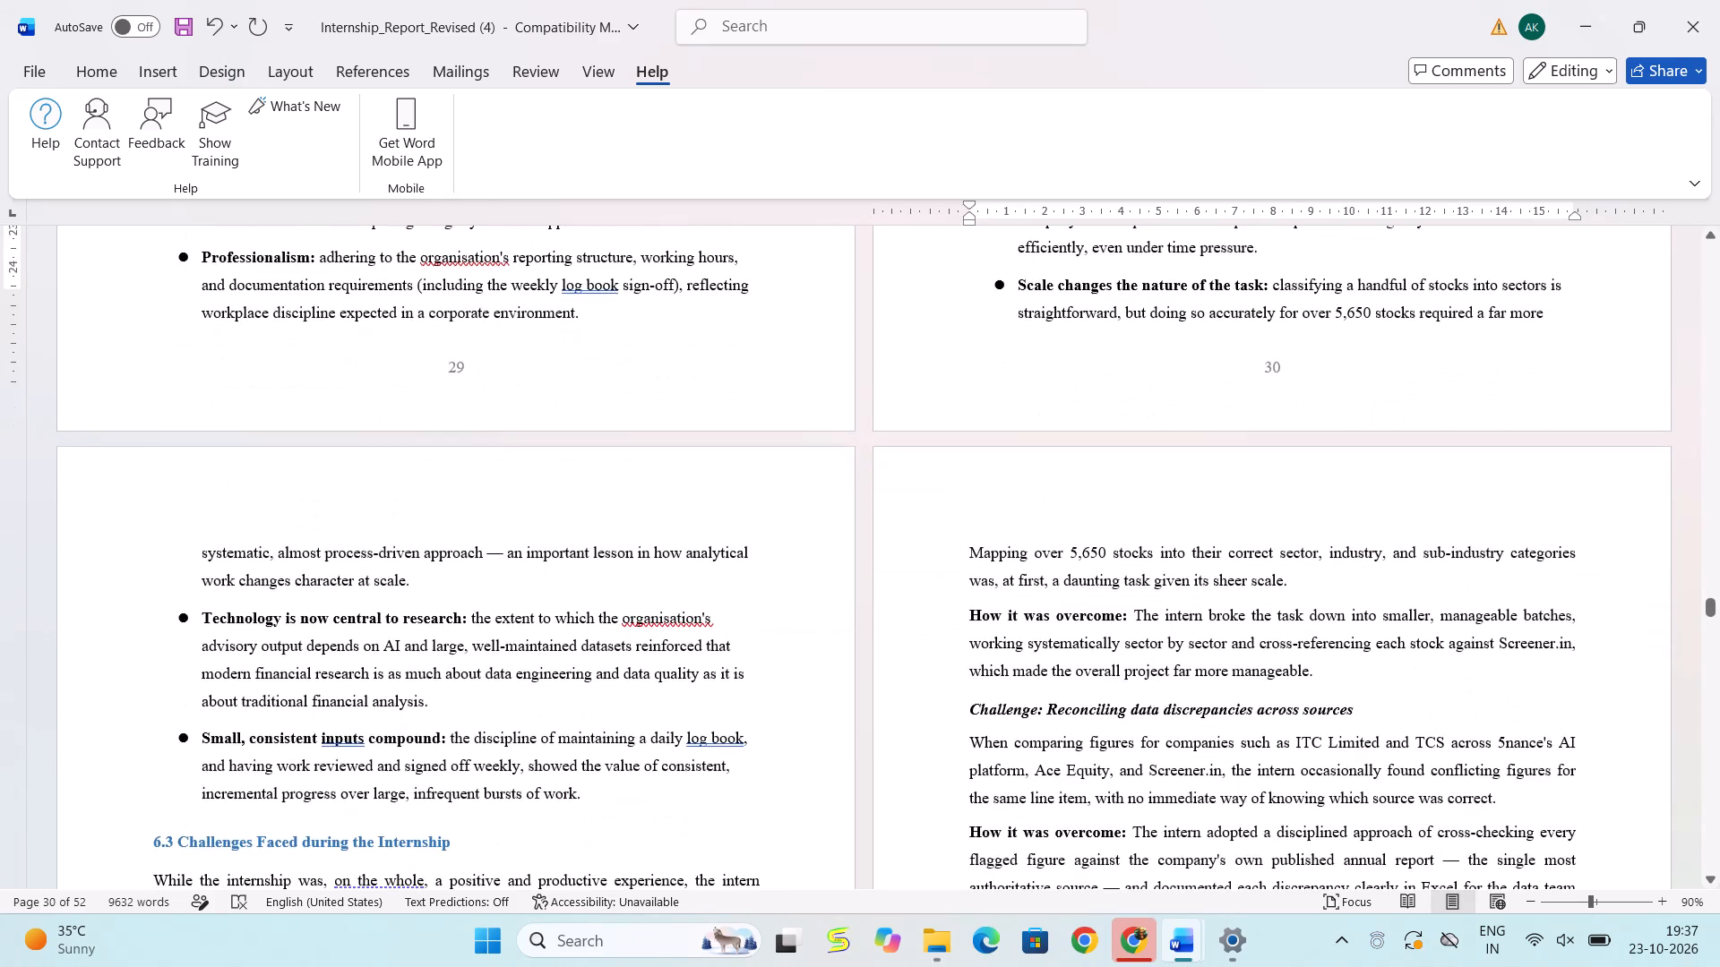
scroll(978, 364, "down", 1)
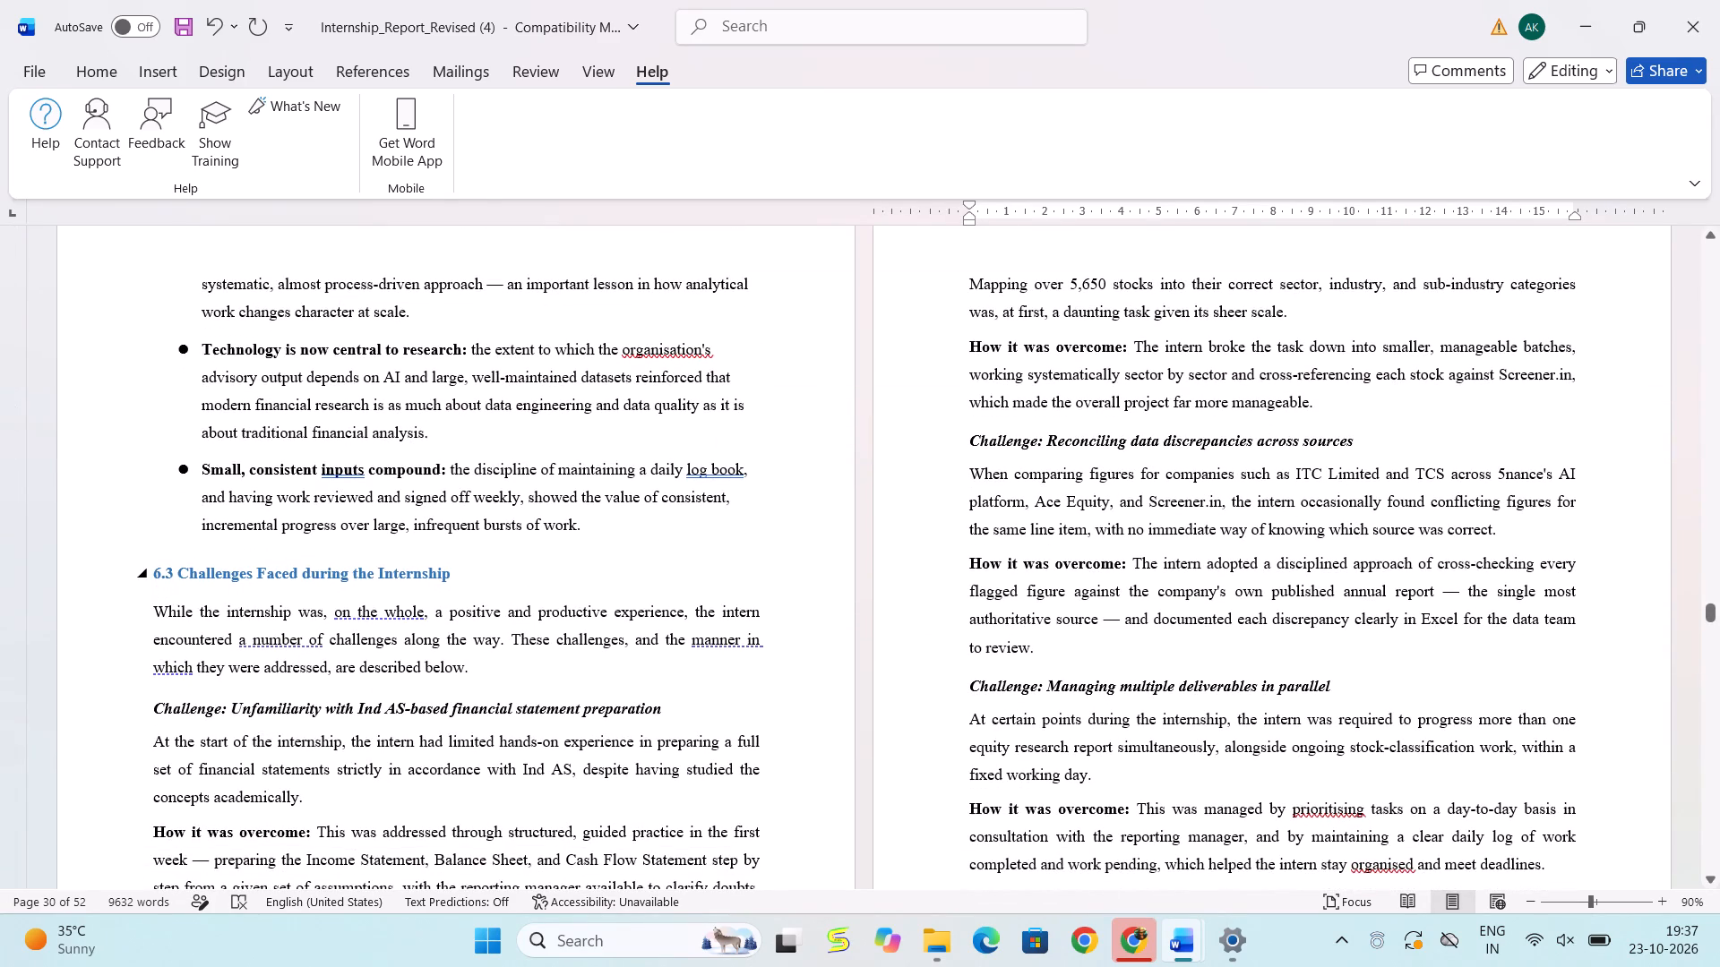
left_click(354, 574)
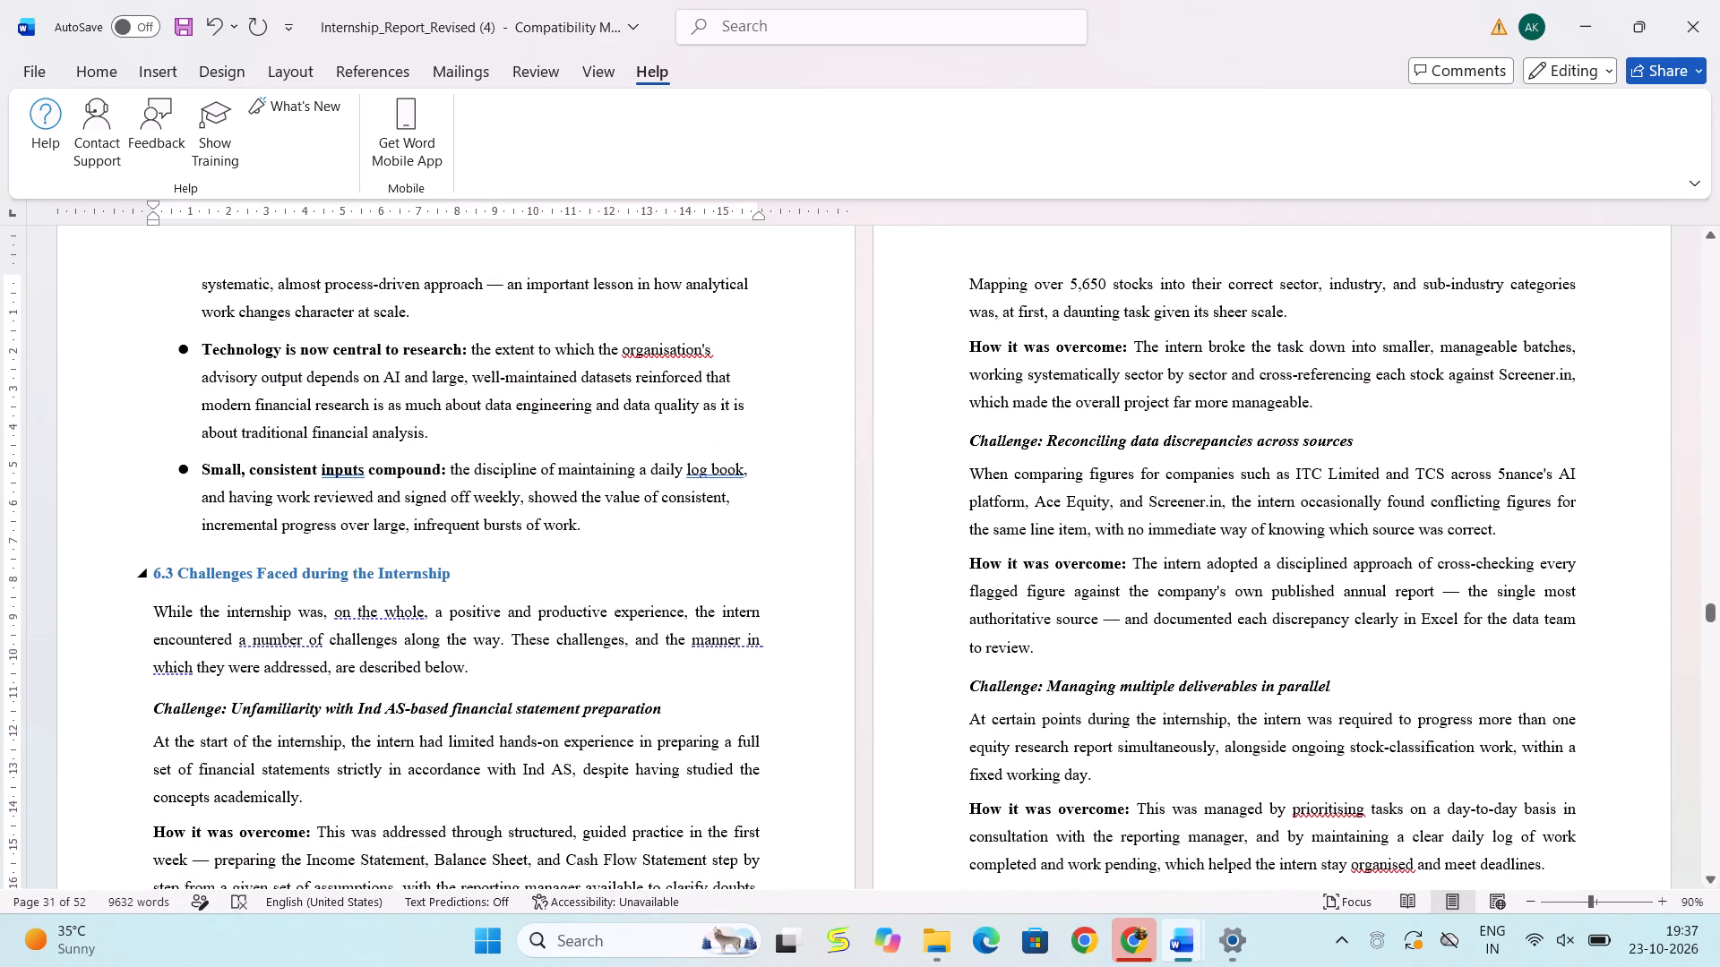
left_click_drag(160, 573, 444, 593)
left_click(513, 592)
left_click(66, 72)
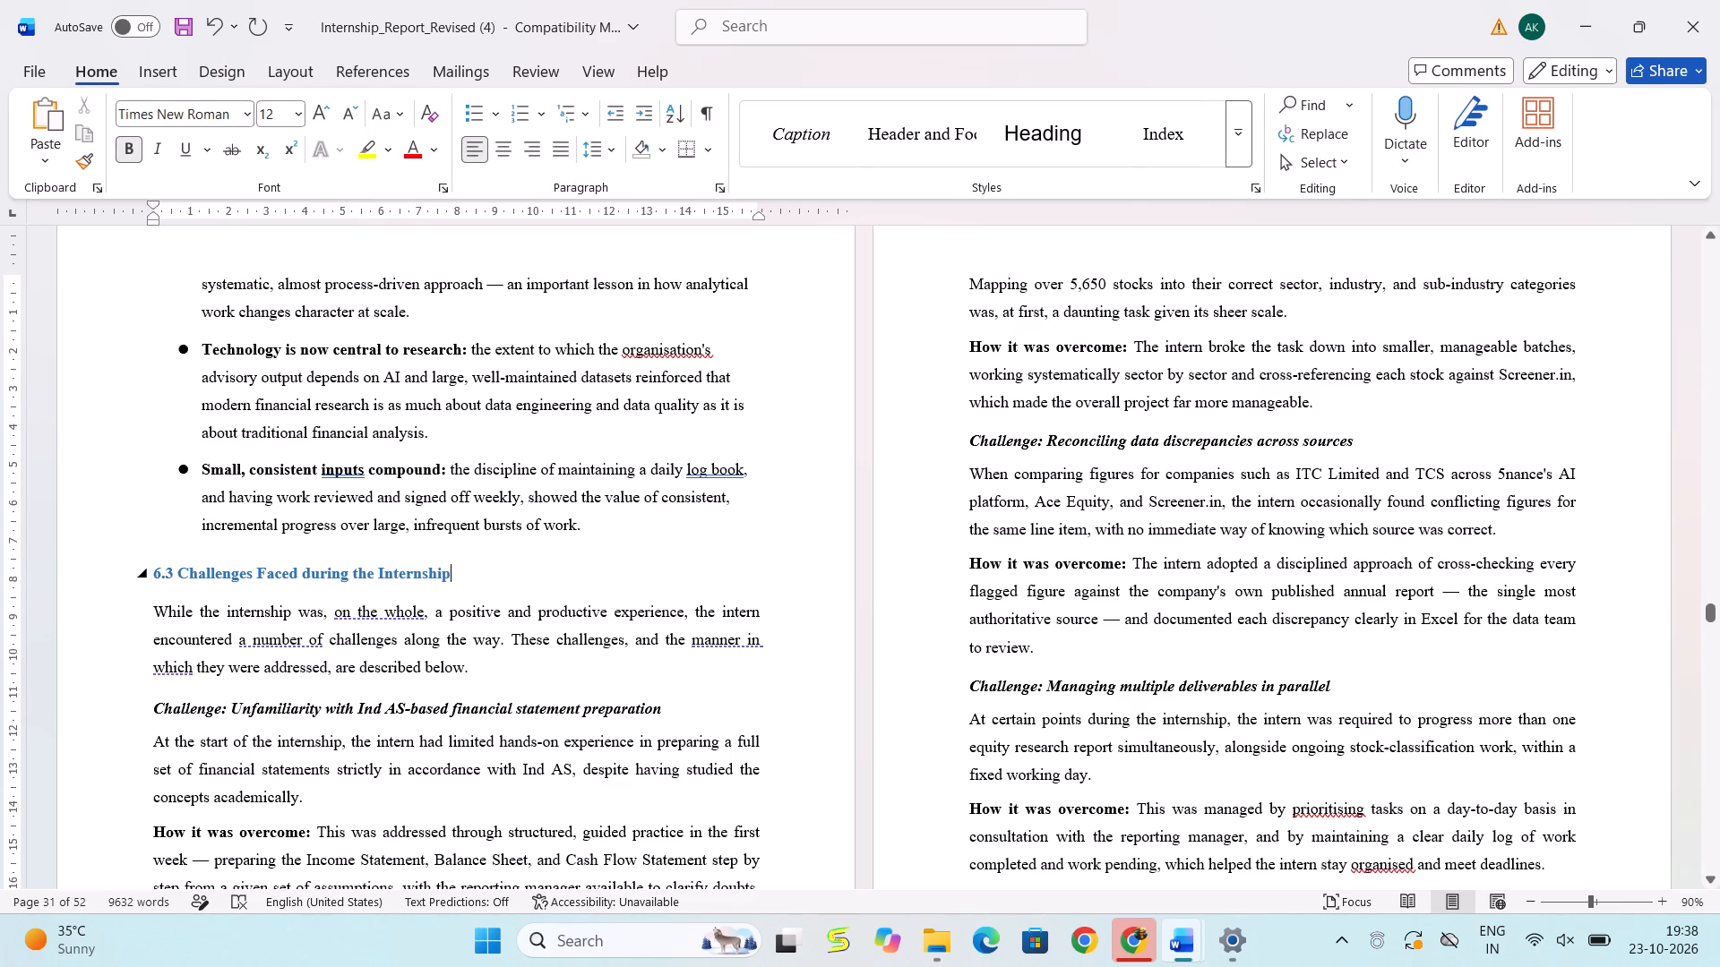
left_click_drag(151, 565, 444, 595)
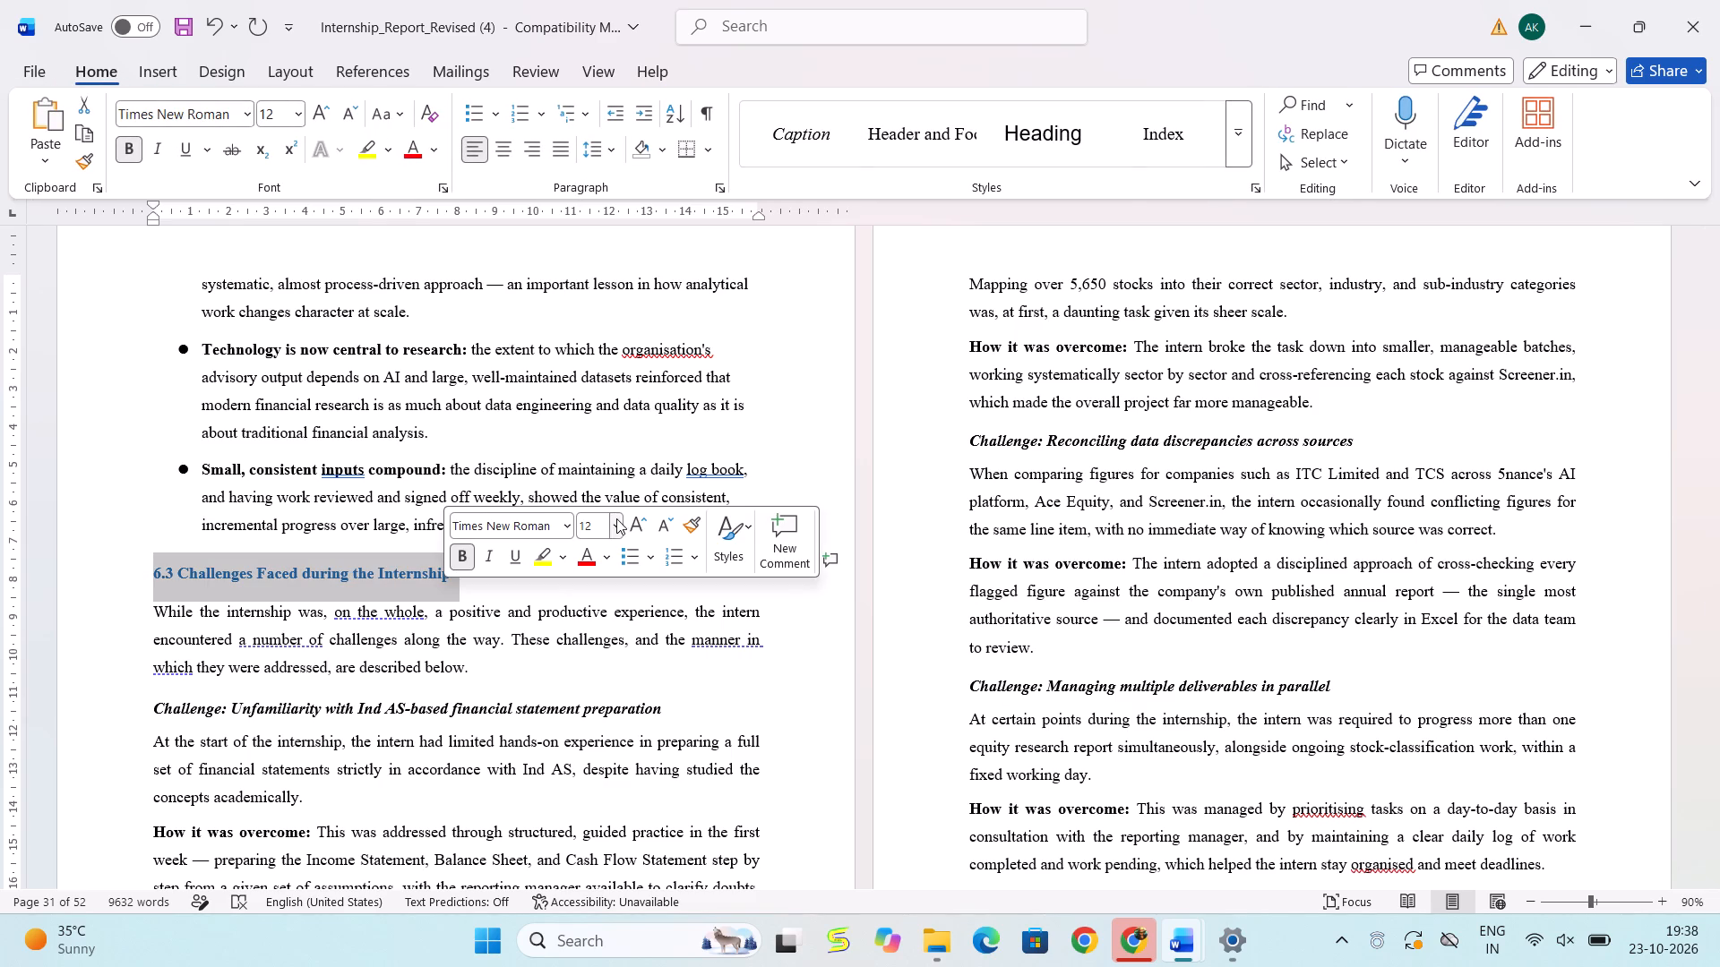
left_click(638, 521)
left_click(638, 521)
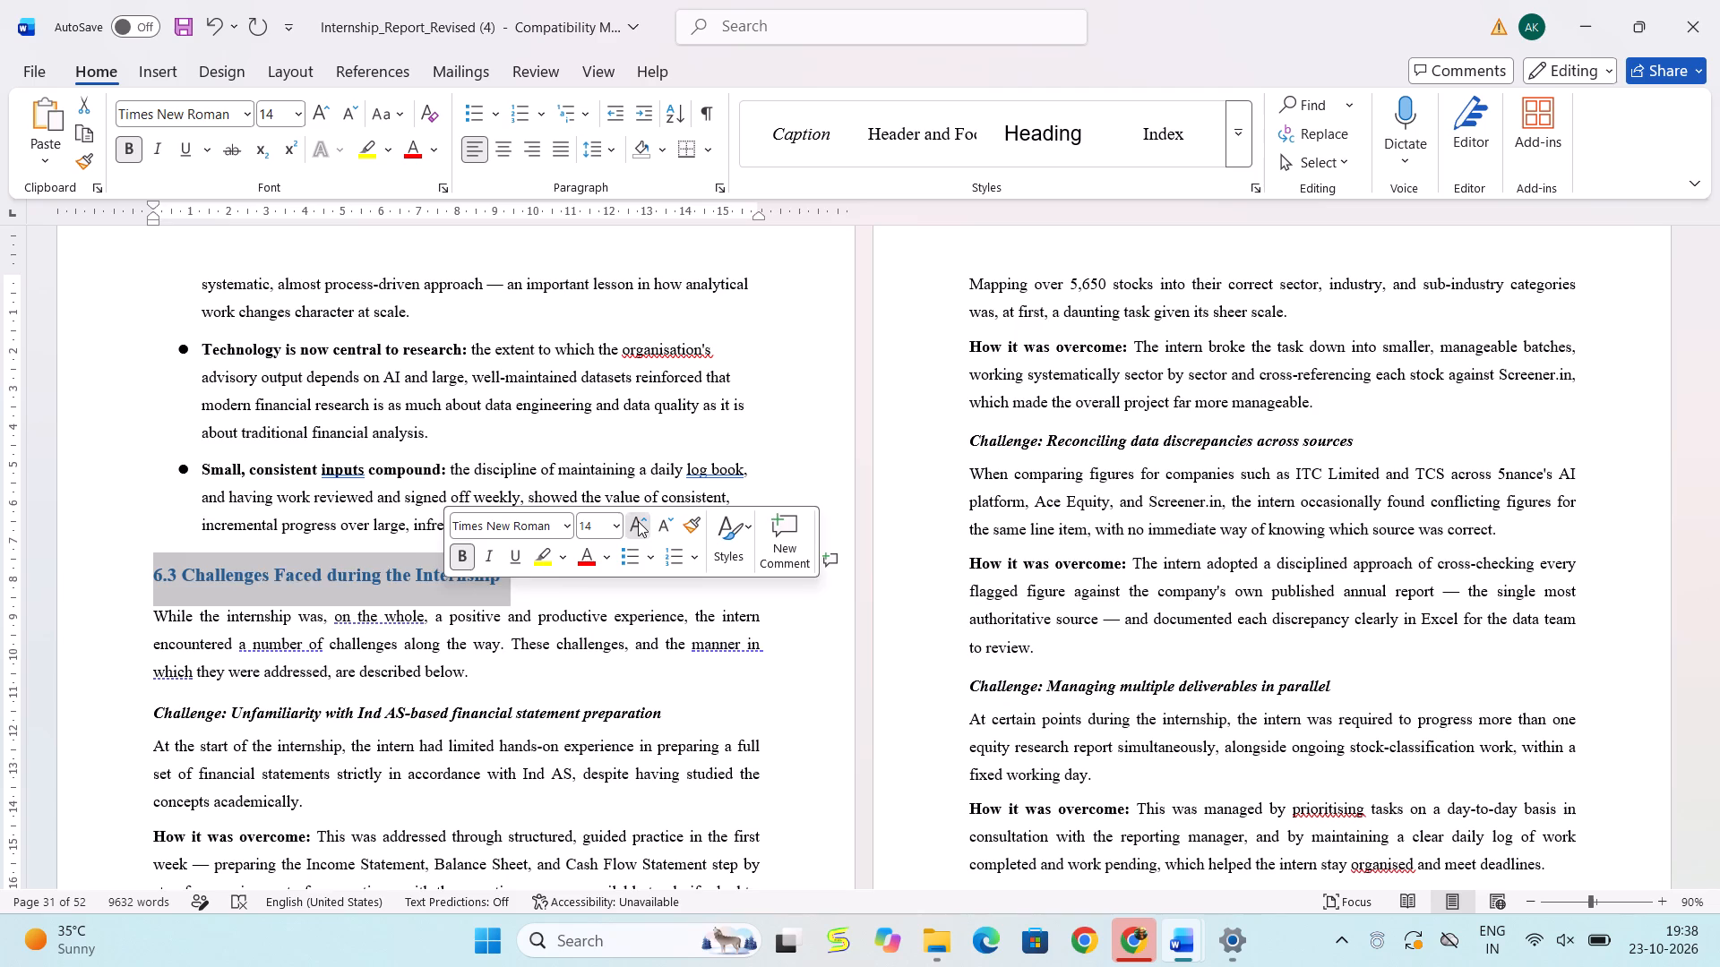
left_click(506, 157)
Centre the "CHAPTER 7: CONCLUSION" heading and increase its font size by one step.
scroll(1175, 662, "down", 4)
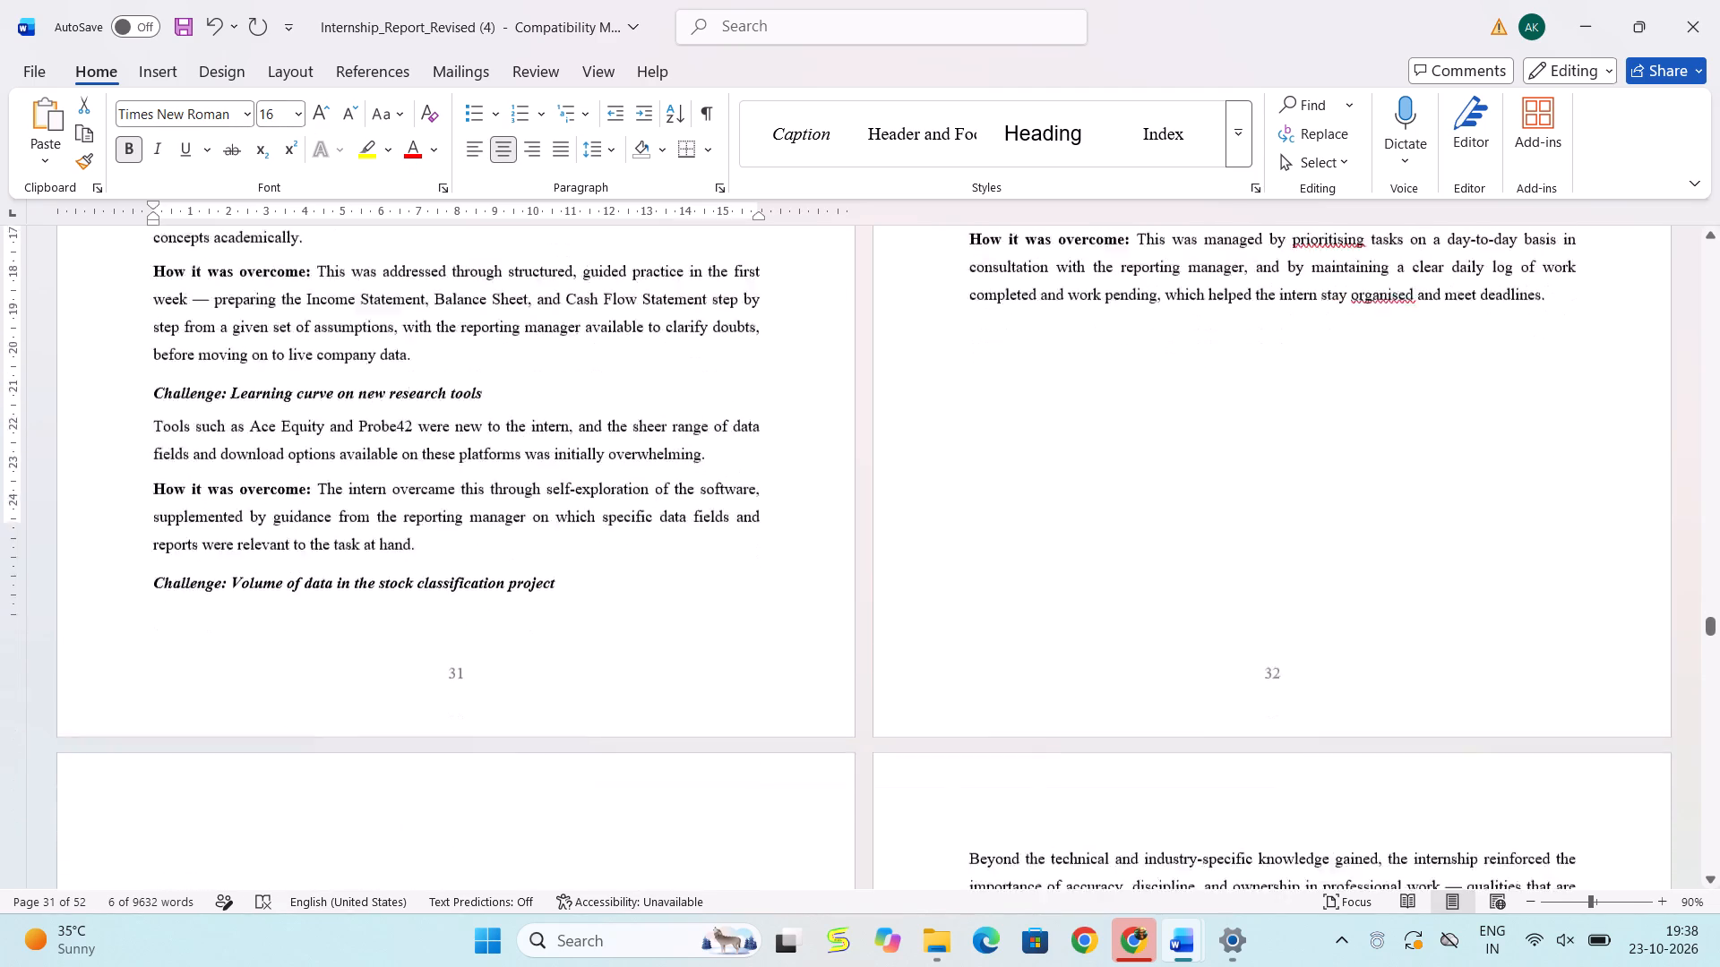
scroll(1175, 662, "down", 1)
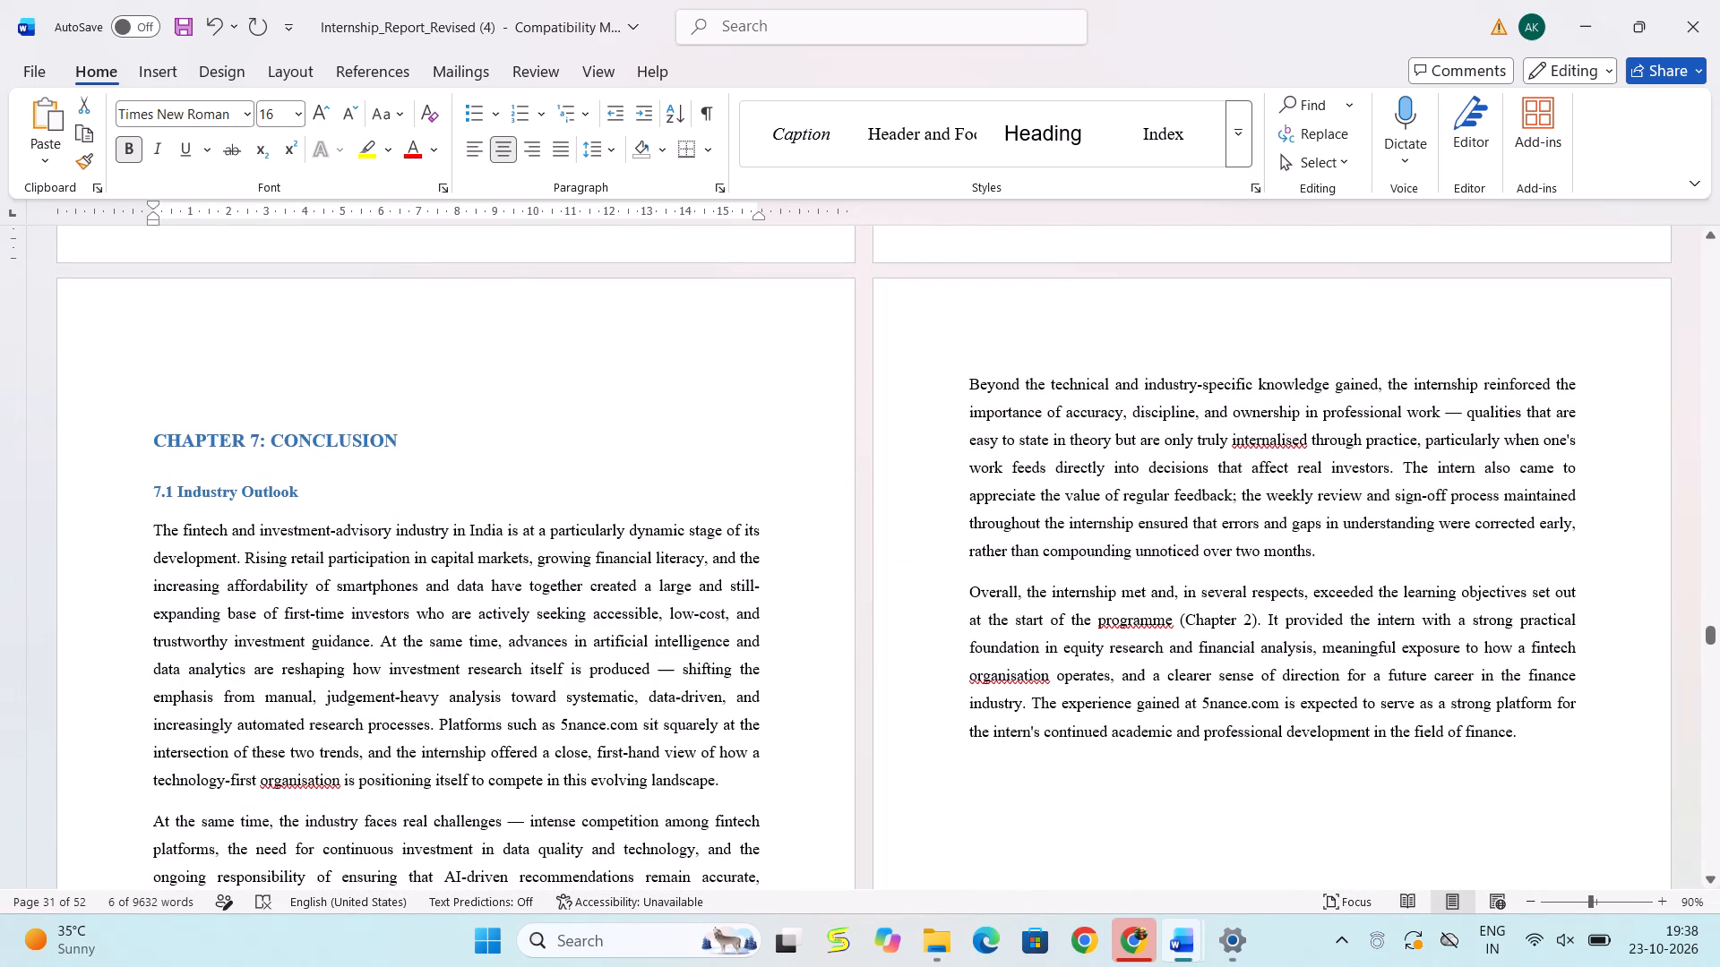
left_click_drag(404, 441, 201, 402)
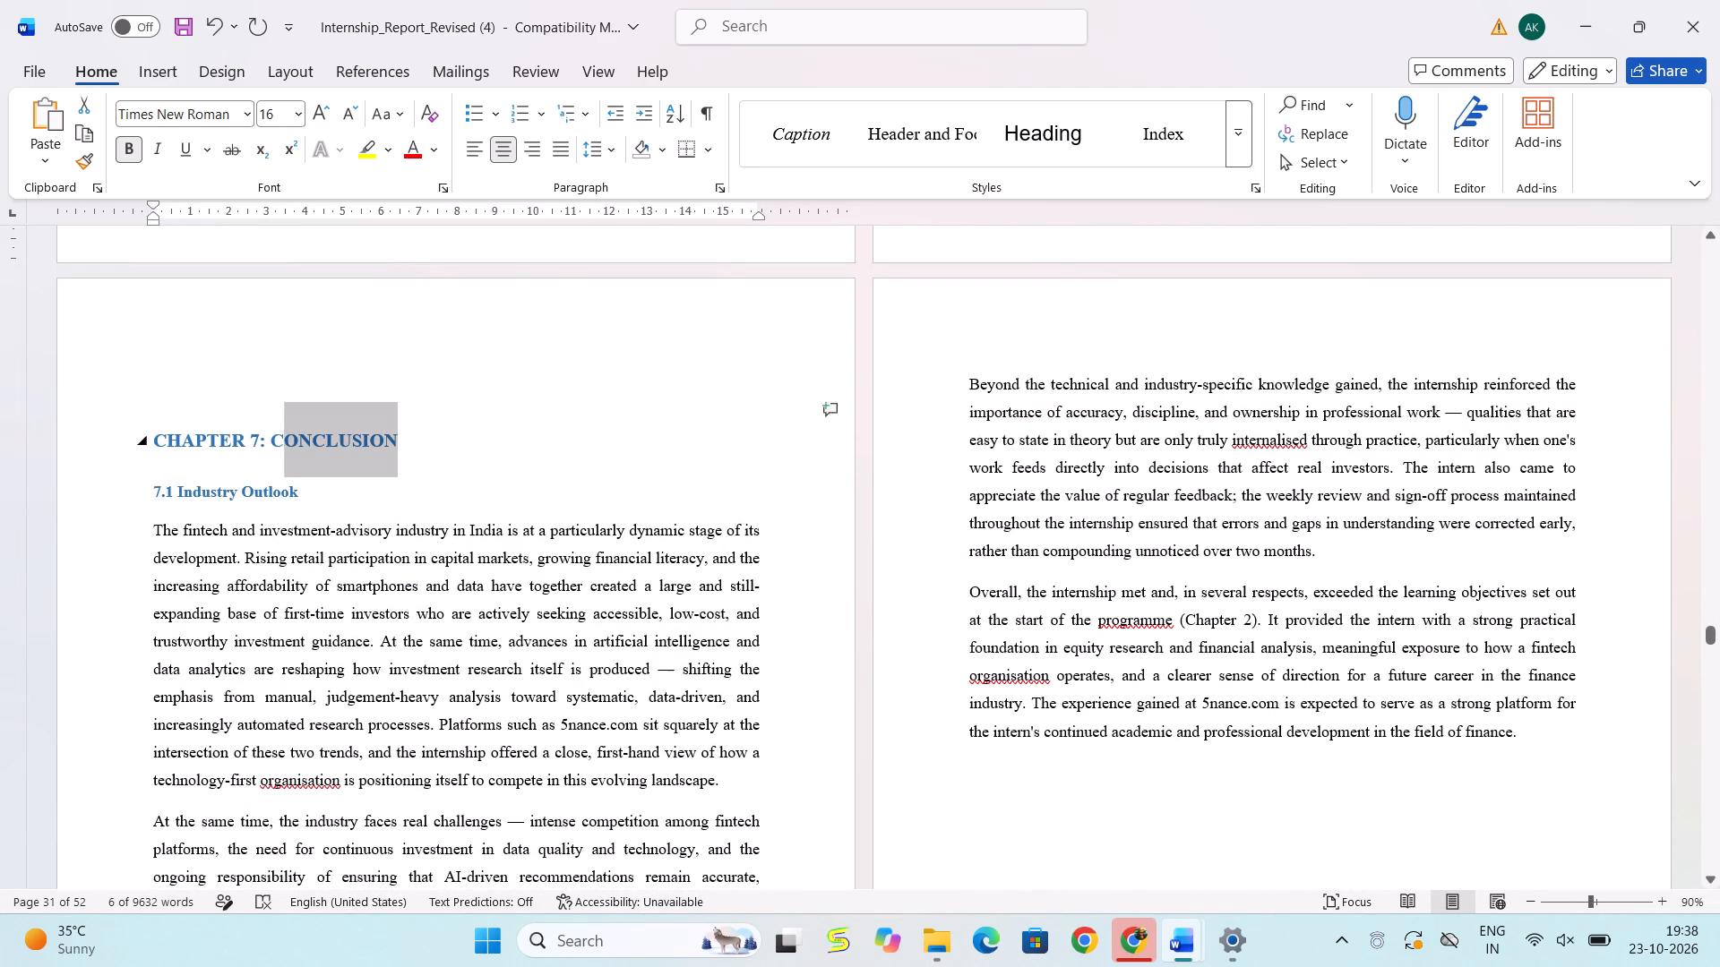
left_click_drag(201, 402, 119, 409)
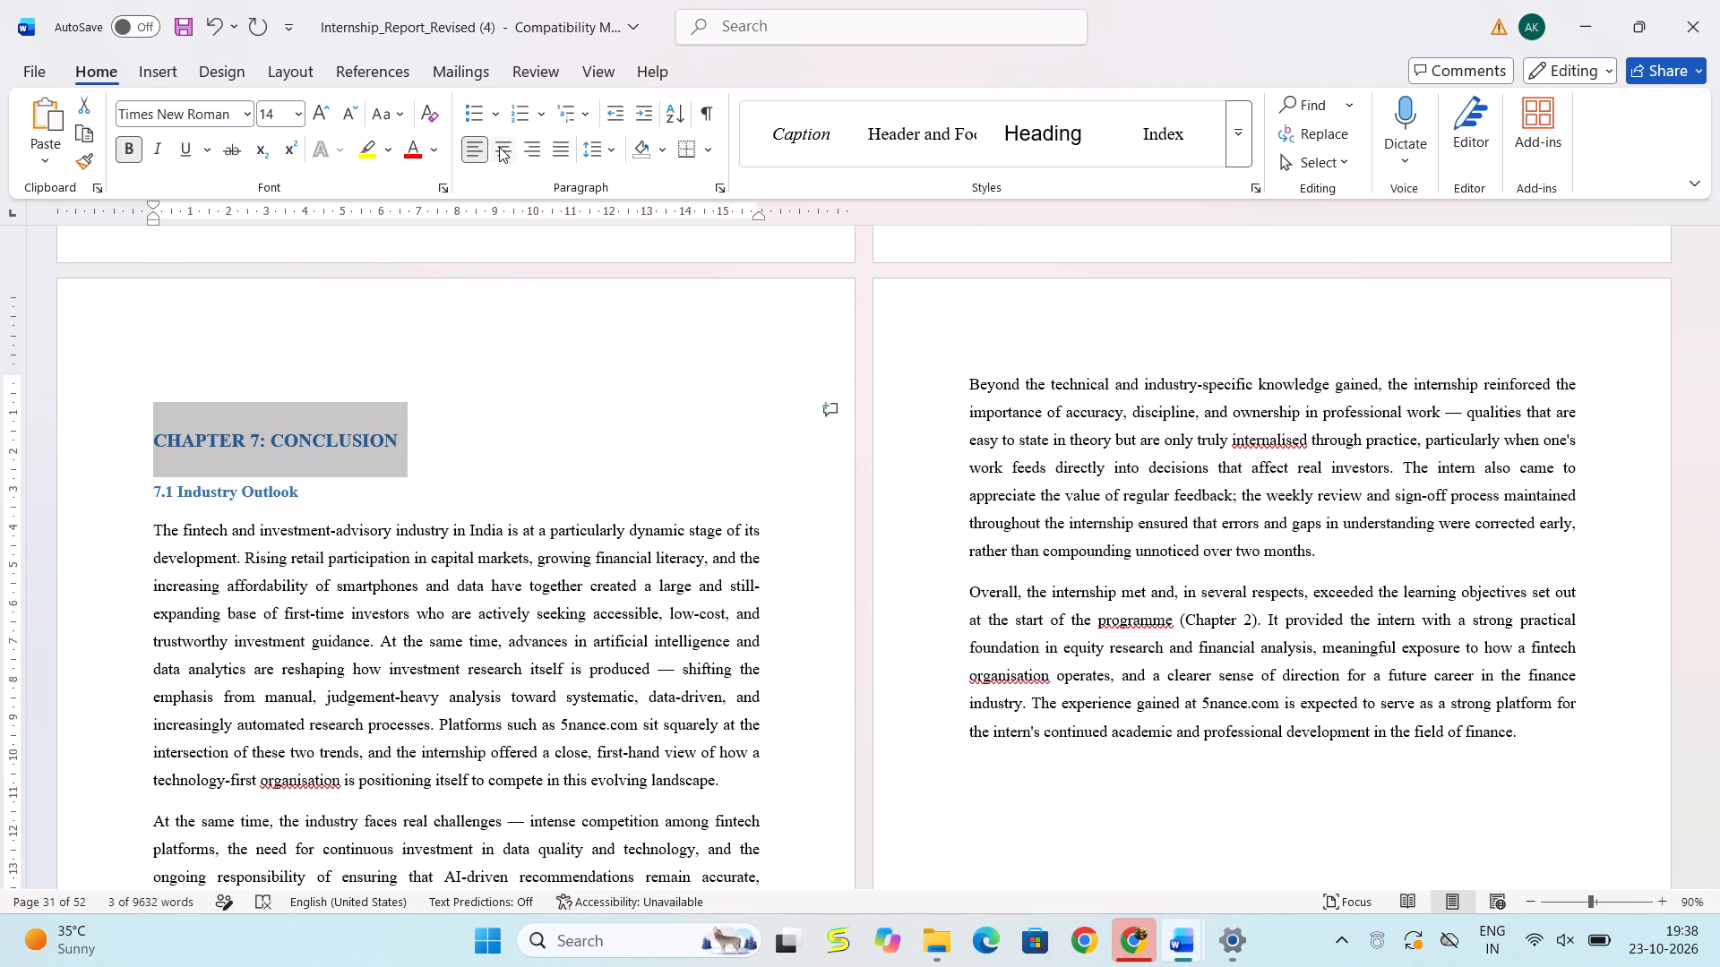
left_click(499, 147)
left_click(325, 105)
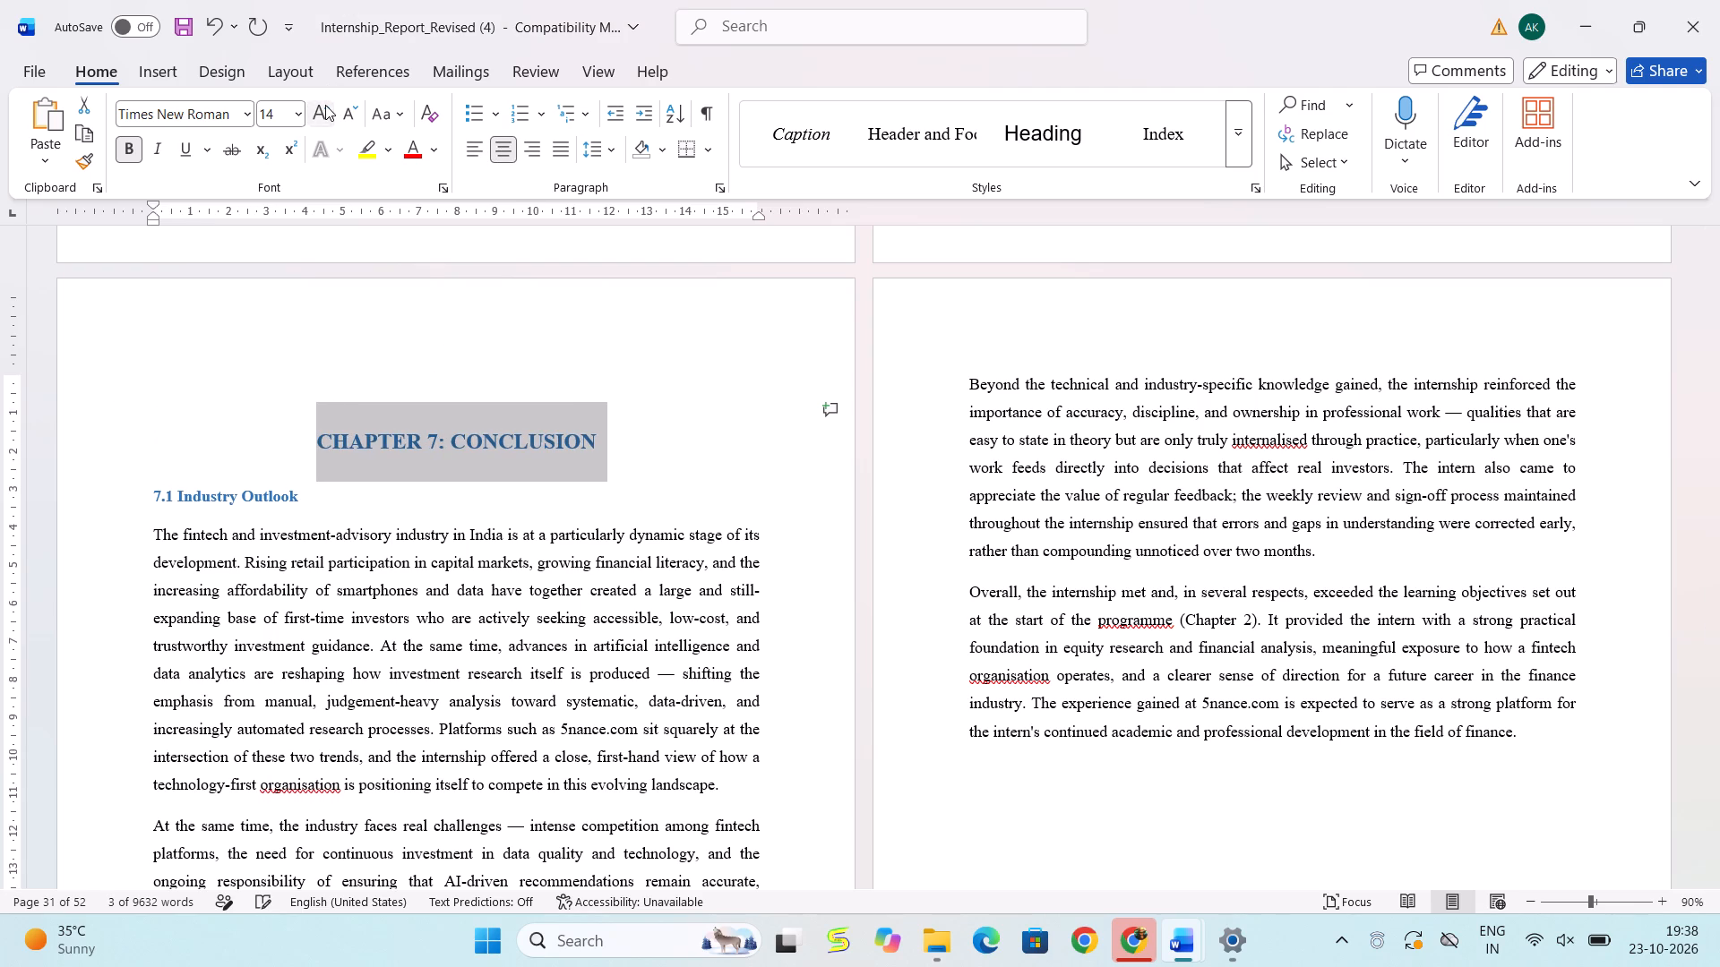
Apply the Heading 1 style to the 7.1 Industry Outlook heading.
left_click(157, 492)
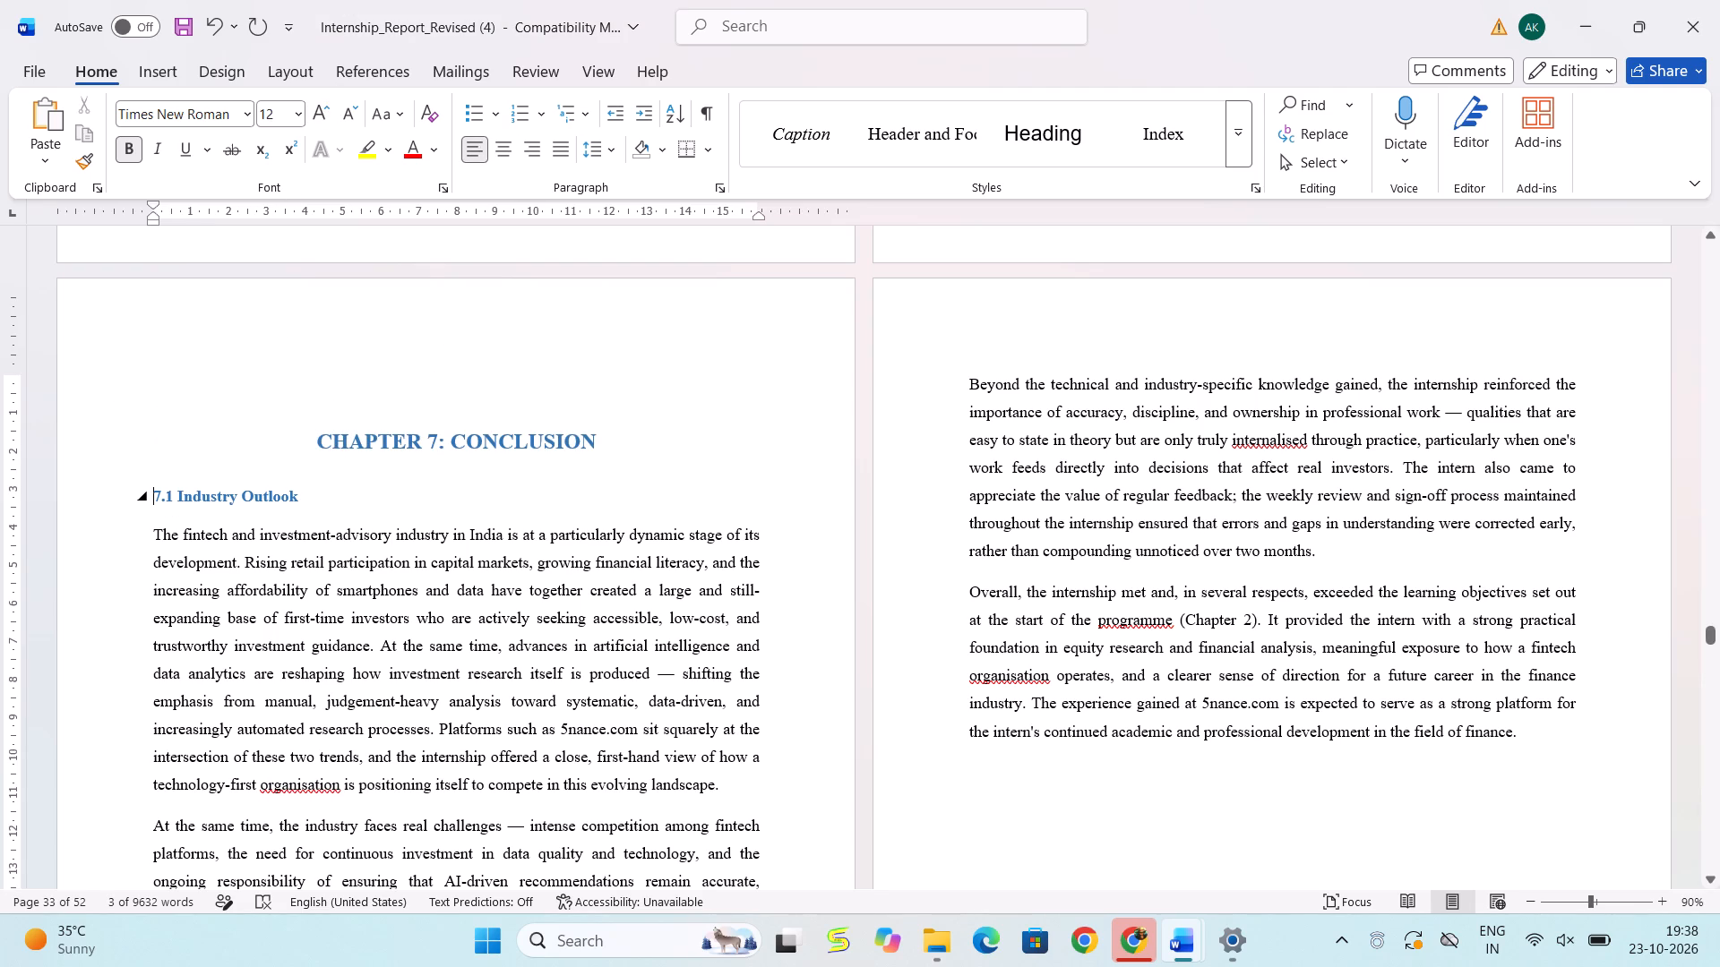
left_click(1234, 141)
left_click(1150, 218)
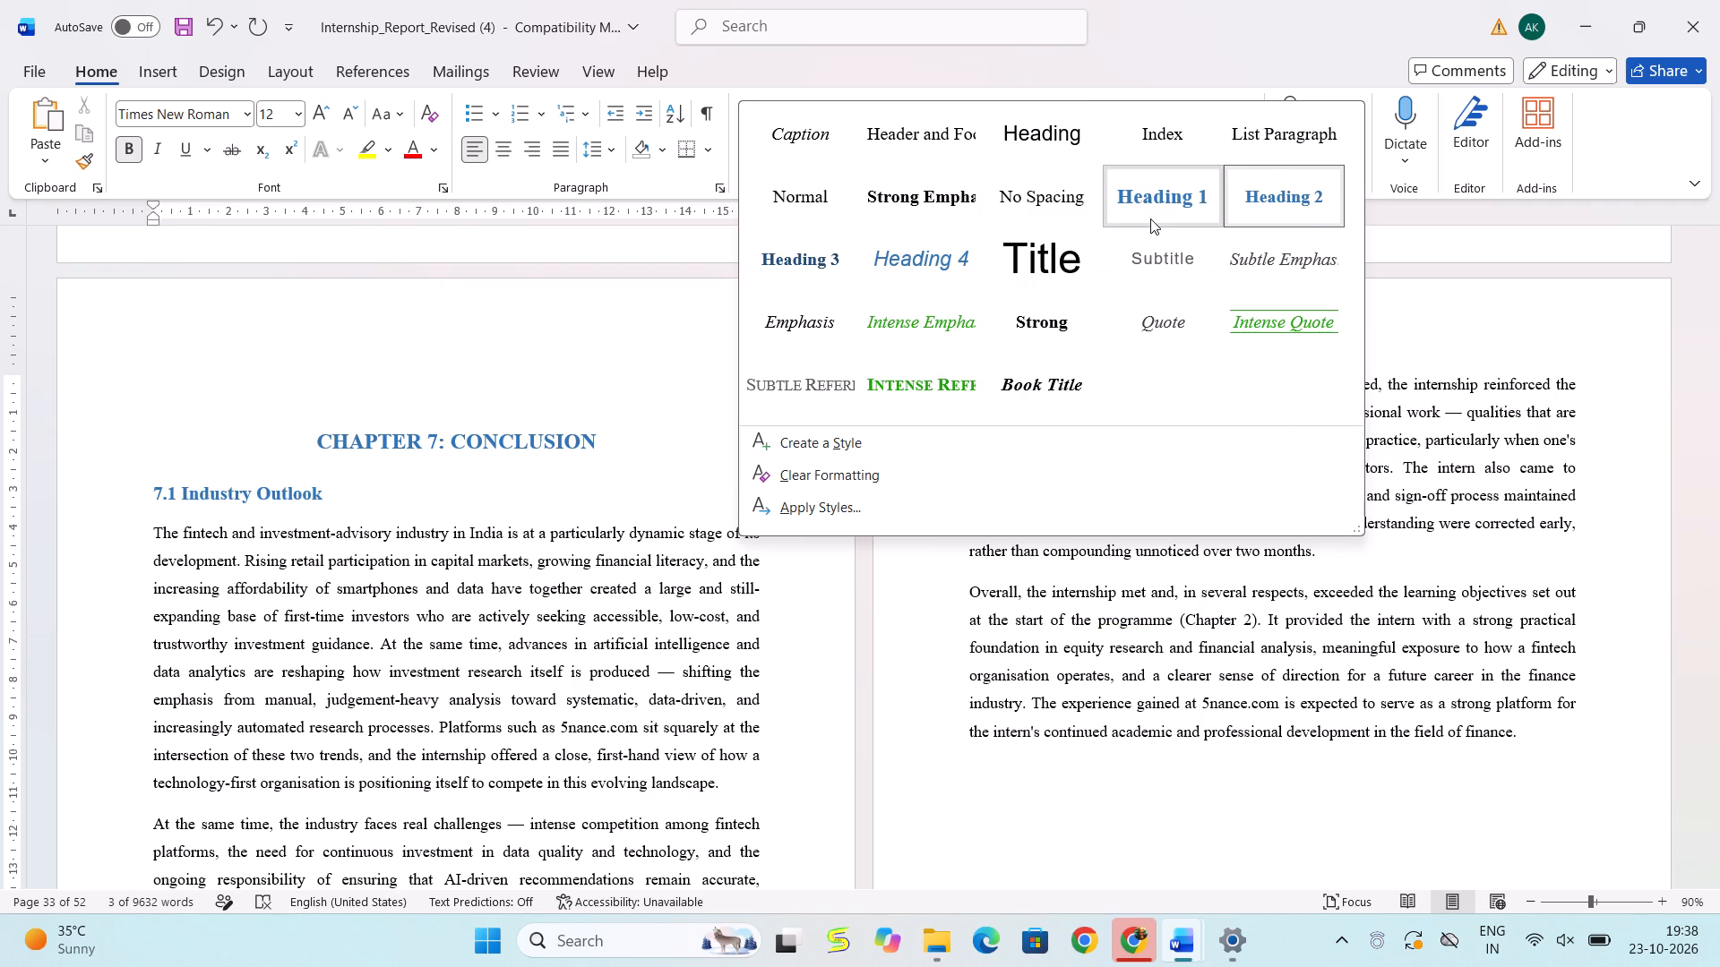
scroll(1051, 587, "down", 2)
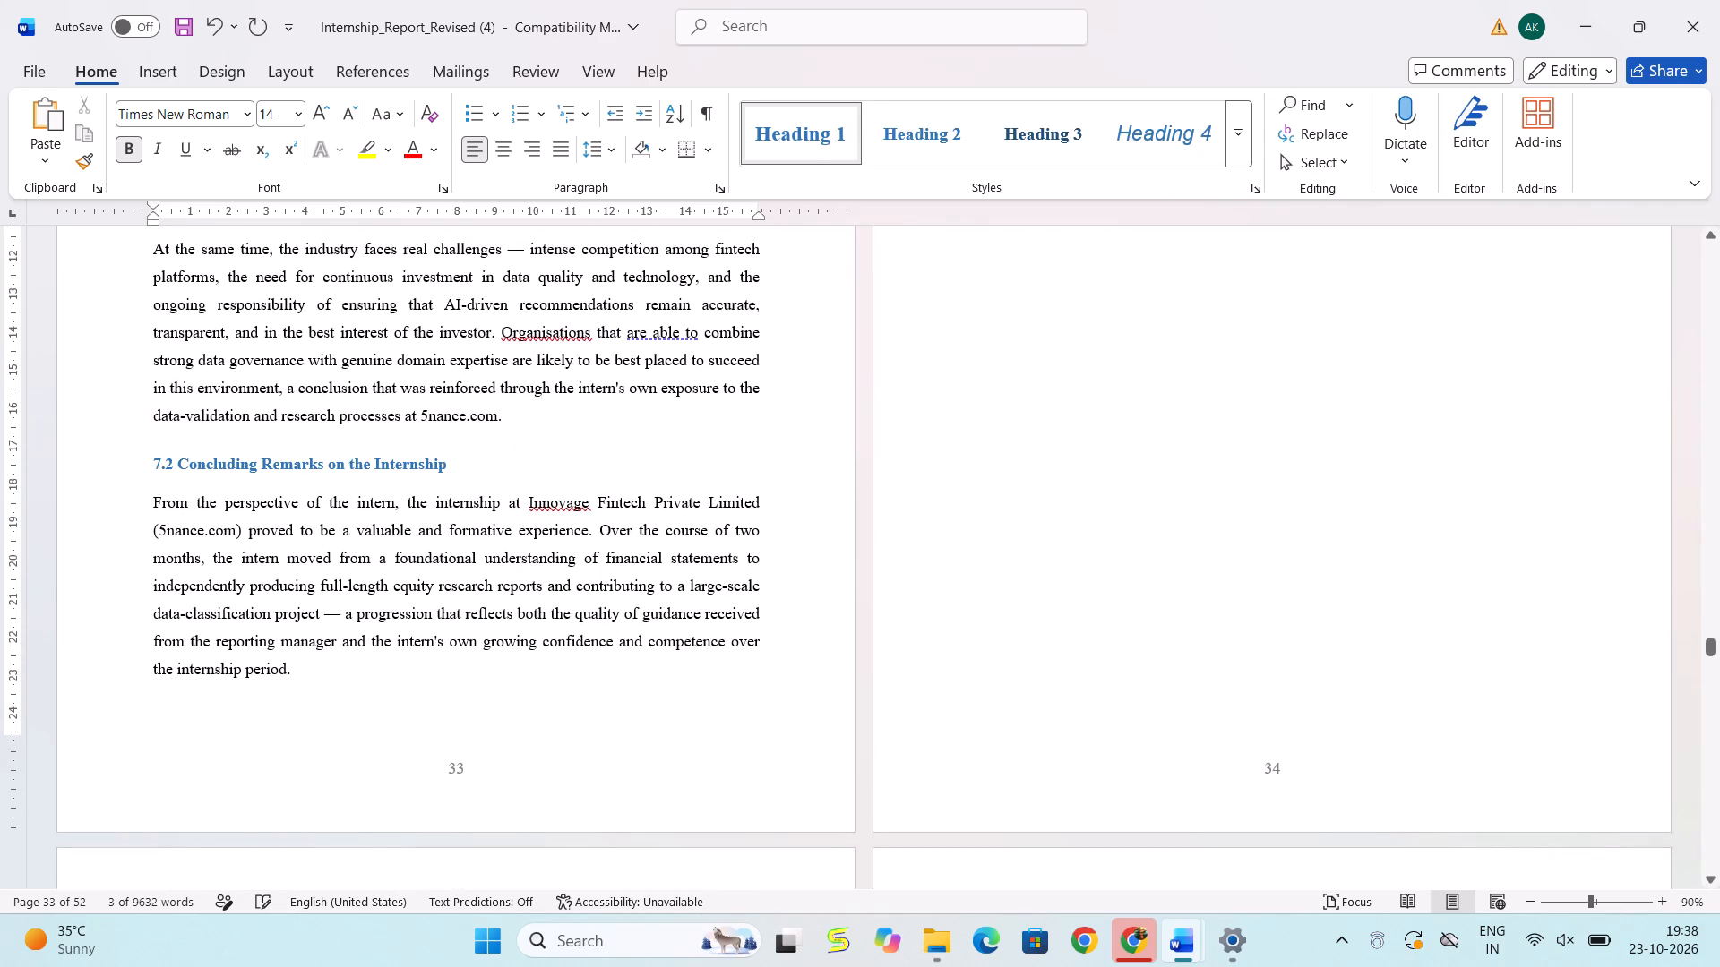
Apply the Heading 1 style to the 7.2 Concluding Remarks on the Internship heading.
left_click(411, 465)
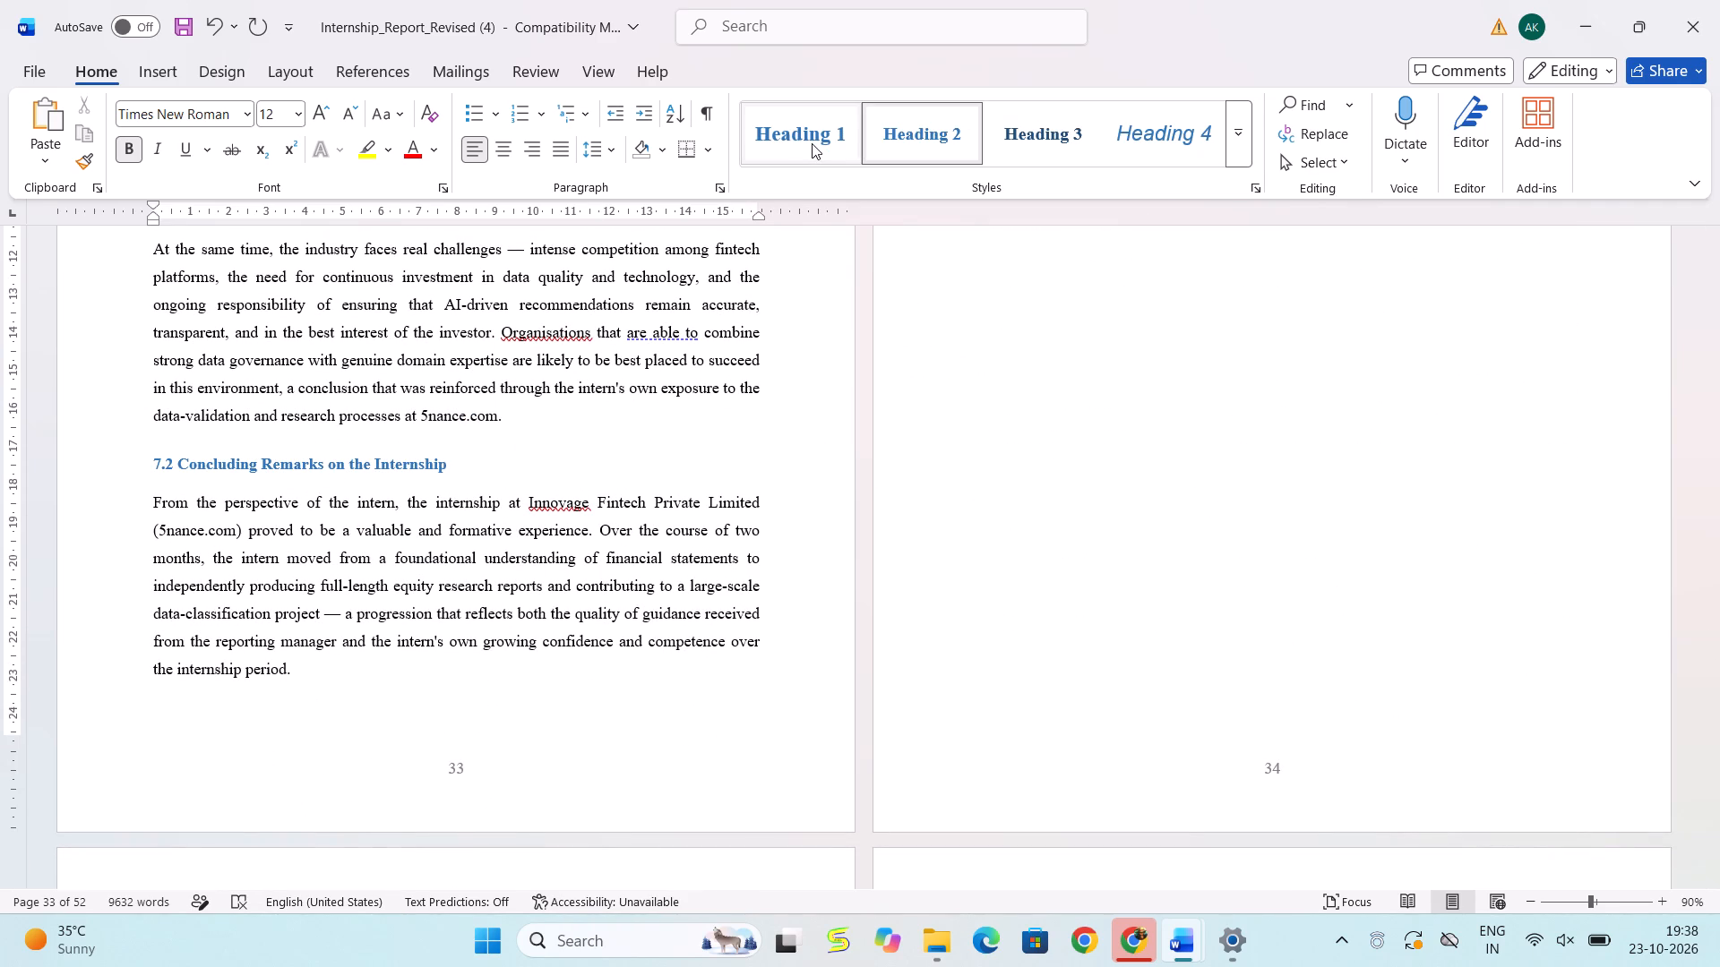
left_click(812, 143)
Set the "CHAPTER 8: SUGGESTIONS AND IMPLEMENTATION" heading to 16 pt and centre it.
scroll(904, 553, "down", 2)
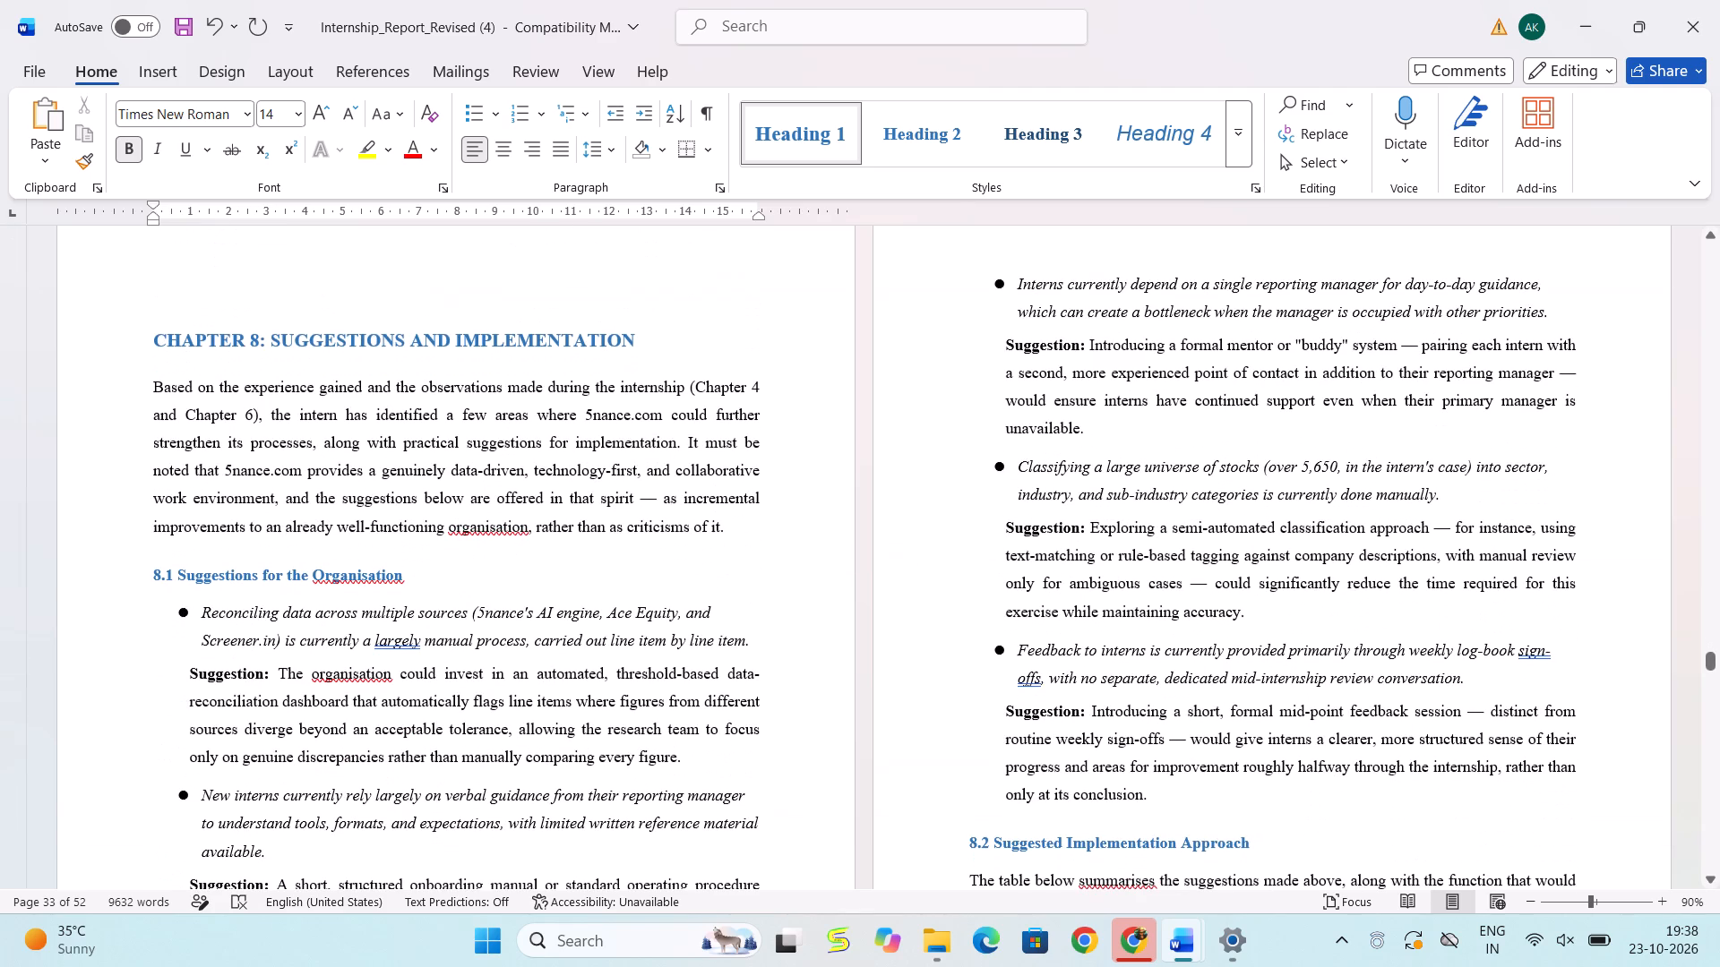
left_click_drag(150, 337, 512, 380)
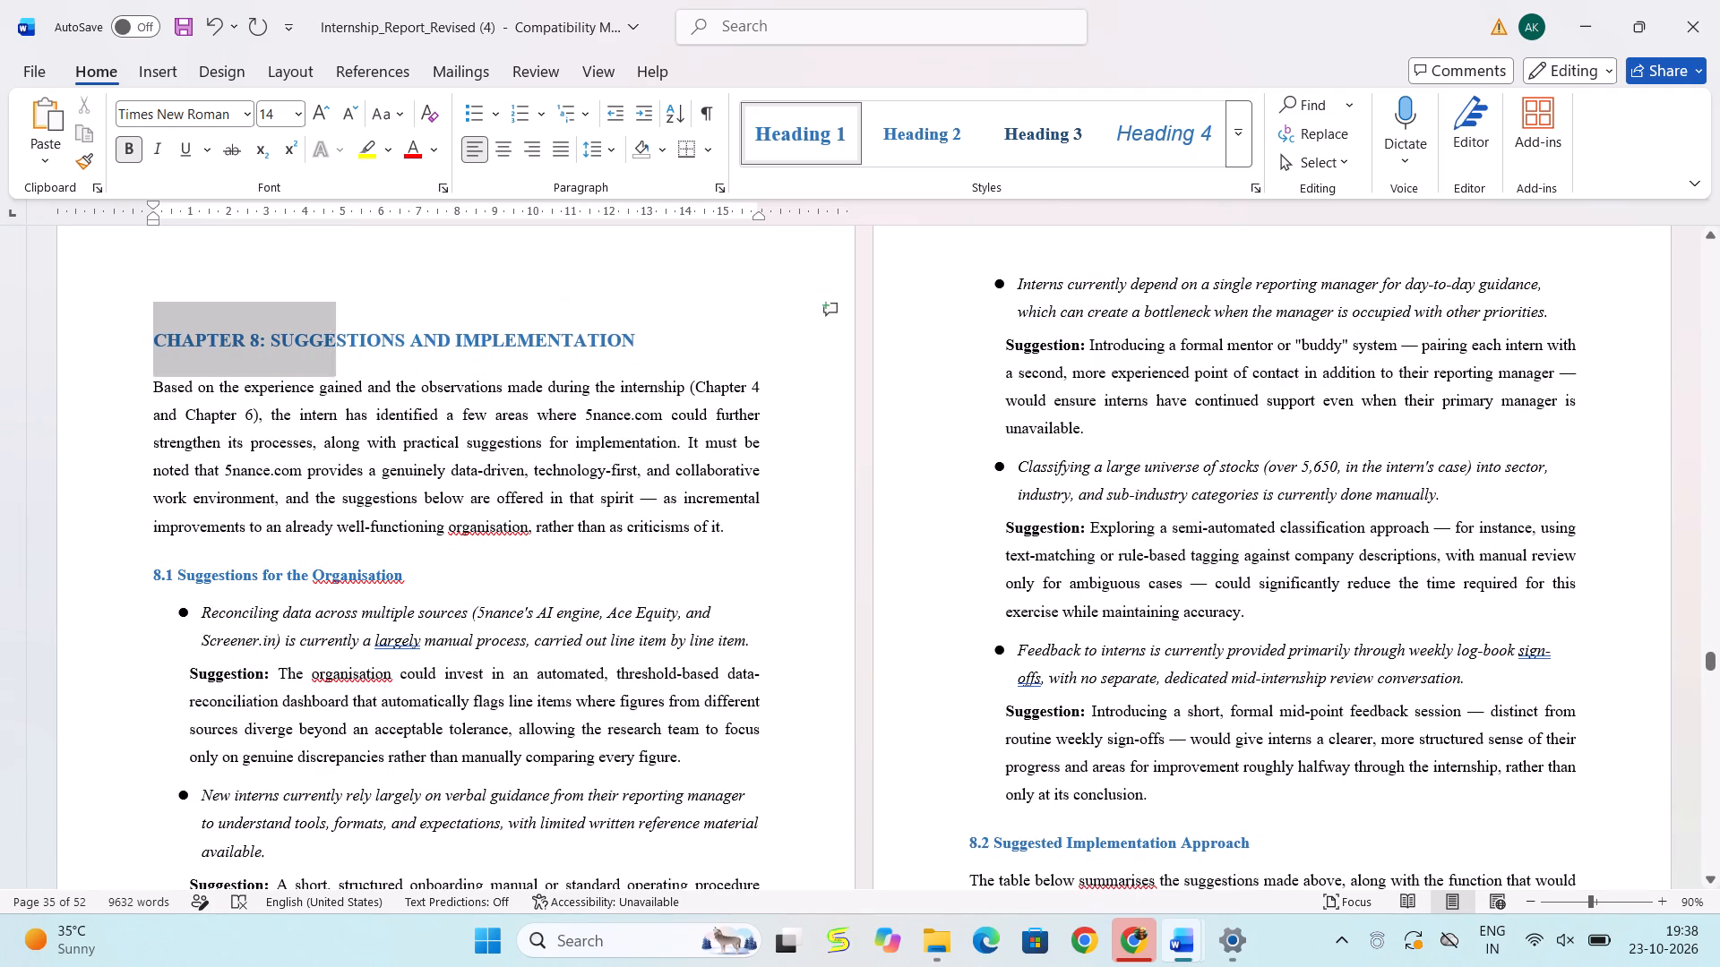
left_click_drag(512, 380, 567, 381)
left_click_drag(669, 416, 640, 327)
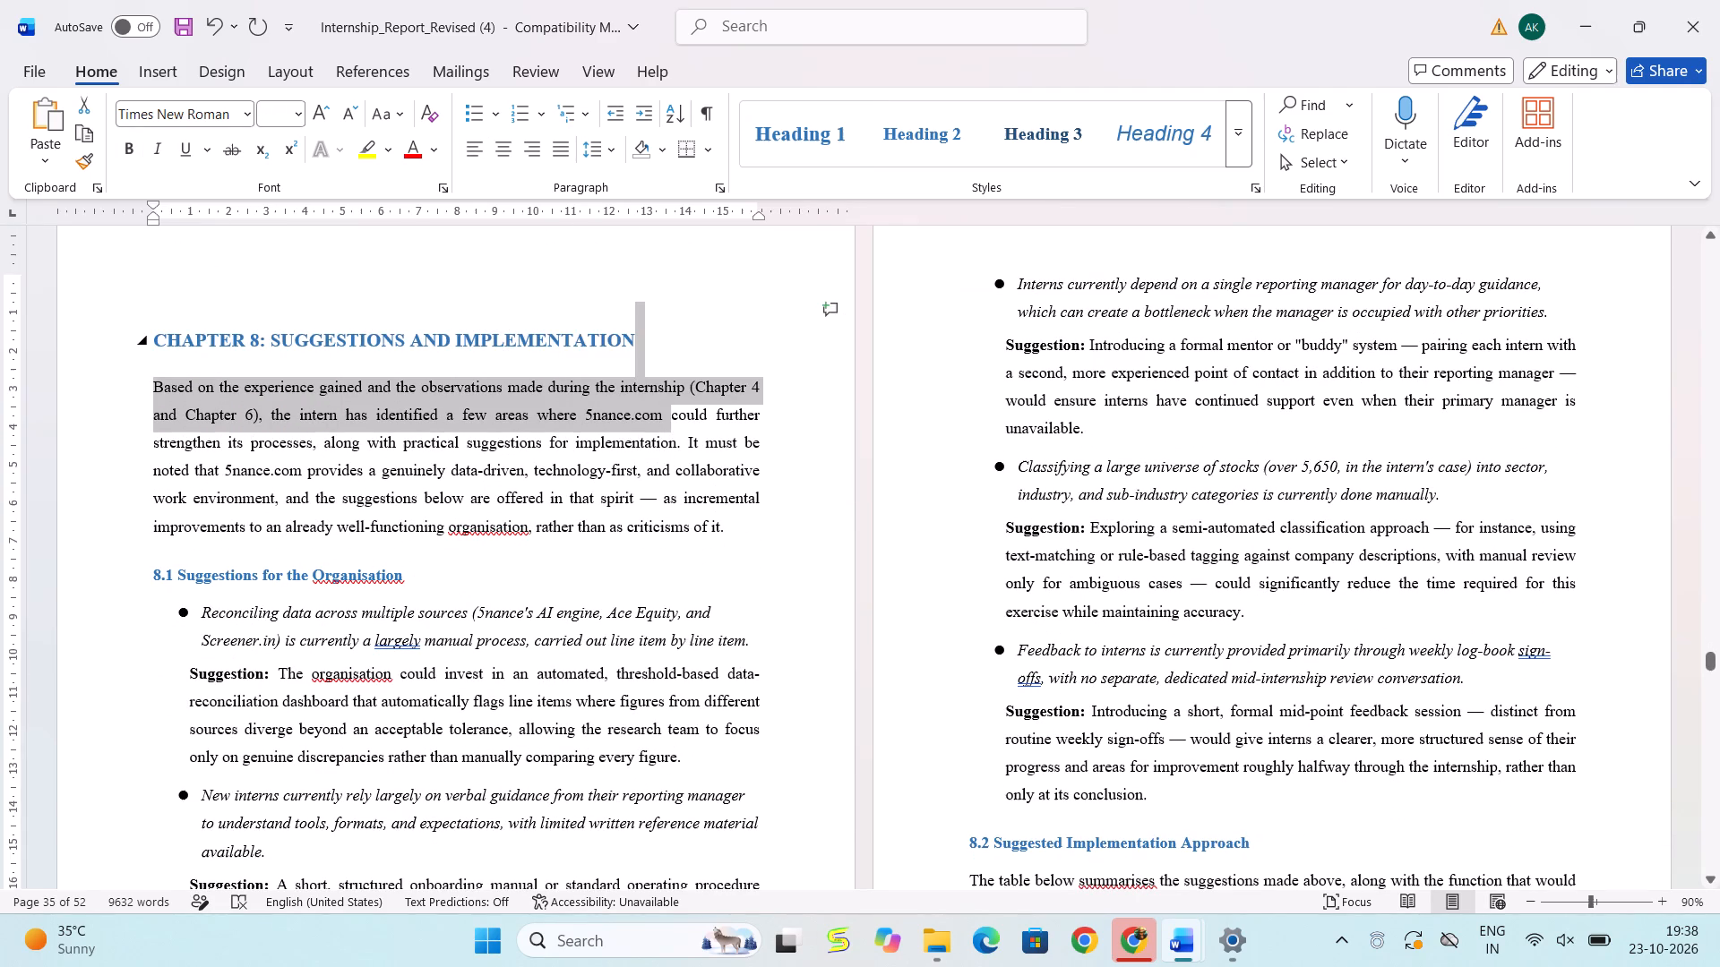
left_click_drag(640, 327, 613, 377)
left_click(613, 377)
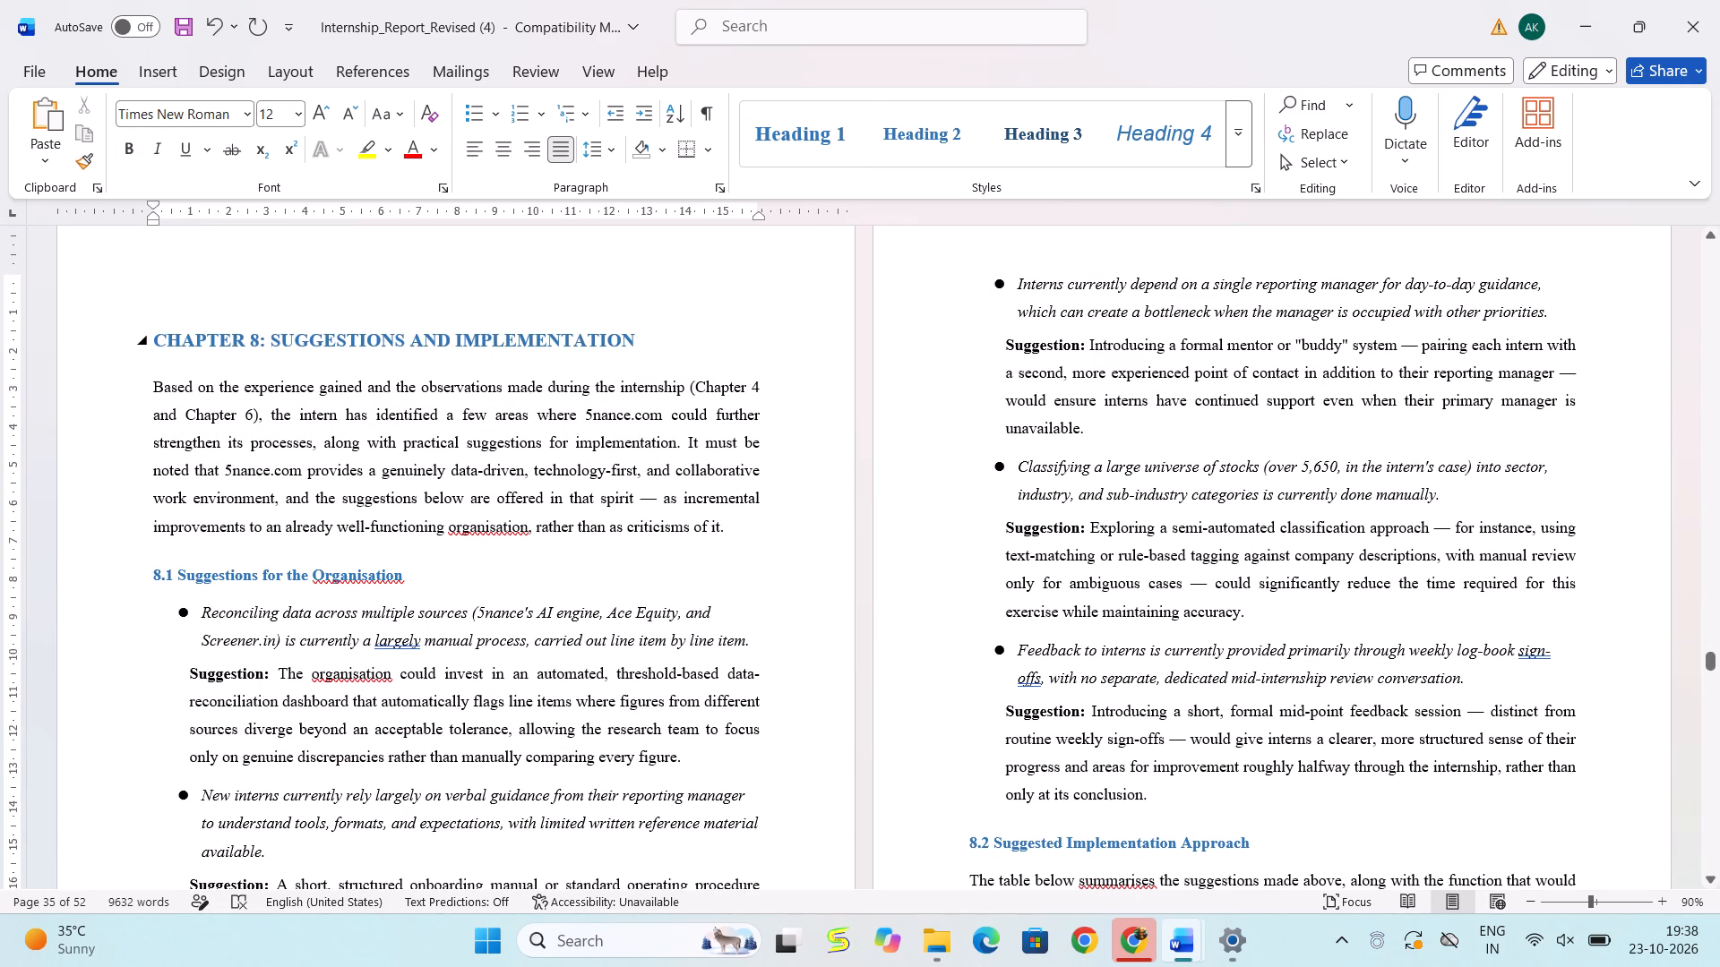
left_click(632, 341)
left_click_drag(632, 341, 289, 281)
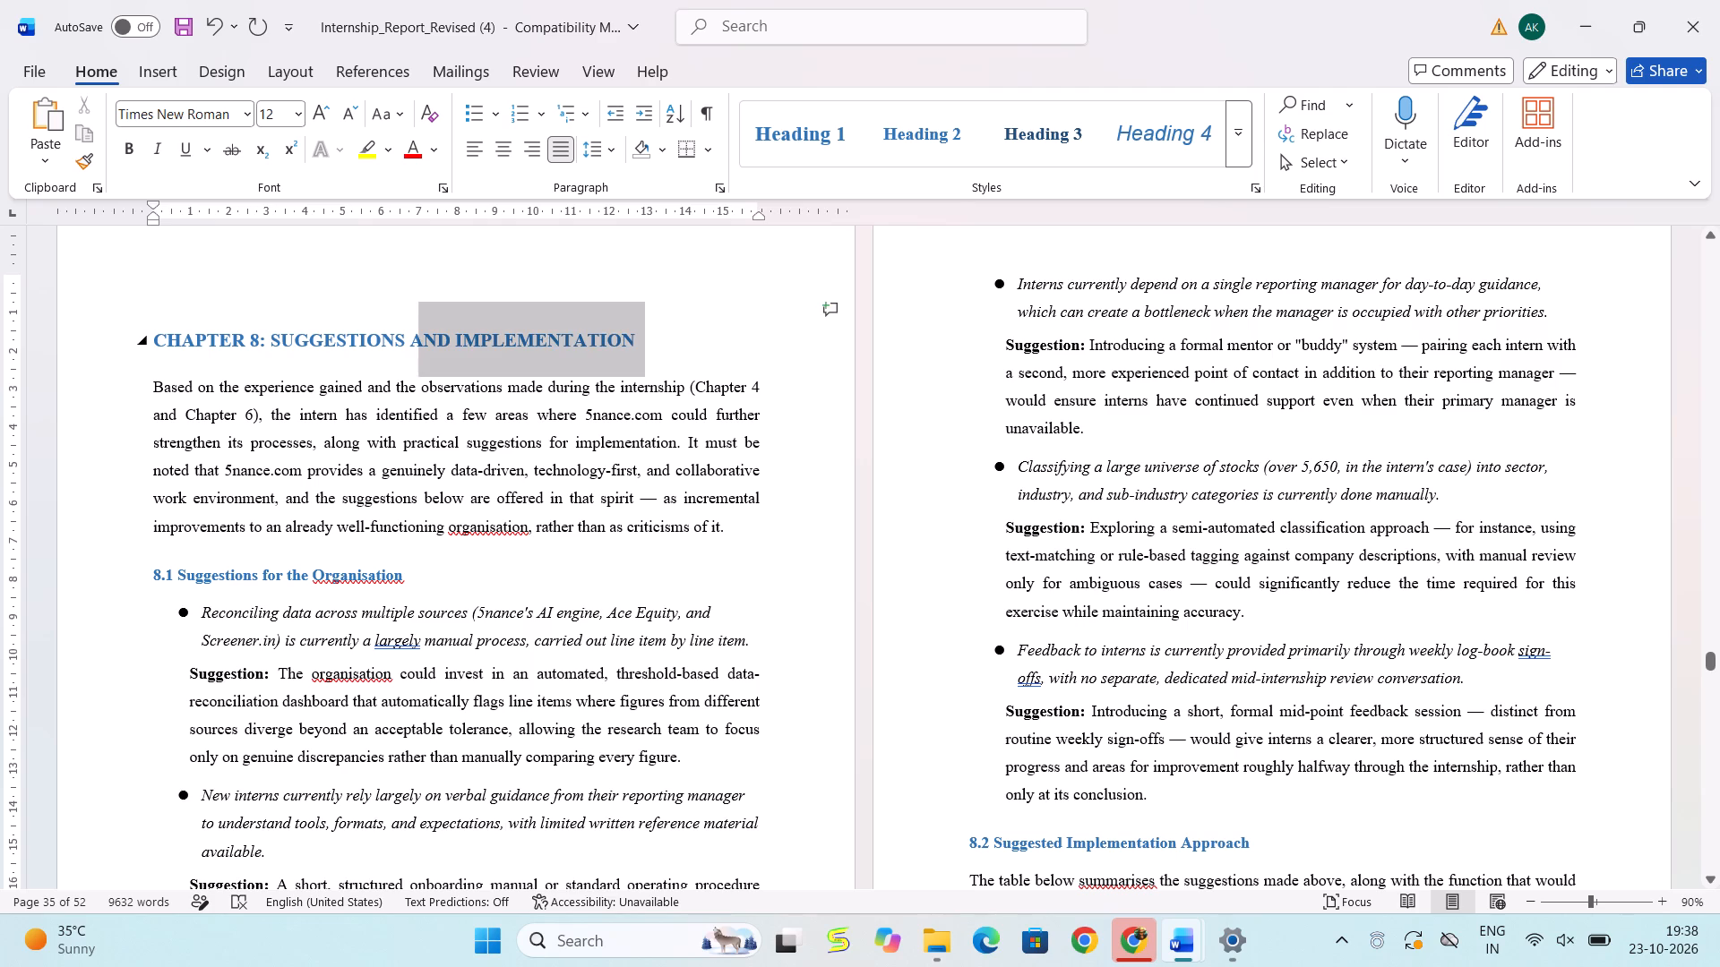
left_click_drag(289, 281, 188, 301)
left_click(327, 105)
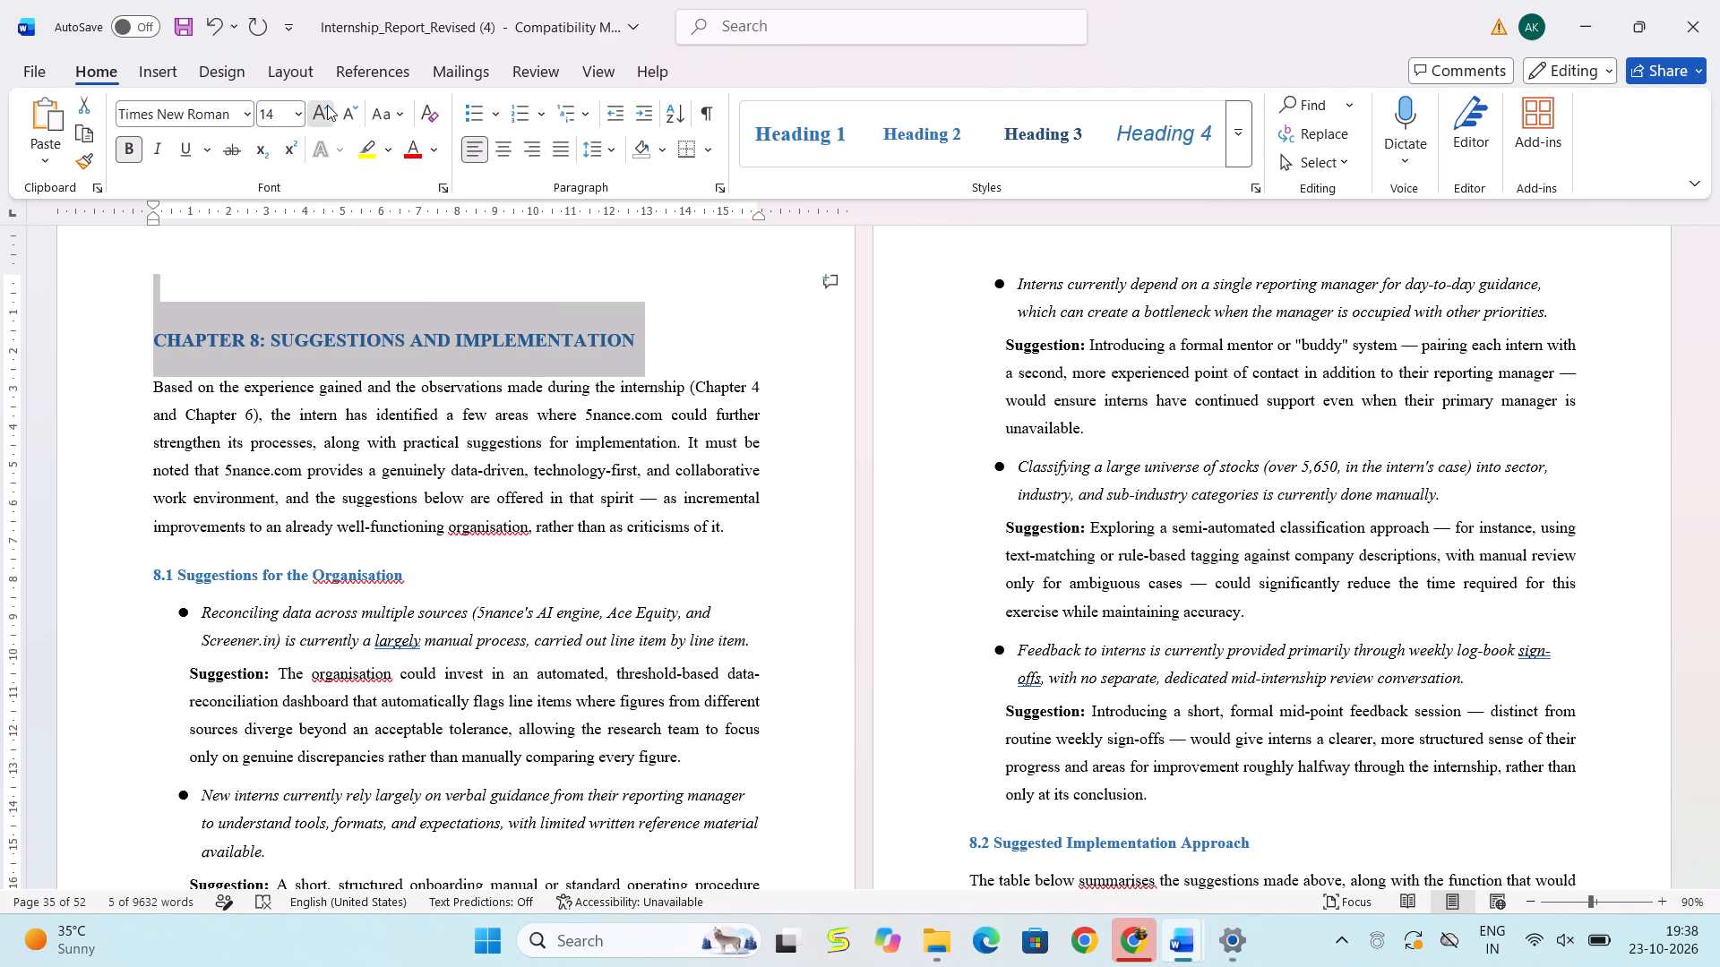
left_click(512, 159)
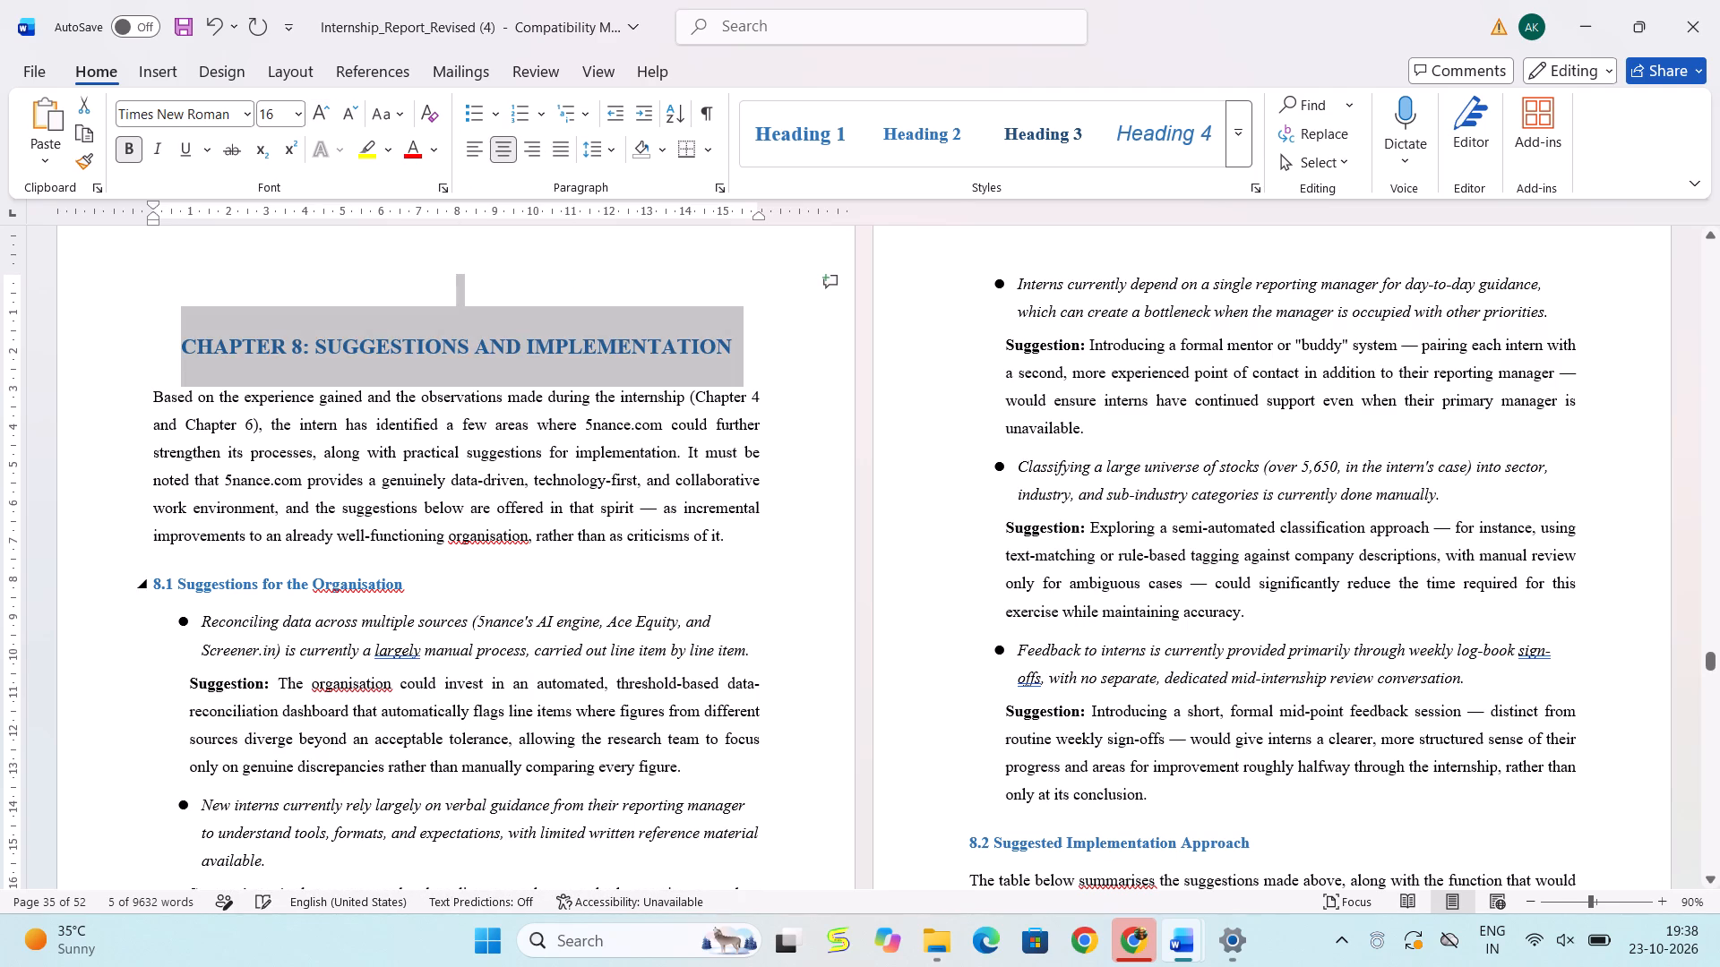
Apply the Heading 1 style to the 8.1 Suggestions for the Organisation and 8.2 Suggested Implementation Approach headings.
left_click(288, 586)
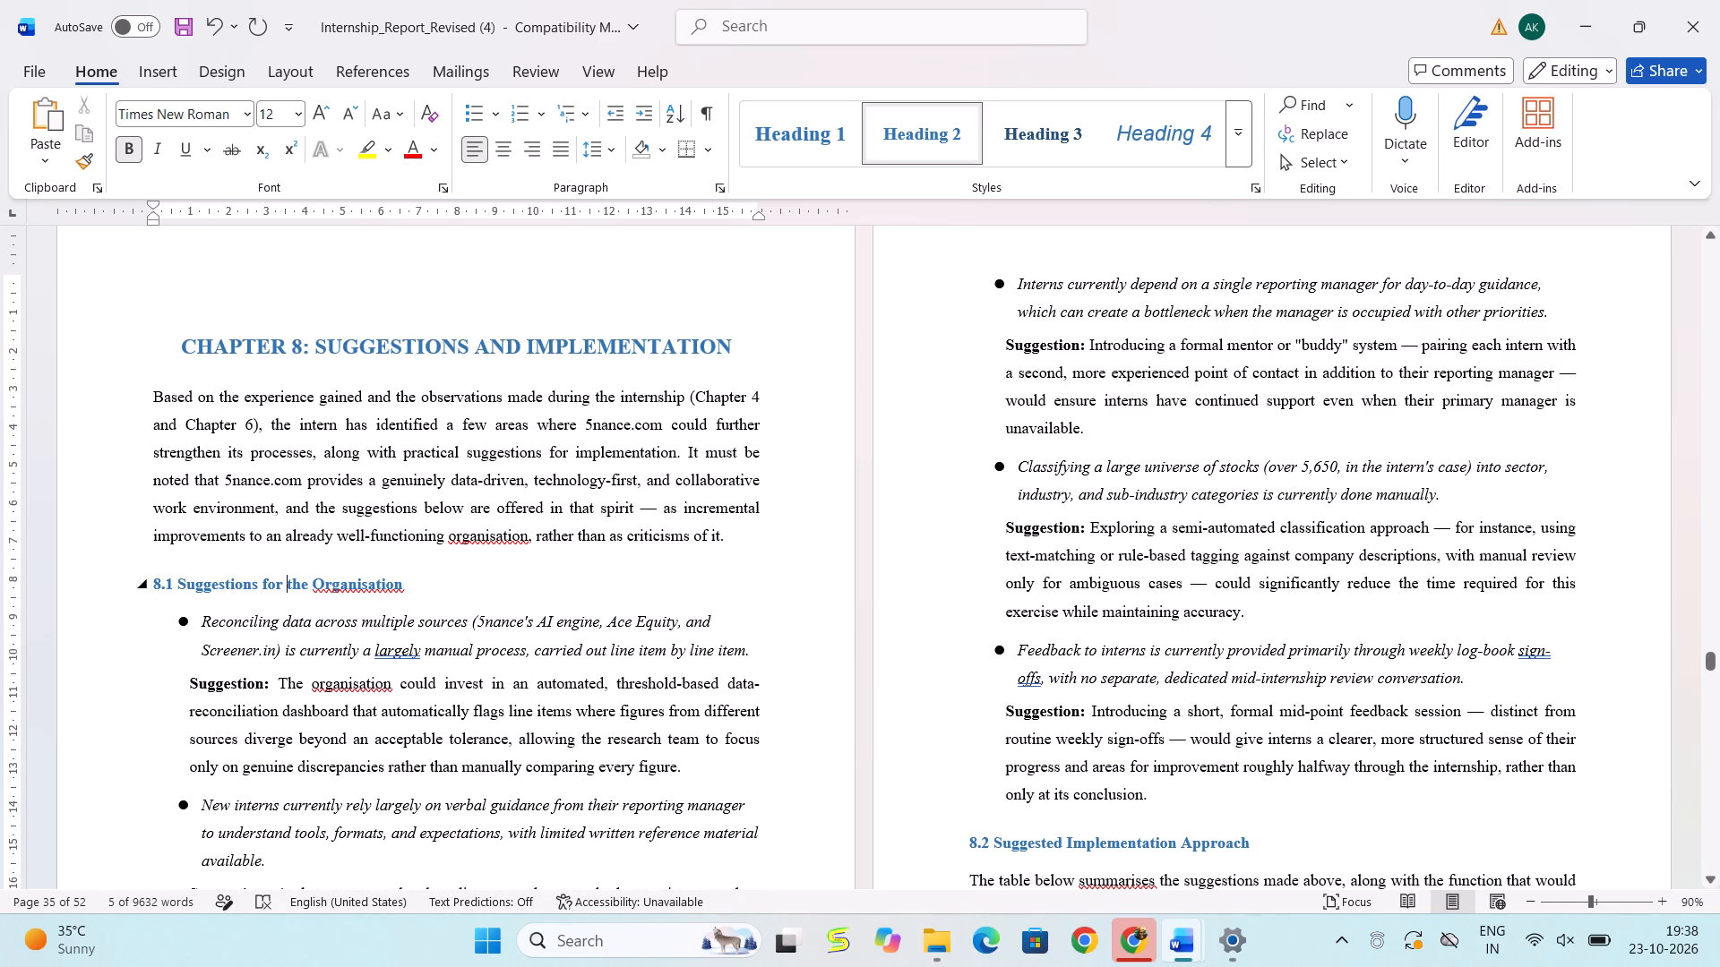
left_click(818, 142)
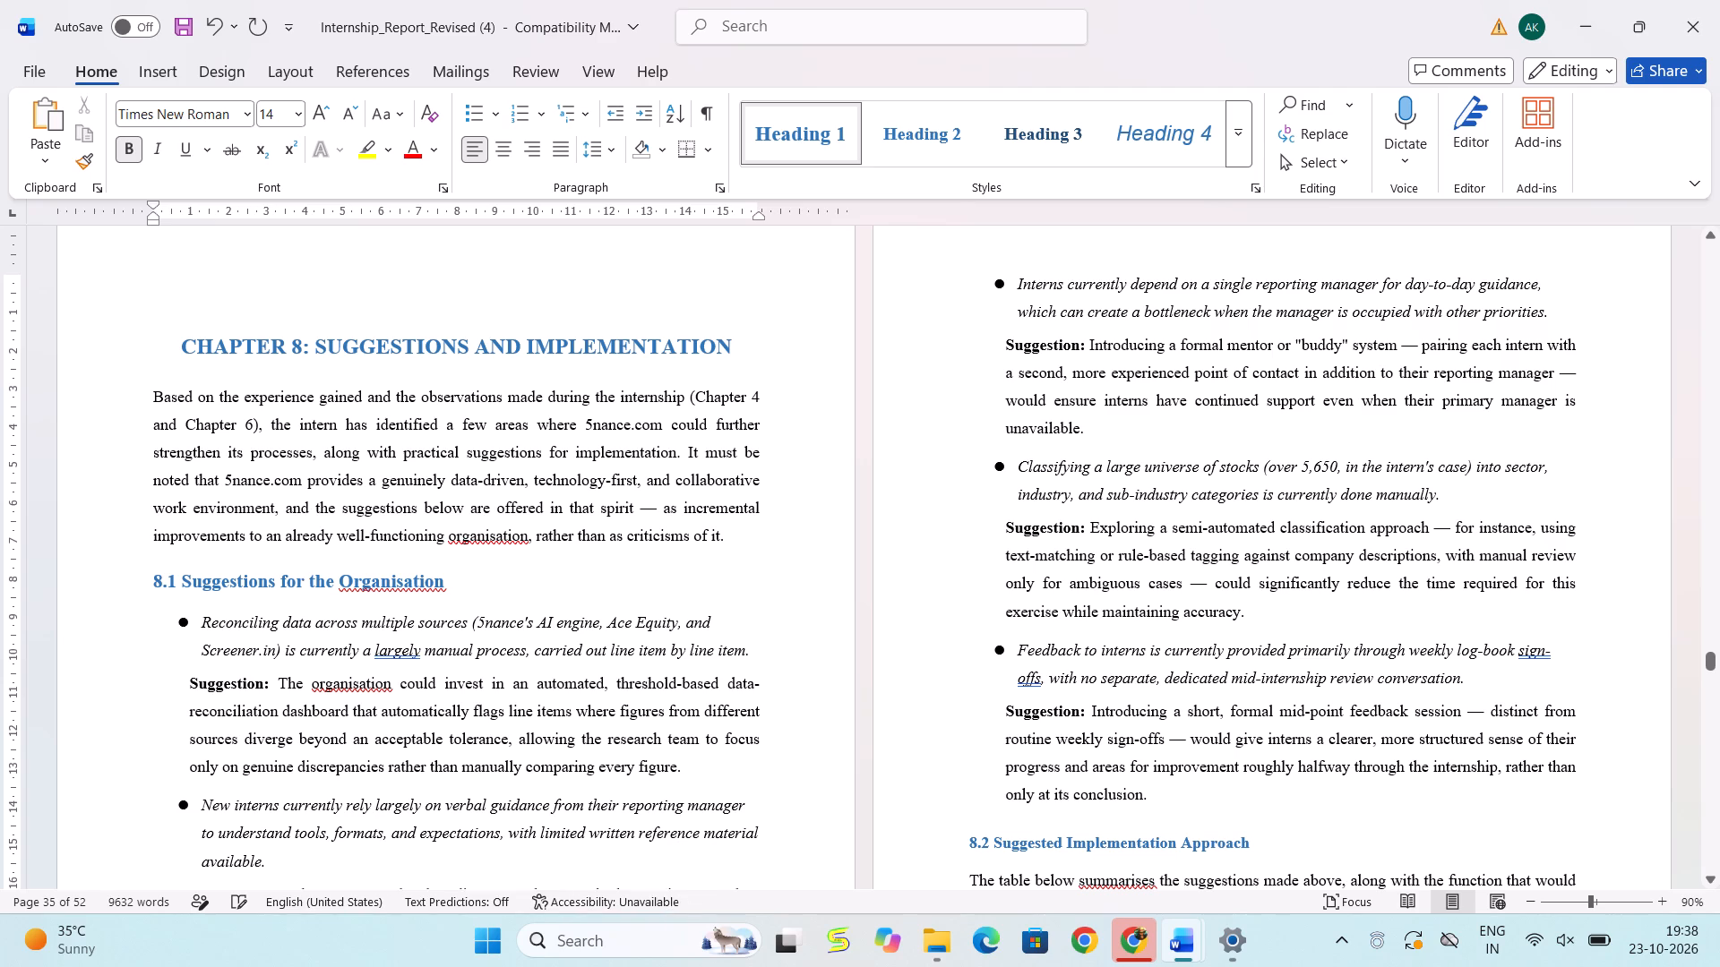
left_click(1193, 843)
left_click(836, 150)
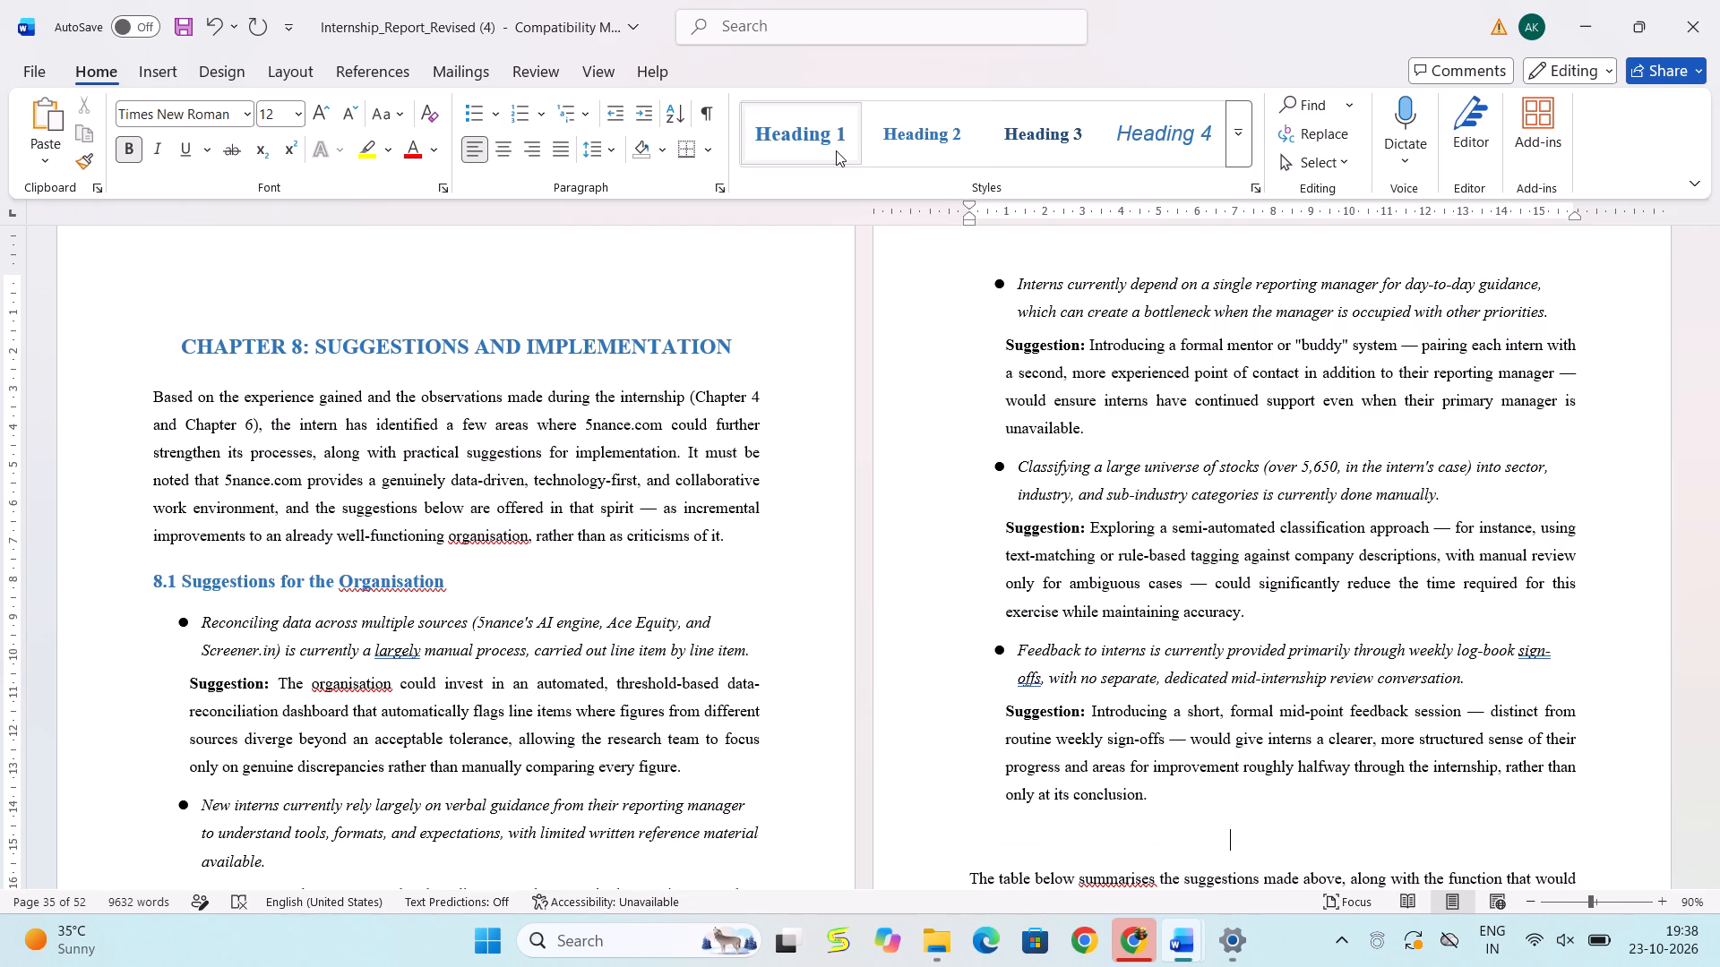
Set the "CHAPTER 9: BIBLIOGRAPHY / WEBLIOGRAPHY" heading to 16 pt and centre it.
scroll(804, 566, "down", 2)
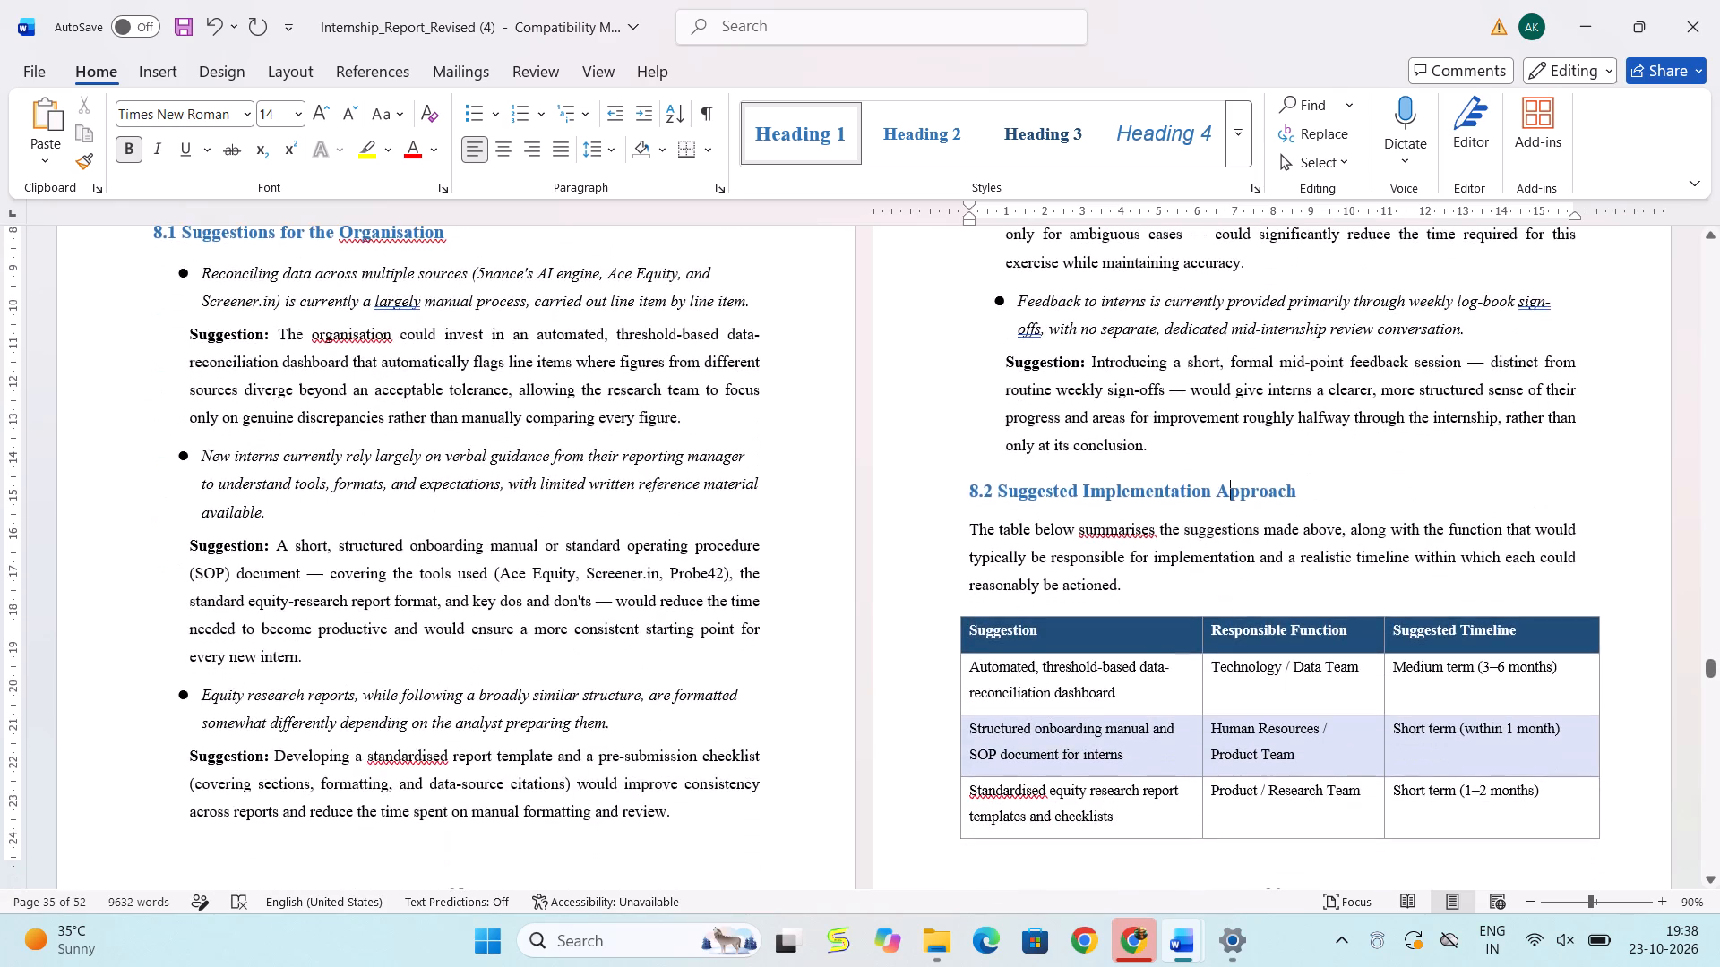
scroll(804, 566, "down", 3)
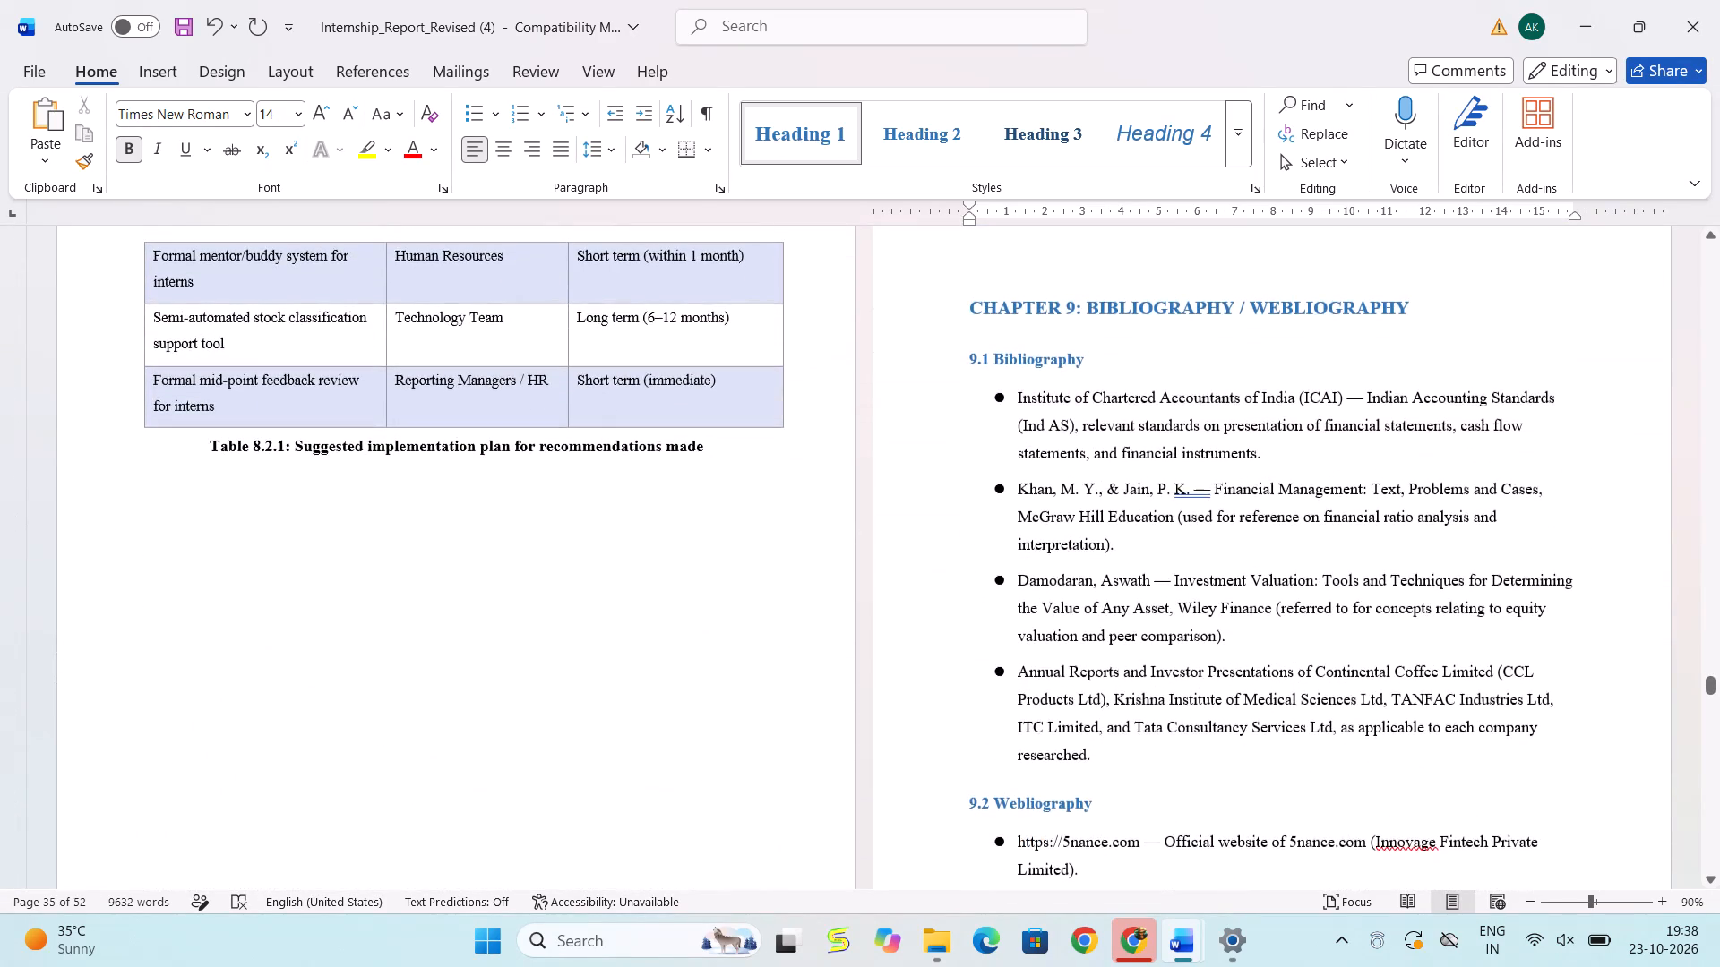
left_click_drag(967, 310, 1010, 310)
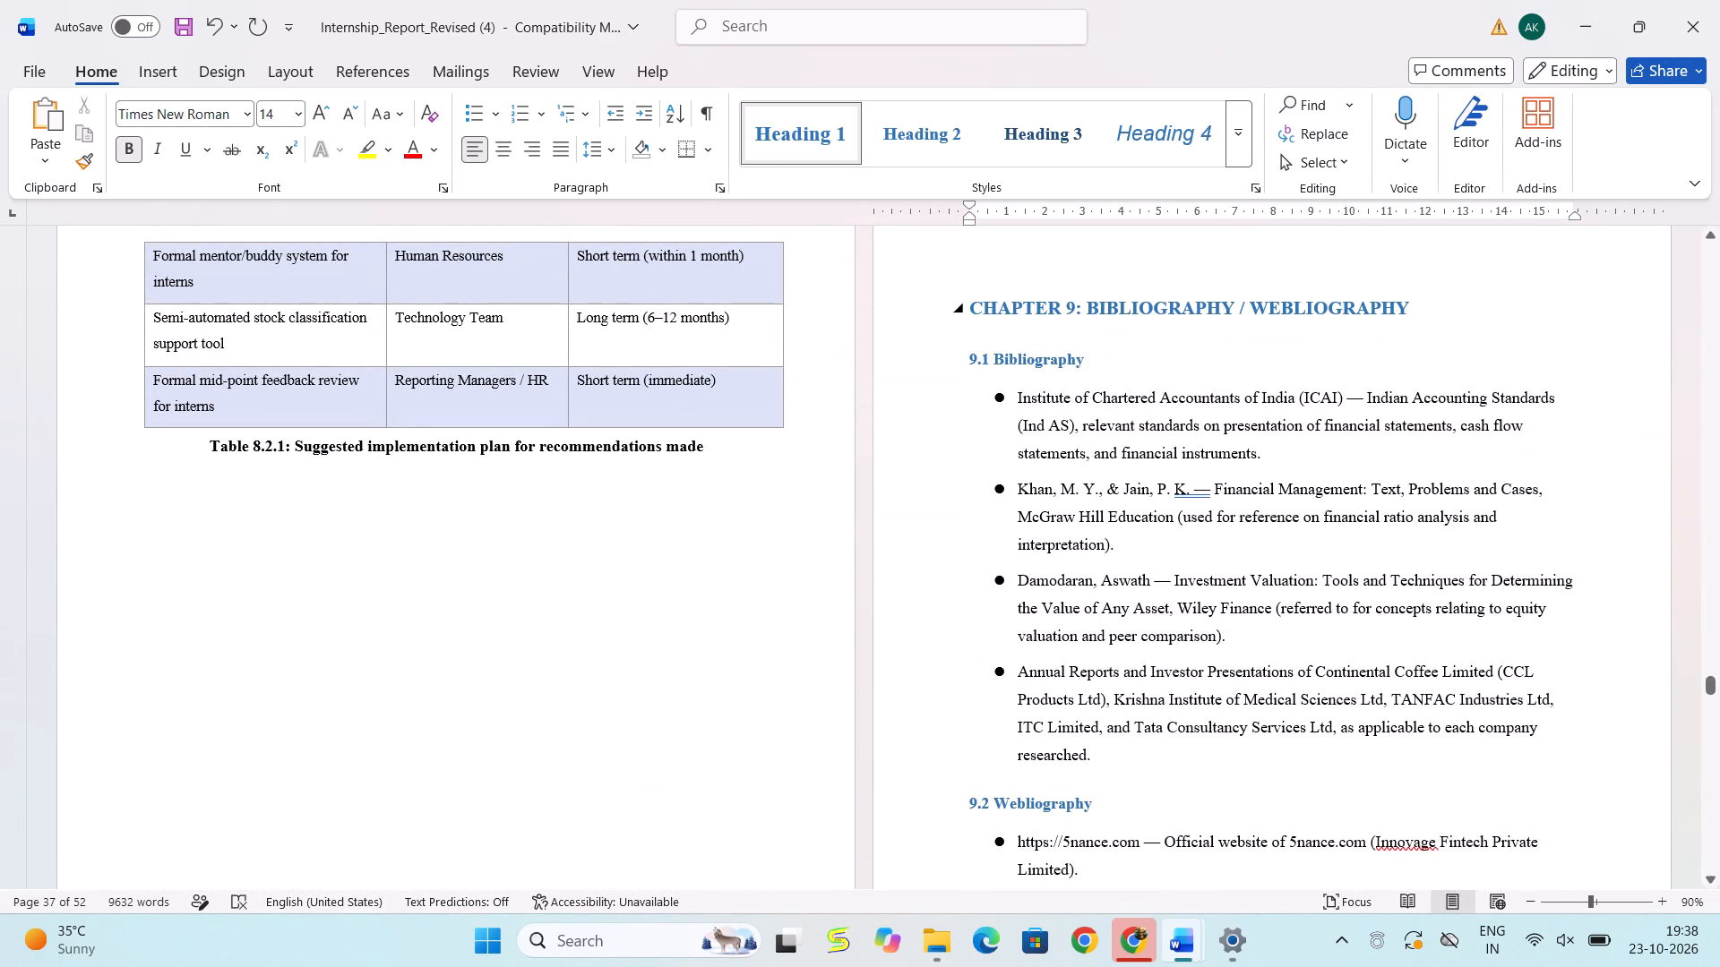
left_click_drag(1010, 310, 1370, 309)
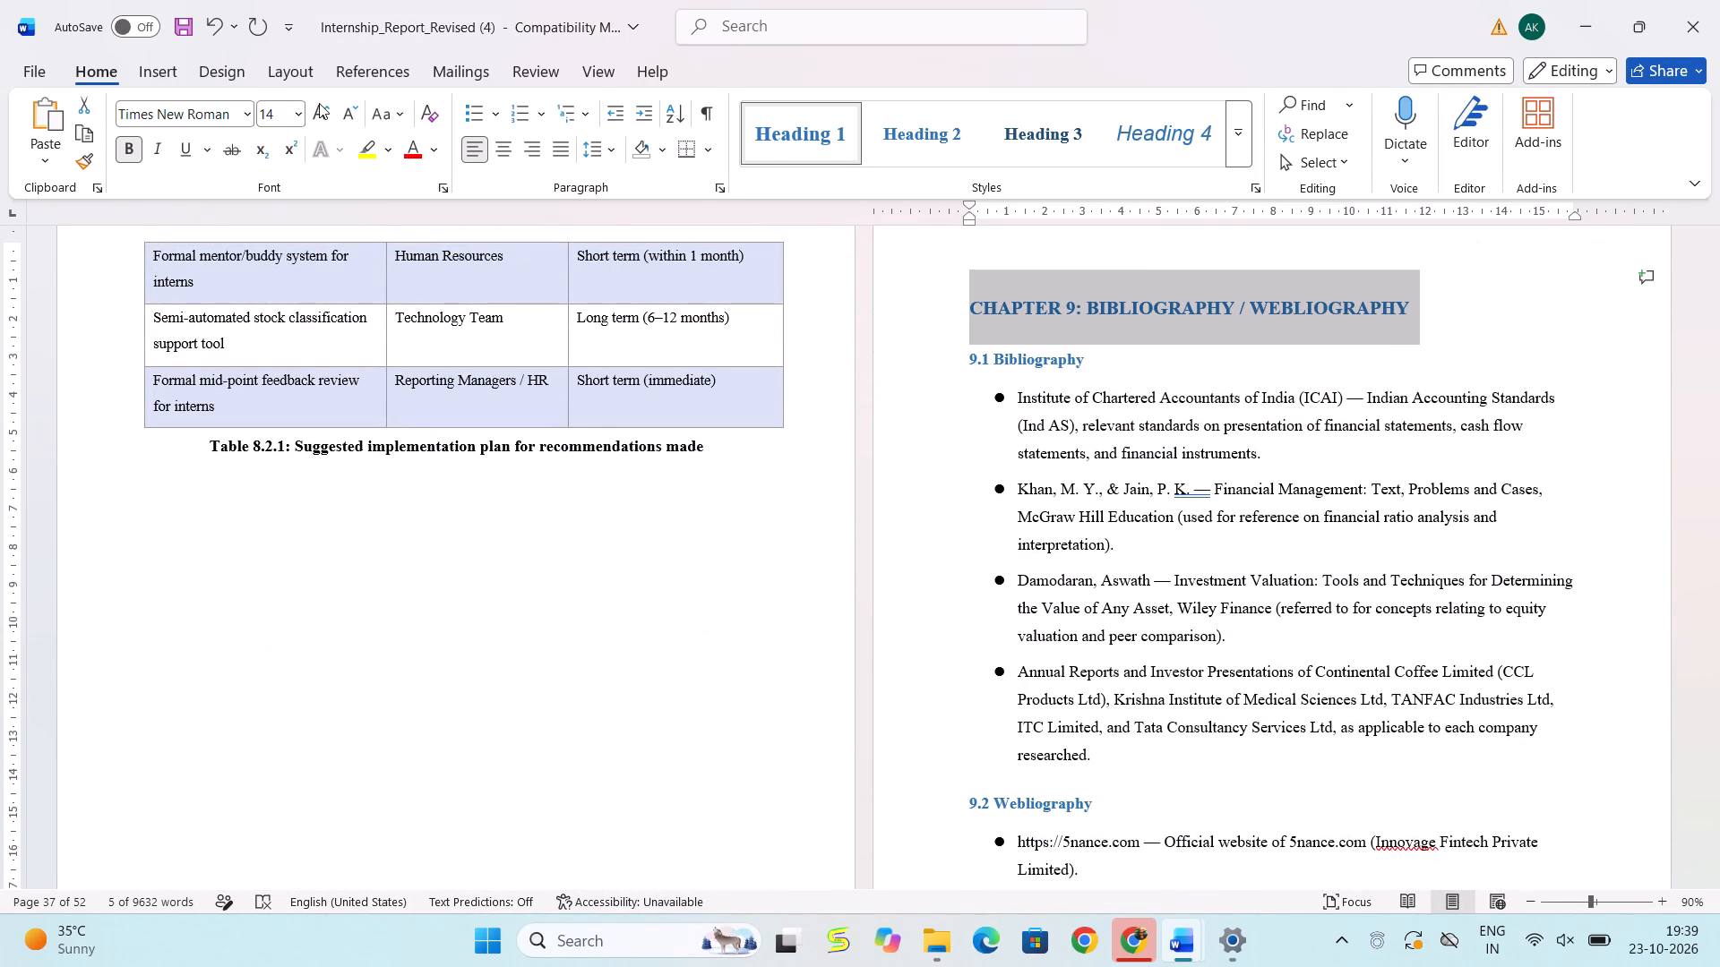
left_click(328, 110)
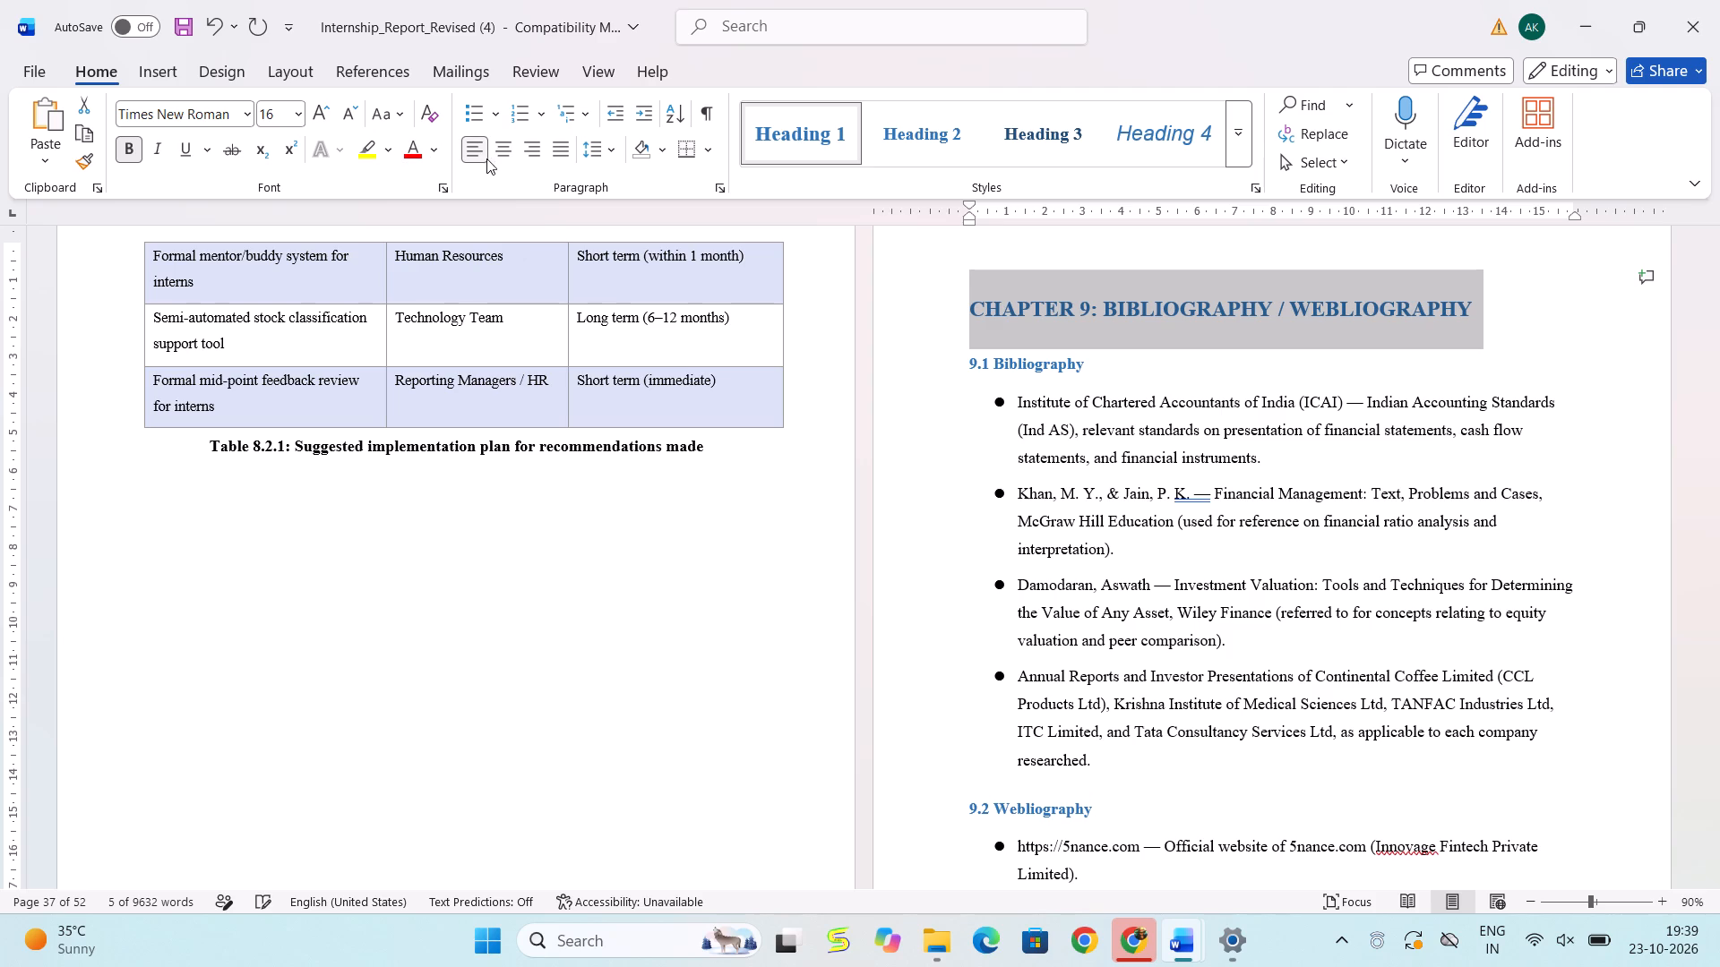
left_click(503, 155)
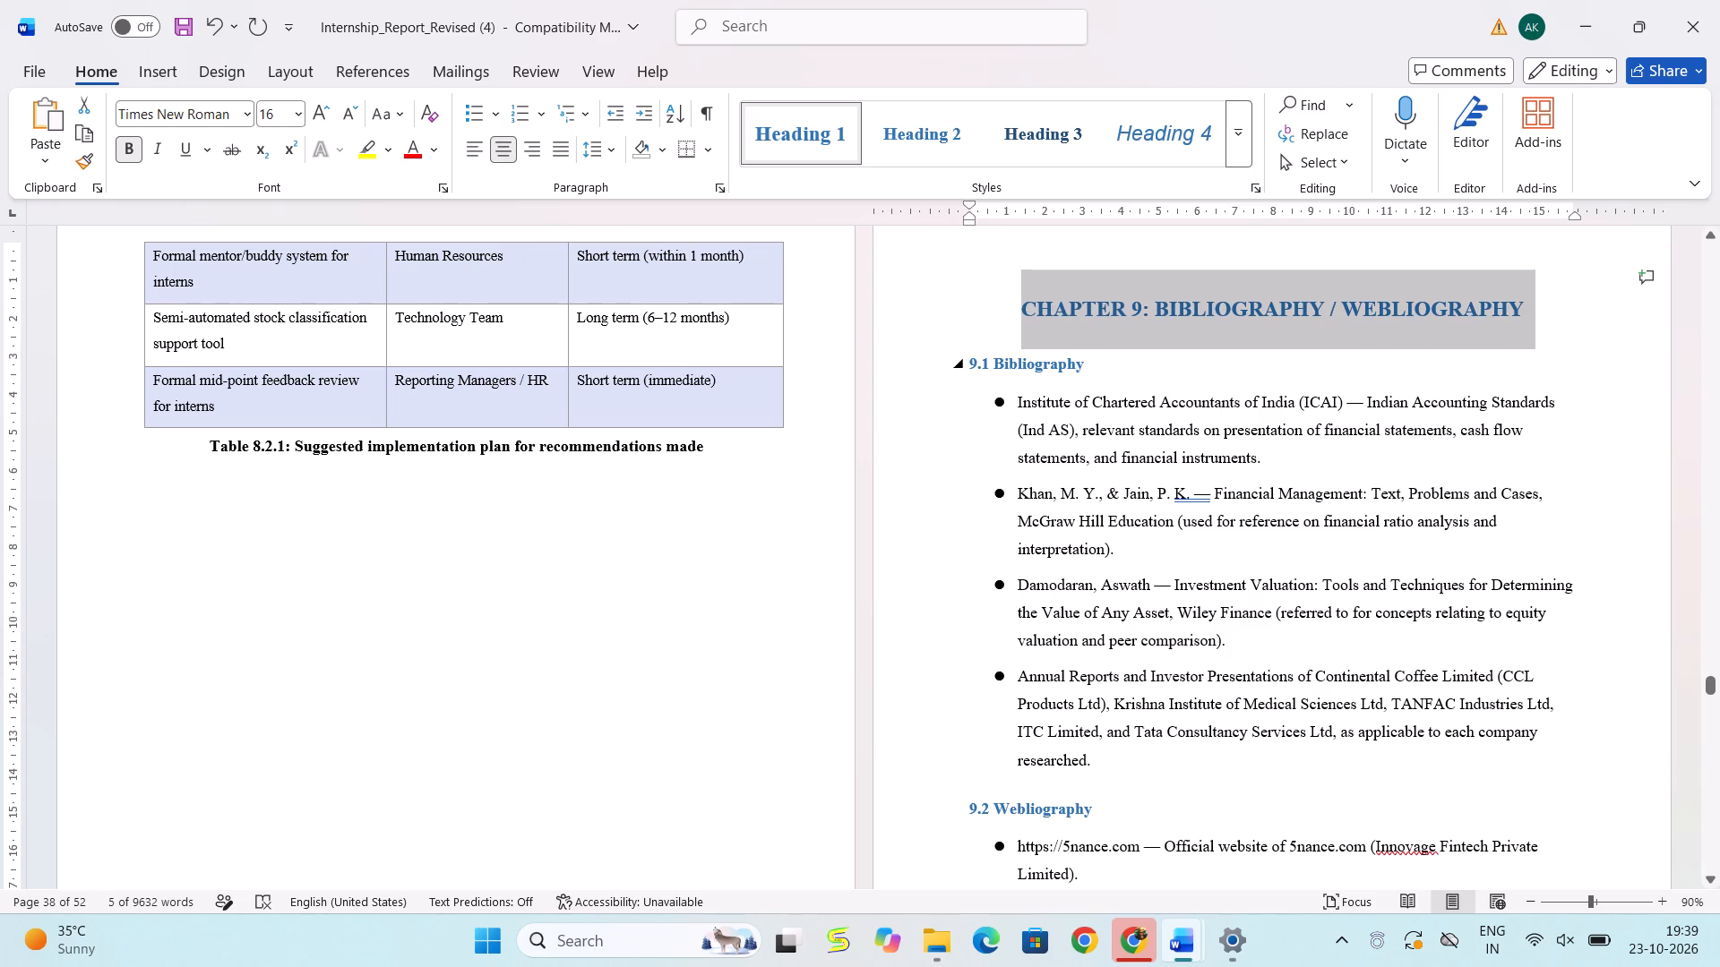
Apply the Heading 1 style to the 9.1 Bibliography and 9.2 Webliography headings.
left_click(983, 365)
left_click(821, 136)
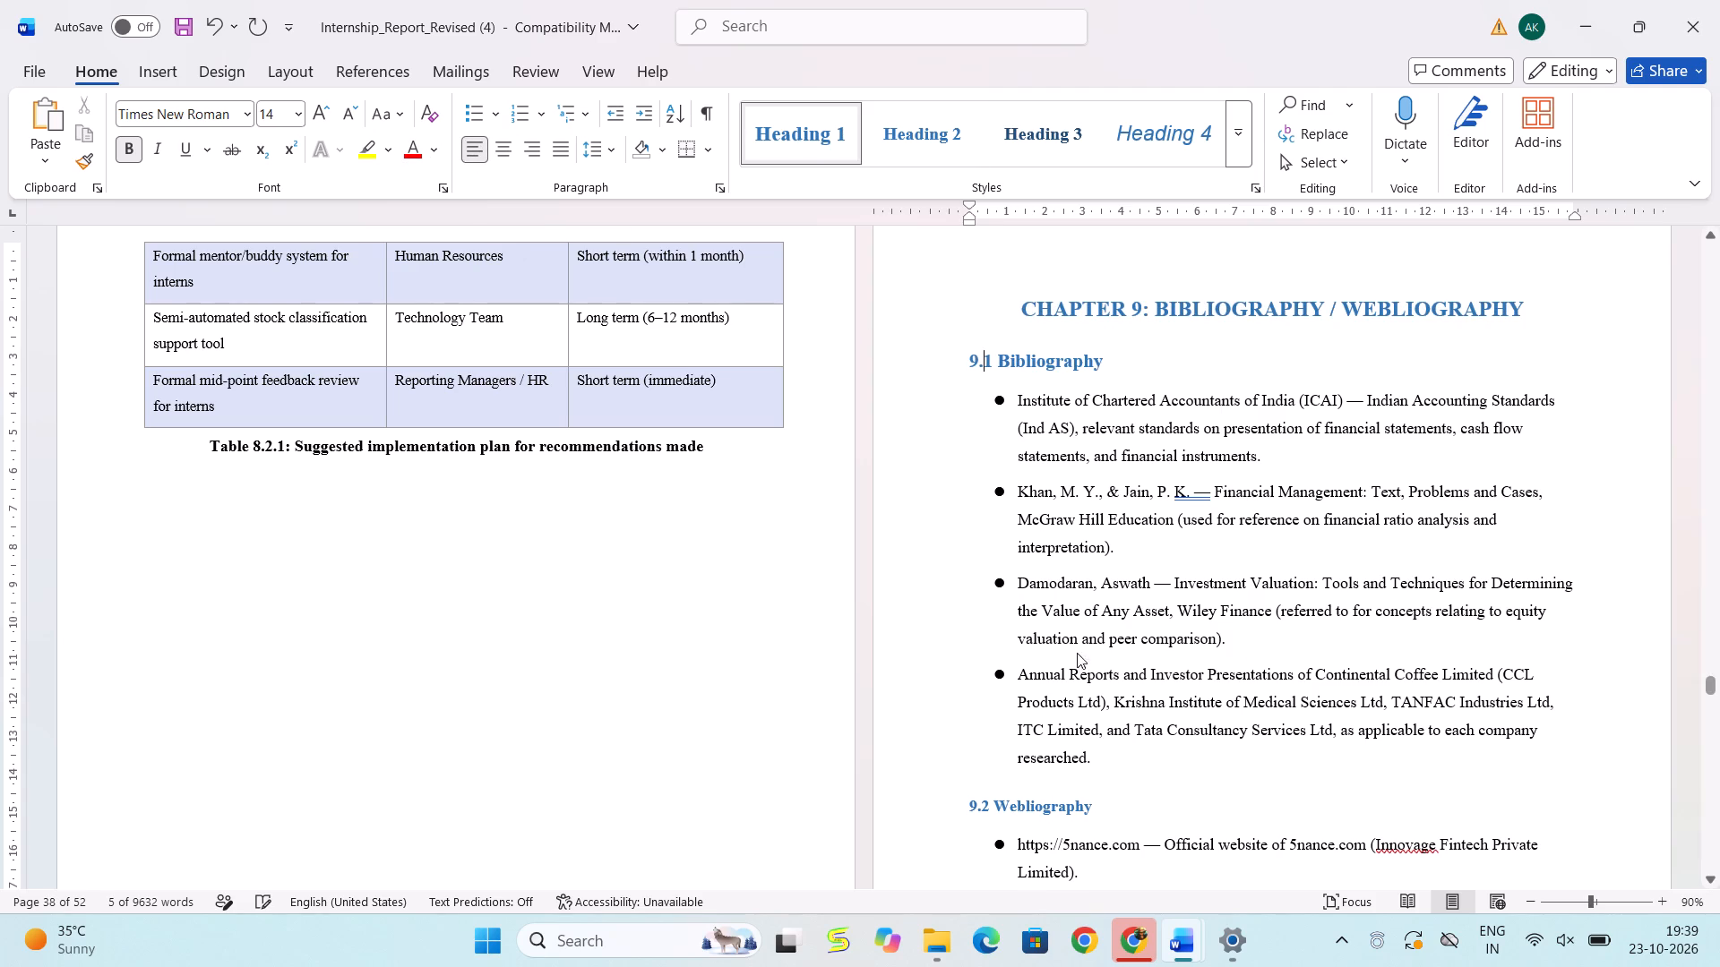
left_click(1052, 808)
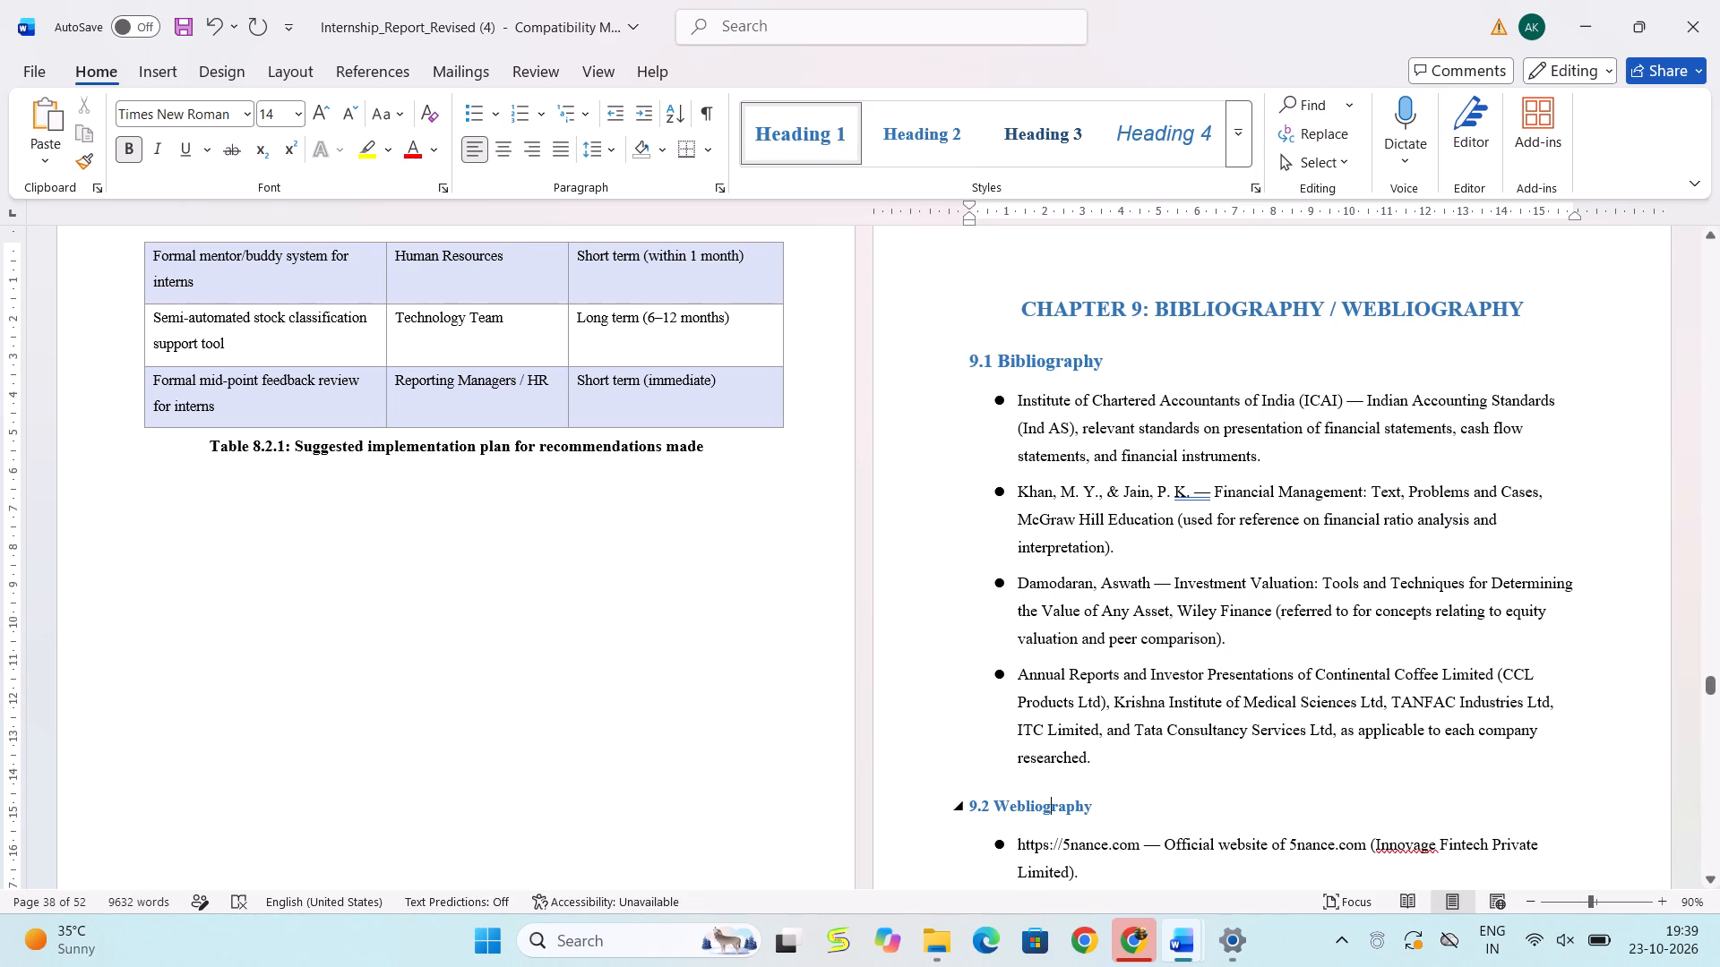
left_click(829, 140)
Look through the remaining webliography entries, Annexures I and II and the daily log book pages.
scroll(1144, 596, "down", 2)
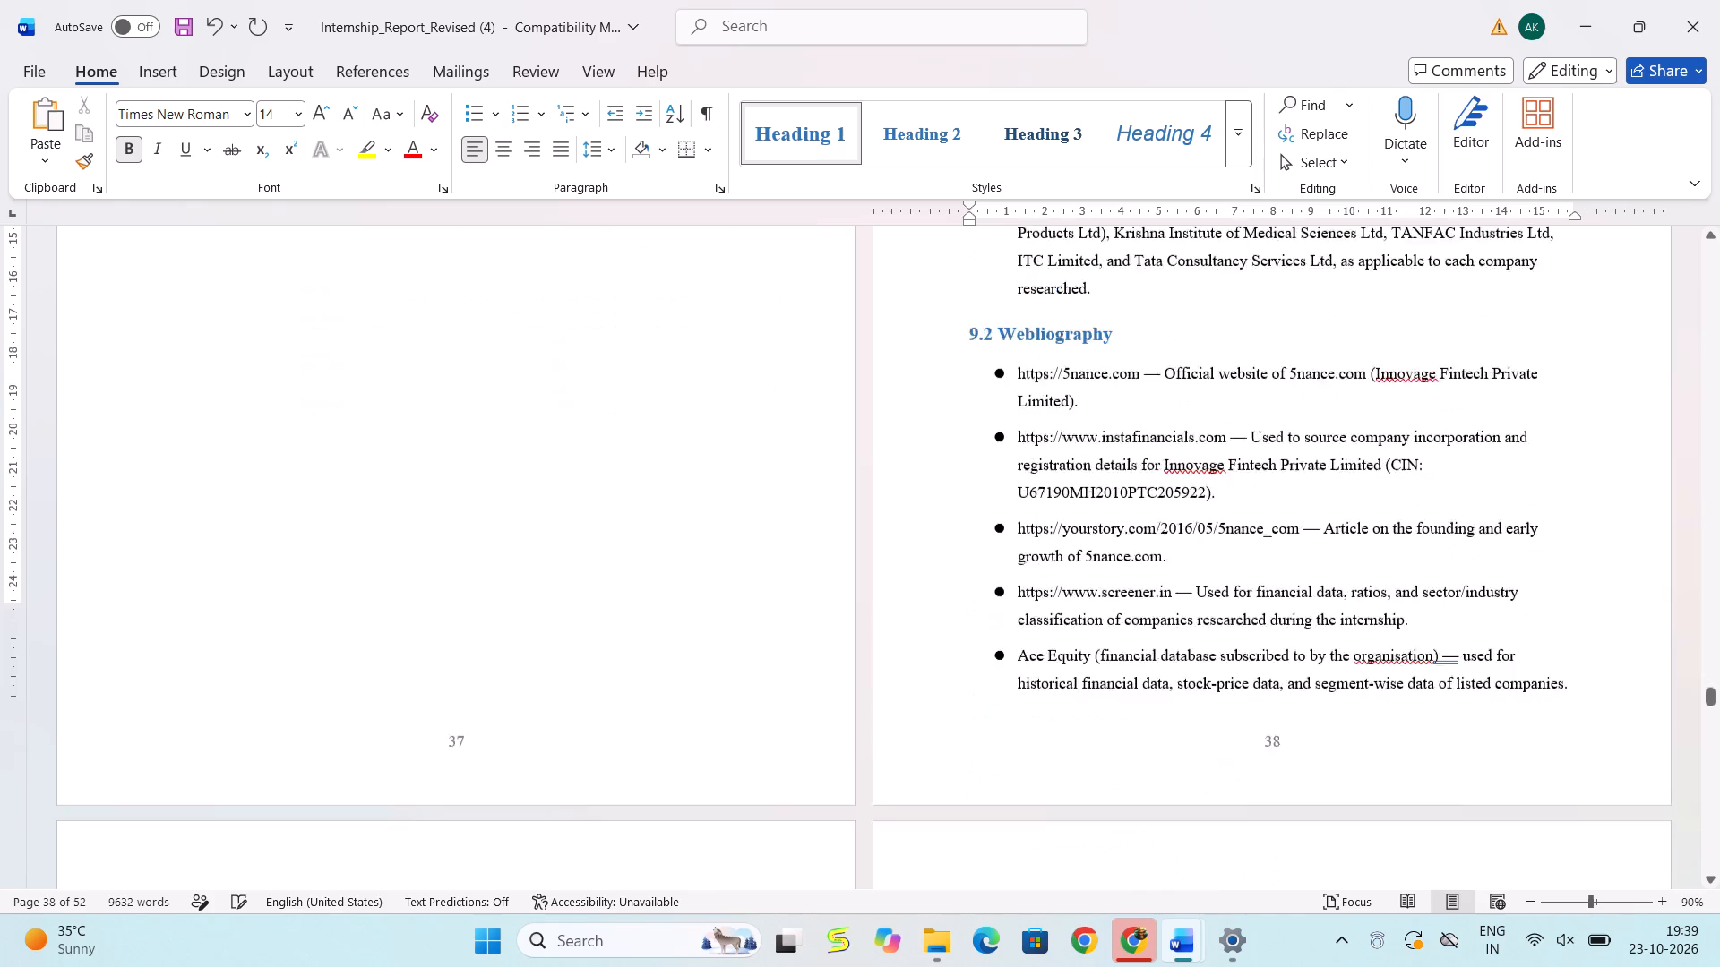
scroll(1144, 596, "down", 4)
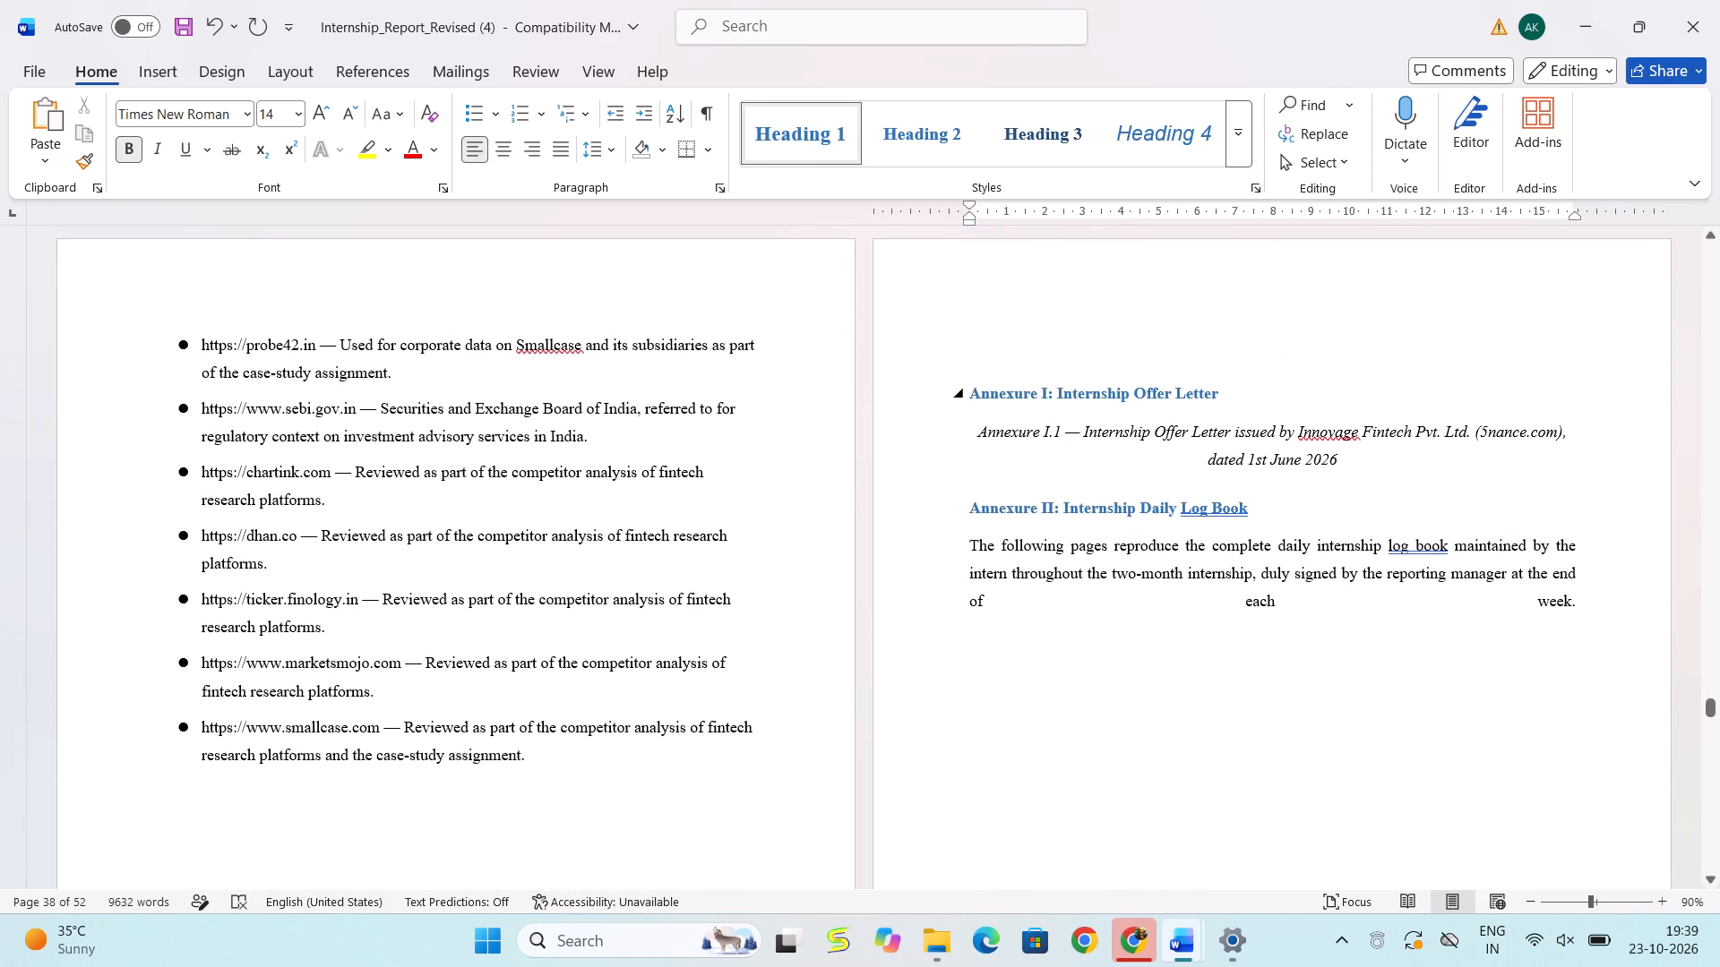
scroll(1229, 732, "down", 3)
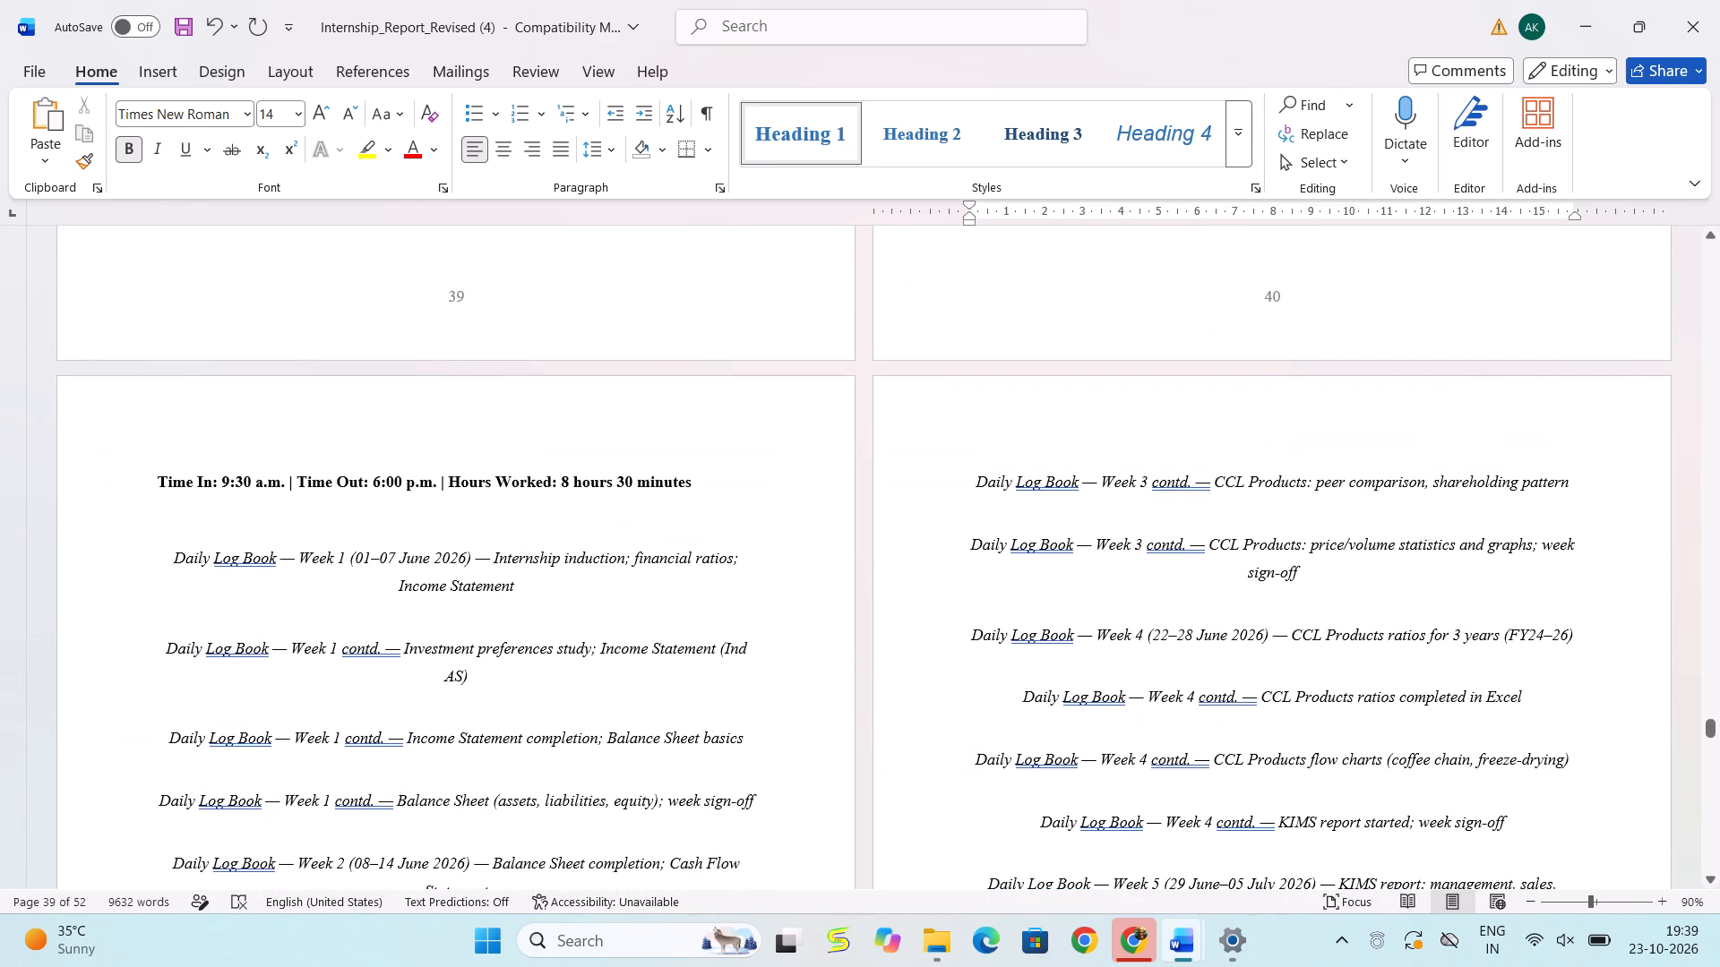
scroll(1229, 732, "down", 1)
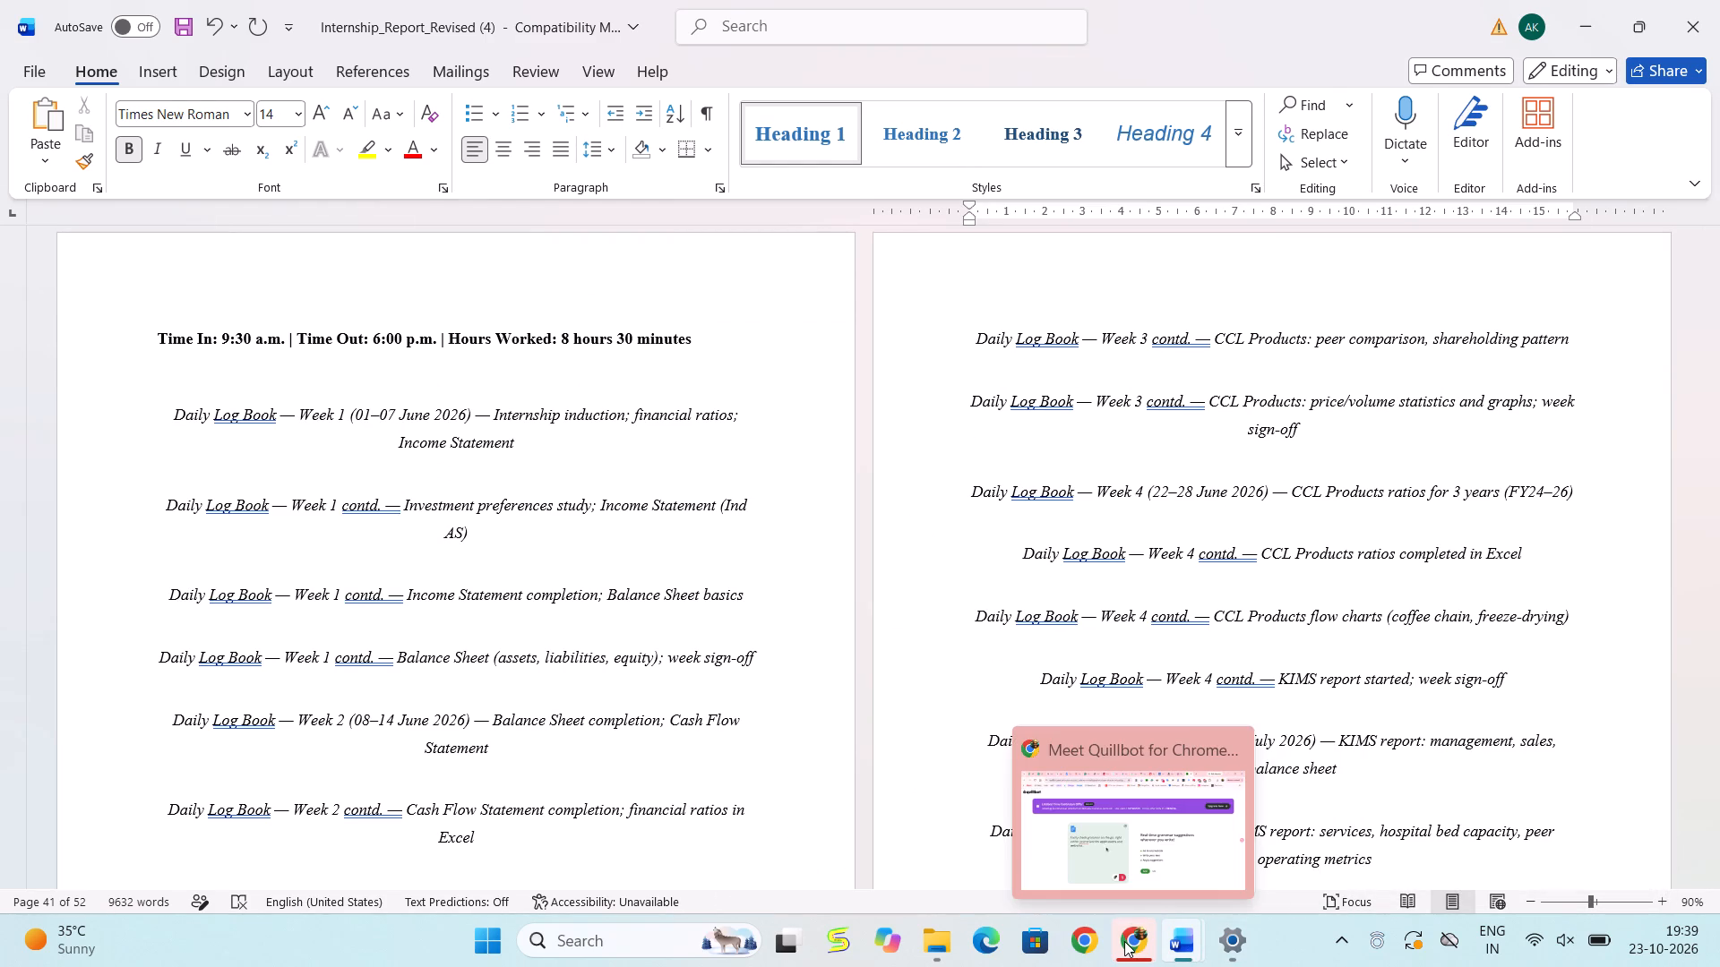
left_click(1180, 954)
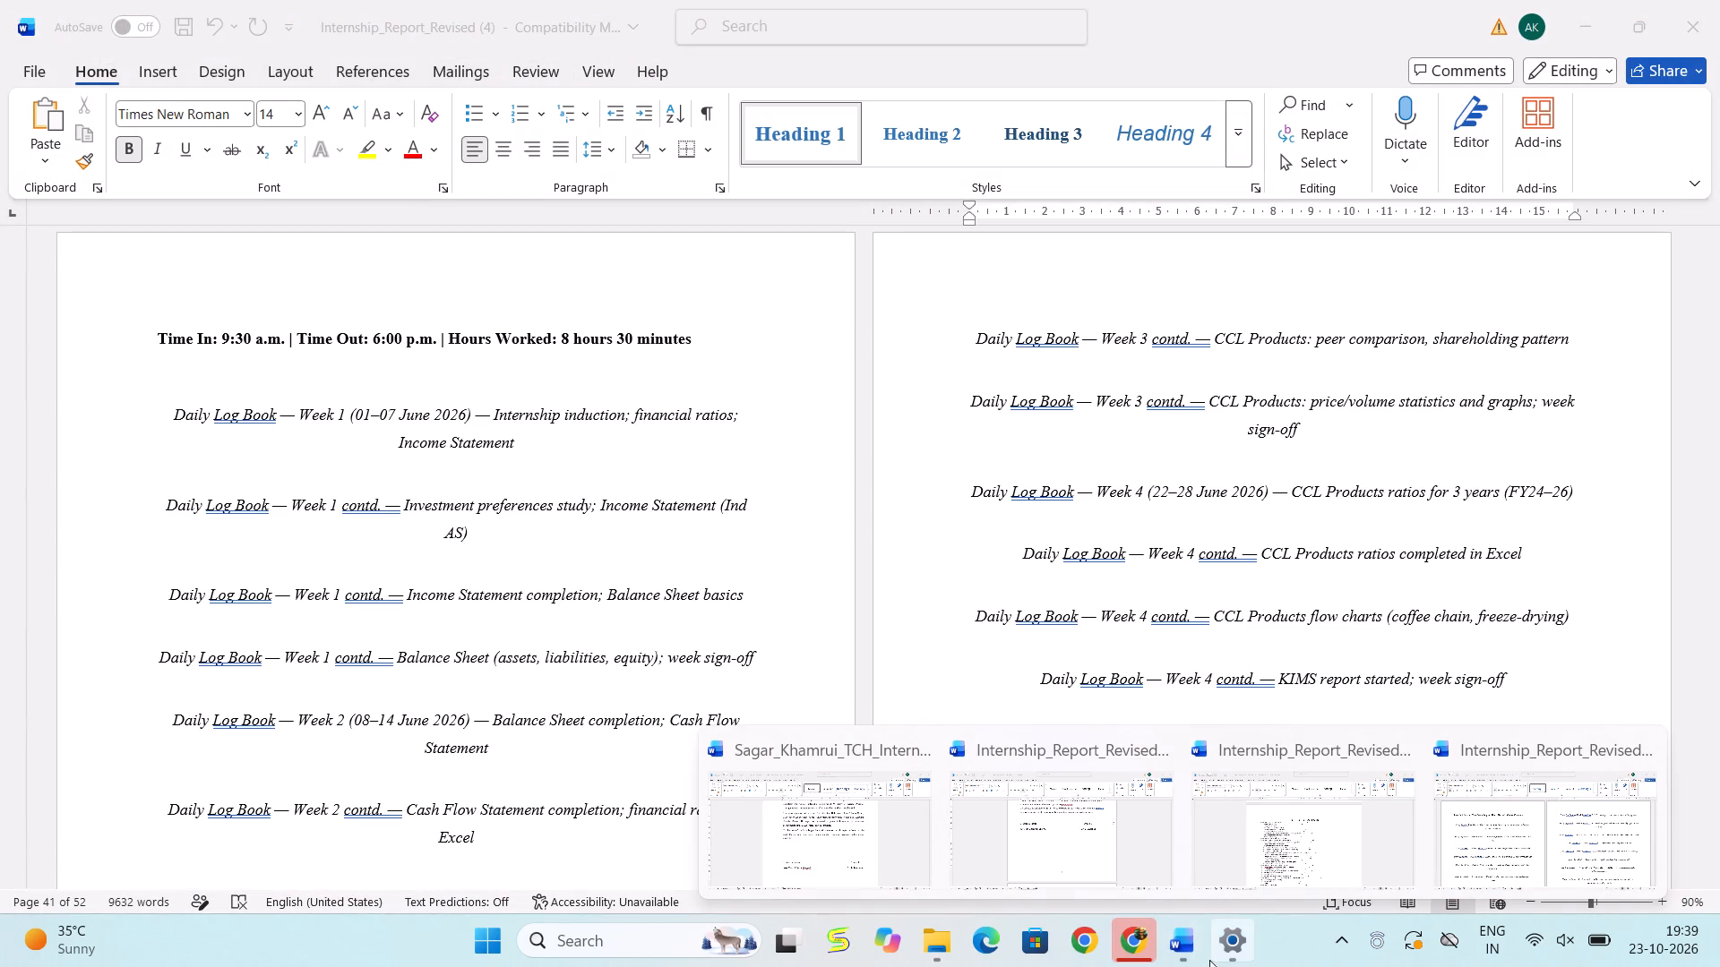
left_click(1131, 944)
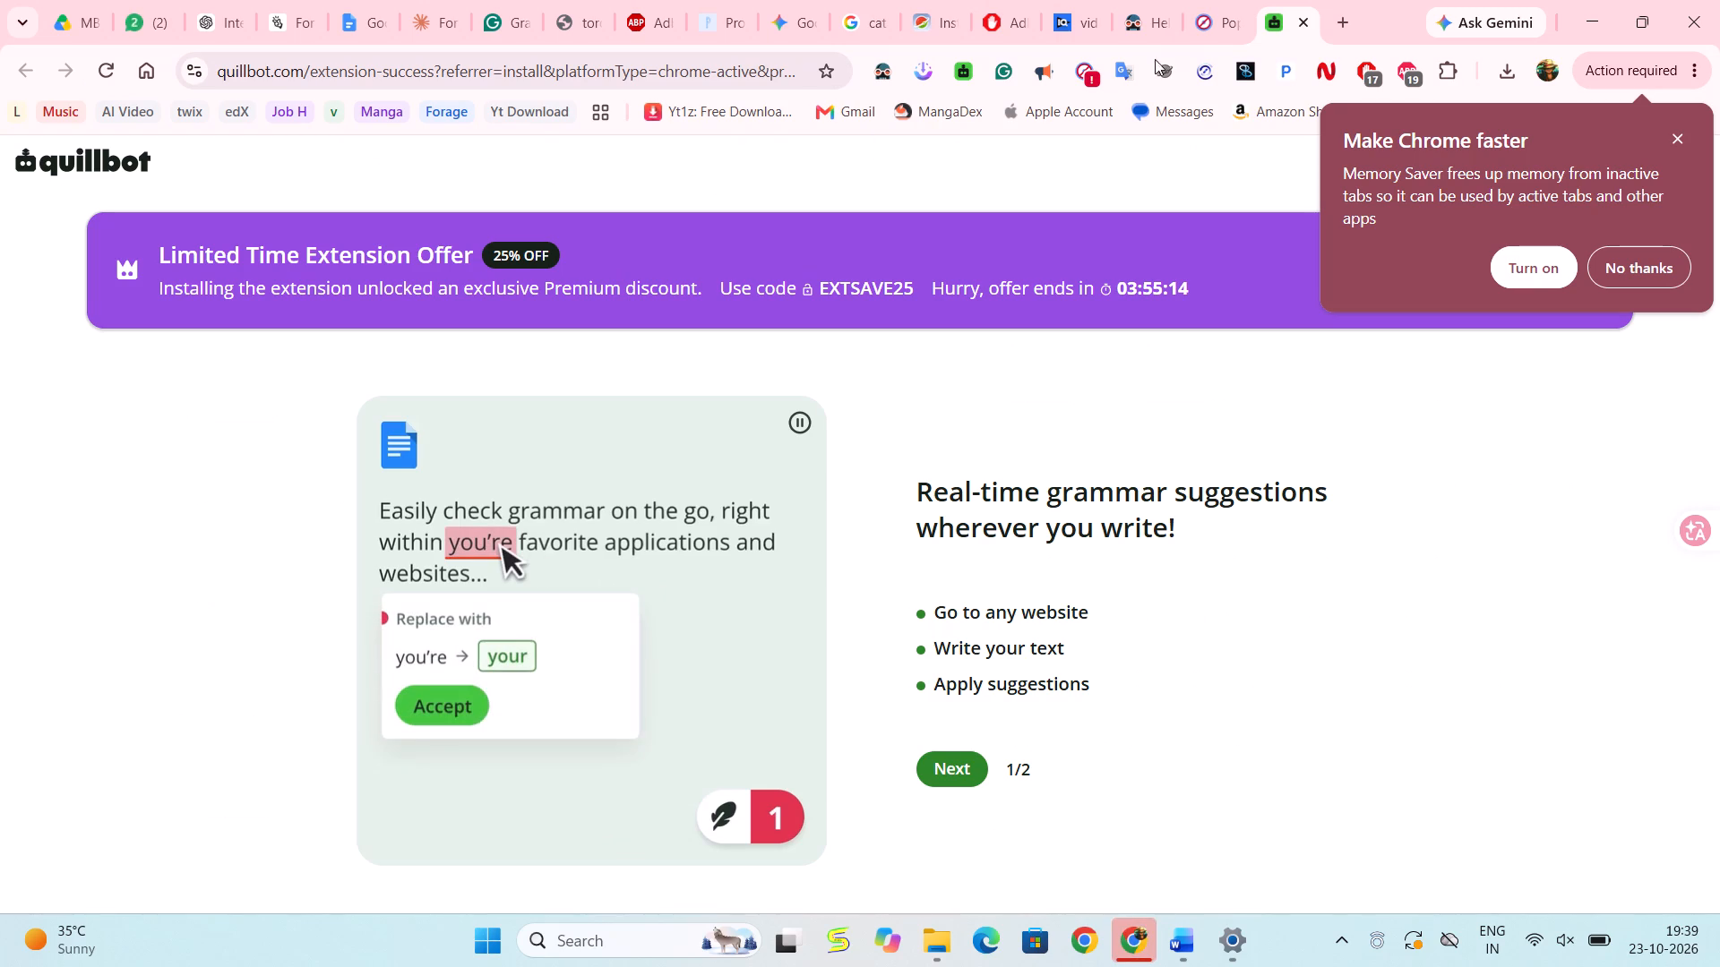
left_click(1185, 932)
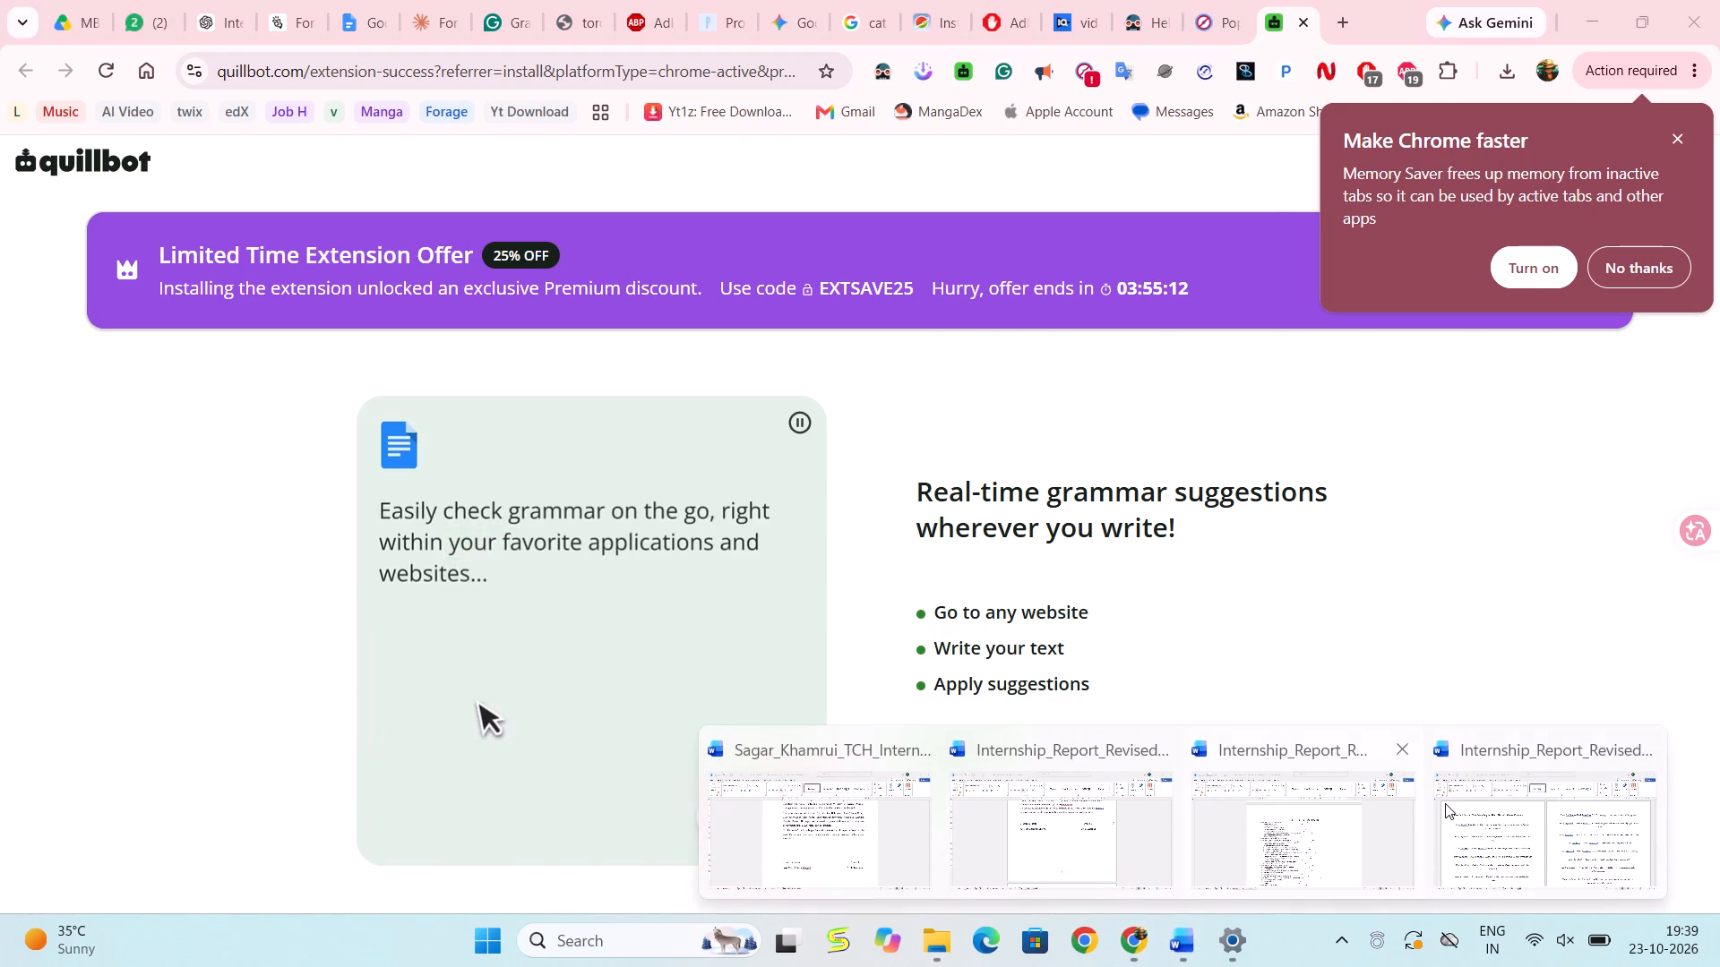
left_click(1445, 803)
Examine the annexure pages through the end of the report and recheck the Chapter 8 and Chapter 9 pages.
scroll(747, 682, "down", 10)
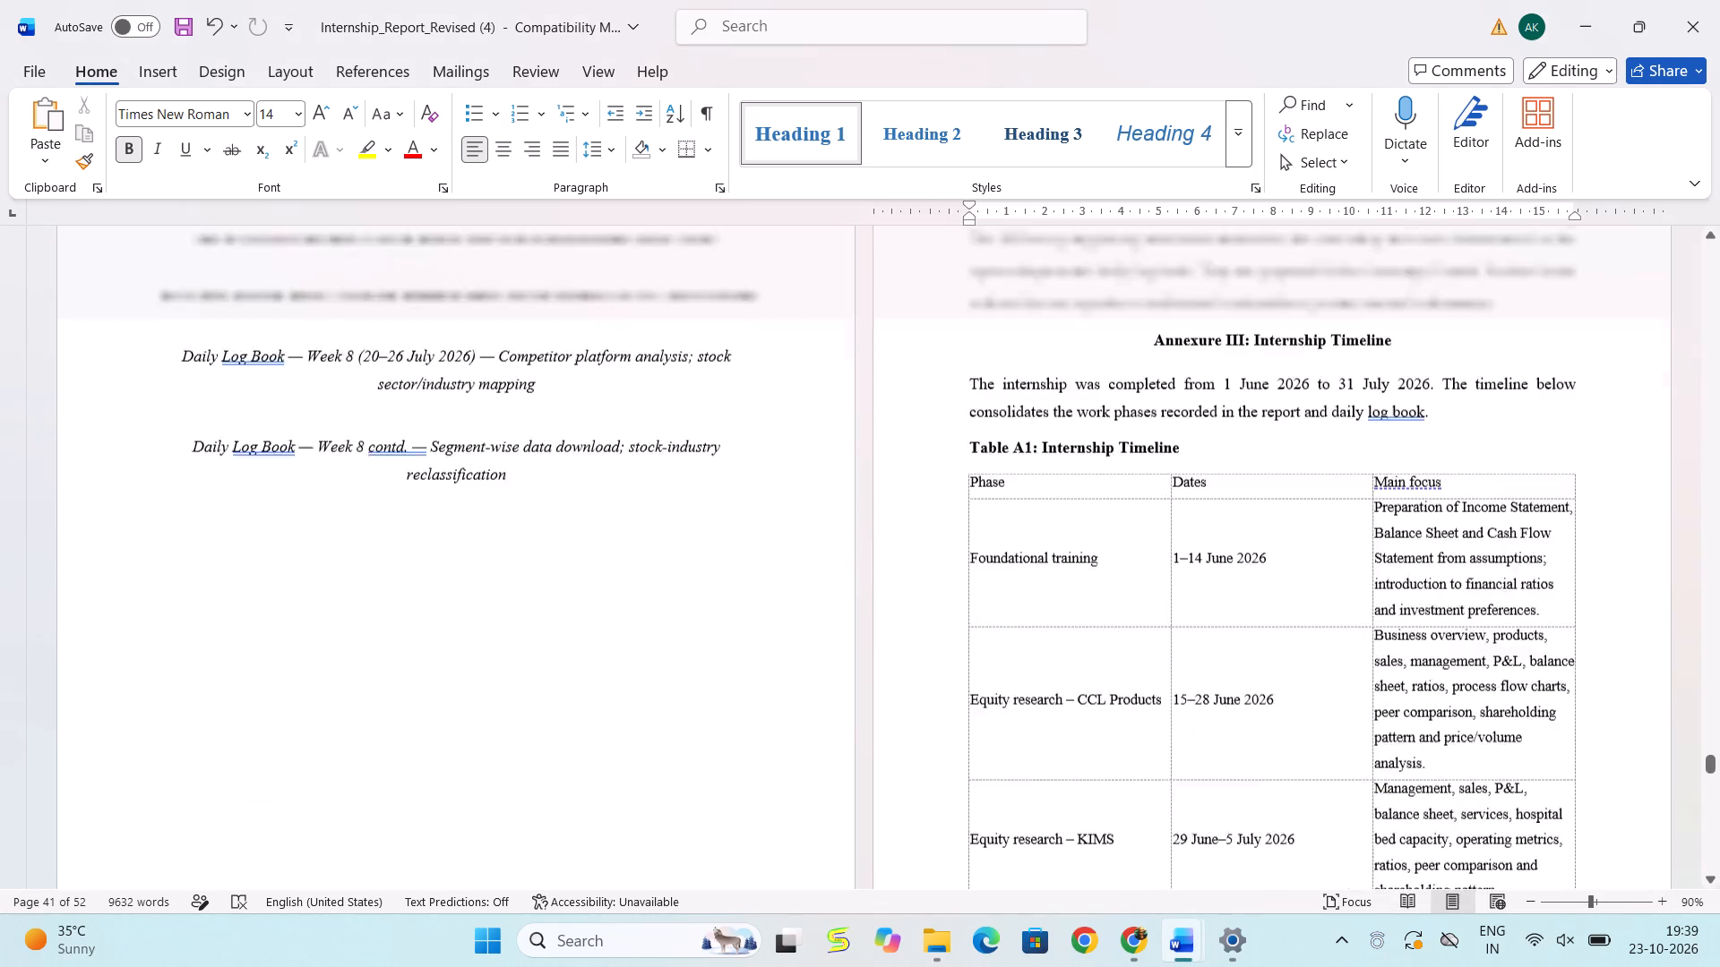
scroll(747, 682, "down", 10)
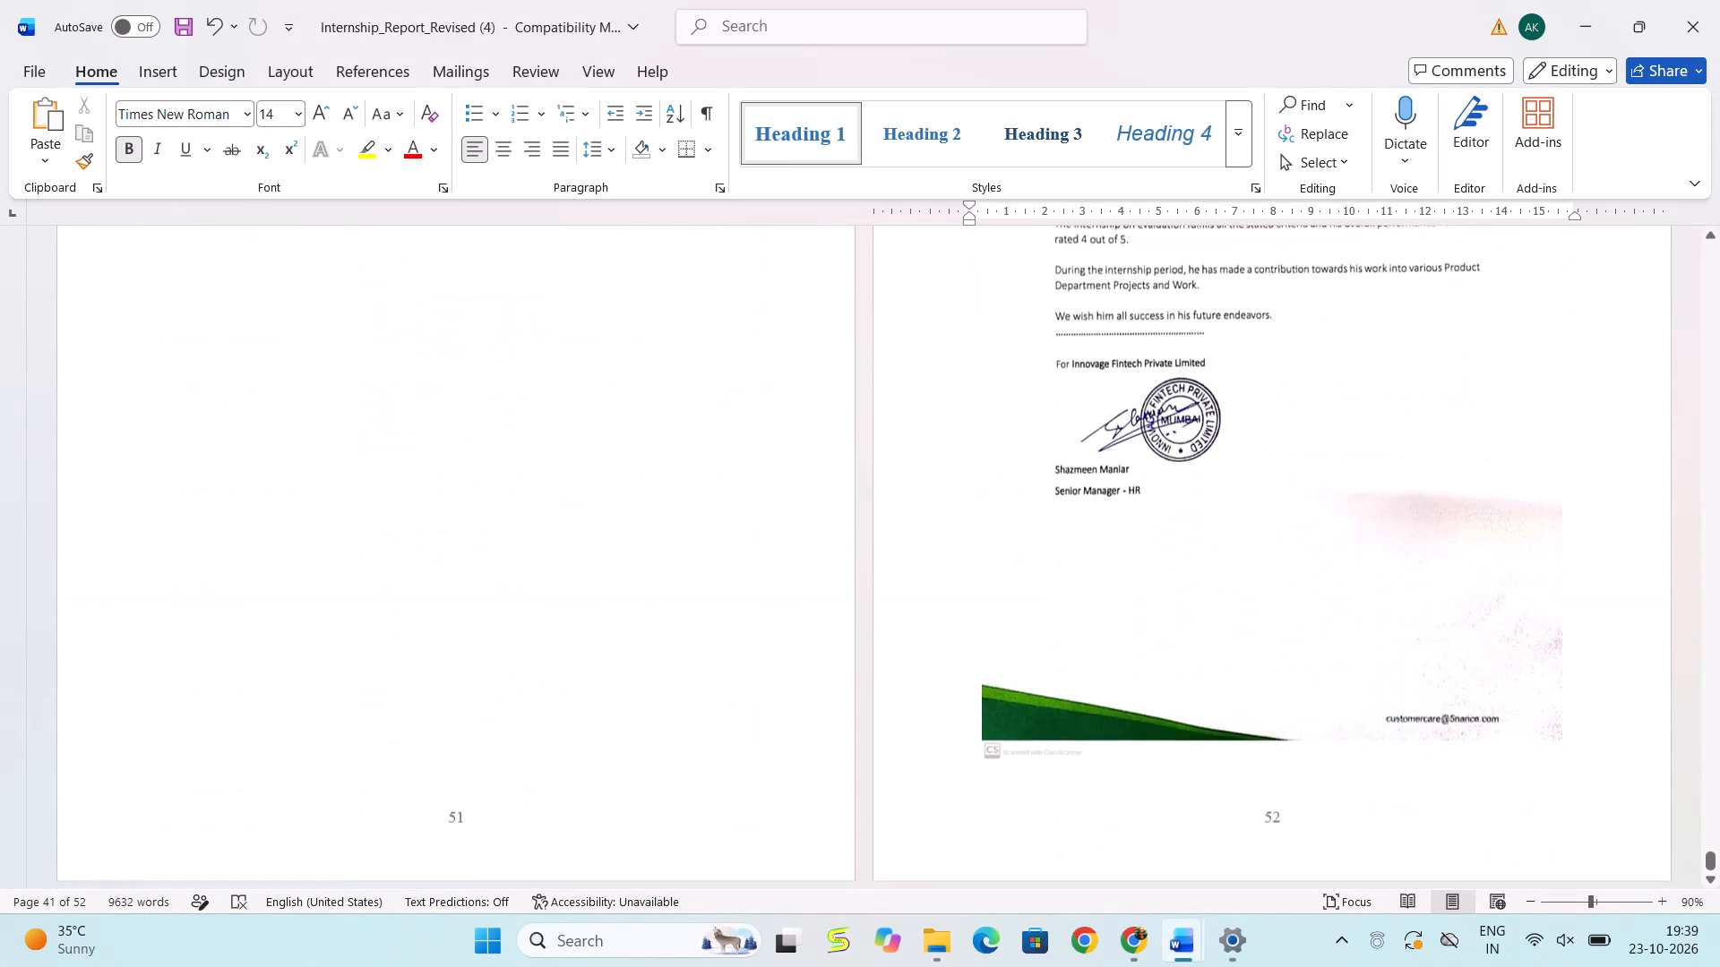
scroll(747, 682, "up", 14)
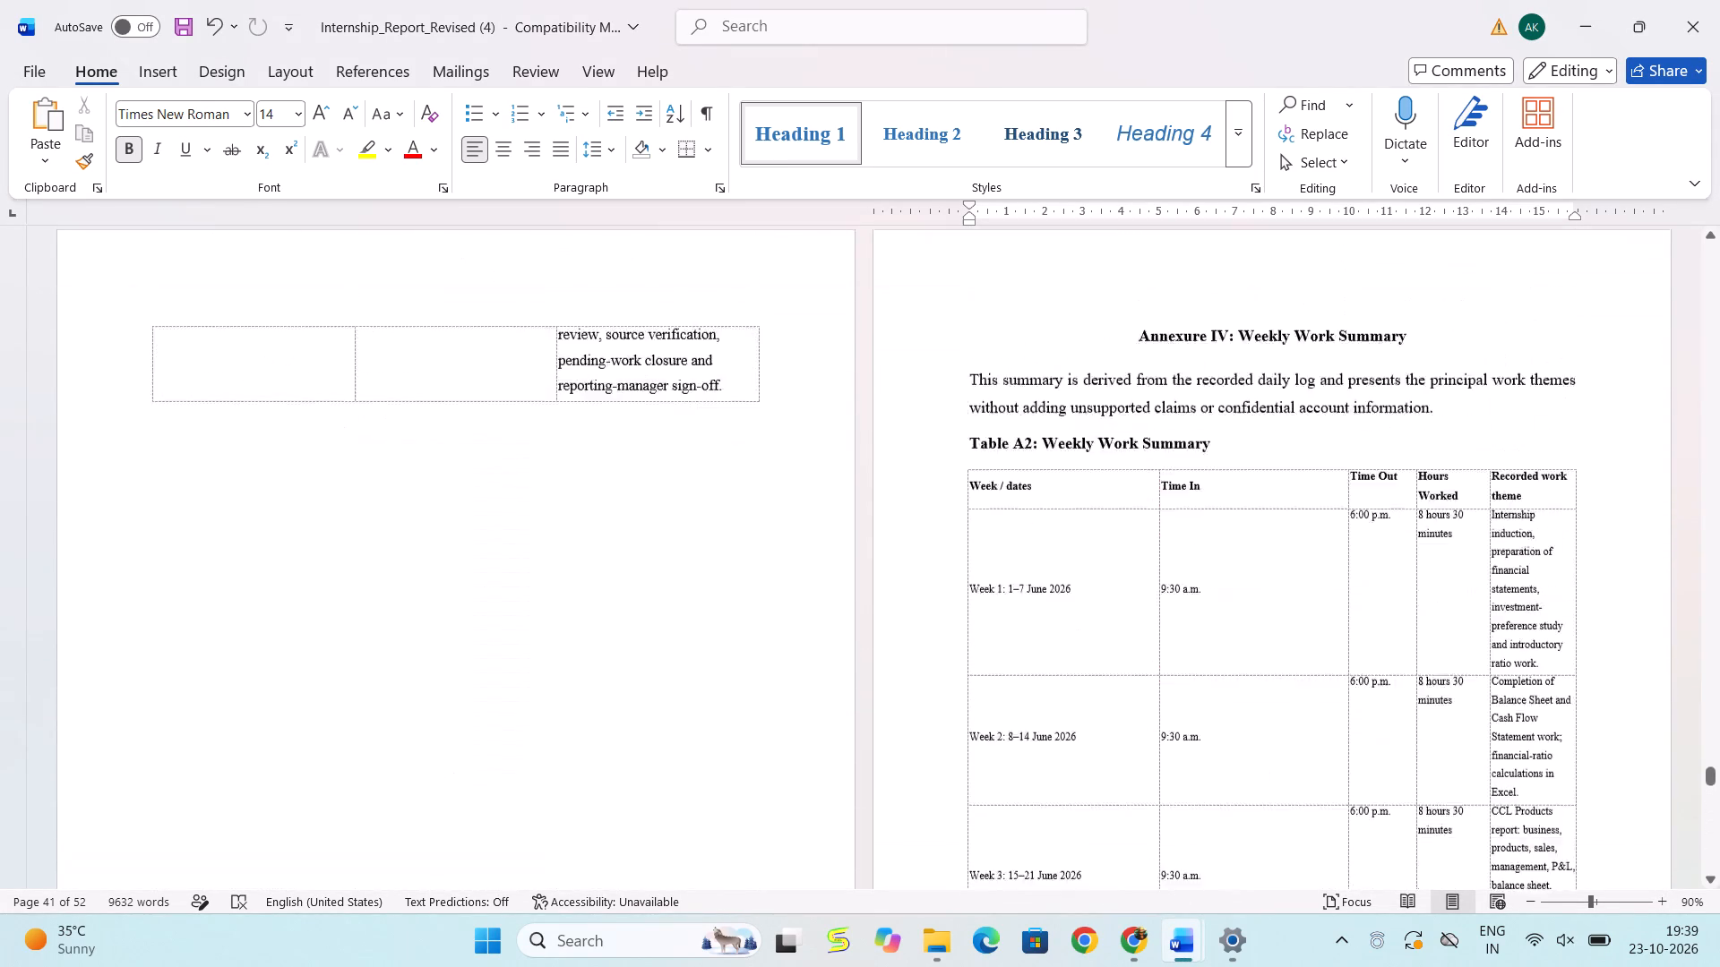
scroll(747, 682, "up", 7)
scroll(747, 682, "down", 2)
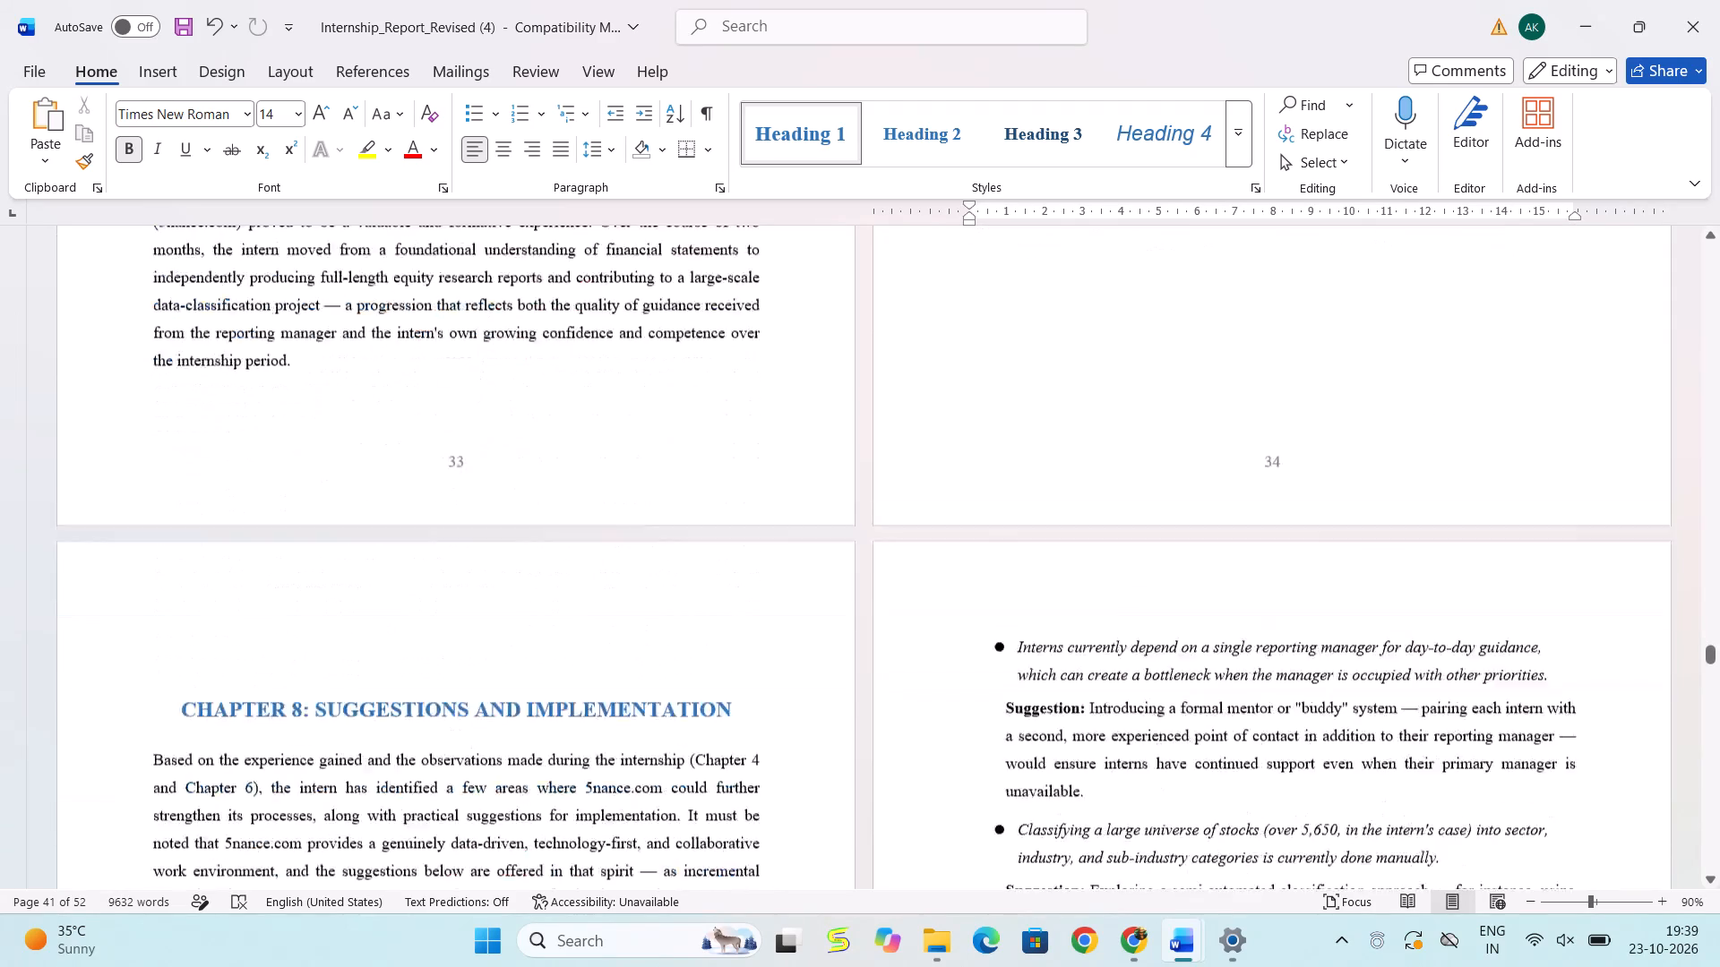
scroll(747, 682, "down", 7)
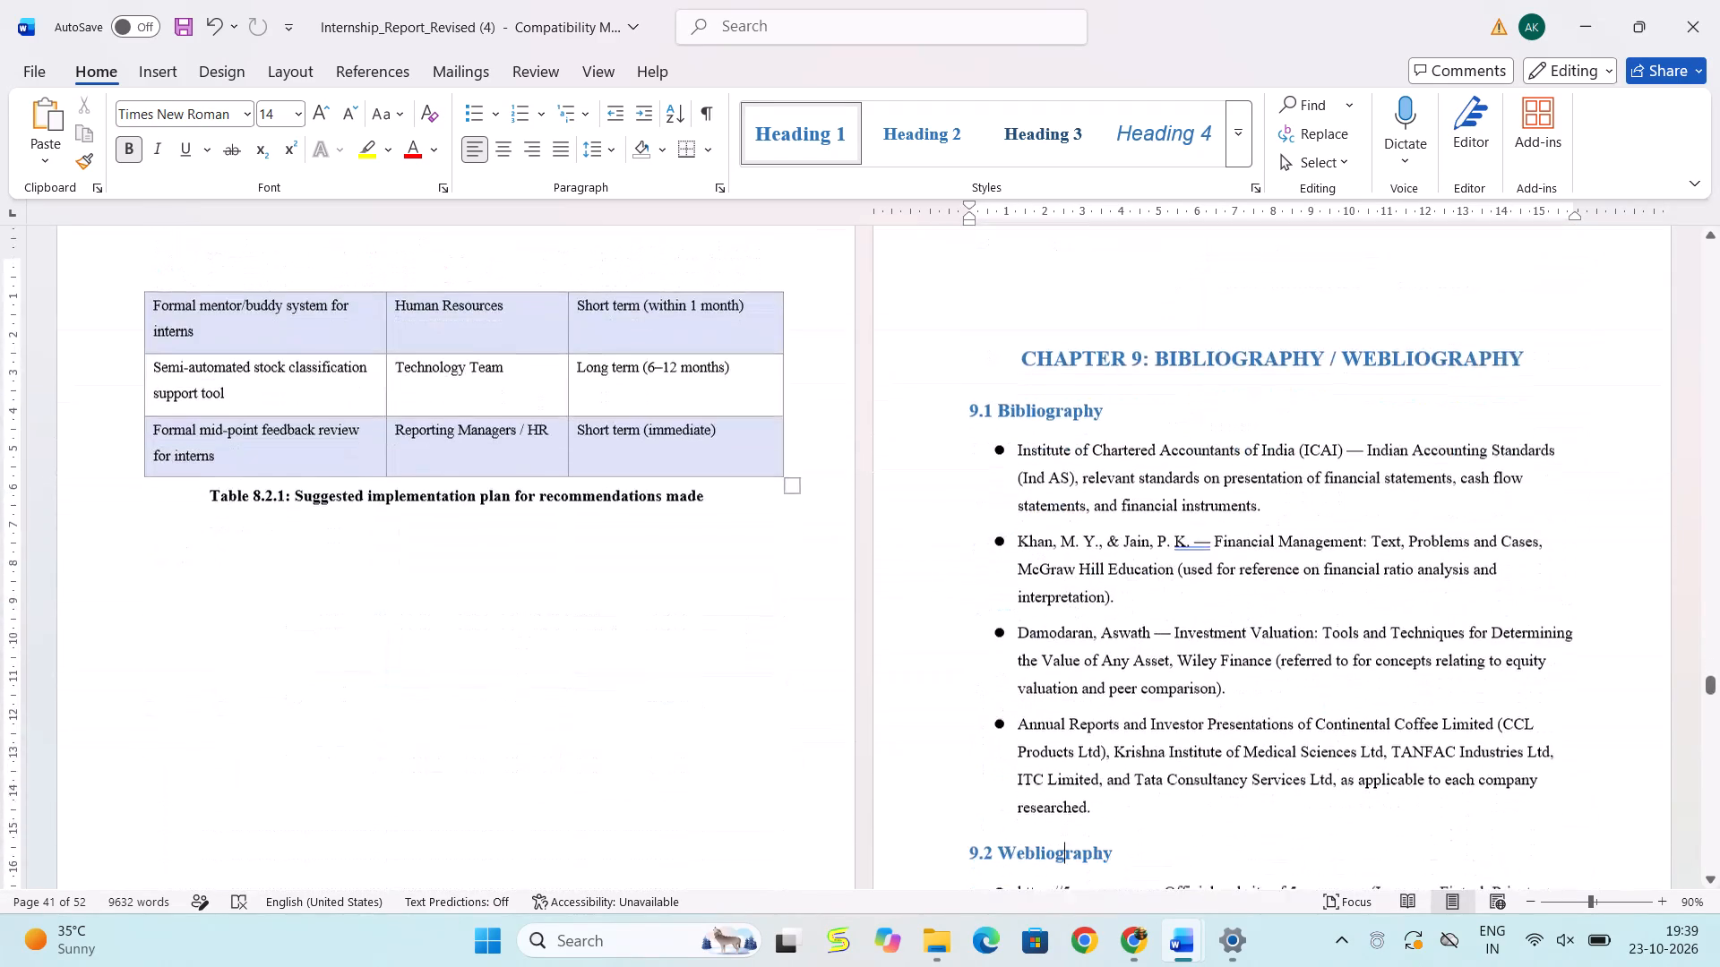
scroll(747, 682, "down", 3)
Delete the Annexure II: Internship Daily Log Book section, from its heading through the last Week 8 log book caption.
scroll(1097, 540, "up", 1)
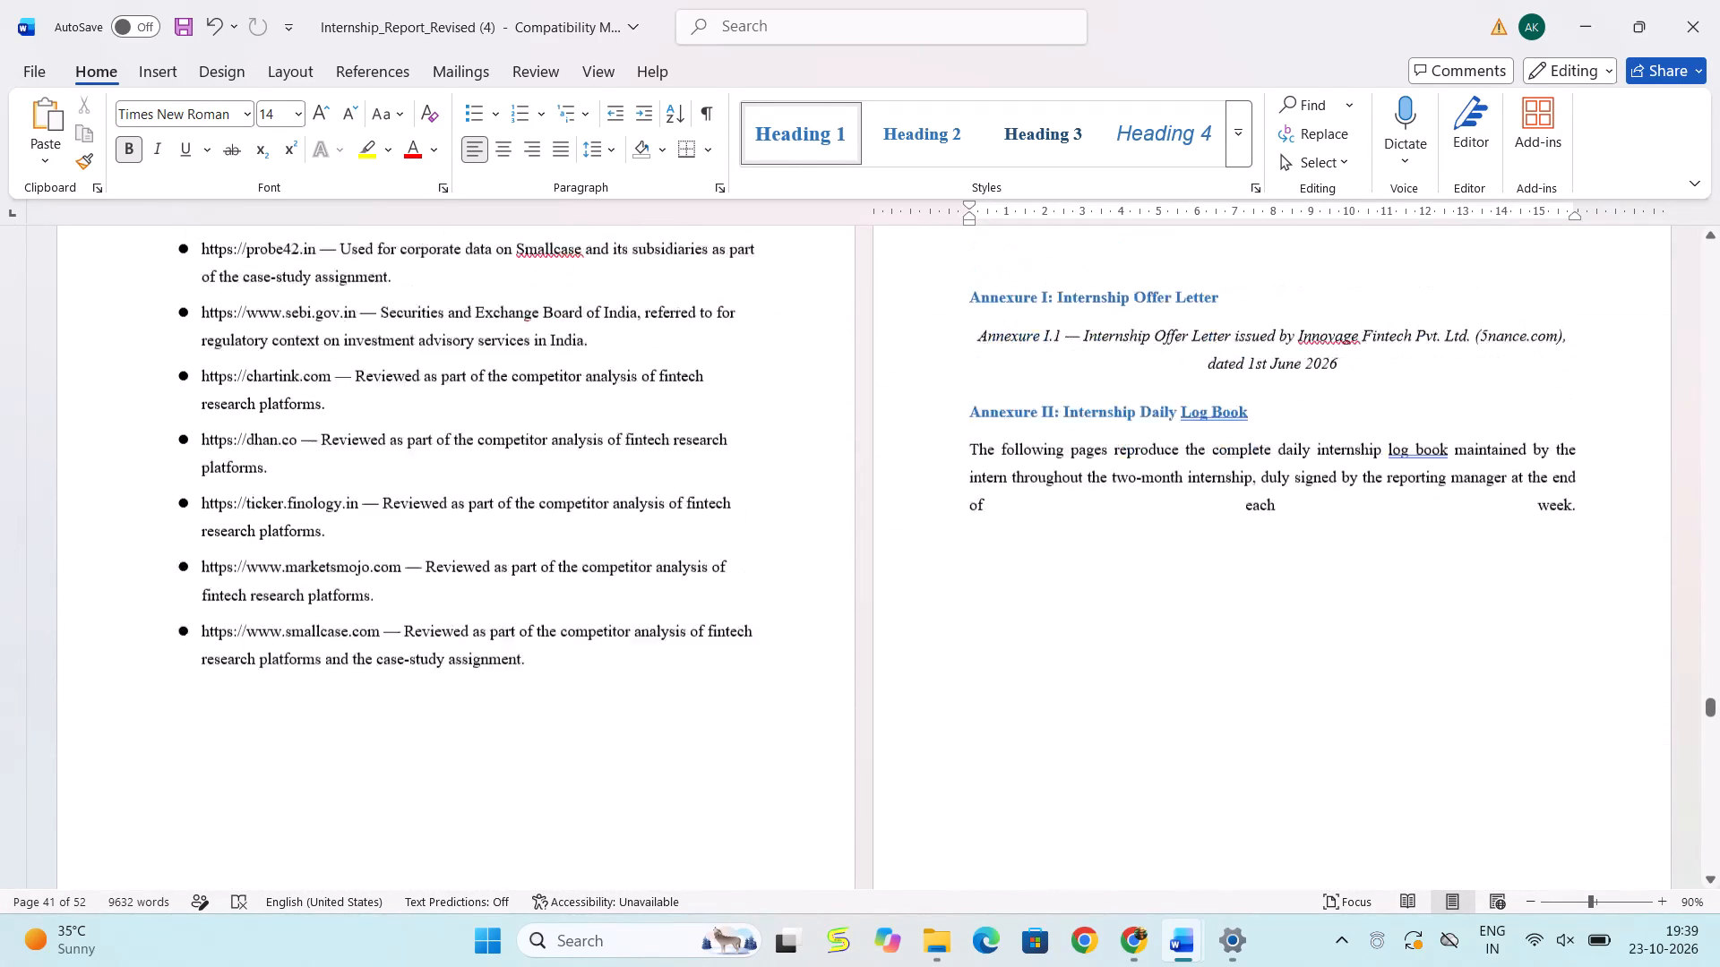
scroll(1097, 540, "up", 1)
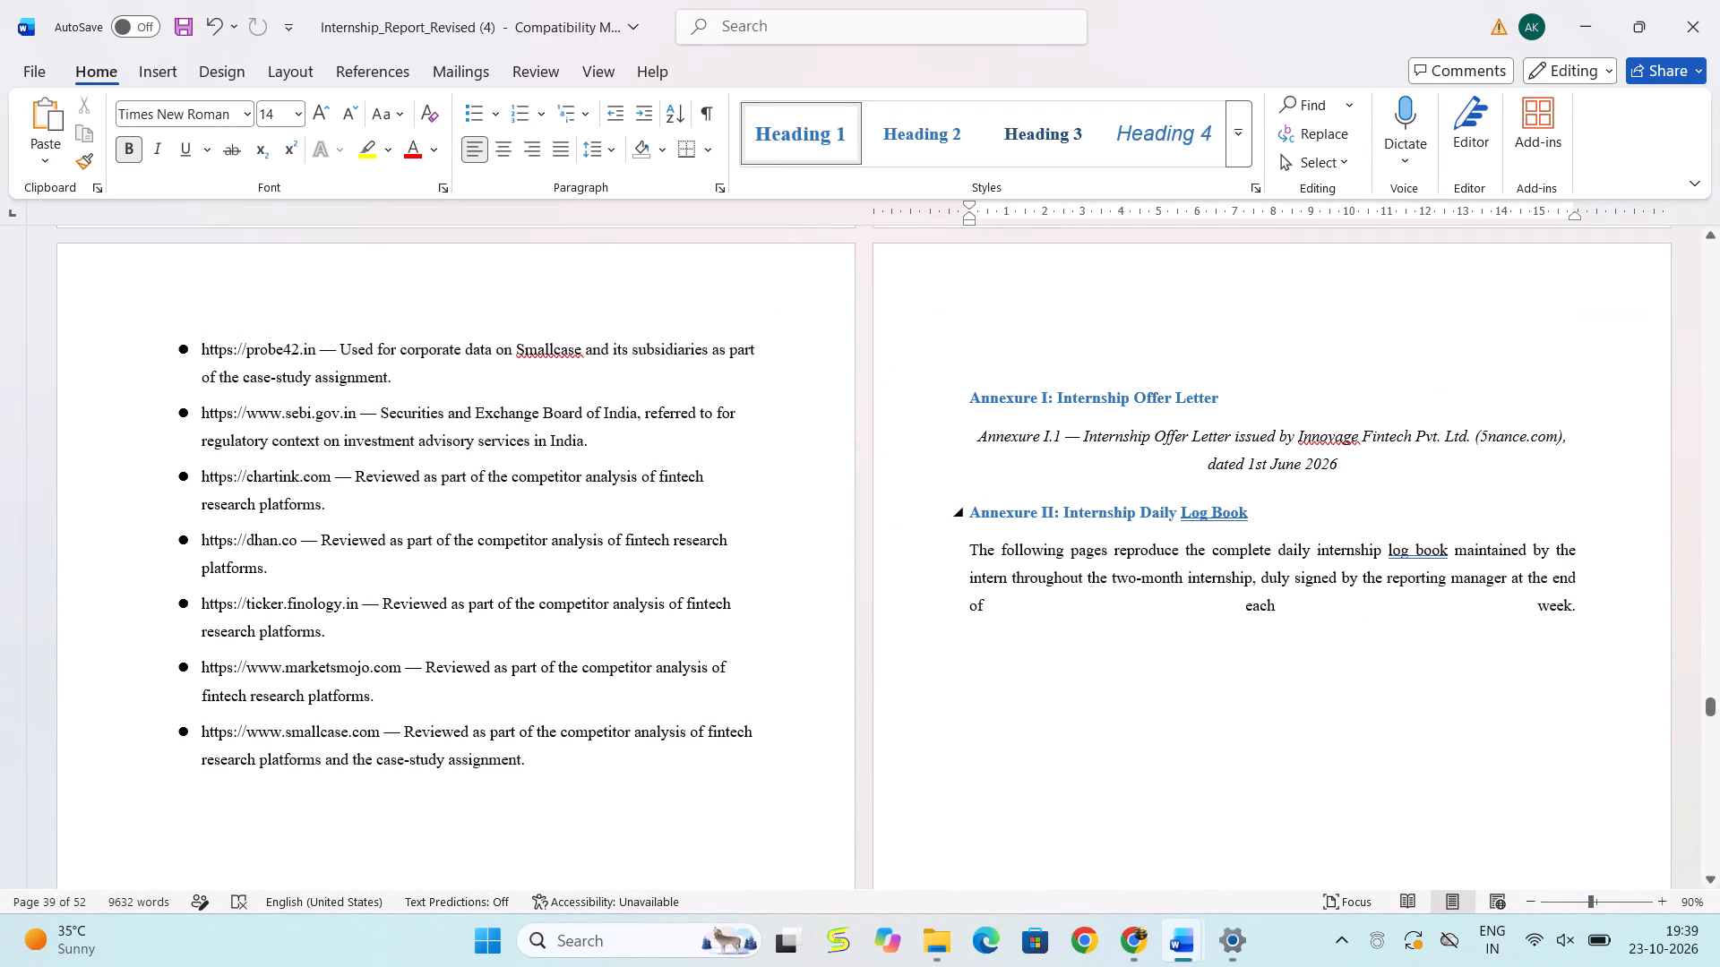
left_click_drag(969, 517, 1315, 873)
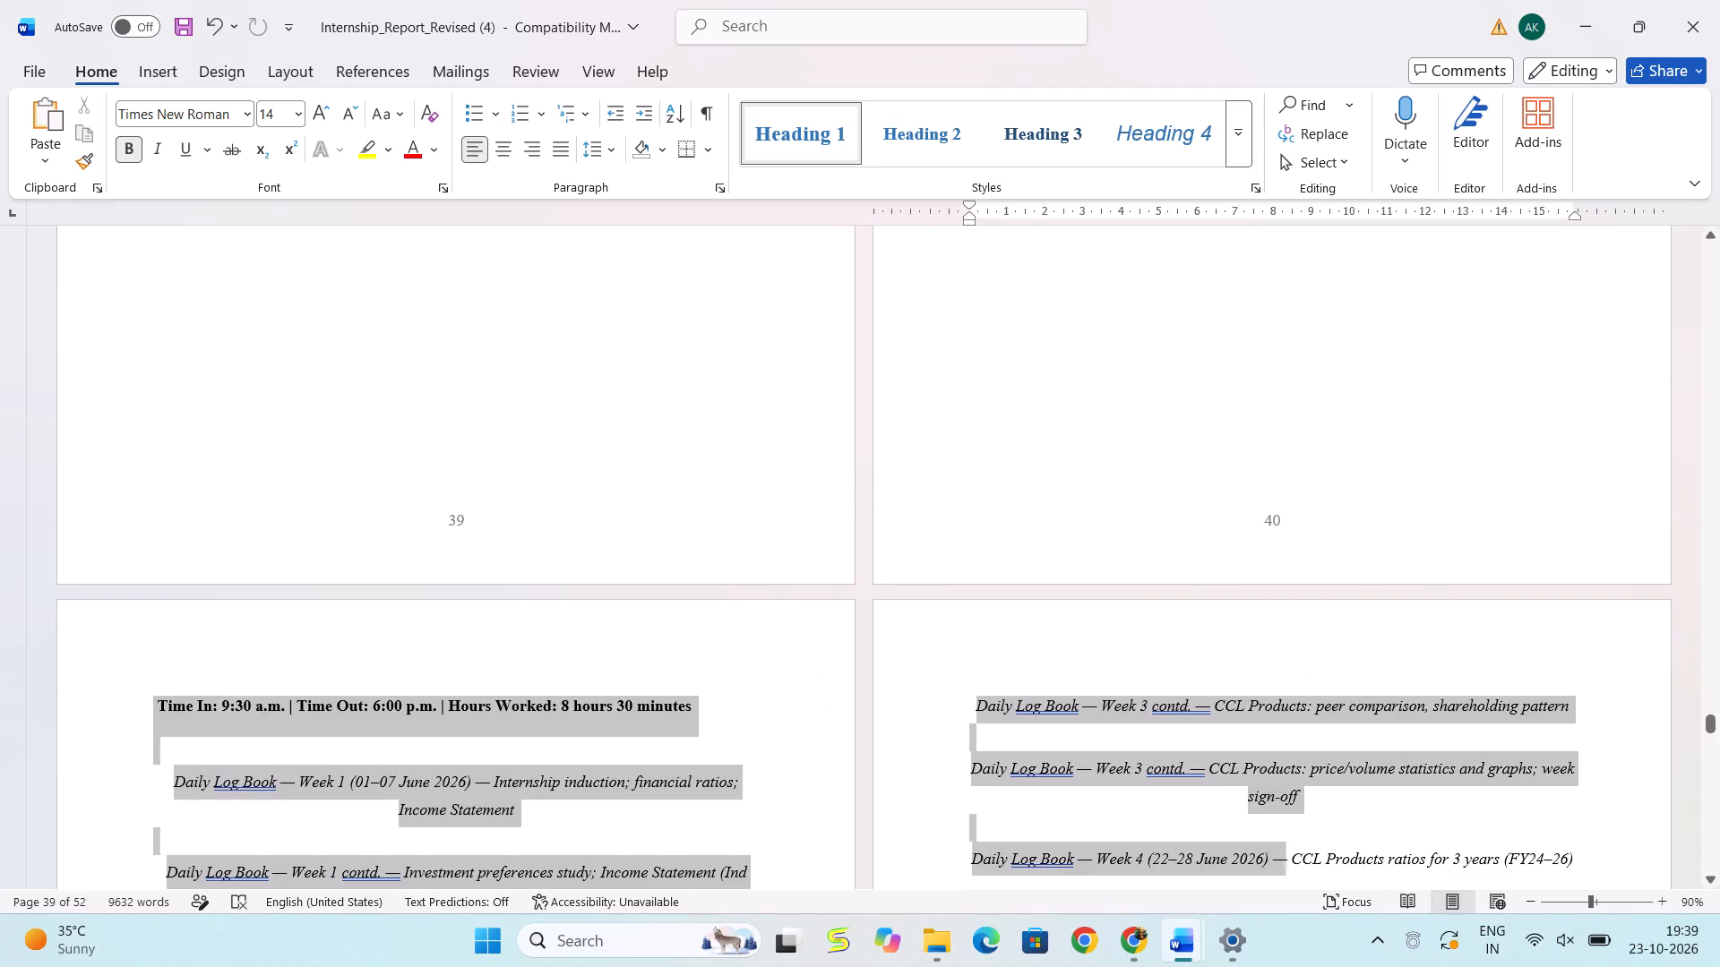
left_click_drag(1315, 873, 1532, 916)
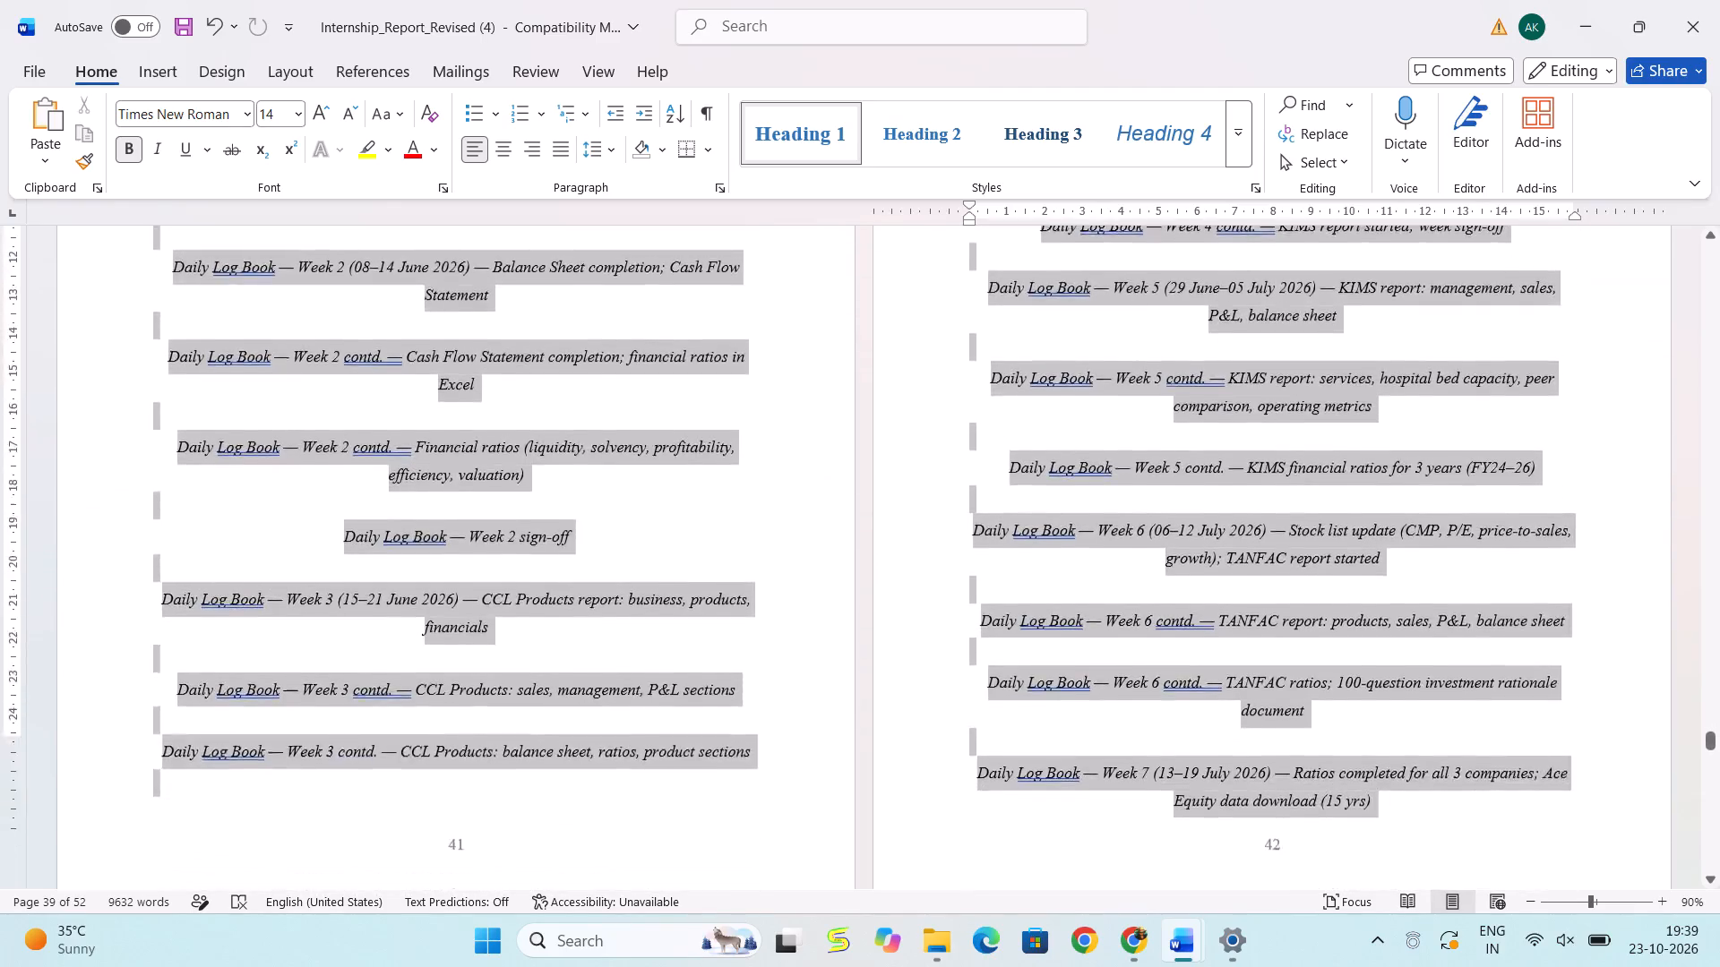
left_click_drag(1532, 916, 745, 286)
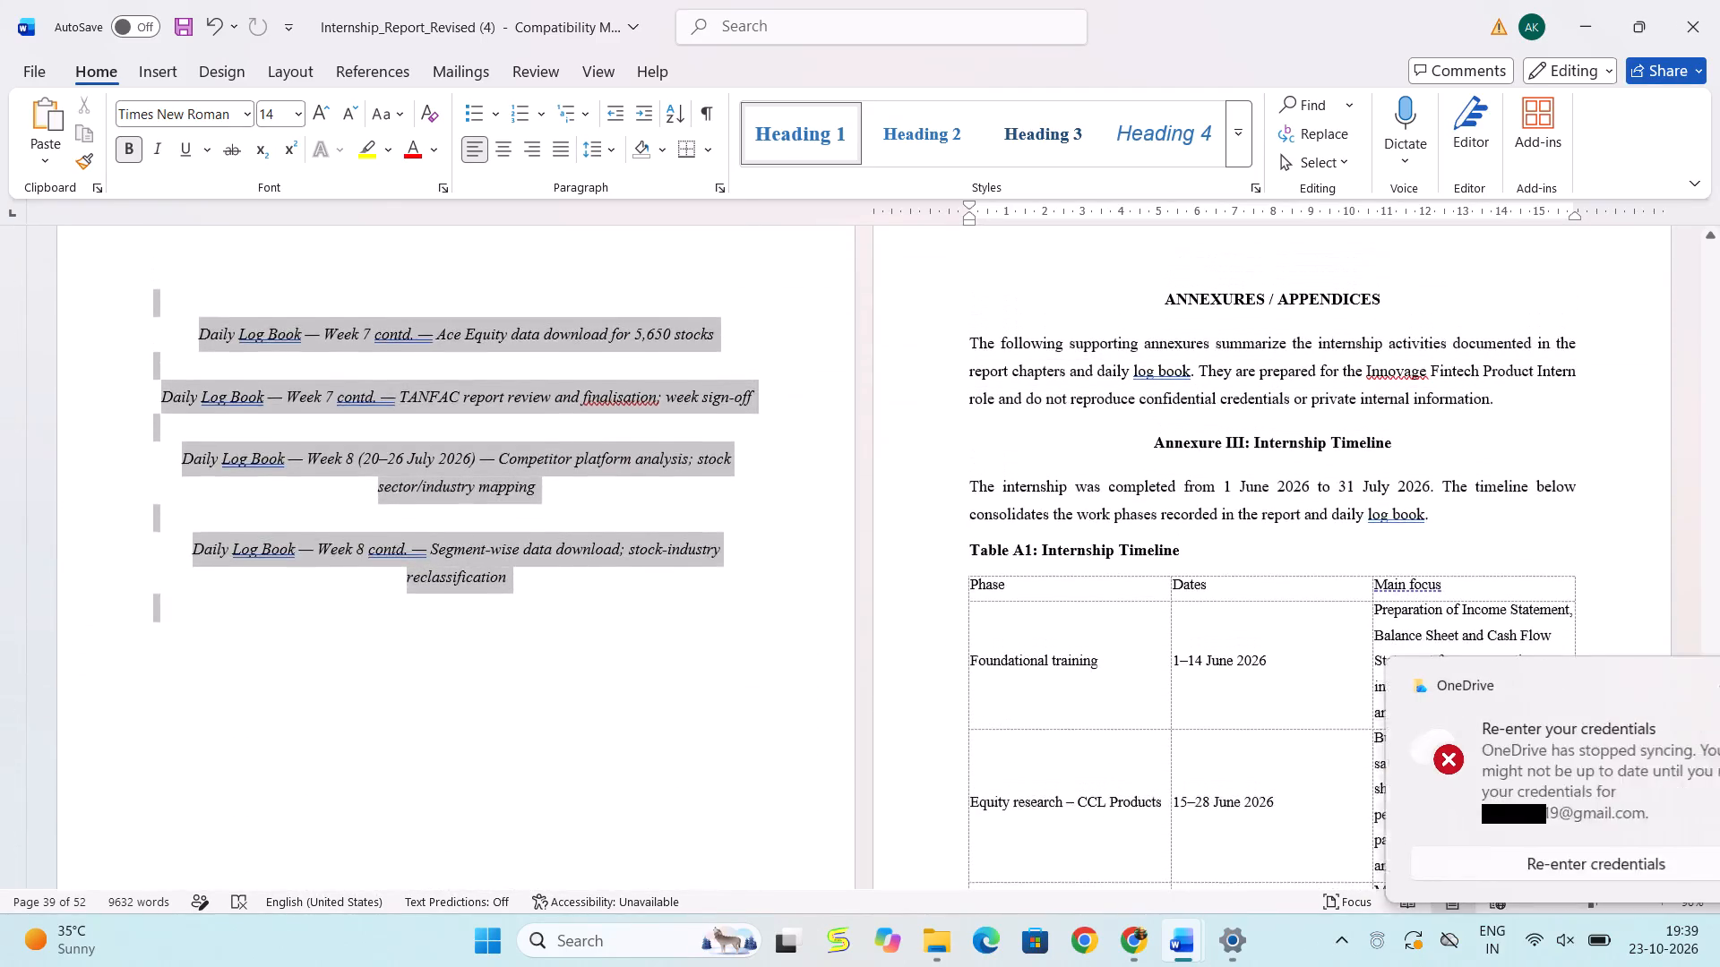
left_click_drag(745, 286, 685, 603)
key("Delete")
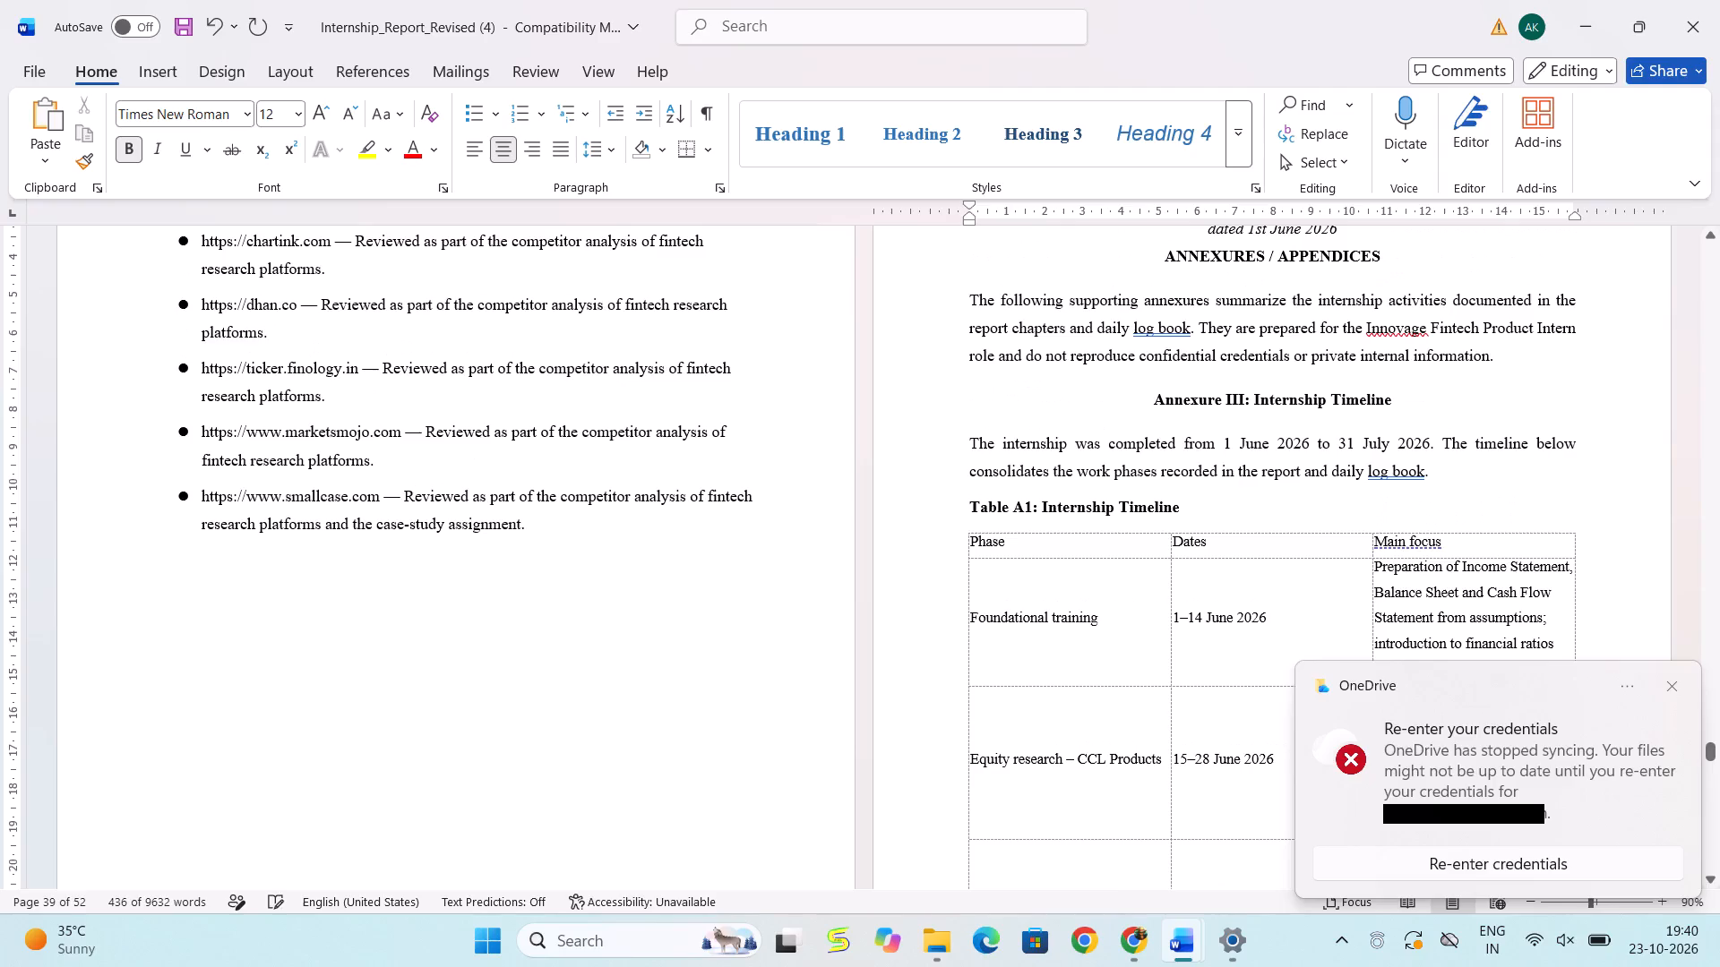
Insert a blank line between the Annexure I.1 offer letter caption and the ANNEXURES / APPENDICES heading.
scroll(1019, 403, "up", 3)
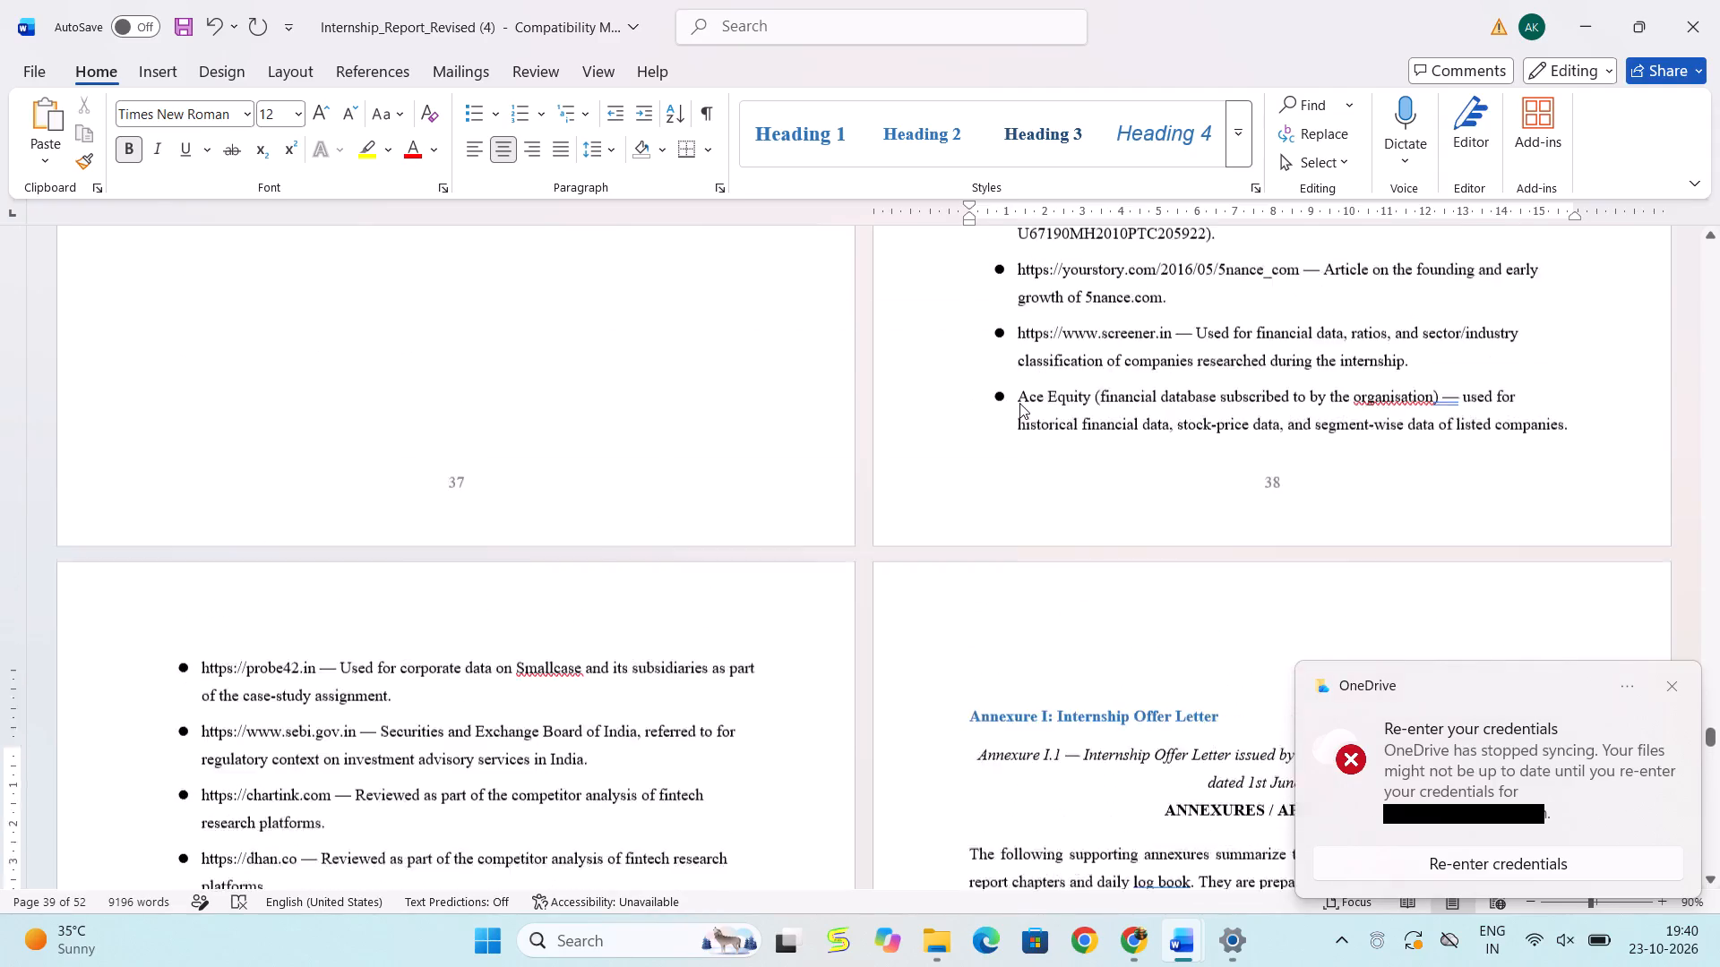
scroll(1019, 403, "up", 3)
scroll(1019, 403, "down", 4)
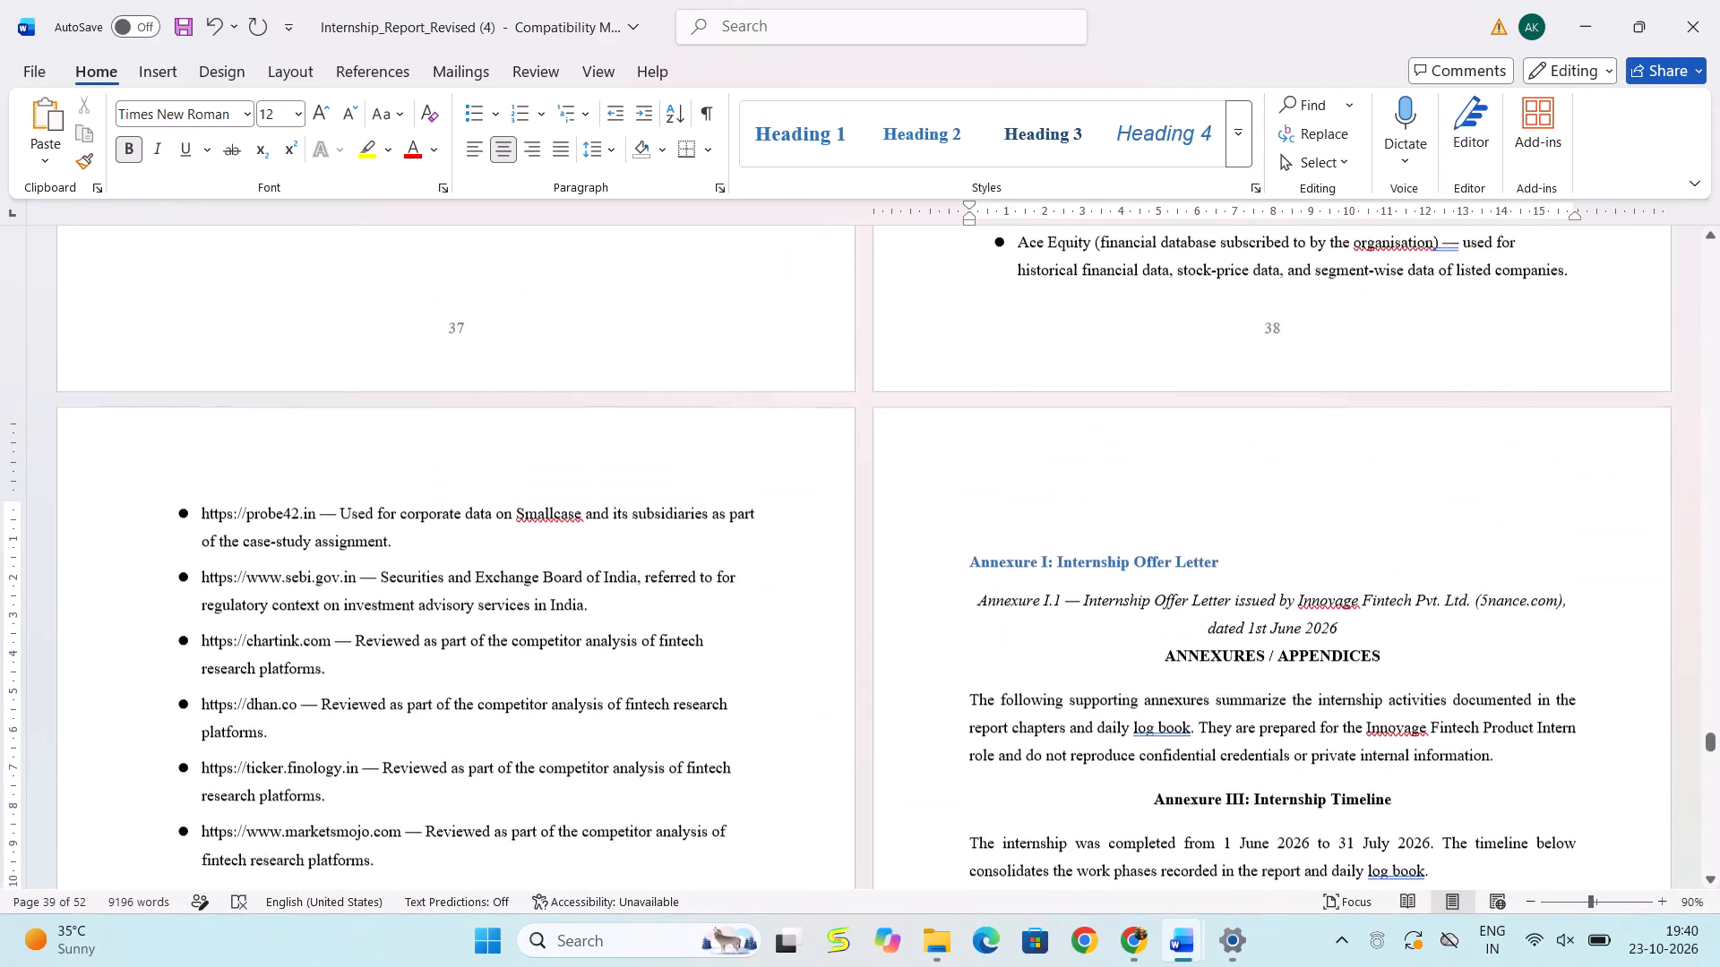
scroll(1019, 403, "down", 1)
left_click(1375, 595)
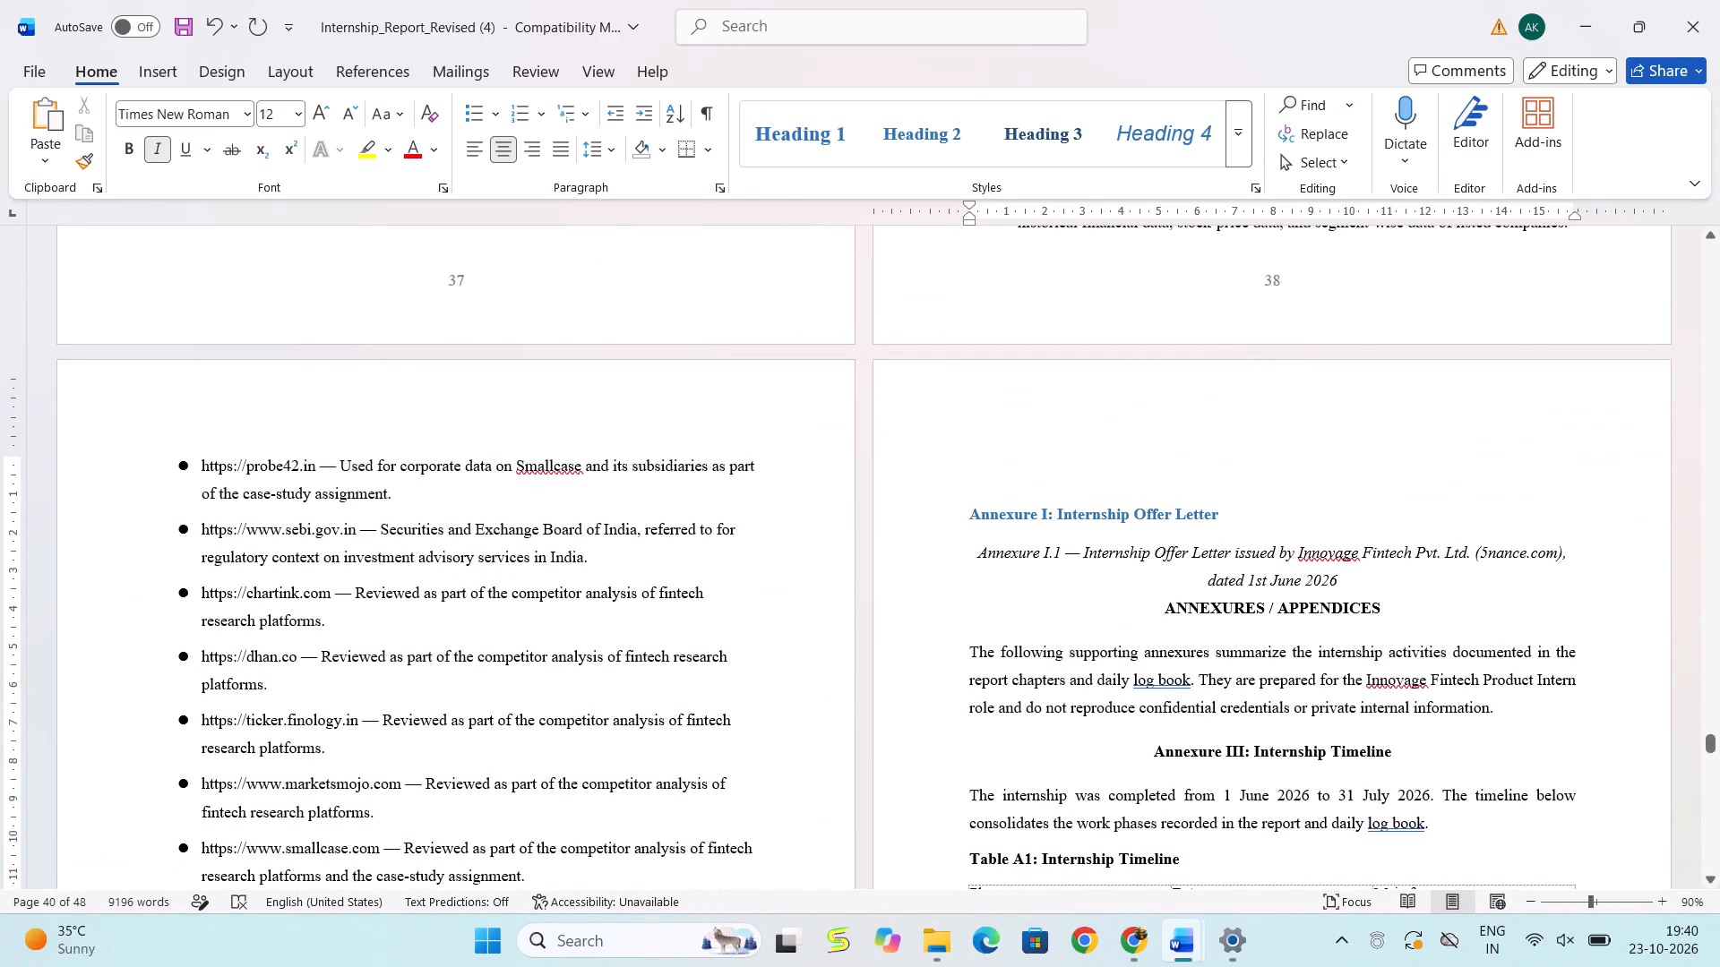
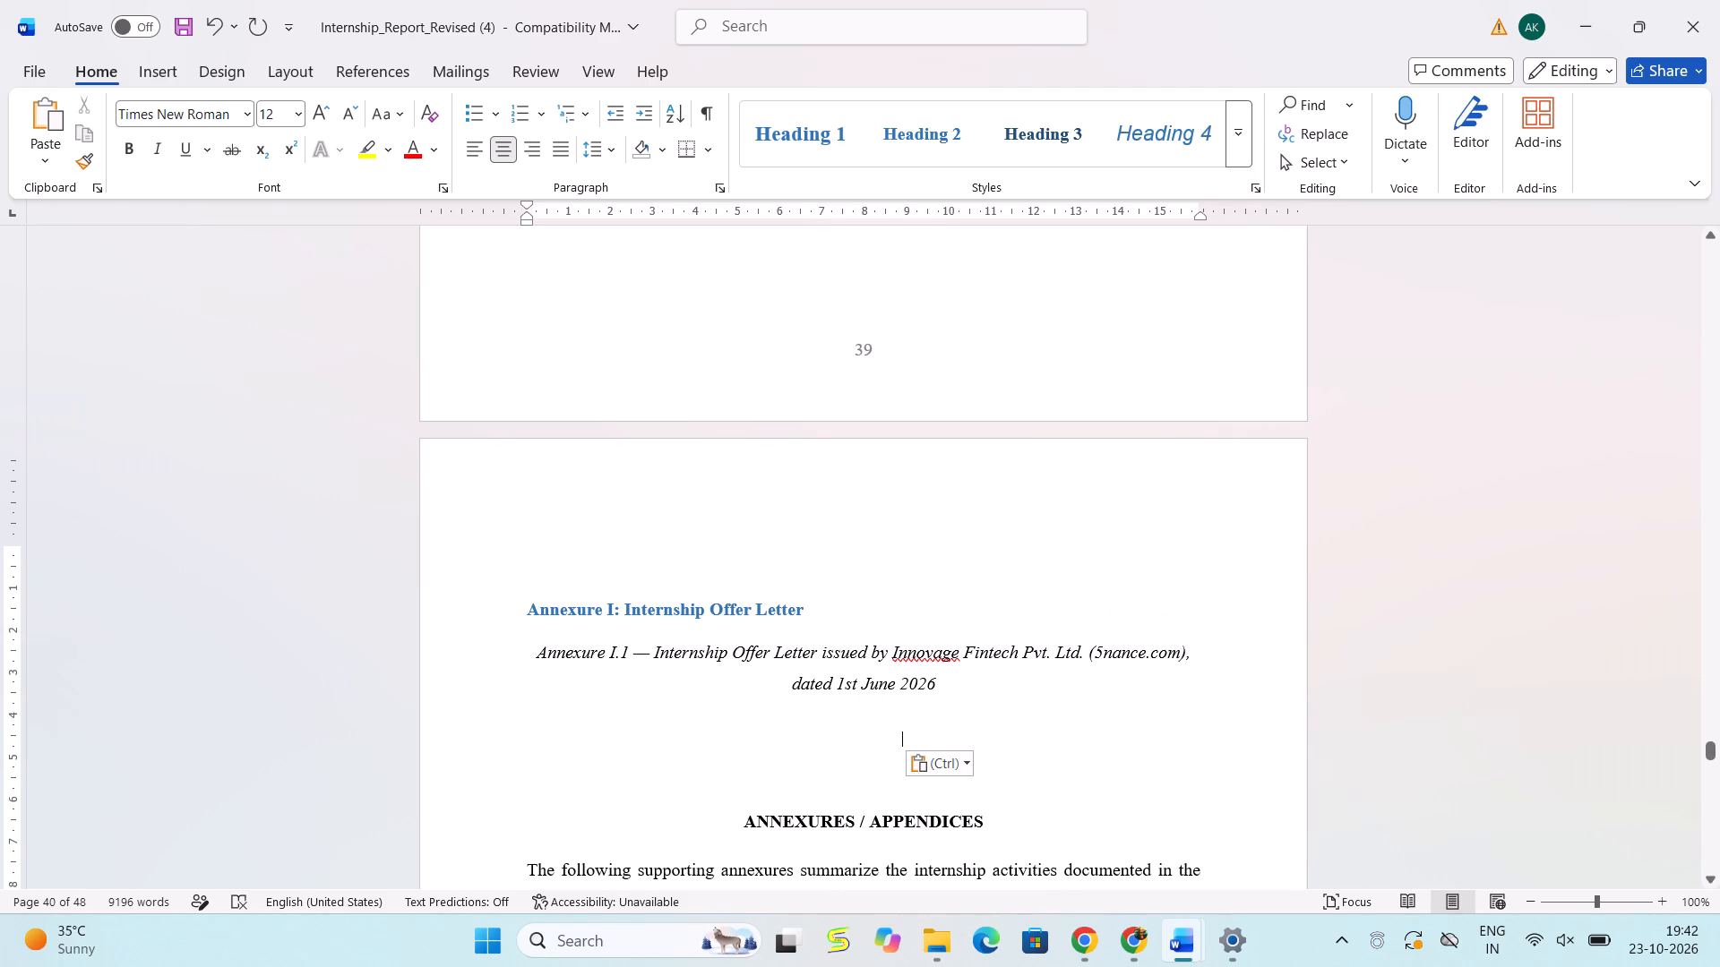
Paste the copied annexures content with its table of internship work phases and dates on the blank line below the Annexure I.1 caption.
key("ctrl+v")
Apply solid borders to all cells of Table A2: Weekly Work Summary.
scroll(965, 709, "down", 4)
scroll(965, 709, "right", 1)
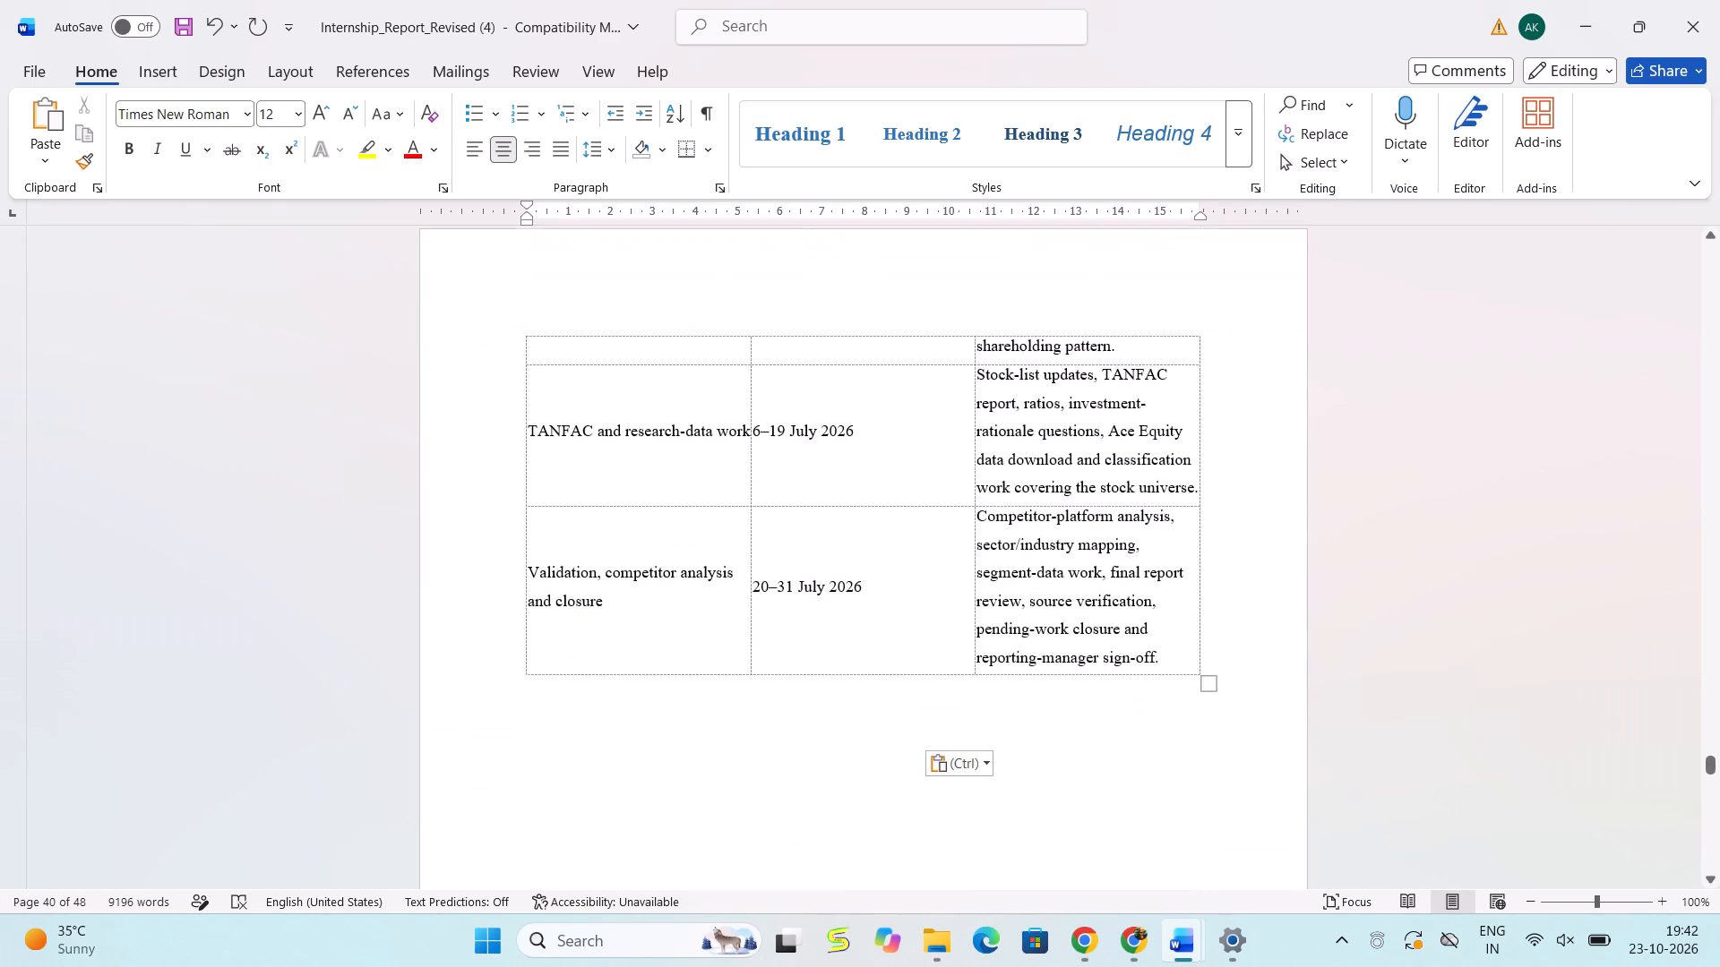
scroll(965, 709, "right", 1)
scroll(965, 709, "up", 2)
scroll(965, 709, "down", 5)
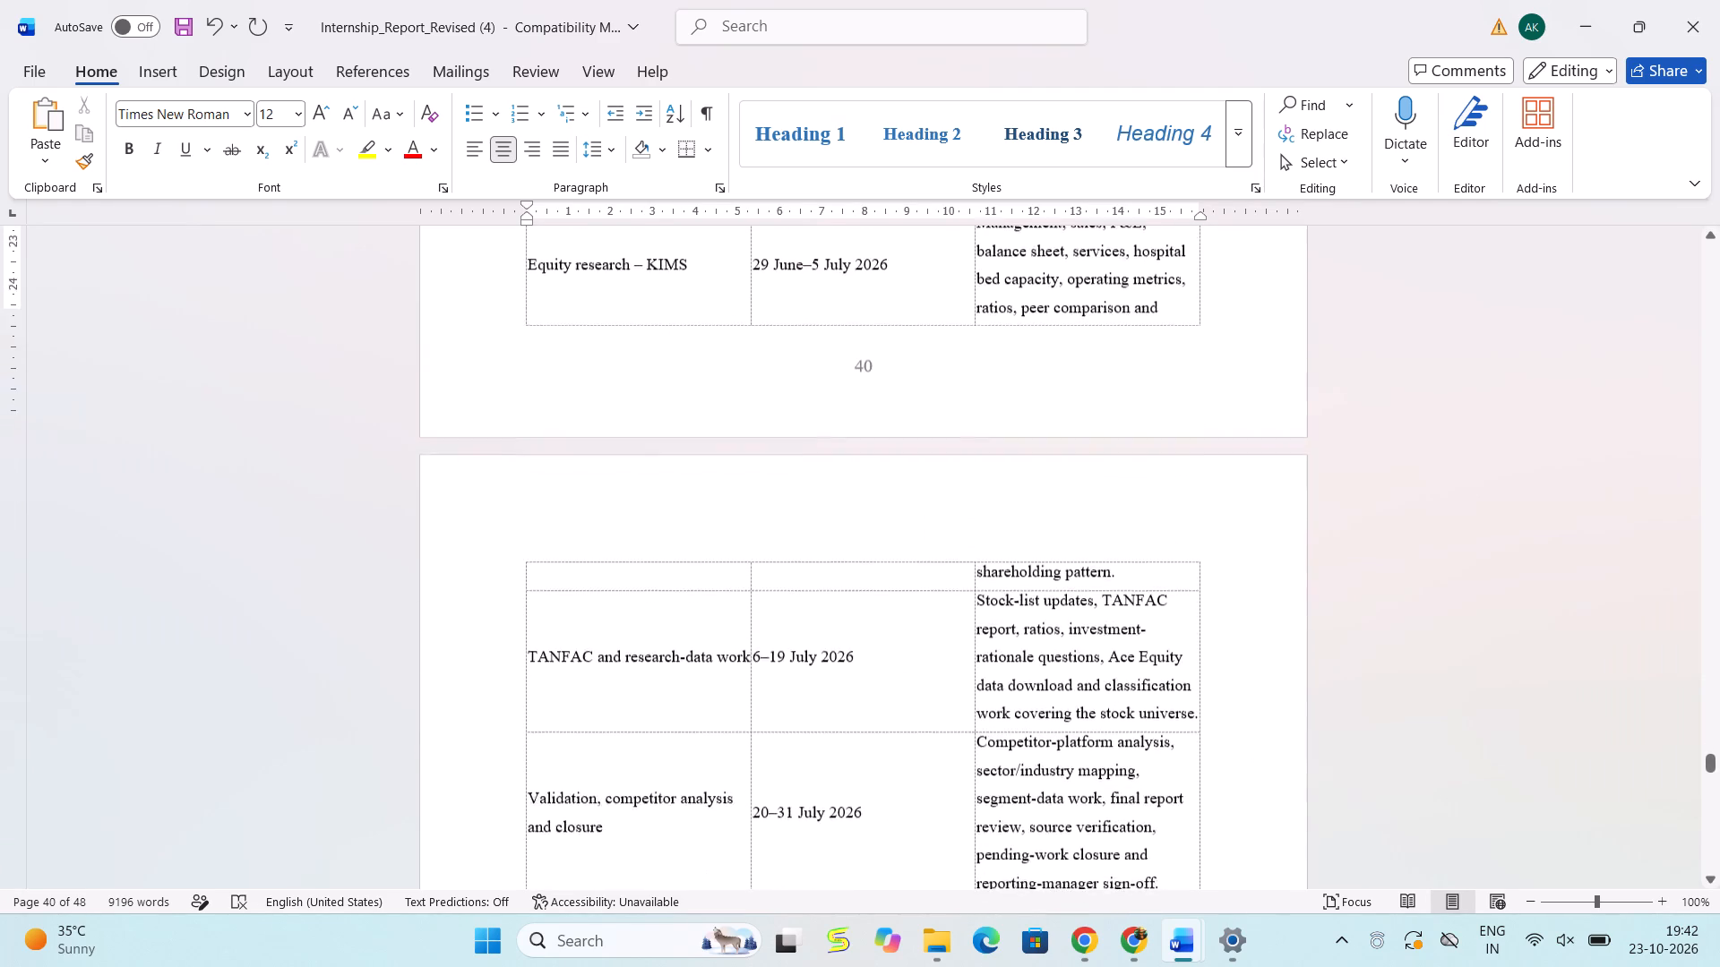
scroll(965, 709, "down", 3)
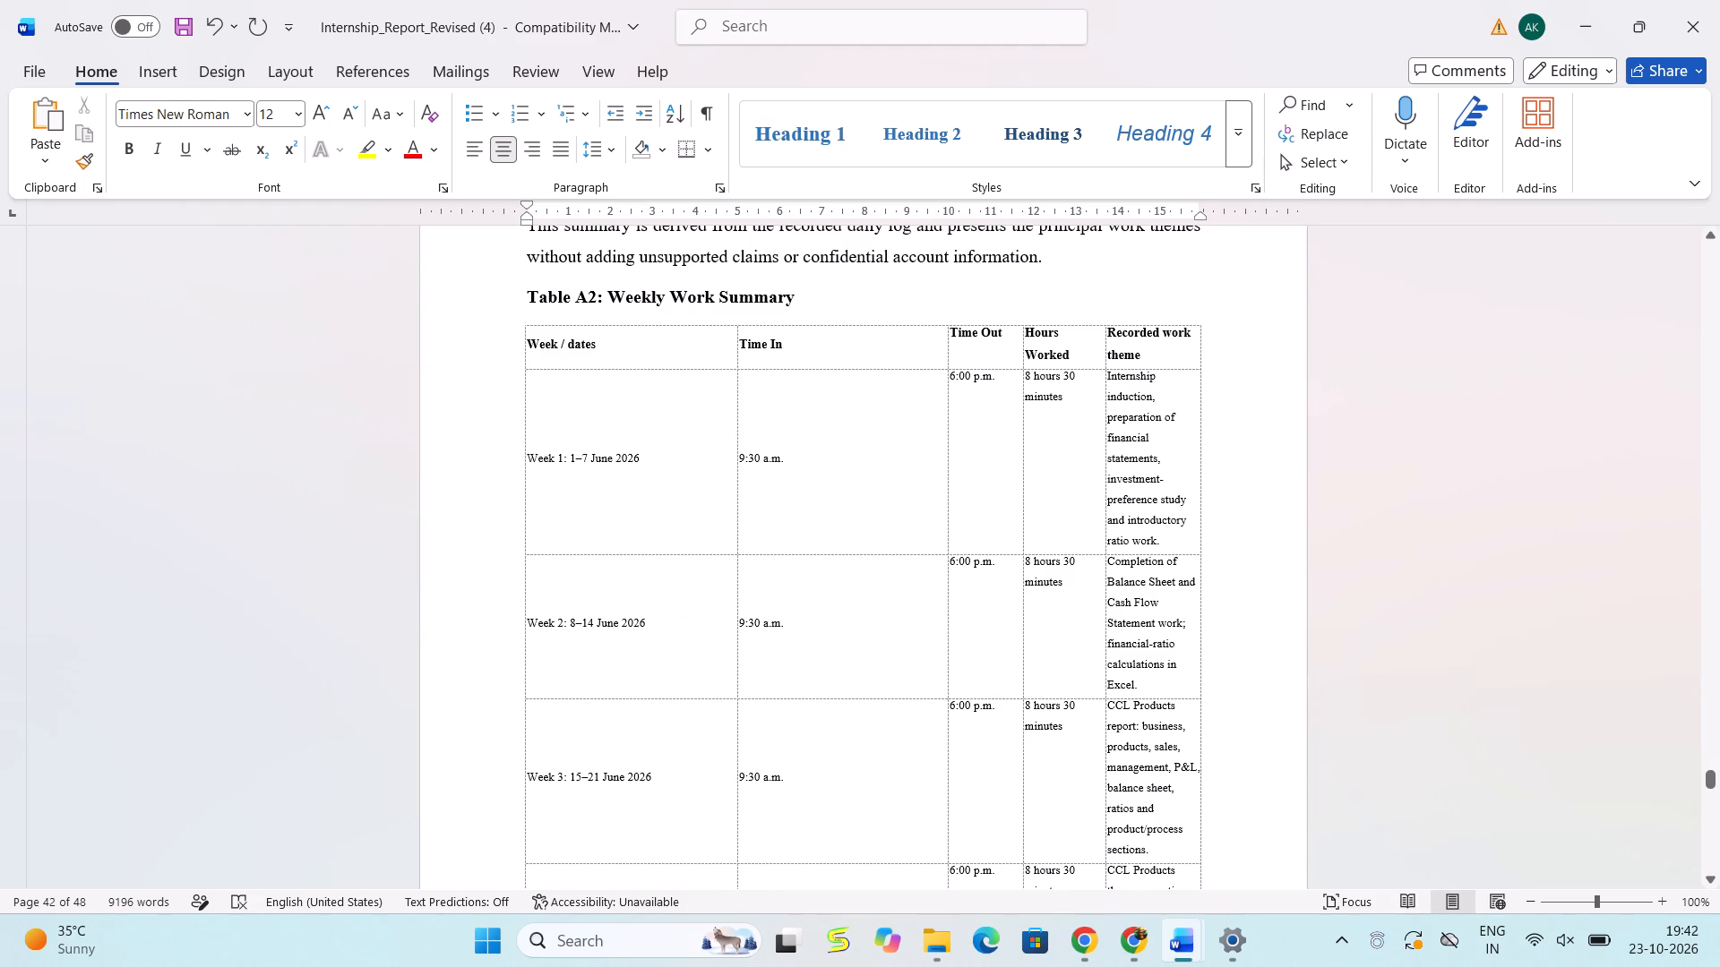
left_click(528, 318)
left_click(529, 322)
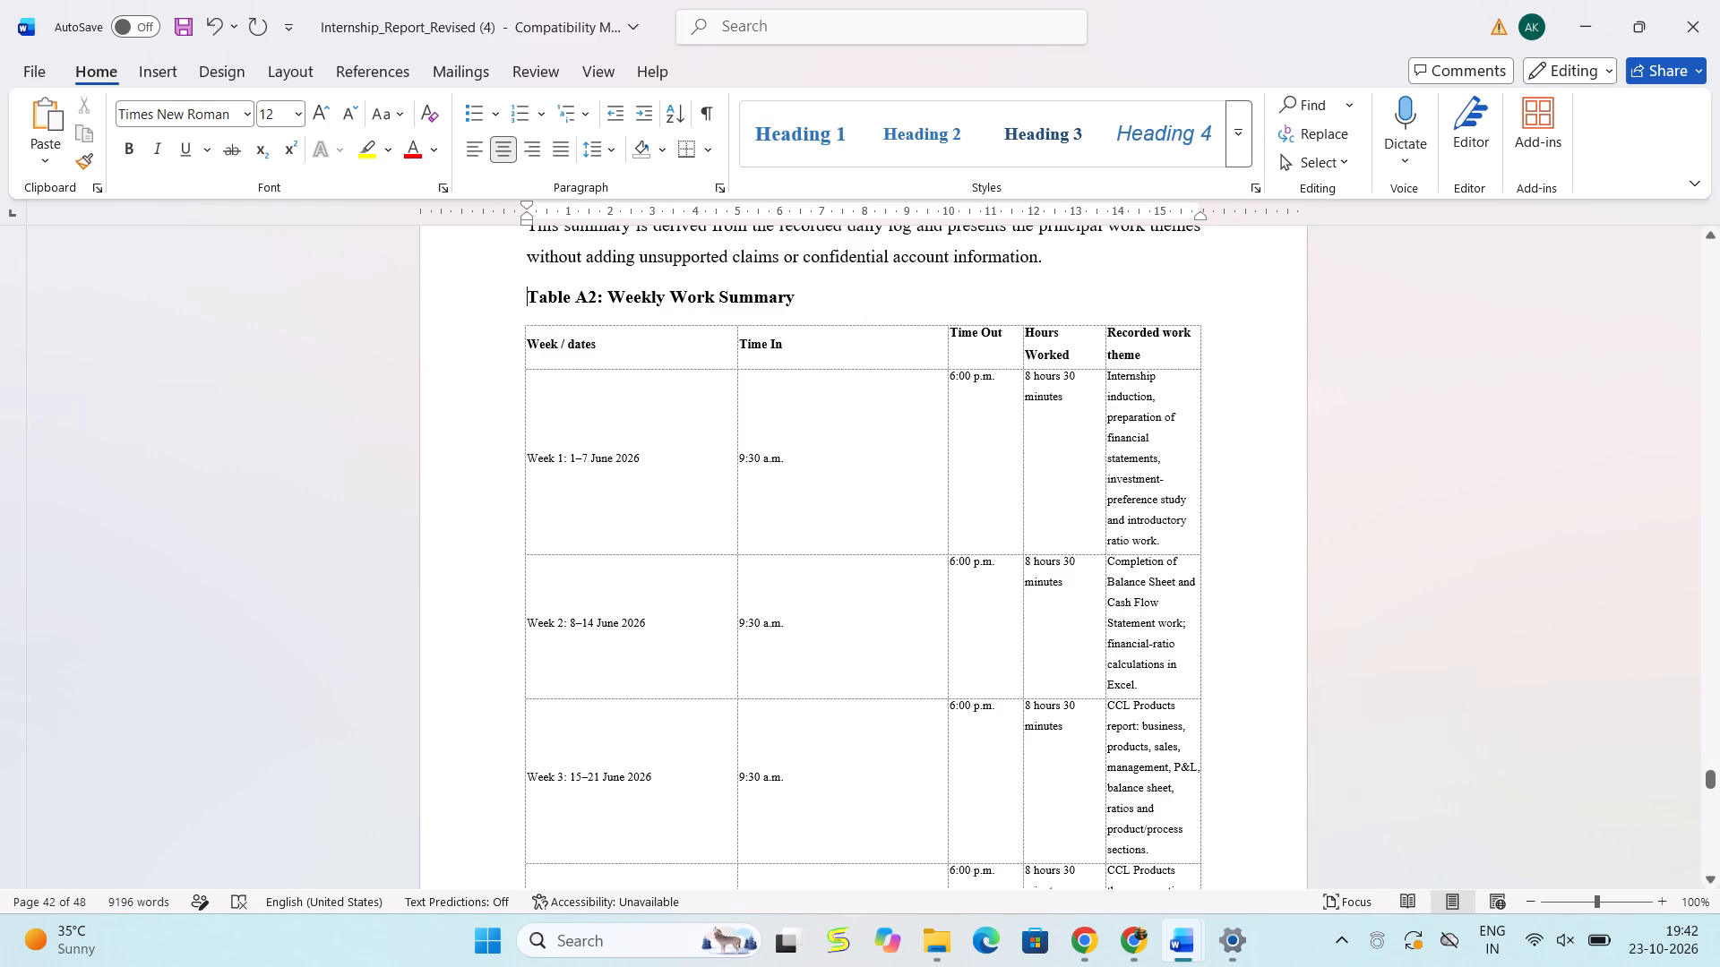
left_click(530, 334)
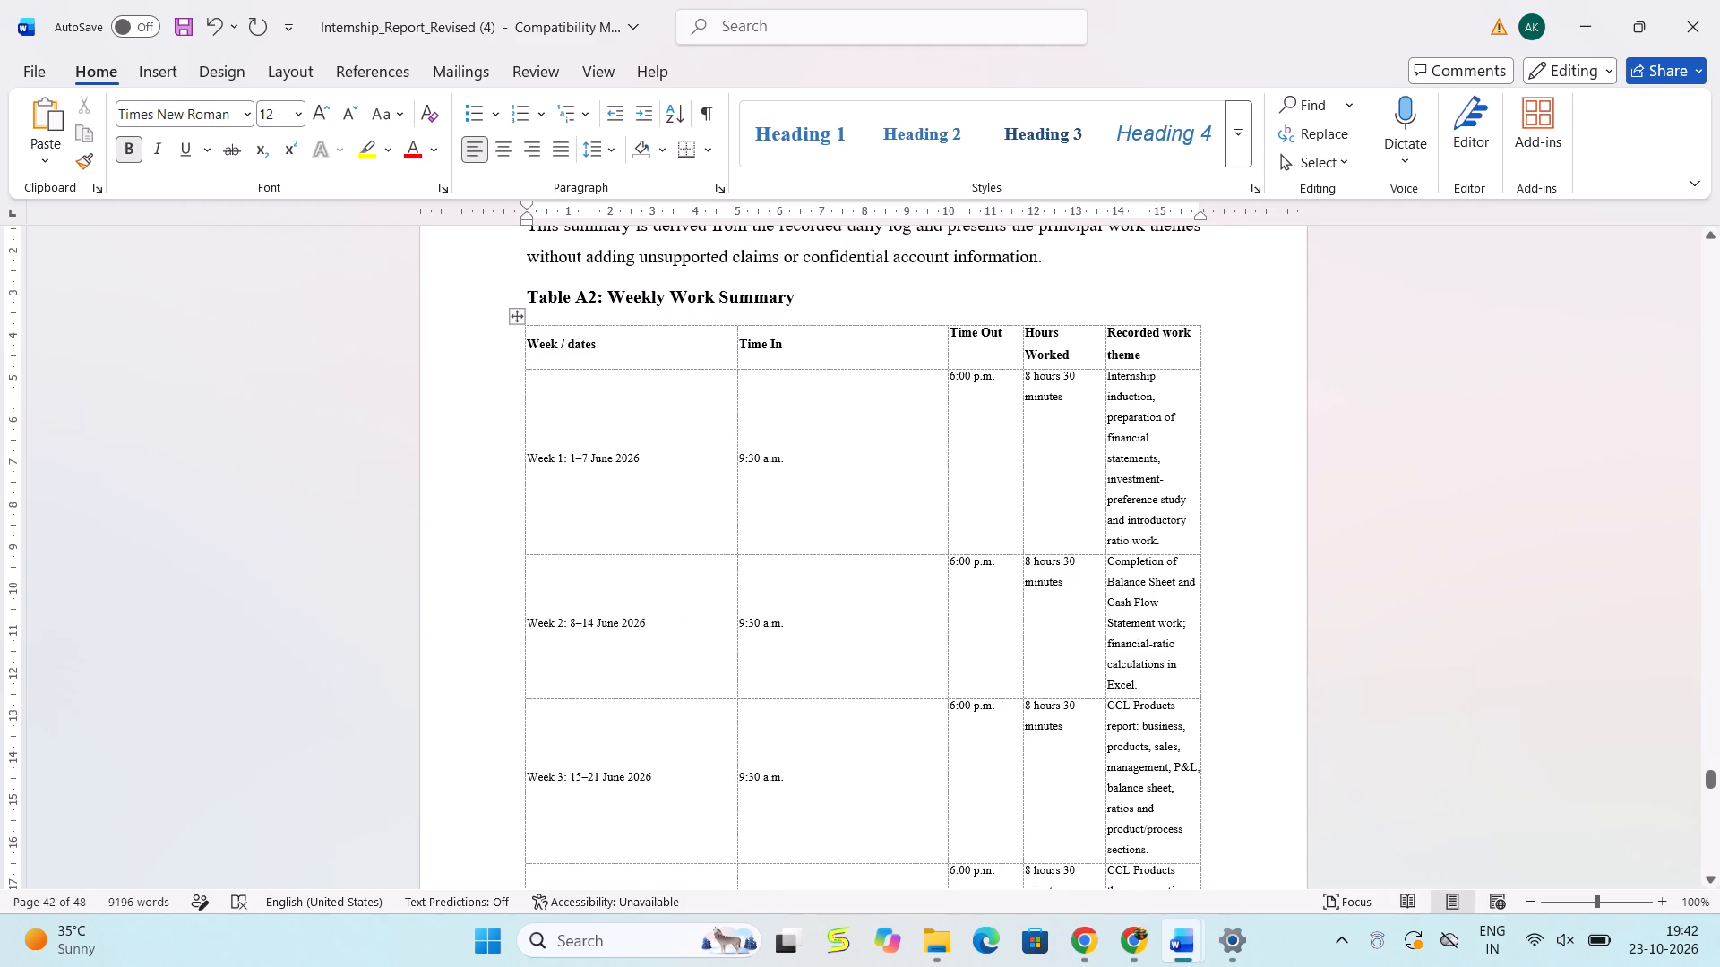
left_click(516, 312)
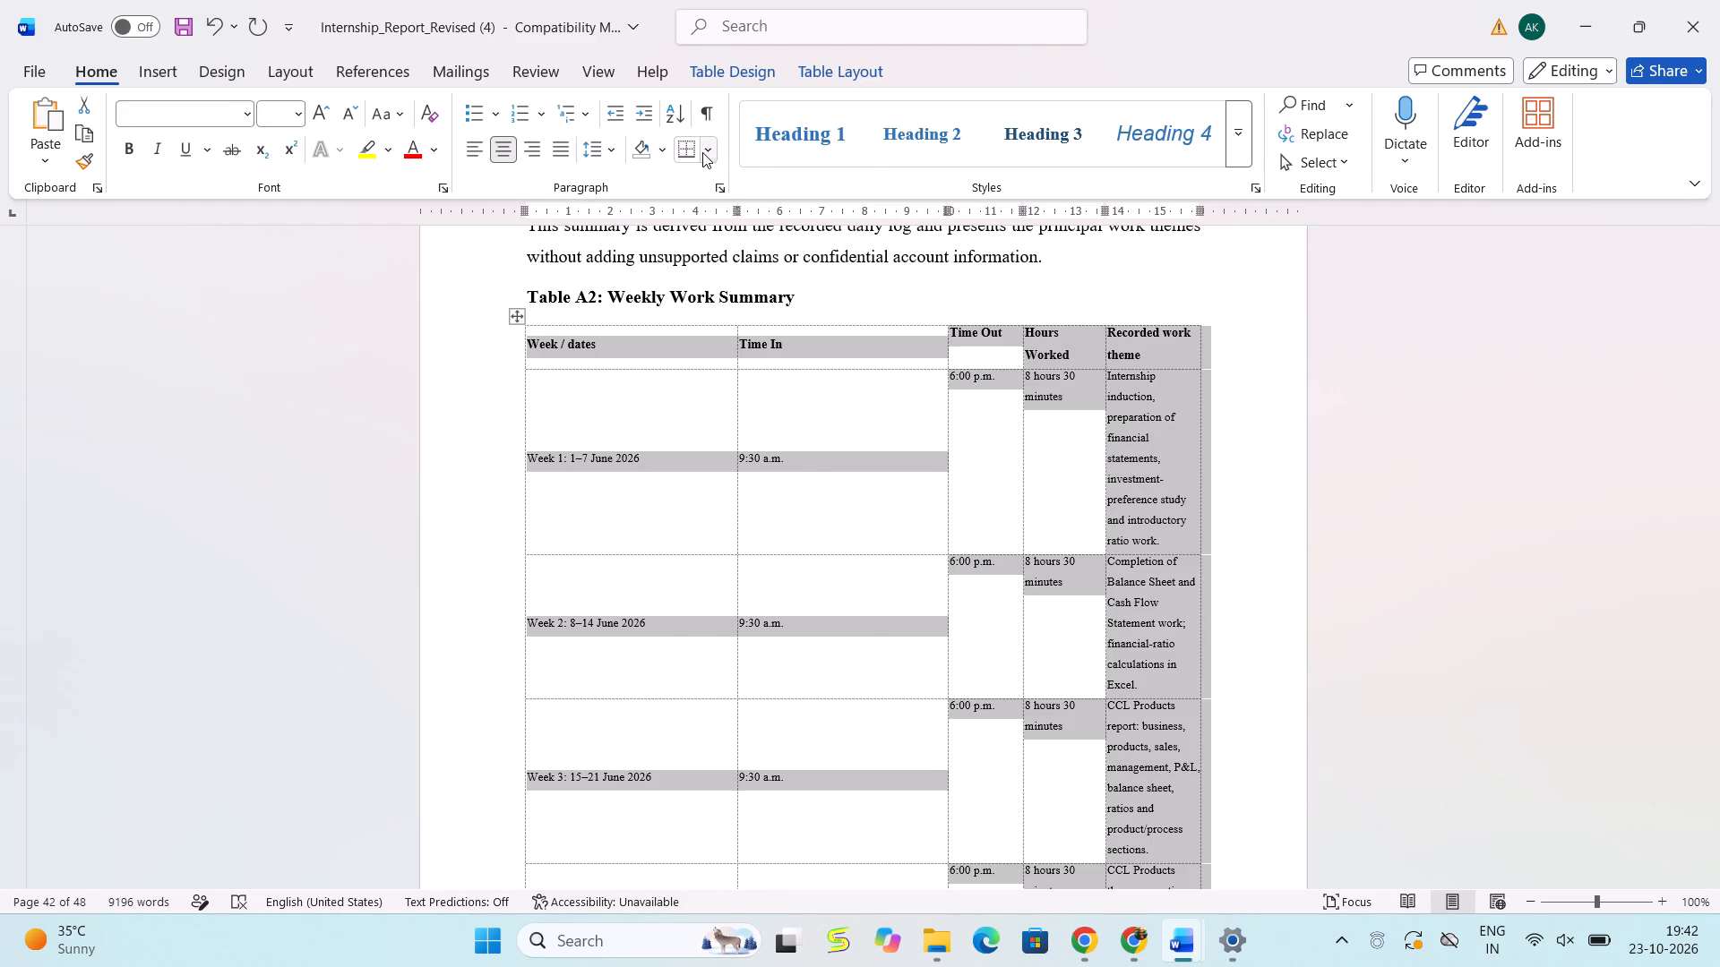
left_click(702, 152)
left_click(728, 321)
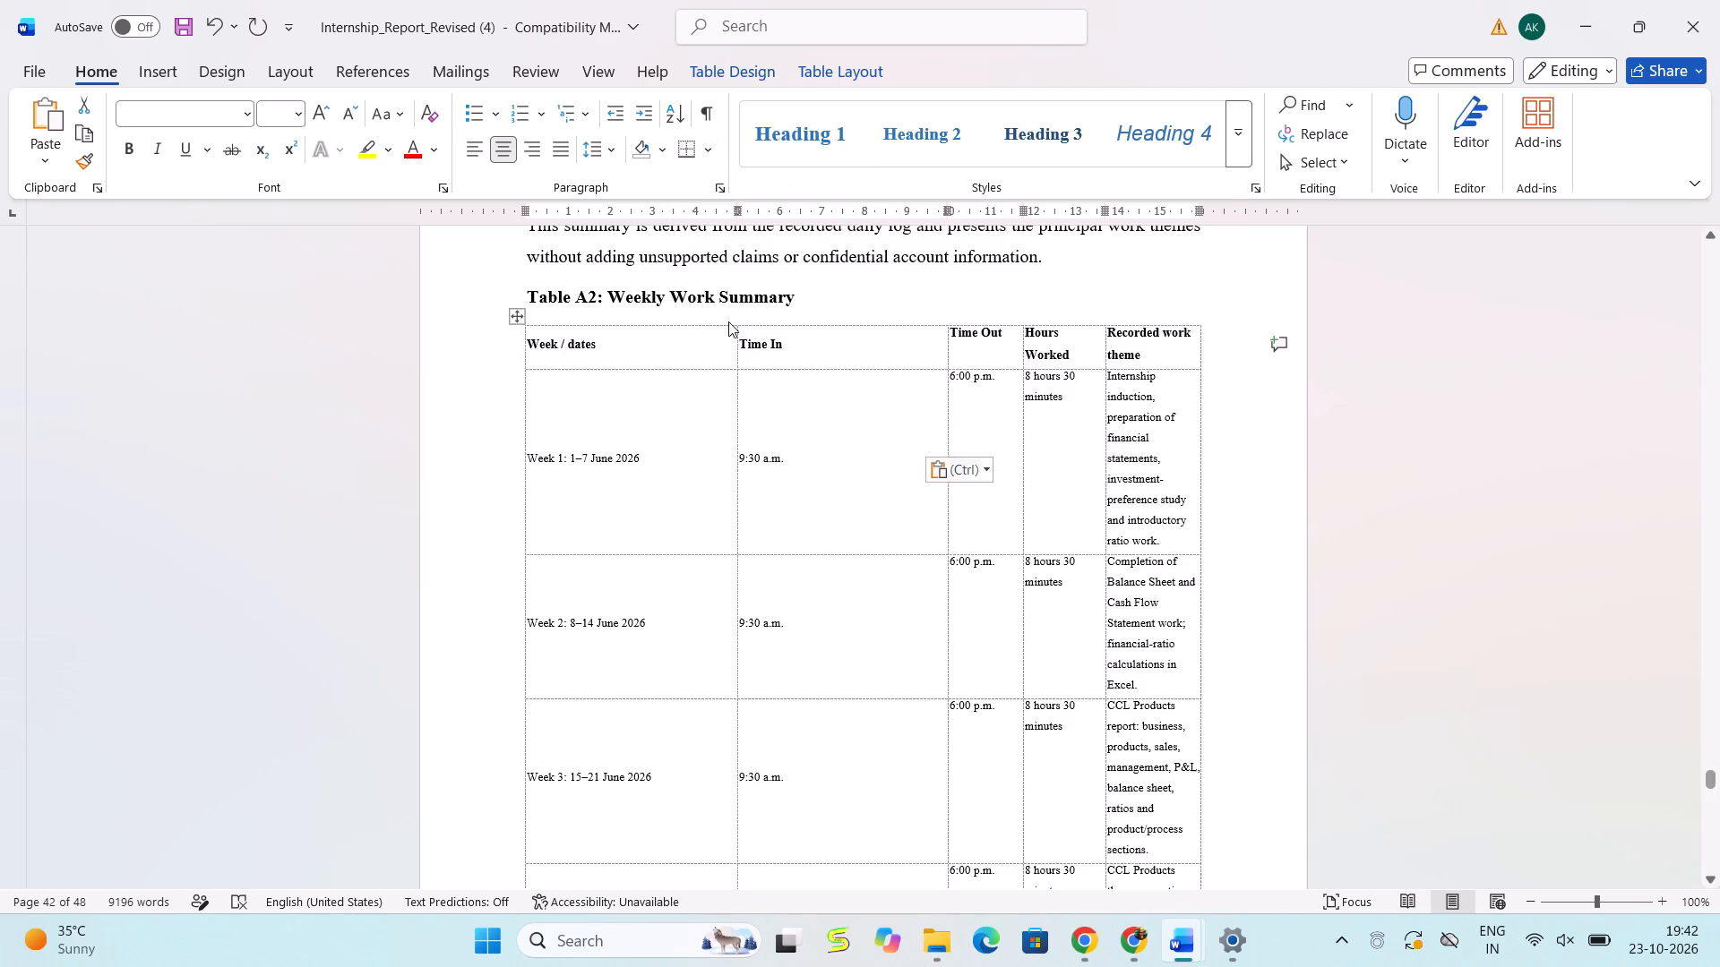
Enlarge the text of the whole Weekly Work Summary table and set its font to Times New Roman.
left_click(297, 115)
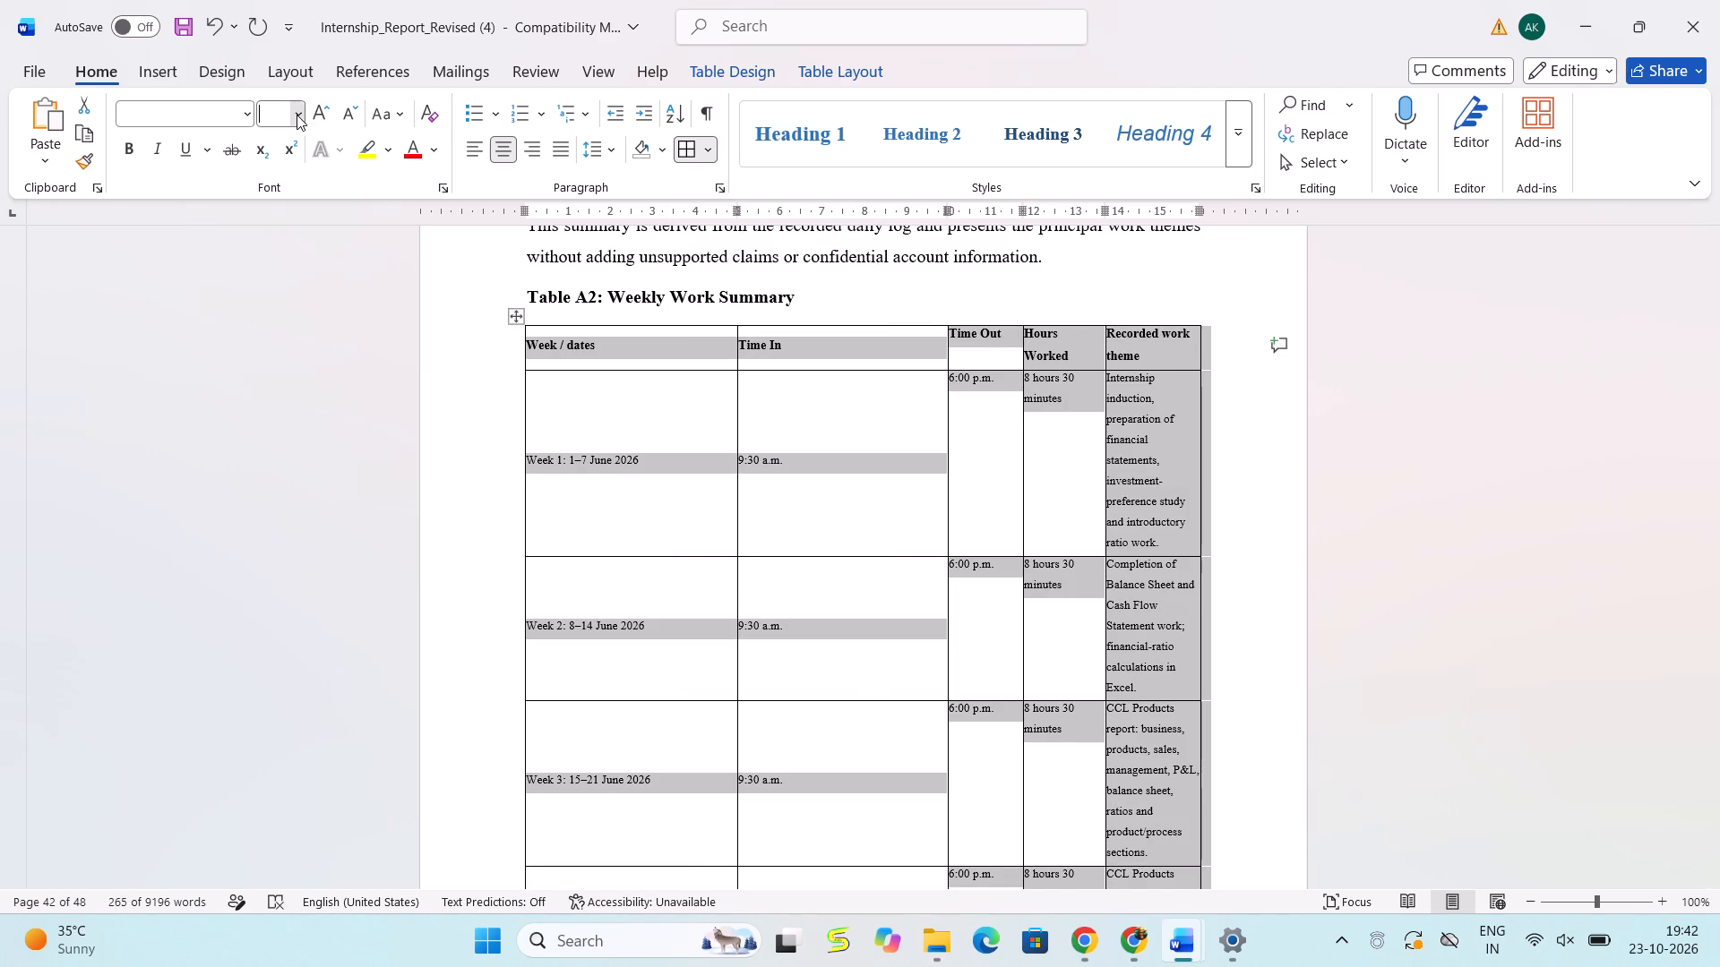
left_click(283, 258)
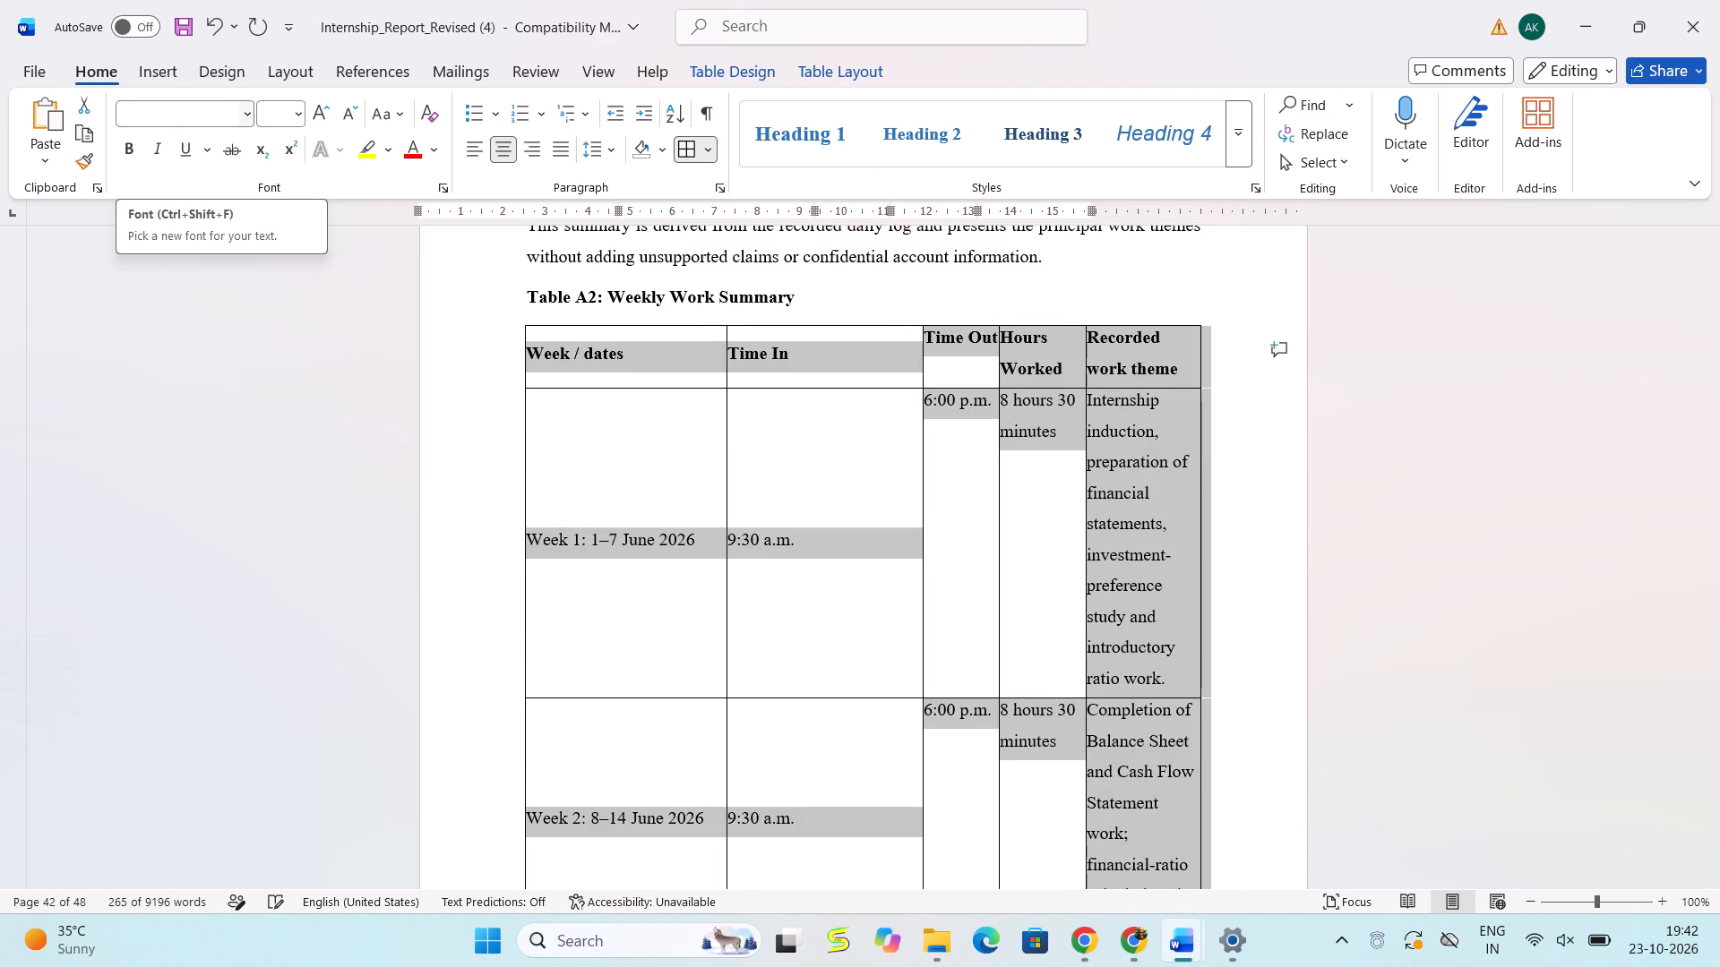
left_click(219, 119)
type("times")
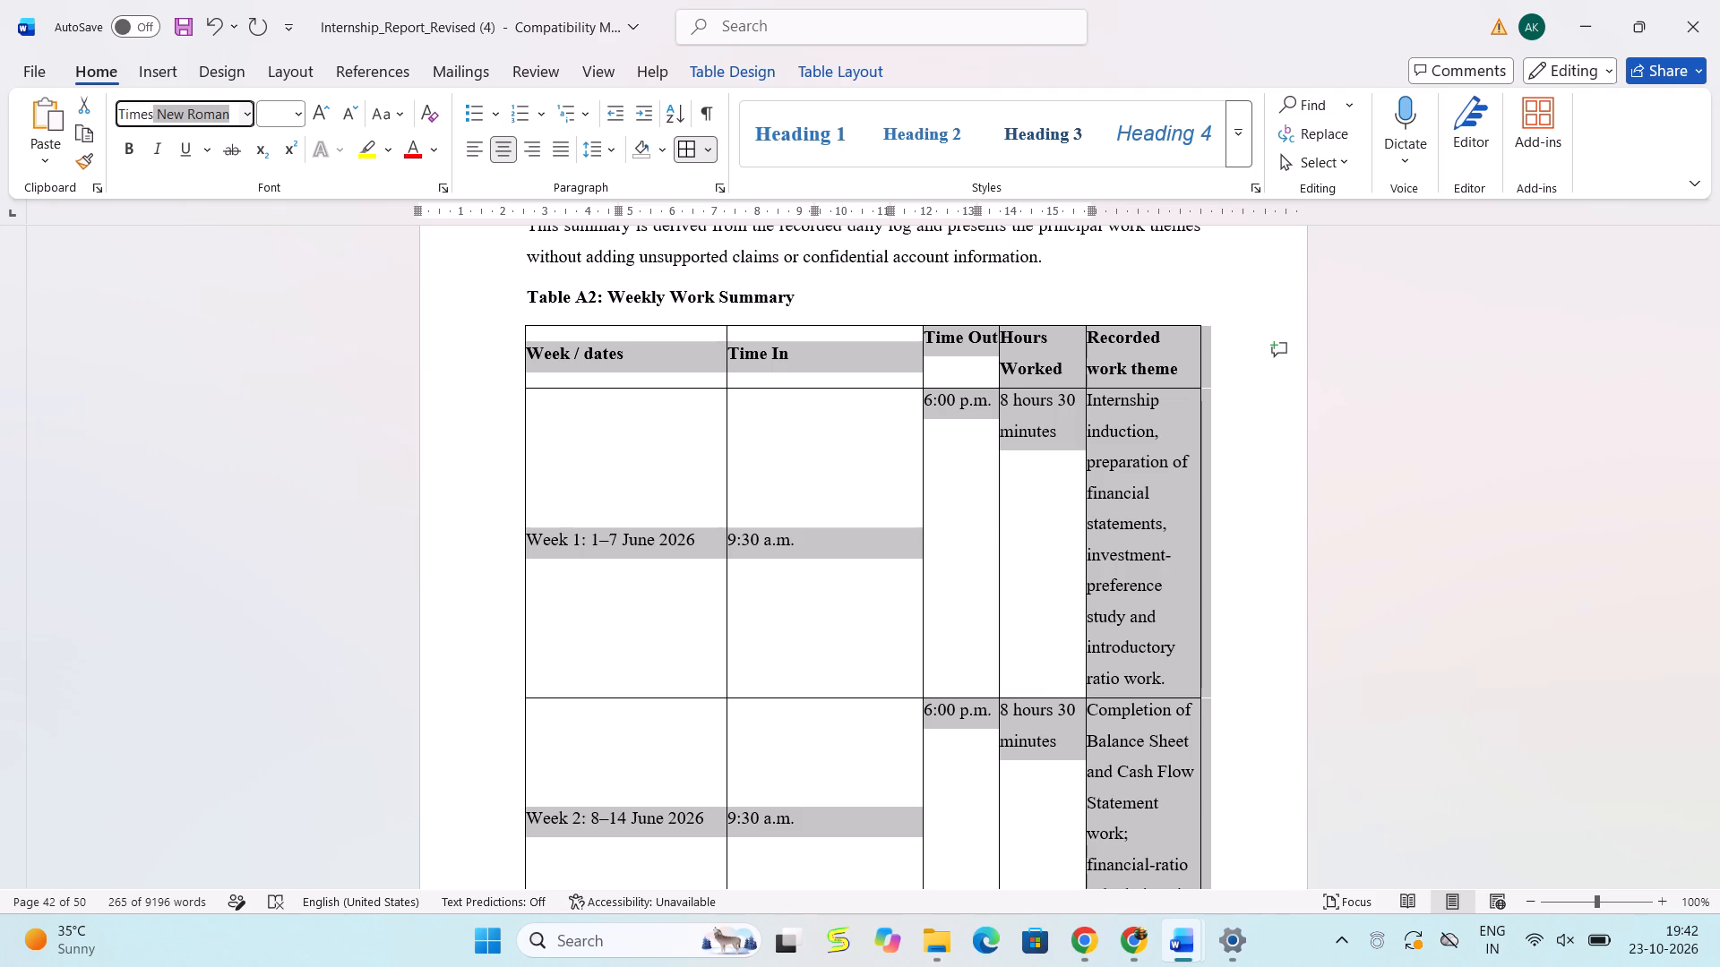
key("Return")
Apply solid borders to all cells of Table A3: Responsibility Matrix.
scroll(468, 312, "down", 1)
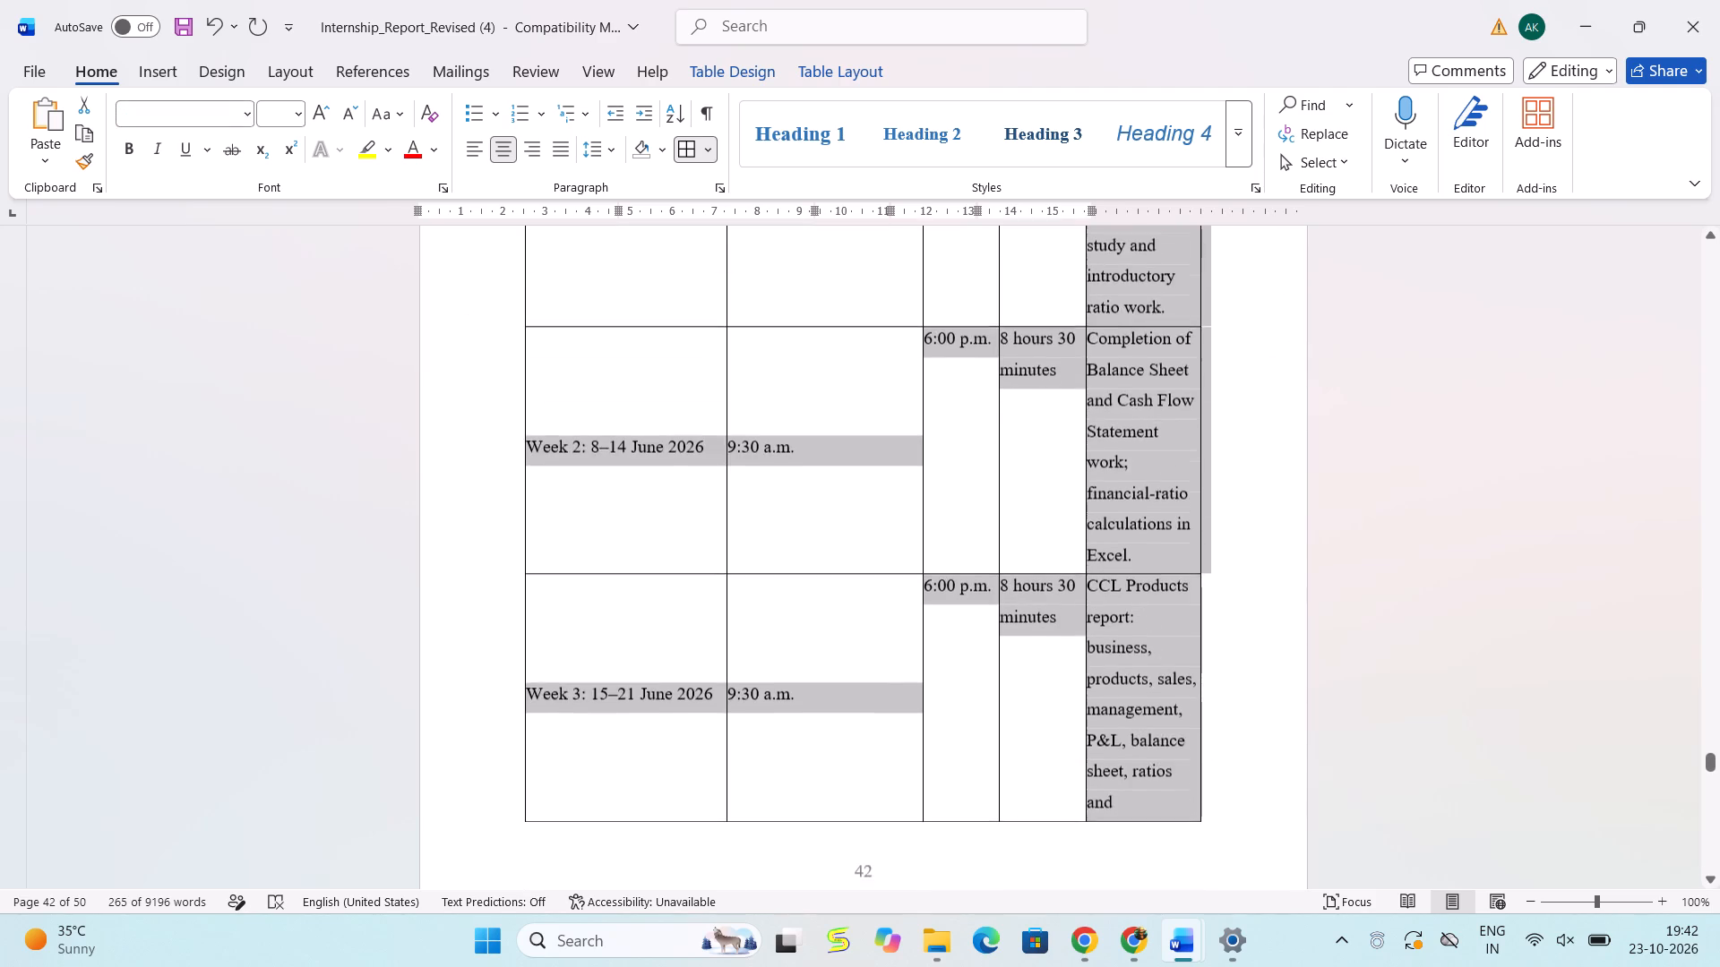
scroll(468, 312, "down", 6)
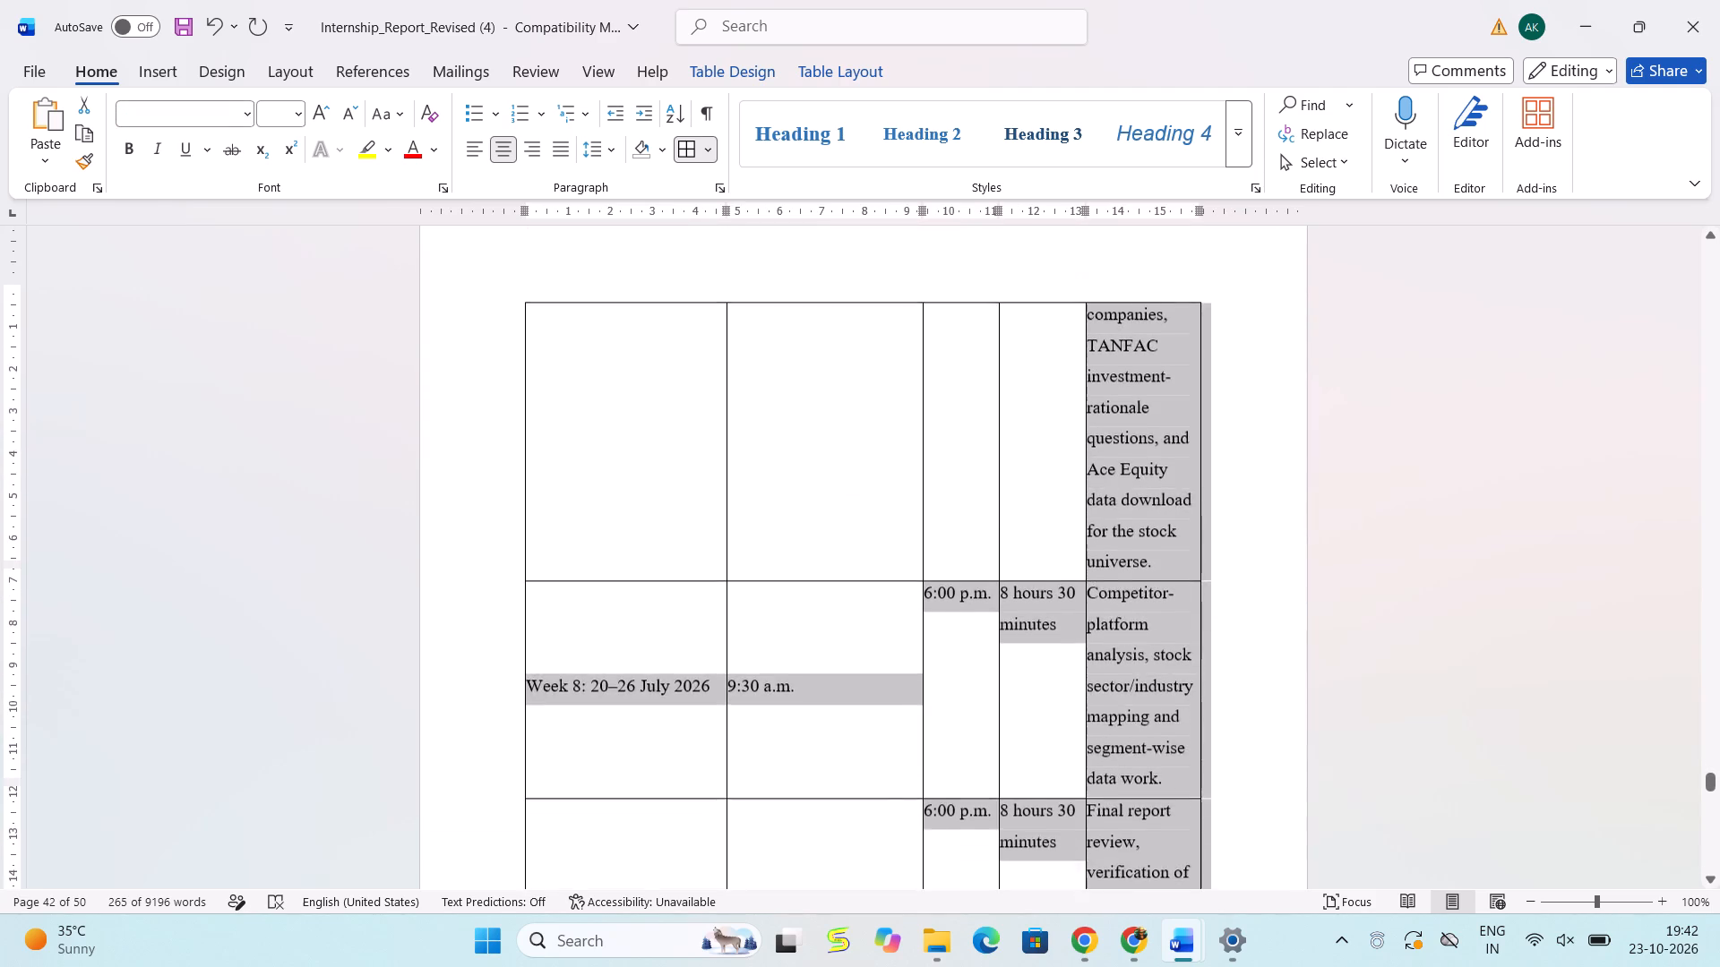
scroll(468, 312, "down", 4)
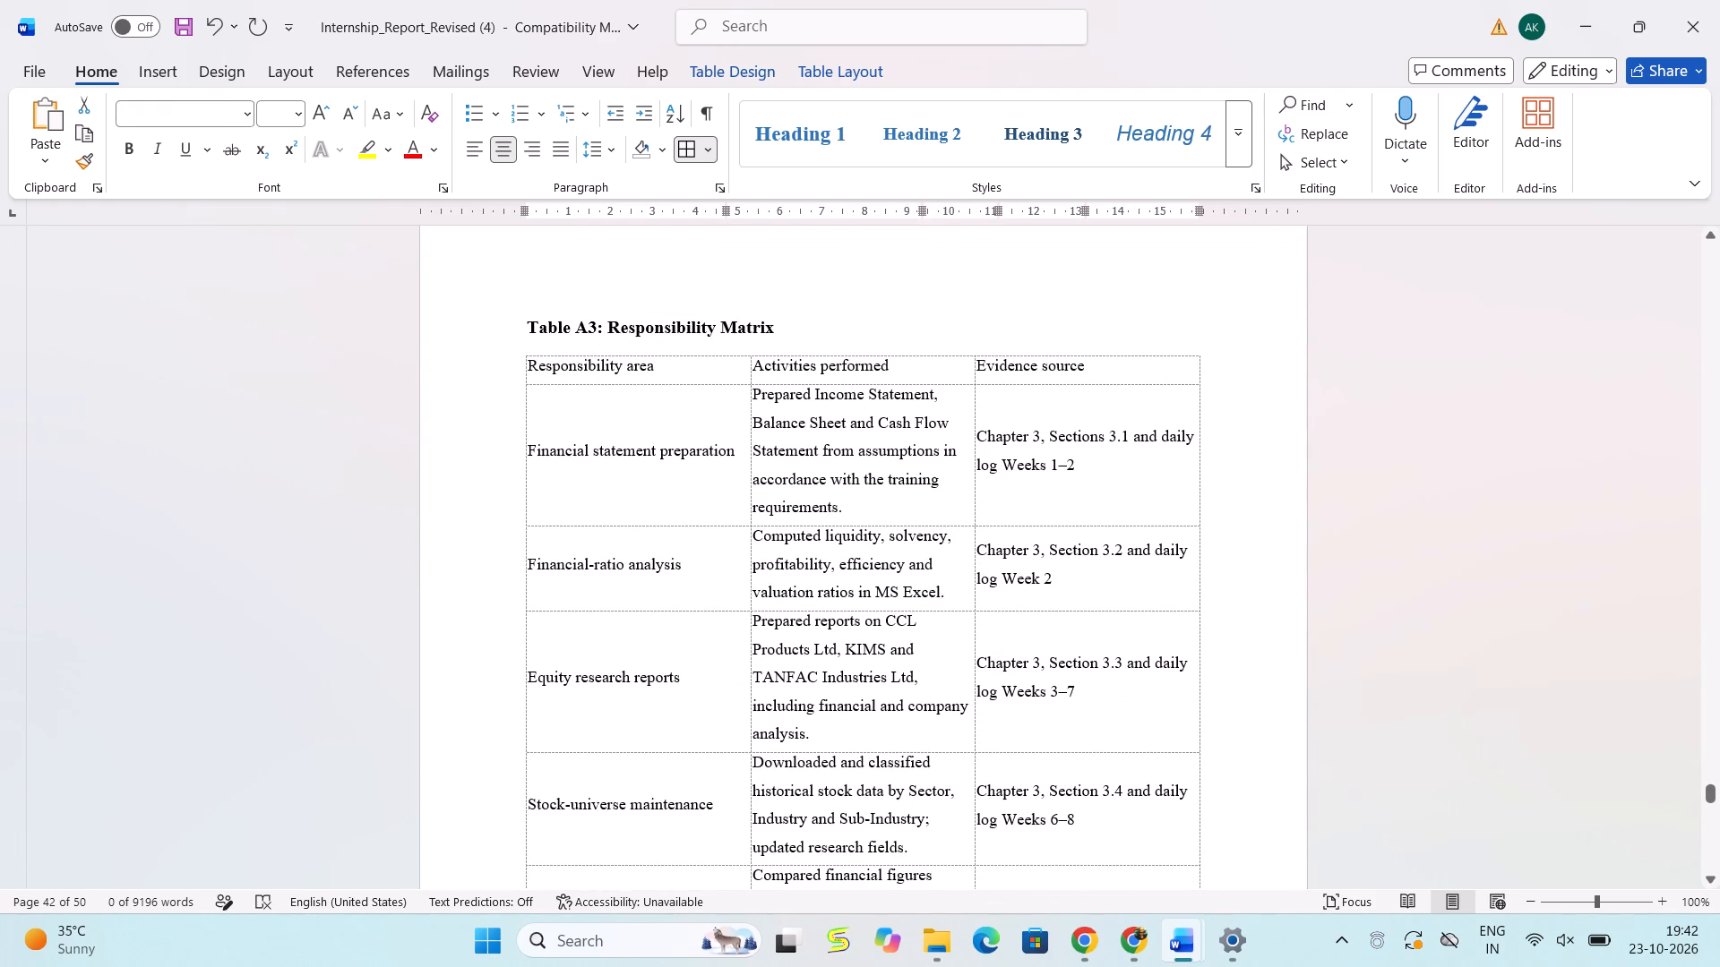
left_click(544, 374)
left_click(545, 383)
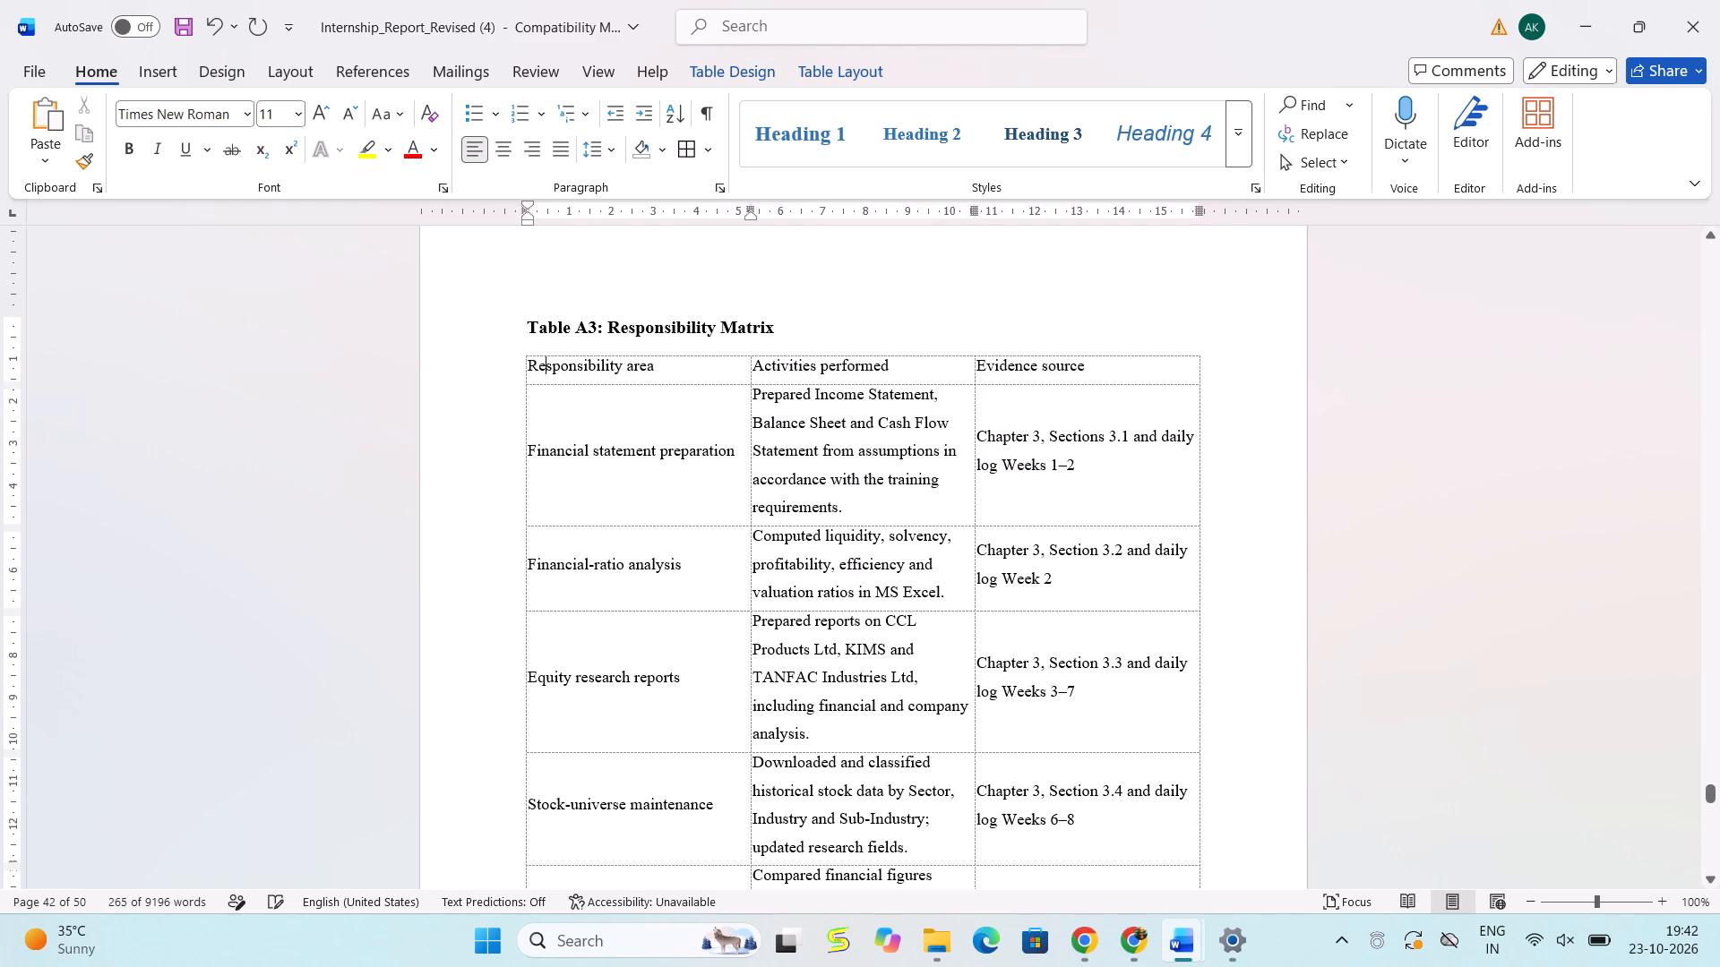
left_click(521, 338)
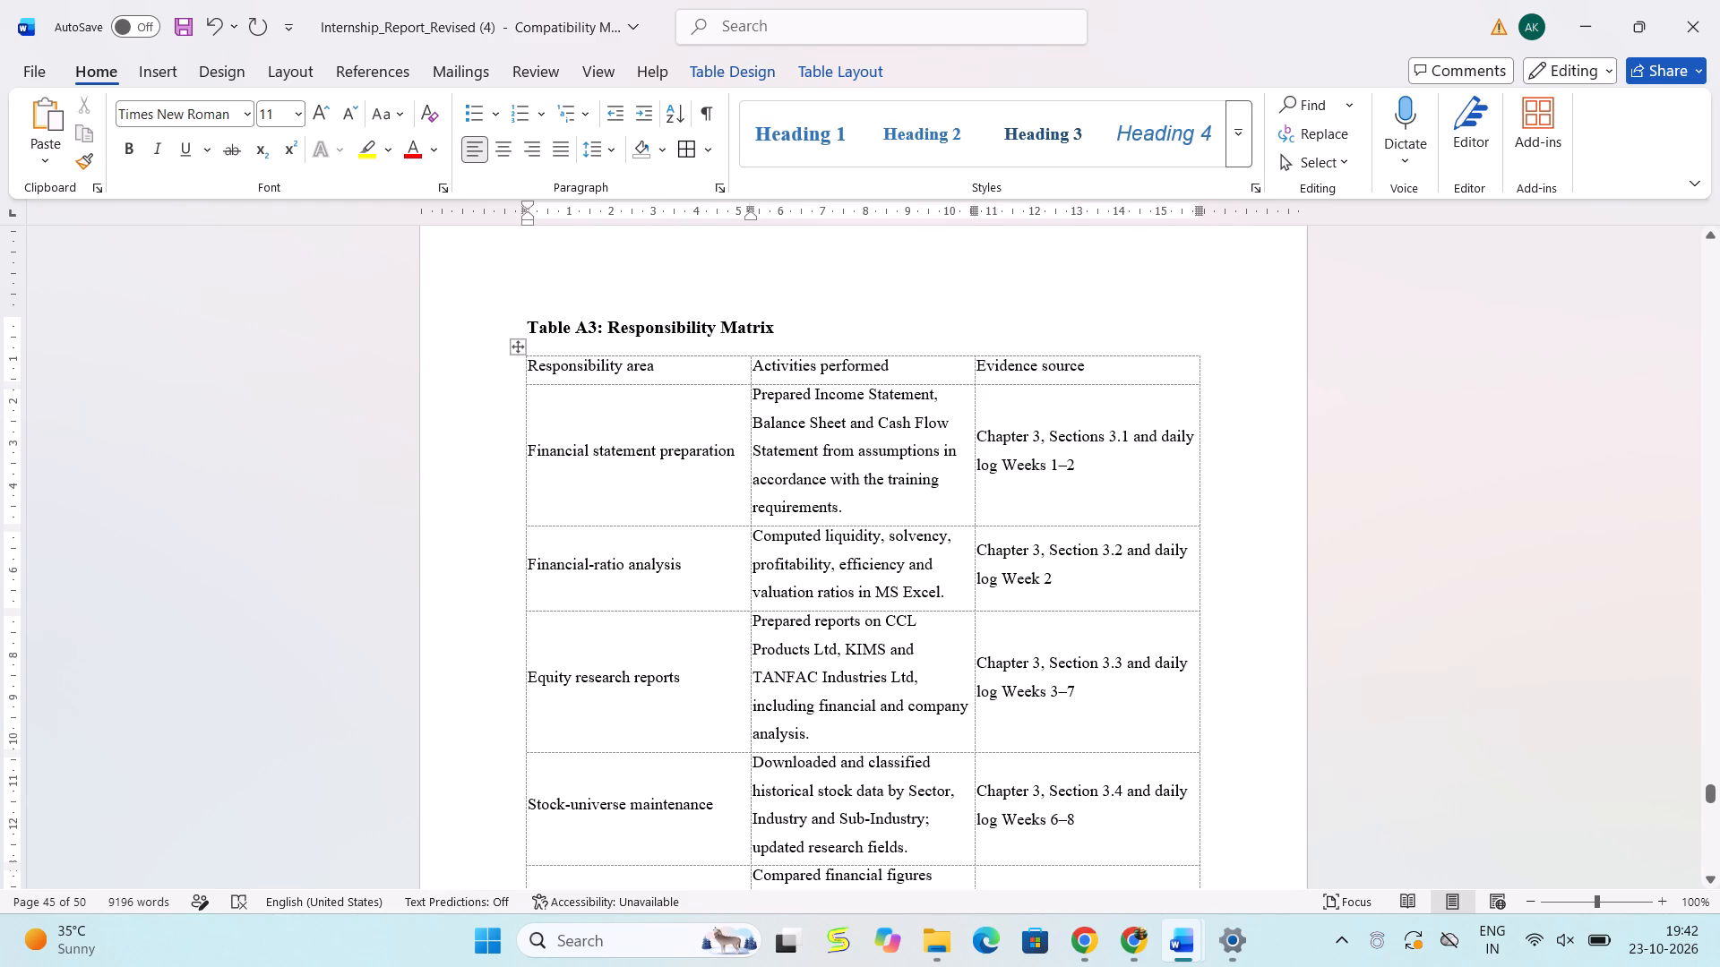
left_click(684, 144)
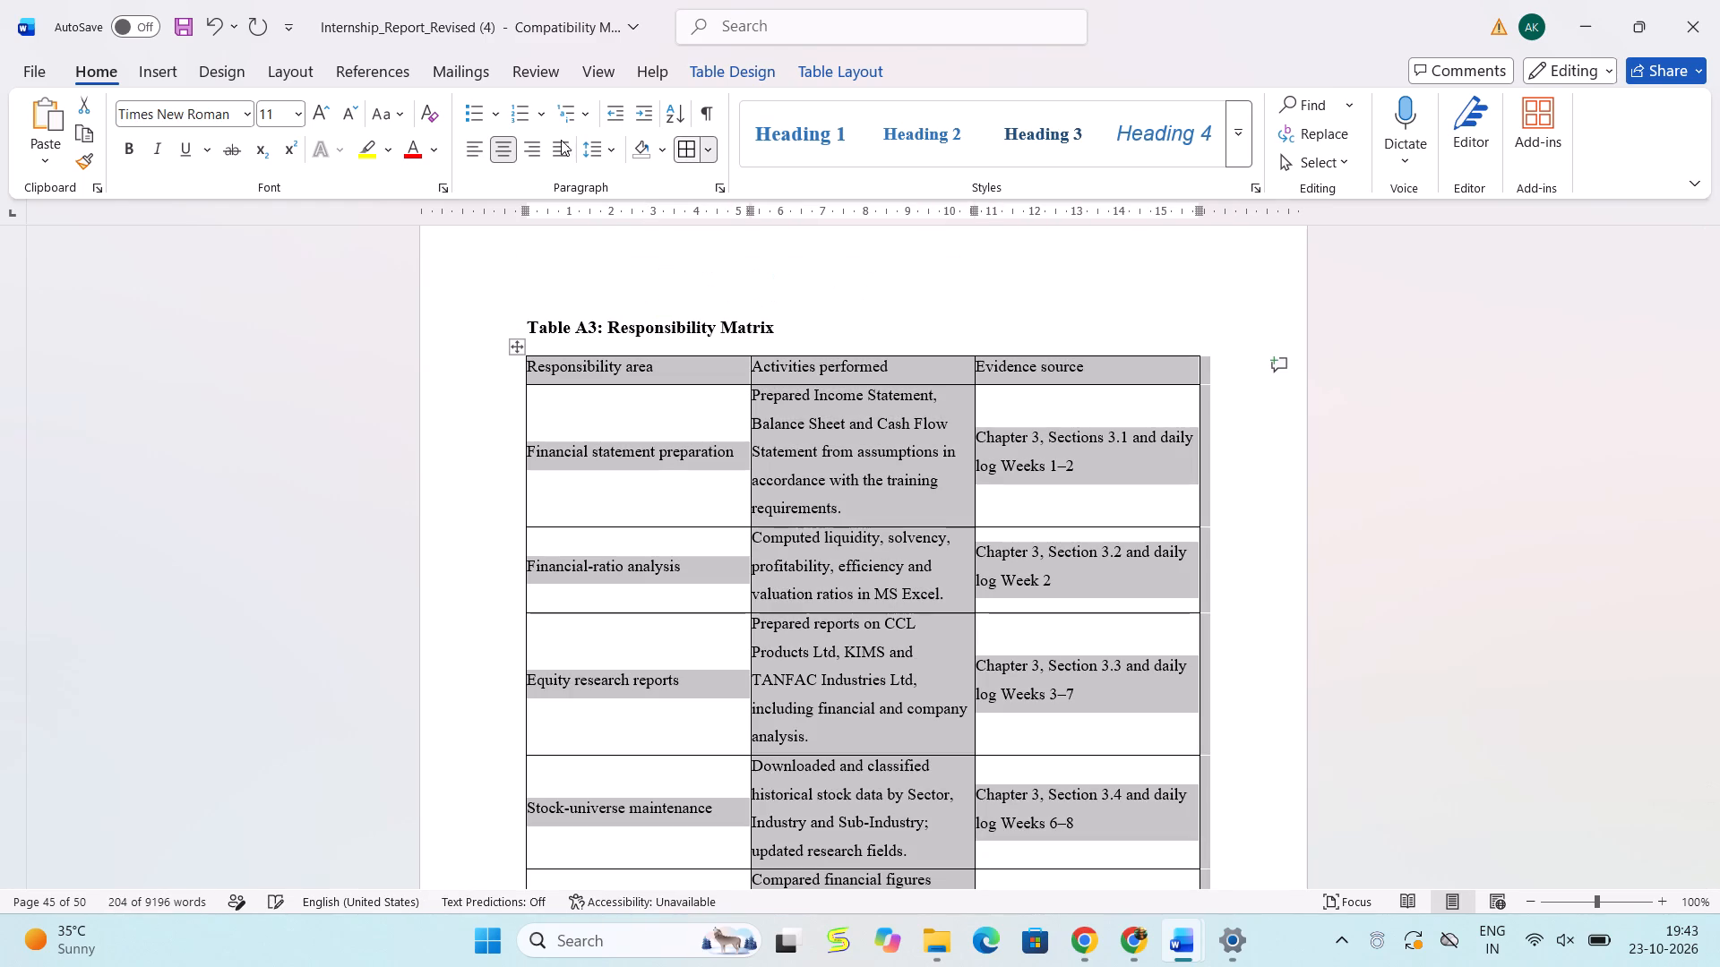
left_click(289, 111)
Apply solid borders to all cells of Table A4: Equity-Research Work Cycle.
scroll(753, 496, "down", 5)
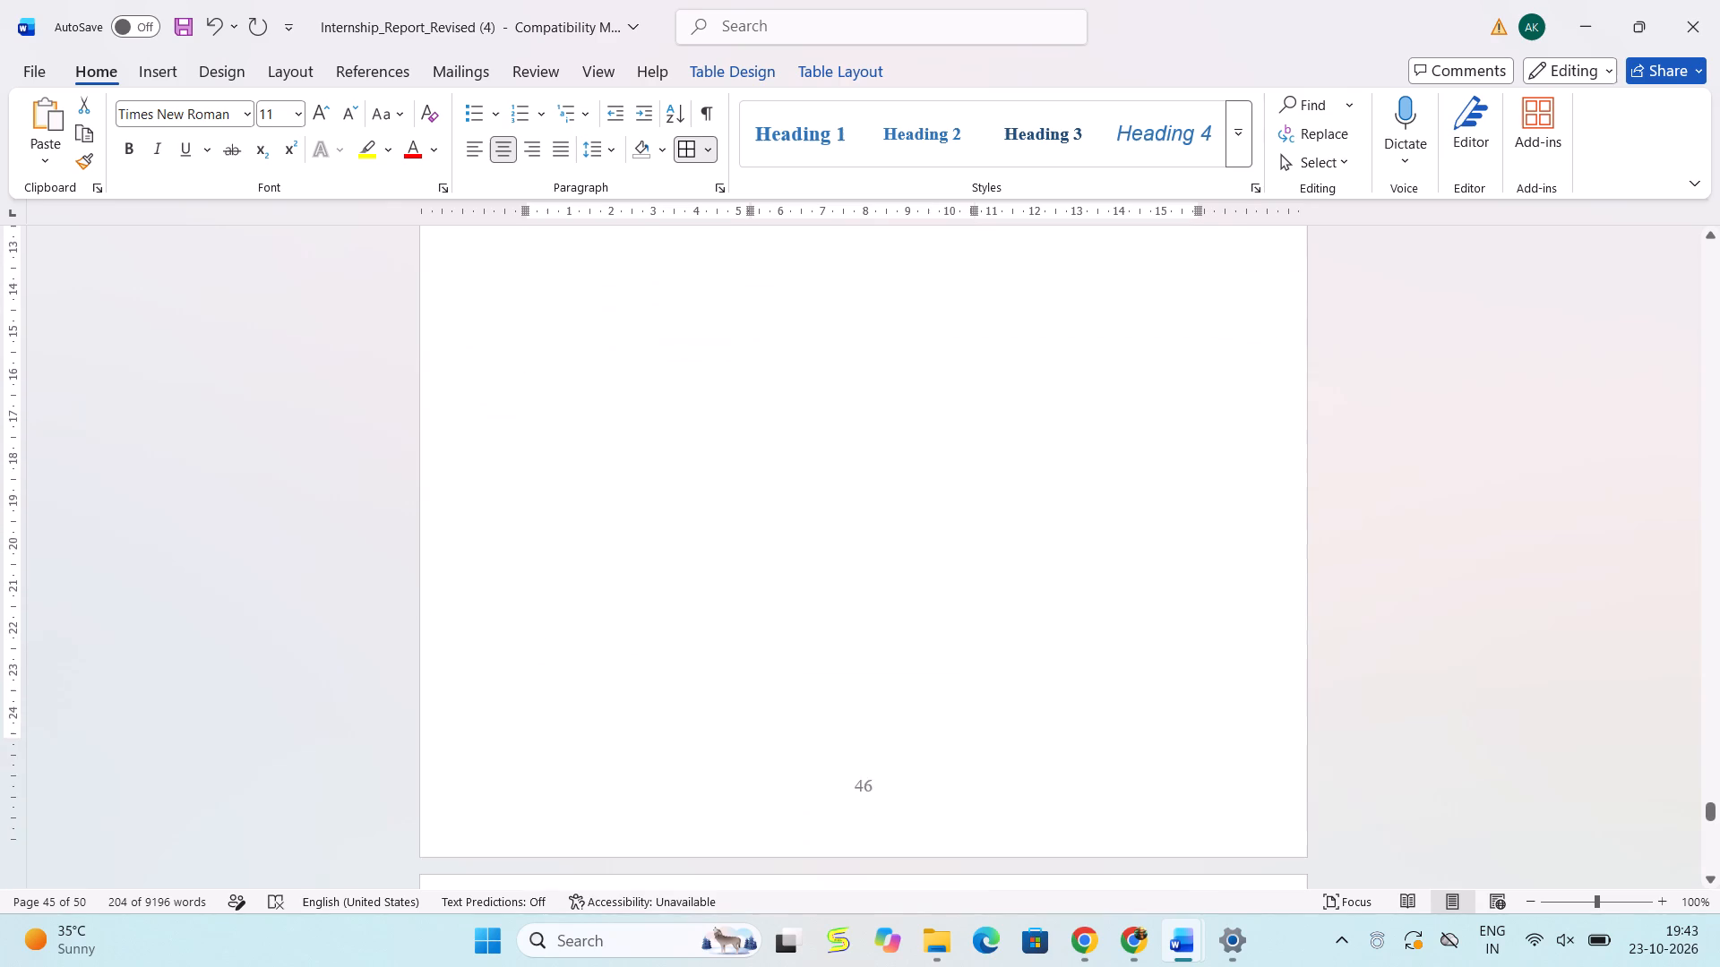
scroll(753, 496, "down", 3)
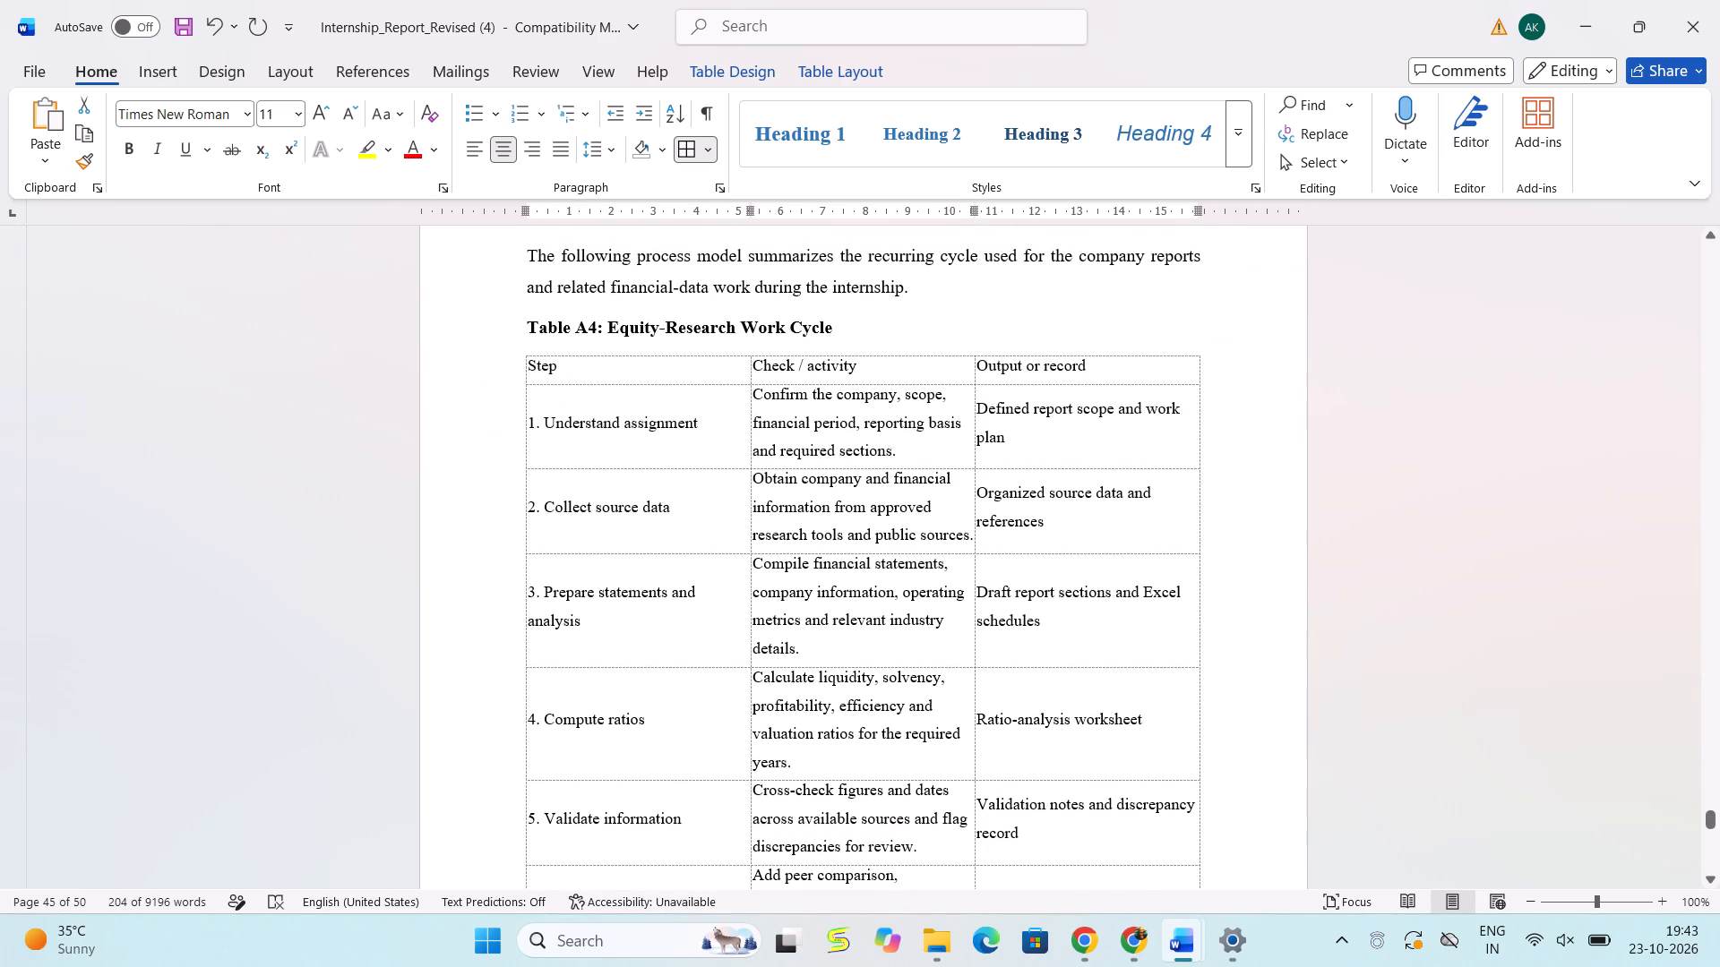
left_click(595, 358)
left_click(511, 355)
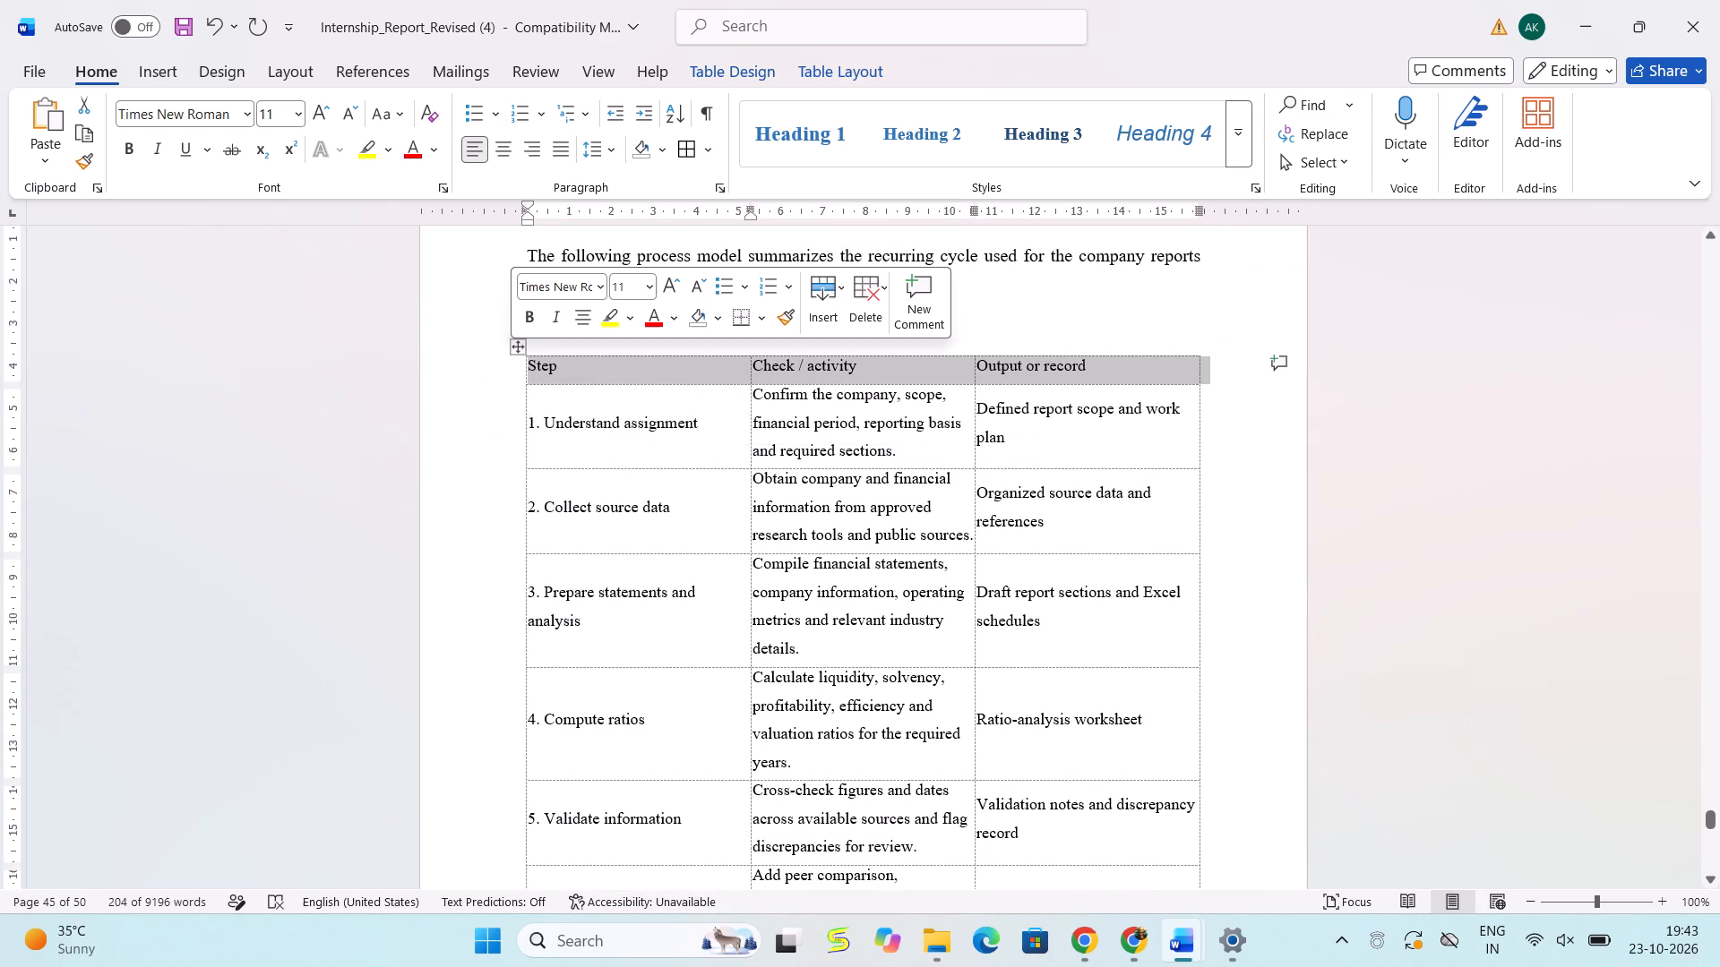
left_click(514, 347)
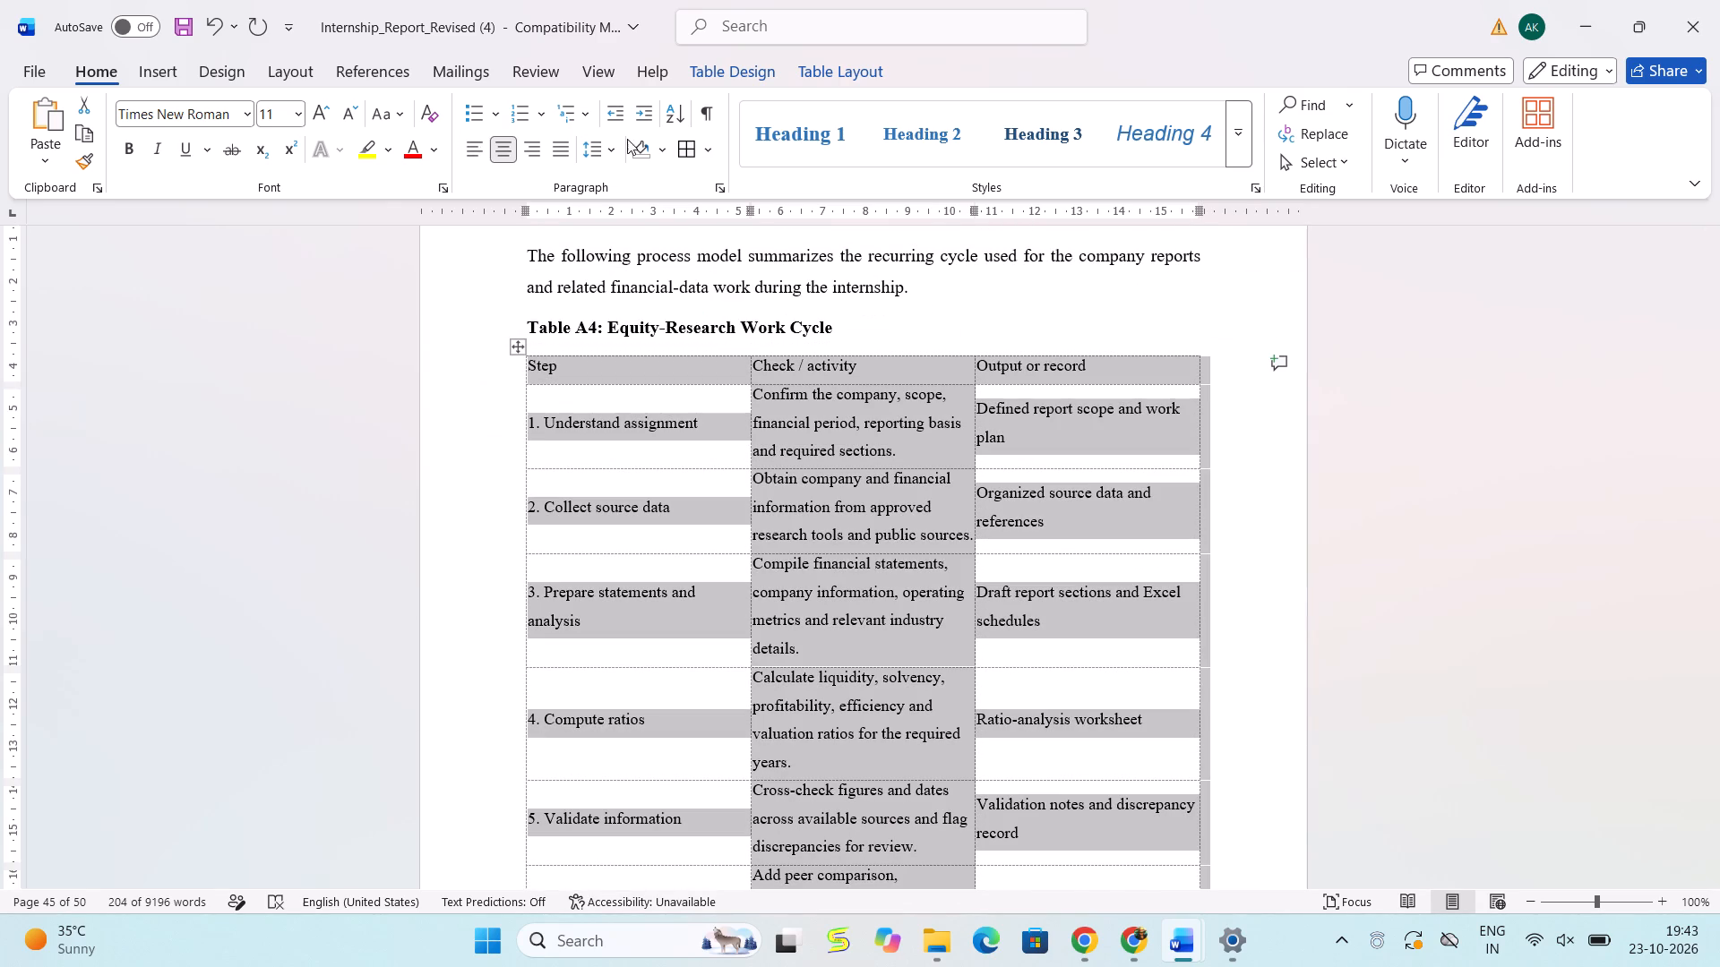
left_click(682, 145)
Apply solid borders to all cells of Table A5: Handover Checklist.
scroll(969, 712, "down", 2)
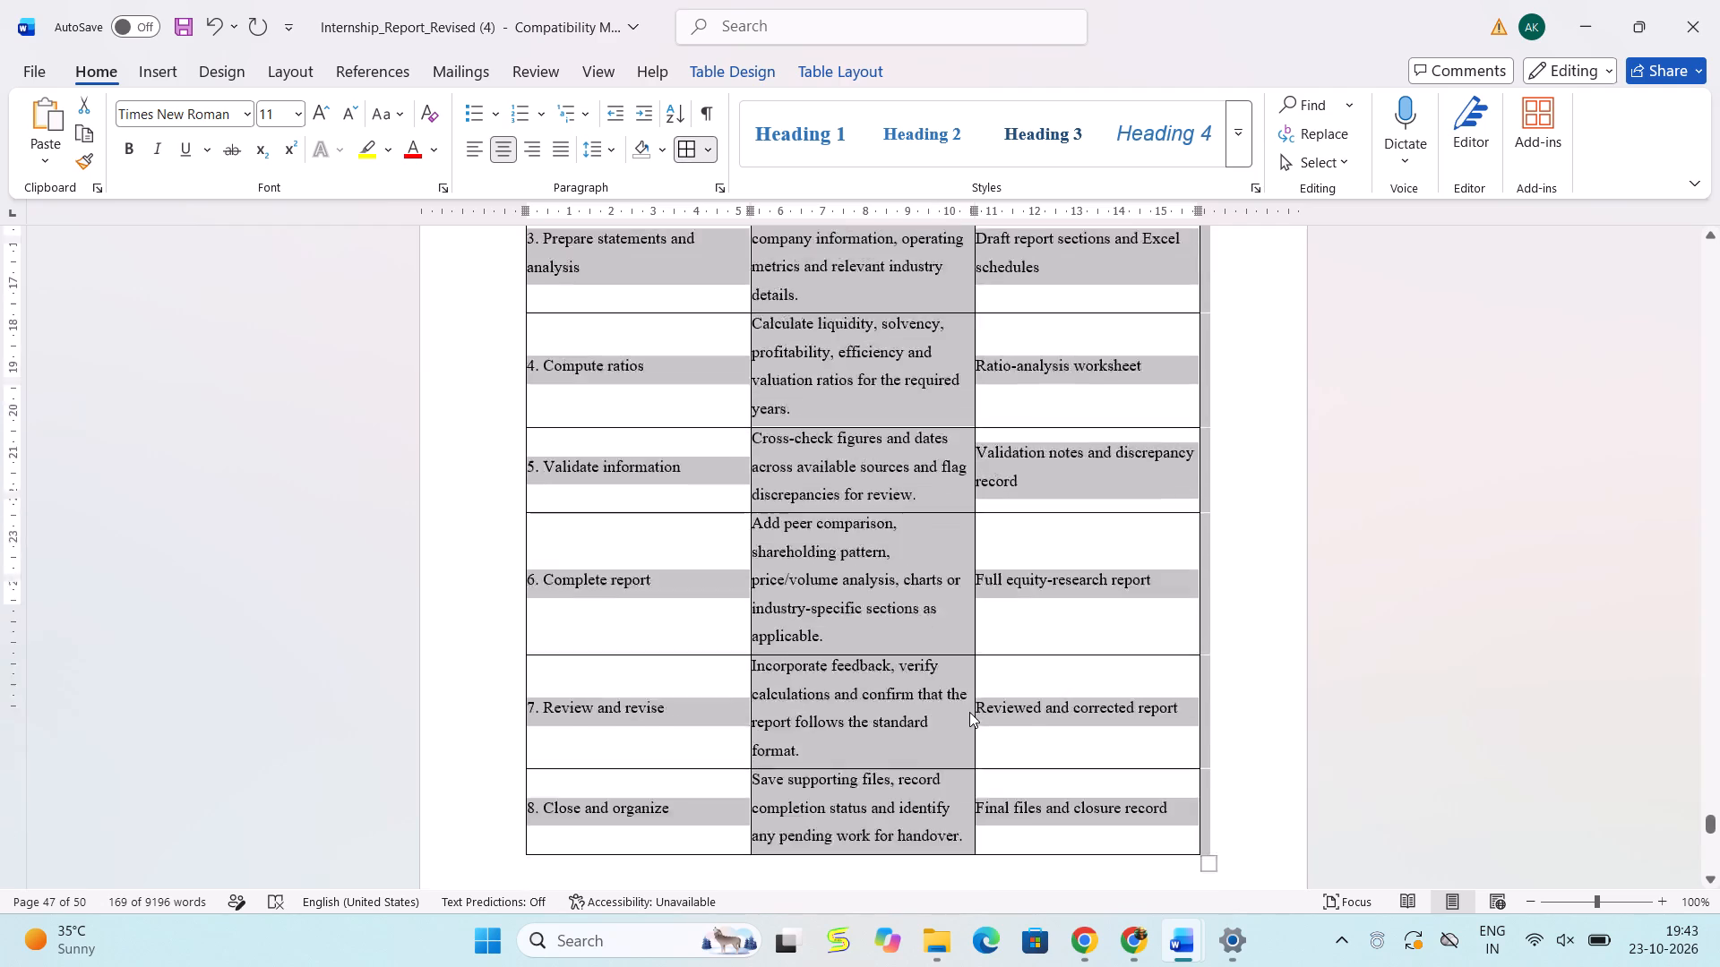
scroll(969, 712, "down", 2)
left_click(686, 733)
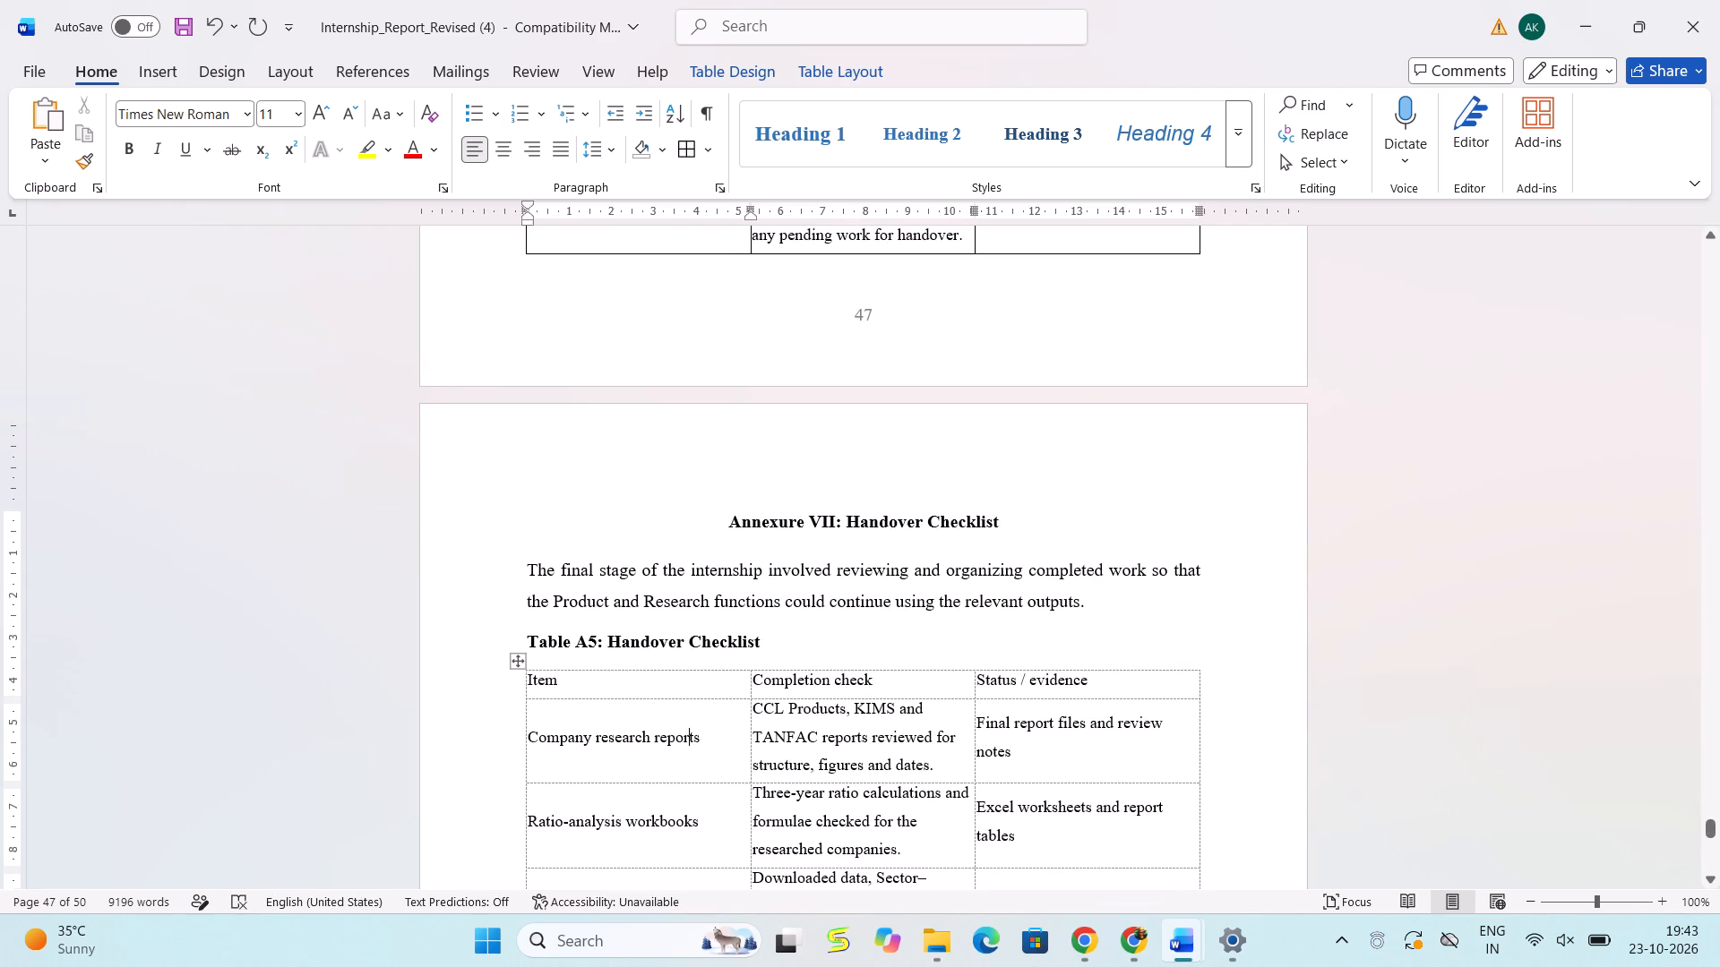
left_click(516, 659)
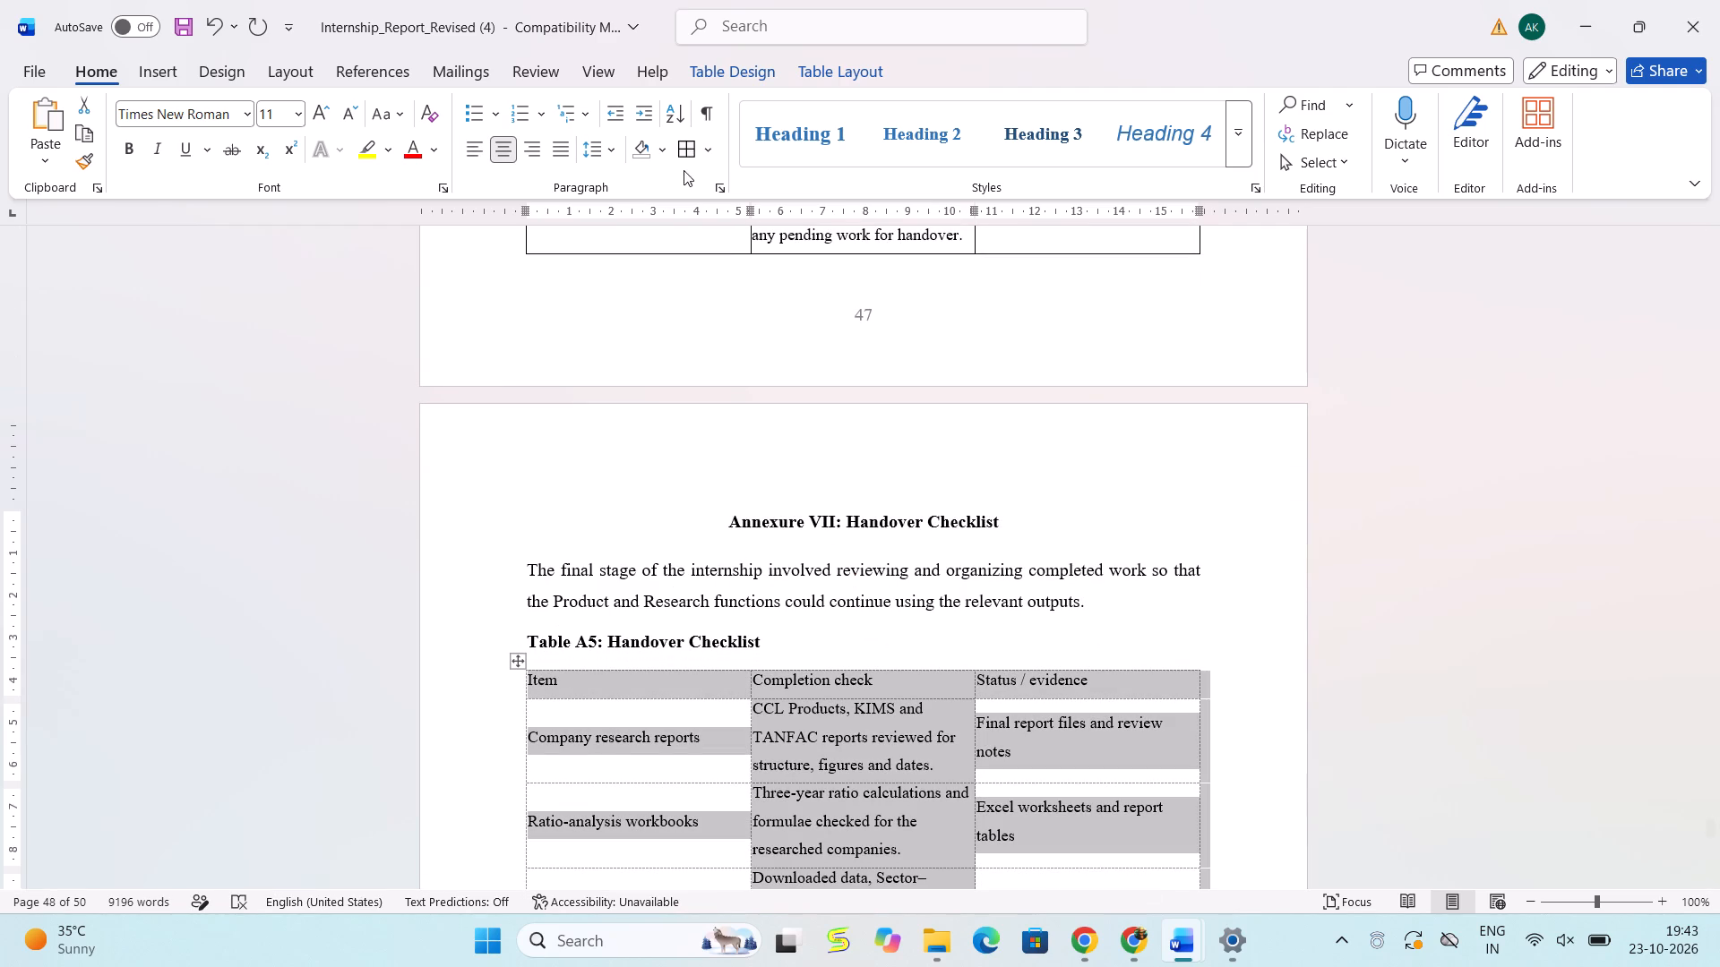
left_click(694, 141)
Remove the blank page between the Handover Checklist table and the Annexure VIII: Internship Completion Certificate heading.
scroll(904, 810, "down", 3)
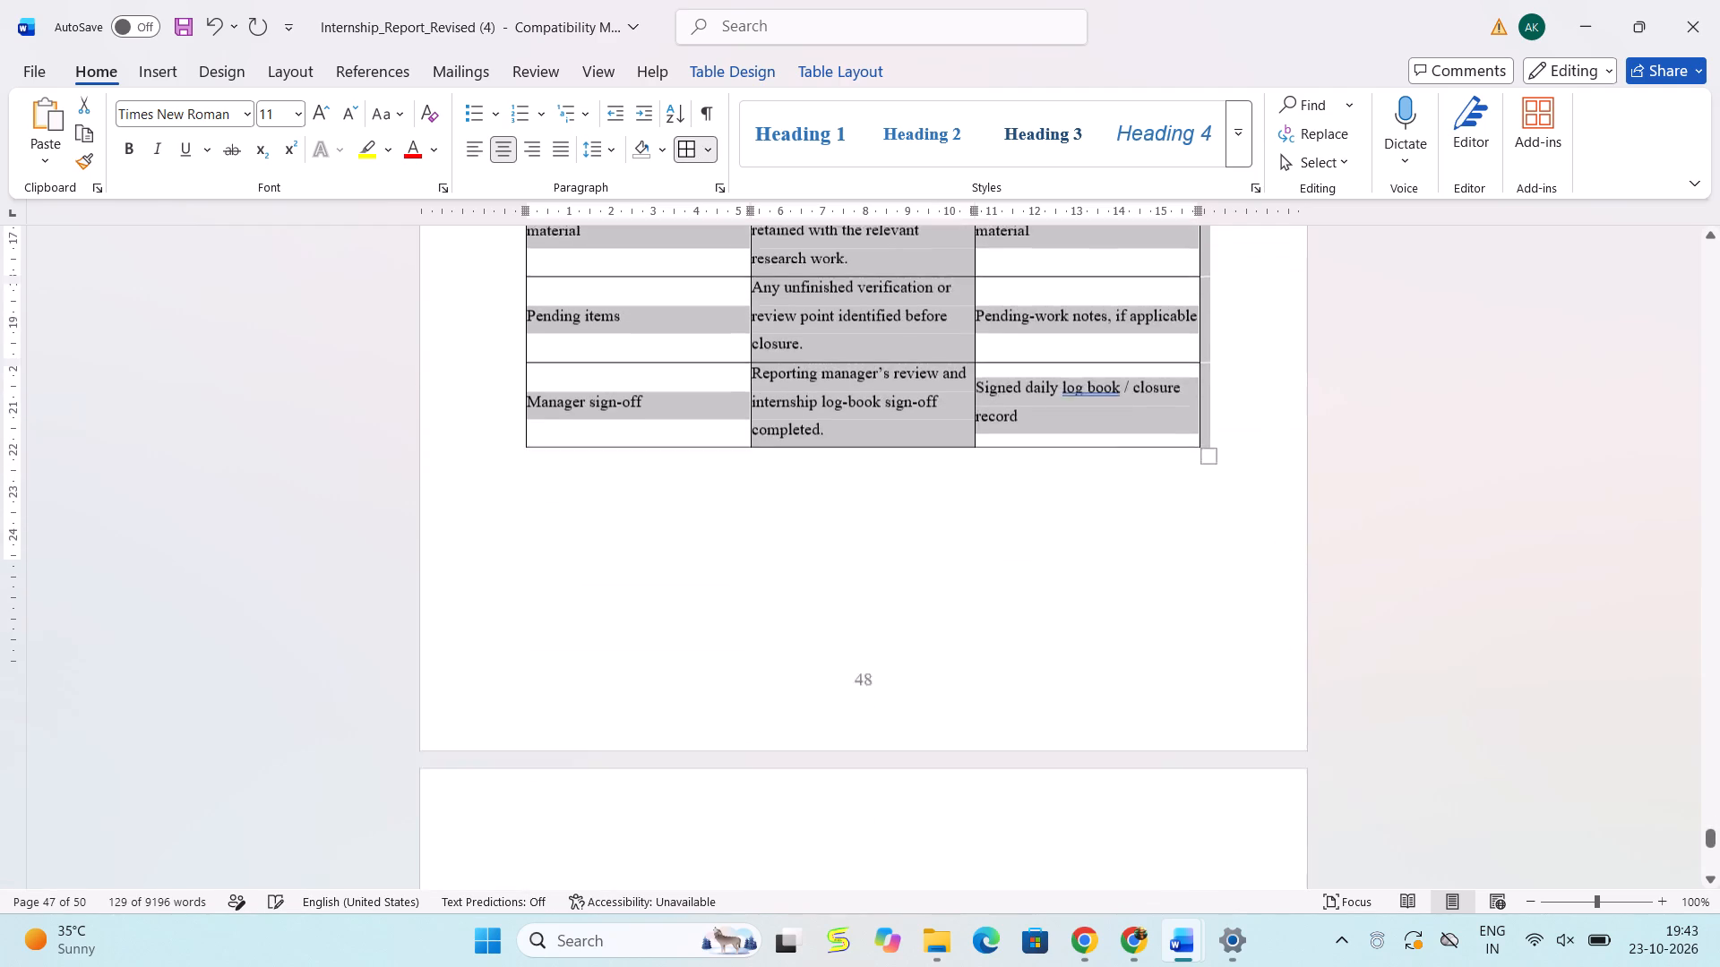
scroll(904, 810, "down", 3)
scroll(904, 810, "up", 4)
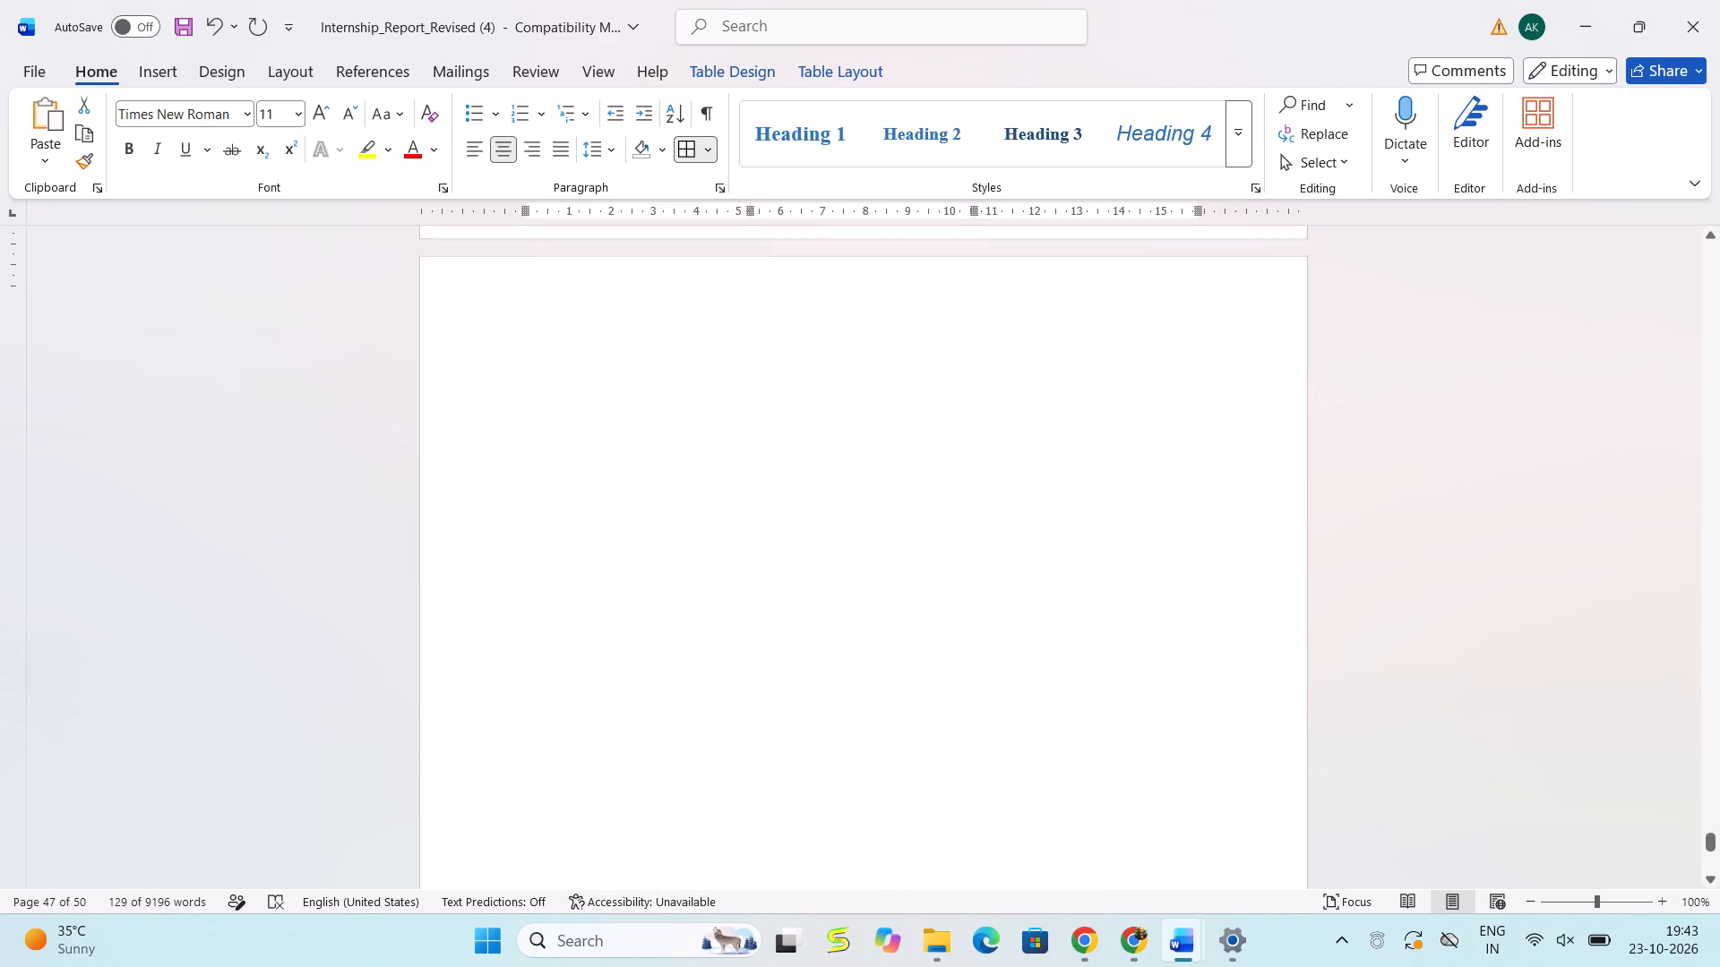
left_click(584, 405)
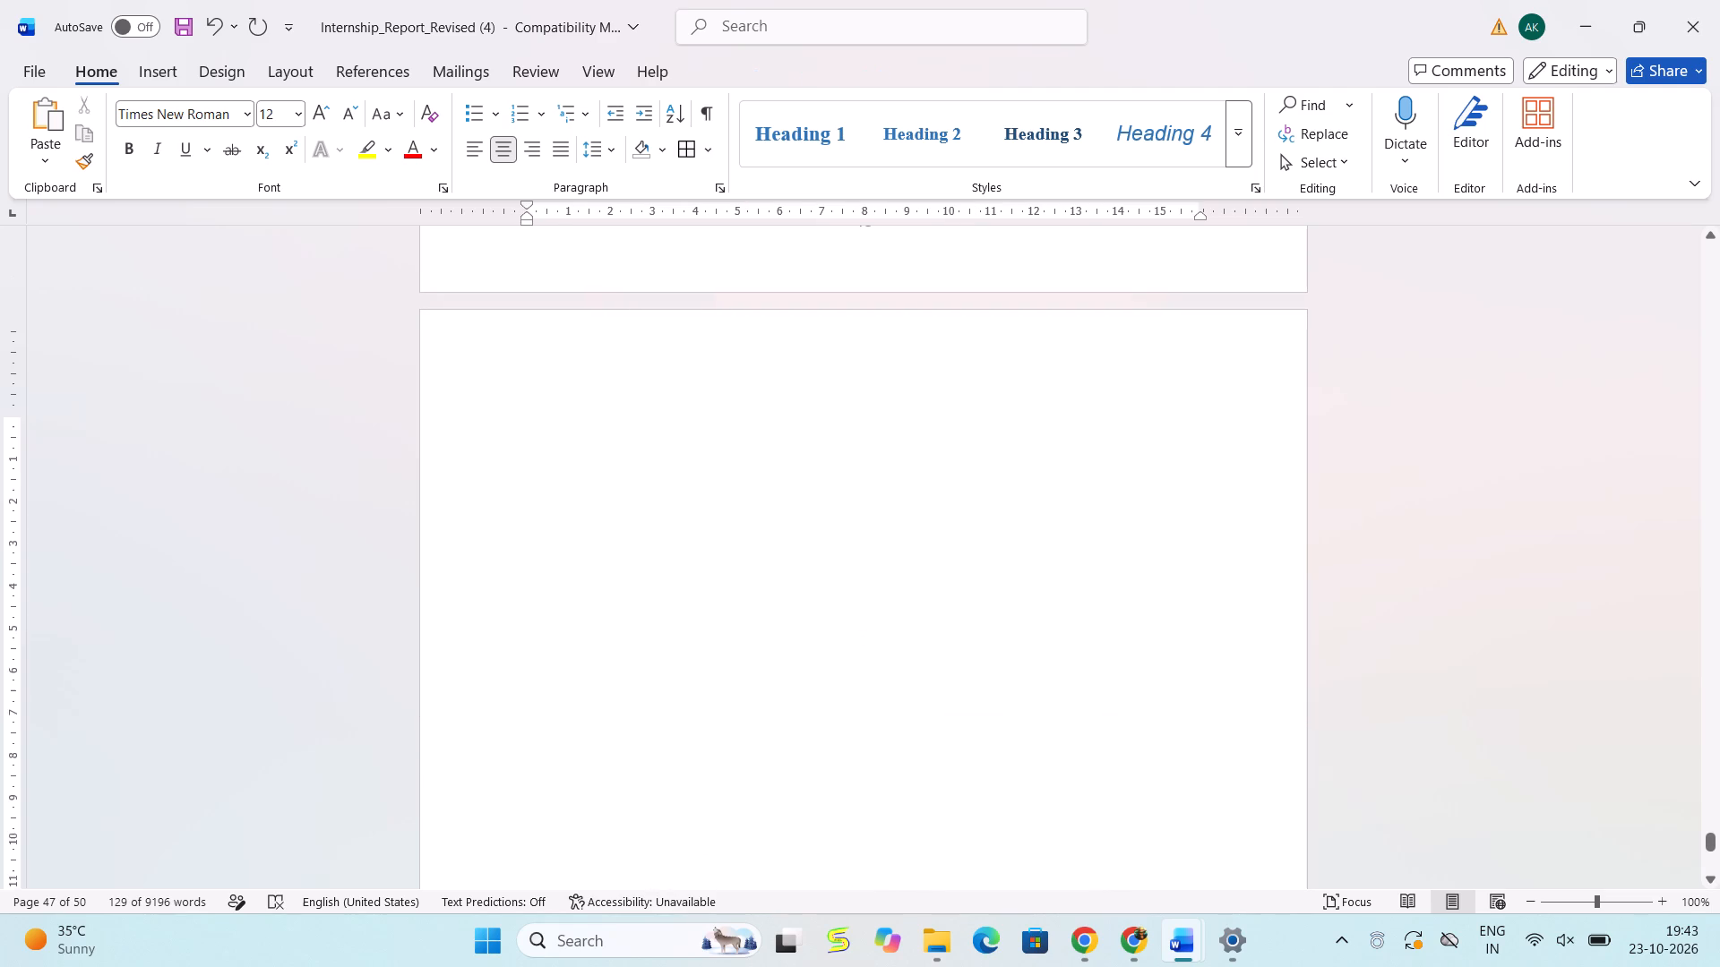
double_click(584, 405)
left_click_drag(583, 491, 756, 555)
left_click(1277, 133)
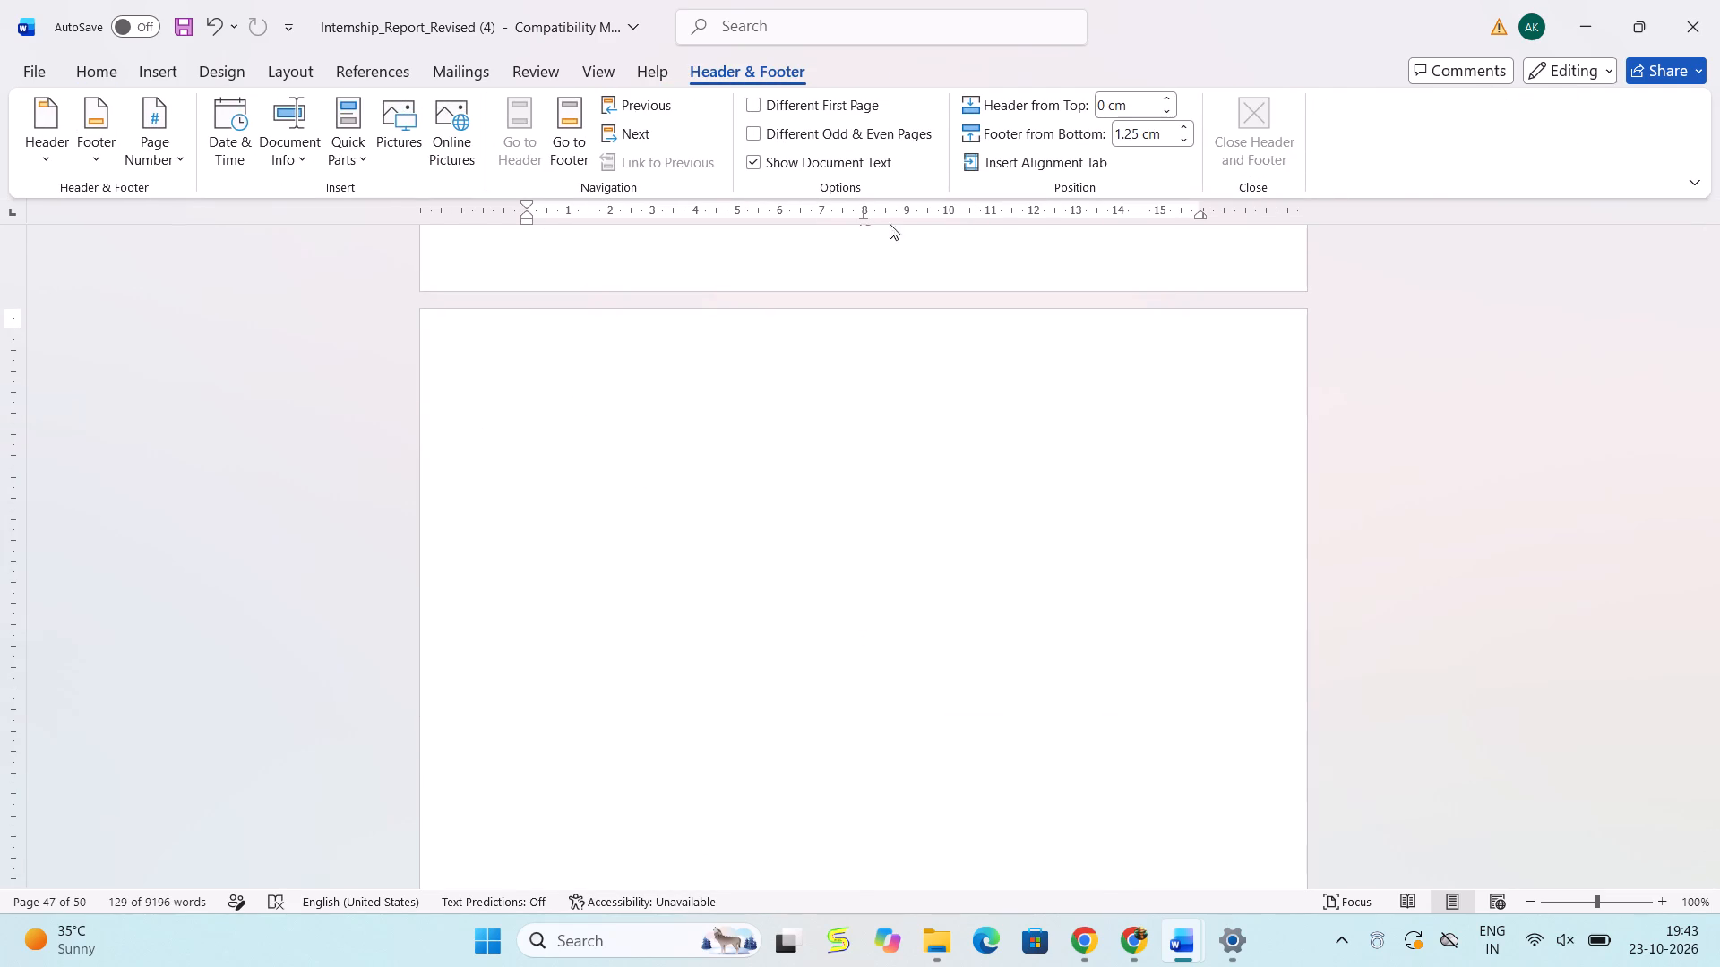
left_click(554, 429)
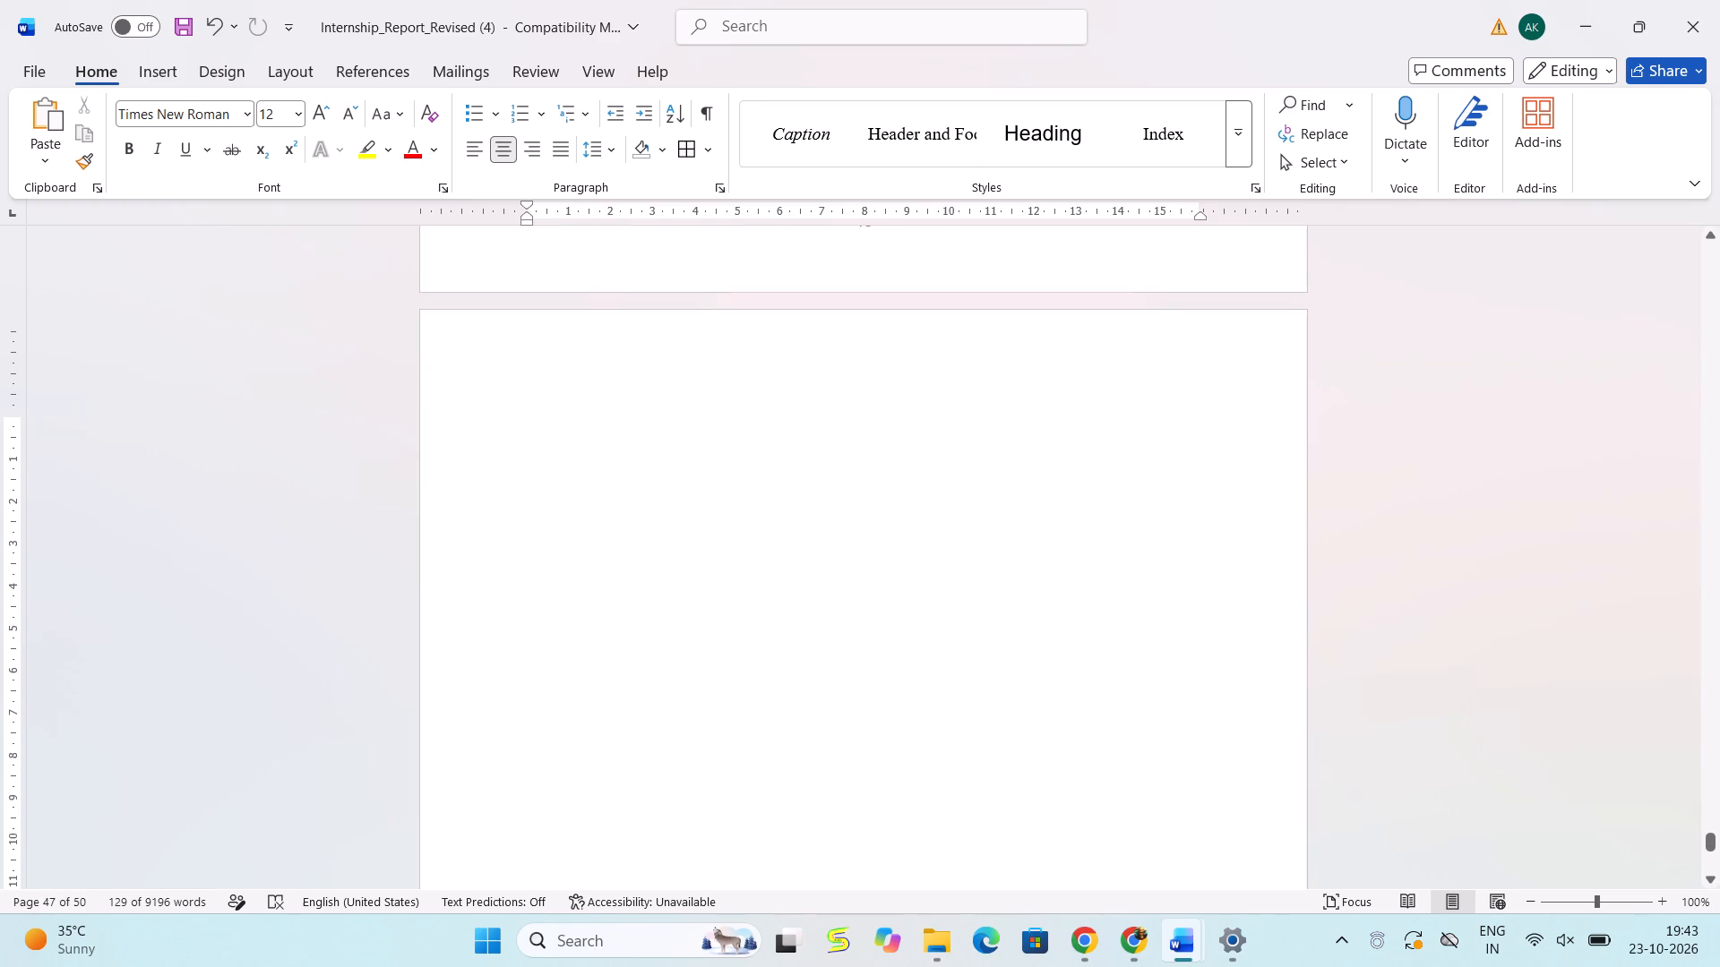
key("BackSpace")
key("BackSpace")
key("BackSpace")
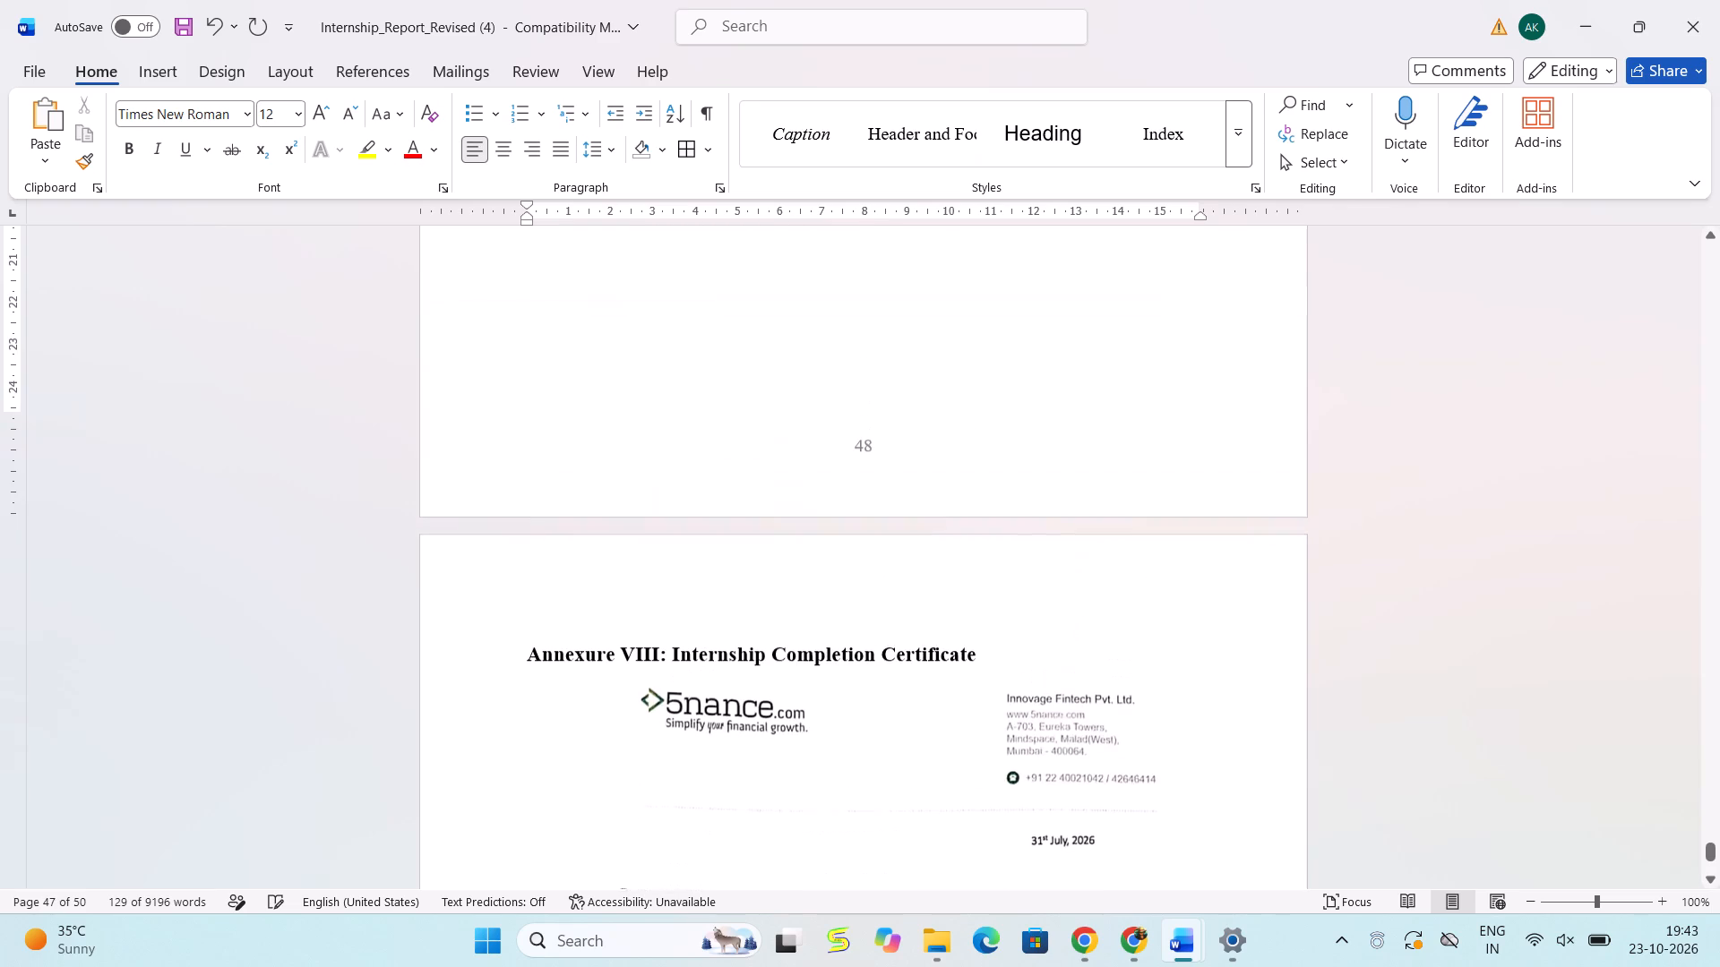
Examine the annexure pages from the Handover Checklist back through the Weekly Work Summary and forward to the Equity-Research Work Cycle table.
scroll(914, 619, "up", 4)
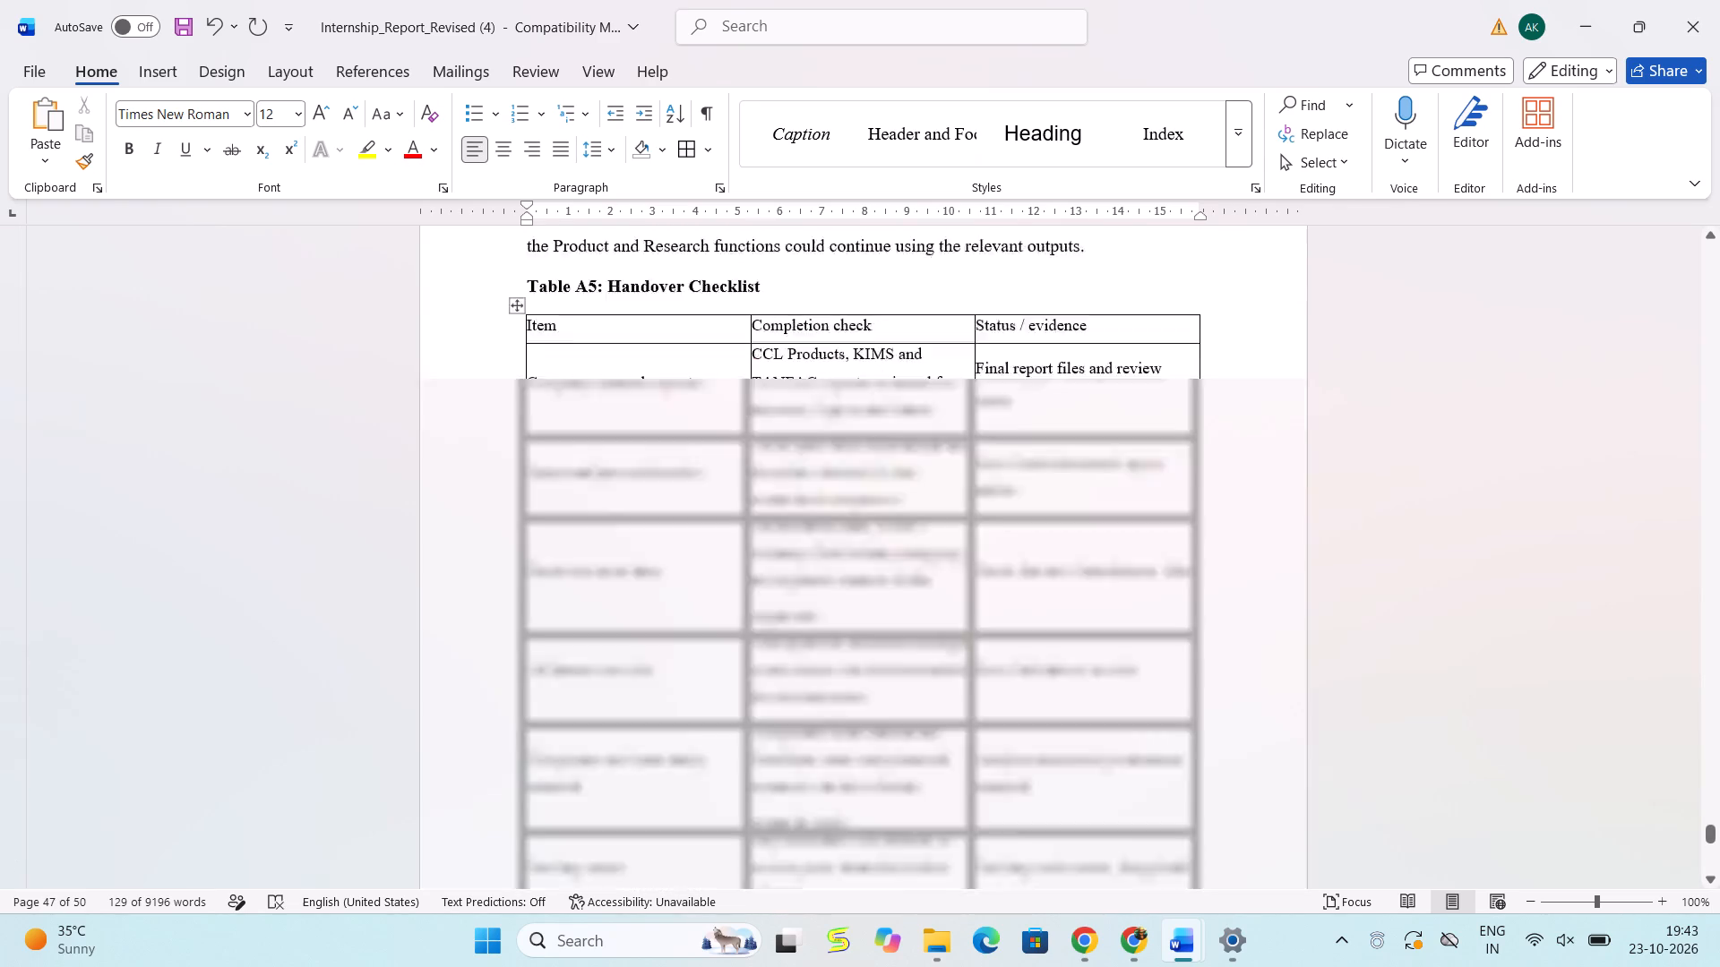
scroll(914, 619, "up", 9)
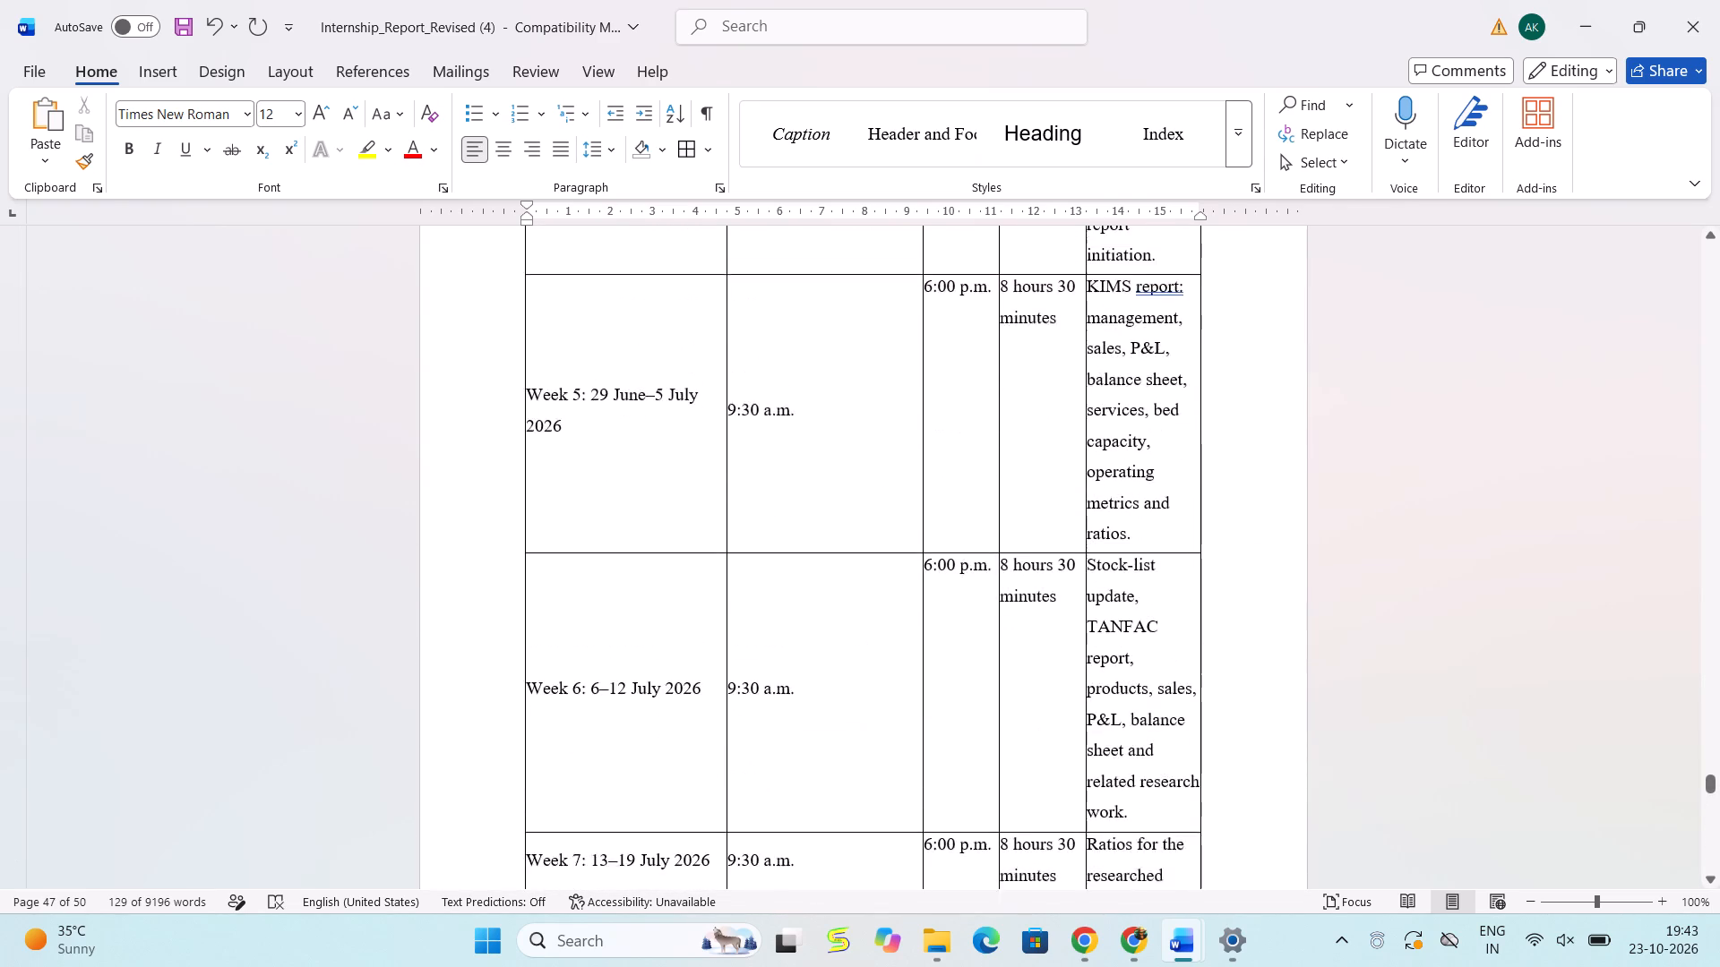
scroll(914, 619, "up", 12)
scroll(914, 619, "down", 5)
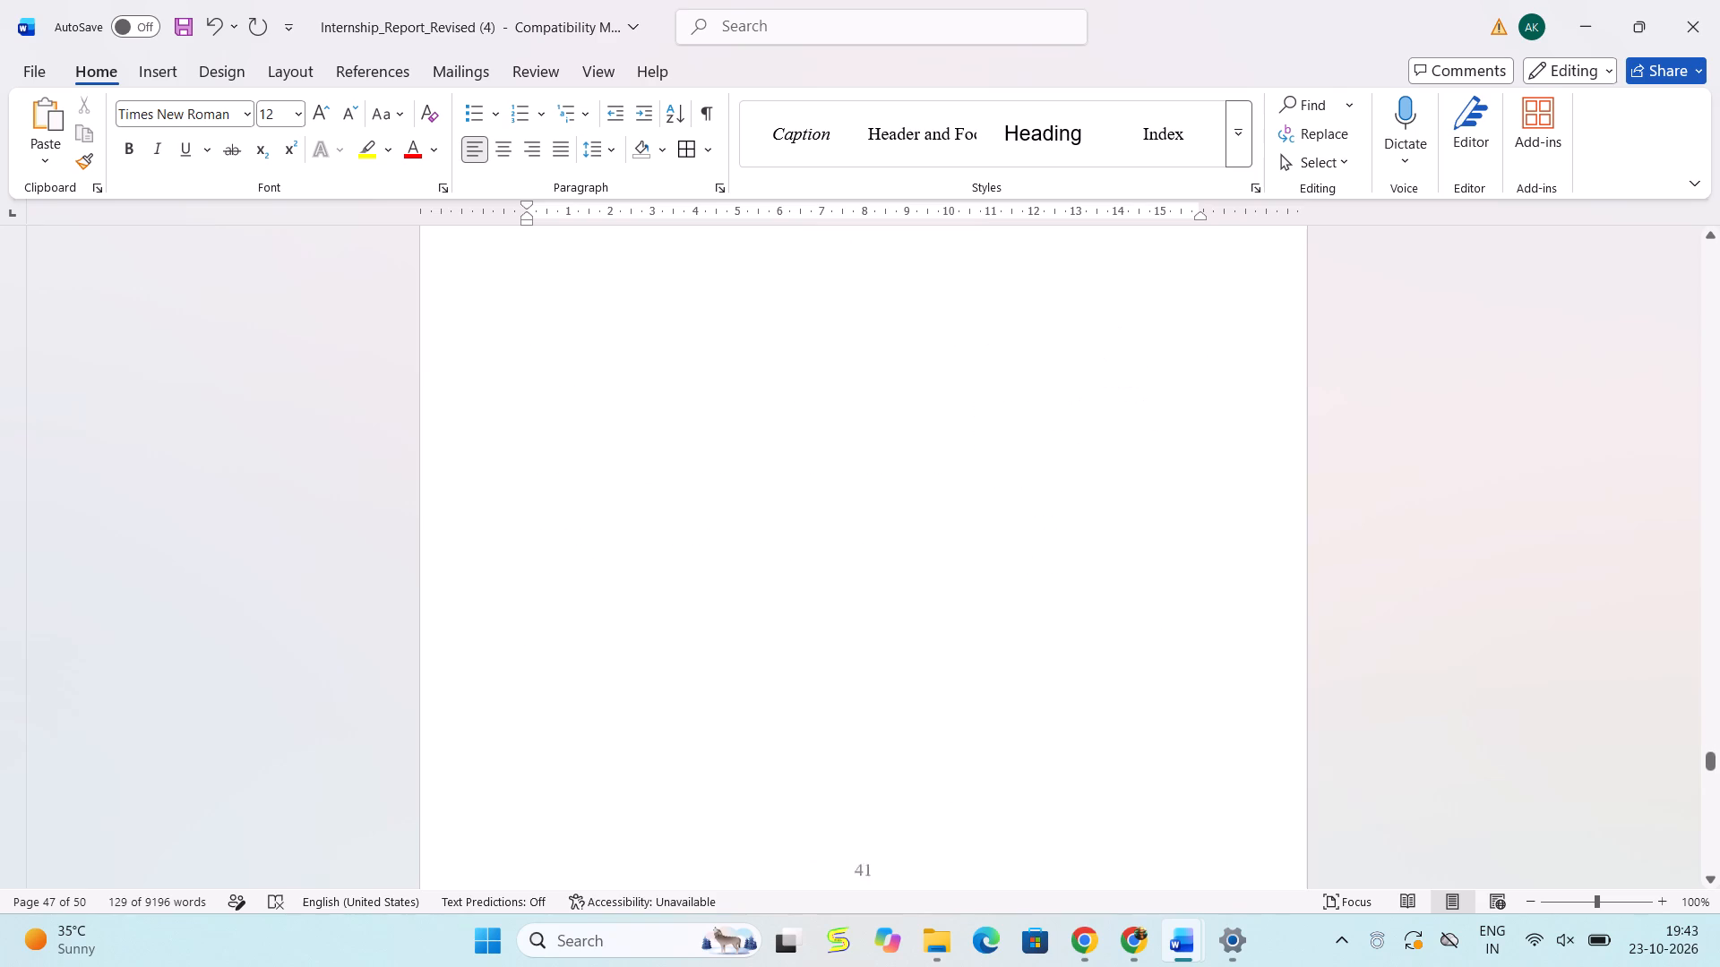
scroll(914, 619, "down", 10)
scroll(914, 619, "up", 6)
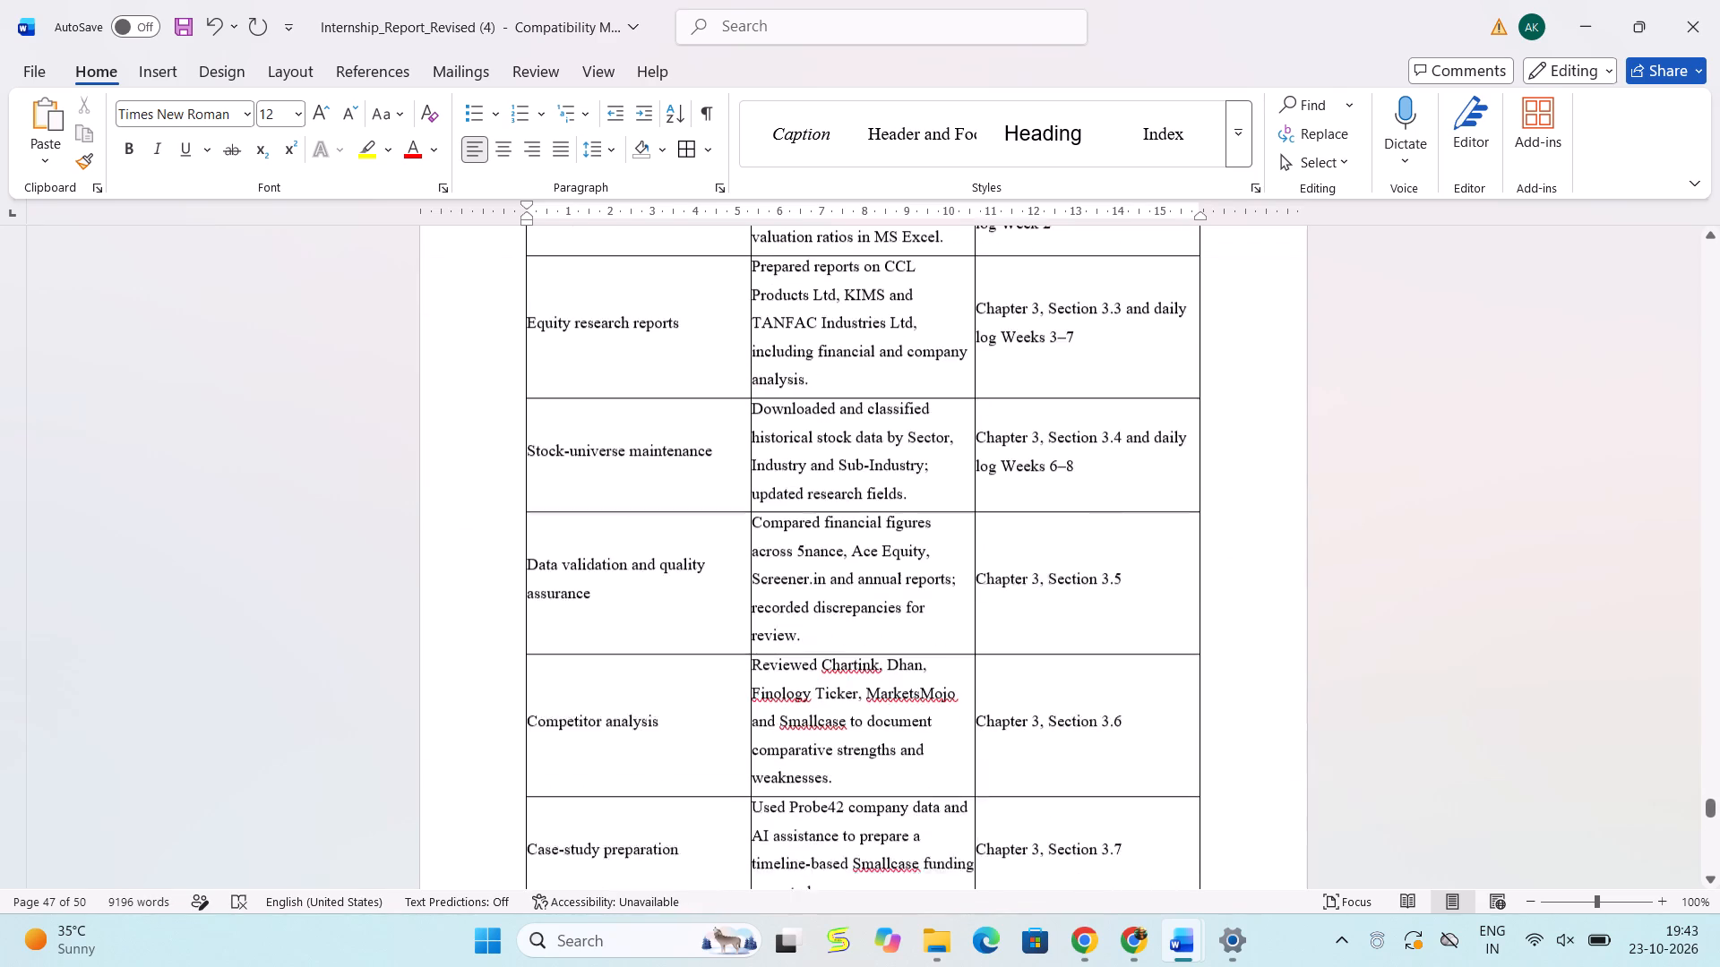
scroll(914, 619, "down", 6)
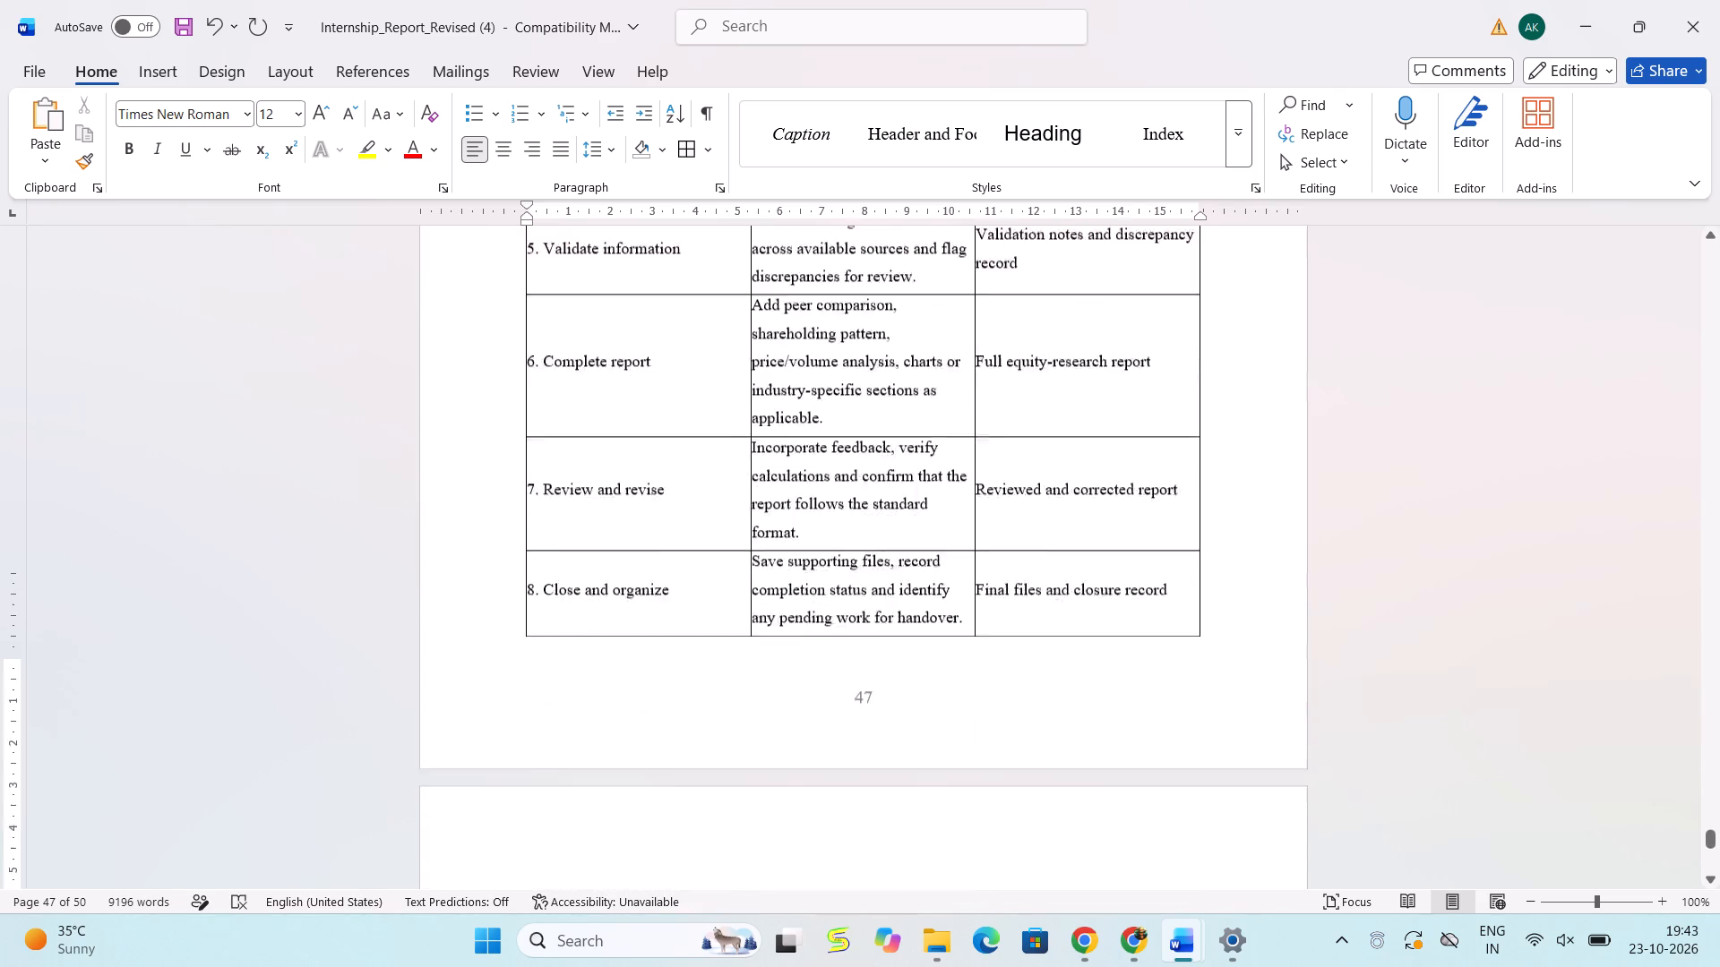
Review the annexure pages from the Equity-Research Work Cycle table to the completion certificate and back through the preceding bordered tables.
scroll(914, 619, "down", 3)
scroll(914, 619, "right", 1)
scroll(914, 619, "down", 1)
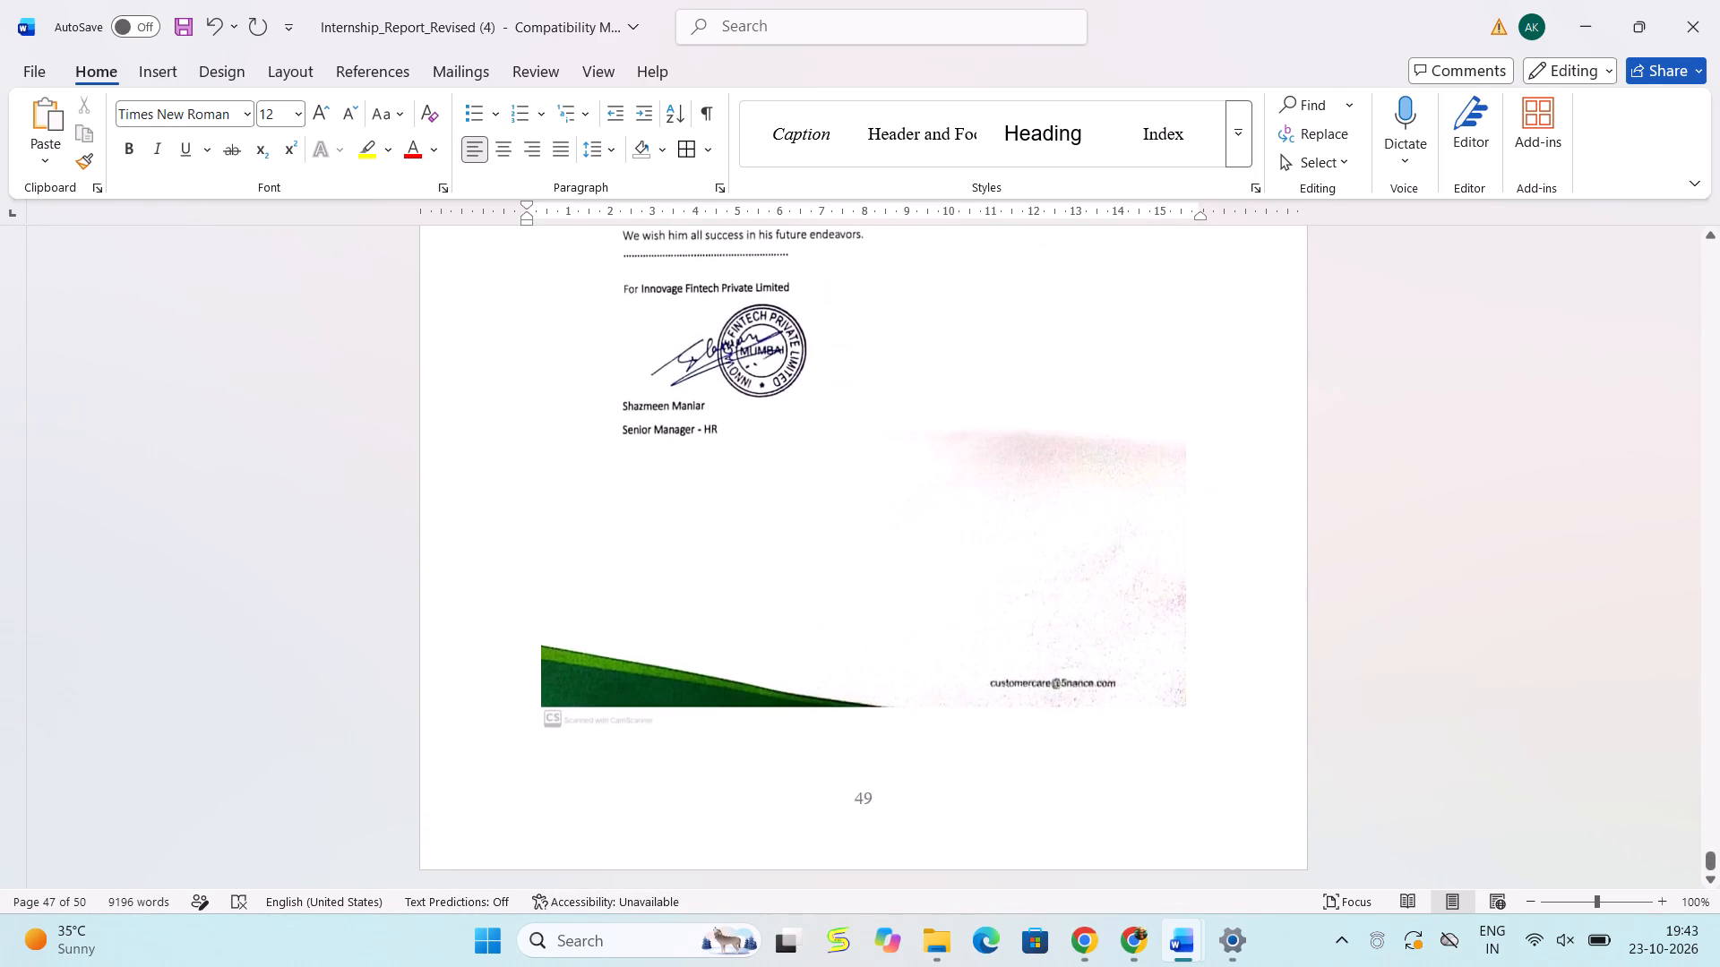
scroll(914, 619, "down", 1)
scroll(914, 619, "up", 3)
scroll(914, 619, "down", 1)
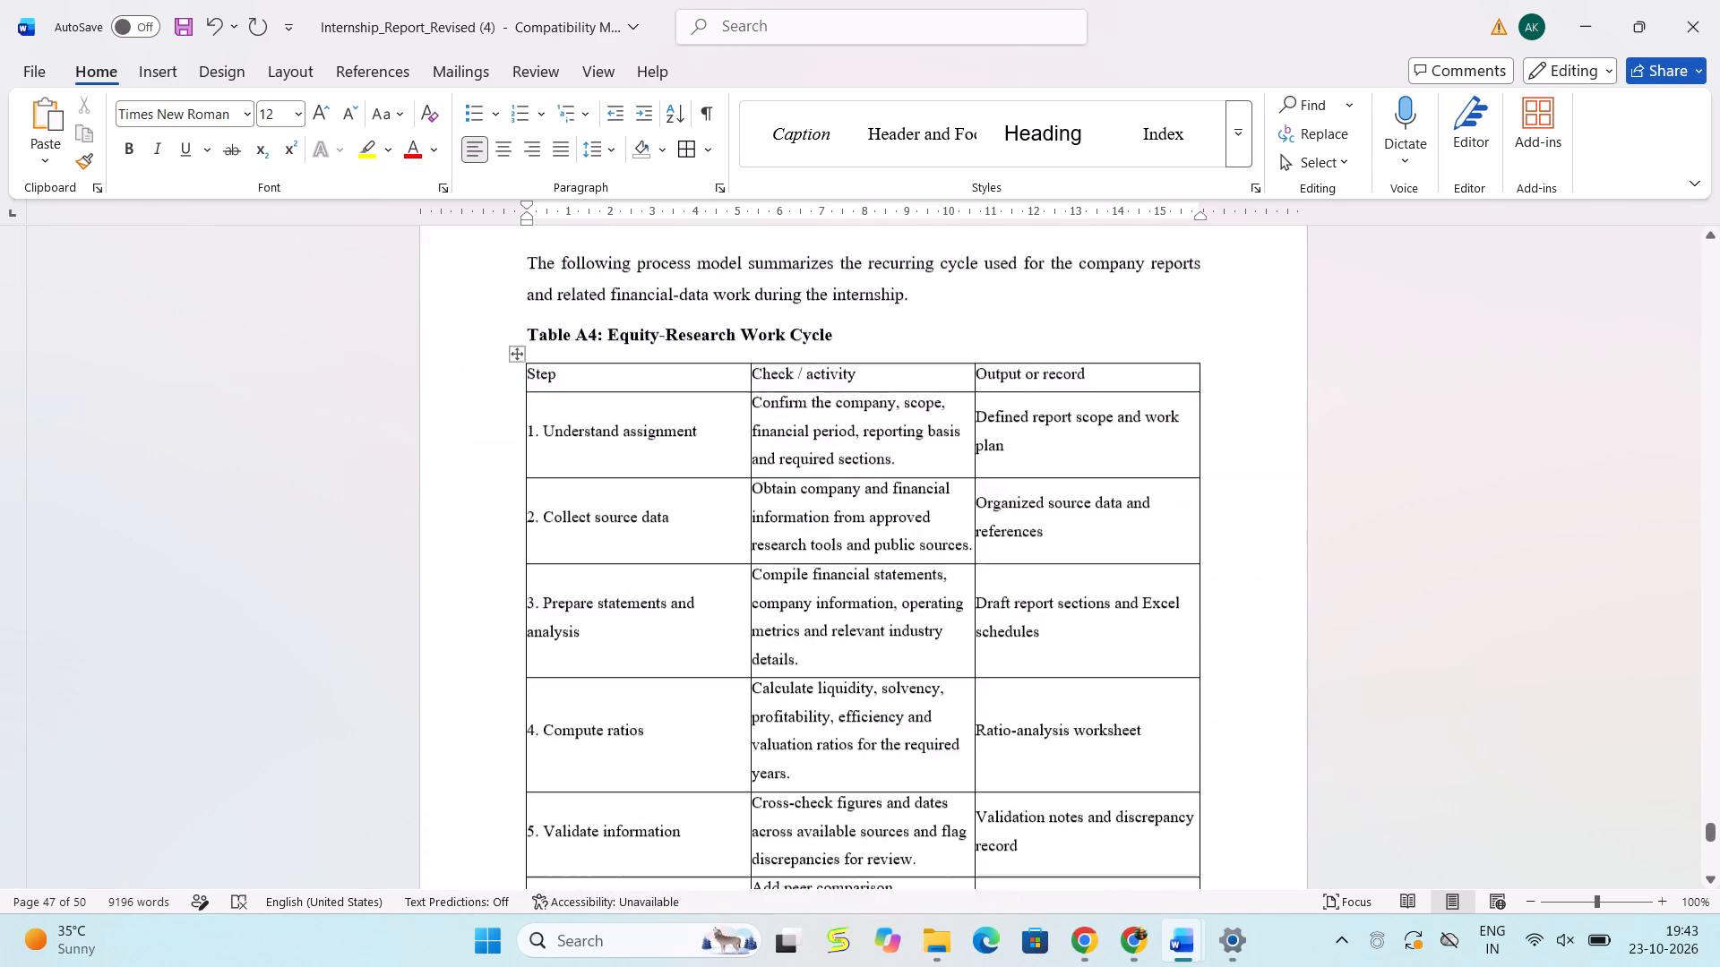
scroll(914, 619, "down", 1)
scroll(914, 619, "up", 3)
scroll(914, 619, "down", 2)
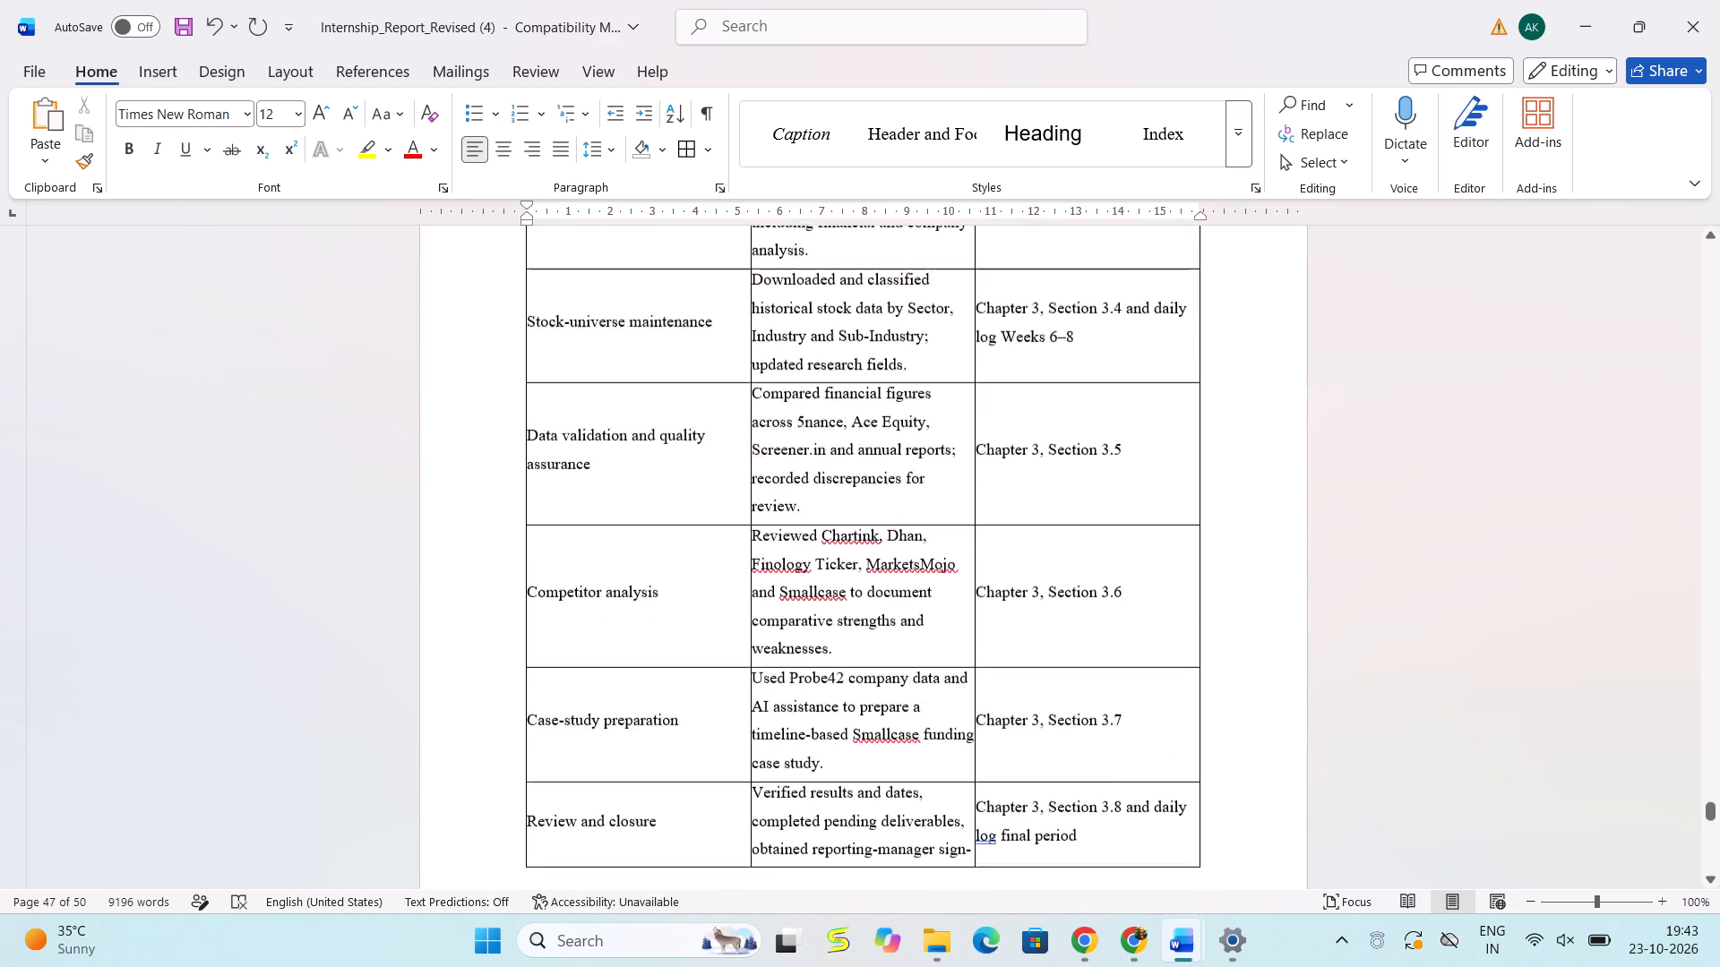
scroll(914, 619, "down", 1)
Examine section 8.2 Suggested Implementation Approach and how Table 8.2.1 runs across its two pages.
scroll(914, 619, "up", 15)
scroll(914, 619, "up", 12)
scroll(914, 619, "down", 8)
scroll(914, 619, "right", 1)
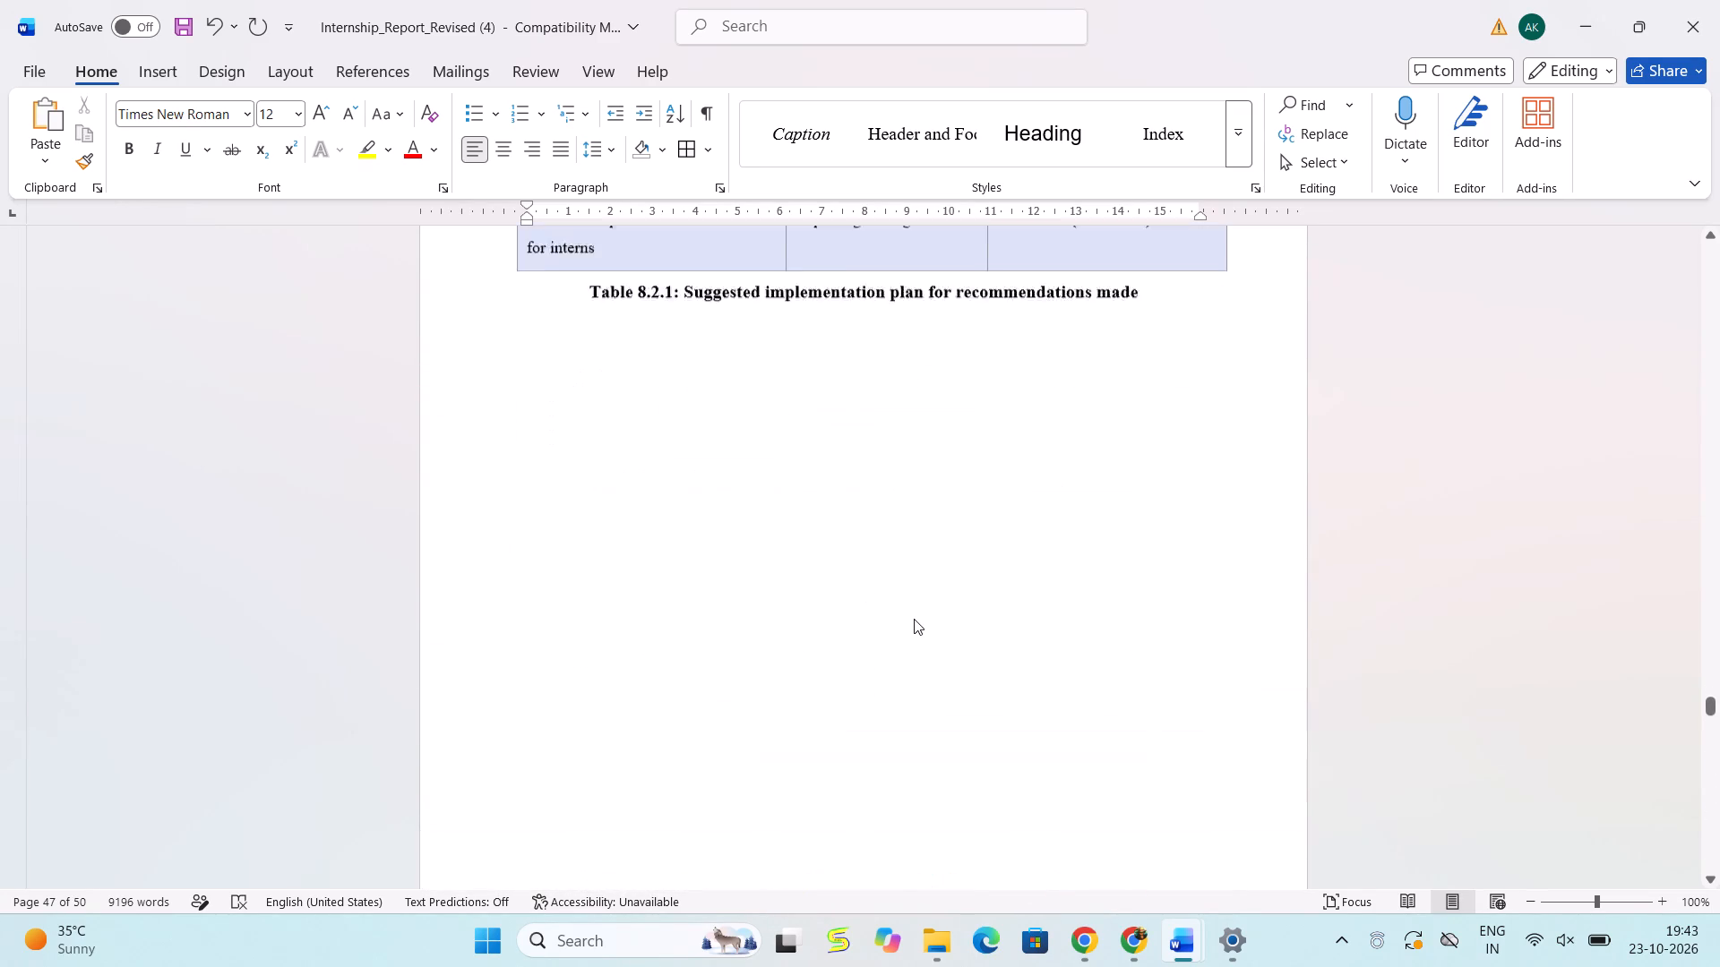
scroll(914, 619, "right", 1)
scroll(914, 619, "up", 3)
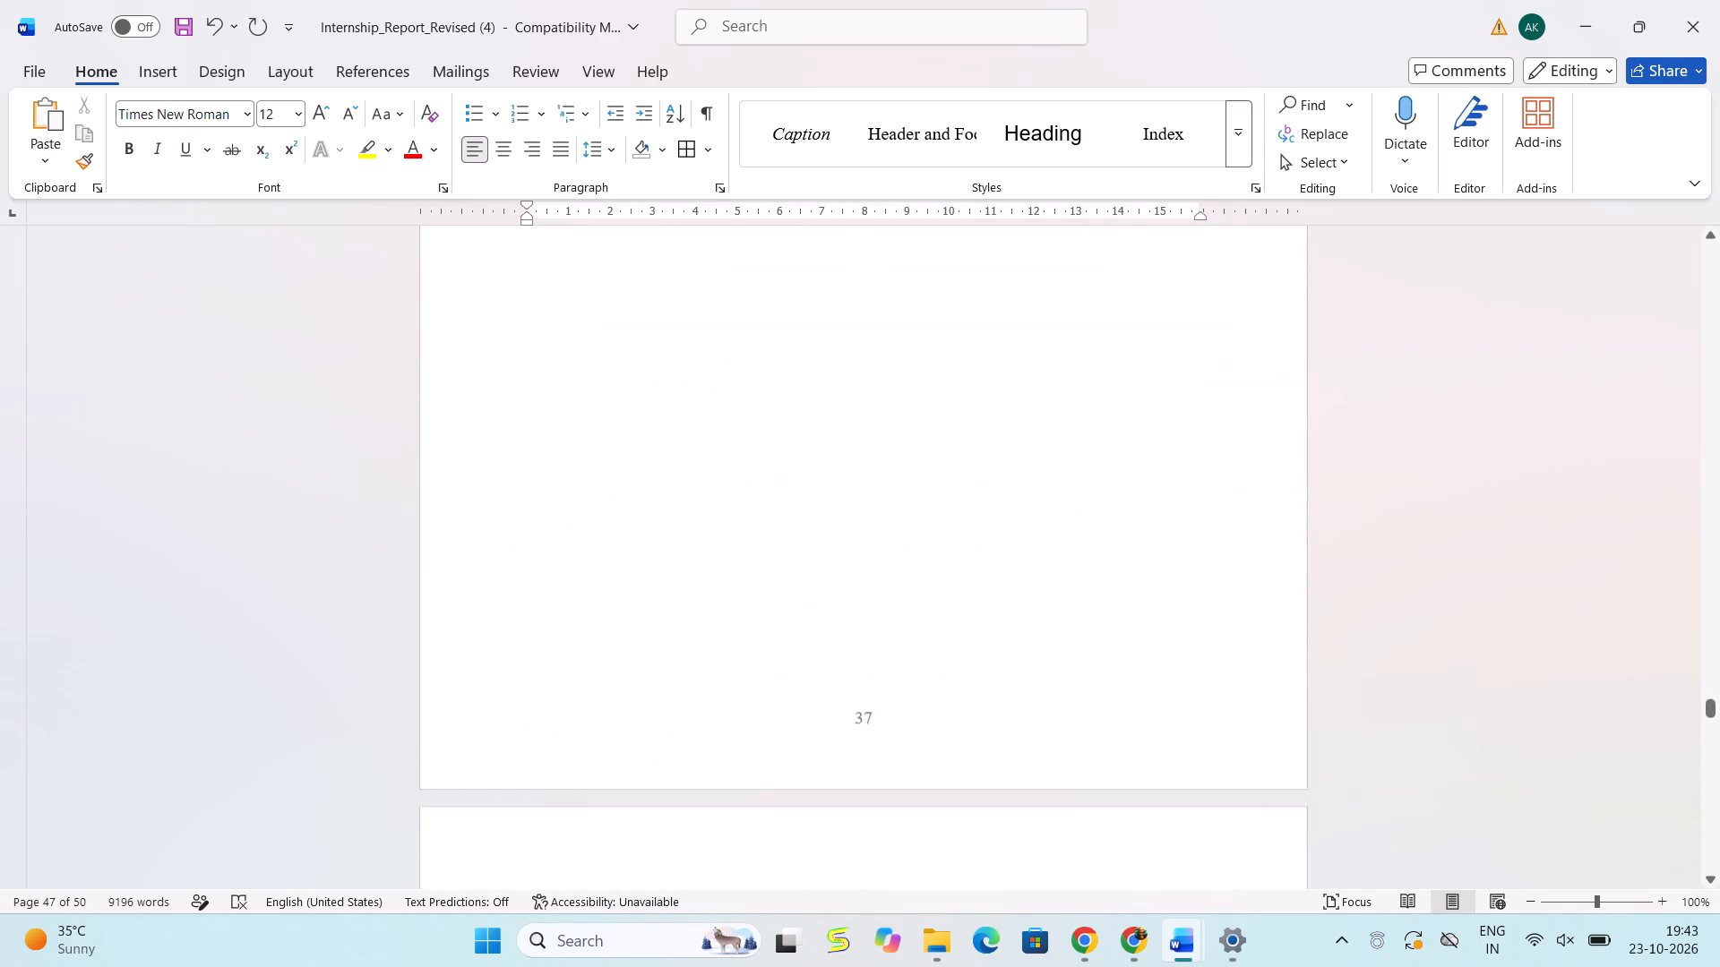
scroll(914, 619, "up", 2)
scroll(905, 661, "down", 1)
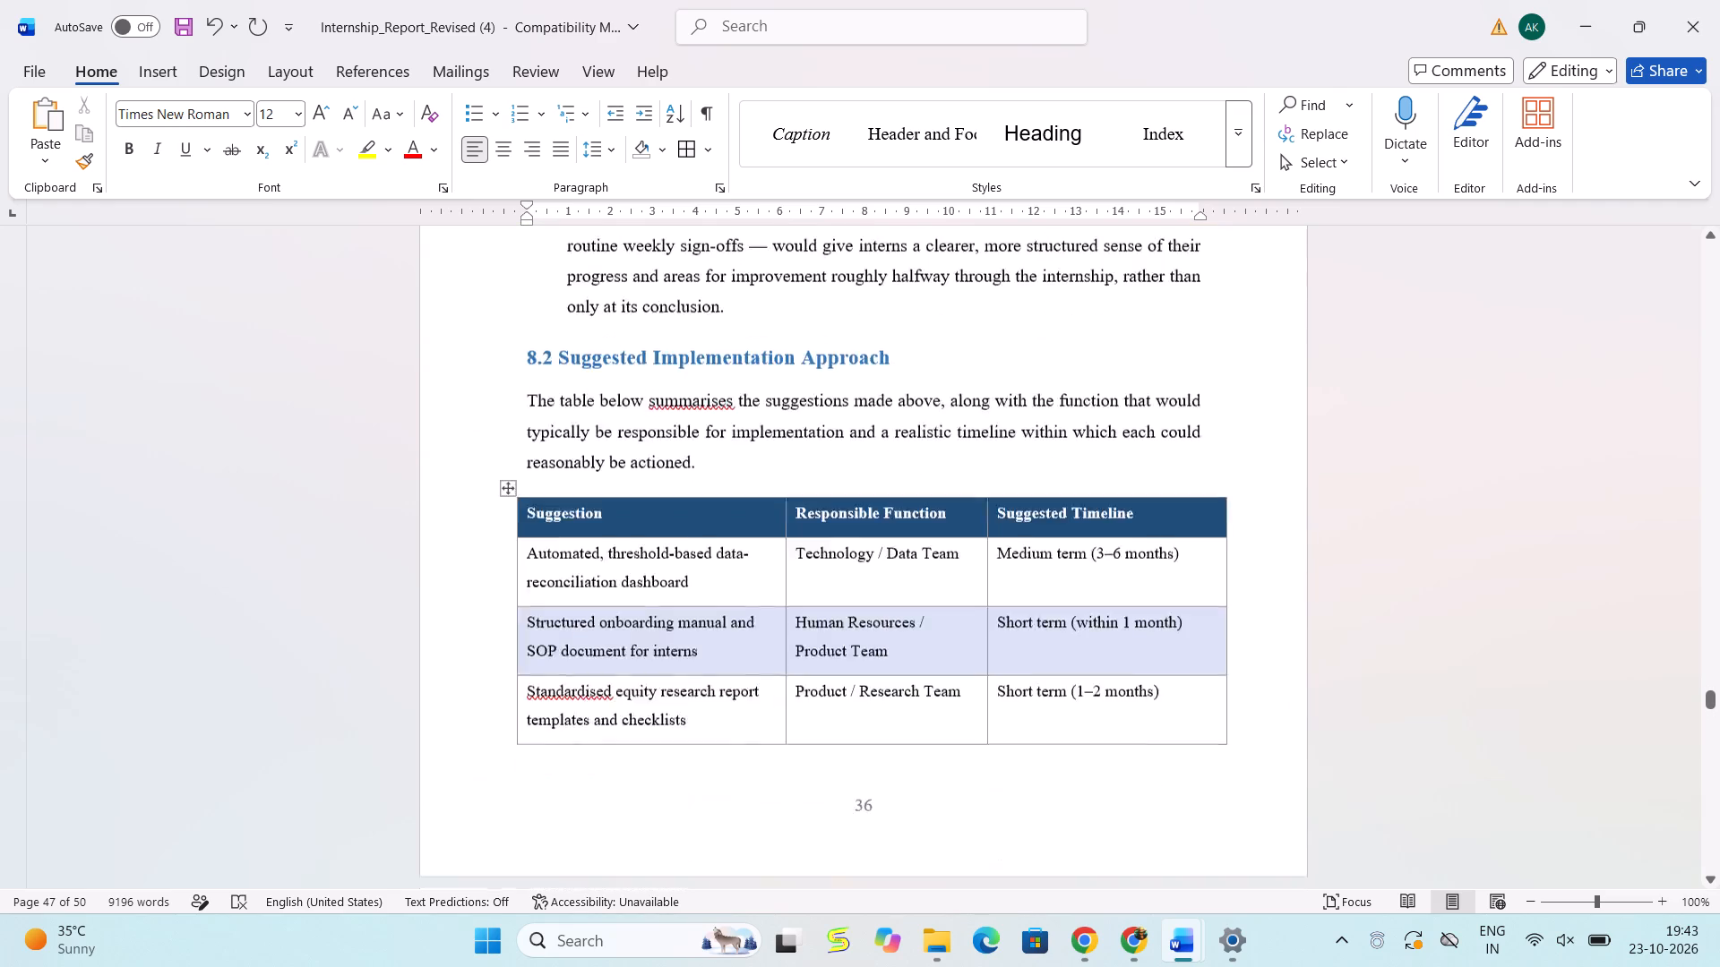
scroll(905, 661, "down", 2)
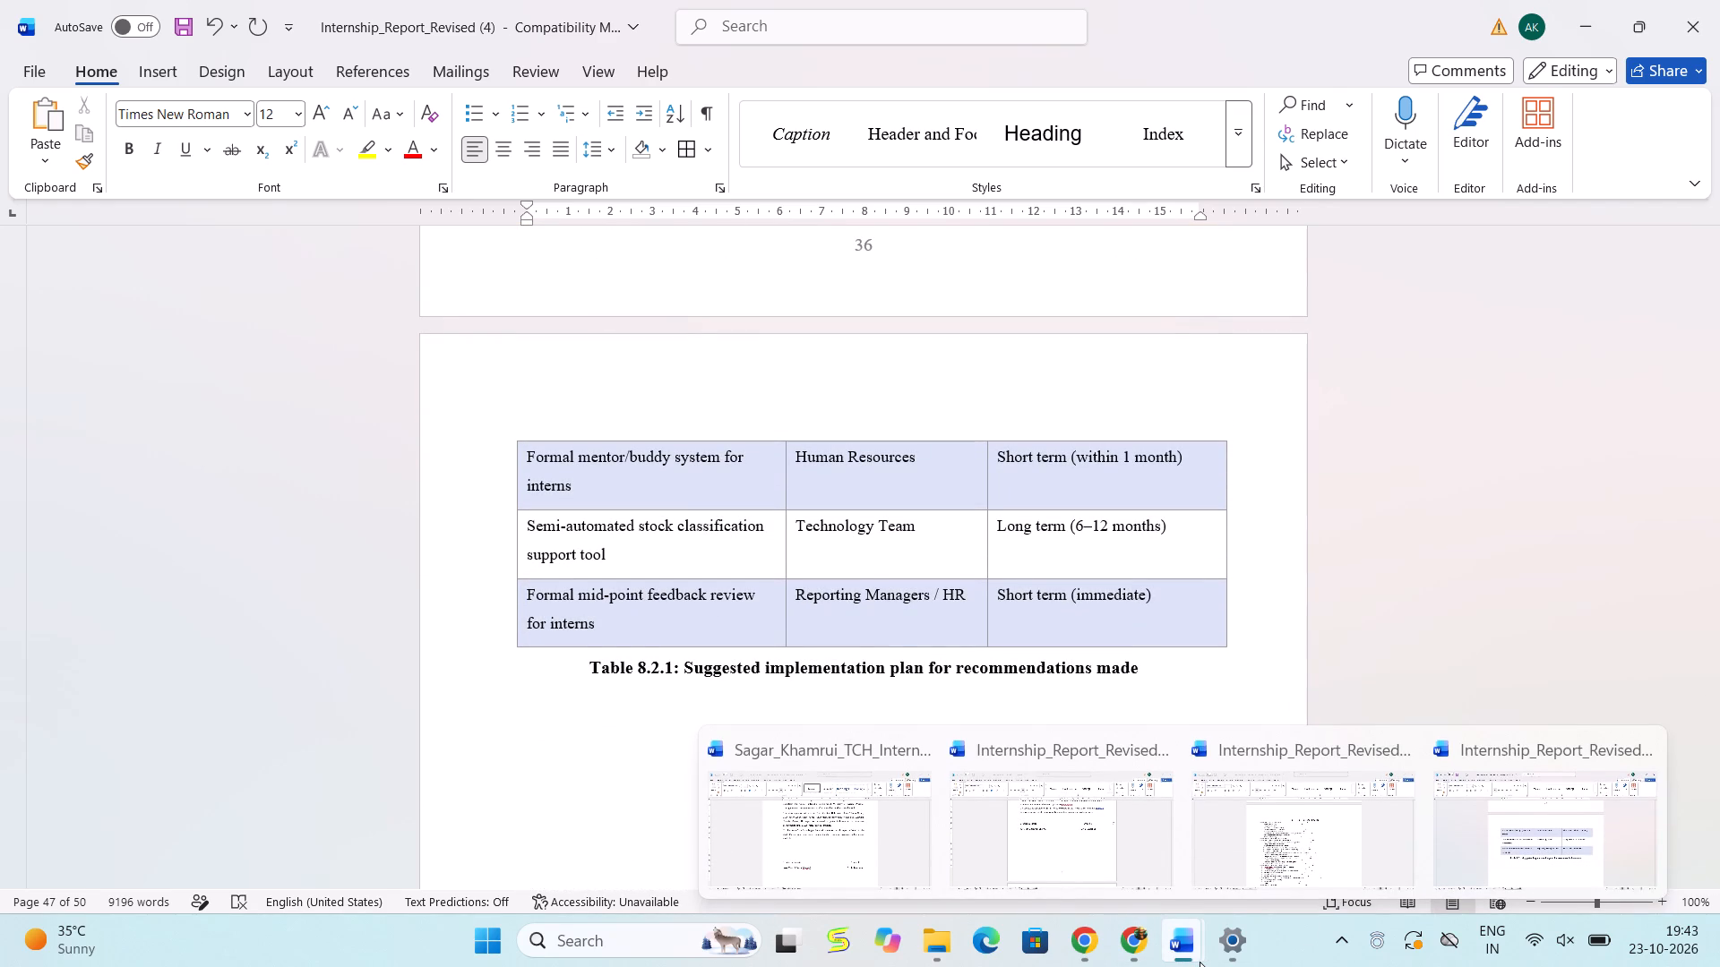
Switch to the Internship_Report_Revised (3) document and examine its pages from the table of contents to Chapter 8: Suggestions and Implementation.
left_click(1329, 890)
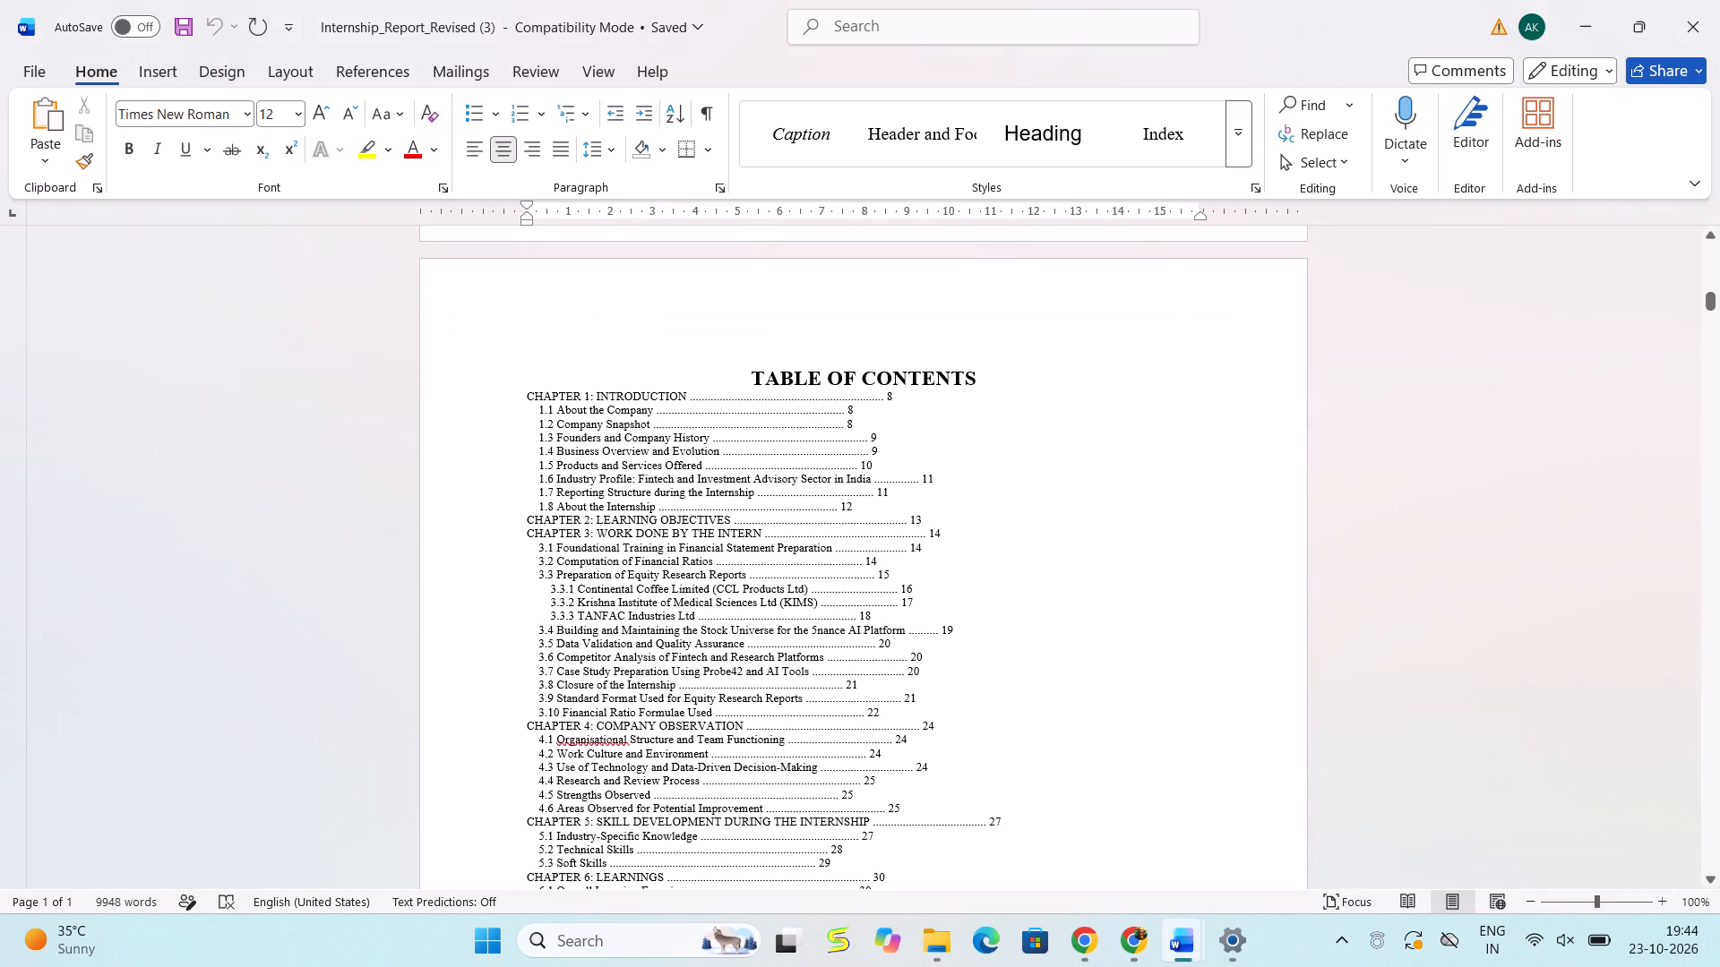
scroll(848, 718, "down", 20)
scroll(848, 718, "down", 7)
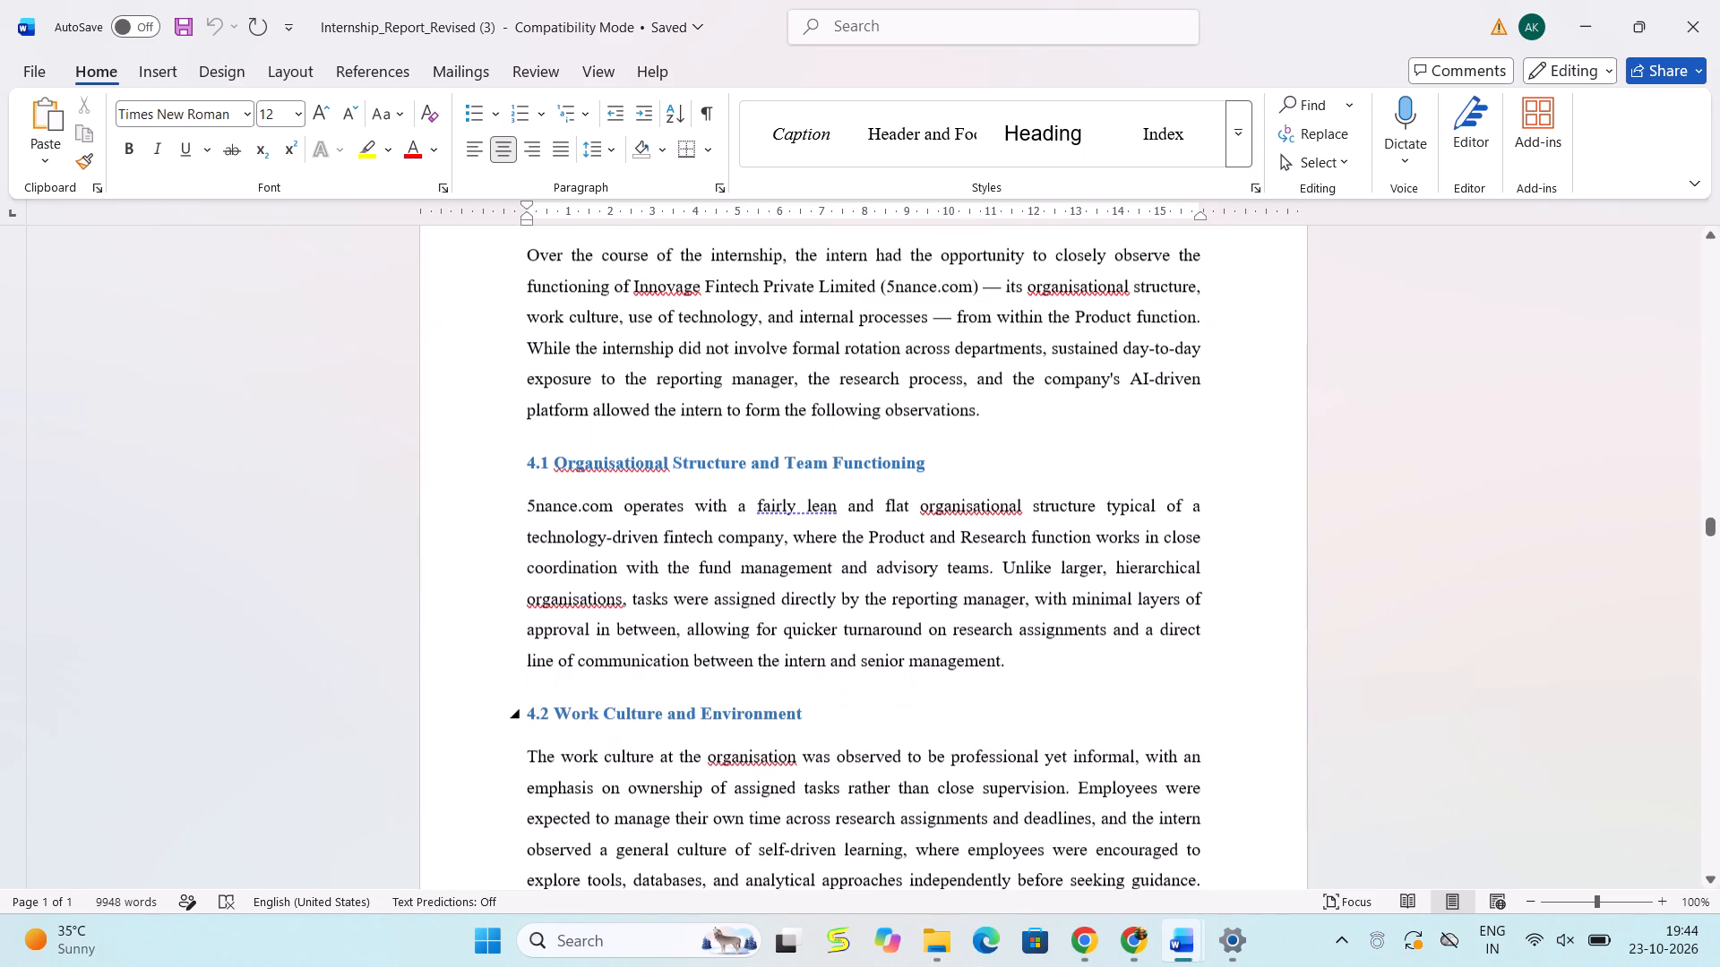
scroll(848, 718, "down", 13)
scroll(848, 718, "down", 13)
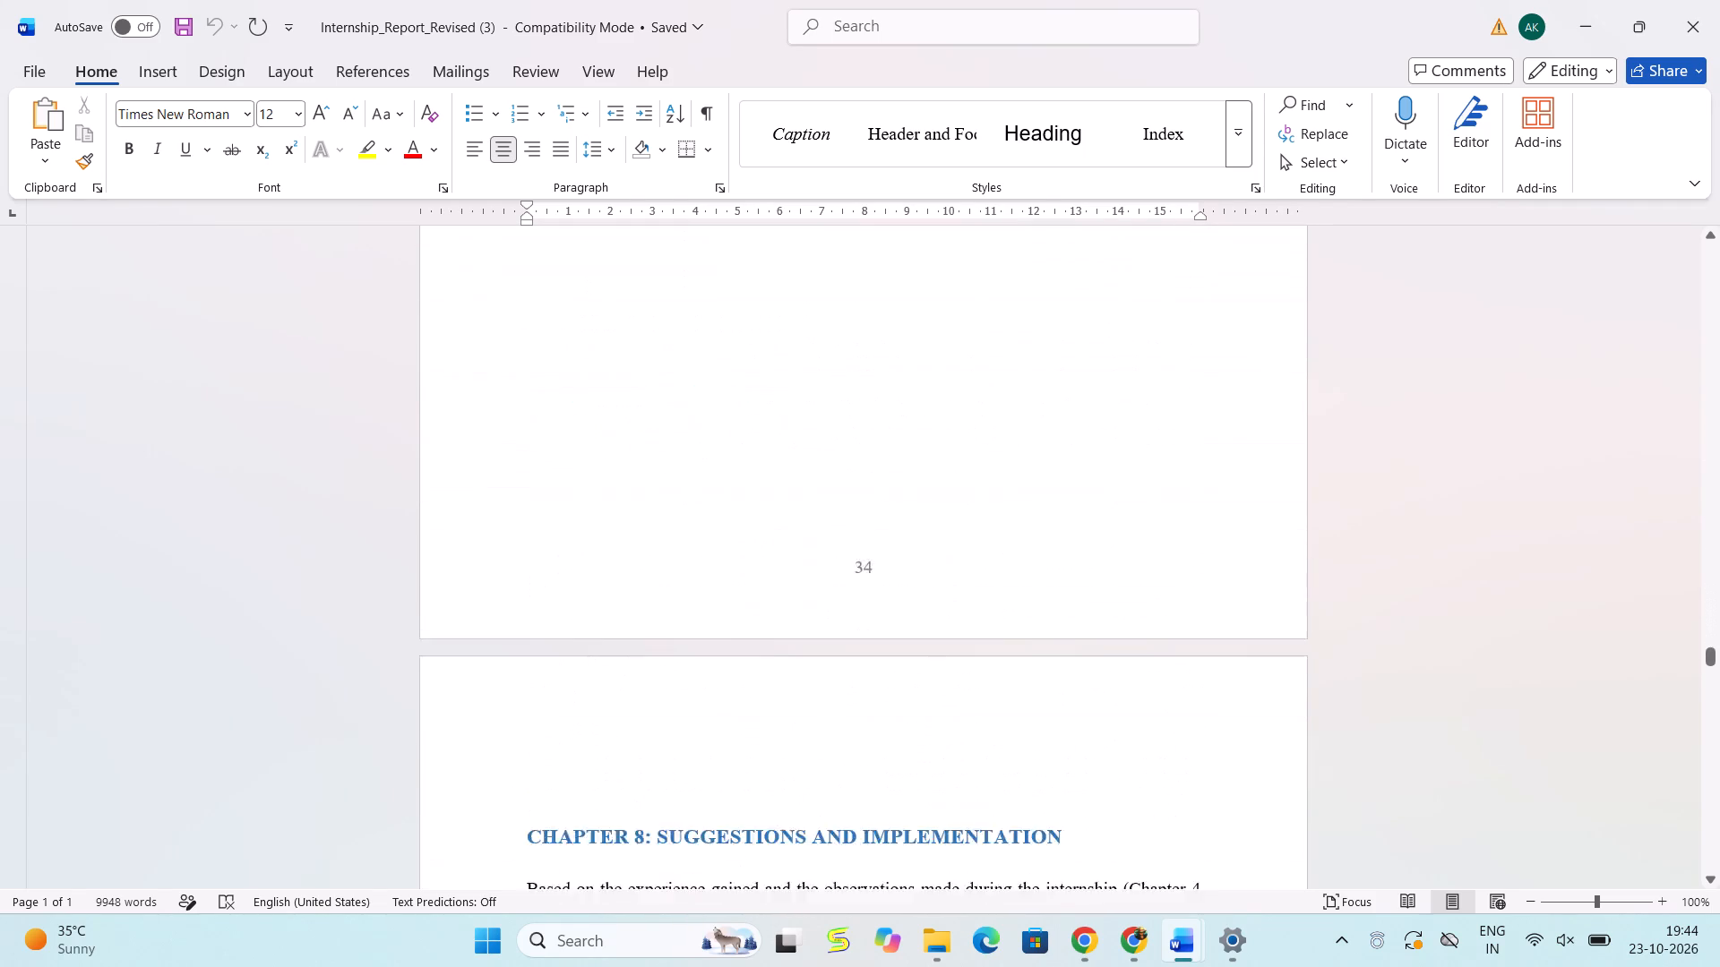
scroll(848, 718, "down", 6)
scroll(848, 718, "up", 10)
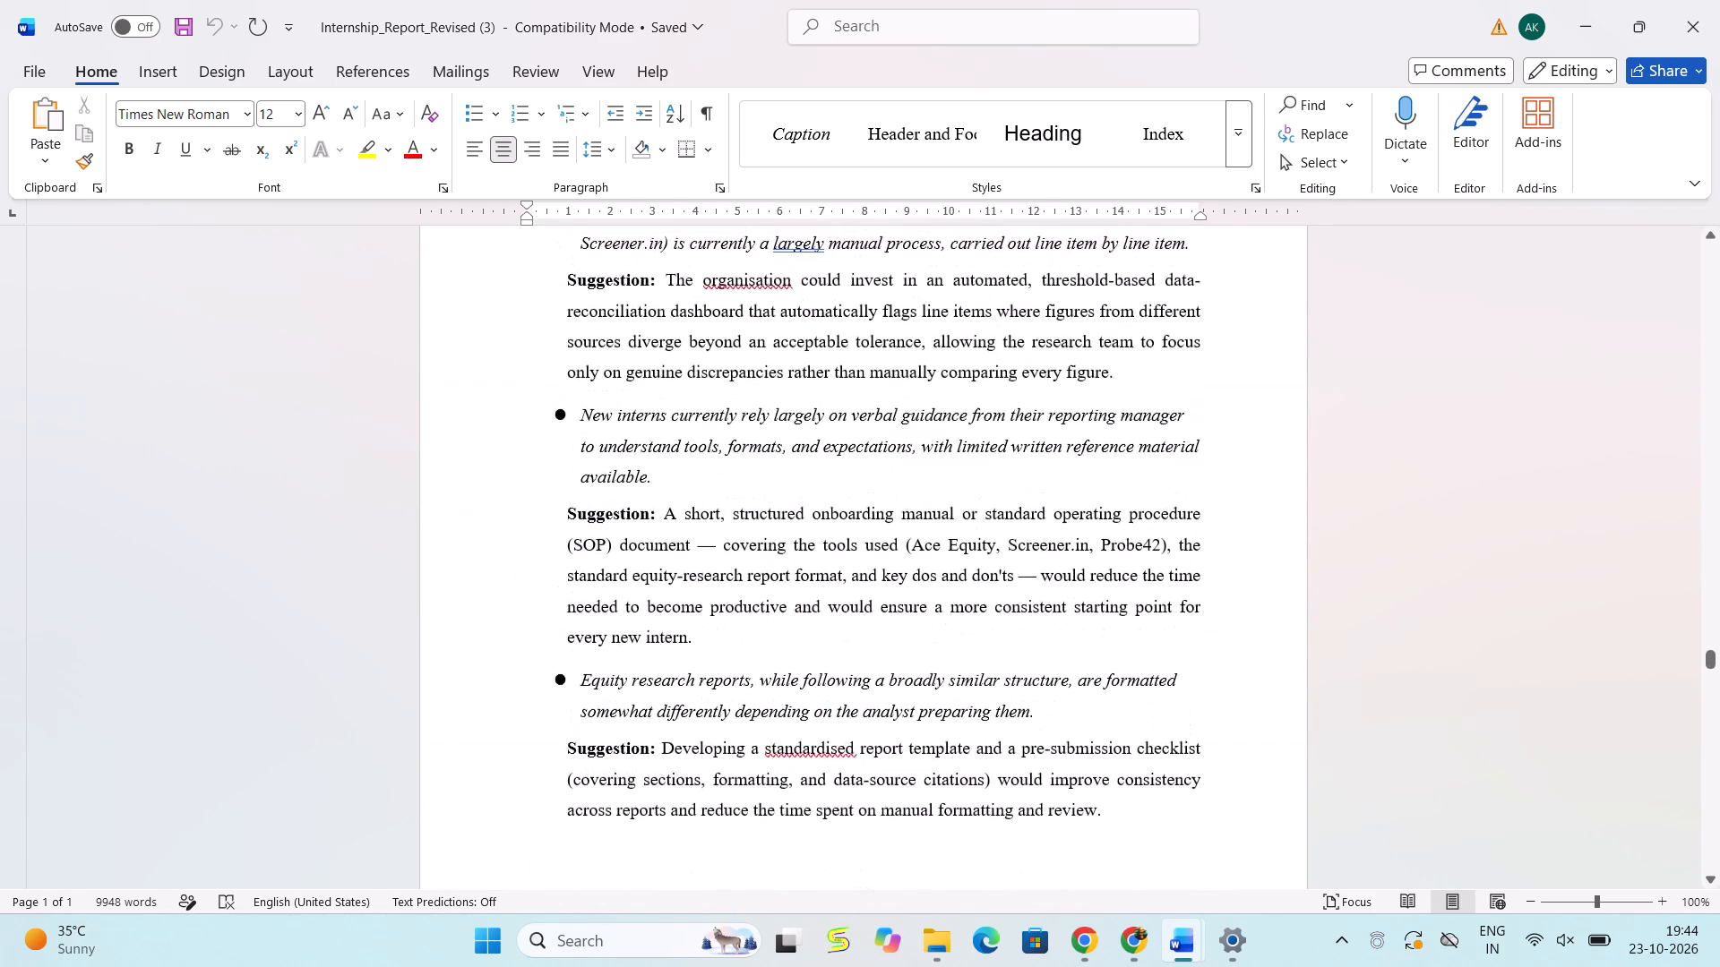
scroll(848, 718, "up", 2)
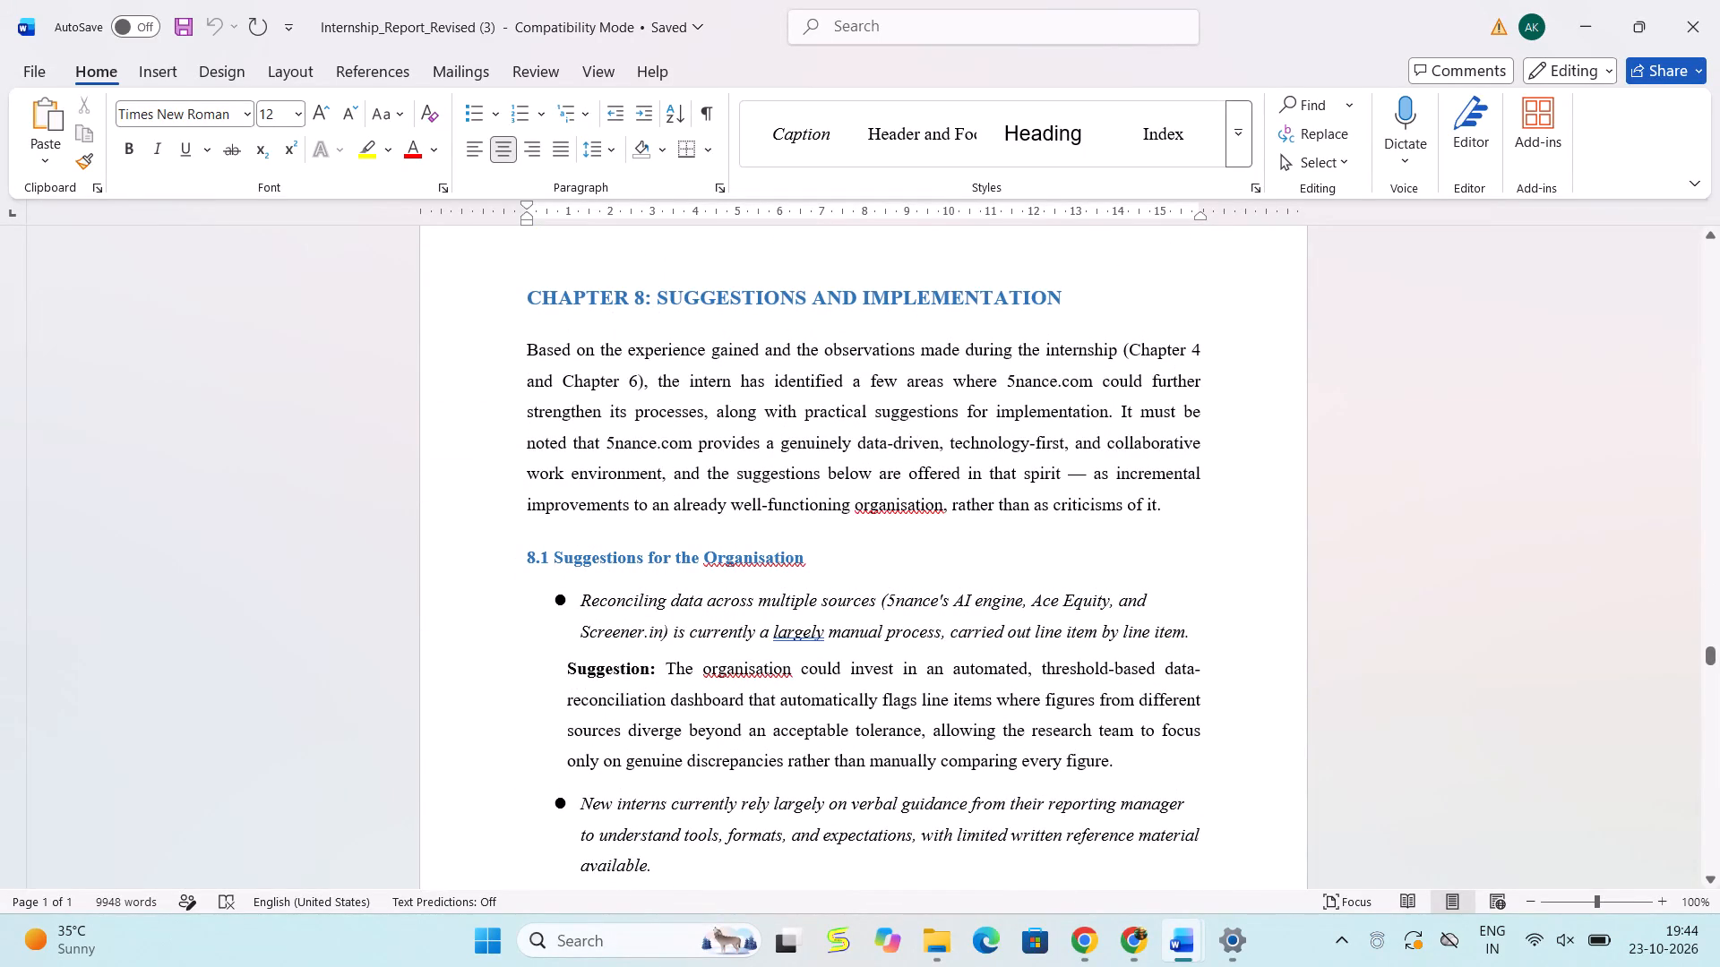
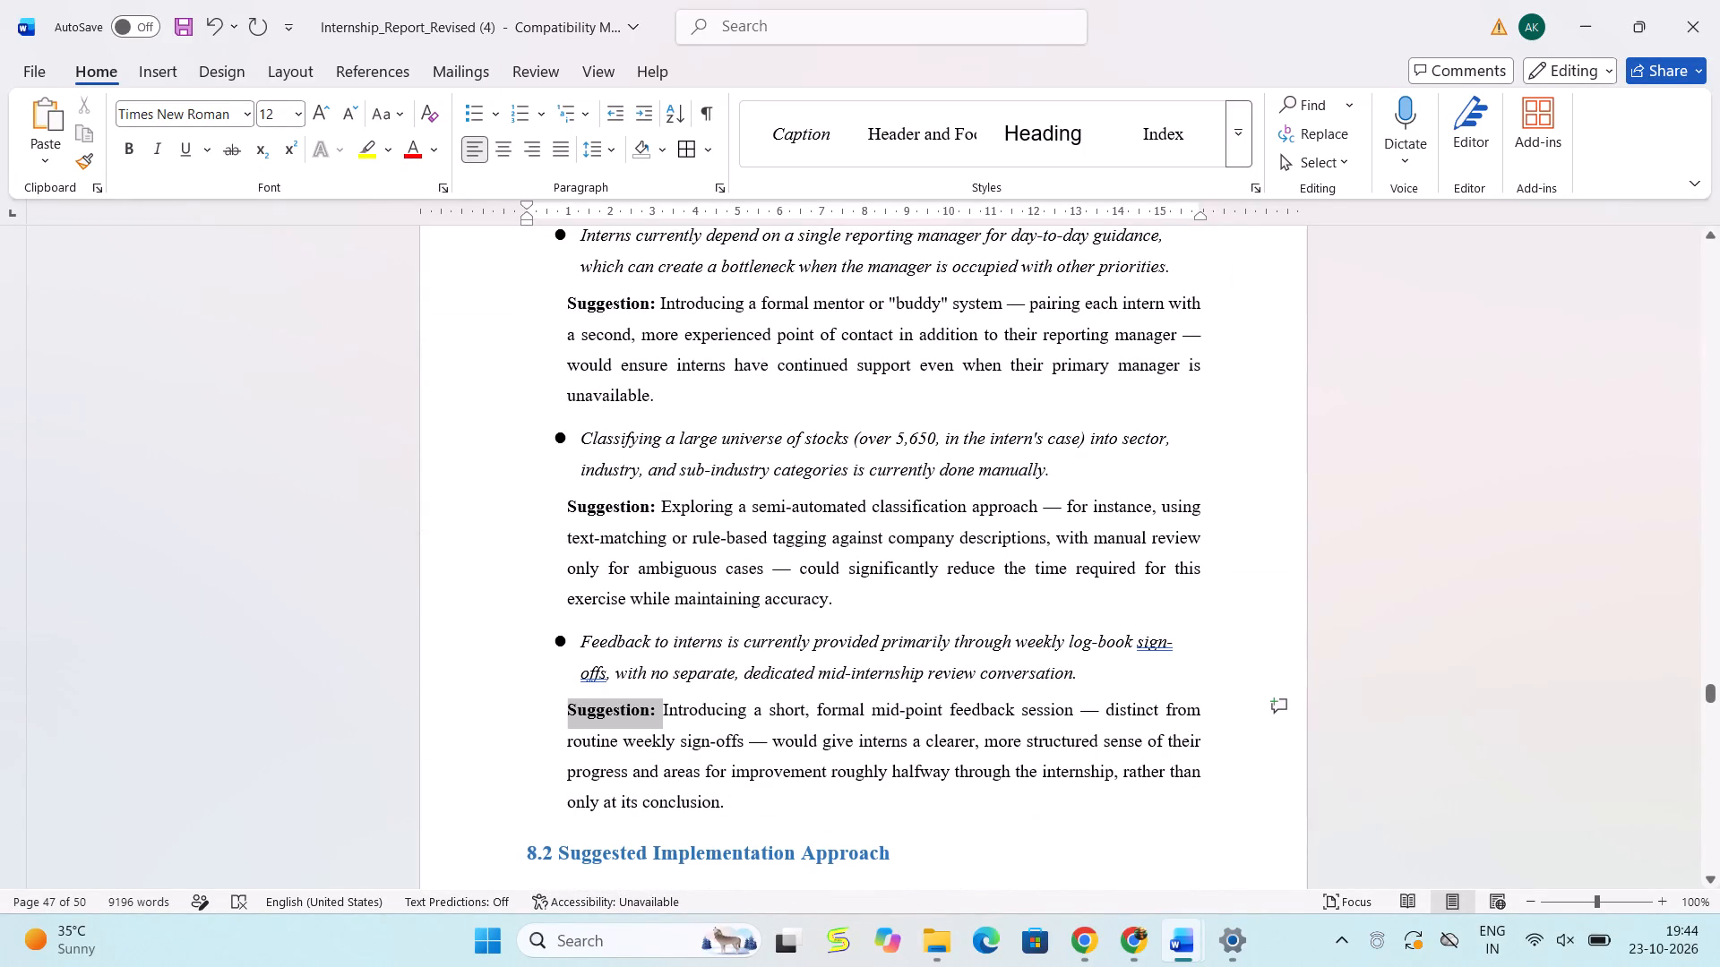
Replace the "Suggestion:" label of the mid-point feedback session paragraph in section 8.1 with "Implemented" followed by a space, and copy the new label.
left_click_drag(547, 702, 512, 704)
key("BackSpace")
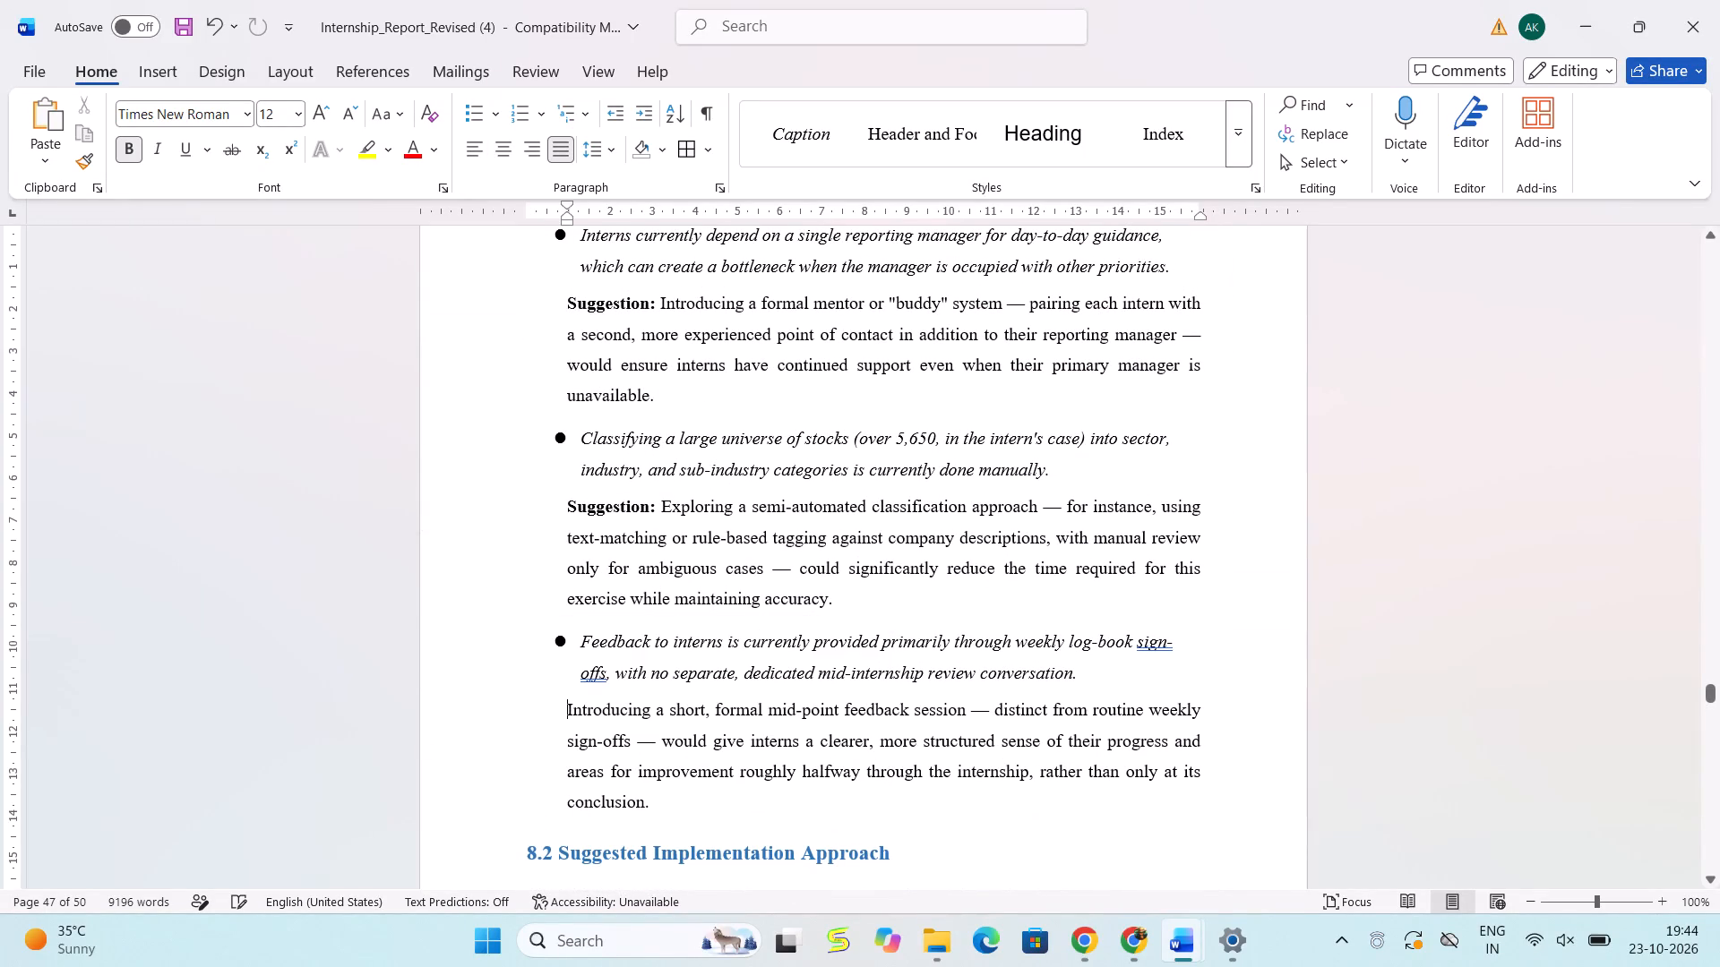
type("Implemented")
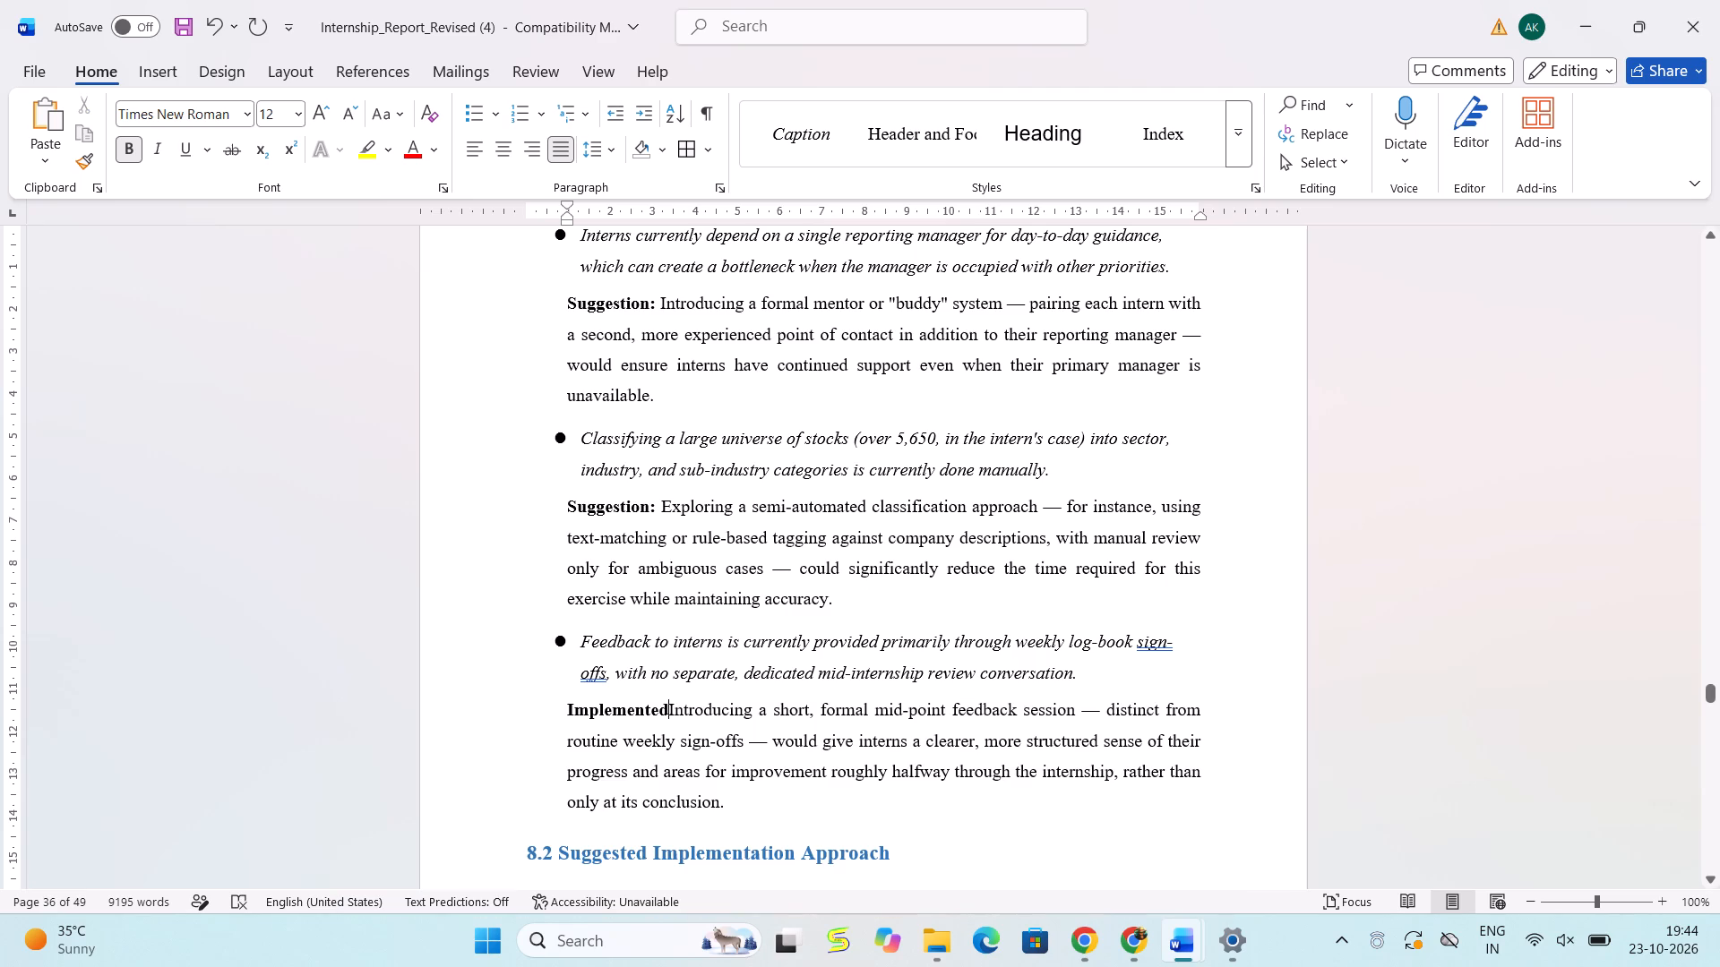
left_click_drag(665, 710, 558, 702)
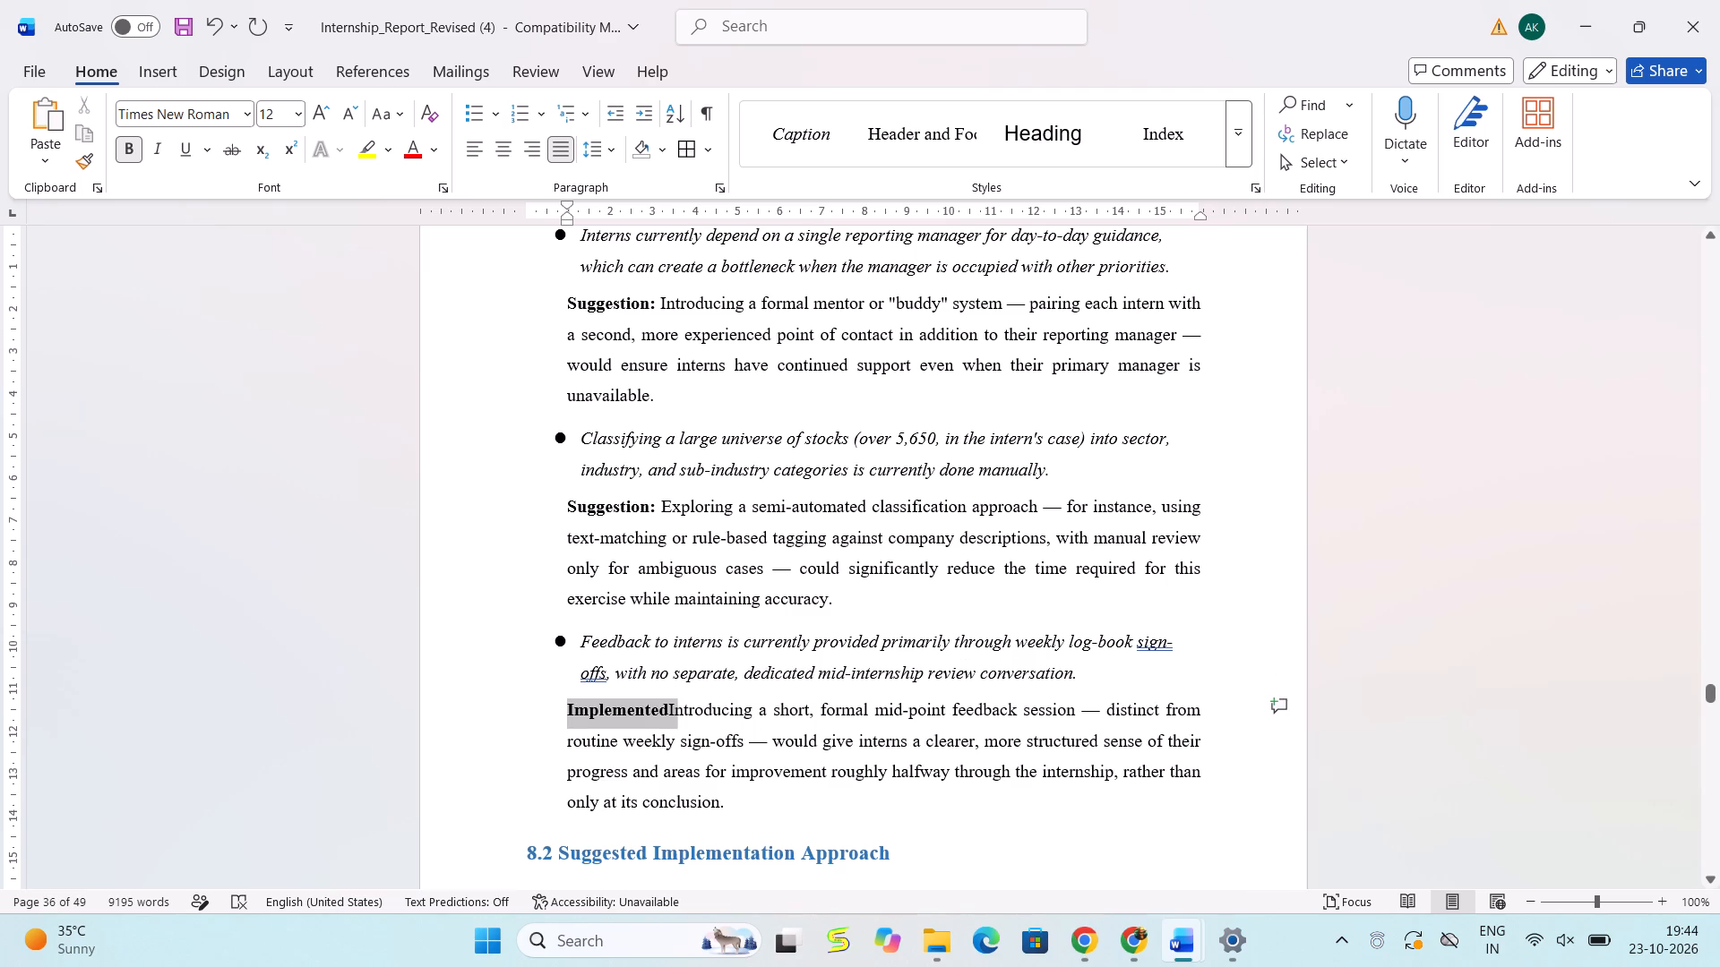
left_click_drag(558, 702, 565, 703)
key("ctrl+c")
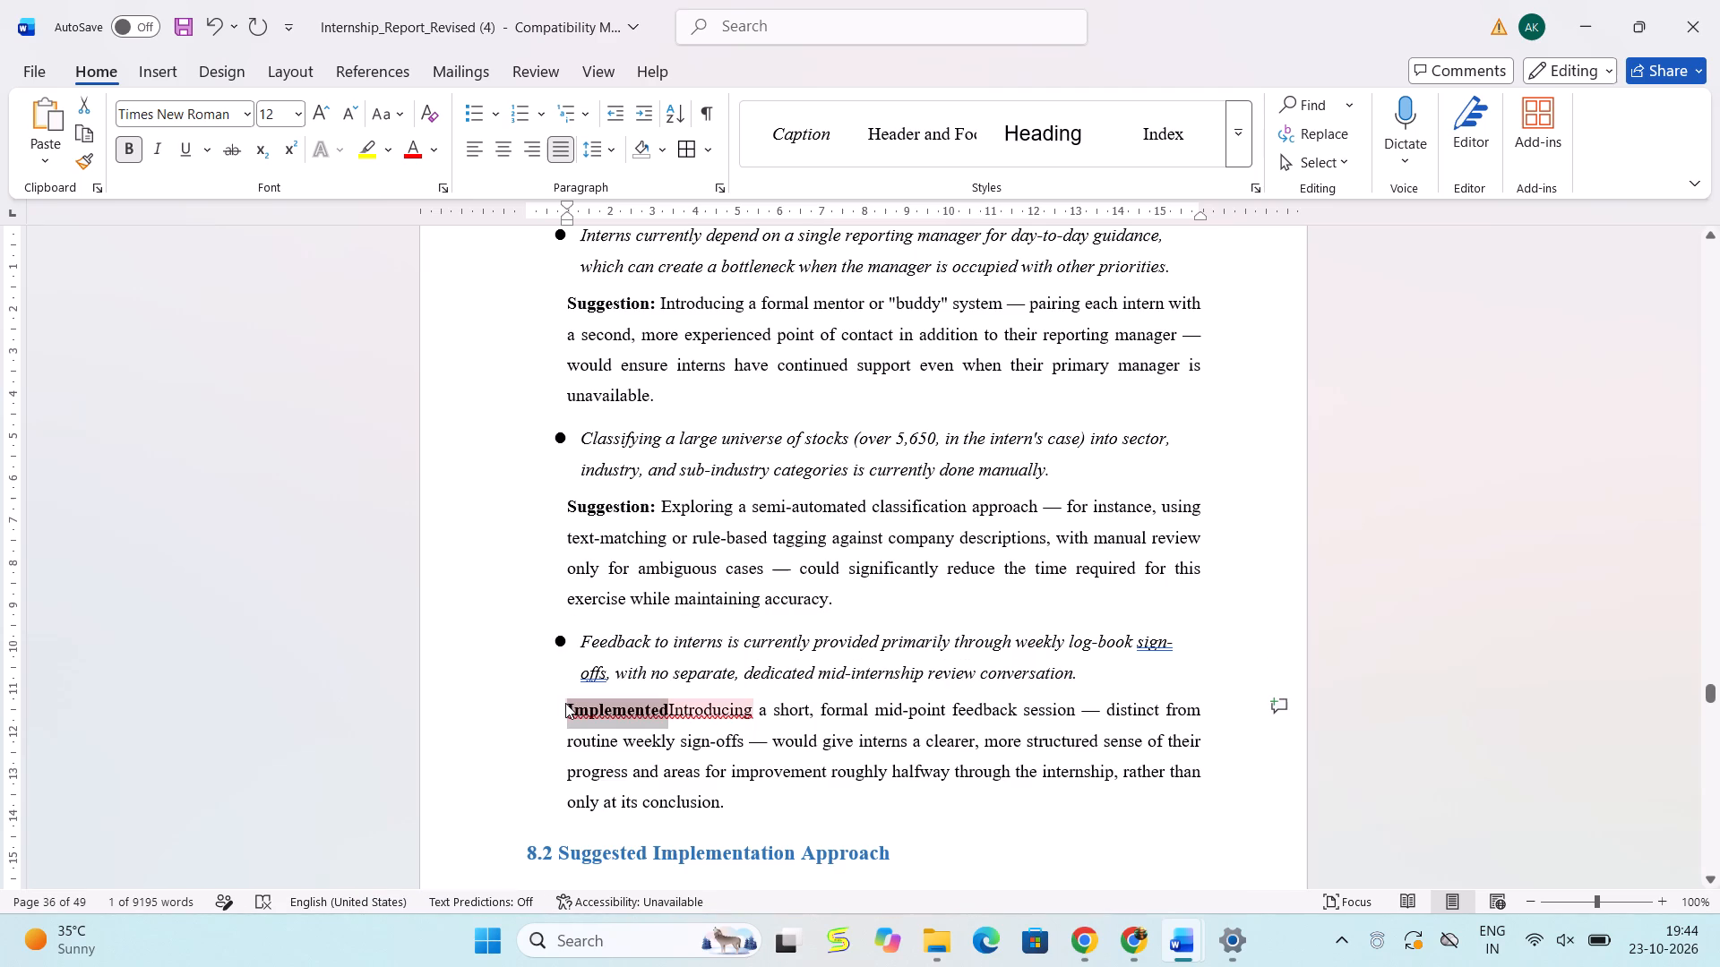
left_click(668, 715)
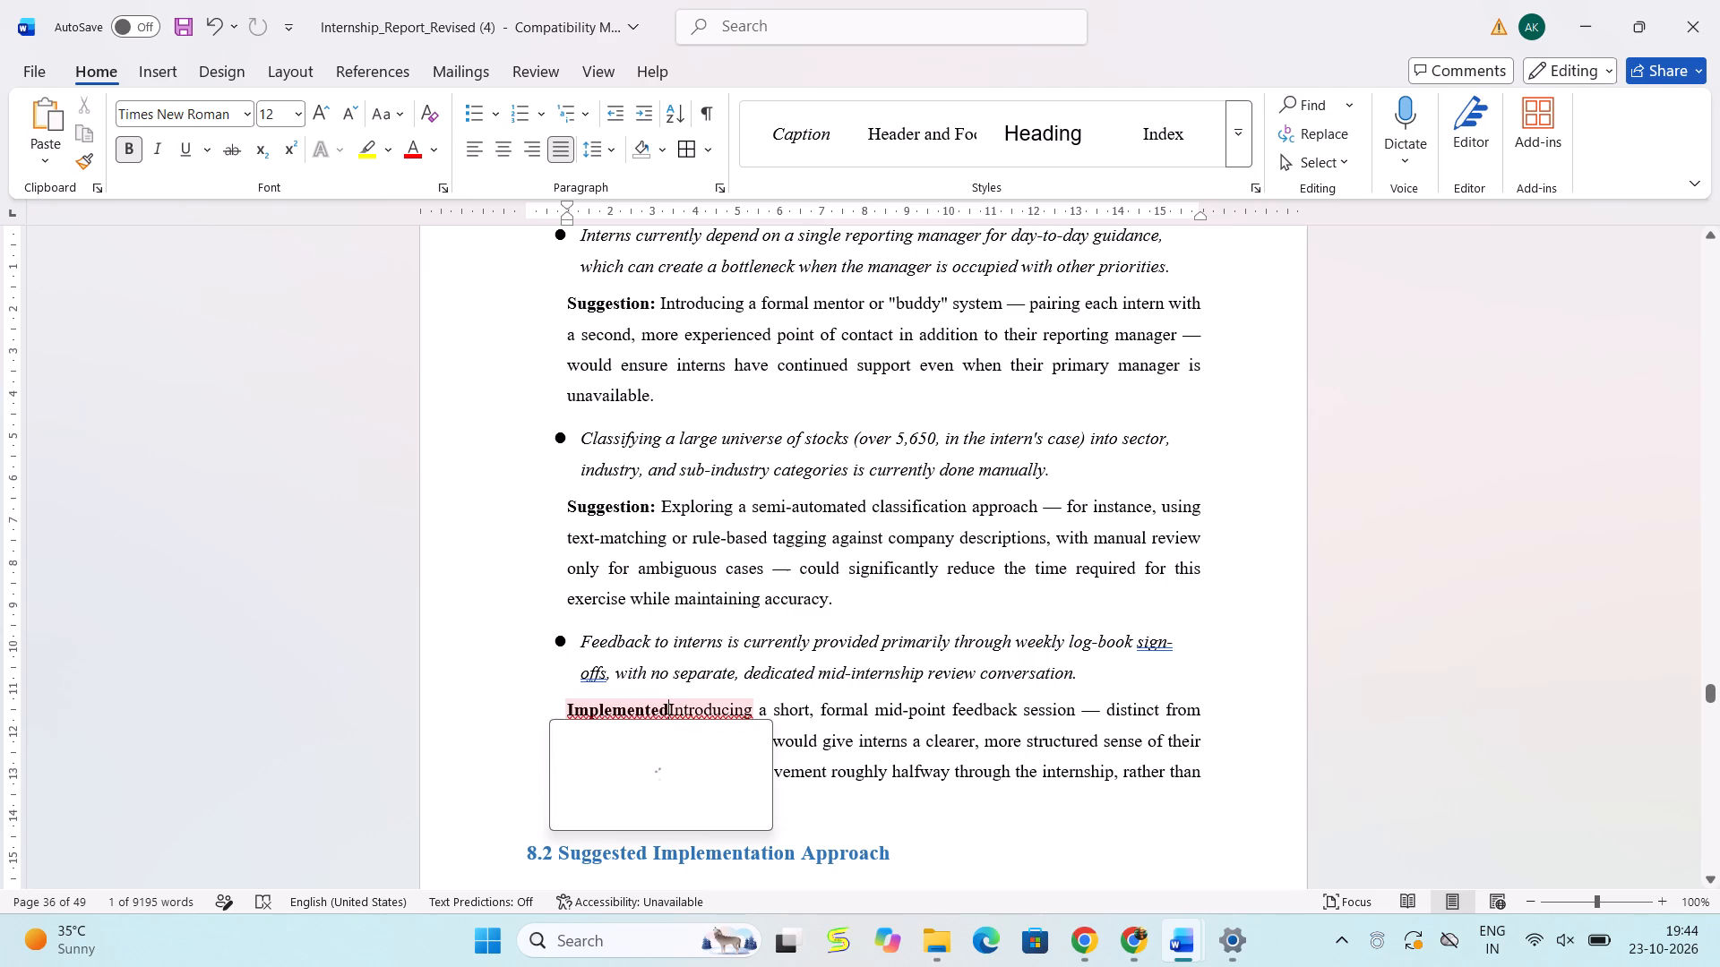
key("space")
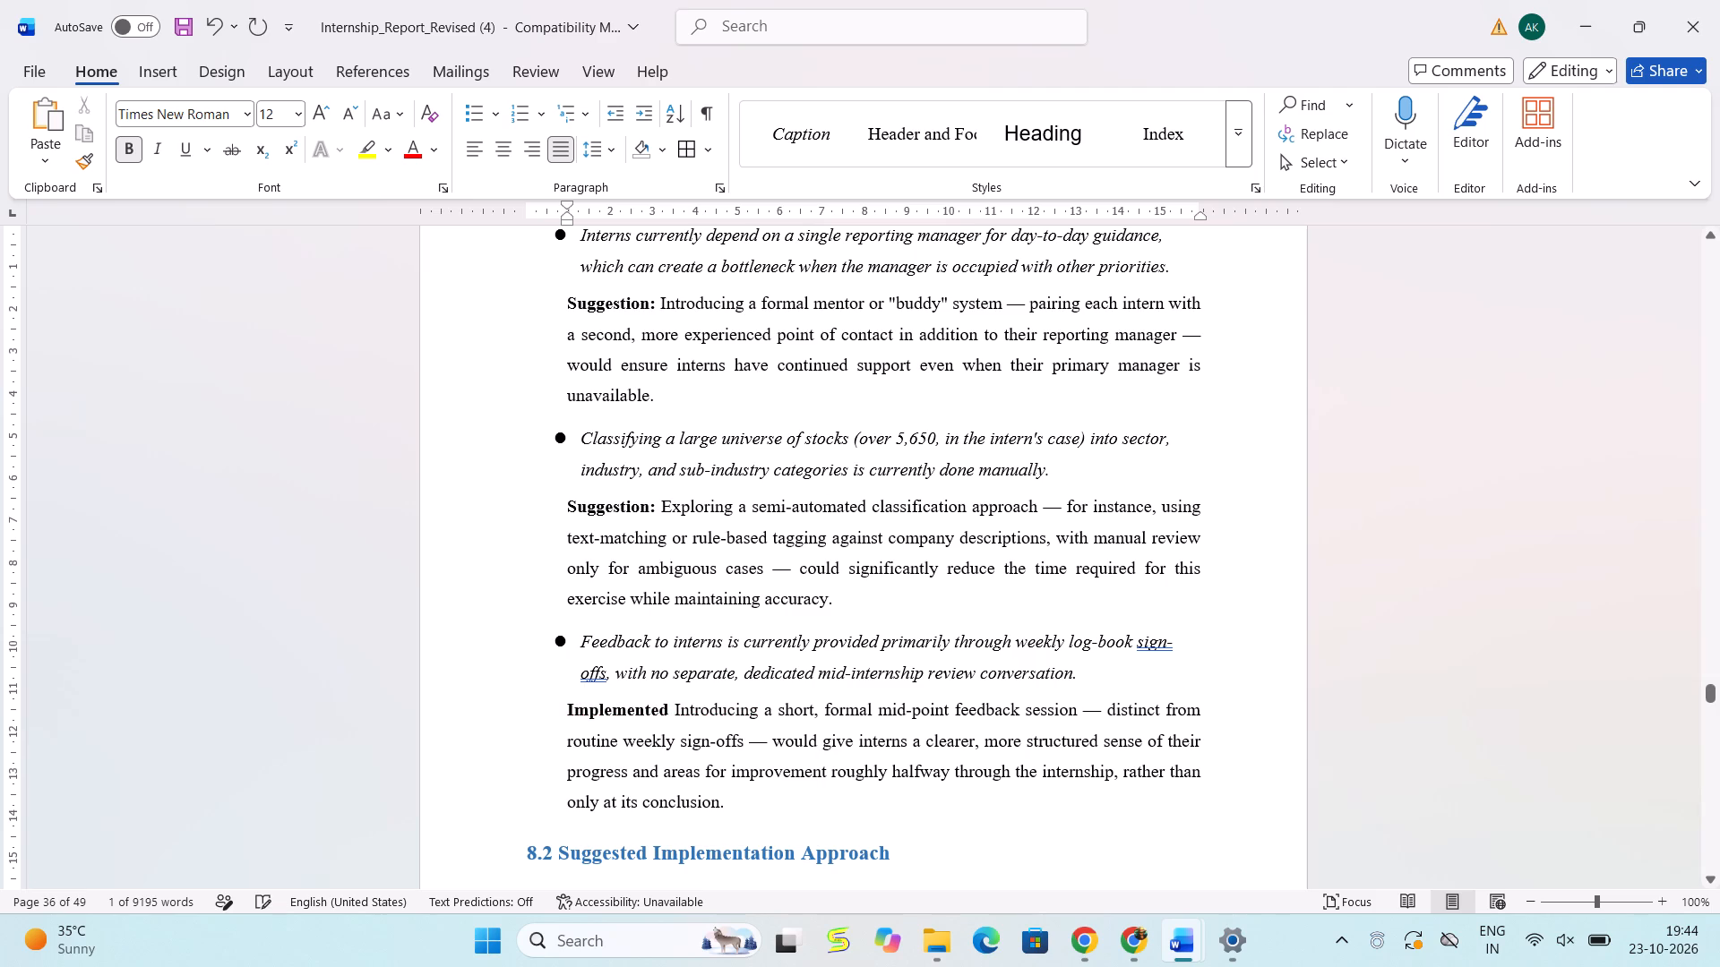
Replace the "Suggestion:" labels of the semi-automated classification and mentor or "buddy" system paragraphs with the copied "Implemented".
left_click(651, 509)
left_click_drag(651, 509, 544, 507)
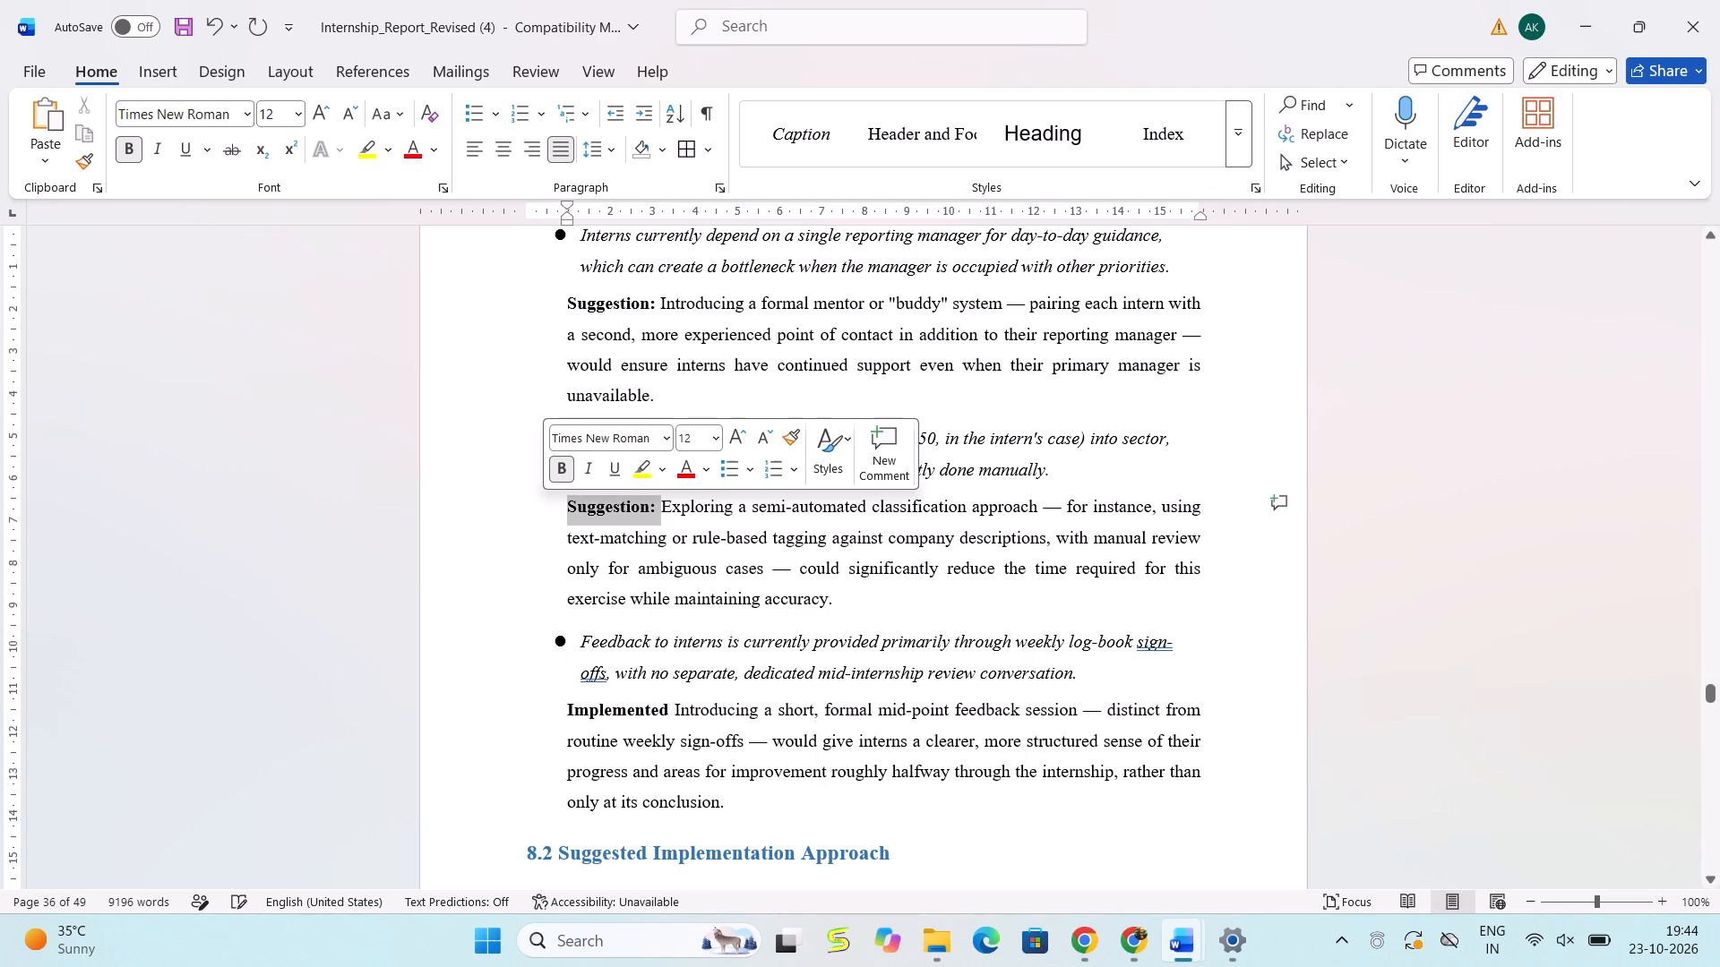
key("ctrl+v")
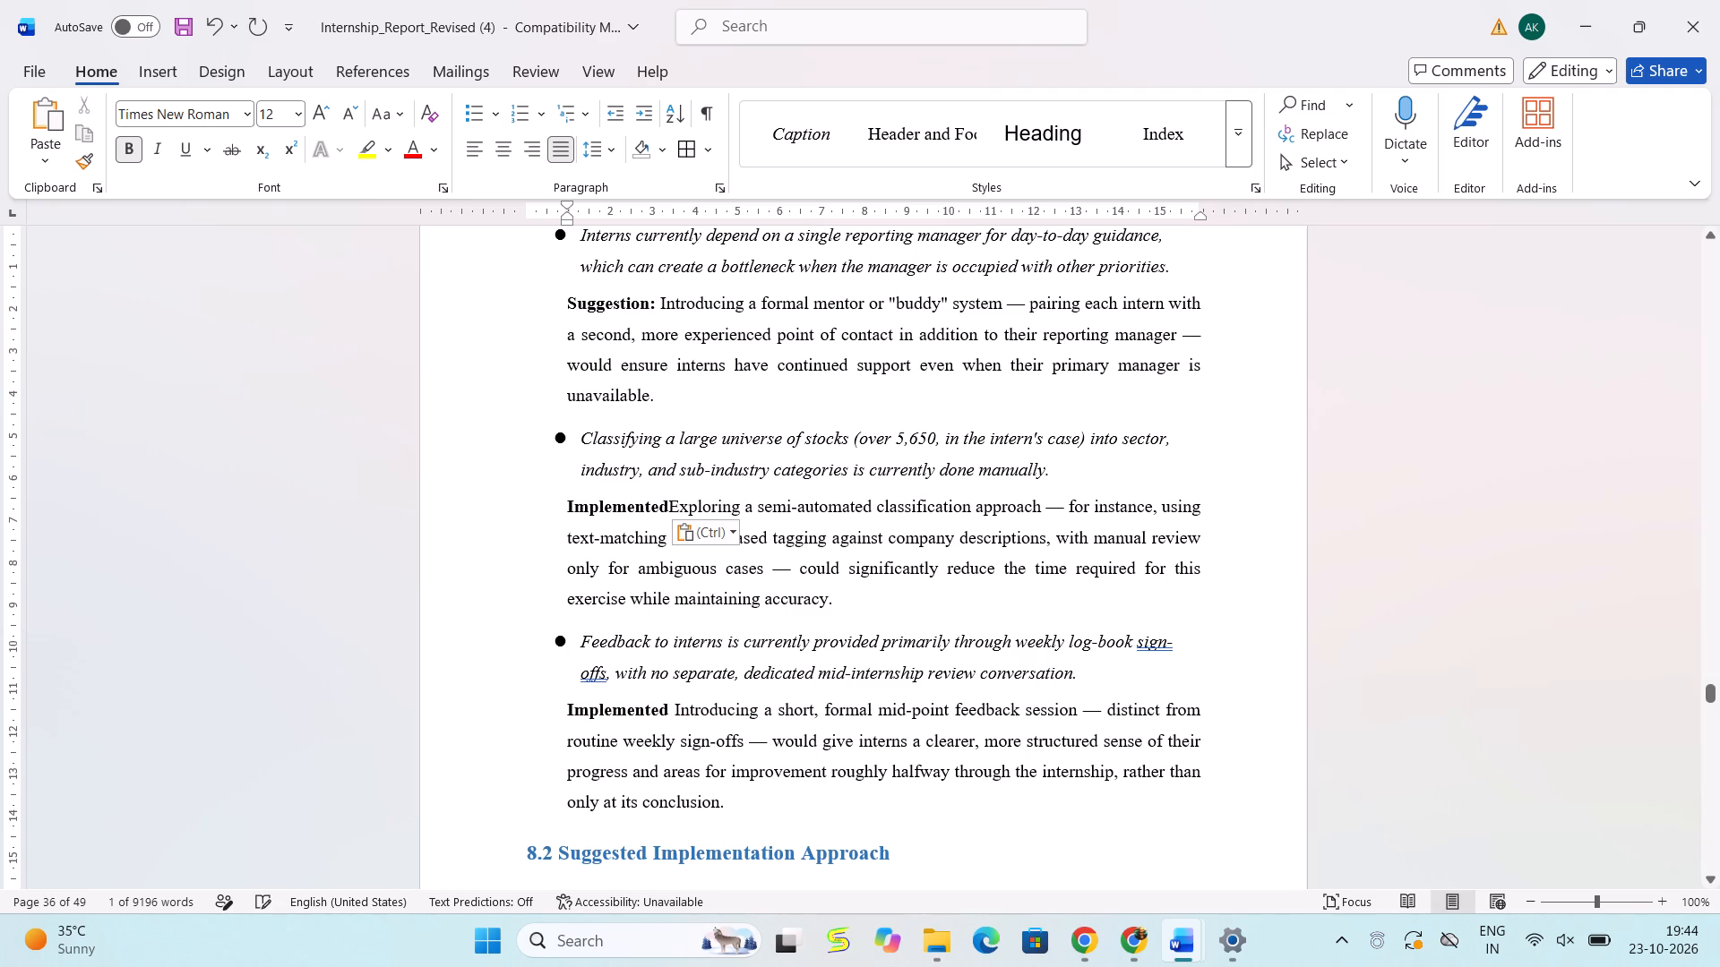
left_click(650, 304)
left_click_drag(650, 304, 558, 306)
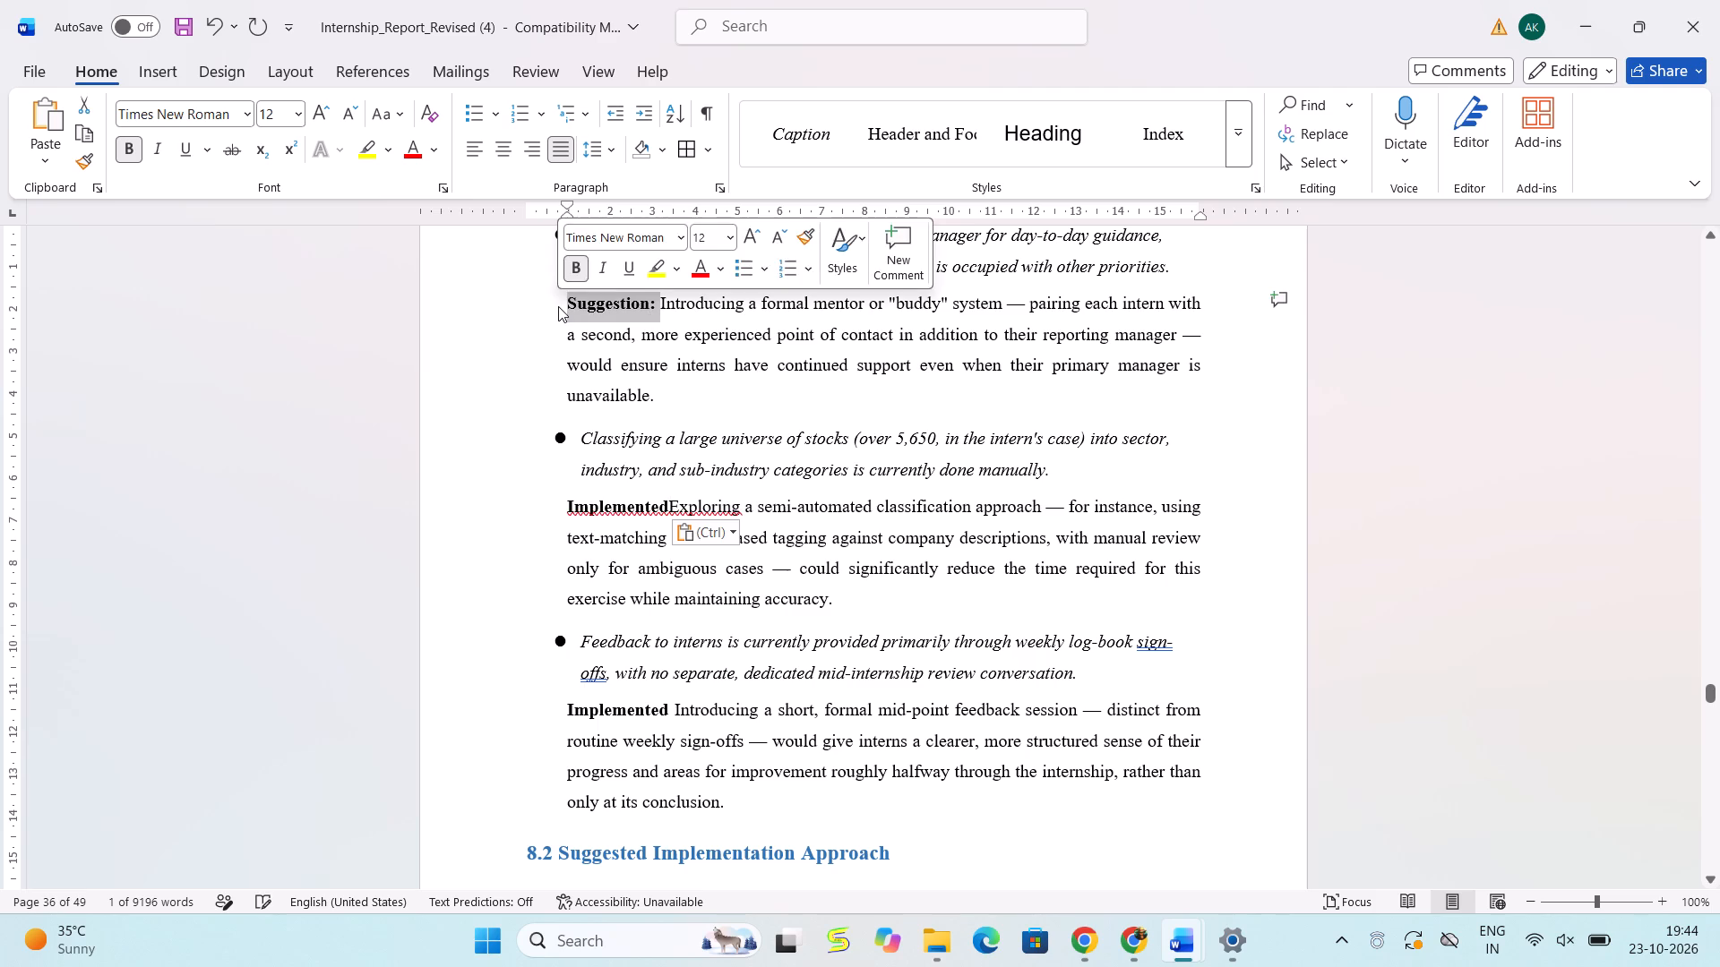
key("ctrl+v")
Replace the "Suggestion:" labels of the report template and onboarding manual paragraphs with "Implemented", adding a space after the onboarding one.
scroll(558, 306, "up", 2)
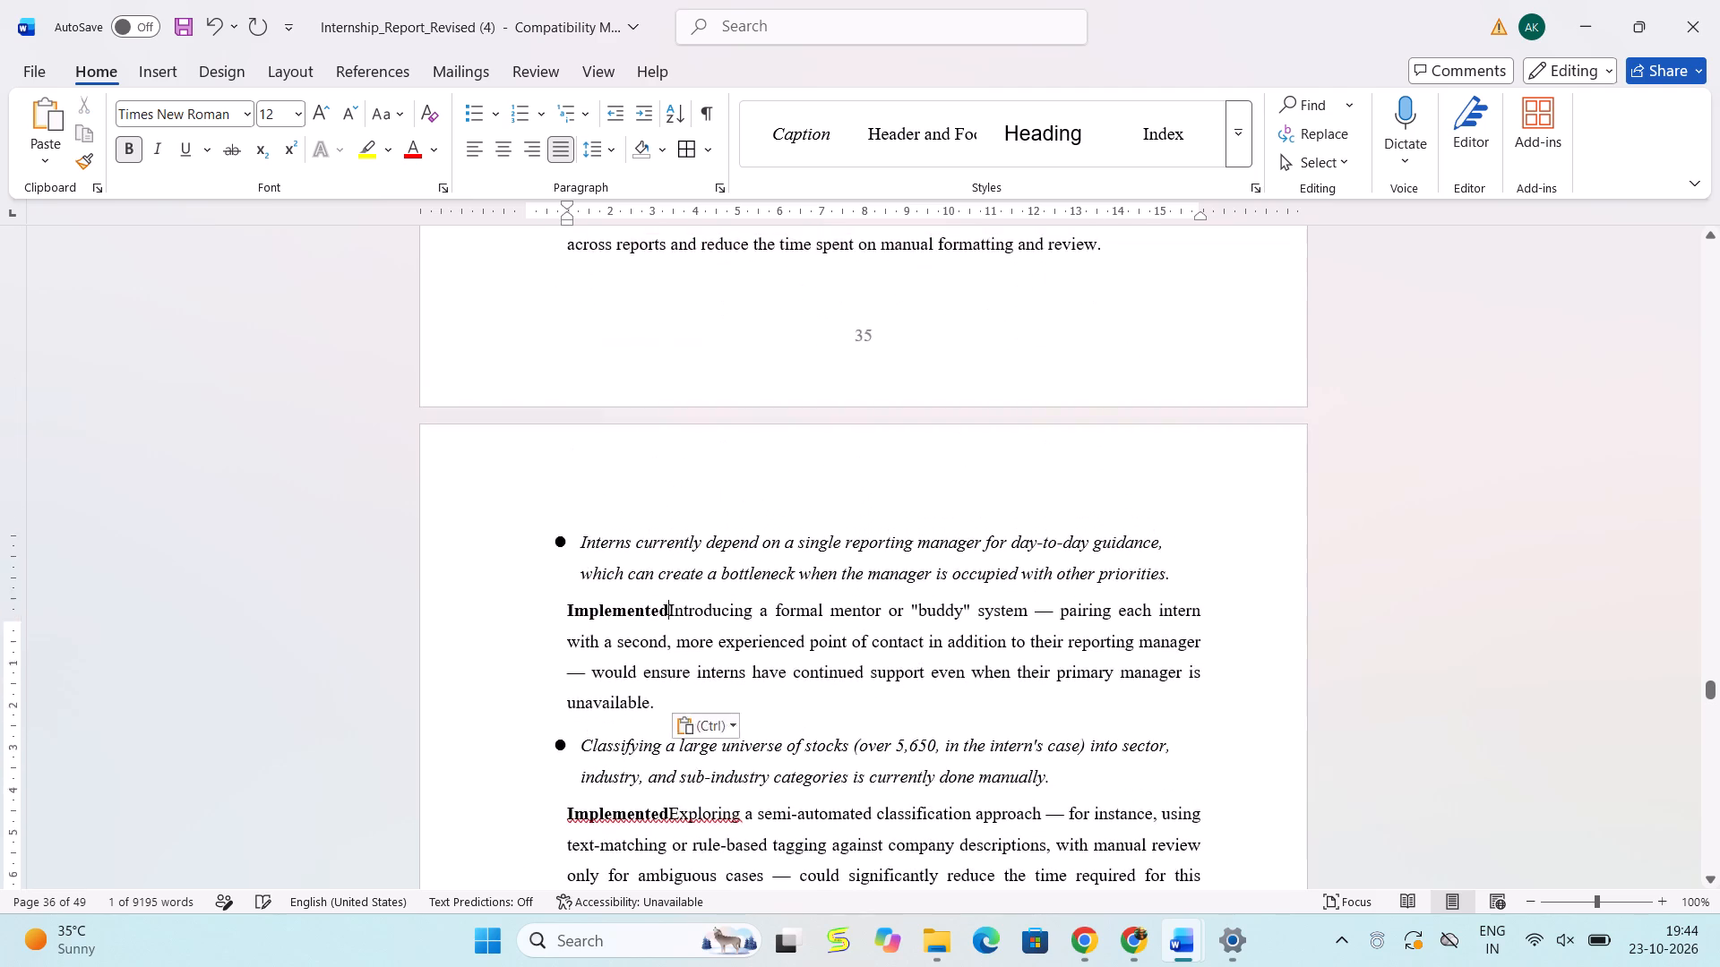
scroll(558, 306, "up", 1)
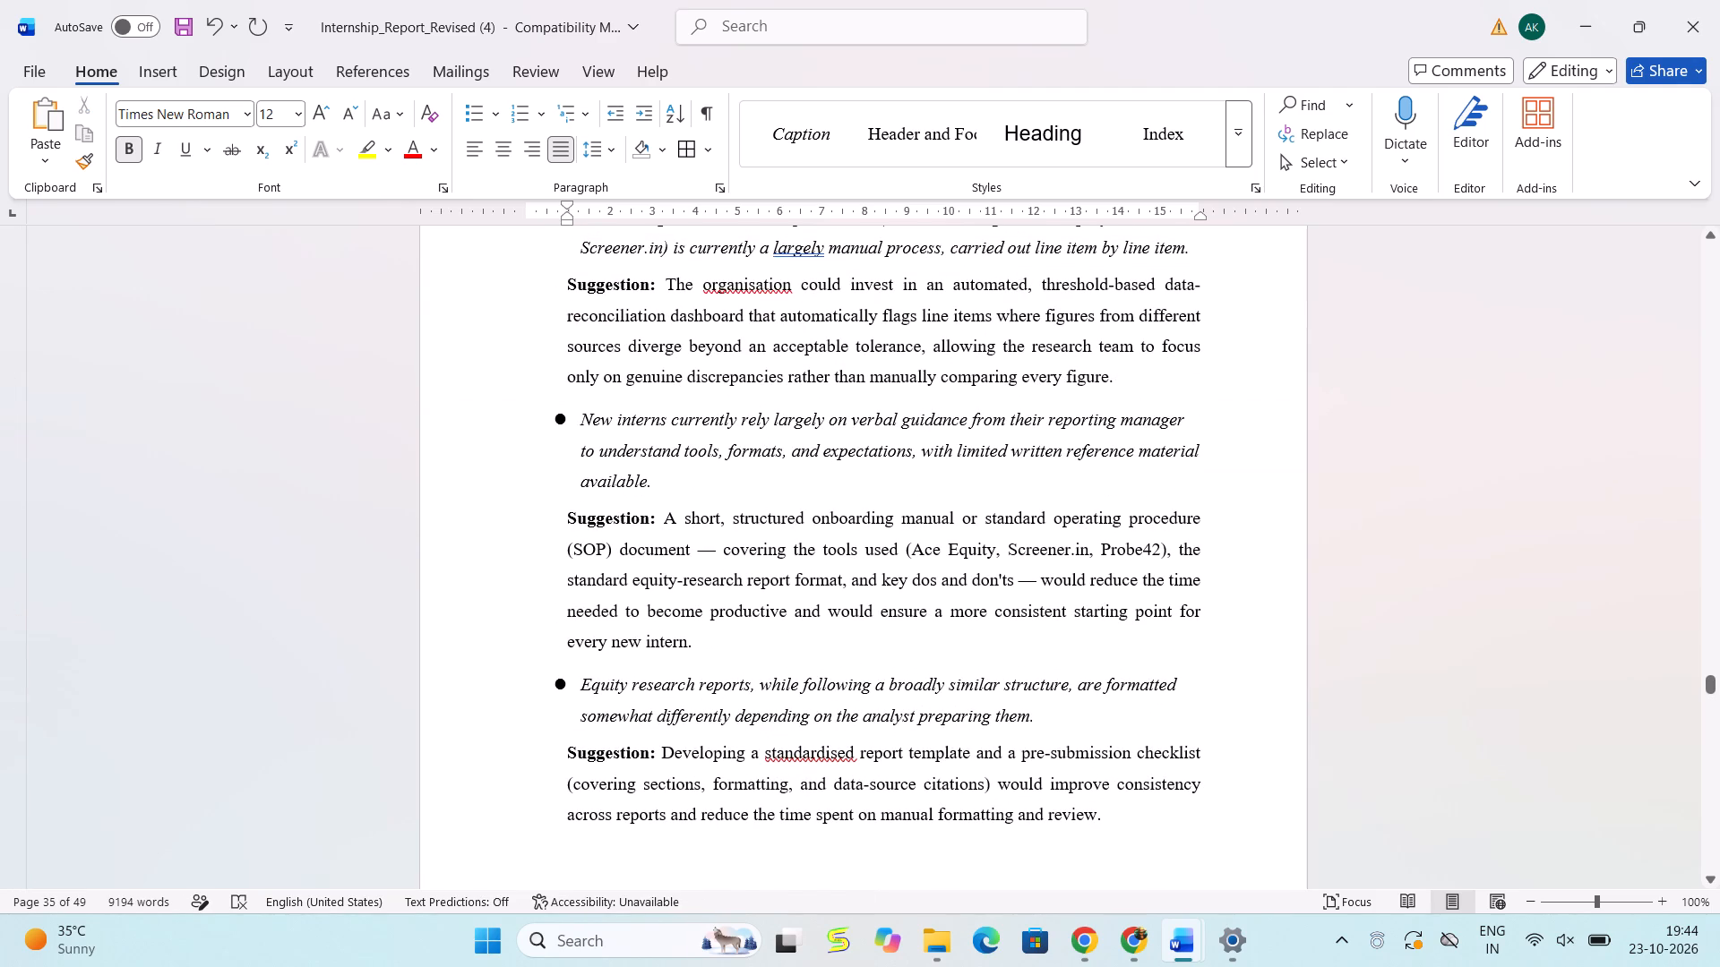
left_click(647, 762)
left_click_drag(647, 762, 559, 759)
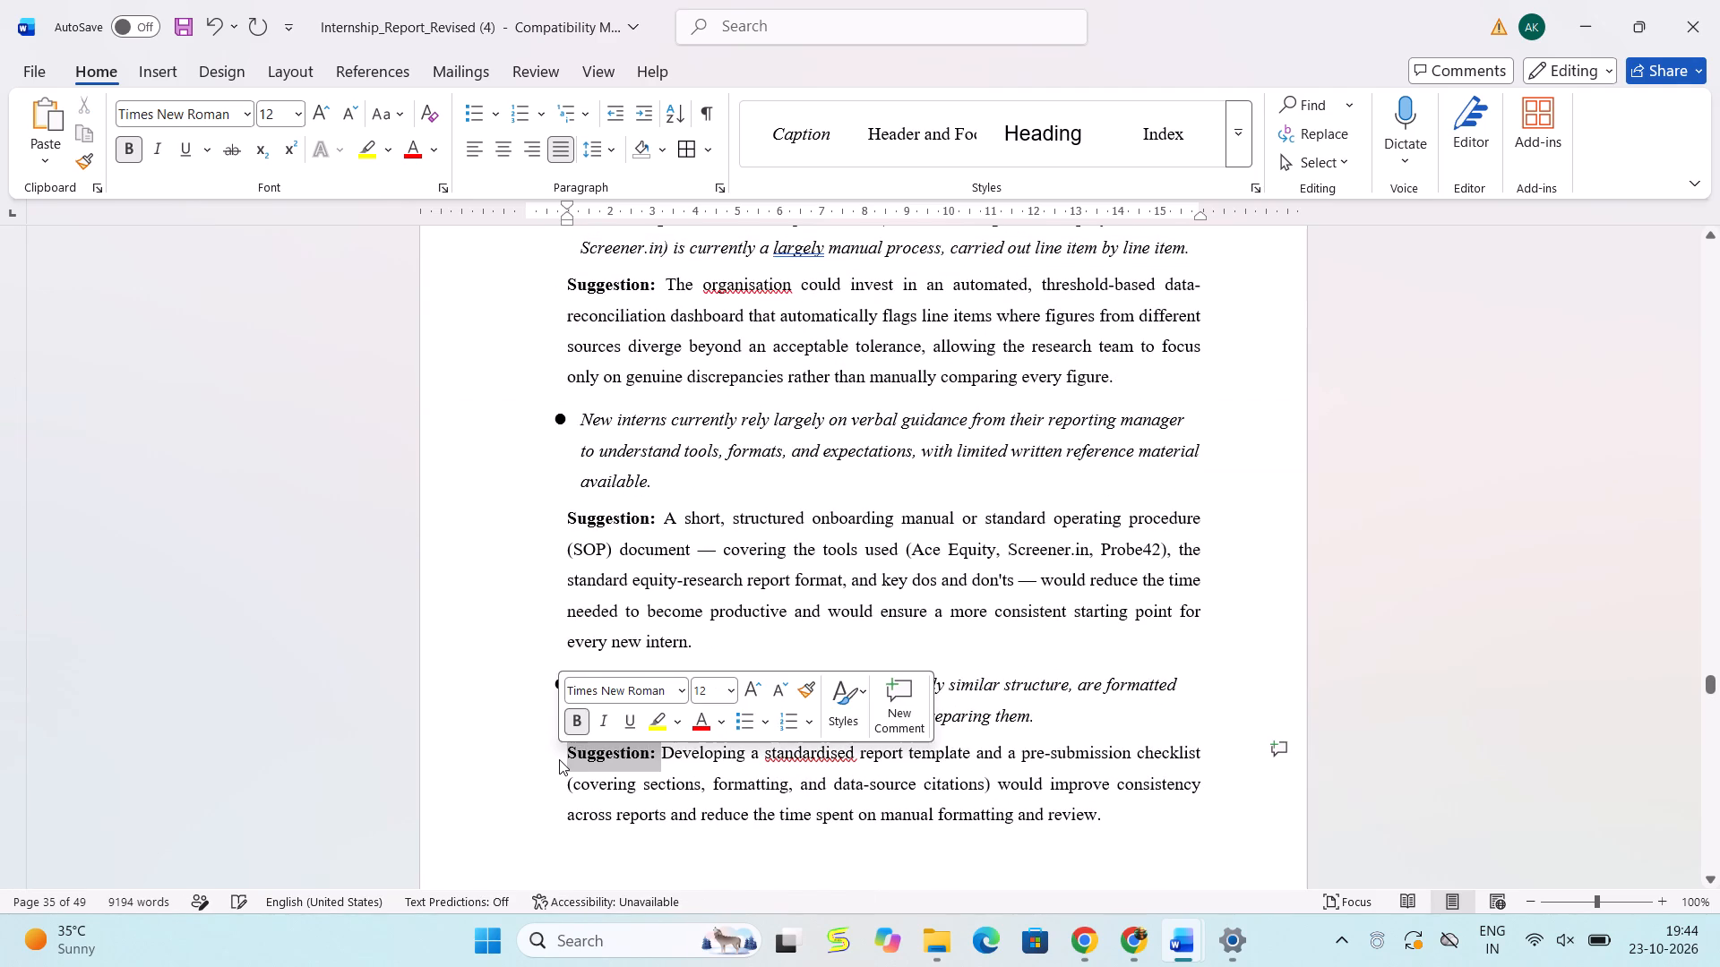
key("ctrl+v")
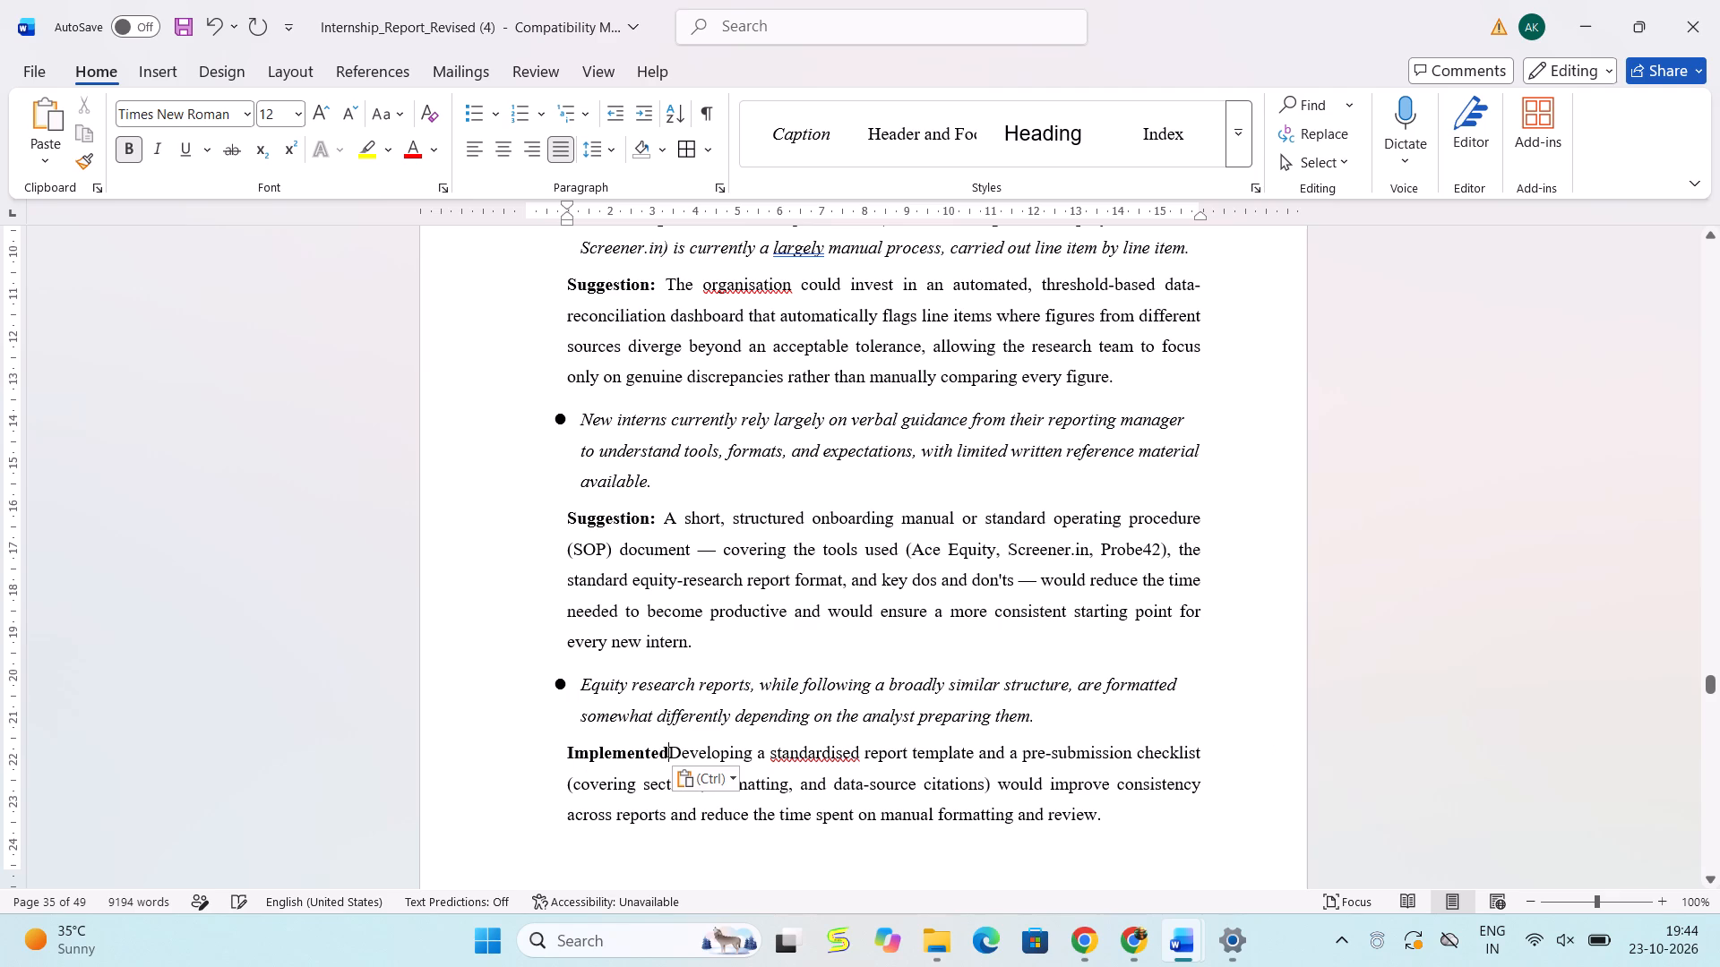
left_click(652, 525)
left_click_drag(652, 525, 556, 522)
key("ctrl+v")
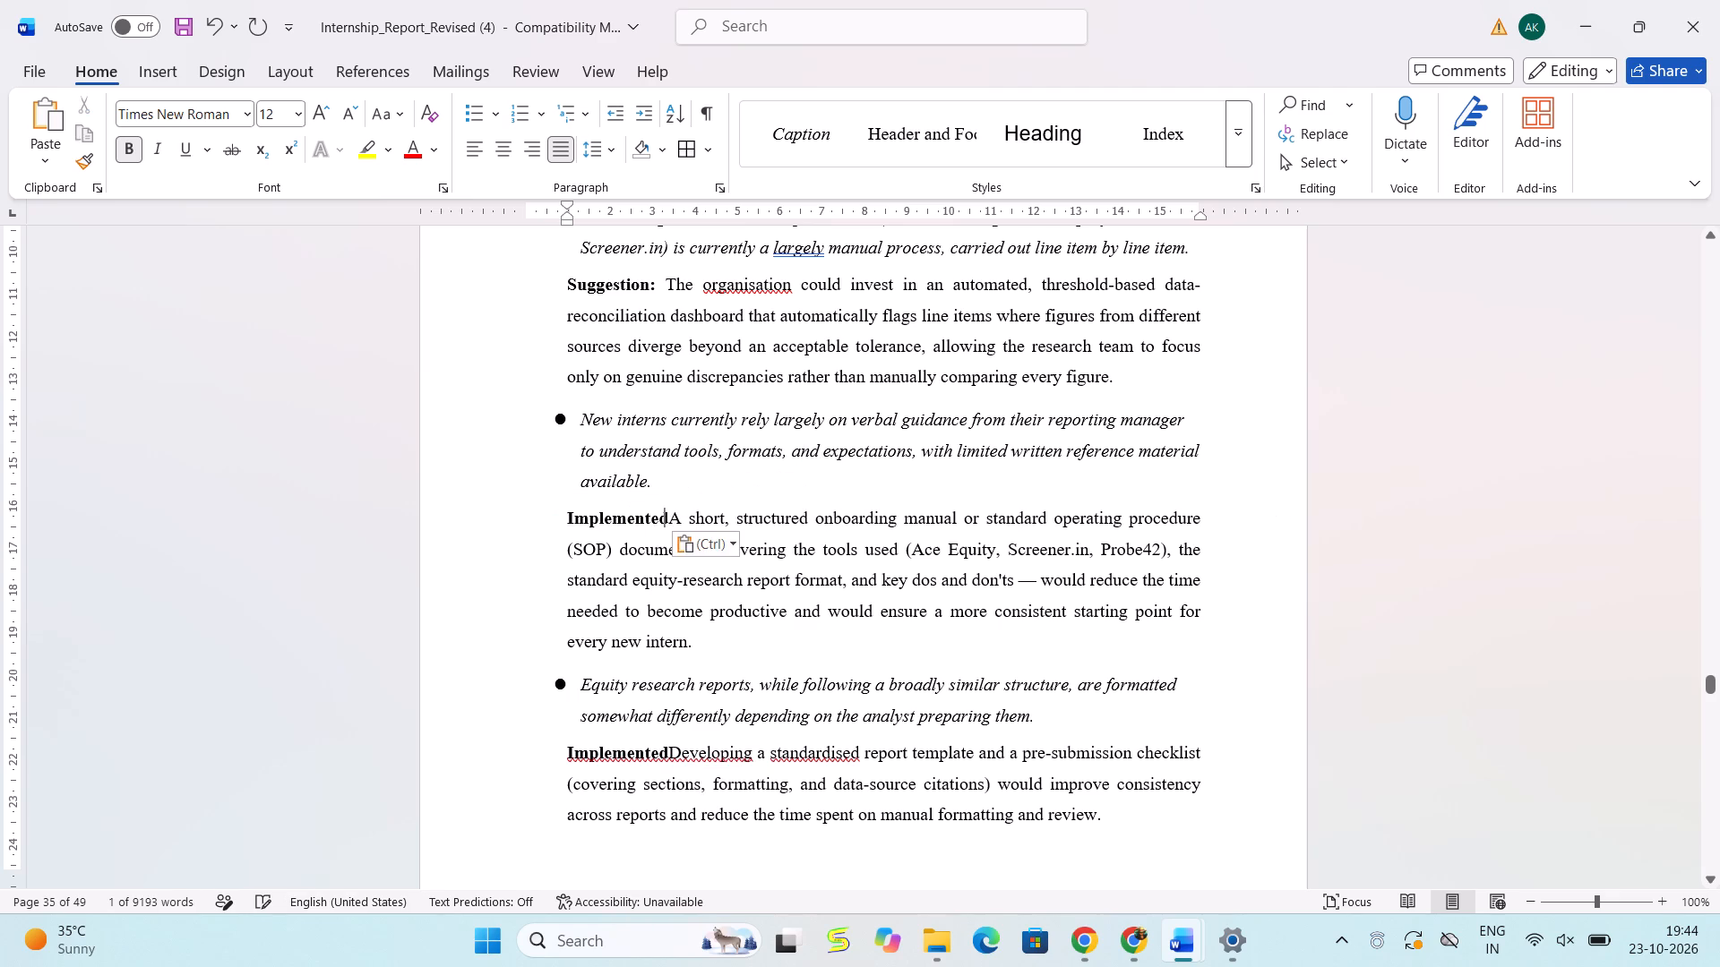
scroll(556, 522, "up", 1)
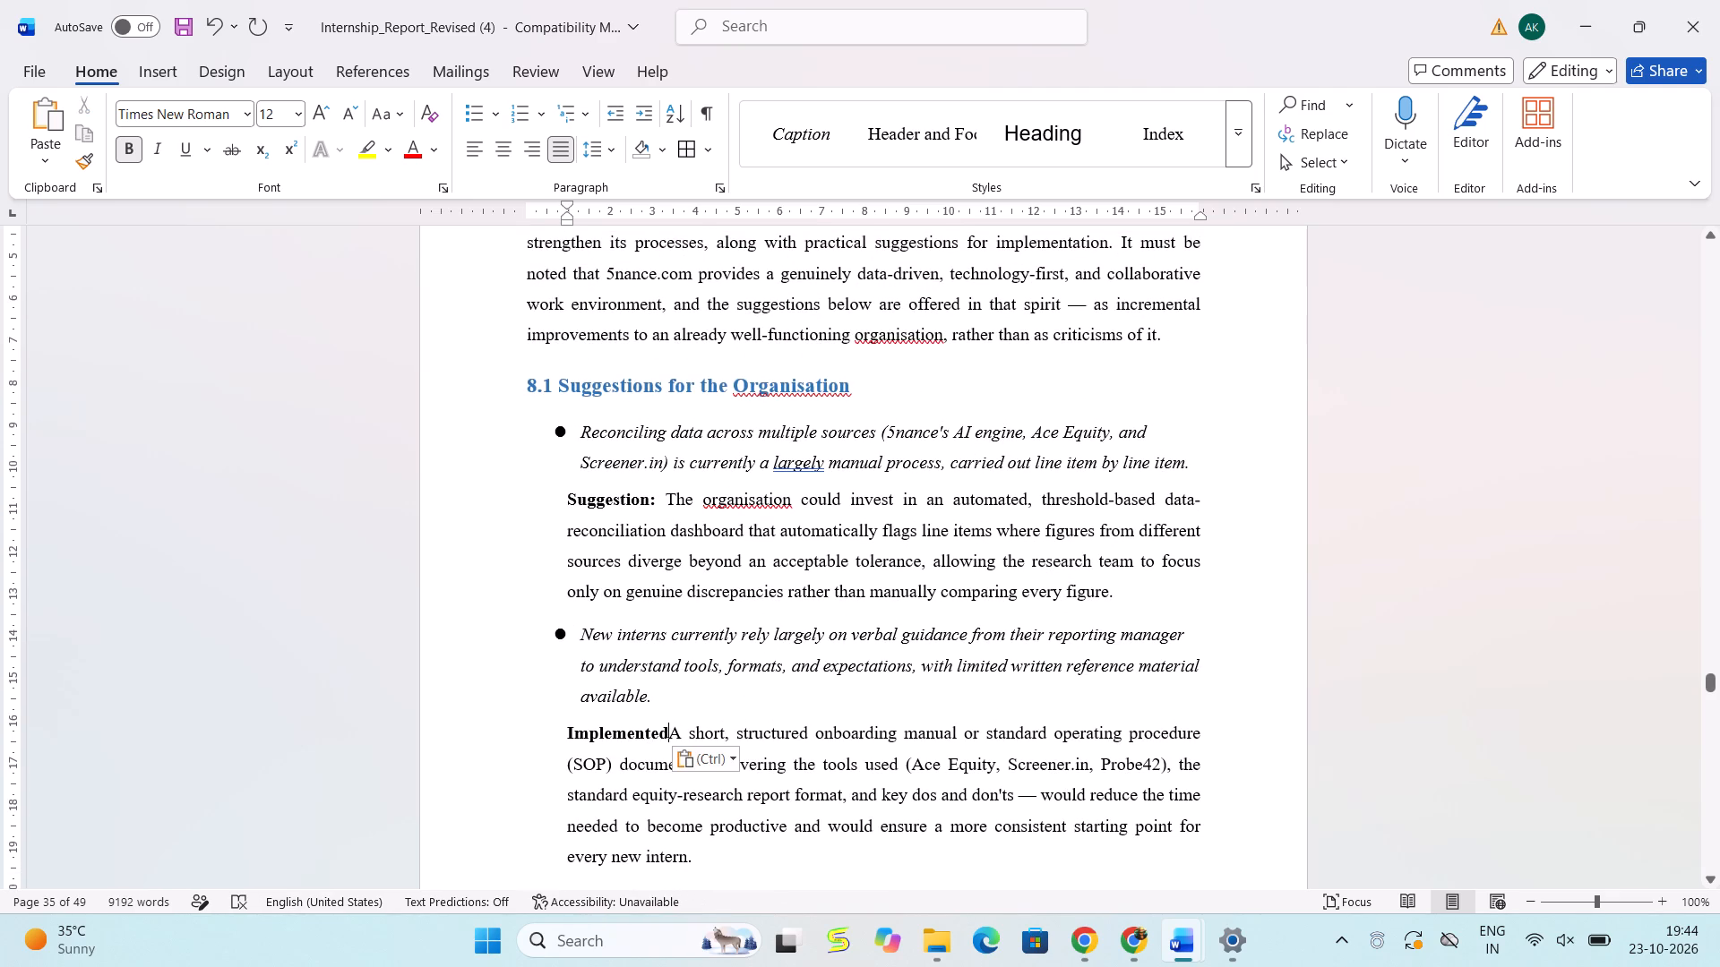
left_click(675, 741)
key("space")
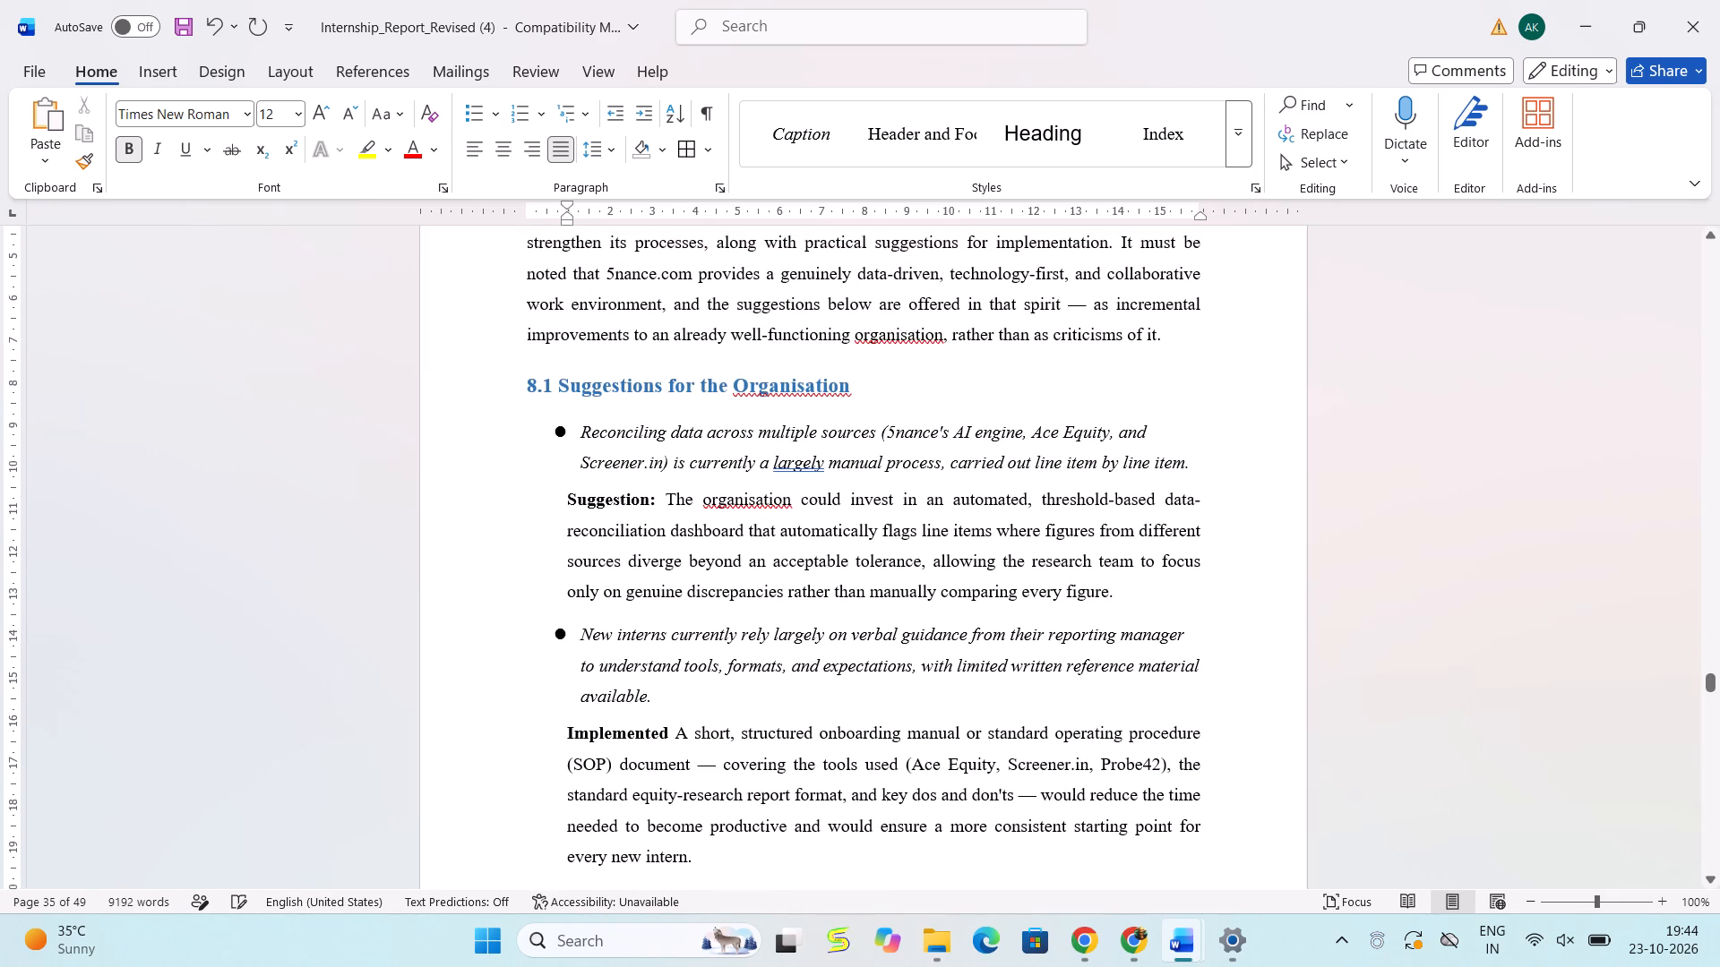
Replace the "Suggestion:" label of the data-reconciliation dashboard paragraph at the start of section 8.1 with "Implemented".
left_click(649, 503)
left_click_drag(649, 503, 580, 490)
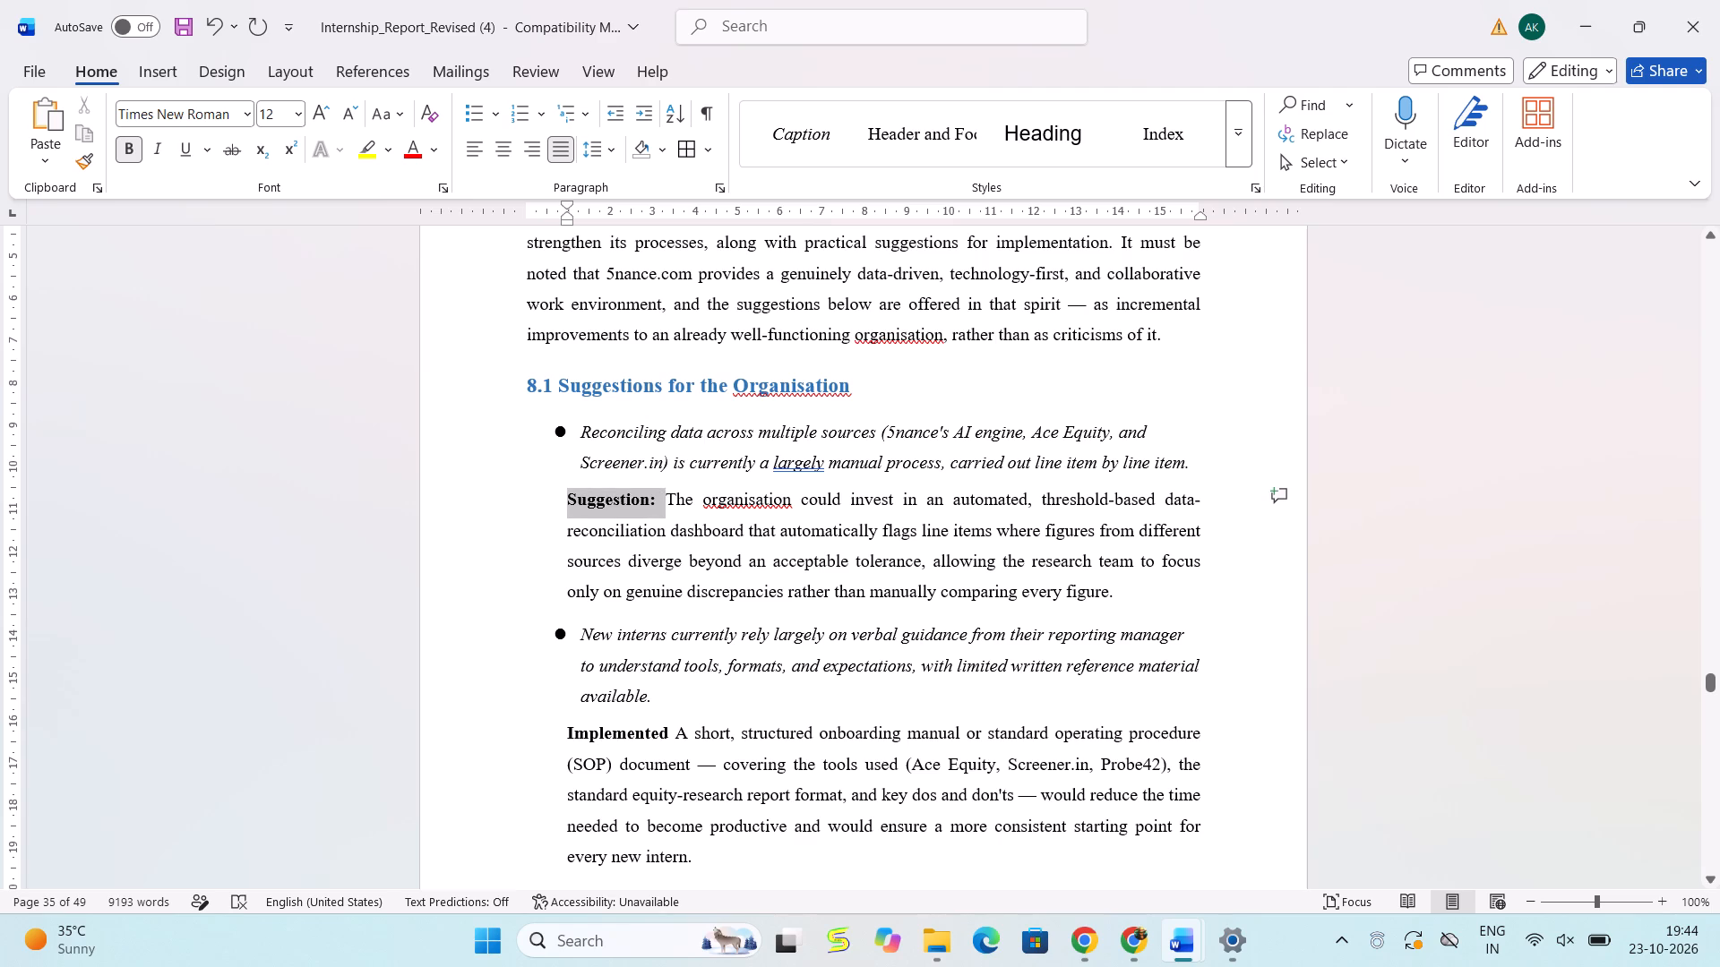
left_click_drag(580, 490, 583, 495)
key("ctrl+v")
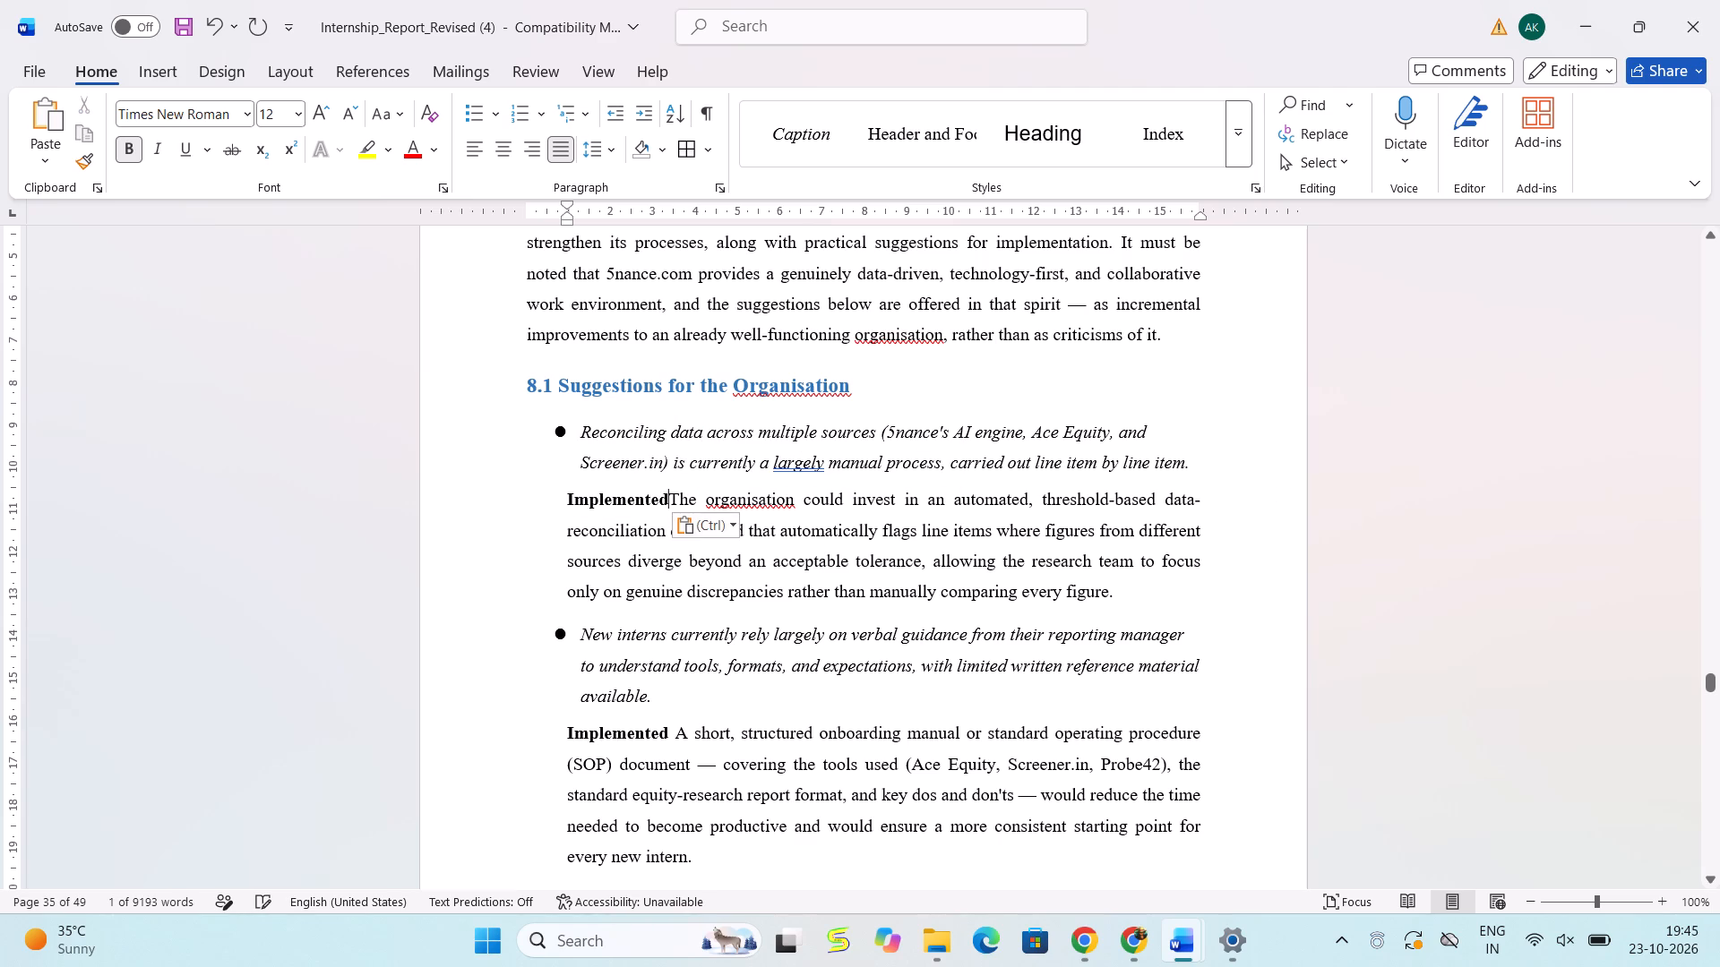
Renumber the Internship Timeline heading in the annexures as Annexure II.
scroll(614, 548, "down", 5)
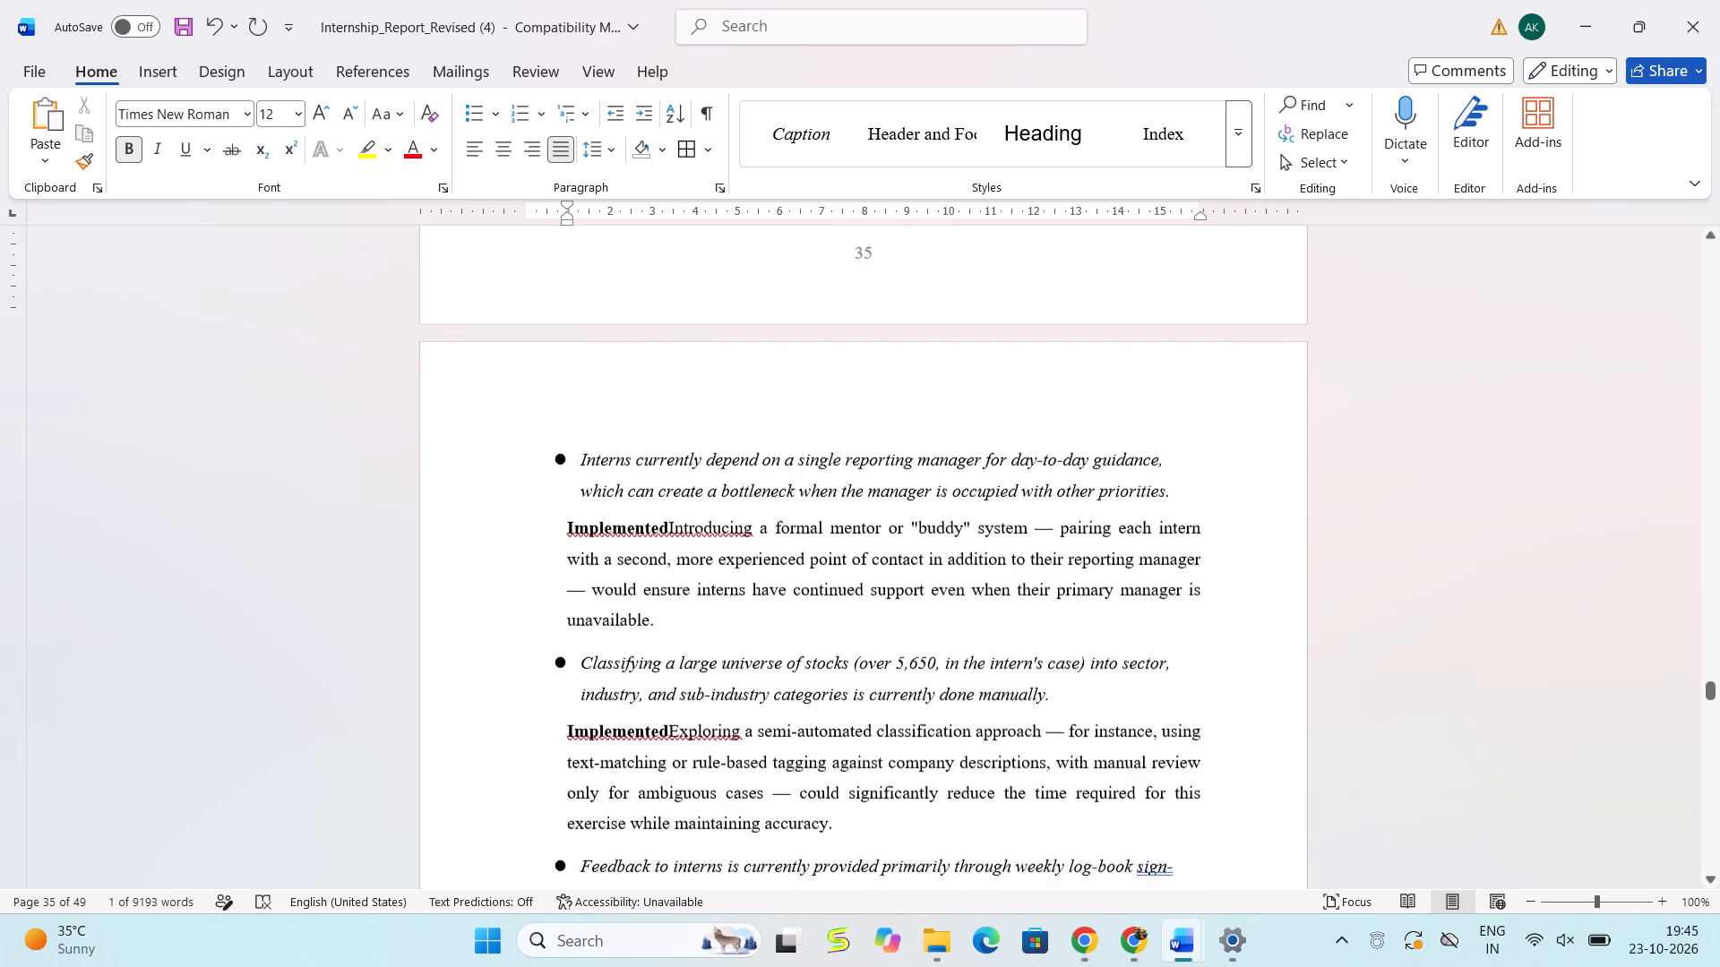
scroll(614, 548, "down", 9)
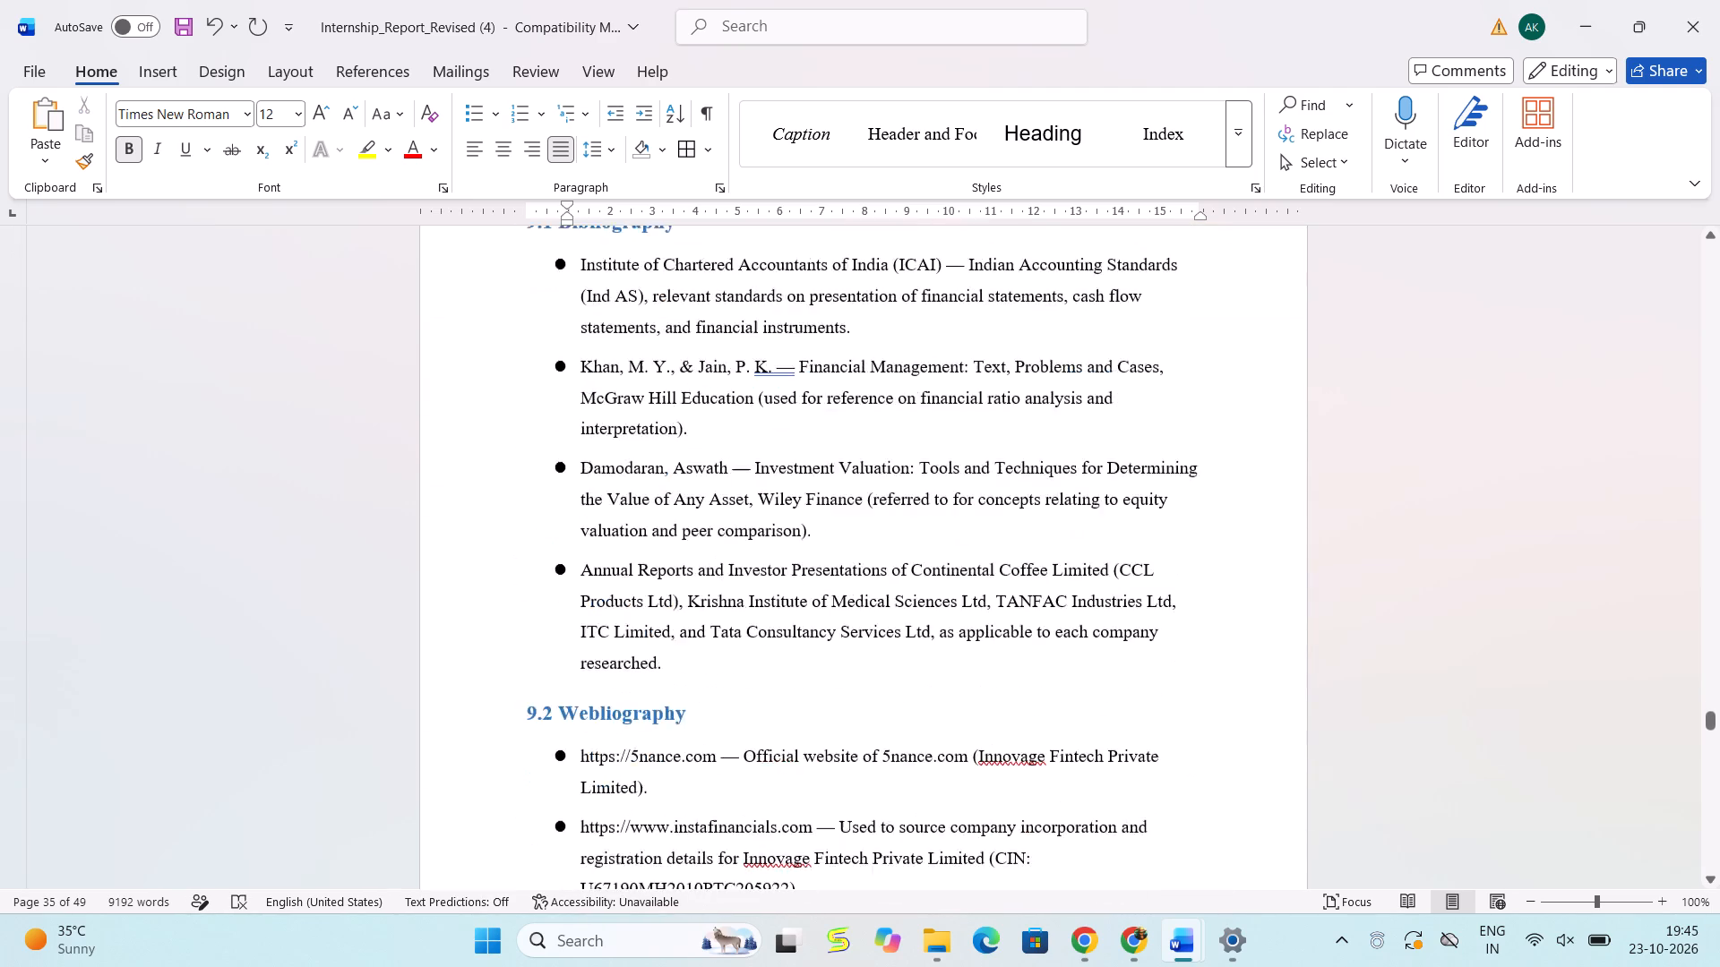
scroll(614, 548, "down", 8)
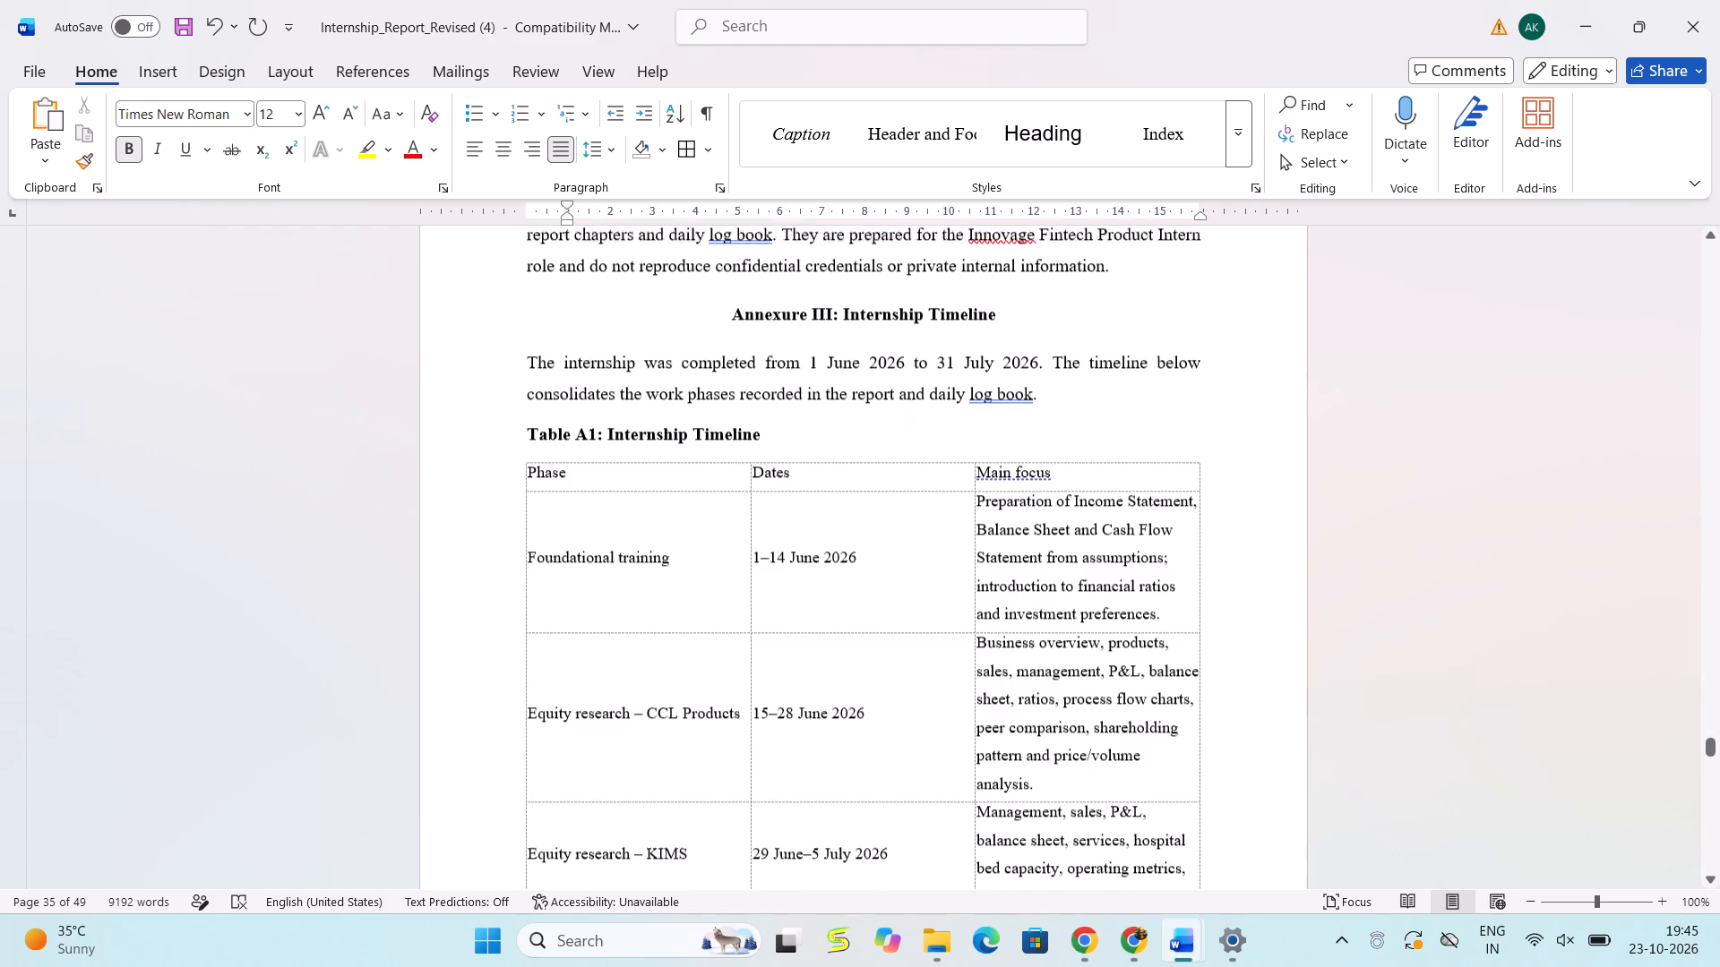
scroll(614, 548, "up", 1)
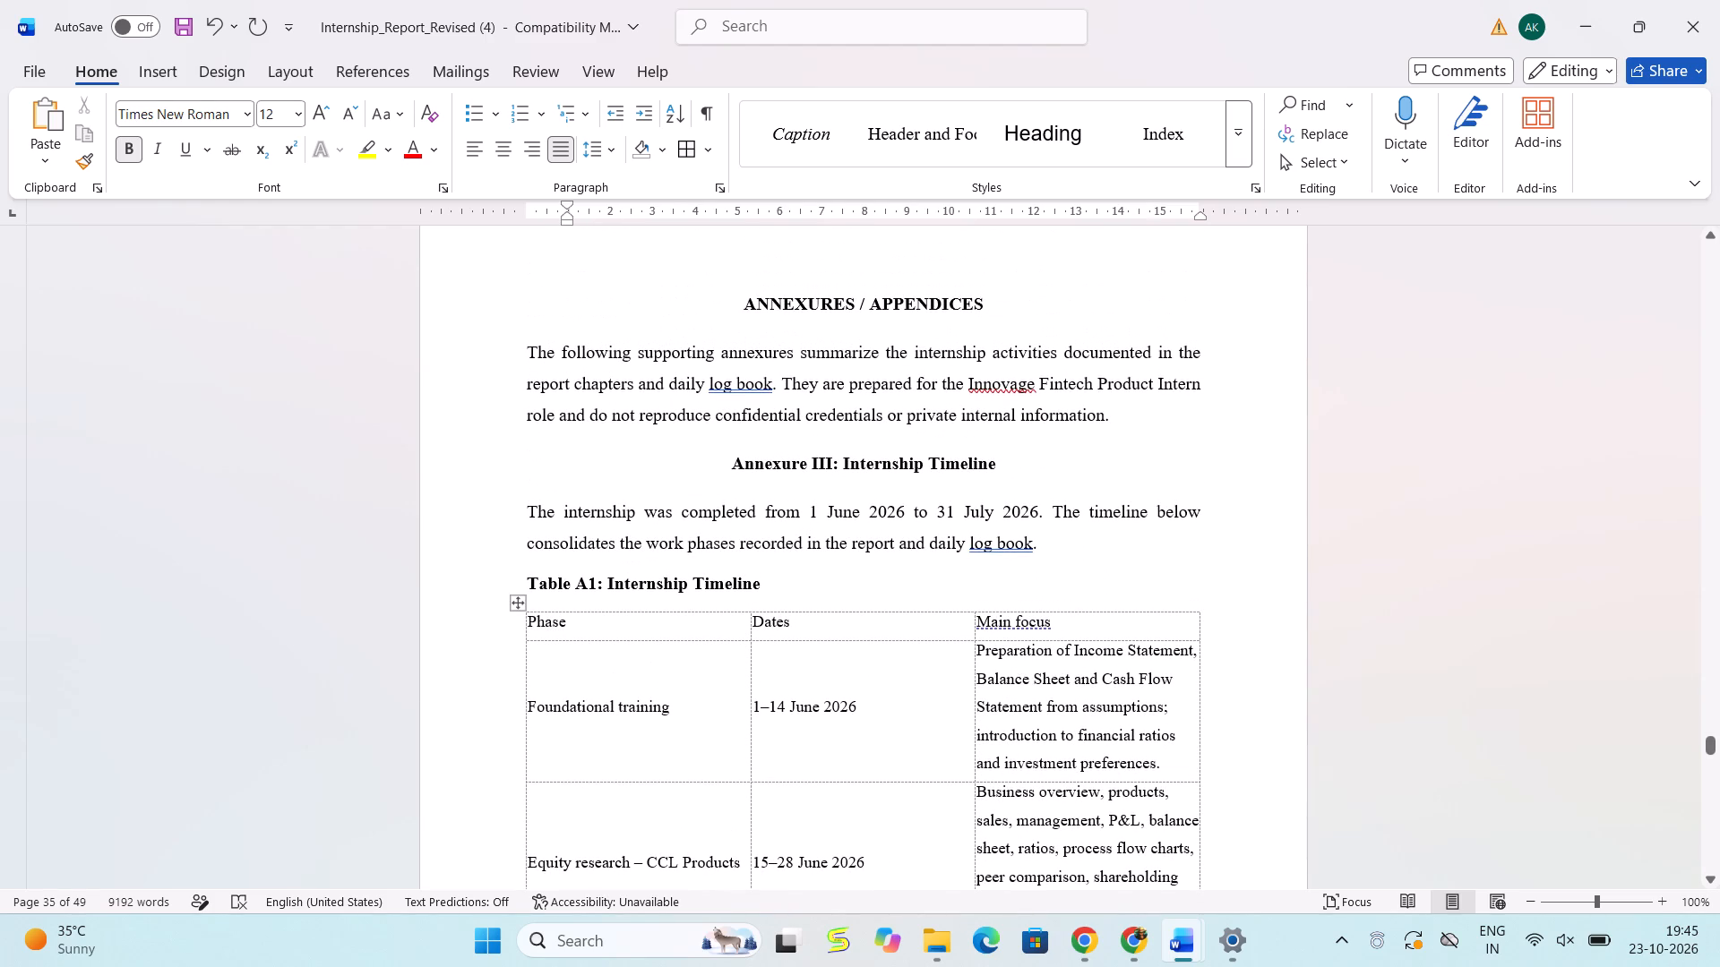
left_click(830, 466)
key("BackSpace")
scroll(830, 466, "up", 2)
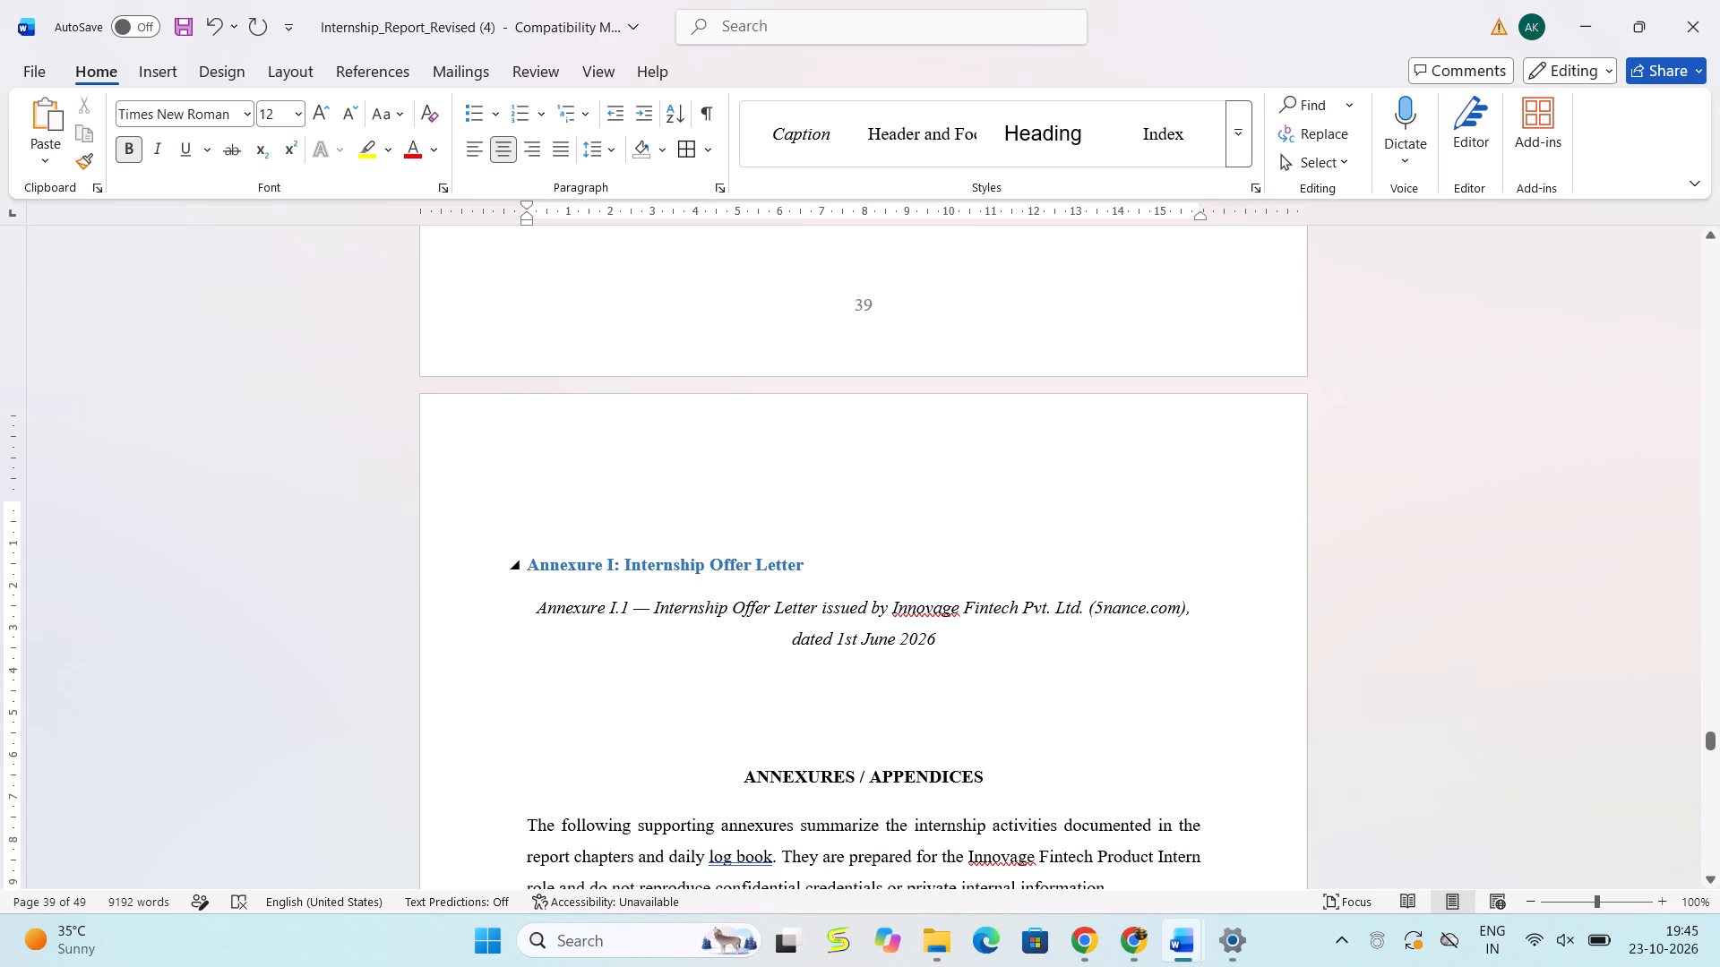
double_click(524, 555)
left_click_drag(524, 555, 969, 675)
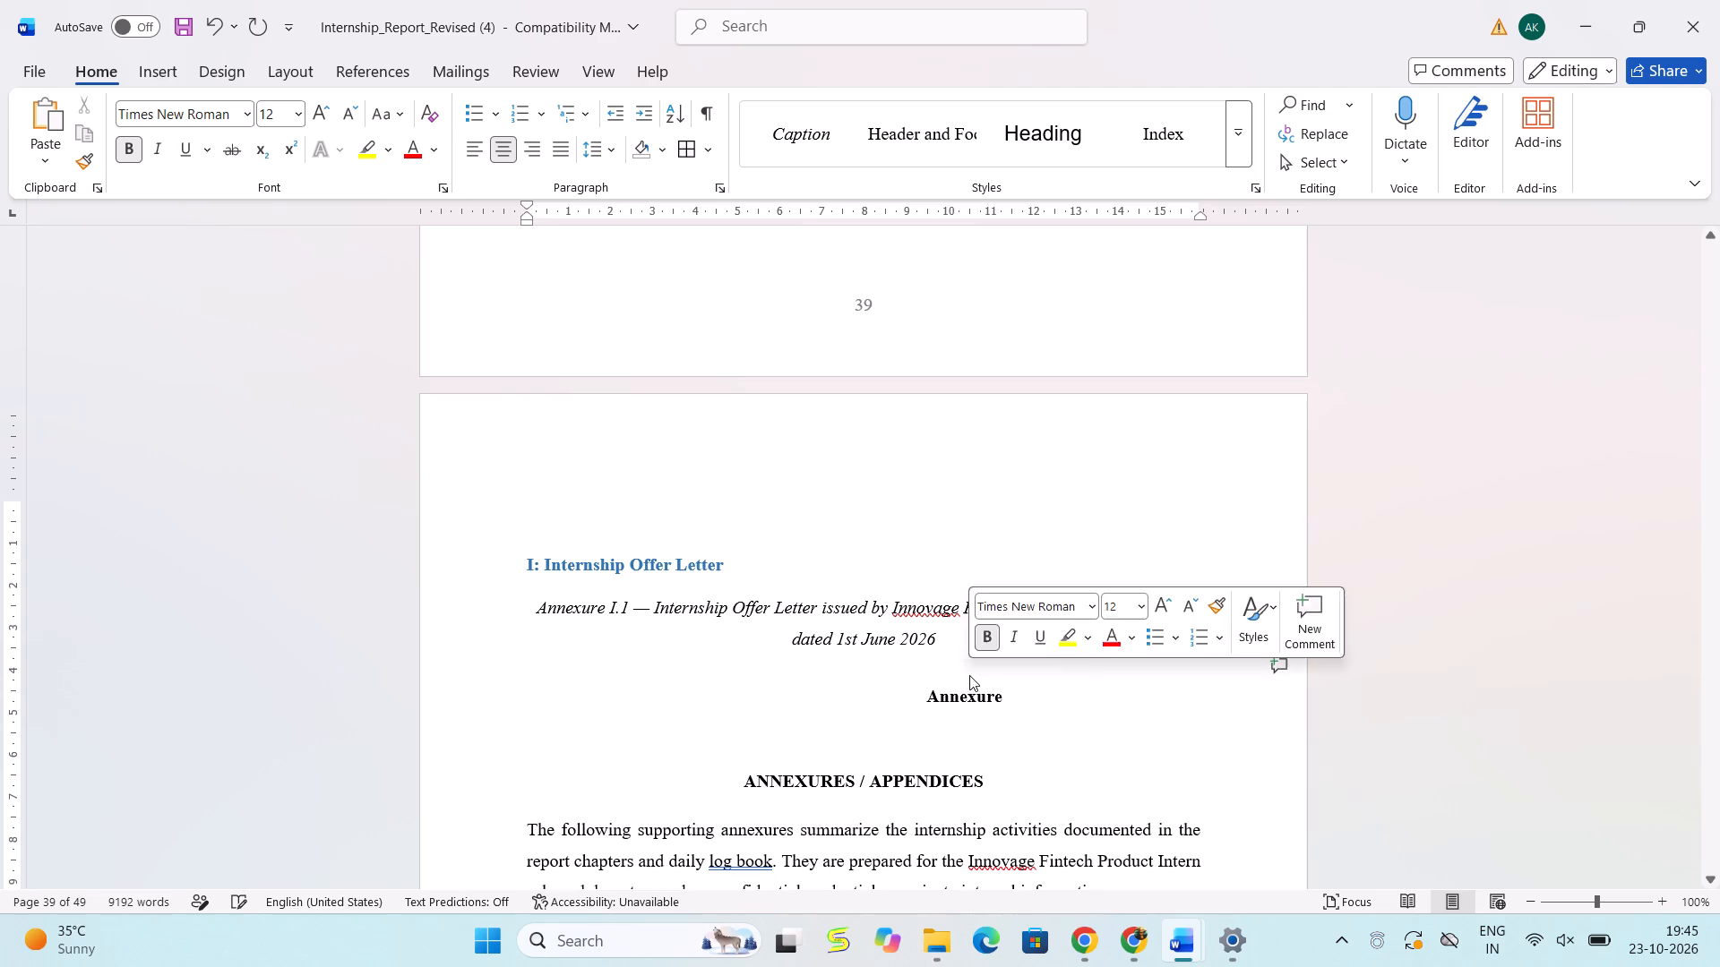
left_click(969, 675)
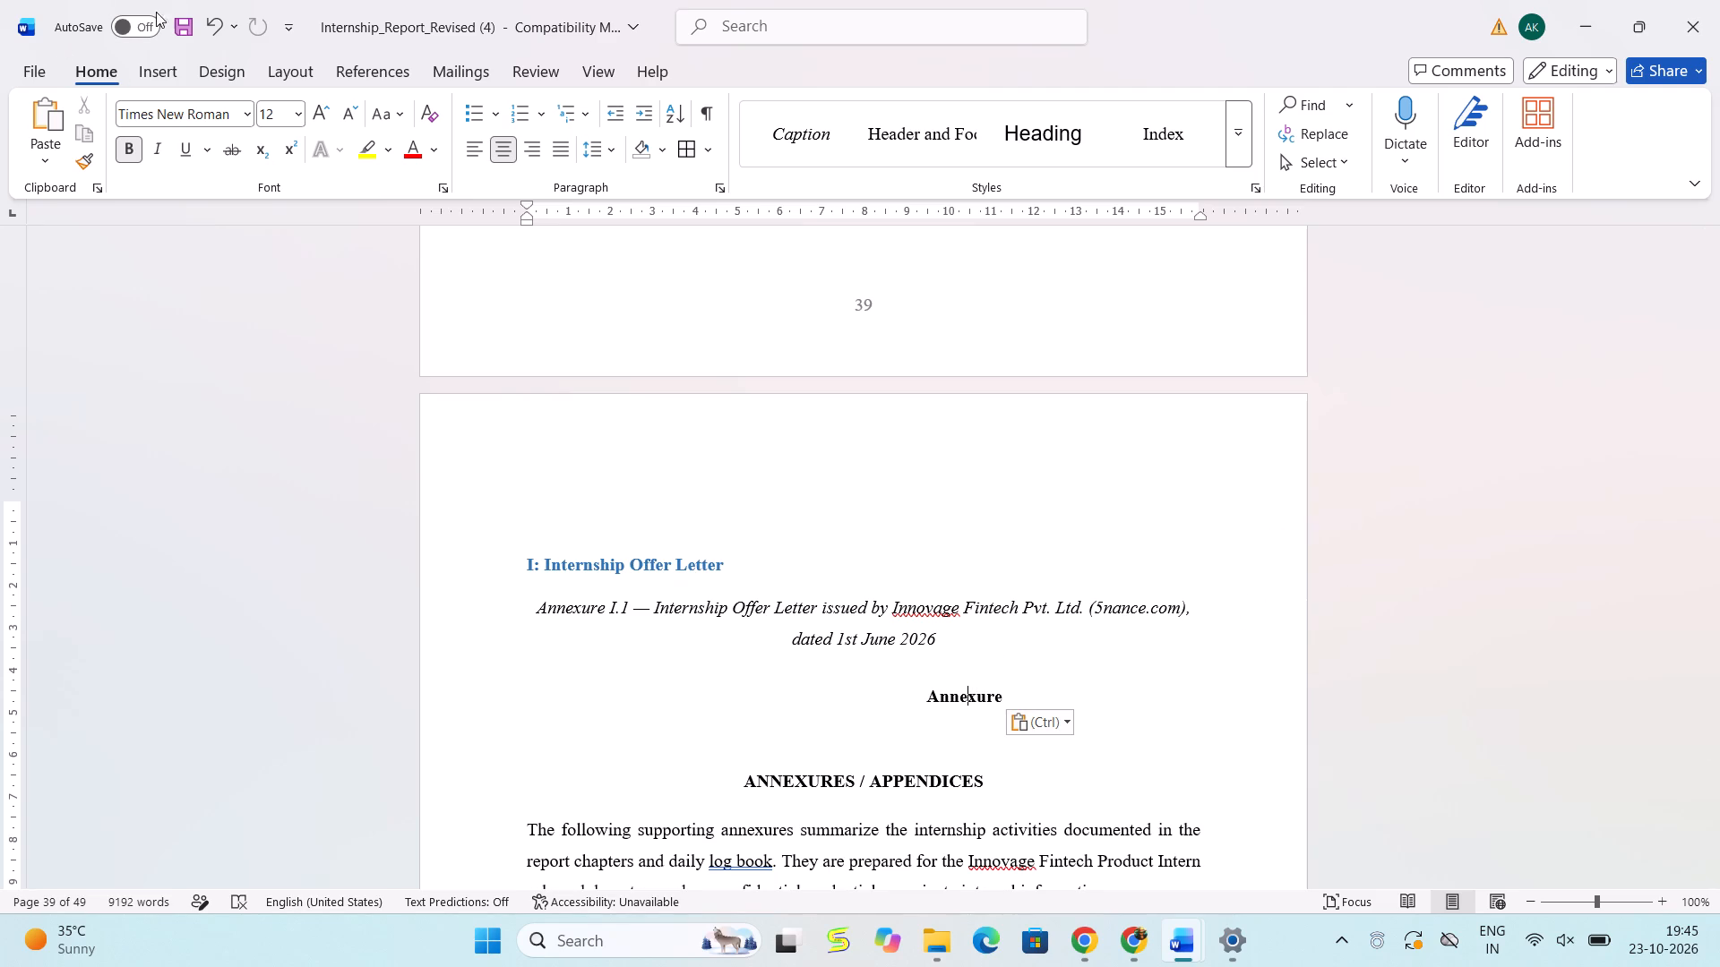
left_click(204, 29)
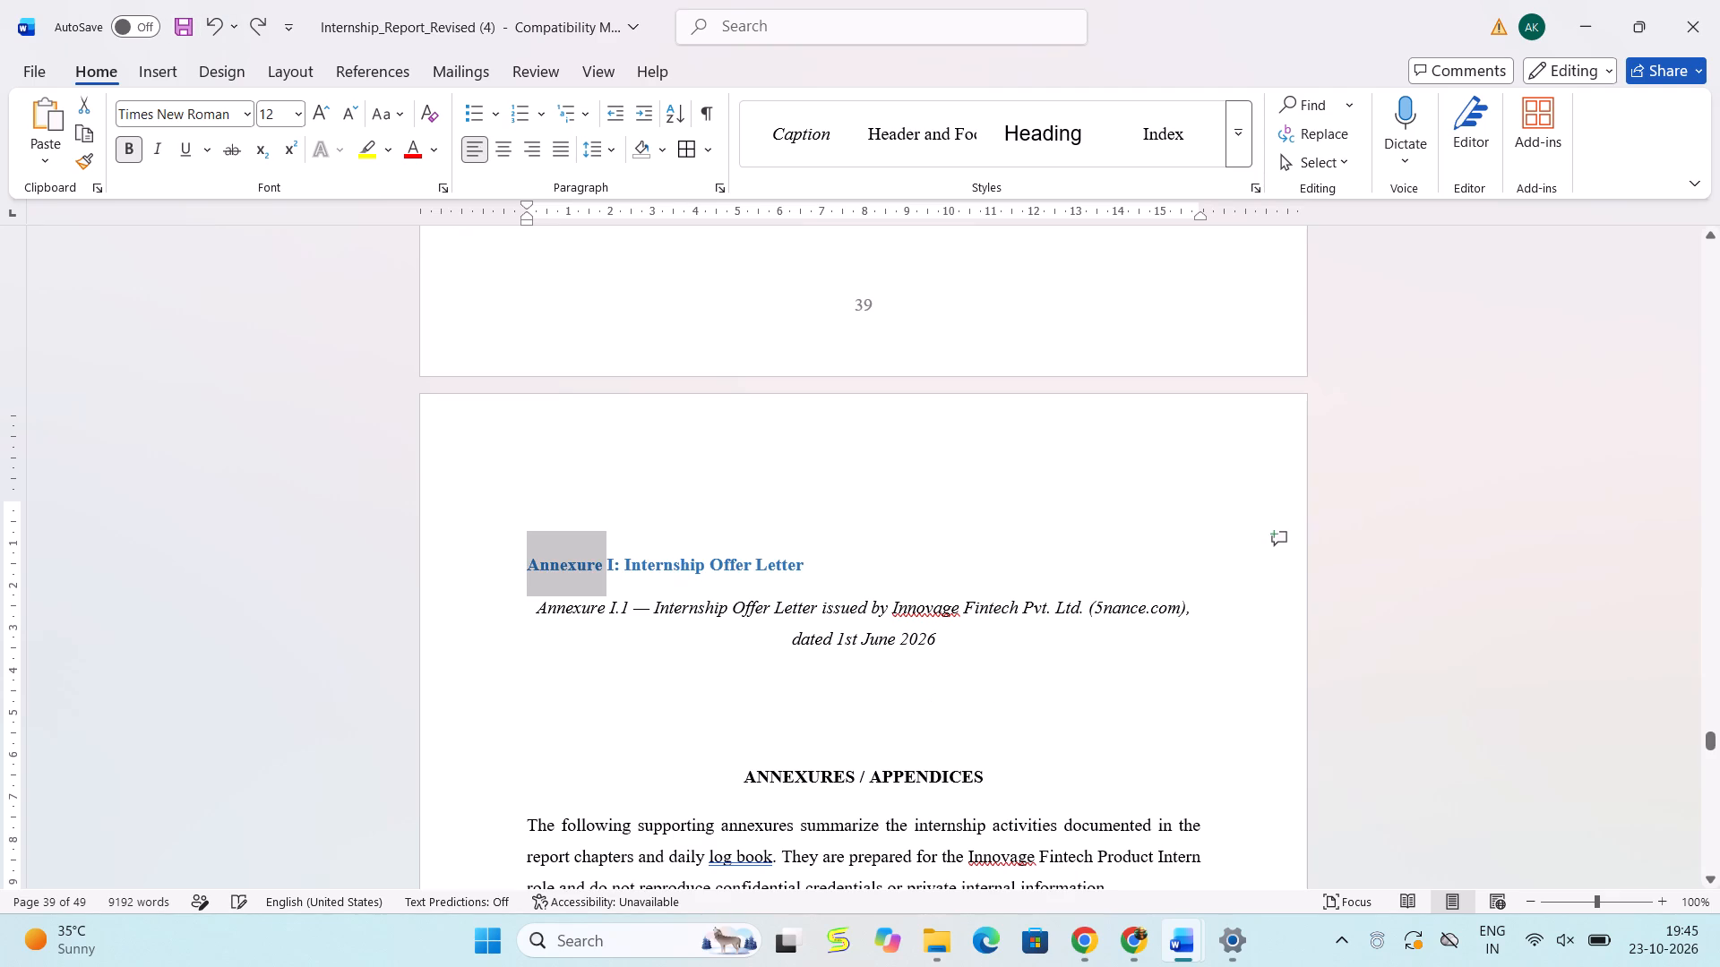
Delete the "Annexure I: Internship Offer Letter" heading together with its caption and the empty object beneath it.
left_click(709, 679)
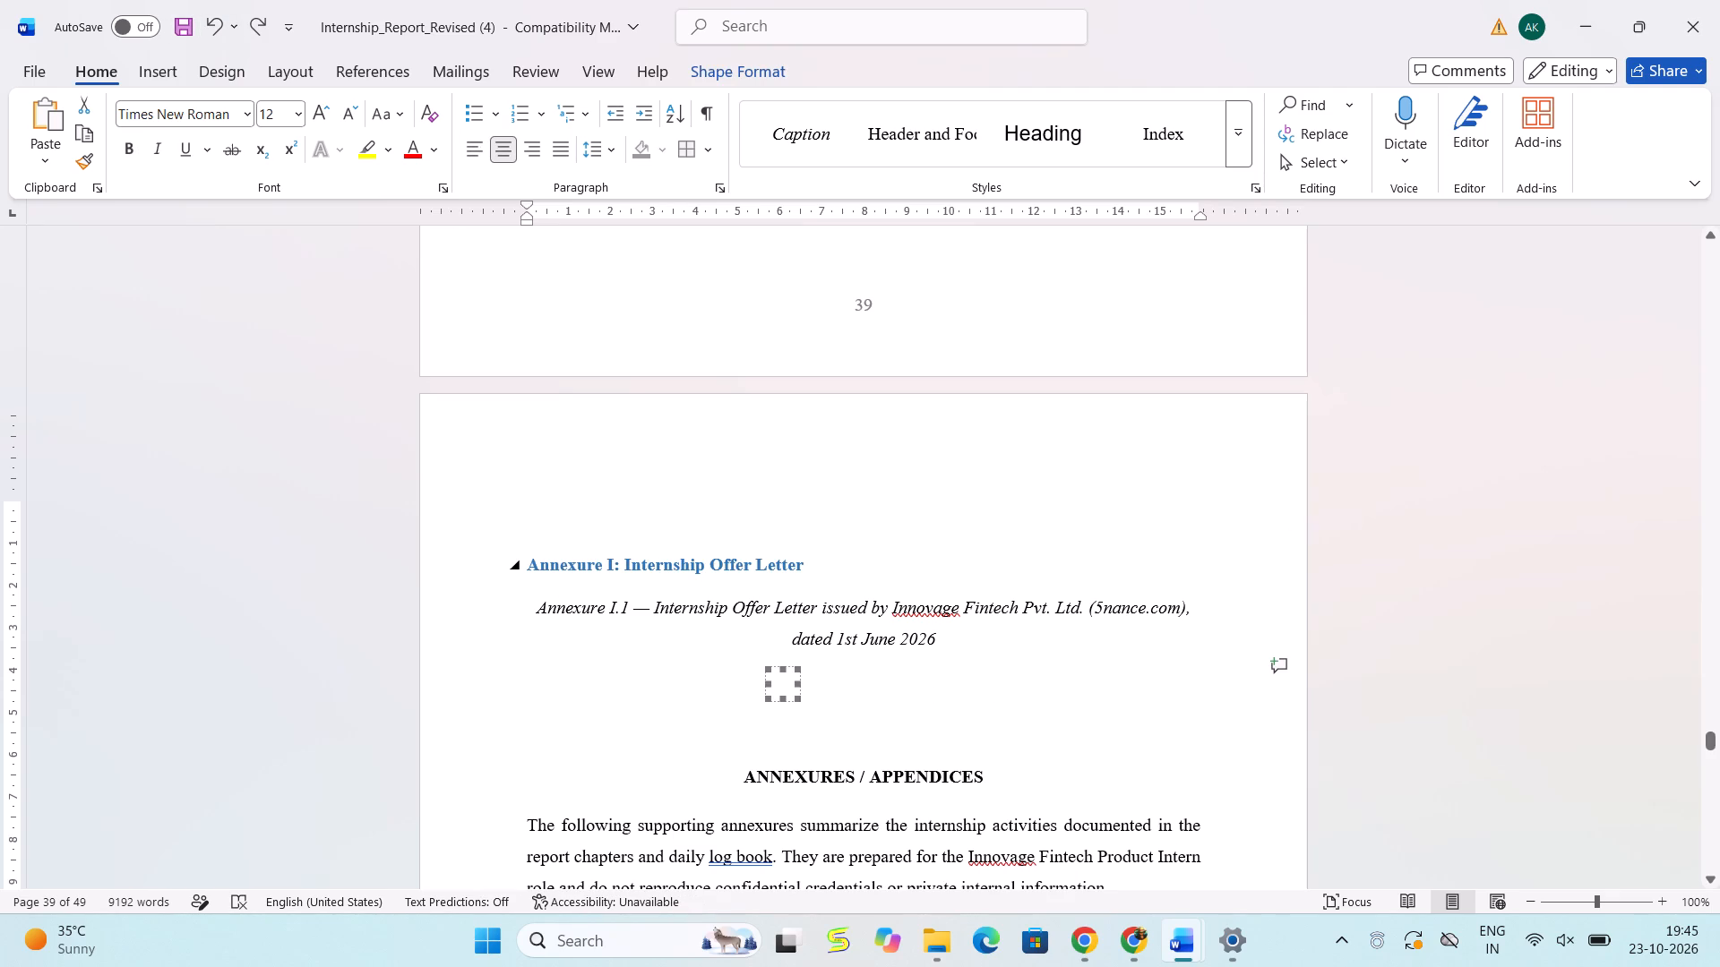
left_click_drag(525, 561, 990, 663)
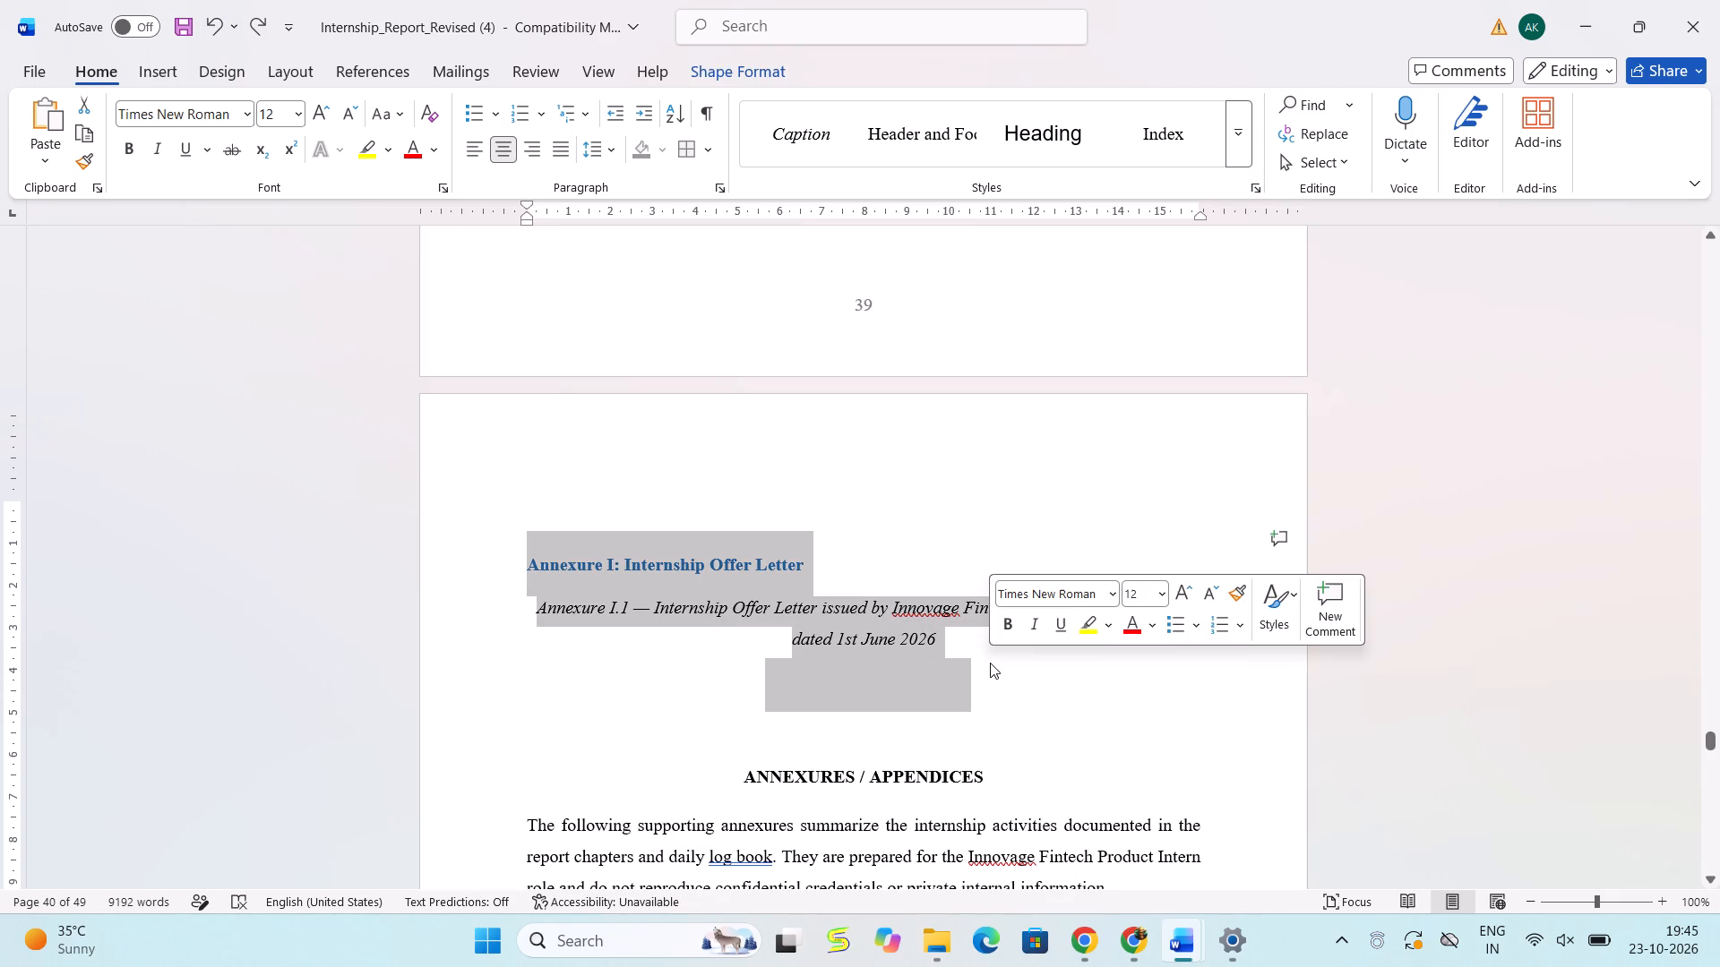
key("Delete")
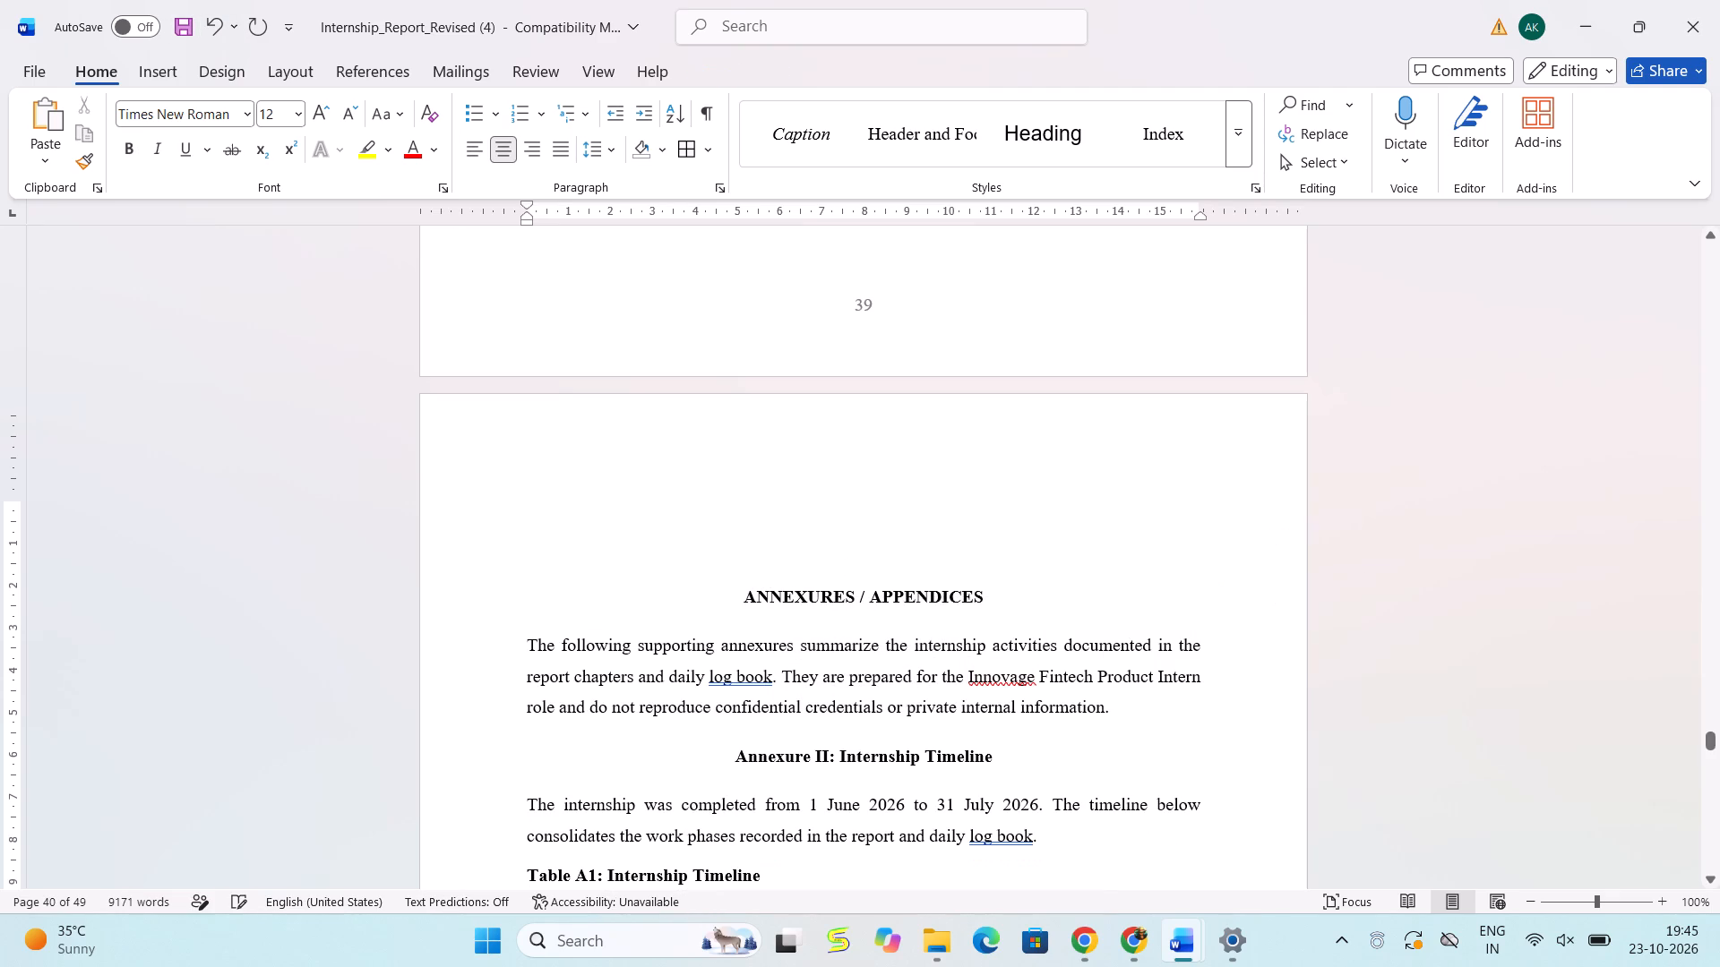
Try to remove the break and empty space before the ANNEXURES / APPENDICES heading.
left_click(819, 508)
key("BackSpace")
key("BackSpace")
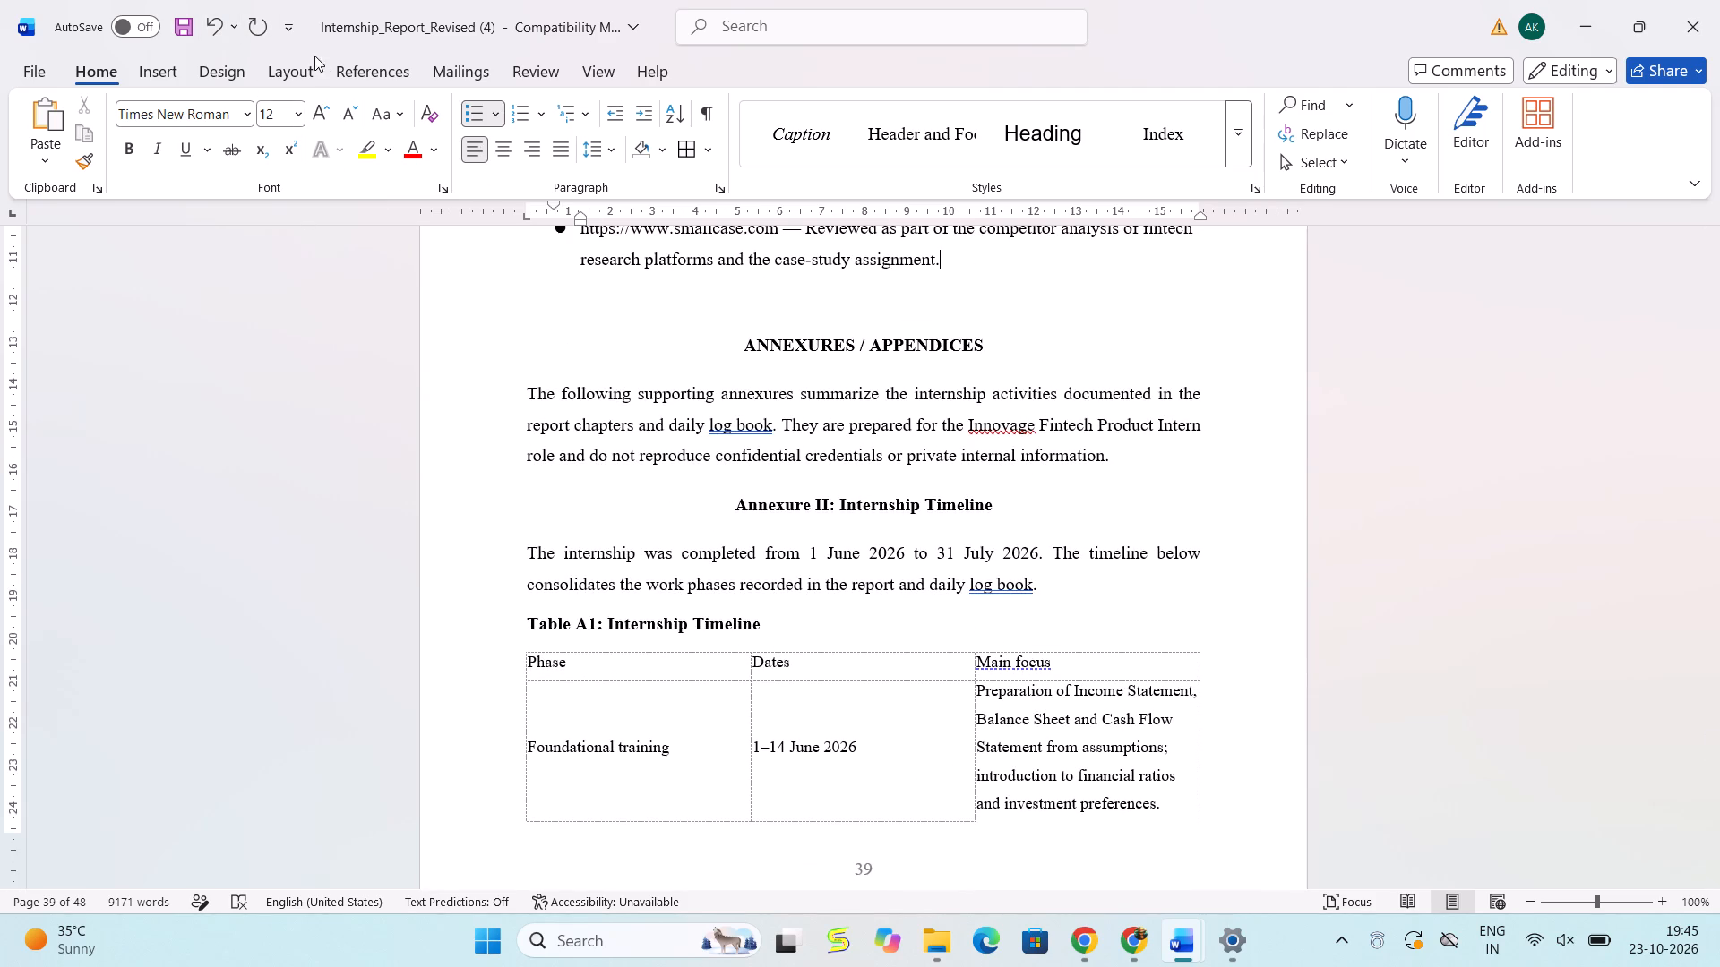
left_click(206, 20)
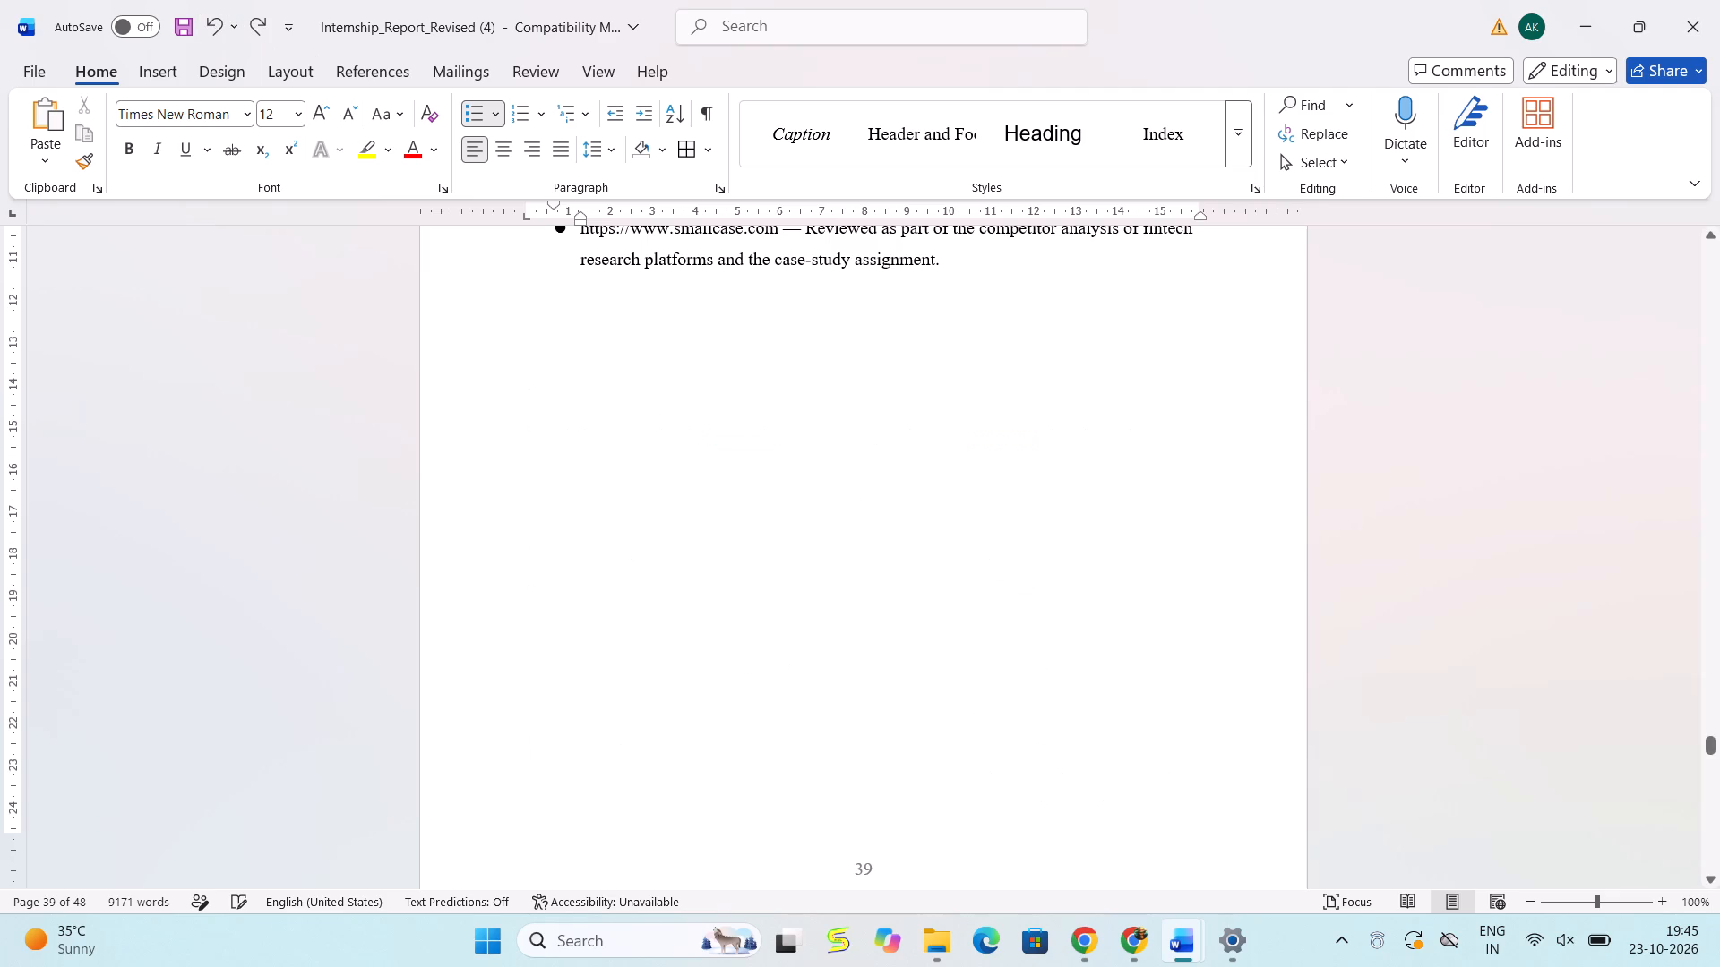
Renumber the Internship Timeline heading as Annexure I and the Weekly Work Summary heading as Annexure II.
scroll(946, 655, "down", 3)
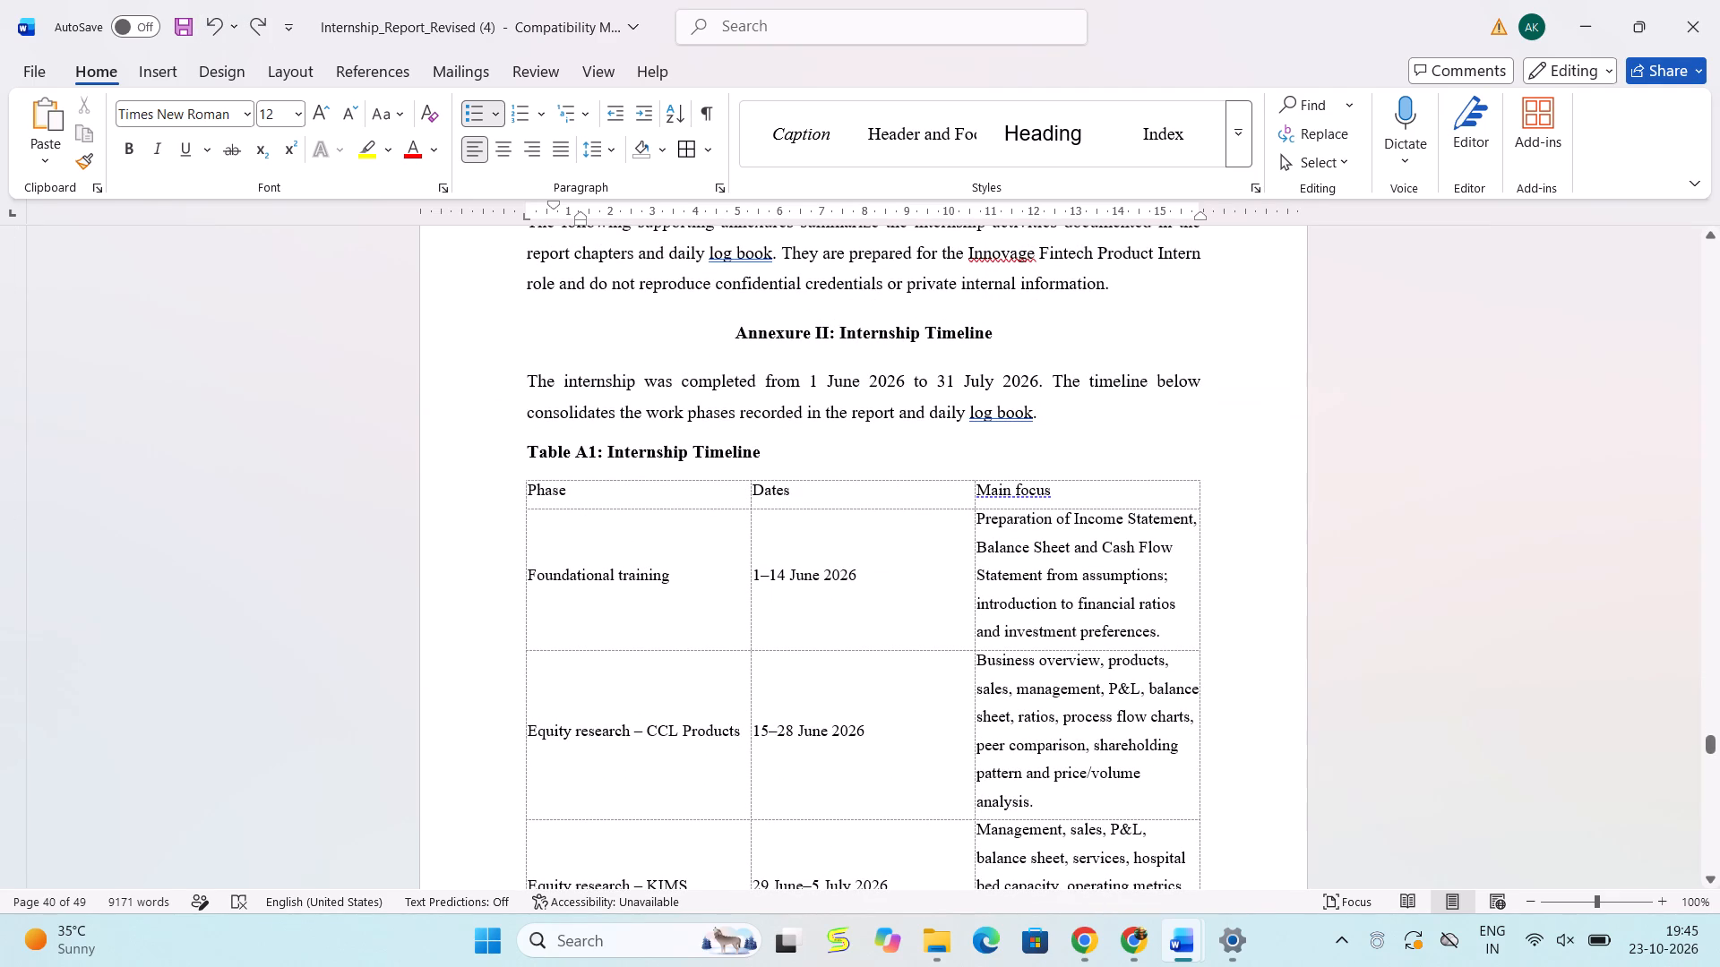
left_click(830, 334)
key("BackSpace")
scroll(830, 334, "down", 6)
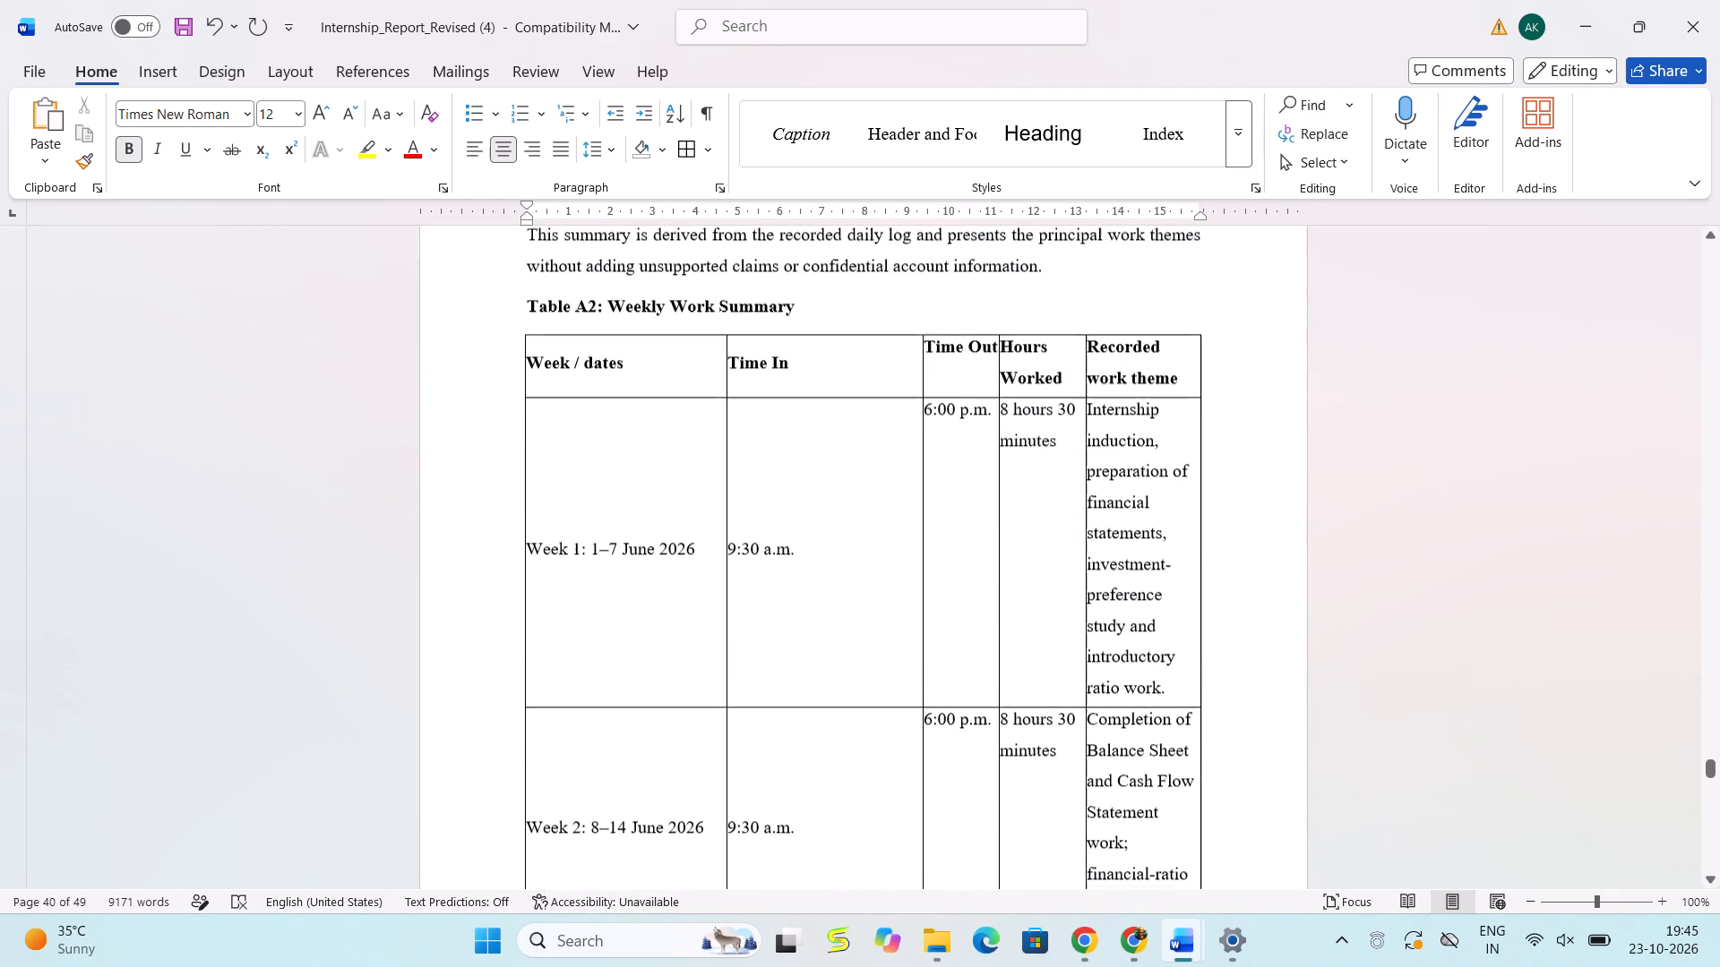
scroll(948, 298, "up", 1)
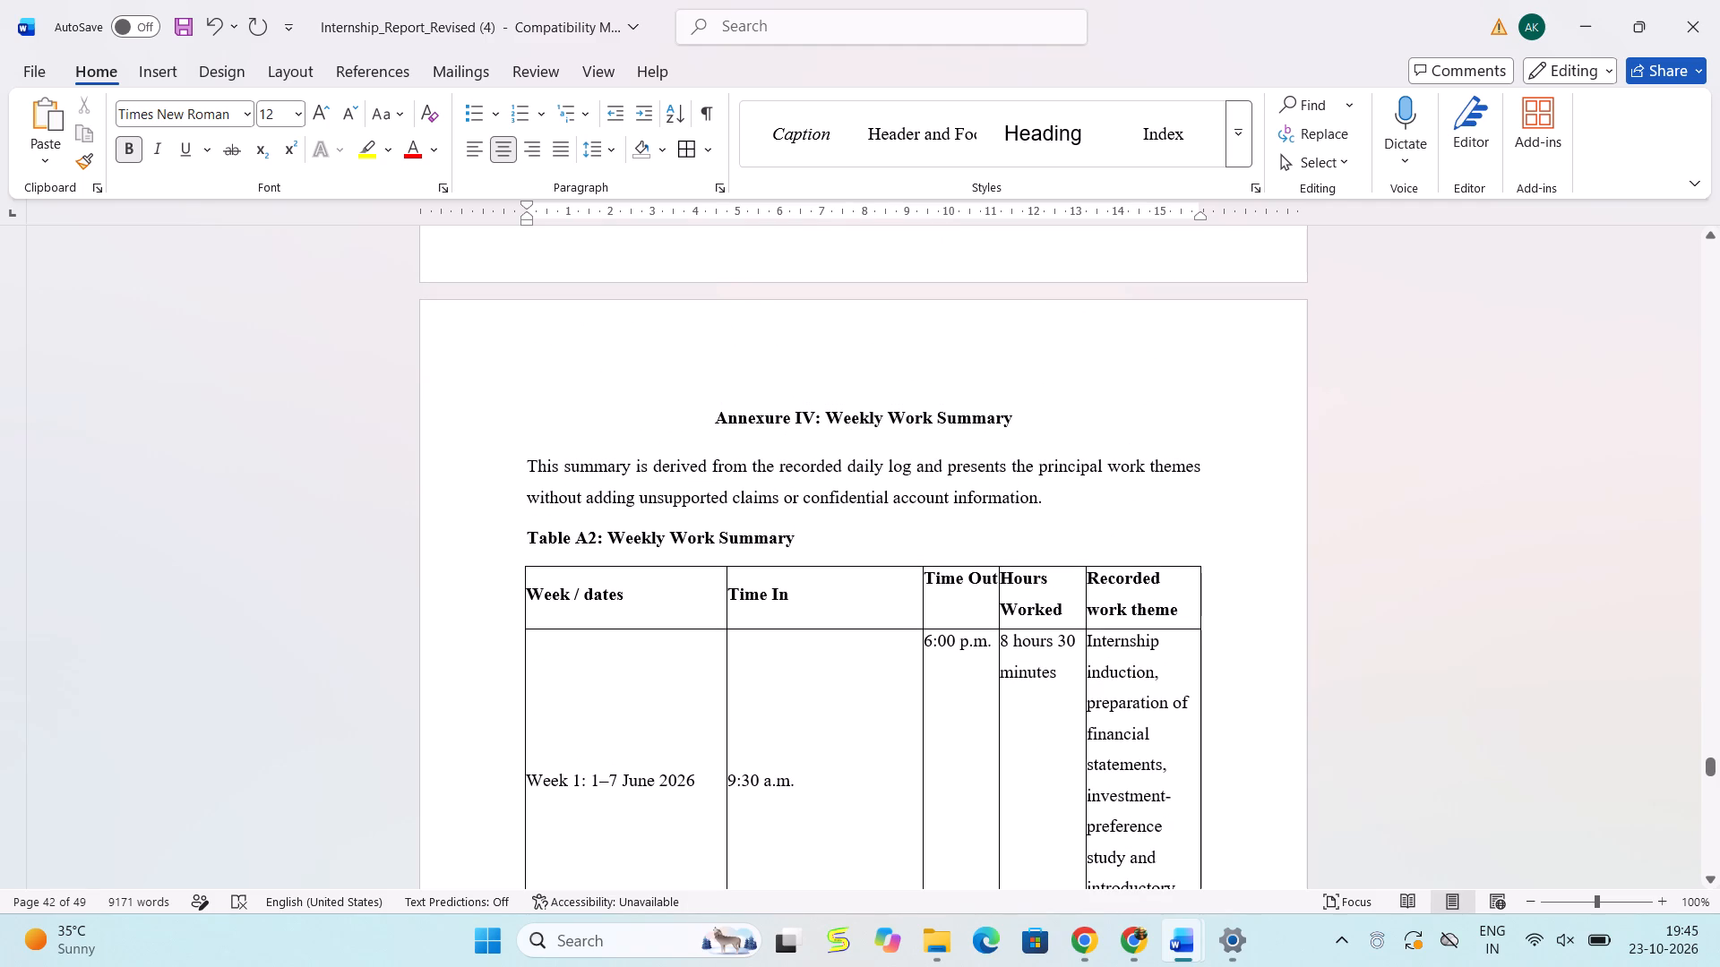
left_click(814, 413)
key("BackSpace")
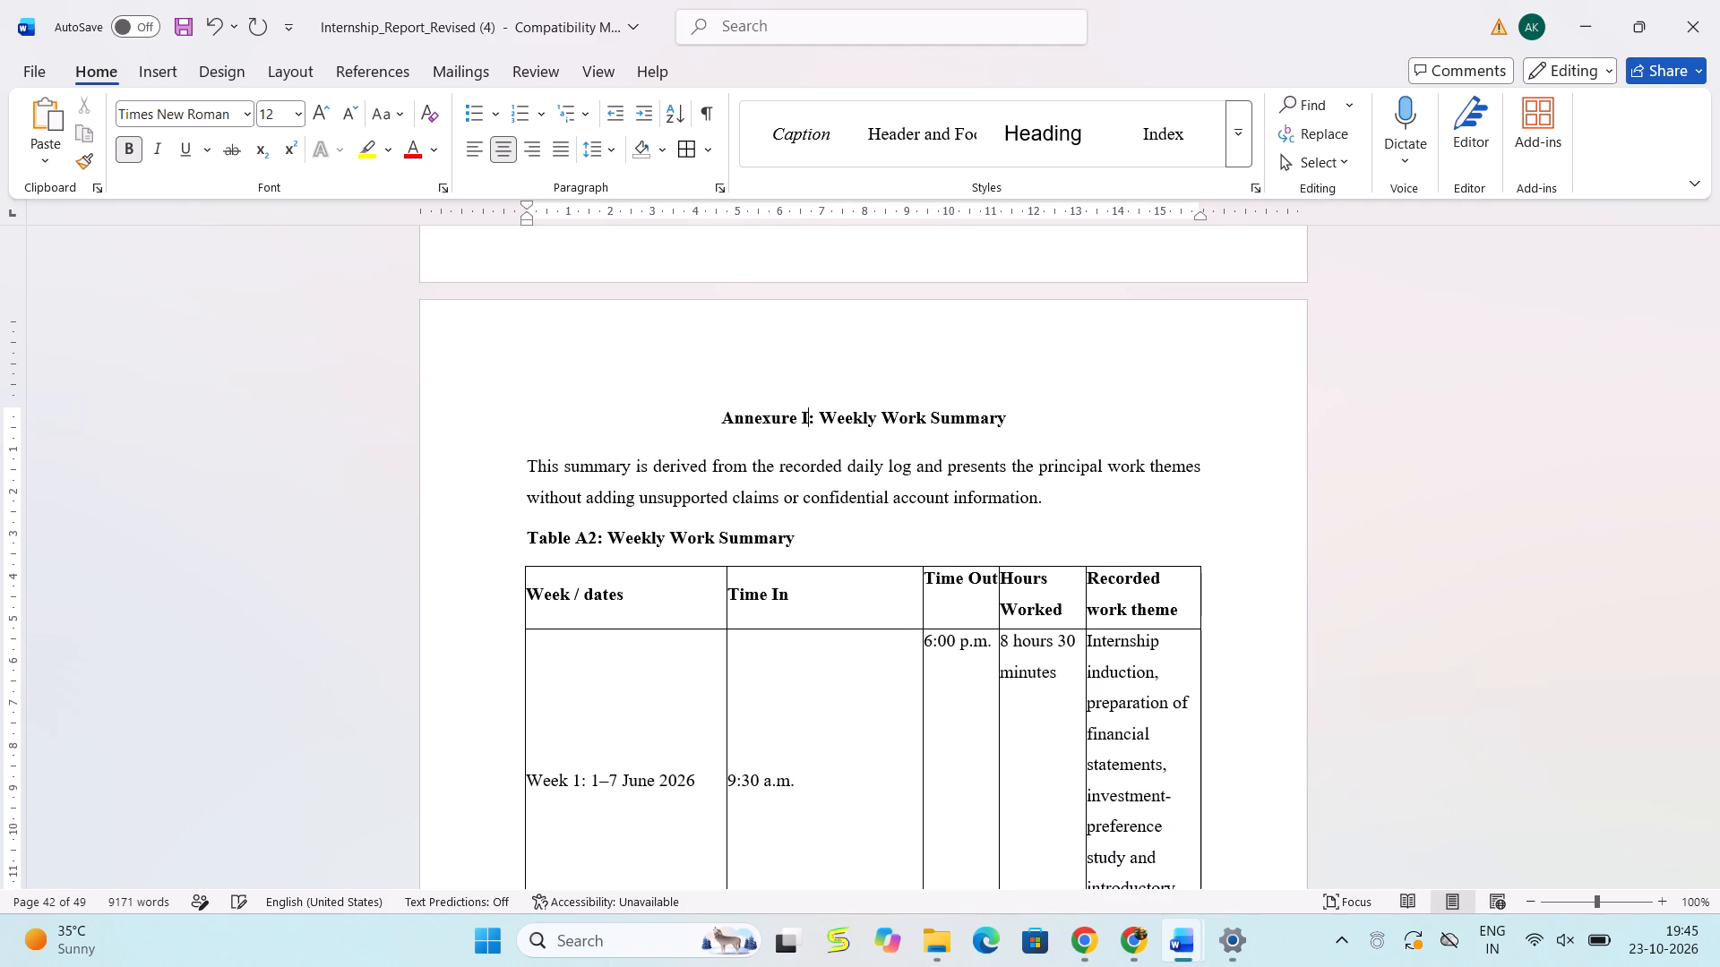
key("shift+i")
Renumber the Responsibility Matrix heading as Annexure III and the Equity-Research Work Cycle heading as Annexure IV.
scroll(992, 589, "down", 2)
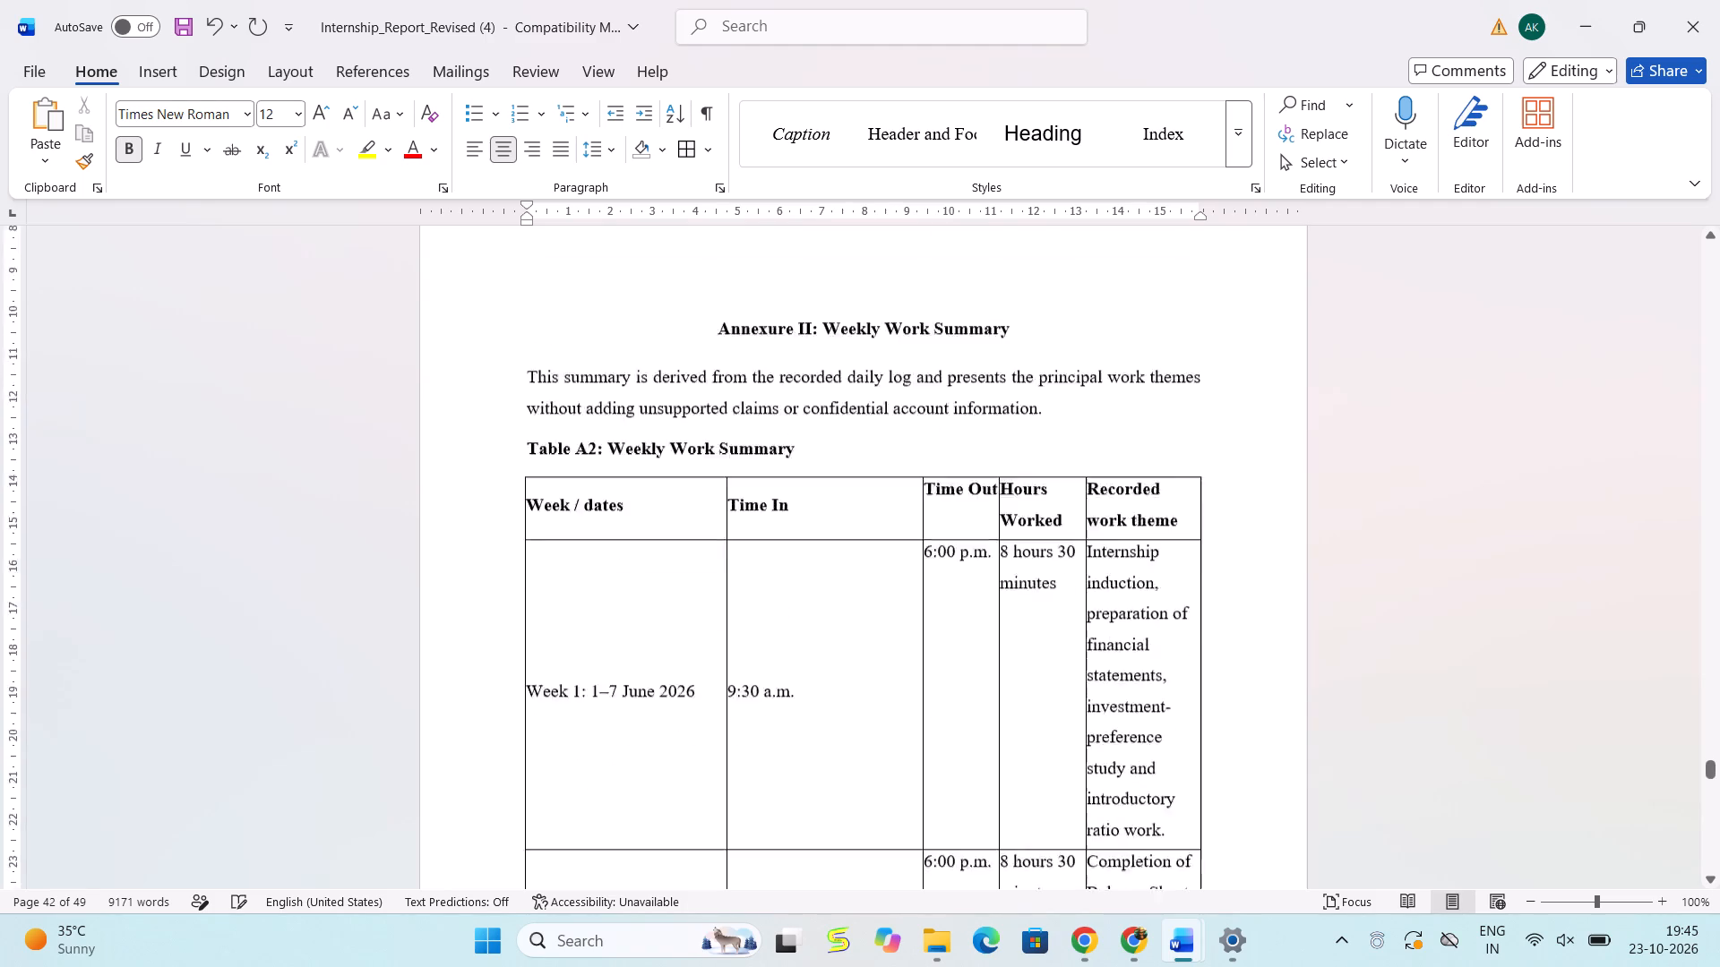
scroll(992, 589, "down", 10)
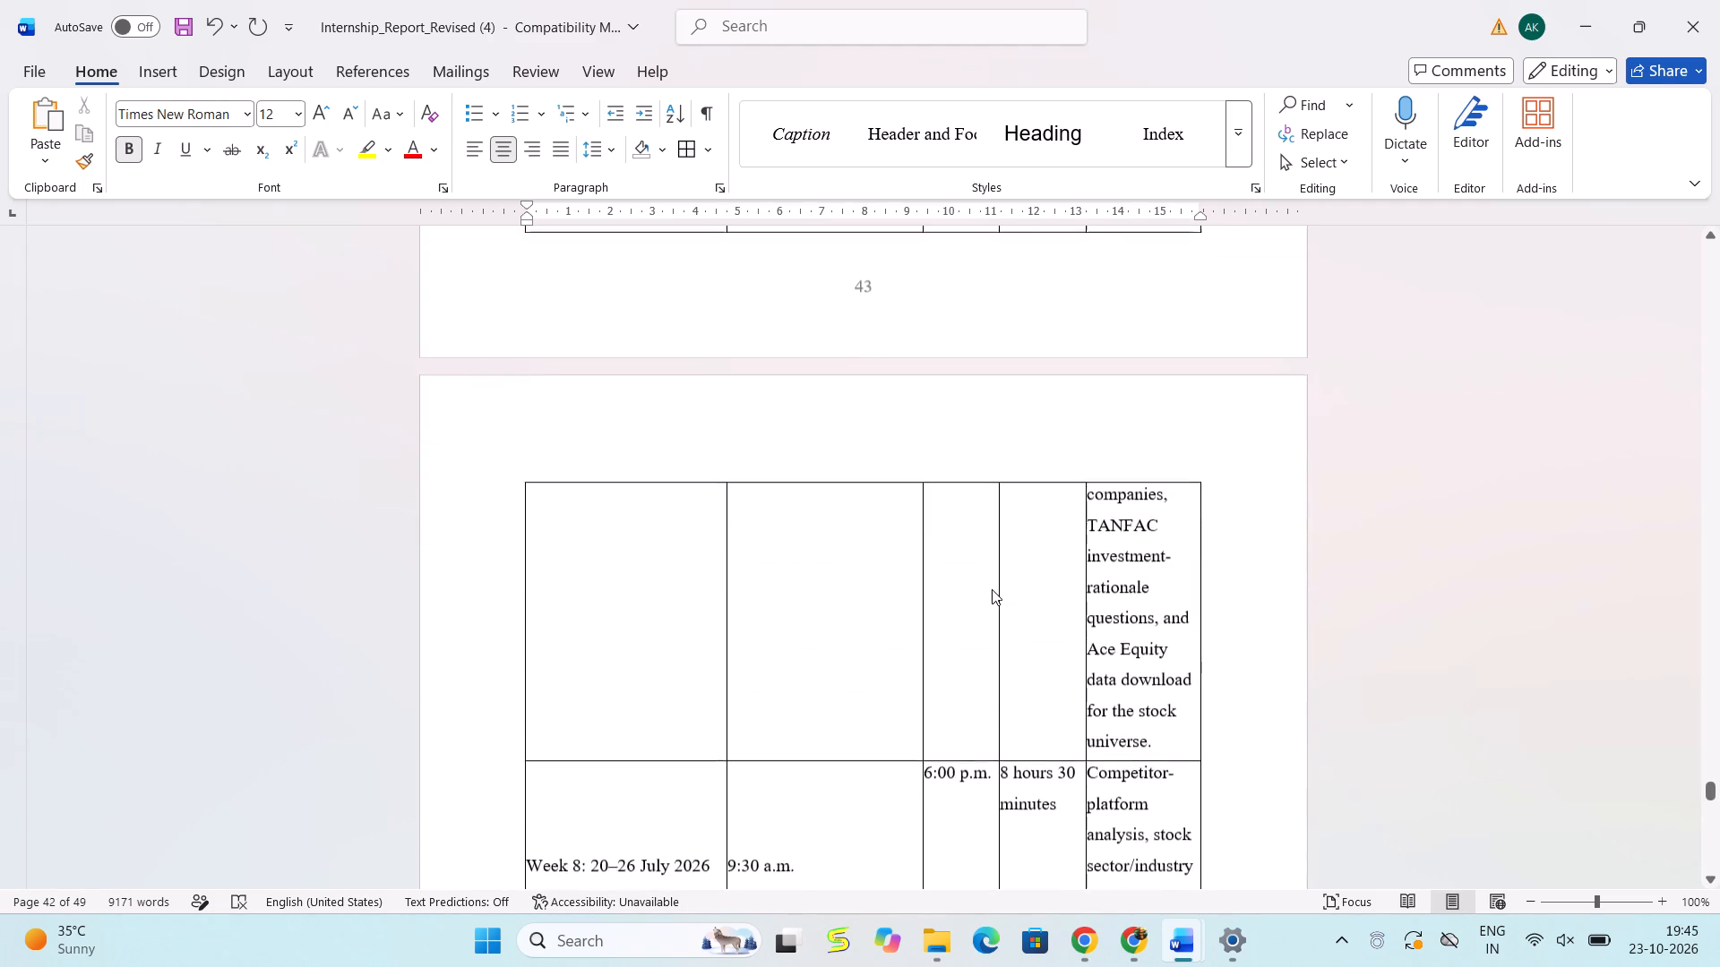
scroll(992, 589, "down", 3)
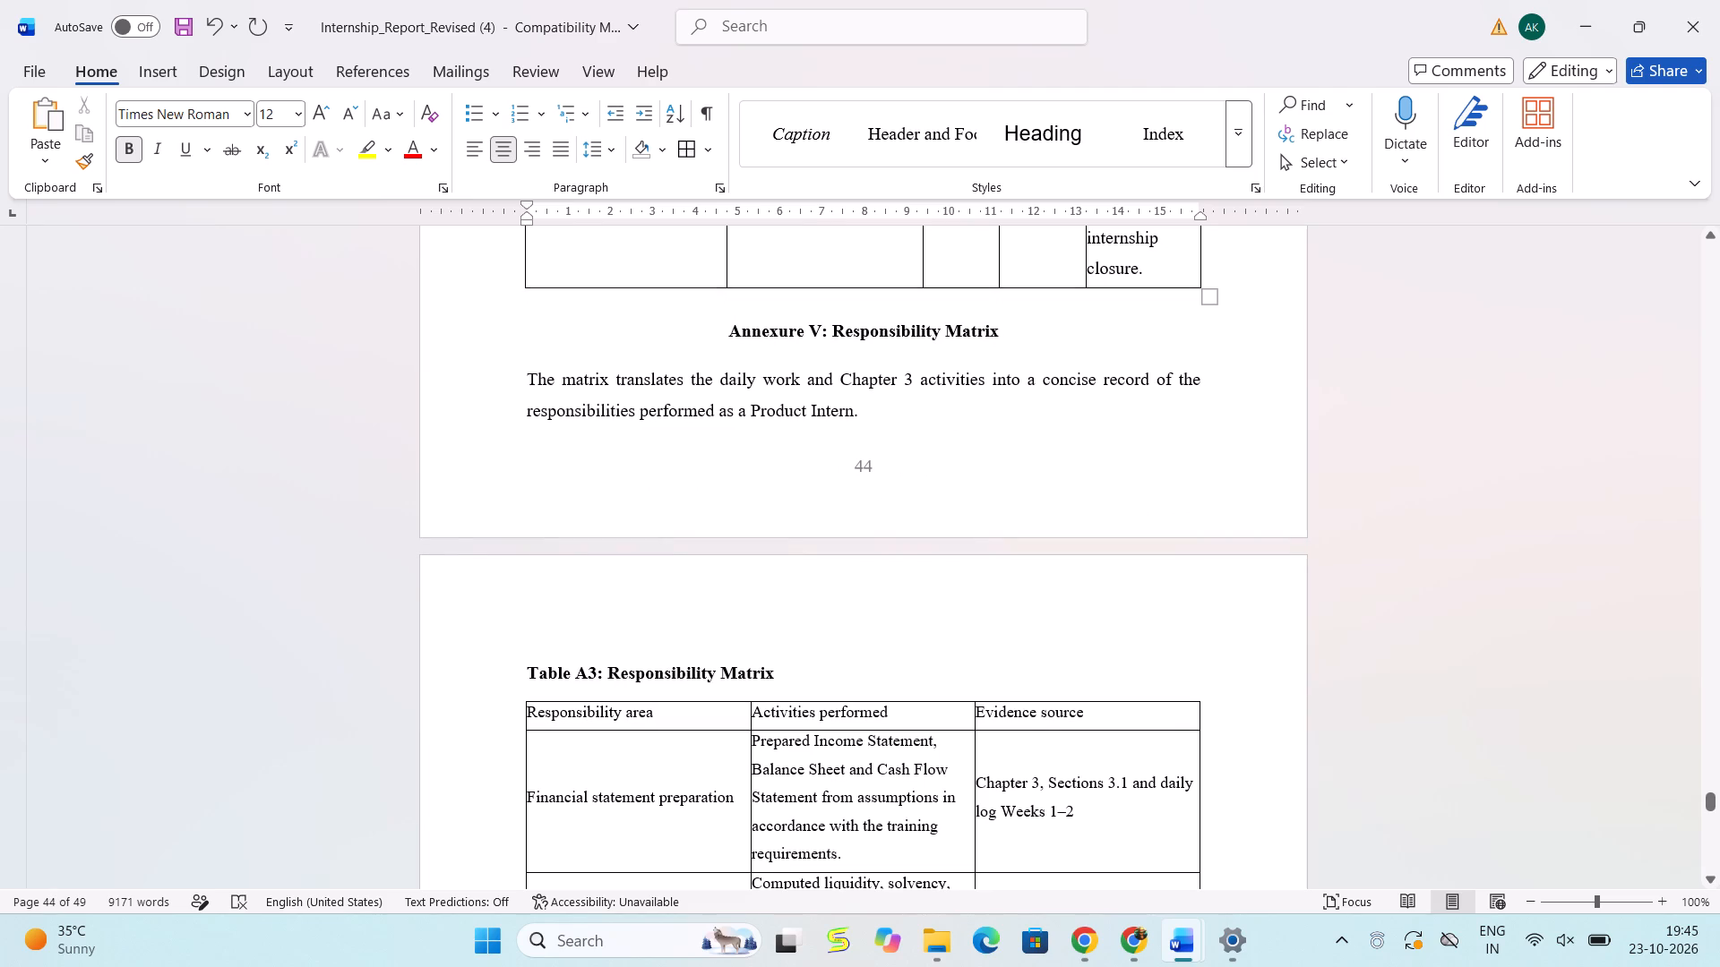
left_click(822, 331)
key("BackSpace")
type("III")
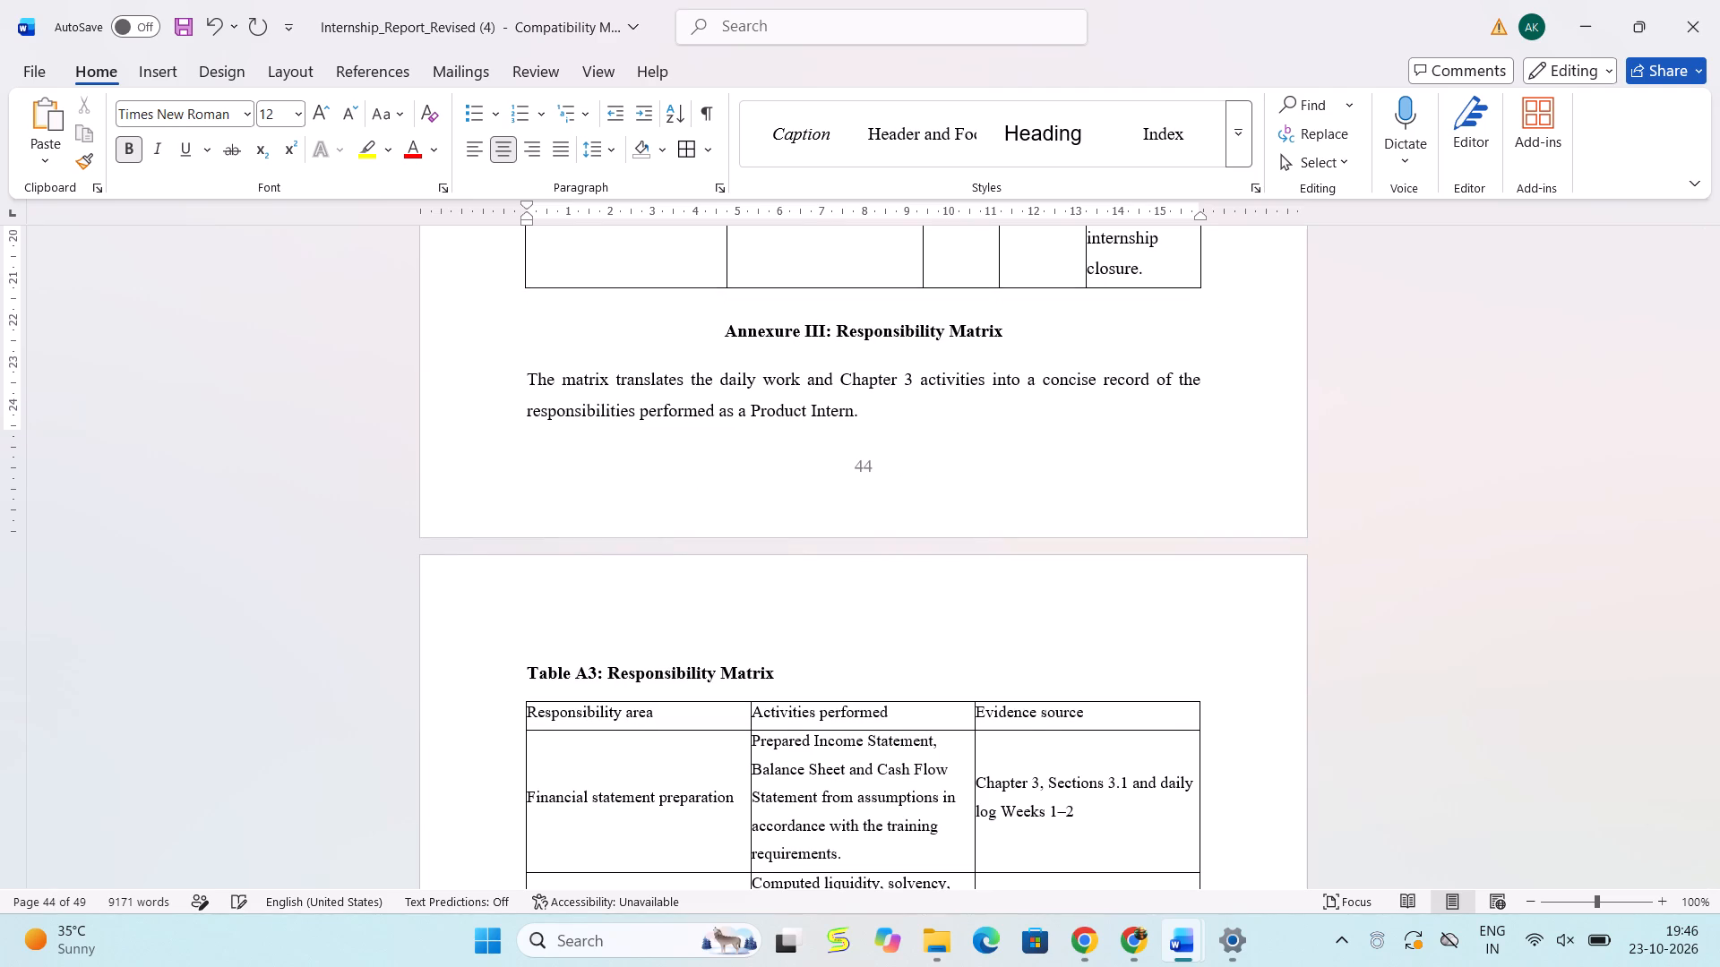
scroll(920, 747, "down", 5)
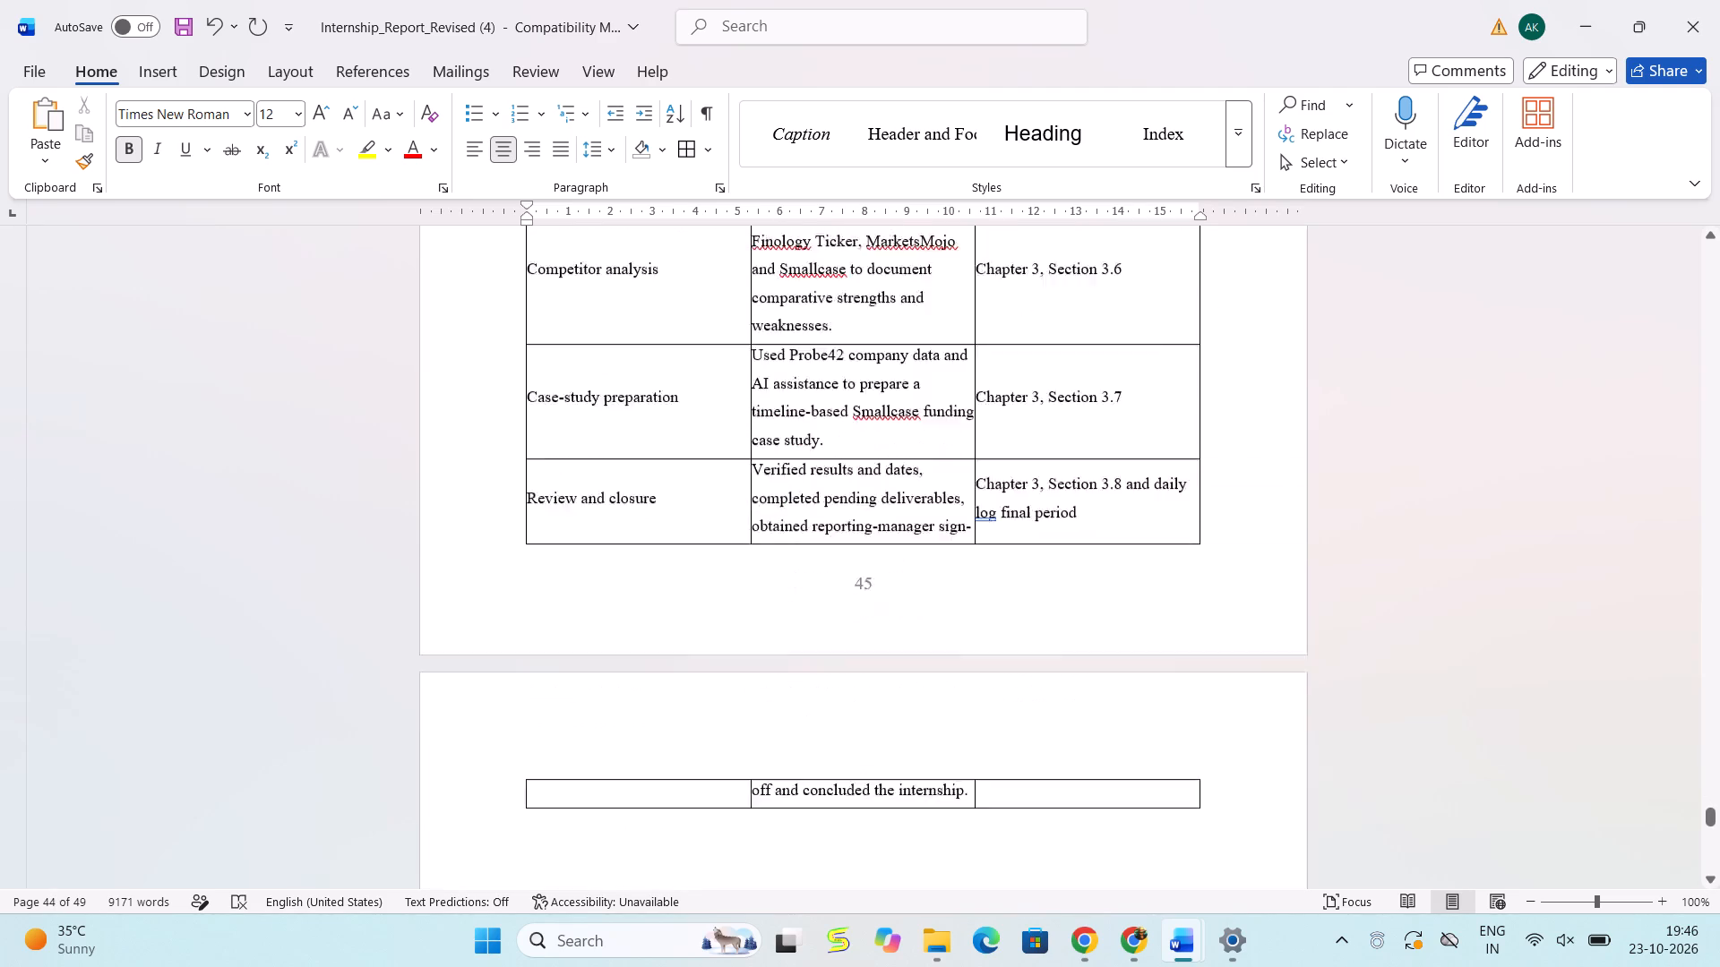
scroll(920, 747, "down", 4)
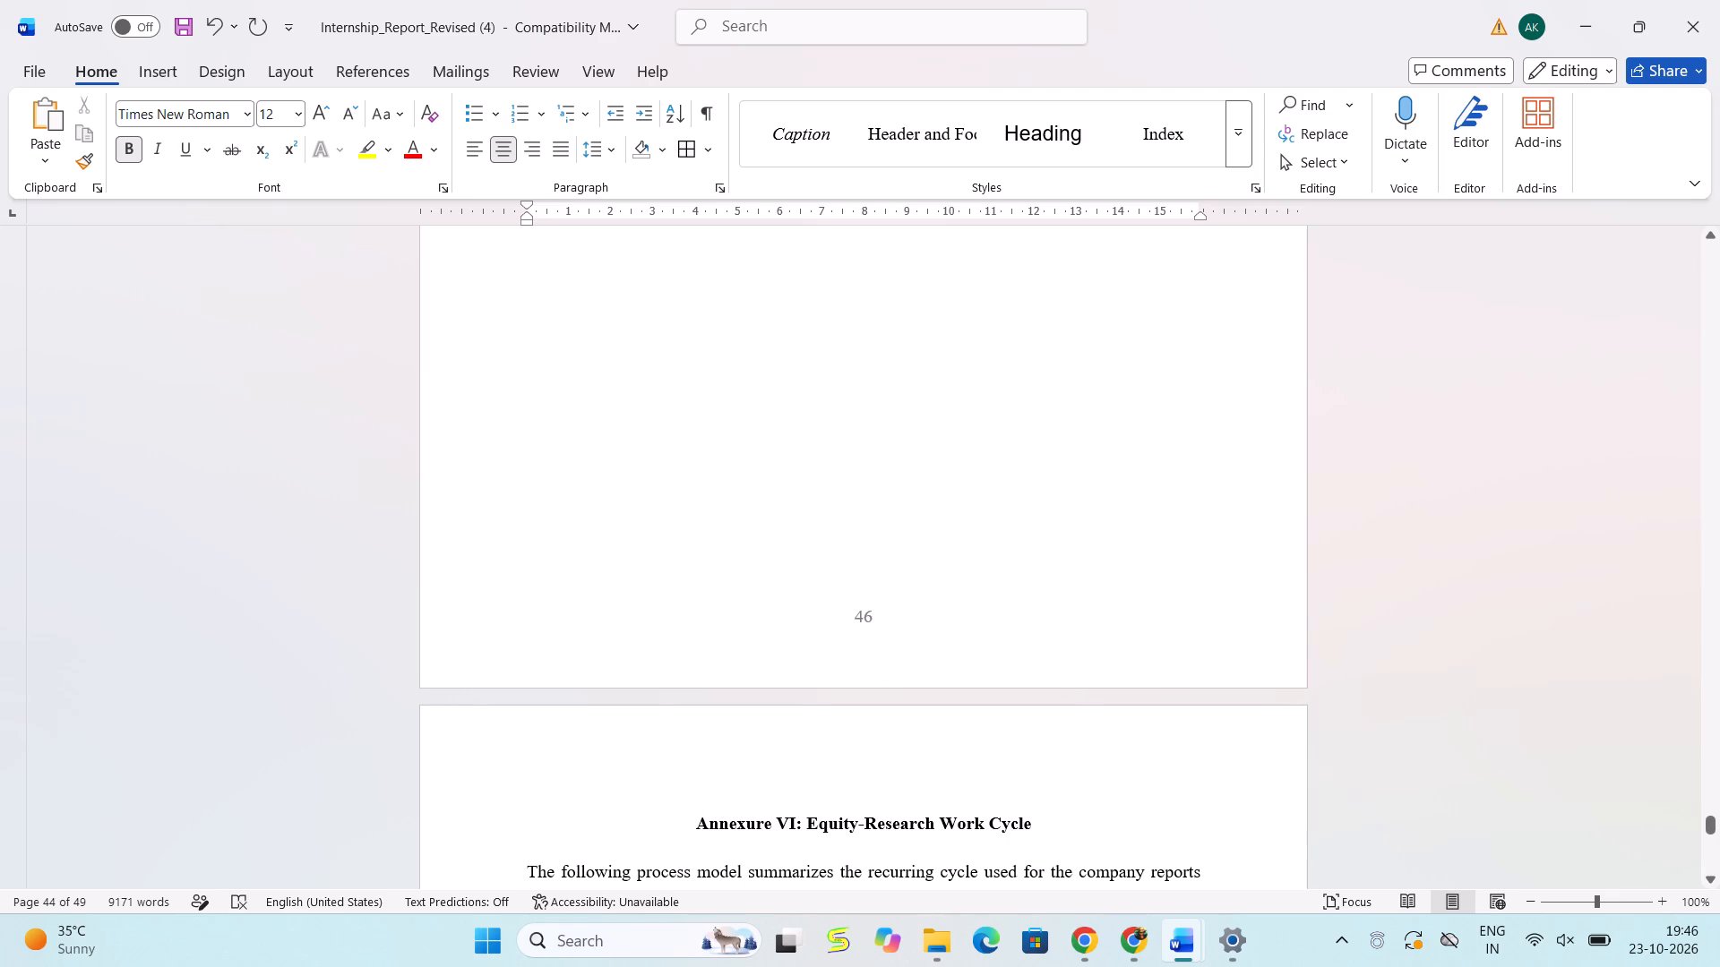
left_click(794, 820)
key("BackSpace")
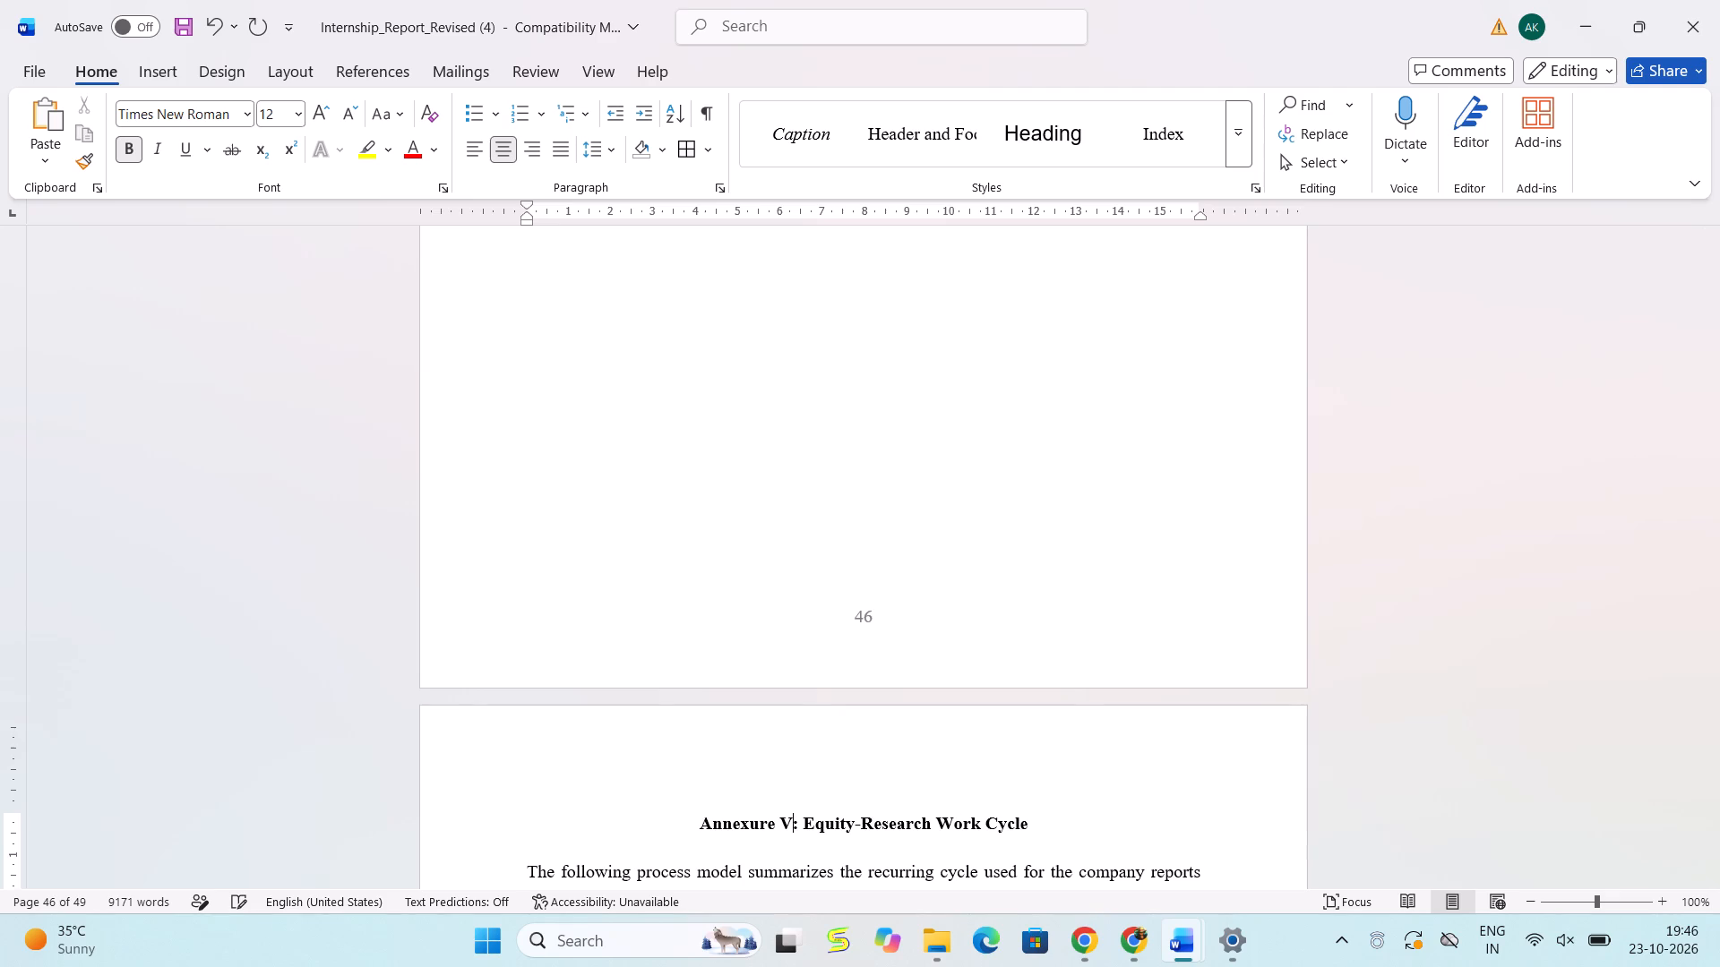
key("BackSpace")
type("IV")
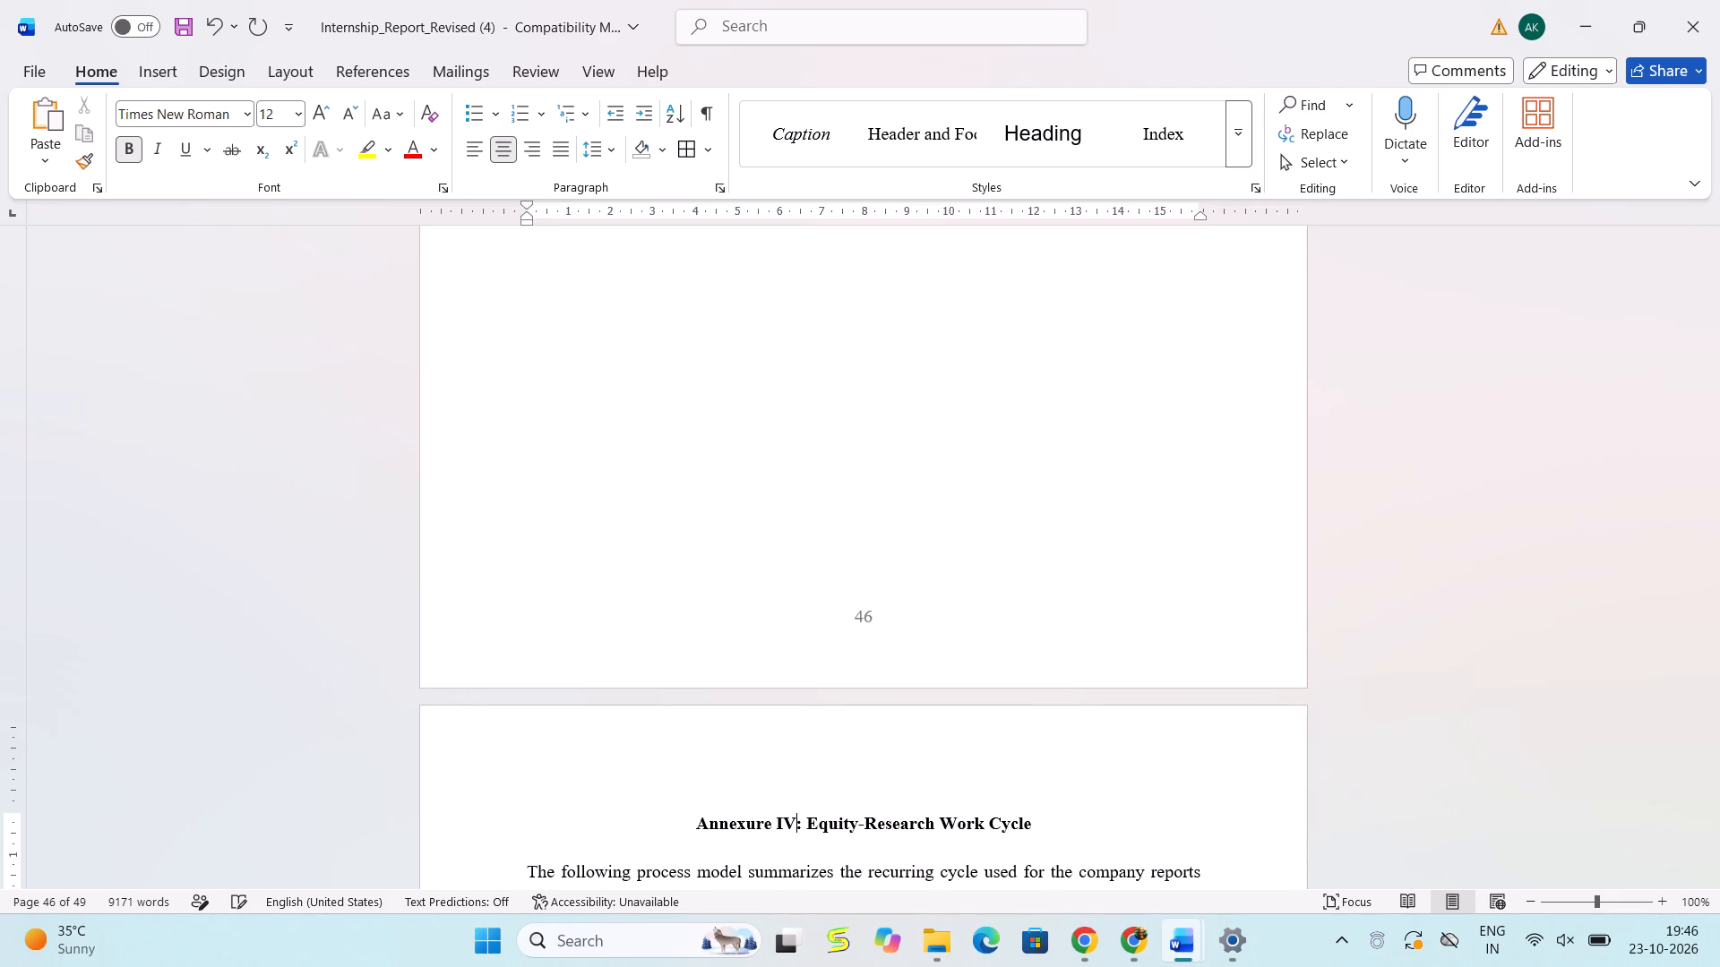
Renumber the Handover Checklist heading as Annexure V and the Internship Completion Certificate heading as Annexure VI.
scroll(794, 820, "down", 6)
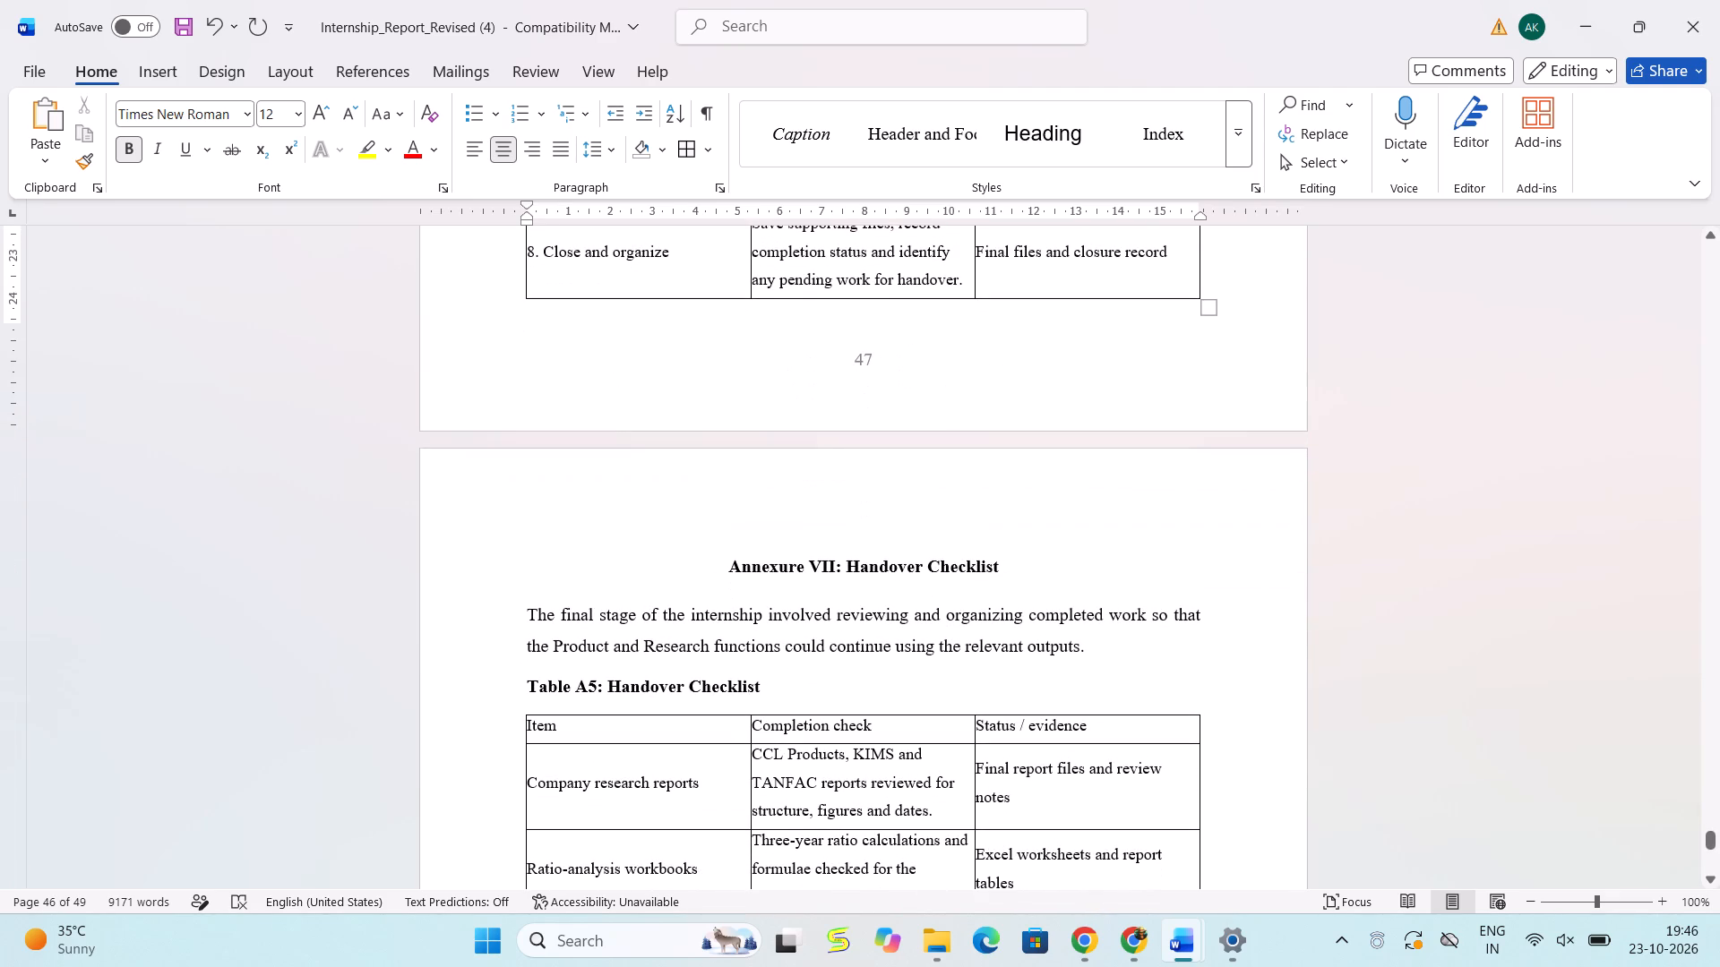
left_click(833, 567)
key("BackSpace")
key("BackSpace")
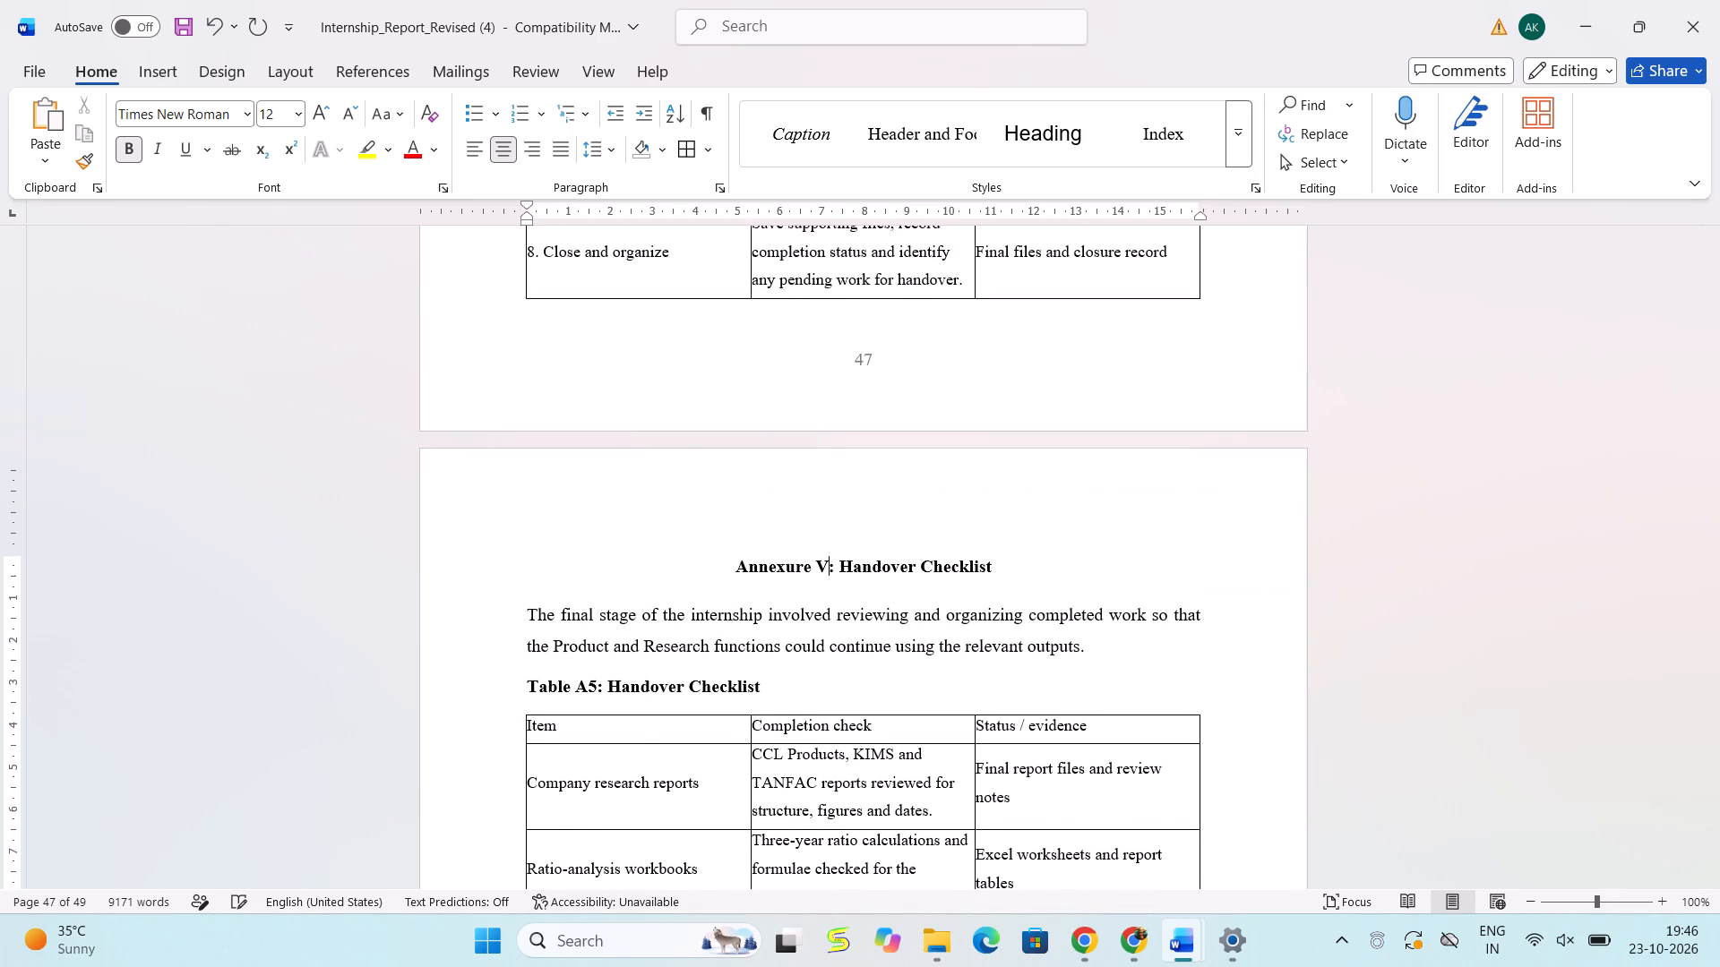
scroll(833, 567, "down", 4)
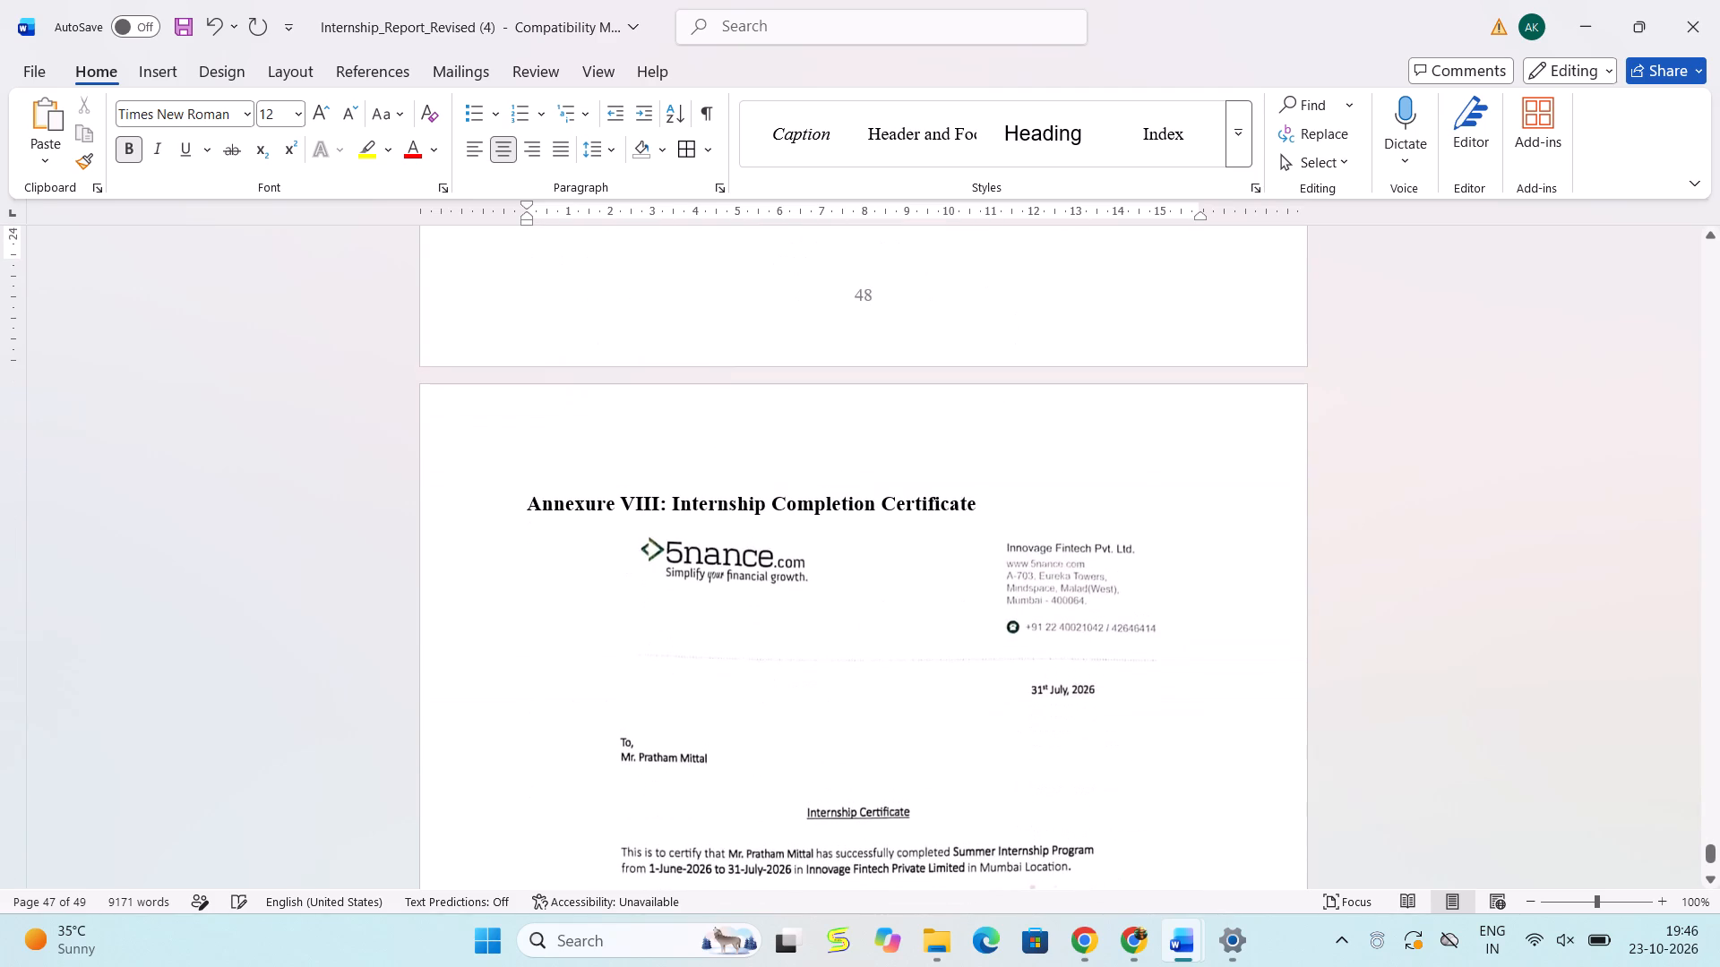
left_click(657, 507)
key("BackSpace")
key("BackSpace")
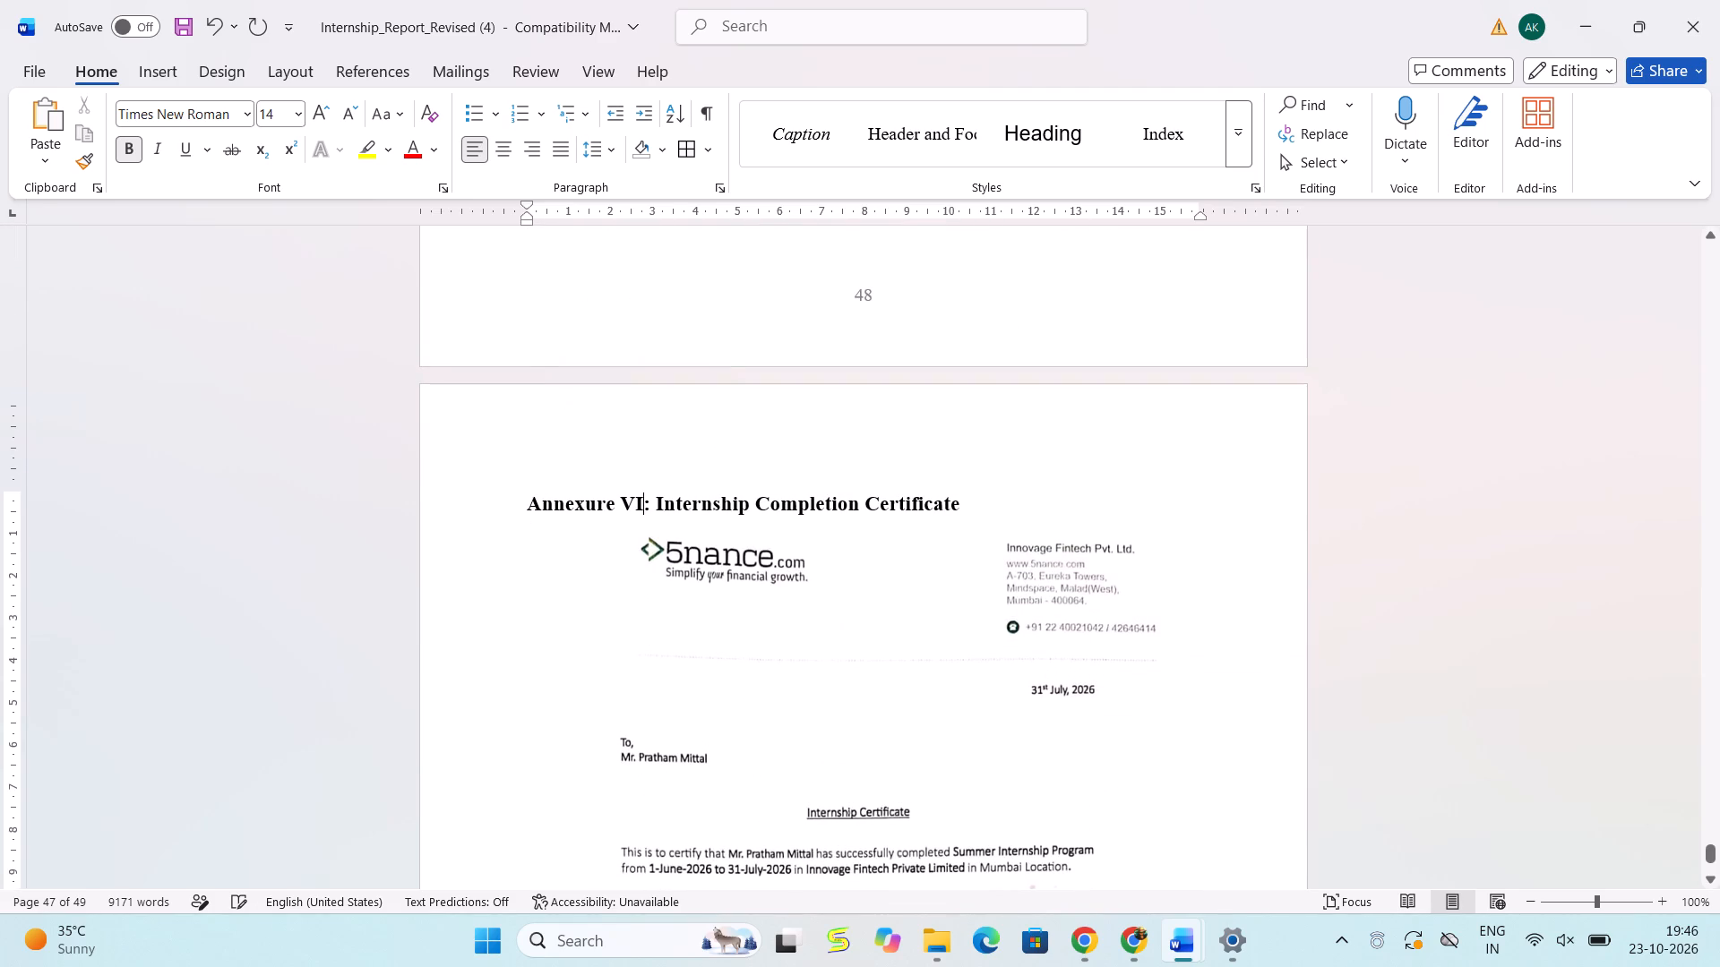
Delete the Internship Offer Letter and Internship Daily Log Book rows from the Table of Contents.
scroll(851, 740, "down", 4)
scroll(851, 740, "up", 12)
scroll(851, 740, "up", 16)
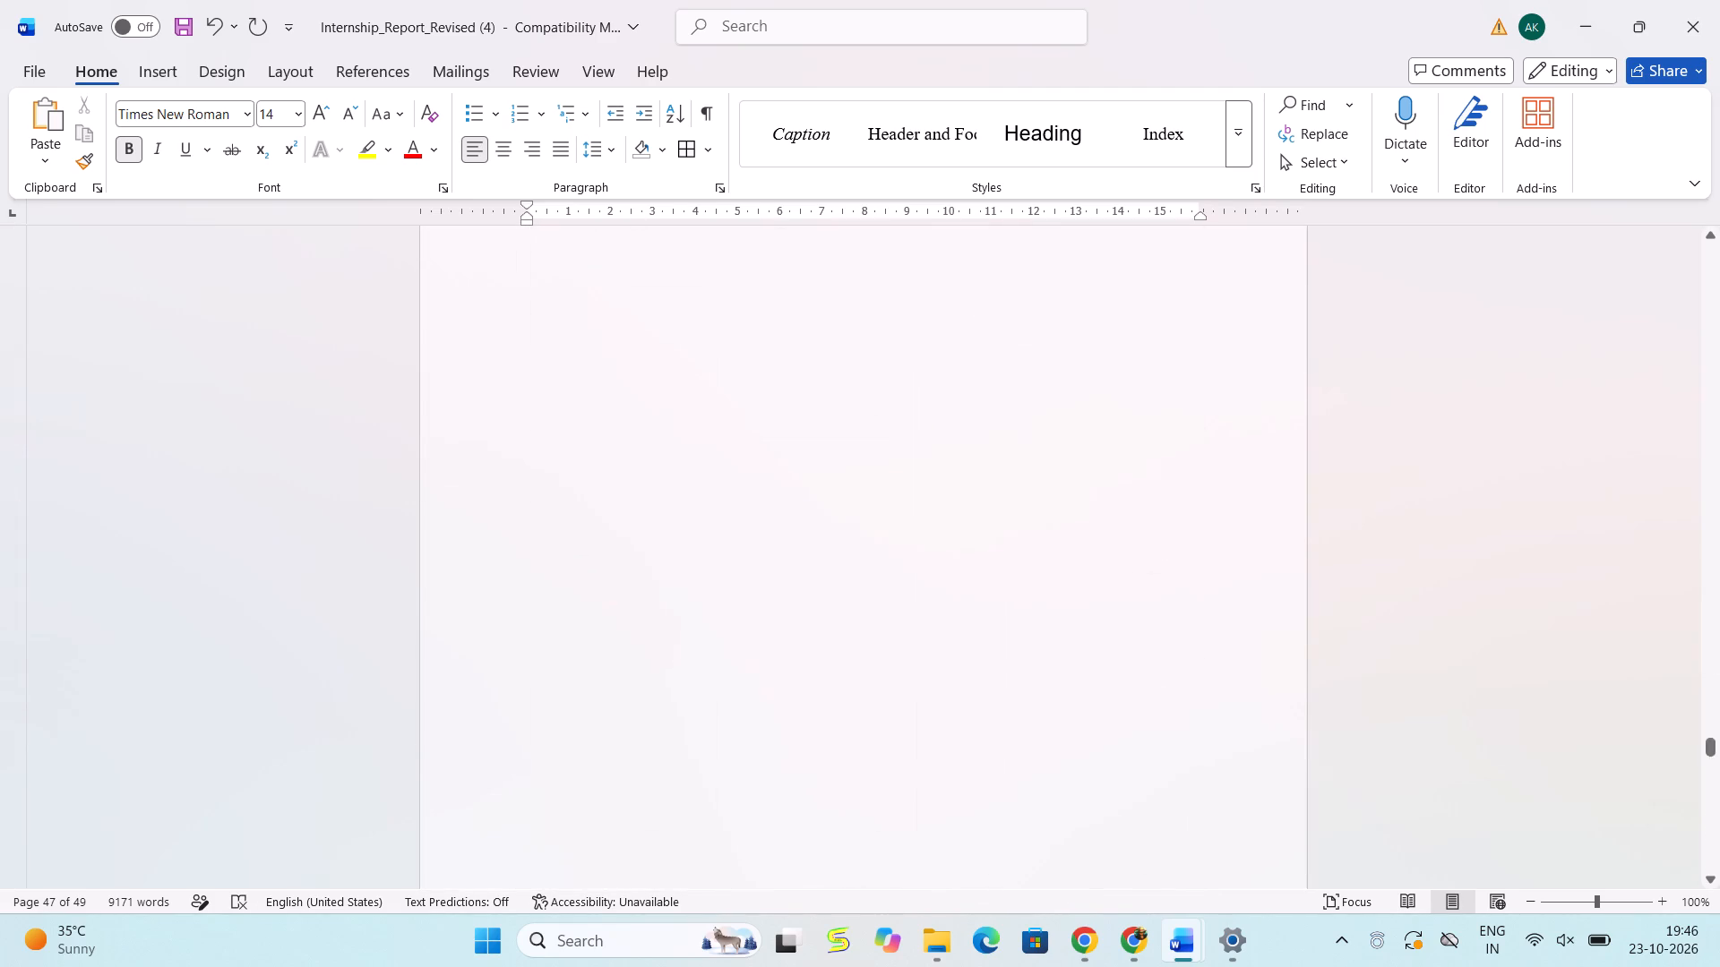
scroll(851, 740, "up", 16)
scroll(851, 740, "up", 9)
scroll(851, 740, "down", 9)
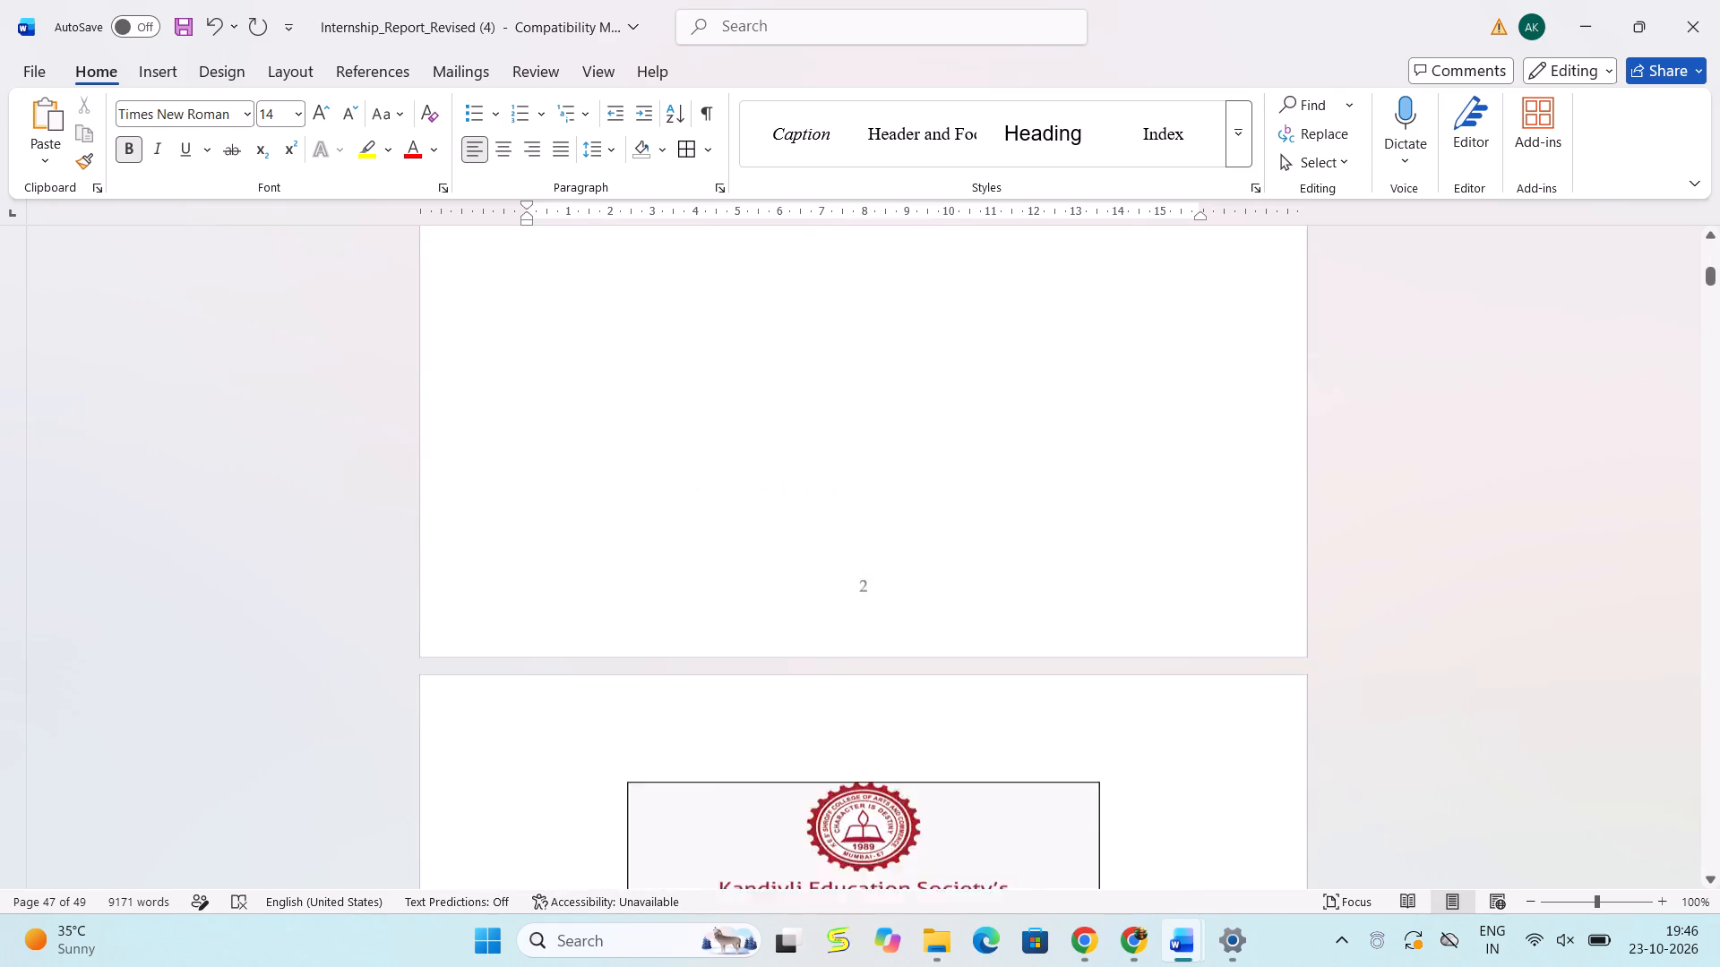
scroll(851, 740, "down", 7)
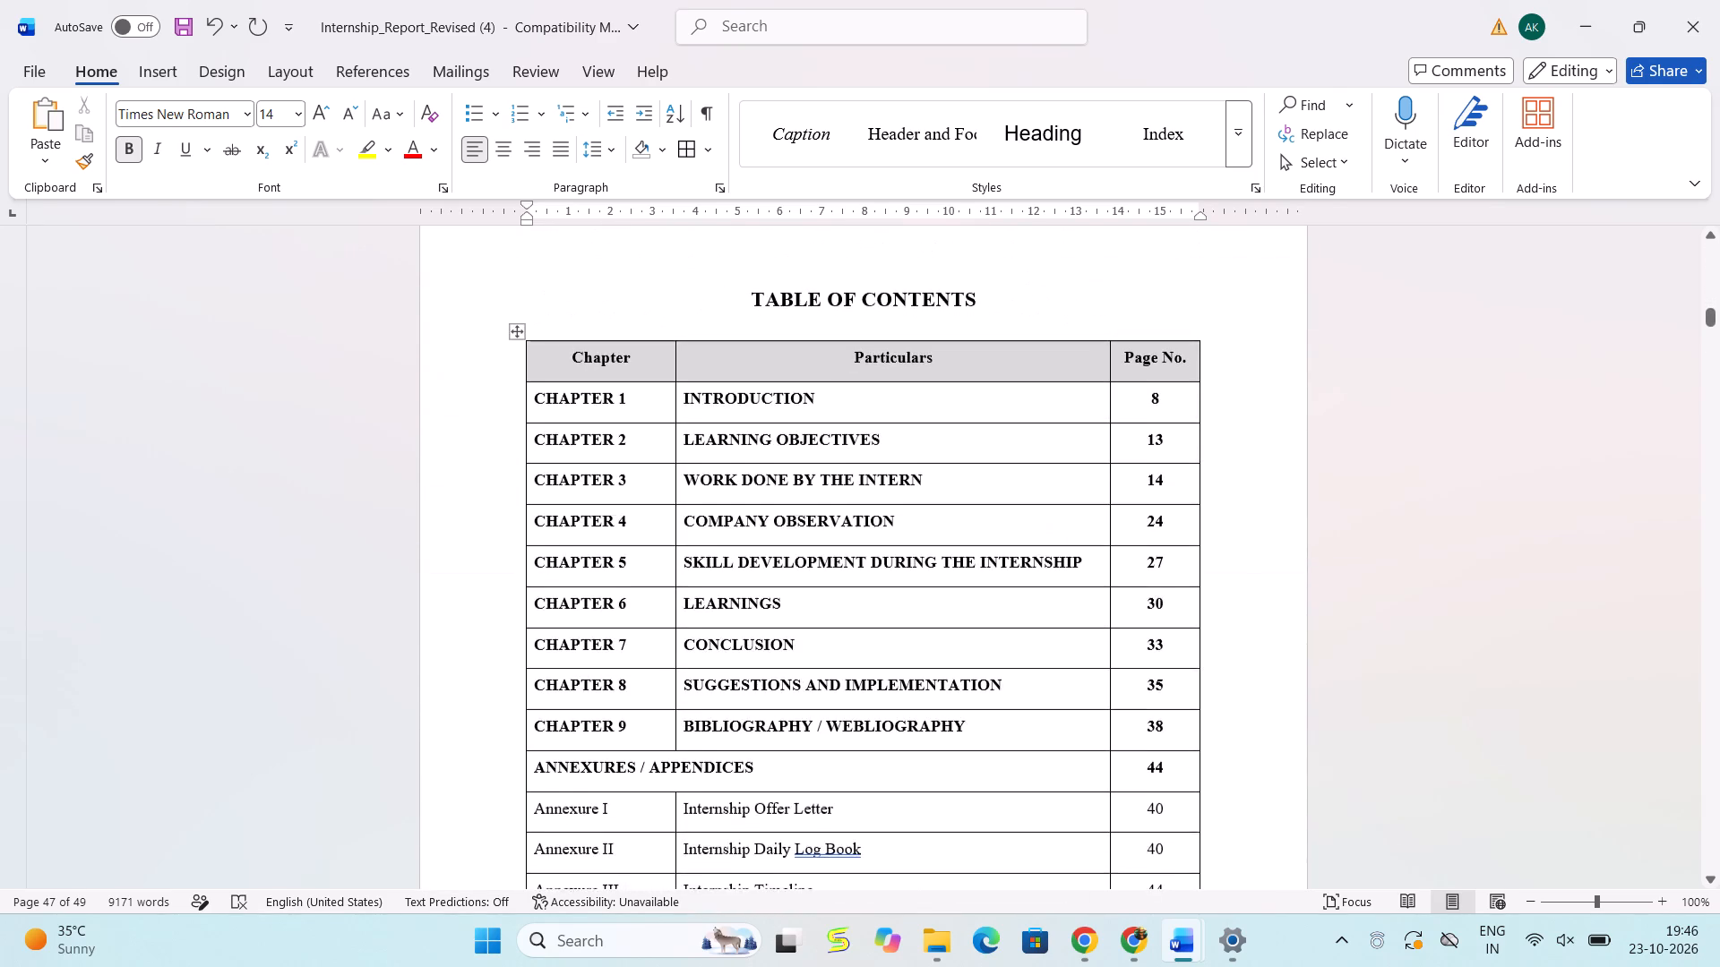
scroll(851, 740, "down", 3)
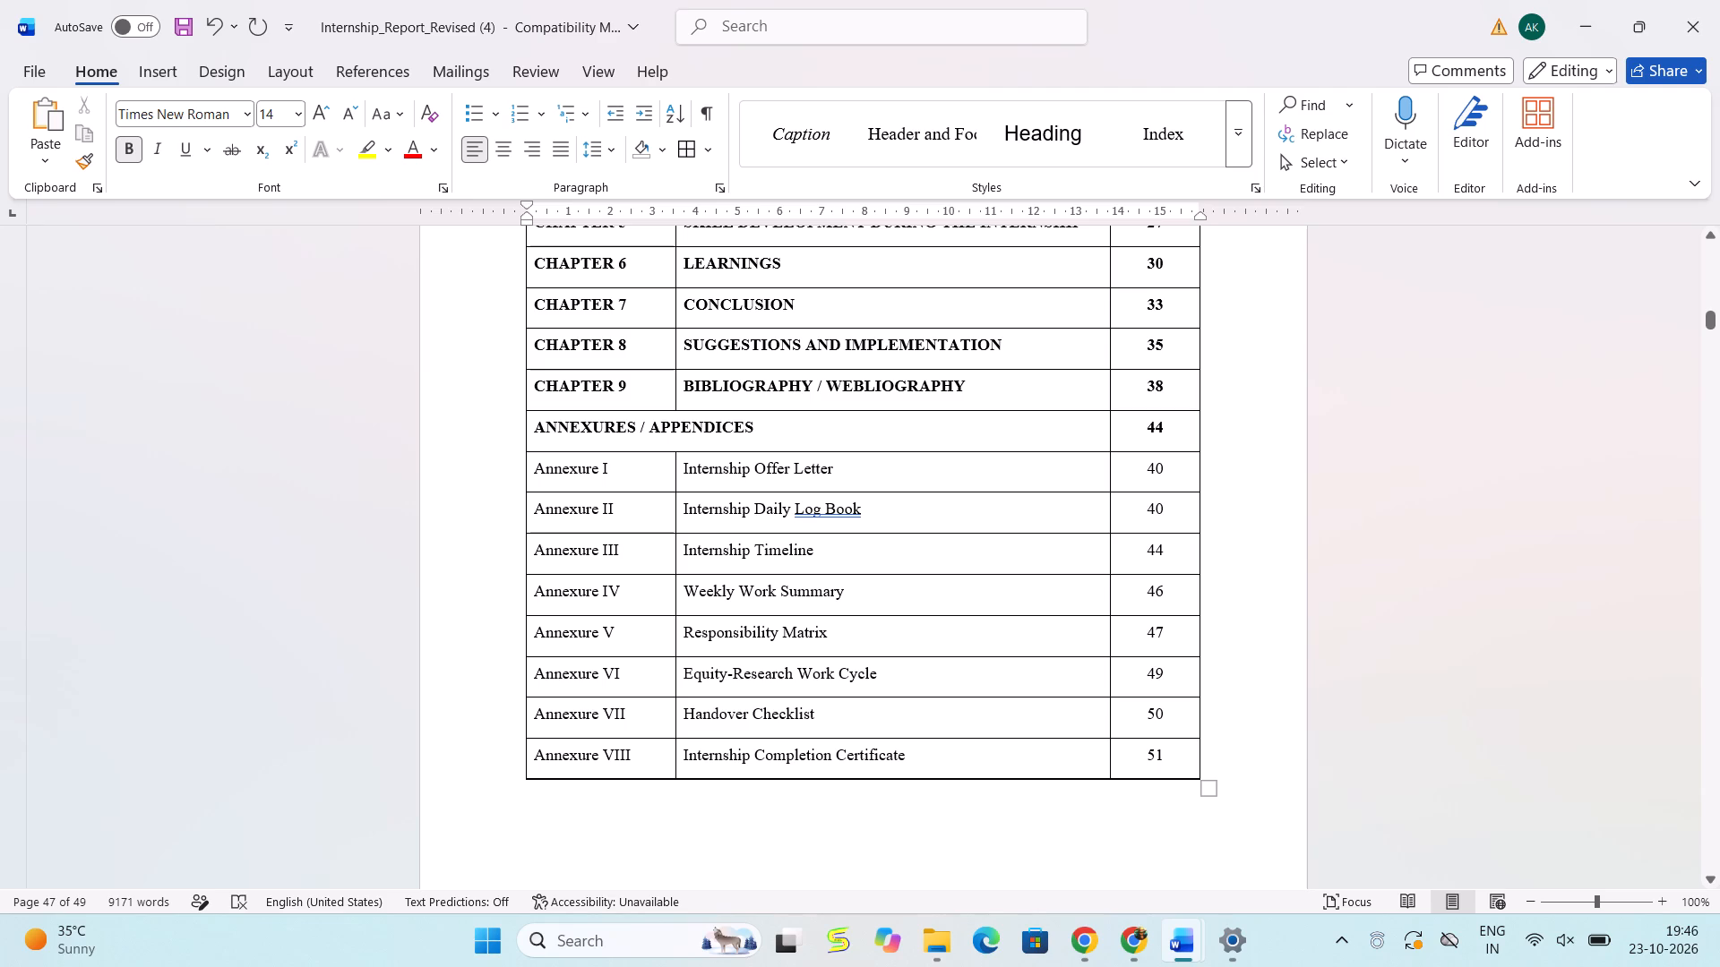
left_click_drag(720, 474, 1260, 551)
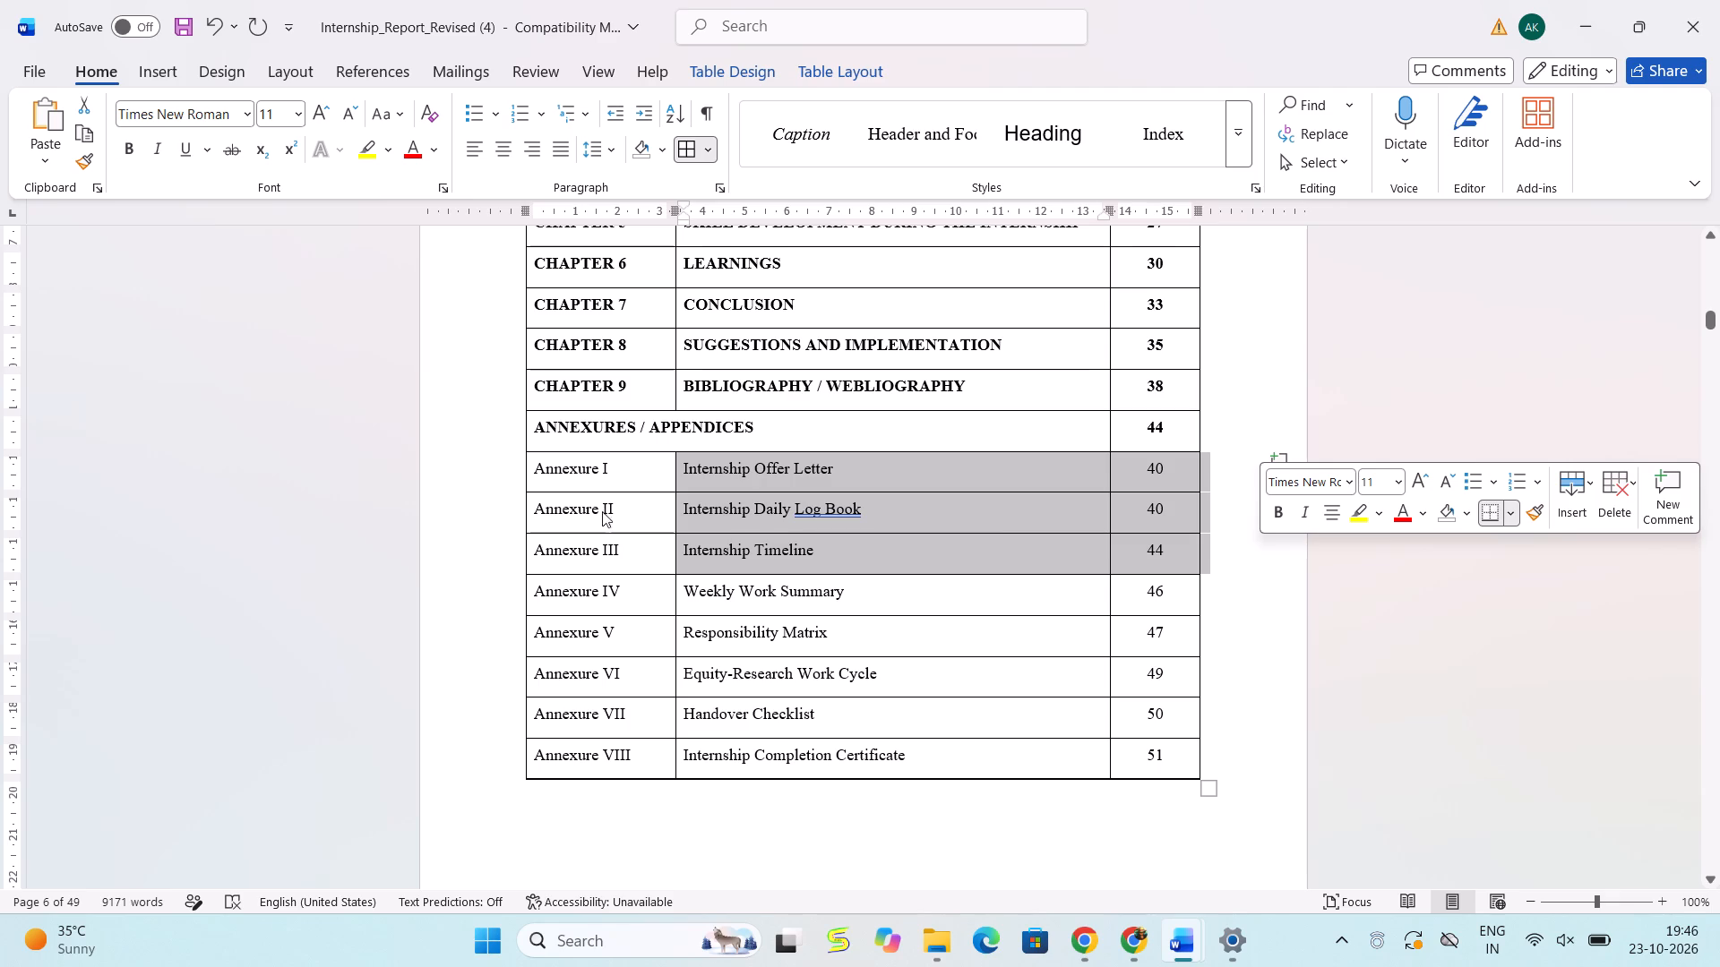
left_click(585, 472)
left_click_drag(585, 472, 942, 575)
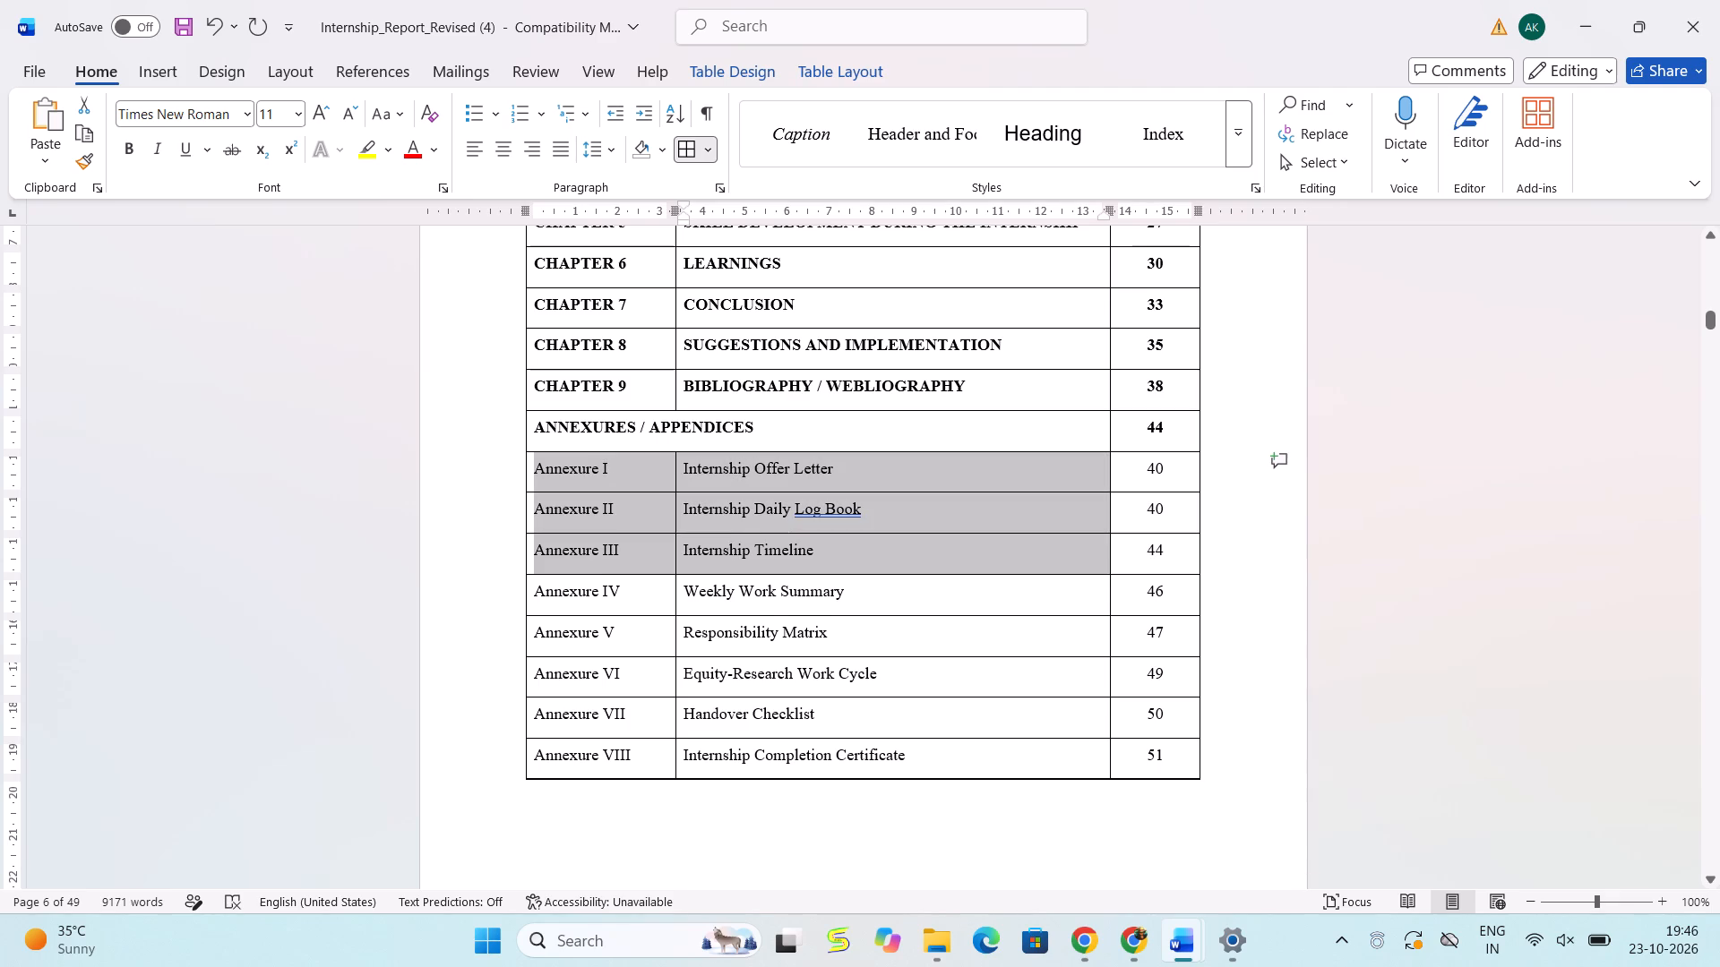
left_click_drag(942, 575, 1132, 517)
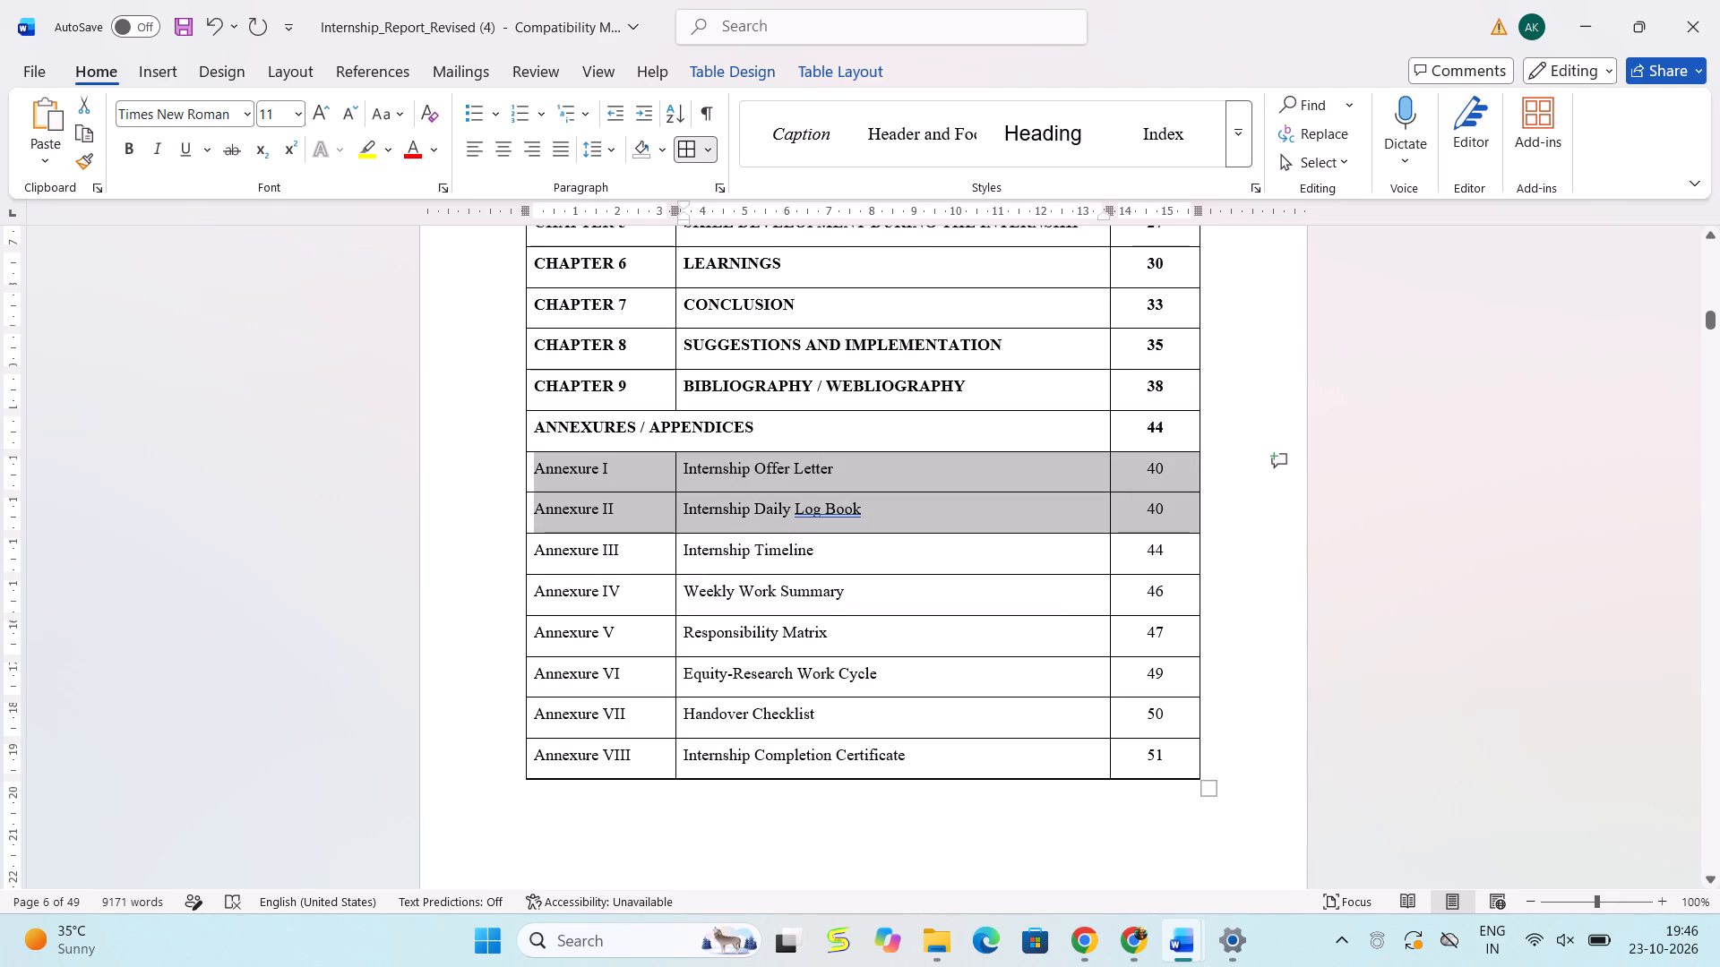
left_click(1501, 458)
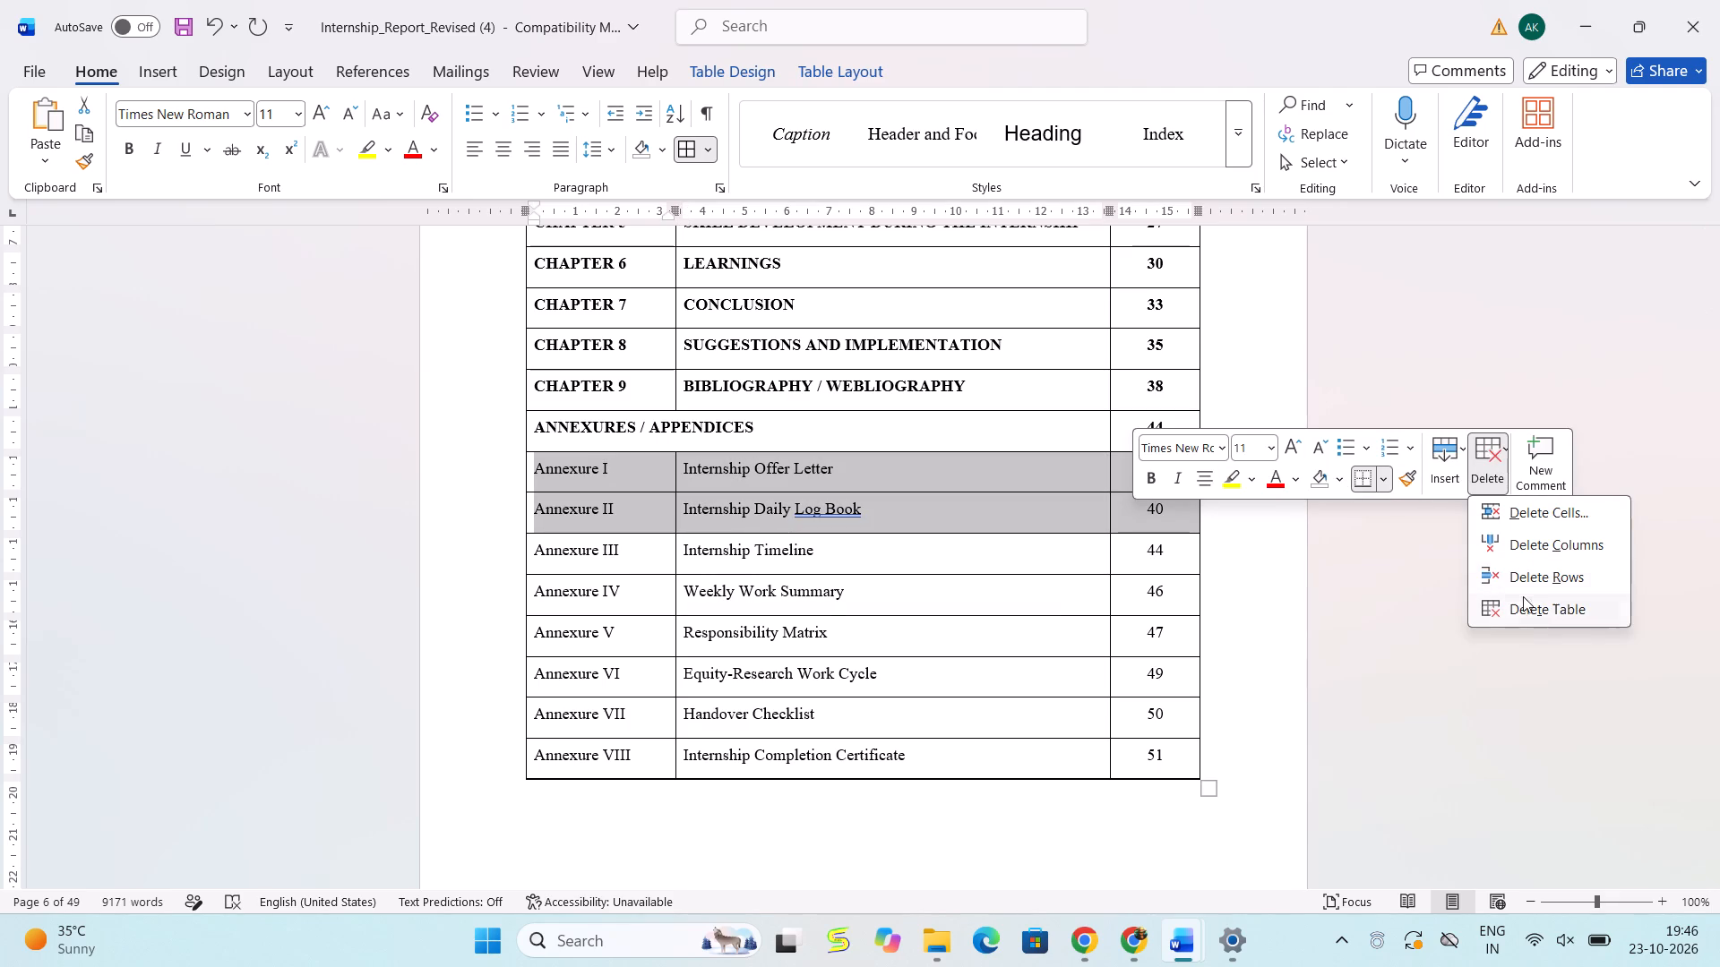
left_click(1572, 502)
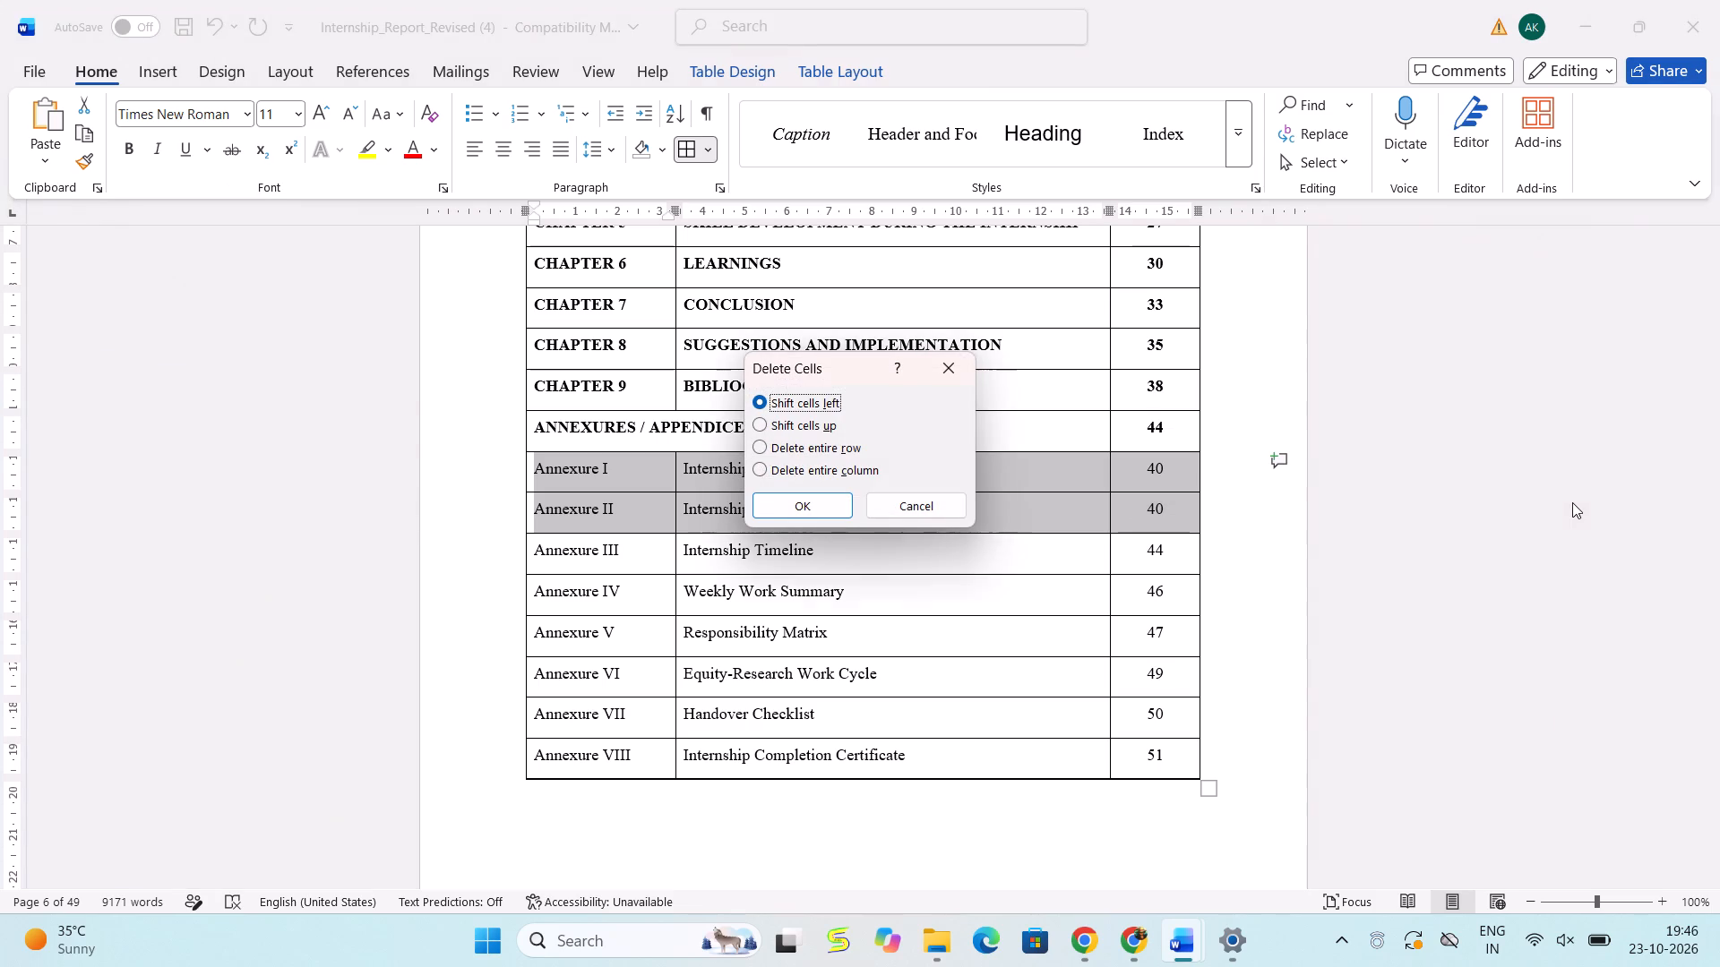
left_click(809, 511)
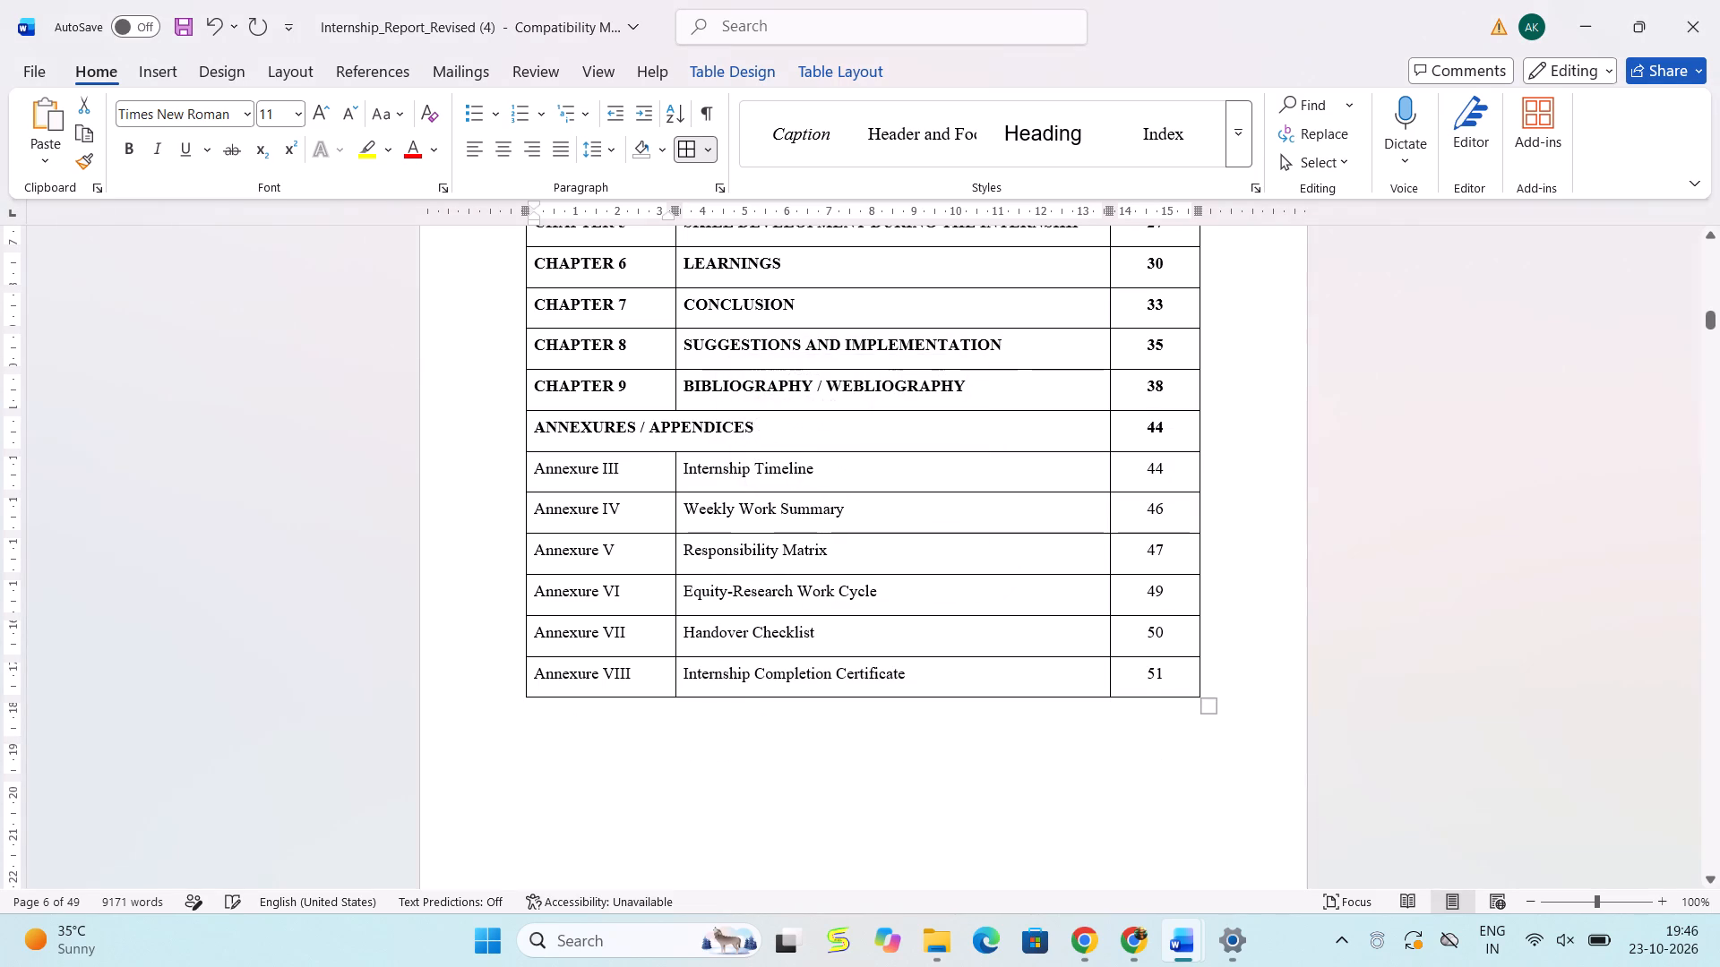
In the Table of Contents, renumber Internship Timeline as Annexure I, Weekly Work Summary as Annexure II, and Responsibility Matrix as Annexure III.
left_click(626, 474)
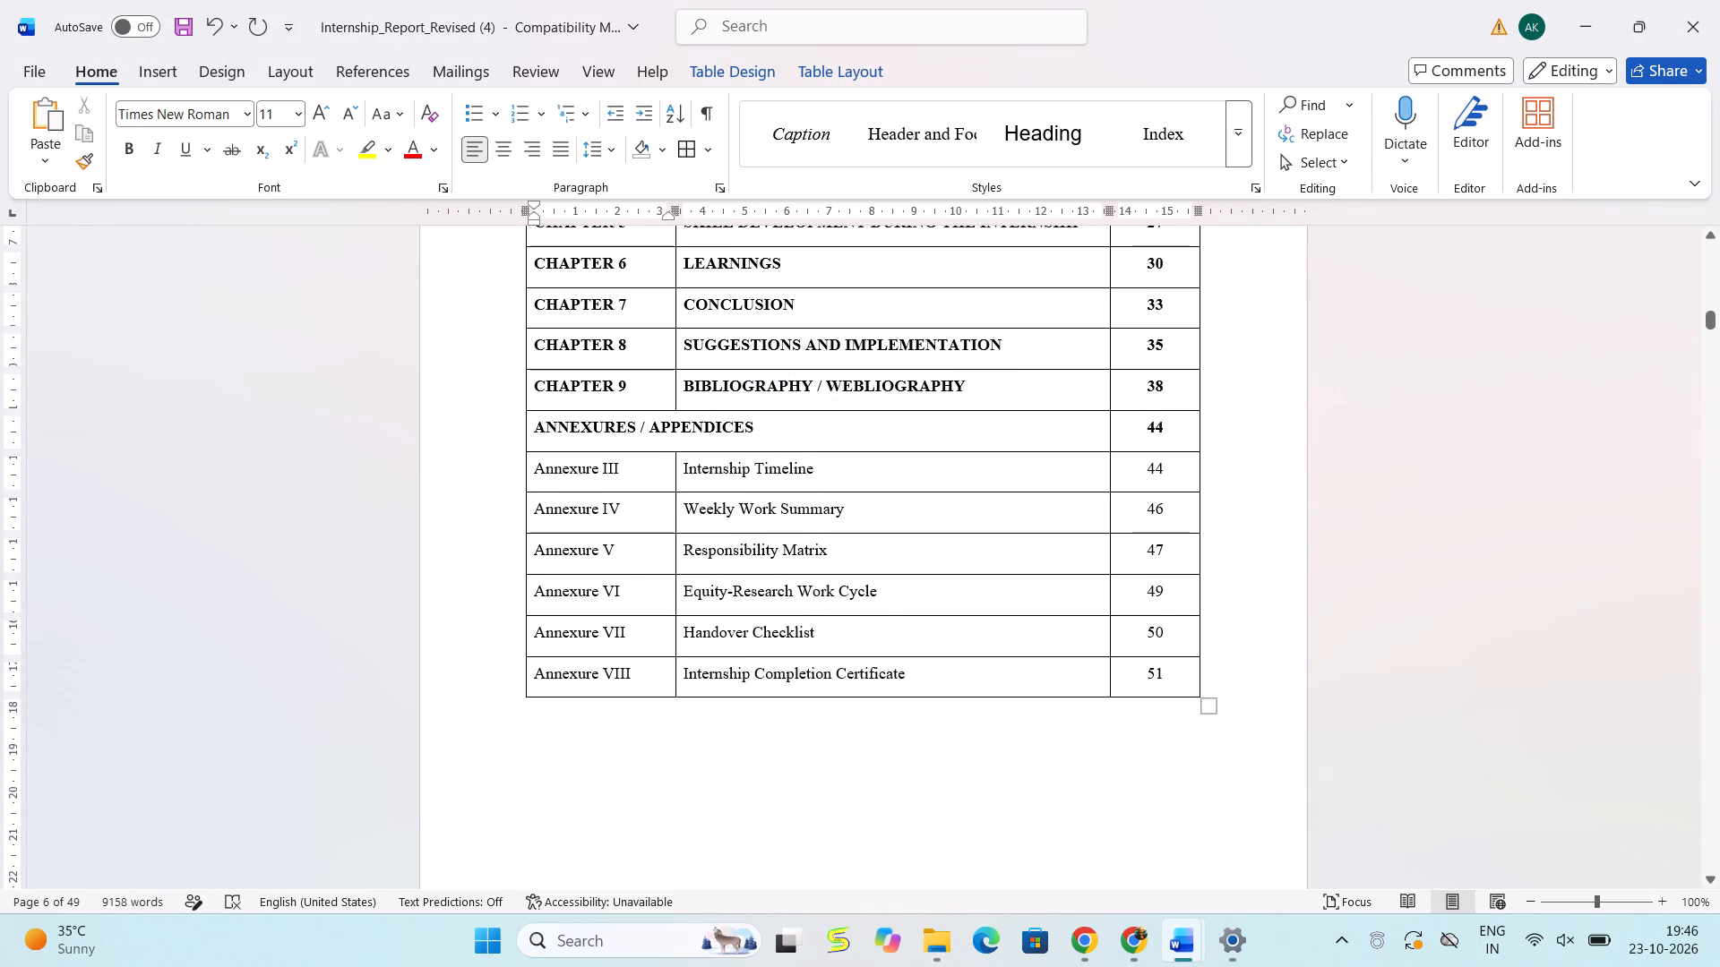
key("BackSpace")
key("BackSpace")
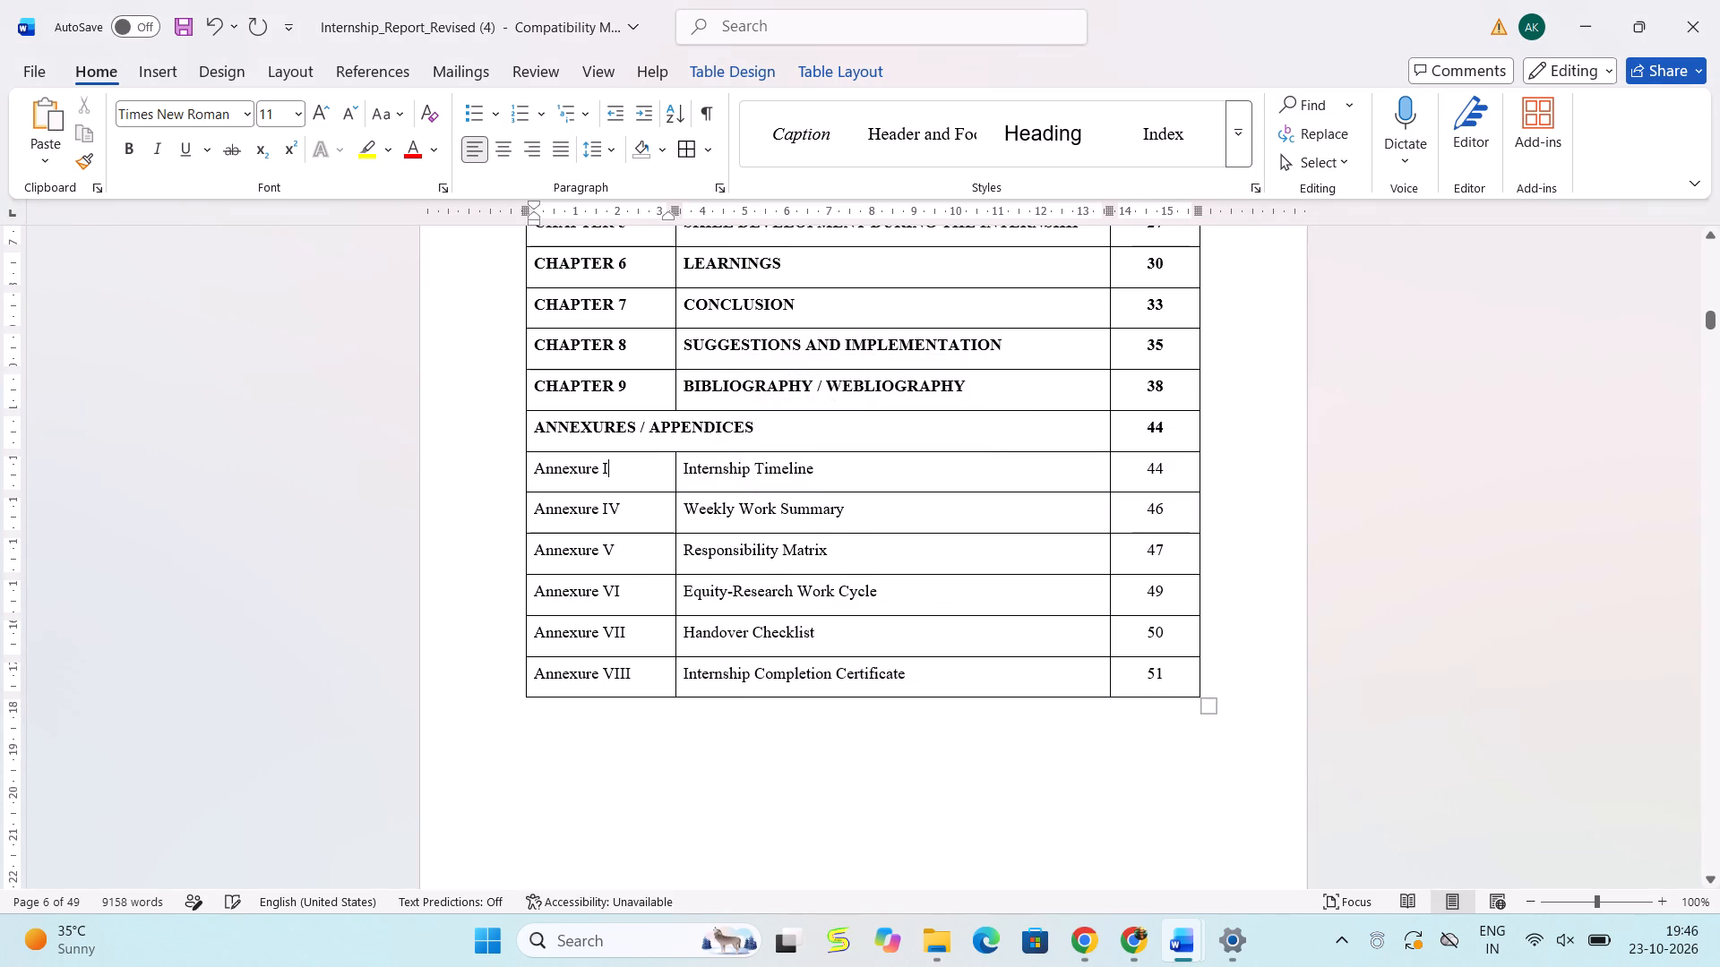
left_click(636, 517)
key("BackSpace")
key("shift+i")
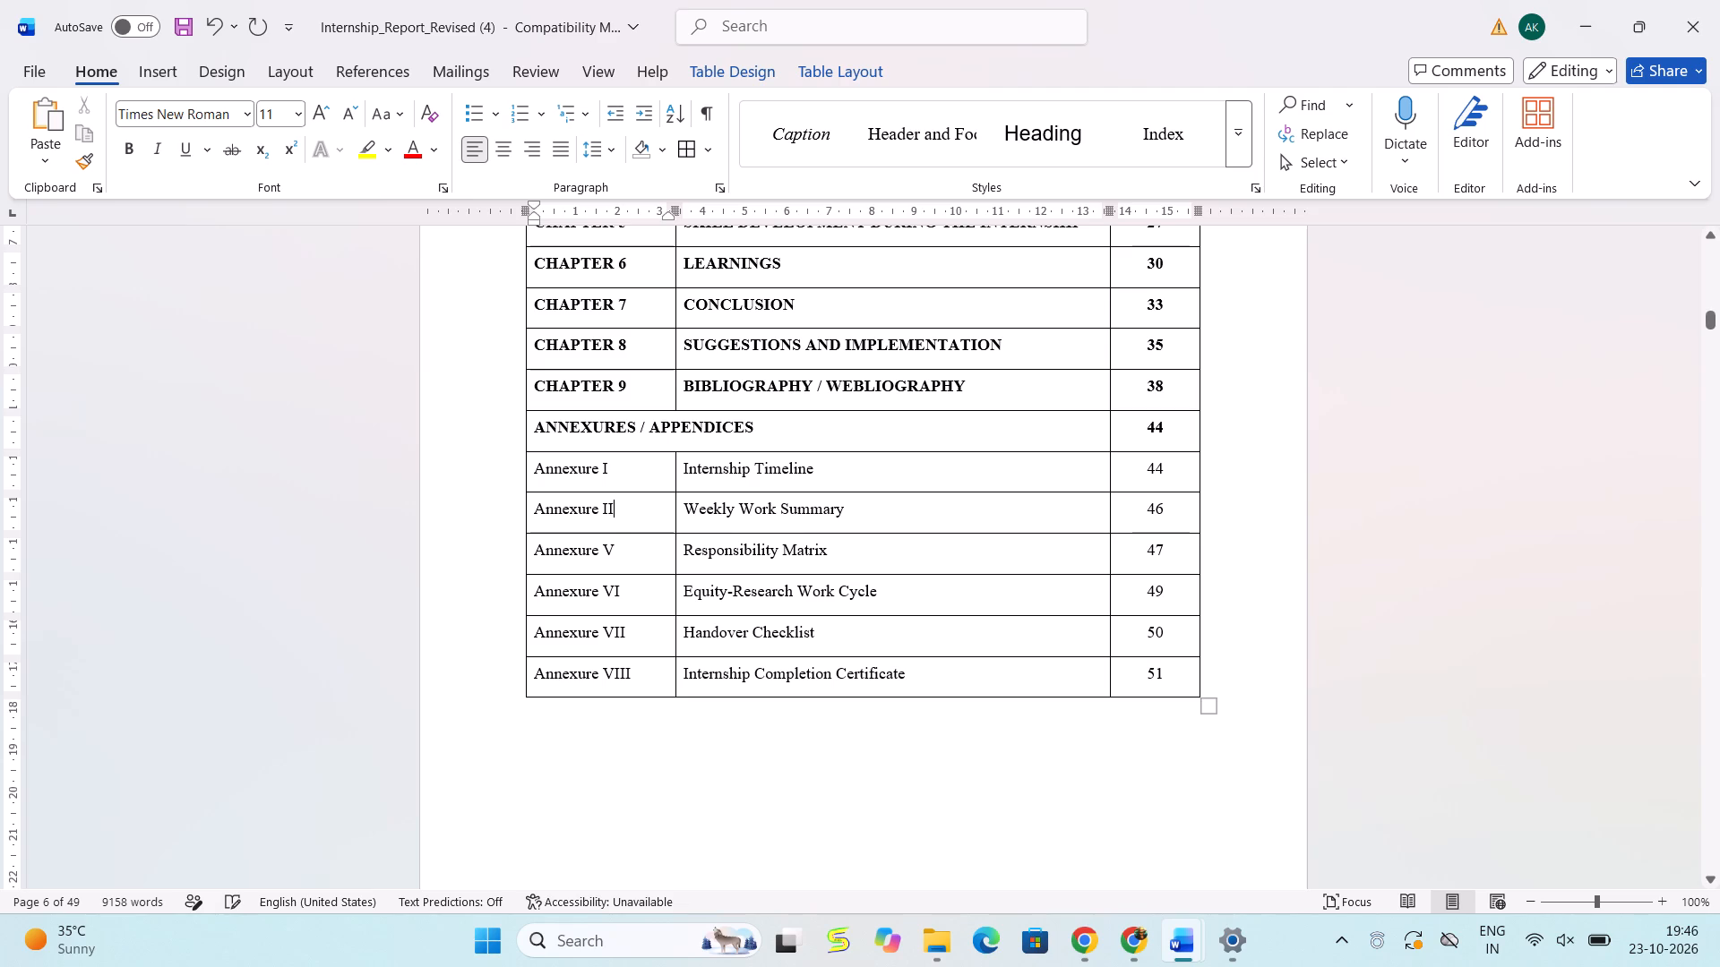
left_click(633, 549)
key("BackSpace")
type("III")
In the Table of Contents, renumber Equity-Research Work Cycle as Annexure IV, Handover Checklist as Annexure V, and Internship Completion Certificate as Annexure VI.
left_click(627, 605)
key("shift+BackSpace")
key("shift+BackSpace")
type("IV")
left_click(633, 634)
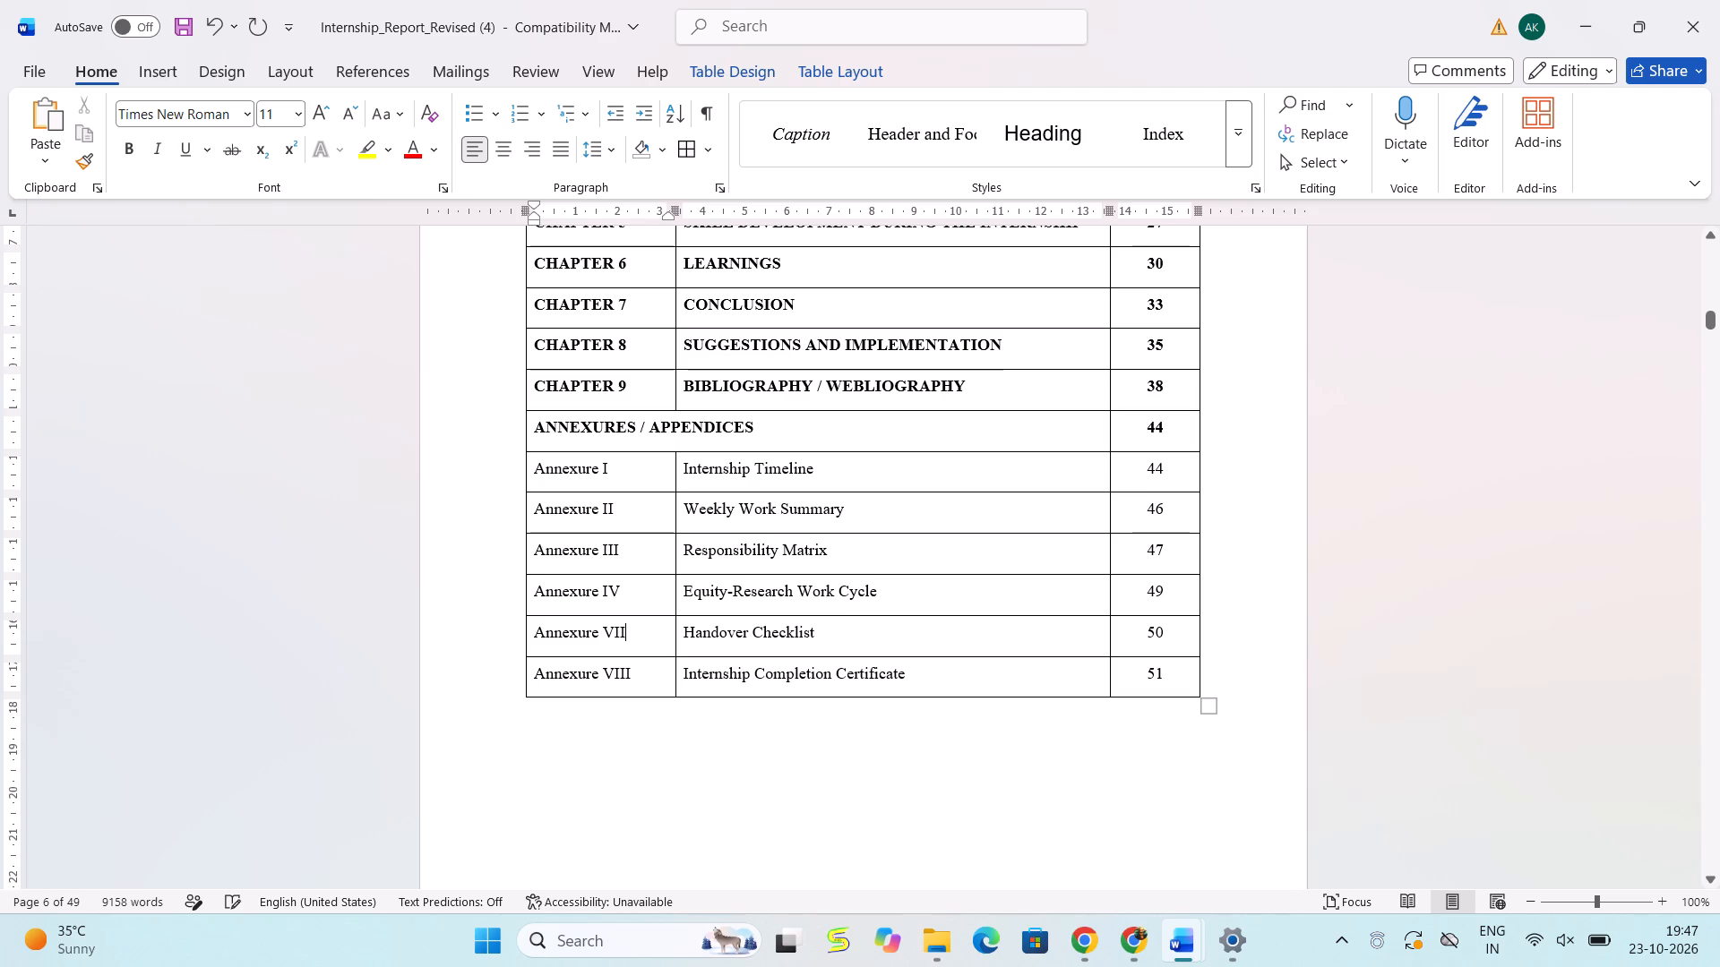
key("BackSpace")
key("BackSpace")
left_click(656, 677)
key("BackSpace")
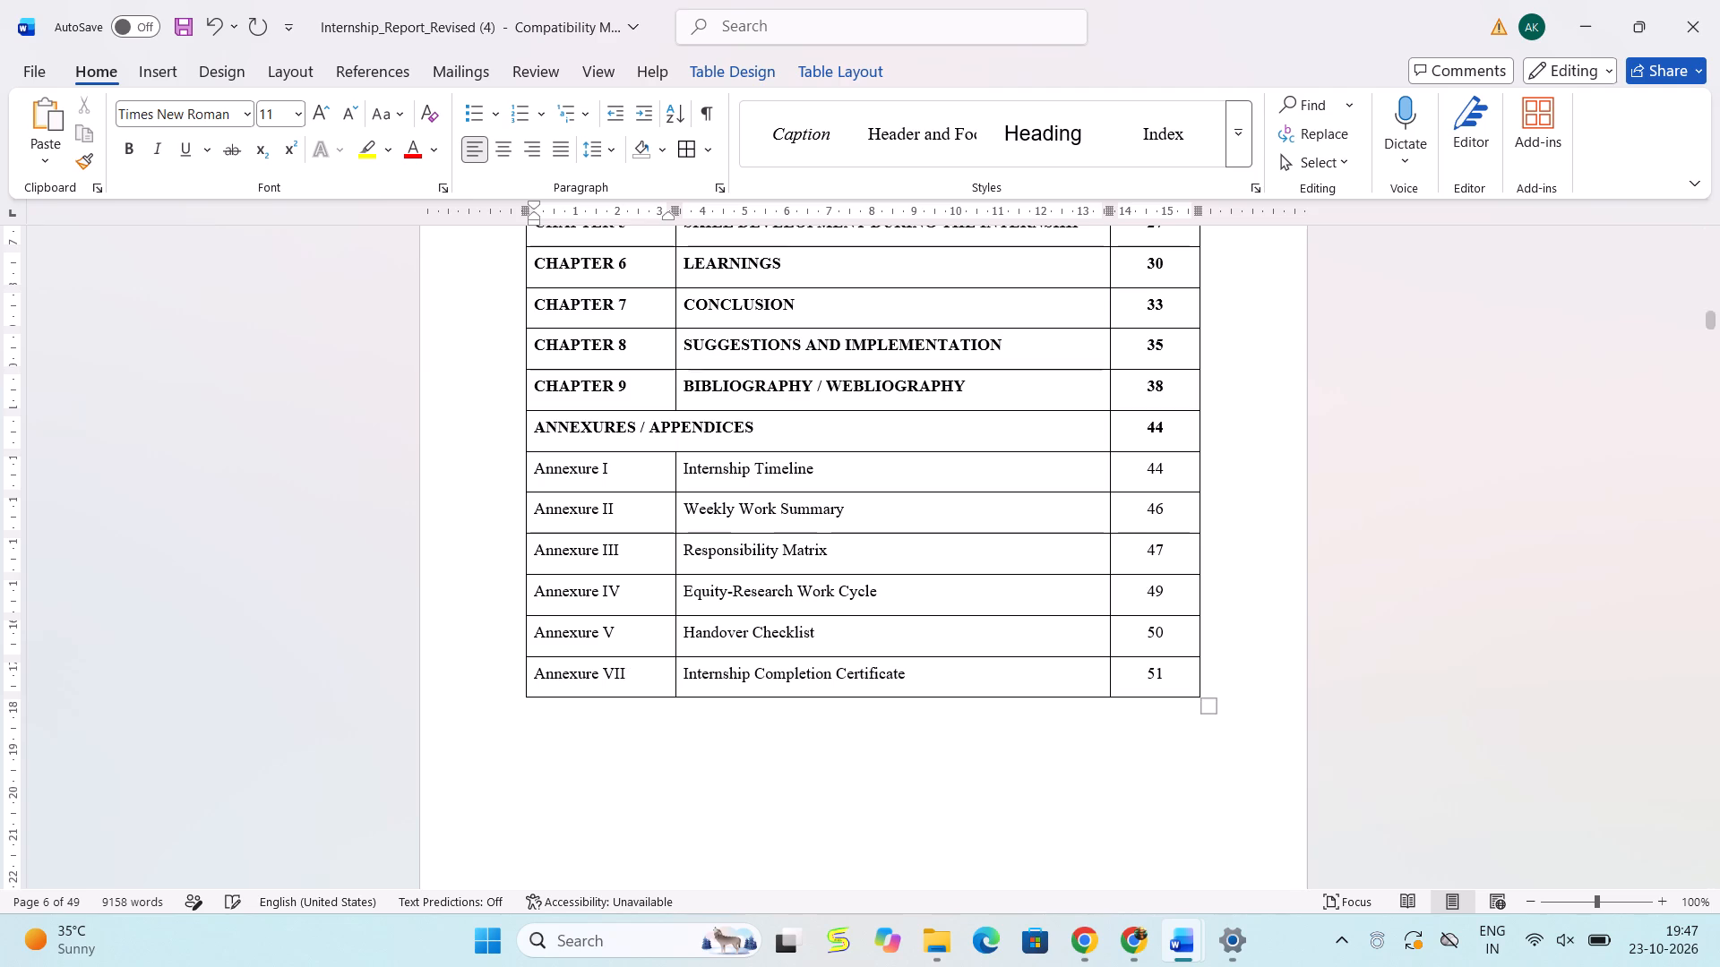
key("BackSpace")
Check the page numbers on which the annexures fall, working back from the completion certificate to the Responsibility Matrix.
scroll(1080, 826, "down", 9)
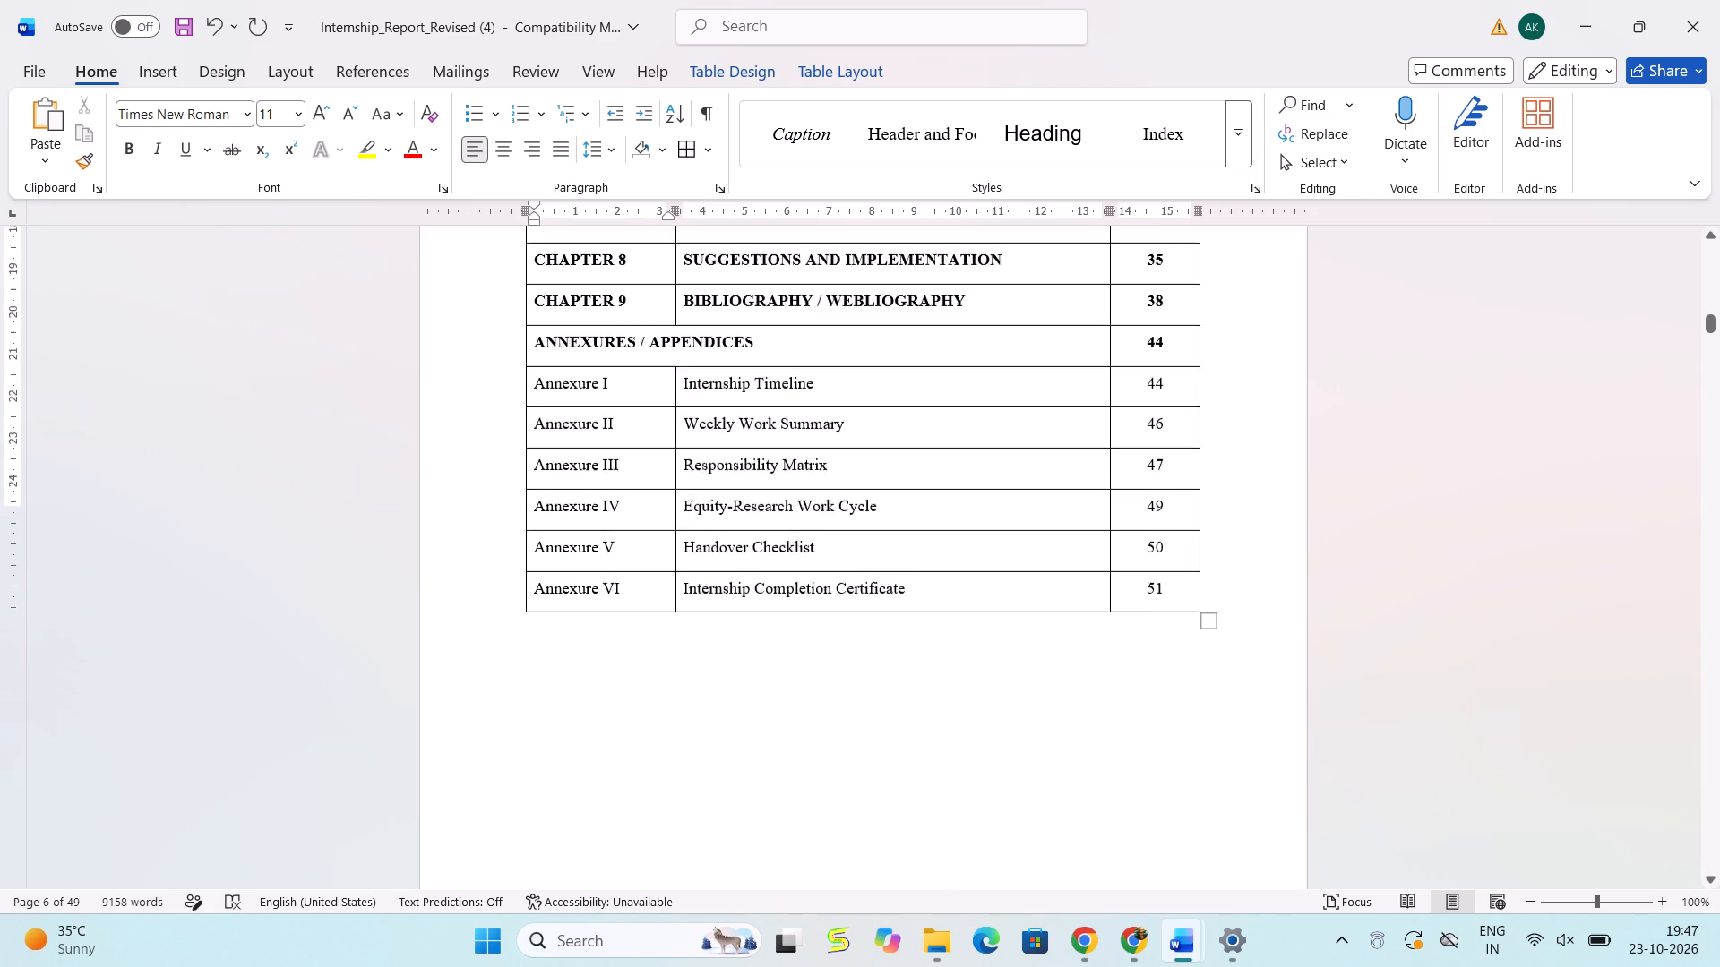
scroll(1080, 826, "down", 16)
scroll(1080, 826, "down", 12)
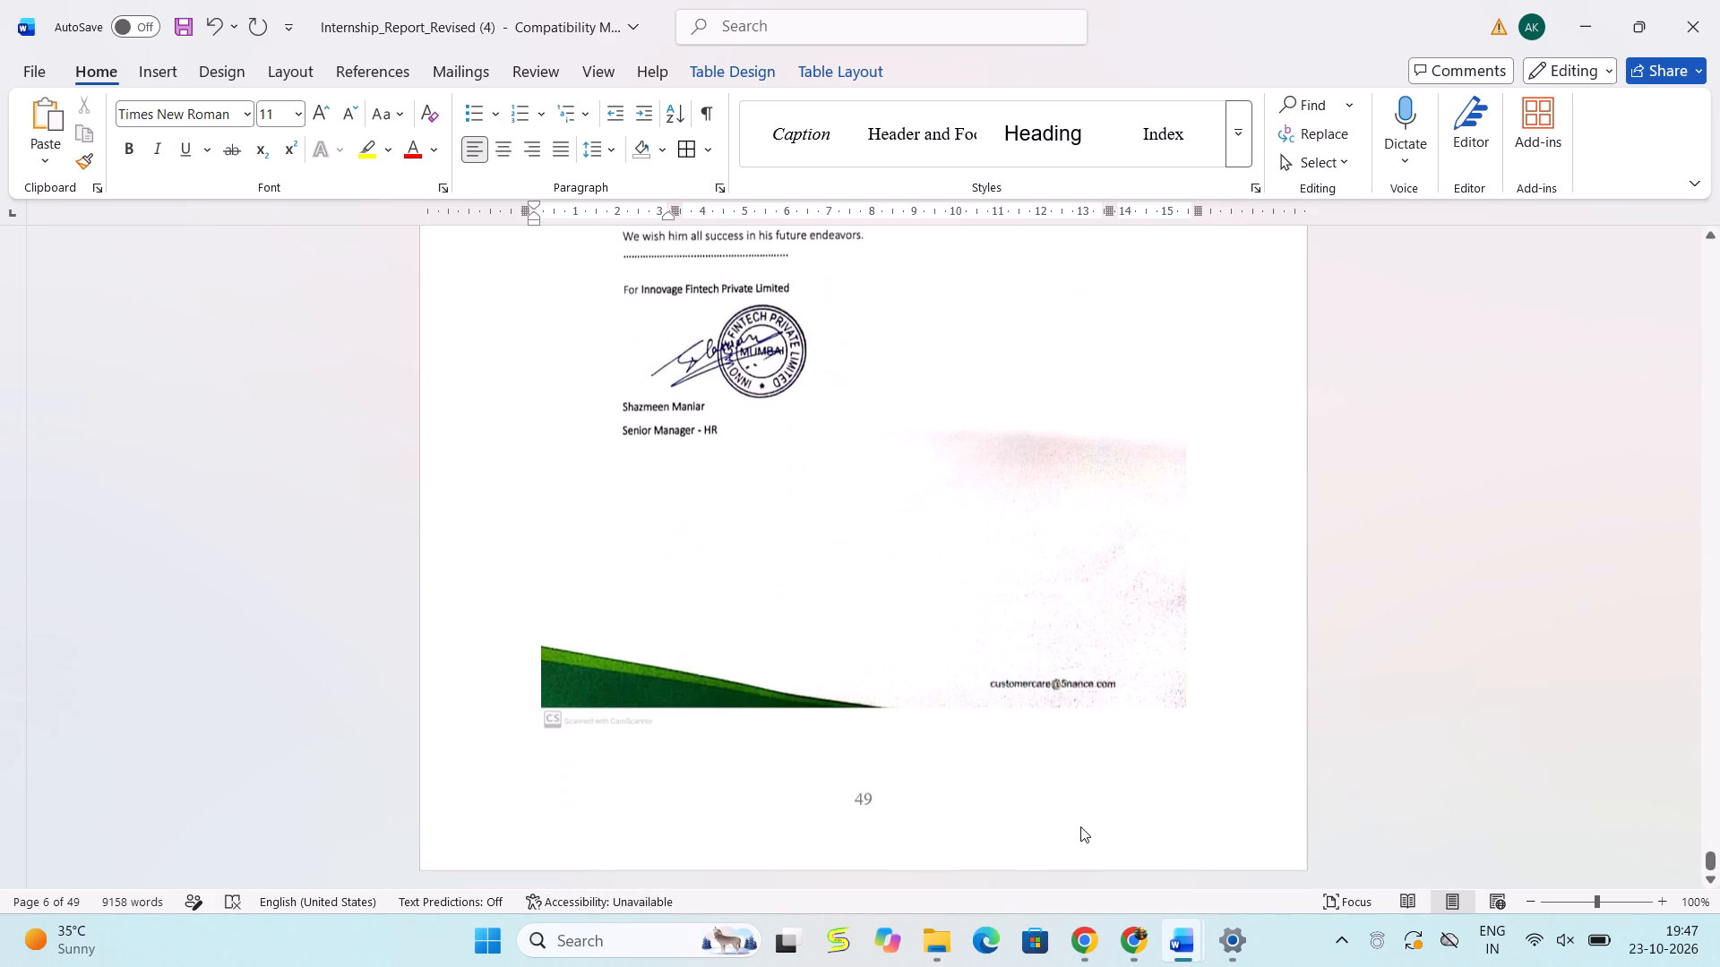
scroll(1285, 681, "up", 3)
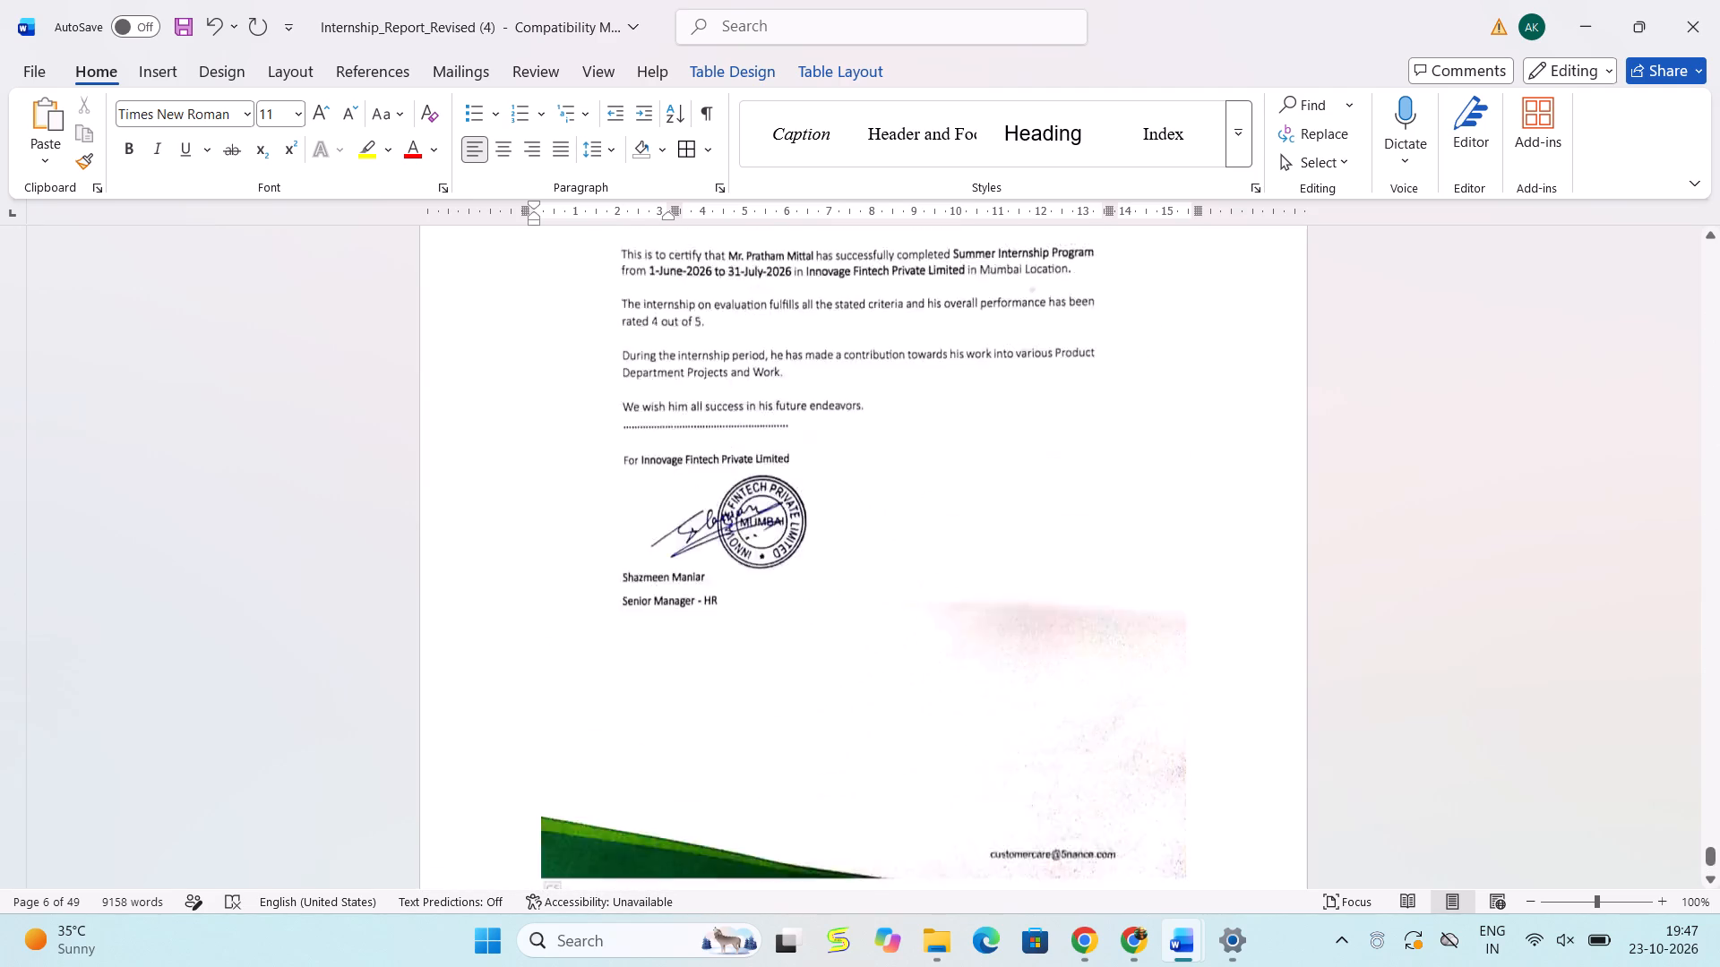
scroll(1285, 681, "up", 7)
scroll(1285, 681, "down", 1)
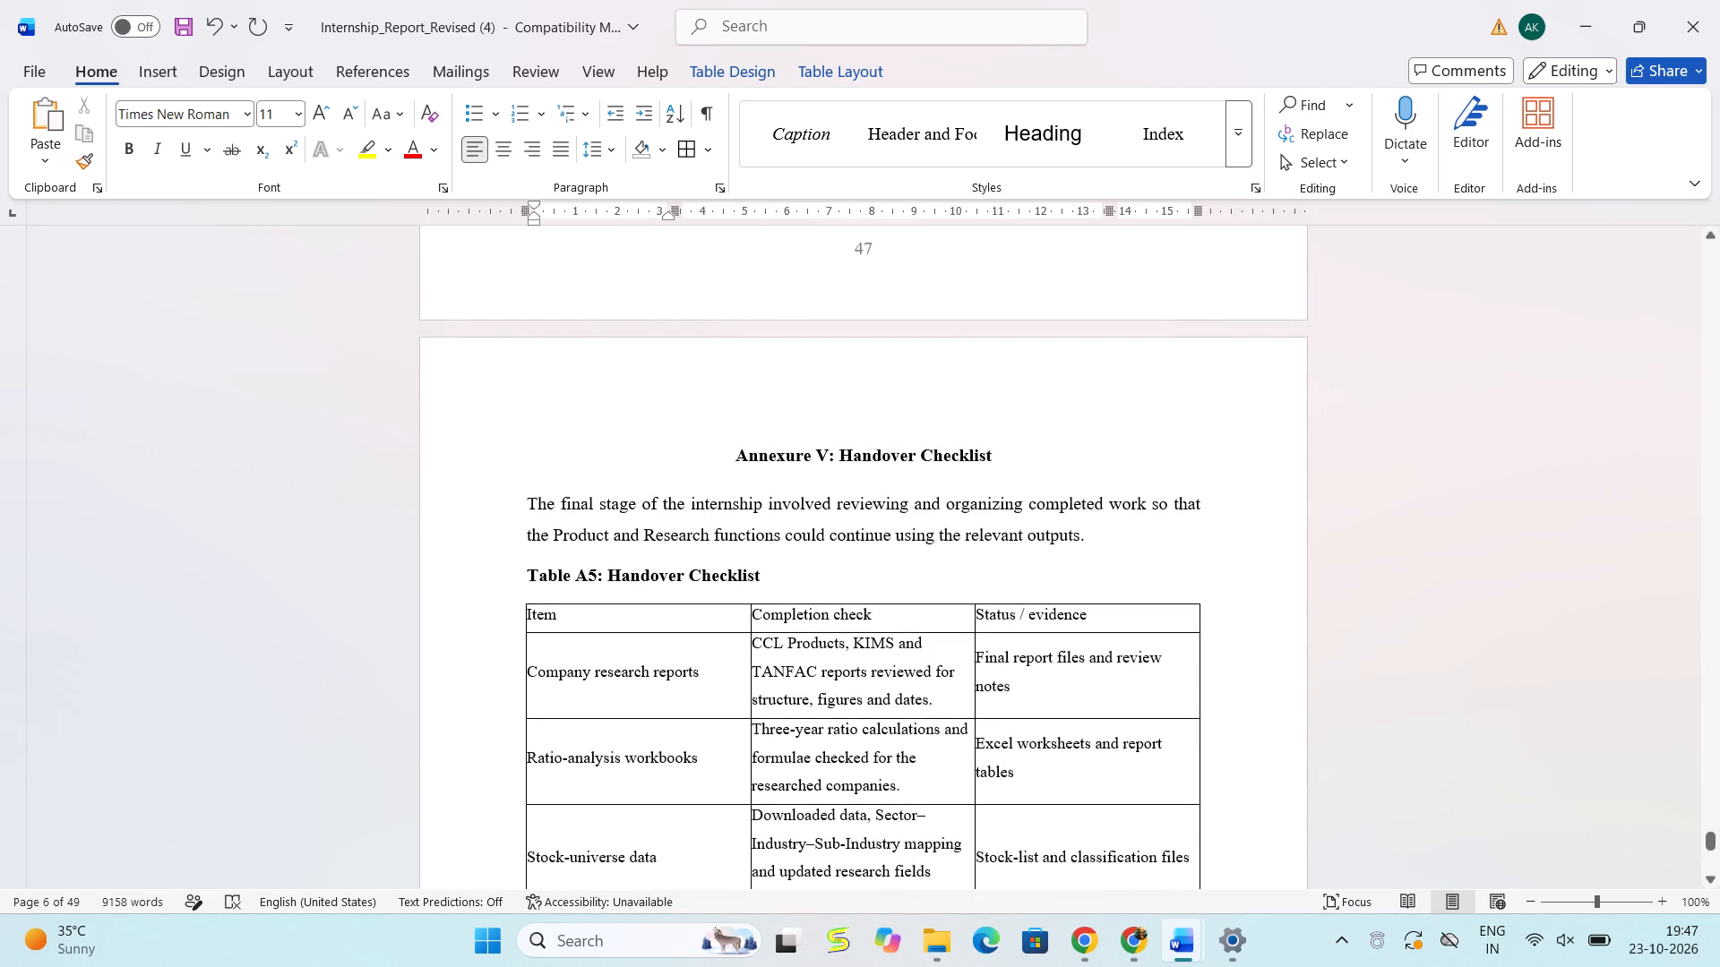
scroll(1285, 681, "up", 2)
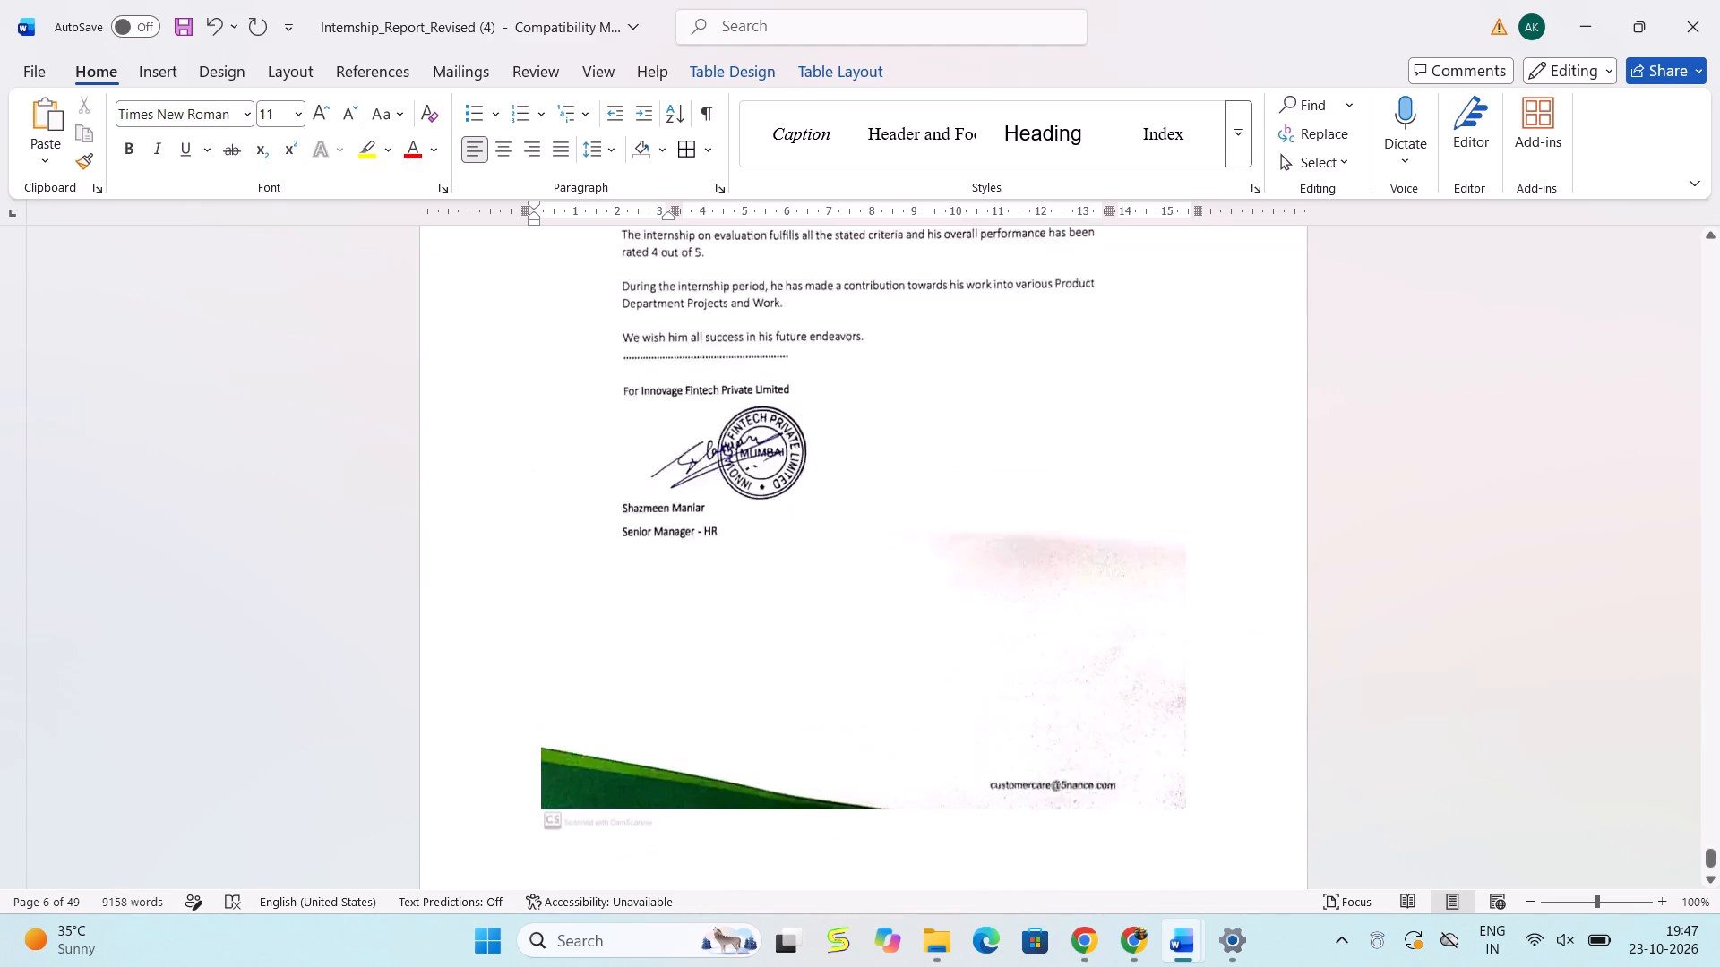
scroll(1285, 681, "up", 9)
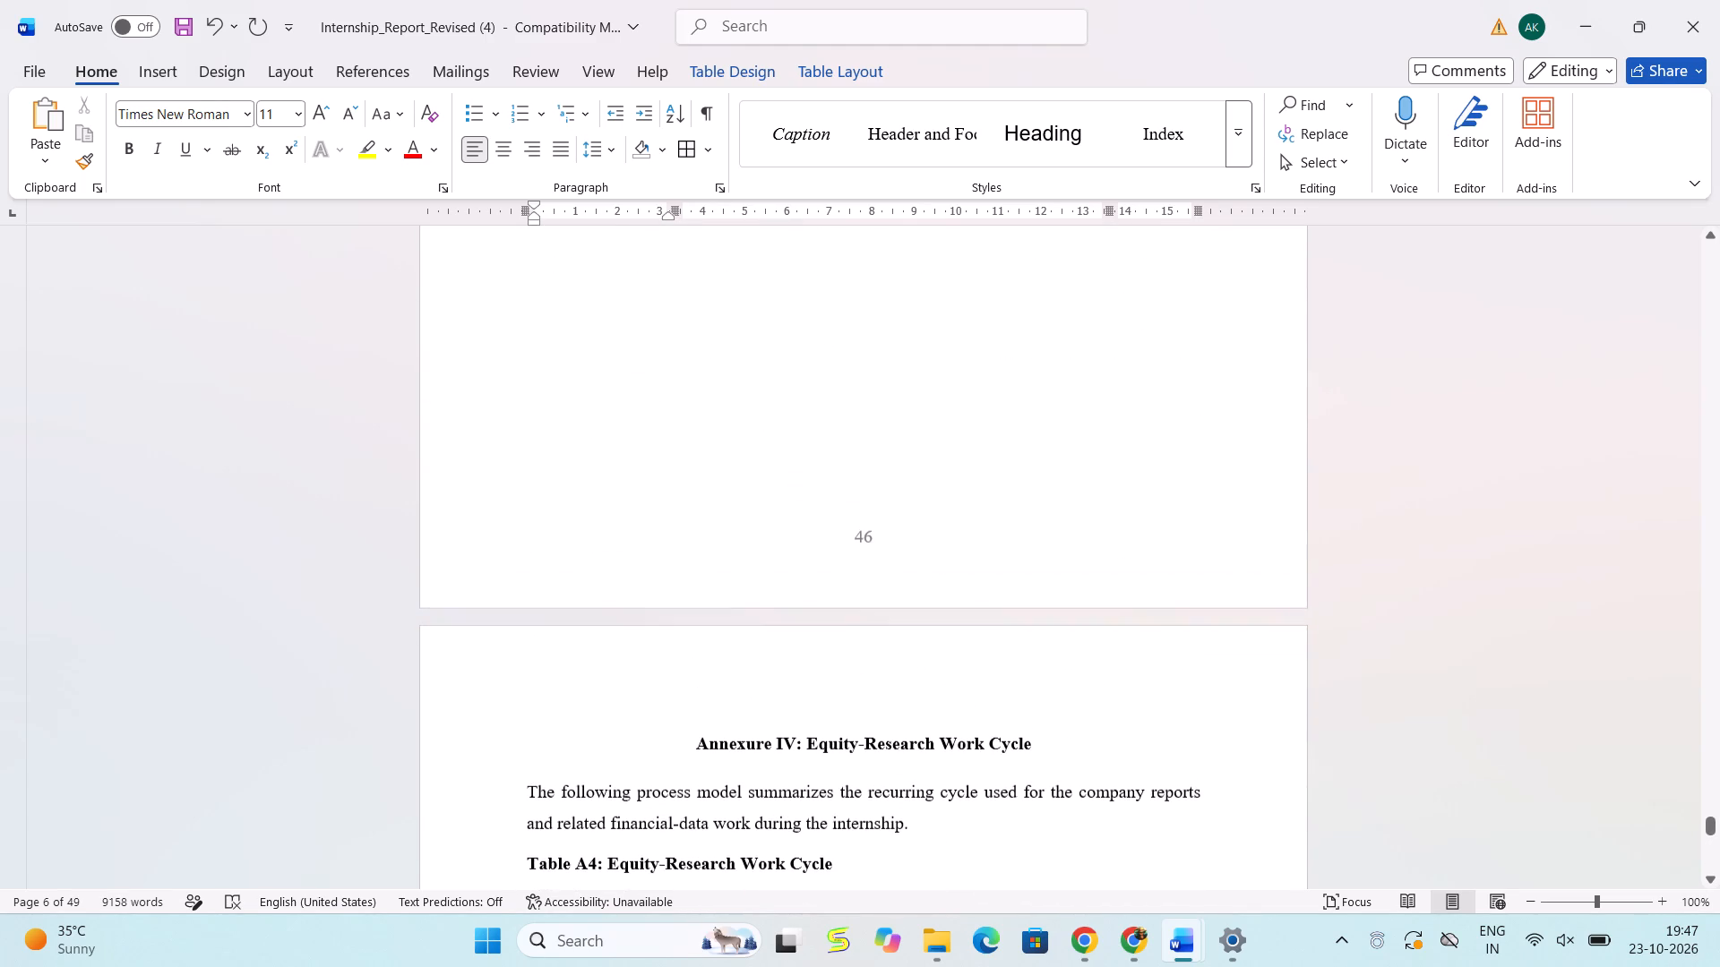
scroll(1071, 700, "up", 3)
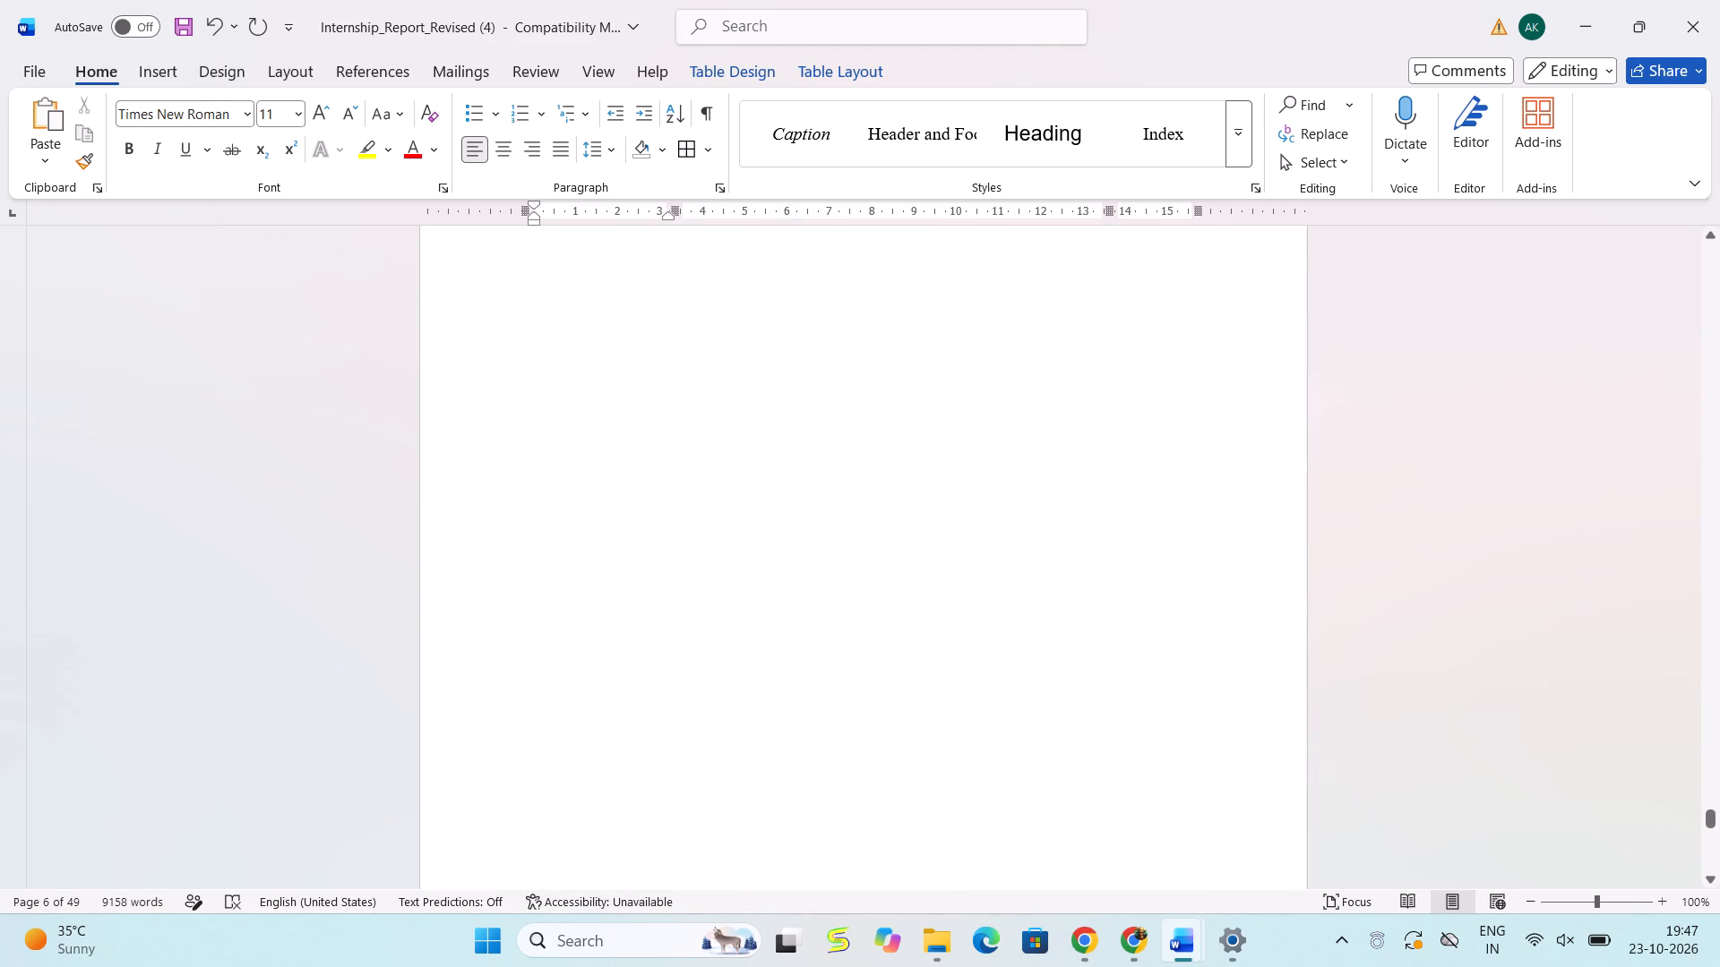
scroll(1071, 700, "up", 4)
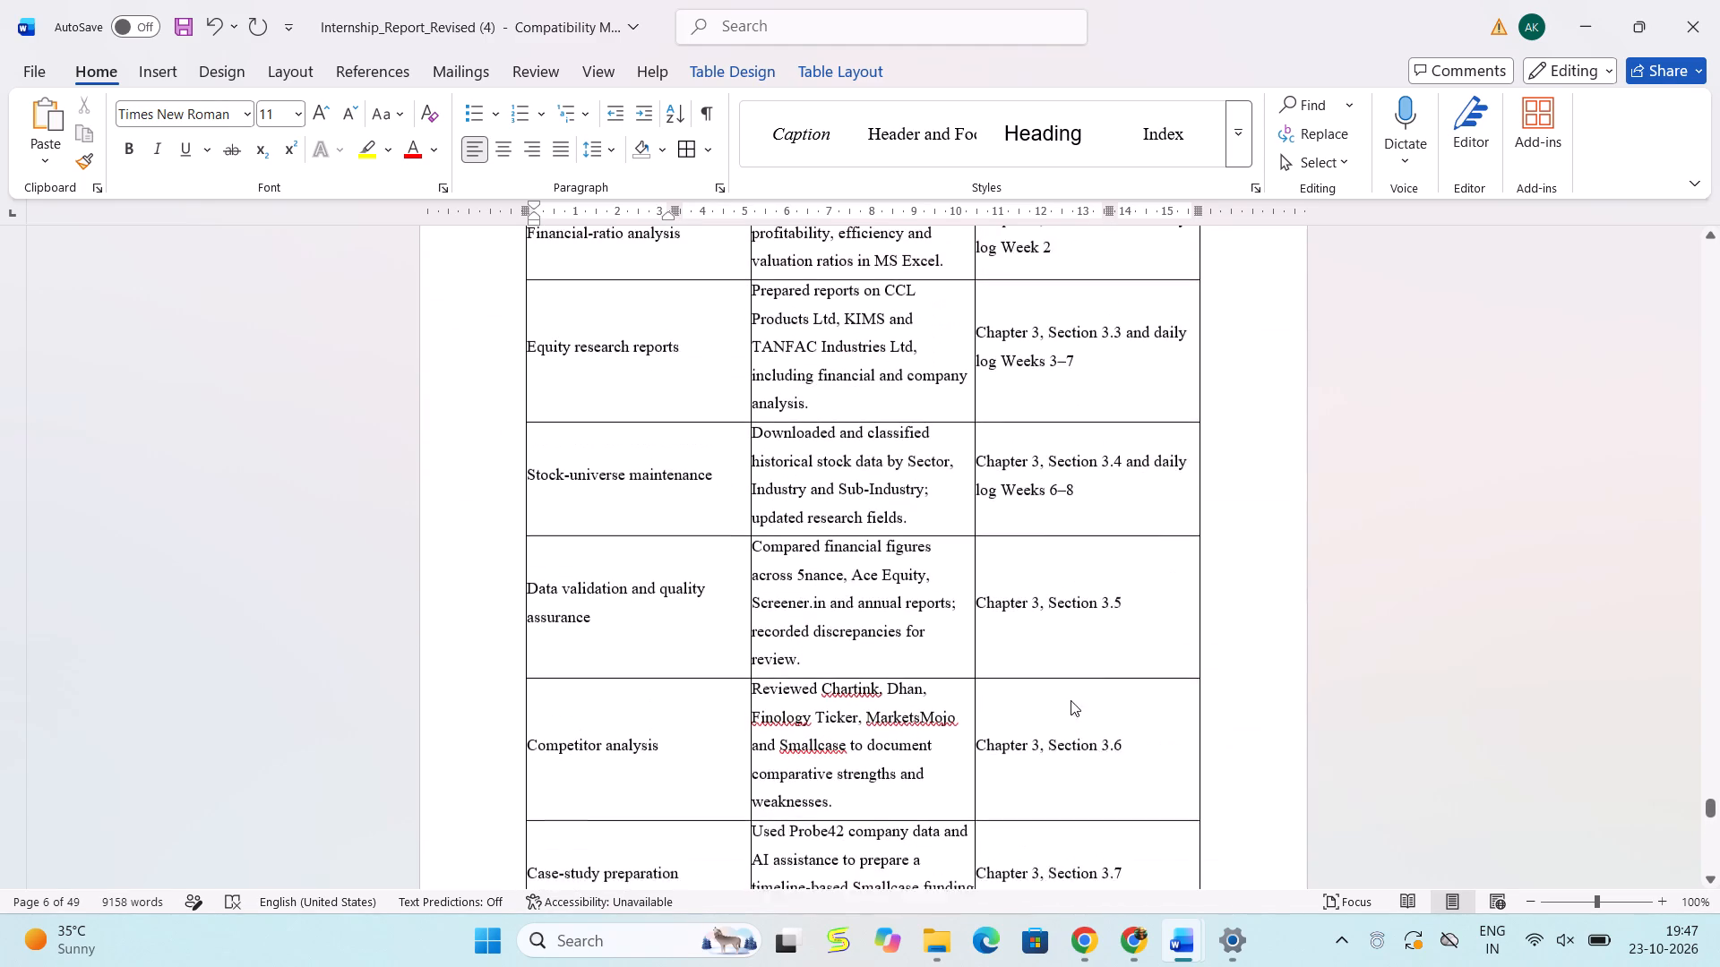
scroll(1071, 700, "up", 2)
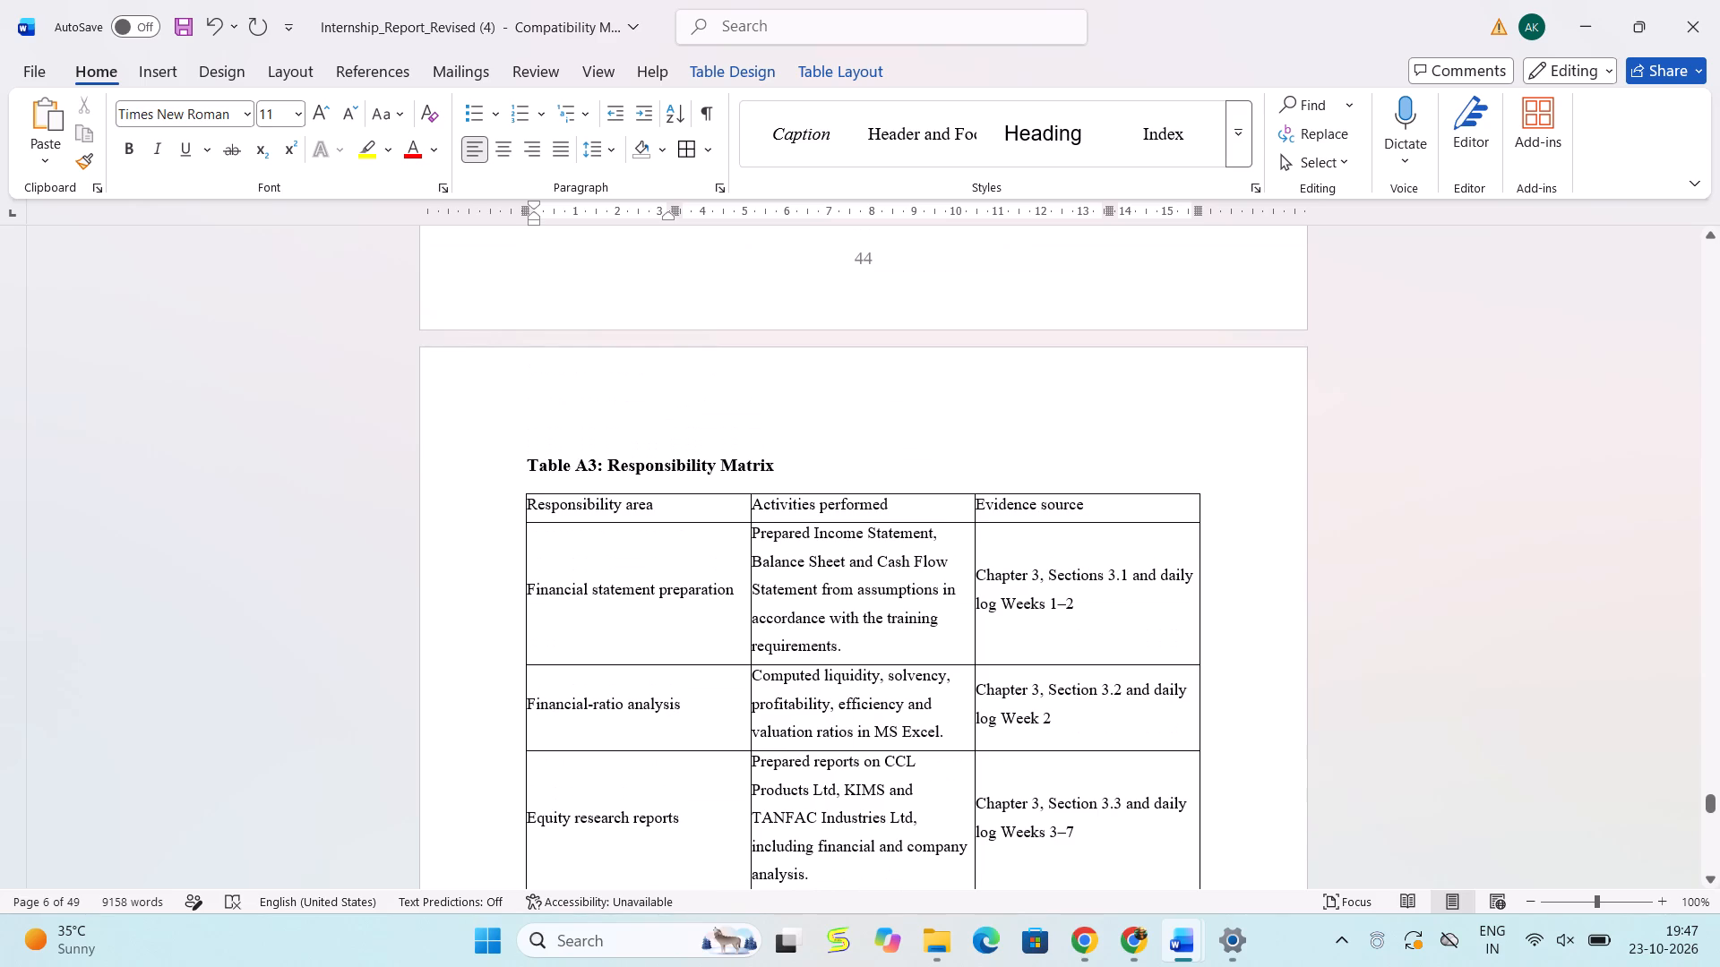
In the Table of Contents, set the page number of Internship Completion Certificate to 49 and of Handover Checklist to 48.
left_click(1707, 803)
left_click_drag(1707, 803, 1719, 437)
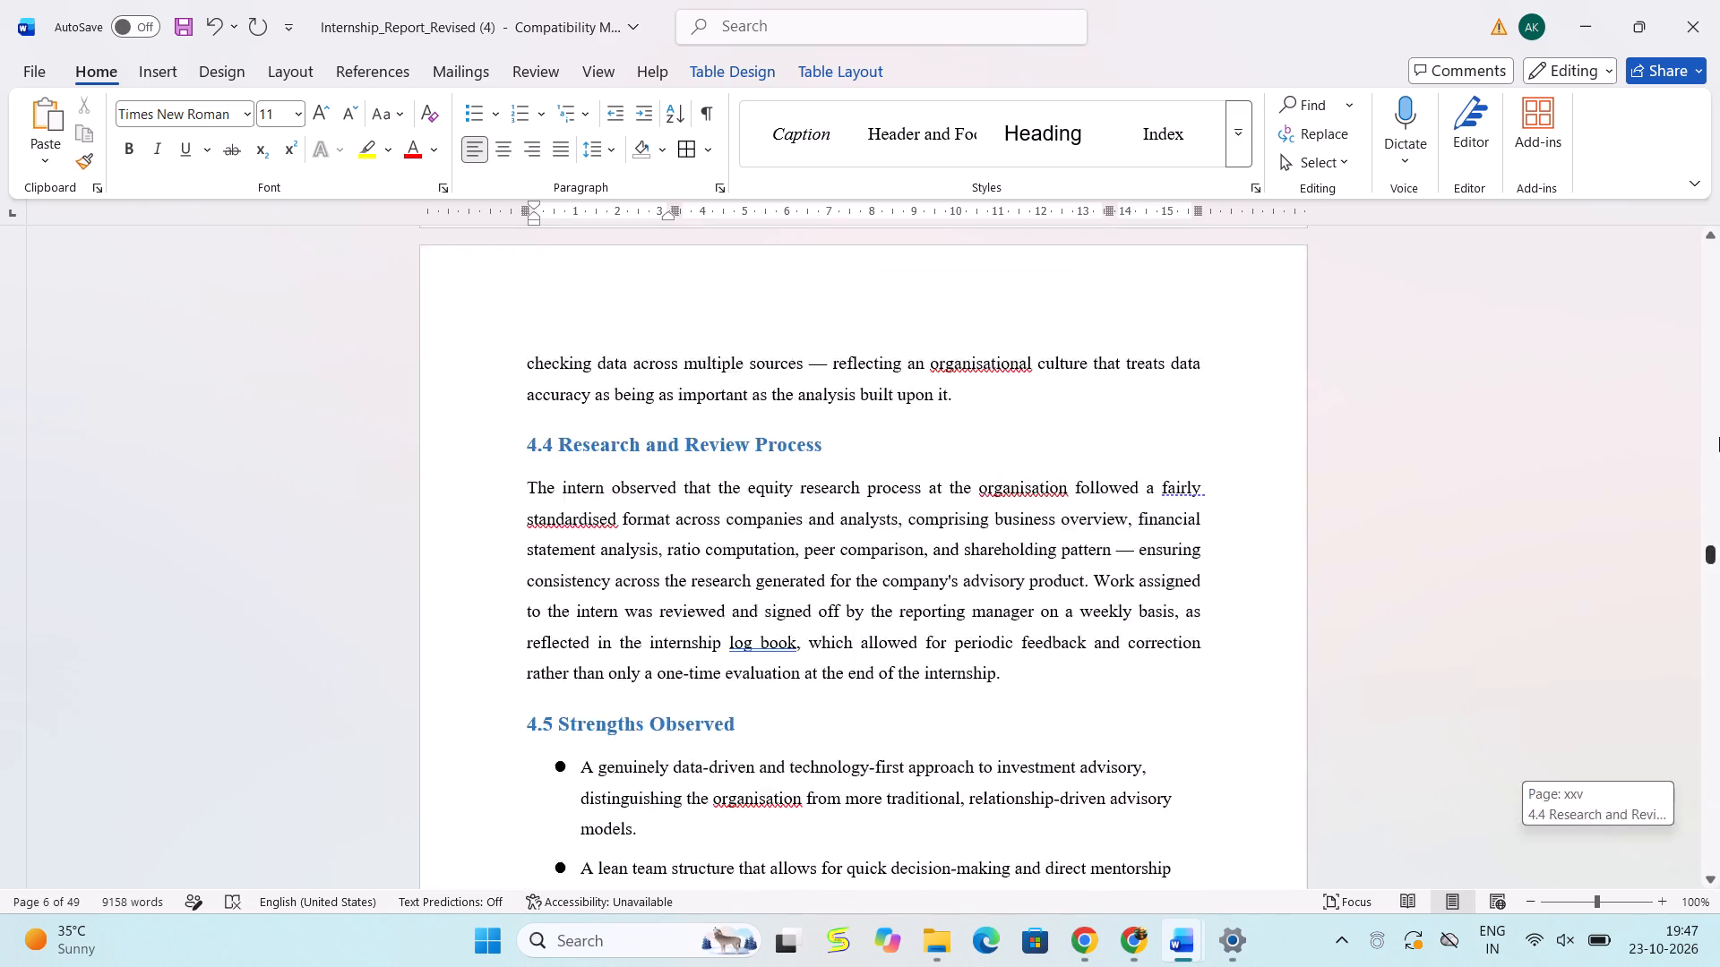
left_click_drag(1719, 437, 1719, 441)
scroll(1164, 533, "up", 16)
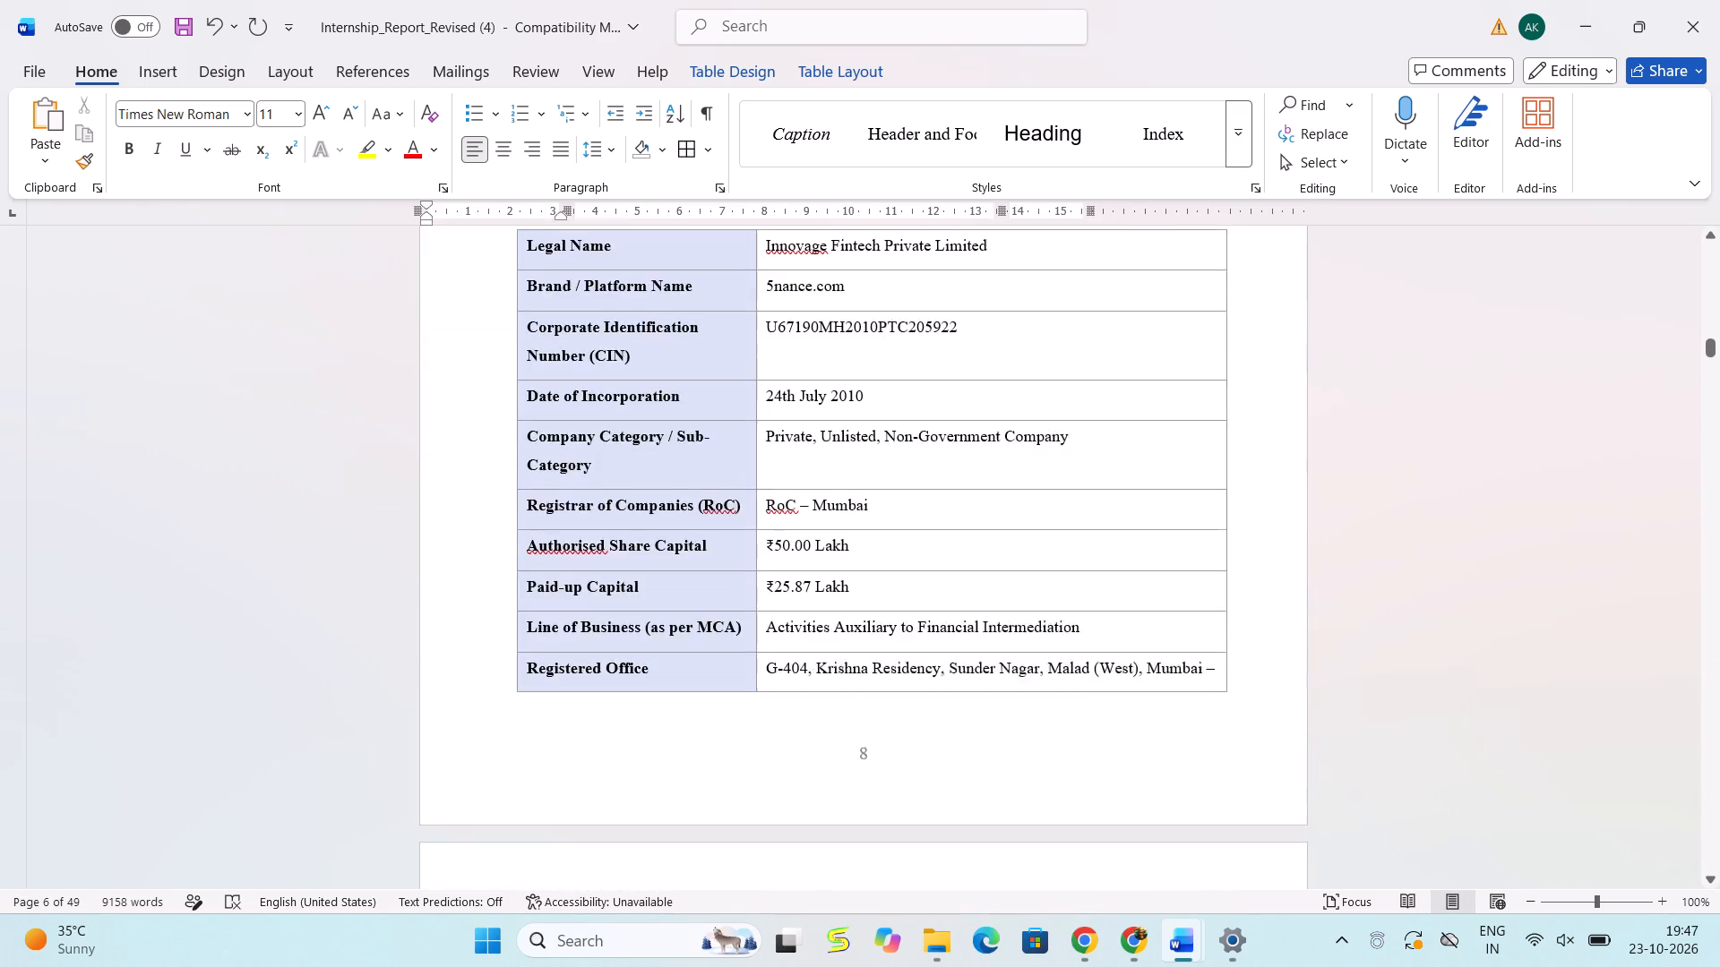
scroll(1164, 533, "up", 8)
scroll(1164, 533, "down", 10)
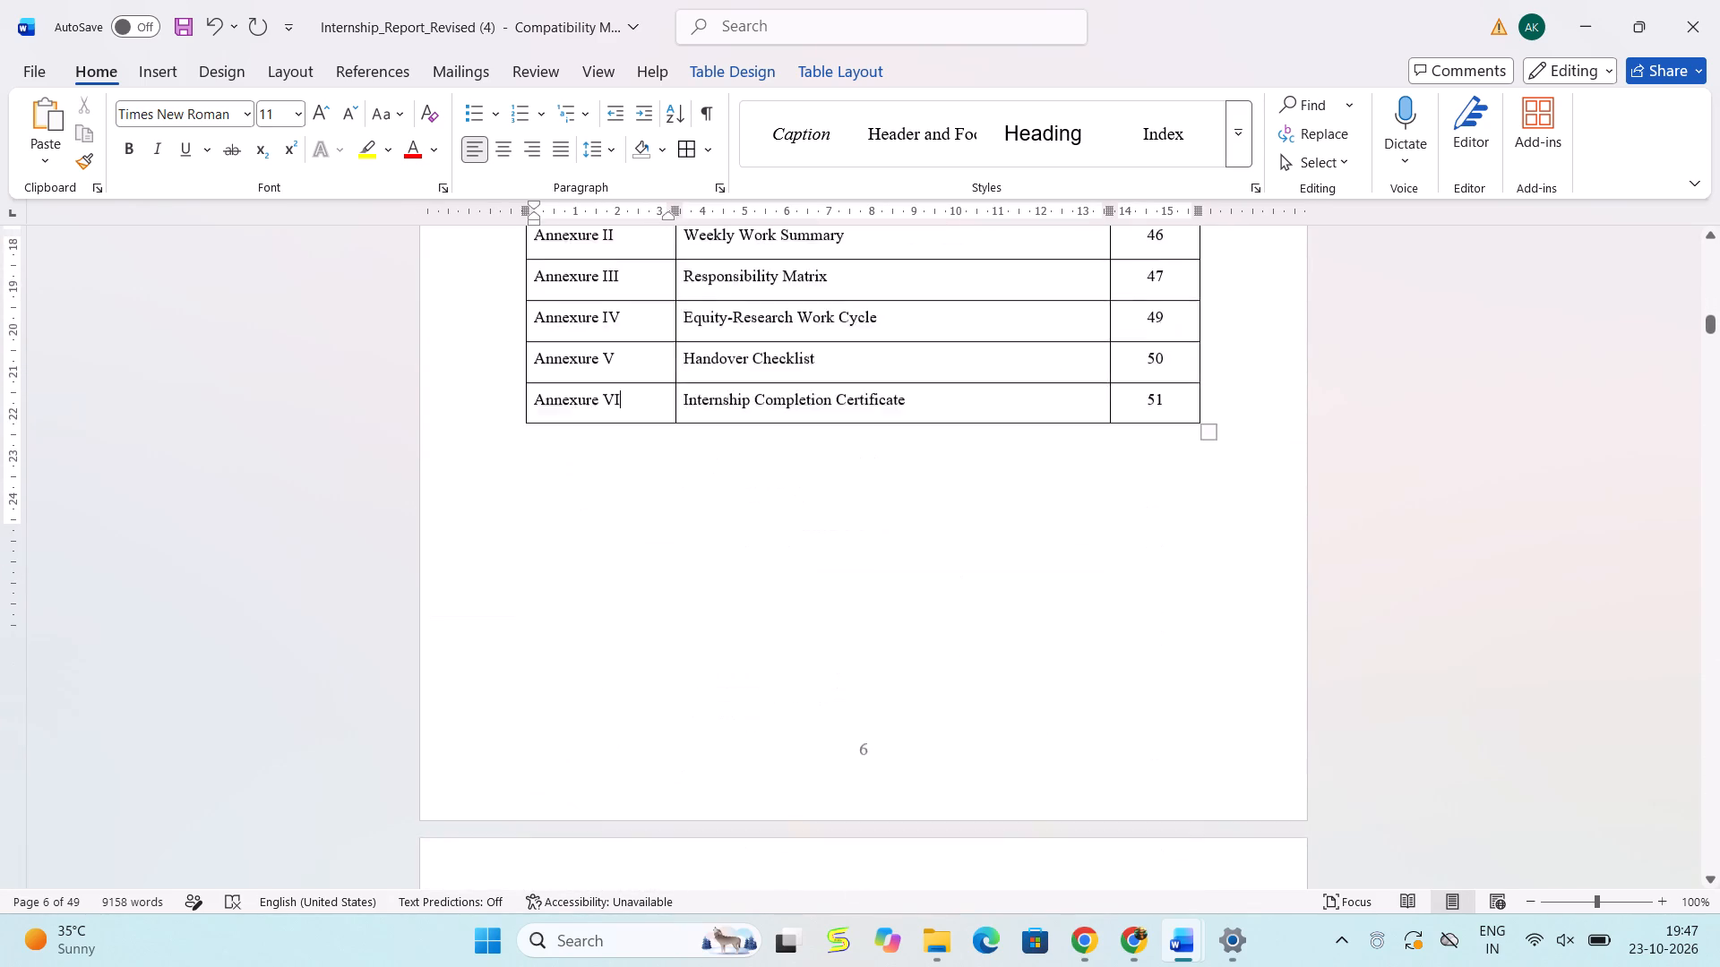
scroll(1164, 533, "up", 1)
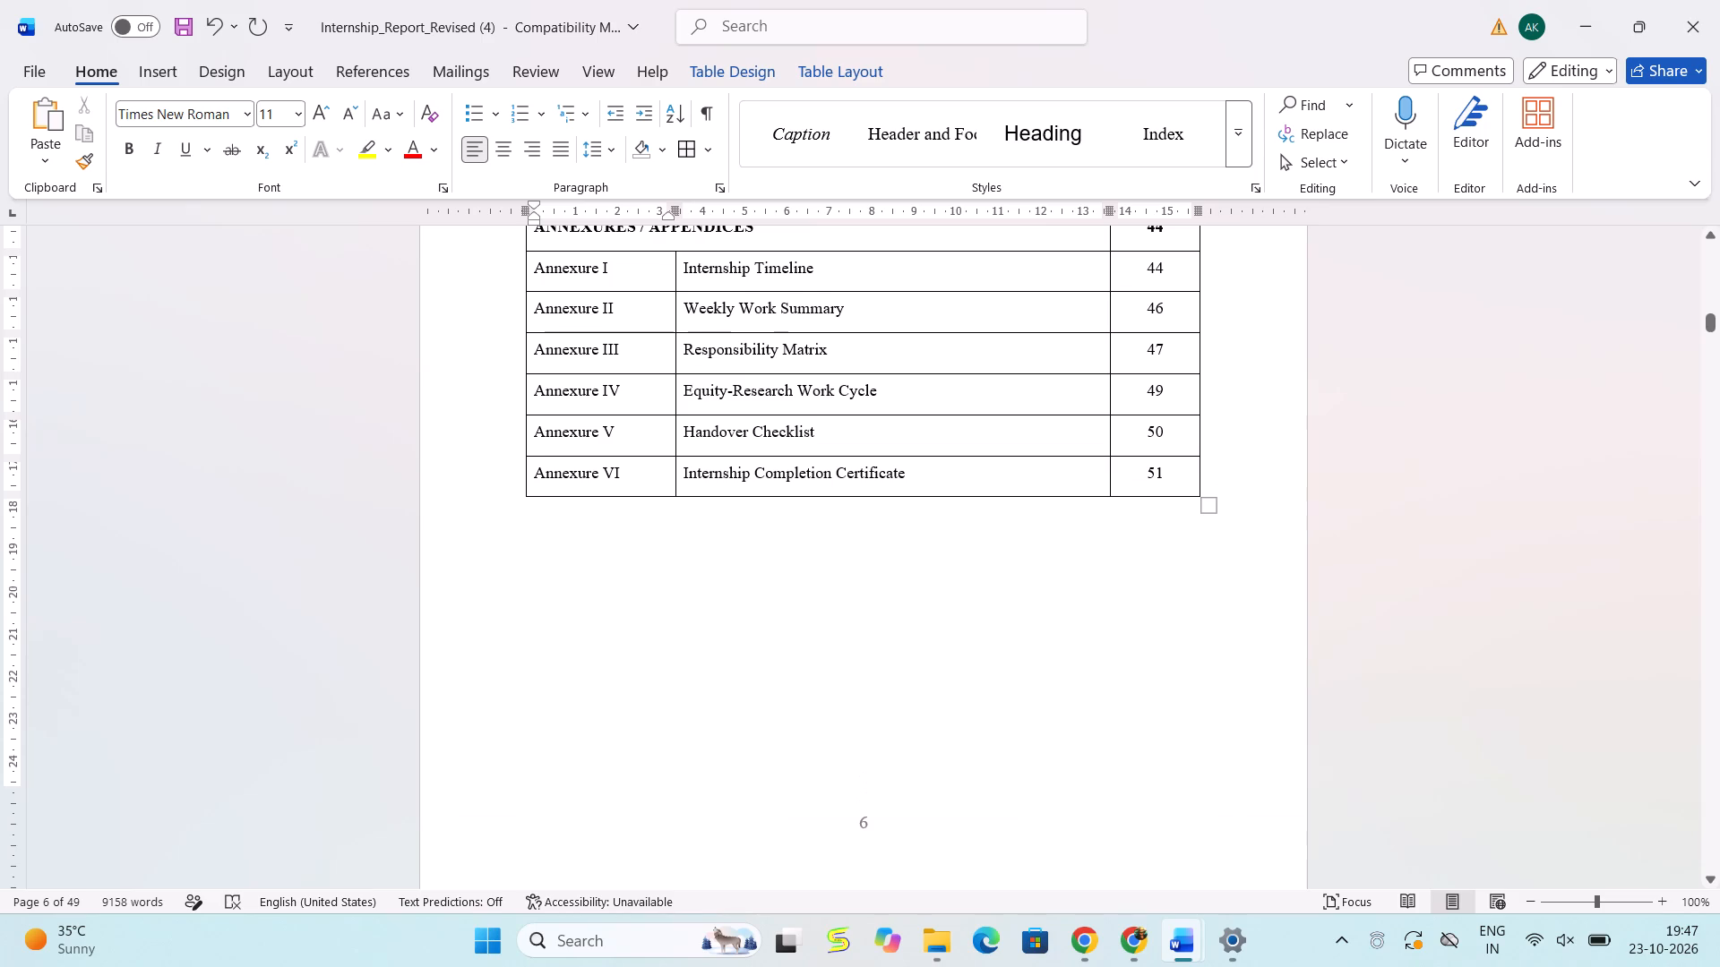
left_click(1185, 471)
key("BackSpace")
key("BackSpace")
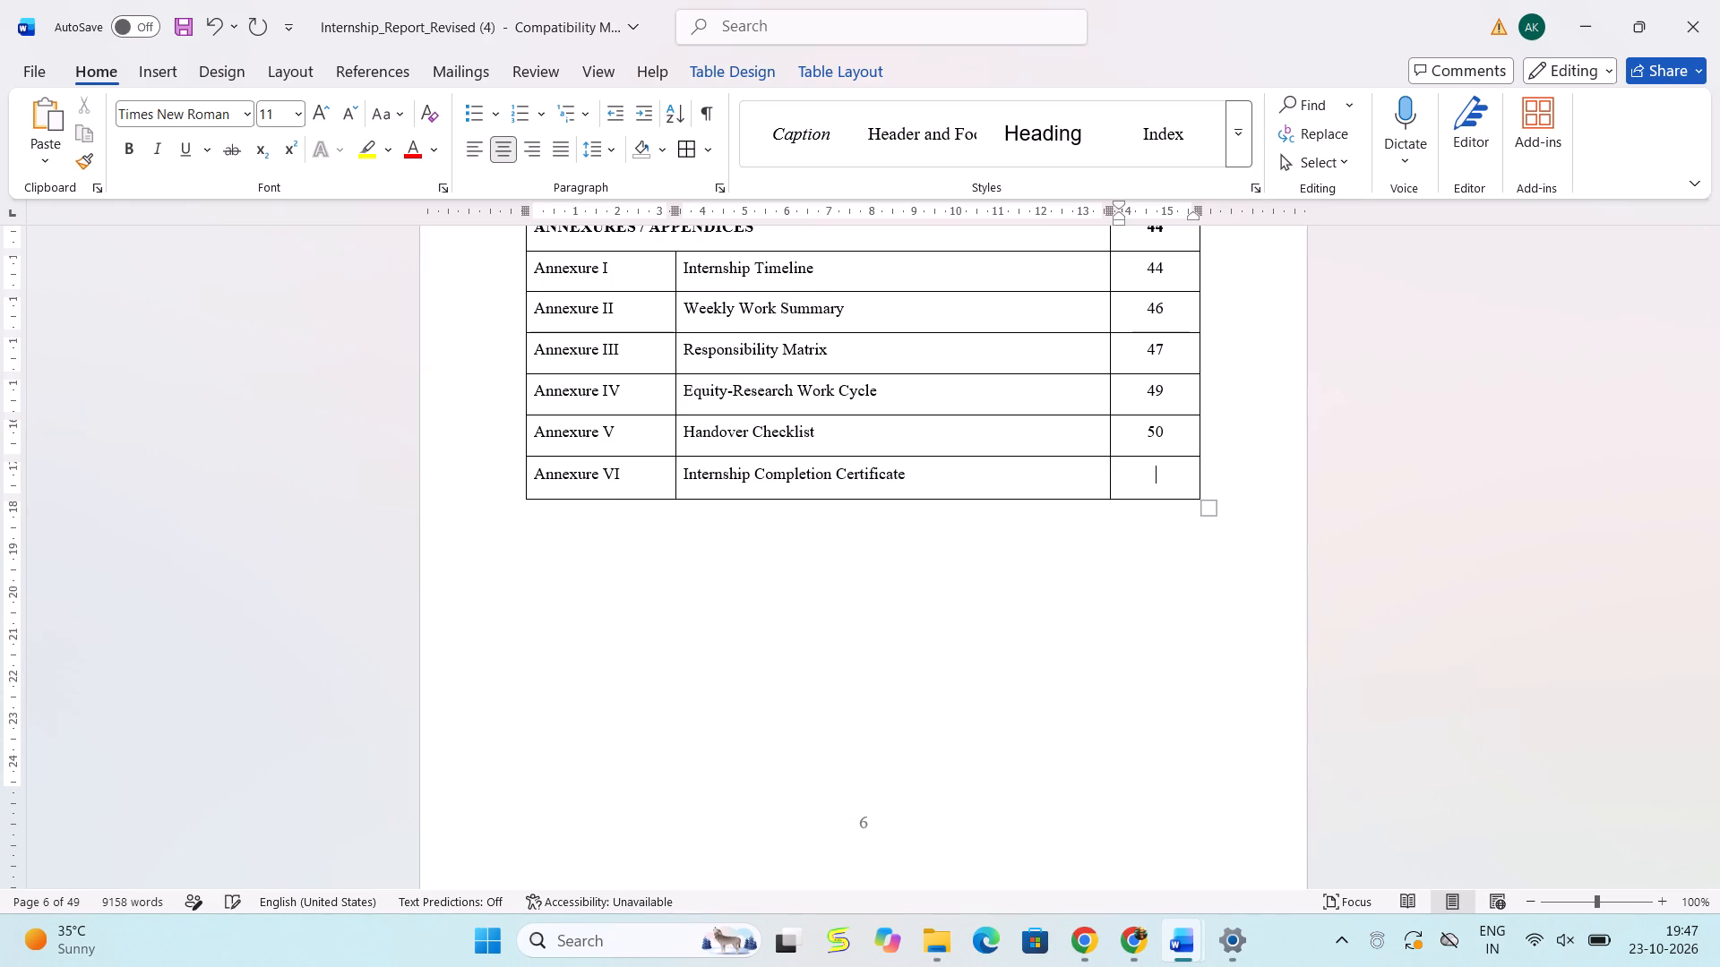
type("49")
key("Up")
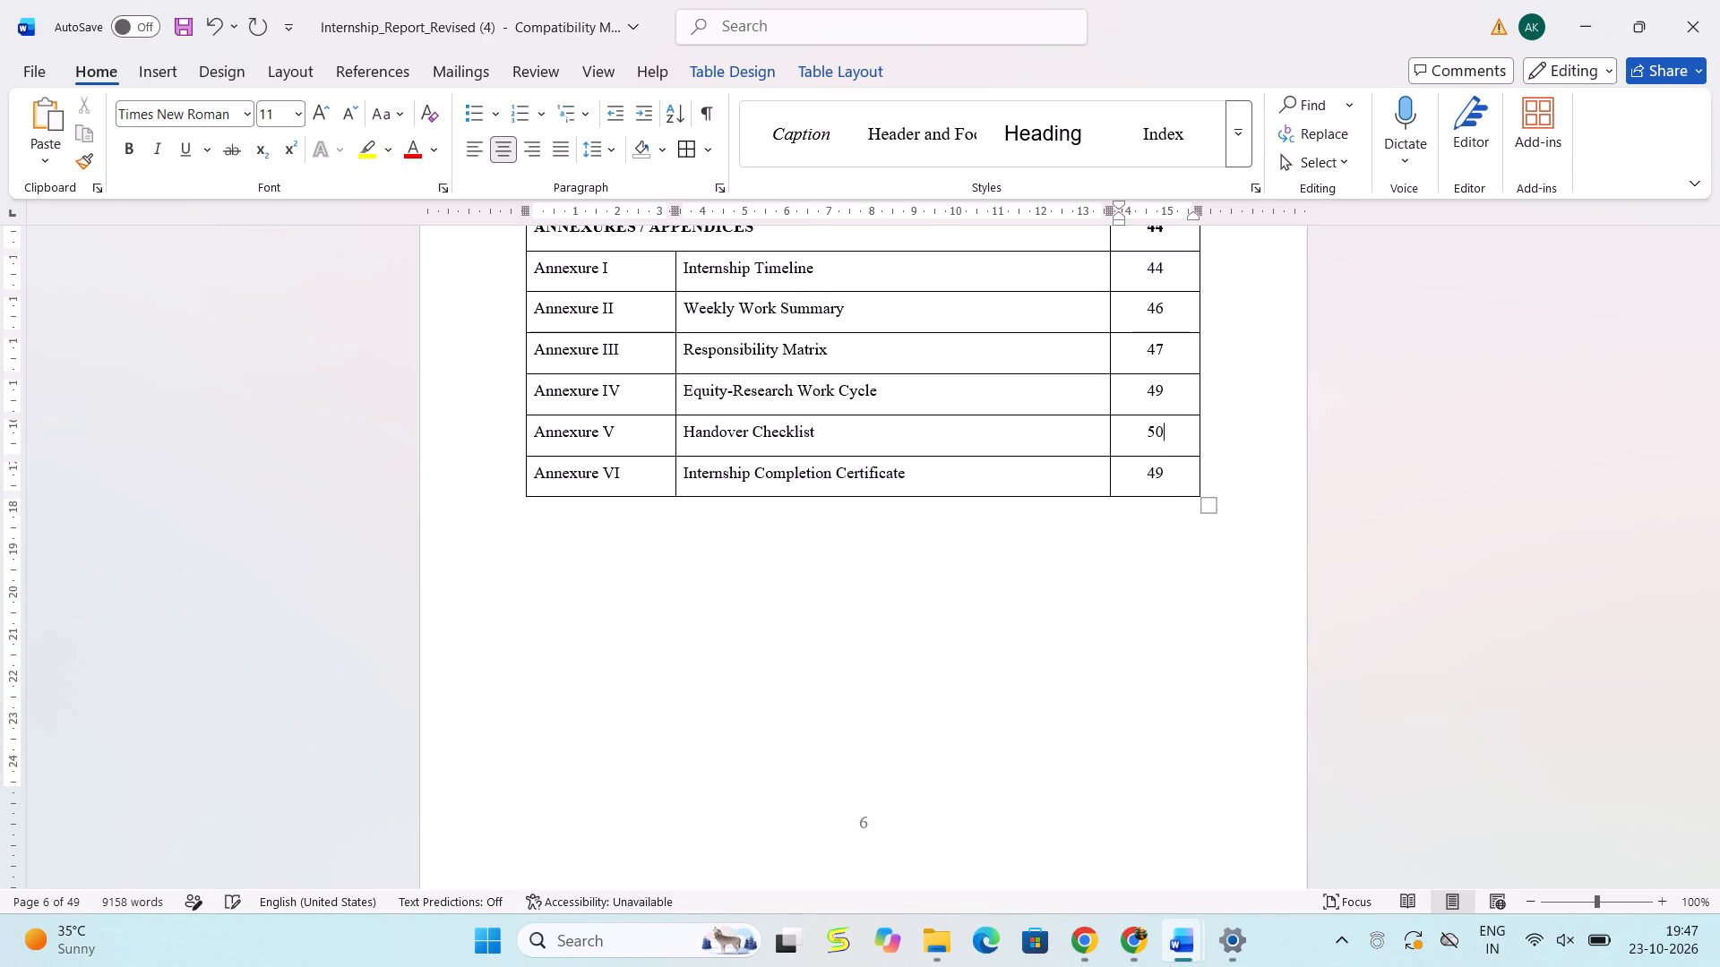
key("BackSpace")
key("BackSpace")
type("48")
Set the Table of Contents page number of Equity-Research Work Cycle to 47 and of Responsibility Matrix to 45-46.
key("Up")
key("BackSpace")
key("7")
key("Up")
key("BackSpace")
type("5-46")
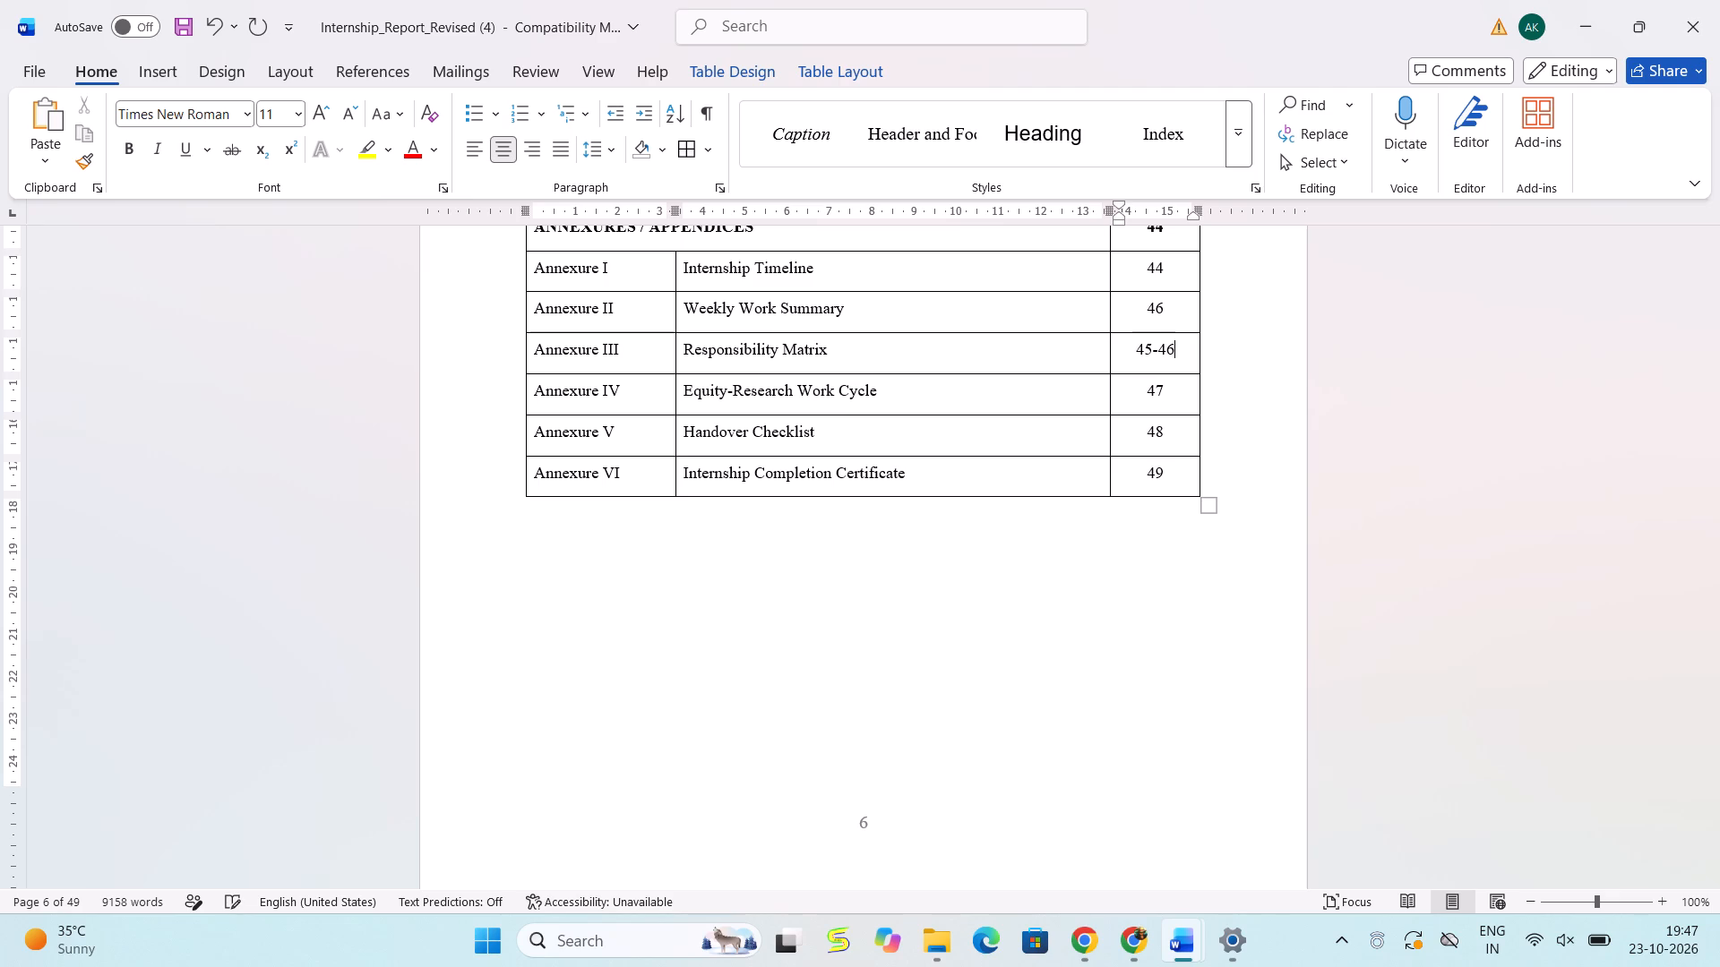
Set the Table of Contents page number of Weekly Work Summary to 44 and of Internship Timeline to 43.
key("Up")
key("BackSpace")
key("BackSpace")
type("14")
key("BackSpace")
key("BackSpace")
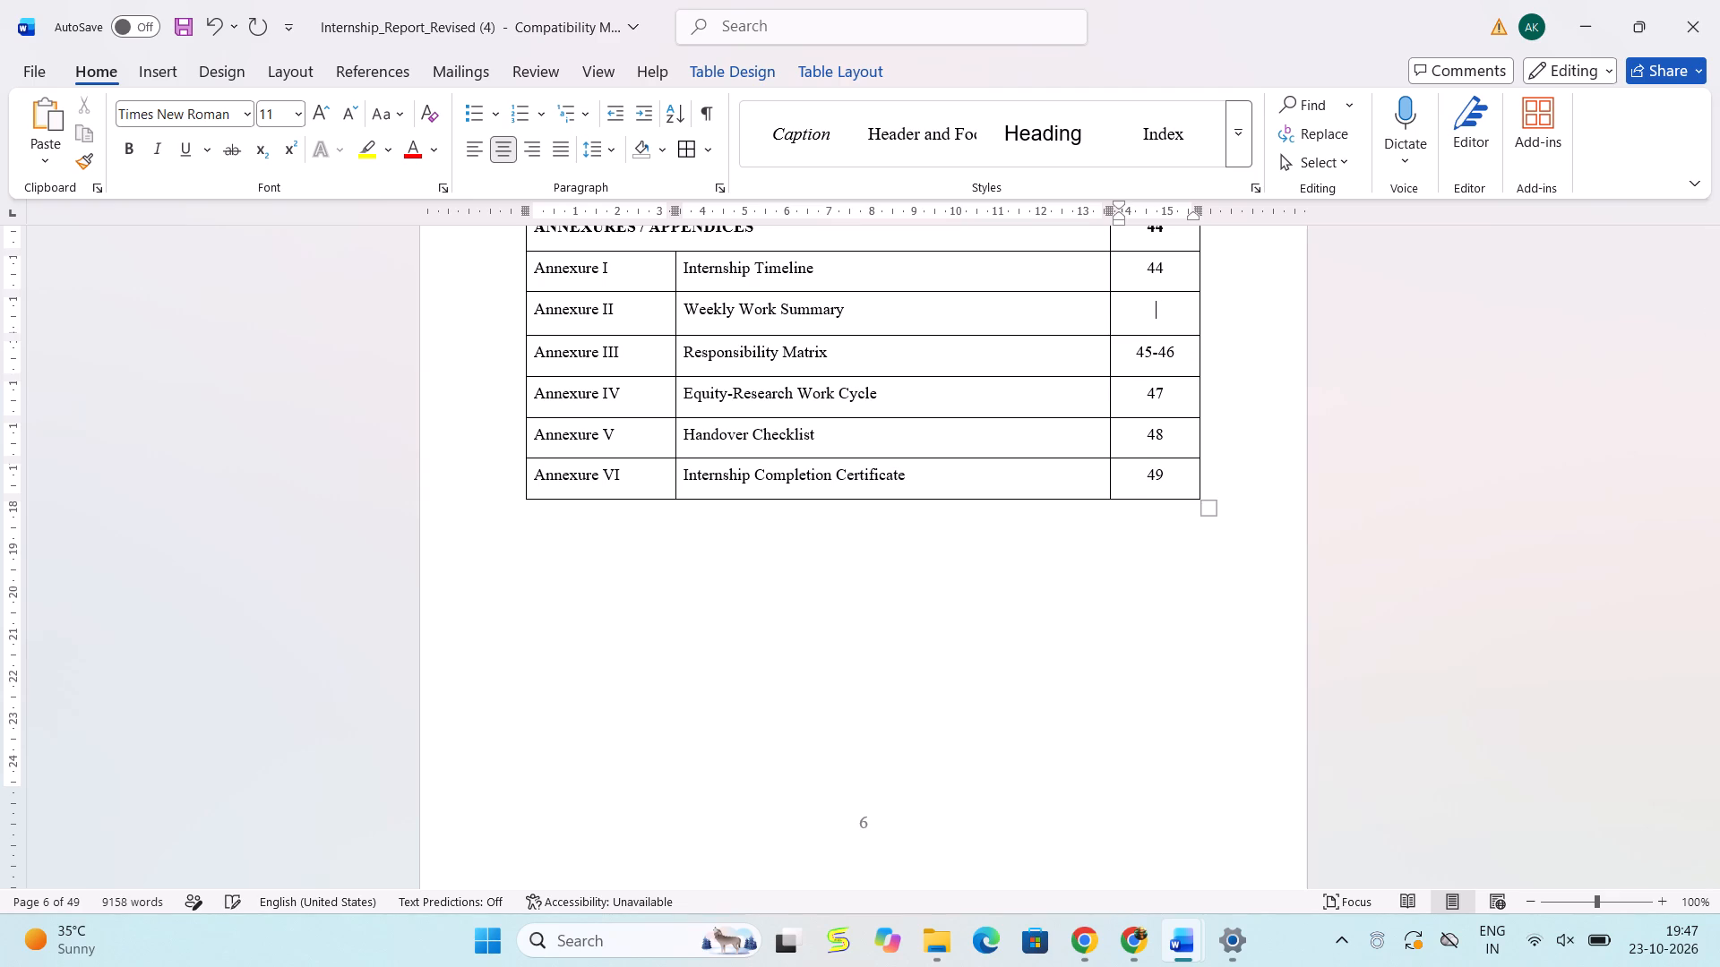
type("44")
key("Up")
key("BackSpace")
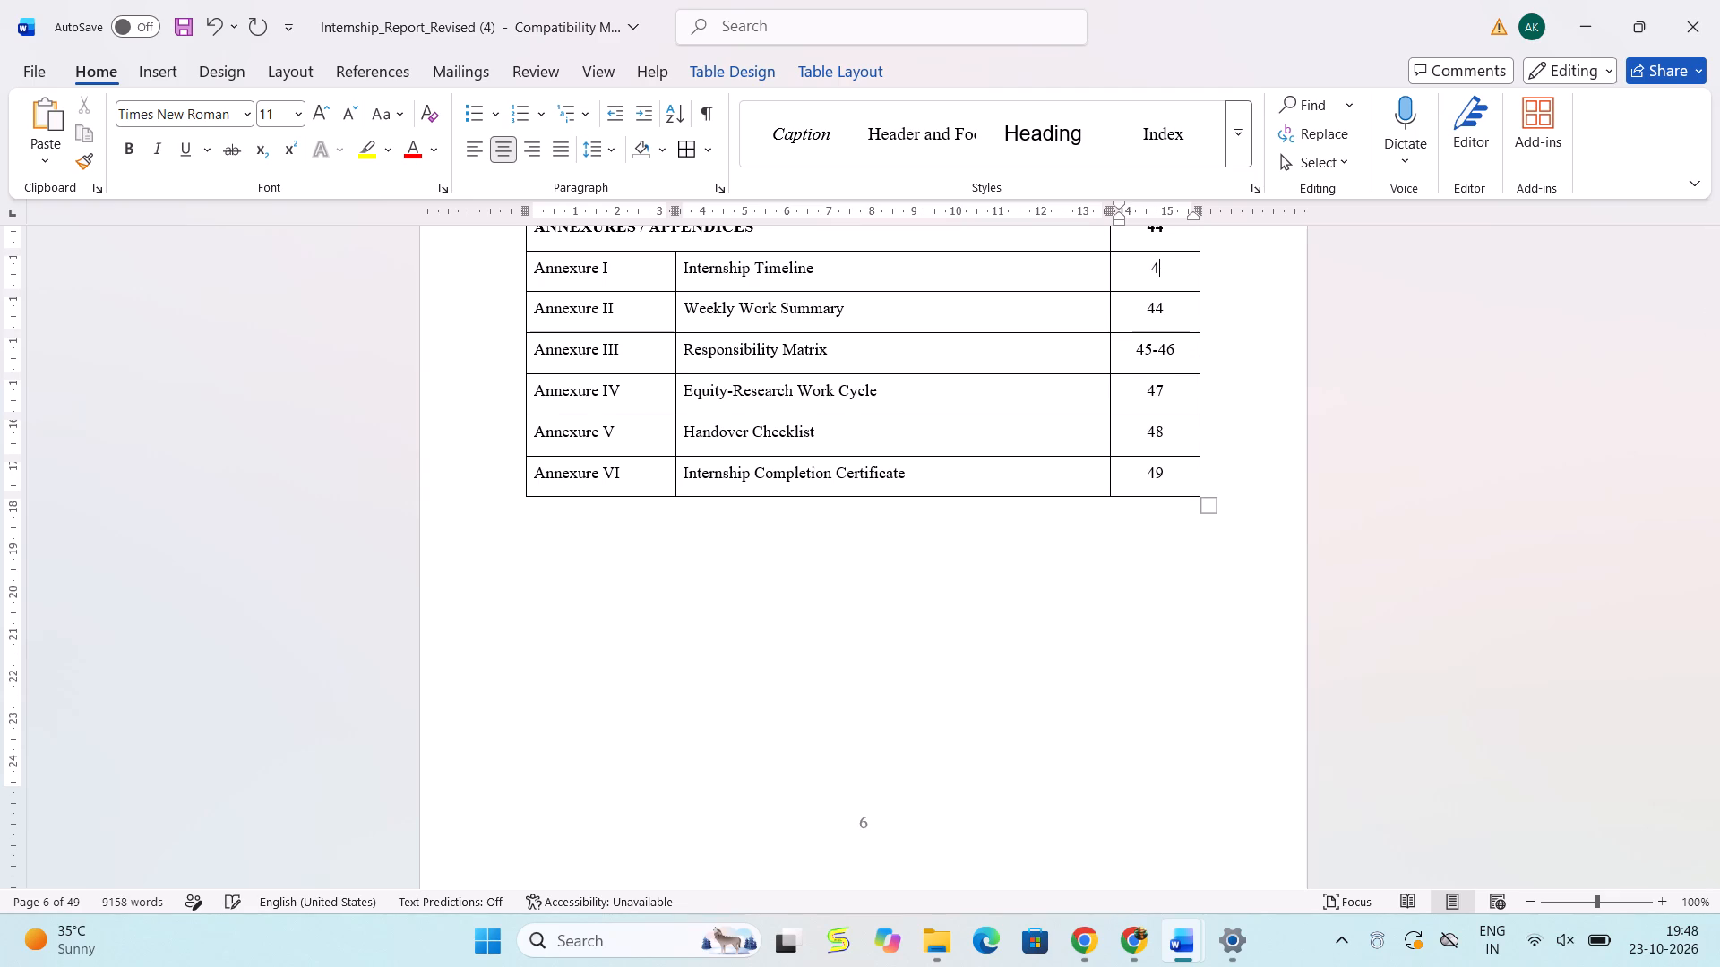
key("3")
Check the pages on which the Weekly Work Summary annexure starts and ends against its entry in the Table of Contents.
scroll(1221, 501, "up", 1)
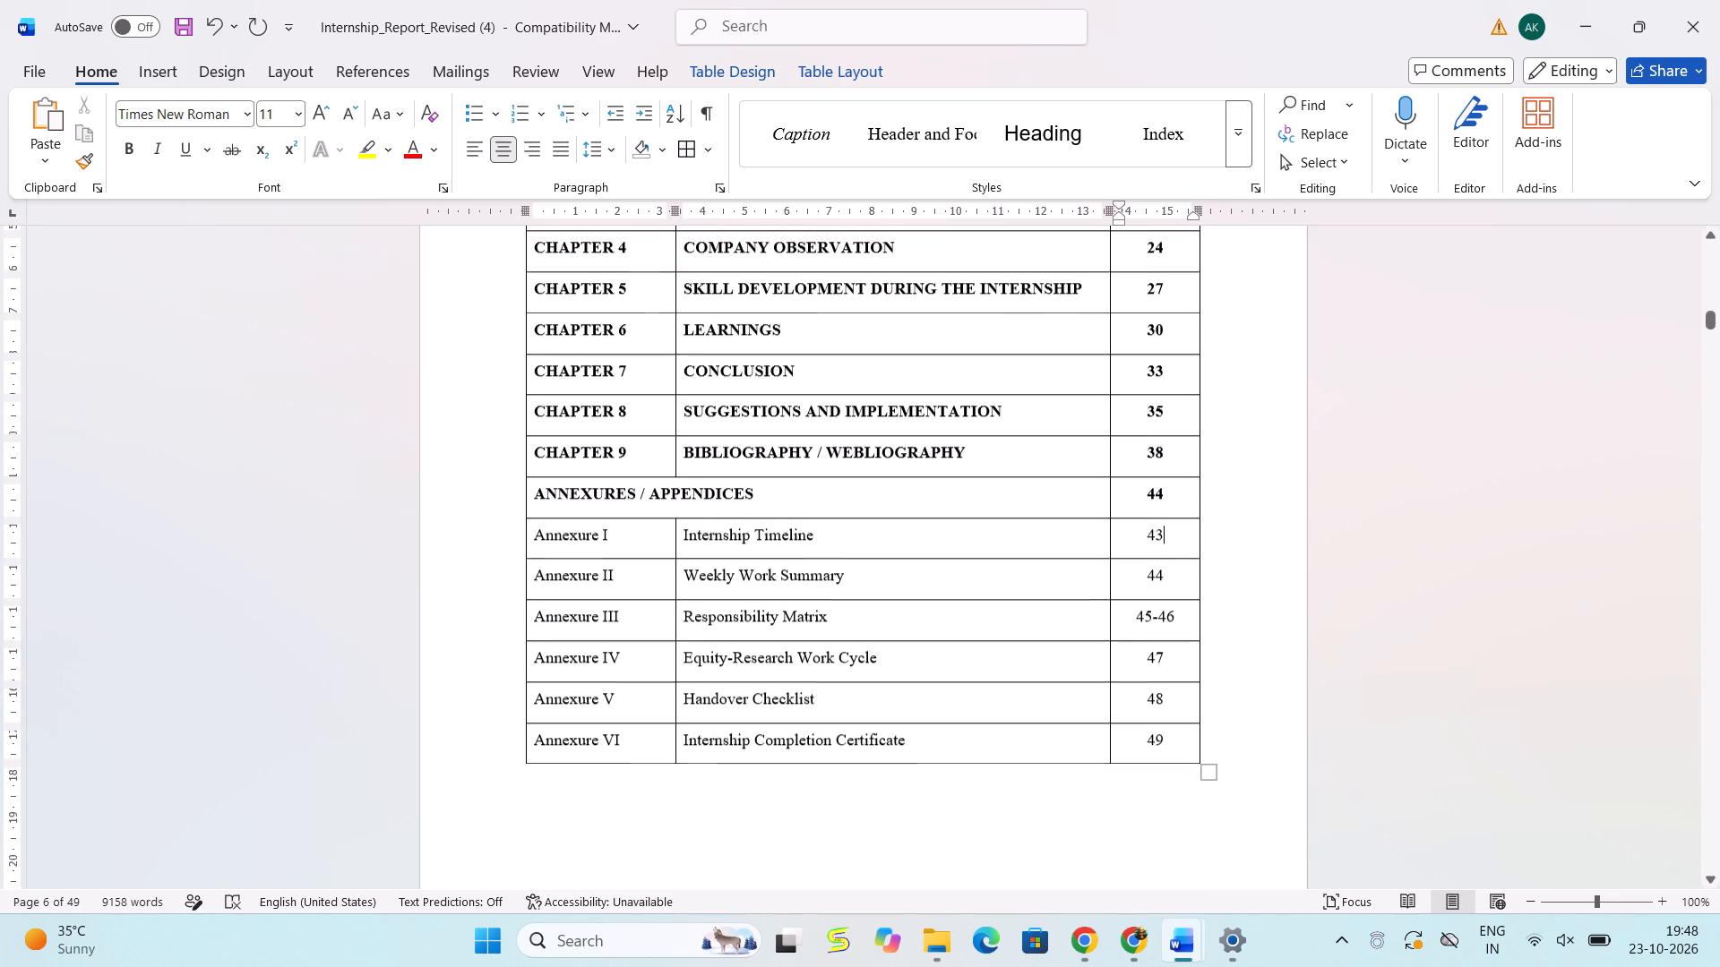
scroll(1221, 501, "down", 13)
scroll(1221, 501, "down", 10)
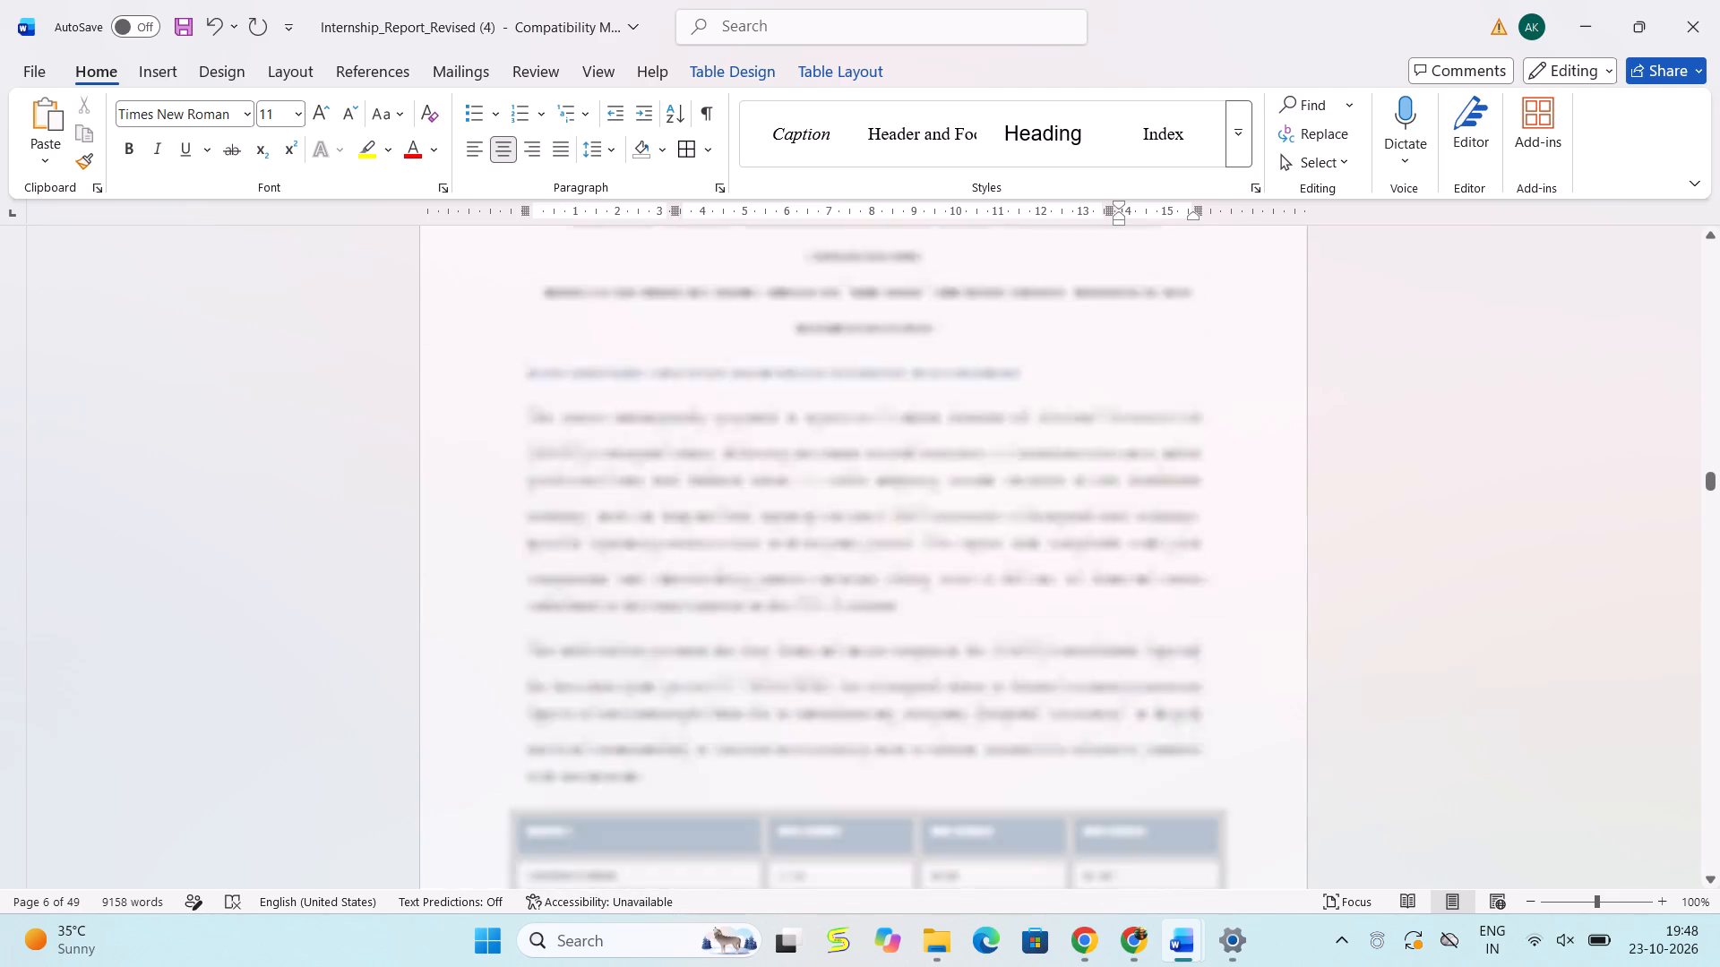
scroll(1221, 501, "down", 19)
scroll(1221, 501, "down", 10)
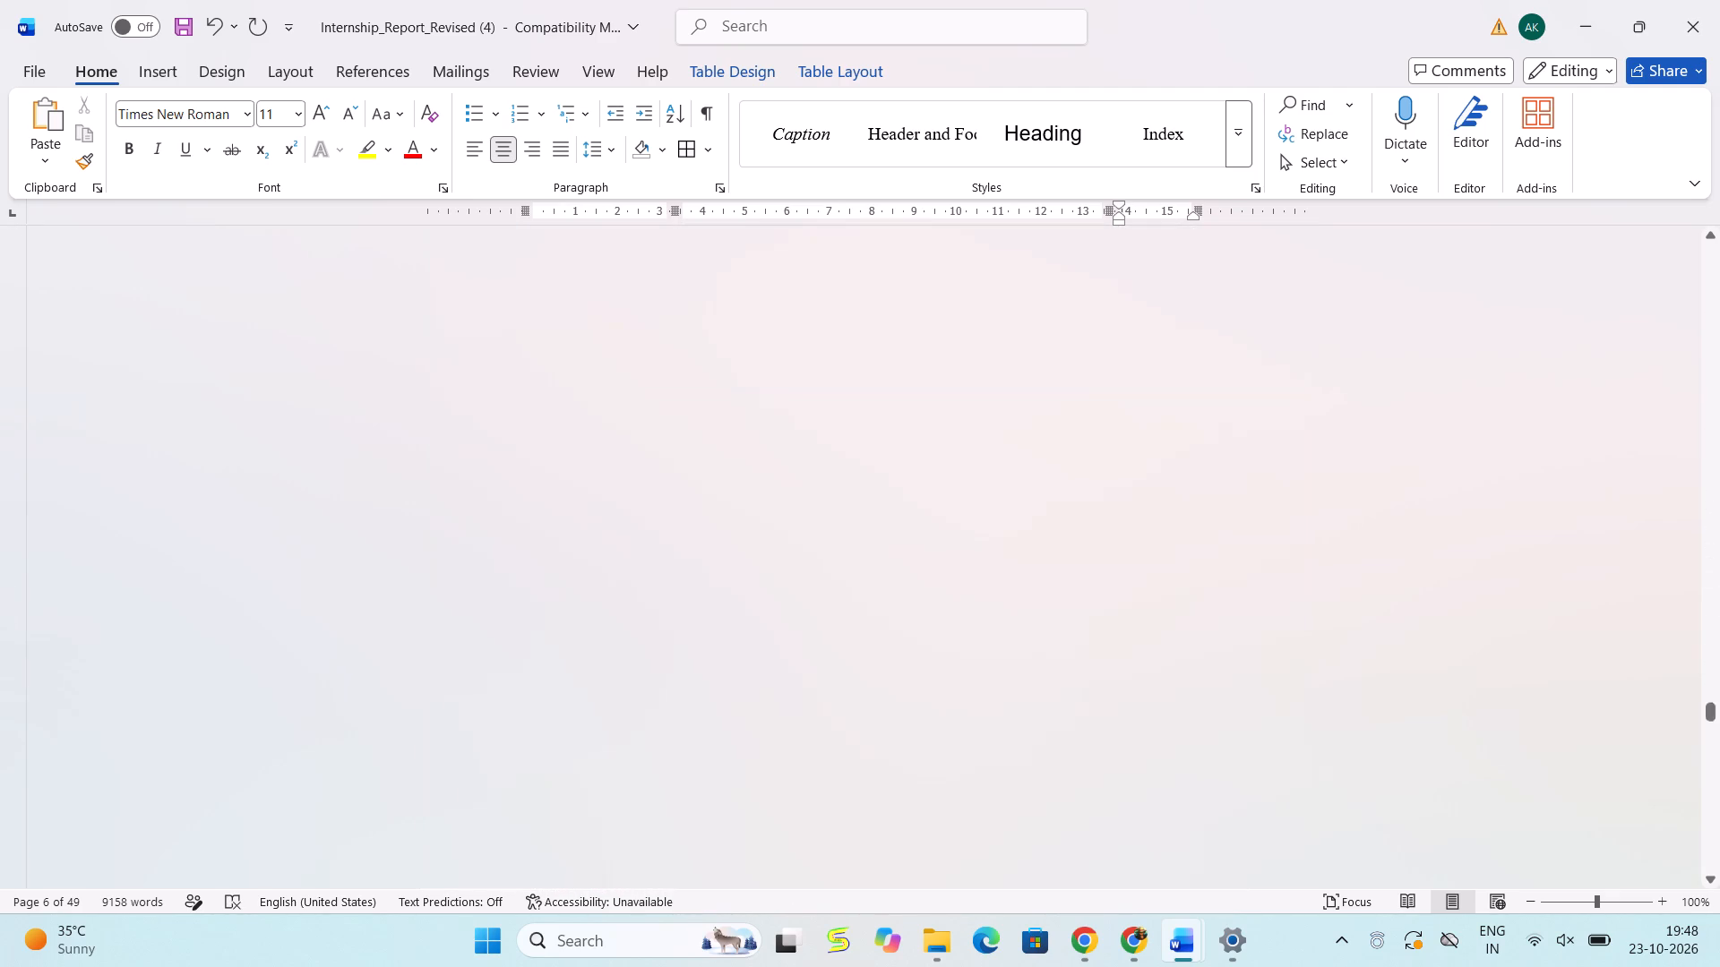
scroll(1221, 501, "up", 19)
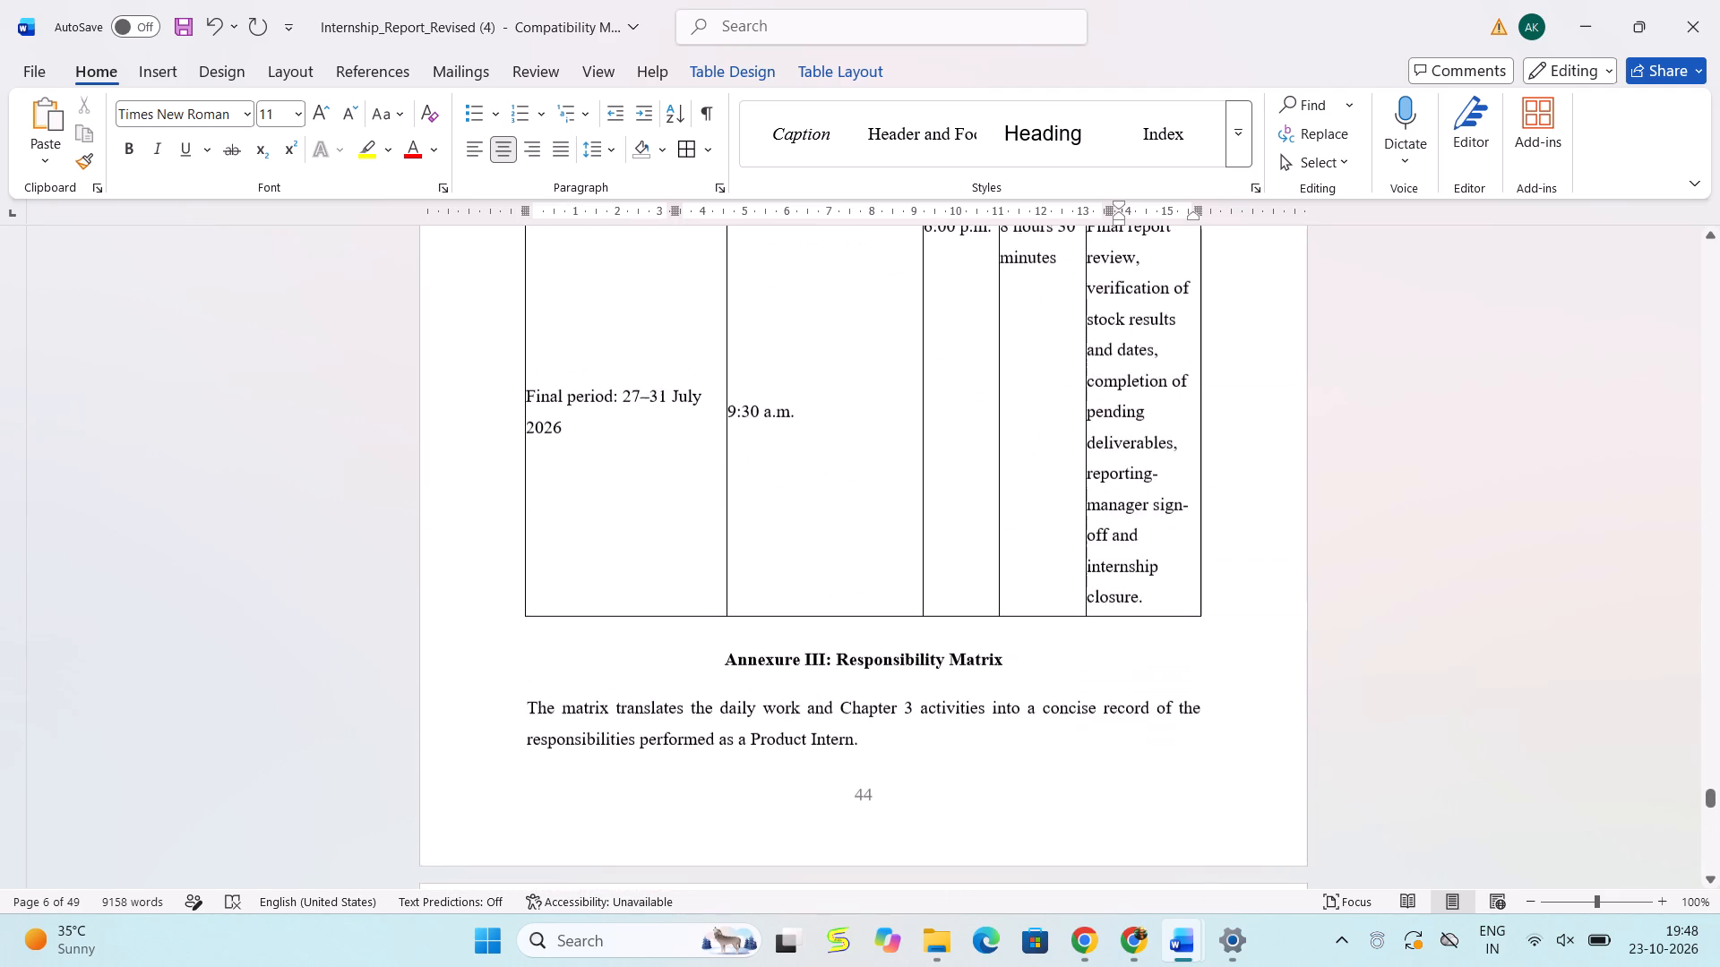
scroll(1221, 501, "up", 11)
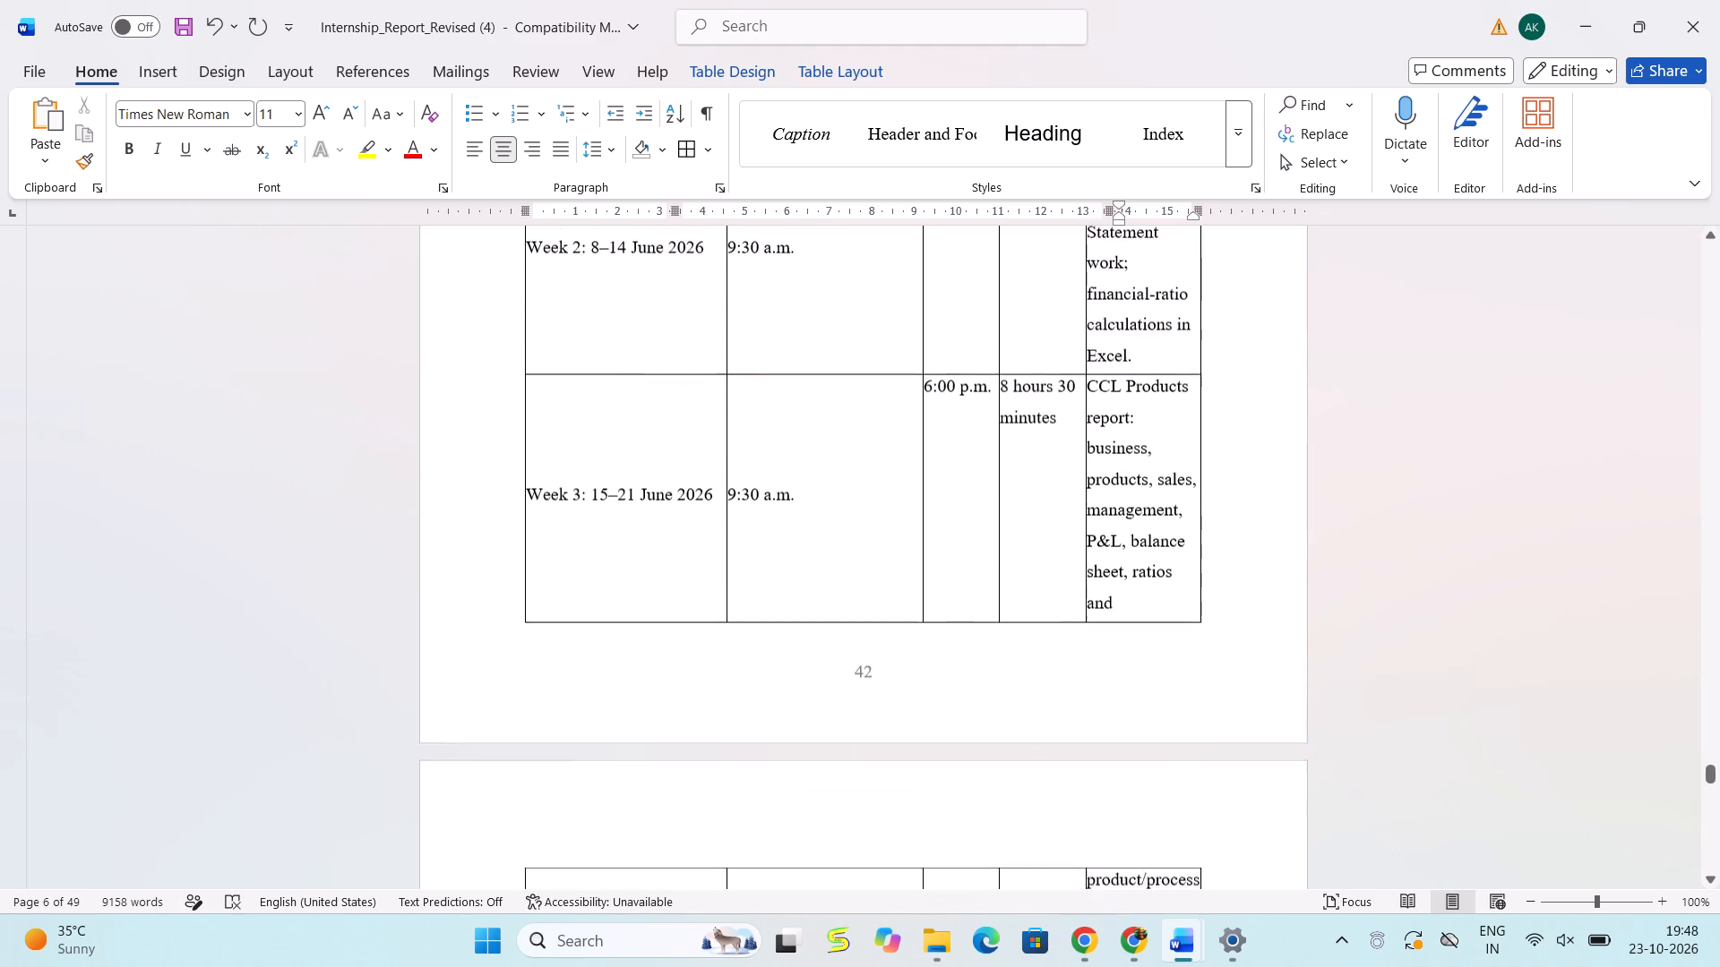
scroll(1221, 501, "up", 3)
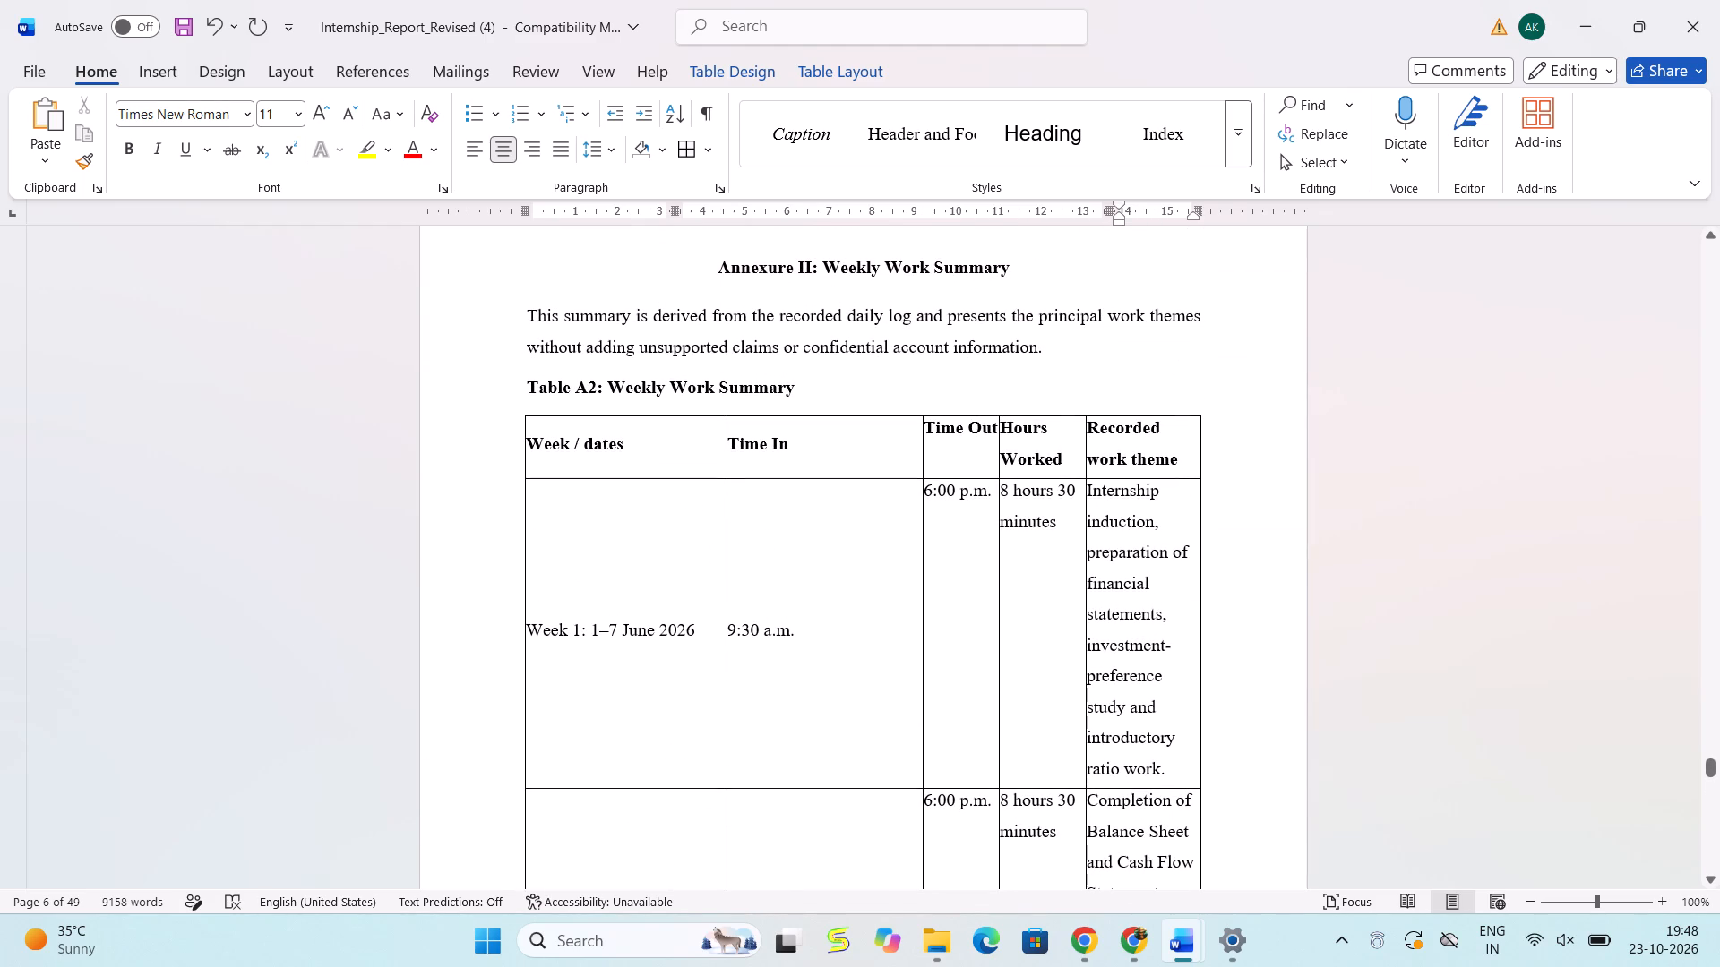
Set the Table of Contents page number of Weekly Work Summary to 42-43 and of Internship Timeline to 41.
scroll(1063, 383, "up", 20)
scroll(1063, 383, "up", 19)
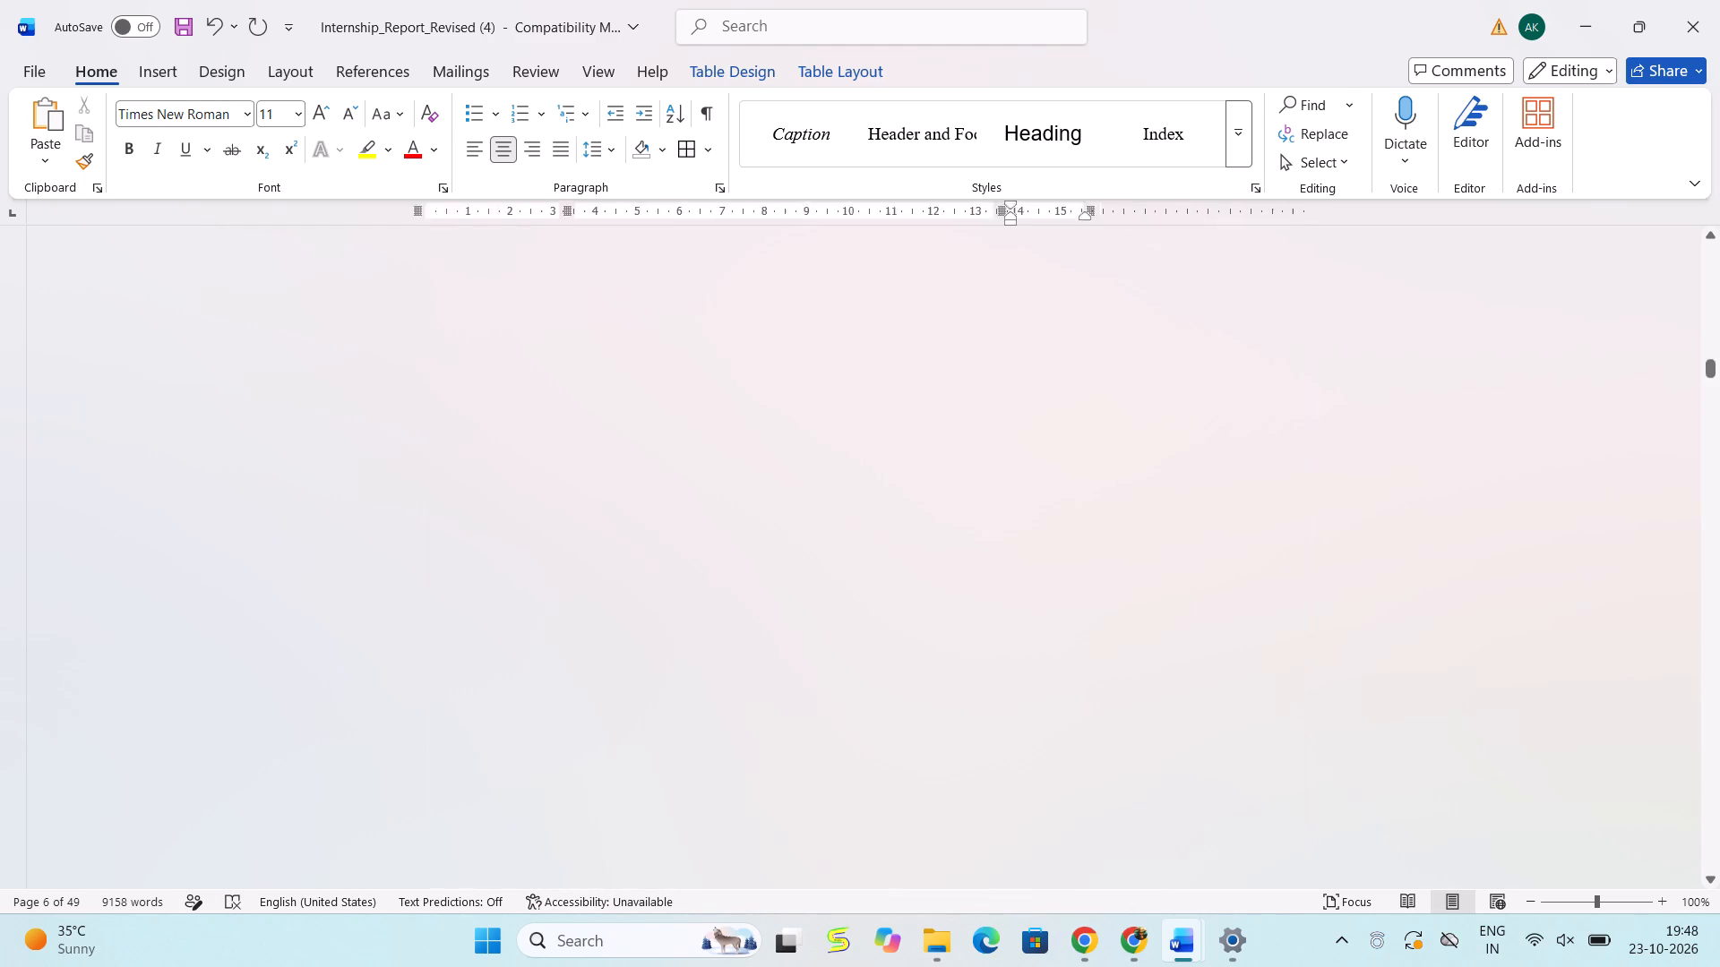
scroll(1035, 609, "up", 20)
scroll(1035, 609, "up", 7)
scroll(1043, 690, "down", 10)
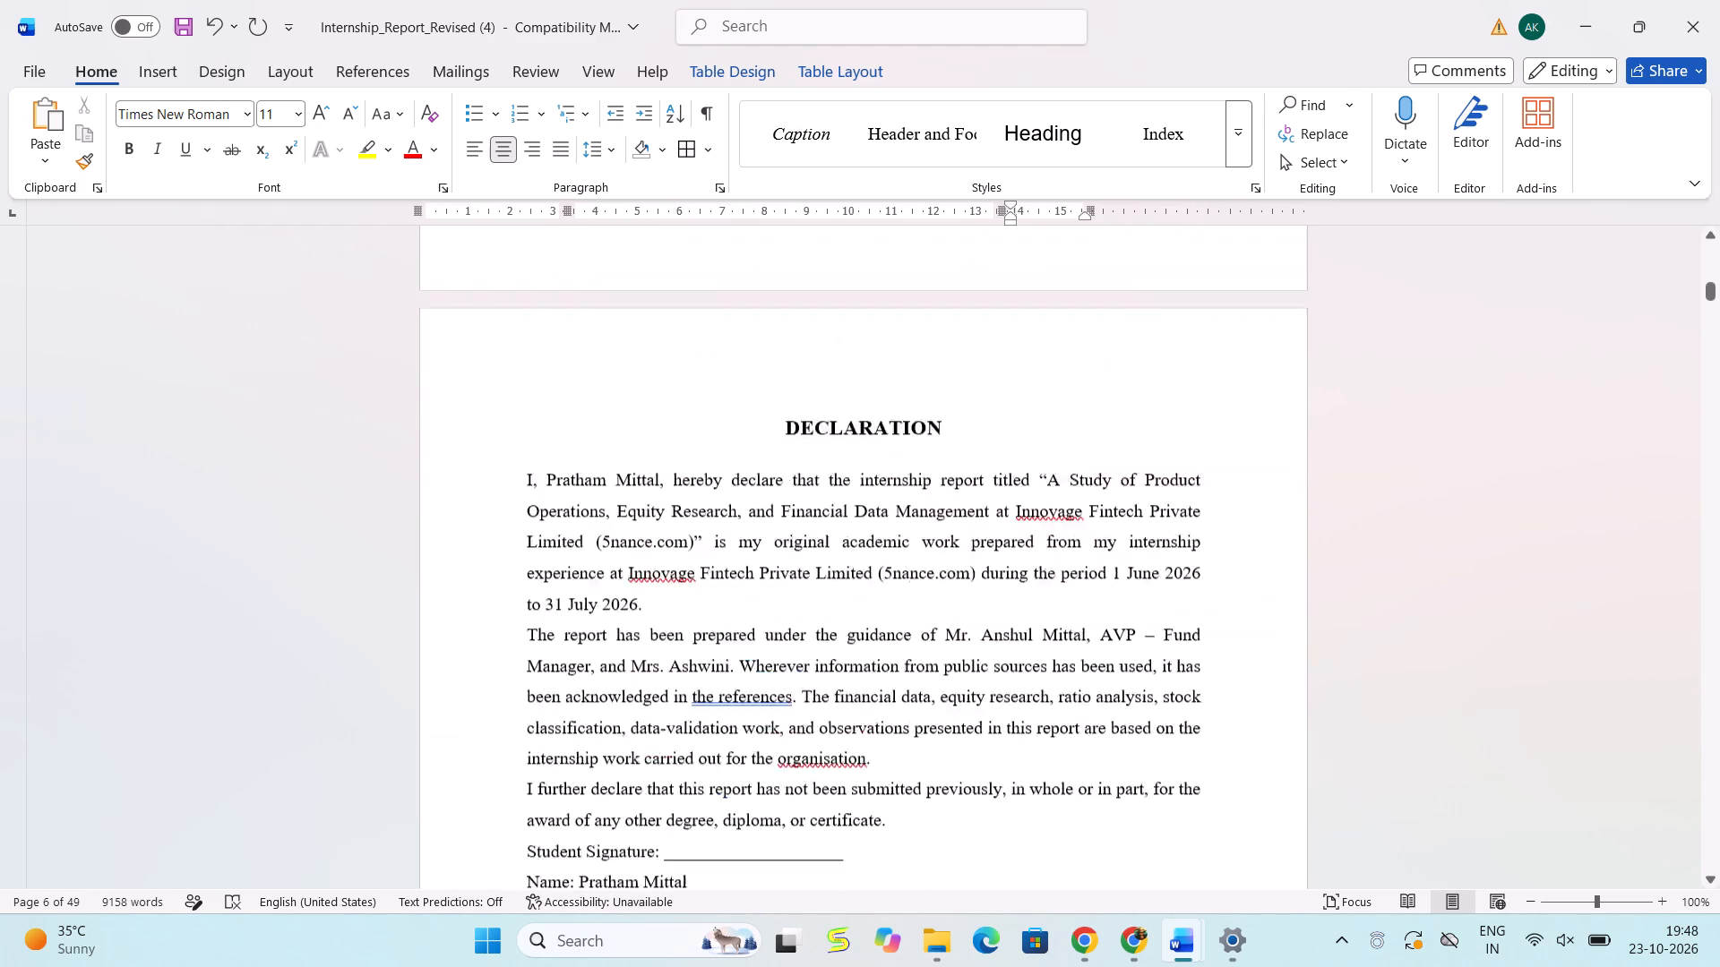
scroll(1043, 690, "down", 10)
scroll(1043, 690, "up", 1)
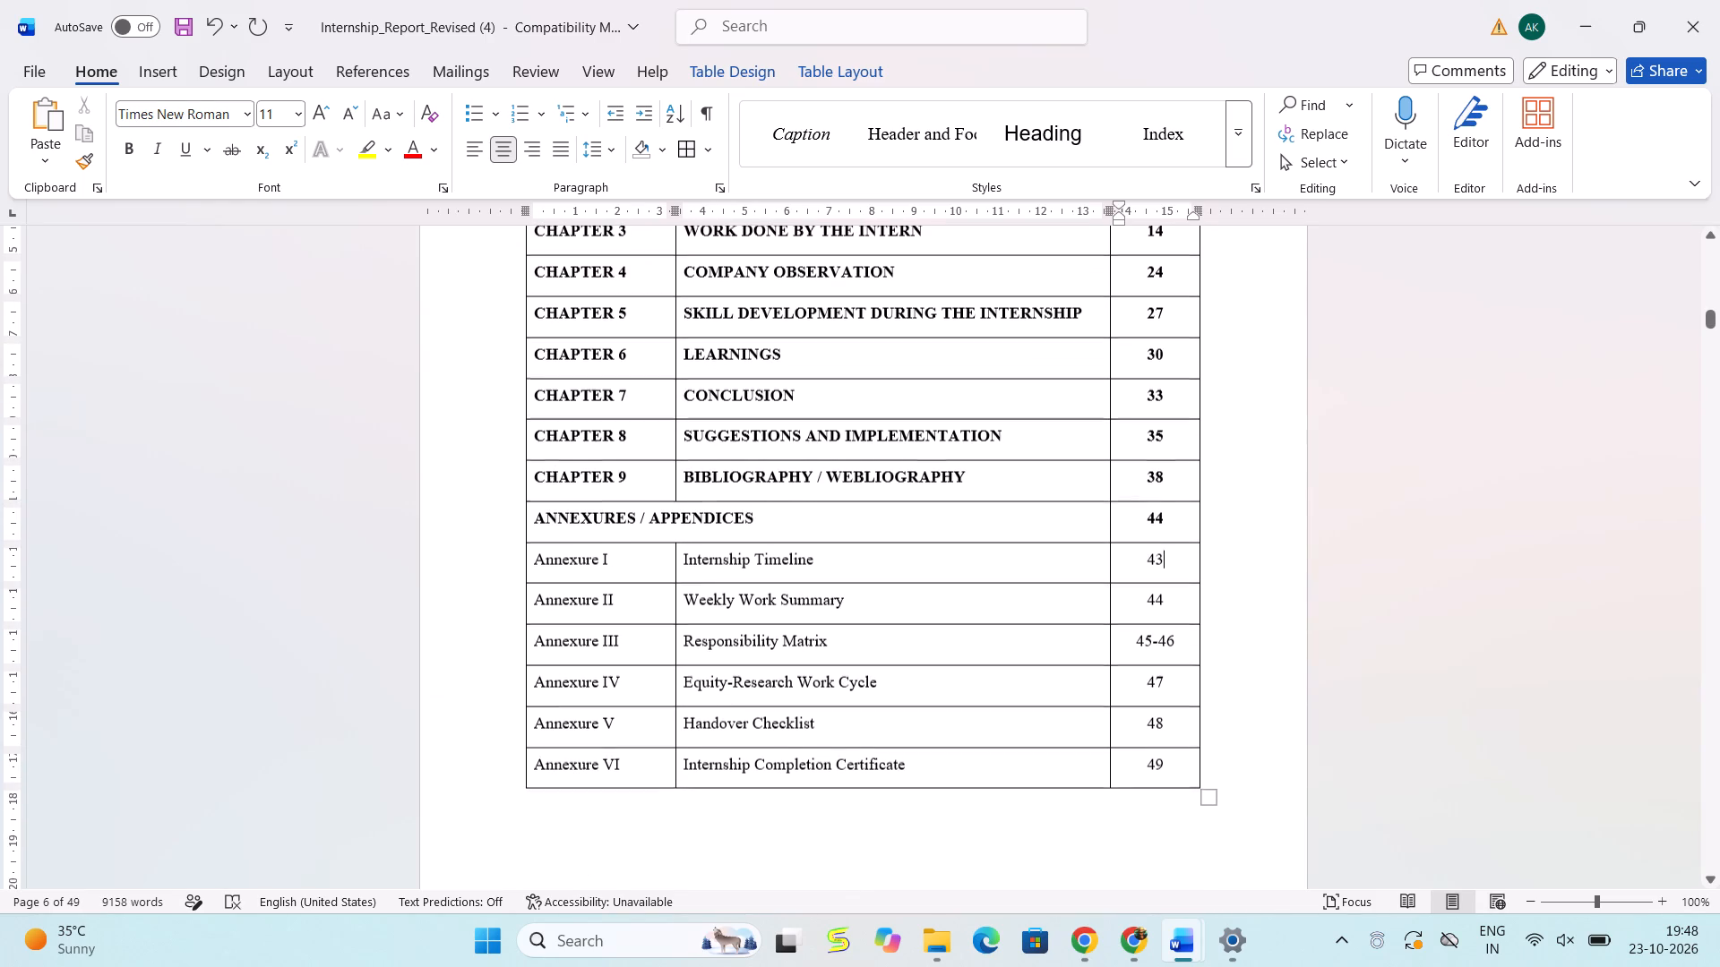
left_click(1177, 605)
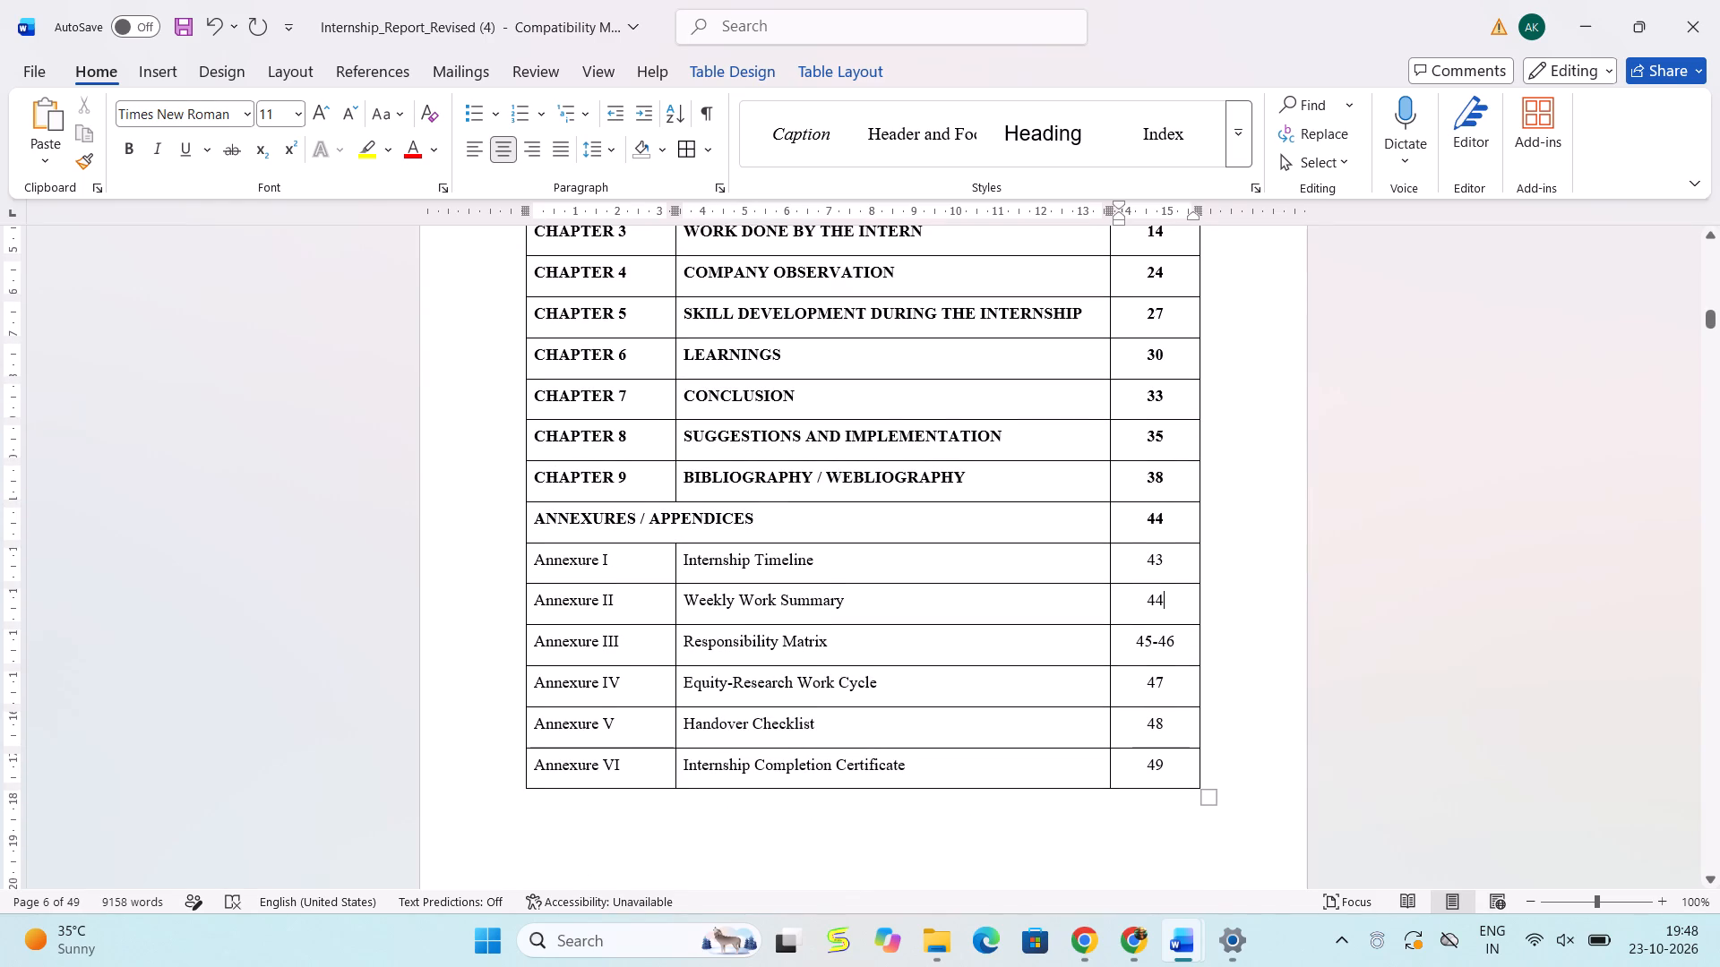
key("BackSpace")
key("BackSpace")
type("42-43")
left_click(1178, 569)
key("BackSpace")
type("41")
key("BackSpace")
key("BackSpace")
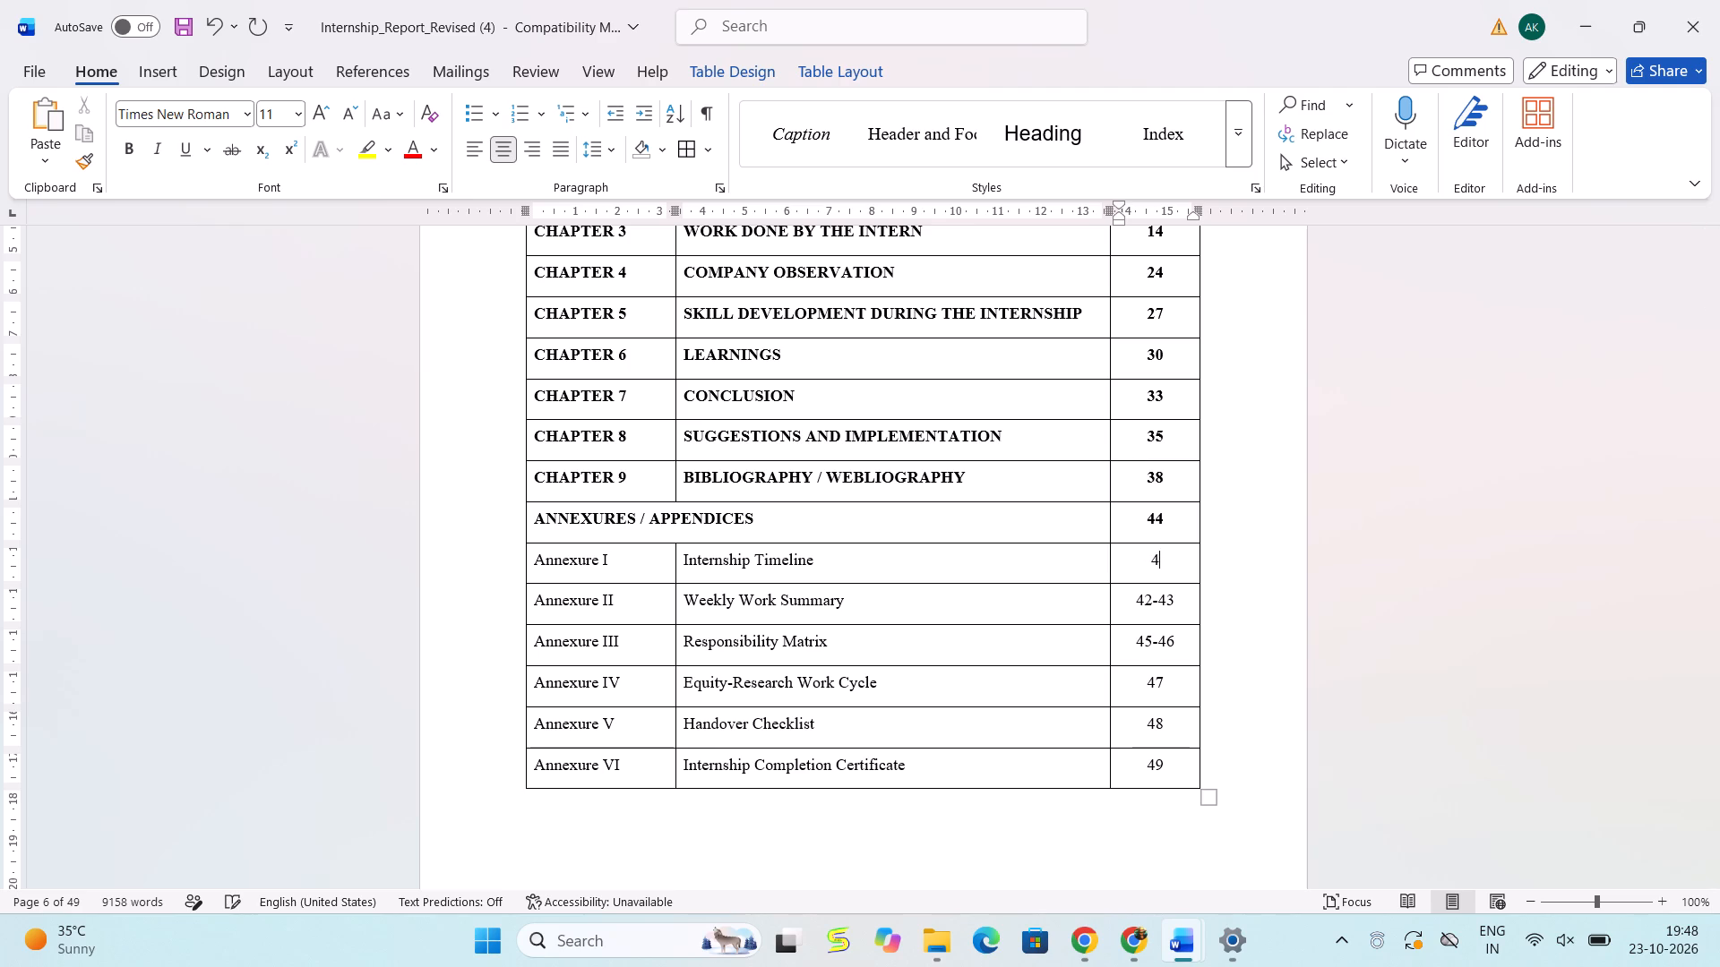
key("1")
Check the page on which the Annexures / Appendices section and its Internship Timeline begin.
scroll(1264, 679, "down", 11)
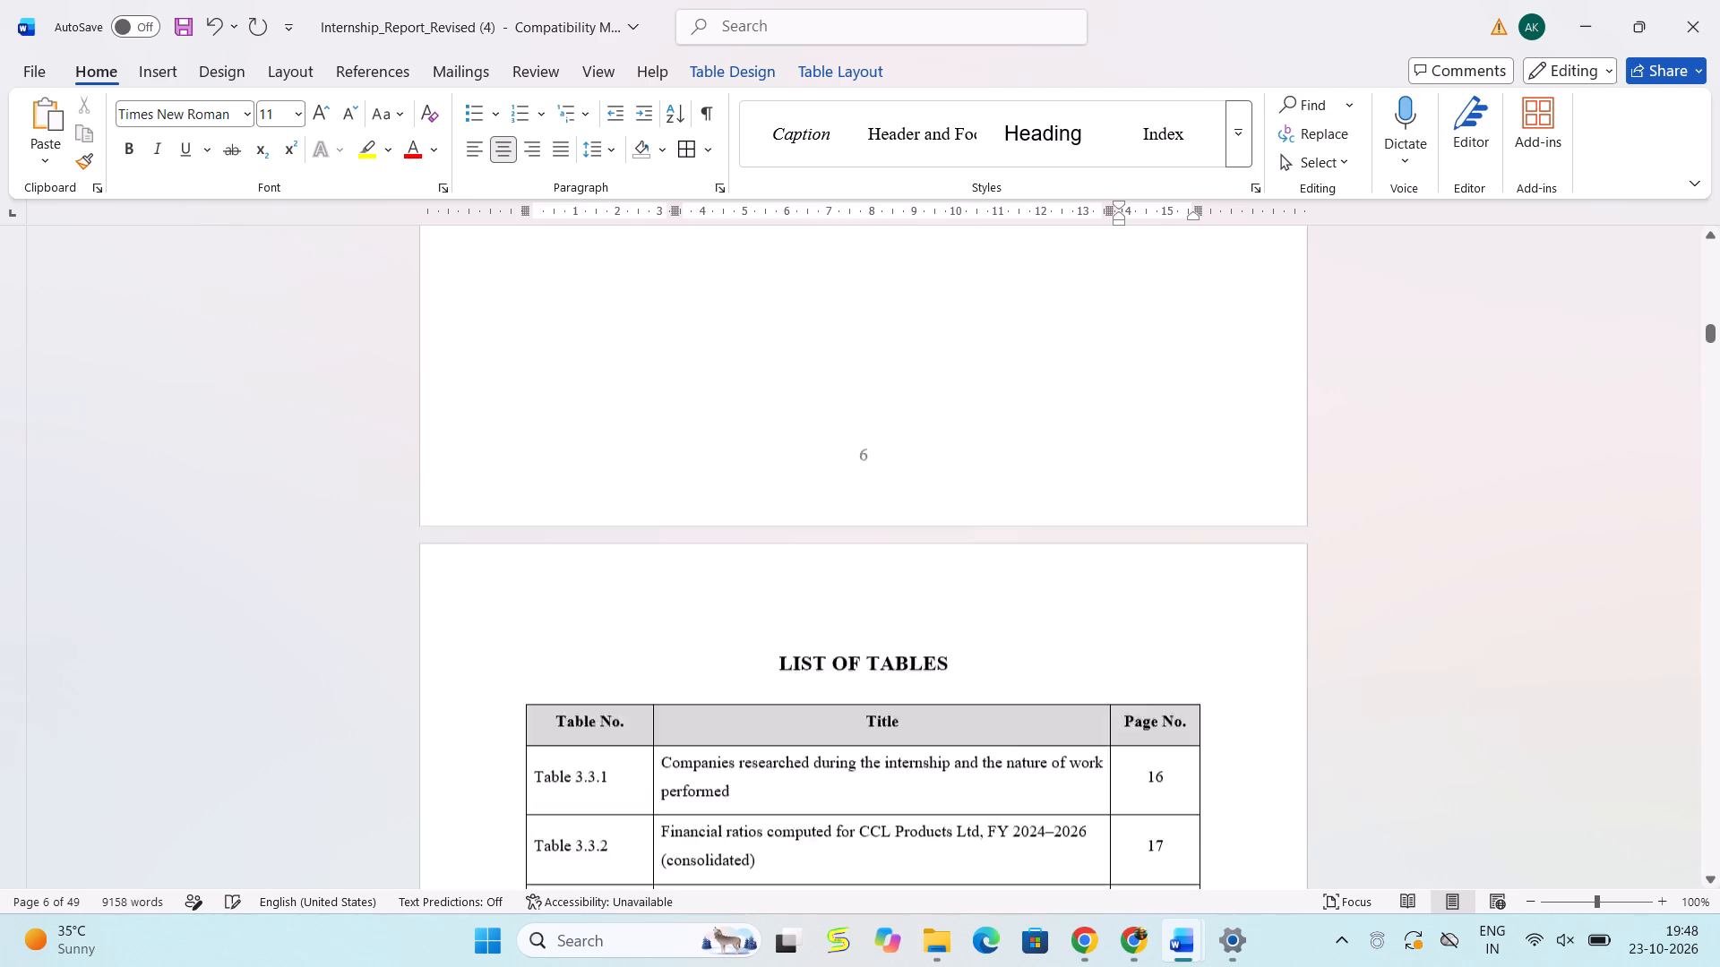
scroll(1264, 679, "down", 20)
scroll(1264, 679, "up", 10)
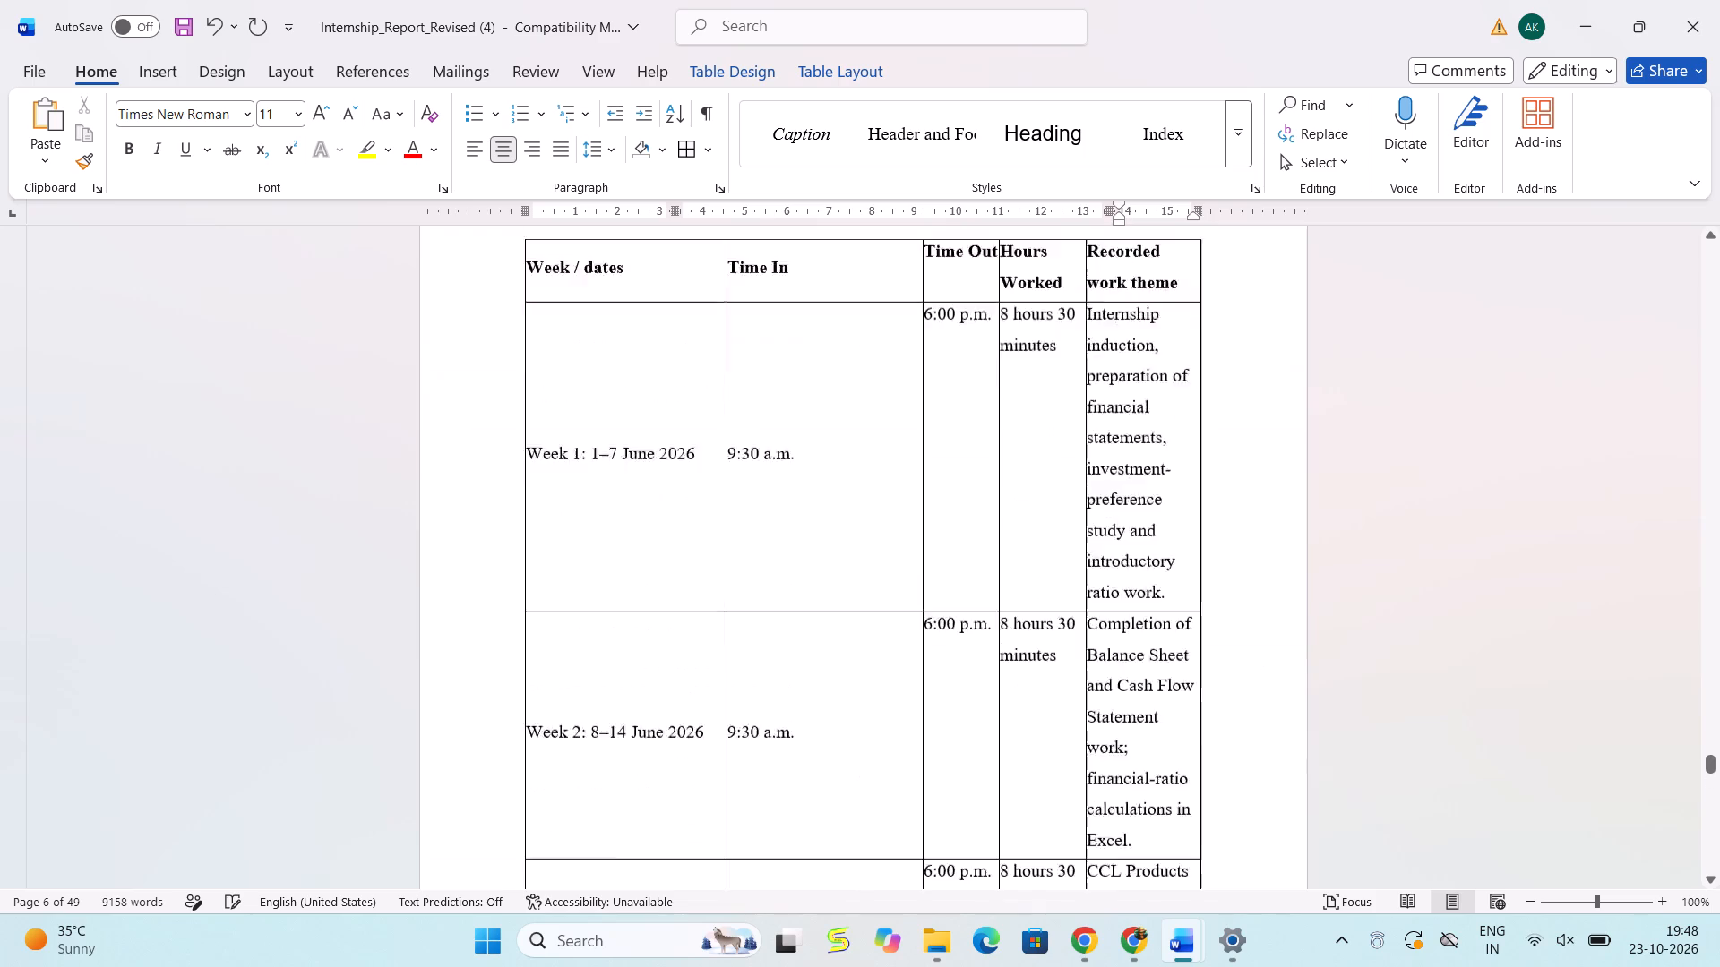
scroll(1264, 679, "up", 9)
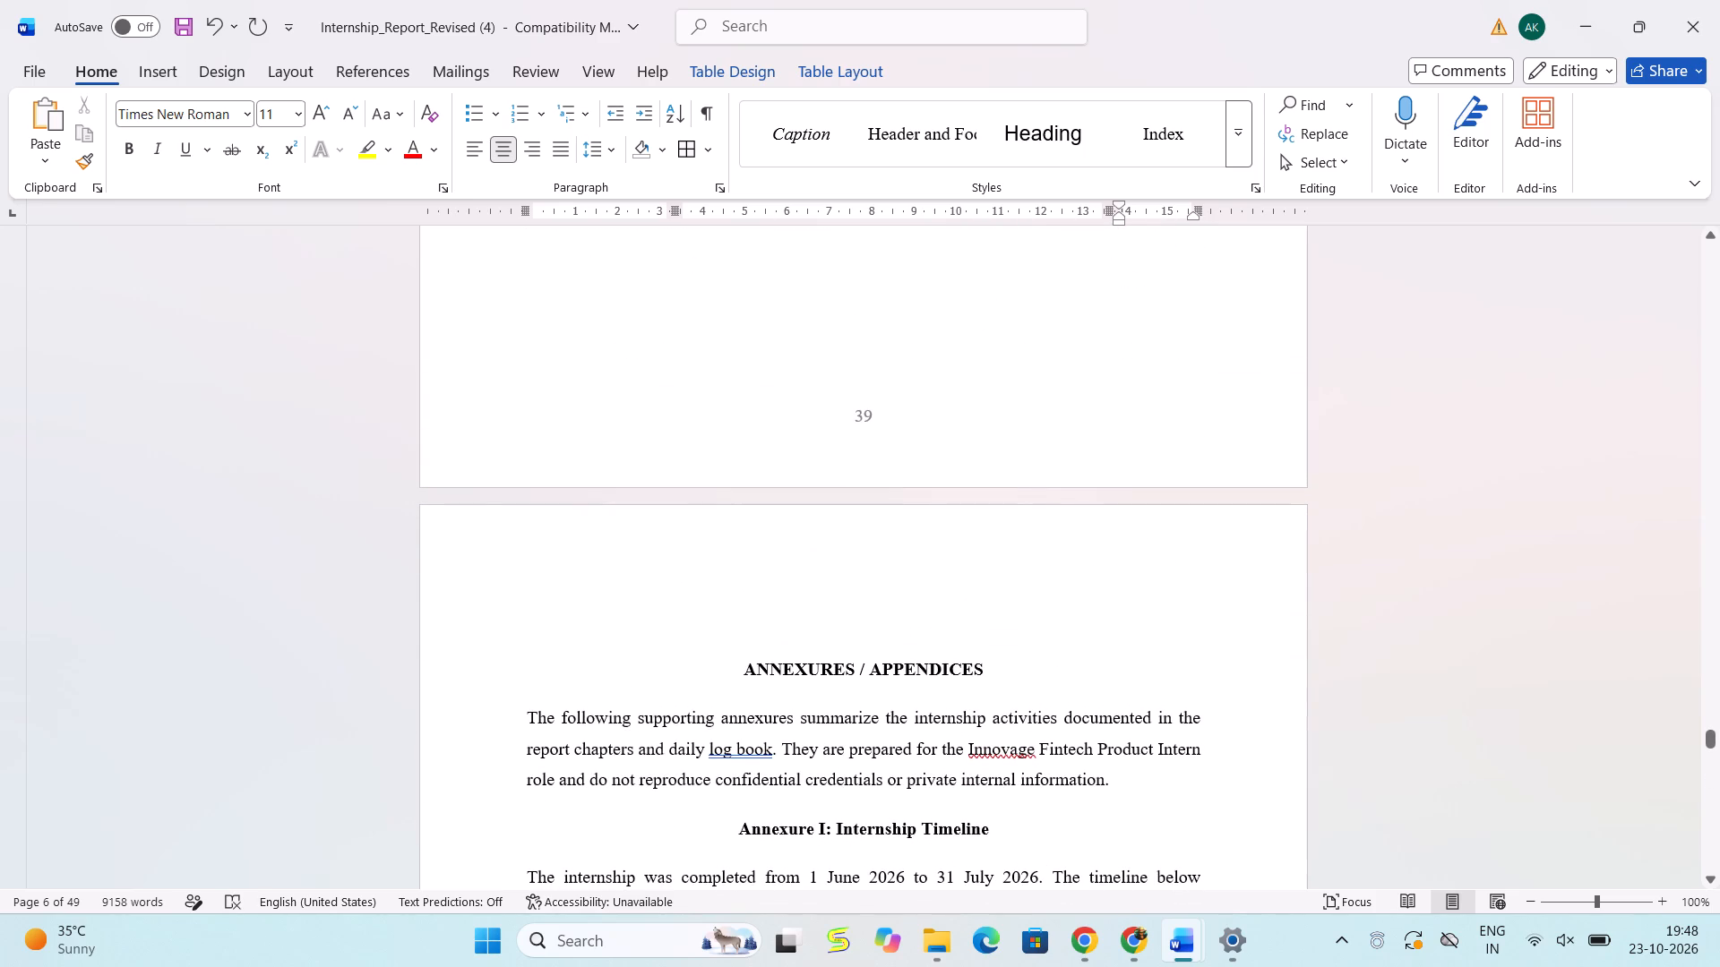
scroll(1179, 604, "down", 2)
scroll(1179, 604, "up", 1)
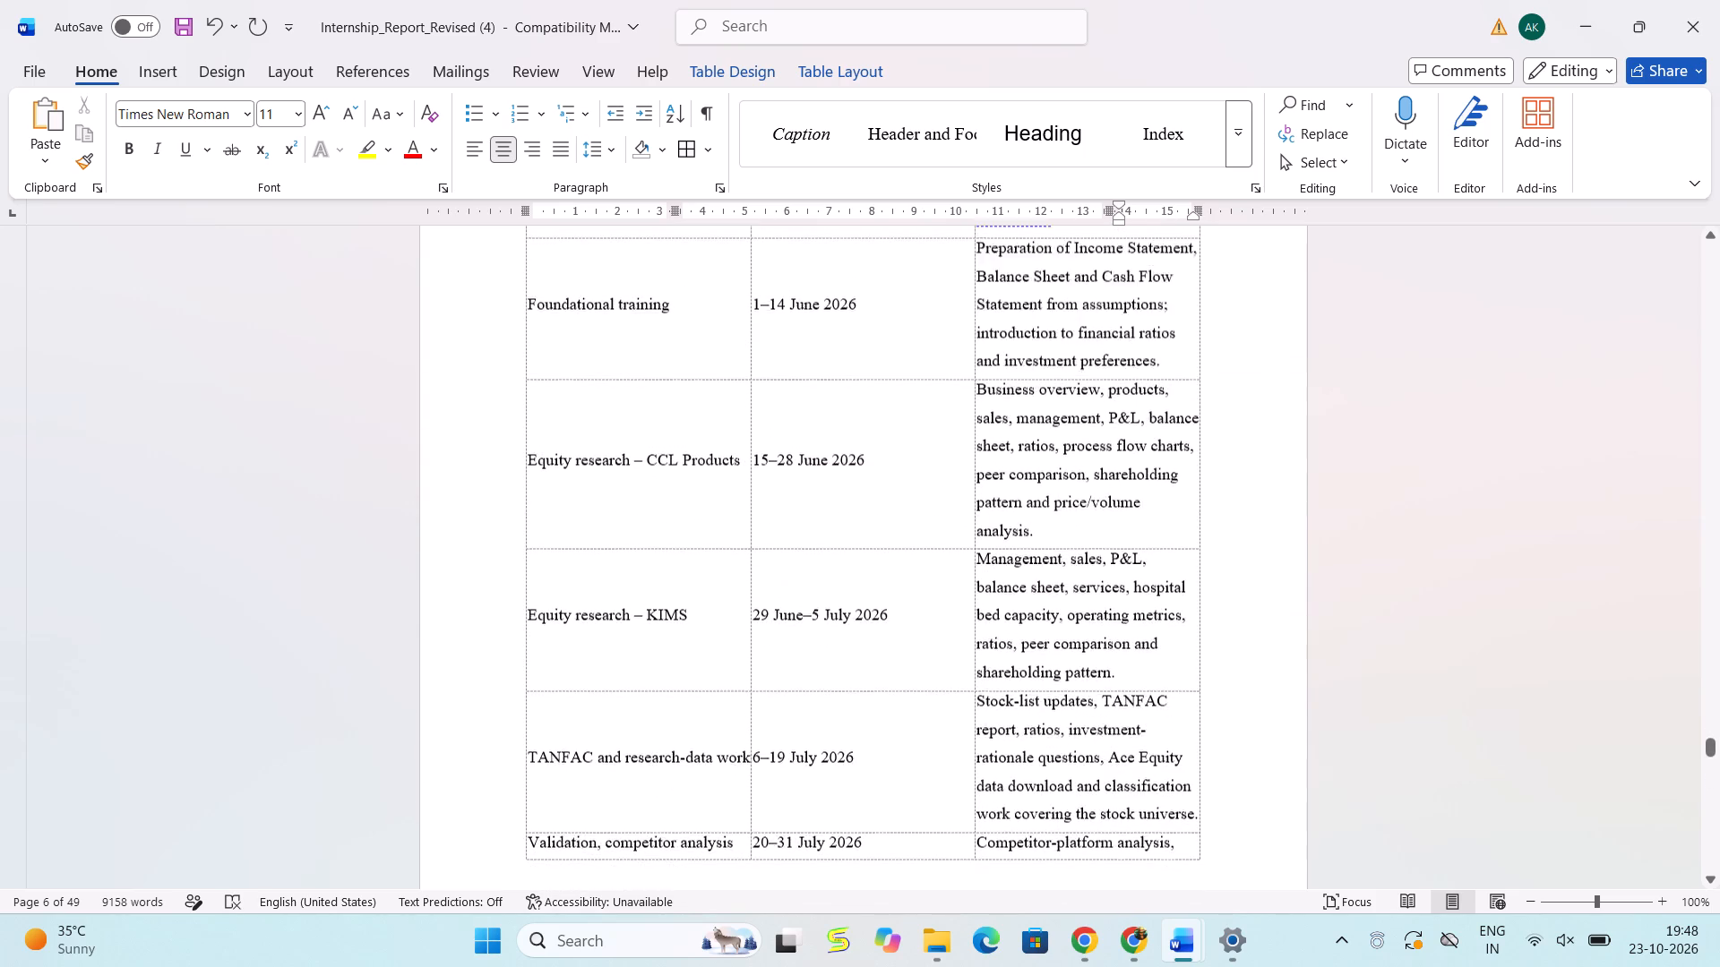
Set the page number of the Annexures / Appendices heading row in the Table of Contents to 39-40.
scroll(1179, 604, "up", 15)
scroll(1179, 604, "up", 9)
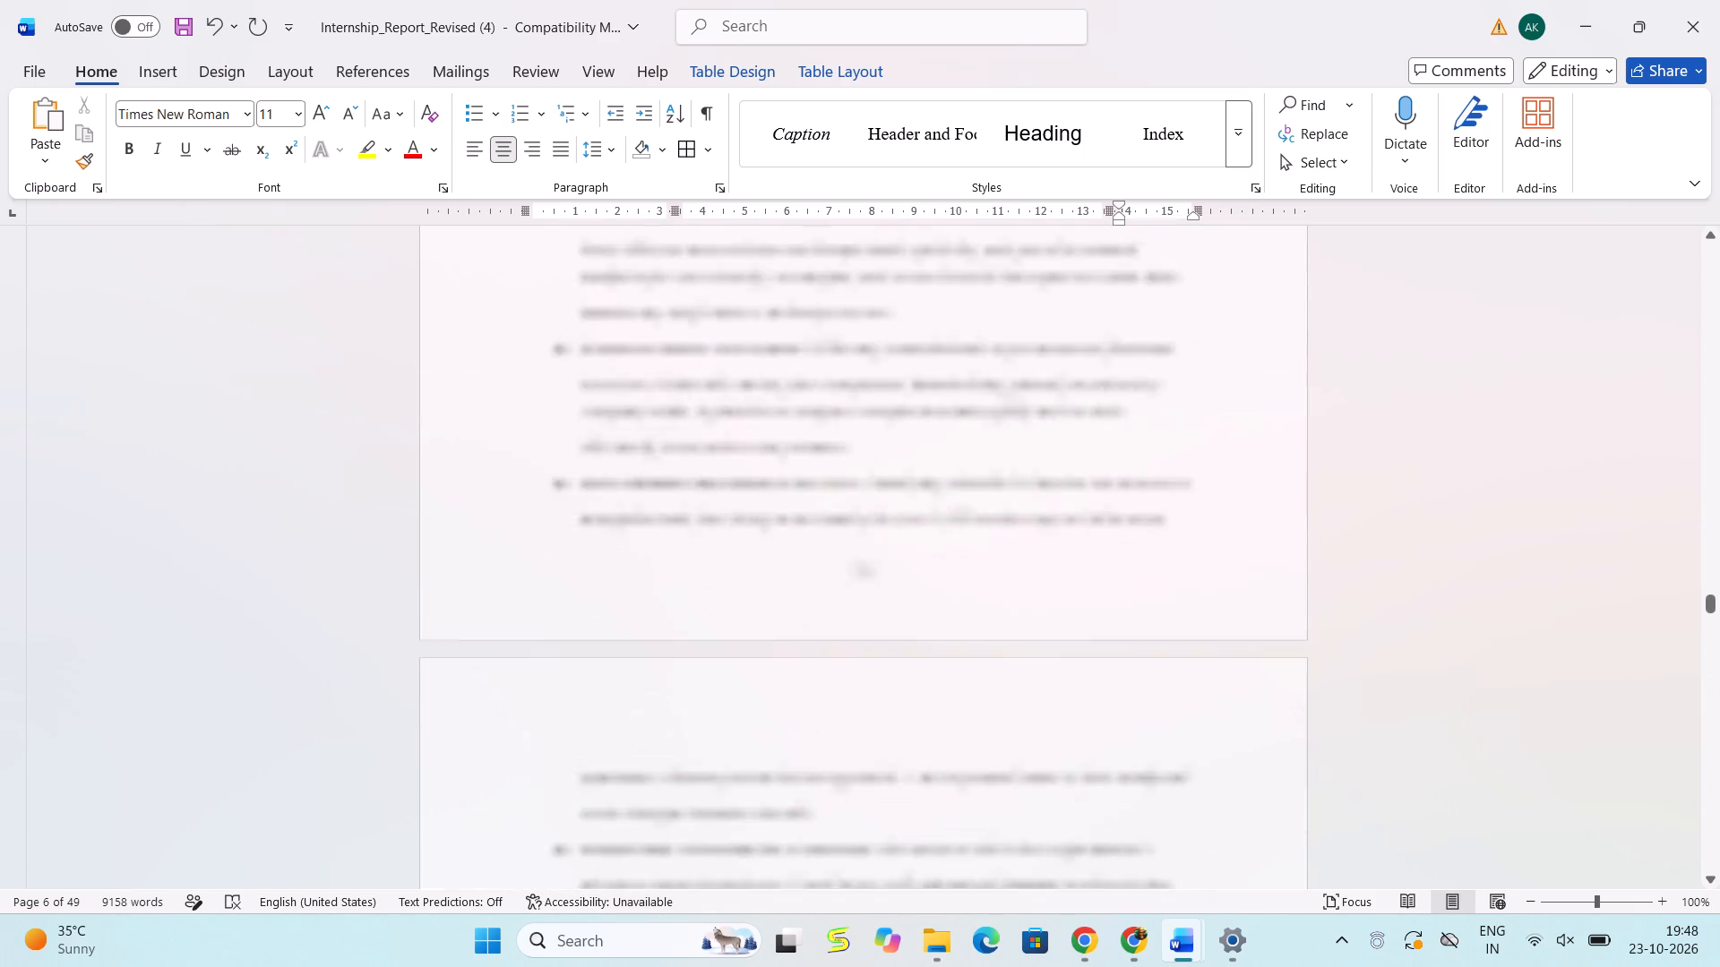
scroll(1179, 604, "up", 10)
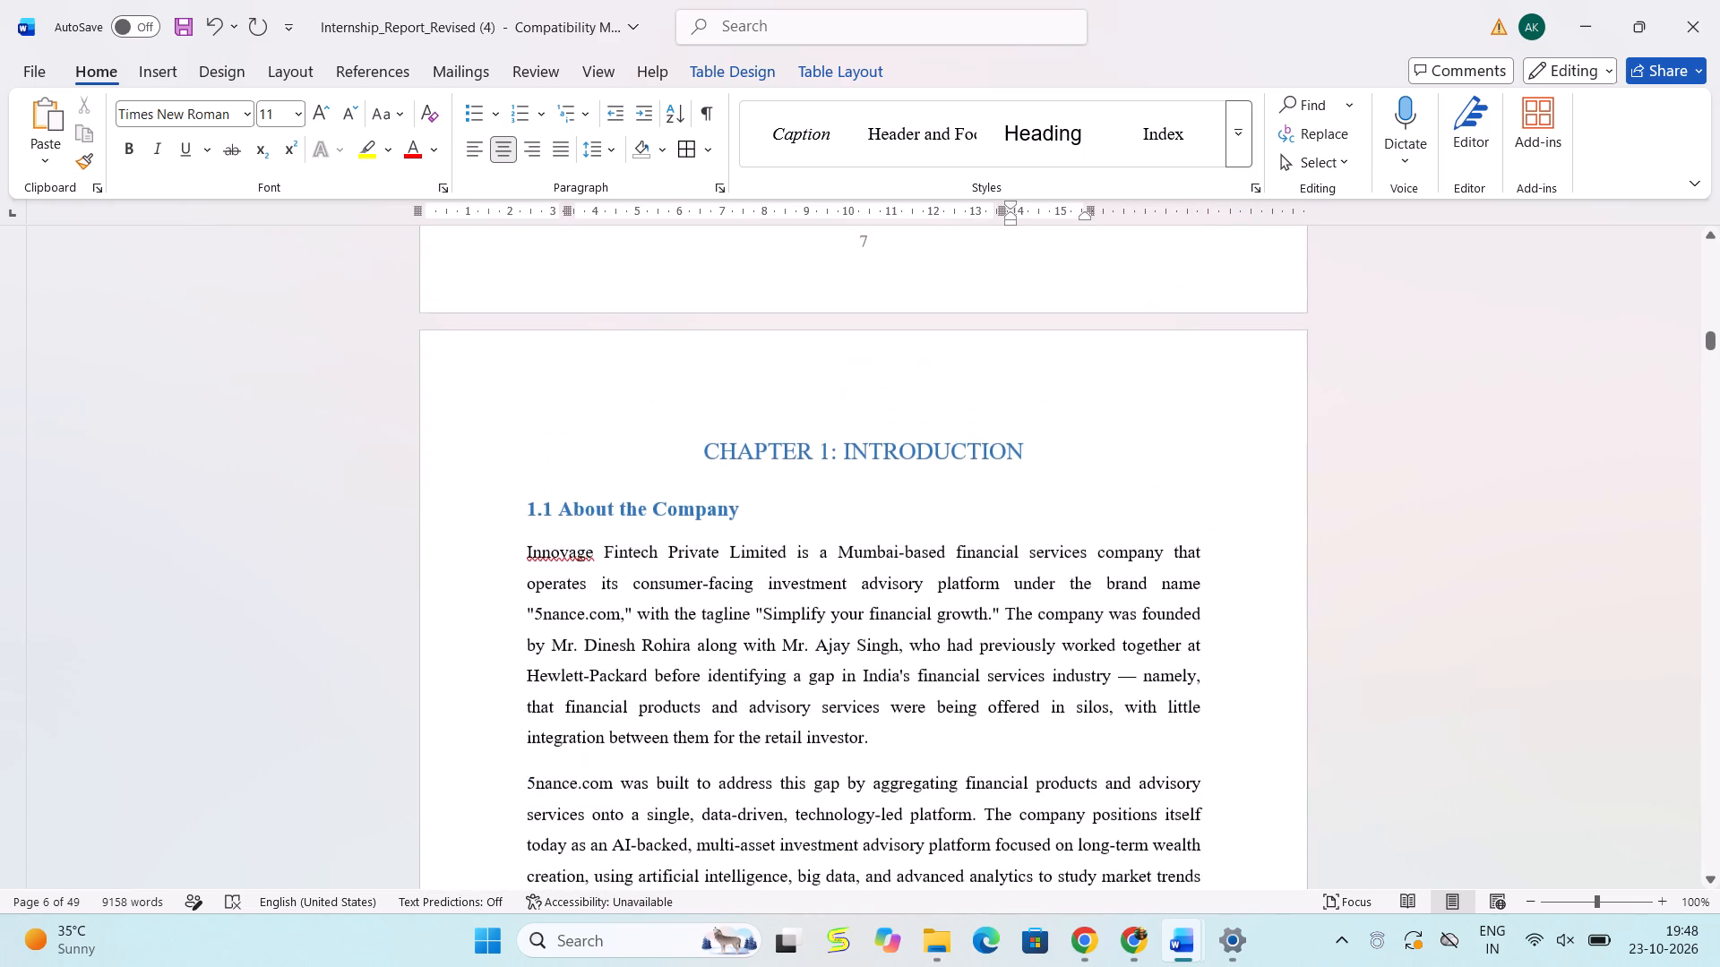
scroll(1179, 604, "up", 5)
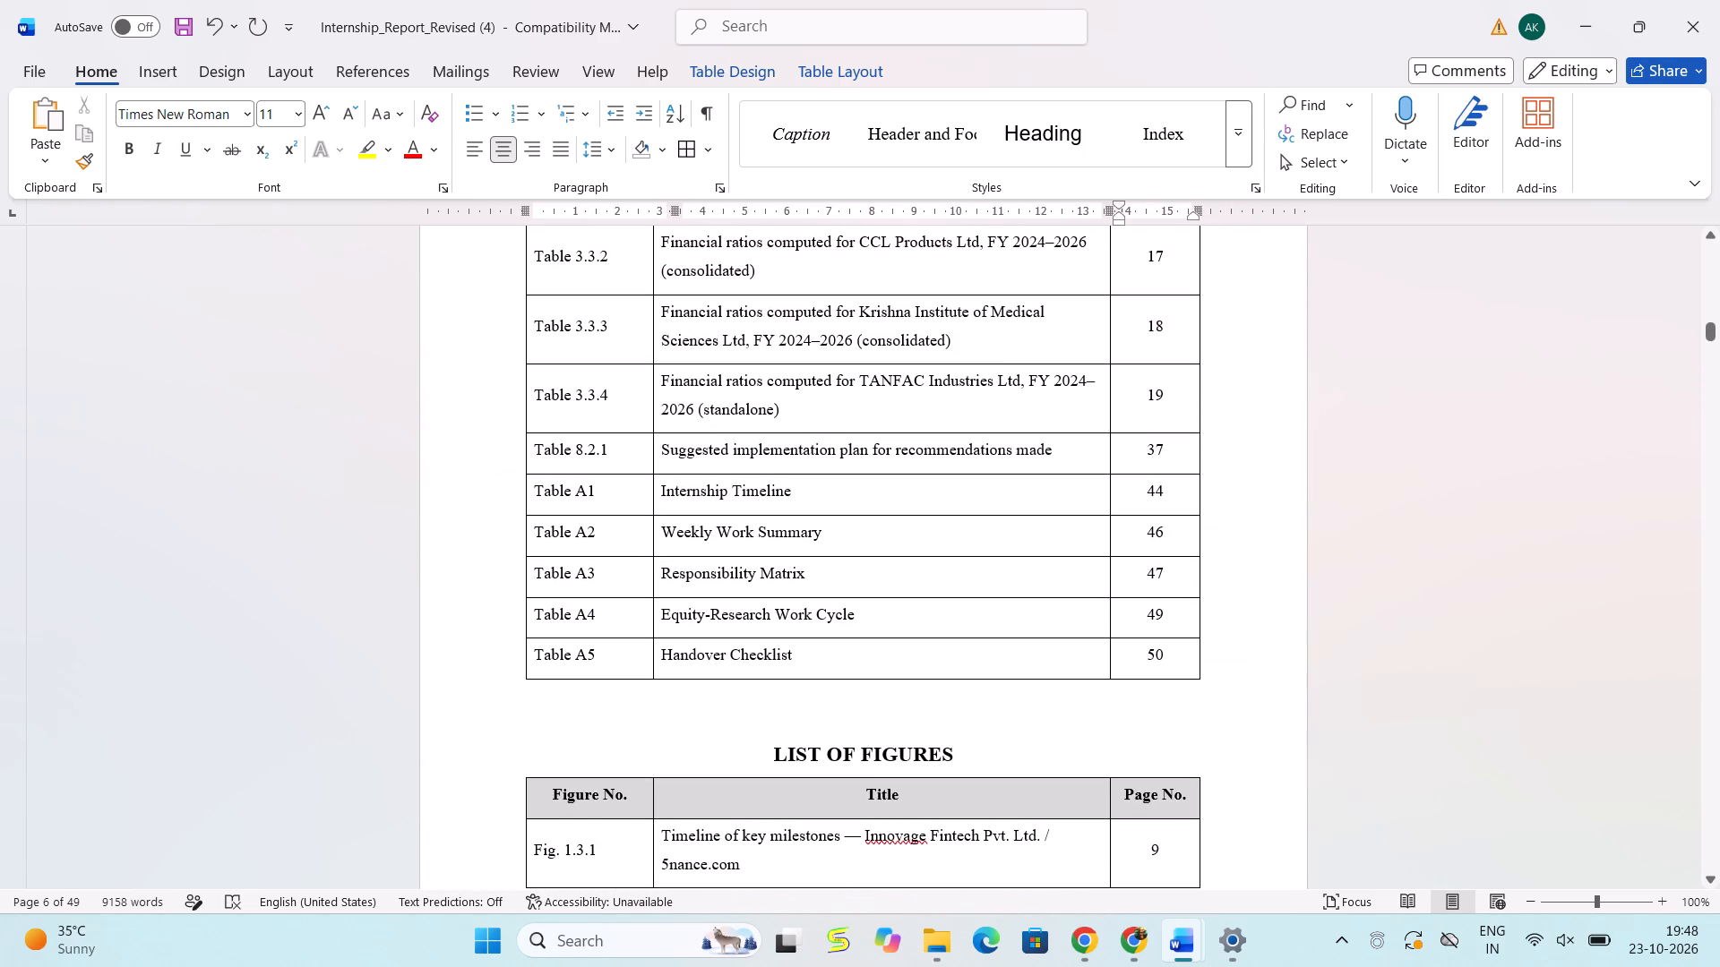
scroll(1134, 680, "up", 1)
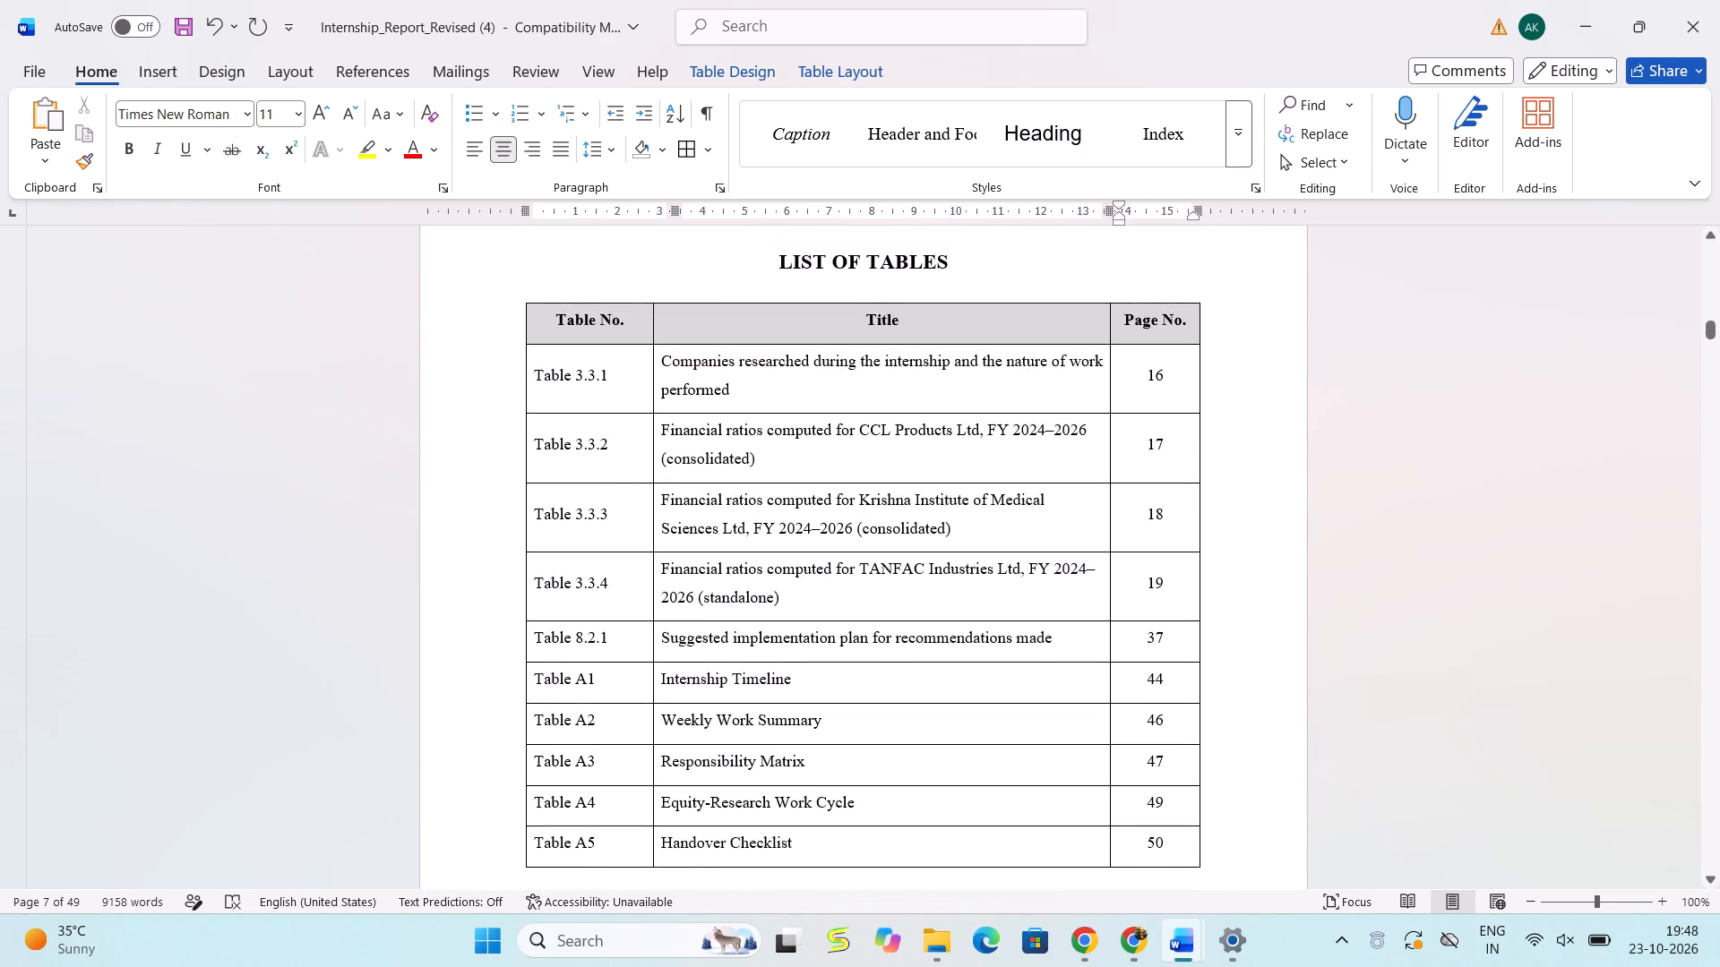
scroll(1134, 680, "up", 4)
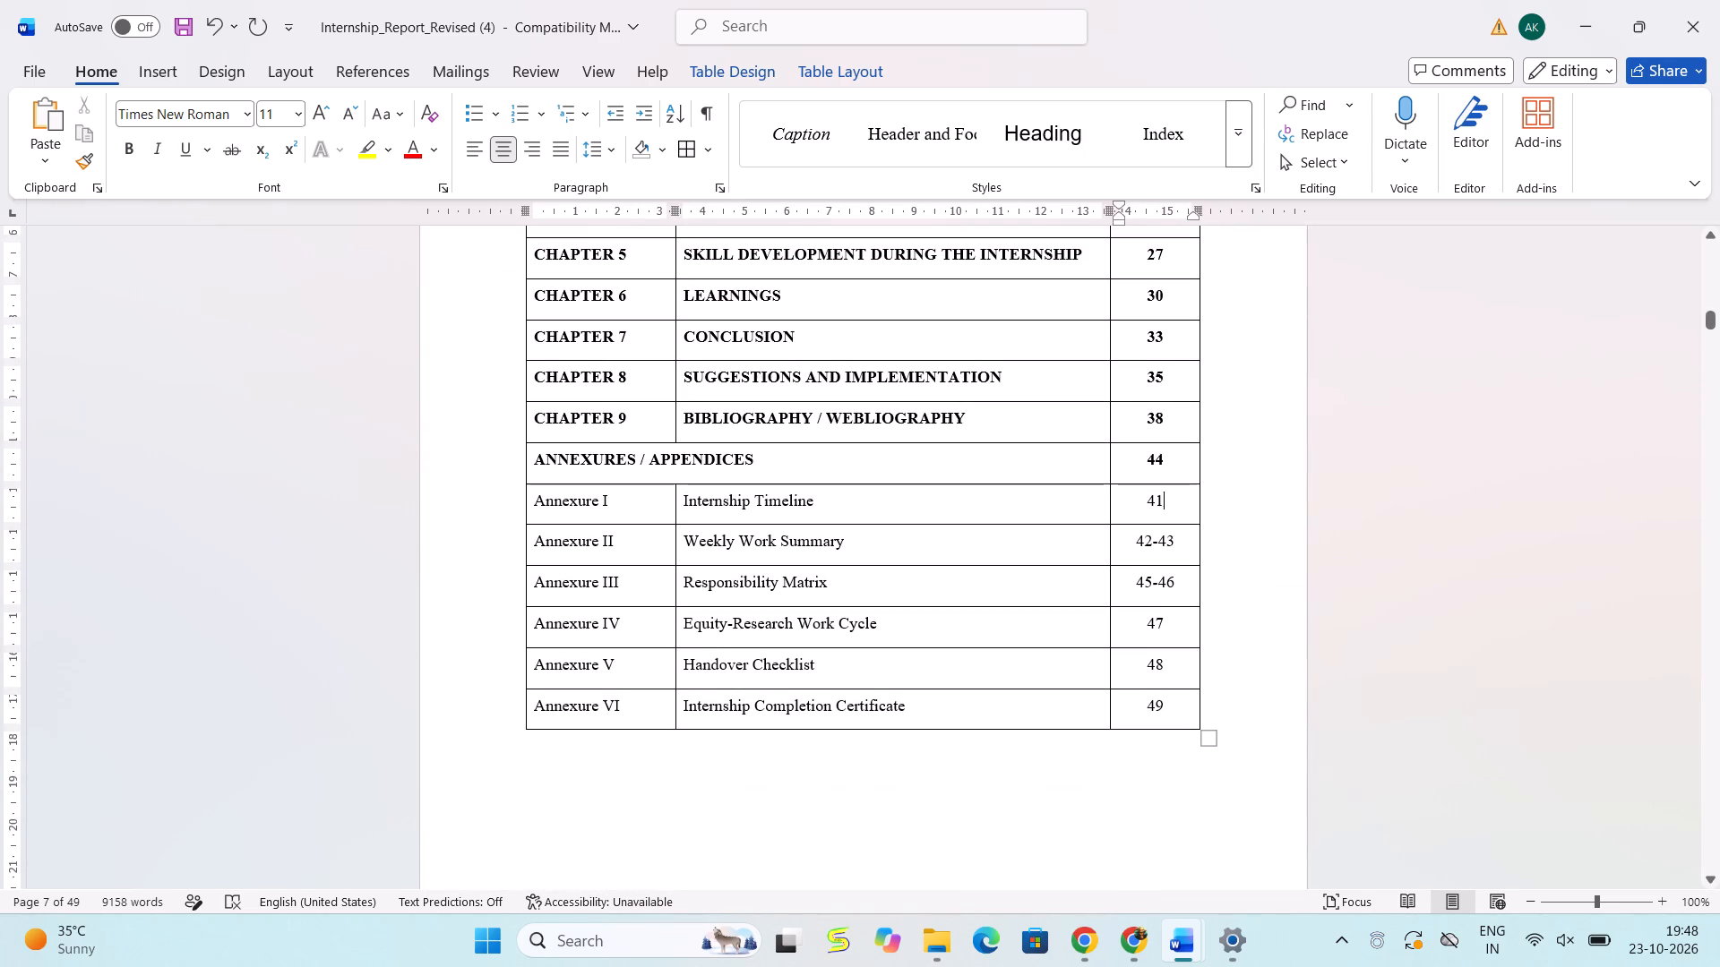
left_click(1175, 447)
key("BackSpace")
key("BackSpace")
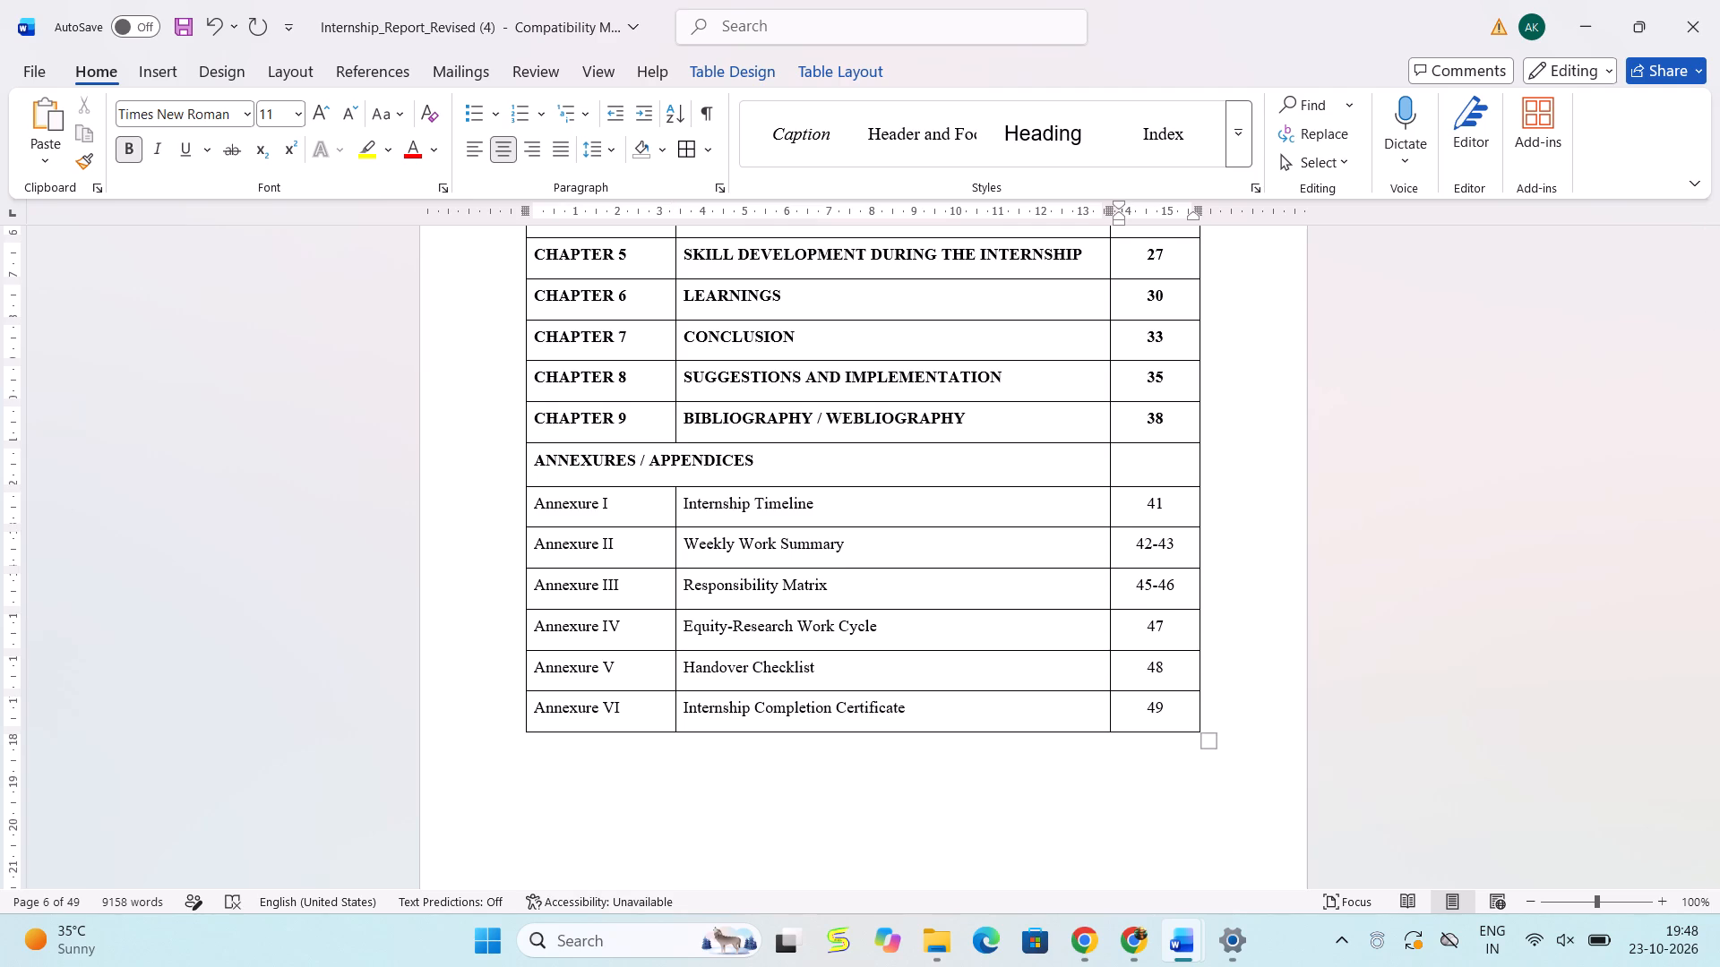
type("39-40")
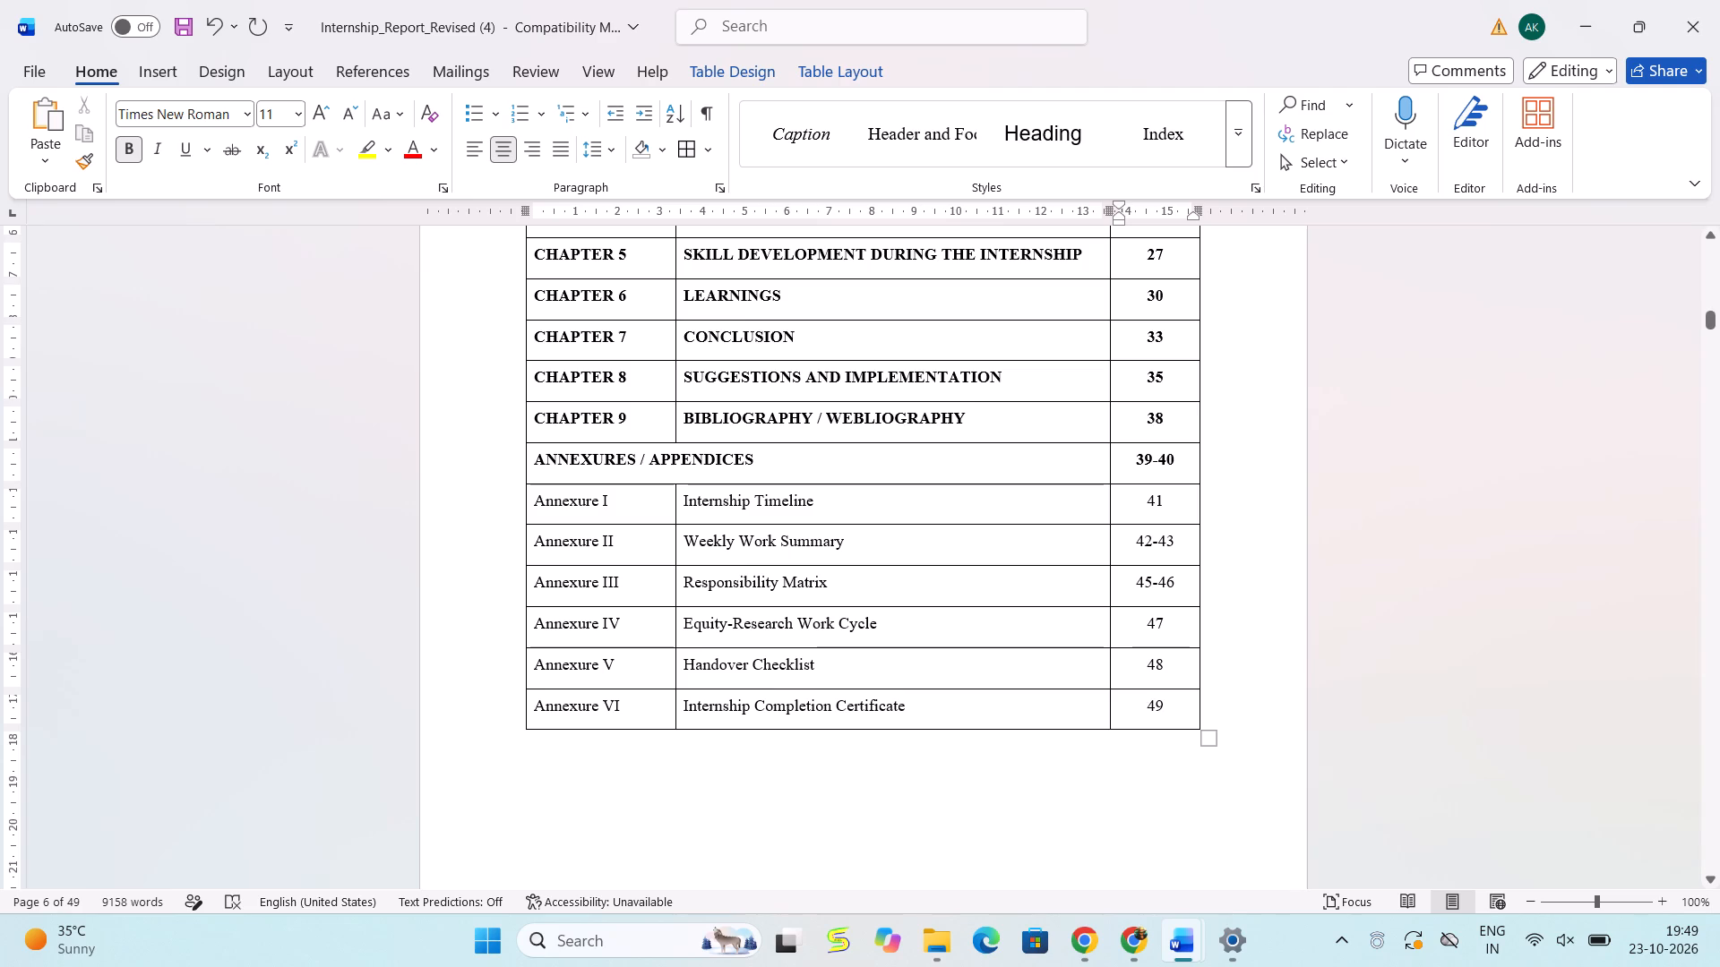
Review the report's pages from the chapters through the webliography to the start of the Annexures / Appendices section.
scroll(1105, 458, "down", 10)
scroll(1105, 458, "down", 11)
scroll(1105, 458, "down", 18)
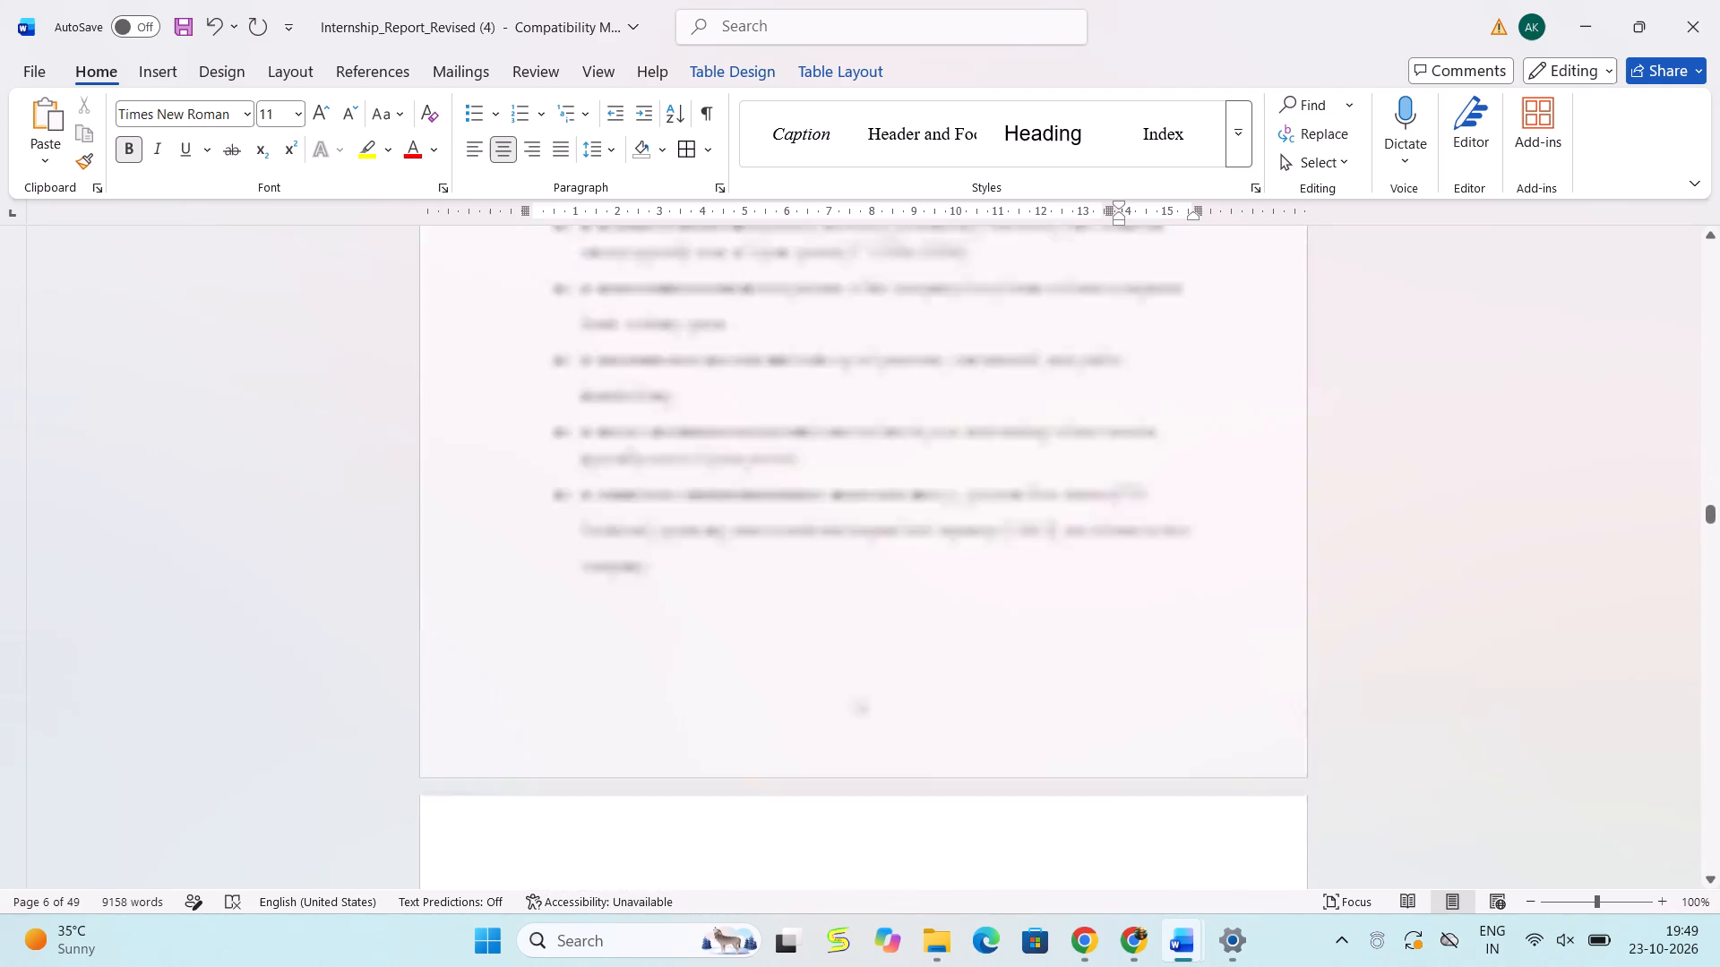
scroll(1105, 458, "up", 2)
scroll(1105, 458, "down", 1)
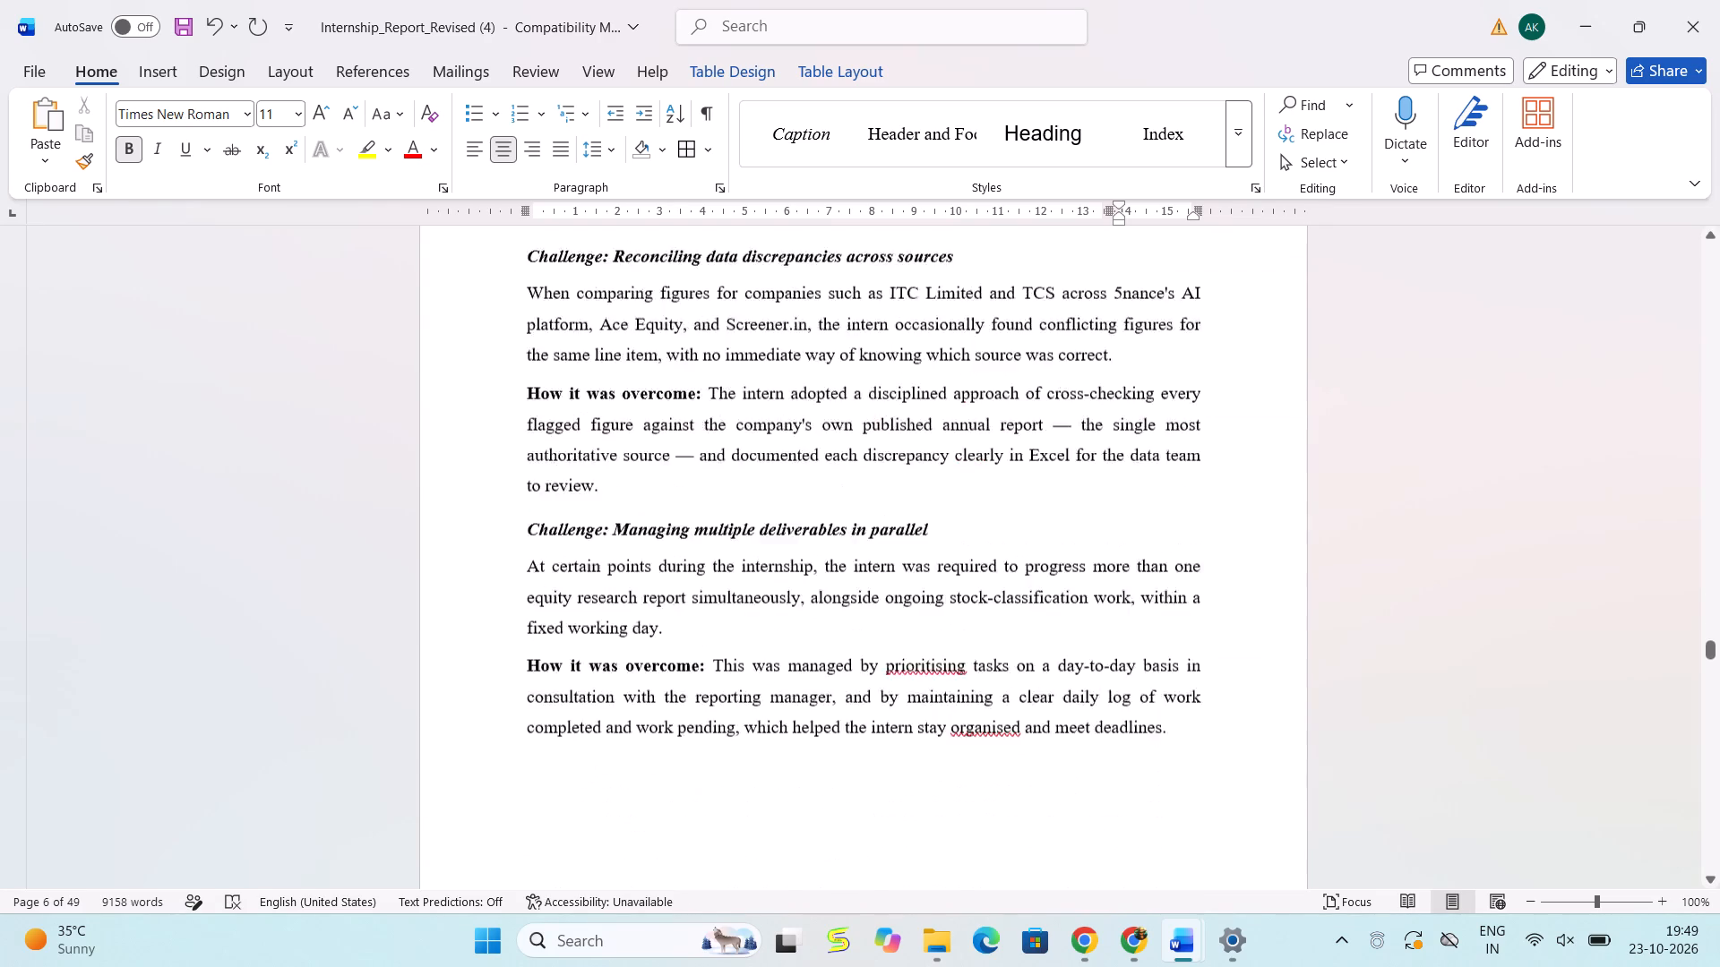
scroll(1105, 458, "down", 1)
scroll(1105, 458, "up", 11)
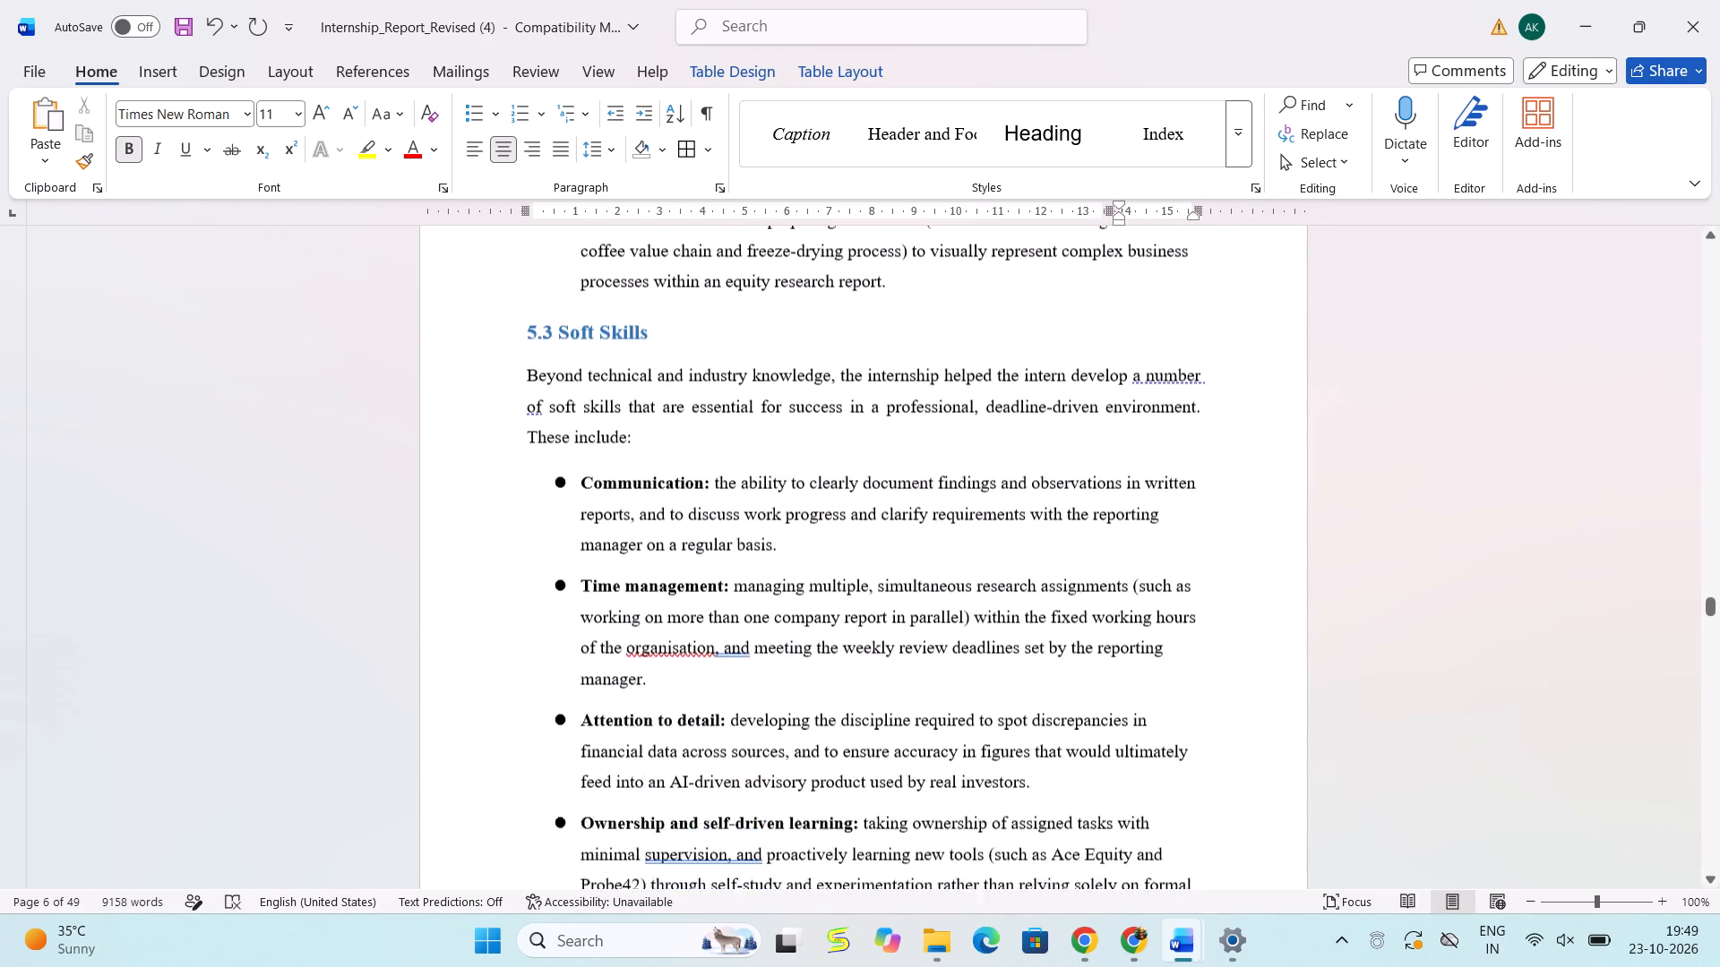
scroll(1105, 458, "down", 4)
scroll(1105, 458, "up", 2)
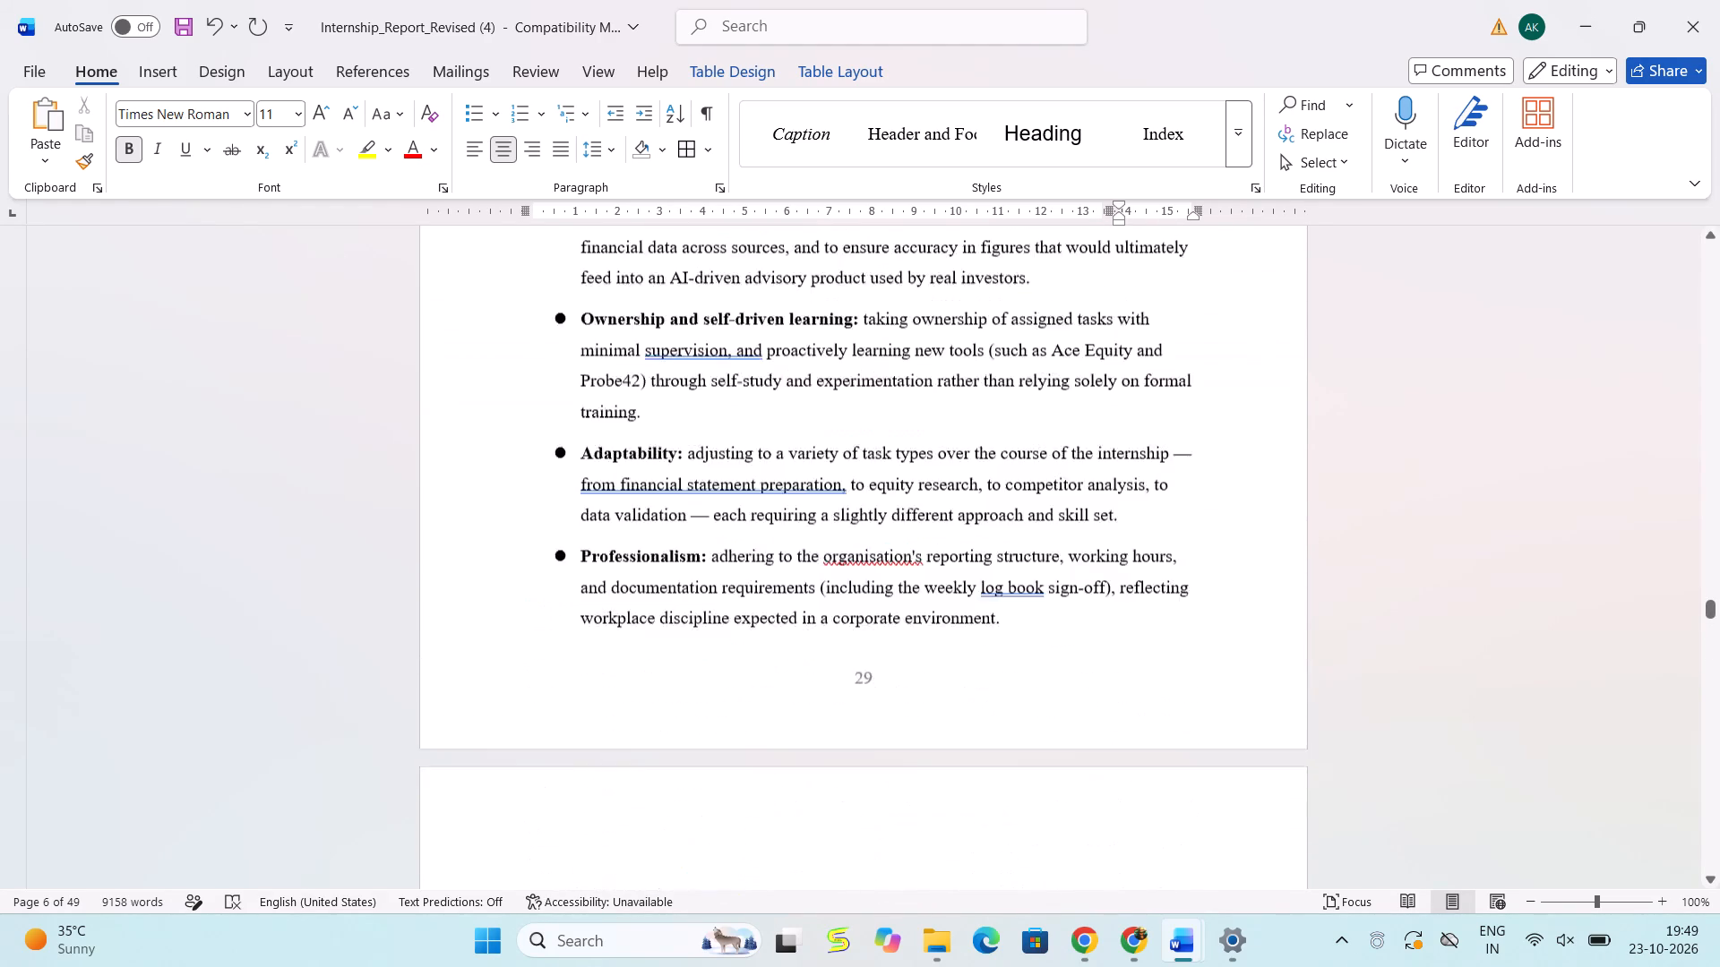
scroll(1105, 458, "up", 5)
scroll(1105, 458, "down", 20)
scroll(1105, 458, "down", 11)
scroll(1105, 458, "up", 7)
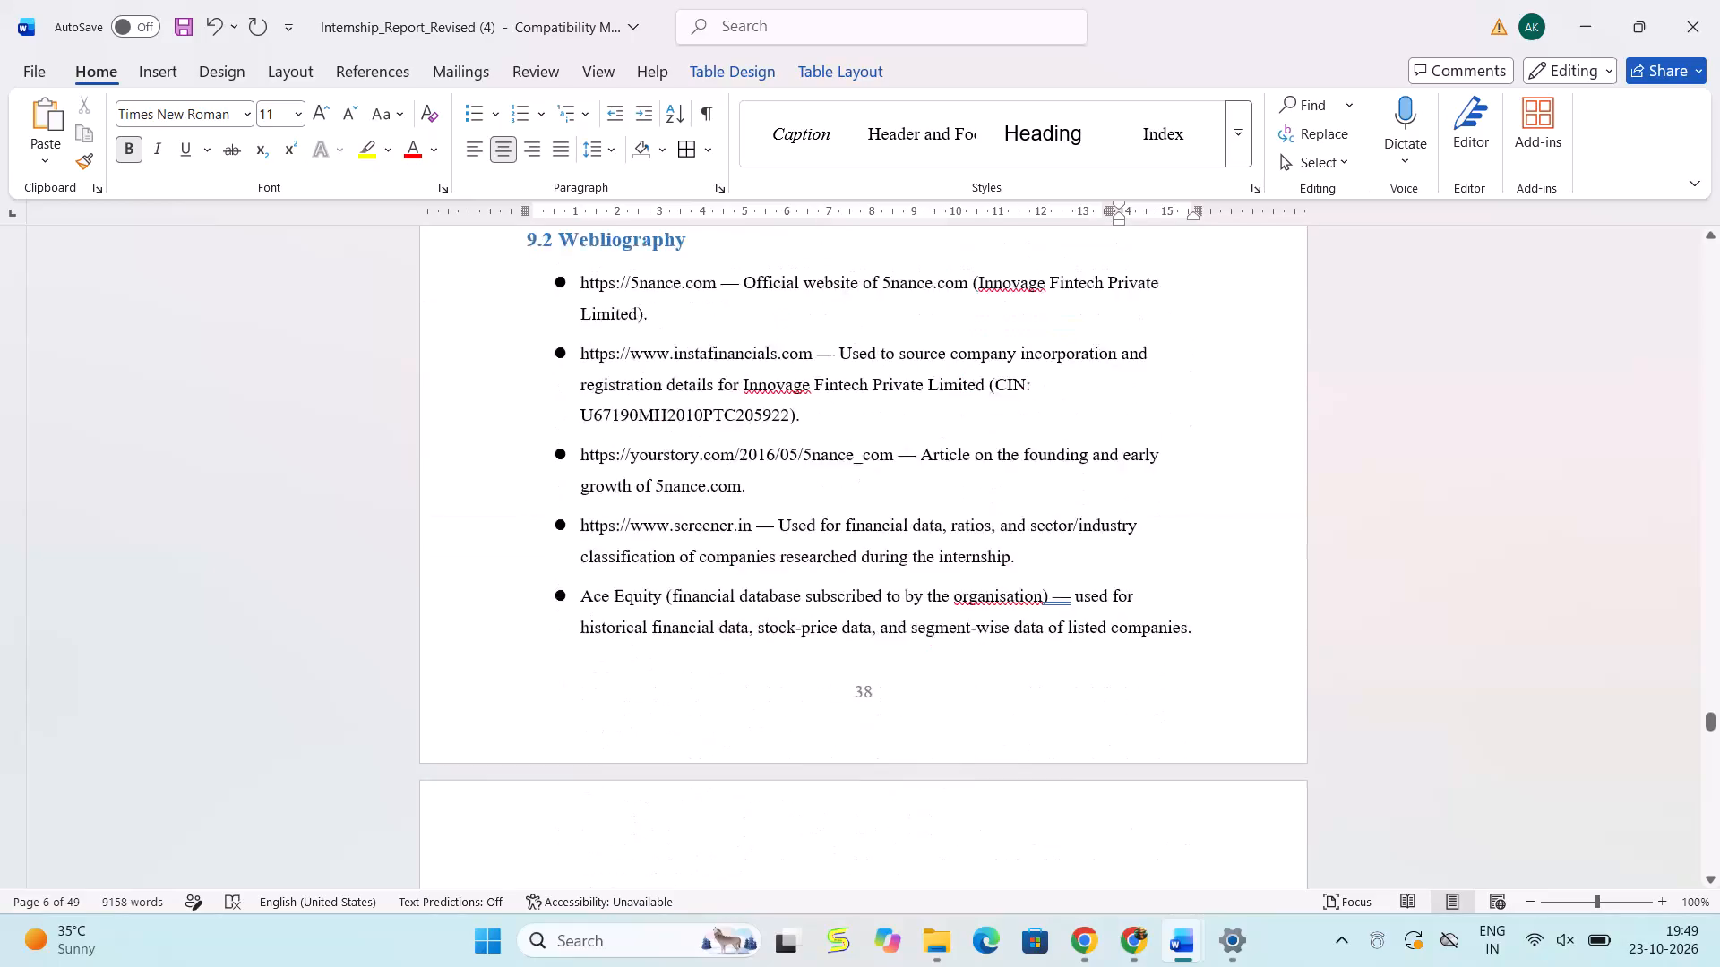
scroll(1105, 458, "down", 12)
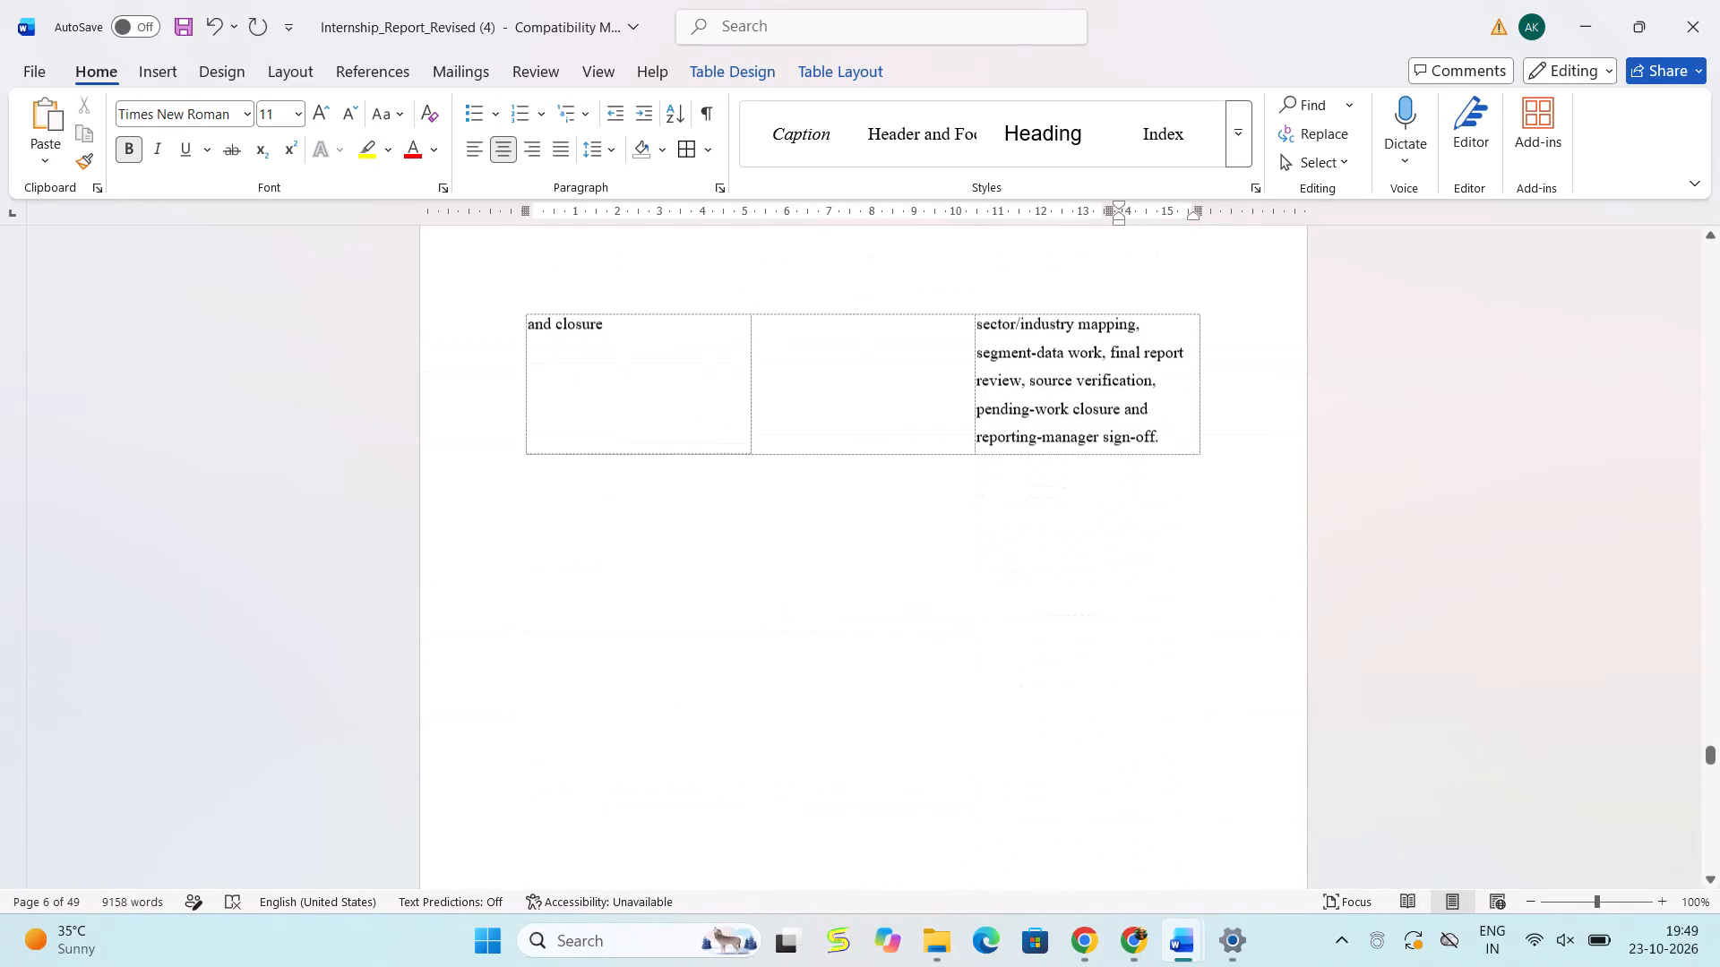
scroll(1105, 458, "up", 3)
scroll(1105, 458, "down", 4)
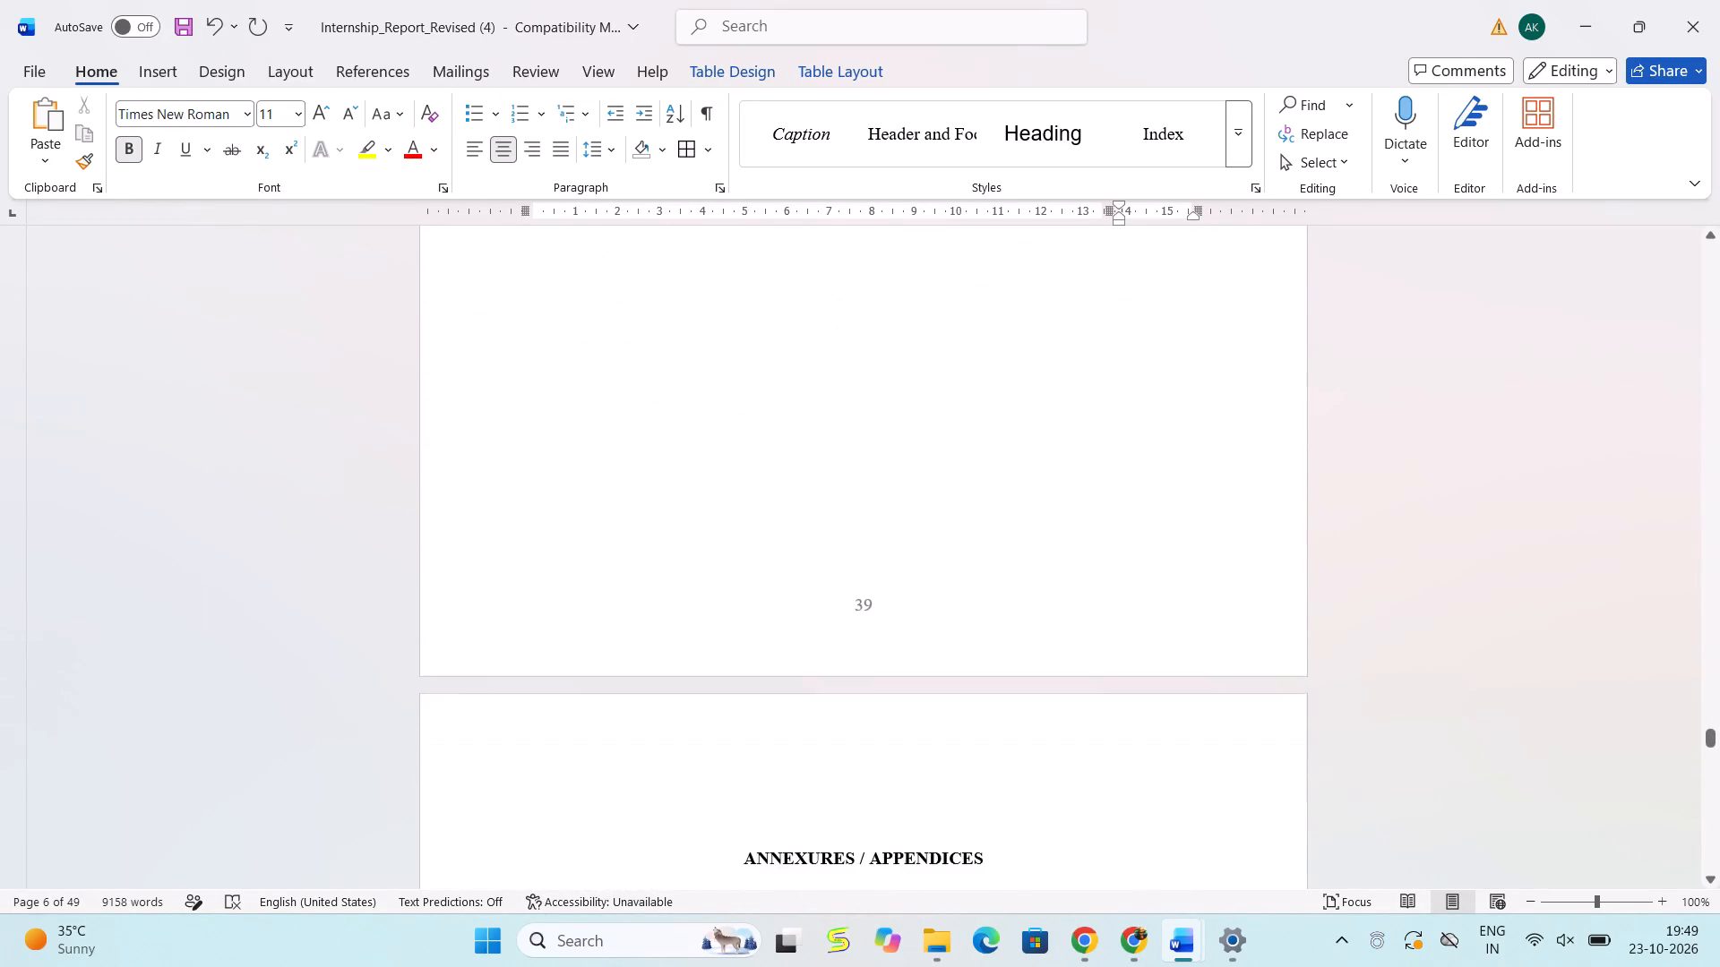
Apply solid borders to all cells of Table A1: Internship Timeline in Annexure I.
scroll(1087, 314, "down", 1)
scroll(656, 845, "down", 1)
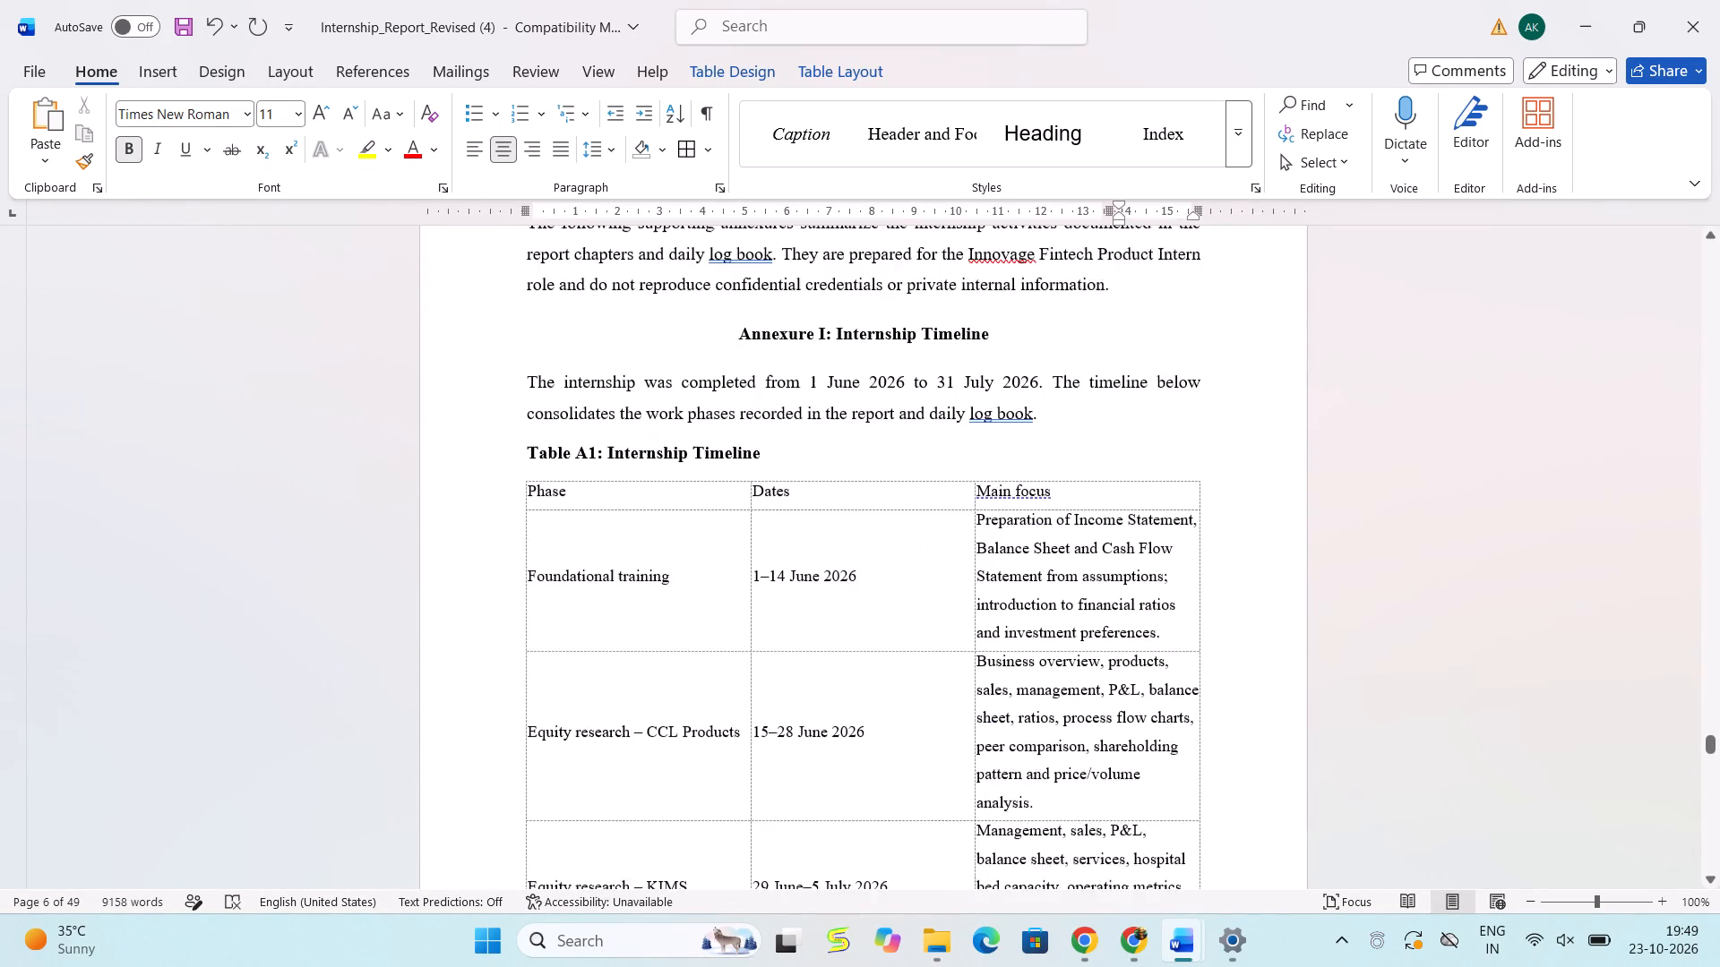
scroll(656, 845, "down", 1)
left_click(528, 471)
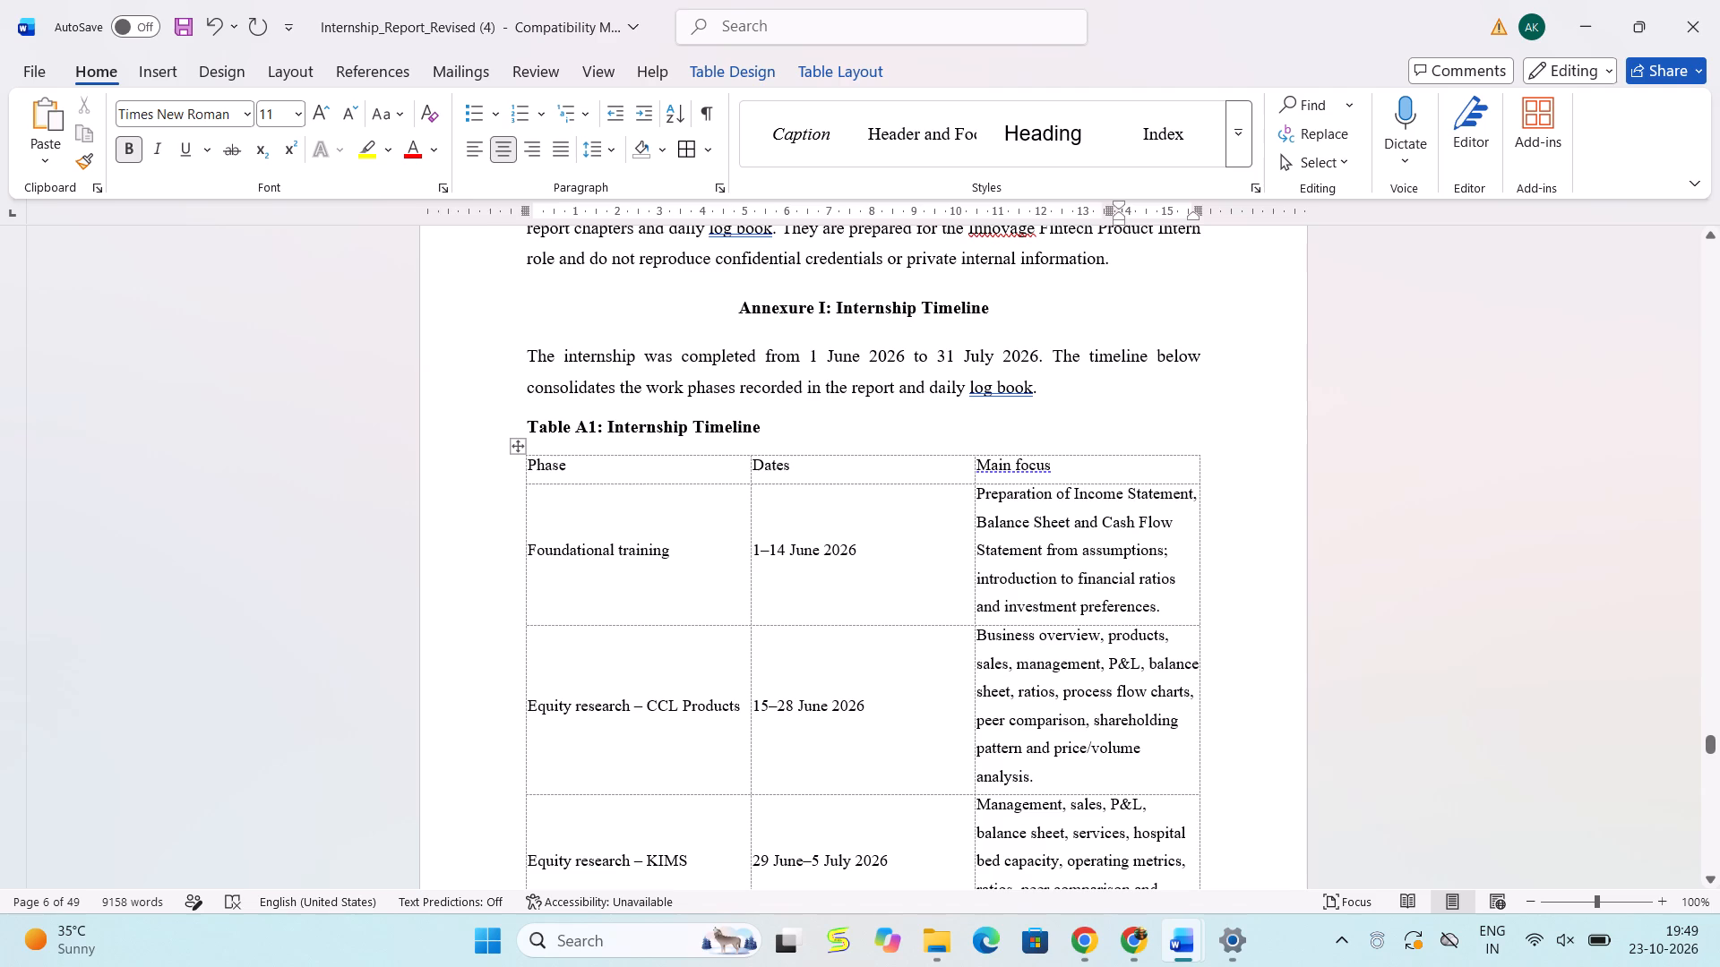
left_click(520, 441)
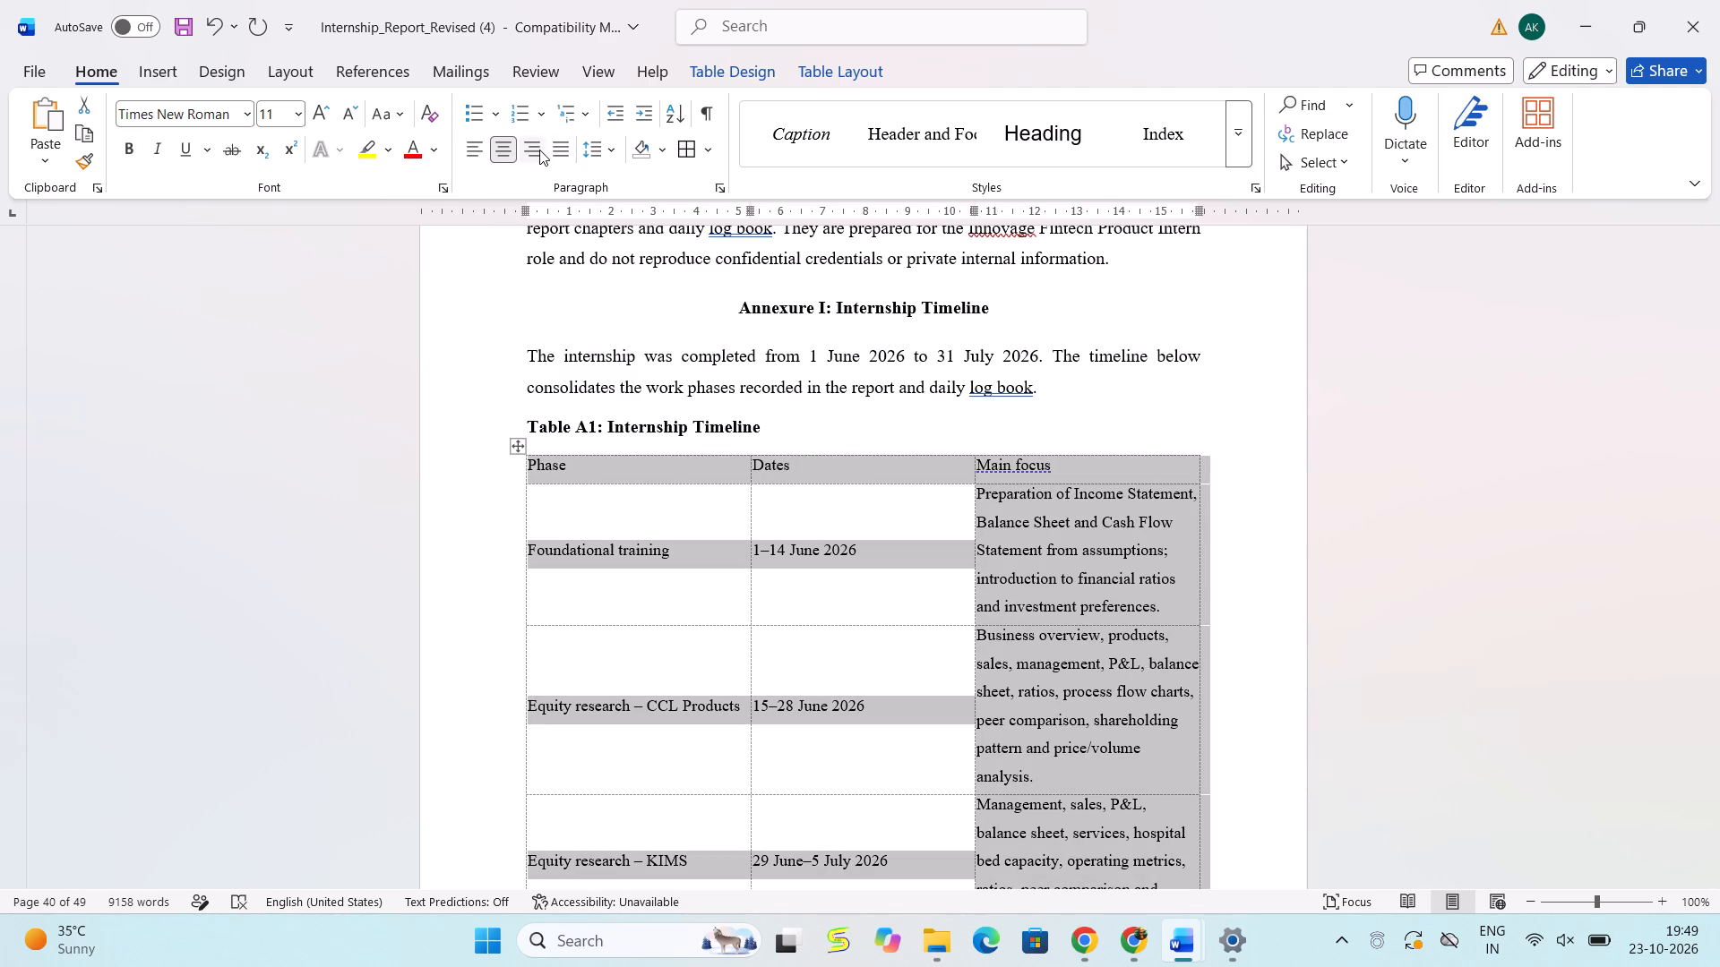
left_click(677, 152)
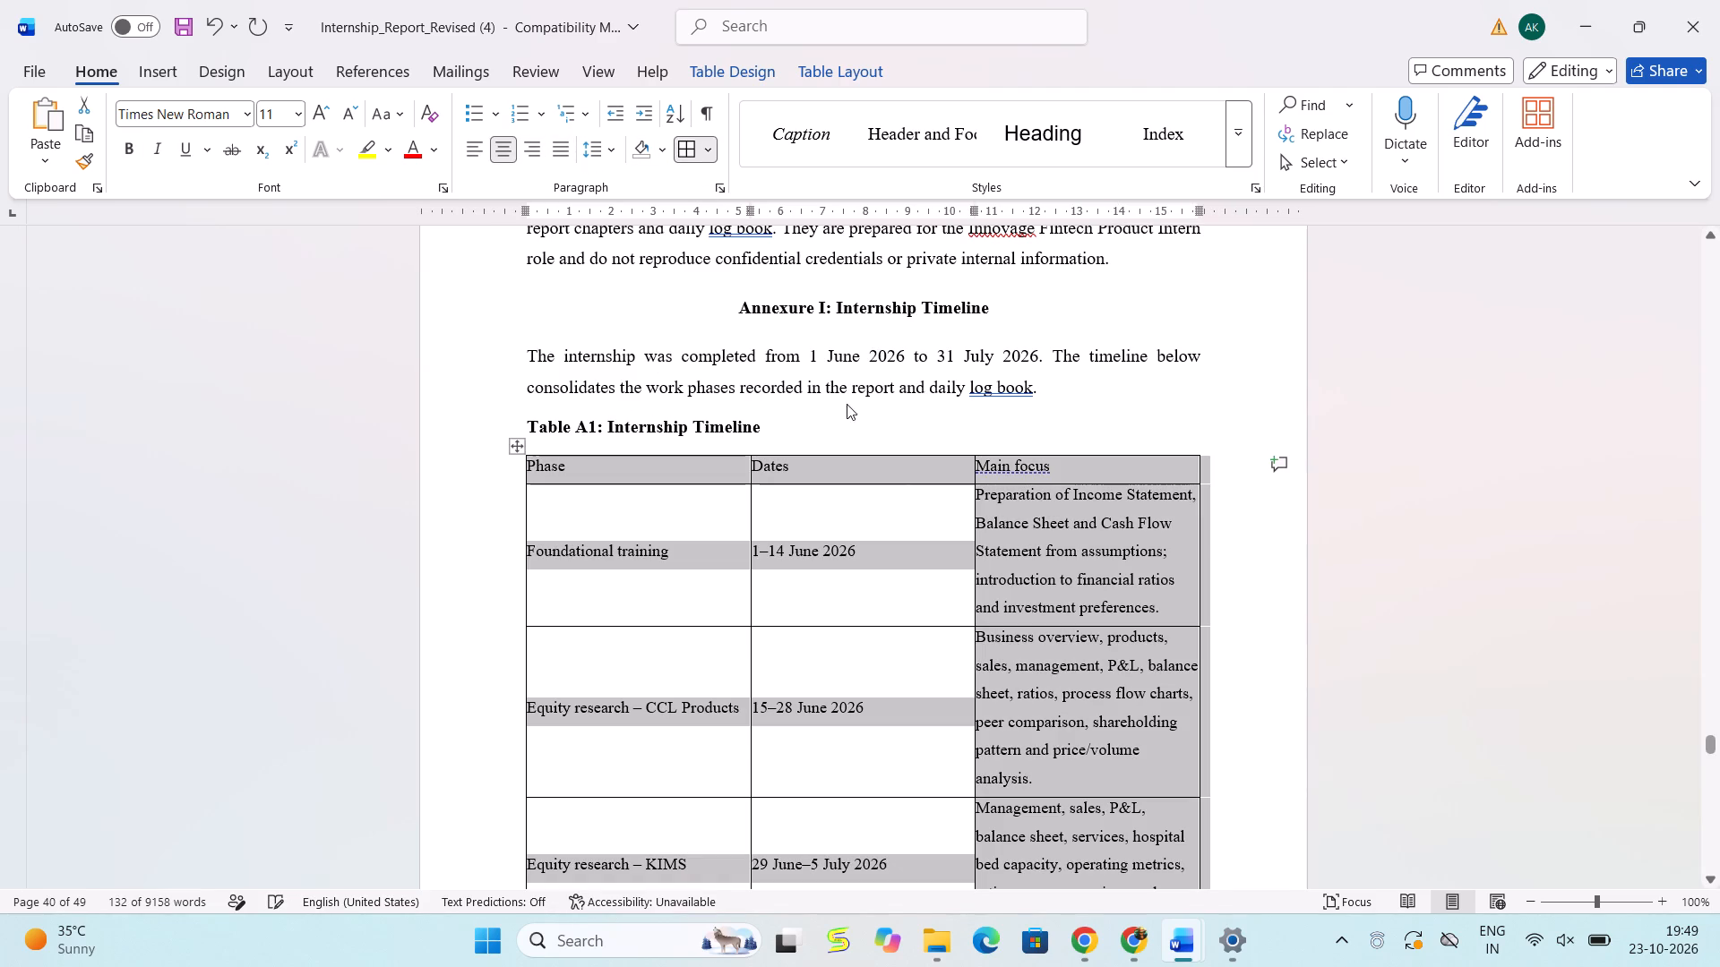
Set the font size of all text in Table A1: Internship Timeline to 12.
scroll(933, 602, "down", 6)
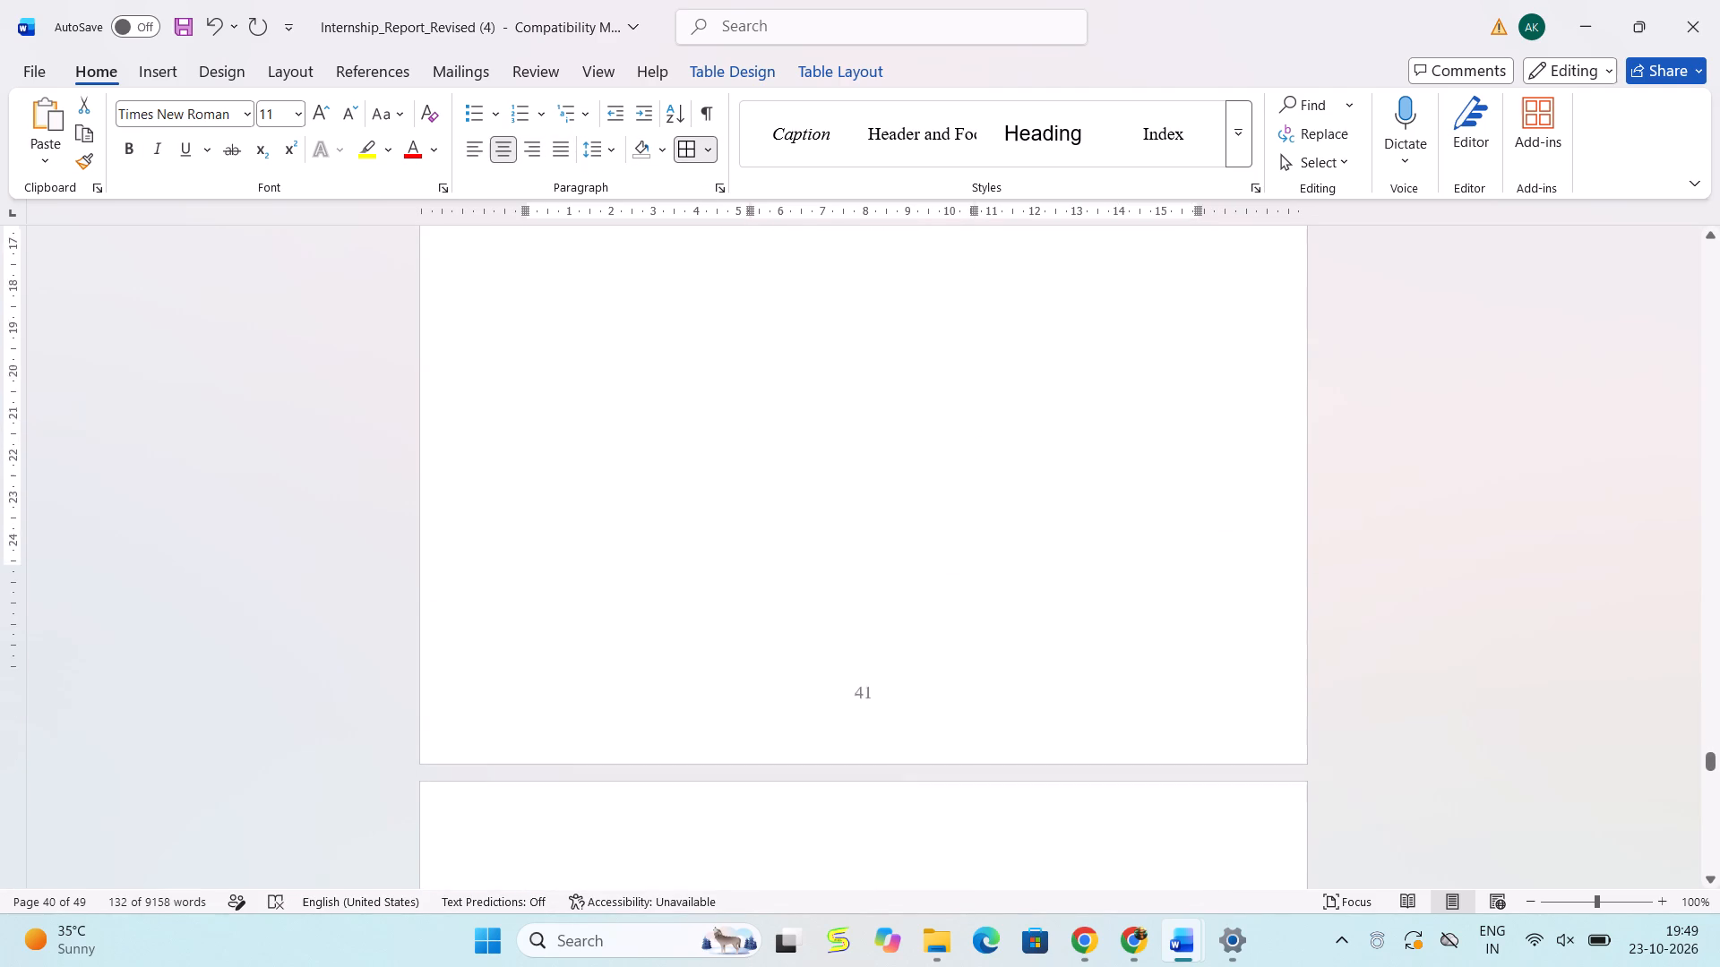
scroll(933, 602, "down", 2)
scroll(915, 539, "up", 8)
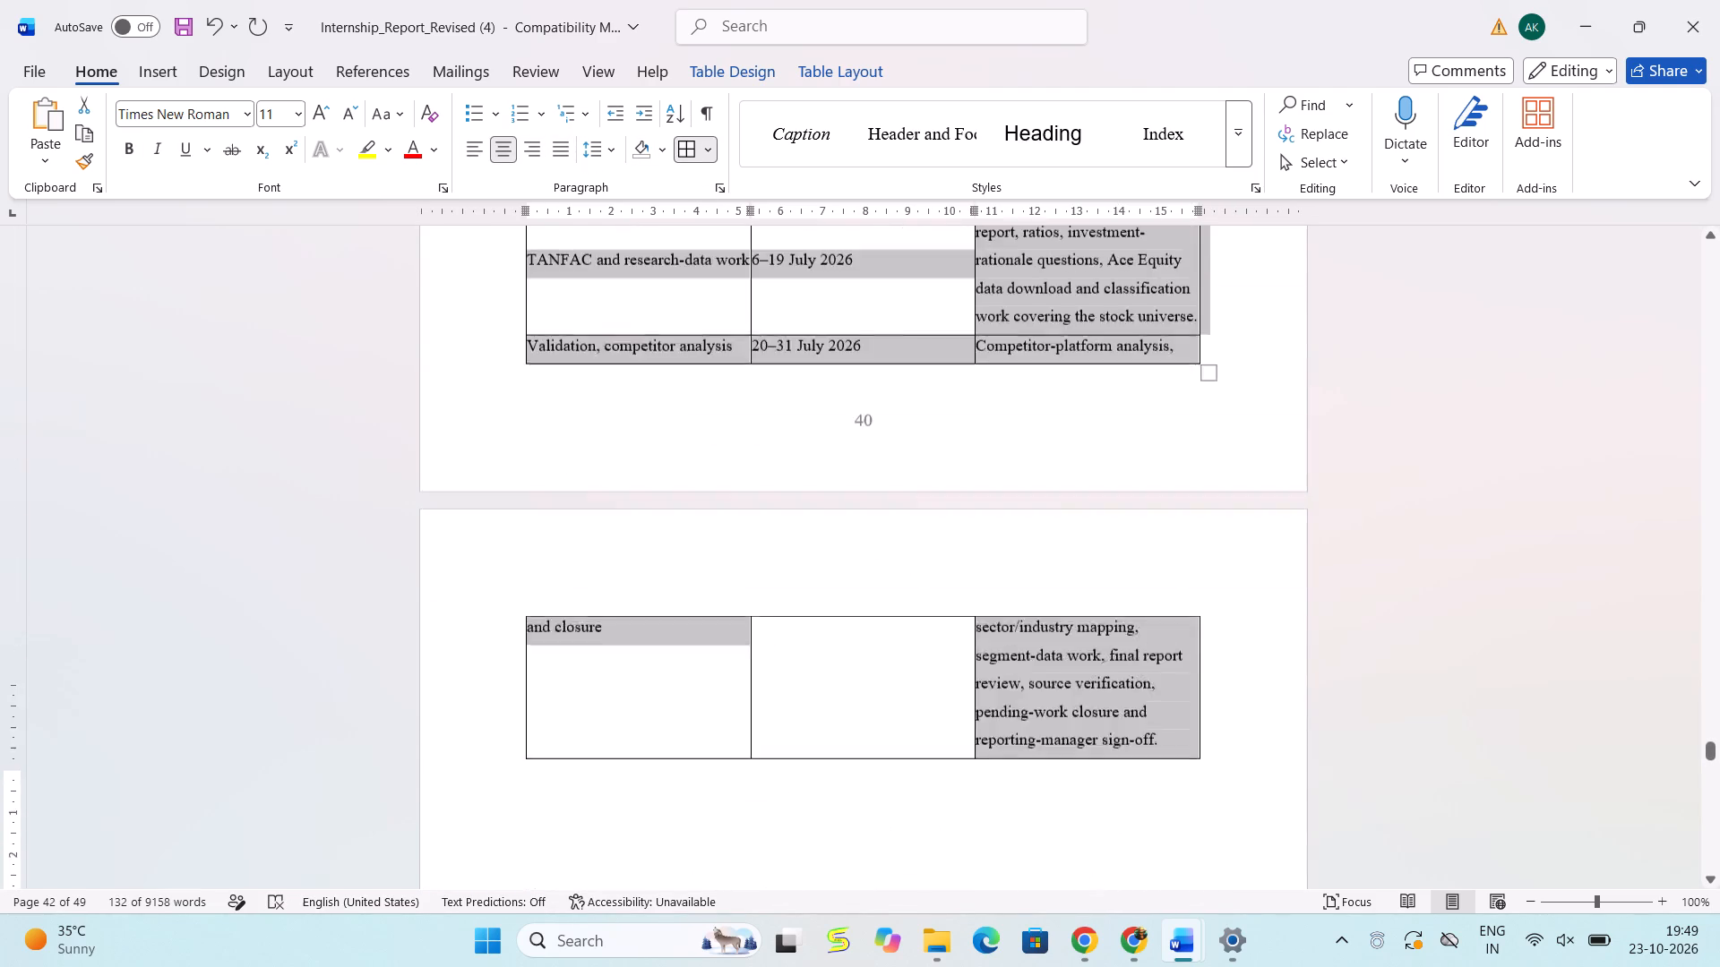
scroll(915, 539, "up", 1)
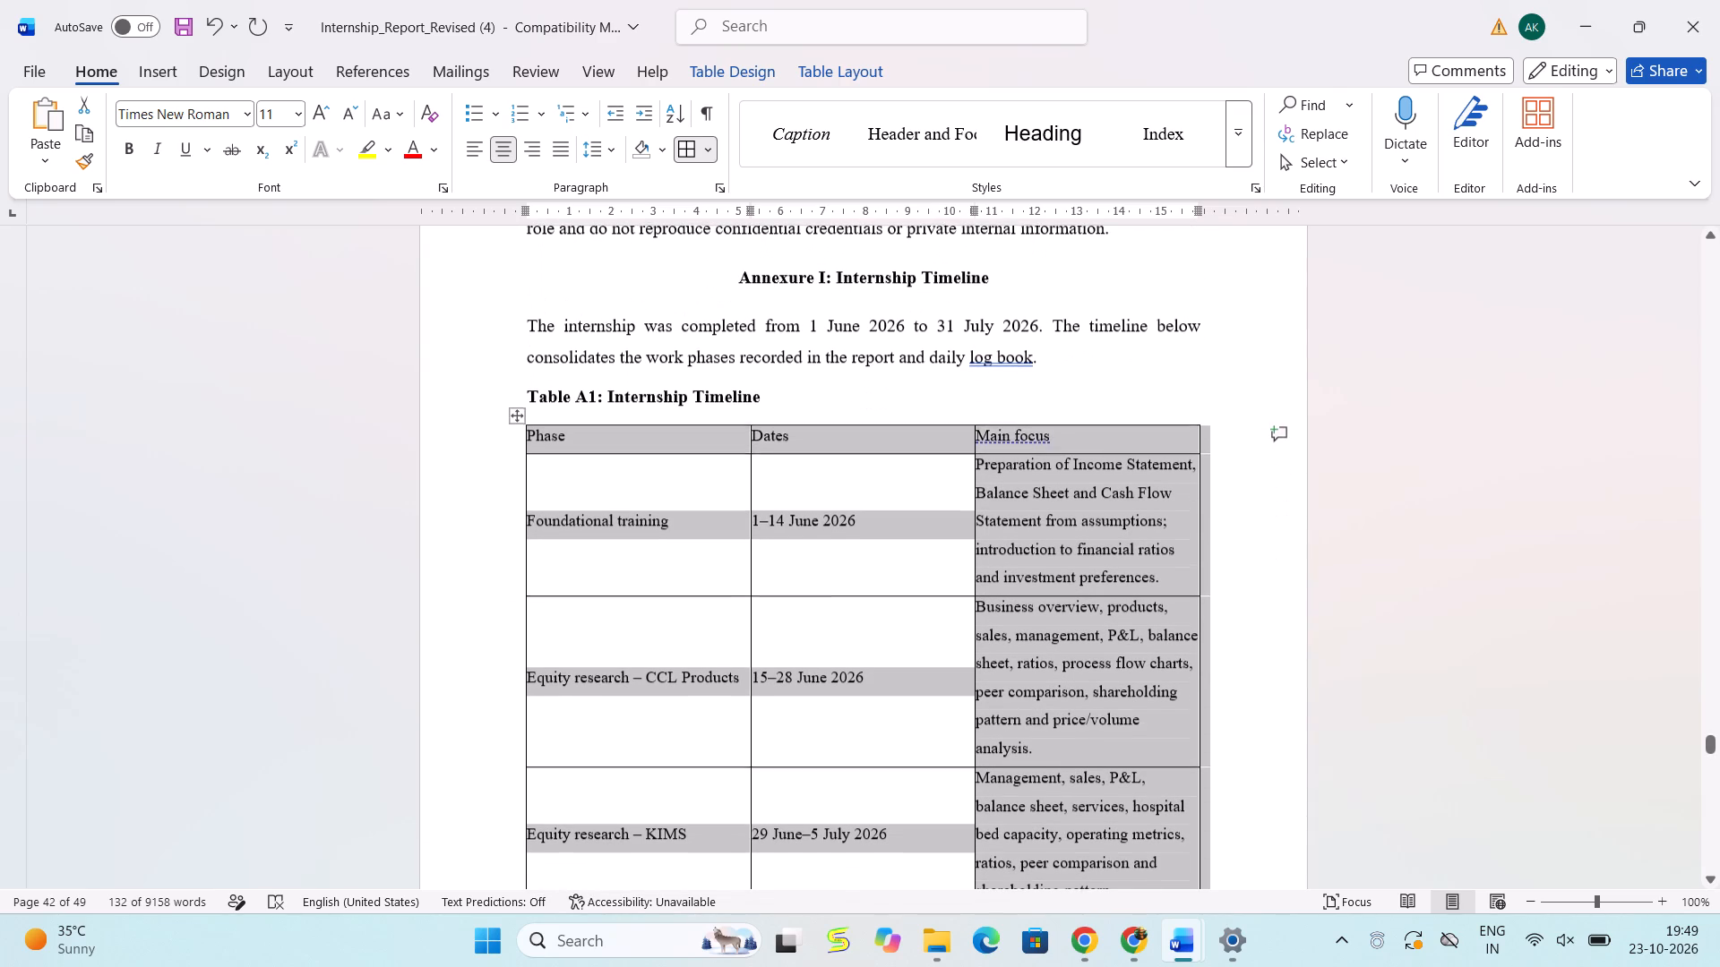
left_click(283, 106)
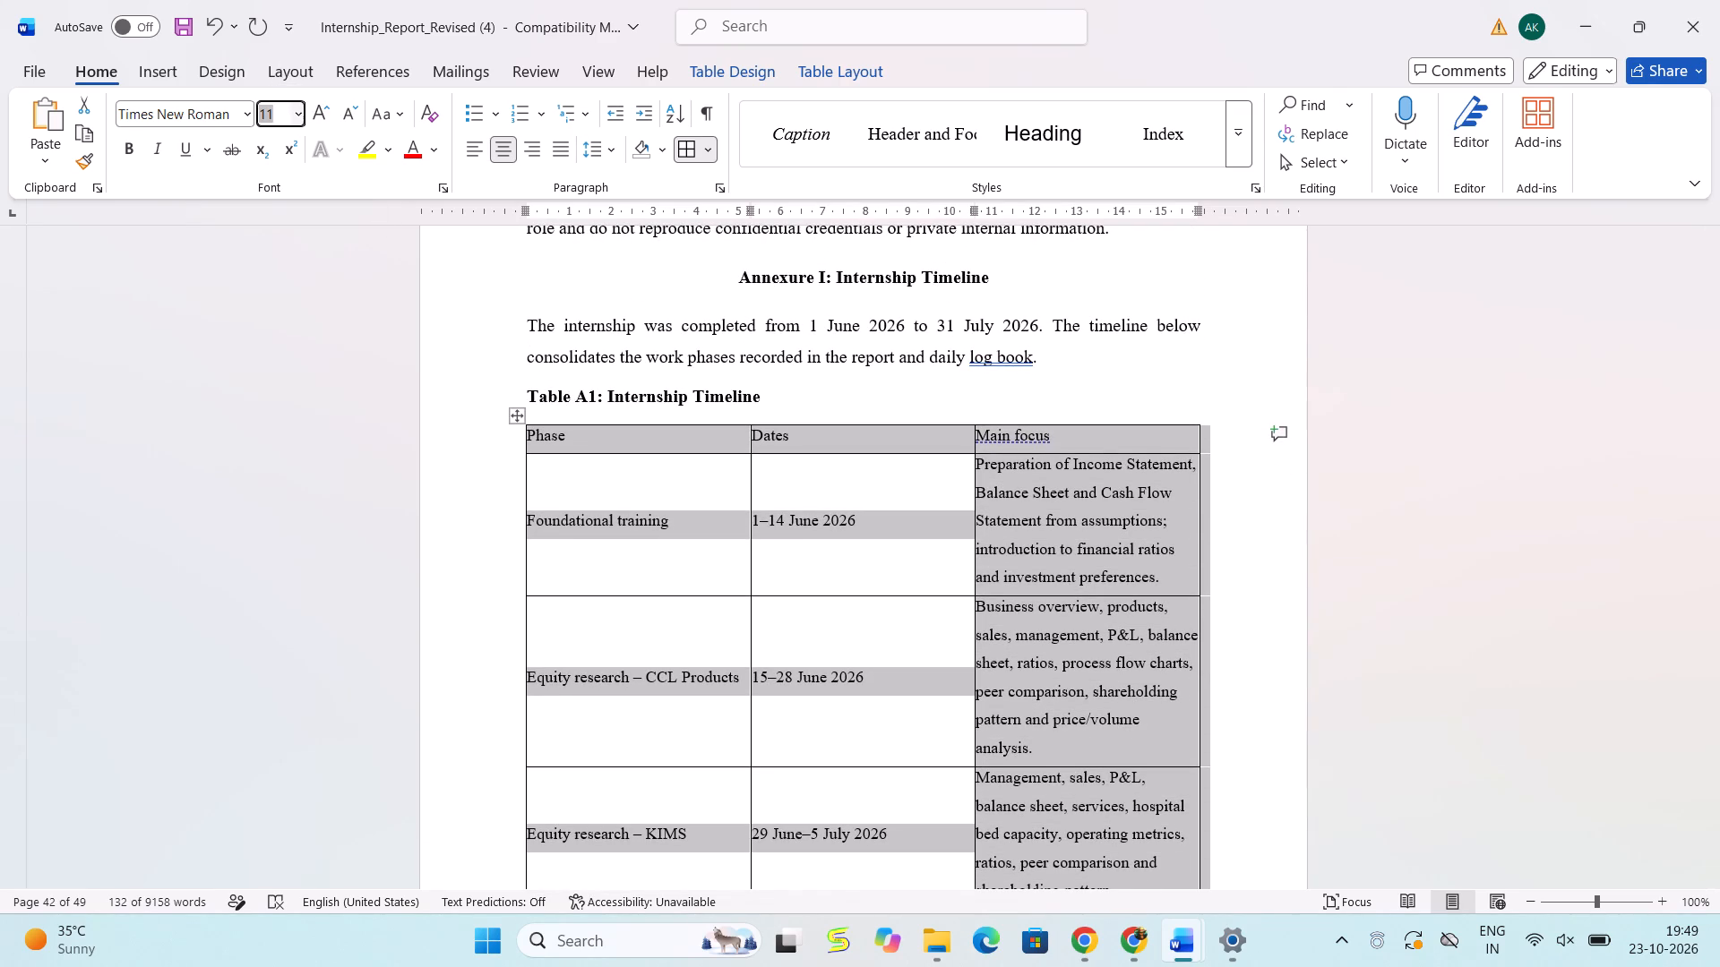
key("BackSpace")
type("12")
key("Return")
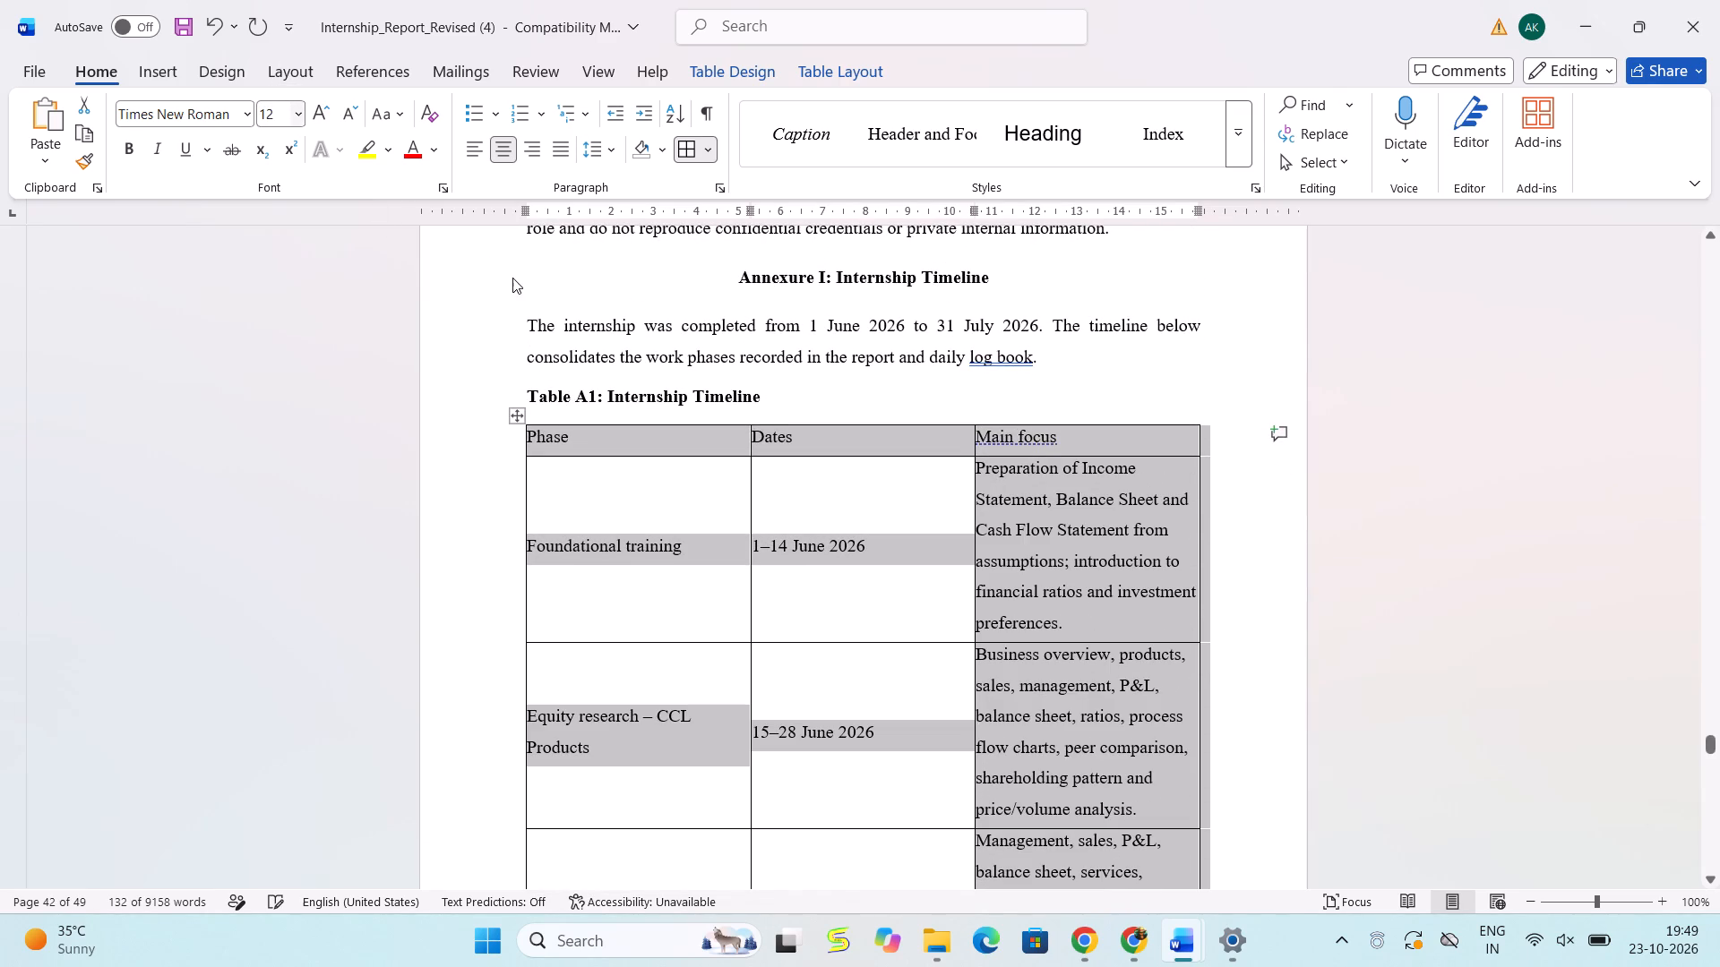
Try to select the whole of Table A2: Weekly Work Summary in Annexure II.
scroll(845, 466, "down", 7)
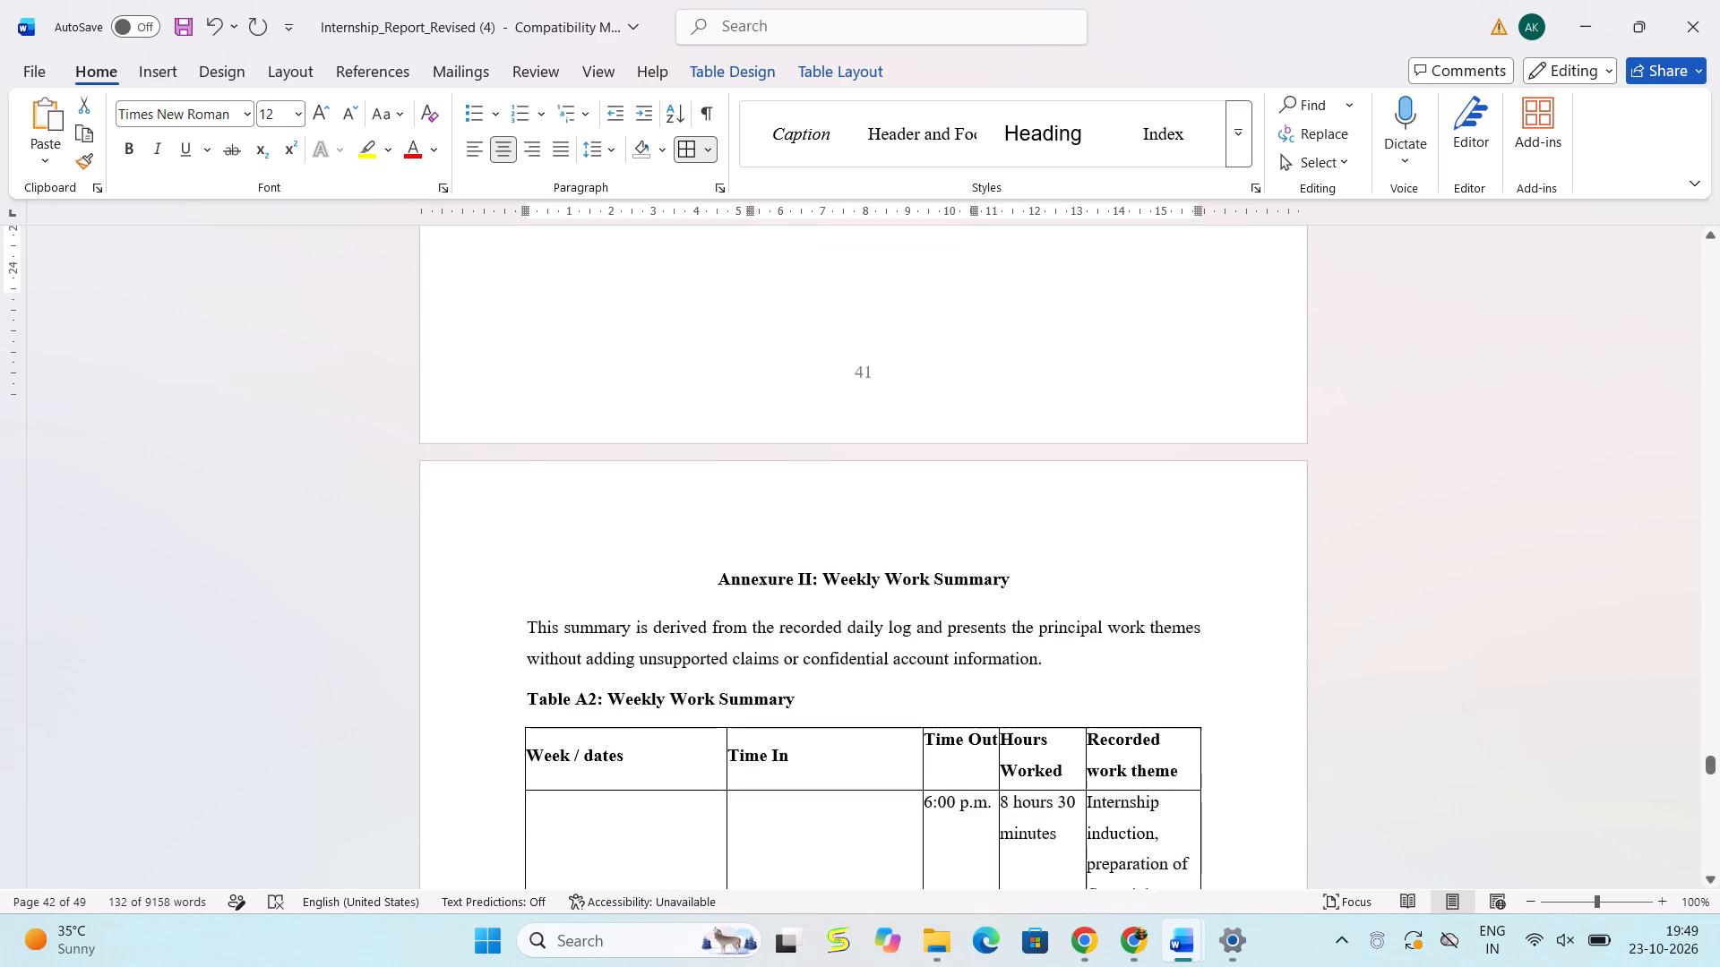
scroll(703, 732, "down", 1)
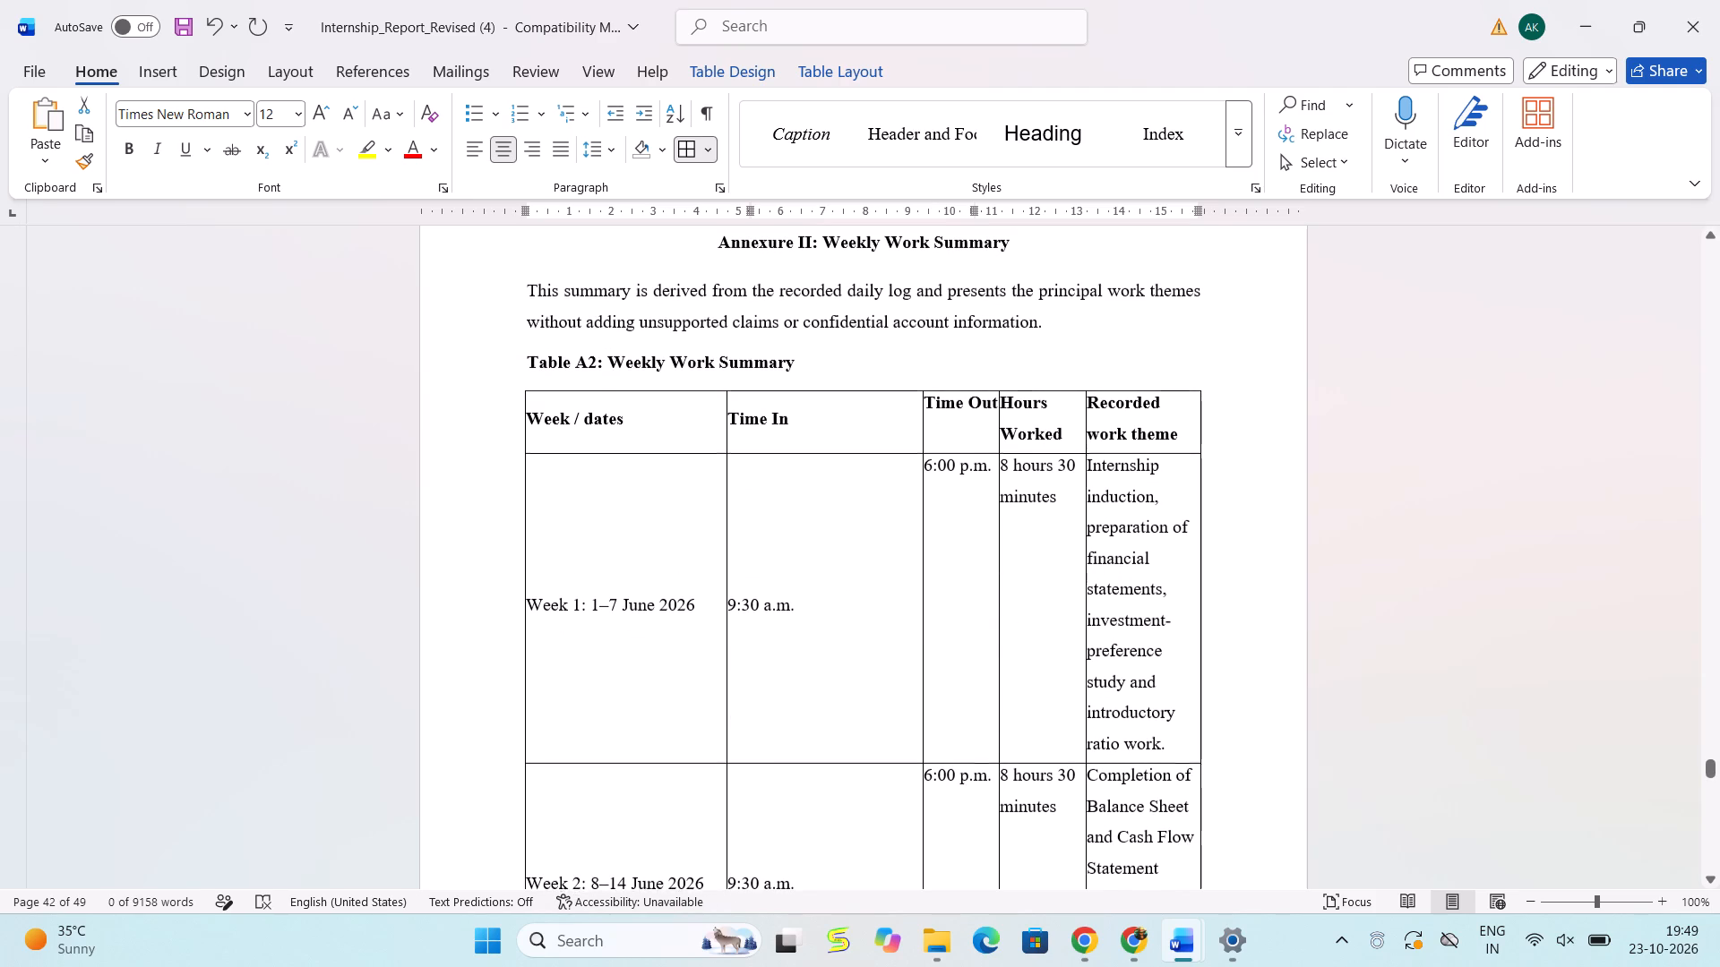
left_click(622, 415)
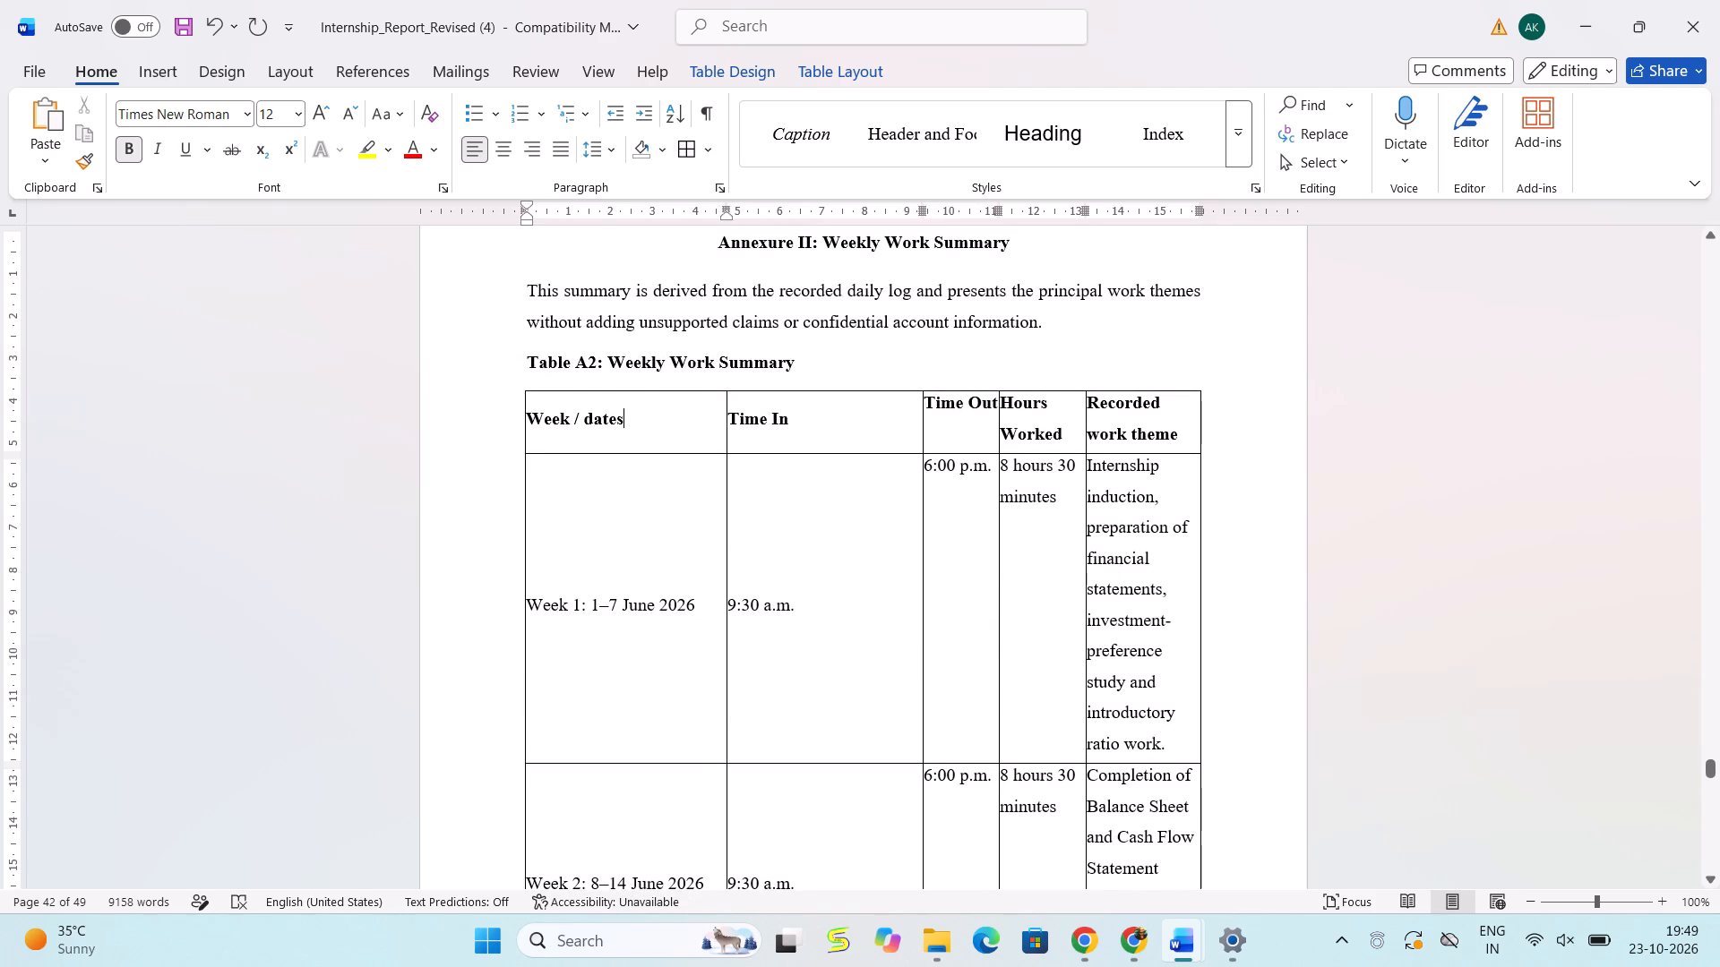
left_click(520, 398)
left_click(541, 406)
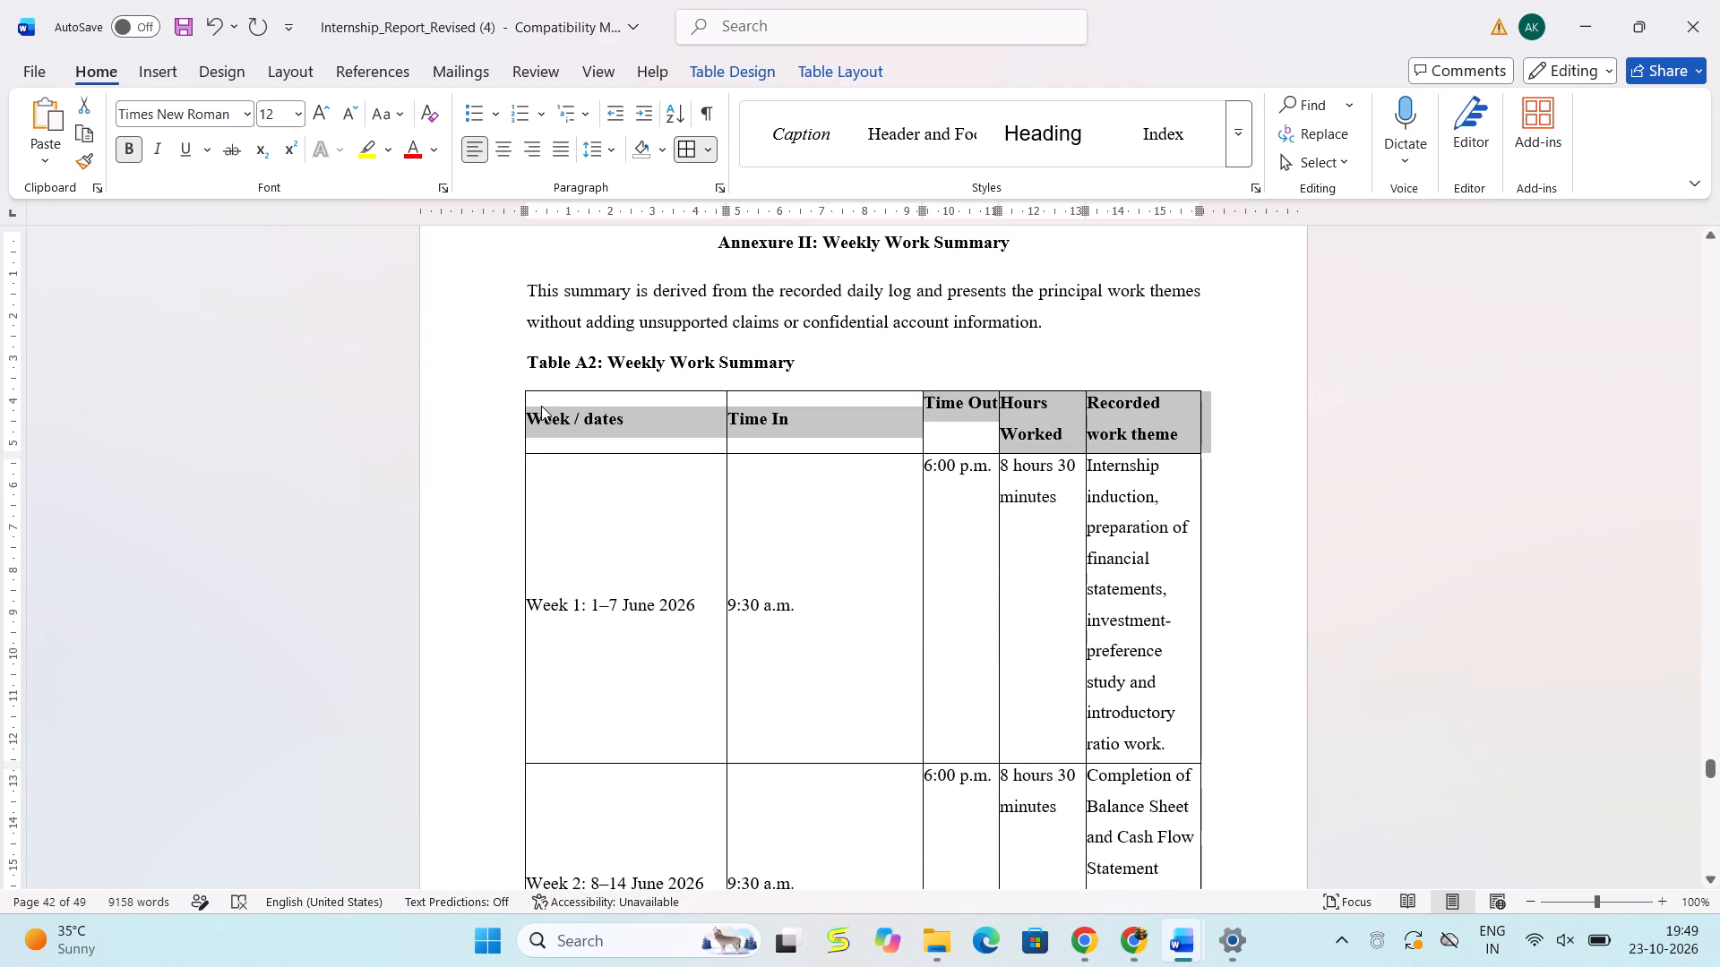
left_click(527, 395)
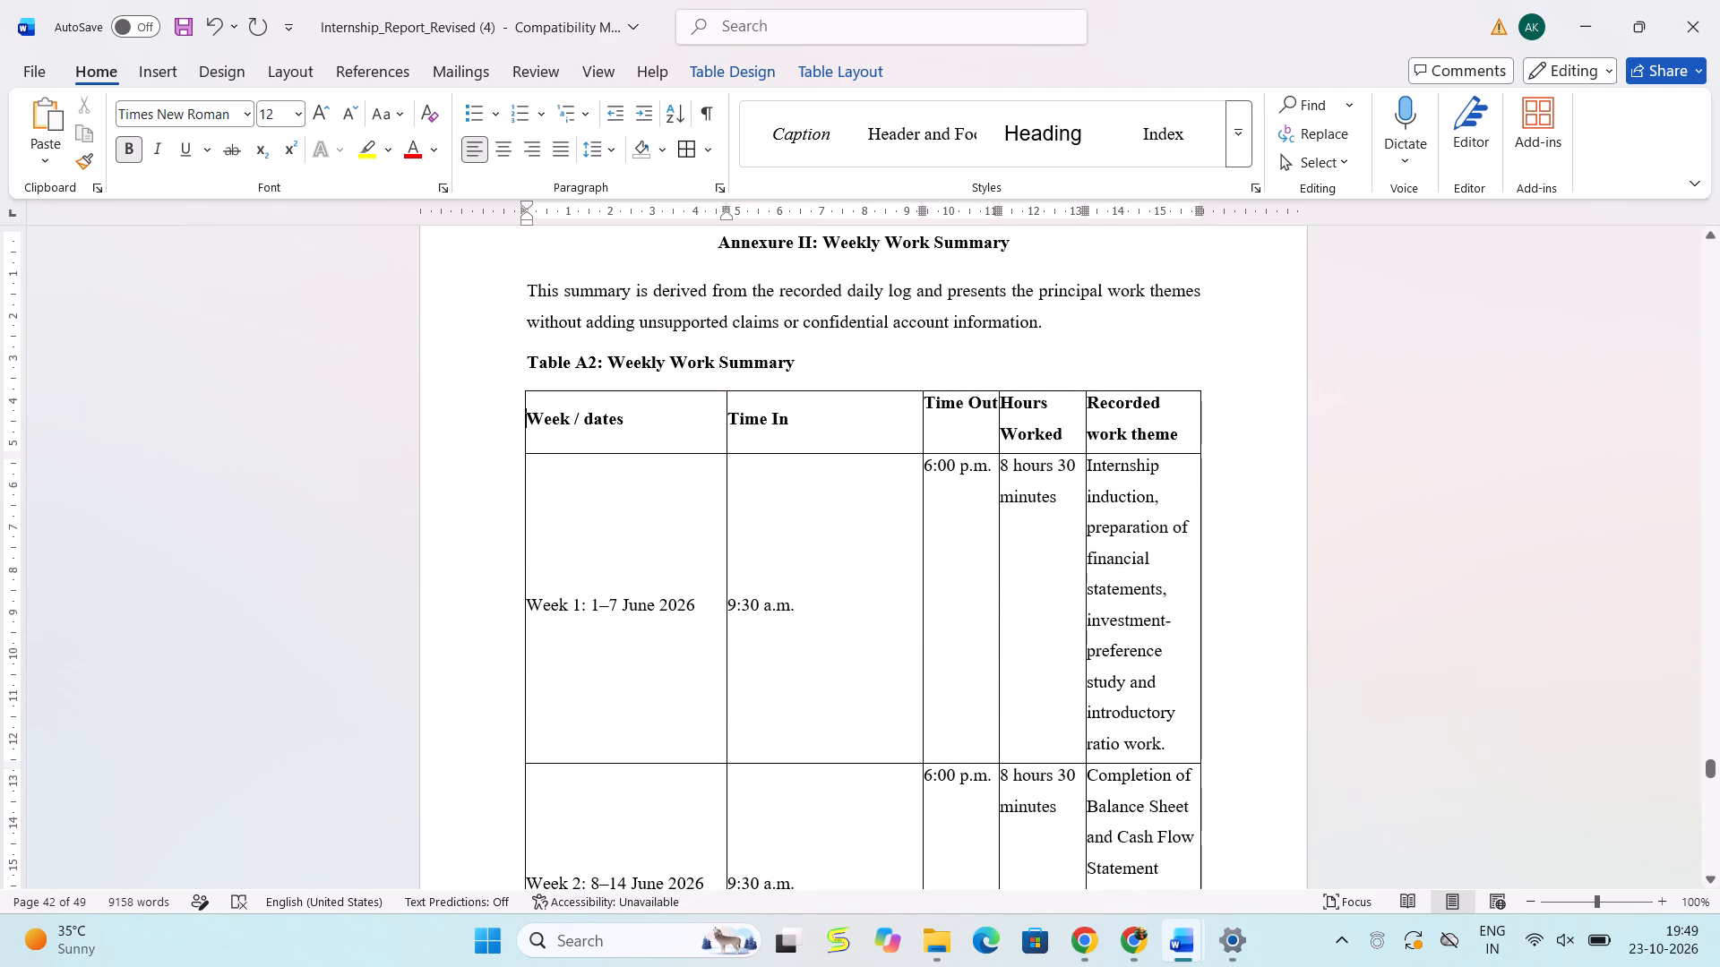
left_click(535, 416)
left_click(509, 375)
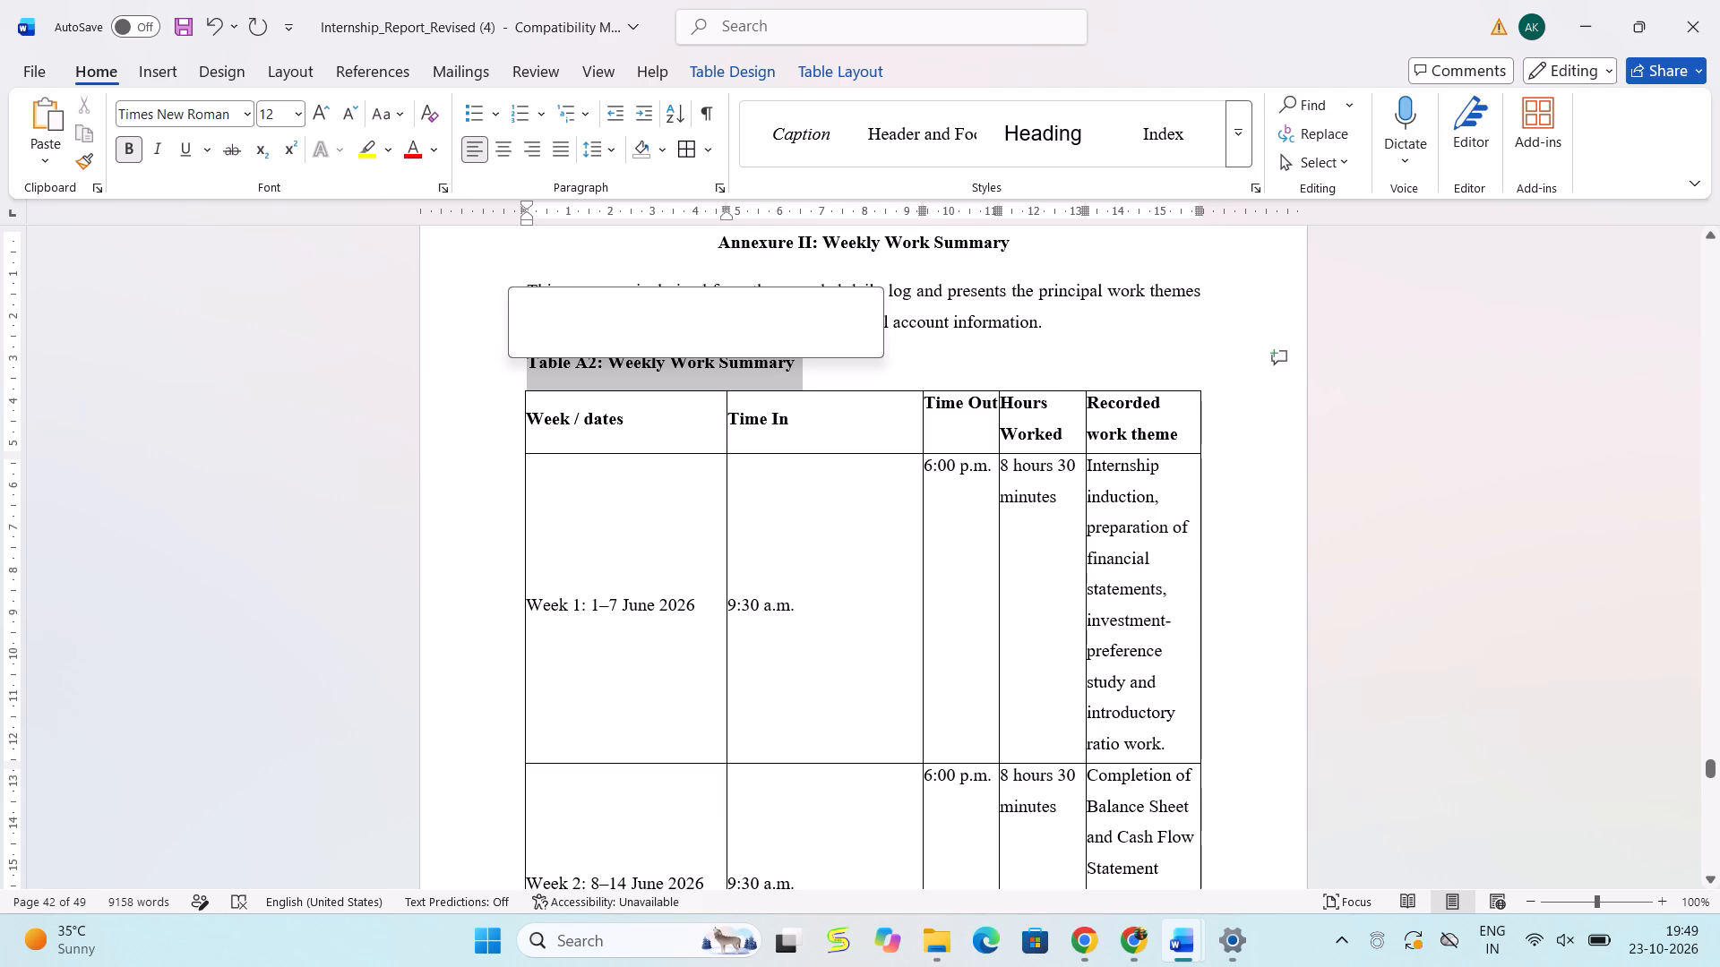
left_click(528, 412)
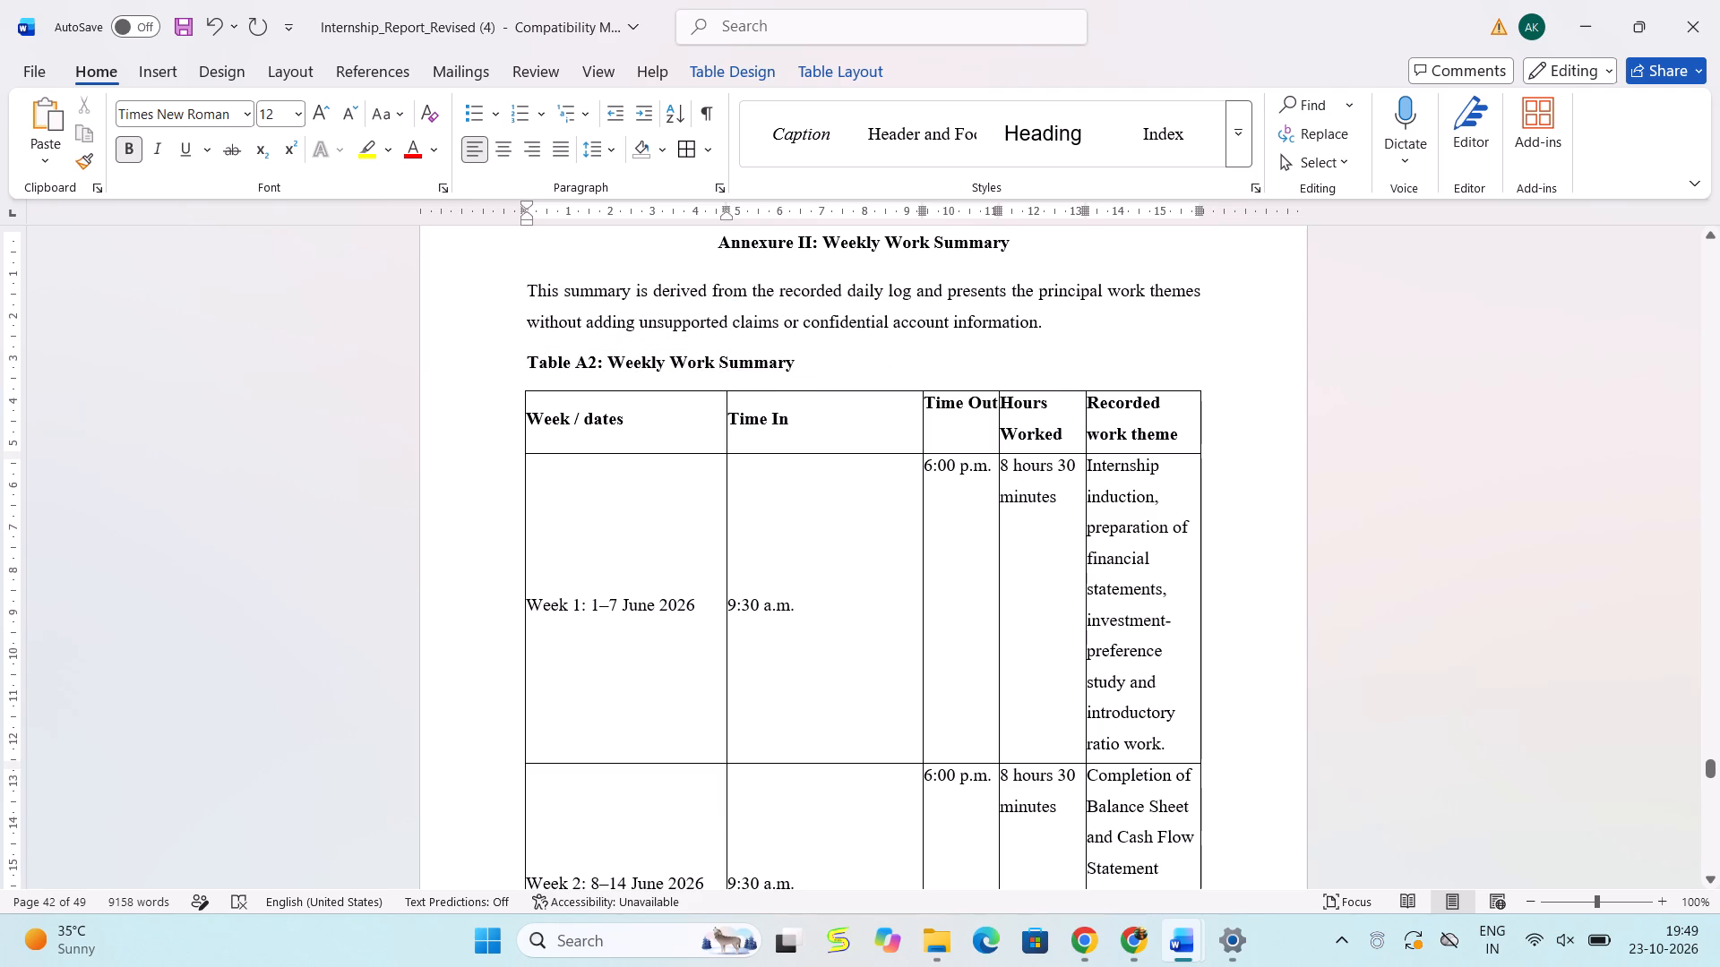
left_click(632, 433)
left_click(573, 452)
Set the font size of all text in Table A3: Responsibility Matrix to 12.
scroll(573, 452, "down", 10)
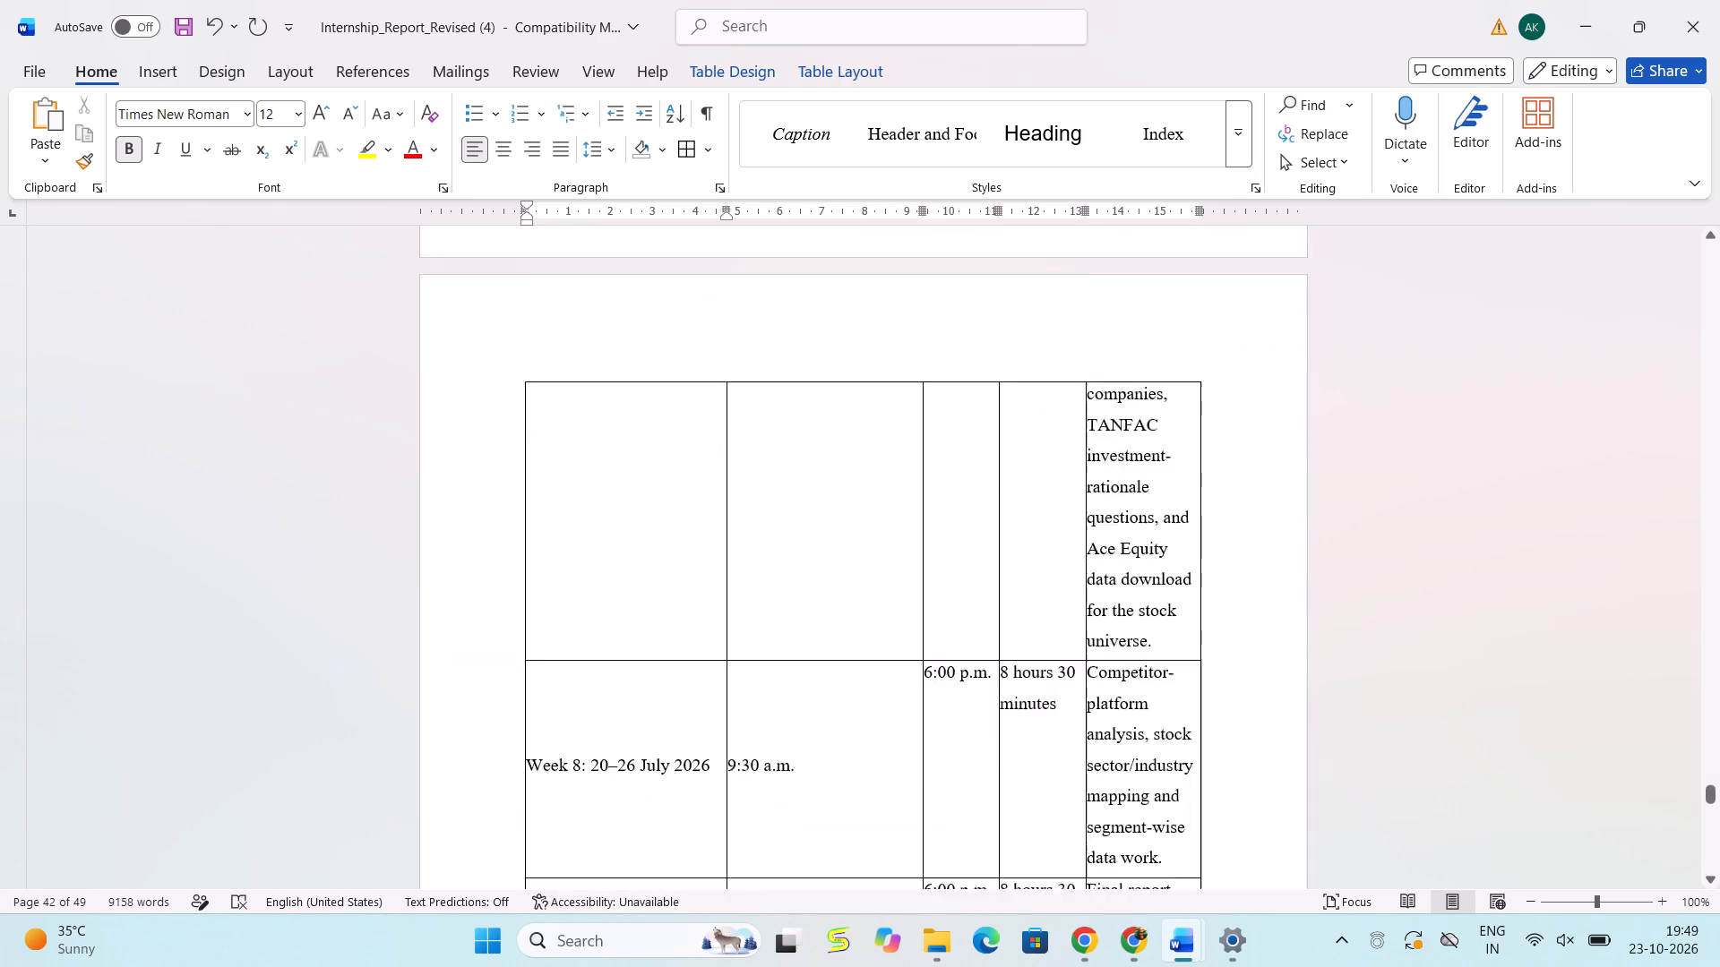
scroll(573, 452, "down", 4)
scroll(573, 452, "up", 5)
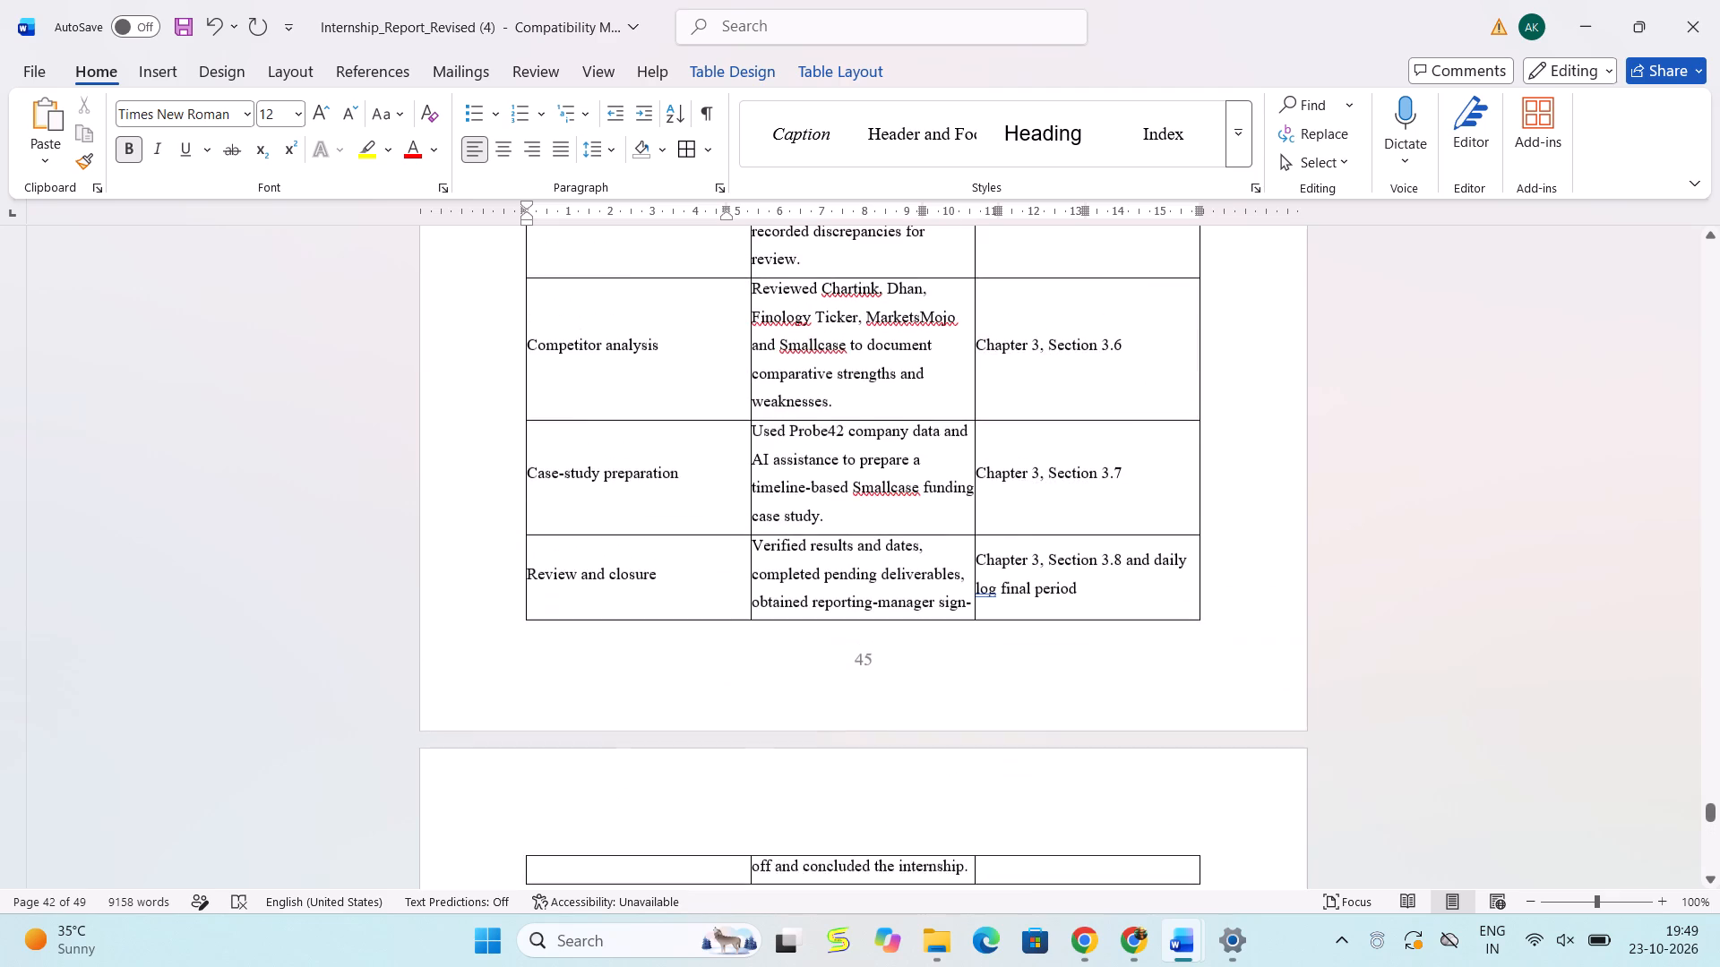
scroll(573, 452, "up", 1)
left_click(573, 452)
scroll(573, 452, "up", 1)
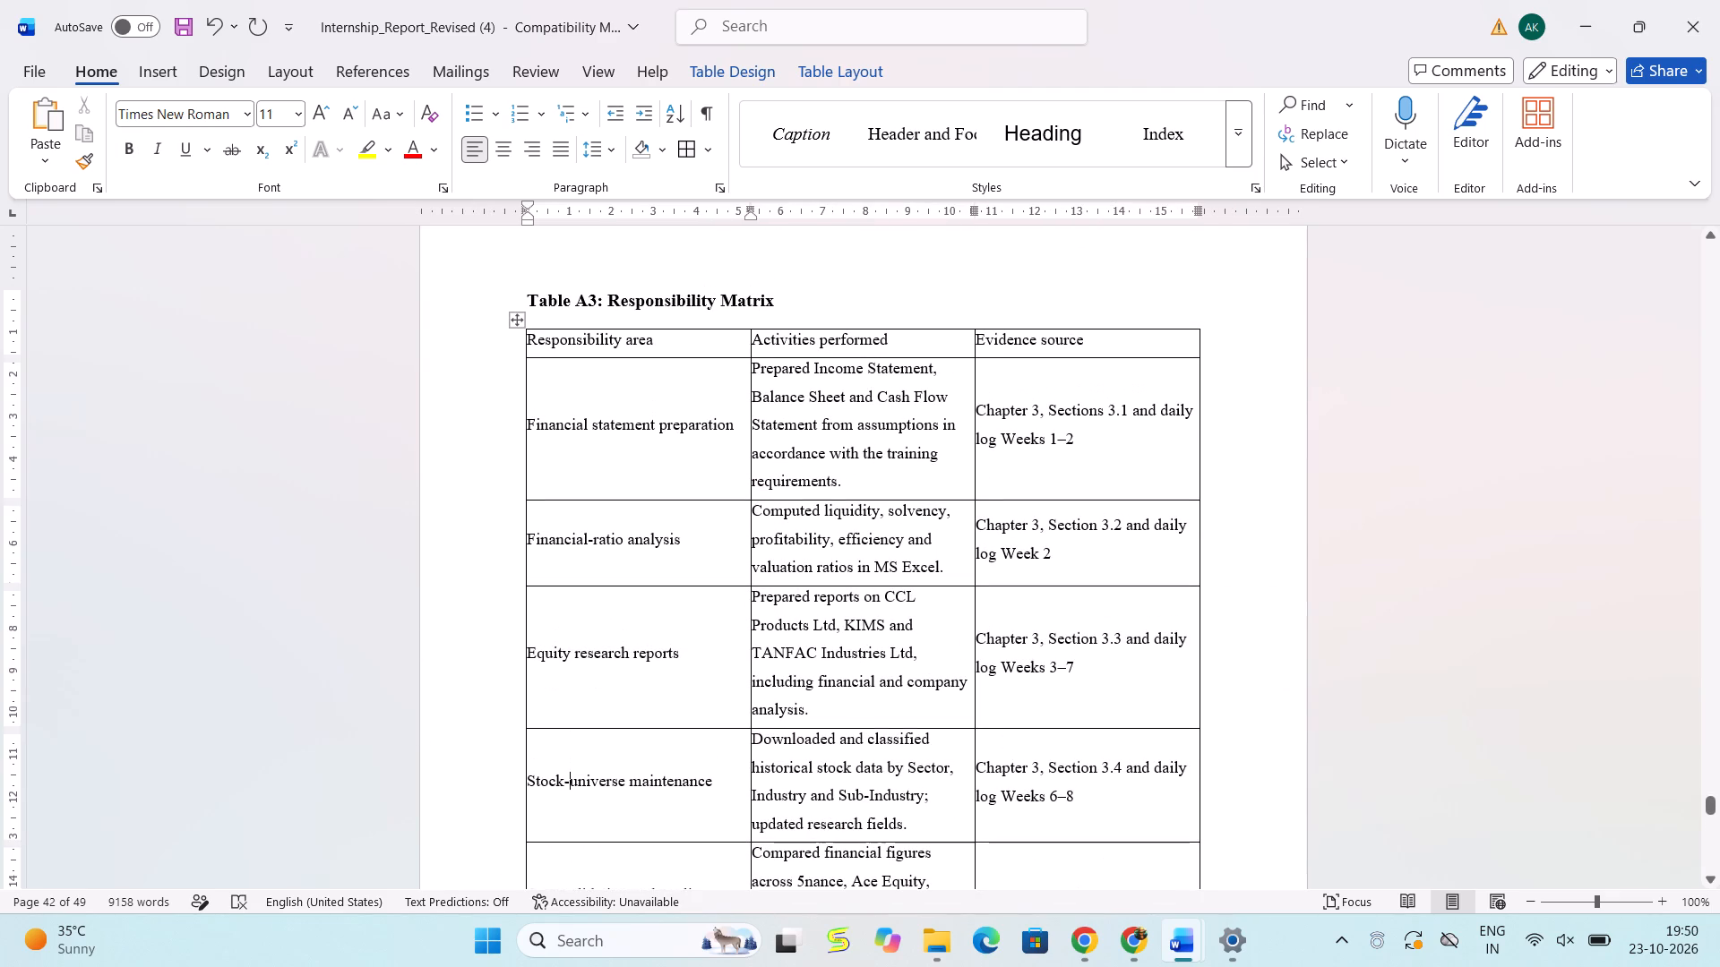
left_click(519, 325)
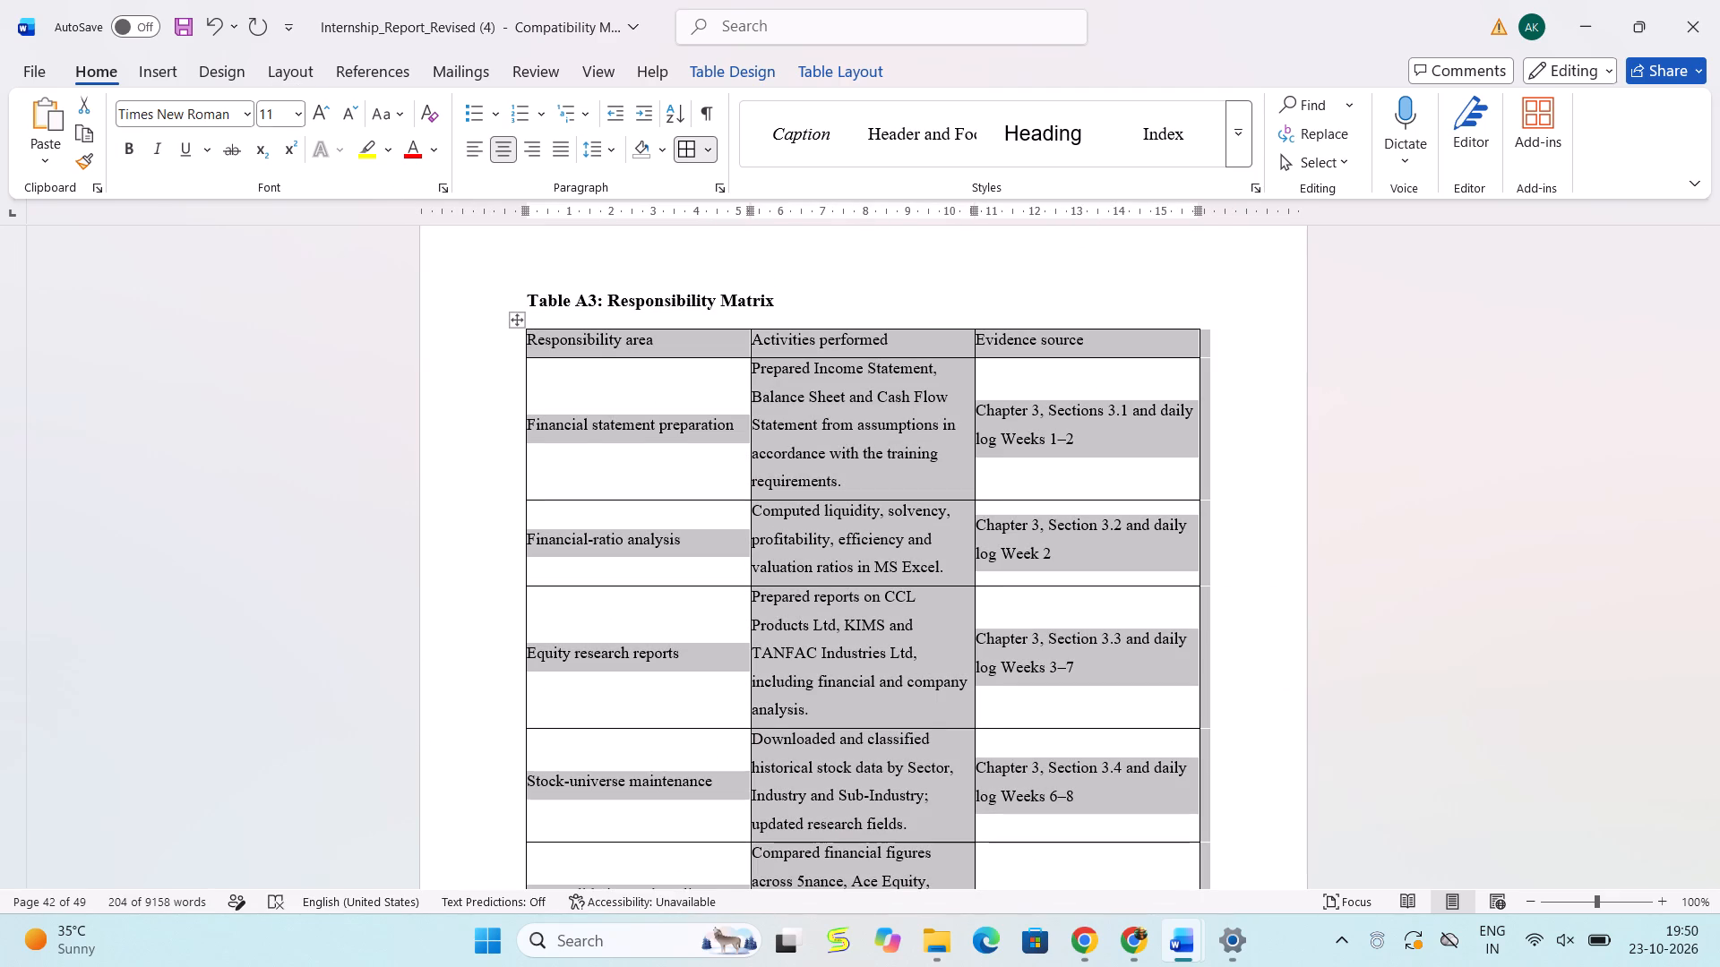
left_click(281, 106)
key("BackSpace")
type("12")
key("Return")
Set the font size of all text in Table A4: Equity-Research Work Cycle in Annexure IV to 12.
scroll(568, 363, "down", 9)
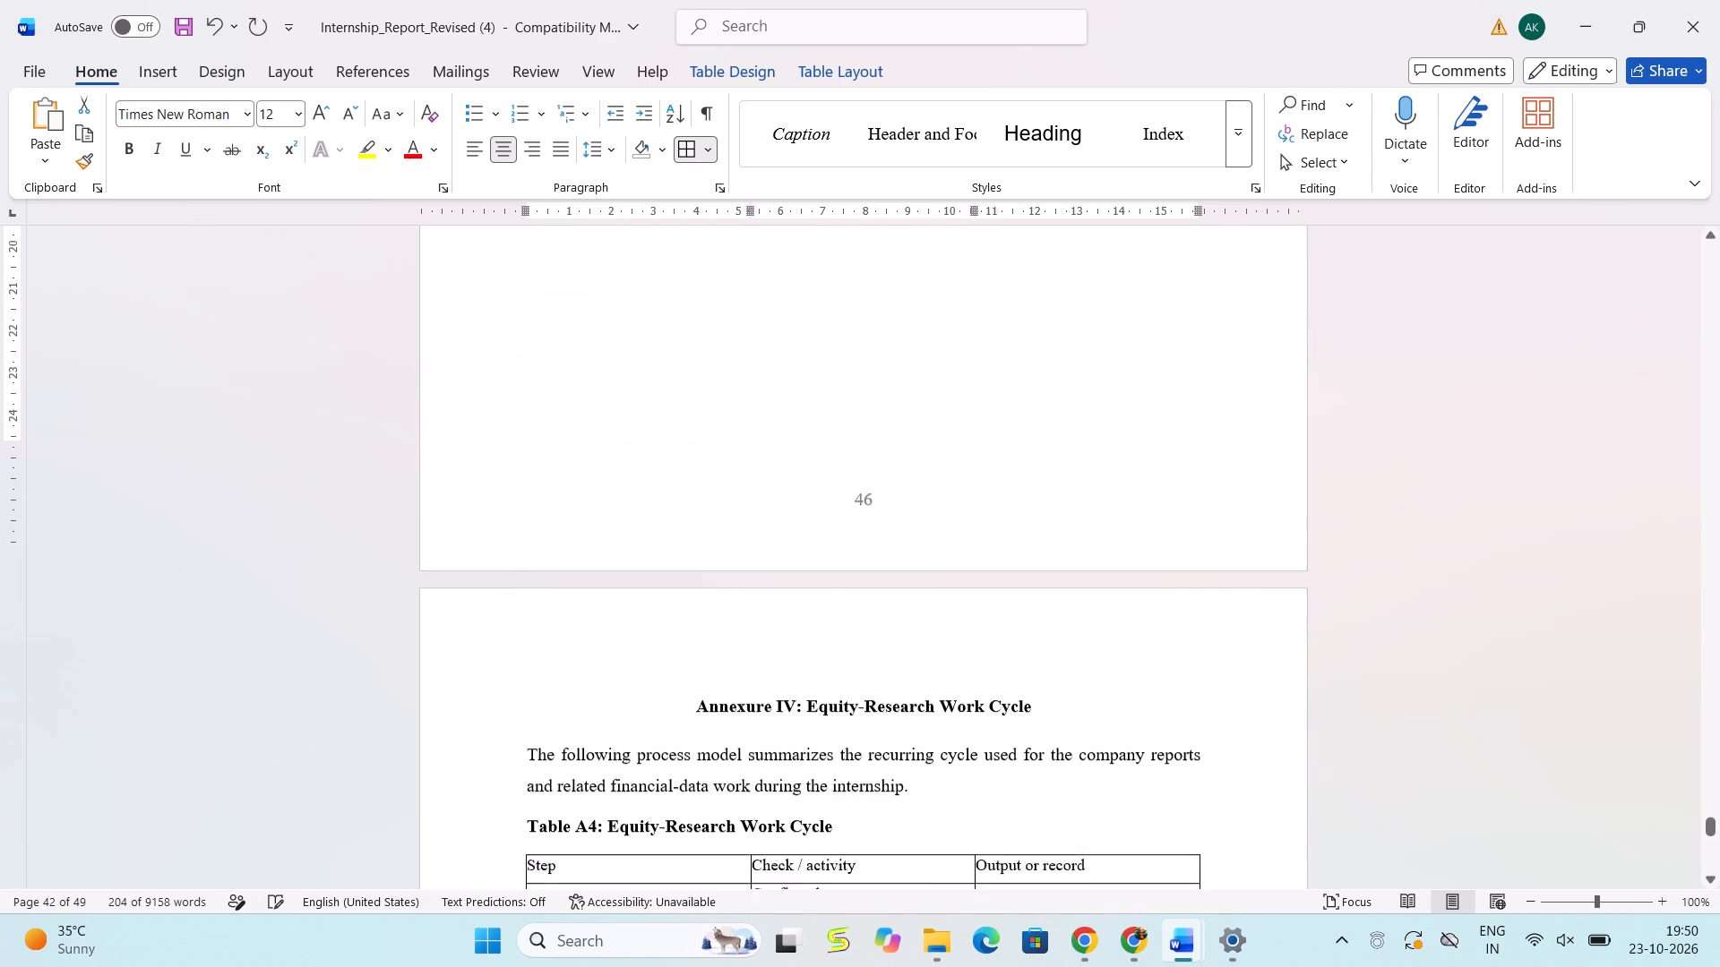
scroll(568, 363, "down", 3)
scroll(568, 363, "up", 4)
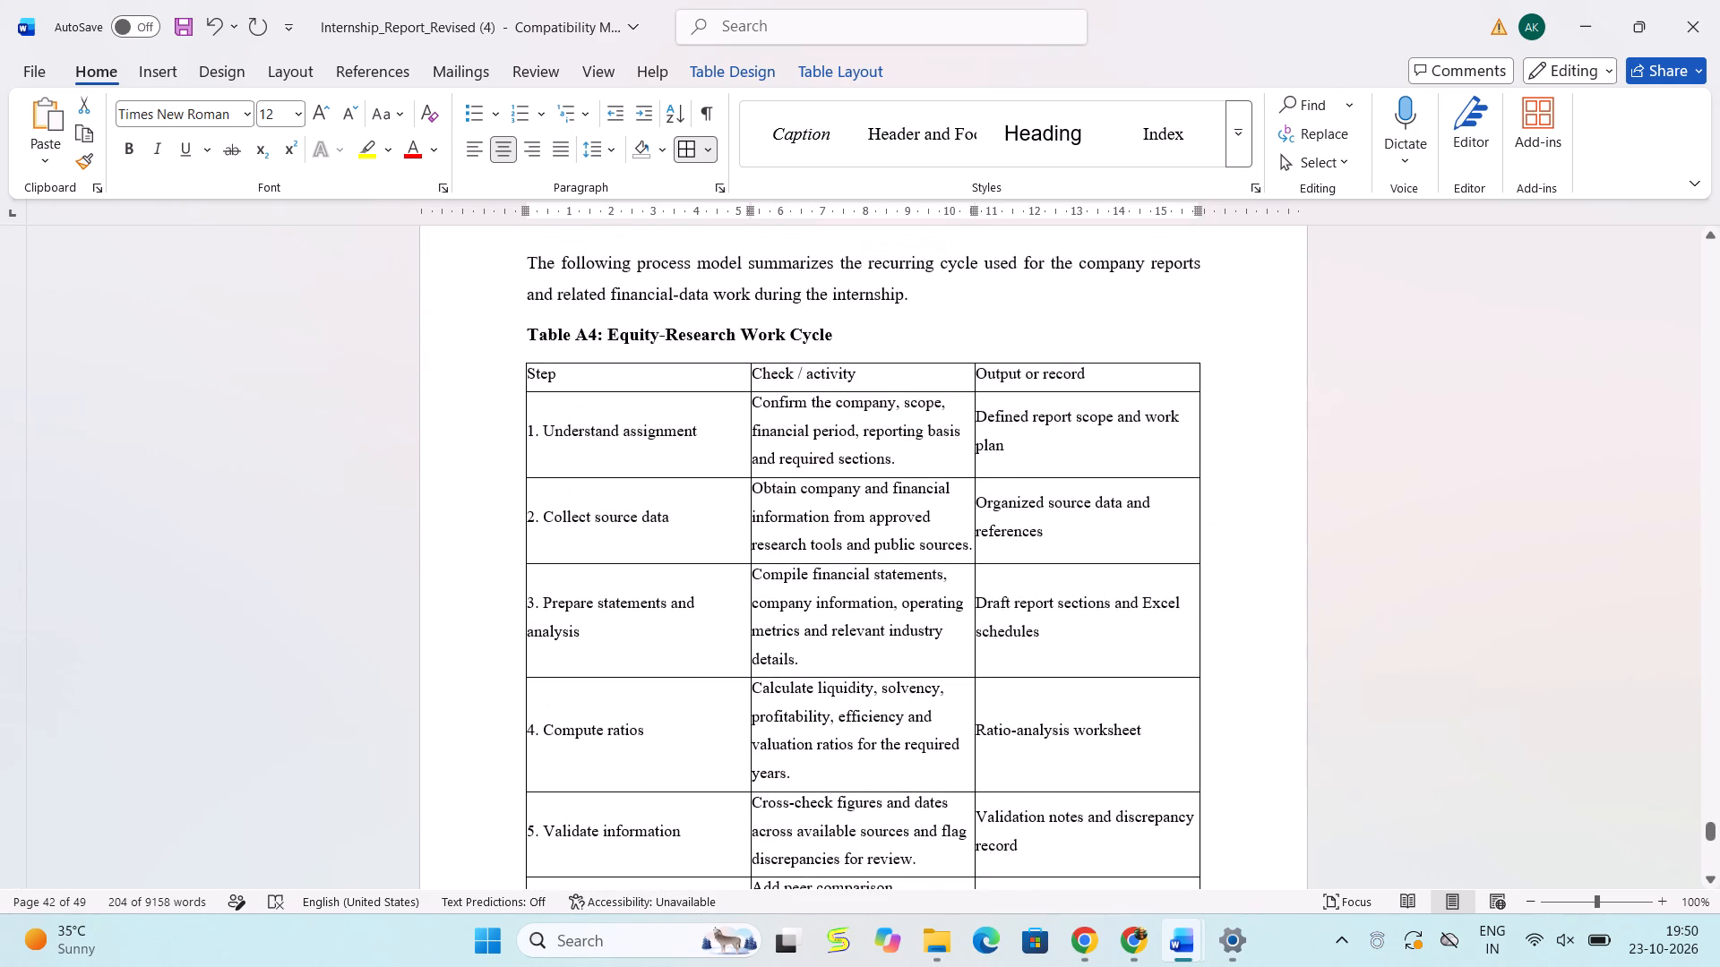
left_click(557, 375)
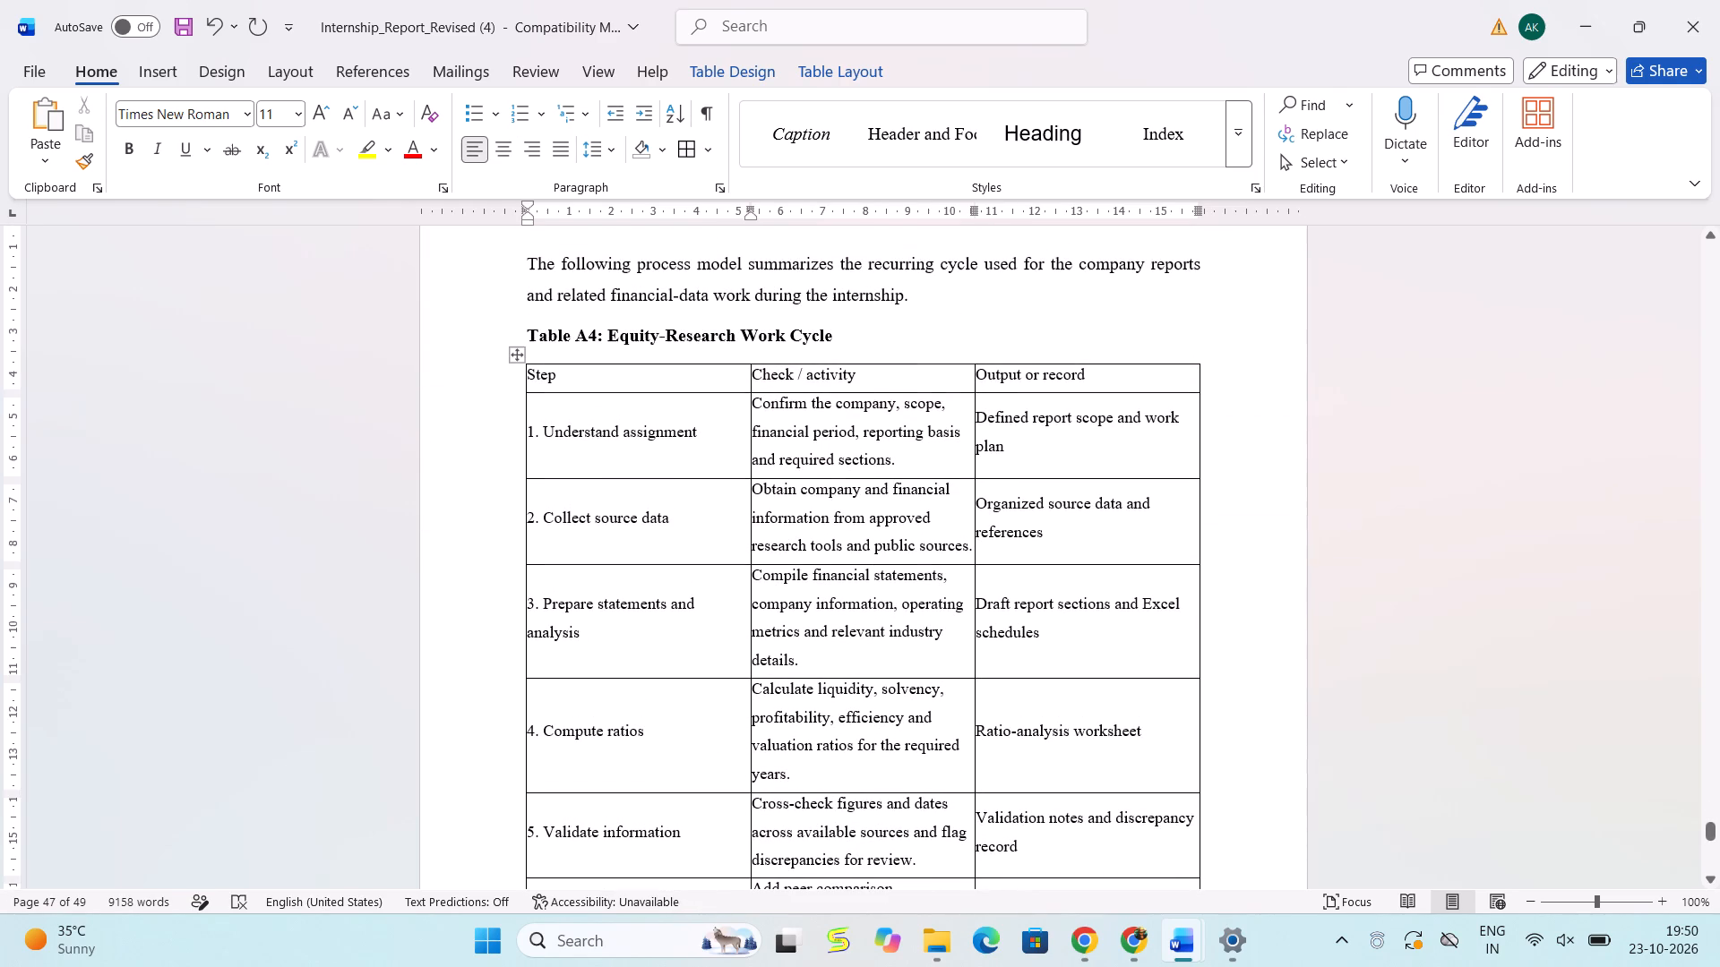
left_click(512, 355)
left_click(285, 118)
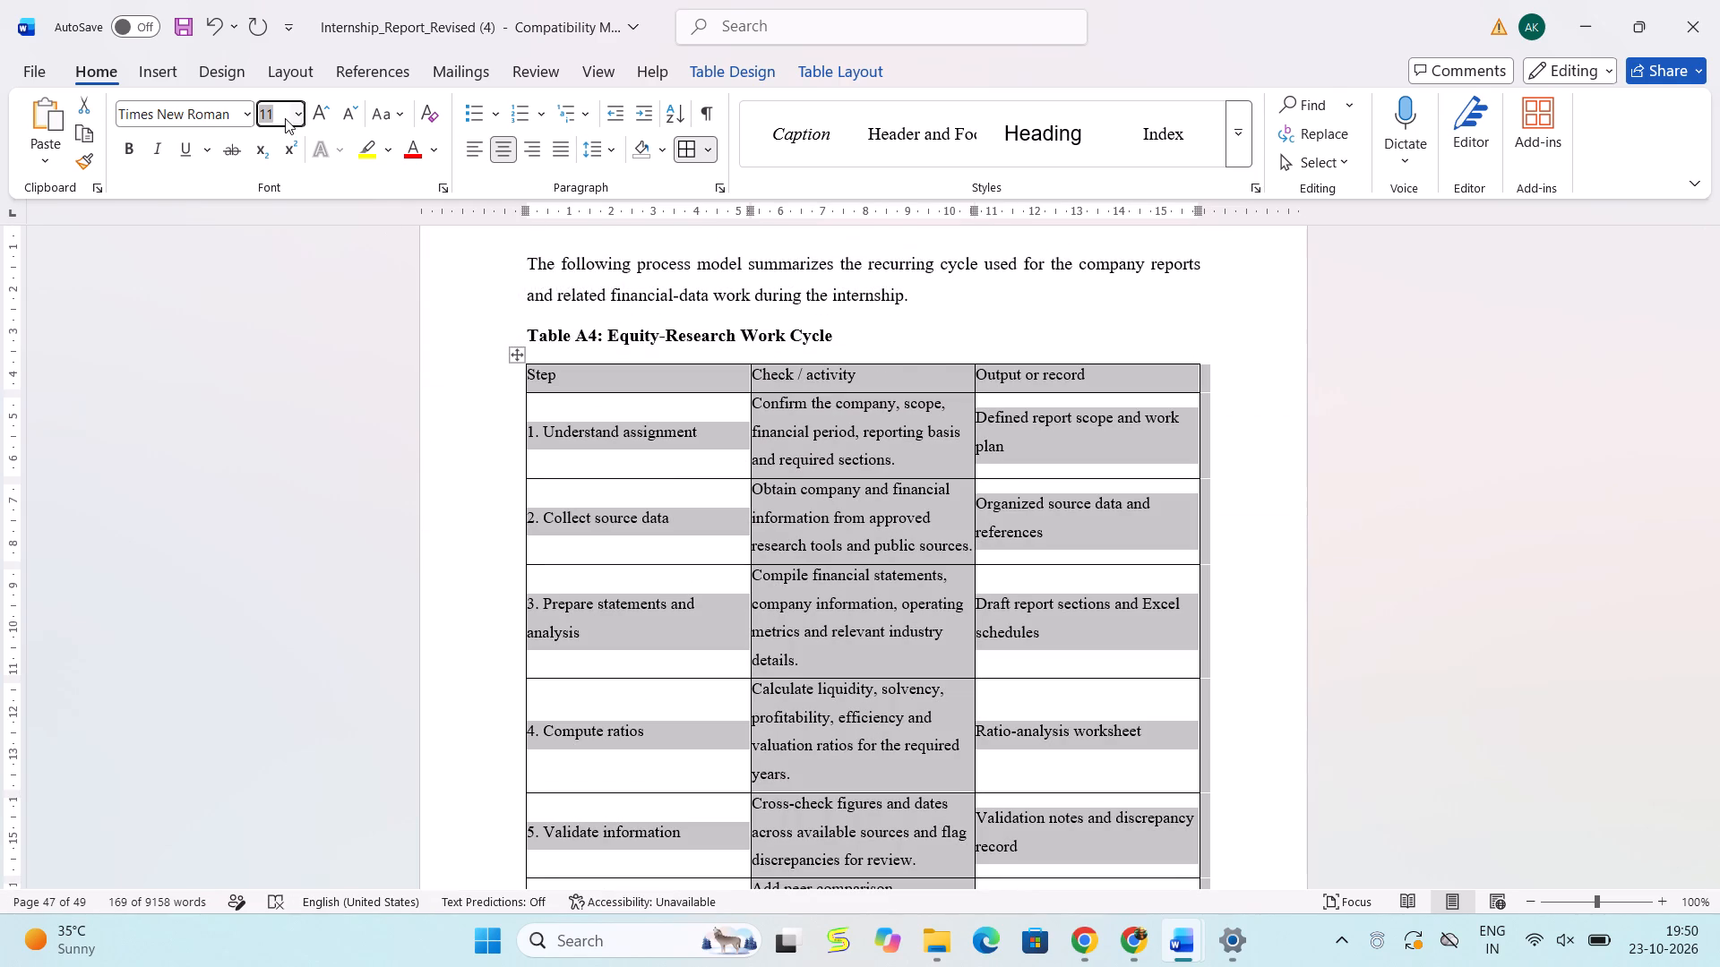
key("BackSpace")
type("12")
key("Return")
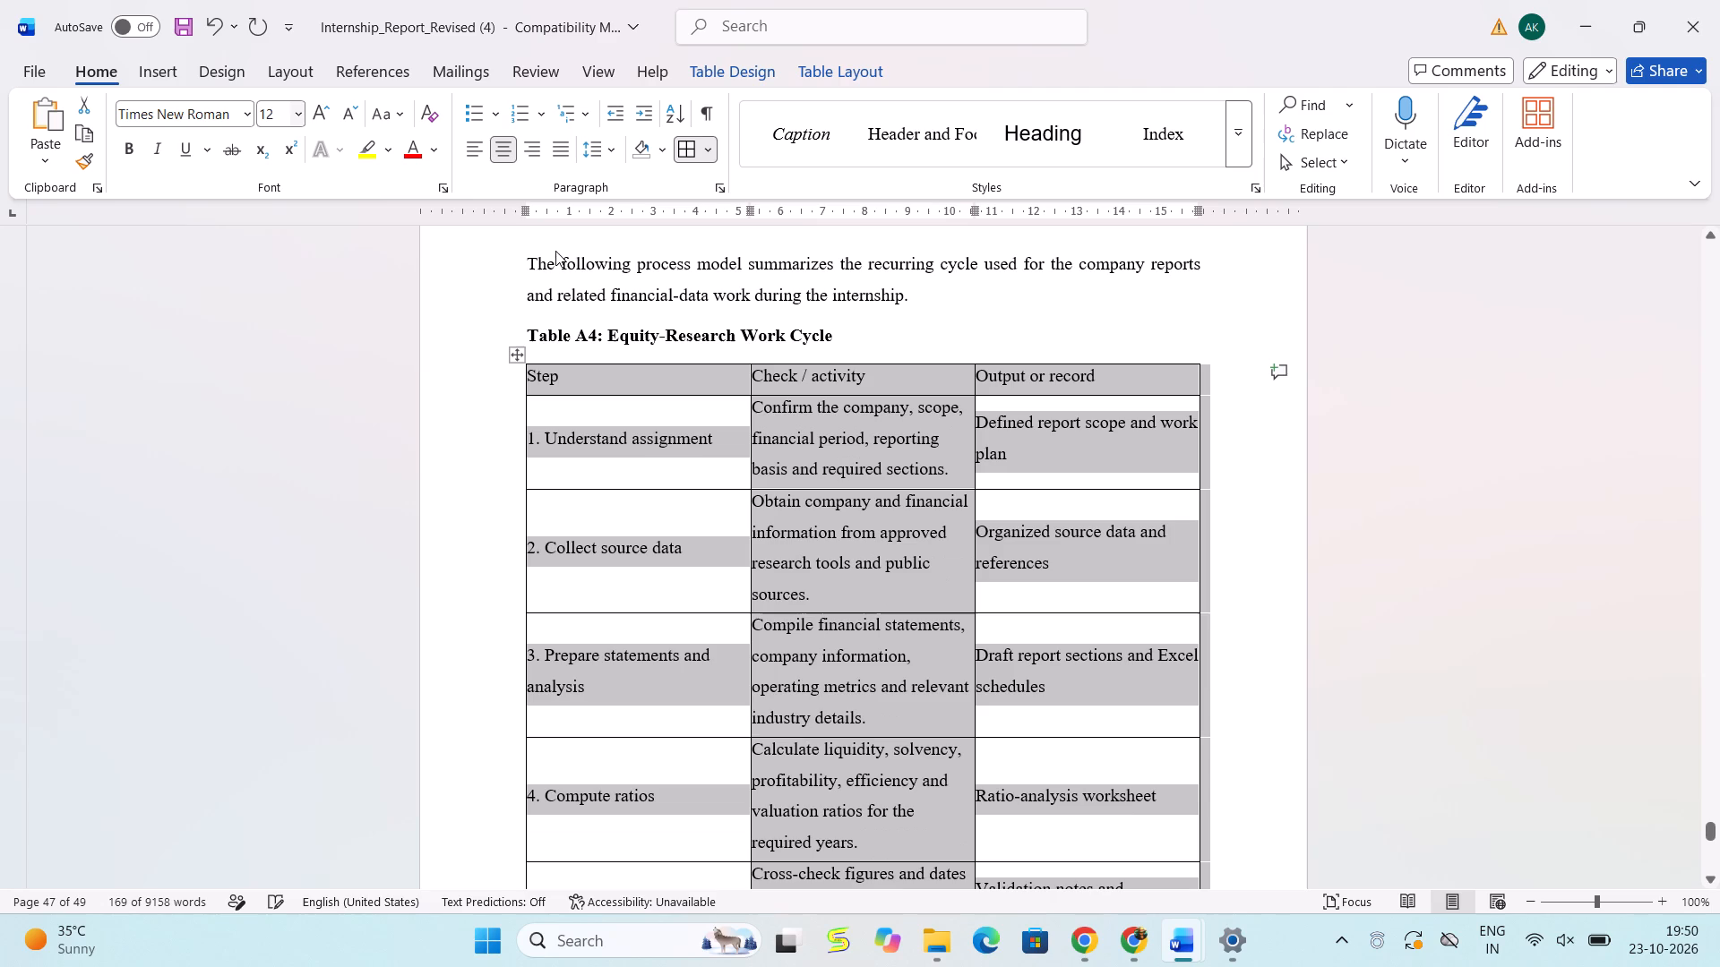
Set the font size of all text in Table A5: Handover Checklist in Annexure V to 12 and deselect the table.
scroll(857, 502, "down", 4)
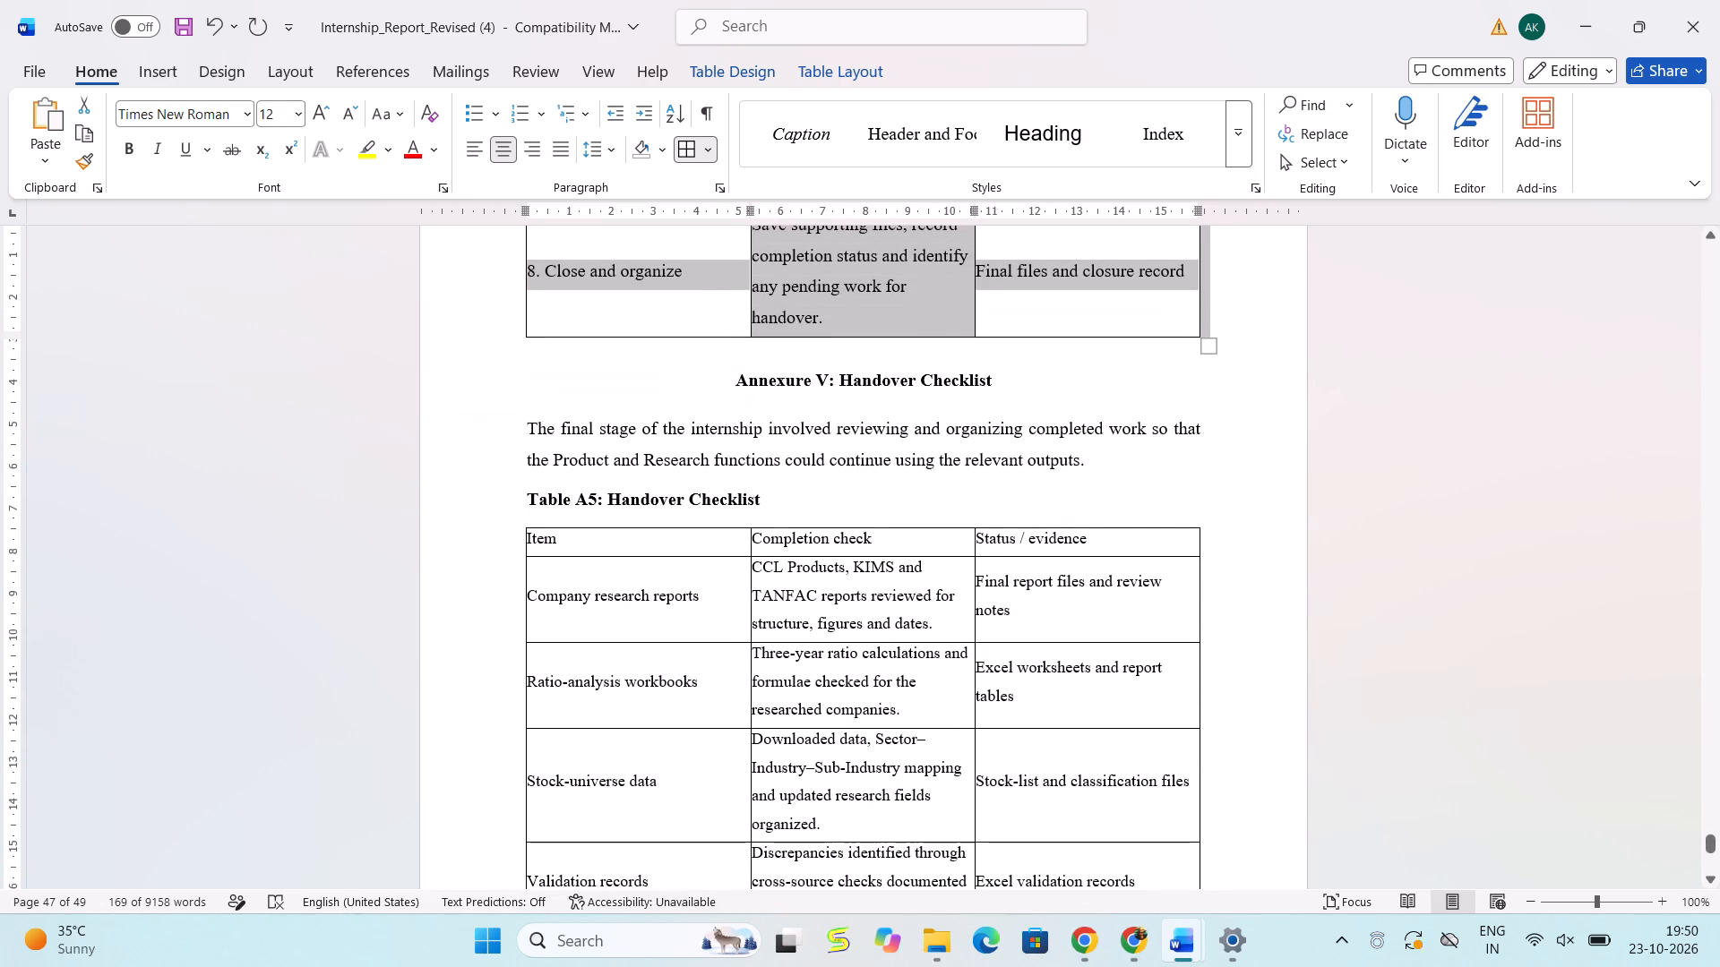
left_click(626, 527)
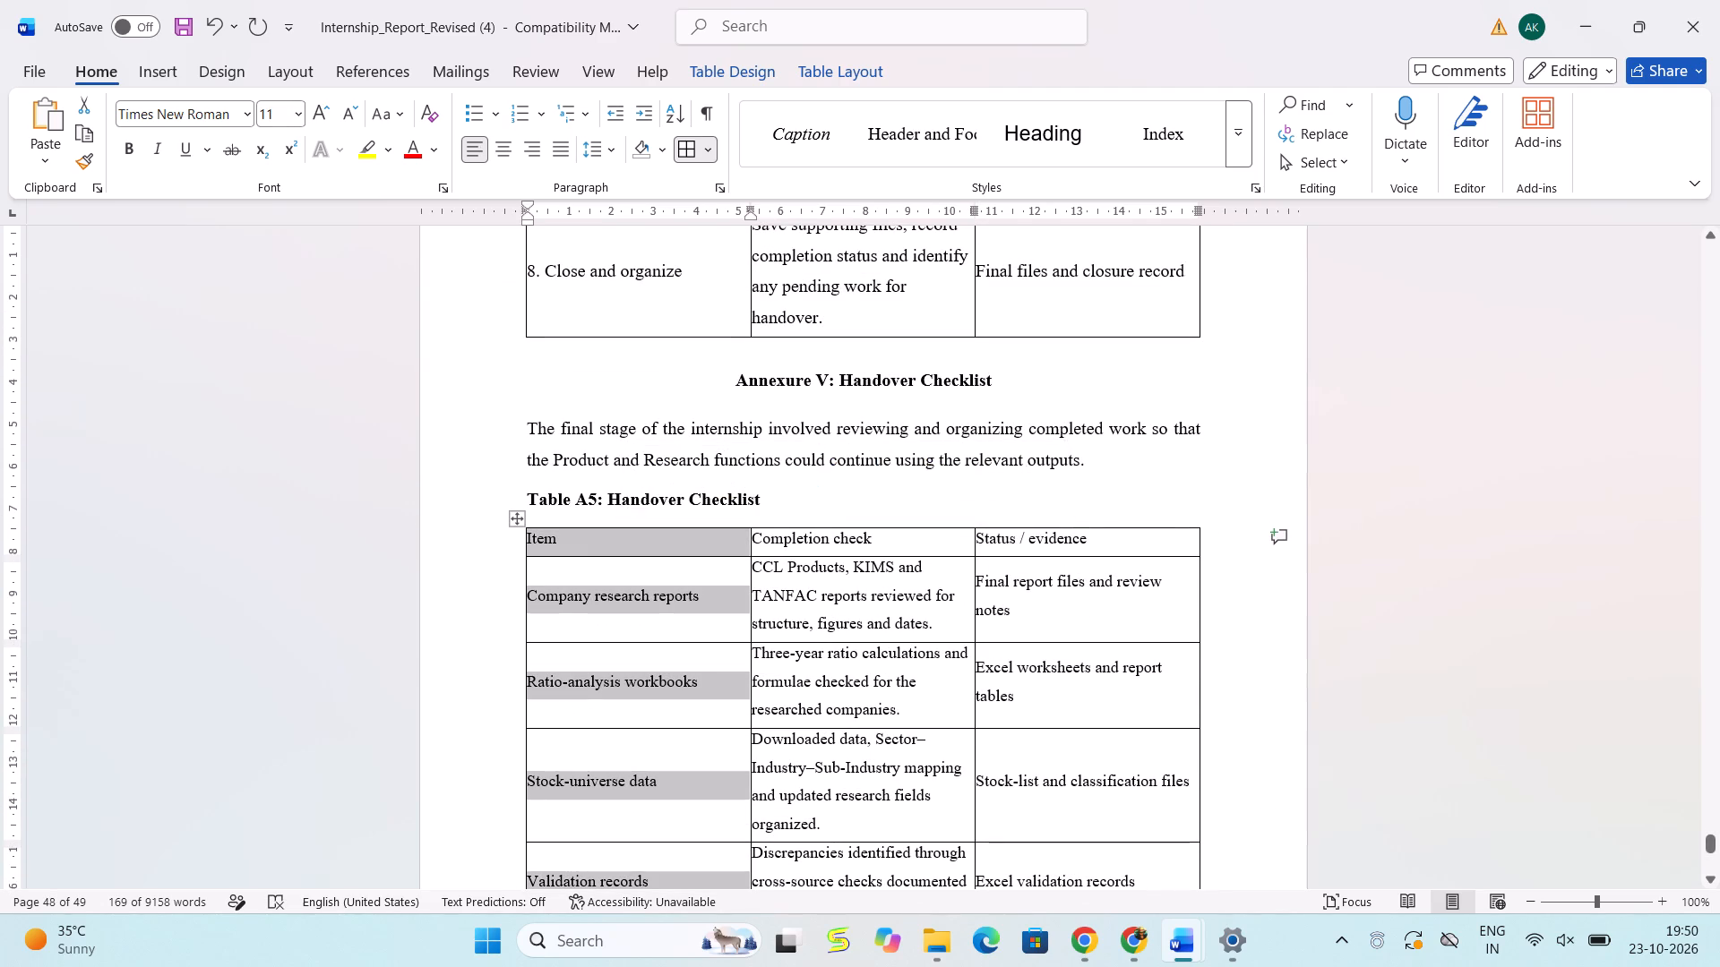
left_click(511, 516)
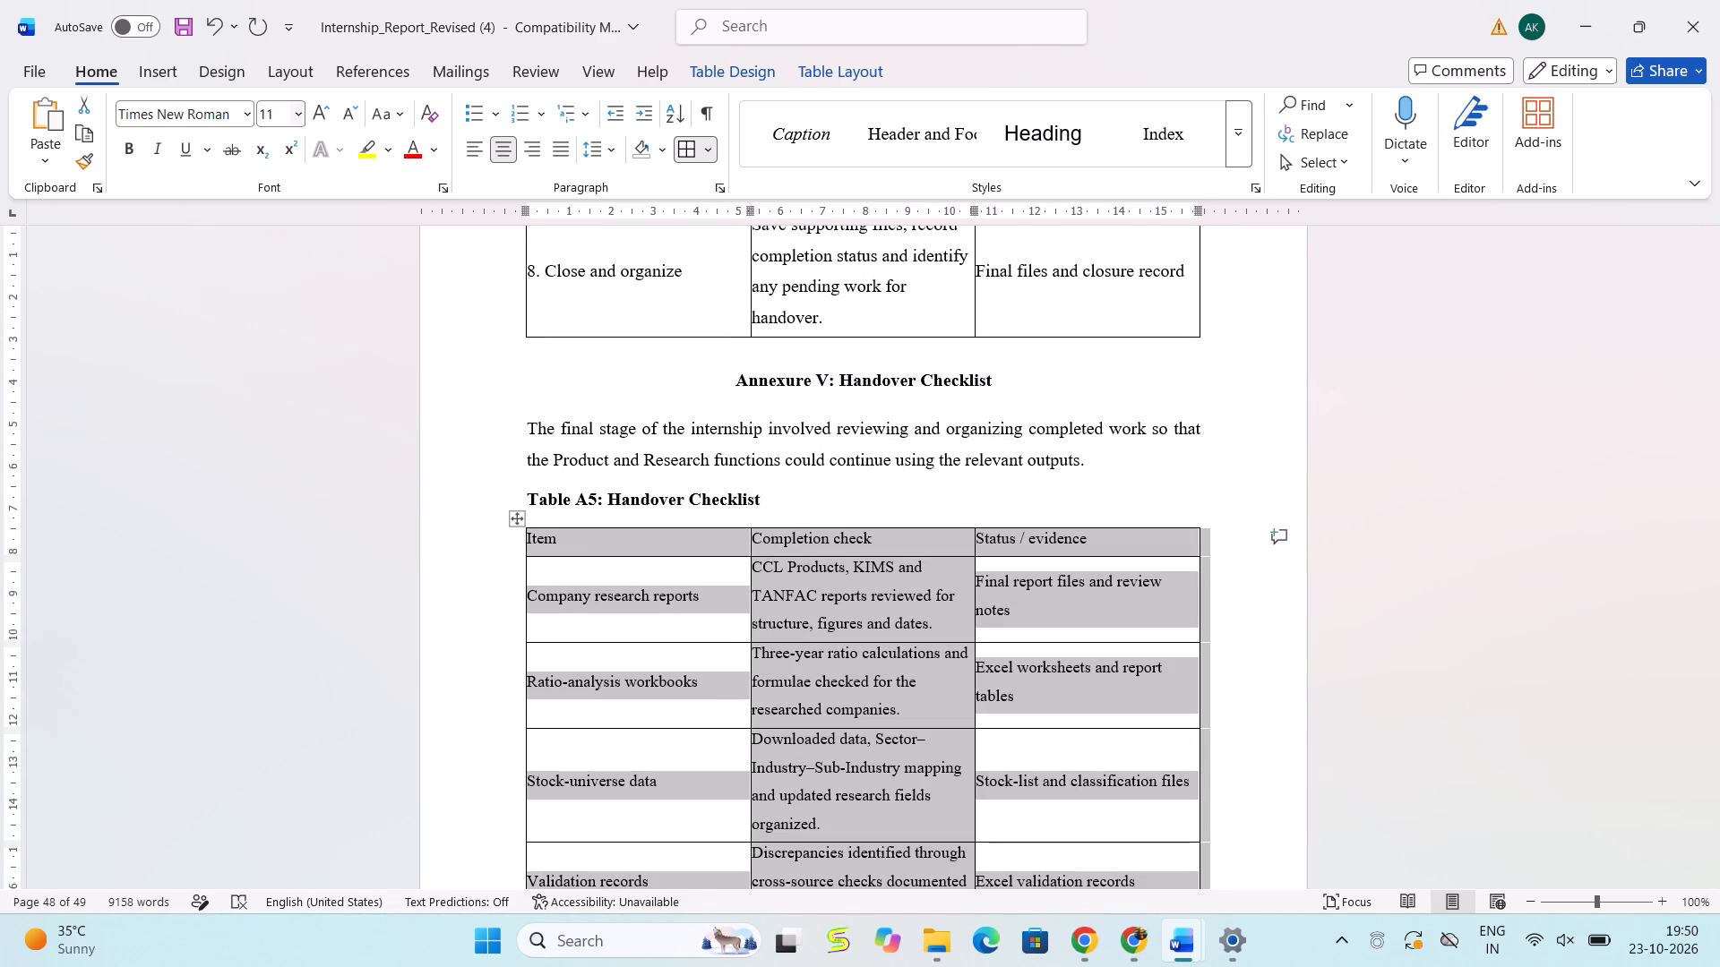
left_click(272, 117)
key("BackSpace")
type("12")
key("Return")
scroll(936, 525, "down", 3)
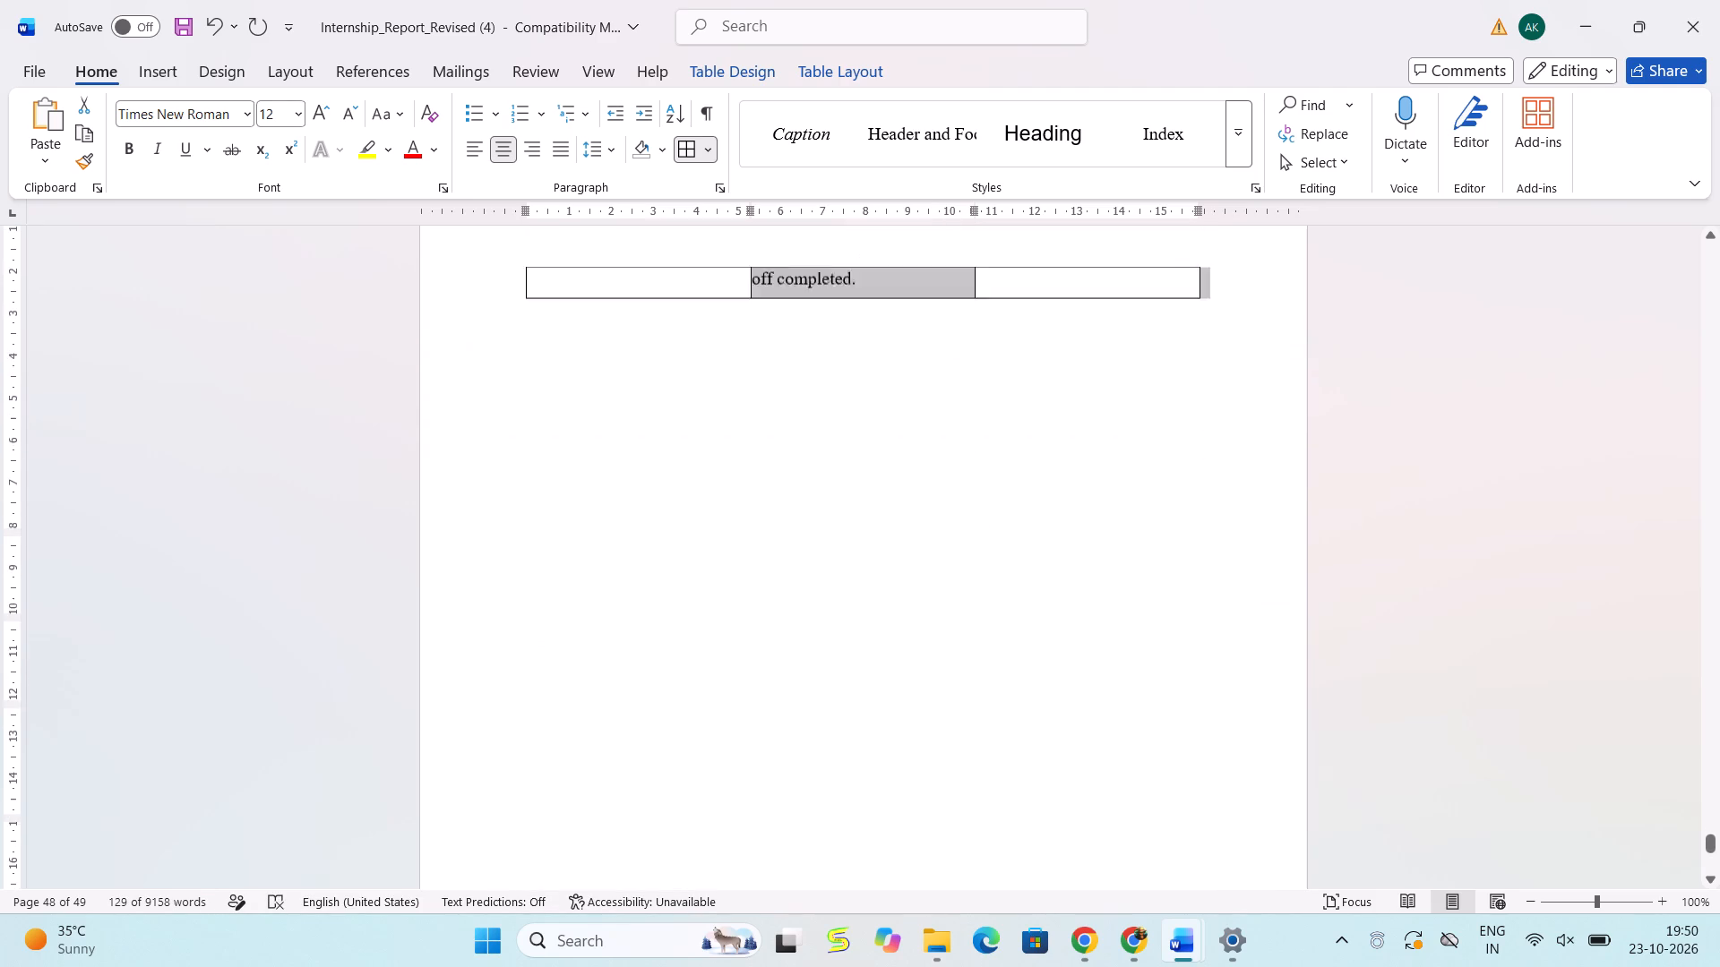
scroll(936, 525, "down", 3)
scroll(936, 525, "up", 7)
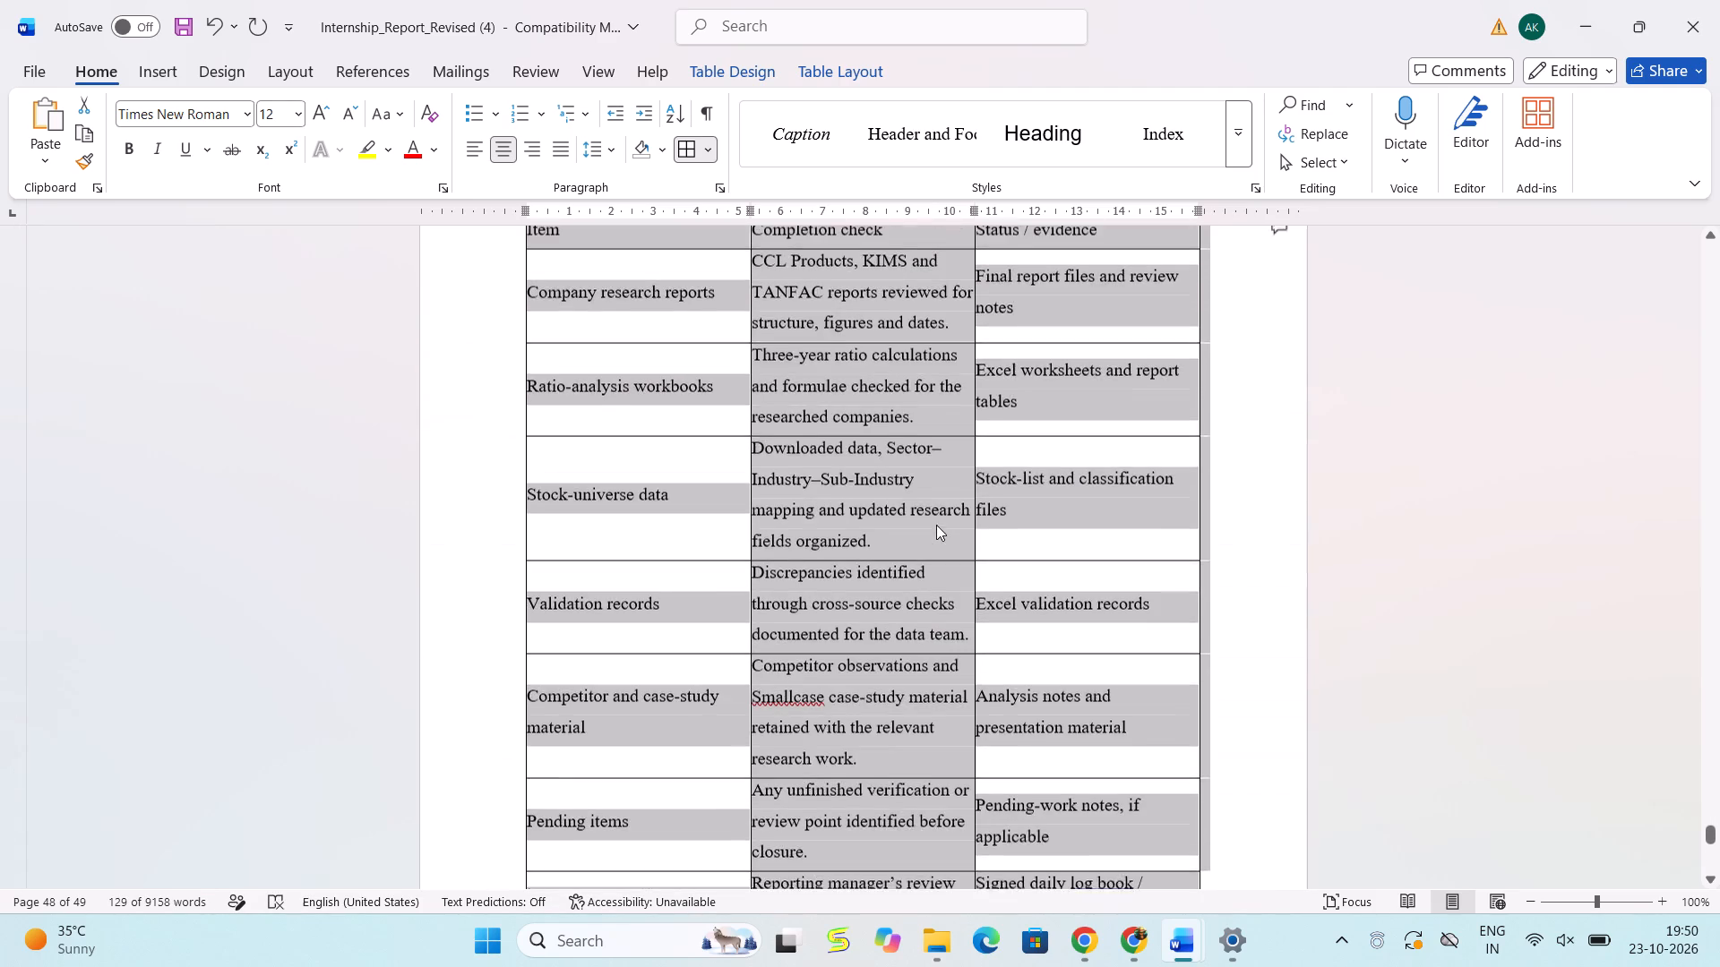
scroll(936, 525, "up", 2)
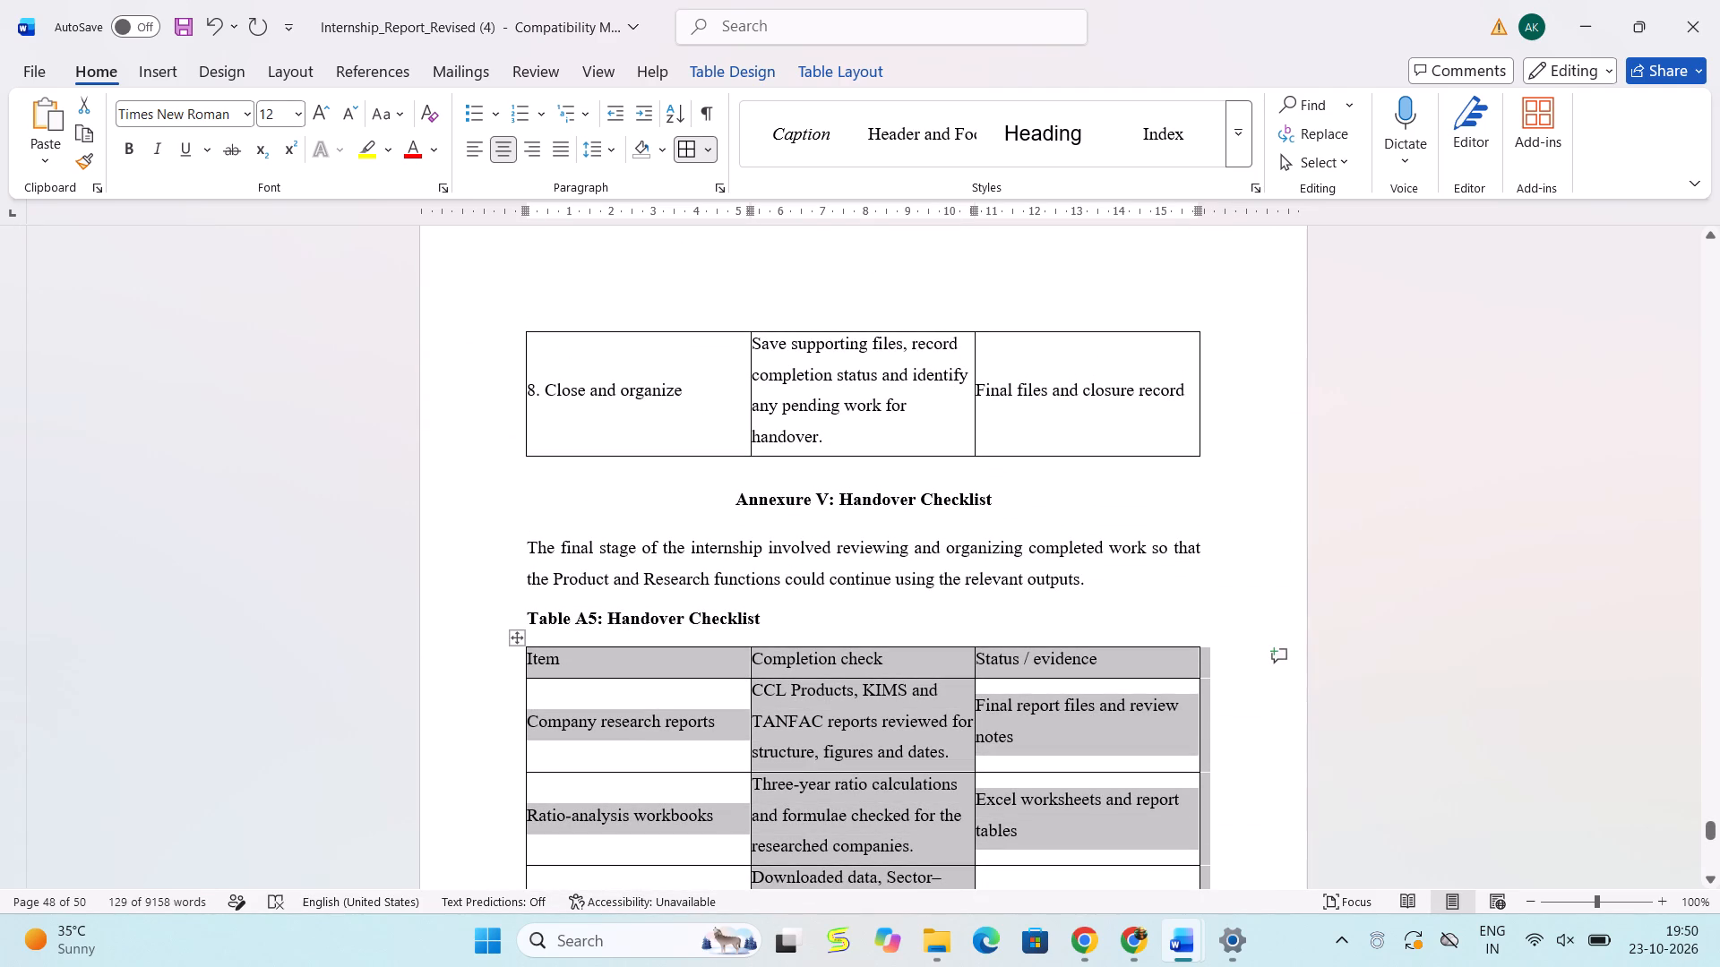
left_click(520, 546)
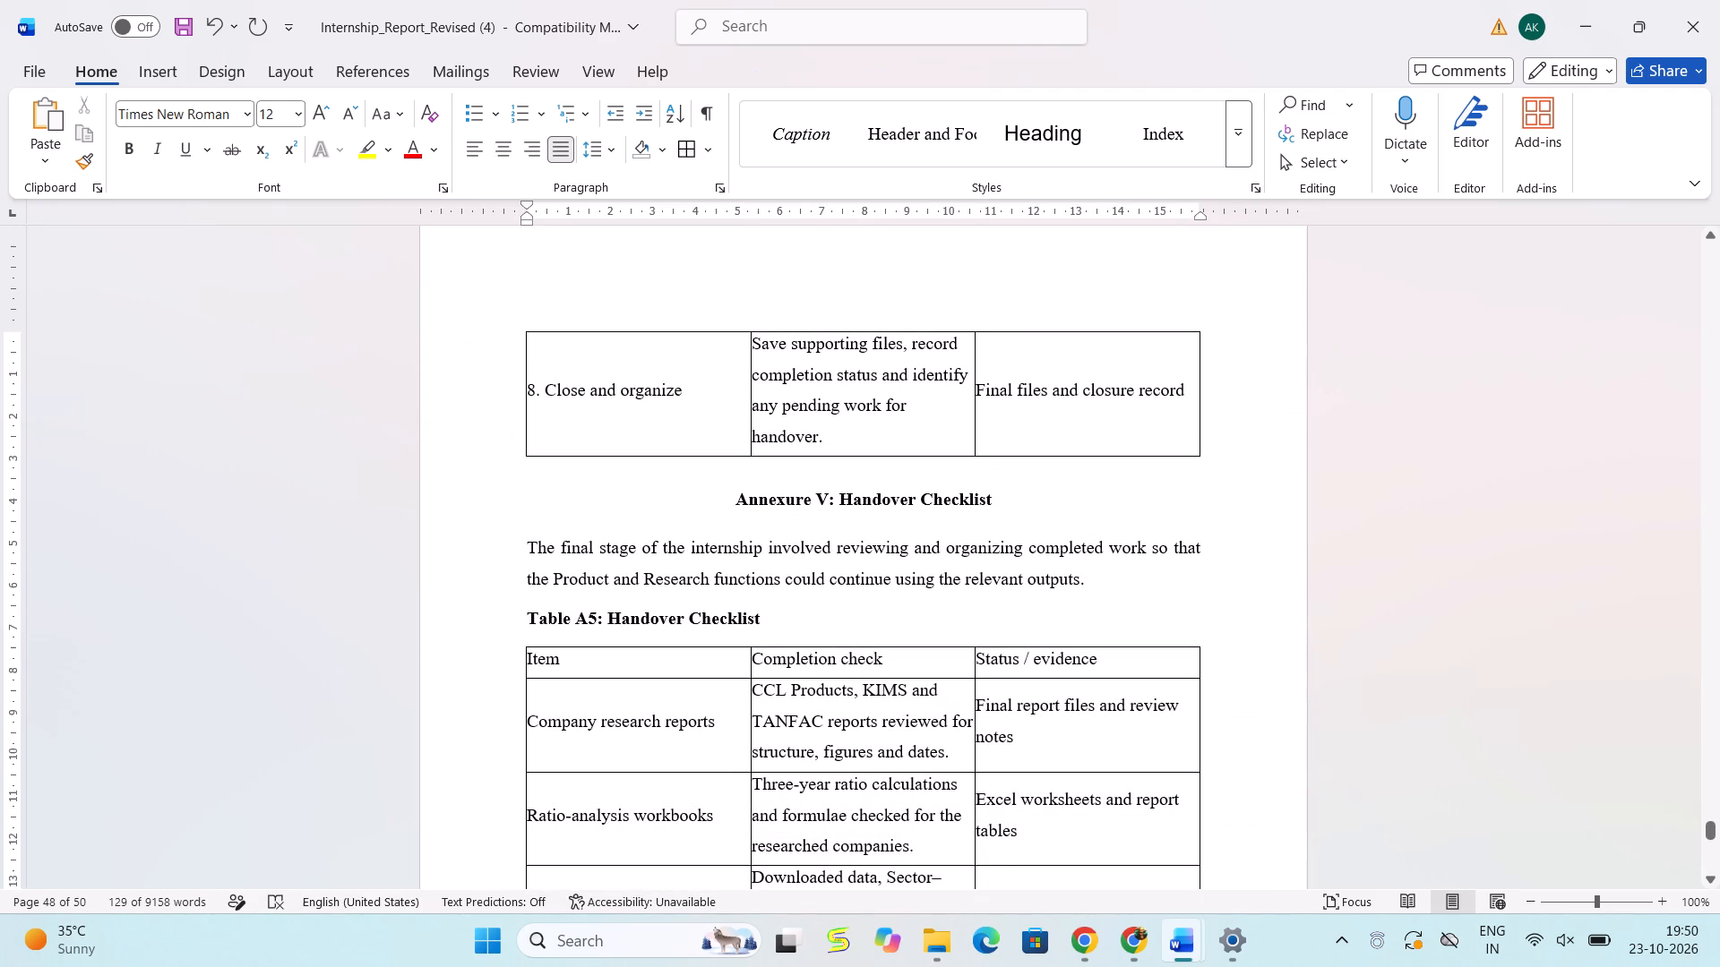
Remove and reinsert the paragraph break after the Annexure V: Handover Checklist heading, making the introductory paragraph centred like the heading.
key("BackSpace")
key("Return")
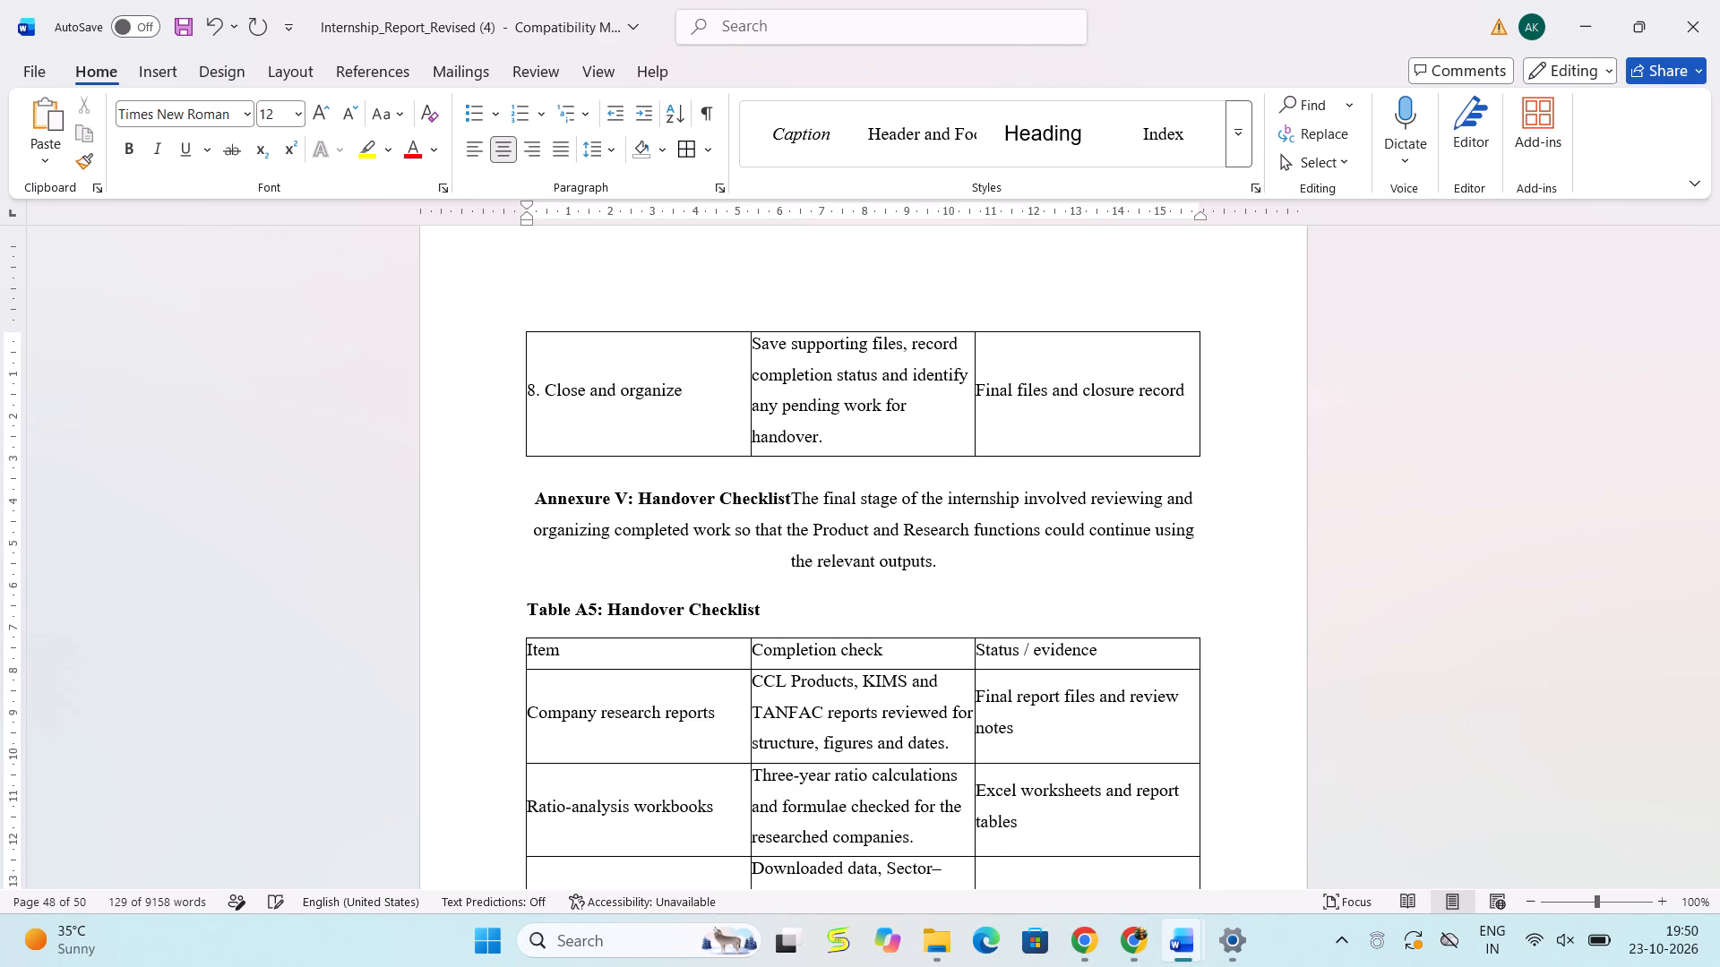
Resize Table A5: Handover Checklist slightly narrower from its corner near the Manager sign-off row.
scroll(679, 625, "down", 5)
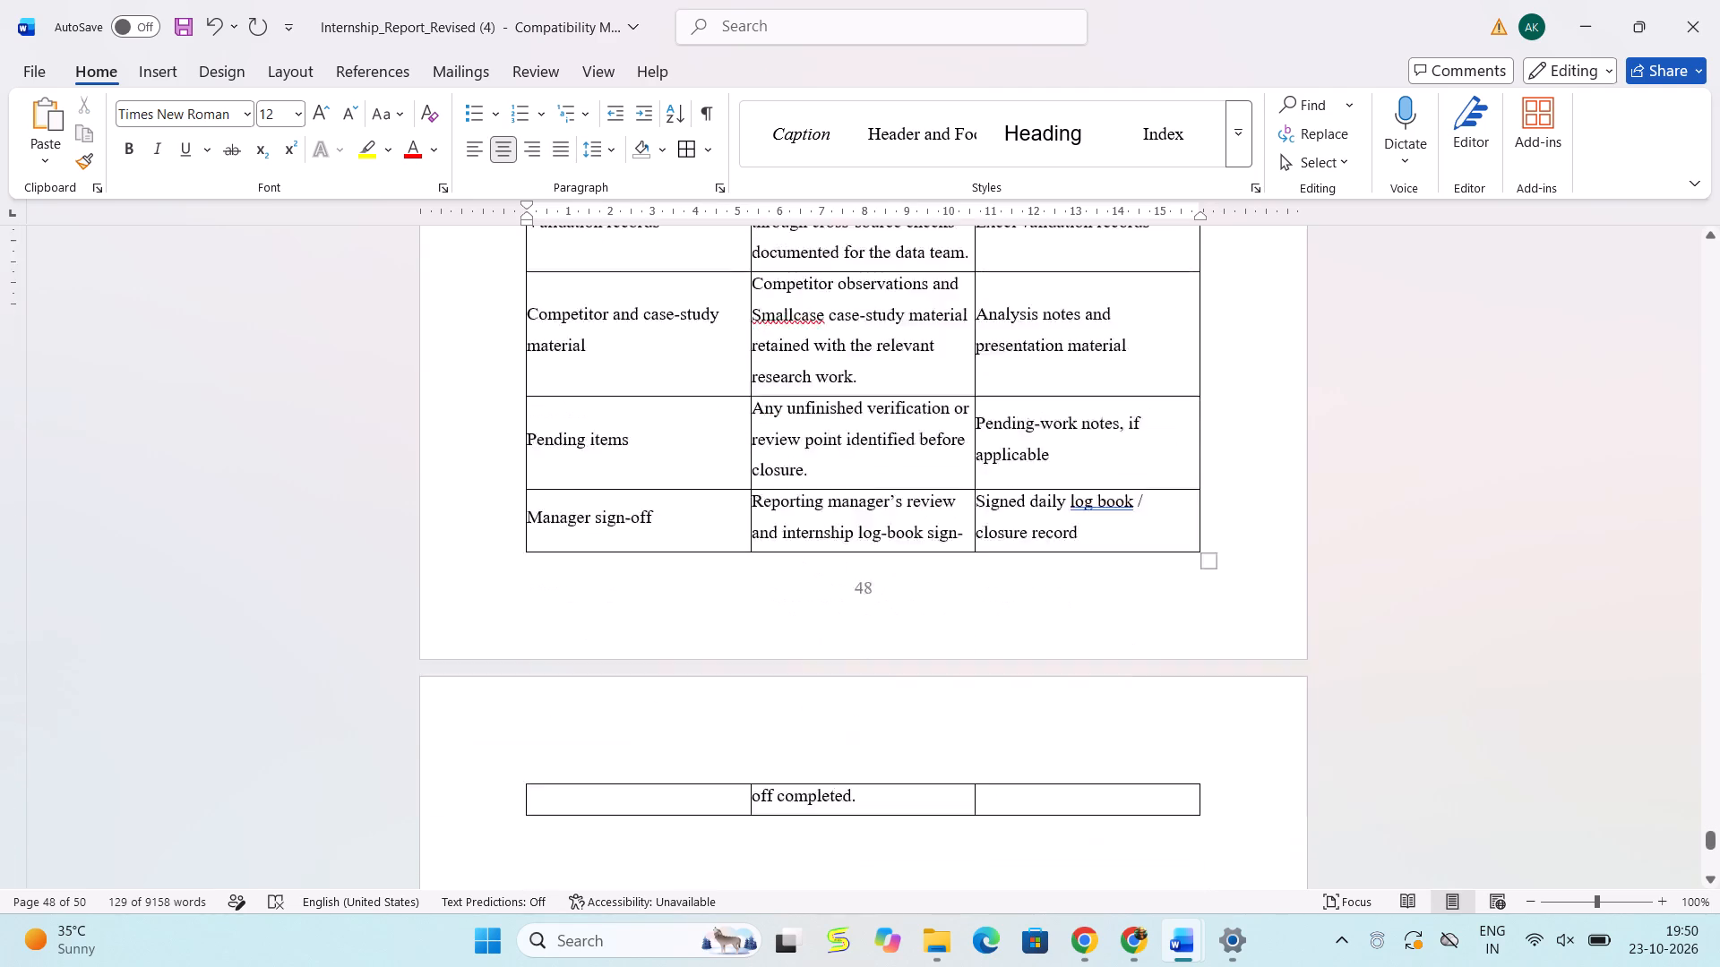
scroll(679, 625, "down", 2)
scroll(679, 625, "up", 6)
scroll(679, 625, "right", 1)
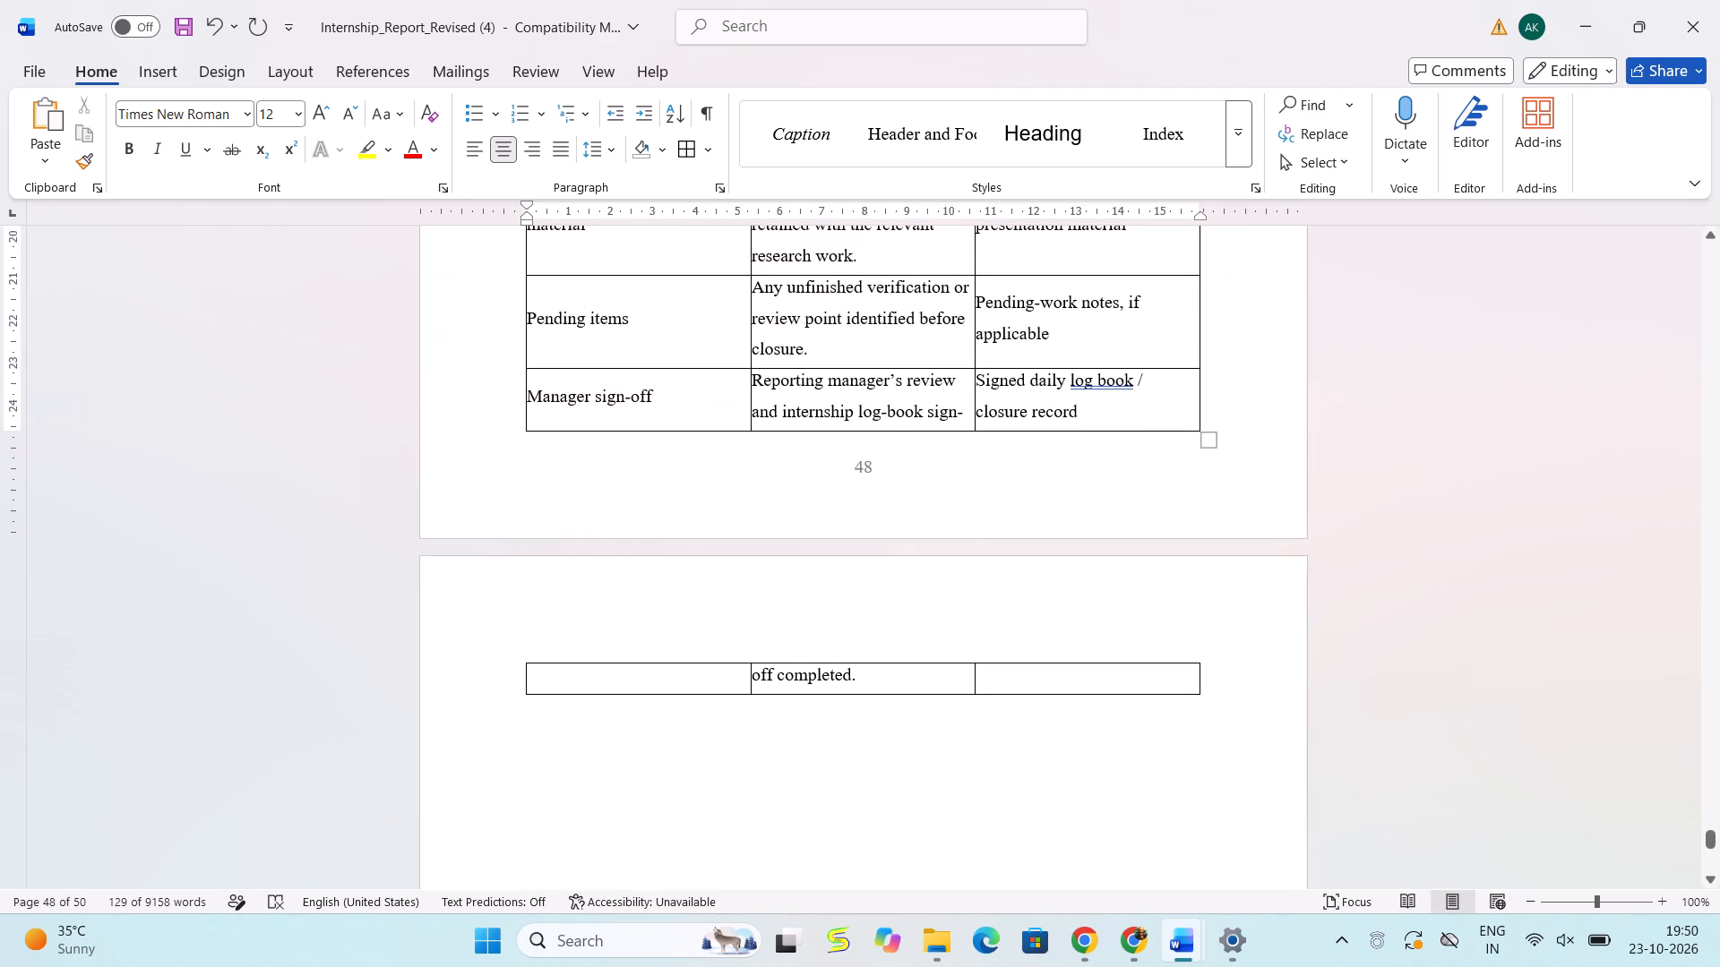
scroll(679, 625, "right", 1)
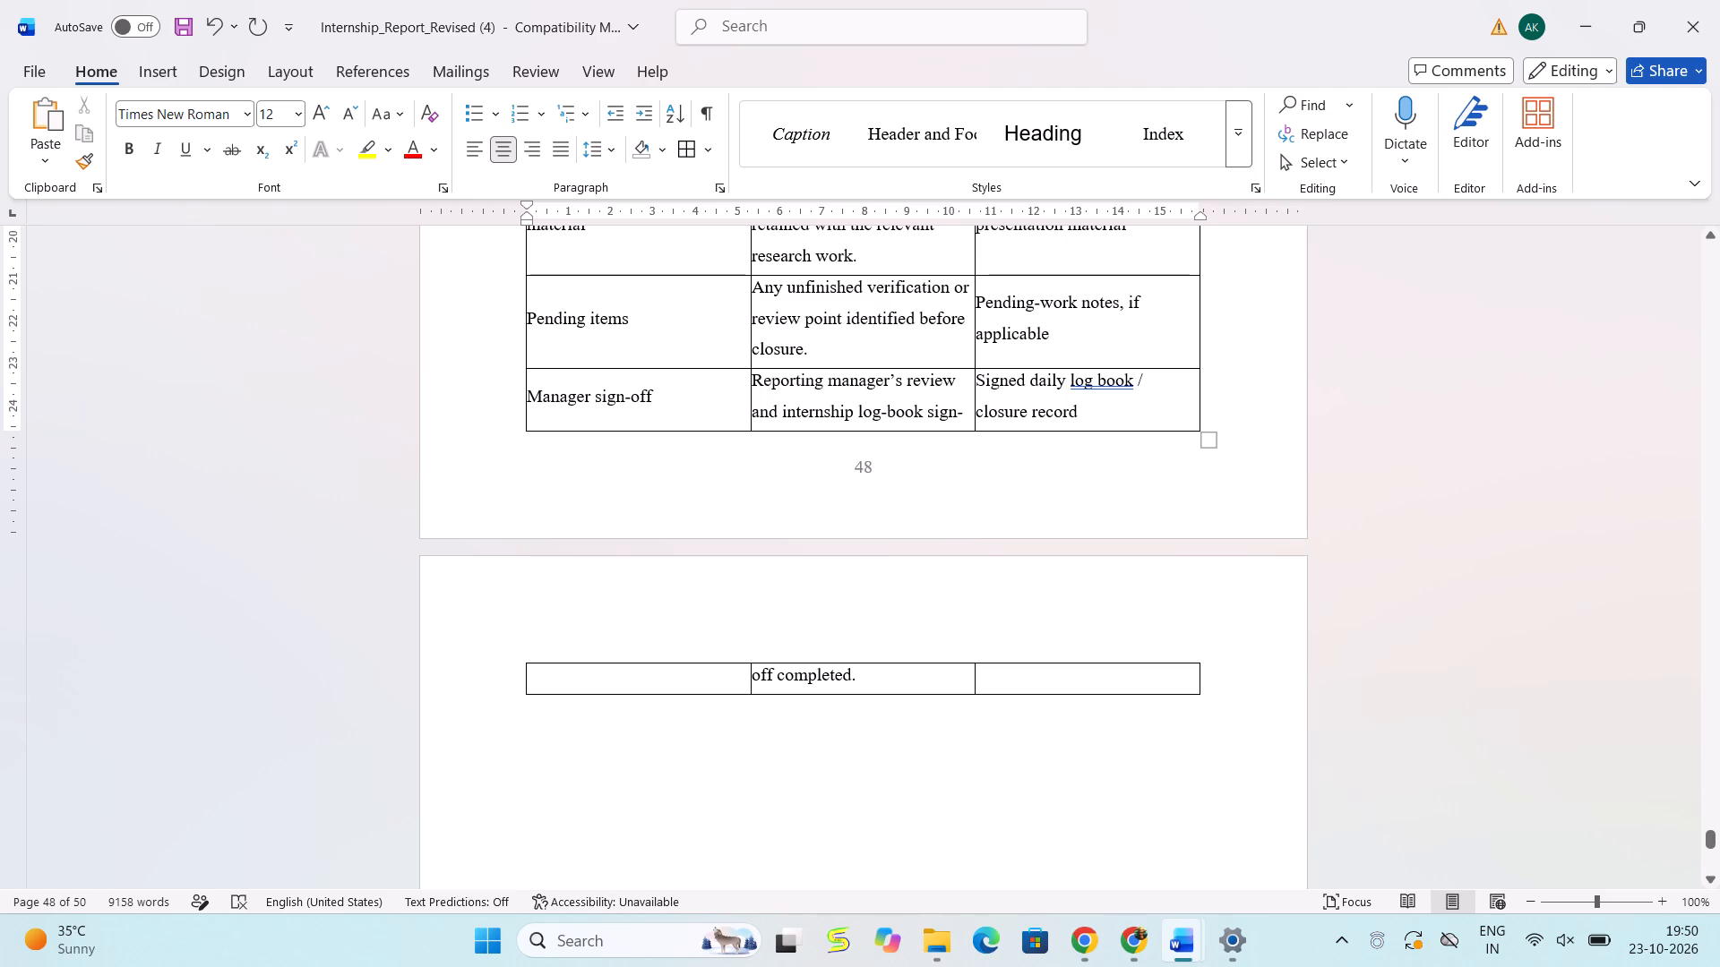
left_click(1208, 444)
left_click_drag(1208, 444, 1179, 422)
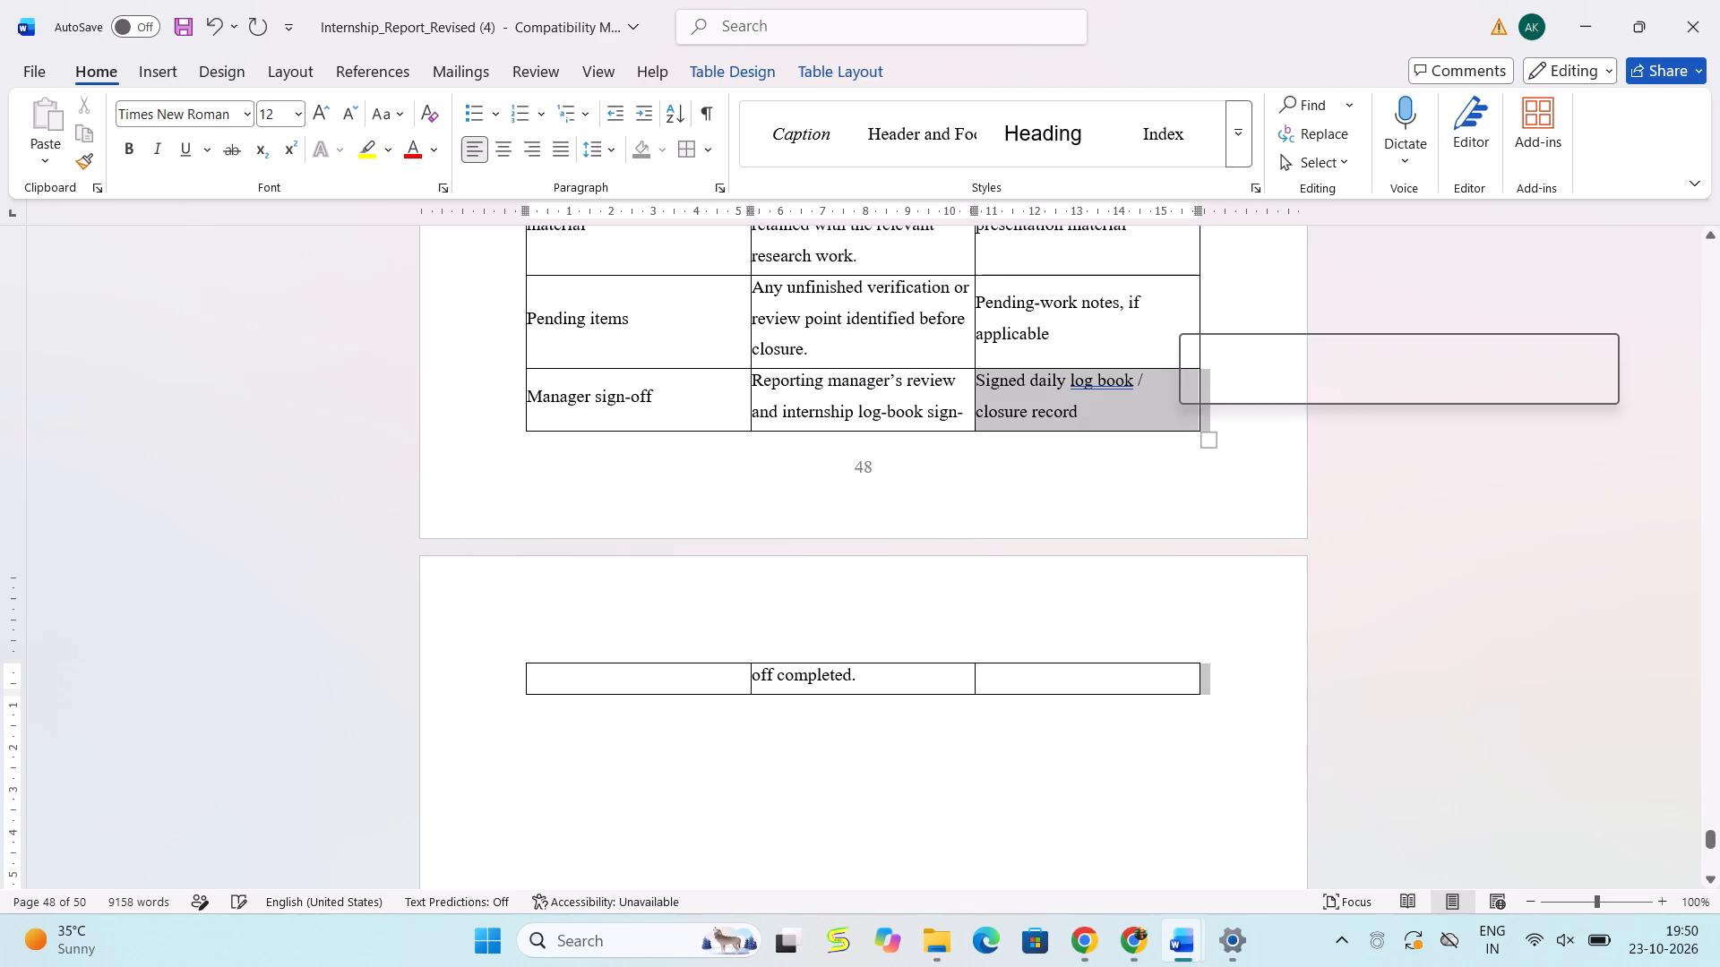
left_click(1213, 435)
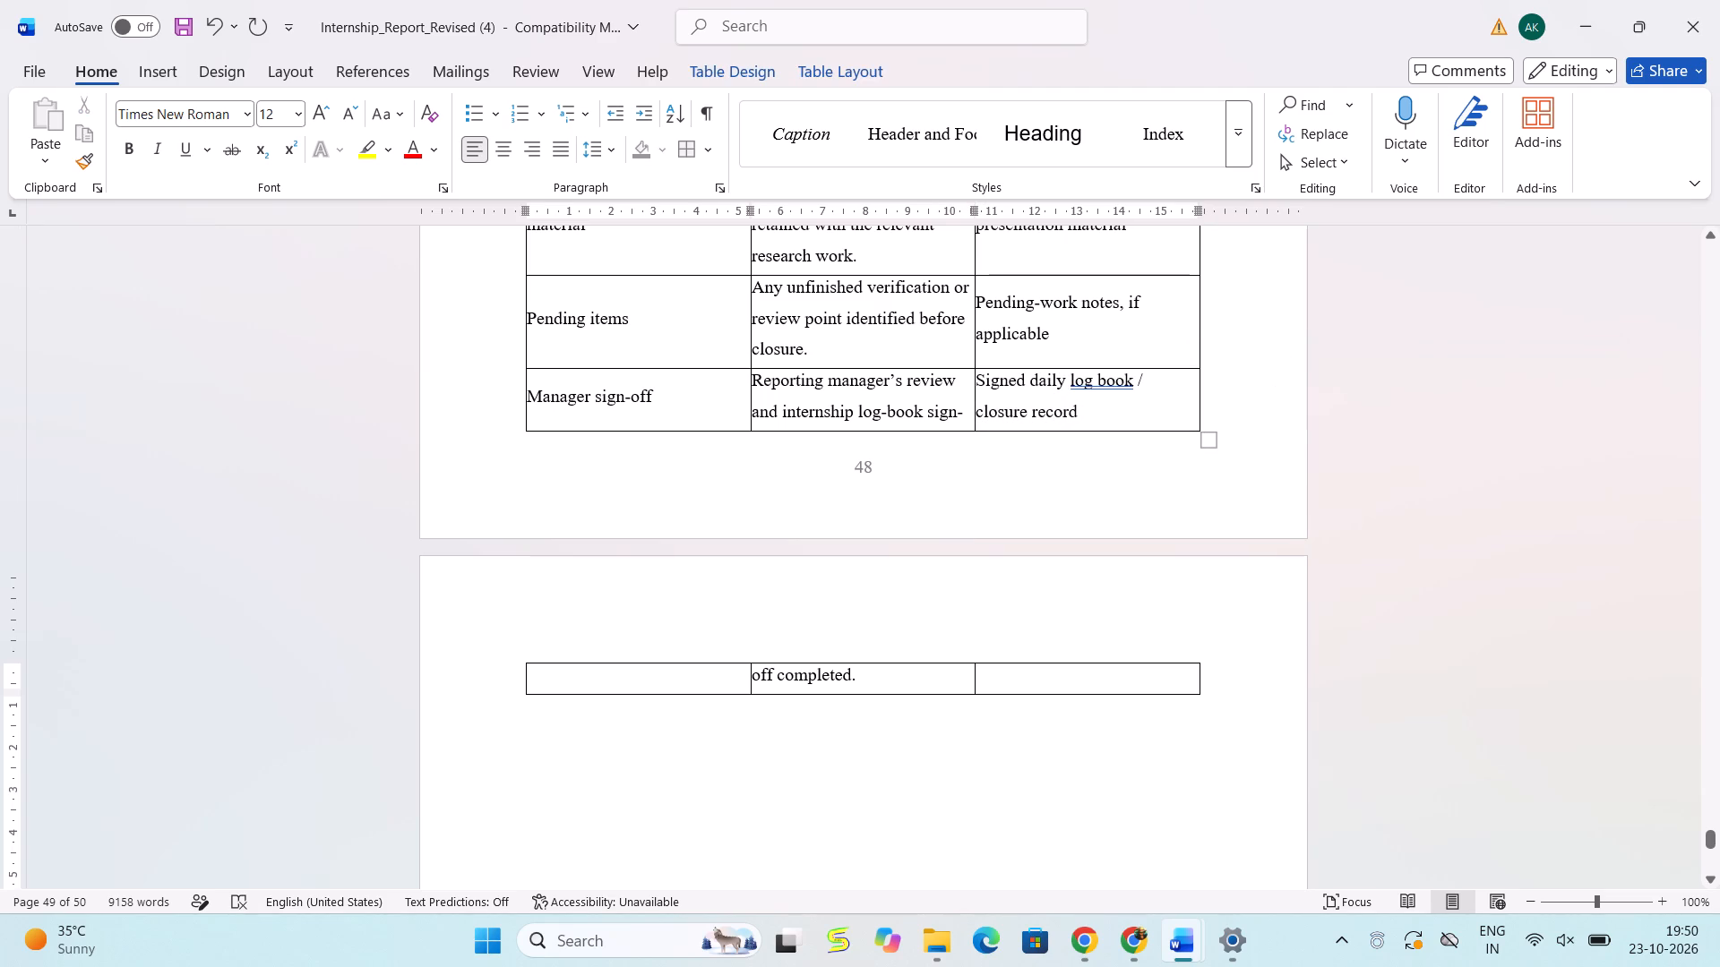
left_click(1200, 442)
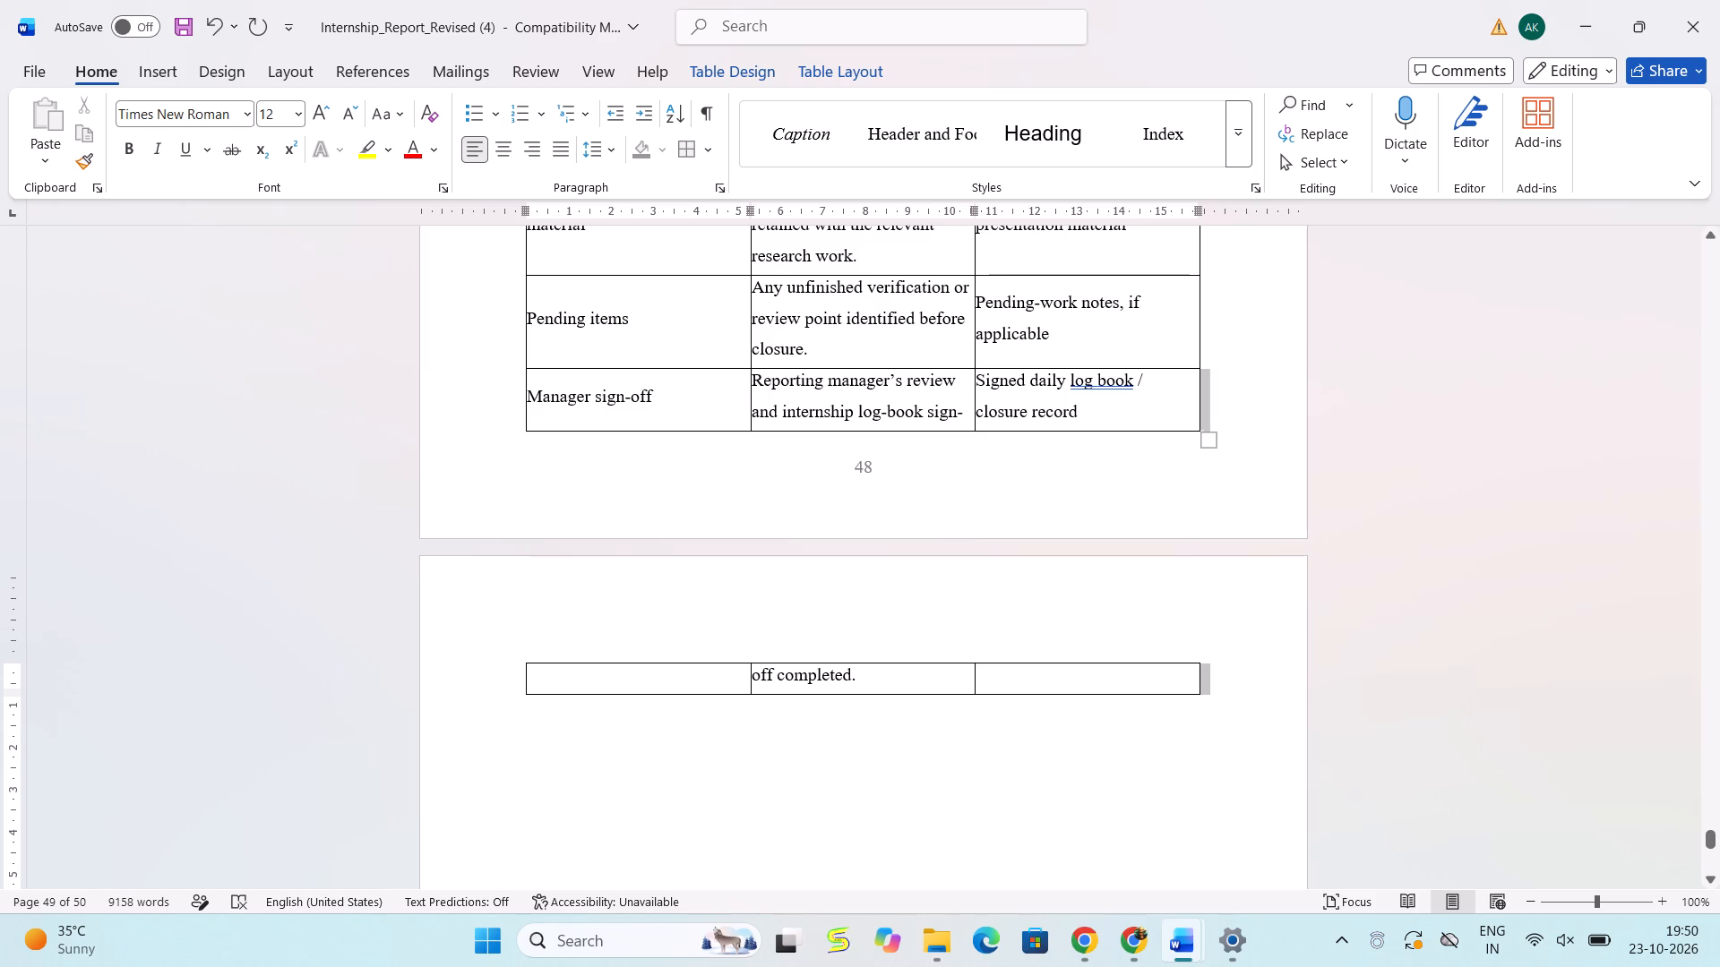
left_click(1200, 443)
left_click_drag(1200, 443, 1174, 426)
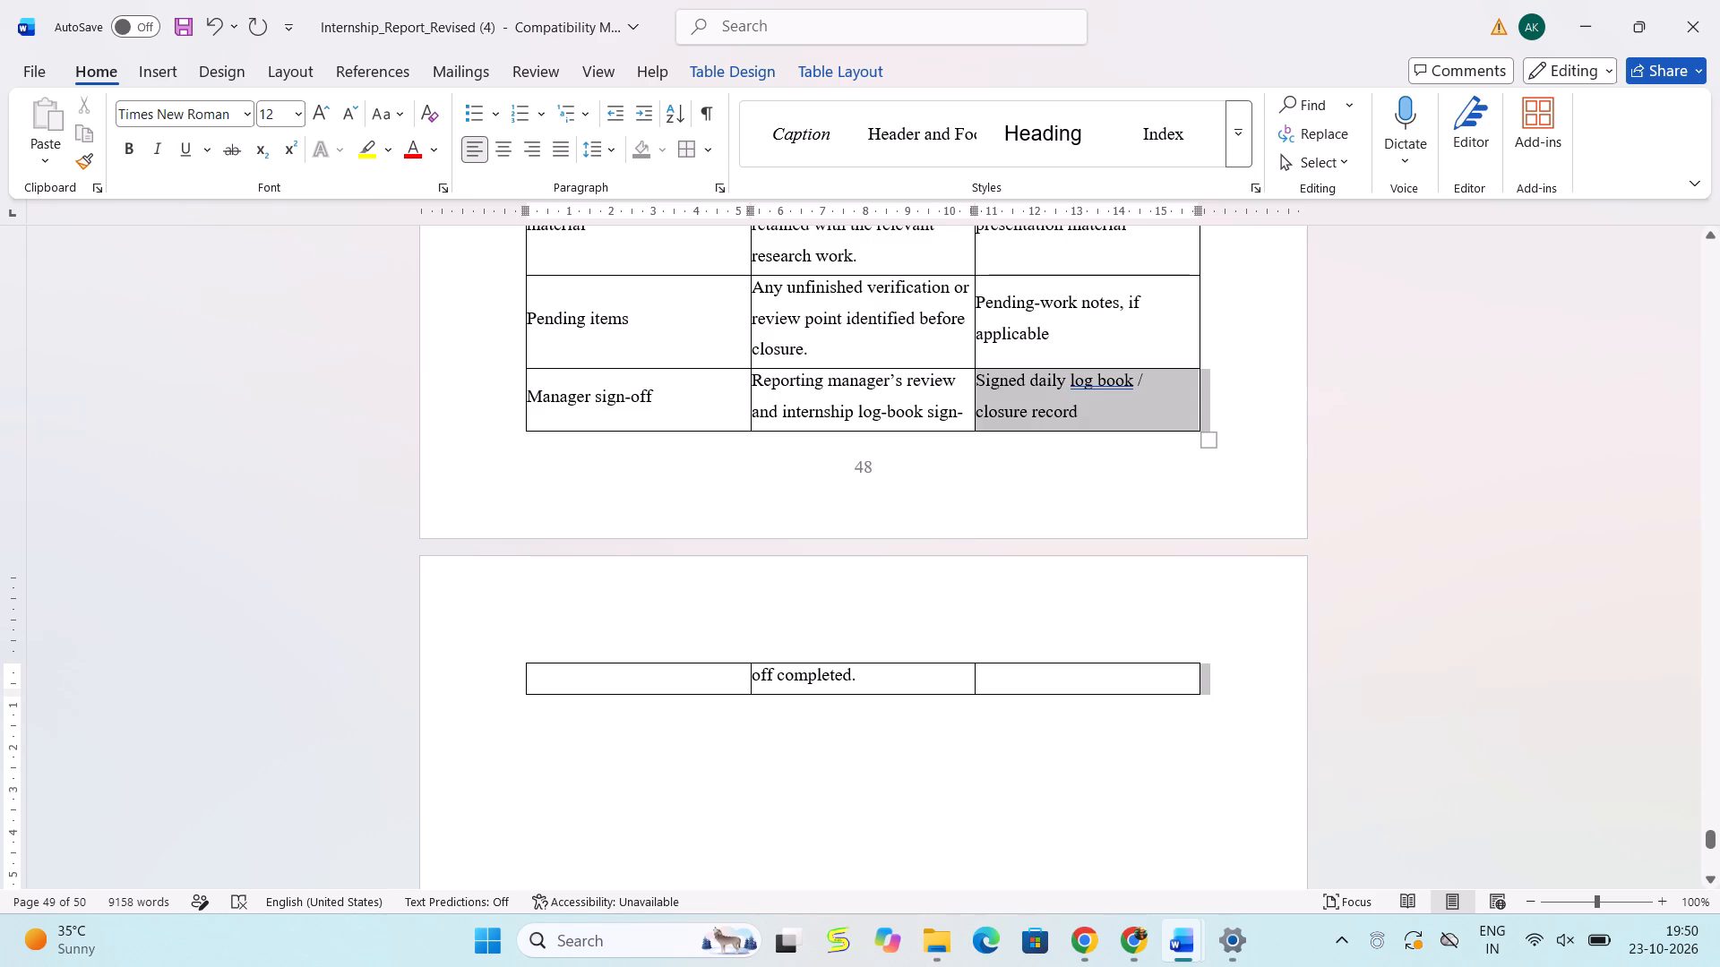
left_click_drag(1174, 426, 1178, 435)
left_click(1200, 709)
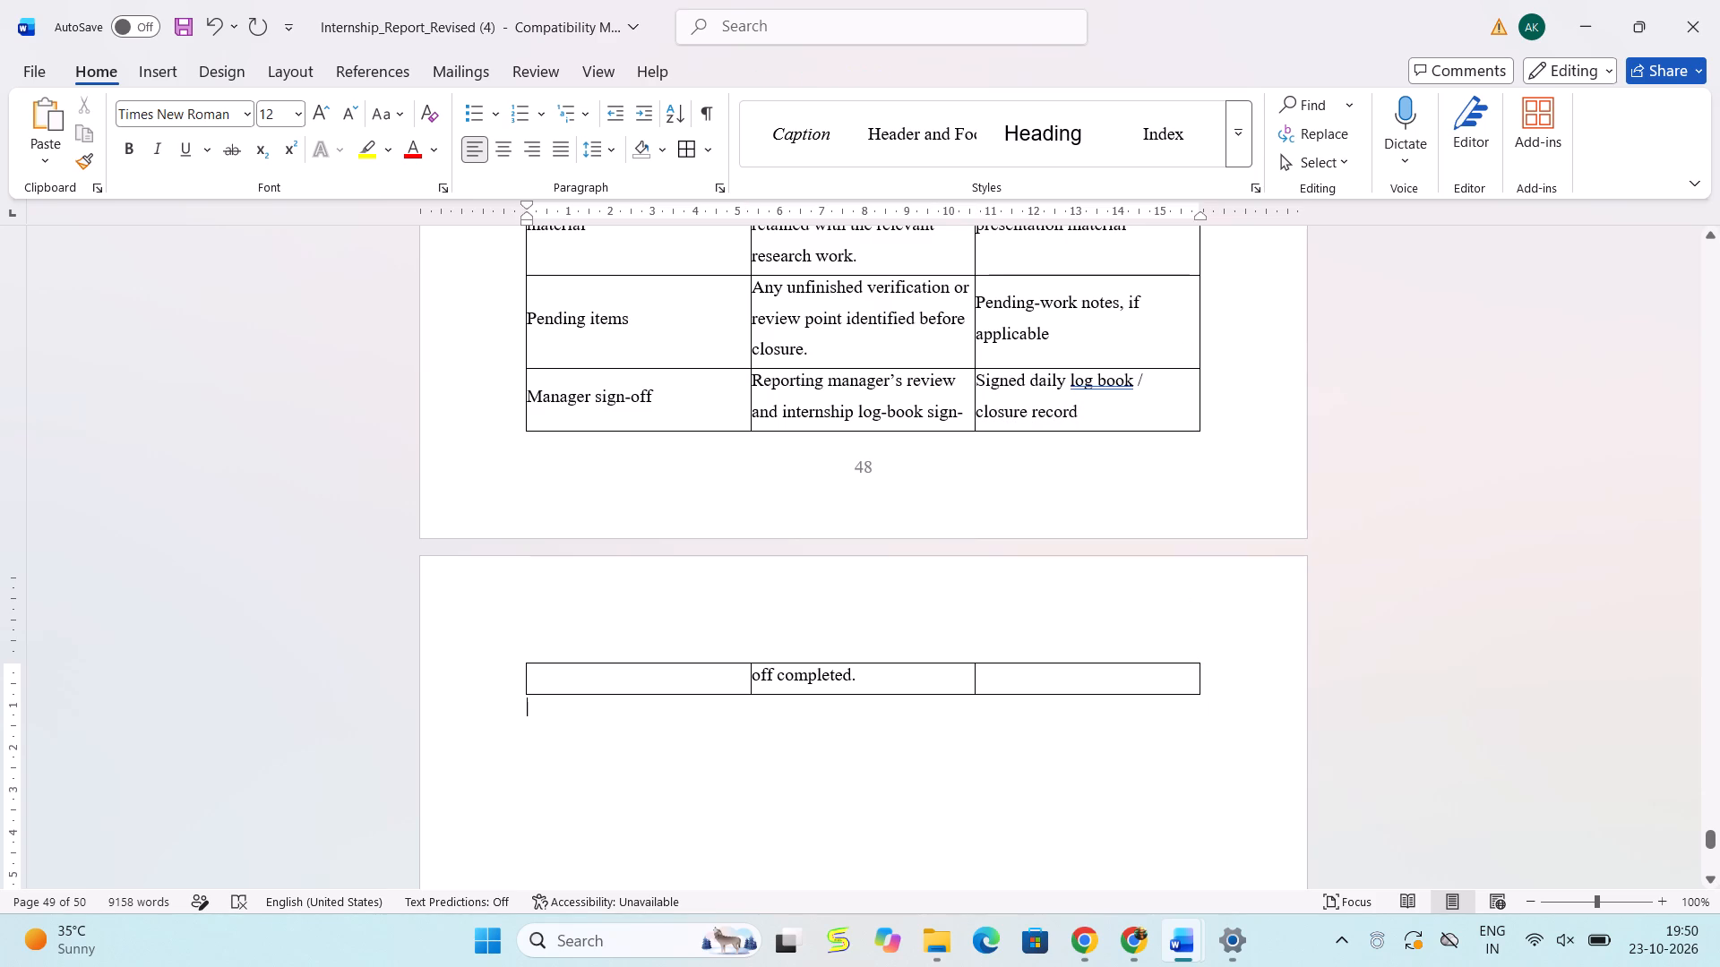
left_click(1197, 688)
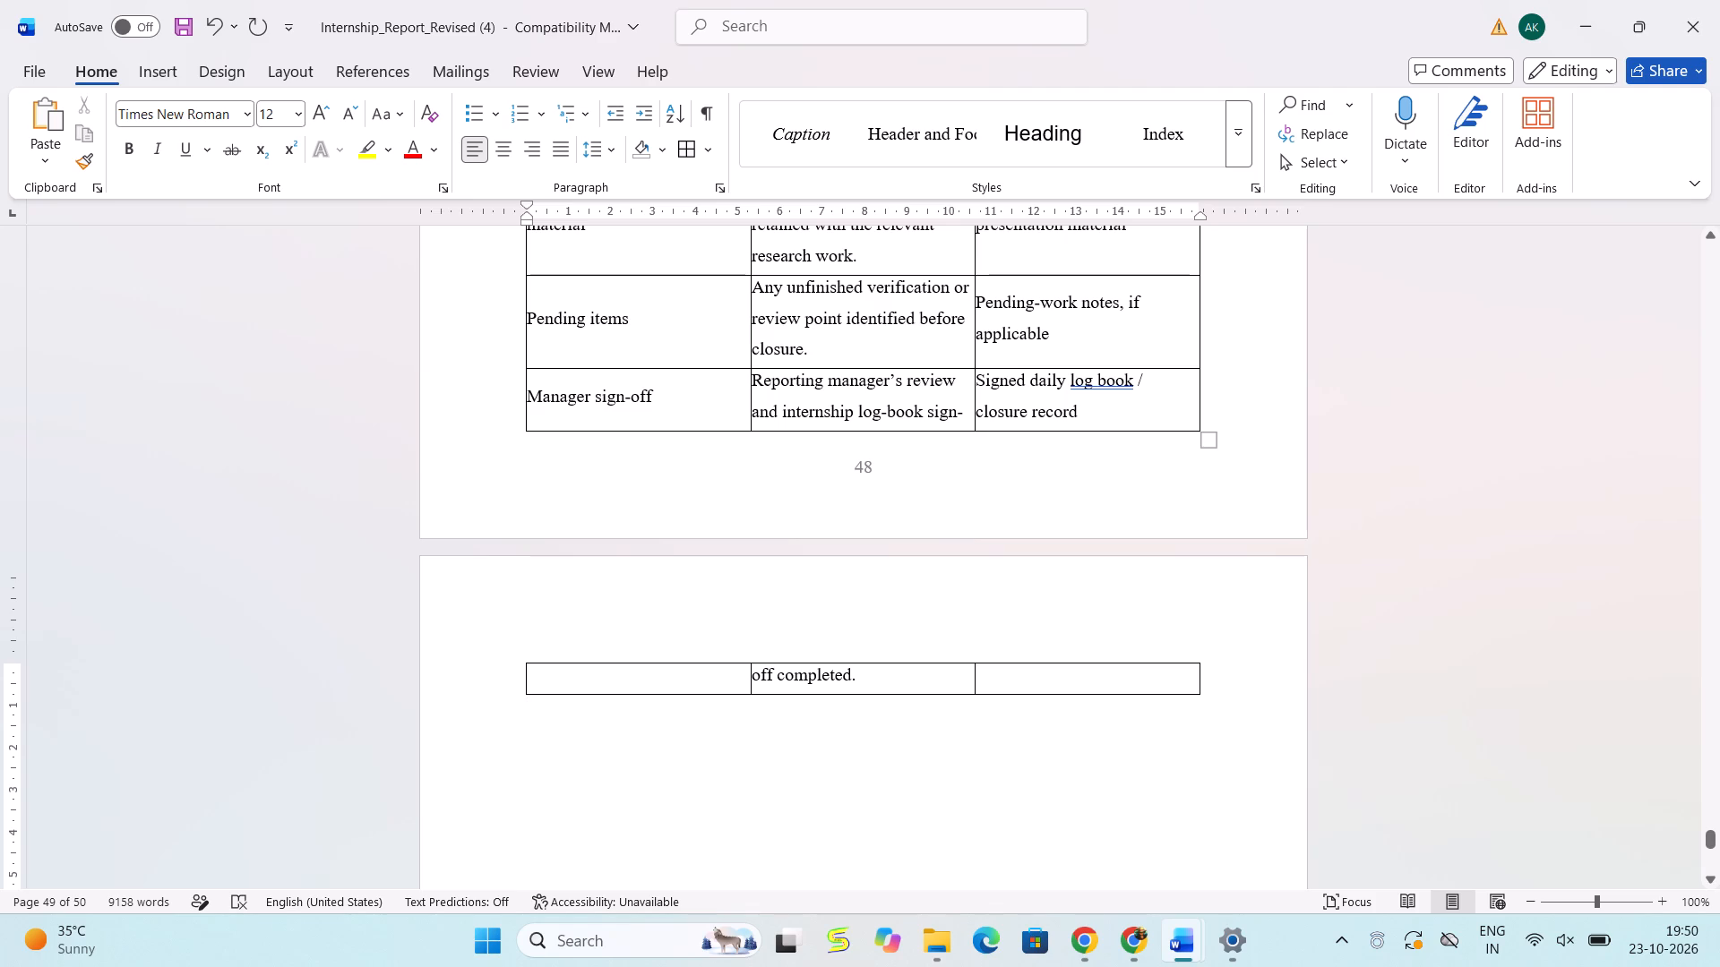
left_click(1199, 436)
left_click(1199, 436)
left_click_drag(1199, 436, 1192, 410)
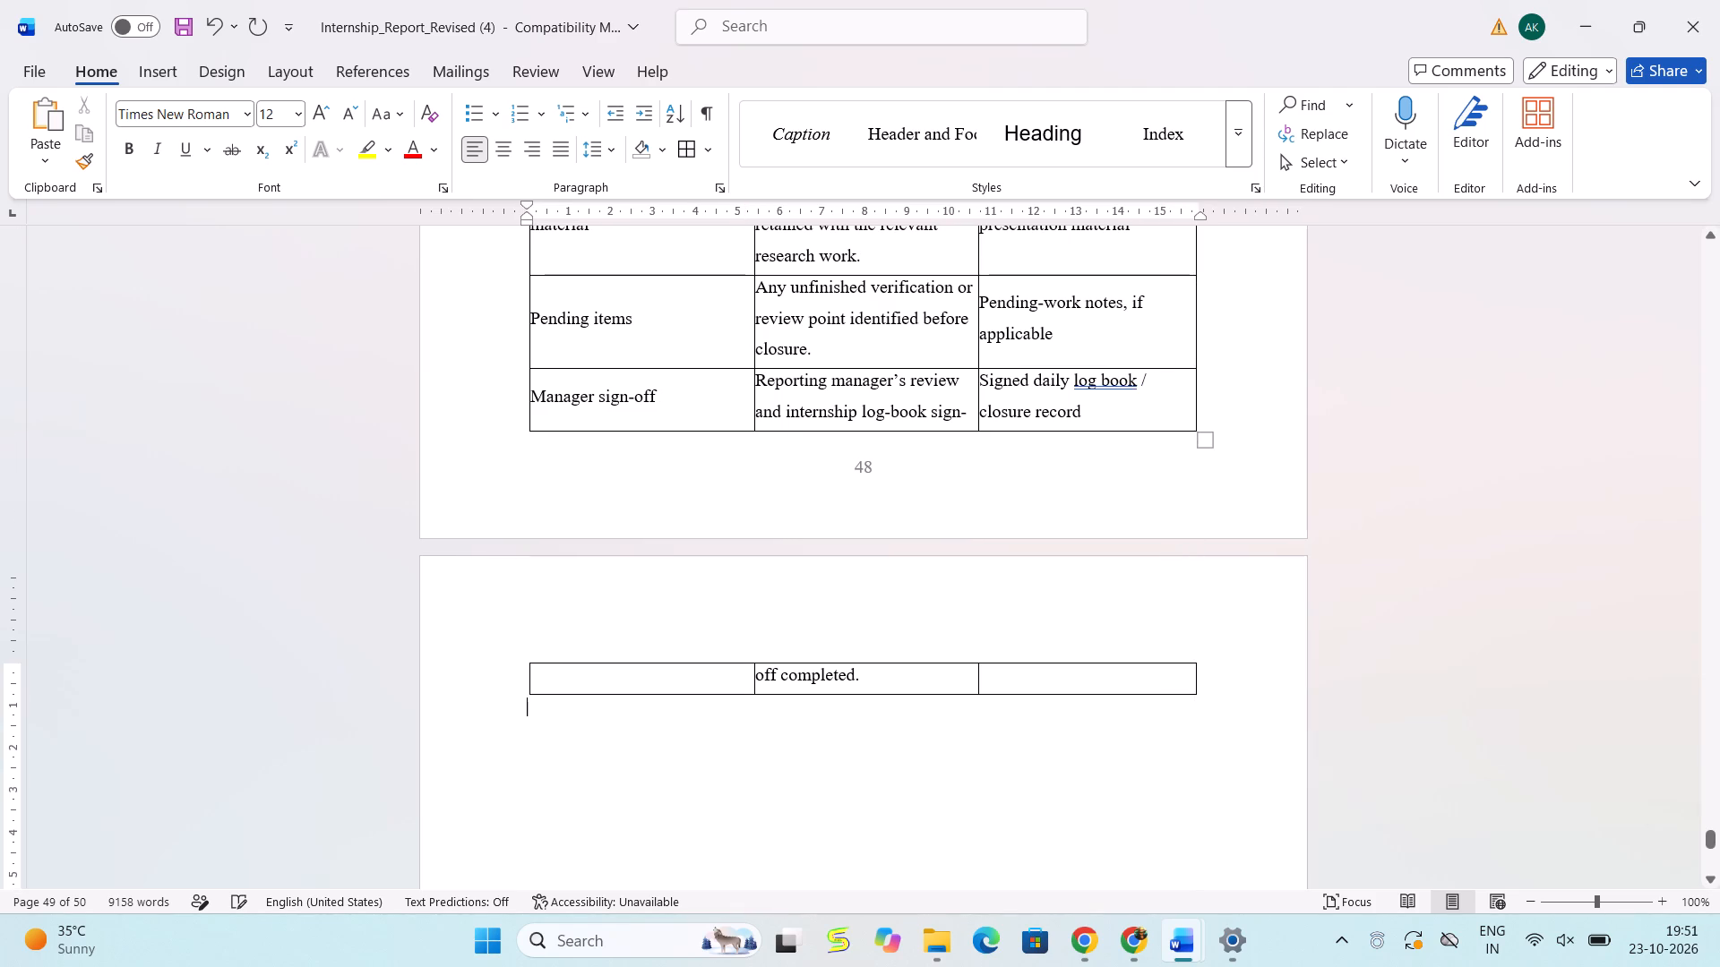
Check how the pages flow from Annexure IV and the Handover Checklist to the Annexure VI completion certificate.
scroll(1075, 711, "down", 4)
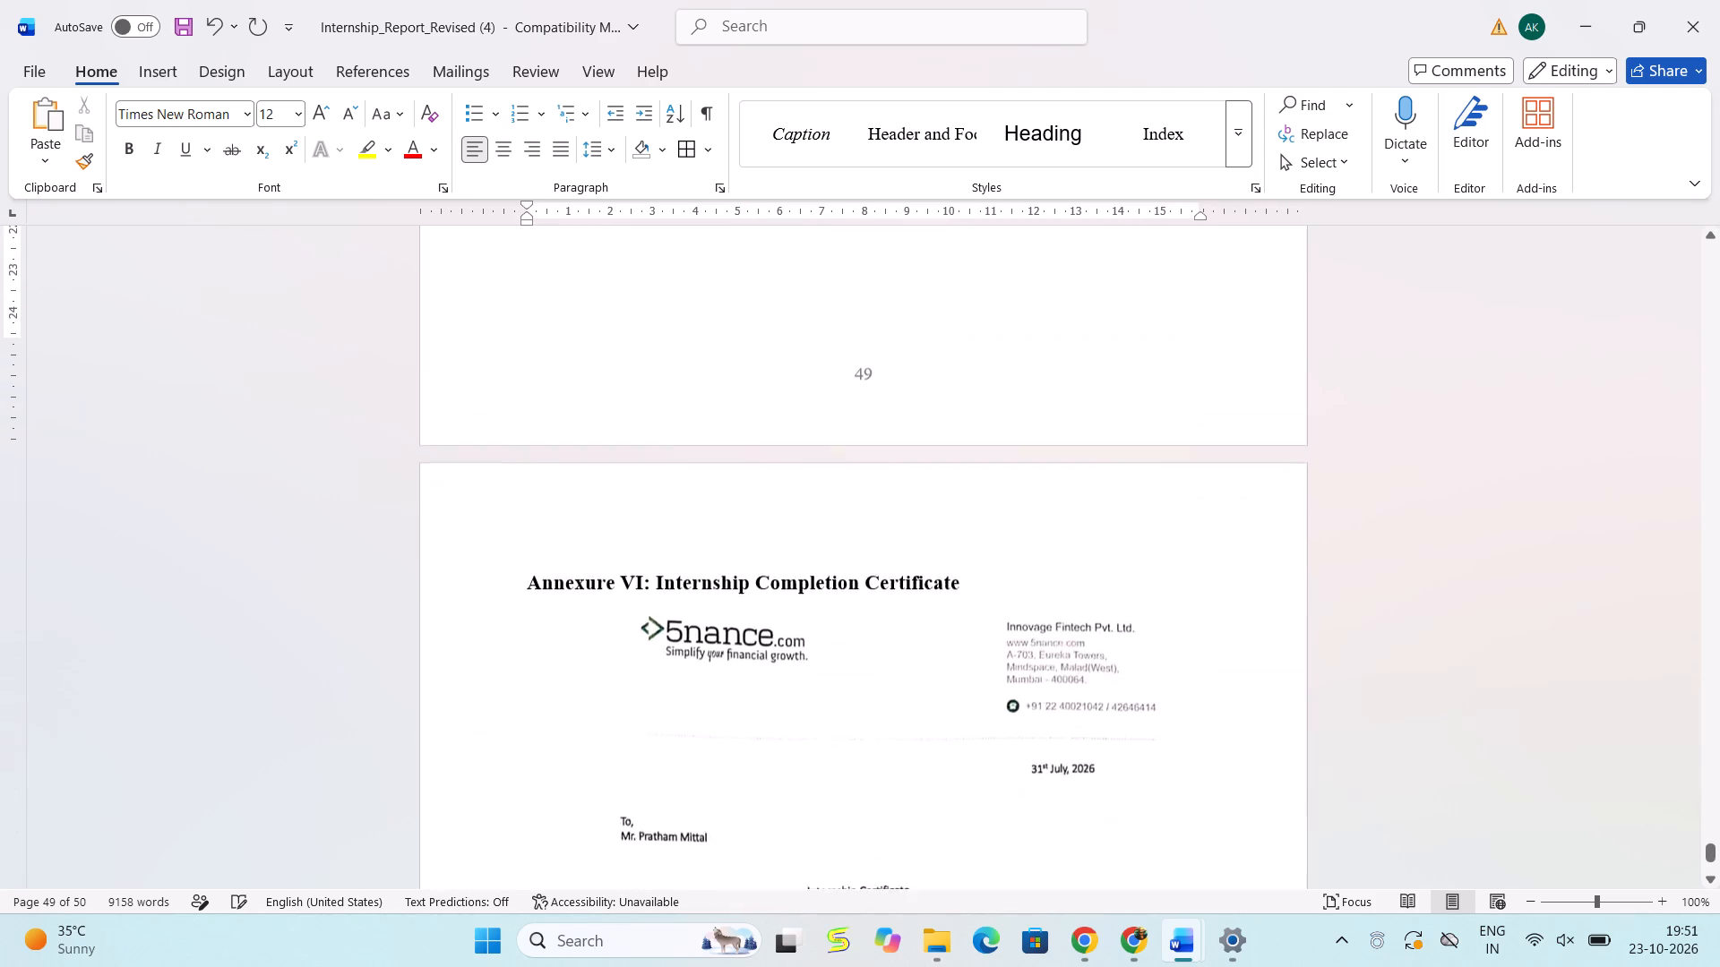
scroll(1075, 711, "down", 1)
scroll(1075, 711, "up", 2)
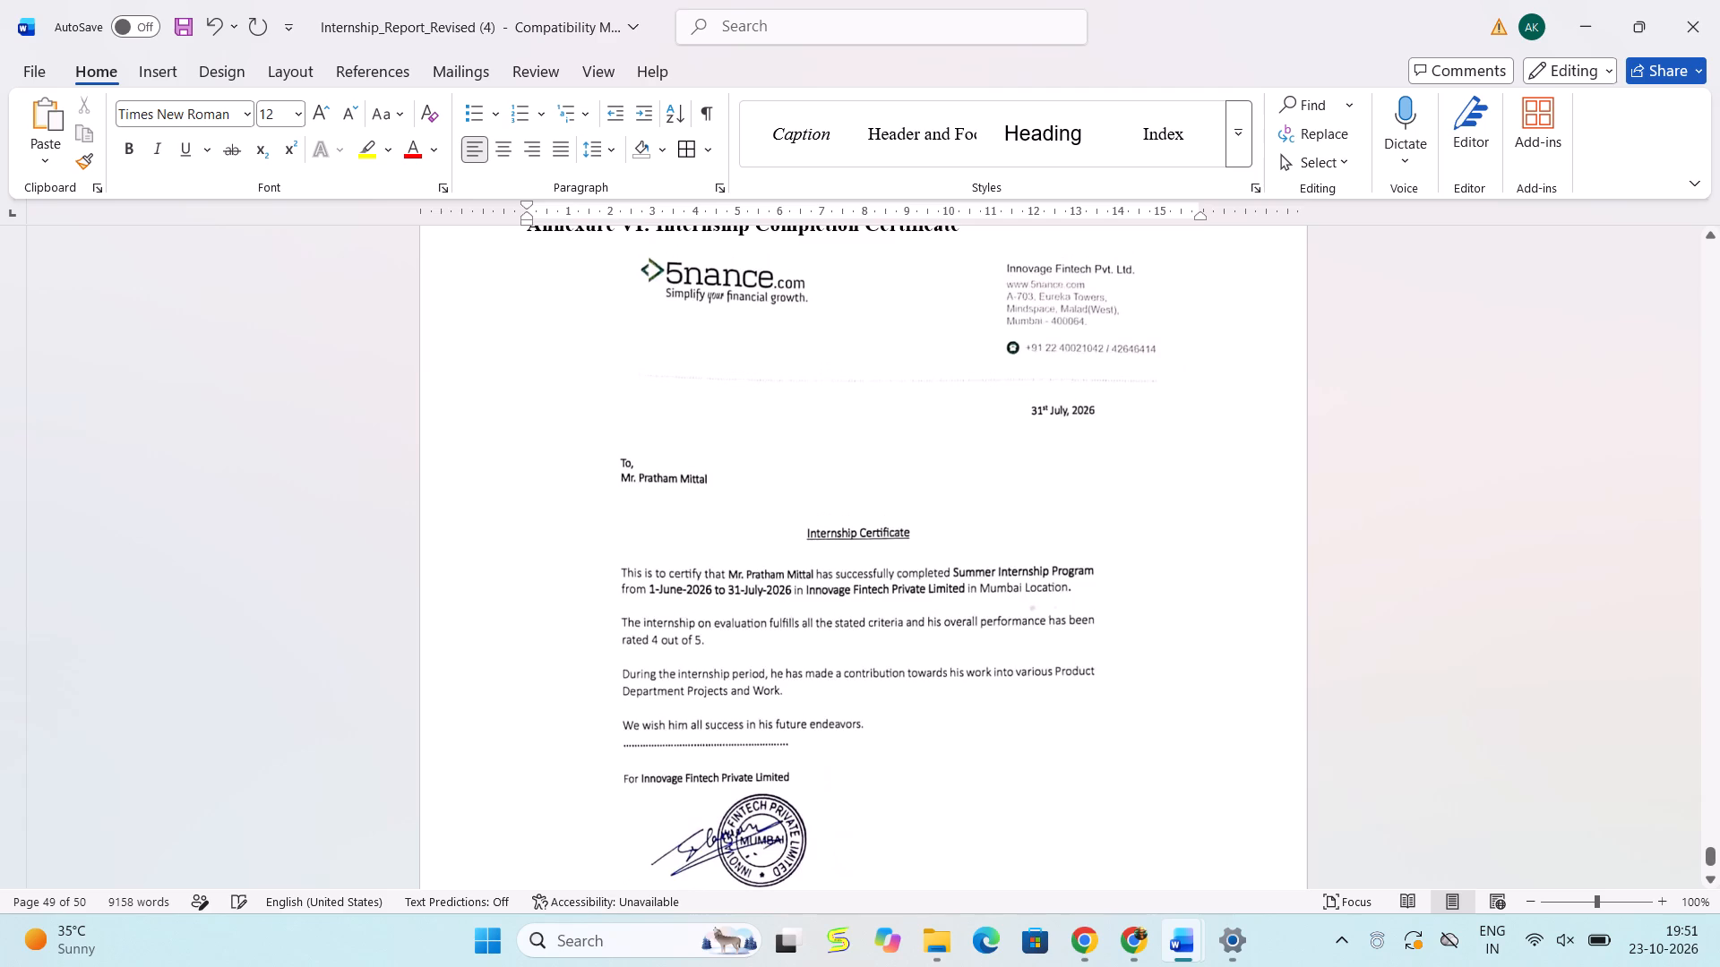
scroll(1075, 711, "up", 10)
scroll(1075, 711, "down", 2)
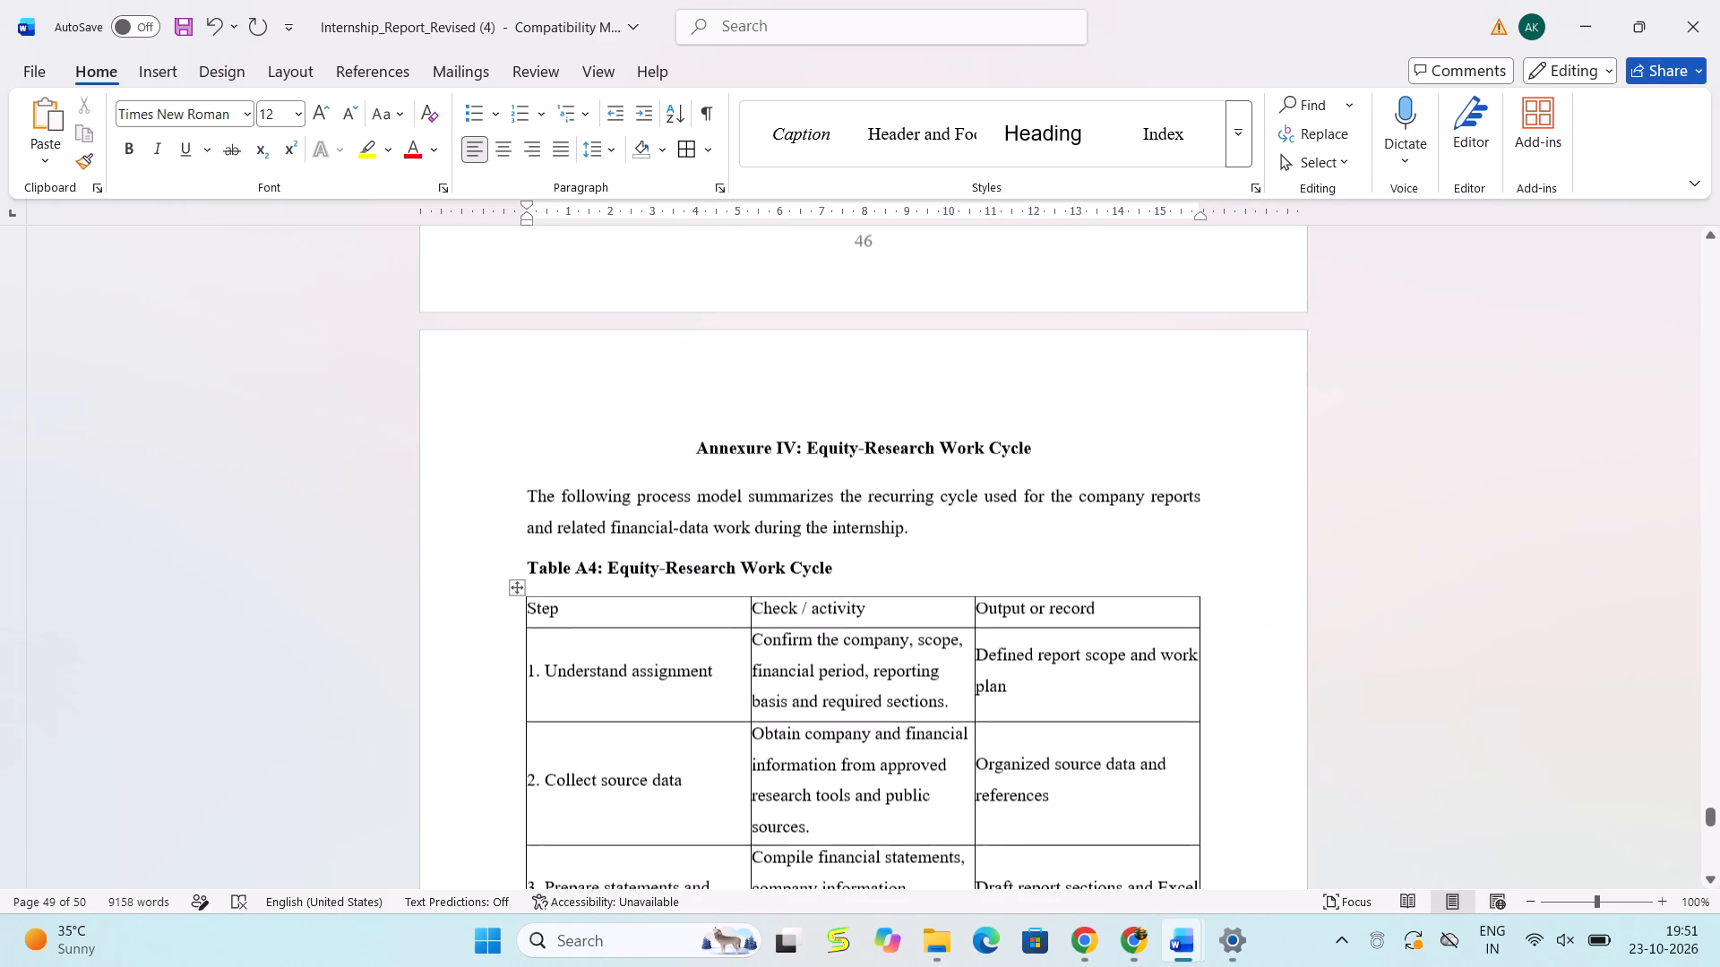
scroll(1075, 711, "down", 4)
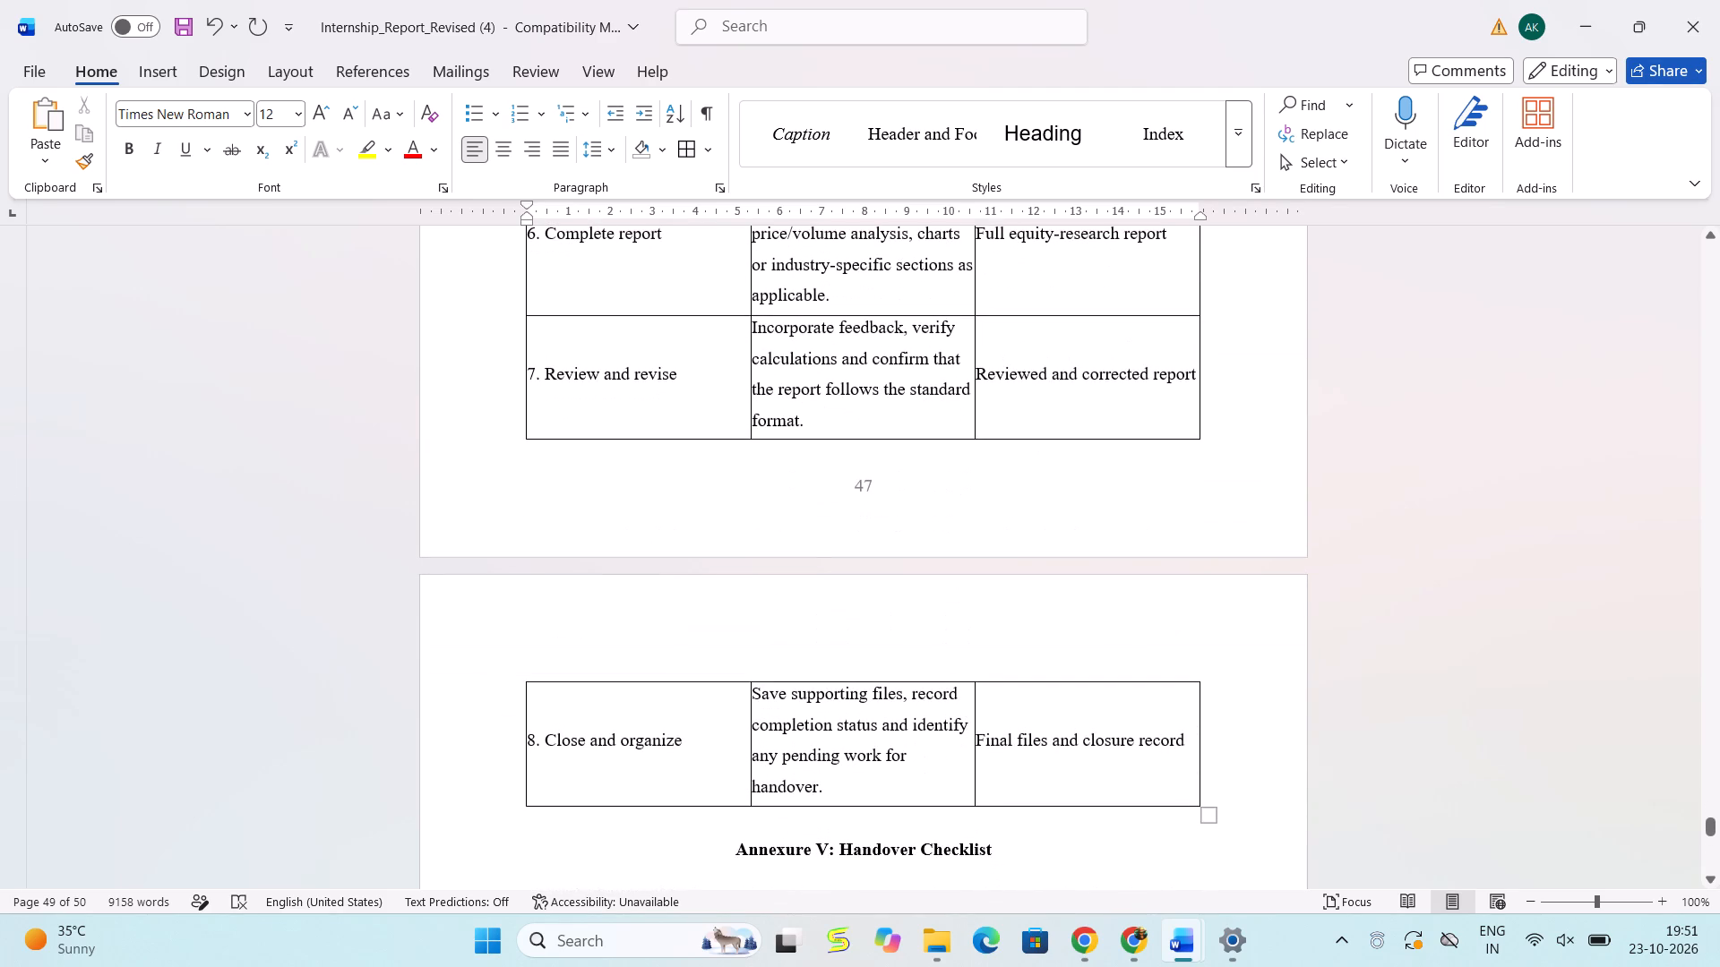
scroll(1075, 711, "down", 2)
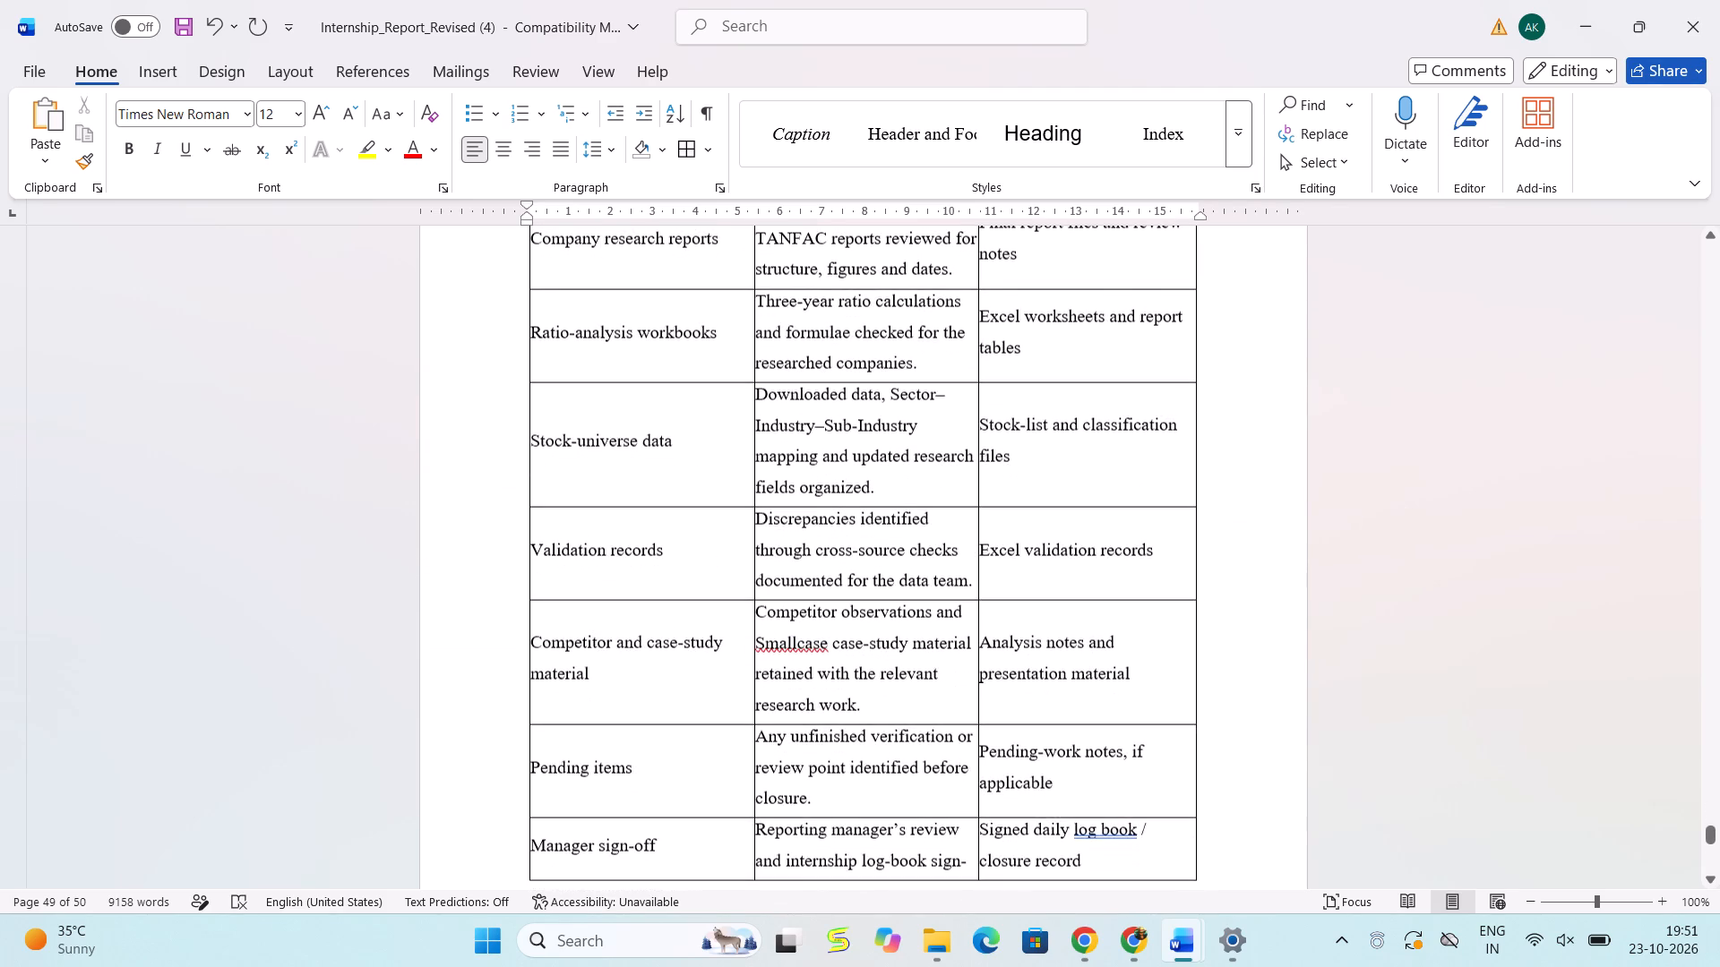
scroll(1075, 711, "up", 3)
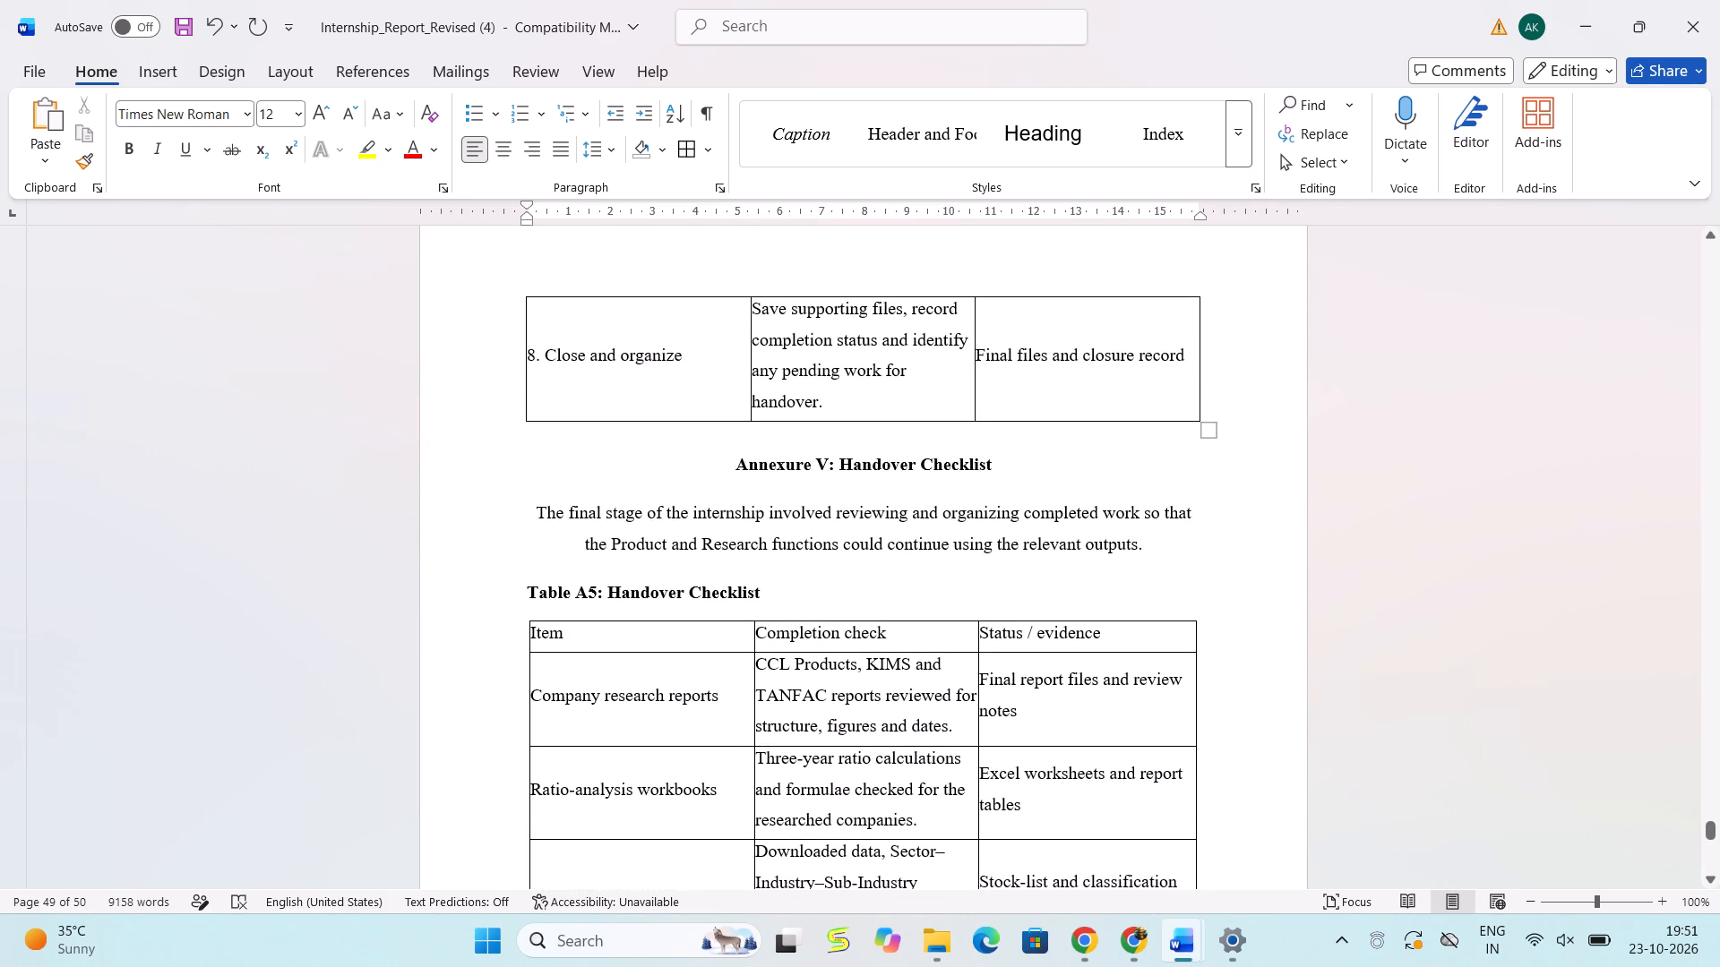
Insert blank lines before the Annexure V: Handover Checklist heading until it starts on page 49.
left_click(734, 471)
key("Return")
key("Return")
key("Return")
key("Return")
key("Return")
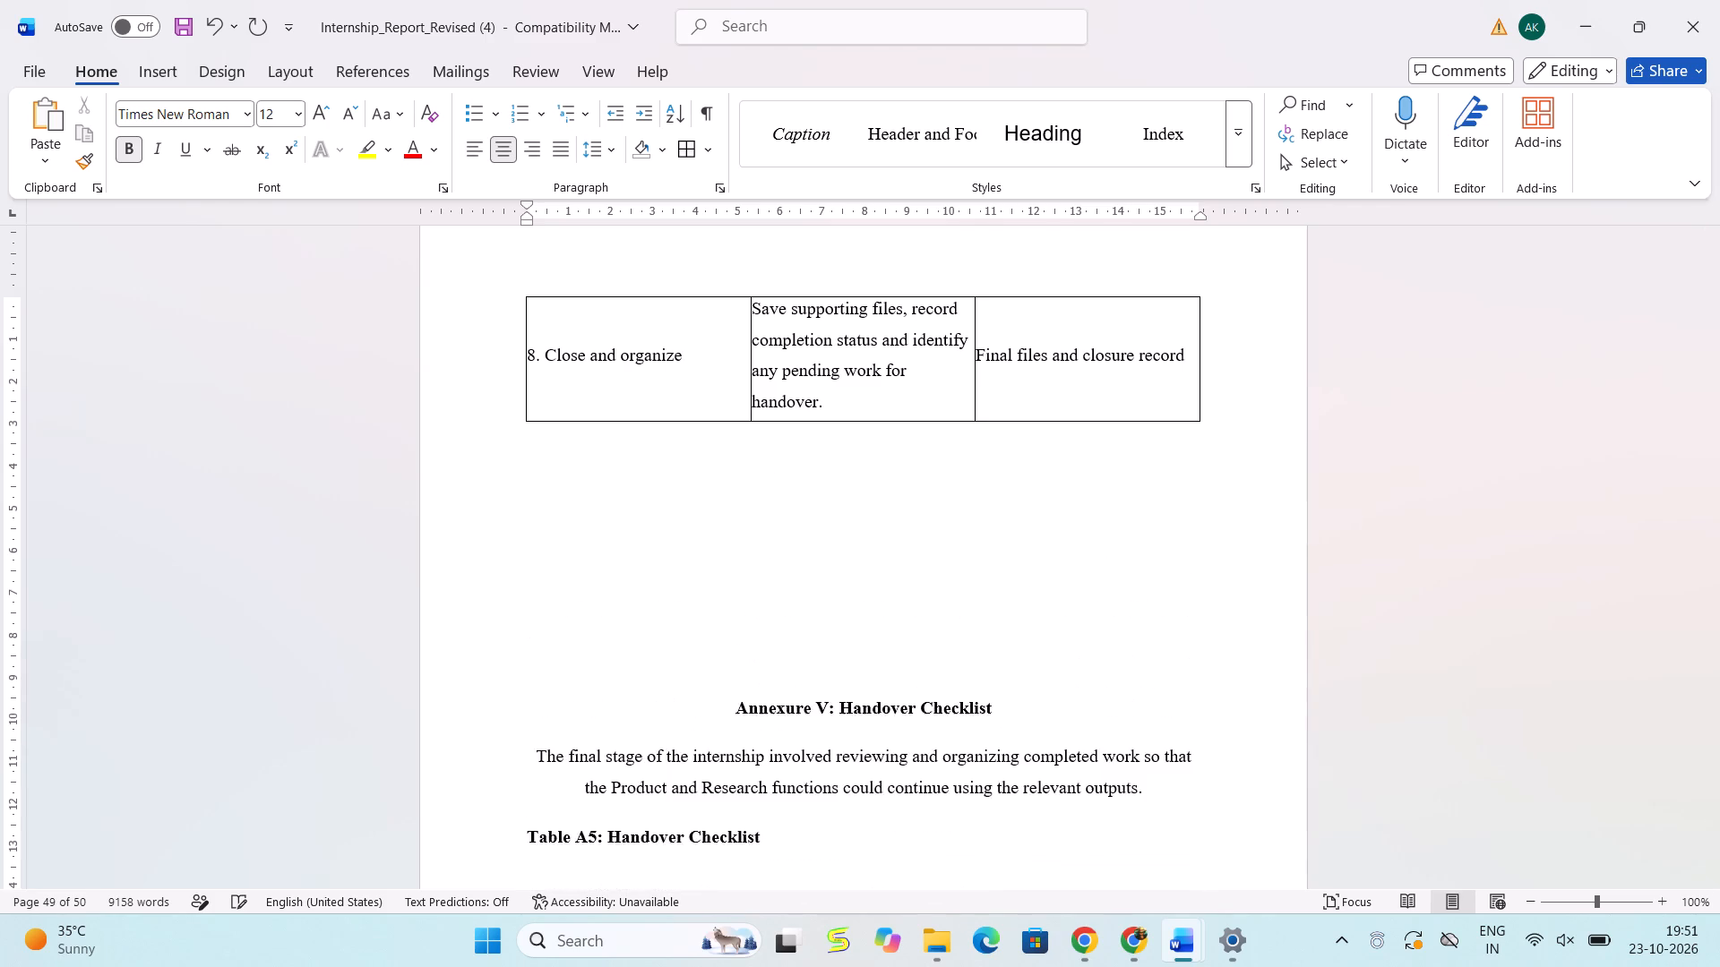
key("Return")
key("Return")
key("Return")
key("Return")
key("Return")
key("Return")
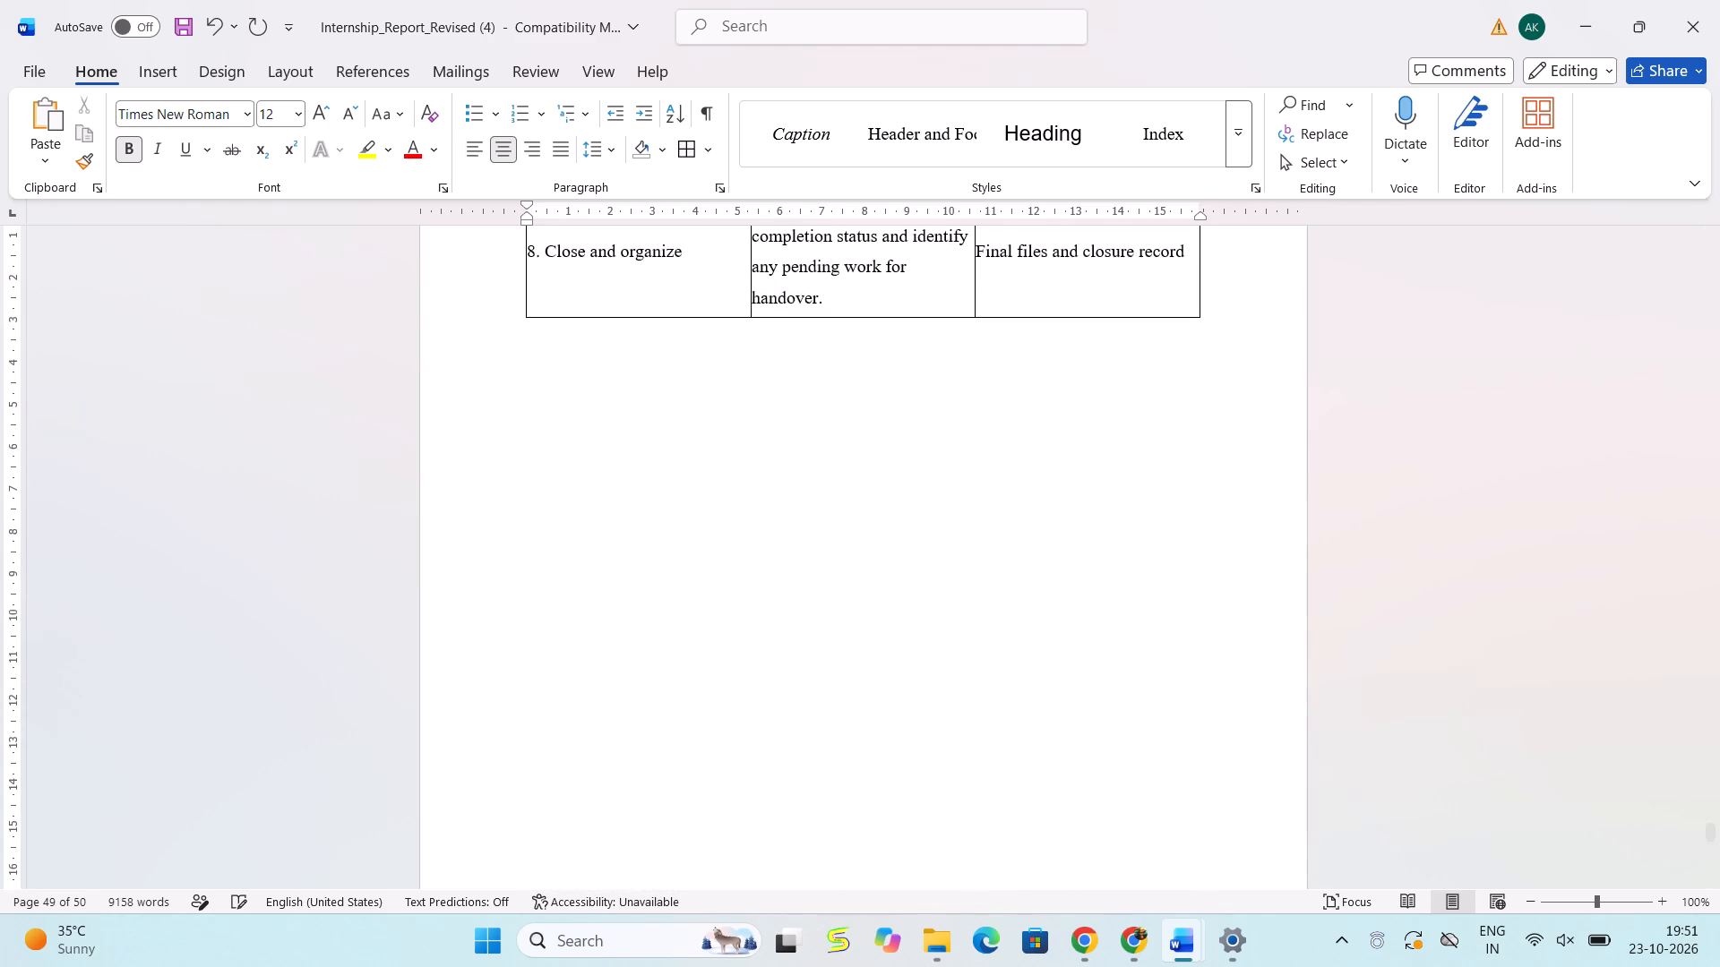
scroll(1157, 699, "down", 2)
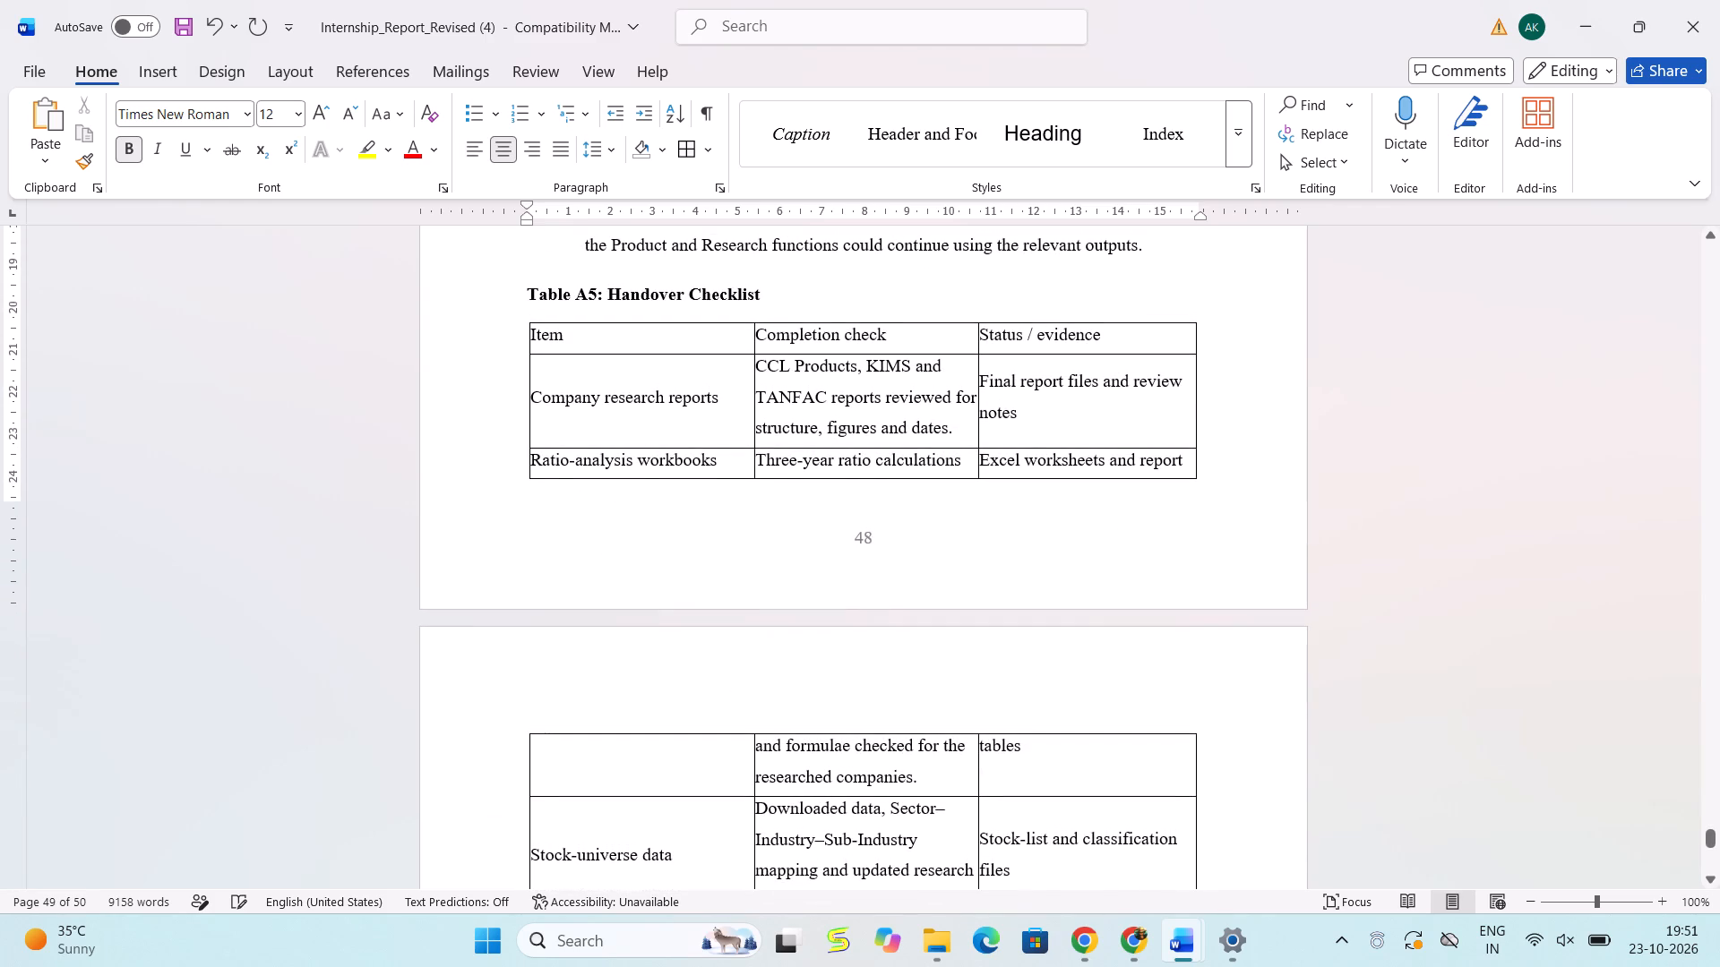
scroll(1157, 699, "down", 2)
scroll(1157, 699, "up", 1)
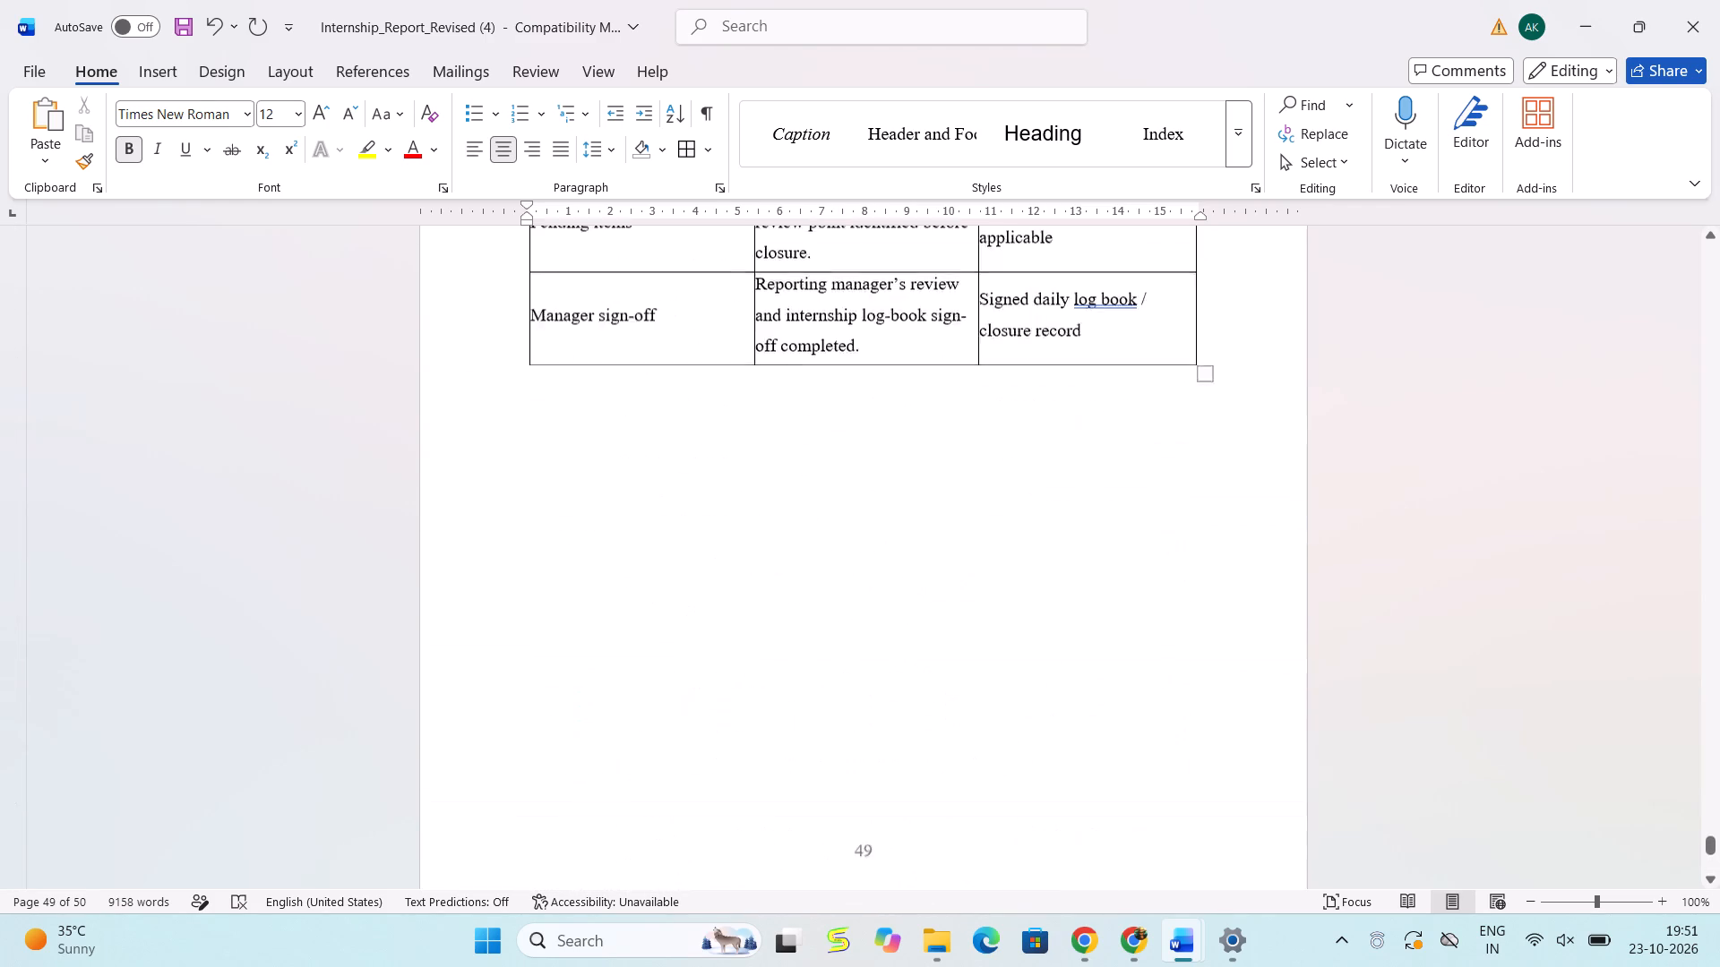
scroll(1157, 699, "up", 3)
scroll(1157, 699, "down", 3)
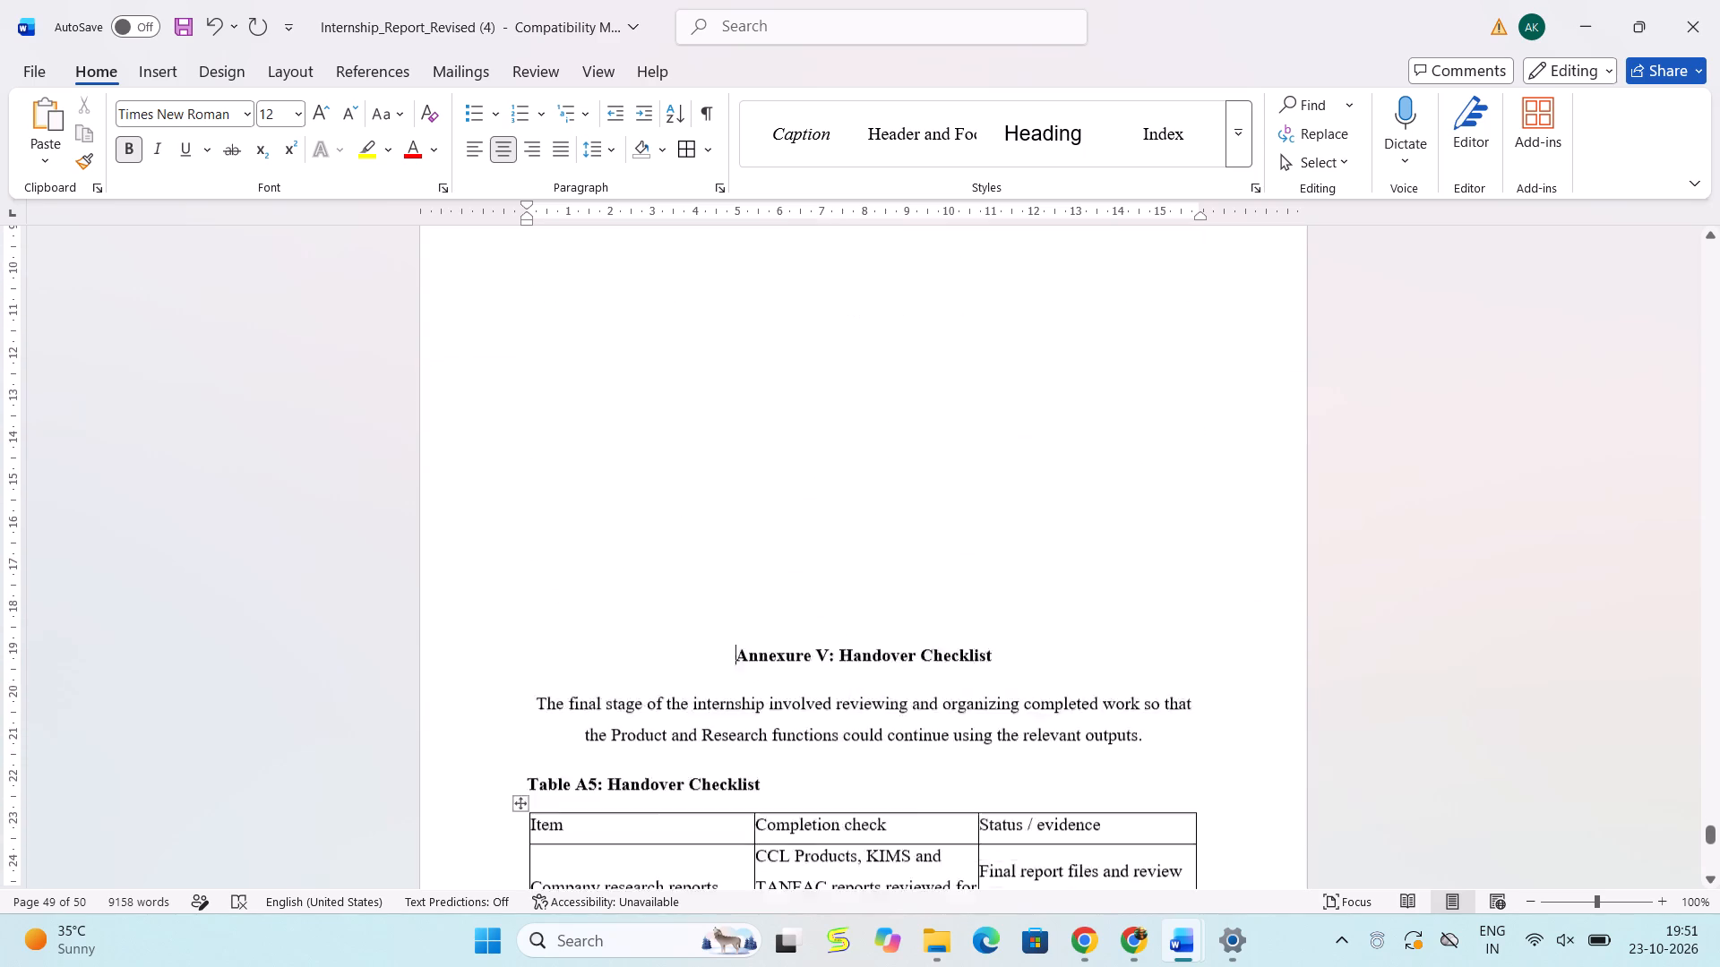
scroll(1157, 699, "left", 1)
key("Return")
key("Return")
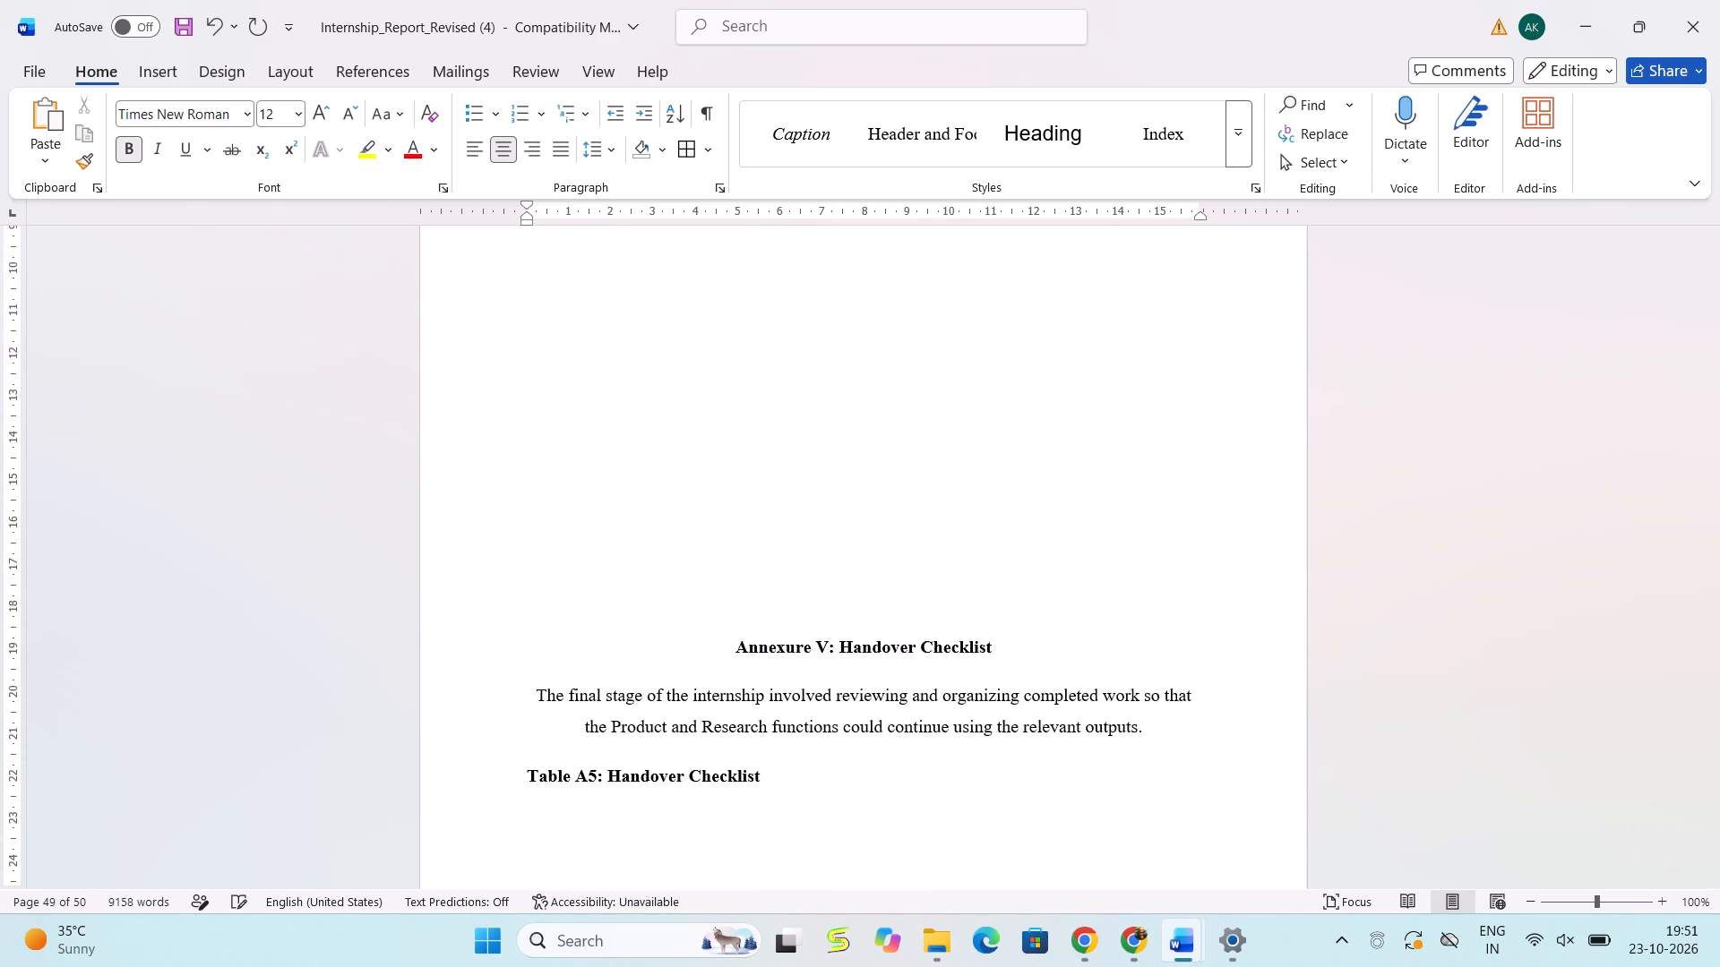
key("Return")
key("Return")
key("Return")
key("Return")
key("Return")
key("Return")
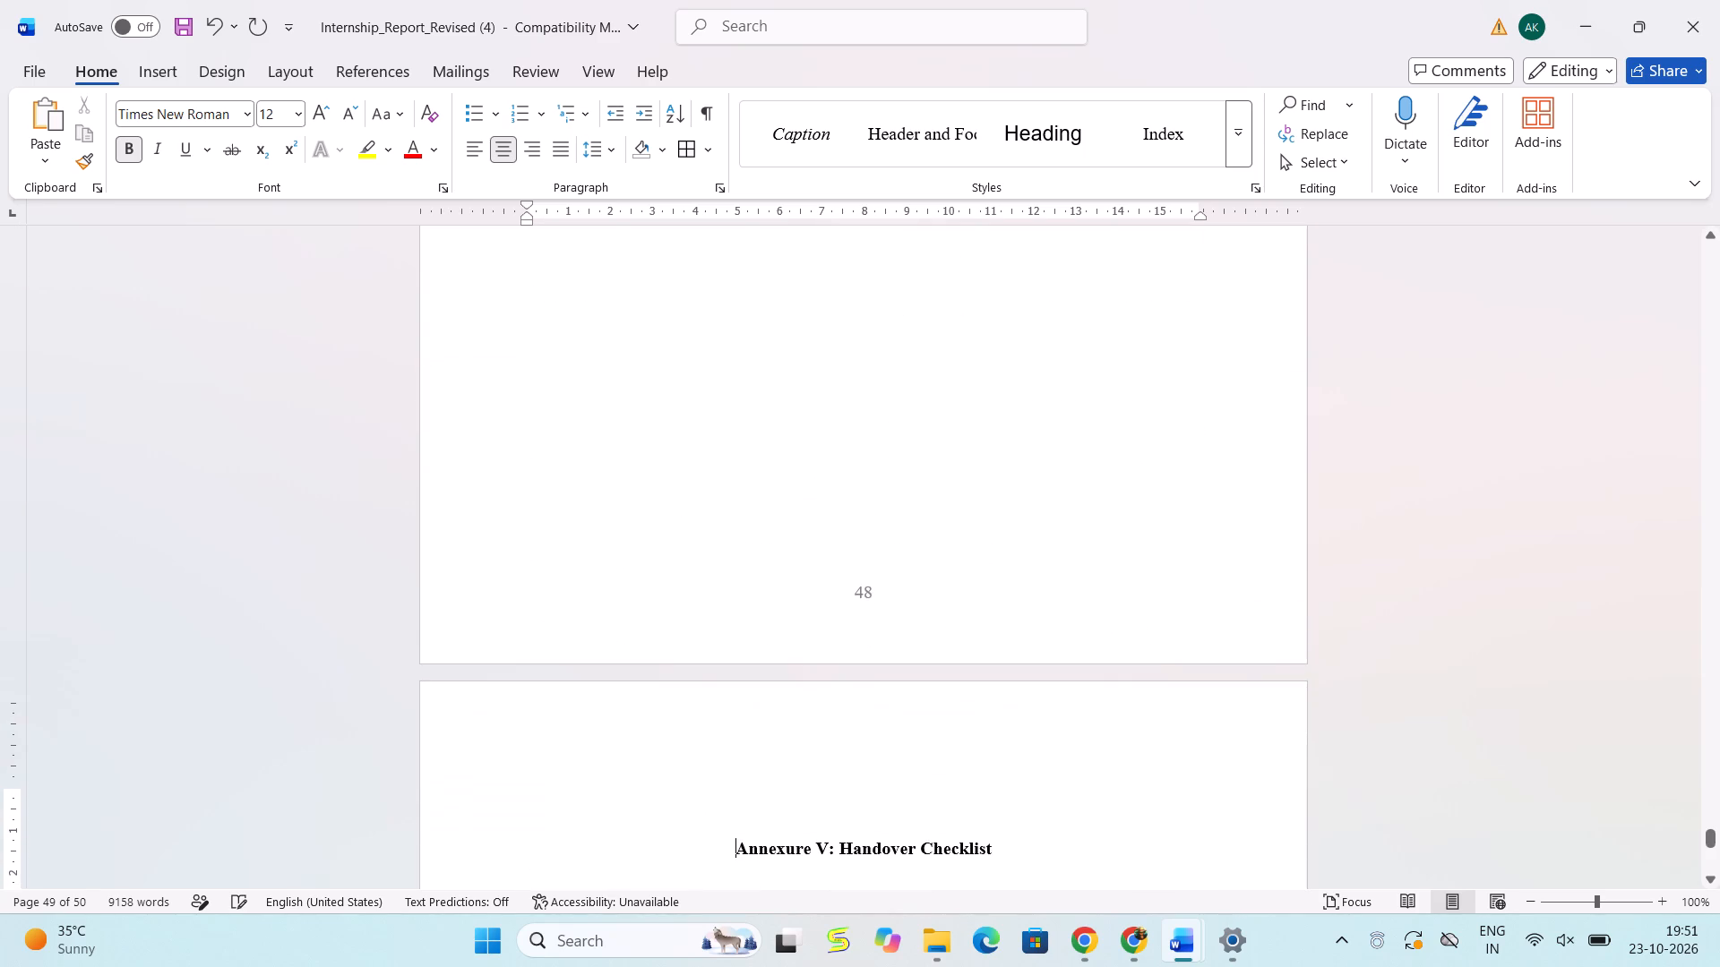
Review the page layout of the annexures around Table A4, Table A5 and the internship completion certificate.
scroll(1048, 543, "up", 2)
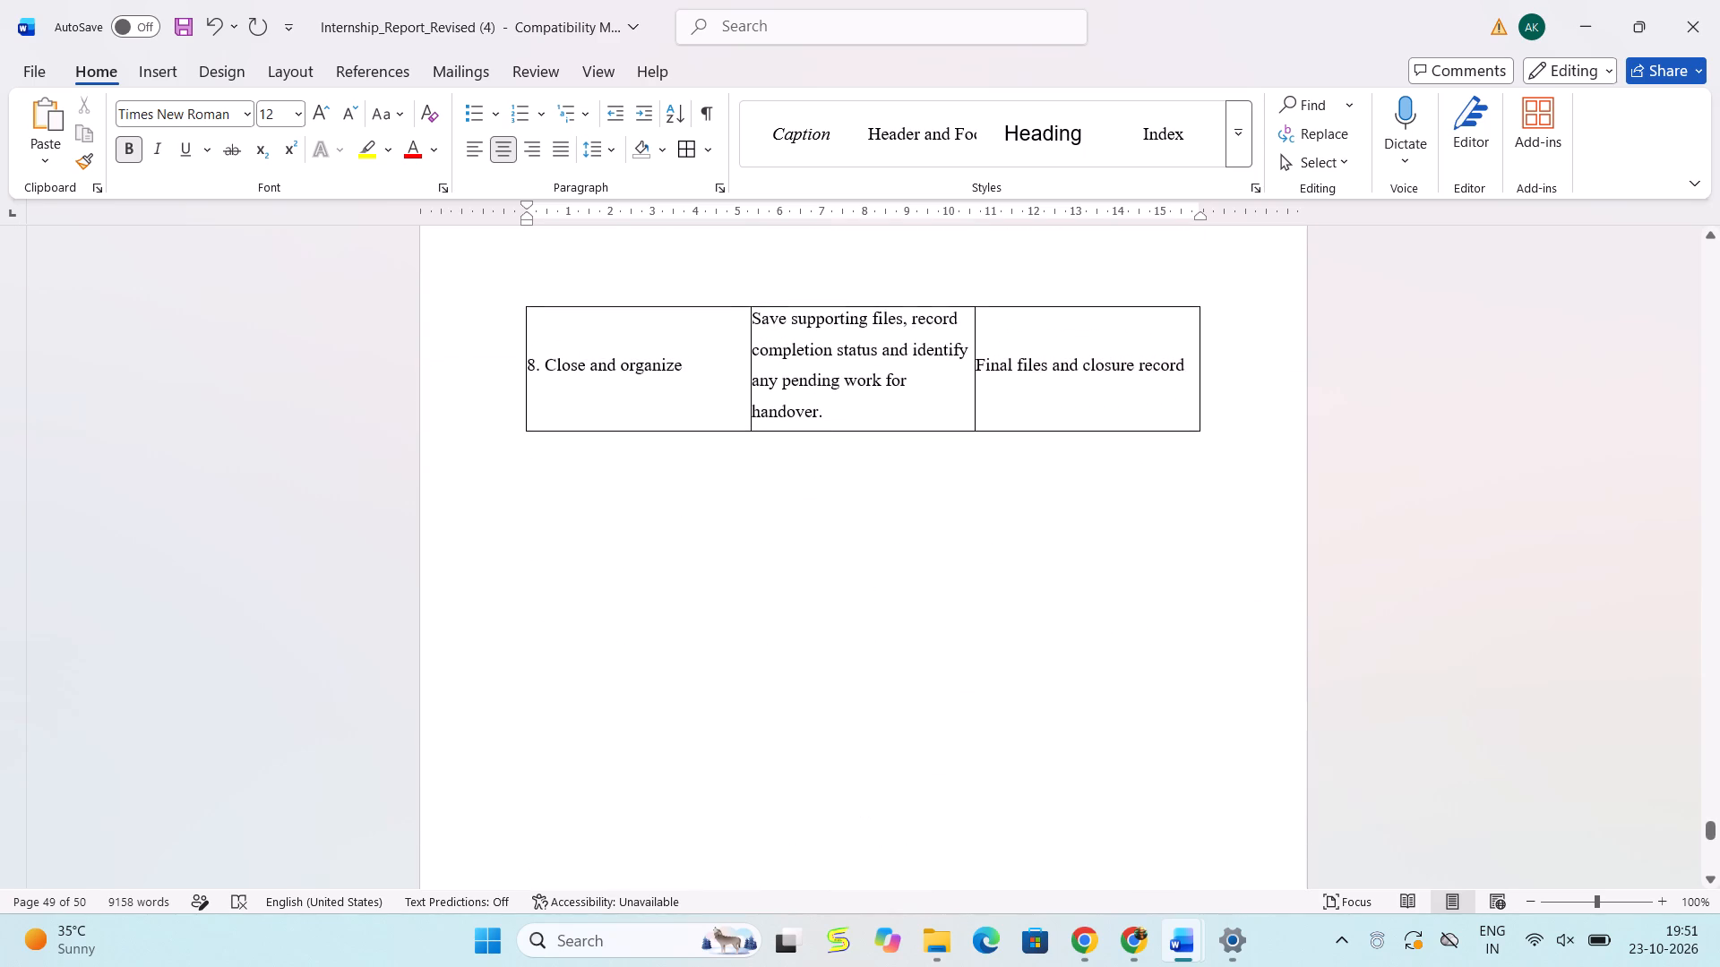
scroll(1048, 543, "up", 4)
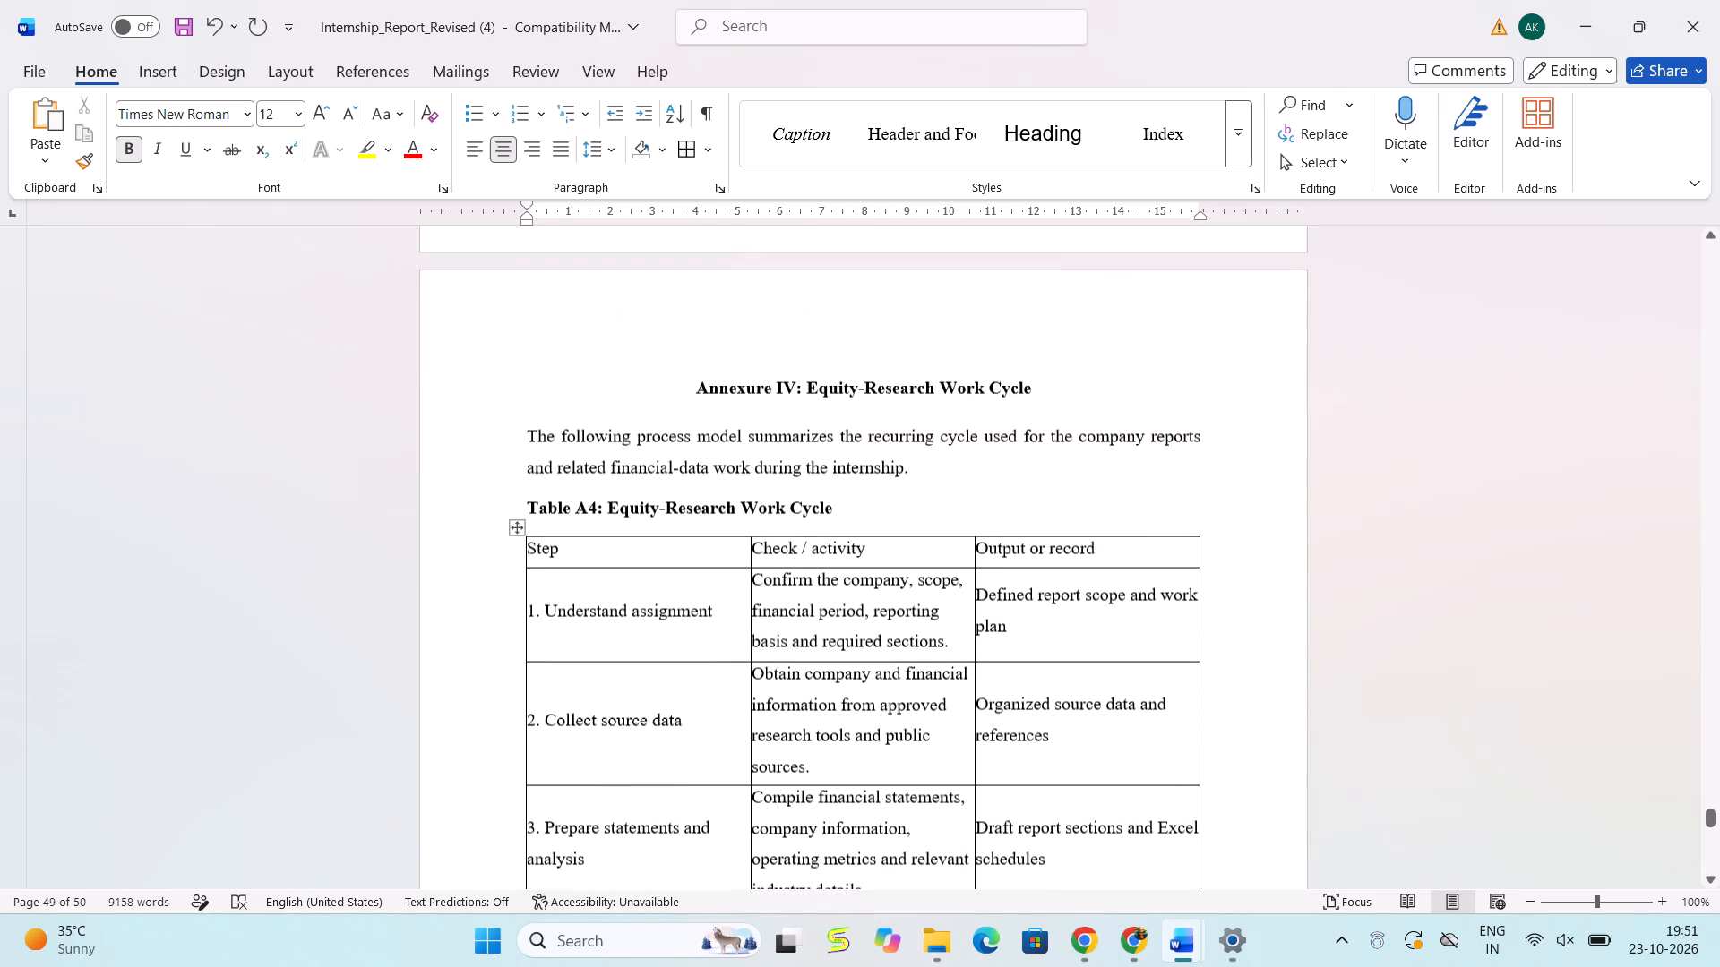
scroll(1048, 543, "up", 5)
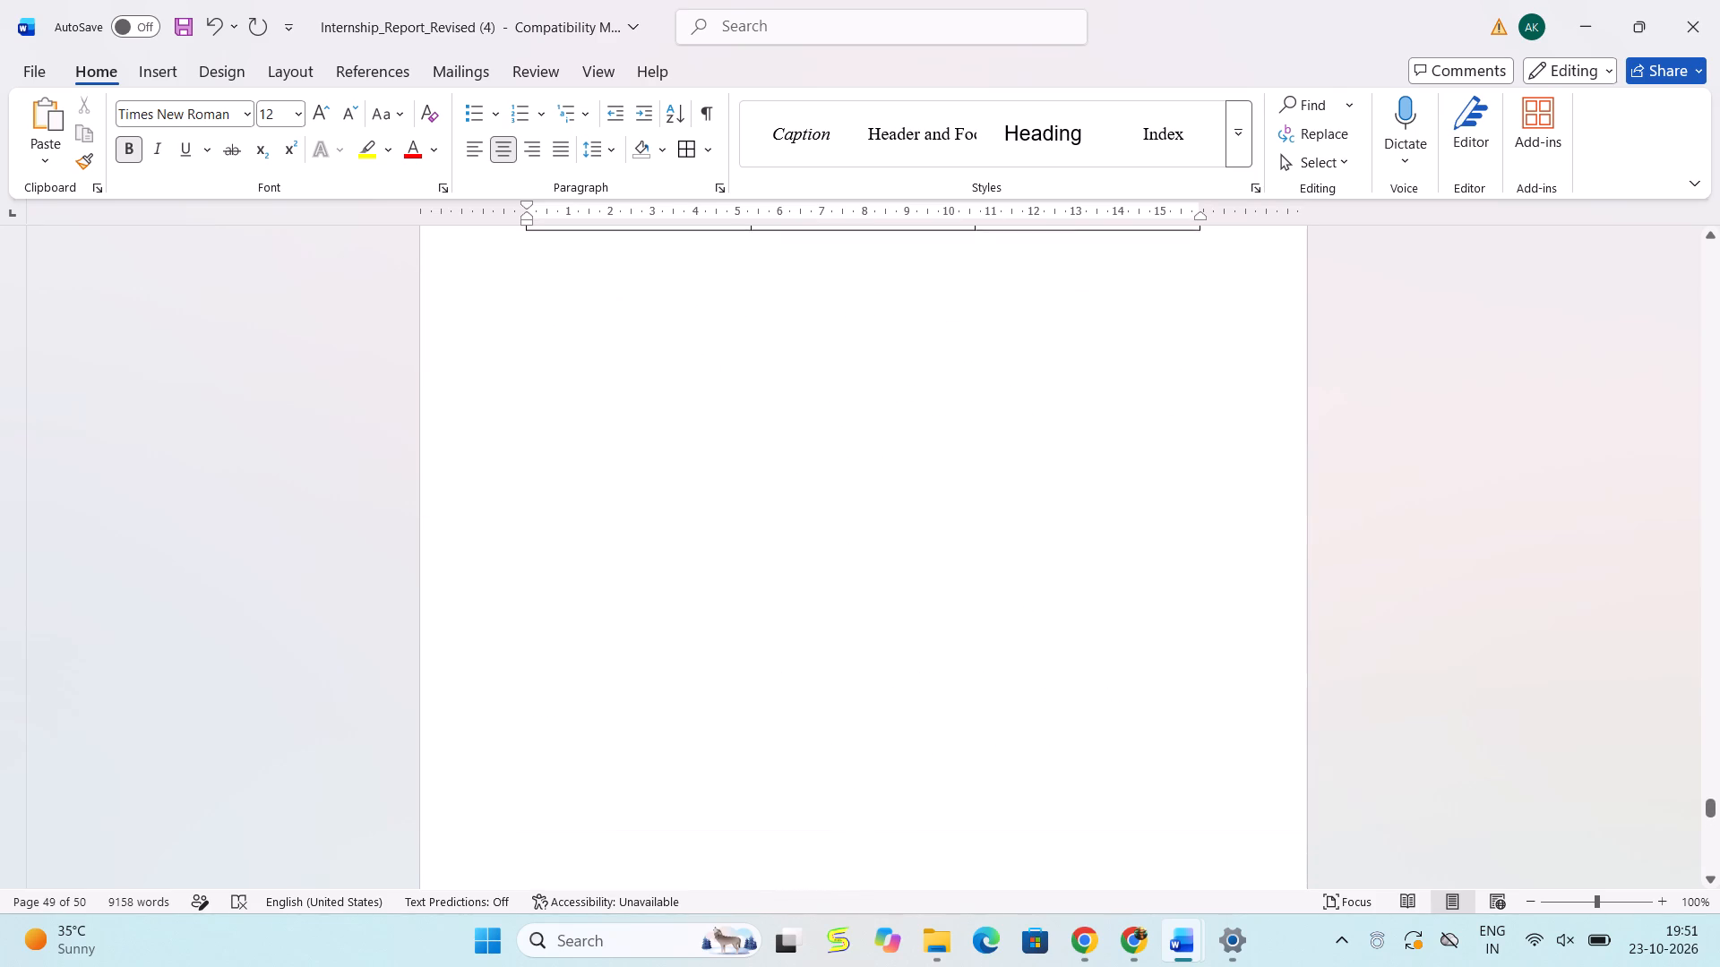
scroll(1048, 543, "down", 5)
scroll(1048, 543, "up", 2)
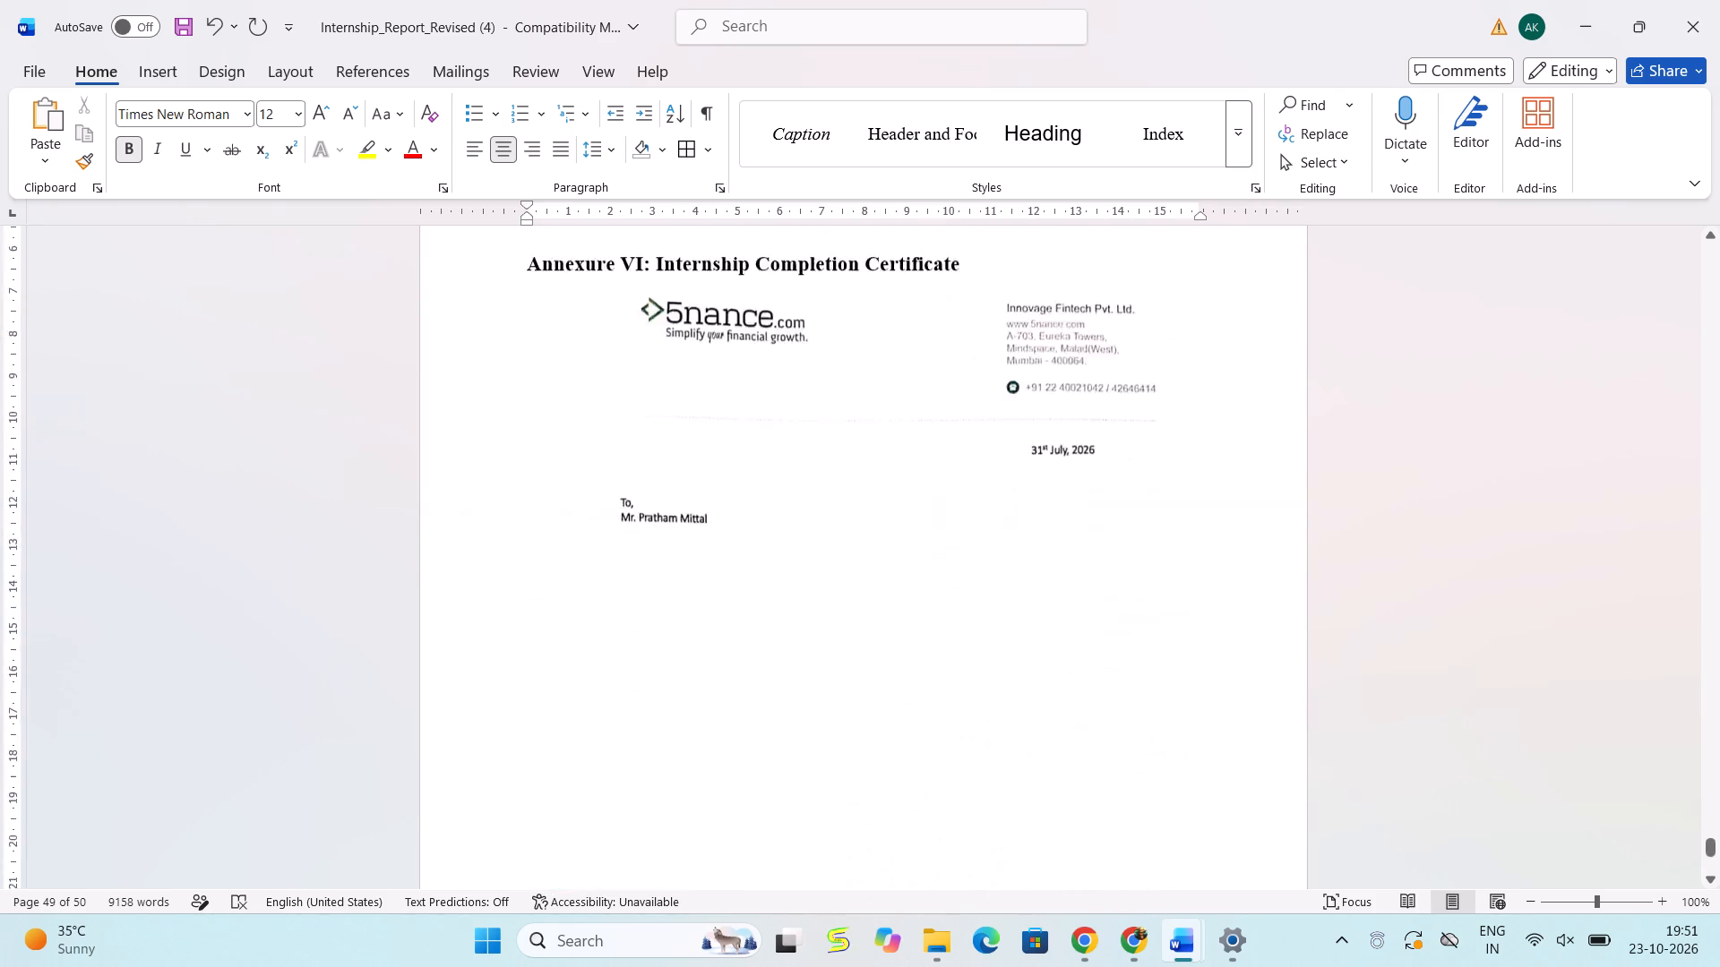
scroll(1048, 543, "up", 1)
scroll(1048, 543, "down", 5)
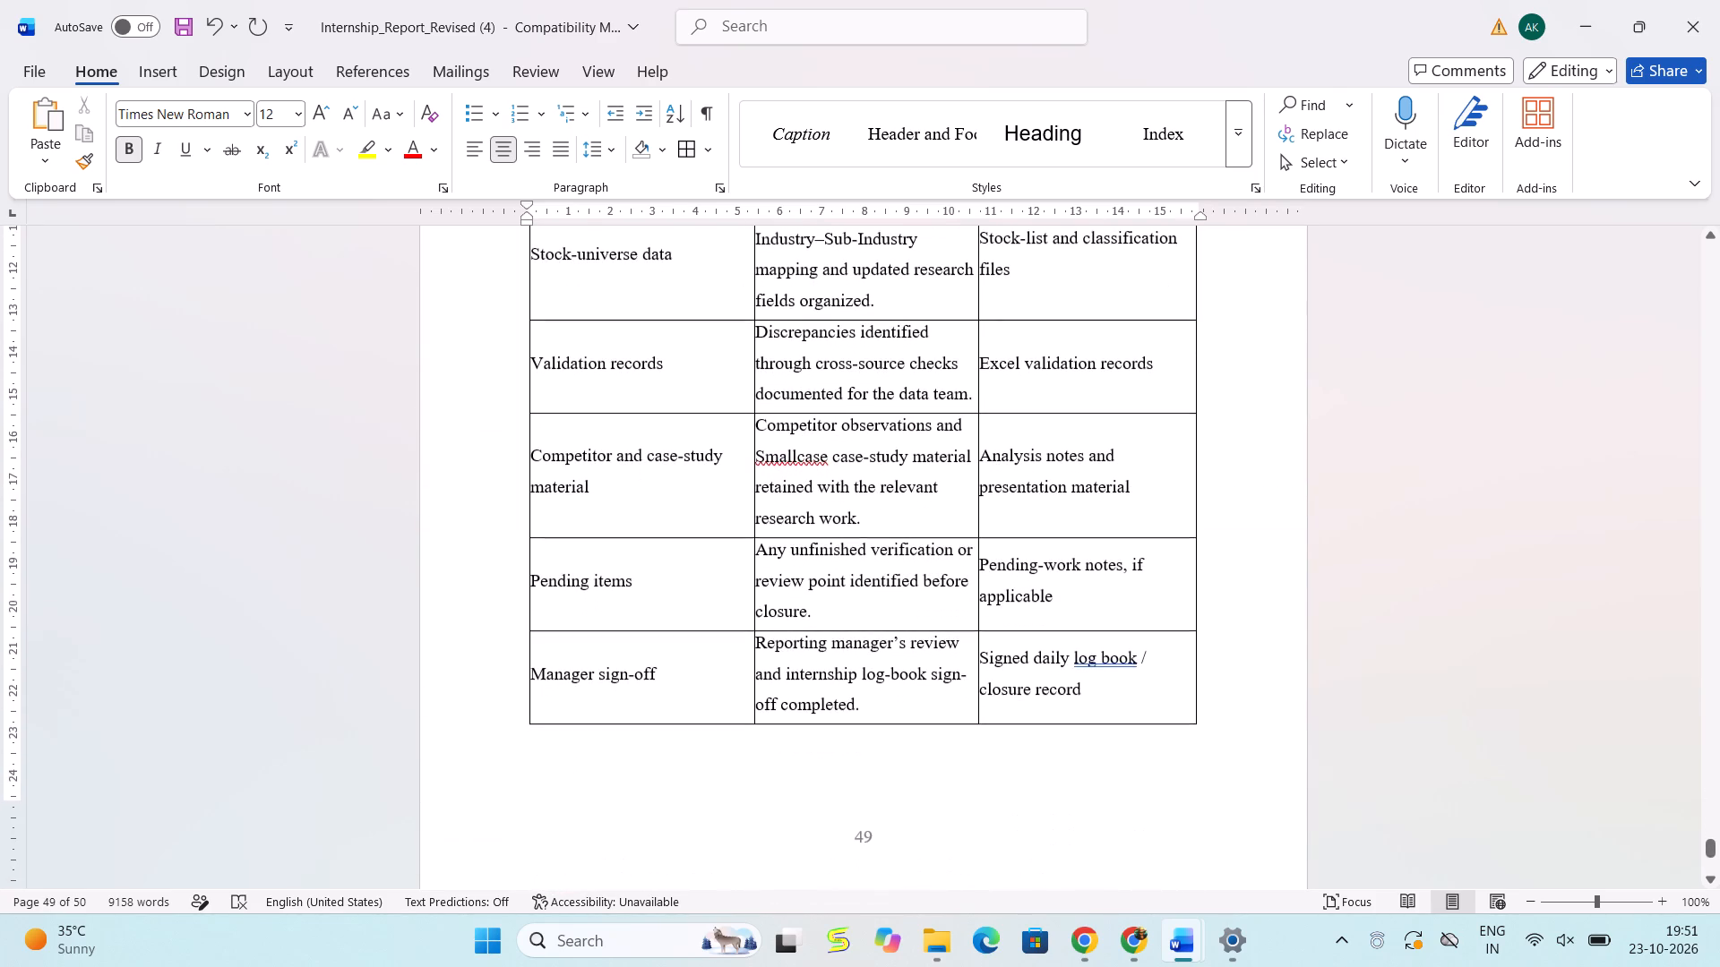
scroll(1048, 543, "down", 1)
Remove the blank page between the cover page and the college Certificate page.
left_click(1711, 847)
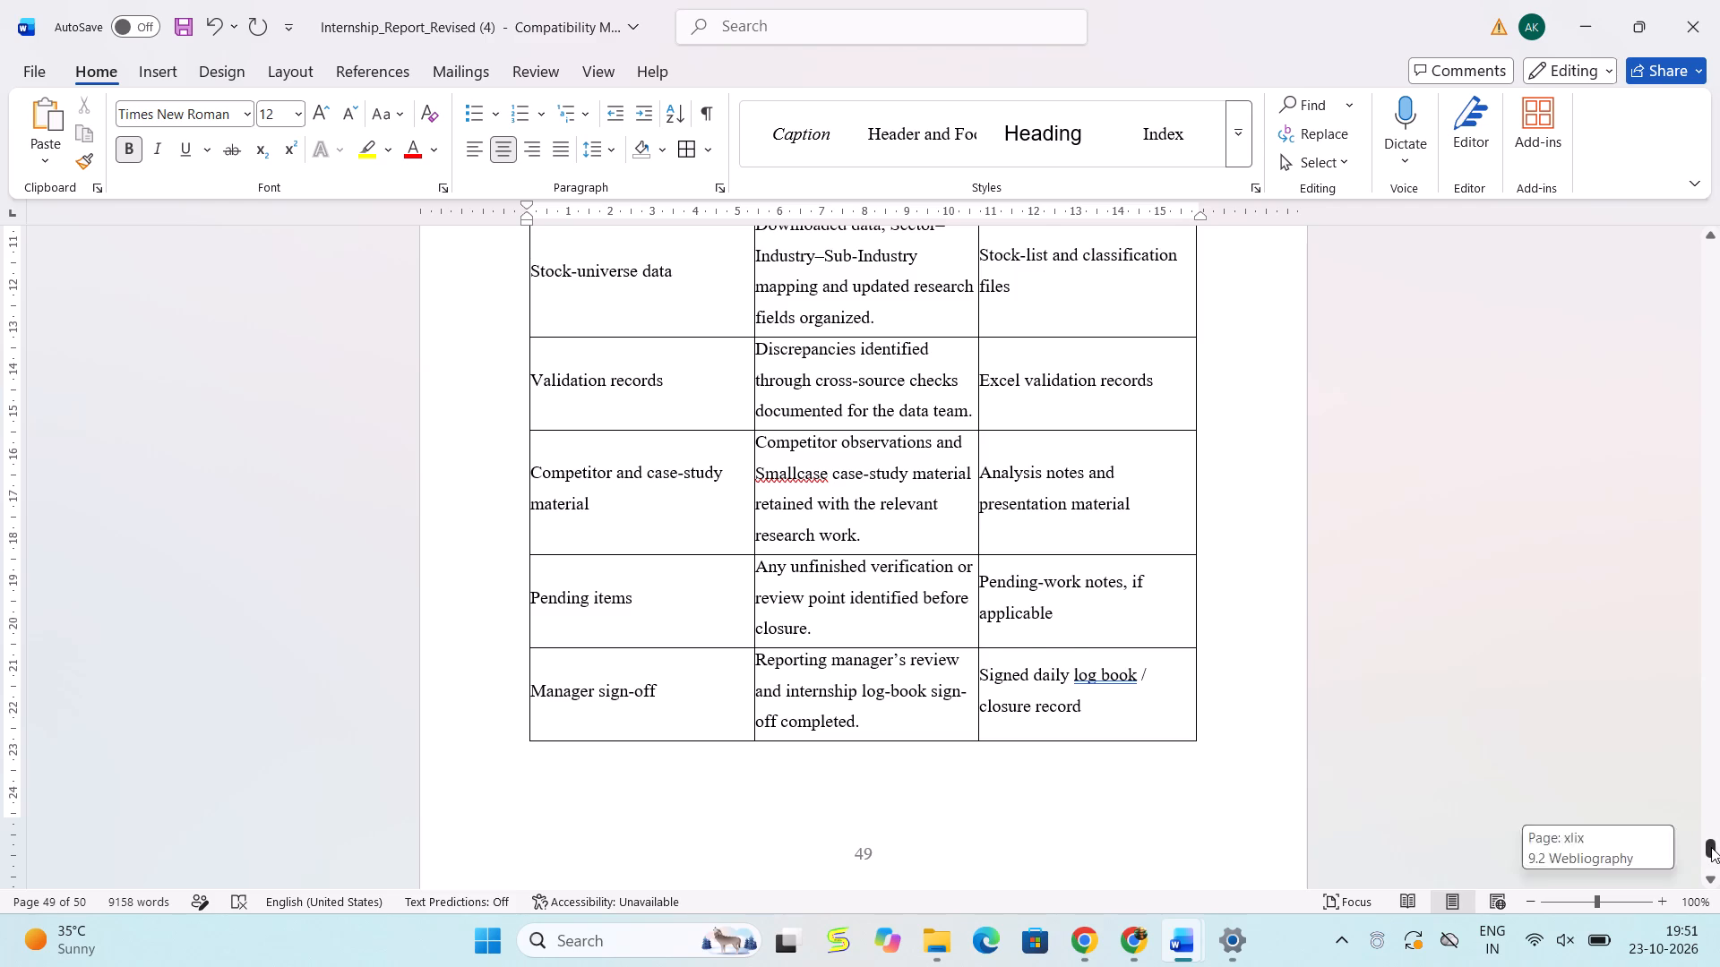
left_click_drag(1711, 847, 1719, 0)
scroll(1187, 339, "down", 8)
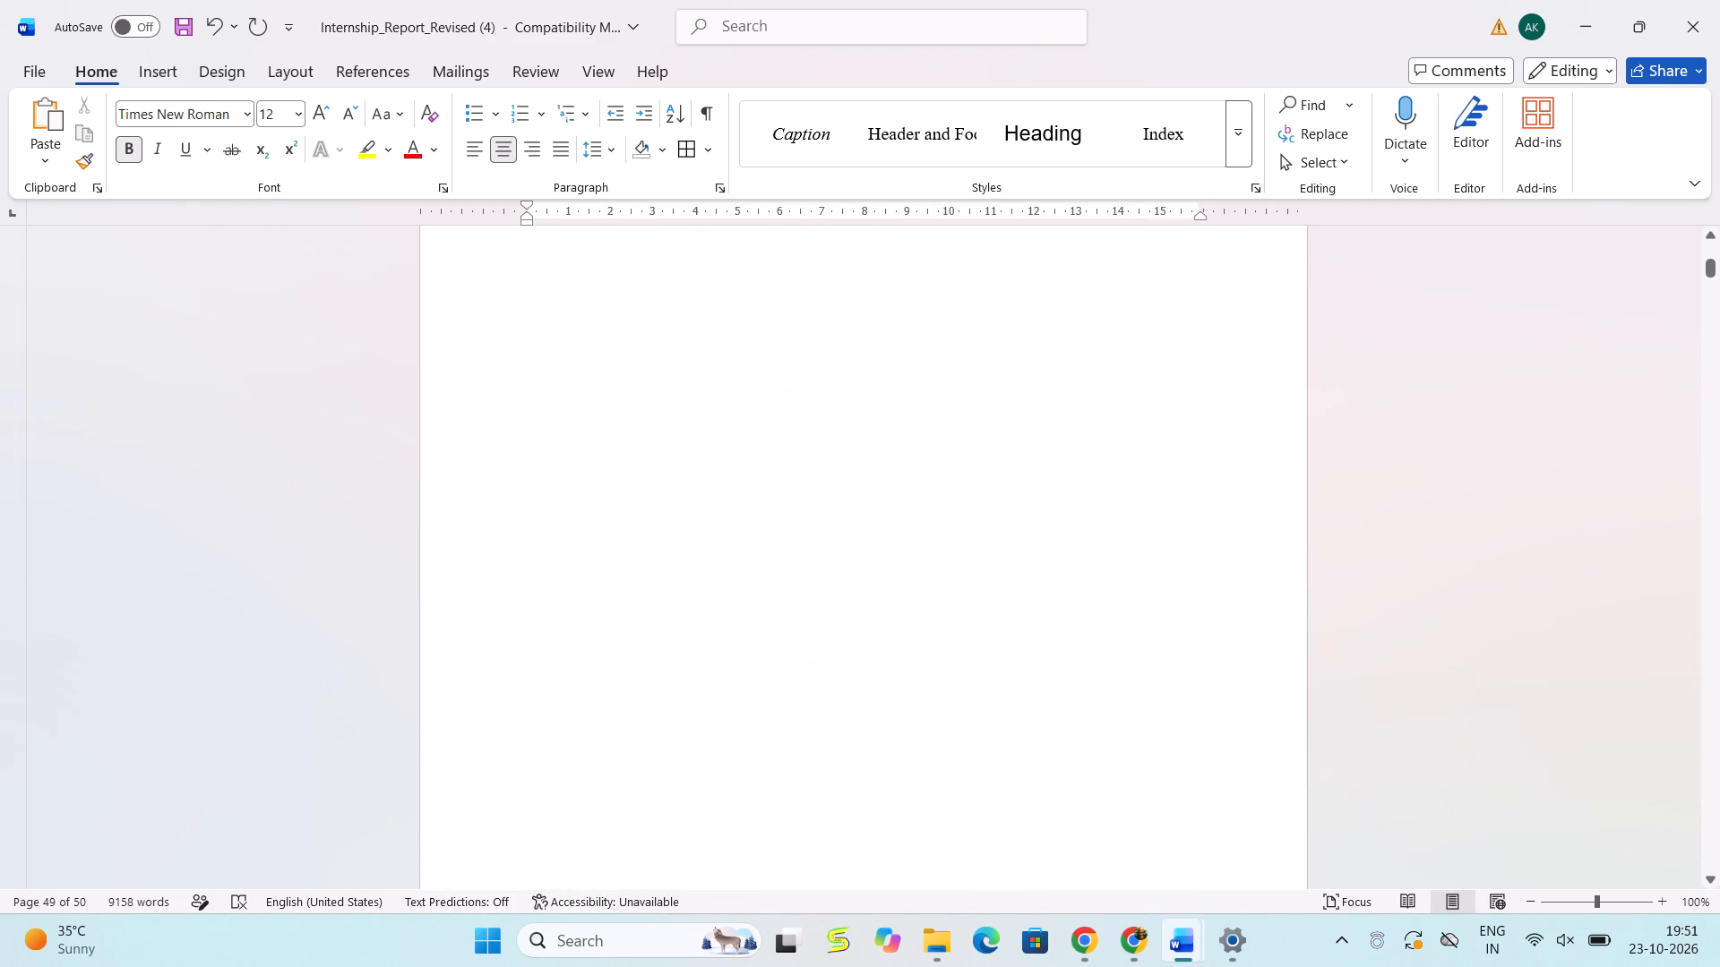
scroll(1187, 339, "down", 1)
scroll(1187, 339, "up", 7)
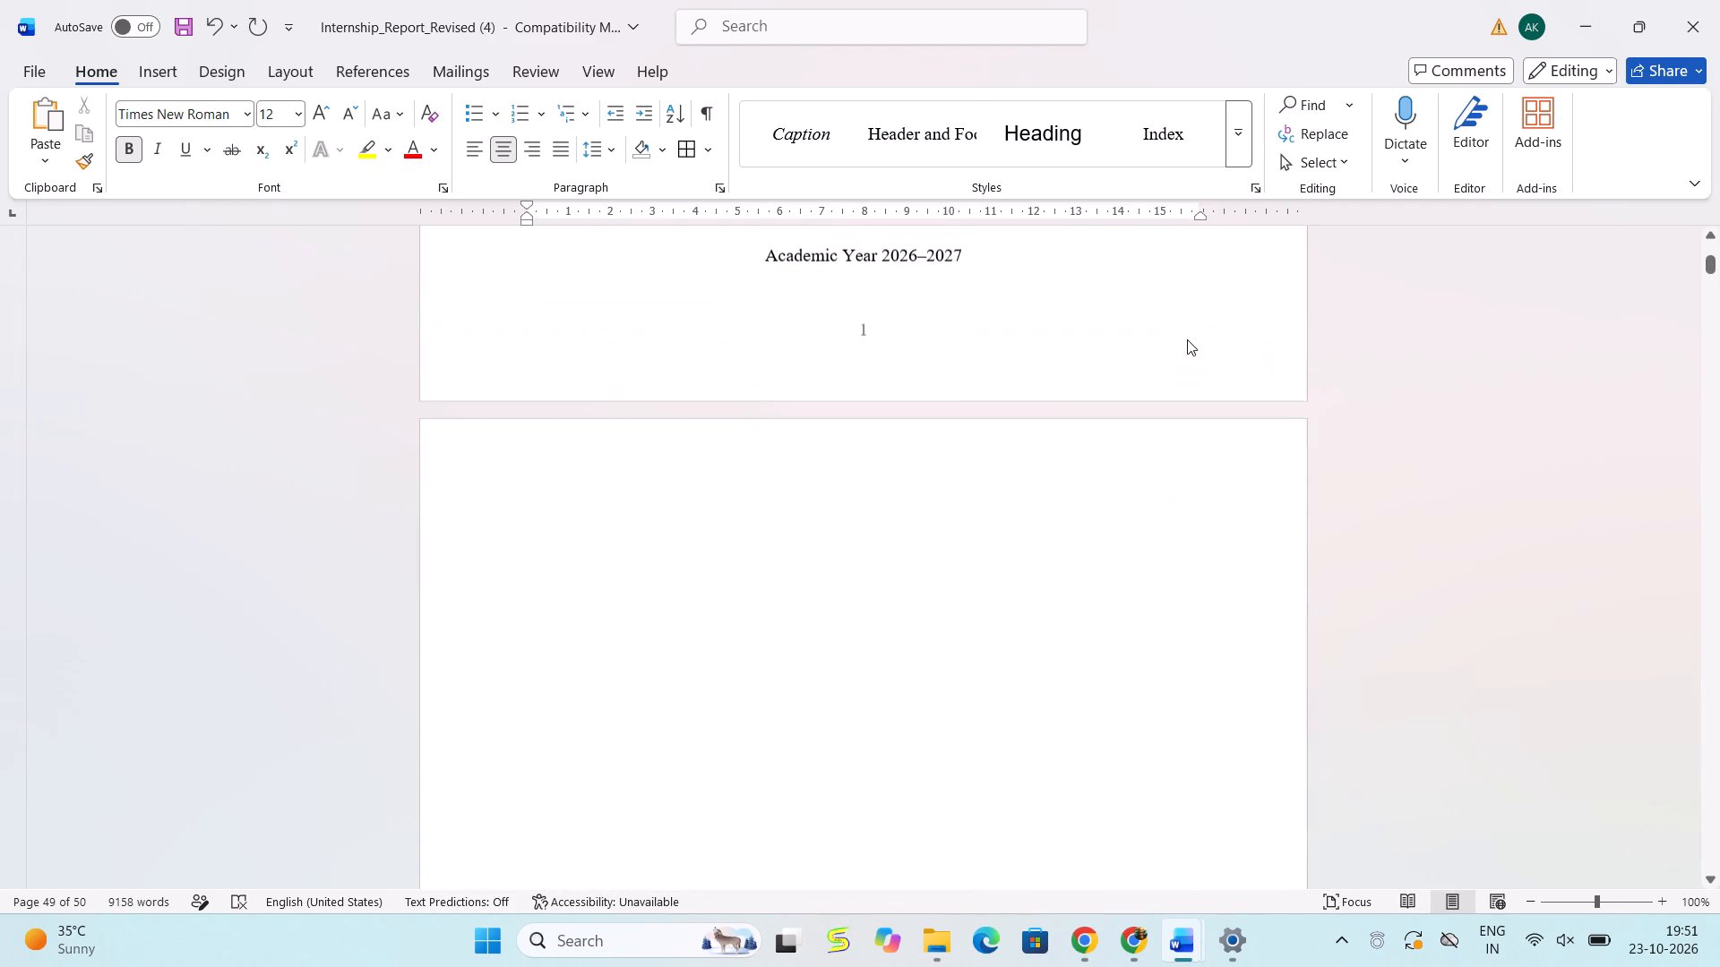
left_click(612, 518)
left_click(612, 518)
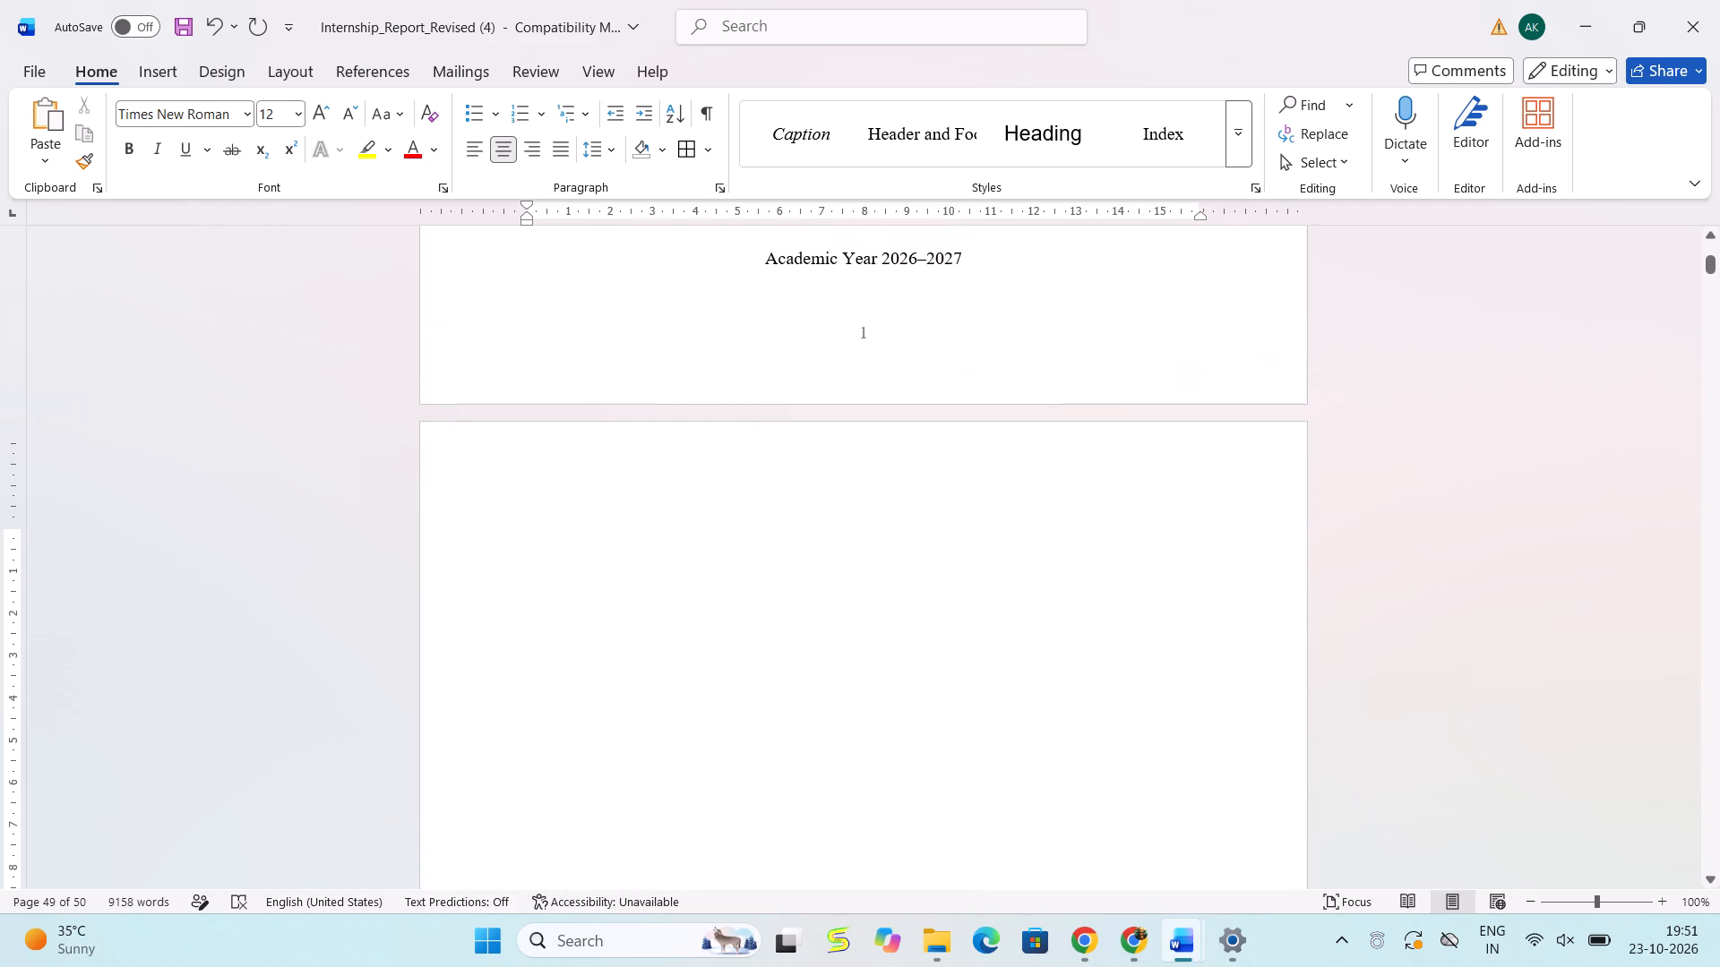
double_click(612, 518)
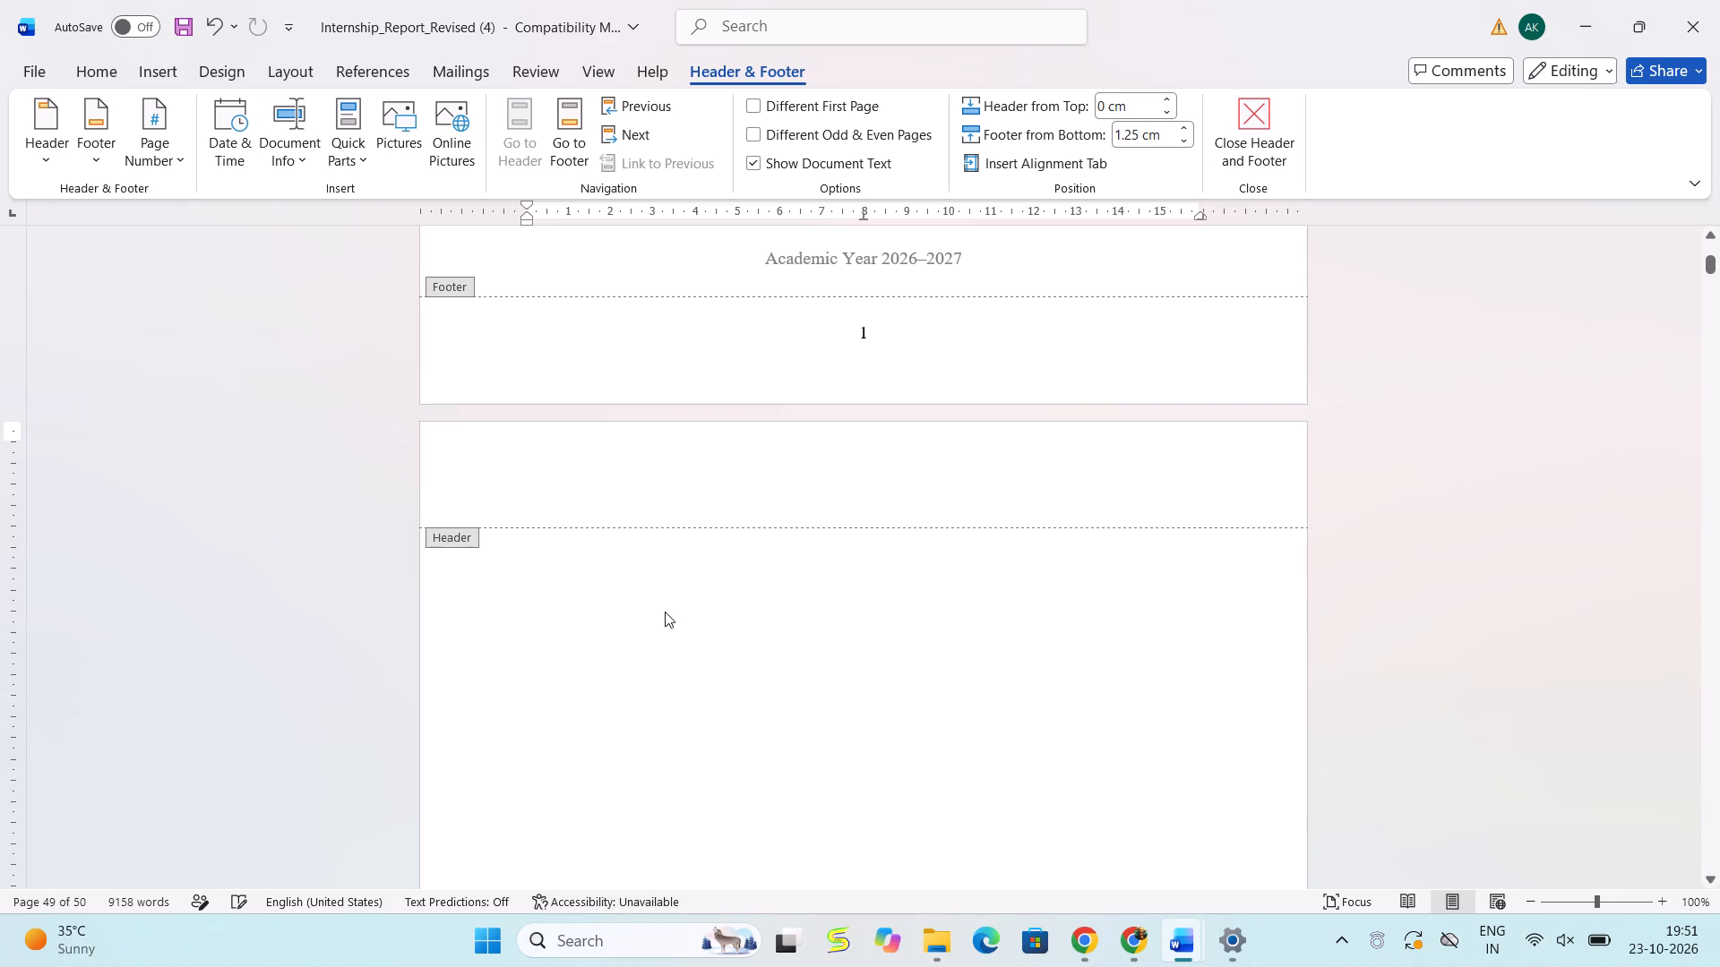
left_click(665, 612)
left_click_drag(816, 601, 1260, 135)
left_click(1260, 135)
key("BackSpace")
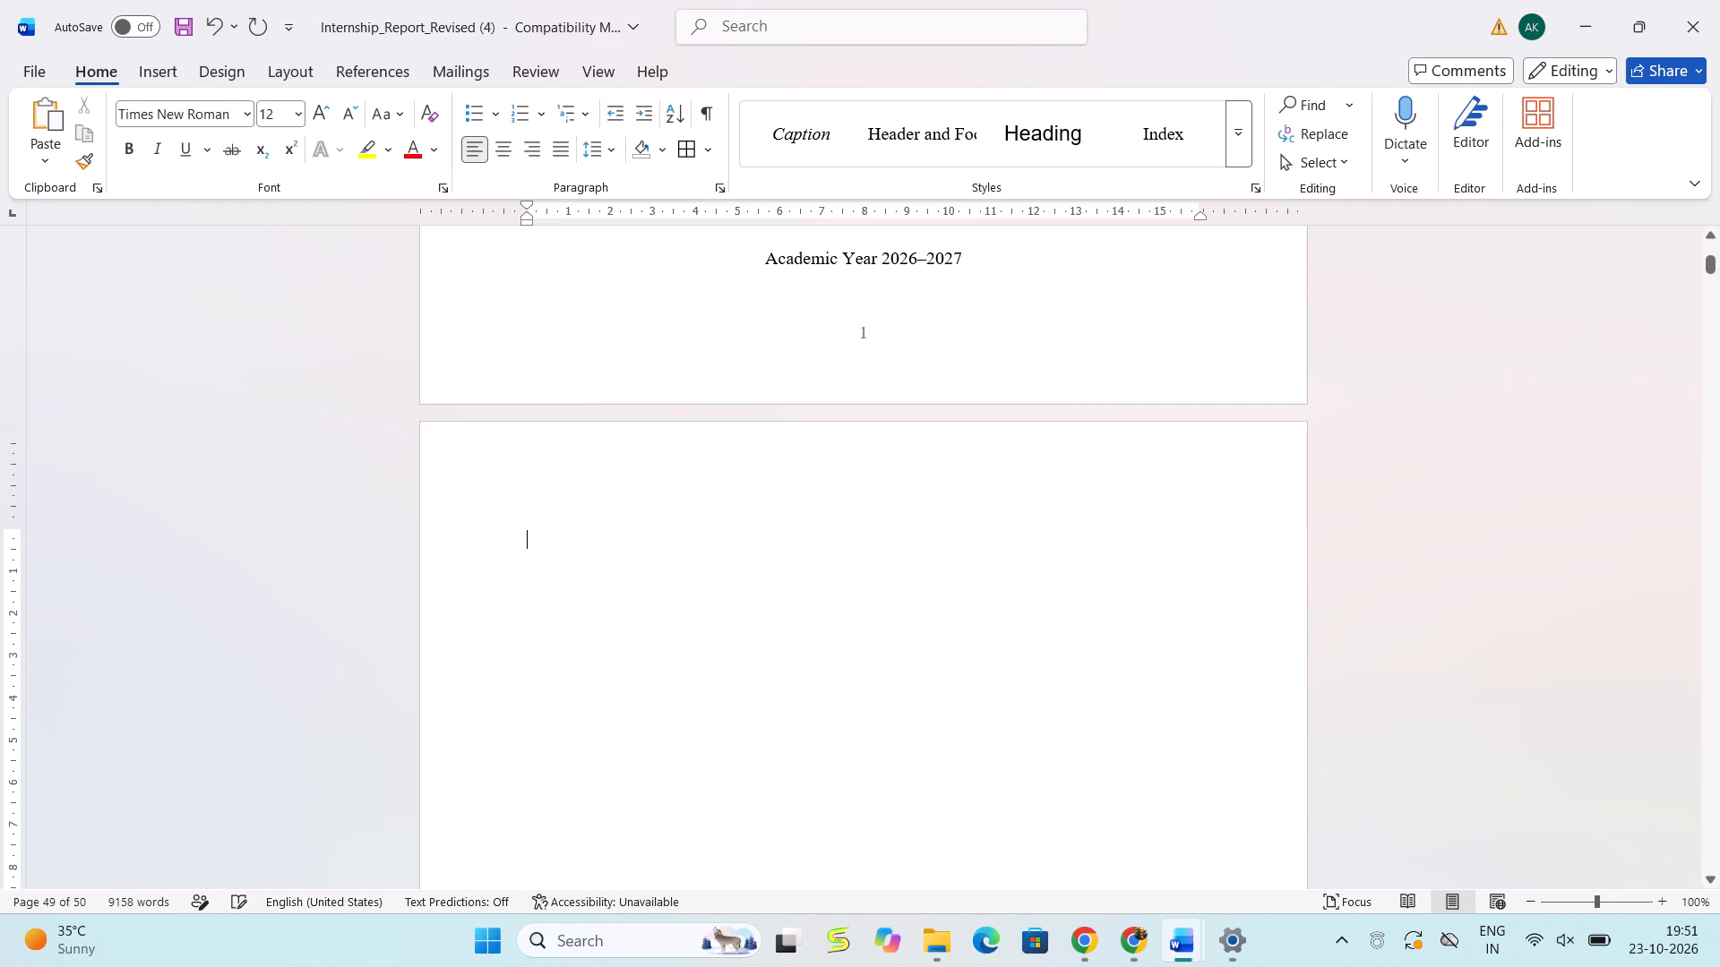
key("BackSpace")
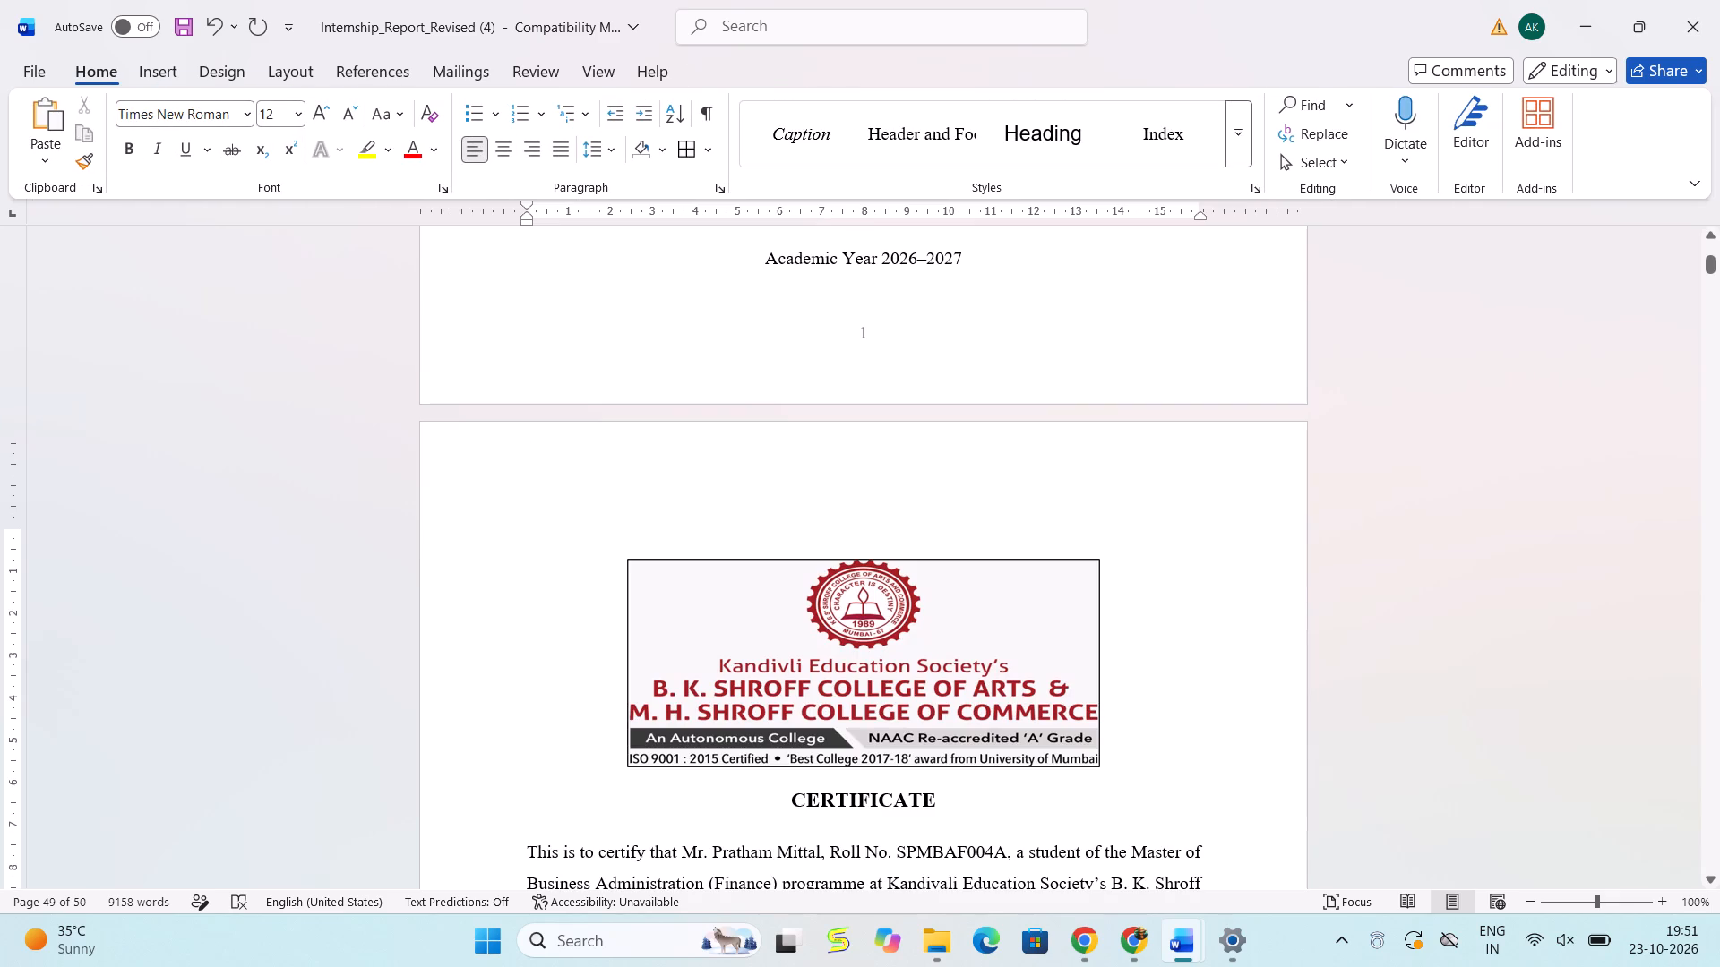
Insert a blank line above the Student Signature line on the Declaration page.
scroll(1192, 632, "down", 3)
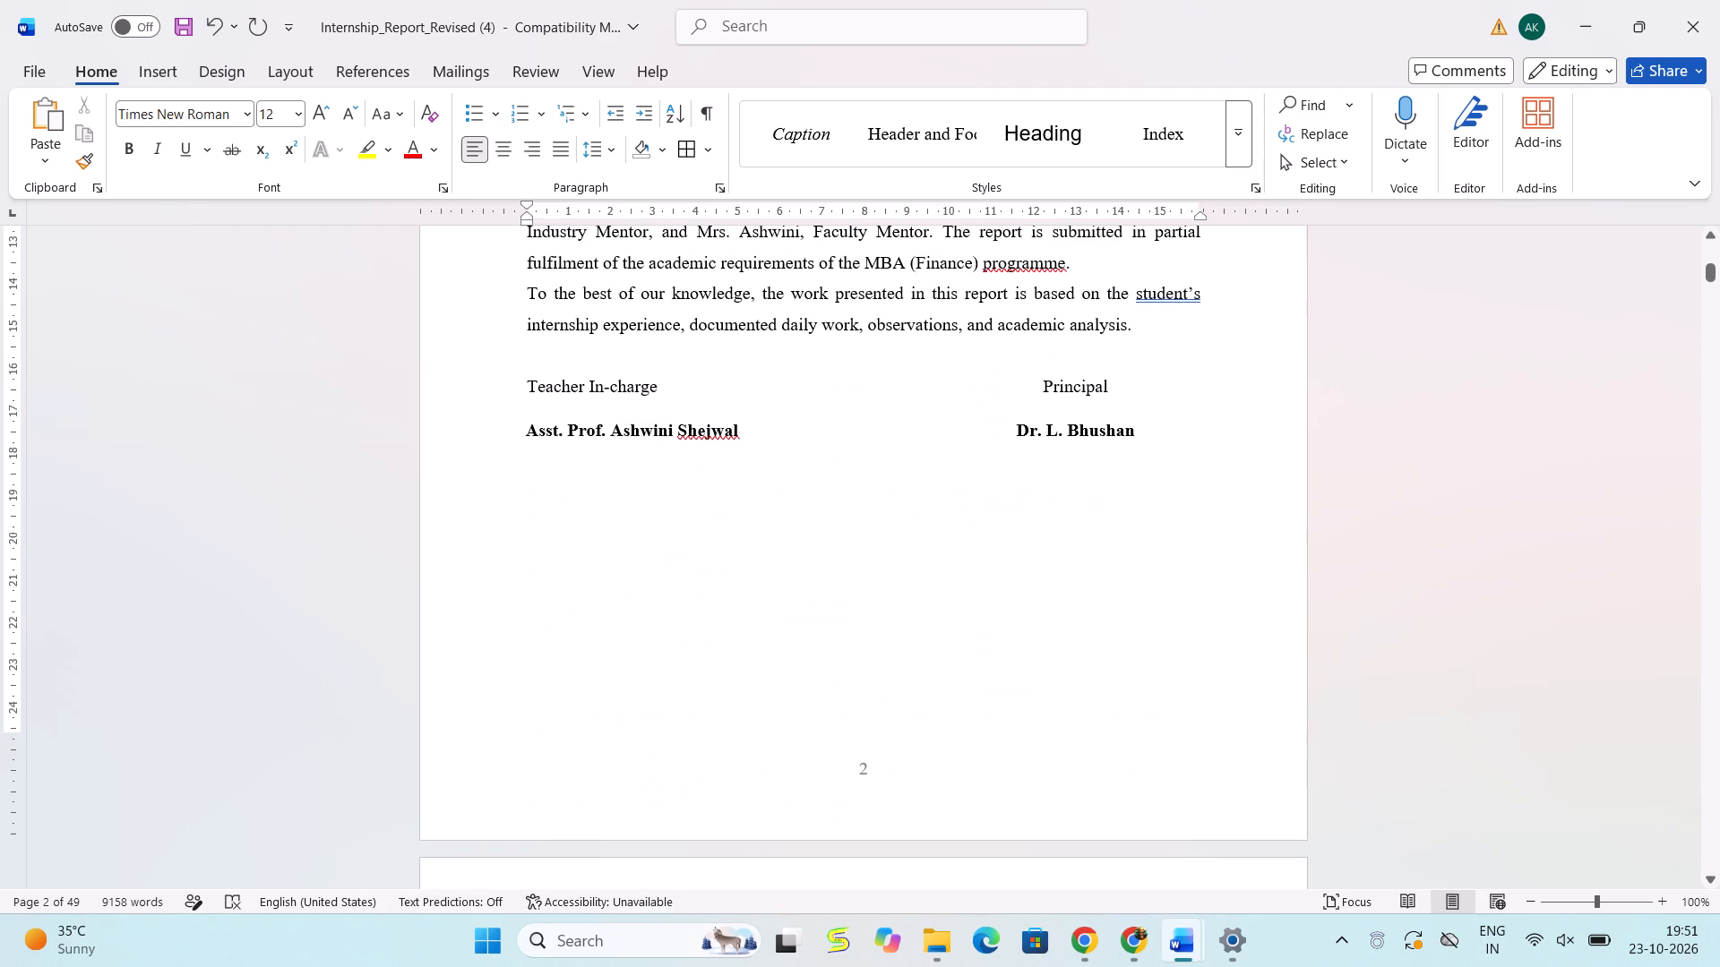
scroll(1192, 632, "down", 2)
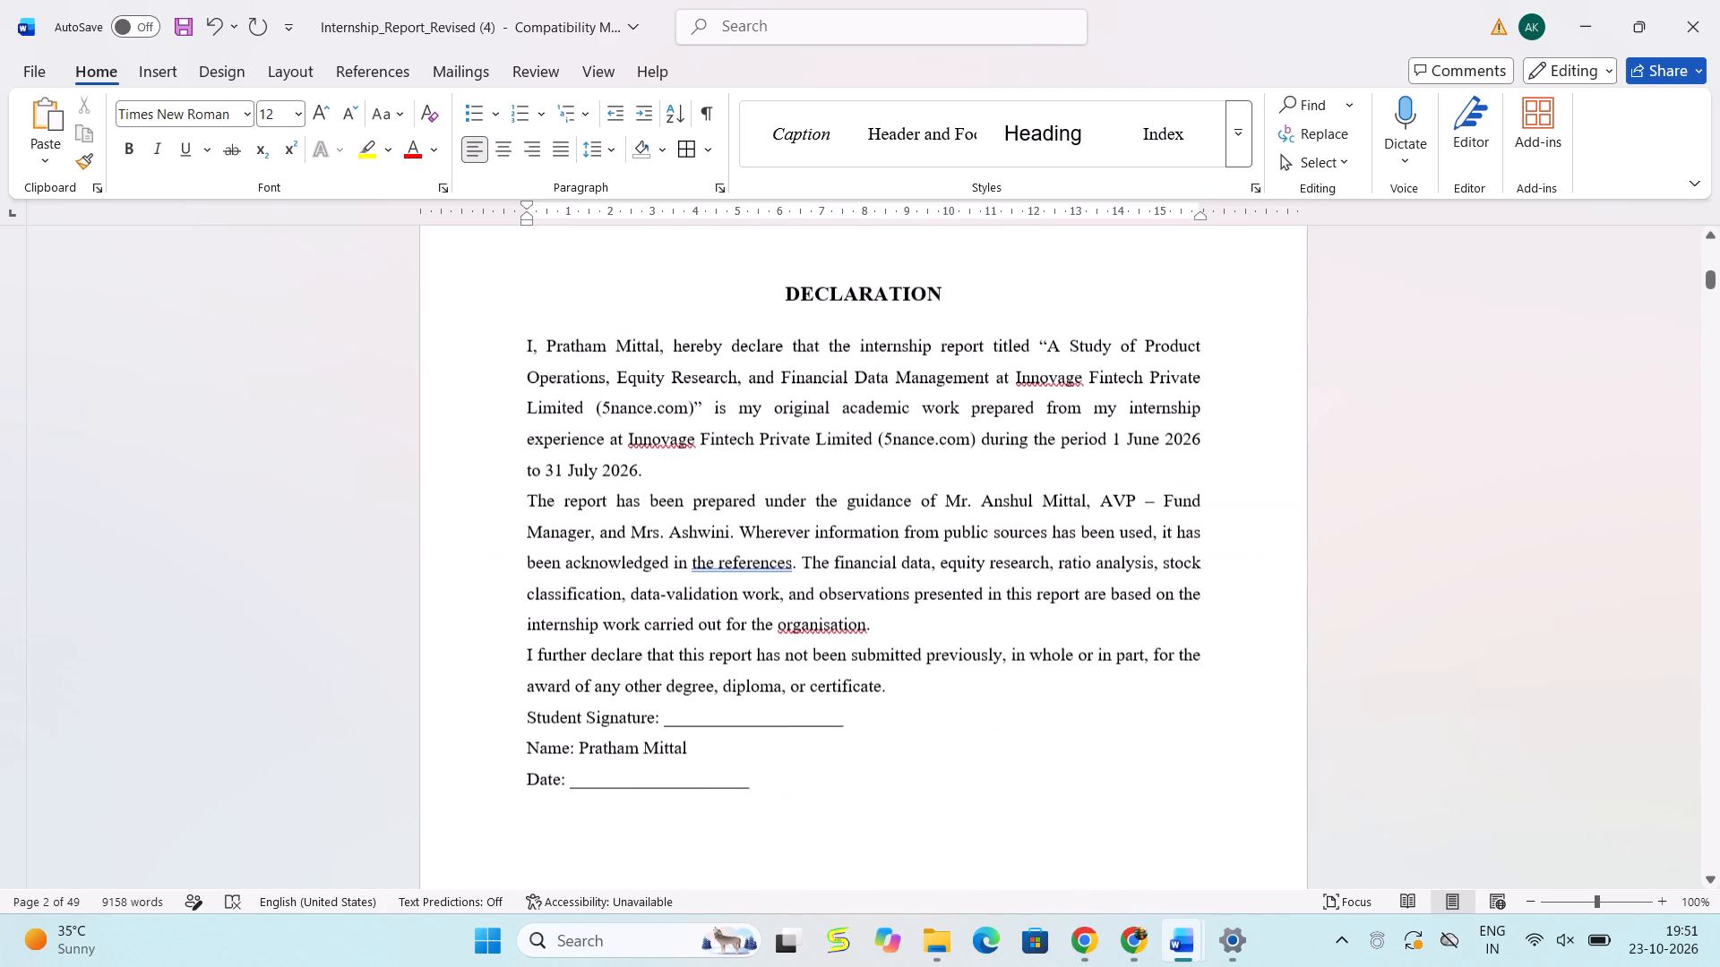
scroll(1192, 632, "up", 1)
scroll(1192, 632, "down", 1)
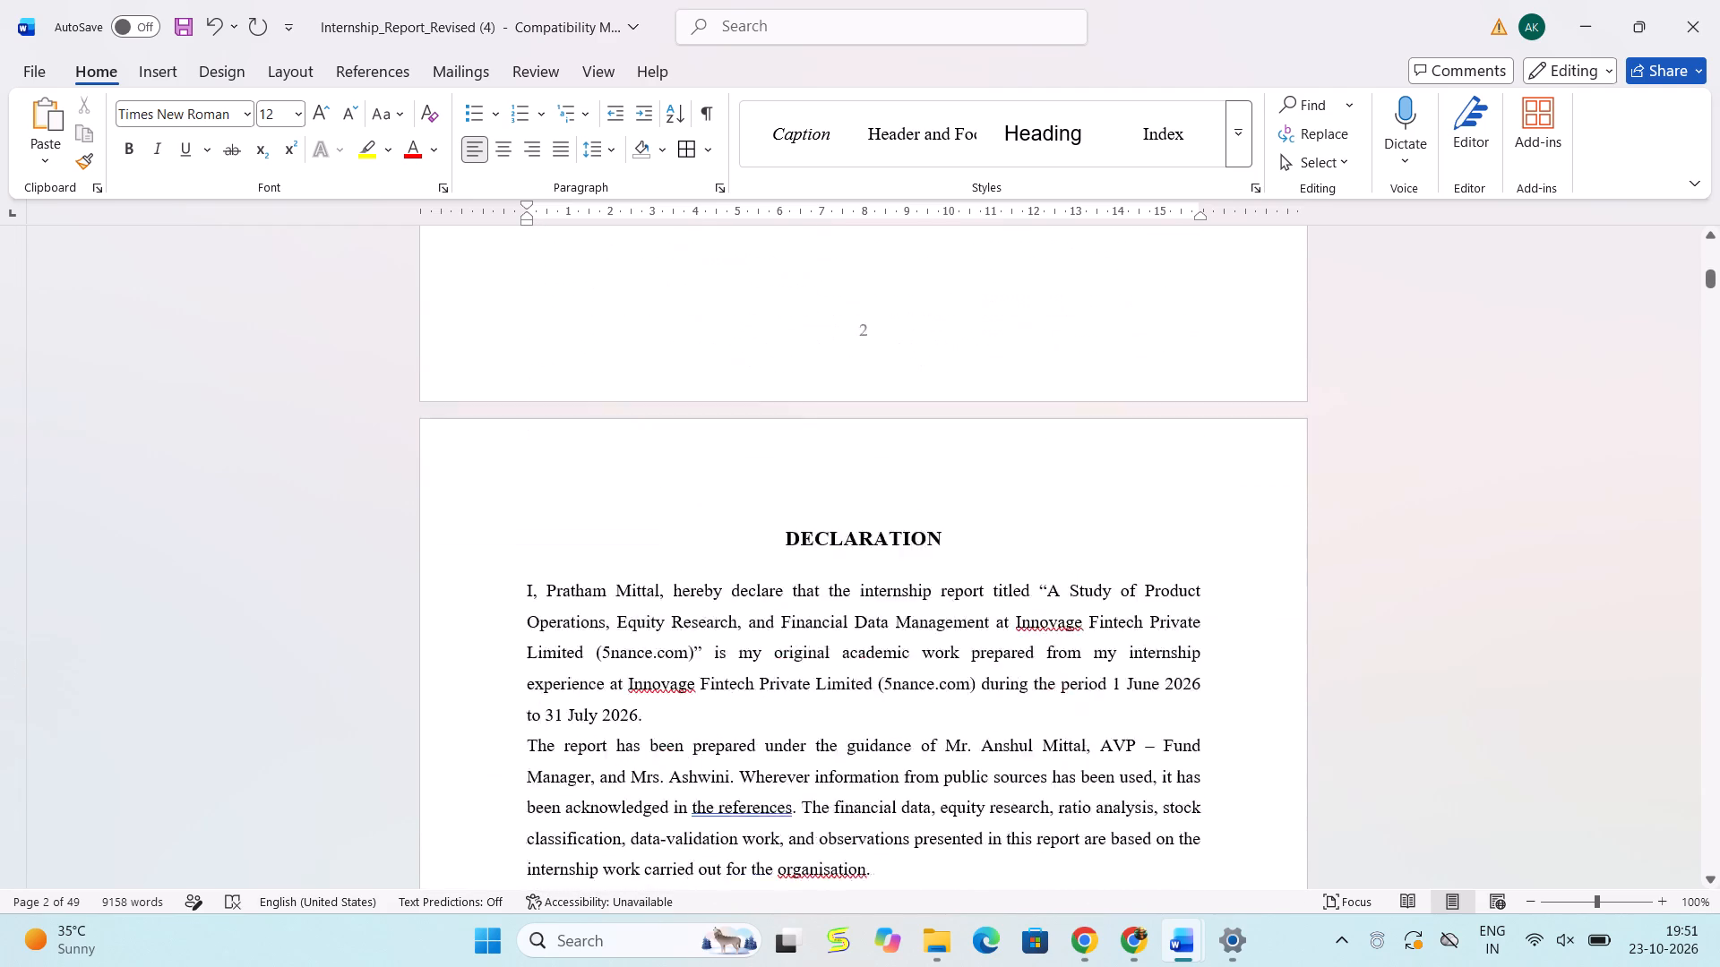
scroll(1192, 632, "down", 1)
left_click(519, 502)
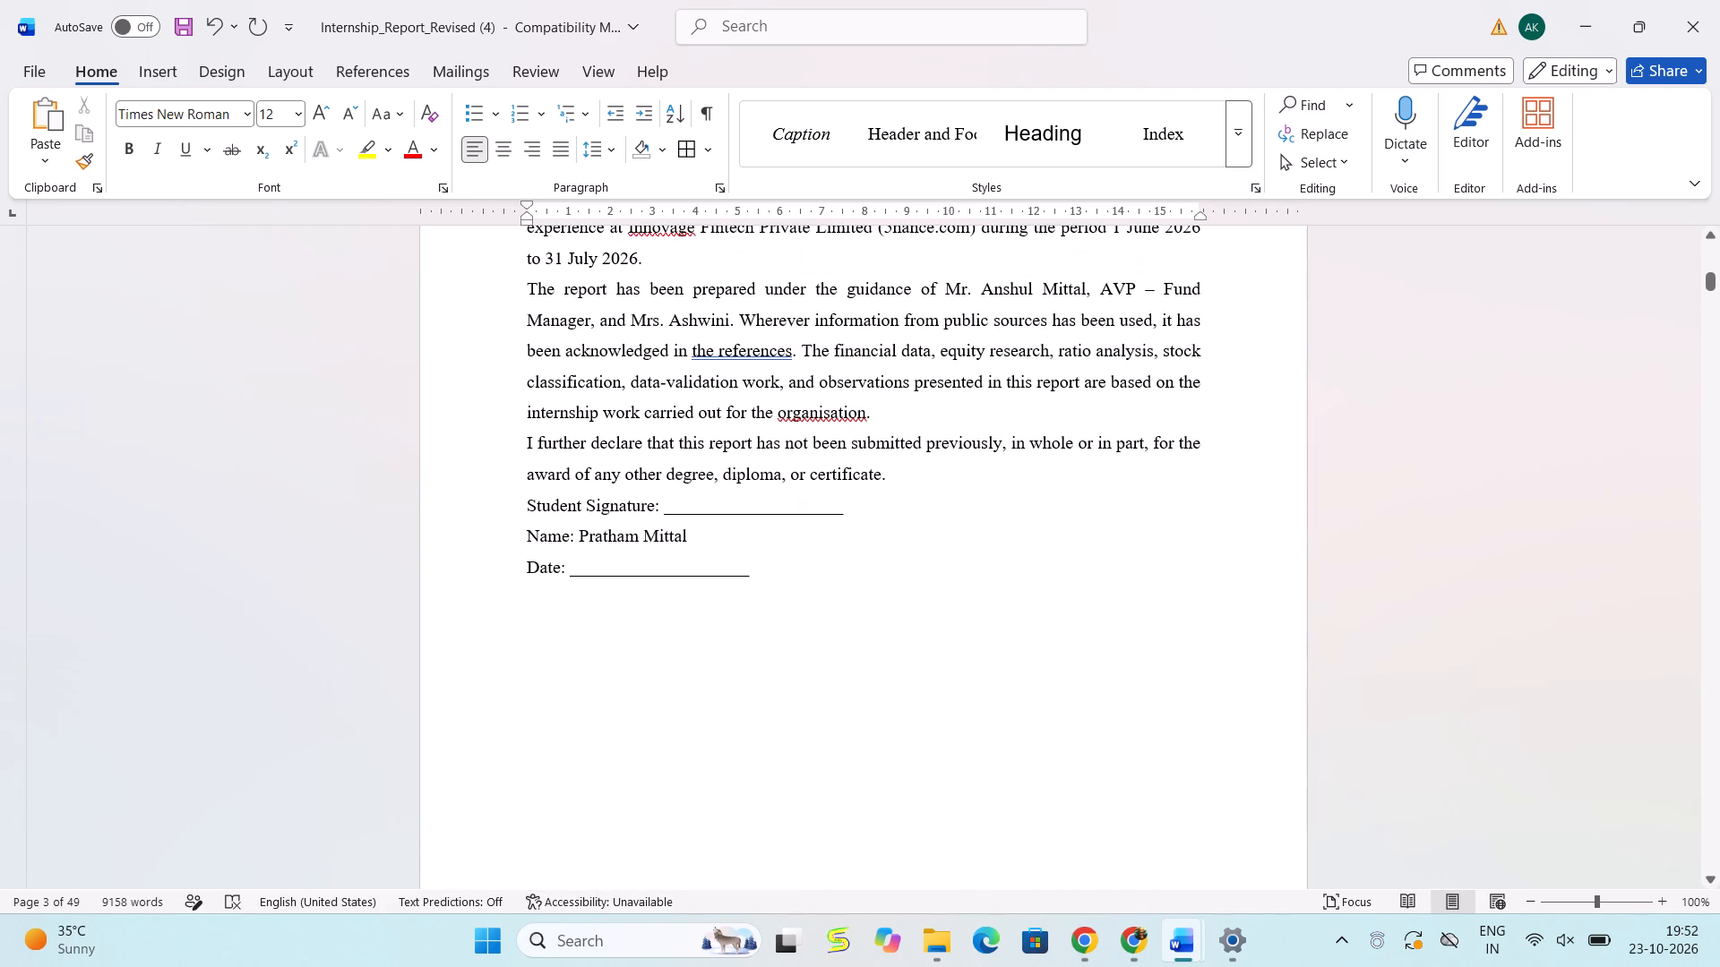
left_click(519, 502)
key("Return")
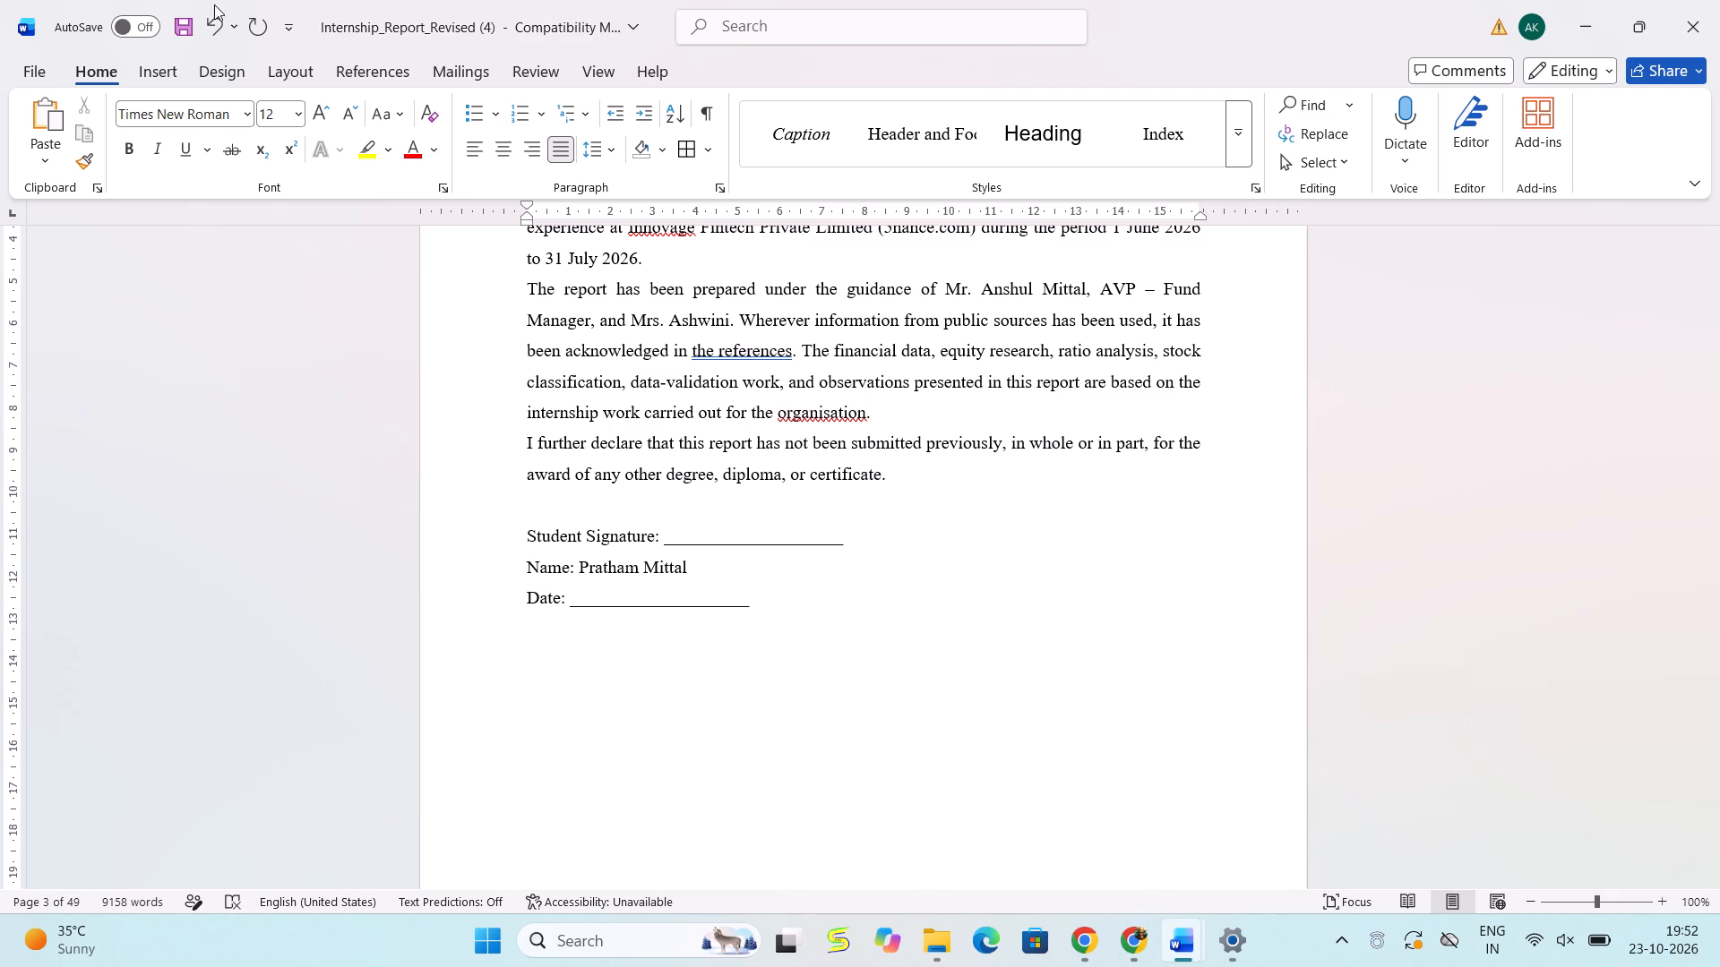
Export the report as a PDF named Internship_Report_Revised (4) in the sAGAR iNTERN folder, optimized as Standard and opened after publishing.
left_click(52, 68)
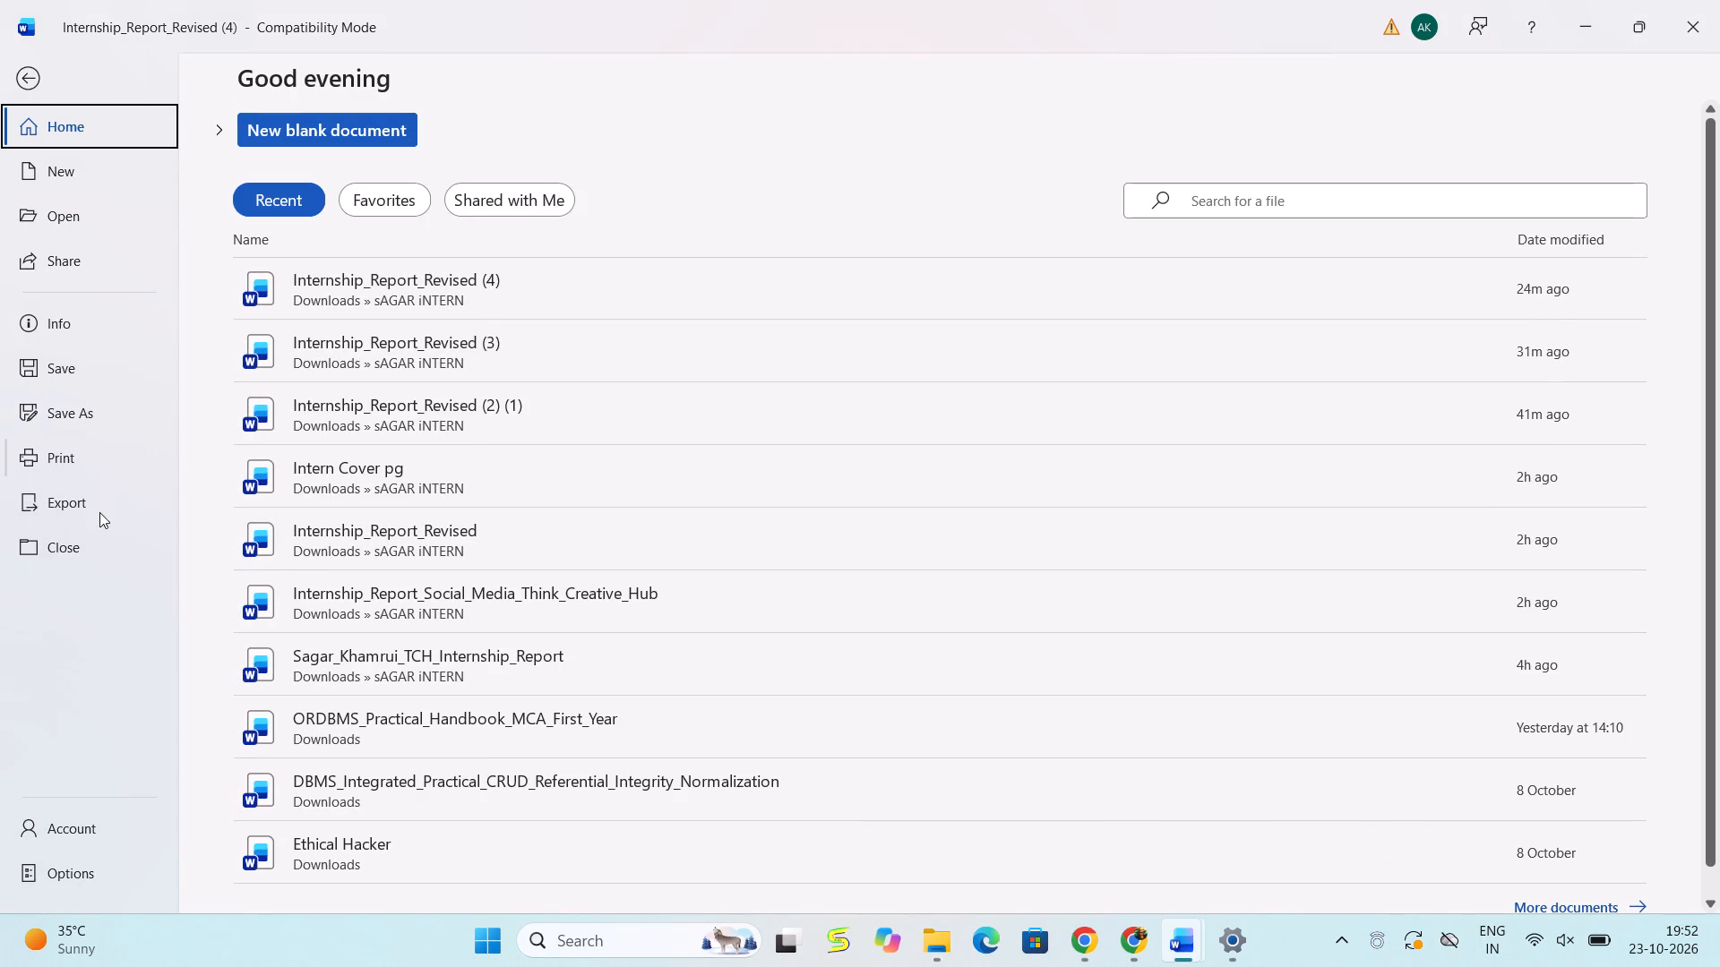
left_click(66, 503)
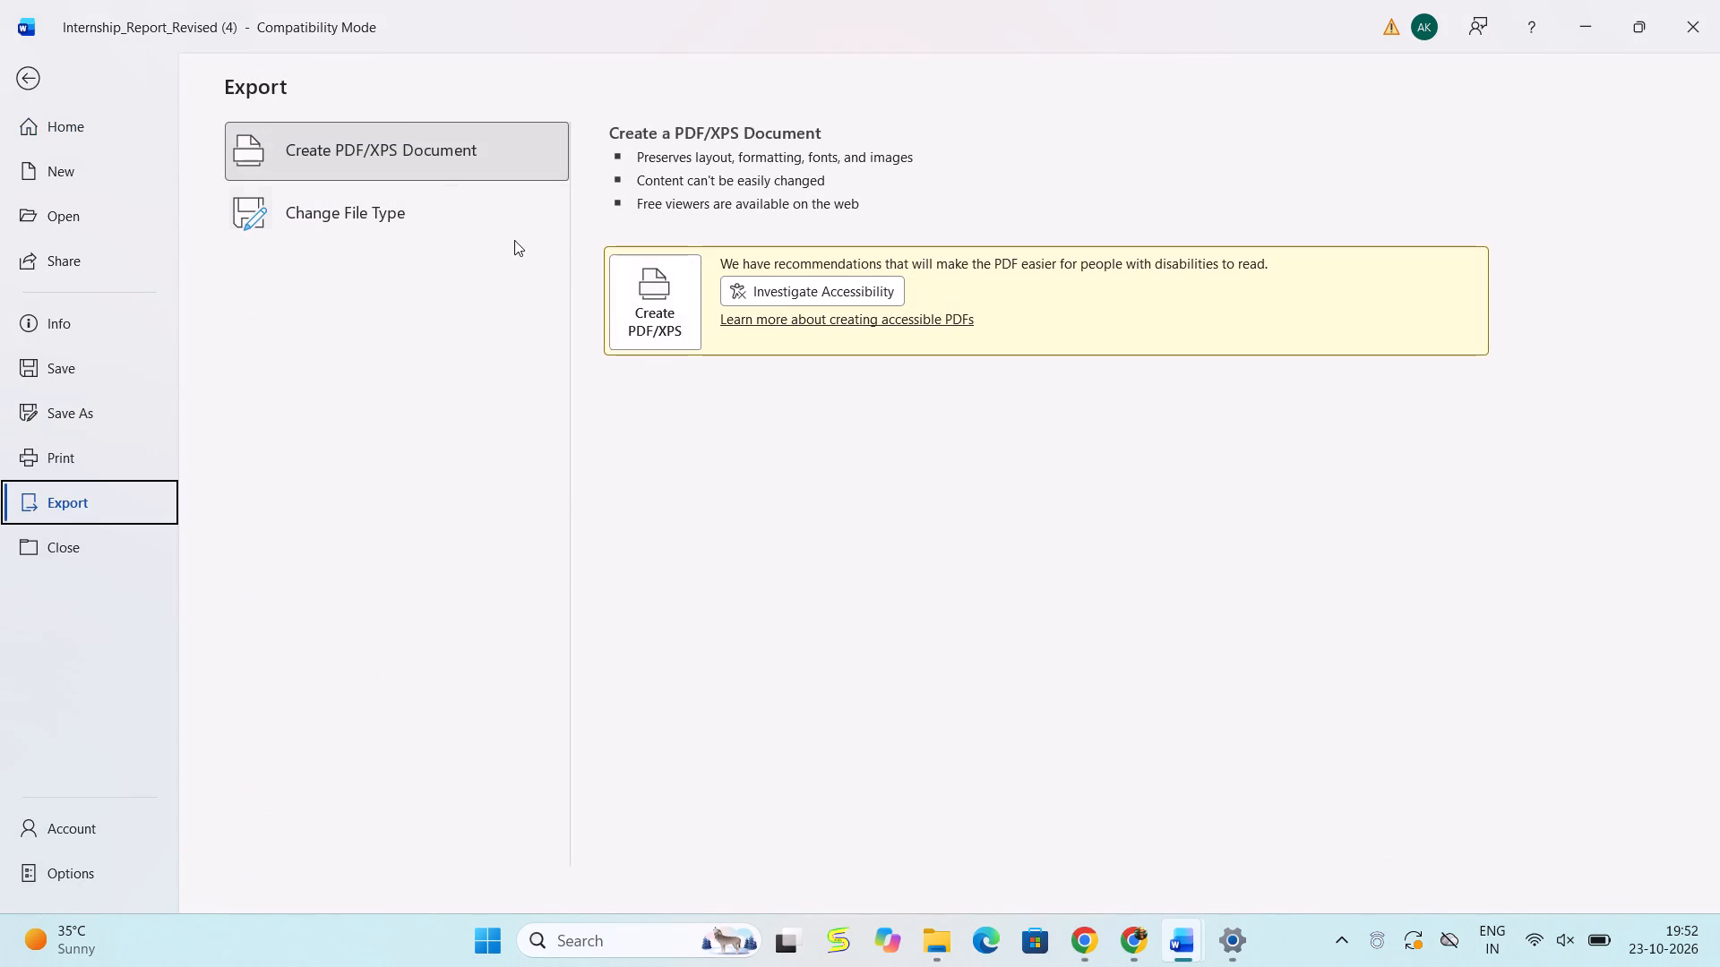
left_click(632, 328)
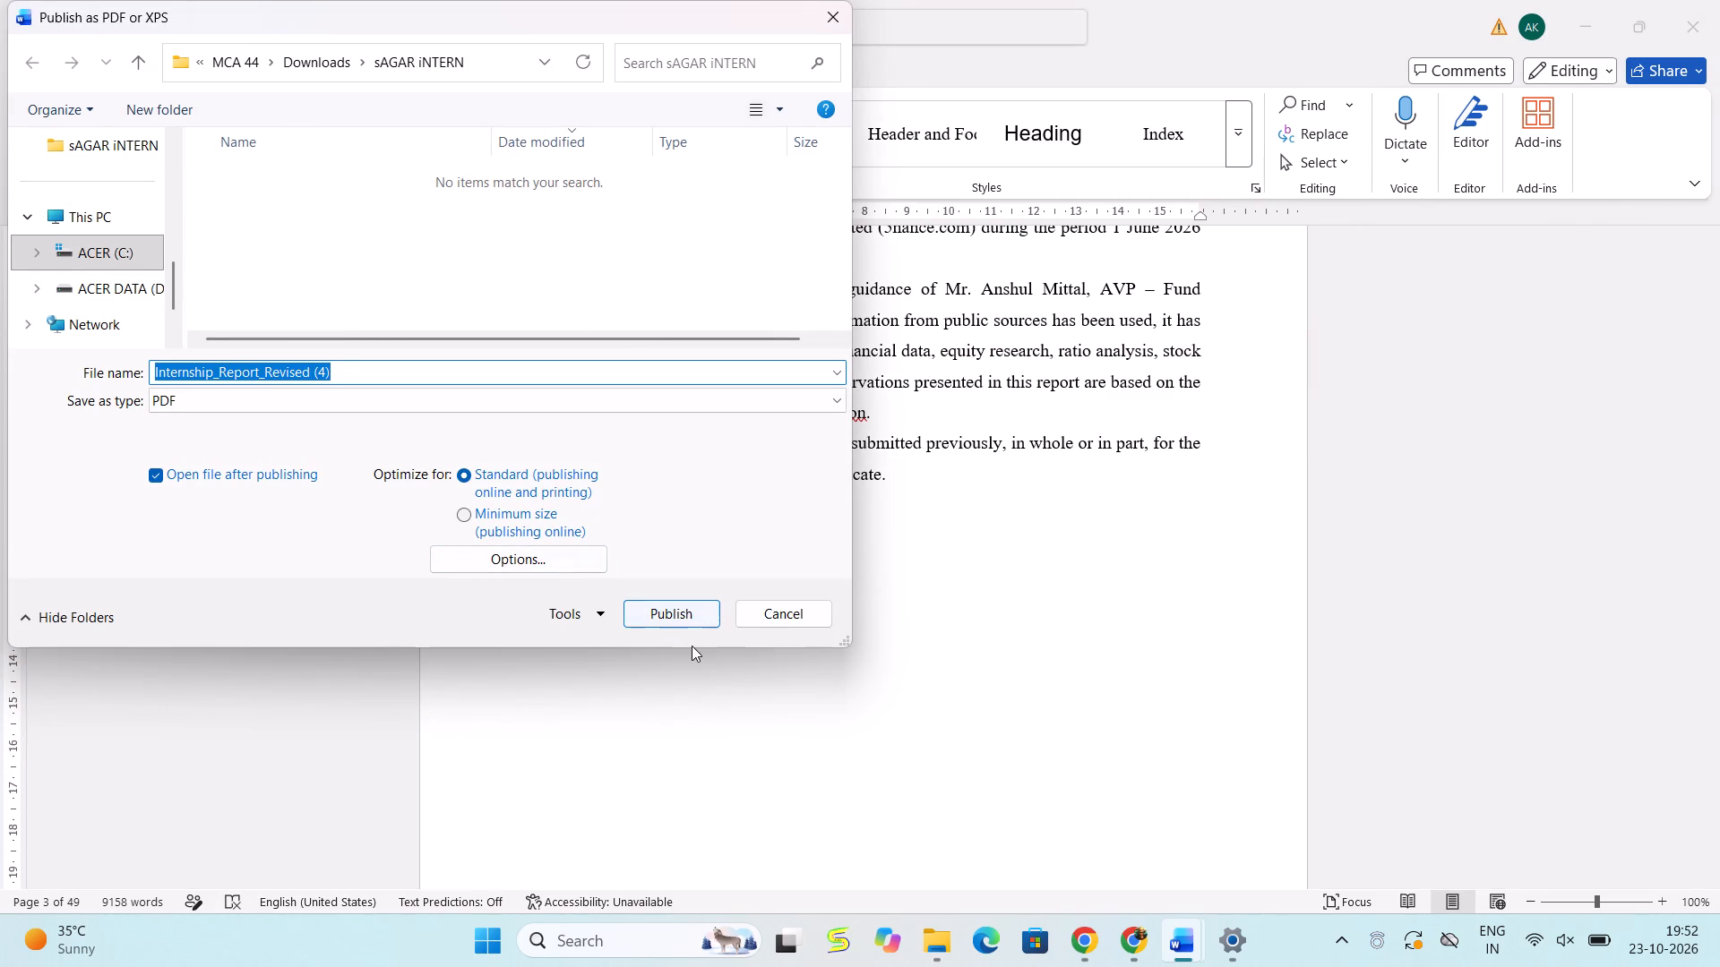
left_click(675, 621)
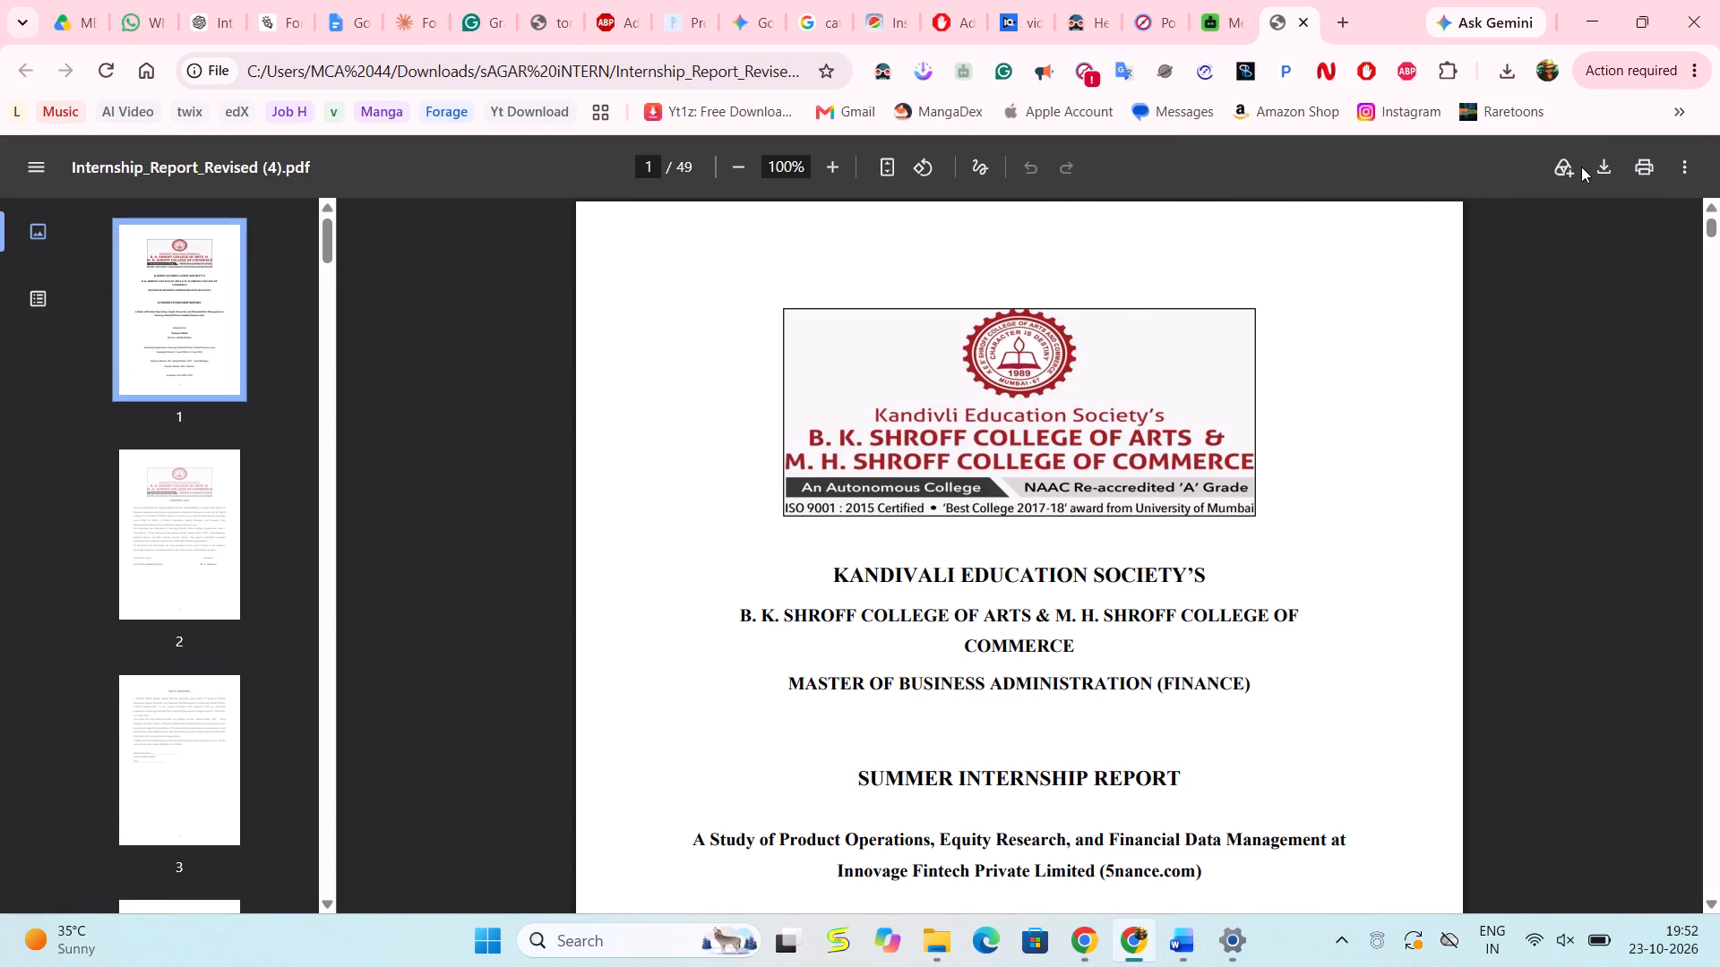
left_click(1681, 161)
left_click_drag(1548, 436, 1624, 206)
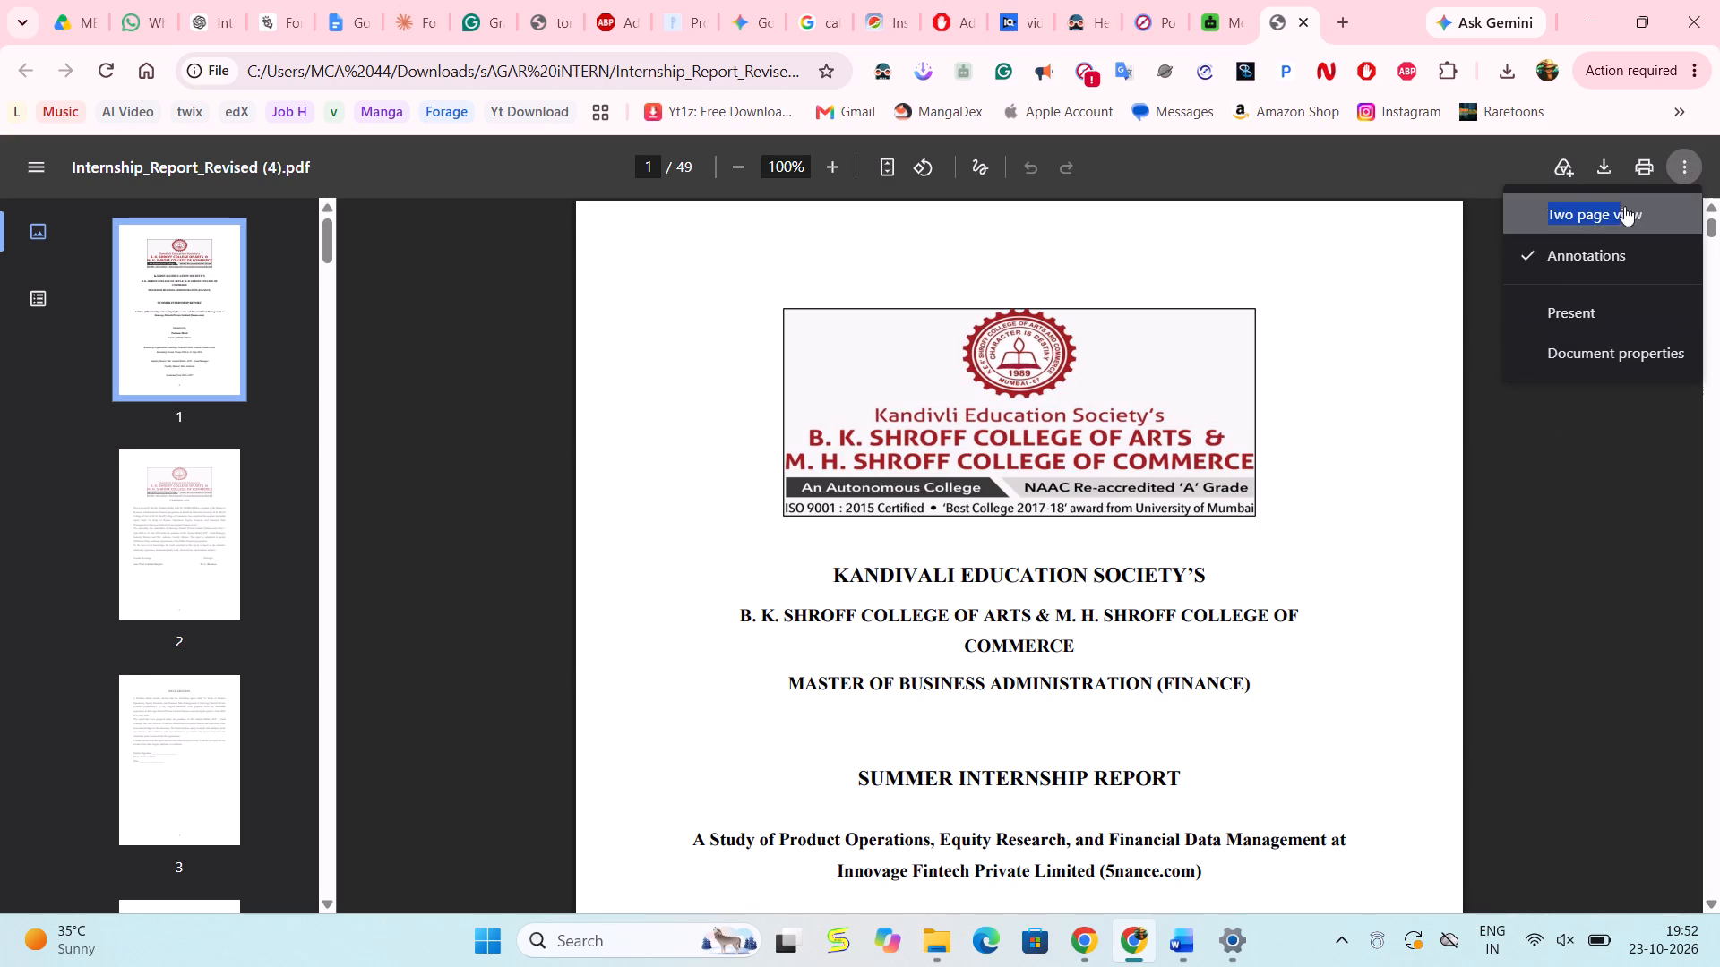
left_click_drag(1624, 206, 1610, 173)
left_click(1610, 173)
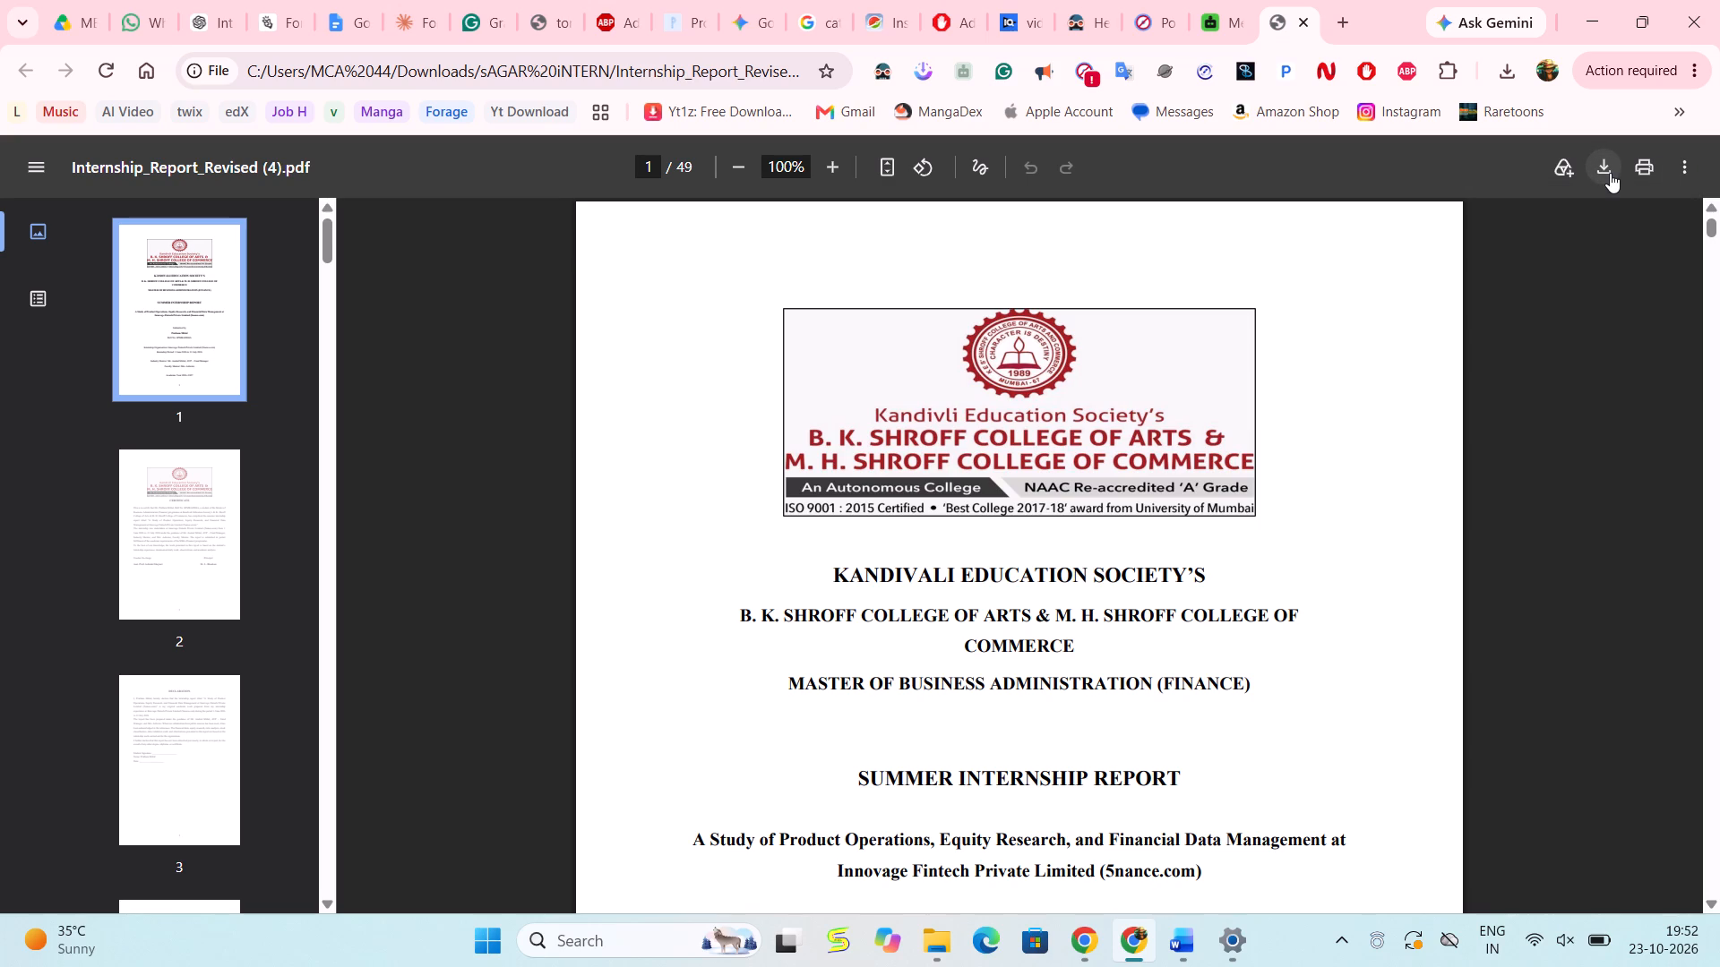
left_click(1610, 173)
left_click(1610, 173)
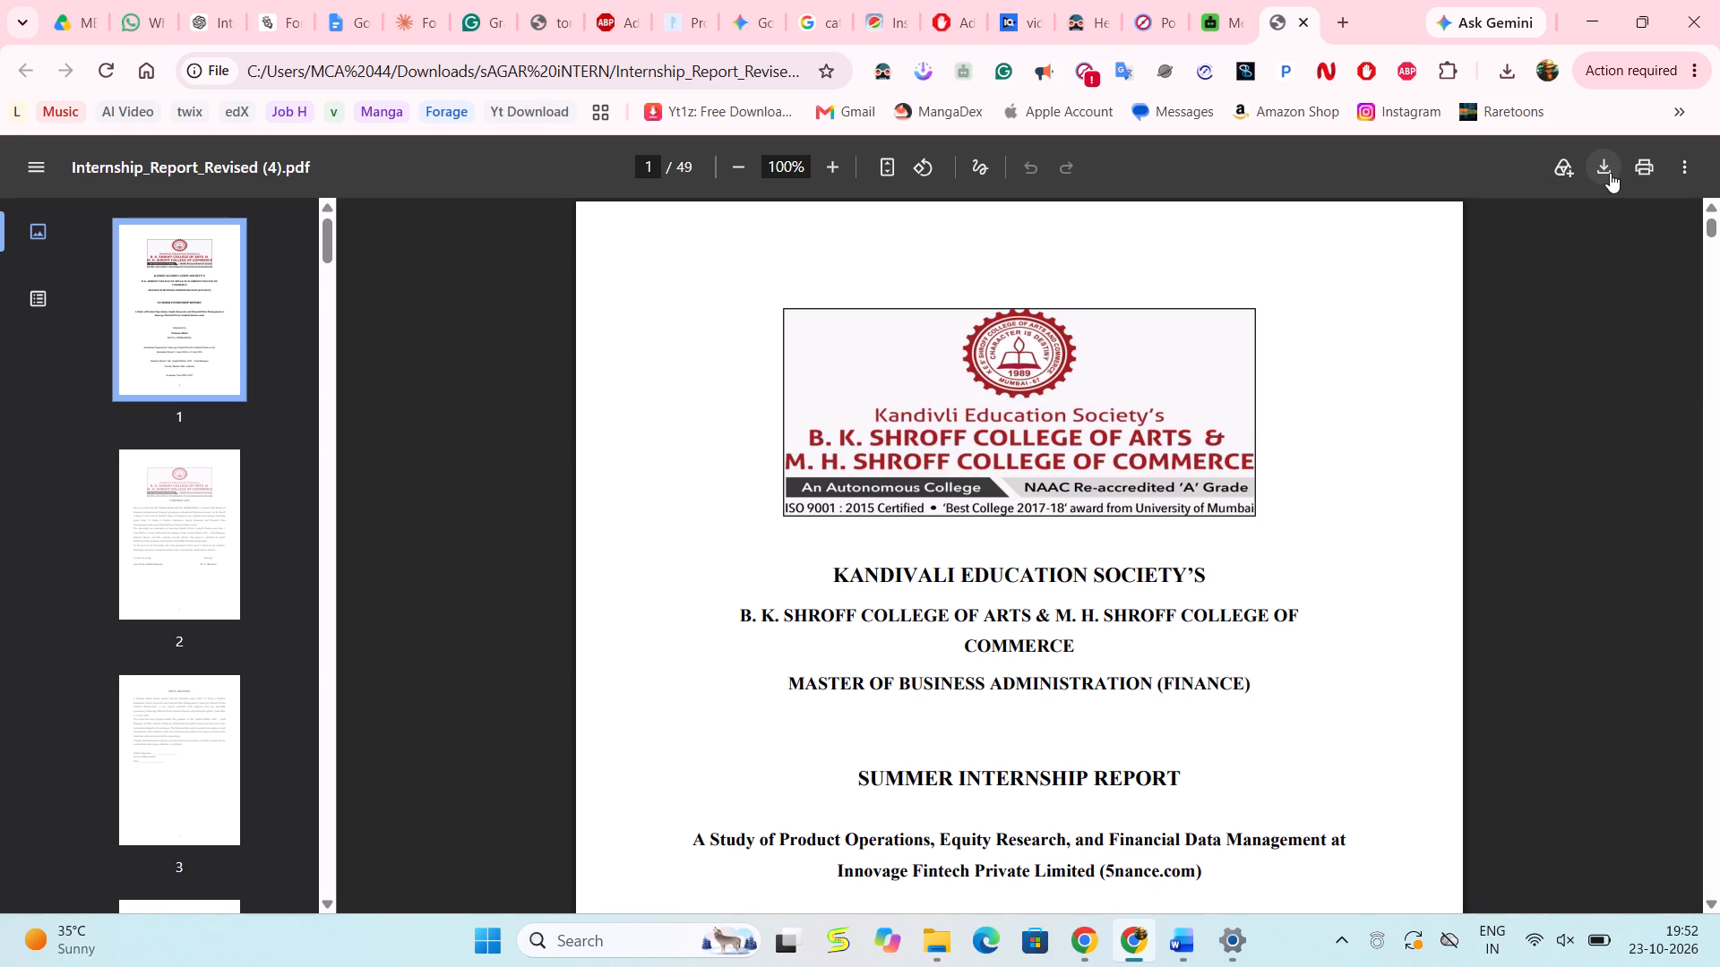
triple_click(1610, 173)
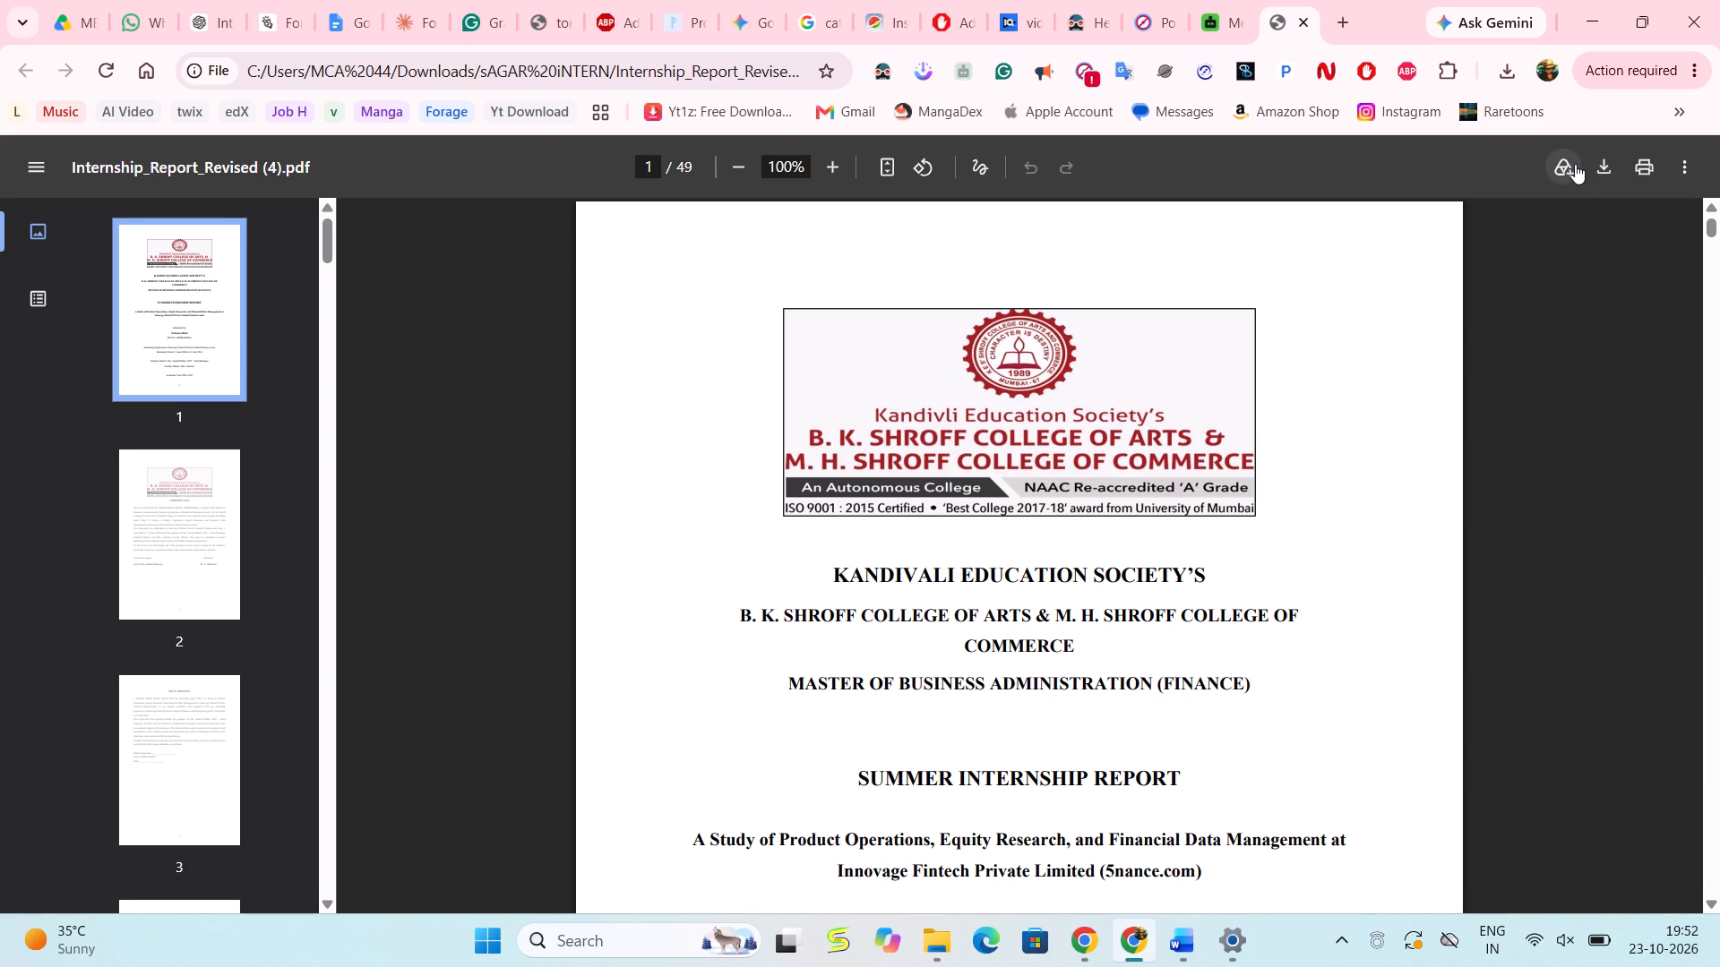
Save Internship_Report_Revised (4).pdf to the signed-in Google Drive account and open its Saved from Chrome folder.
left_click(1575, 164)
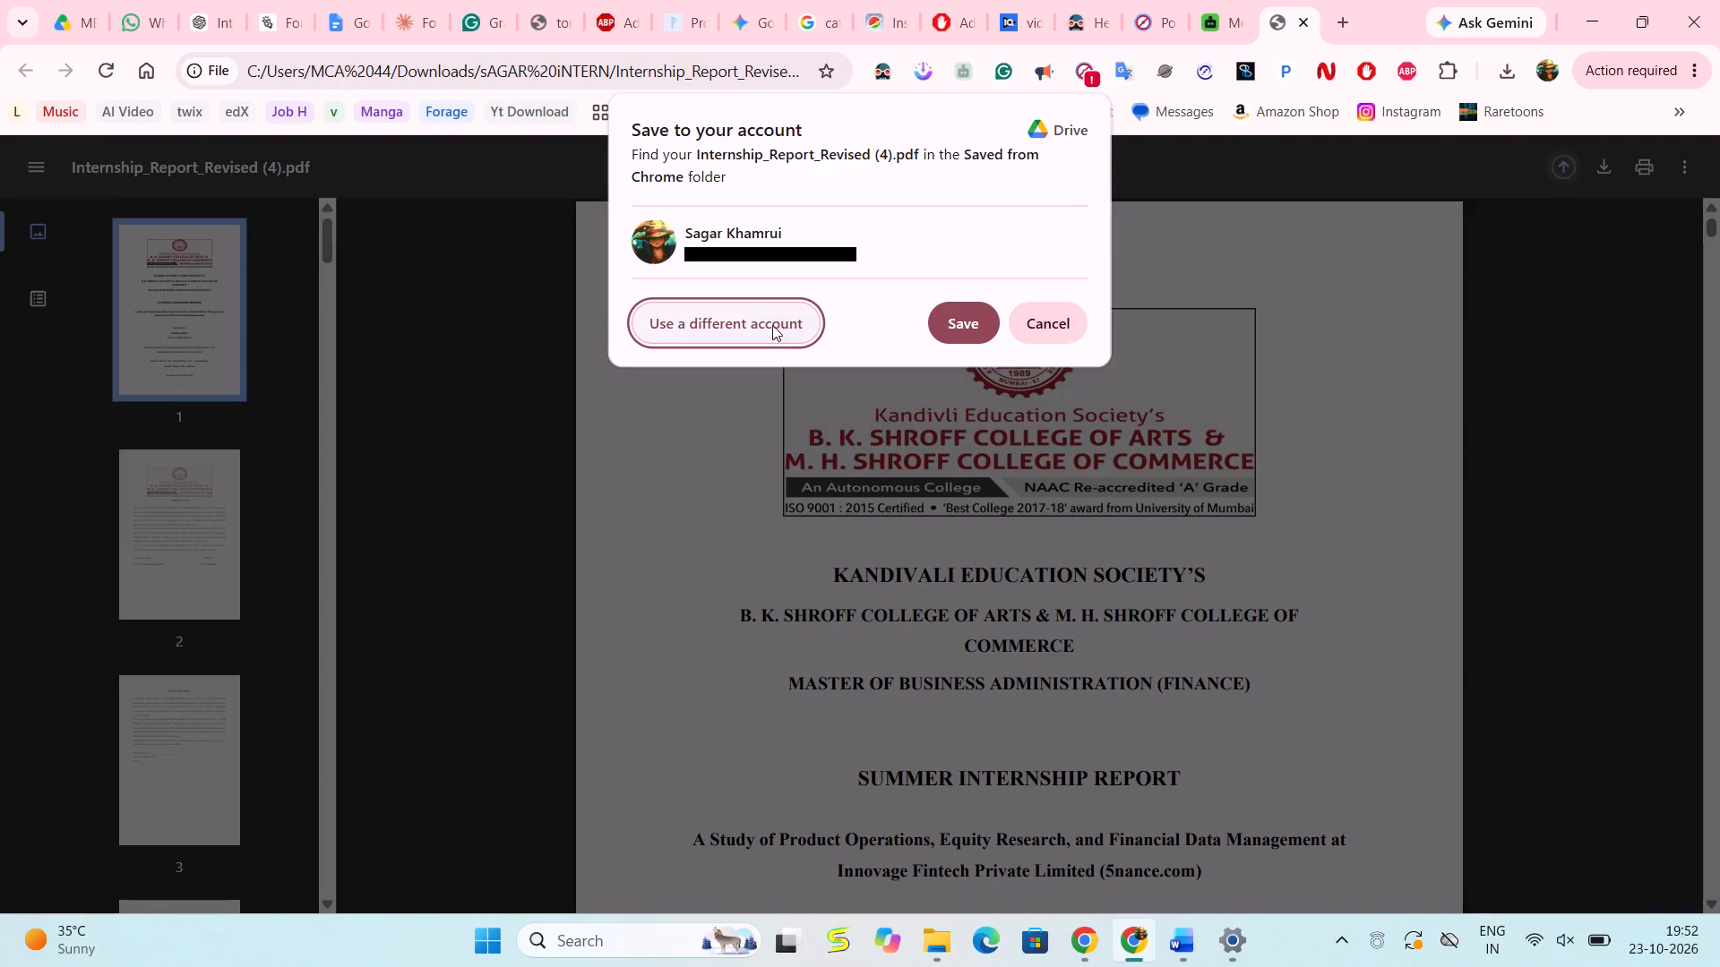
left_click(960, 316)
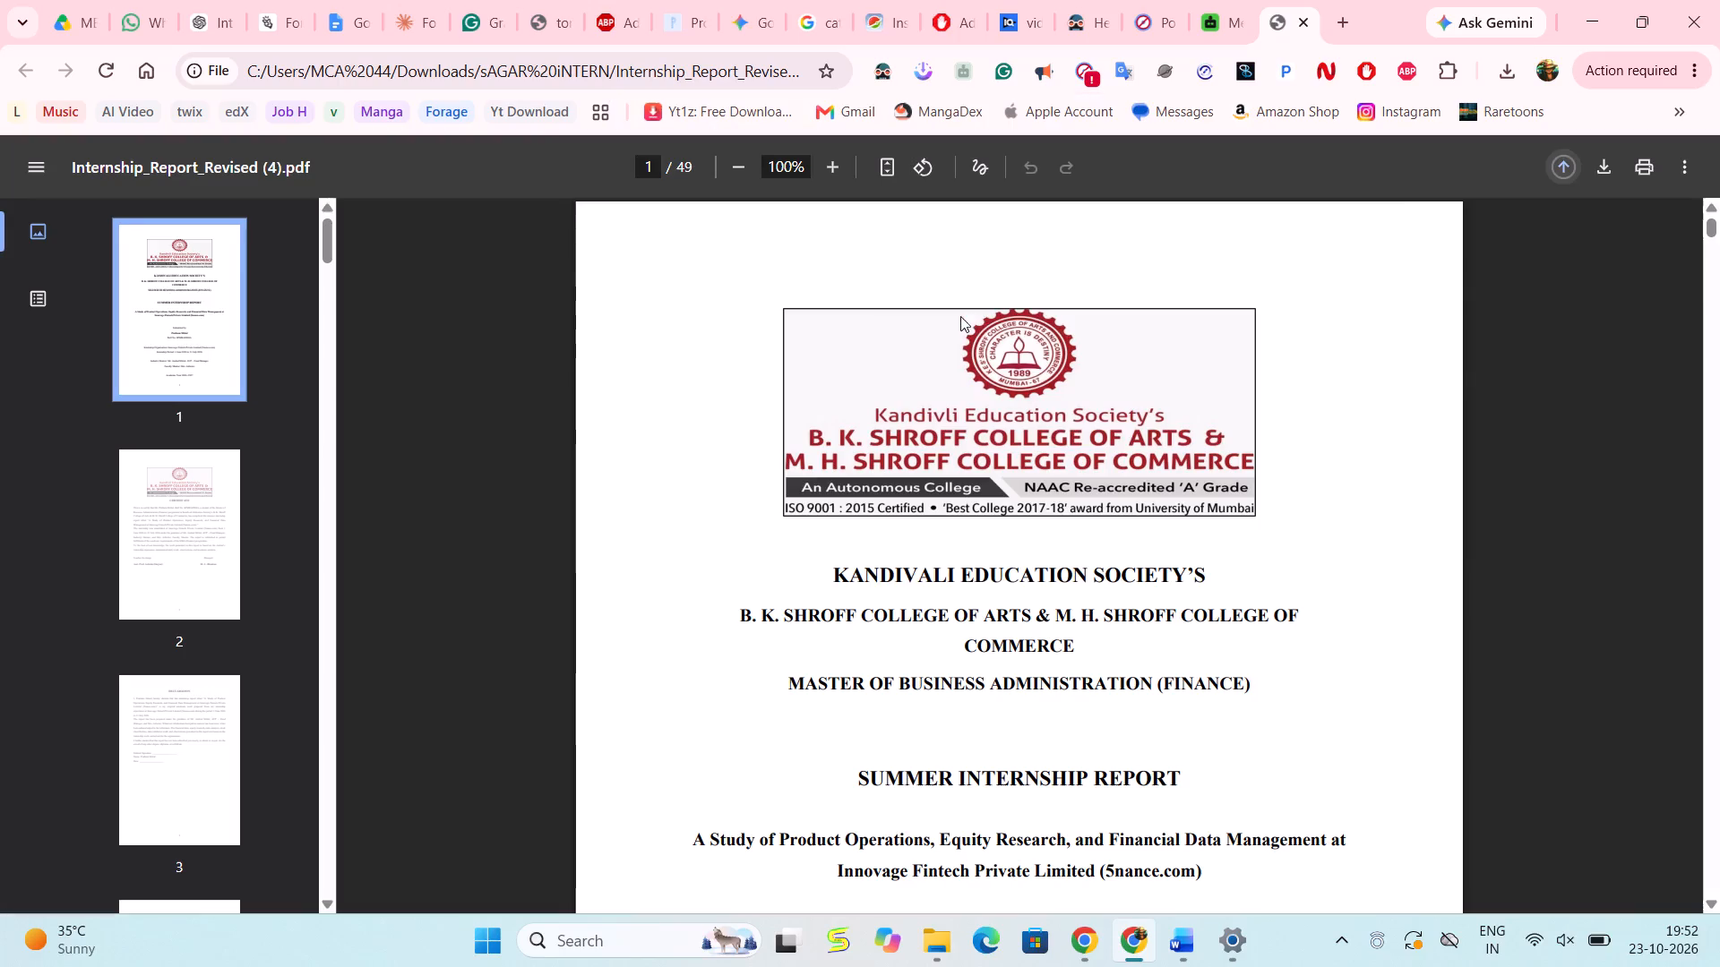
left_click(1600, 166)
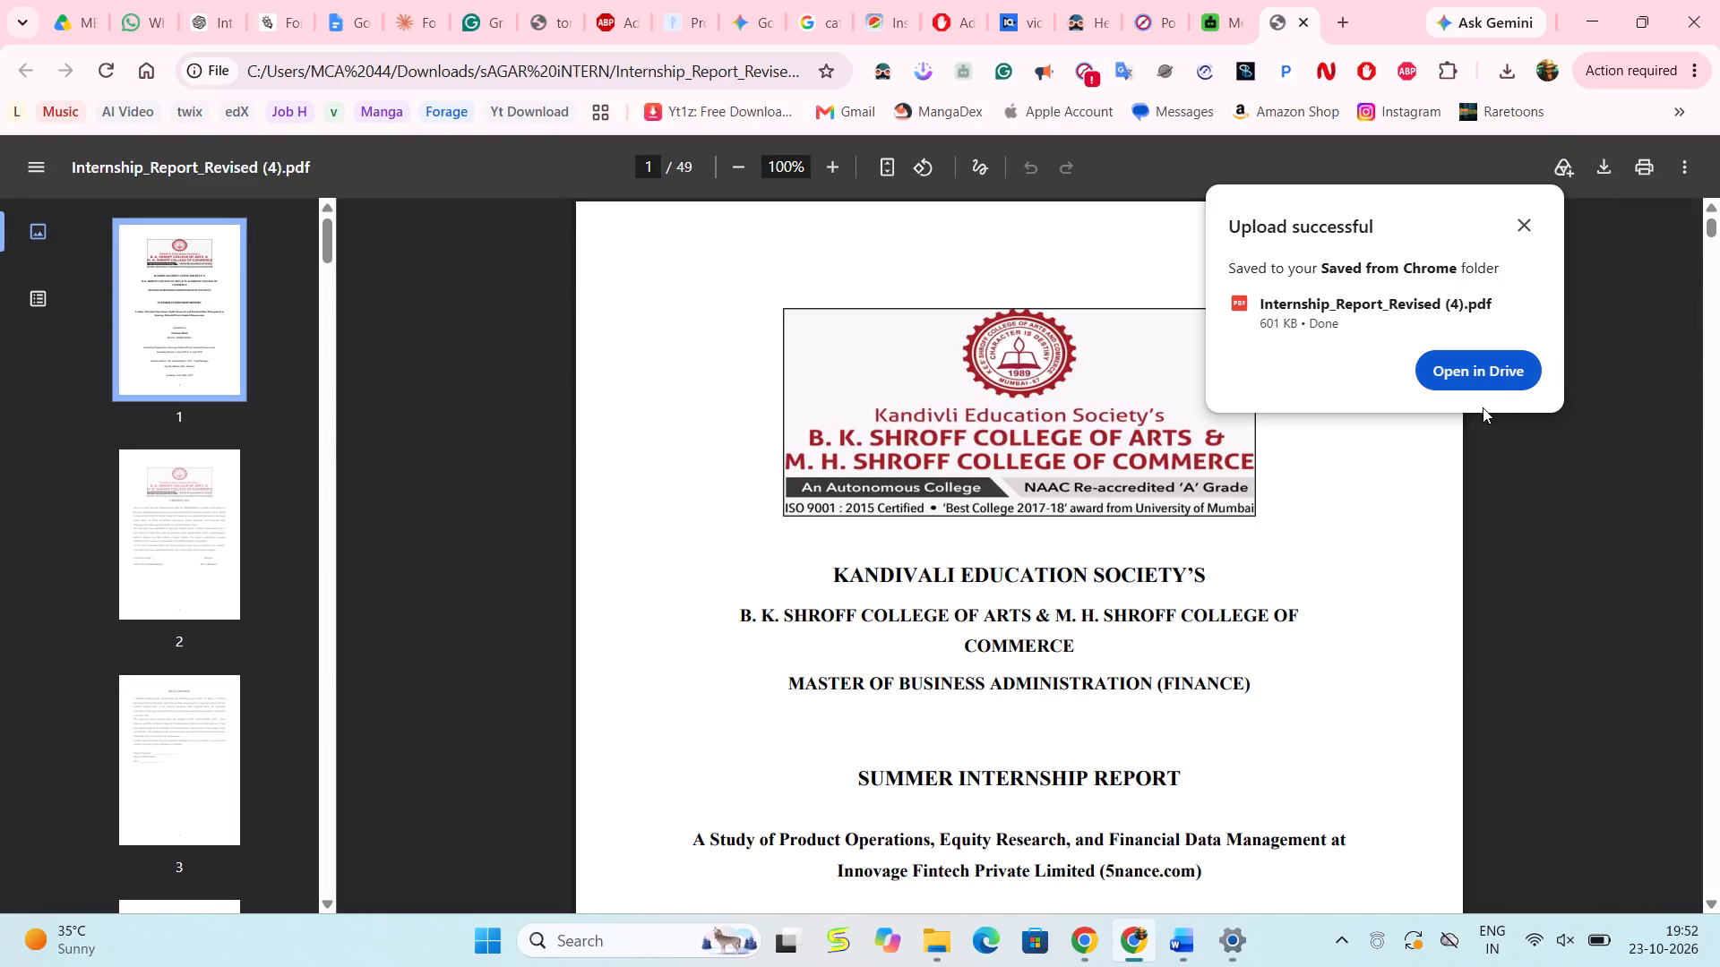
left_click(1497, 371)
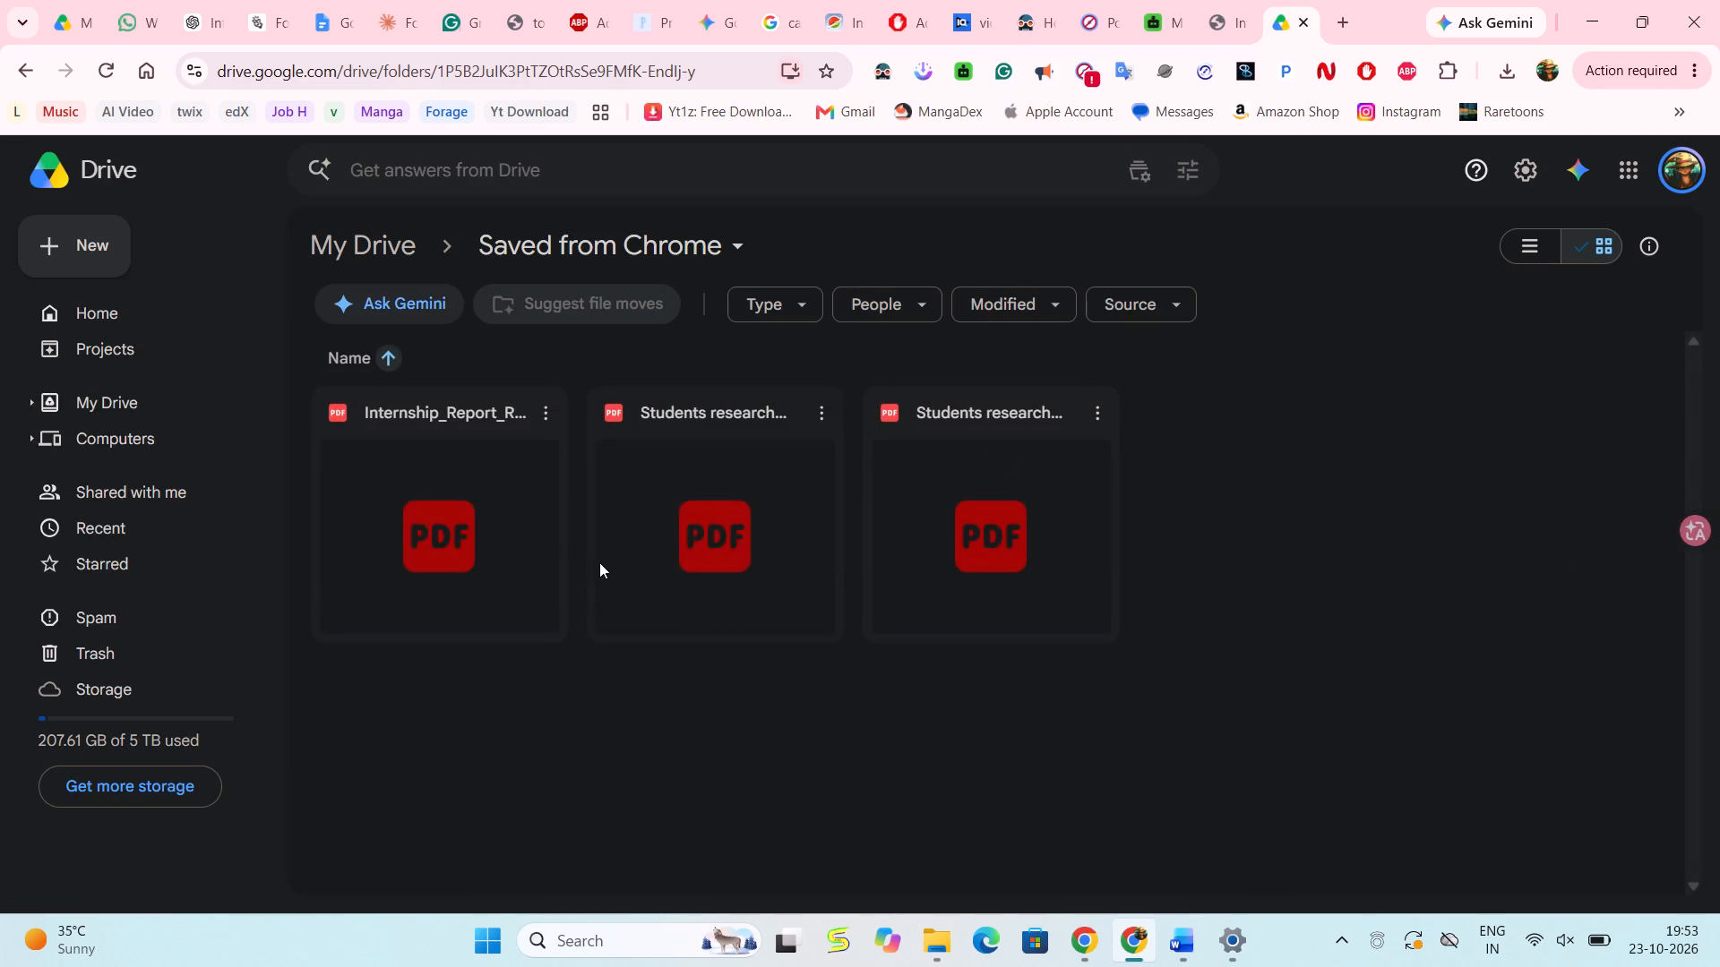
Make a copy of Internship_Report_Revised (4).pdf in the Saved from Chrome folder.
left_click(537, 411)
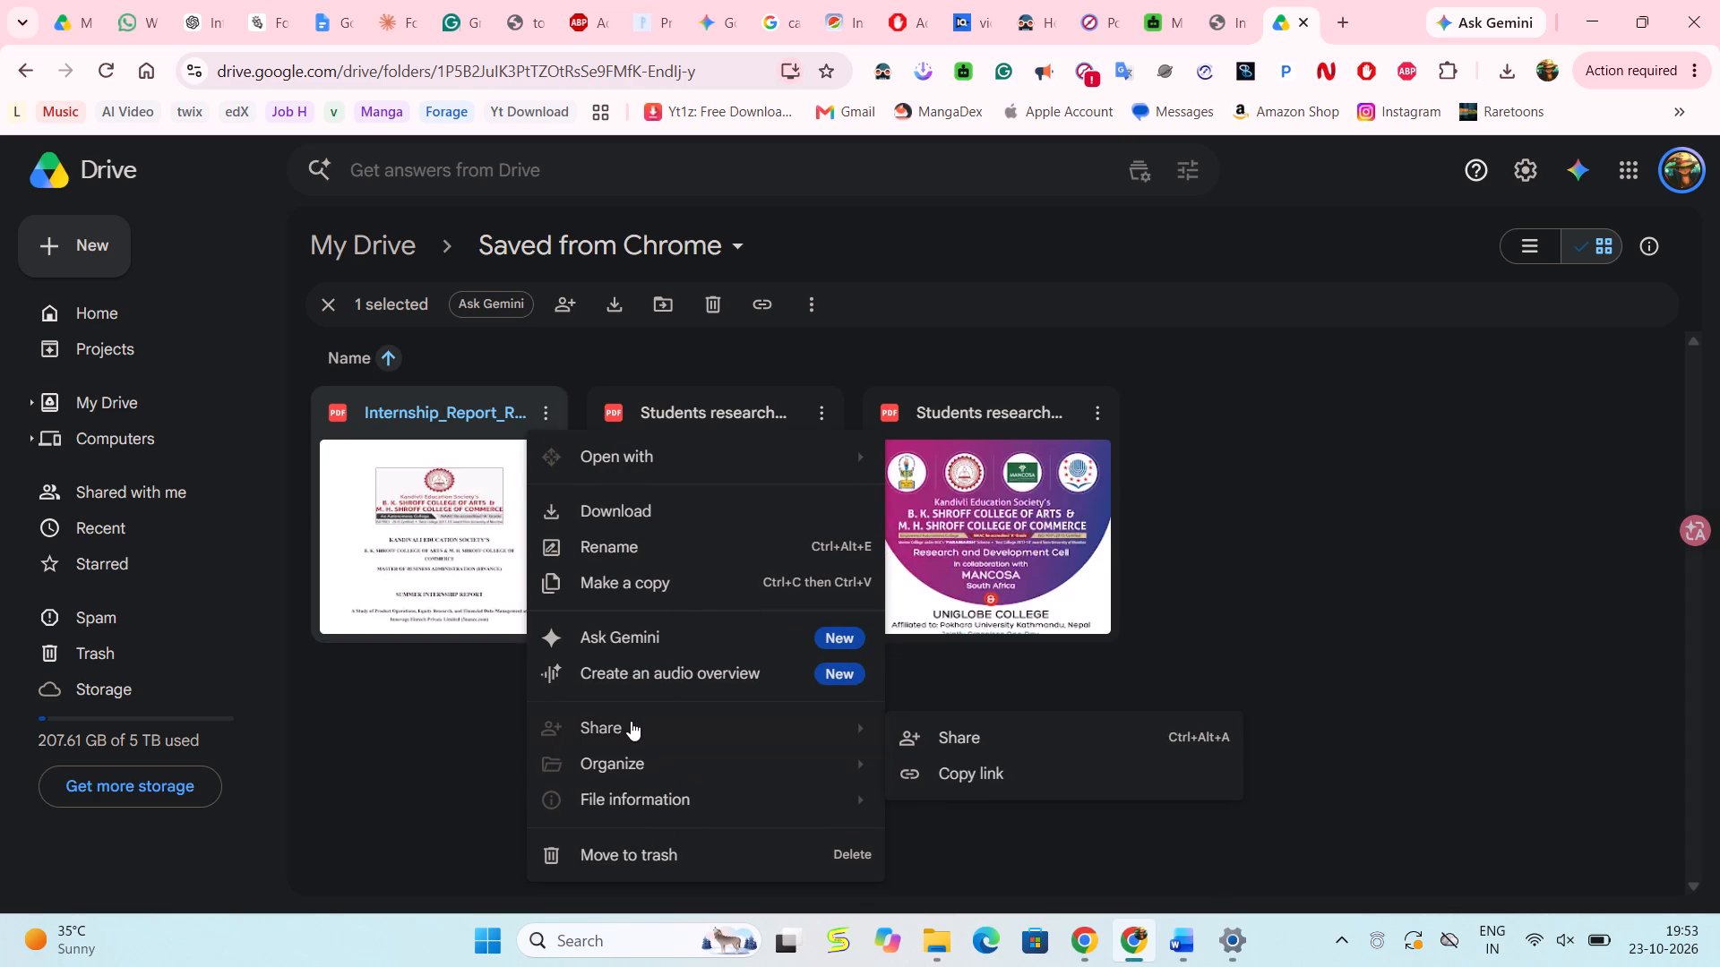
left_click(657, 569)
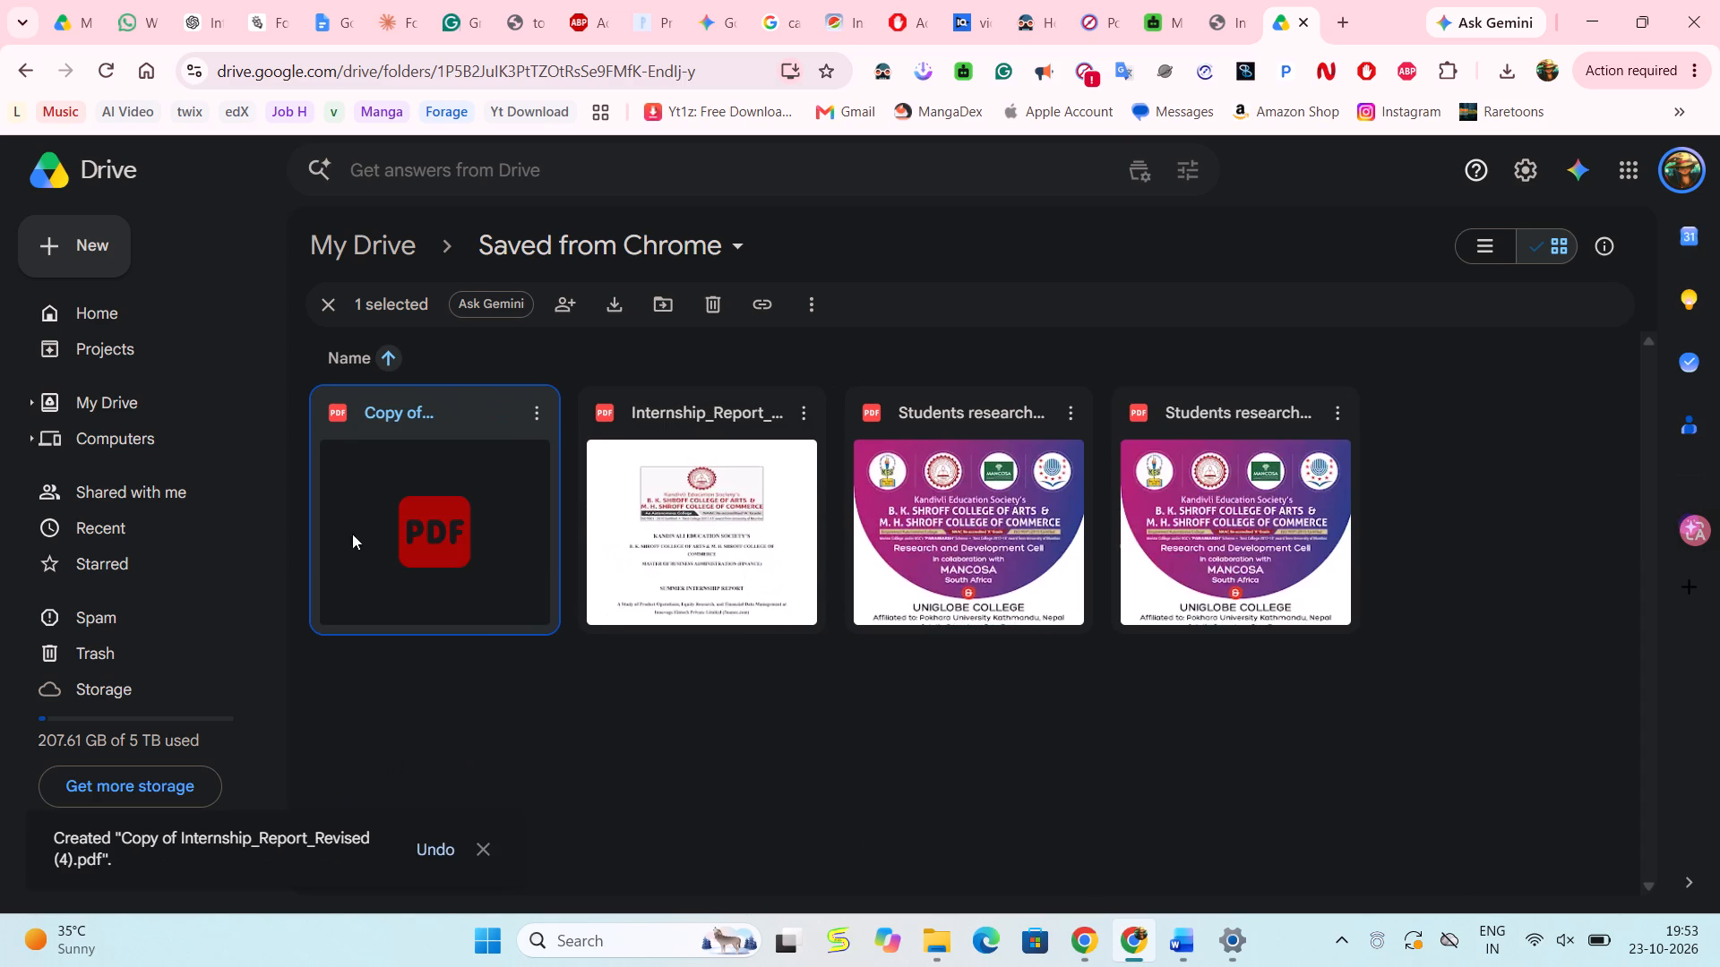
Preview the original Internship_Report_Revised (4).pdf in Drive and examine its sharing settings and the apps it can be opened with.
left_click(814, 413)
left_click(737, 510)
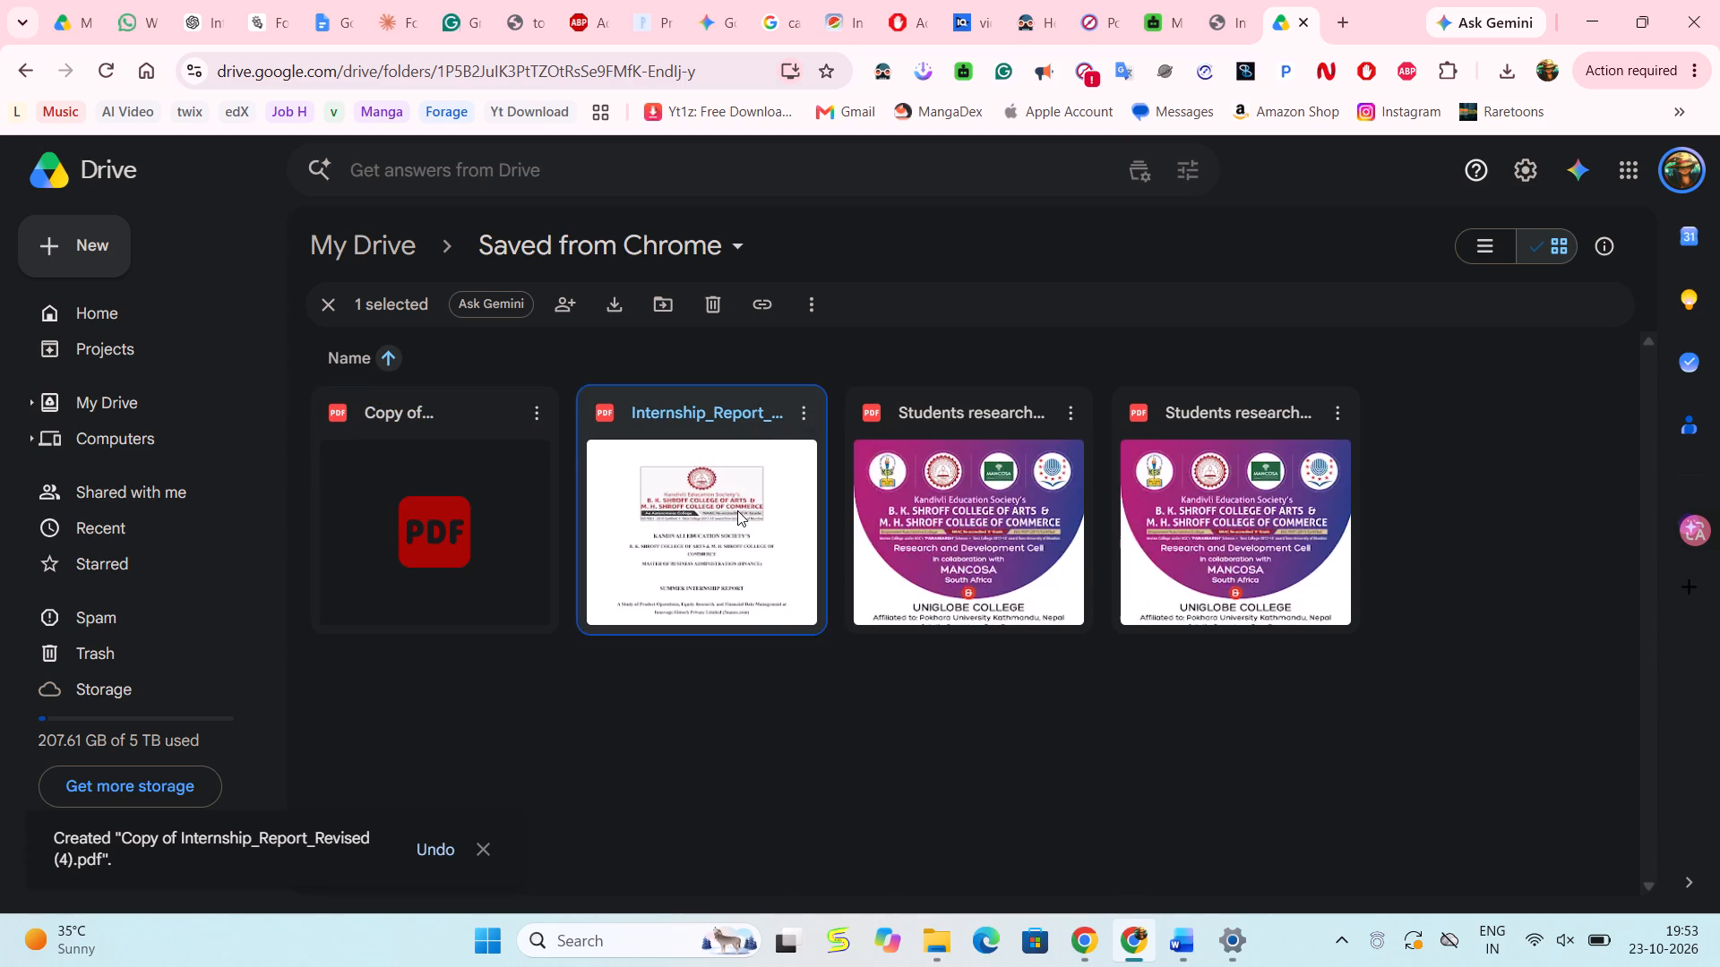
double_click(737, 510)
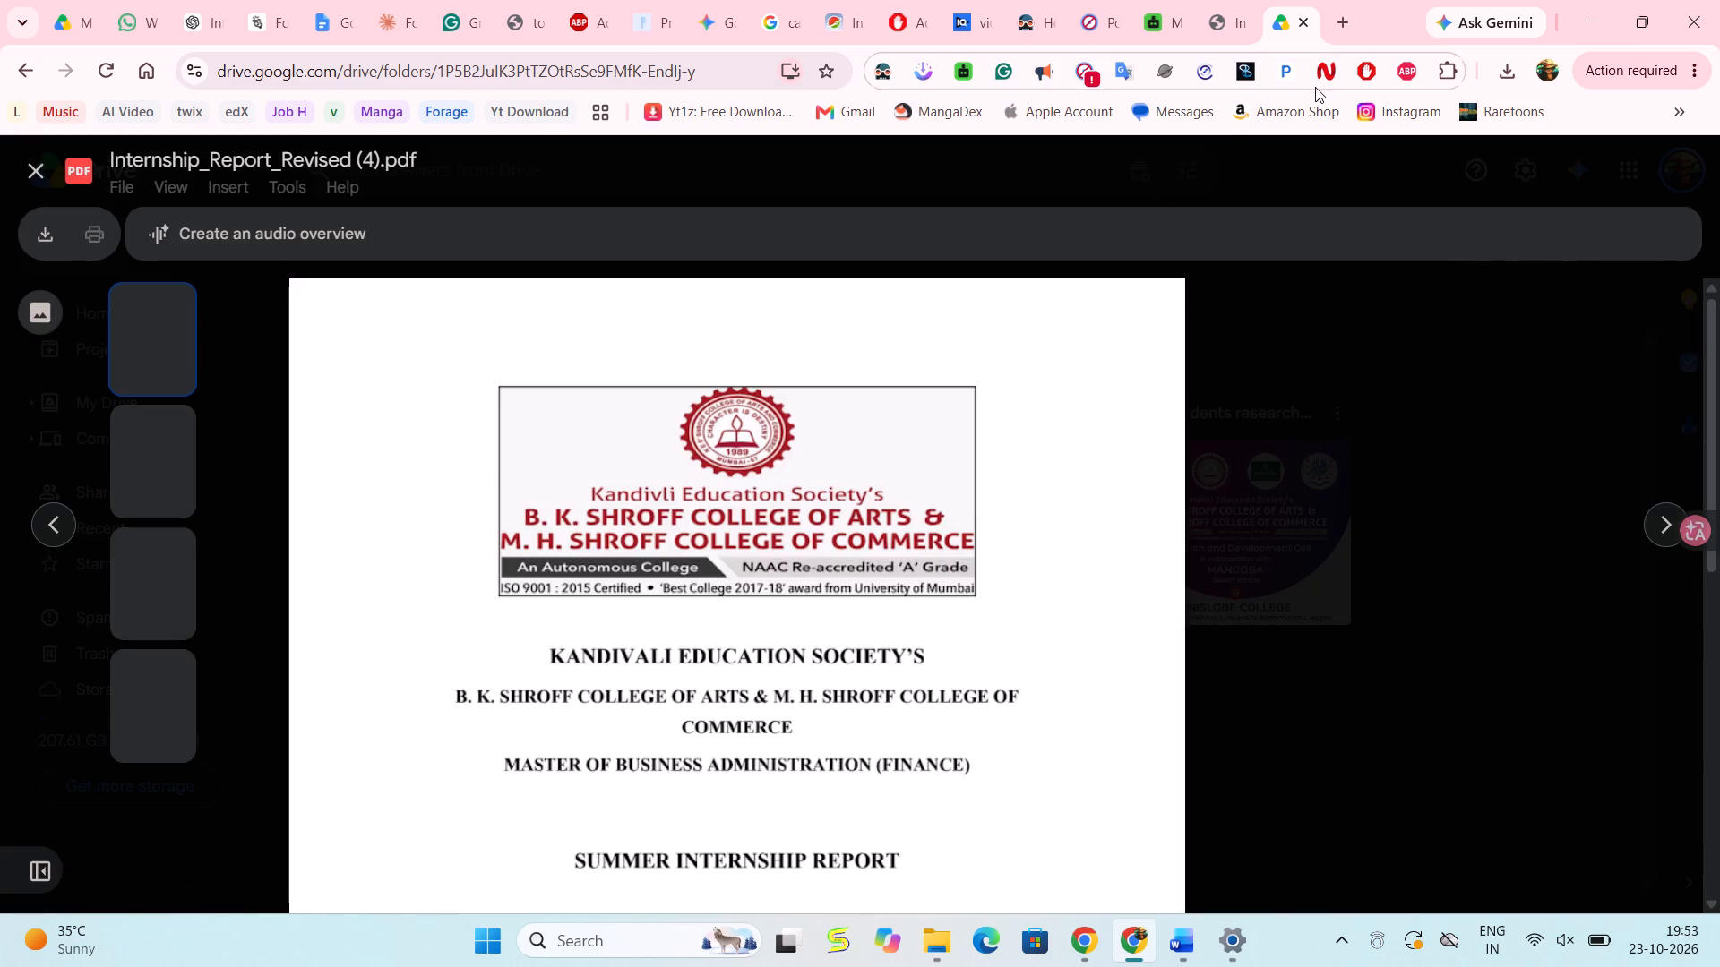
left_click(1572, 162)
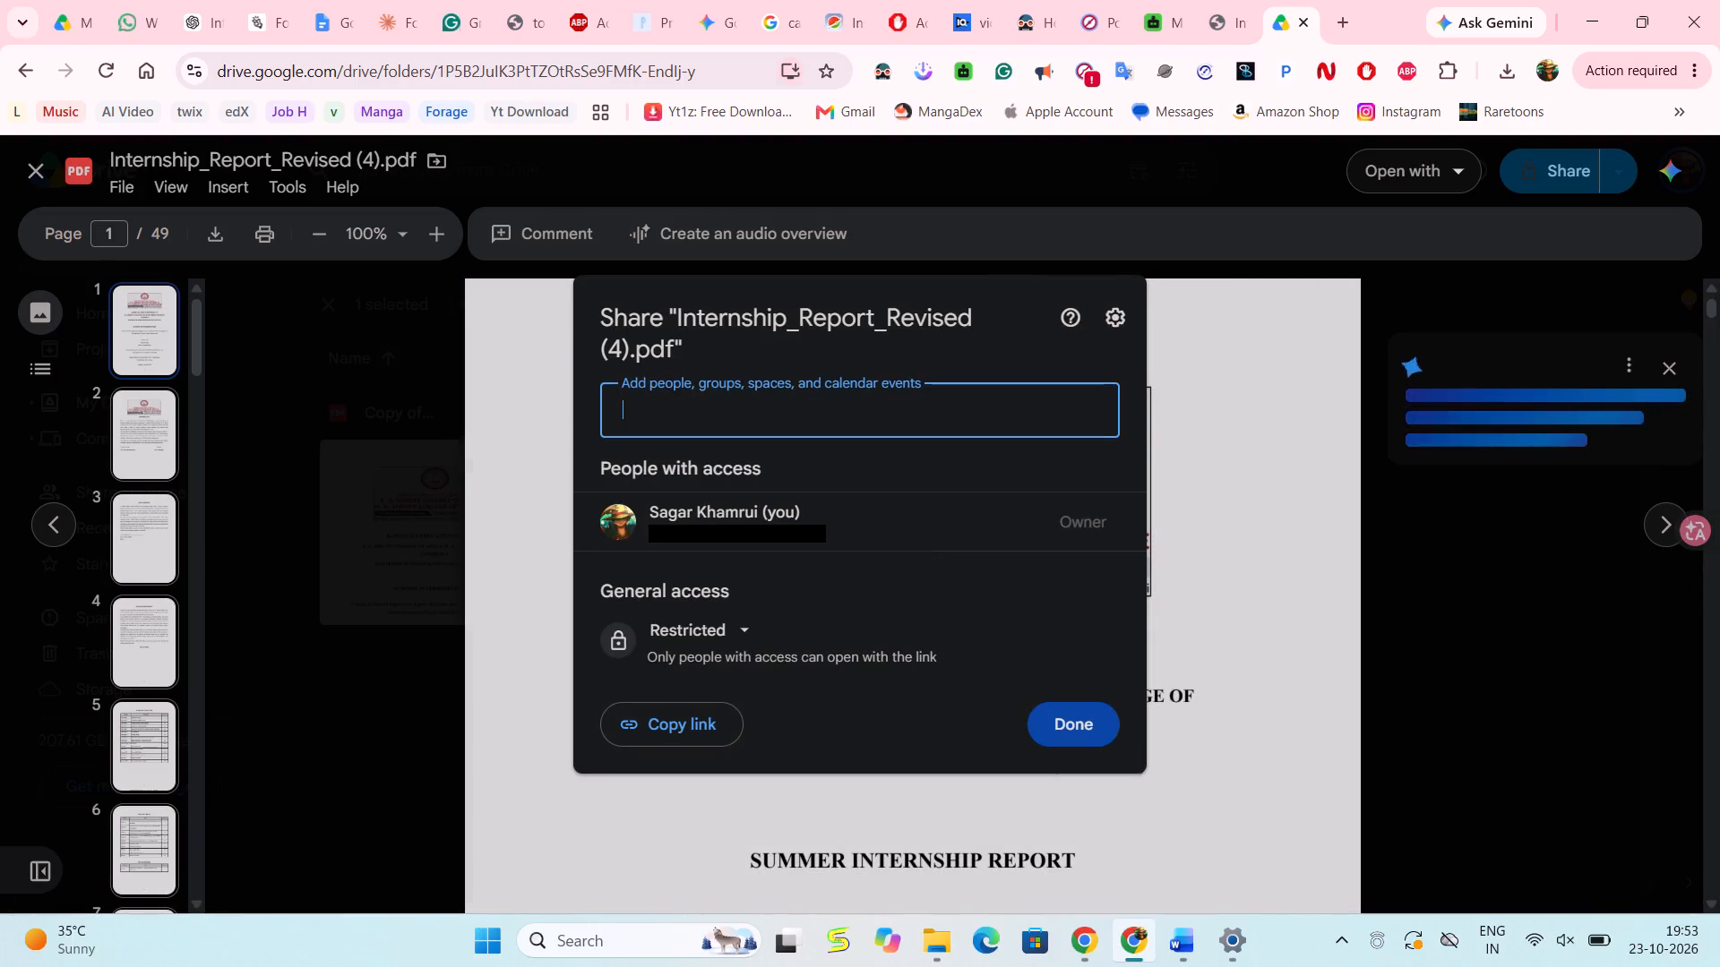
left_click(1363, 622)
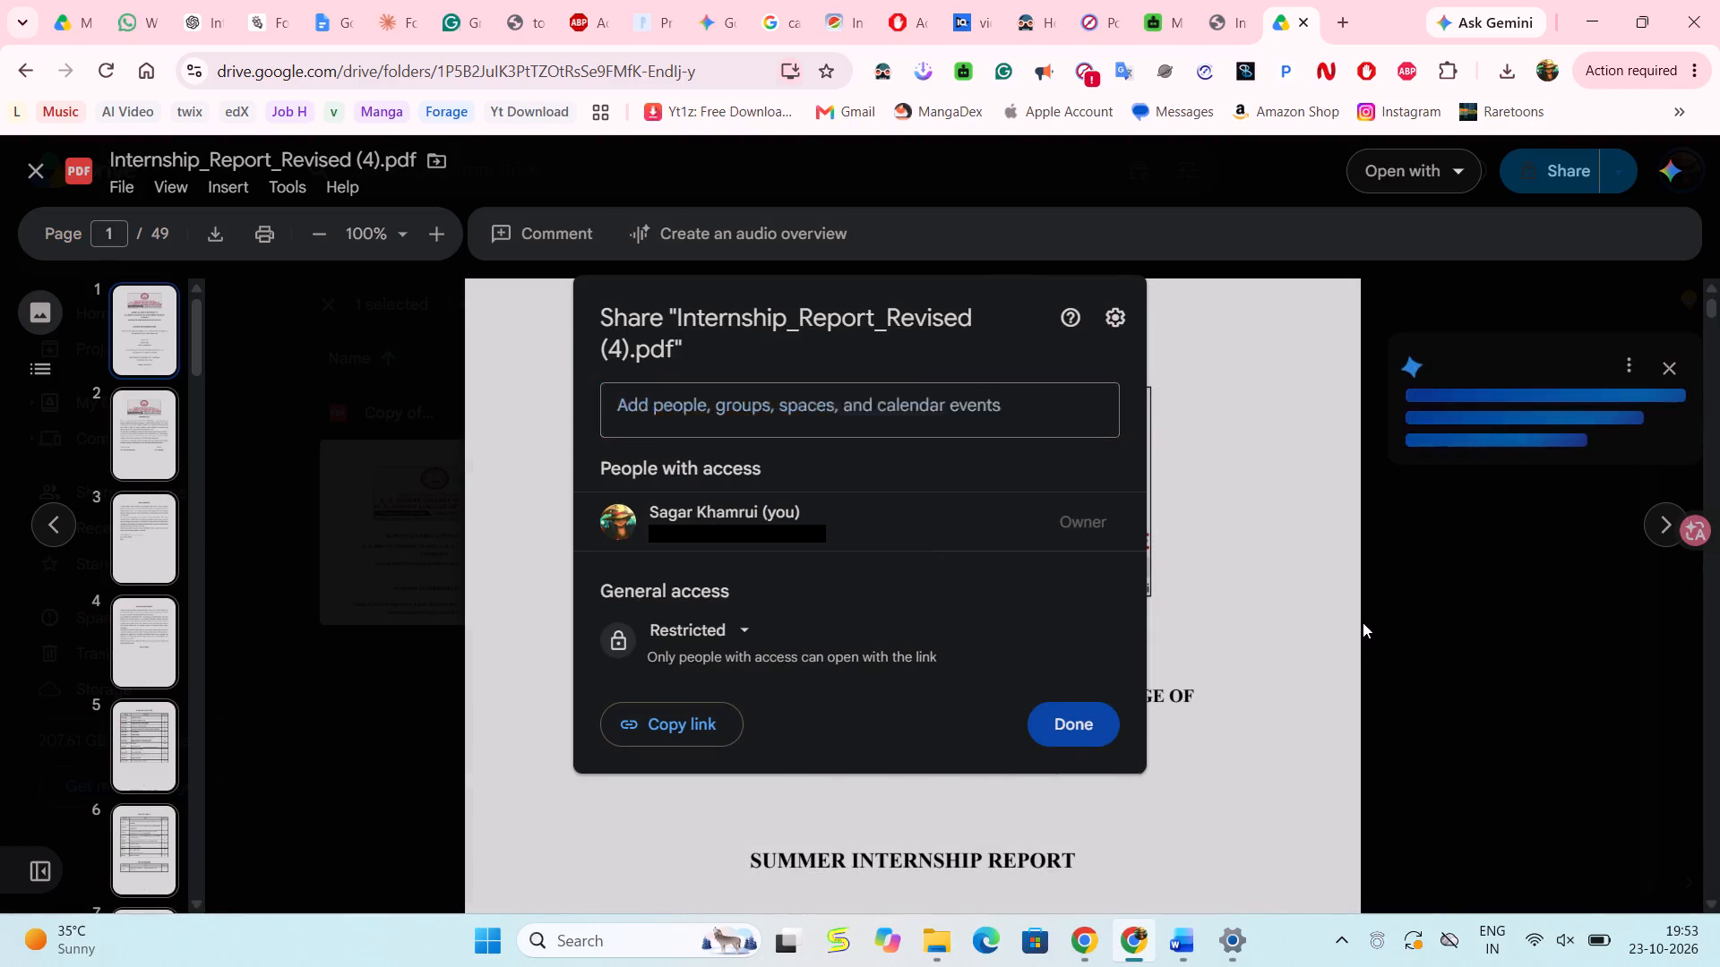
left_click(1441, 174)
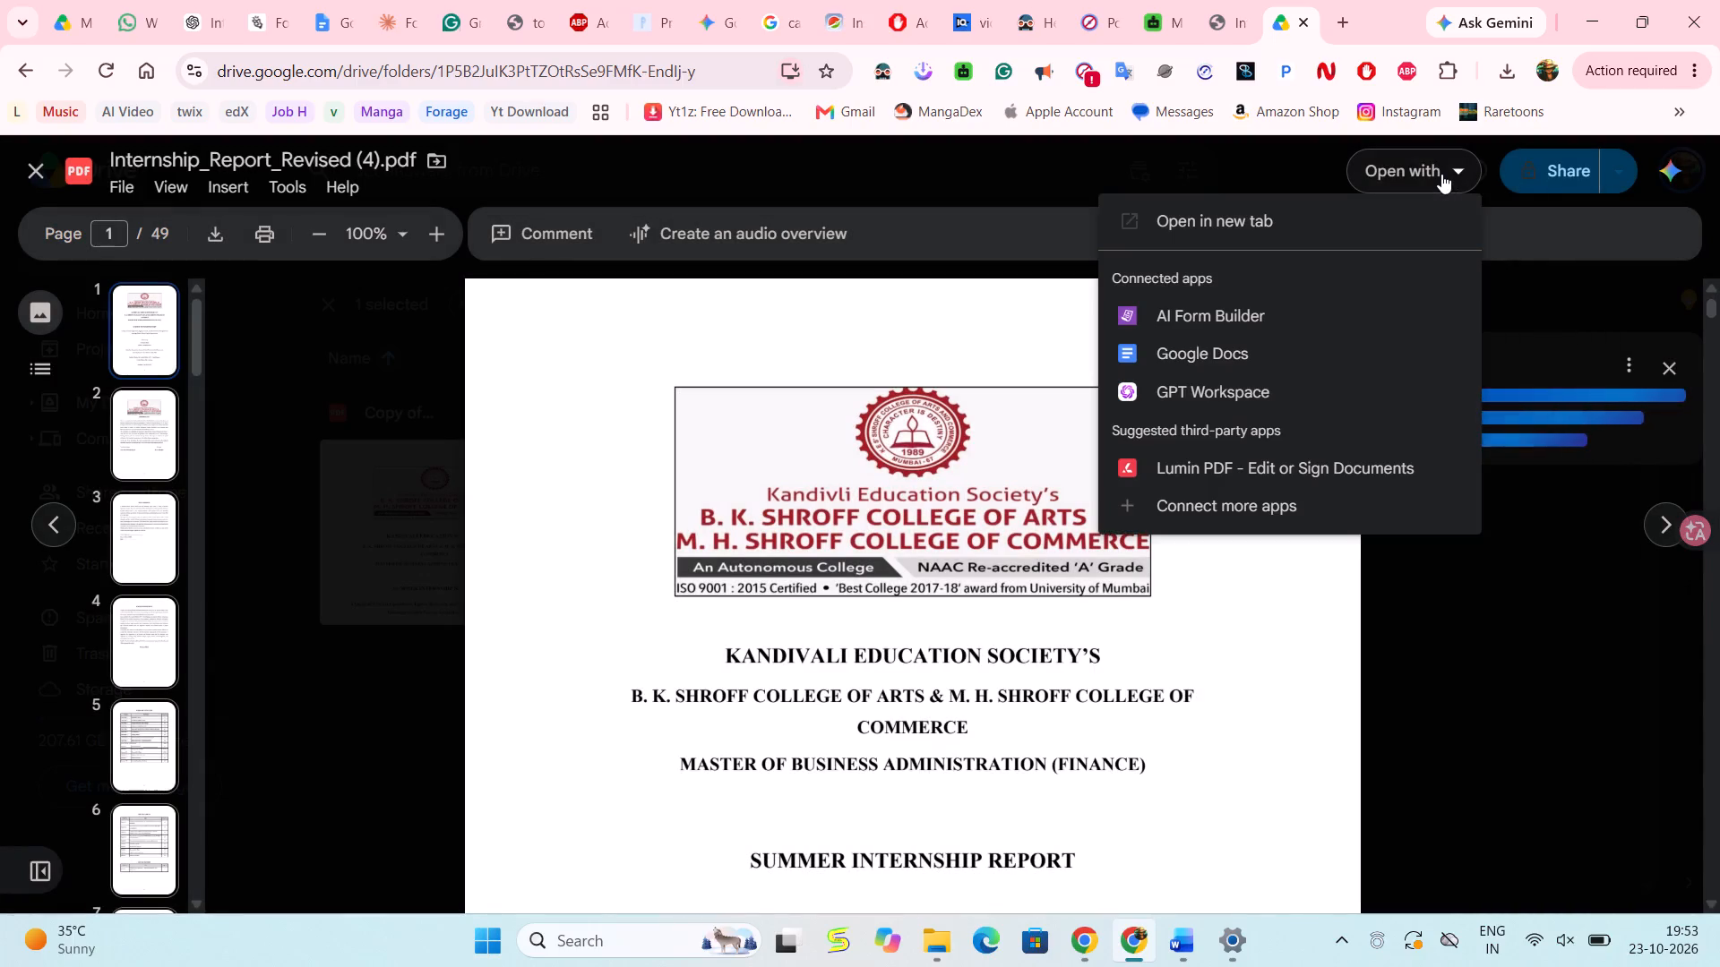
left_click_drag(1441, 174, 1556, 173)
left_click(1556, 173)
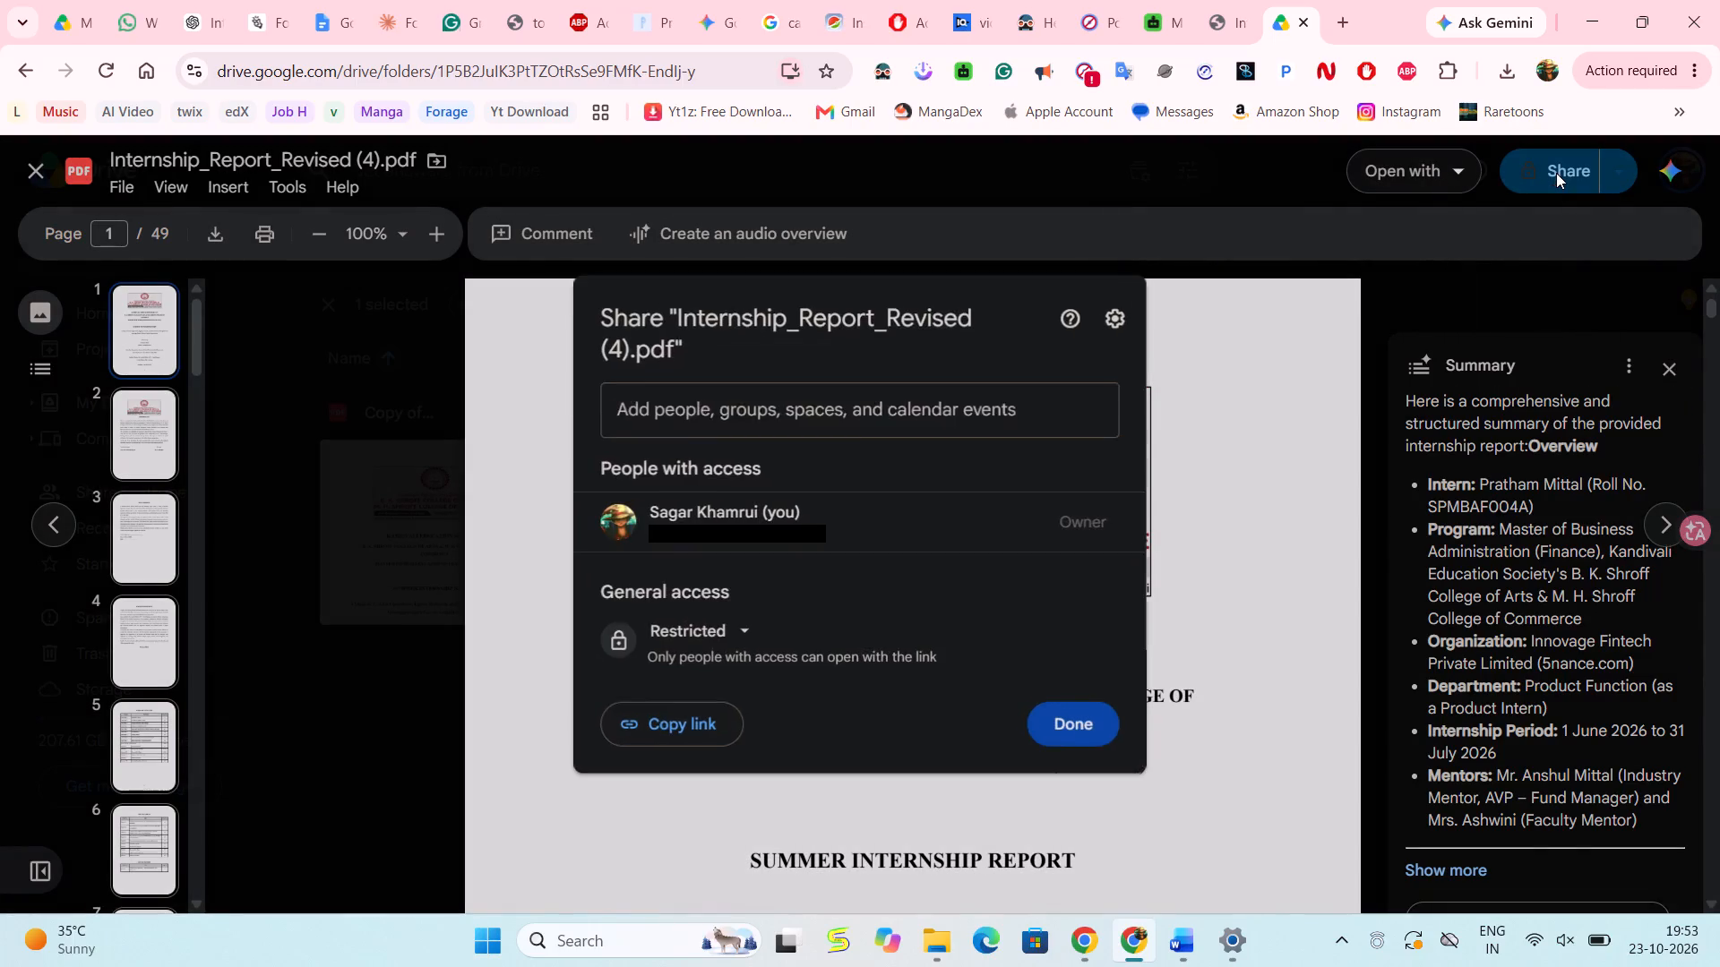
left_click(1301, 565)
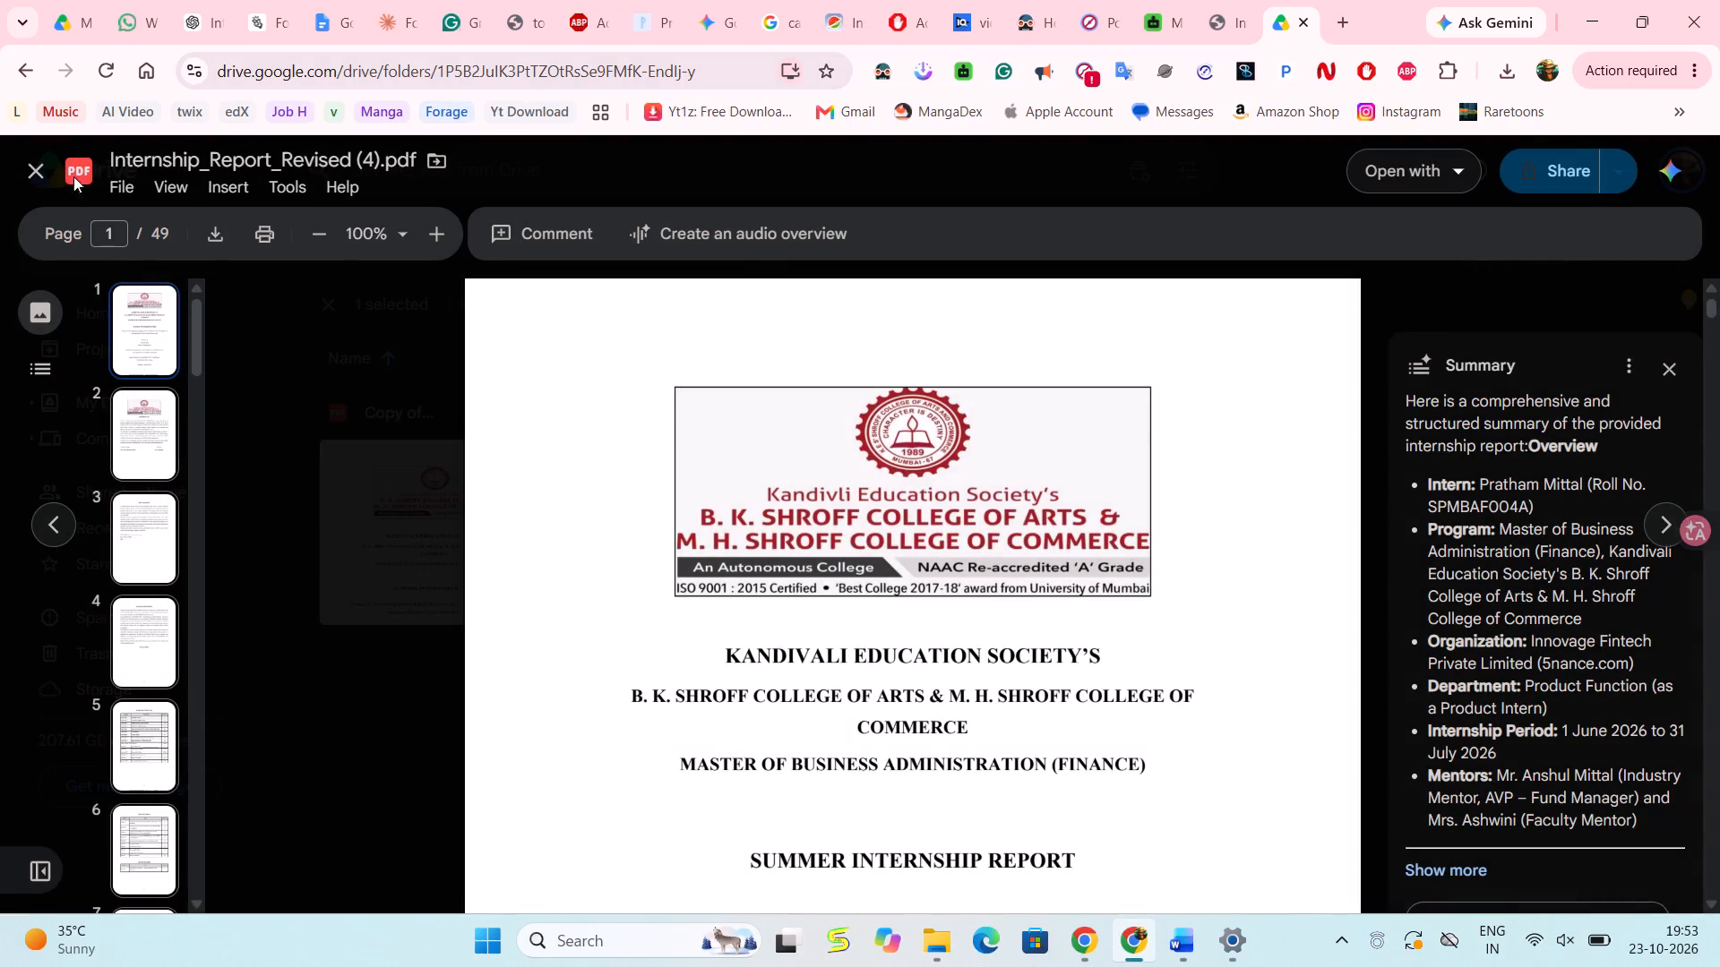
left_click(24, 176)
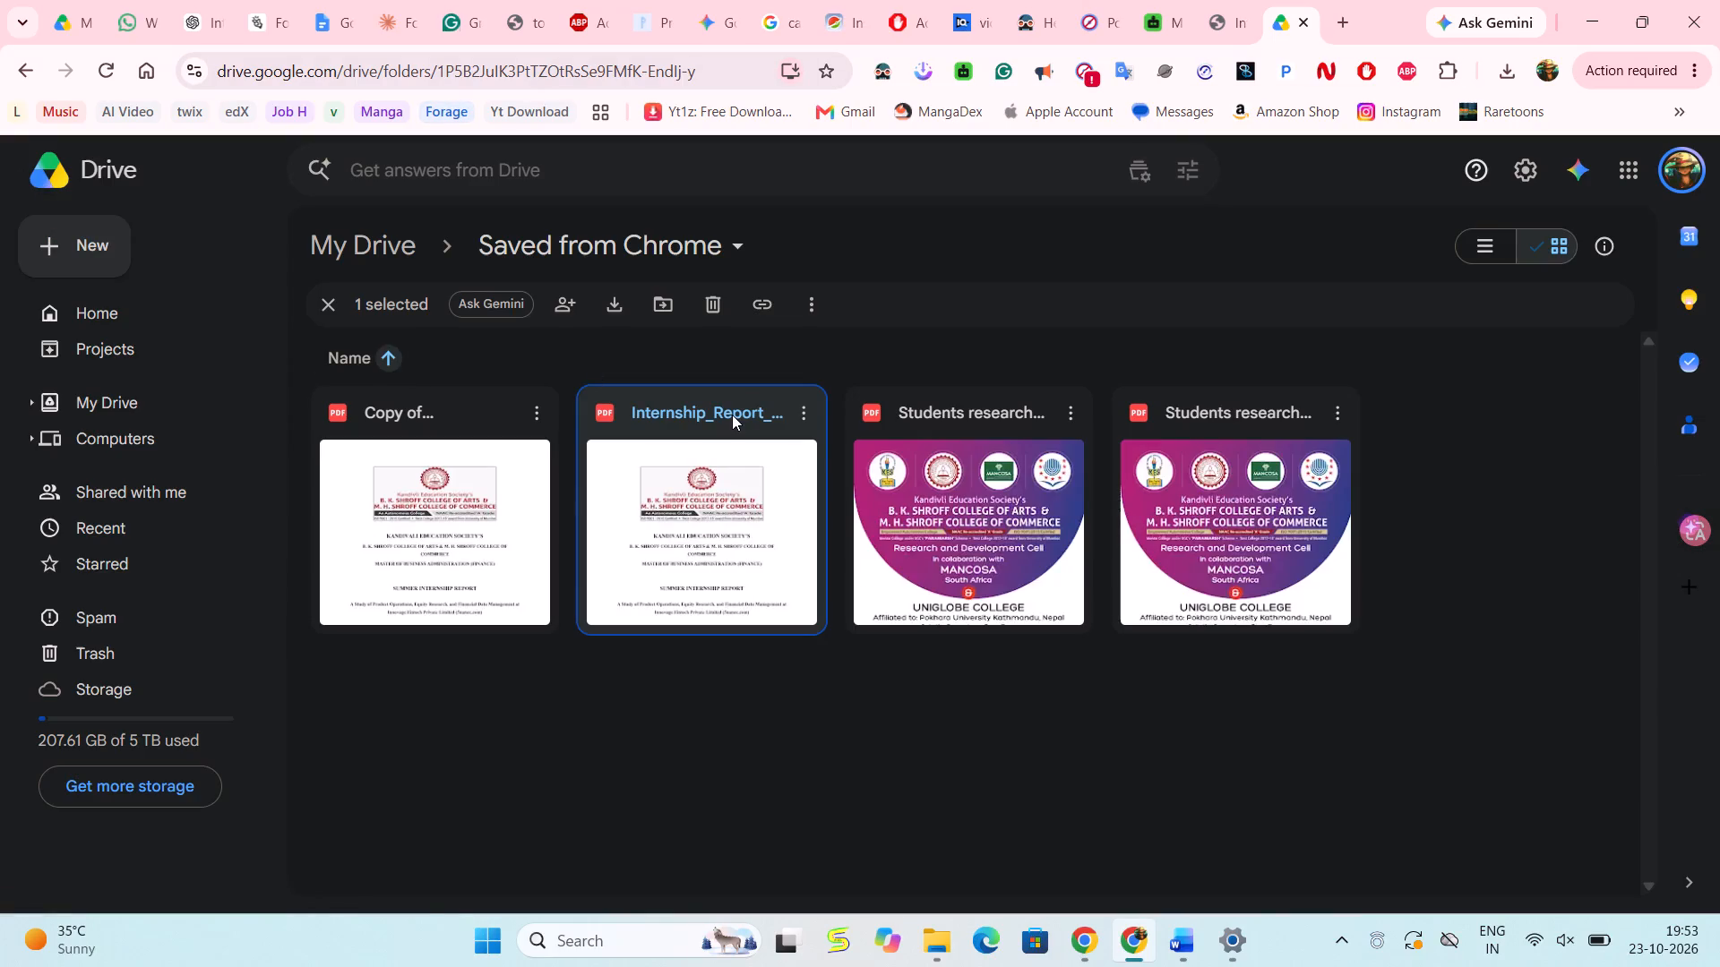
Check the sharing settings of the original Internship_Report_Revised (4).pdf from the Saved from Chrome folder.
left_click(798, 406)
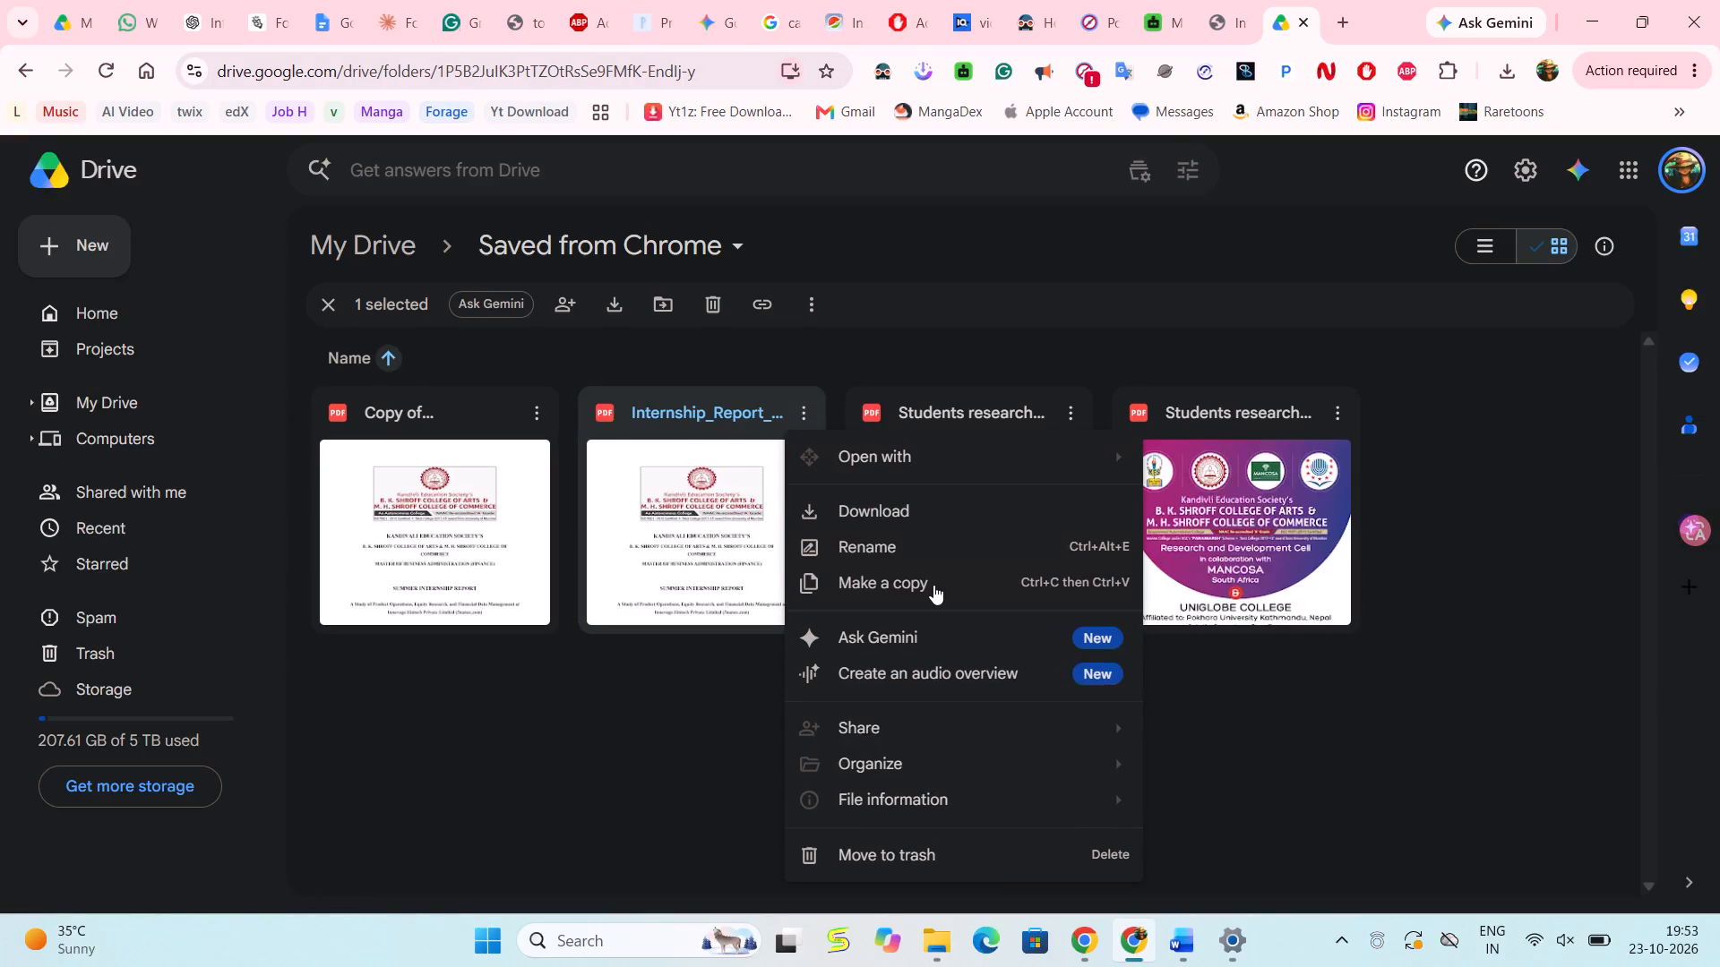
scroll(933, 585, "down", 2)
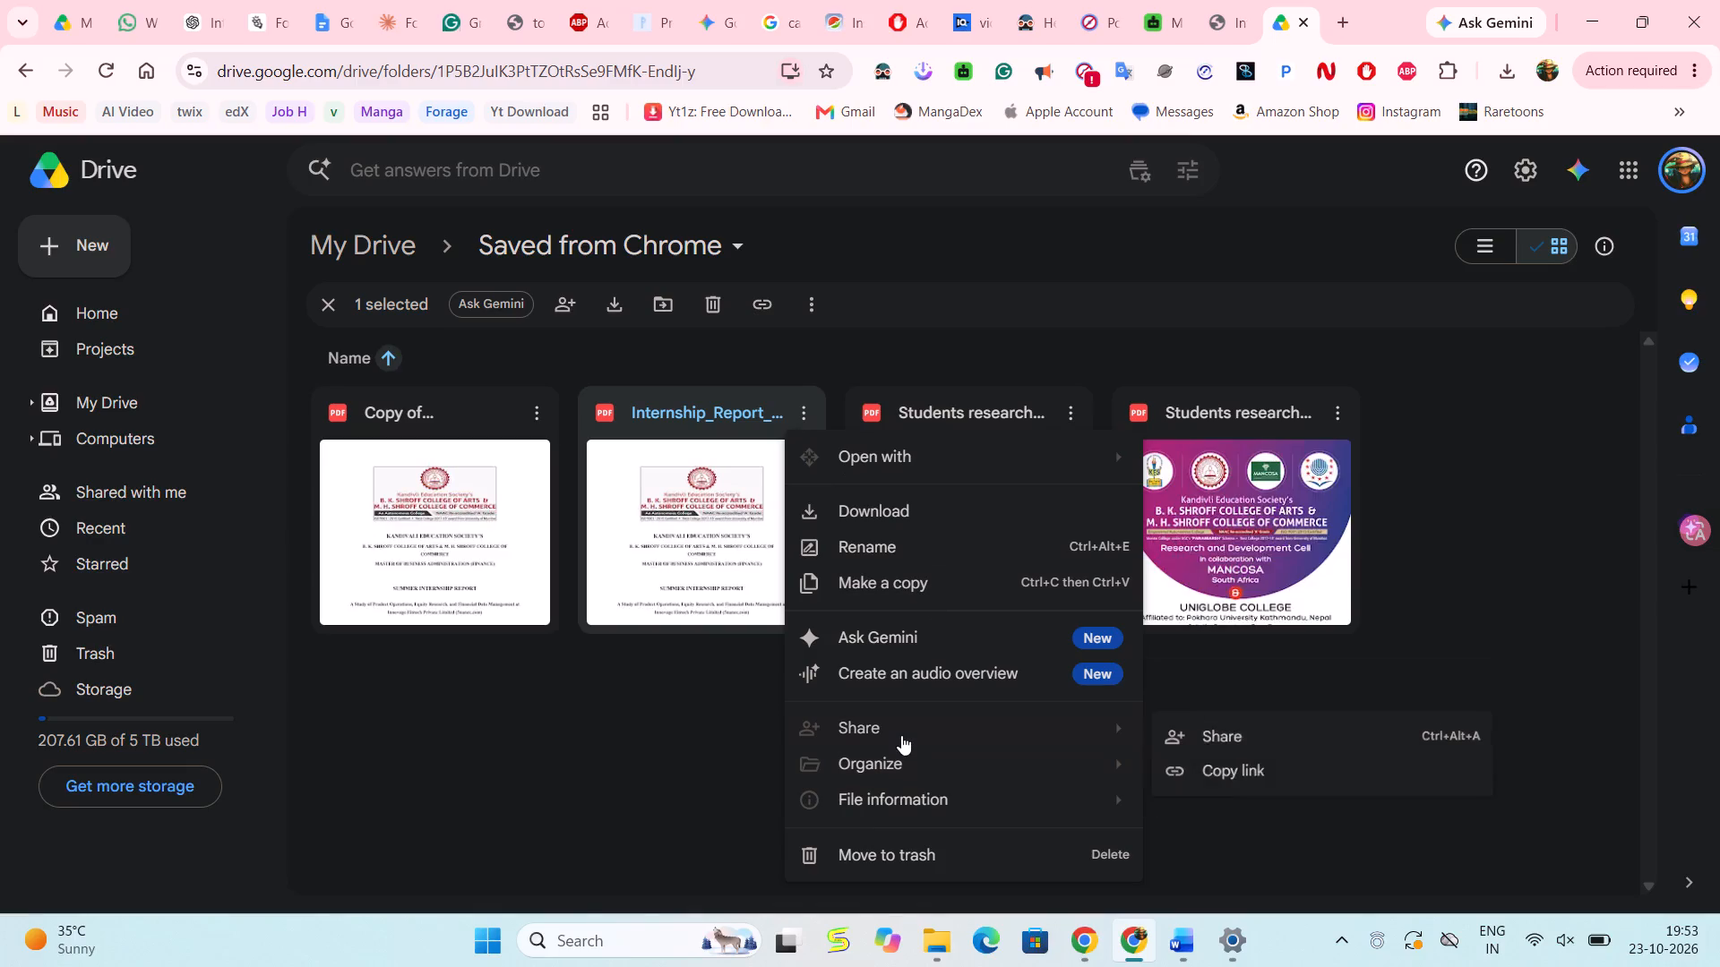
left_click(1315, 727)
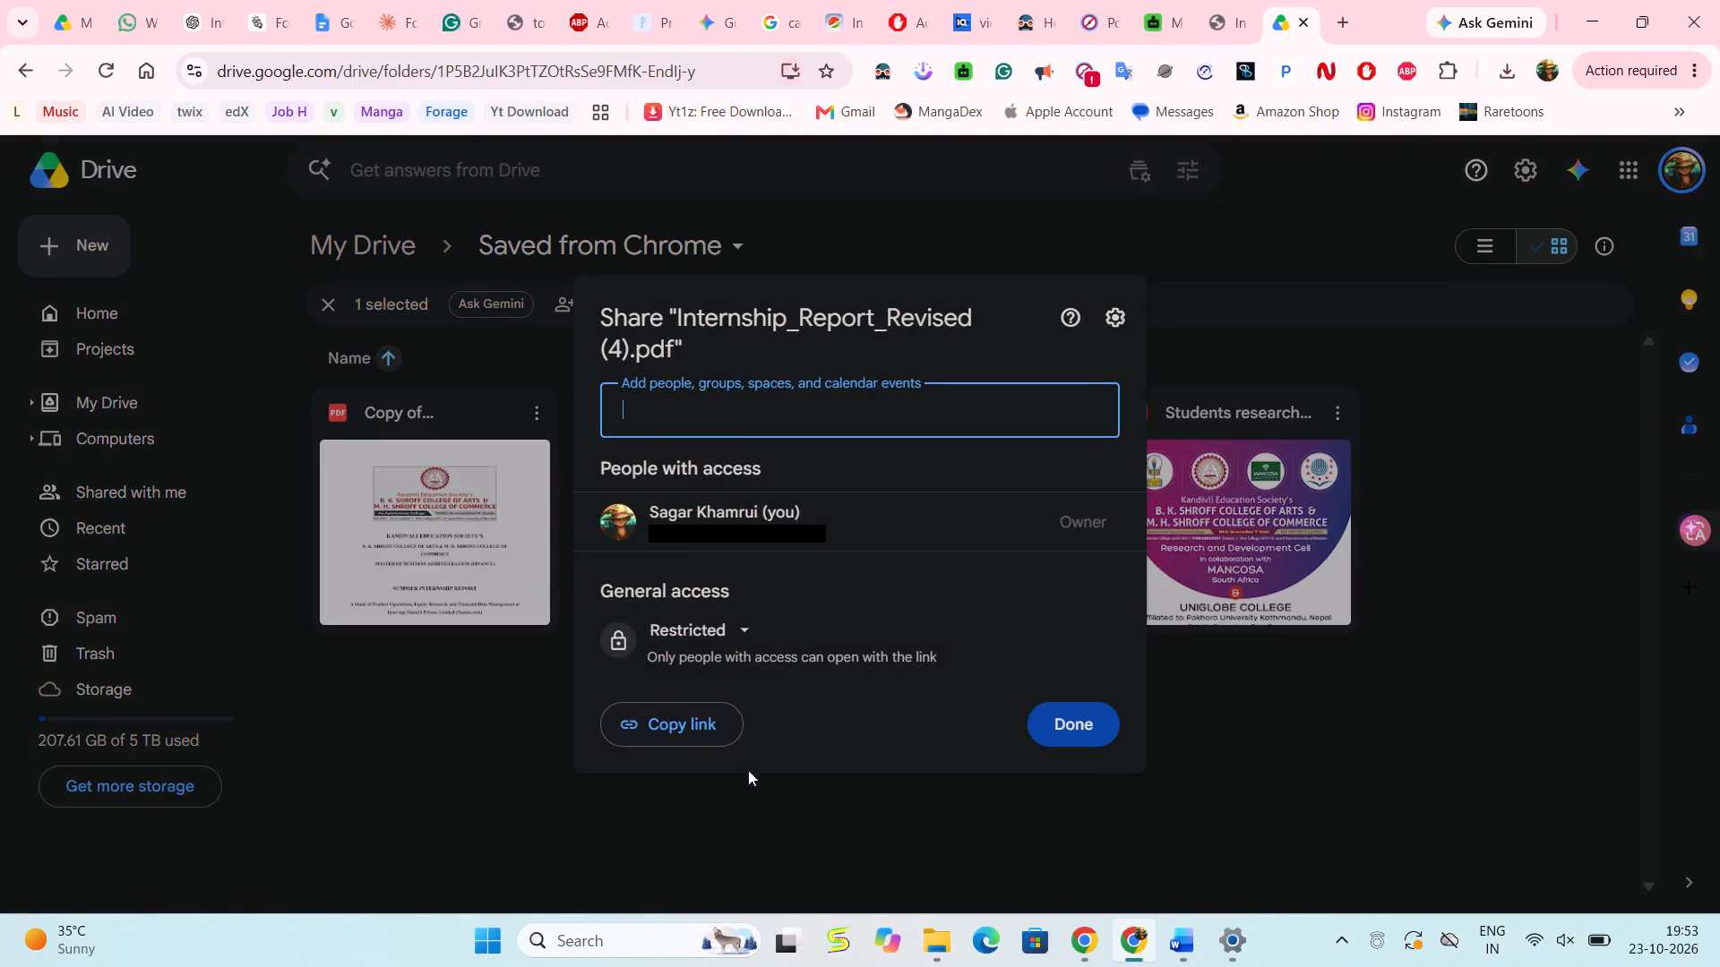
left_click(904, 863)
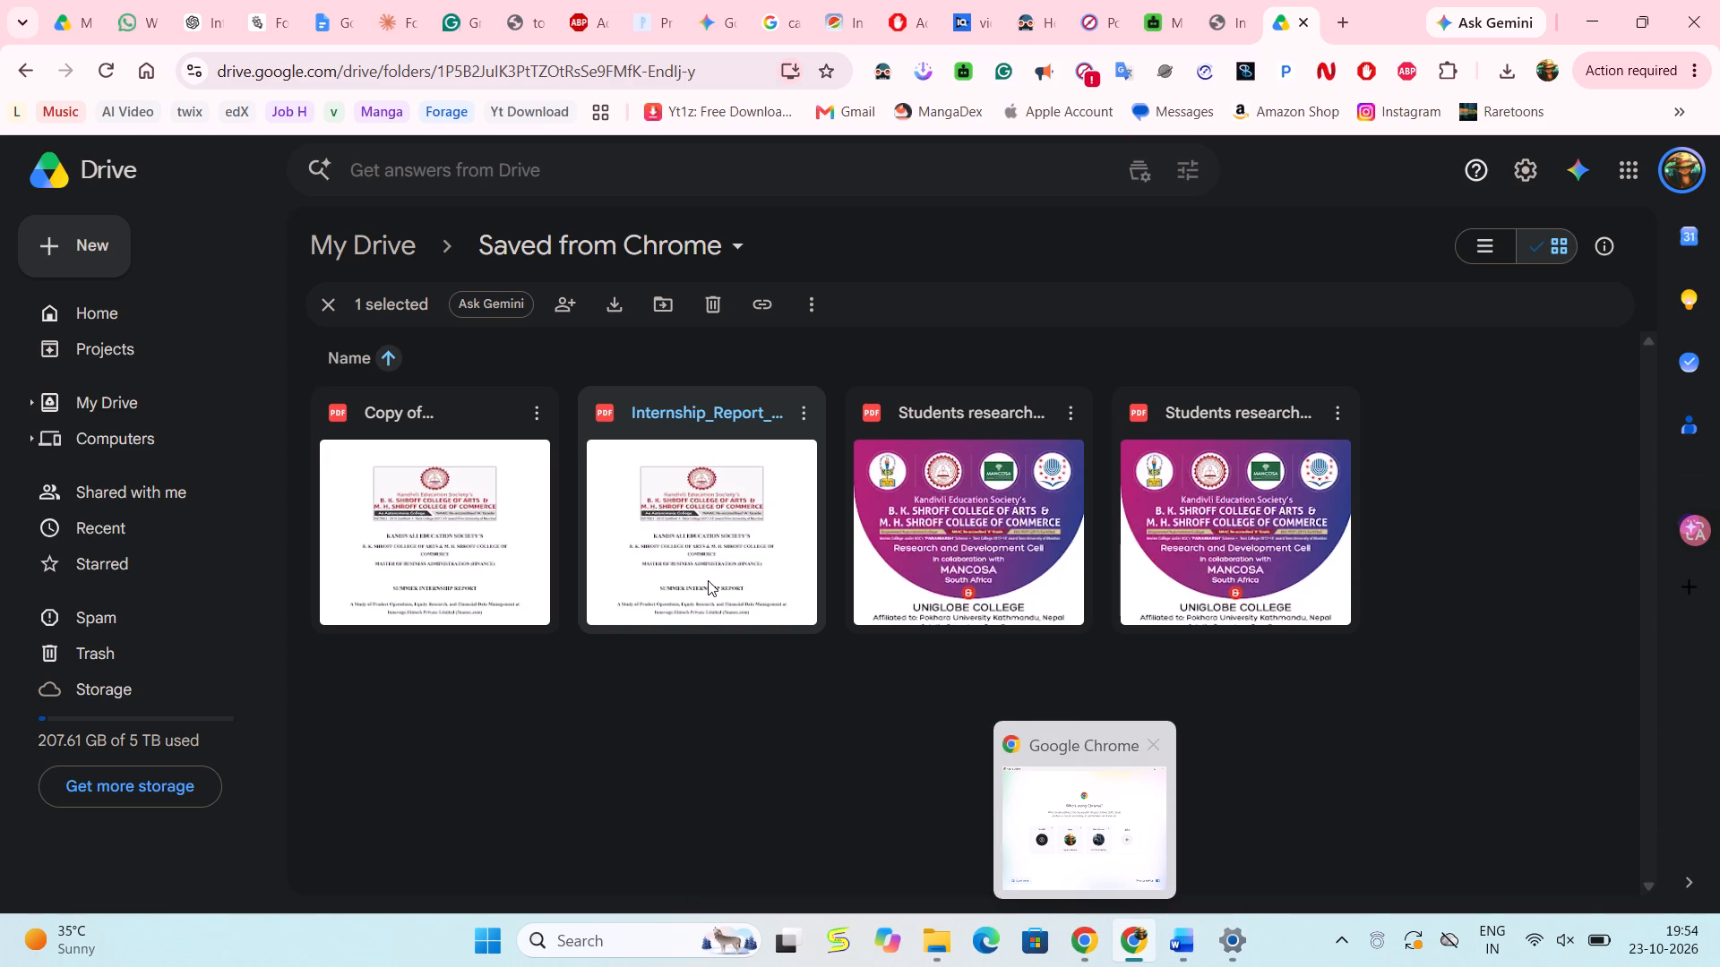
Open the available file actions for the copy of Internship_Report_Revised (4).pdf.
left_click(521, 409)
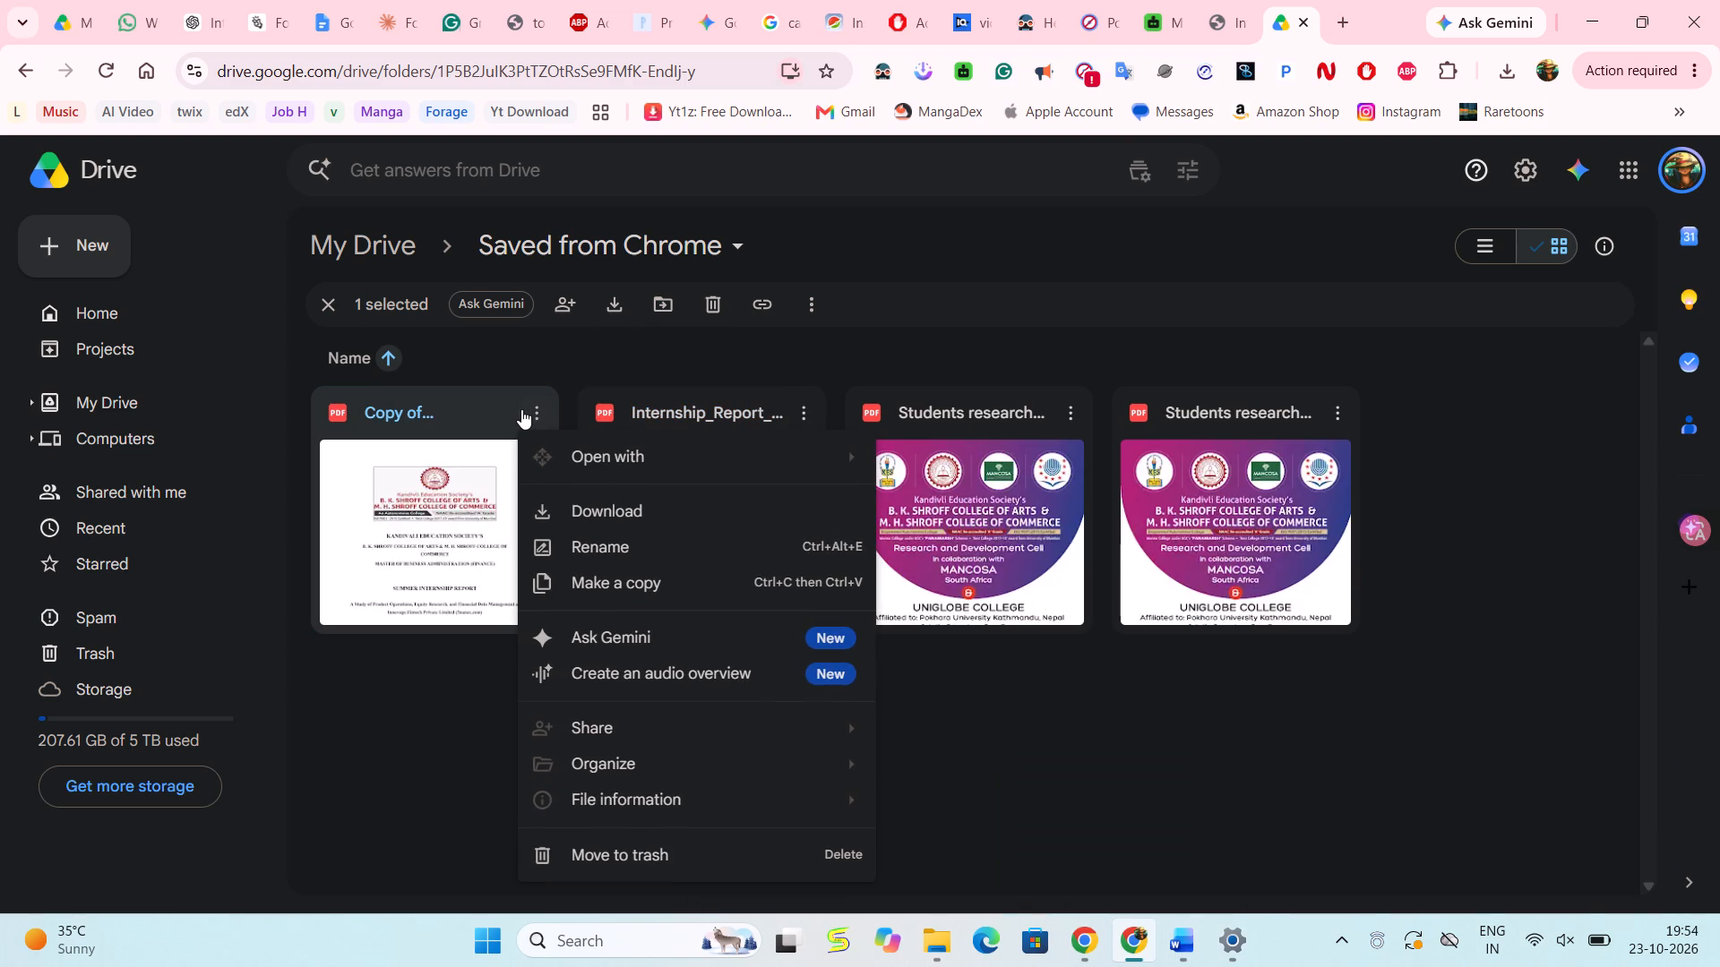
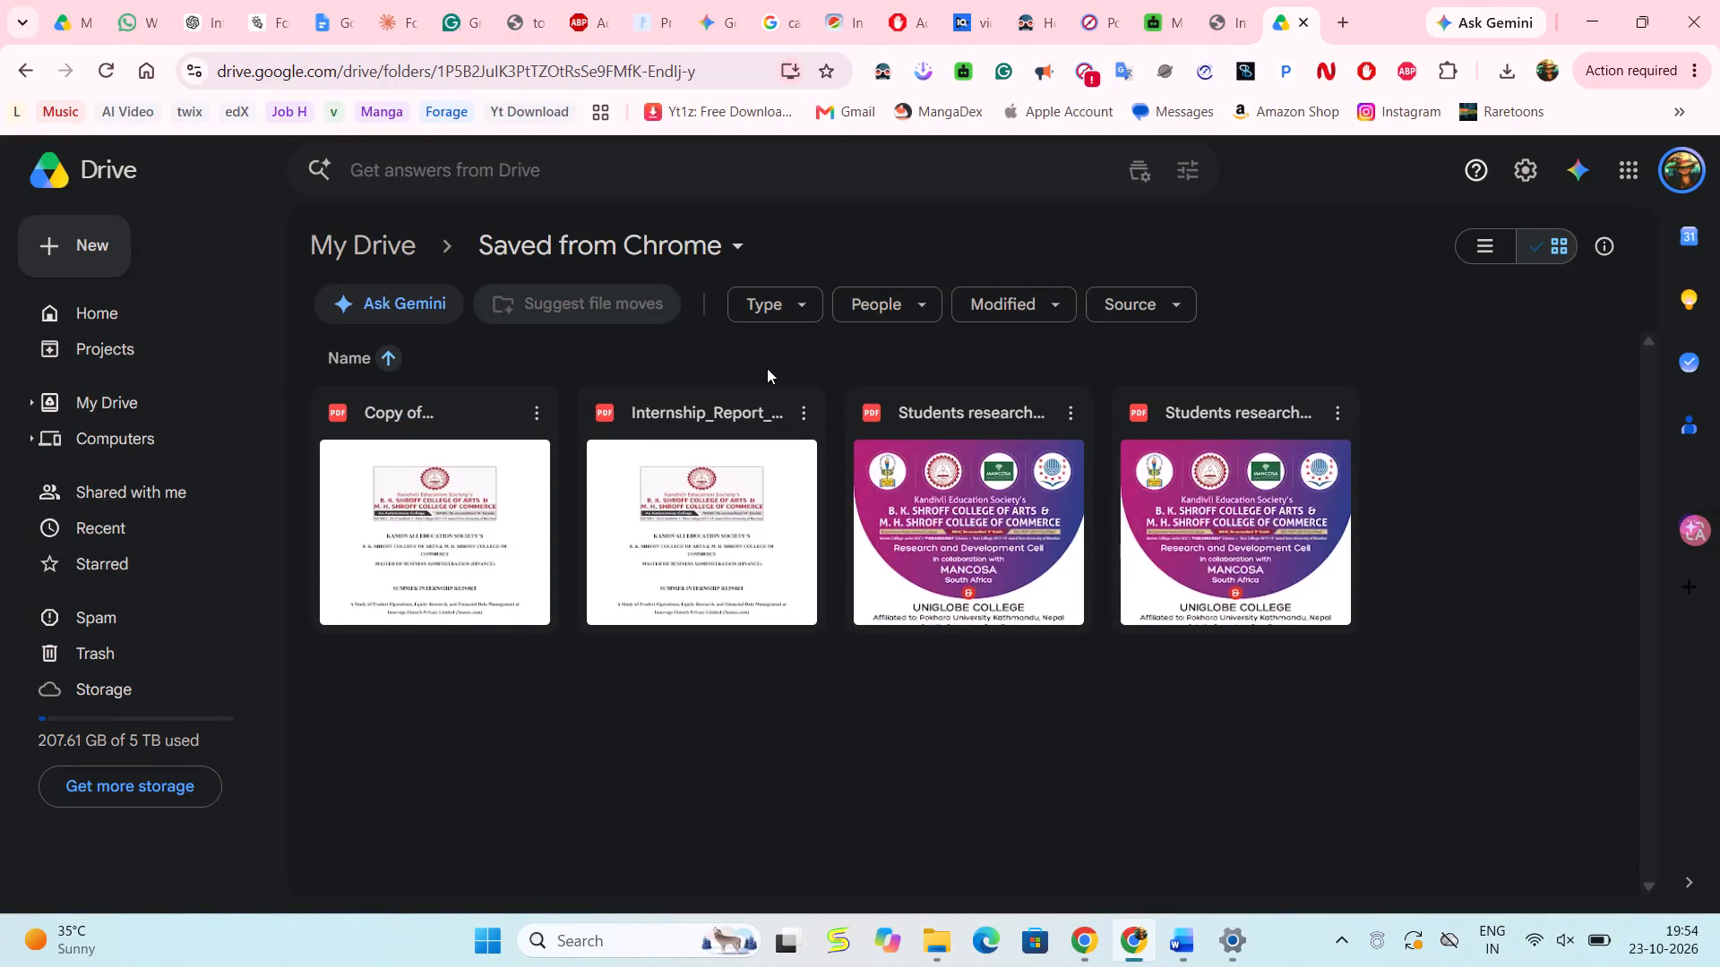
Open Internship_Report_Revised (4).pdf from the Saved from Chrome folder and move it to the MBA folder.
left_click(727, 519)
double_click(727, 519)
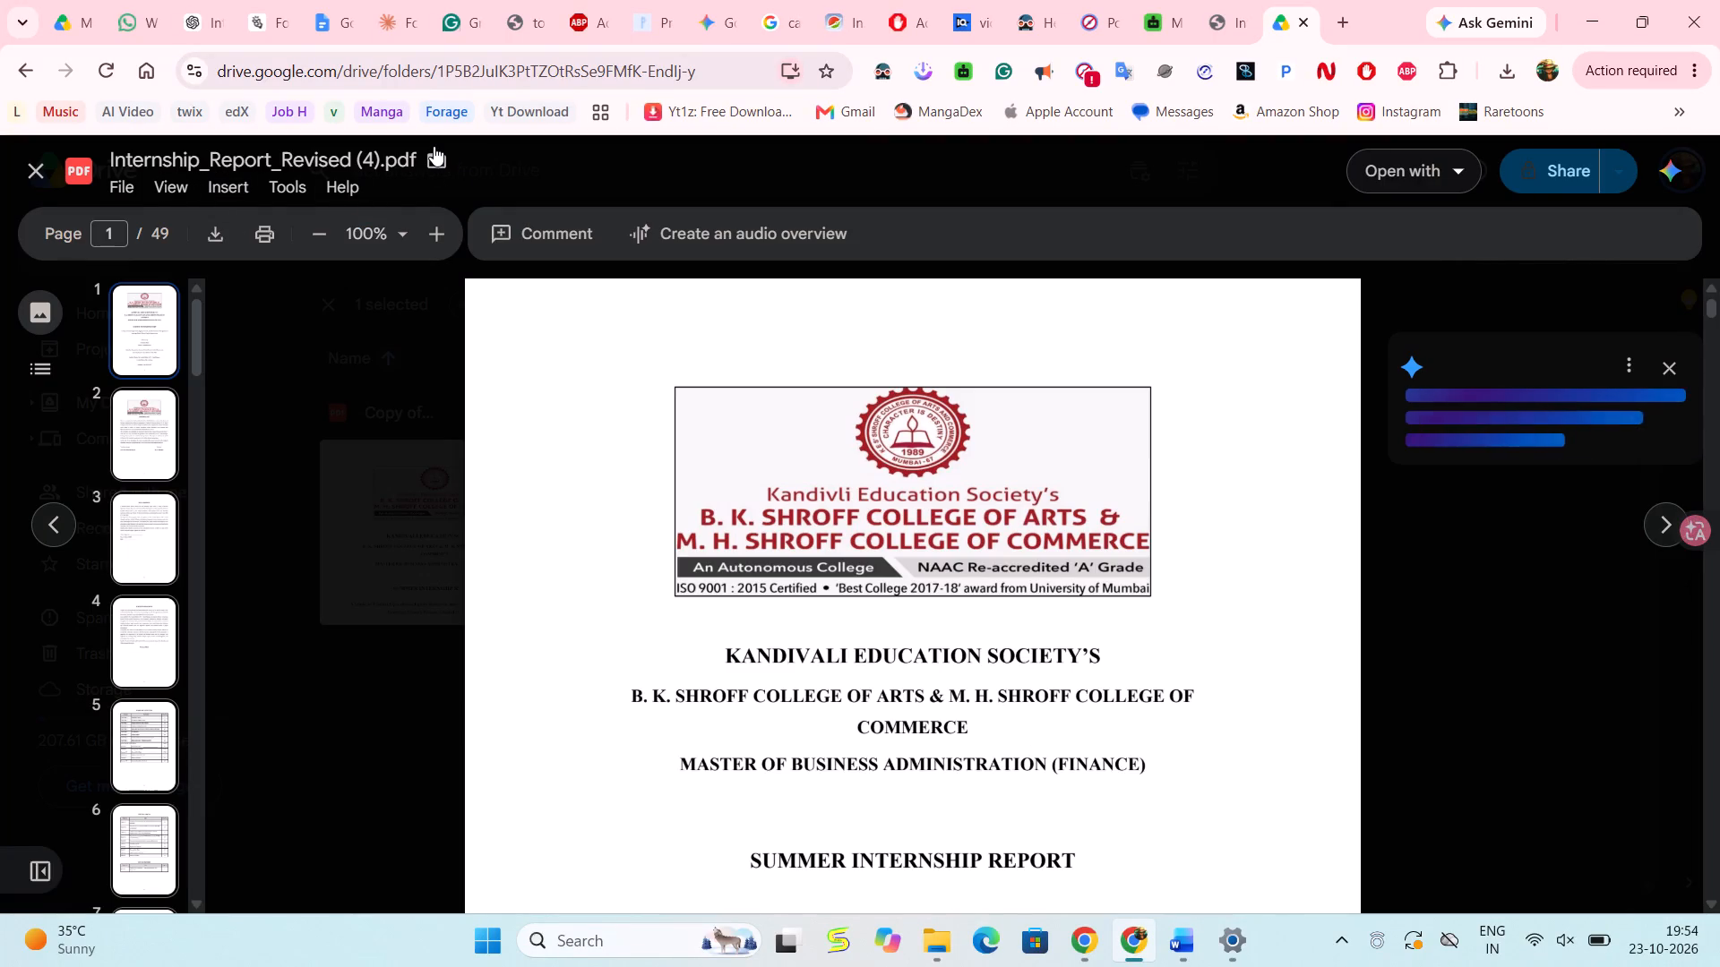
left_click(434, 146)
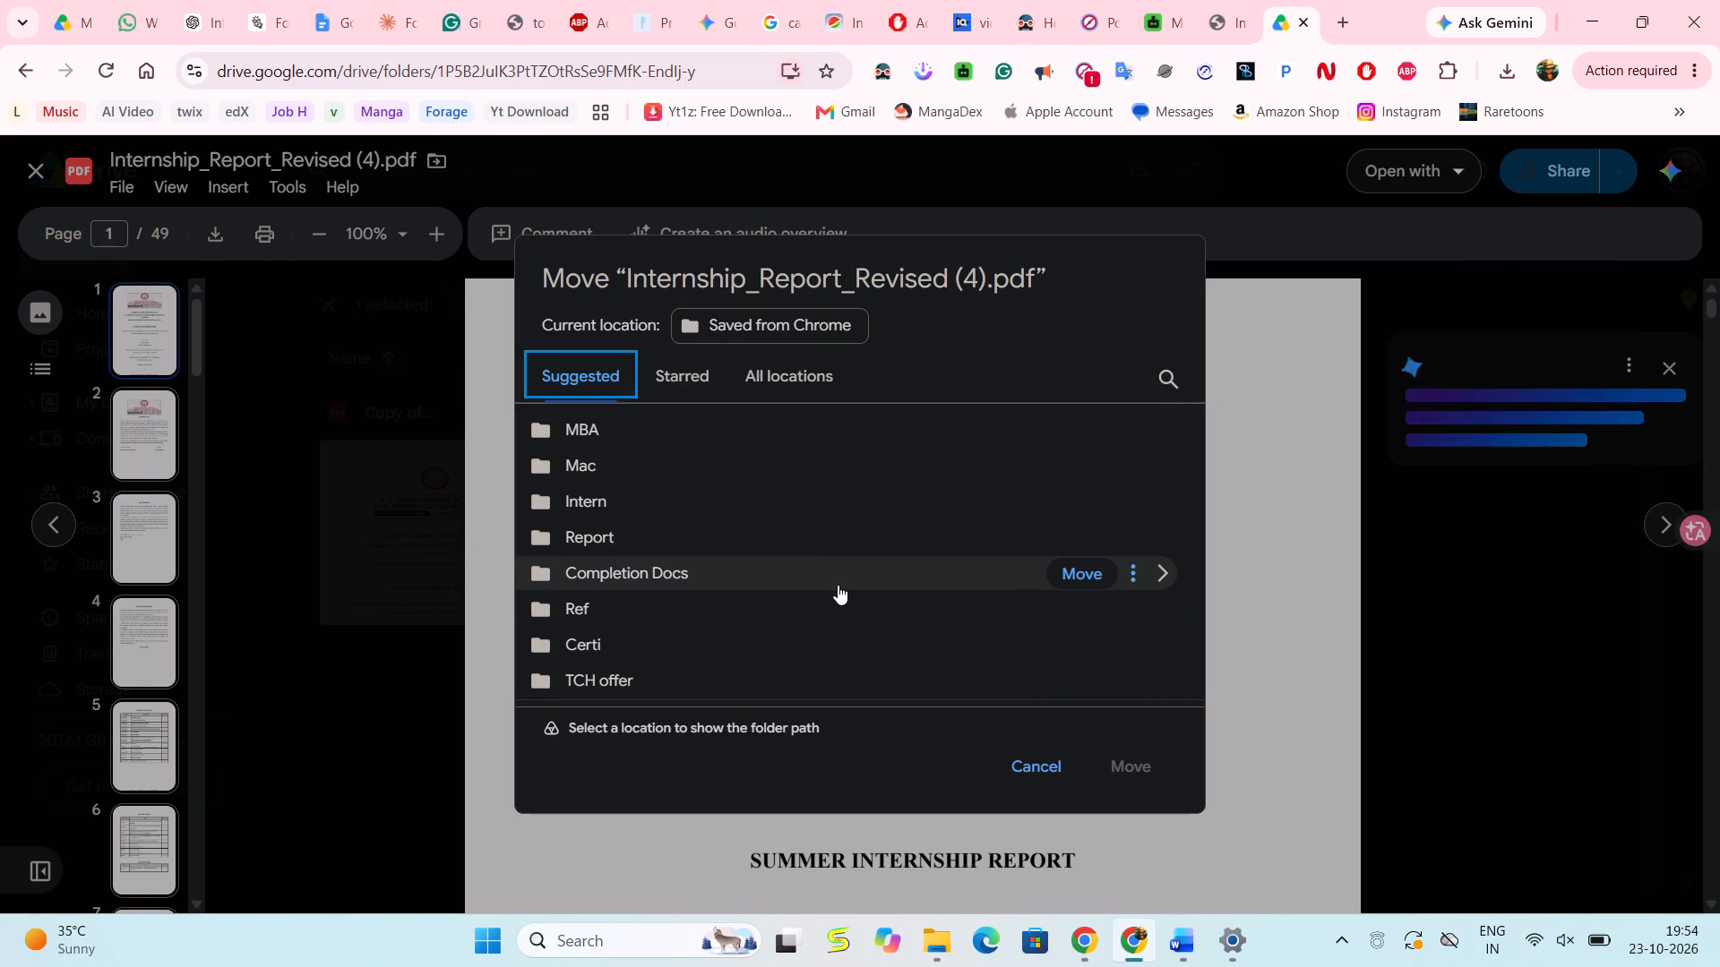
scroll(838, 585, "down", 3)
scroll(838, 585, "up", 1)
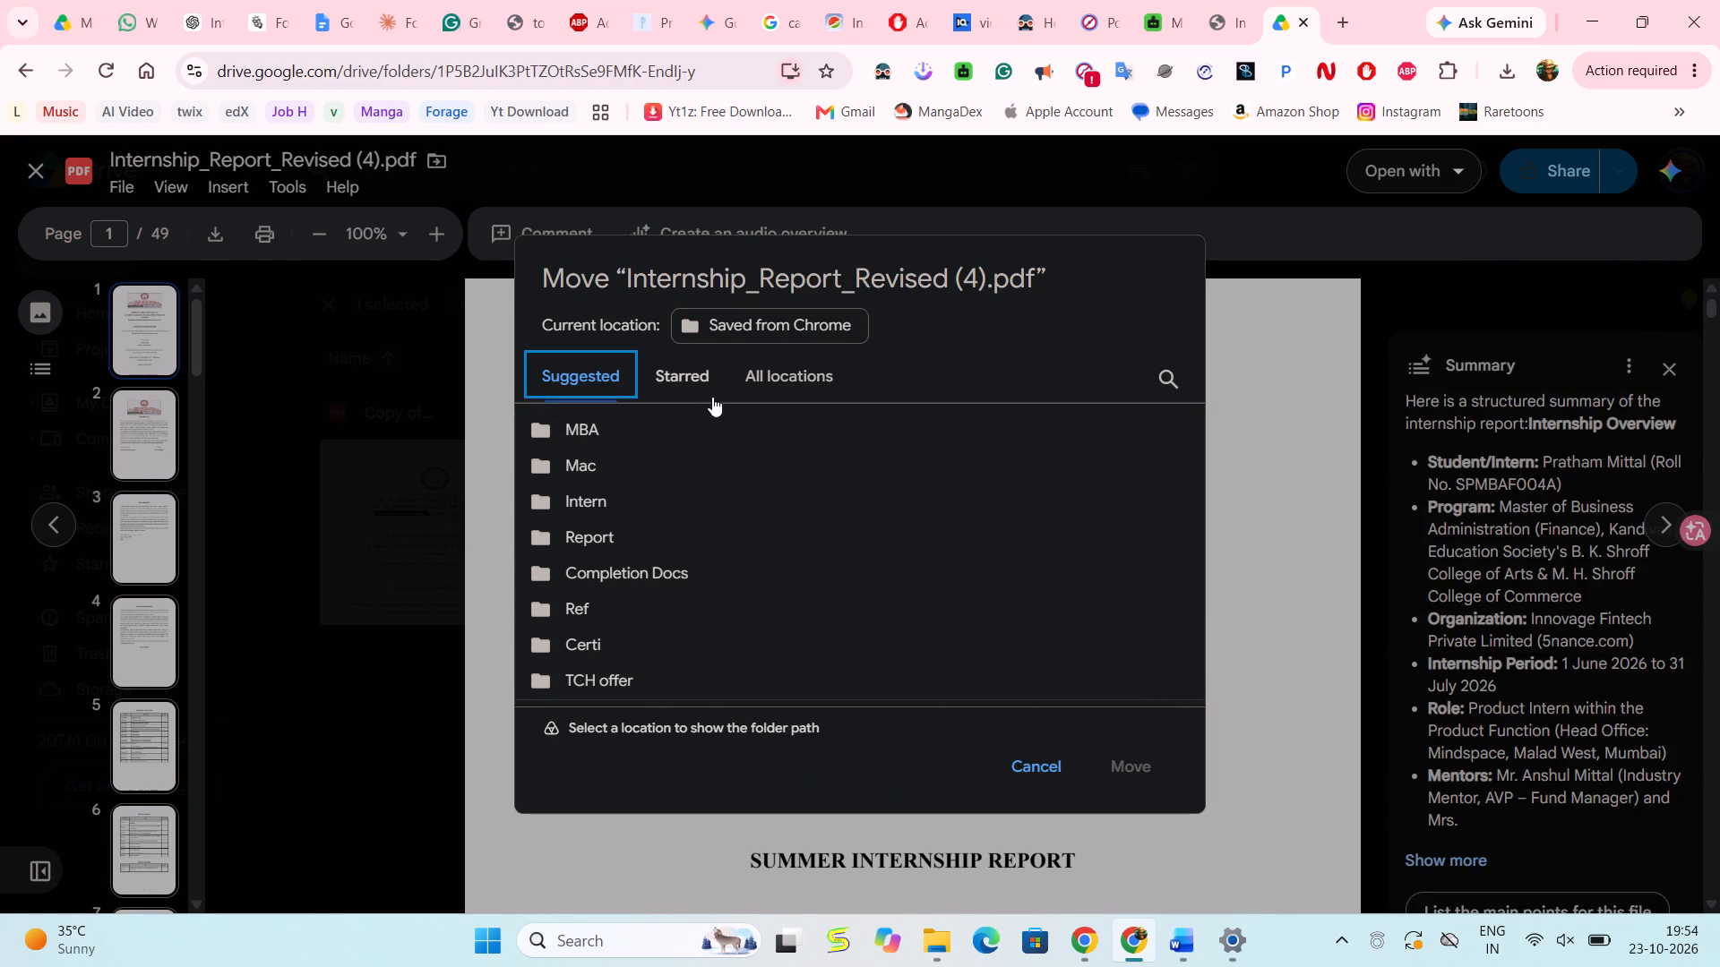
left_click(695, 371)
left_click(555, 366)
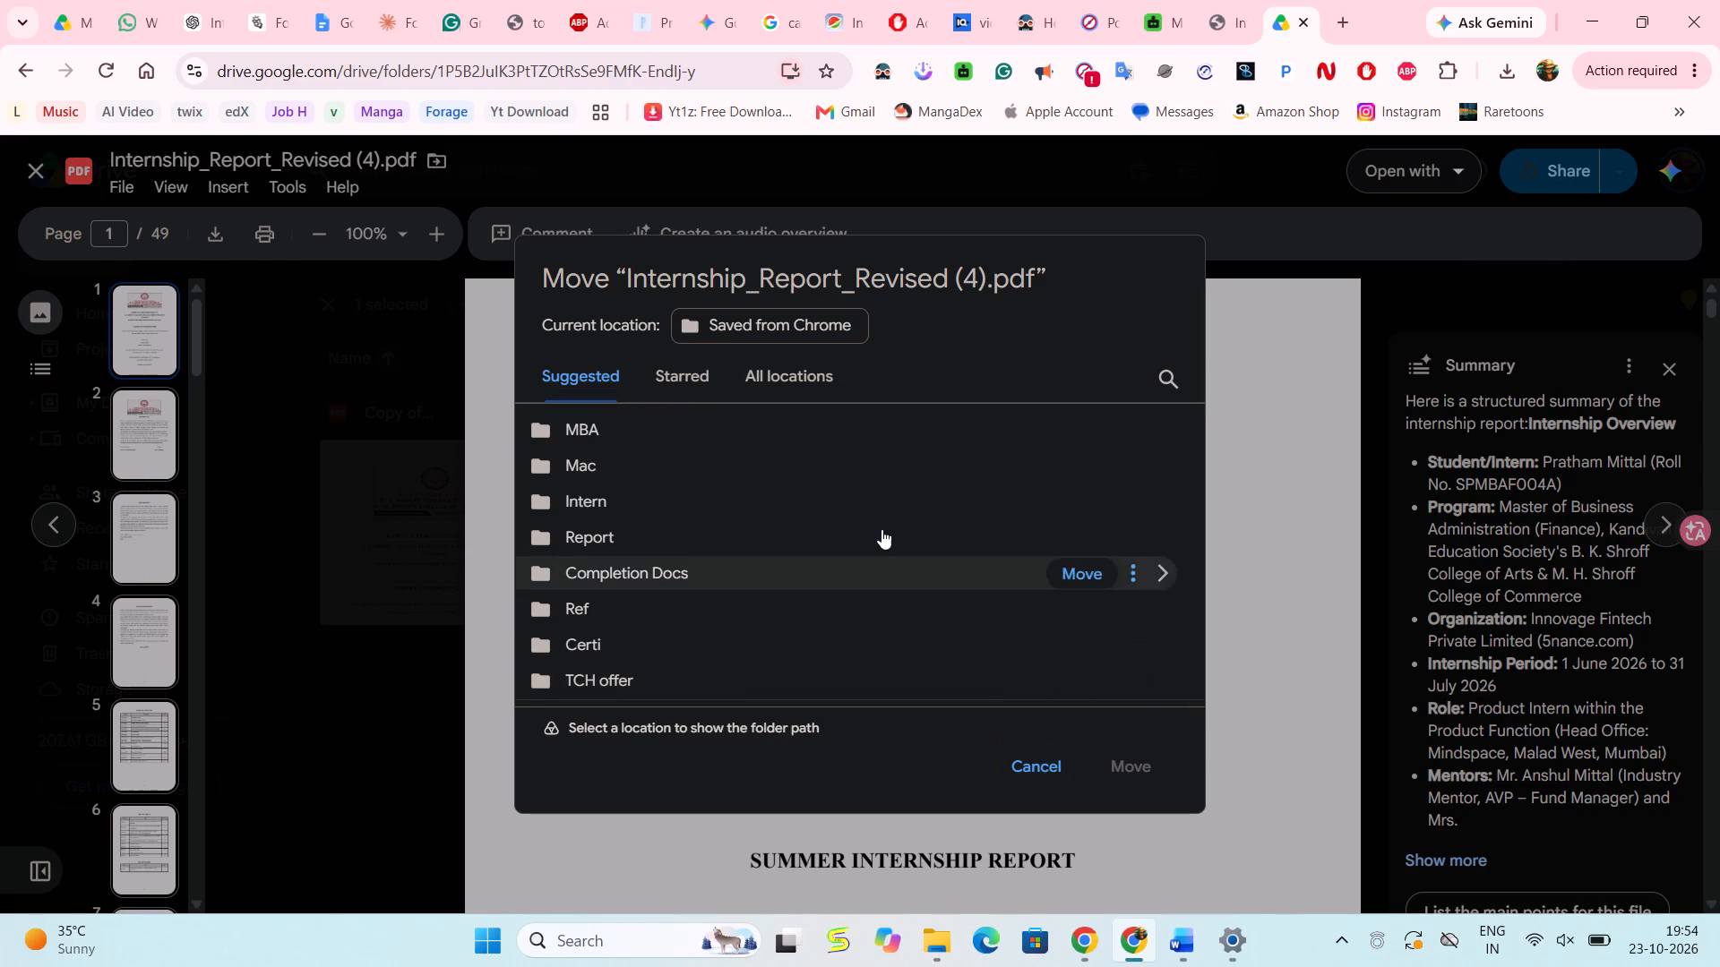
left_click(869, 433)
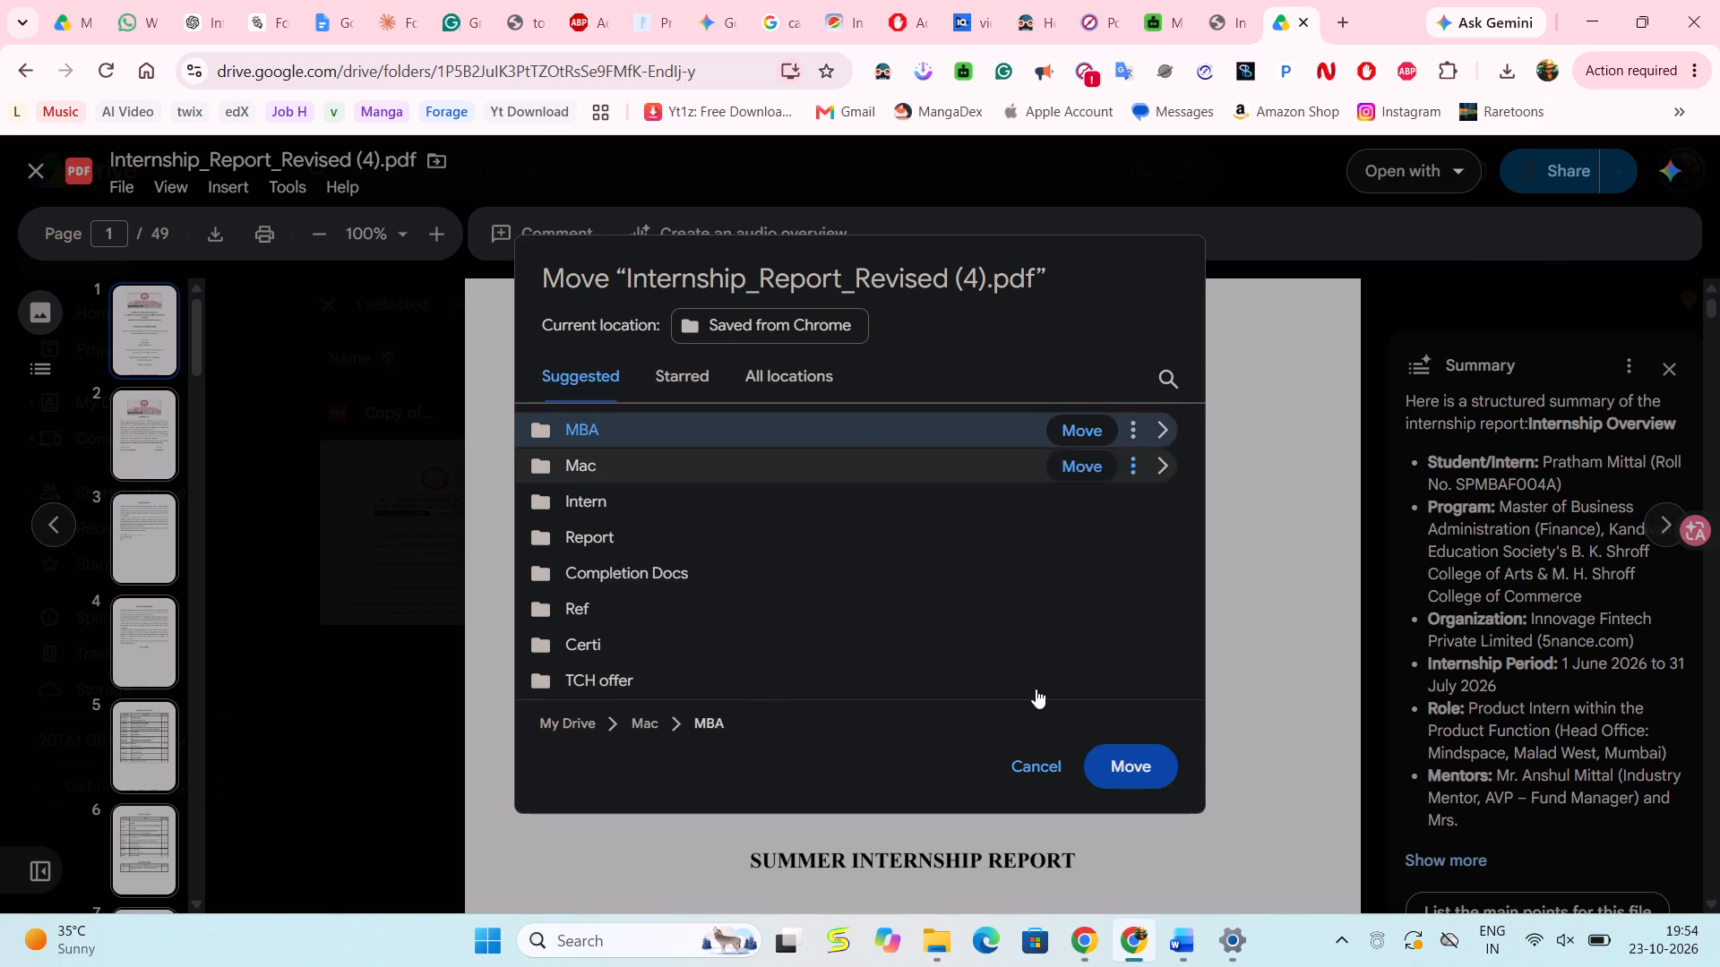
left_click(1142, 772)
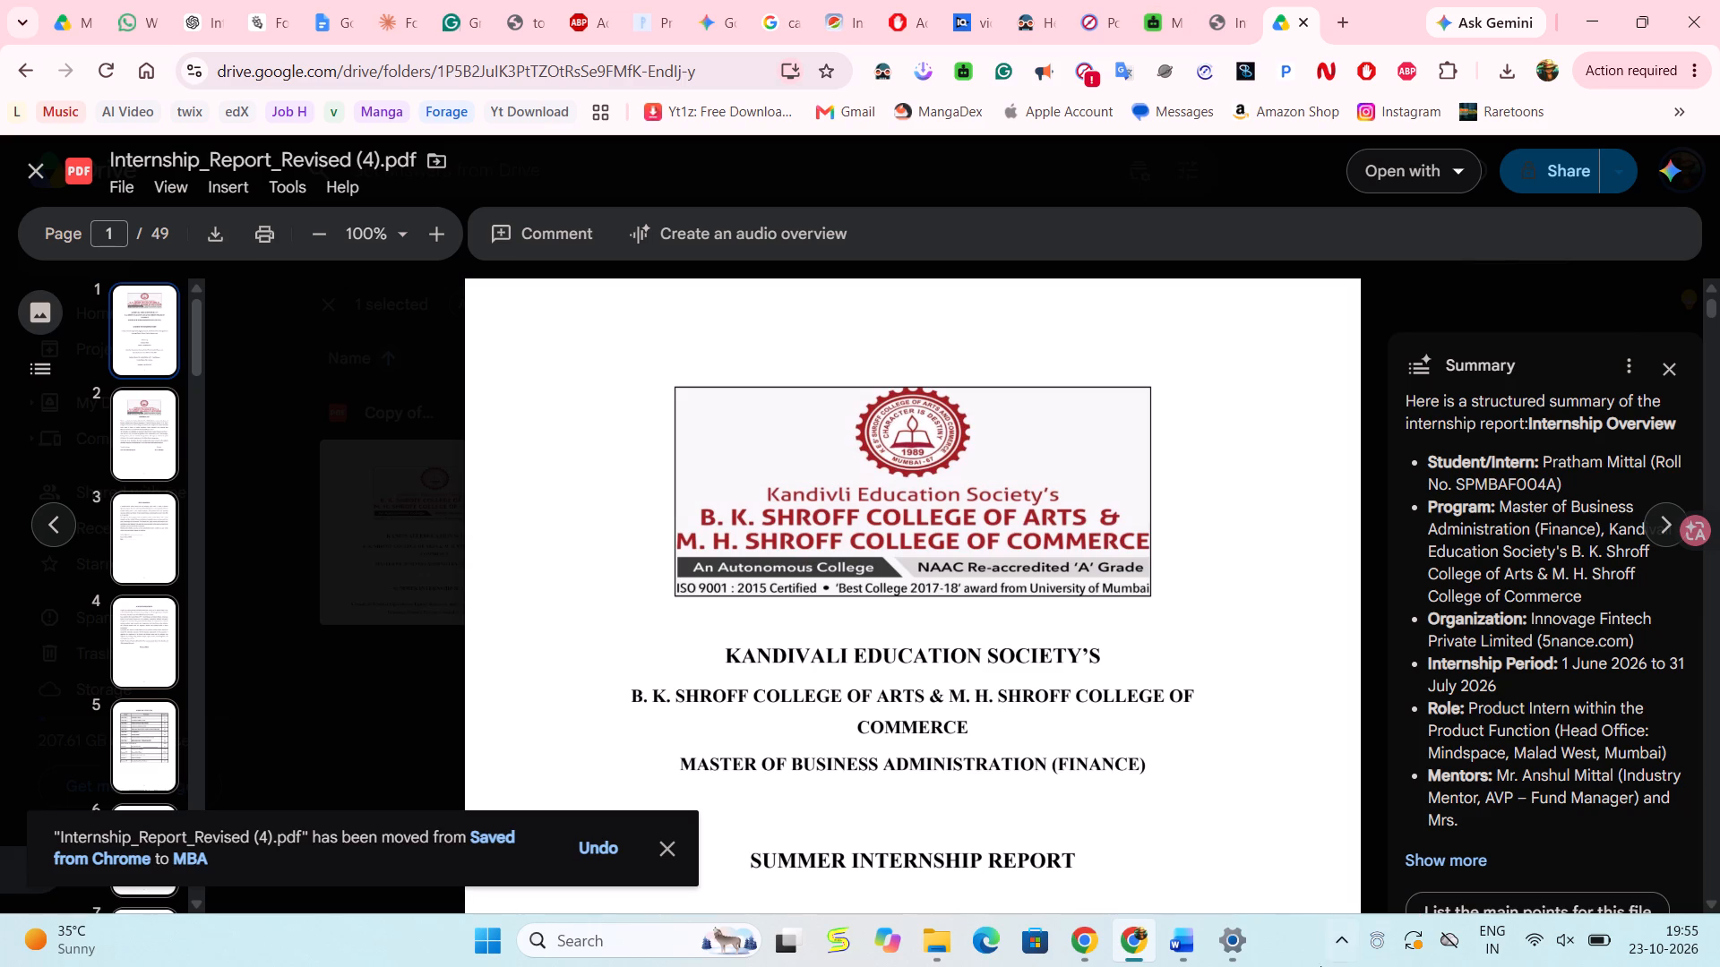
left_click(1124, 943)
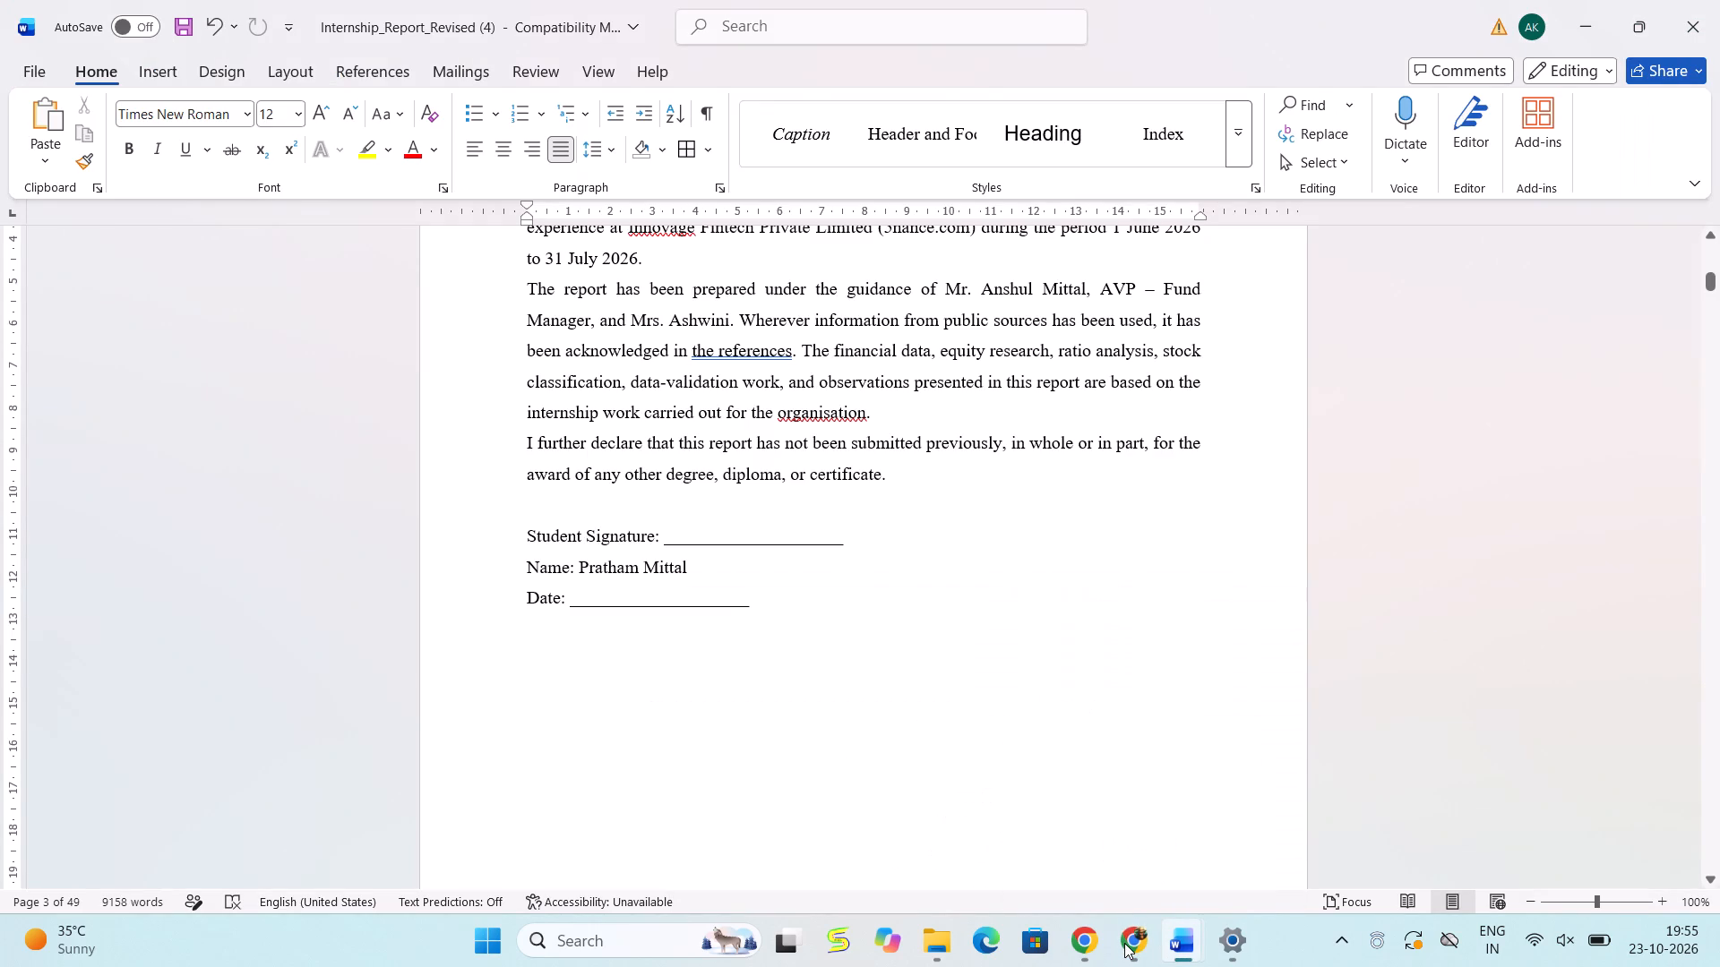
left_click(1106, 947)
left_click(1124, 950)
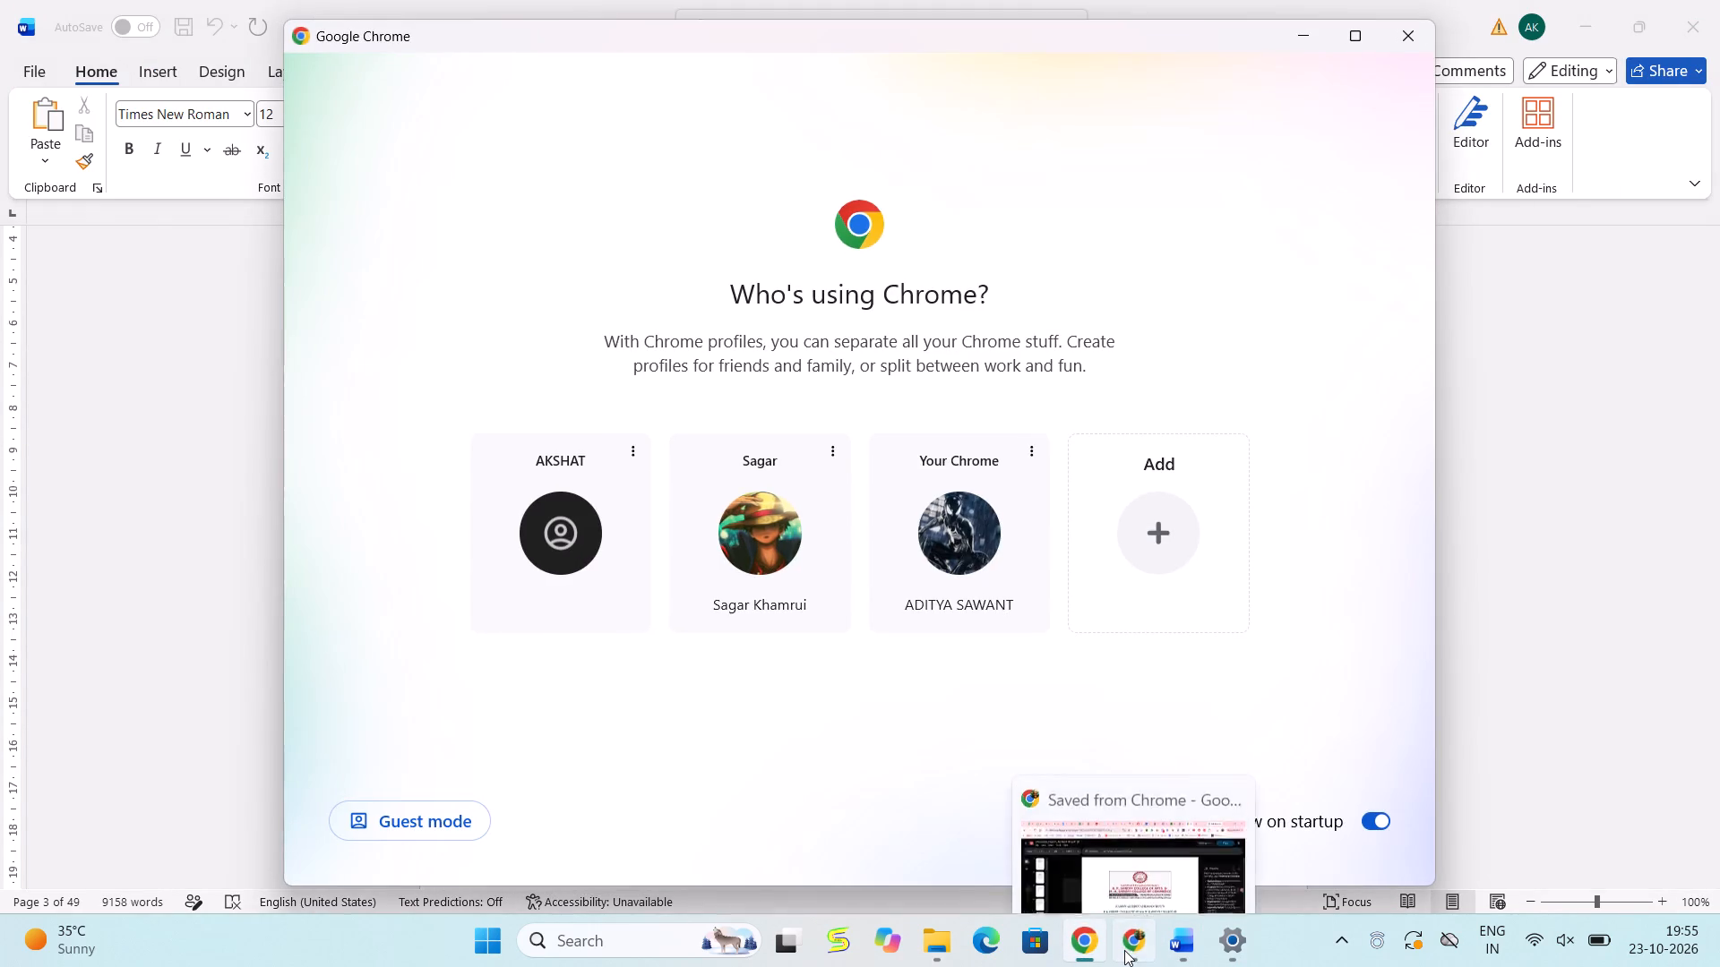
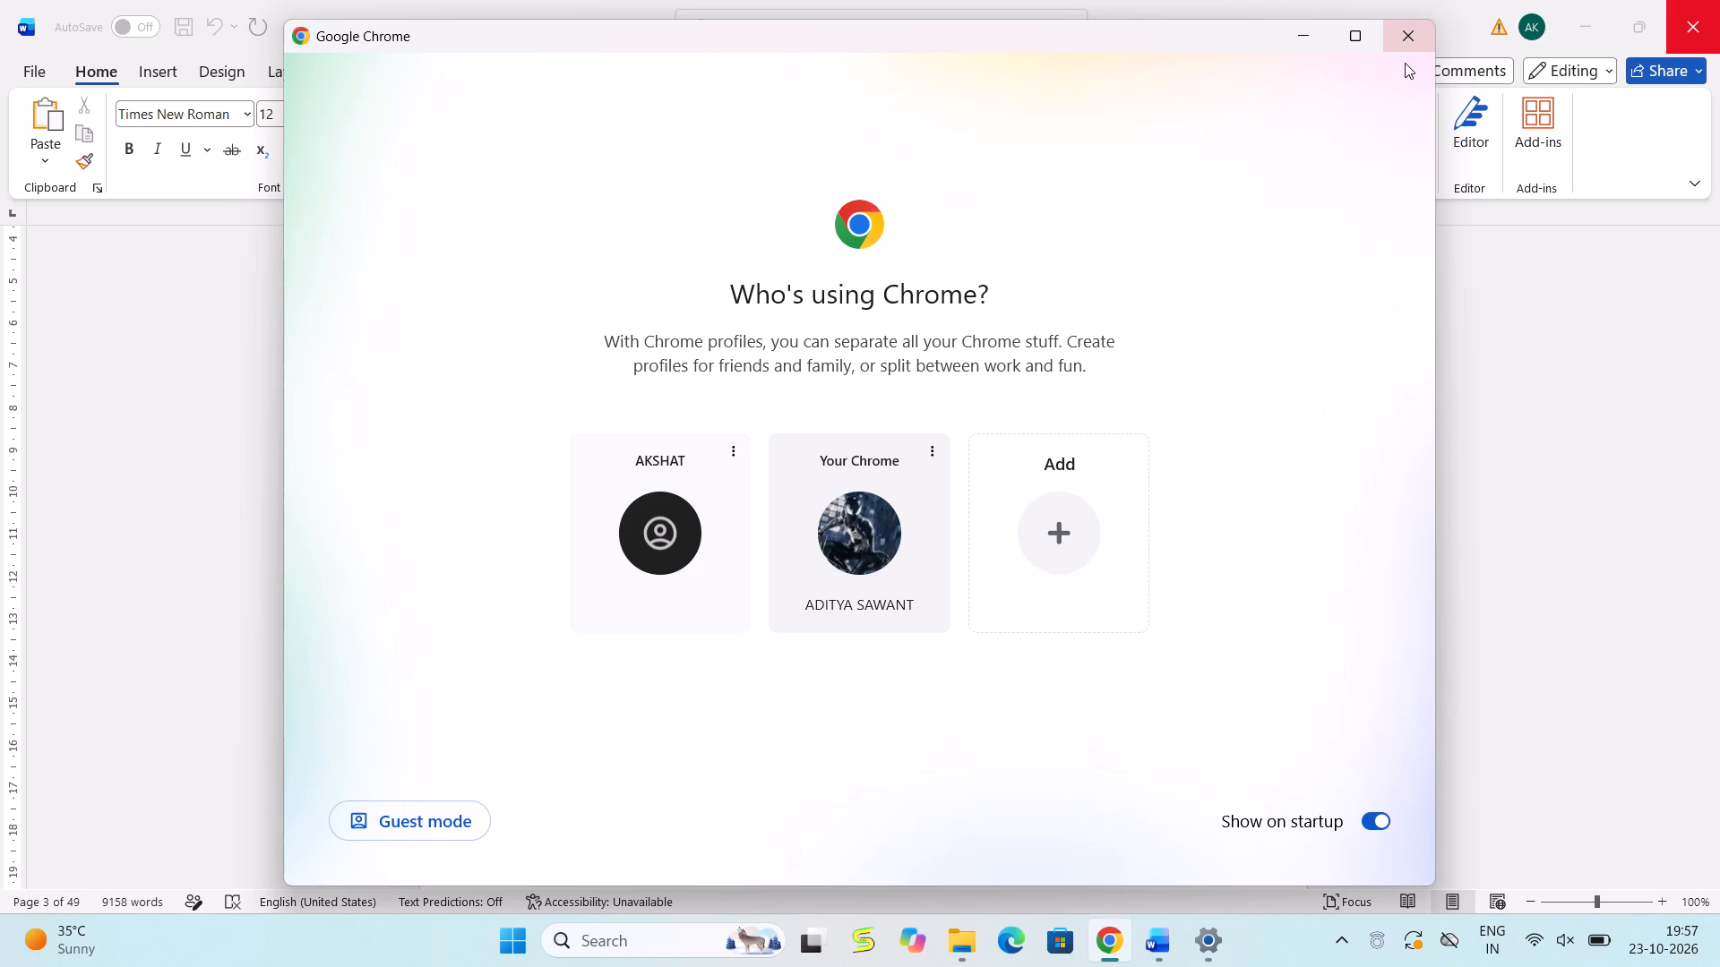
left_click(1402, 30)
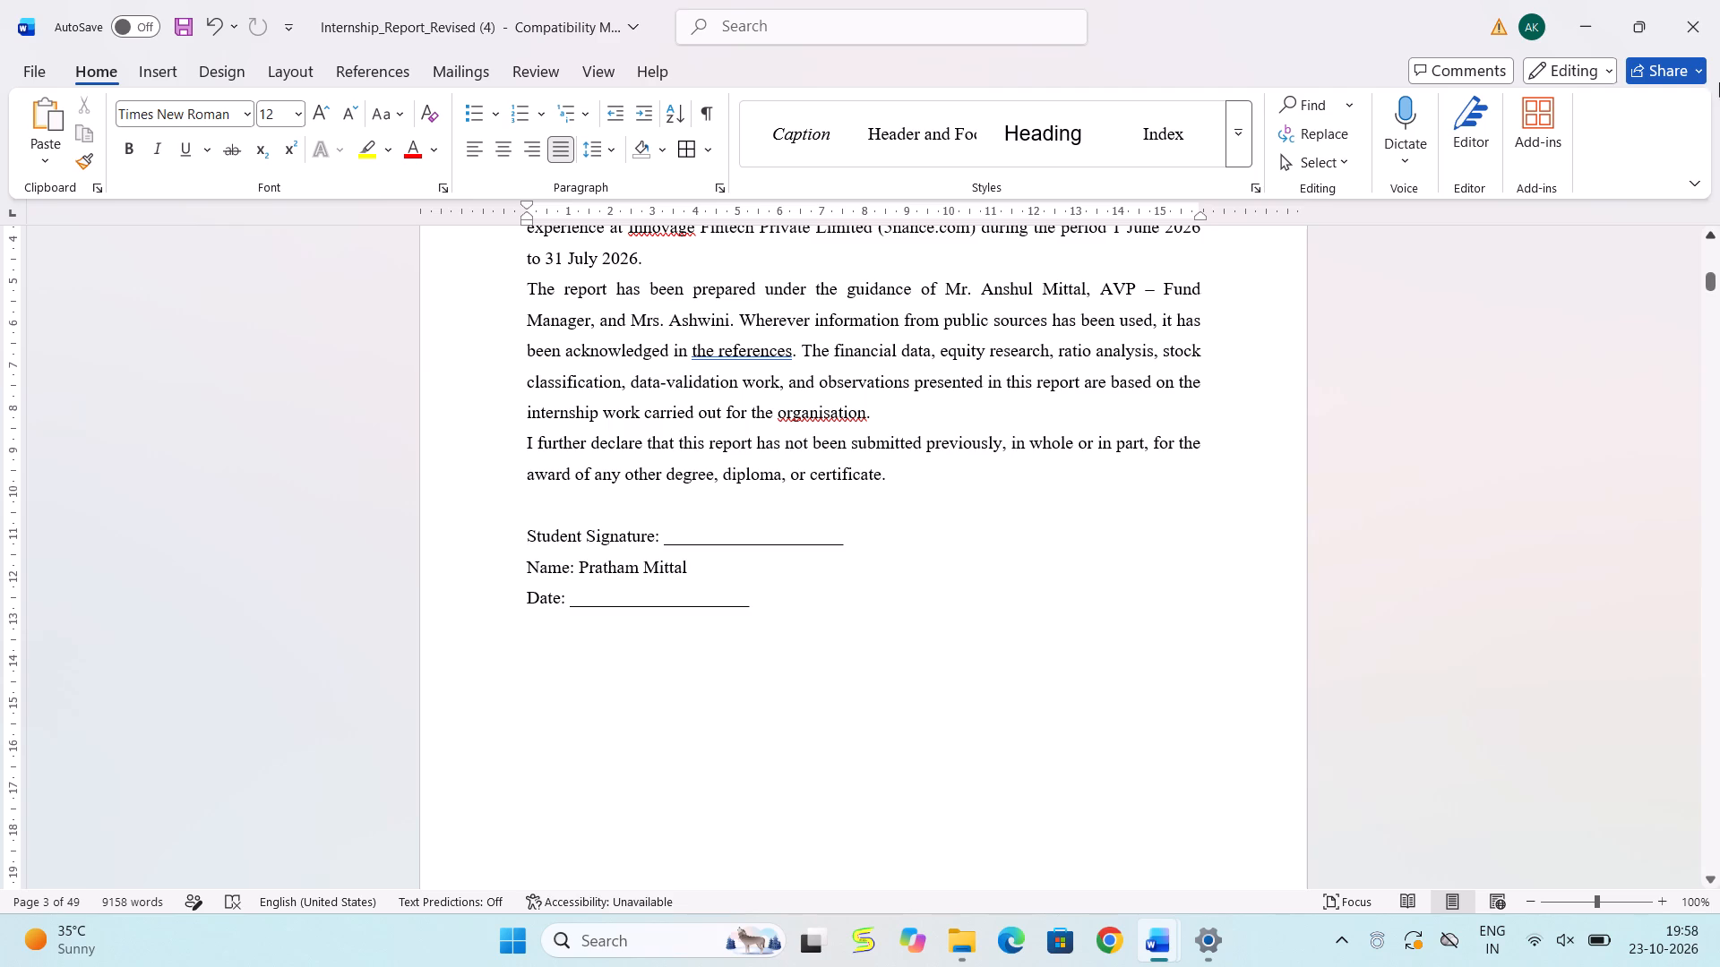
Close all open Word documents, discarding the unsaved changes to Internship_Report_Revised (4).
left_click(1694, 23)
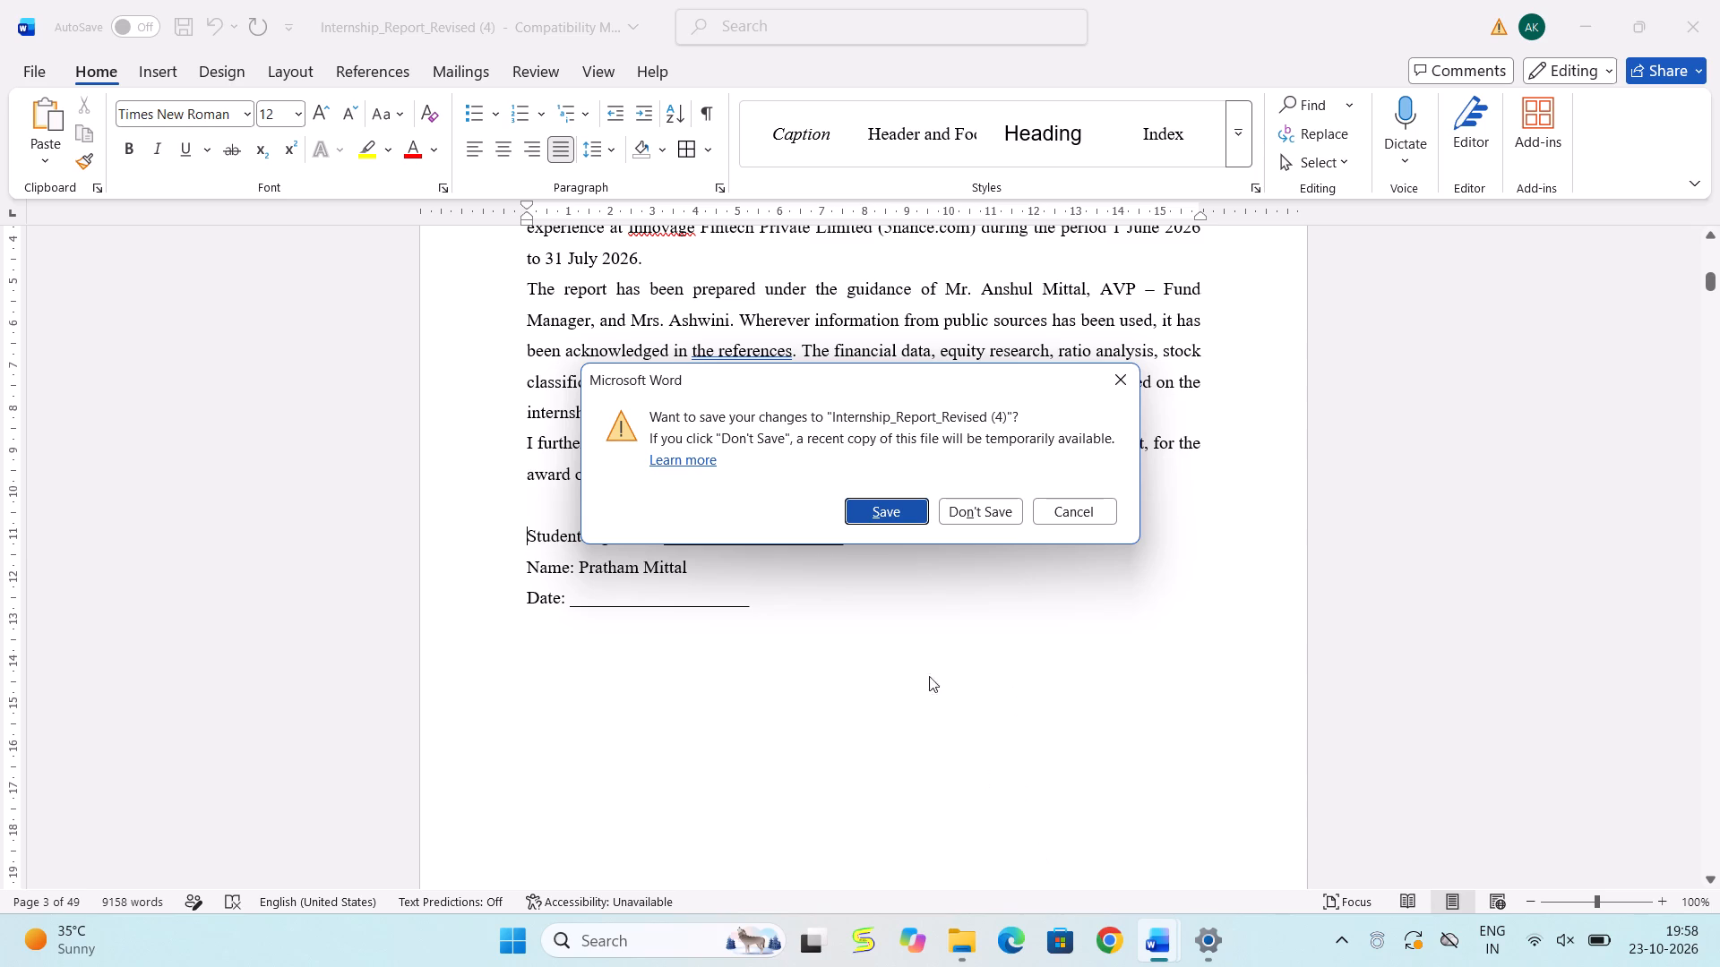
left_click(983, 510)
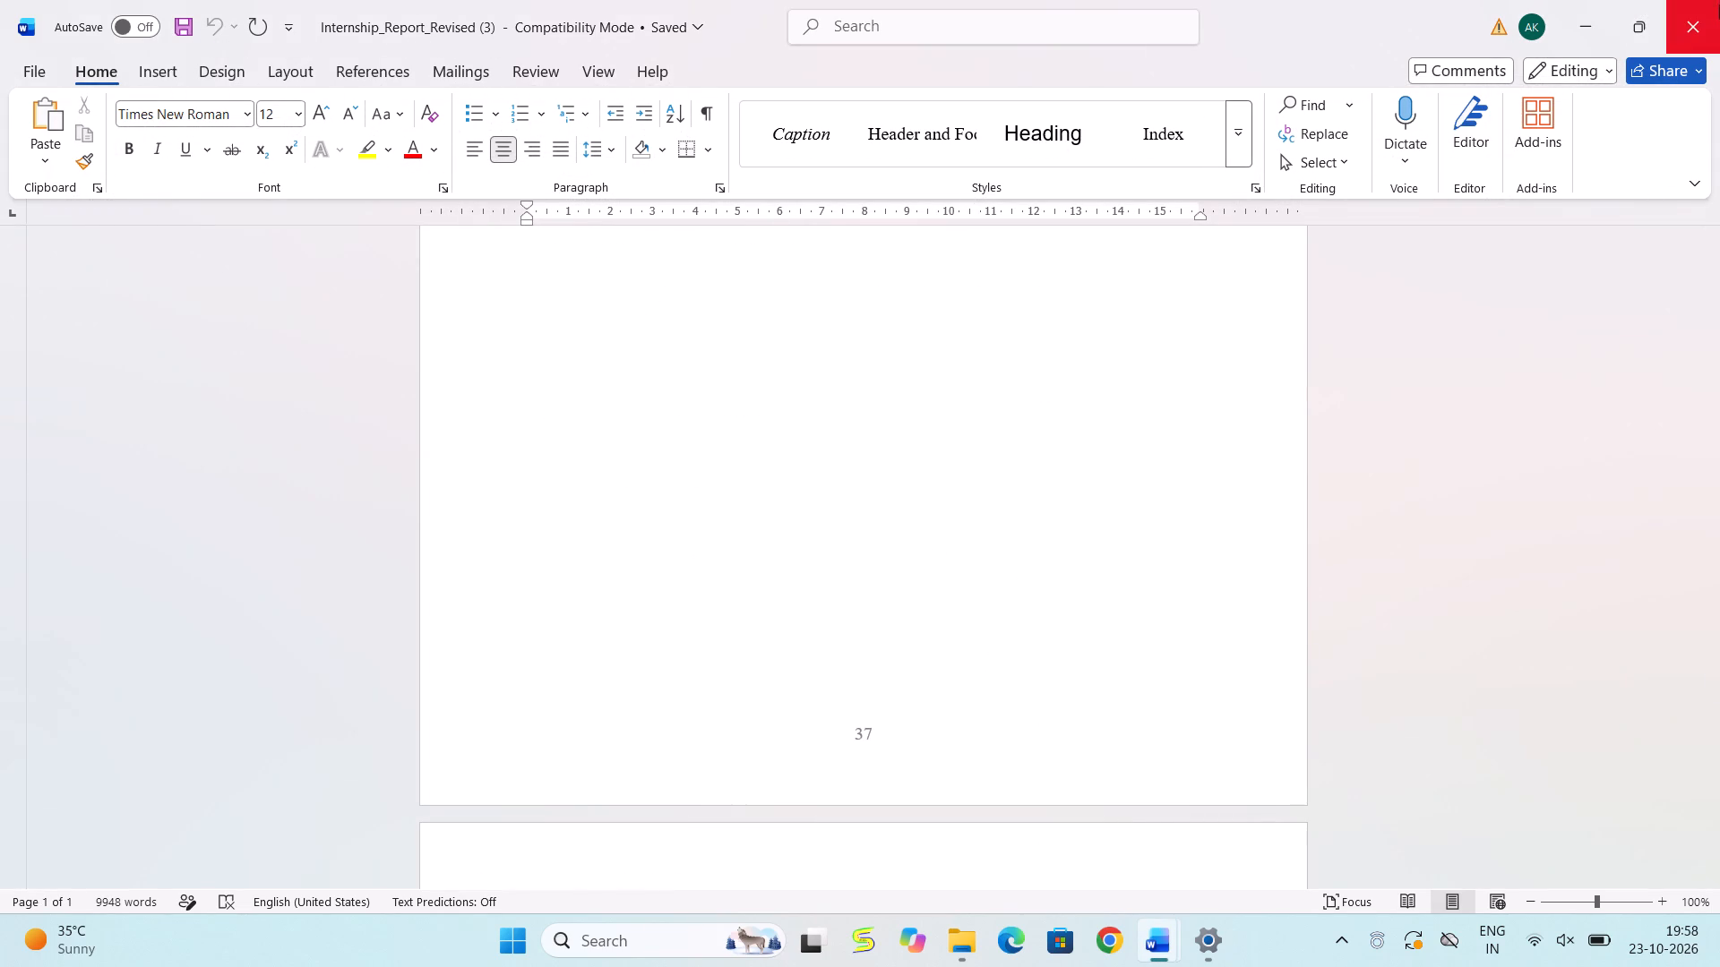
left_click(1690, 21)
left_click(1690, 21)
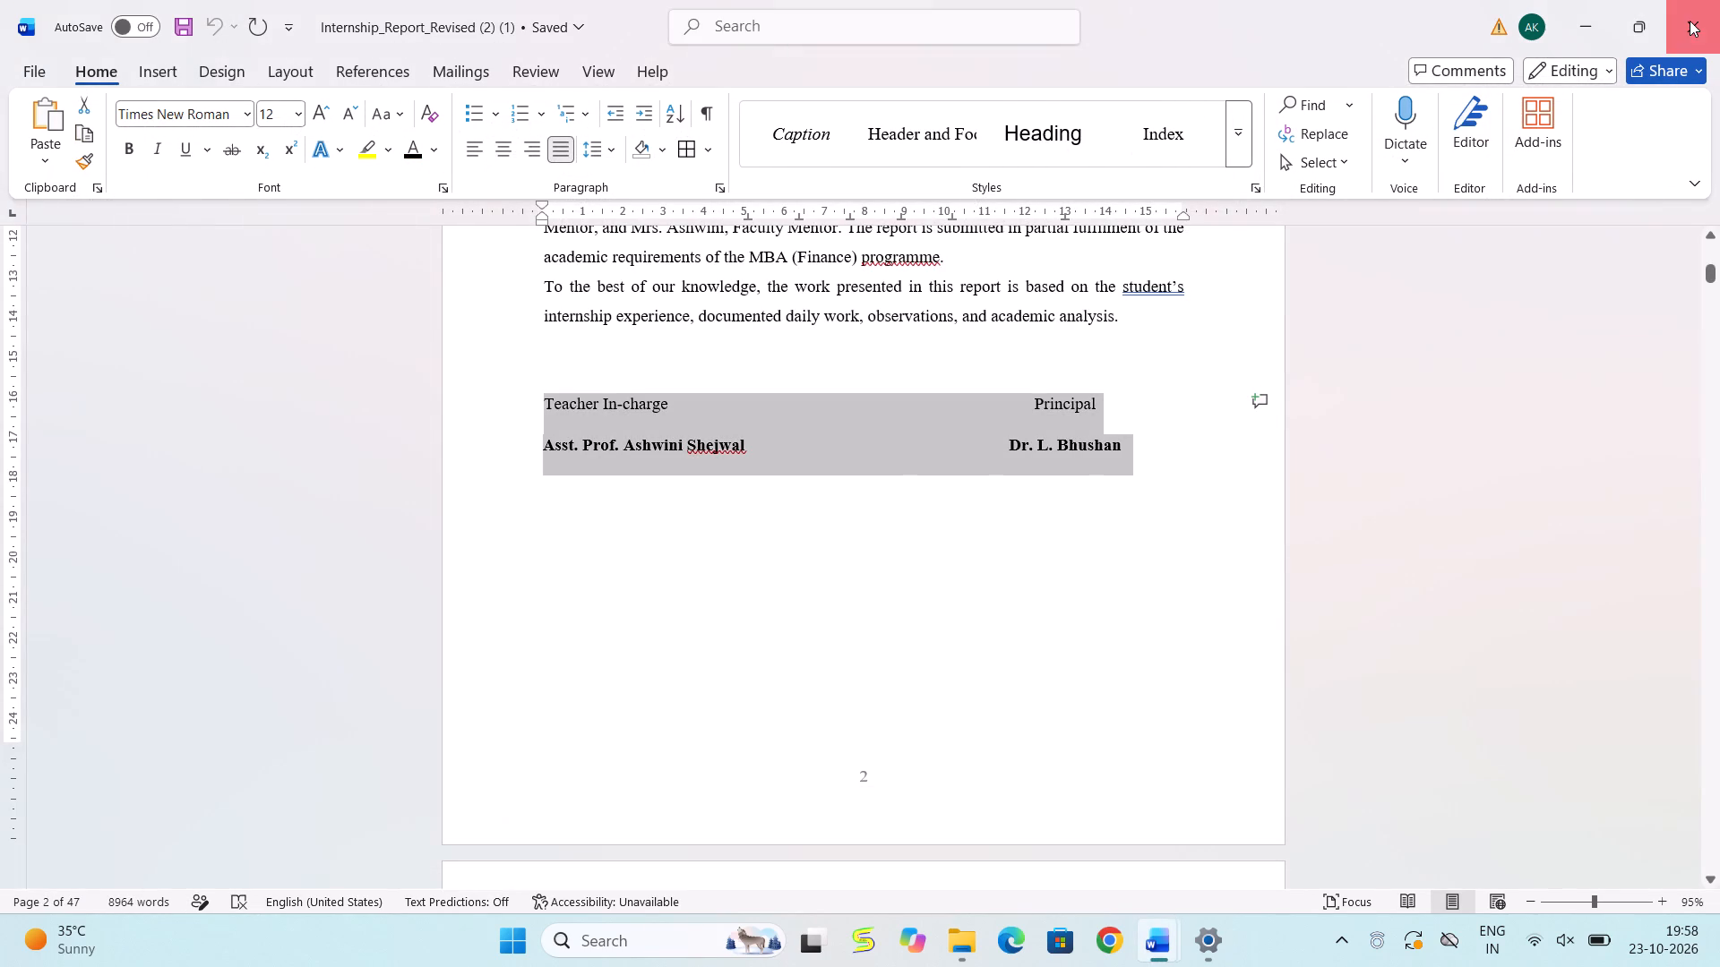
left_click(1690, 21)
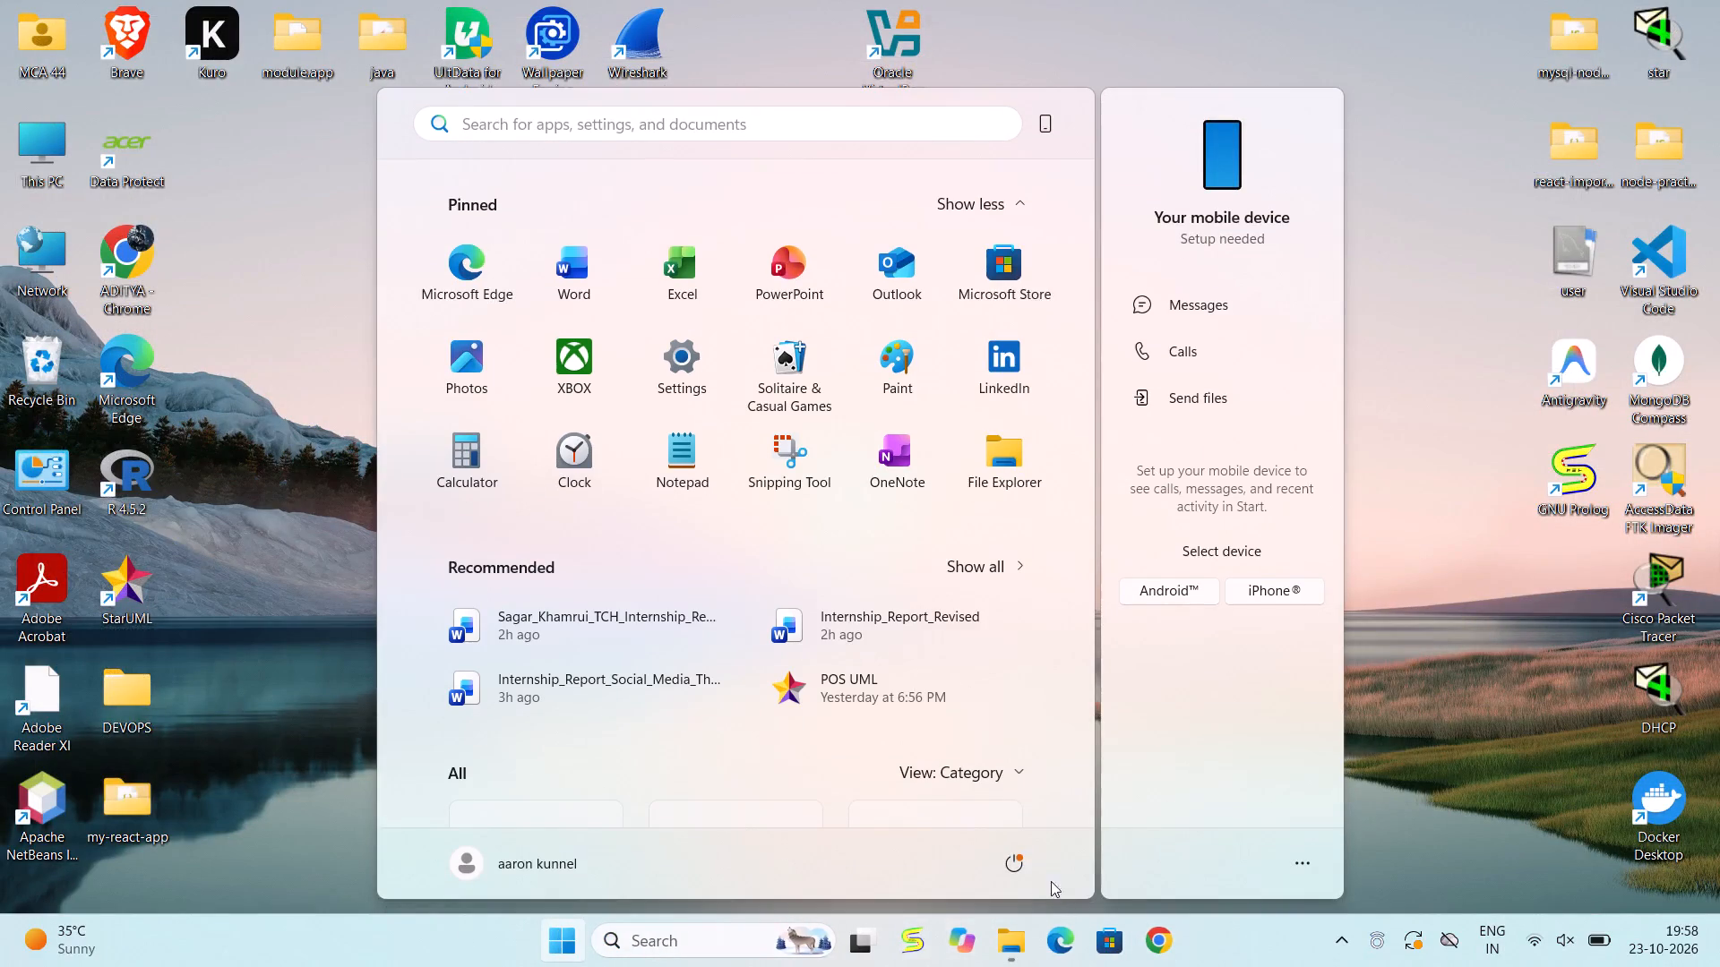
left_click(1019, 863)
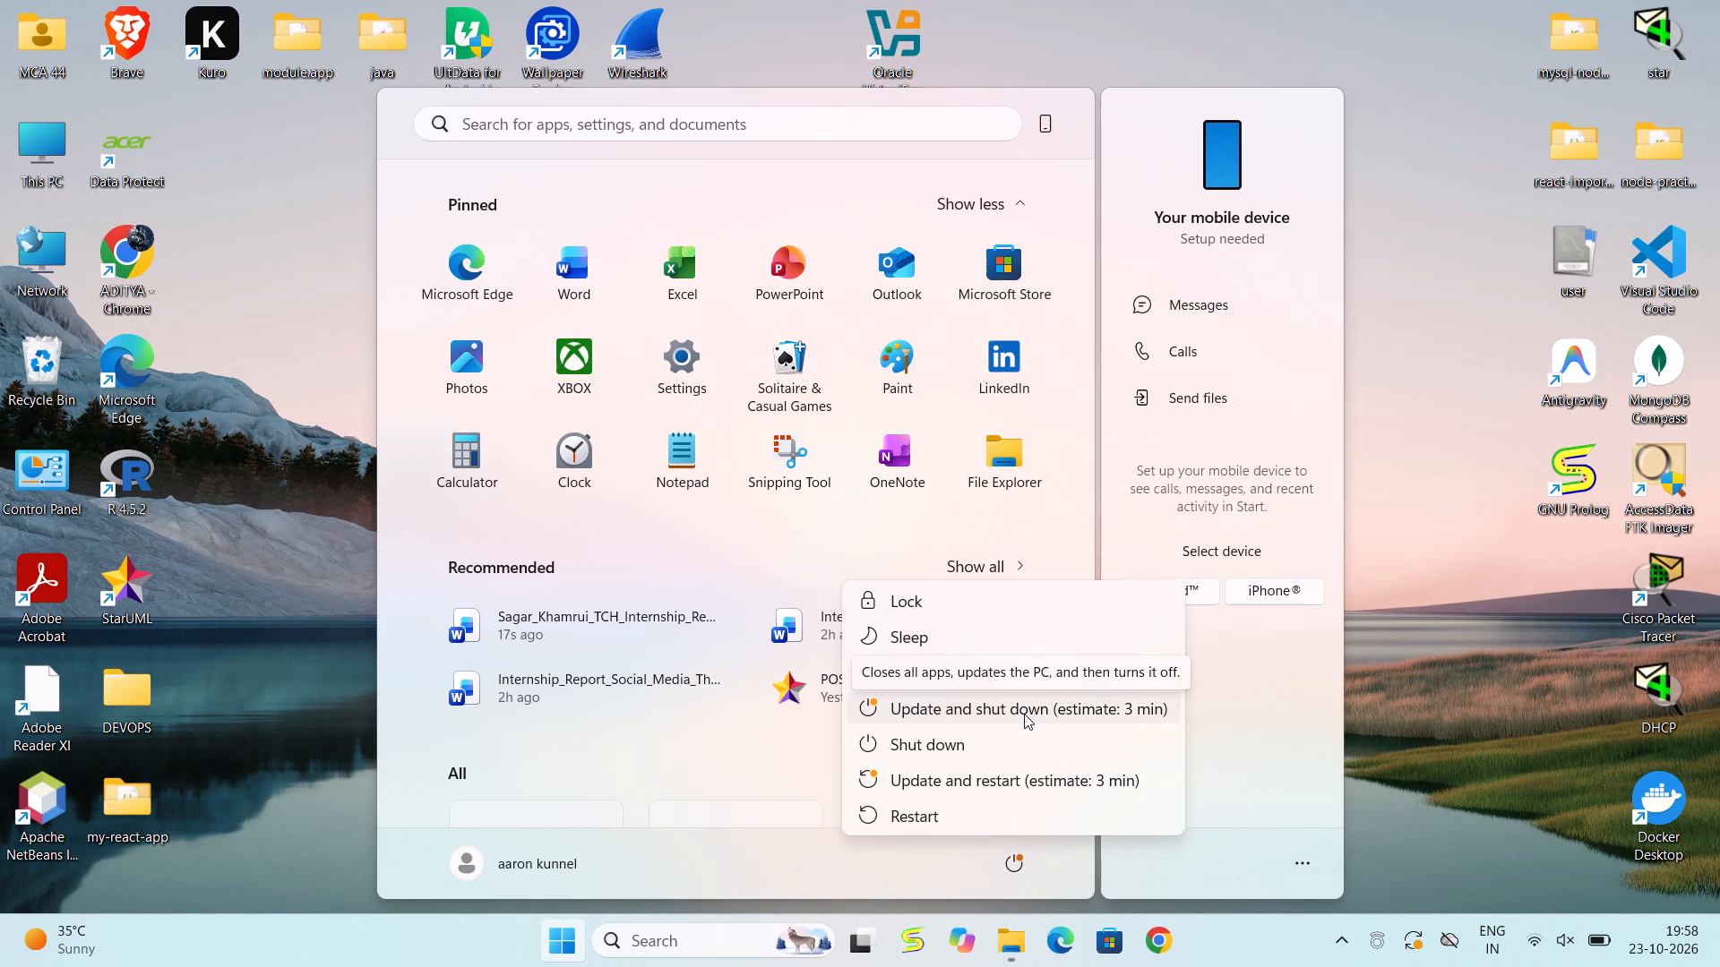
left_click(1024, 714)
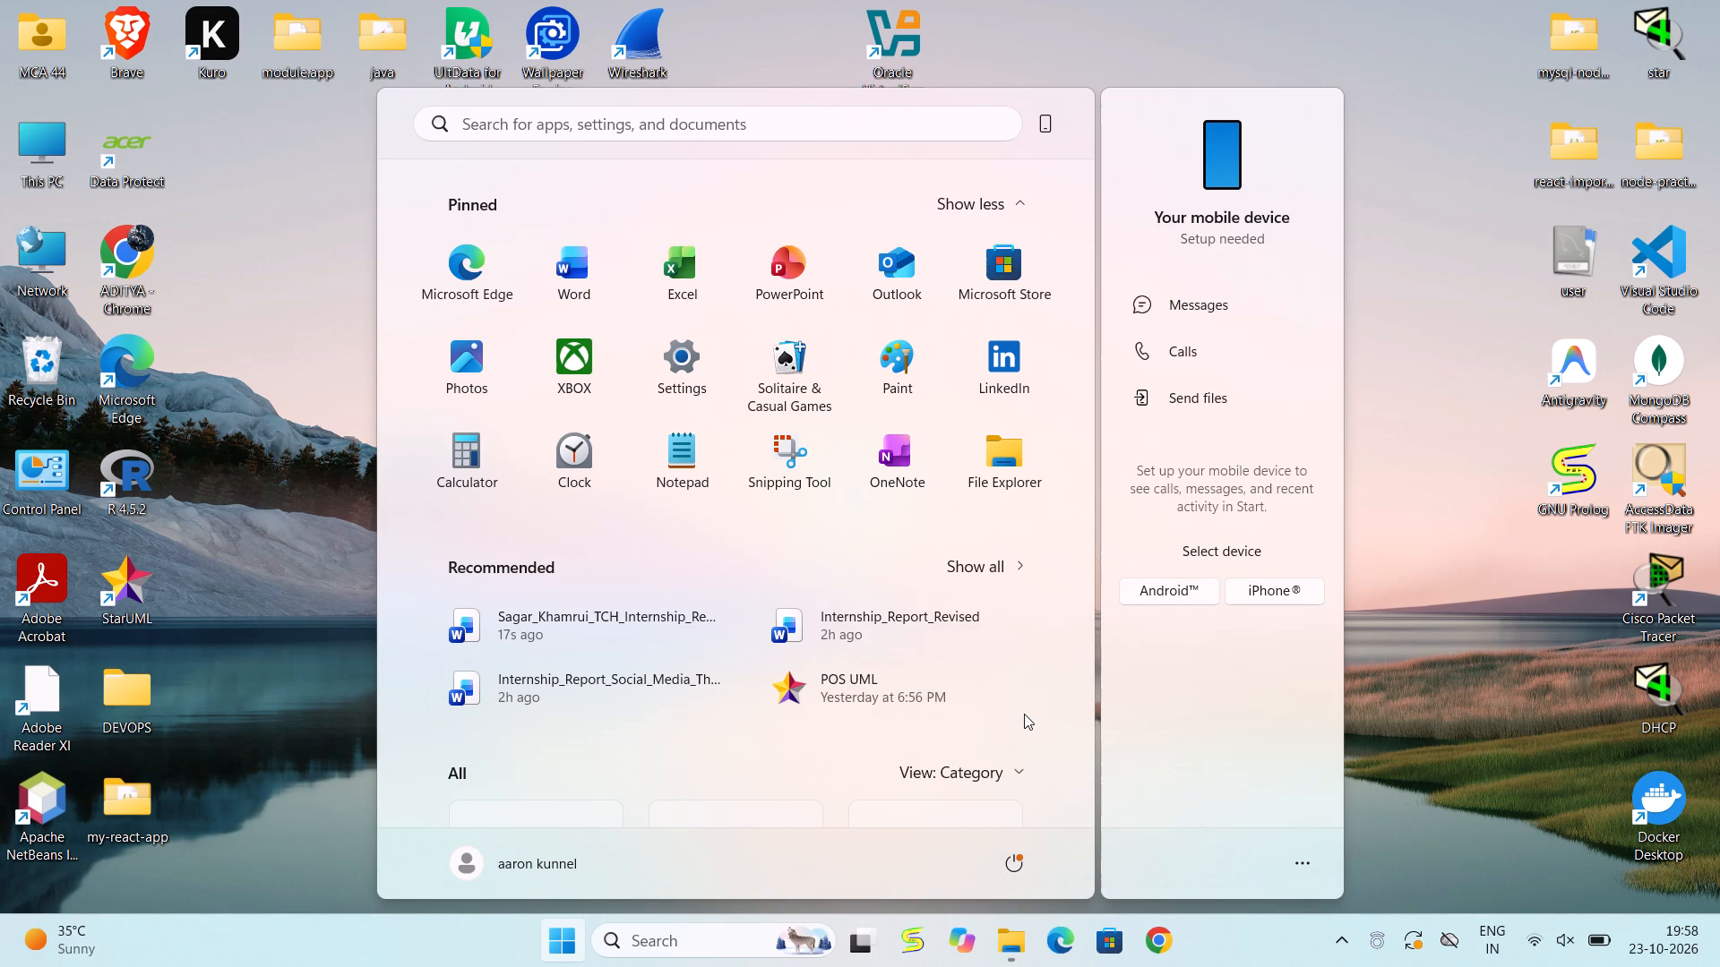